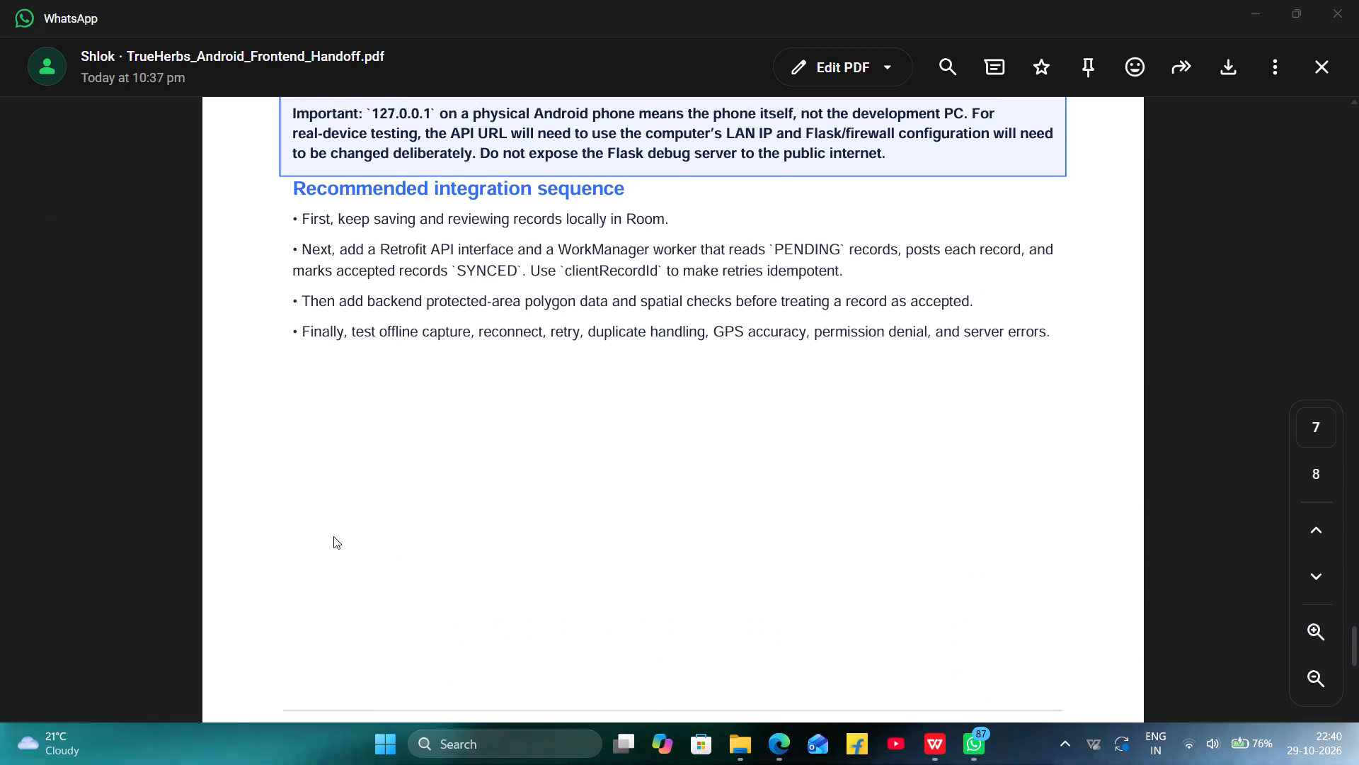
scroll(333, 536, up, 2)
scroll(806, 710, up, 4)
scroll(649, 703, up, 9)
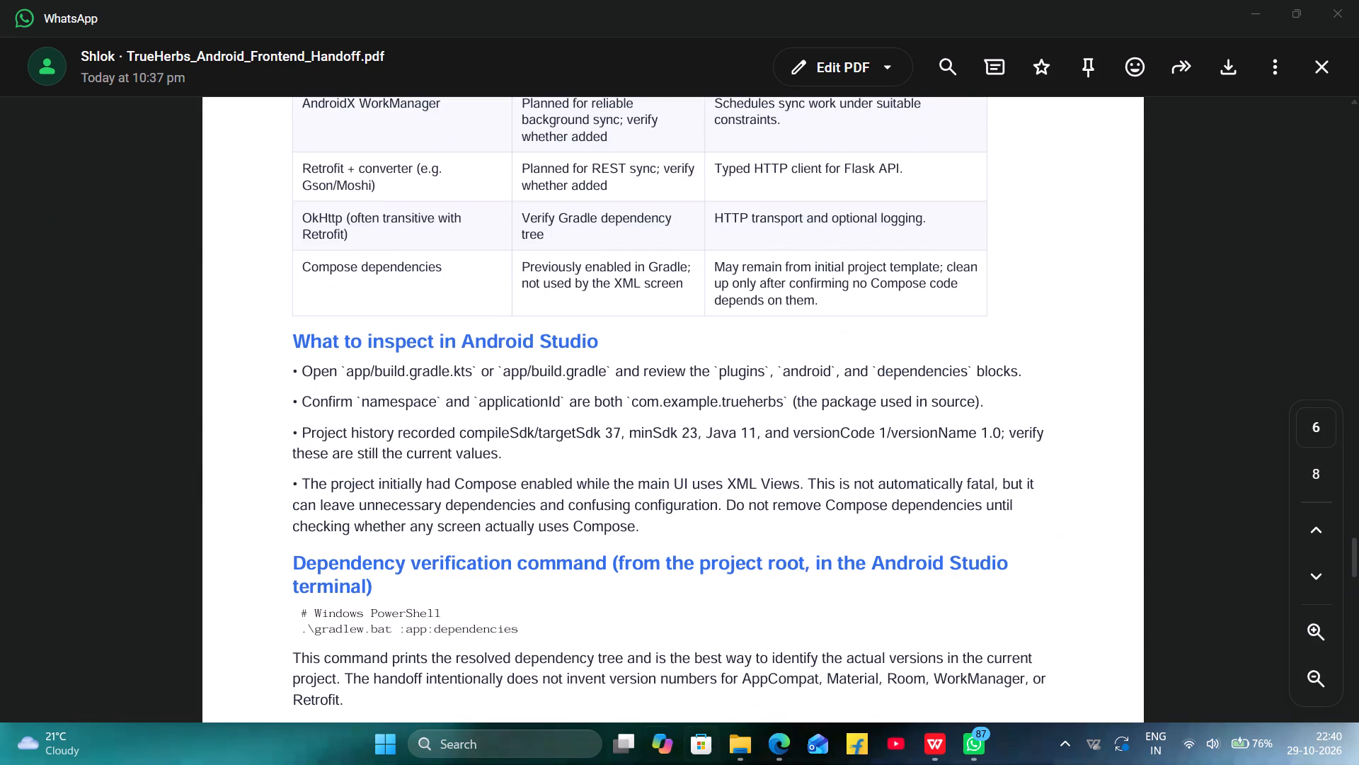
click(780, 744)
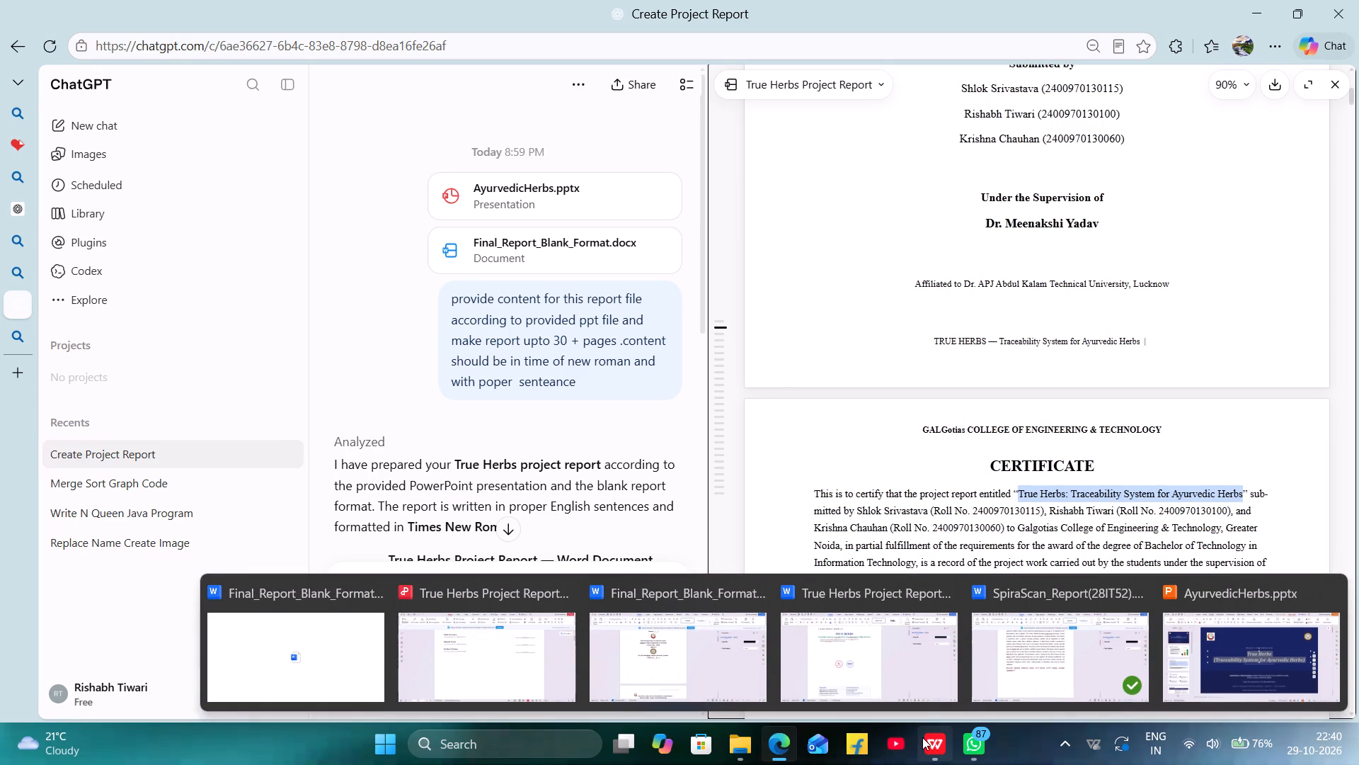
Switch to the SpiraScan report in WPS Office and go to its Certificate page.
click(929, 747)
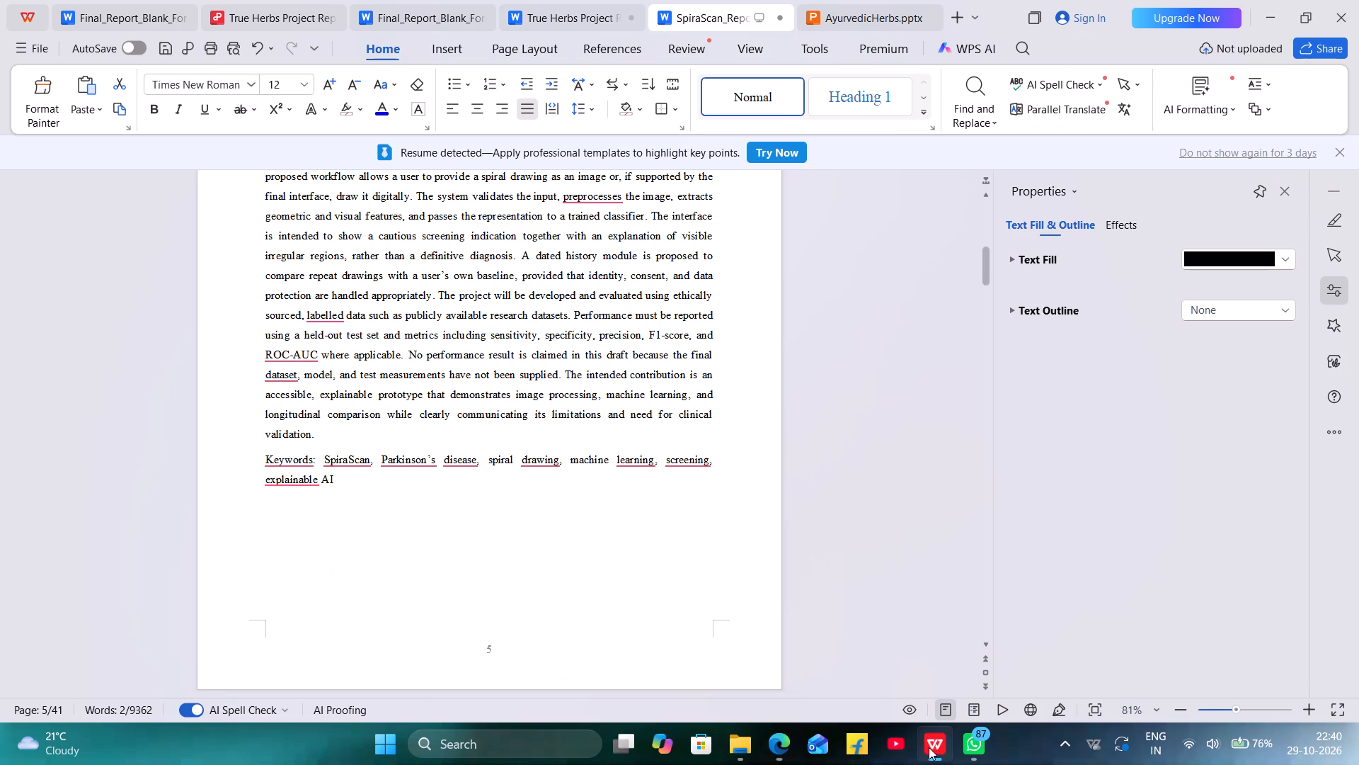
scroll(554, 475, up, 8)
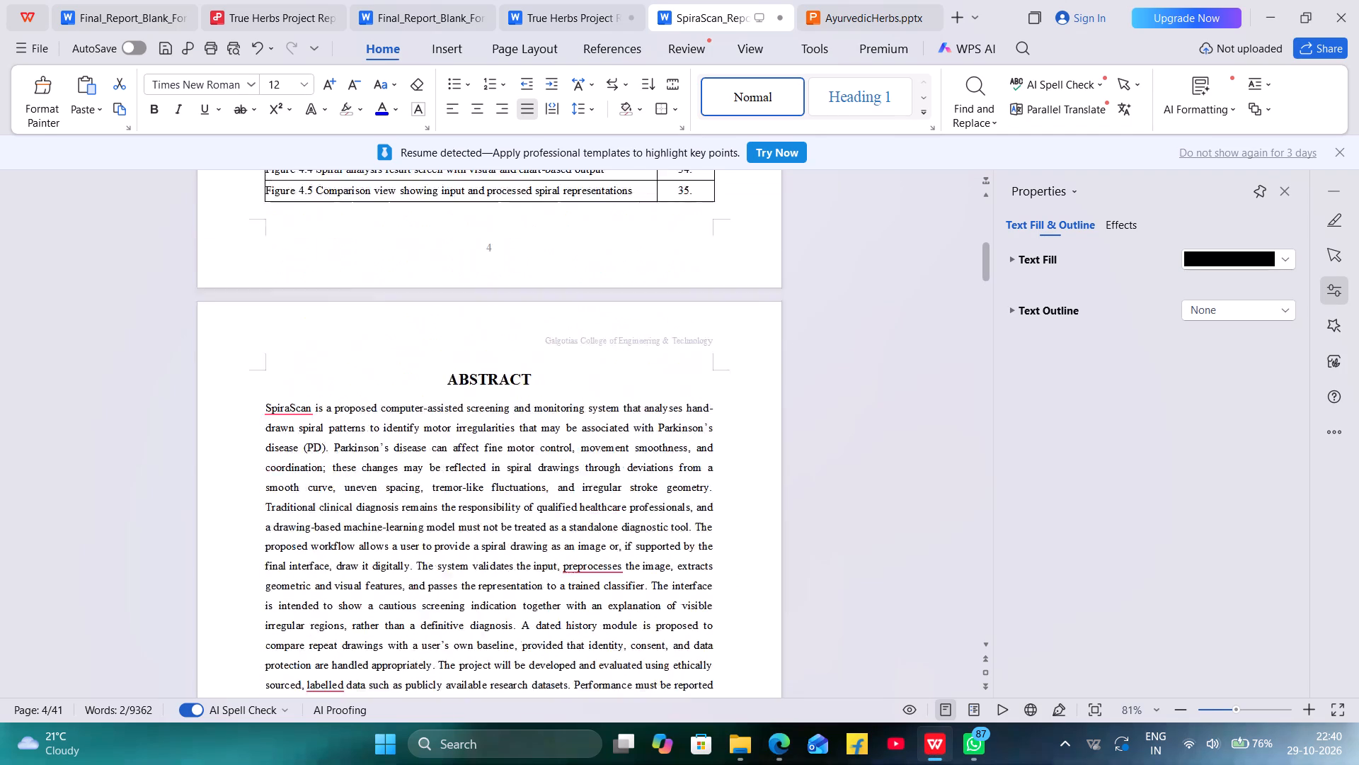
scroll(554, 475, up, 19)
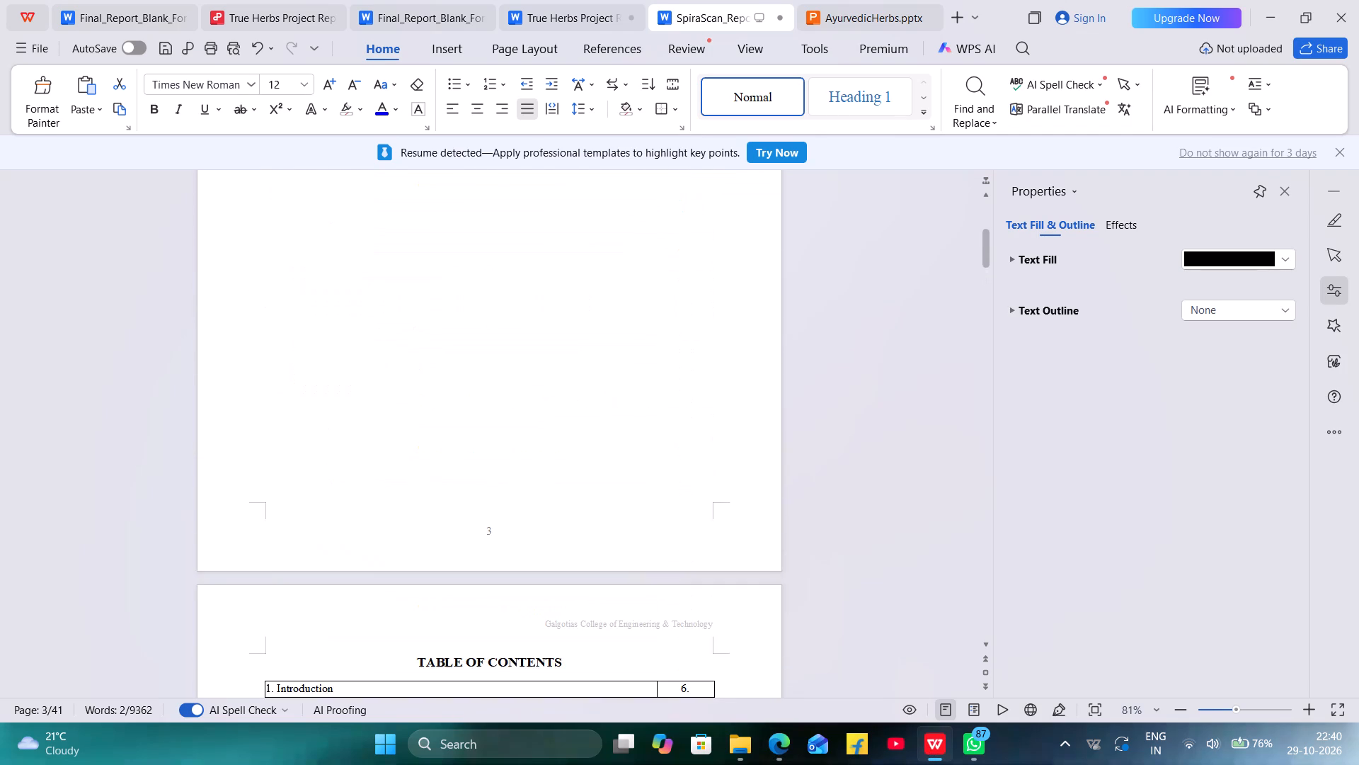
scroll(503, 492, up, 11)
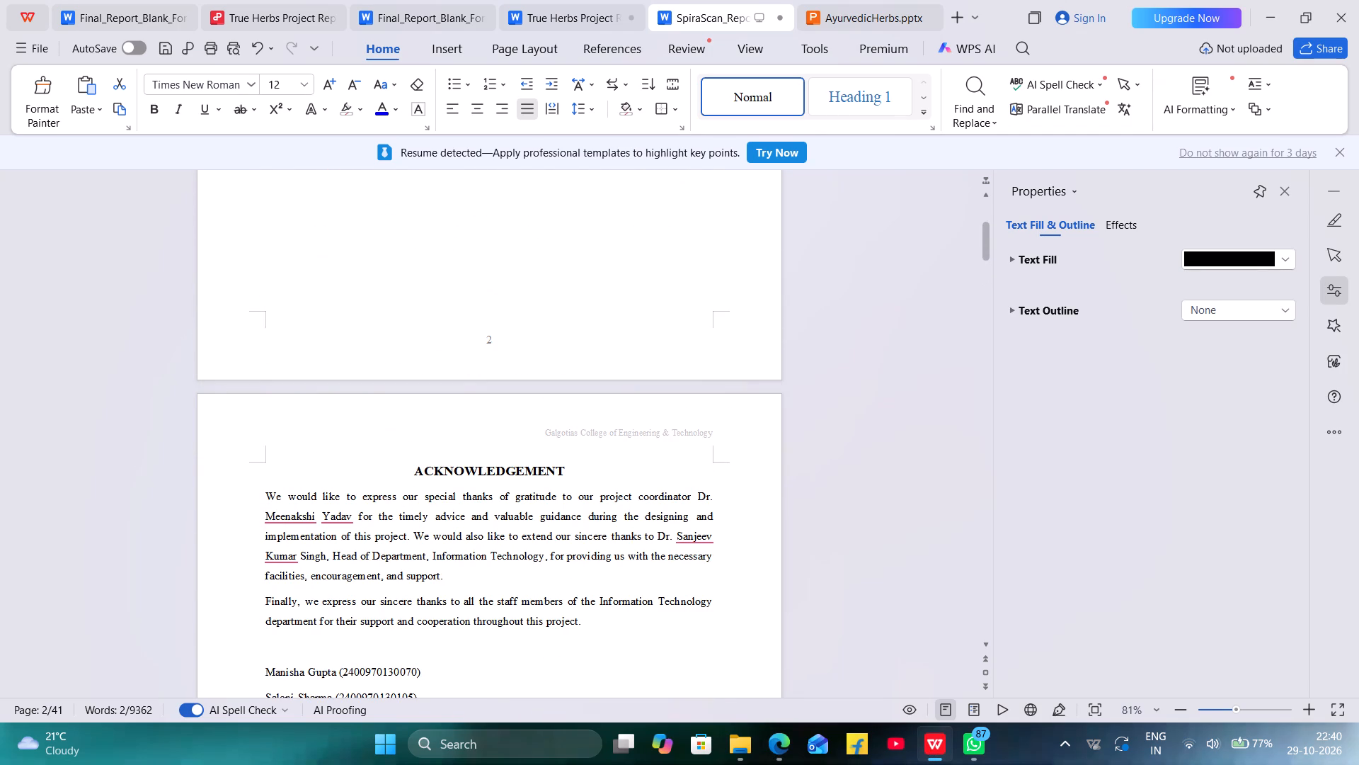
scroll(484, 353, up, 9)
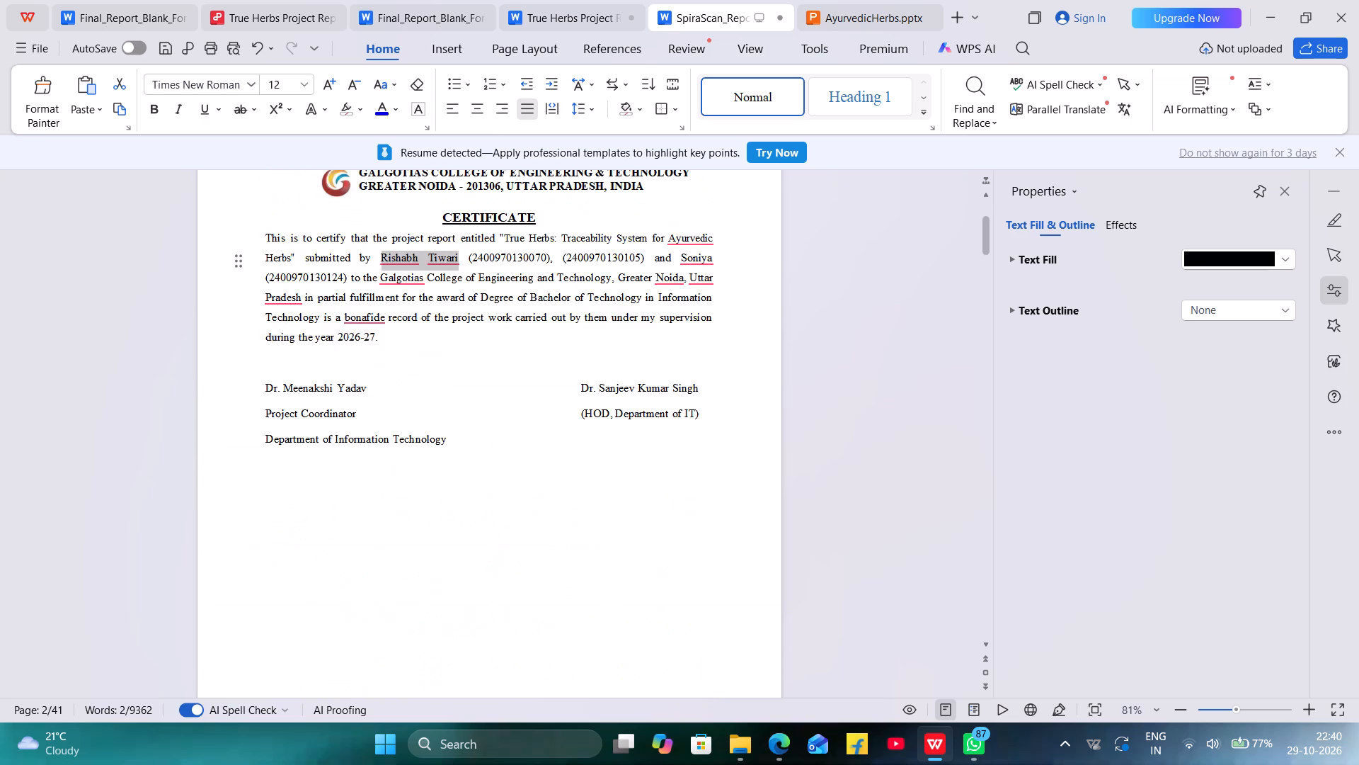
scroll(508, 467, up, 4)
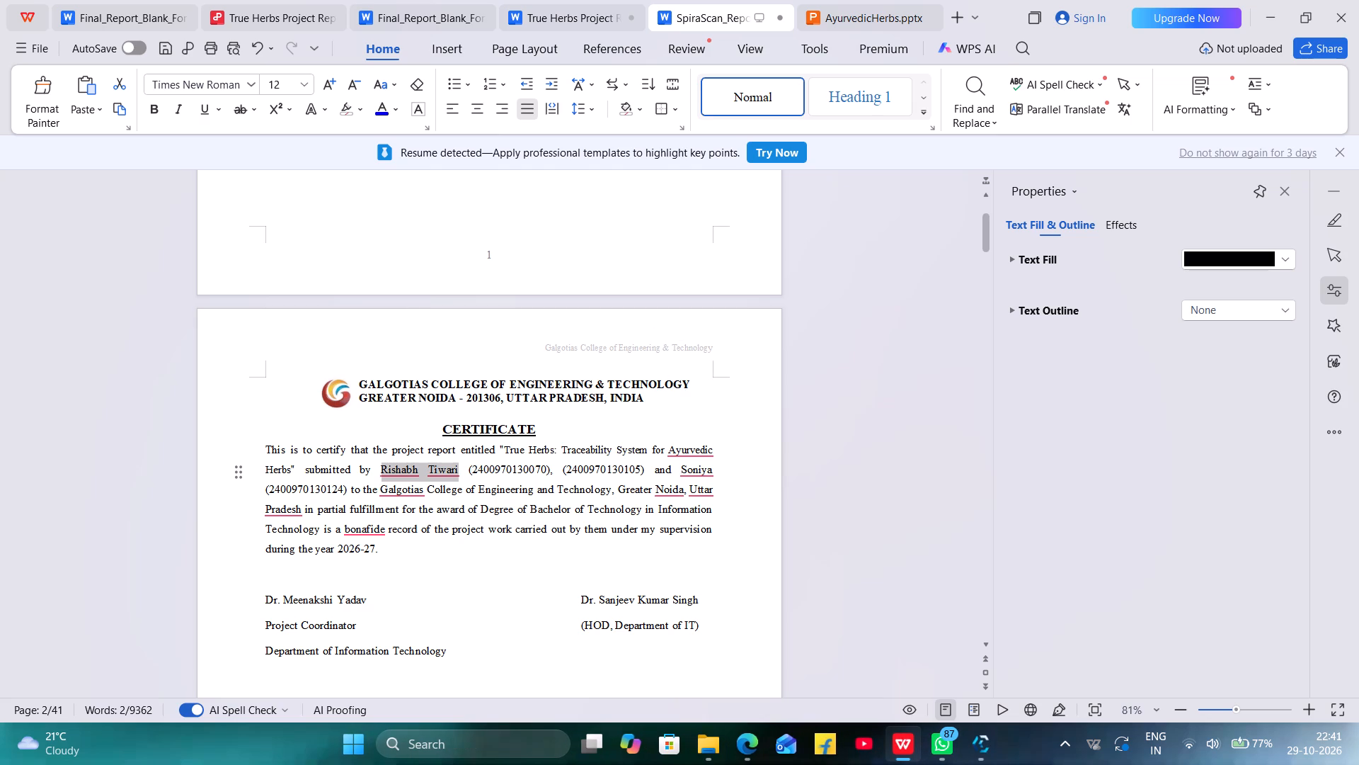
click(979, 752)
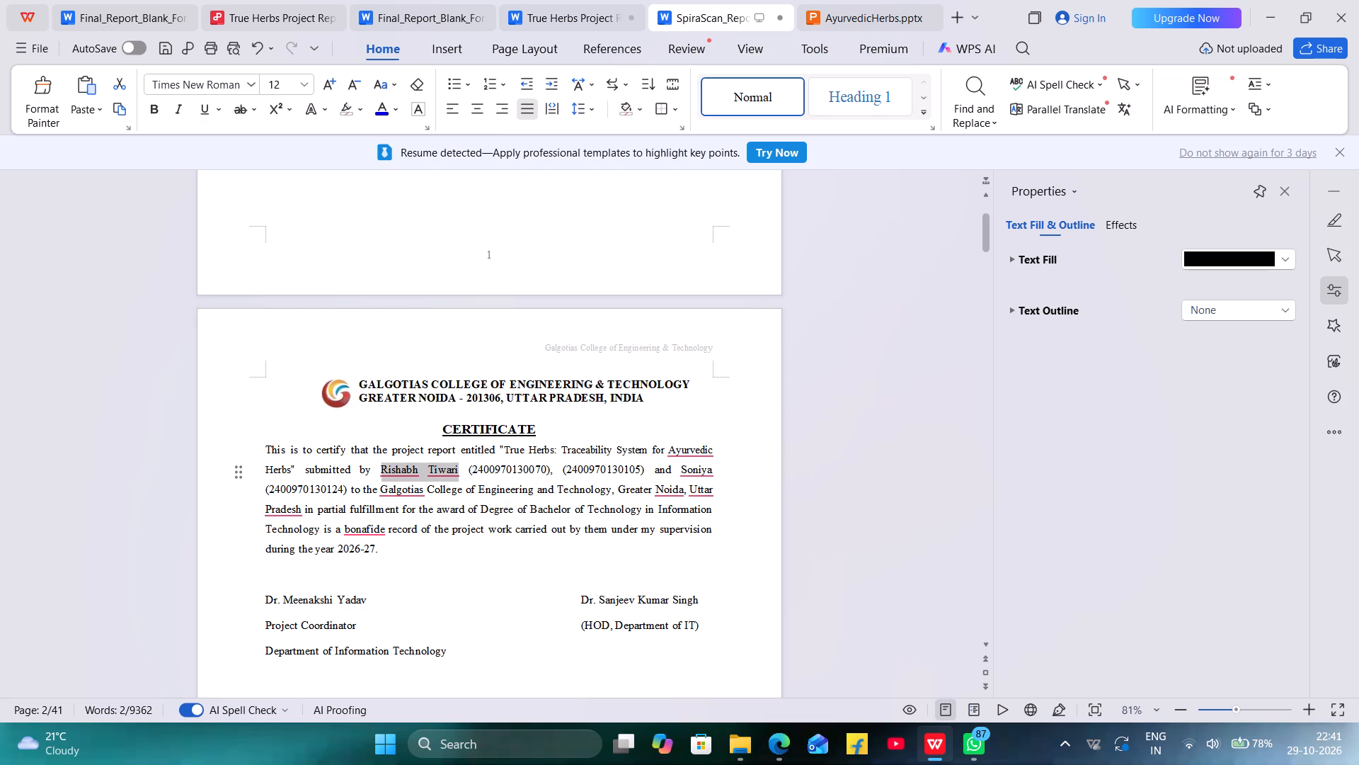
Replace the first submitting student's name in the Certificate paragraph with the correct student's full name, with one space before the roll number.
click(473, 462)
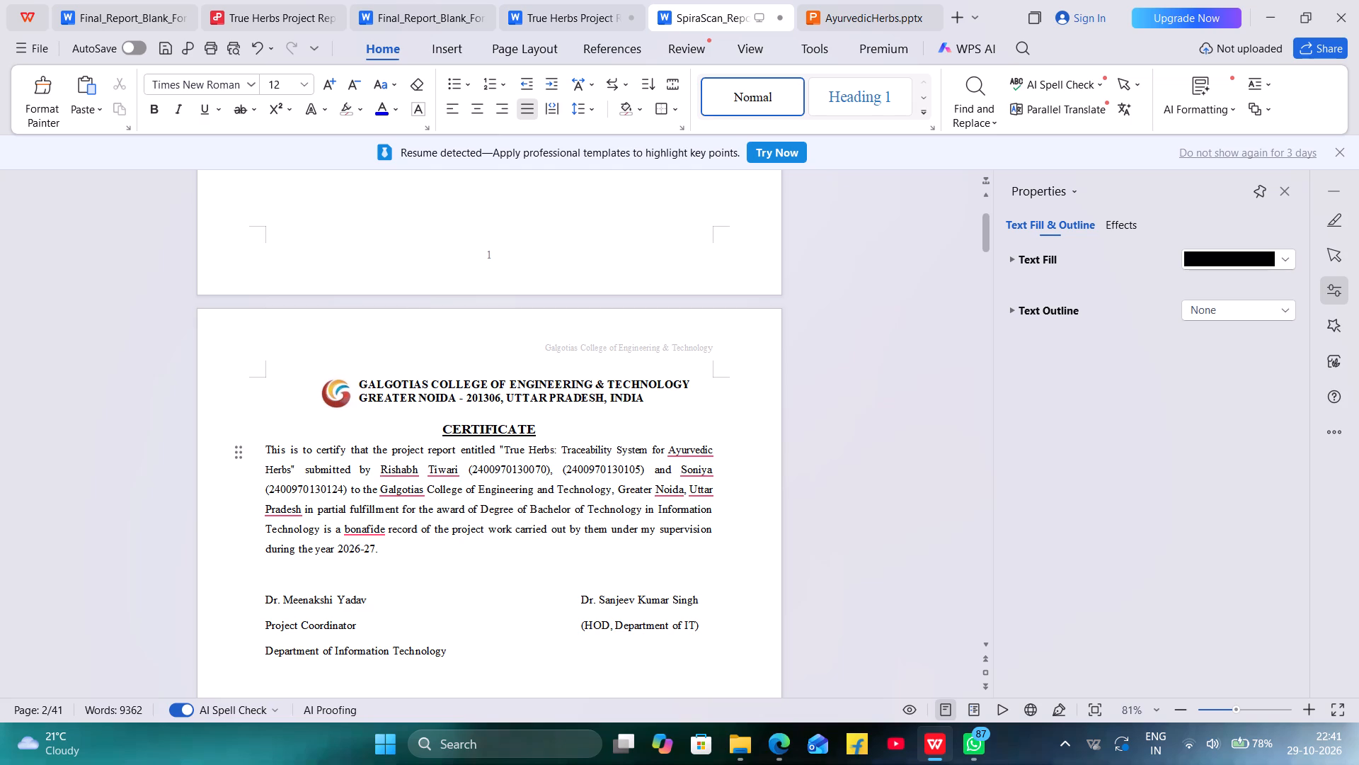
click(462, 477)
key(BackSpace)
key(BackSpace)
key(BackSpace)
key(BackSpace)
key(BackSpace)
key(BackSpace)
key(BackSpace)
key(BackSpace)
key(BackSpace)
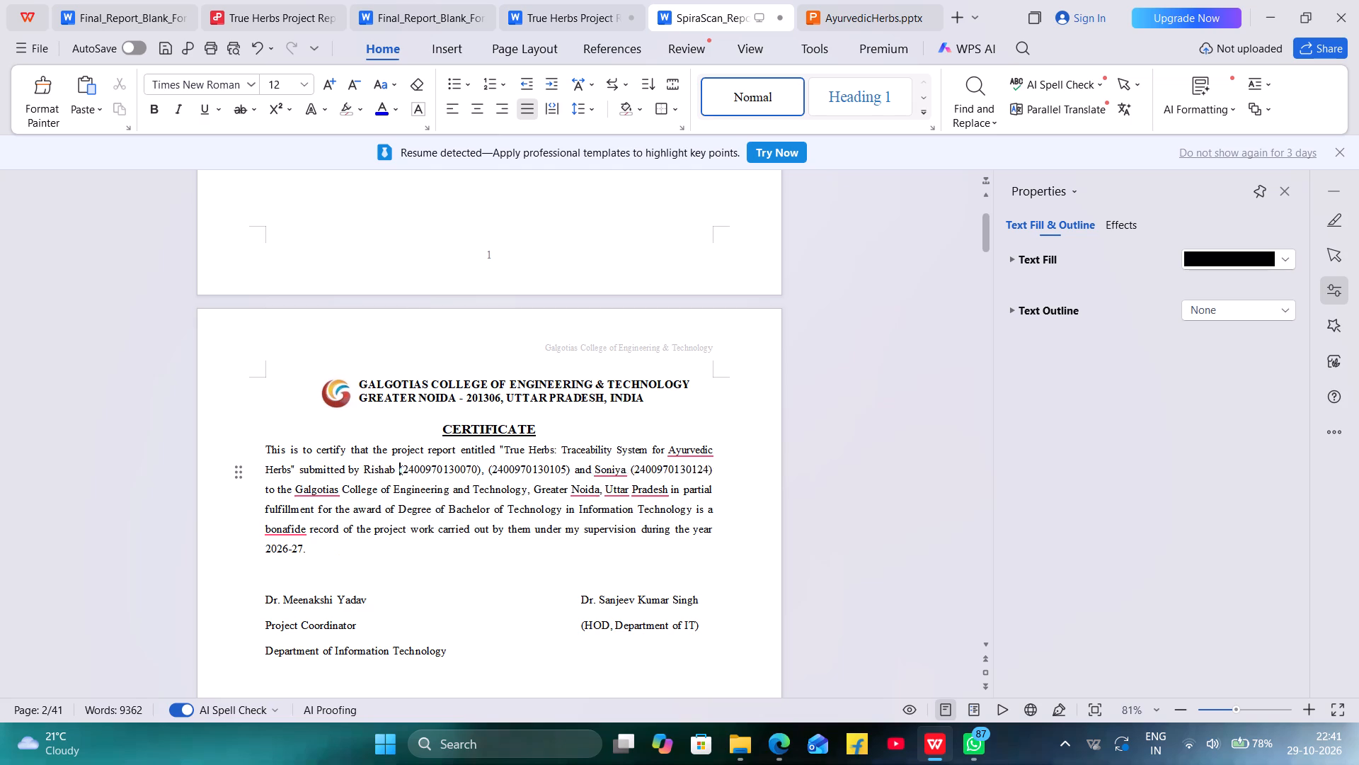
key(BackSpace)
key(BackSpace)
key(BackSpace)
key(BackSpace)
key(BackSpace)
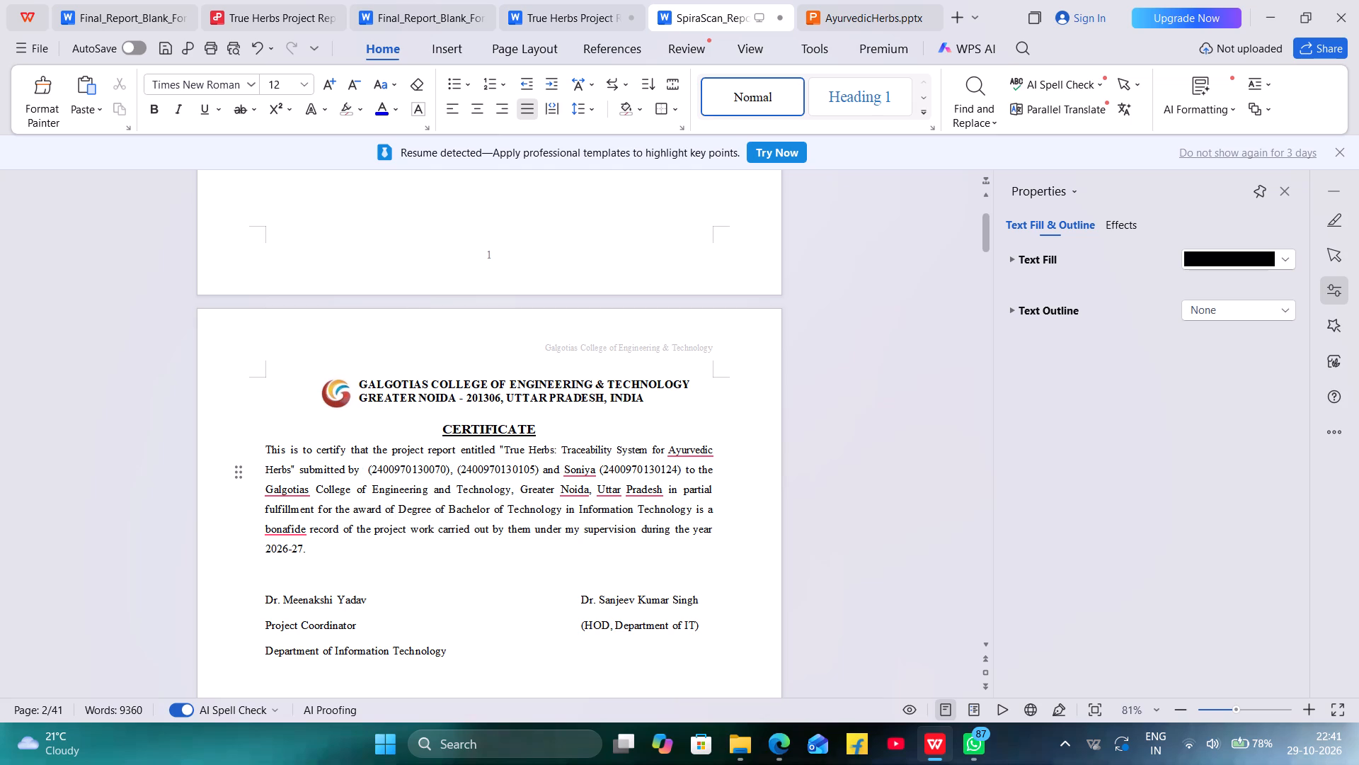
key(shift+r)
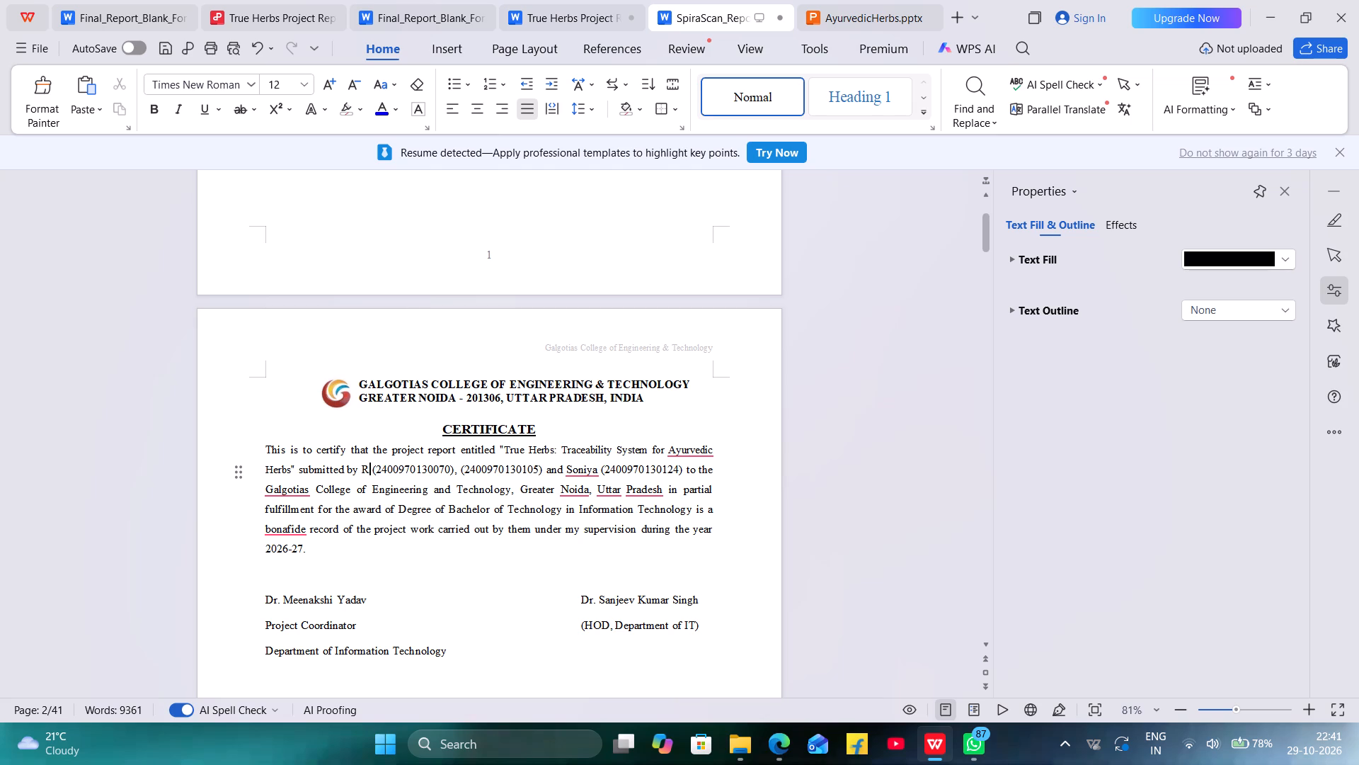
key(BackSpace)
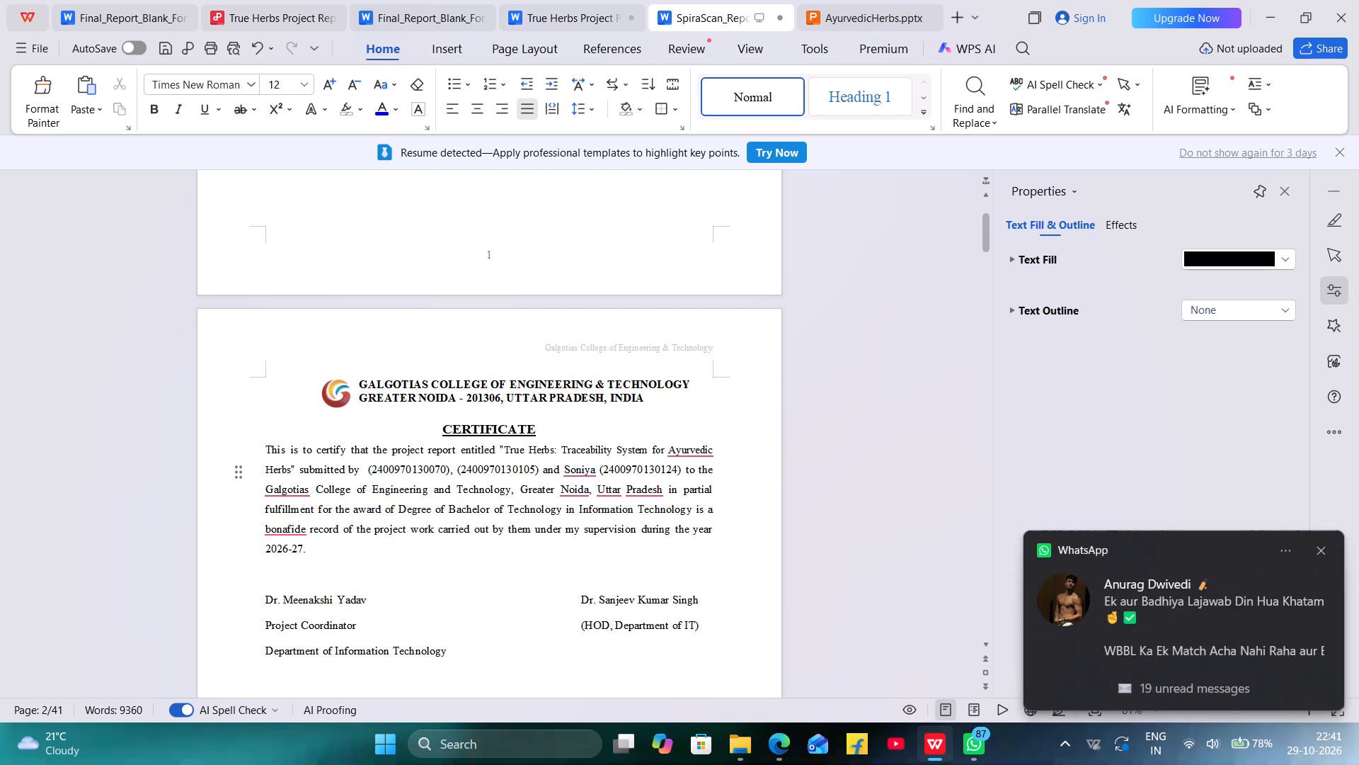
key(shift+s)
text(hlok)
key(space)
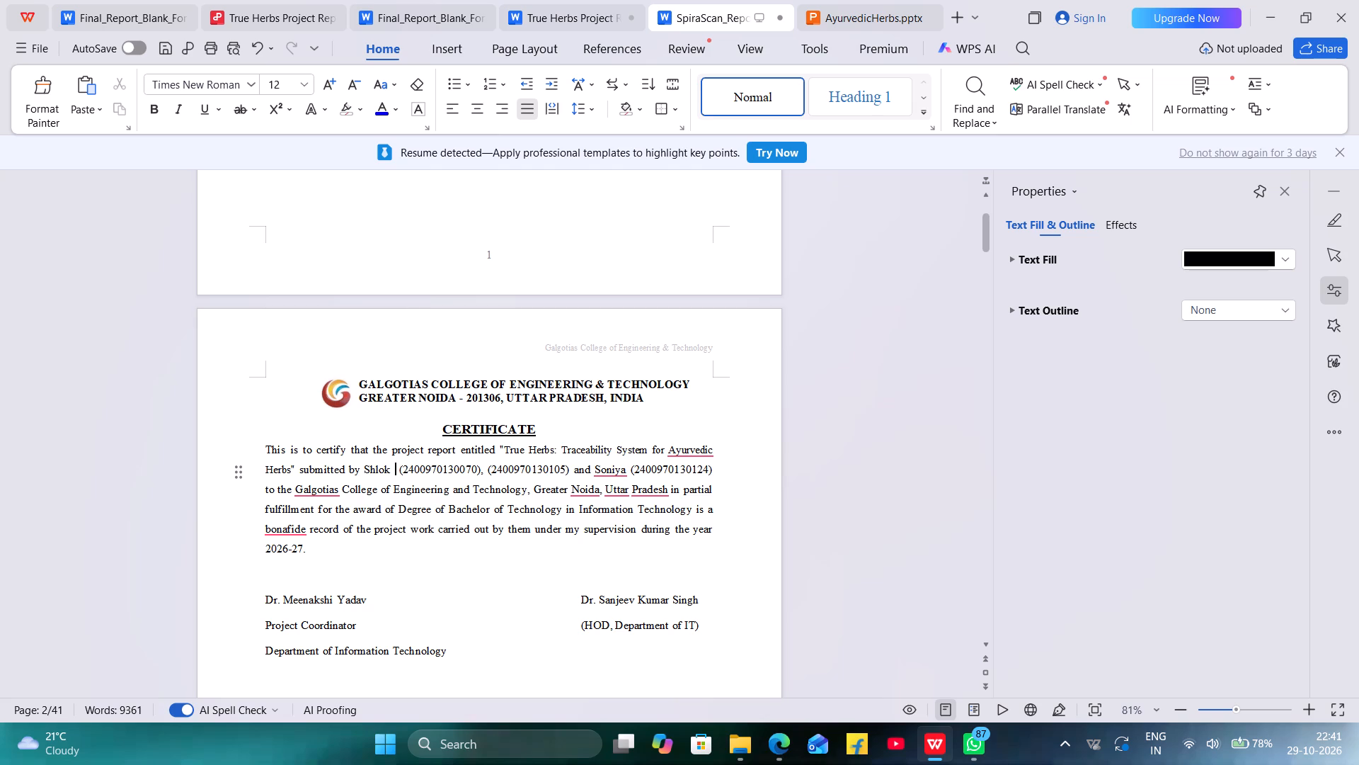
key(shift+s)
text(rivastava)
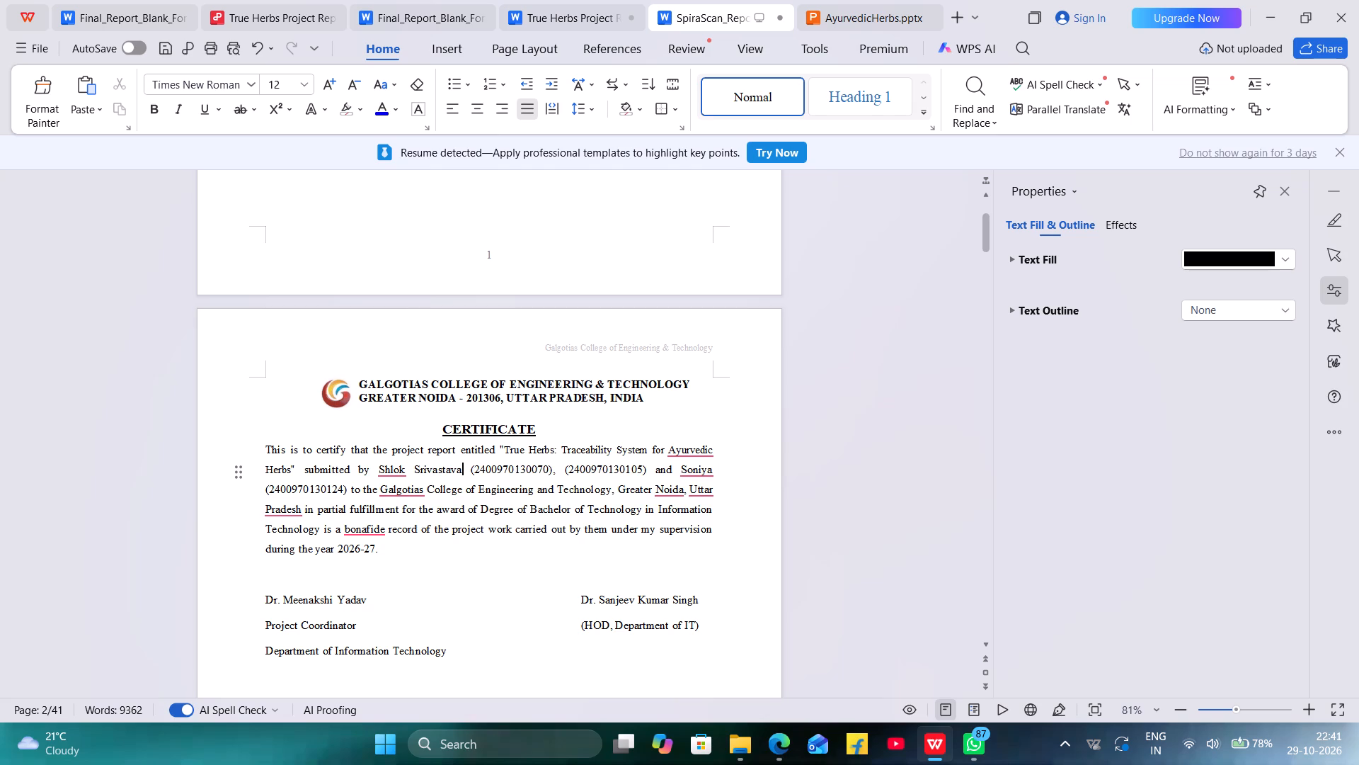
click(470, 470)
key(BackSpace)
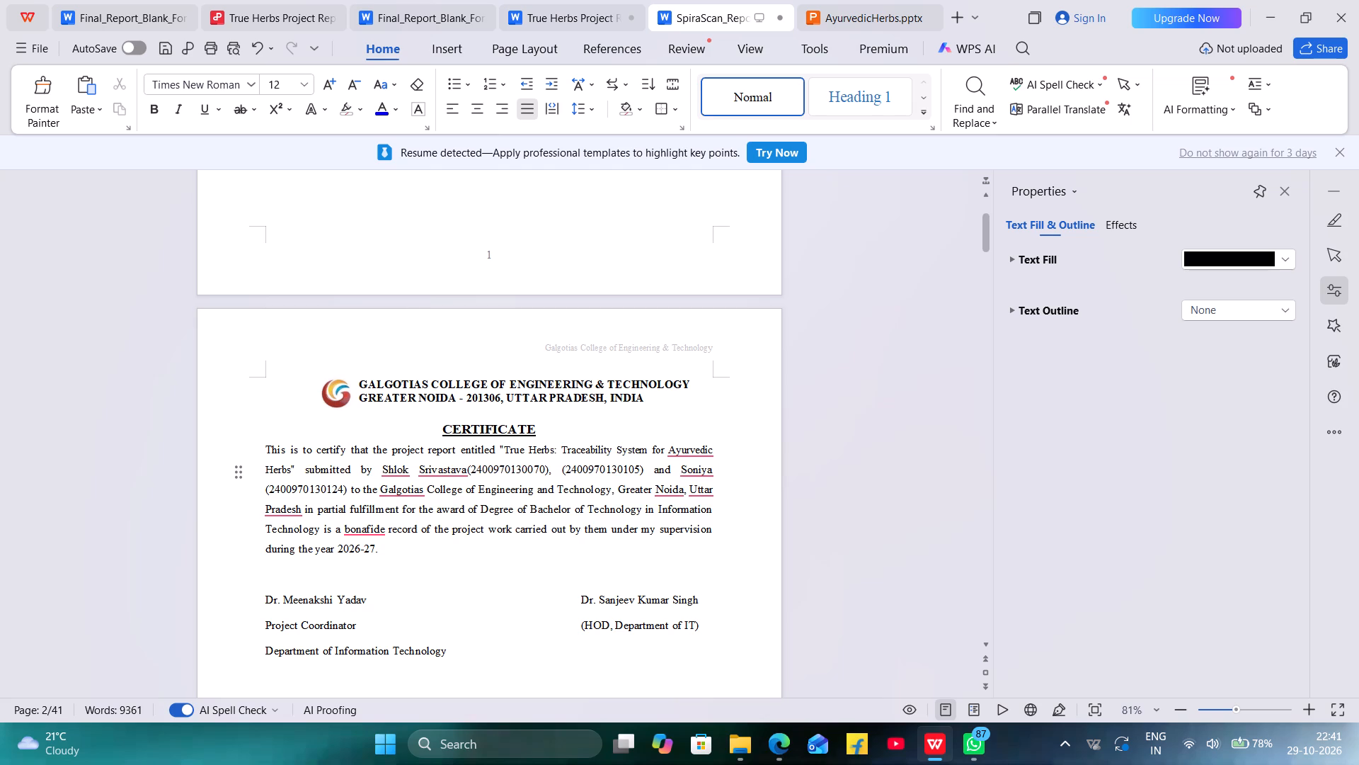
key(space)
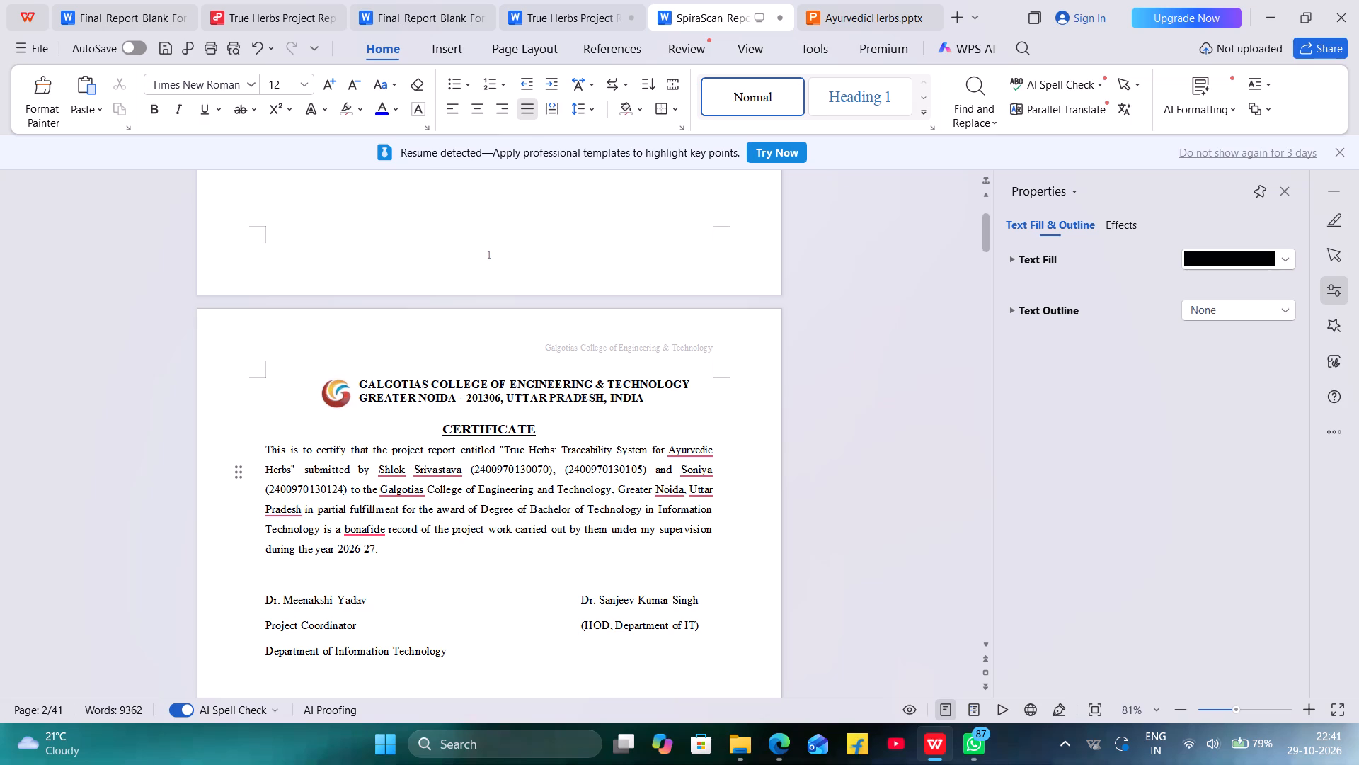
Insert the second student's full name before the second roll number in the Certificate paragraph.
click(558, 470)
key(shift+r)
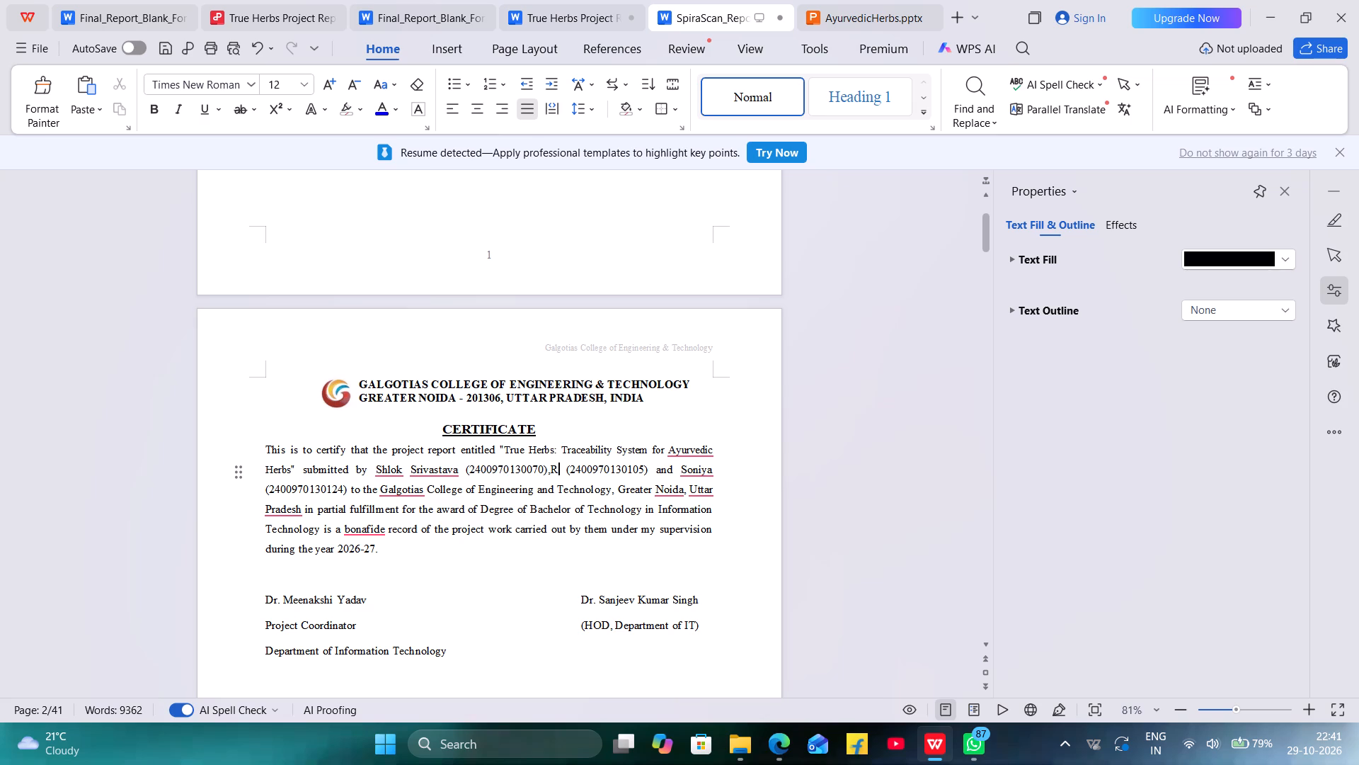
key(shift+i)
key(BackSpace)
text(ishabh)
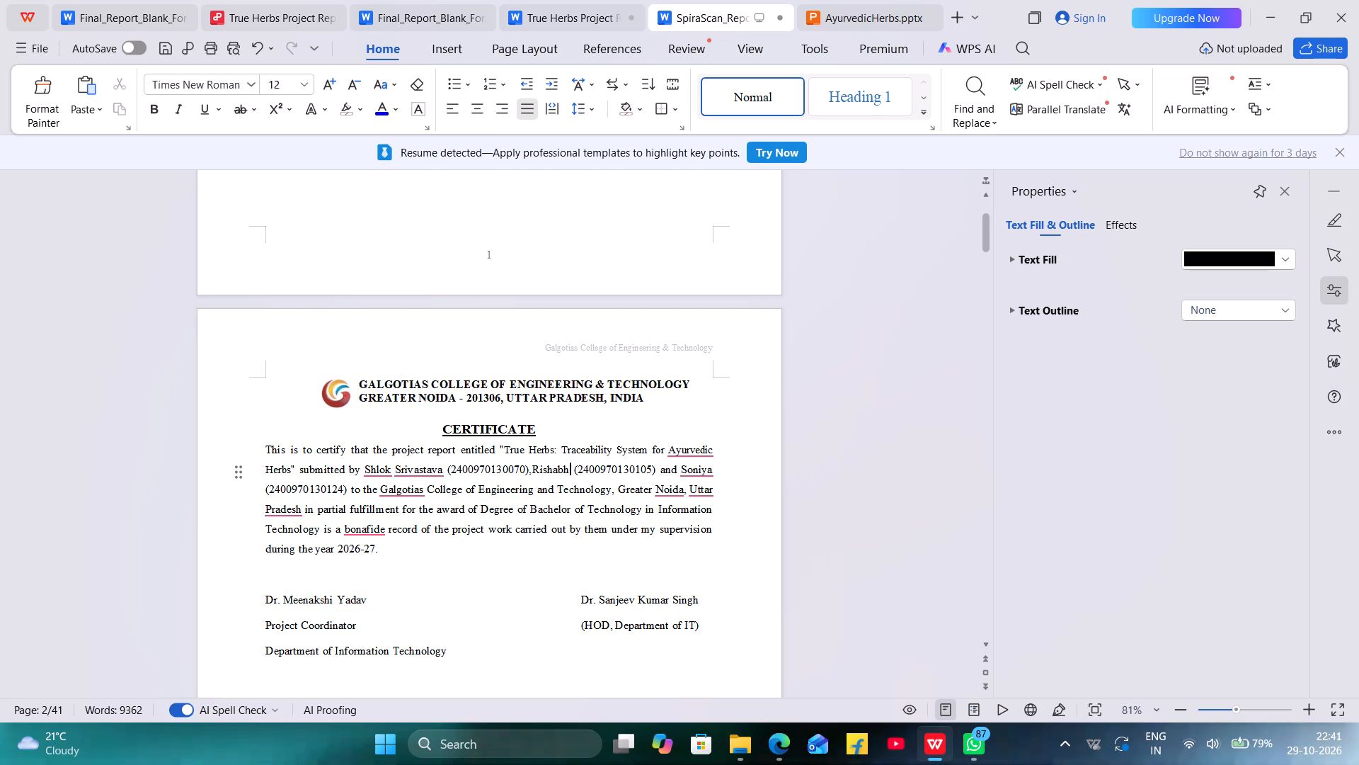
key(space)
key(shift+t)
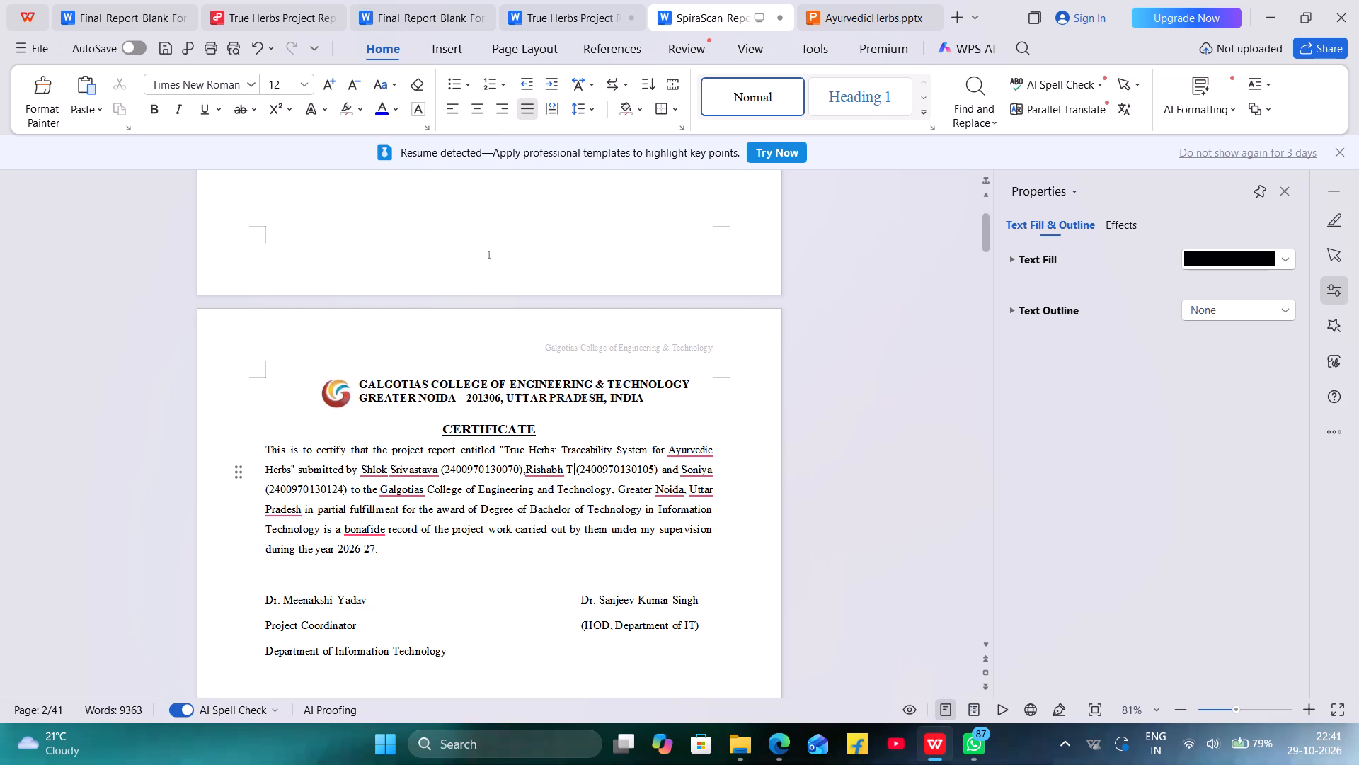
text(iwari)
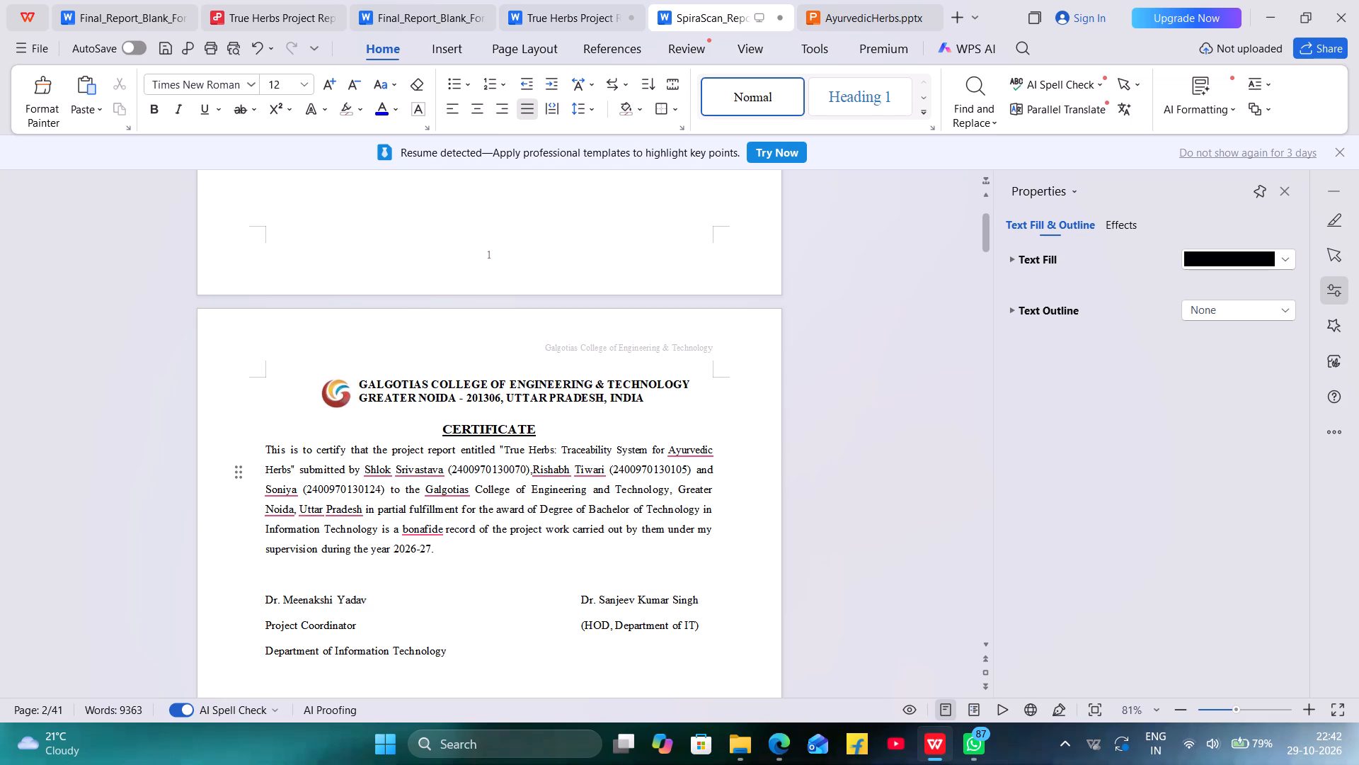
Add a space between the comma and the second student's name in the Certificate paragraph.
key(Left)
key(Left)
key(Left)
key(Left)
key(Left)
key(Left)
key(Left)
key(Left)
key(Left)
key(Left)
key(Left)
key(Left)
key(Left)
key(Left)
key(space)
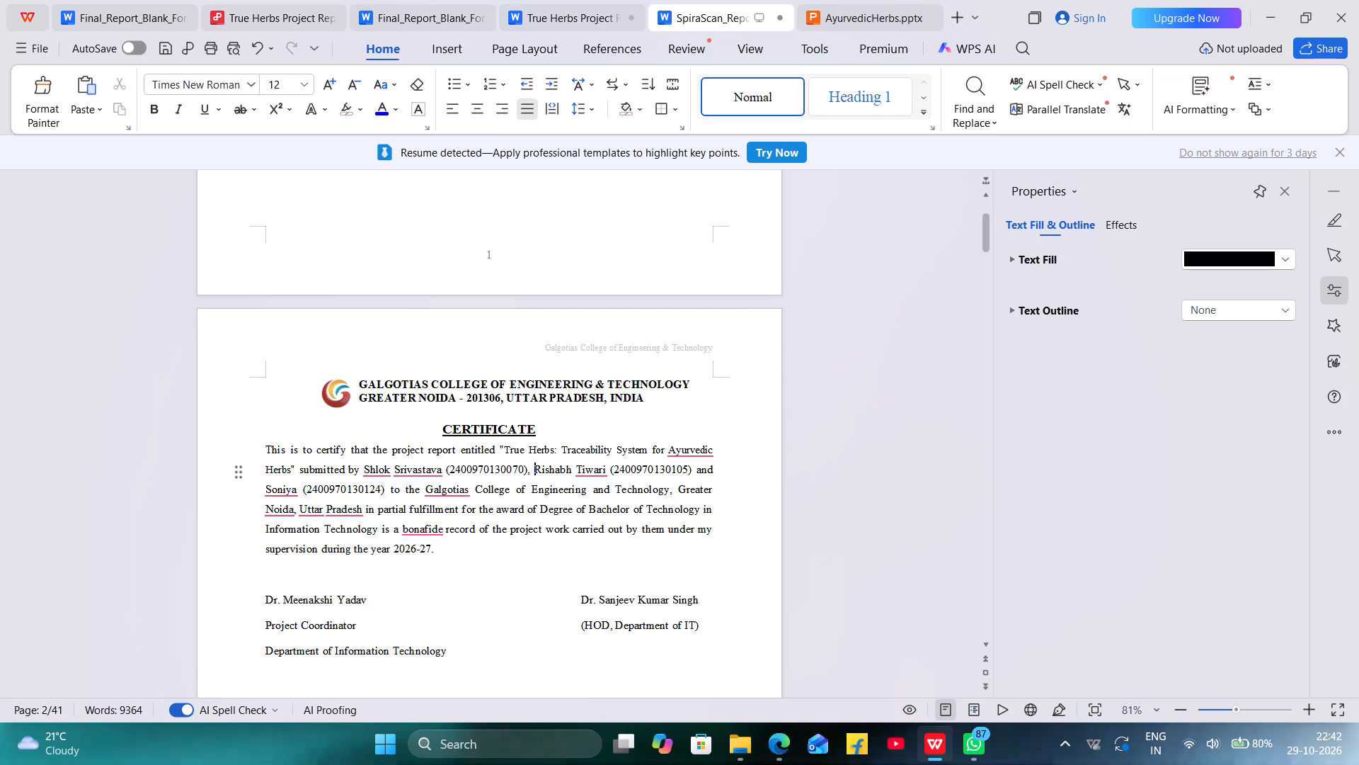
Change the last digit of the second student's roll number to 0 in the Certificate paragraph.
click(686, 470)
key(Right)
key(BackSpace)
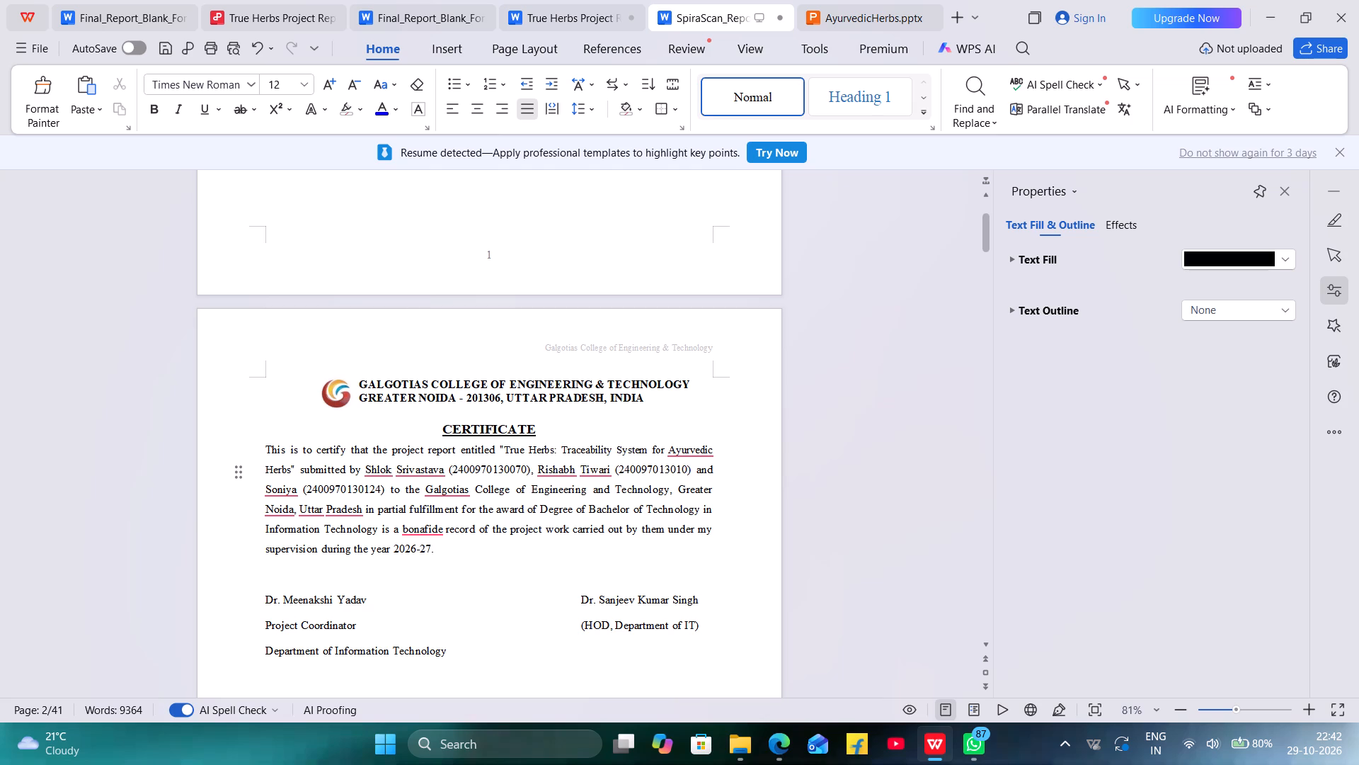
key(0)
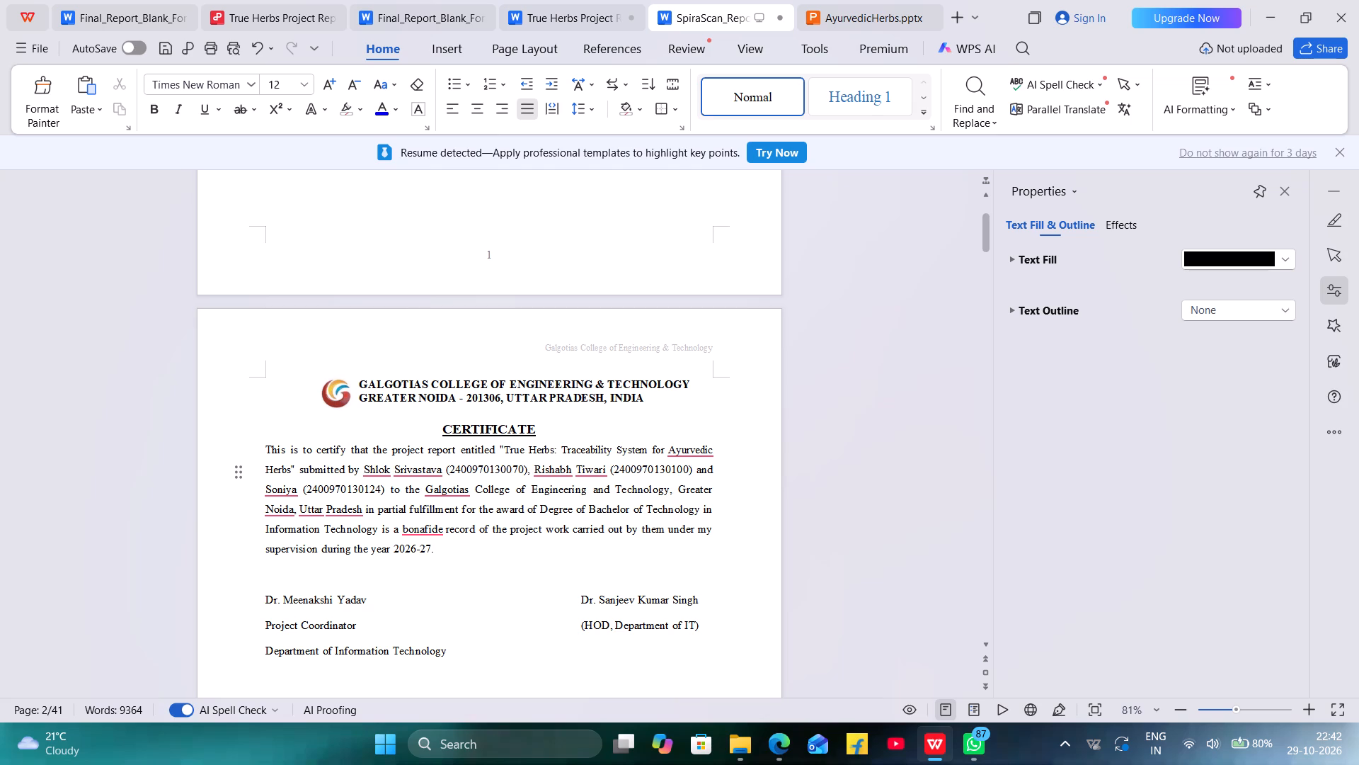
Replace the third student's name, Soniya, with Krishana in the Certificate paragraph.
click(302, 490)
key(BackSpace)
key(BackSpace)
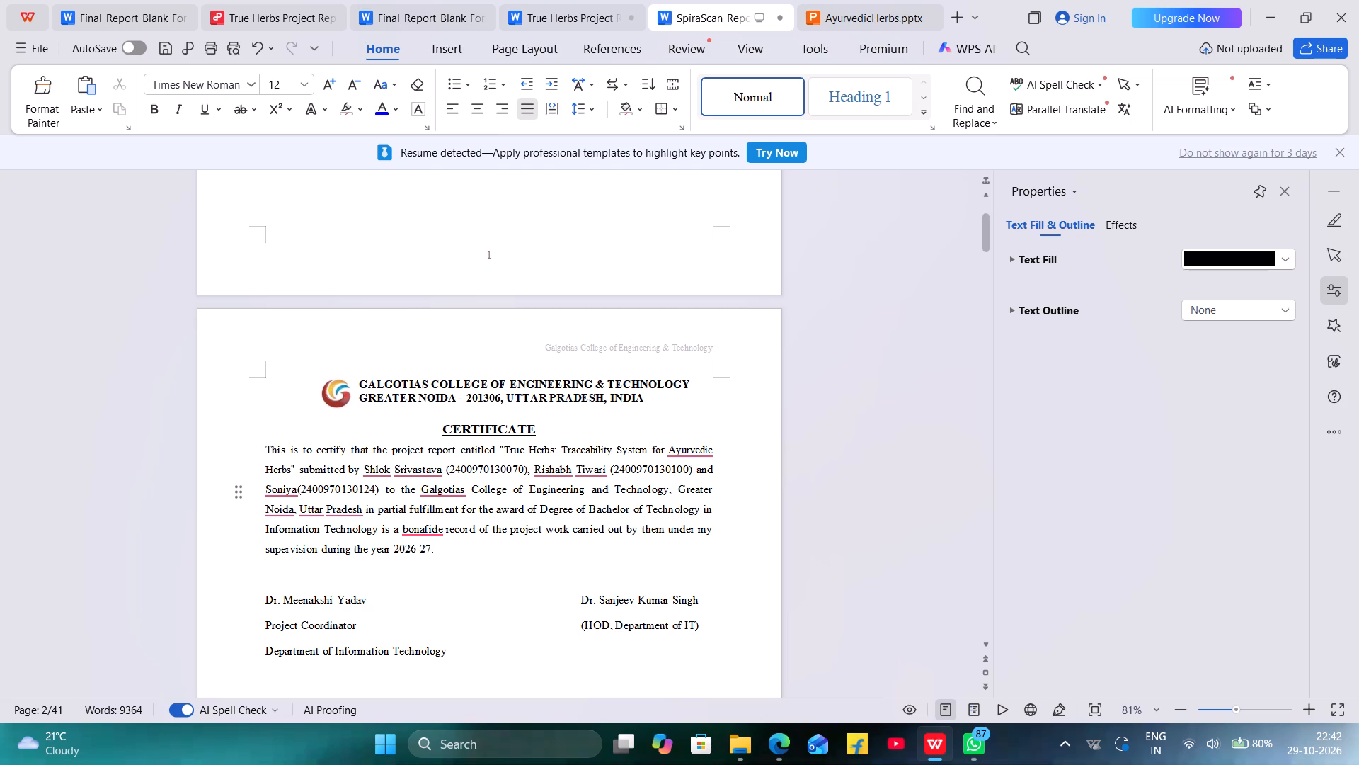
key(BackSpace)
key(BackSpace)
key(BackSpace)
key(BackSpace)
key(BackSpace)
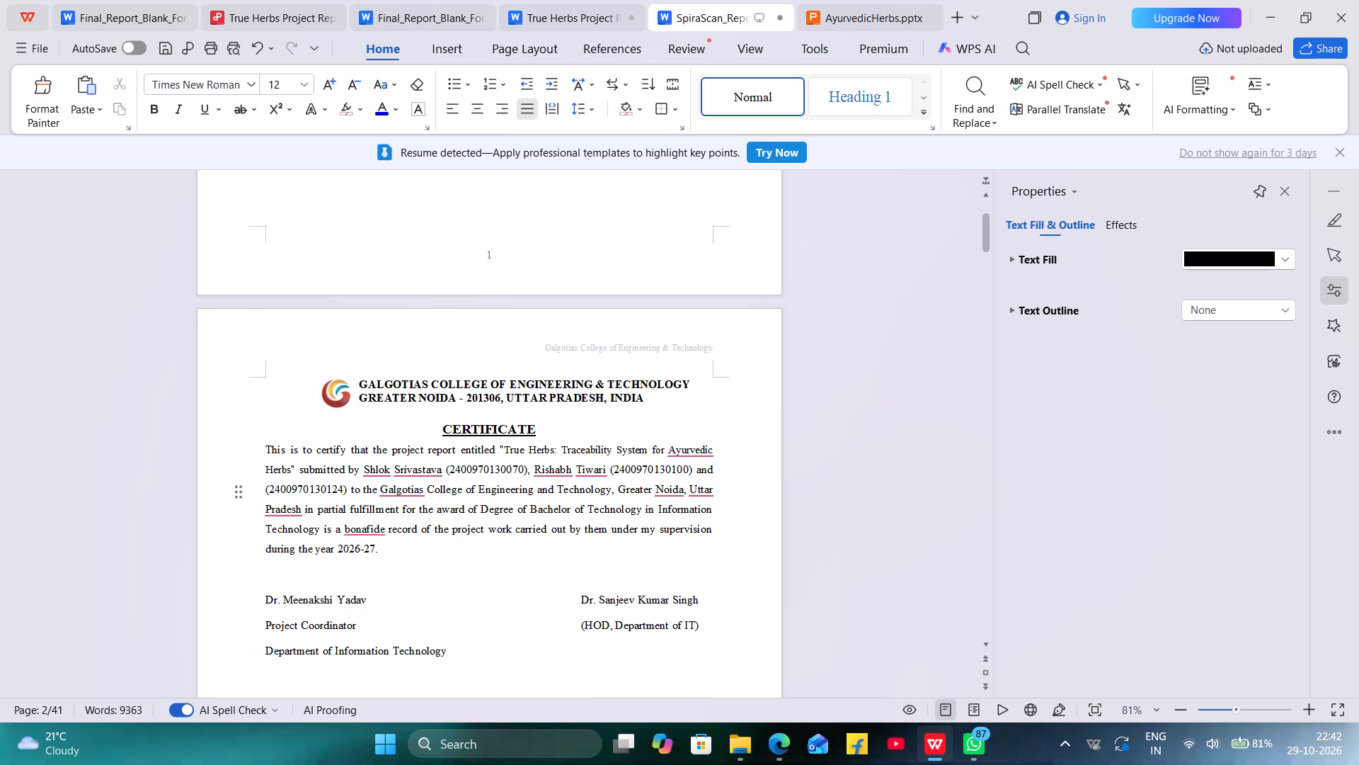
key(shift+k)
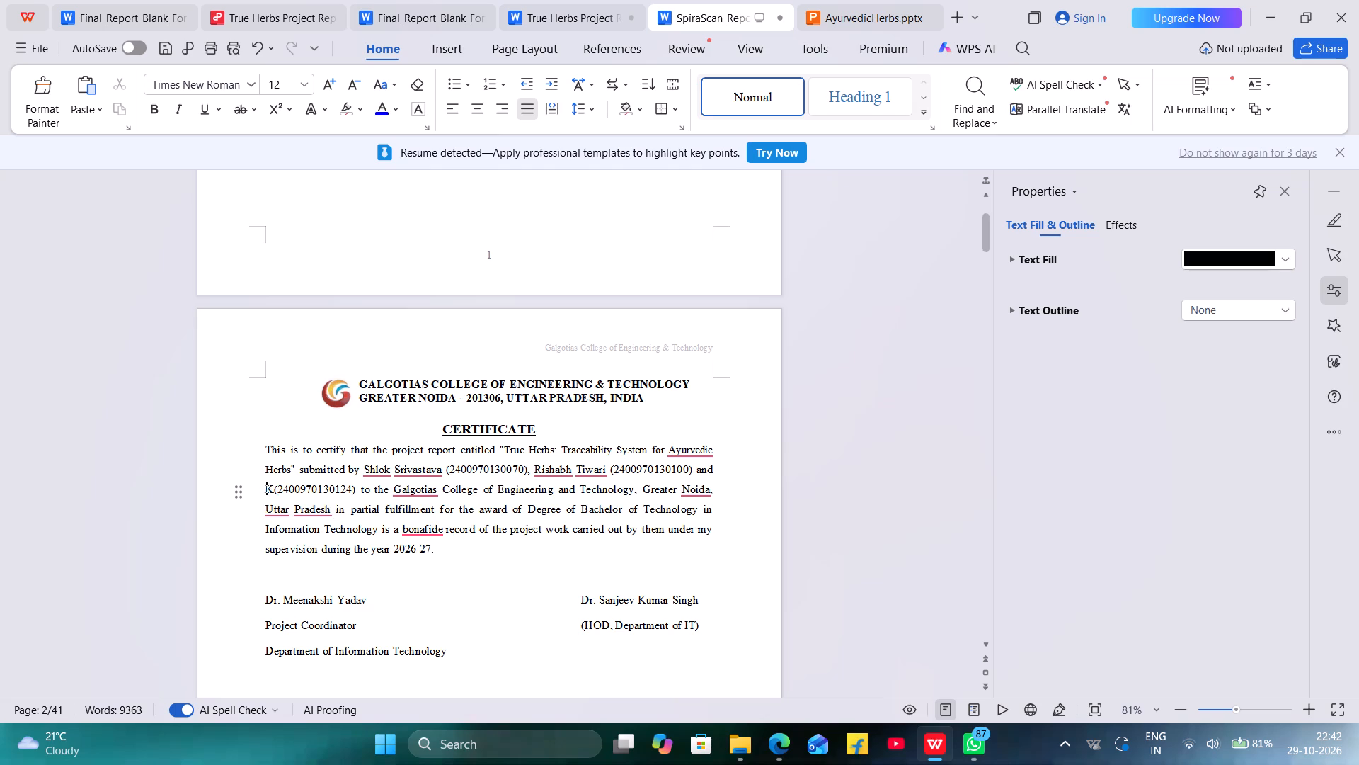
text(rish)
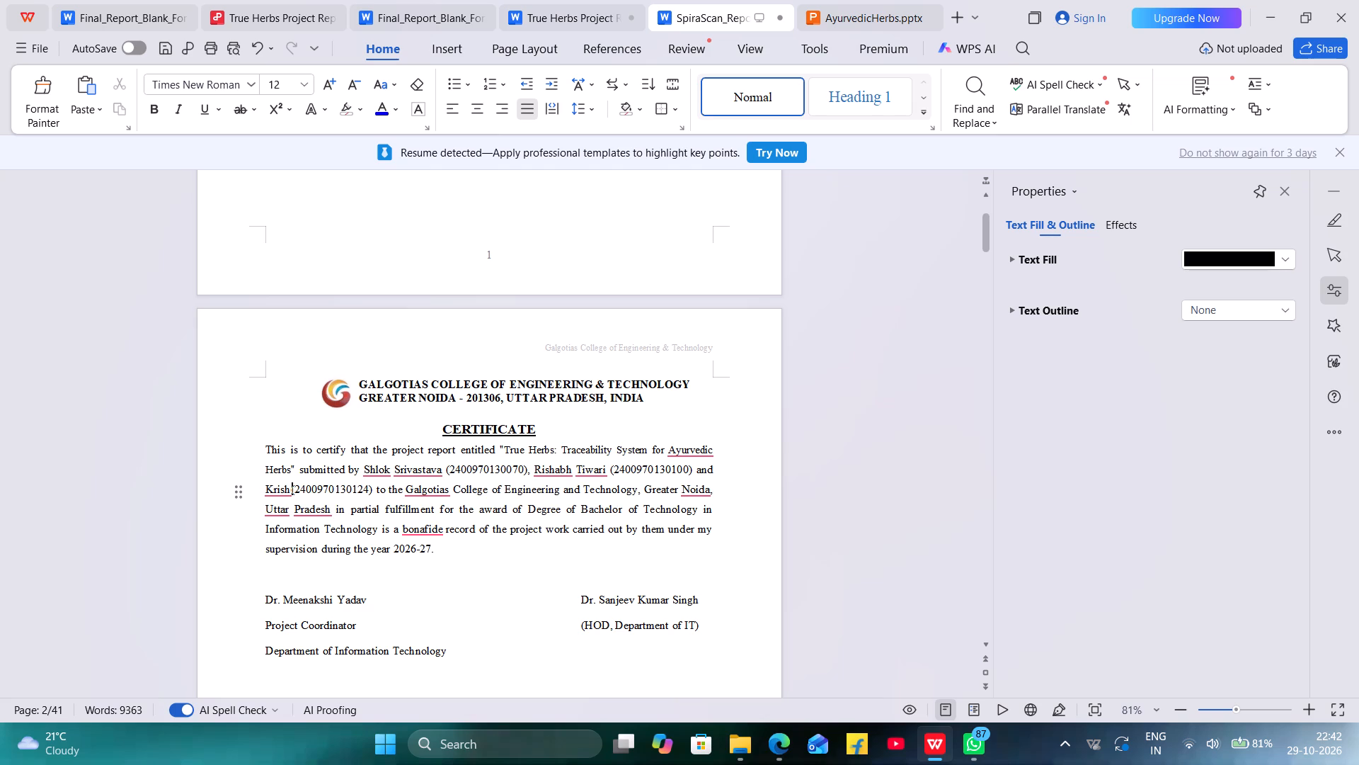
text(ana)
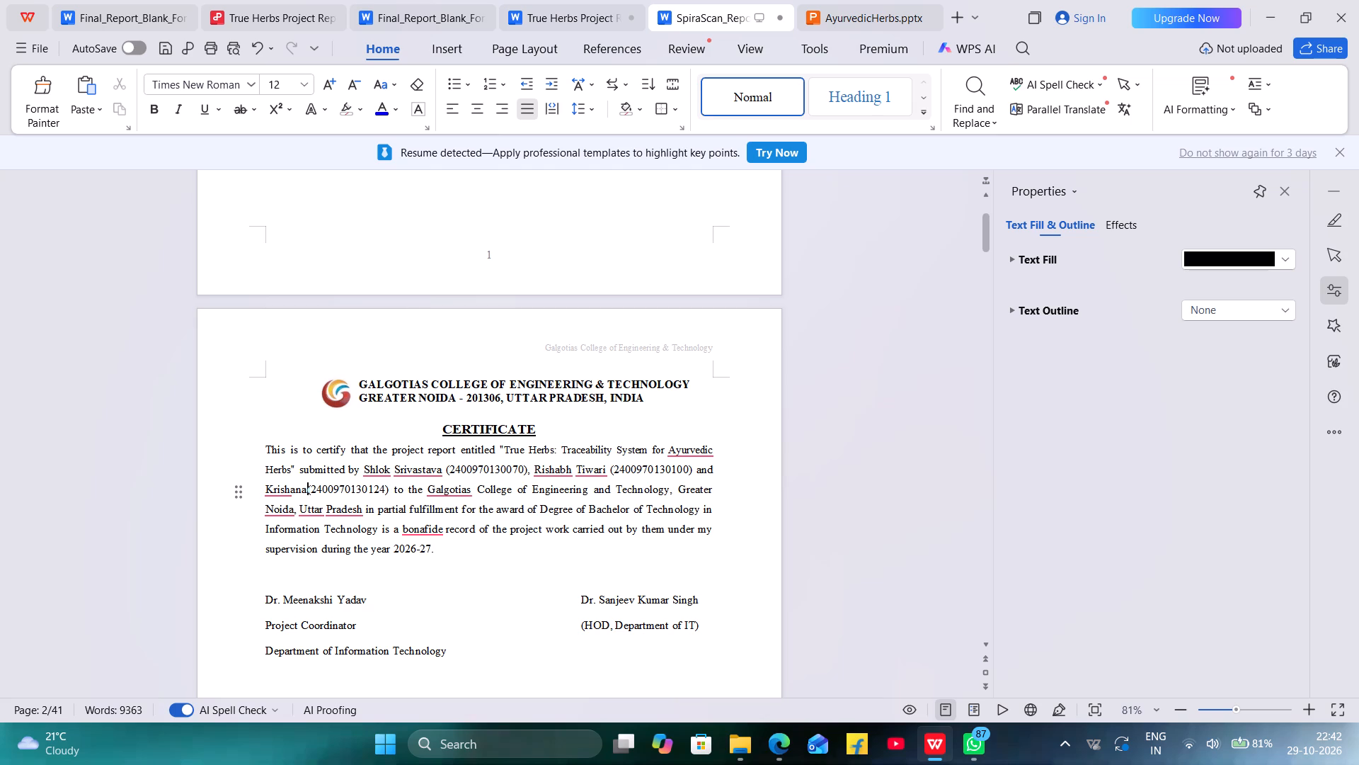
click(774, 752)
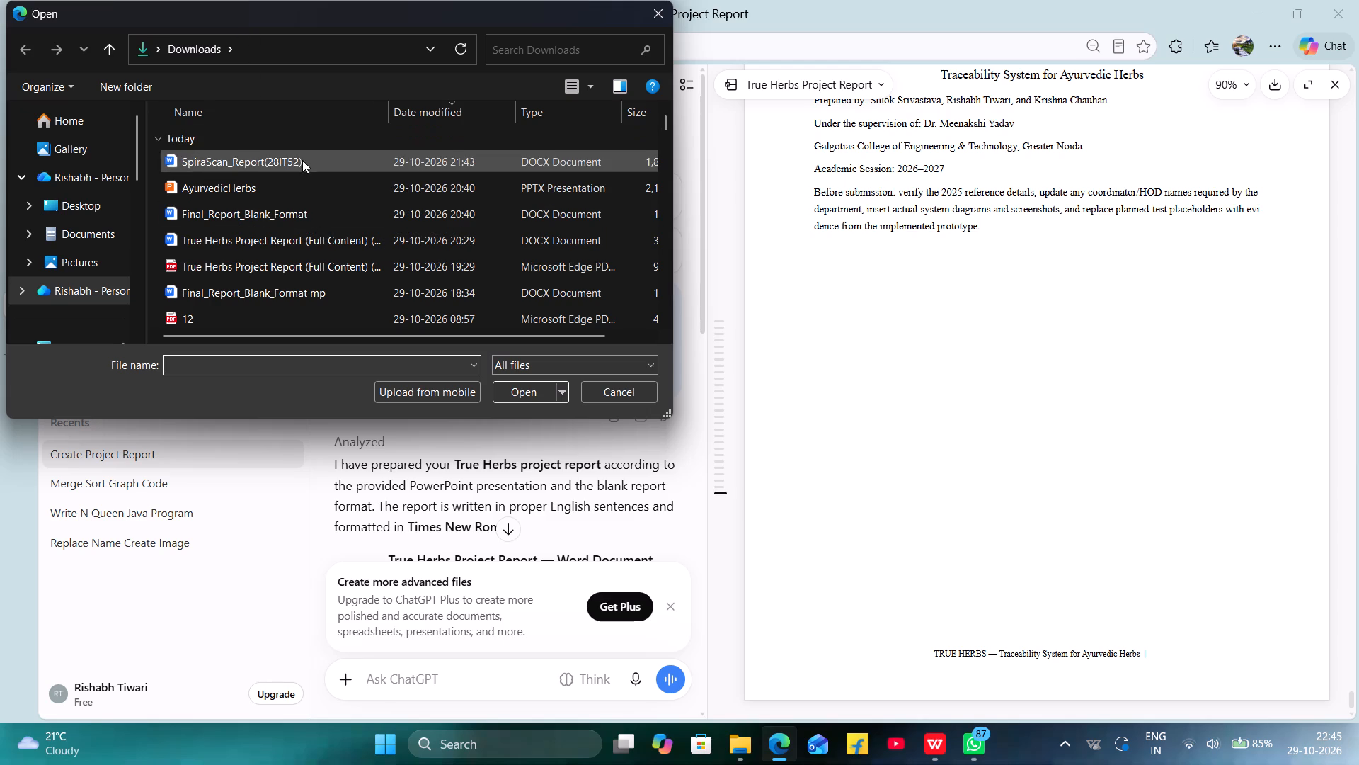
scroll(375, 531, down, 2)
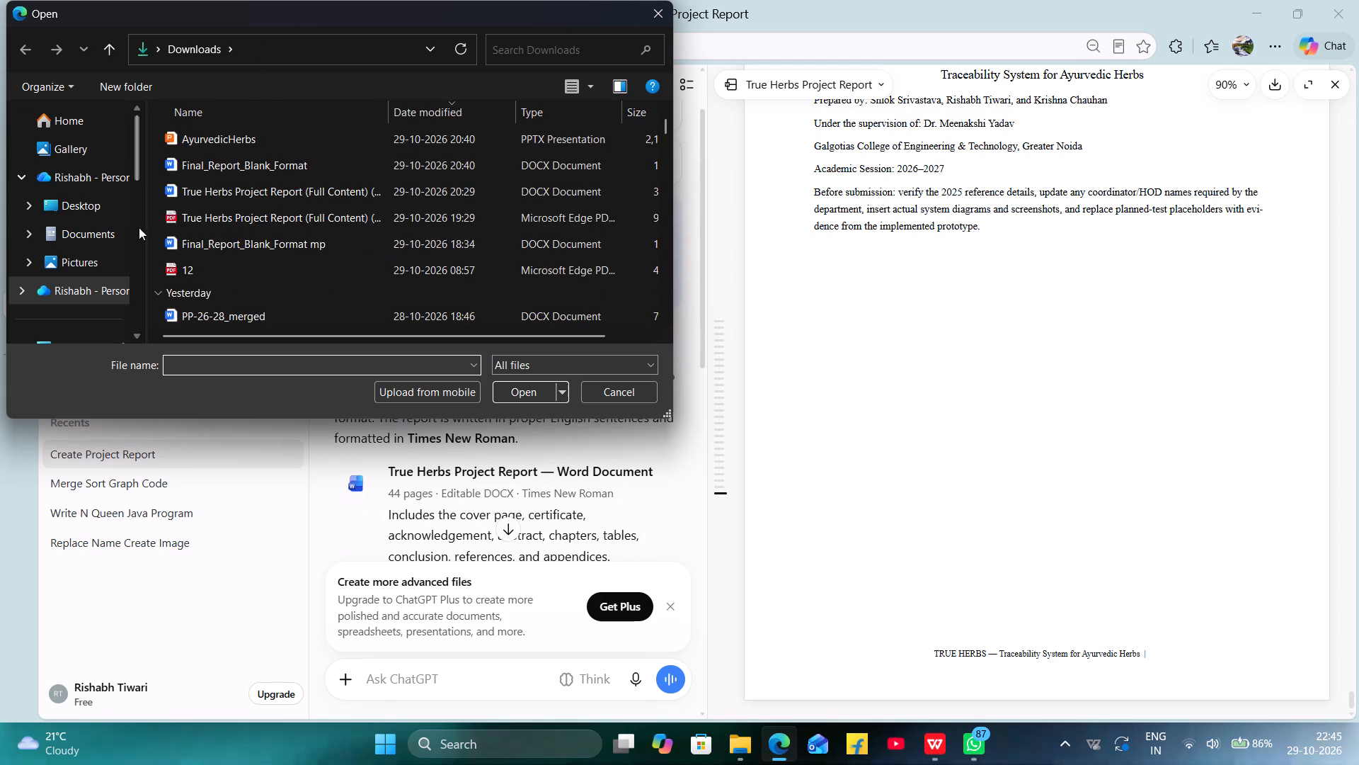
scroll(190, 244, down, 2)
scroll(226, 263, up, 14)
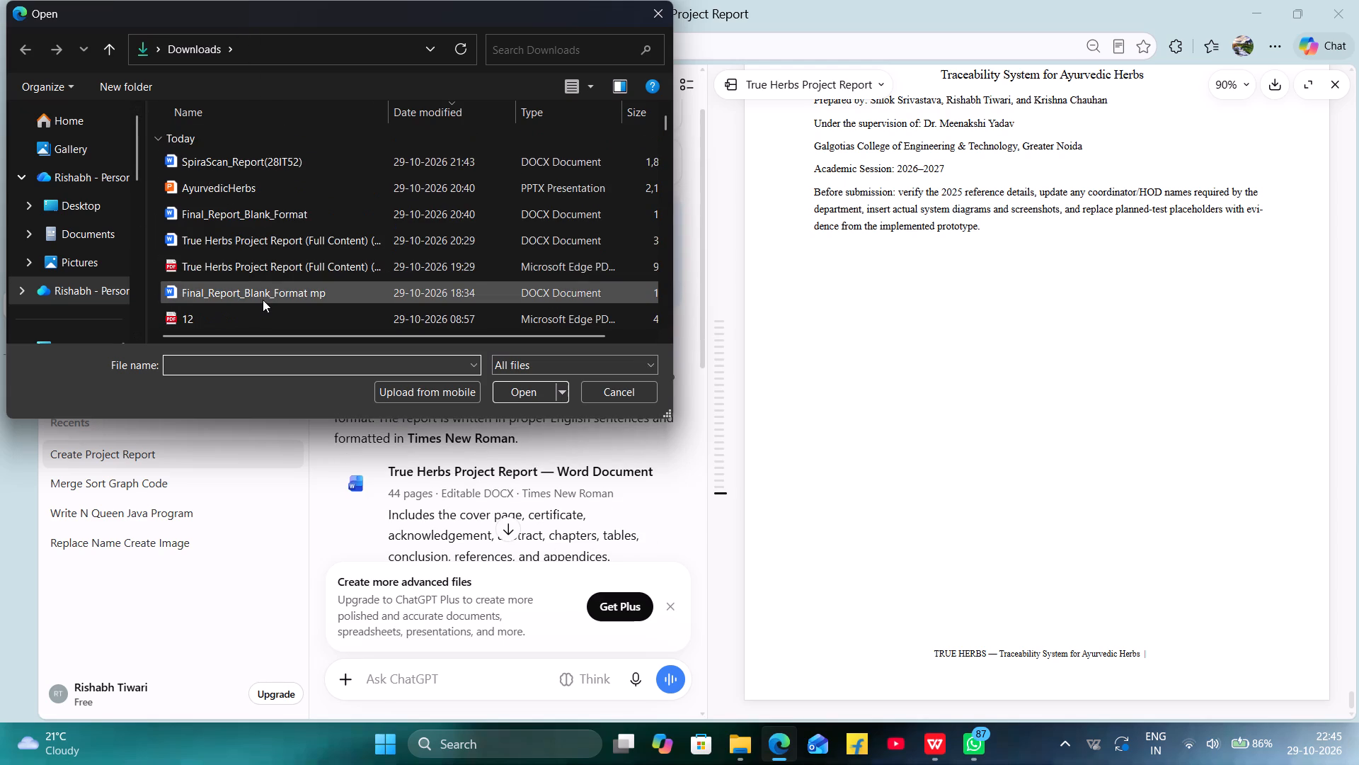
scroll(263, 300, up, 5)
scroll(307, 251, down, 2)
scroll(307, 251, up, 5)
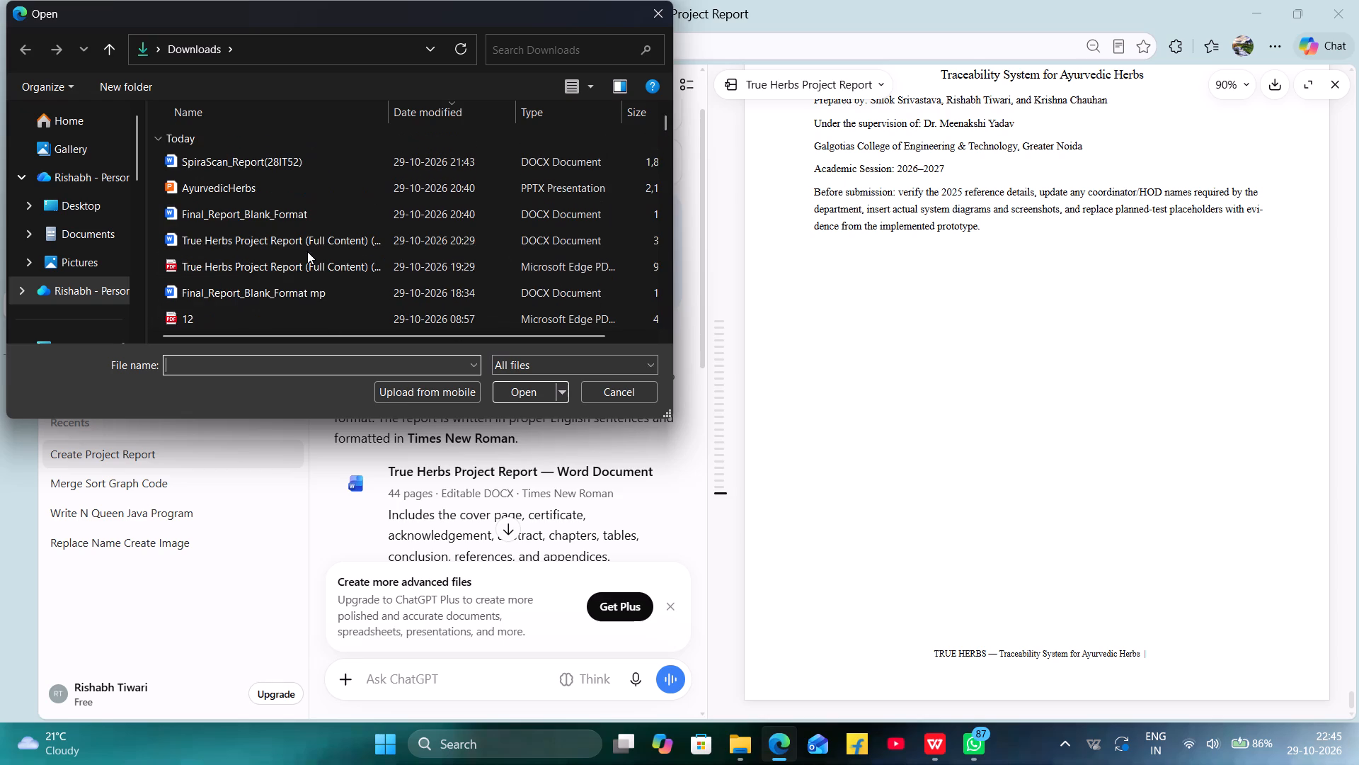
scroll(226, 235, up, 1)
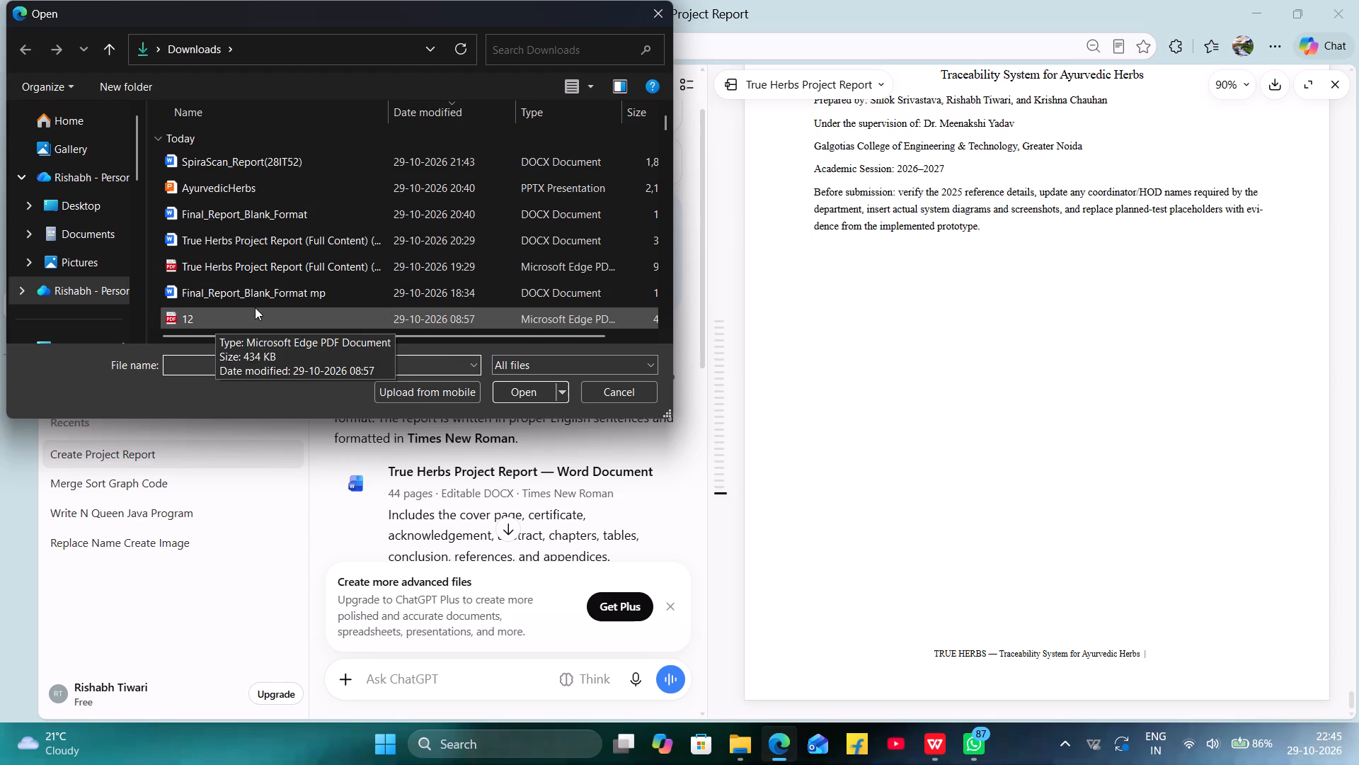
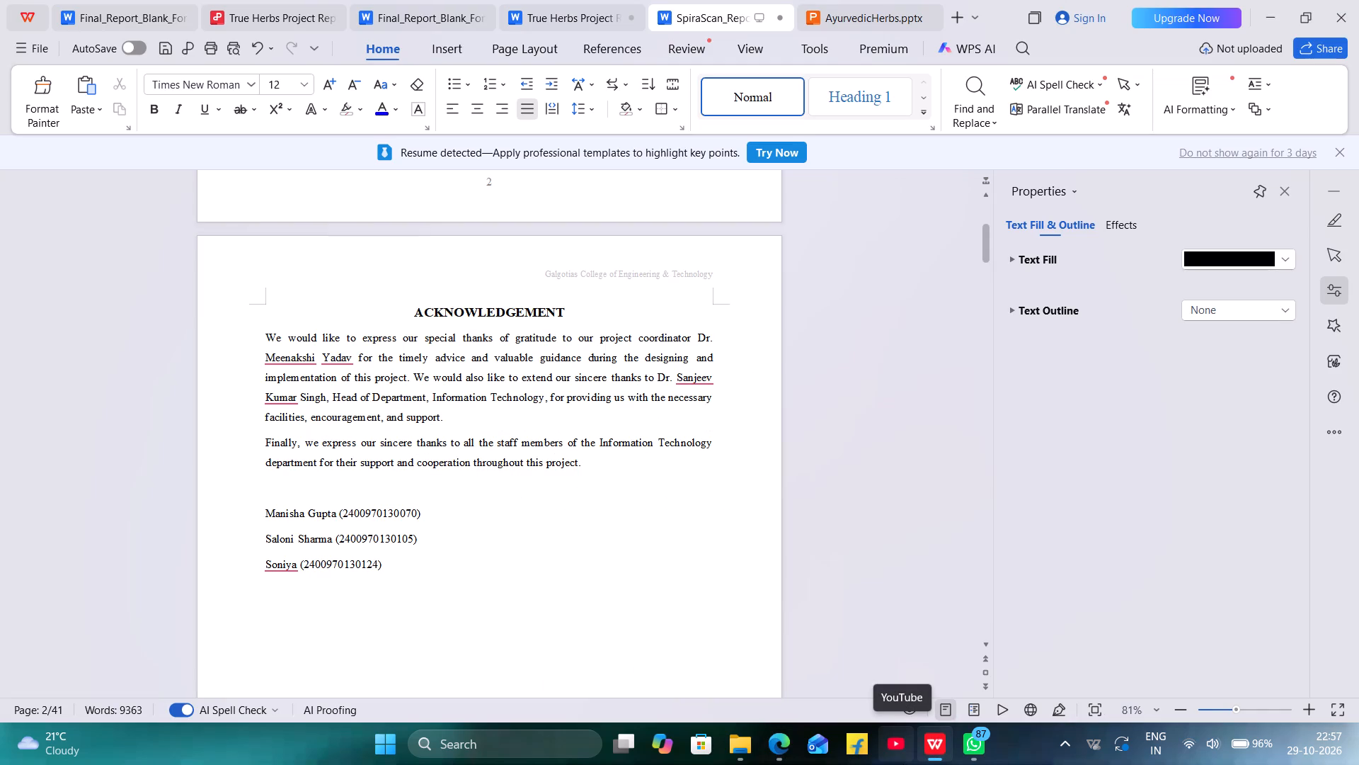
scroll(903, 764, up, 4)
scroll(786, 392, up, 9)
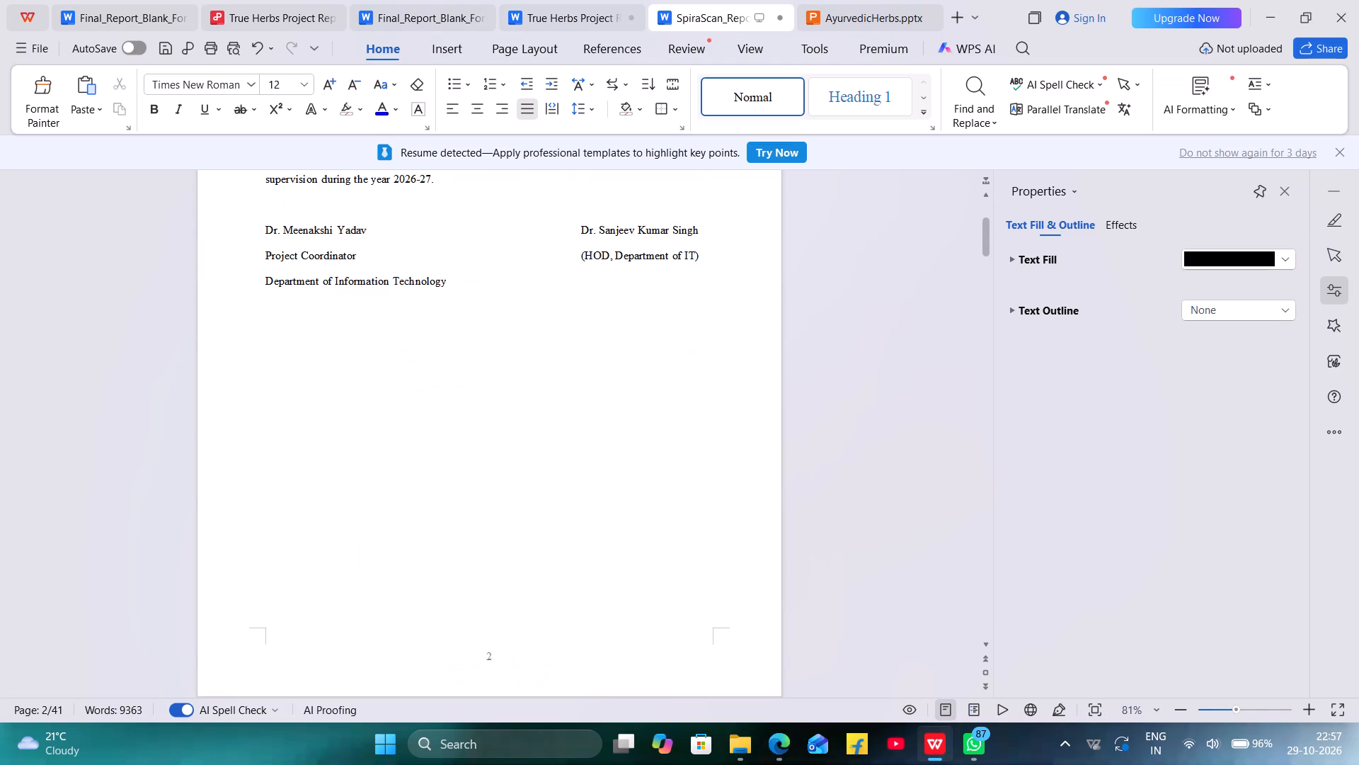
scroll(899, 342, up, 5)
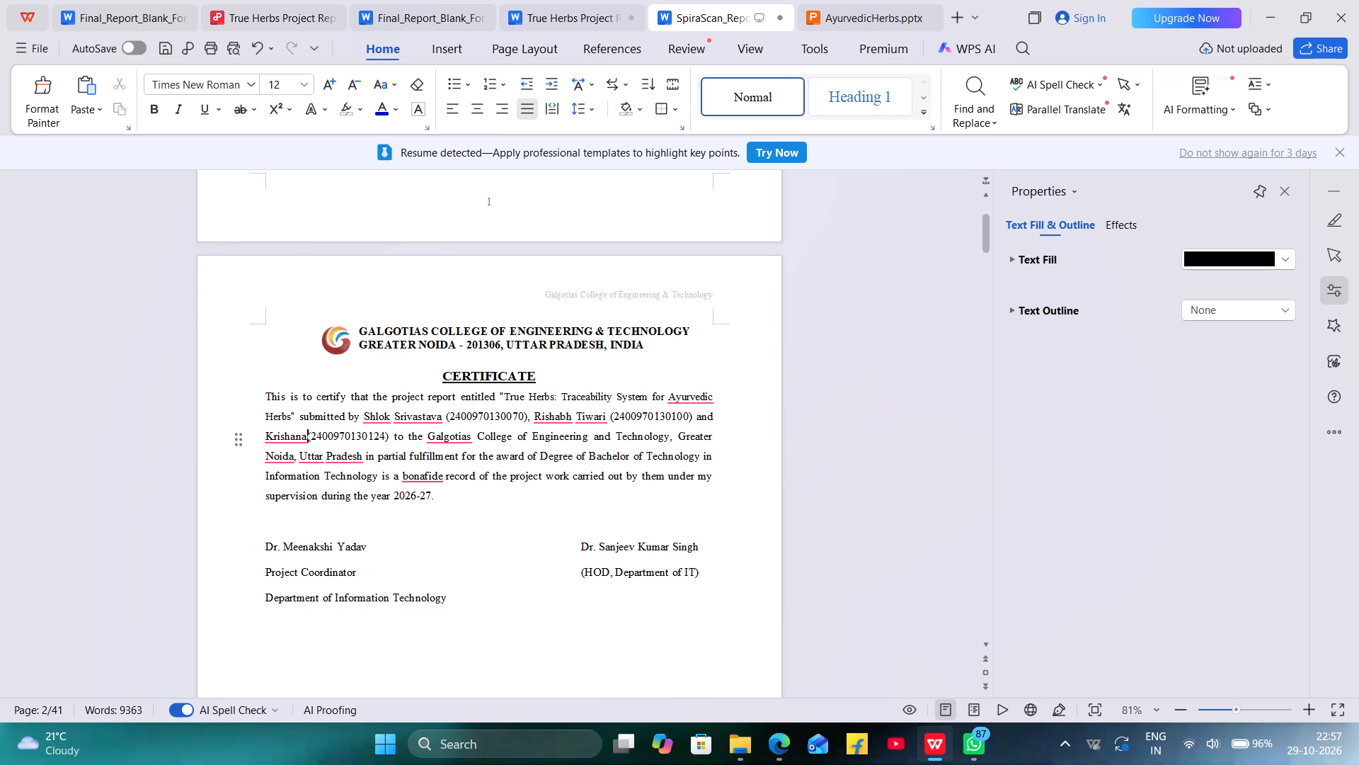
click(522, 417)
key(BackSpace)
key(BackSpace)
key(BackSpace)
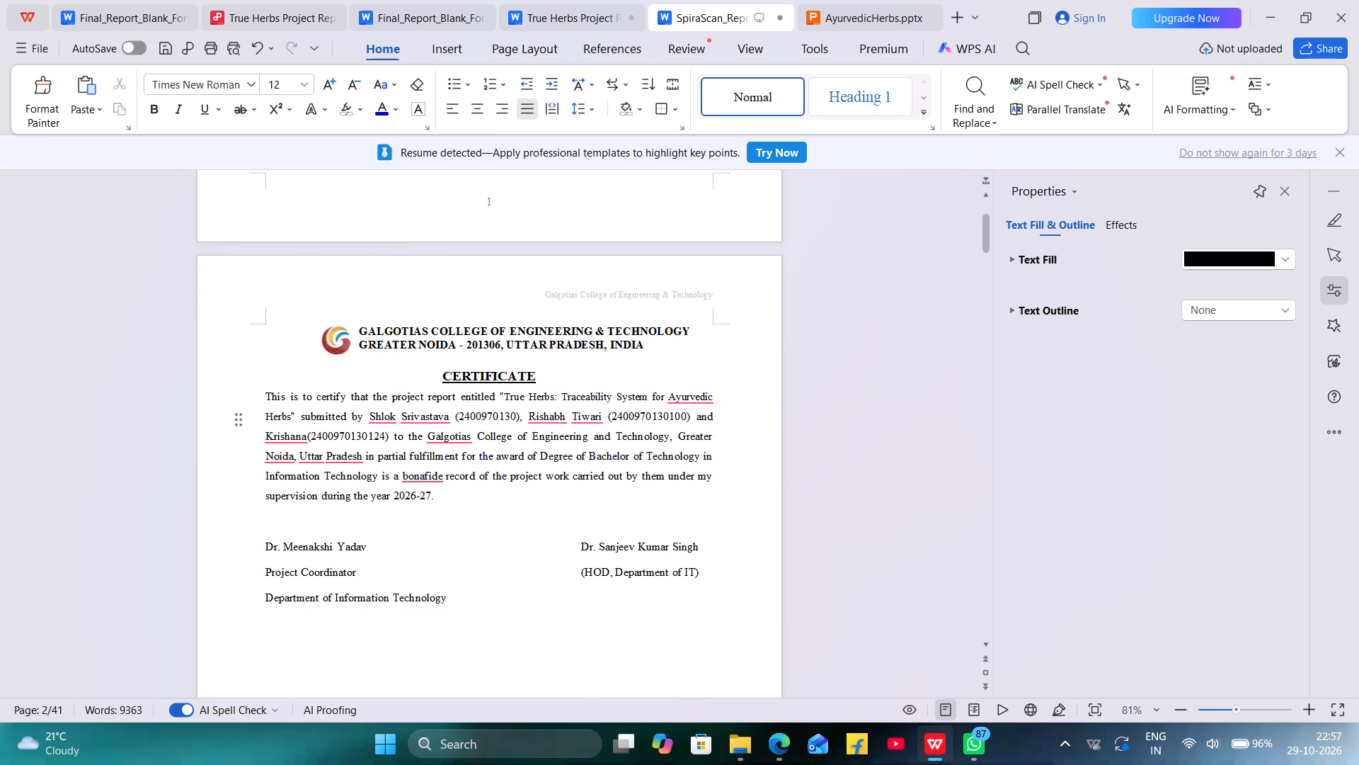
text(115)
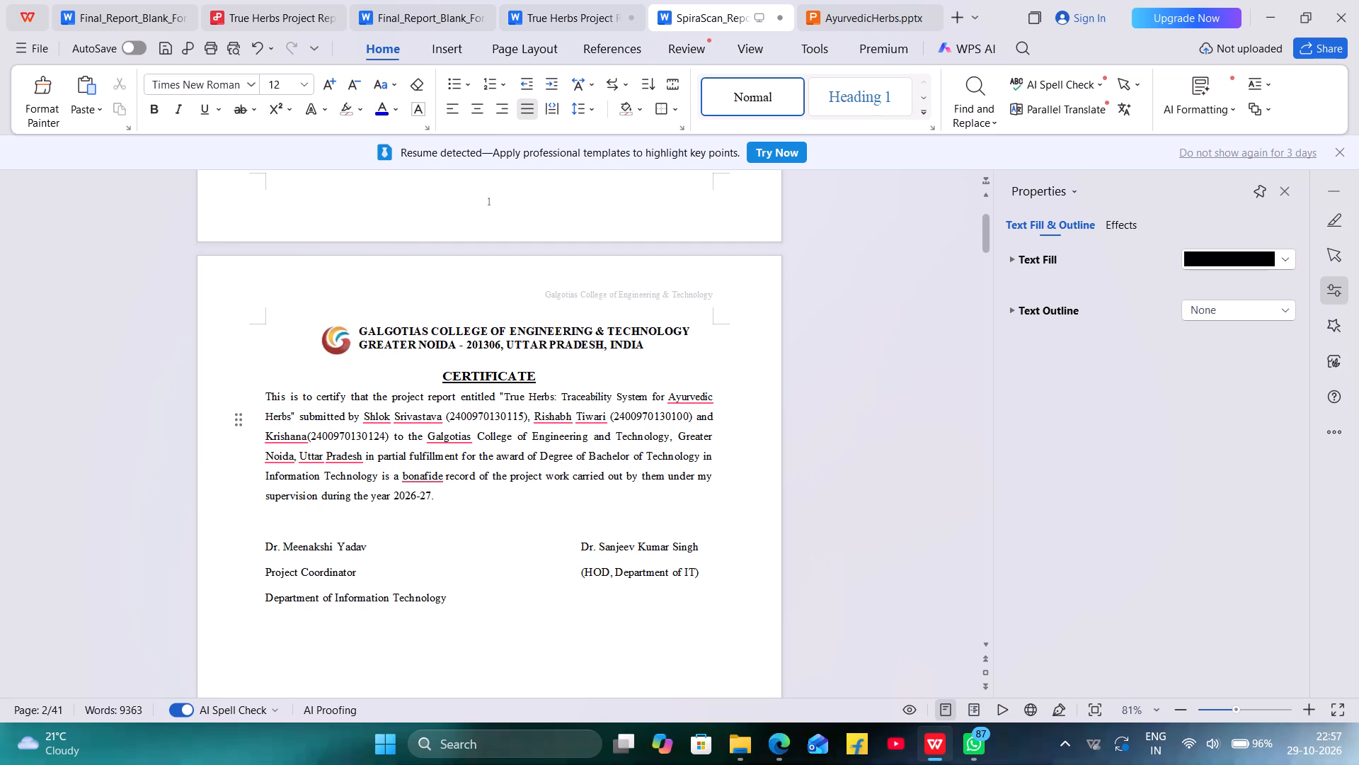
Replace the last three digits of the third student's roll number in the certificate and add a space before its opening bracket.
click(386, 436)
key(BackSpace)
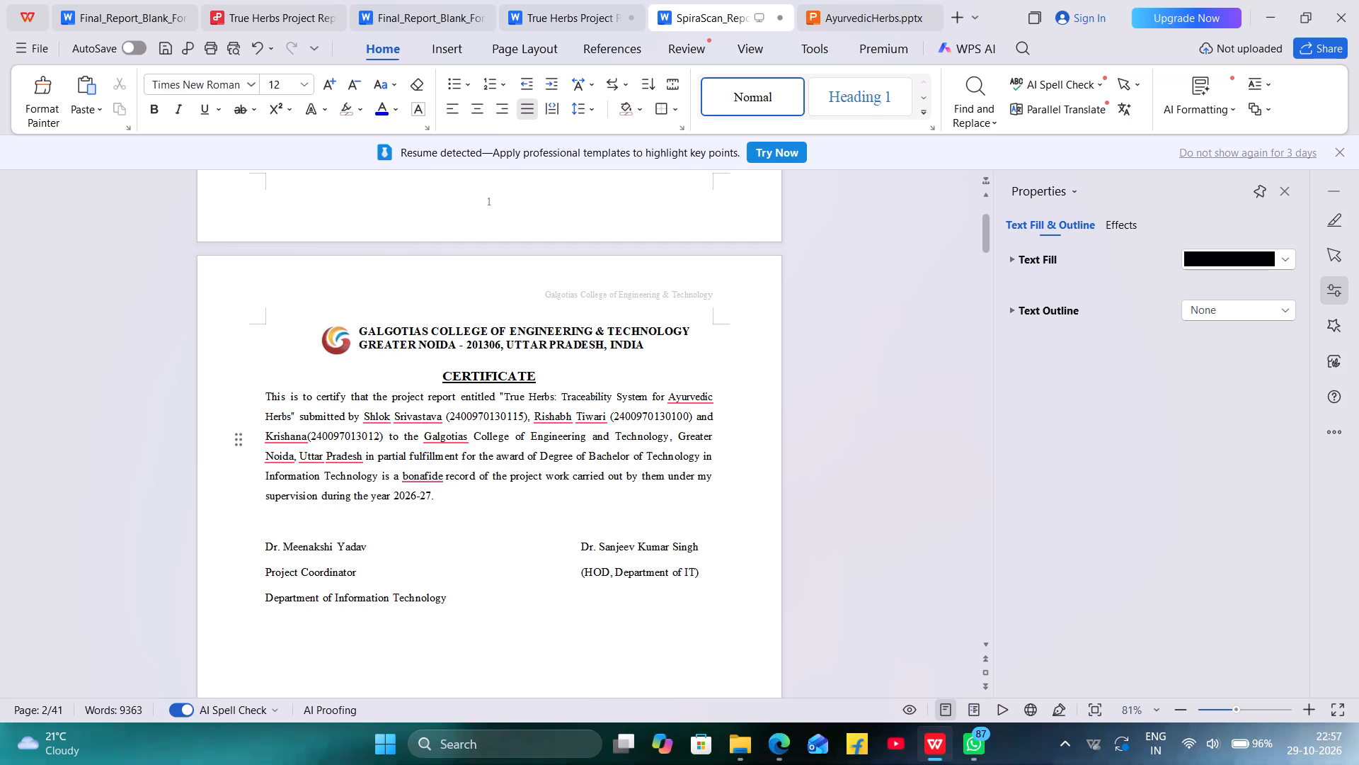
key(BackSpace)
key(BackSpace)
text(060)
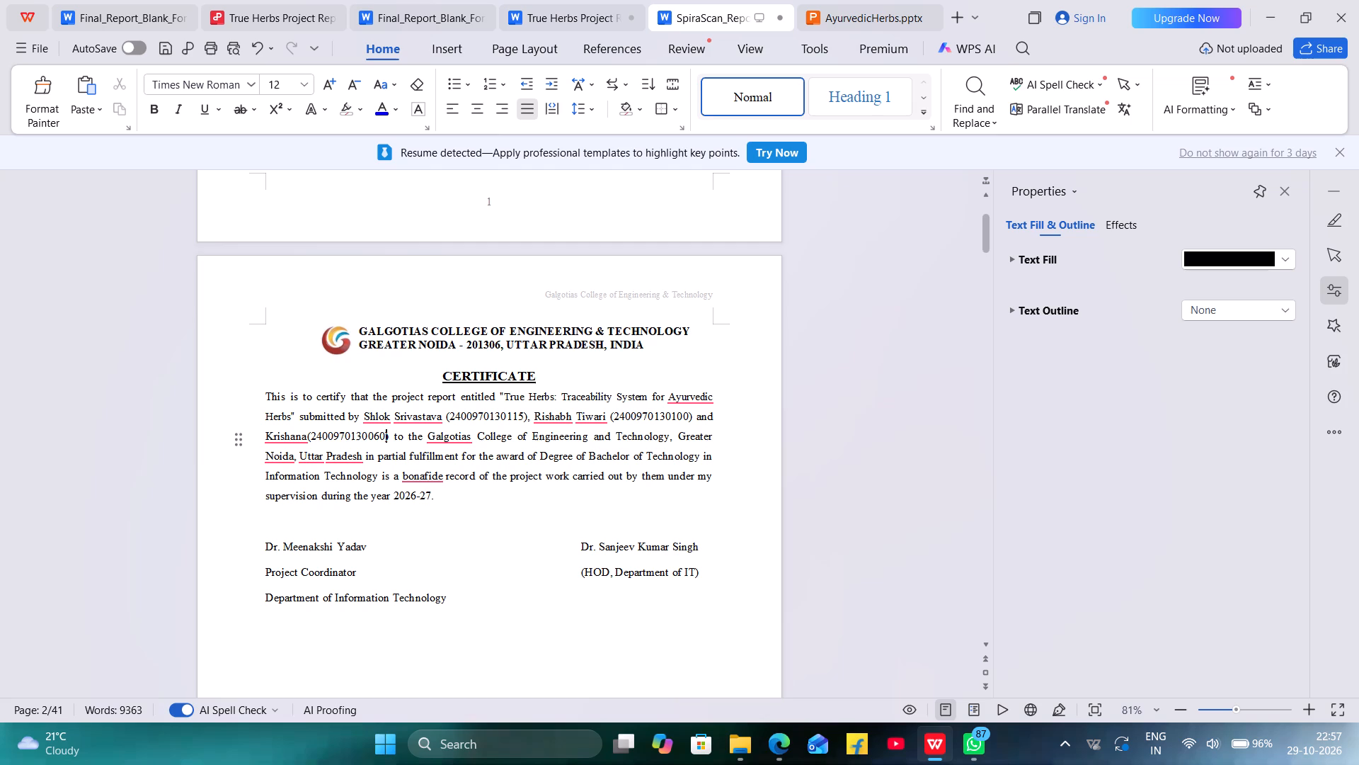
click(307, 437)
key(space)
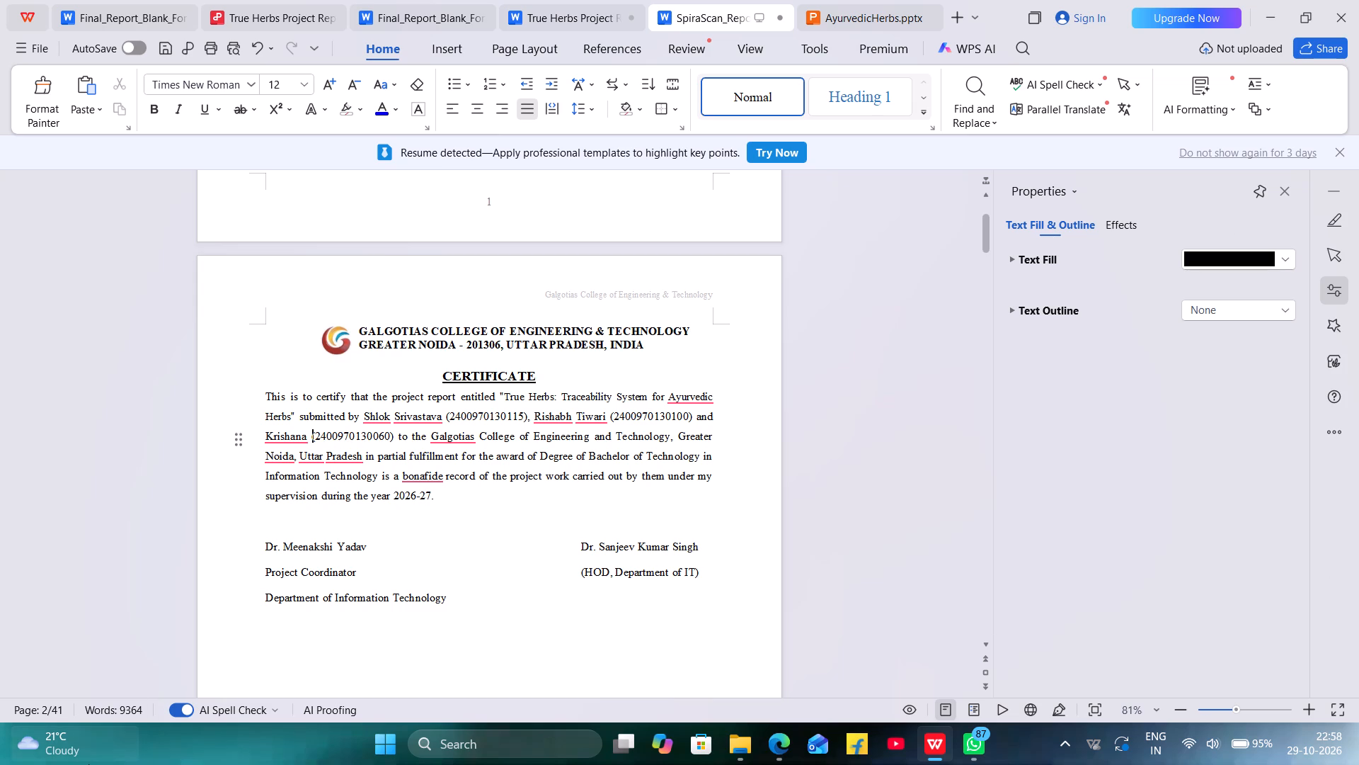
Check the cover page's student details, and select the certificate's signature lines from "Project Coordinator" through "Department of Information Technology".
scroll(1163, 694, down, 1)
right_drag(768, 566, 745, 670)
scroll(430, 361, up, 4)
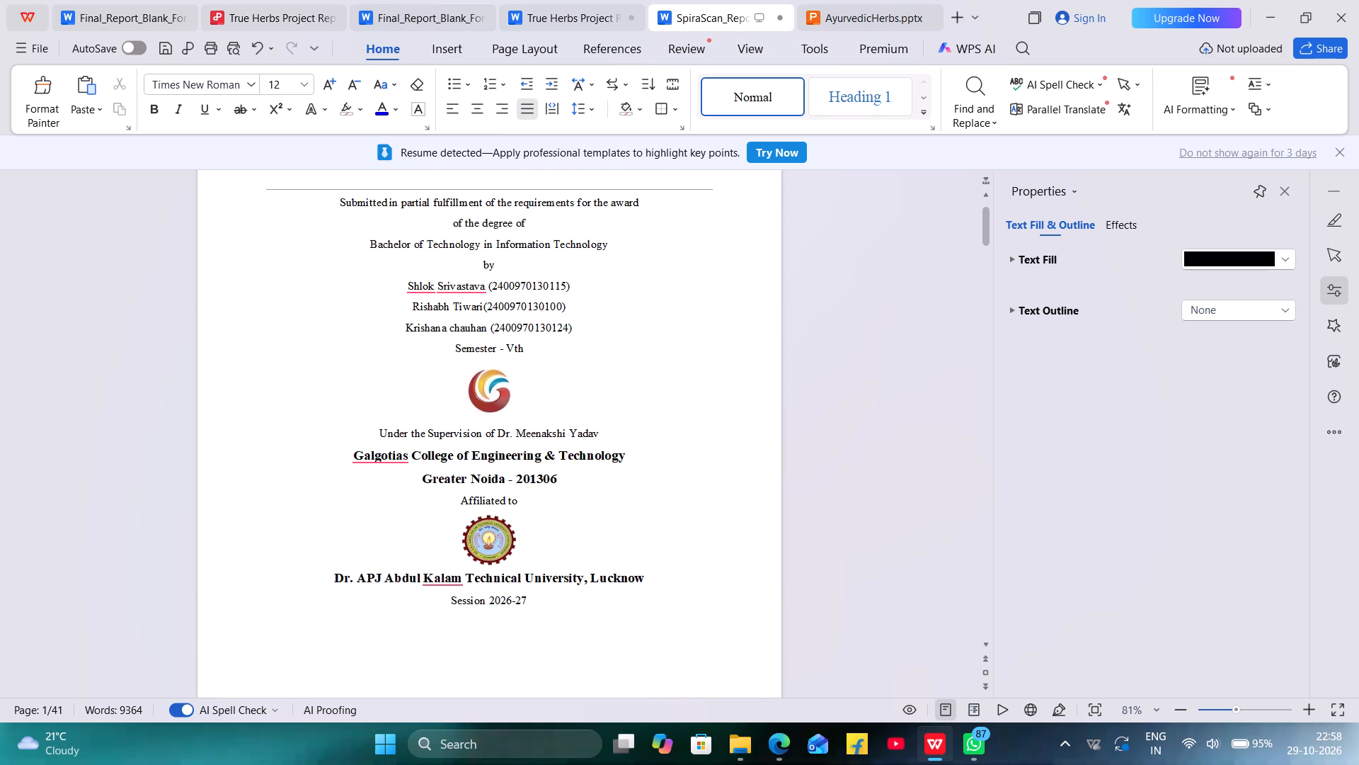
scroll(430, 361, down, 12)
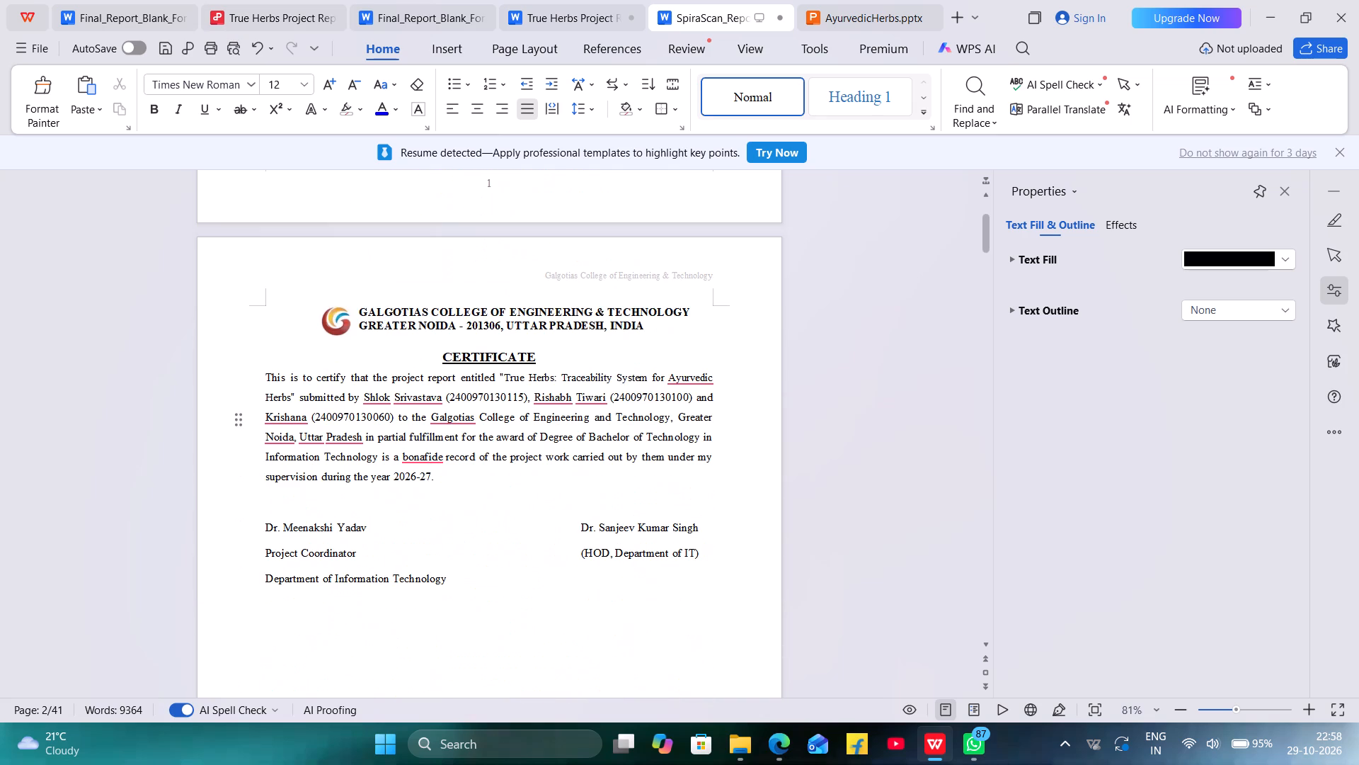
drag(464, 597, 265, 553)
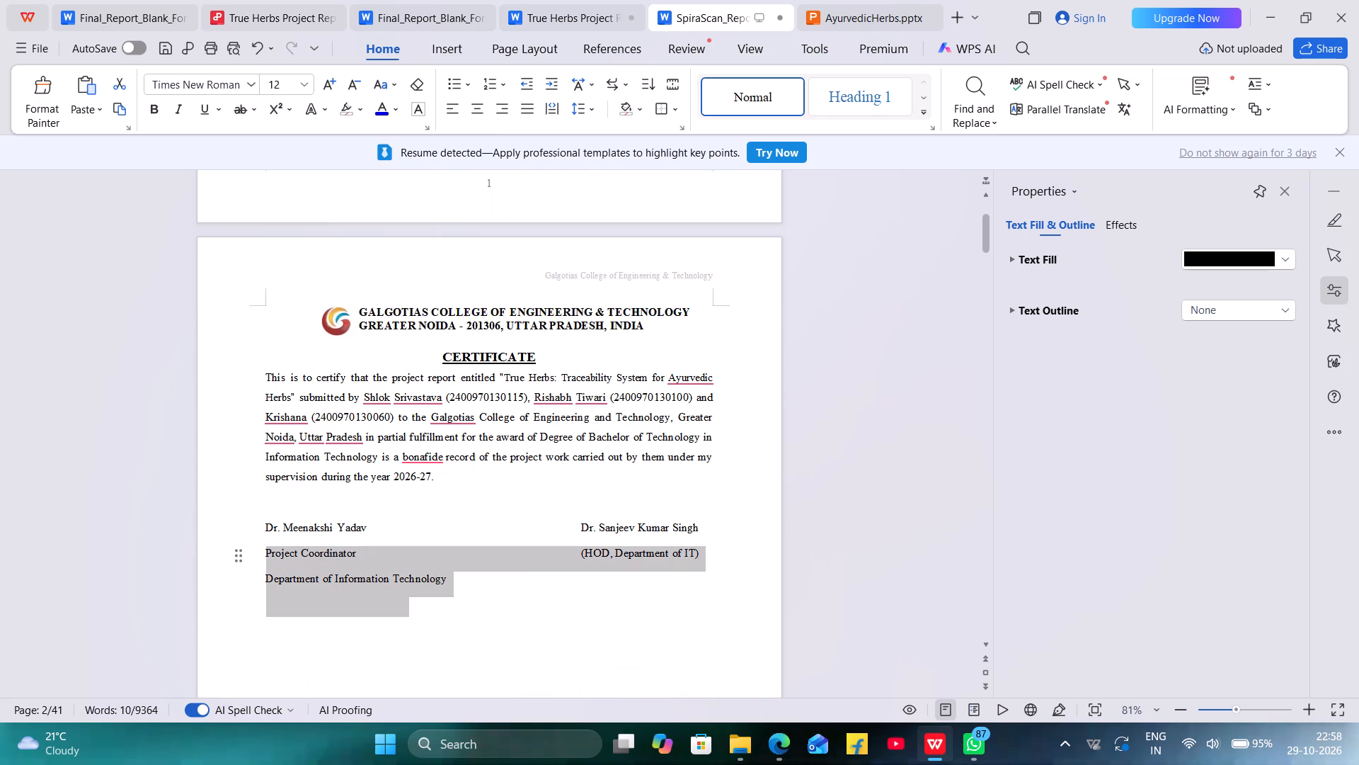
drag(265, 553, 265, 553)
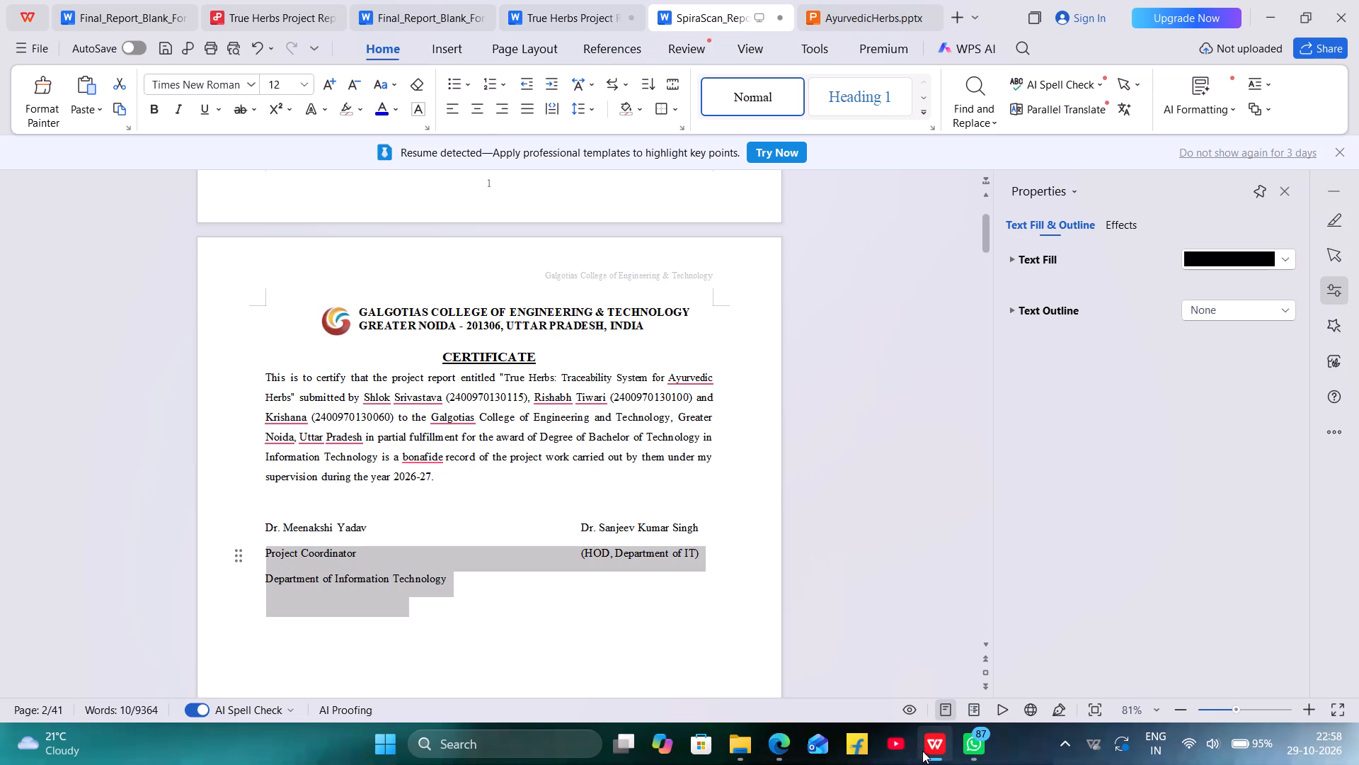
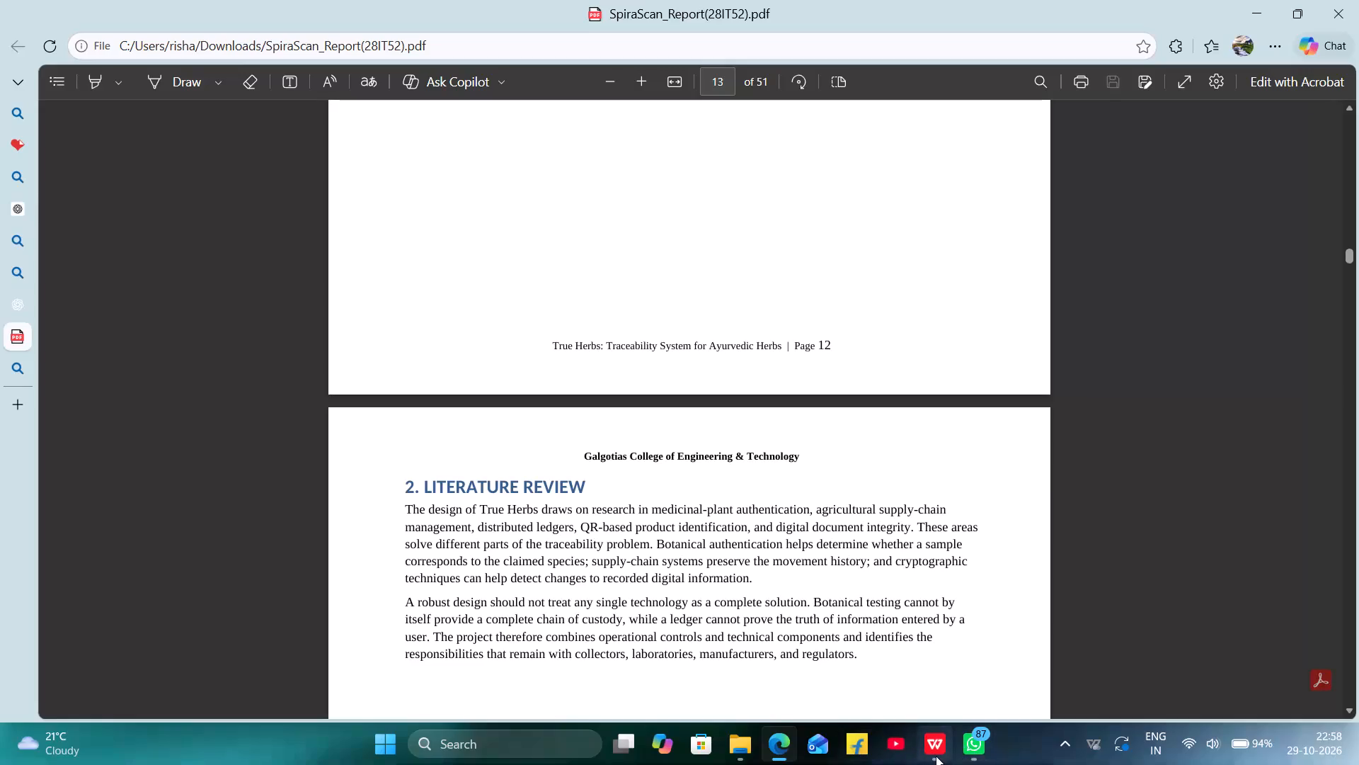
Switch to WPS Office and copy the project supervisor's name, role and department lines from the True Herbs project report PDF's certificate.
click(936, 756)
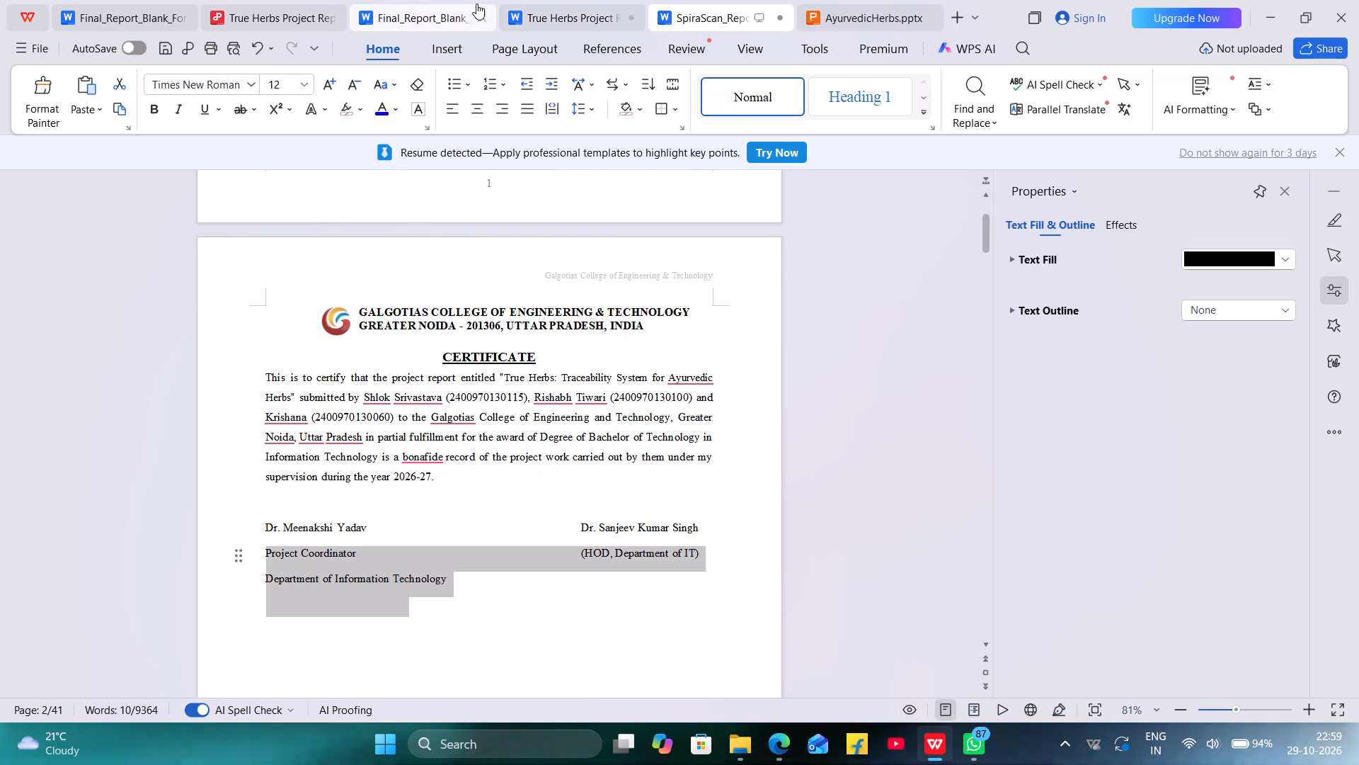
click(284, 0)
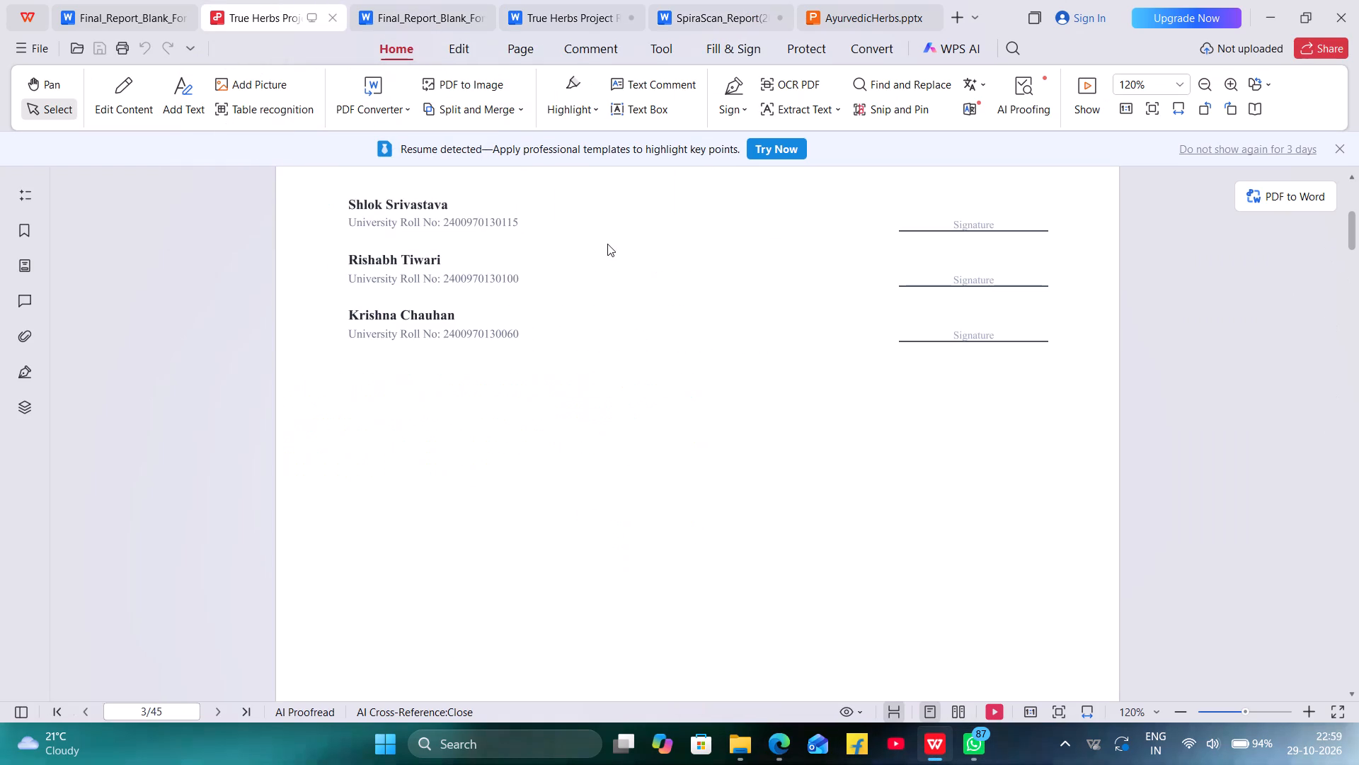
scroll(596, 358, up, 16)
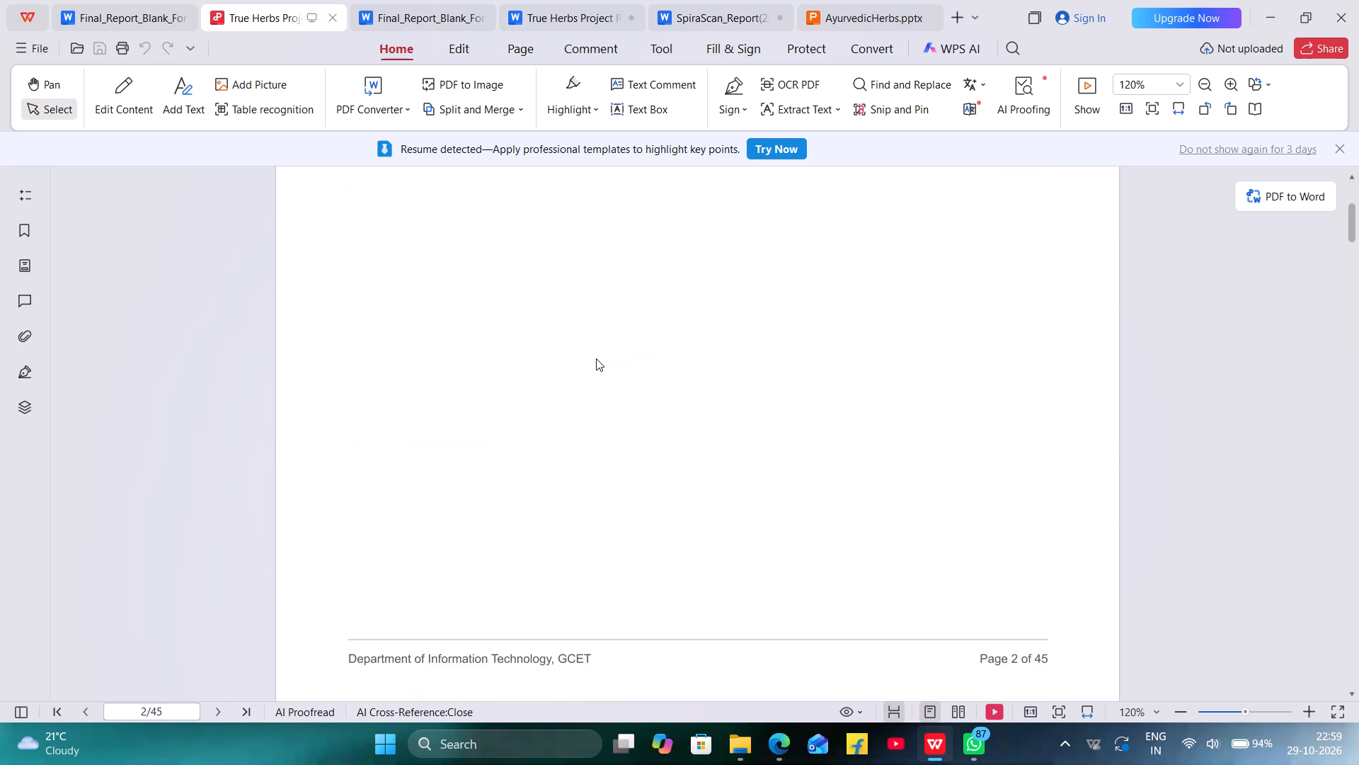
scroll(596, 358, up, 10)
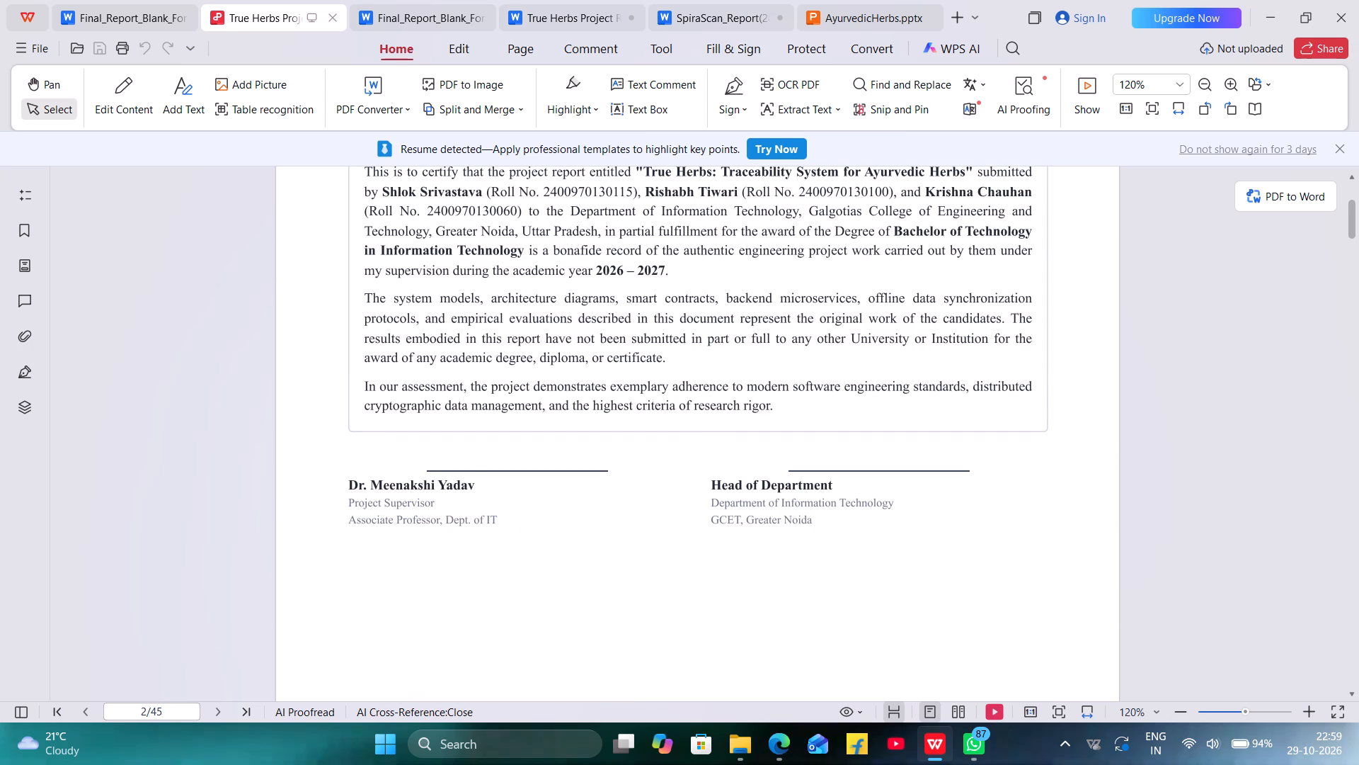
drag(497, 519, 324, 467)
key(ctrl+c)
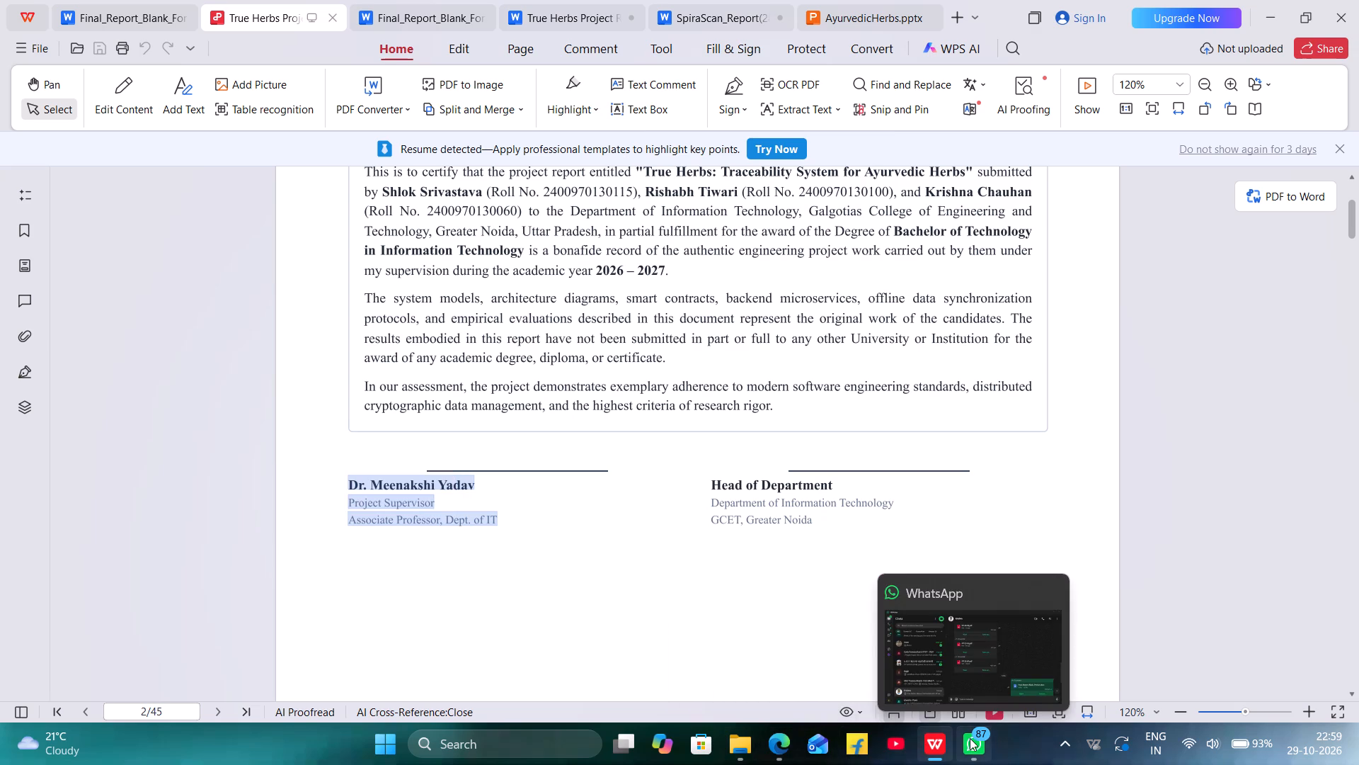
In the SpiraScan report's certificate, cut the entire signature block below the paragraph, from the coordinator and HOD names through "Department of Information Technology".
click(931, 744)
click(931, 744)
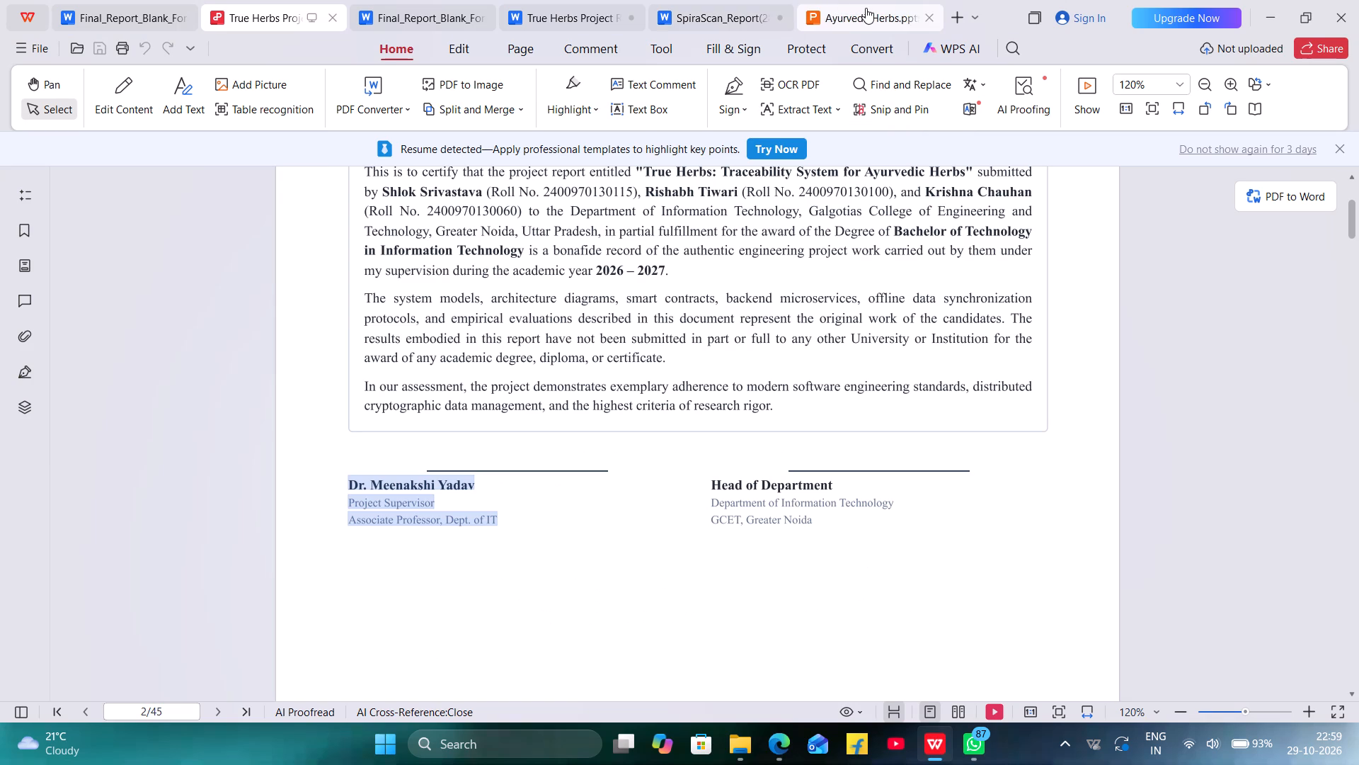
click(759, 21)
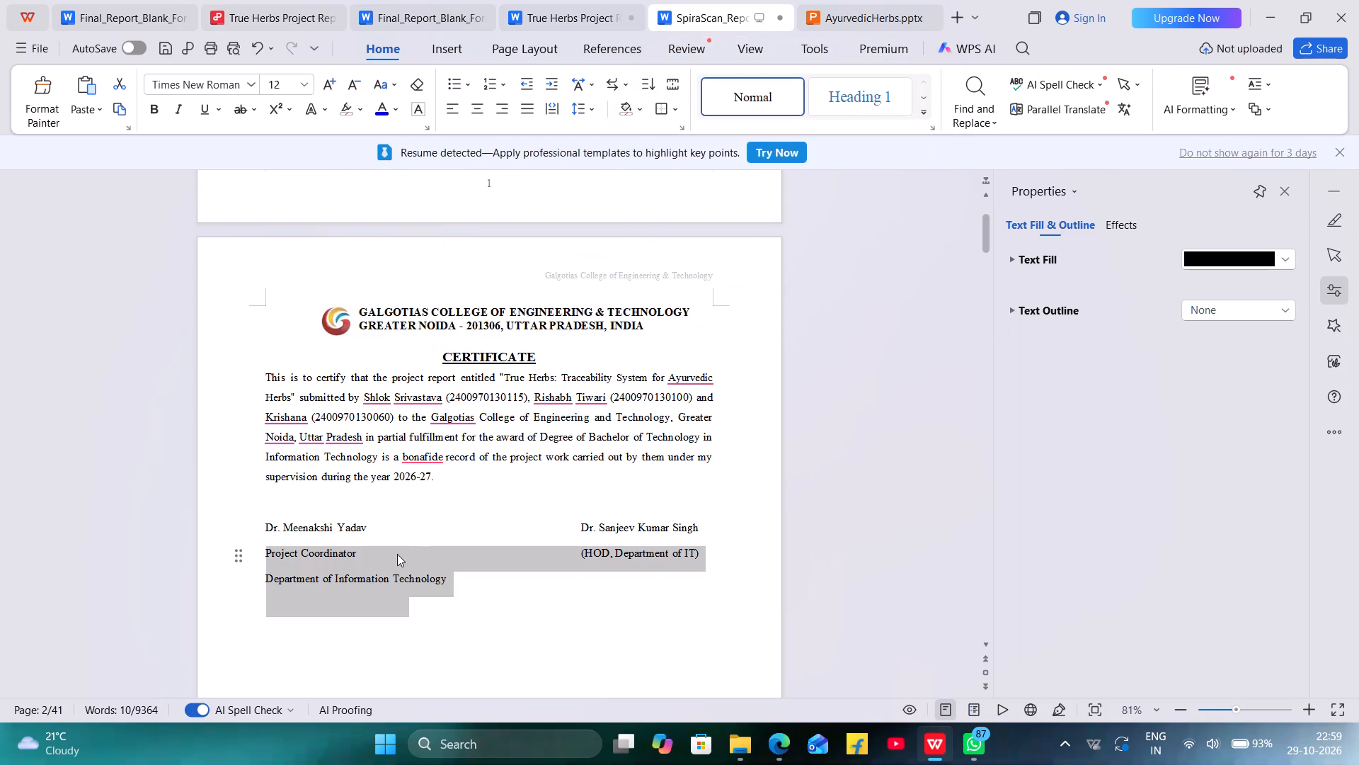
click(393, 555)
drag(454, 580, 232, 549)
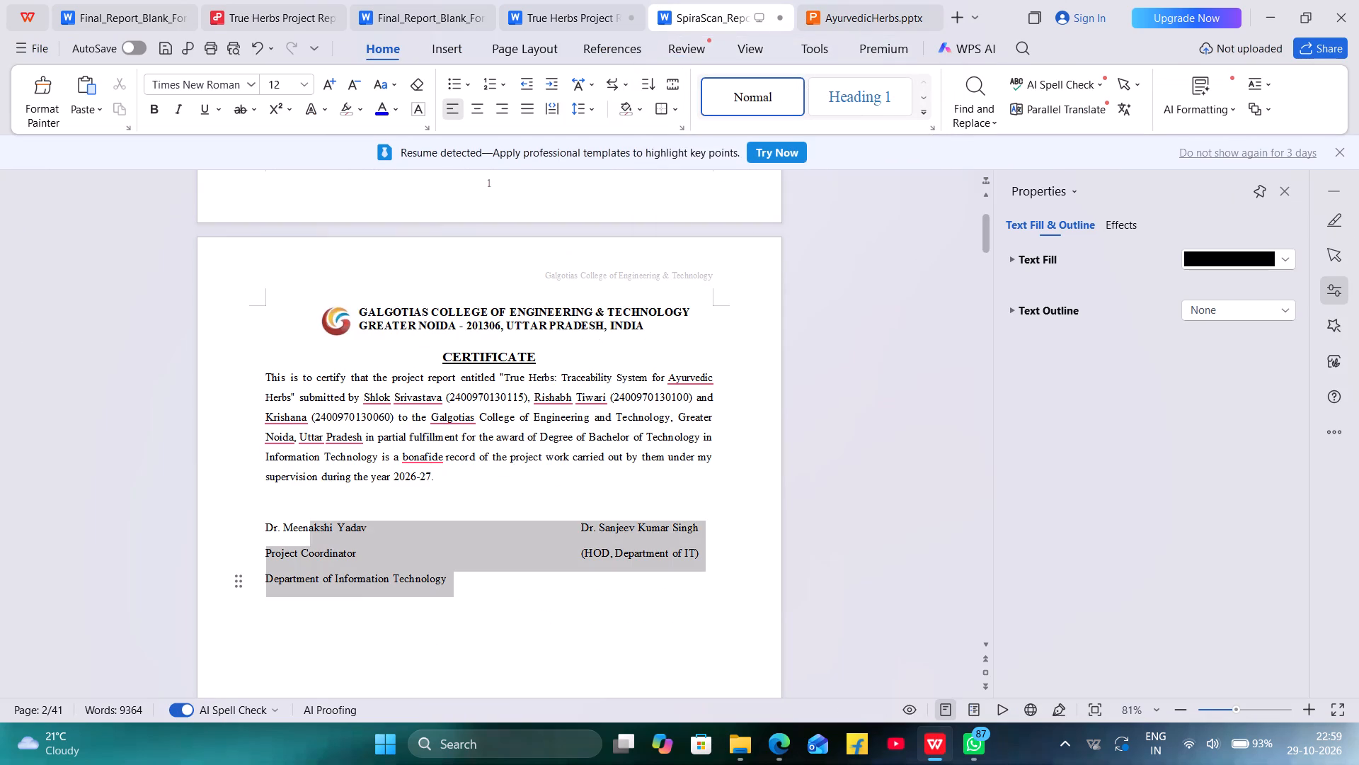
drag(232, 549, 177, 505)
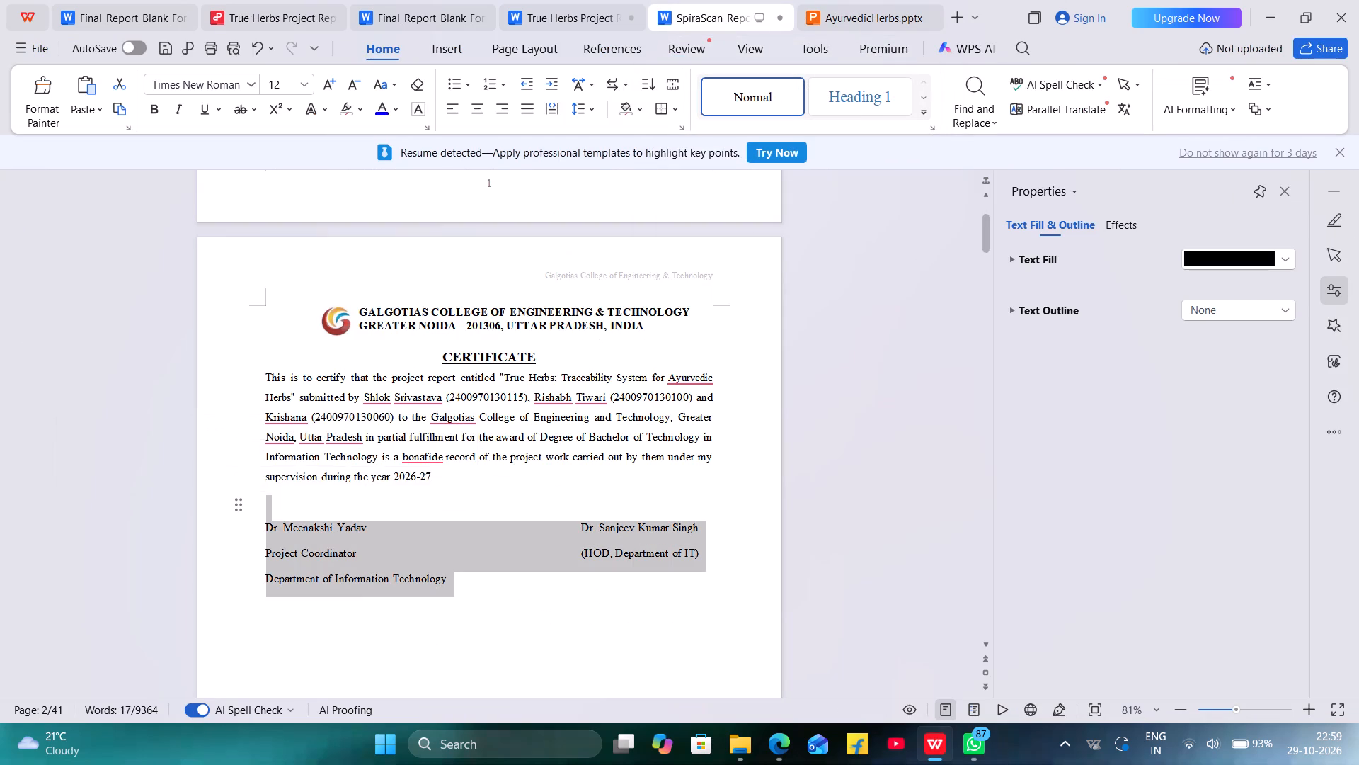
key(ctrl+x)
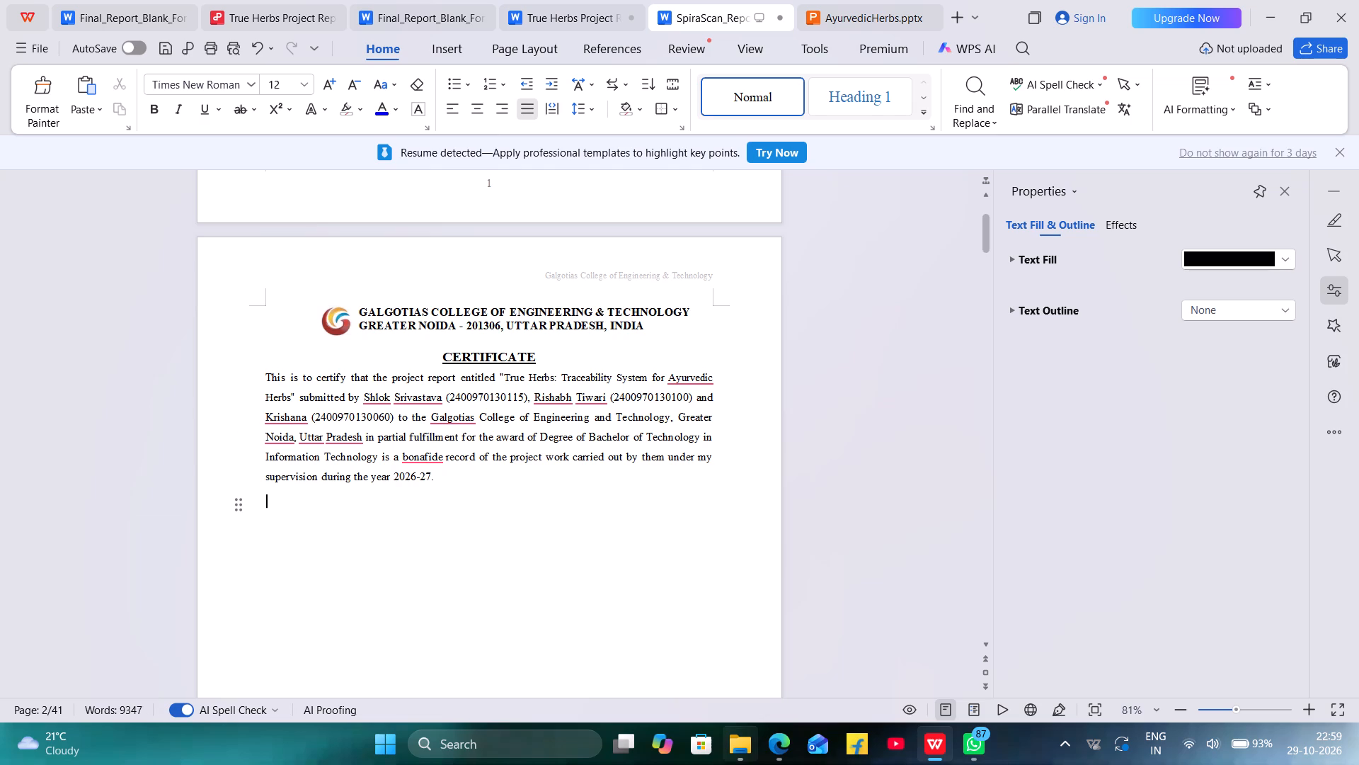
Copy the project supervisor's three-line signature block from the True Herbs PDF and paste it below the certificate paragraph in the SpiraScan report.
click(311, 16)
key(ctrl+c)
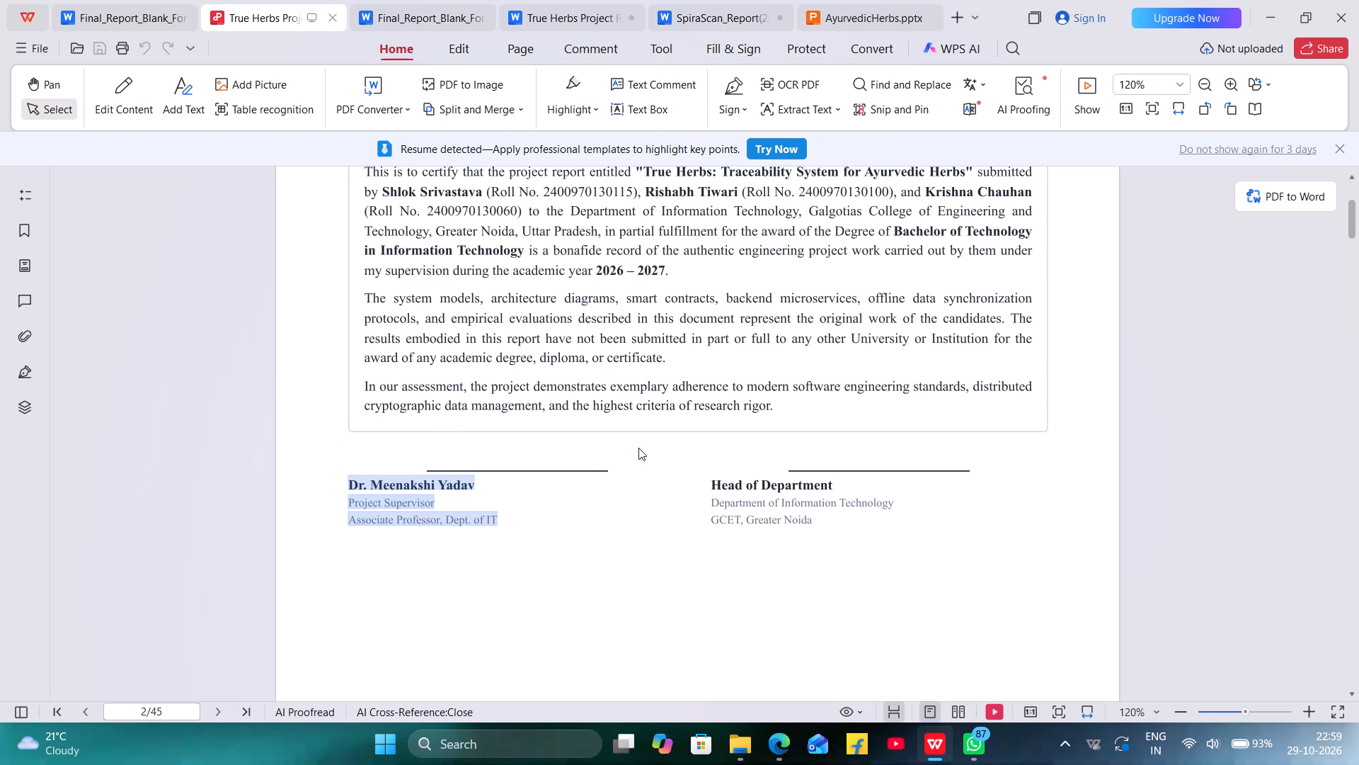
click(739, 11)
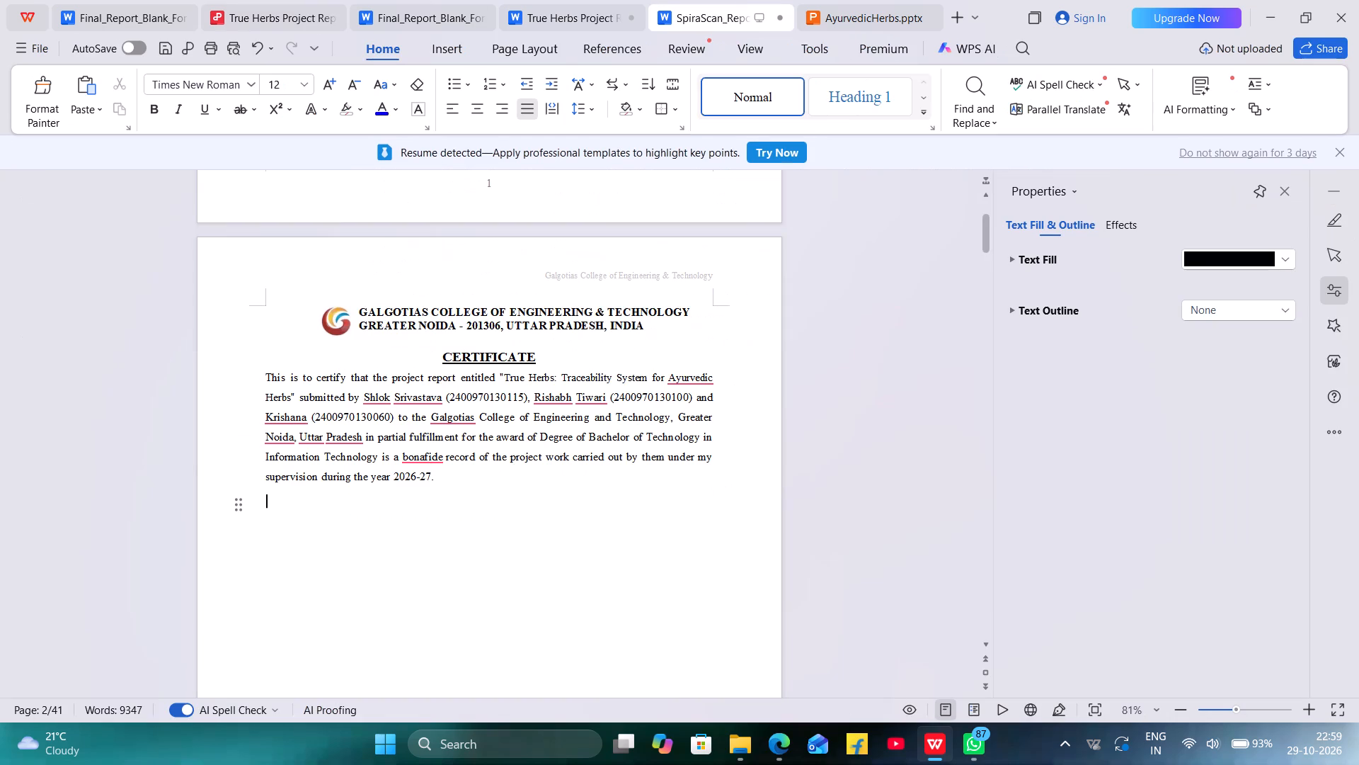
key(ctrl+v)
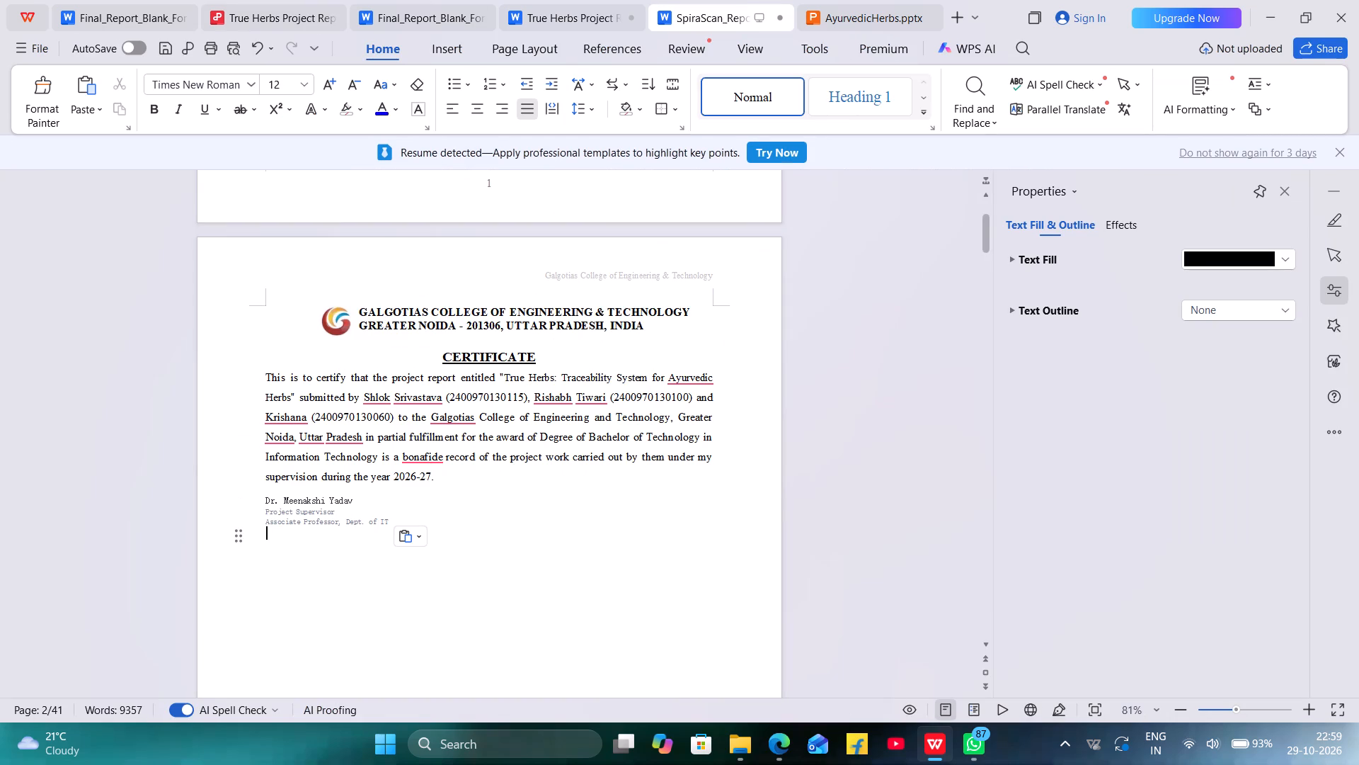
Insert two blank lines between the certificate paragraph and the supervisor's signature block.
click(458, 469)
click(452, 485)
key(Return)
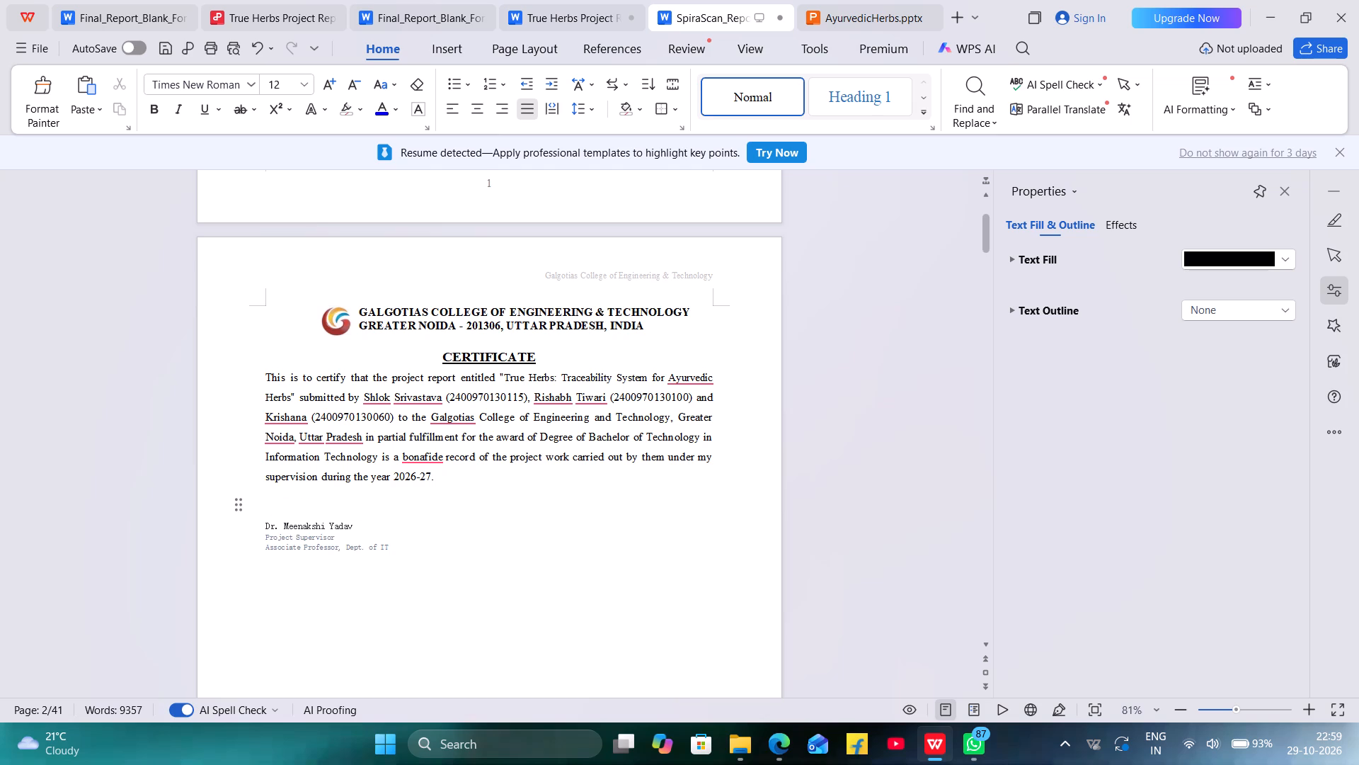
key(Return)
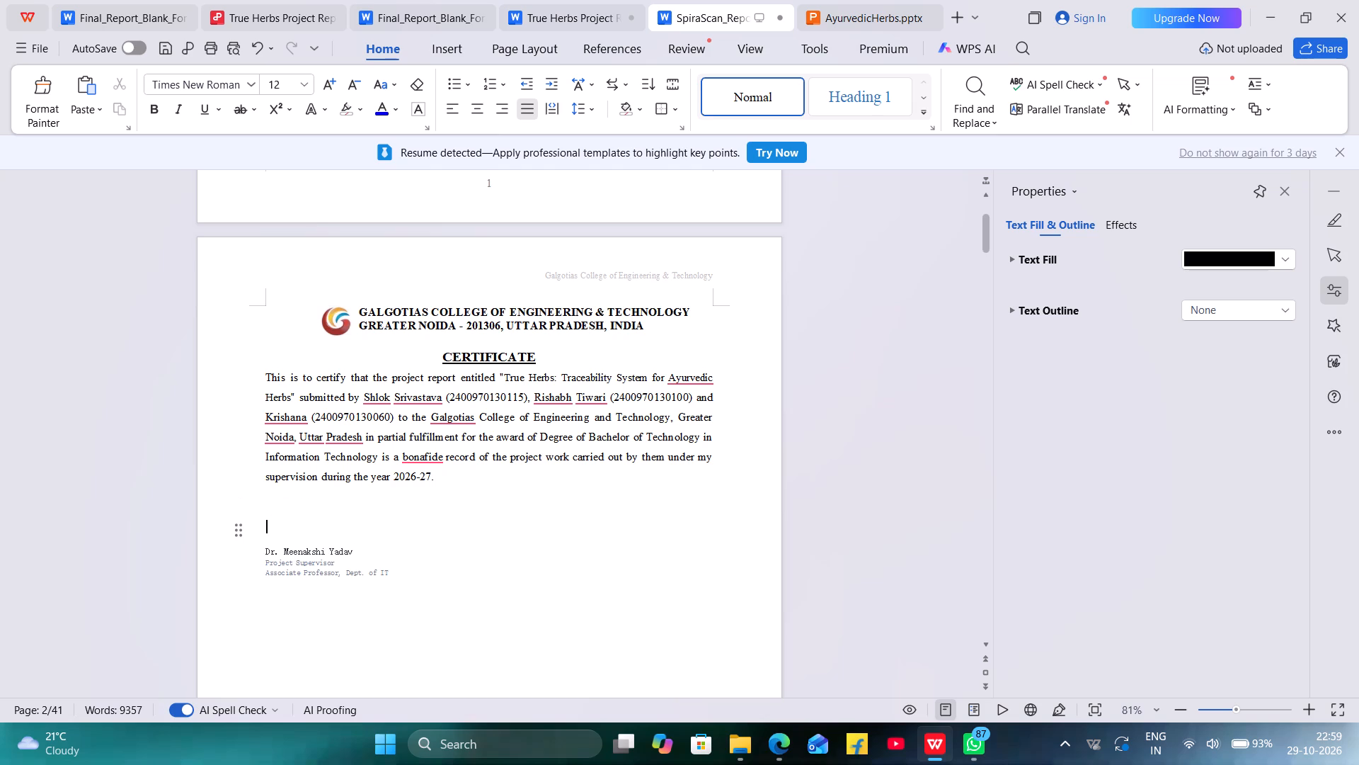
Format the supervisor's signature block in Times New Roman at size 10.
drag(403, 572, 247, 560)
click(398, 595)
drag(391, 575, 226, 563)
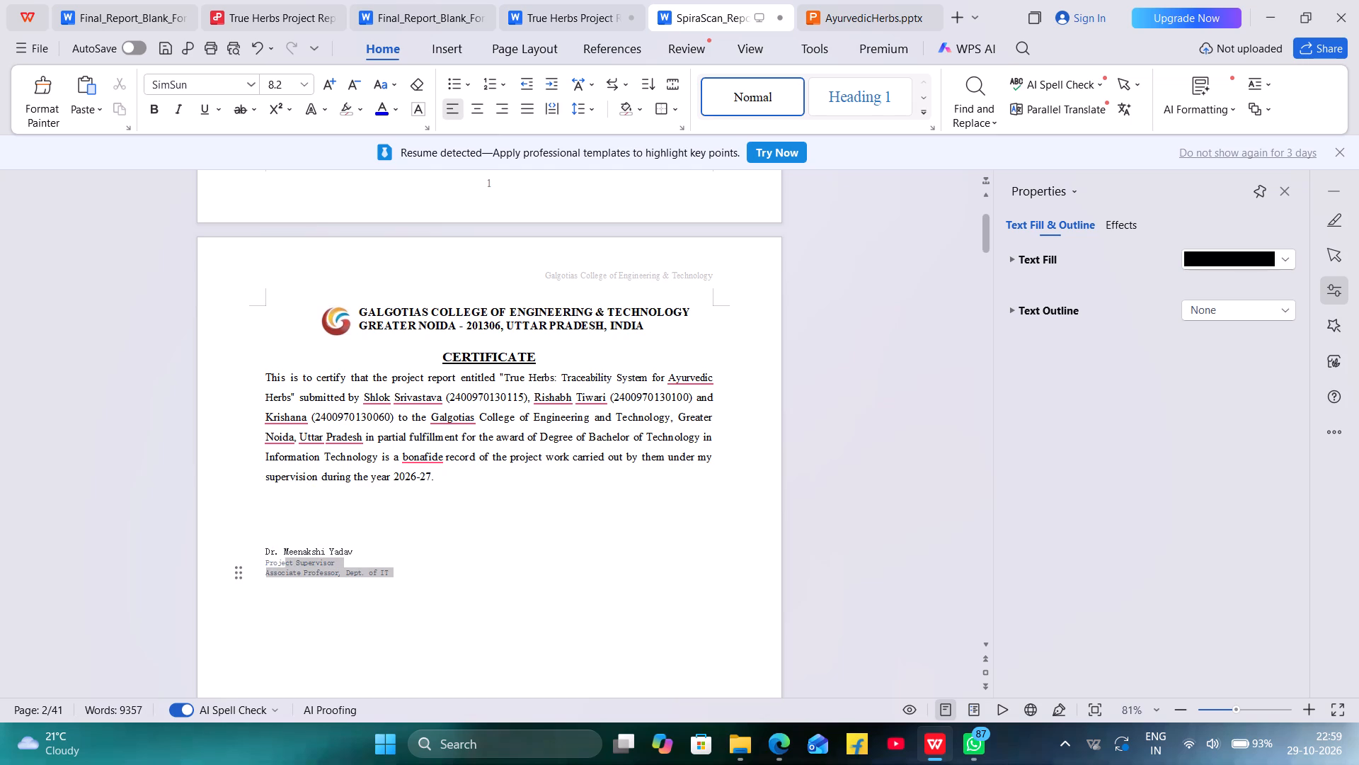
drag(226, 563, 220, 543)
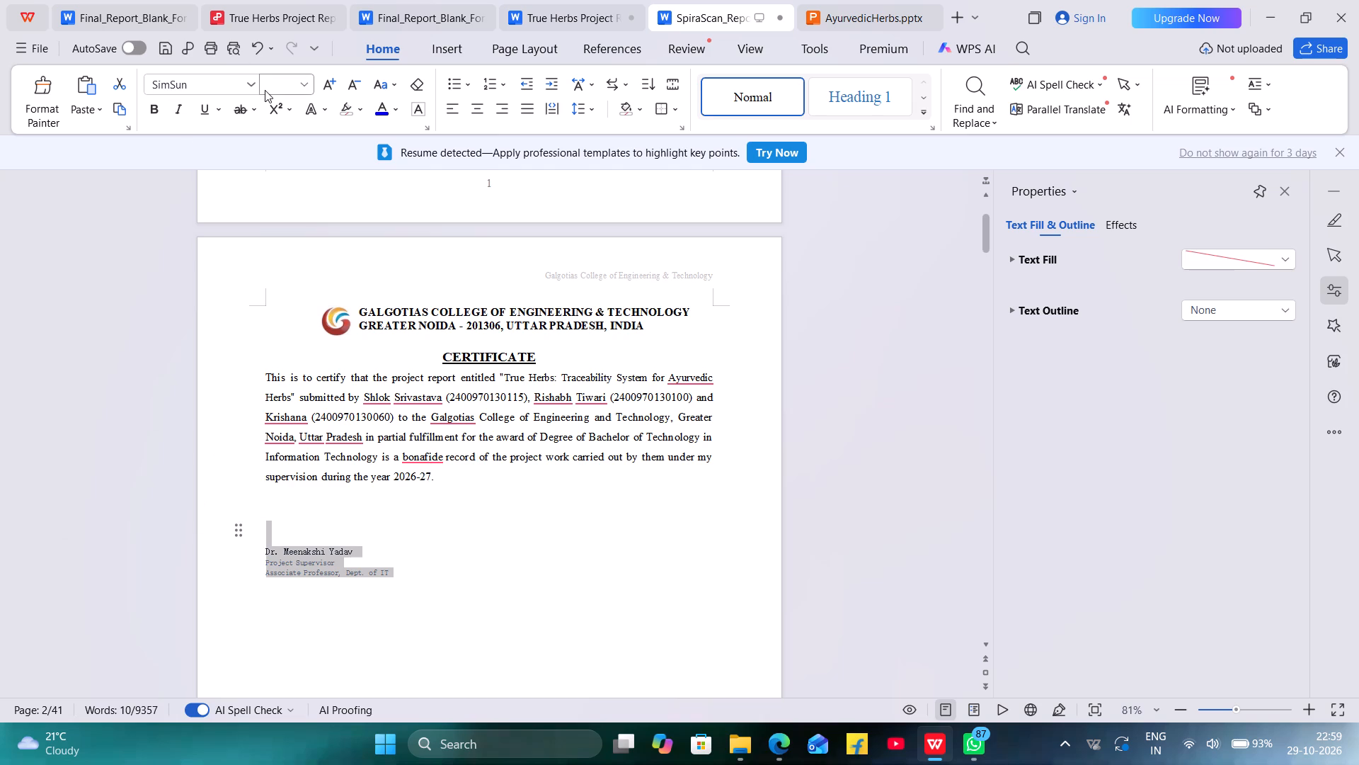
click(252, 86)
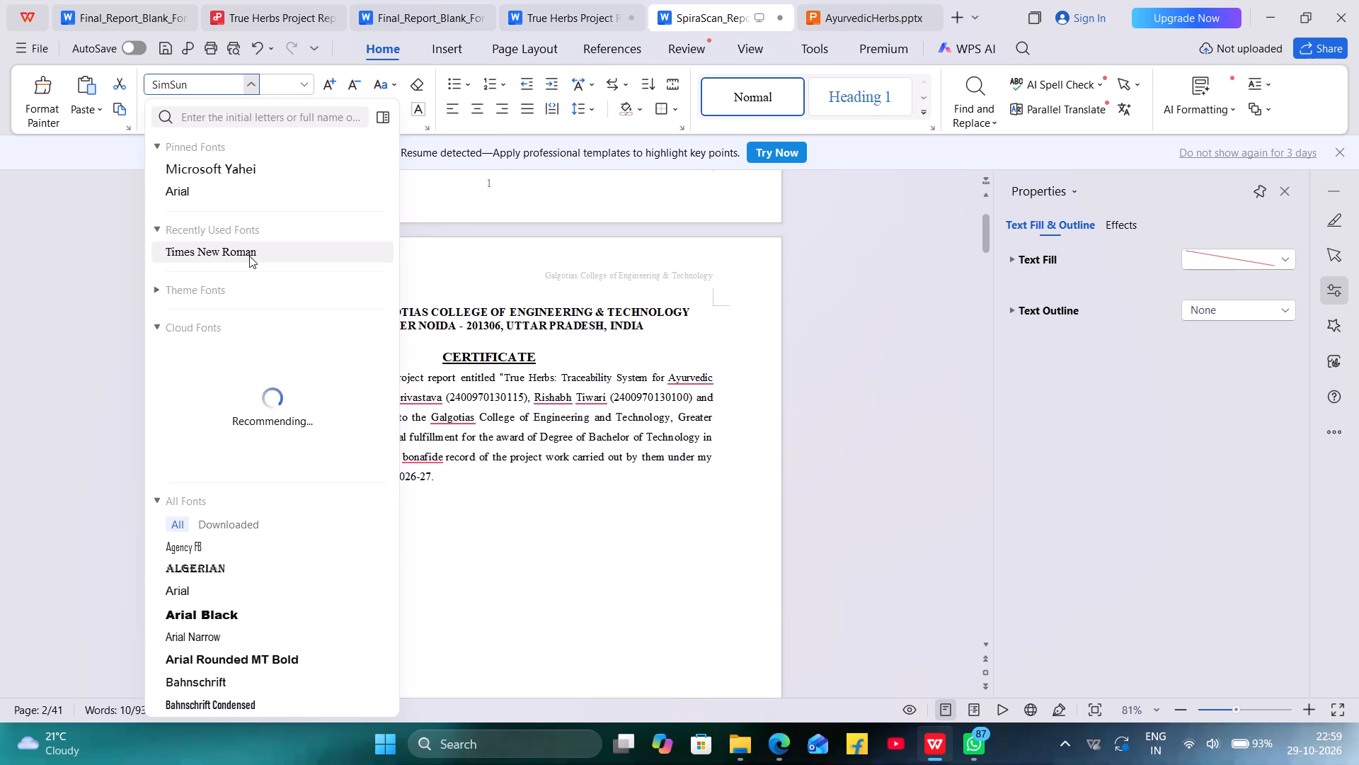
click(249, 261)
click(306, 80)
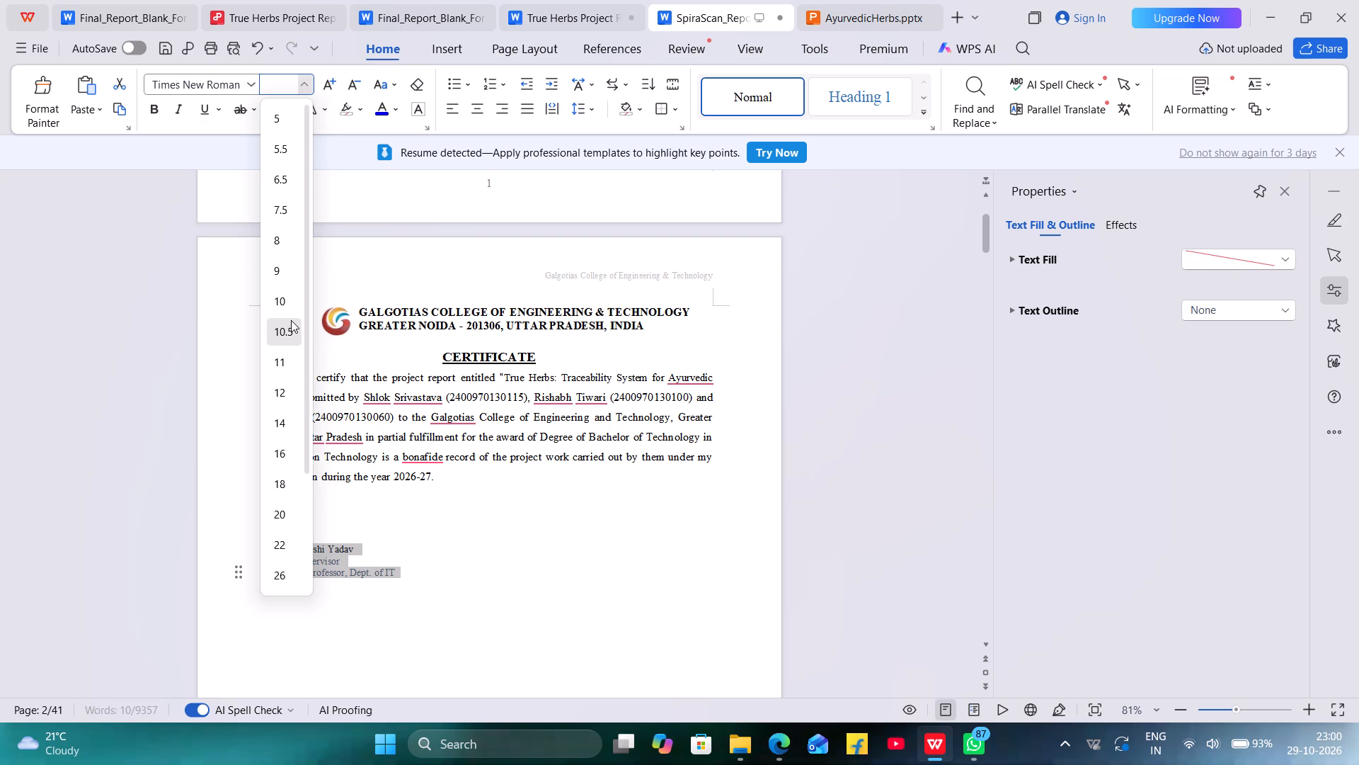
click(277, 298)
click(418, 589)
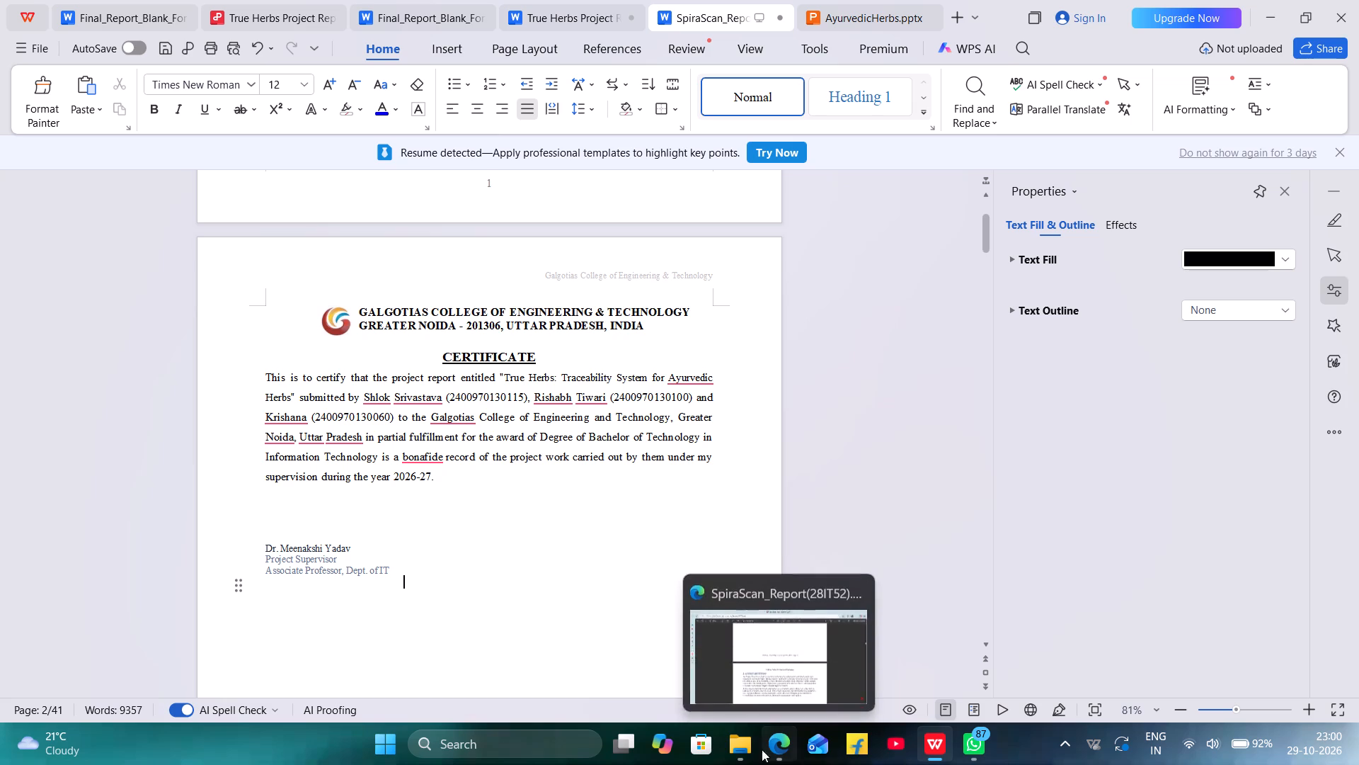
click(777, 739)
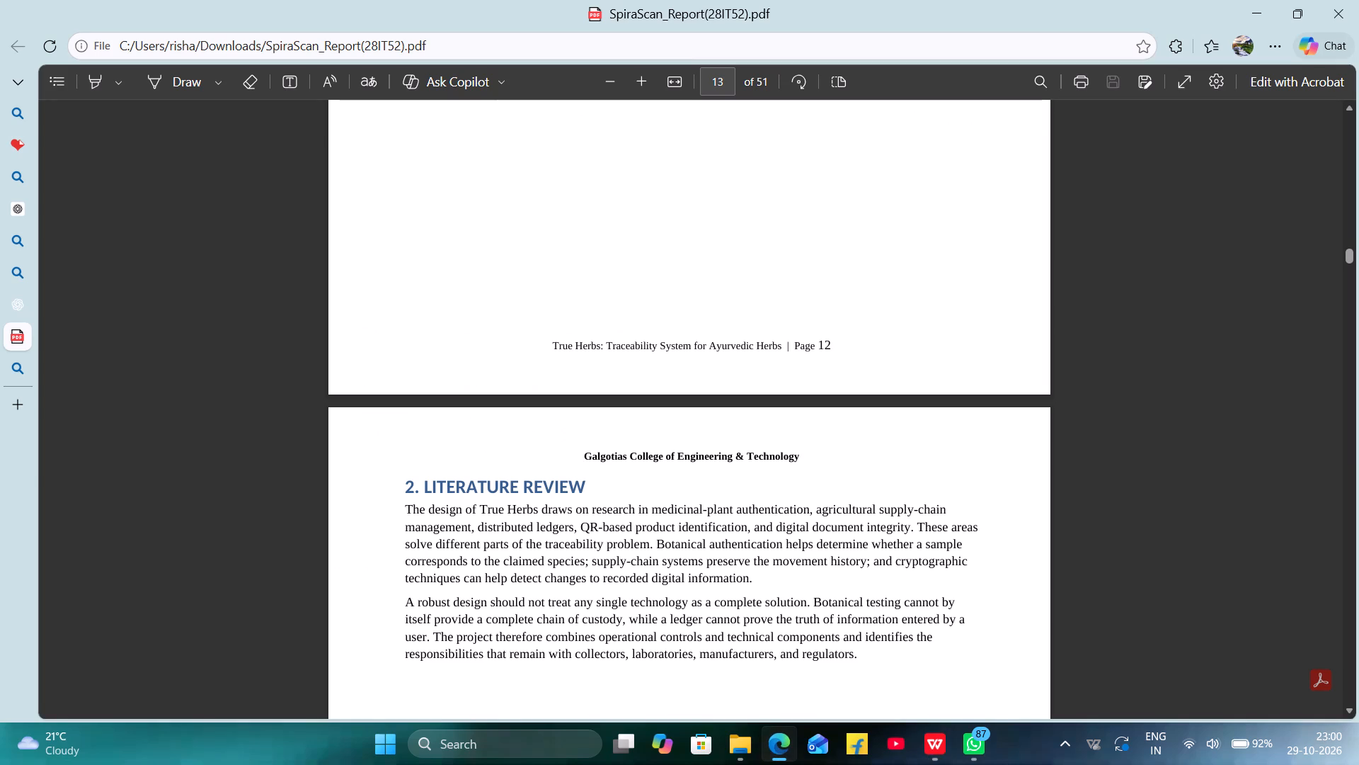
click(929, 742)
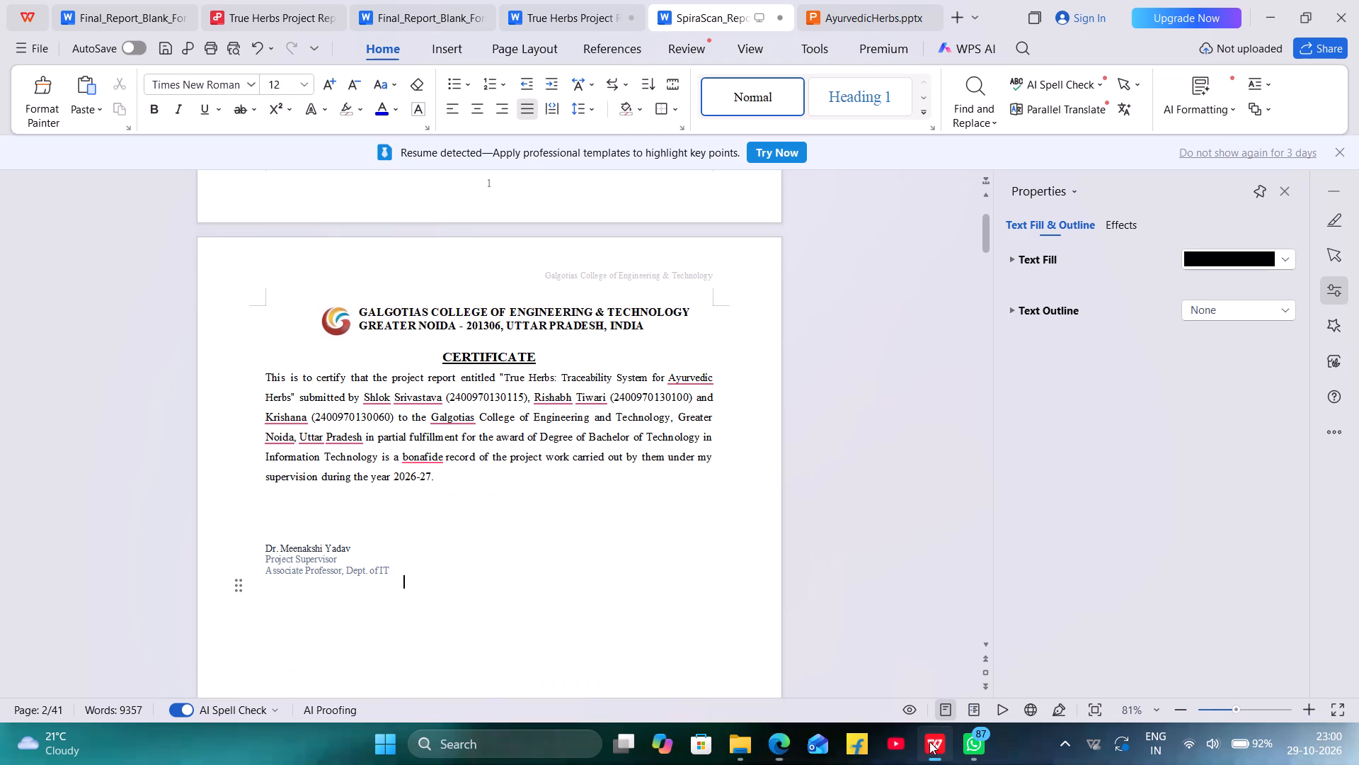
Pad the supervisor's name line in the certificate with about 40 trailing spaces, extending it past the middle of the page.
click(529, 526)
click(573, 539)
click(413, 549)
key(space)
key(space)
key(space)
key(space)
key(space)
key(space)
key(space)
key(space)
key(space)
key(space)
key(space)
key(space)
key(space)
key(space)
key(space)
key(space)
key(space)
key(space)
key(space)
key(space)
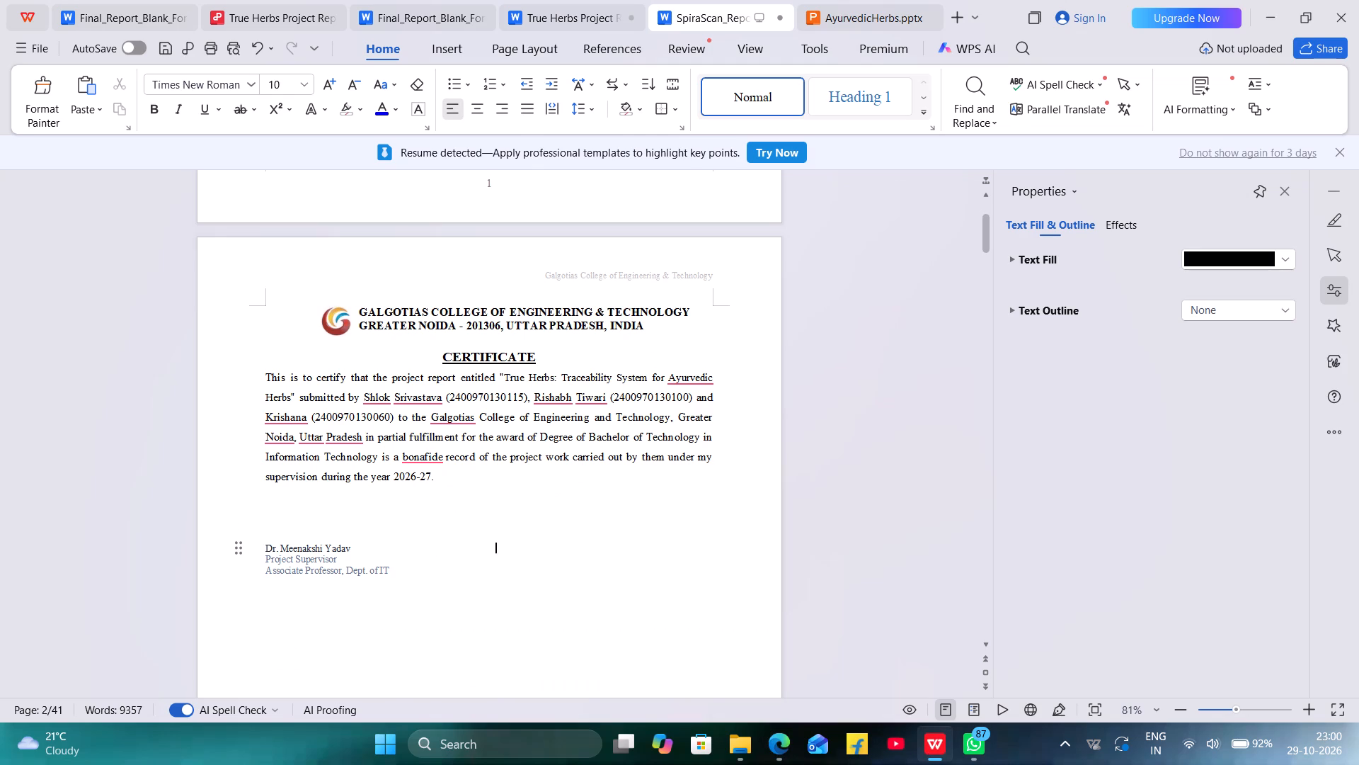
key(space)
key(space)
key(space)
key(space)
key(space)
key(space)
key(space)
key(space)
key(space)
key(space)
key(space)
key(space)
key(space)
key(space)
key(space)
key(space)
key(space)
key(space)
key(space)
key(space)
key(space)
Copy the three-line "Head of Department" signature block from the True Herbs PDF and paste it after the spaces on the supervisor's name line.
click(788, 733)
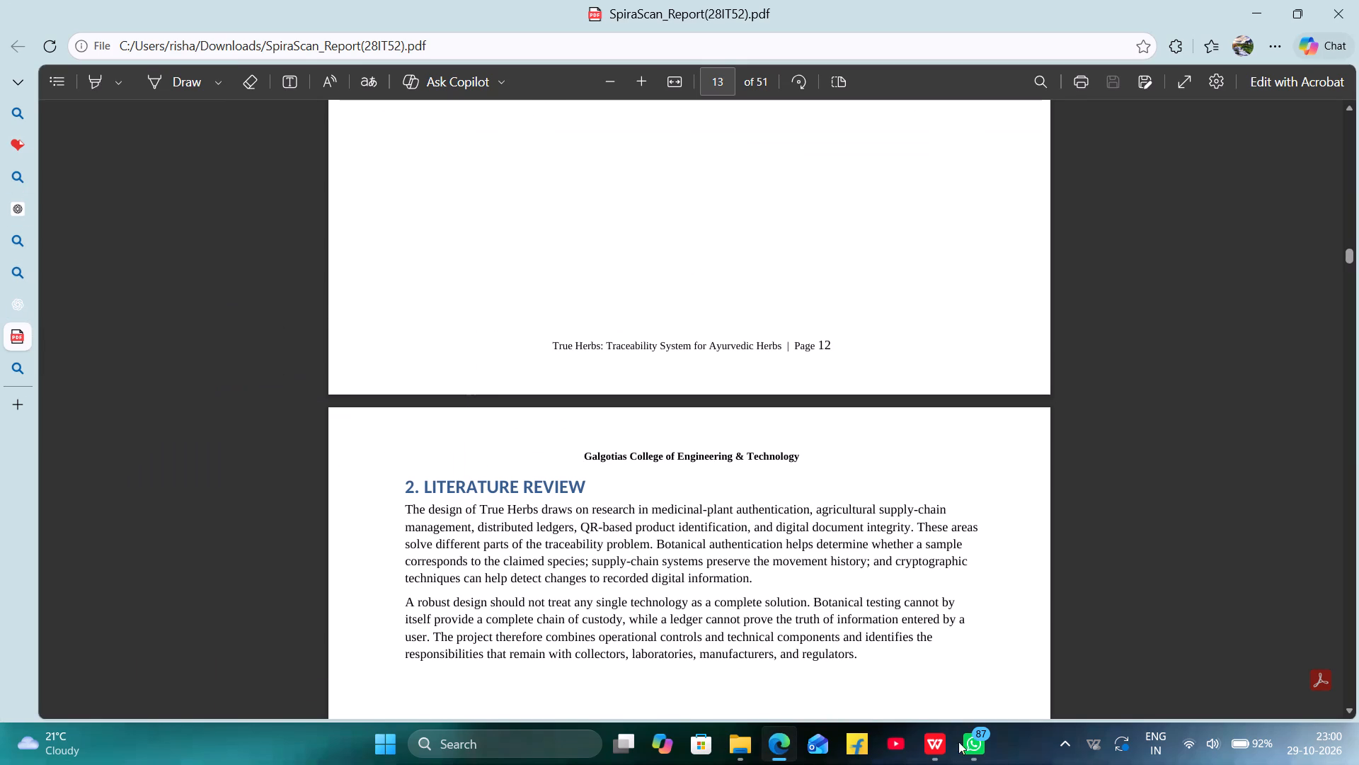
click(944, 740)
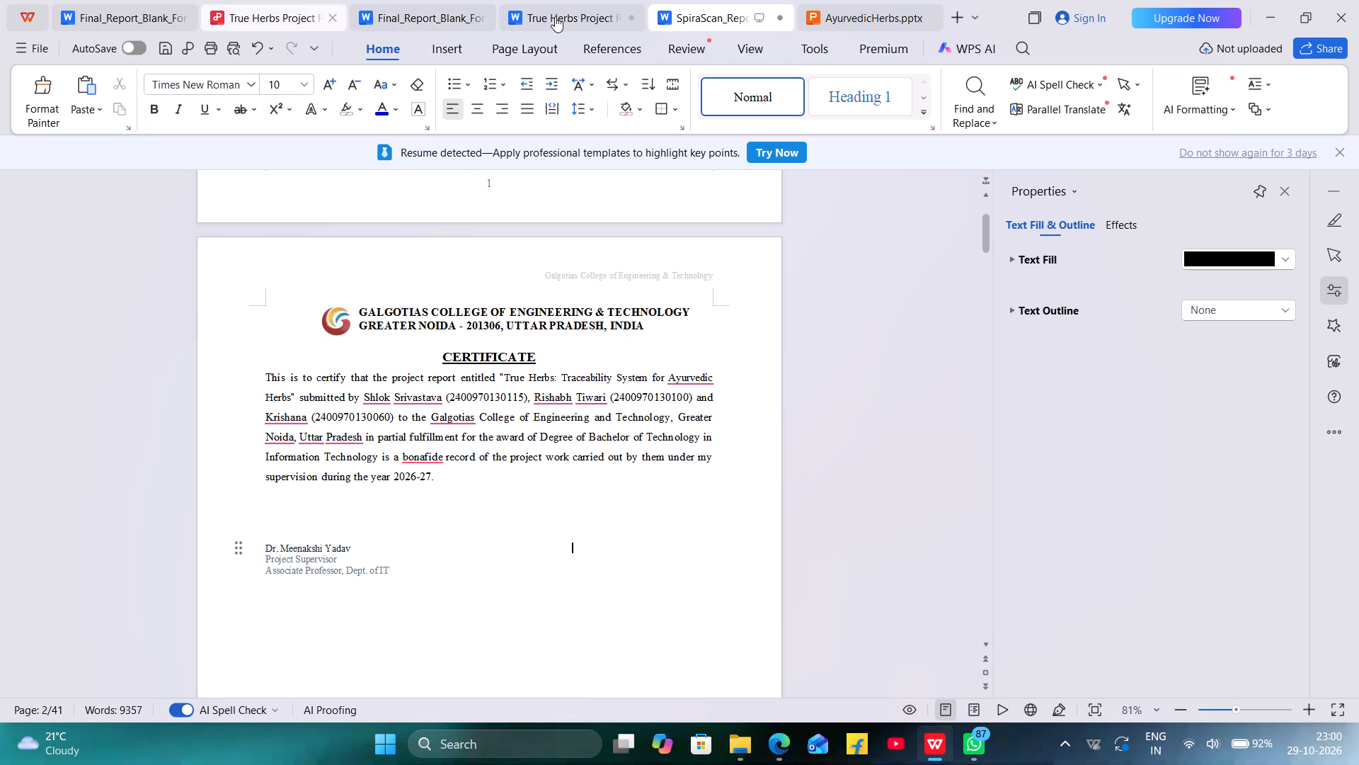
click(240, 8)
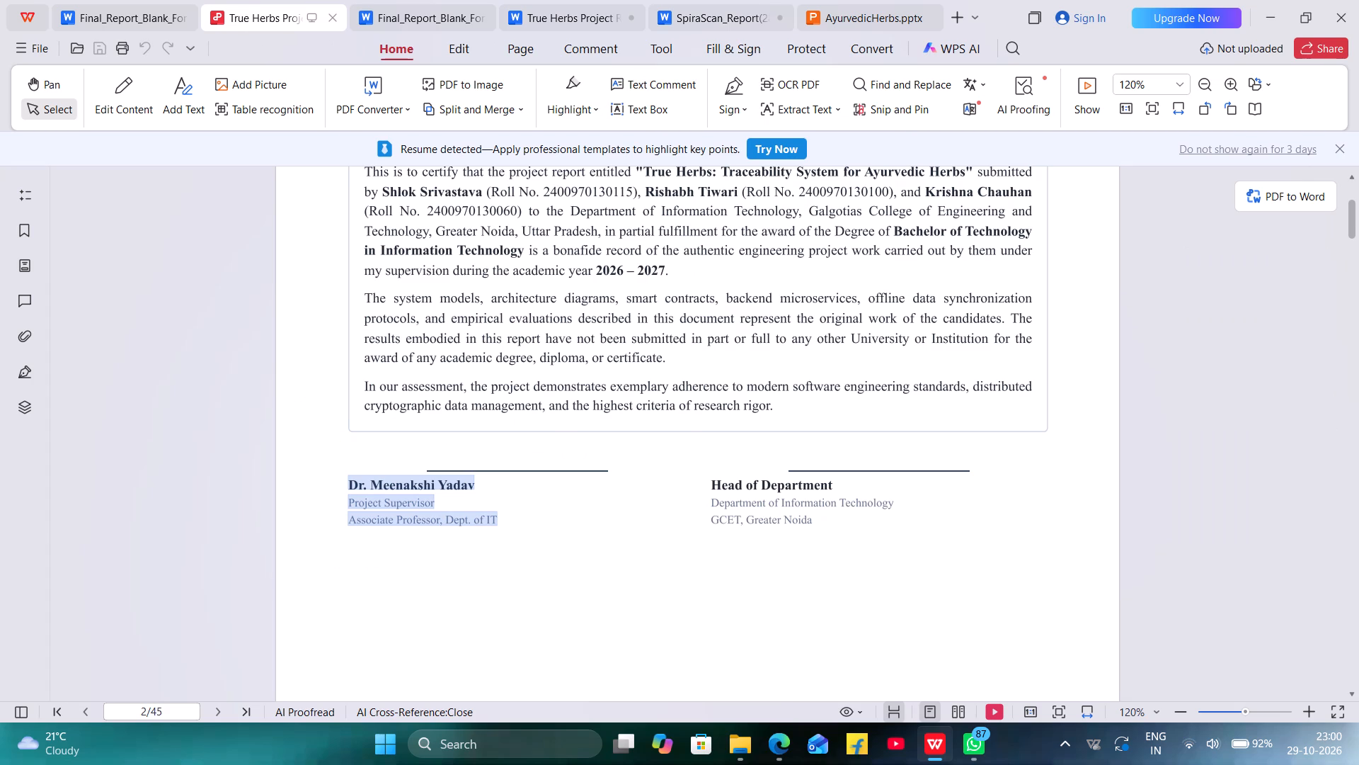
drag(820, 521, 667, 484)
click(687, 492)
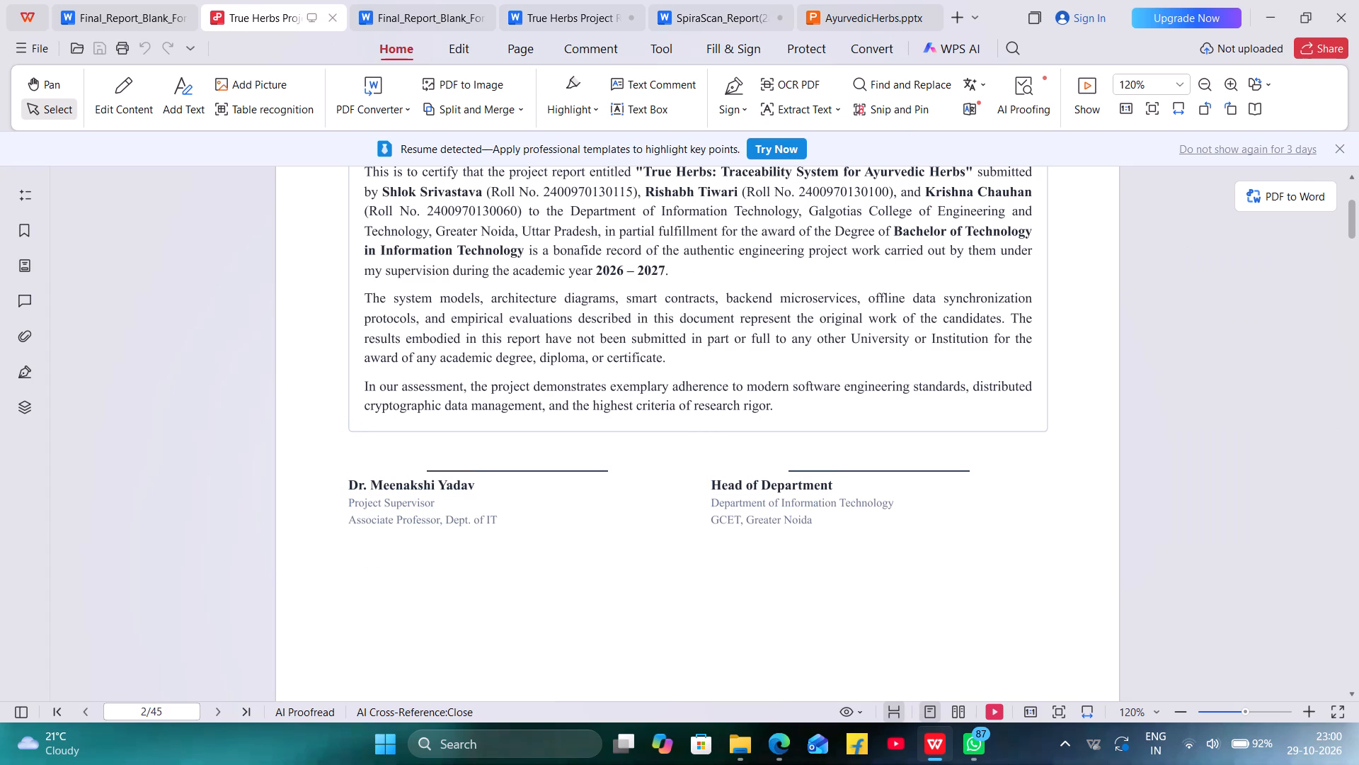
drag(708, 484, 915, 533)
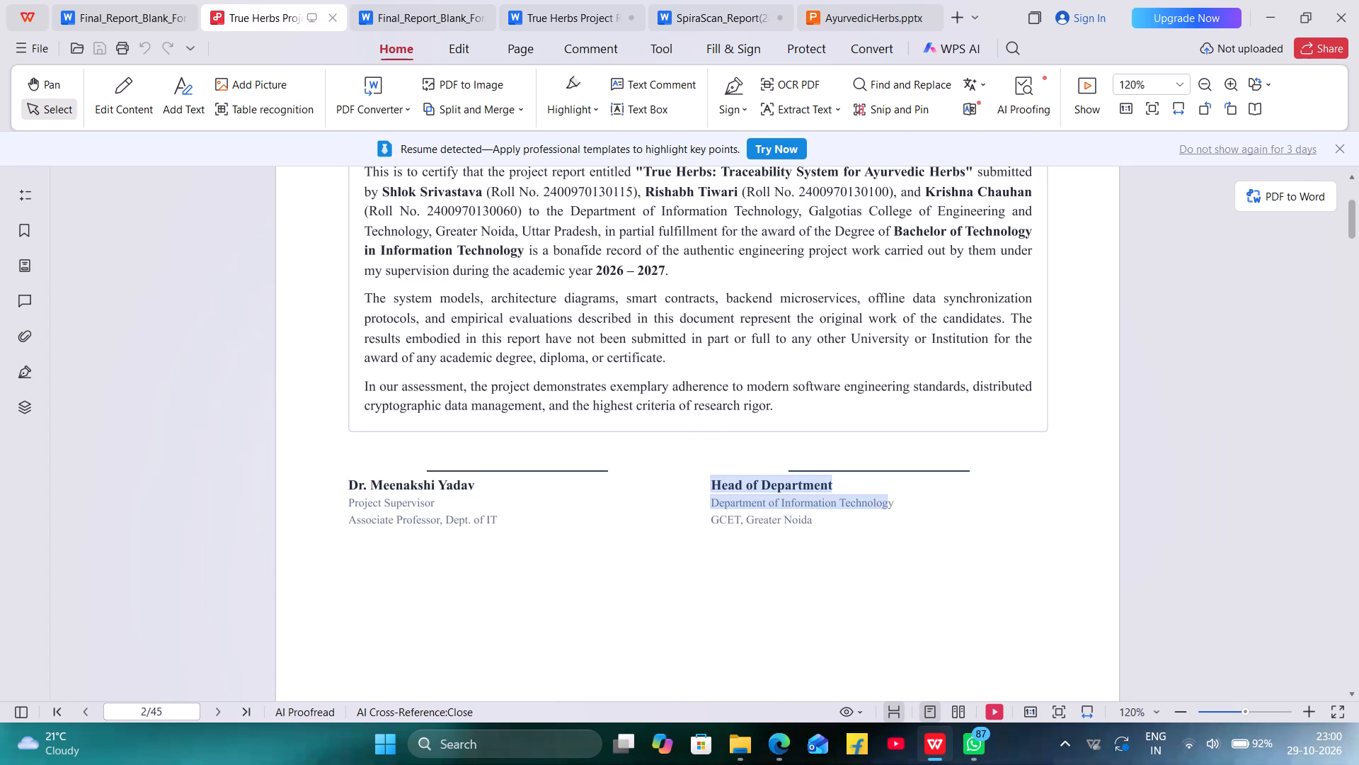
drag(915, 533, 860, 523)
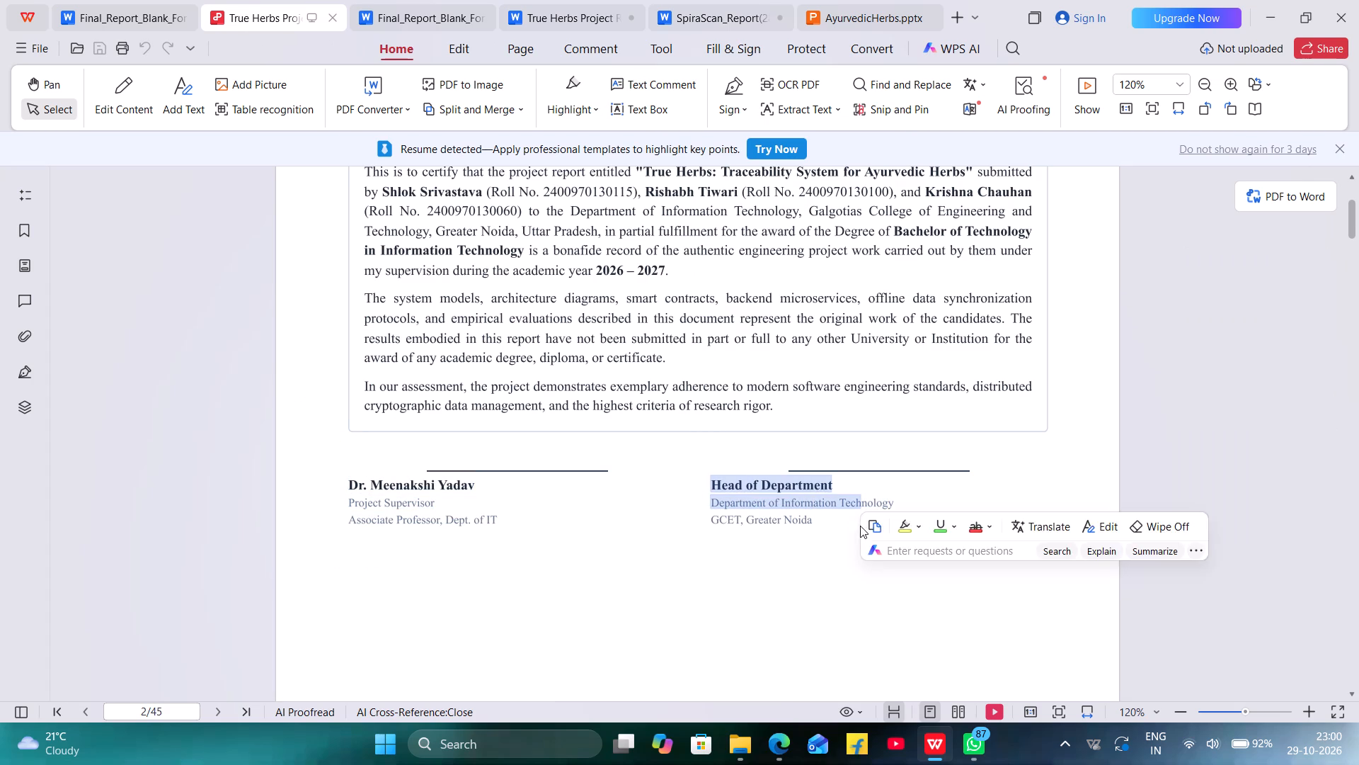
click(805, 534)
click(824, 518)
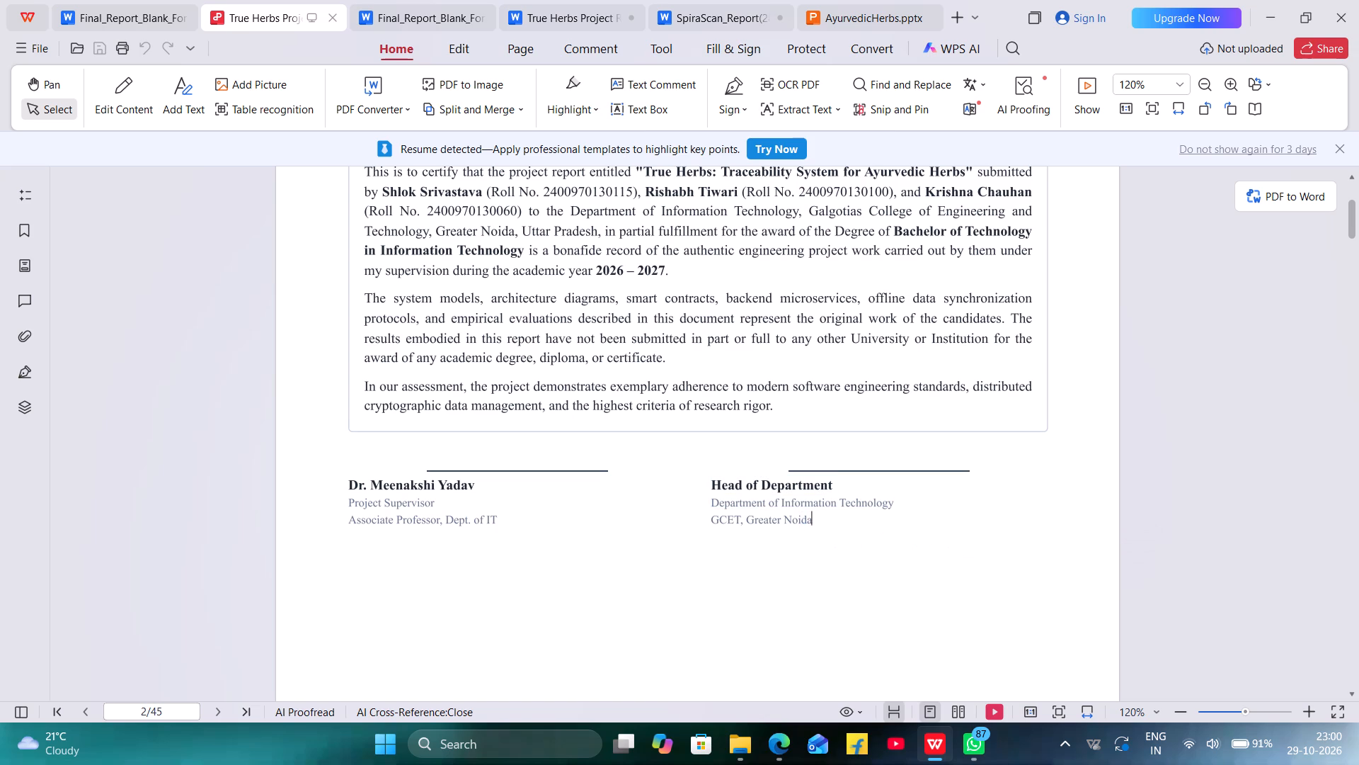
drag(813, 530, 701, 471)
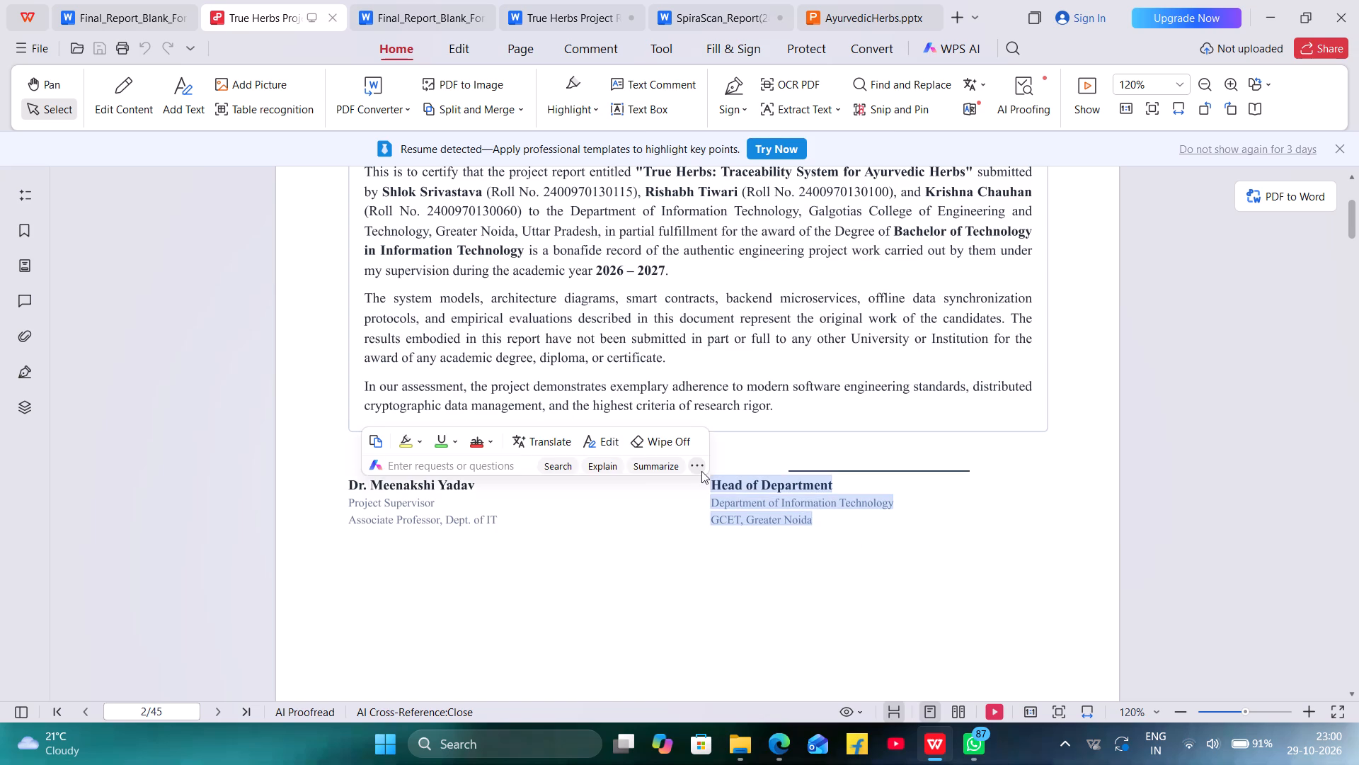
key(ctrl+c)
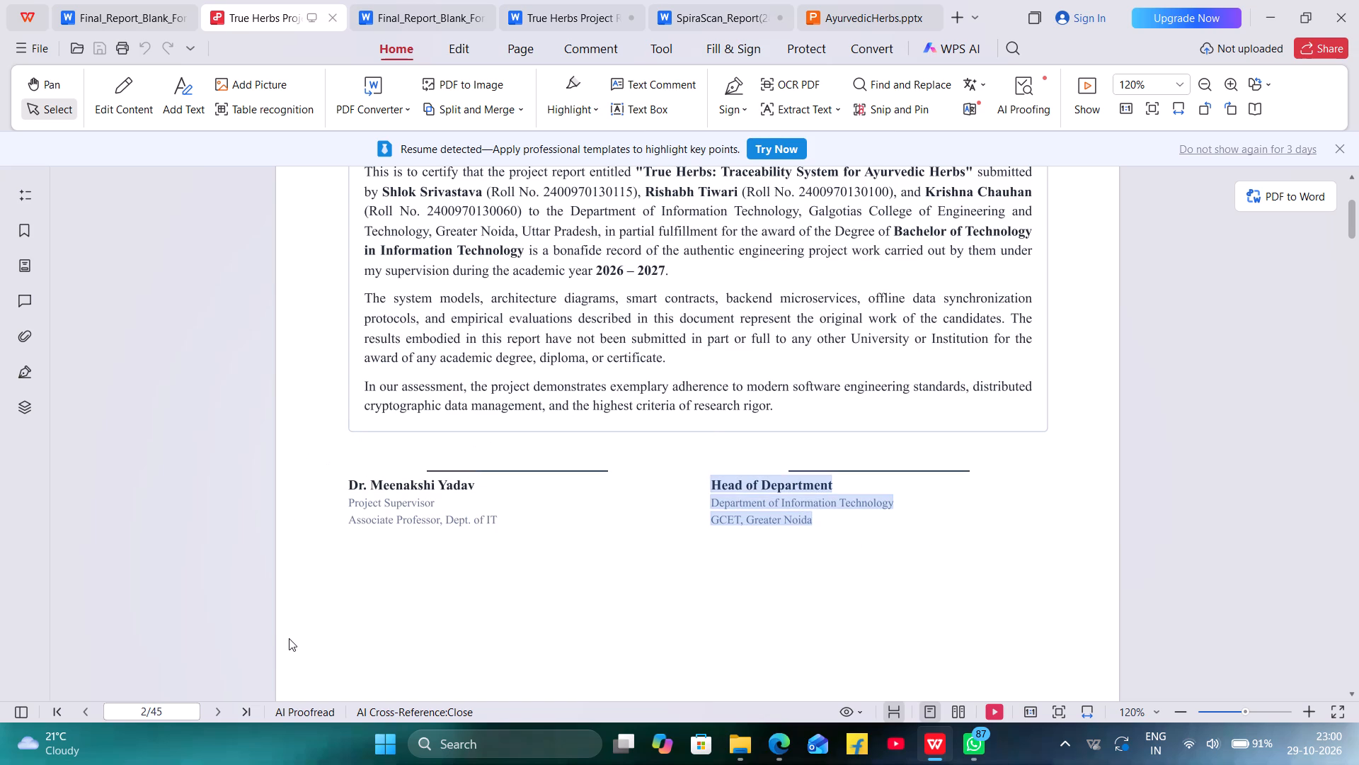
click(740, 0)
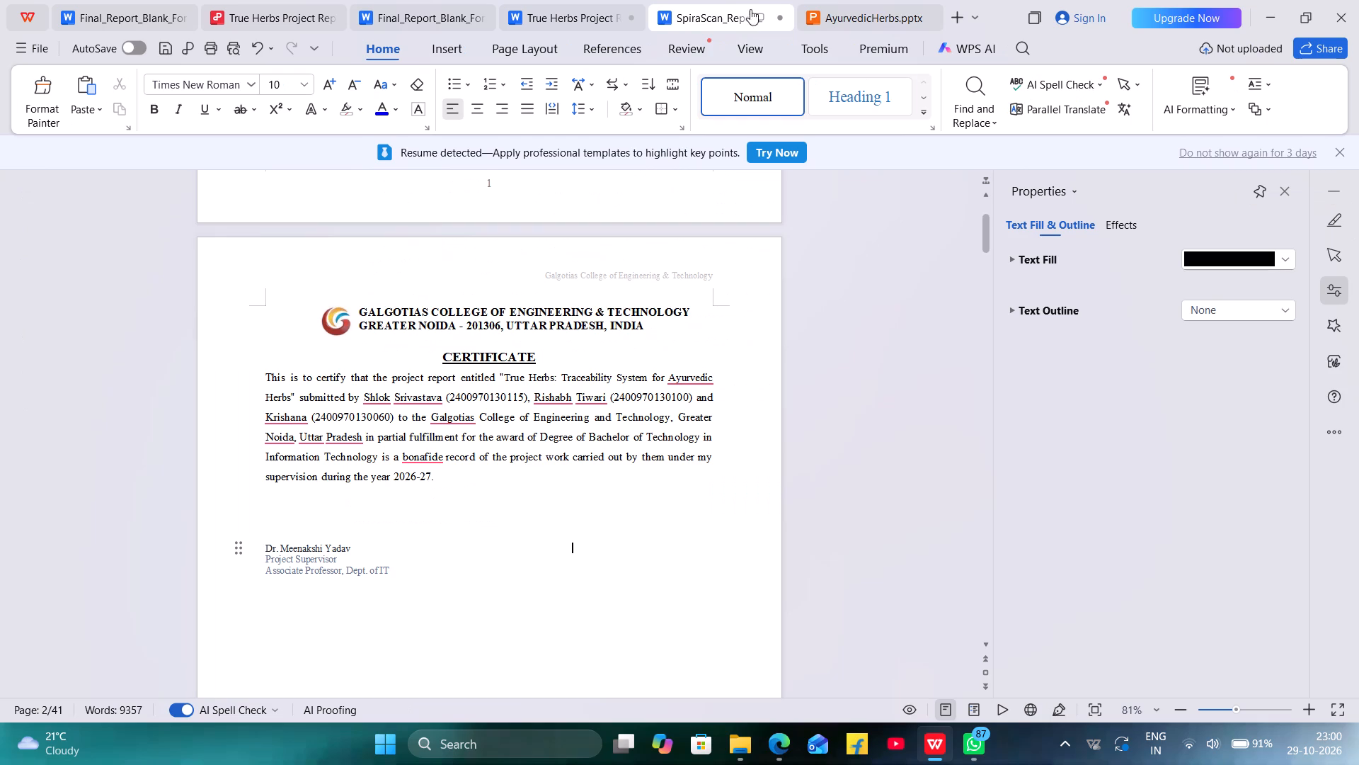
key(ctrl+v)
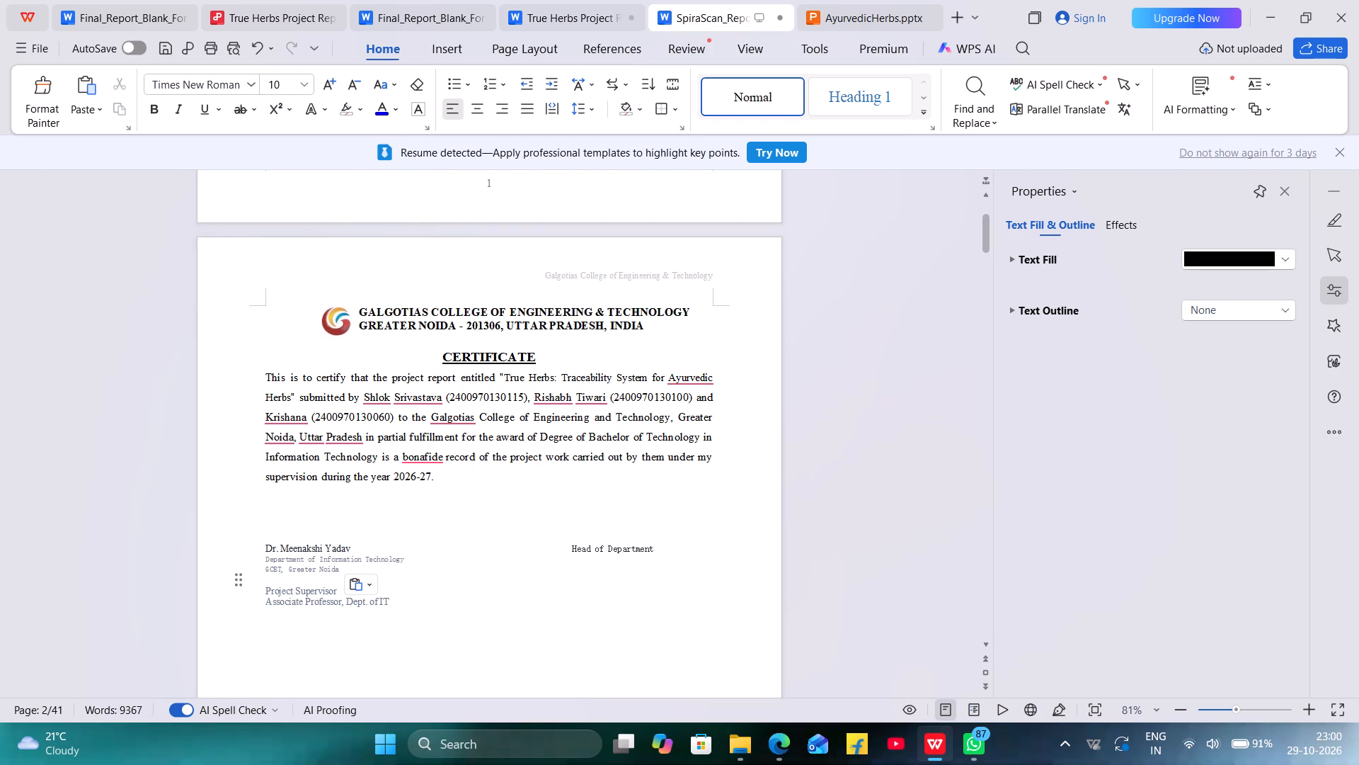
Cut the "Project Supervisor" and "Associate Professor, Dept. of IT" lines and paste them after 20 spaces following "Department of Information Technology".
drag(396, 601, 206, 579)
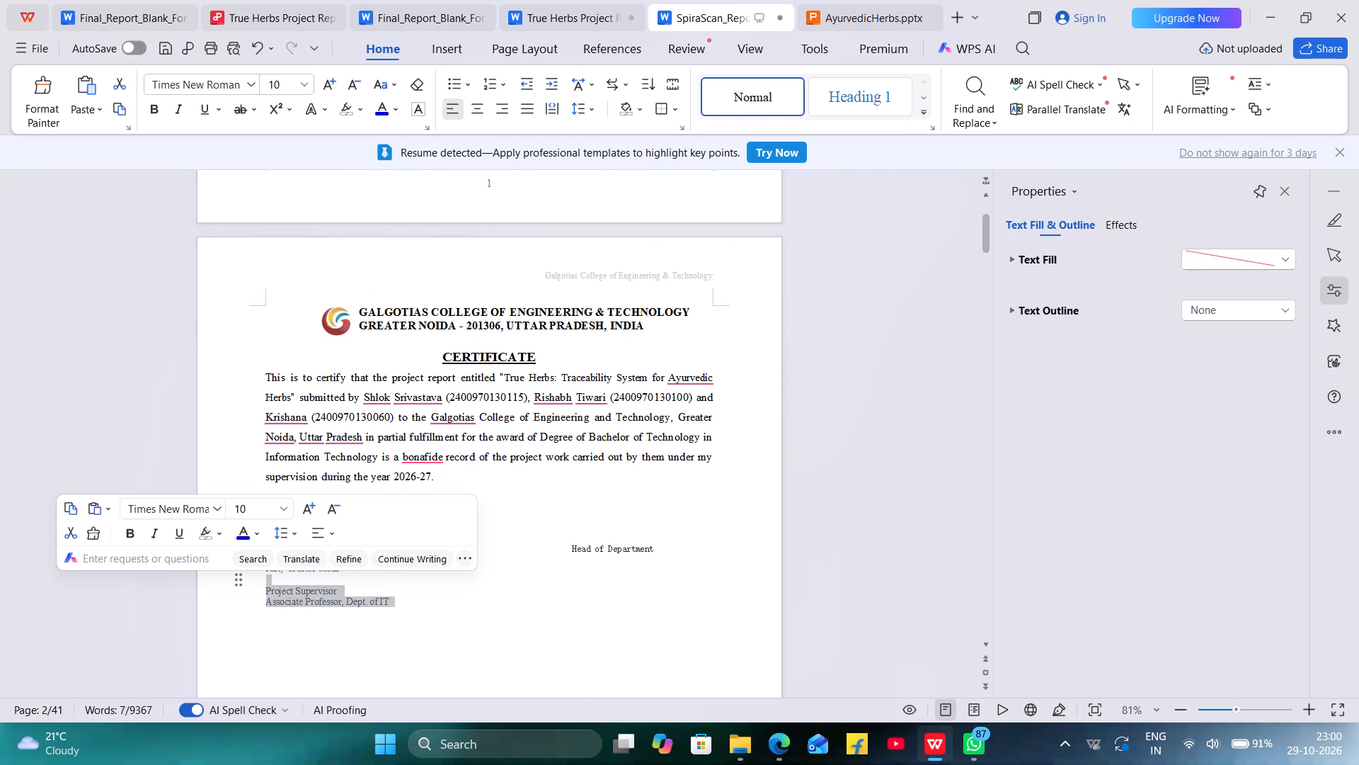
key(ctrl+x)
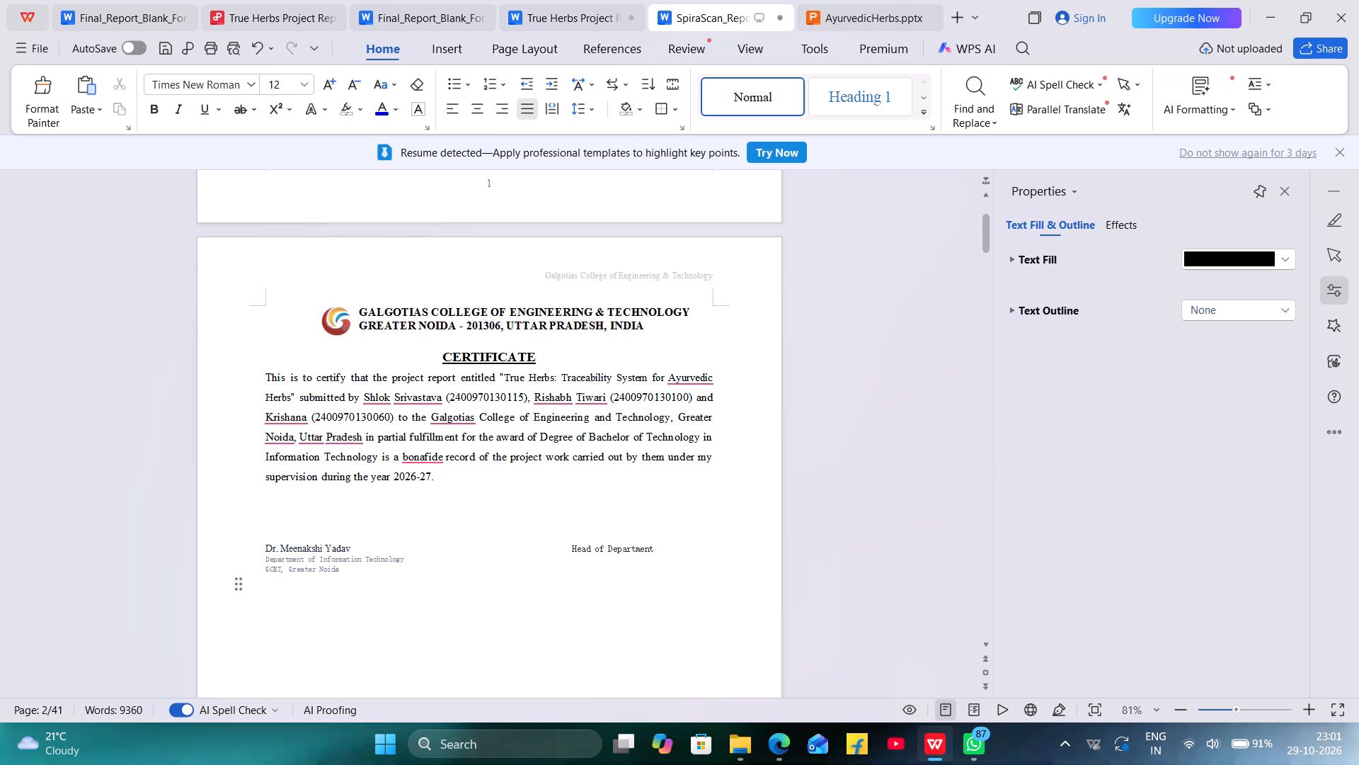
click(655, 548)
key(Return)
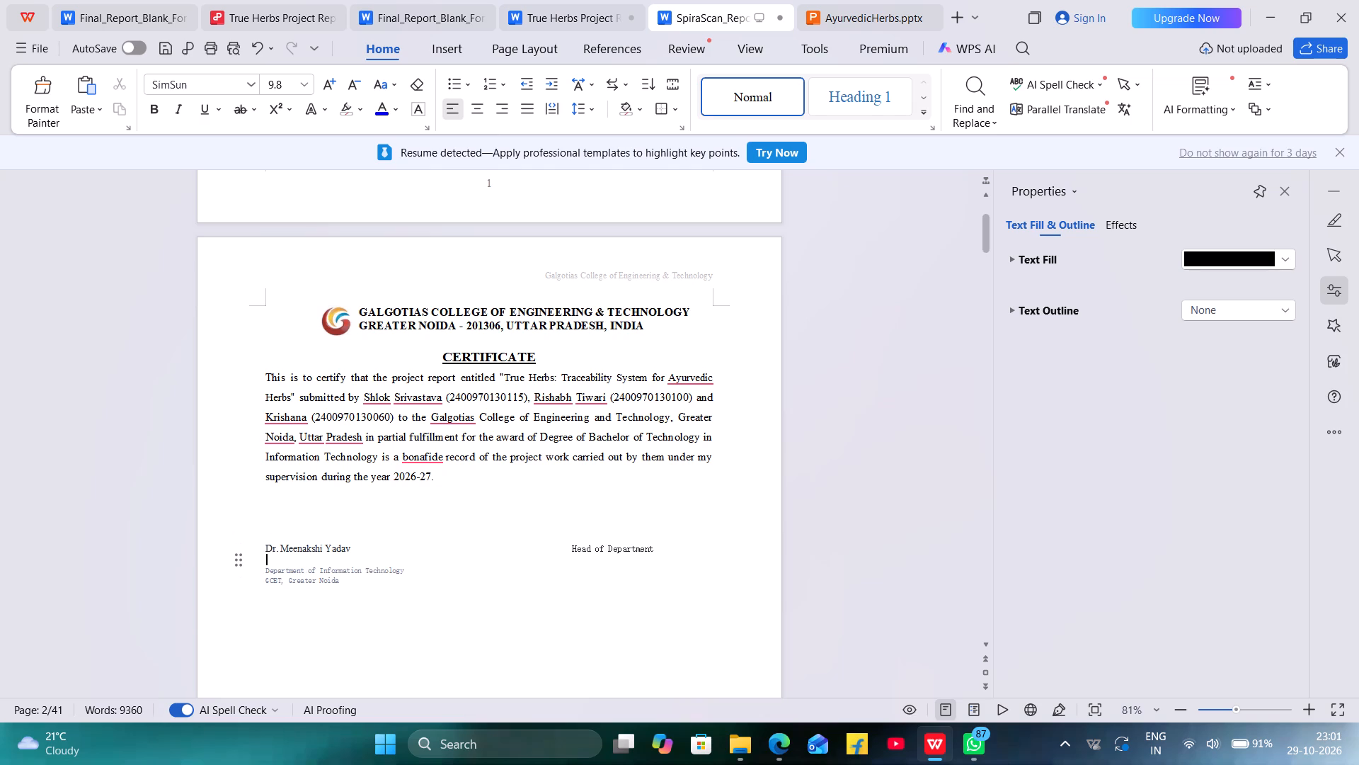
key(BackSpace)
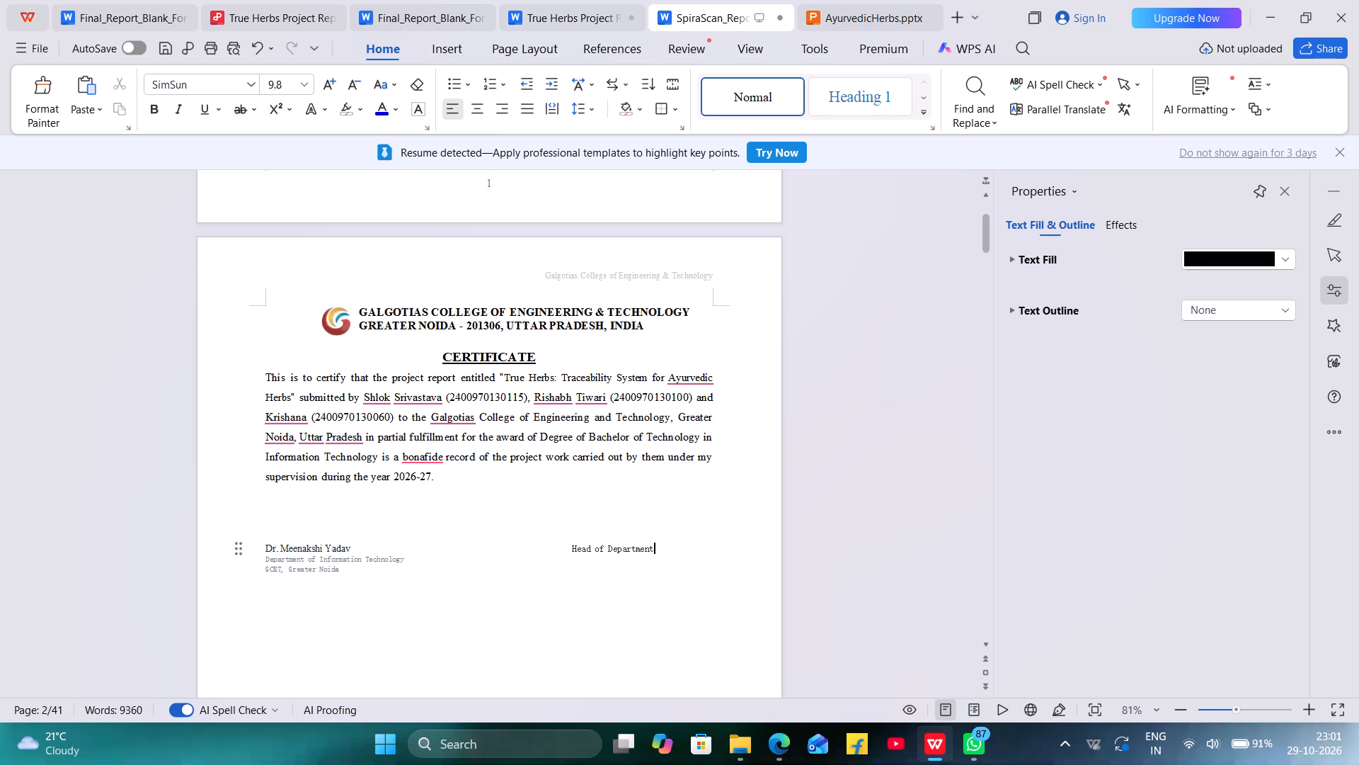
click(420, 554)
click(411, 560)
key(space)
key(space)
key(space)
key(space)
key(space)
key(space)
key(space)
key(space)
key(space)
key(space)
key(space)
key(space)
key(space)
key(space)
key(space)
key(space)
key(space)
key(space)
key(space)
key(space)
key(ctrl+v)
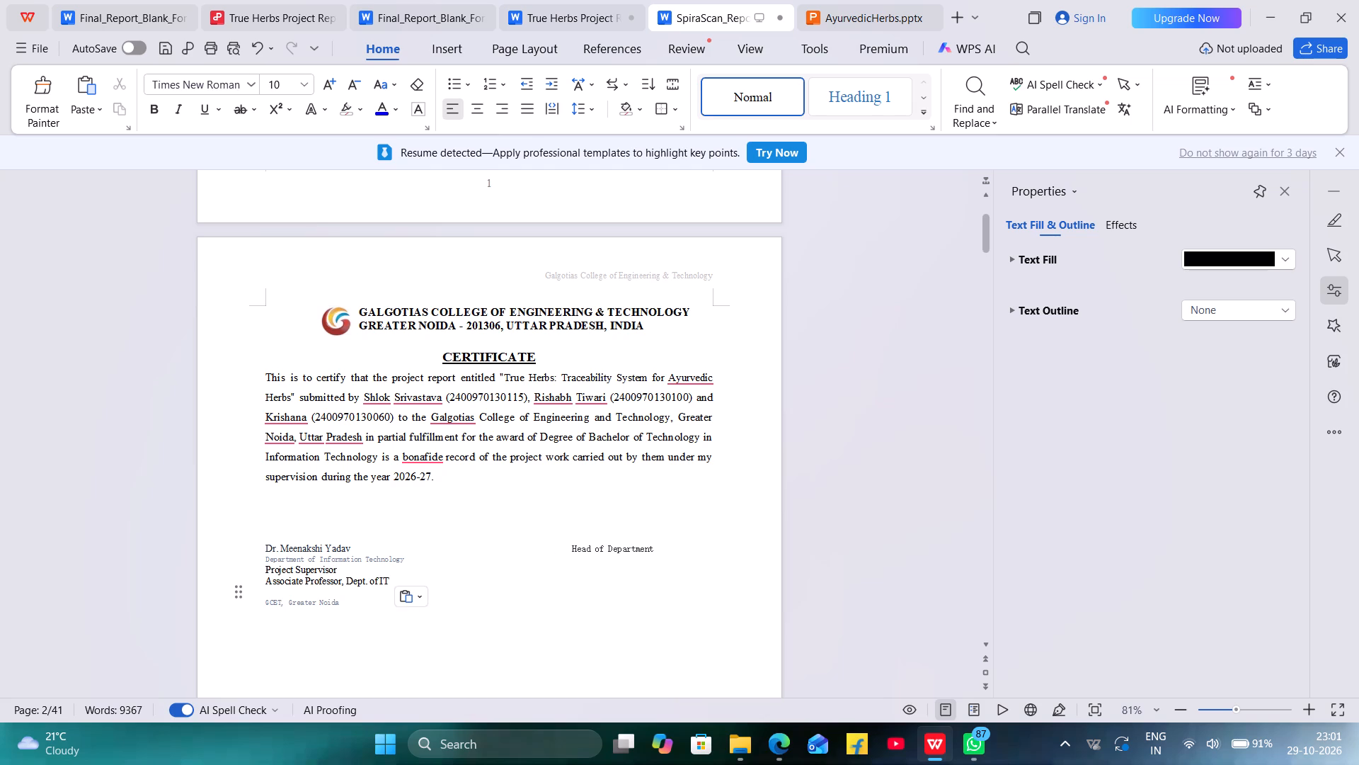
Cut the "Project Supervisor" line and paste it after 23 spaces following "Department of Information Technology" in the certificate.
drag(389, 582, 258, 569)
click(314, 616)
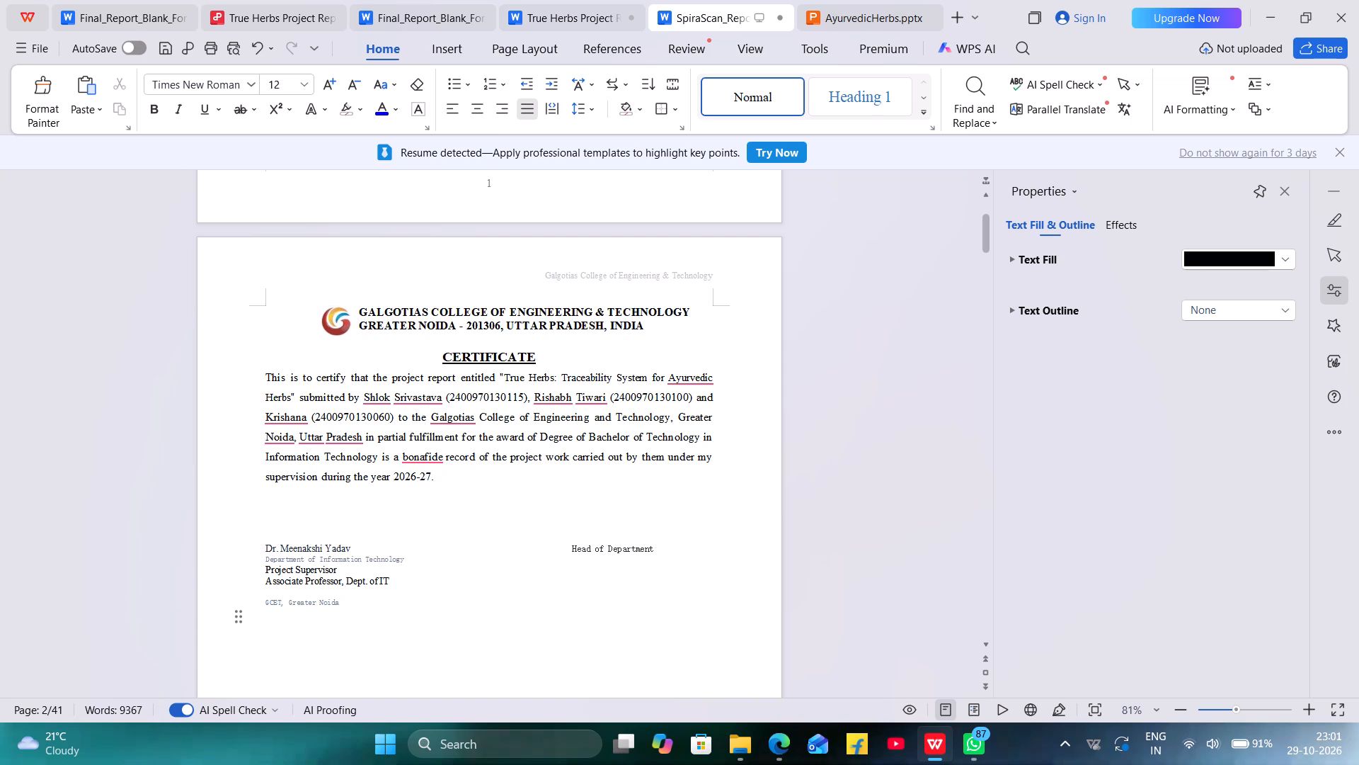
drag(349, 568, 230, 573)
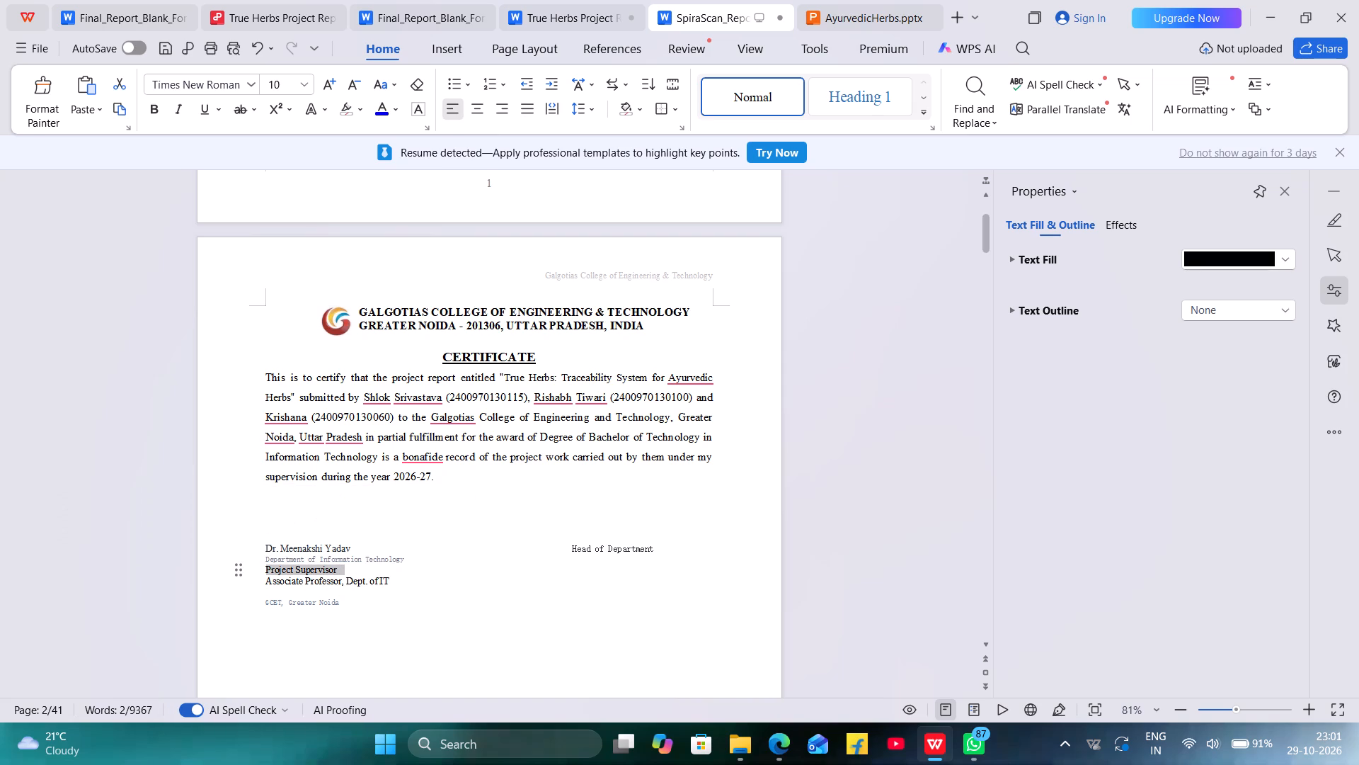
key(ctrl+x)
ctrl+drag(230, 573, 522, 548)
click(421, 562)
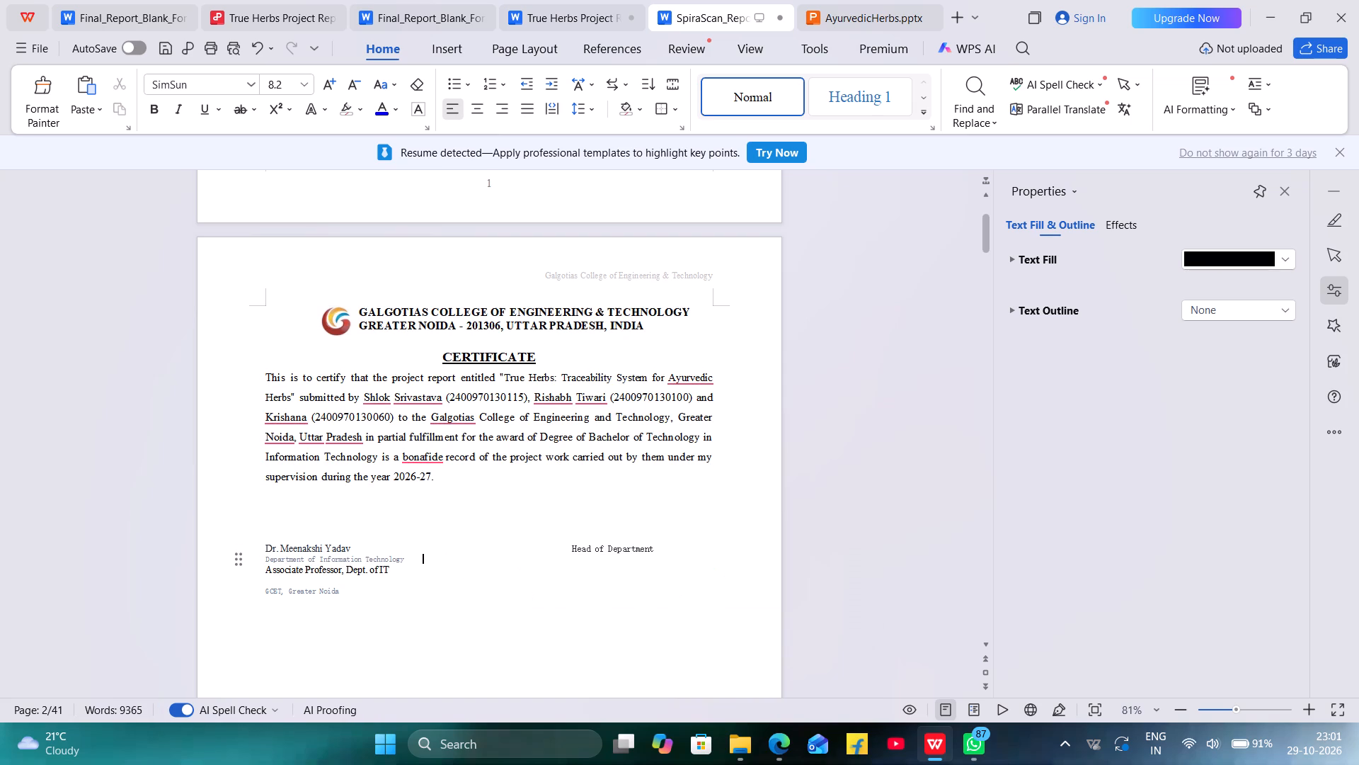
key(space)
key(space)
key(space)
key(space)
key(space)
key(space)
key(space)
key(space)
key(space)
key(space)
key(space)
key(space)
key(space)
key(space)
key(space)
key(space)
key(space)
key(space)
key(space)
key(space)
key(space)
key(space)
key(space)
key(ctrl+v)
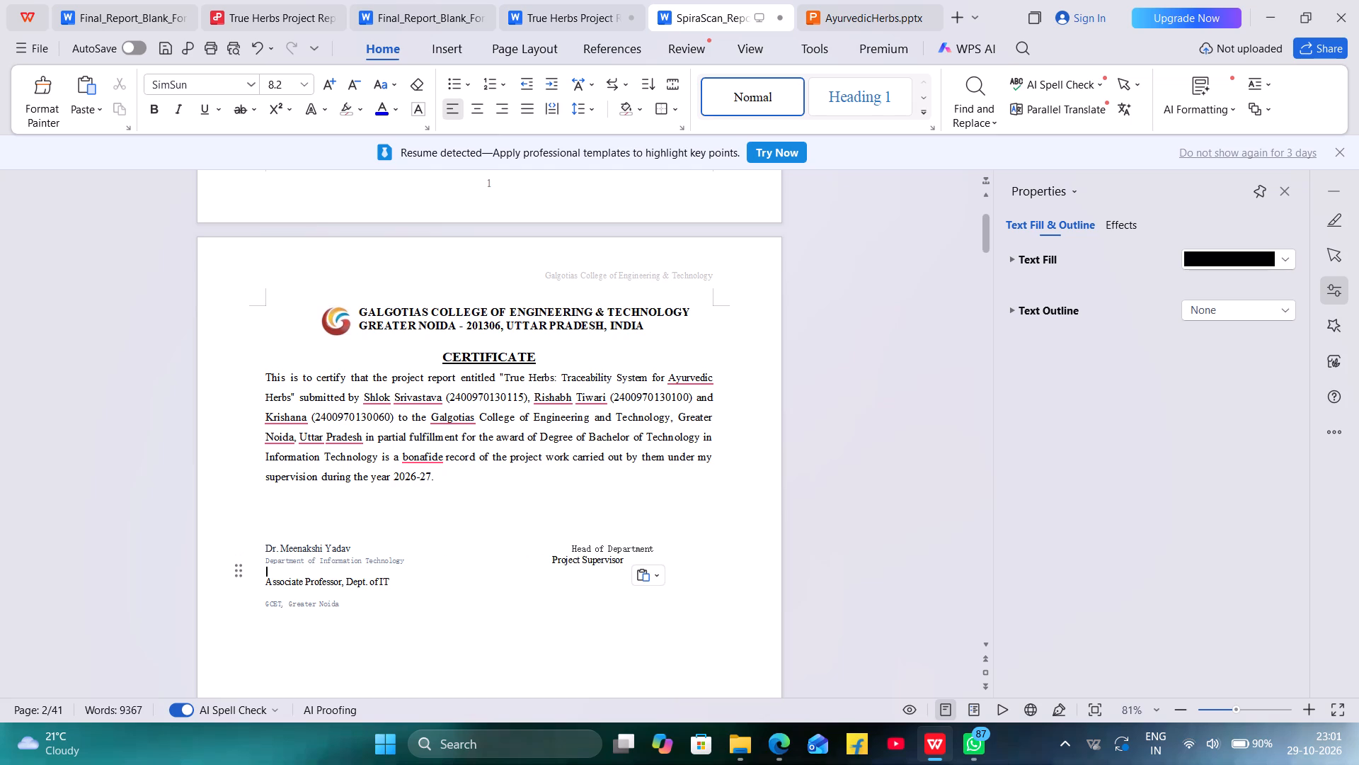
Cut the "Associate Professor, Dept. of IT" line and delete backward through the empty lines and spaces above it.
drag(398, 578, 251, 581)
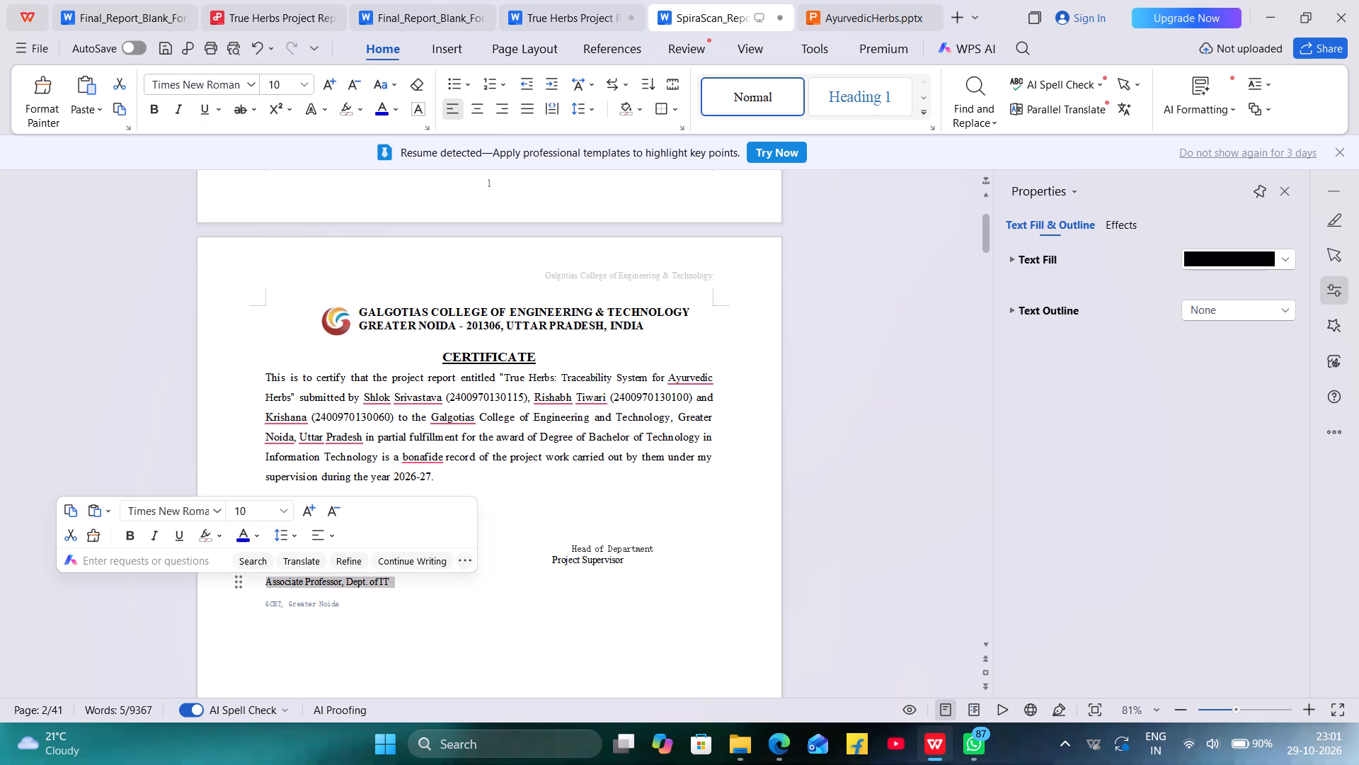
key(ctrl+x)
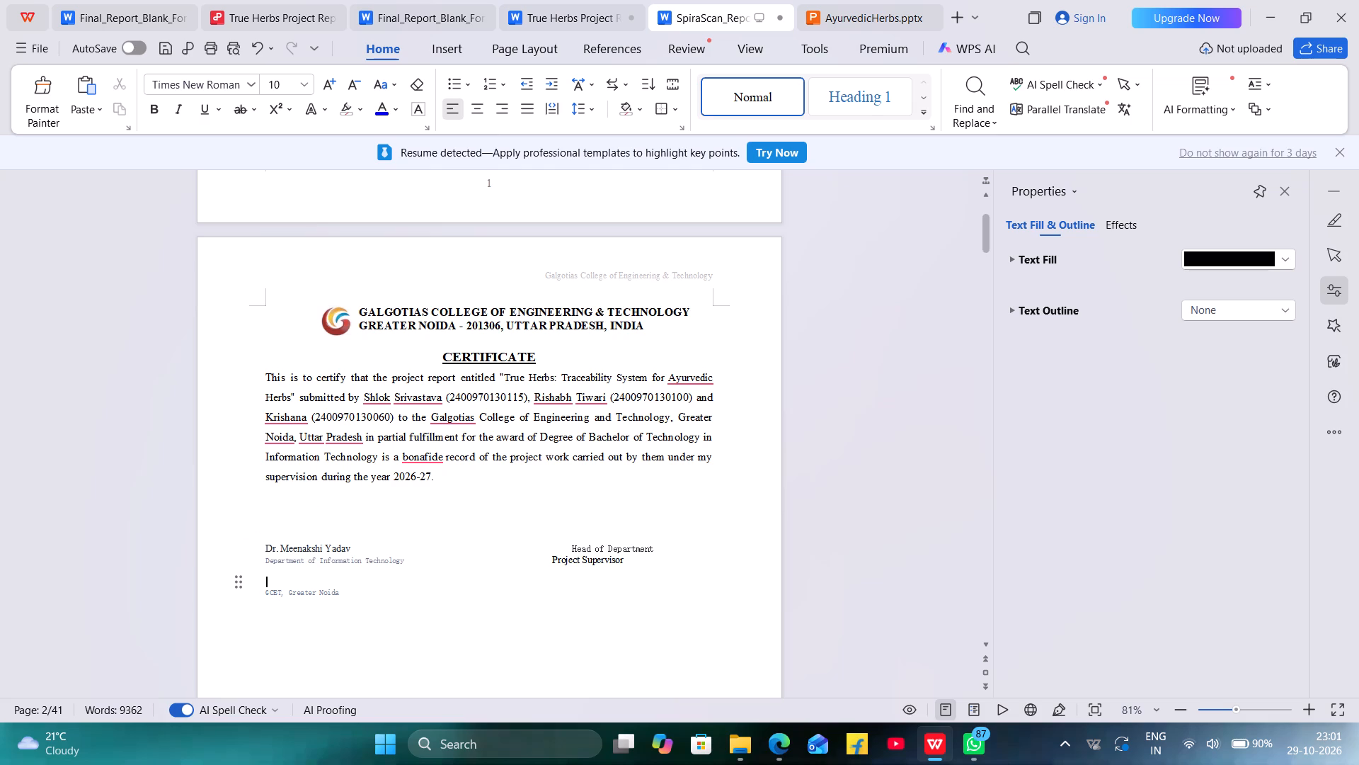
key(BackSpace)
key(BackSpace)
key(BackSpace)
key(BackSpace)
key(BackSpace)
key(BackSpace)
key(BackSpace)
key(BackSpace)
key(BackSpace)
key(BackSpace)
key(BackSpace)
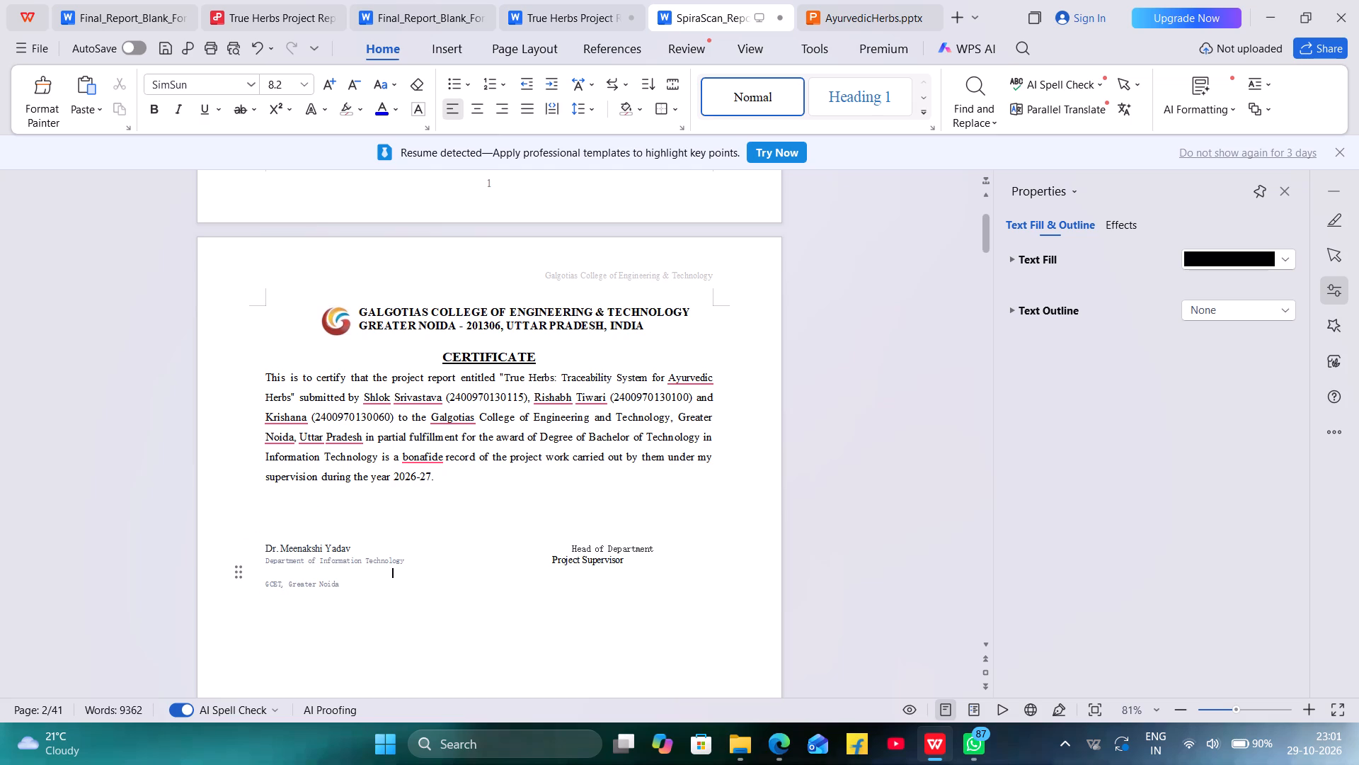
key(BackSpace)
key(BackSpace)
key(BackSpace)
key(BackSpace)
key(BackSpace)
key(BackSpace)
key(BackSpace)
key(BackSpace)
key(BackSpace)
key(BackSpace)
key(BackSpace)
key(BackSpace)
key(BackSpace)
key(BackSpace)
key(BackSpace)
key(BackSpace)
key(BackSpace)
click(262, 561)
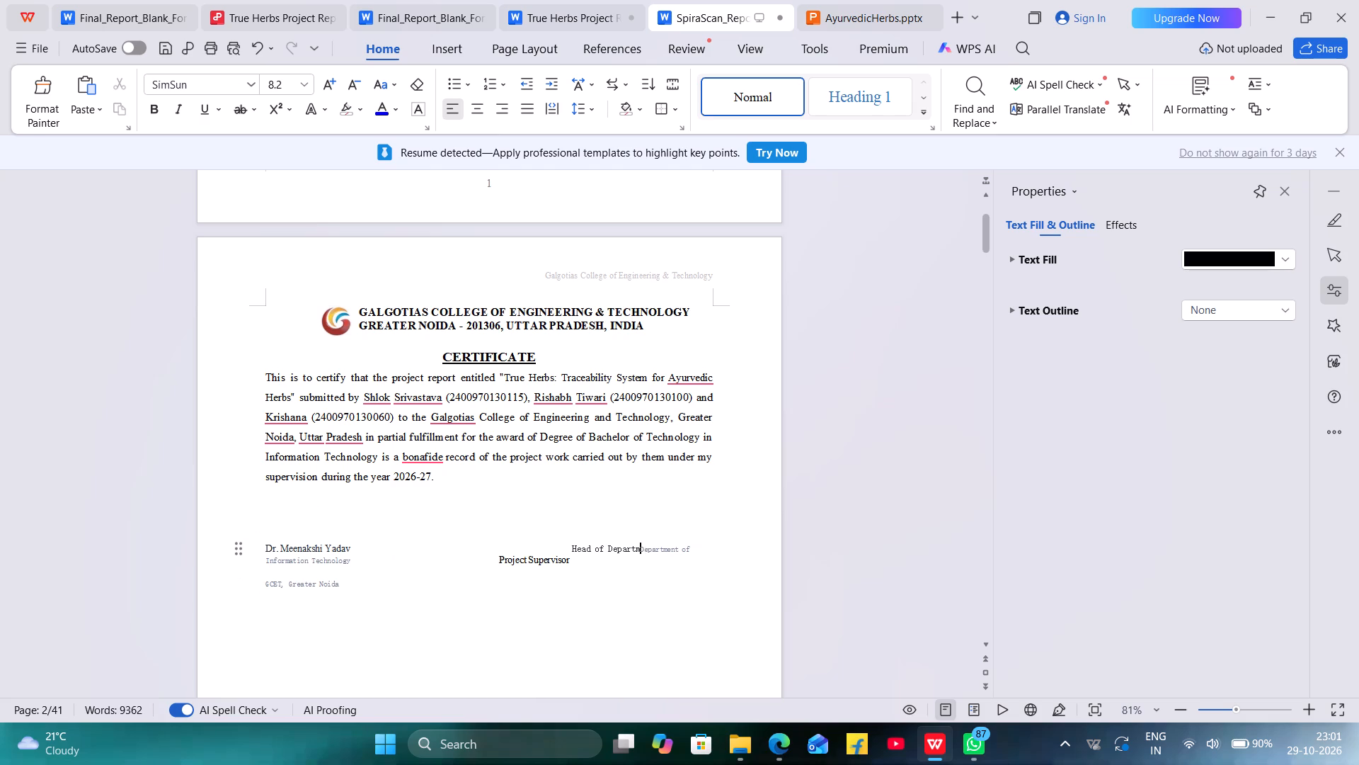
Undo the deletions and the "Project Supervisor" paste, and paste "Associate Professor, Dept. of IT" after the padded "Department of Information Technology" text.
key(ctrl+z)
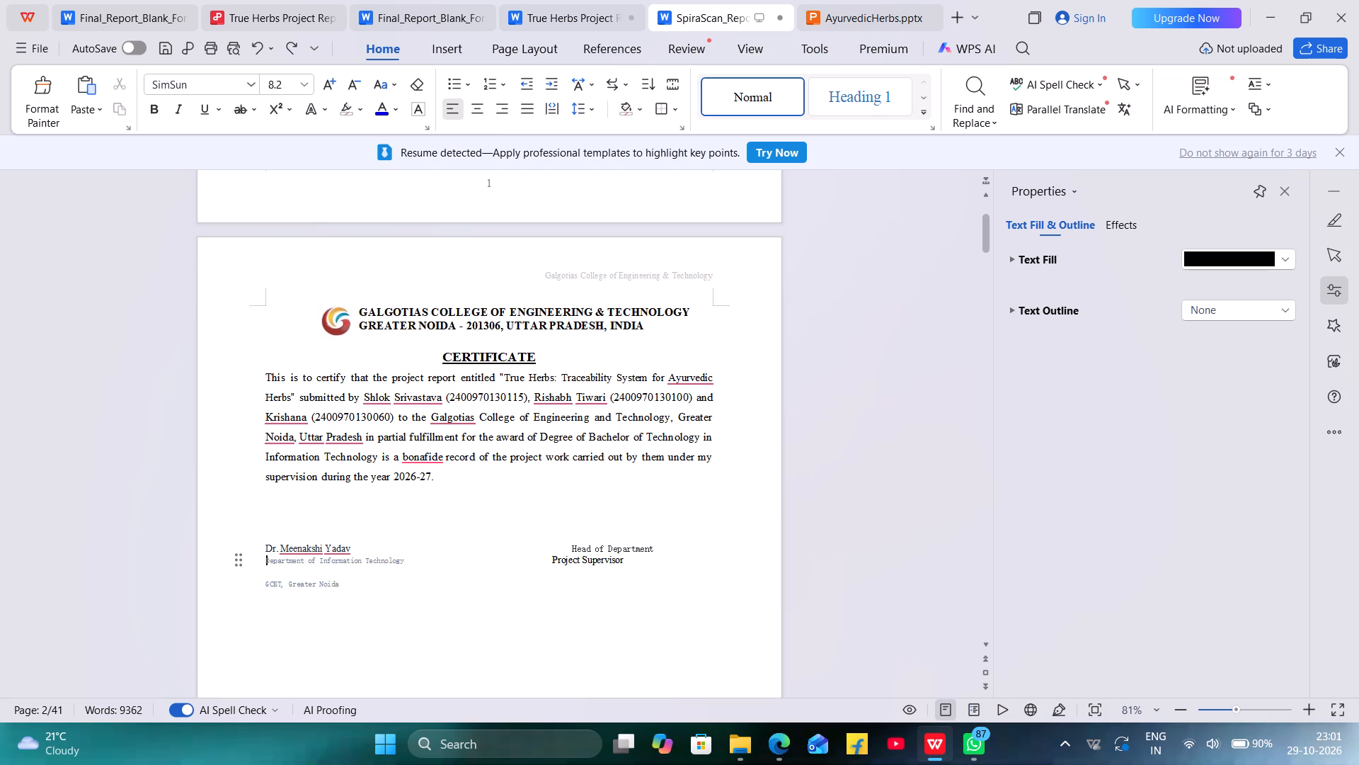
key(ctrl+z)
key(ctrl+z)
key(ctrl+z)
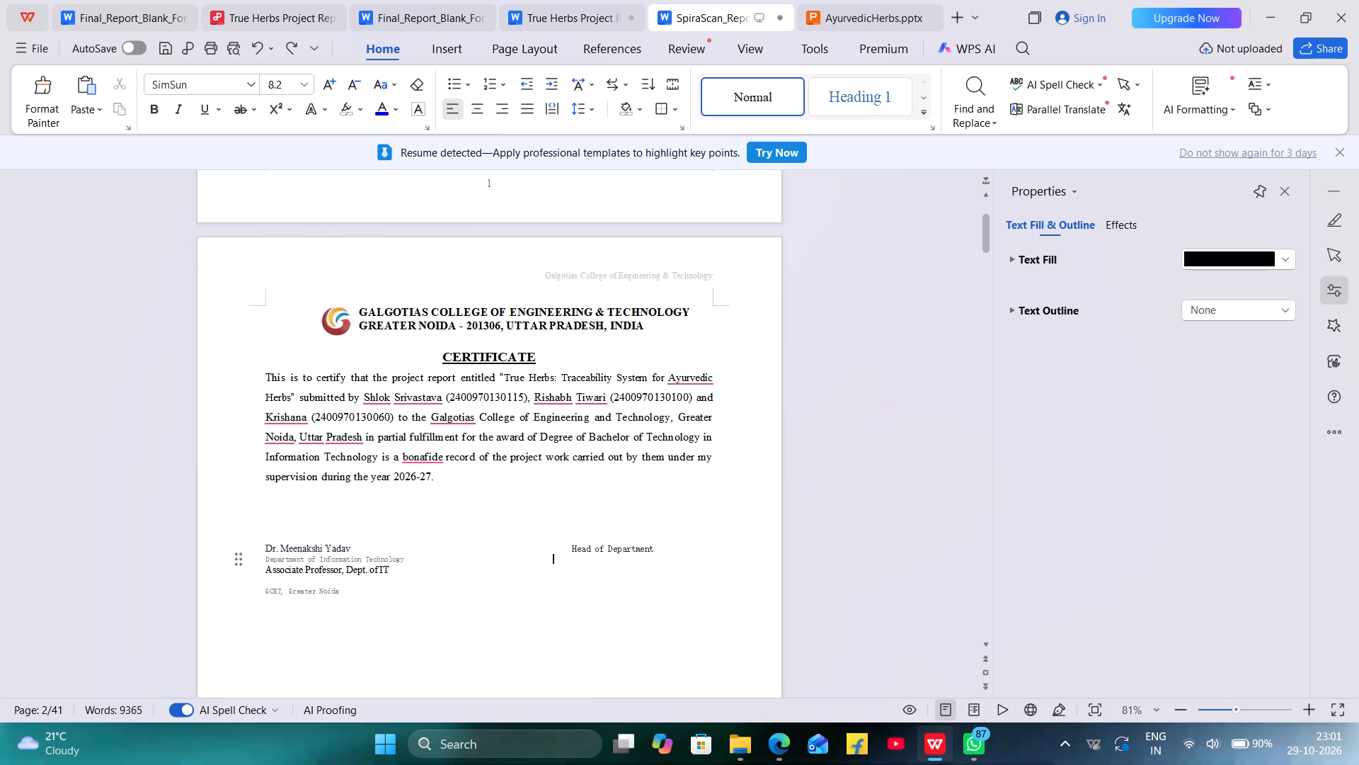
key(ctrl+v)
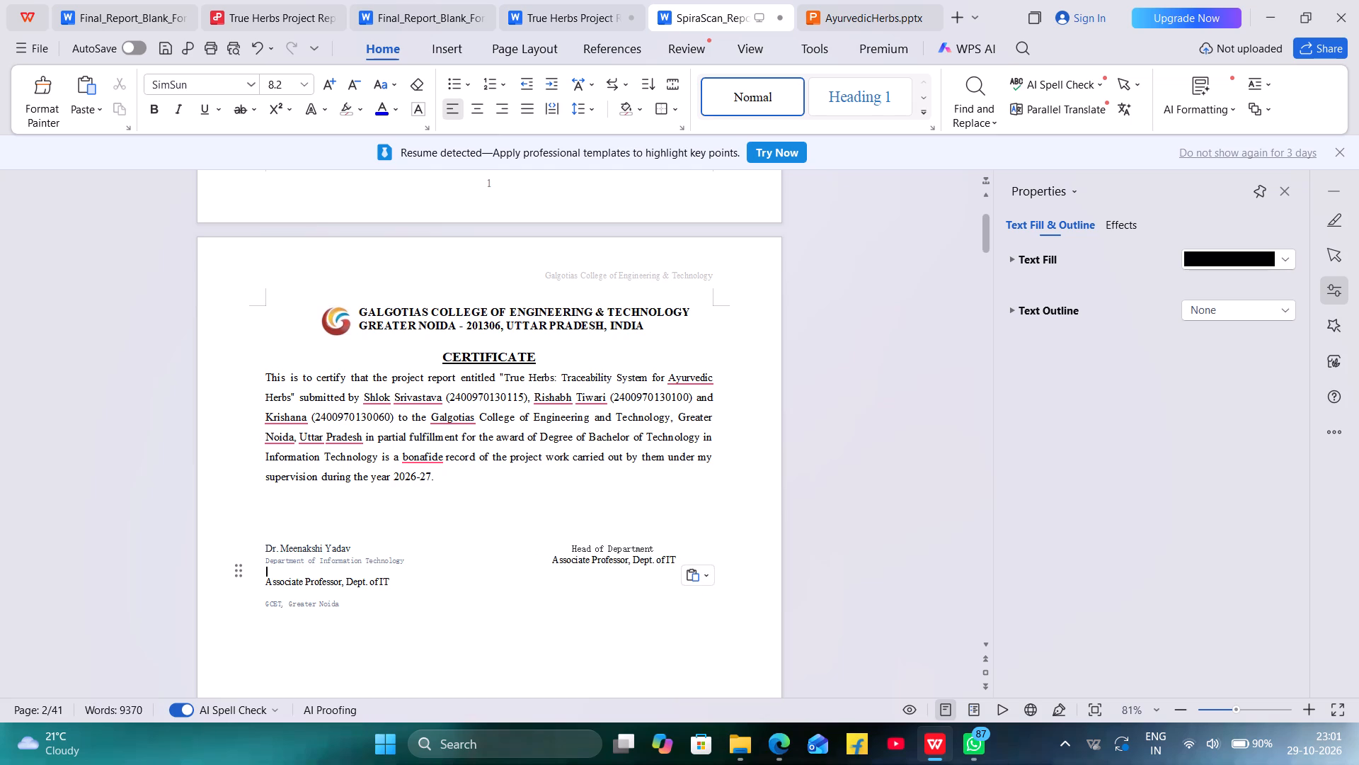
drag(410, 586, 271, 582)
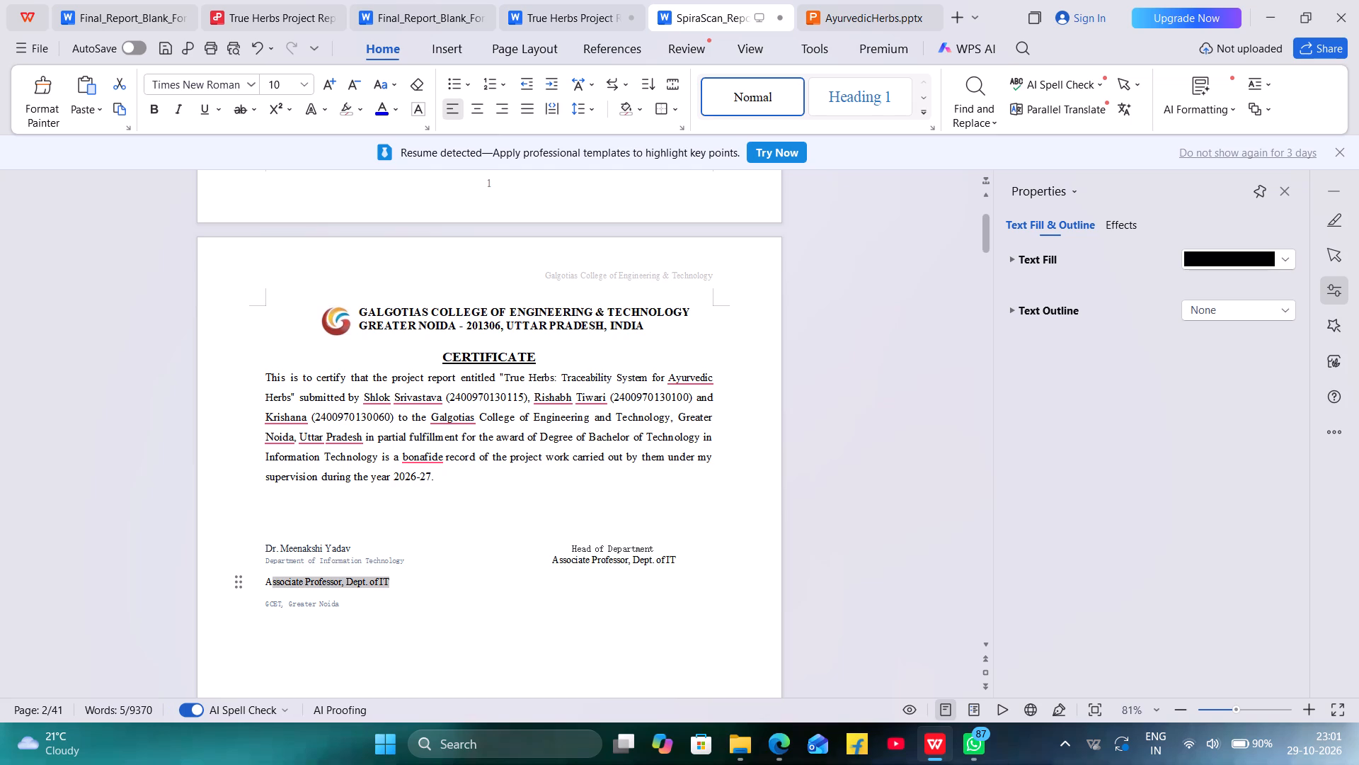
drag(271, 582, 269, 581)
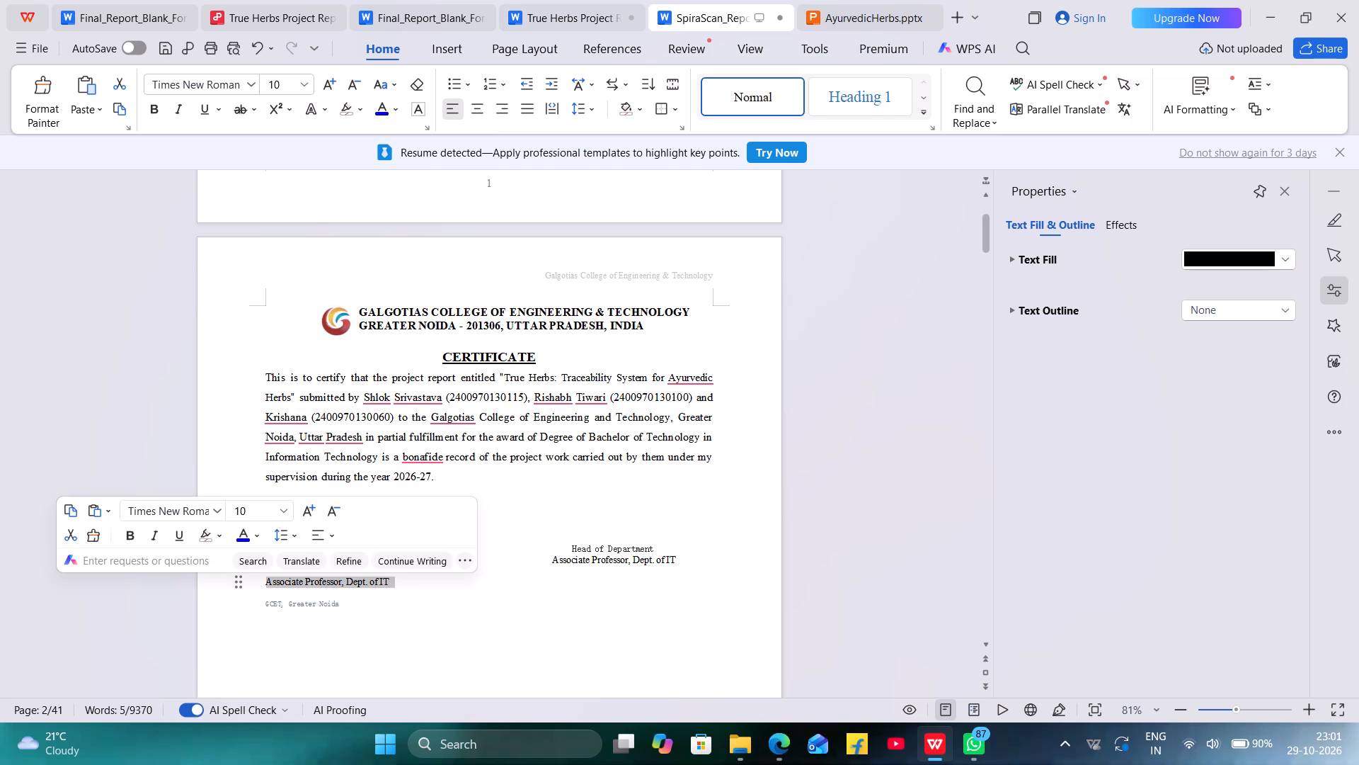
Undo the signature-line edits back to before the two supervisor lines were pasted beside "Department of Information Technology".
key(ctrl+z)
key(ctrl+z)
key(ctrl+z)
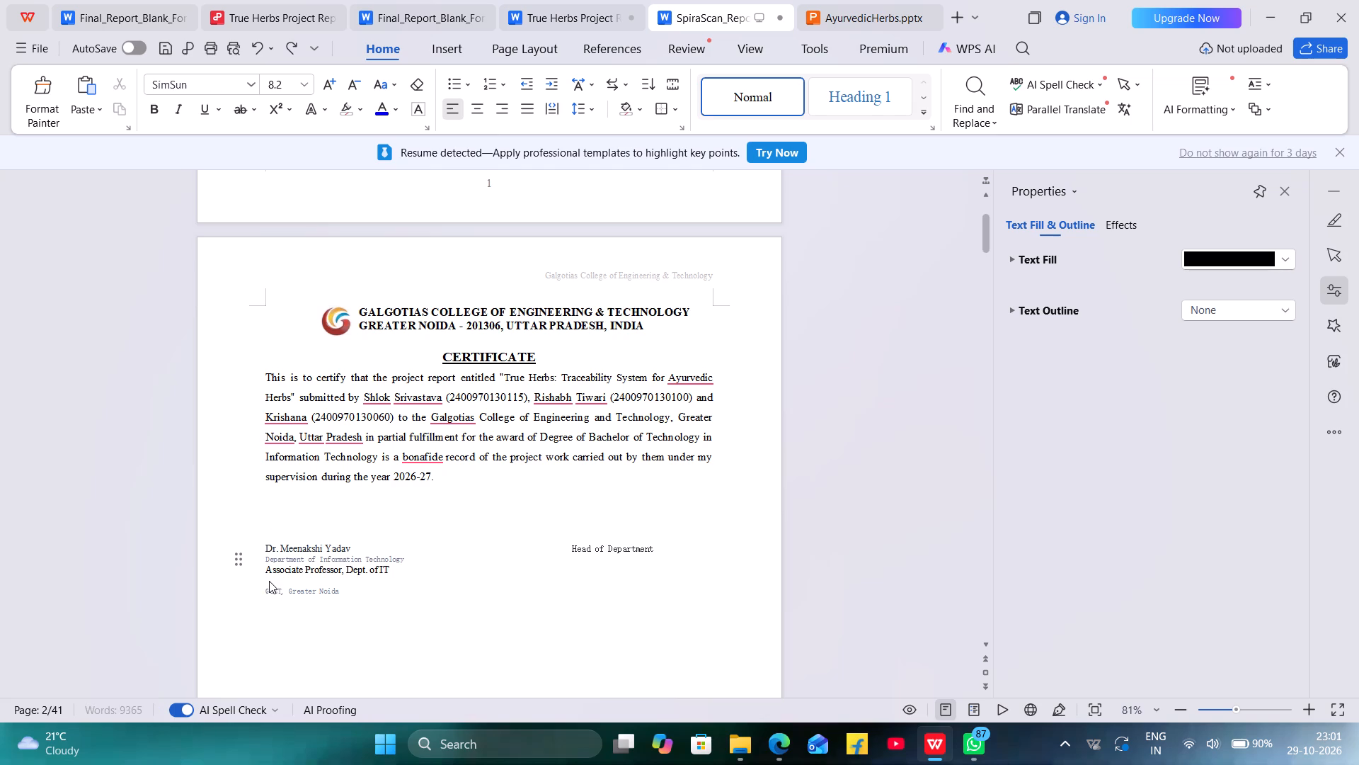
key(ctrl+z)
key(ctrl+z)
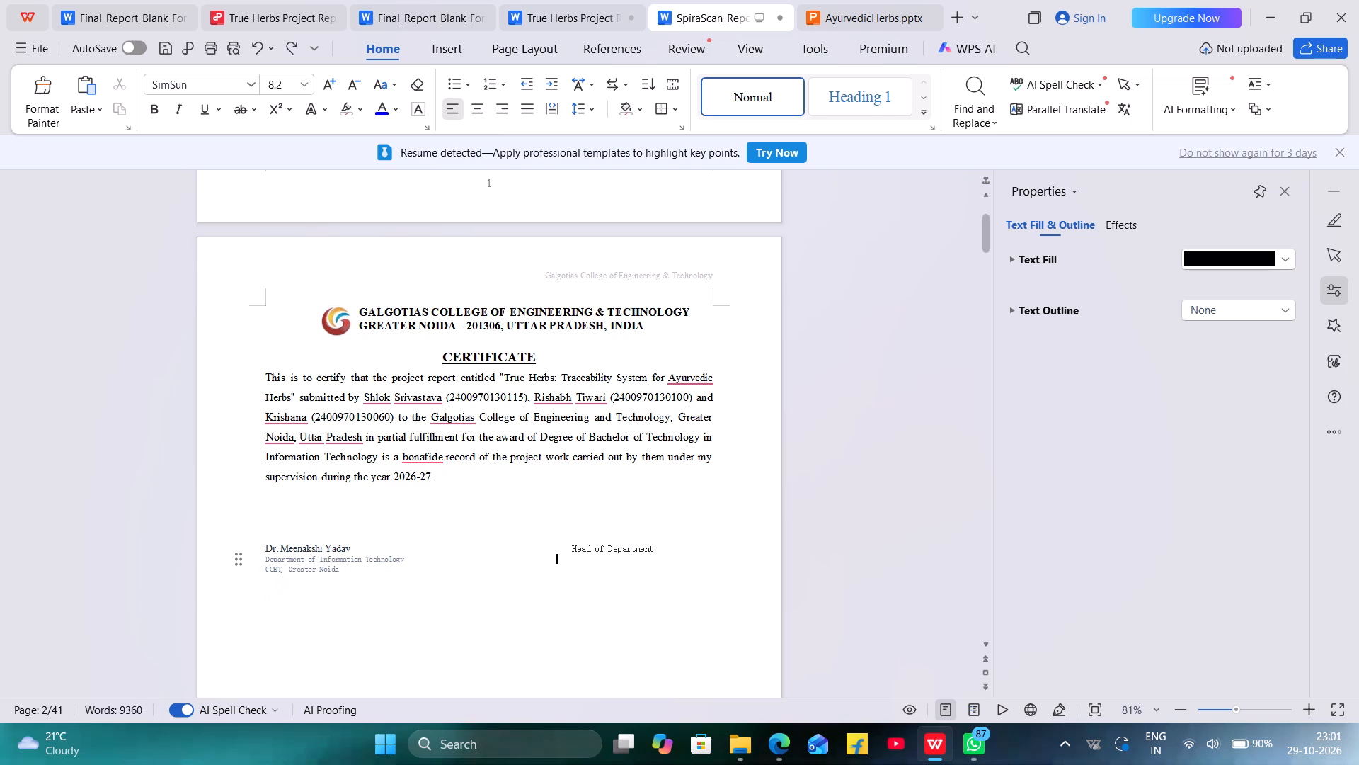
Switch to Microsoft Edge and examine the certificate and signature table in the SpiraScan report PDF.
click(778, 747)
scroll(631, 424, up, 10)
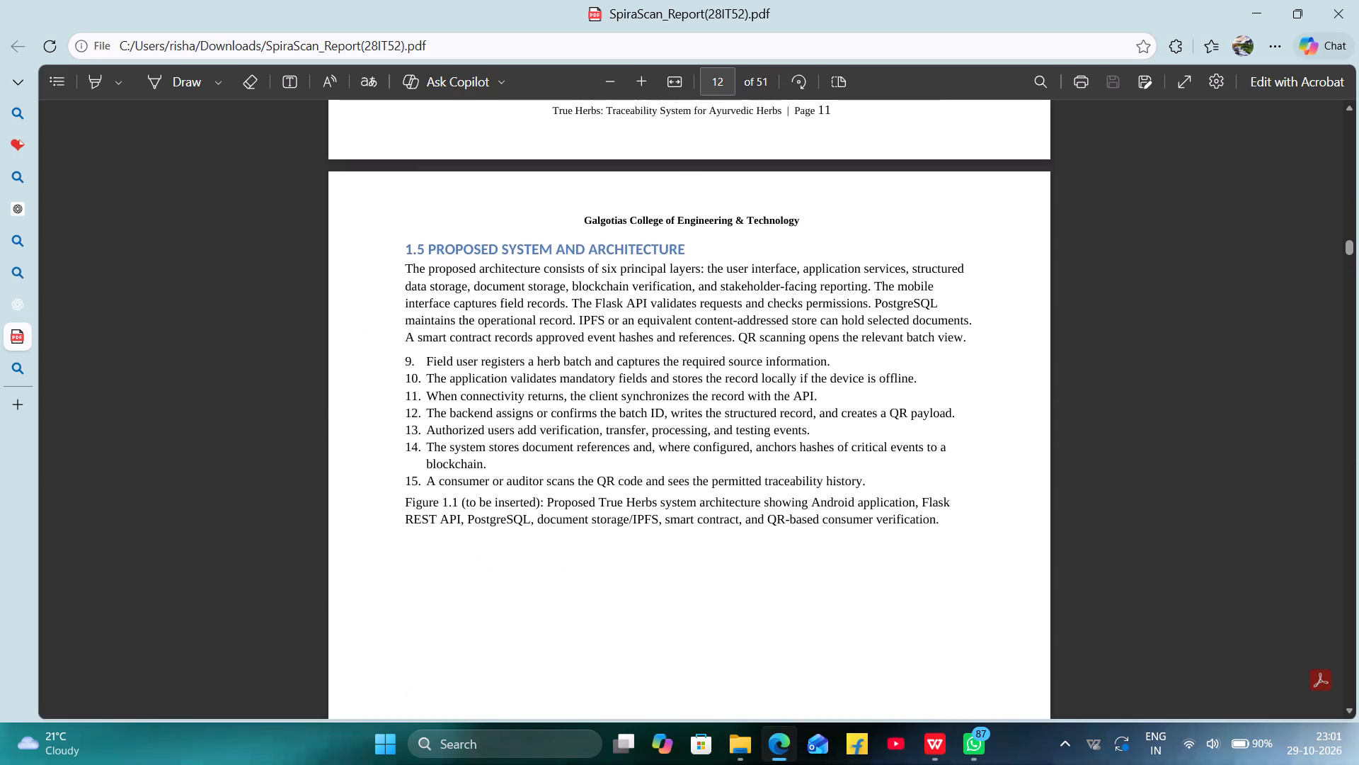
scroll(631, 424, up, 20)
scroll(631, 424, up, 2)
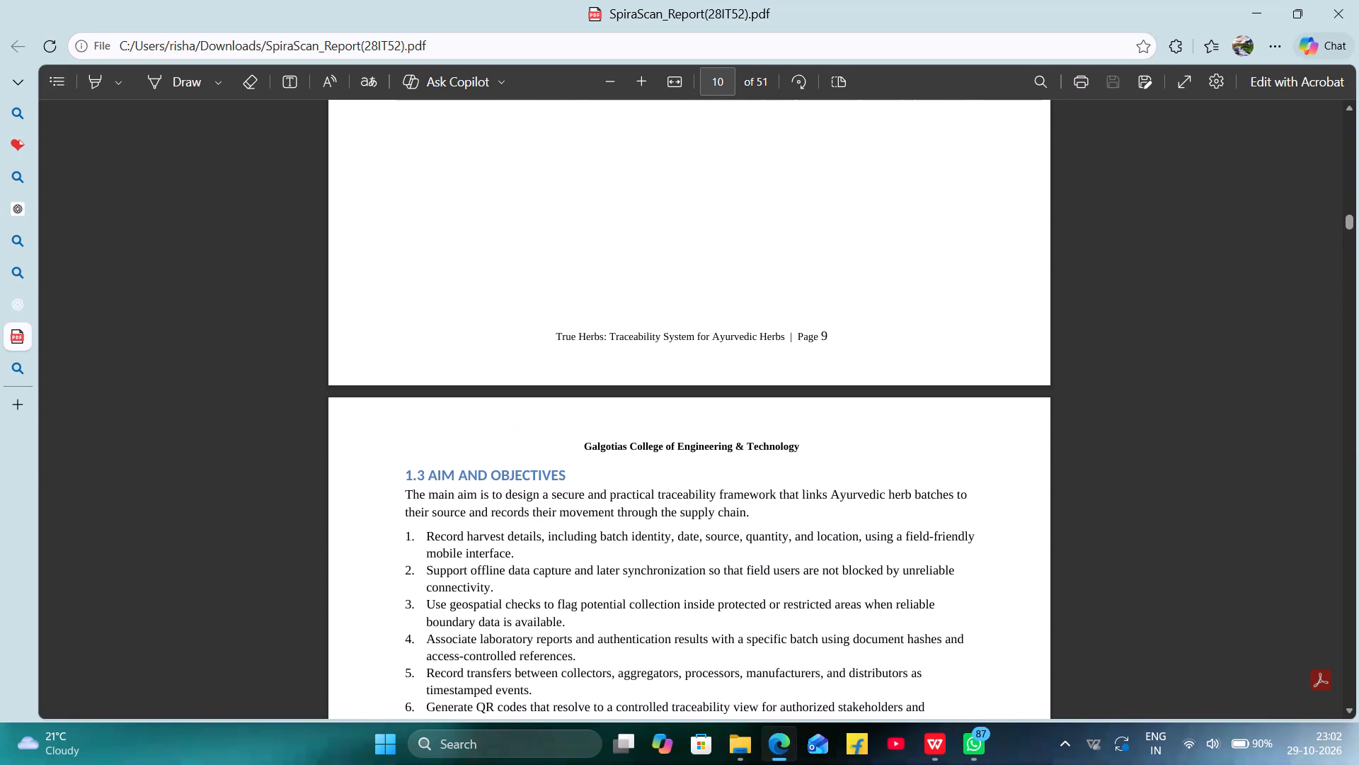
scroll(631, 424, up, 13)
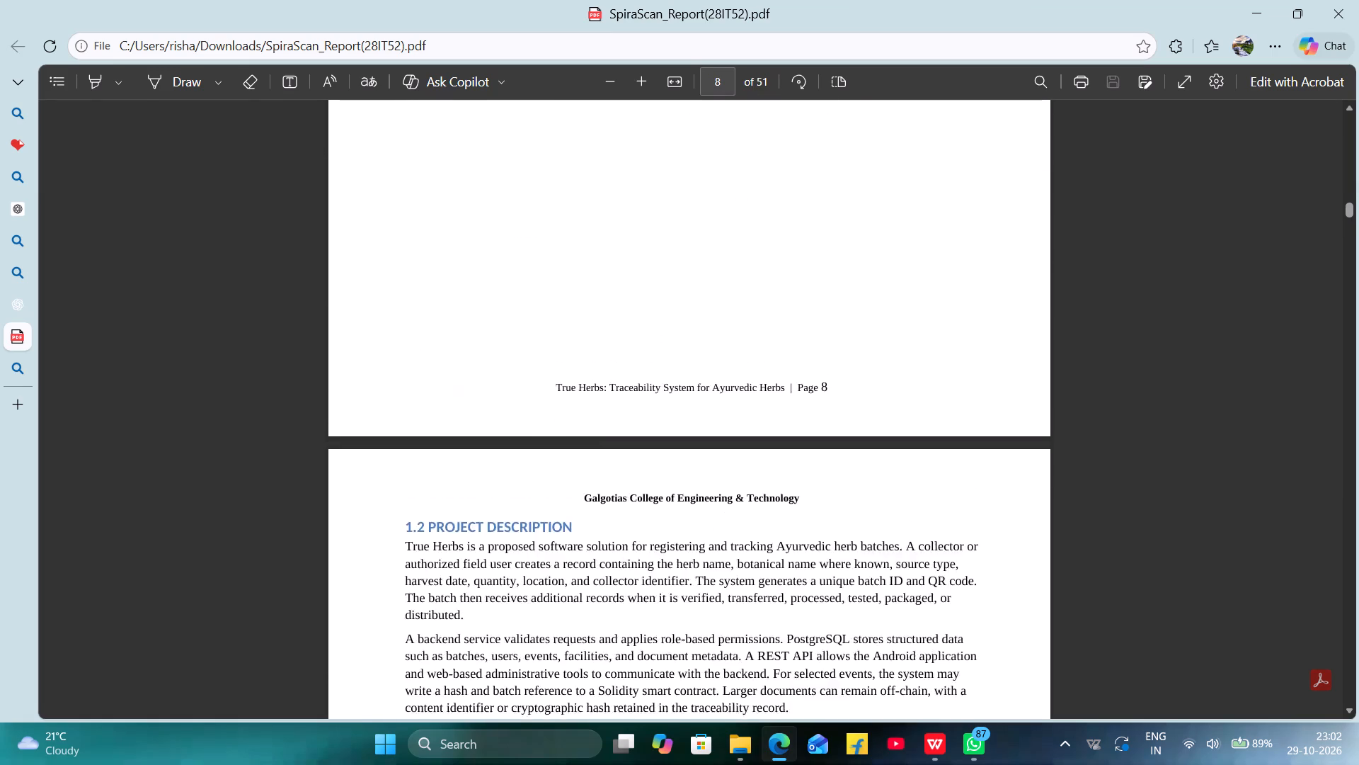
scroll(631, 424, up, 4)
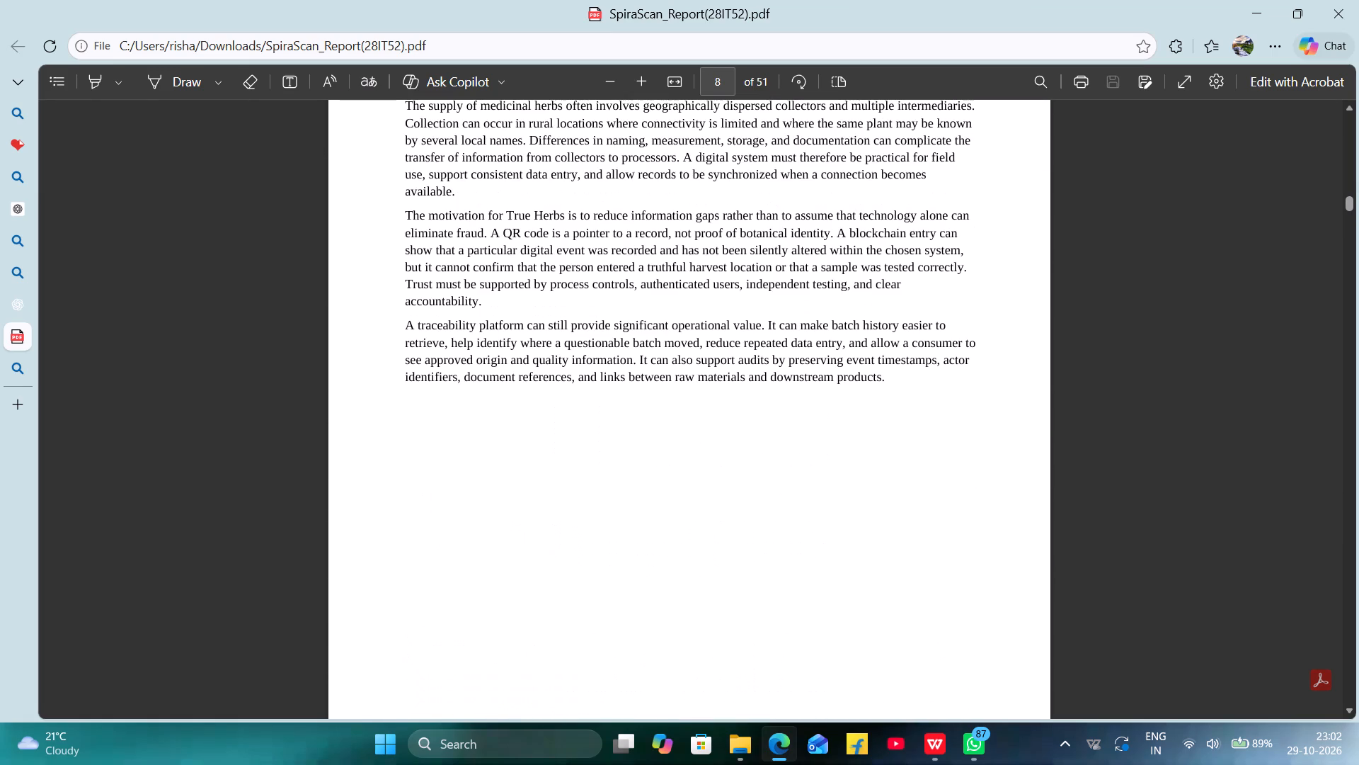
scroll(628, 402, up, 9)
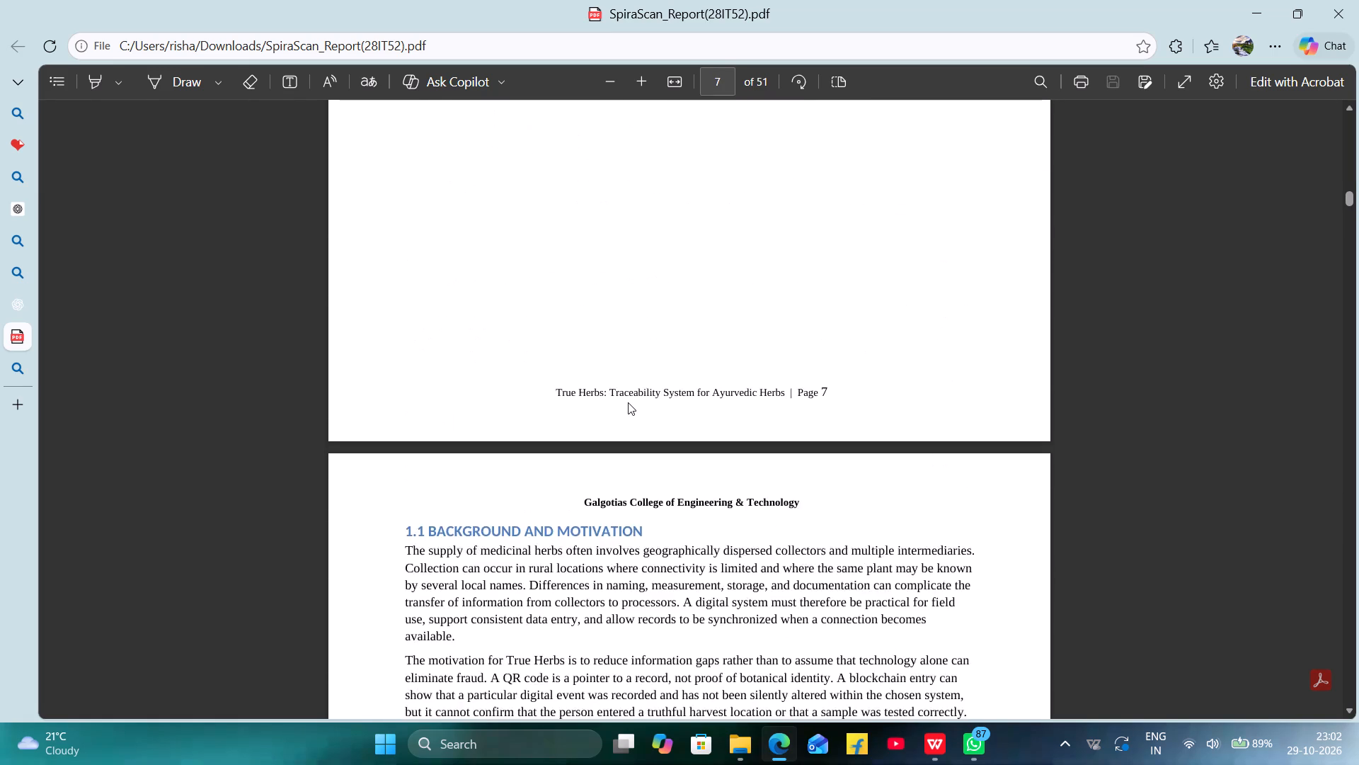
scroll(628, 403, up, 18)
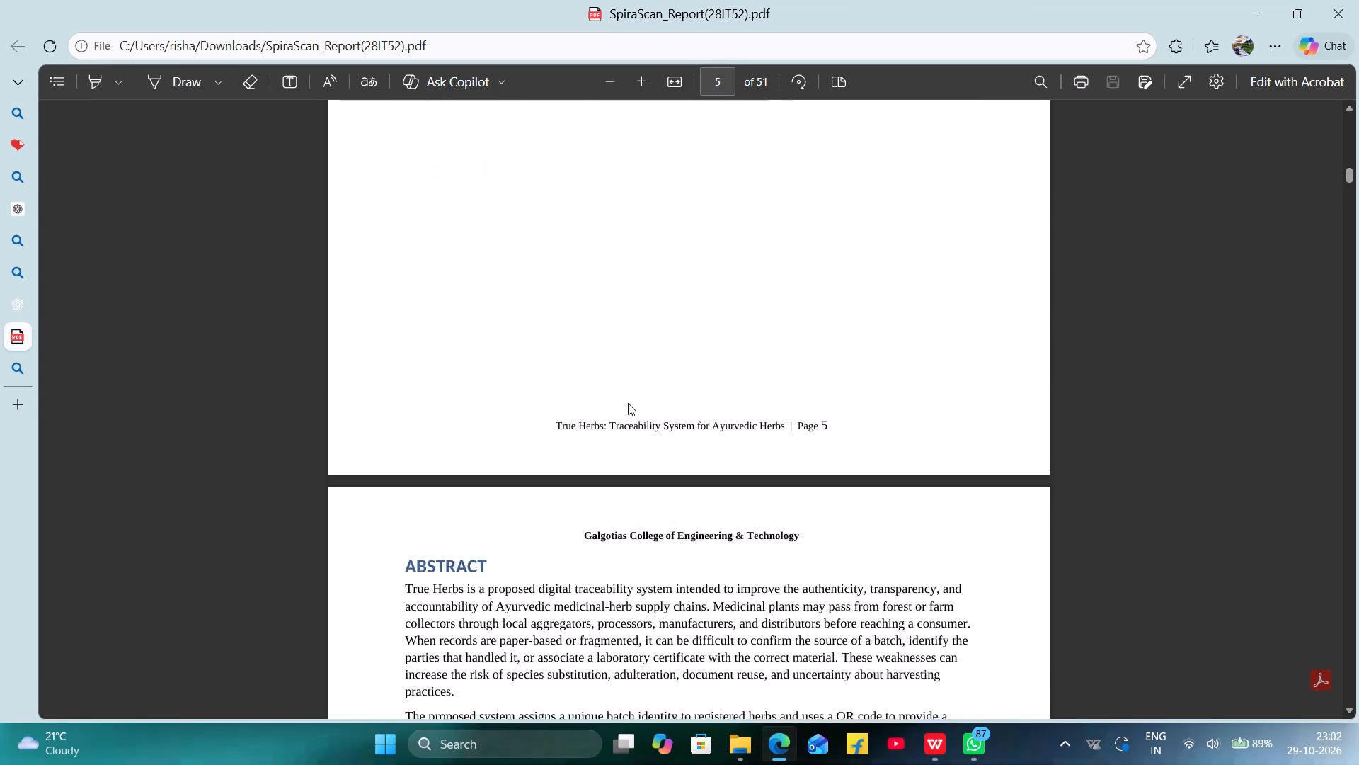
scroll(628, 403, up, 11)
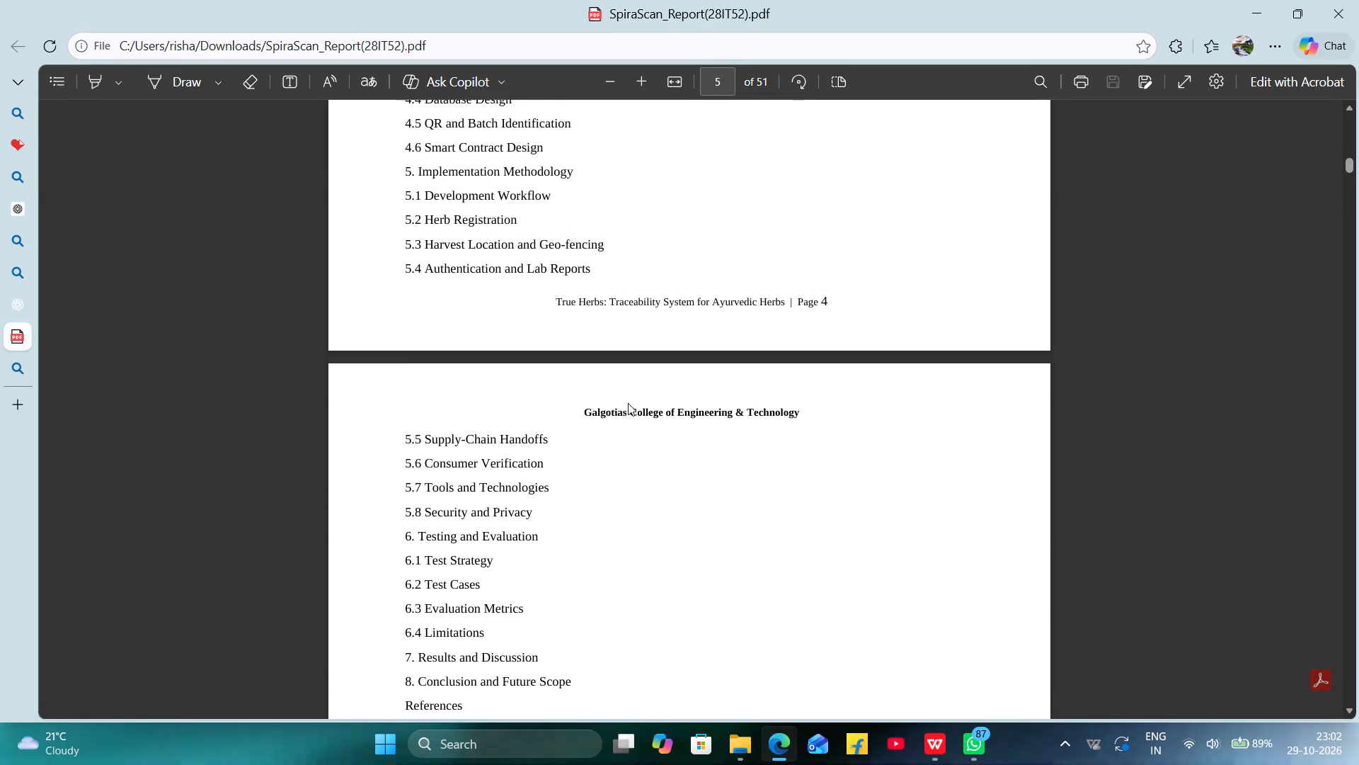
scroll(628, 403, up, 1)
scroll(628, 403, down, 4)
scroll(628, 403, up, 6)
scroll(628, 403, up, 15)
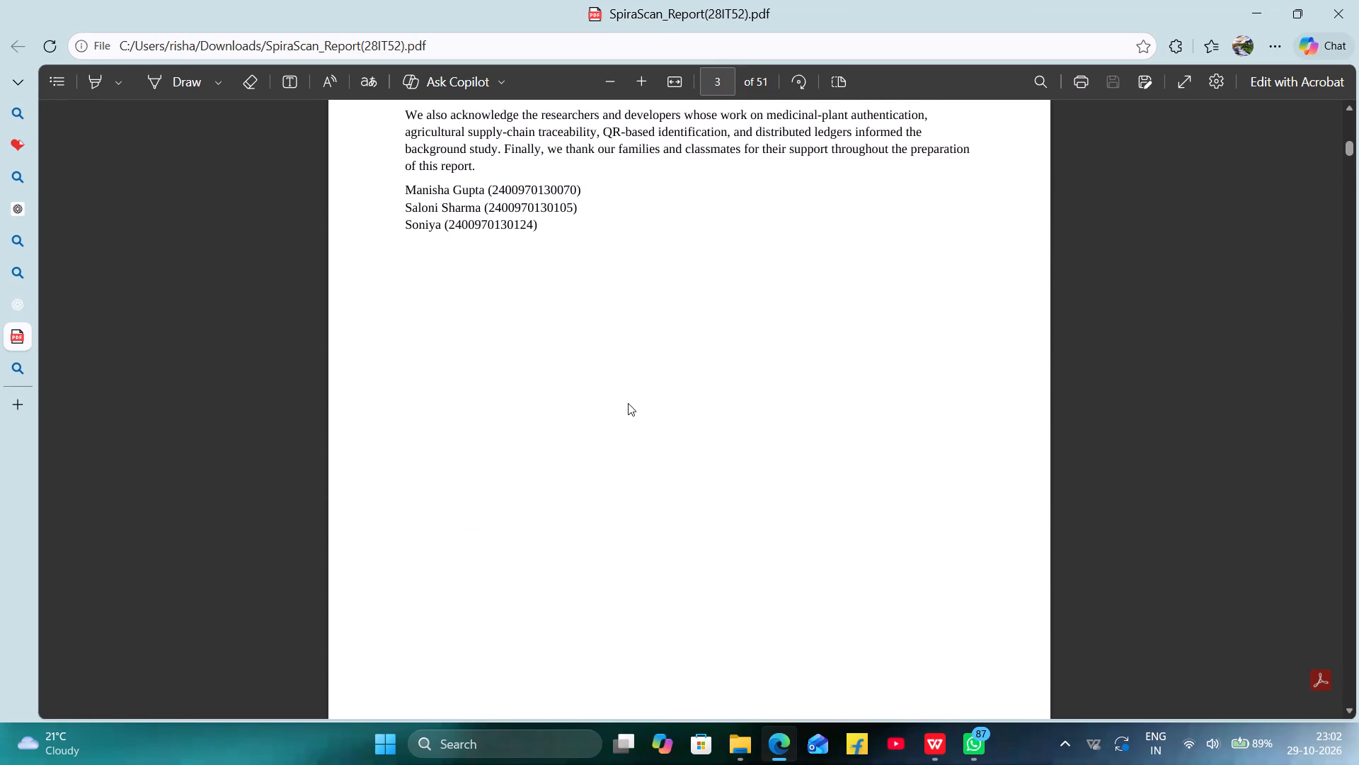
scroll(628, 403, up, 7)
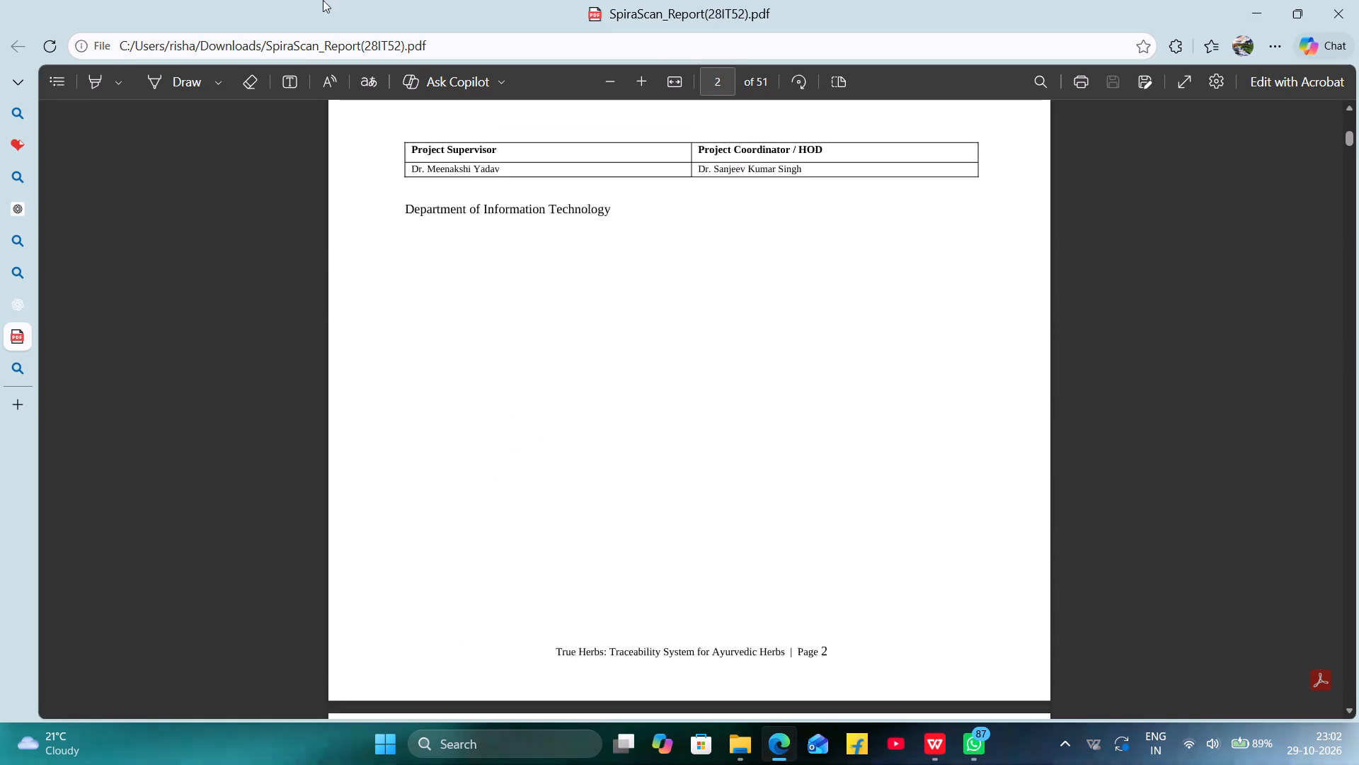
scroll(323, 0, up, 1)
scroll(331, 567, up, 4)
scroll(477, 493, up, 5)
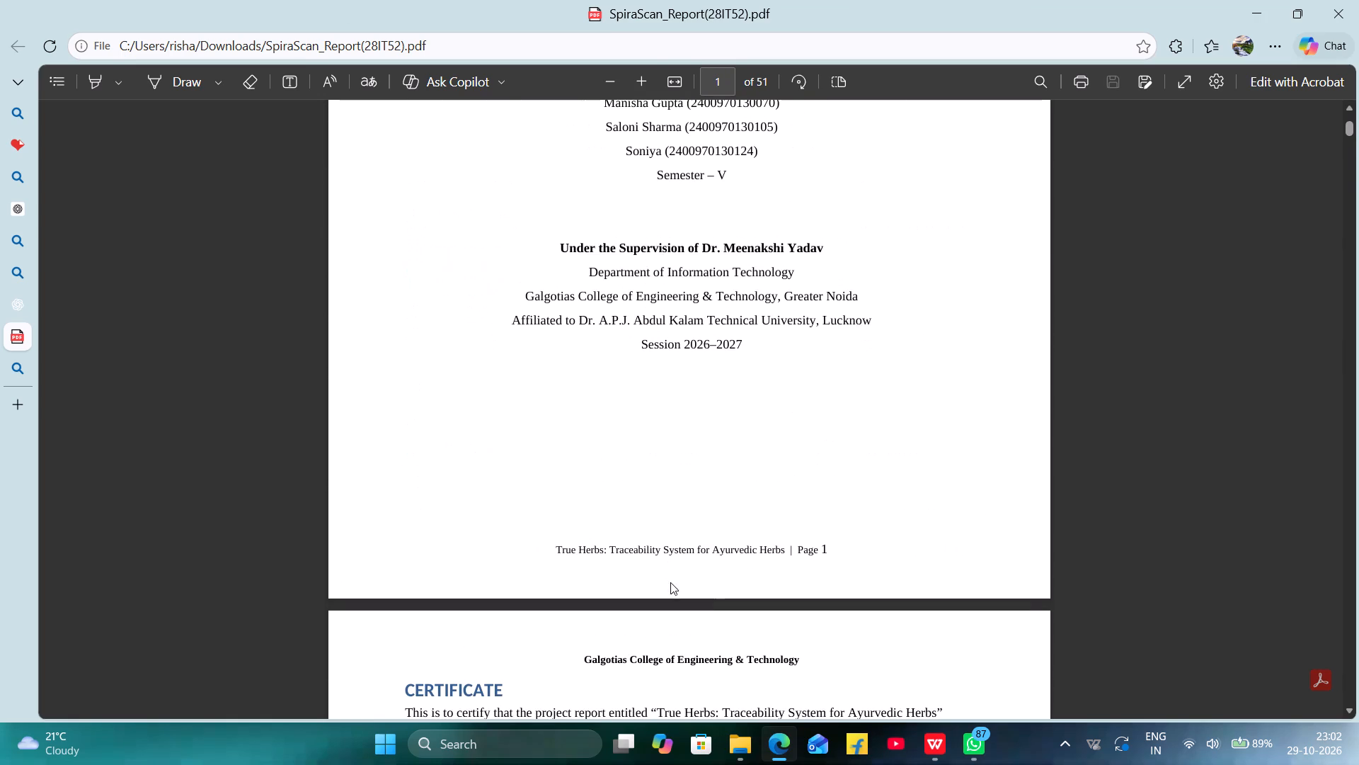
scroll(726, 607, up, 4)
scroll(726, 607, down, 9)
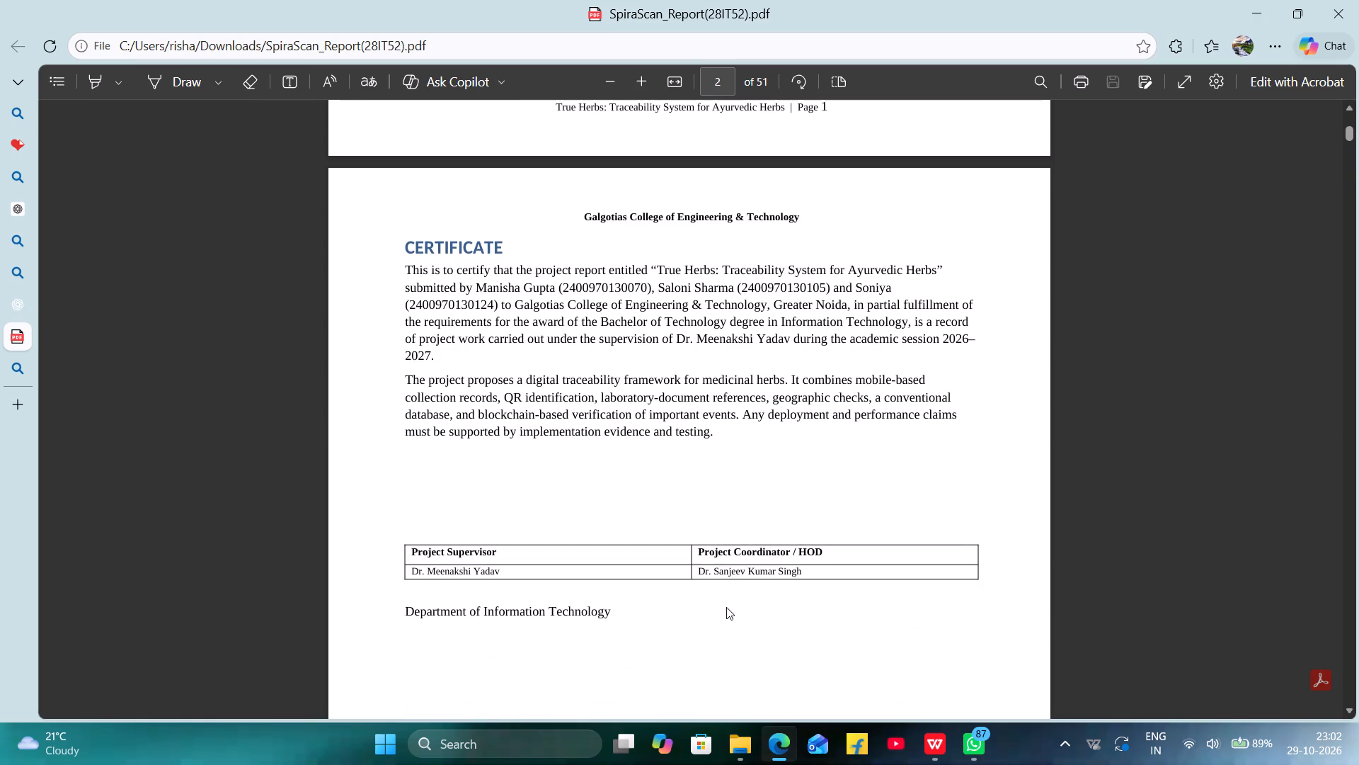
scroll(644, 319, down, 5)
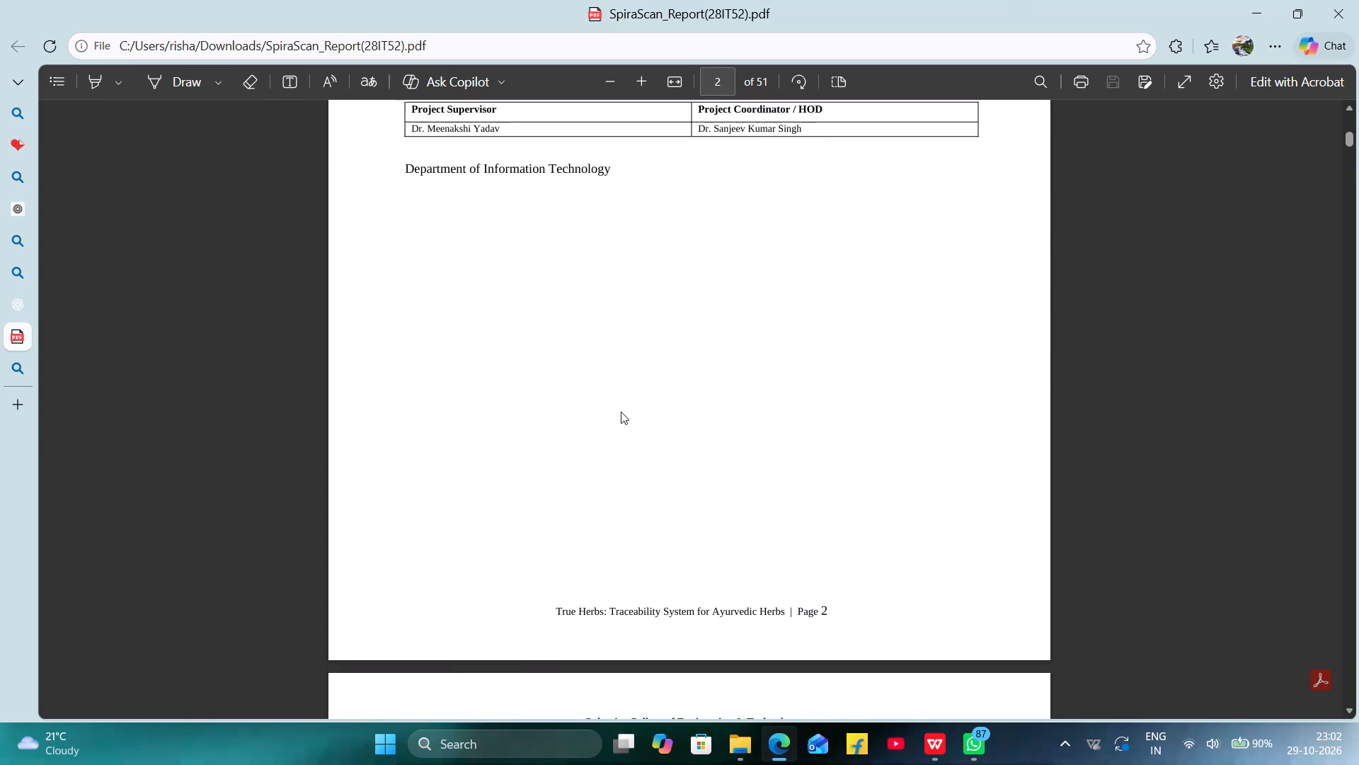
scroll(621, 412, down, 10)
scroll(617, 427, up, 4)
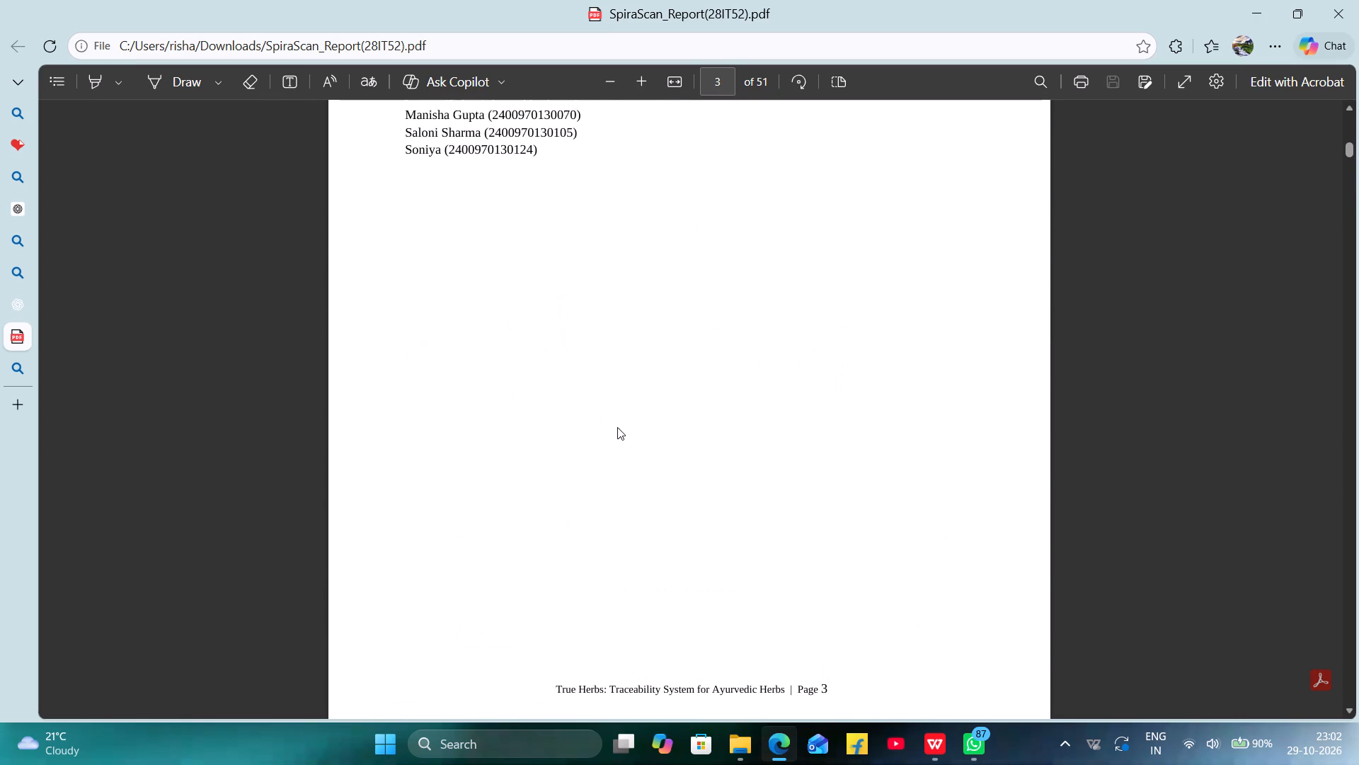
scroll(617, 427, up, 14)
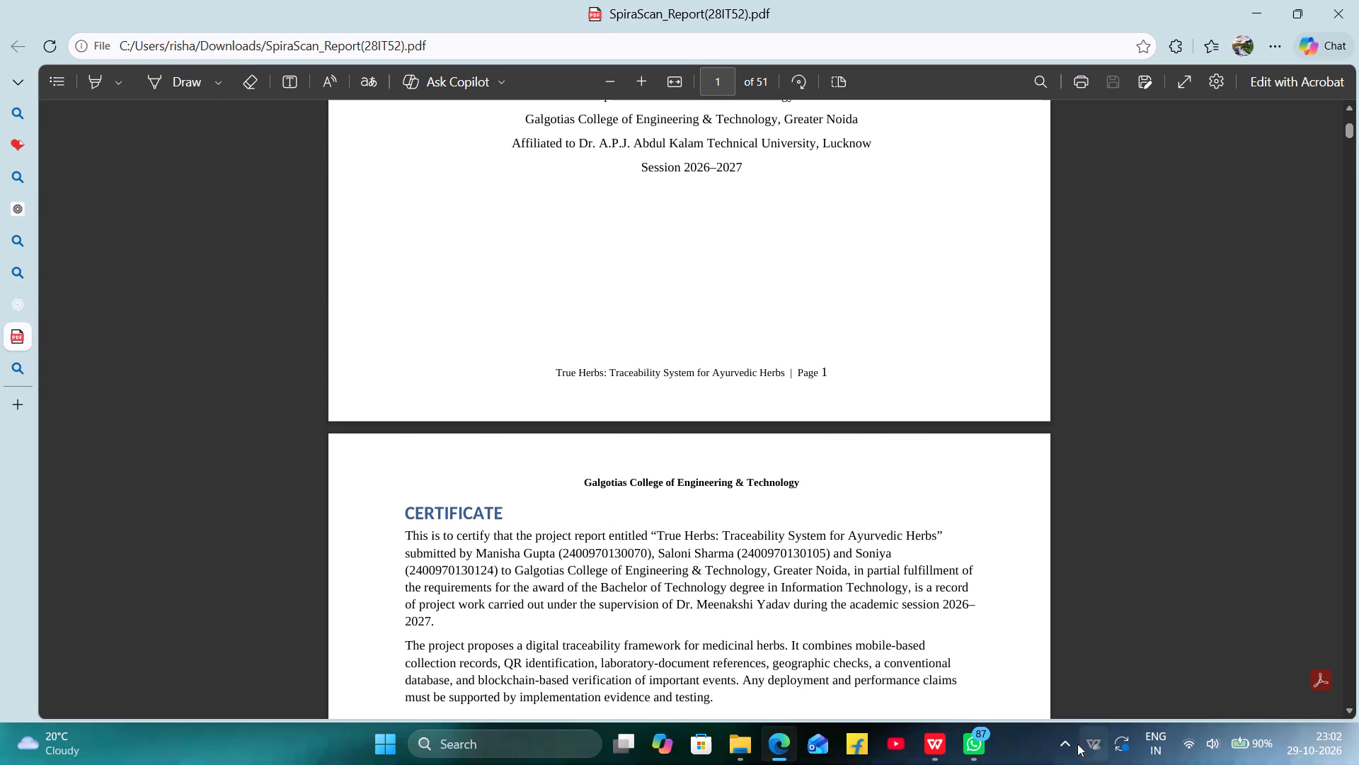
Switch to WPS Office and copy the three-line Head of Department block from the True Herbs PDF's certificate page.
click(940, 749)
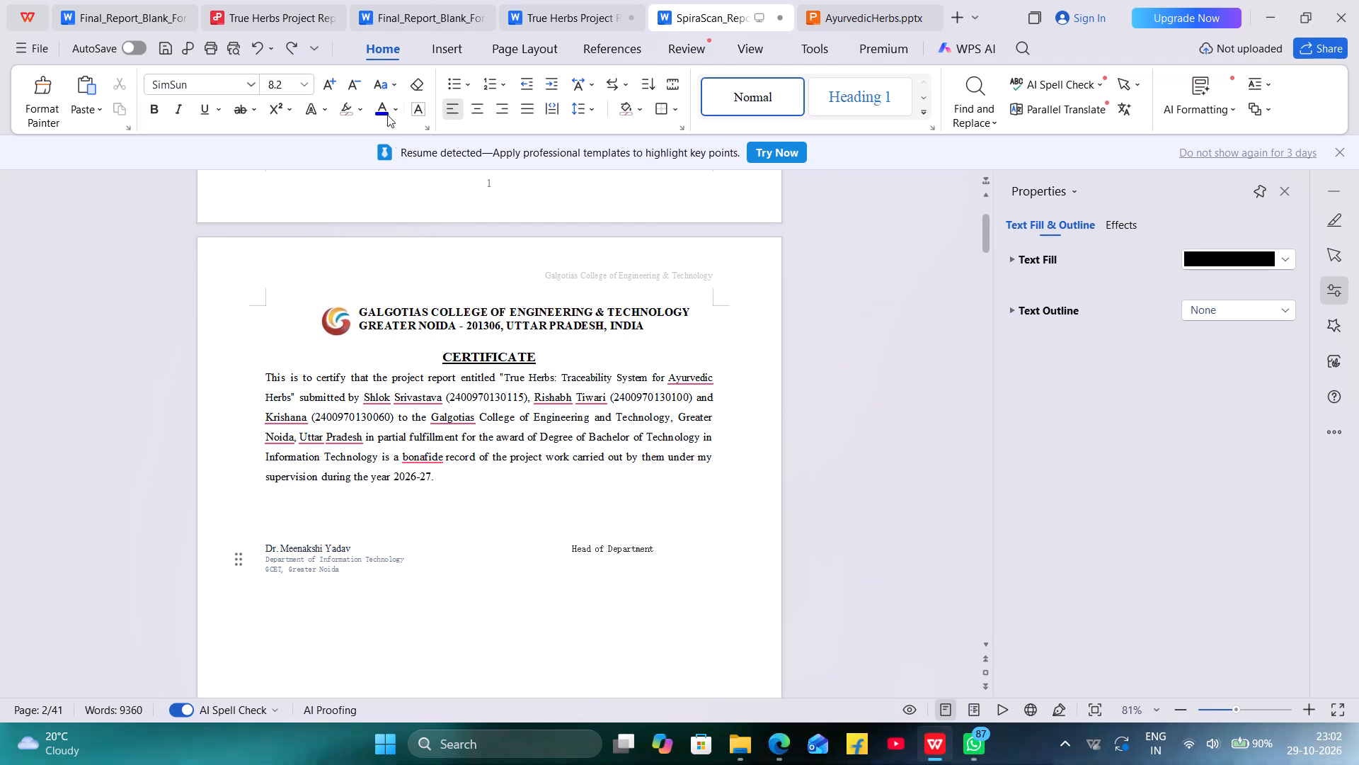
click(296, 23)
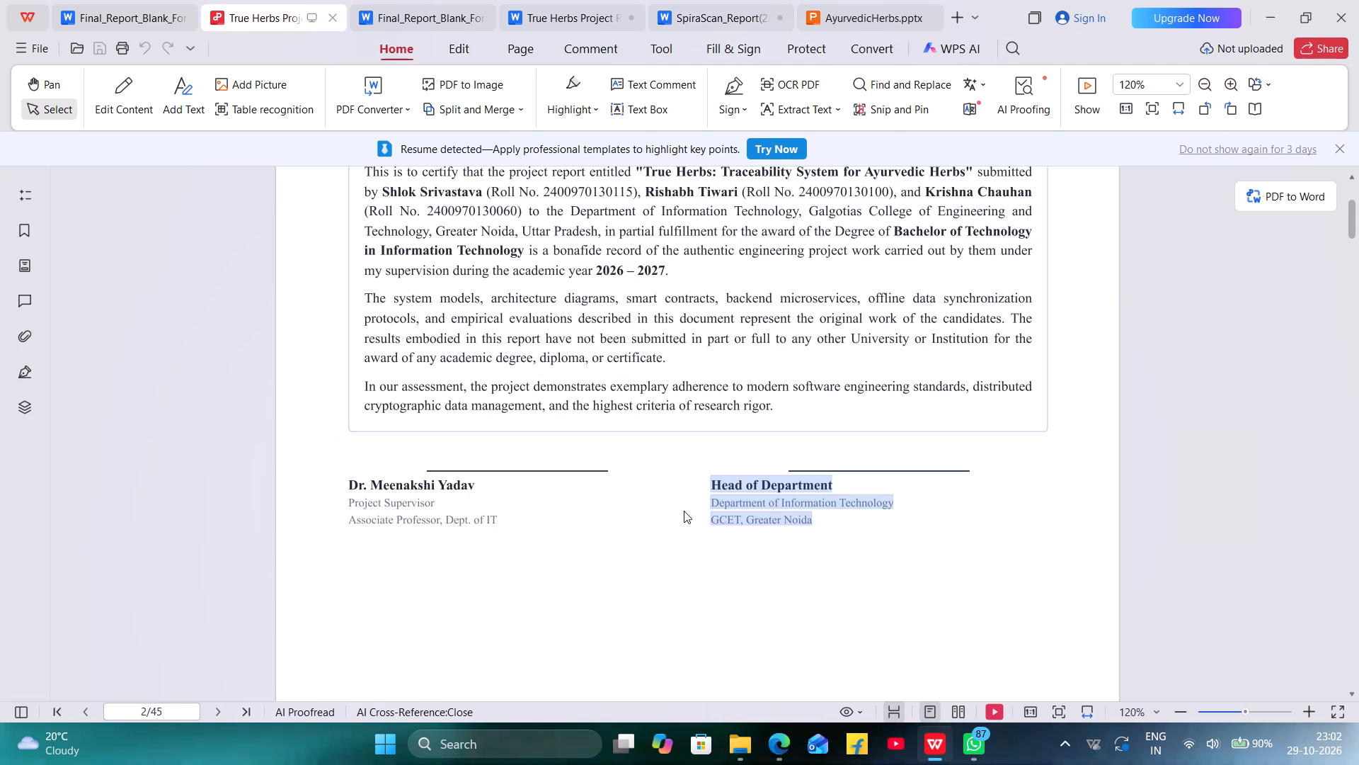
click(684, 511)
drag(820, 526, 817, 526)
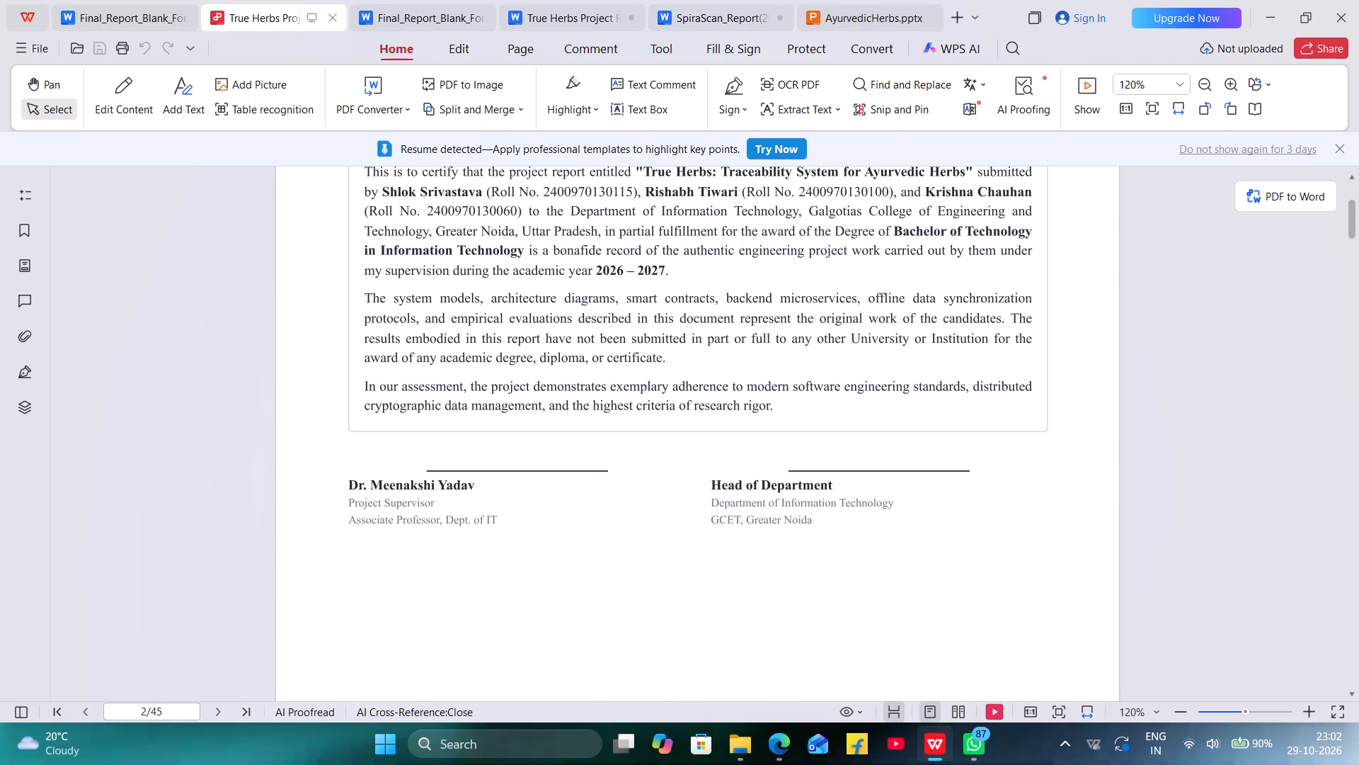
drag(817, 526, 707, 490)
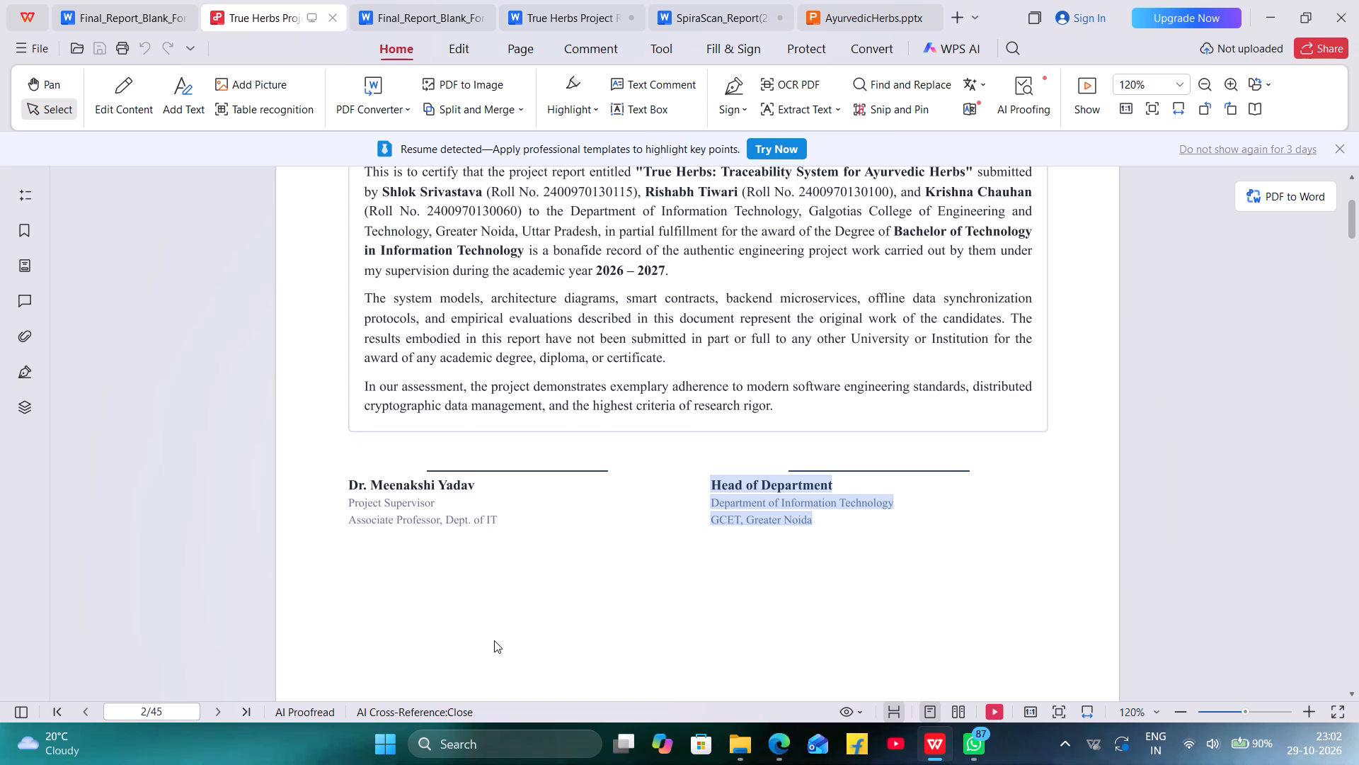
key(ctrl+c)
Switch to Microsoft Edge to check the cover and certificate pages of the SpiraScan report PDF, and return to WPS Office.
click(792, 761)
scroll(697, 308, up, 4)
scroll(697, 308, down, 2)
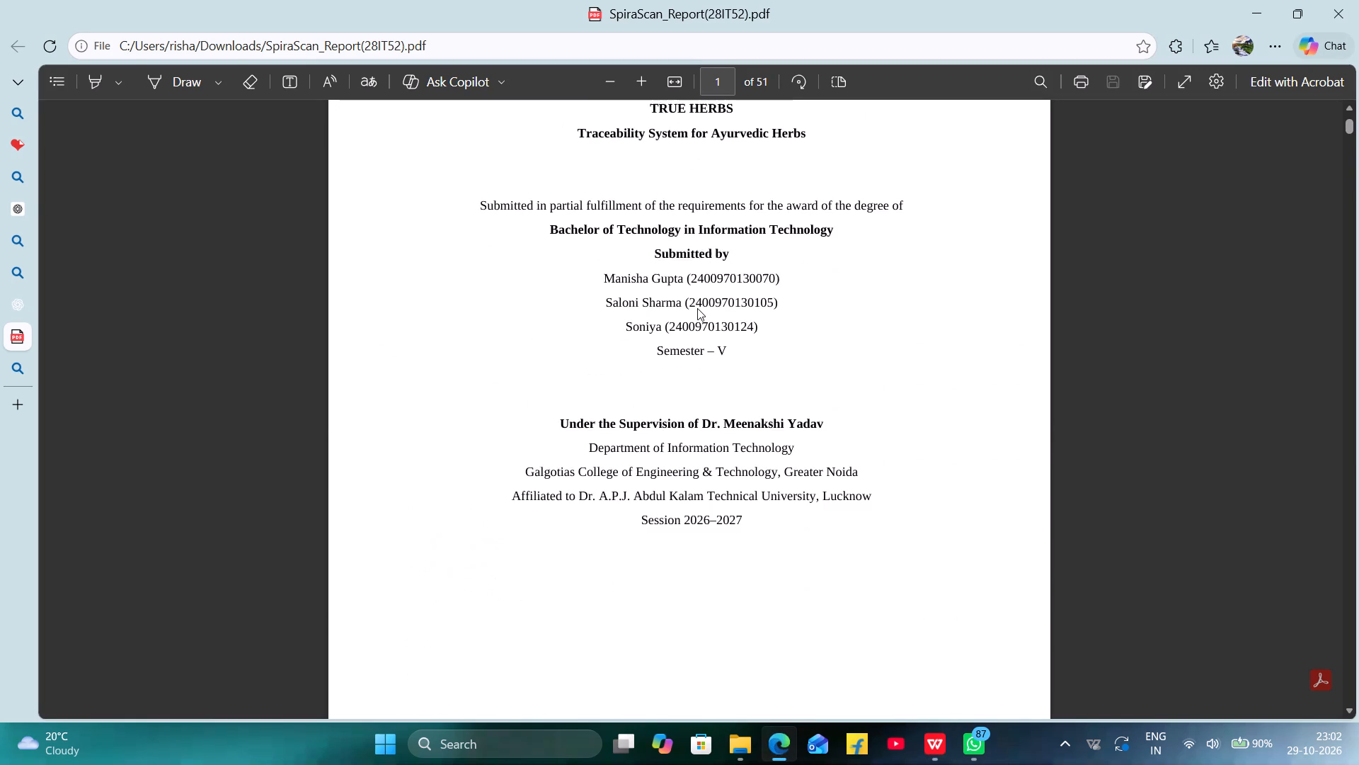
scroll(697, 308, down, 12)
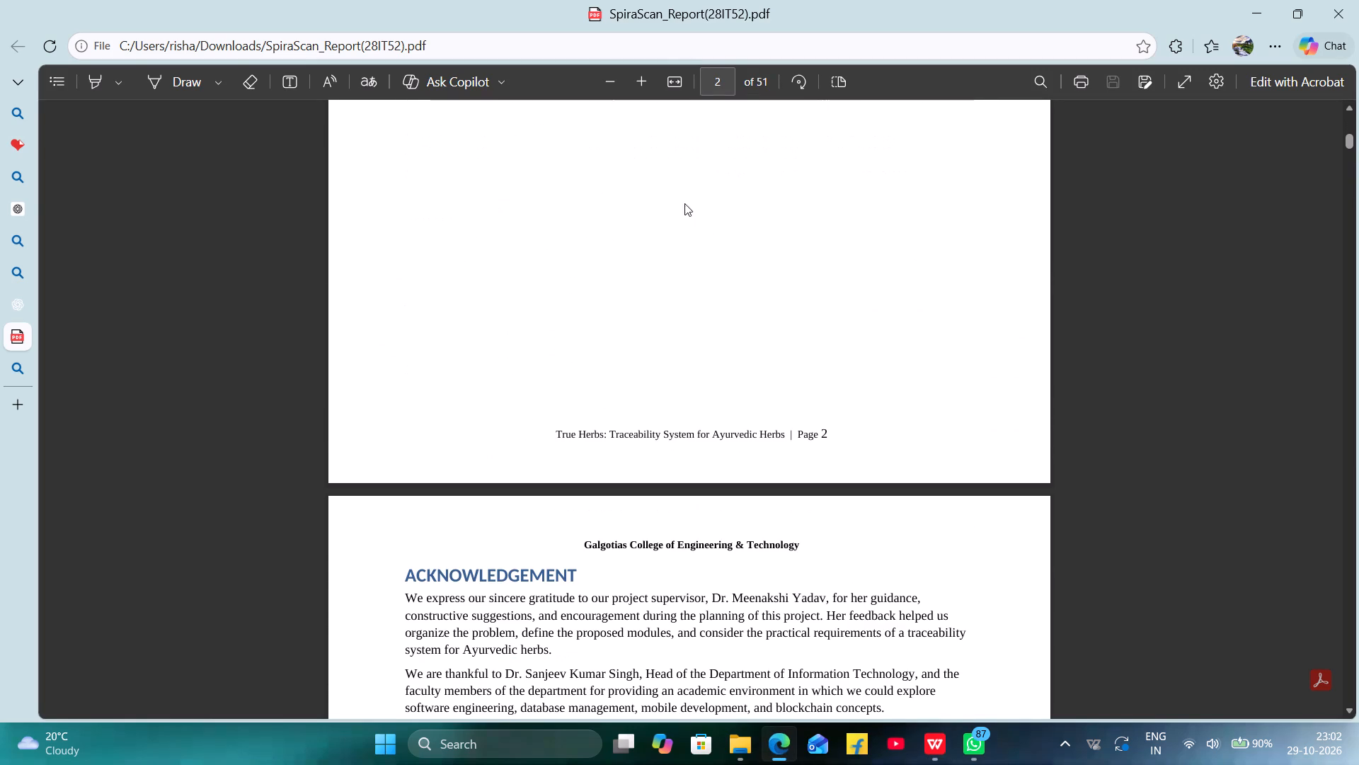
click(936, 742)
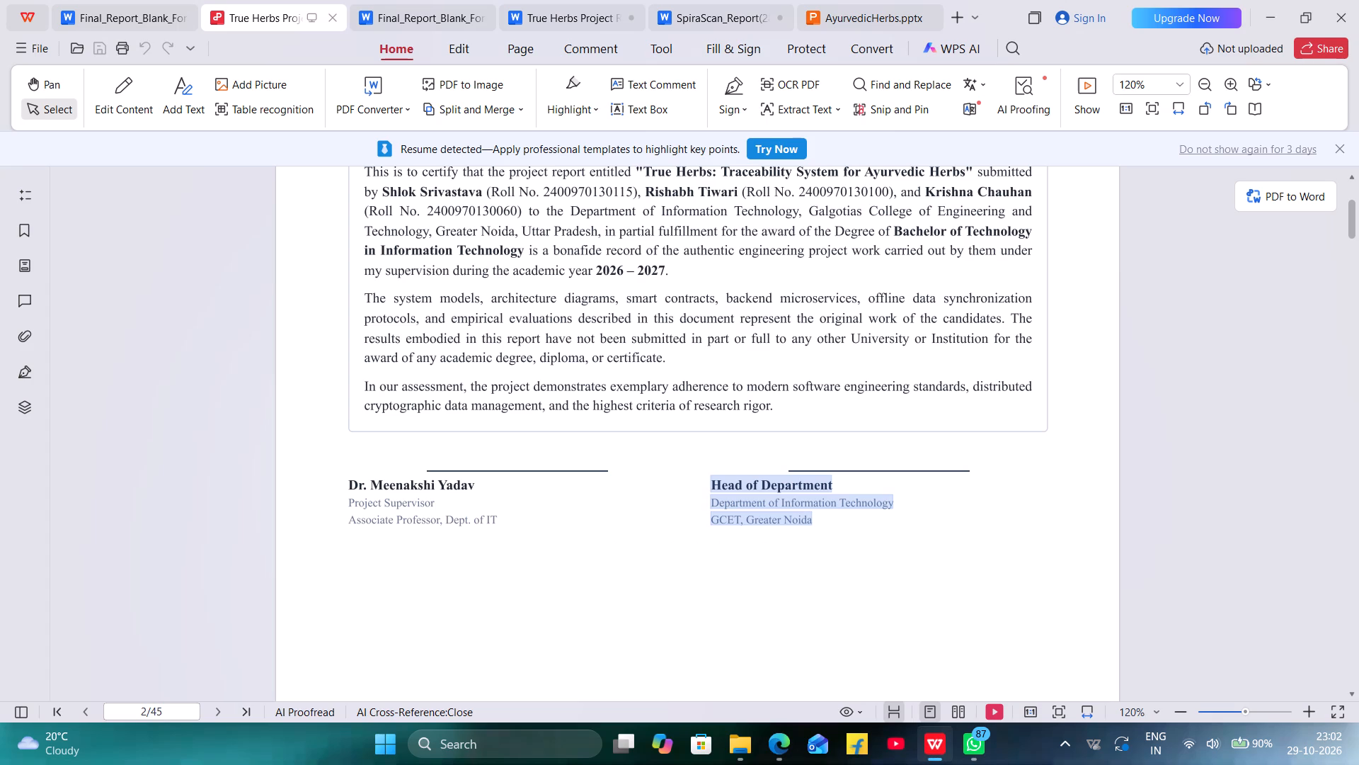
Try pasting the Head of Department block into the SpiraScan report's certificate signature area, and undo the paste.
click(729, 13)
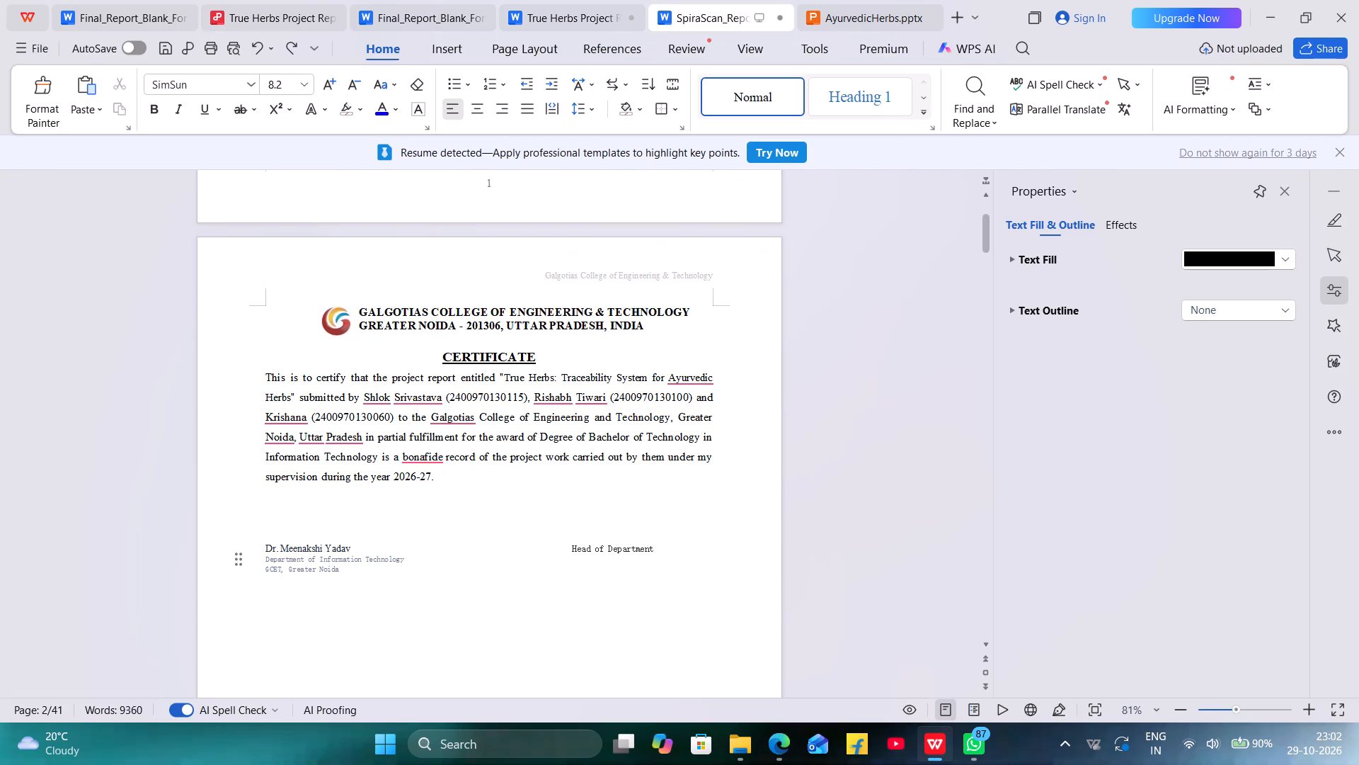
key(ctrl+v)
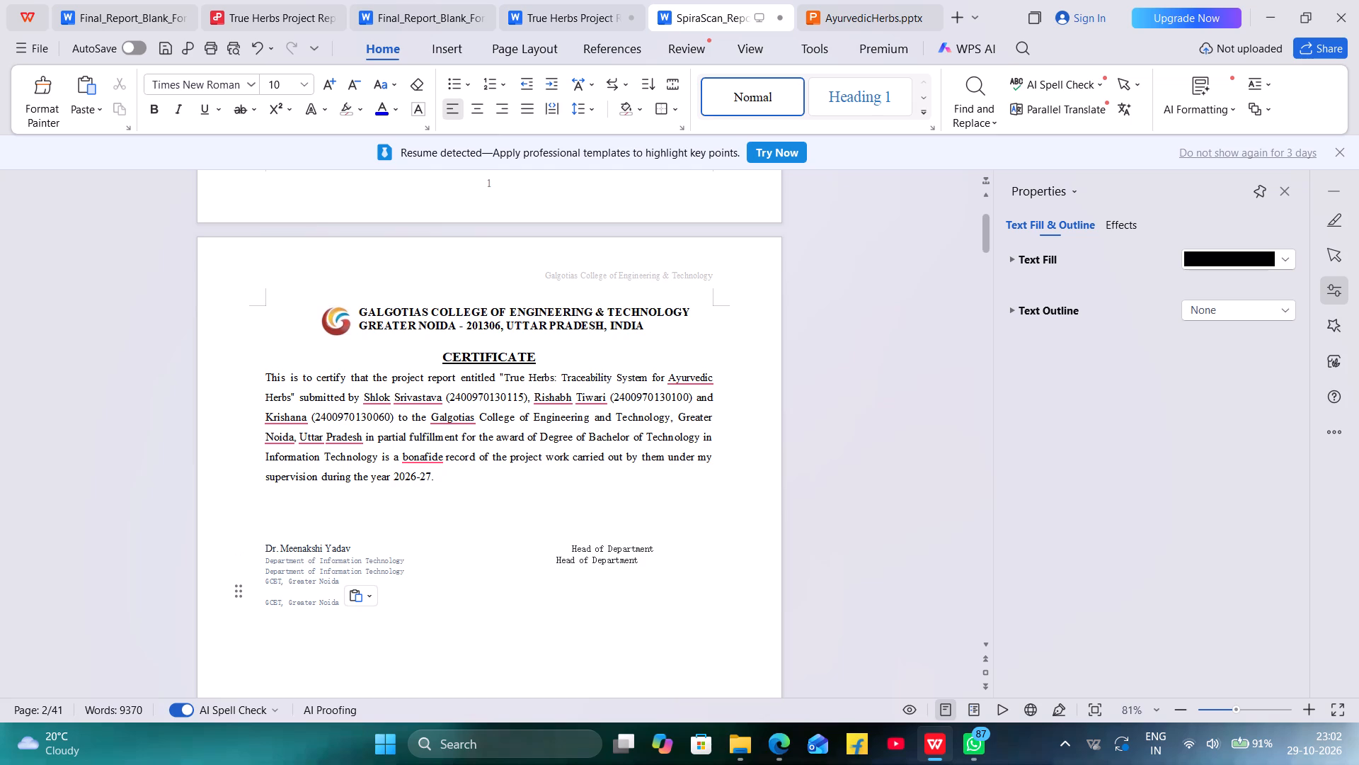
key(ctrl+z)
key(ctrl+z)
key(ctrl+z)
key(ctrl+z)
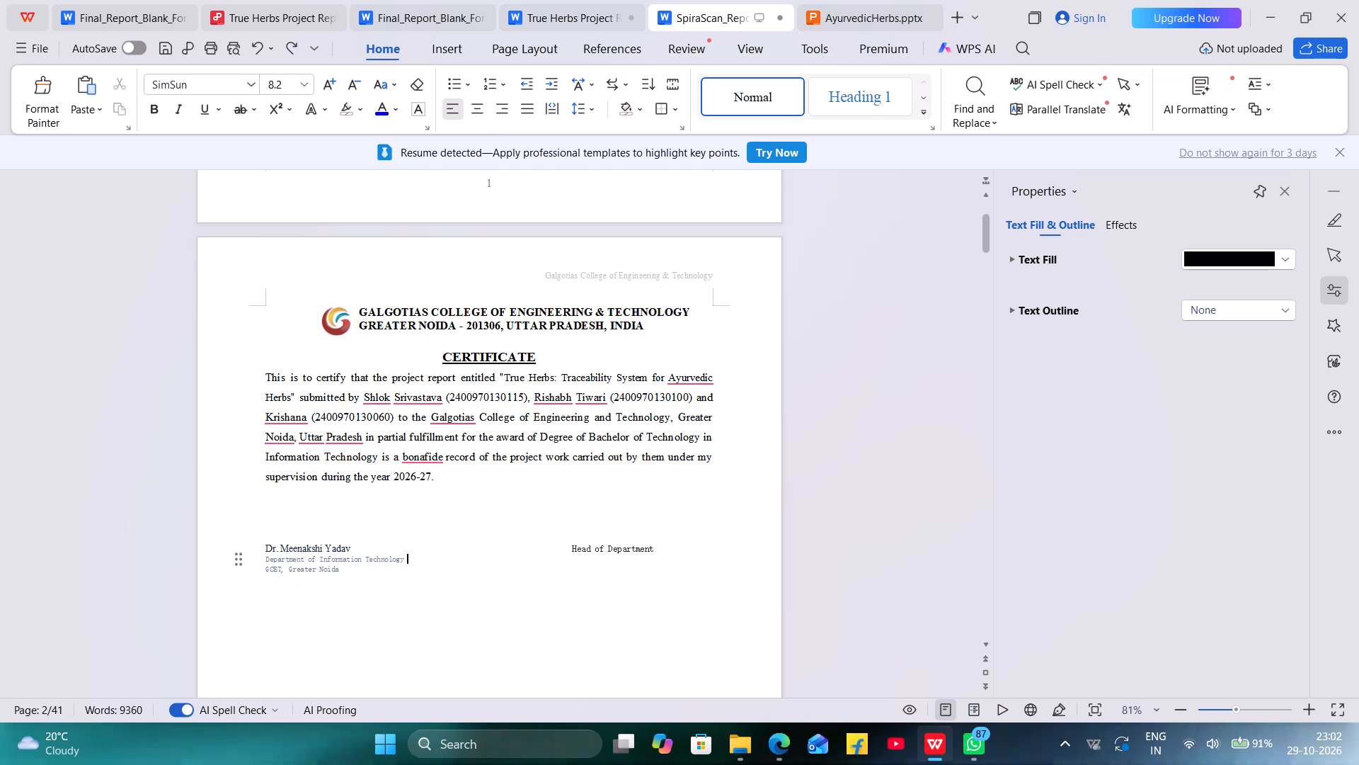
Undo the earlier signature-block edits to restore the original Project Coordinator and HOD lines, continuing back to the second student's surname entry.
key(ctrl+z)
key(ctrl+z)
key(ctrl+z)
key(ctrl+z)
key(ctrl+z)
key(ctrl+z)
key(ctrl+z)
key(ctrl+z)
key(ctrl+z)
key(ctrl+z)
key(ctrl+z)
key(ctrl+z)
key(ctrl+z)
key(ctrl+z)
key(ctrl+z)
key(ctrl+z)
key(ctrl+z)
key(ctrl+z)
key(ctrl+z)
key(ctrl+z)
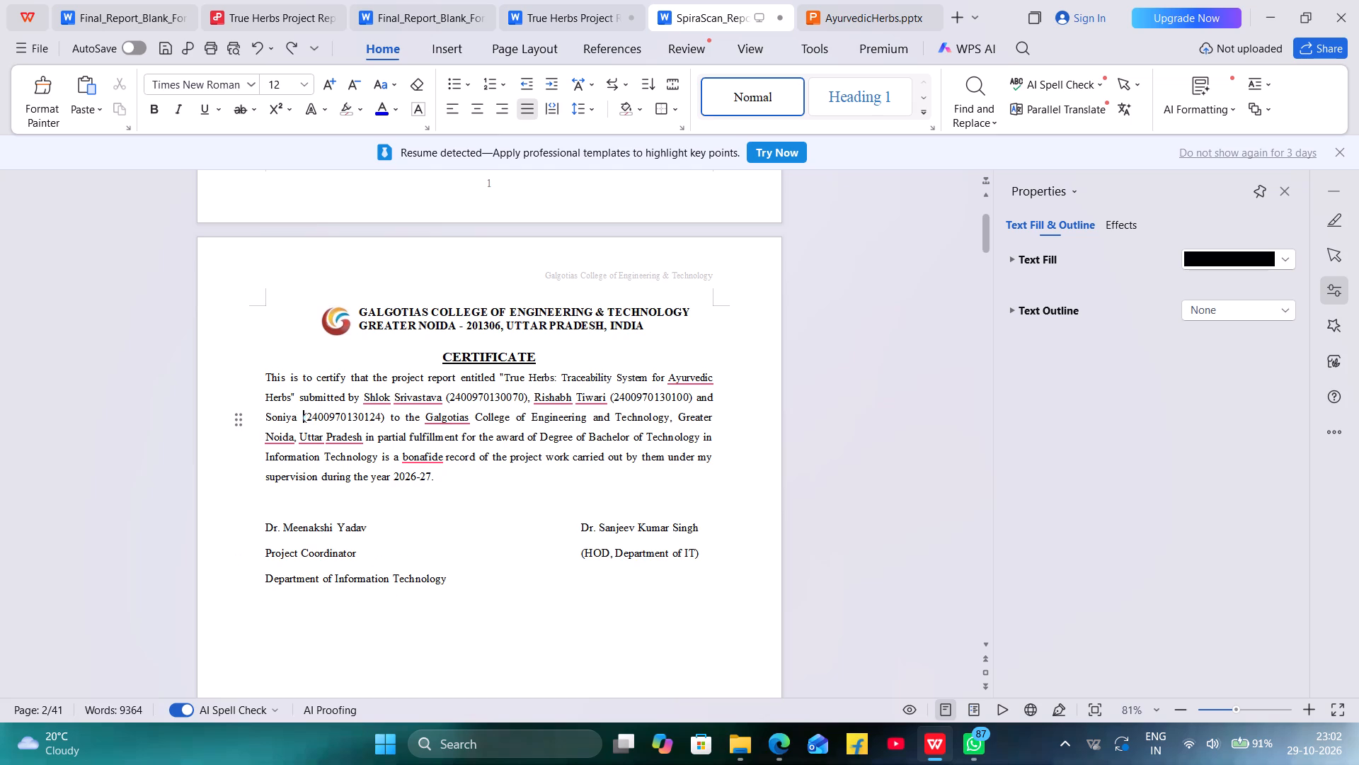
key(ctrl+z)
key(ctrl+z)
key(ctrl+z)
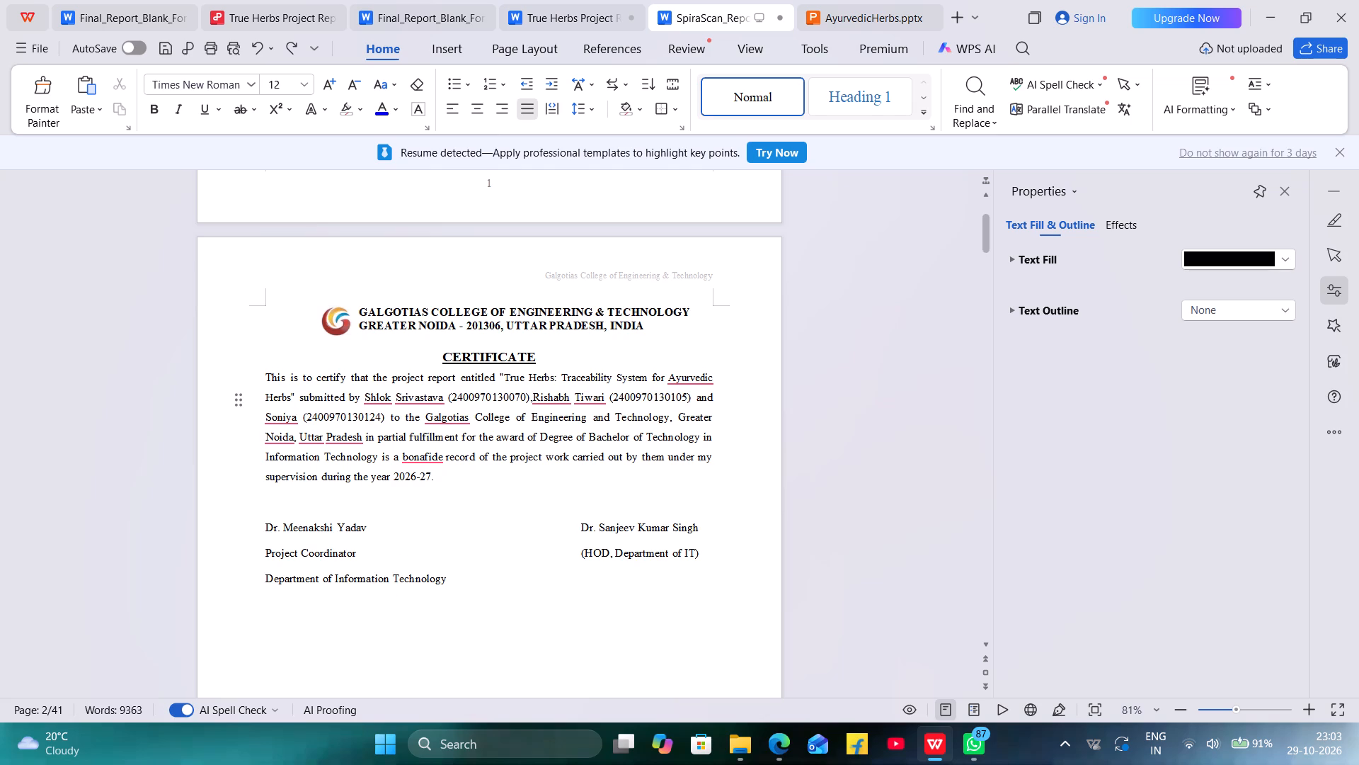
key(ctrl+z)
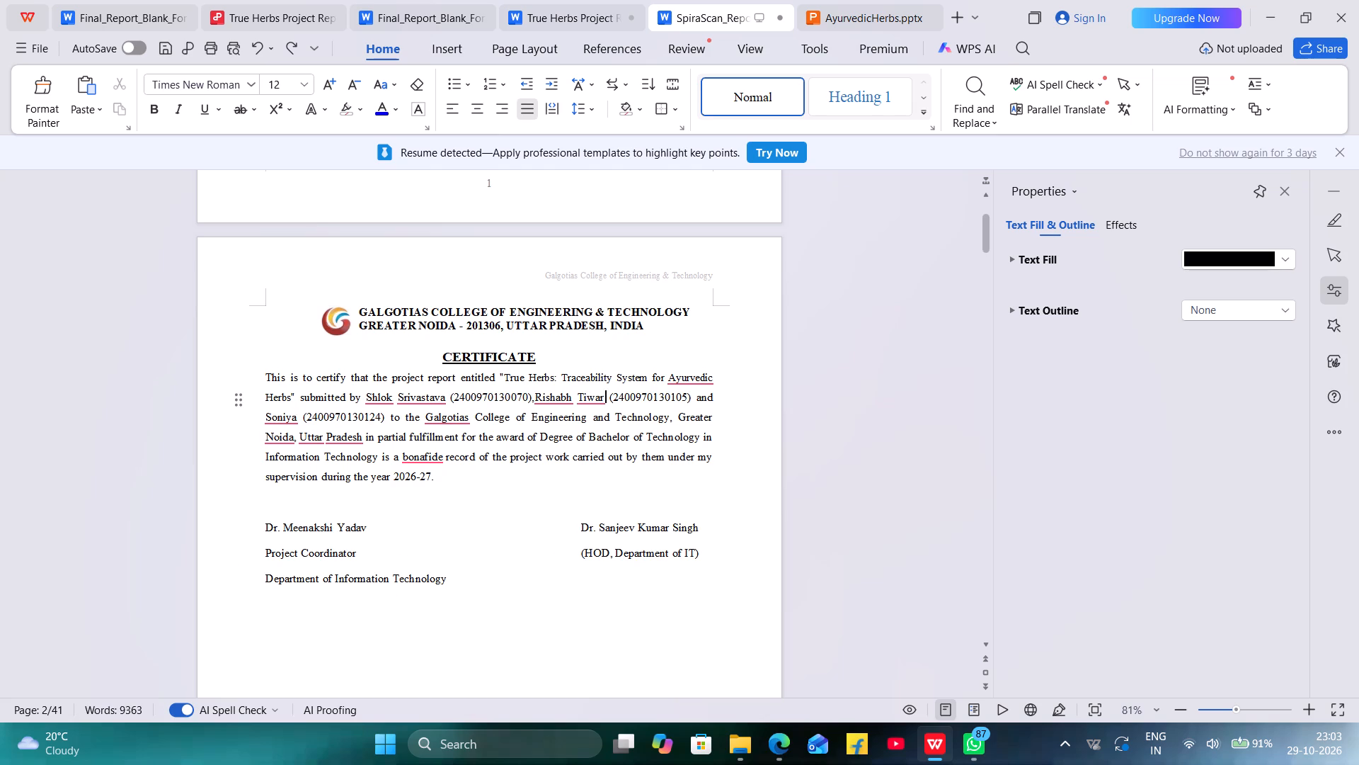
Complete the second student's surname in the certificate and correct the ending of their roll number to match the True Herbs PDF.
key(i)
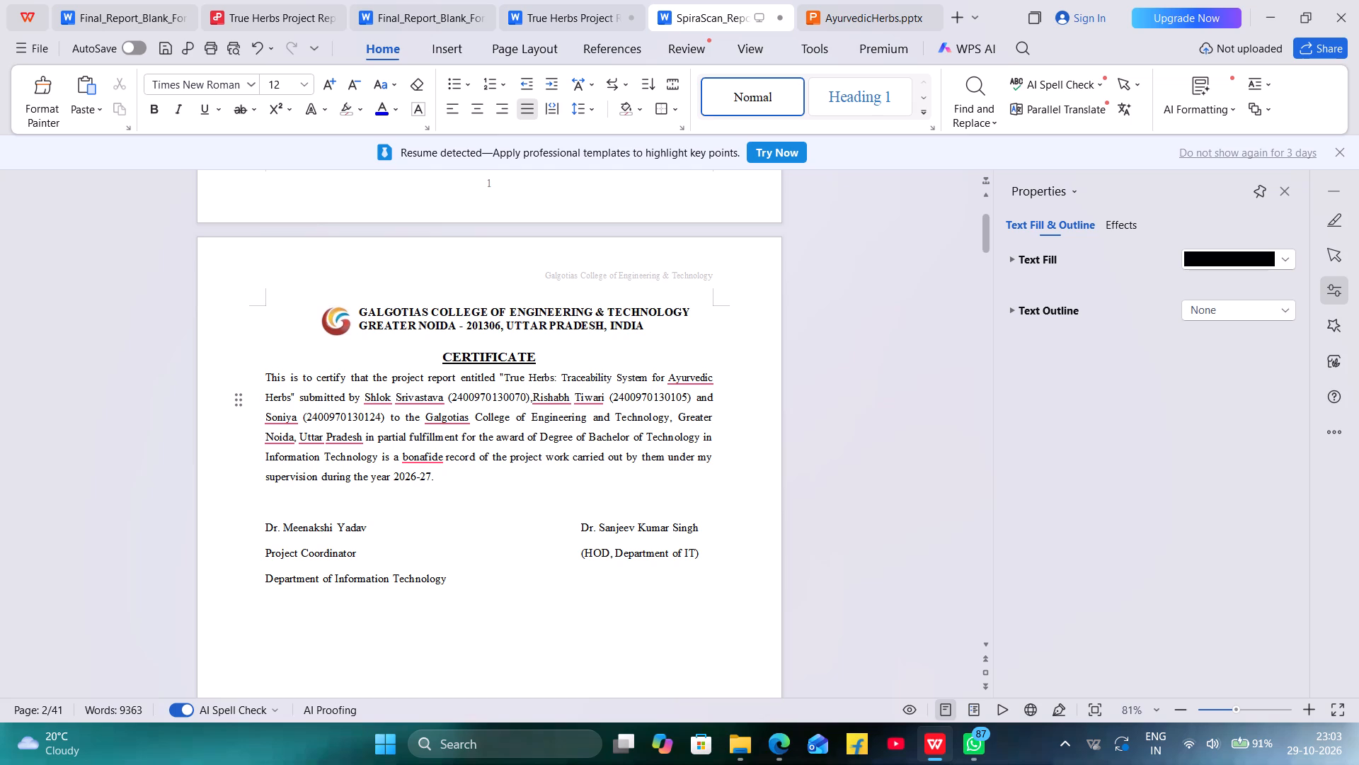
click(688, 397)
key(BackSpace)
key(BackSpace)
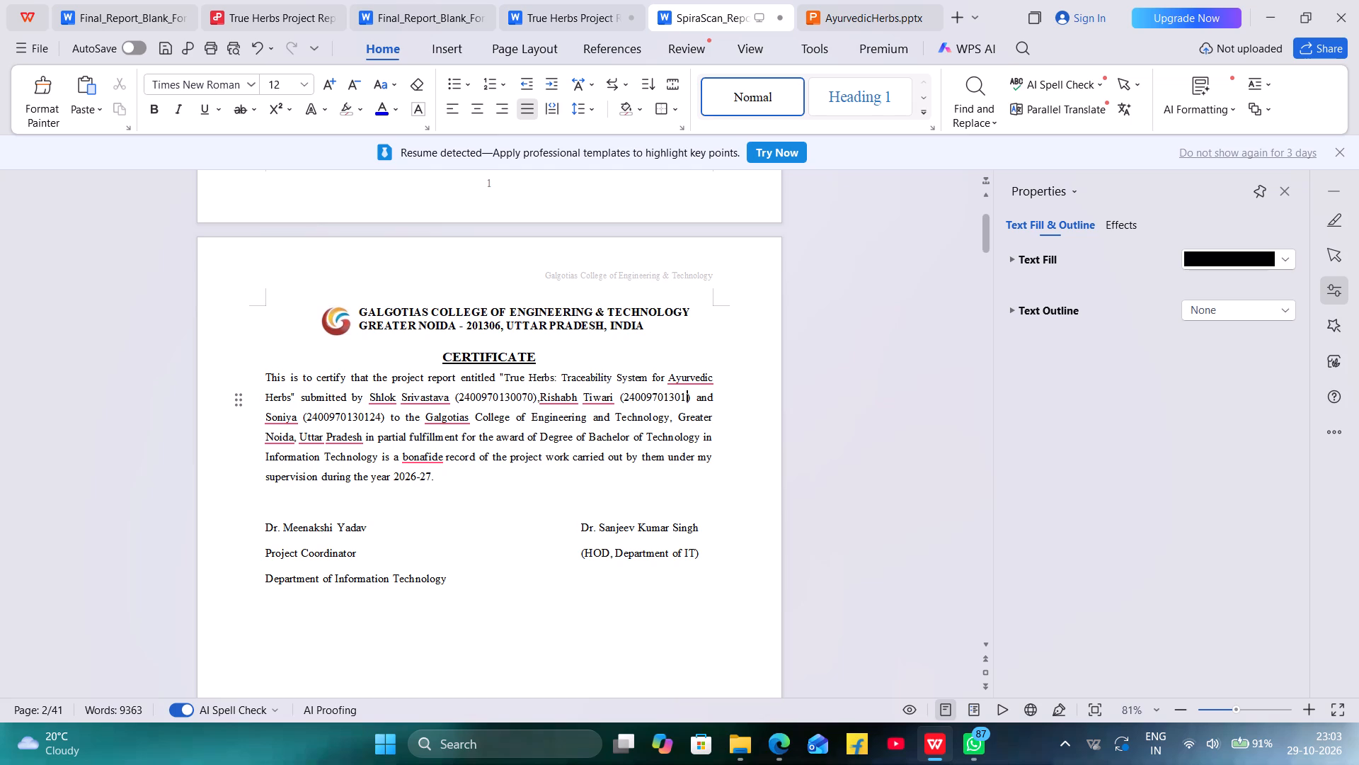
text(00)
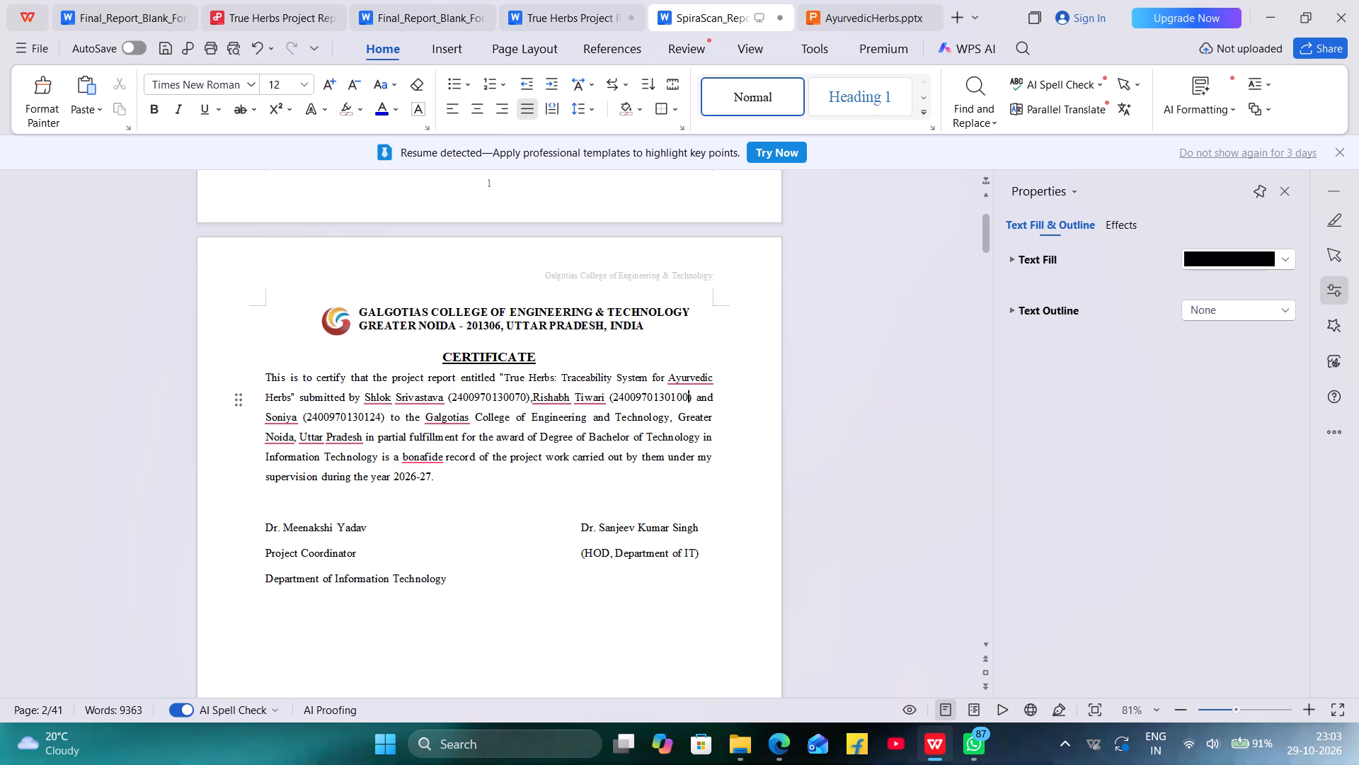
Correct the last three digits of the third student's roll number in the certificate to match the True Herbs PDF.
click(379, 414)
key(BackSpace)
key(BackSpace)
key(BackSpace)
key(0)
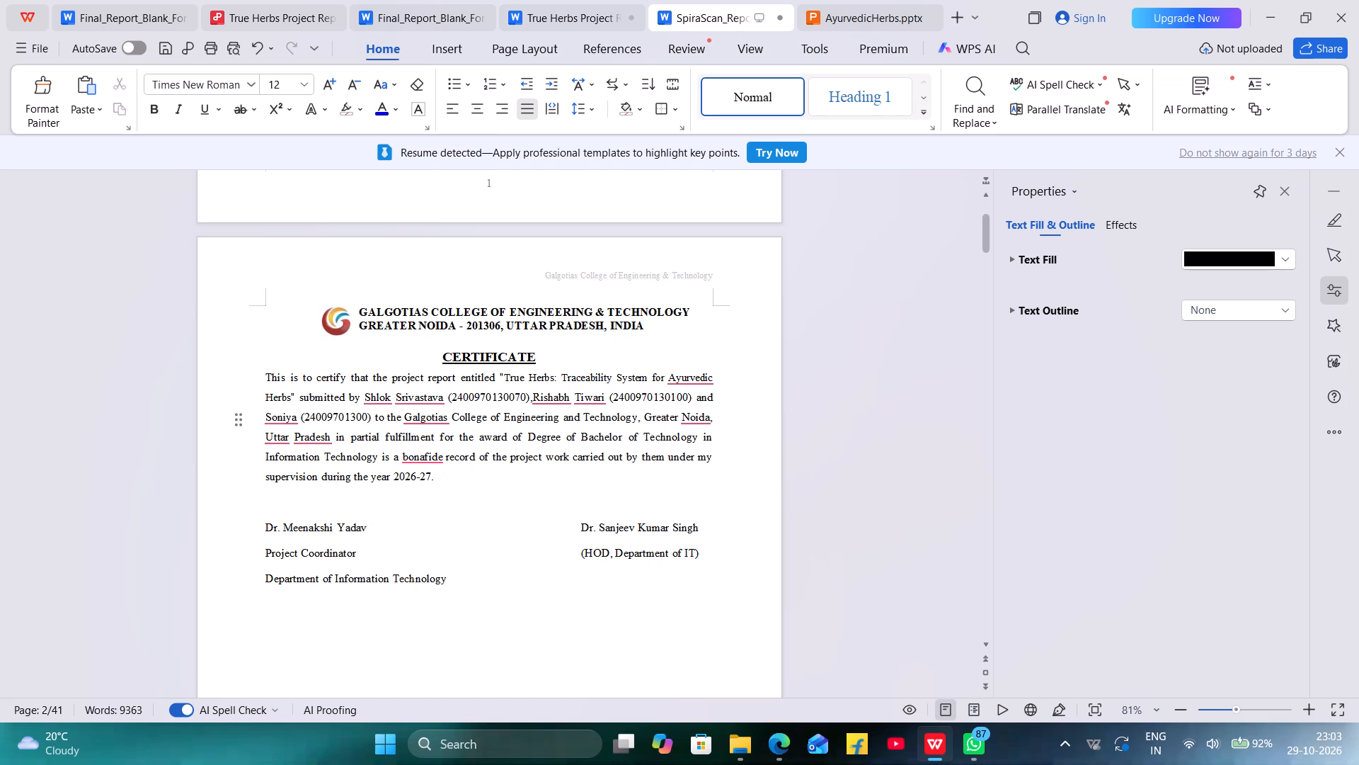
text(60)
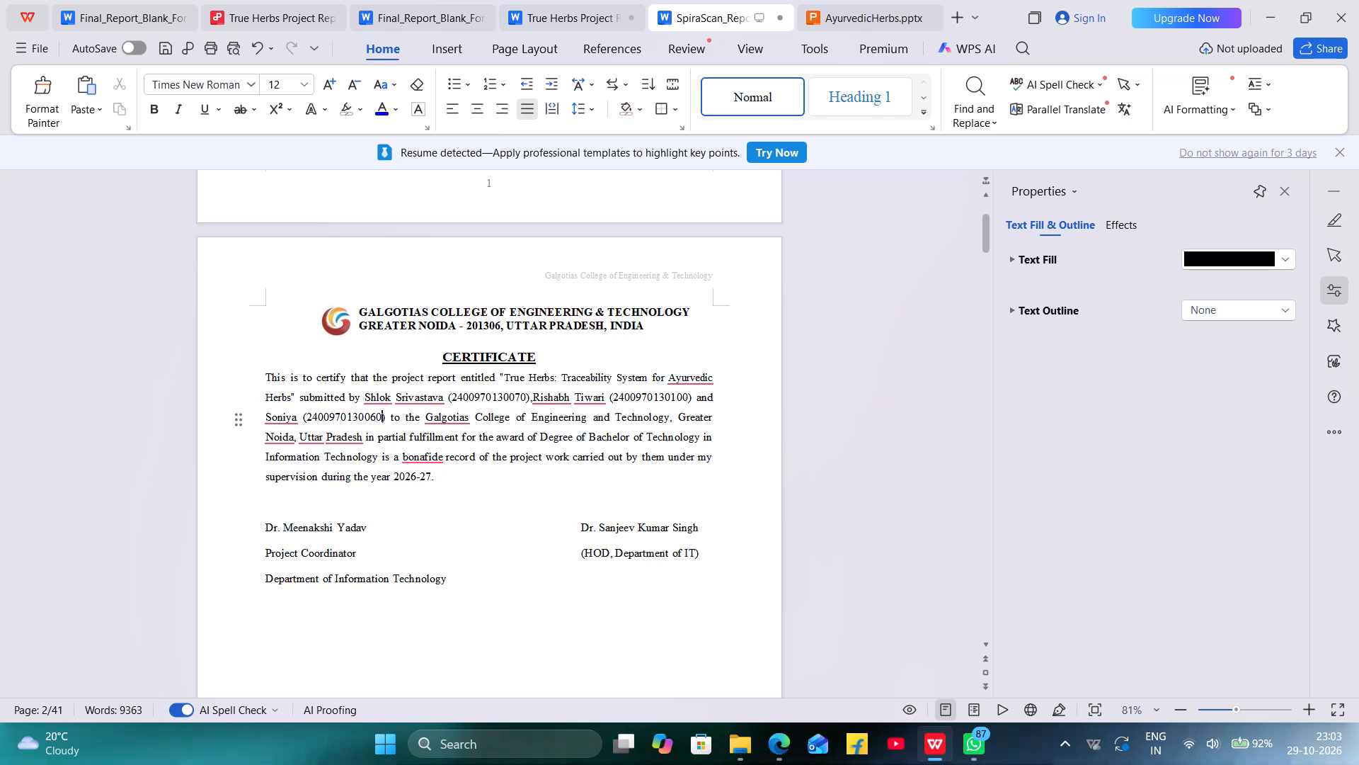
Replace the third student's name in the certificate paragraph with "Krishana".
click(299, 421)
key(BackSpace)
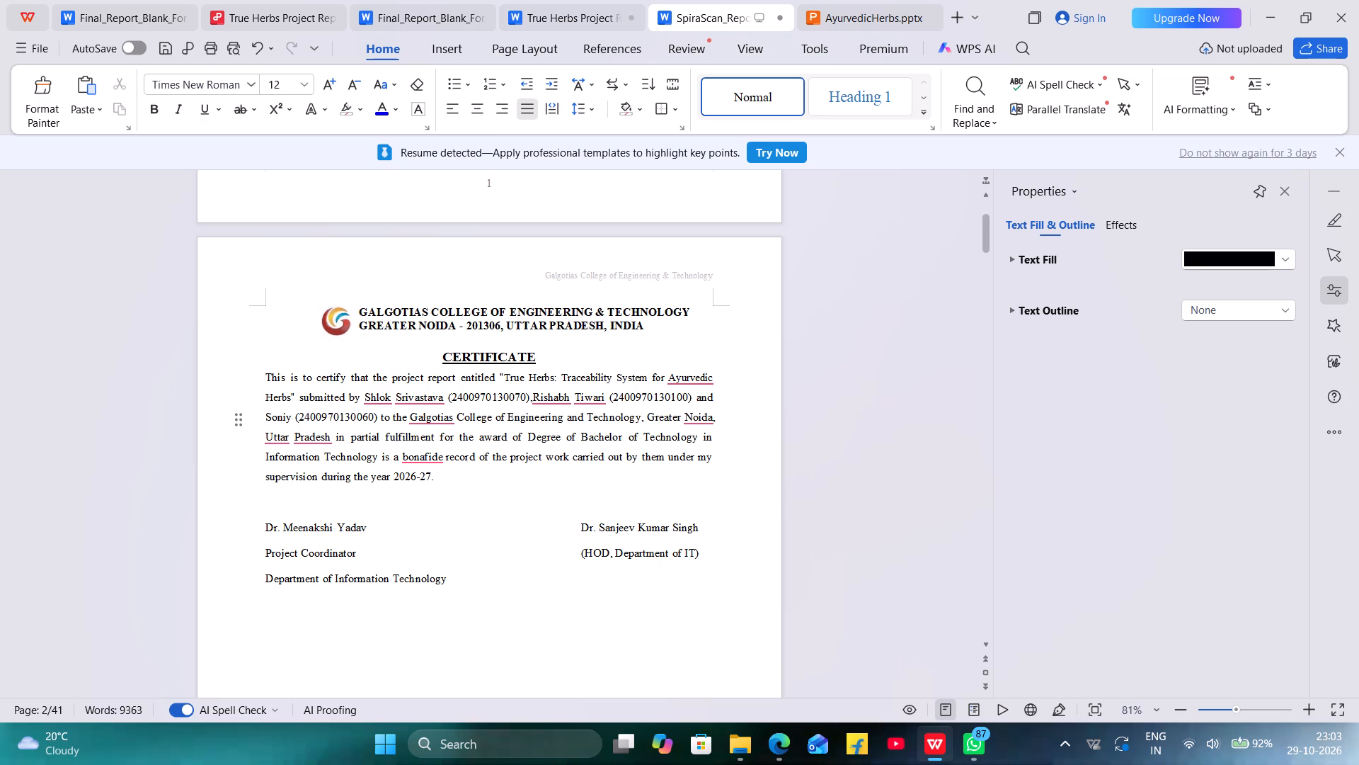
key(BackSpace)
key(BackSpace)
key(BackSpace)
key(BackSpace)
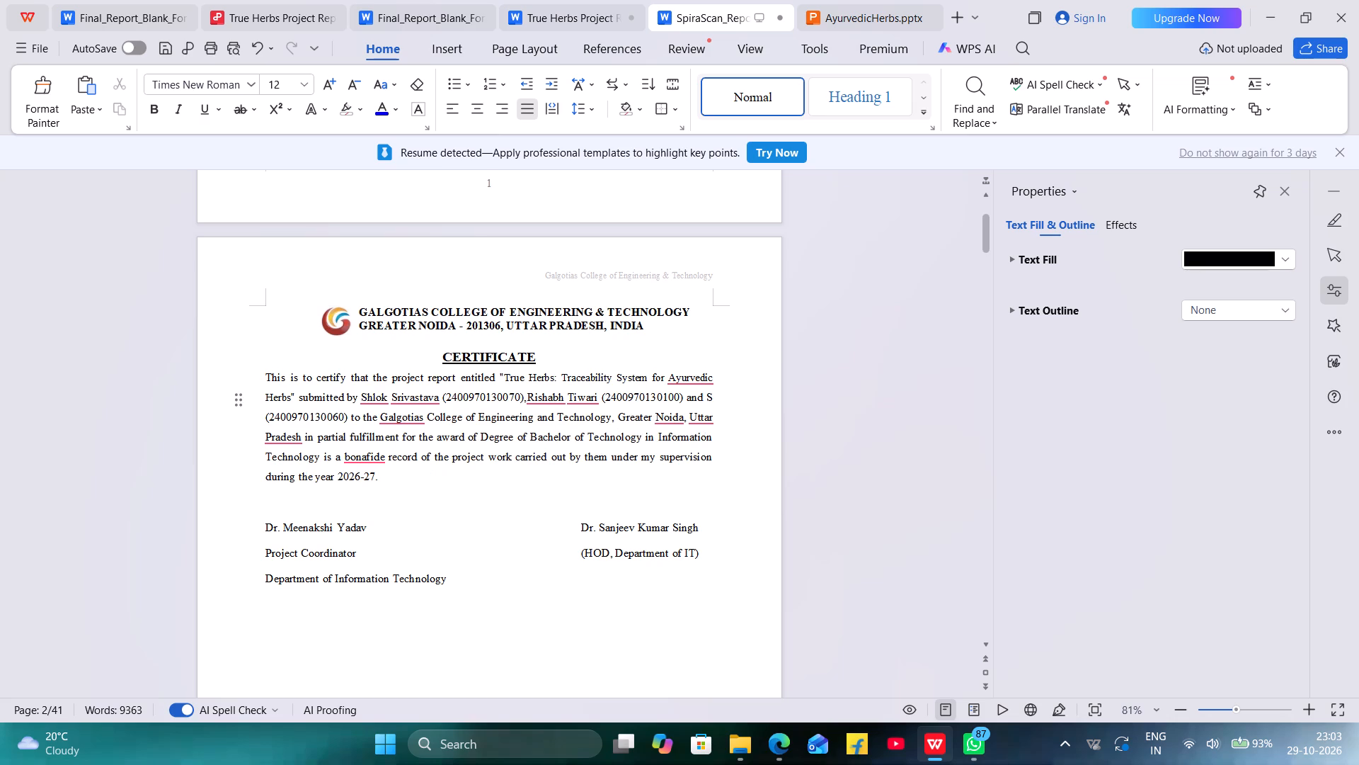
key(BackSpace)
key(shift+k)
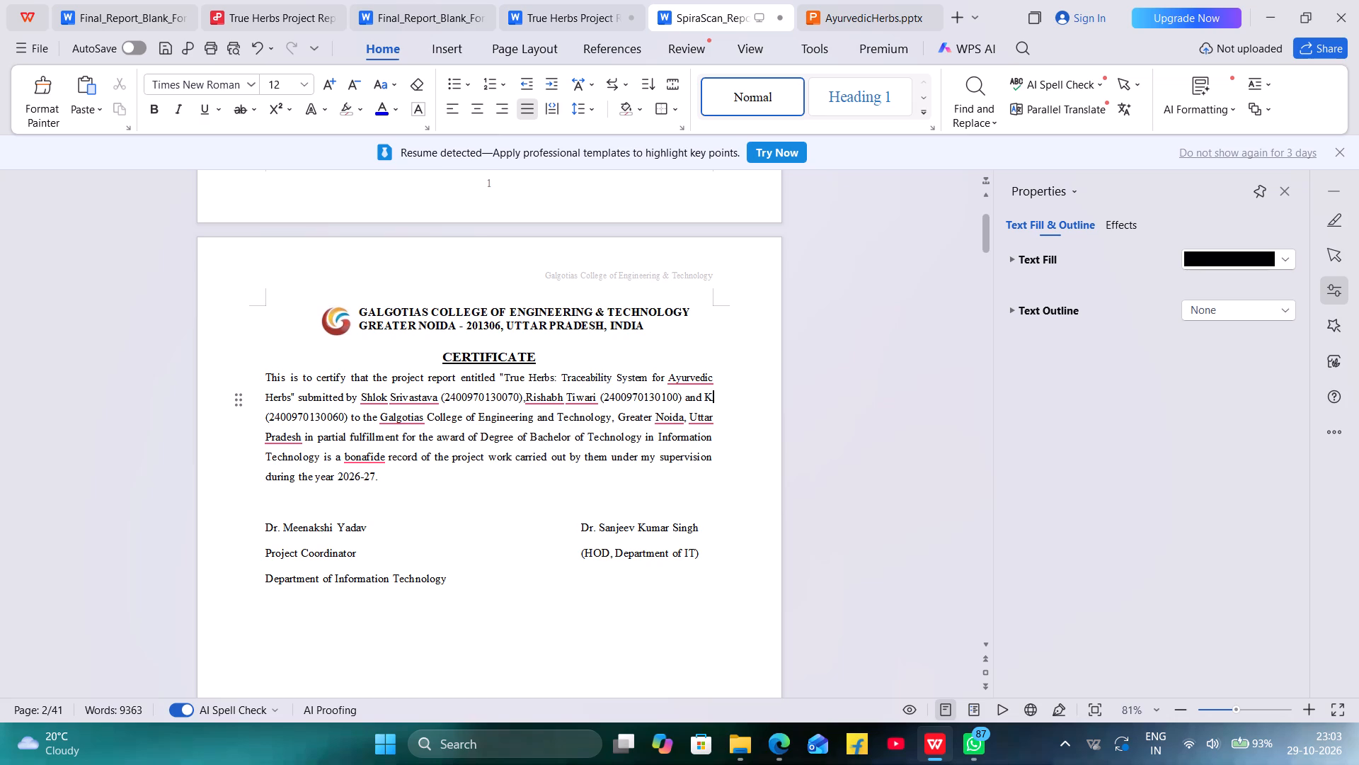
text(rishana)
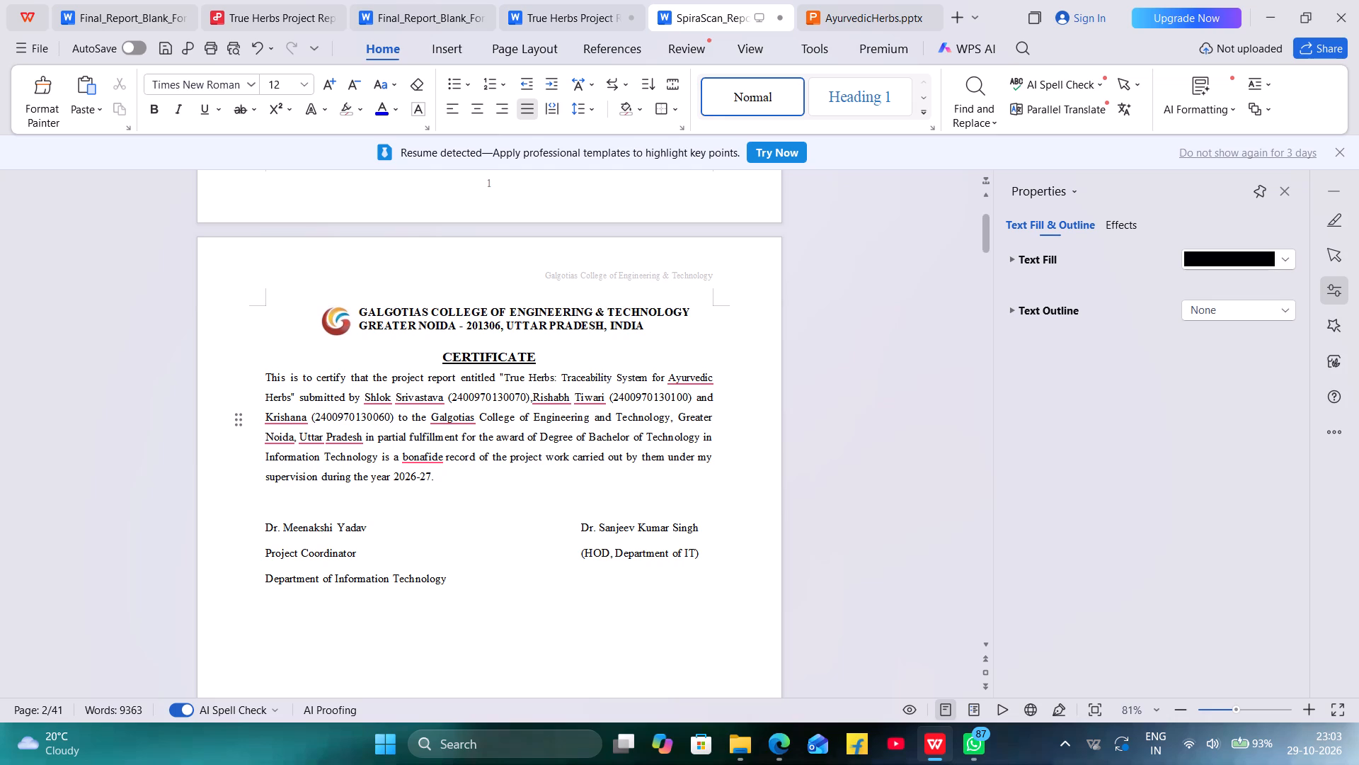
On the cover page, retype the final letters of the third student's first name and remove the space after it.
scroll(299, 421, up, 6)
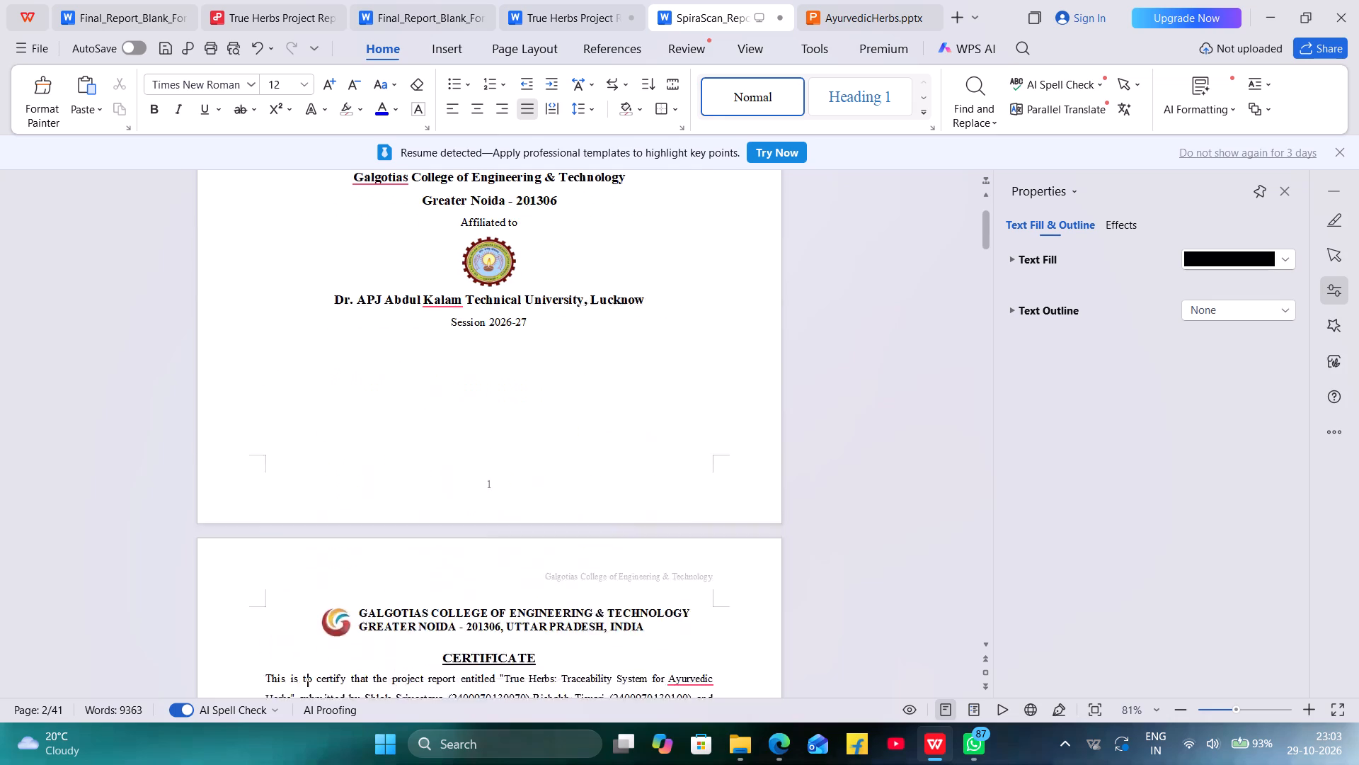
scroll(299, 421, up, 1)
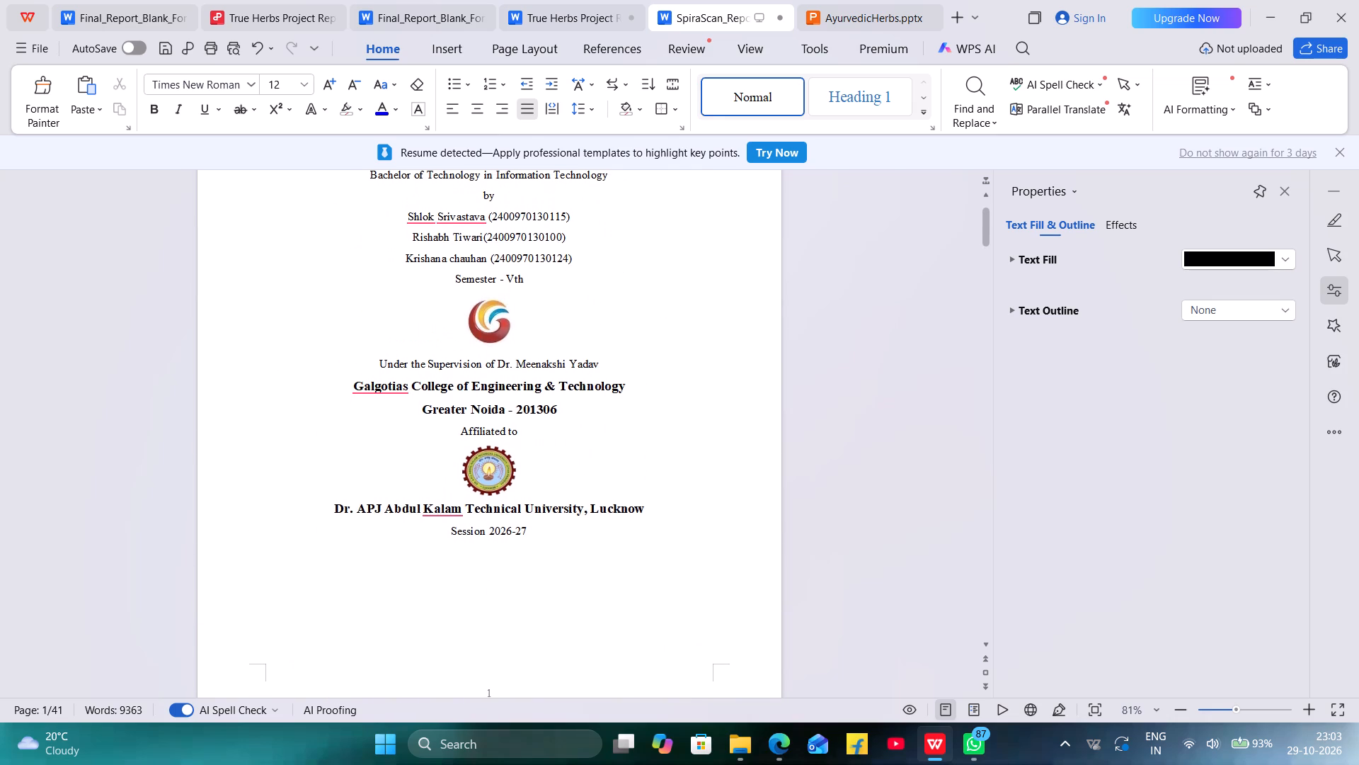
scroll(299, 421, up, 1)
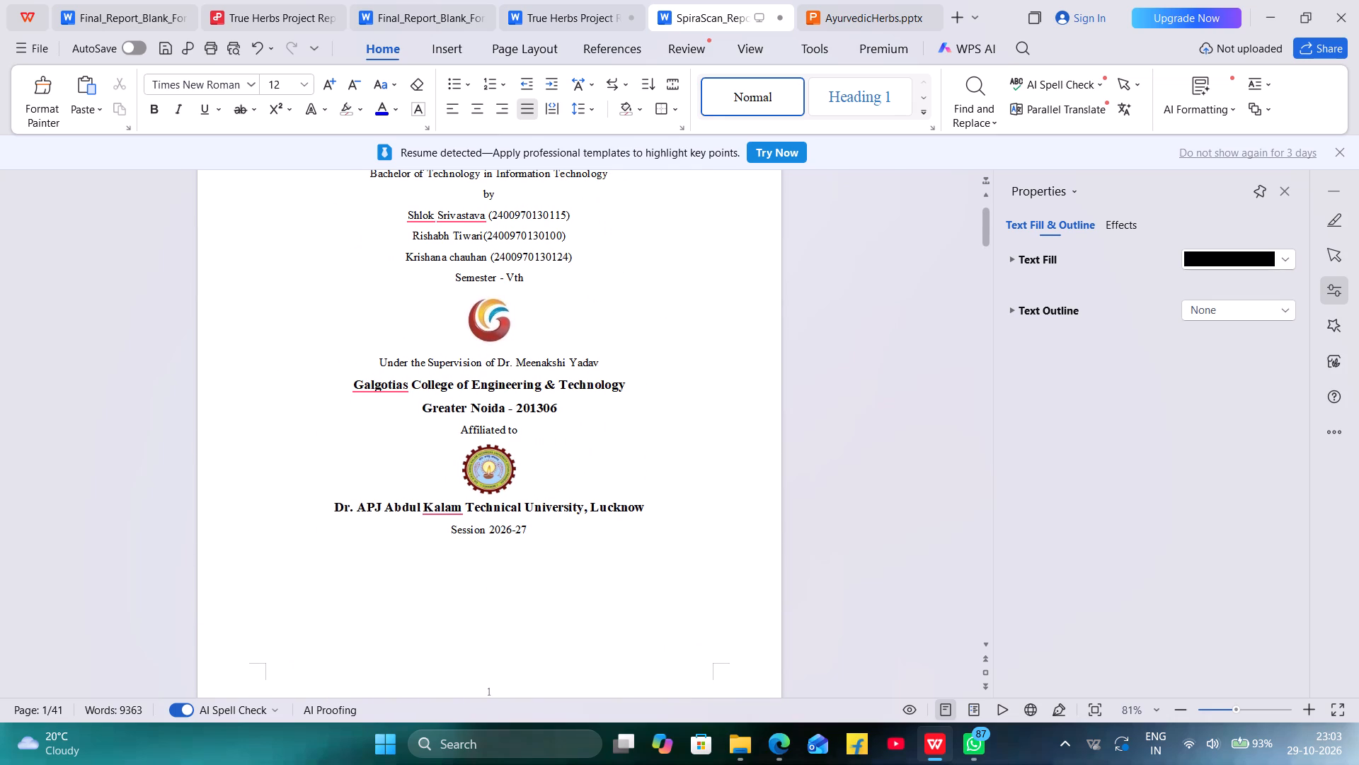
click(442, 259)
key(BackSpace)
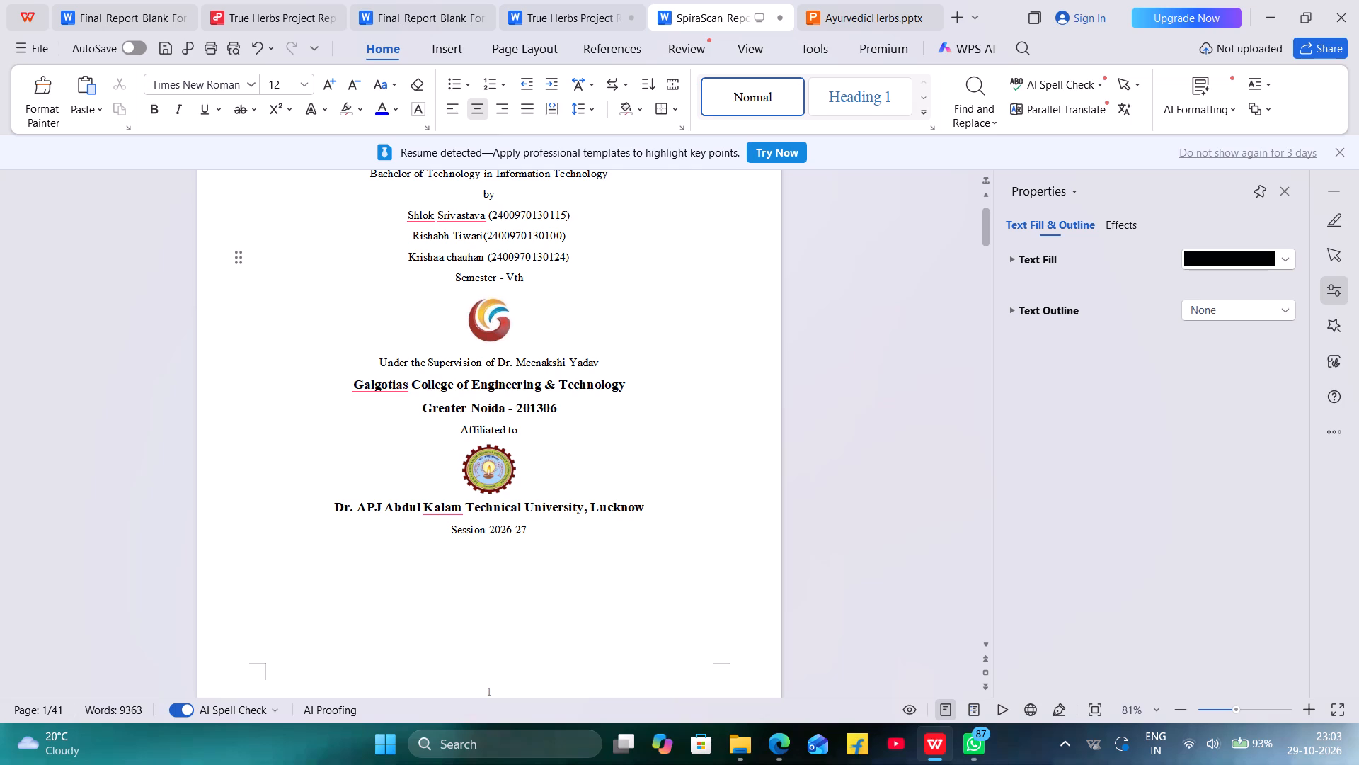
key(n)
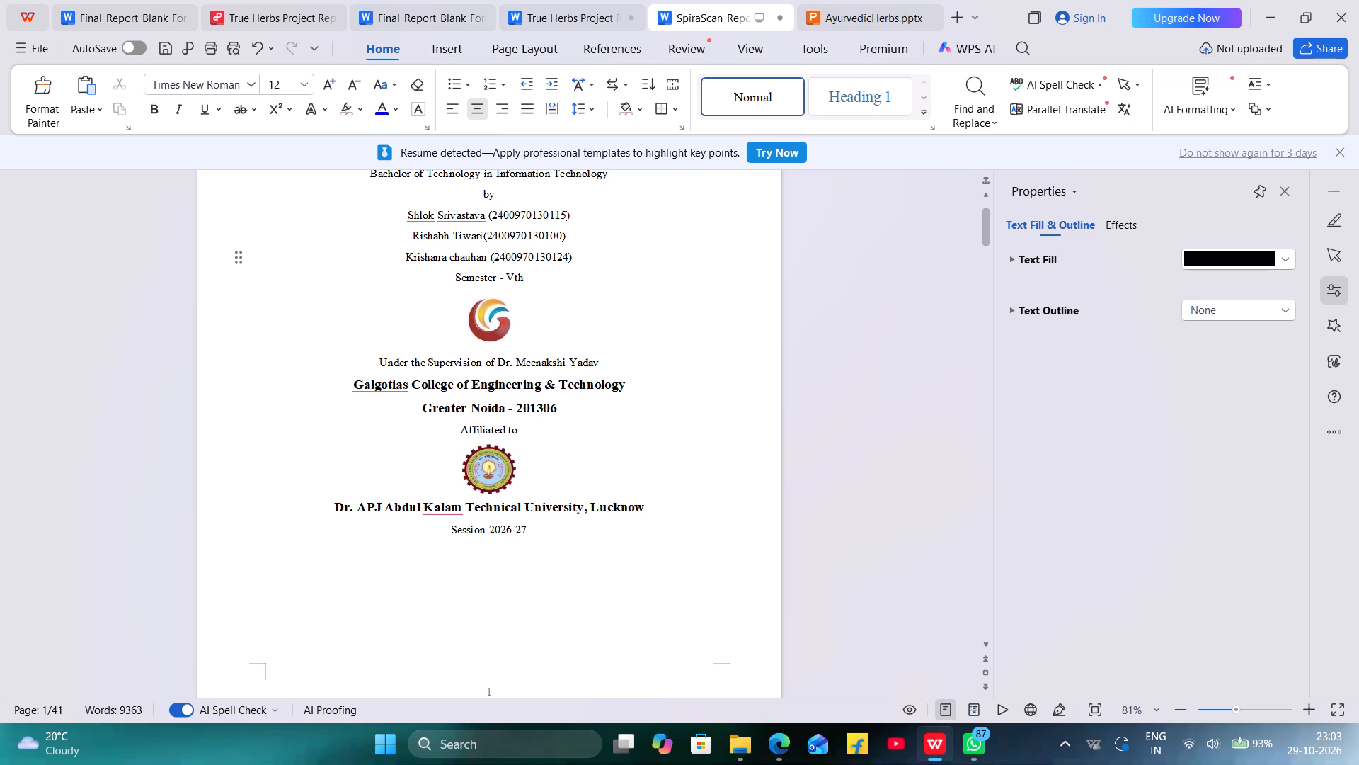
click(594, 303)
click(449, 263)
key(BackSpace)
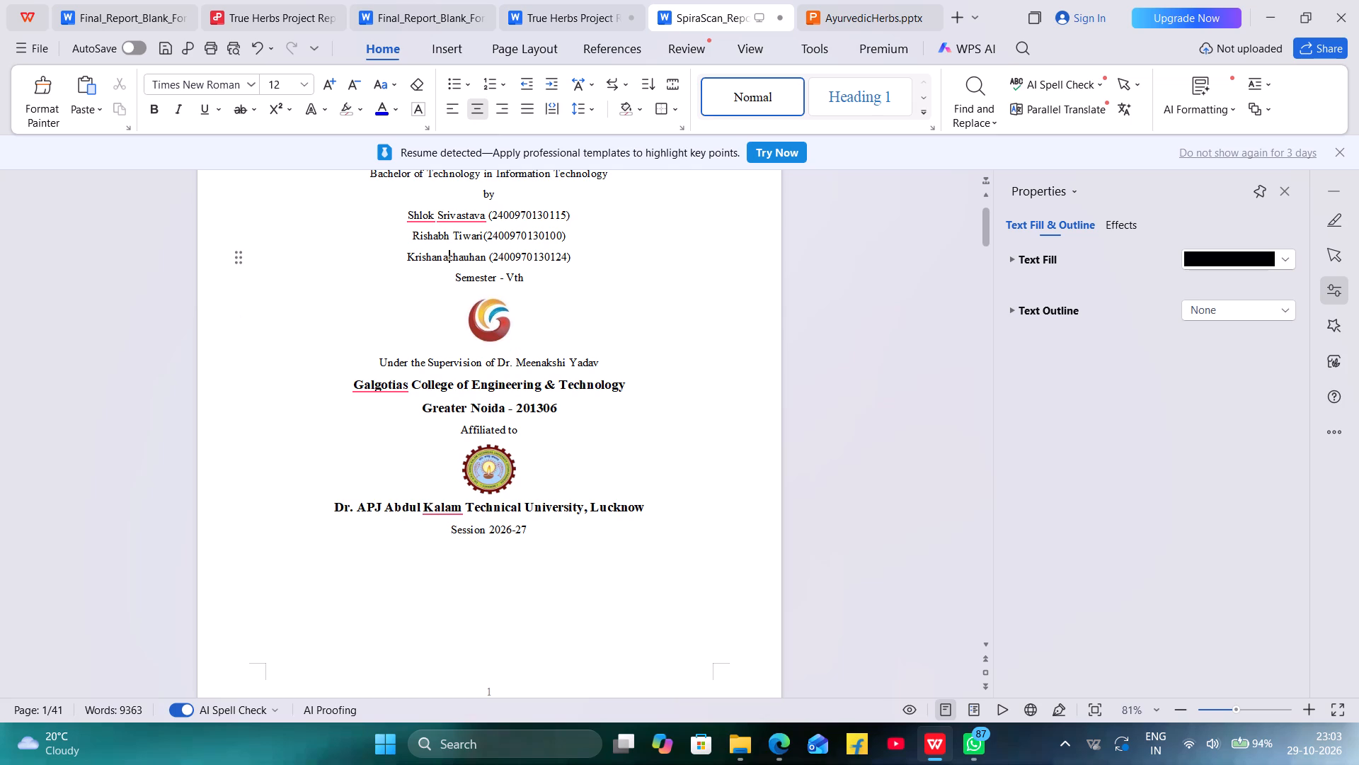
key(BackSpace)
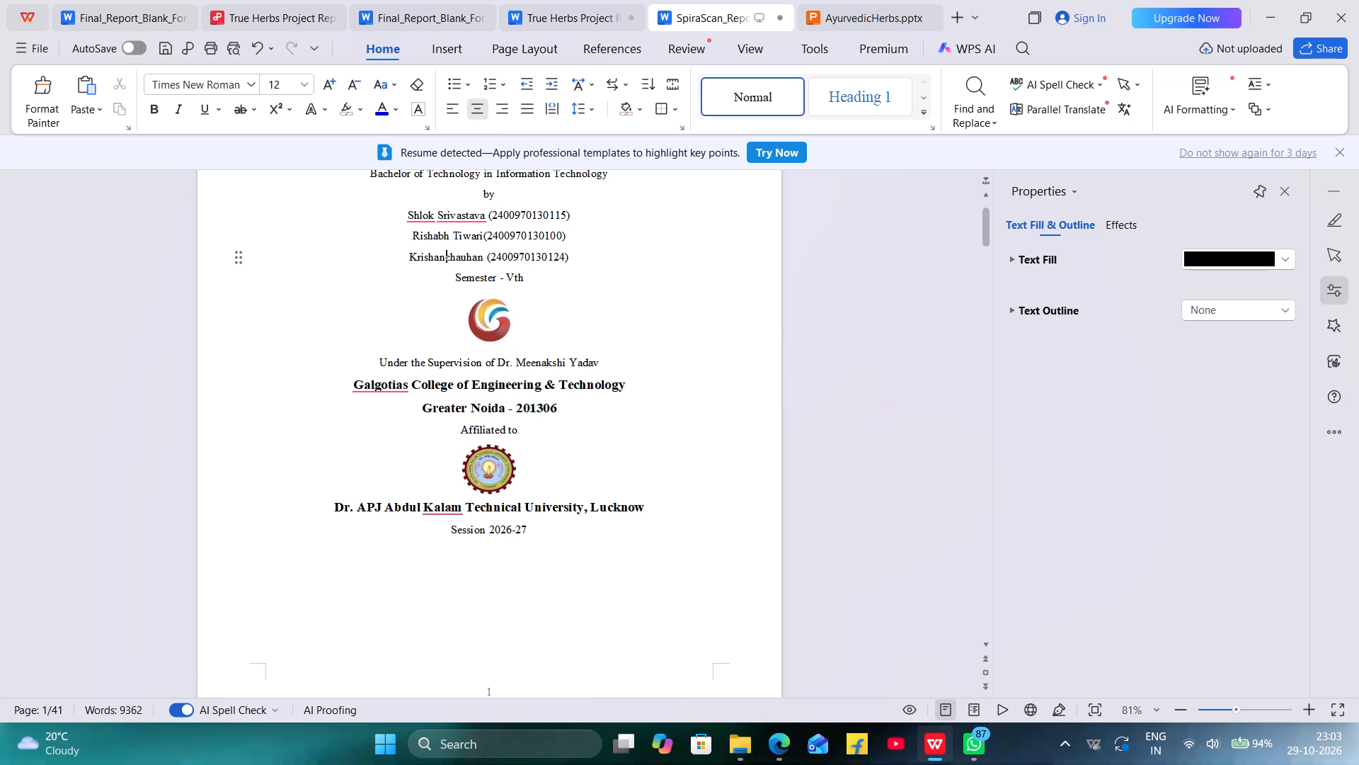
key(a)
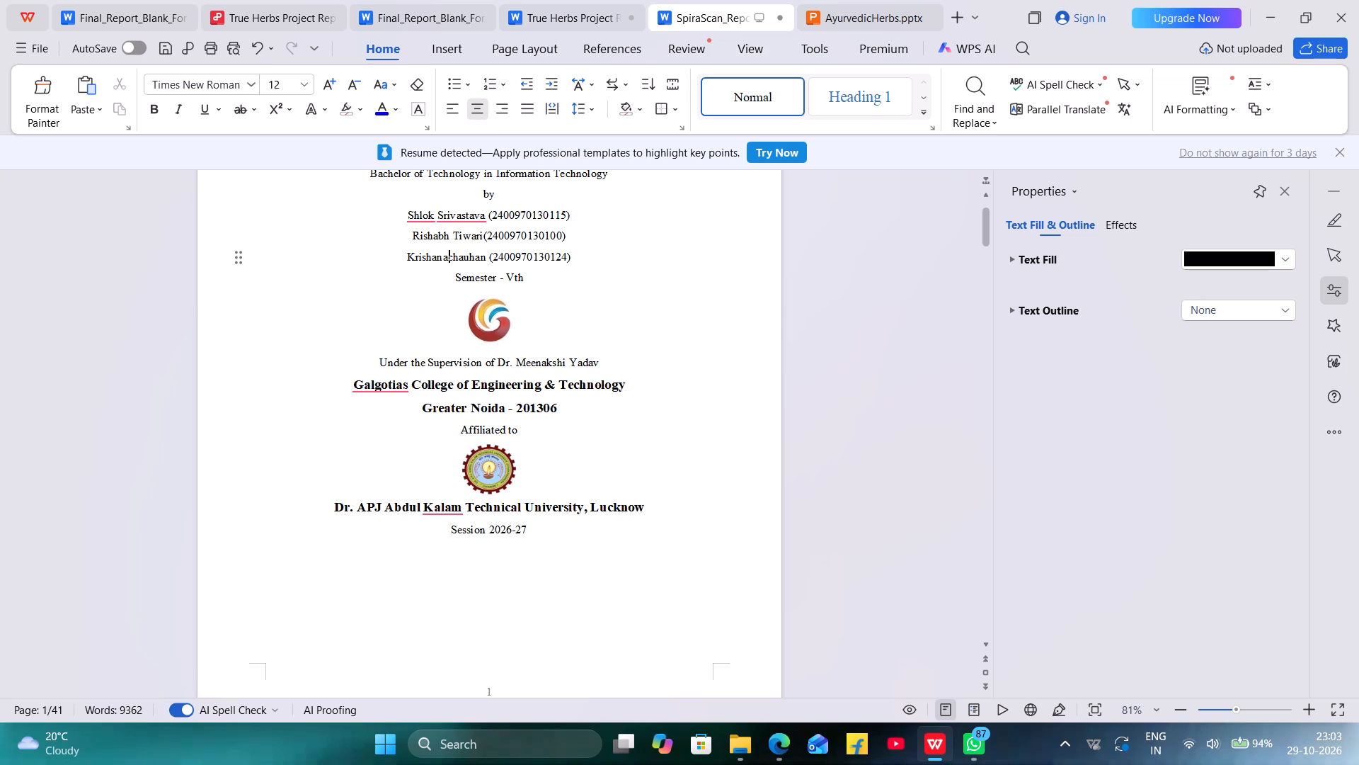
Delete the surname from the third student's line on the cover page, leaving only "Krishana" before the roll number.
click(486, 258)
key(BackSpace)
key(BackSpace)
key(BackSpace)
key(BackSpace)
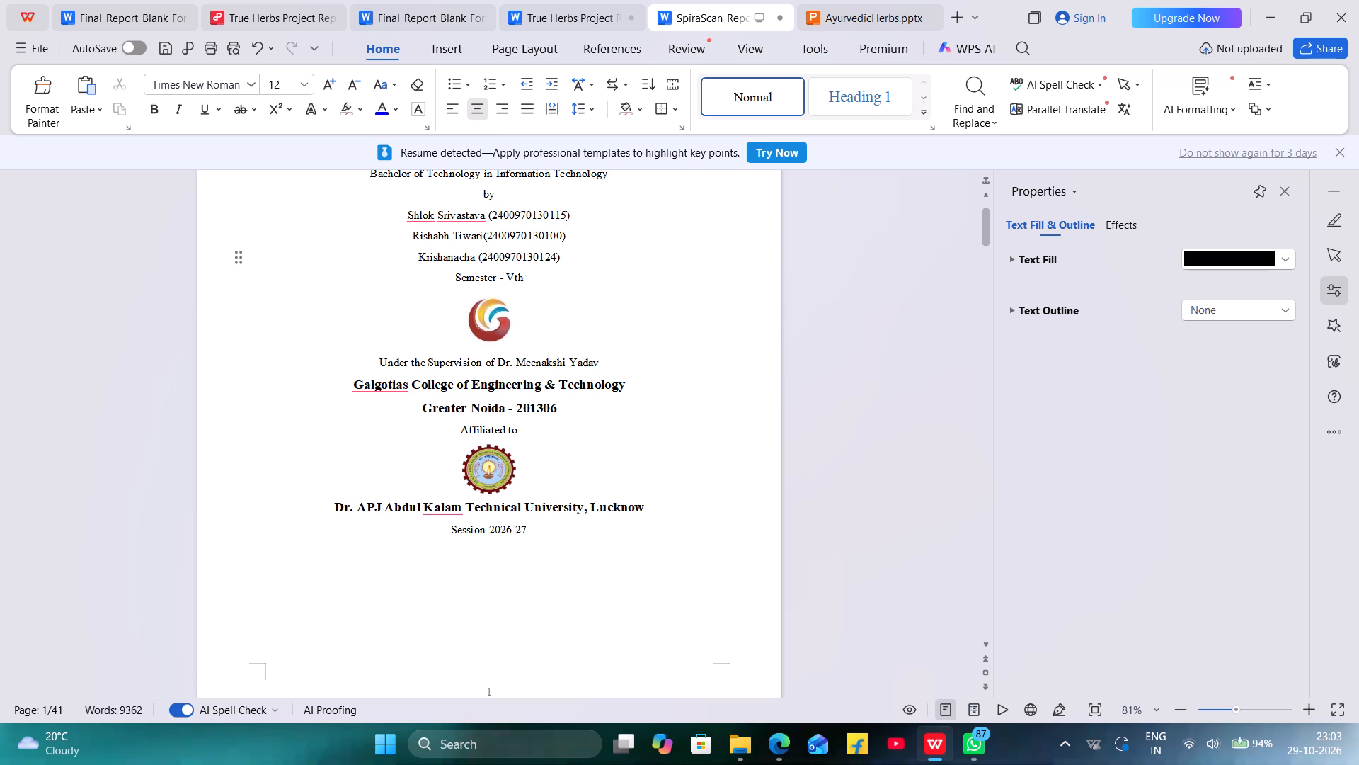
key(BackSpace)
key(BackSpace)
key(BackSpace)
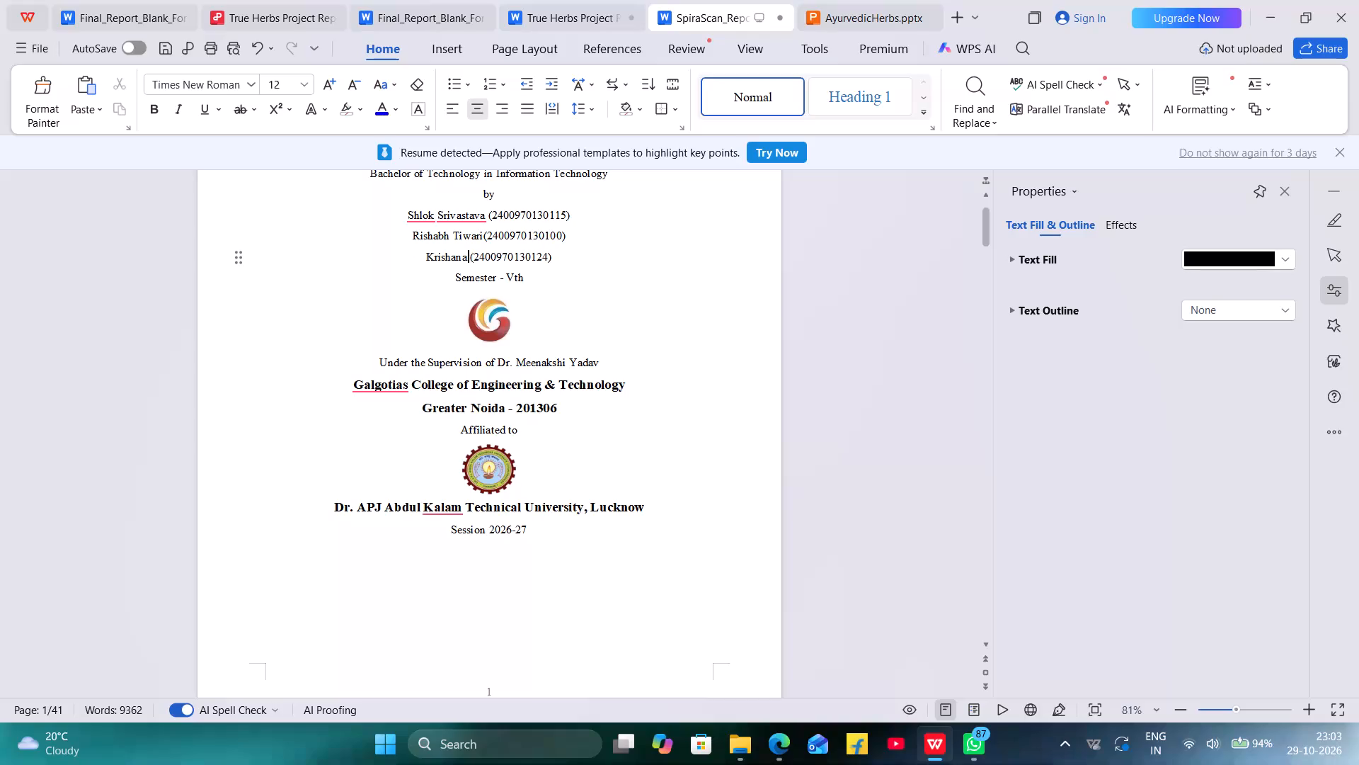
Retype the third student's name on the cover page as "Krishana" before the roll number.
key(BackSpace)
key(a)
scroll(446, 445, up, 1)
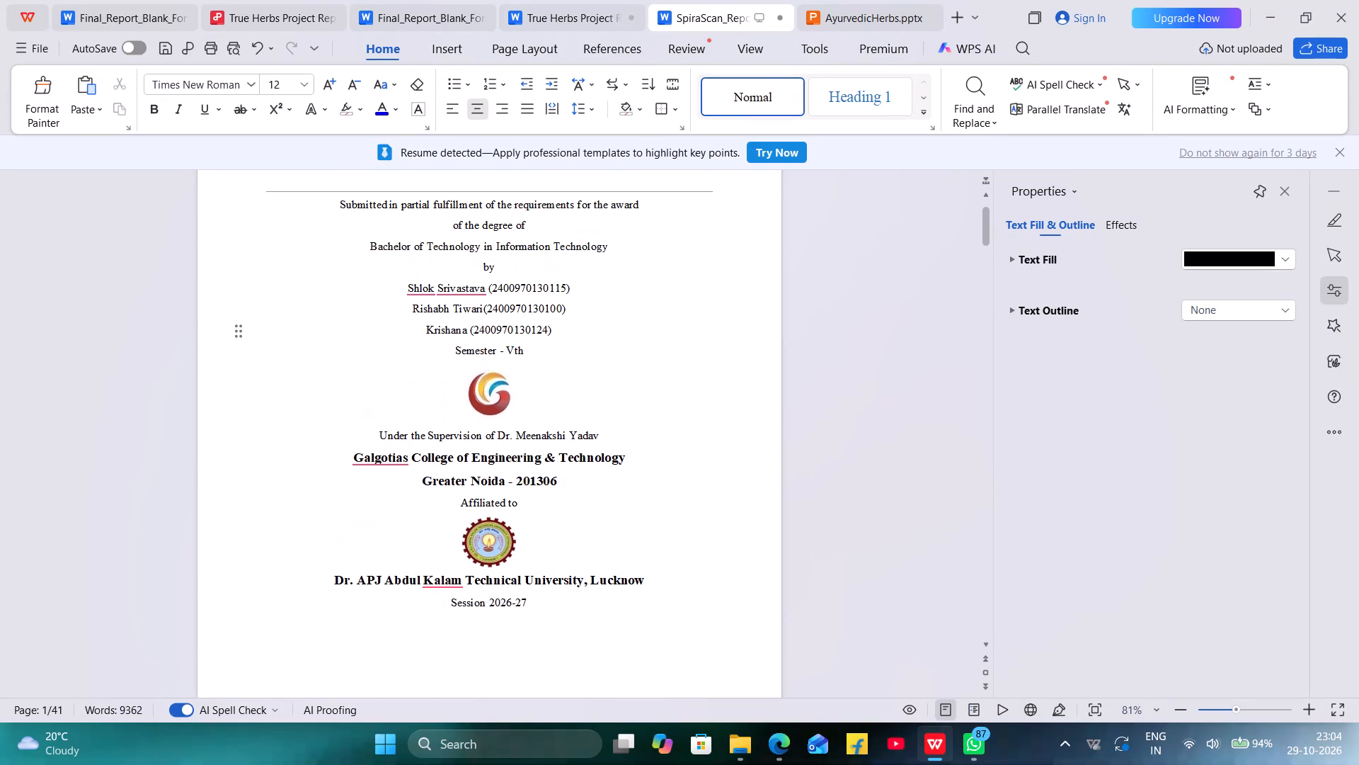
scroll(446, 445, up, 1)
key(BackSpace)
key(BackSpace)
key(BackSpace)
key(BackSpace)
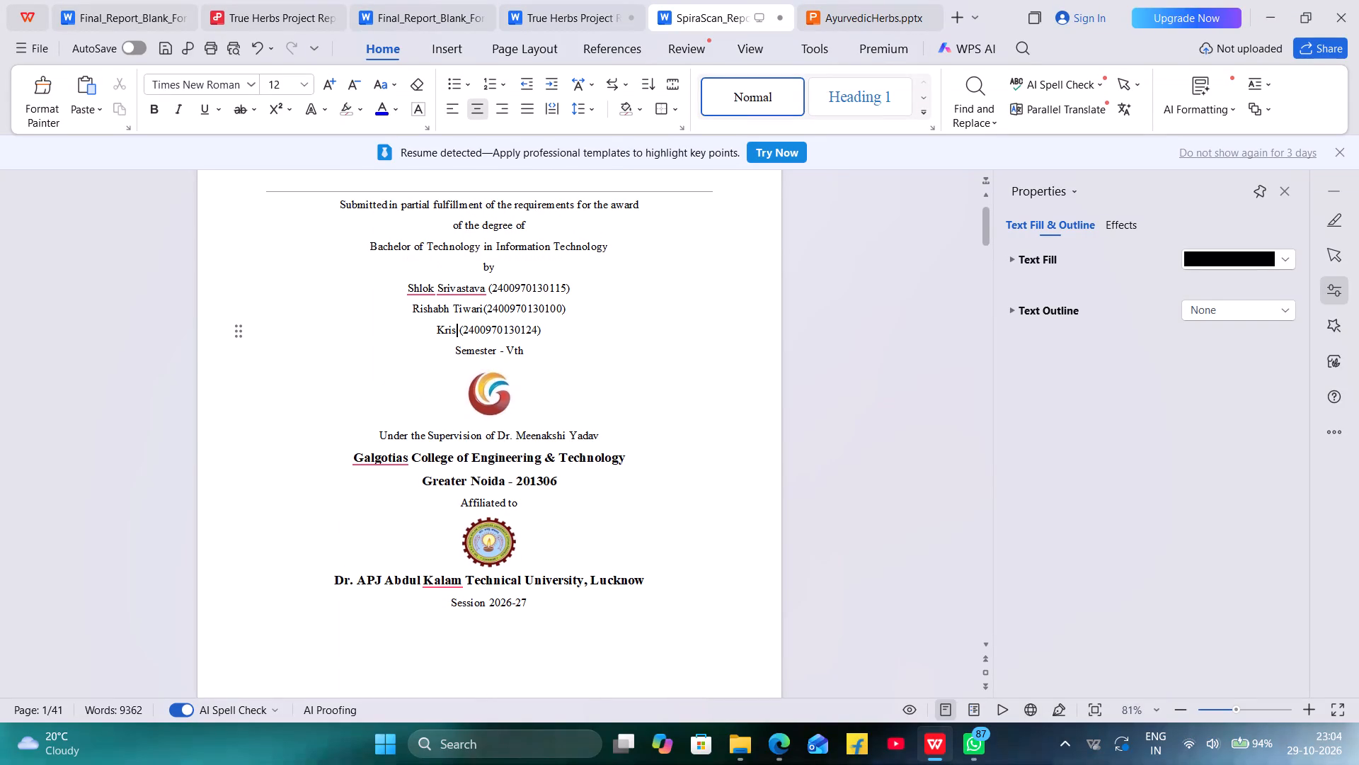
key(BackSpace)
key(BackSpace)
key(BackSpace)
key(BackSpace)
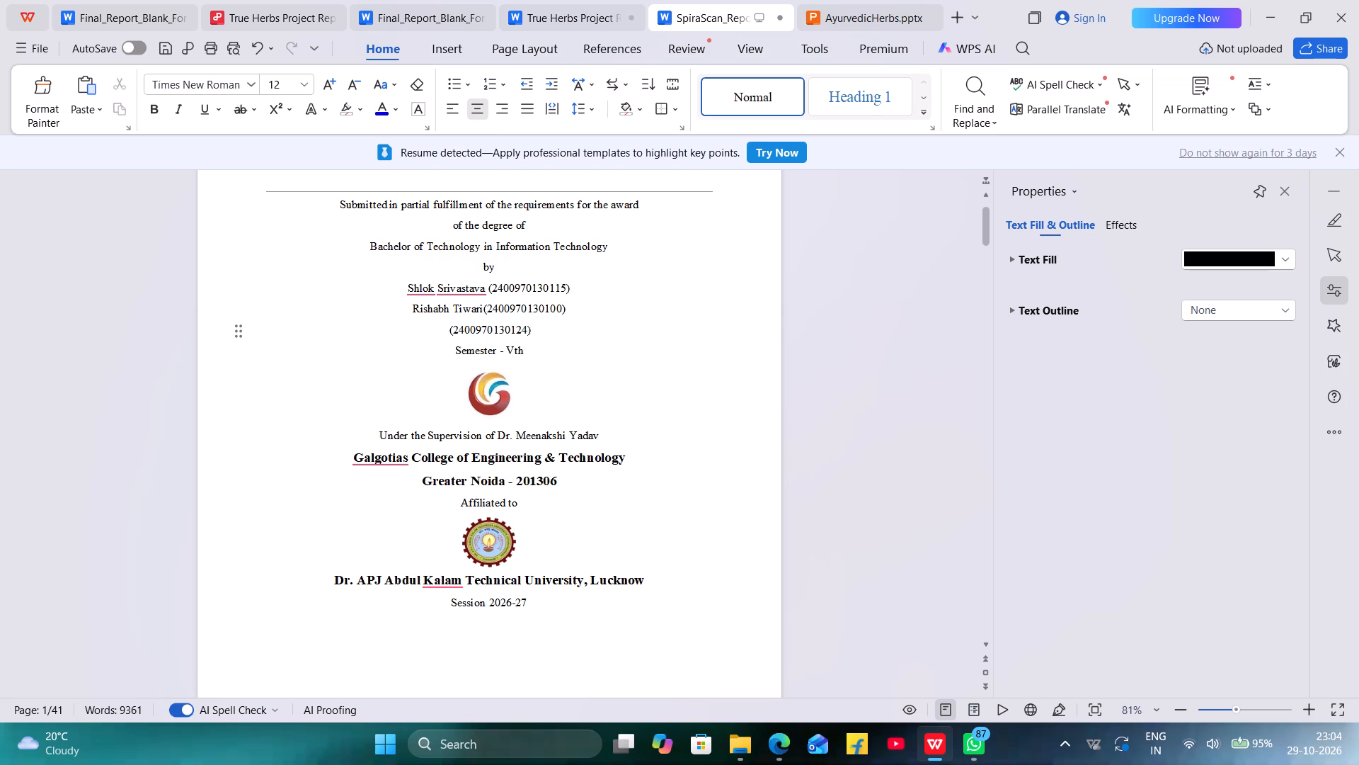
key(shift+k)
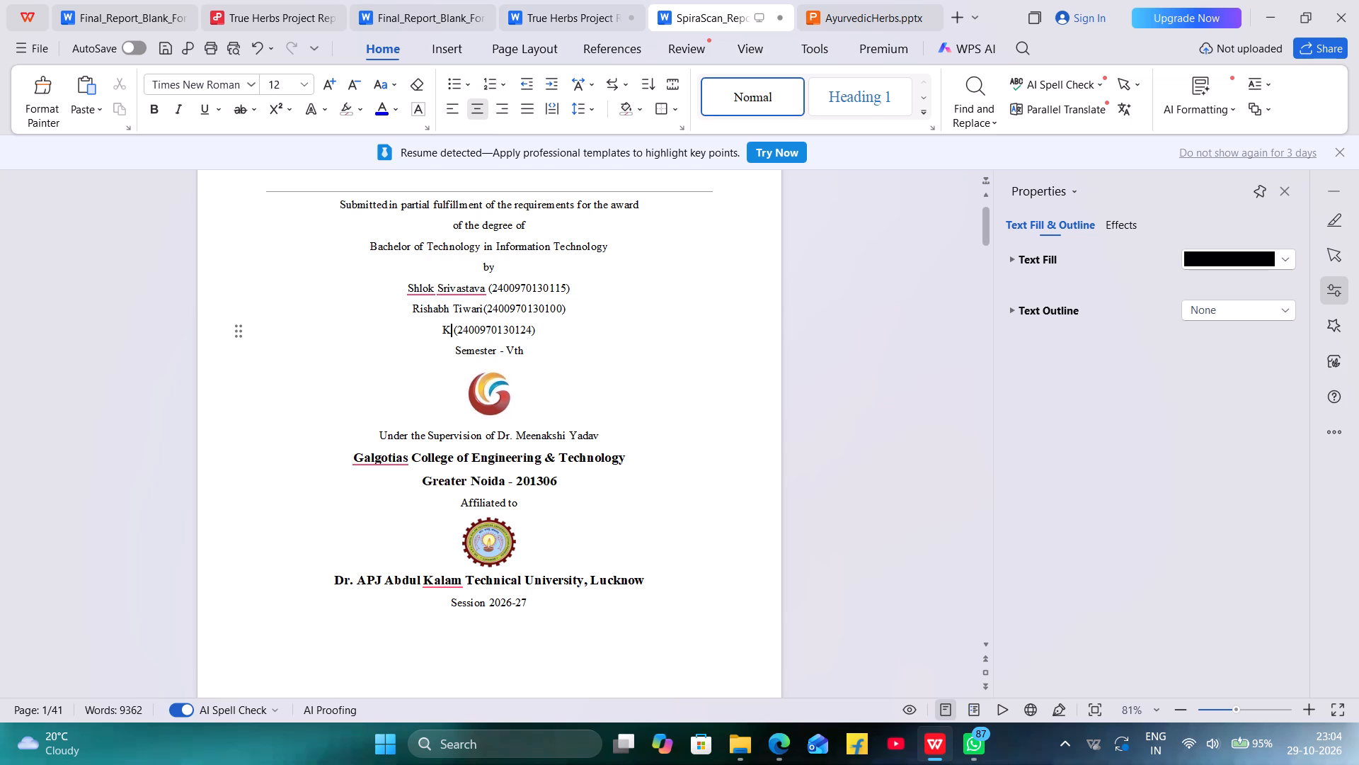
text(rishana)
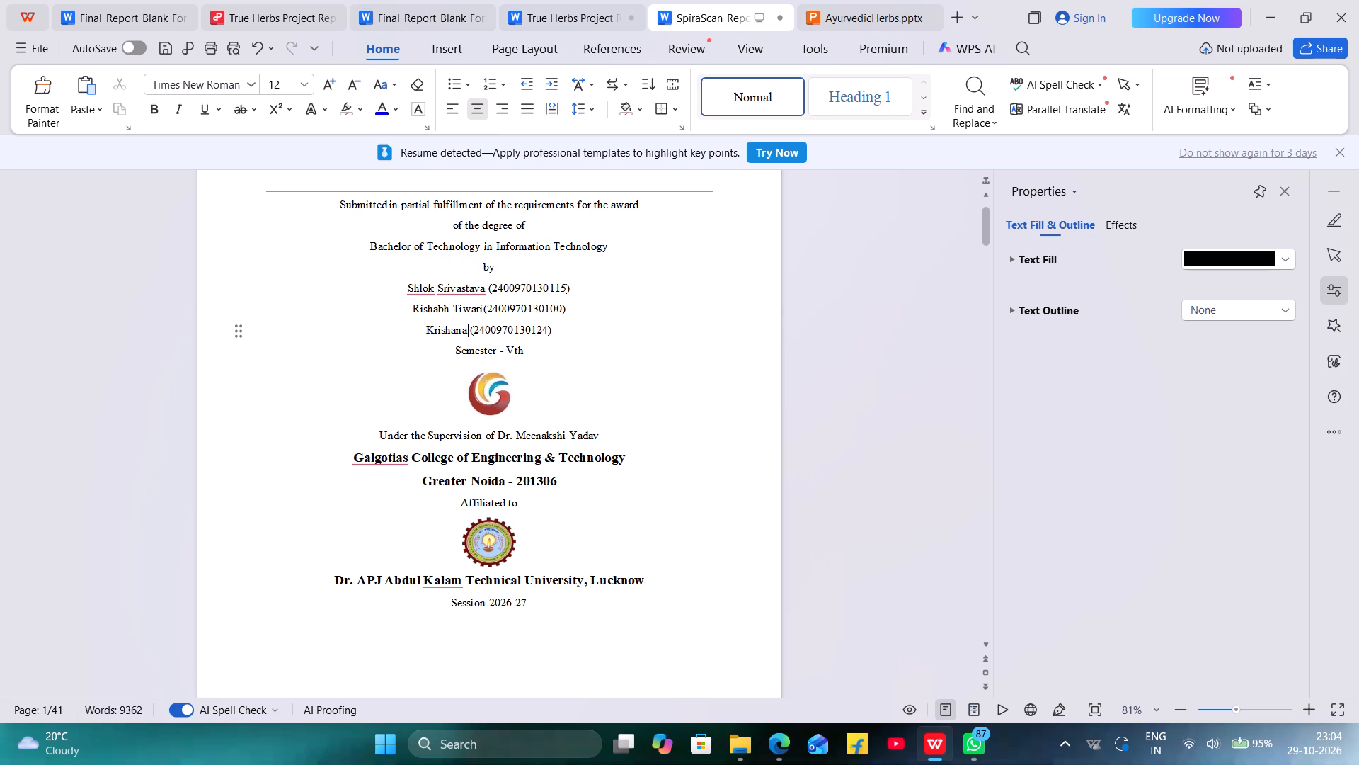
Review the student names and roll numbers in the certificate paragraph after the cover page.
scroll(446, 445, up, 1)
scroll(446, 445, down, 4)
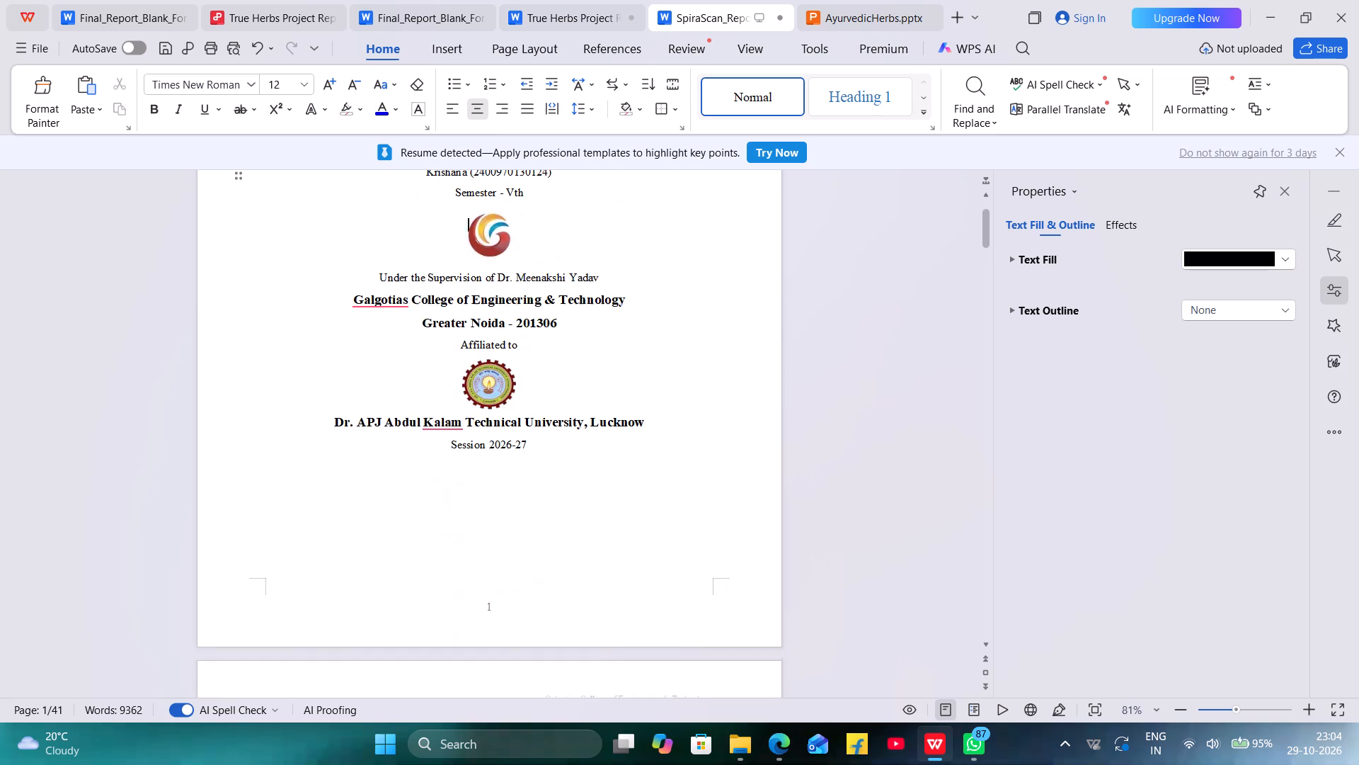
scroll(446, 445, down, 8)
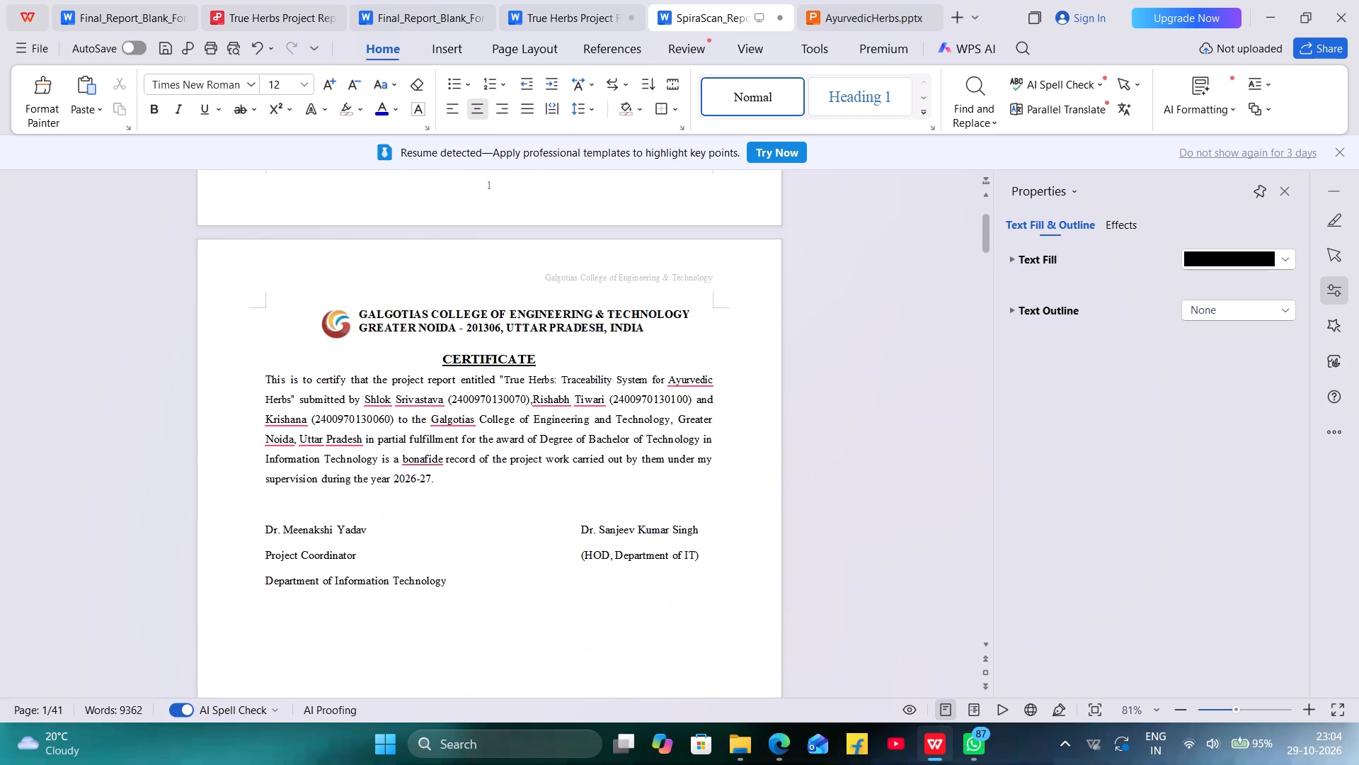
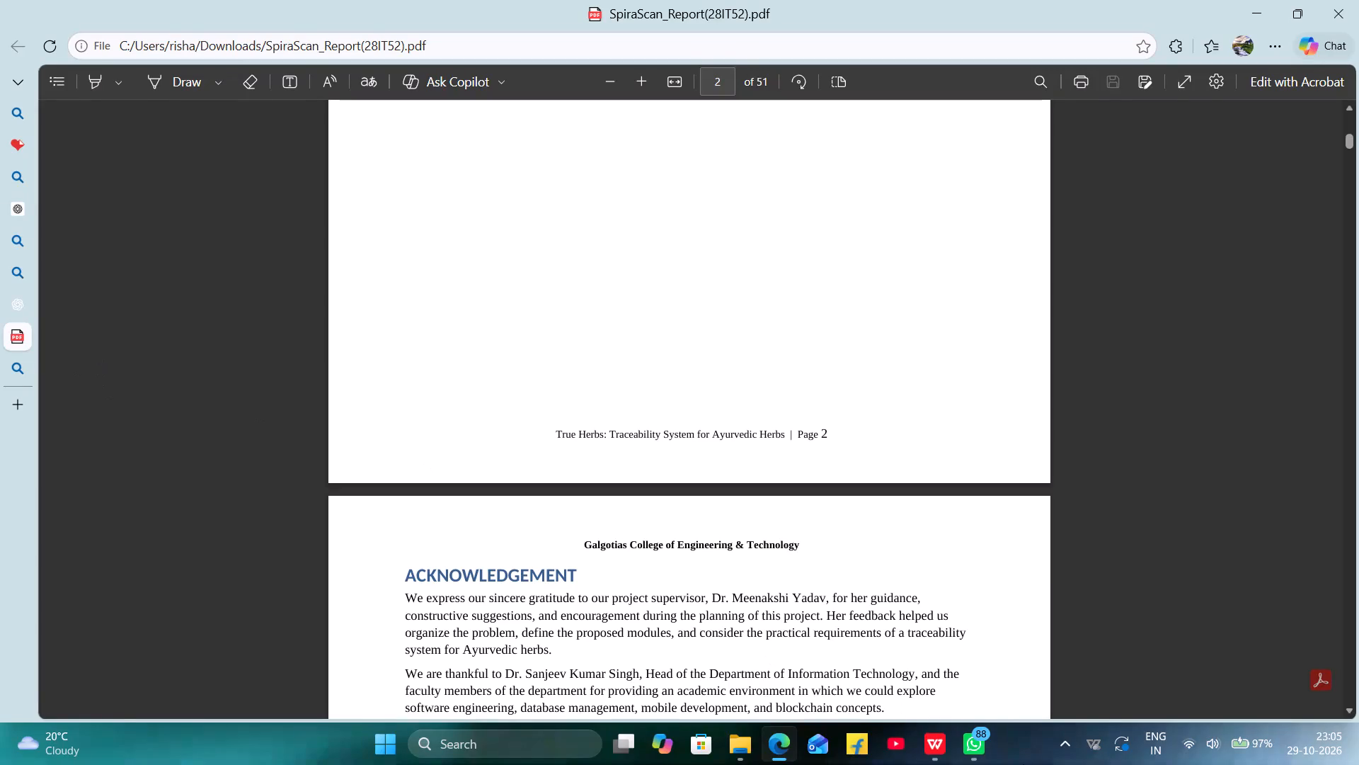
Switch to the SpiraScan report in WPS Office and replace the signature block below the certificate paragraph with blank lines.
click(943, 741)
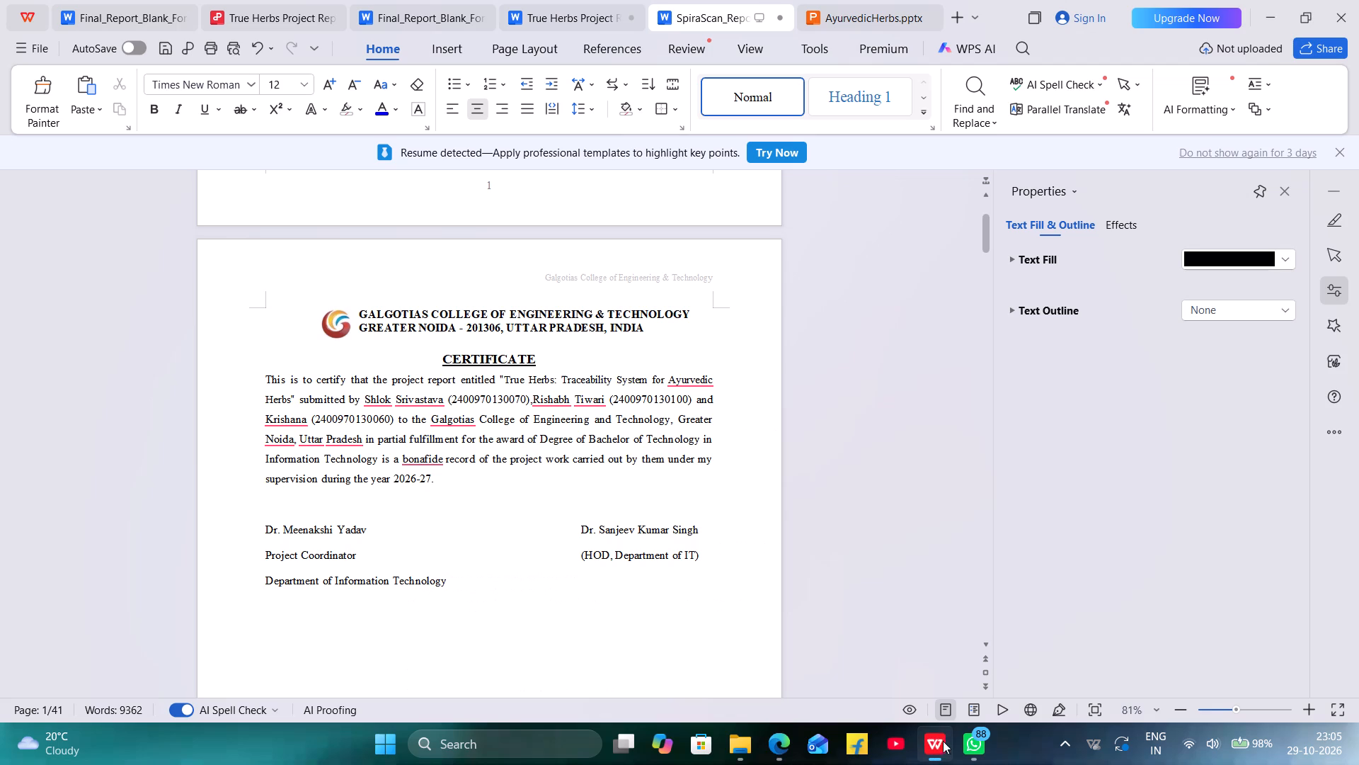
drag(461, 577, 200, 501)
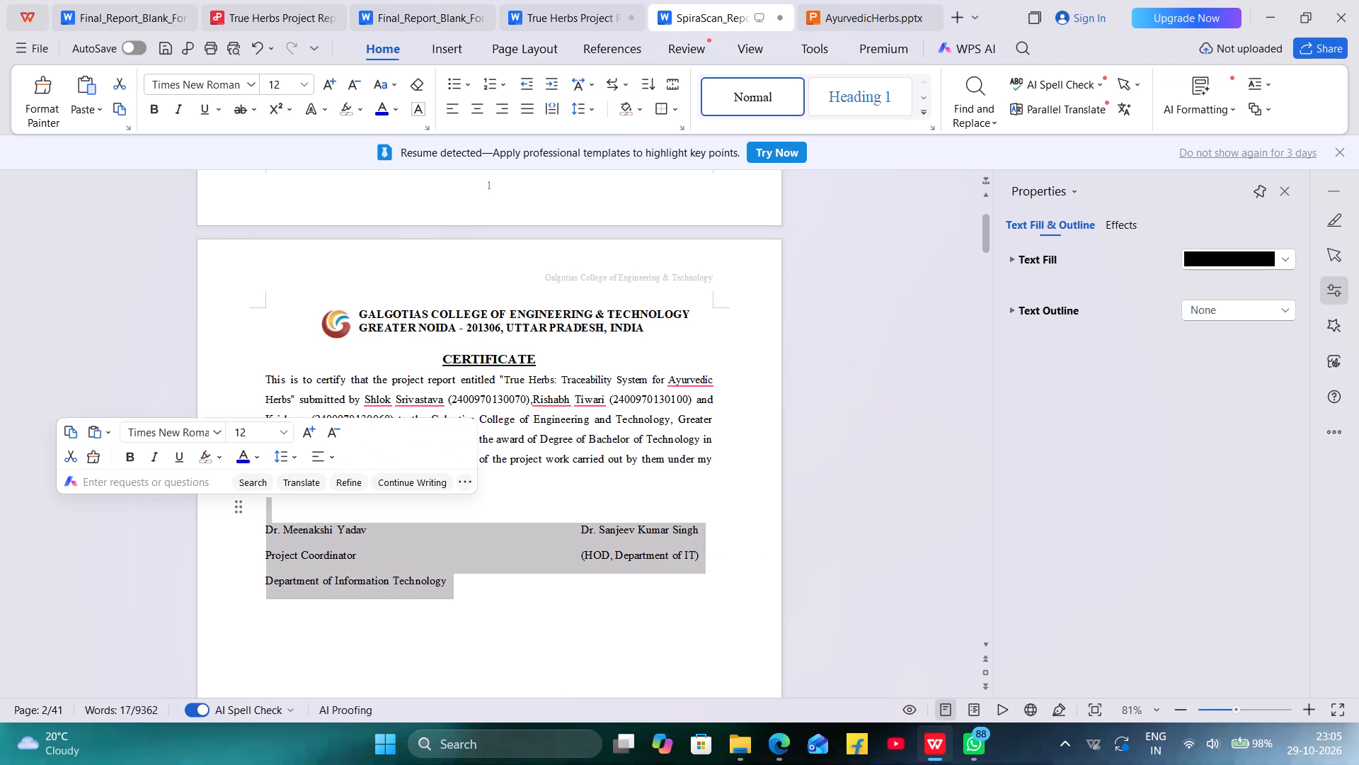
key(BackSpace)
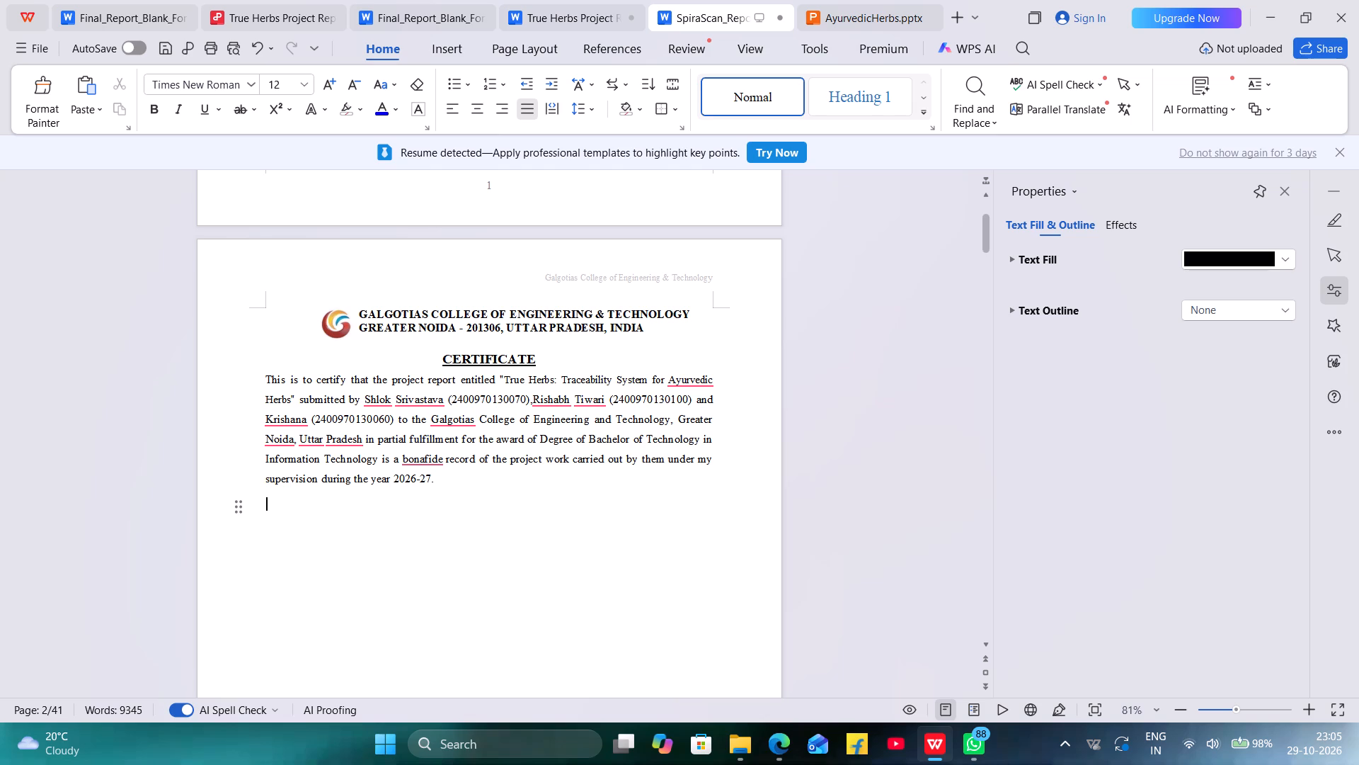
key(Return)
key(Return)
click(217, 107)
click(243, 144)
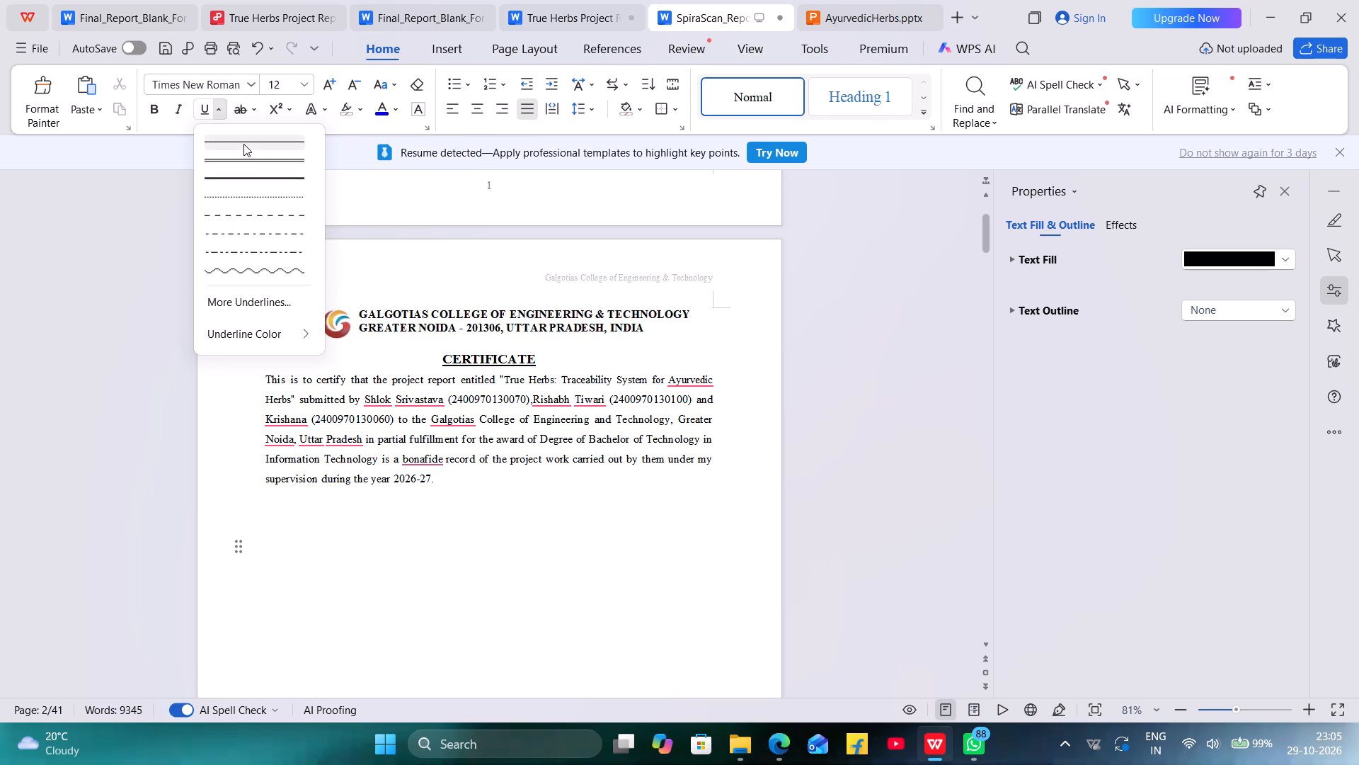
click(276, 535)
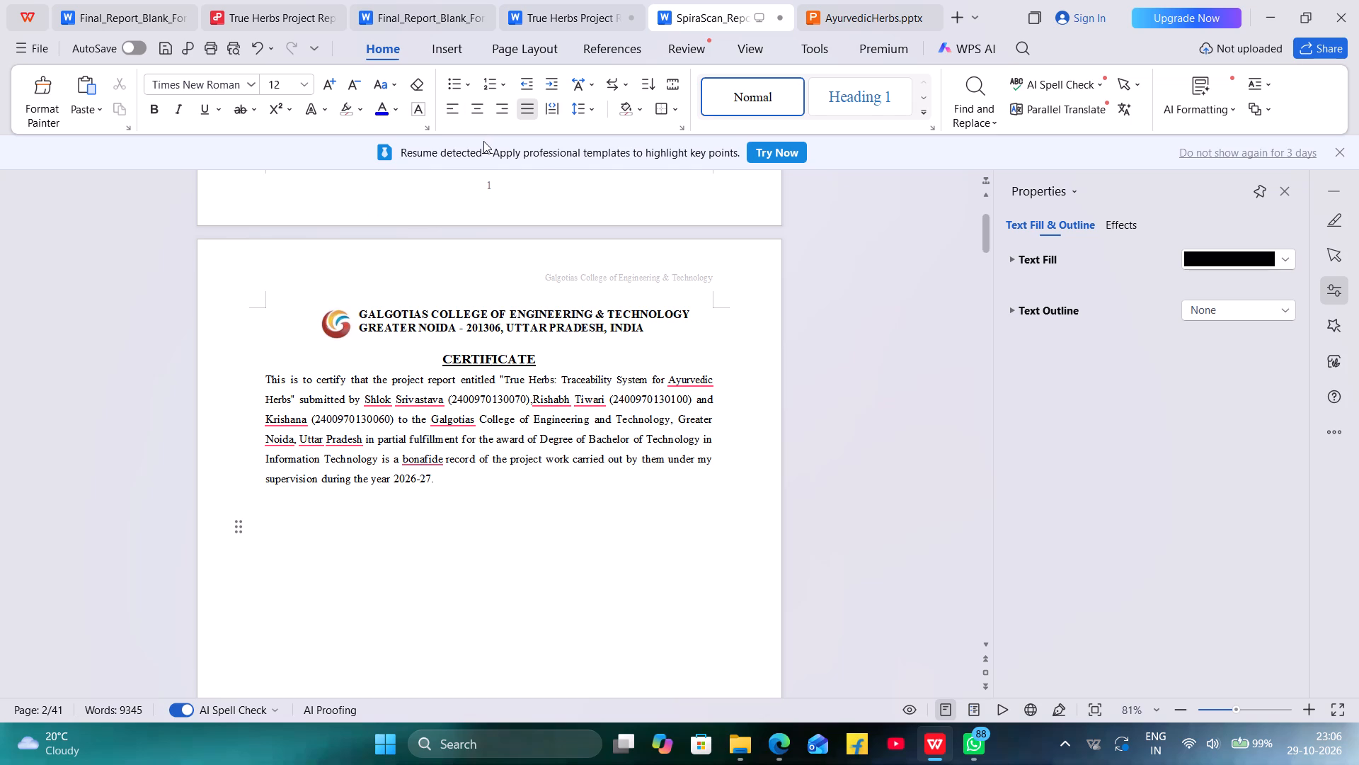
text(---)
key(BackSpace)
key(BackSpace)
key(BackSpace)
Add a signature line of 18 underscores at the left margin below the certificate paragraph.
text(_________________)
key(shift+underscore)
Add a second signature line of underscores on the same row, spaced over to end near the right margin.
key(space)
key(space)
key(space)
key(space)
key(space)
key(space)
key(space)
key(space)
key(space)
key(space)
key(space)
key(space)
key(space)
key(space)
key(space)
key(space)
key(space)
key(space)
key(space)
key(space)
key(space)
key(space)
key(space)
key(space)
key(space)
key(space)
key(space)
key(space)
text(___)
key(shift+underscore)
key(shift+underscore)
key(shift+underscore)
key(shift+underscore)
key(shift+underscore)
key(shift+underscore)
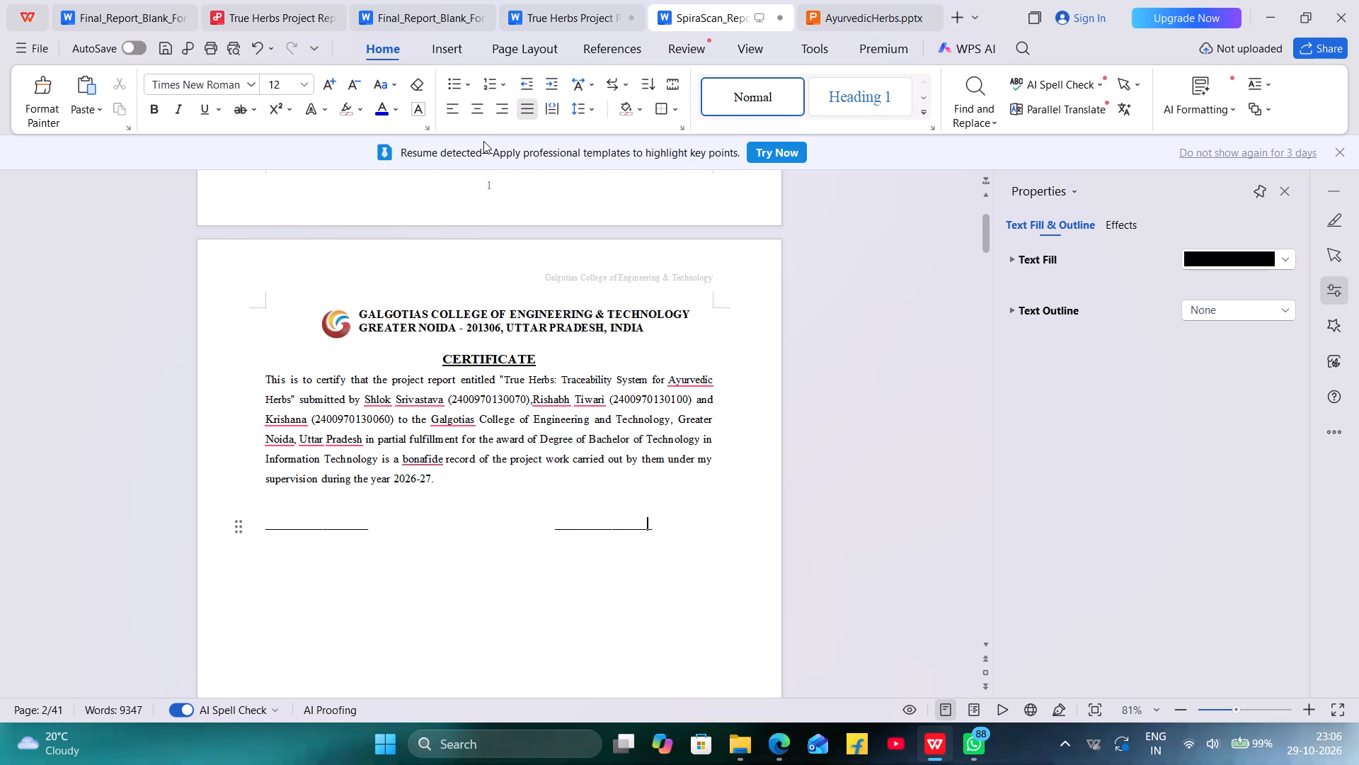
text(_____)
Lengthen the first signature line by two underscores, removing one space after it.
click(373, 525)
key(BackSpace)
text(__)
Insert an extra blank line between the certificate paragraph and the signature lines, and place the cursor after the second line.
click(442, 481)
key(Return)
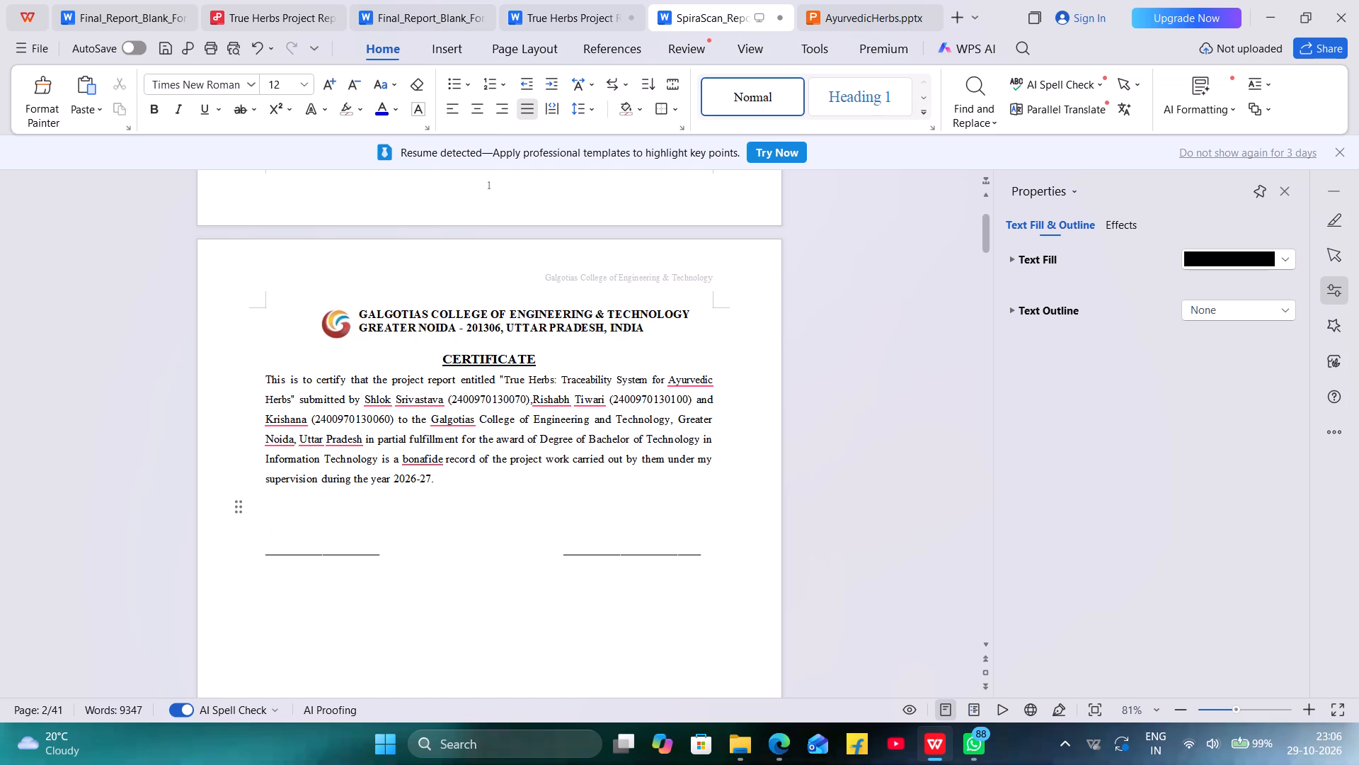
click(711, 545)
drag(711, 545, 770, 764)
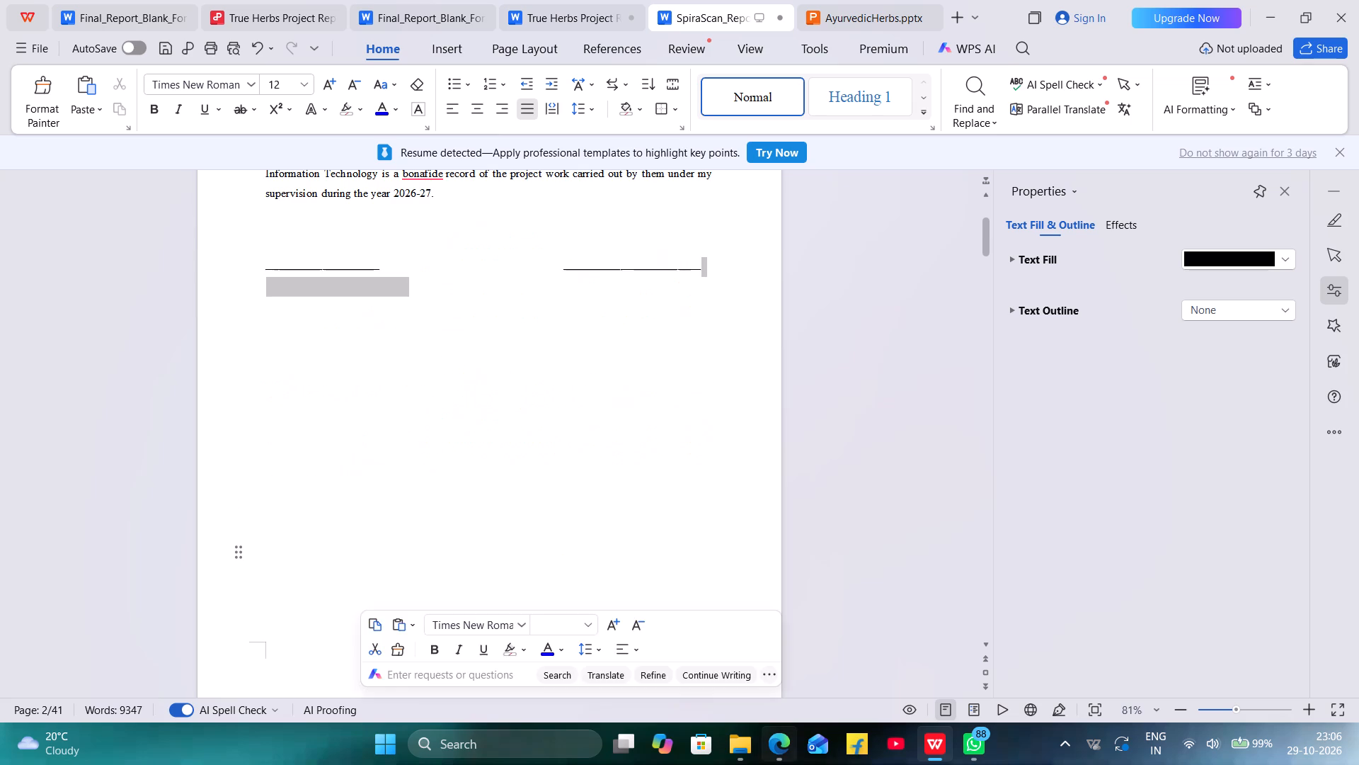
click(726, 269)
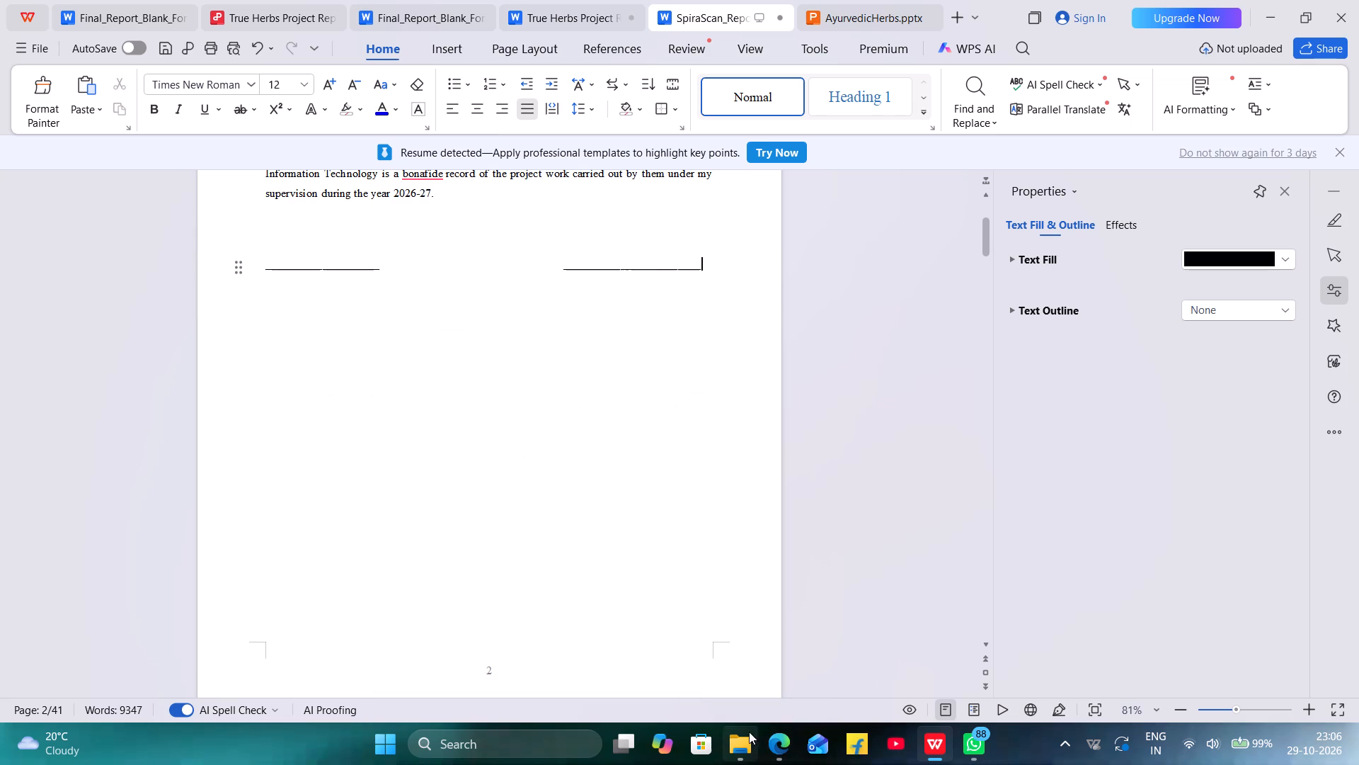
Launch the Kuro app from the recent Windows searches.
click(508, 758)
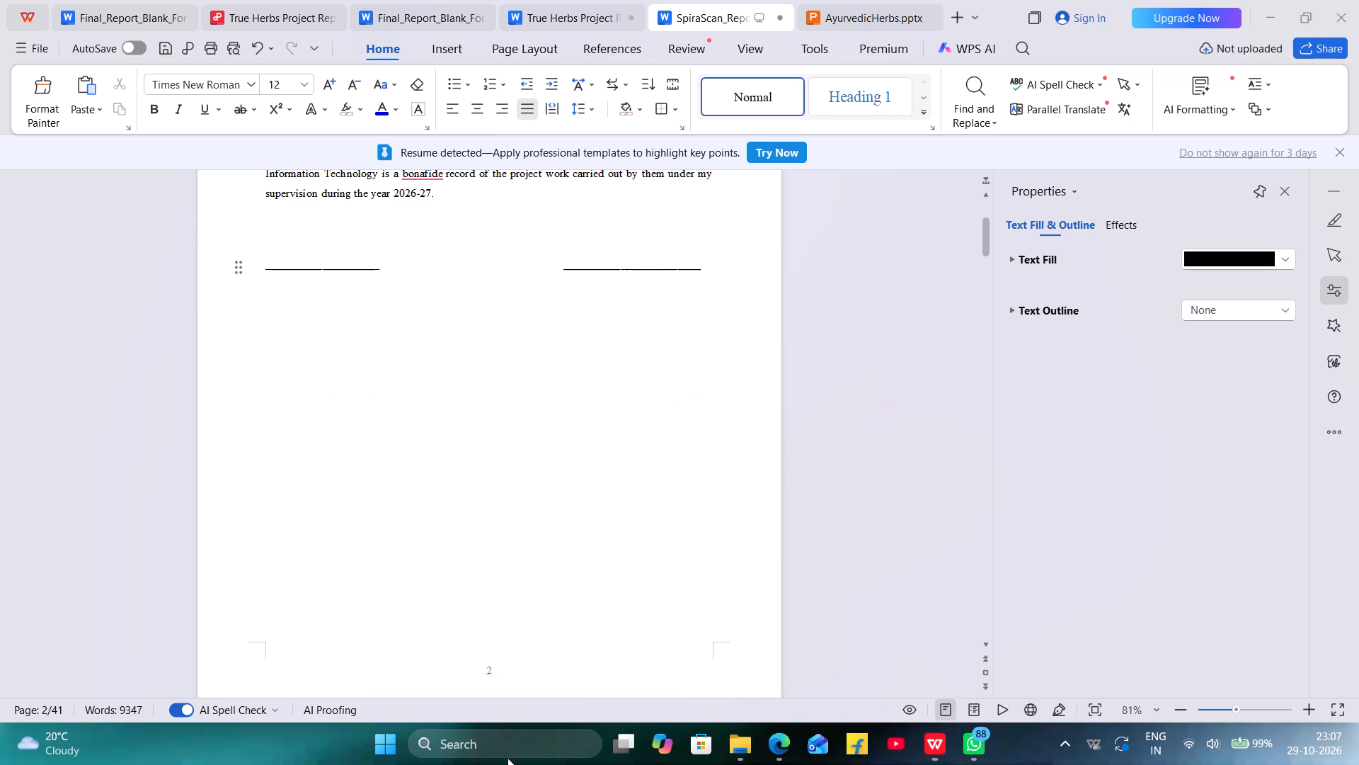
click(500, 747)
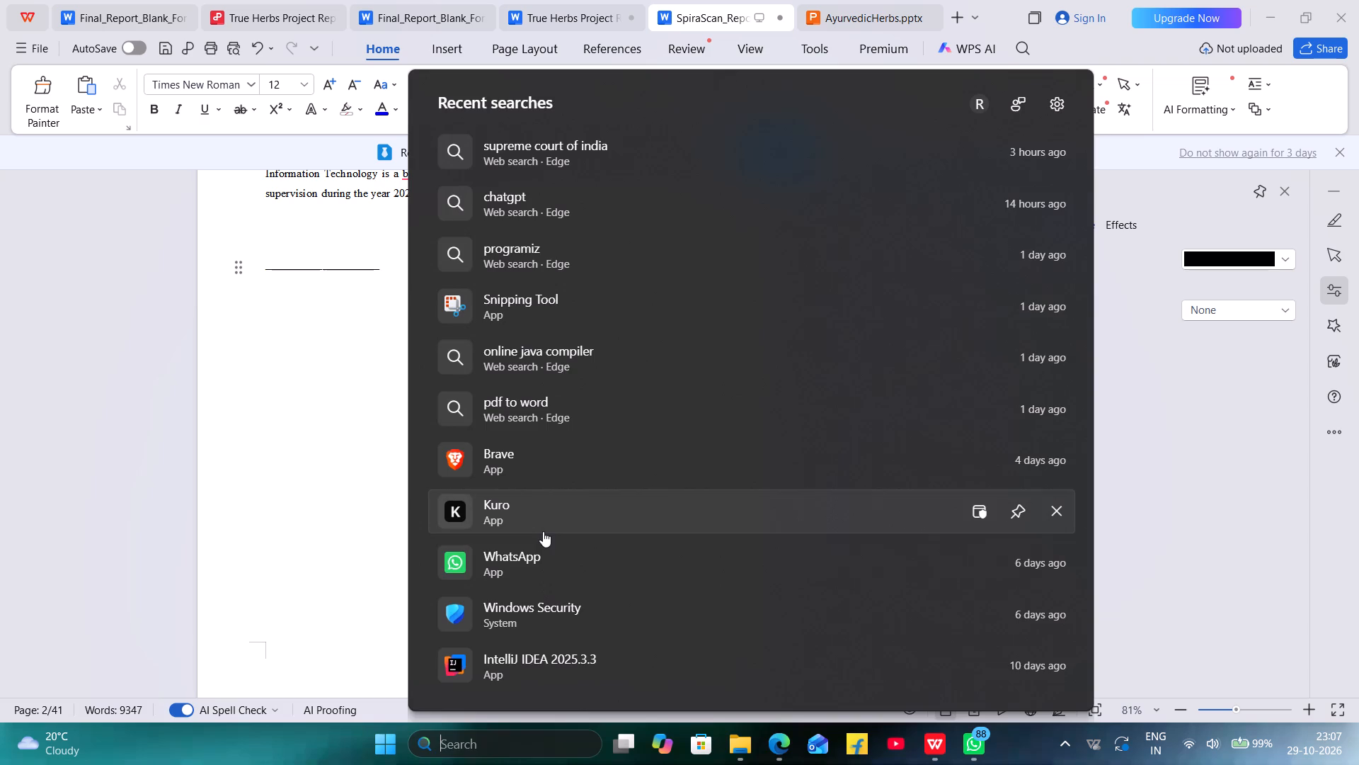
click(543, 531)
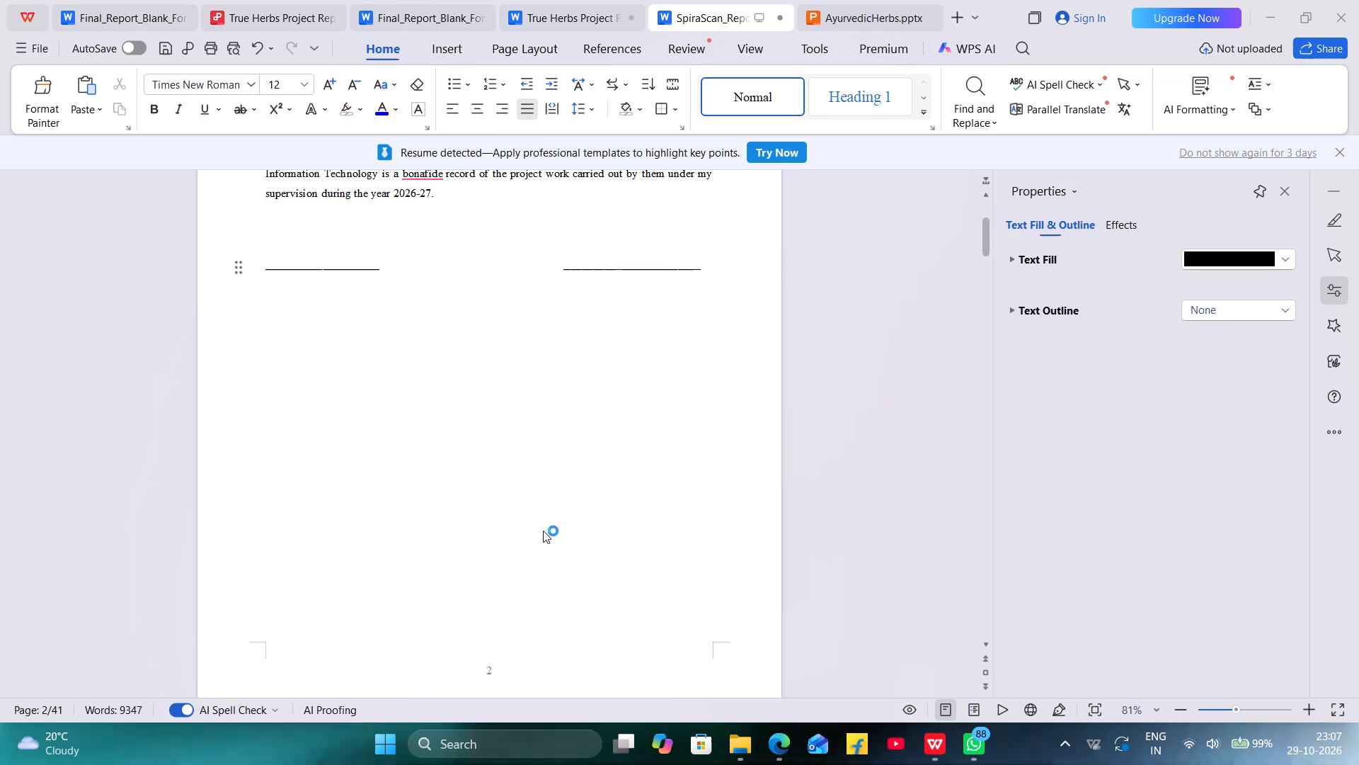
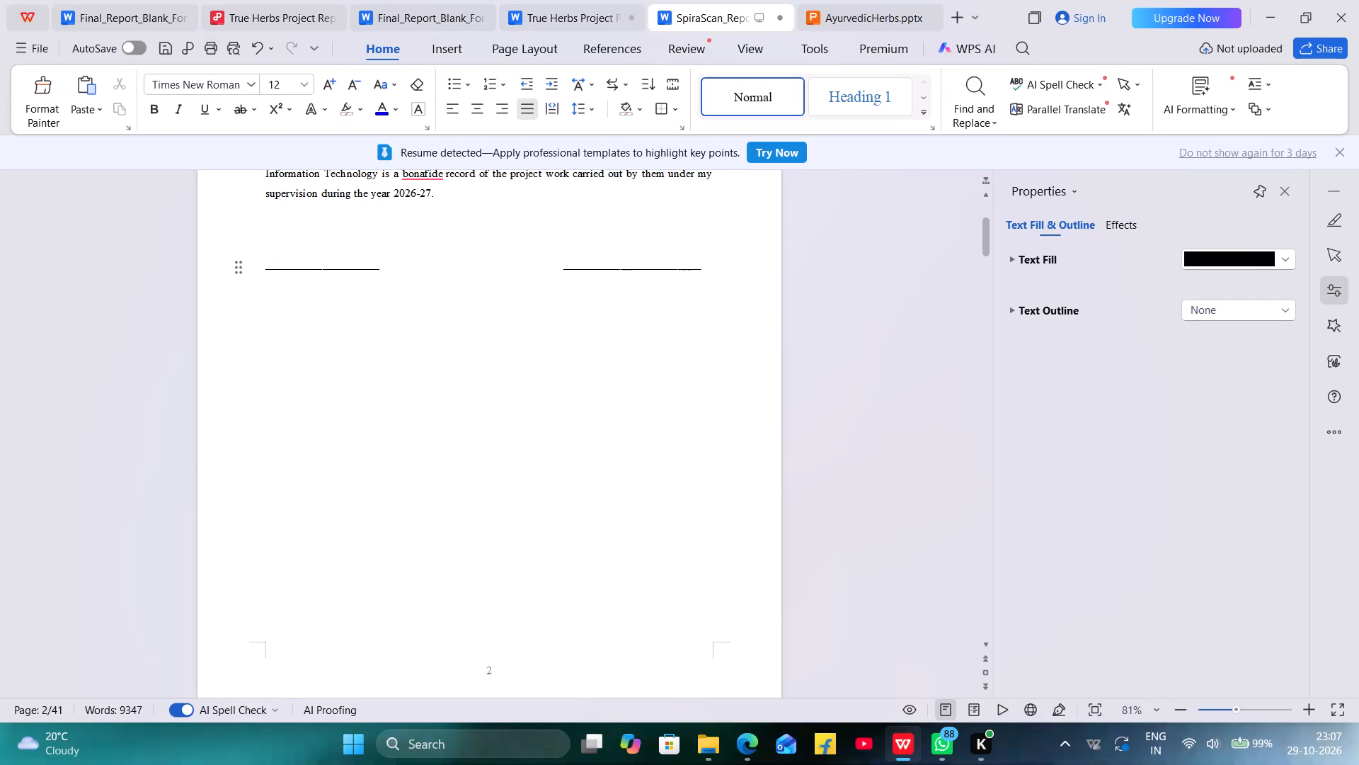
Start a new line directly below the two signature lines on the certificate page.
click(706, 263)
key(Return)
Switch to Edge to view the SpiraScan report PDF as reference for the certificate page.
click(740, 763)
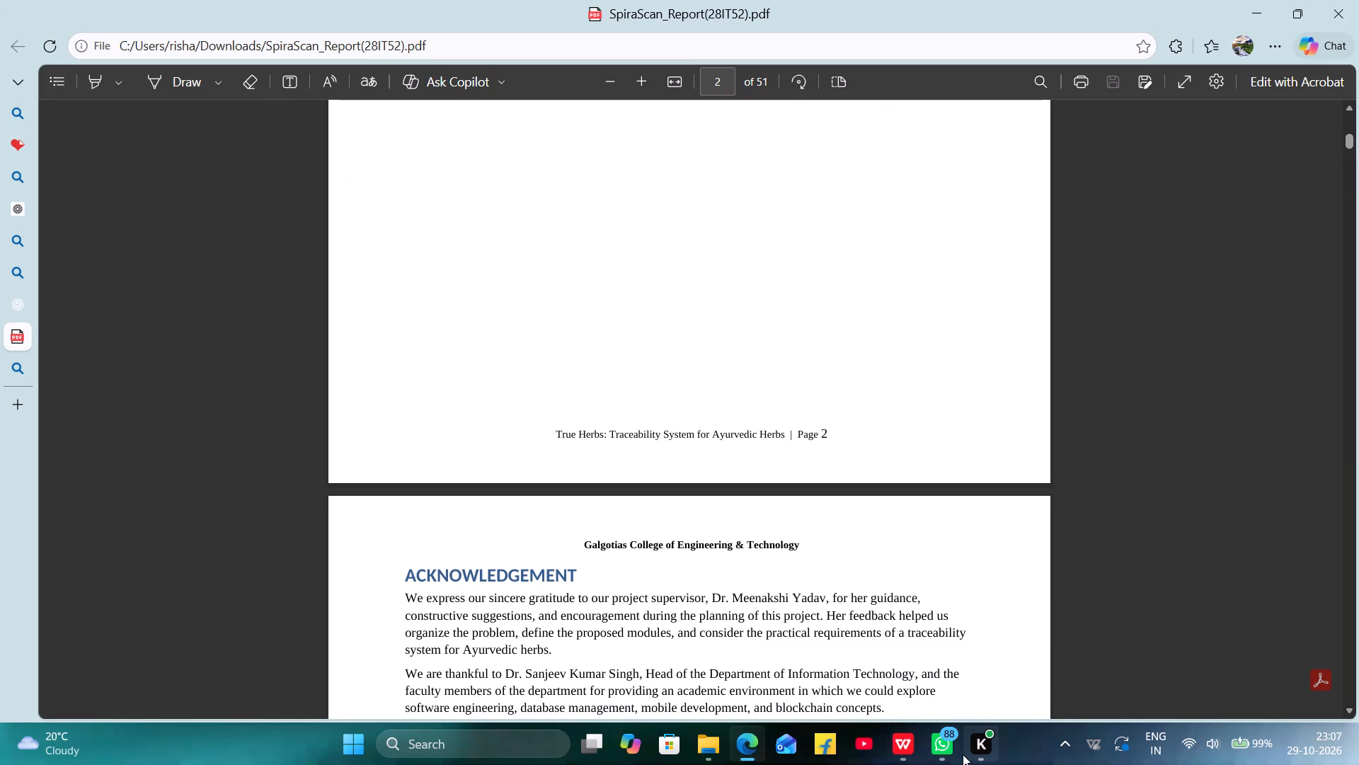
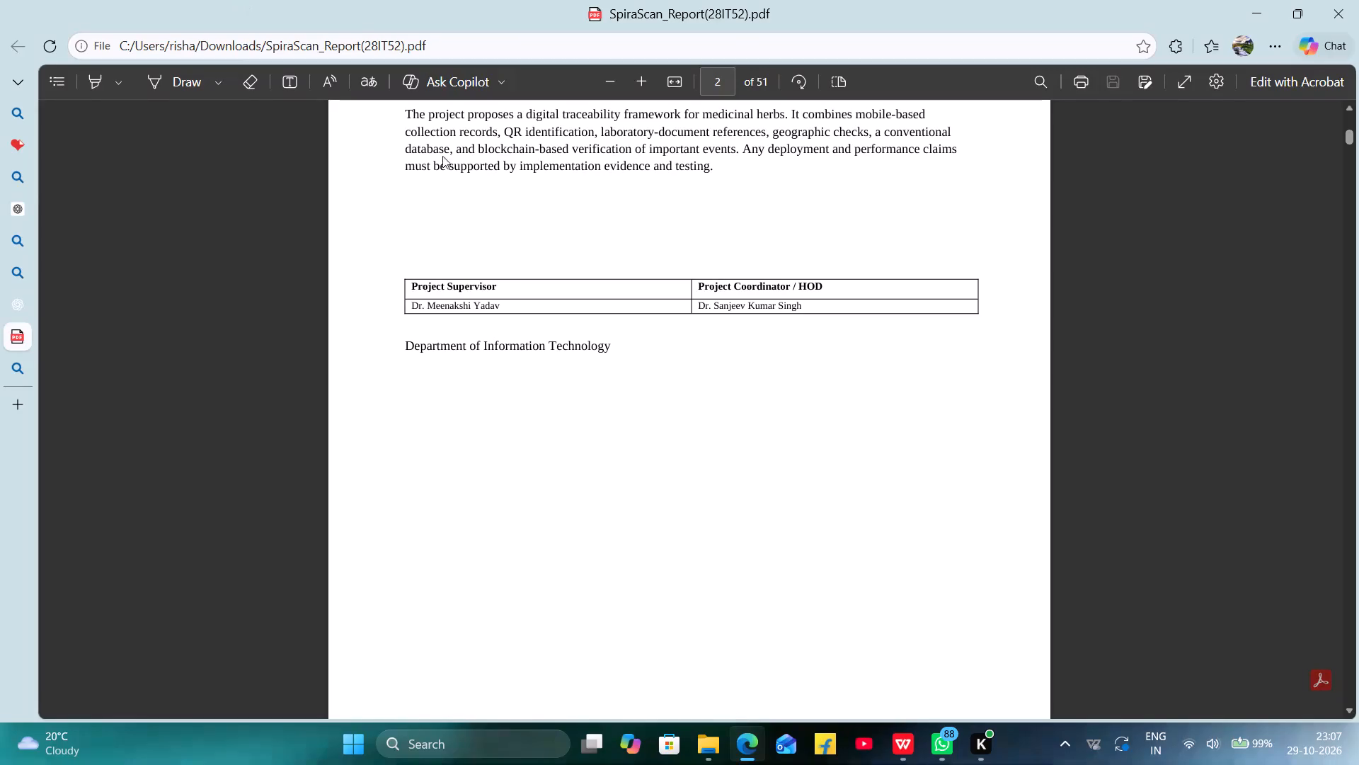
Copy the project supervisor's name from the report PDF's certificate table and paste it below the first signature line in the WPS document.
scroll(87, 291, up, 3)
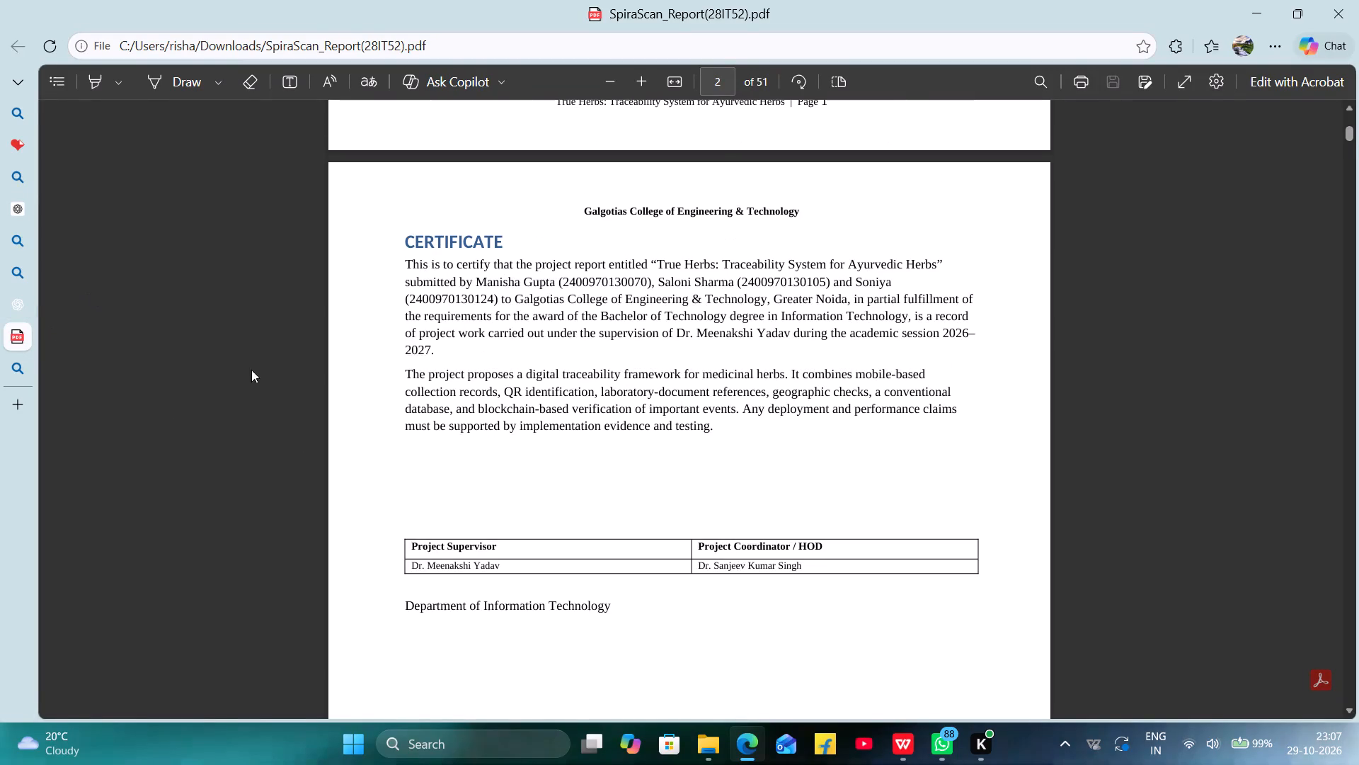
drag(503, 571, 432, 560)
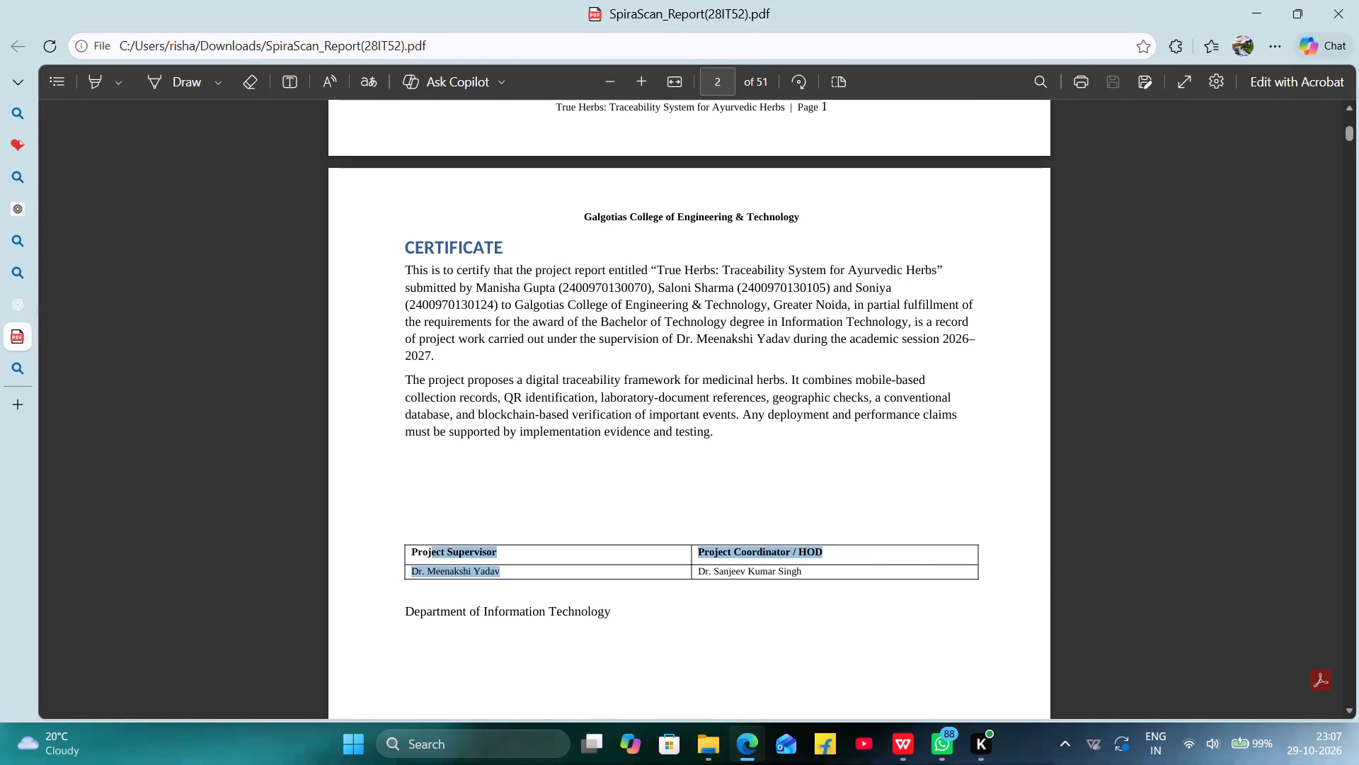
drag(432, 560, 382, 570)
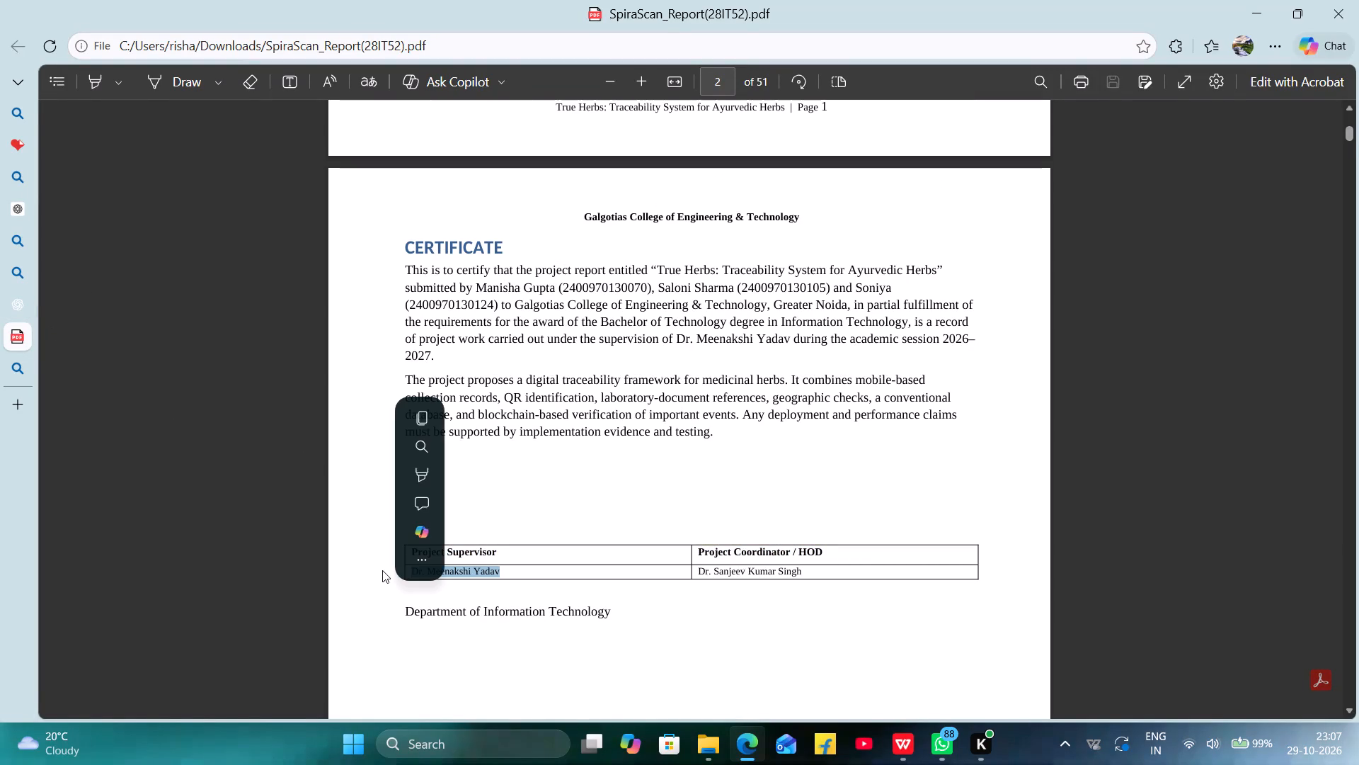
key(ctrl+c)
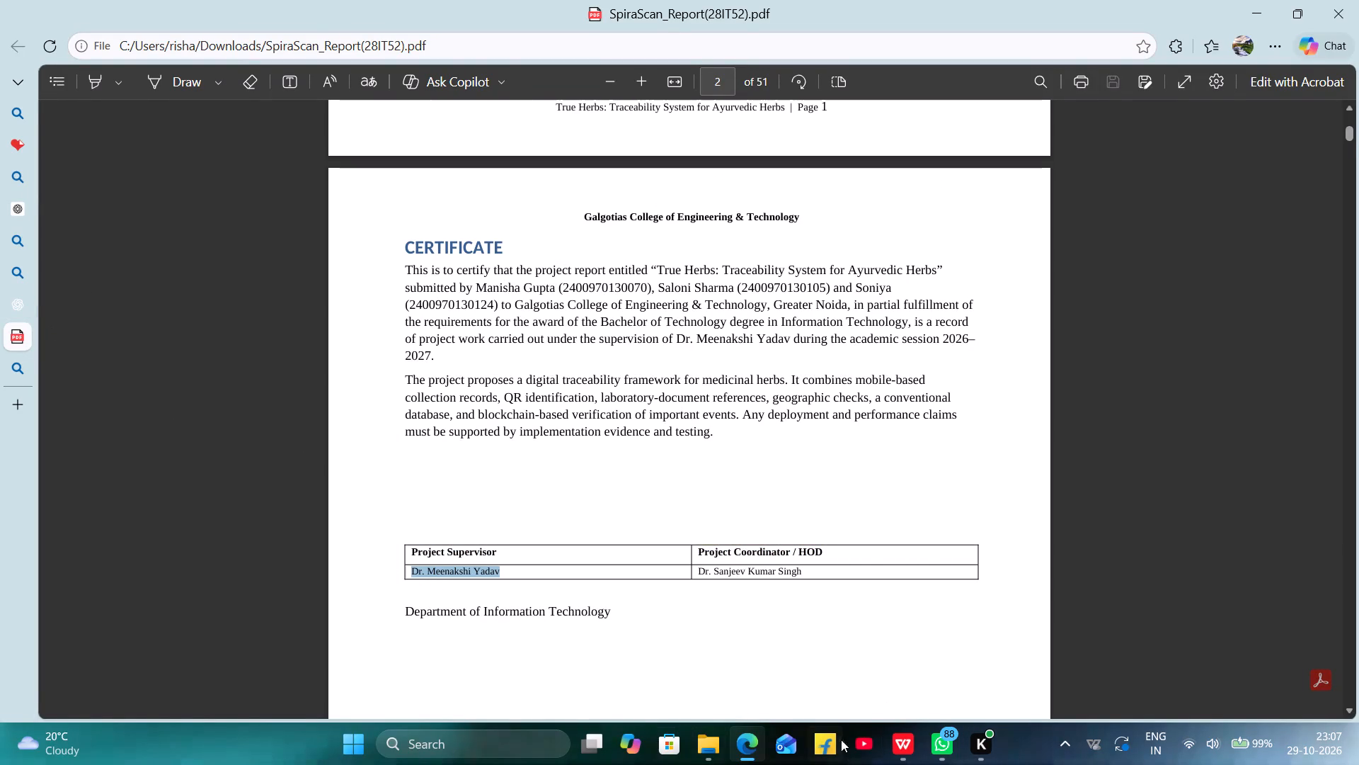
click(912, 732)
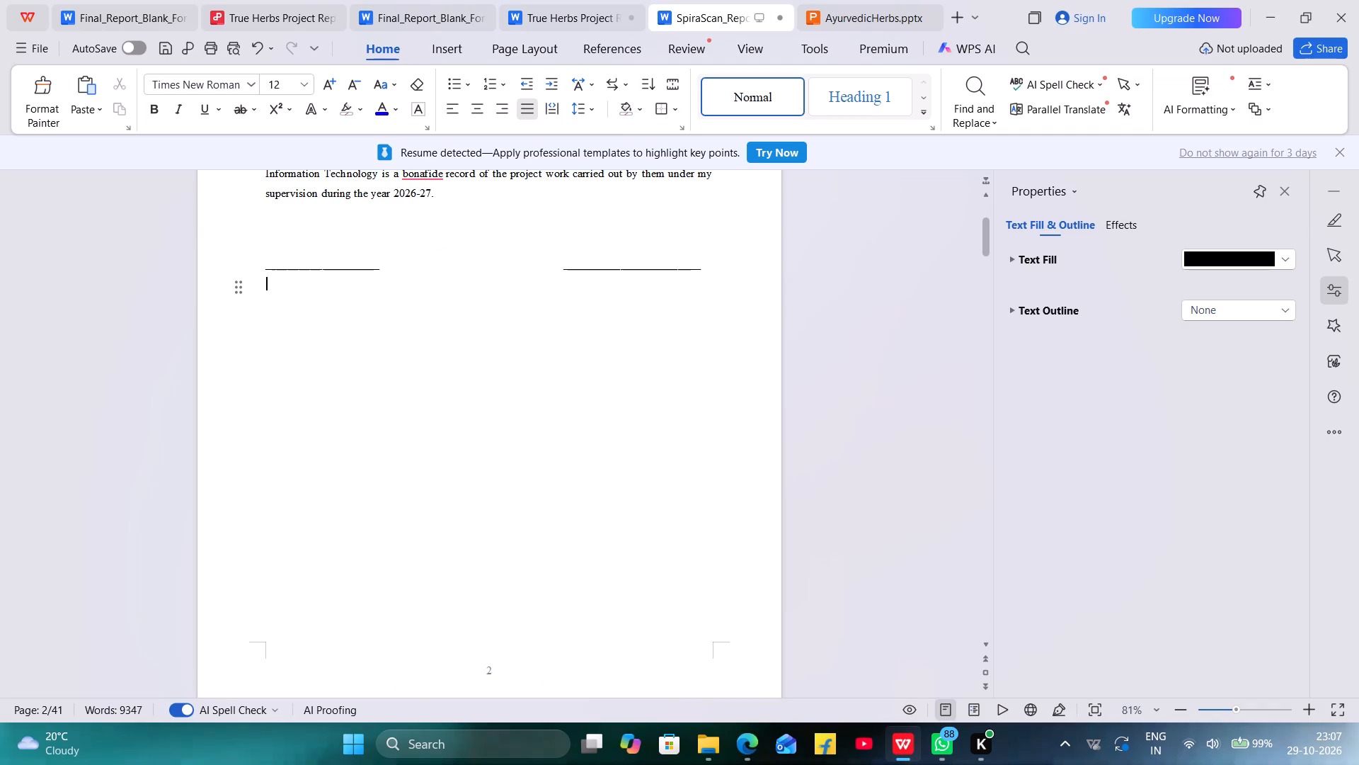
key(ctrl+v)
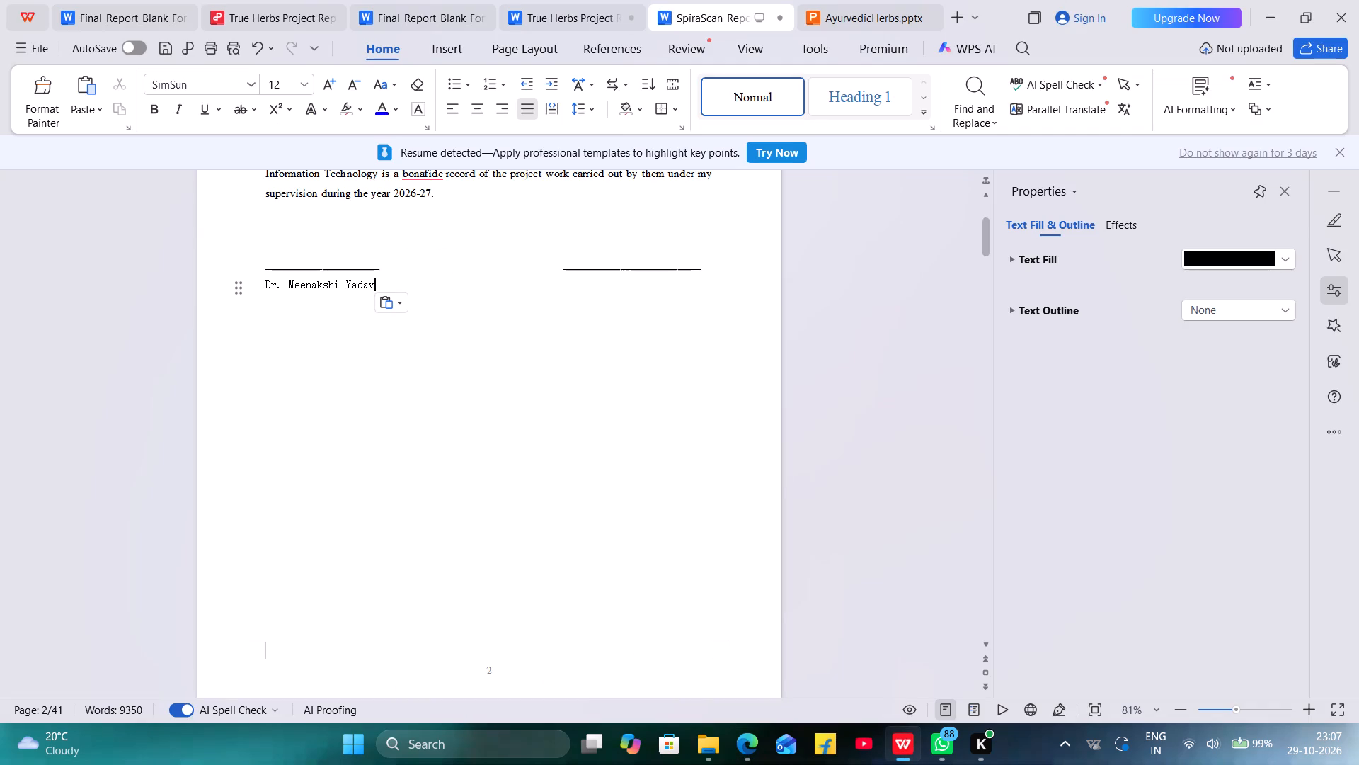
Change the font of the pasted supervisor's name to Times New Roman.
drag(379, 286, 225, 282)
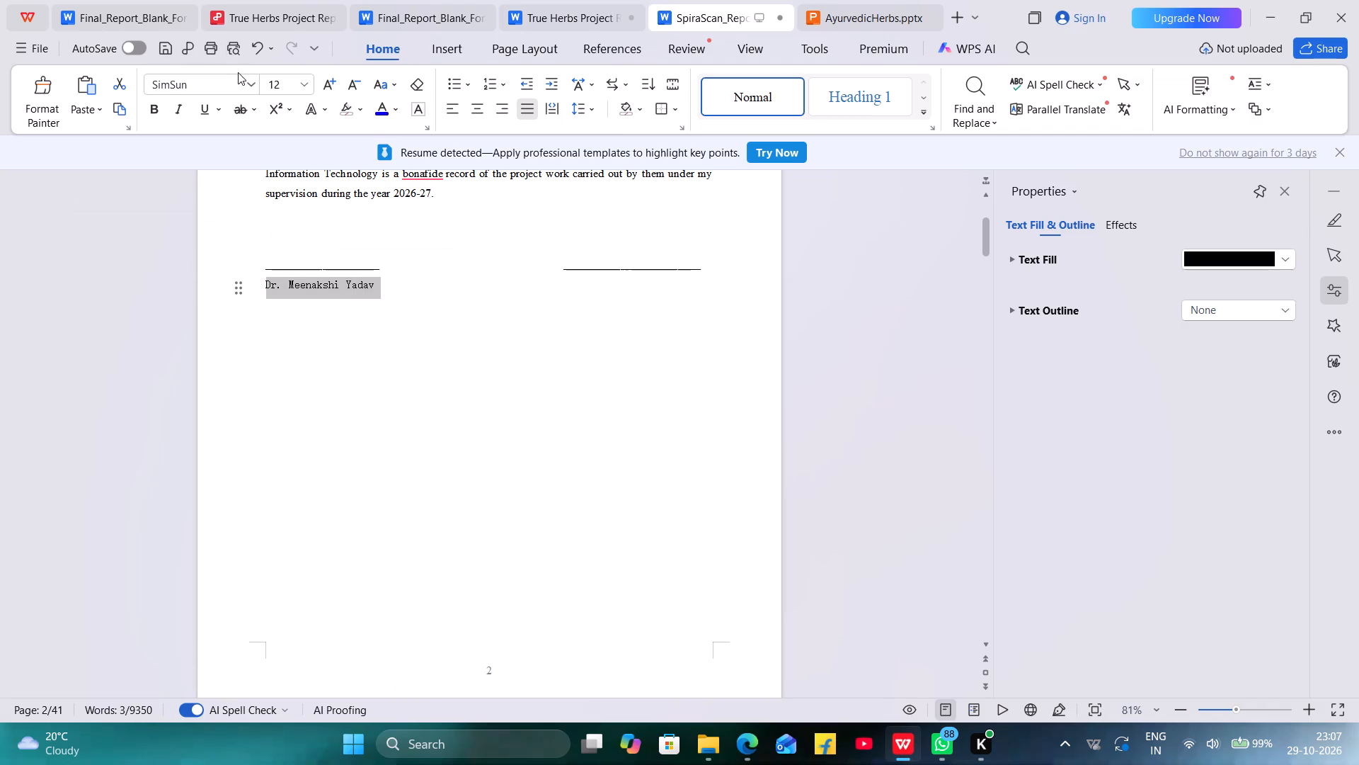
click(253, 79)
click(258, 254)
Start a new line after the supervisor's name and switch back to the report PDF in Edge.
click(389, 288)
click(373, 286)
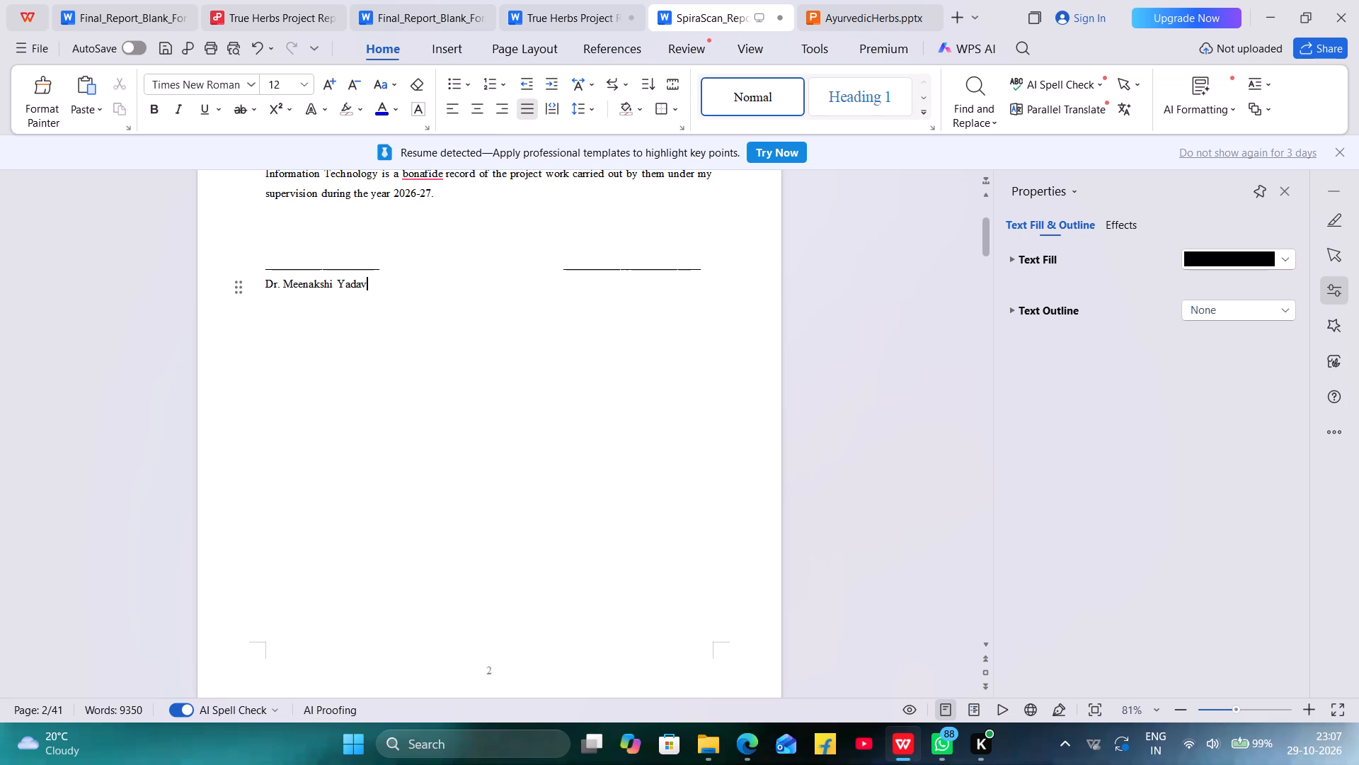
key(Return)
click(750, 744)
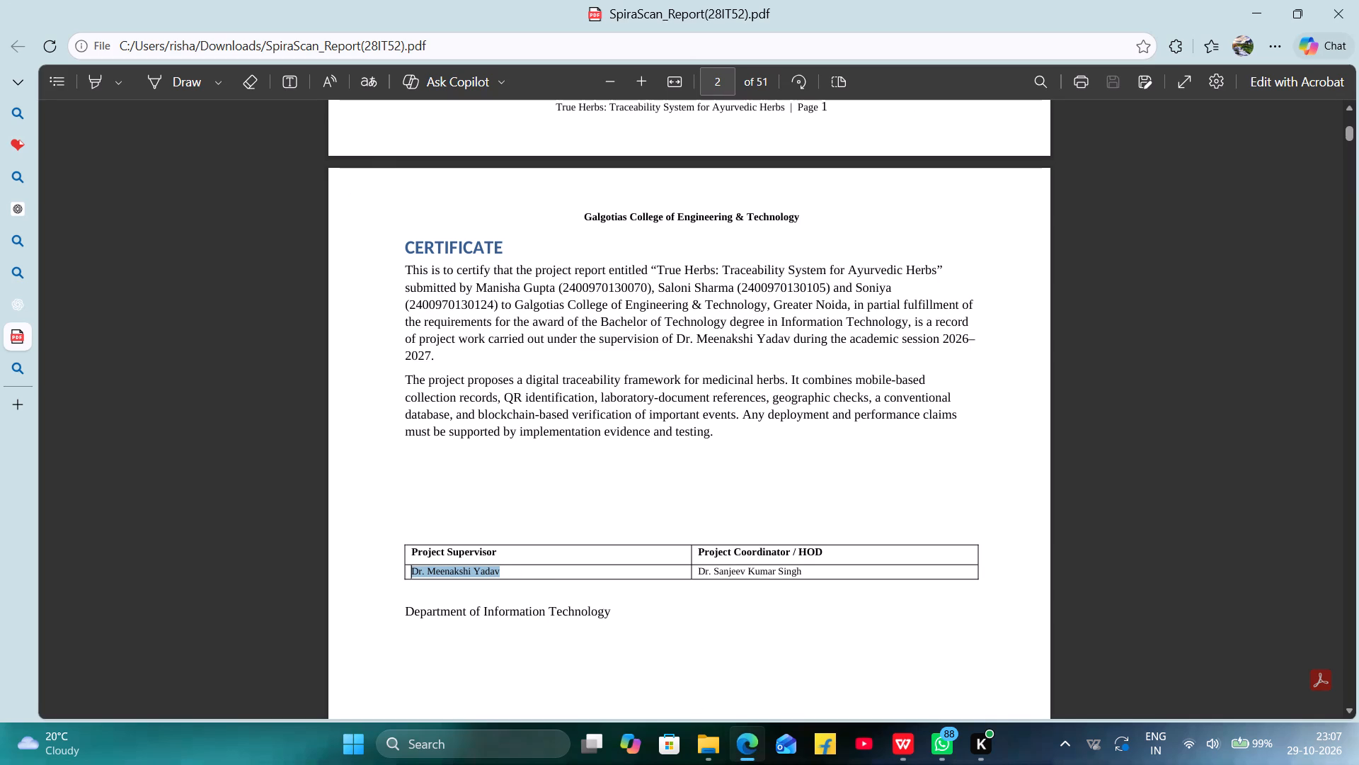
Compare the supervisor and department-head signature details on the certificate pages of the SpiraScan PDF in Edge and the True Herbs reports in WPS Office.
click(500, 547)
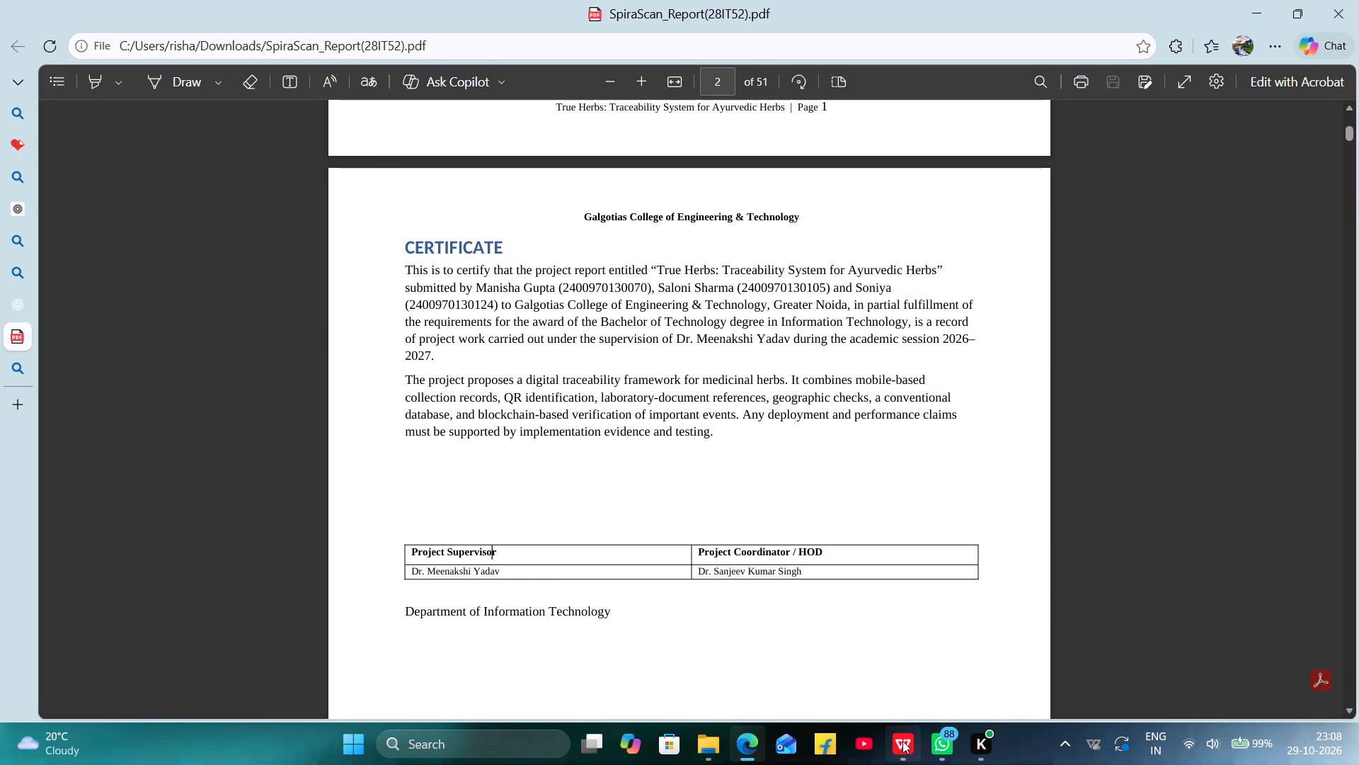
click(902, 741)
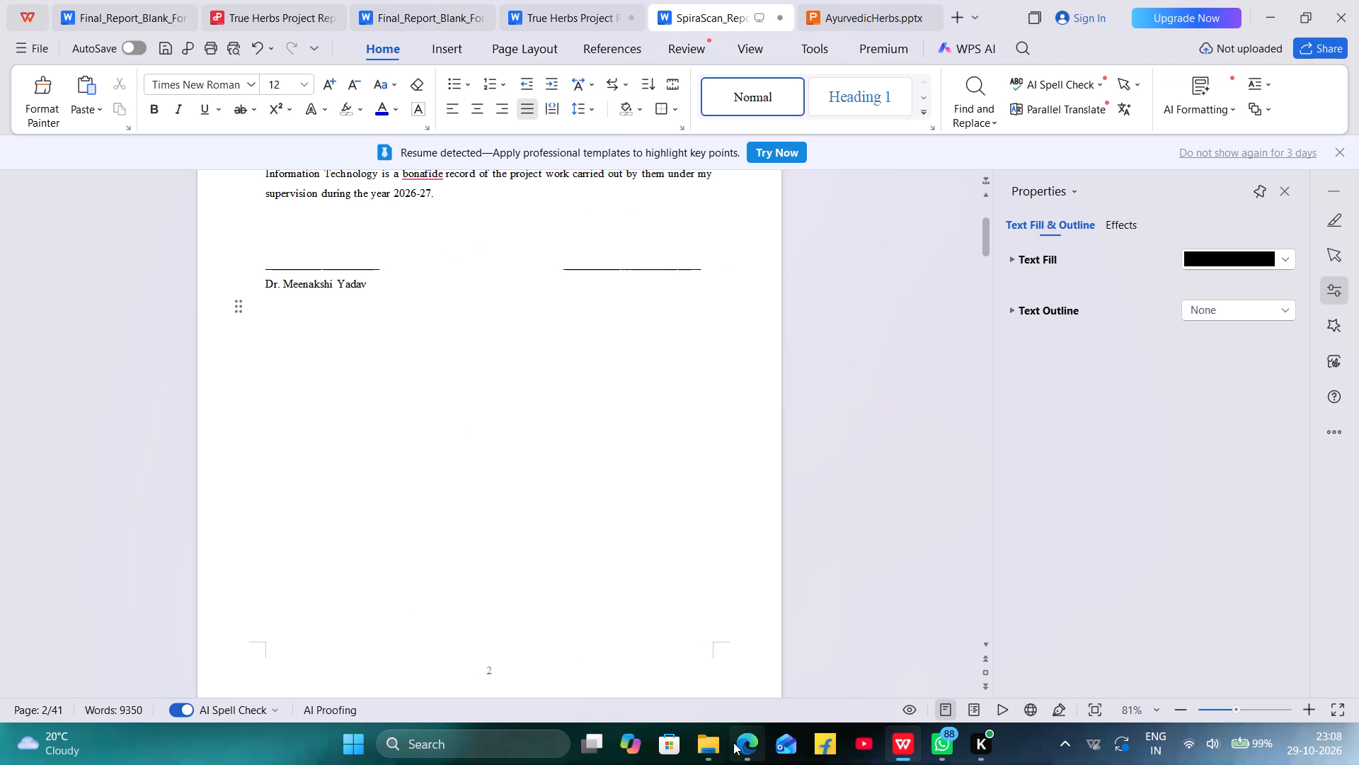
click(760, 742)
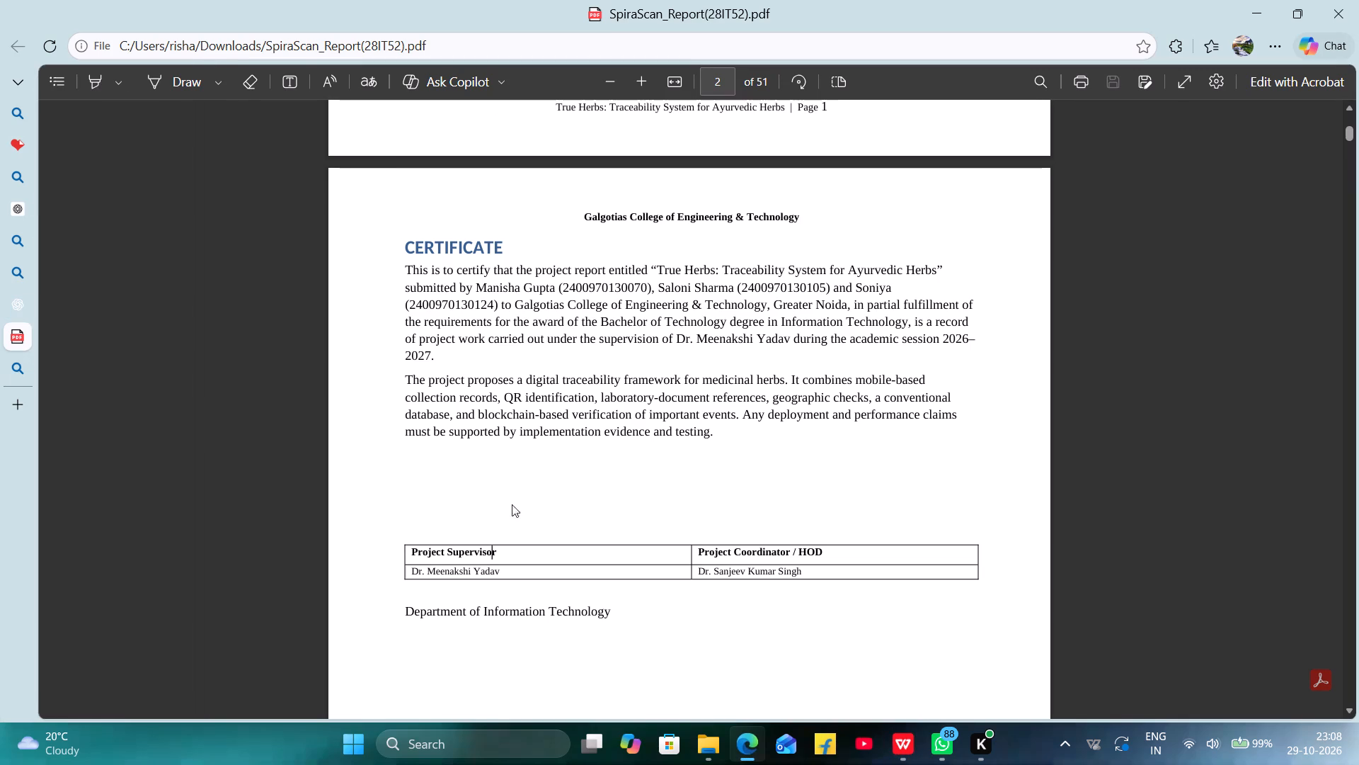
click(902, 746)
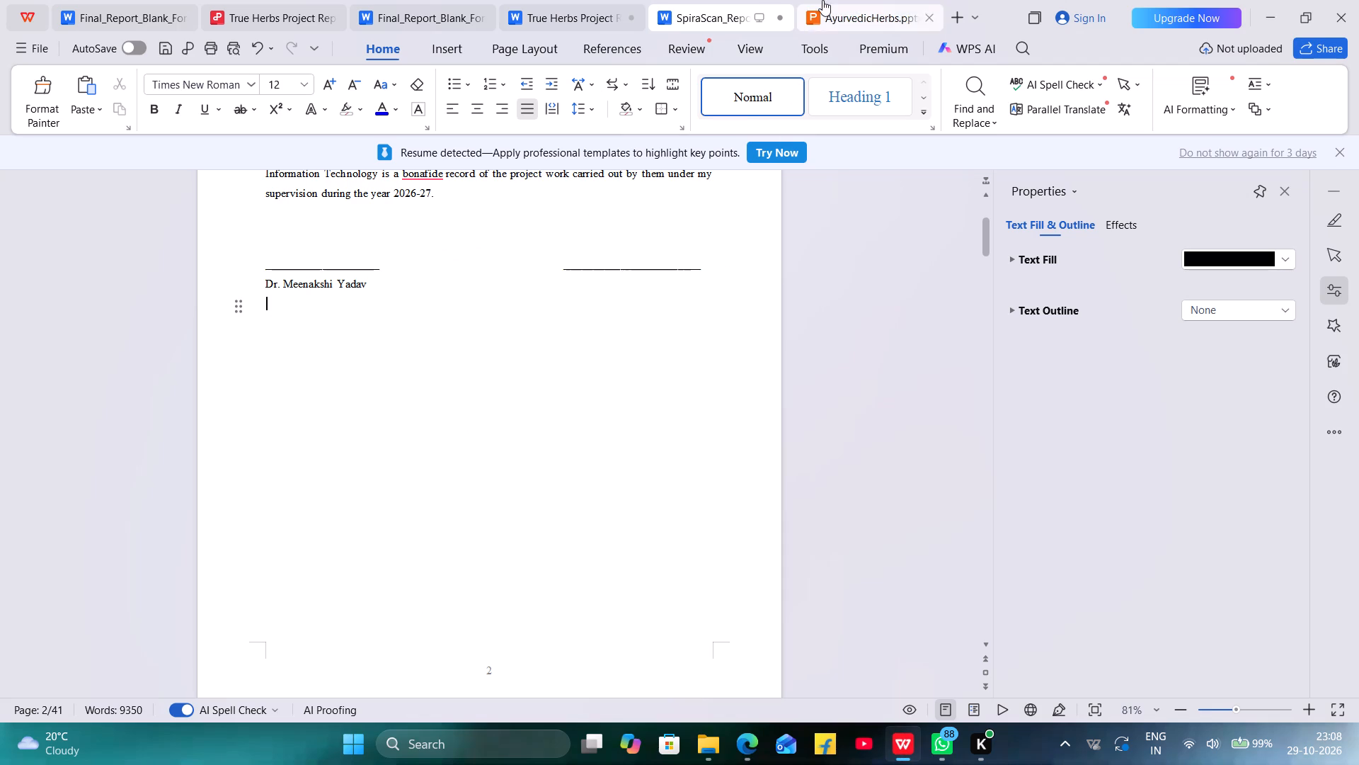
click(230, 13)
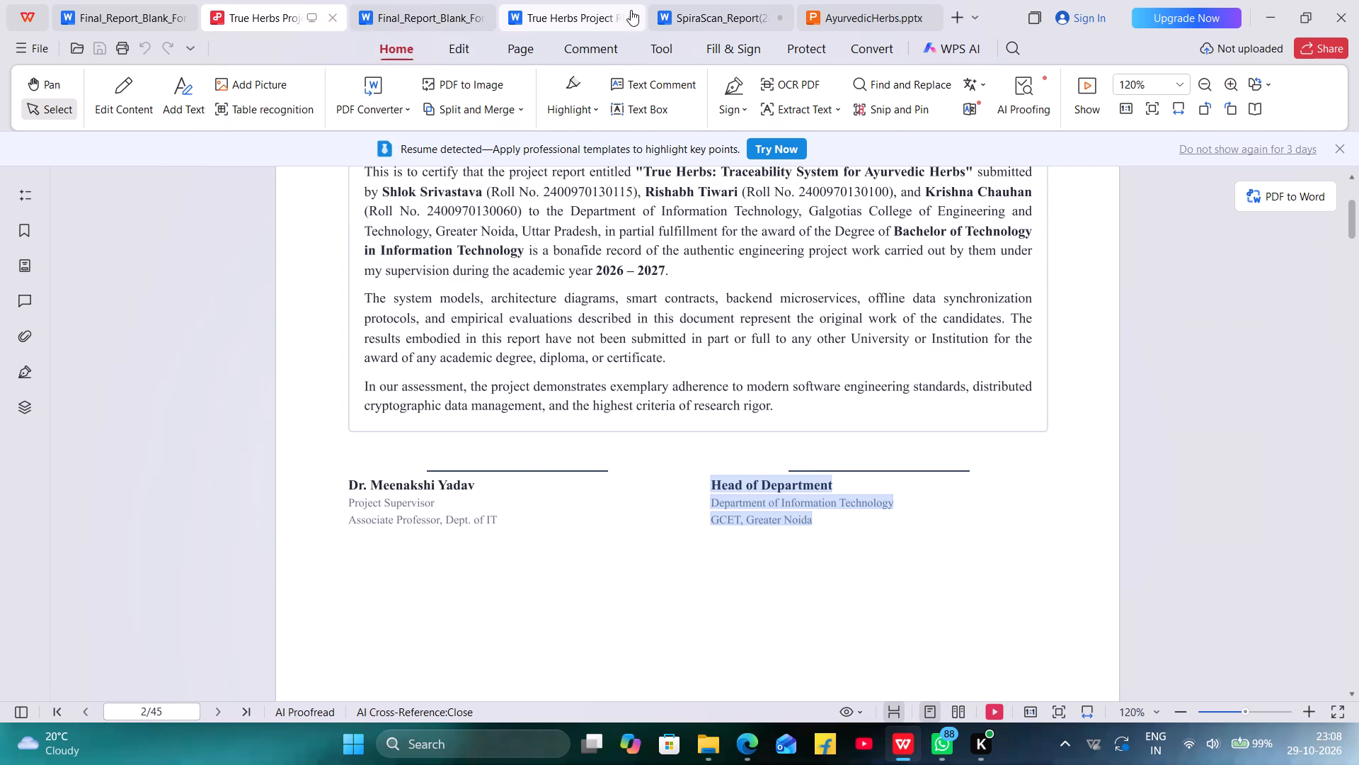
click(595, 22)
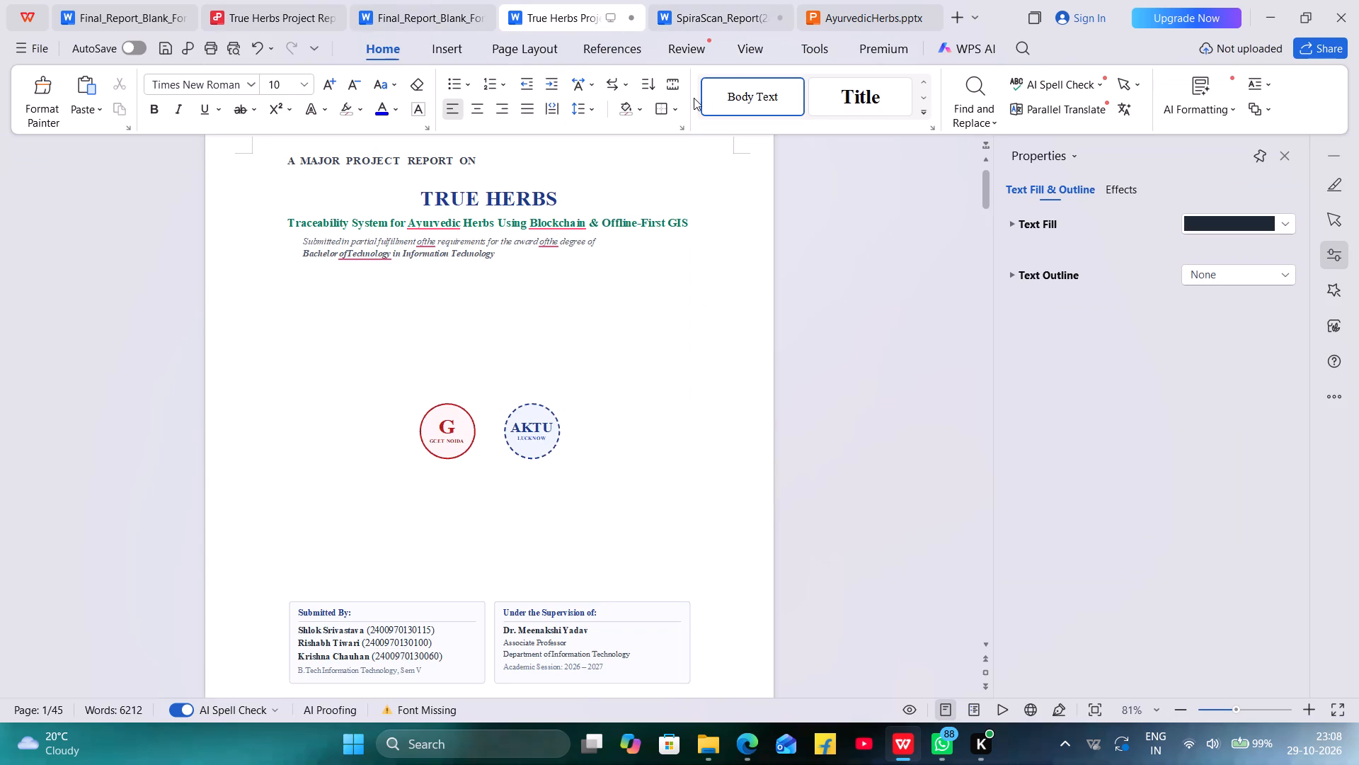
scroll(623, 260, down, 12)
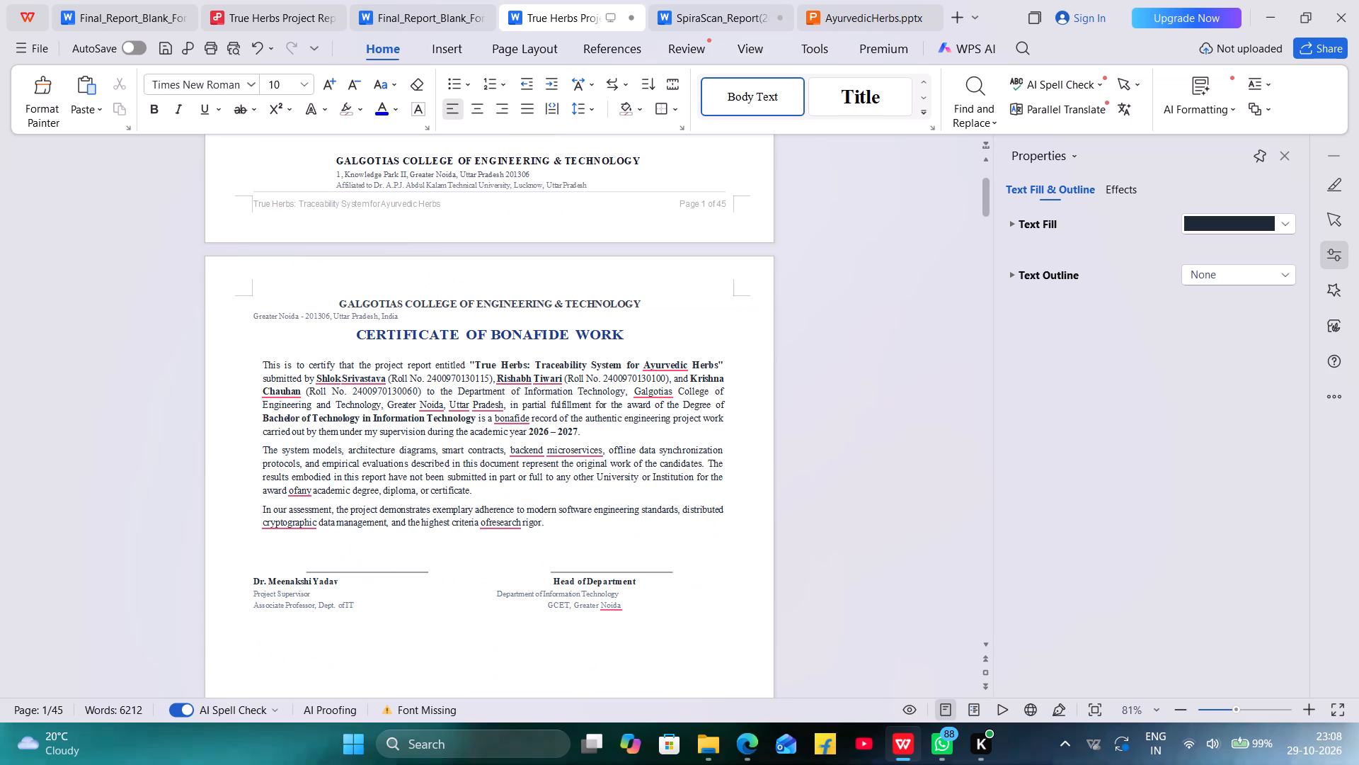
click(757, 756)
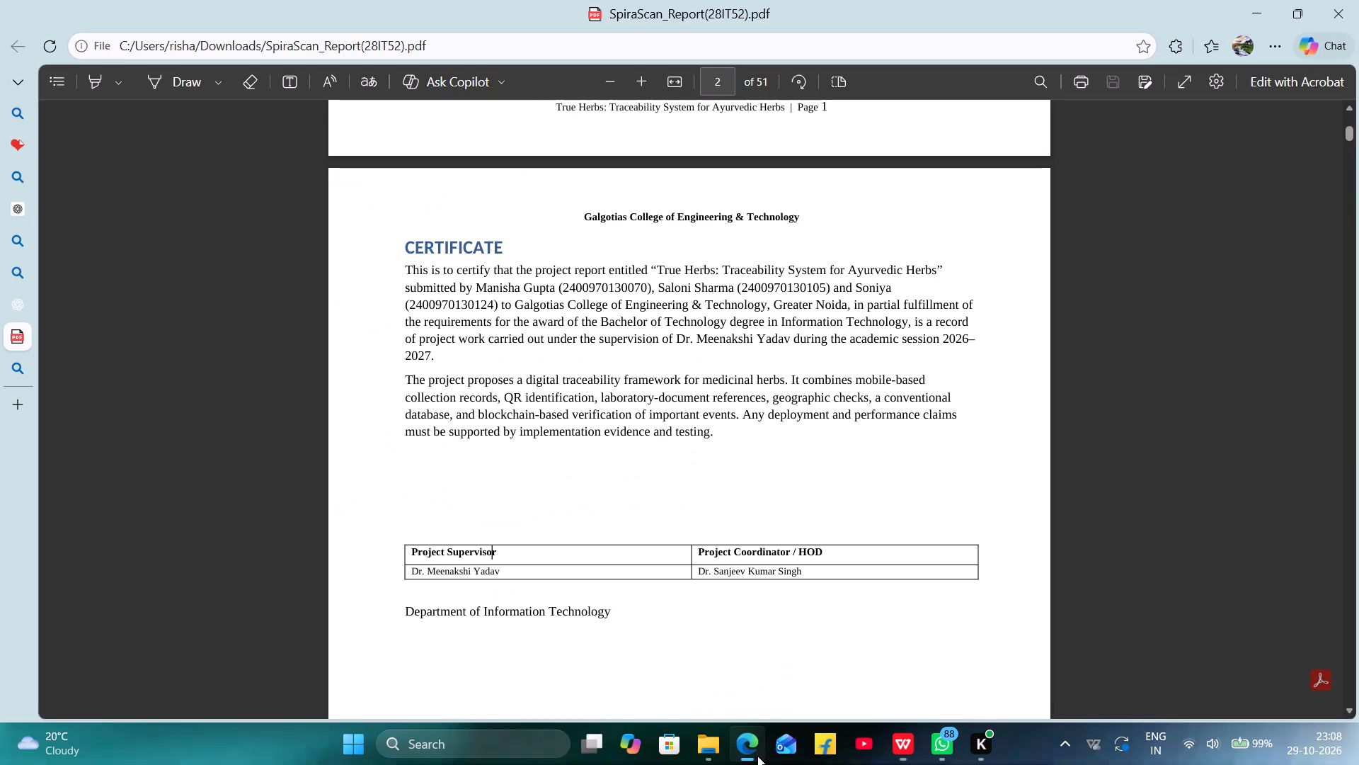
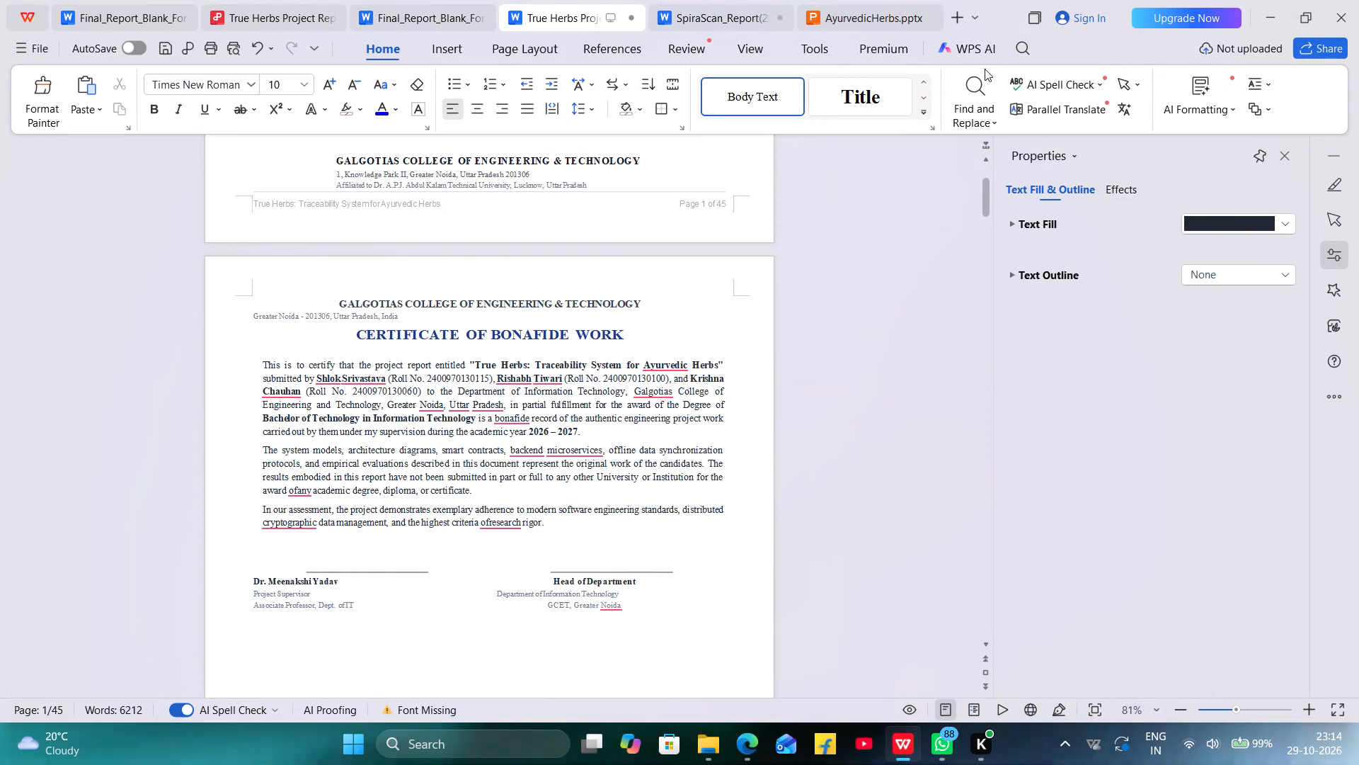
In the SpiraScan report's certificate, add blank spacing after the supervisor's name, extending almost to the second signature line.
click(735, 21)
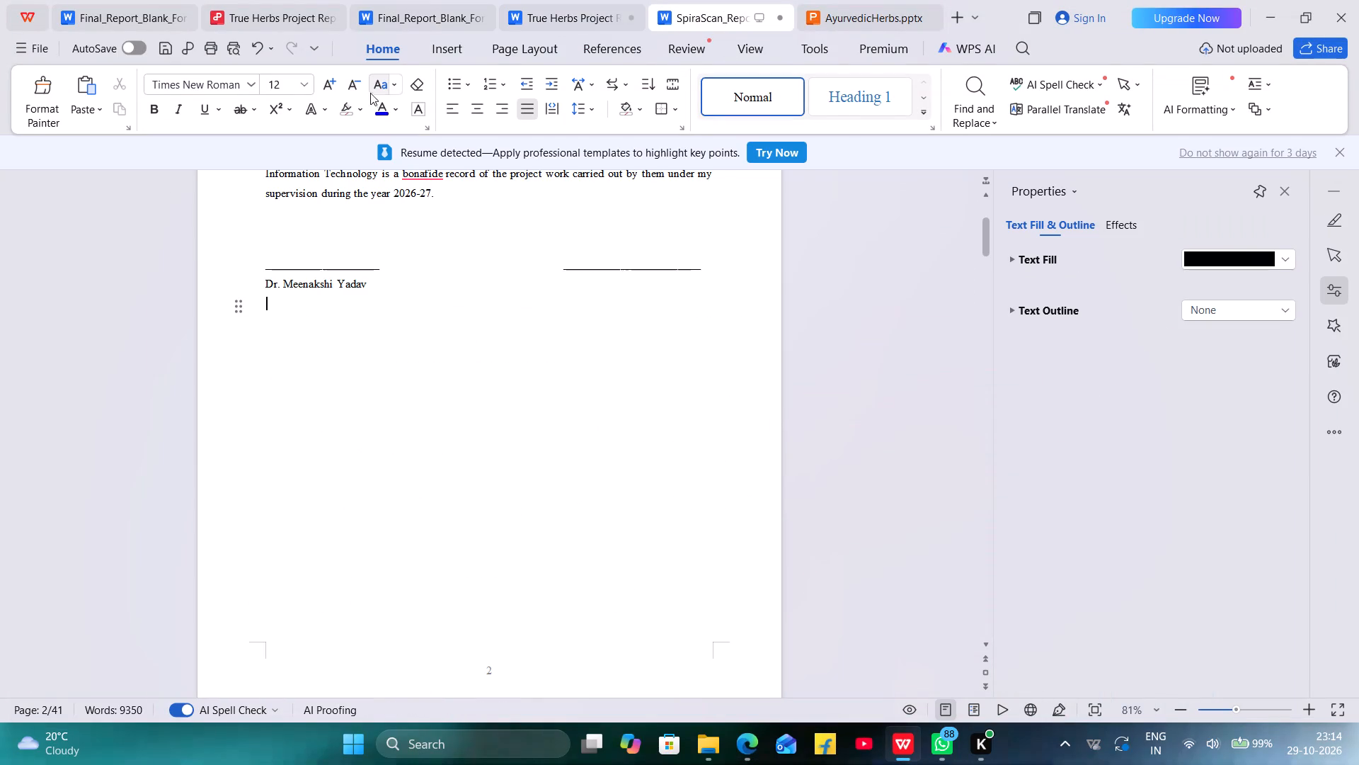
click(304, 11)
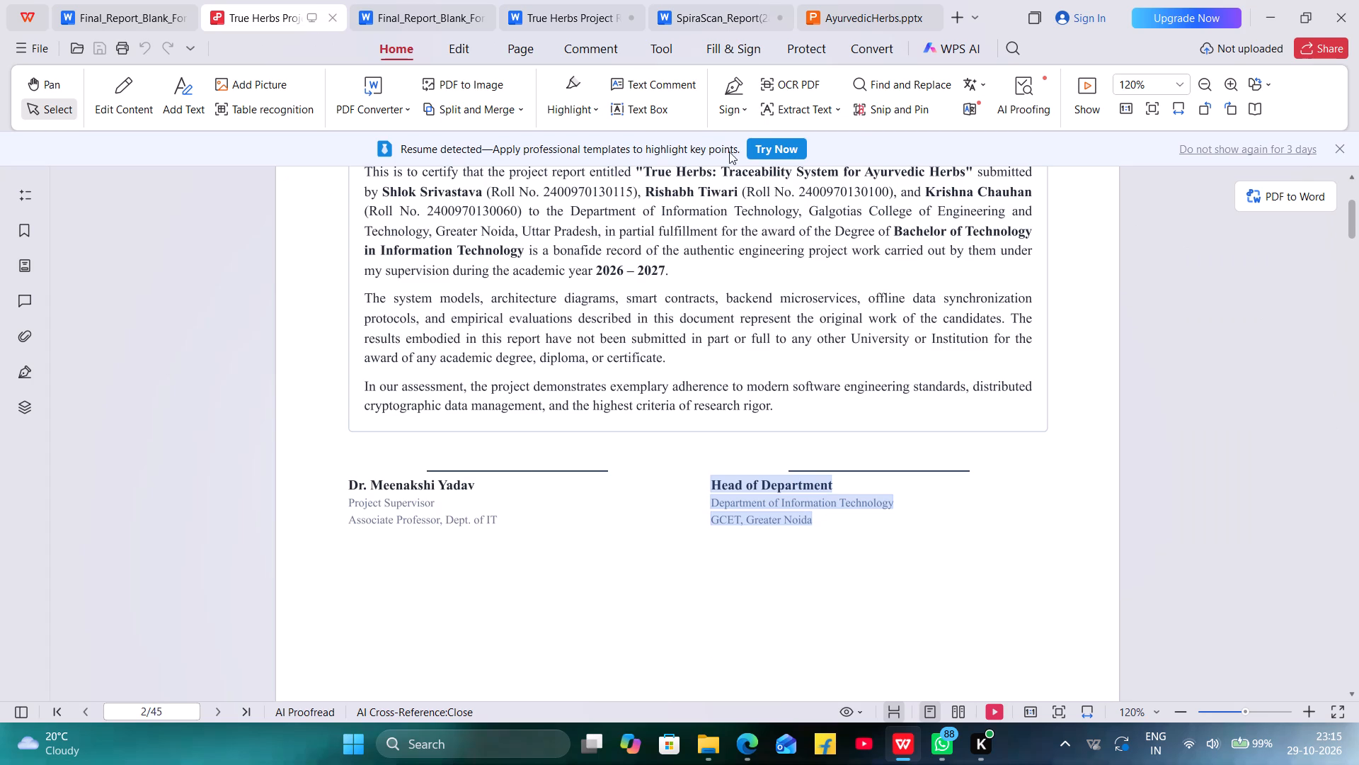
click(711, 1)
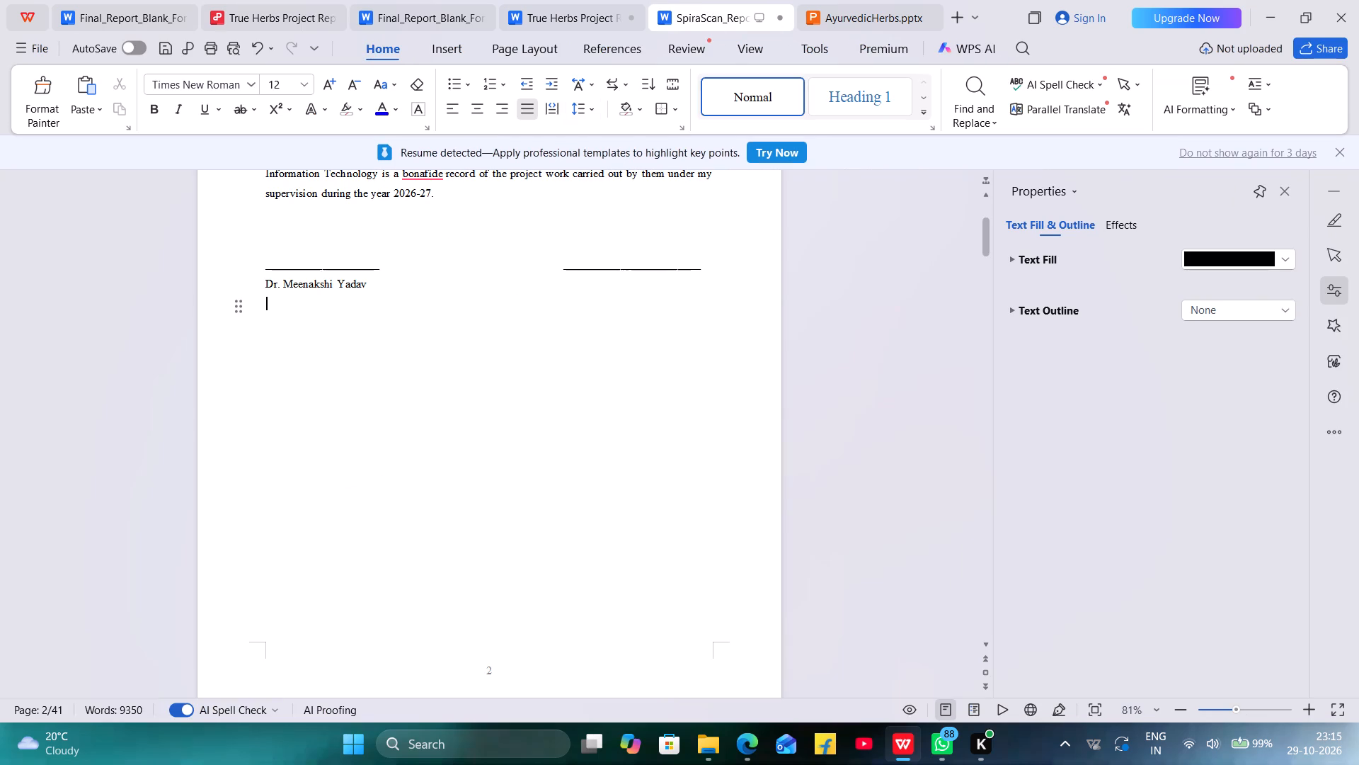
click(277, 297)
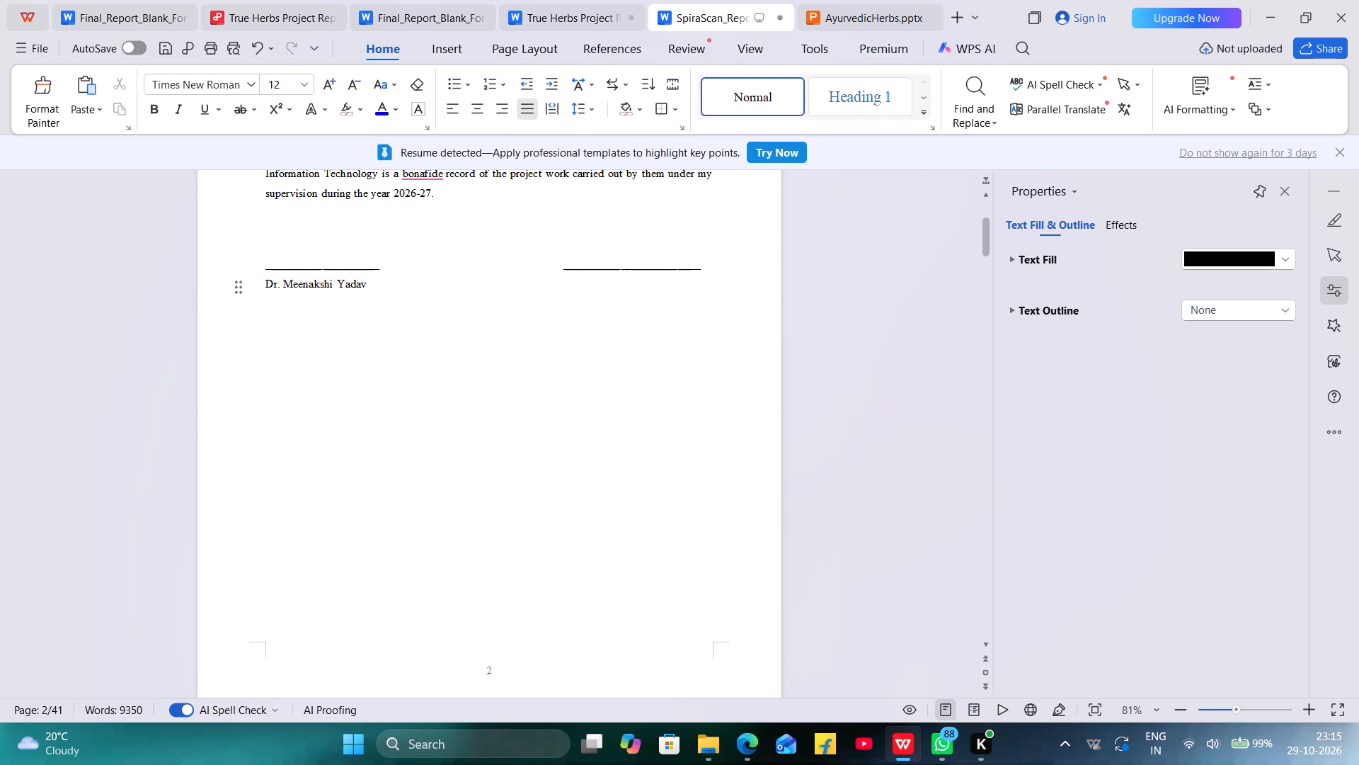
click(382, 287)
key(space)
key(space)
key(space)
key(space)
key(space)
key(space)
key(space)
key(space)
key(space)
key(space)
key(space)
key(space)
key(space)
key(space)
key(space)
key(space)
key(space)
key(space)
key(space)
key(space)
key(space)
key(space)
key(space)
key(space)
key(space)
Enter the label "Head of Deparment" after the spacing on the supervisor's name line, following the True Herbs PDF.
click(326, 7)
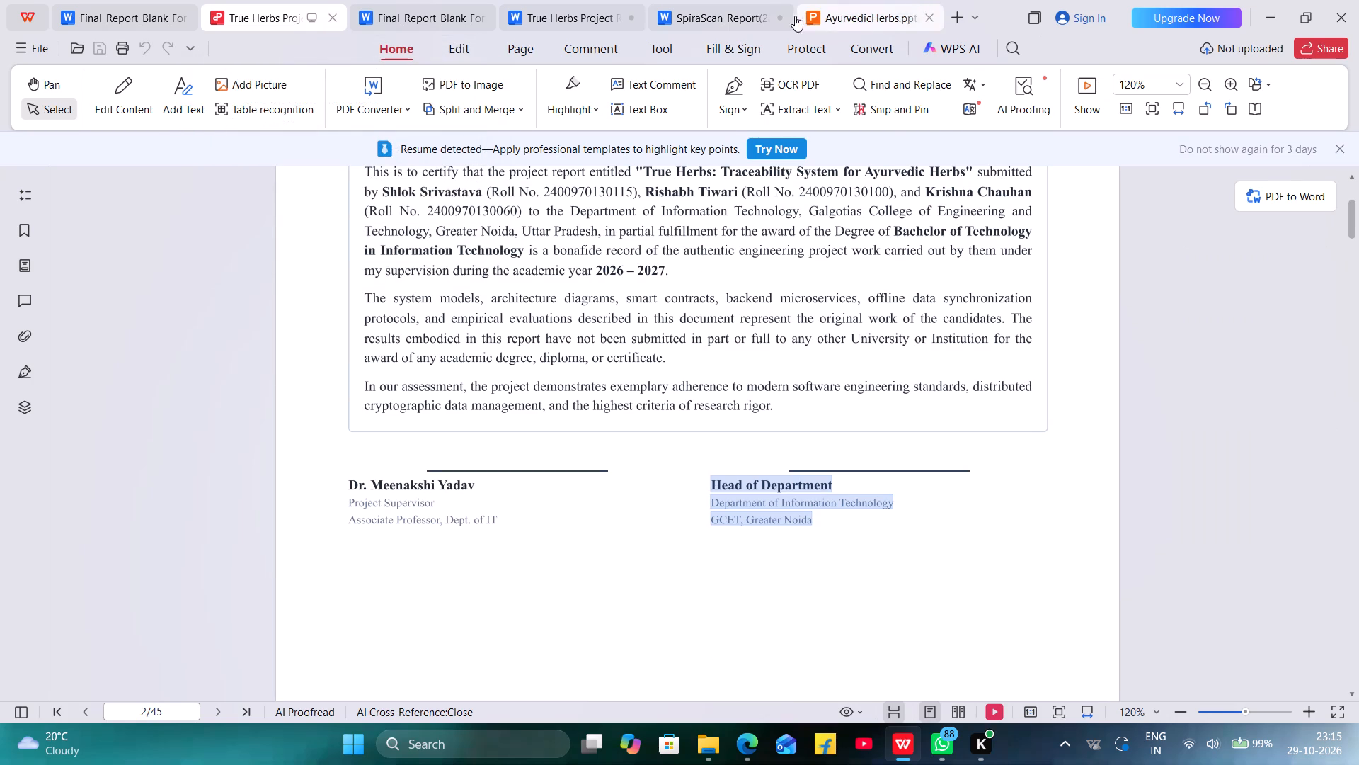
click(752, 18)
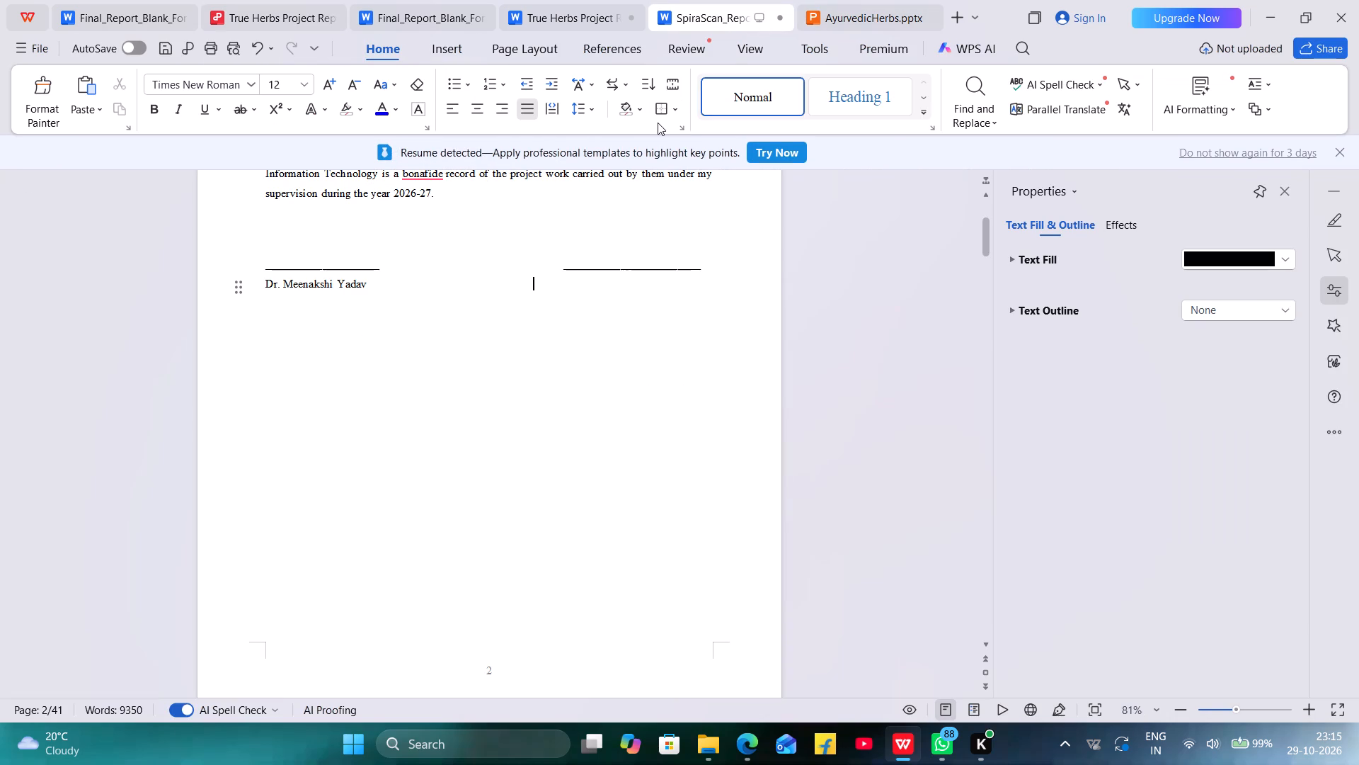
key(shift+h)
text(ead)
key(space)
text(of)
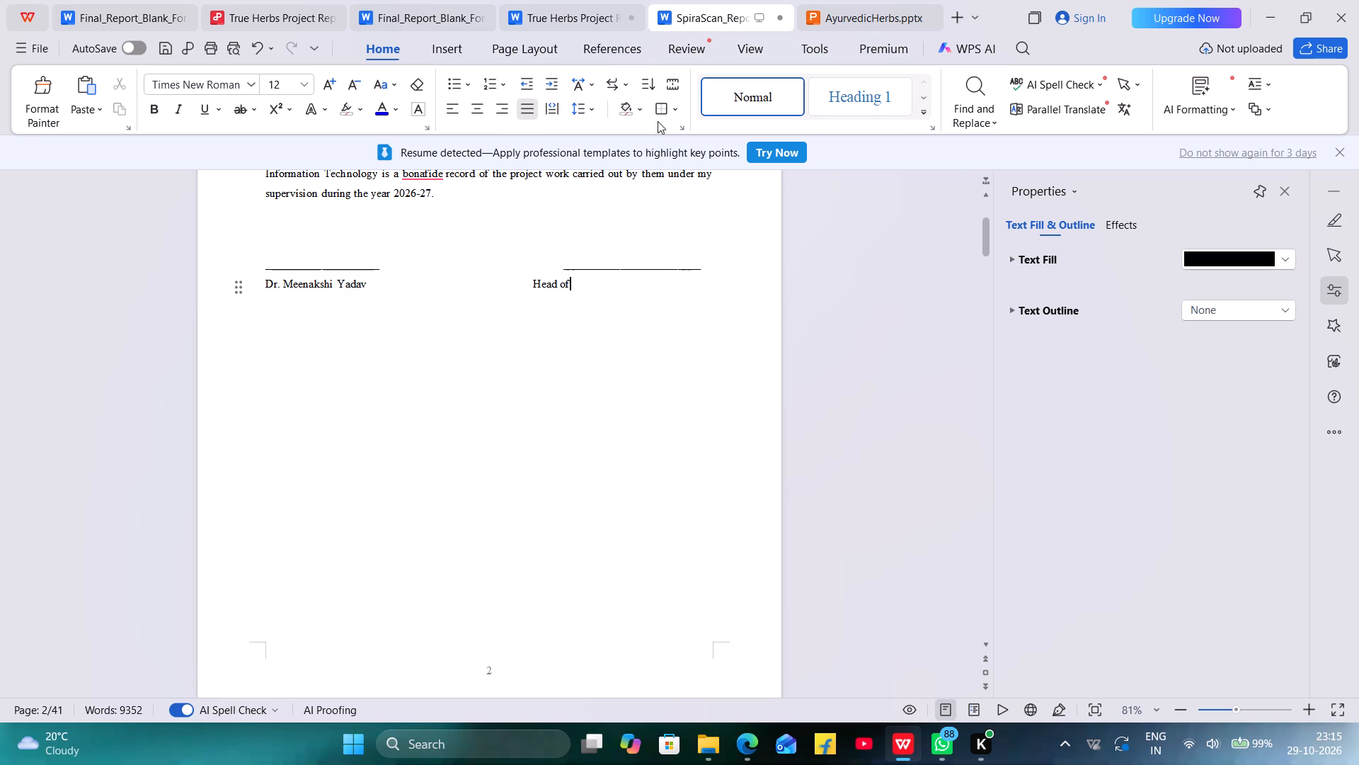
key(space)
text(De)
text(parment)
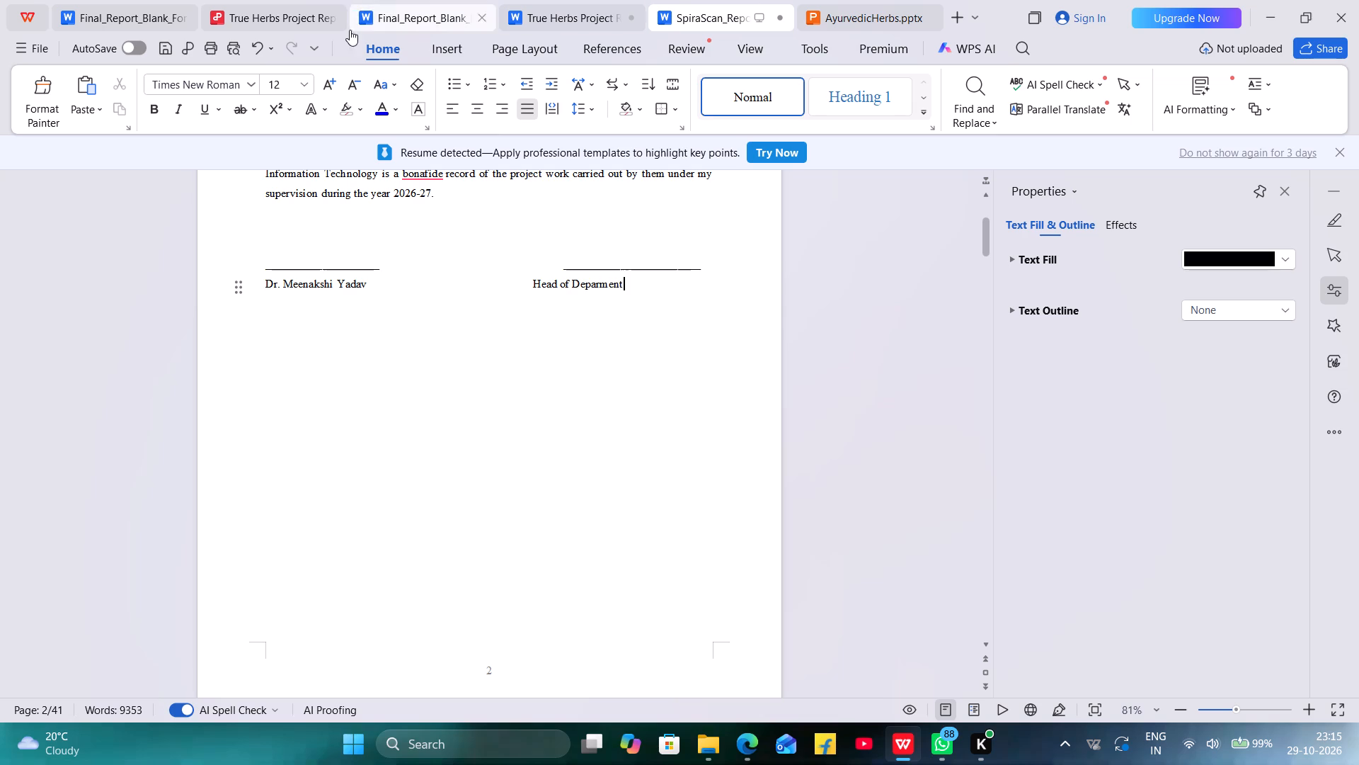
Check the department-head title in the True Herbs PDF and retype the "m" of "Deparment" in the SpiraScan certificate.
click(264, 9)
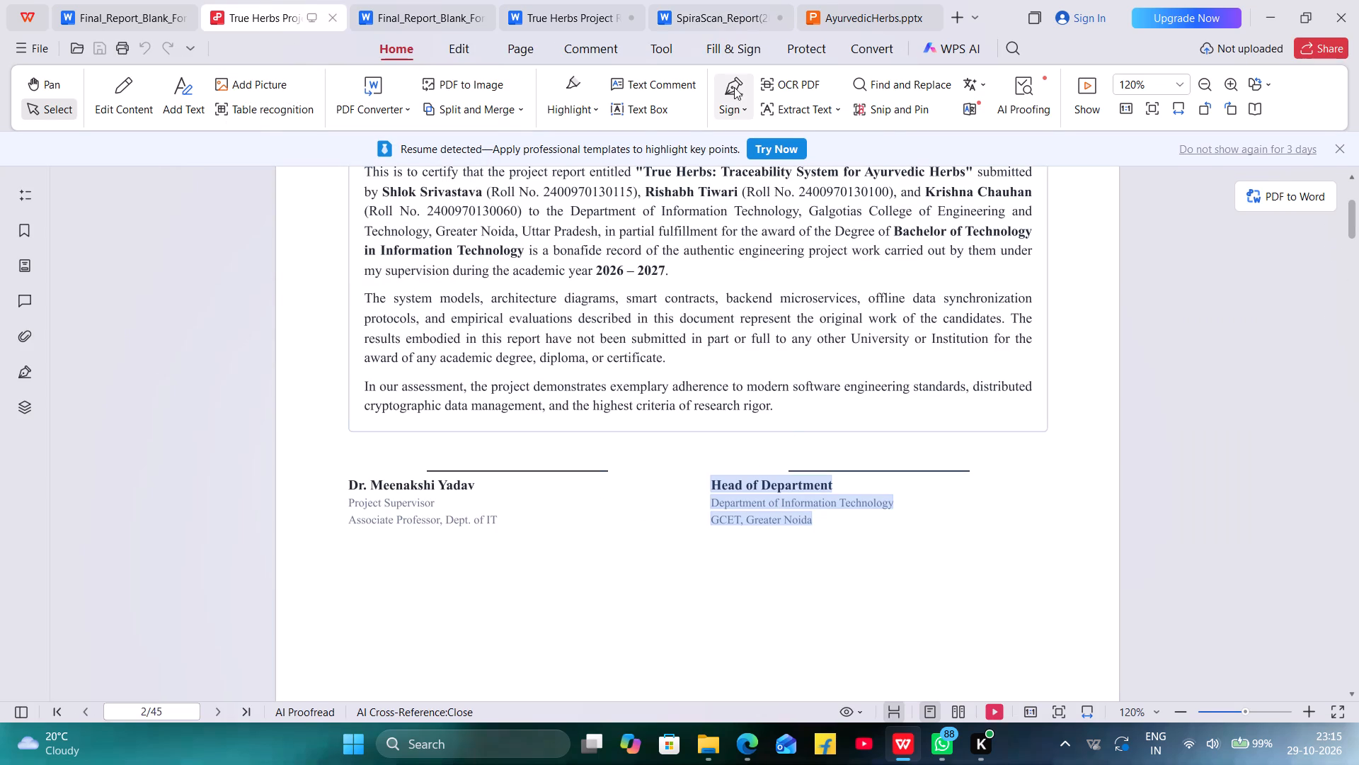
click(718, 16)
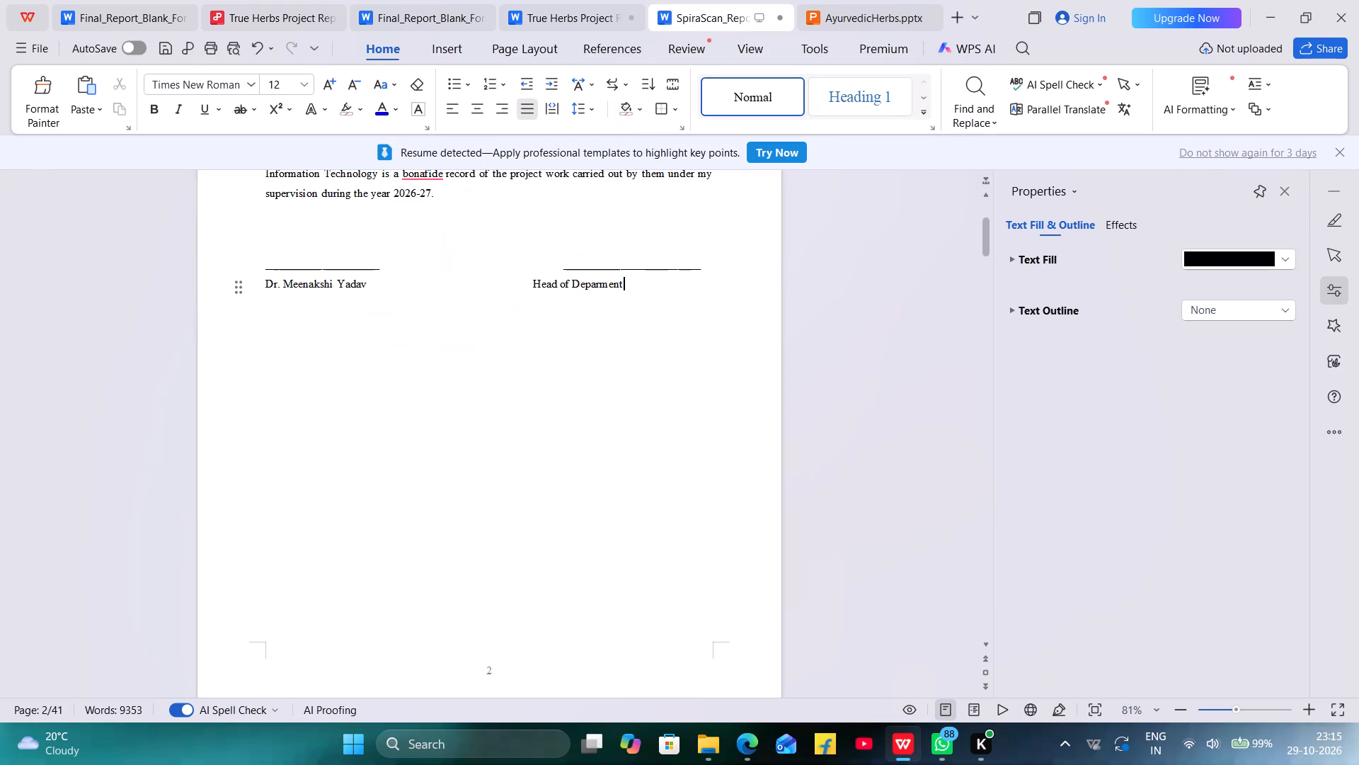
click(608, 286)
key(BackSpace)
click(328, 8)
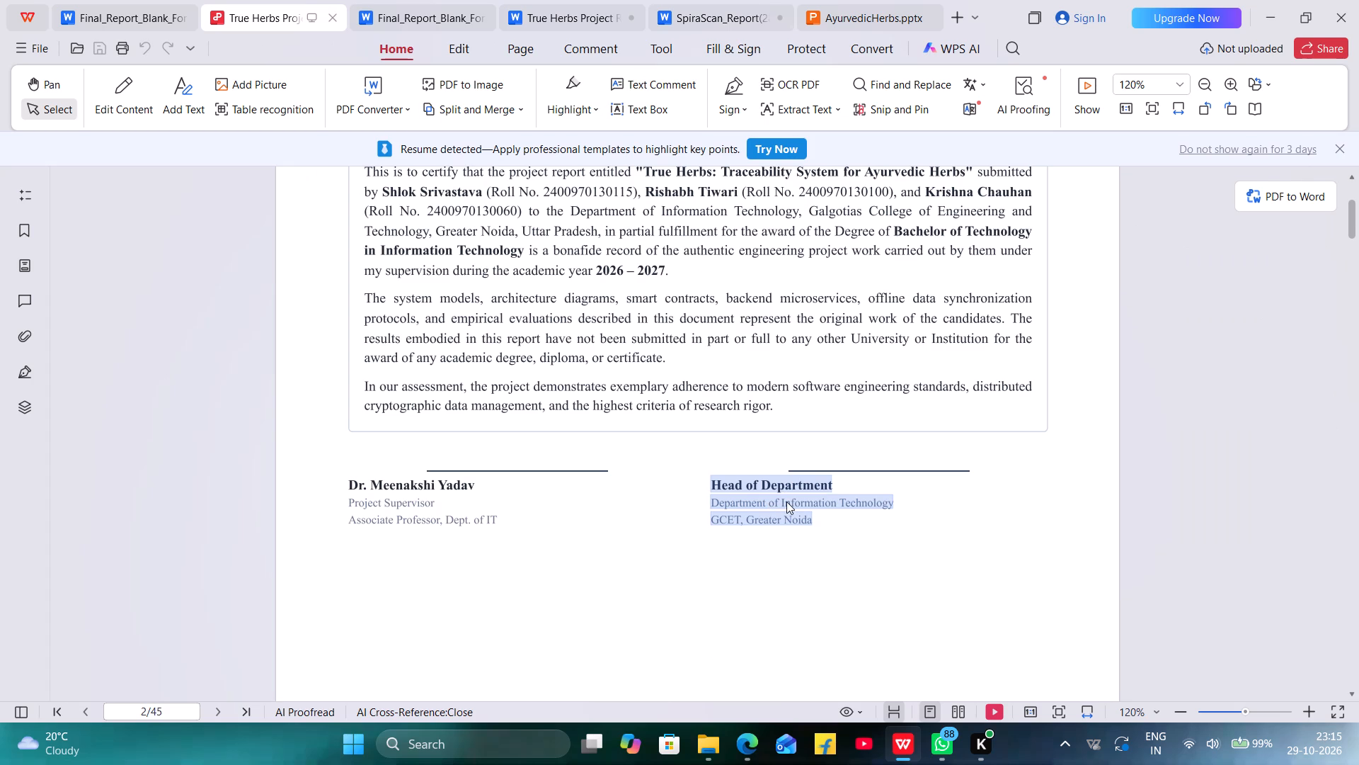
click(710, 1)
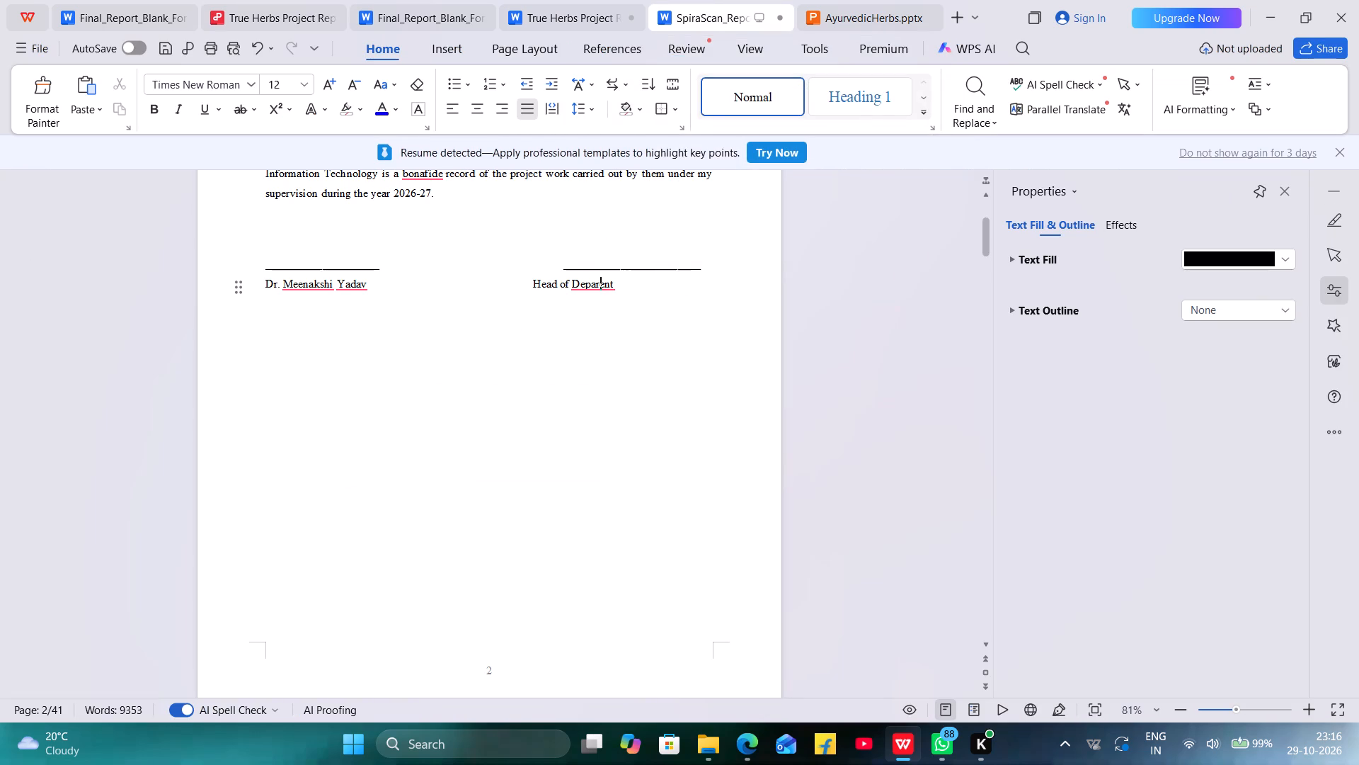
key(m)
Delete the "Head of Deparment" label from the supervisor's name line in the SpiraScan certificate.
click(630, 291)
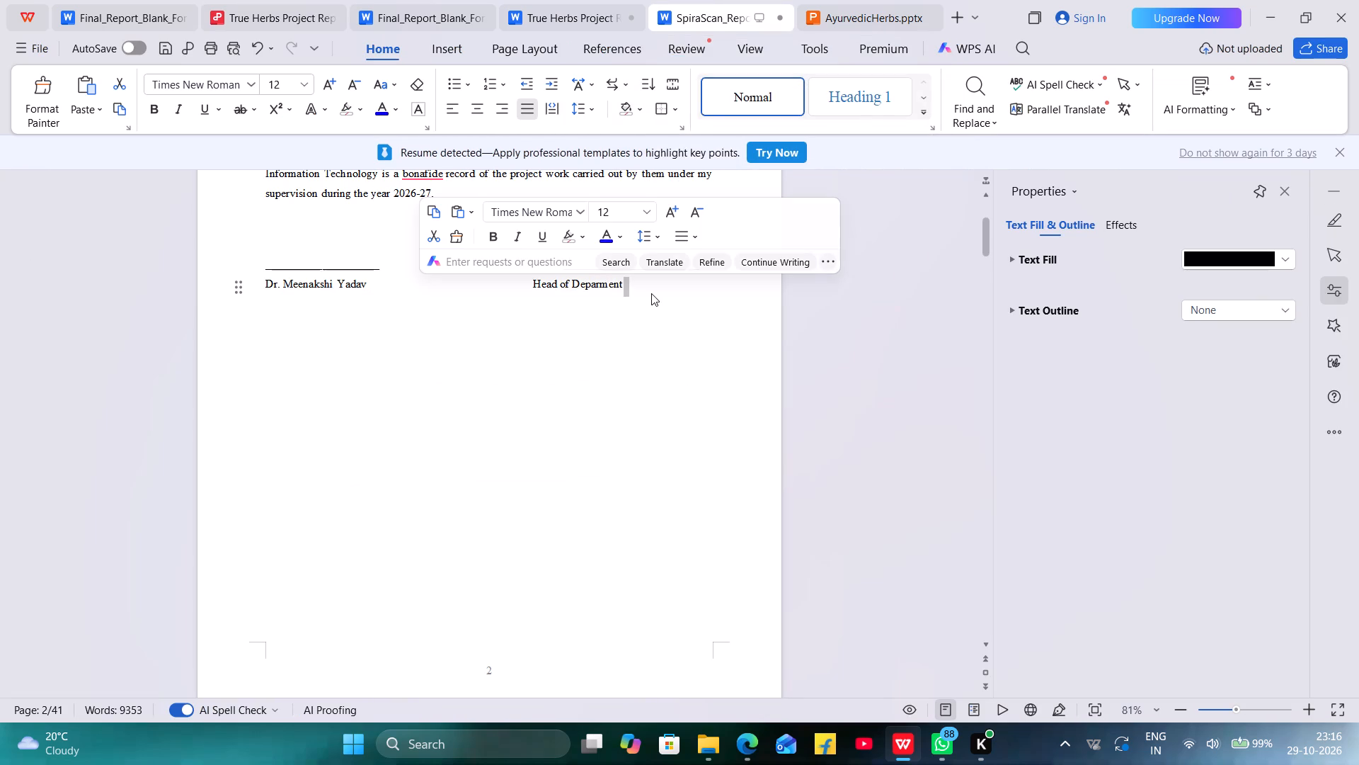
click(652, 293)
drag(626, 285, 539, 294)
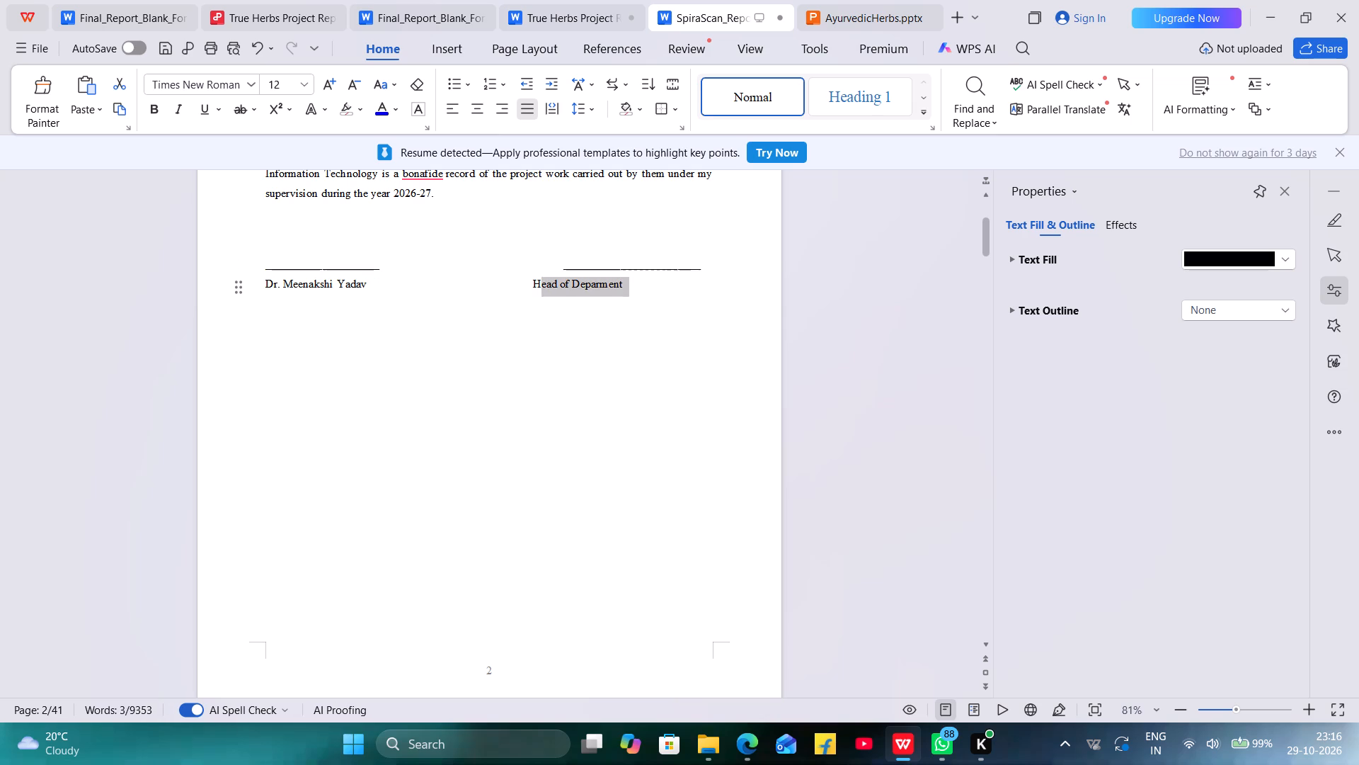
drag(539, 294, 520, 280)
key(BackSpace)
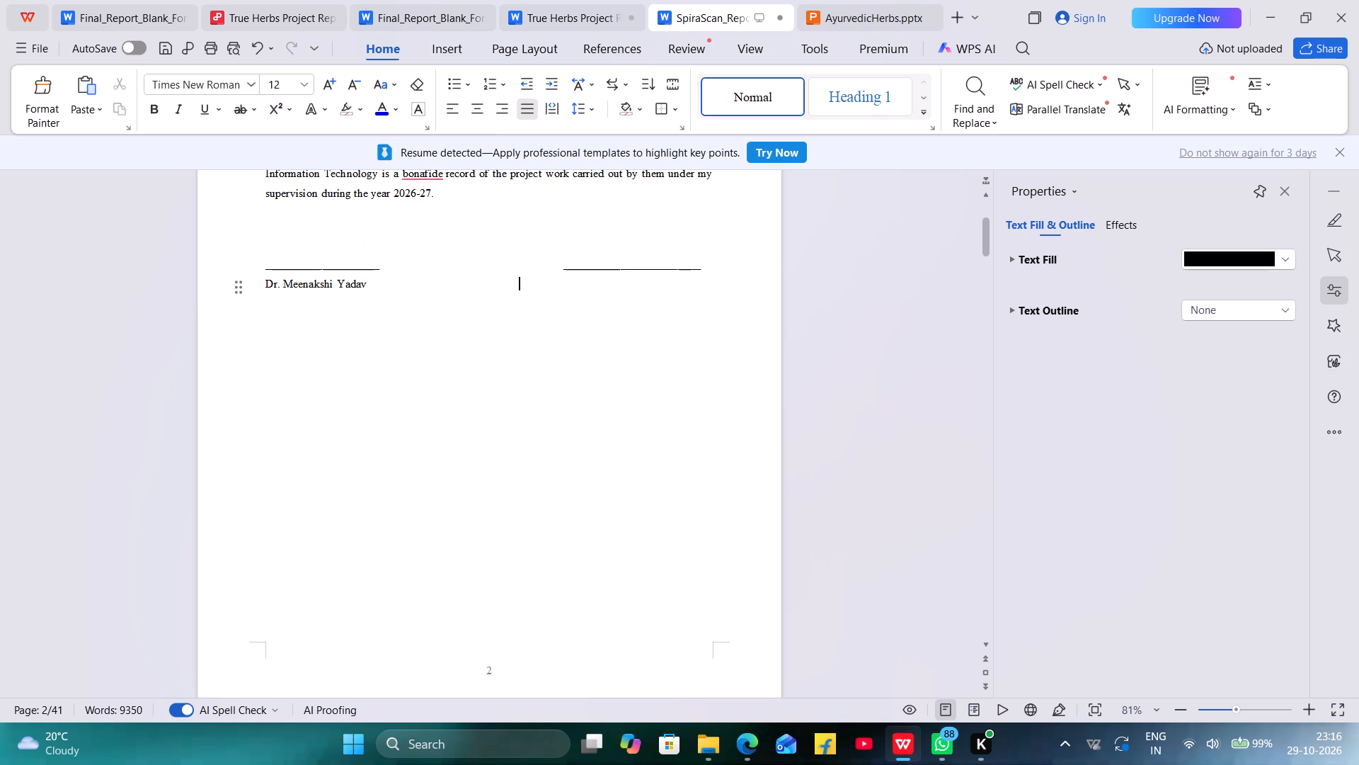
Extend the blank spacing after the supervisor's name until it reaches the start of the second signature line.
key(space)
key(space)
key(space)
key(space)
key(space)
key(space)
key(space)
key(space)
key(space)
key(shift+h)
key(BackSpace)
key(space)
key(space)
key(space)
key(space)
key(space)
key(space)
Enter the label "Head of Deparment" beneath the second signature line, retyping its ending "ment".
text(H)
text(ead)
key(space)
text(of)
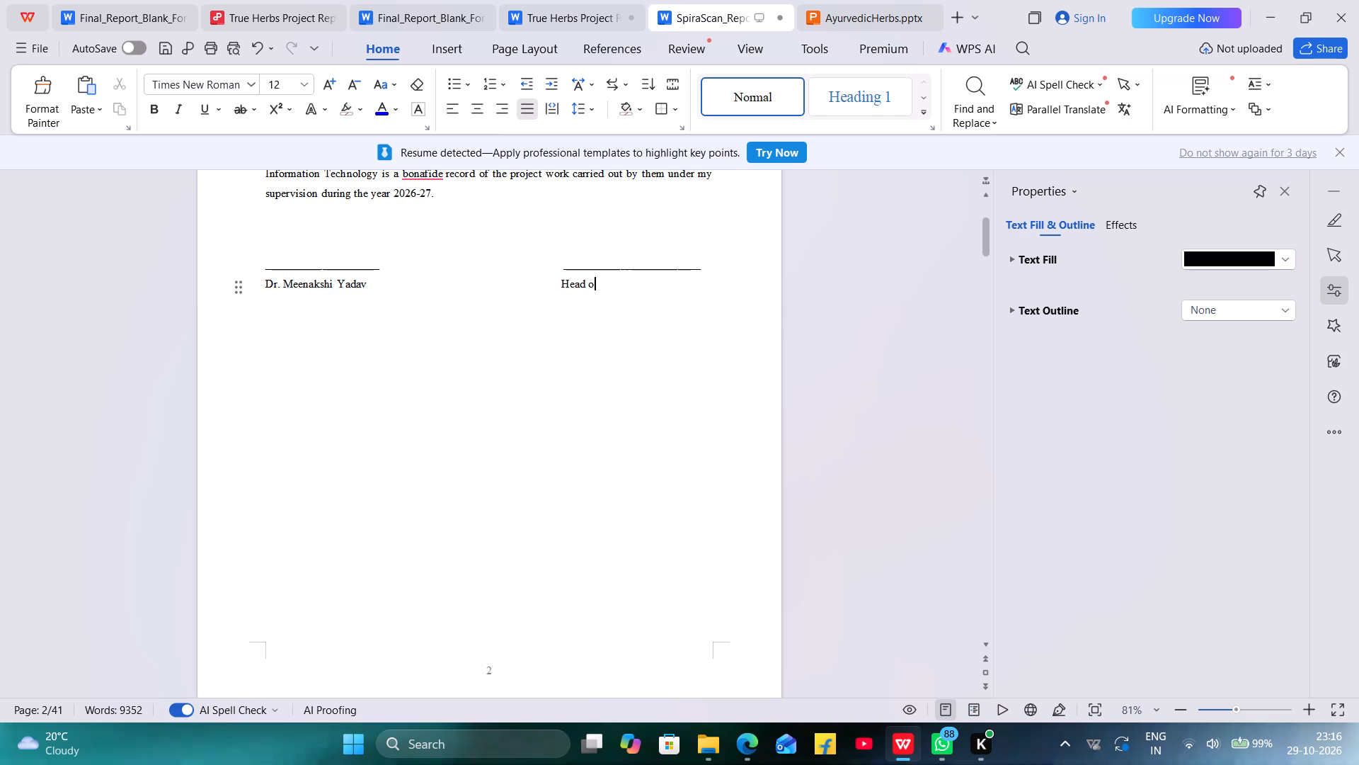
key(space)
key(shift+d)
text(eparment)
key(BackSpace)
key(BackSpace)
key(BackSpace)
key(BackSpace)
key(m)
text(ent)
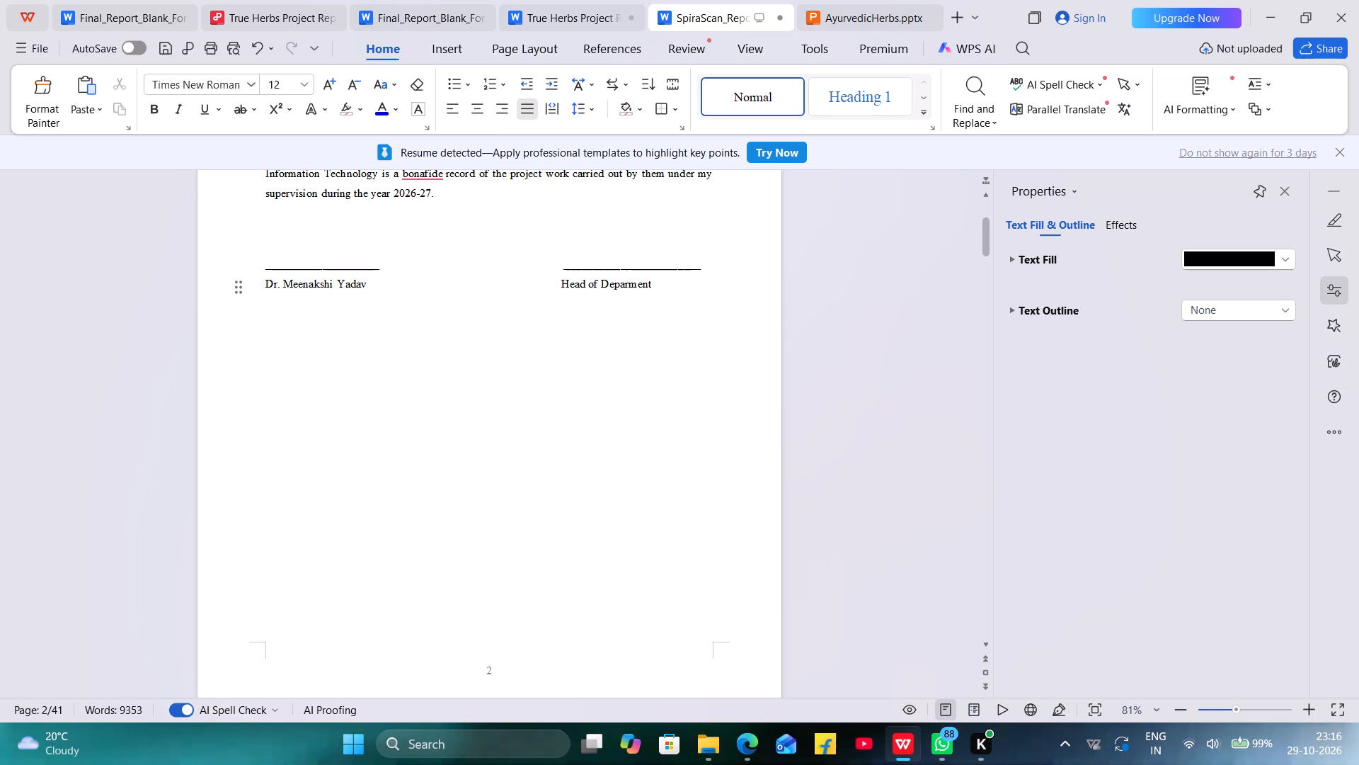
Add one space before "Head of Deparment" to align it with the start of the signature line above.
click(668, 322)
scroll(668, 322, up, 2)
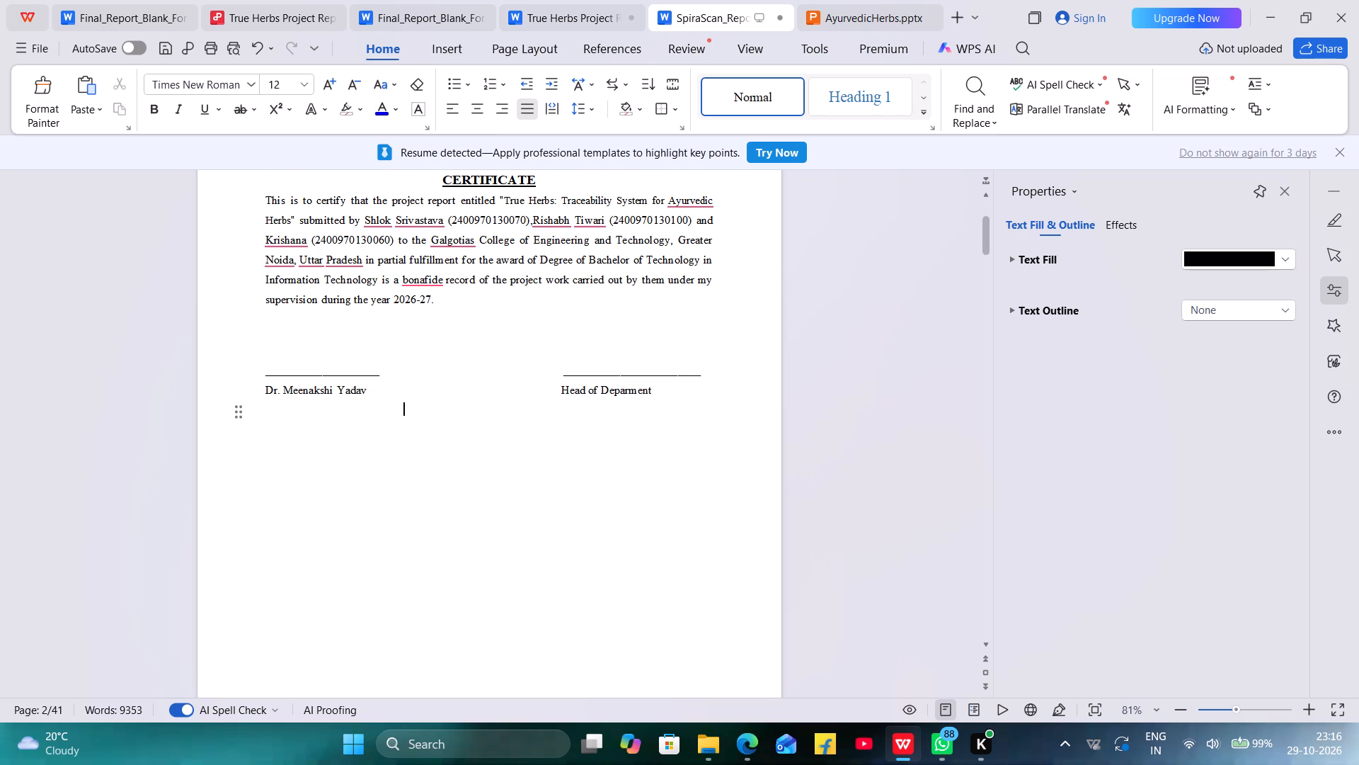
click(556, 391)
click(551, 380)
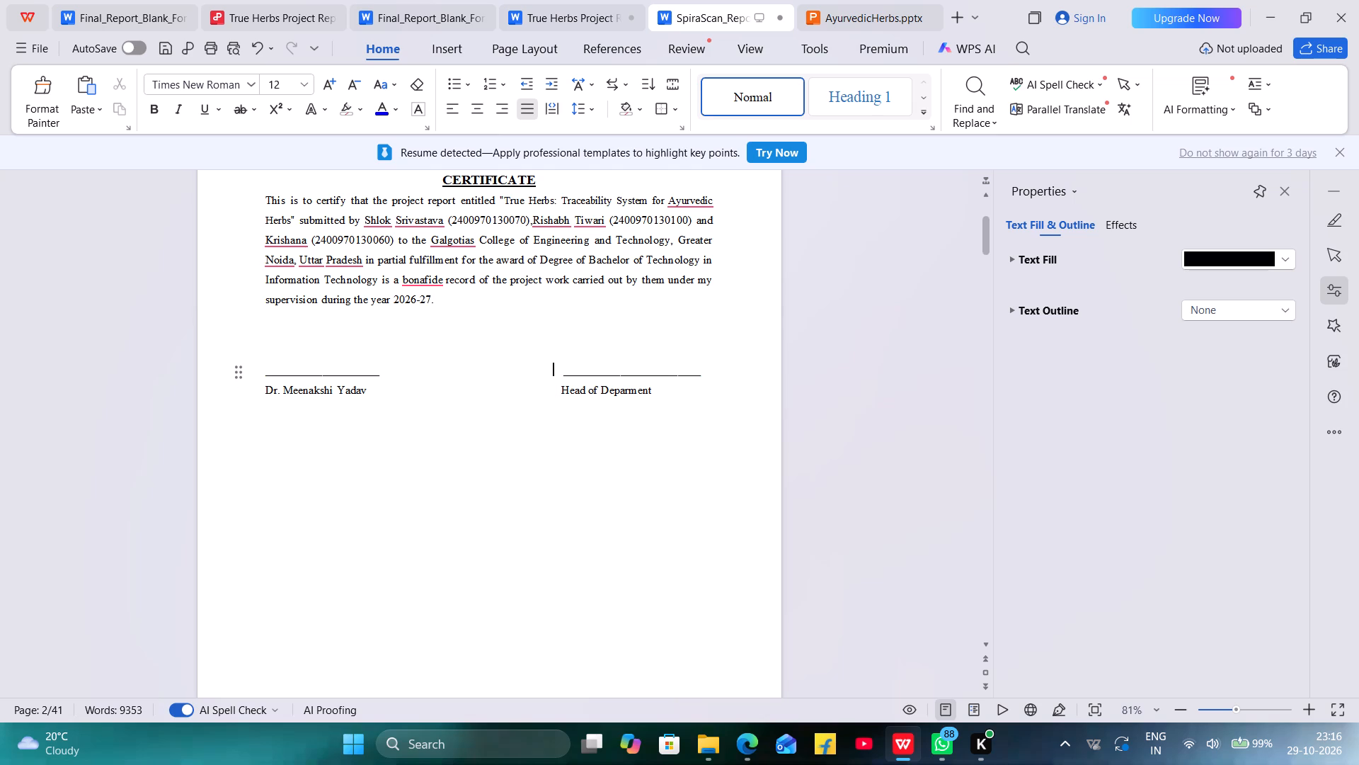
click(563, 384)
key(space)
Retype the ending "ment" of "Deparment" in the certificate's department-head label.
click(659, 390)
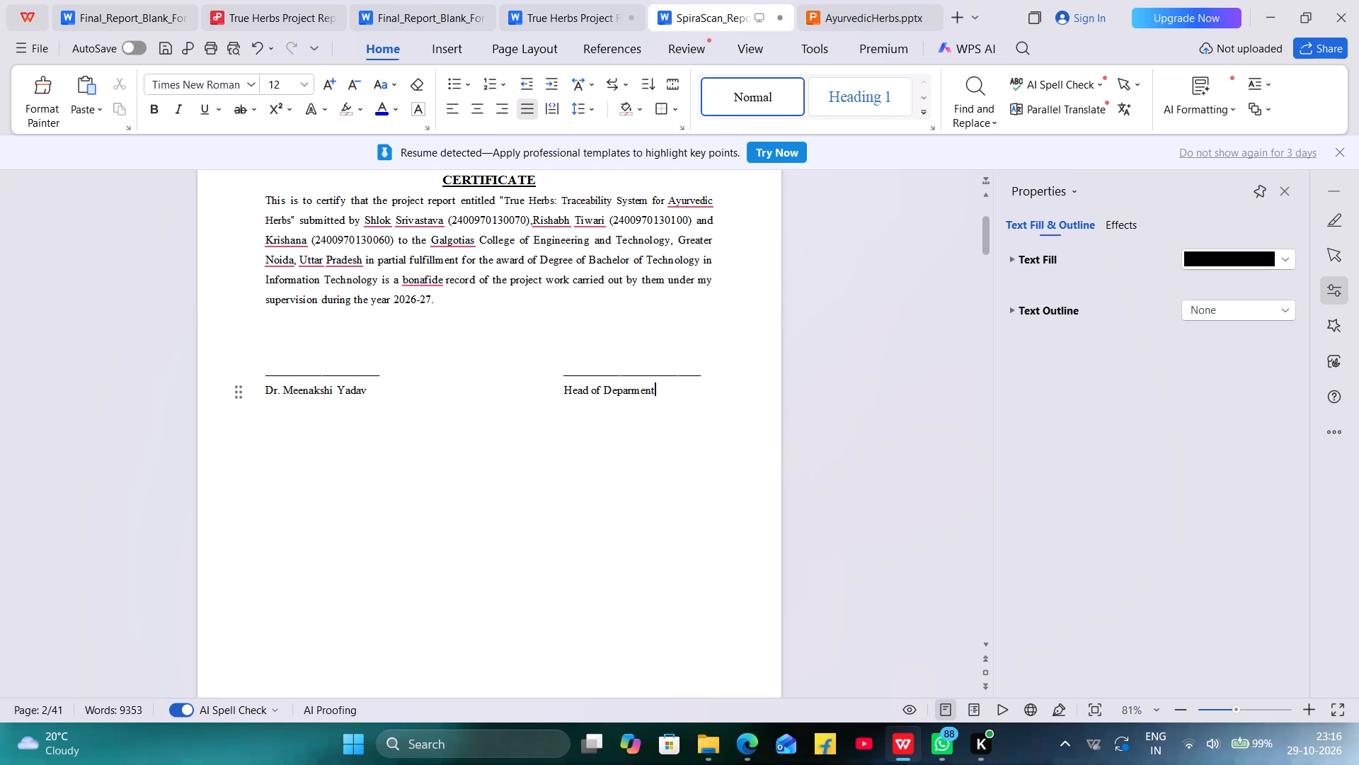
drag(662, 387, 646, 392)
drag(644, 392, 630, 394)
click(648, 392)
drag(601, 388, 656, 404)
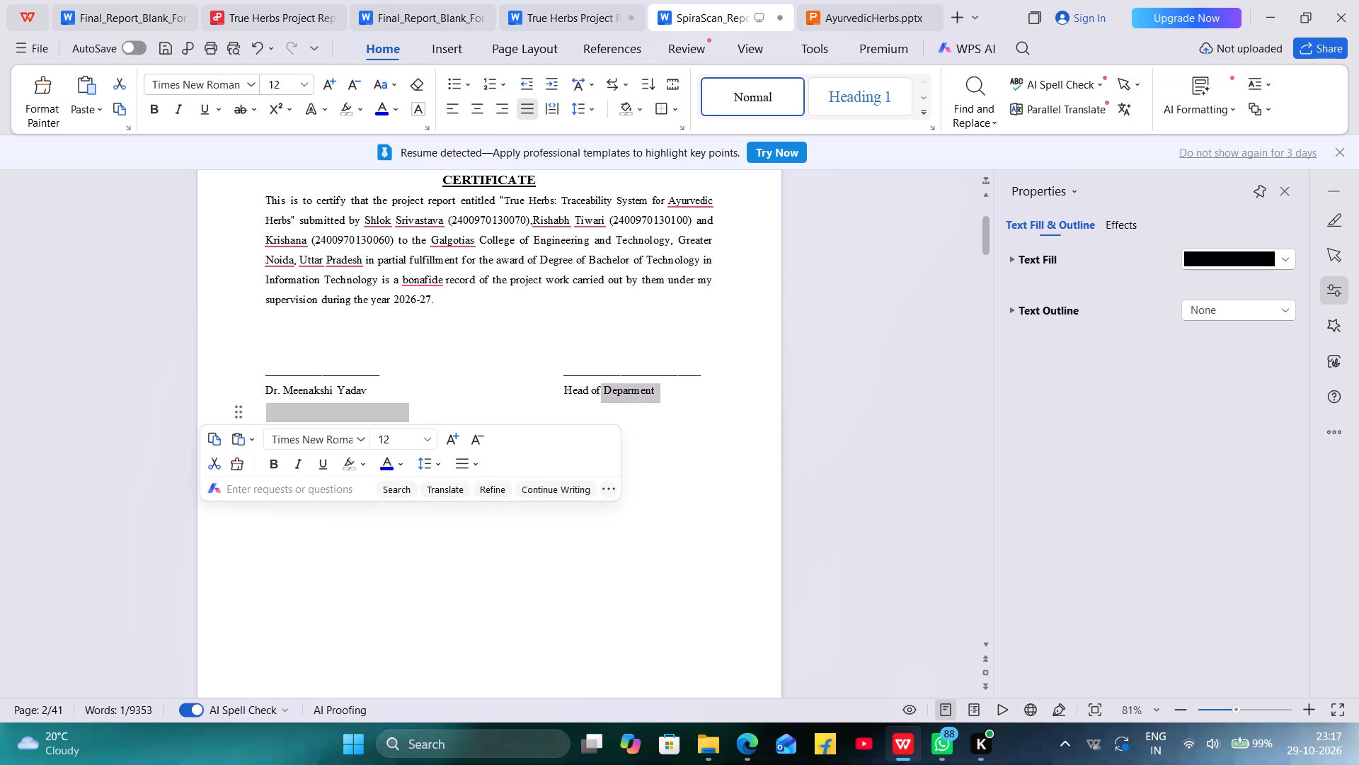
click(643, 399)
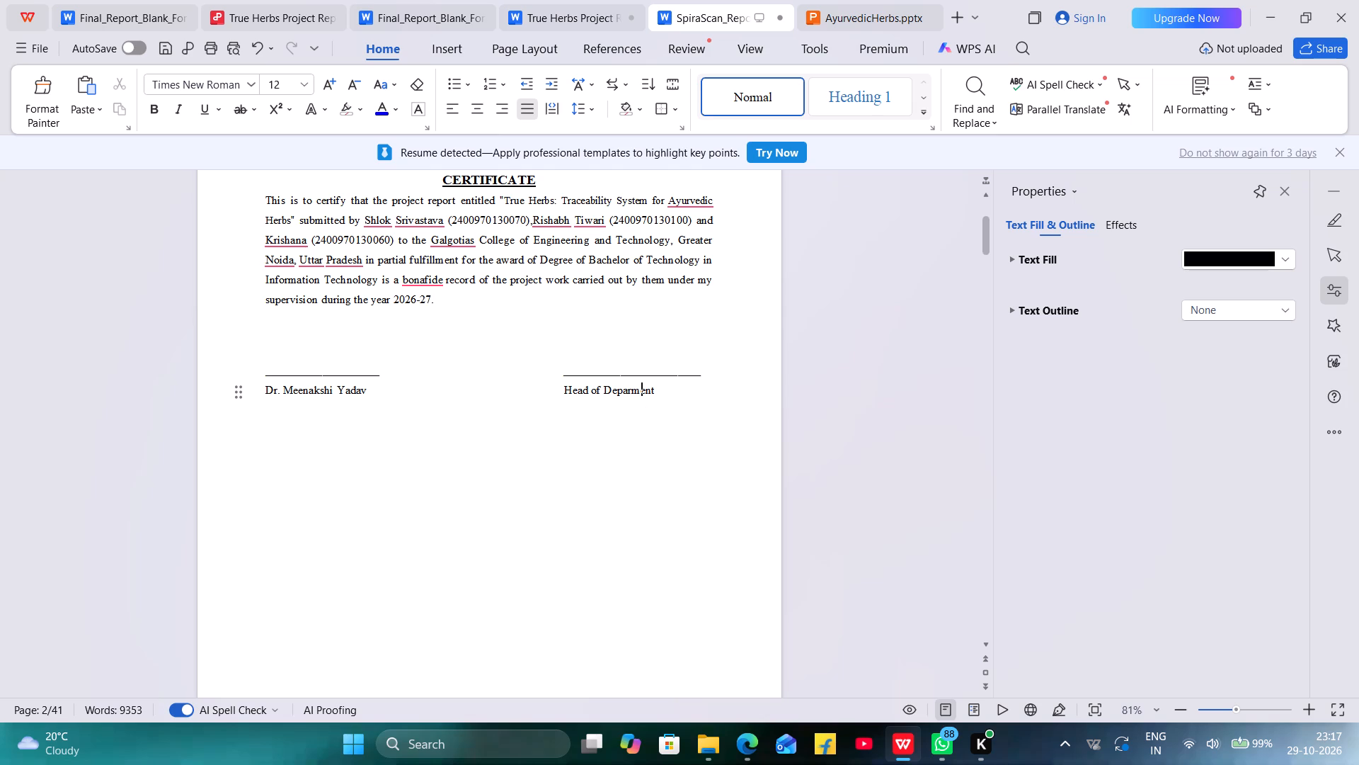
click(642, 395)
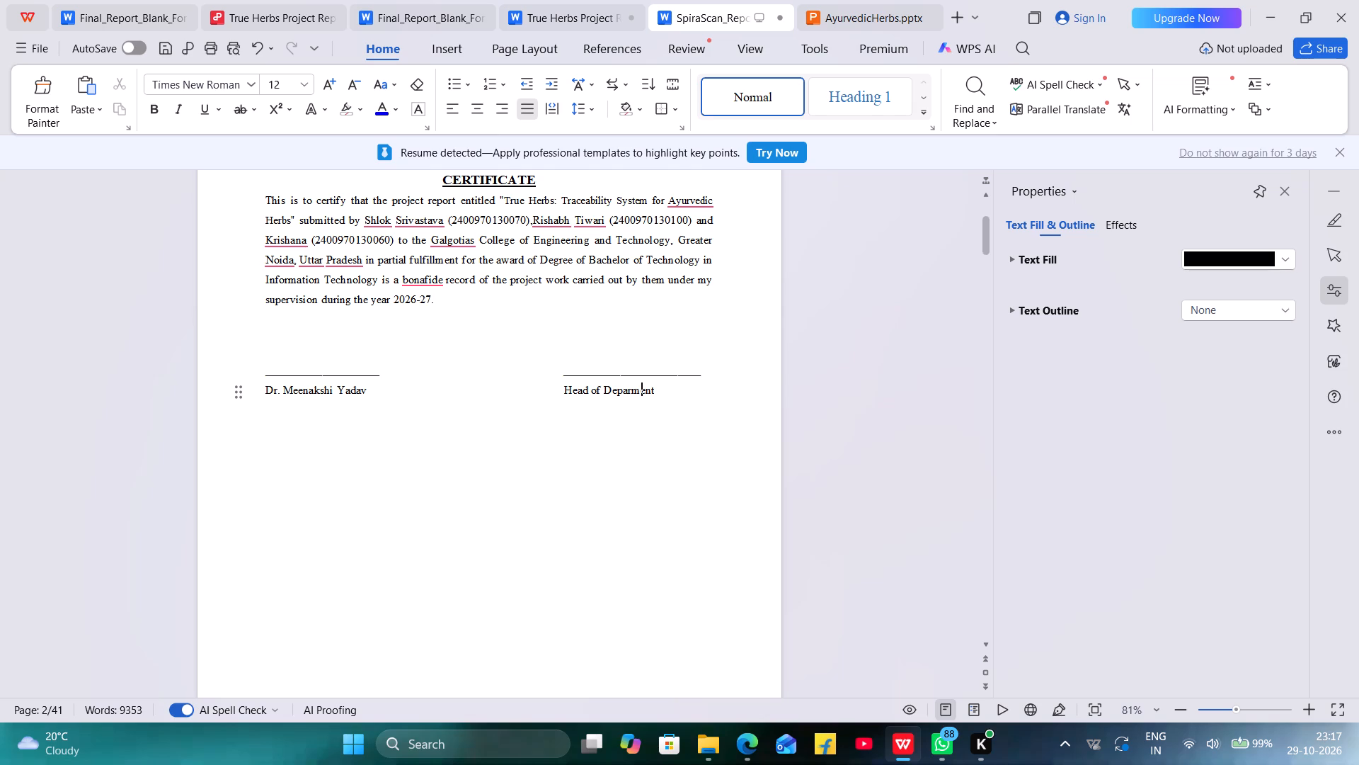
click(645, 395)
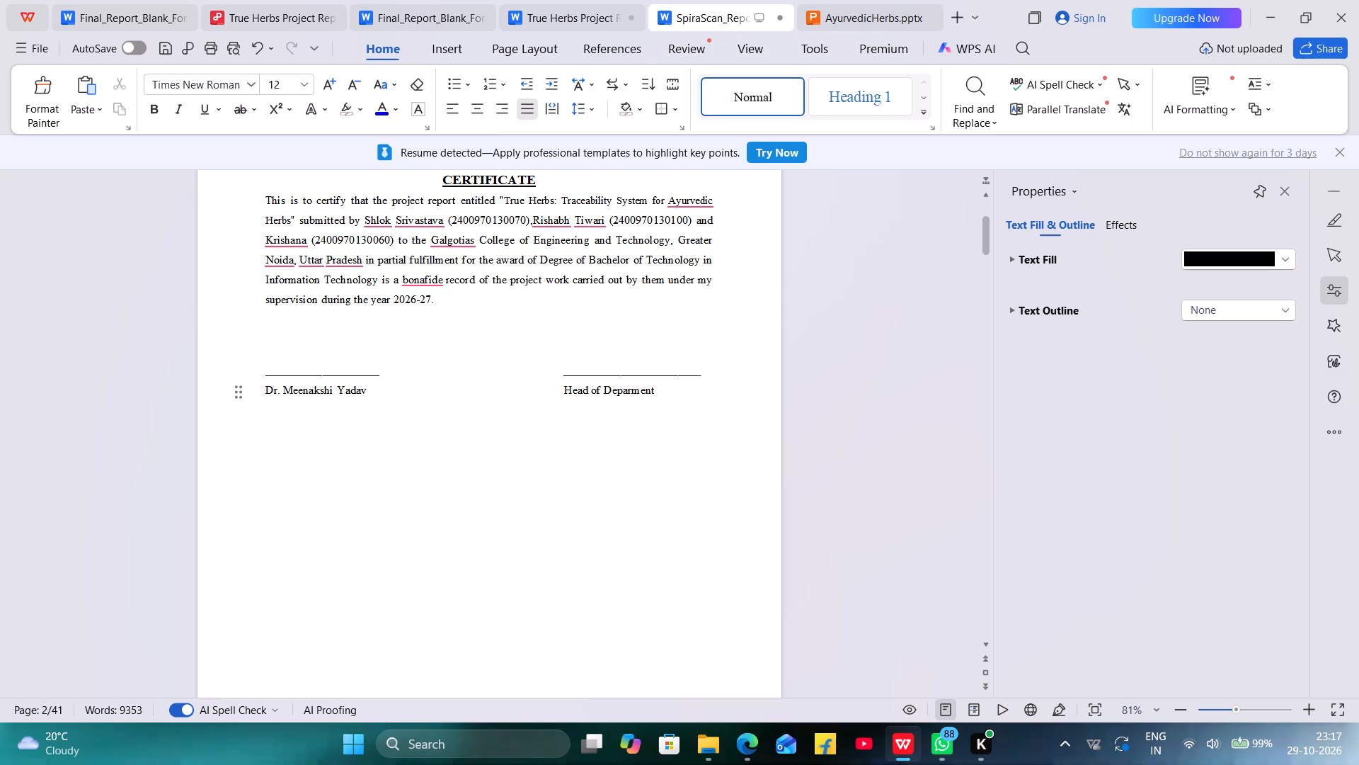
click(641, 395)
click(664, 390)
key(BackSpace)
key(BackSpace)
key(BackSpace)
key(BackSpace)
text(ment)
Widen the gaps between the words of the "Head of Deparment" label by one extra space each.
click(604, 392)
key(space)
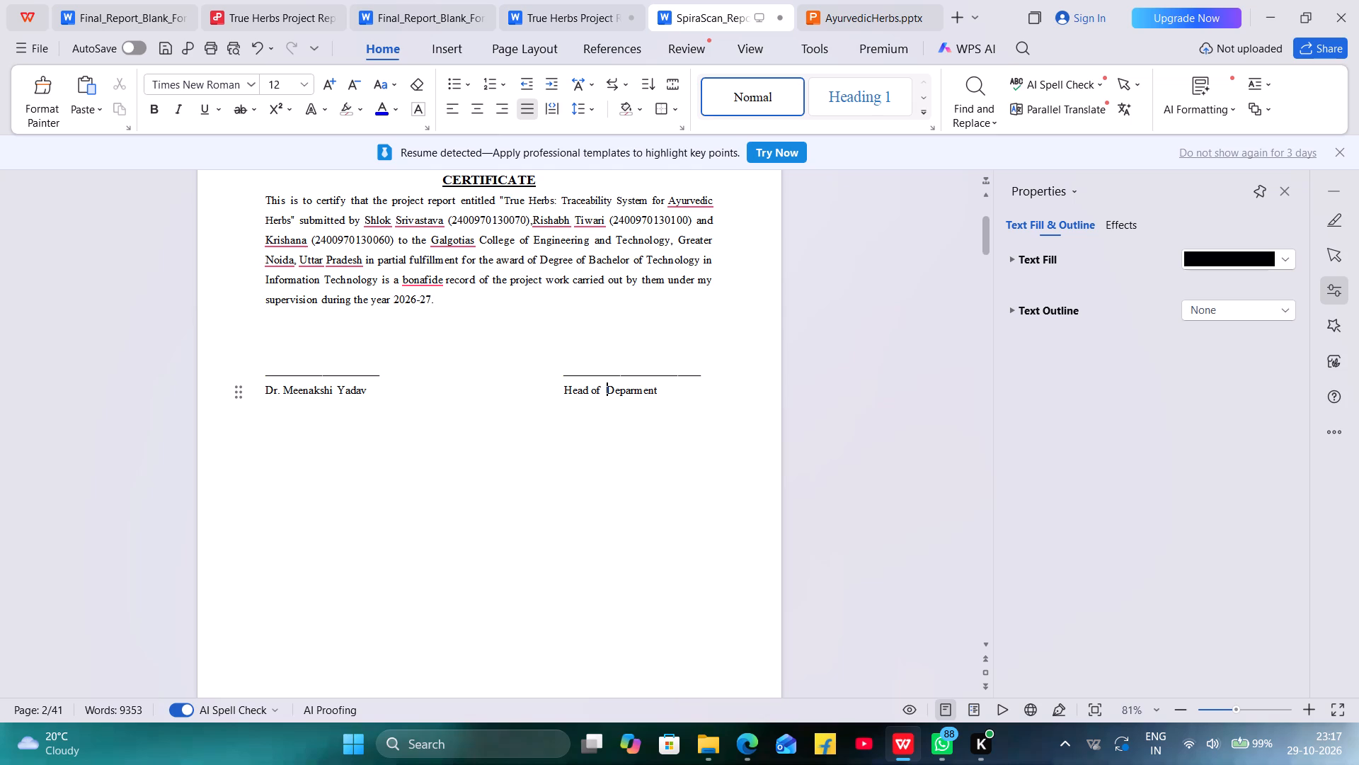
click(590, 391)
key(space)
Copy "Project Supervisor" from the True Herbs PDF onto a new line below the supervisor's name in the SpiraScan certificate.
click(670, 390)
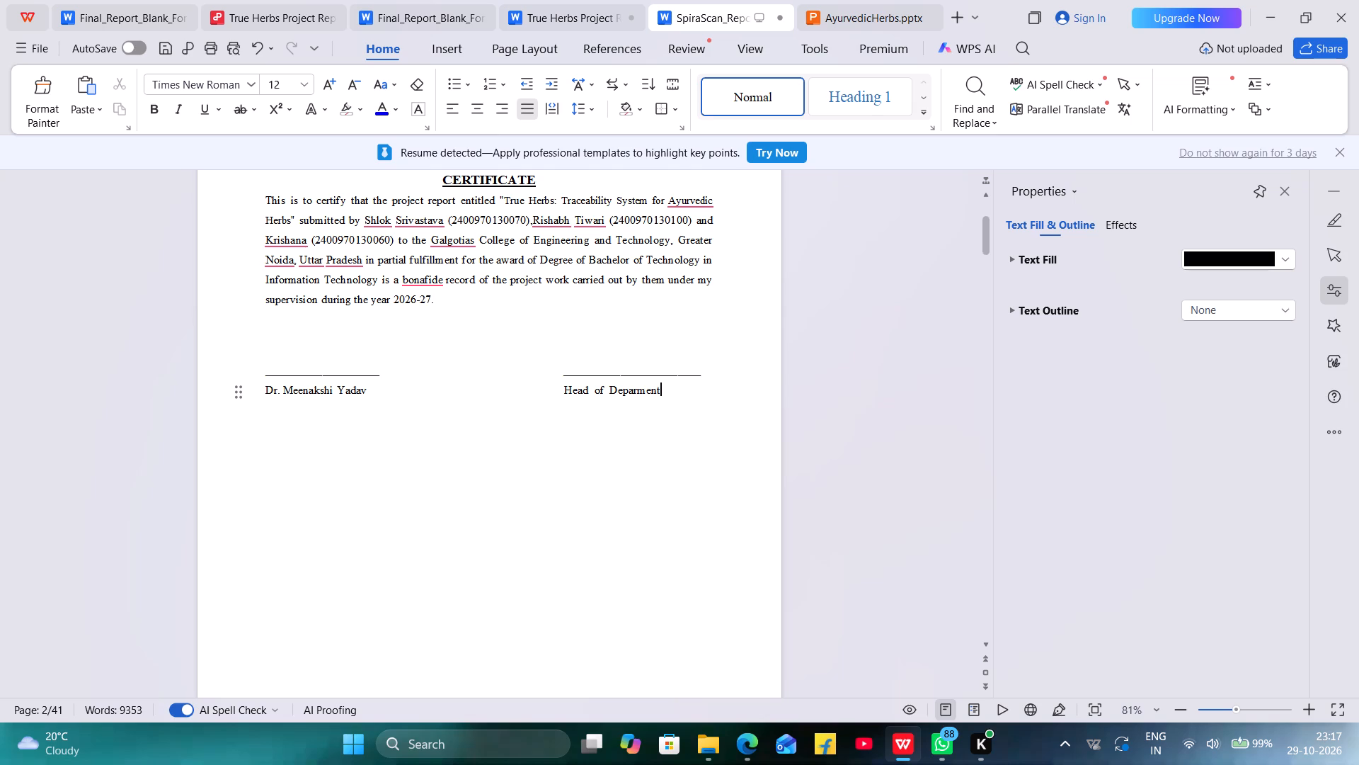
click(670, 390)
key(Return)
click(314, 28)
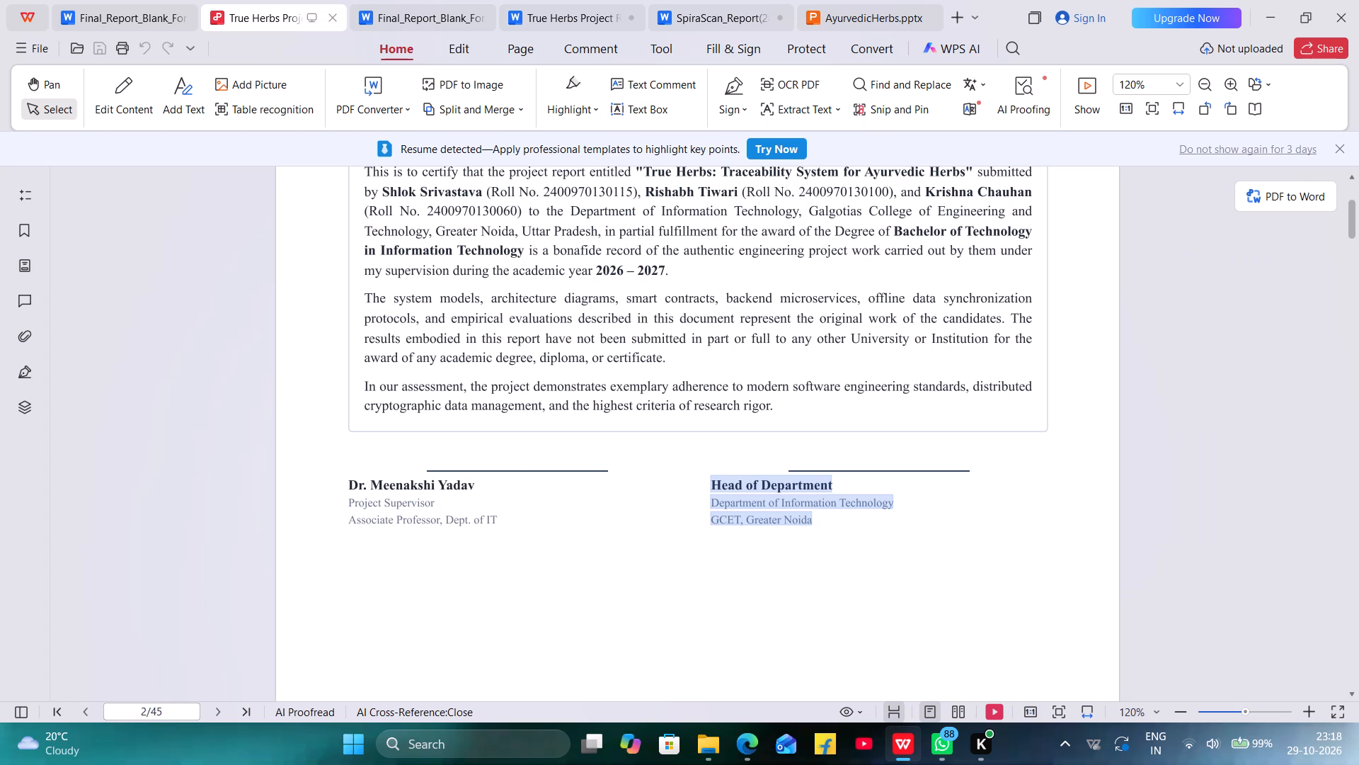
drag(352, 505, 442, 502)
key(ctrl+c)
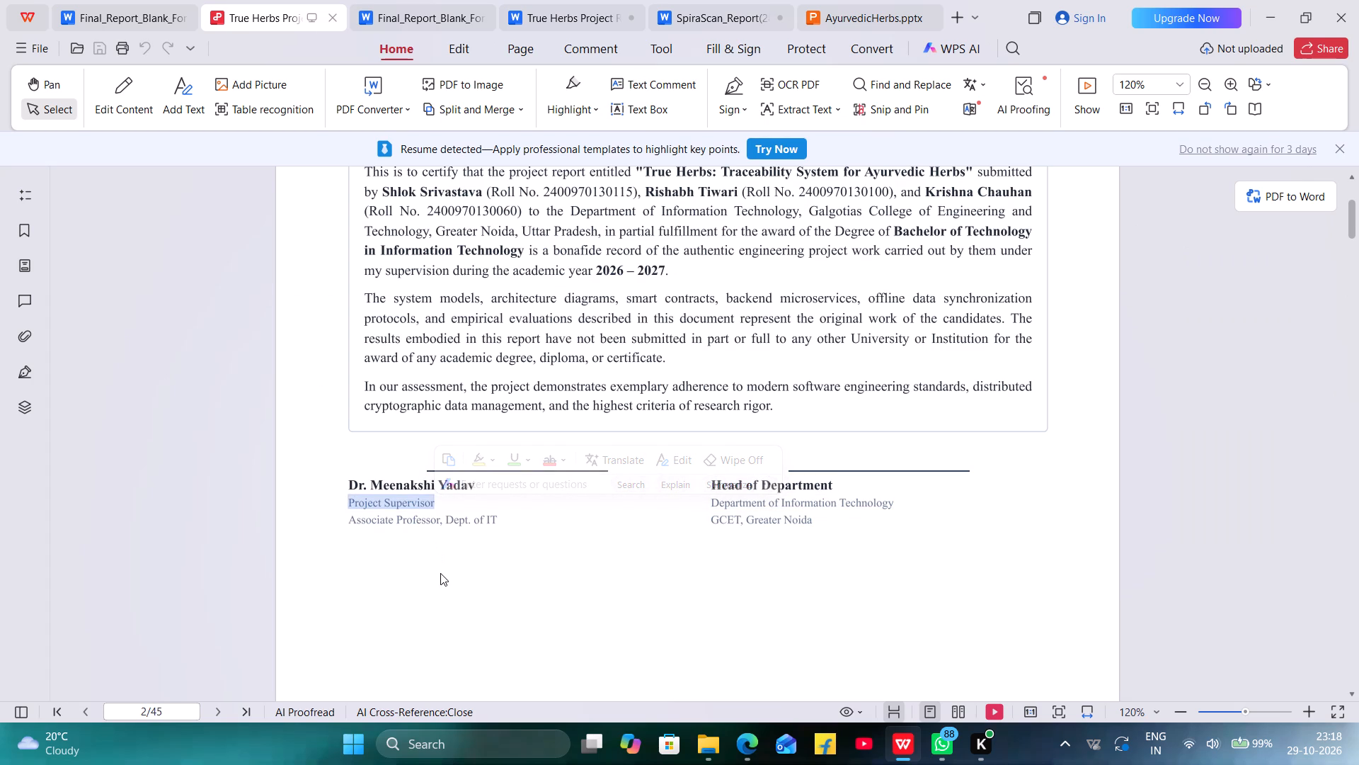
click(728, 22)
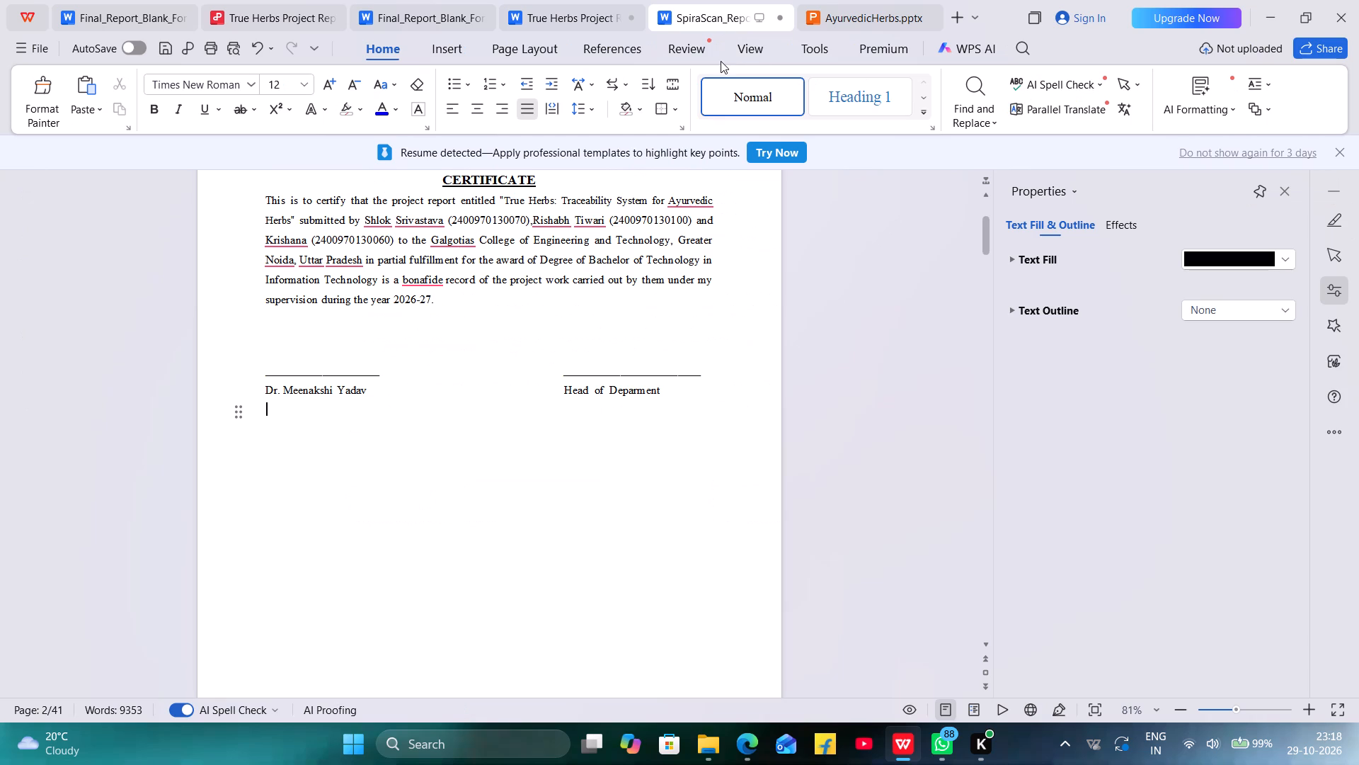
key(ctrl+v)
Copy "Associate Professor, Dept. of IT" from the True Herbs PDF onto the line below "Project Supervisor" in the SpiraScan certificate.
click(289, 18)
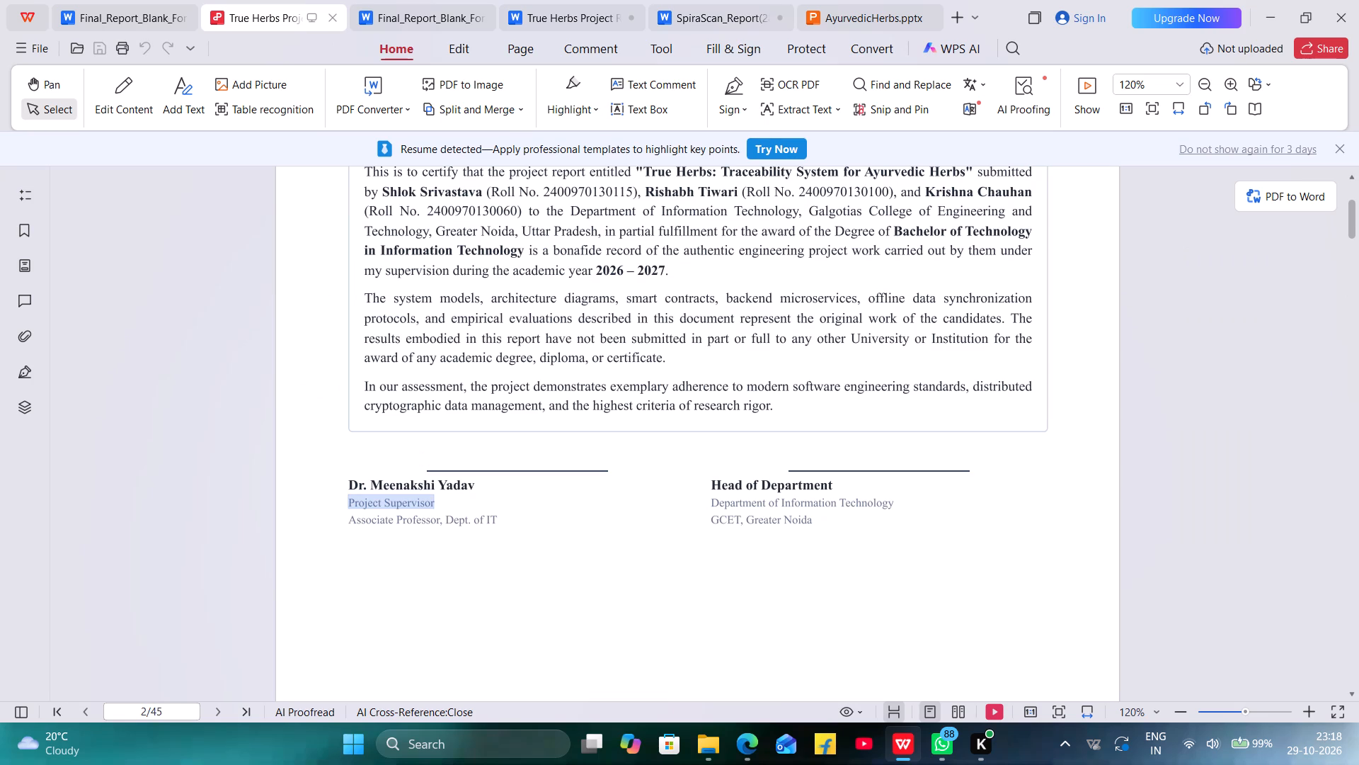
drag(512, 522, 390, 509)
click(547, 531)
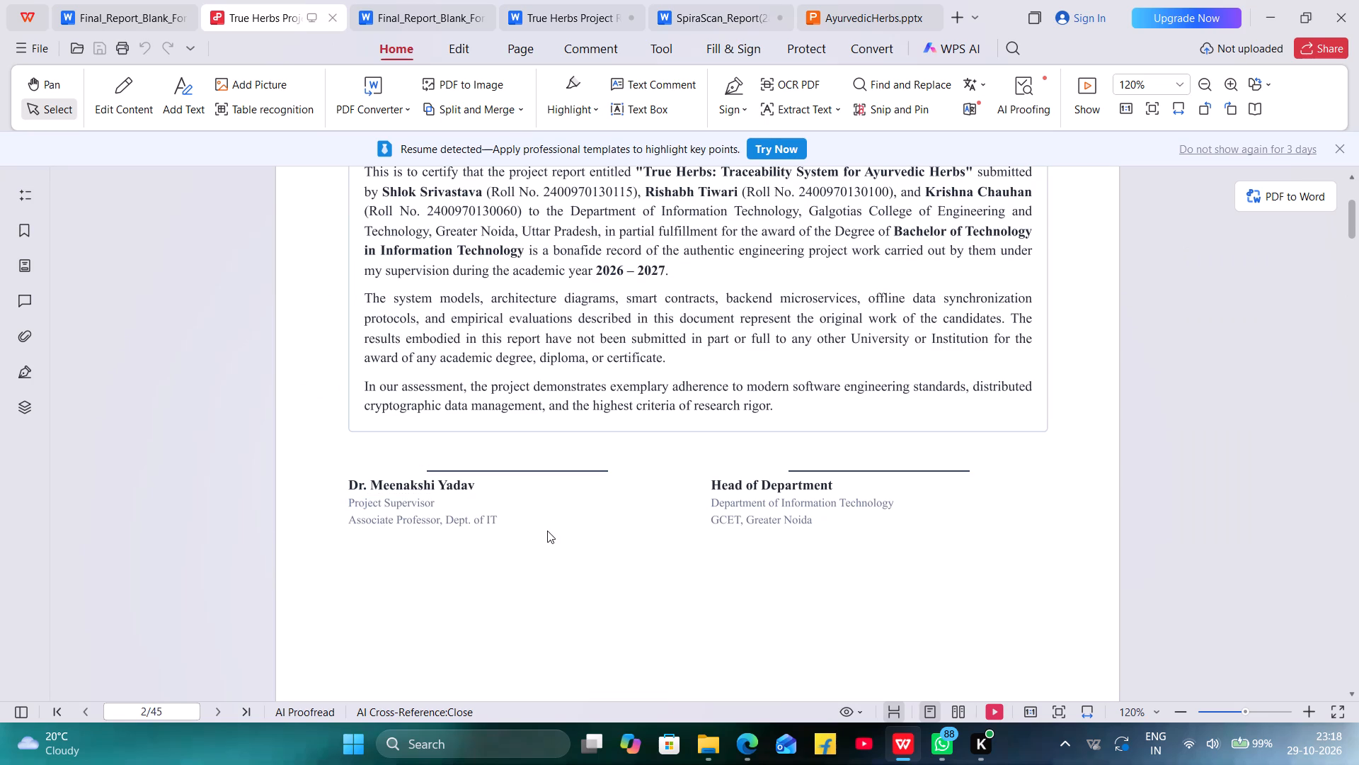
drag(497, 523, 349, 519)
key(ctrl+c)
click(692, 8)
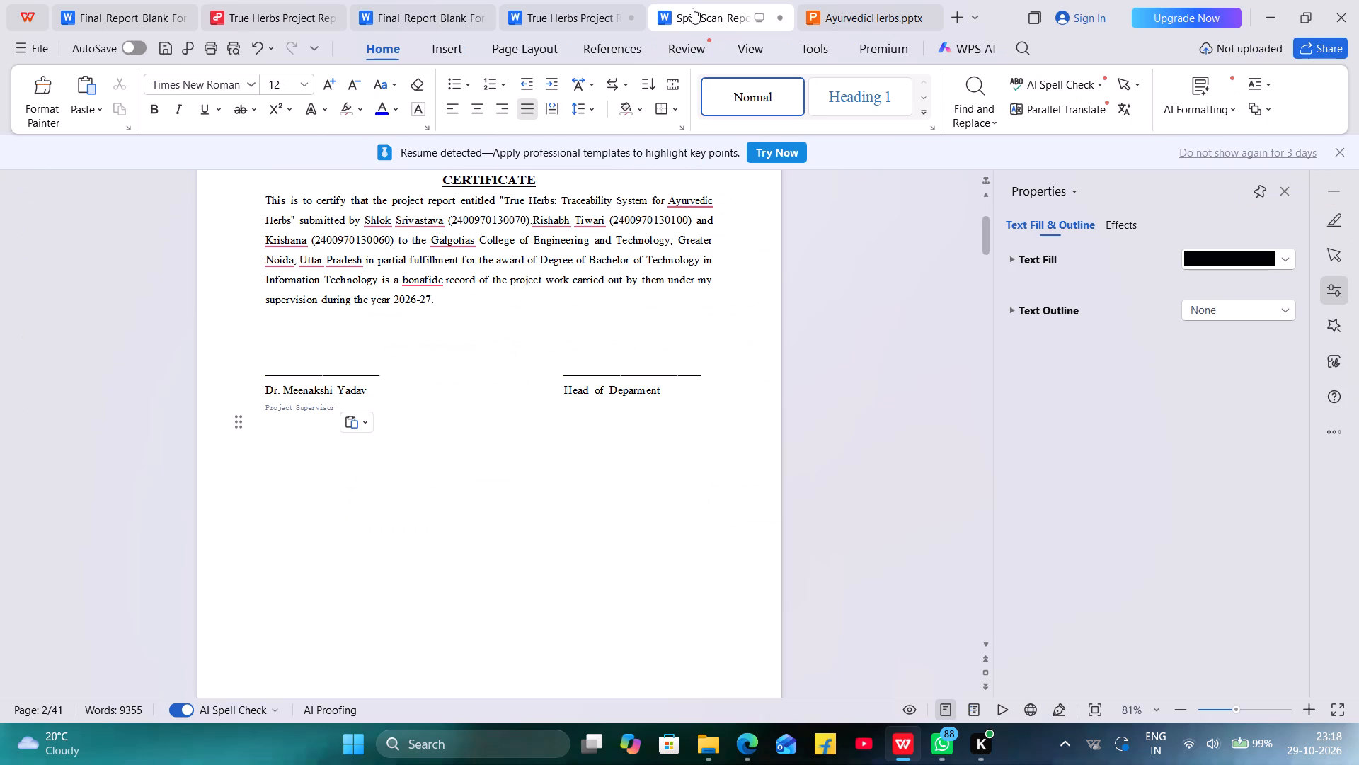
key(ctrl+v)
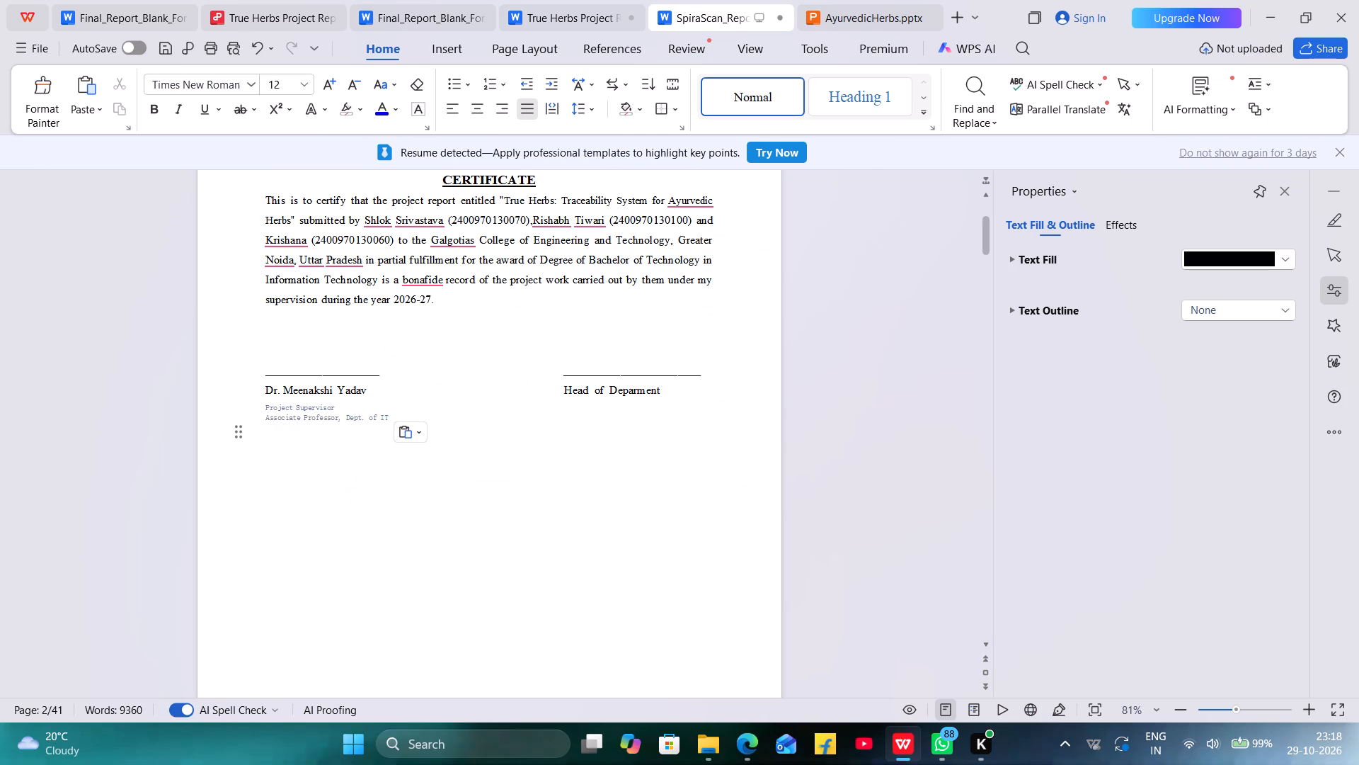
Add blank spacing after "Project Supervisor", extending almost to the start of the department-head column.
click(564, 399)
click(665, 395)
click(561, 402)
click(355, 410)
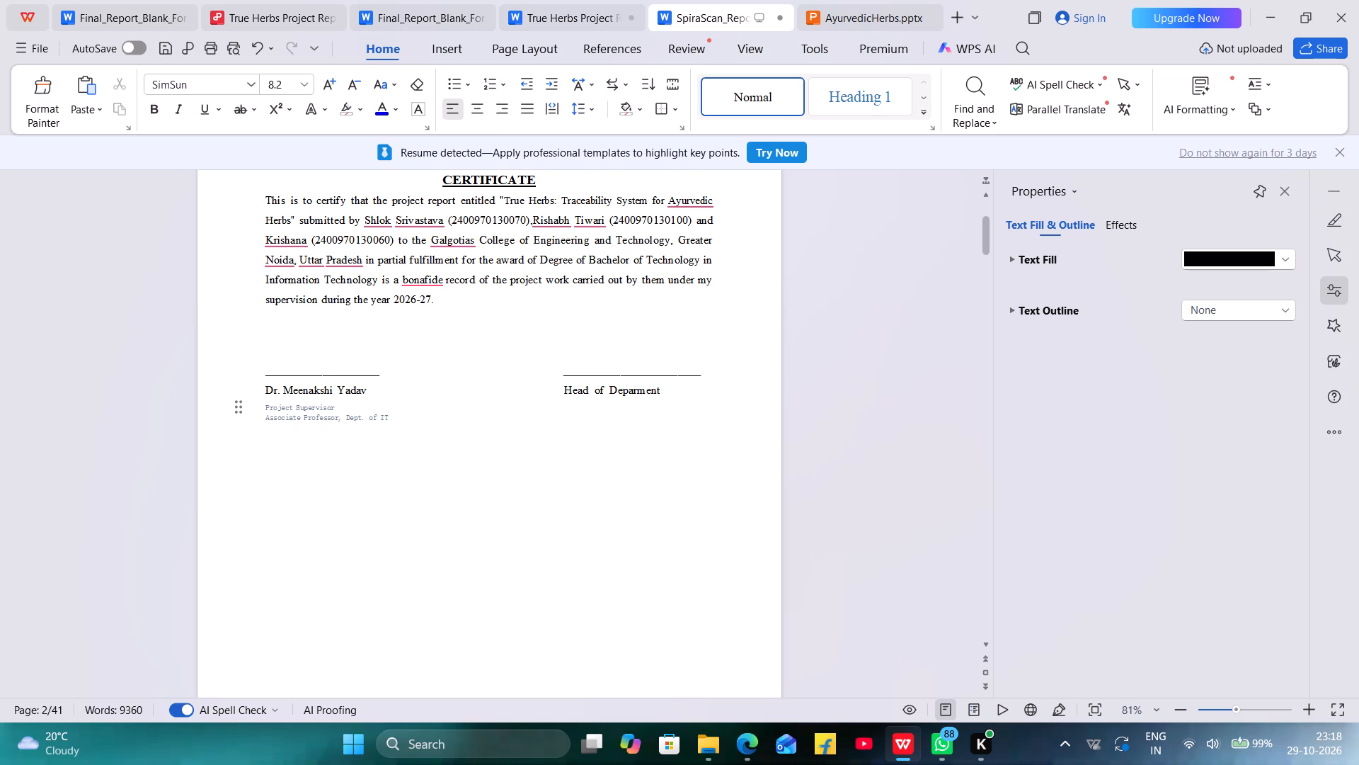
key(space)
key(space)
key(space)
key(space)
key(space)
key(space)
key(space)
key(space)
key(space)
key(space)
key(space)
key(space)
key(space)
key(space)
key(space)
key(space)
key(space)
key(space)
key(space)
key(space)
Insert two spaces before "Head of Deparment" to shift the label slightly inward under the second signature line.
click(556, 389)
click(564, 388)
key(space)
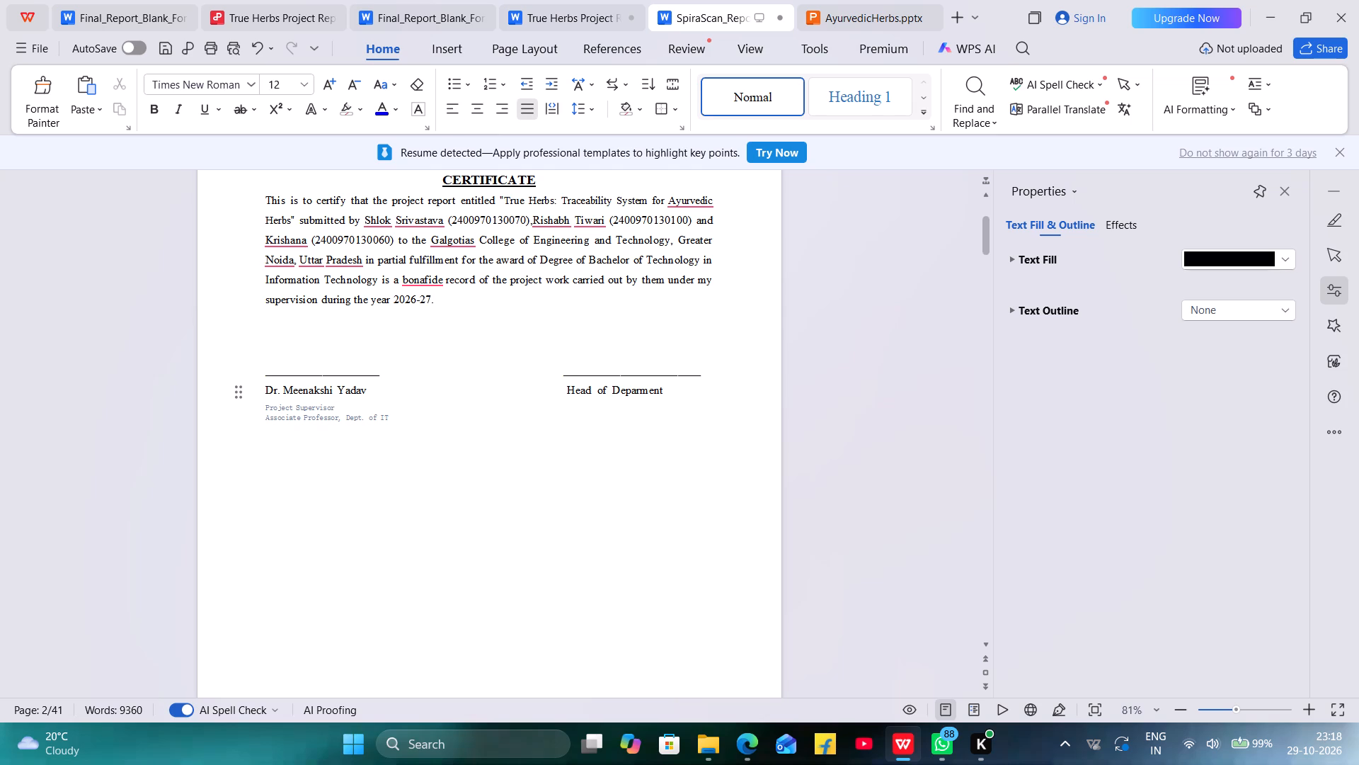
key(space)
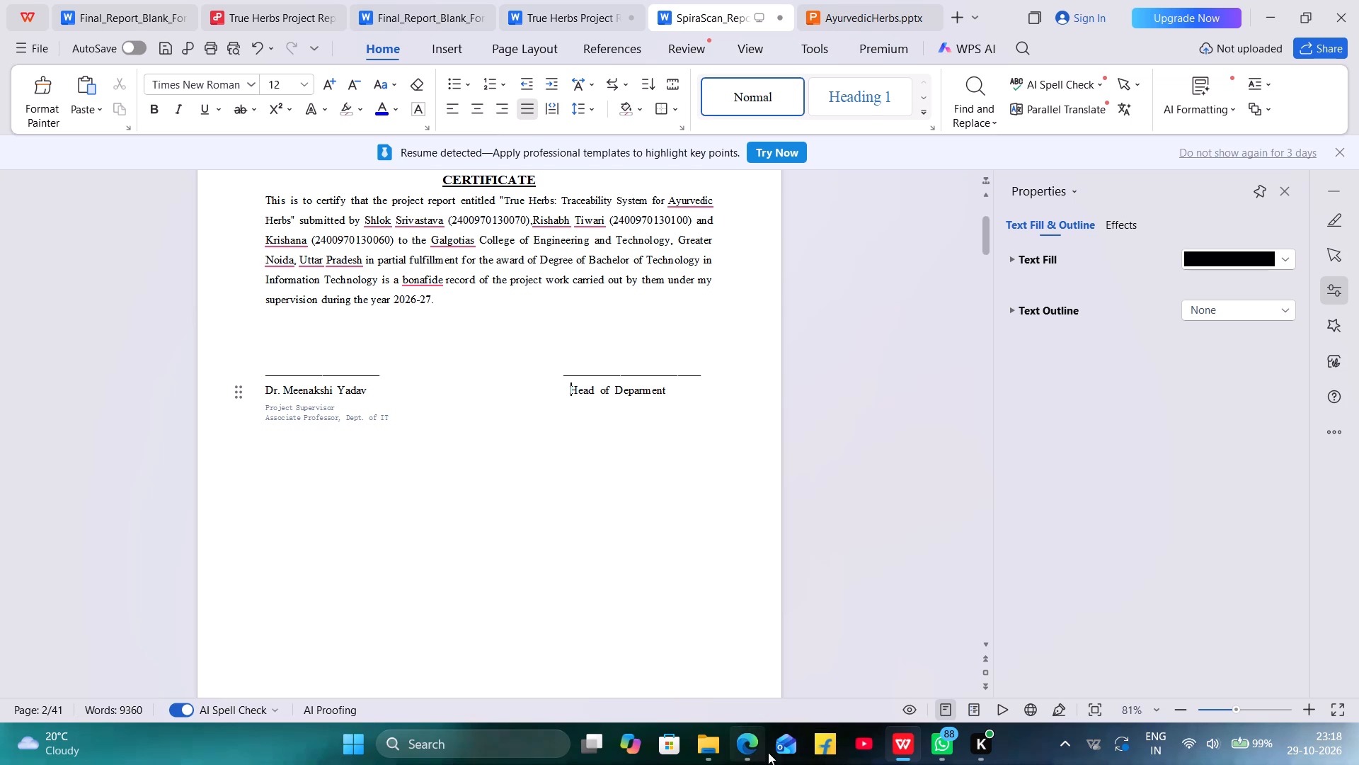
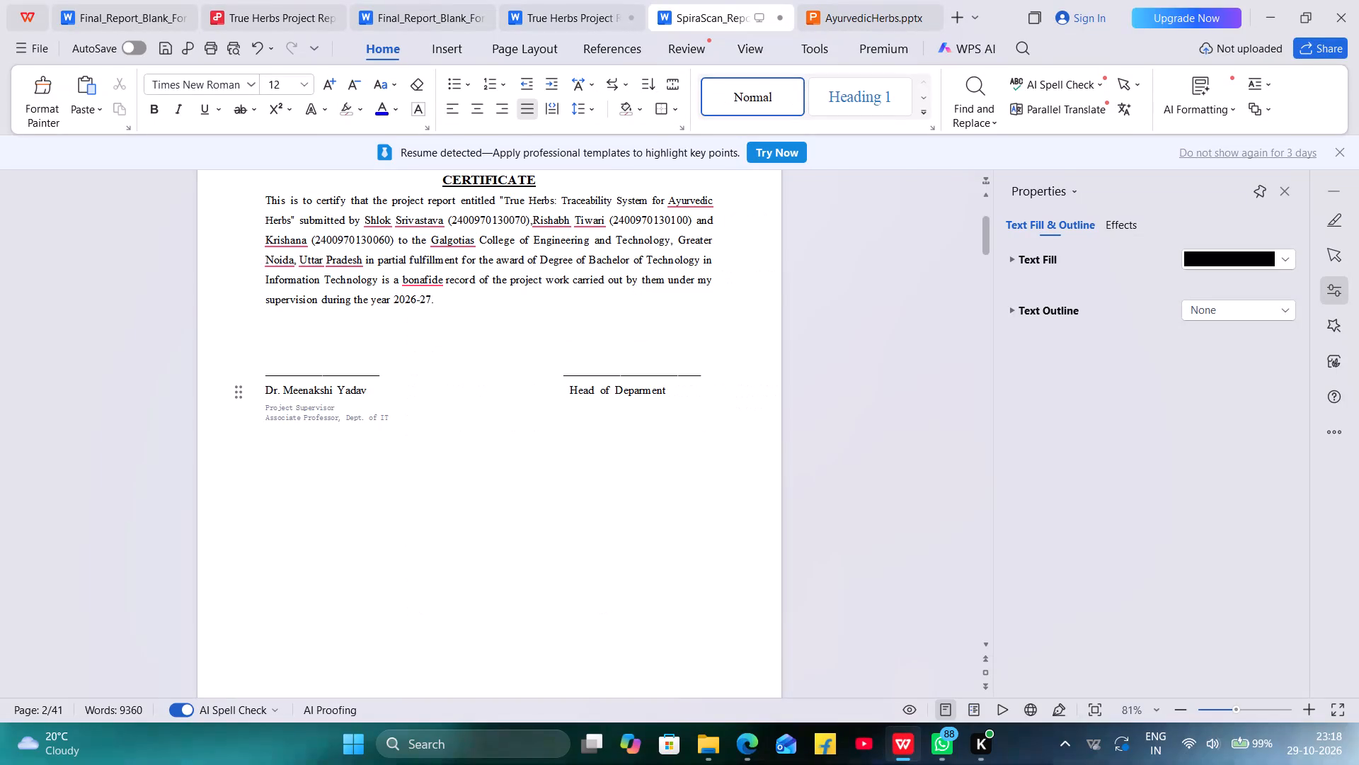
Replace "Head of Deparment" under the certificate's second signature line with new text beginning with a space and a capital "P".
drag(675, 391, 641, 391)
drag(641, 391, 557, 396)
key(BackSpace)
key(space)
key(shift+p)
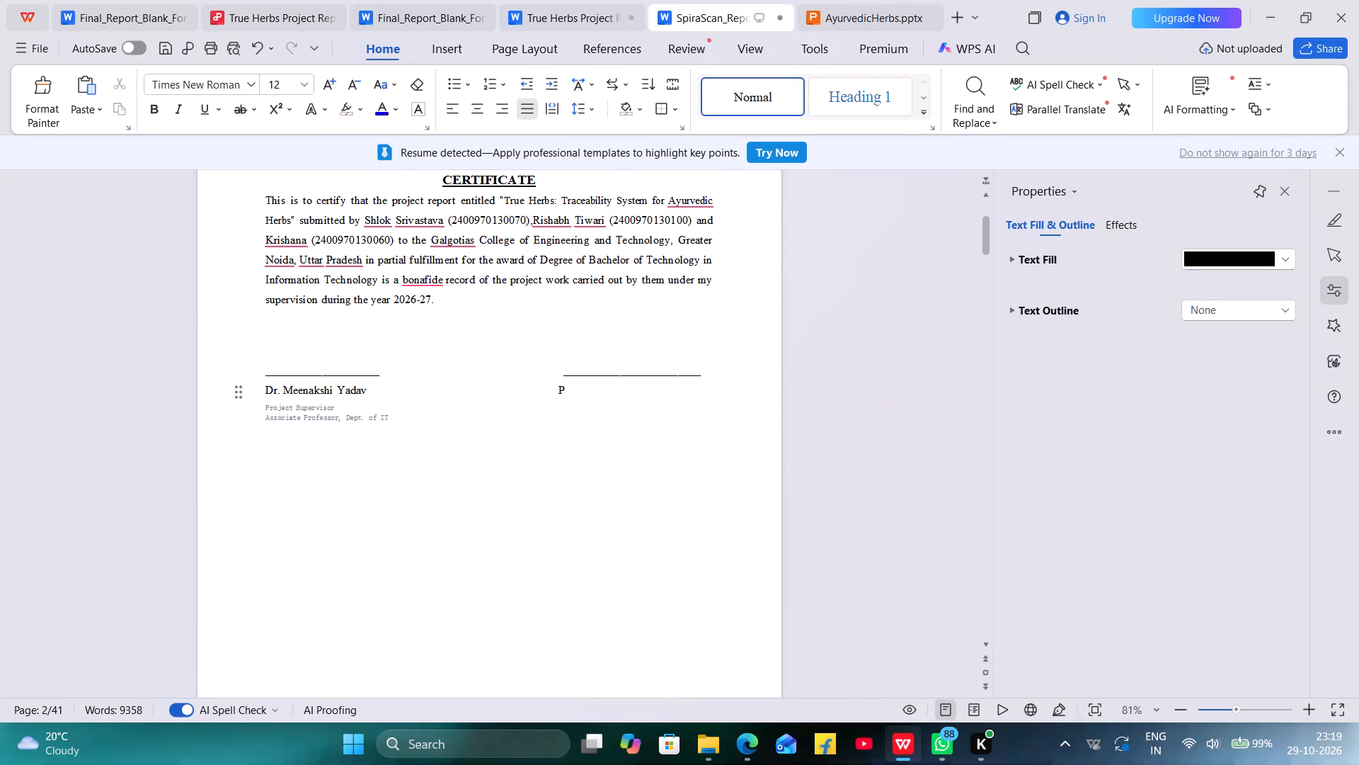
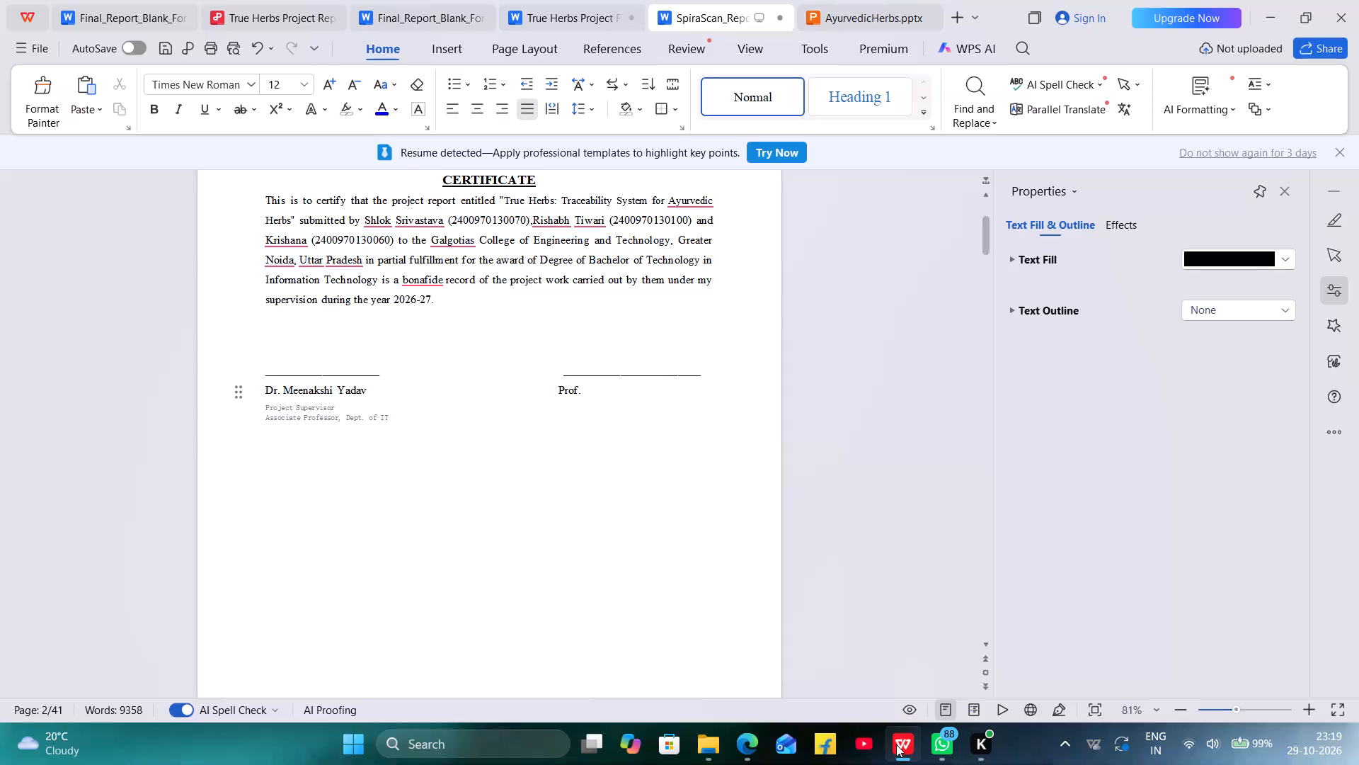
Continue the title under the certificate's second signature line by adding "(Dr" directly after "Prof.".
key(shift+parenleft)
text(Dr)
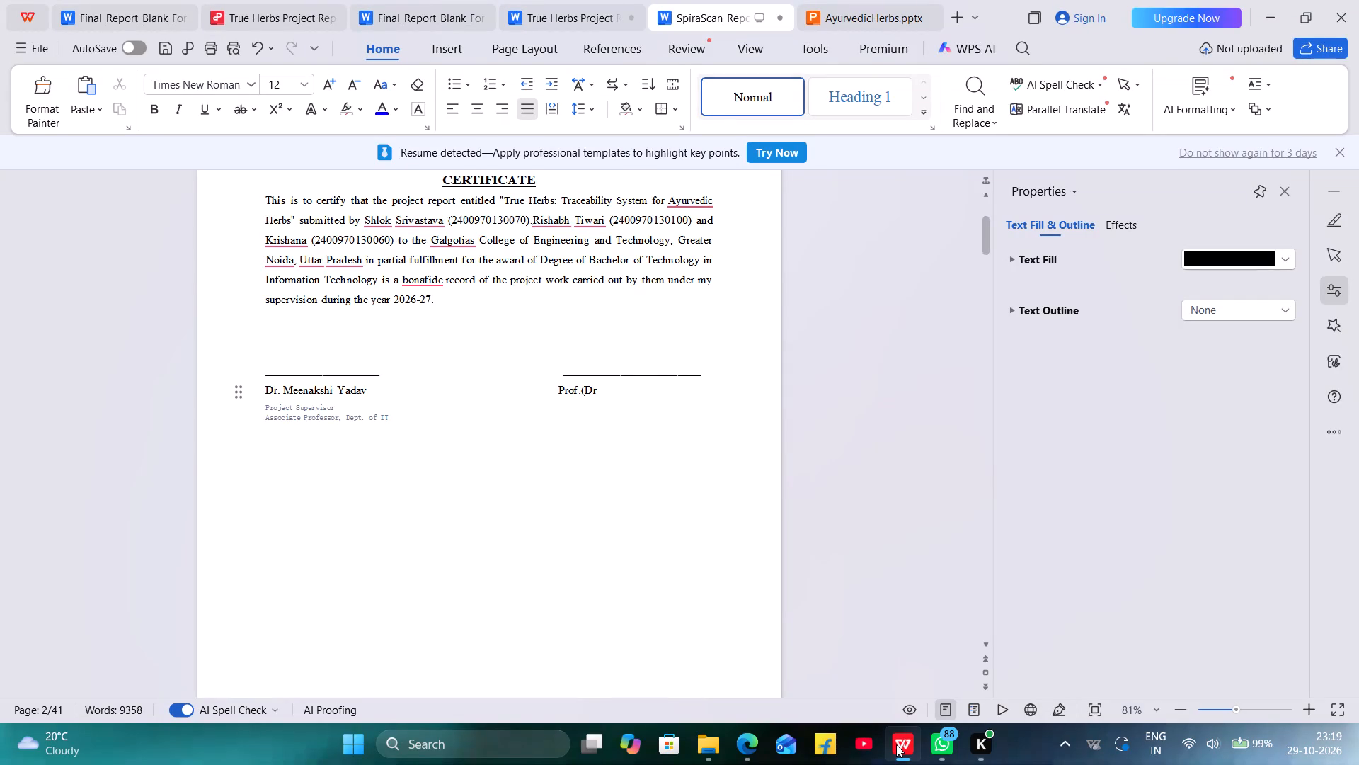
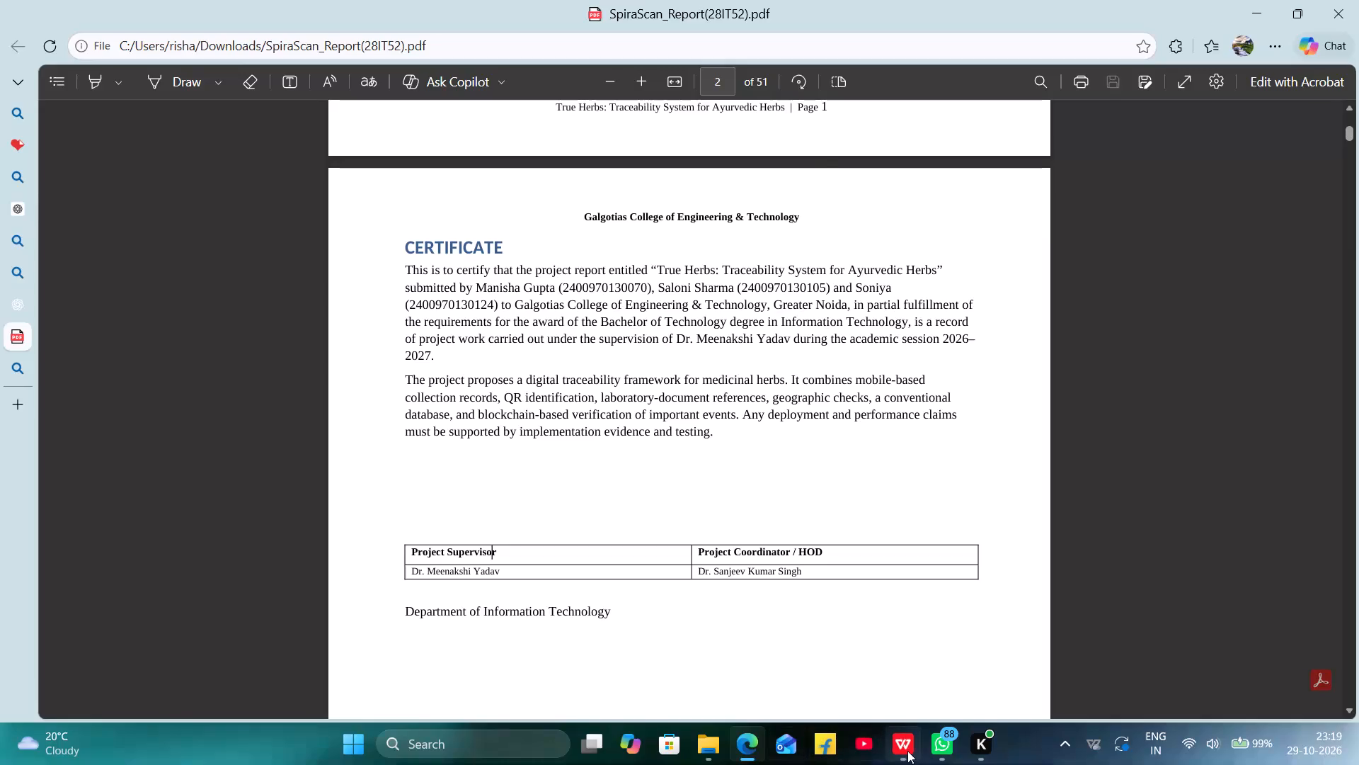
Add the closing parenthesis to the title under the certificate's second signature line so it reads "Prof.(Dr)".
key(shift+parenright)
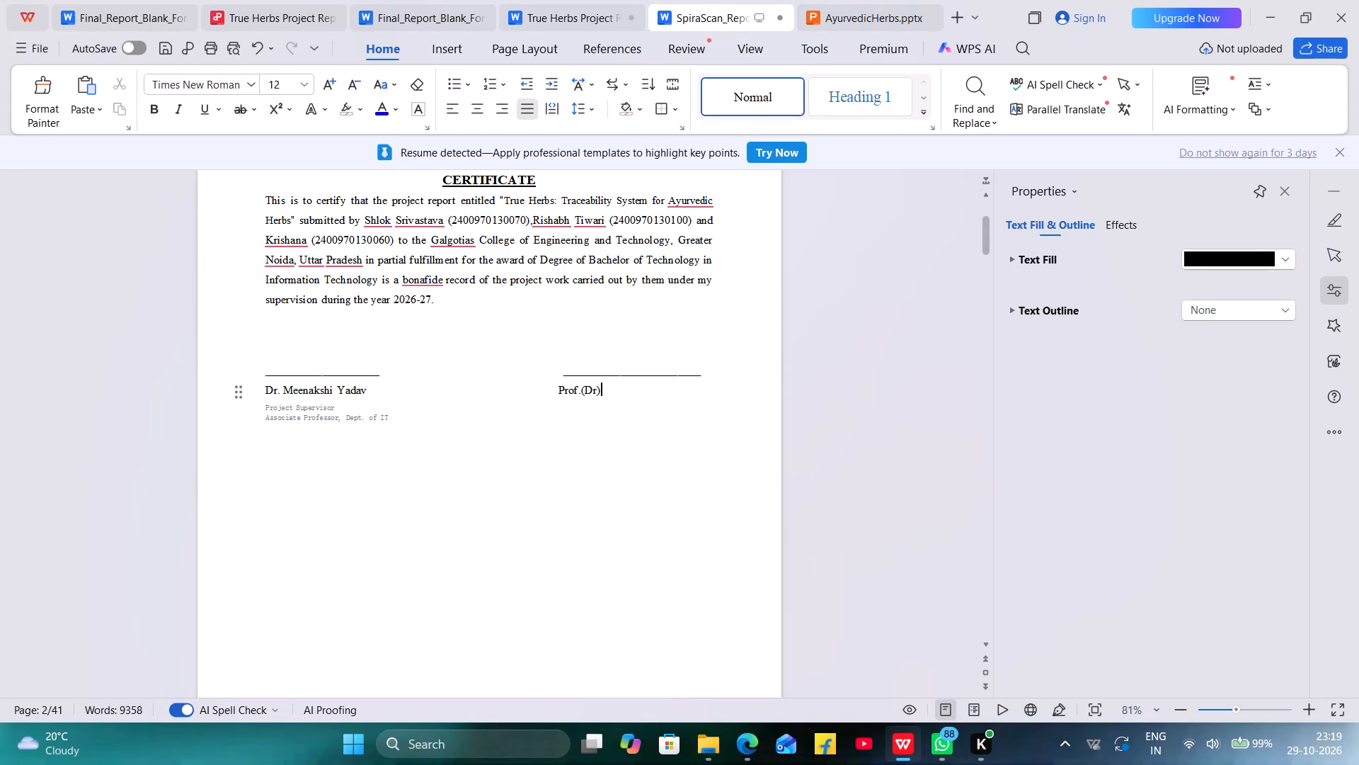
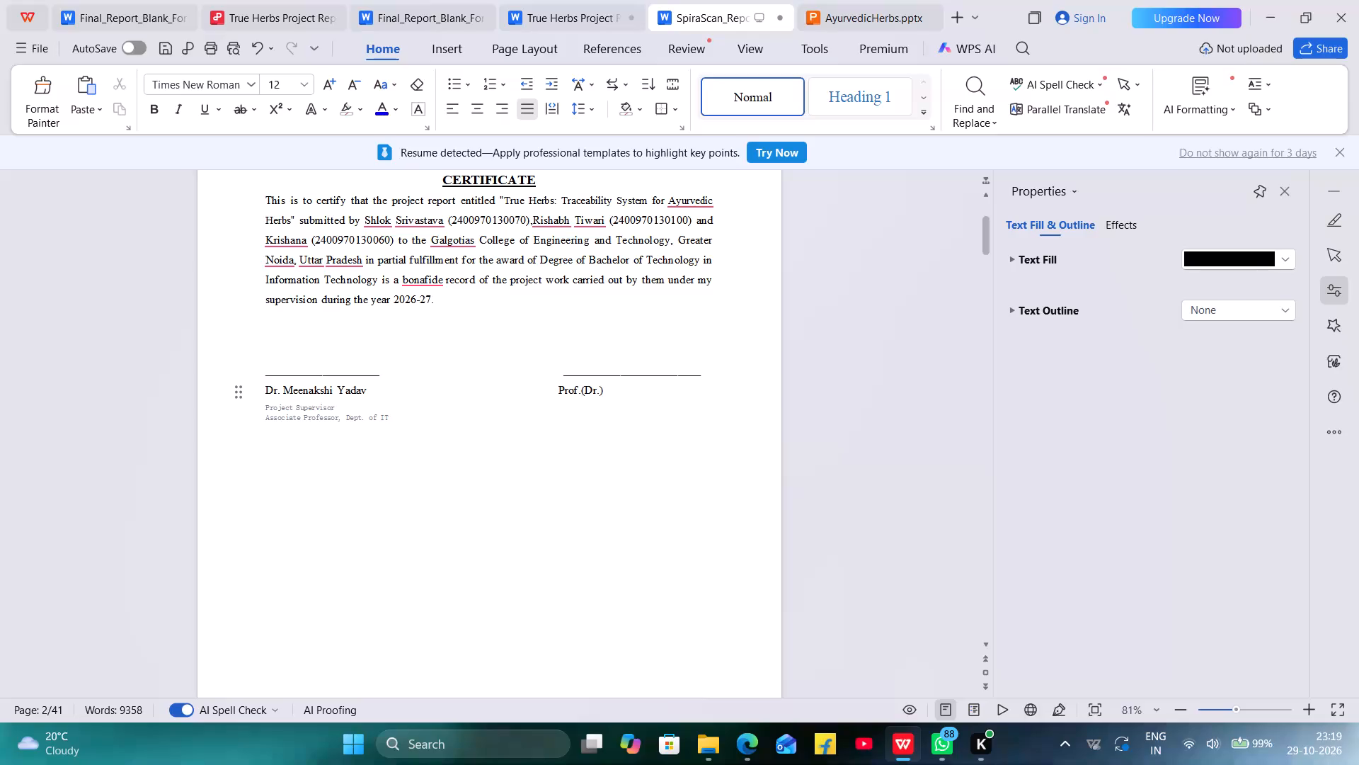
Insert a space between "Prof." and "(Dr.)" and another after "(Dr.)" under the certificate's second signature line.
click(582, 395)
key(space)
click(614, 393)
key(space)
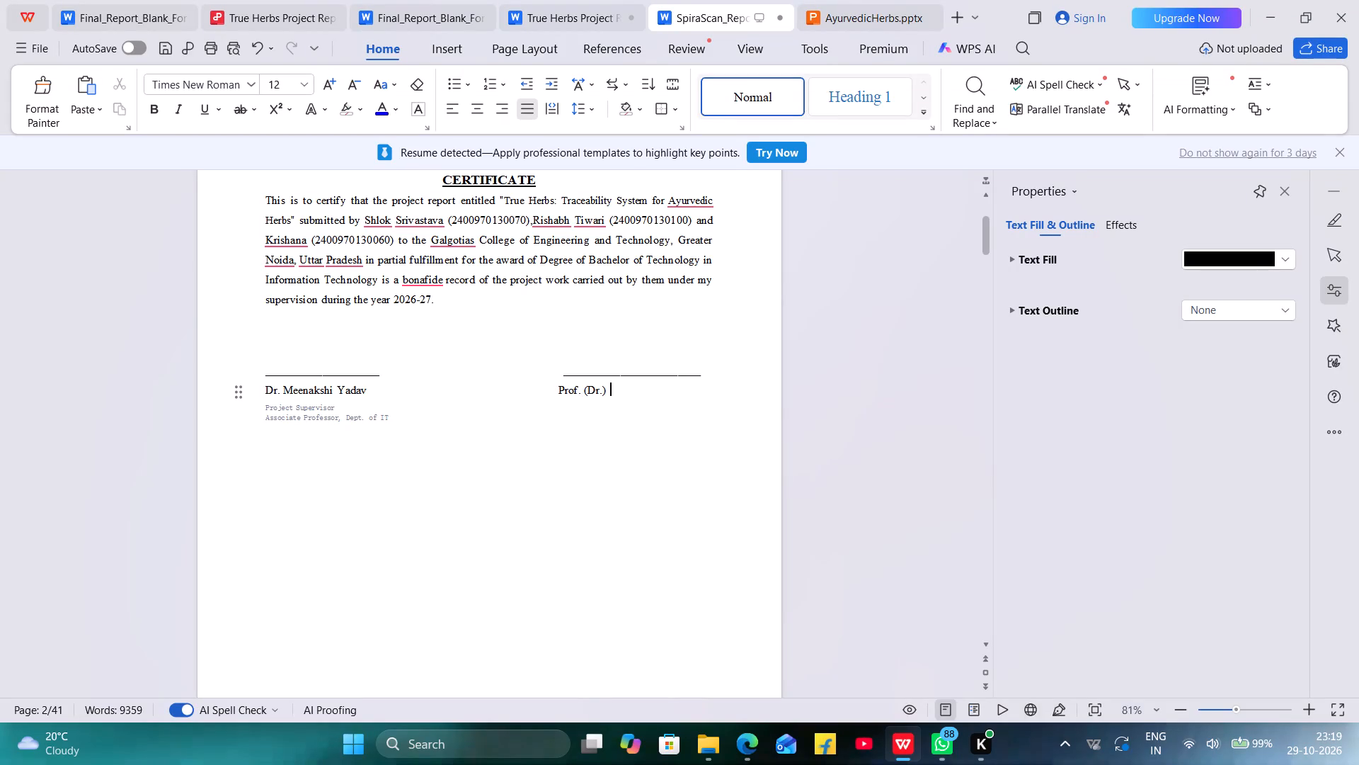
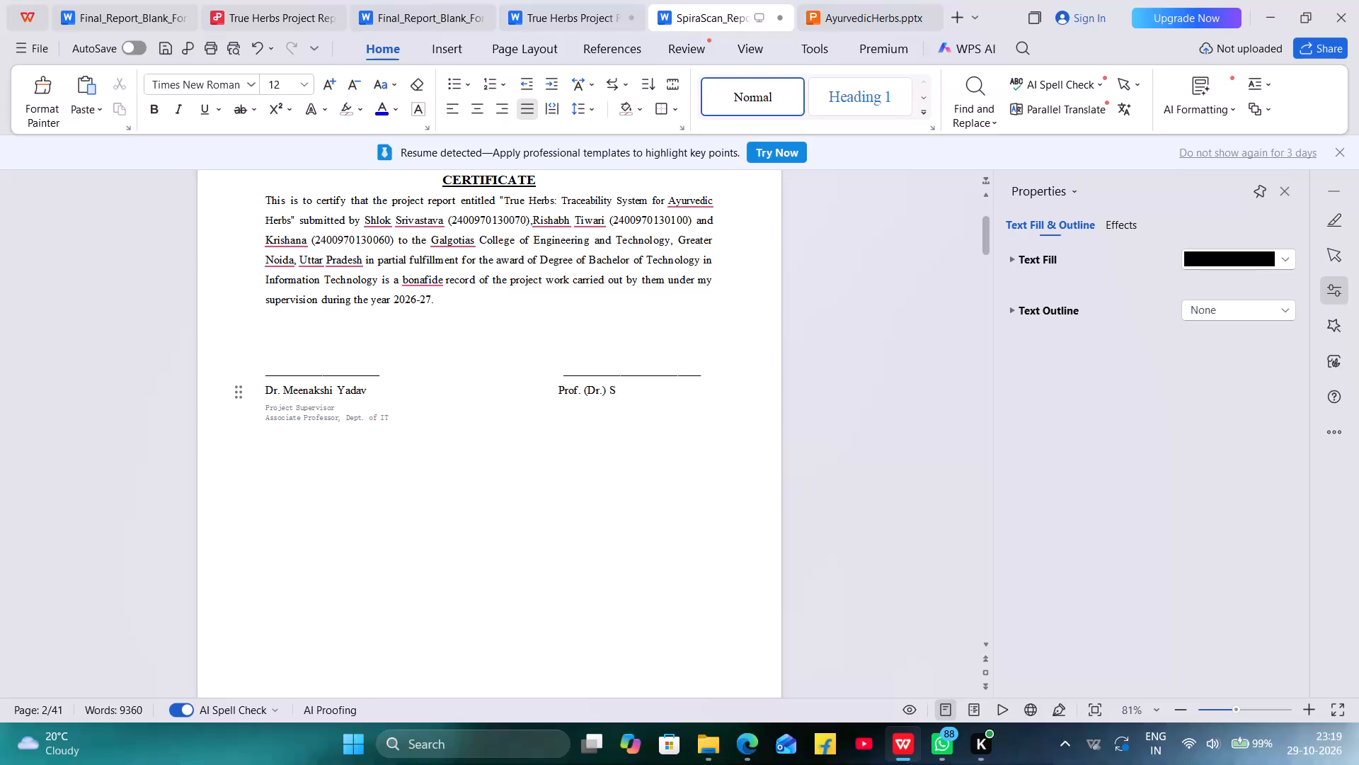
Enter the professor's name after "Prof. (Dr.)" under the certificate's second signature line.
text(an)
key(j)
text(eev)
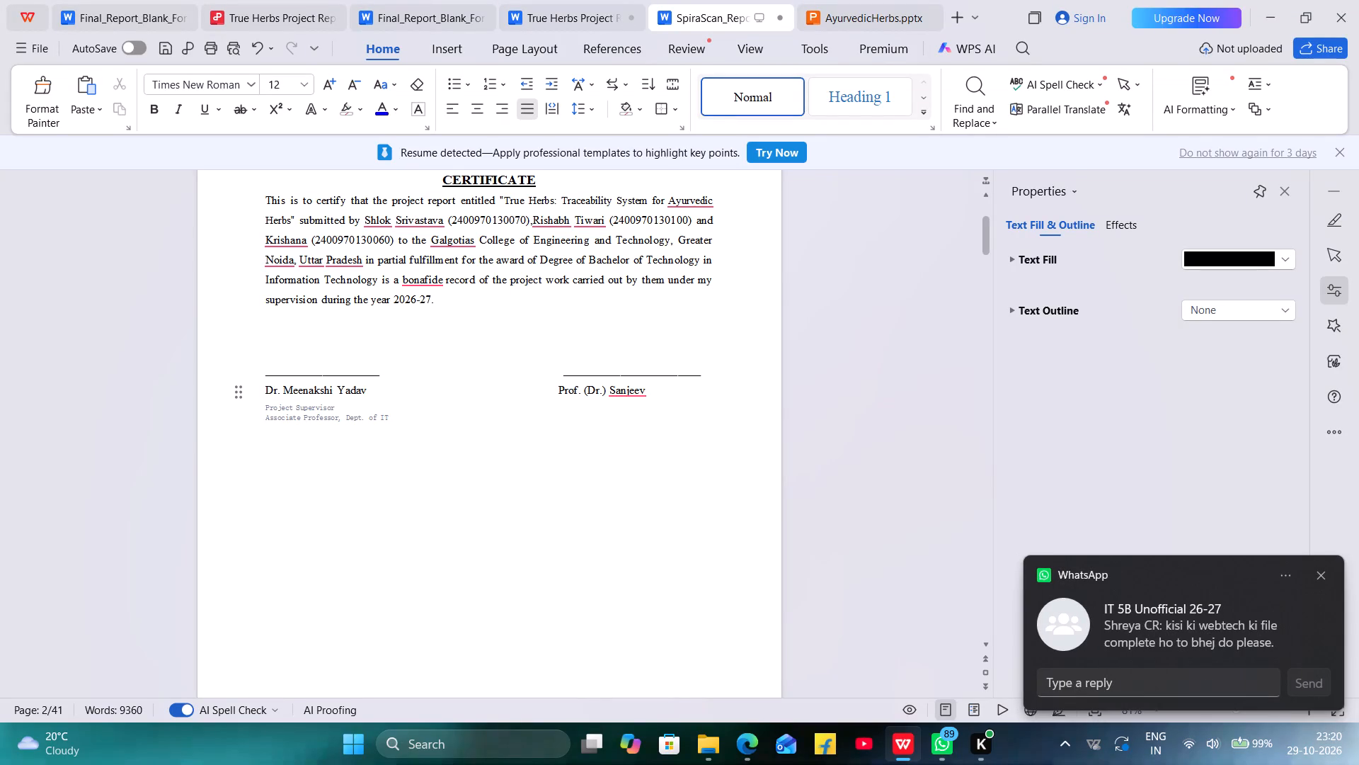
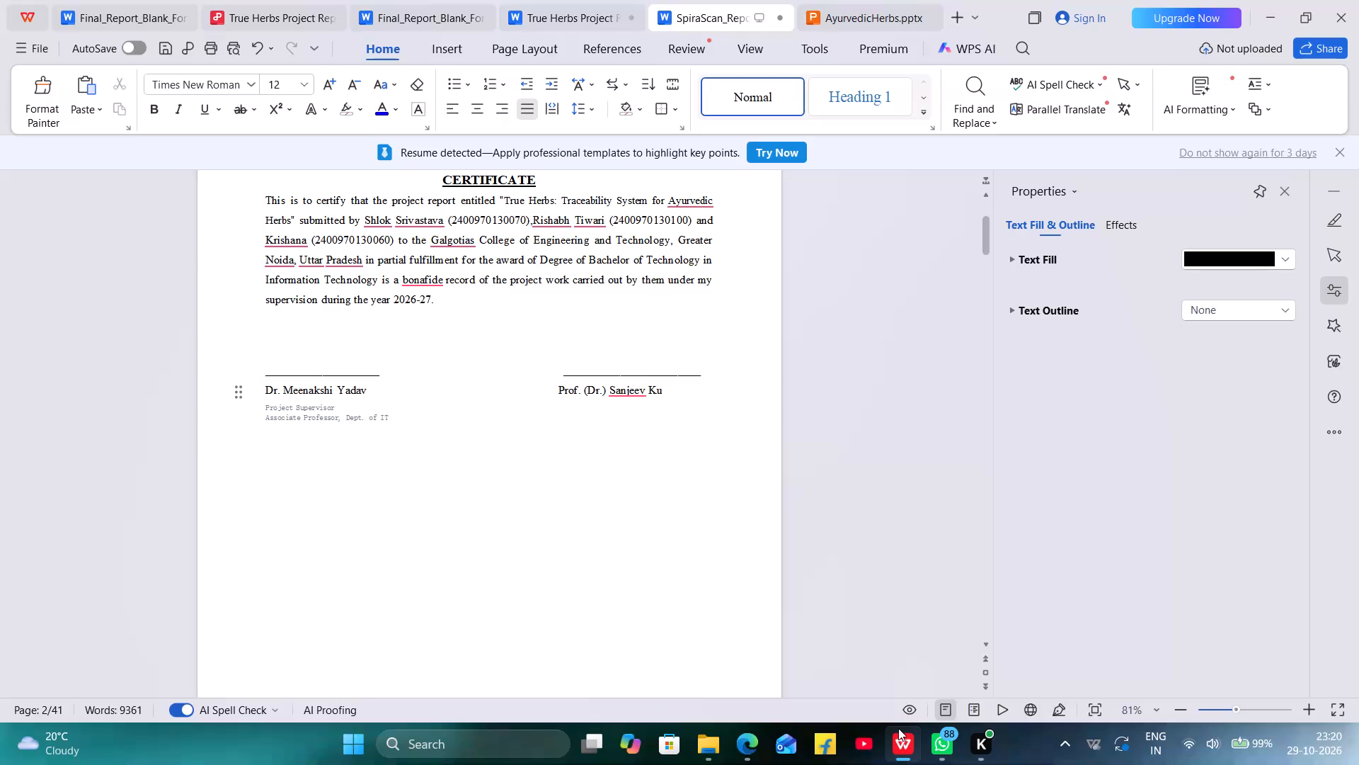
Complete the professor's name under the certificate's second signature line by adding the surname.
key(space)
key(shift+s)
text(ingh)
Place the text cursor on the "Project Supervisor" line, below the professor's name in the certificate's signature block.
click(557, 405)
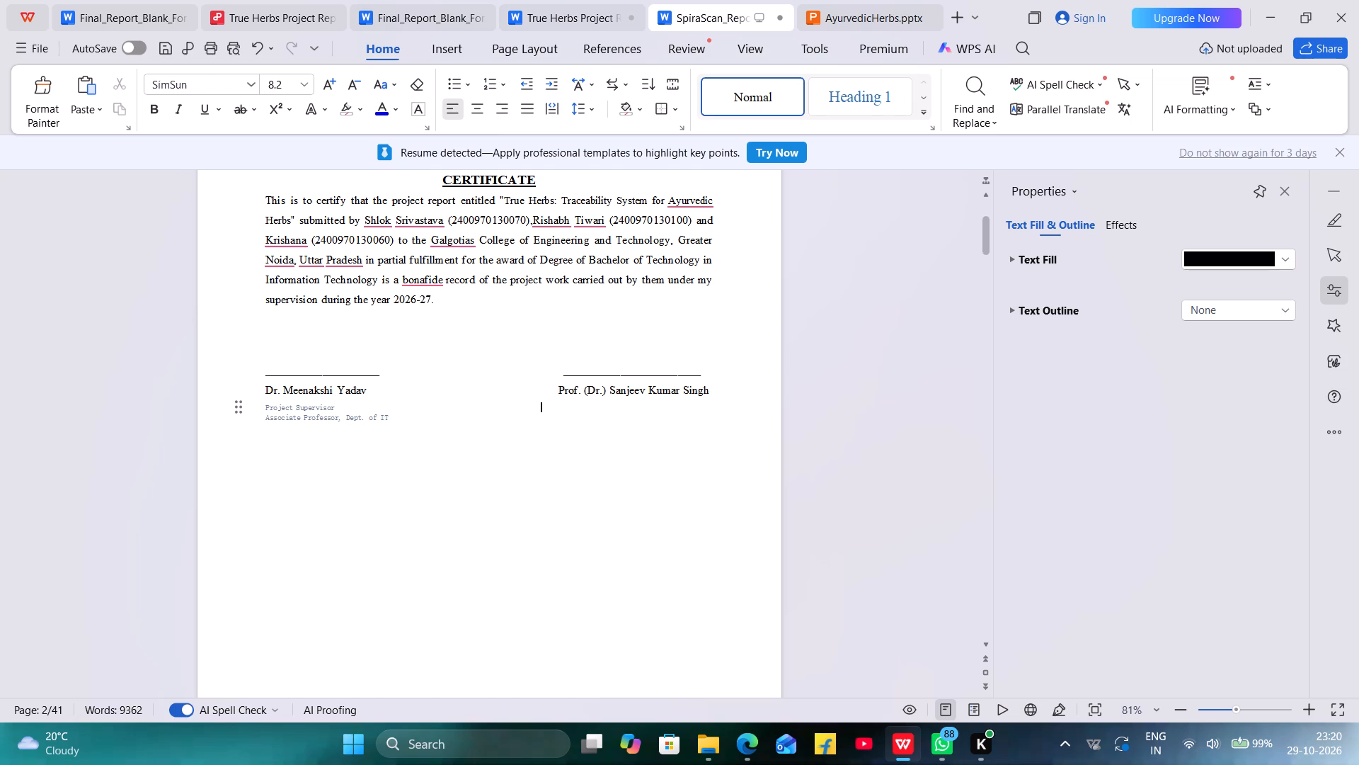
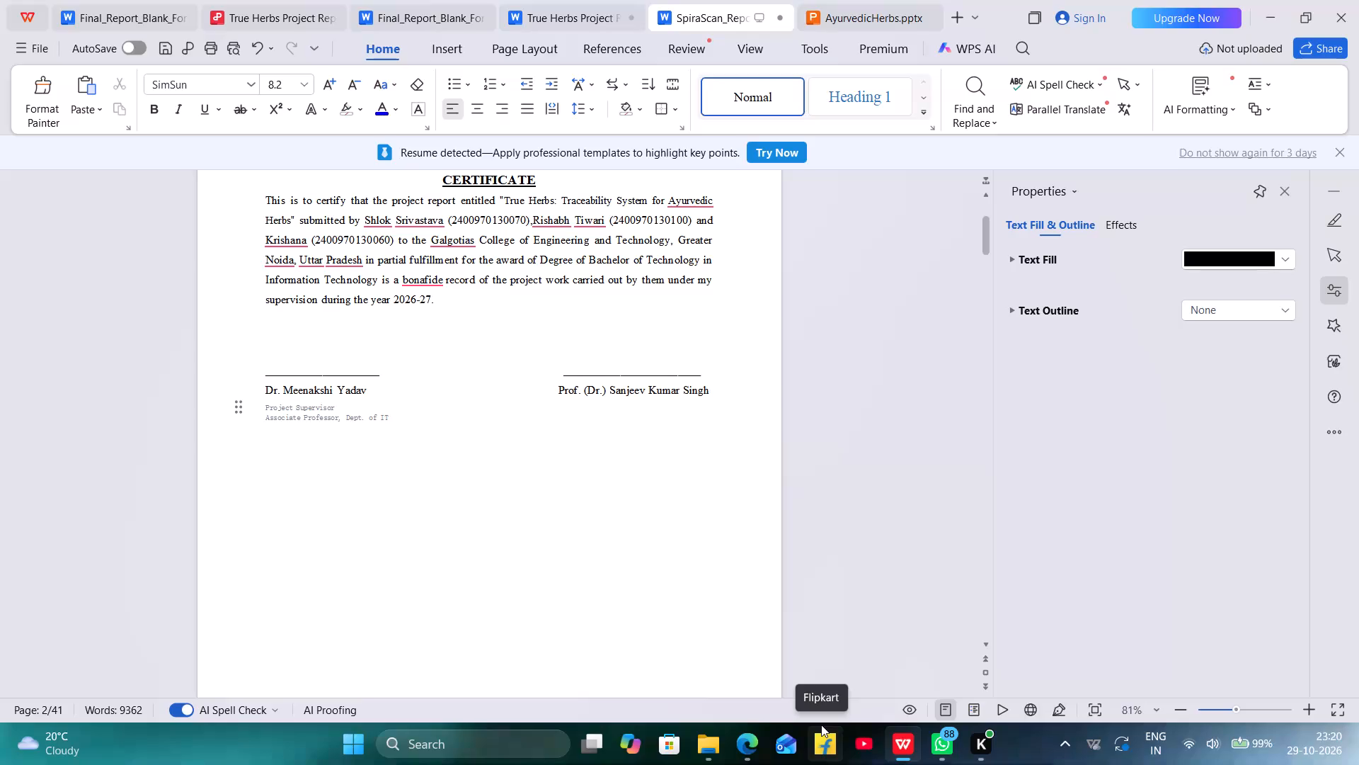
Add spaces on the "Project Supervisor" line to align the text cursor beneath the start of the professor's name.
key(space)
key(space)
key(space)
key(space)
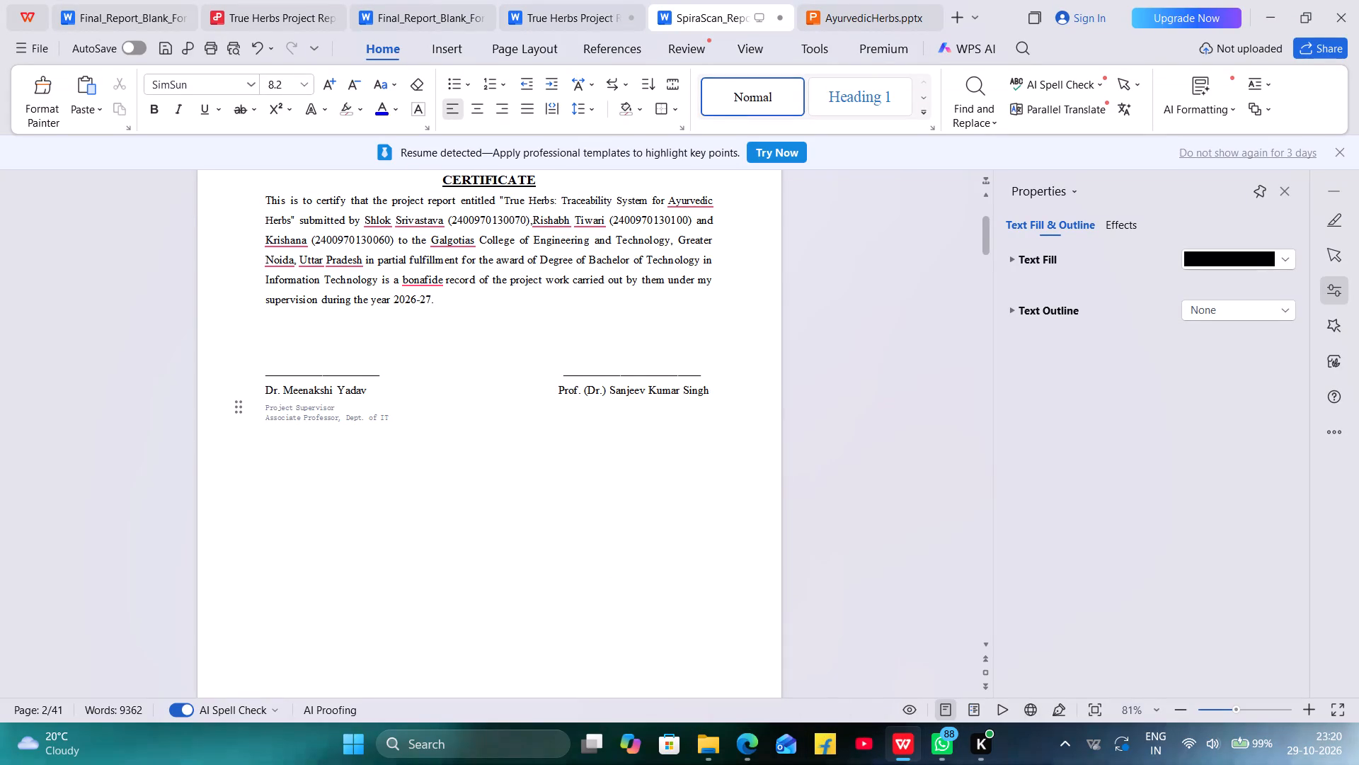
scroll(498, 255, up, 3)
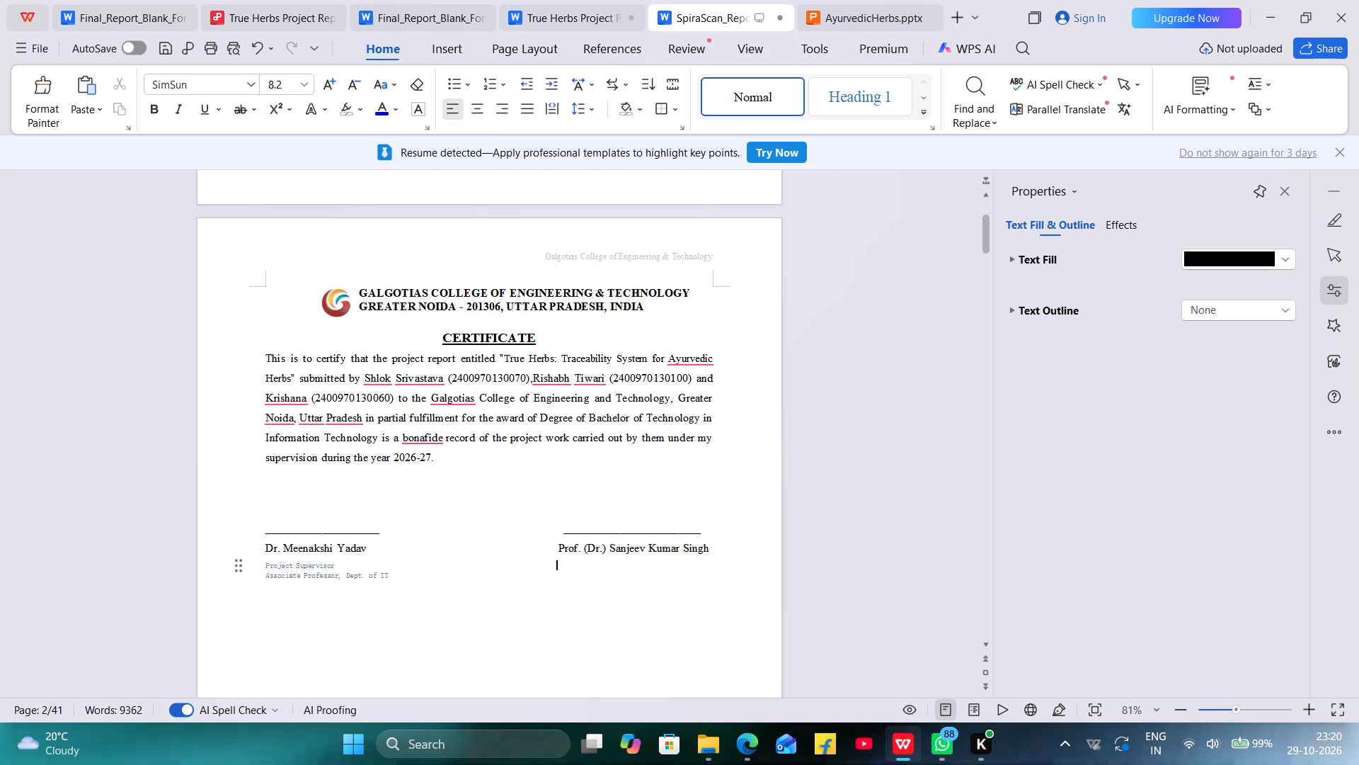
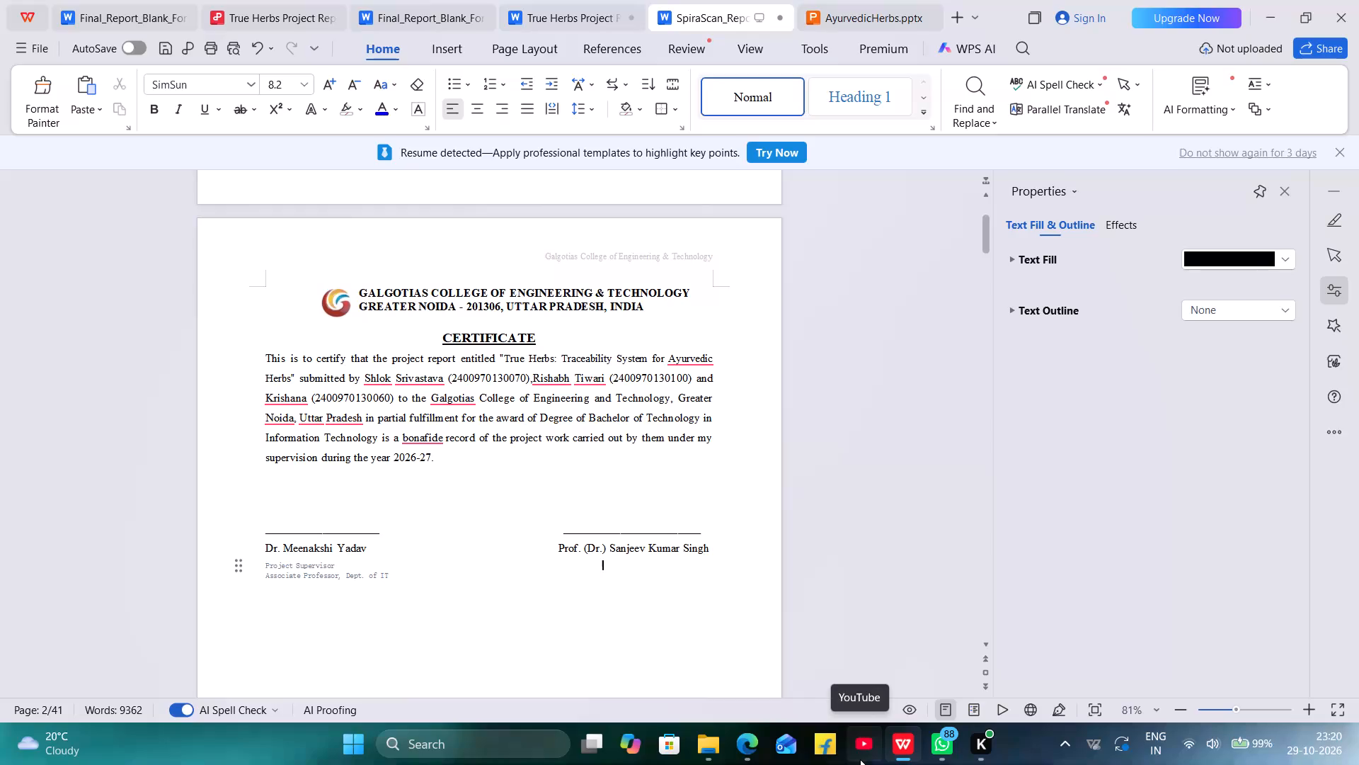
Enter "Head of Deparment" beneath the professor's name on the "Project Supervisor" line of the certificate.
key(shift+h)
text(ead)
key(space)
text(of)
key(space)
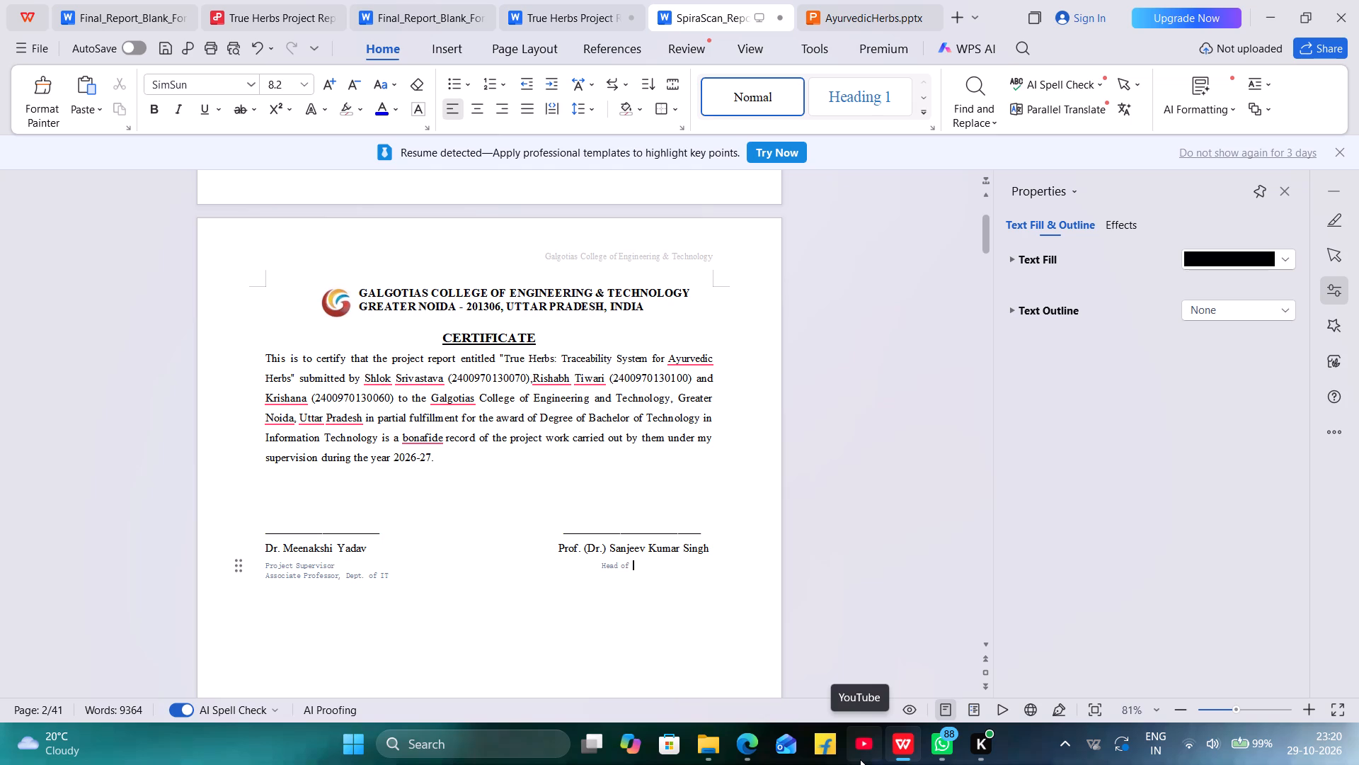
text(Deparment)
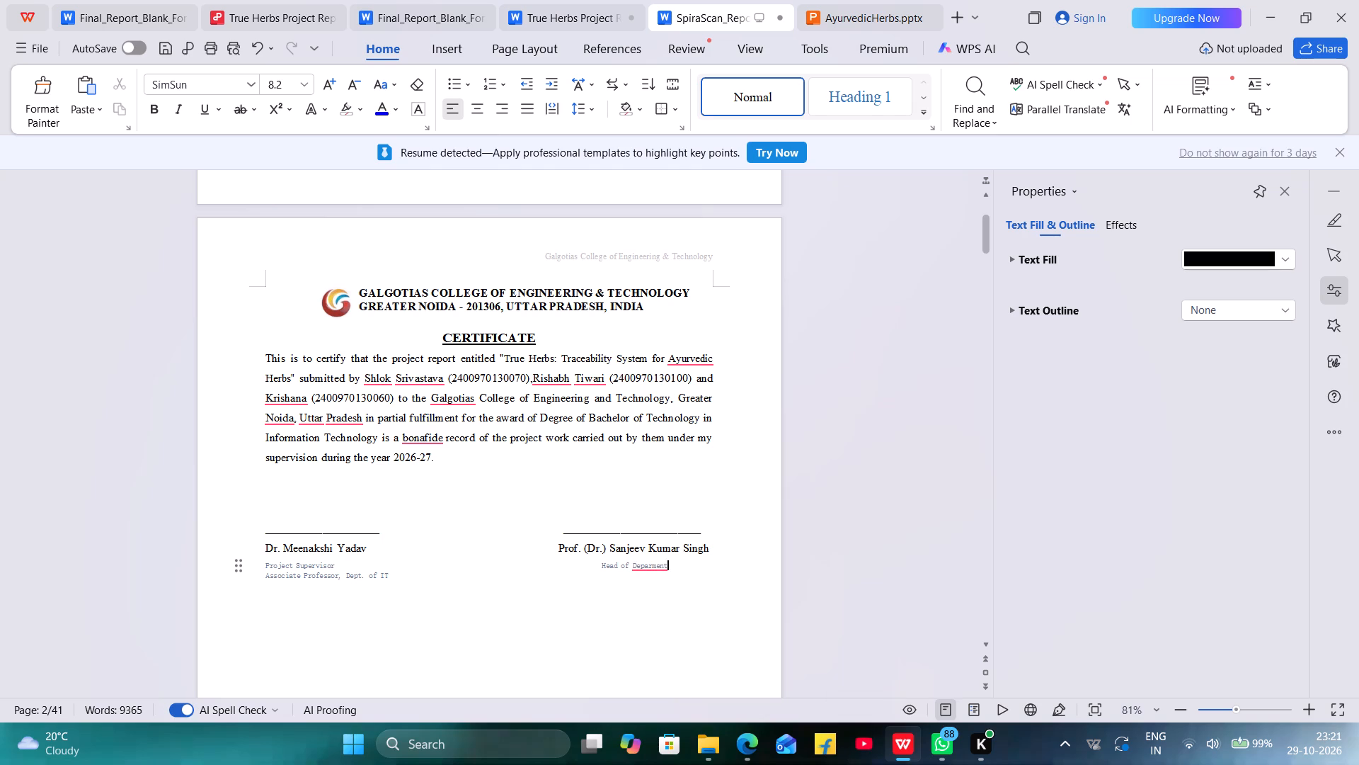
Format the two title lines below the signatory names in Times New Roman, size 10.
click(372, 569)
drag(390, 577, 248, 570)
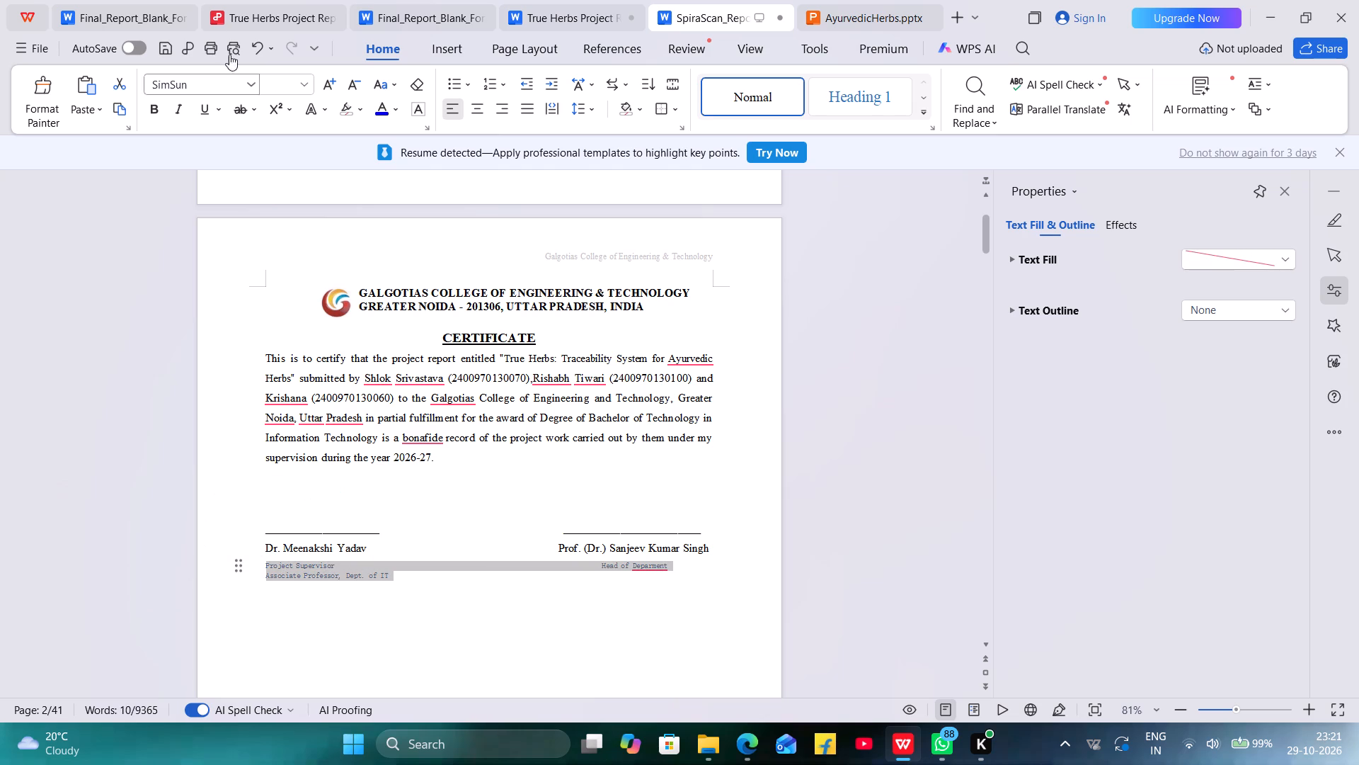
click(255, 88)
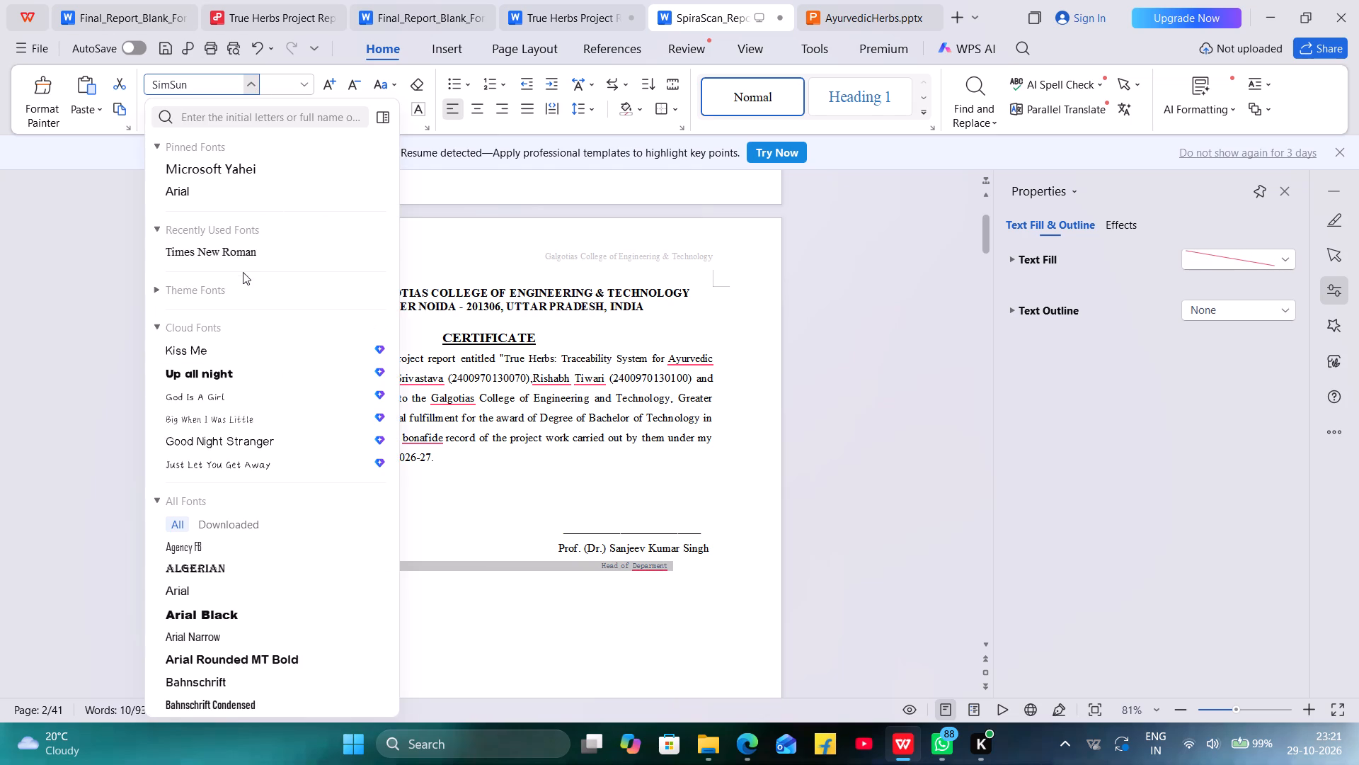
click(243, 261)
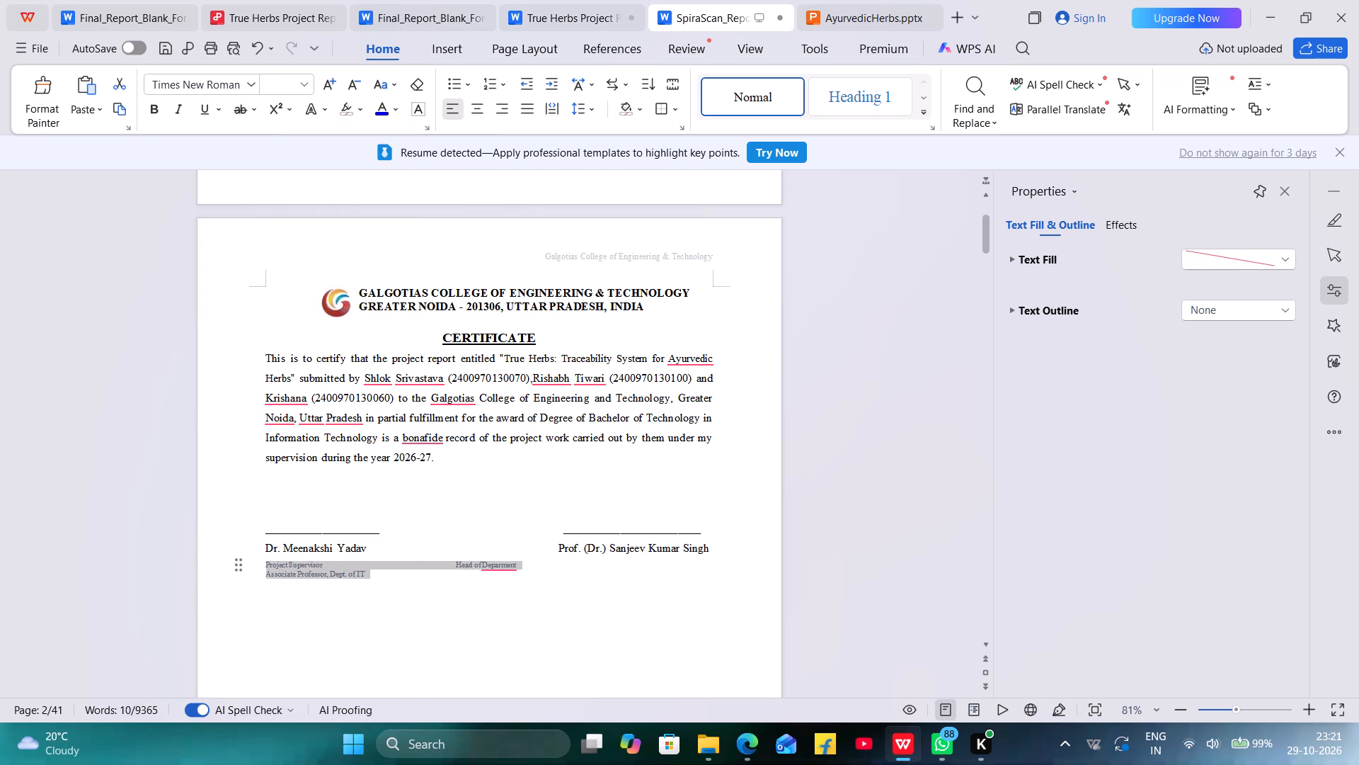
click(310, 86)
click(297, 307)
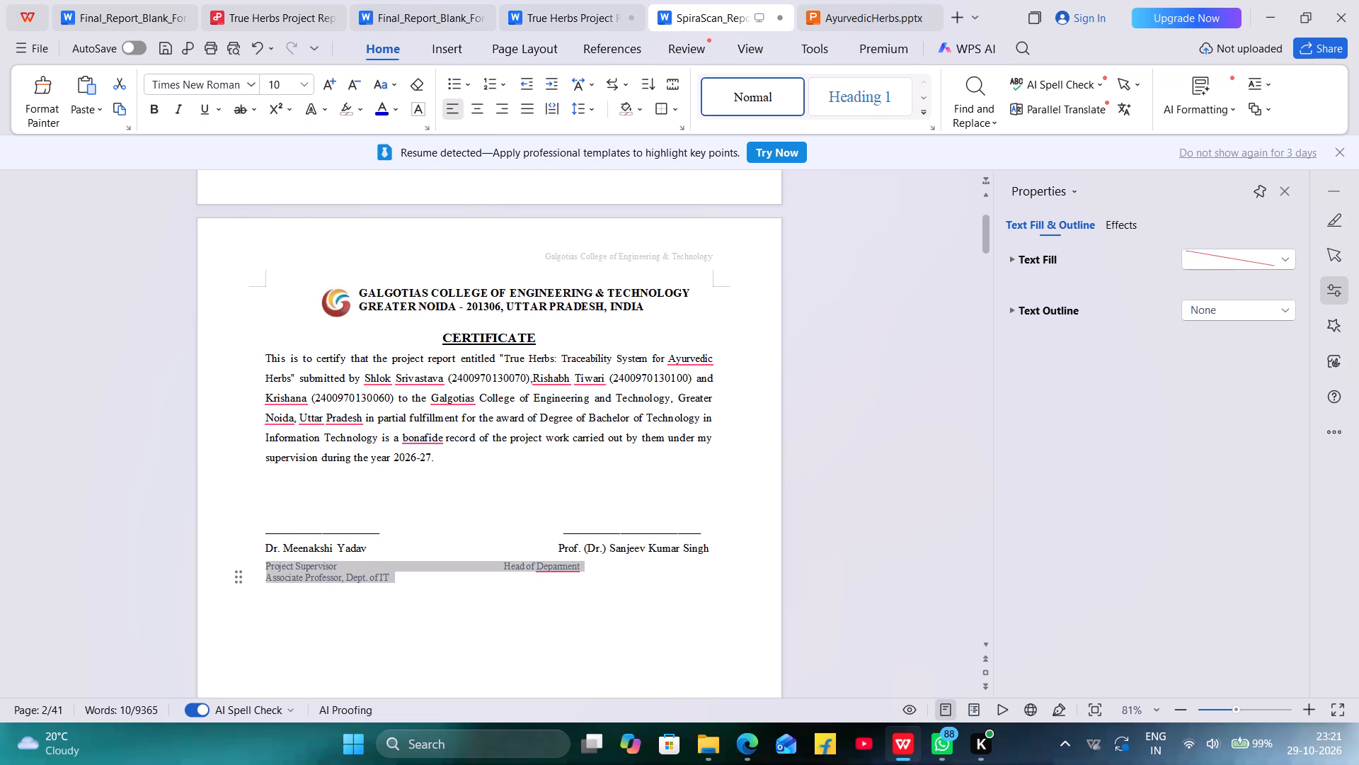
click(420, 506)
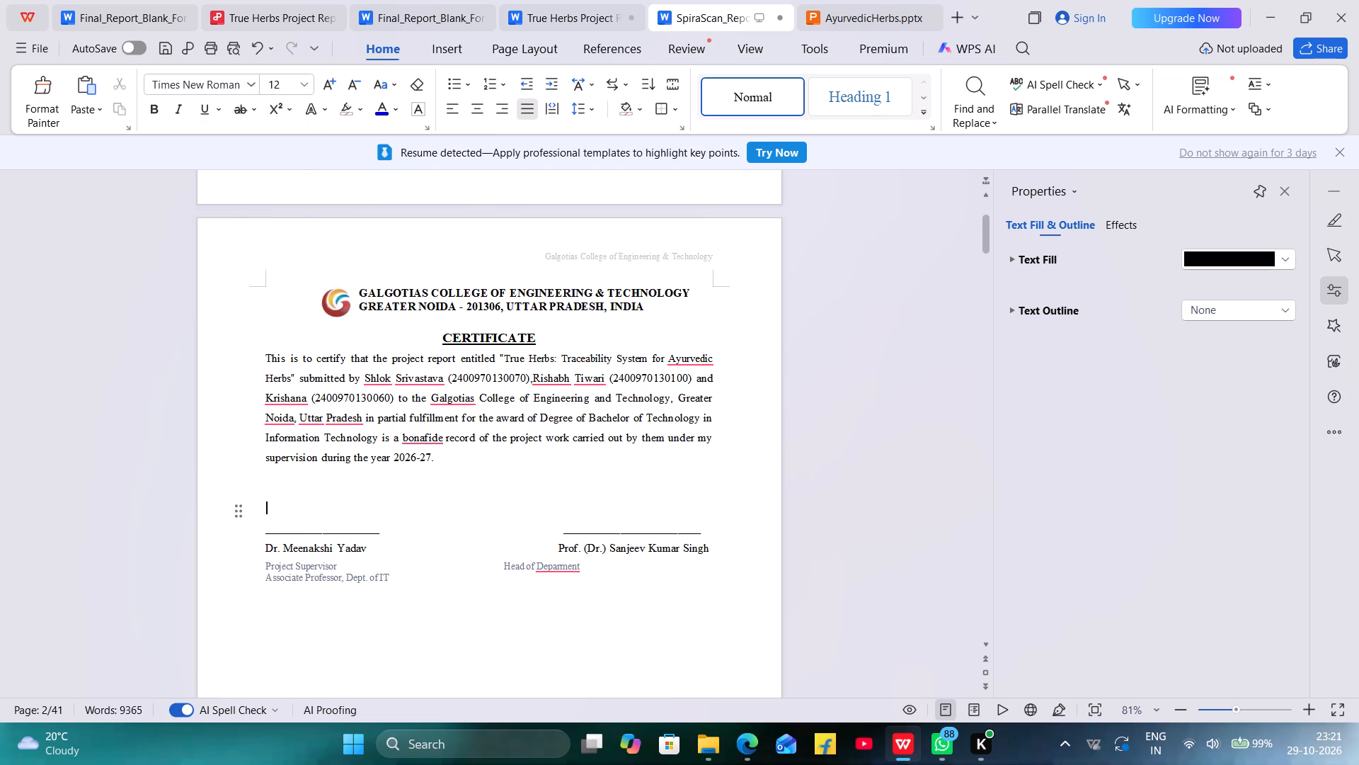
Add spaces before "Head of Deparment" to shift it beneath the professor's name in the signature block.
click(501, 568)
key(space)
key(space)
key(space)
key(space)
key(space)
key(space)
key(space)
key(space)
key(space)
key(space)
key(space)
key(space)
key(space)
key(space)
key(space)
key(space)
key(space)
key(space)
key(space)
key(space)
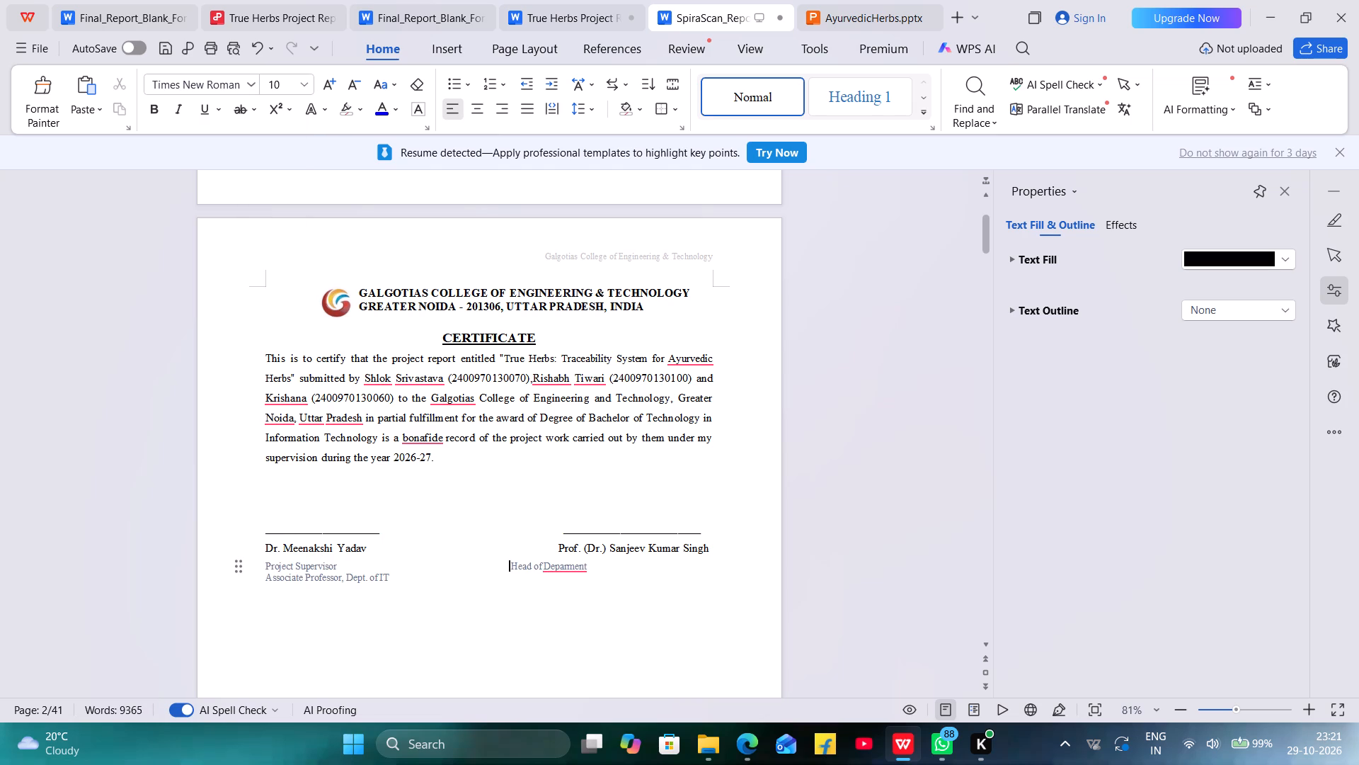
key(space)
key(space)
key(space)
key(space)
key(space)
key(space)
key(space)
key(space)
key(space)
key(space)
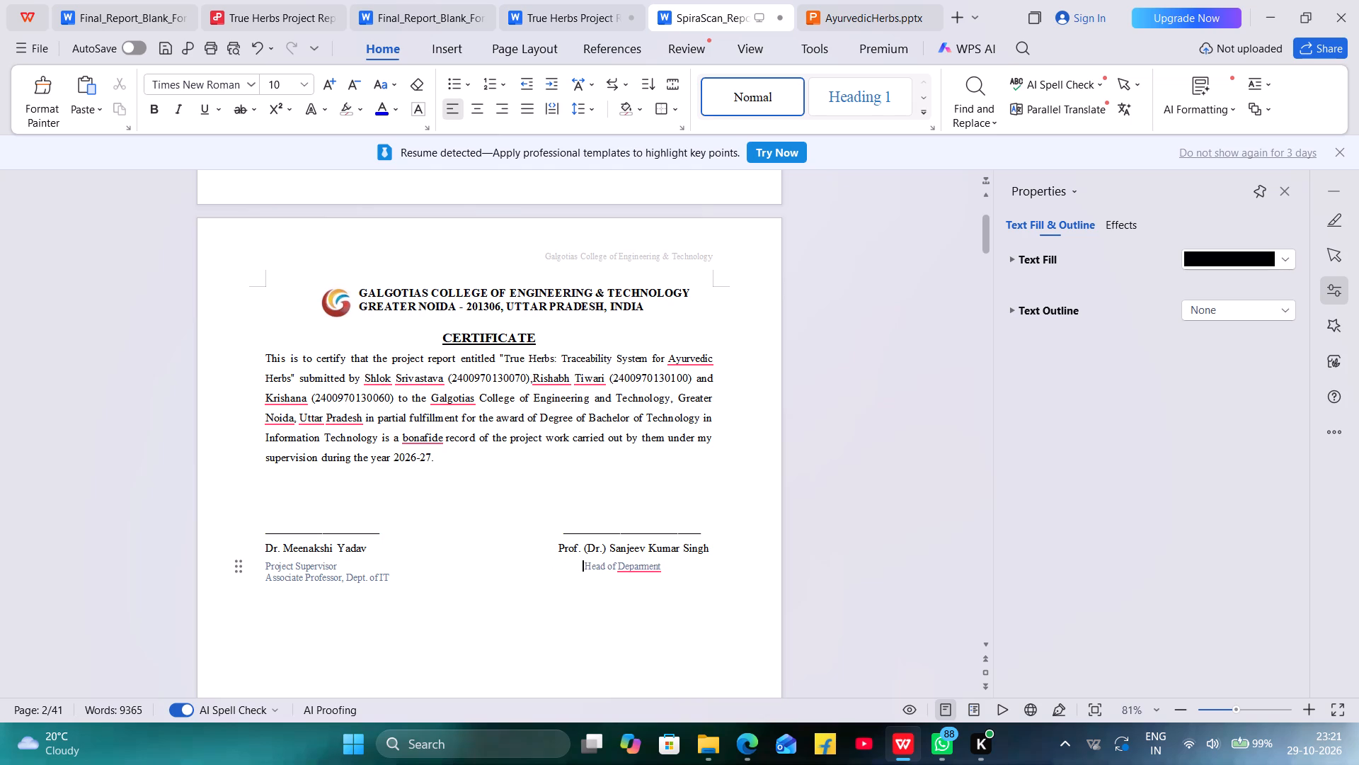
key(space)
key(space)
key(space)
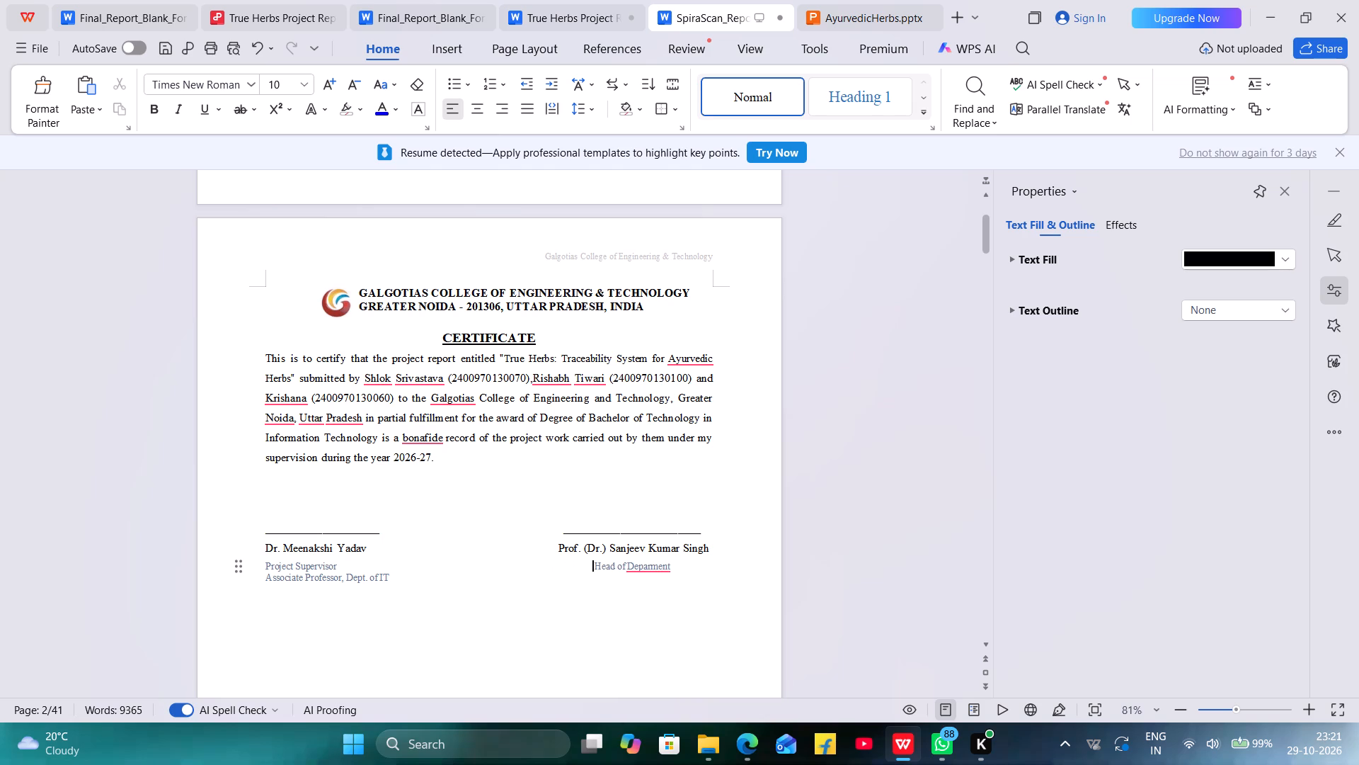
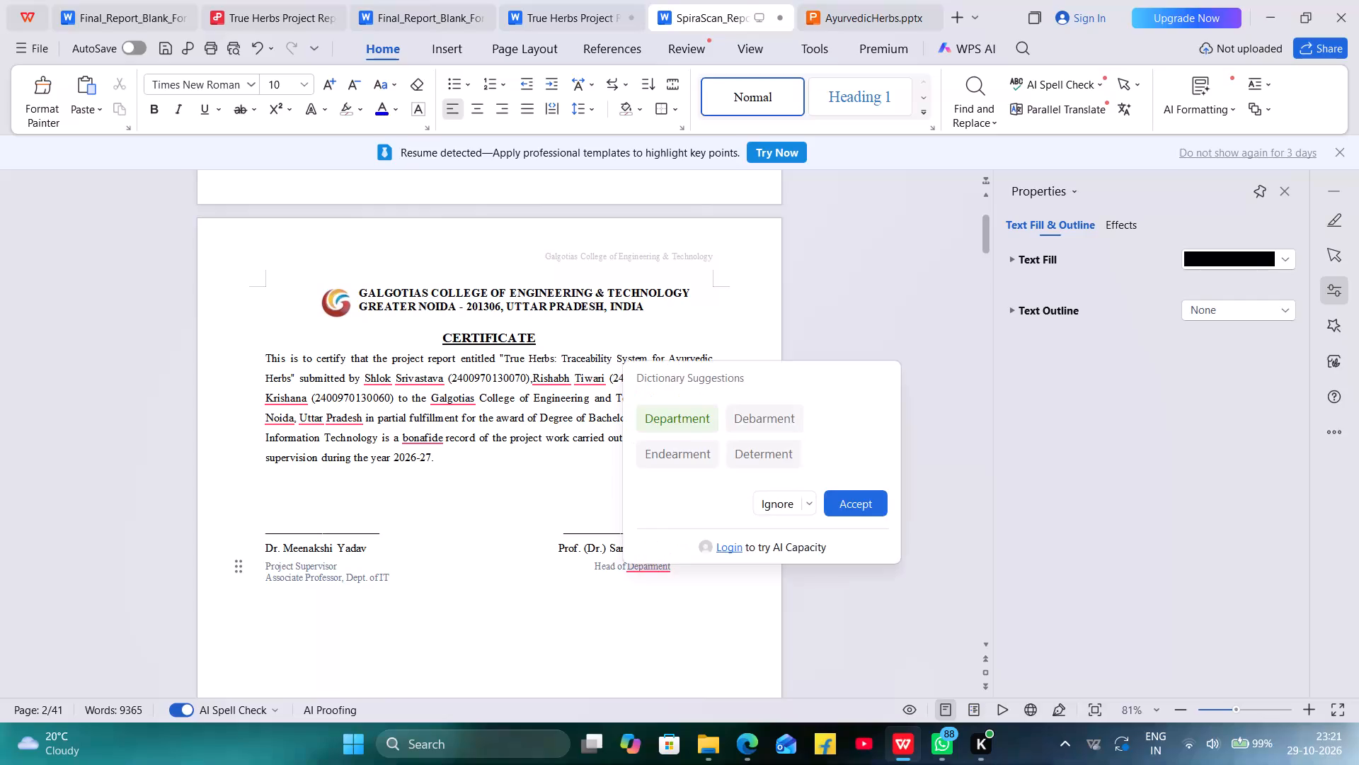
Correct the misspelled "Deparment" in the professor's title to the suggested spelling "Department".
click(707, 417)
click(685, 420)
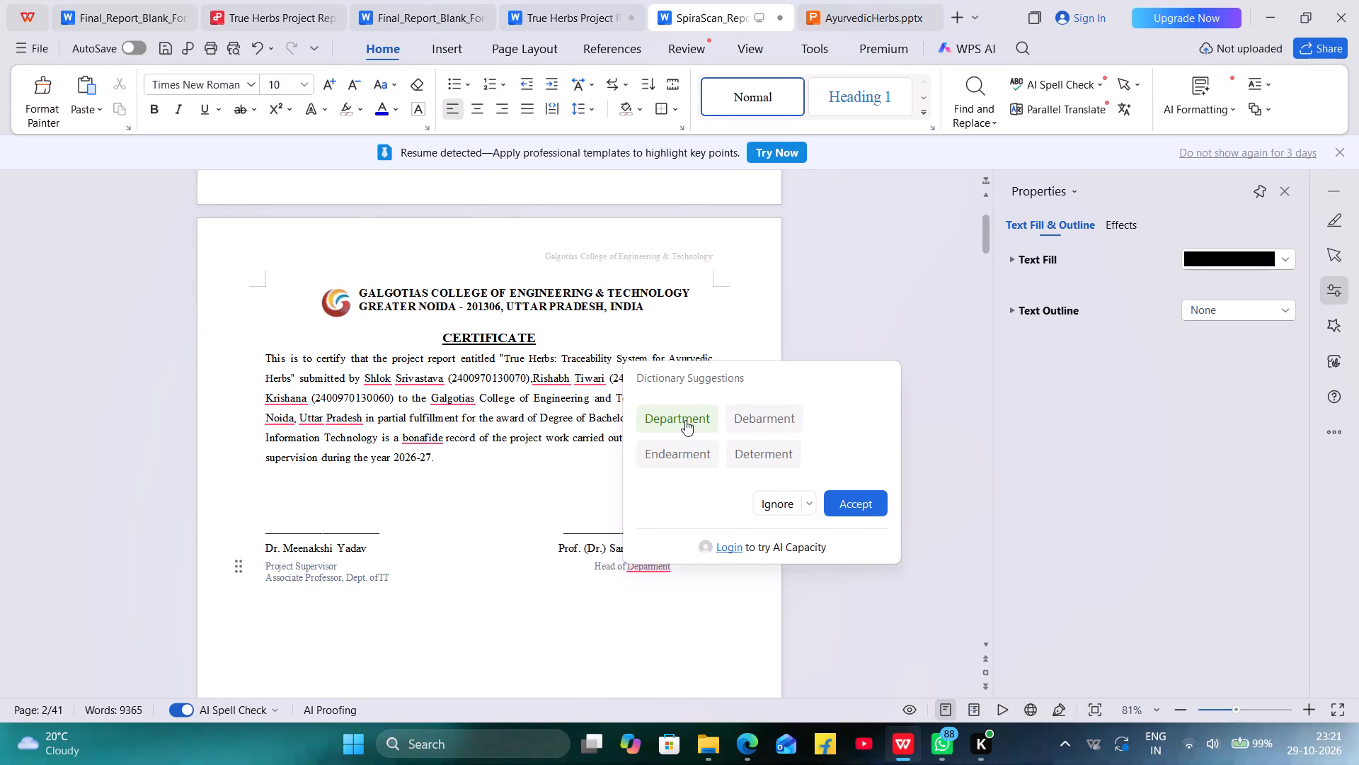
double_click(685, 420)
click(701, 423)
click(860, 500)
click(684, 571)
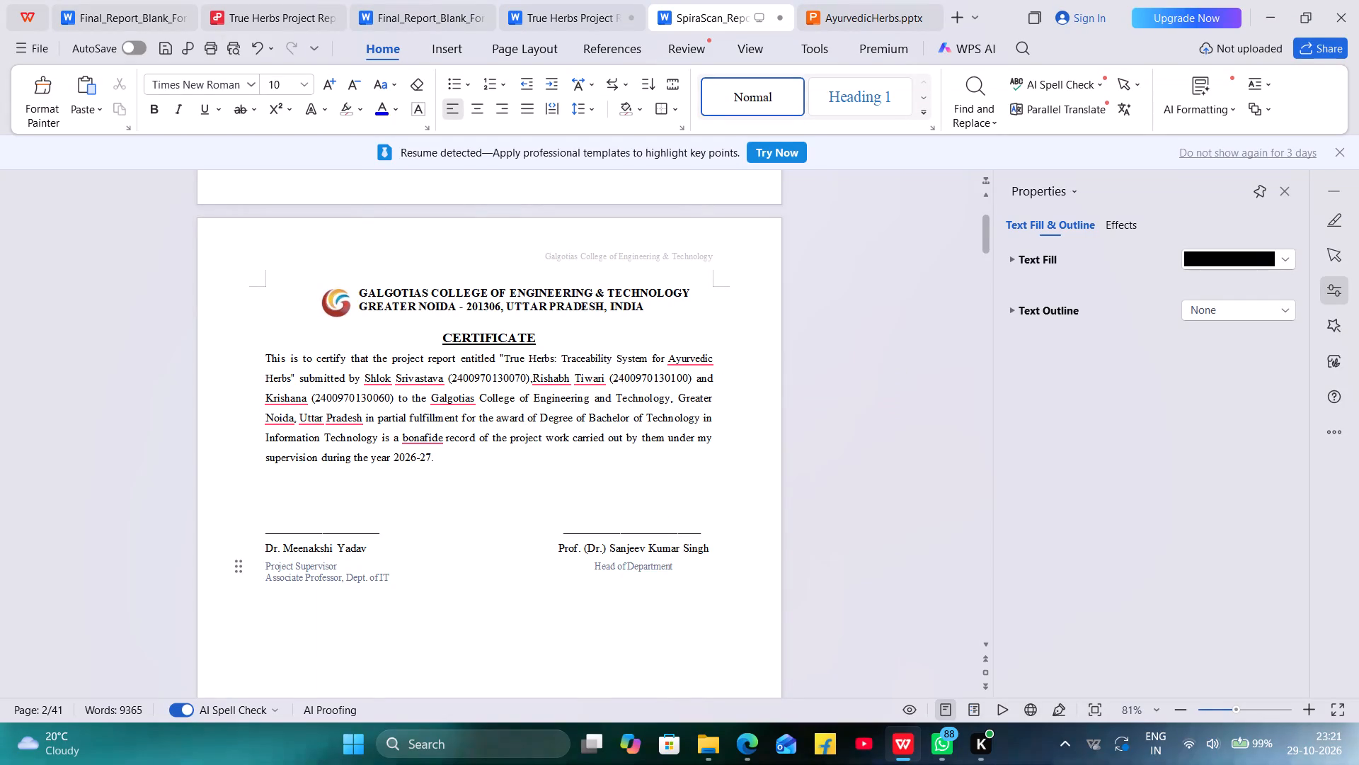
Add a space between "of" and "Department", and three spaces before "Head", to position the title beneath the professor's name.
click(627, 567)
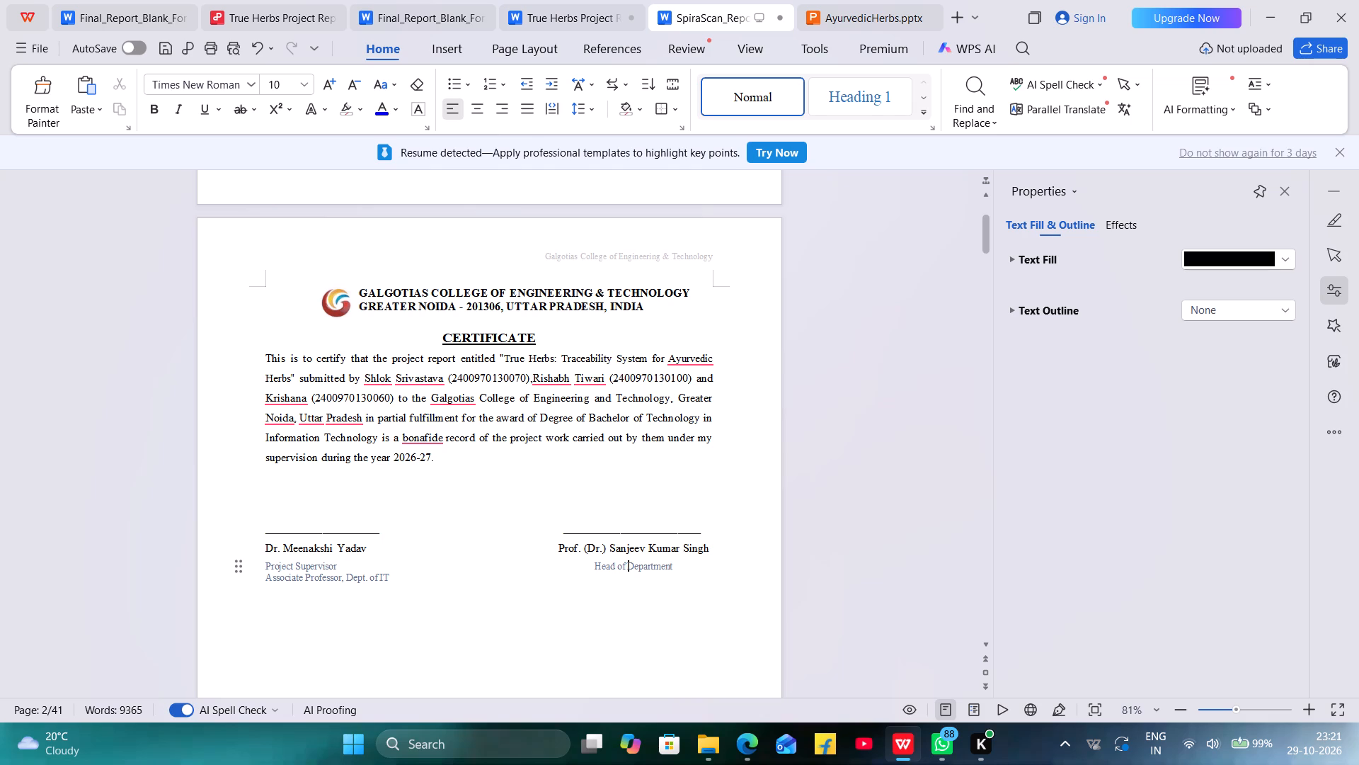
key(space)
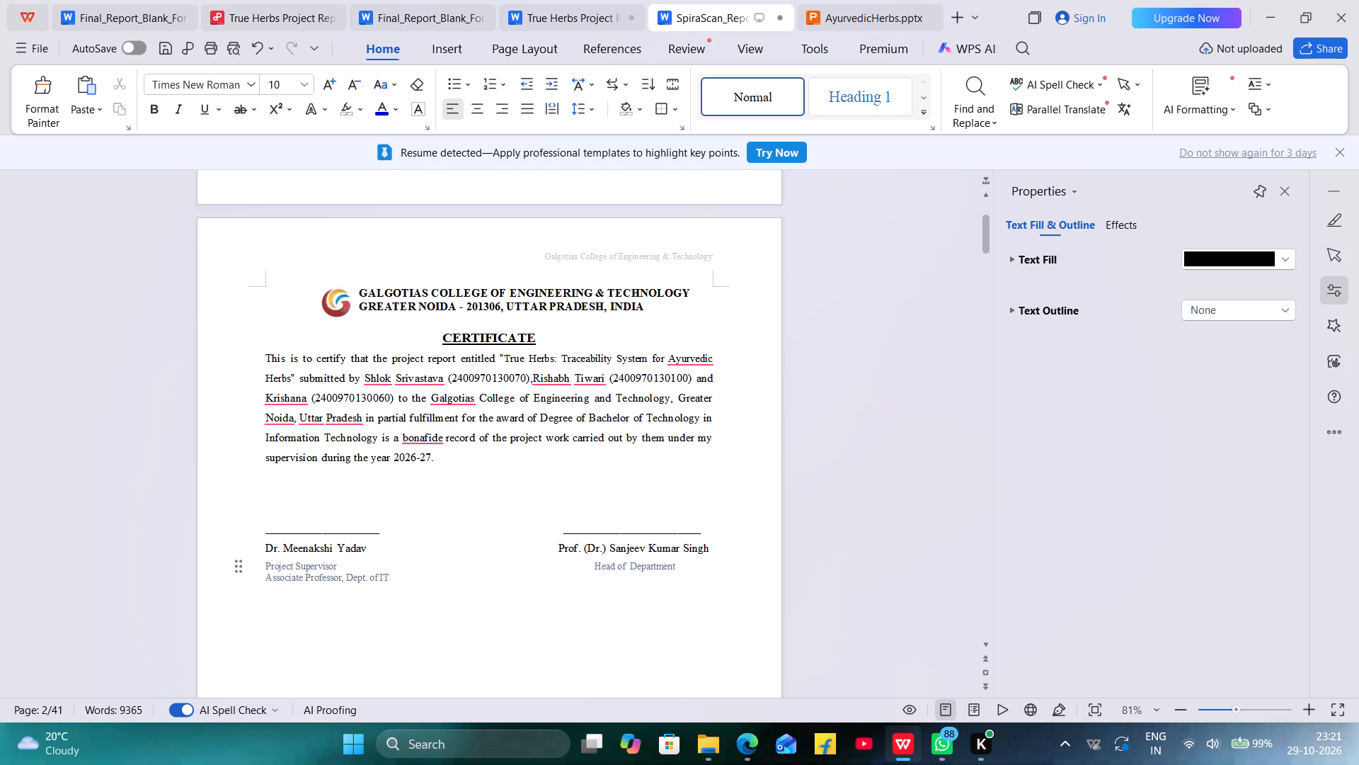
click(588, 562)
key(space)
key(space)
key(space)
click(696, 566)
Pad the end of the "Associate Professor, Dept. of IT" line with spaces to reach the area beneath "Head of Department".
click(425, 577)
key(space)
key(space)
key(space)
key(space)
key(space)
key(space)
key(space)
key(space)
key(space)
key(space)
key(space)
key(space)
key(space)
key(space)
key(space)
key(space)
key(space)
key(space)
key(space)
key(space)
key(BackSpace)
key(BackSpace)
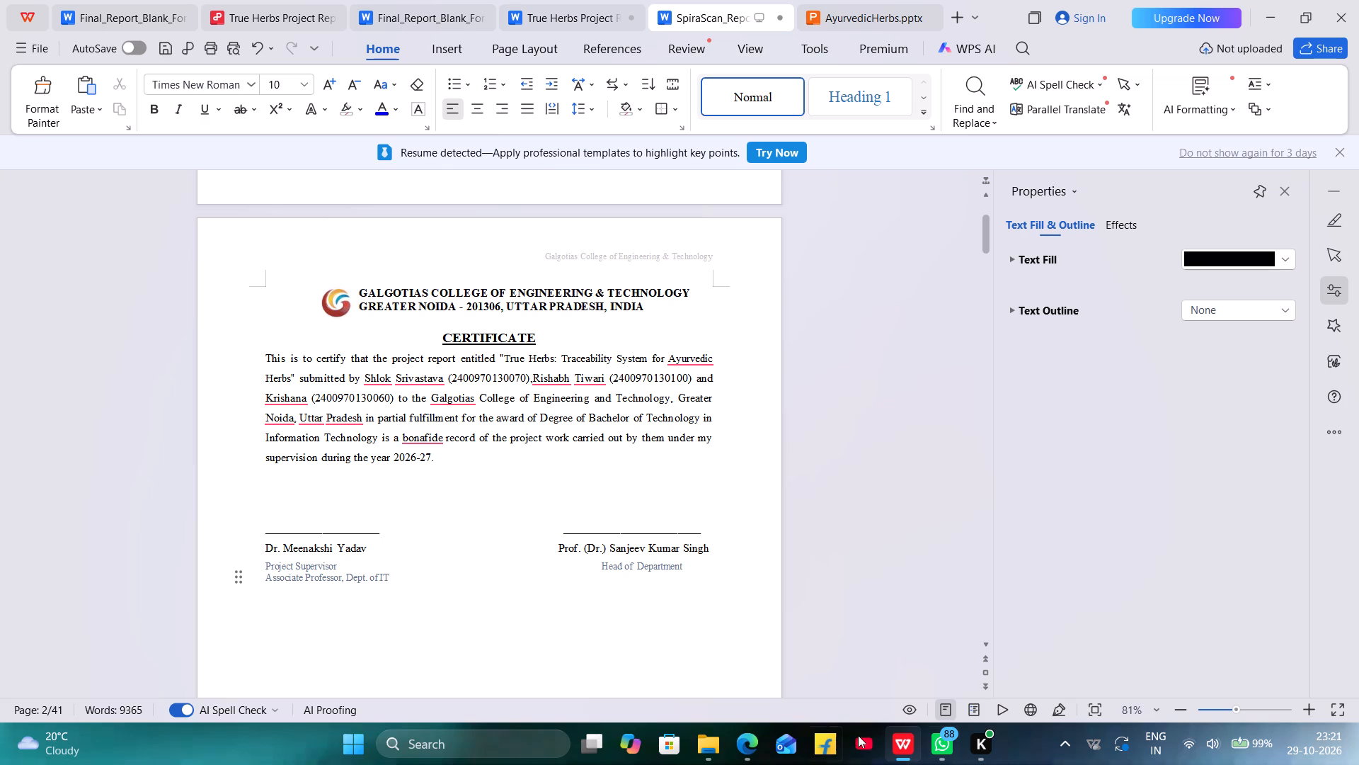
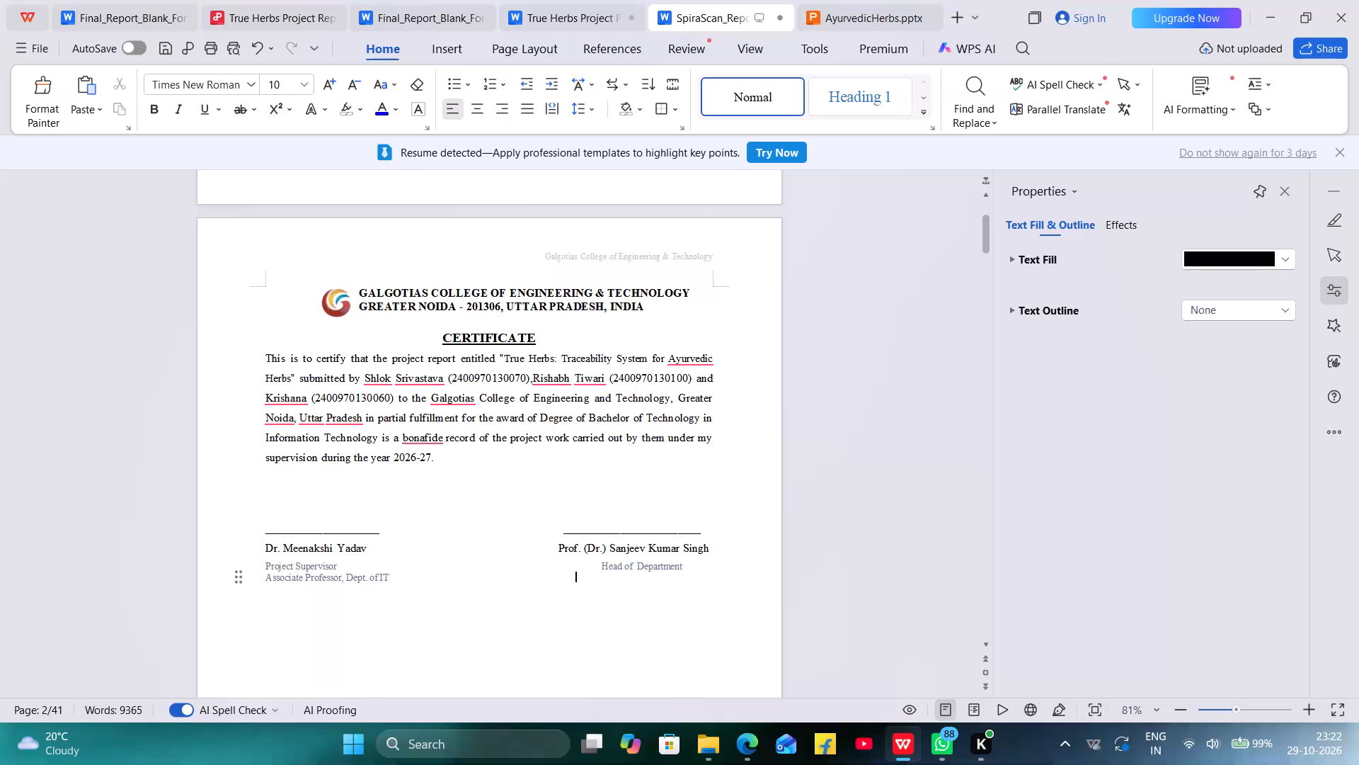
Remove four excess padding spaces and enter the word "Department" on the line beneath "Head of Department".
key(BackSpace)
key(BackSpace)
key(BackSpace)
key(BackSpace)
text(De)
text(parme)
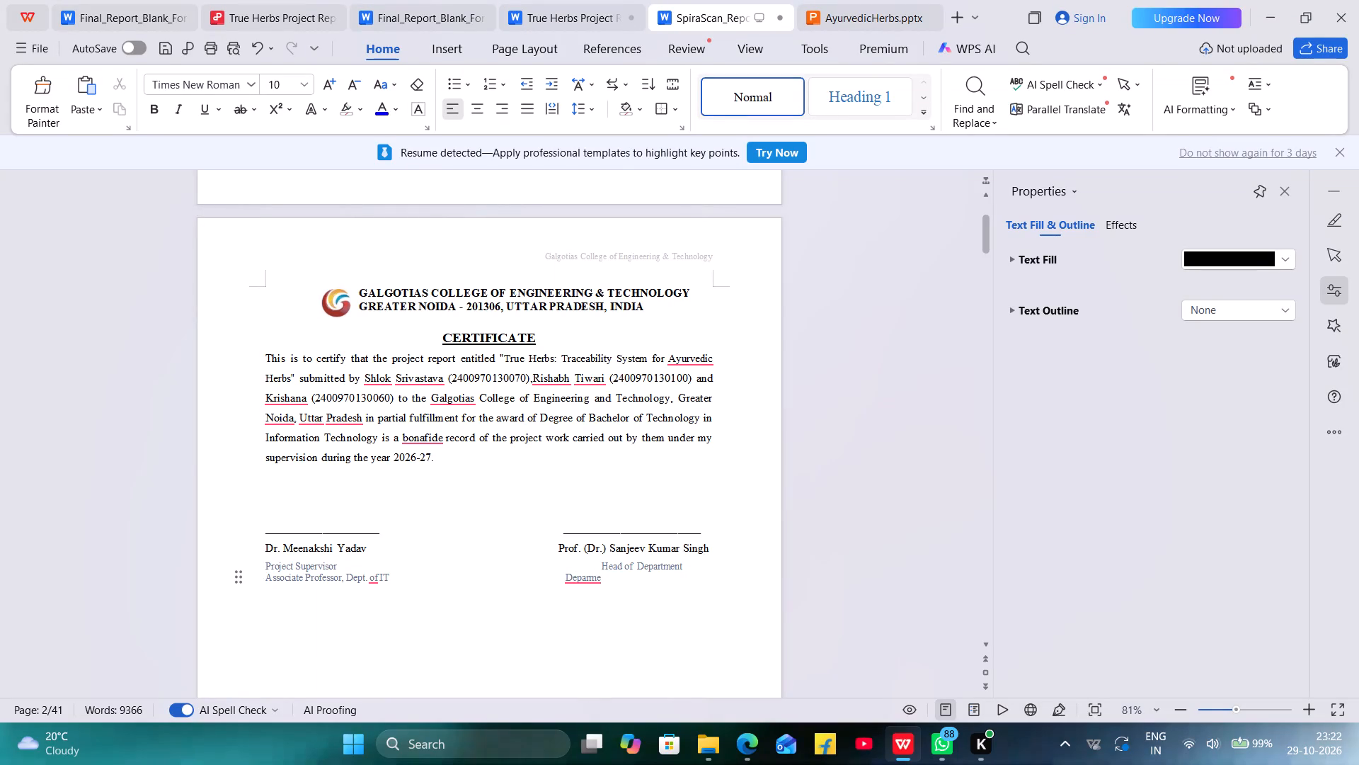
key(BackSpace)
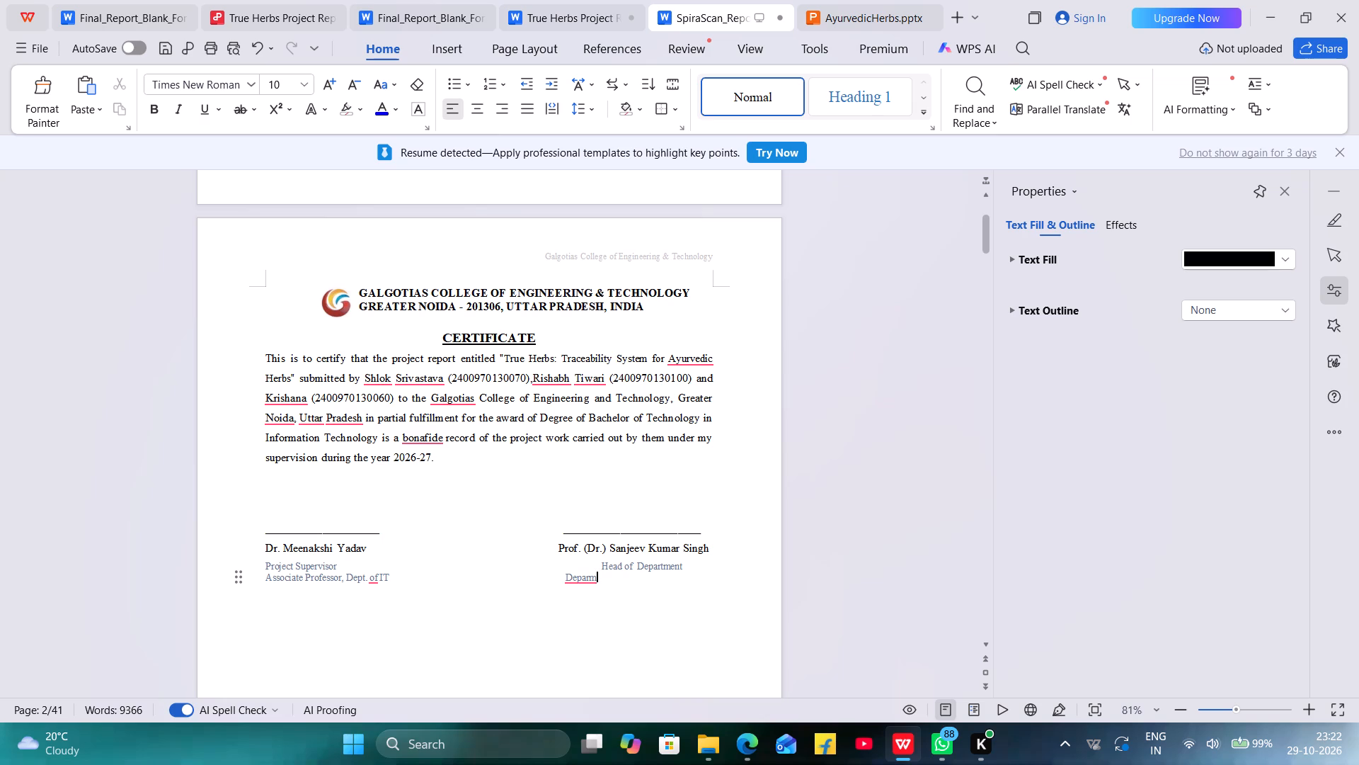
Fix the partly entered word beneath "Head of Department" and complete the line with the full department name, Department of Information Technology.
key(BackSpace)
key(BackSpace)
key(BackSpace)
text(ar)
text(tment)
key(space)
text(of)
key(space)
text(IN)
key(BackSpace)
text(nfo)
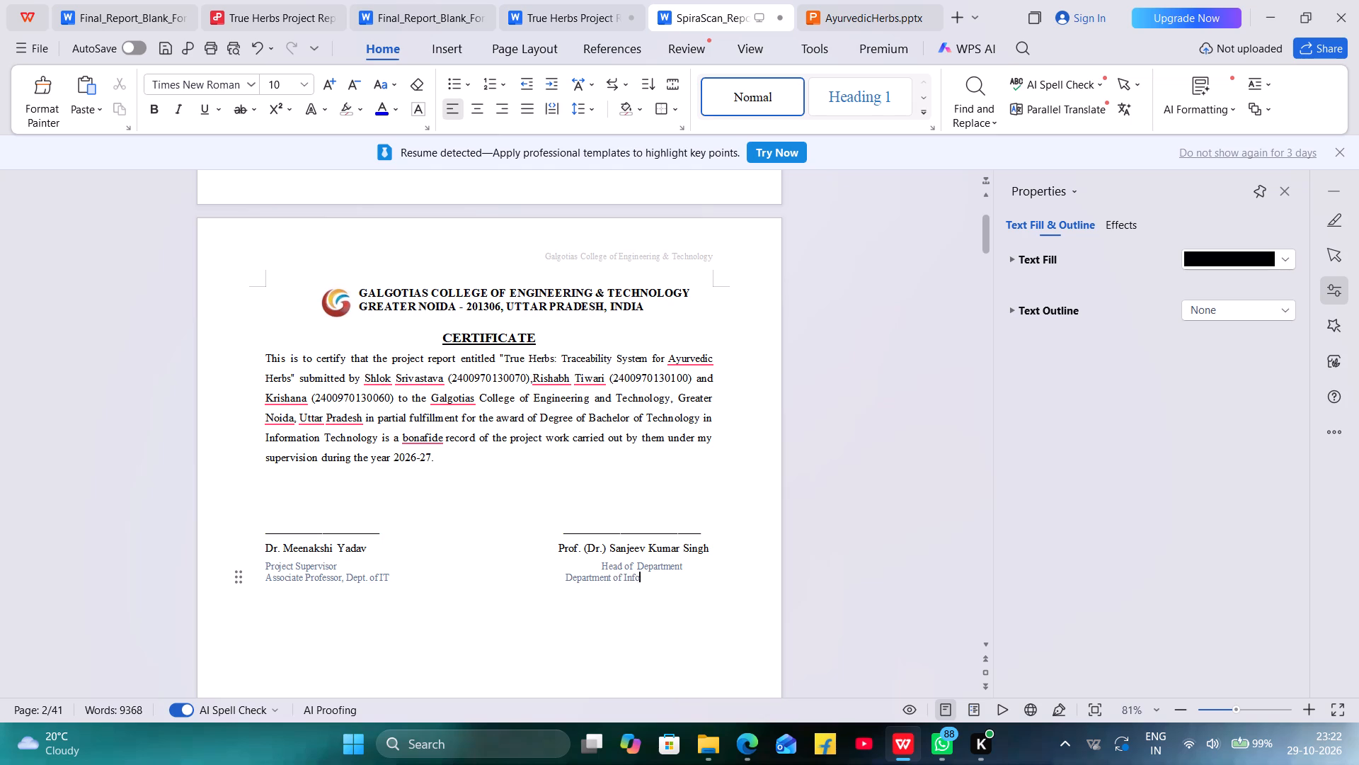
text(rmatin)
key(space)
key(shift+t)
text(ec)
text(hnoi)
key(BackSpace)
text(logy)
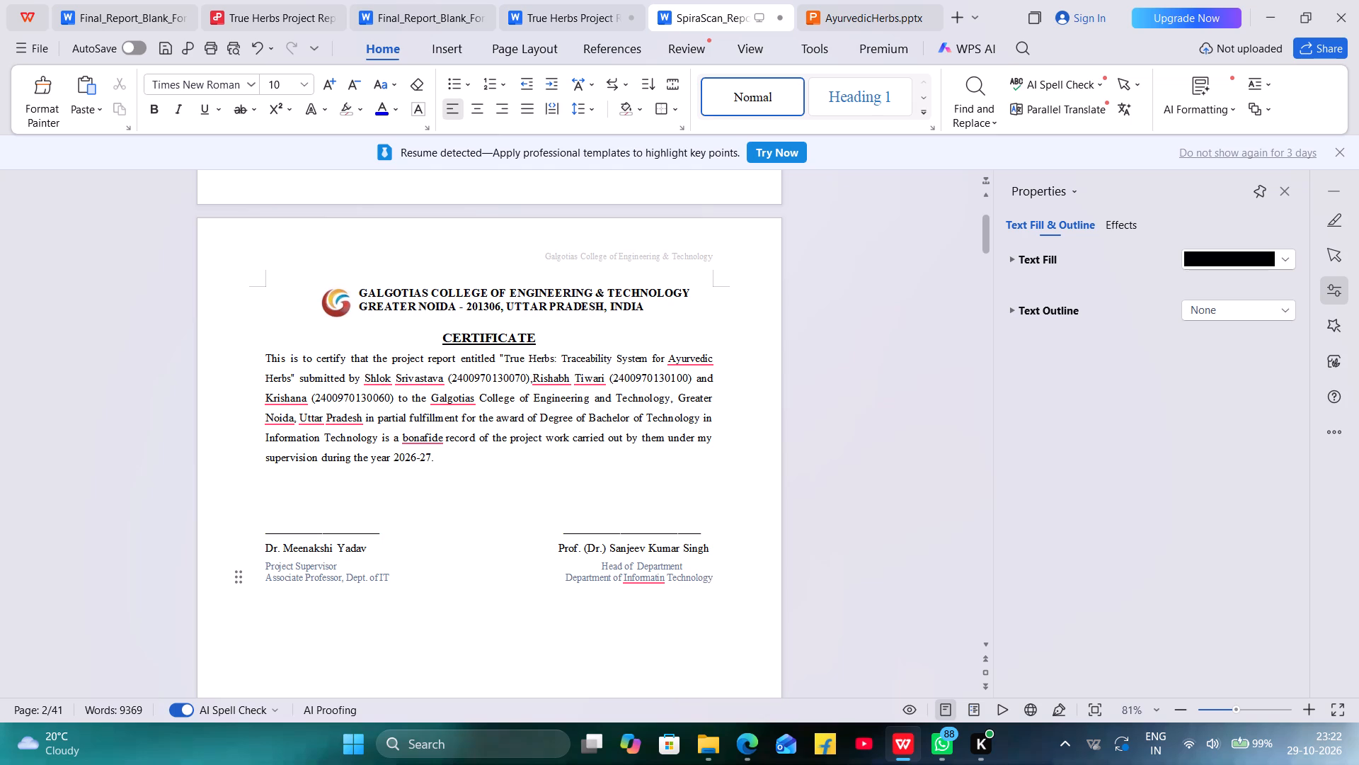
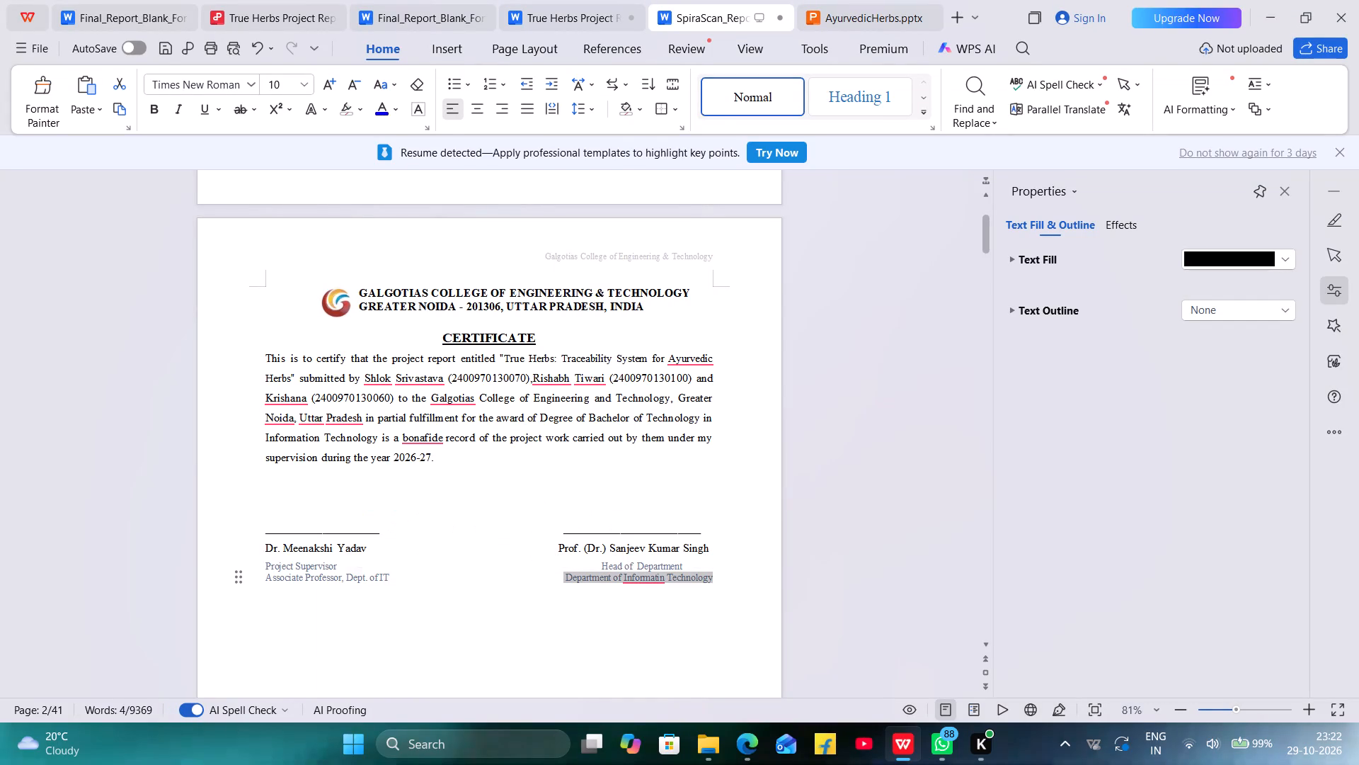
Copy the "Department of Informatin Technology" text and delete "Associate Professor, Dept. of IT" from the line beneath "Project Supervisor".
key(ctrl+c)
click(396, 577)
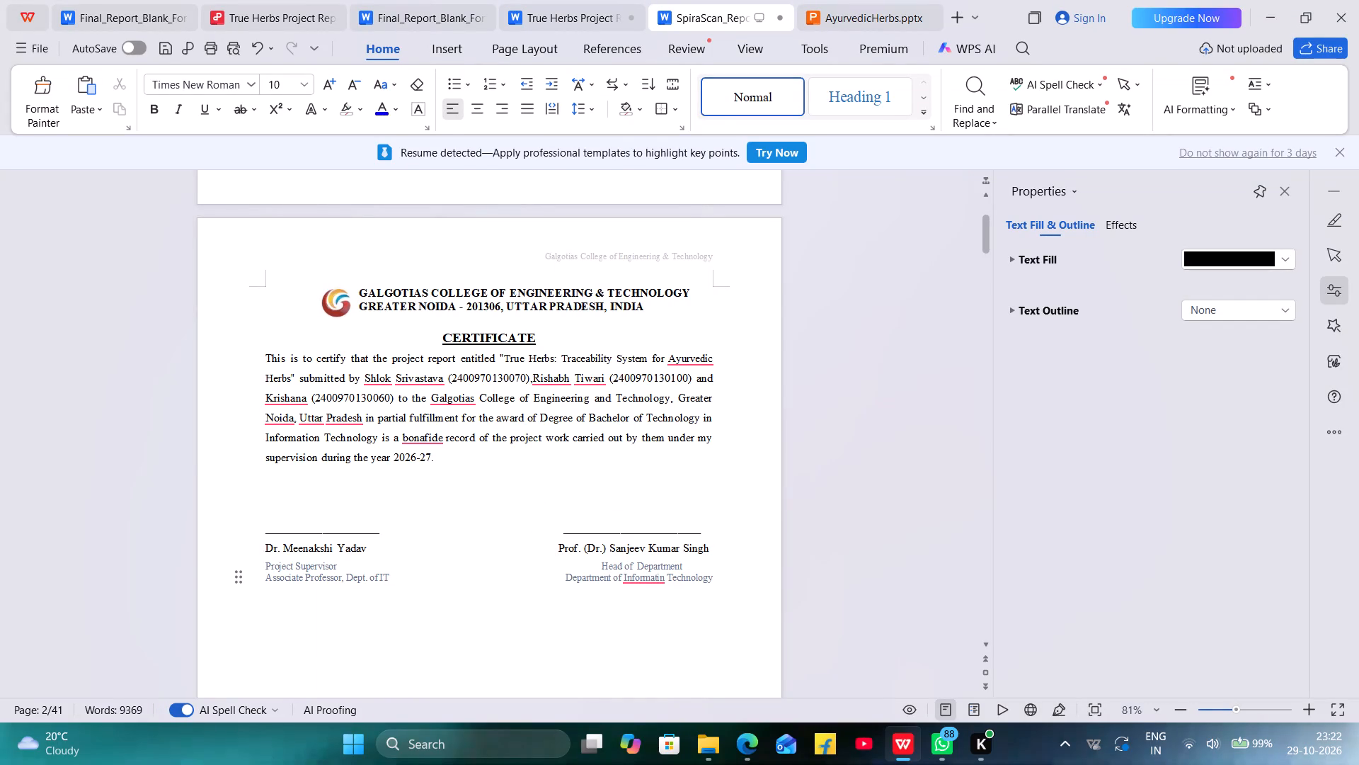
click(394, 577)
click(387, 581)
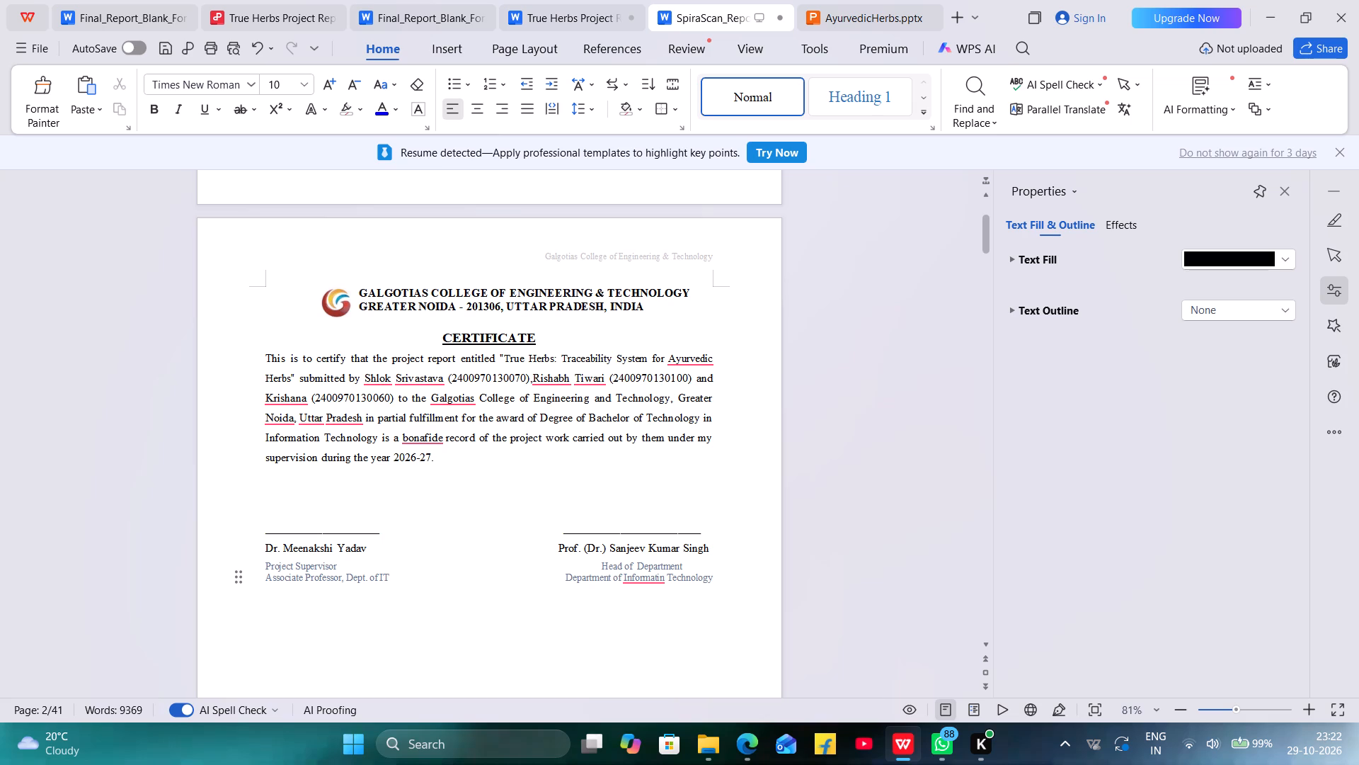
key(BackSpace)
key(BackSpace)
key(BackSpace)
key(BackSpace)
key(BackSpace)
key(BackSpace)
key(BackSpace)
key(BackSpace)
key(BackSpace)
key(BackSpace)
key(BackSpace)
key(BackSpace)
key(BackSpace)
key(BackSpace)
key(BackSpace)
key(BackSpace)
key(BackSpace)
key(BackSpace)
key(BackSpace)
key(BackSpace)
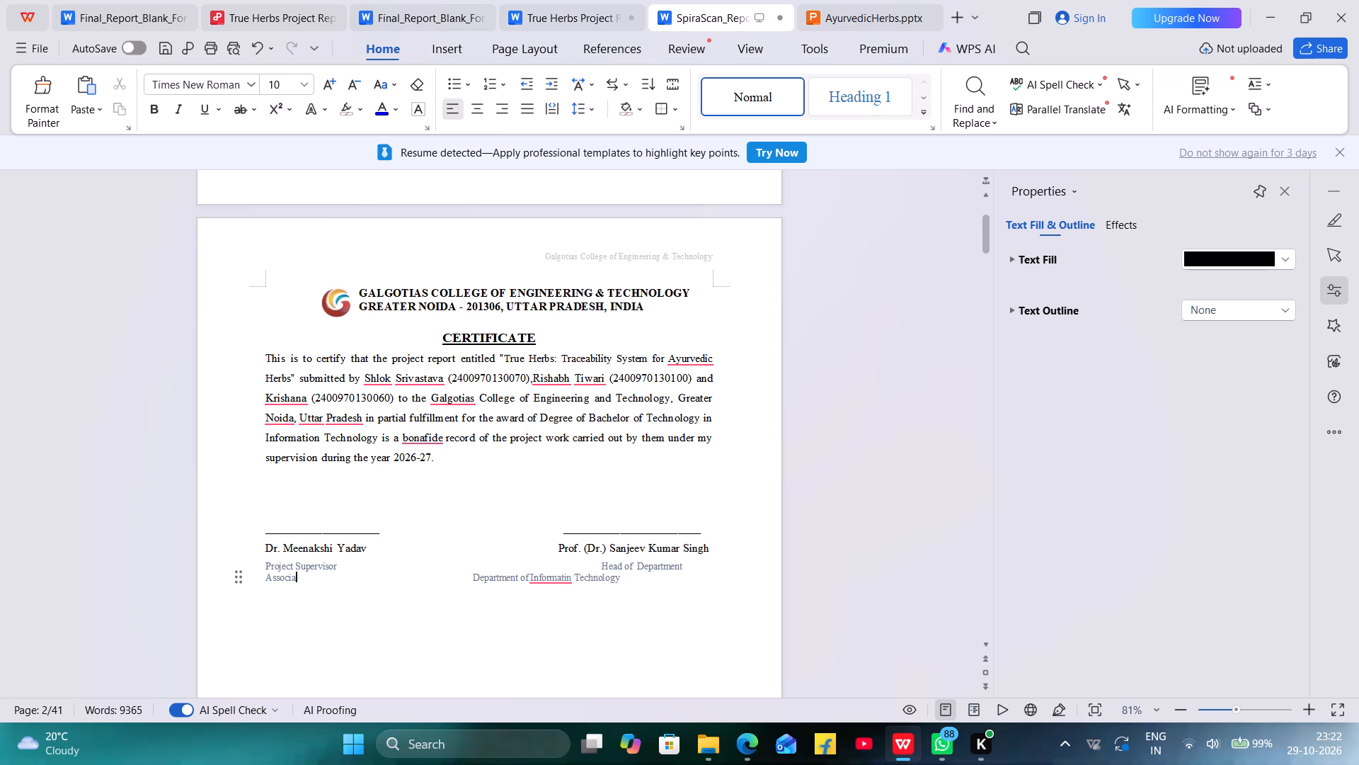
Replace the unfinished "Associa" beneath "Project Supervisor" with the copied text "Department of Informatin Technology".
key(BackSpace)
key(BackSpace)
key(BackSpace)
key(BackSpace)
key(BackSpace)
key(BackSpace)
key(BackSpace)
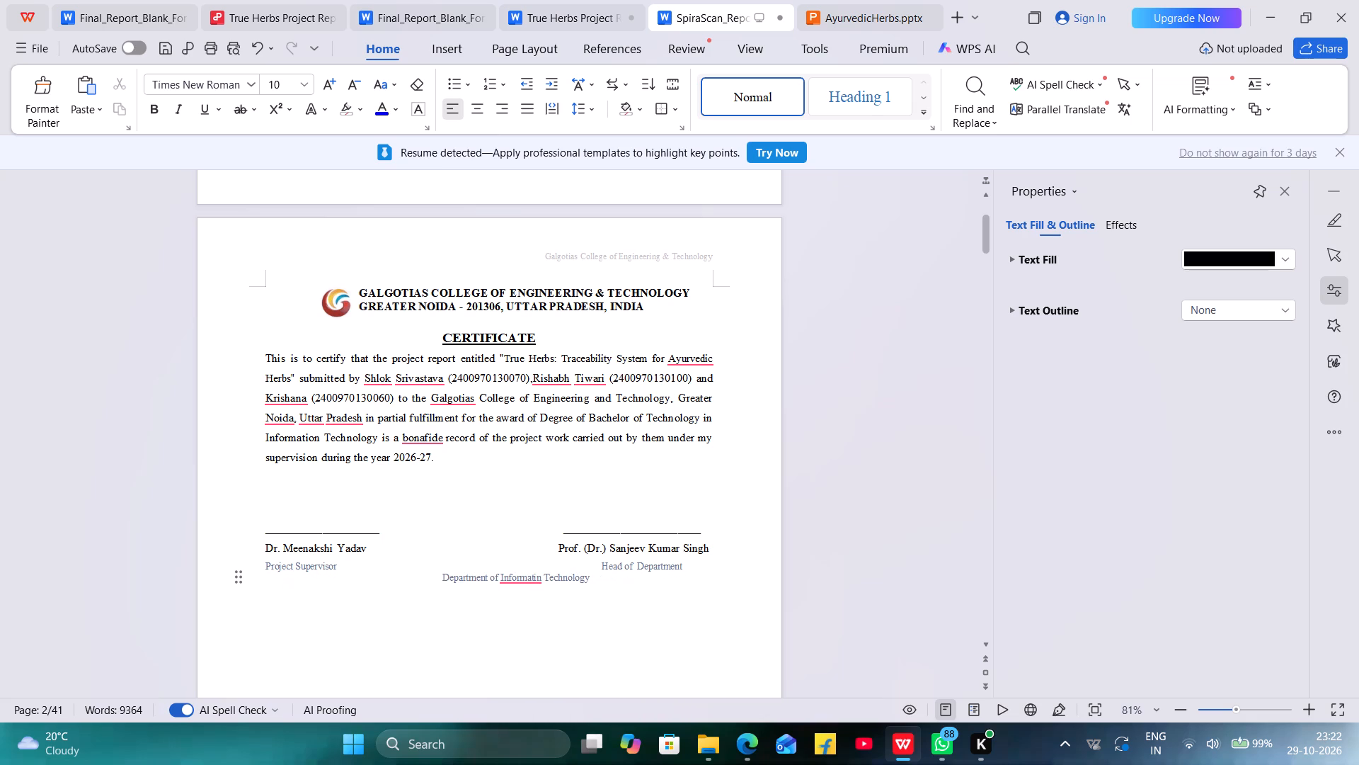
key(ctrl+v)
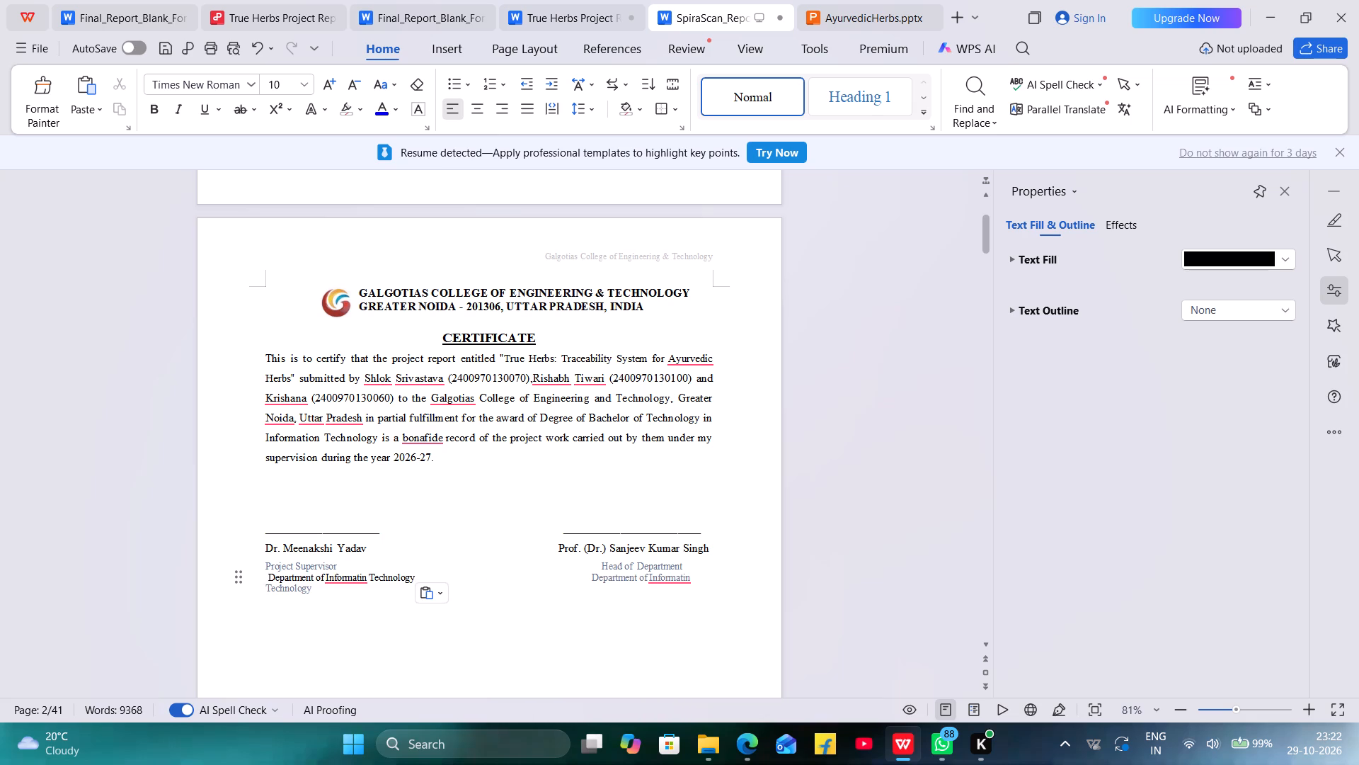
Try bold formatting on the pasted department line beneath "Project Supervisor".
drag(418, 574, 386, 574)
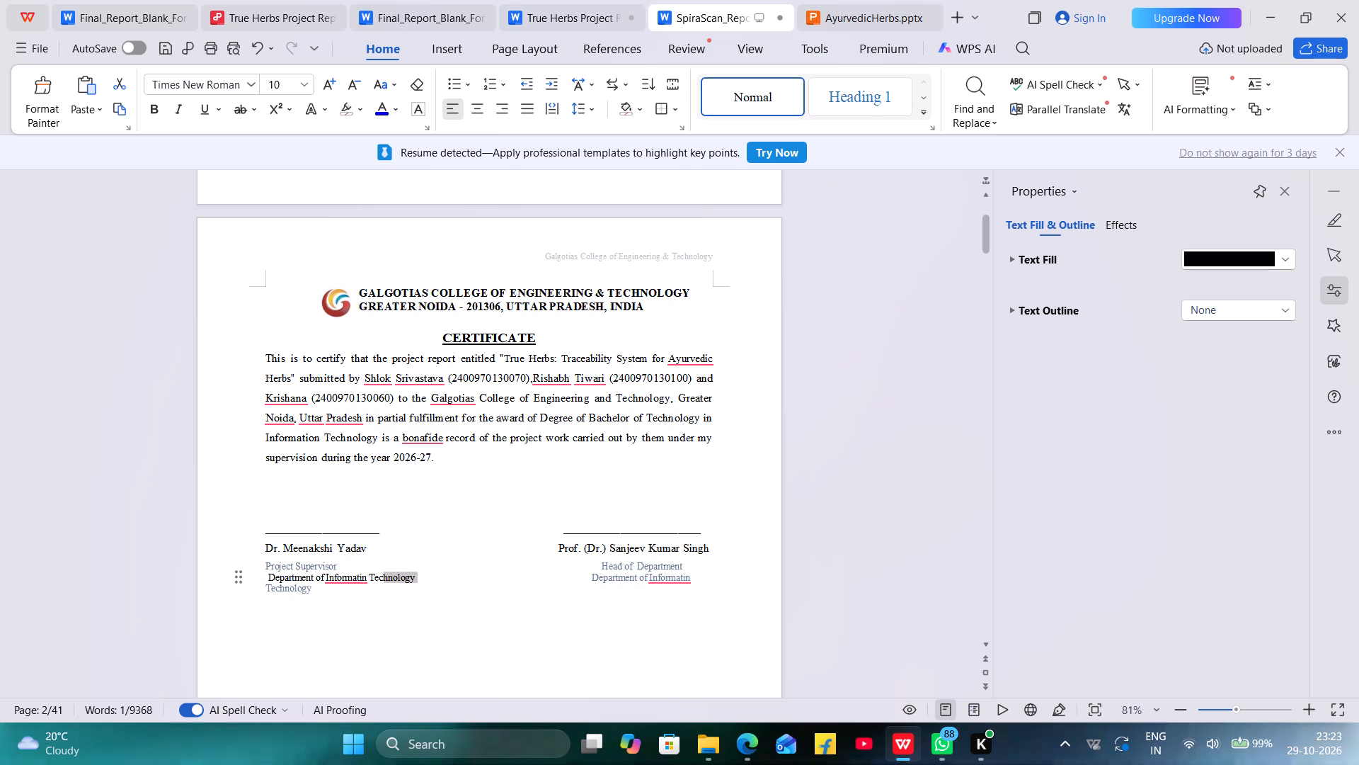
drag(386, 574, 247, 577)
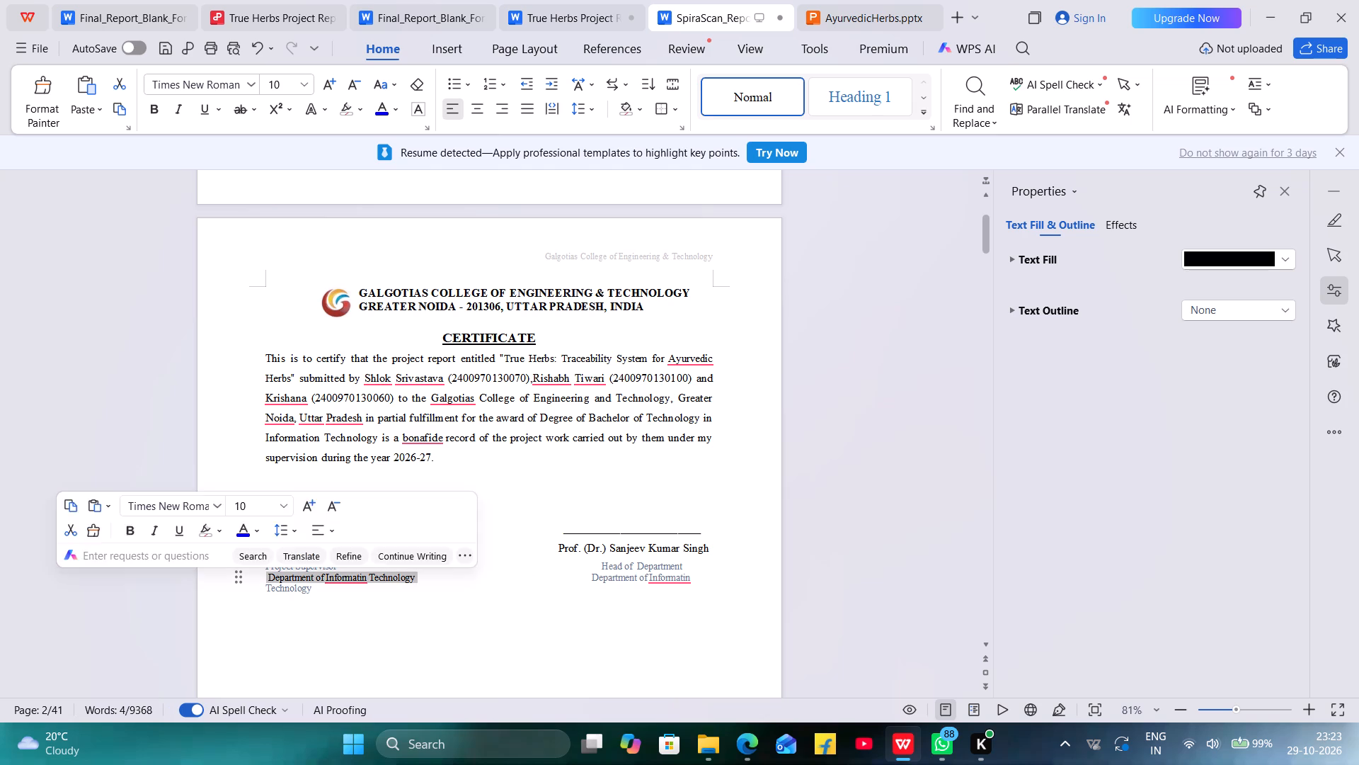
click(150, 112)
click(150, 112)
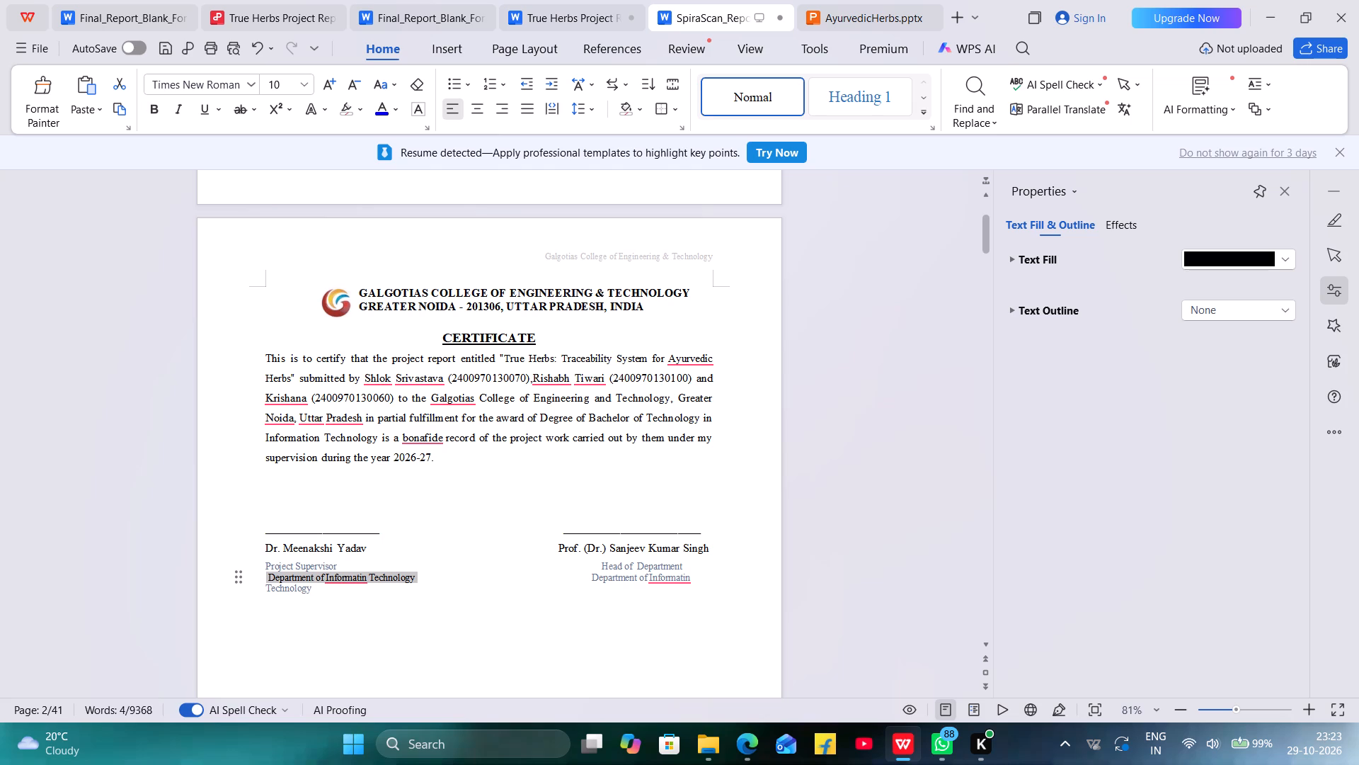
Remove twelve padding spaces before the department text beneath "Head of Department" so it fits on one line.
click(591, 574)
key(BackSpace)
key(BackSpace)
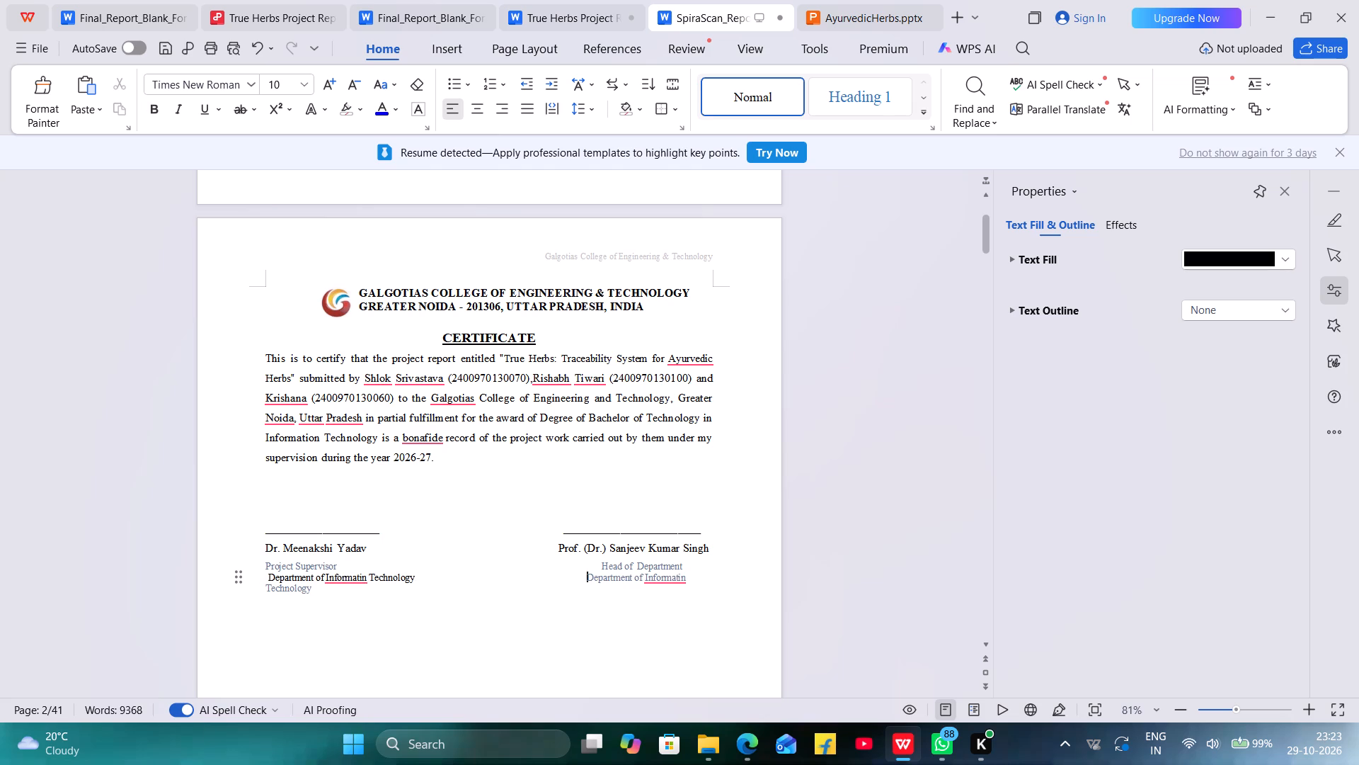
key(BackSpace)
key(BackSpace)
key(BackSpace)
key(BackSpace)
key(BackSpace)
key(BackSpace)
key(BackSpace)
key(BackSpace)
key(BackSpace)
key(BackSpace)
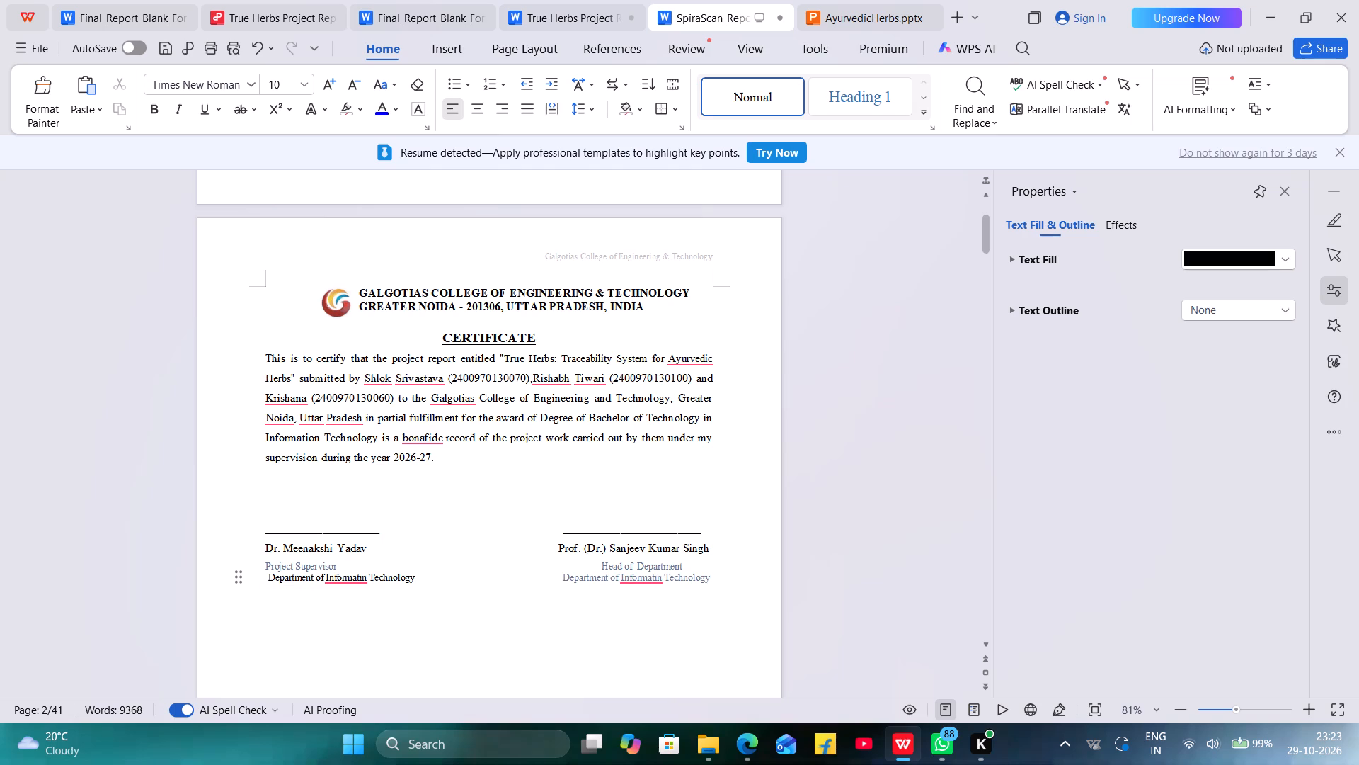
Set the title and department lines beneath both signatory names to the Times New Roman font.
drag(352, 571, 249, 572)
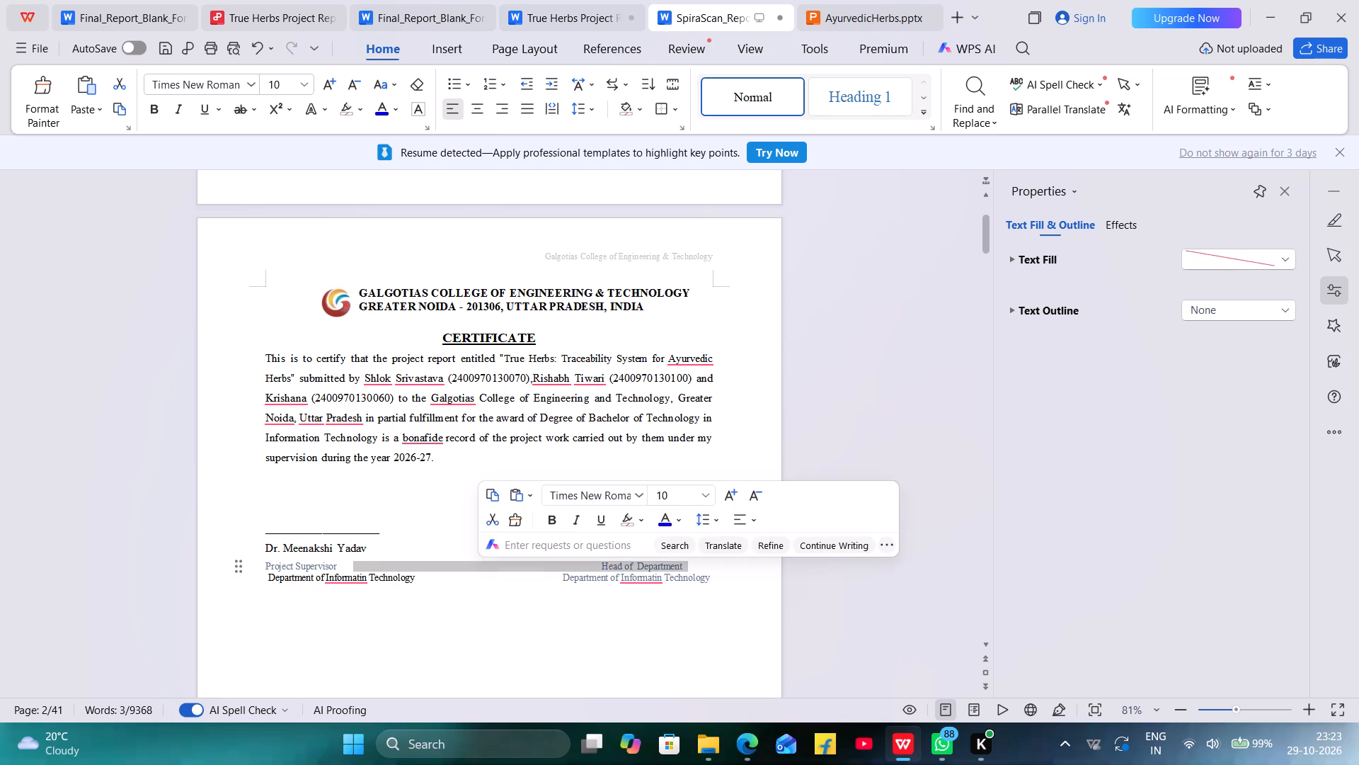
click(277, 579)
drag(256, 565, 466, 583)
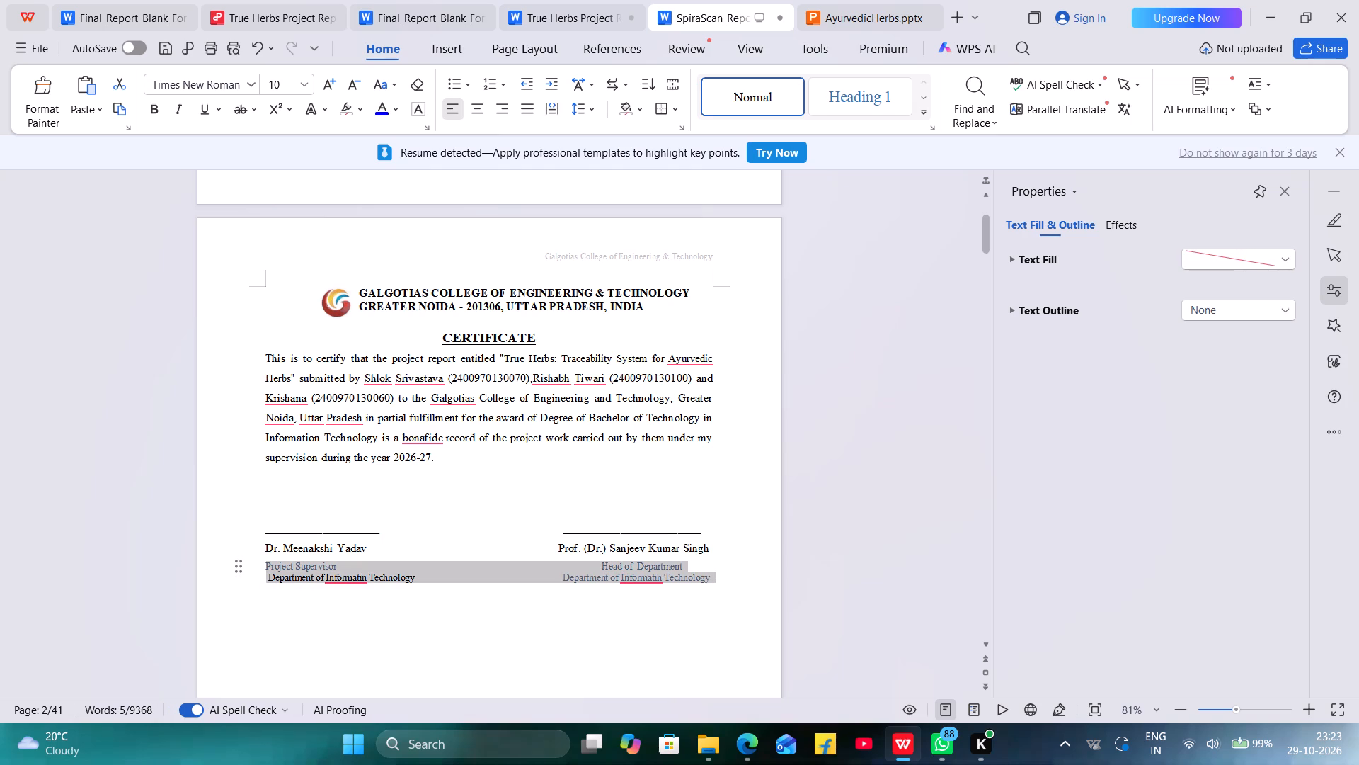
drag(466, 583, 736, 587)
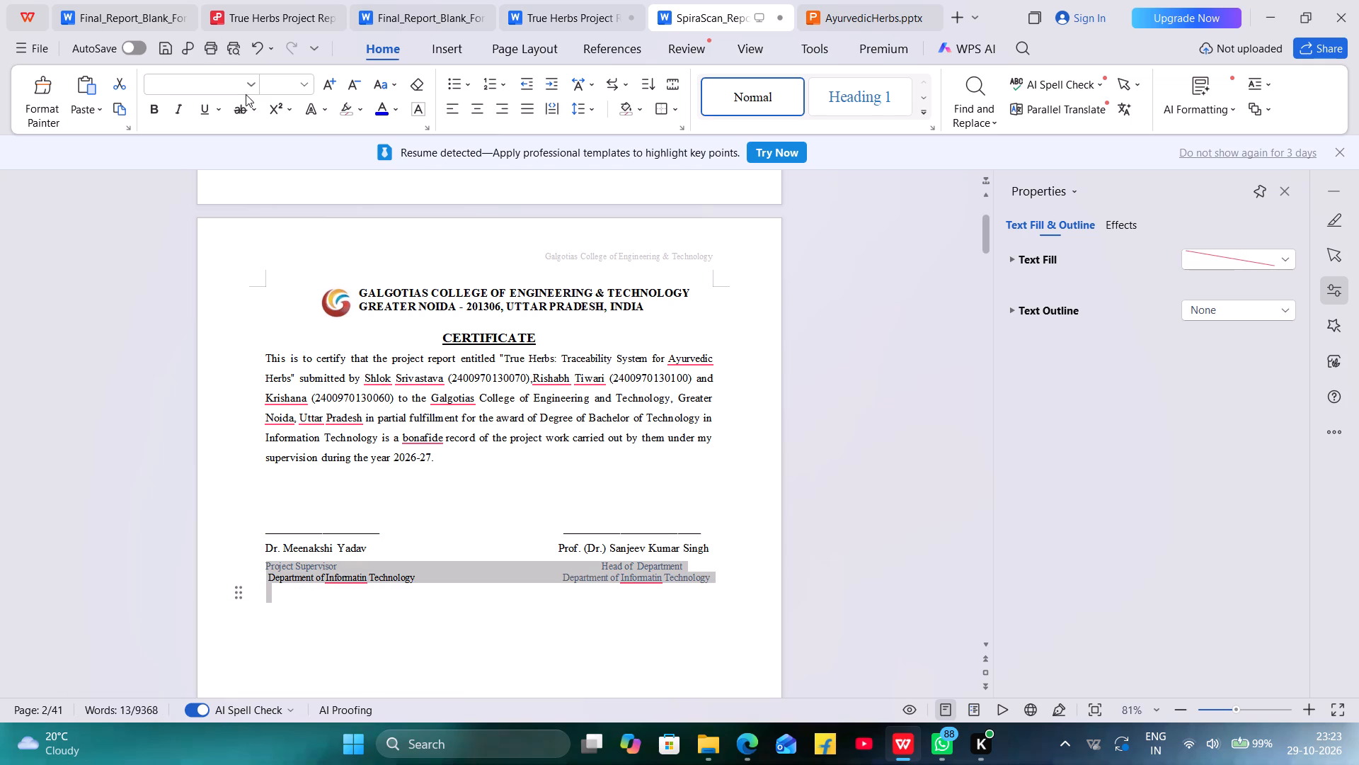
click(256, 85)
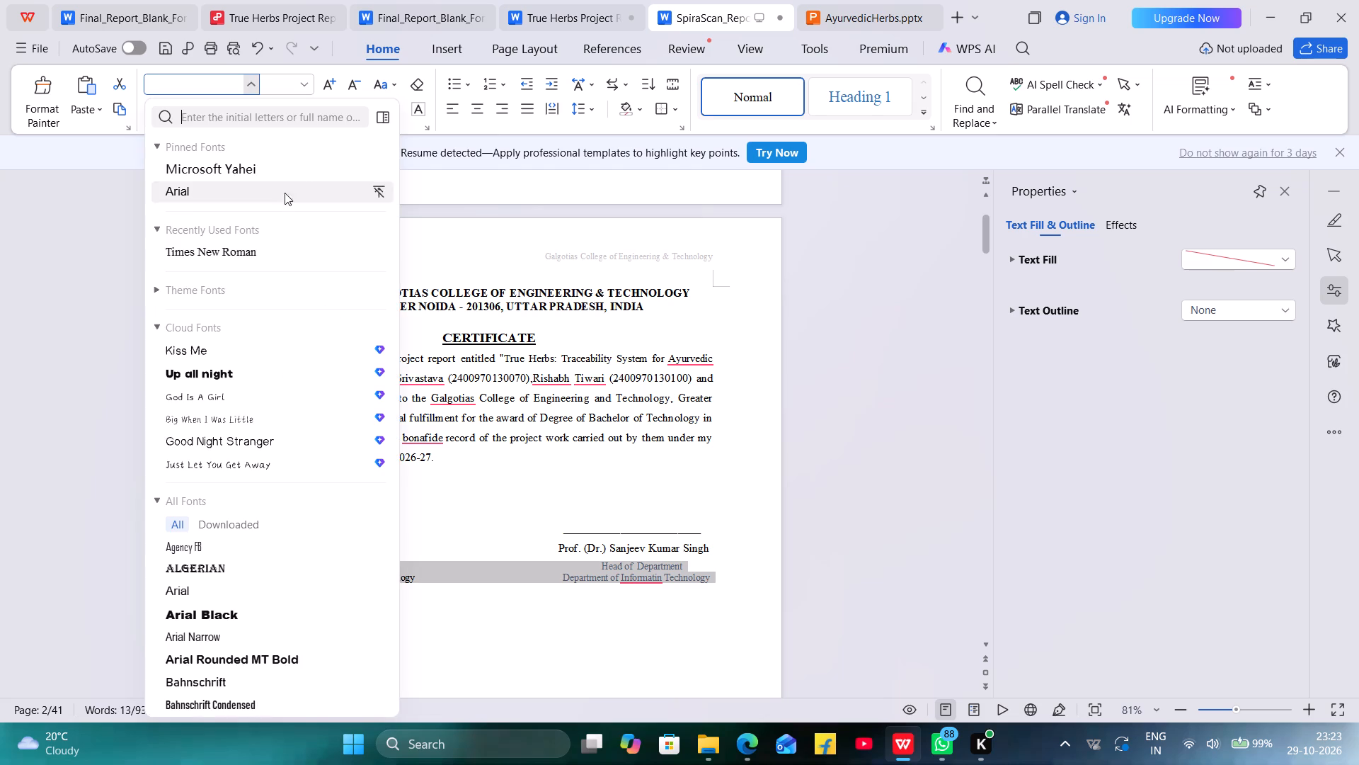
click(256, 252)
click(438, 545)
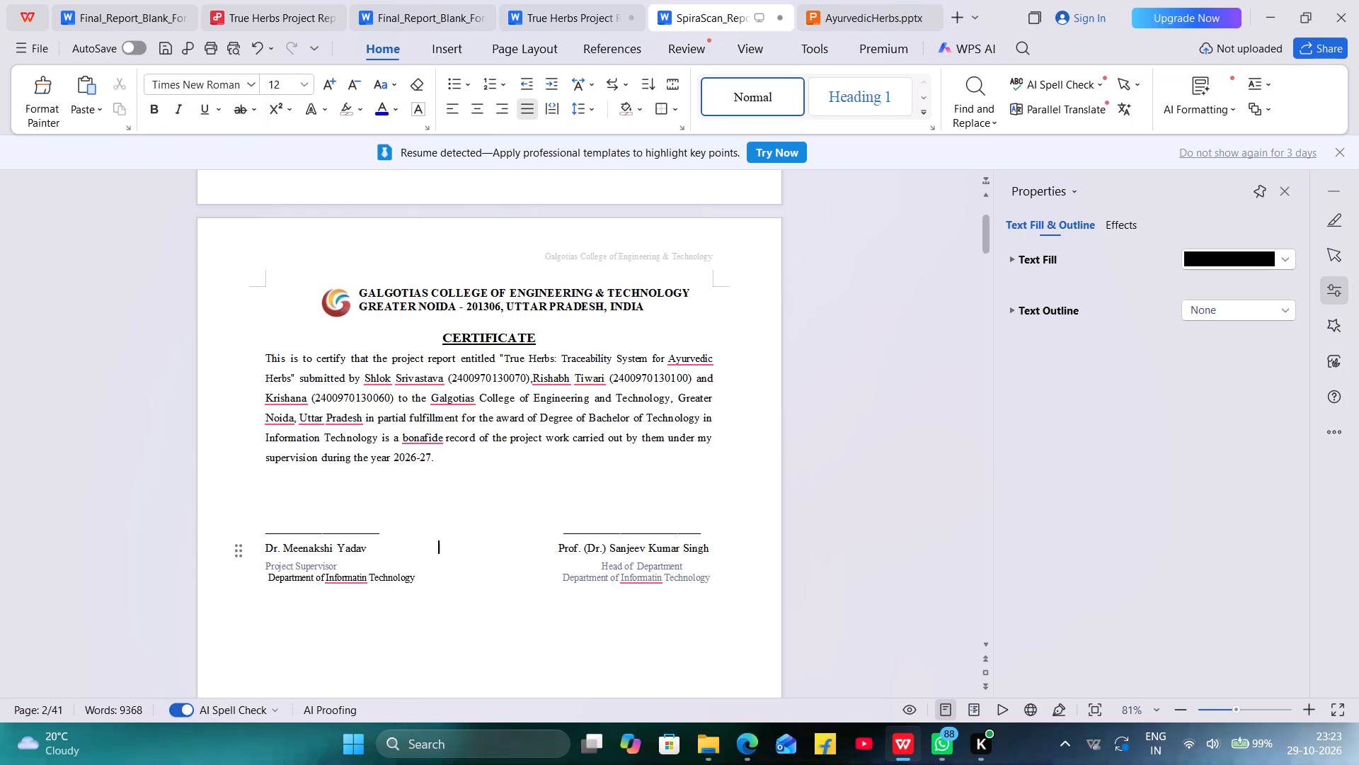
Set the font size of the title and department lines beneath both signatory names to 10.
click(374, 581)
drag(422, 579, 307, 577)
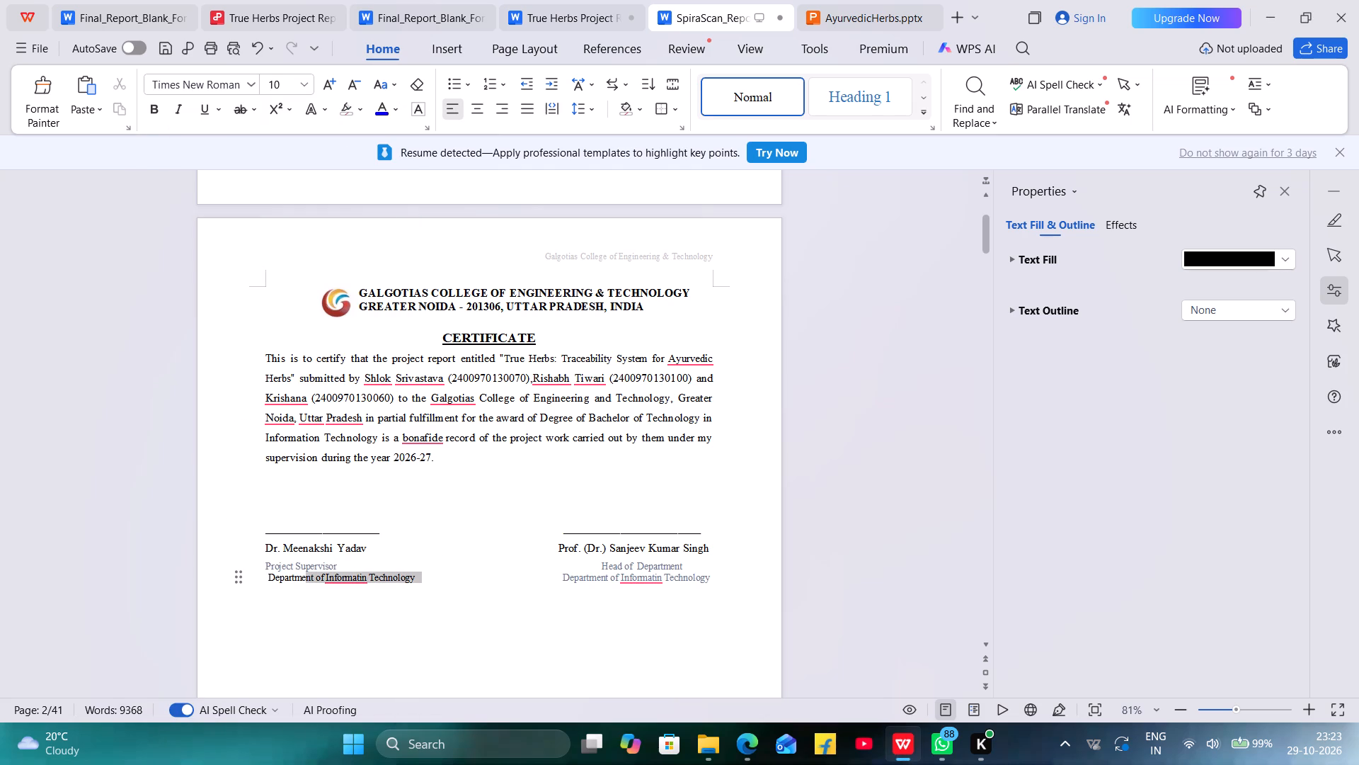
drag(307, 577, 264, 583)
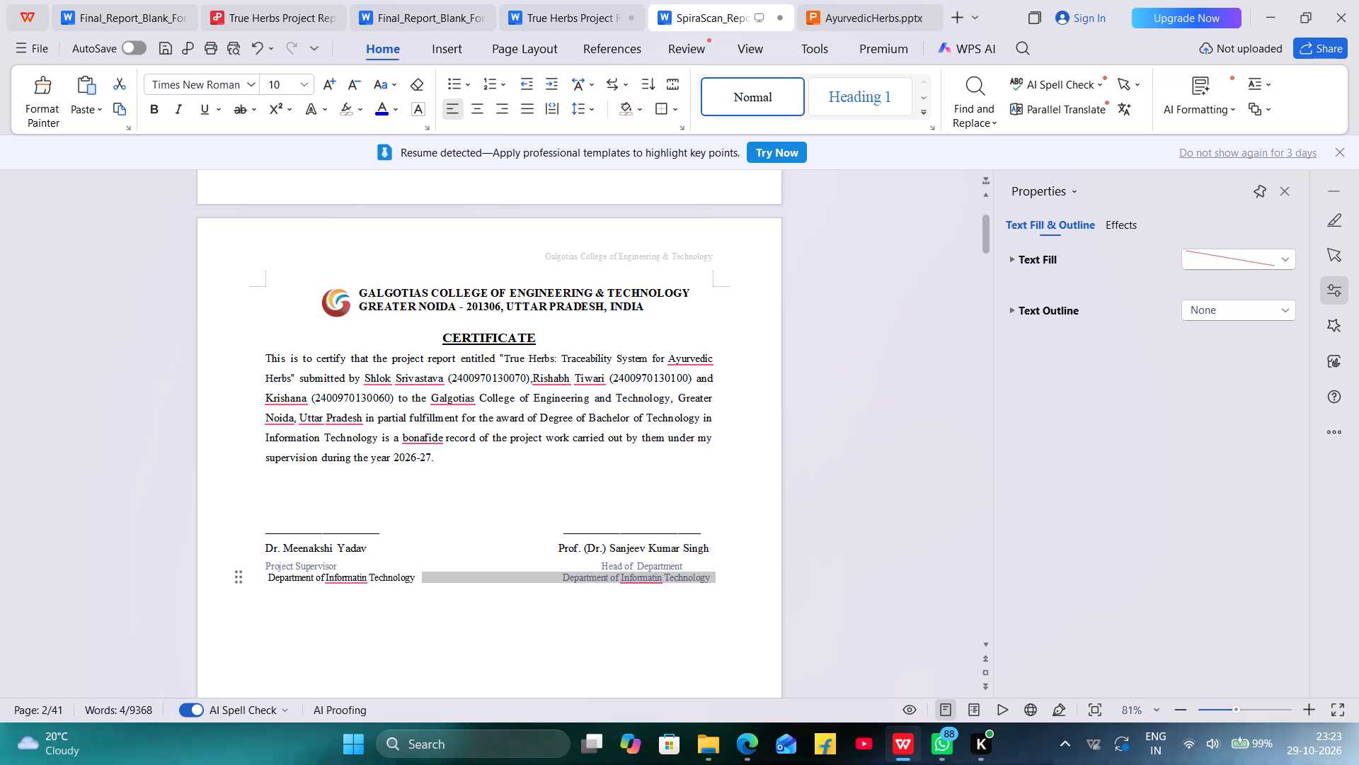
drag(264, 565, 719, 595)
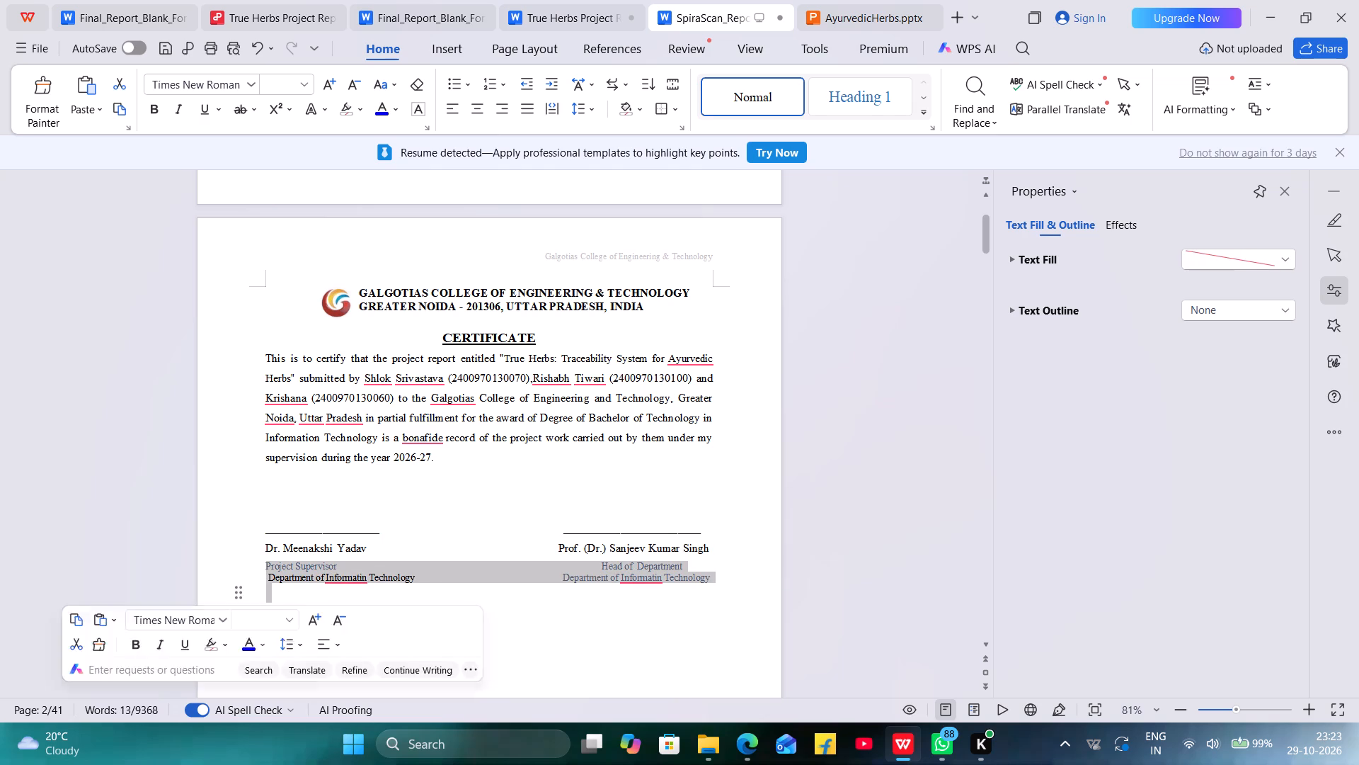
click(304, 86)
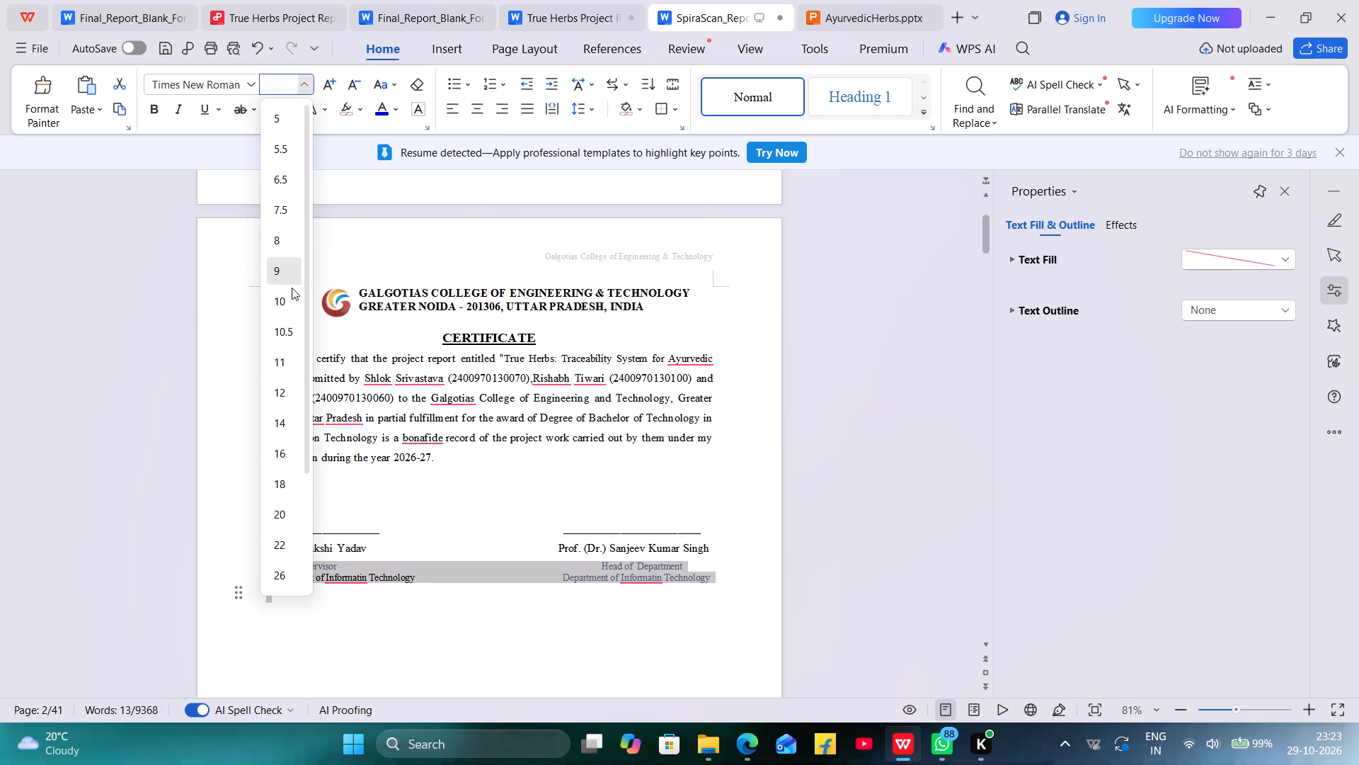
click(289, 292)
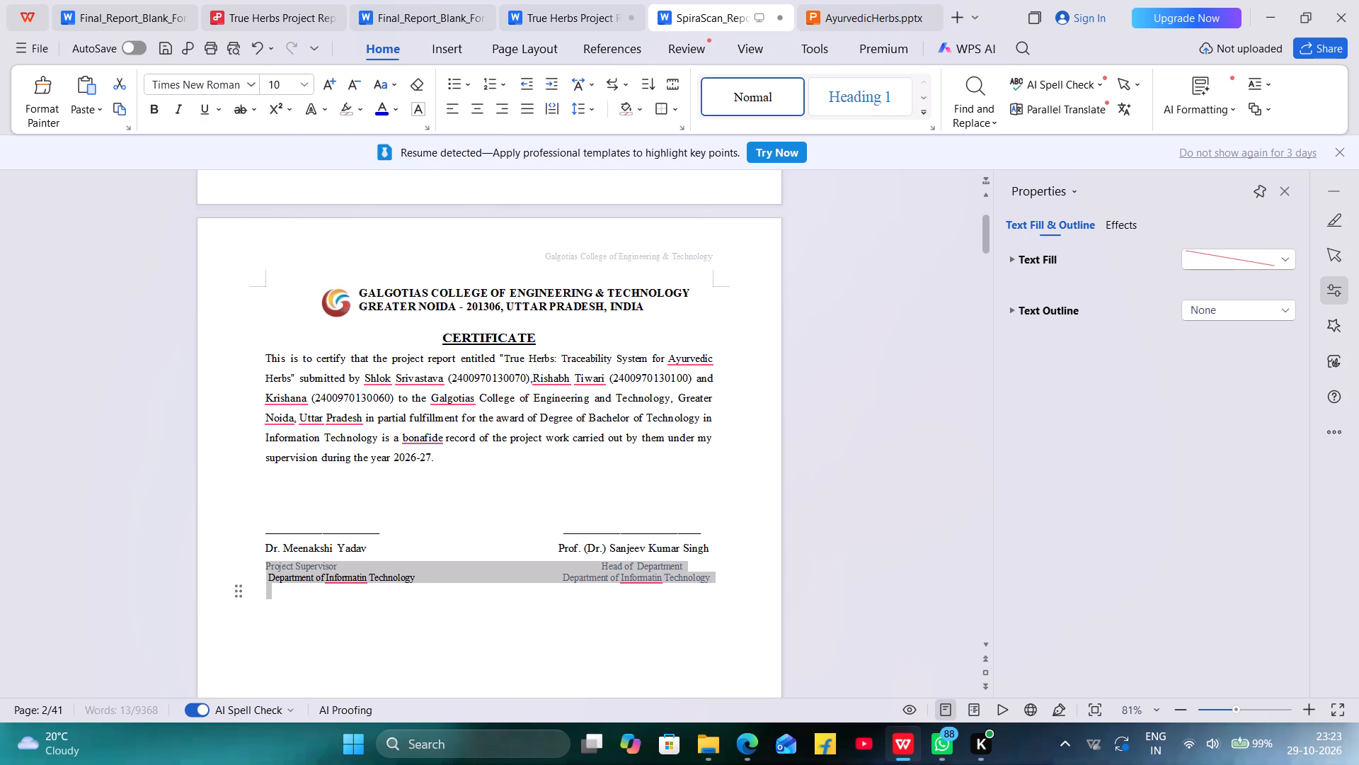
click(457, 492)
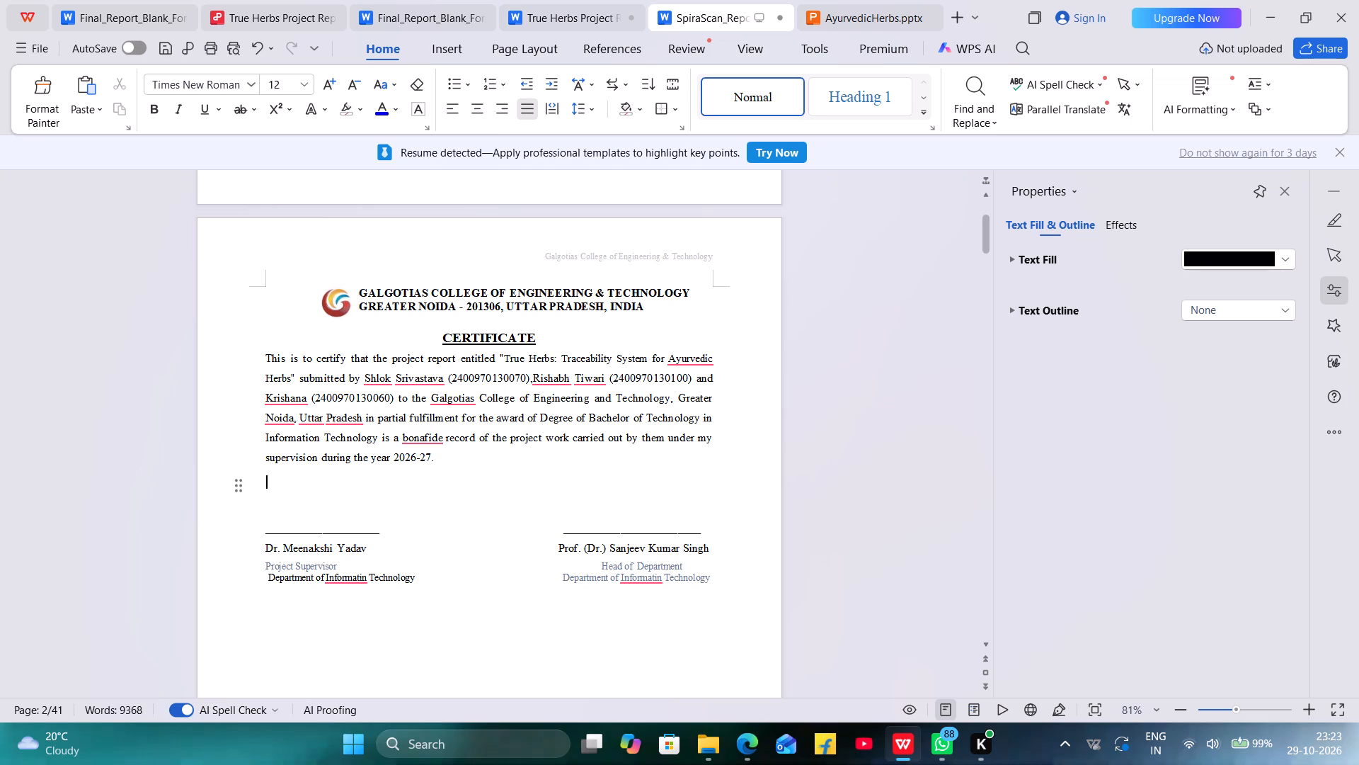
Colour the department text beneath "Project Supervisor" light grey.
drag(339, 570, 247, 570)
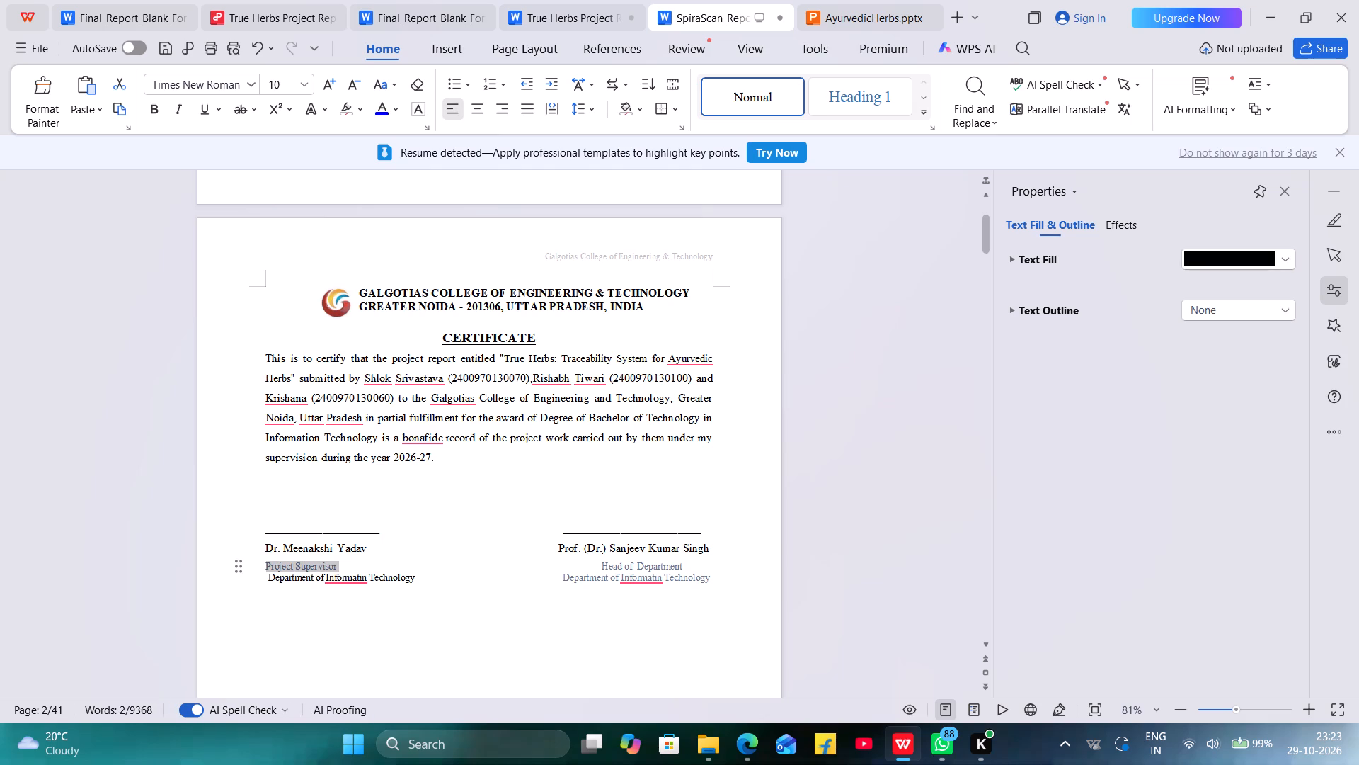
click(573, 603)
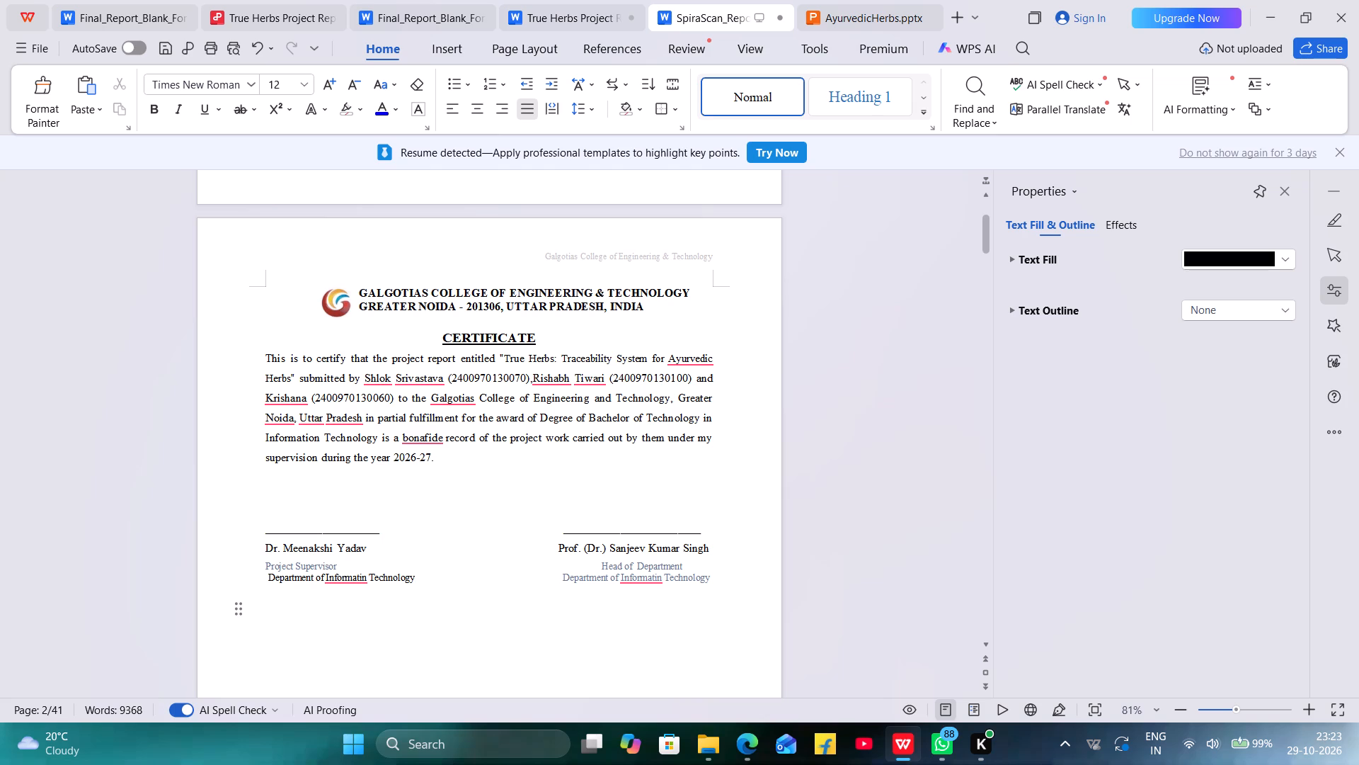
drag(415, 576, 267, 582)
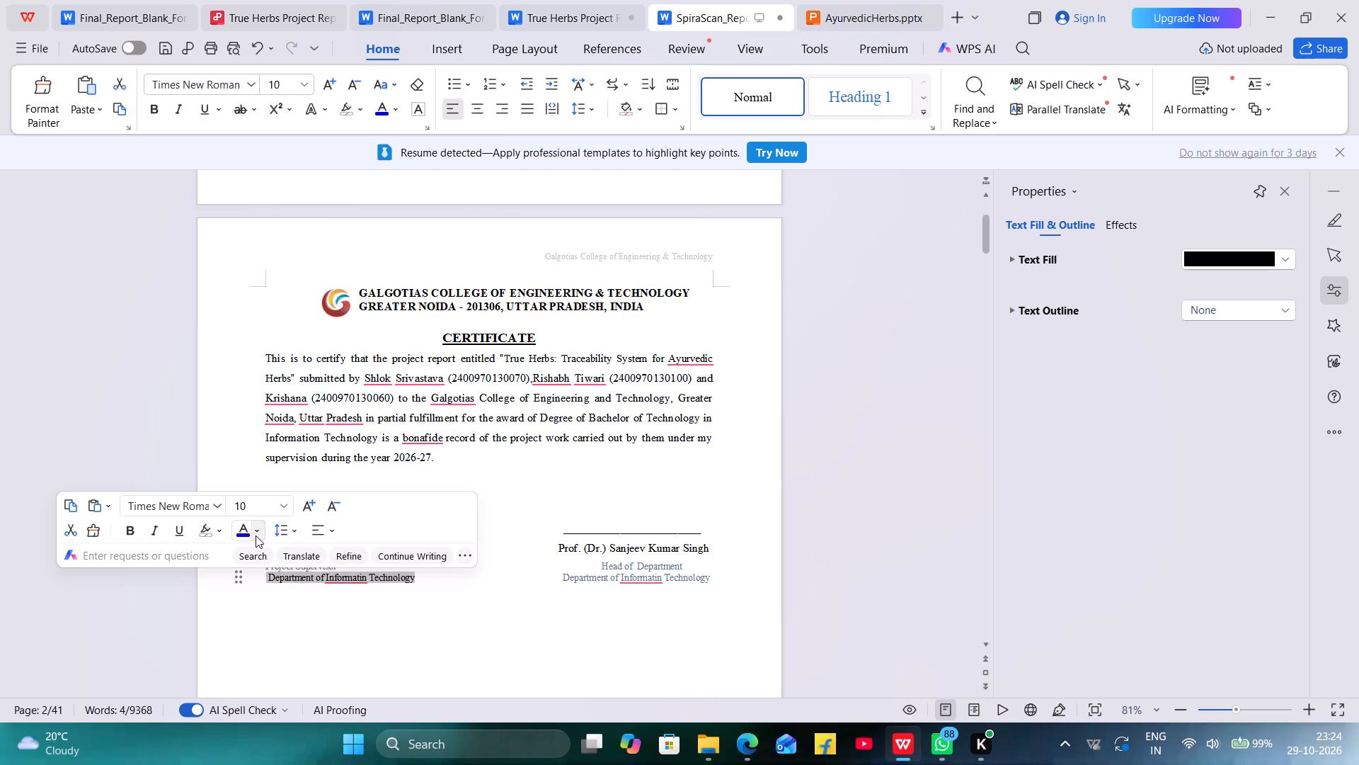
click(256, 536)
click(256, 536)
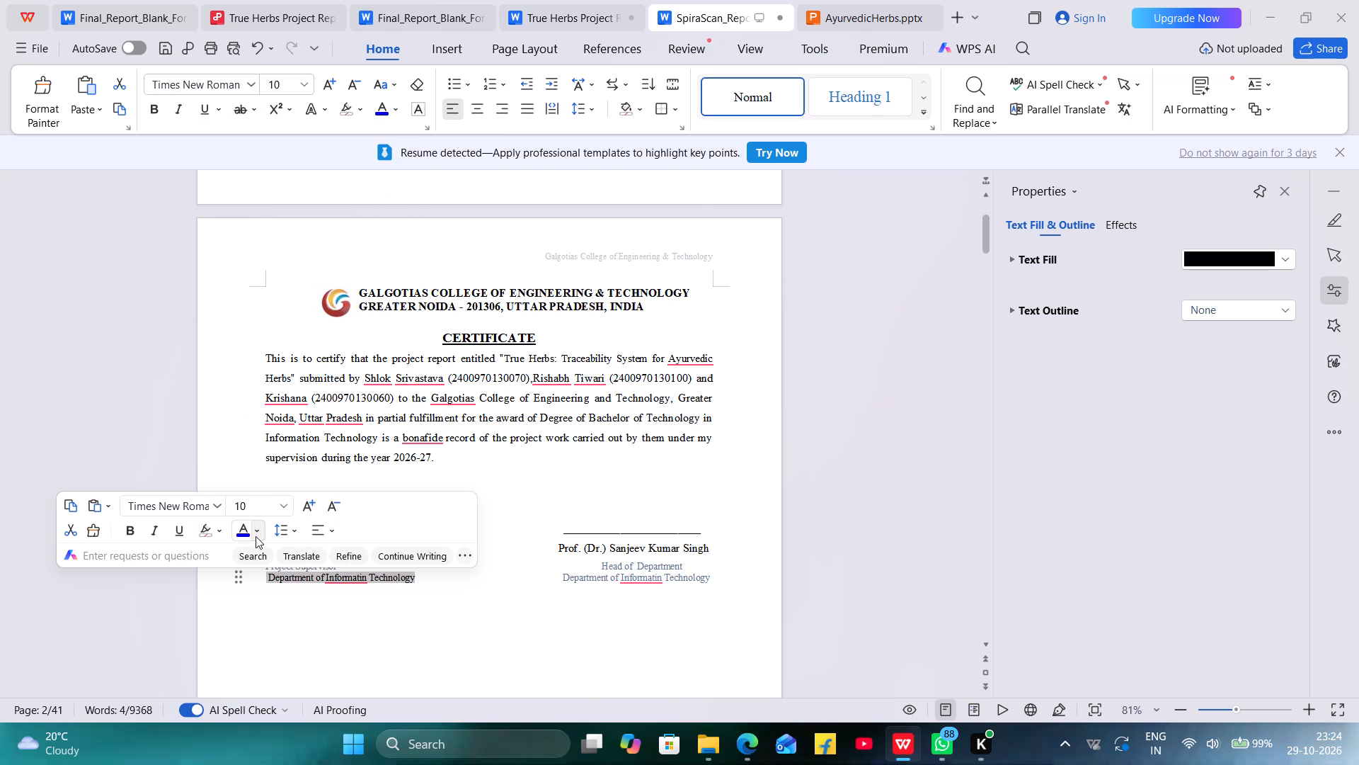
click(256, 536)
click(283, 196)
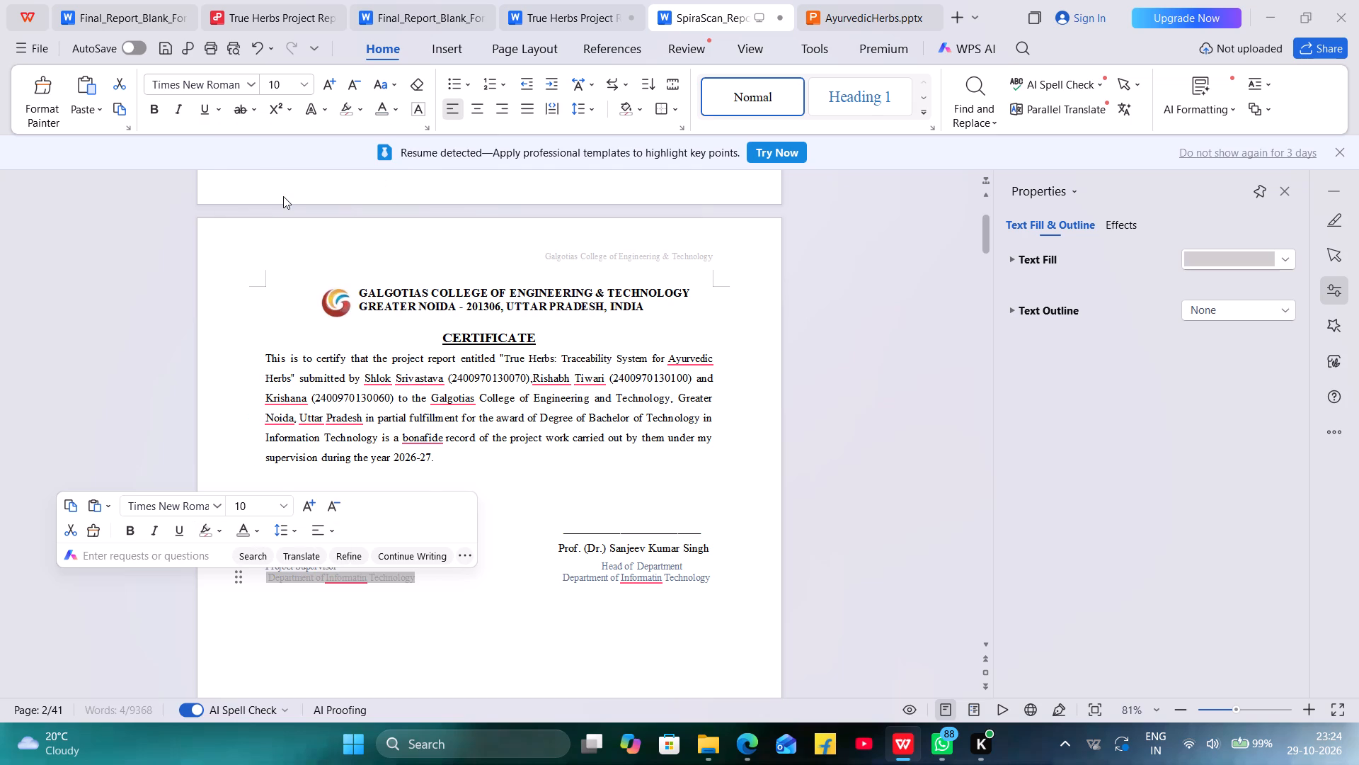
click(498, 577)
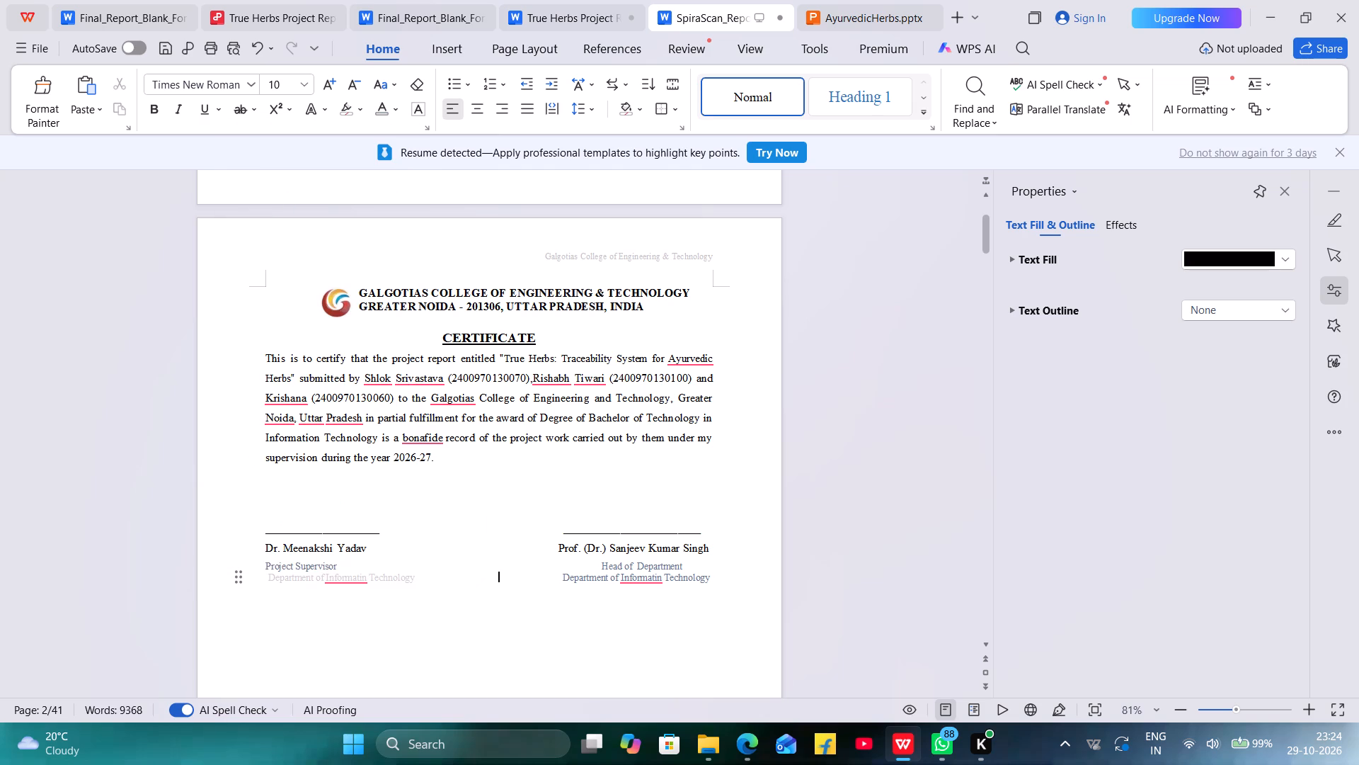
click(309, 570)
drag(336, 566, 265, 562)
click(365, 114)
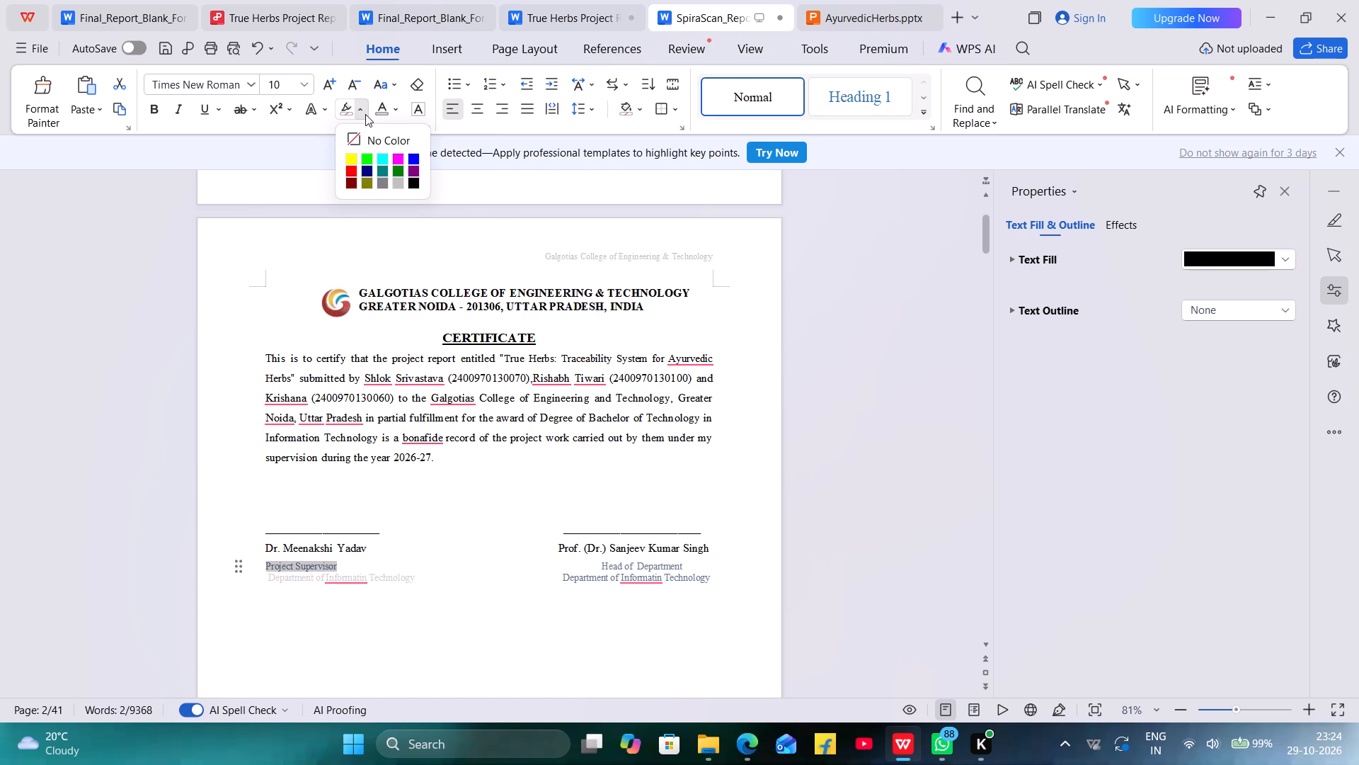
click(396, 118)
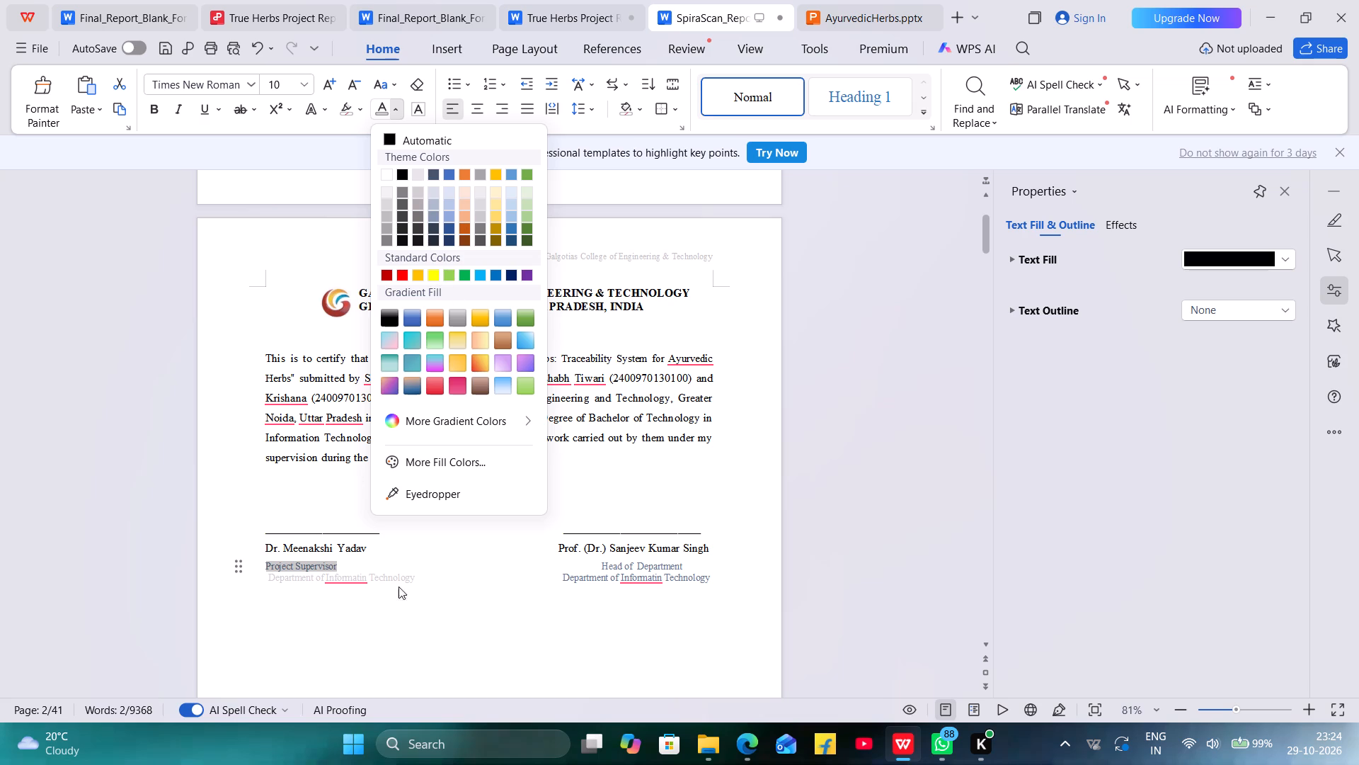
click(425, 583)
Recolour the department text beneath "Project Supervisor" to a darker, medium grey from the white theme shades.
drag(420, 572, 323, 567)
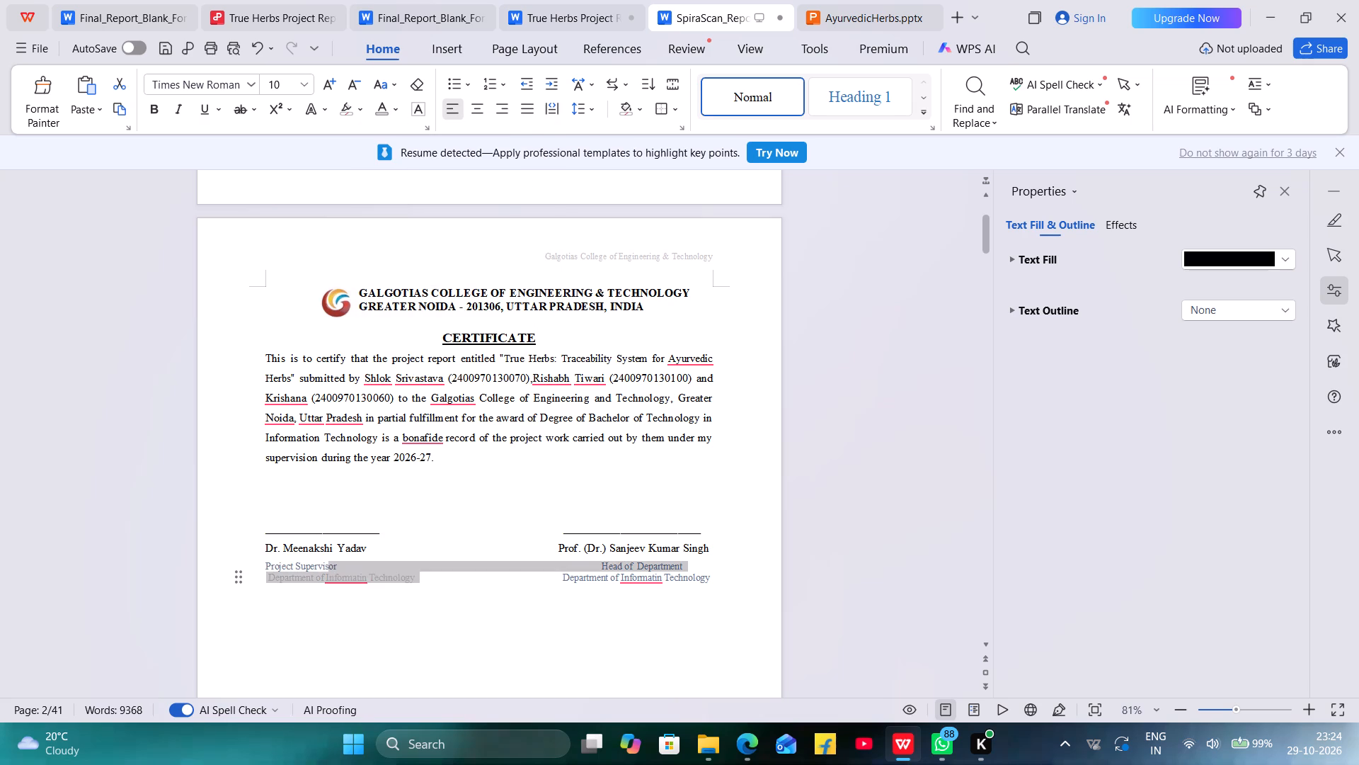
drag(323, 567, 239, 580)
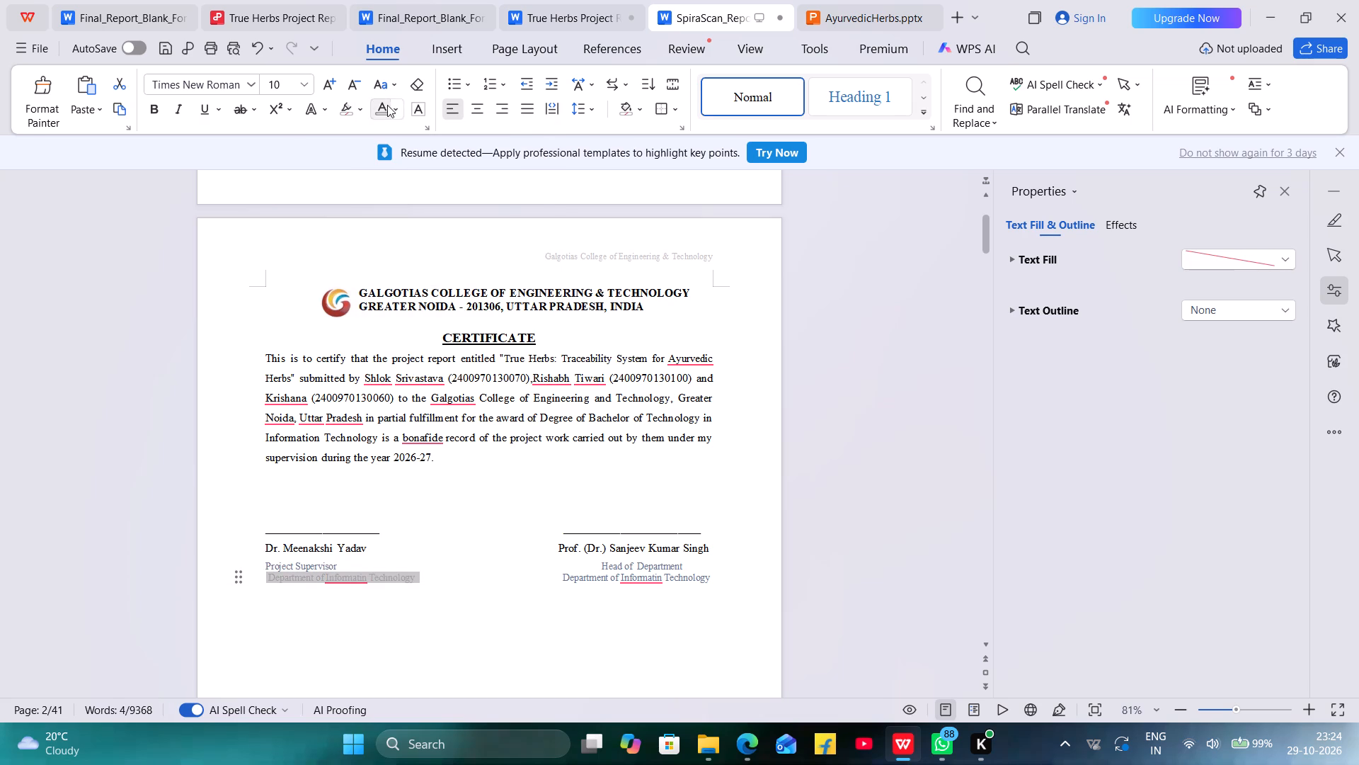
click(400, 117)
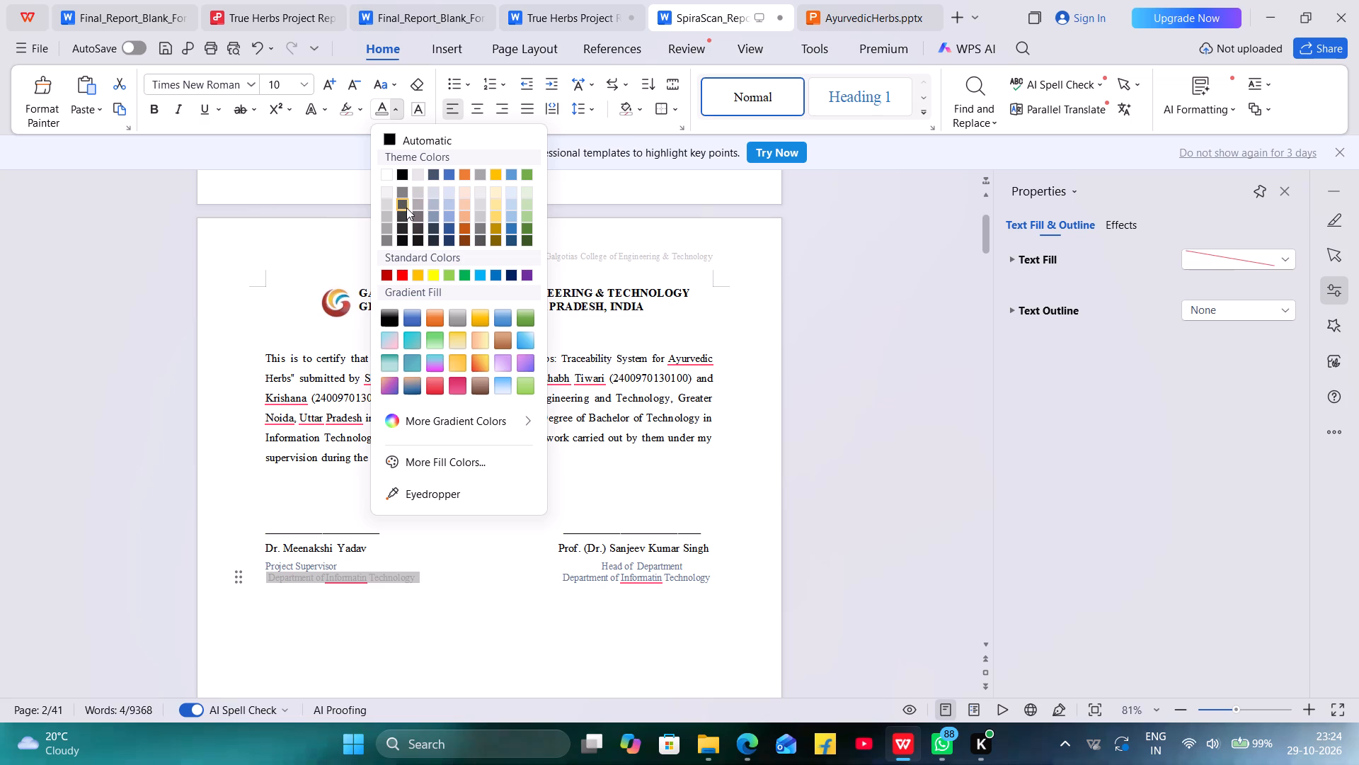
click(383, 227)
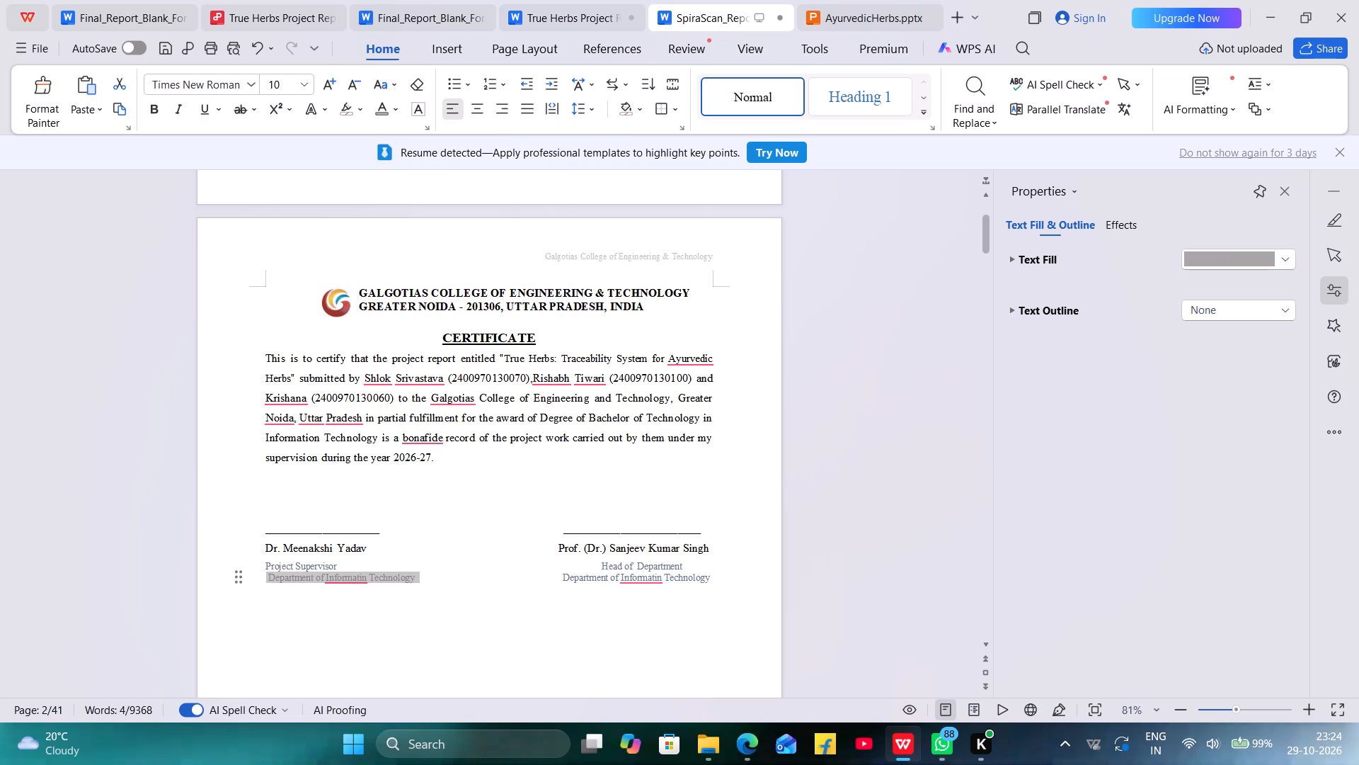
click(476, 561)
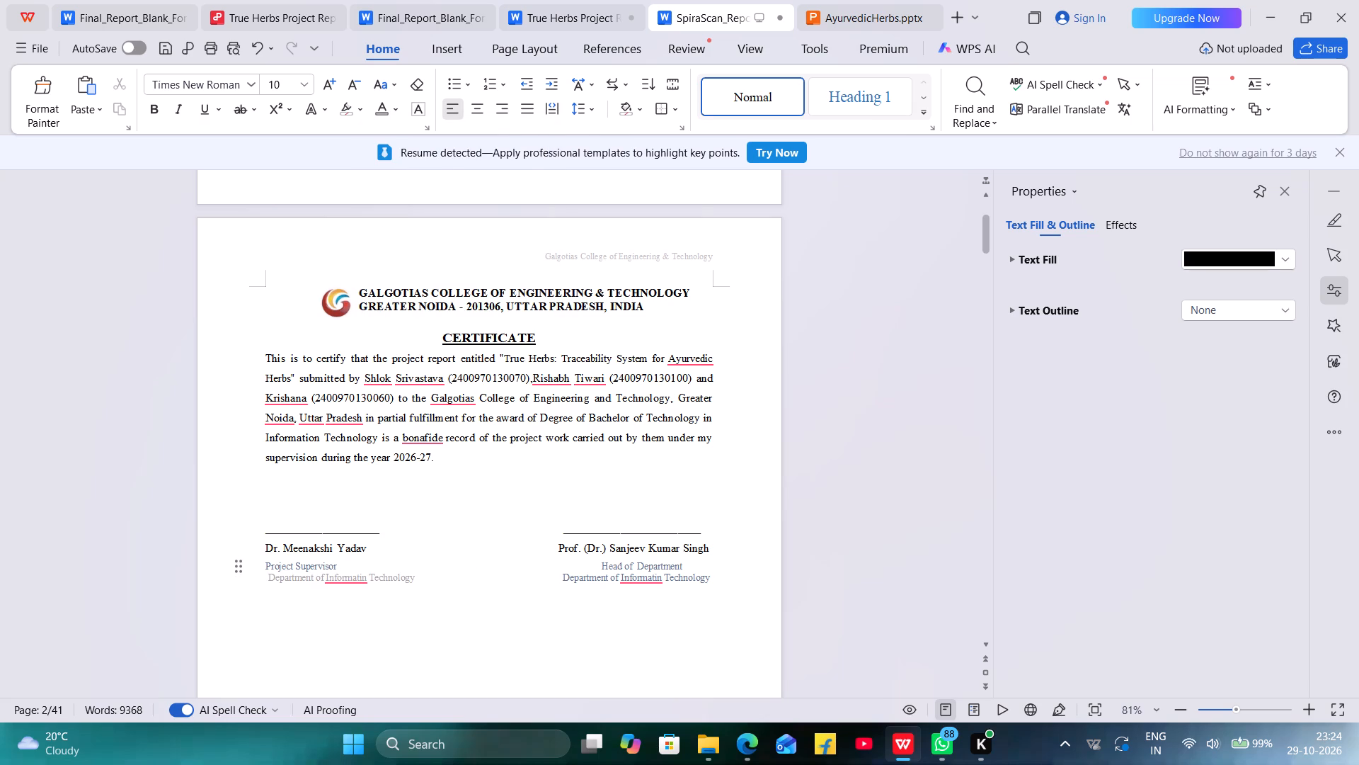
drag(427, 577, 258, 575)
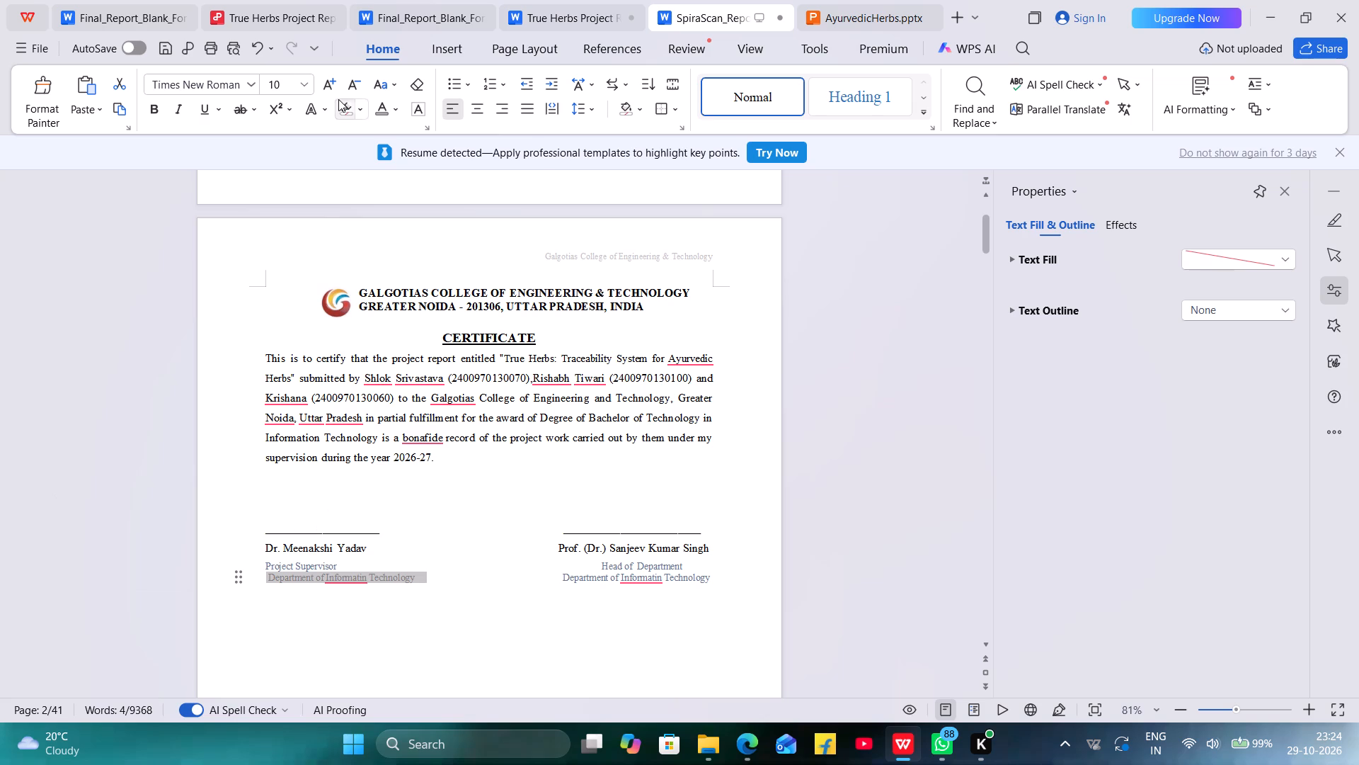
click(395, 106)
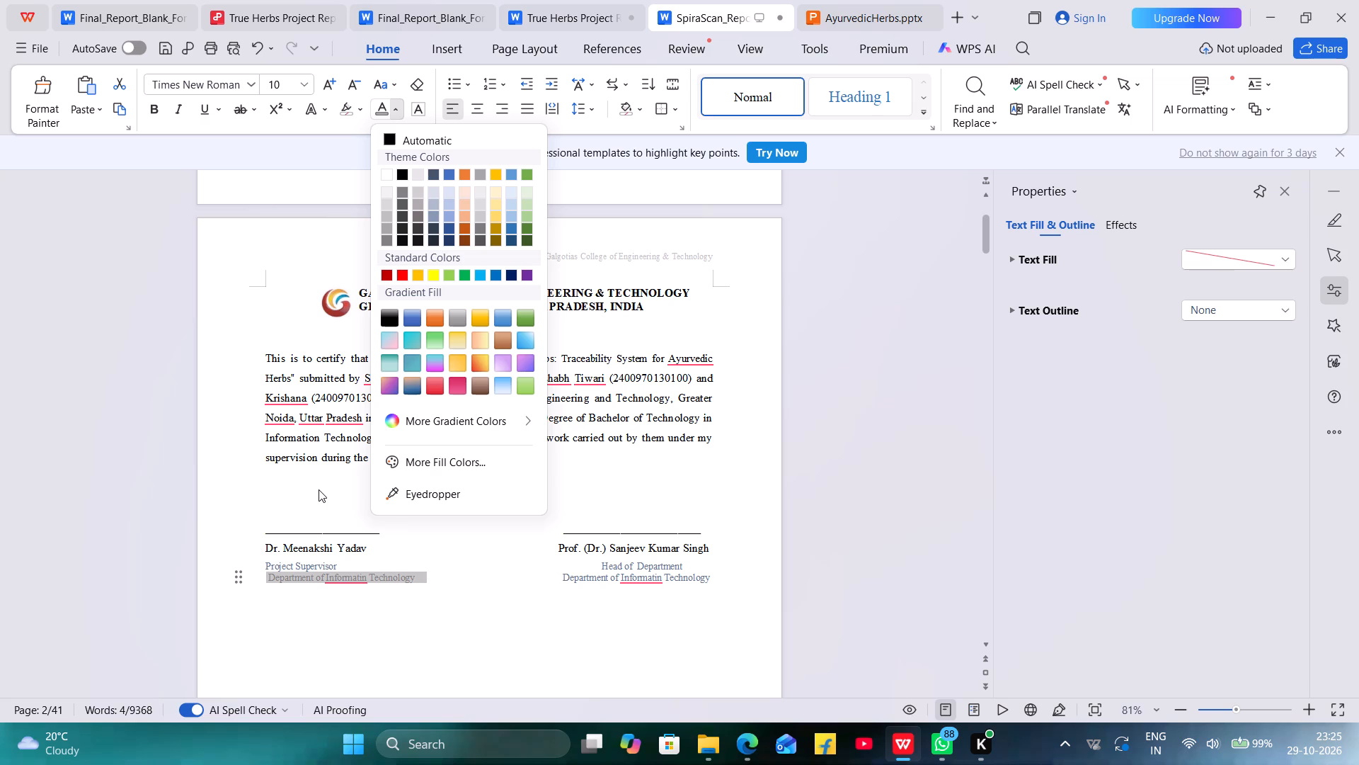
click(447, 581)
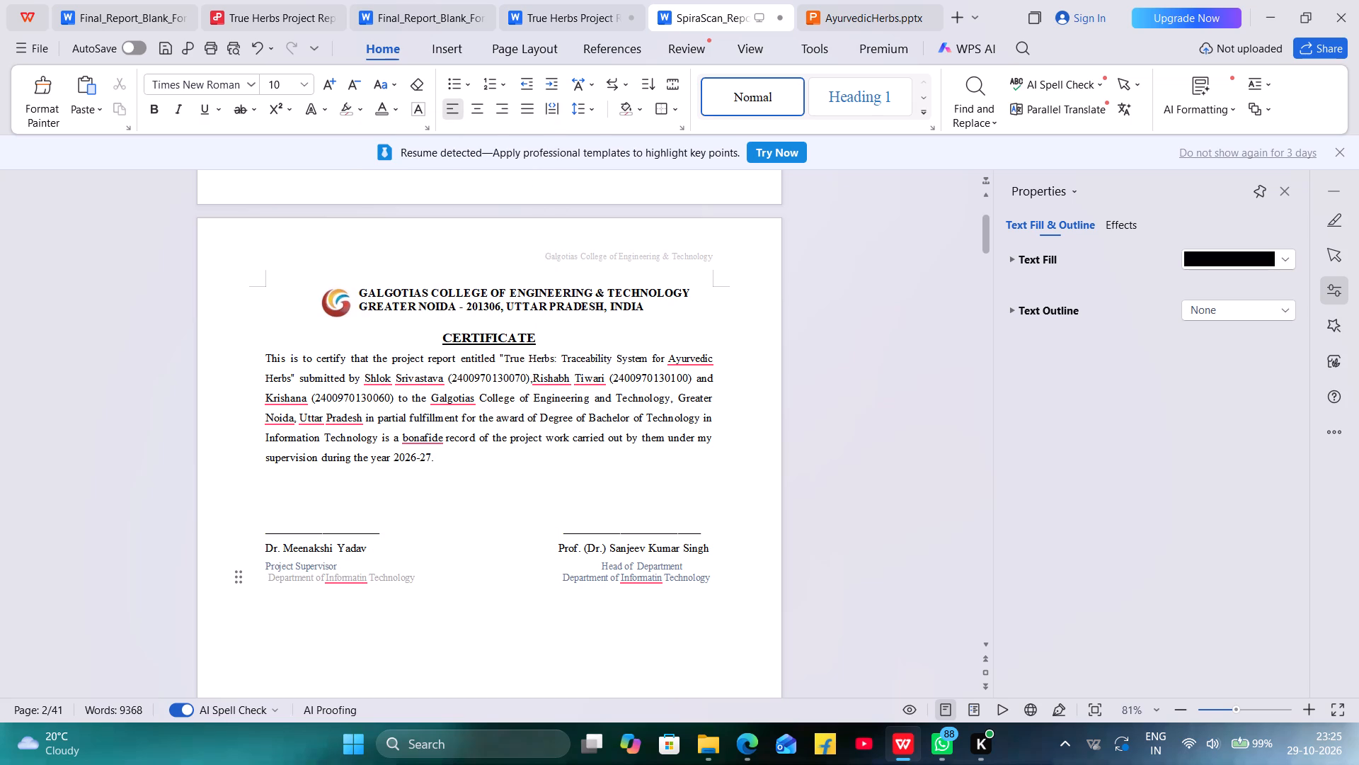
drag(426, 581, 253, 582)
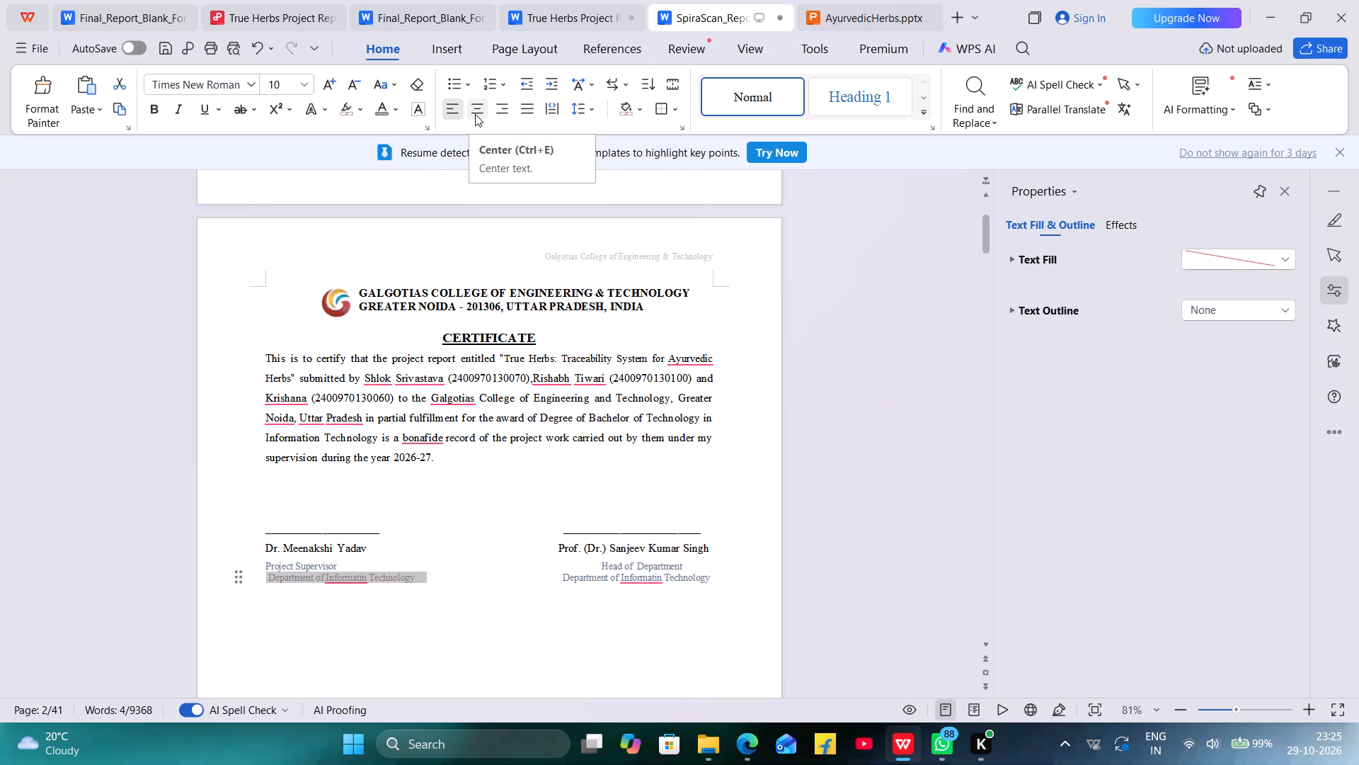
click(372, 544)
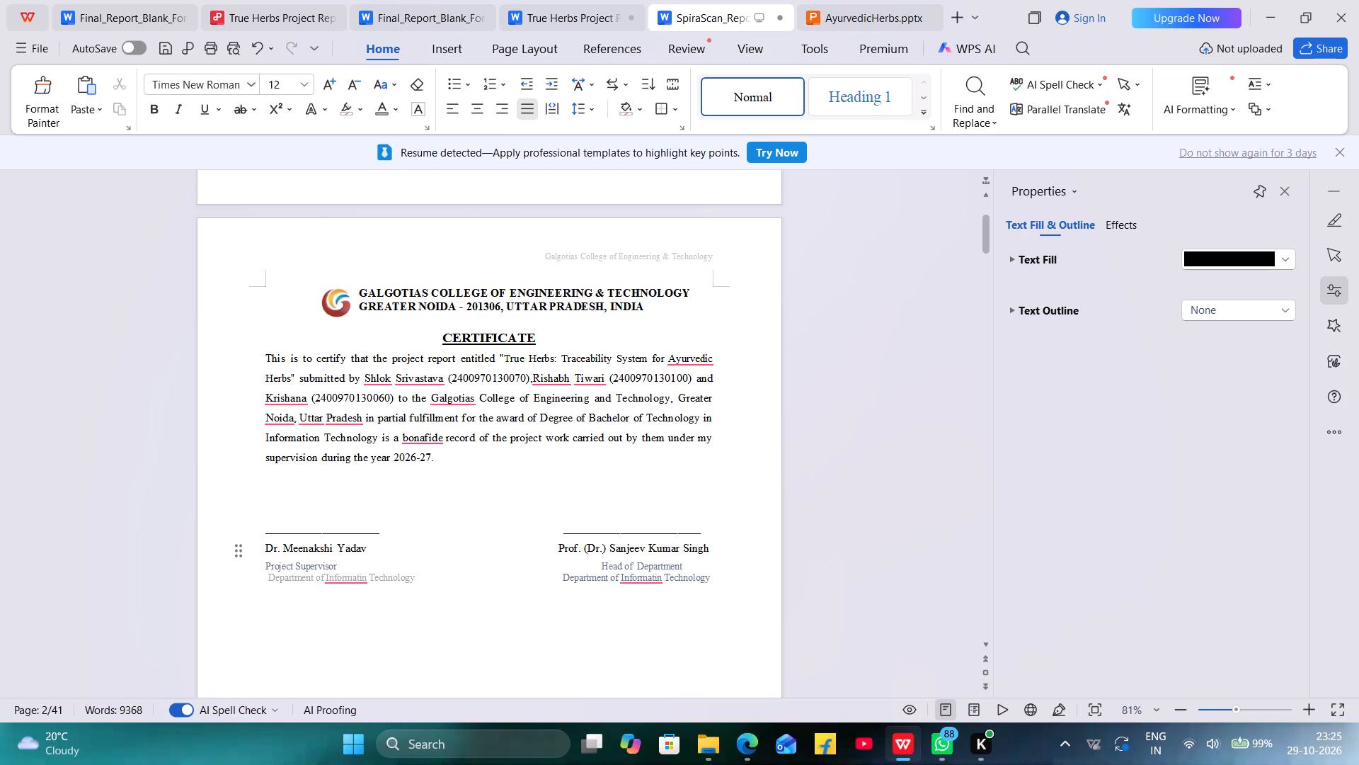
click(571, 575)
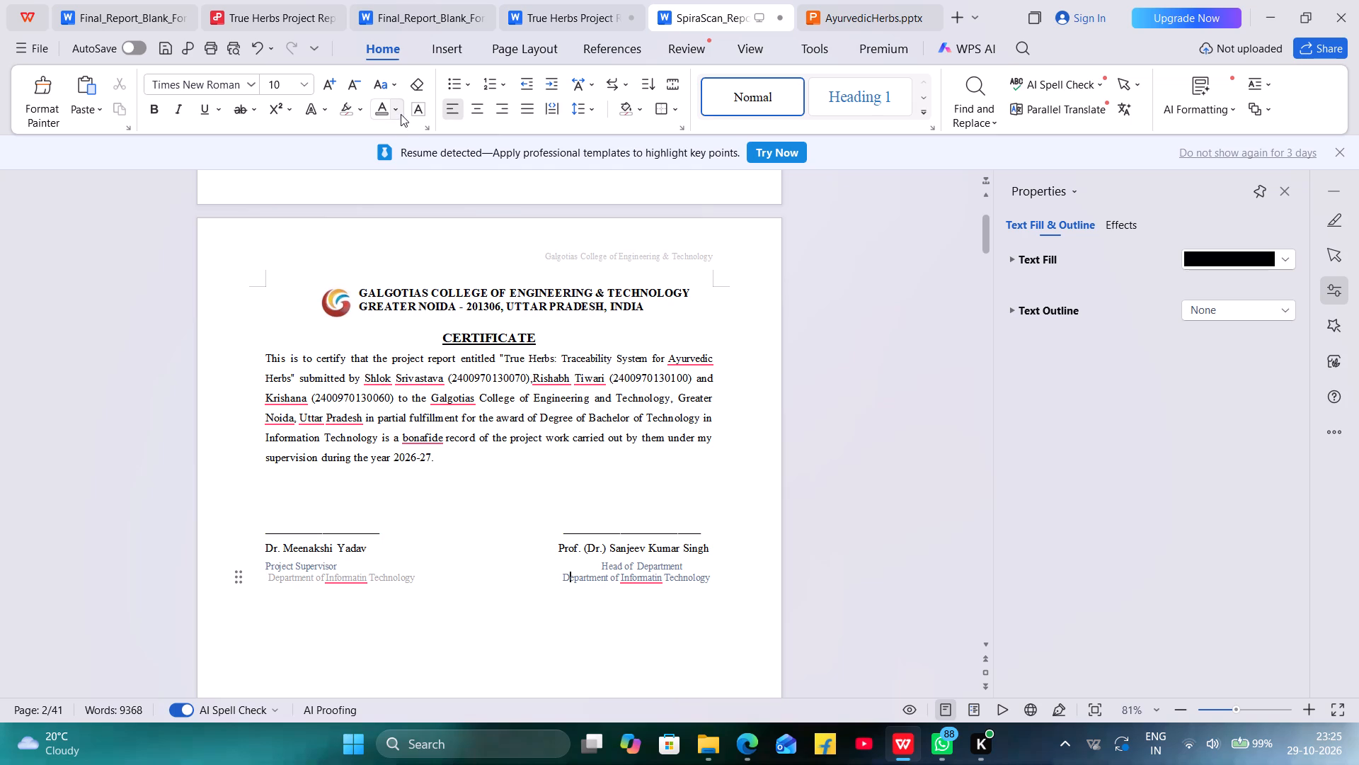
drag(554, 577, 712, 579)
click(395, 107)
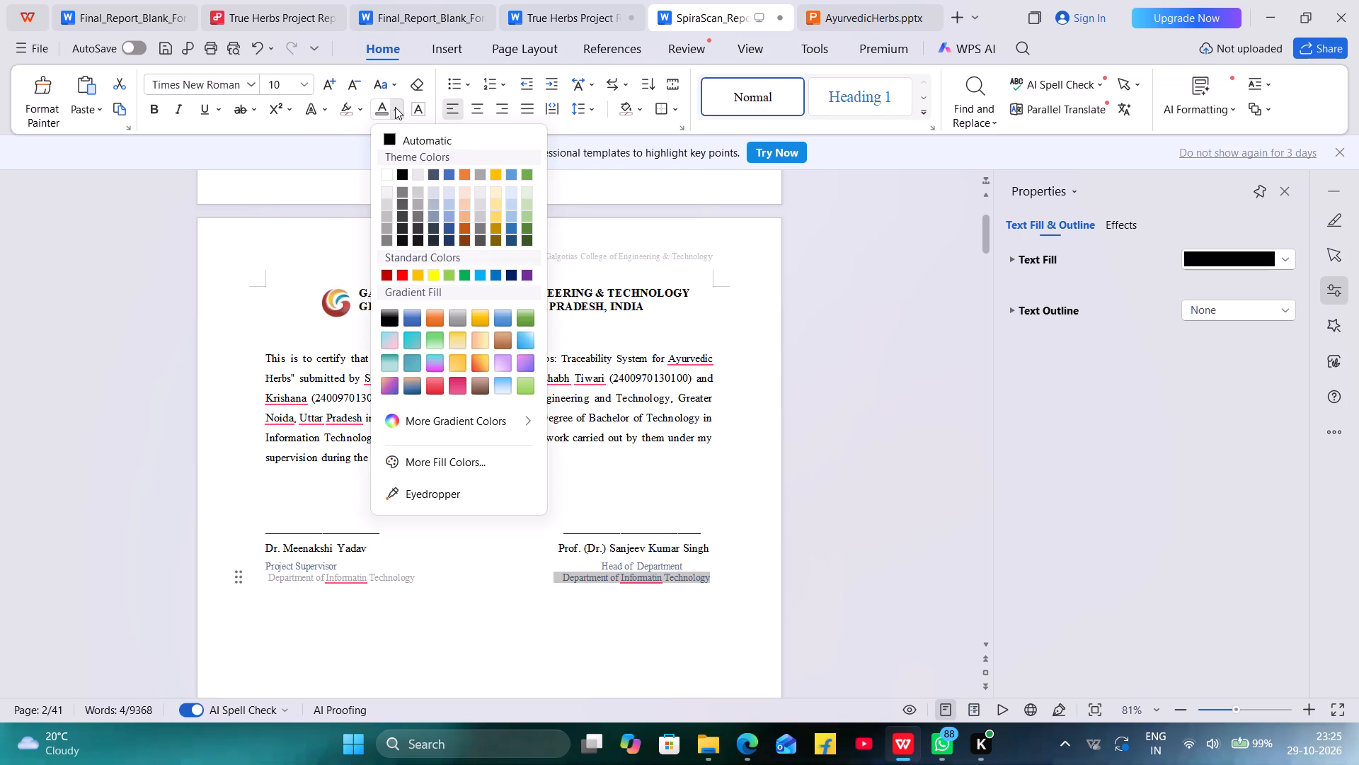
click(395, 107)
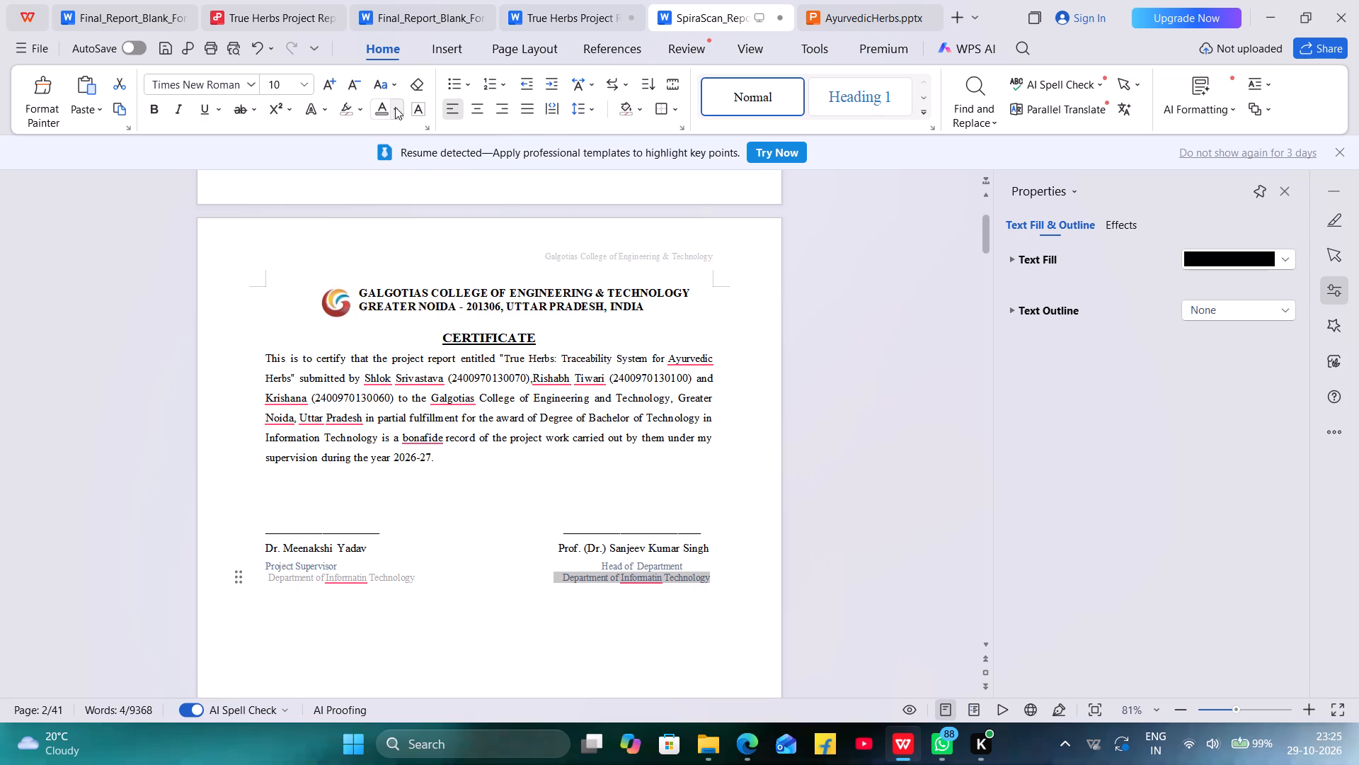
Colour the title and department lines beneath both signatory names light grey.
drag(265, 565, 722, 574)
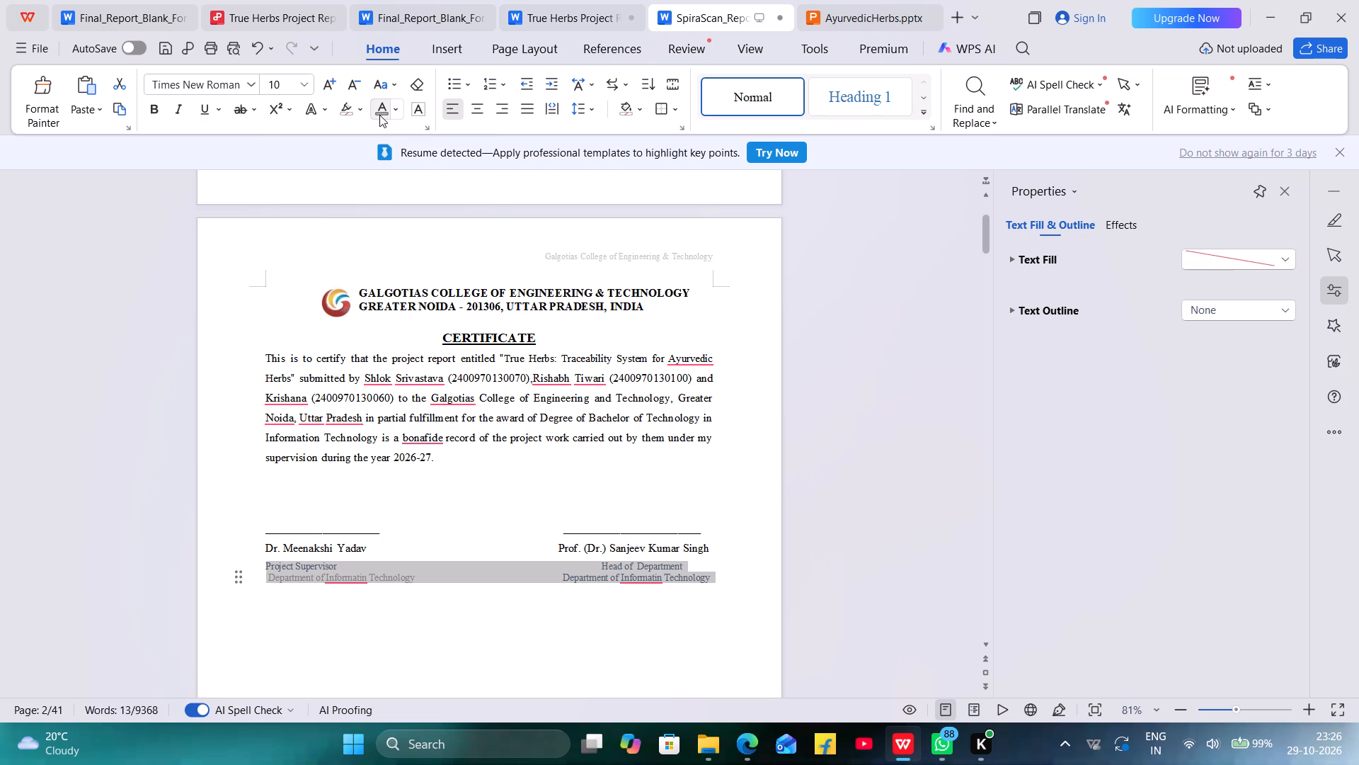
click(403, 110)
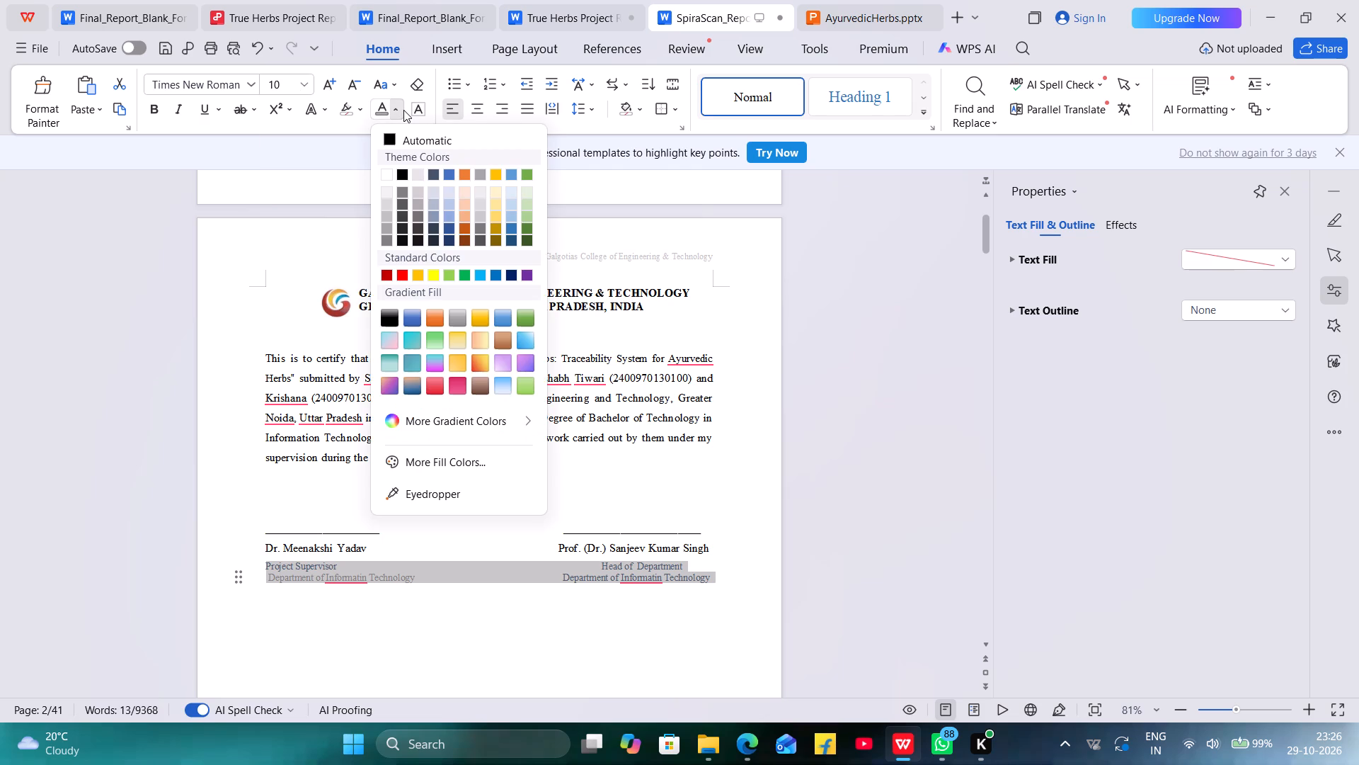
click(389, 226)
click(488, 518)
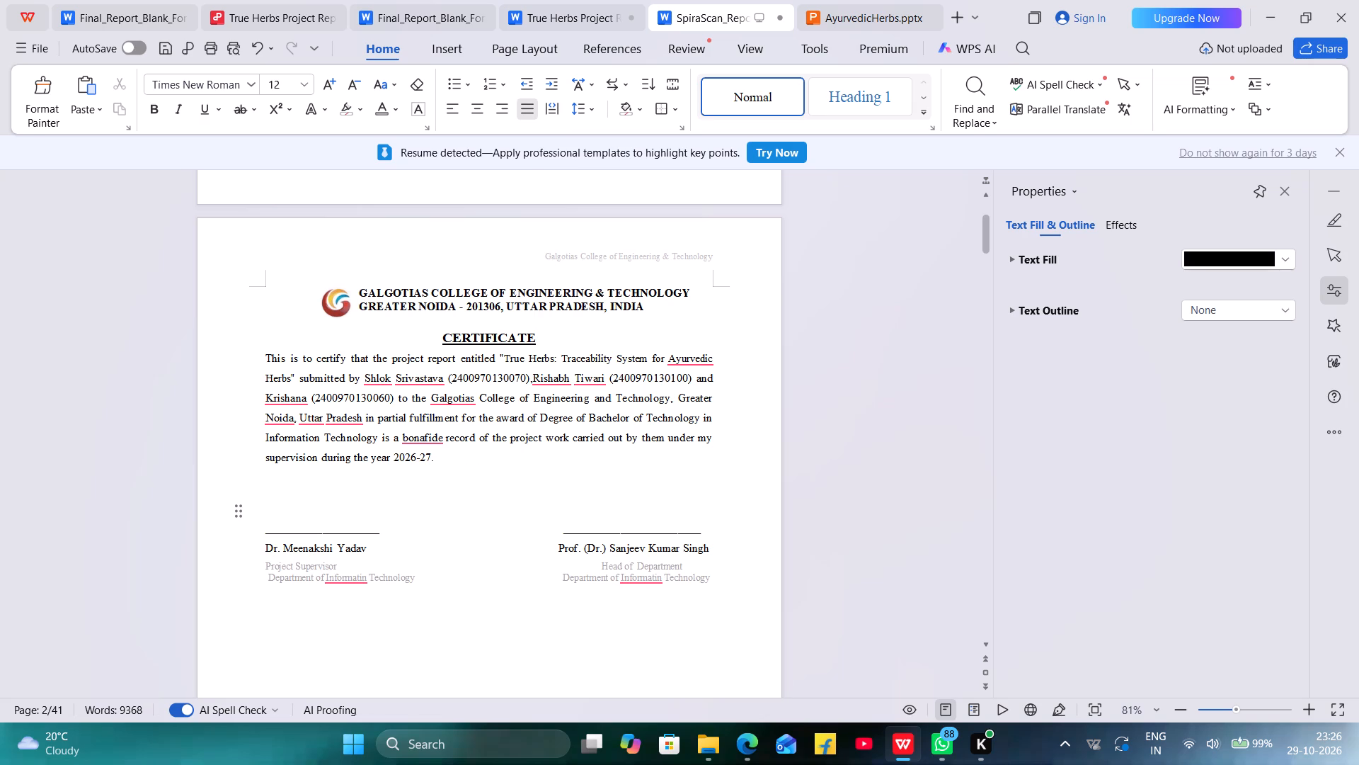
Recolour the title and department lines beneath both signatory names with the darkest grey in the white theme-colour column.
drag(264, 567, 768, 589)
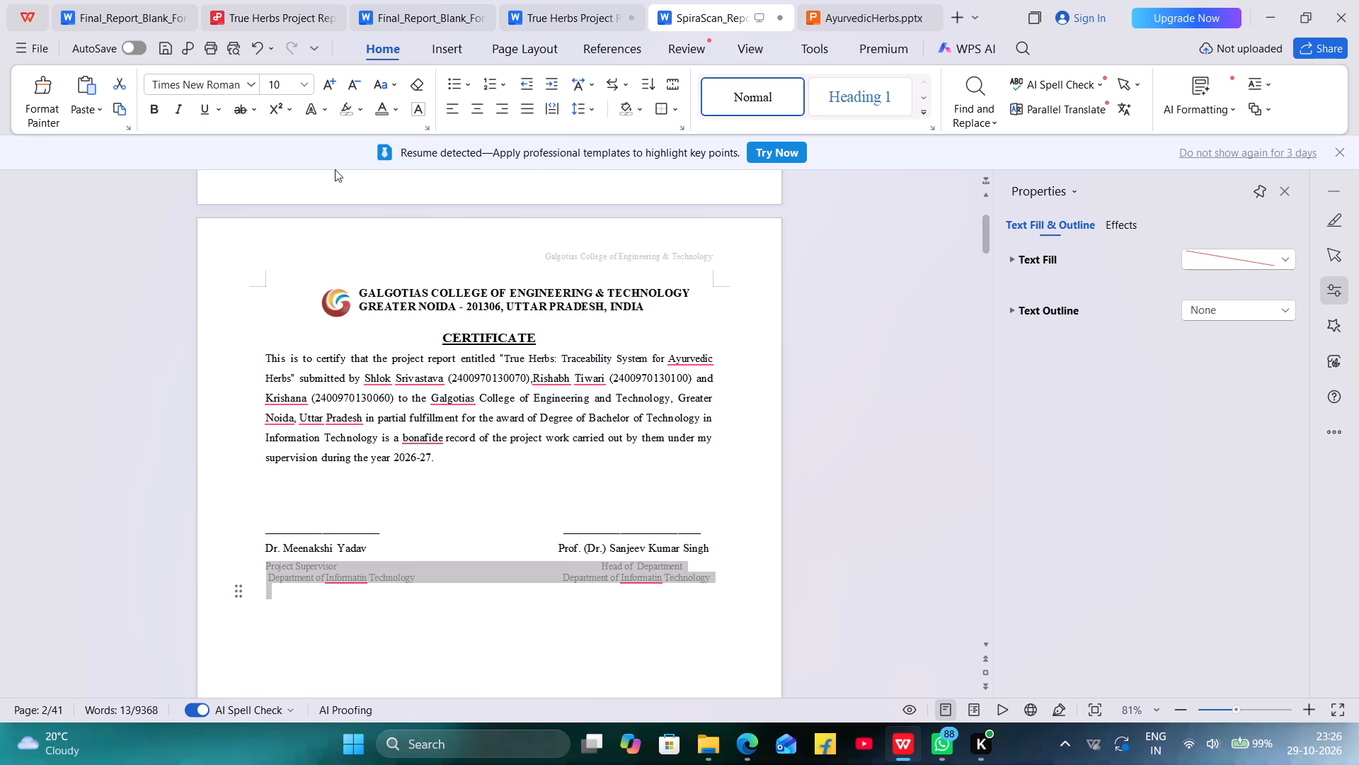
click(393, 110)
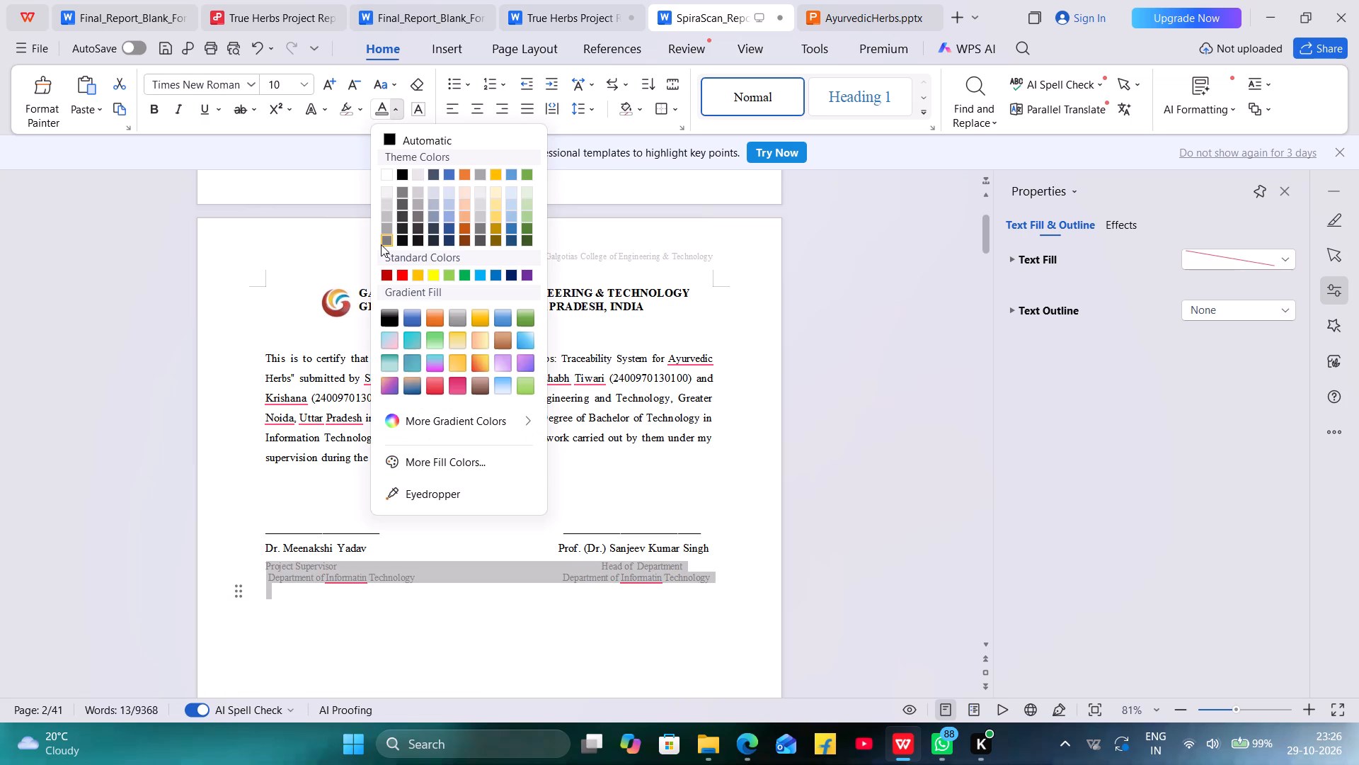
click(381, 244)
click(467, 465)
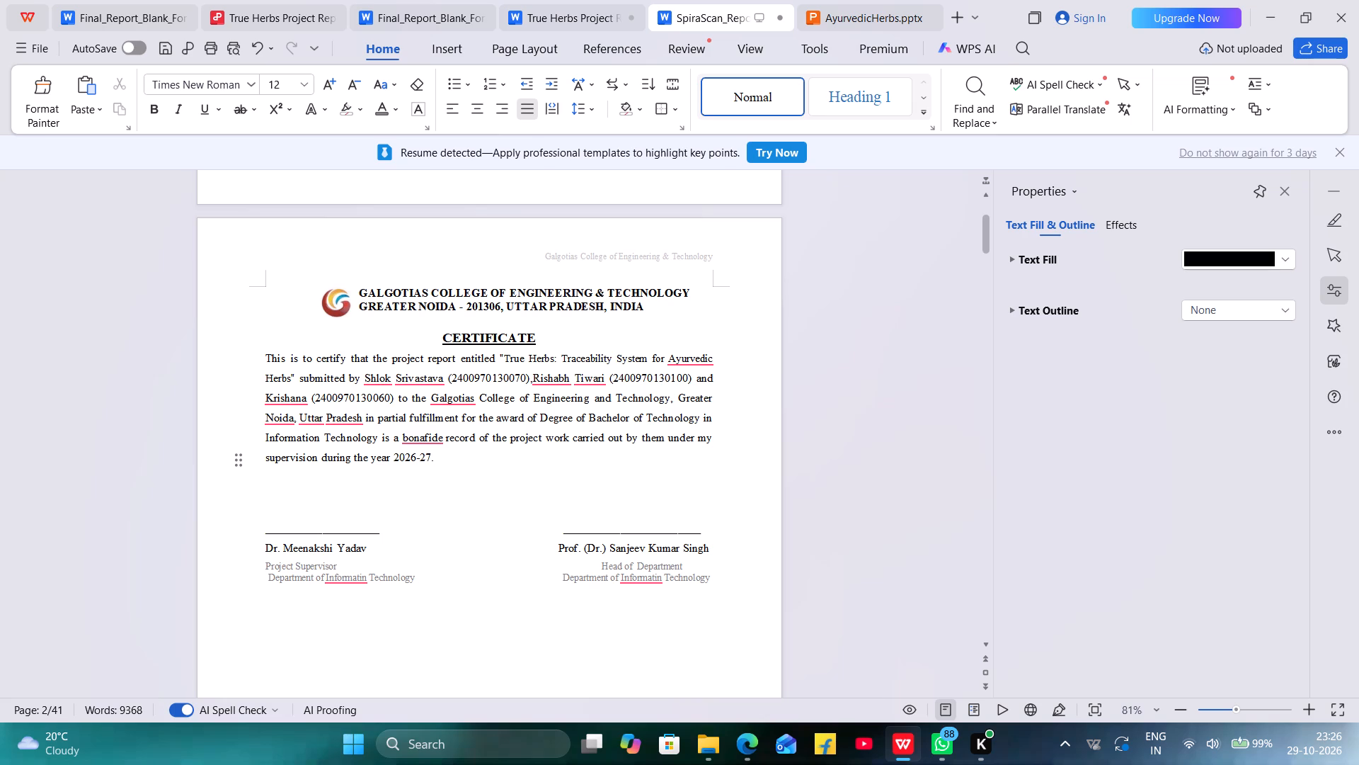
Review the certificate's signature block and the Acknowledgement page that follows it.
scroll(367, 530, down, 2)
scroll(363, 446, down, 2)
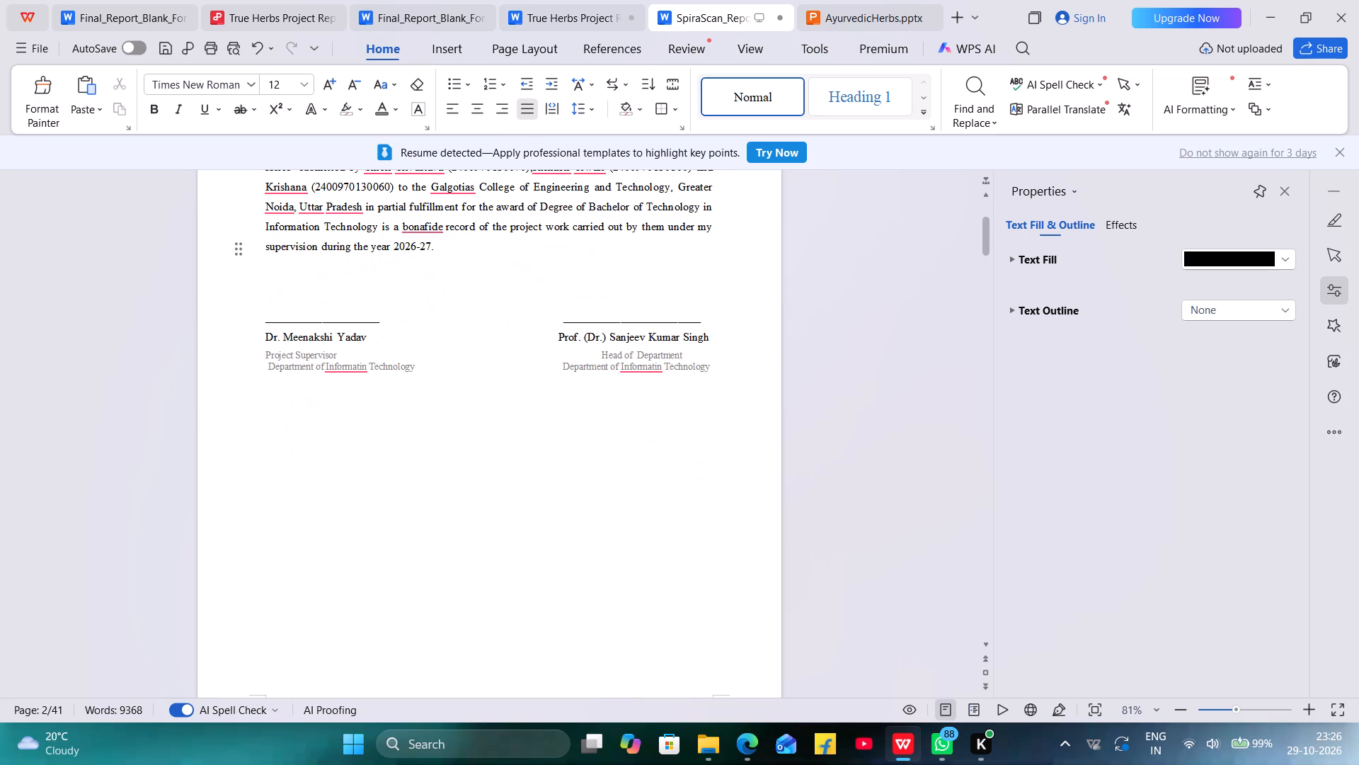
scroll(614, 363, down, 3)
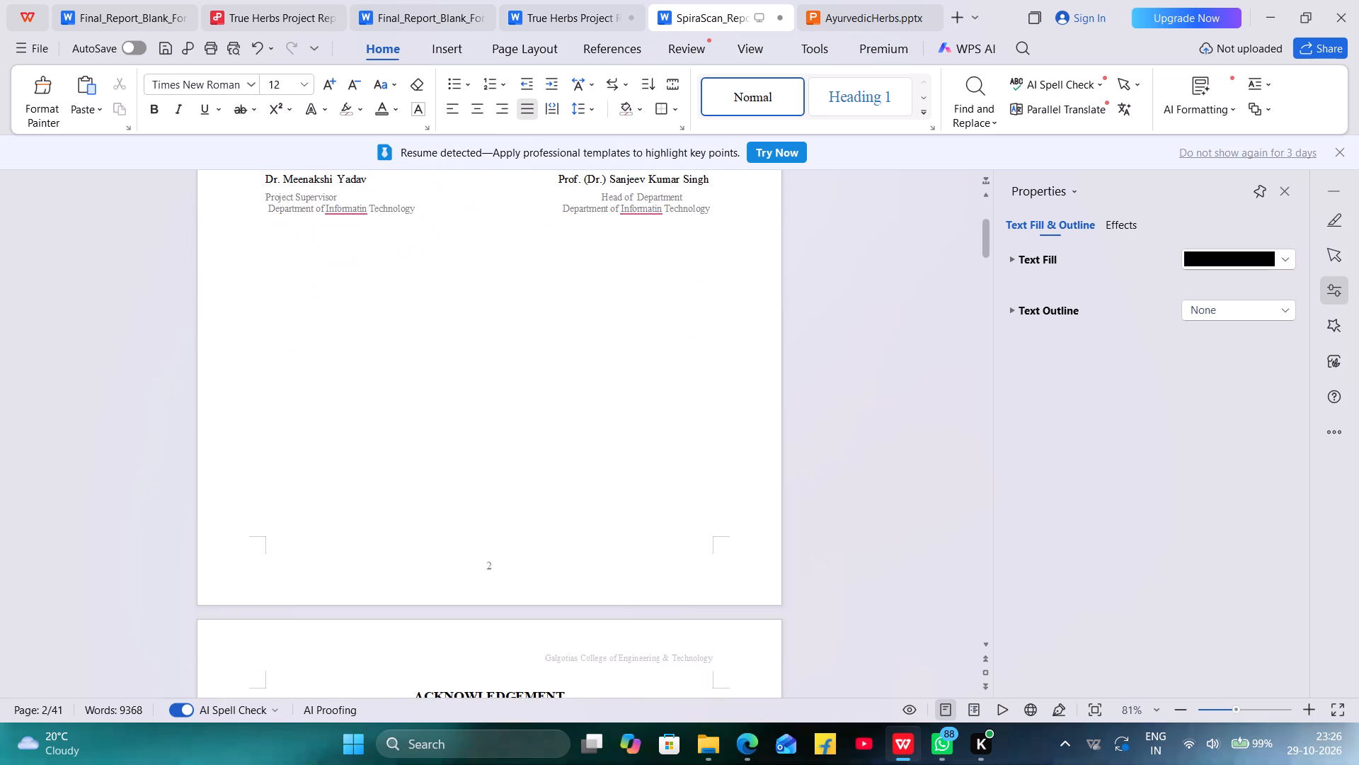
scroll(614, 363, up, 3)
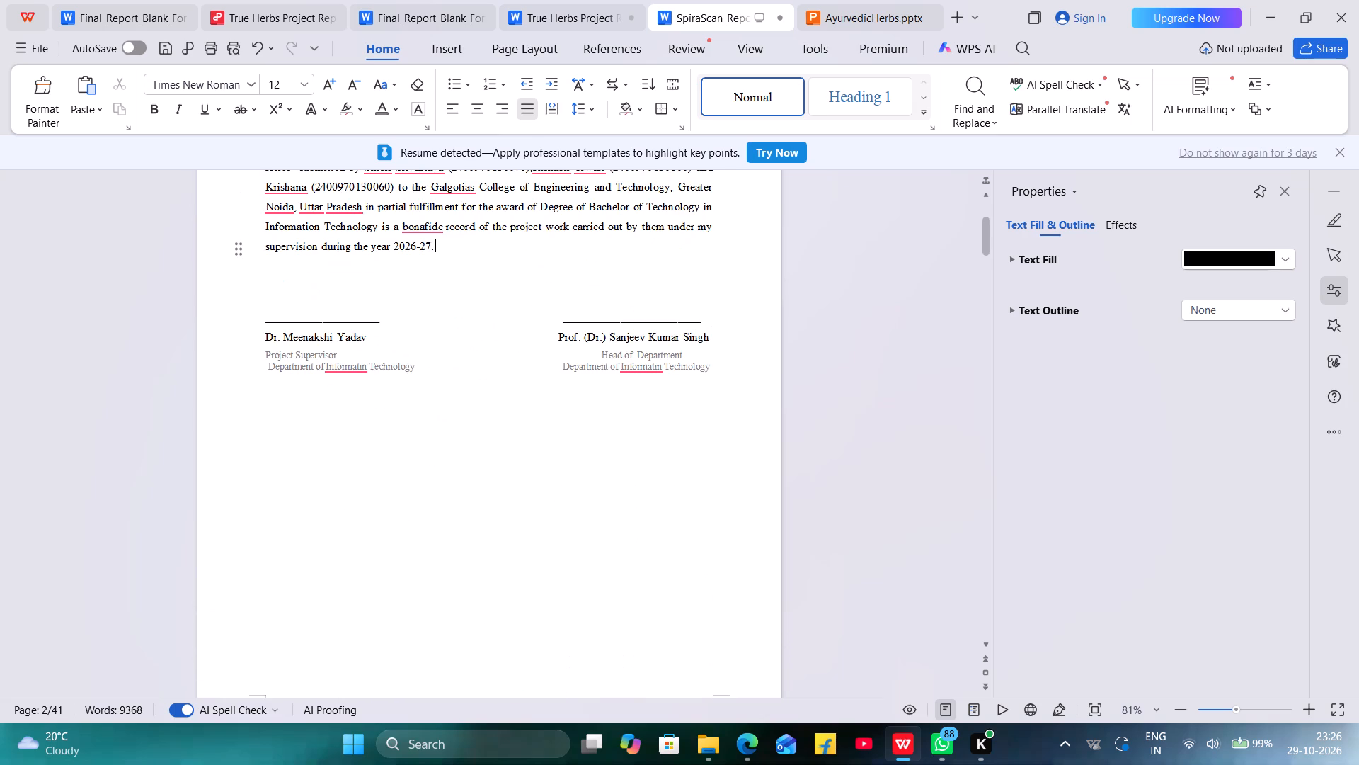
scroll(481, 334, down, 9)
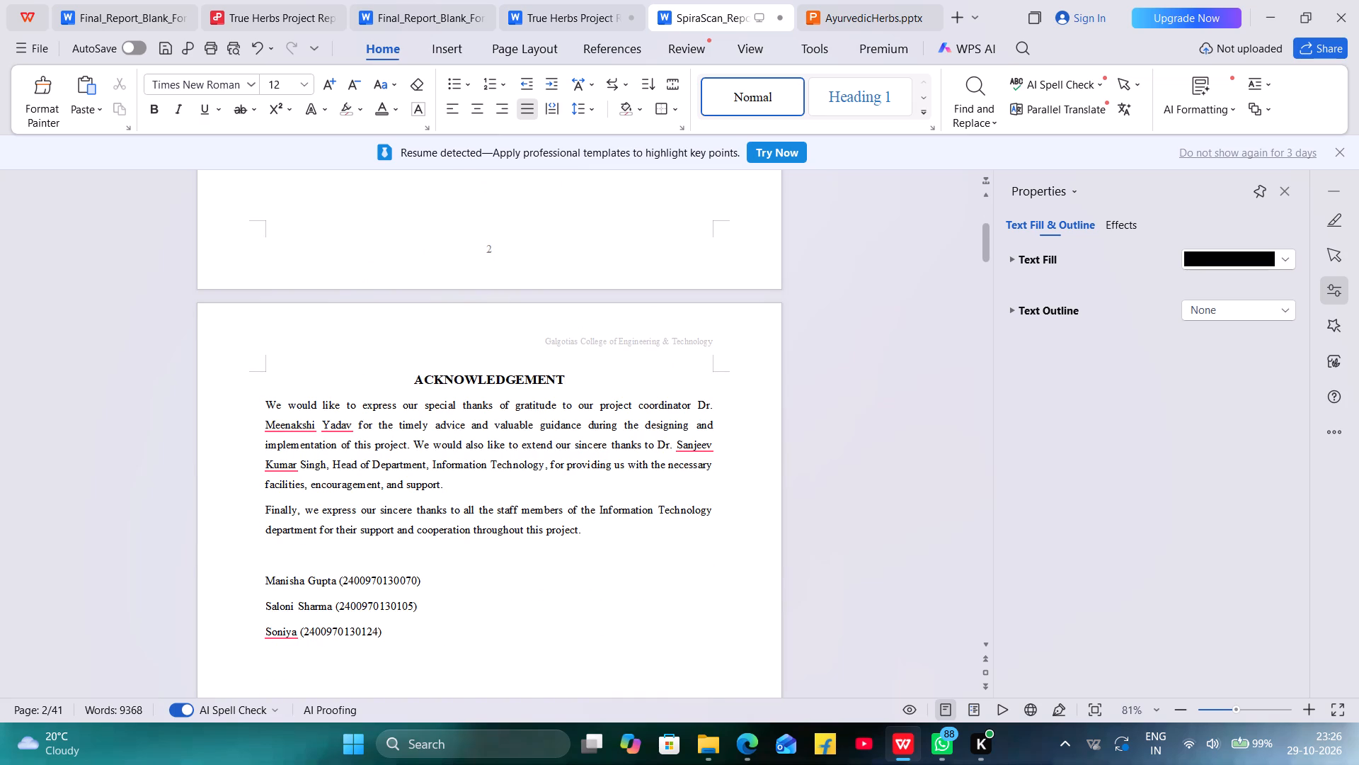
scroll(443, 499, up, 20)
scroll(443, 499, down, 3)
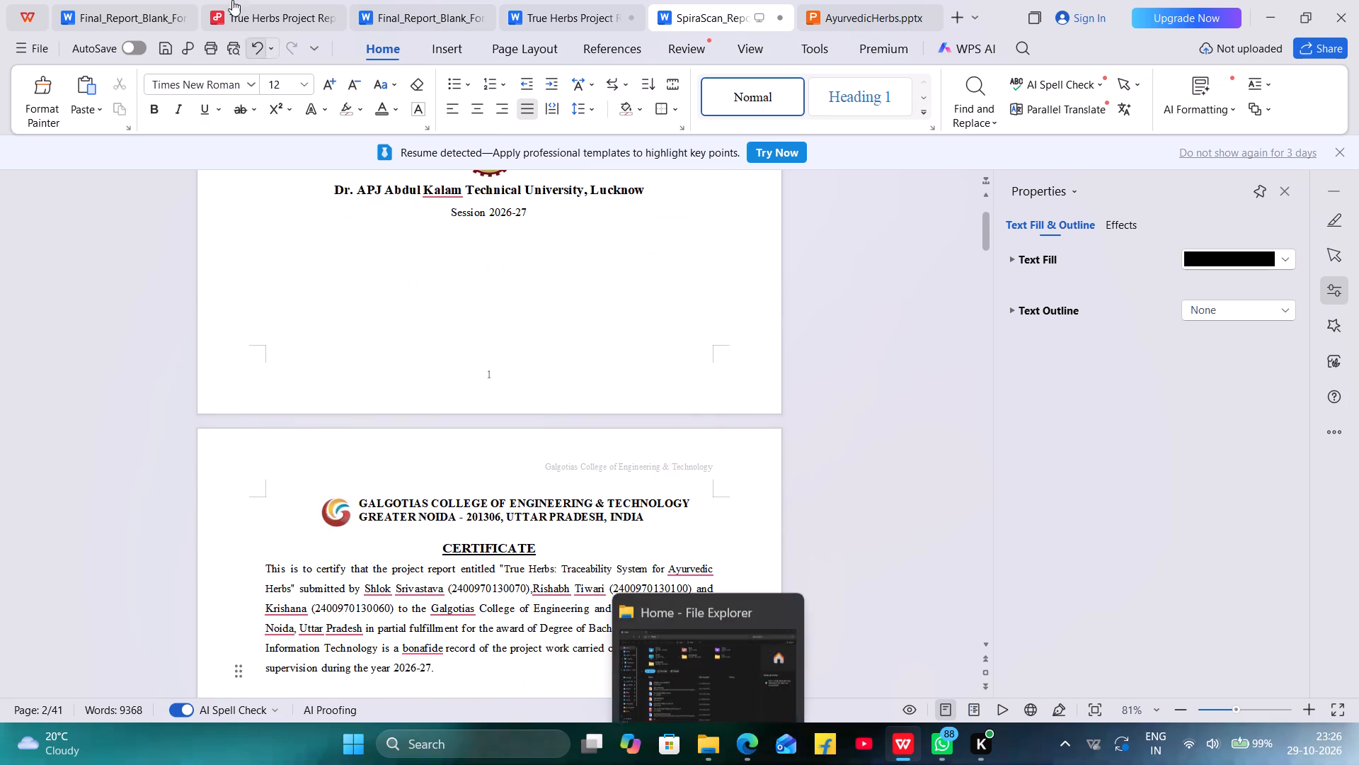
Close the first of the two open Final_Report_Blank_Format documents.
click(179, 23)
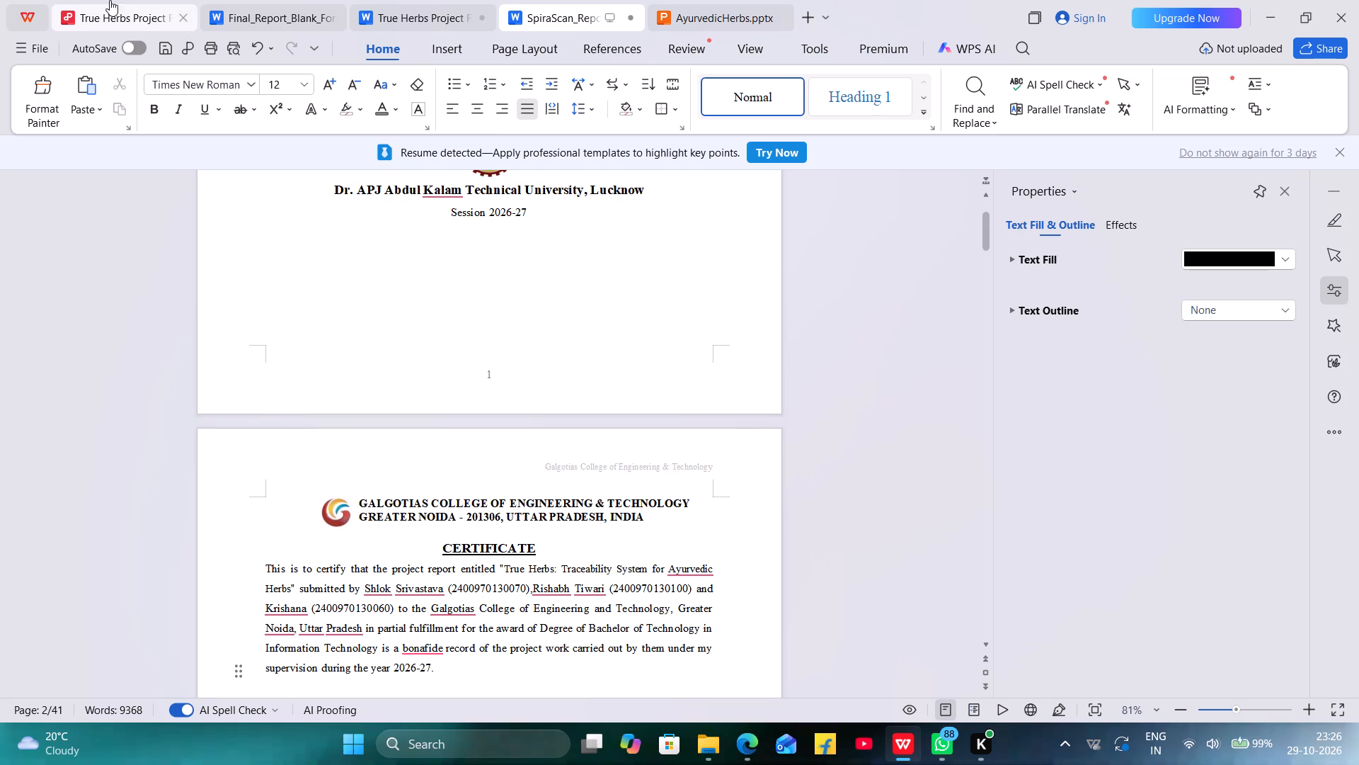
Examine the layout of the Final_Report_Blank_Format template from the cover and certificate through Acknowledgement, Abstract and the first chapter.
click(333, 11)
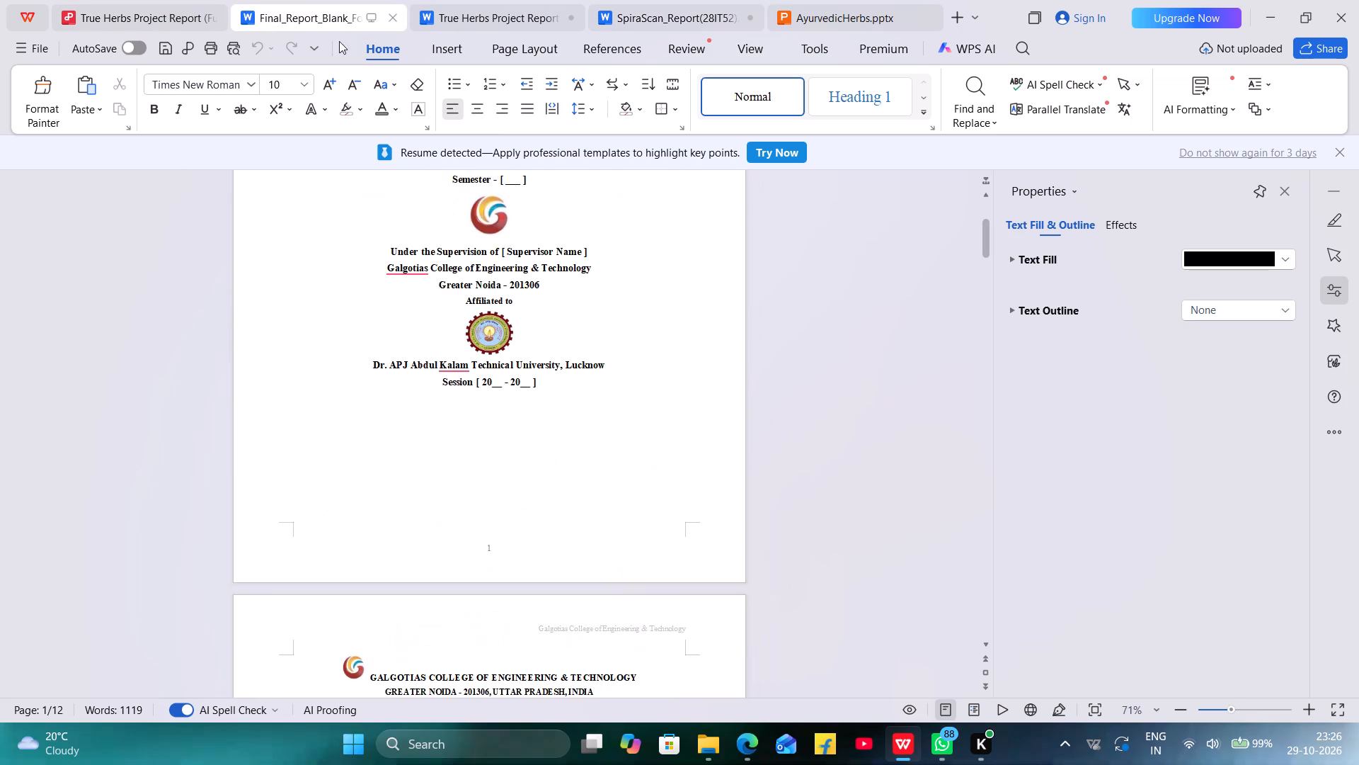
scroll(396, 290, down, 2)
scroll(396, 290, up, 3)
scroll(396, 290, down, 4)
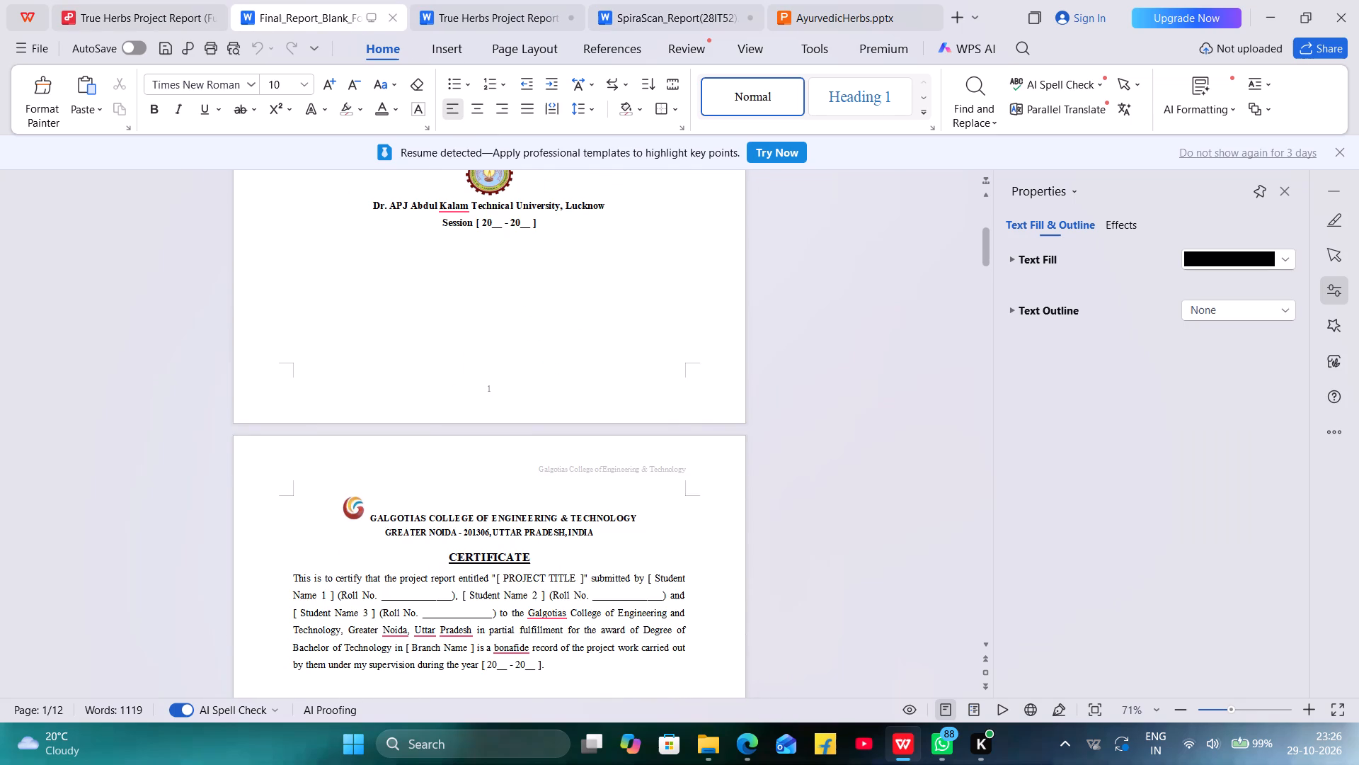
scroll(396, 290, up, 3)
scroll(350, 216, down, 16)
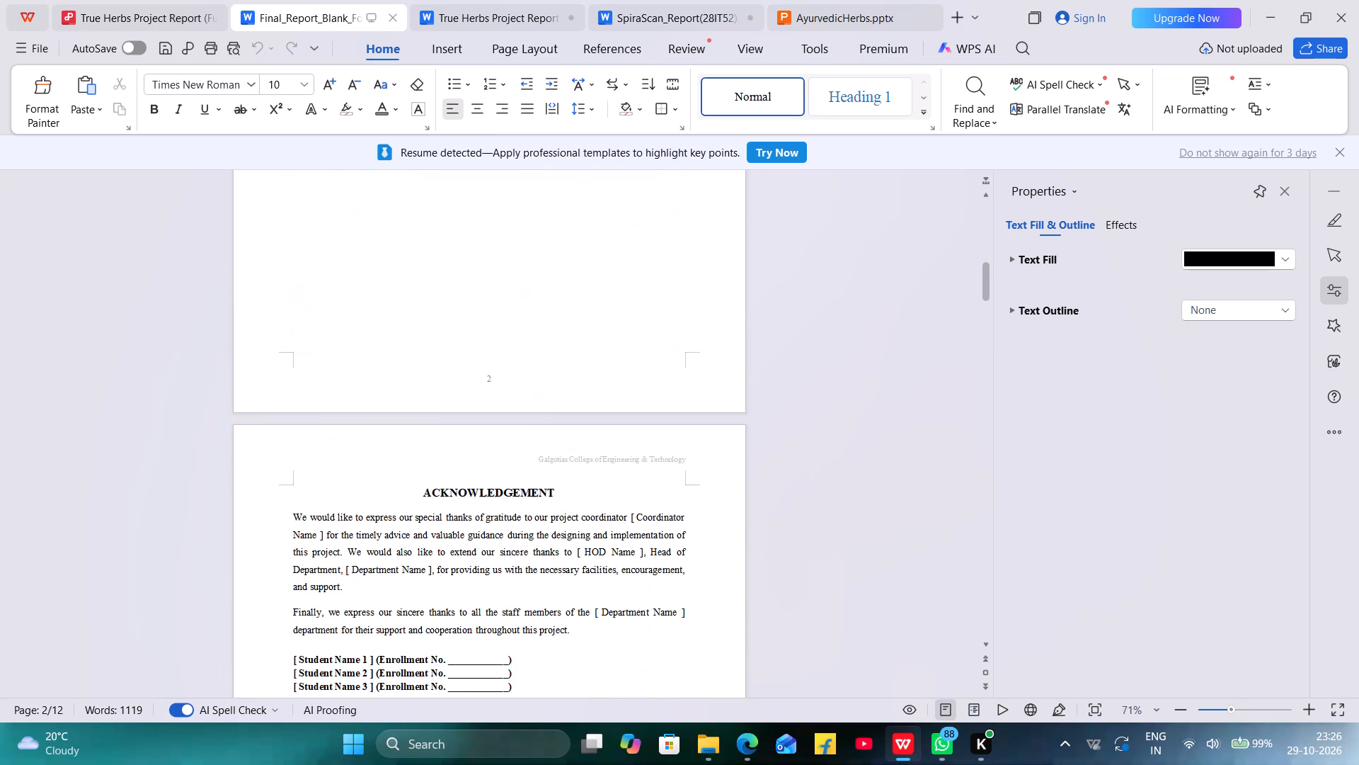
scroll(350, 216, down, 20)
scroll(350, 216, down, 11)
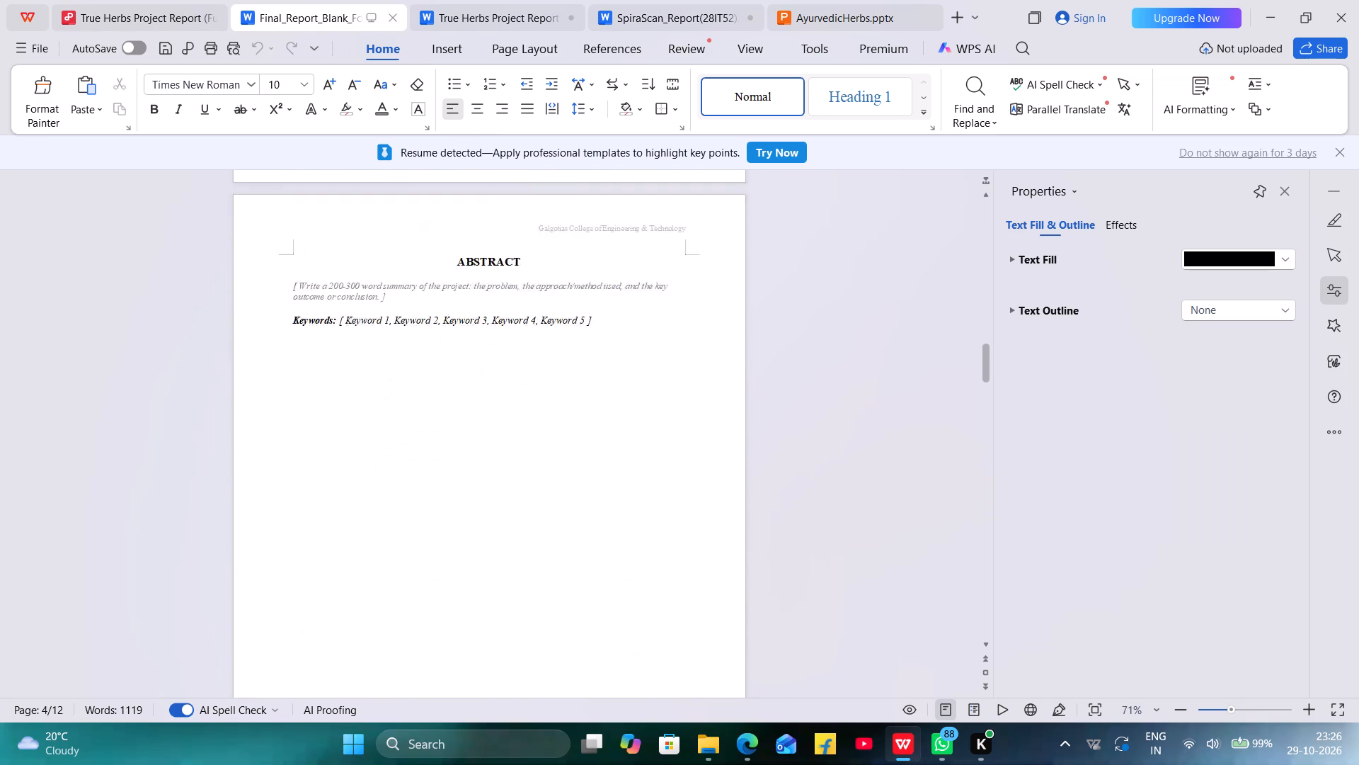
scroll(350, 216, down, 16)
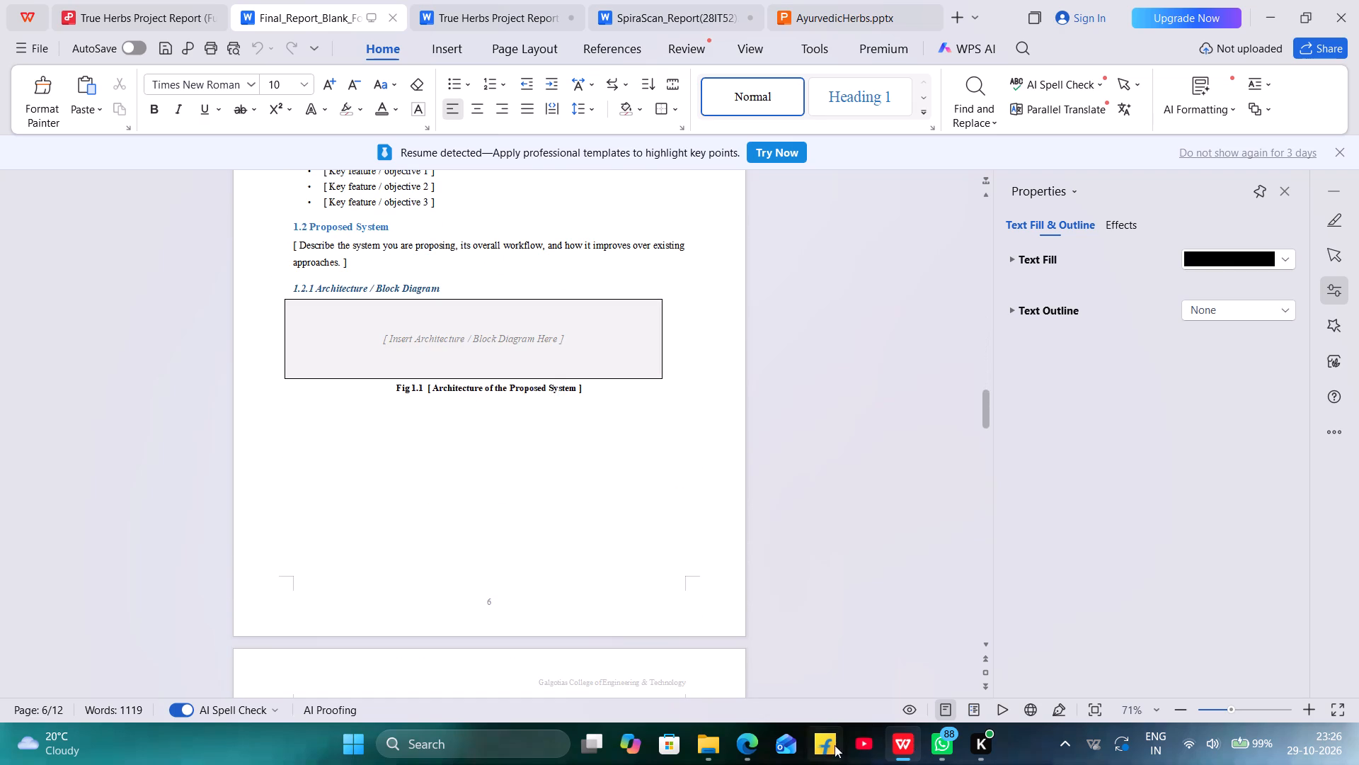
In the SpiraScan report's Acknowledgement, replace the first listed student's name with the first student named on the certificate.
click(721, 10)
scroll(490, 331, down, 5)
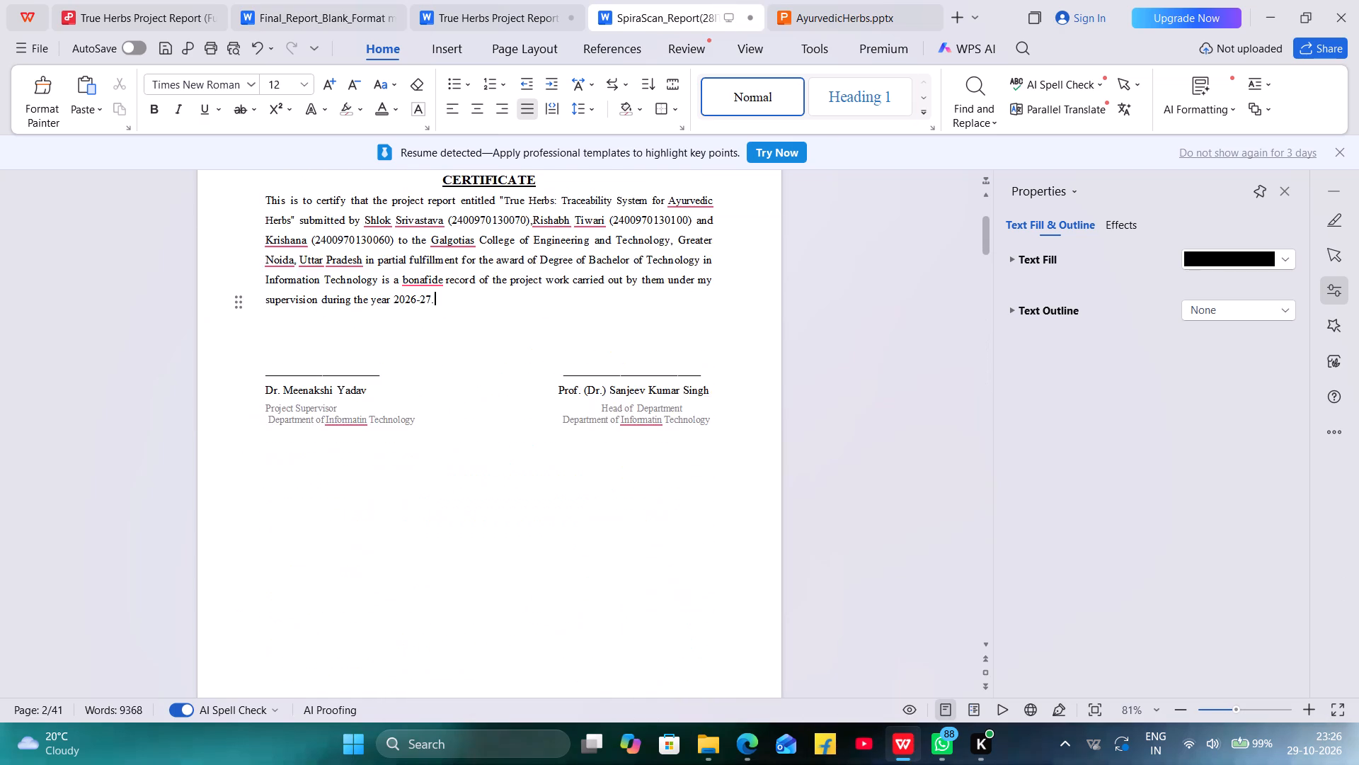
scroll(482, 367, down, 16)
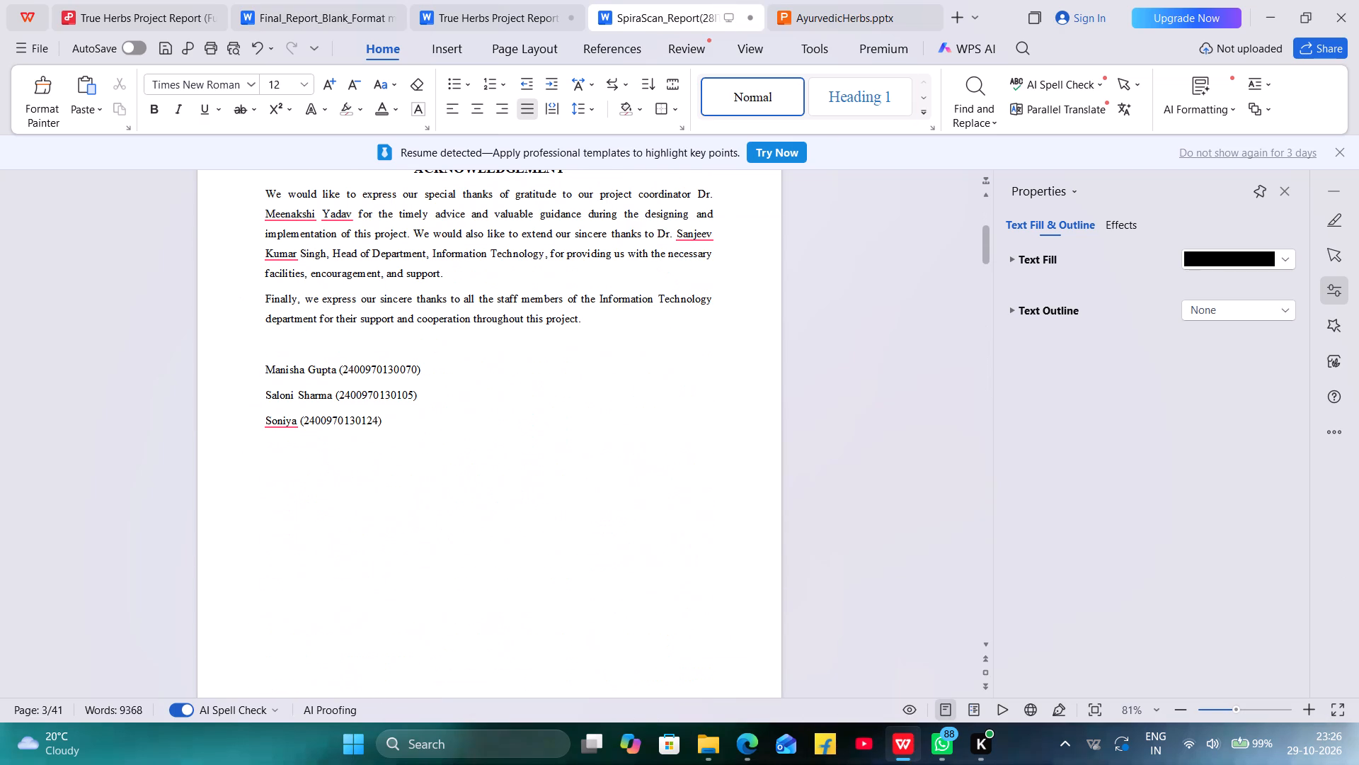
click(336, 374)
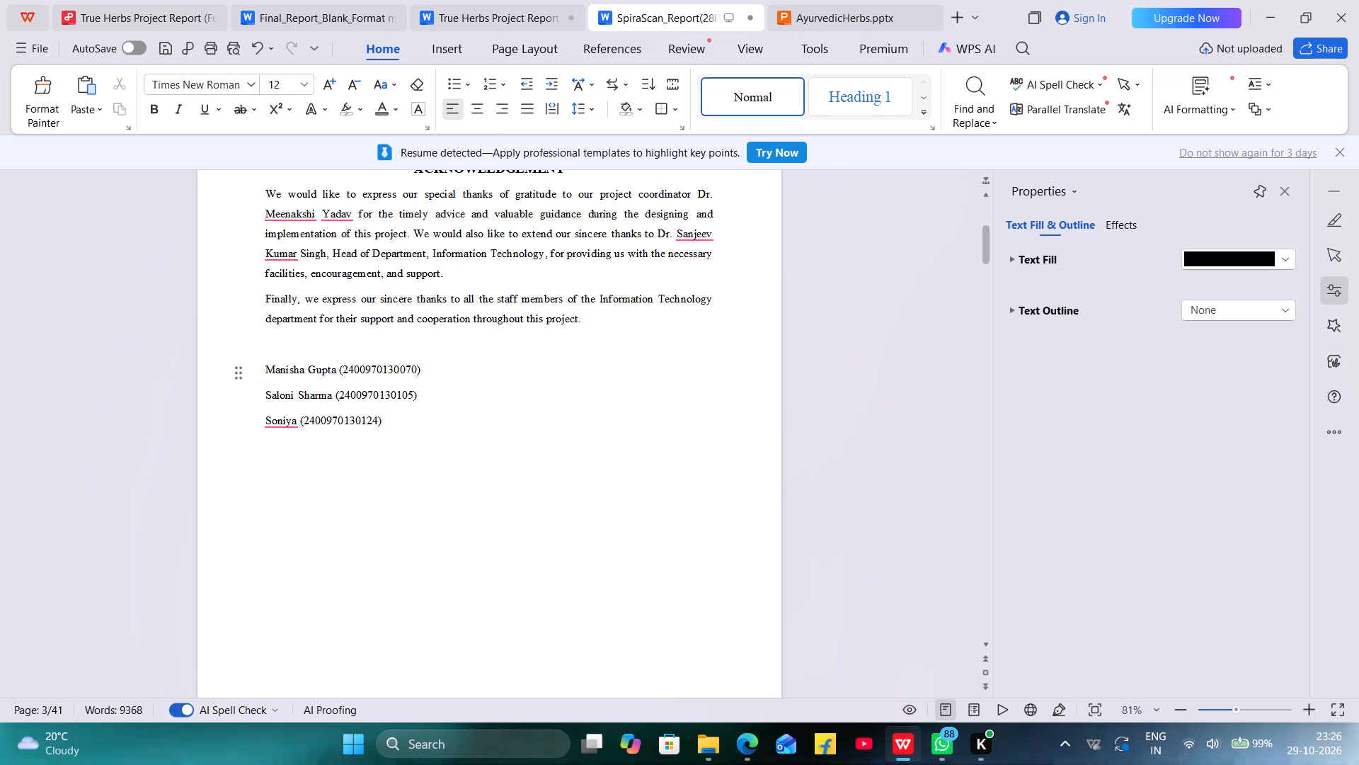
key(BackSpace)
key(BackSpace)
key(BackSpace)
key(BackSpace)
key(BackSpace)
key(BackSpace)
key(BackSpace)
key(BackSpace)
key(BackSpace)
key(BackSpace)
key(BackSpace)
key(BackSpace)
key(BackSpace)
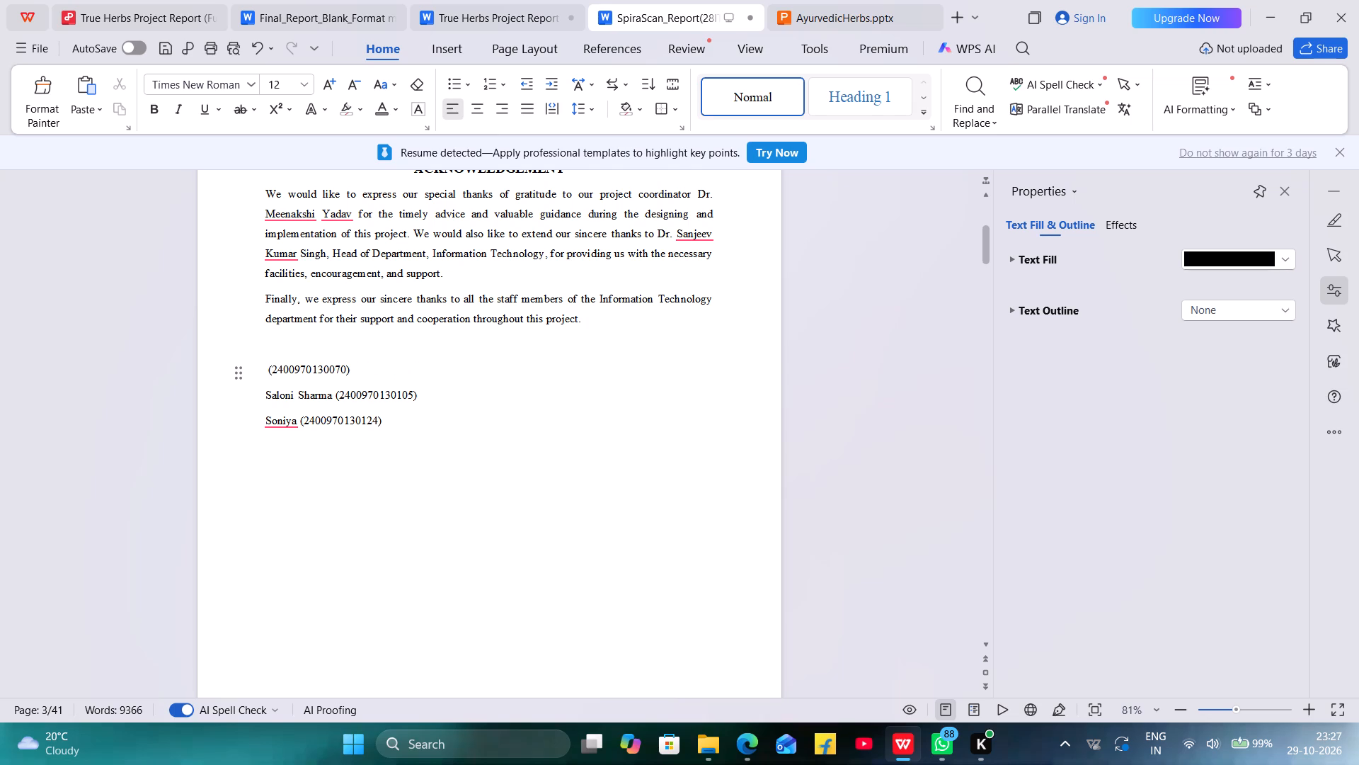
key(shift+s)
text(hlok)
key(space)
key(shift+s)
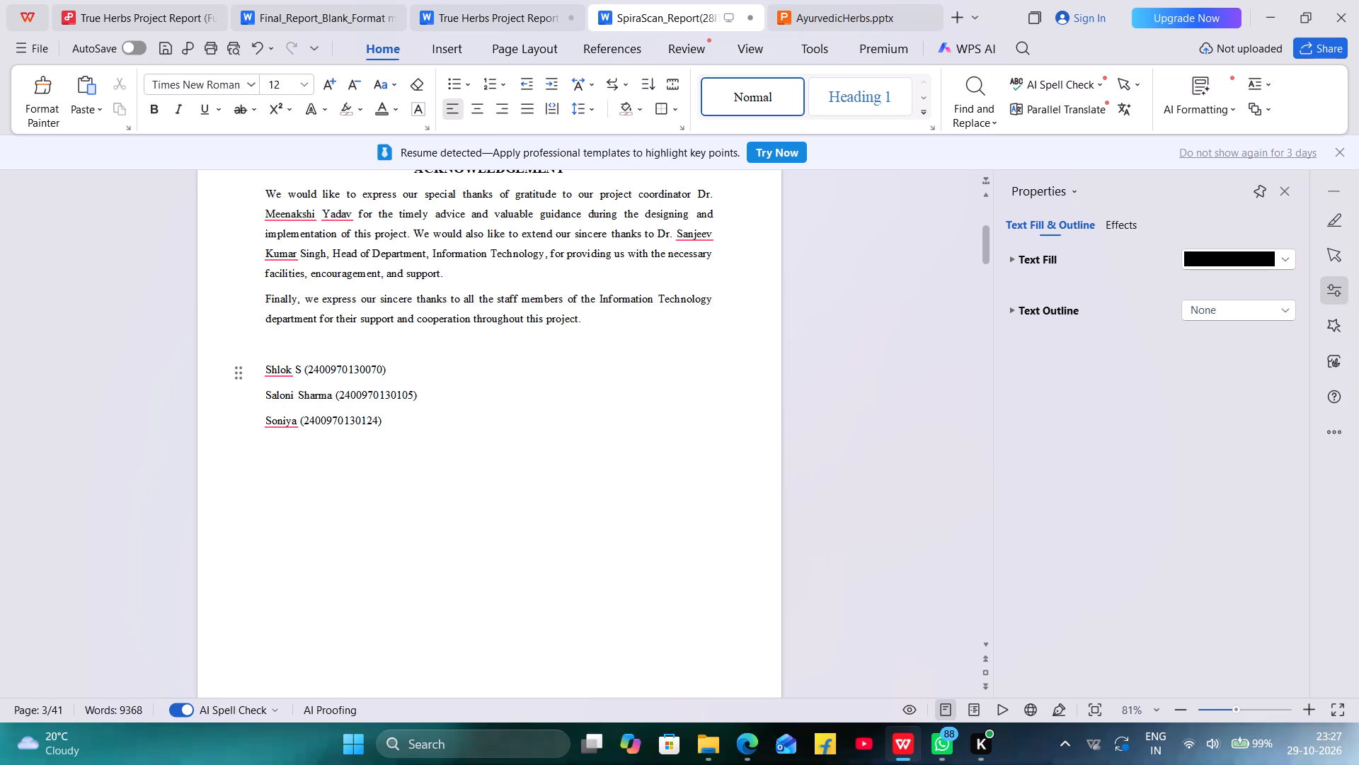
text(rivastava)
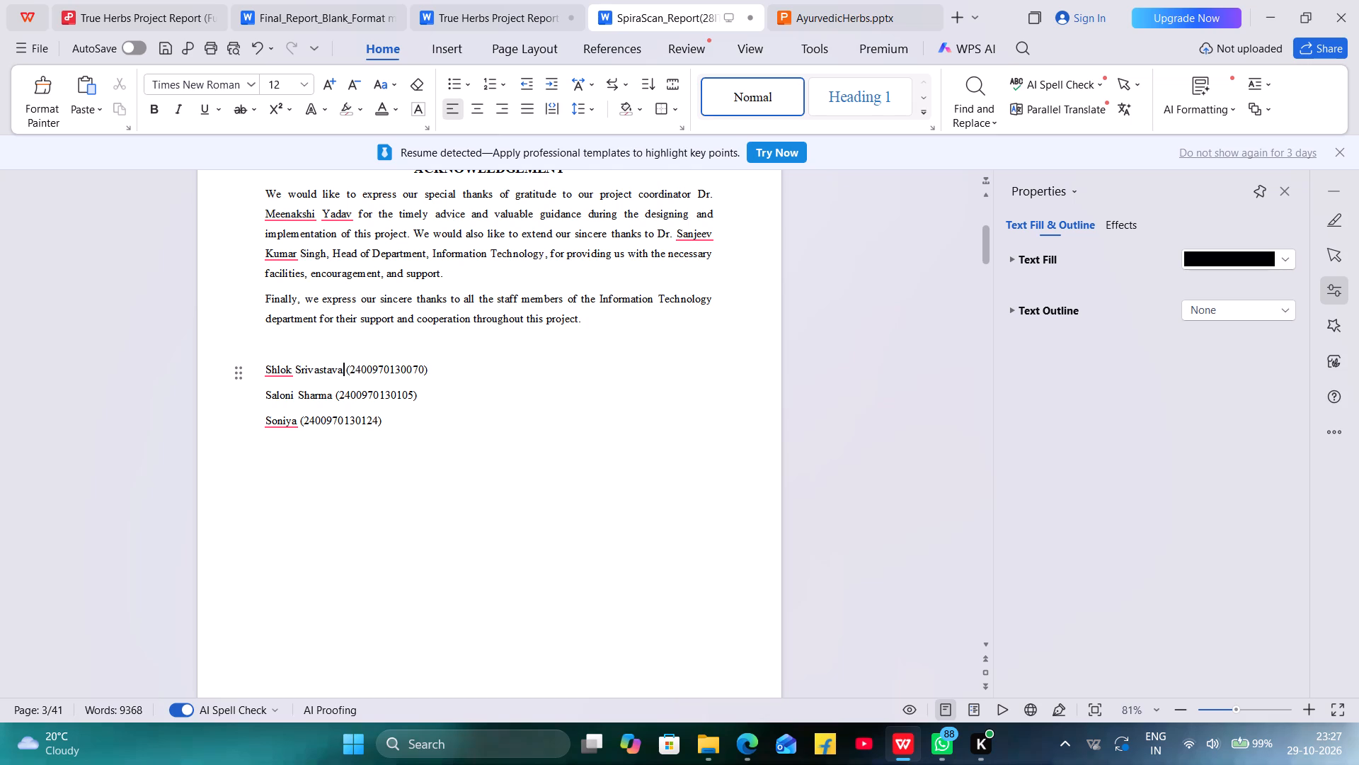
Replace the second student's name in the Acknowledgement list with the second student named on the certificate.
click(333, 396)
key(BackSpace)
key(BackSpace)
key(BackSpace)
key(BackSpace)
key(BackSpace)
key(BackSpace)
key(BackSpace)
key(BackSpace)
key(BackSpace)
key(BackSpace)
key(BackSpace)
key(BackSpace)
key(BackSpace)
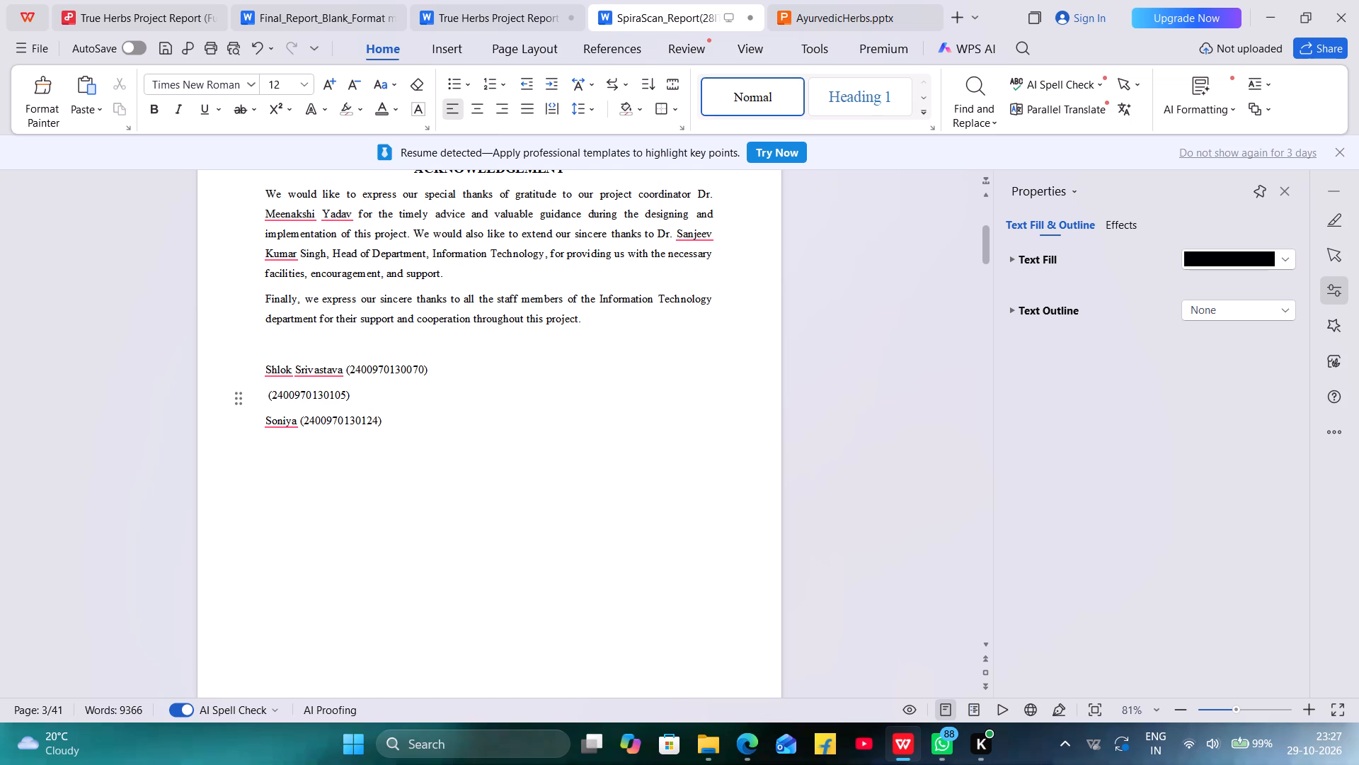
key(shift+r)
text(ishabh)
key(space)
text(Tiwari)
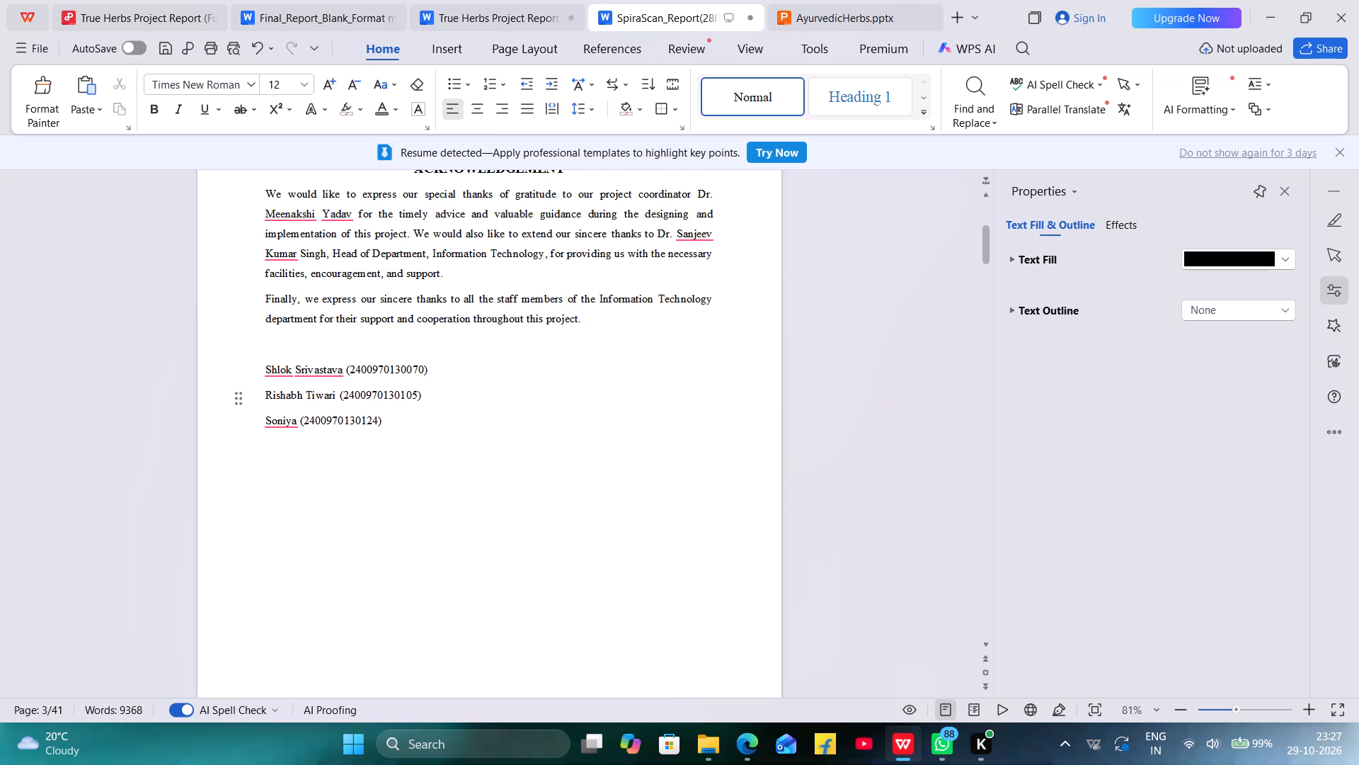
Replace the third student's name in the Acknowledgement list with the certificate's third student's name, accepting the dictionary's suggested spelling.
click(297, 425)
key(BackSpace)
key(BackSpace)
key(BackSpace)
key(BackSpace)
key(BackSpace)
key(BackSpace)
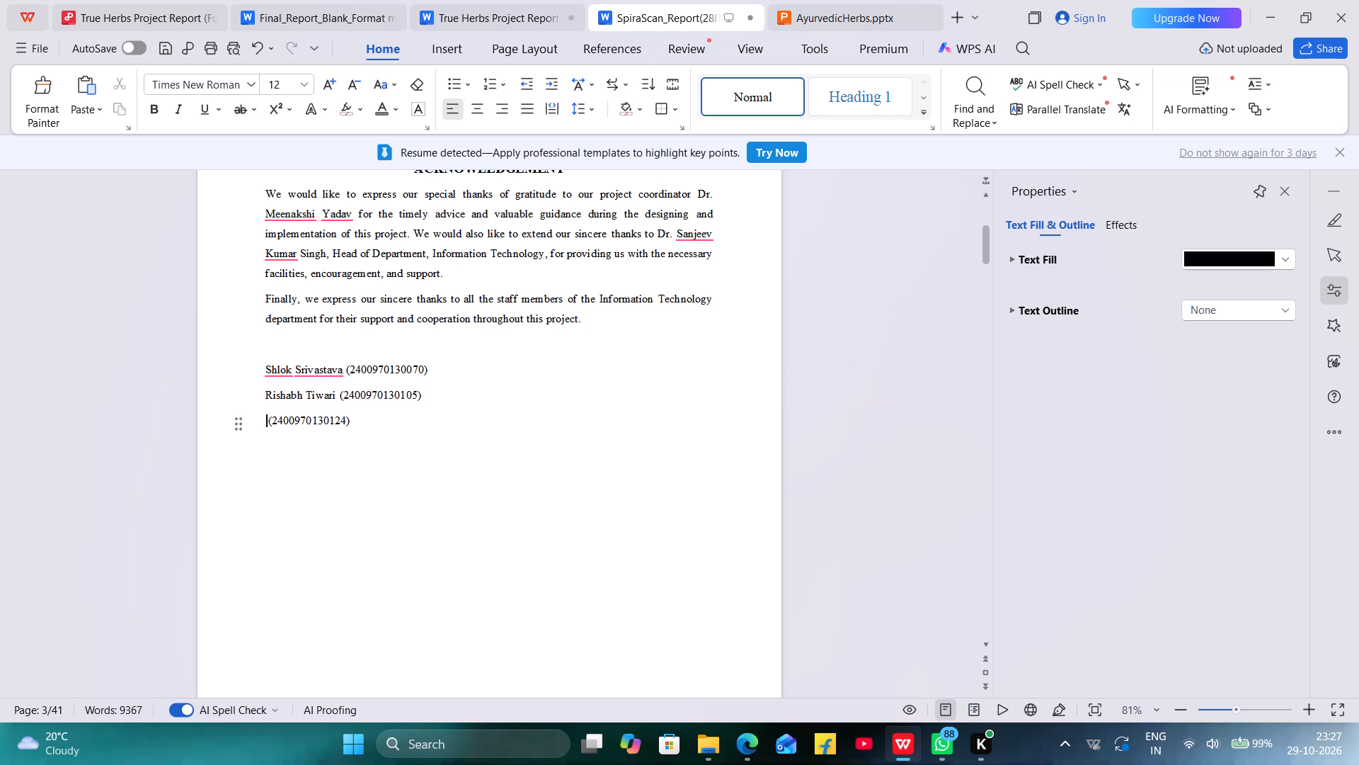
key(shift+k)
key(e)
key(BackSpace)
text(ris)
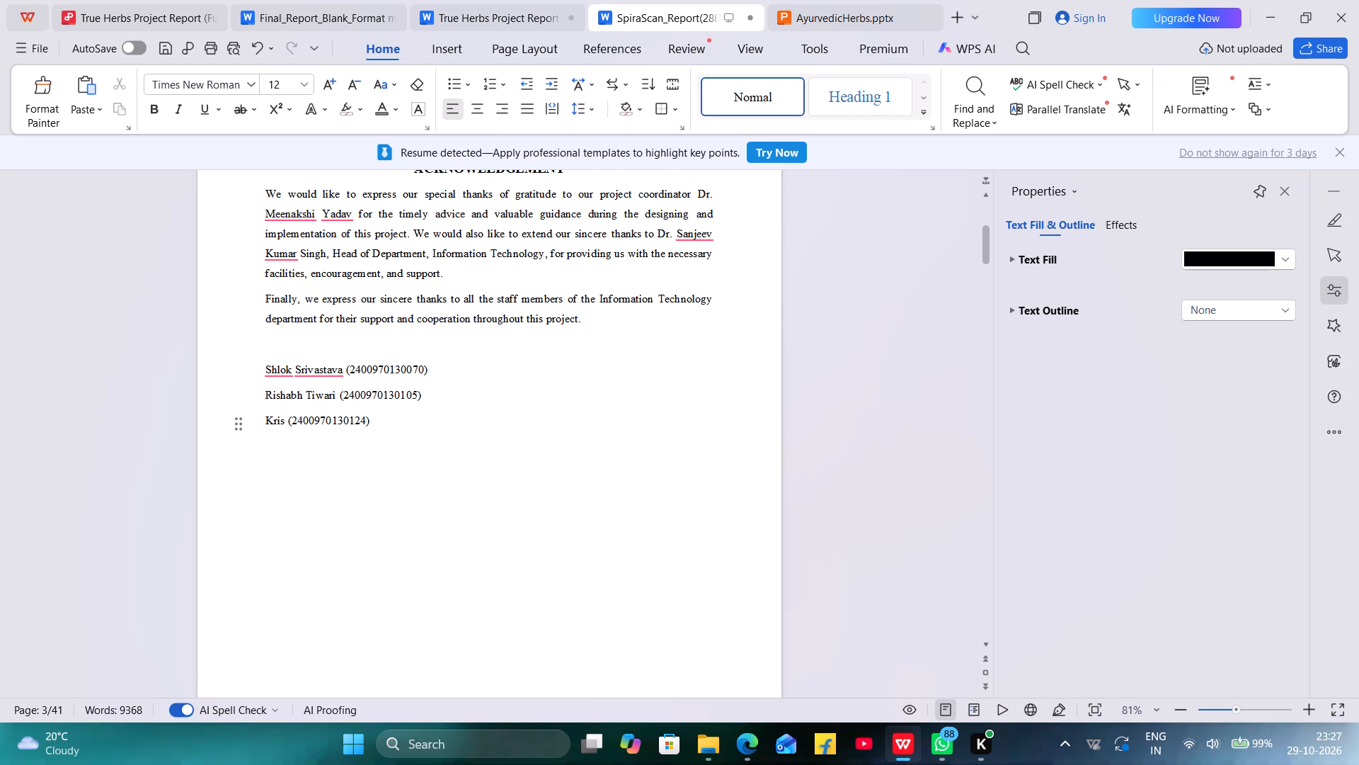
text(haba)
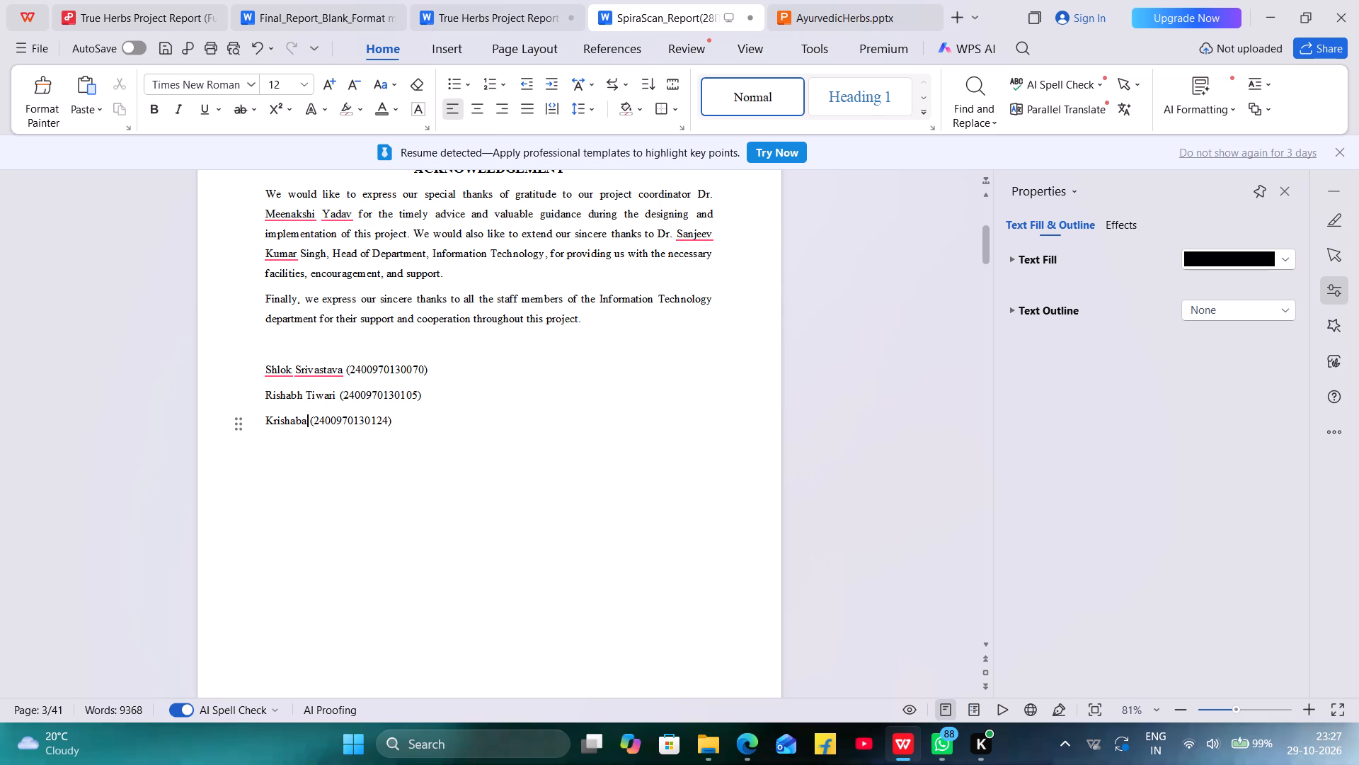
click(299, 424)
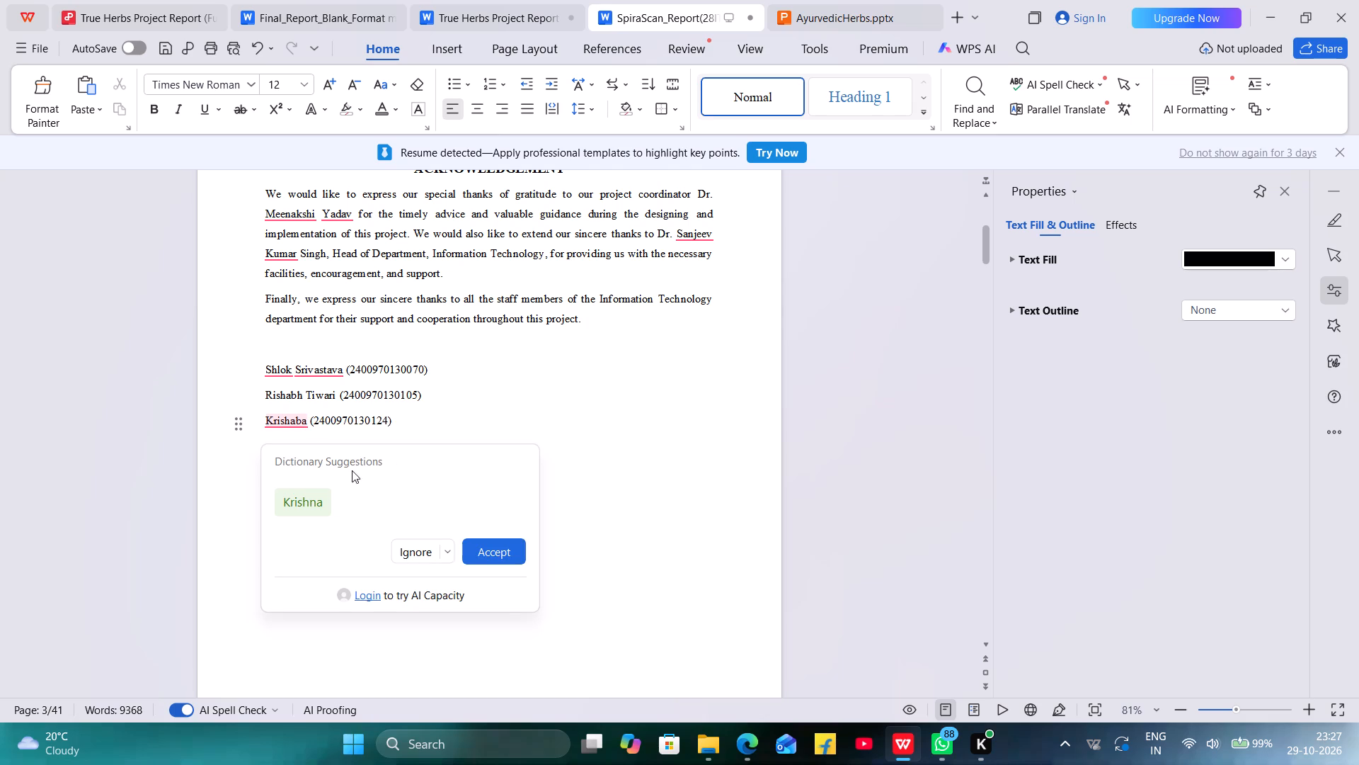
click(299, 508)
click(299, 508)
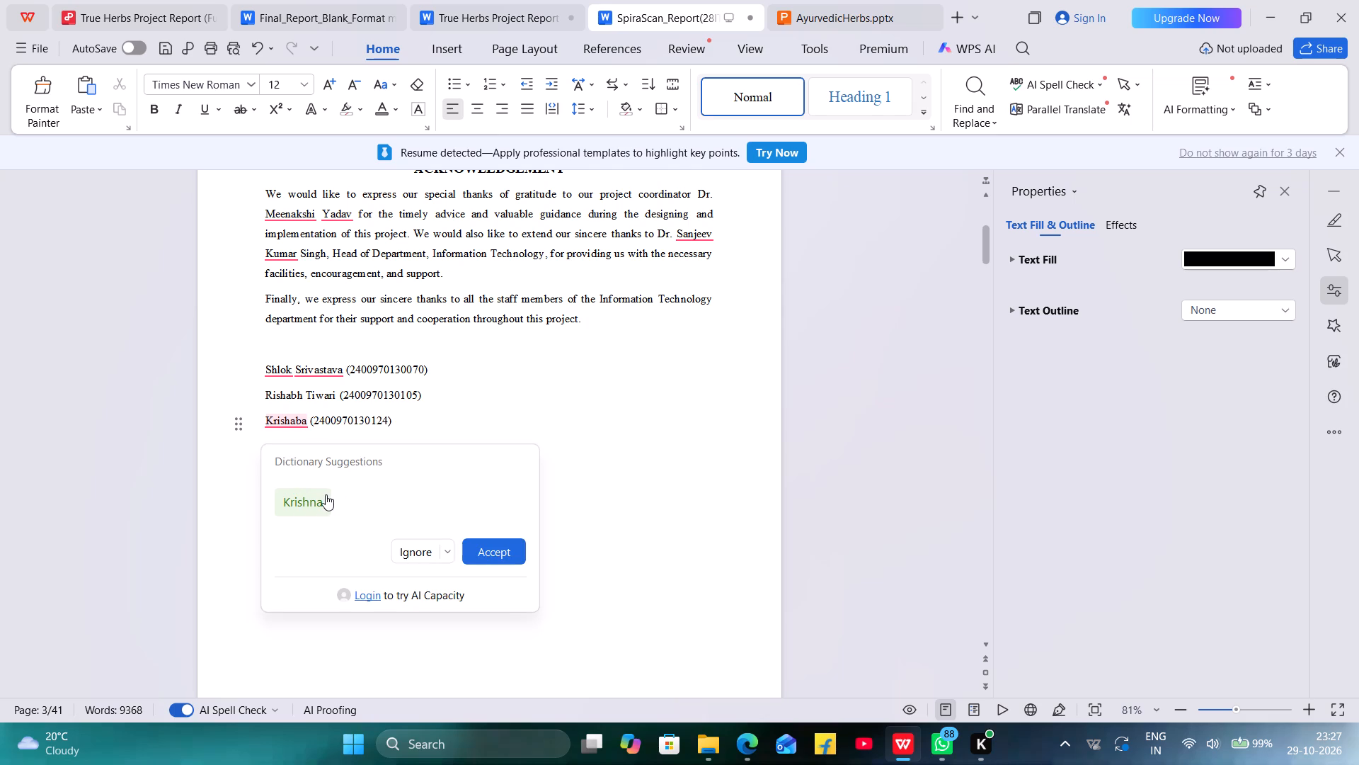
double_click(326, 494)
click(479, 550)
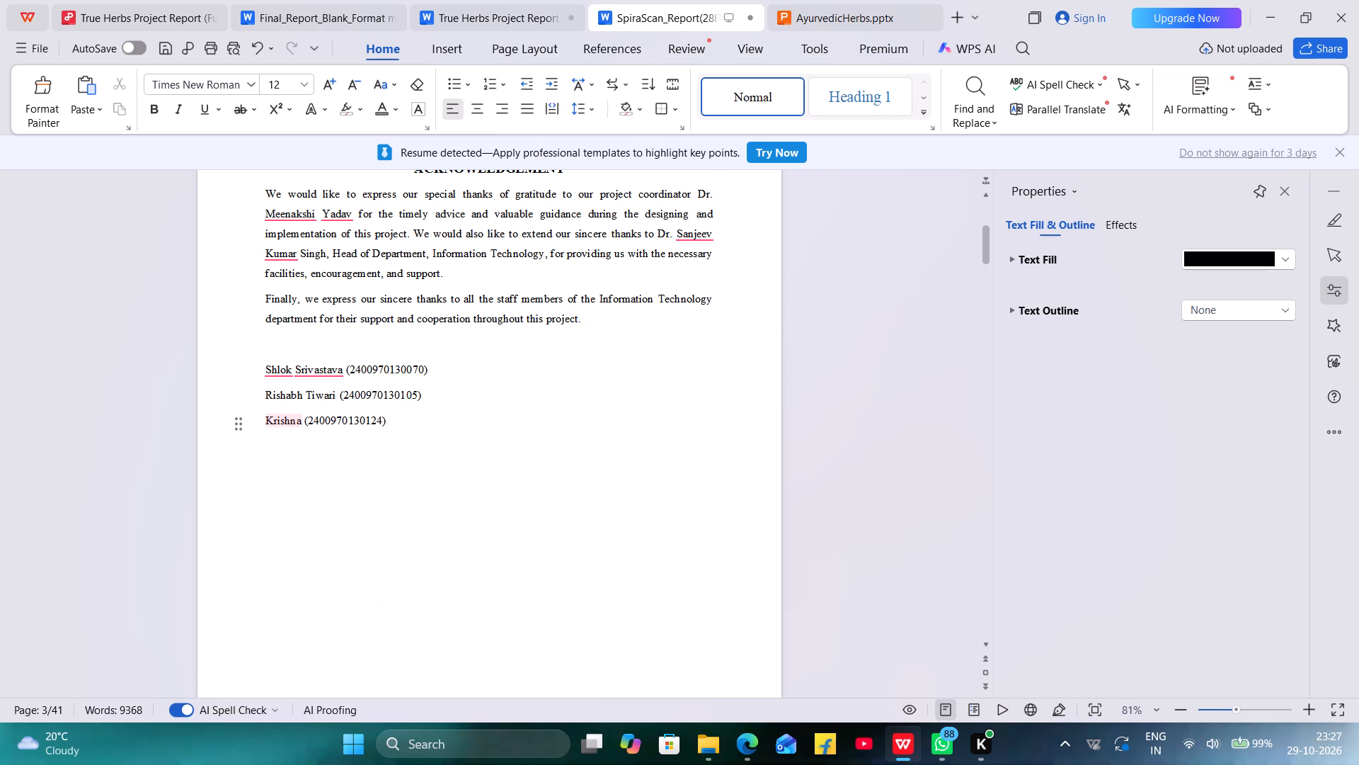
Correct the third student's name on the cover page to the spelling used in the Acknowledgement.
scroll(430, 479, up, 19)
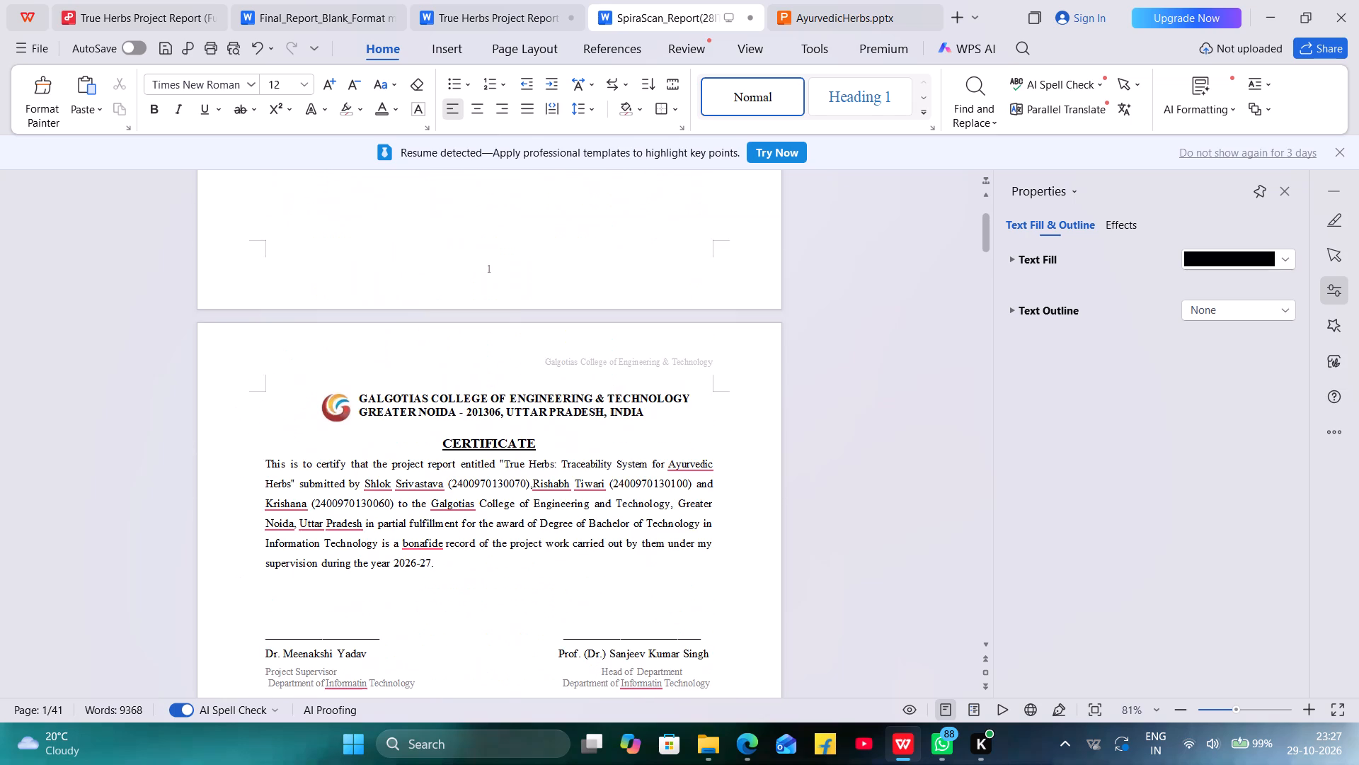
scroll(430, 478, up, 9)
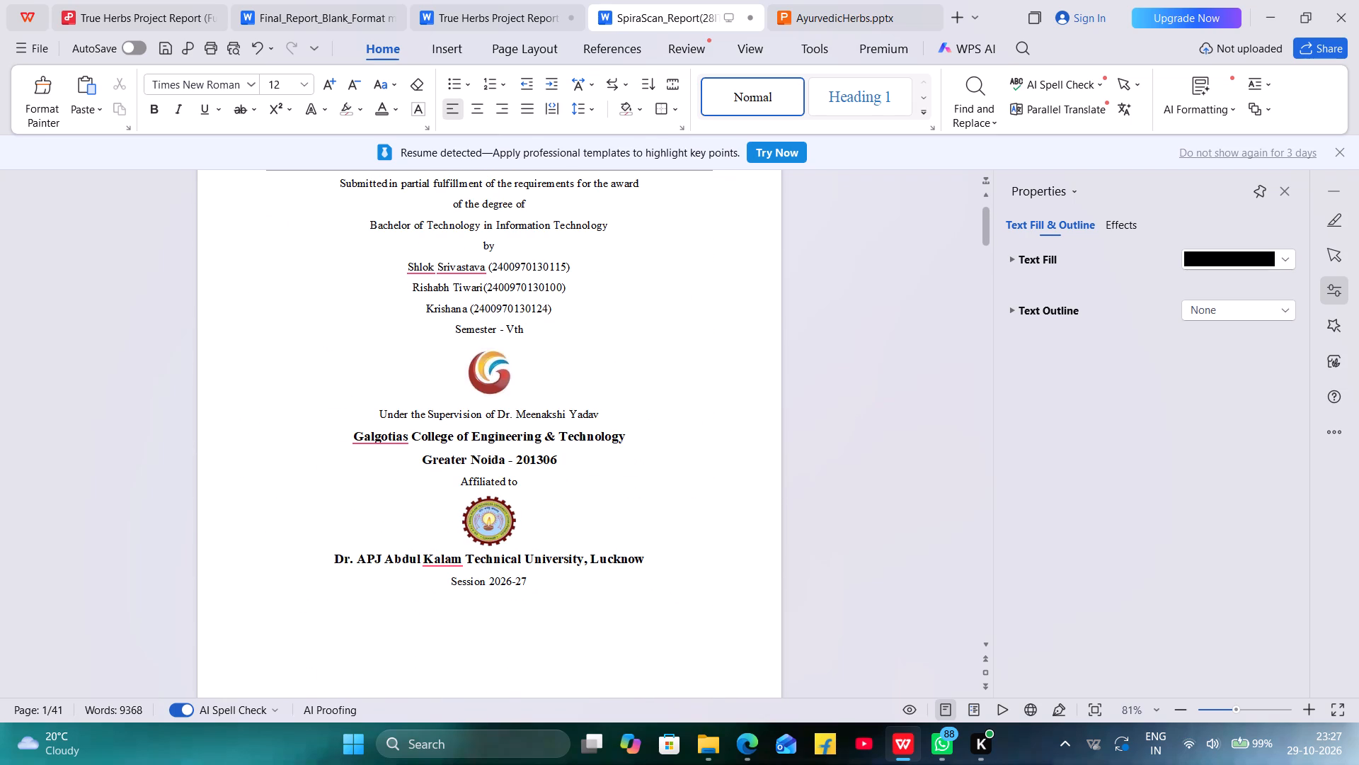
click(472, 309)
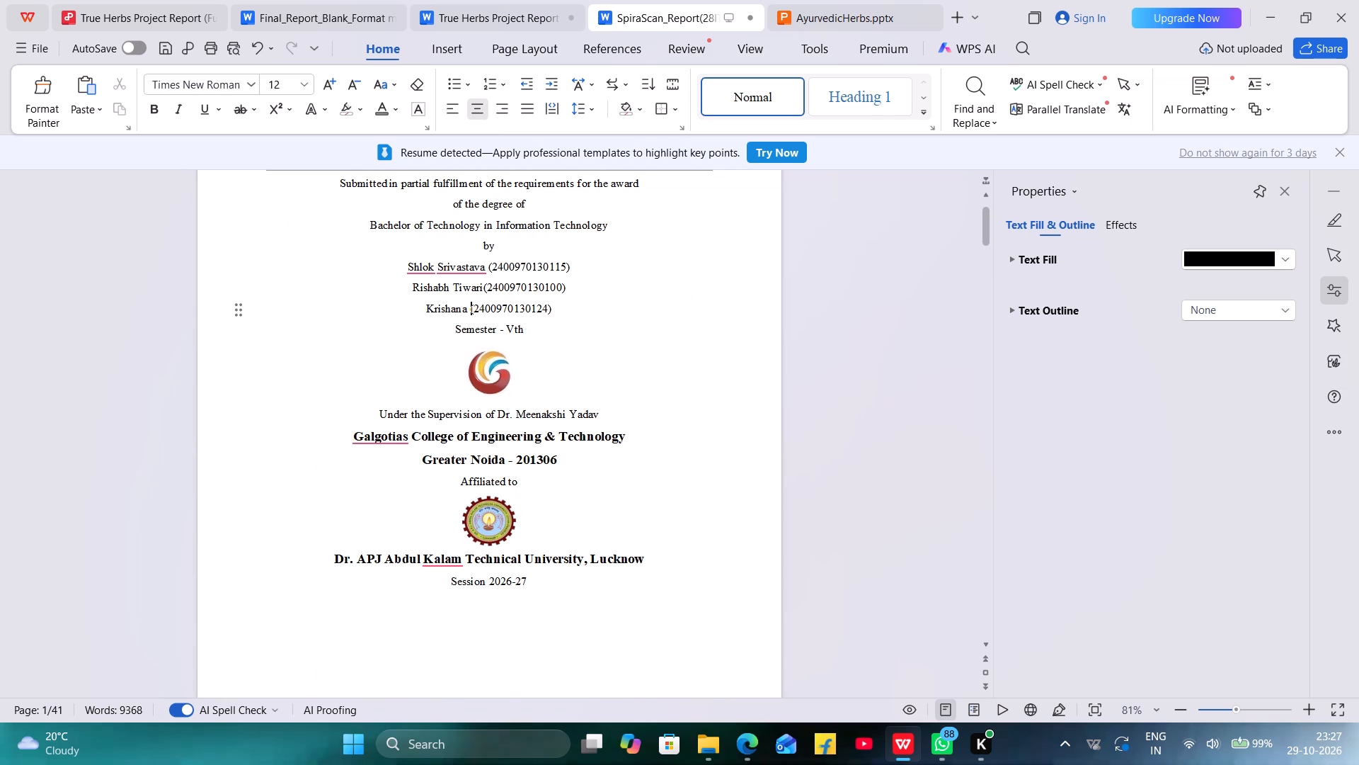
click(469, 314)
key(BackSpace)
key(BackSpace)
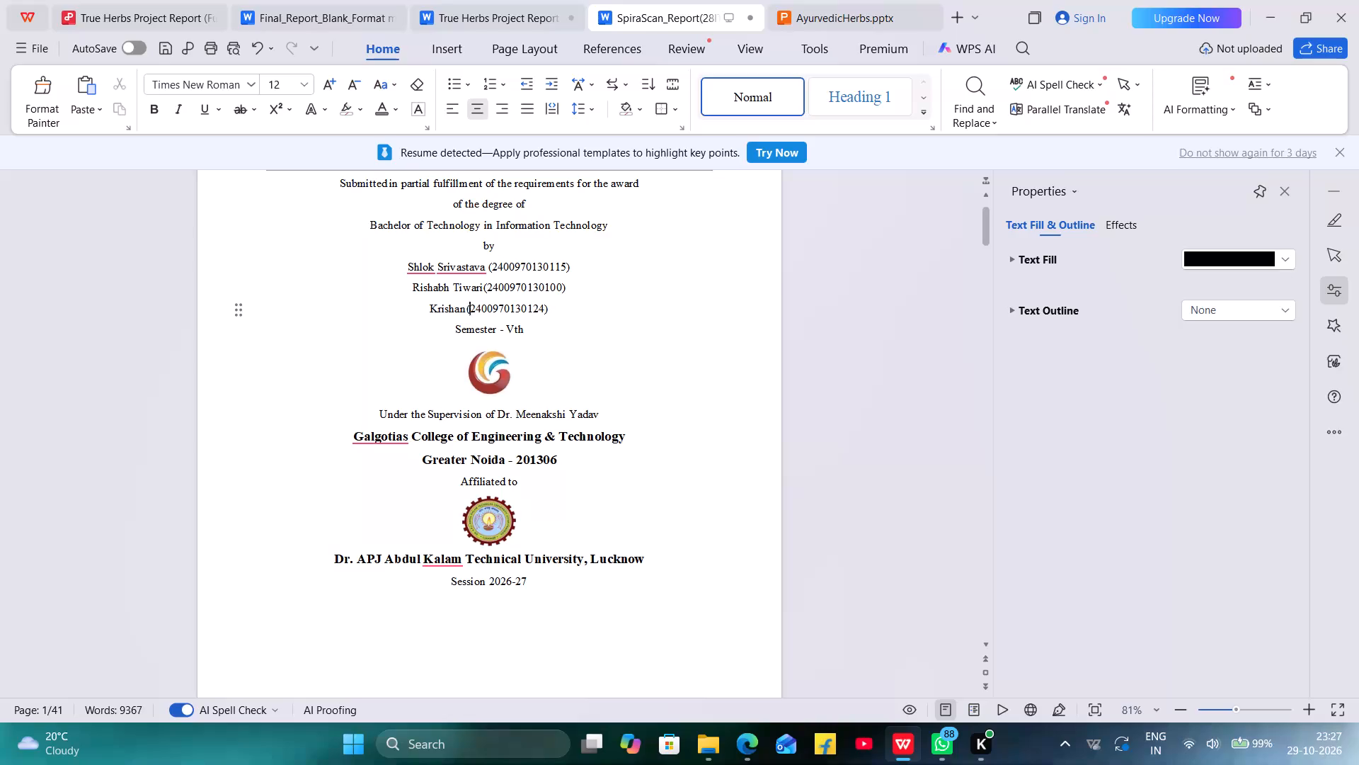
key(BackSpace)
key(BackSpace)
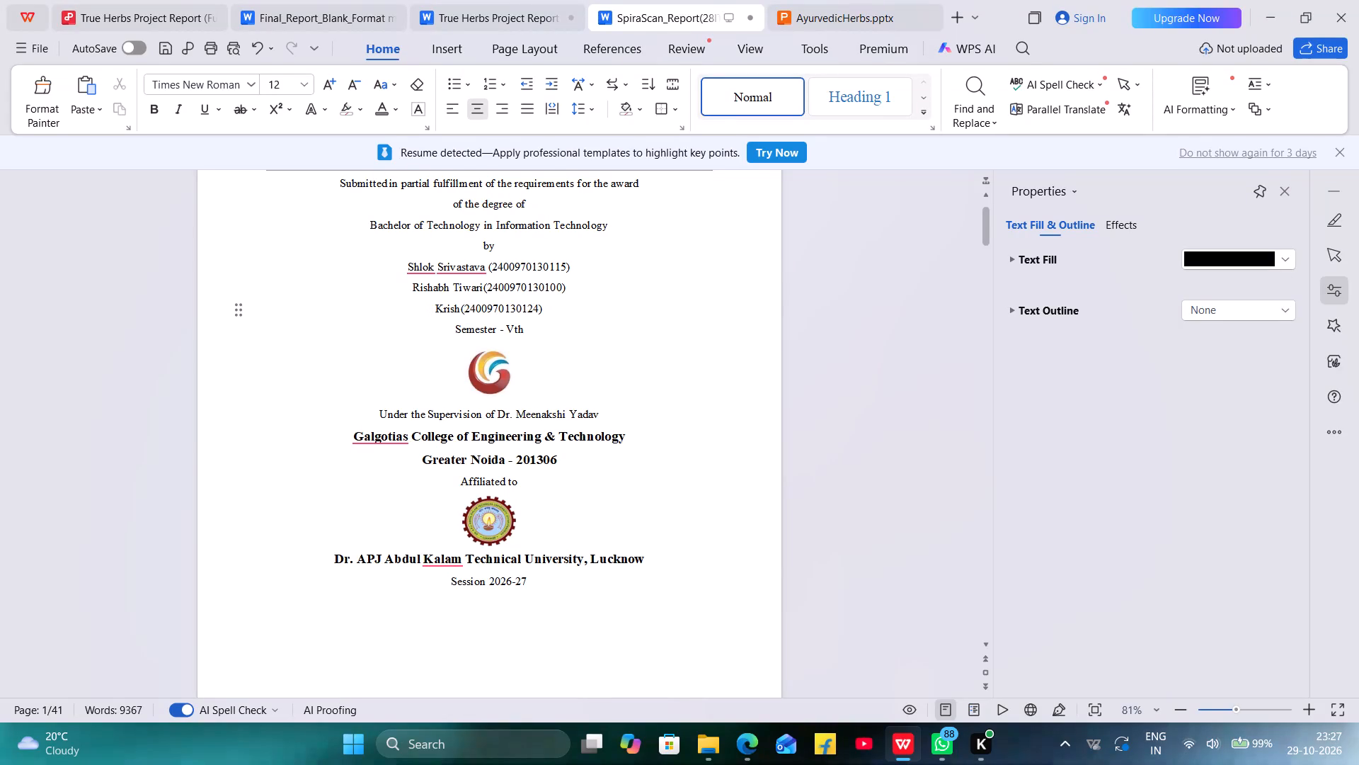
scroll(485, 337, down, 4)
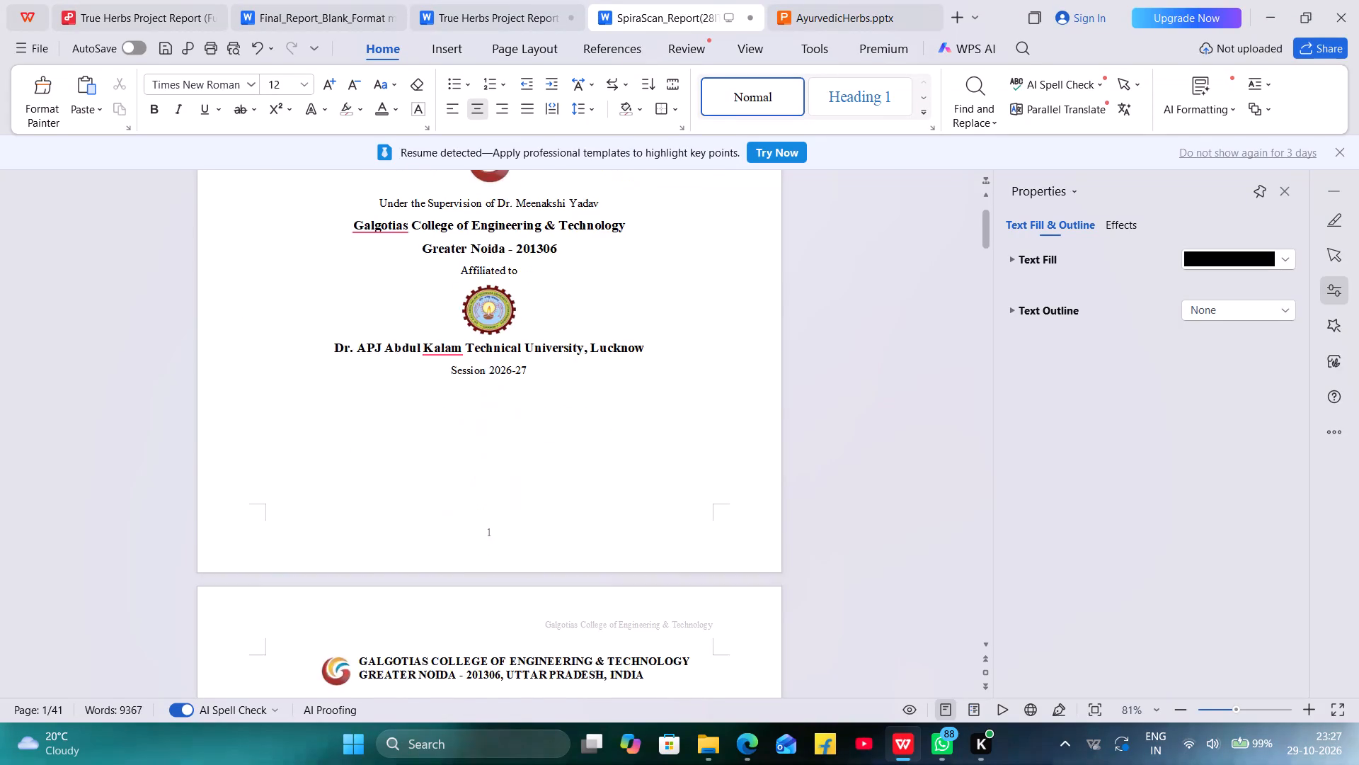
scroll(485, 339, down, 20)
scroll(485, 339, down, 4)
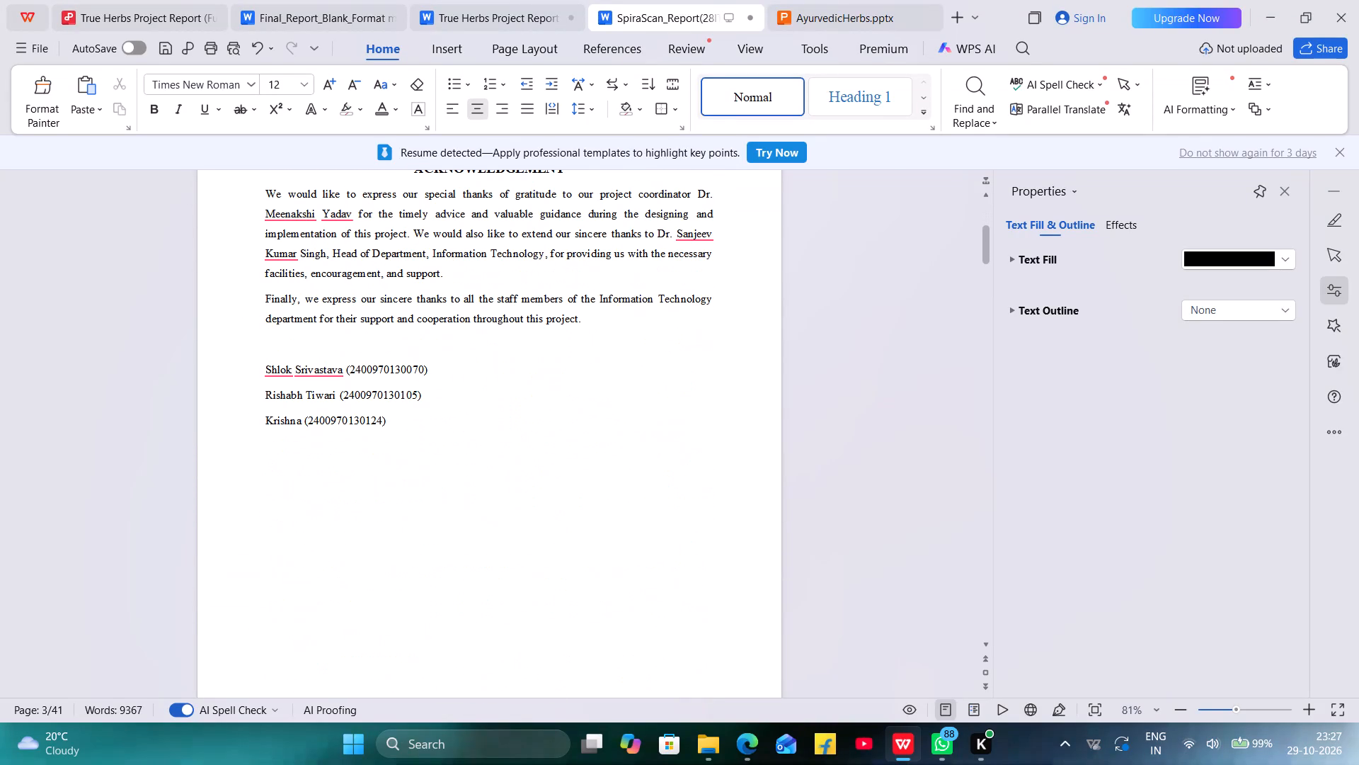
scroll(485, 339, up, 5)
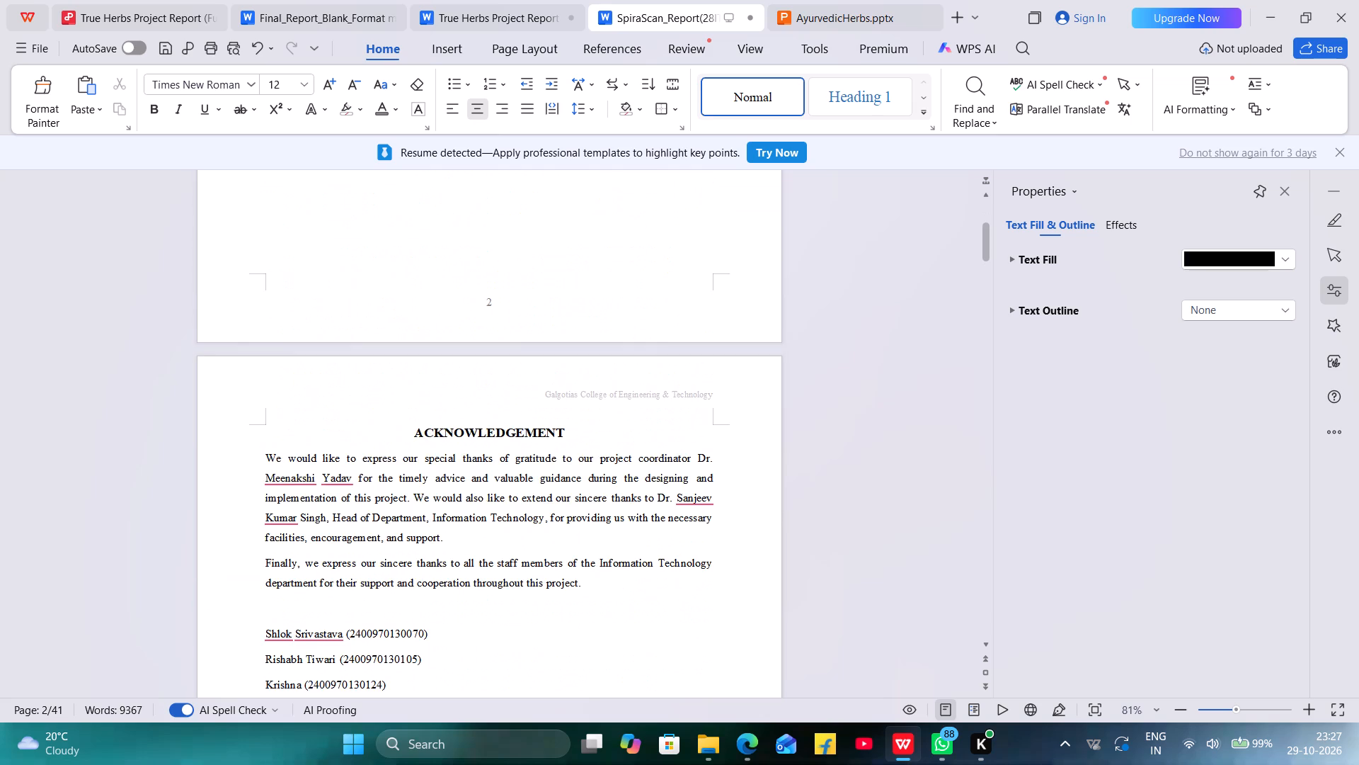
scroll(485, 339, down, 2)
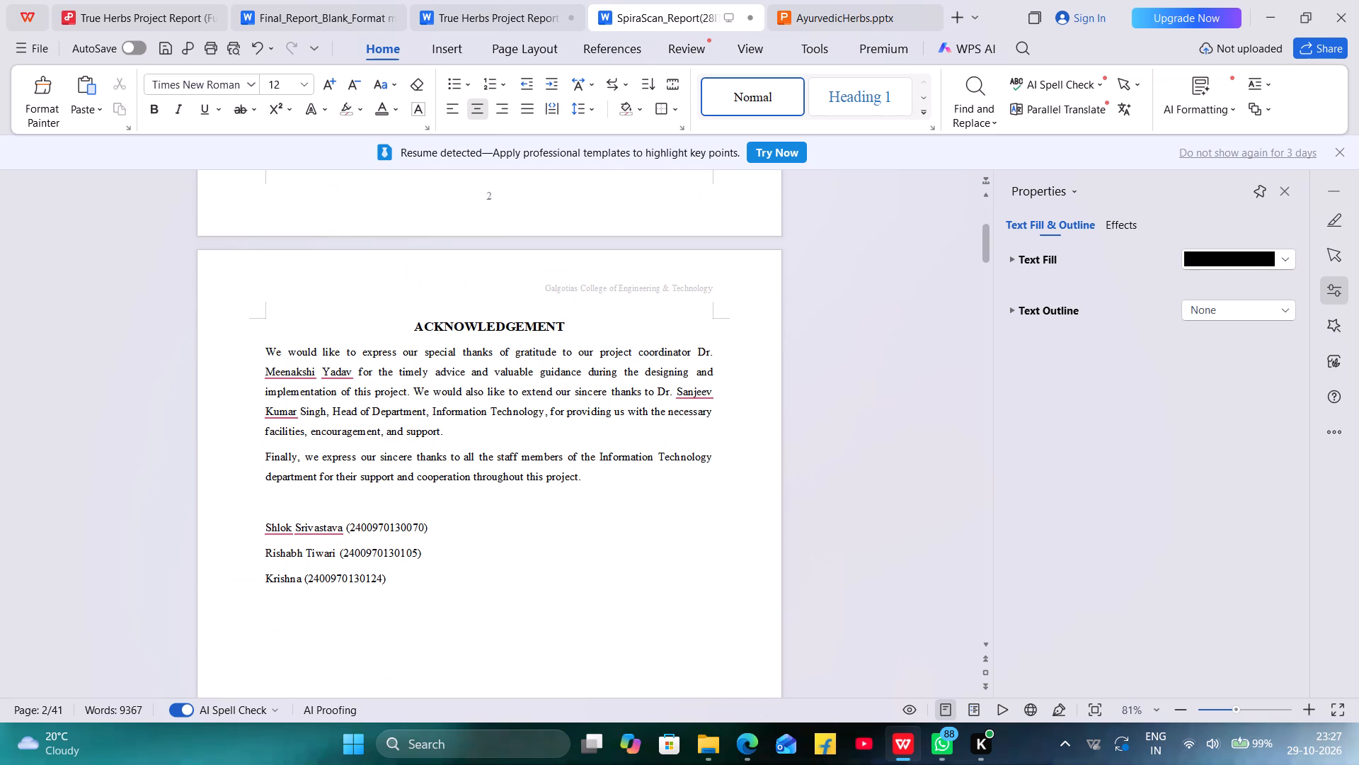
scroll(295, 584, up, 13)
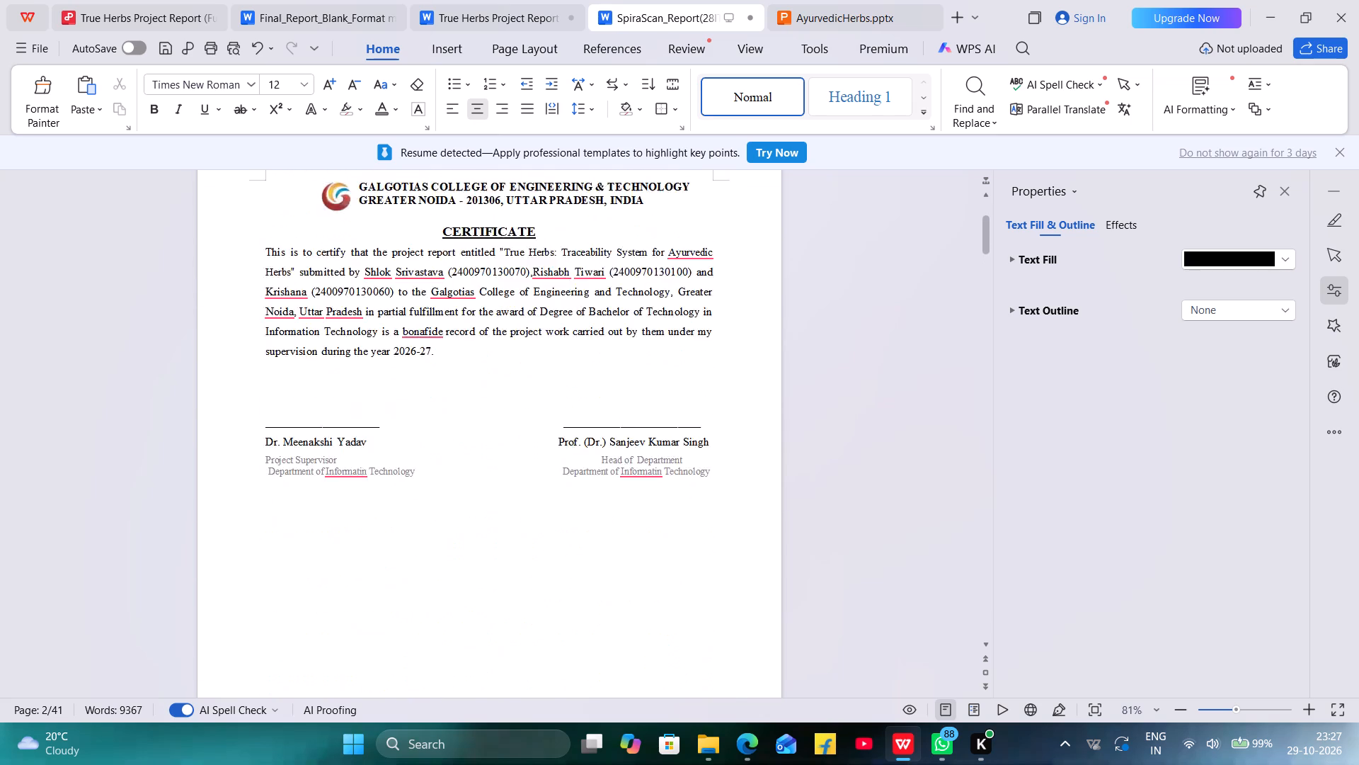
scroll(295, 584, up, 15)
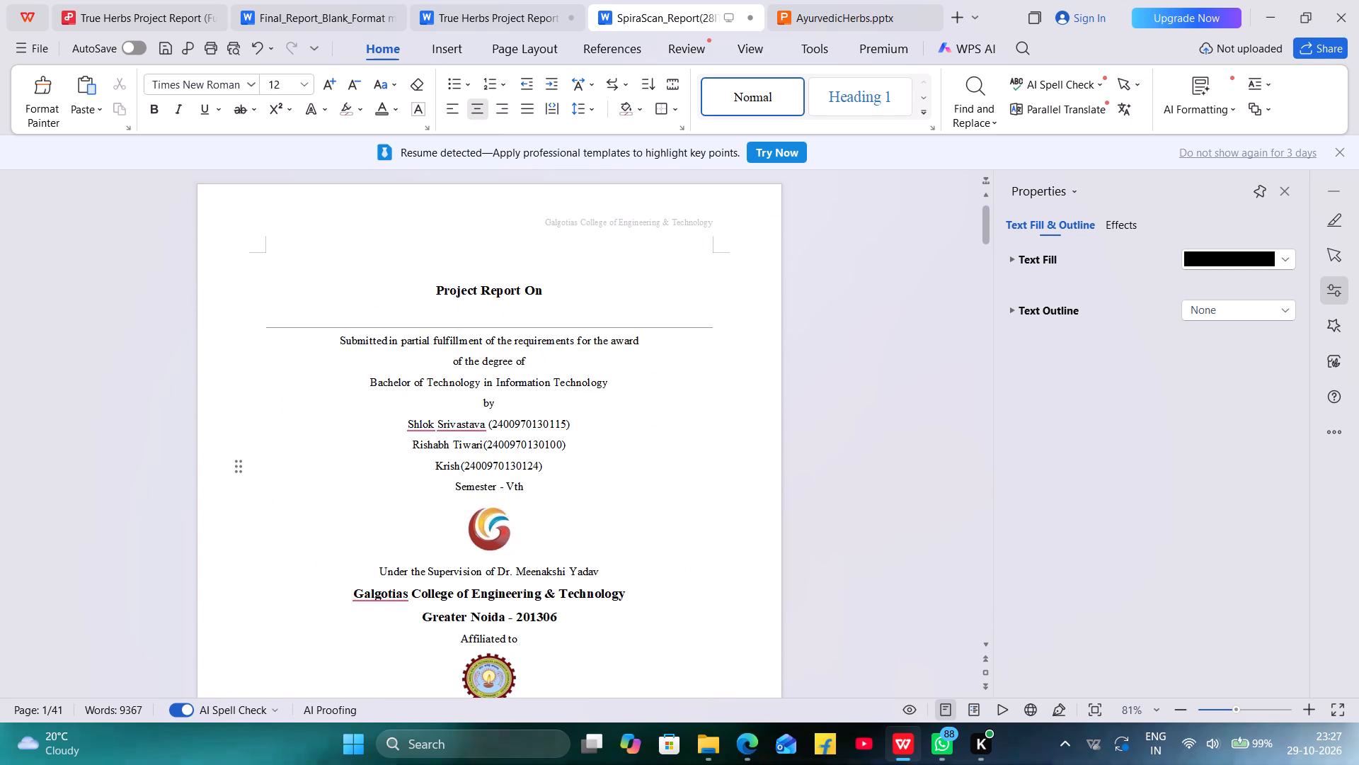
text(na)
Compare the student names and roll numbers on the certificate with those listed in the Acknowledgement.
scroll(459, 586, down, 10)
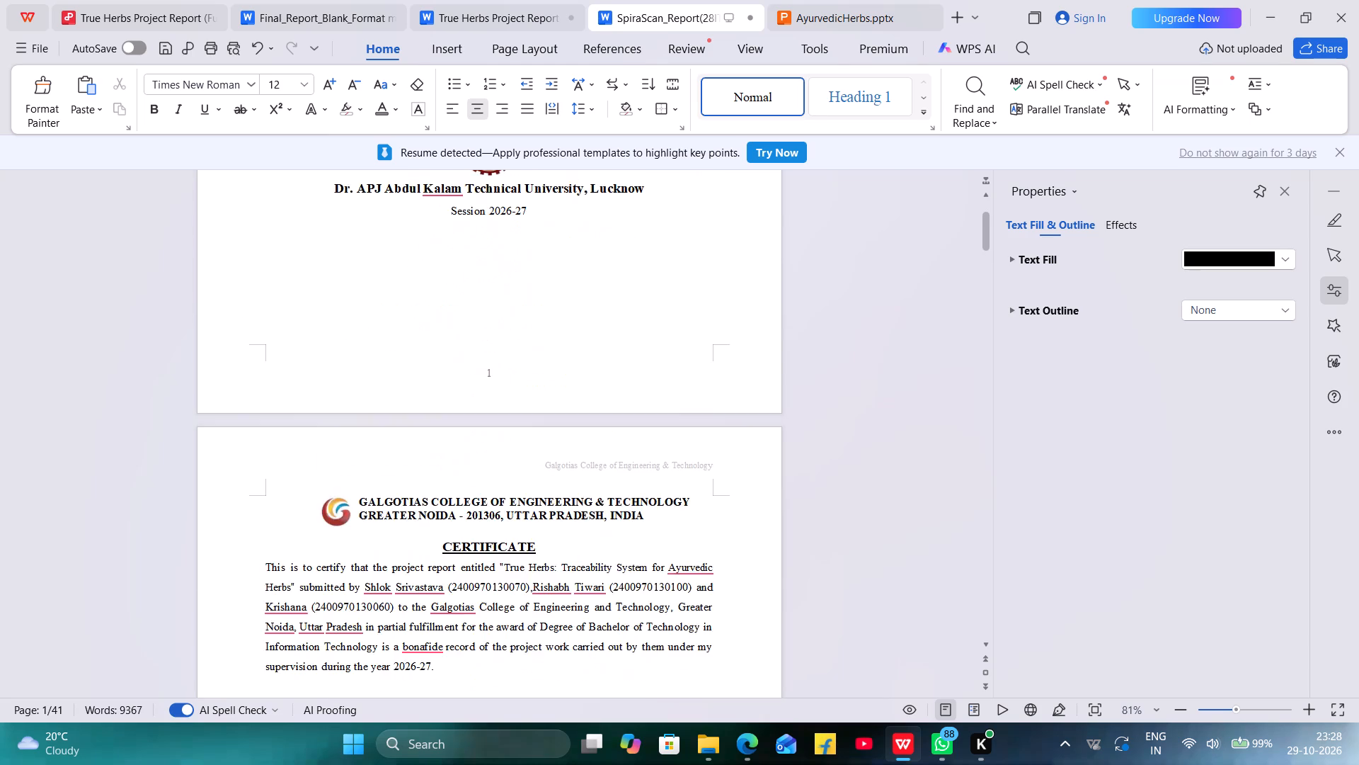
scroll(467, 600, down, 4)
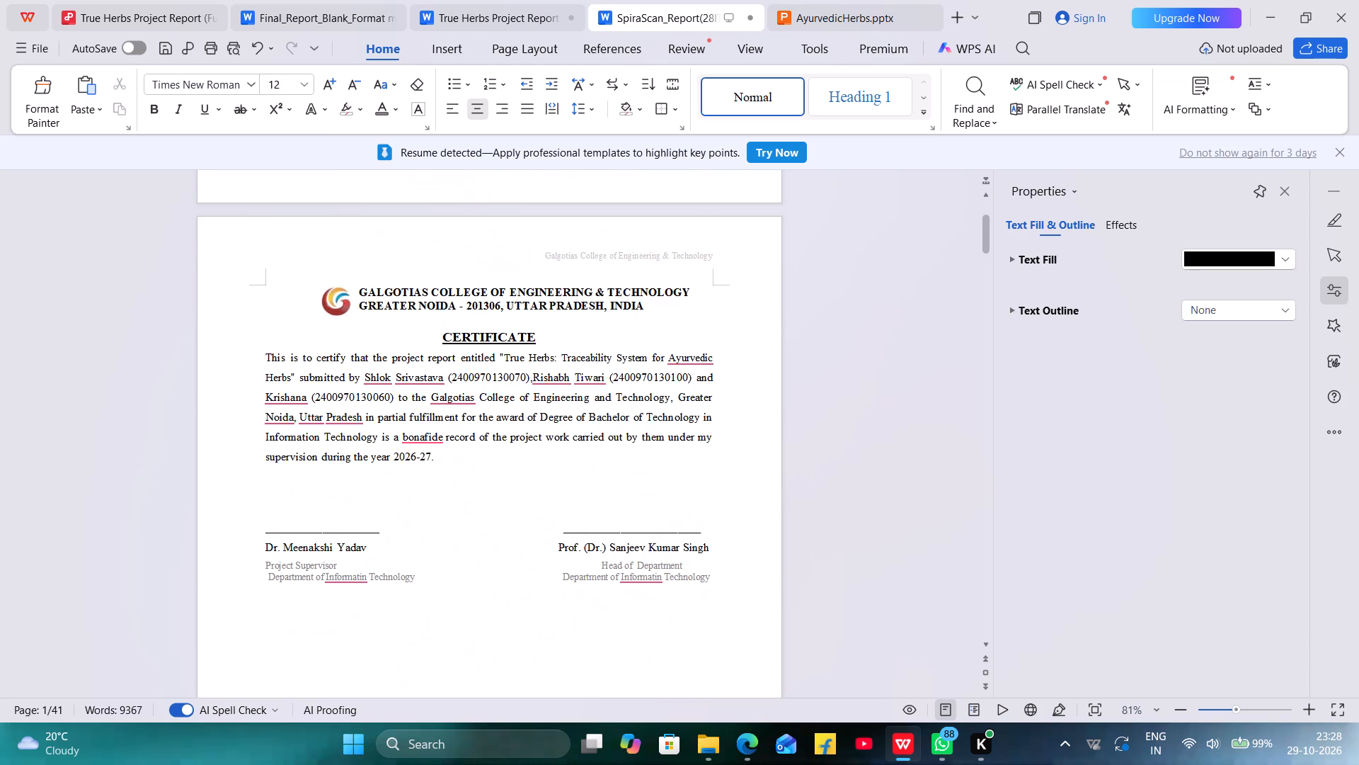
scroll(467, 600, down, 10)
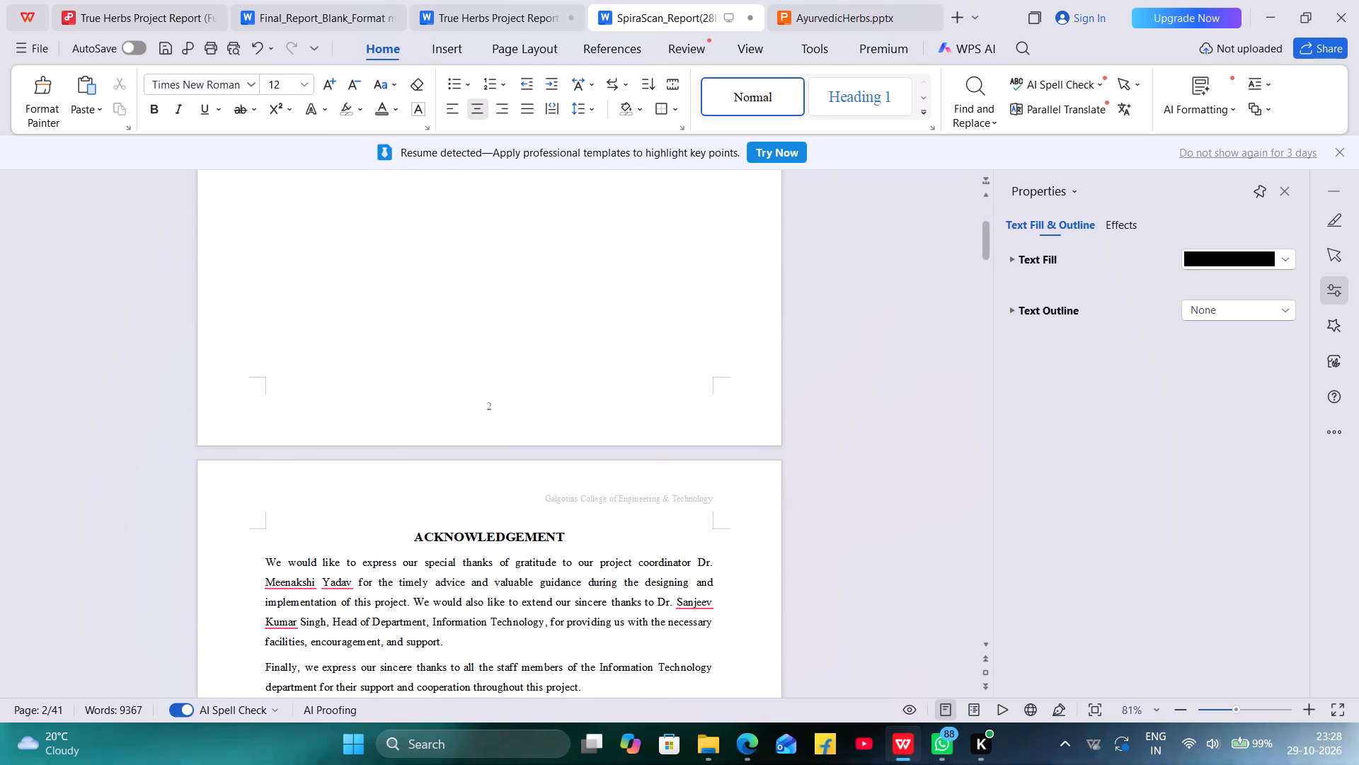
scroll(467, 600, down, 3)
scroll(467, 600, up, 1)
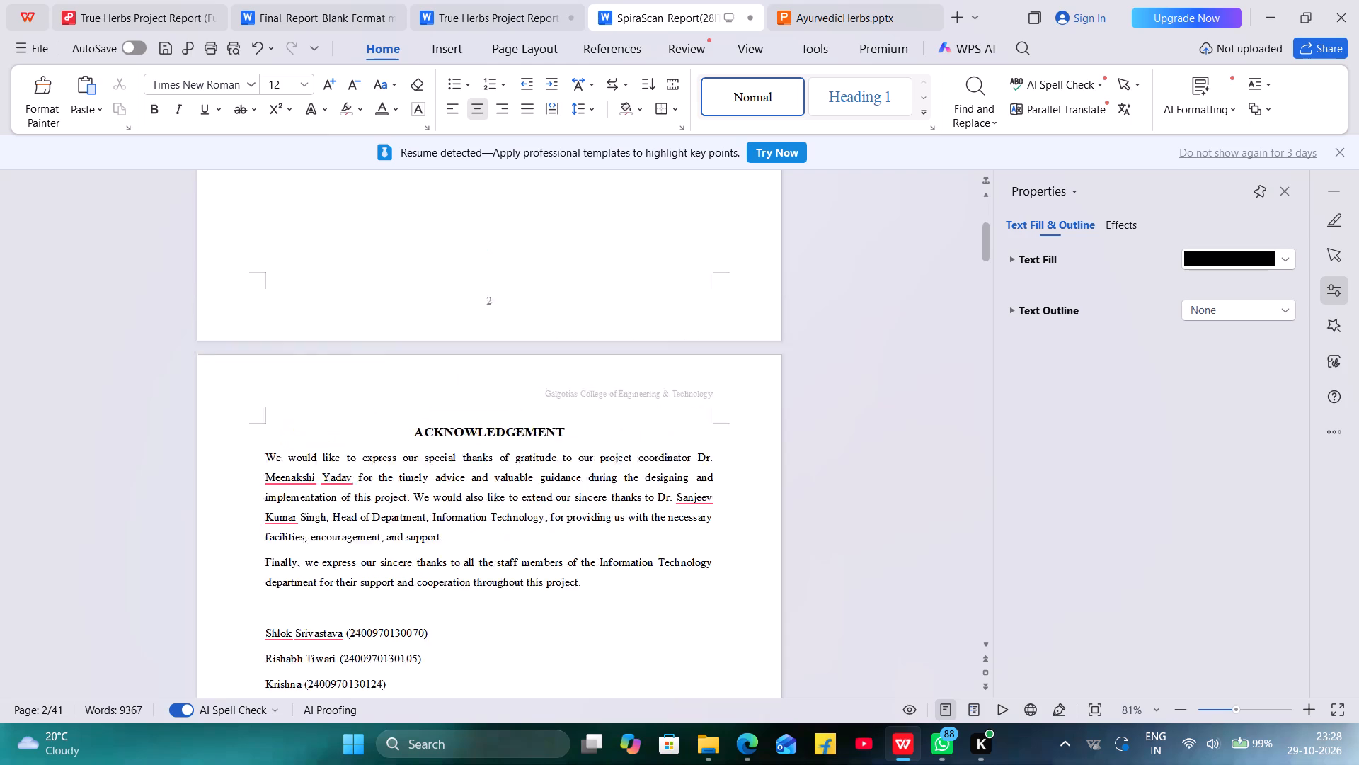
scroll(467, 600, up, 6)
scroll(467, 600, down, 8)
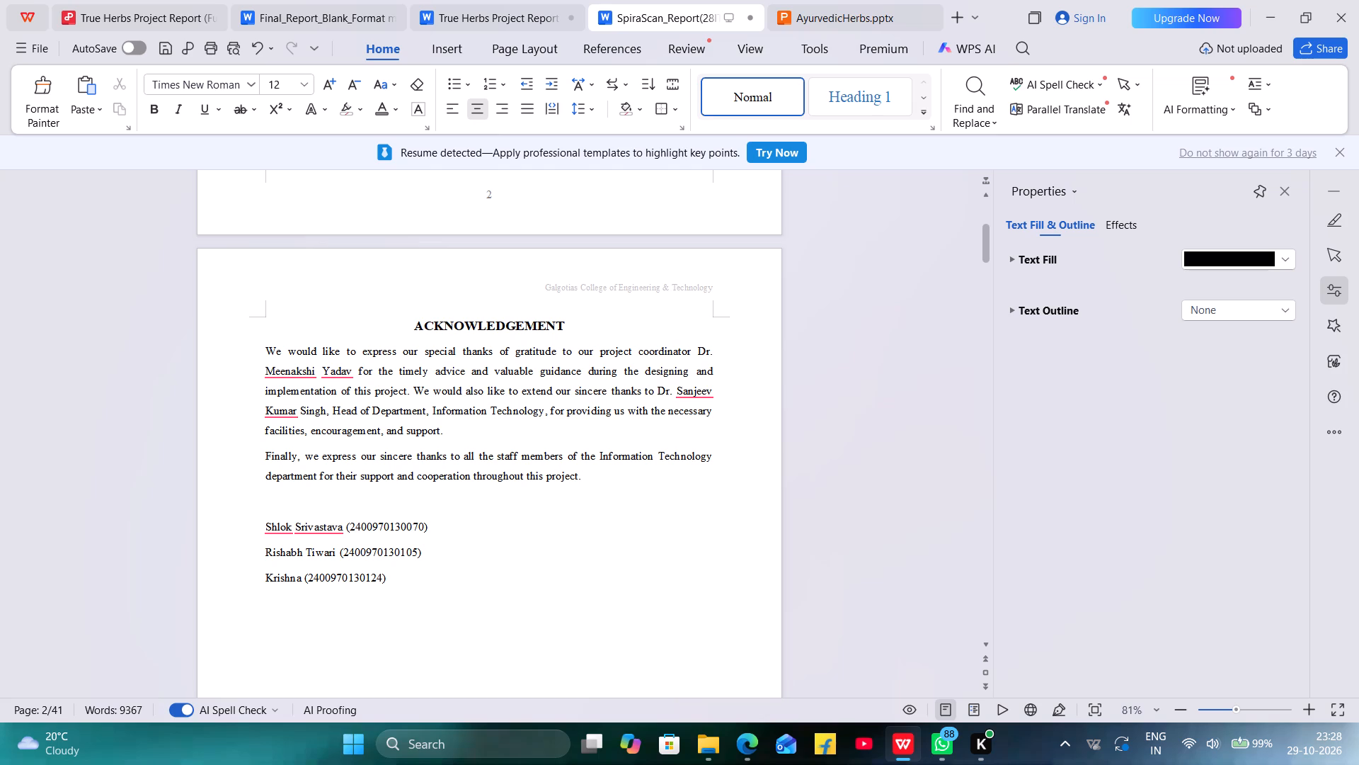
In Microsoft Edge, search the web in a new tab for the third student's name to check its spelling.
click(744, 754)
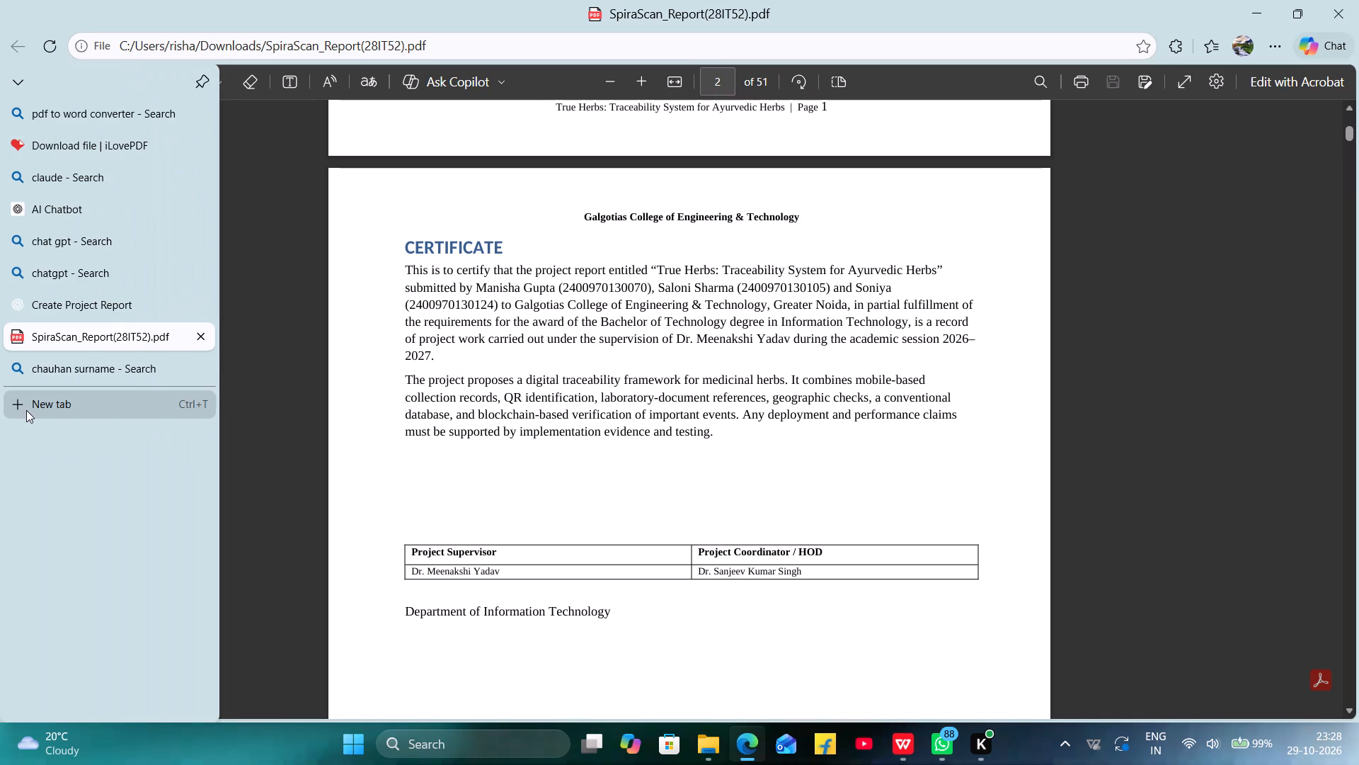
click(67, 400)
click(547, 190)
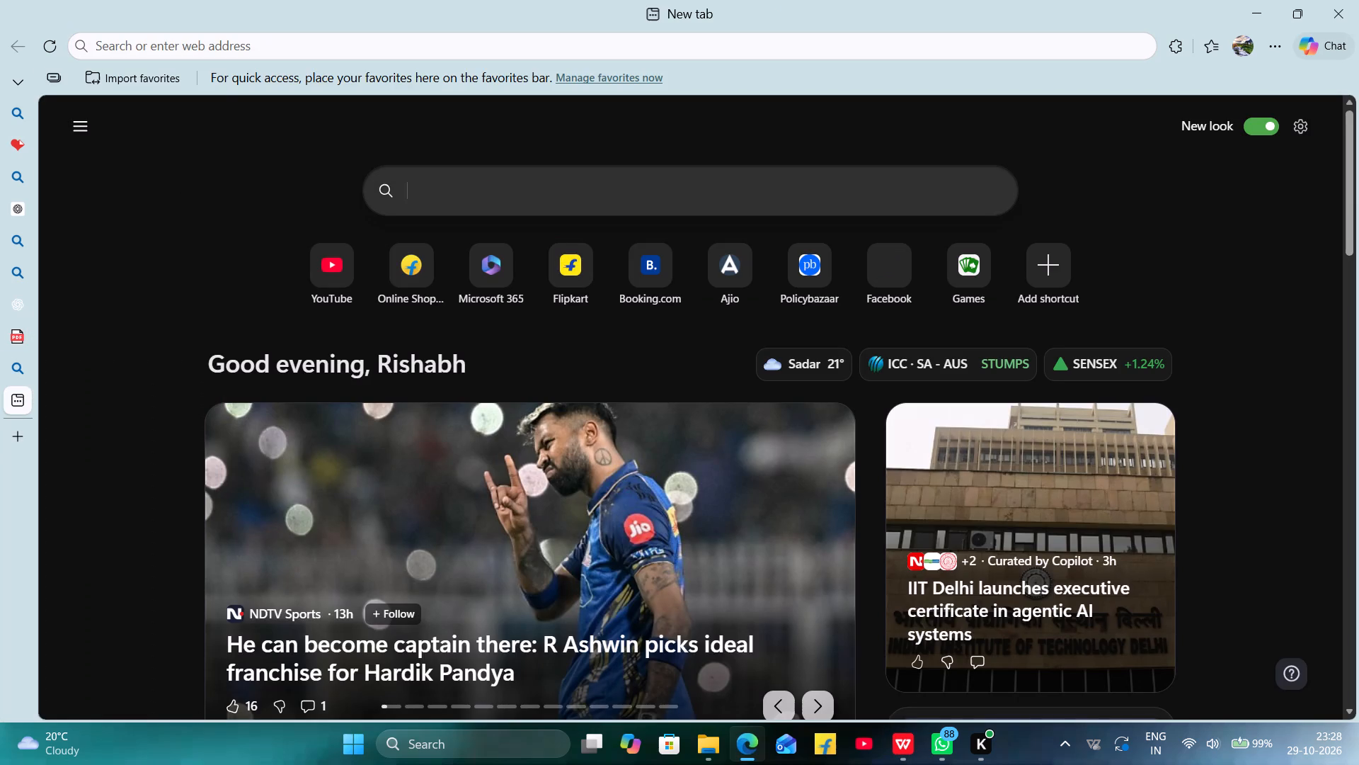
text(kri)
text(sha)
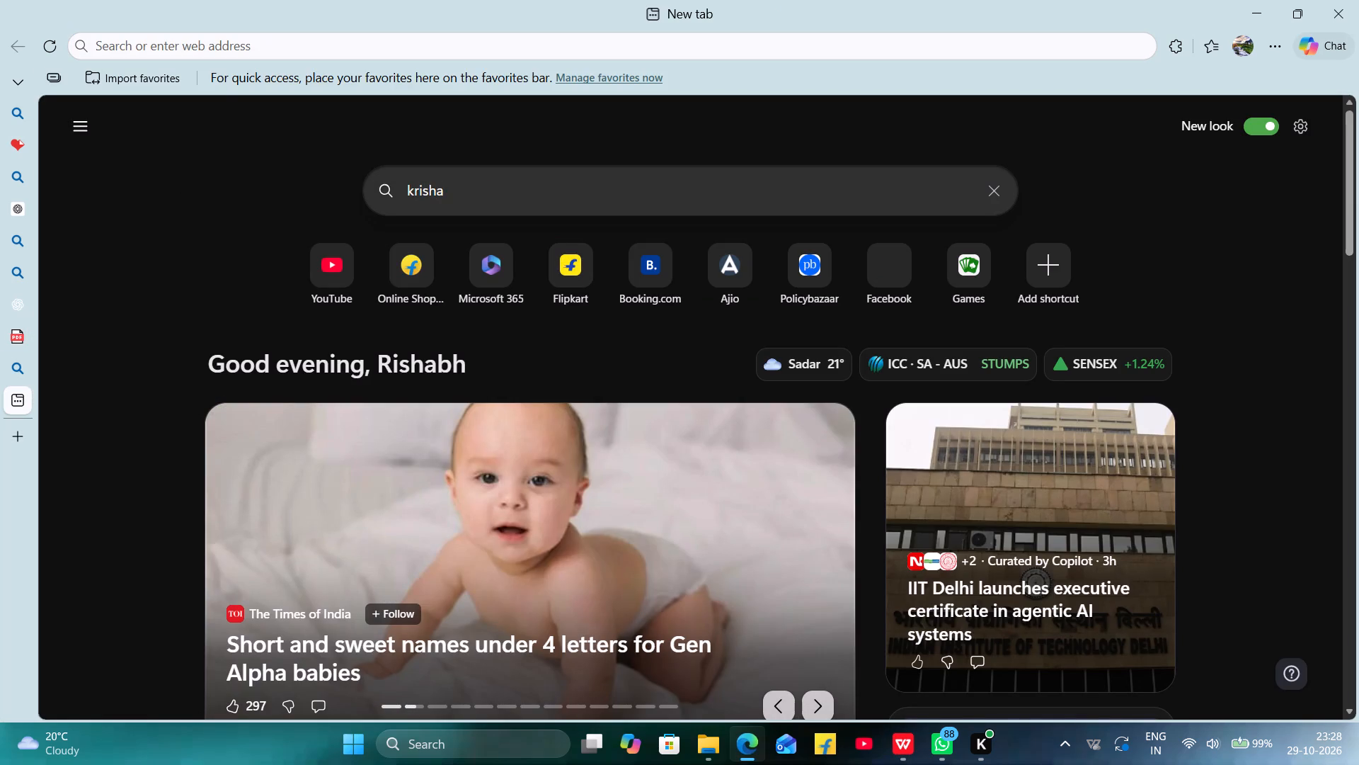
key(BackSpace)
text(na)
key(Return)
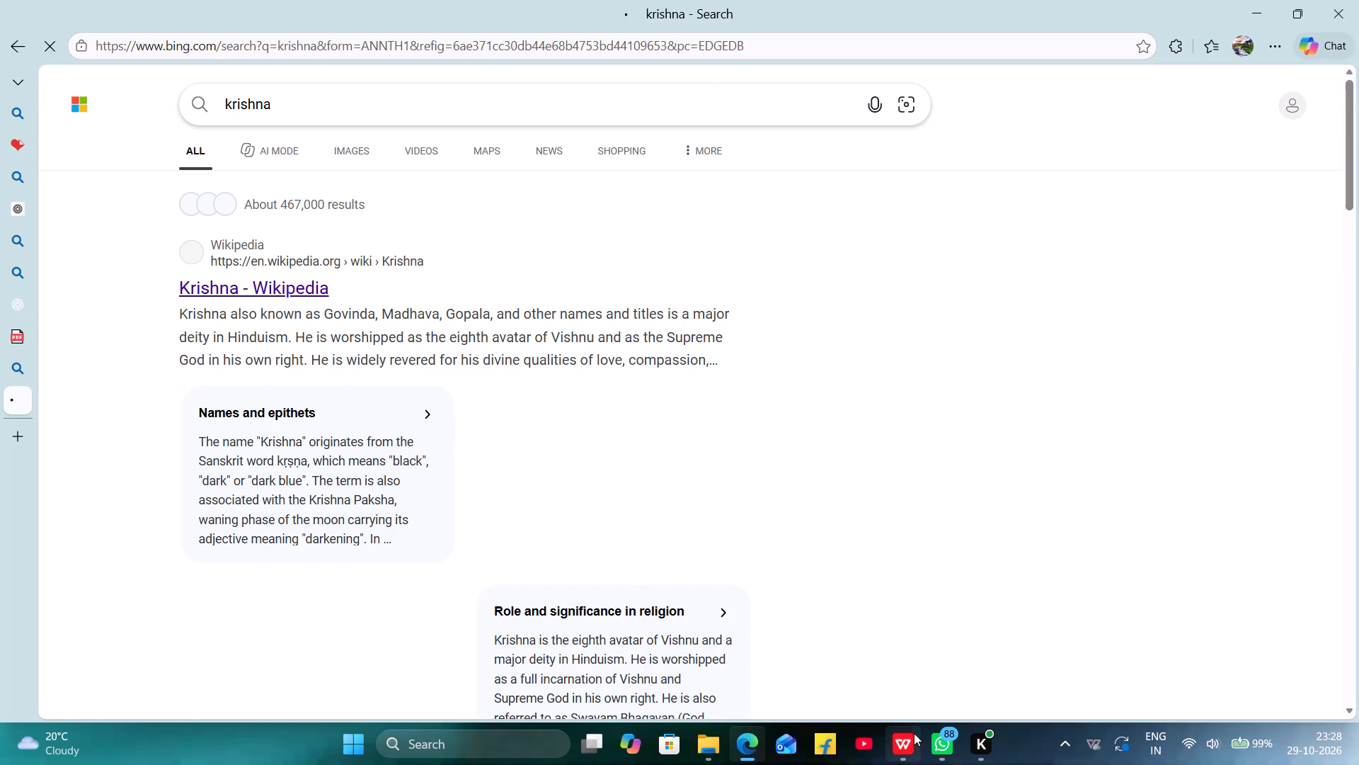
Back in WPS Office, change the first student's roll number in the Acknowledgement to the one on the cover page.
click(902, 737)
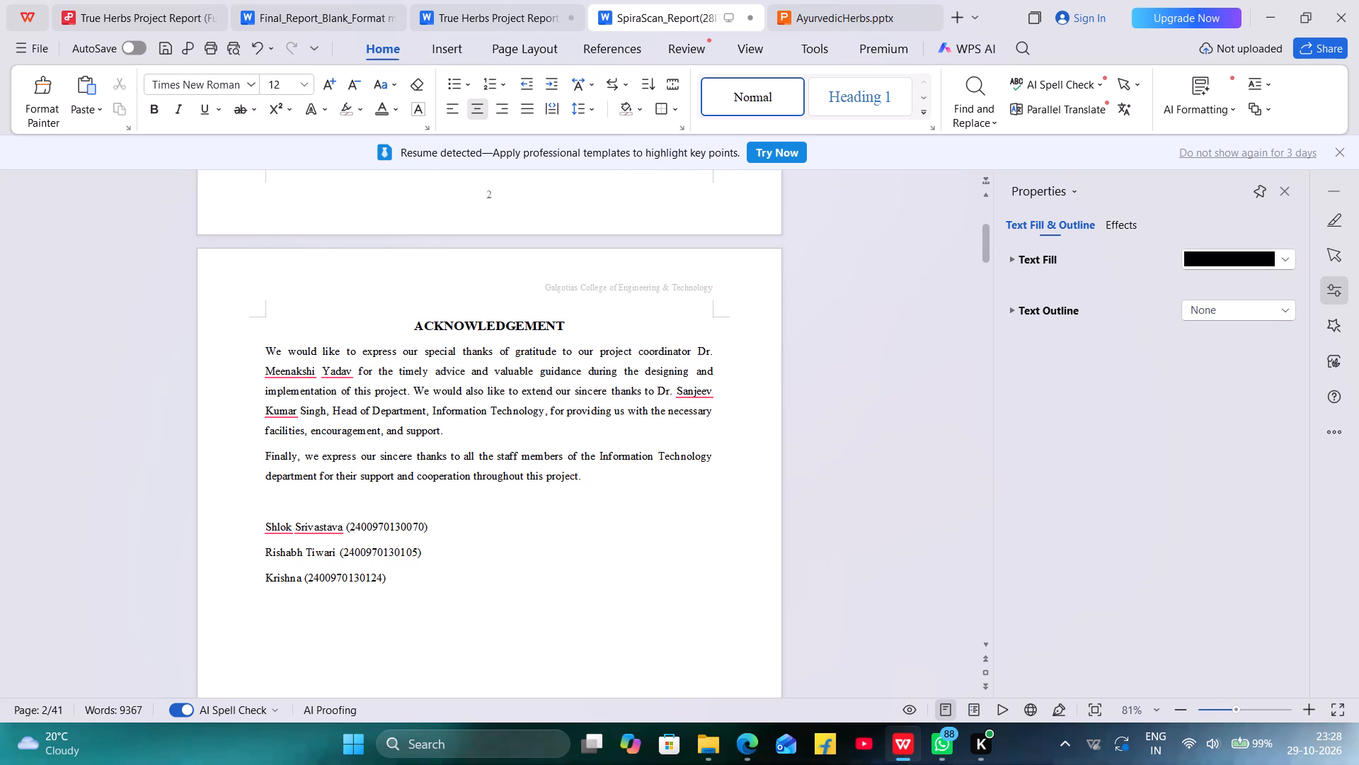
click(379, 576)
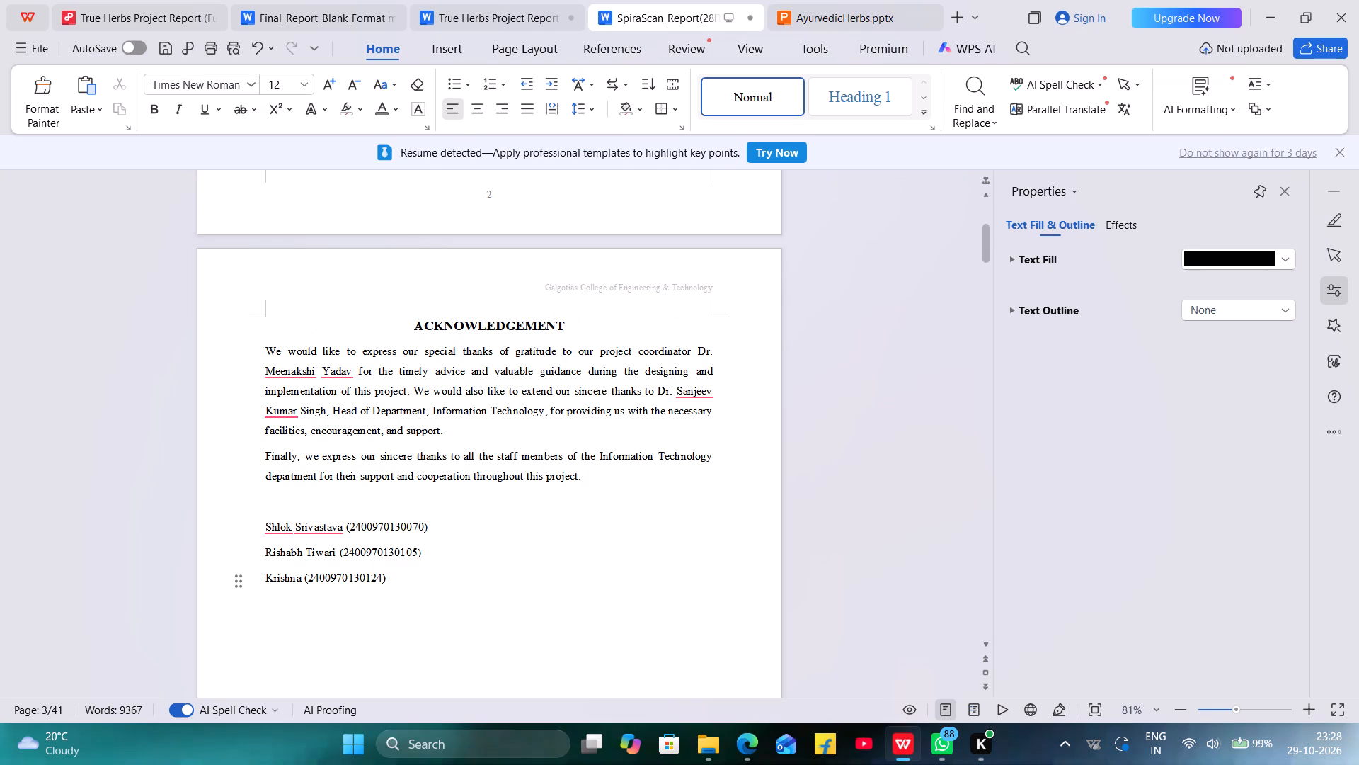
click(425, 526)
key(BackSpace)
key(BackSpace)
key(BackSpace)
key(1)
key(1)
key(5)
Change the second student's roll number in the Acknowledgement to the one given on the cover and certificate.
click(415, 552)
key(BackSpace)
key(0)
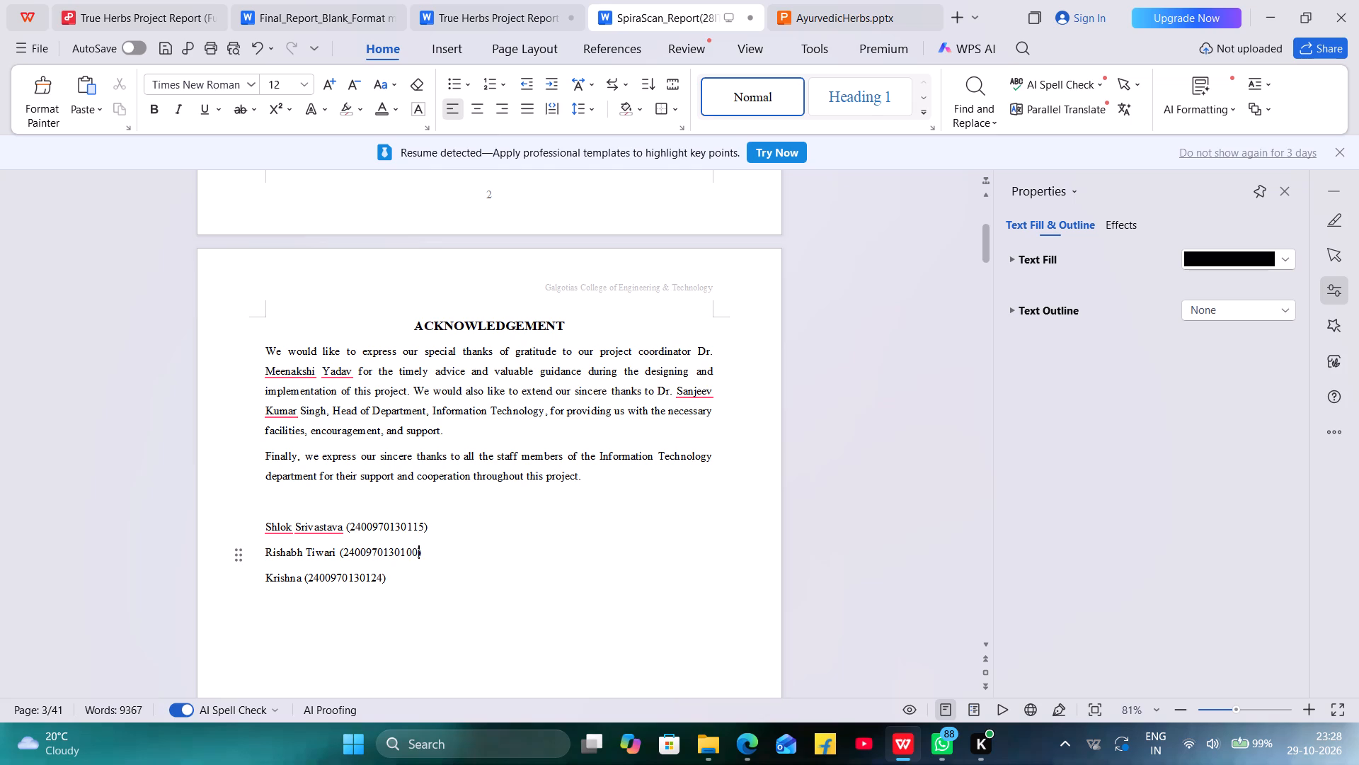
Change the third student's roll number in the Acknowledgement to the one given on the certificate.
click(383, 577)
key(BackSpace)
key(BackSpace)
key(BackSpace)
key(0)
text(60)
scroll(383, 577, down, 3)
scroll(383, 577, up, 4)
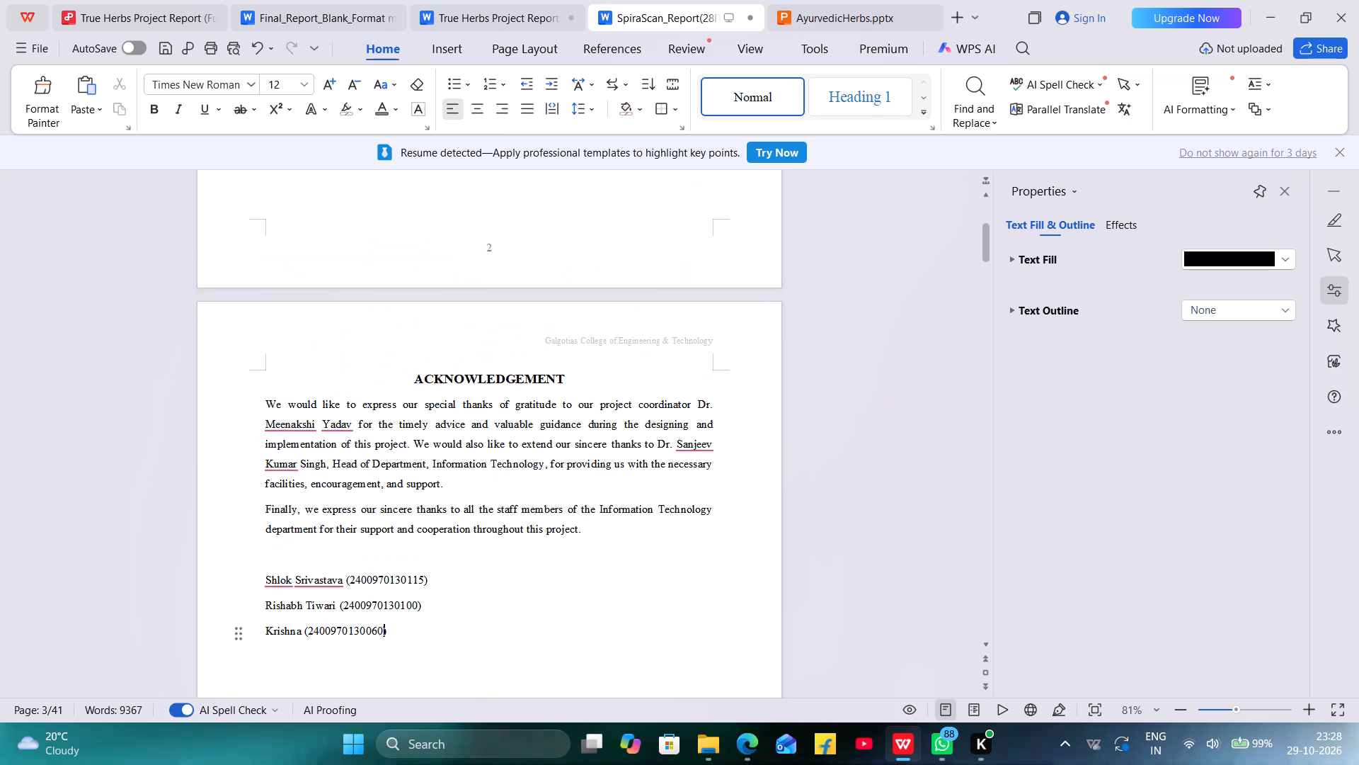
Add one blank line above the supervisor and head-of-department signature lines on the certificate page.
drag(580, 529, 194, 414)
scroll(536, 288, up, 2)
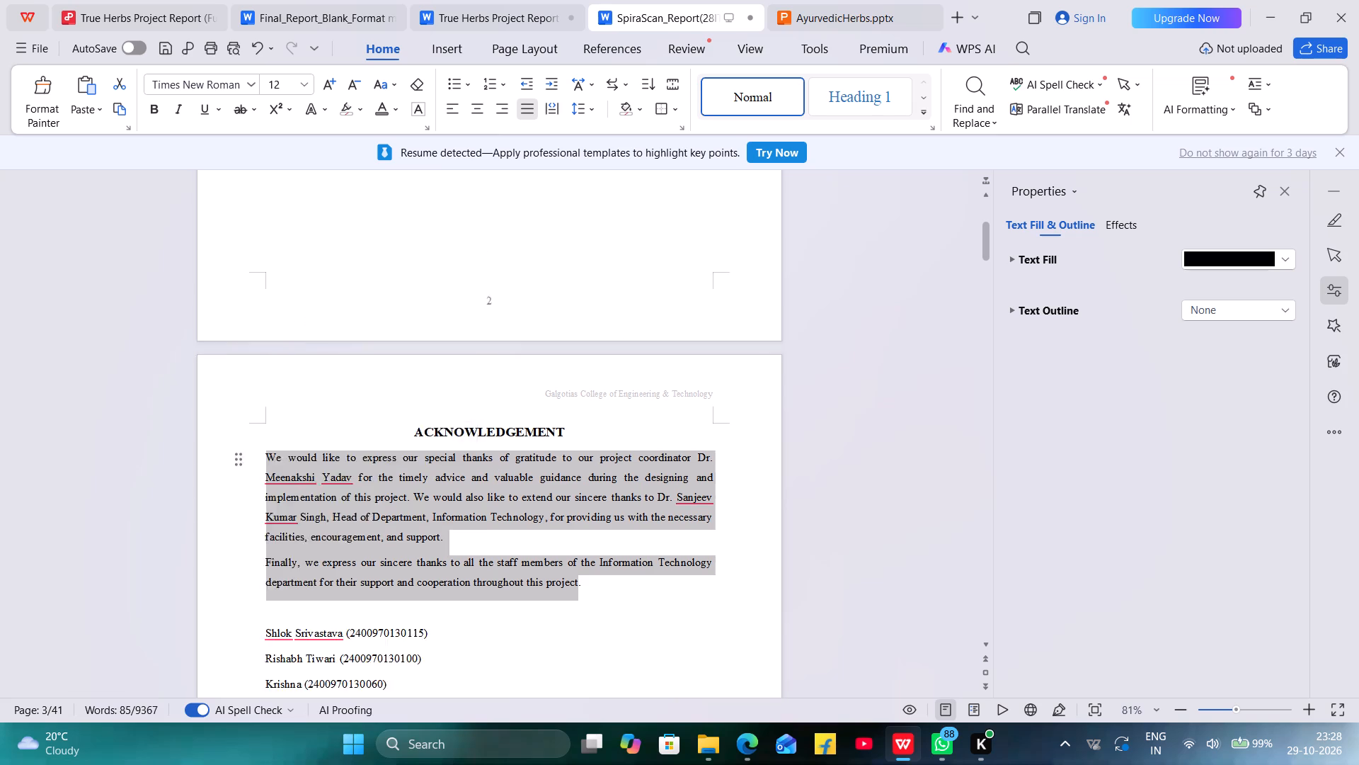
scroll(536, 288, up, 10)
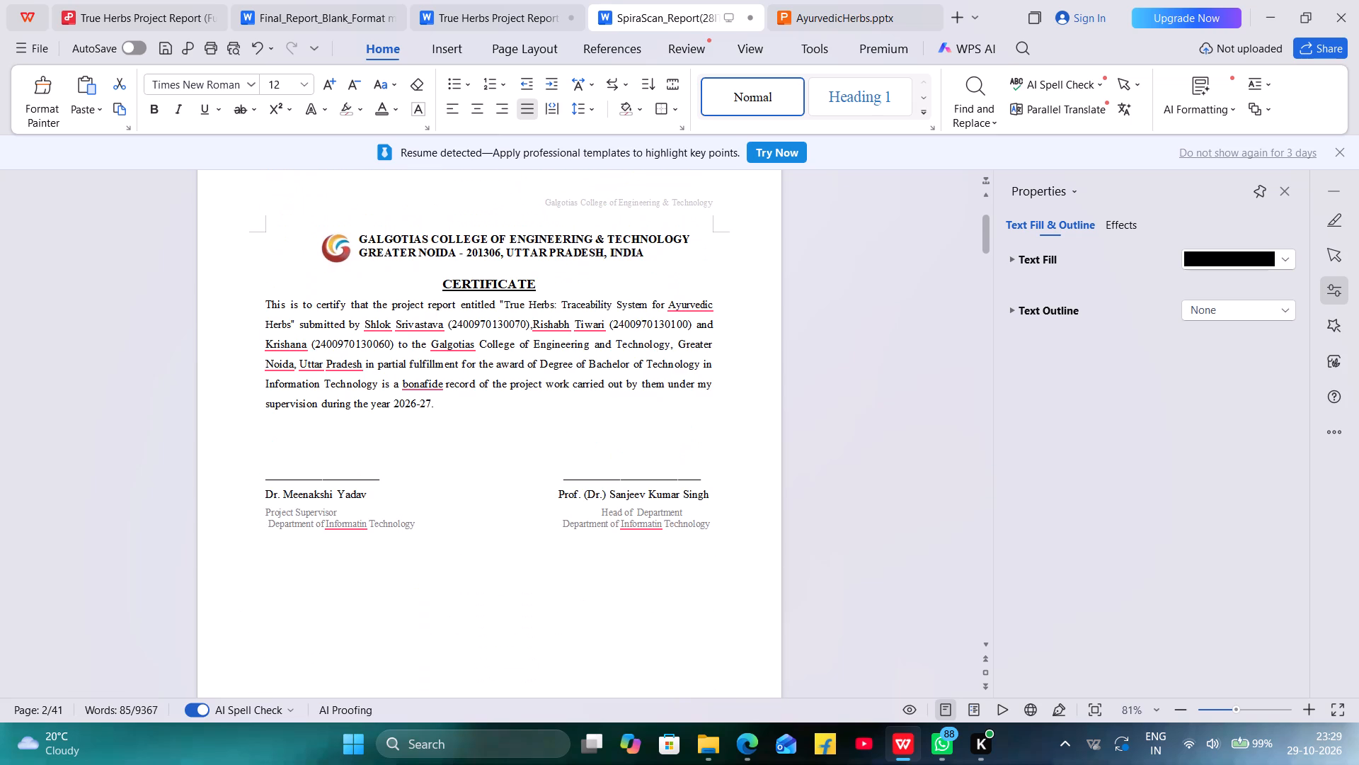
scroll(453, 411, up, 3)
scroll(518, 475, down, 4)
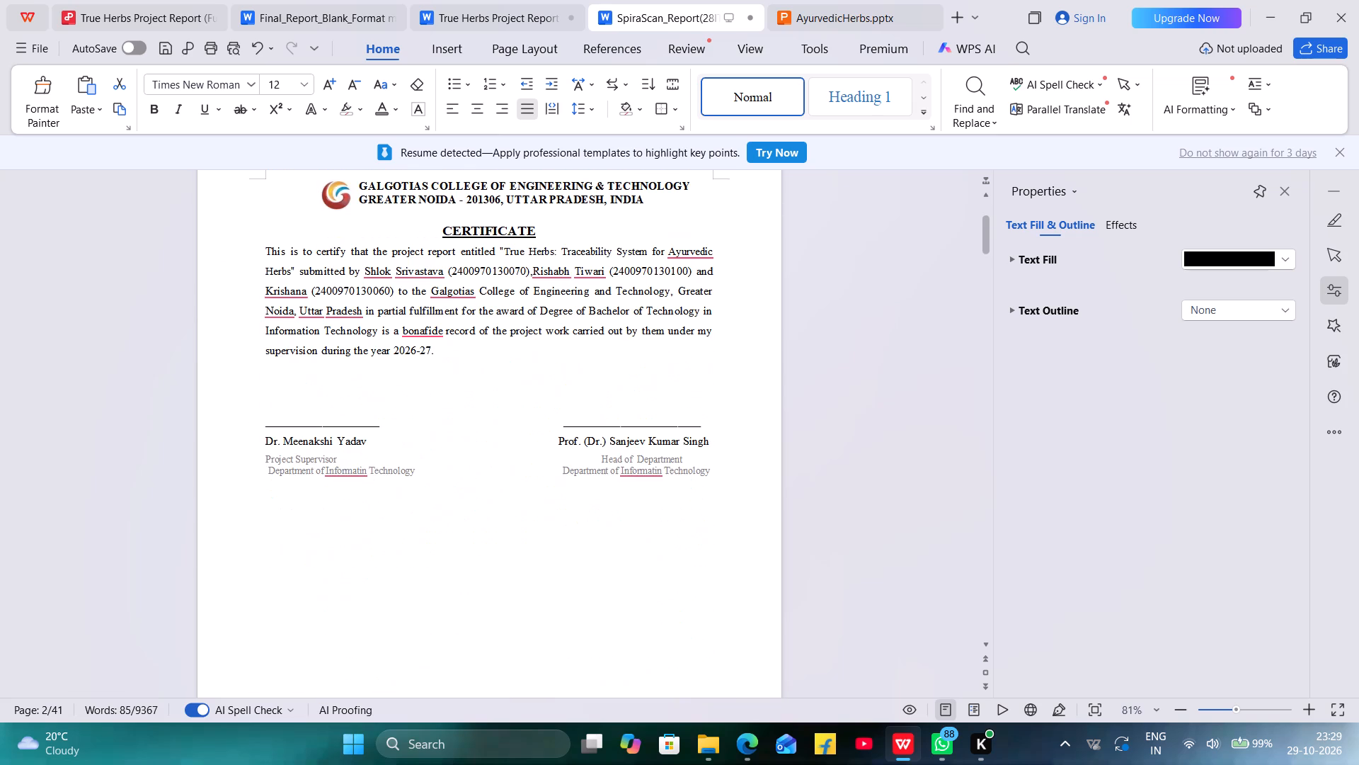
scroll(518, 475, up, 1)
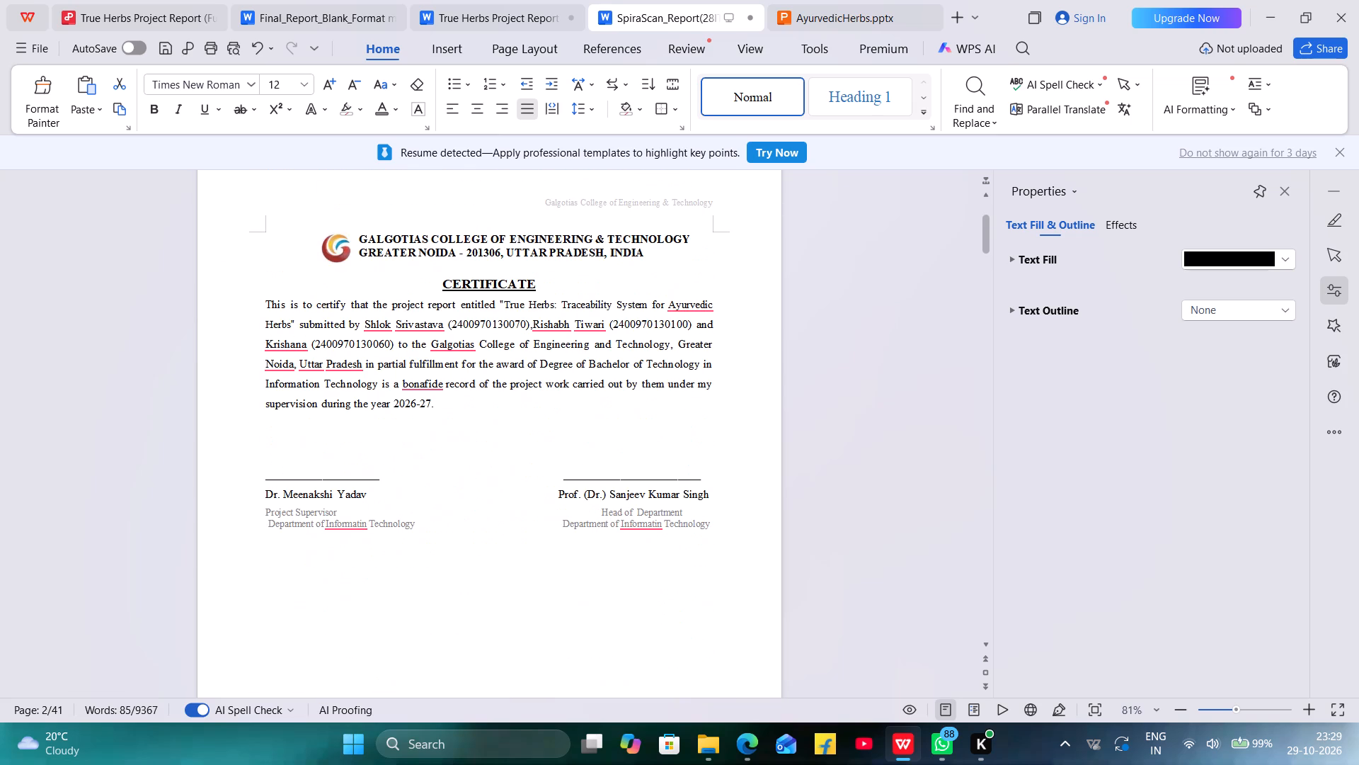
click(273, 455)
key(Return)
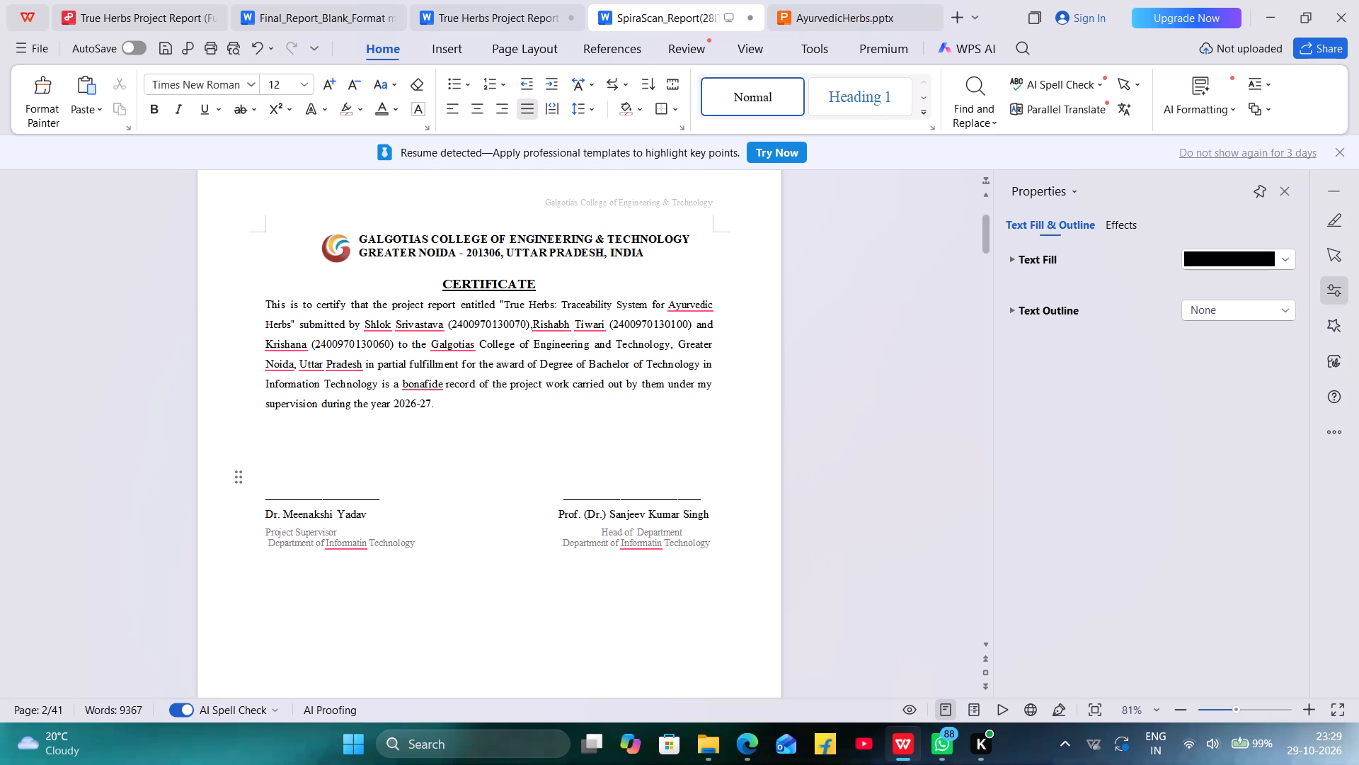
key(Return)
scroll(377, 538, up, 3)
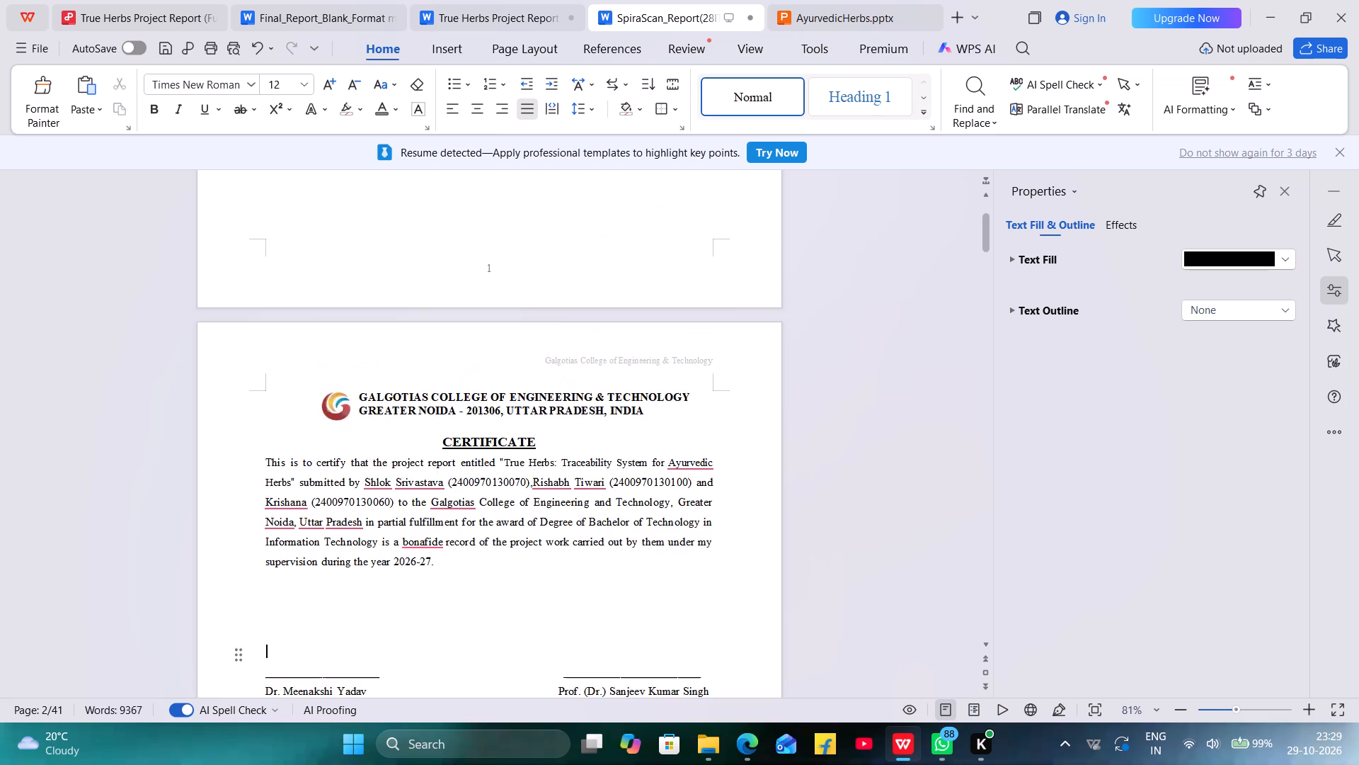
scroll(377, 538, down, 3)
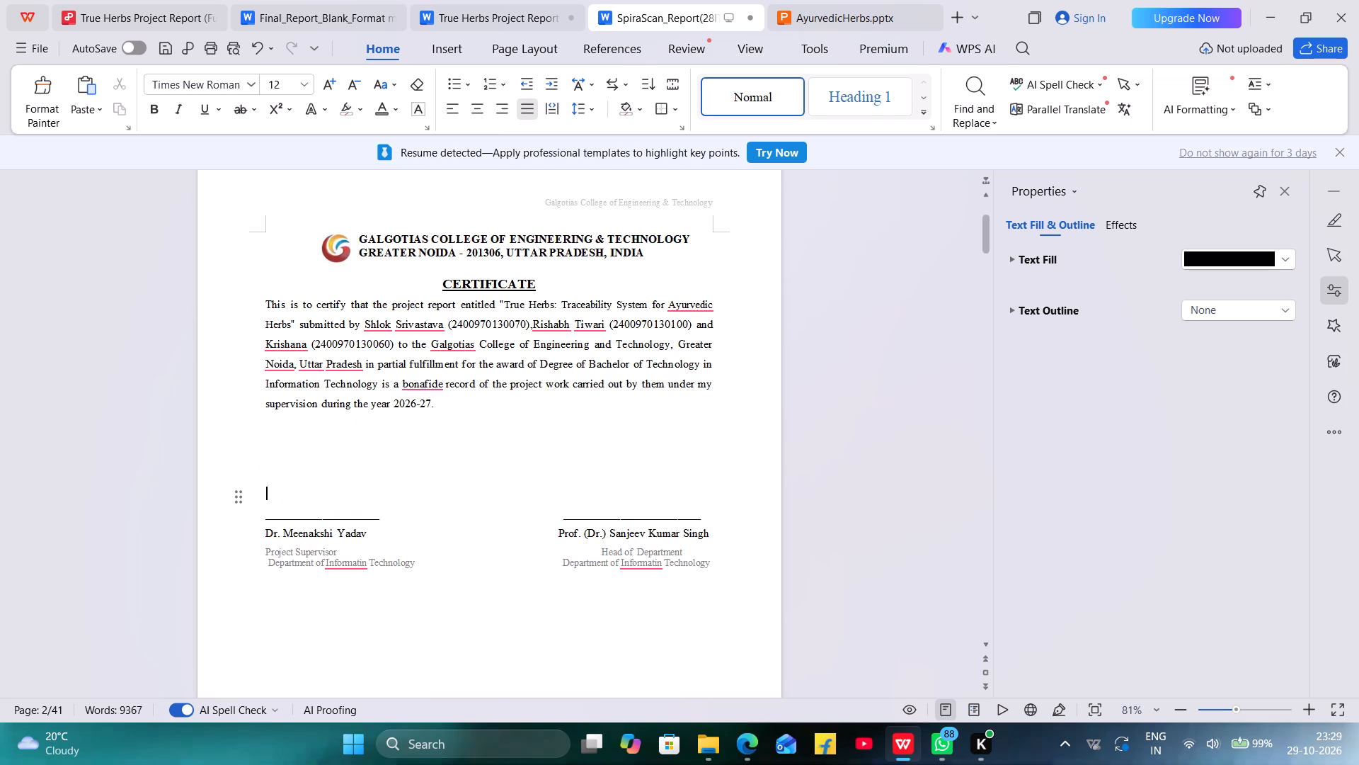
key(BackSpace)
Review the report pages from the certificate through the Acknowledgement, table of contents and list of figures to the Abstract.
scroll(395, 493, down, 3)
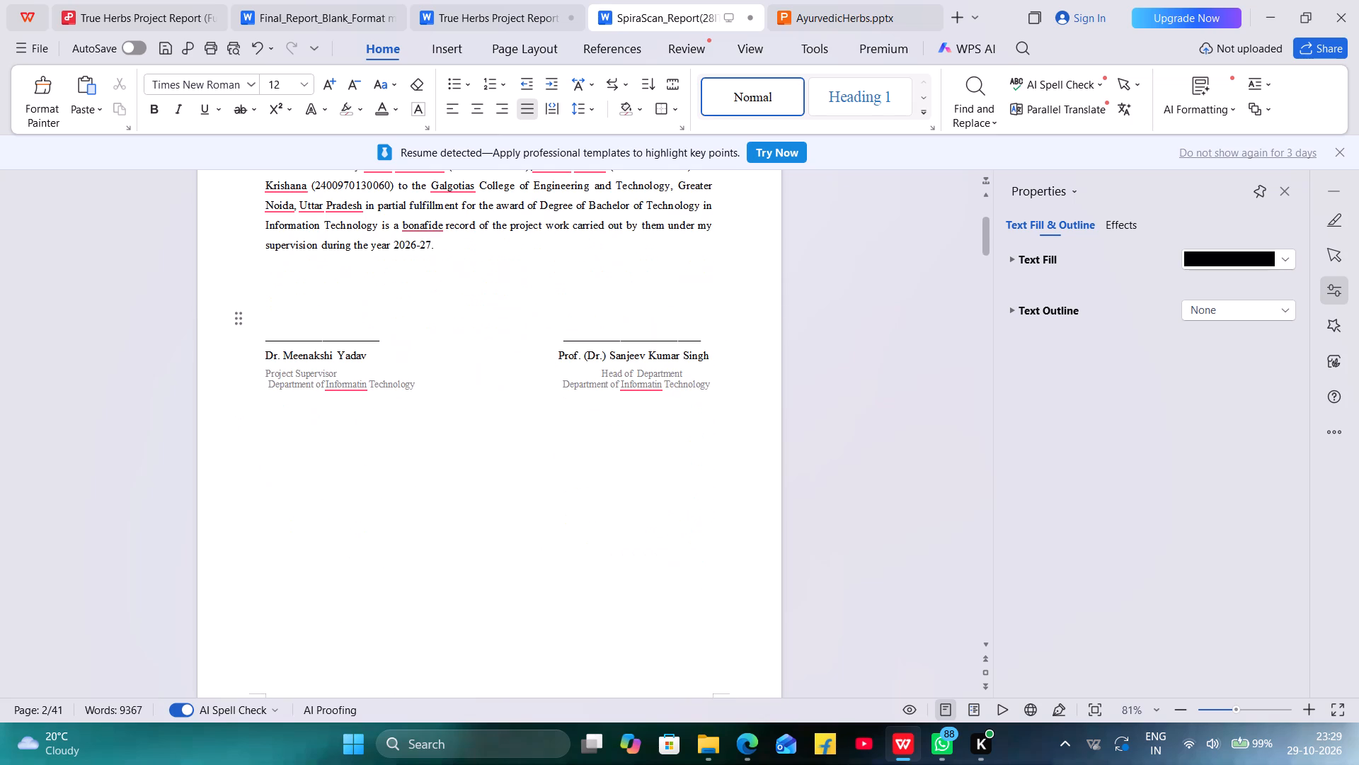
scroll(395, 493, down, 14)
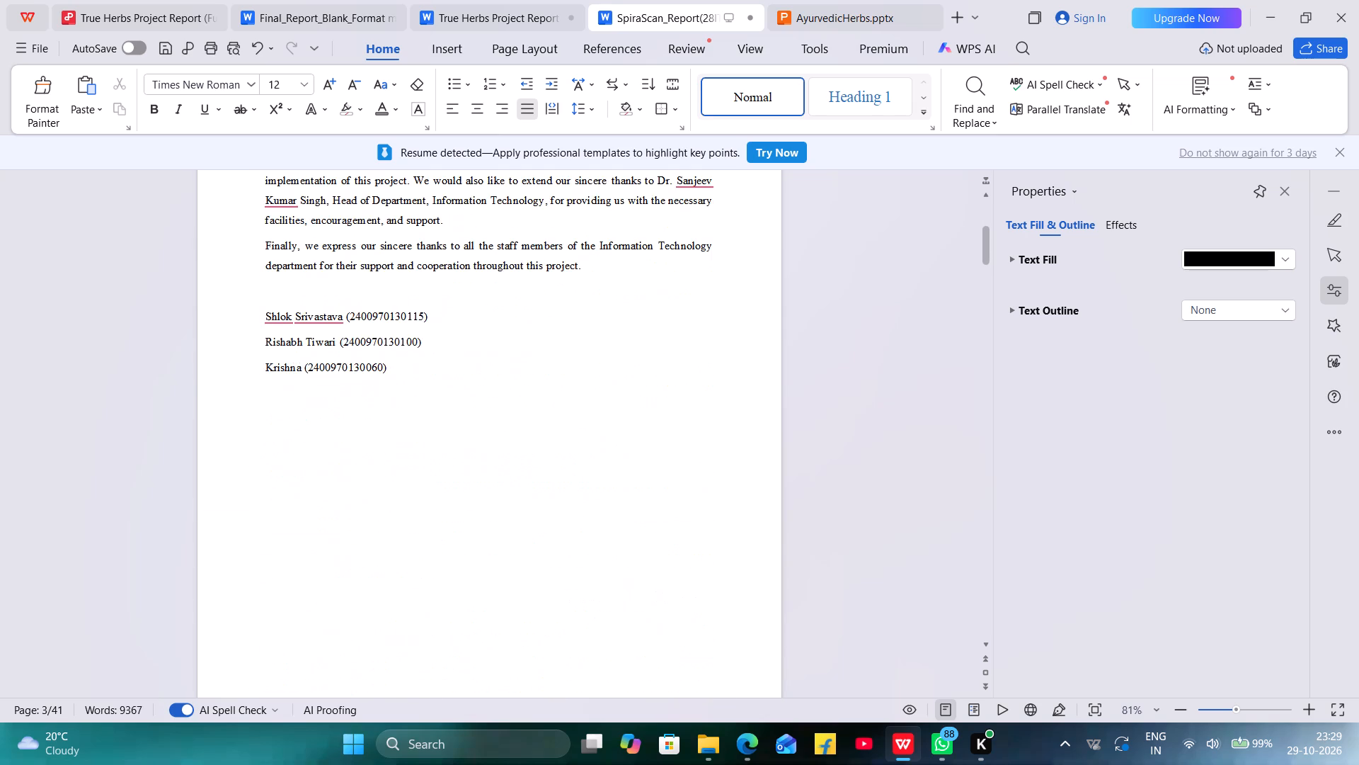
scroll(395, 493, down, 12)
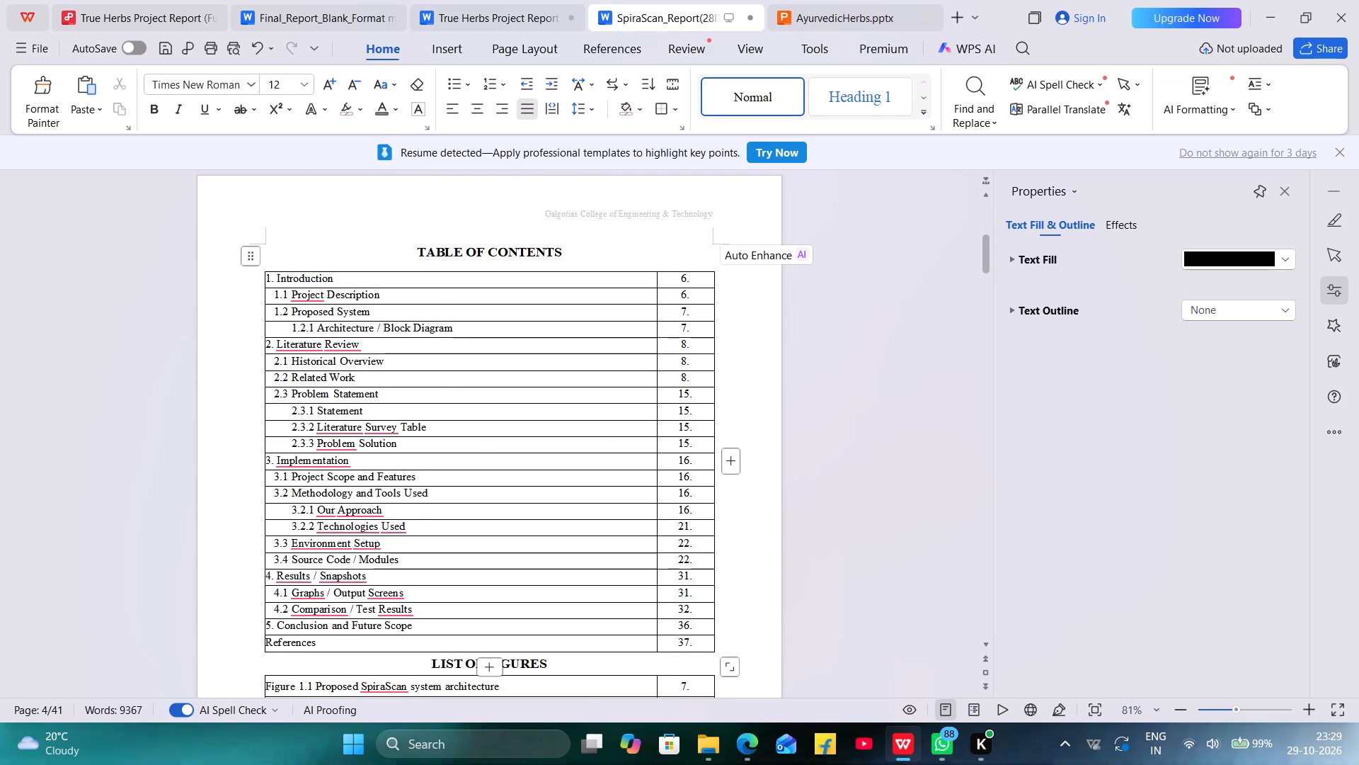
scroll(448, 451, down, 2)
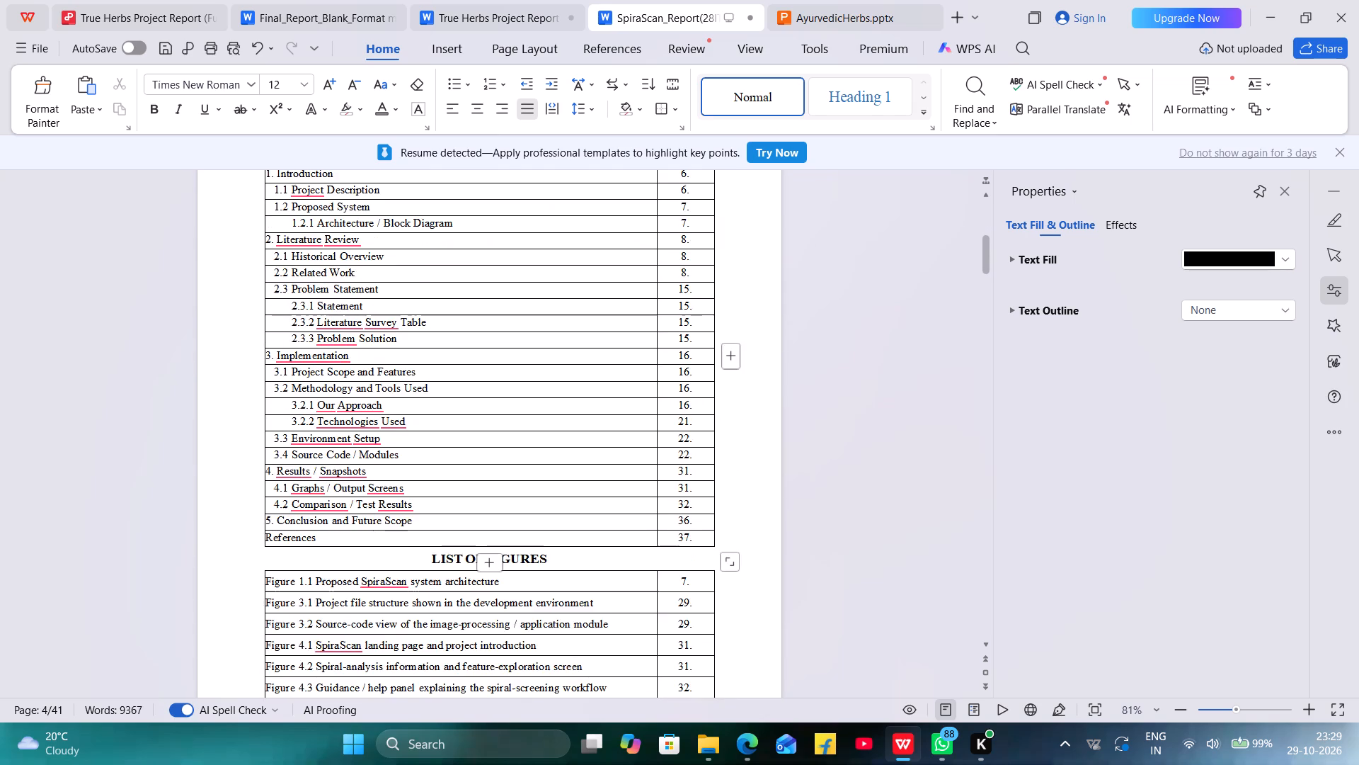
scroll(447, 451, down, 12)
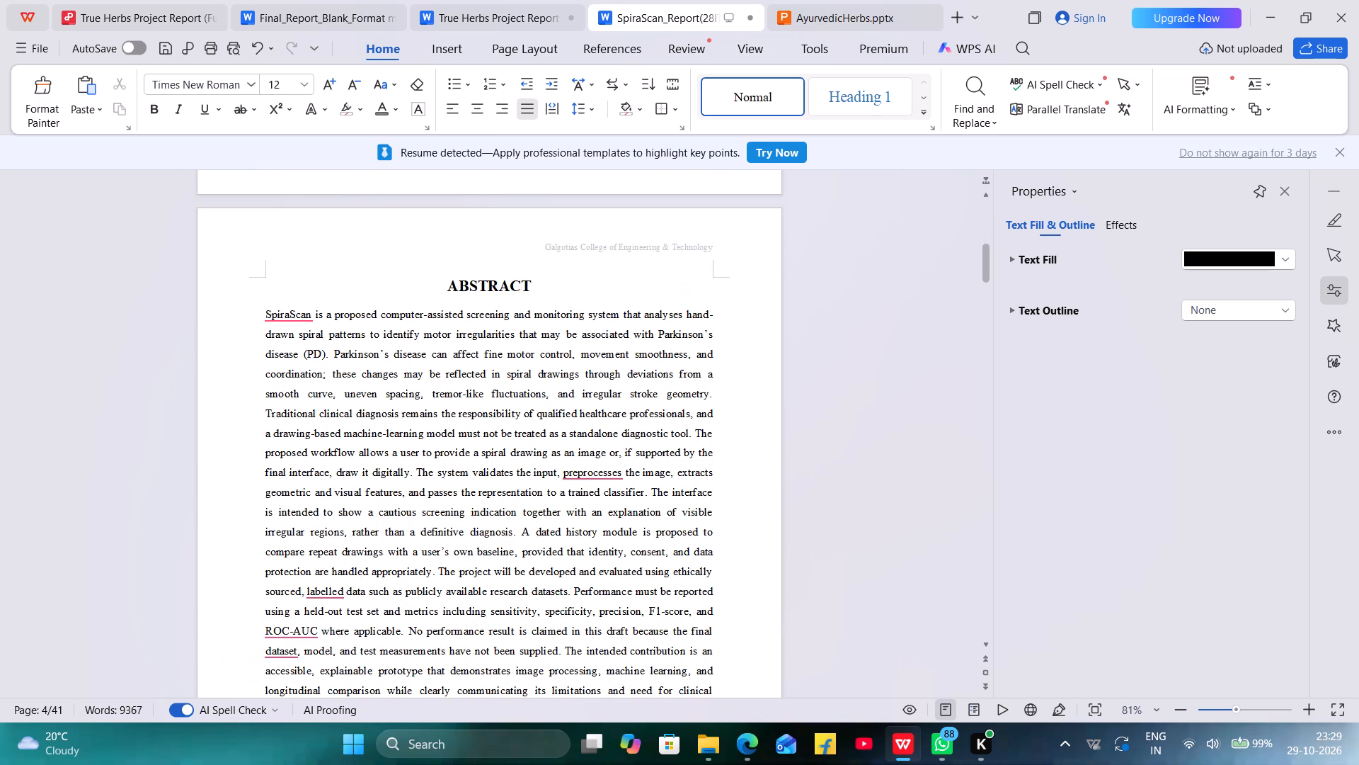
scroll(447, 451, down, 9)
scroll(447, 451, up, 4)
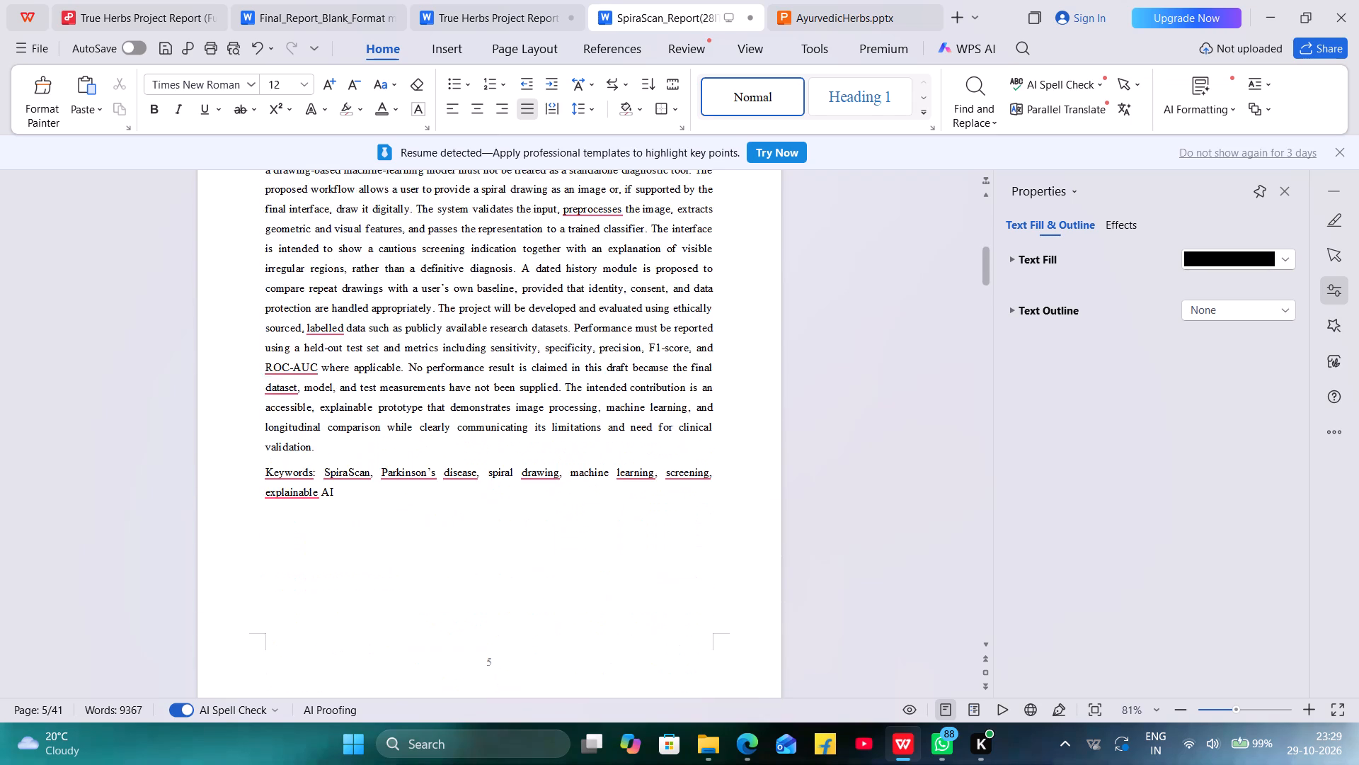
scroll(447, 451, down, 1)
scroll(447, 451, up, 7)
scroll(447, 451, down, 4)
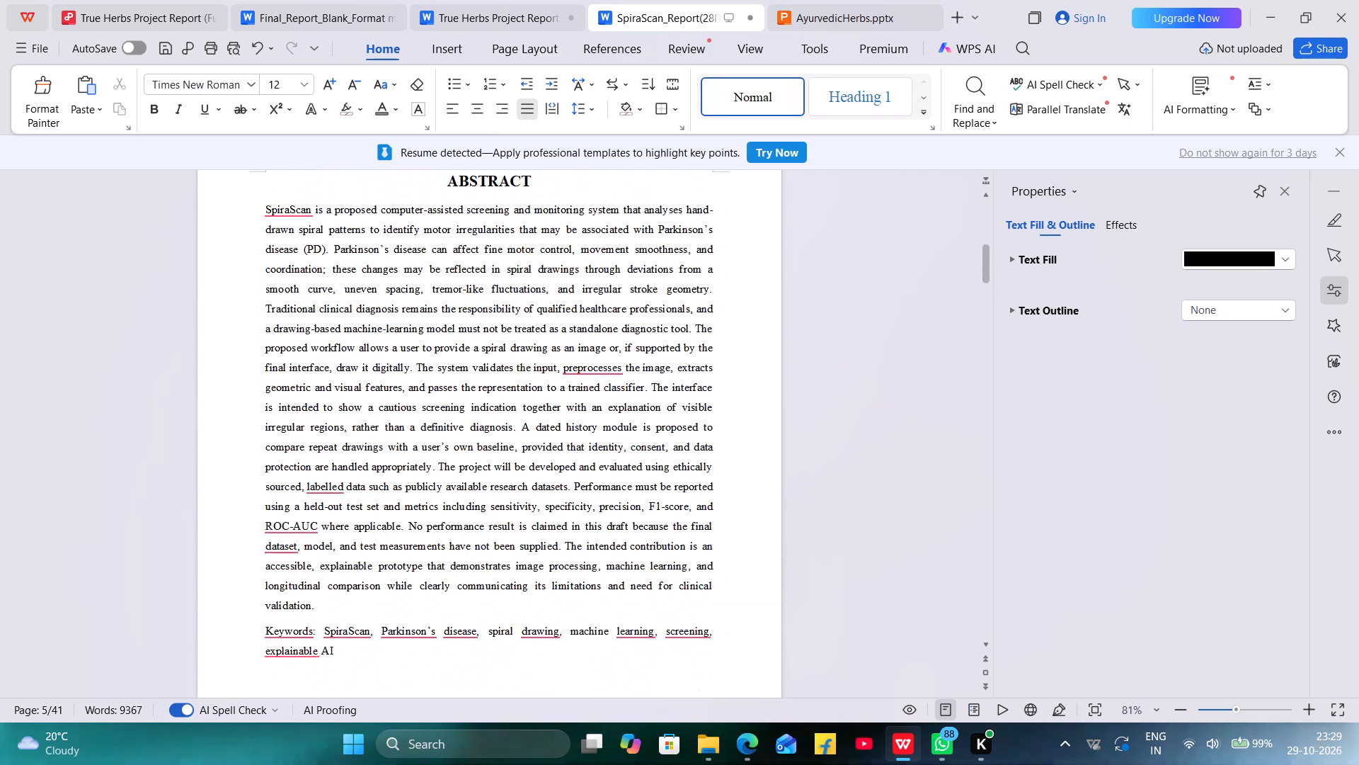
scroll(447, 451, down, 1)
scroll(447, 451, up, 4)
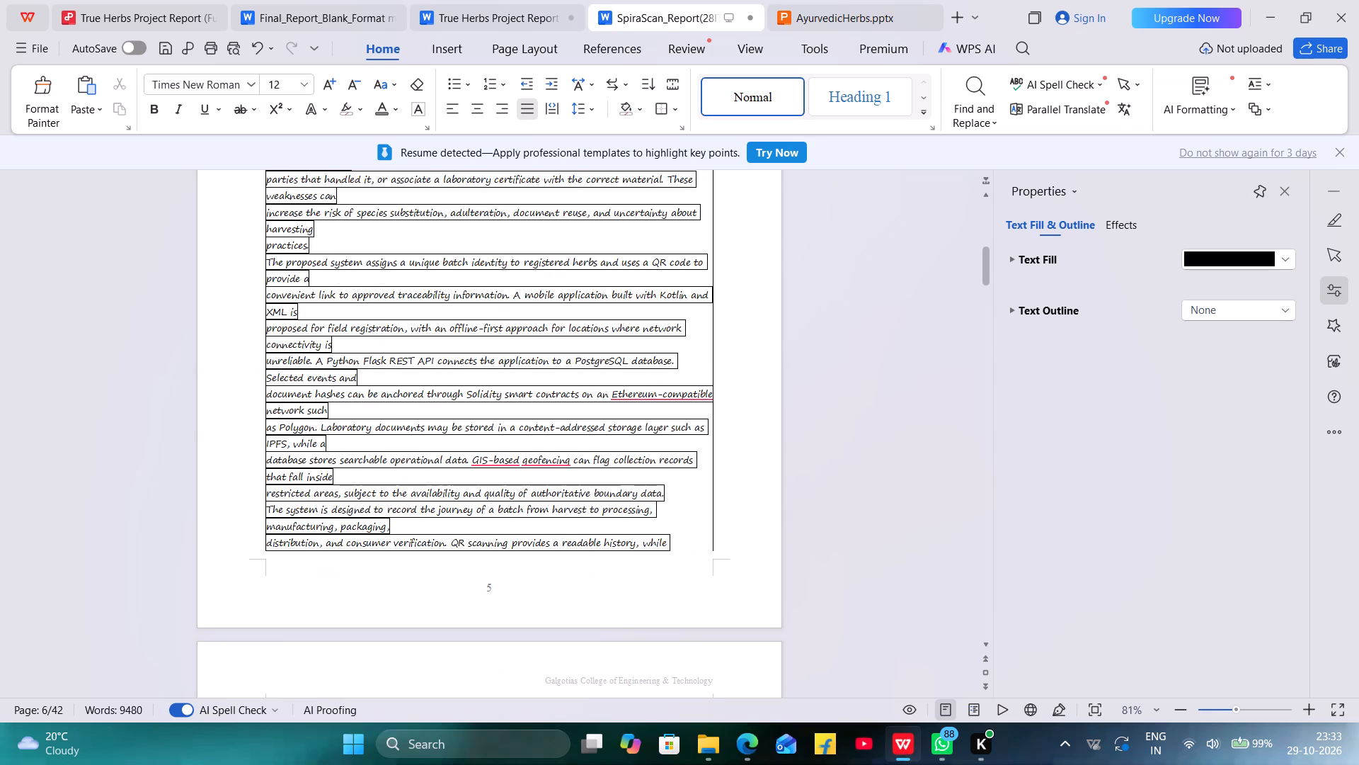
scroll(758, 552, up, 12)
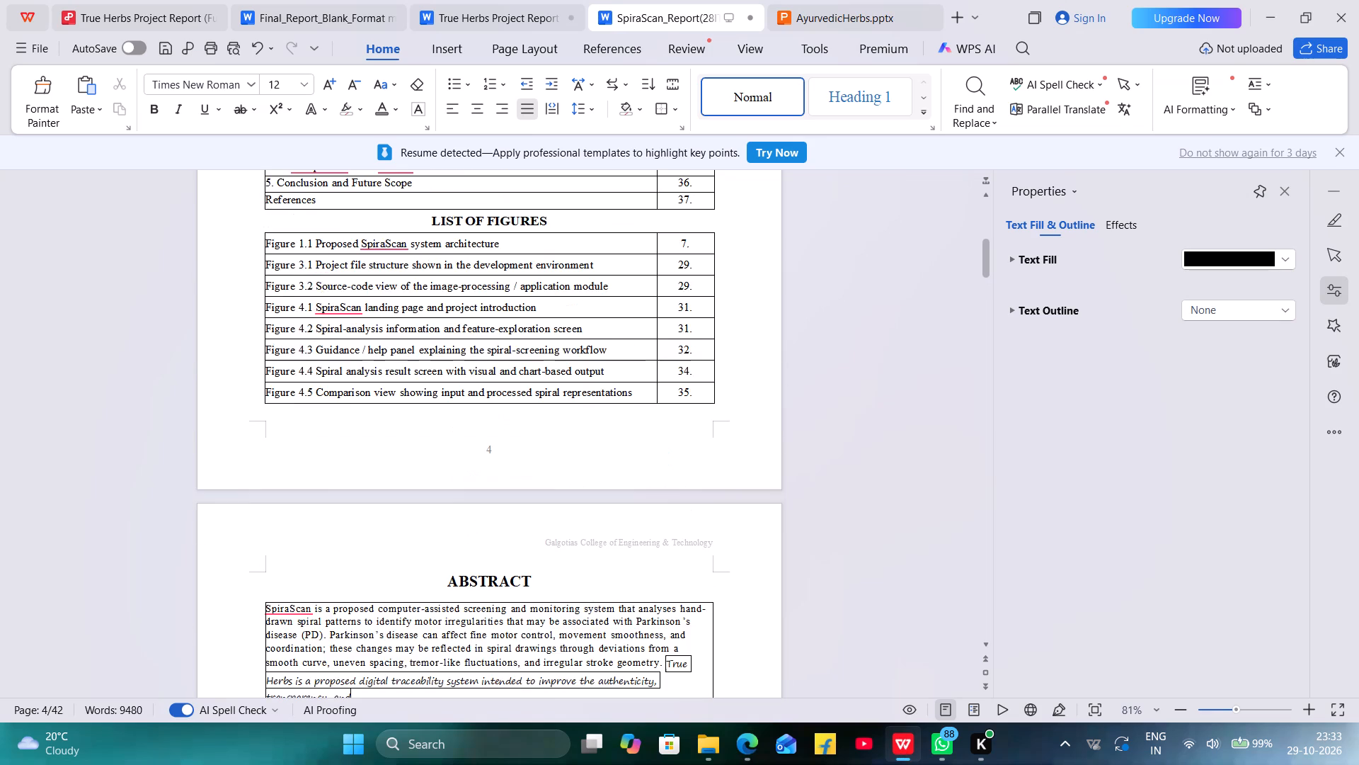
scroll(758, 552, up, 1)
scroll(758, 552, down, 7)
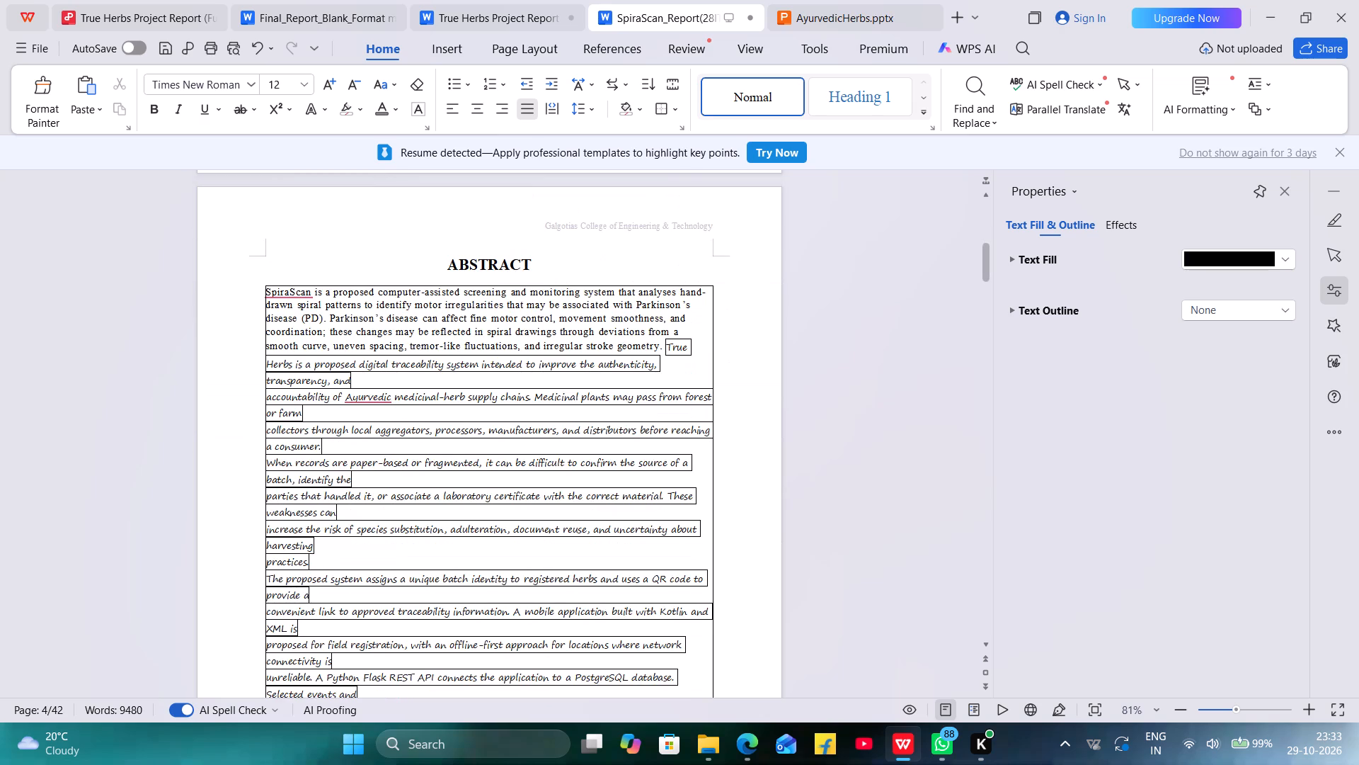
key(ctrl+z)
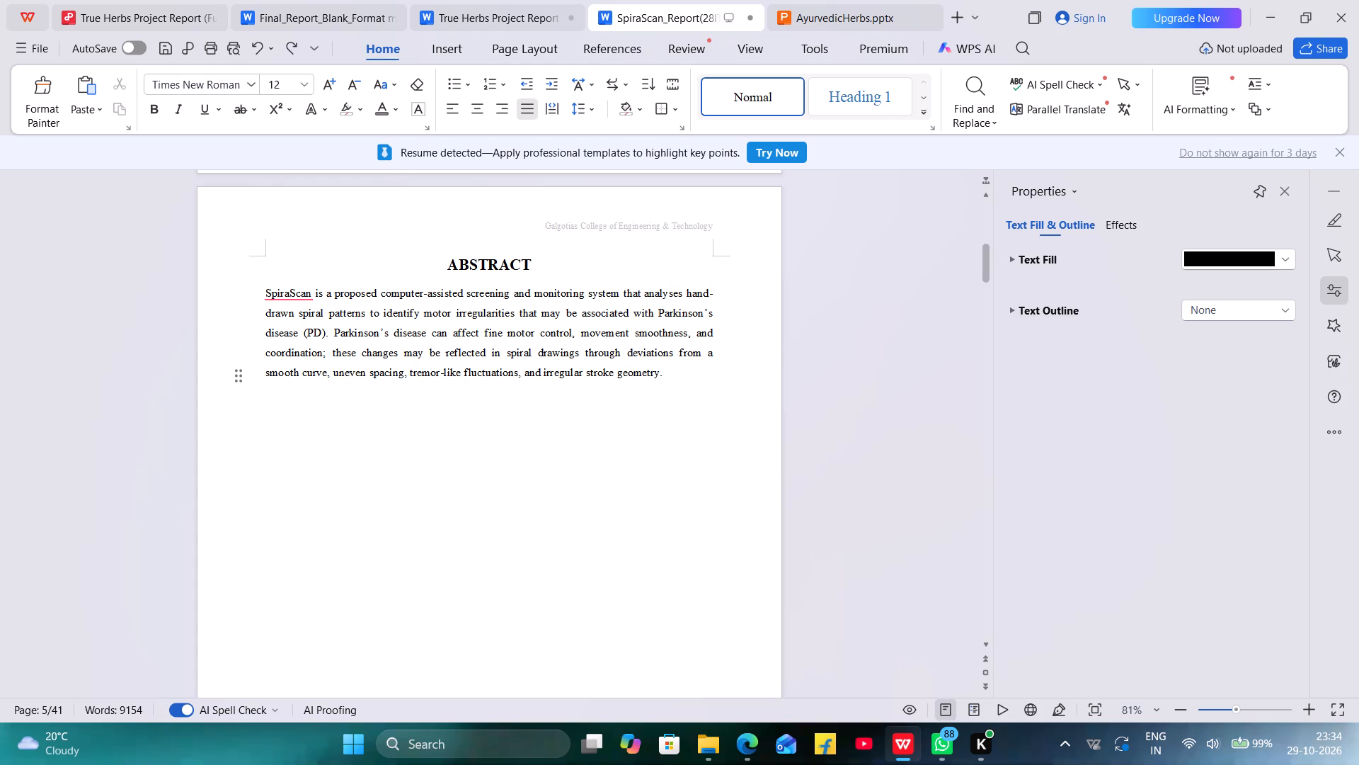
Check the formatting of the Introduction pages and apply the Normal style to the remaining SpiraScan Abstract paragraph.
scroll(758, 552, down, 10)
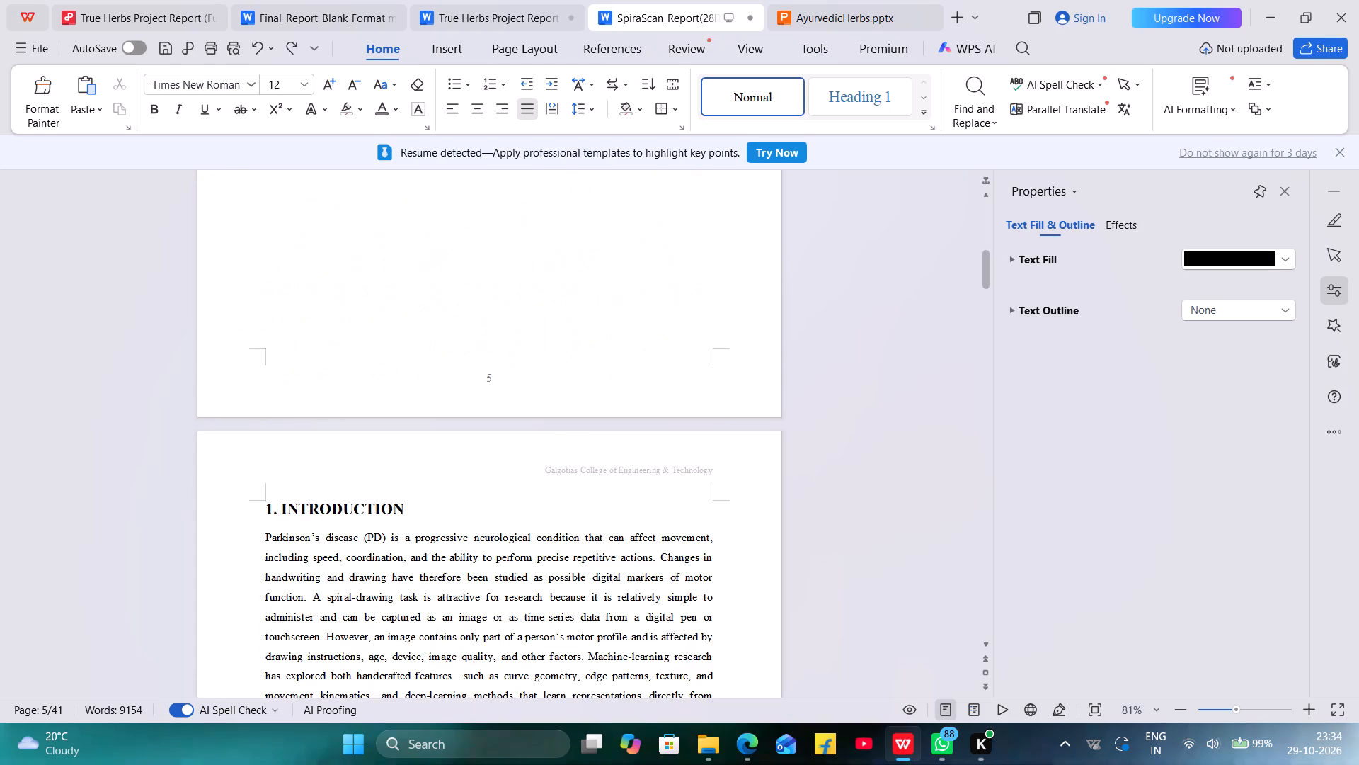
scroll(758, 552, down, 6)
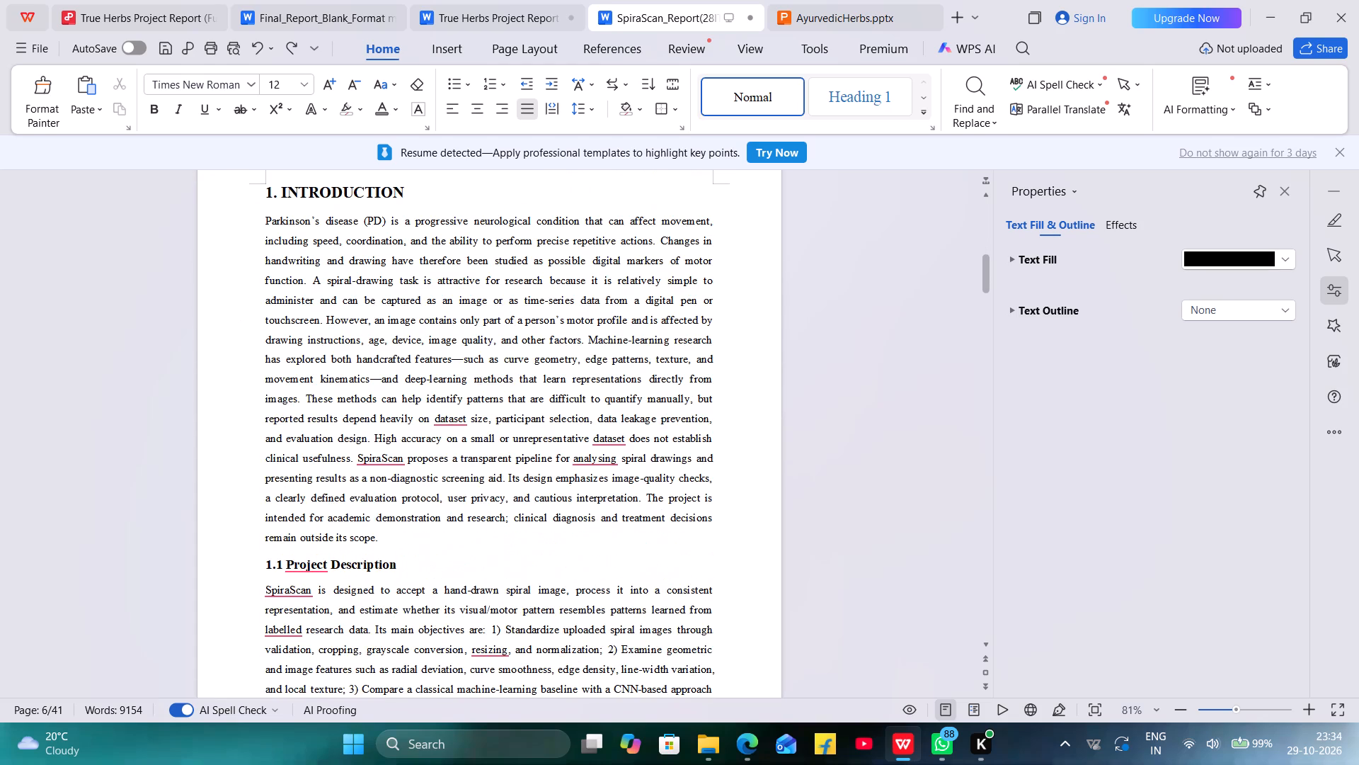
scroll(758, 552, down, 3)
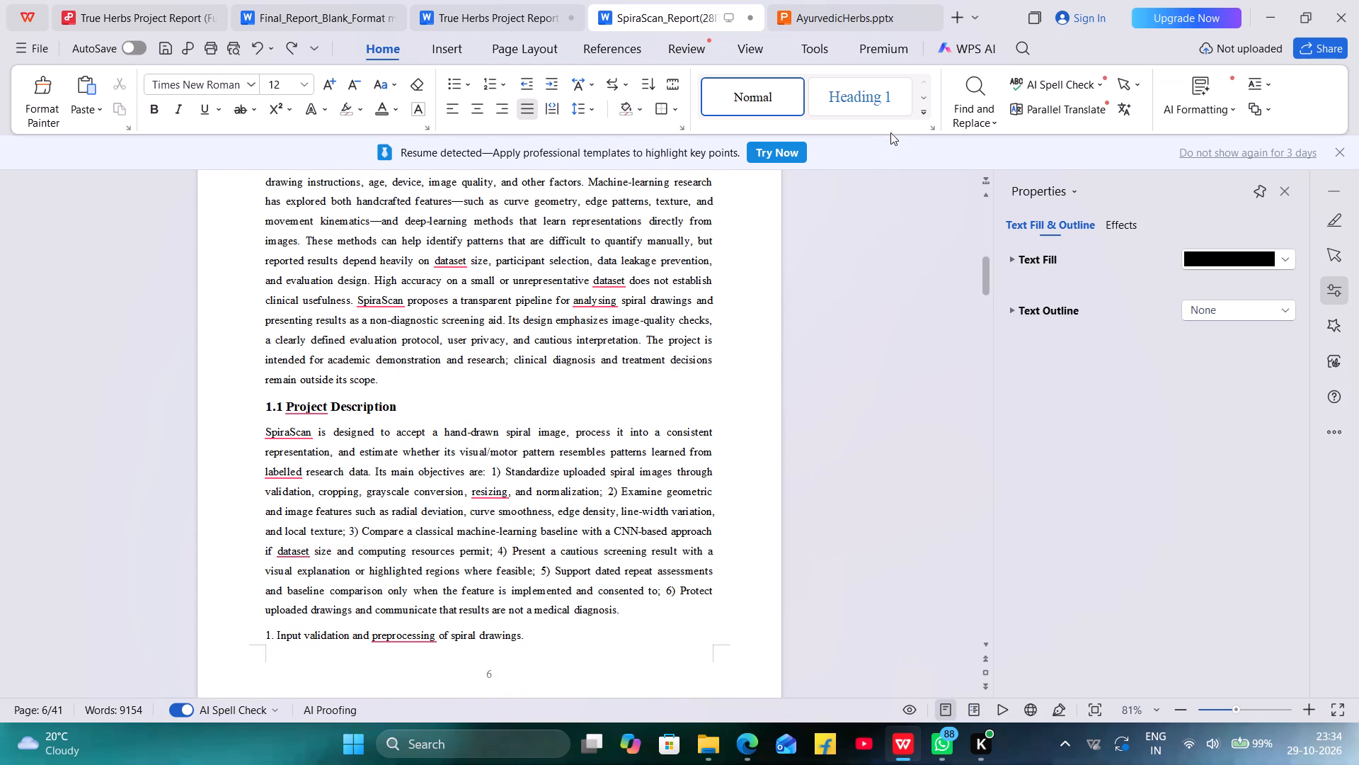
click(732, 97)
Look back through the report's front pages, from the Abstract and List of Figures to the Certificate.
scroll(516, 300, up, 9)
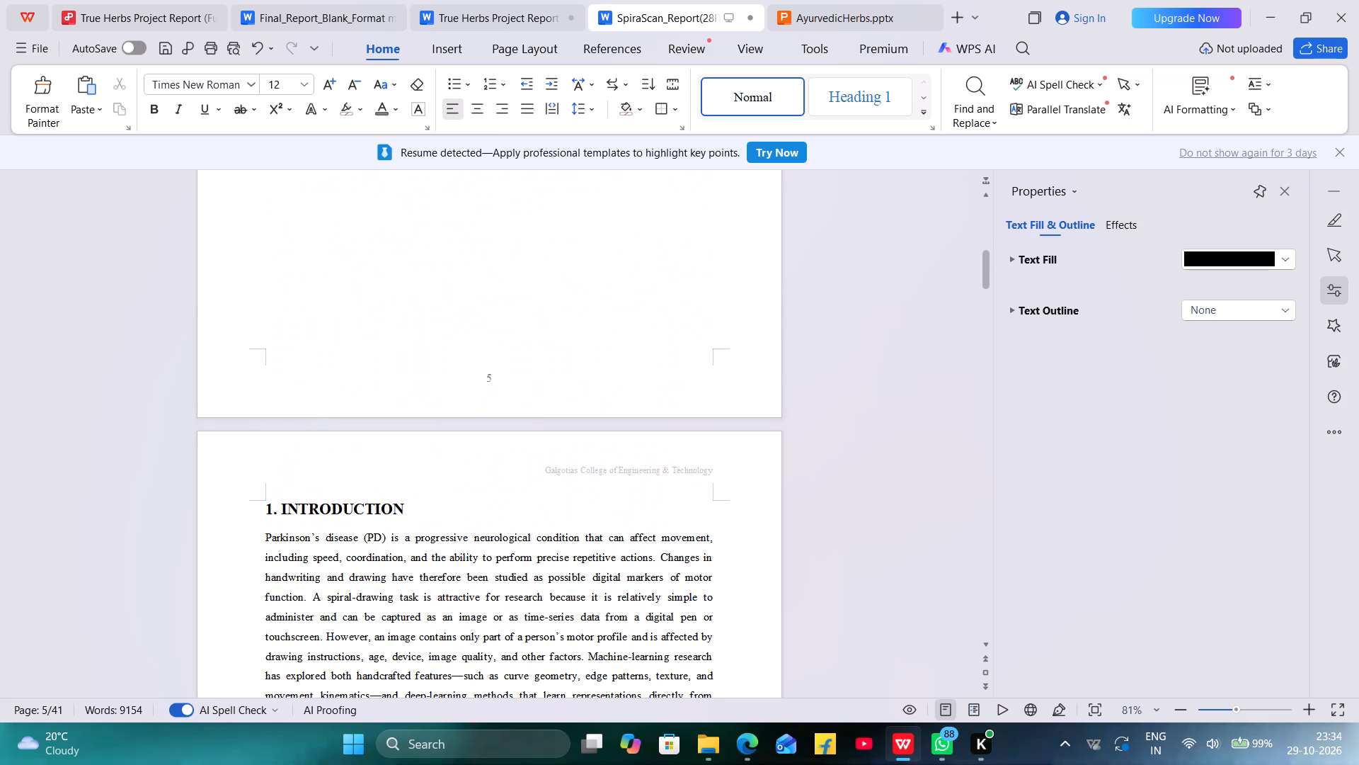
scroll(515, 300, up, 18)
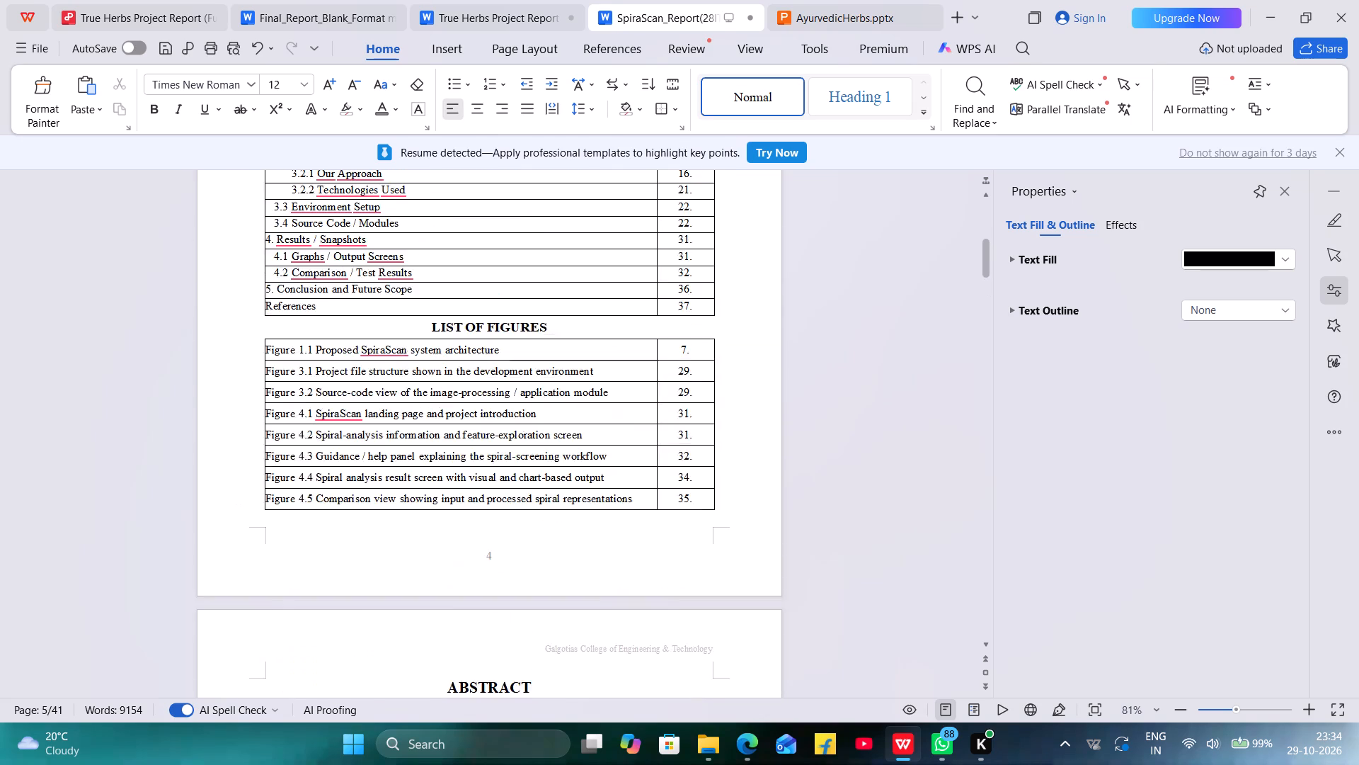
scroll(515, 300, up, 20)
scroll(515, 300, up, 7)
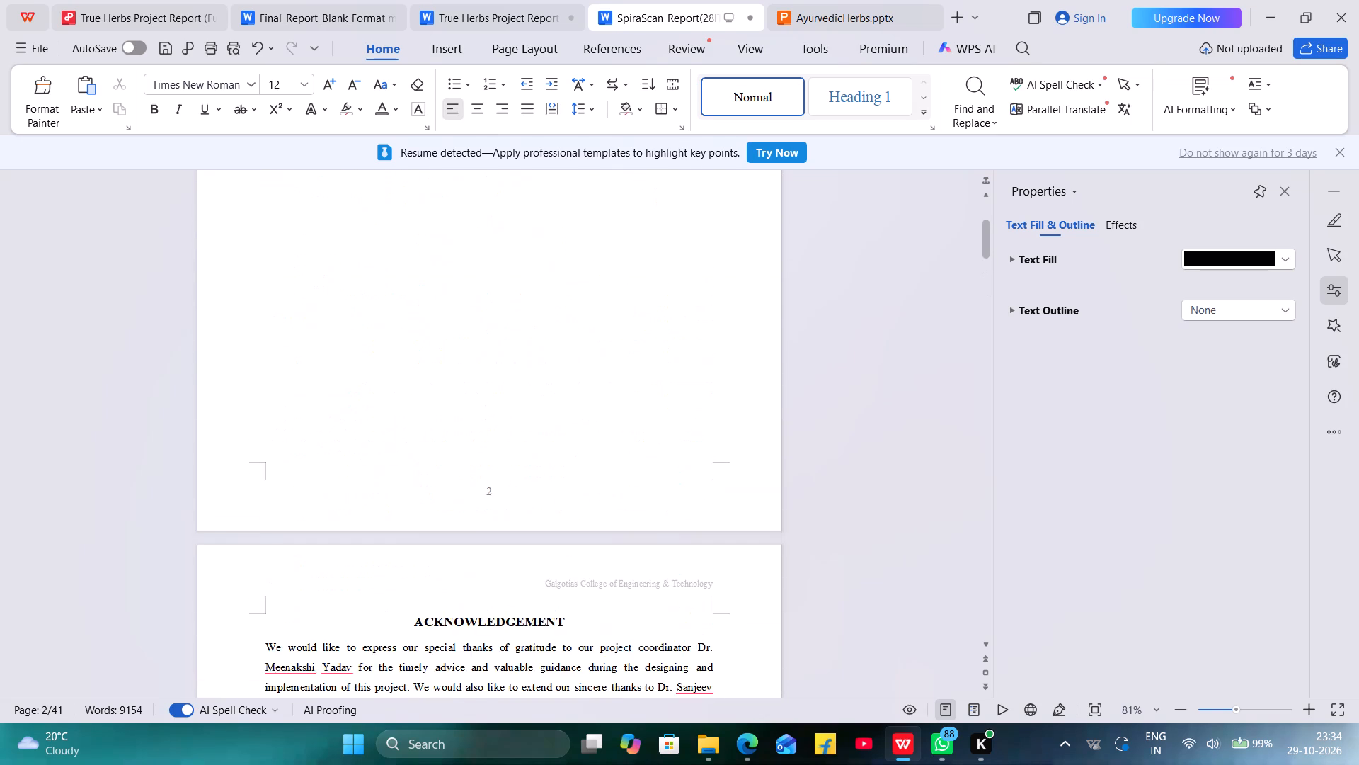
scroll(515, 300, up, 5)
scroll(617, 218, up, 2)
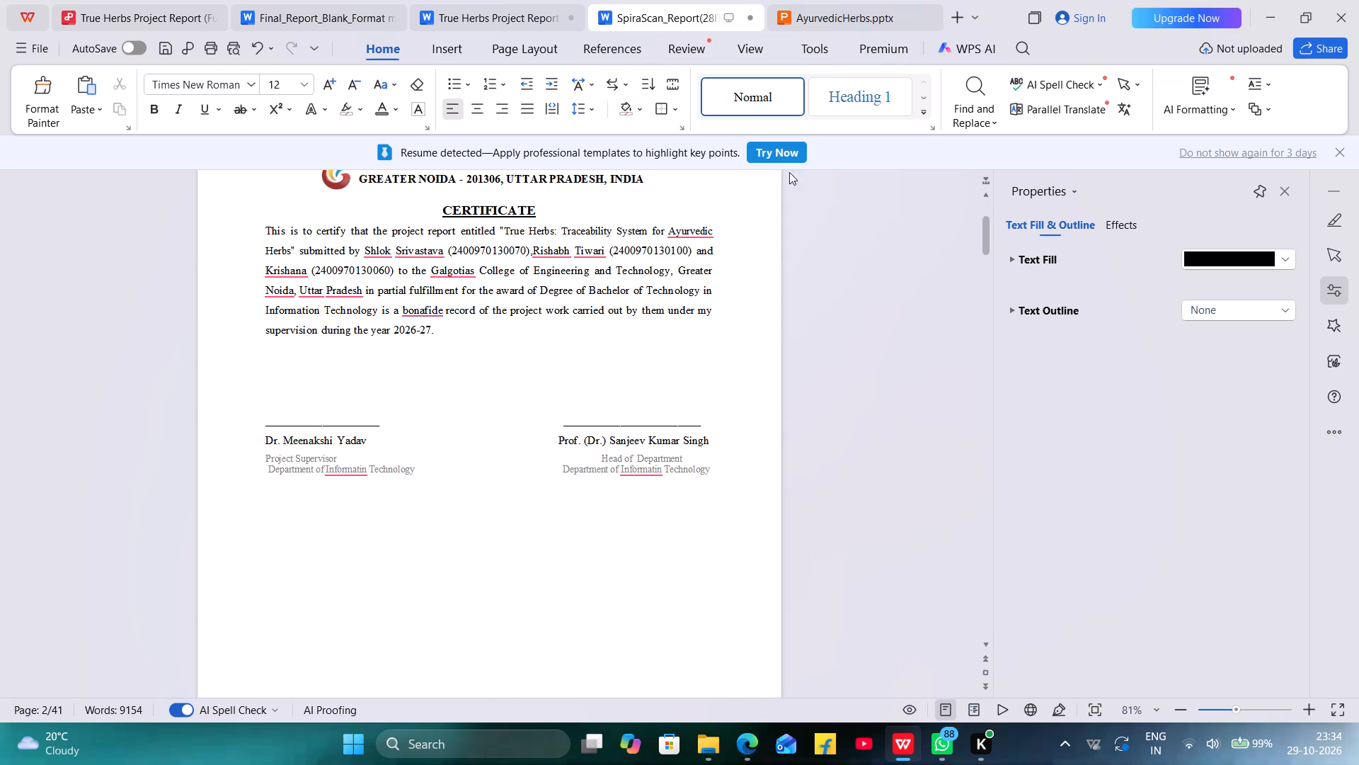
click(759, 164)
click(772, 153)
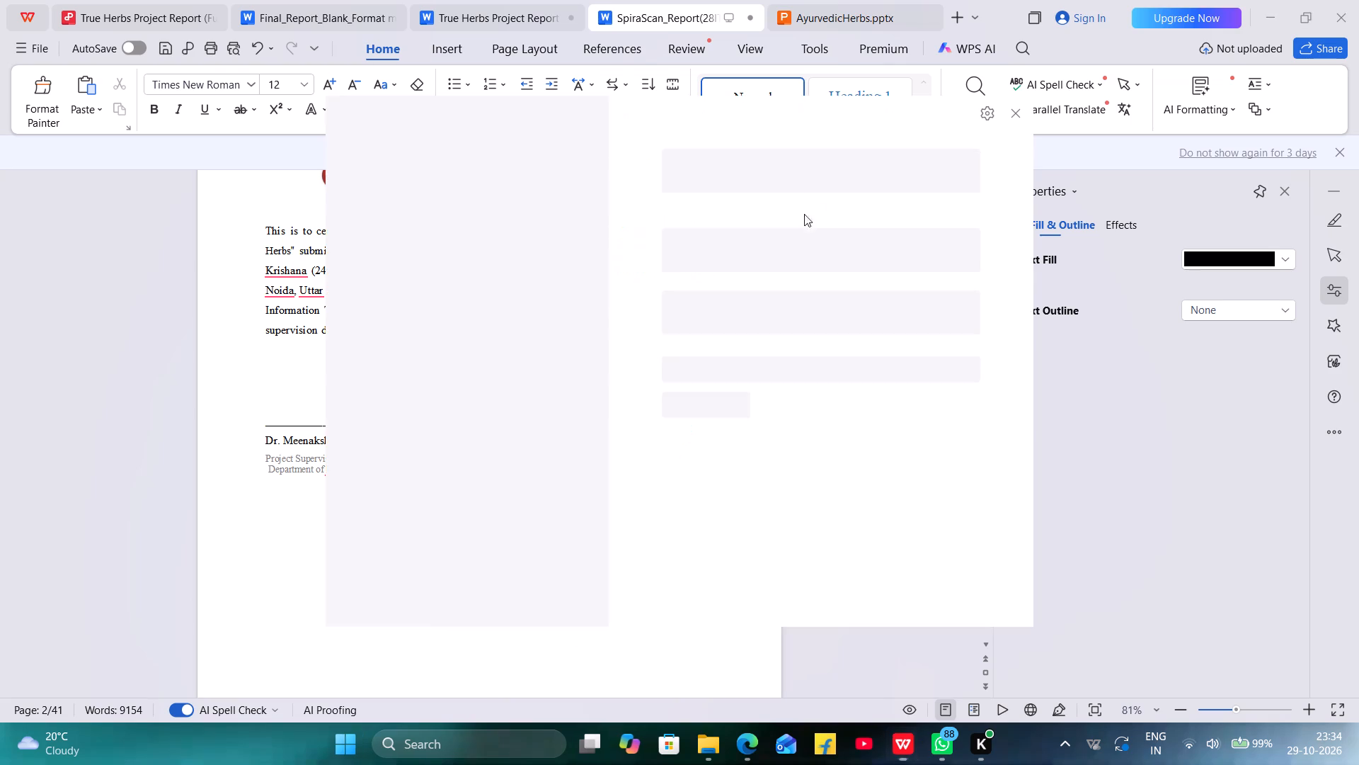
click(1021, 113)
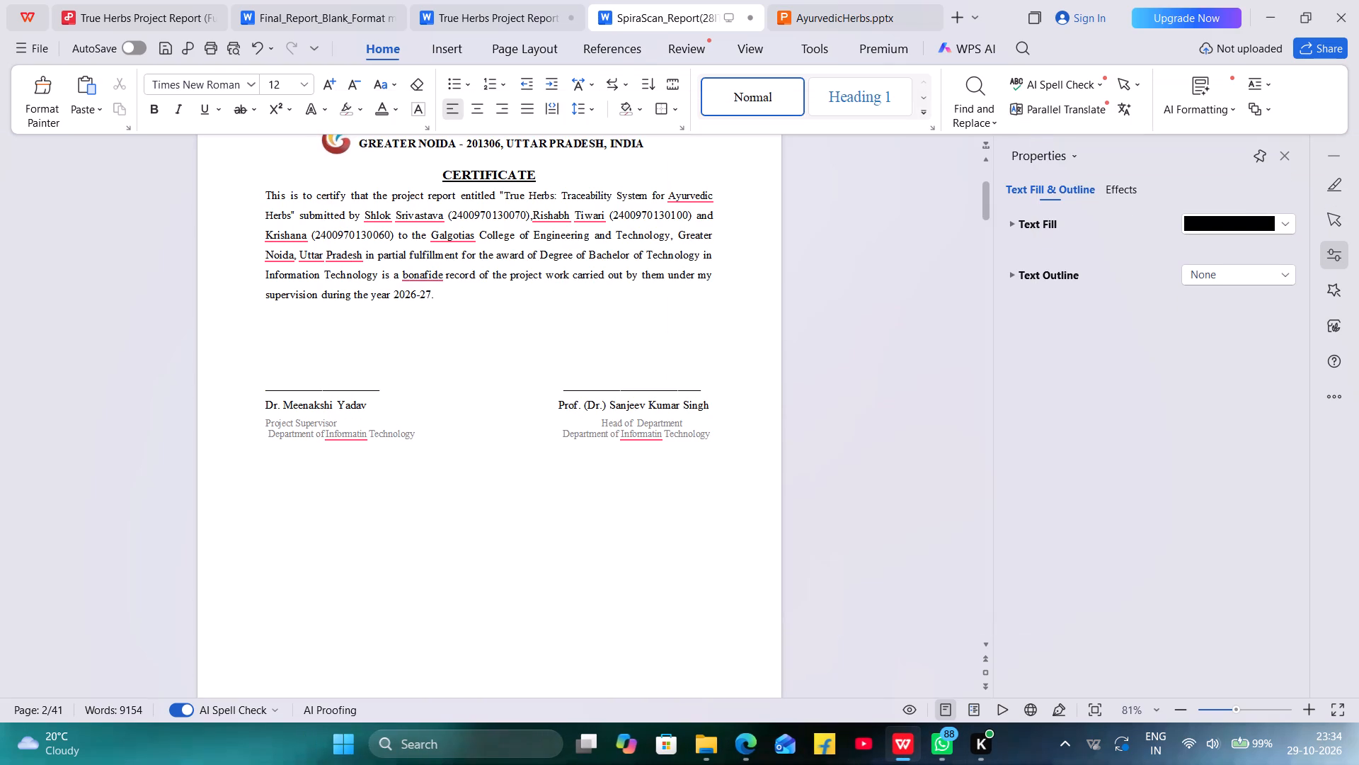
Paste the True Herbs Abstract, through its Keywords line, at the end of the SpiraScan Abstract paragraph.
scroll(663, 531, down, 11)
scroll(663, 531, down, 17)
scroll(663, 531, down, 8)
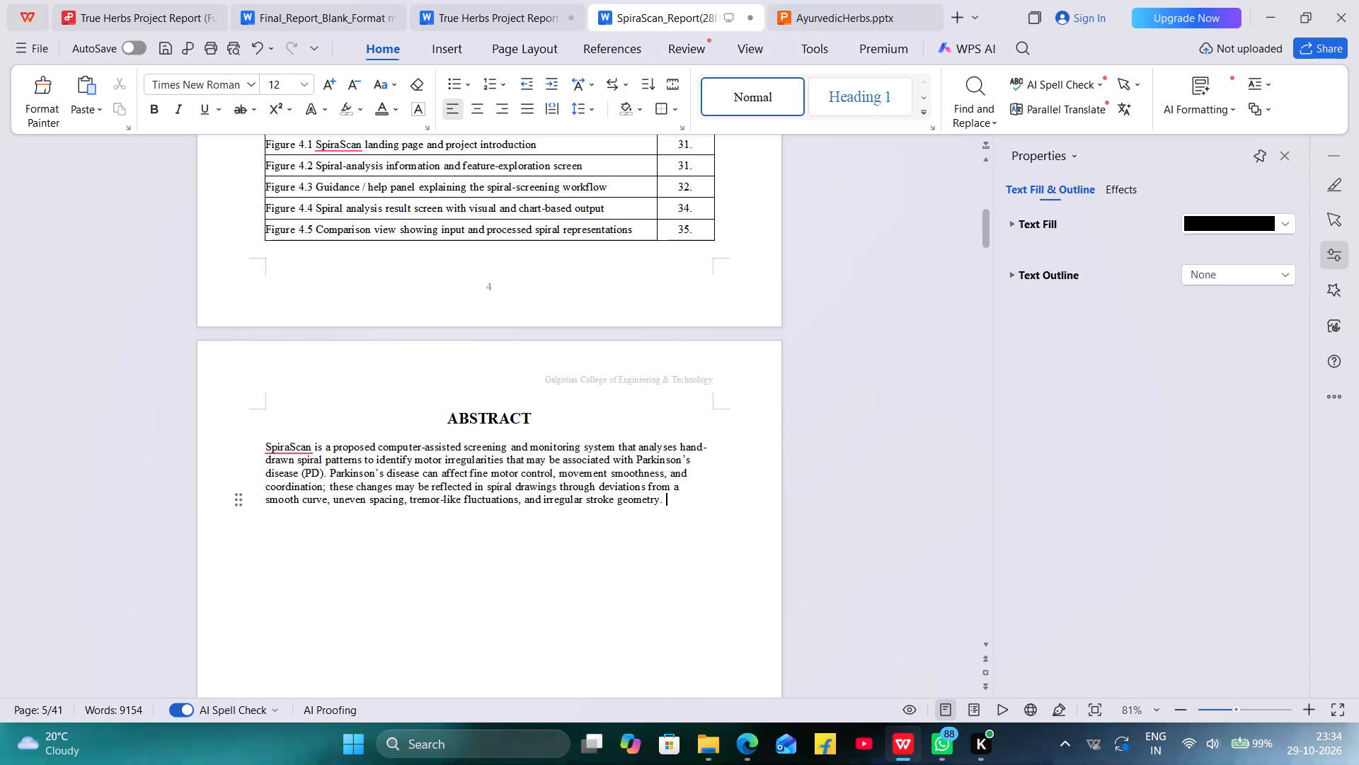
click(646, 408)
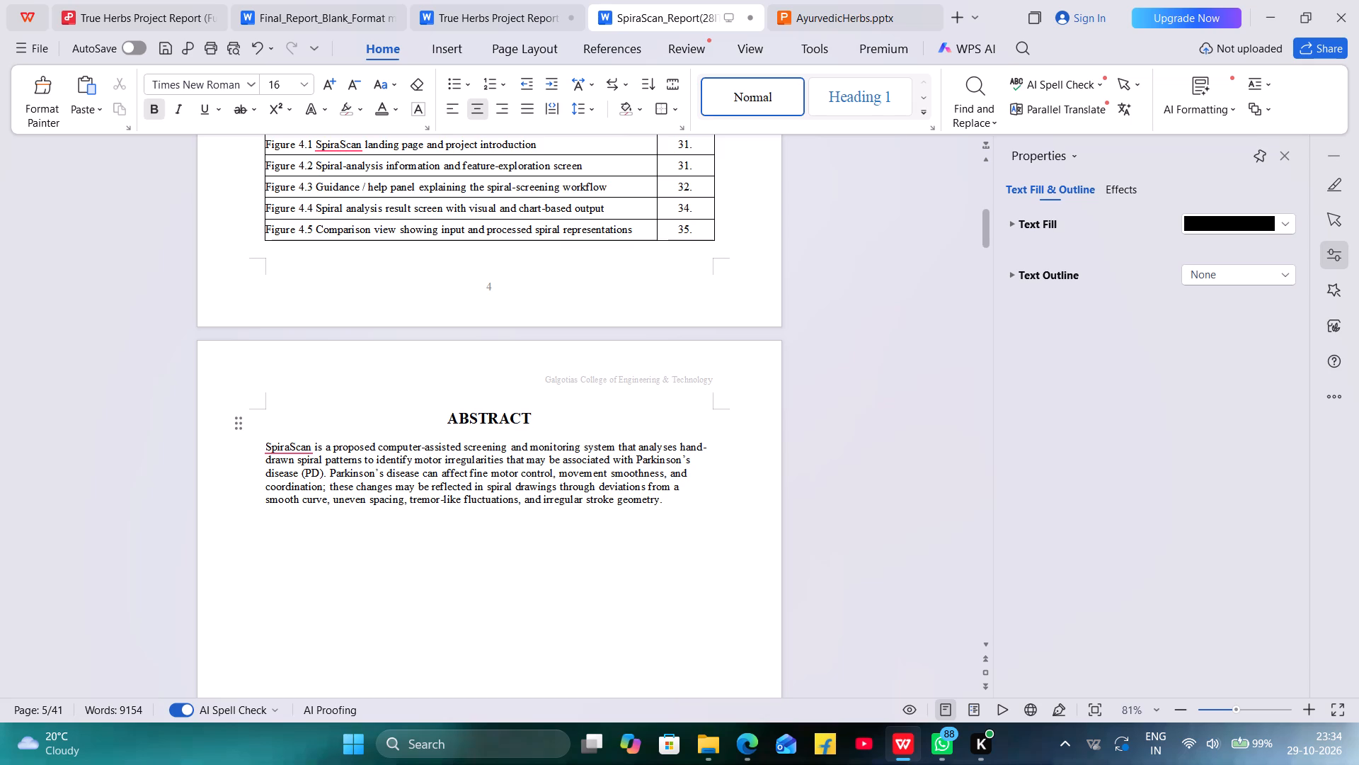
click(669, 499)
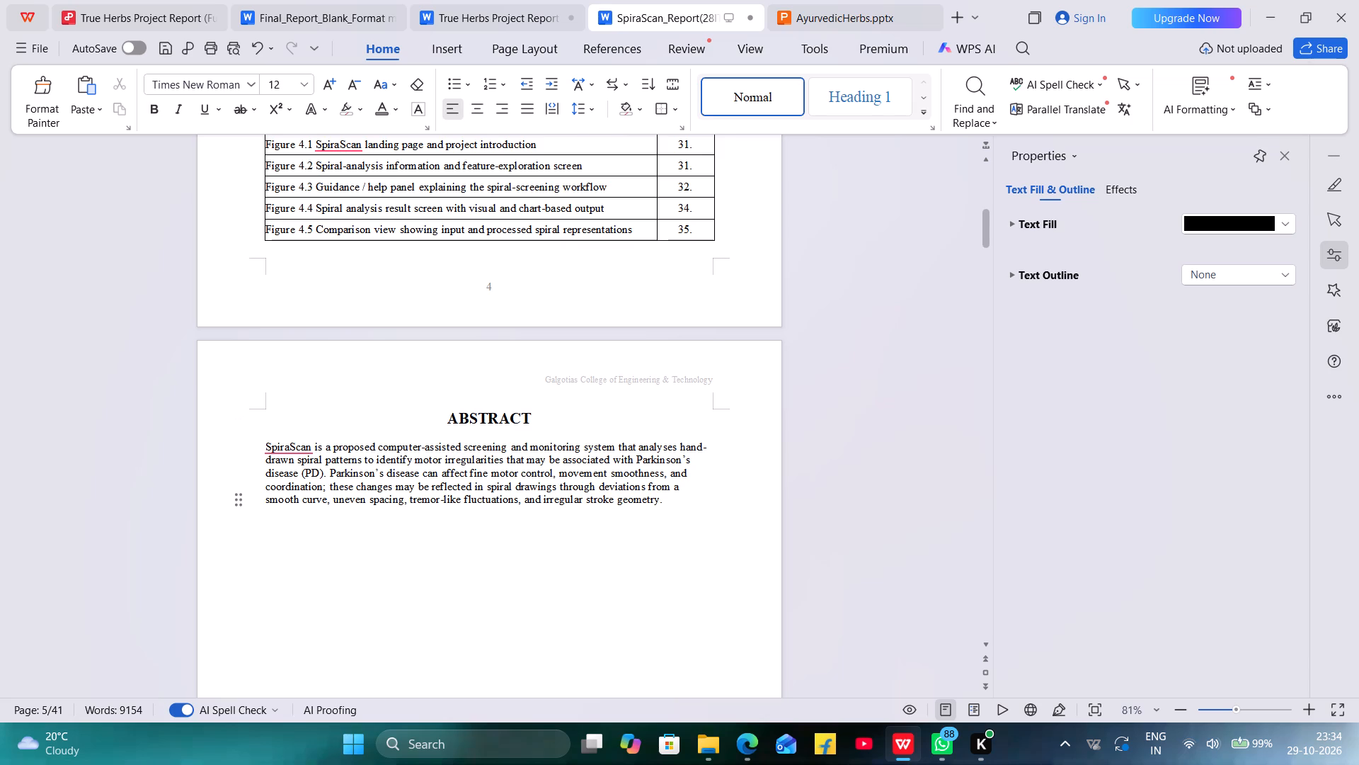
key(ctrl+v)
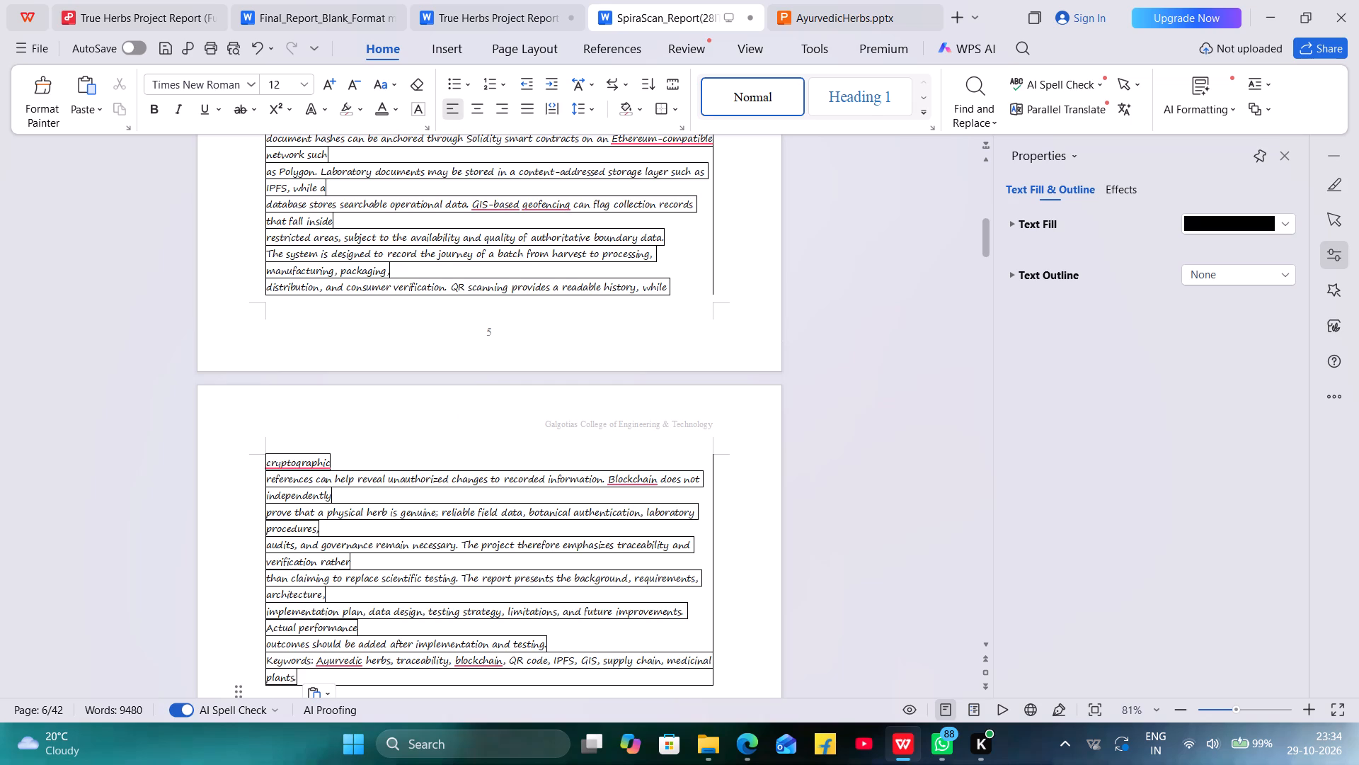
click(715, 522)
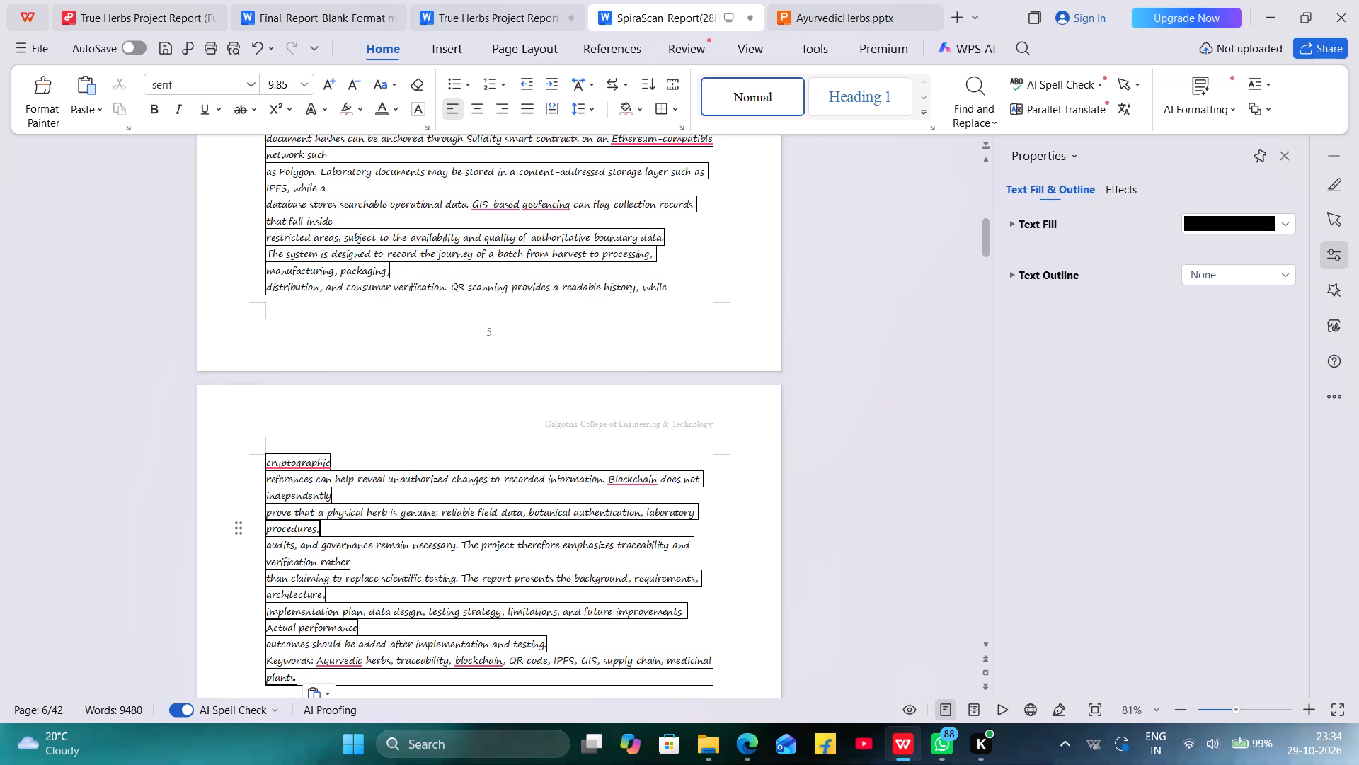
click(714, 528)
scroll(239, 98, up, 2)
Undo the paste of the True Herbs Abstract after the remaining SpiraScan sentences.
scroll(239, 99, up, 6)
scroll(352, 307, up, 9)
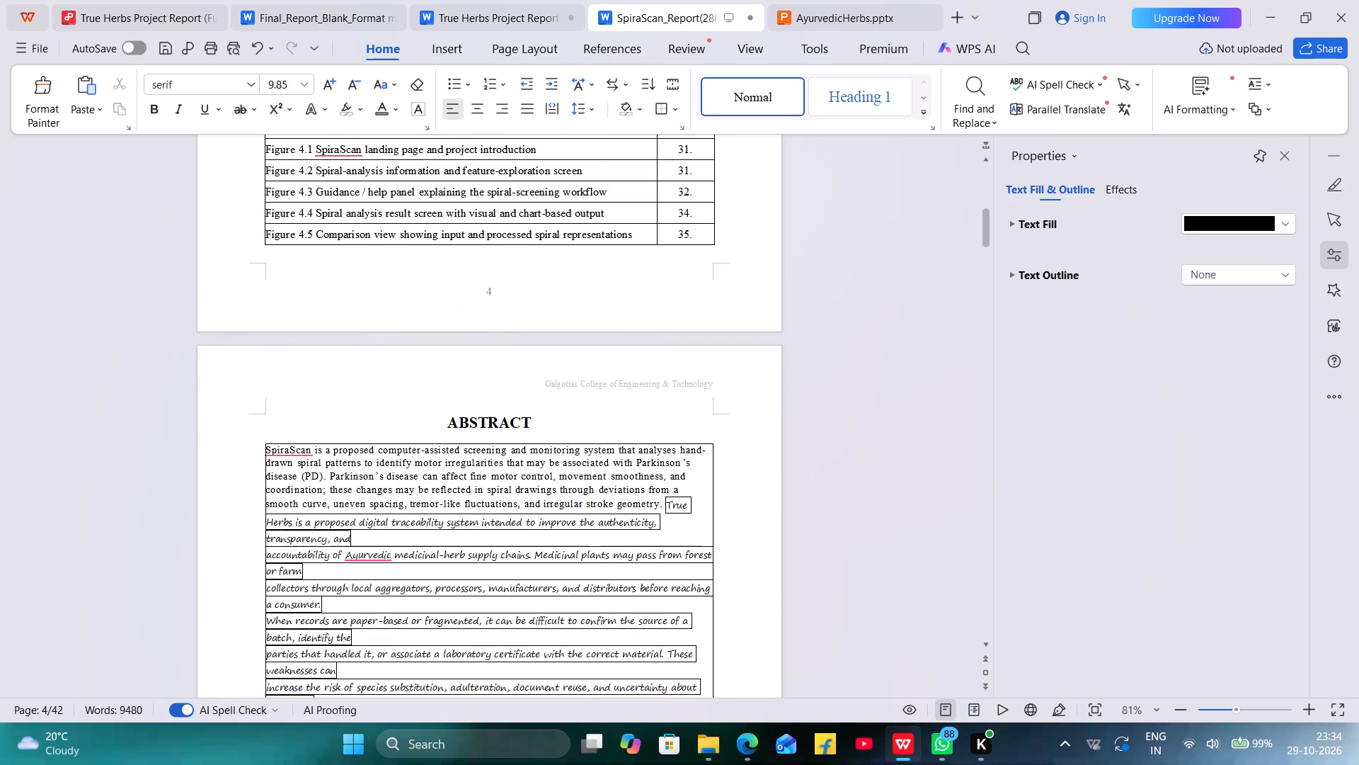
key(ctrl+z)
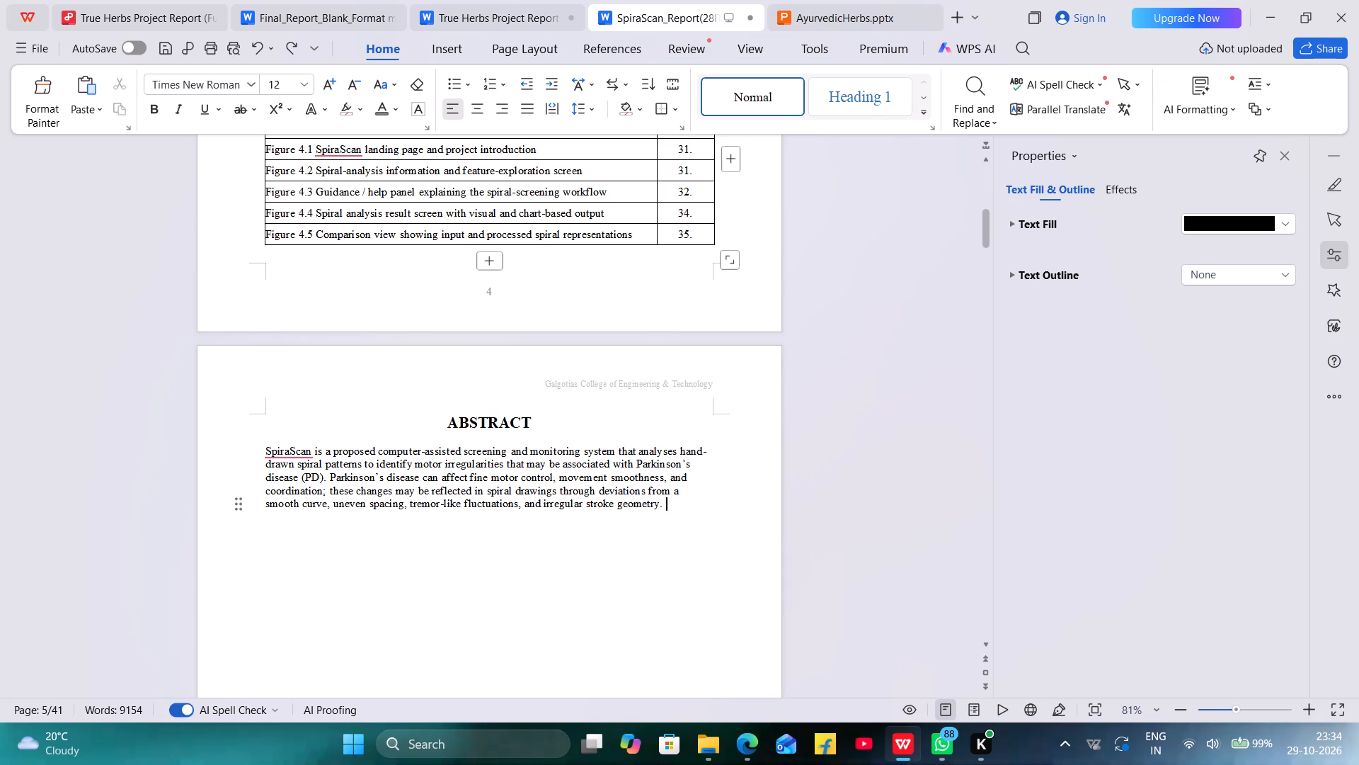
click(275, 458)
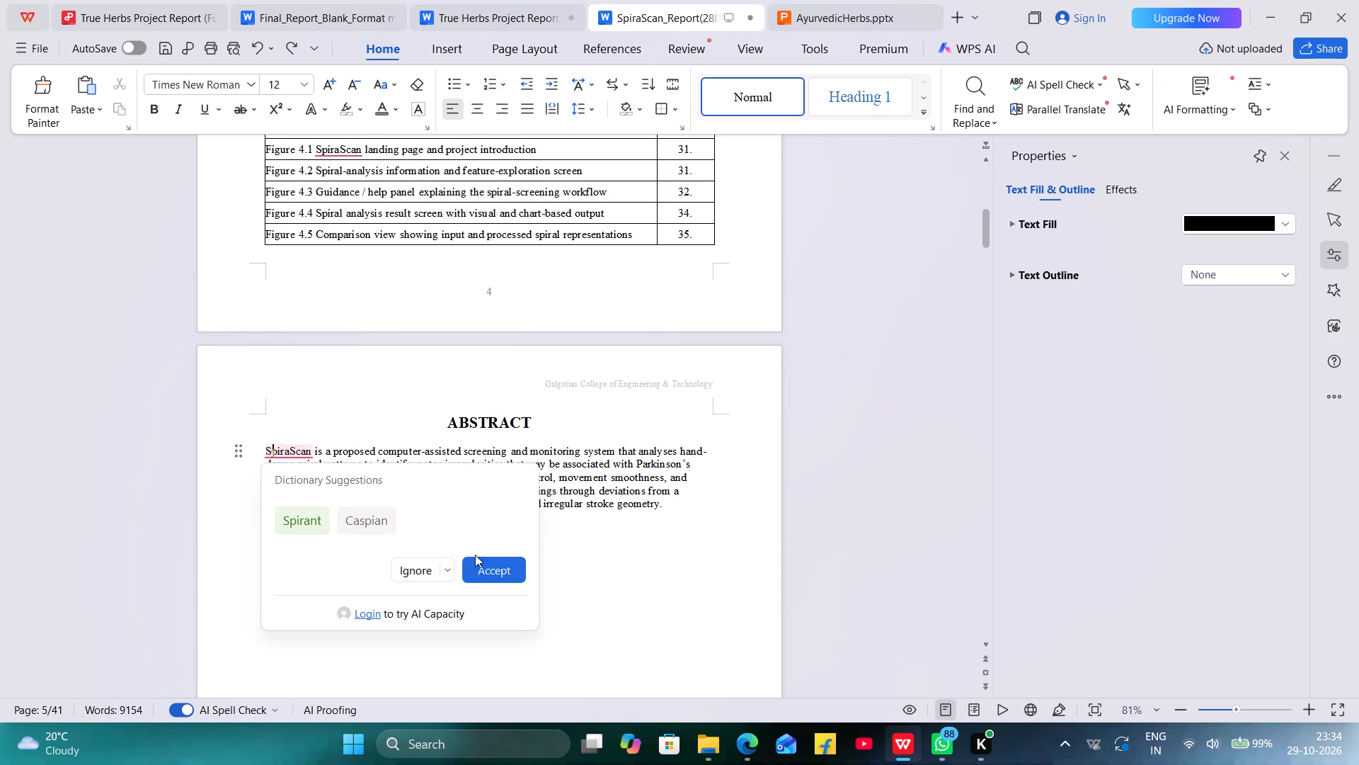
click(640, 610)
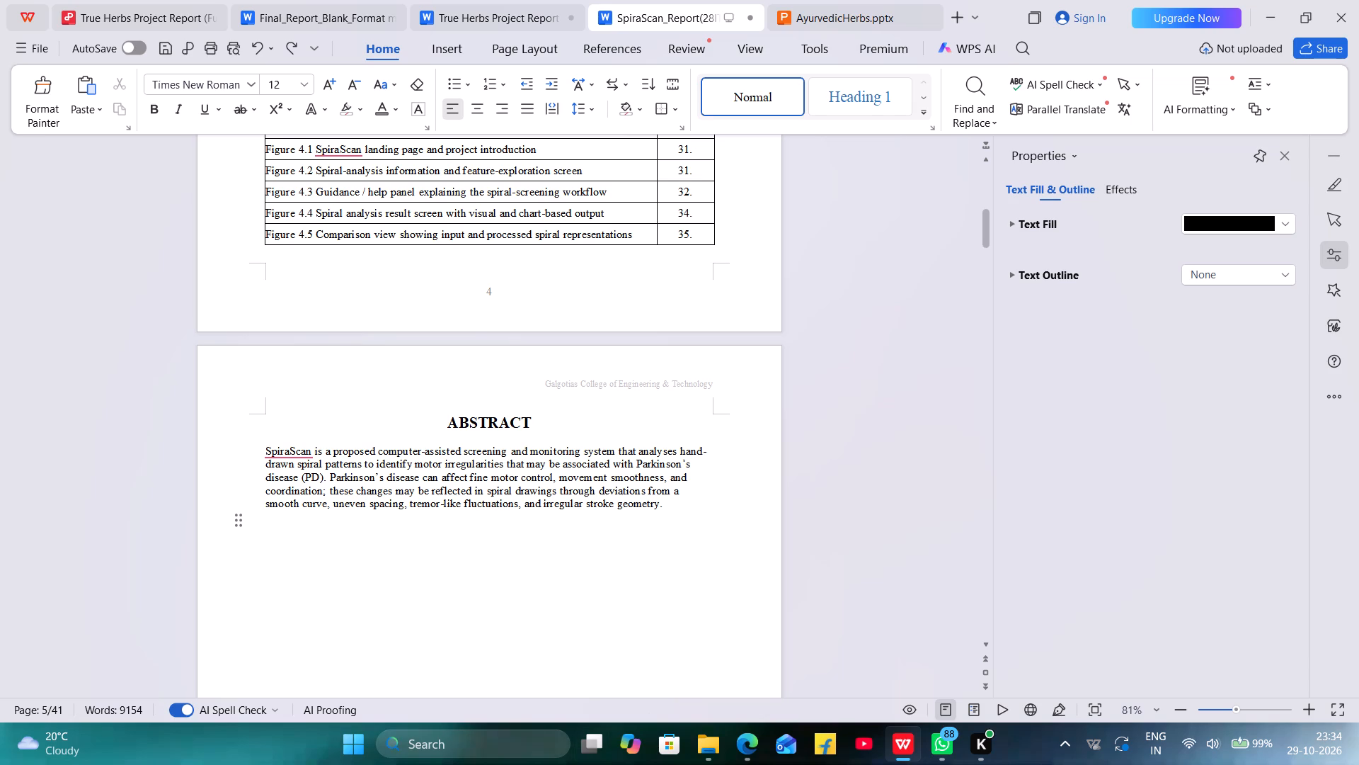
Look over the Table of Contents and List of Figures preceding the Abstract page.
scroll(551, 691, up, 6)
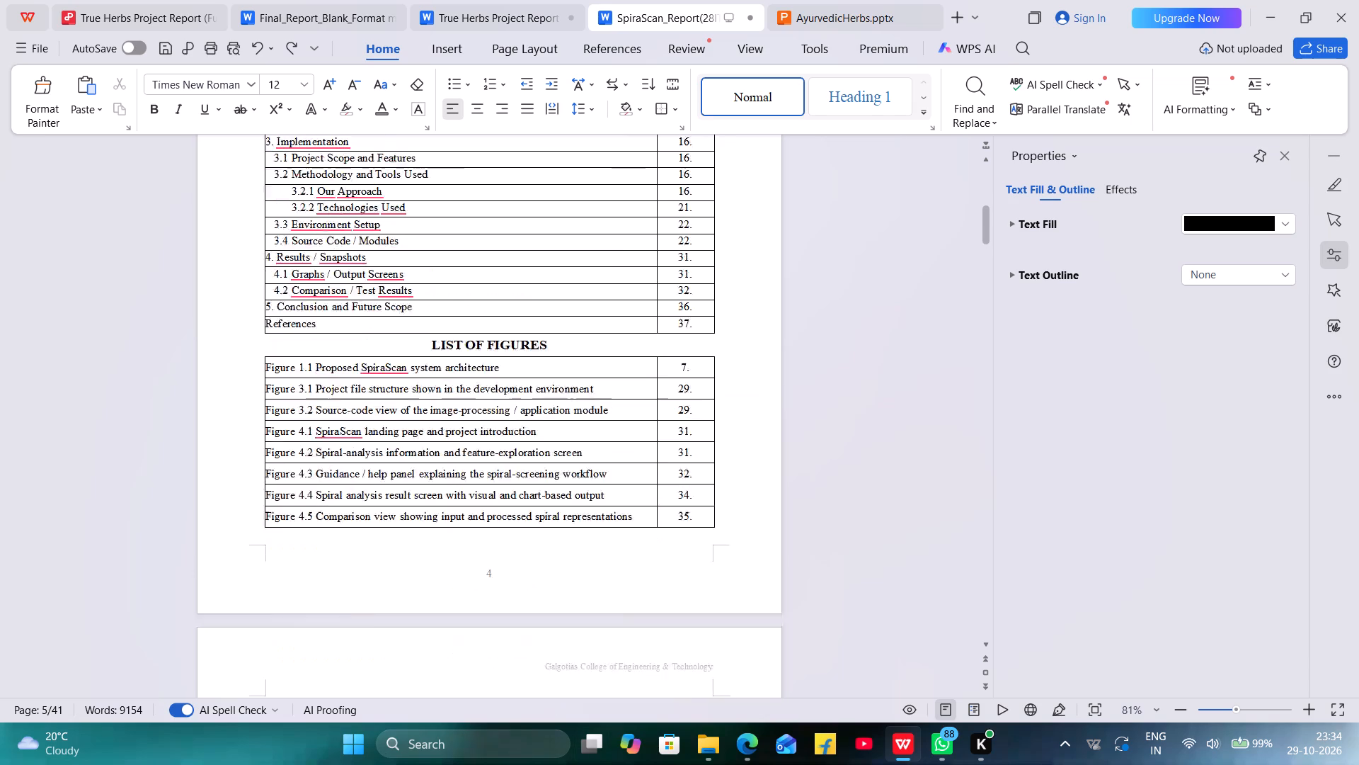
scroll(551, 691, up, 2)
scroll(551, 691, down, 2)
scroll(551, 691, up, 6)
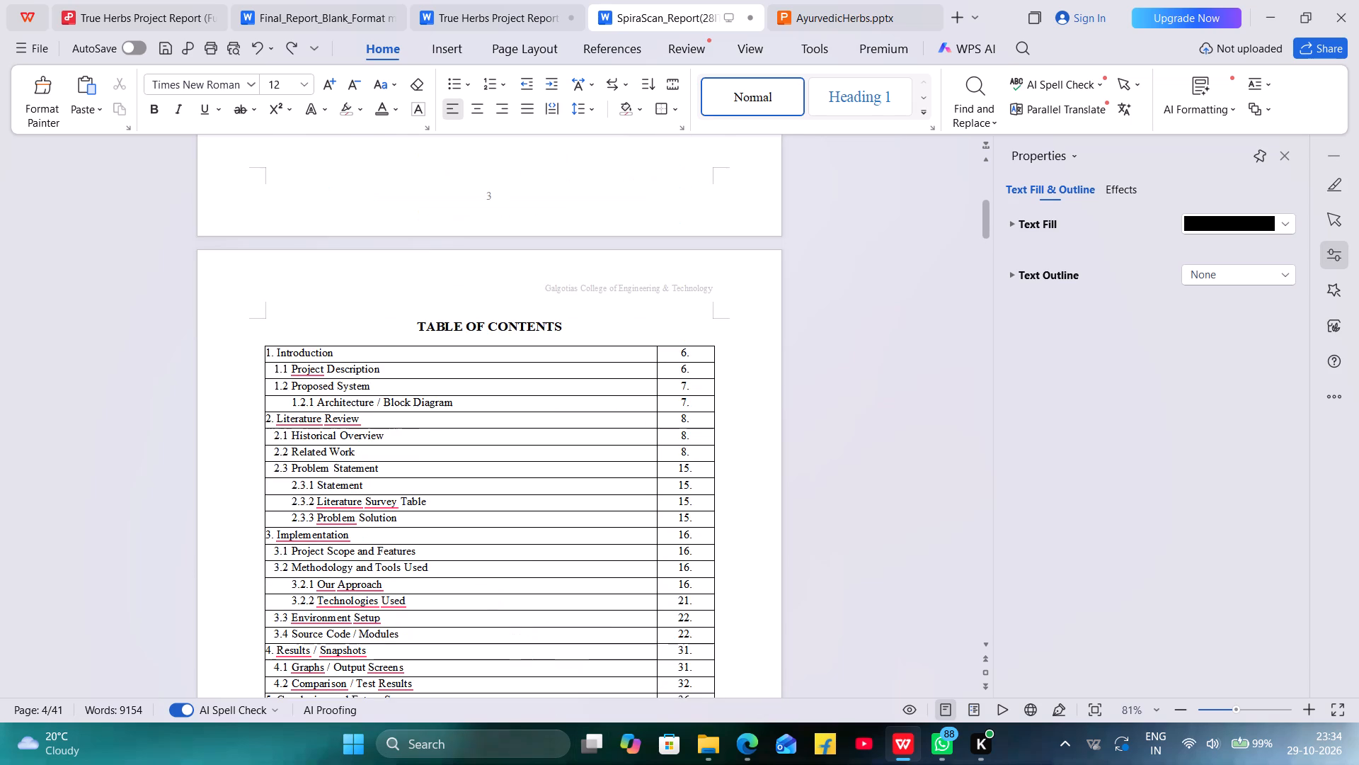
scroll(551, 691, down, 5)
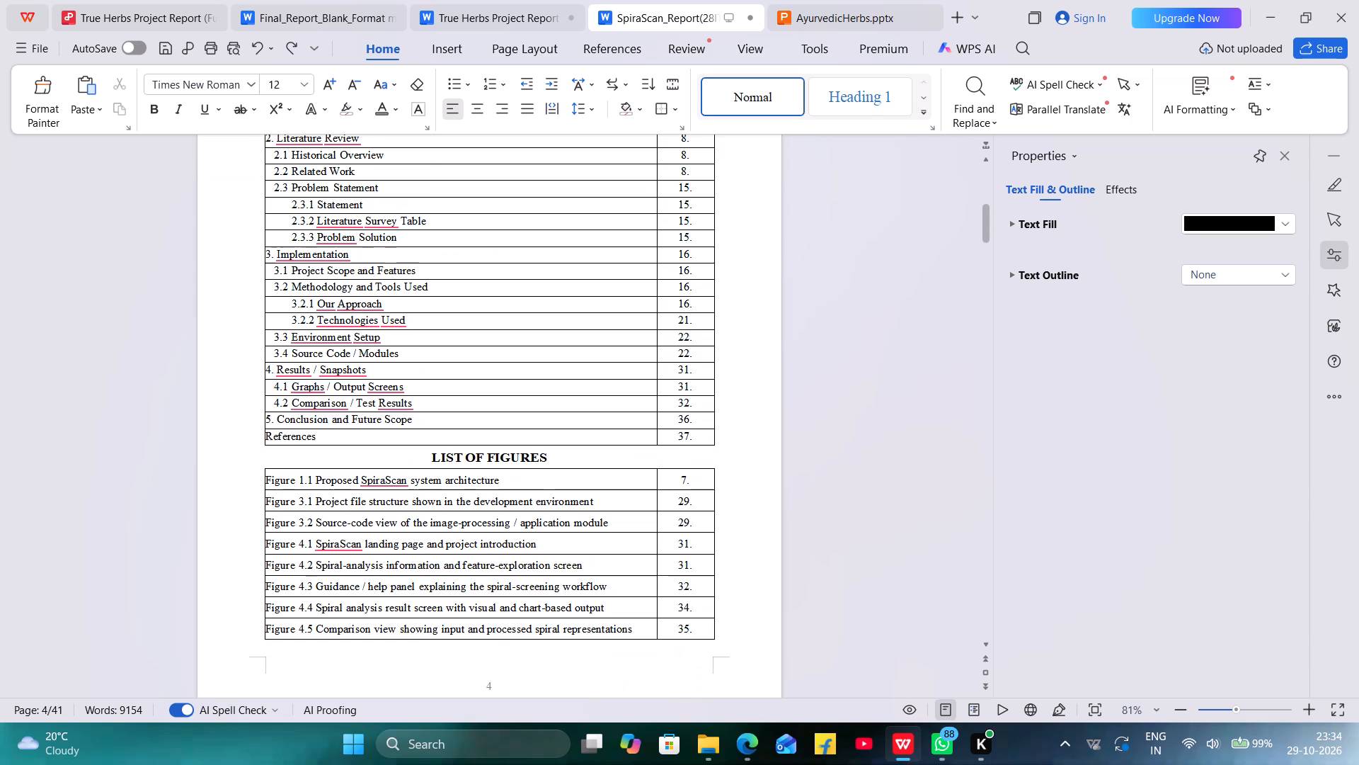
scroll(621, 652, down, 5)
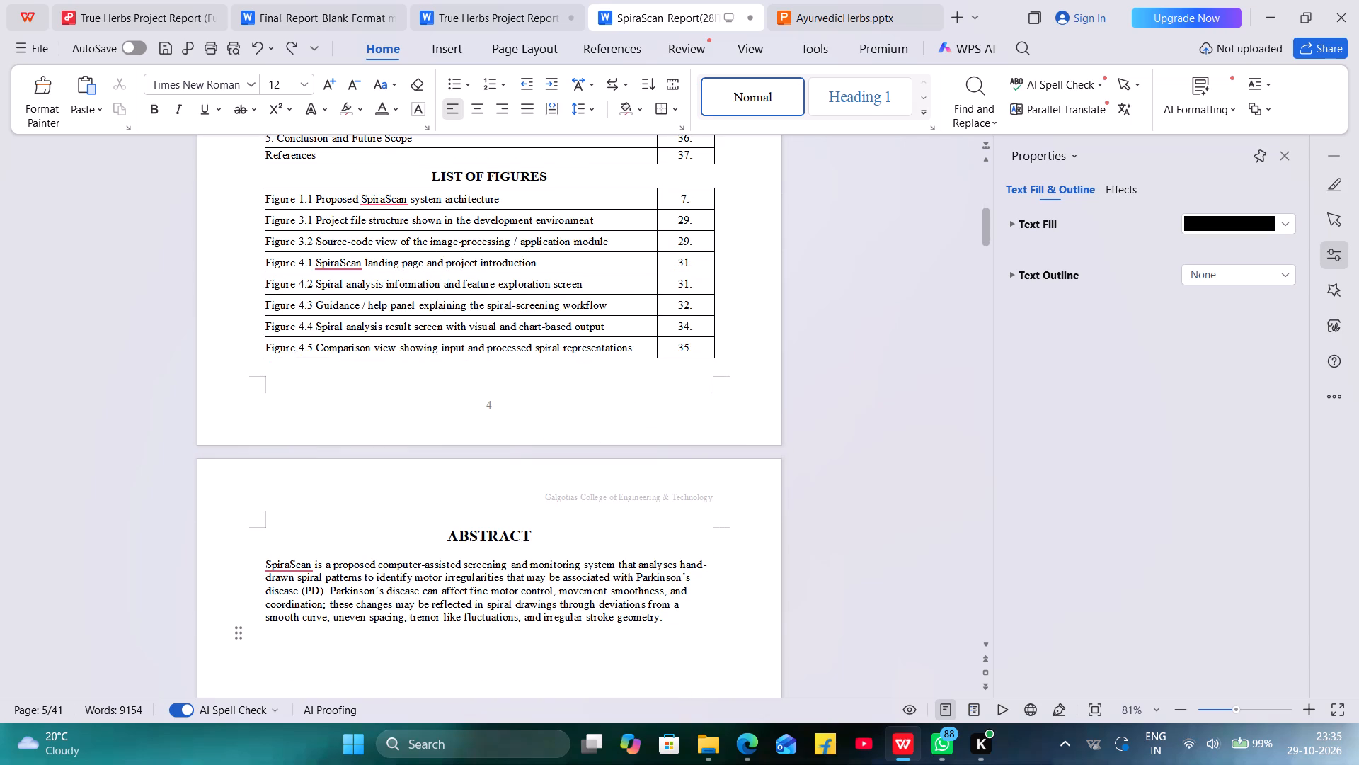
Delete the remaining SpiraScan paragraph under the ABSTRACT heading.
drag(676, 623, 243, 567)
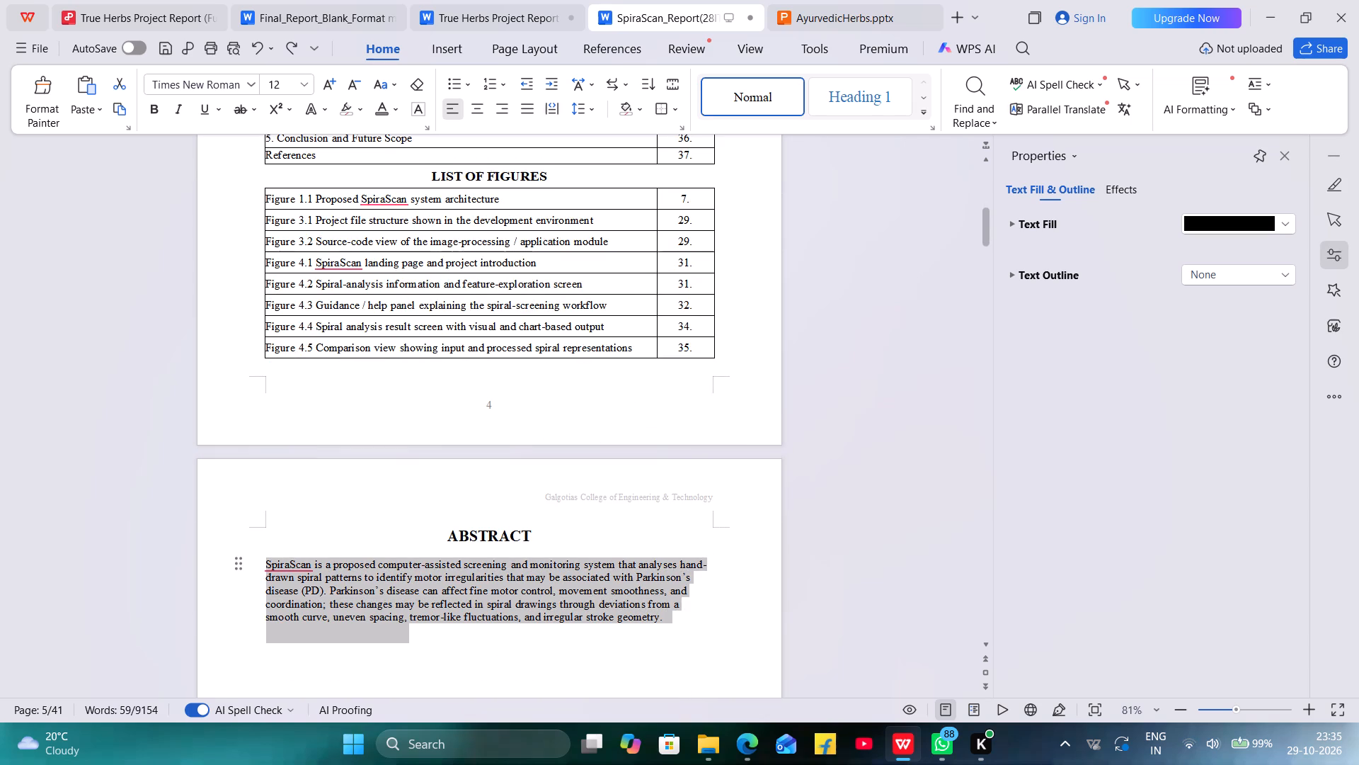
drag(243, 567, 243, 566)
key(BackSpace)
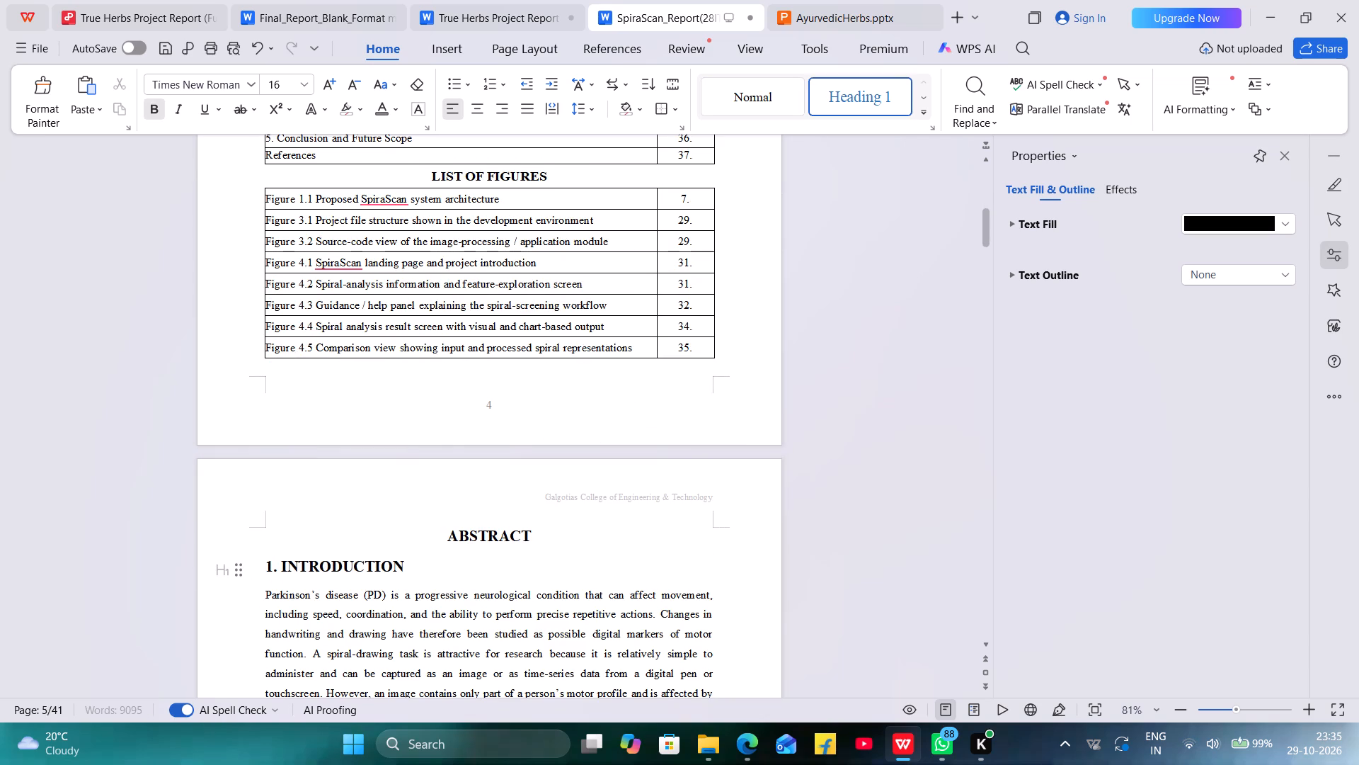
Insert an empty justified paragraph between the ABSTRACT heading and the 1. INTRODUCTION heading.
click(549, 523)
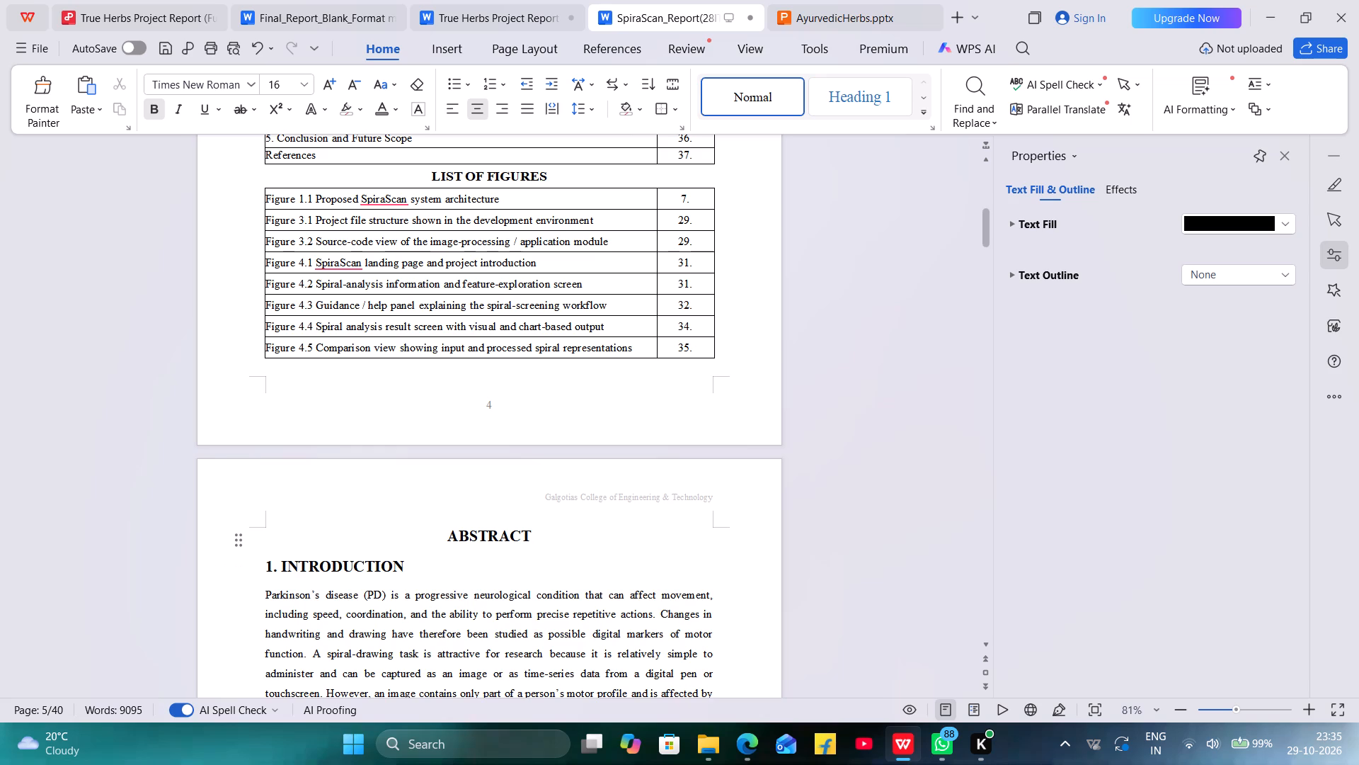
key(Return)
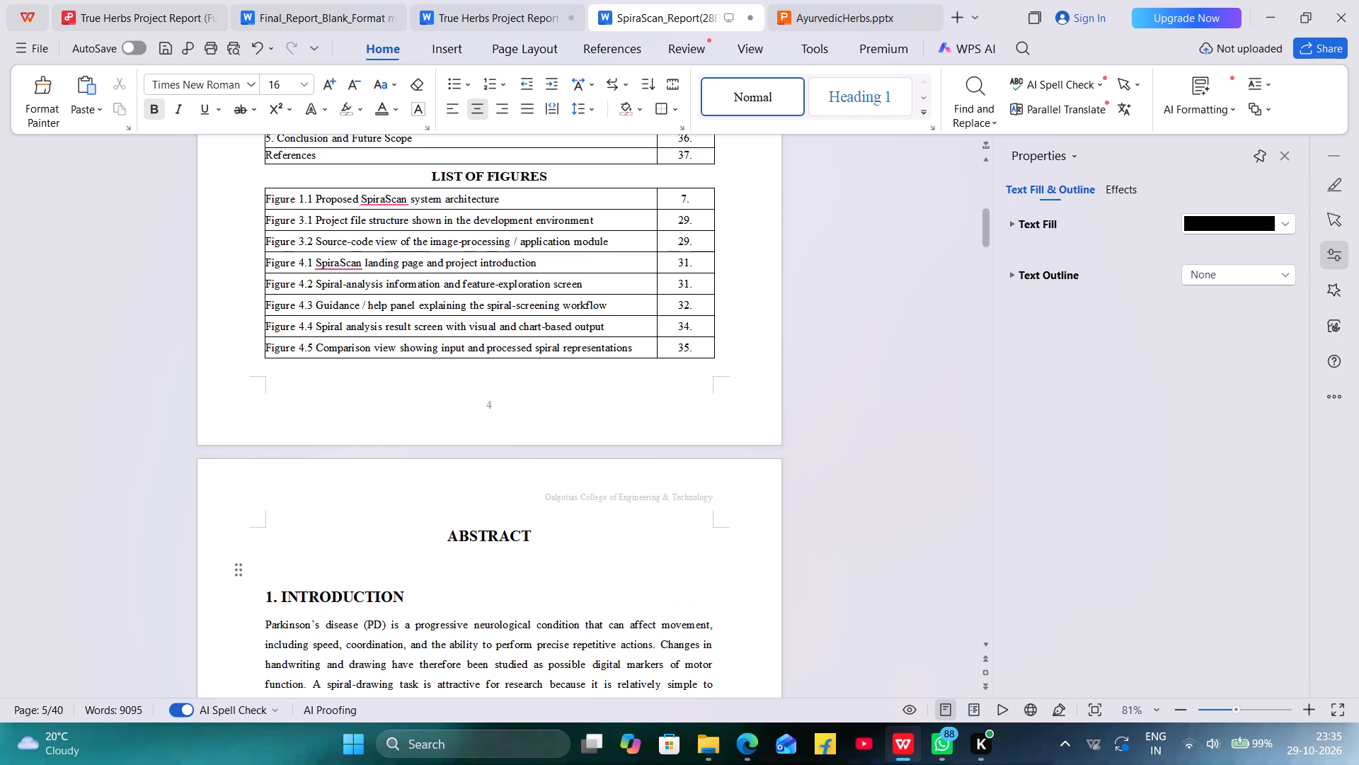
key(BackSpace)
key(BackSpace)
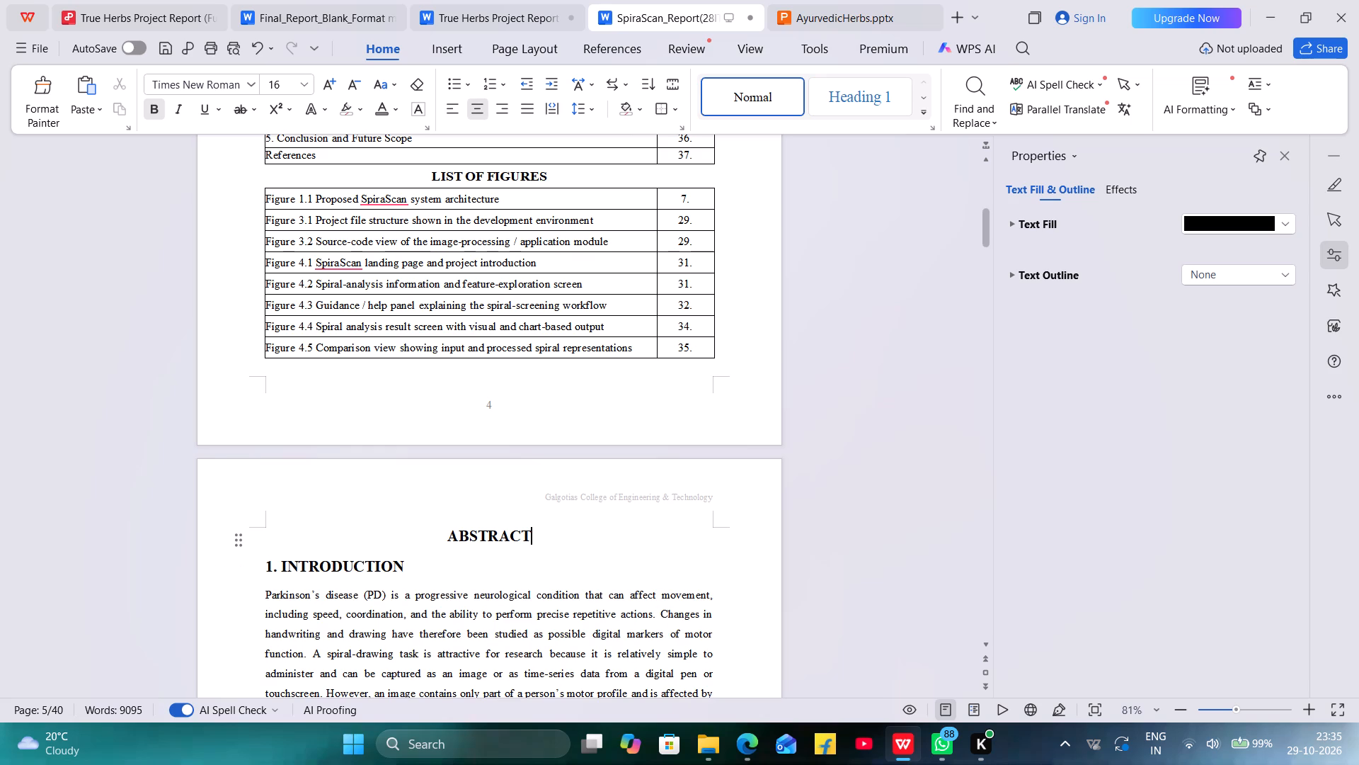
key(Return)
key(BackSpace)
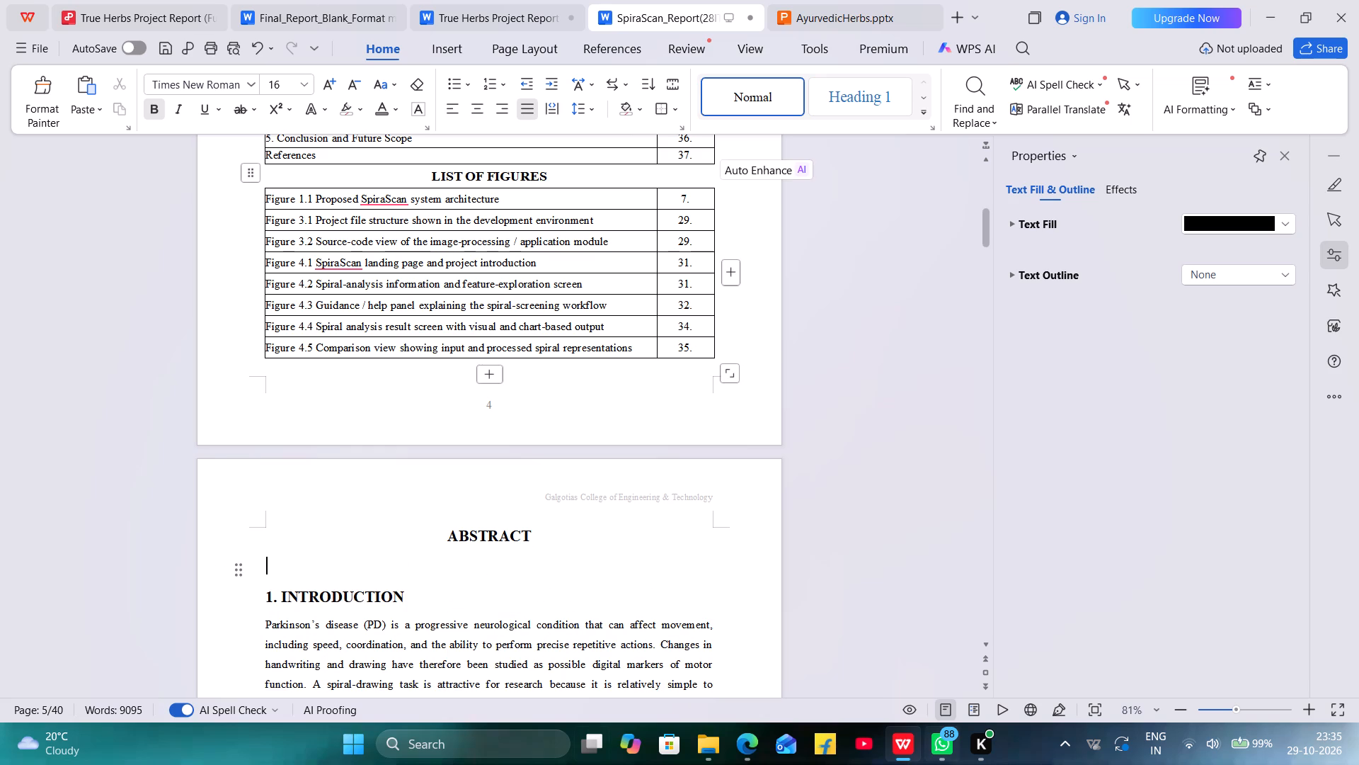
Check the True Herbs Abstract in Microsoft Edge and start the new paragraph in WPS Office with the word "True".
click(758, 744)
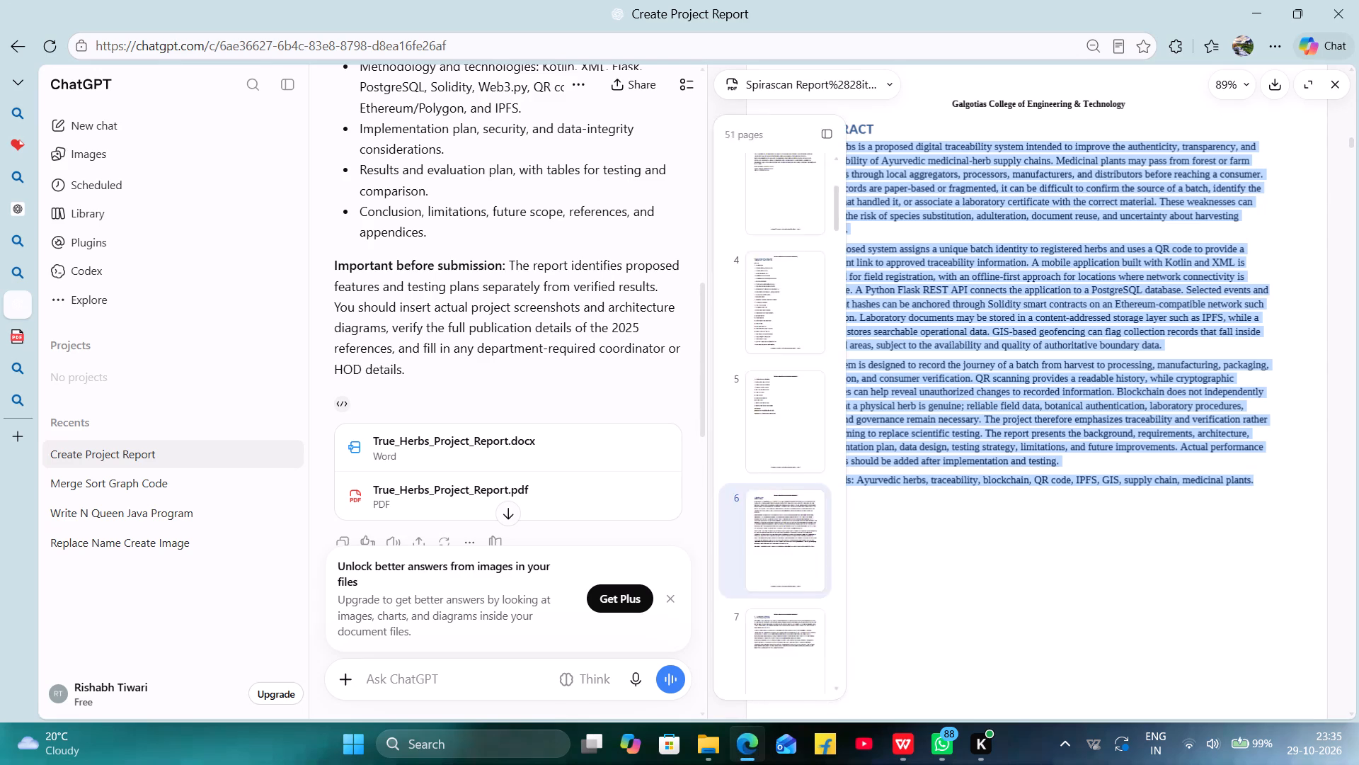
click(907, 753)
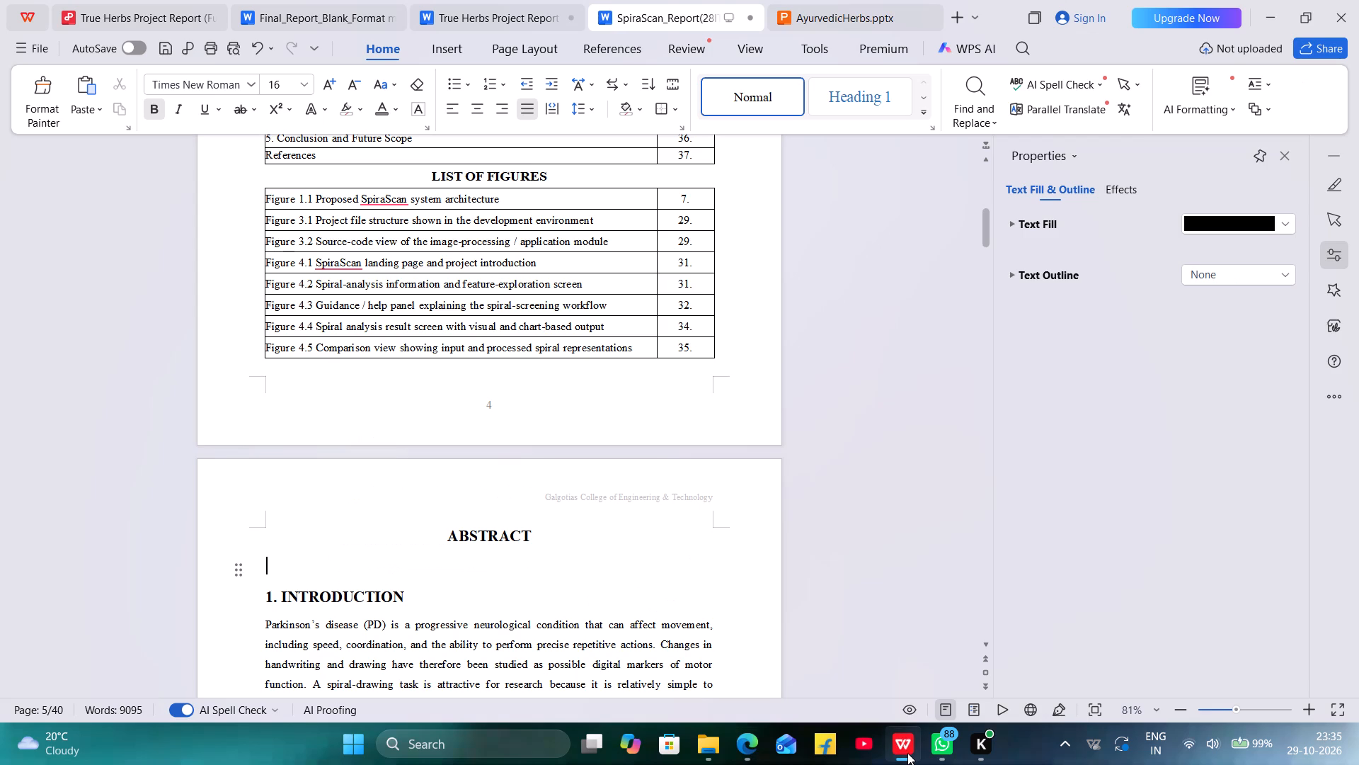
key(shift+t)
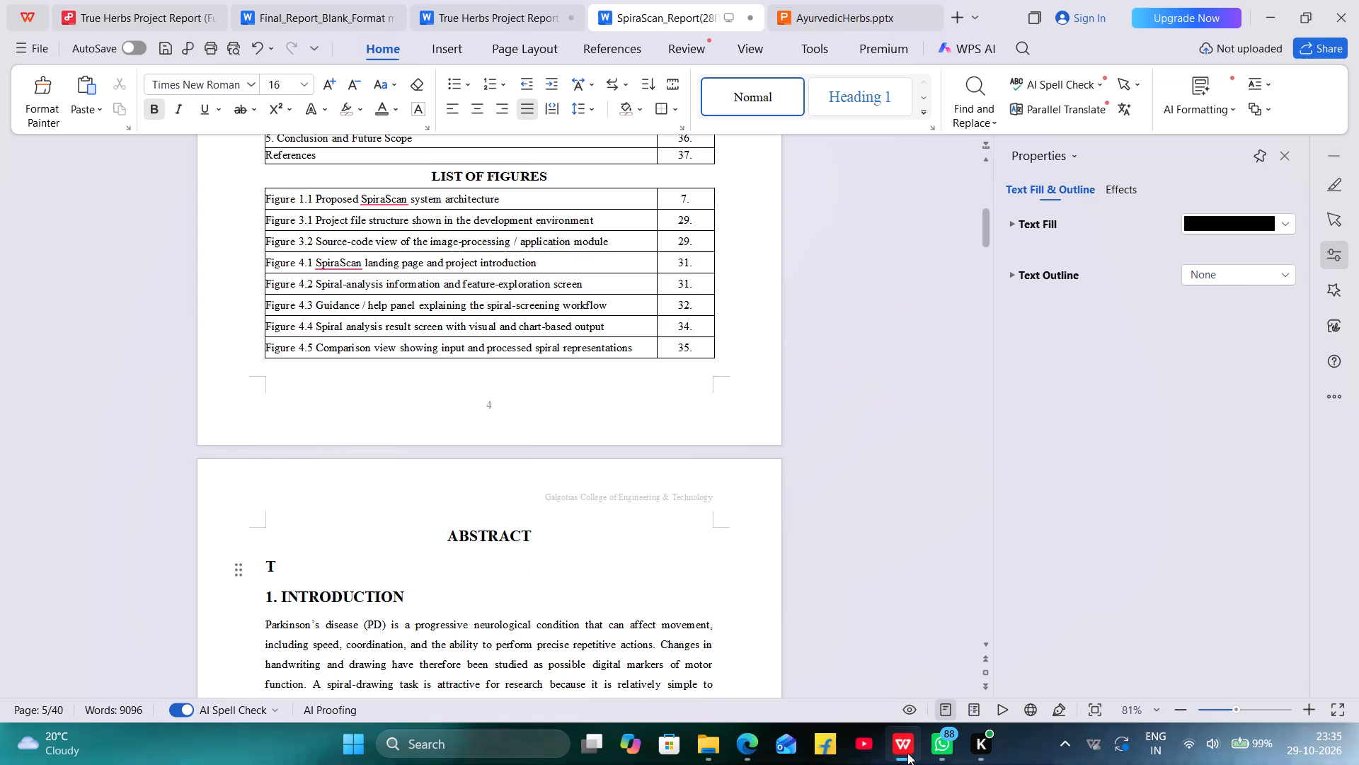
key(BackSpace)
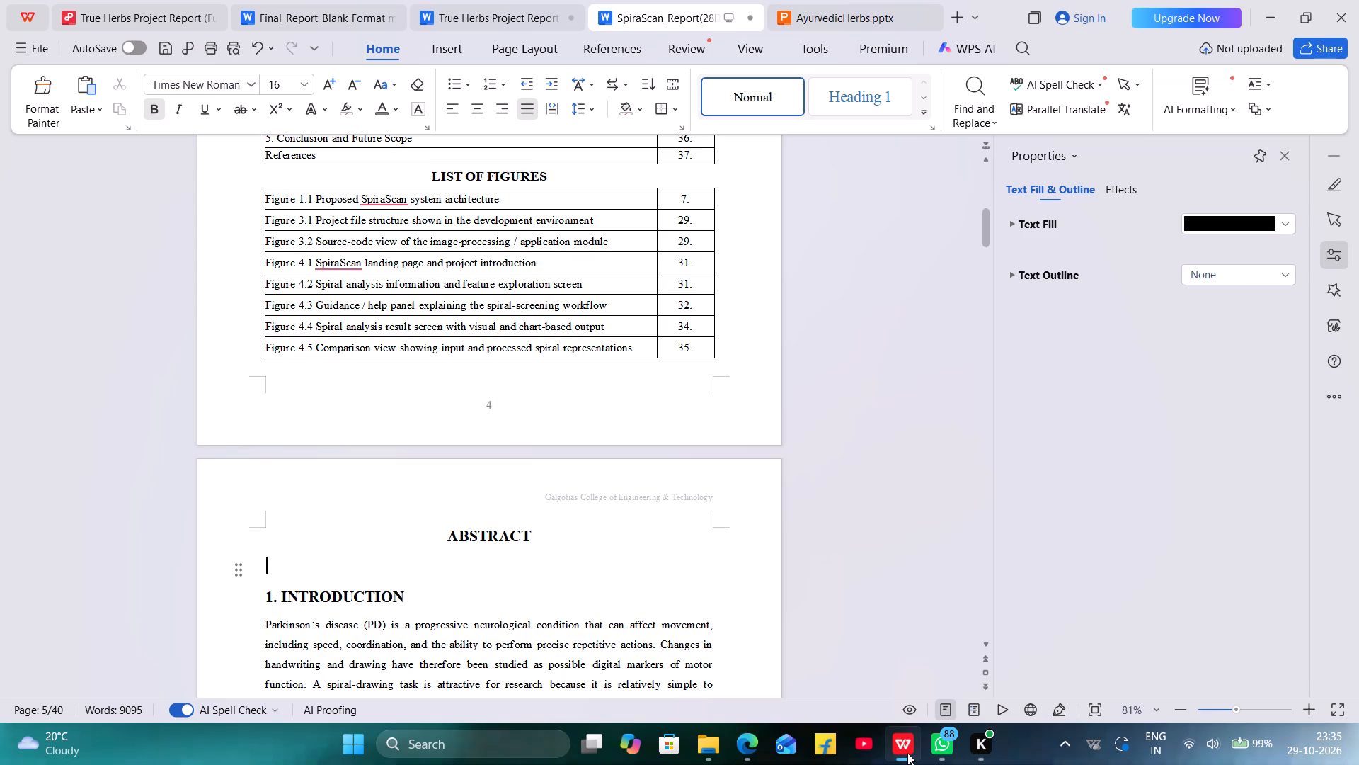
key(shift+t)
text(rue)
Format the word "True" under the ABSTRACT heading as 12 pt without bold, matching the Introduction body text.
click(306, 79)
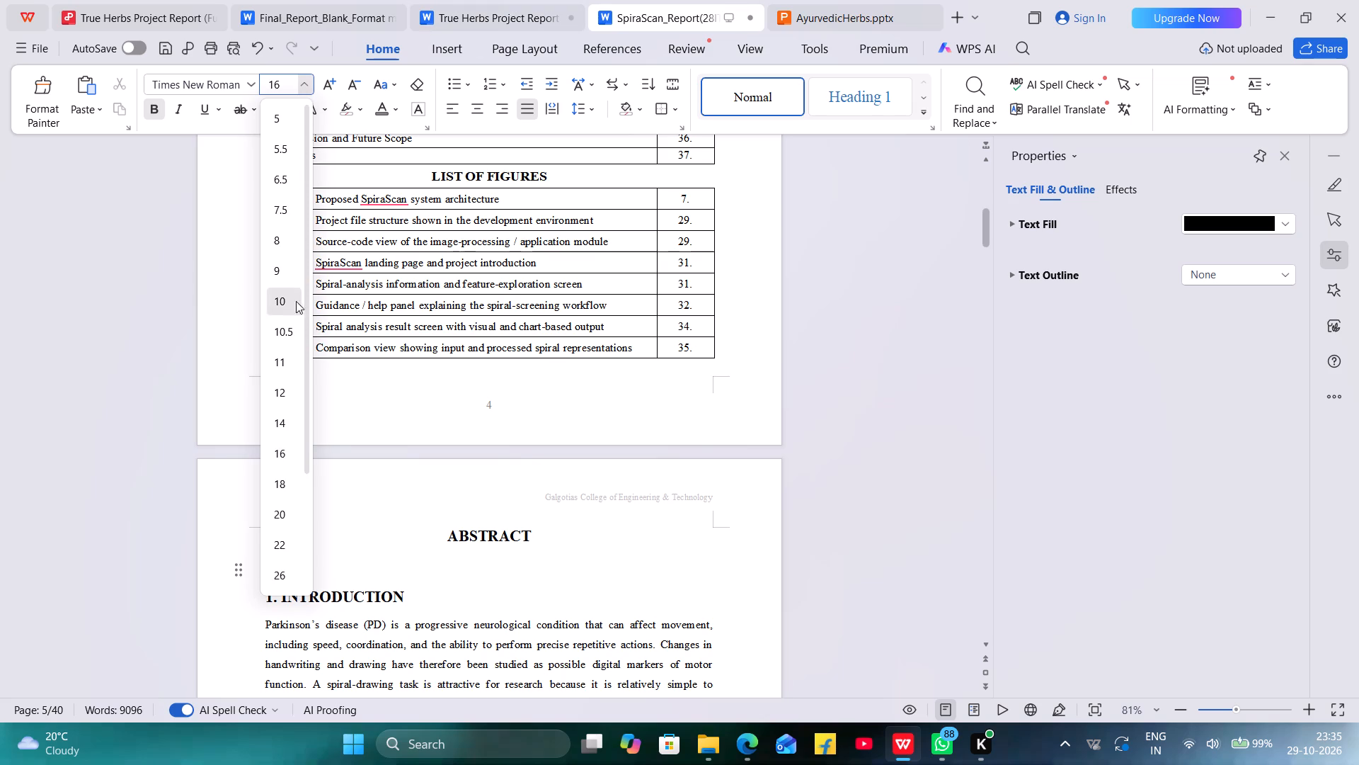
click(289, 389)
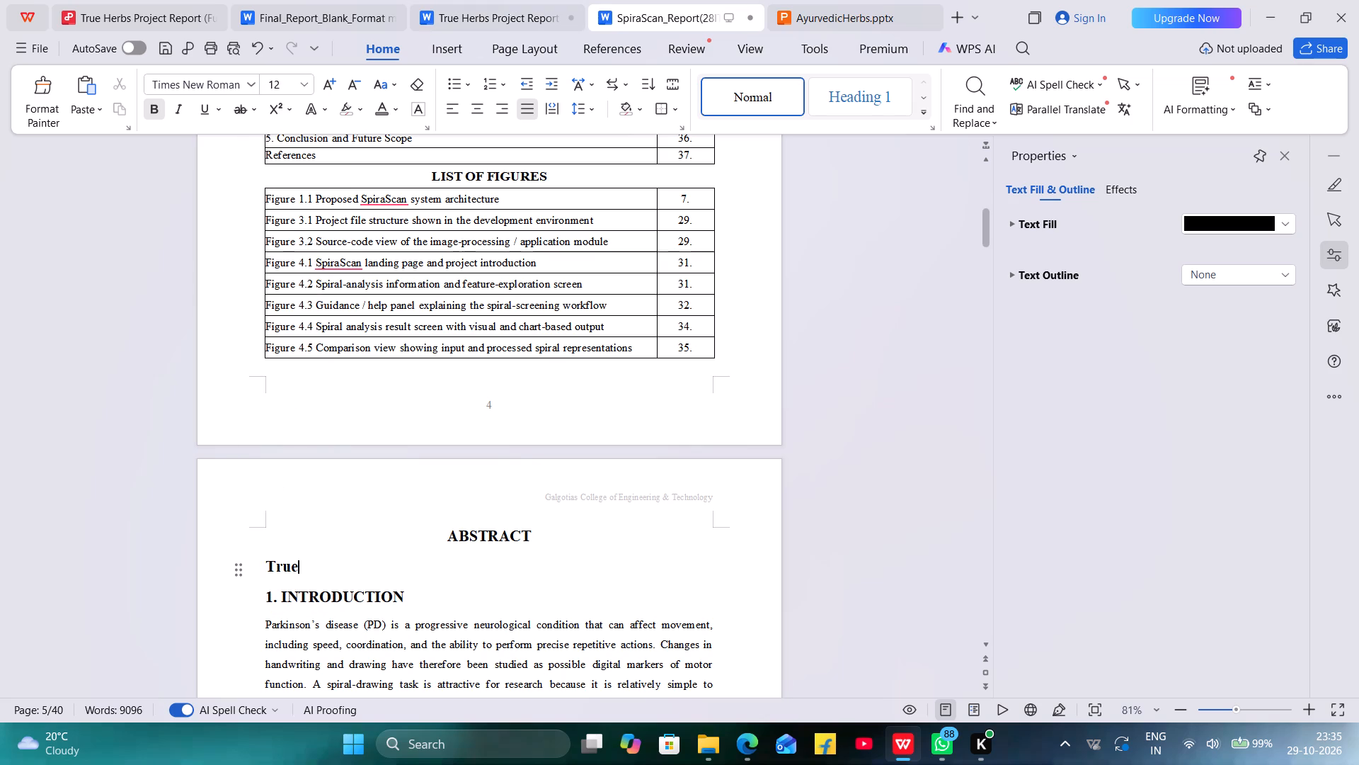
click(266, 629)
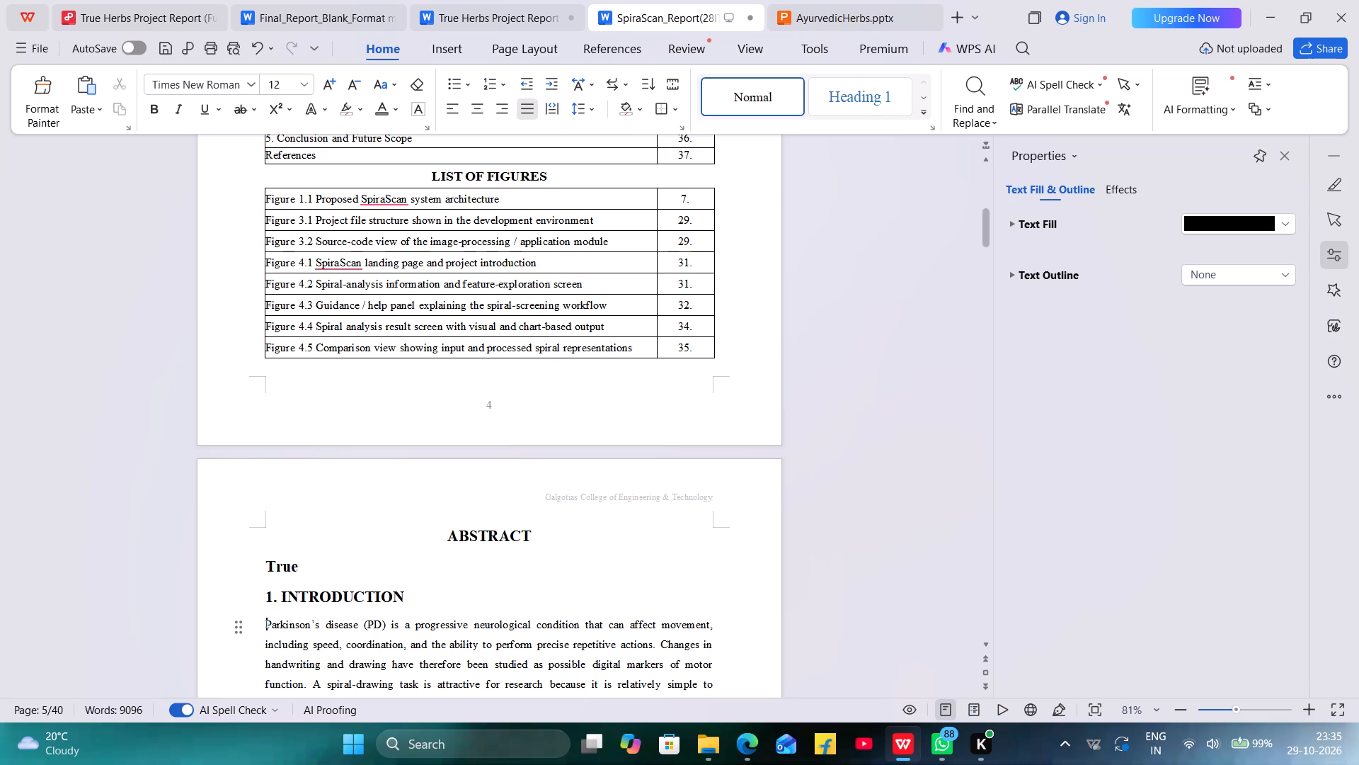
drag(321, 622, 271, 625)
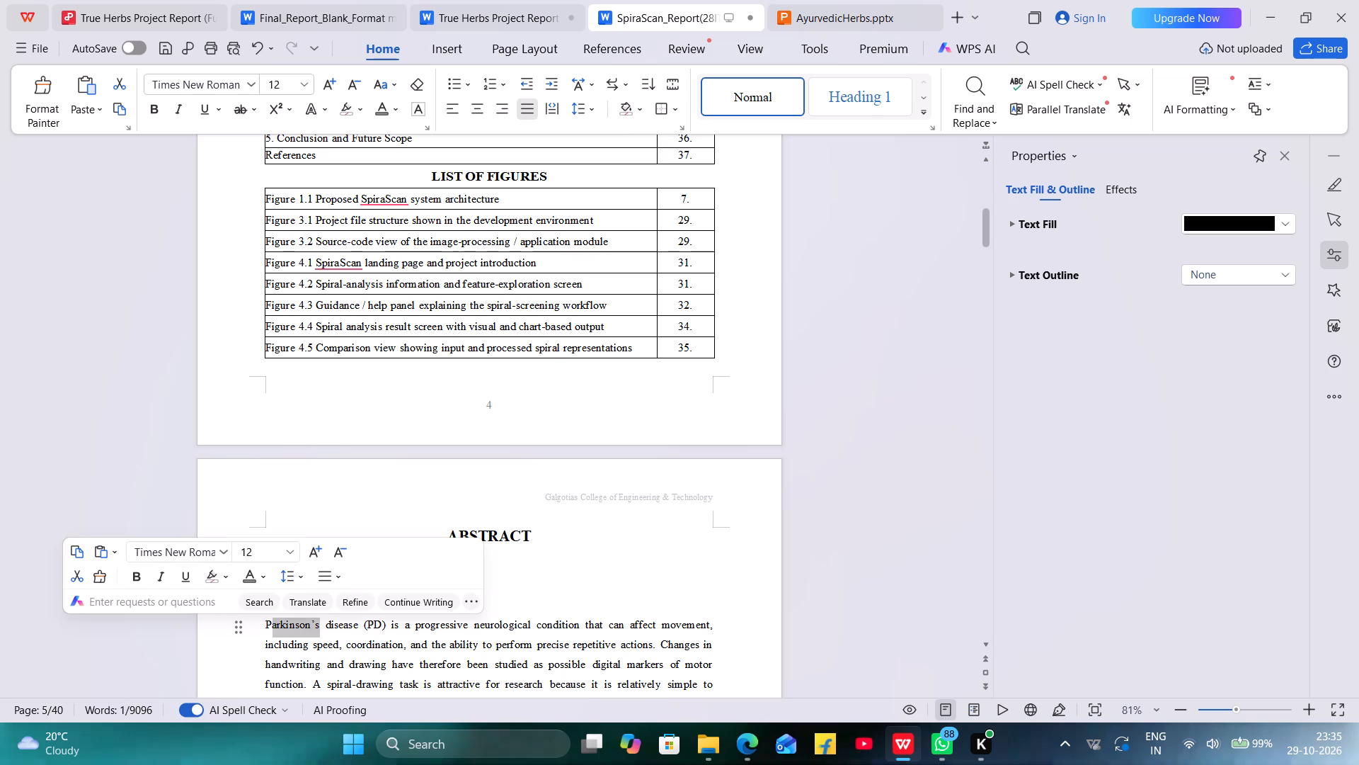
click(330, 518)
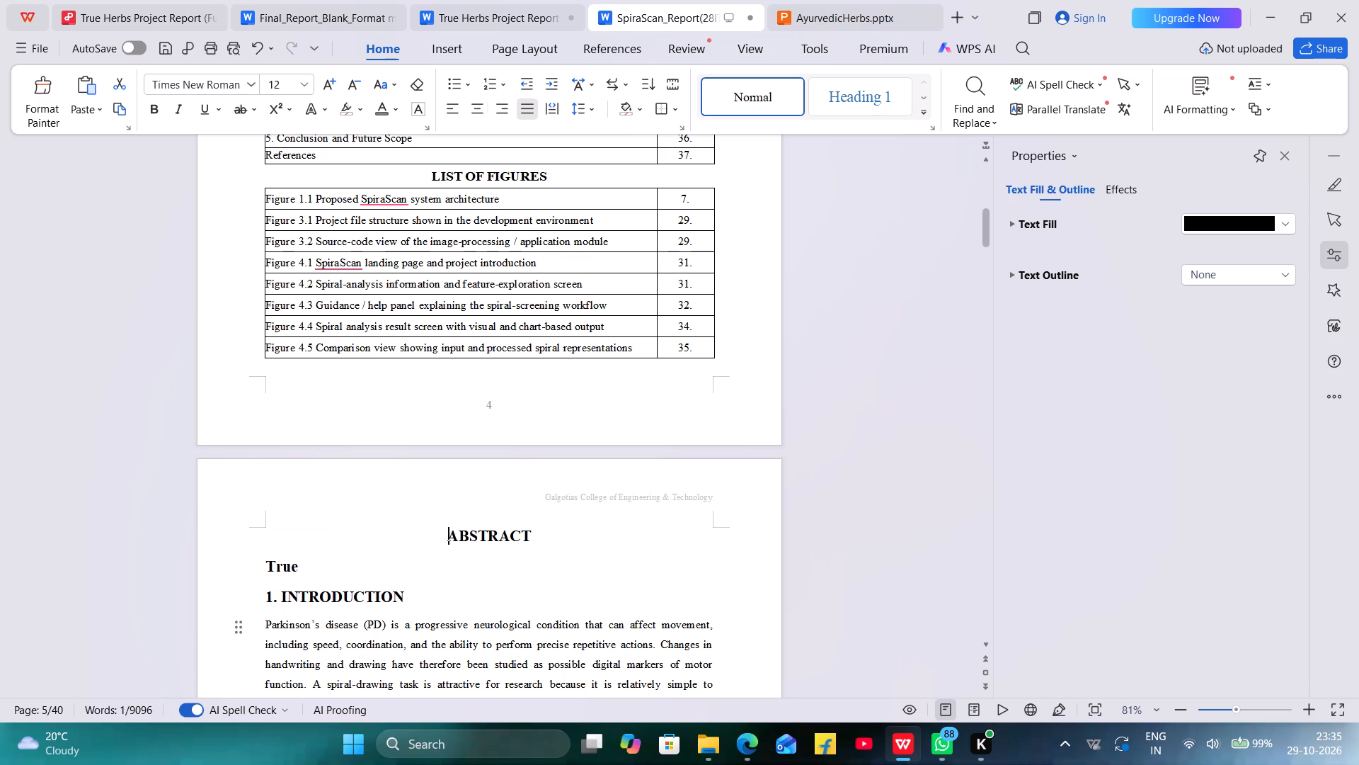
drag(303, 565, 248, 578)
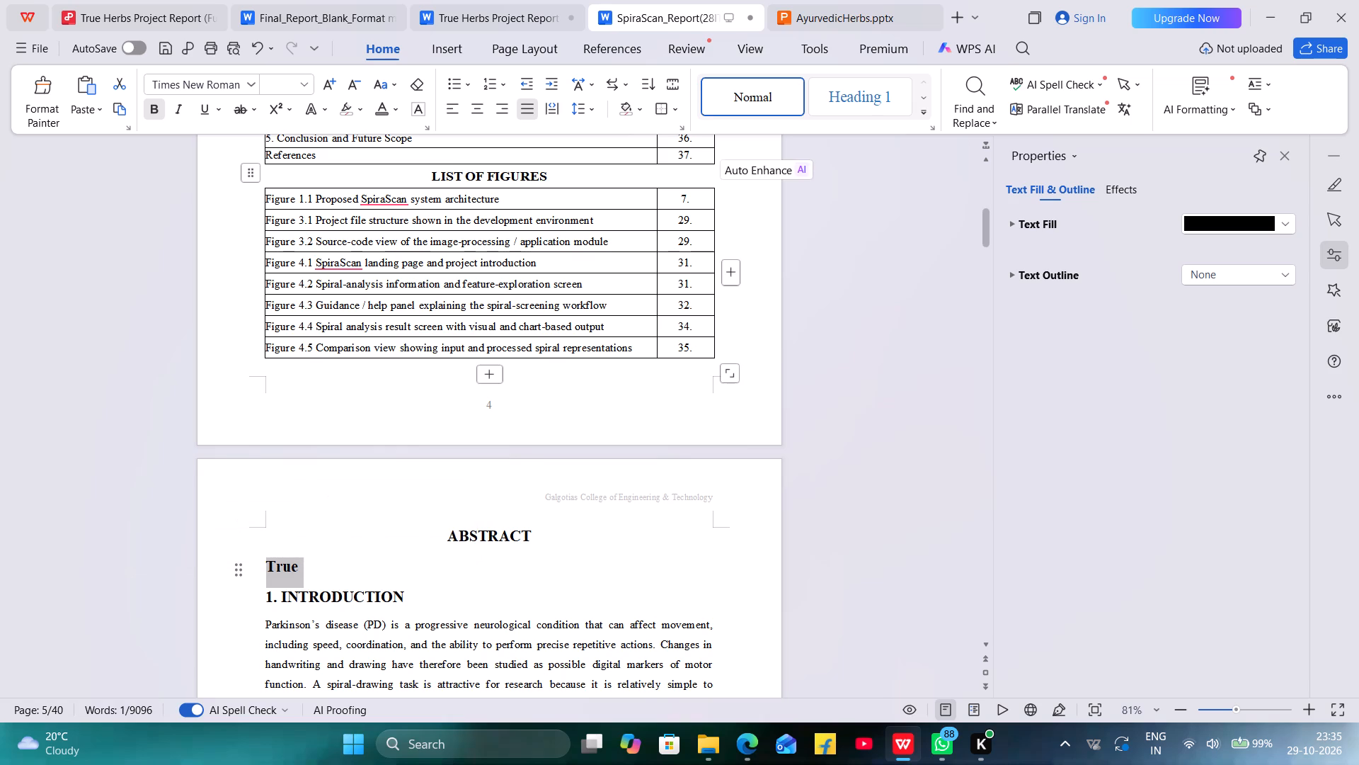
click(156, 112)
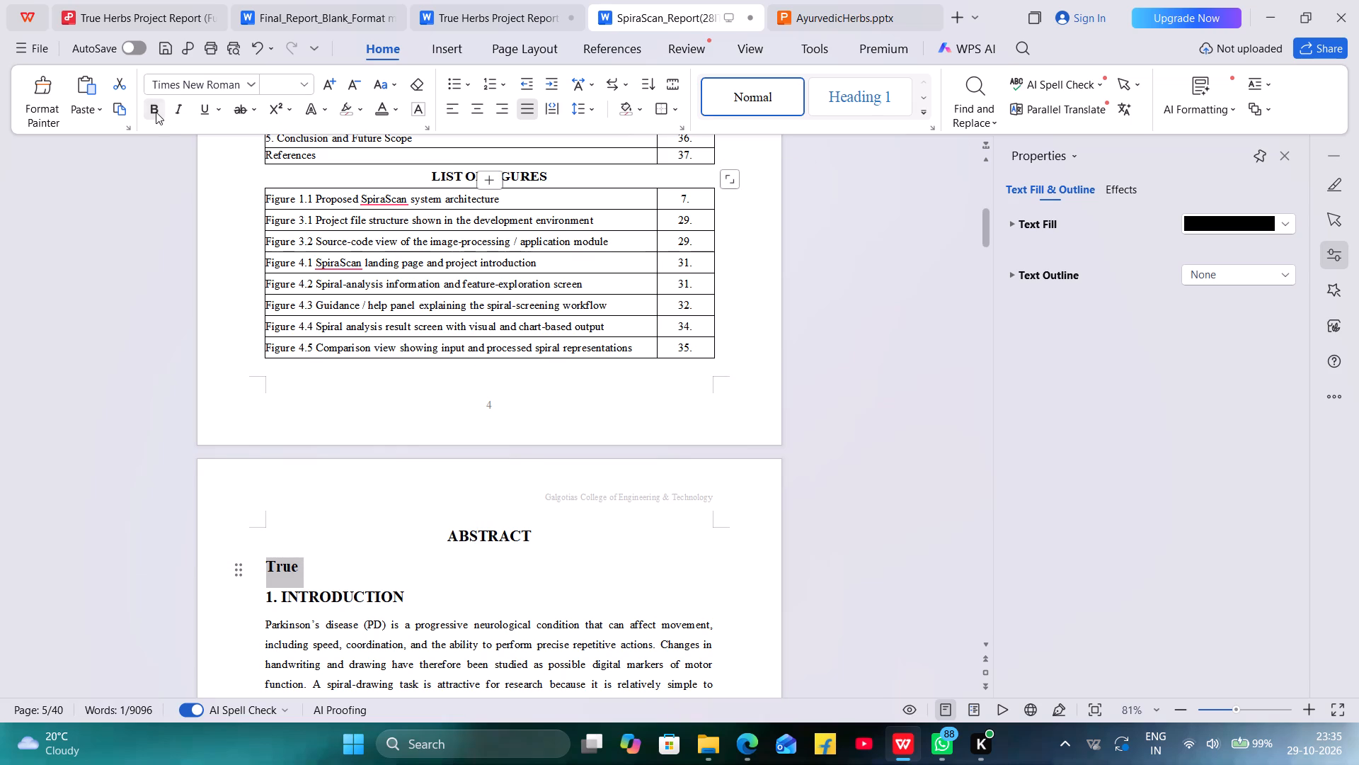
click(306, 86)
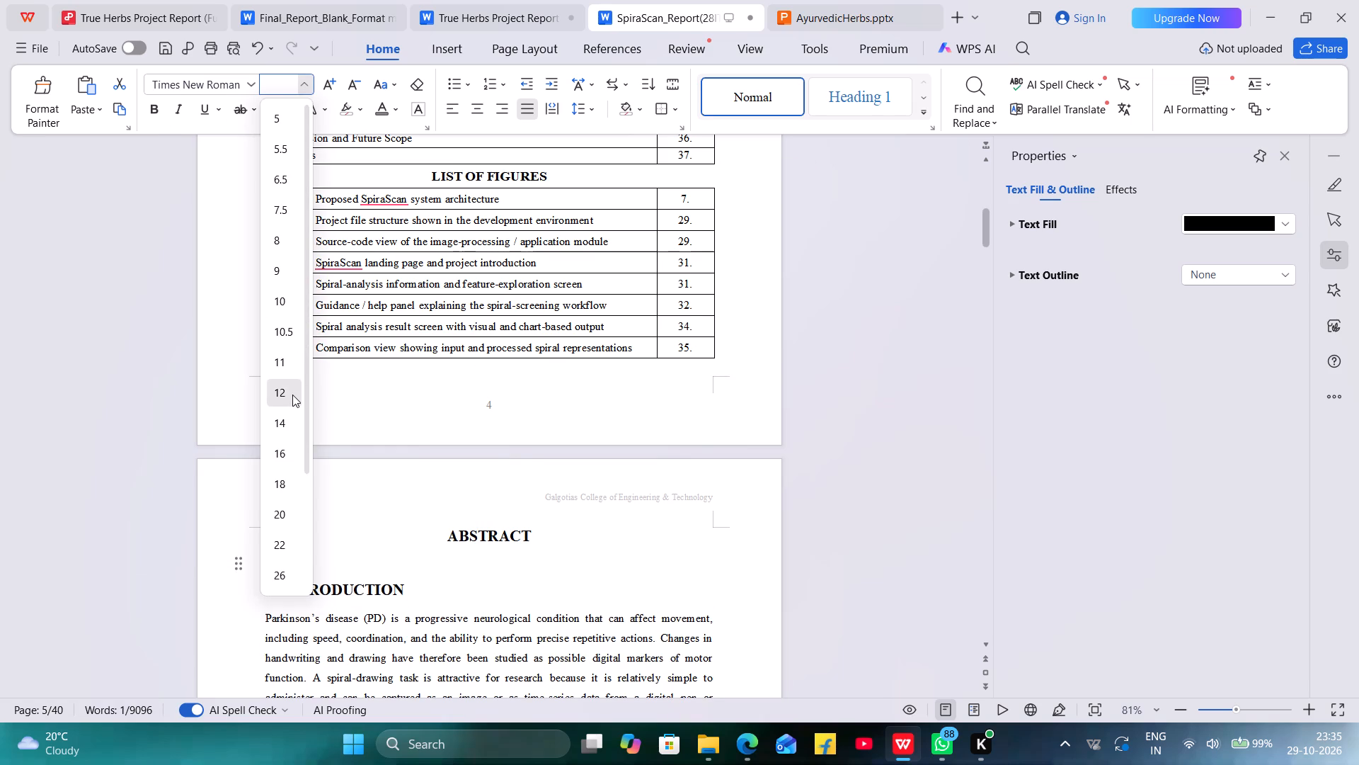
click(292, 395)
click(319, 561)
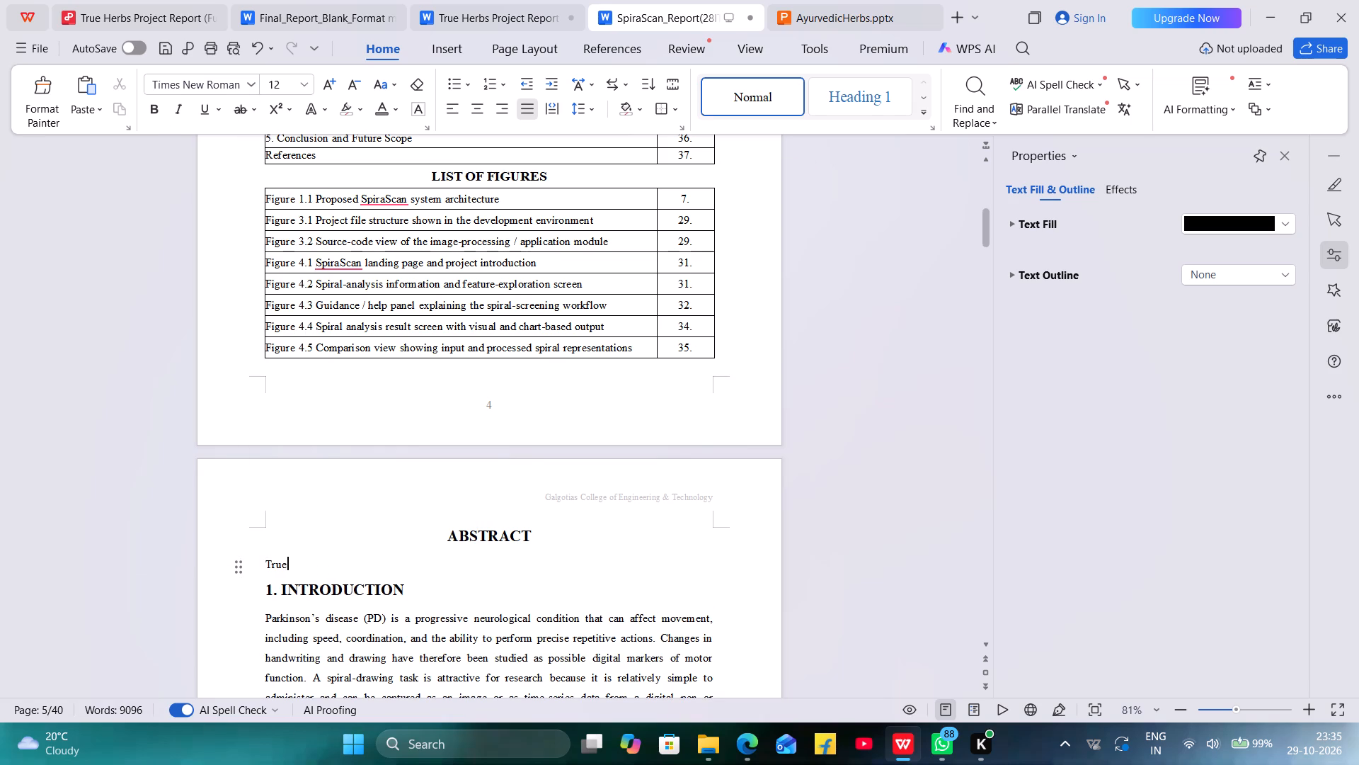
Add the word "herb" after "True" in the new Abstract paragraph, followed by a space.
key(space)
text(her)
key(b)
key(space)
click(754, 752)
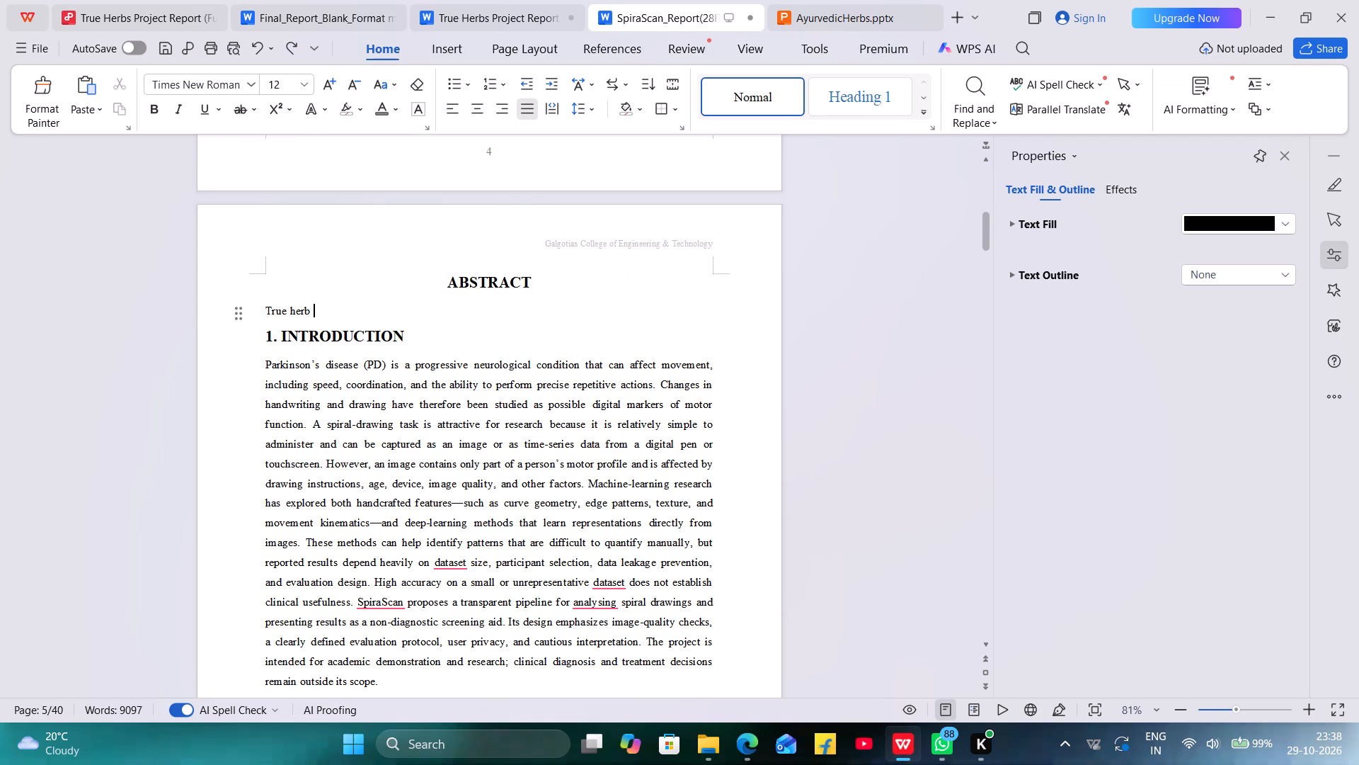
right_click(324, 310)
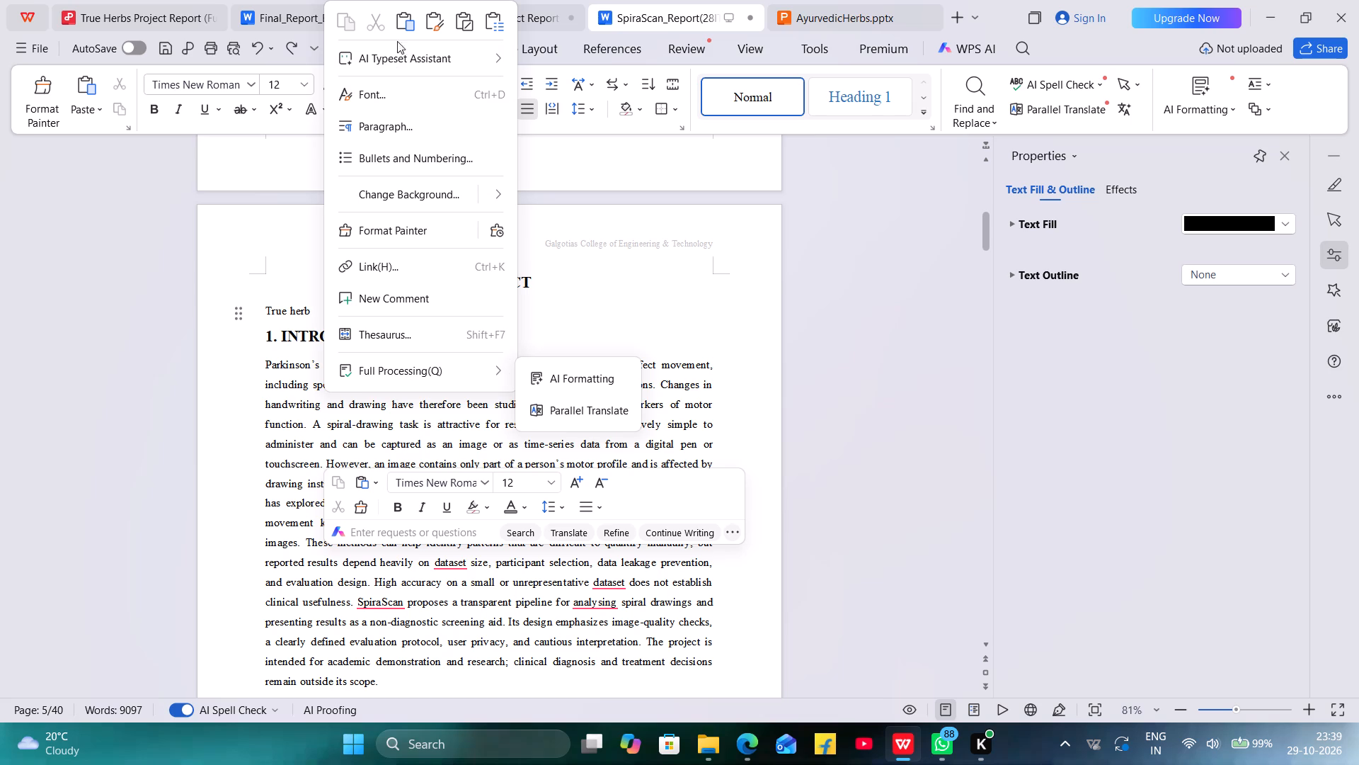
click(462, 17)
scroll(0, 756, up, 4)
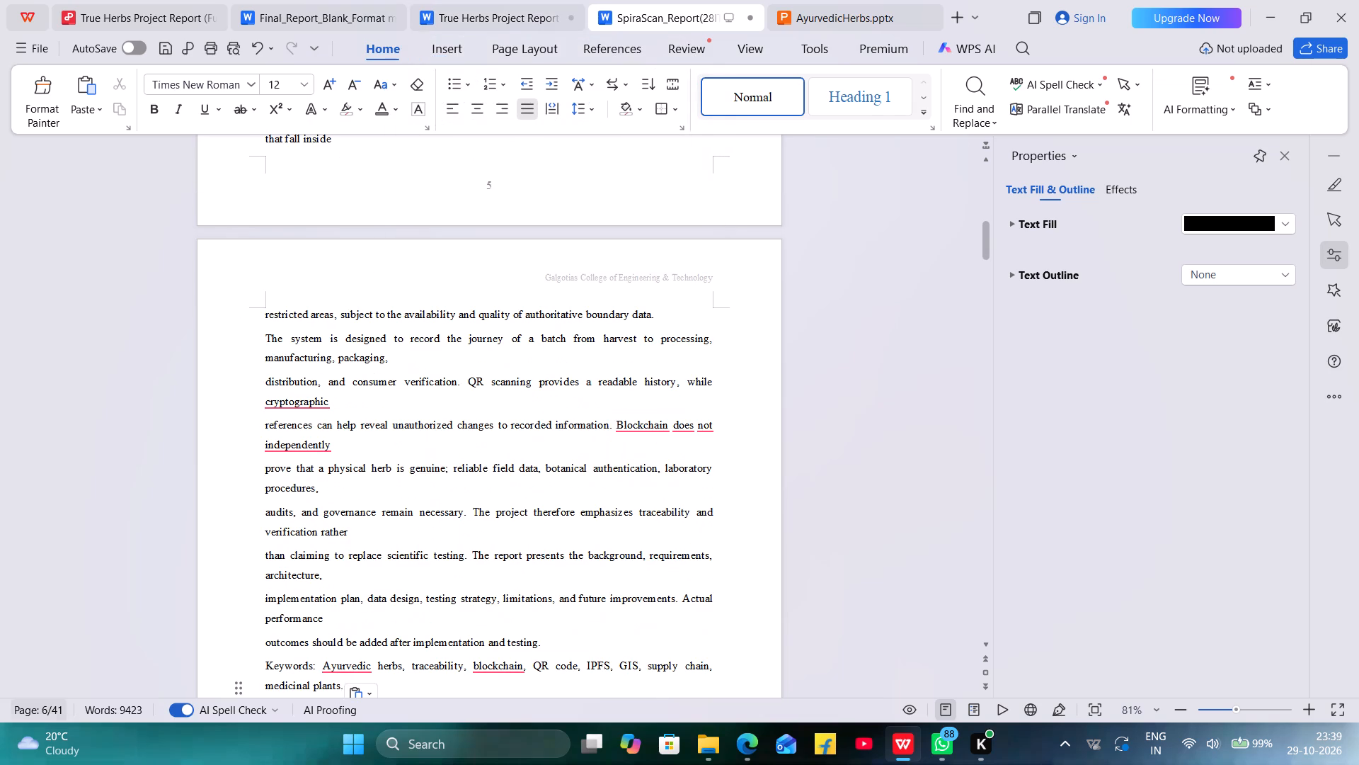
scroll(190, 572, up, 9)
middle_click(190, 571)
scroll(190, 571, up, 5)
scroll(190, 571, down, 2)
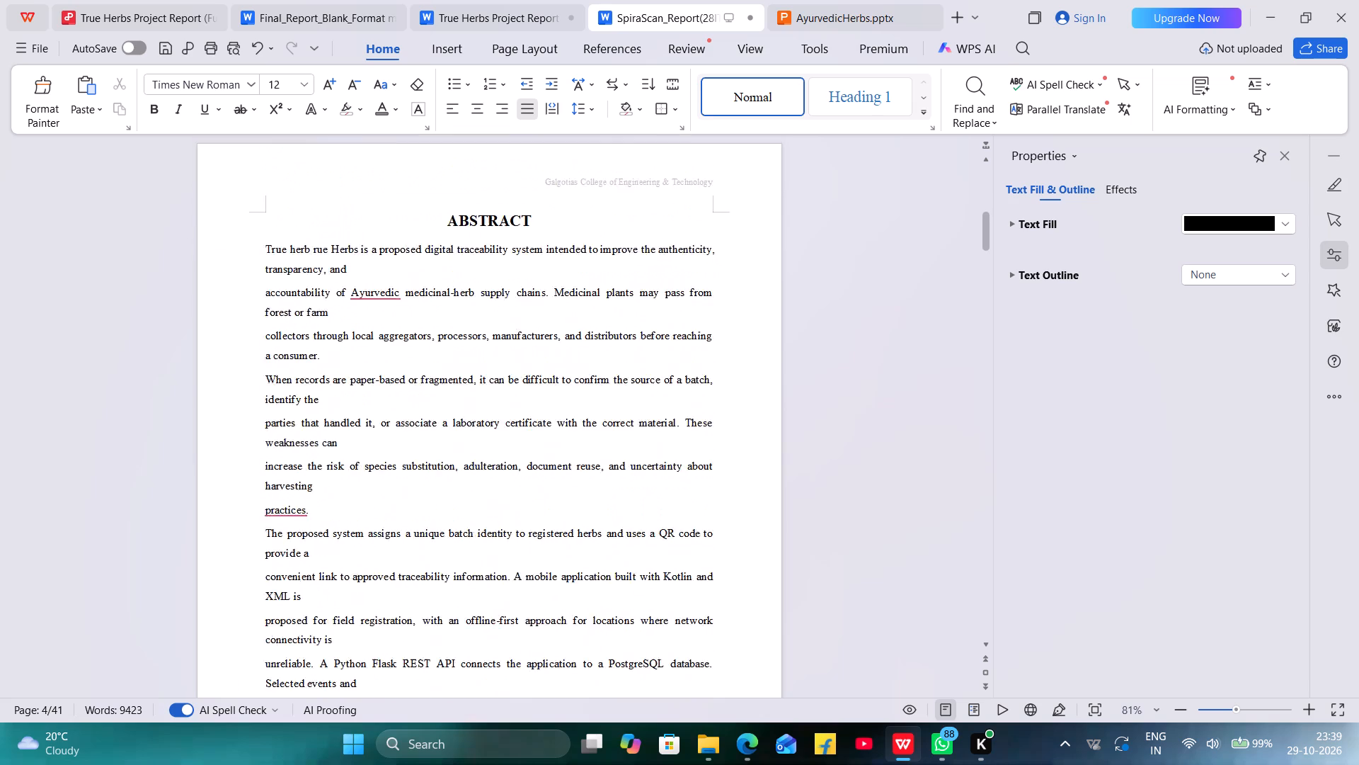
scroll(190, 571, down, 20)
scroll(190, 571, up, 4)
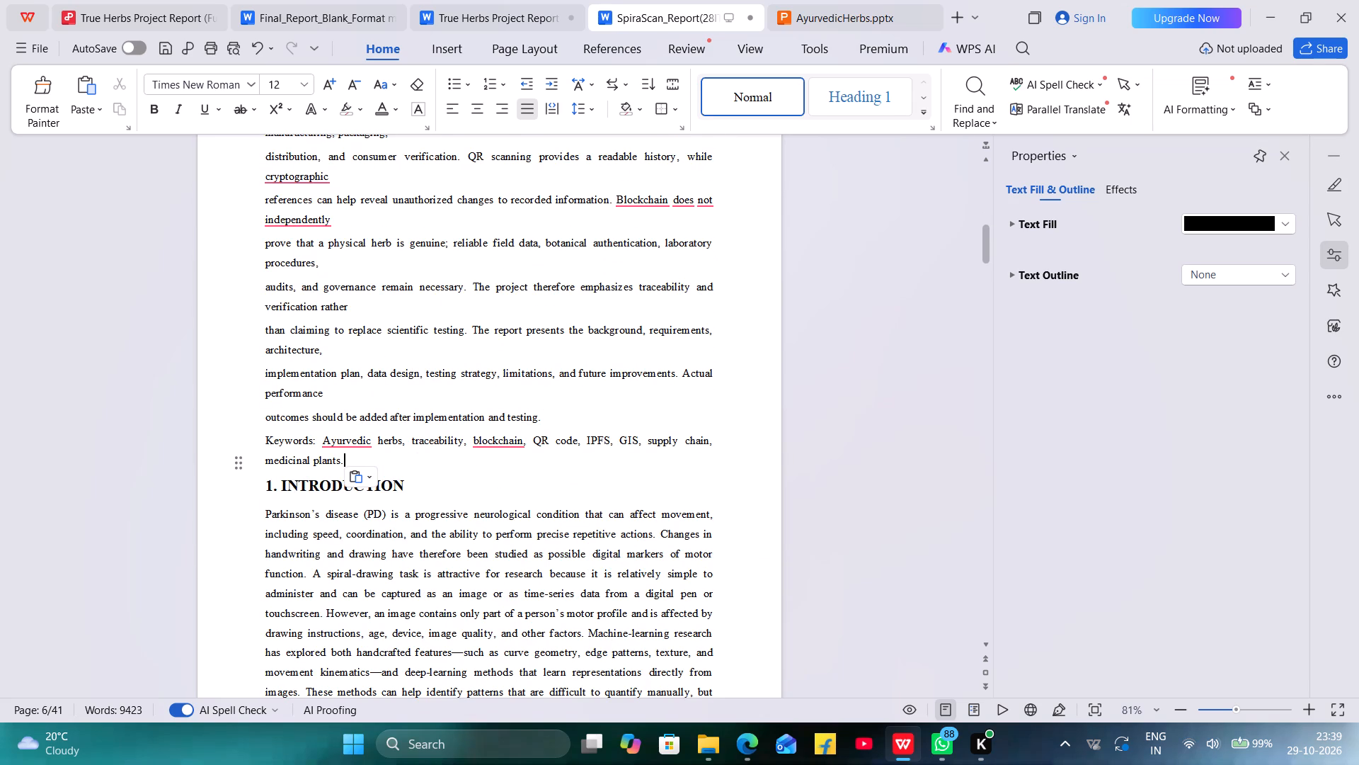
Join the line starting "outcomes should be added" to the preceding "Actual performance" line, with a space between them.
click(272, 429)
click(559, 428)
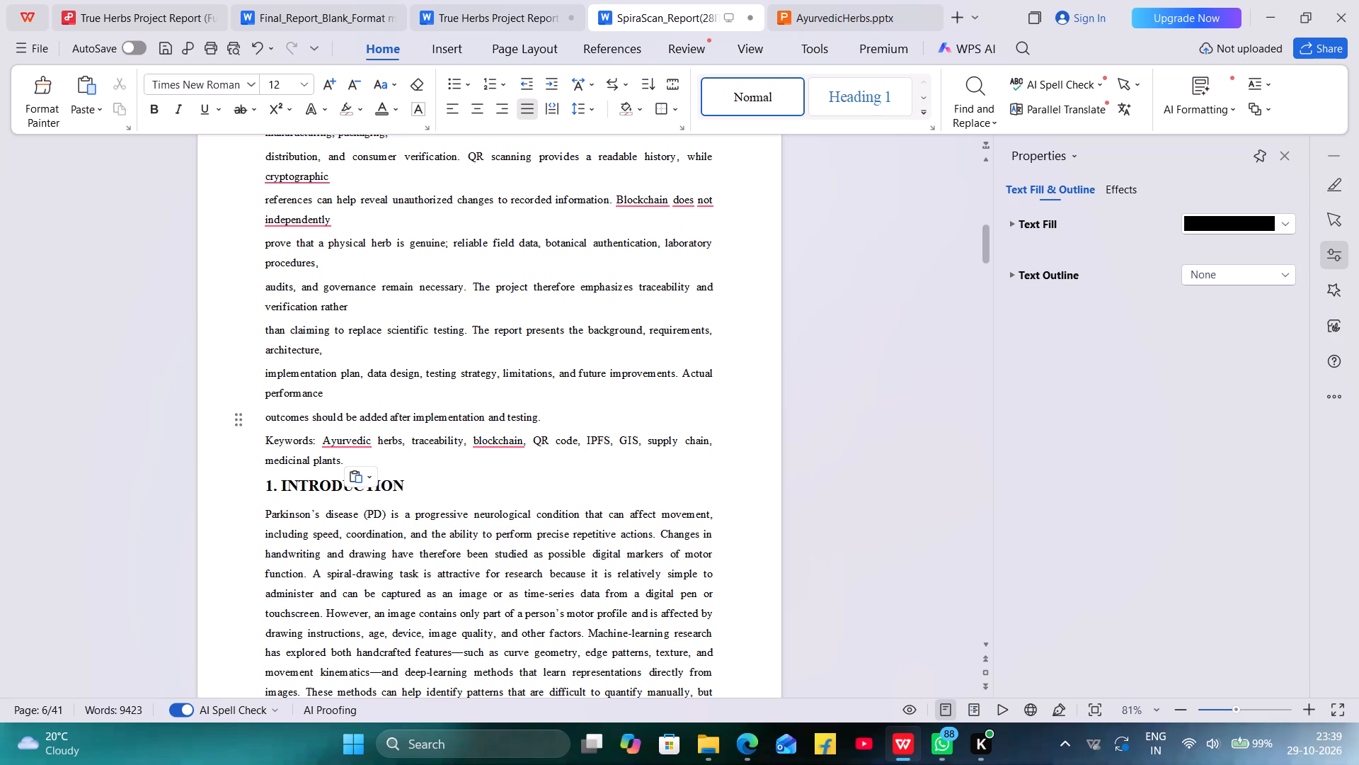
click(269, 403)
click(269, 405)
click(280, 410)
click(260, 409)
click(317, 407)
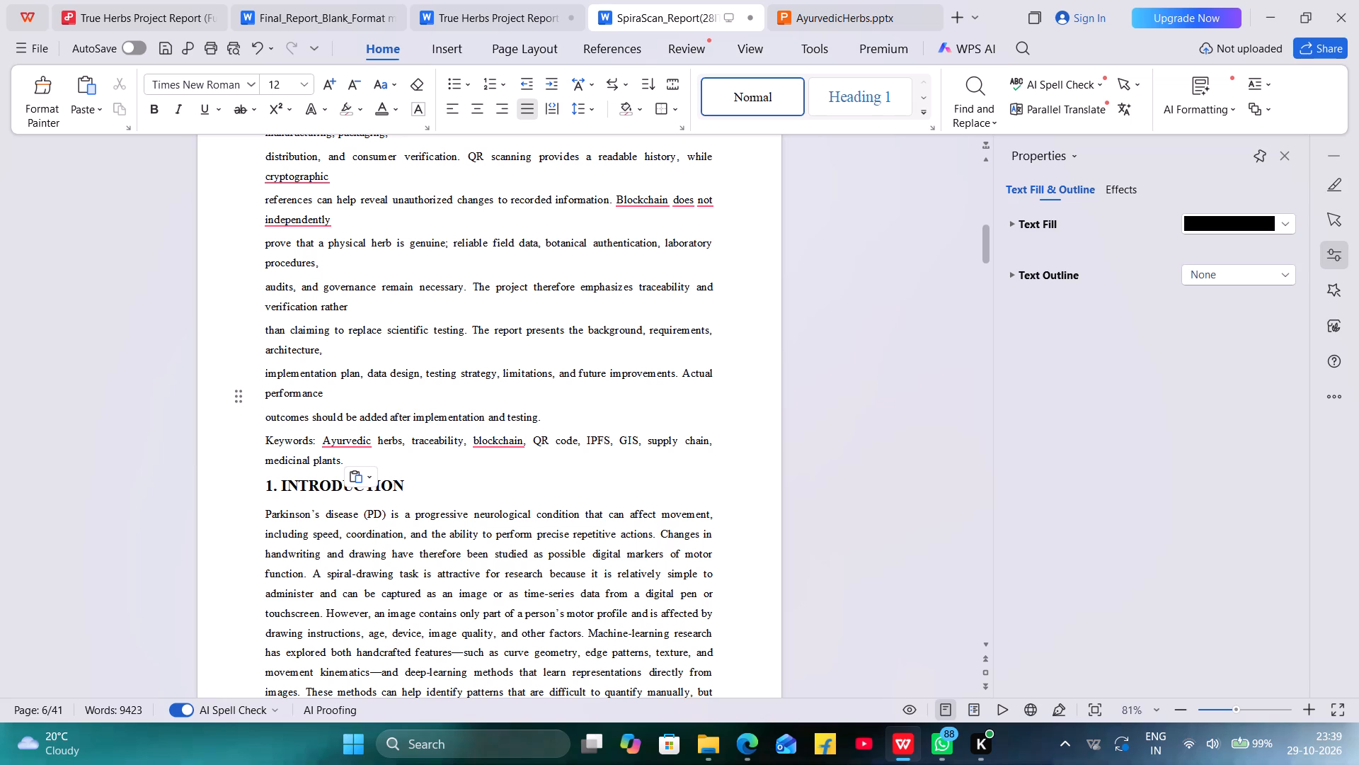
click(265, 418)
key(BackSpace)
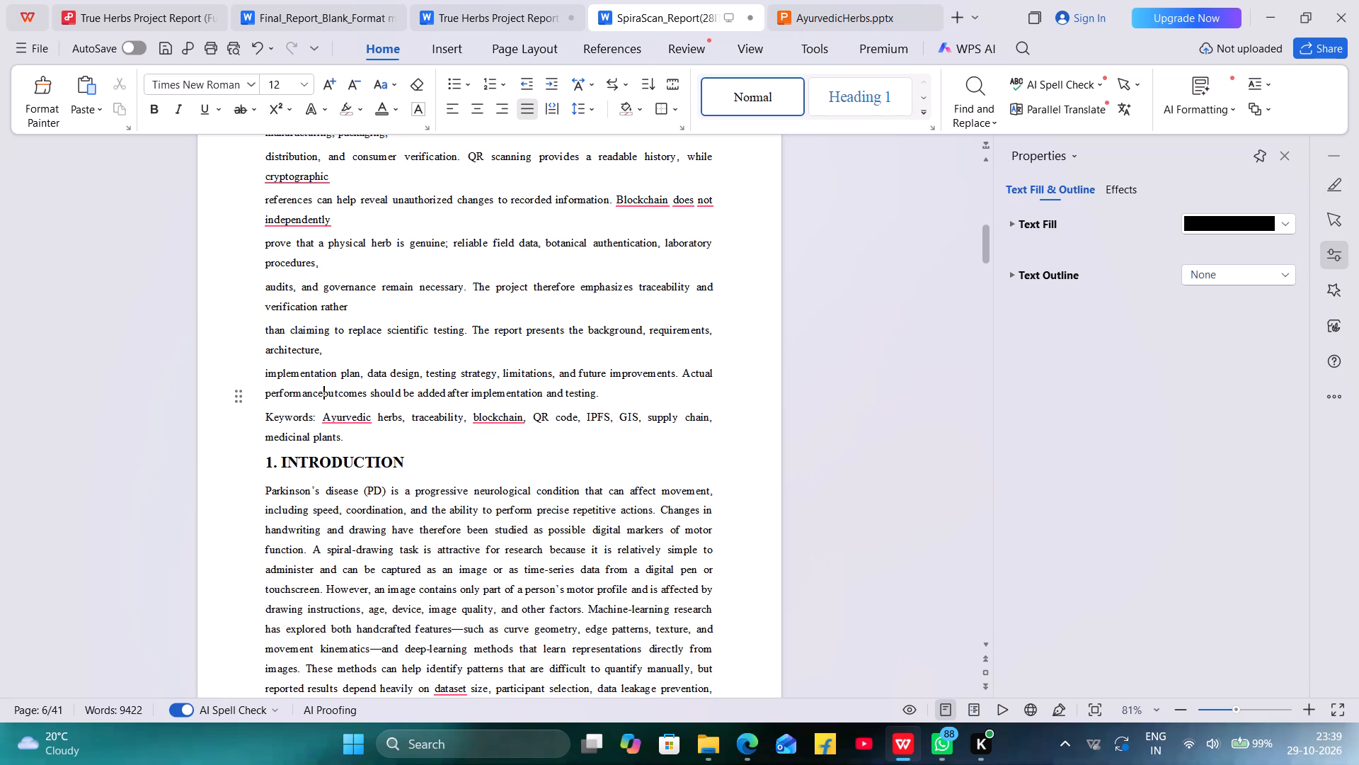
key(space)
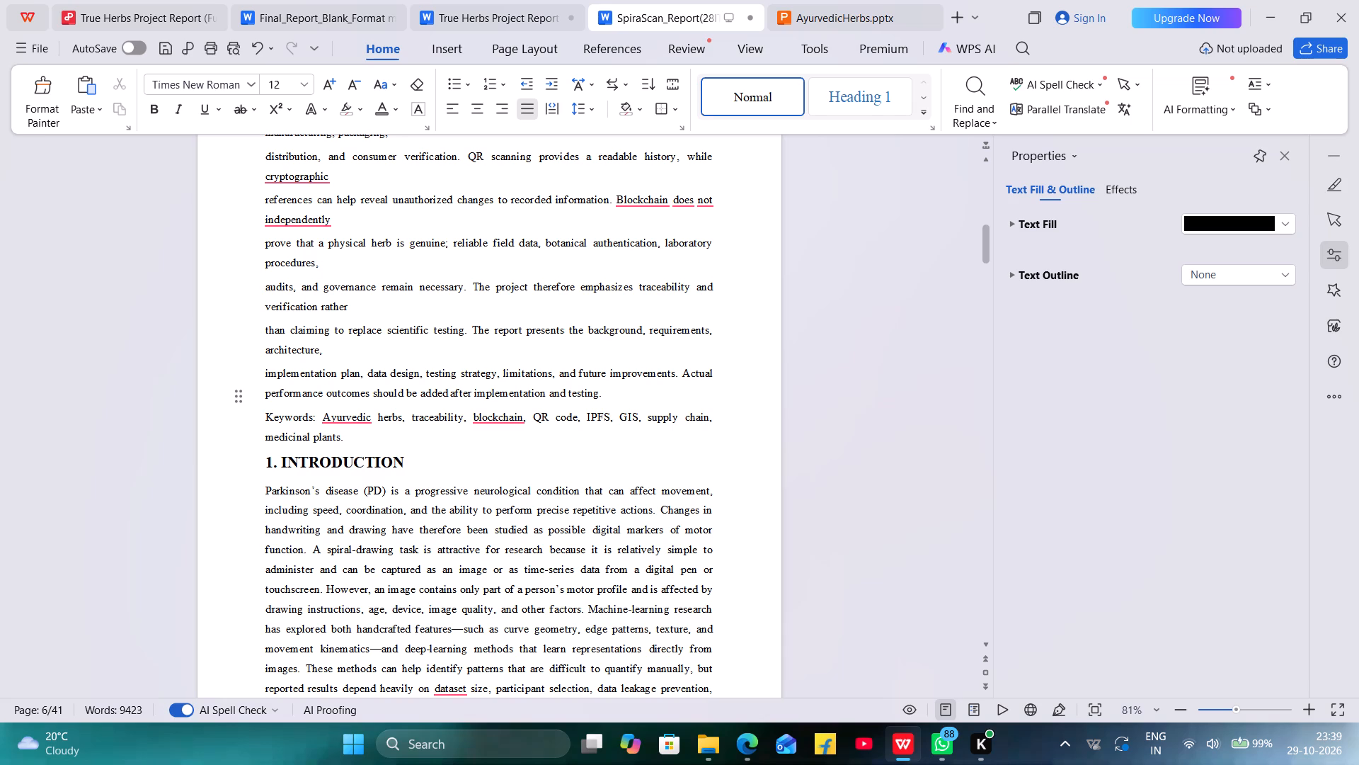
Join the line starting "implementation plan" directly to the preceding line ending in "architecture,".
click(263, 365)
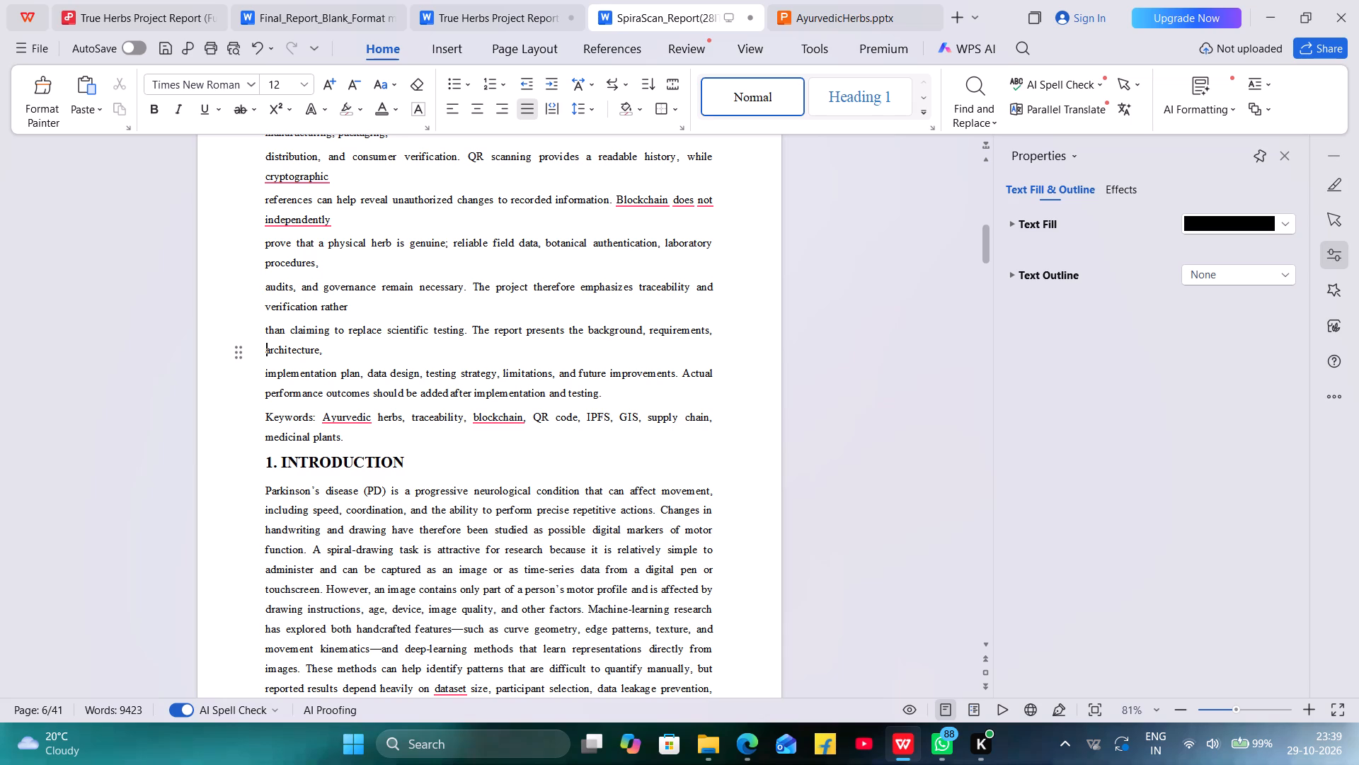
click(266, 375)
key(Left)
key(BackSpace)
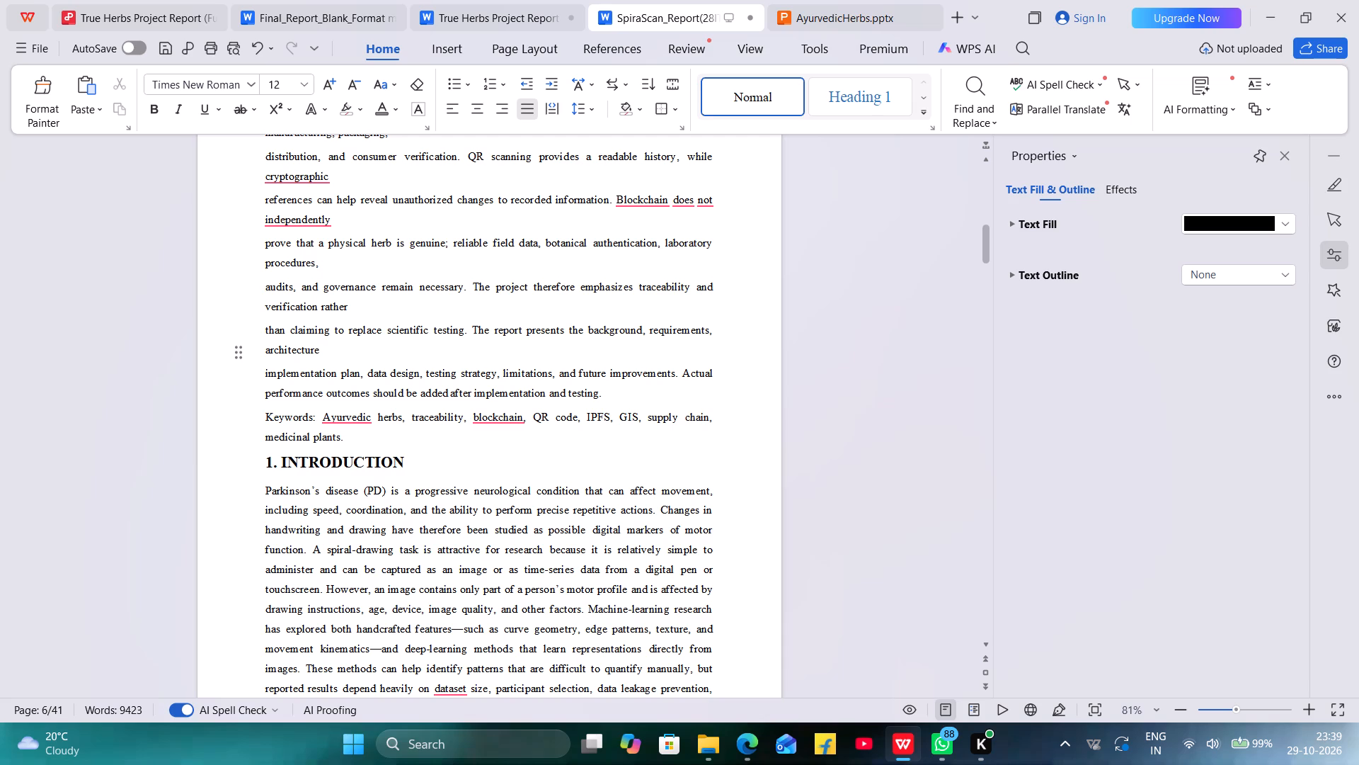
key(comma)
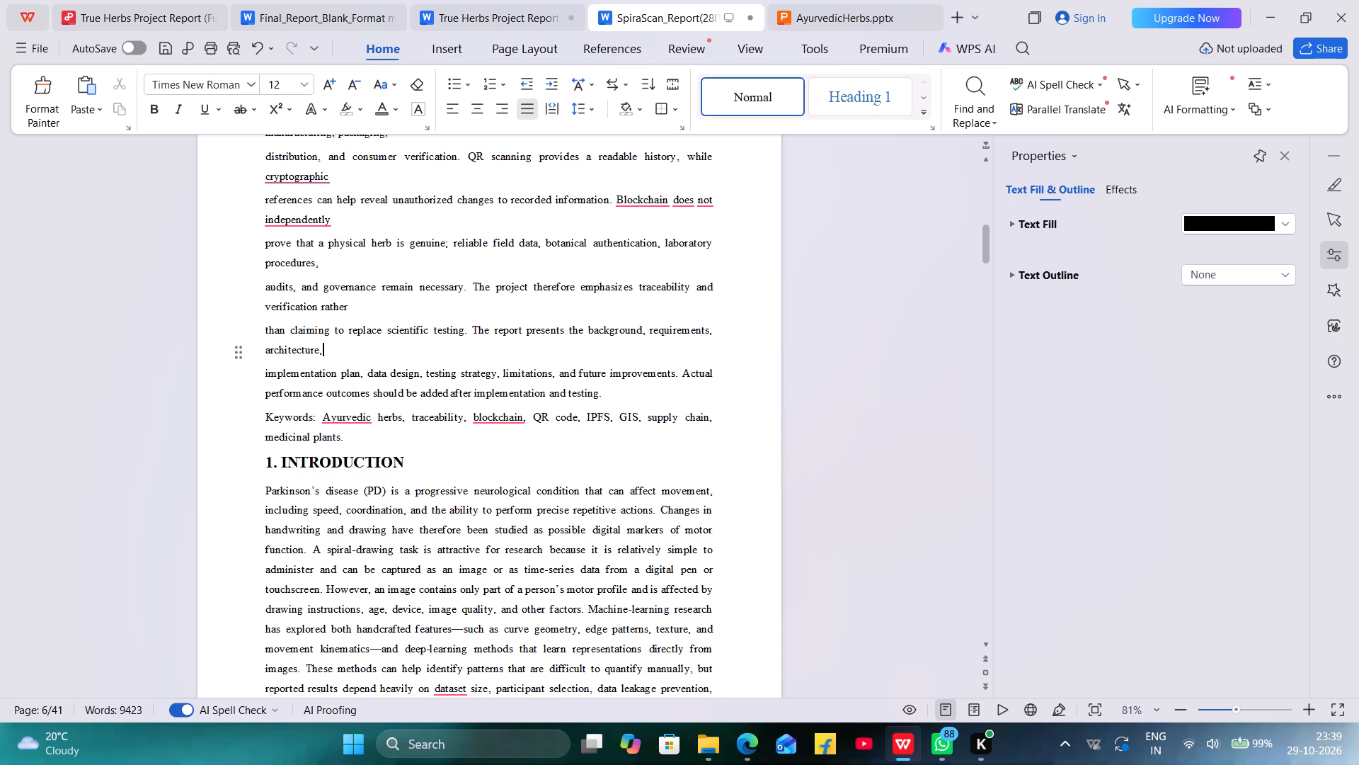
click(260, 372)
click(266, 372)
key(BackSpace)
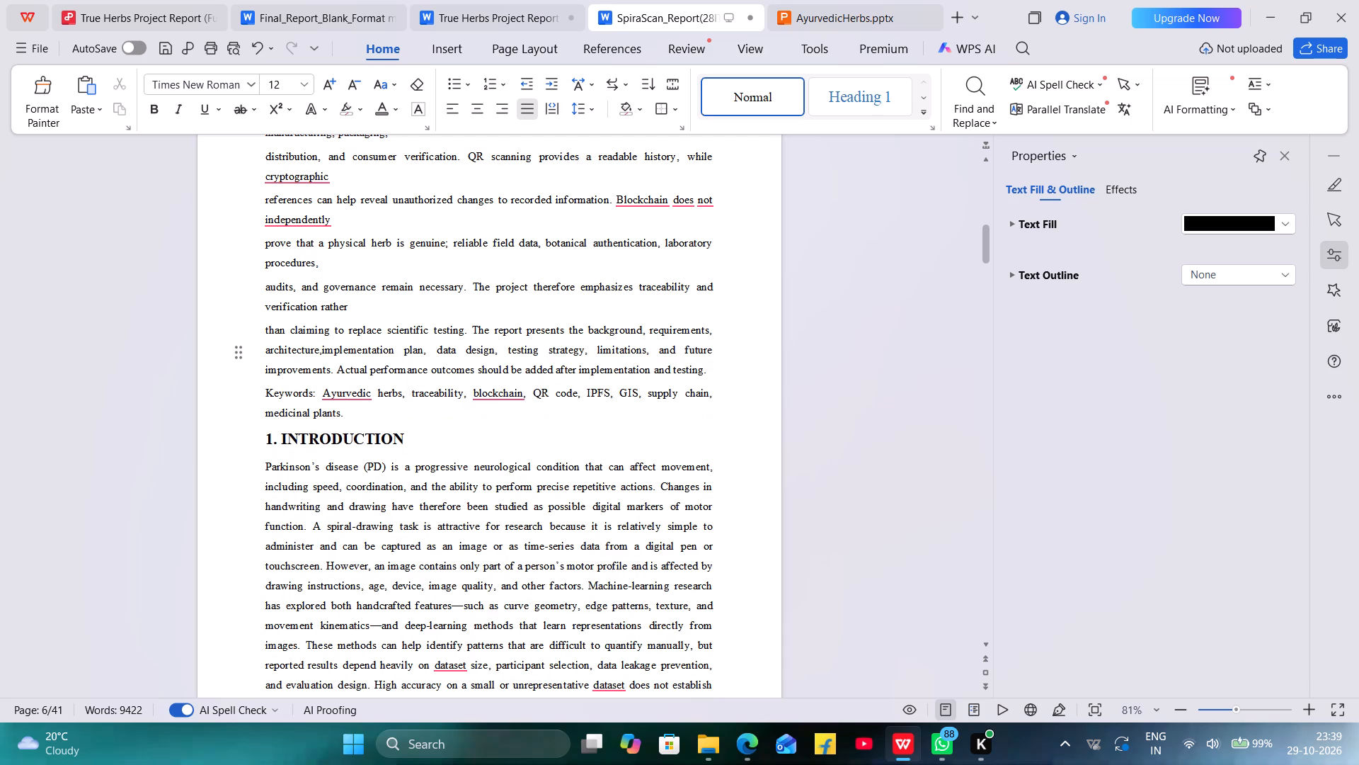
Remove the line breaks before "than claiming", "audits", "prove that" and "references can help", joining each line to the one above.
click(266, 329)
key(BackSpace)
click(265, 287)
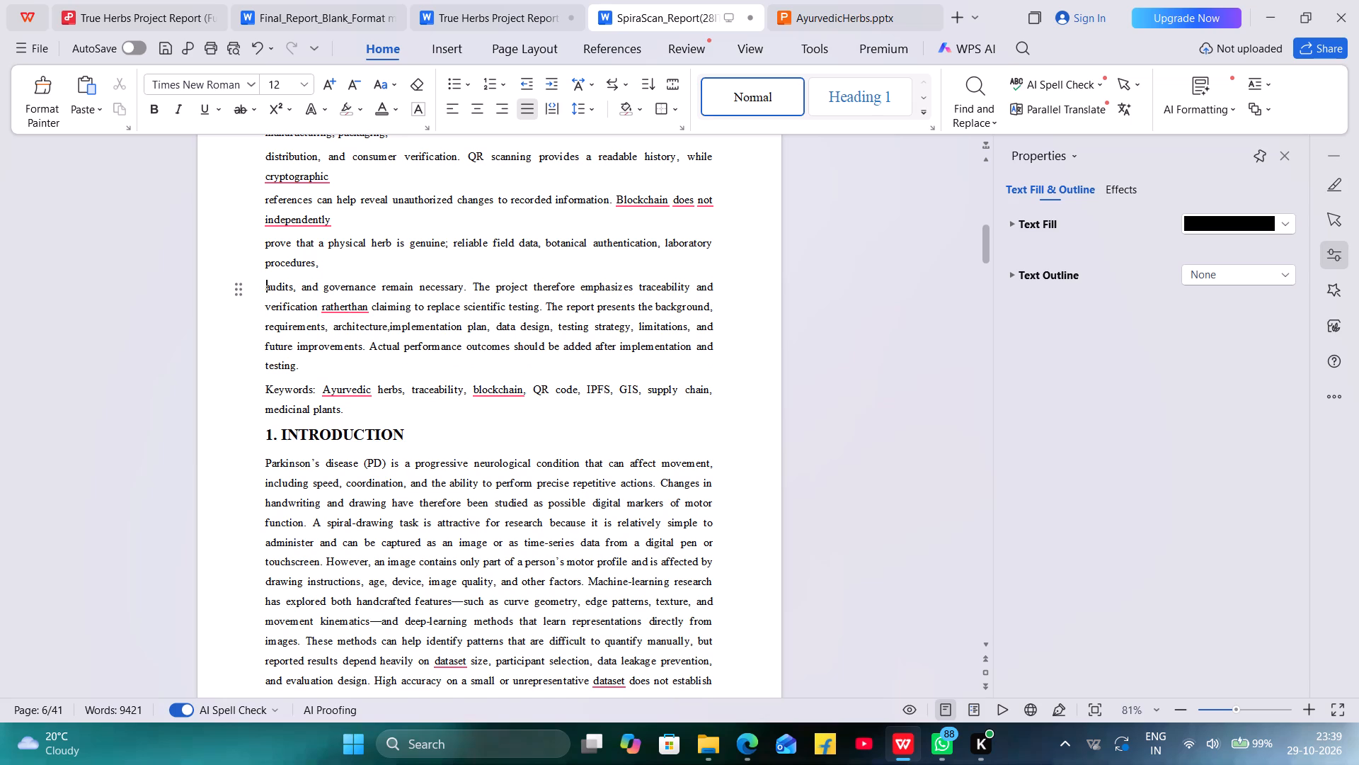
key(BackSpace)
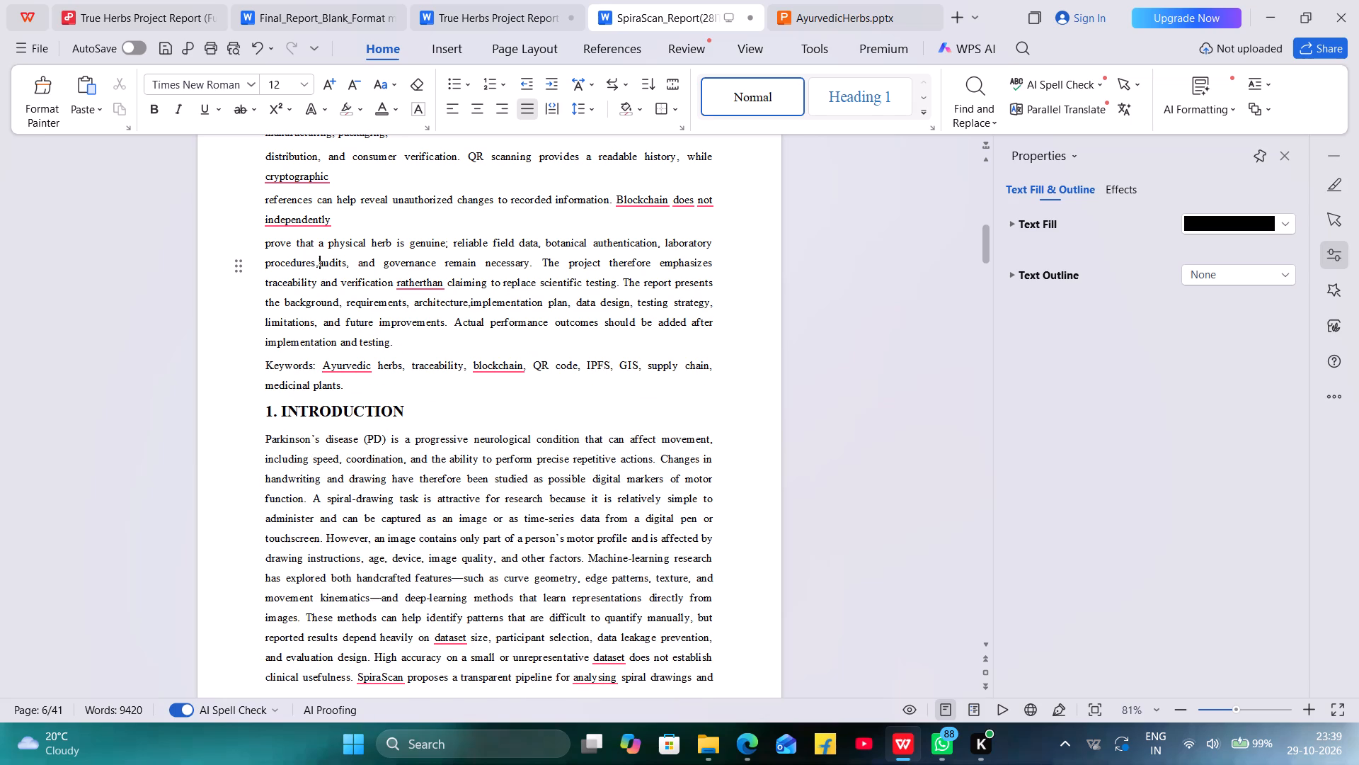
click(263, 244)
key(BackSpace)
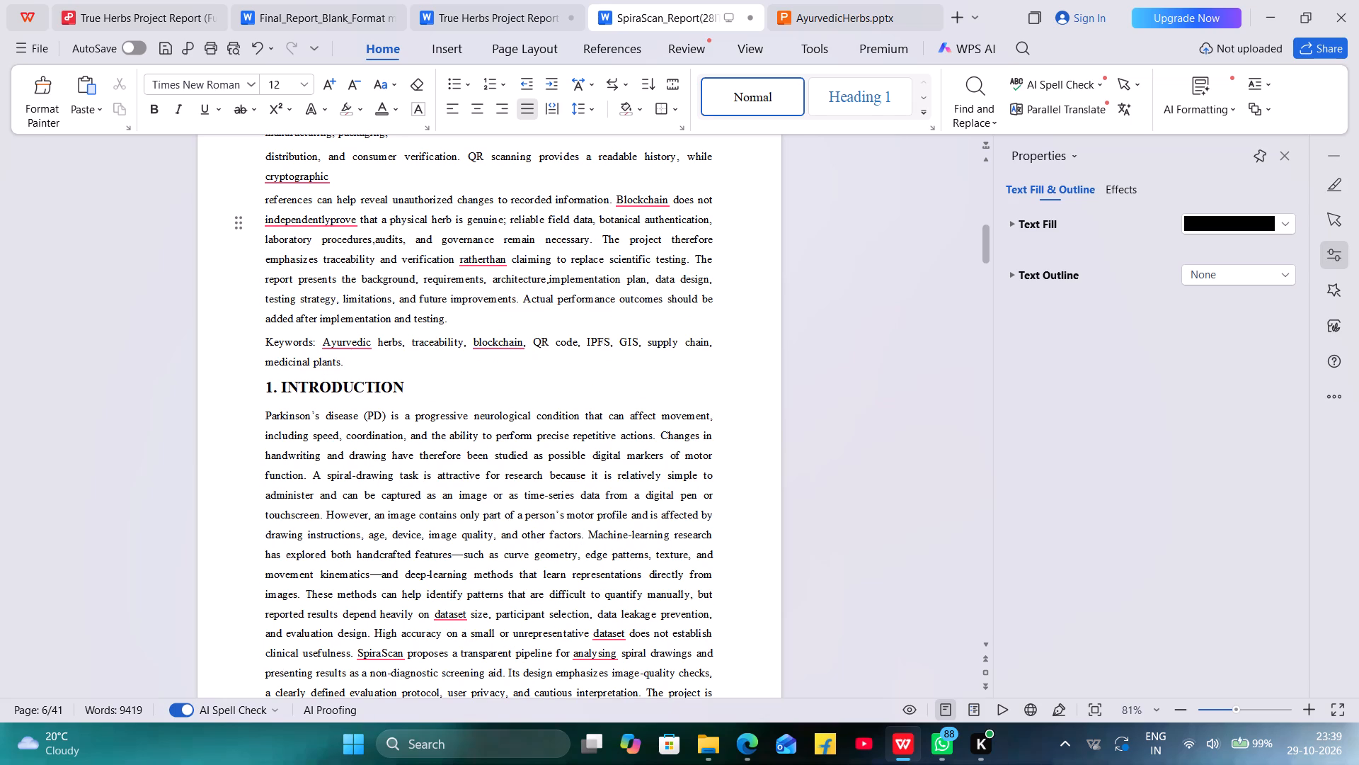
click(264, 200)
key(BackSpace)
Join the line starting "distribution, and consumer verification" to the preceding line ending in "packaging,", with a space between them.
scroll(318, 210, up, 3)
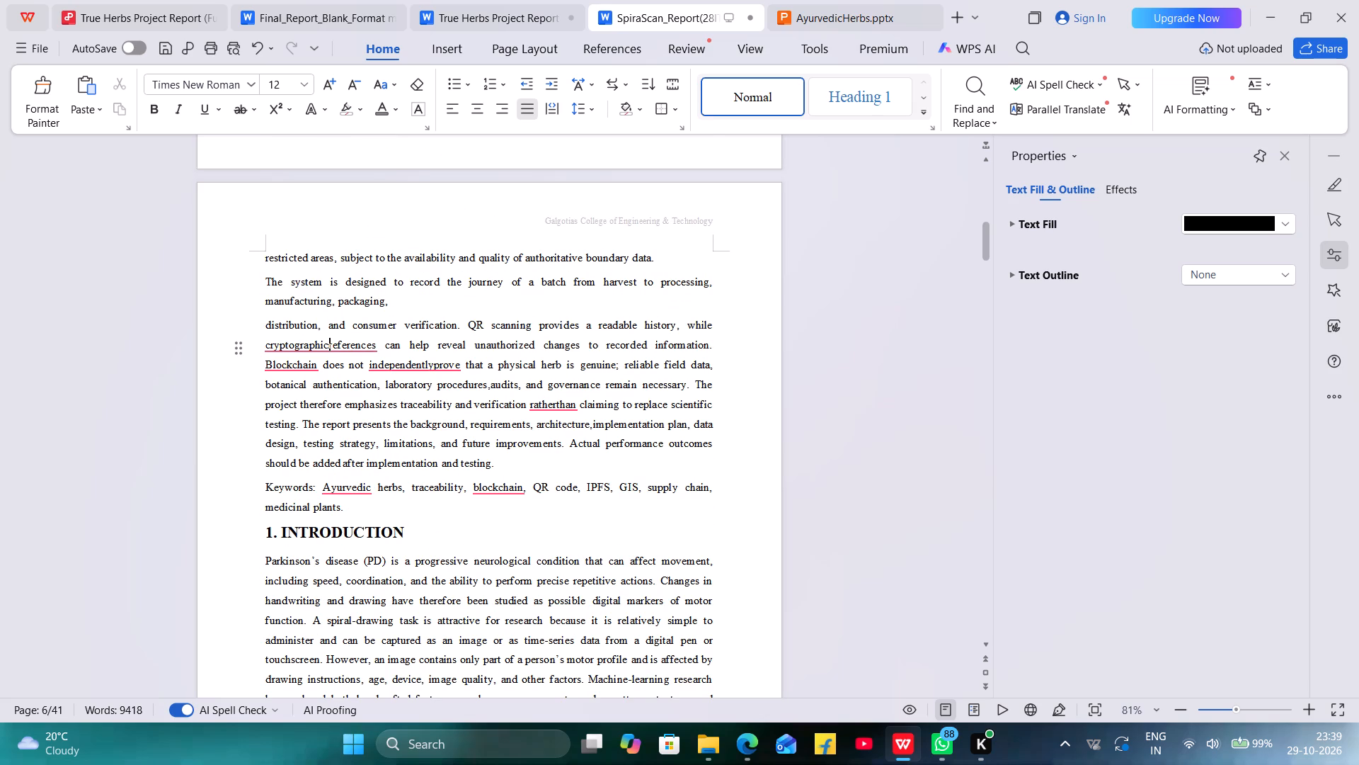
click(268, 327)
key(BackSpace)
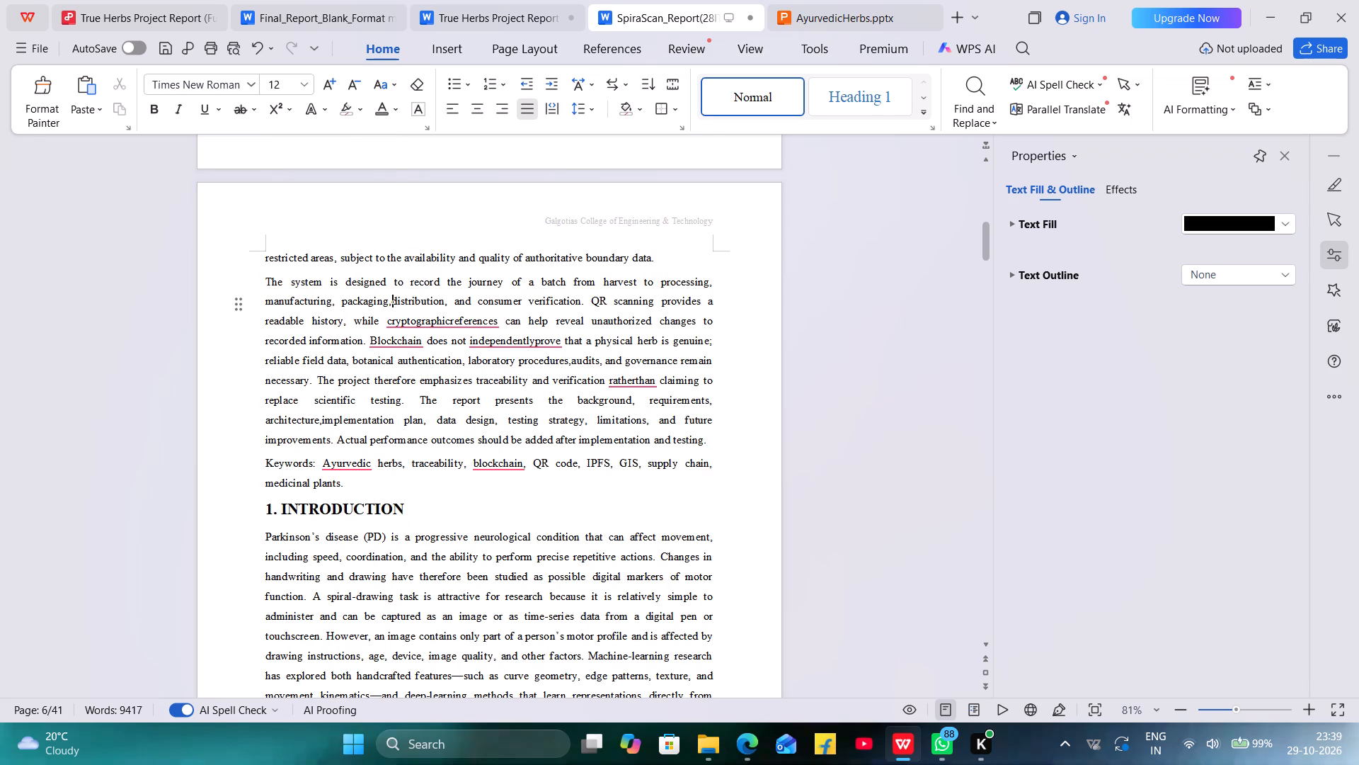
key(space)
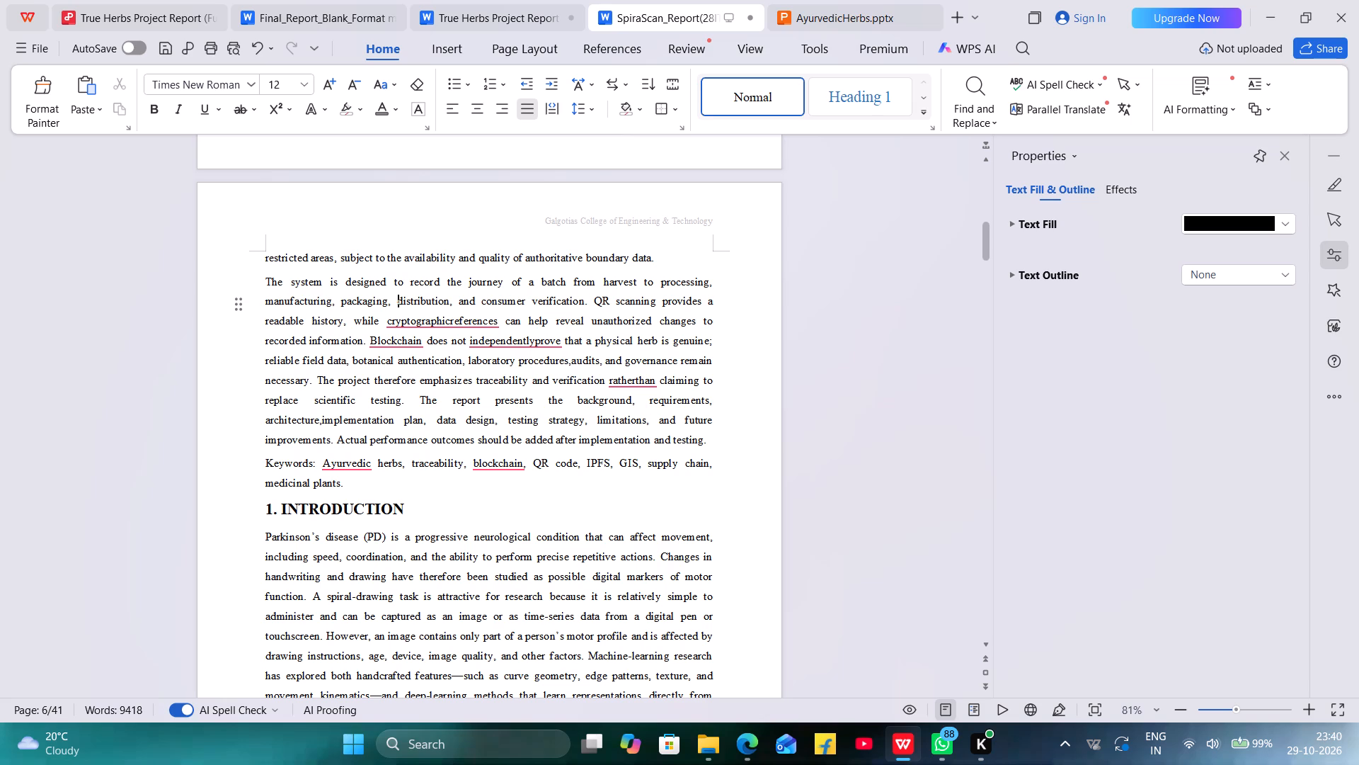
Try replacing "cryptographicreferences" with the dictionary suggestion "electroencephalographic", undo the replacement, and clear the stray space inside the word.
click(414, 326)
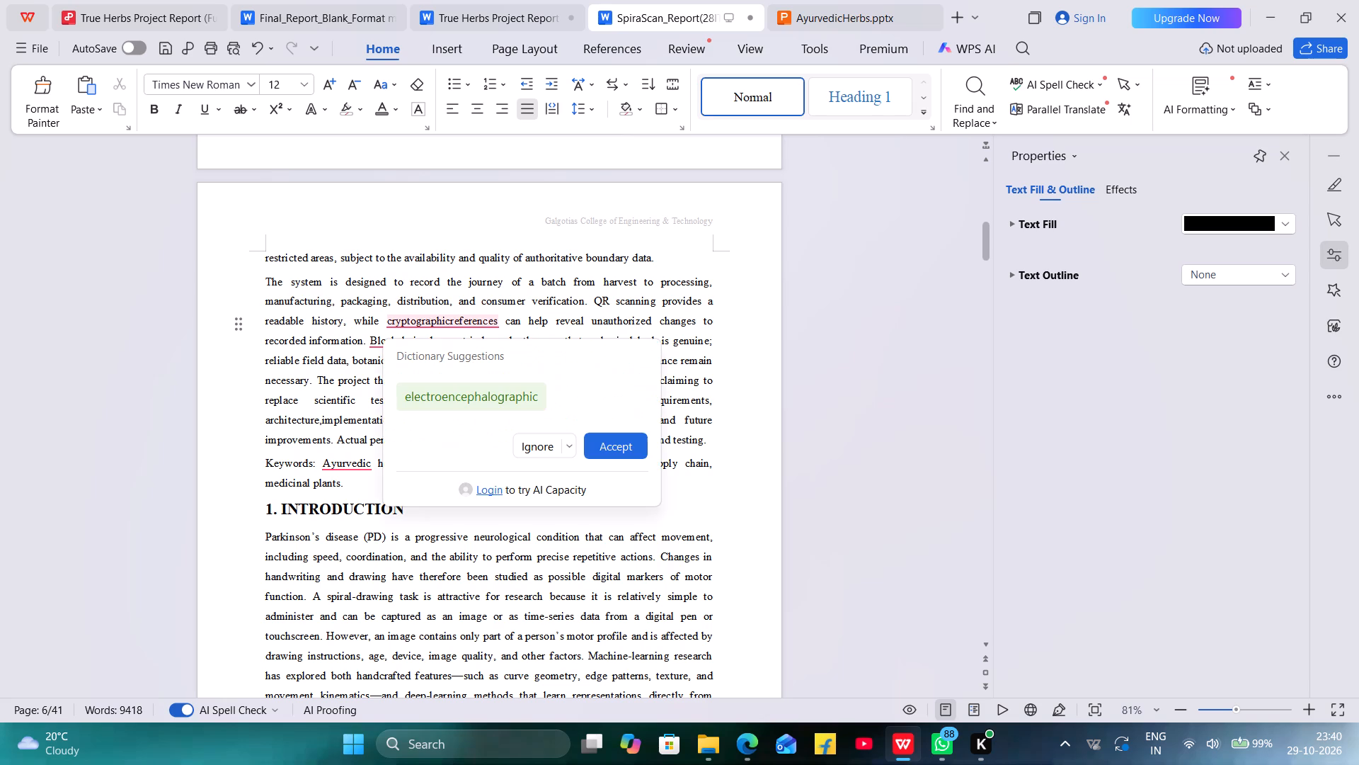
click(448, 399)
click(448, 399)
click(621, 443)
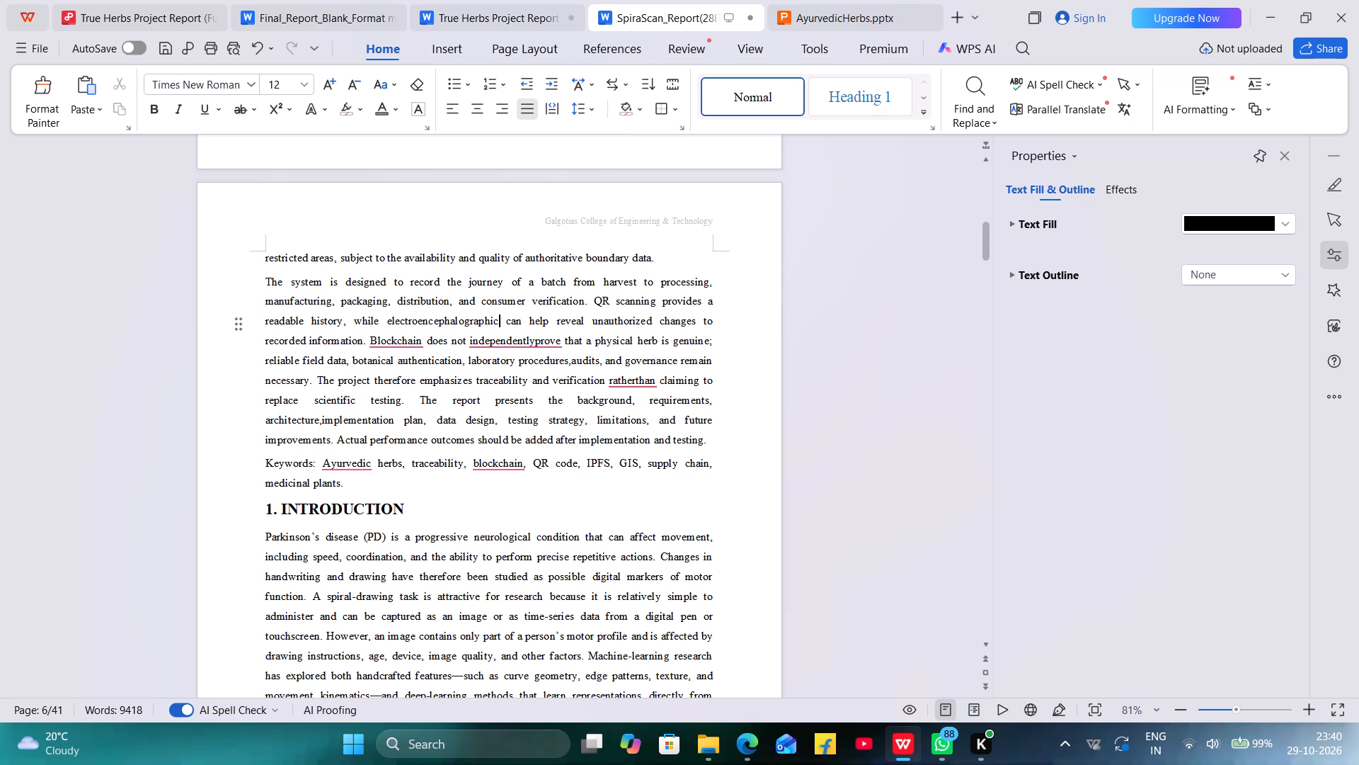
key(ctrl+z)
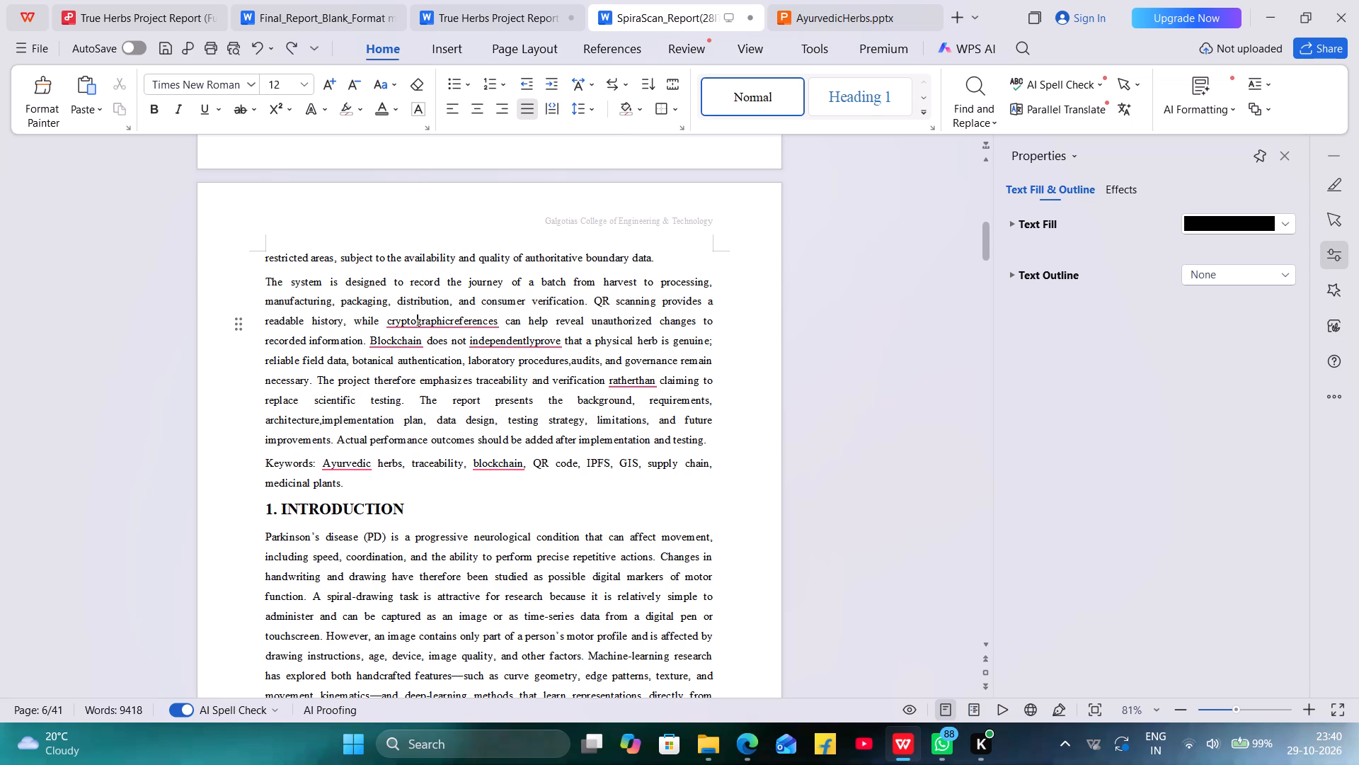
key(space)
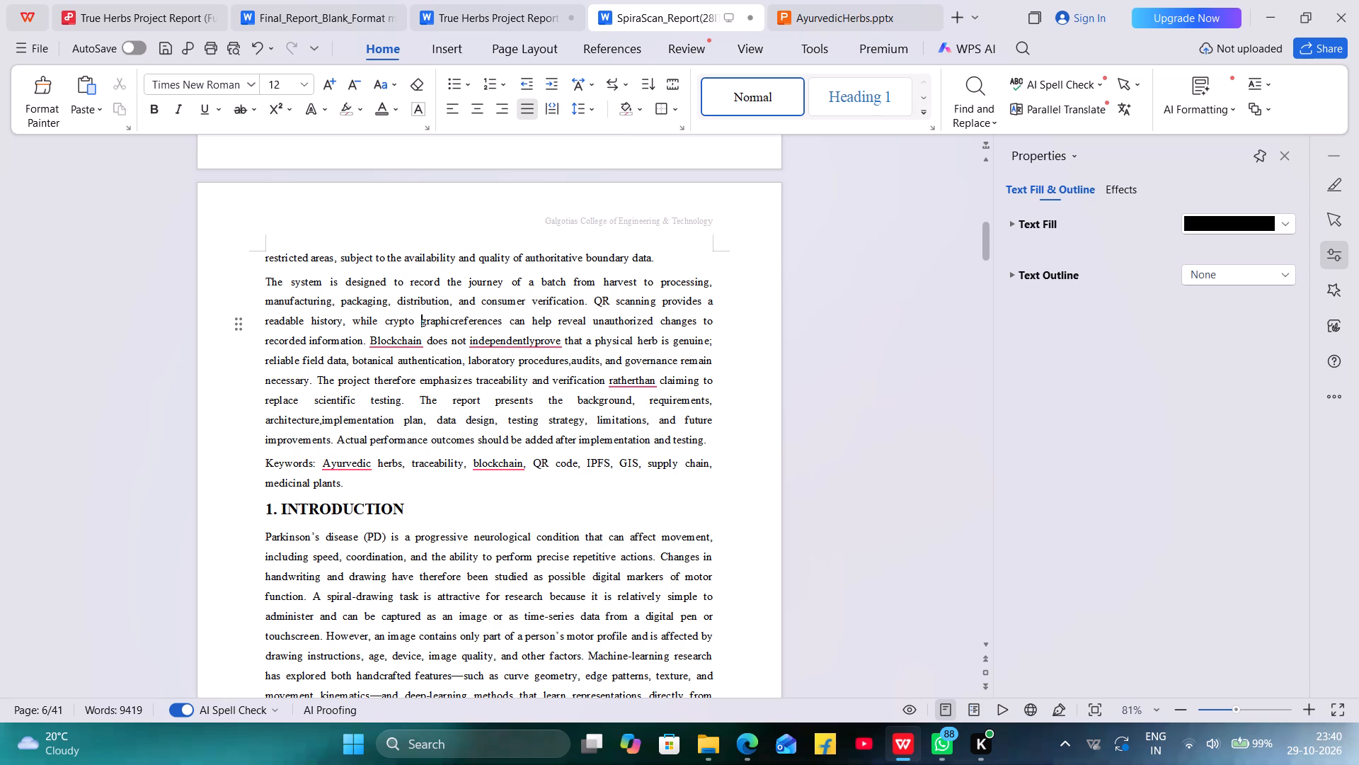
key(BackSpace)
Split "cryptographicreferences" and "ratherthan" into separate words, and insert a space before the "y" in "independentlyprove".
click(451, 327)
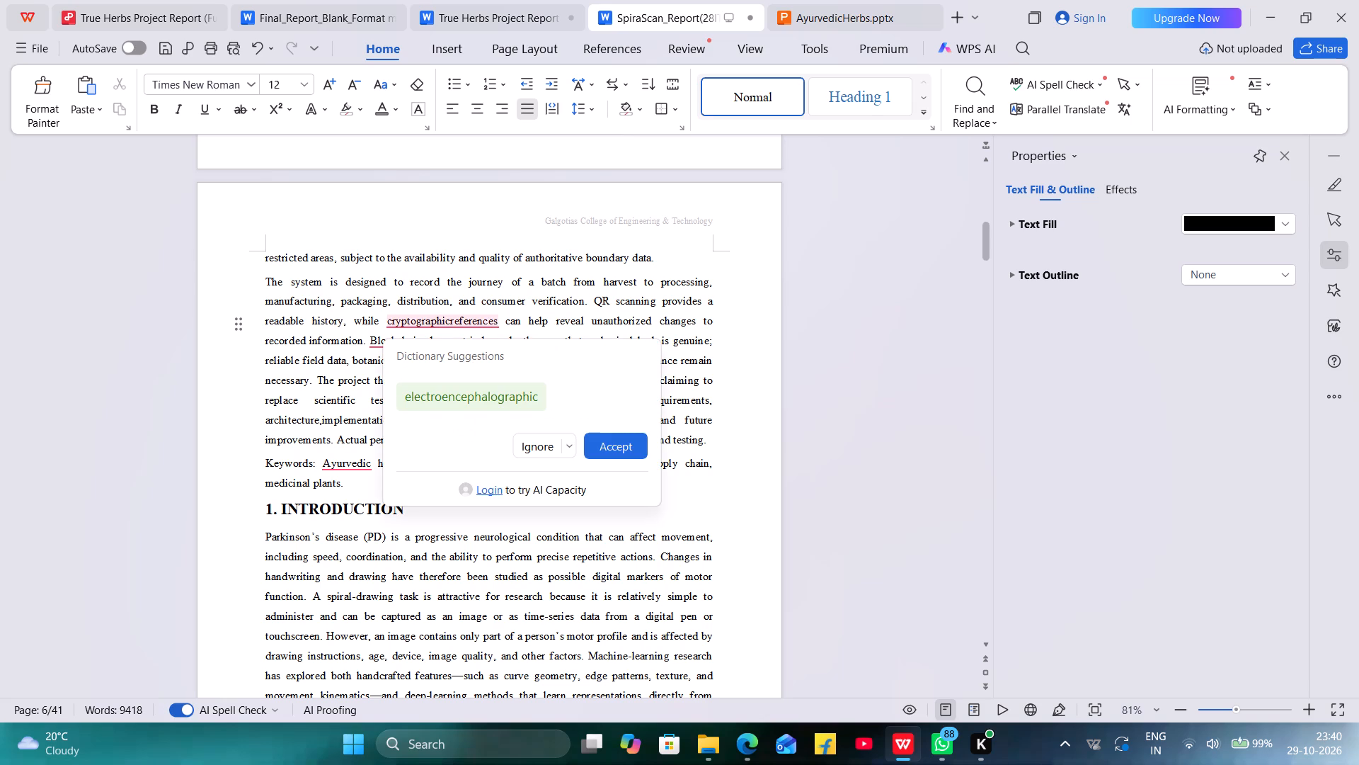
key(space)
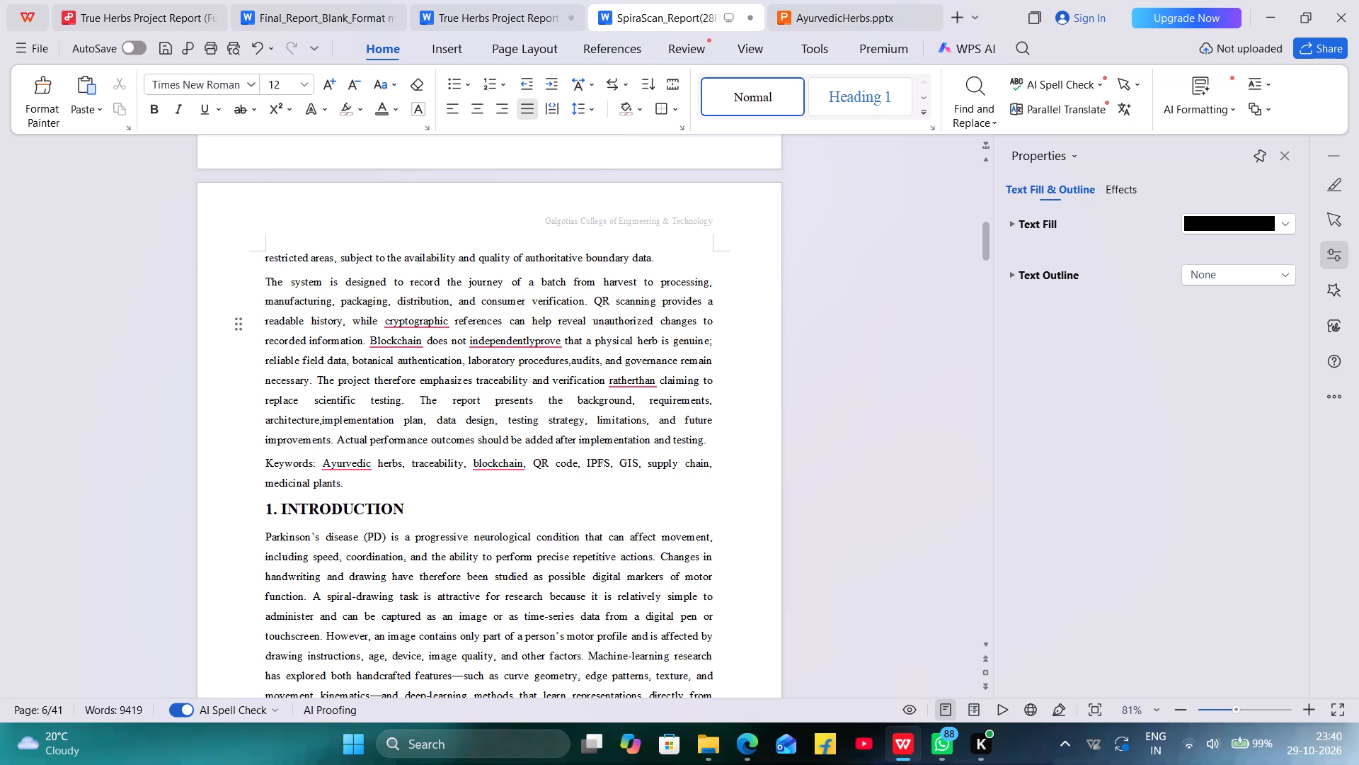
click(532, 344)
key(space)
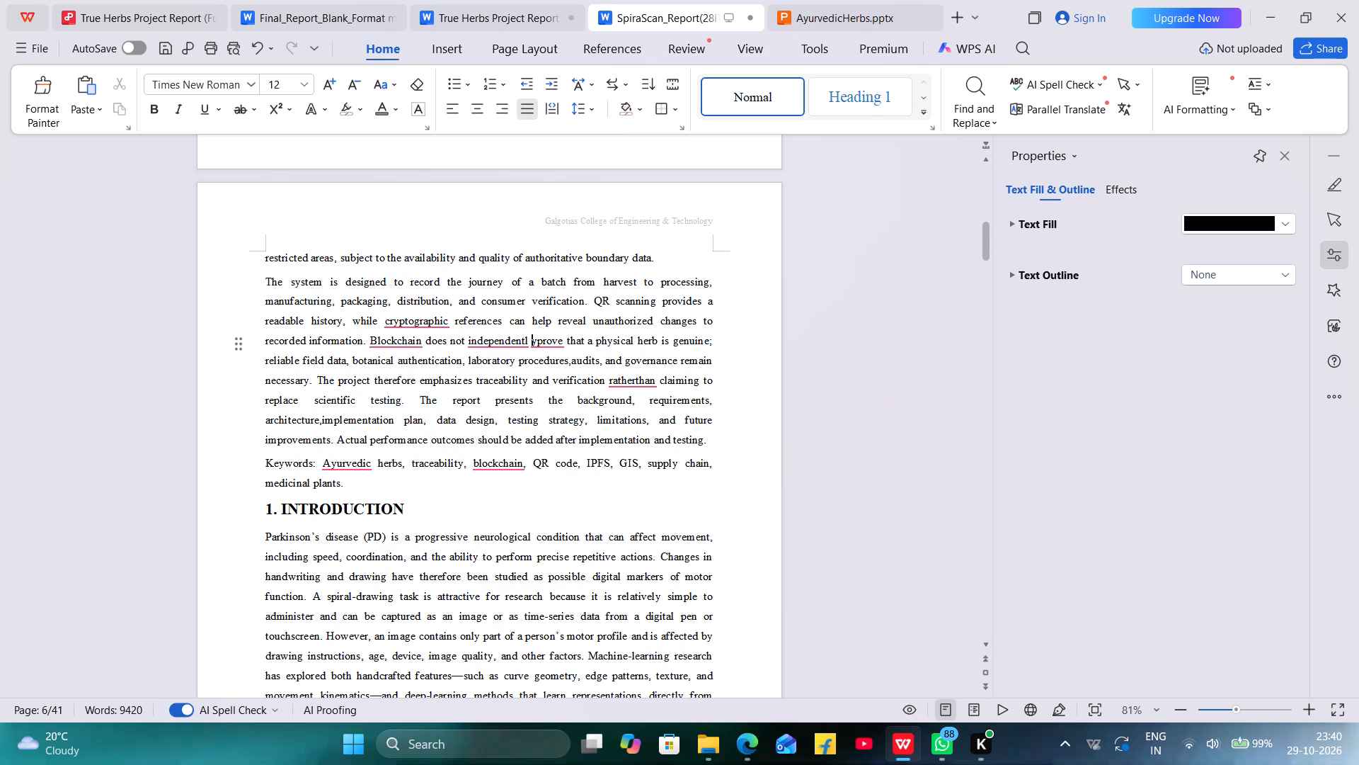
click(635, 382)
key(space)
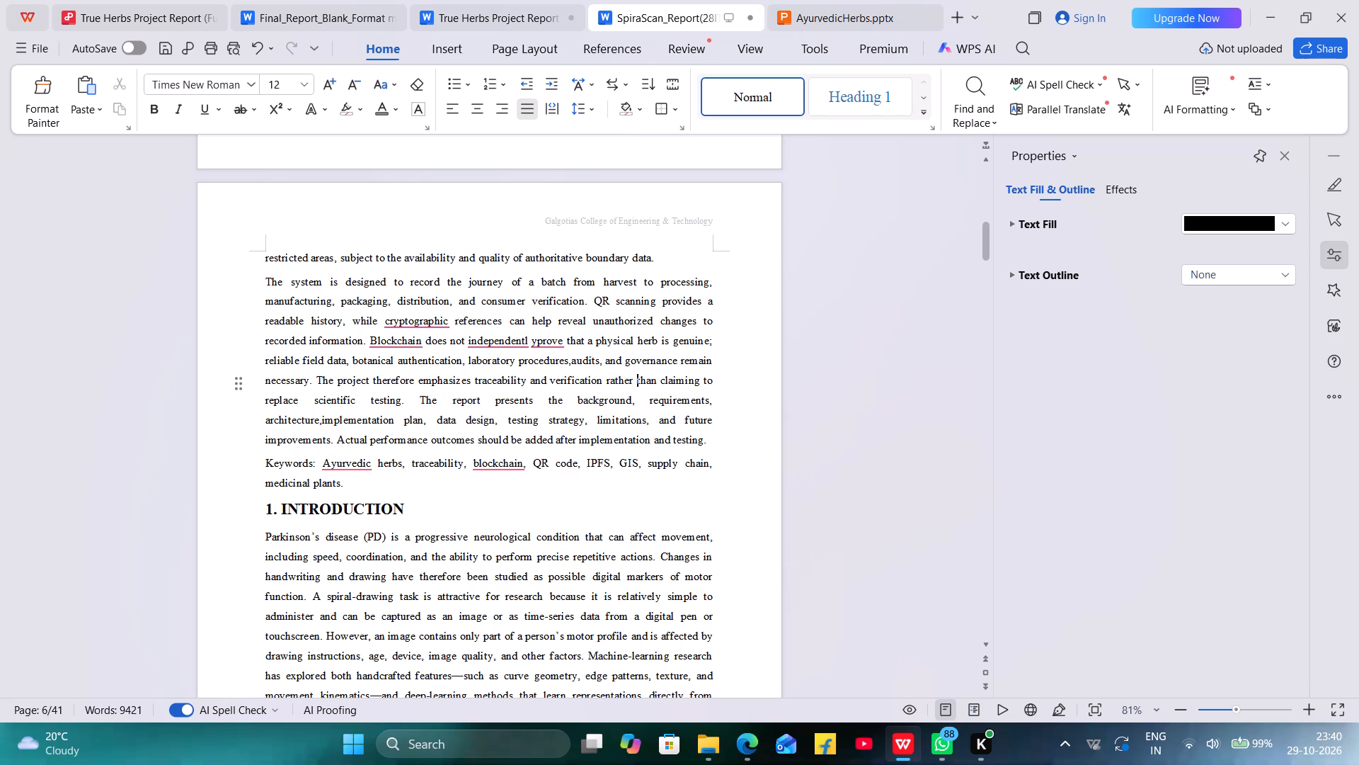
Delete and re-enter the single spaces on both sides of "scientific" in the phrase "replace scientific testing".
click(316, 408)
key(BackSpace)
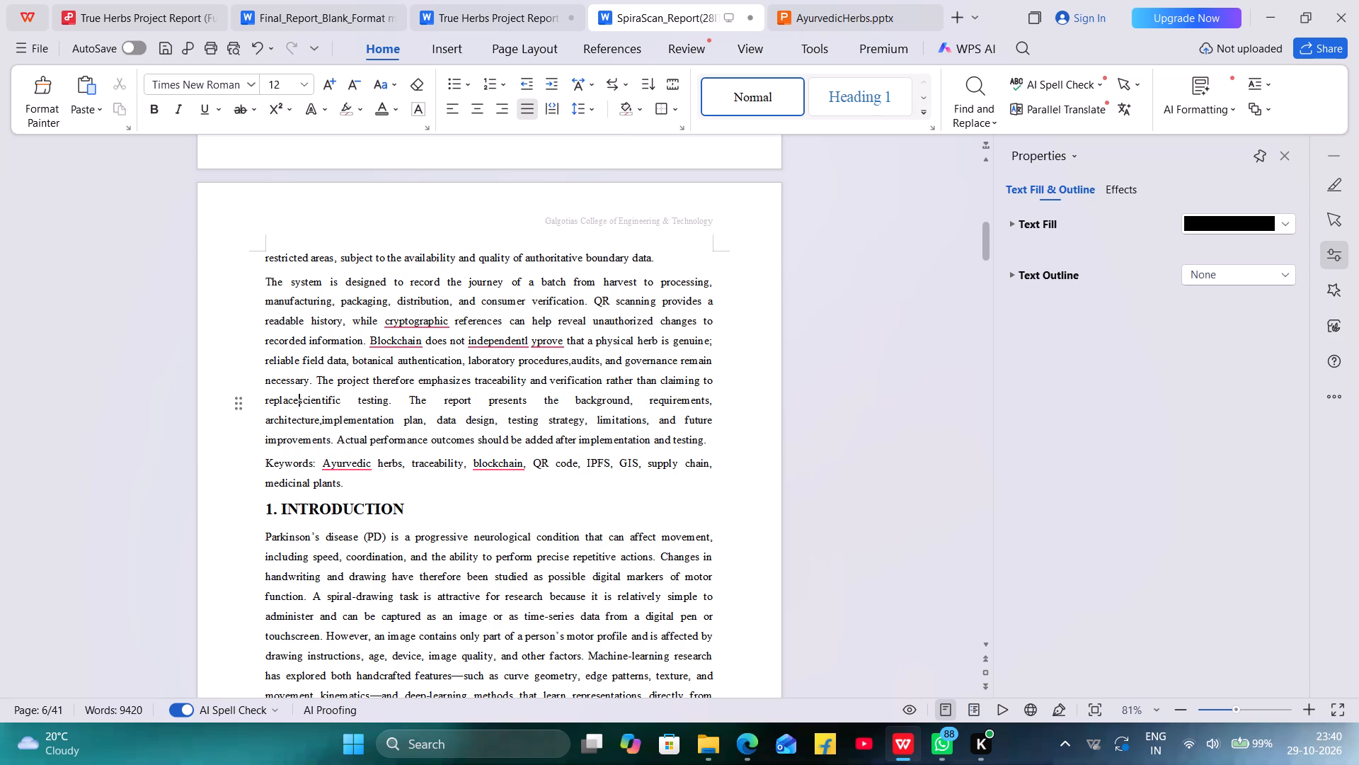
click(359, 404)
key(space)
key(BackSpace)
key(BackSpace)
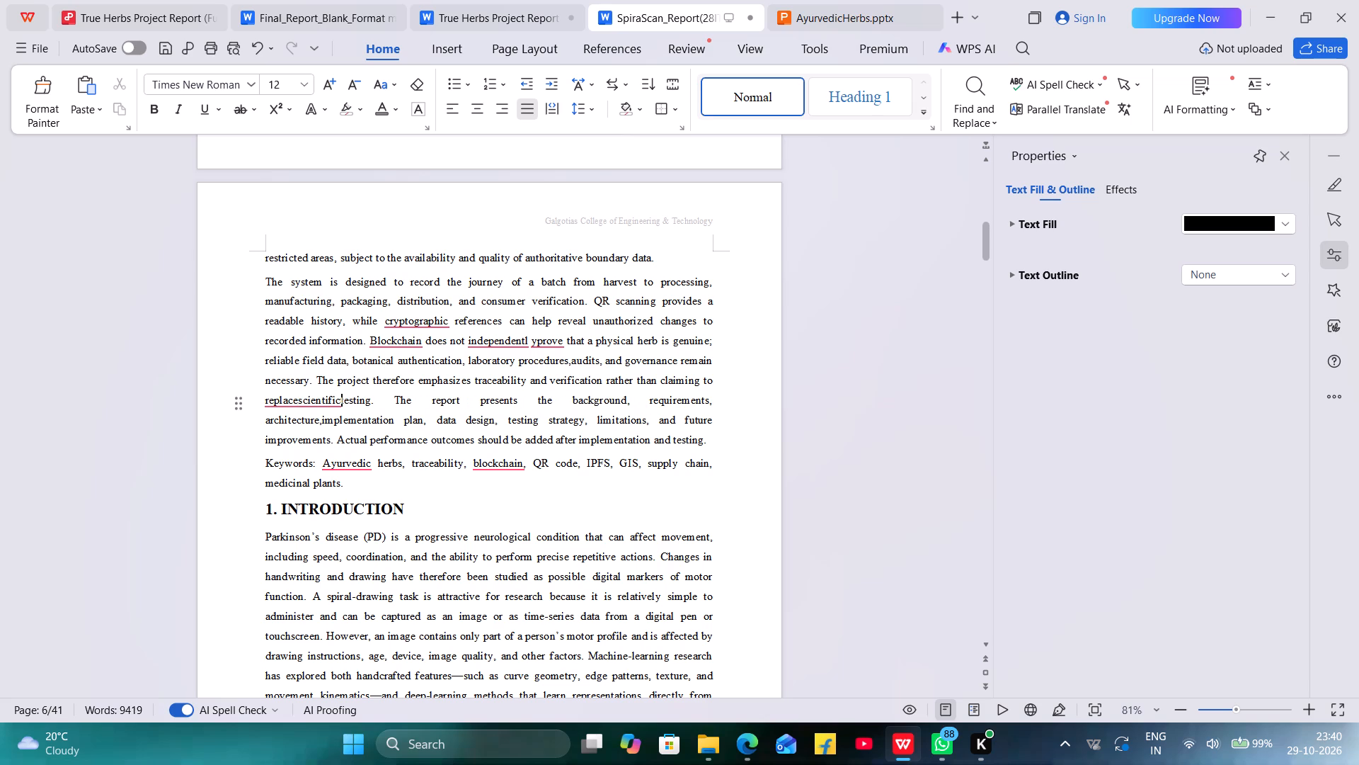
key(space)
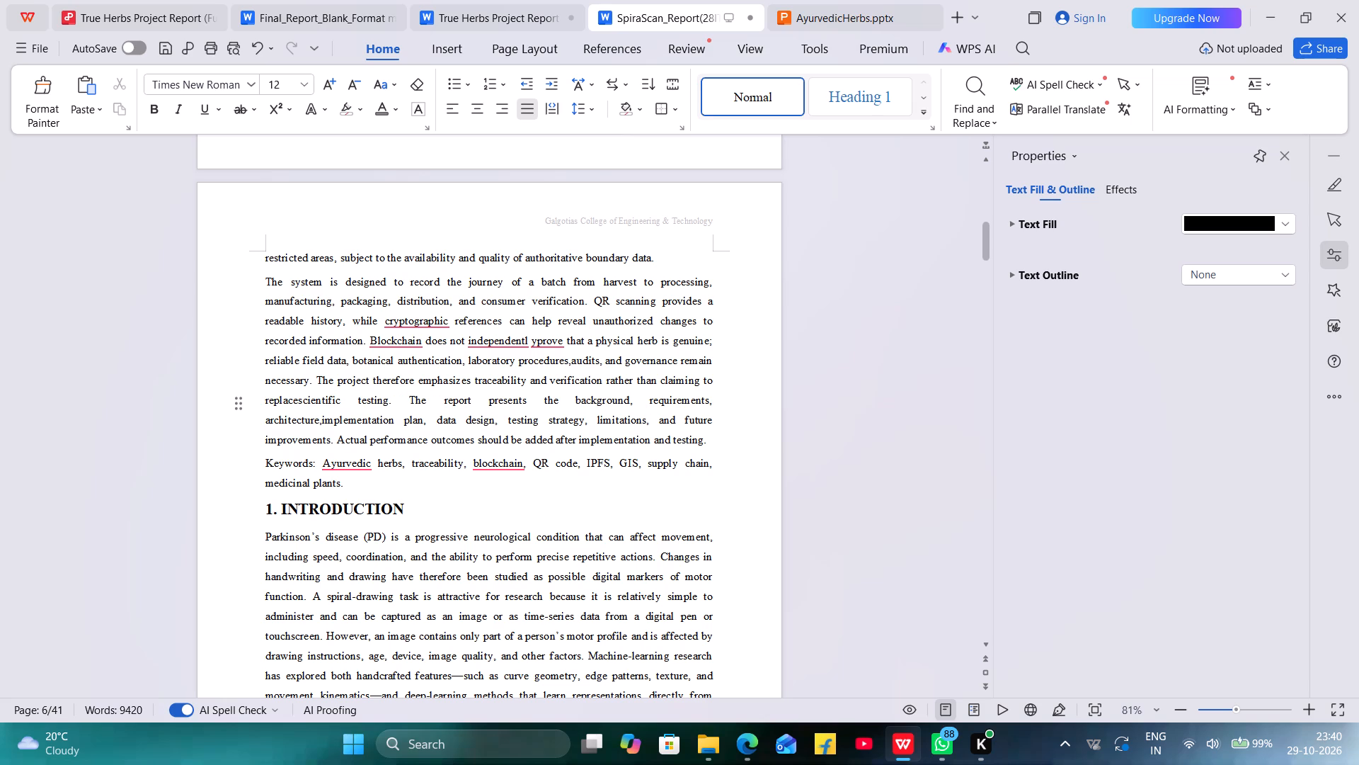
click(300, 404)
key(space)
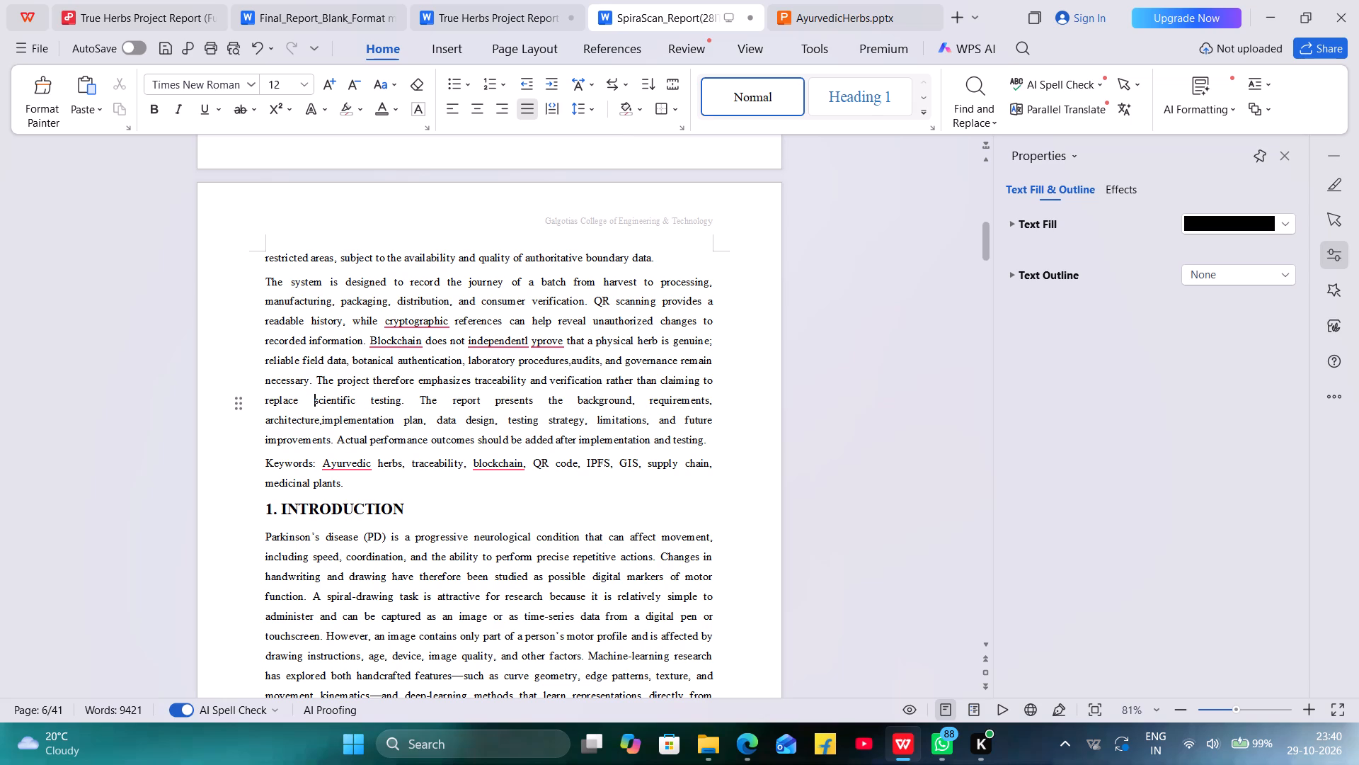
Join the lines starting "restricted areas" and "database stores" to the lines above them, with a space at each join.
scroll(468, 521, up, 2)
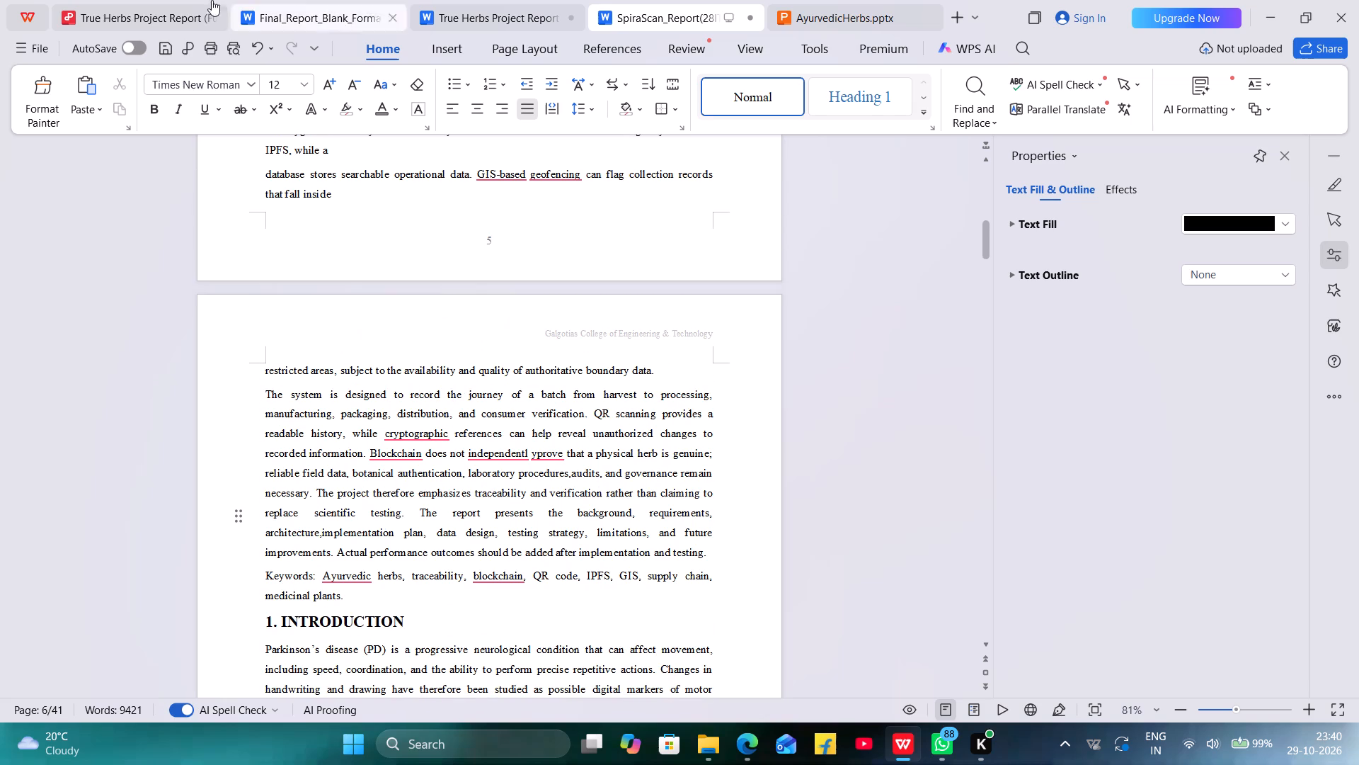
scroll(333, 242, up, 2)
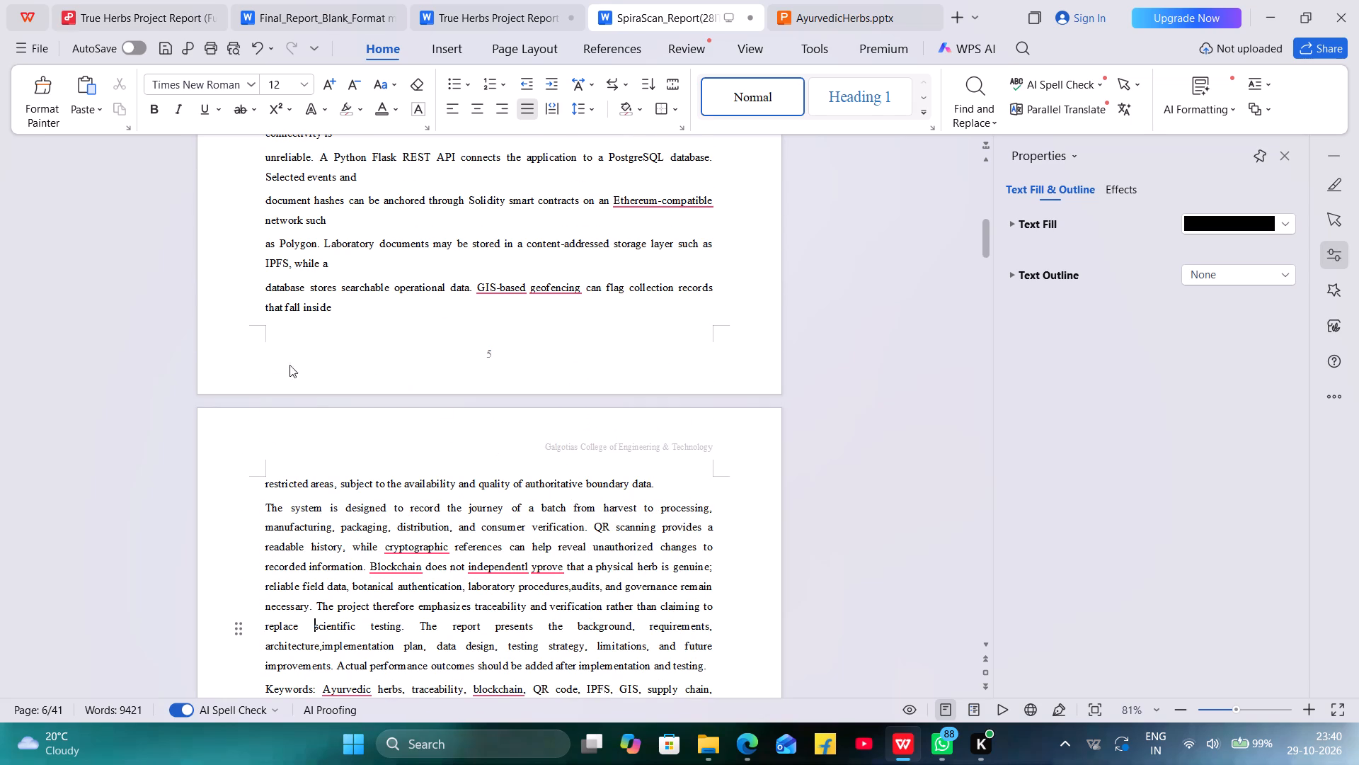
click(265, 482)
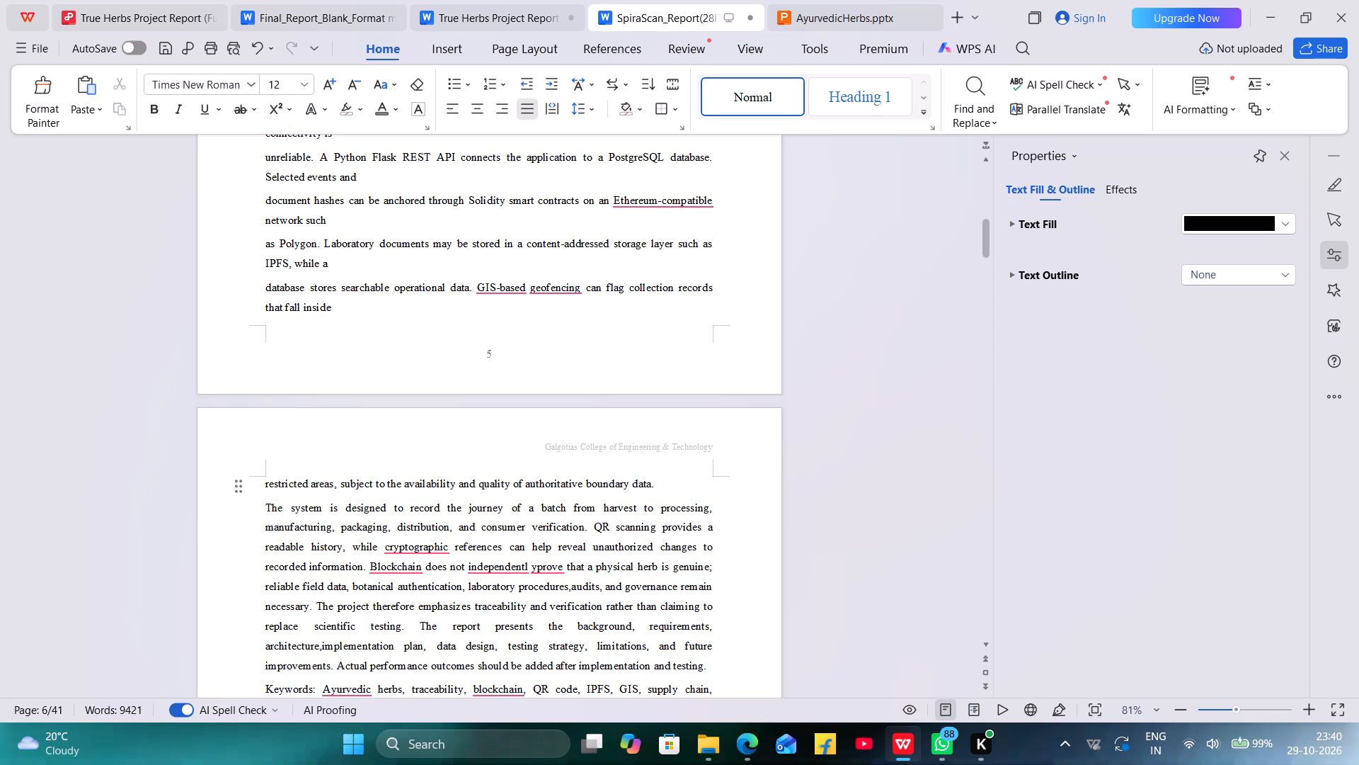
key(BackSpace)
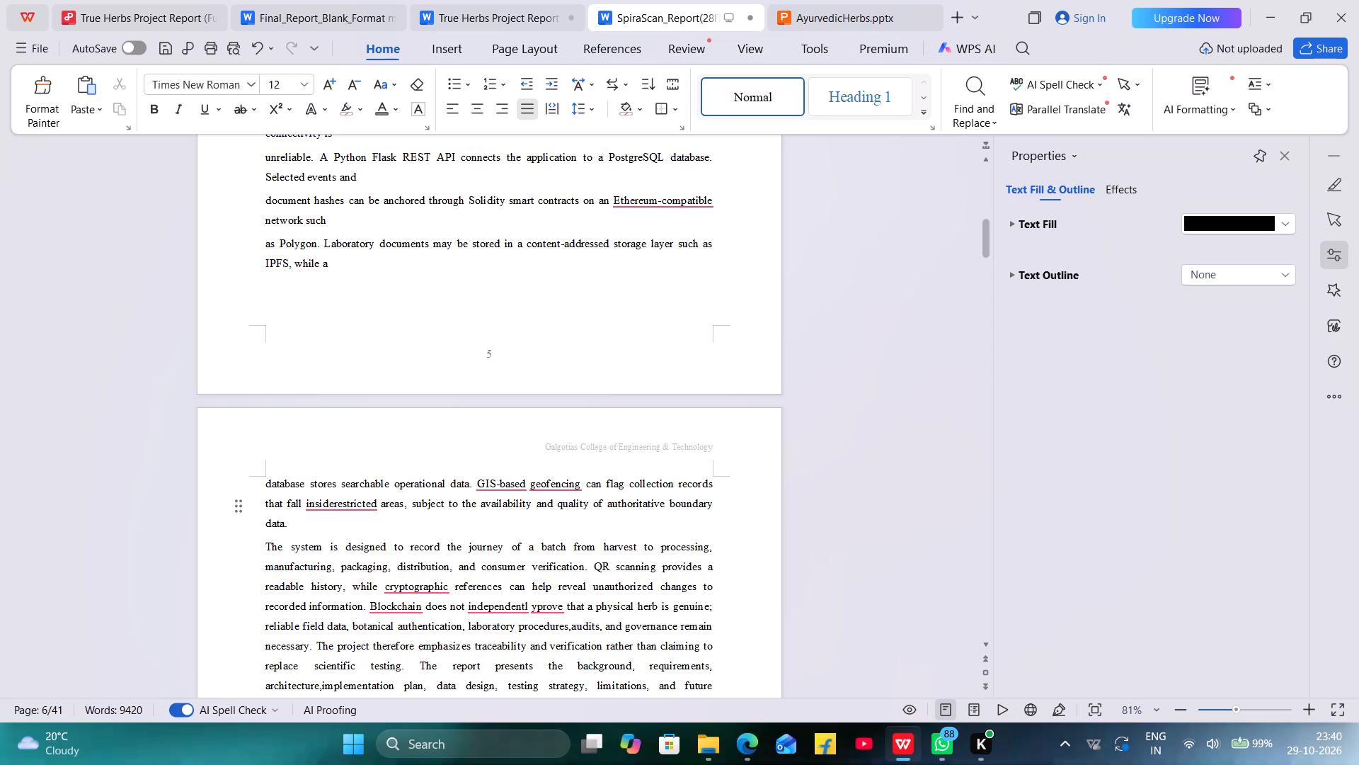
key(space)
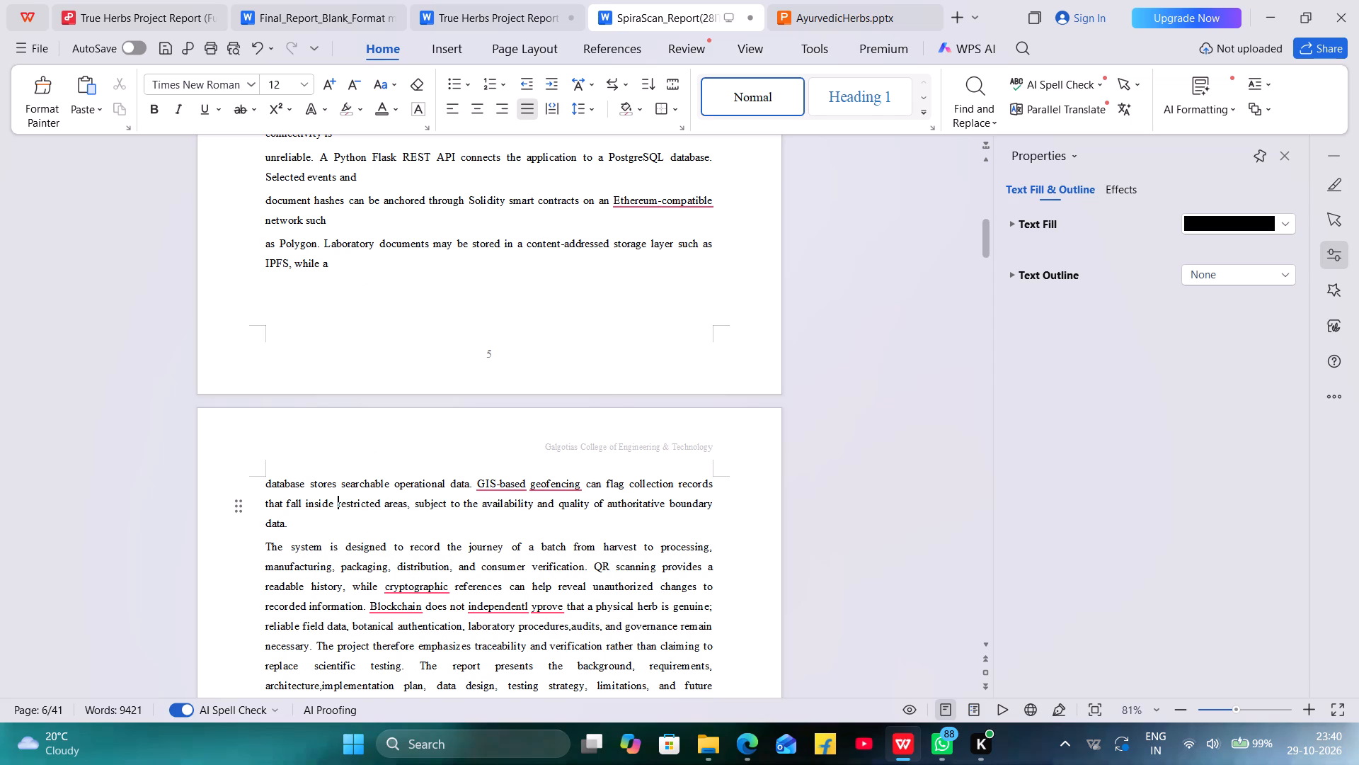
click(265, 483)
key(BackSpace)
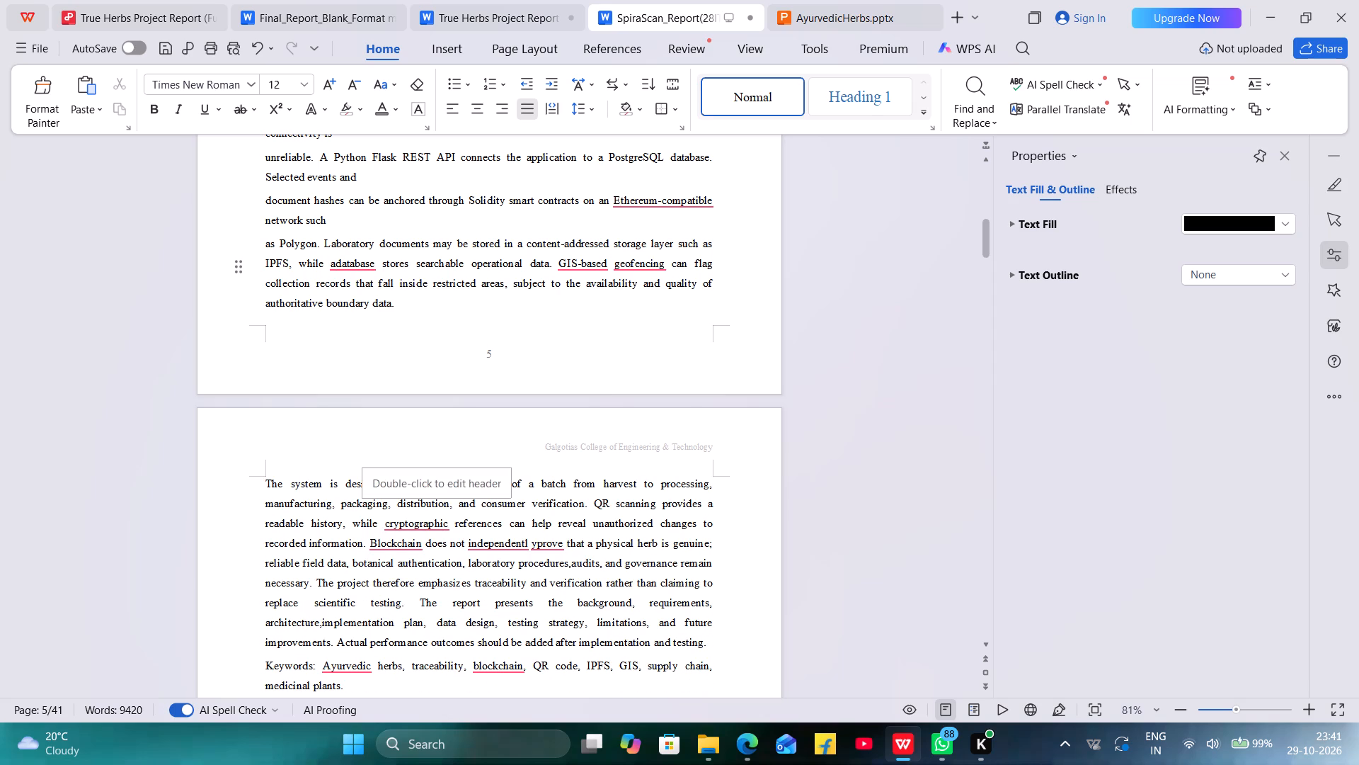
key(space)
Join the lines starting "as Polygon", "document hashes" and "unreliable" to the lines above them, with a space at each join.
scroll(325, 297, up, 2)
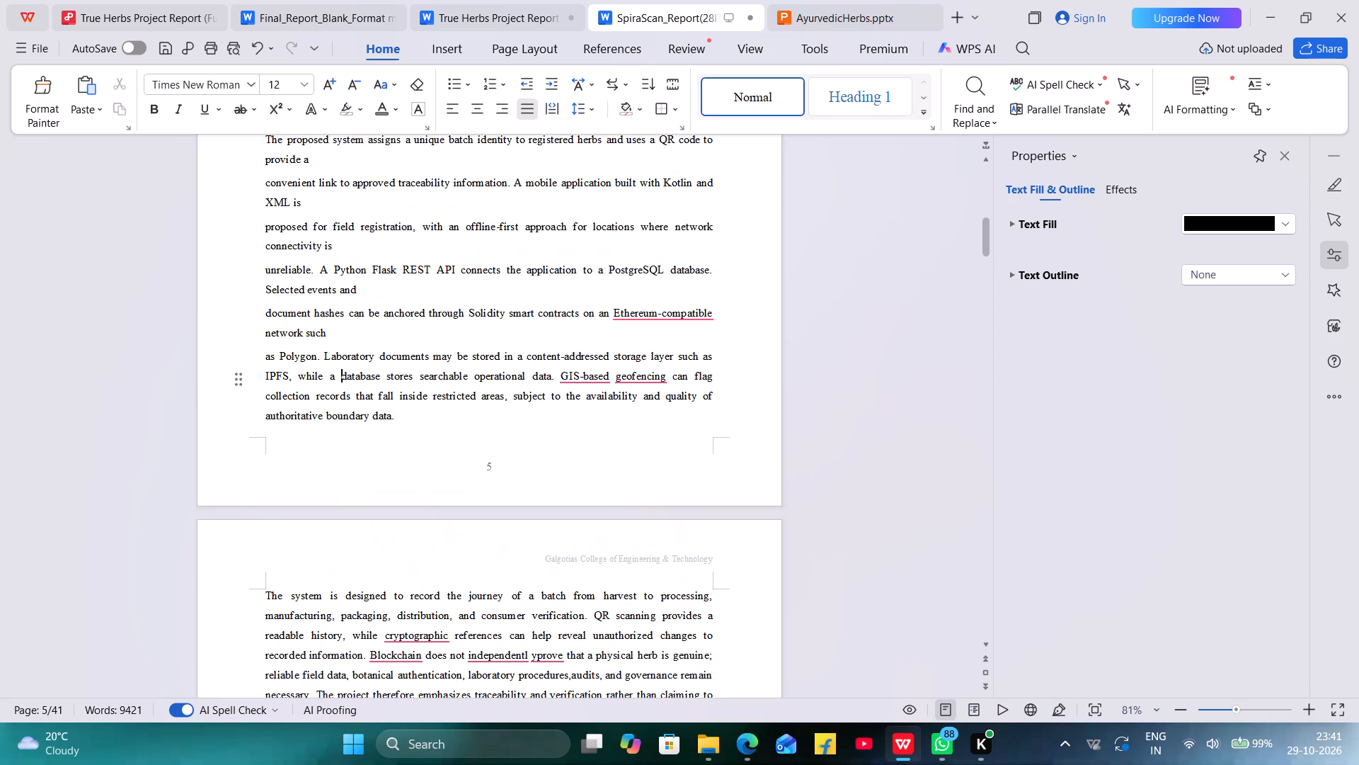
click(265, 355)
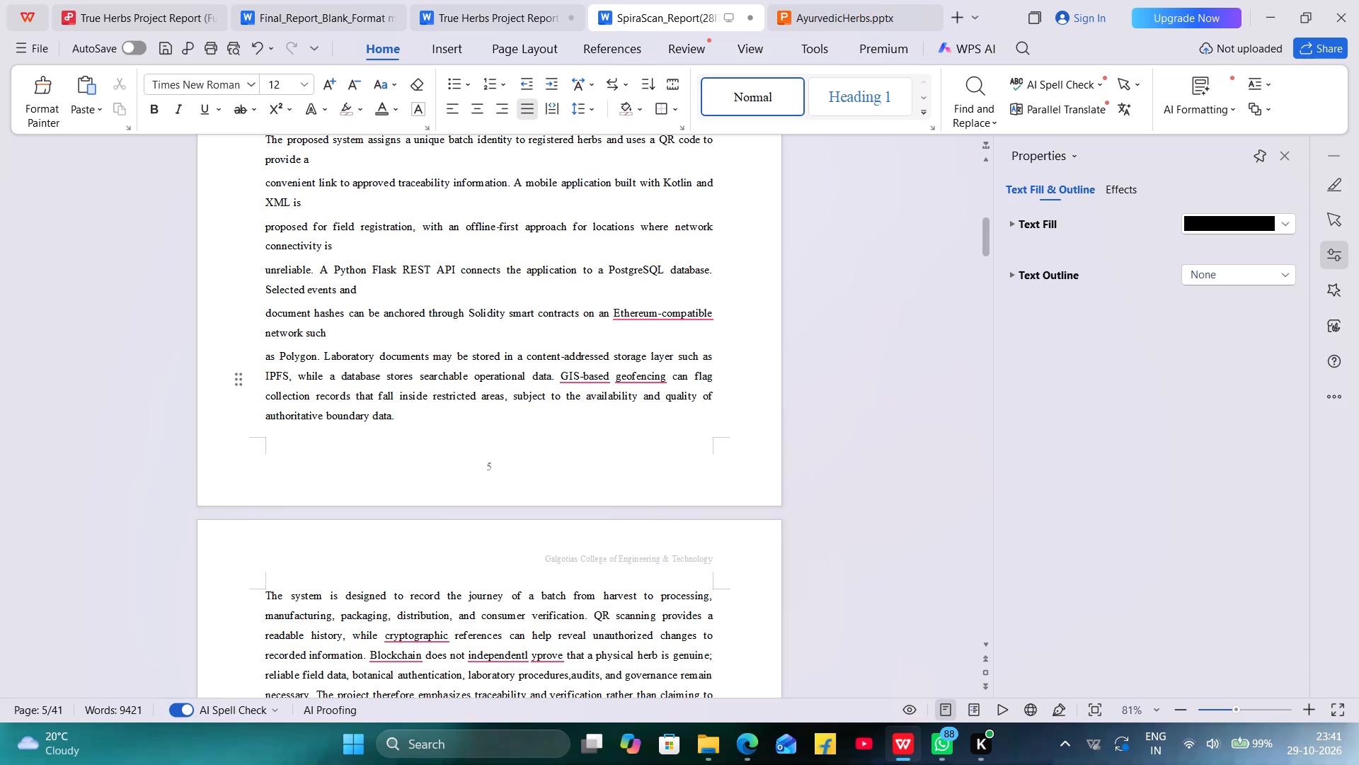
key(BackSpace)
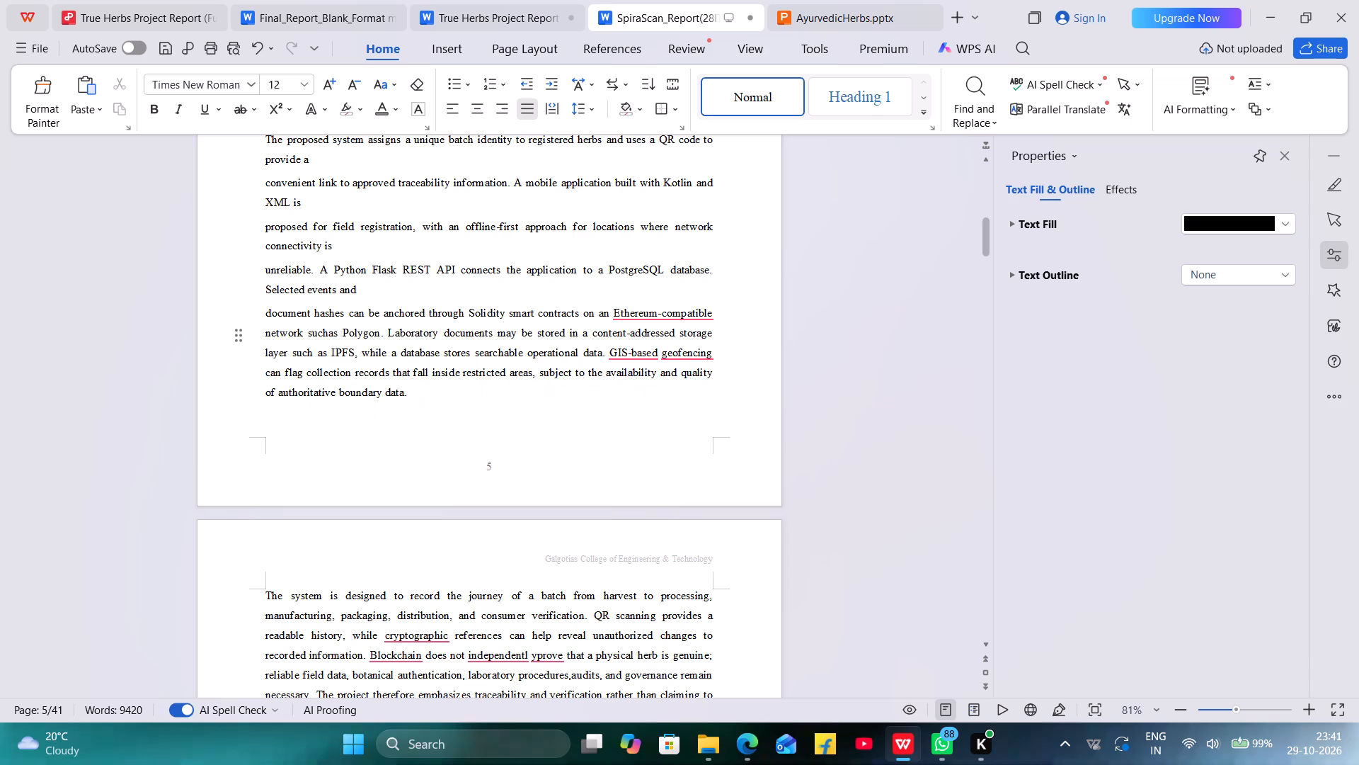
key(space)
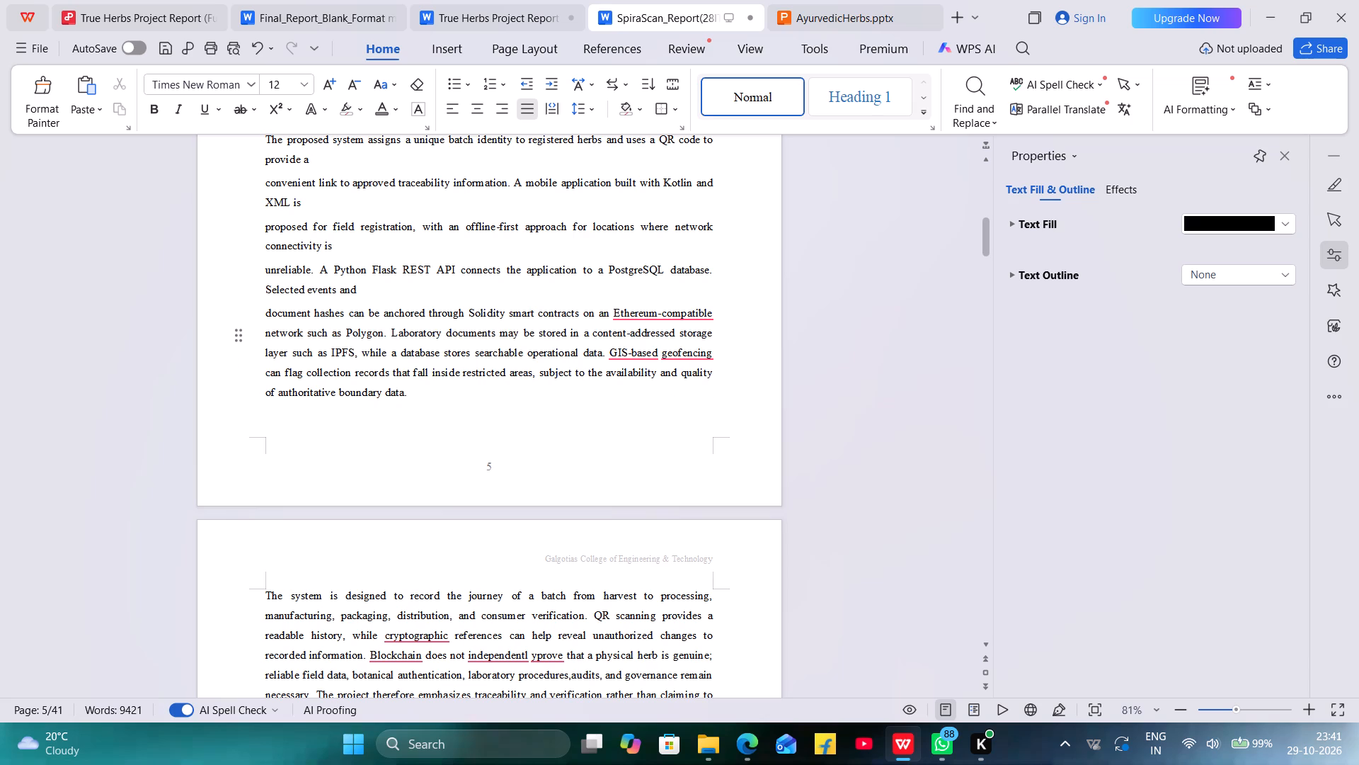
click(268, 312)
key(BackSpace)
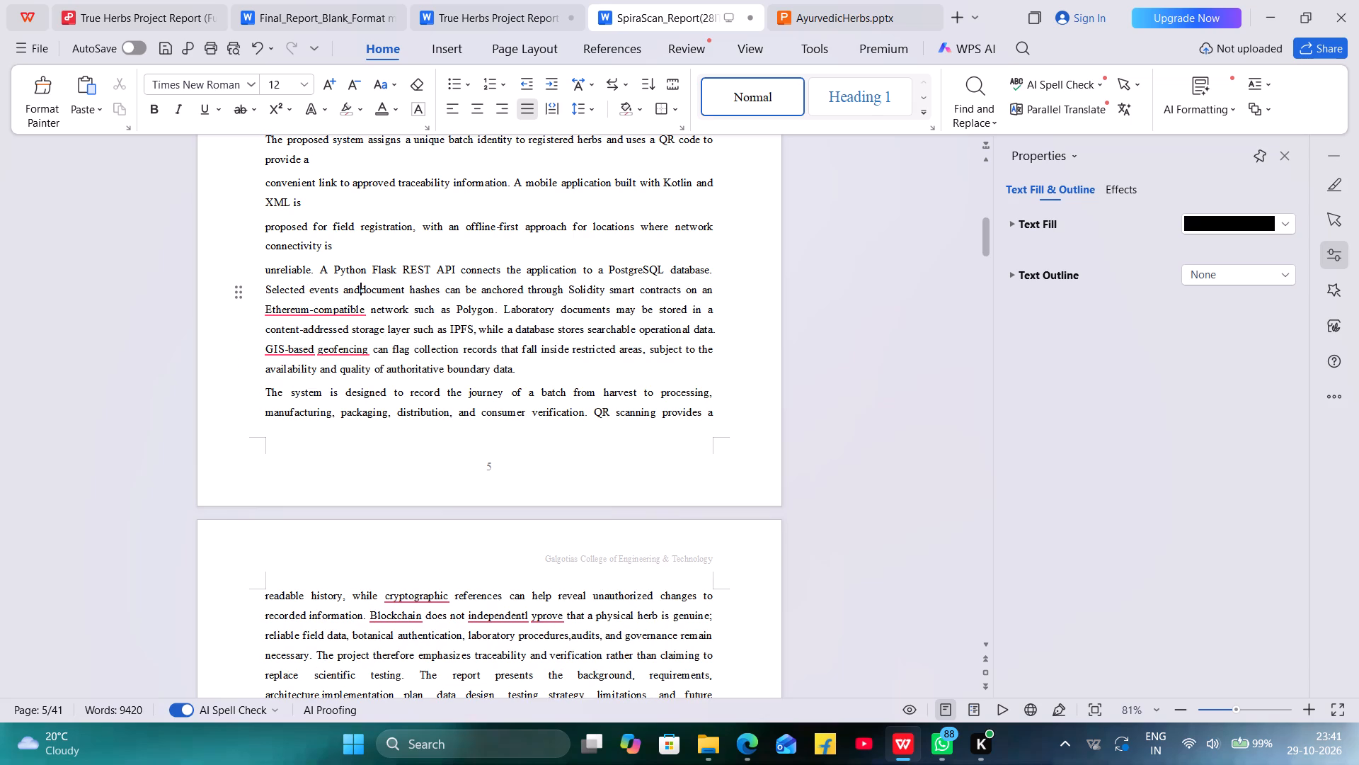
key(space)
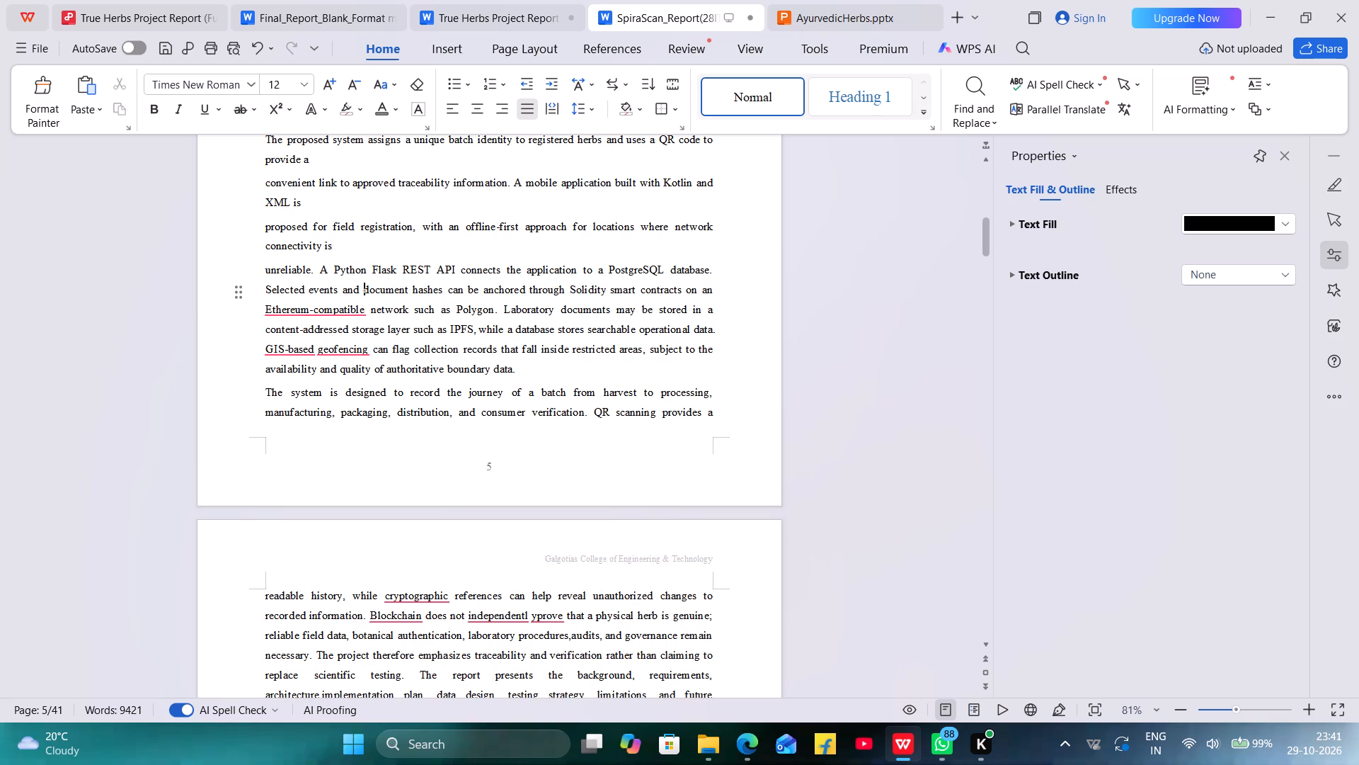
click(265, 271)
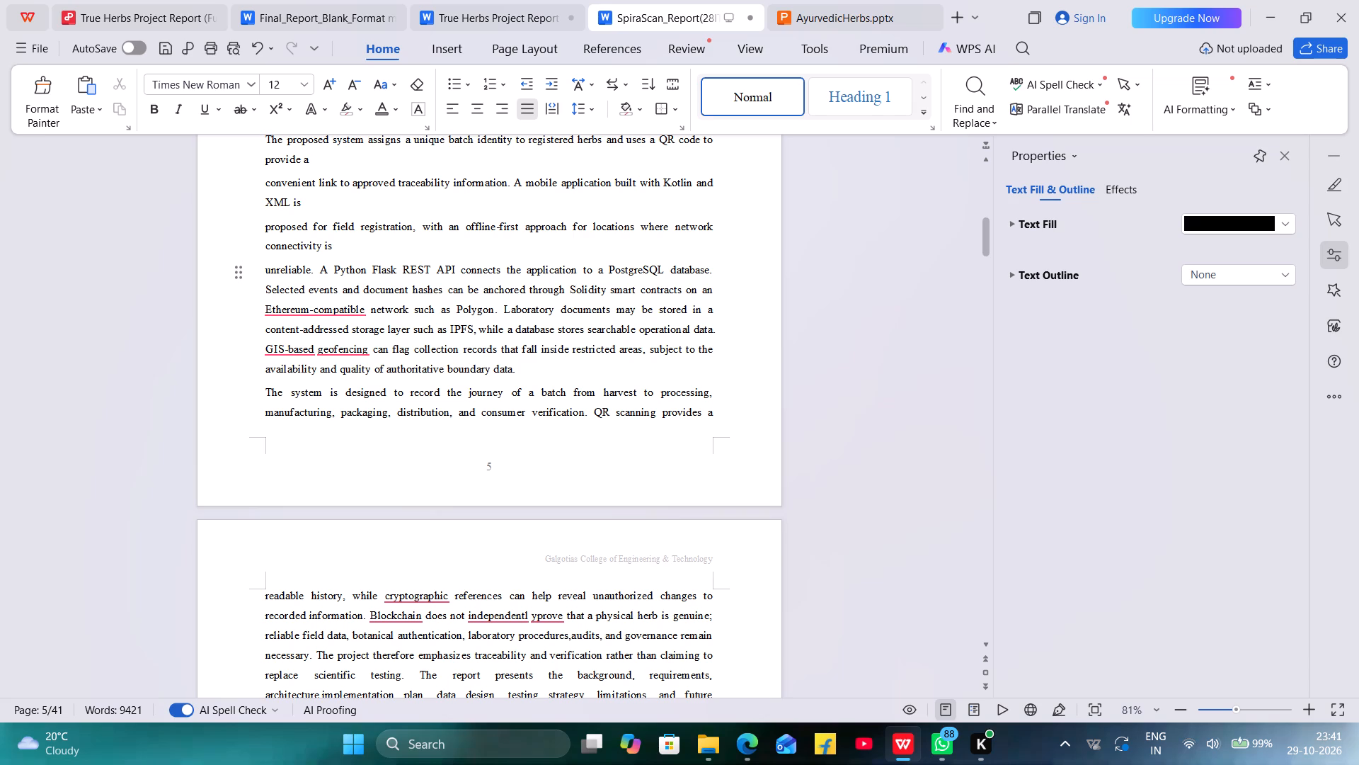
key(BackSpace)
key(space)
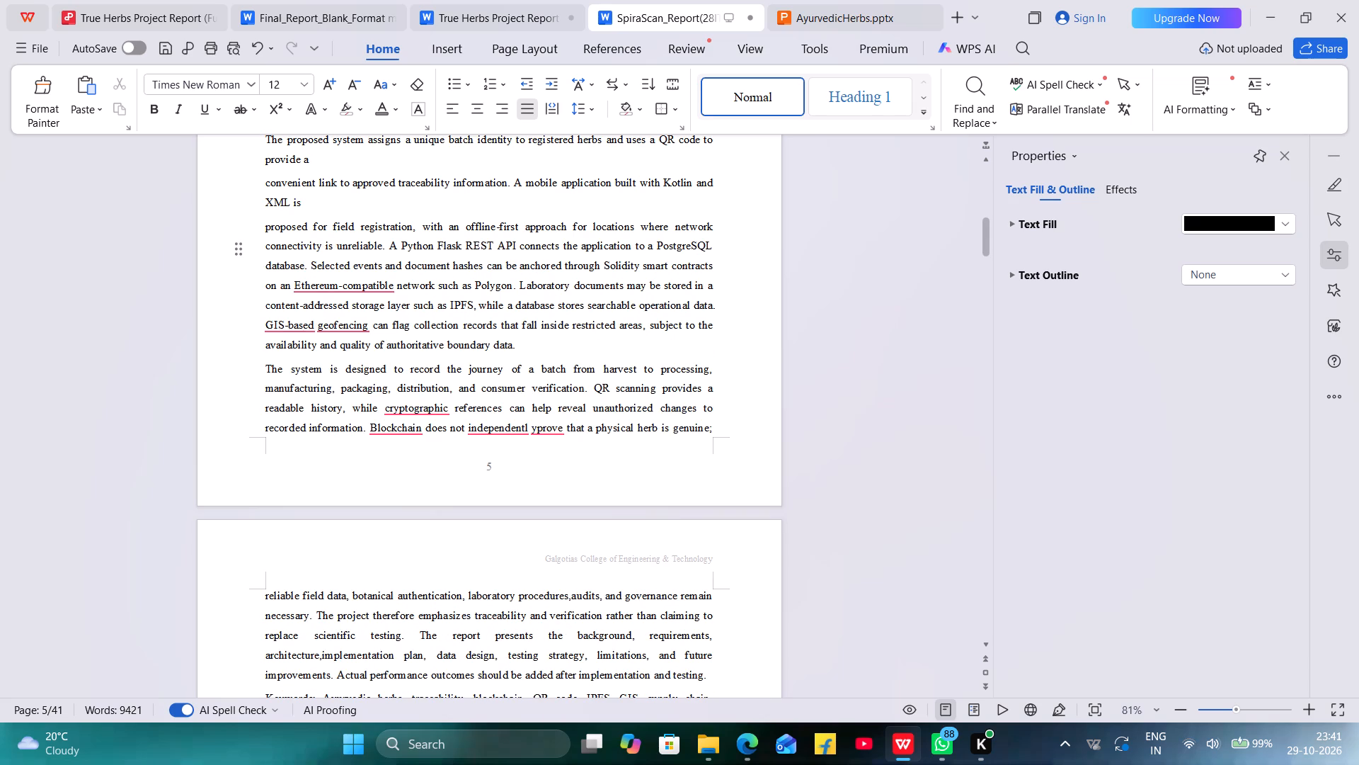
Join the lines starting "proposed for field registration" and "convenient link" to the lines above them, with a space at each join.
scroll(324, 258, up, 1)
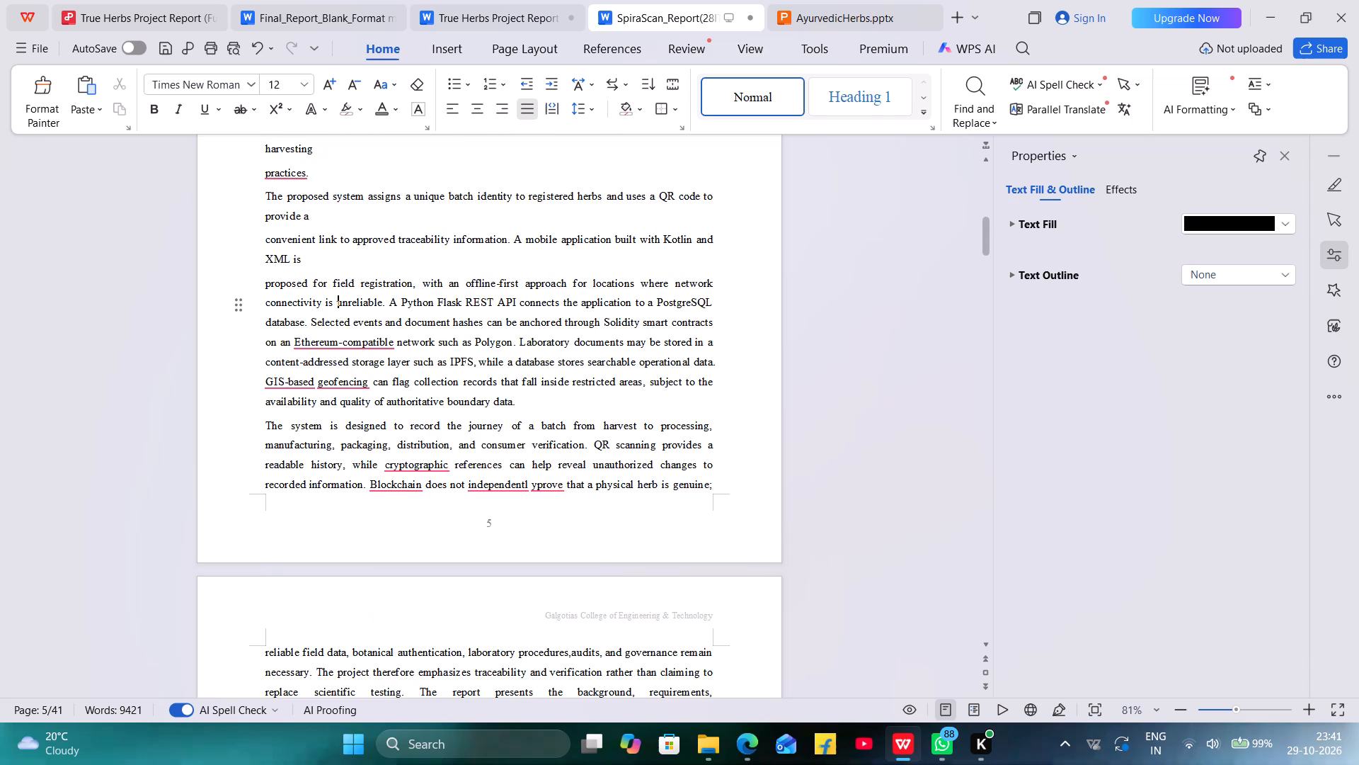
click(266, 277)
key(BackSpace)
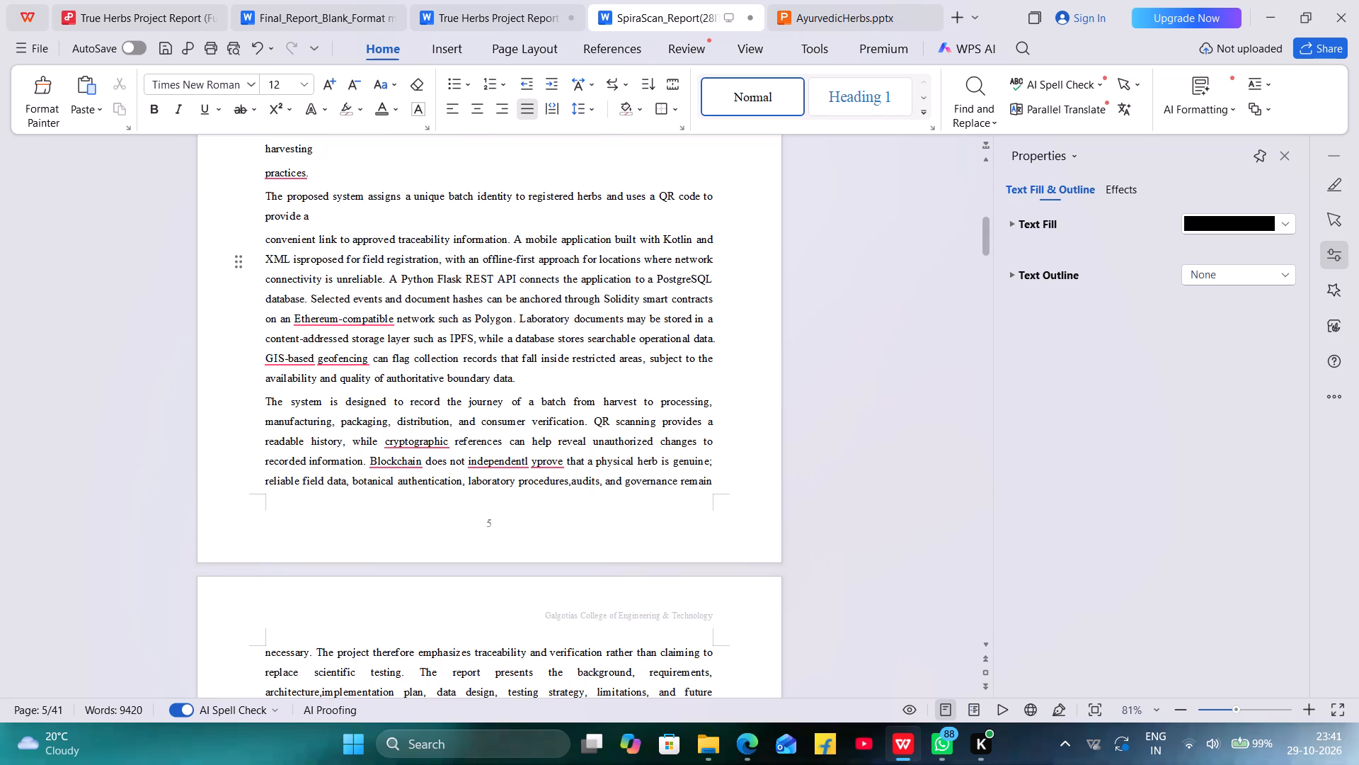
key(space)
click(265, 242)
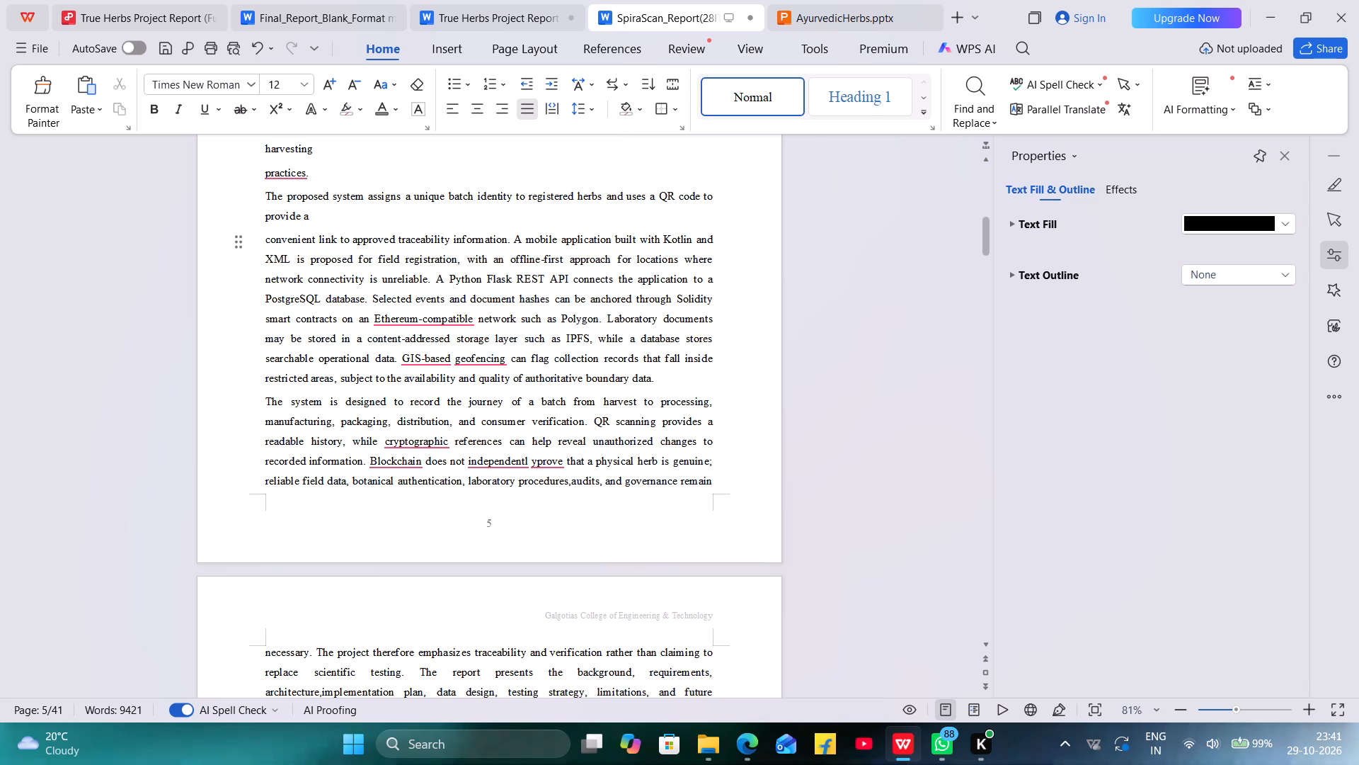
key(BackSpace)
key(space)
Join the paragraph starting "The proposed system" to the preceding line "practices.", with a space between them.
scroll(265, 242, up, 1)
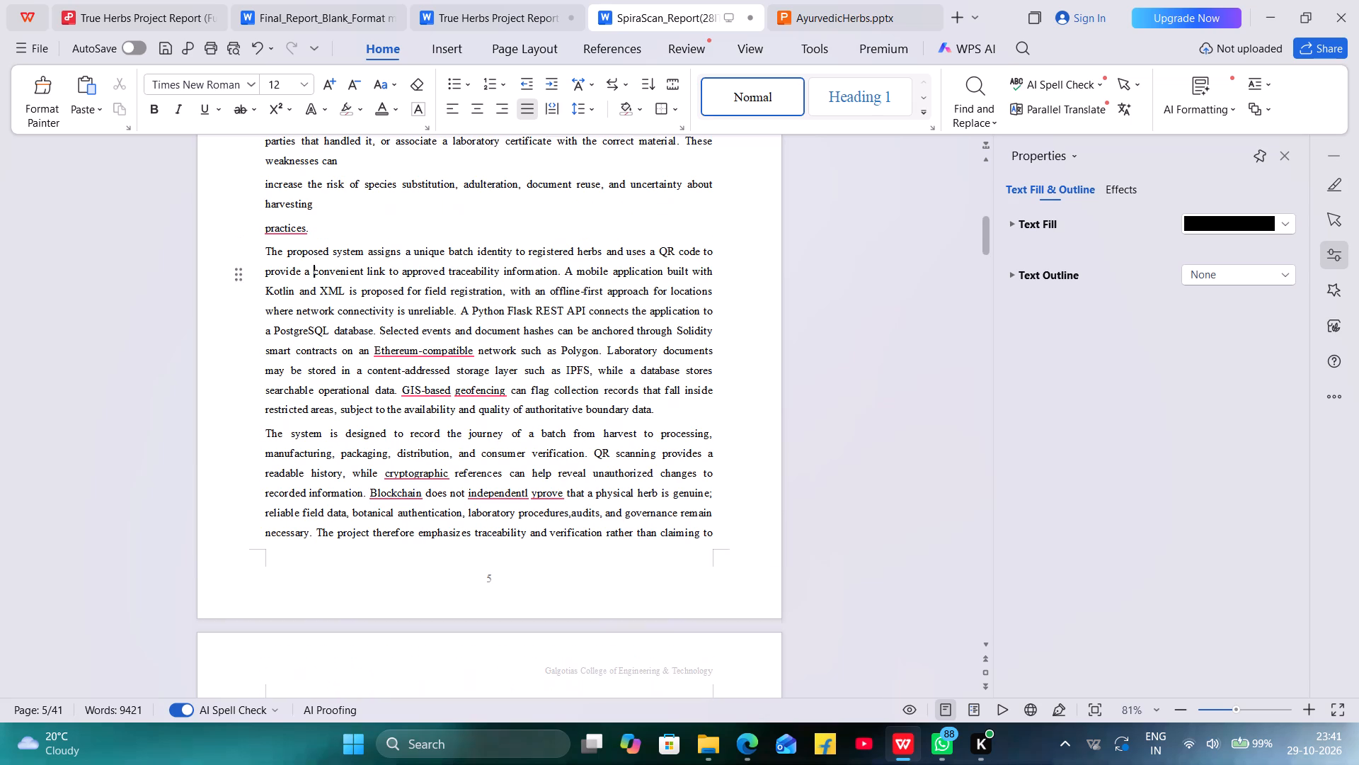
click(265, 242)
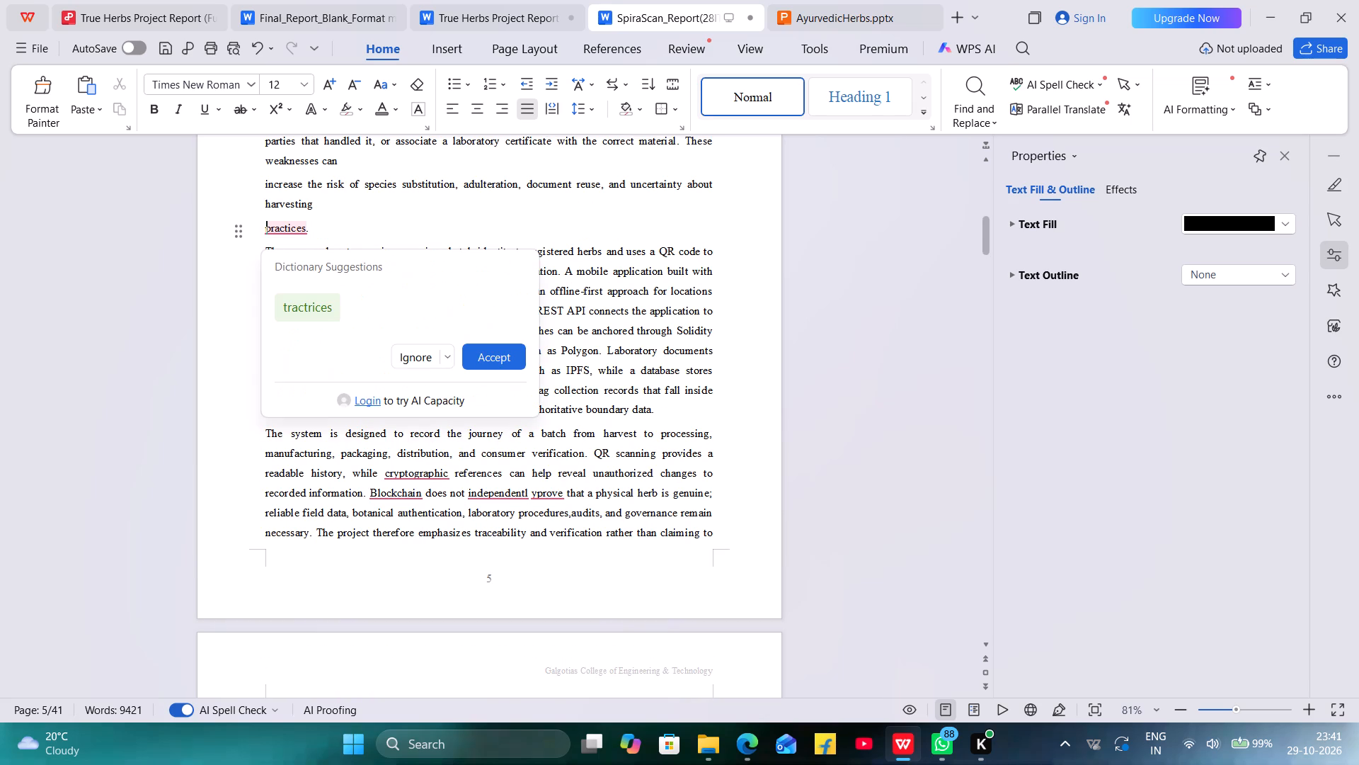
click(241, 270)
click(267, 256)
key(BackSpace)
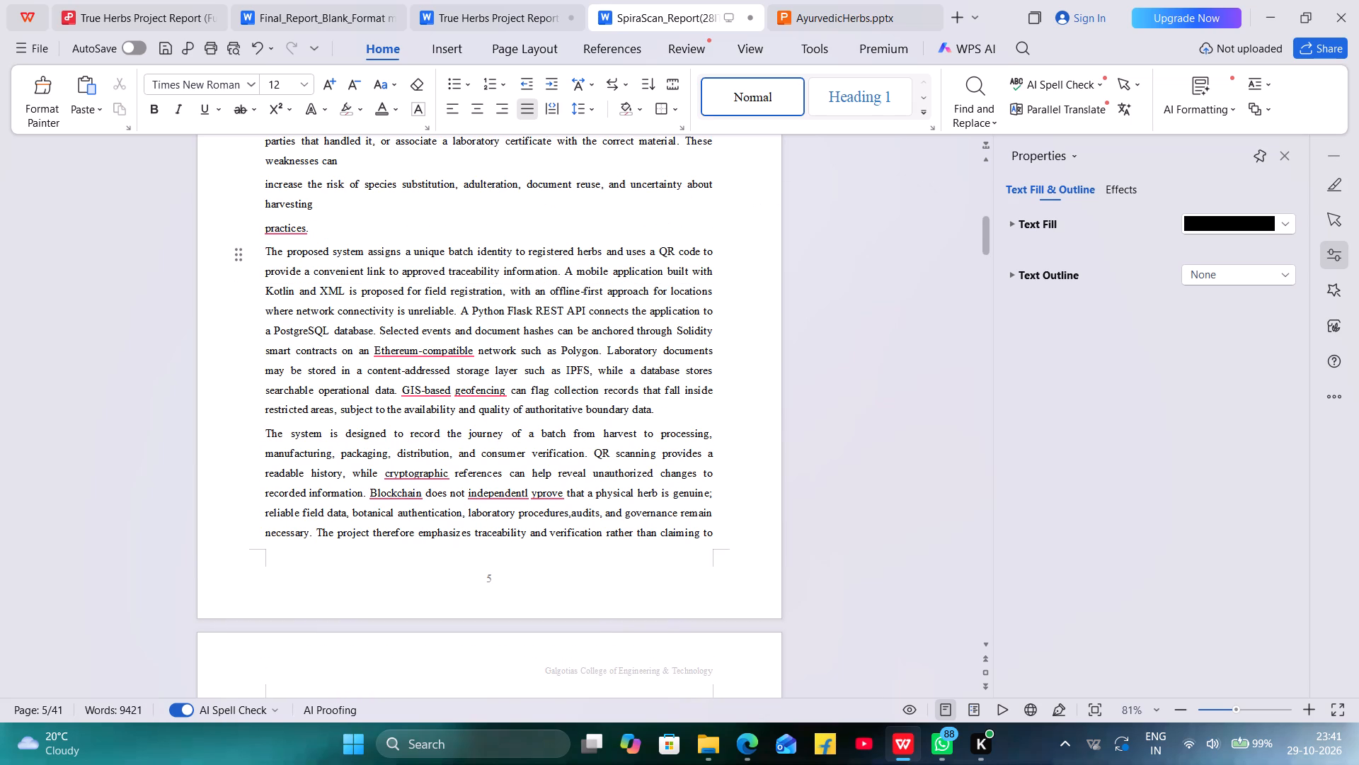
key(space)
scroll(285, 210, up, 1)
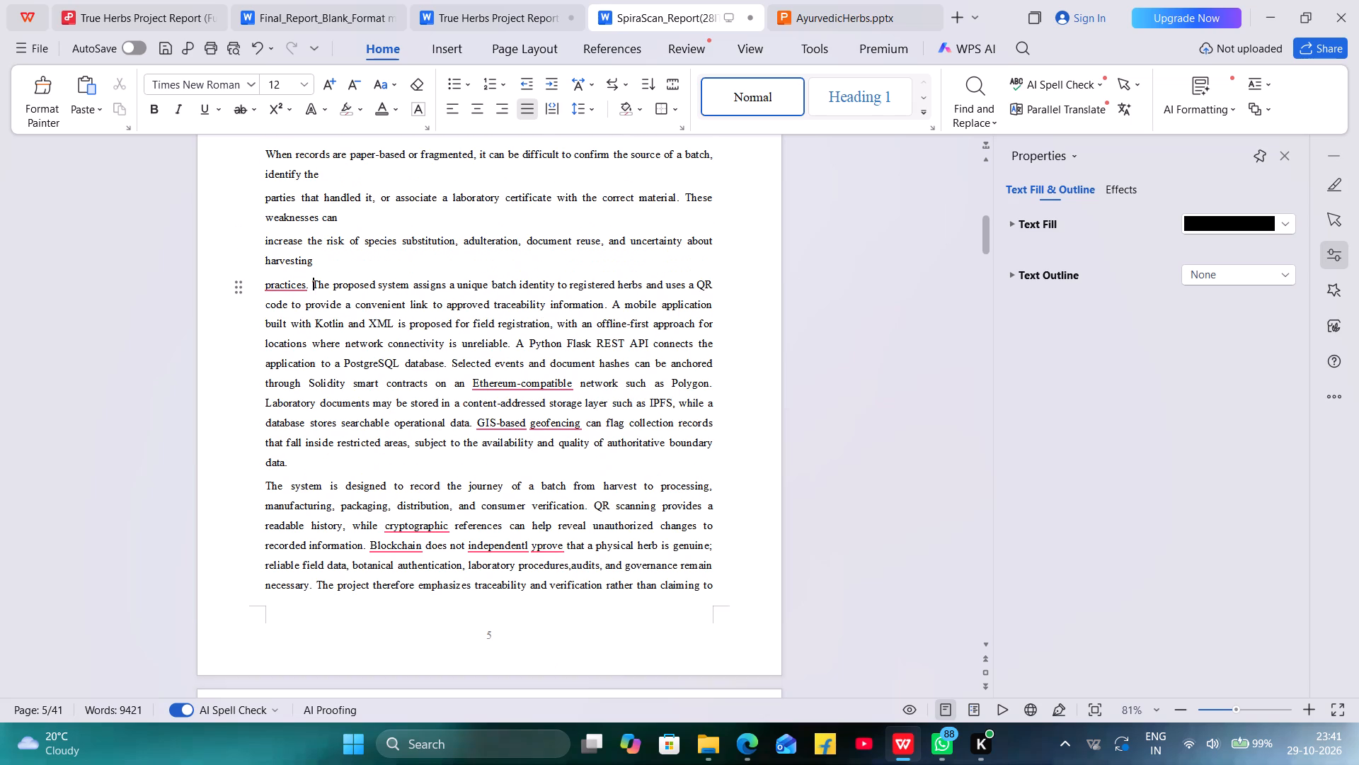
Join the Abstract lines starting "practices." and "increase the risk" to the lines above them, with a space at each join.
click(268, 291)
click(253, 281)
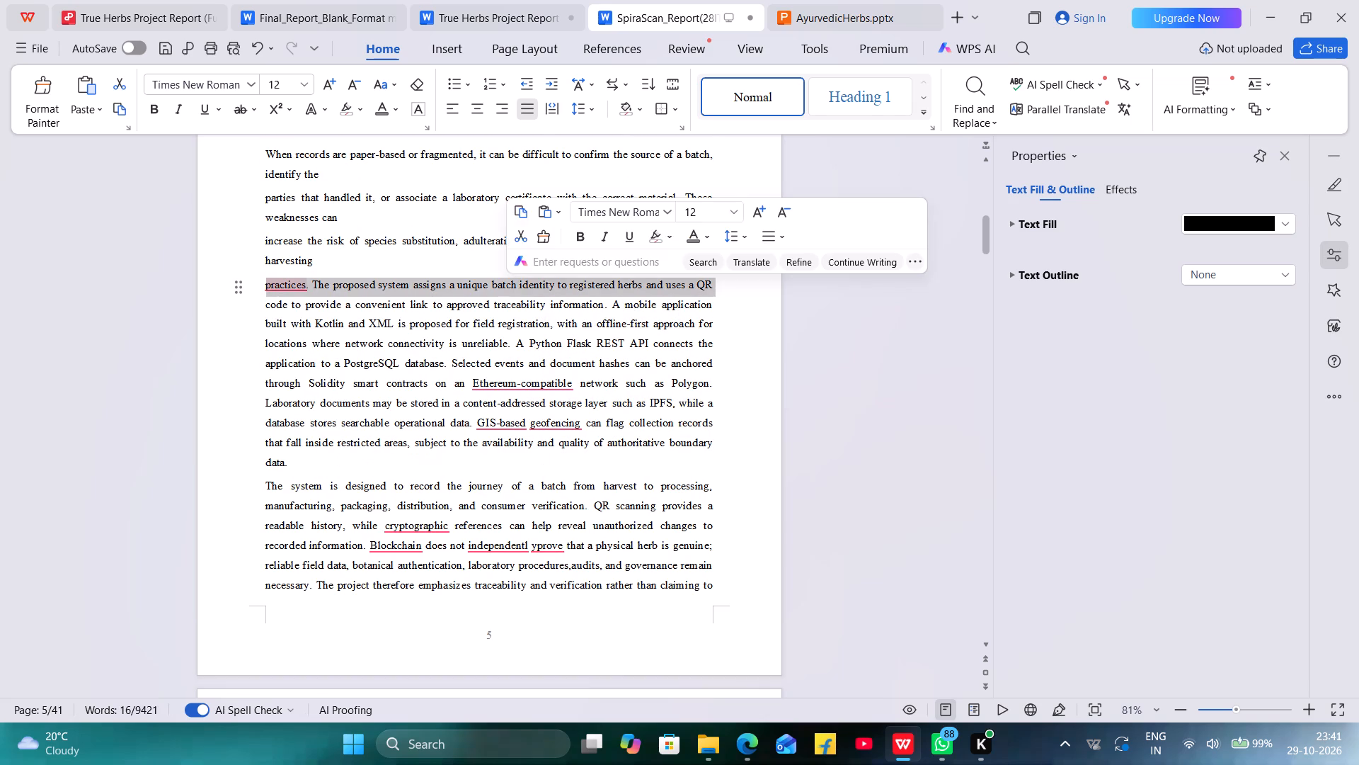
click(269, 277)
click(265, 284)
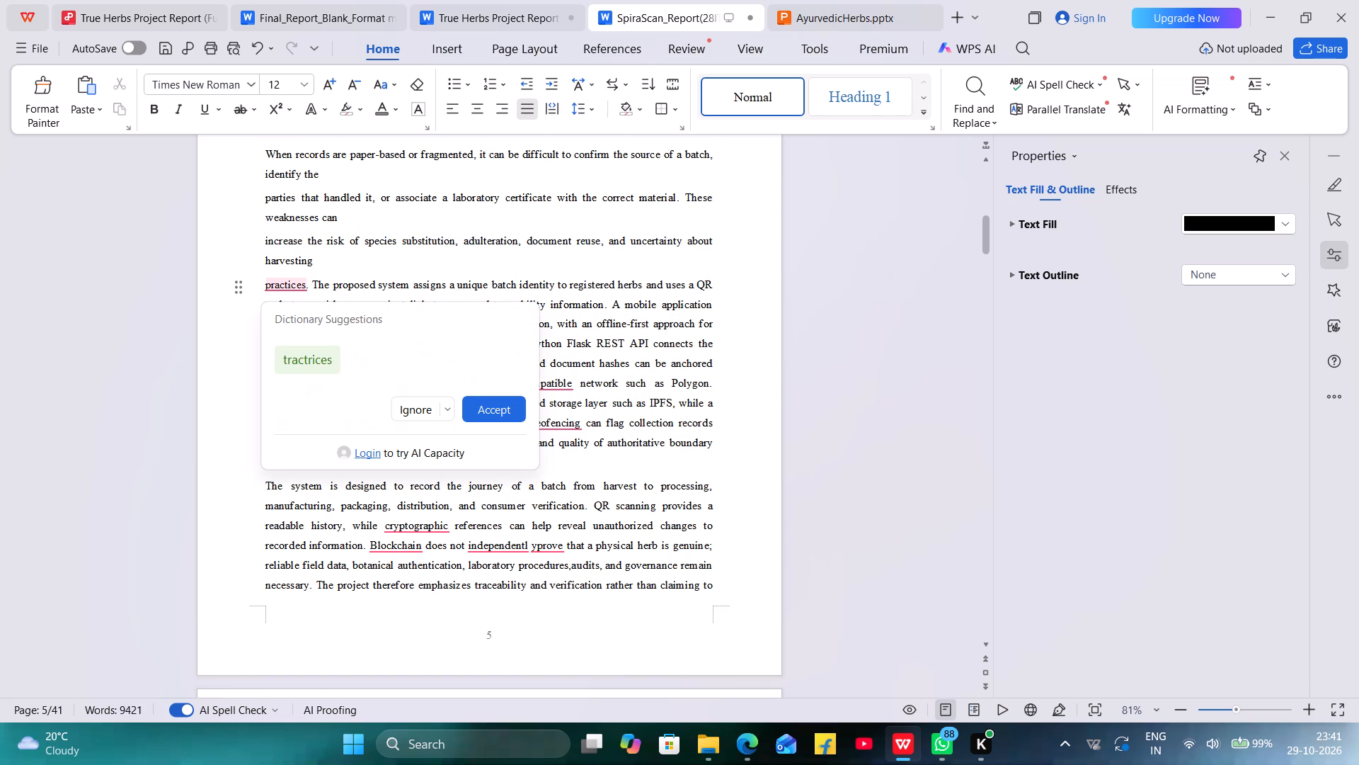
key(BackSpace)
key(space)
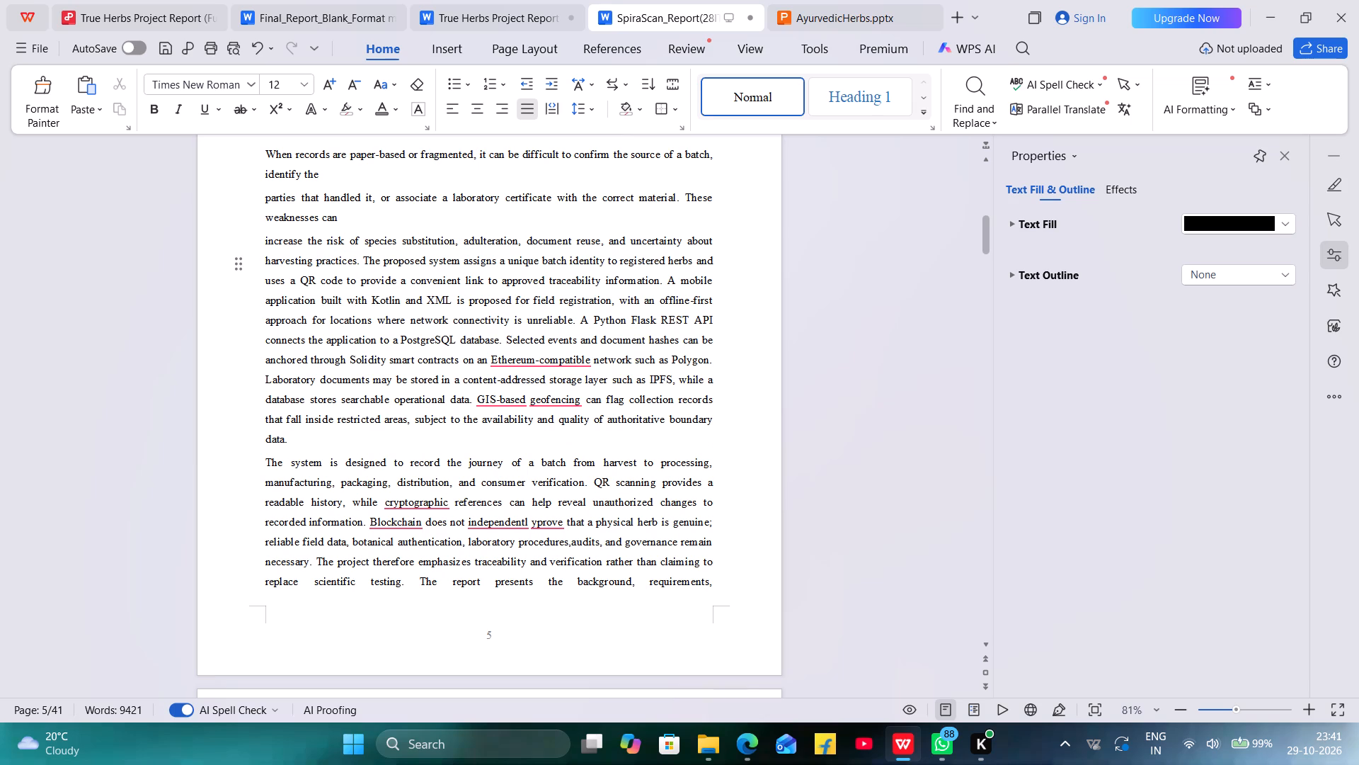
click(263, 242)
key(BackSpace)
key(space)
Join the line starting "parties that handled it" to the line above with a space, and "When records" directly after "a consumer.".
scroll(265, 241, up, 1)
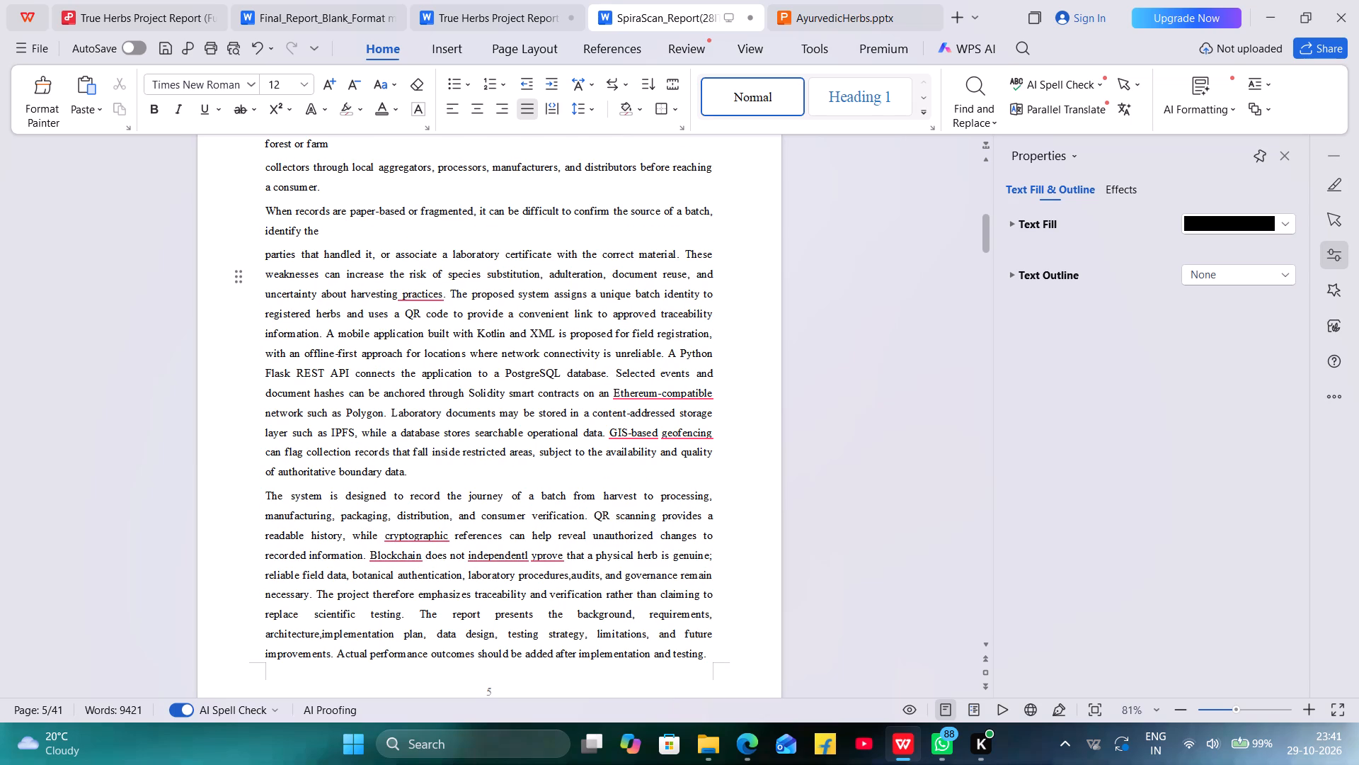
click(269, 261)
key(Left)
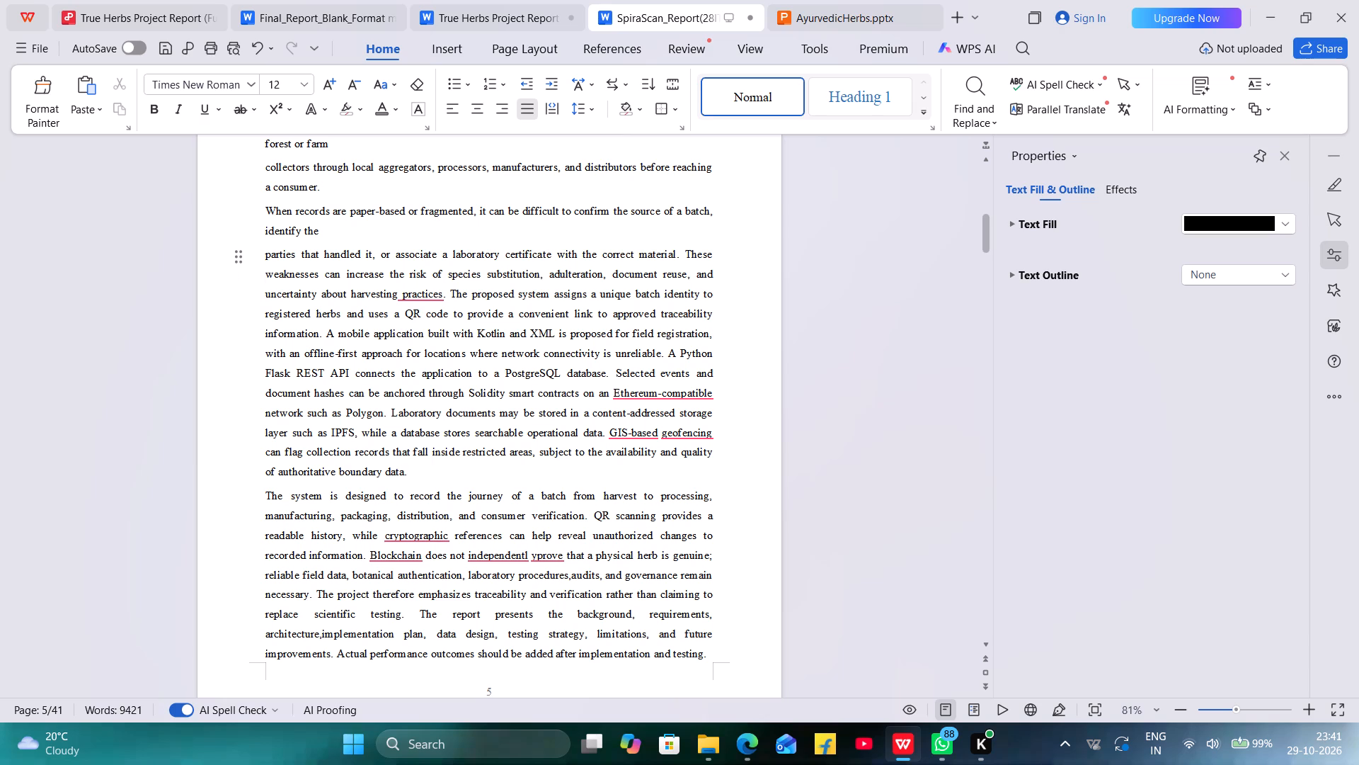
key(BackSpace)
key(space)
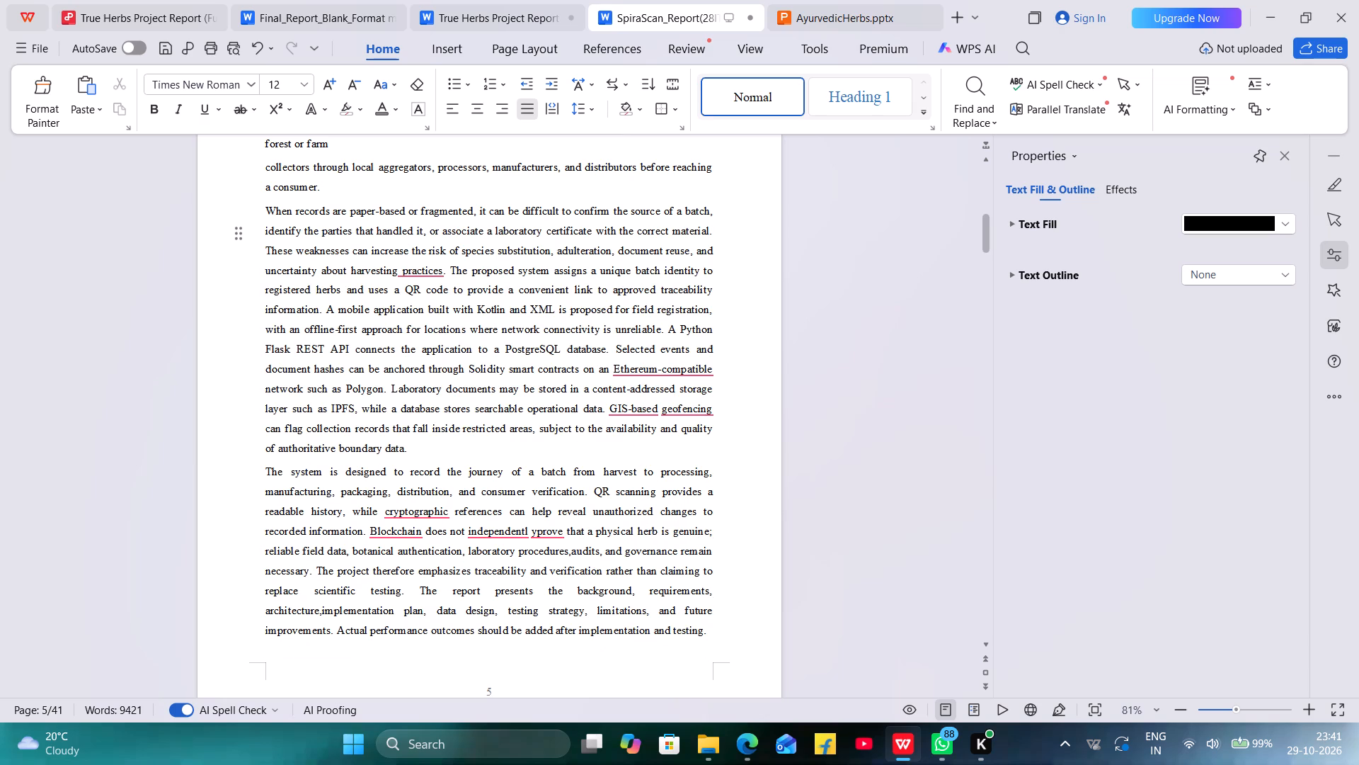
click(265, 206)
key(BackSpace)
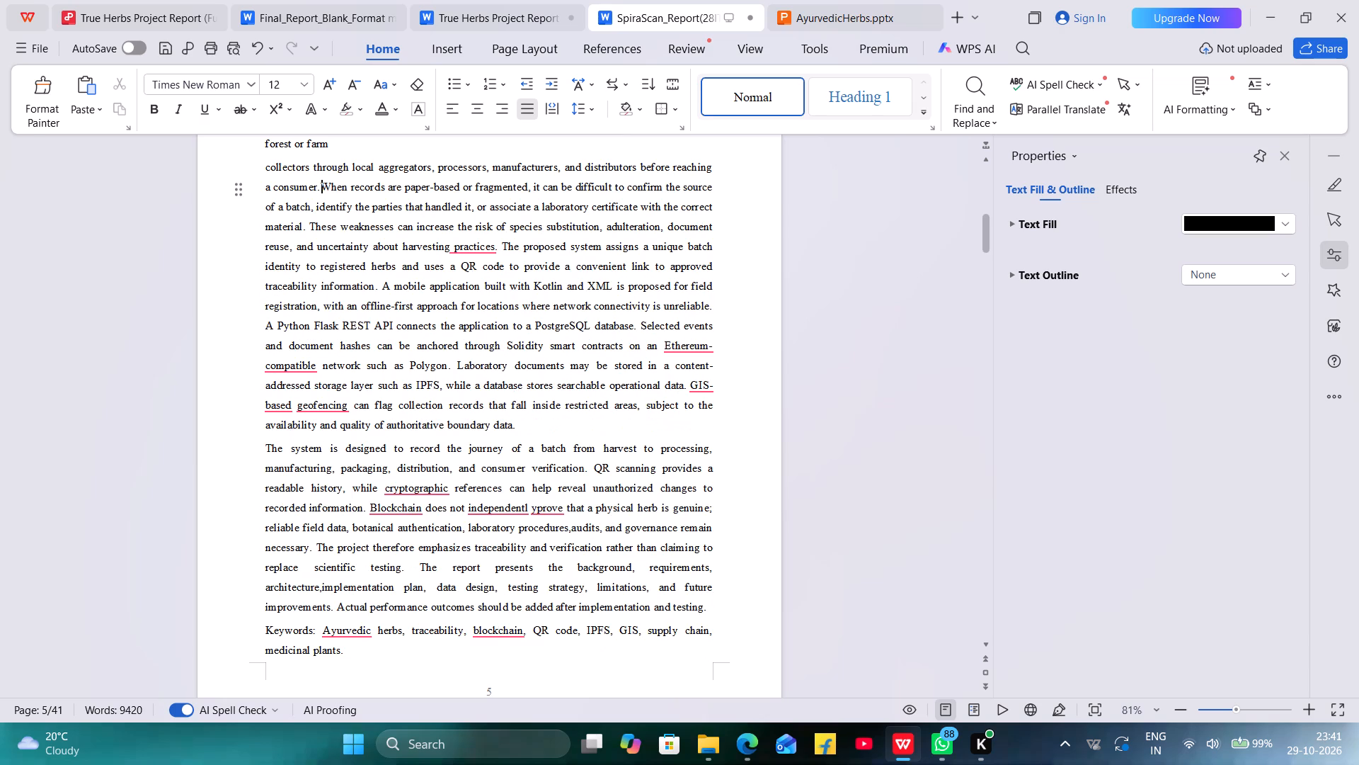
Join the lines starting "collectors through local" and "accountability of" to the lines above them, with a space at each join.
scroll(265, 206, up, 1)
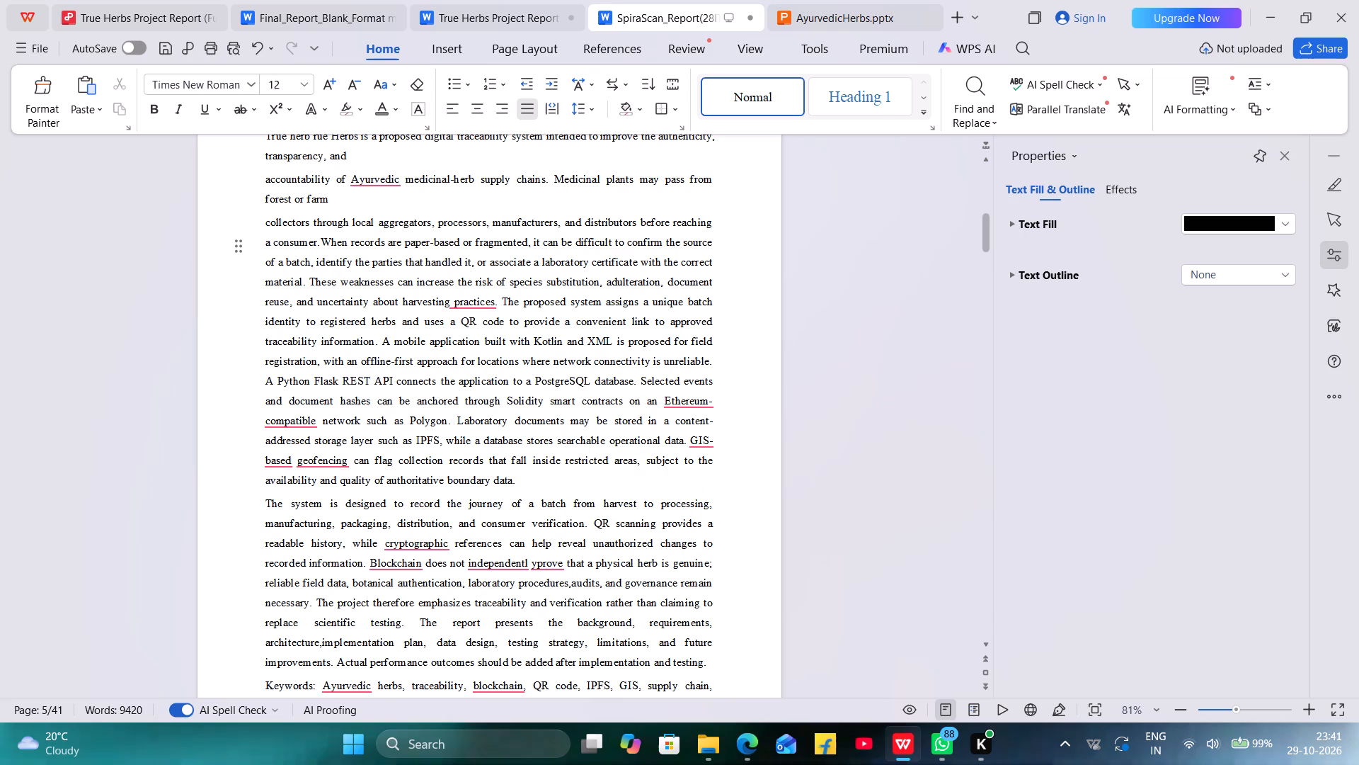
click(265, 229)
key(BackSpace)
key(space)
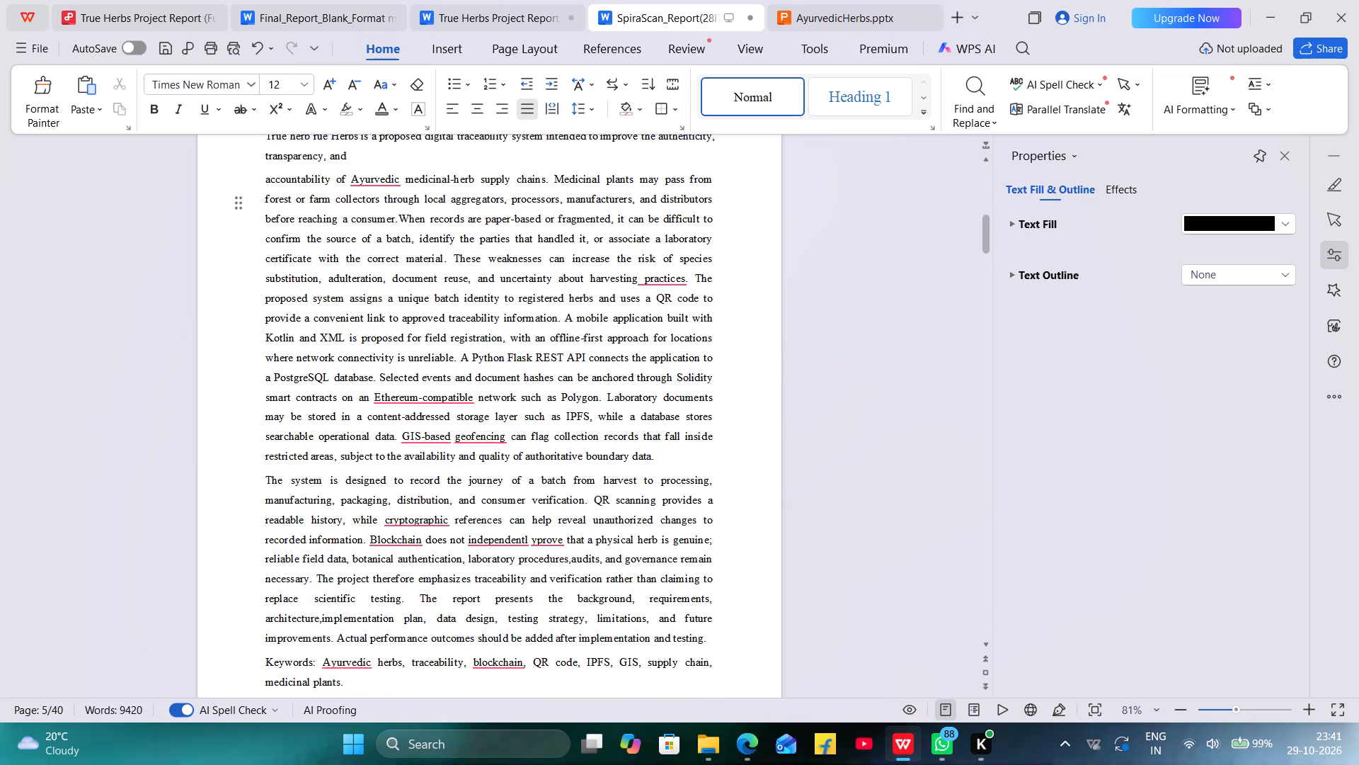
scroll(260, 246, up, 2)
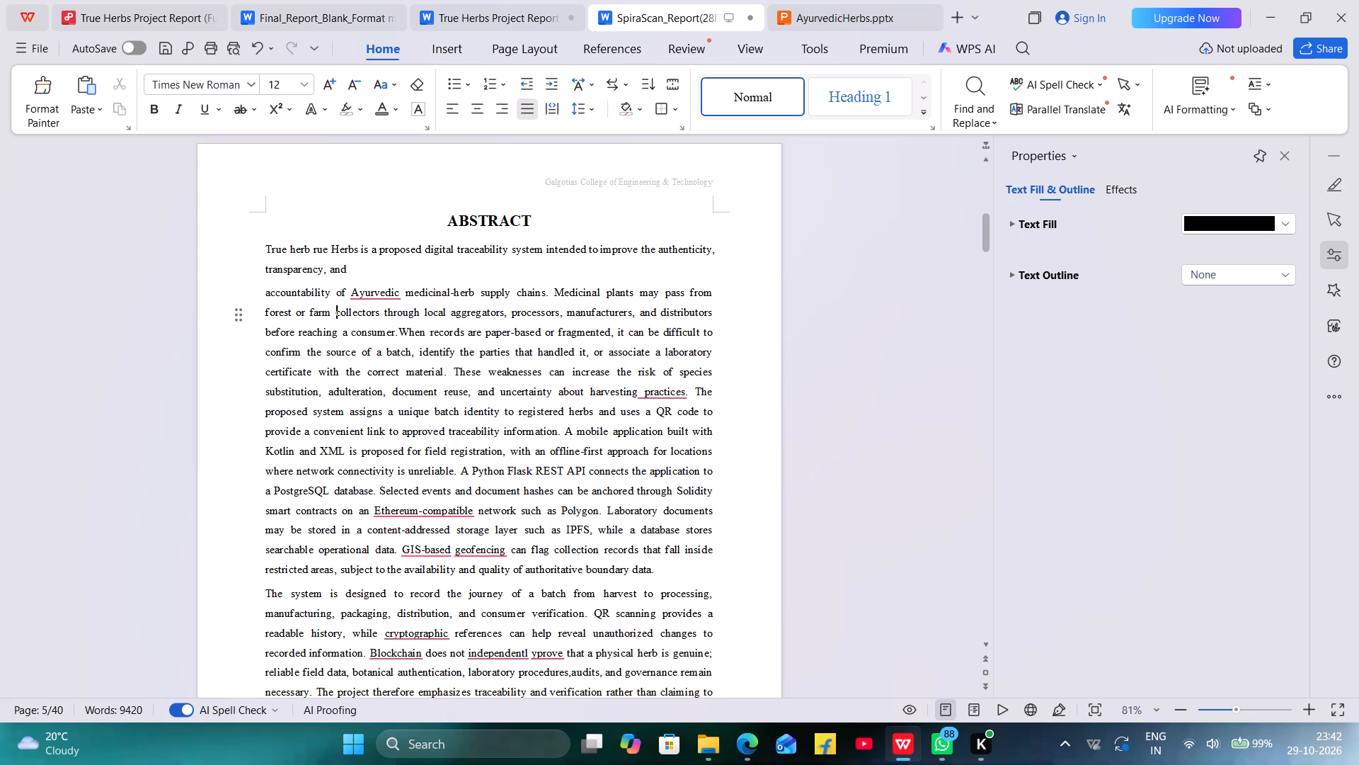
click(264, 292)
key(BackSpace)
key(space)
Insert a blank line after the Abstract's Keywords paragraph, above the "1. INTRODUCTION" heading.
scroll(430, 392, down, 1)
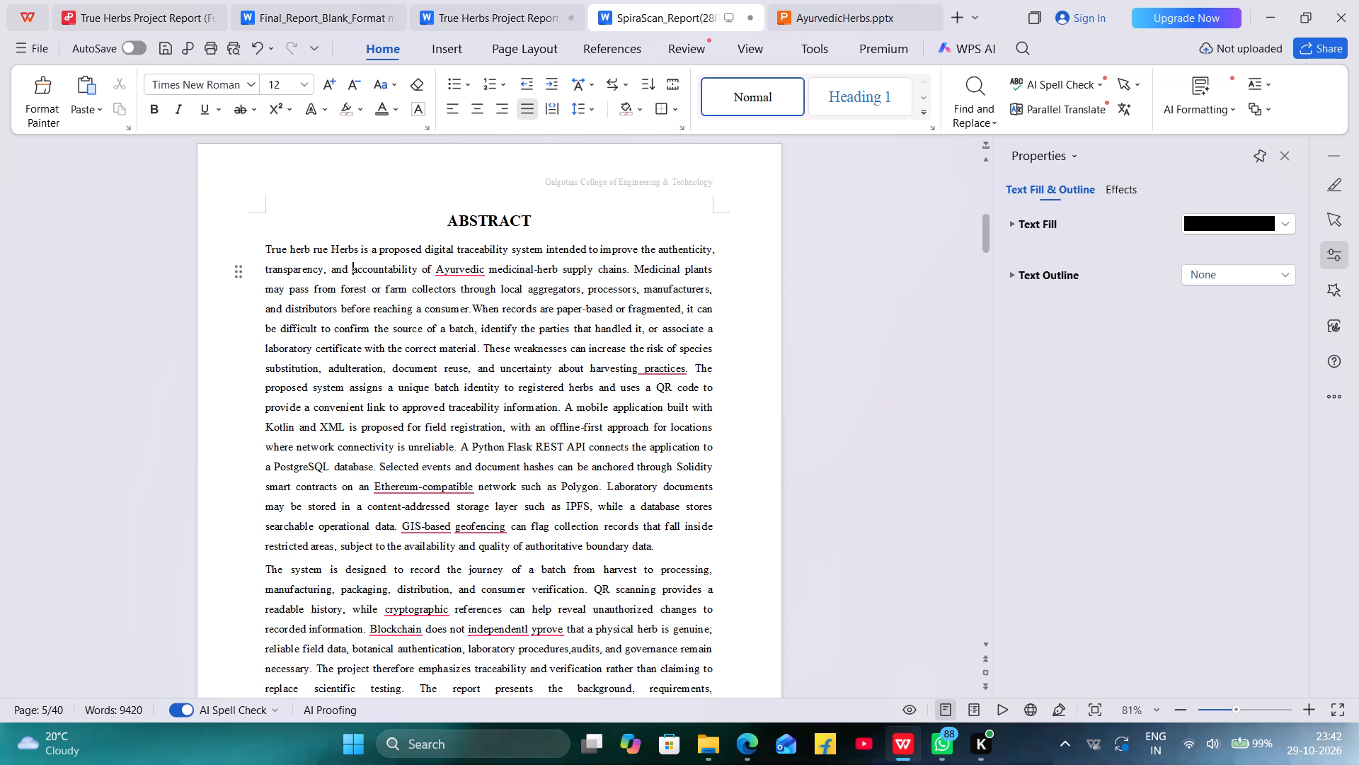
scroll(430, 392, down, 1)
scroll(515, 482, down, 3)
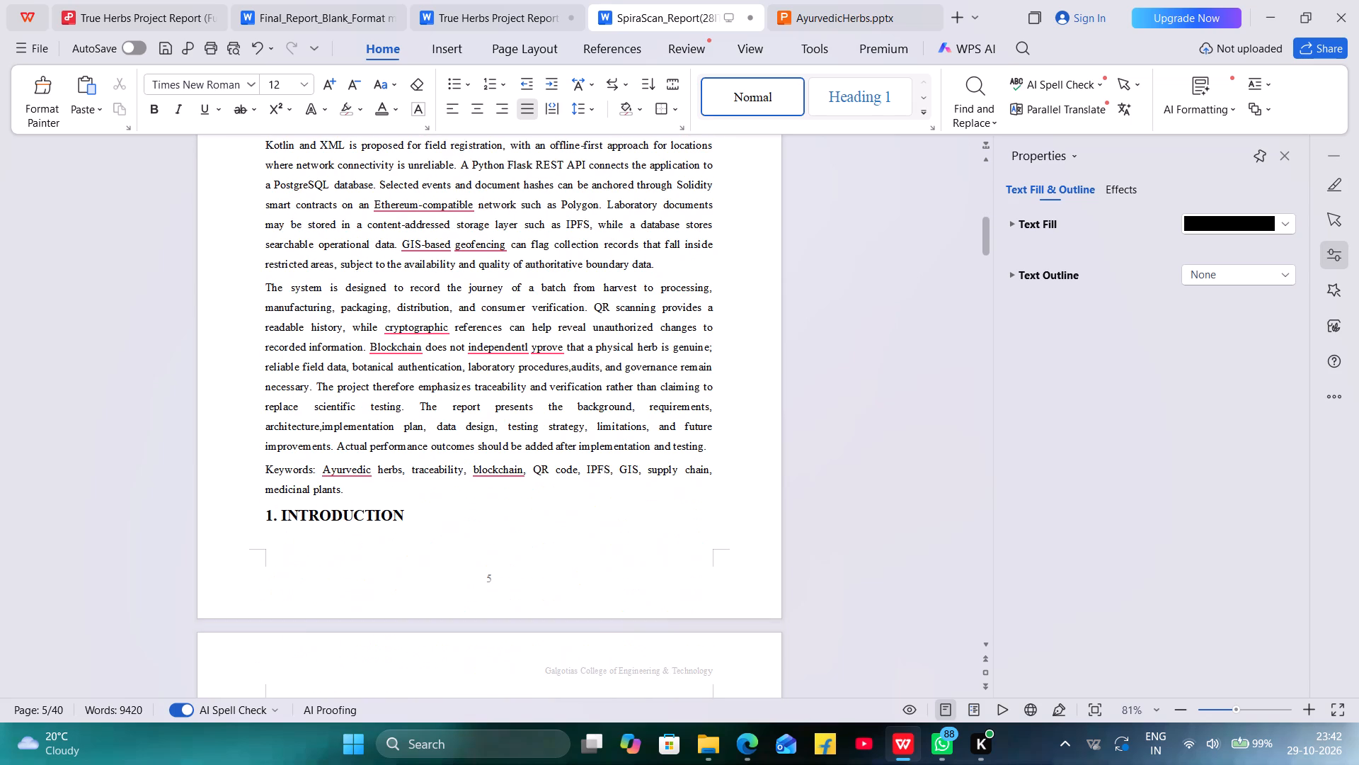
click(362, 489)
key(Return)
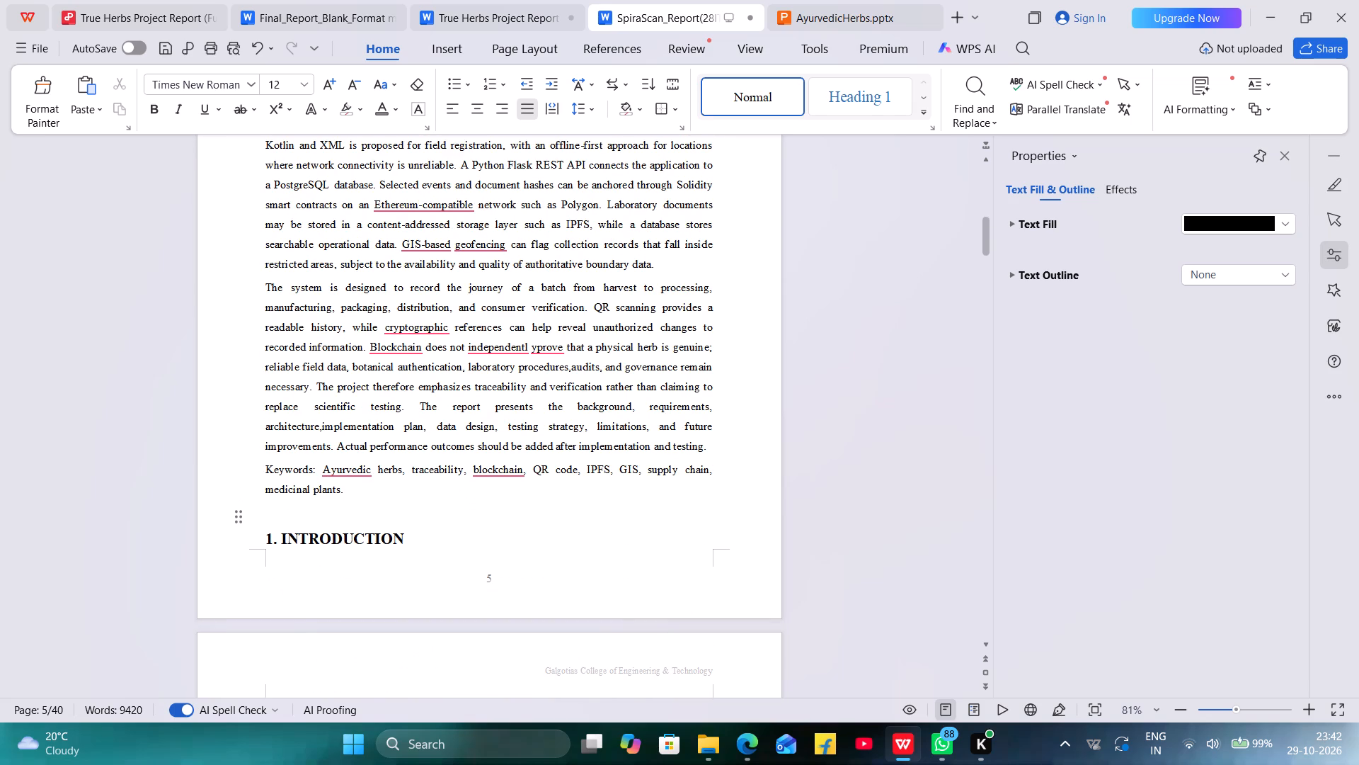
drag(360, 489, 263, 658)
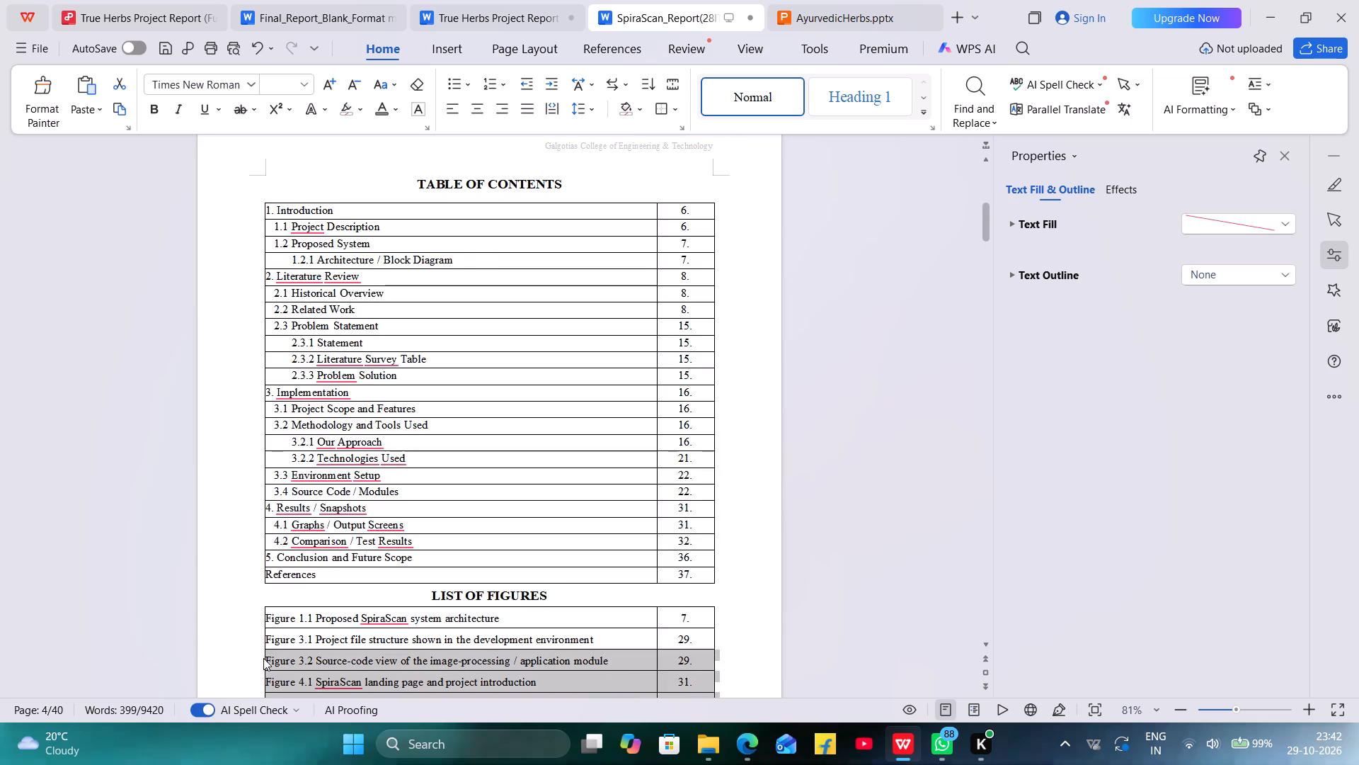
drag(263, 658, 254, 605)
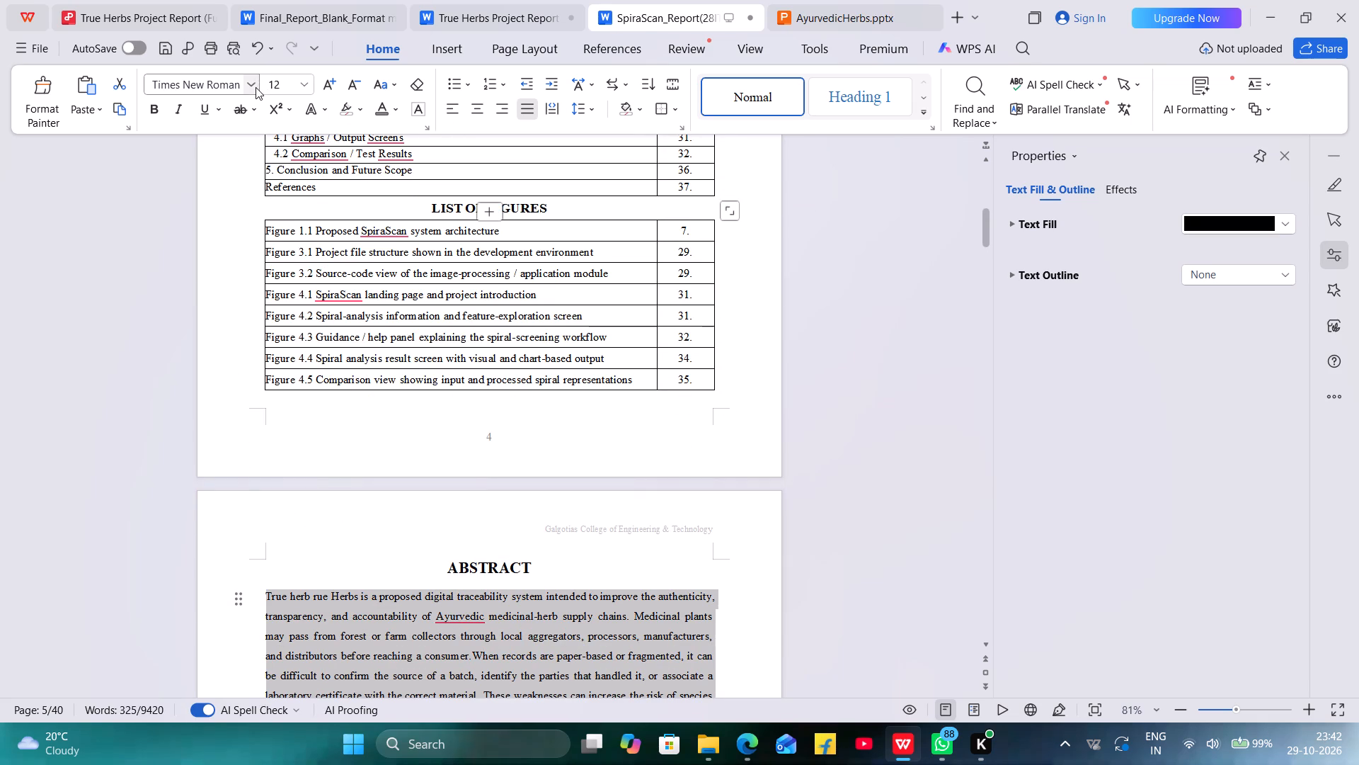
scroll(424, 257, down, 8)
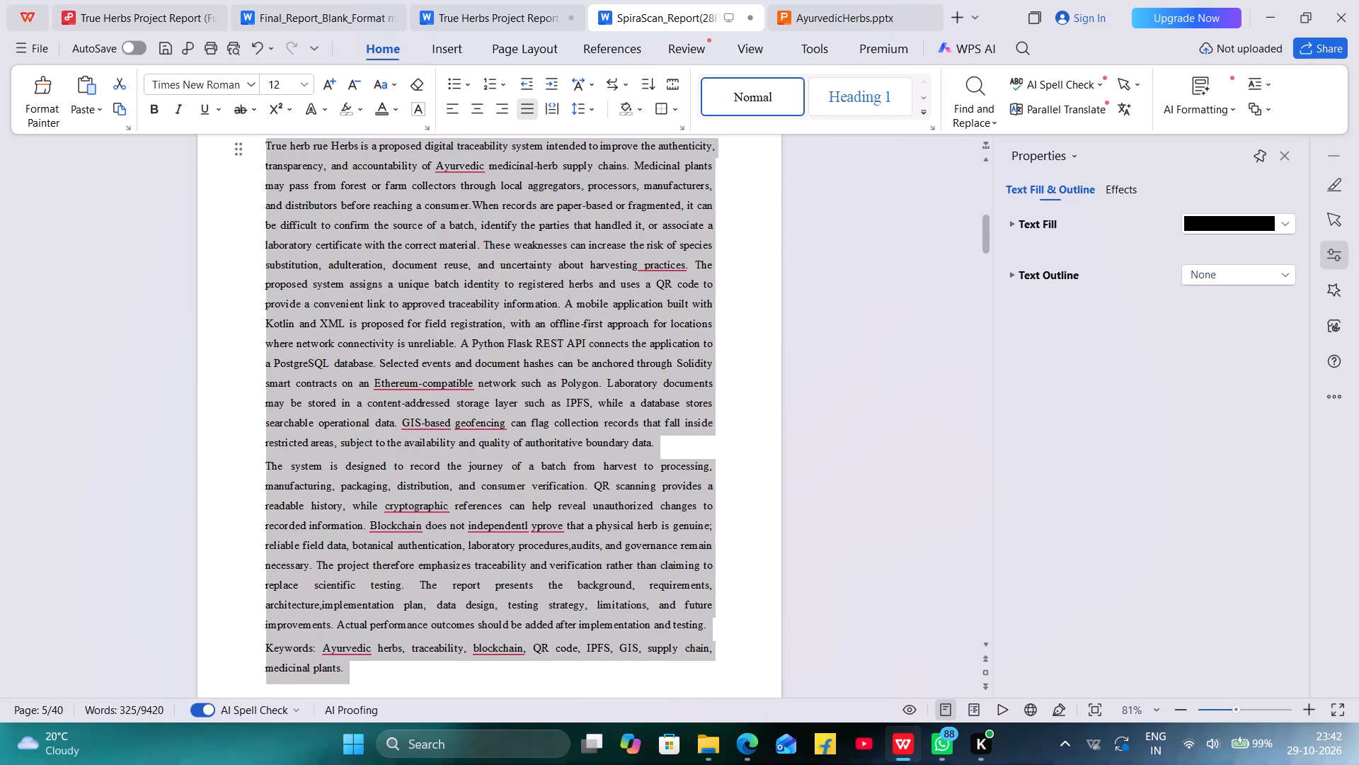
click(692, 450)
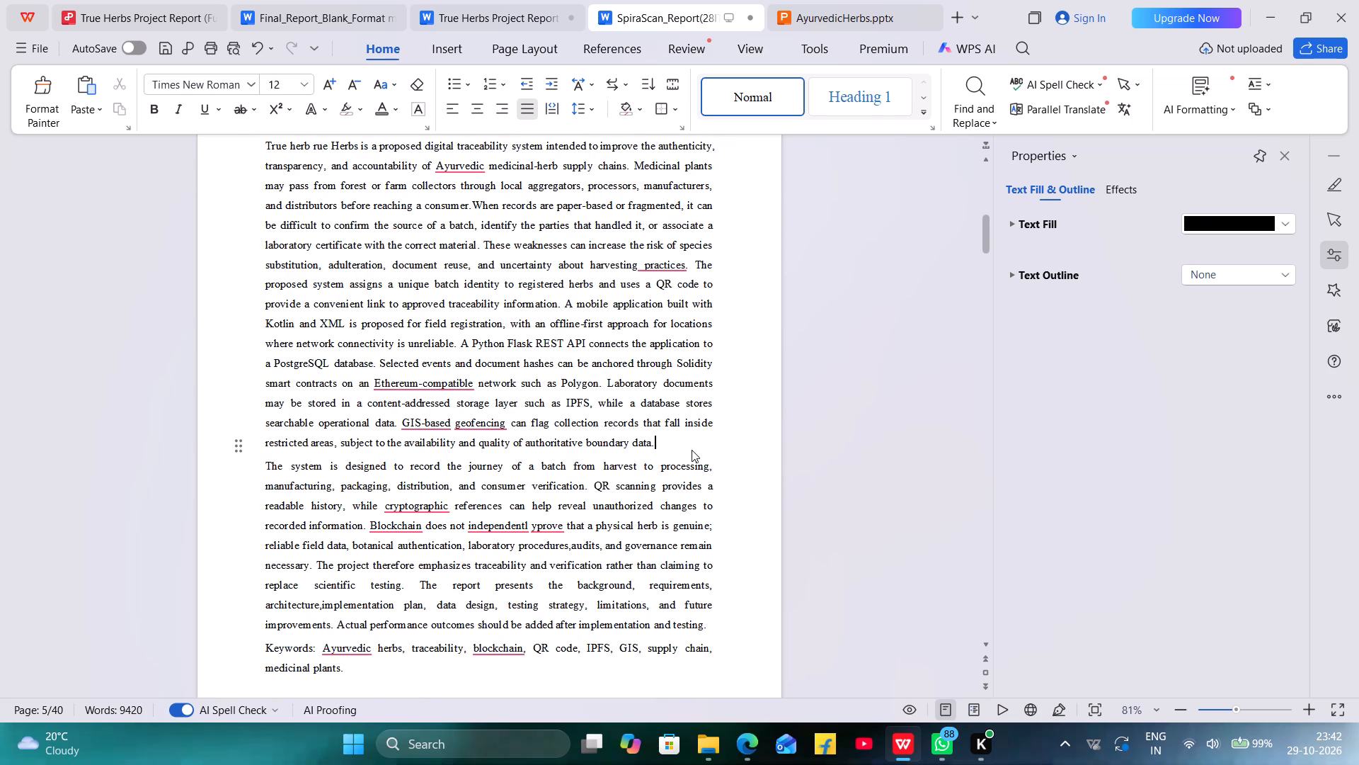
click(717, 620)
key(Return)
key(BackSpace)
Insert another blank line above the "1. INTRODUCTION" heading to push it onto the next page.
scroll(735, 669, down, 1)
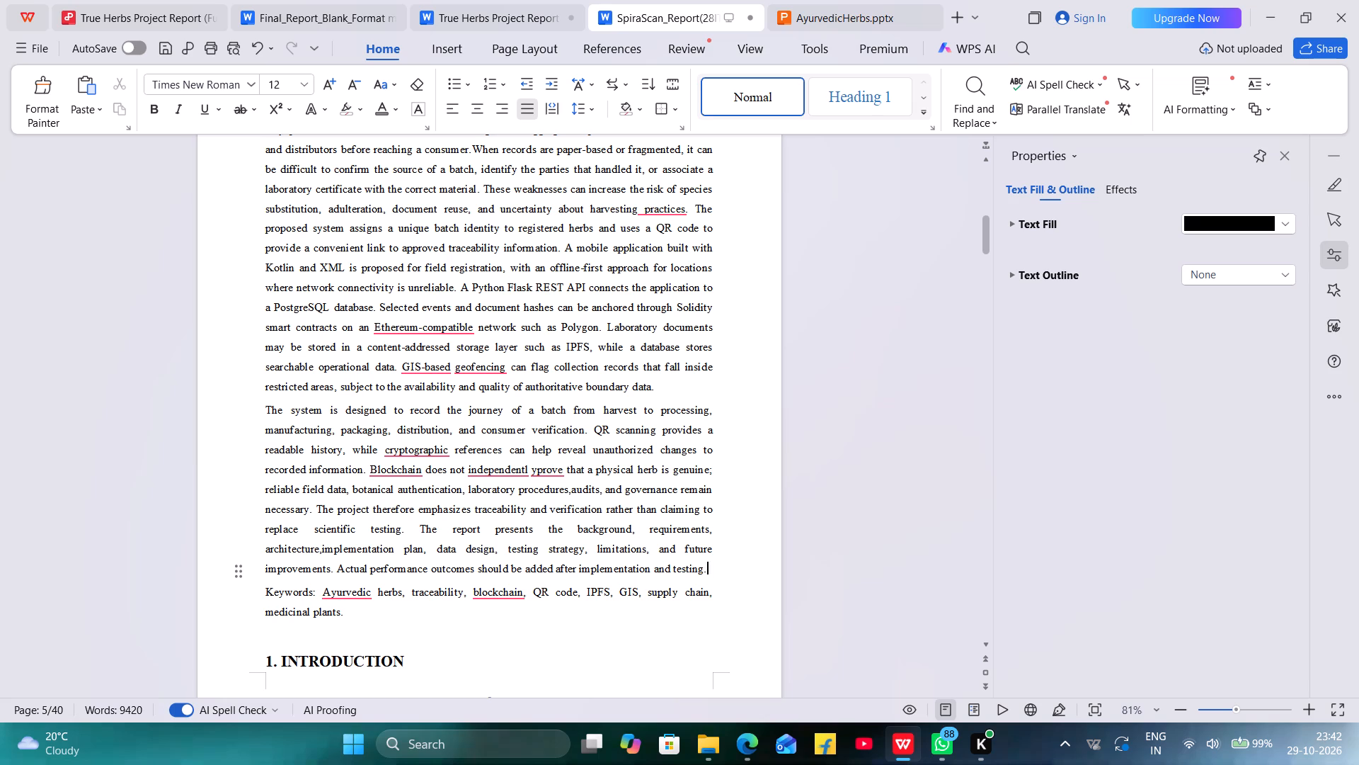
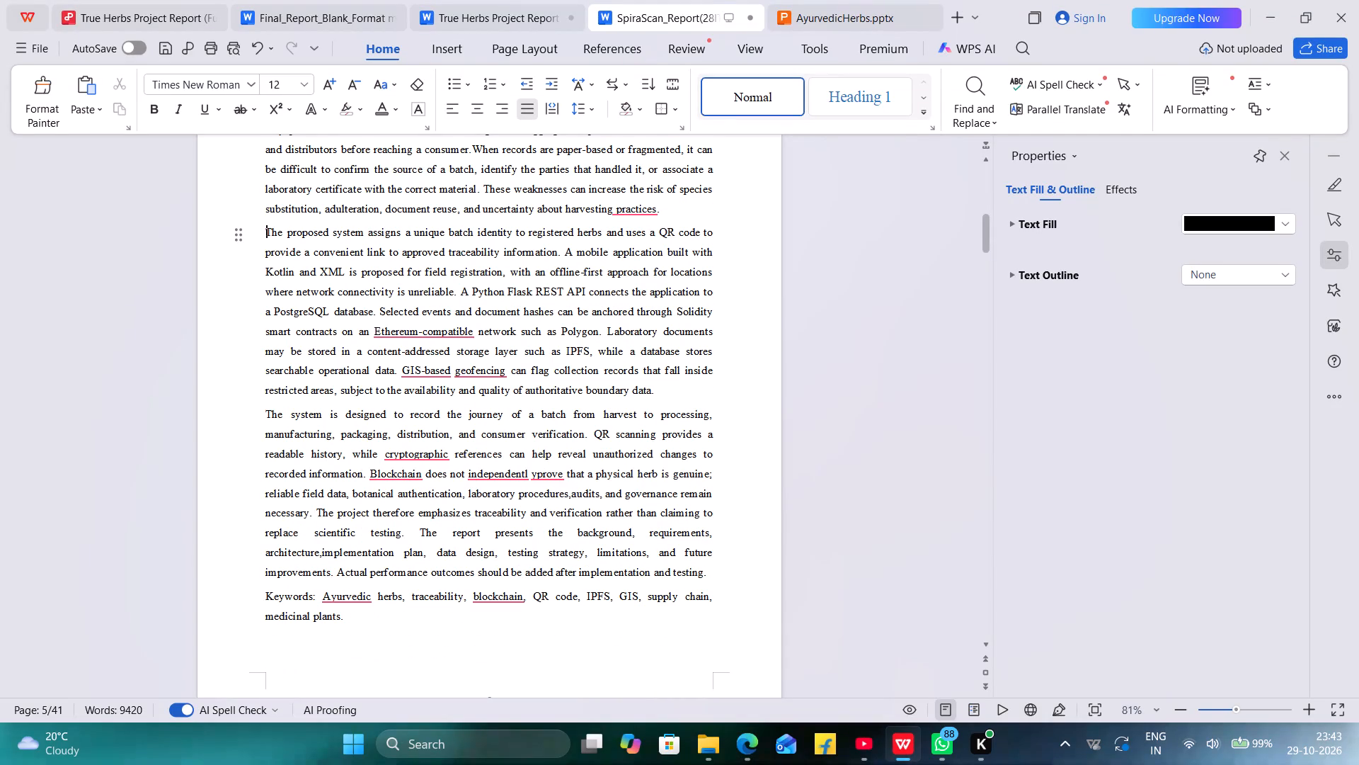
click(524, 476)
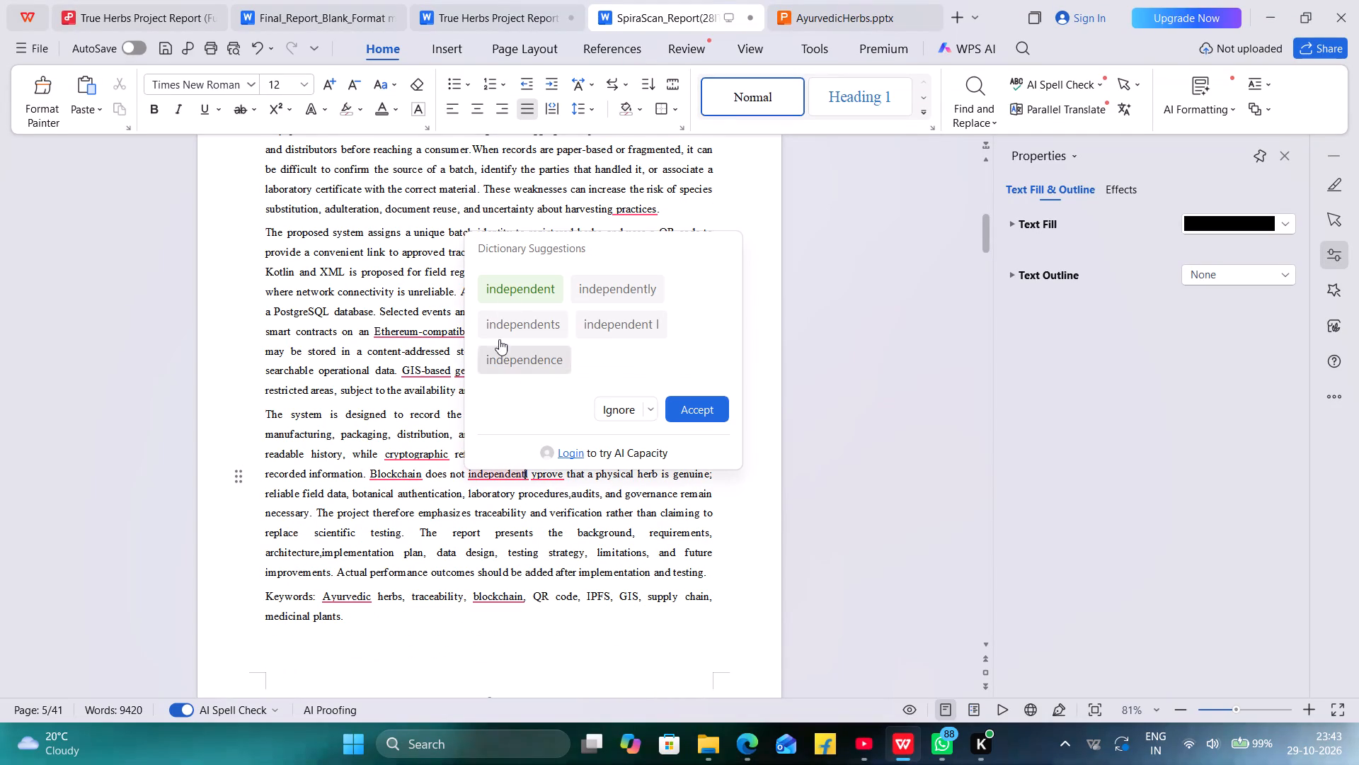
click(505, 291)
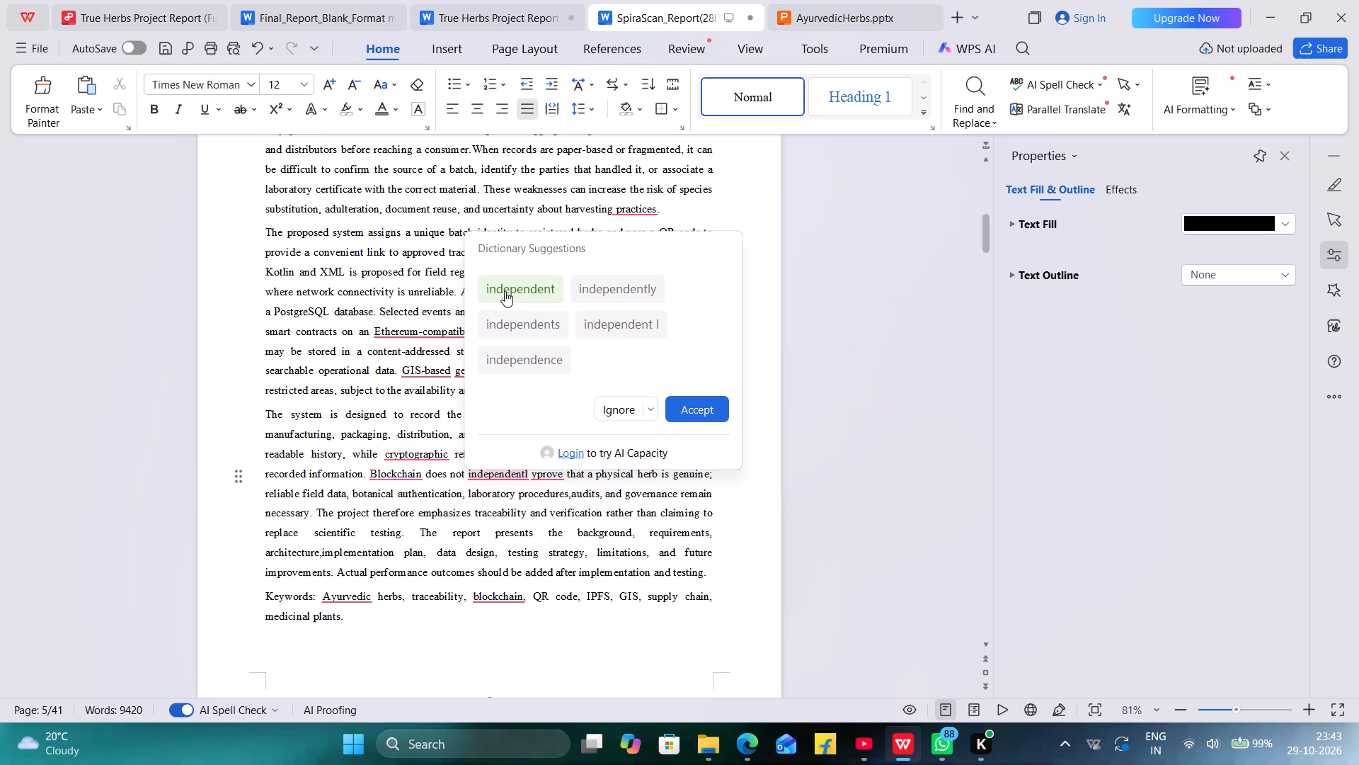
click(537, 475)
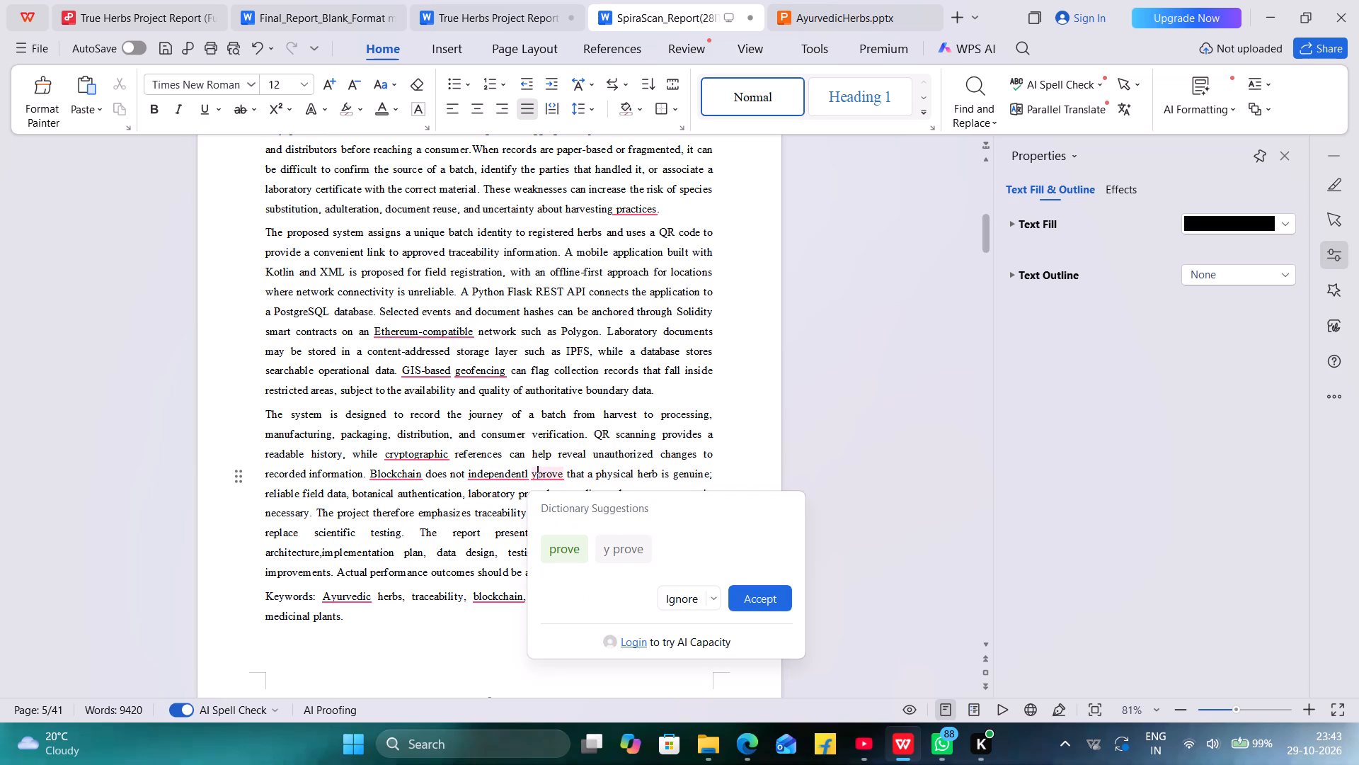
click(526, 477)
key(space)
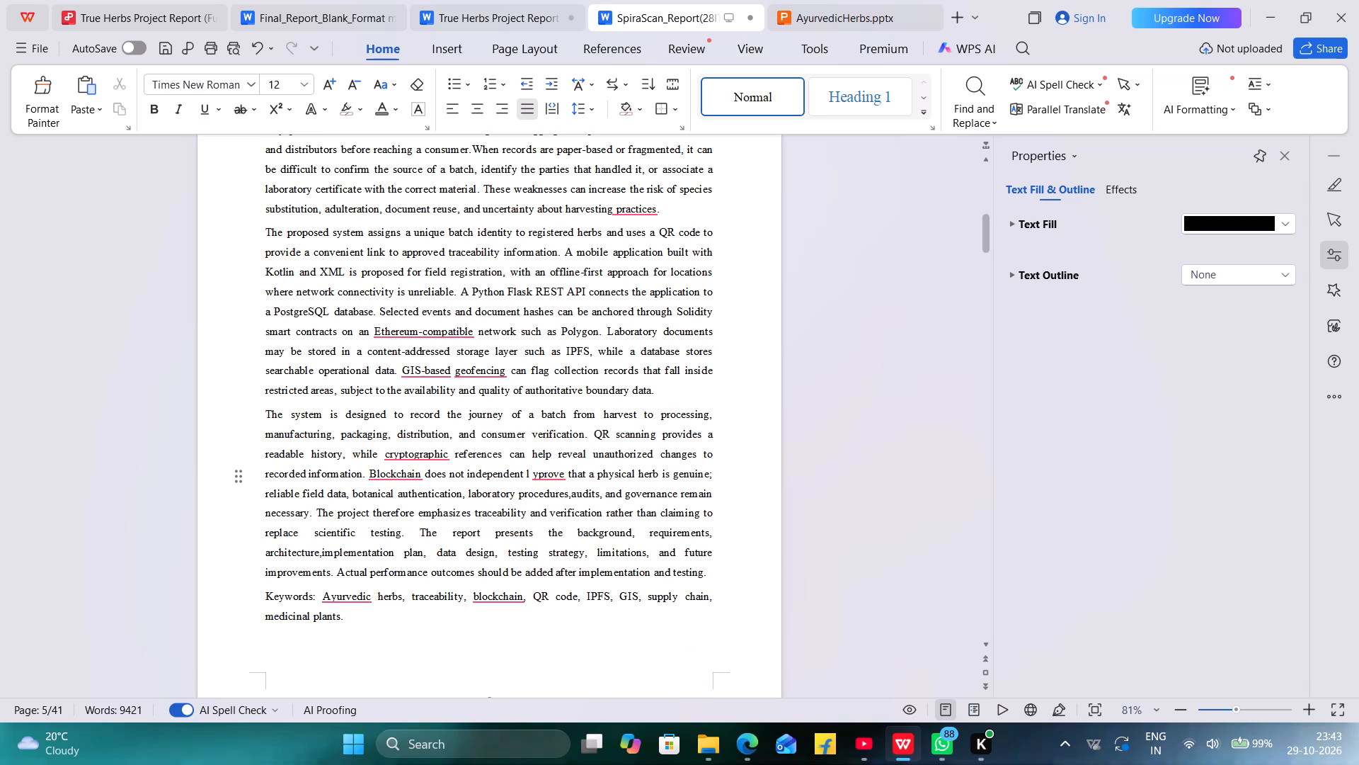
click(534, 476)
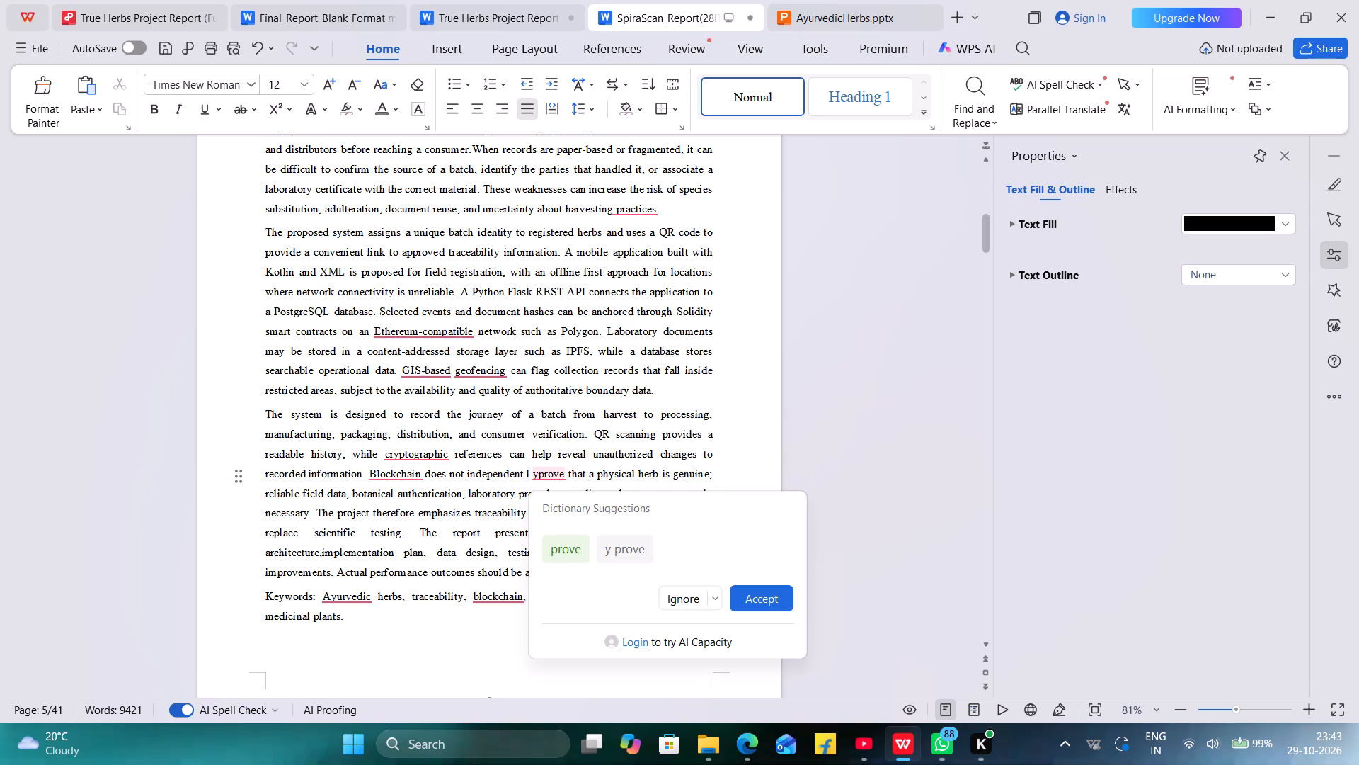
key(BackSpace)
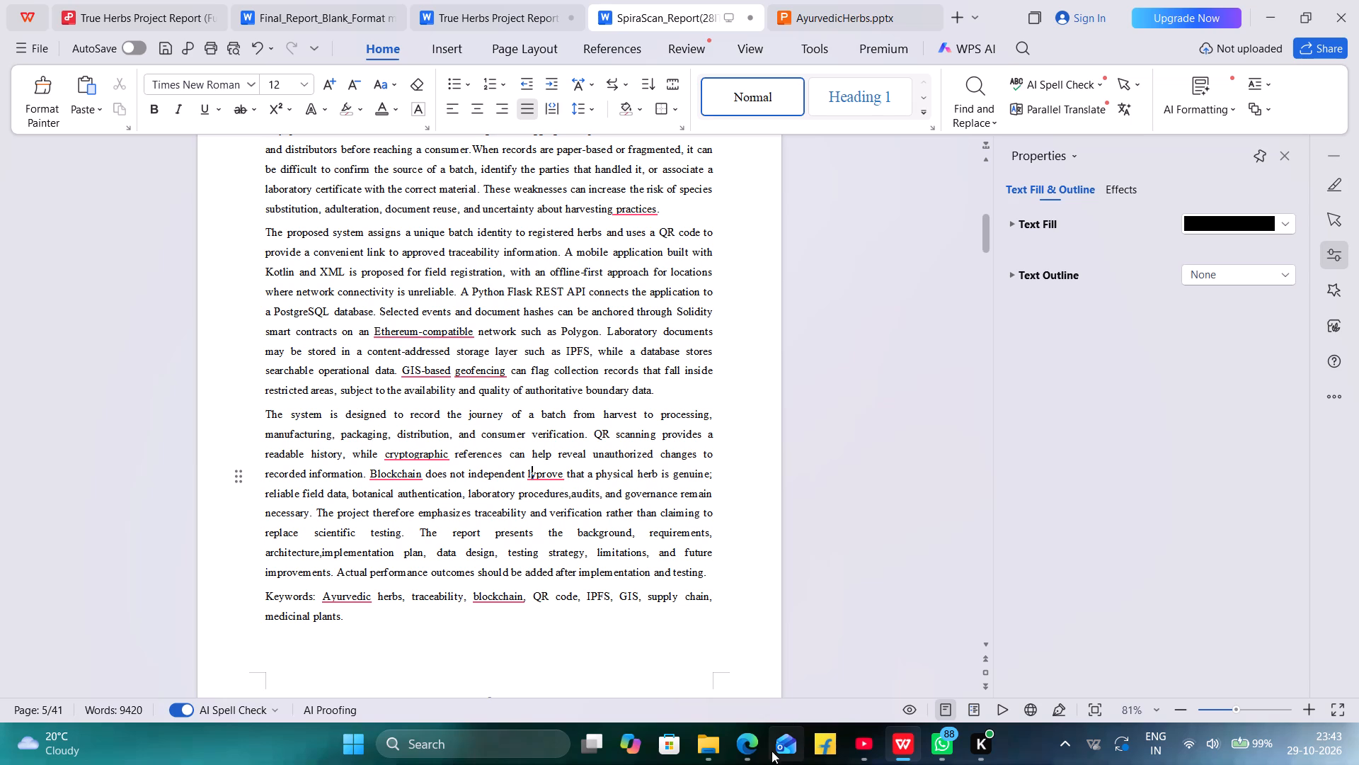
click(528, 475)
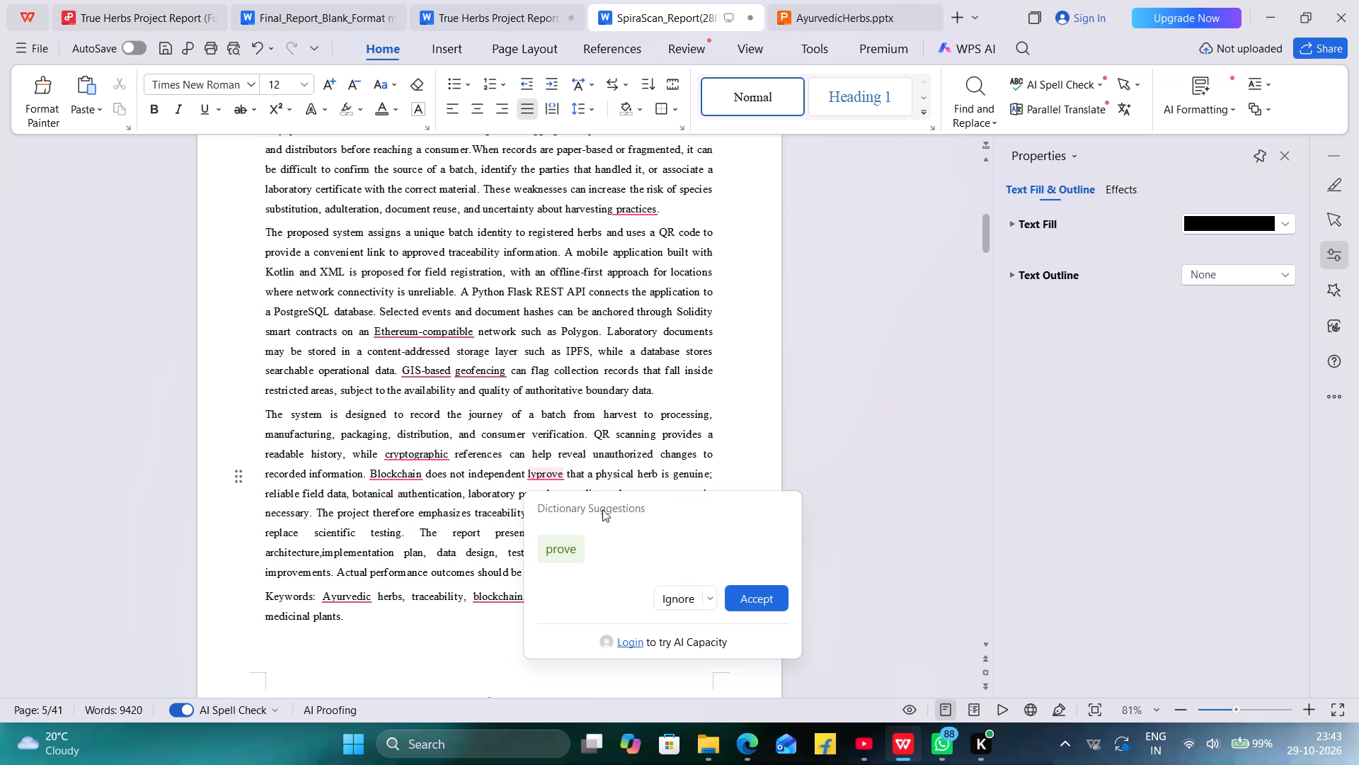
key(BackSpace)
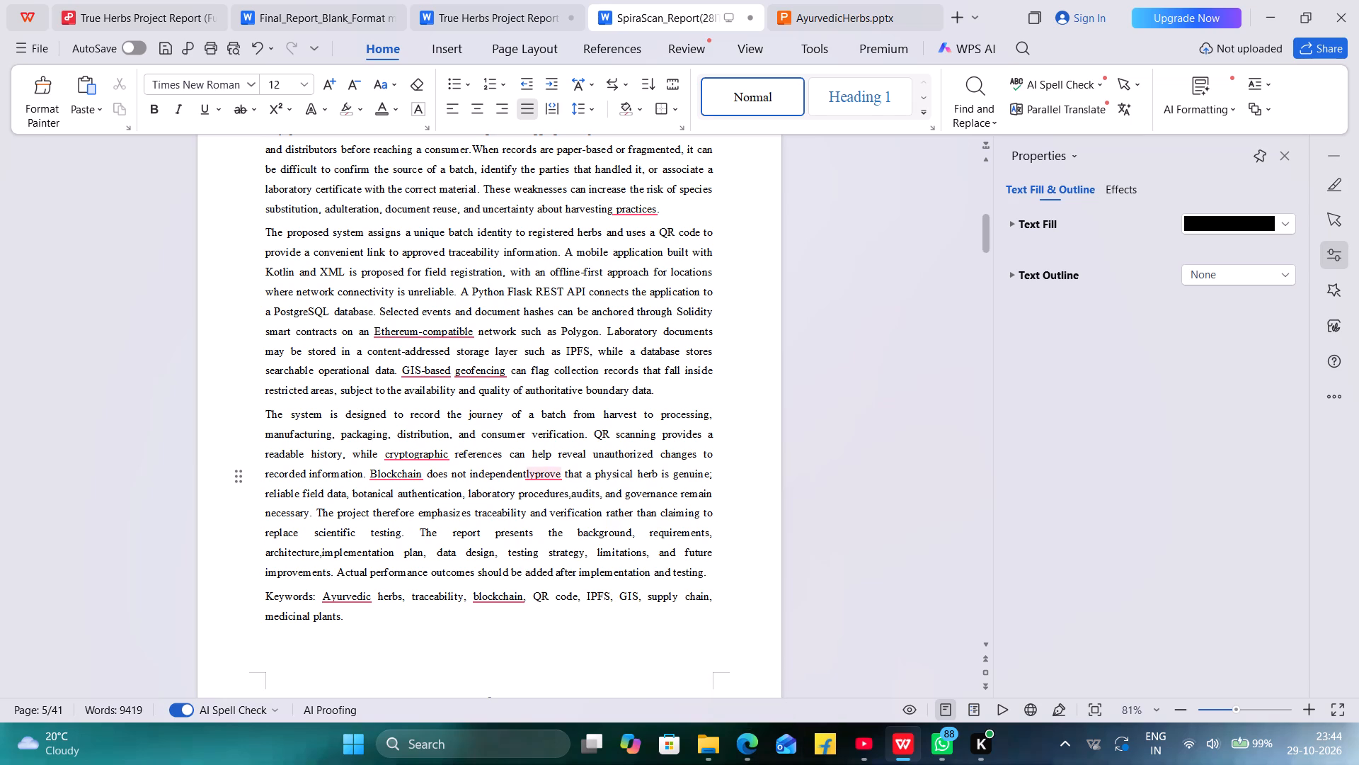
click(532, 480)
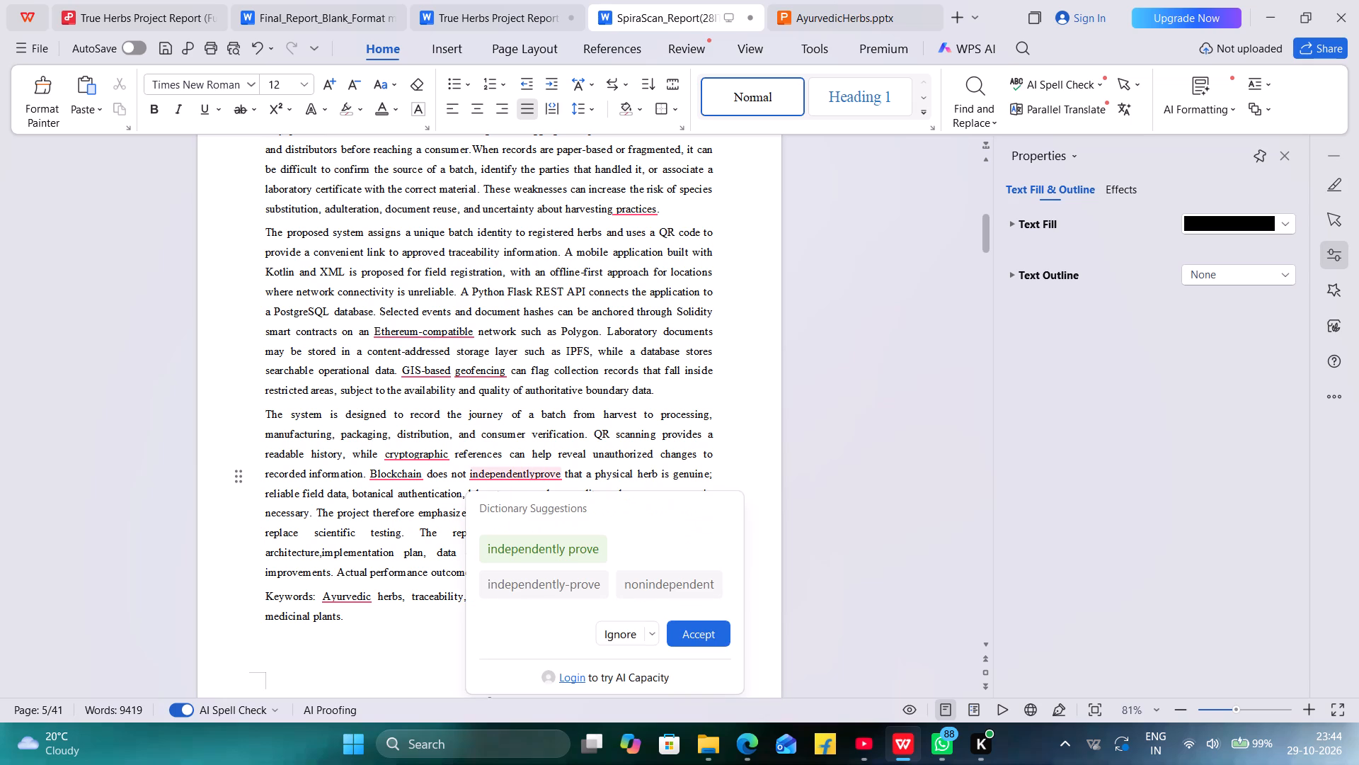
click(572, 555)
click(704, 641)
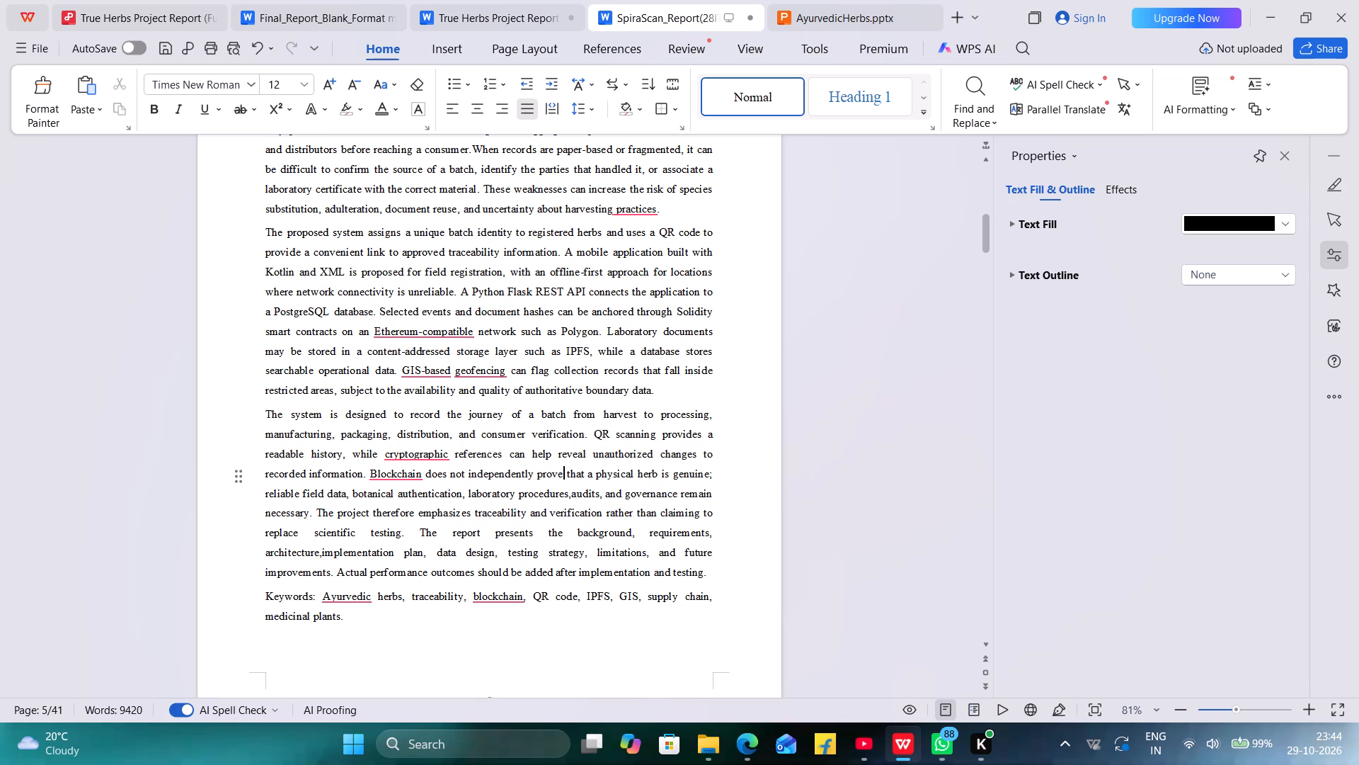
Review the ABSTRACT page and the start of the 1. INTRODUCTION section in the SpiraScan report.
scroll(561, 375, up, 2)
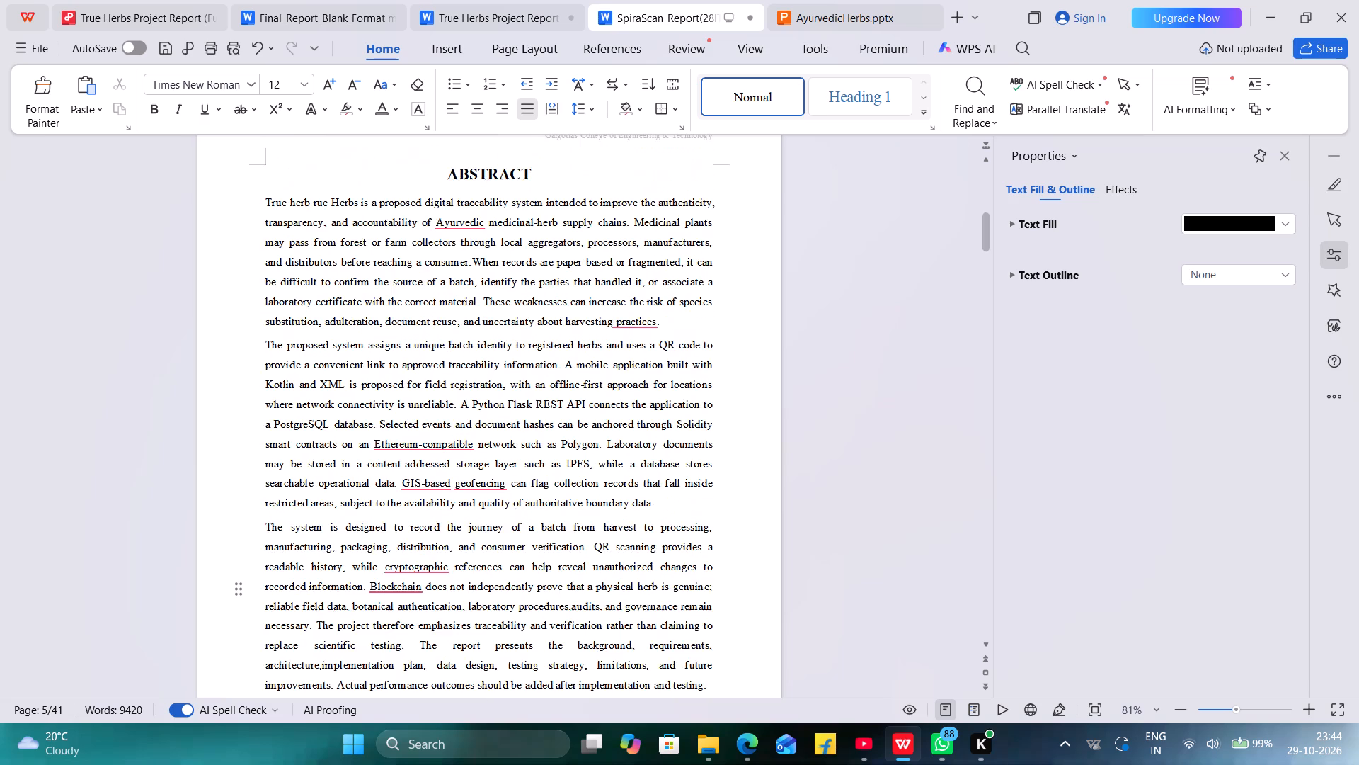
scroll(560, 381, down, 2)
scroll(363, 649, down, 2)
scroll(362, 647, up, 7)
scroll(362, 647, down, 1)
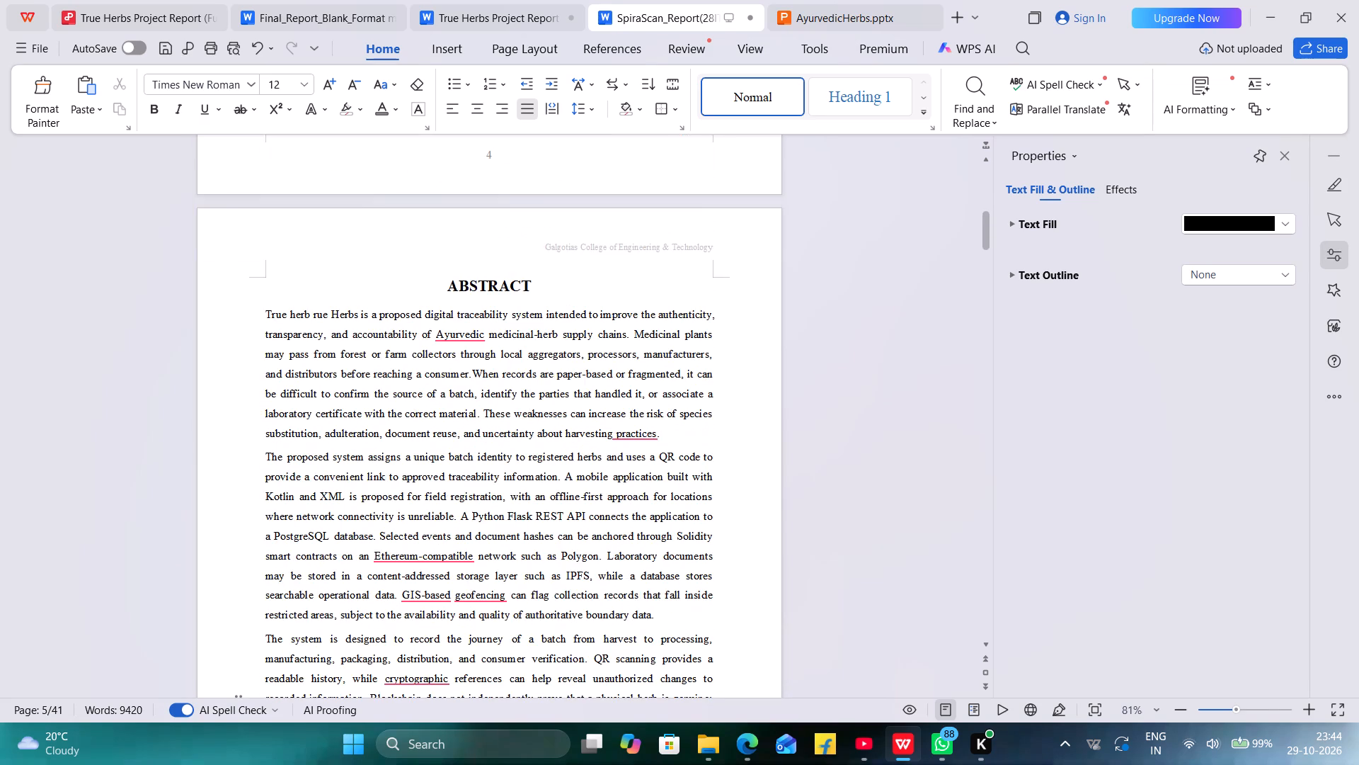
scroll(362, 647, down, 2)
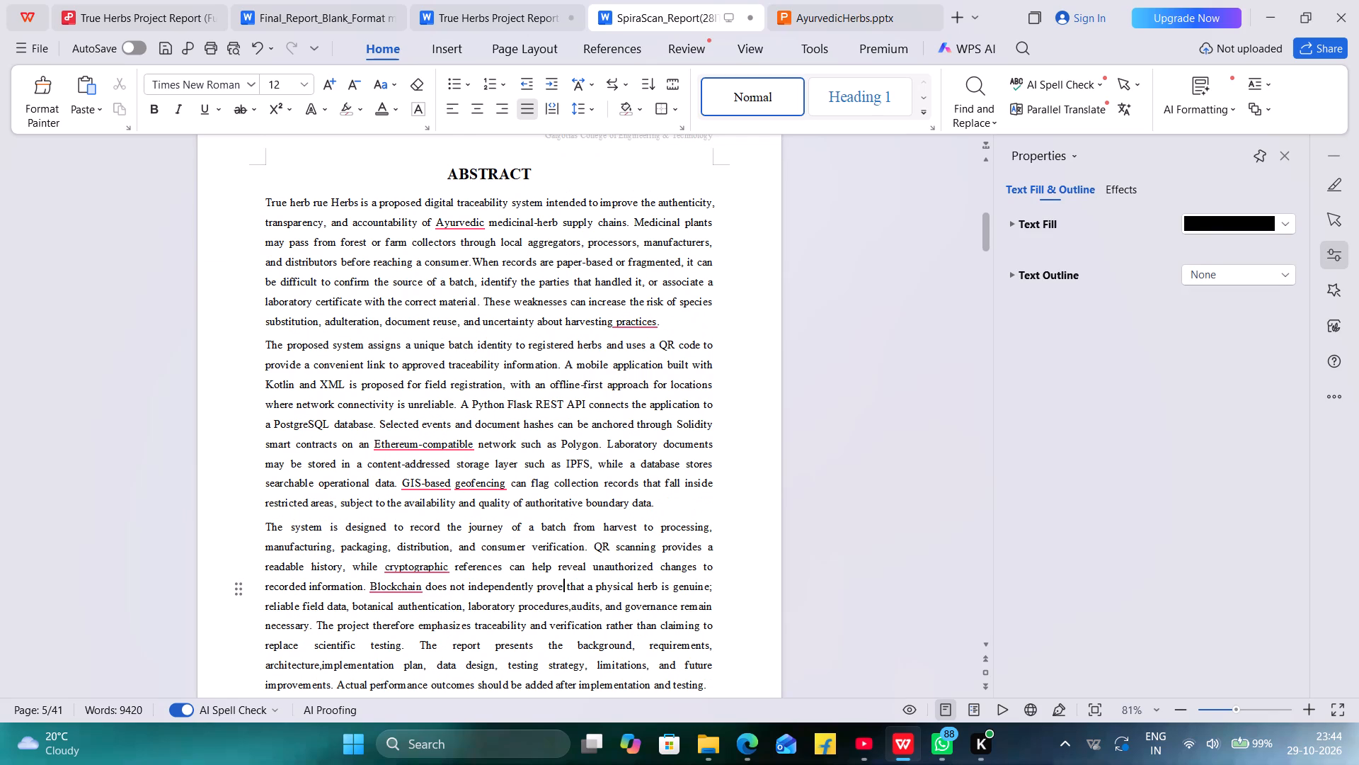
scroll(420, 517, down, 2)
scroll(362, 540, down, 5)
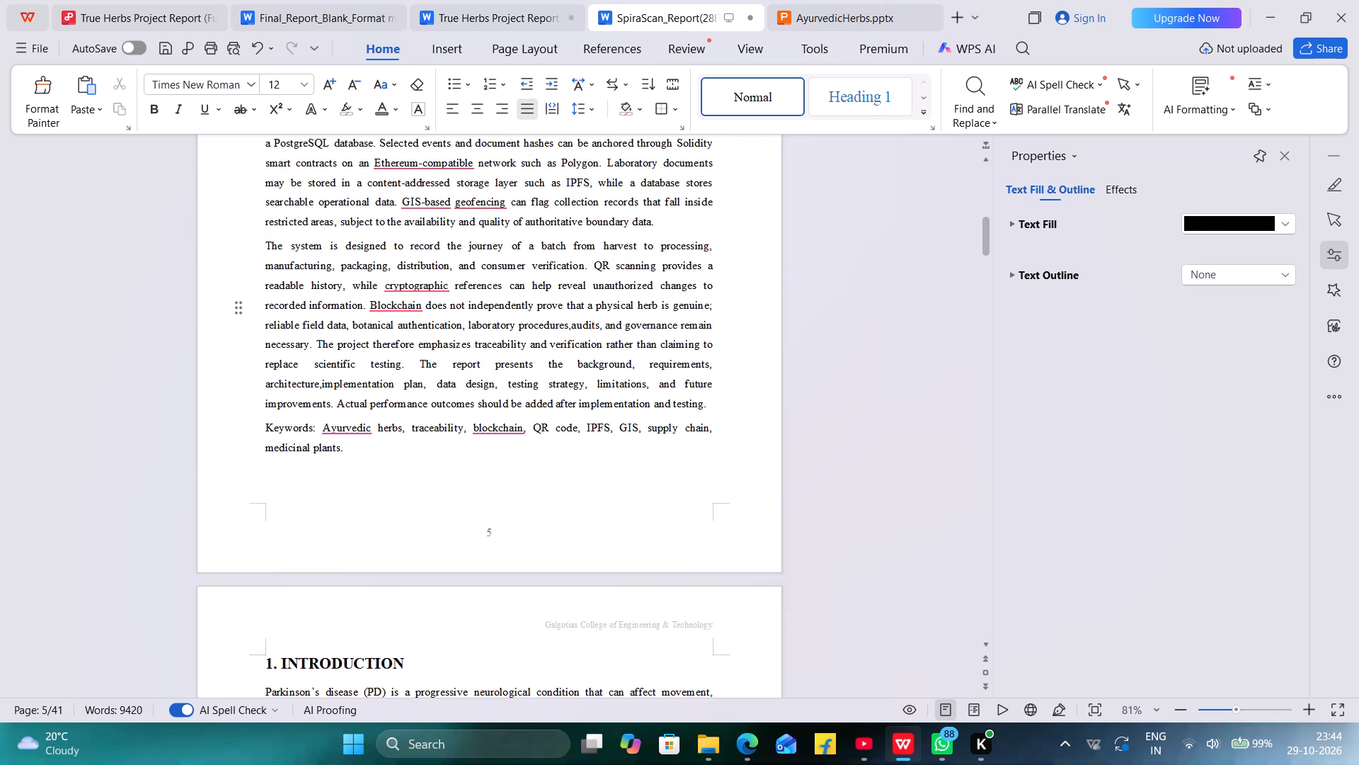
scroll(361, 540, down, 5)
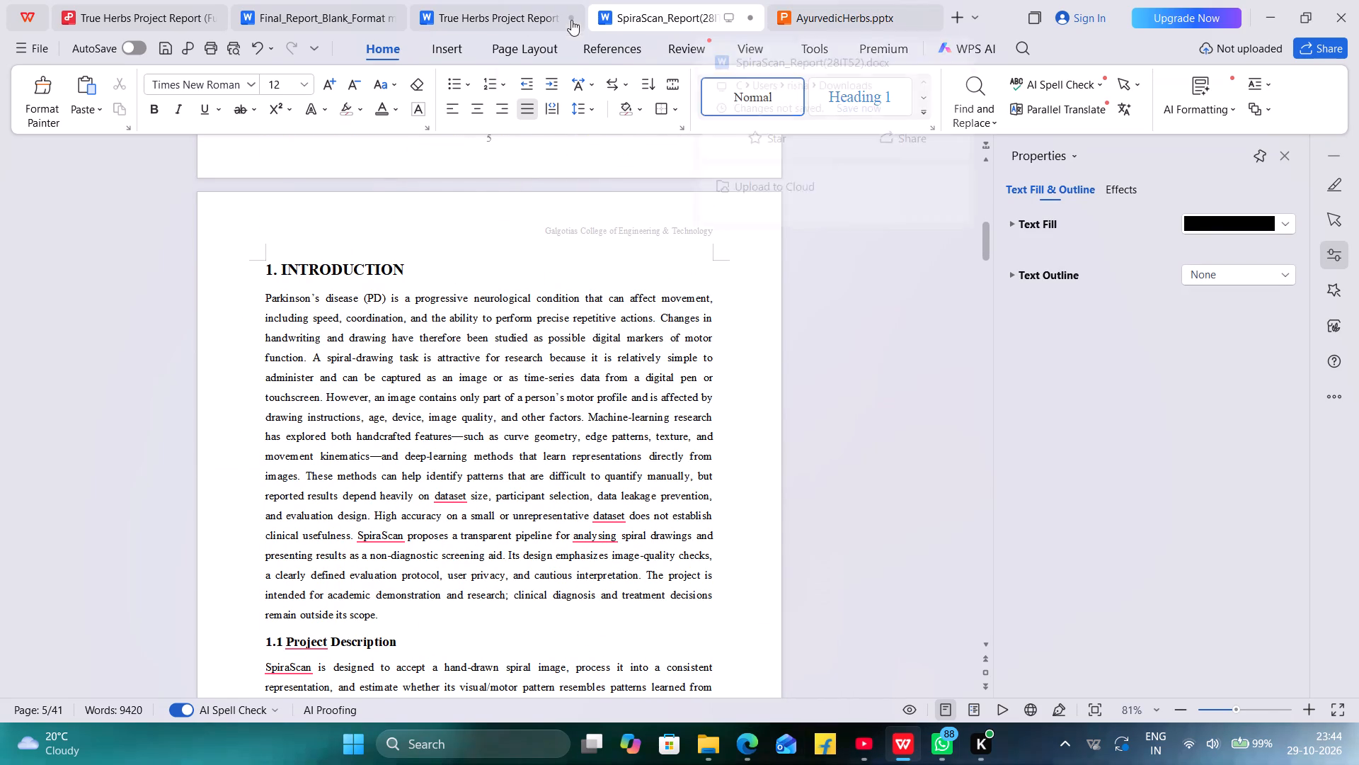
Switch to the True Herbs Project Report document and review its pages from the certificate through Chapter 1, section 1.2.
click(532, 14)
scroll(533, 144, down, 4)
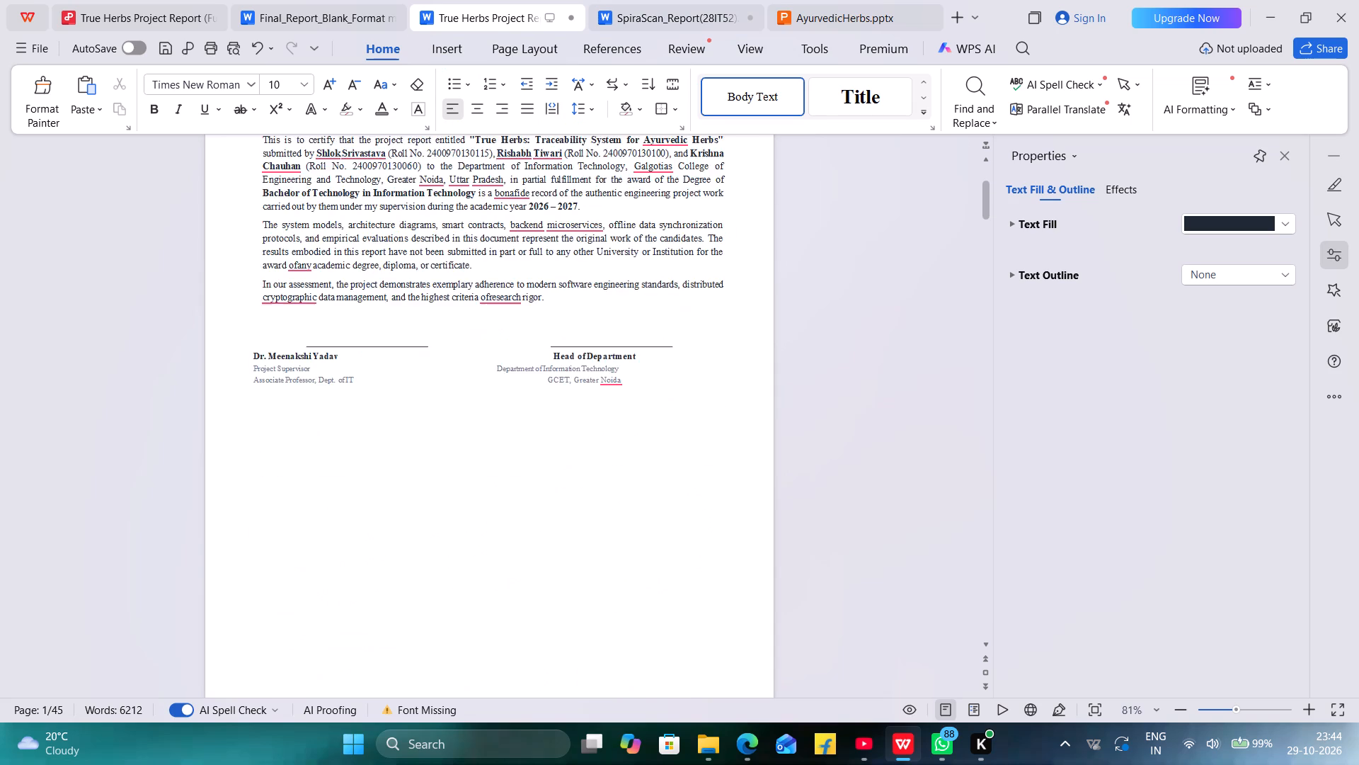
scroll(528, 149, down, 15)
scroll(527, 149, up, 3)
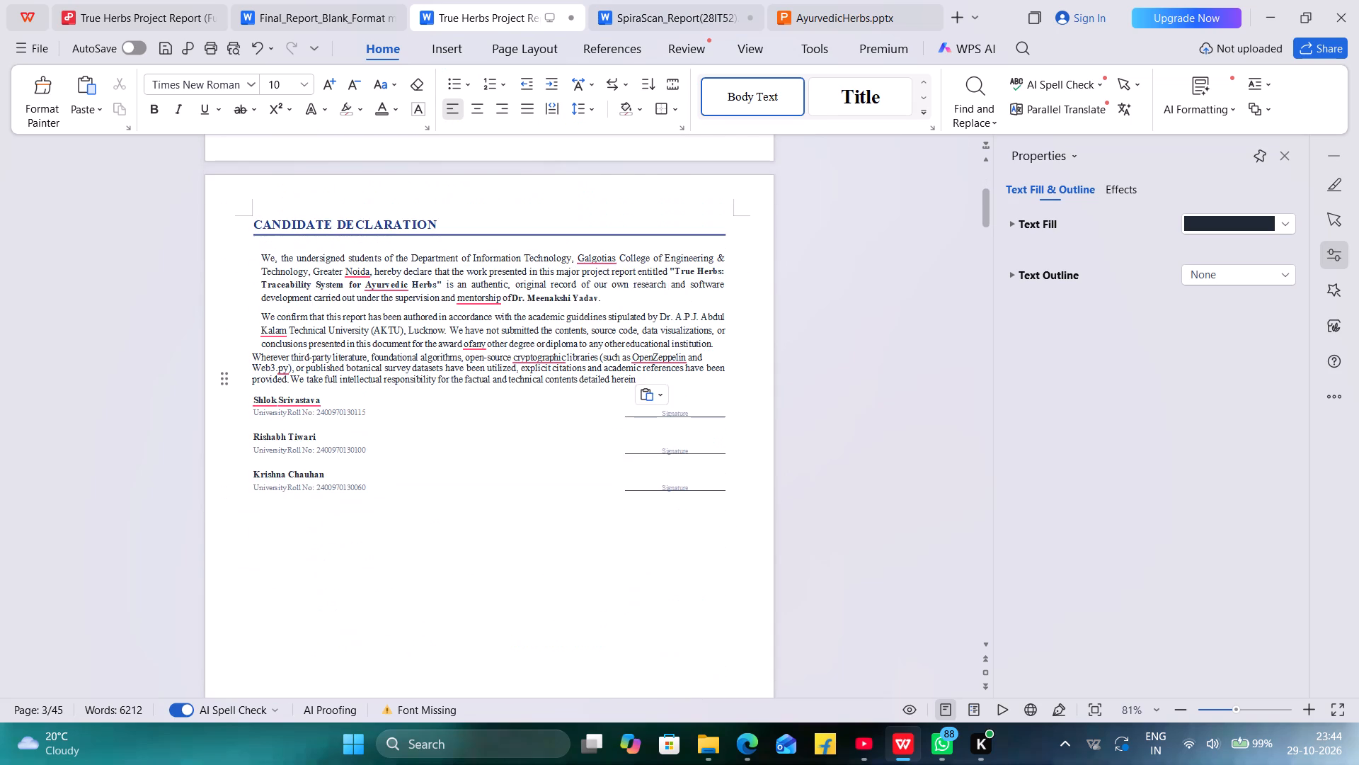
scroll(527, 149, down, 15)
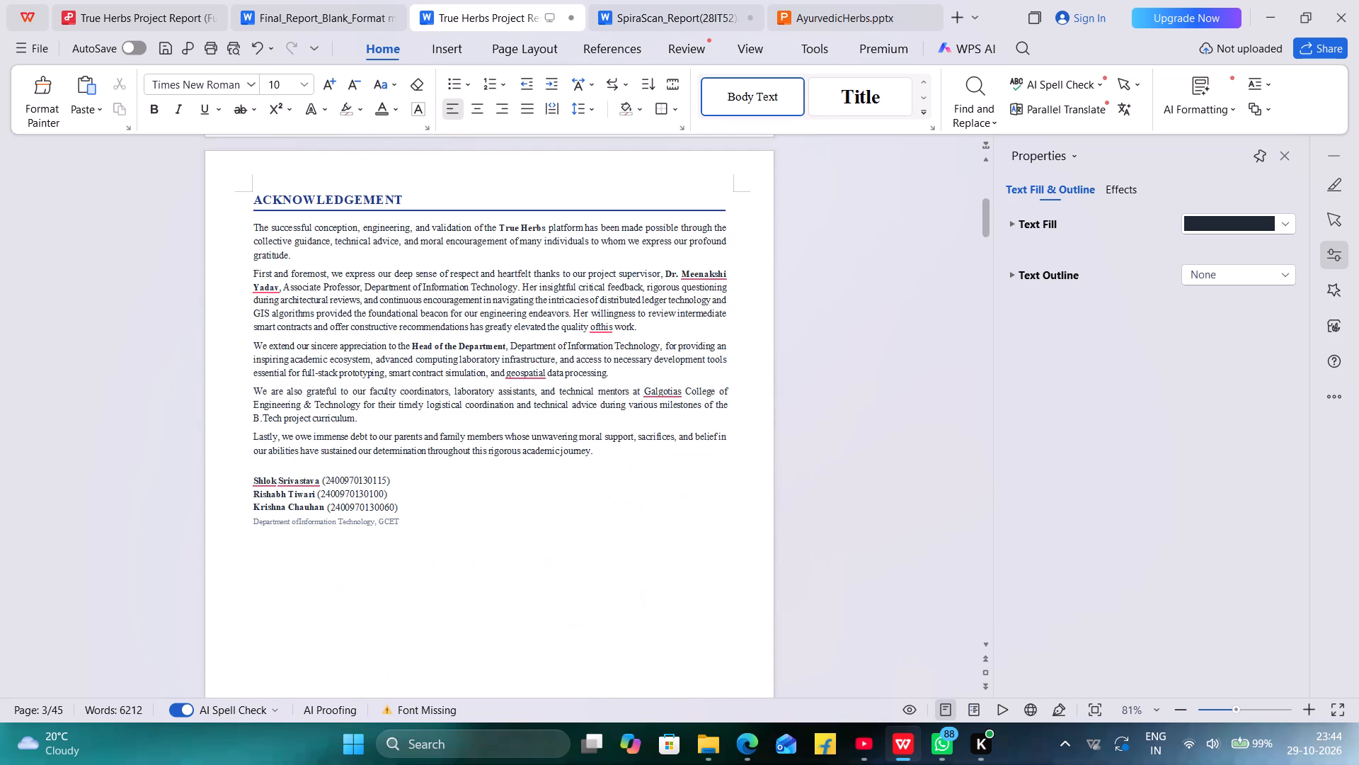
scroll(527, 149, down, 8)
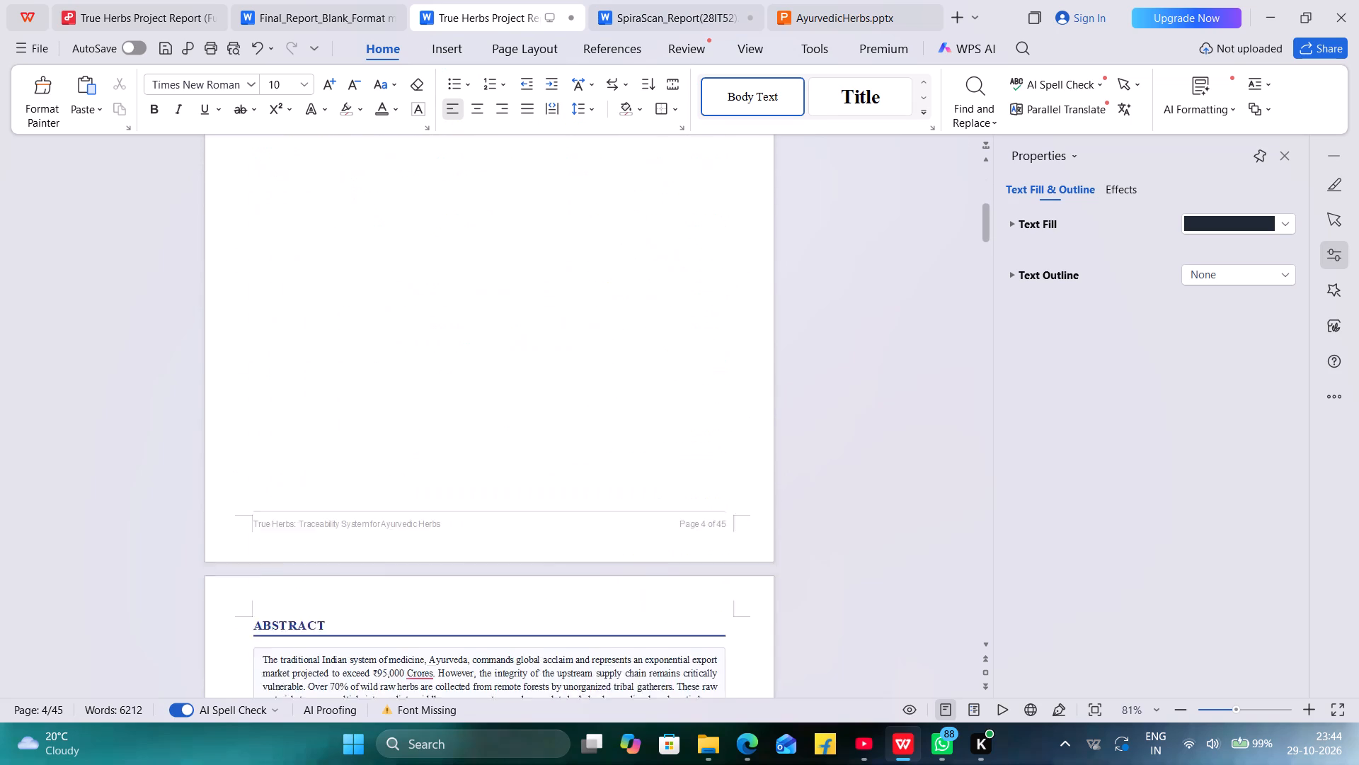
scroll(527, 149, down, 2)
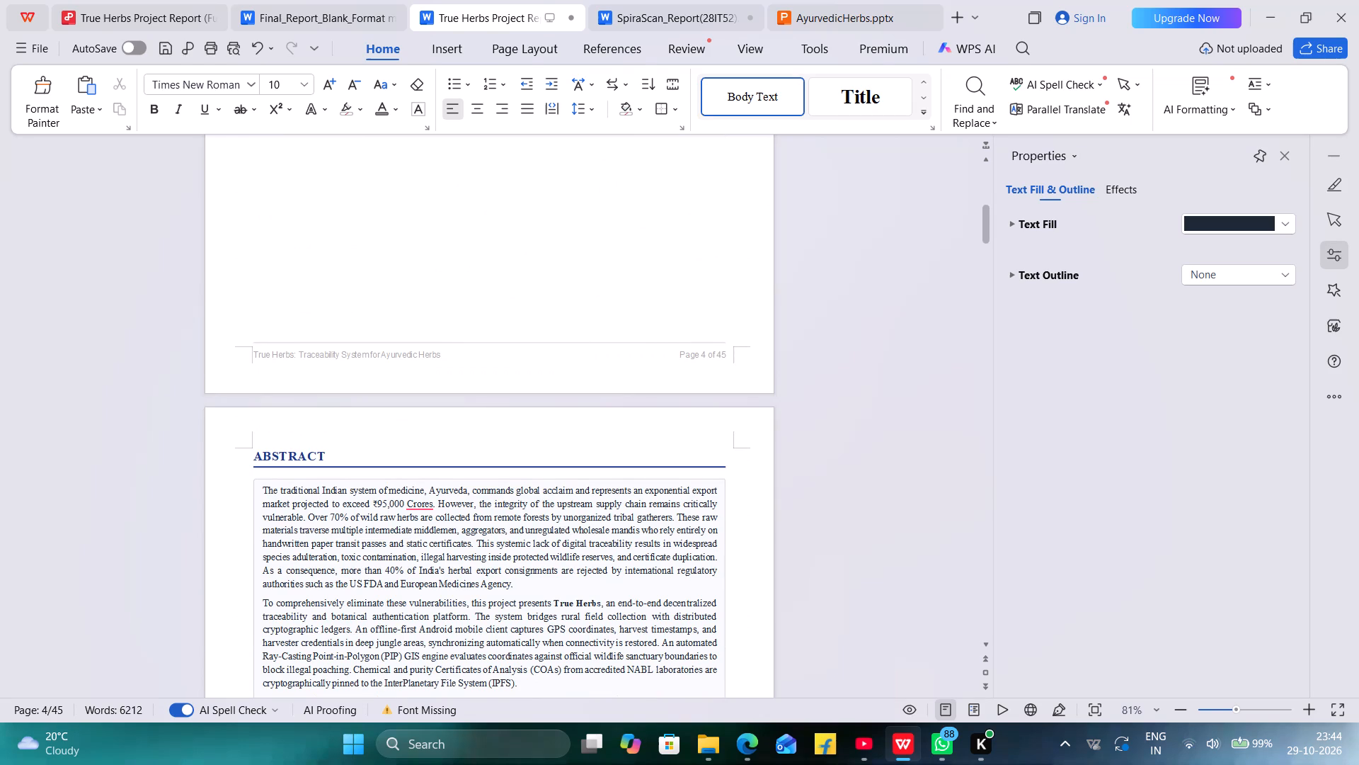
scroll(476, 172, down, 8)
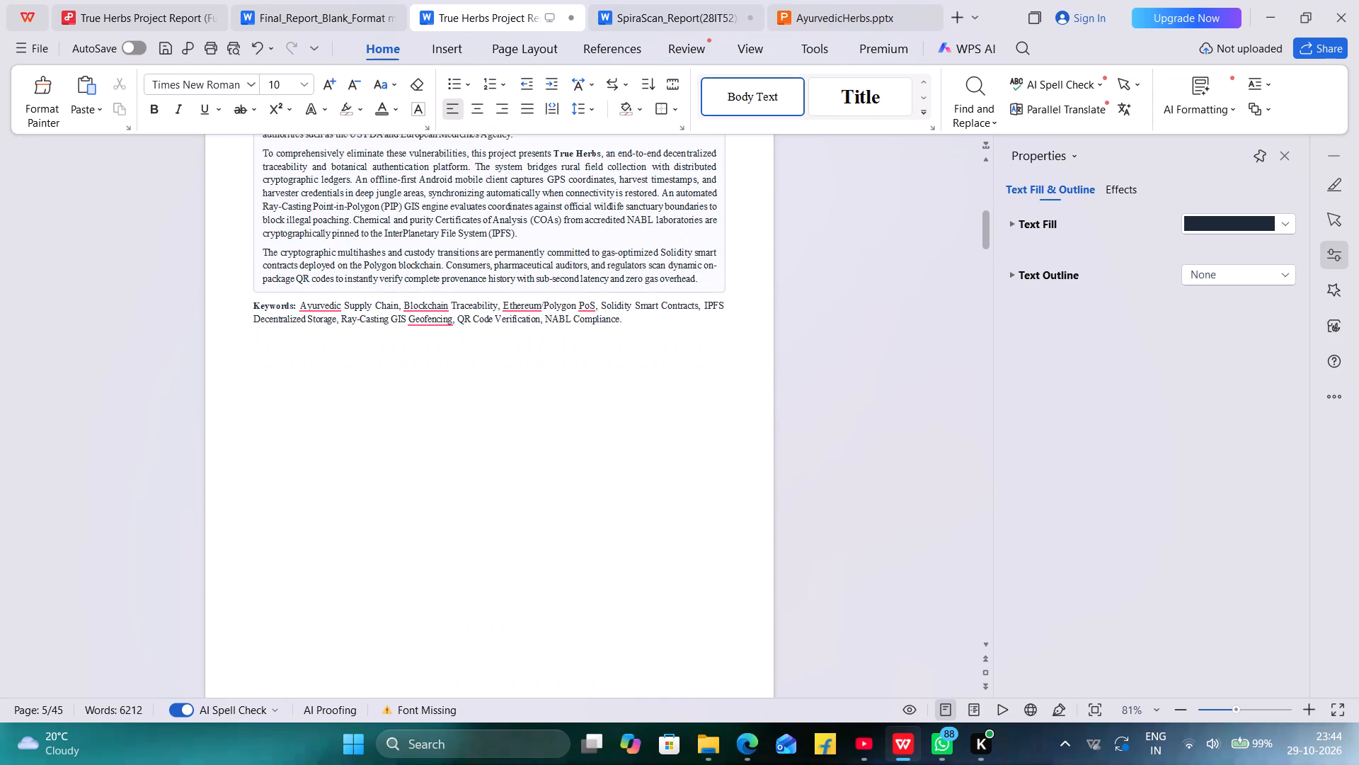
scroll(476, 172, down, 3)
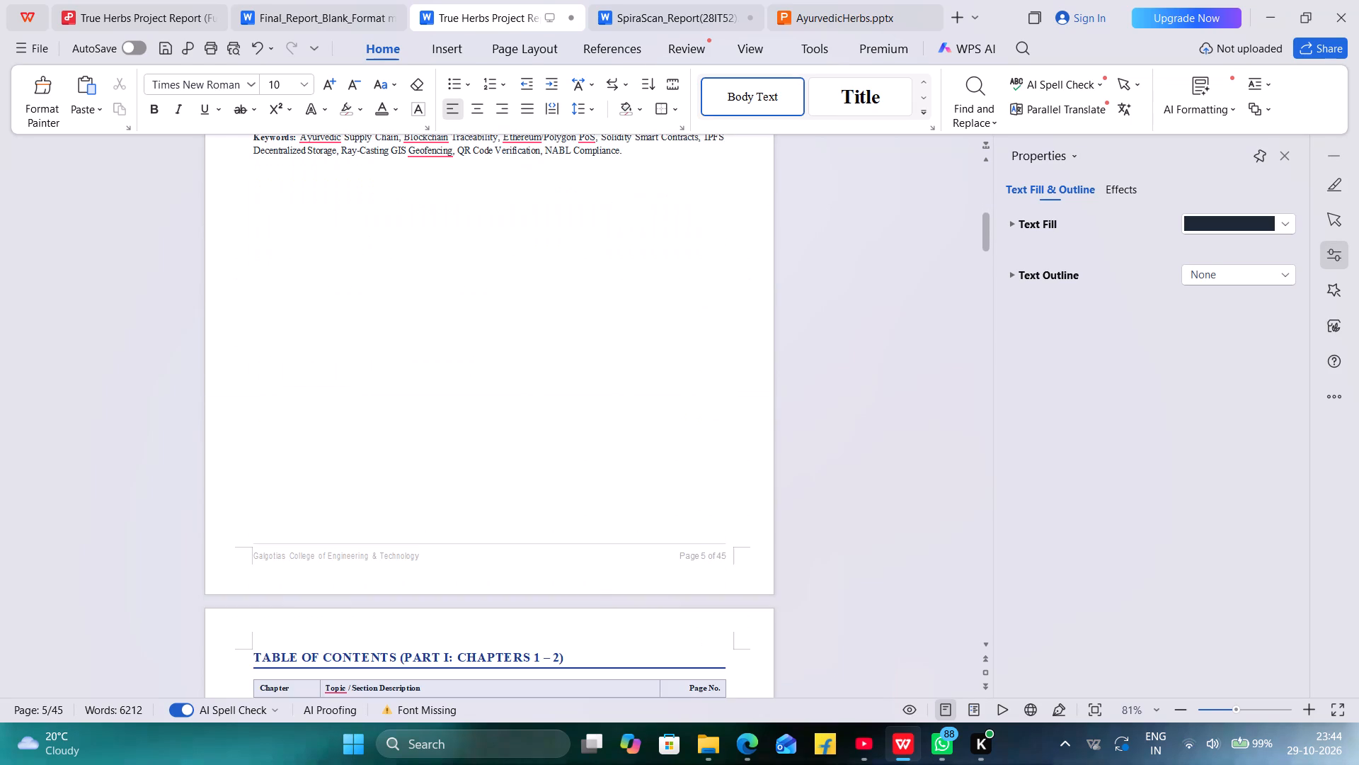
scroll(476, 172, down, 18)
scroll(476, 172, down, 16)
scroll(476, 172, down, 5)
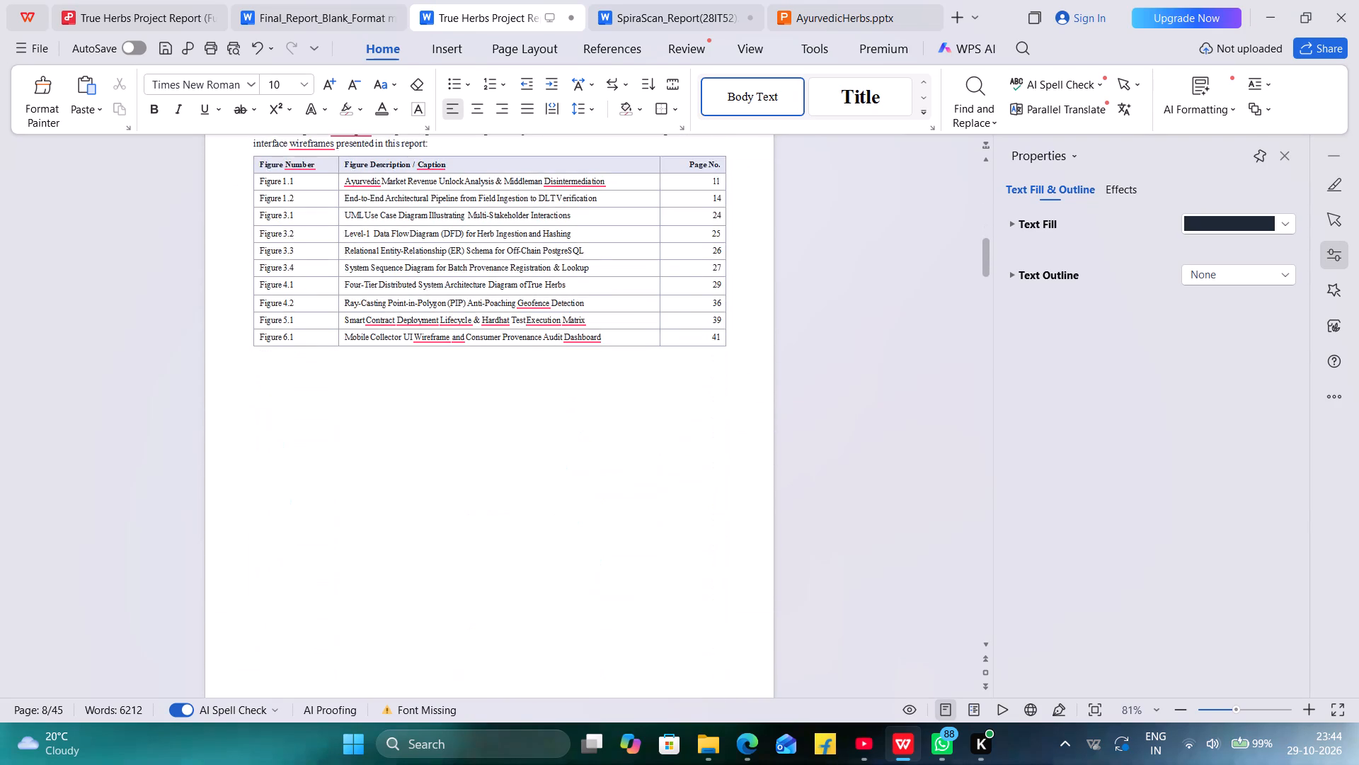
scroll(476, 172, down, 16)
scroll(476, 172, down, 11)
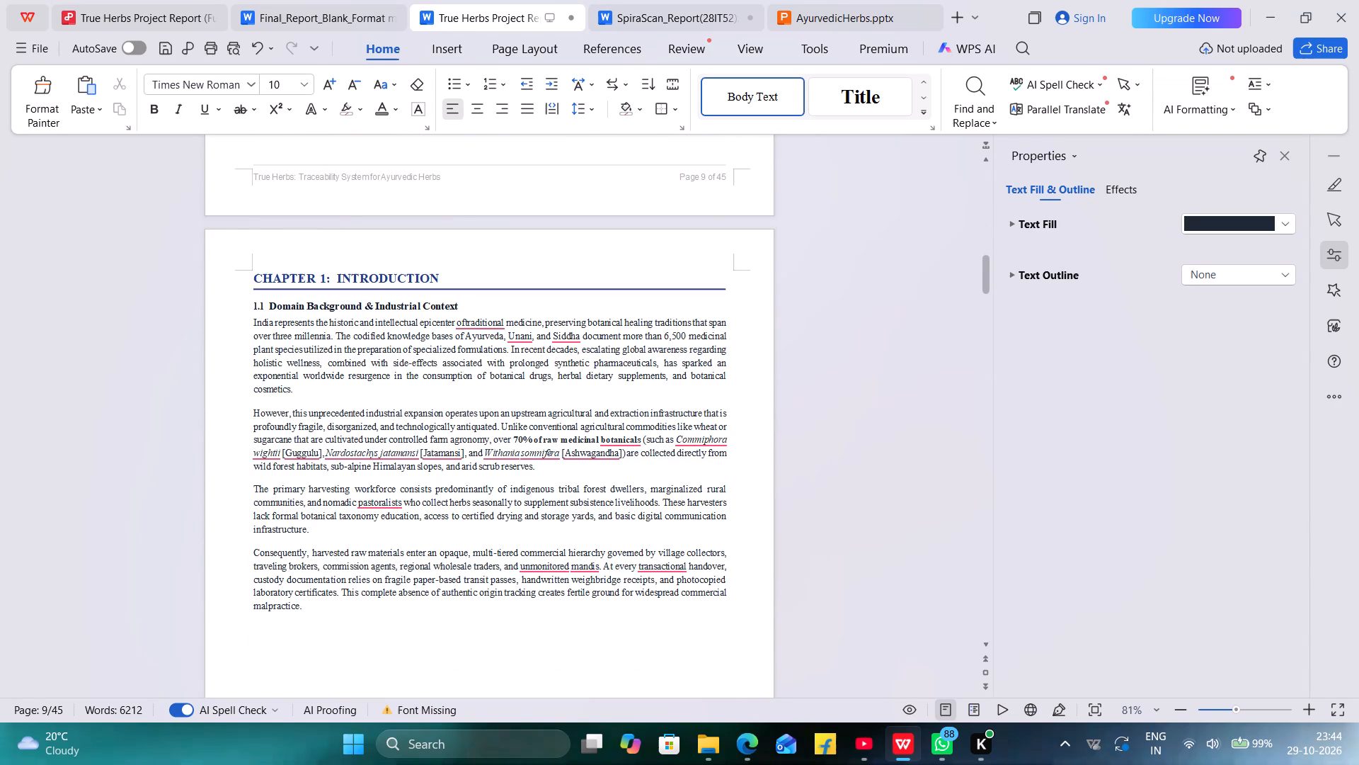
scroll(456, 317, down, 13)
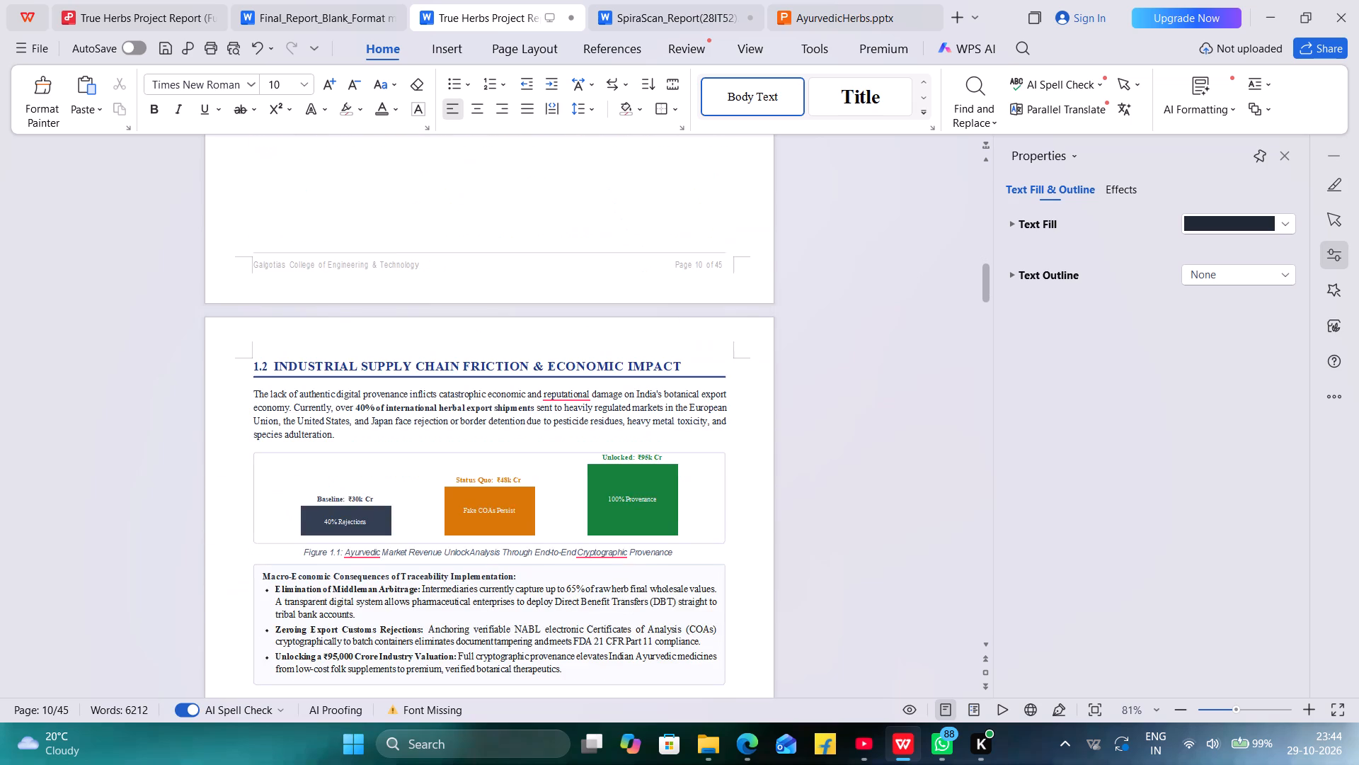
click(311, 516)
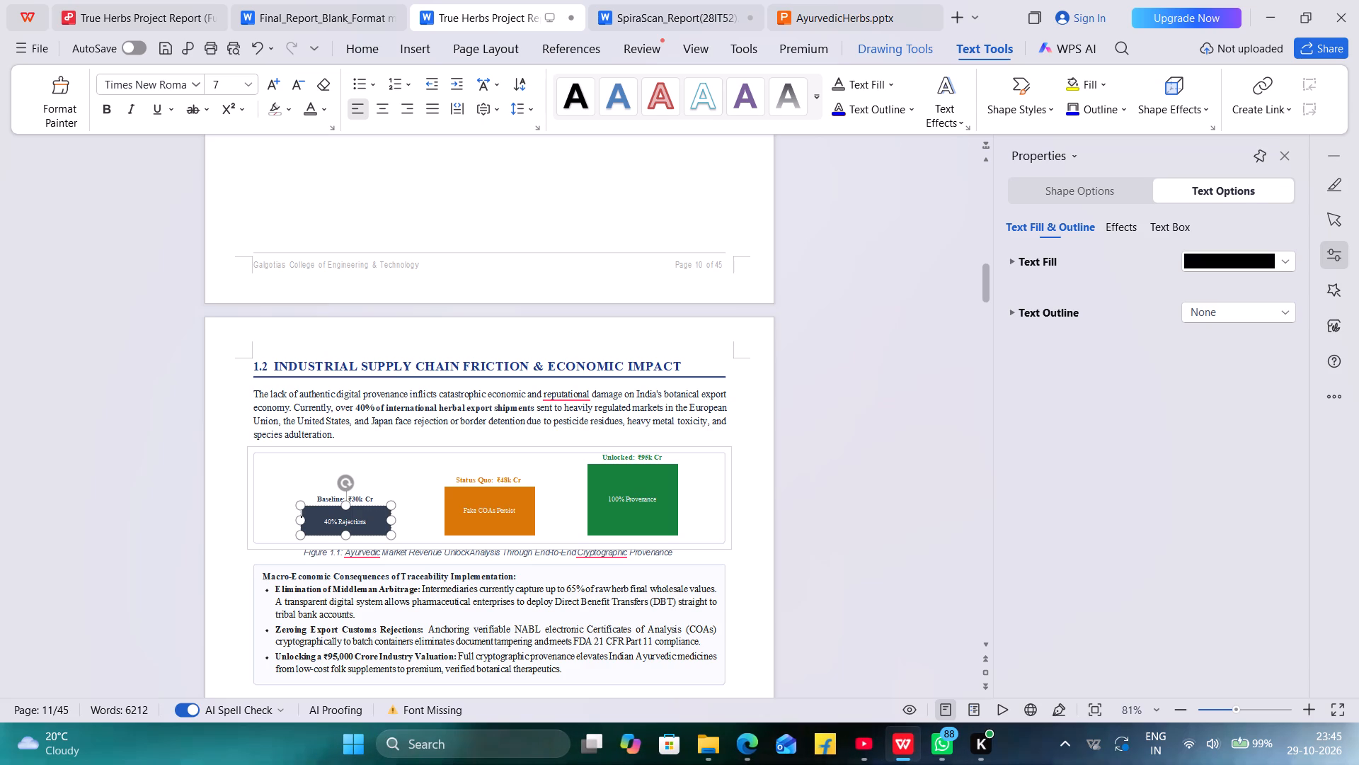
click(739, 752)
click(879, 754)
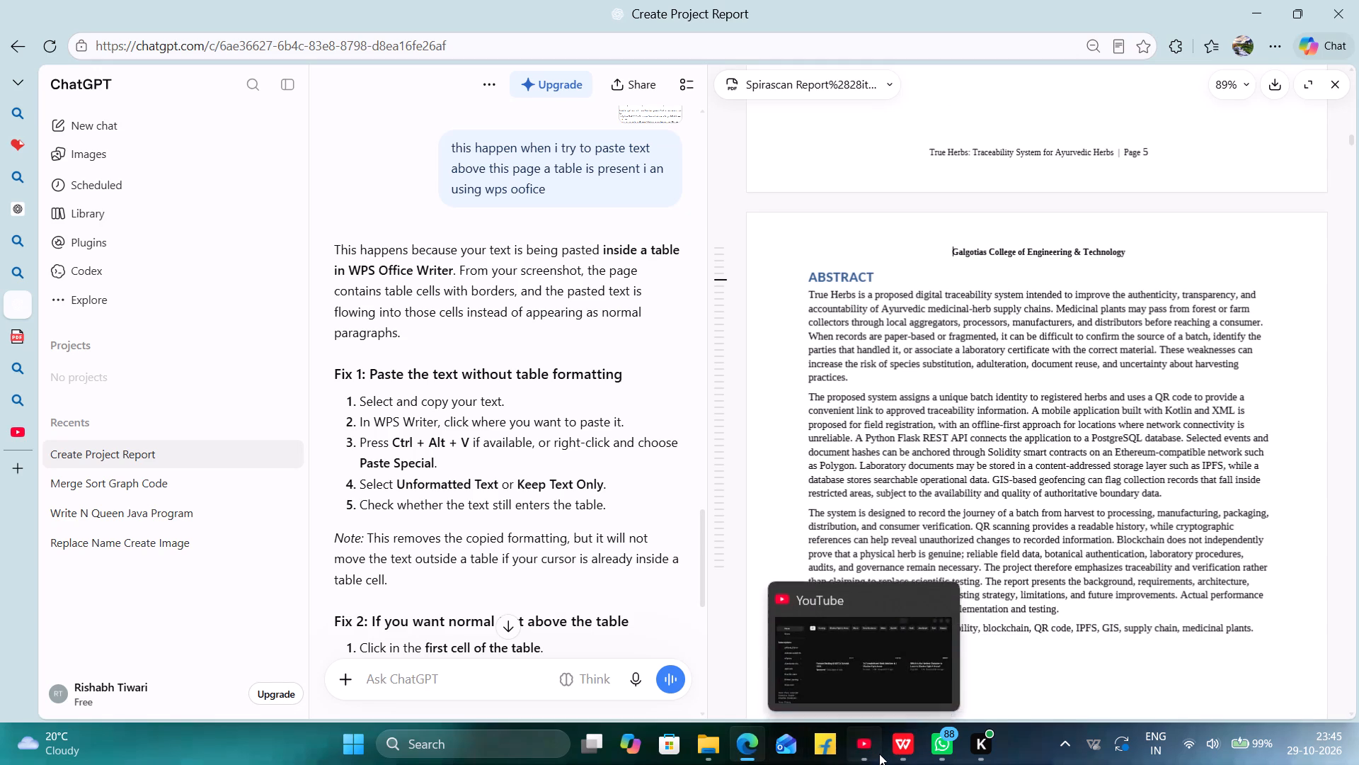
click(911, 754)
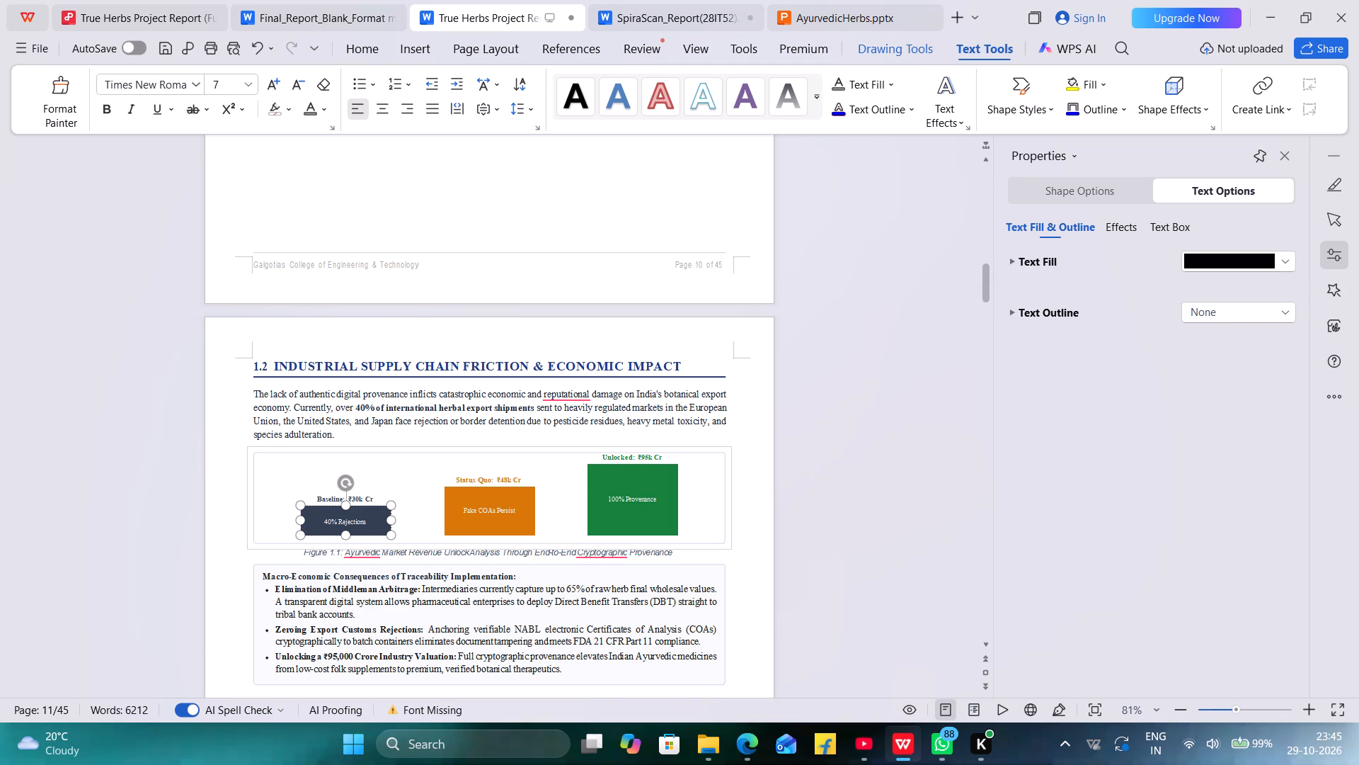
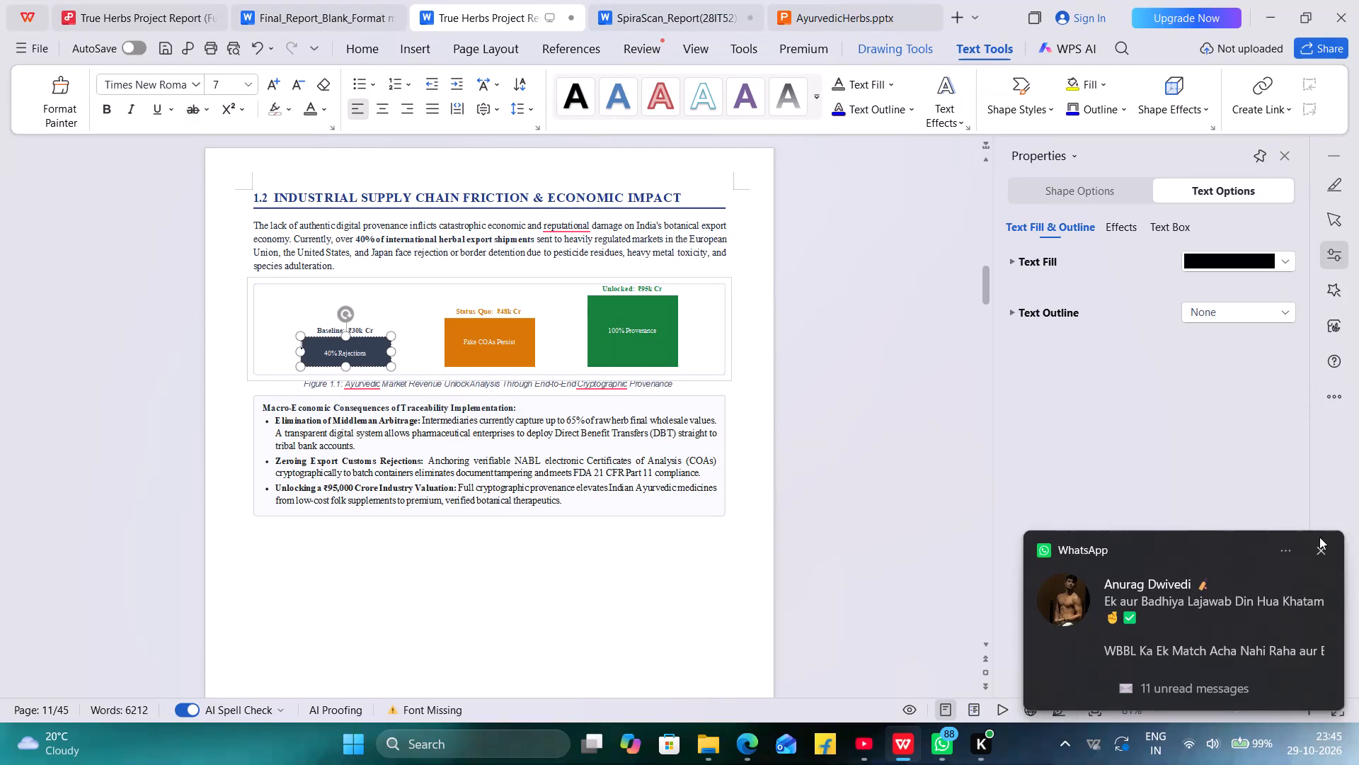
Dismiss the chat notification and review the True Herbs report from section 1.2 back to the List of Tables & Abbreviations page.
click(1321, 549)
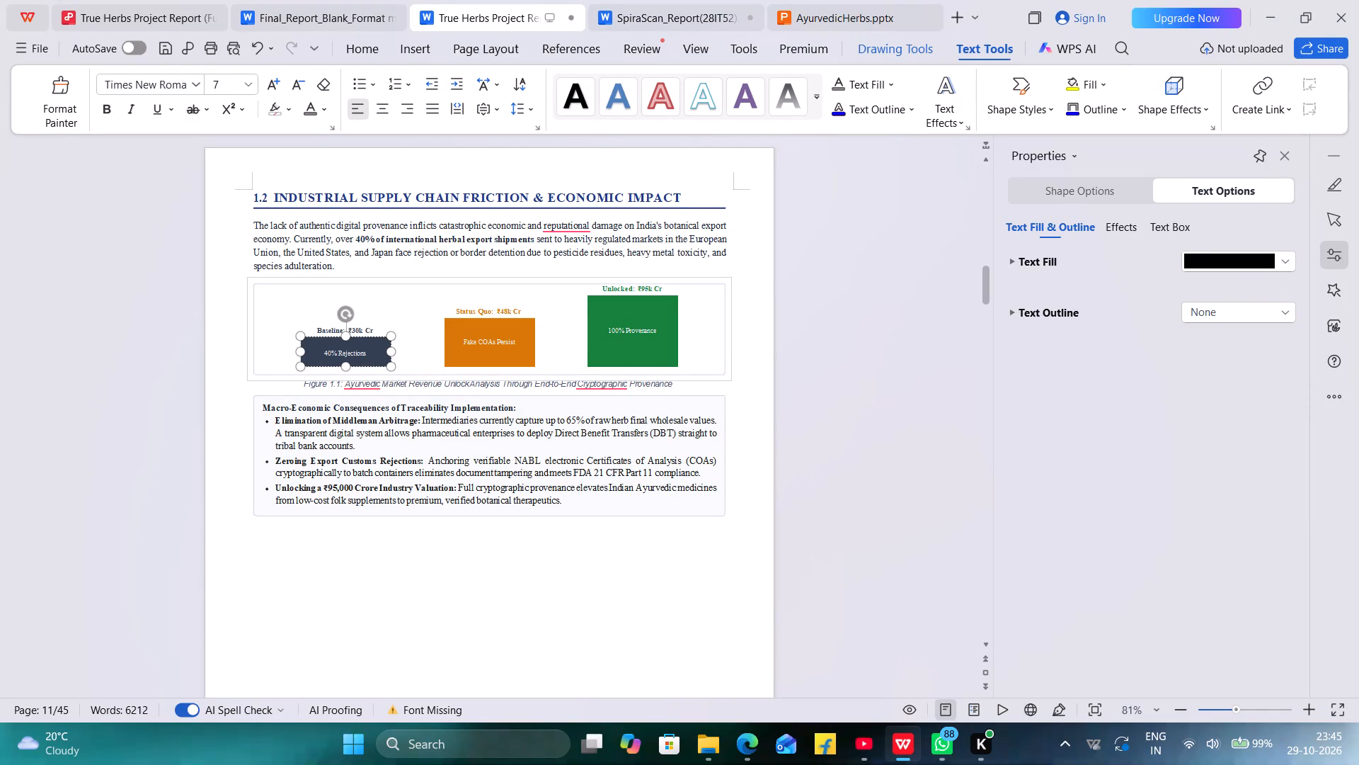
scroll(291, 477, down, 1)
scroll(291, 477, up, 12)
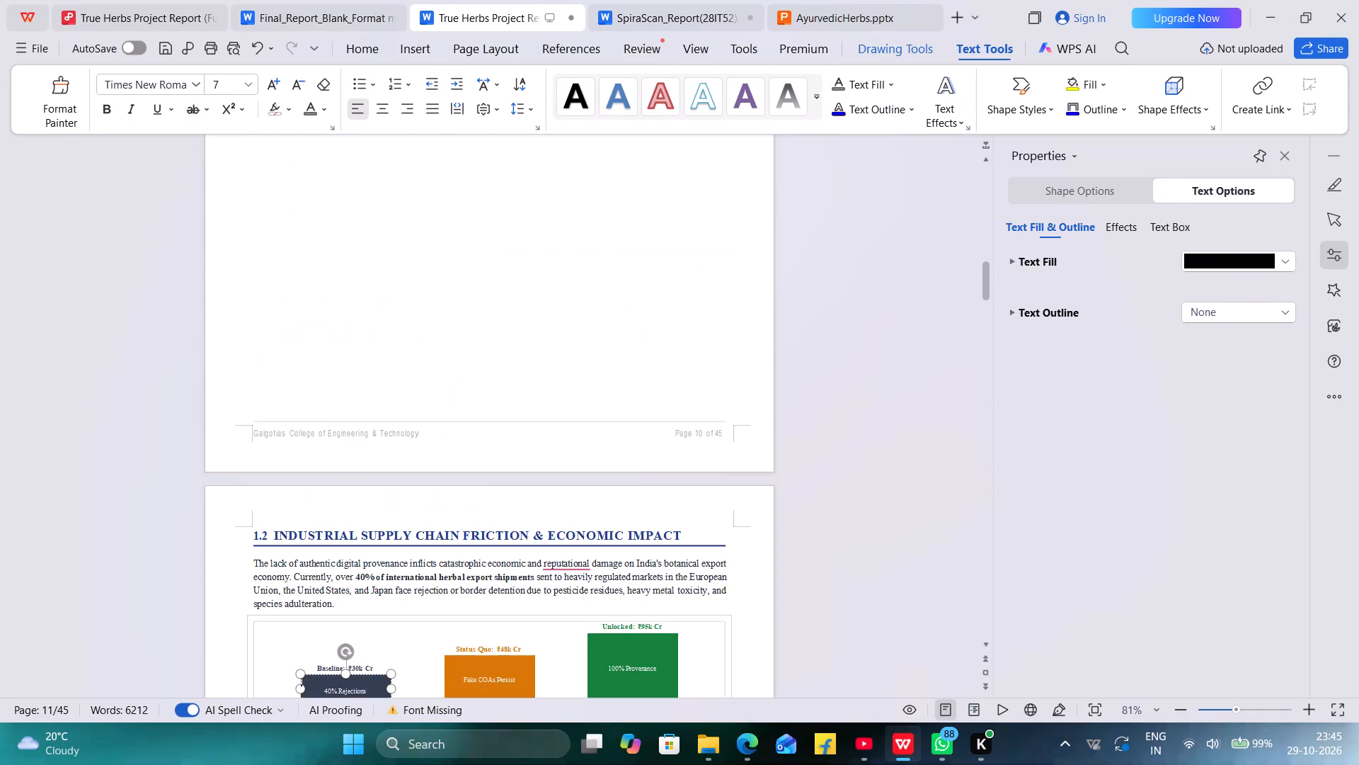
scroll(291, 477, up, 19)
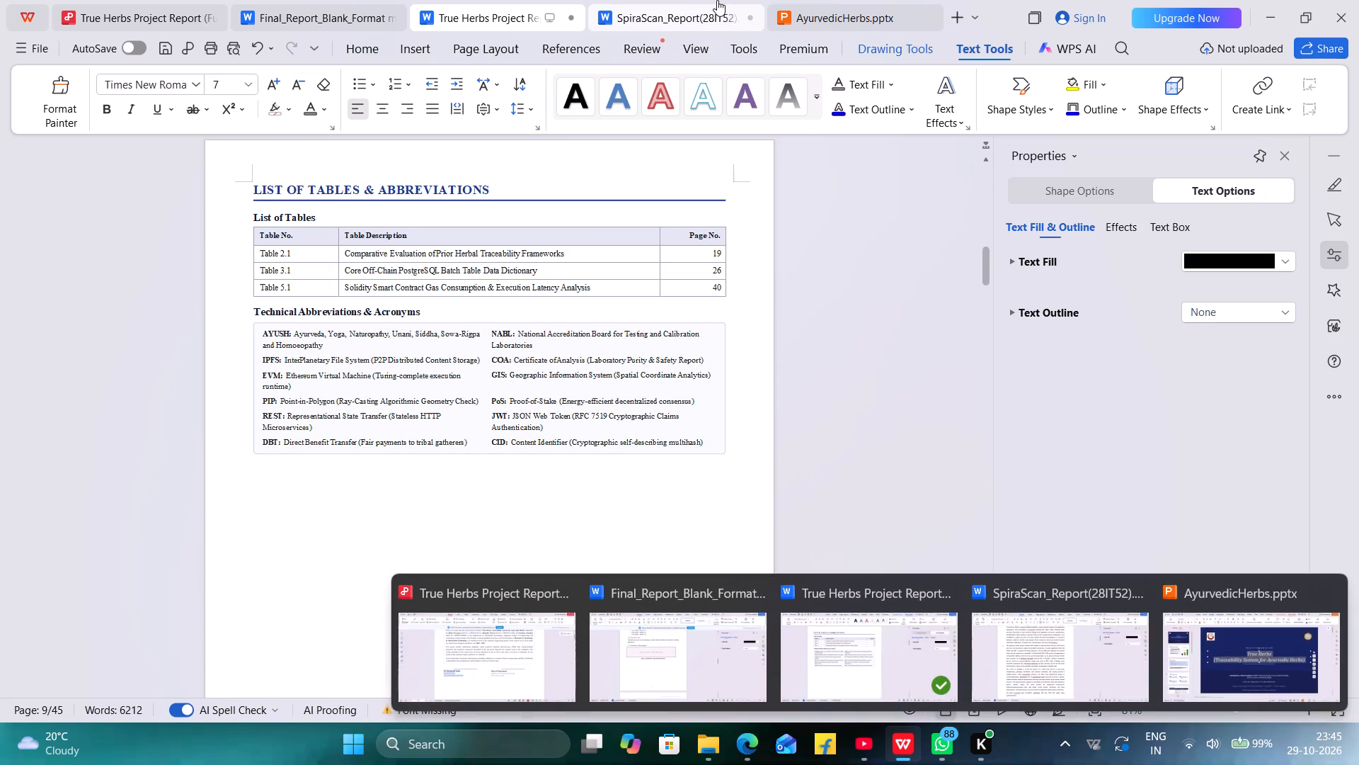
Switch to the SpiraScan report and review it from section 1.1 Project Description through the literature review to section 2.3 Problem Statement.
click(717, 0)
scroll(618, 429, down, 5)
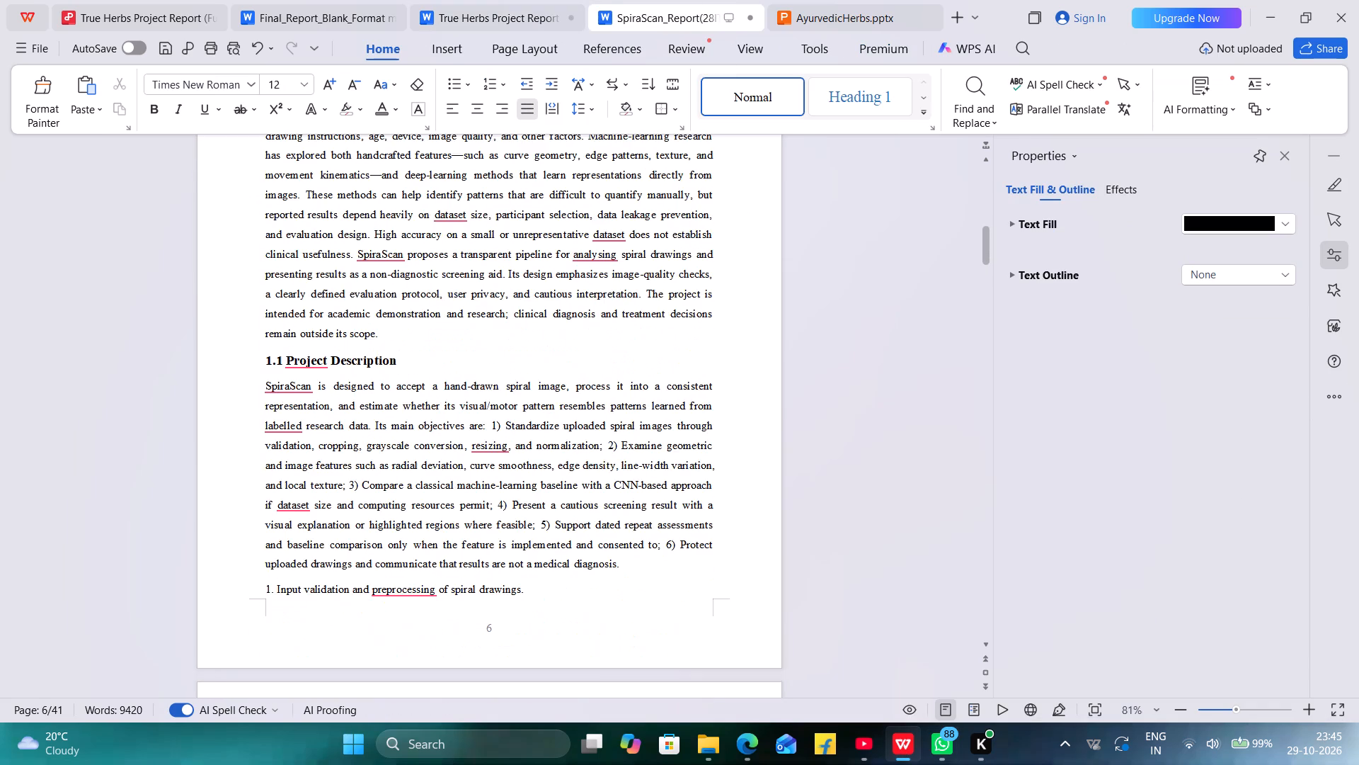
scroll(604, 438, down, 17)
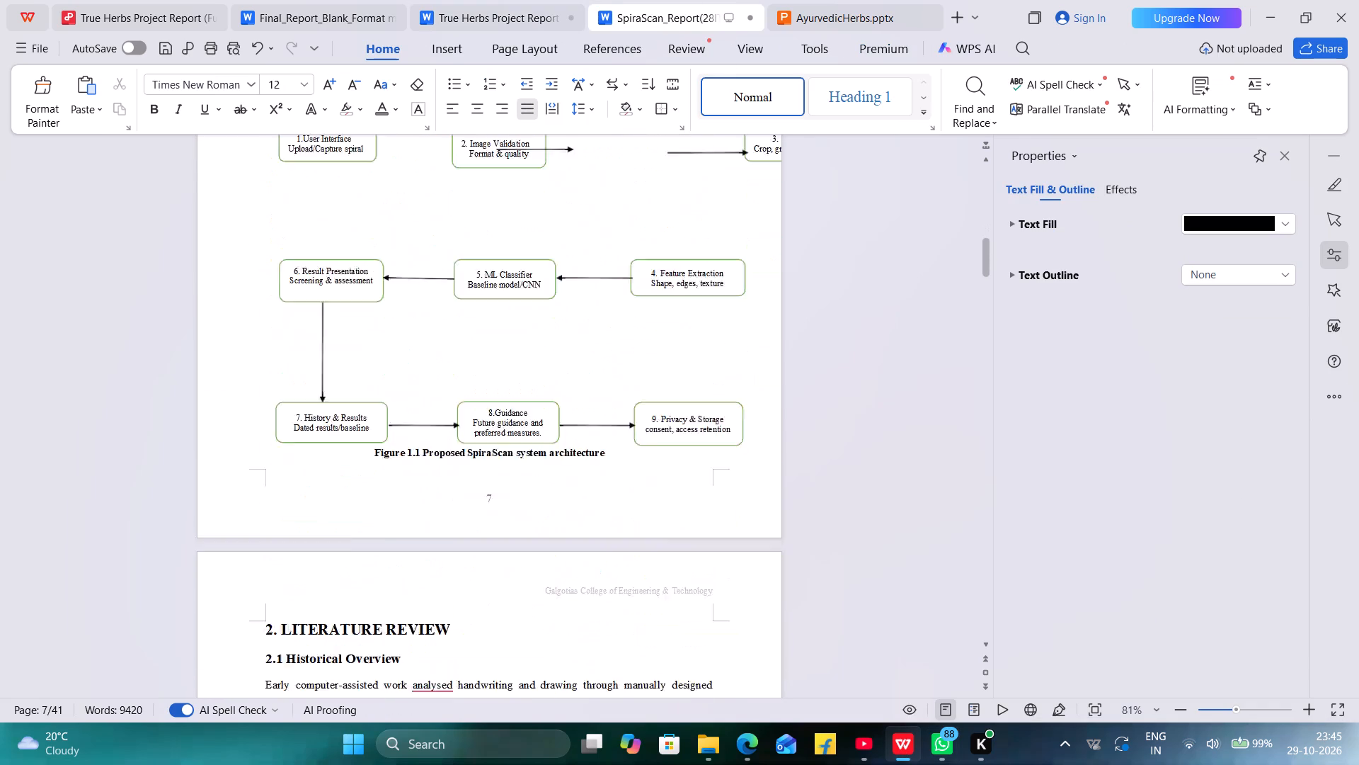
scroll(604, 438, down, 7)
scroll(604, 438, down, 16)
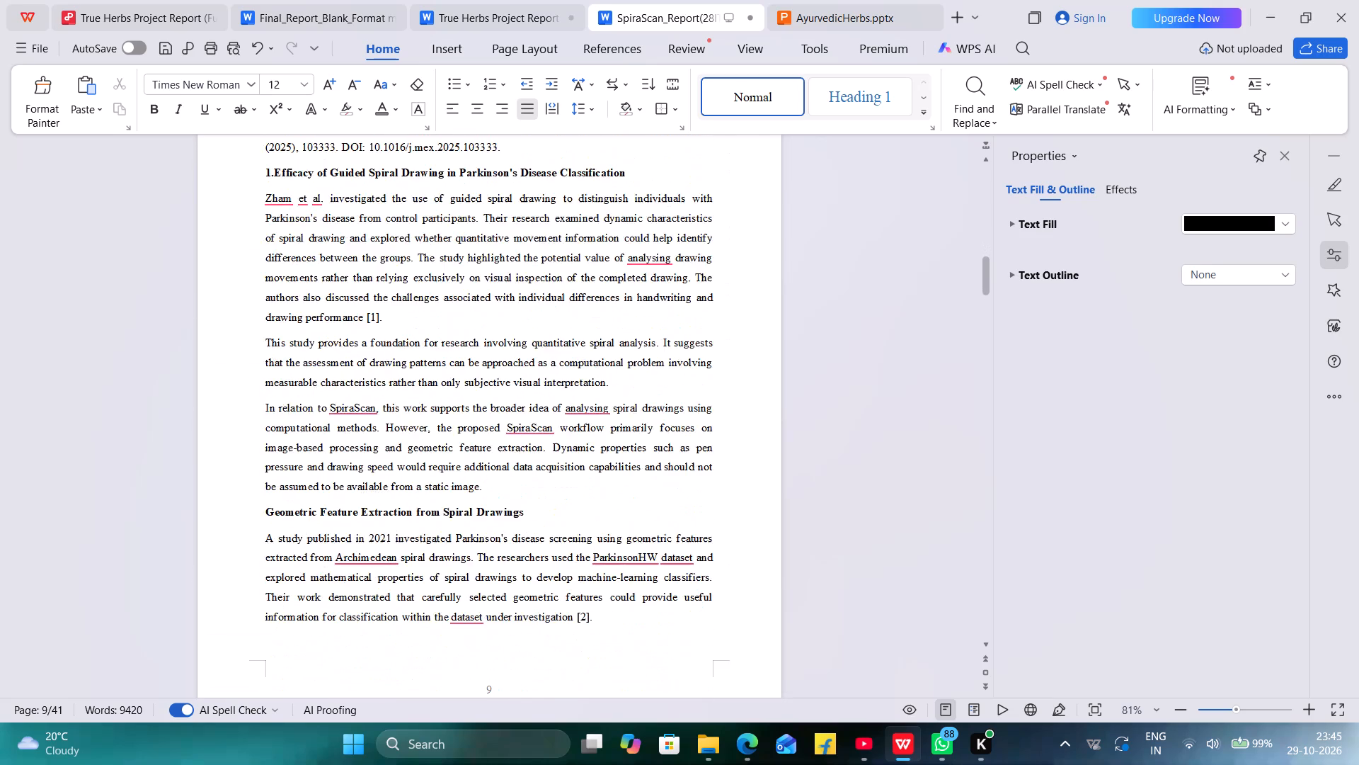
scroll(604, 438, down, 6)
scroll(604, 438, down, 20)
scroll(604, 438, down, 4)
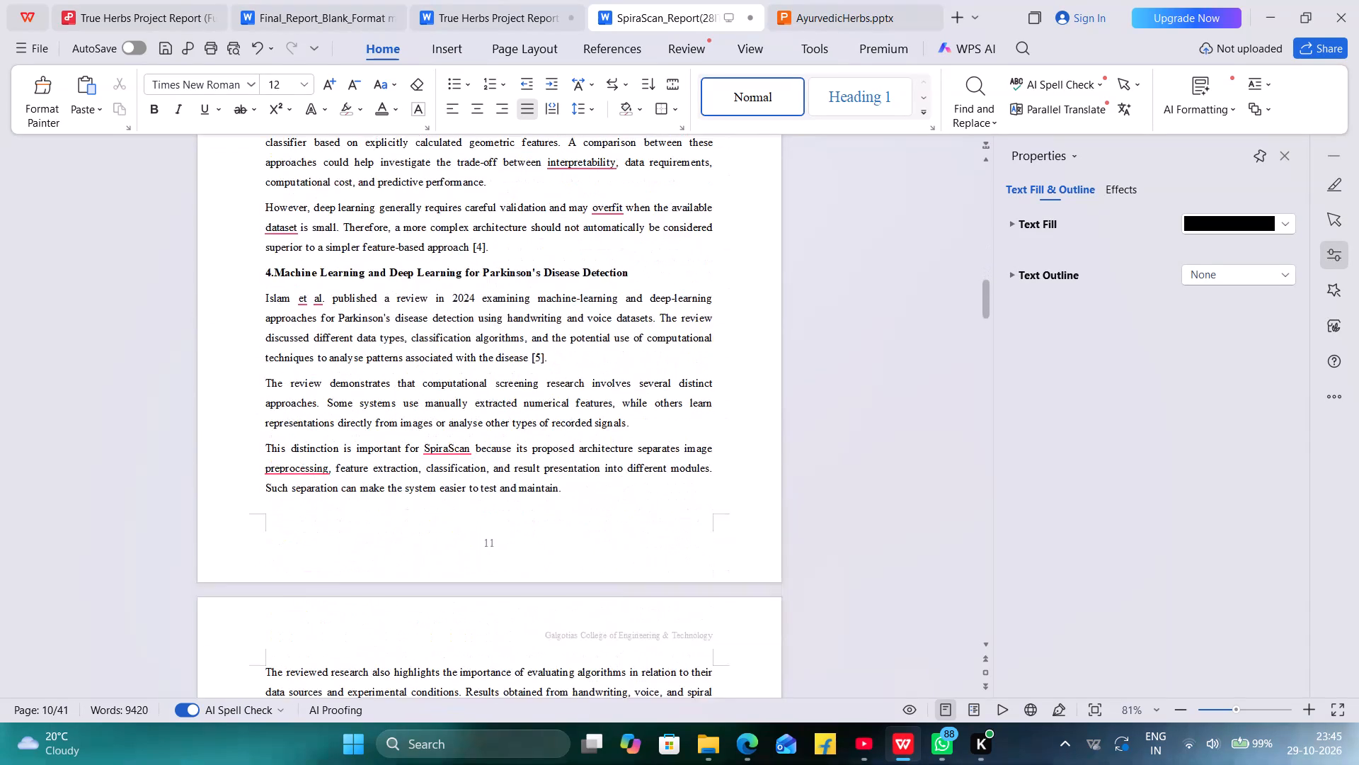
scroll(604, 438, down, 5)
scroll(604, 438, down, 17)
scroll(604, 438, down, 5)
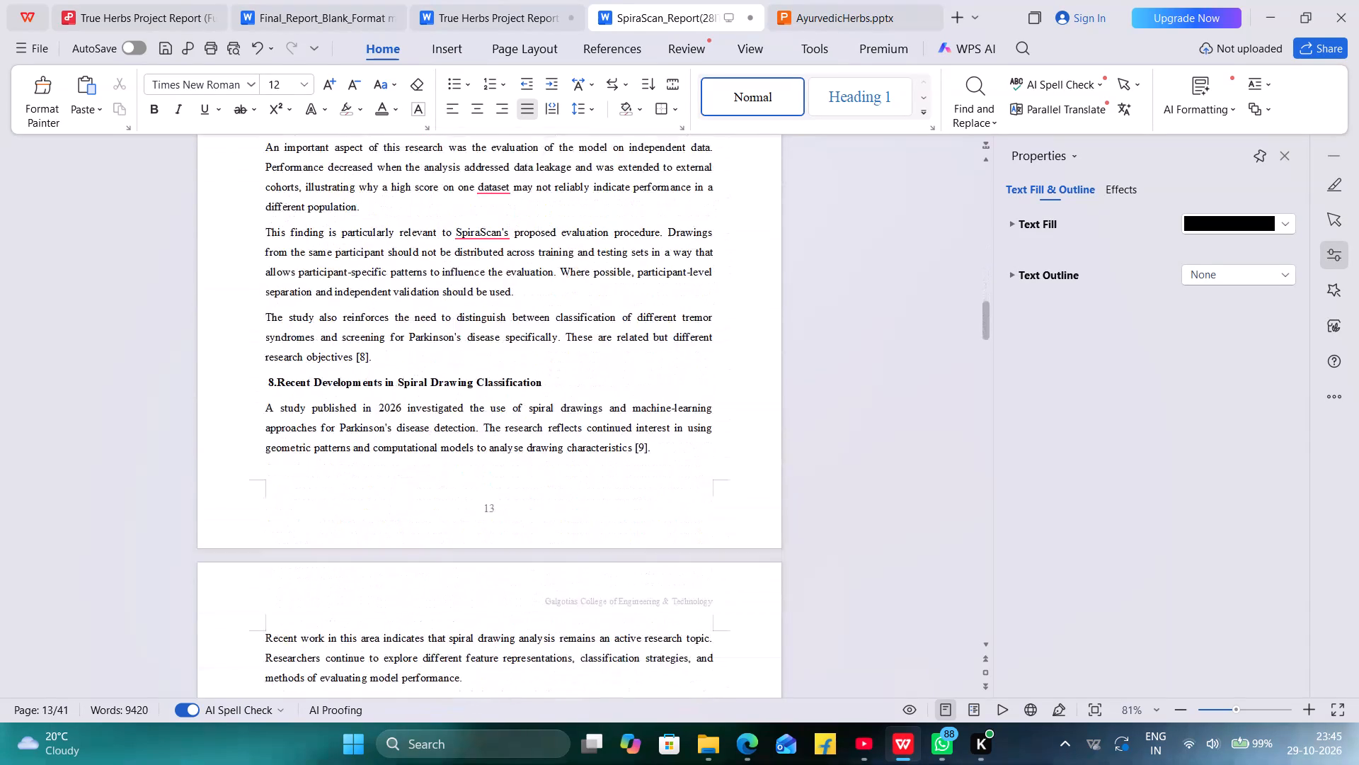
scroll(604, 438, down, 16)
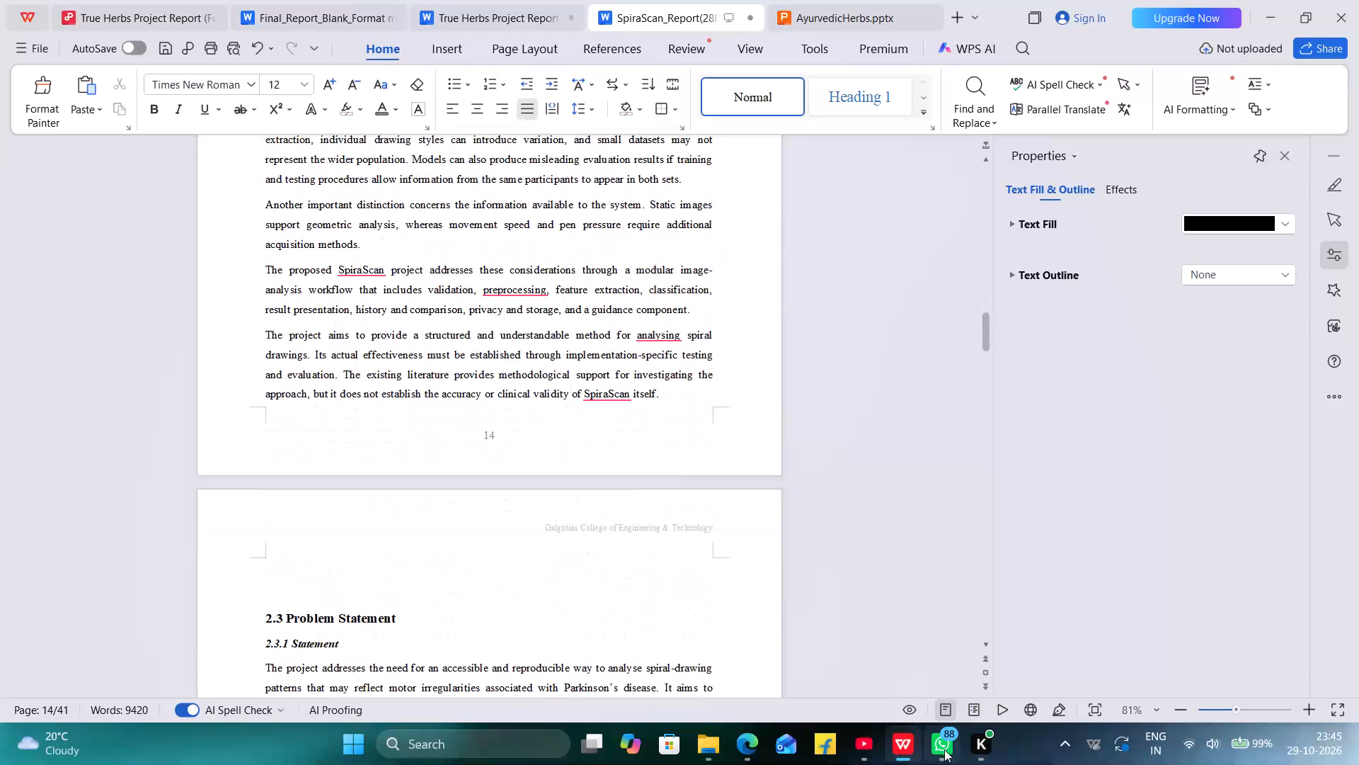
Switch to the Edge browser window.
click(761, 742)
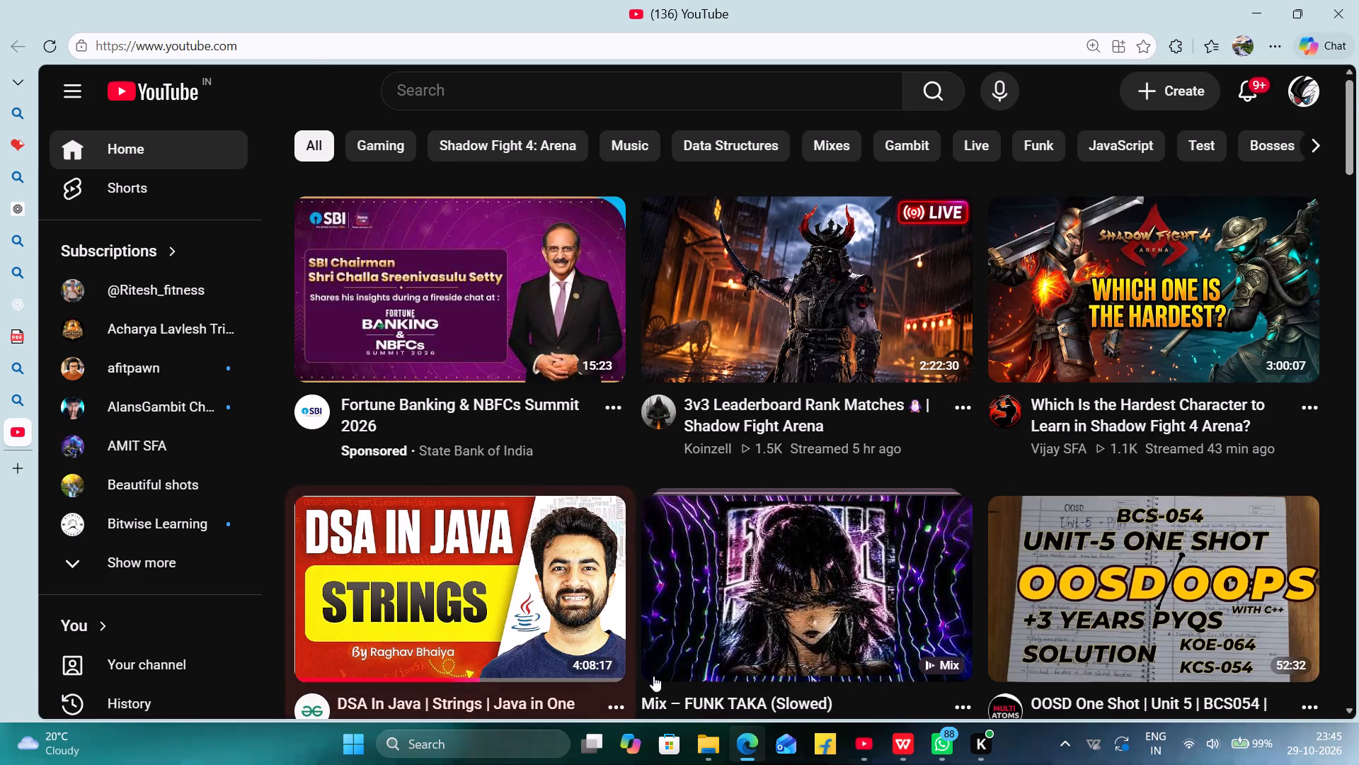
click(919, 749)
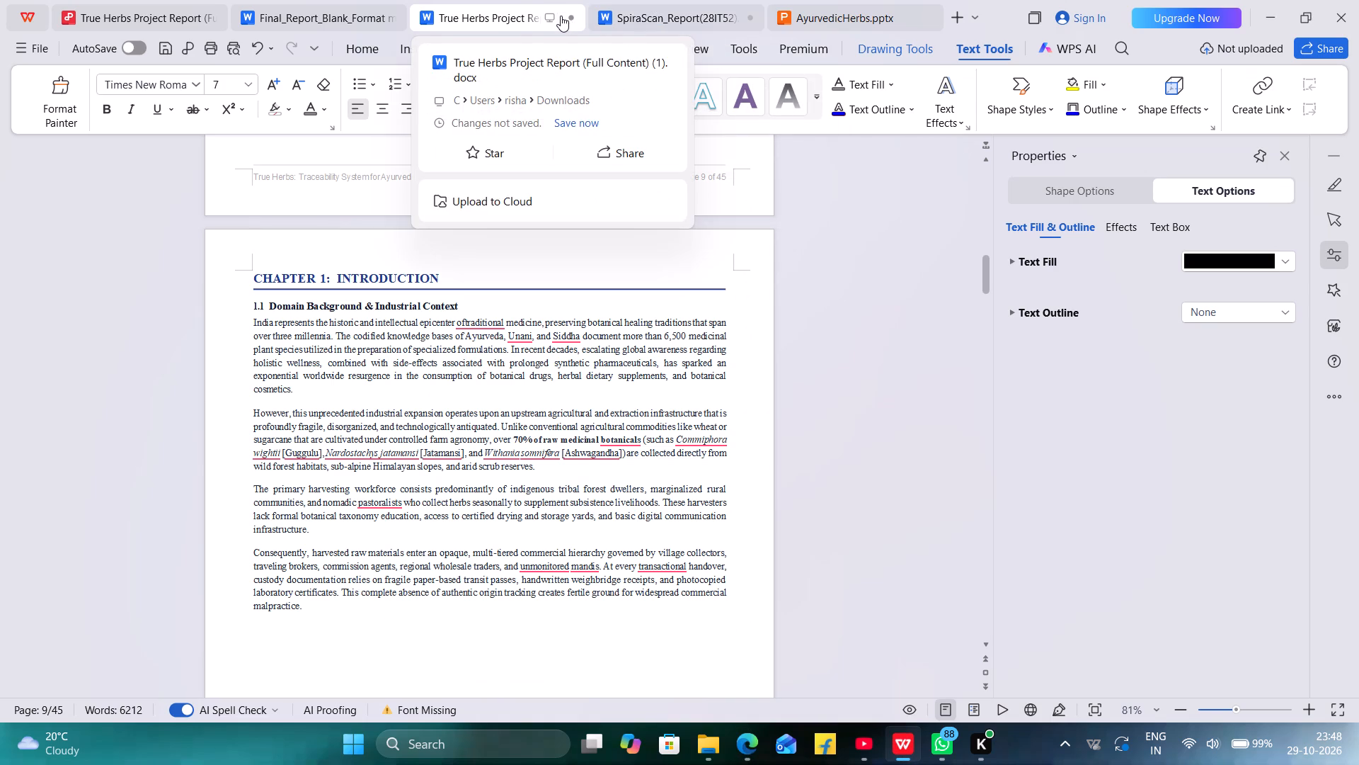
click(683, 10)
drag(379, 506, 229, 178)
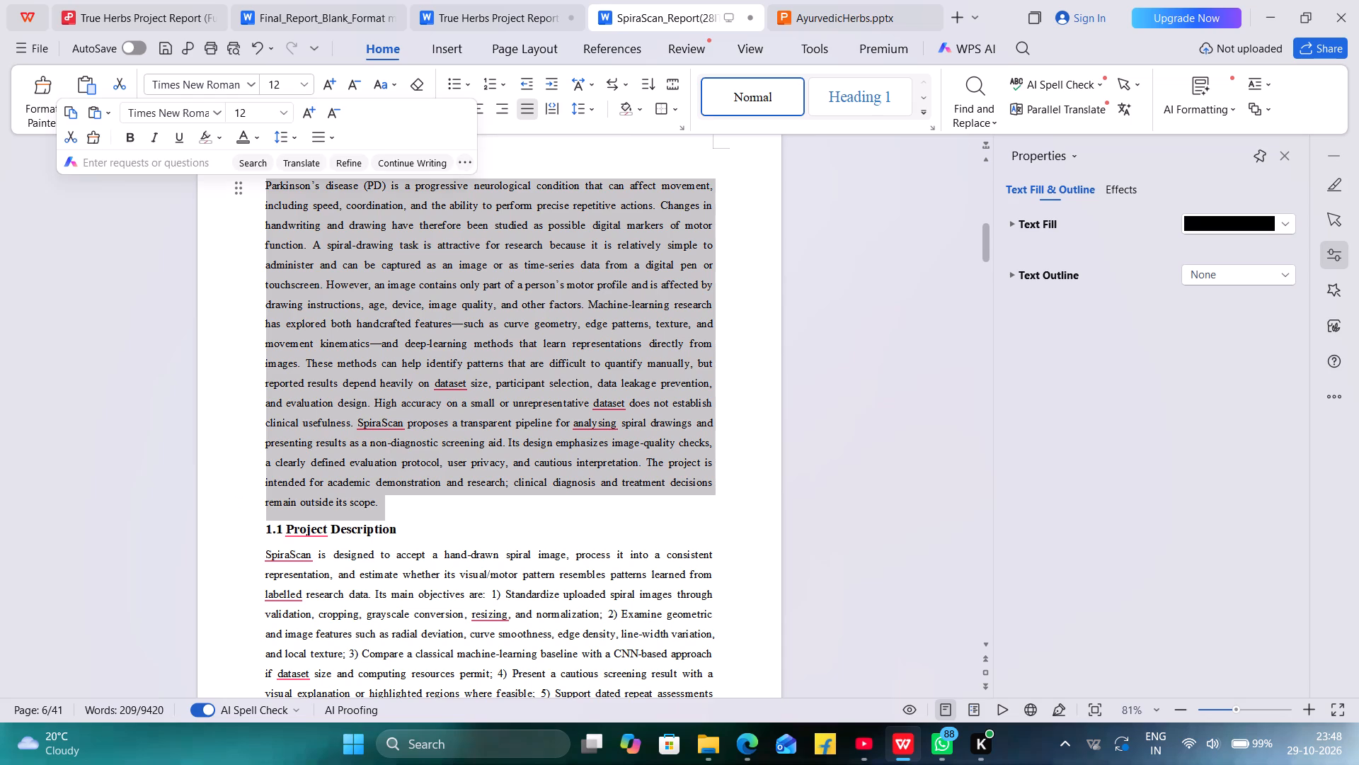
key(BackSpace)
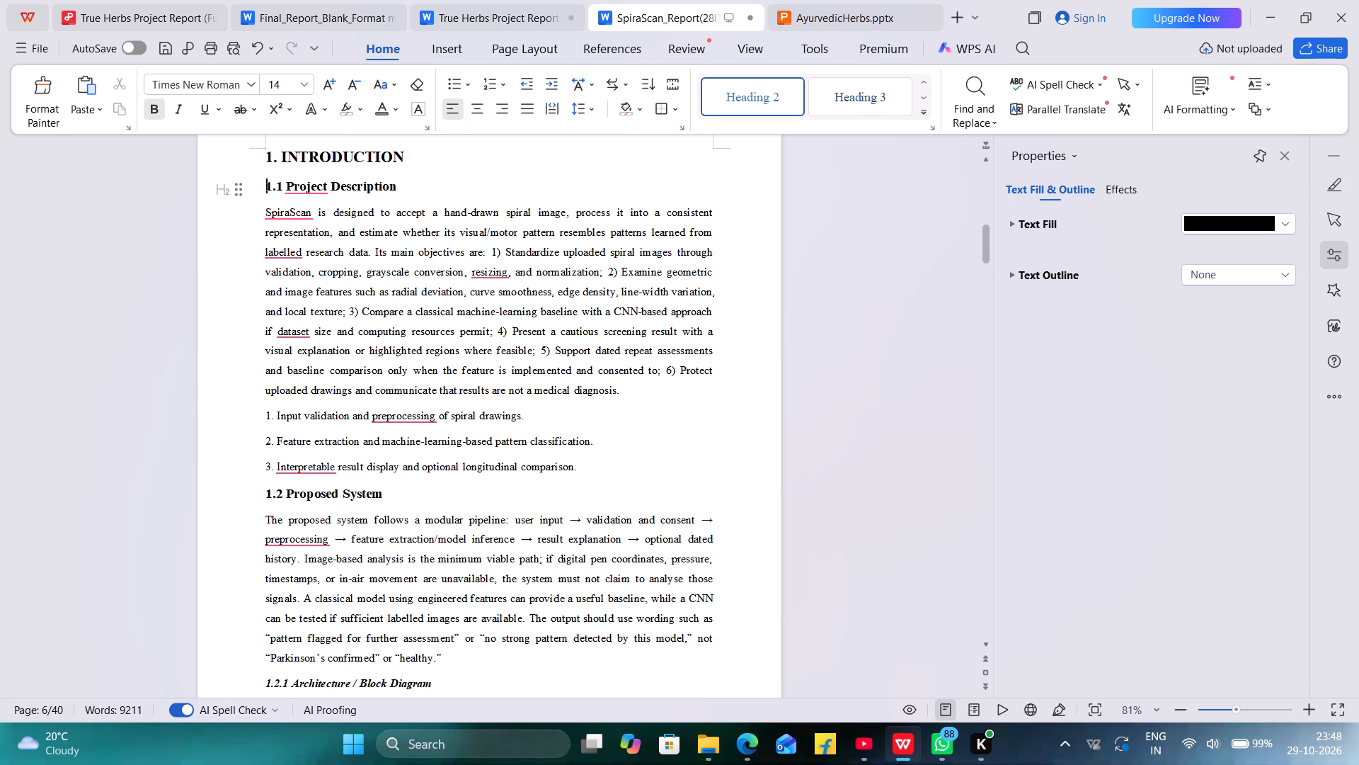
click(422, 169)
key(Return)
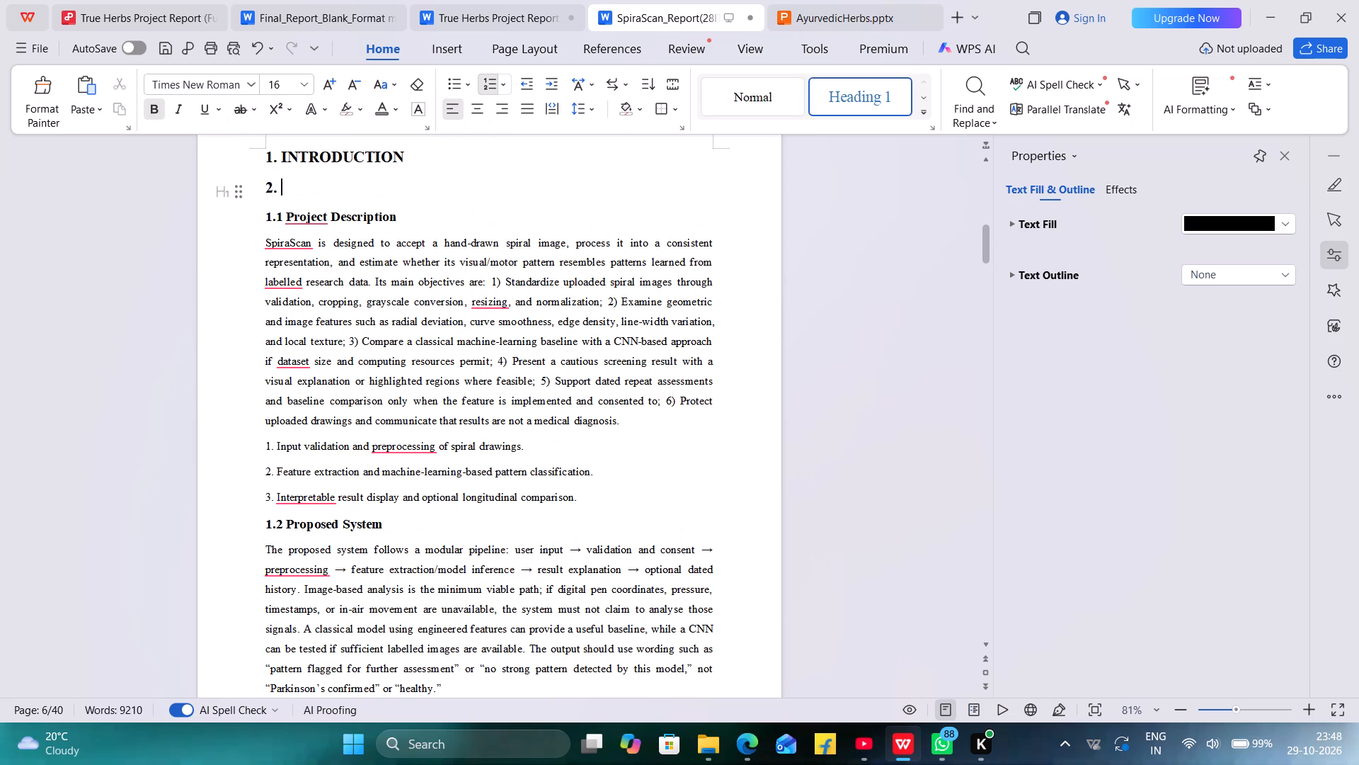
key(BackSpace)
key(ctrl+v)
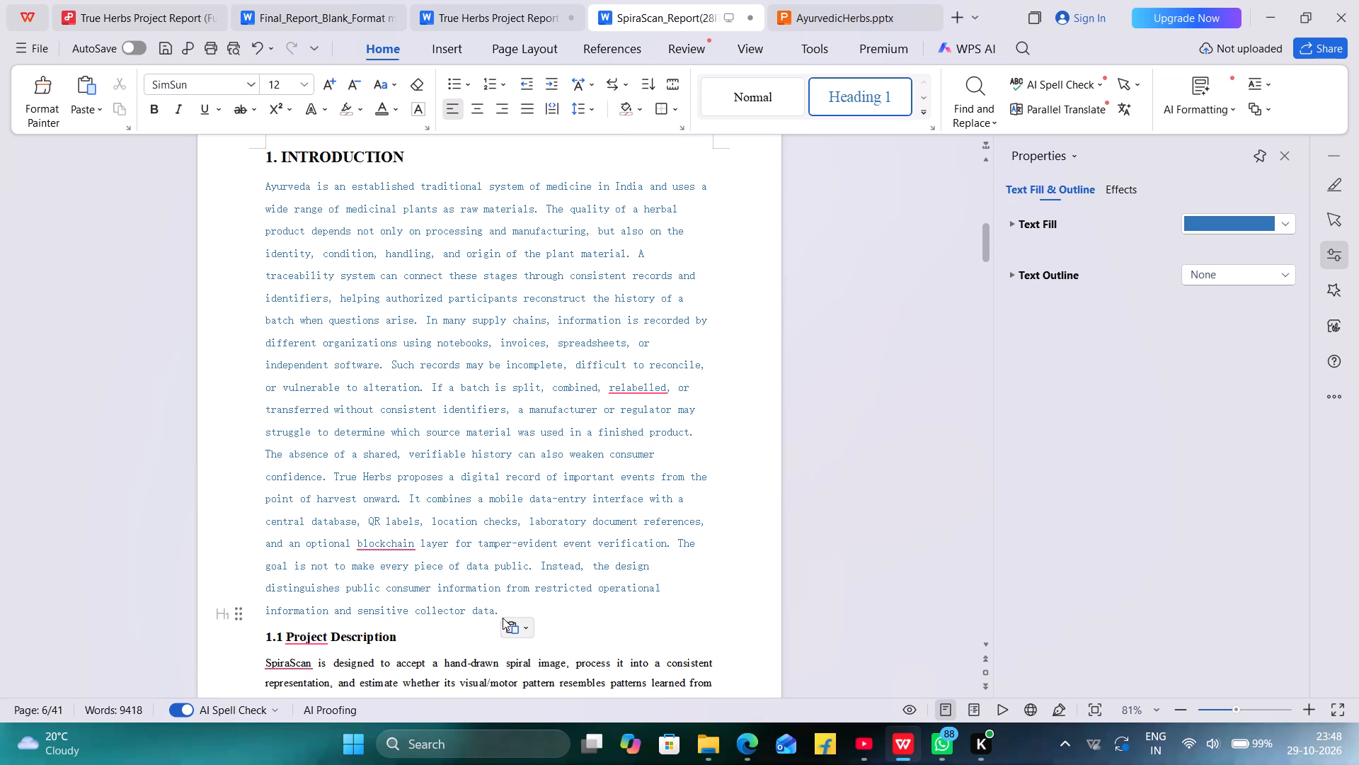
Format the pasted introduction text in Times New Roman, black and justified.
drag(497, 609, 218, 208)
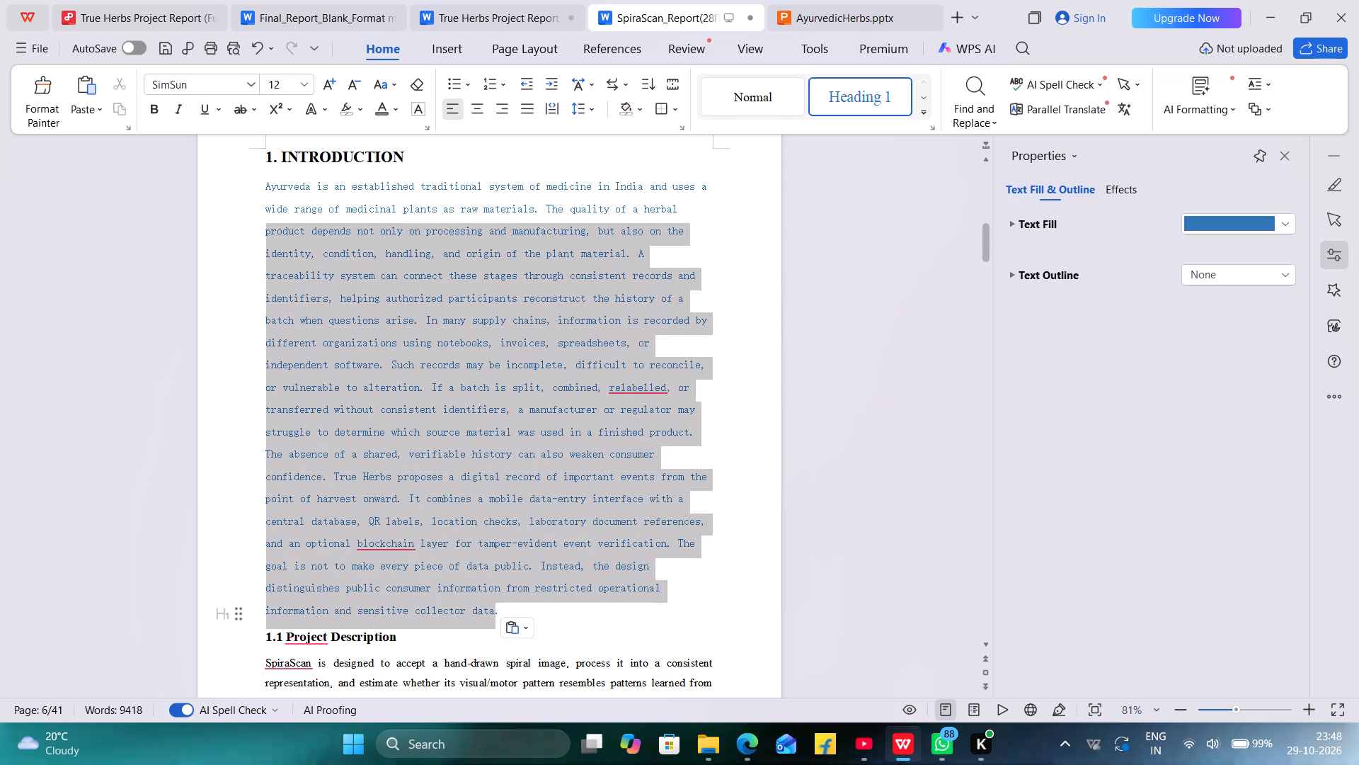
drag(218, 208, 217, 199)
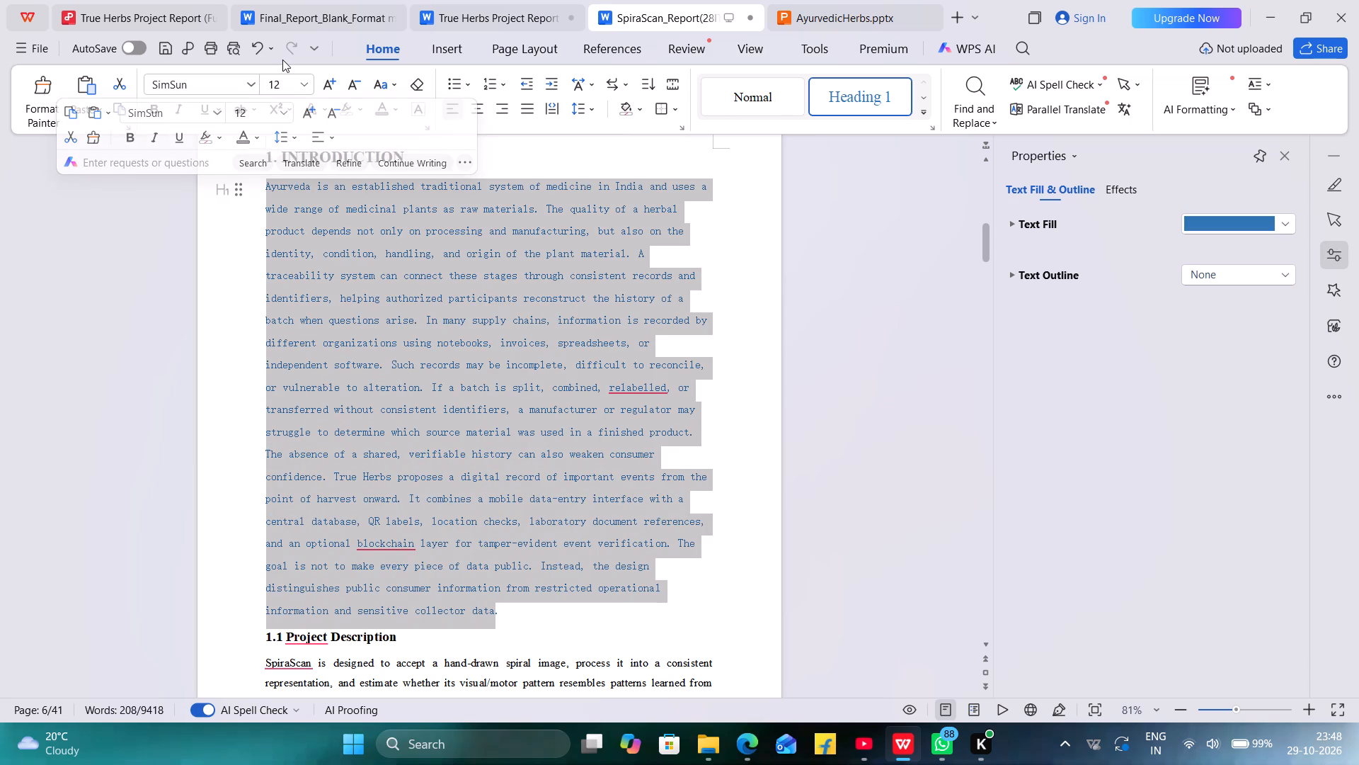
click(252, 96)
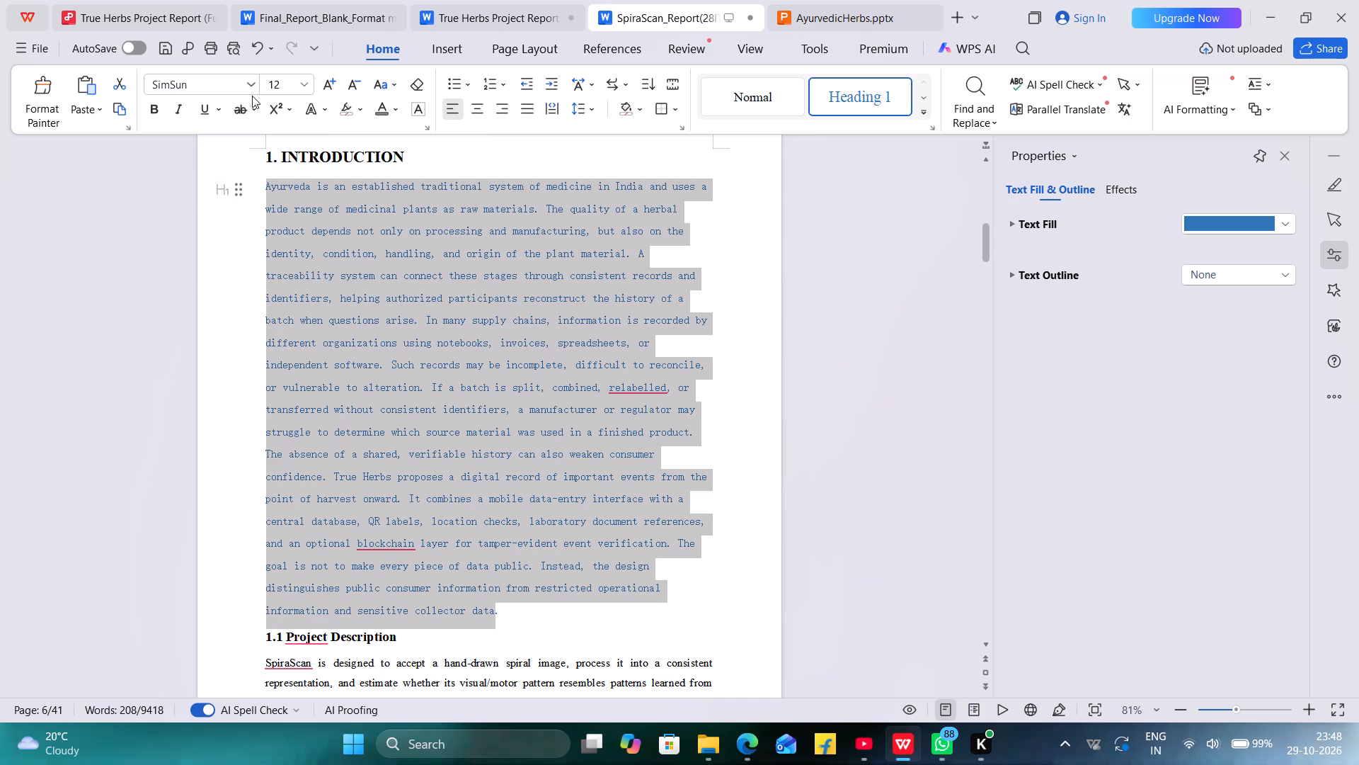
click(251, 92)
click(243, 251)
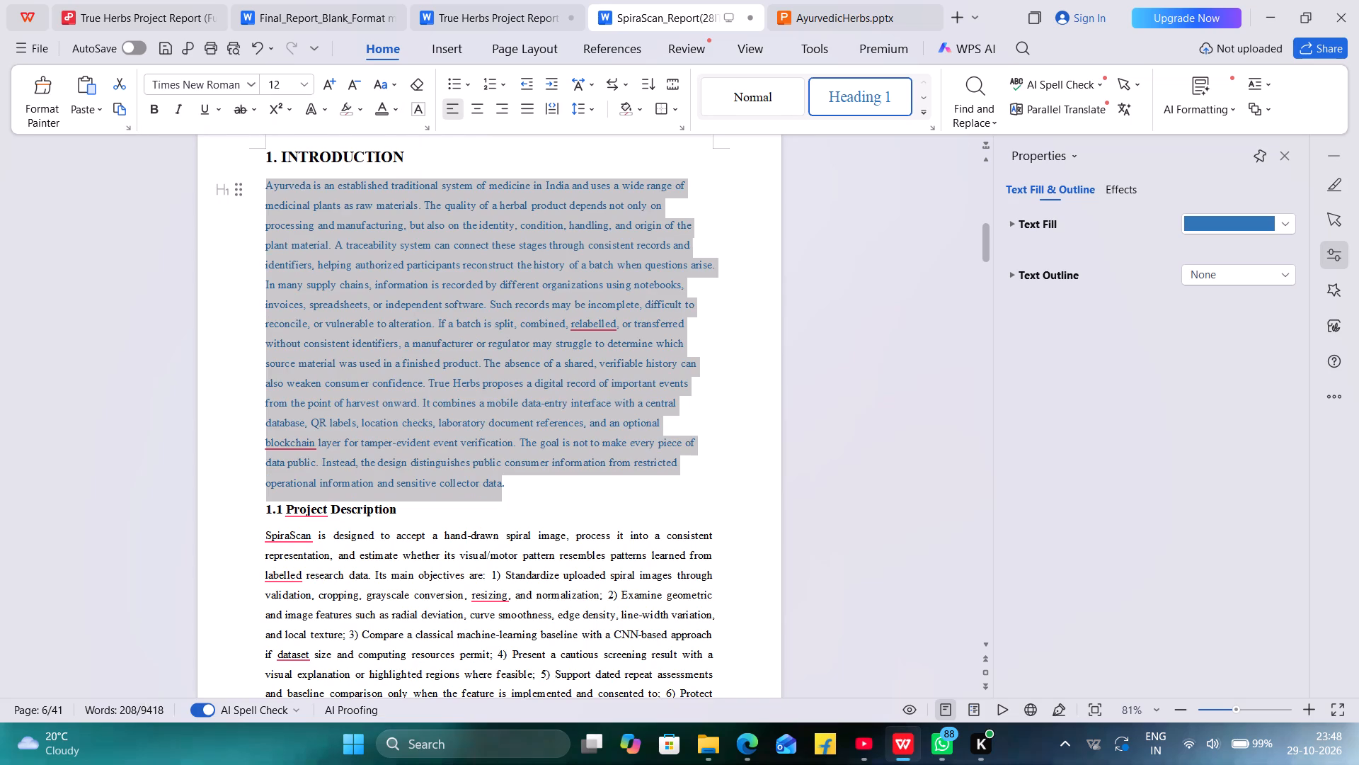
click(394, 114)
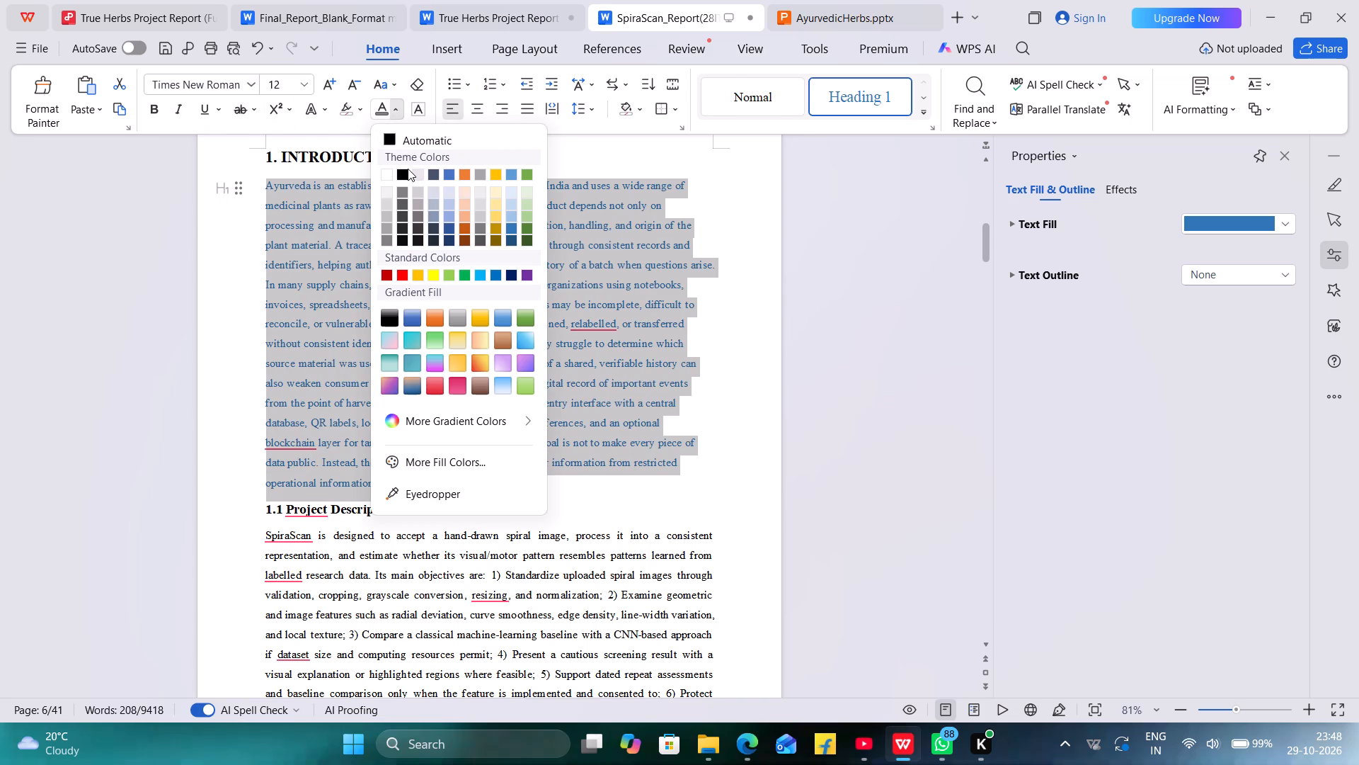
click(408, 170)
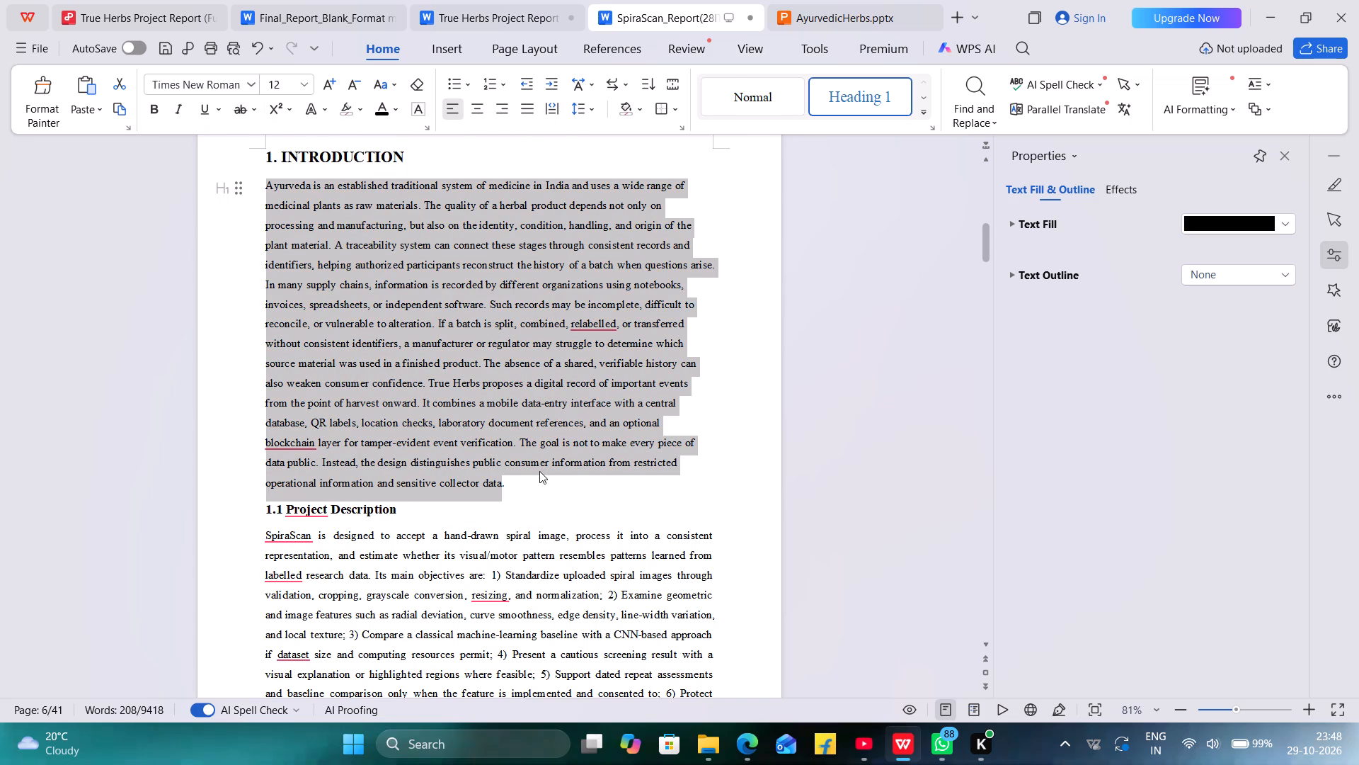
click(539, 471)
drag(512, 483, 241, 193)
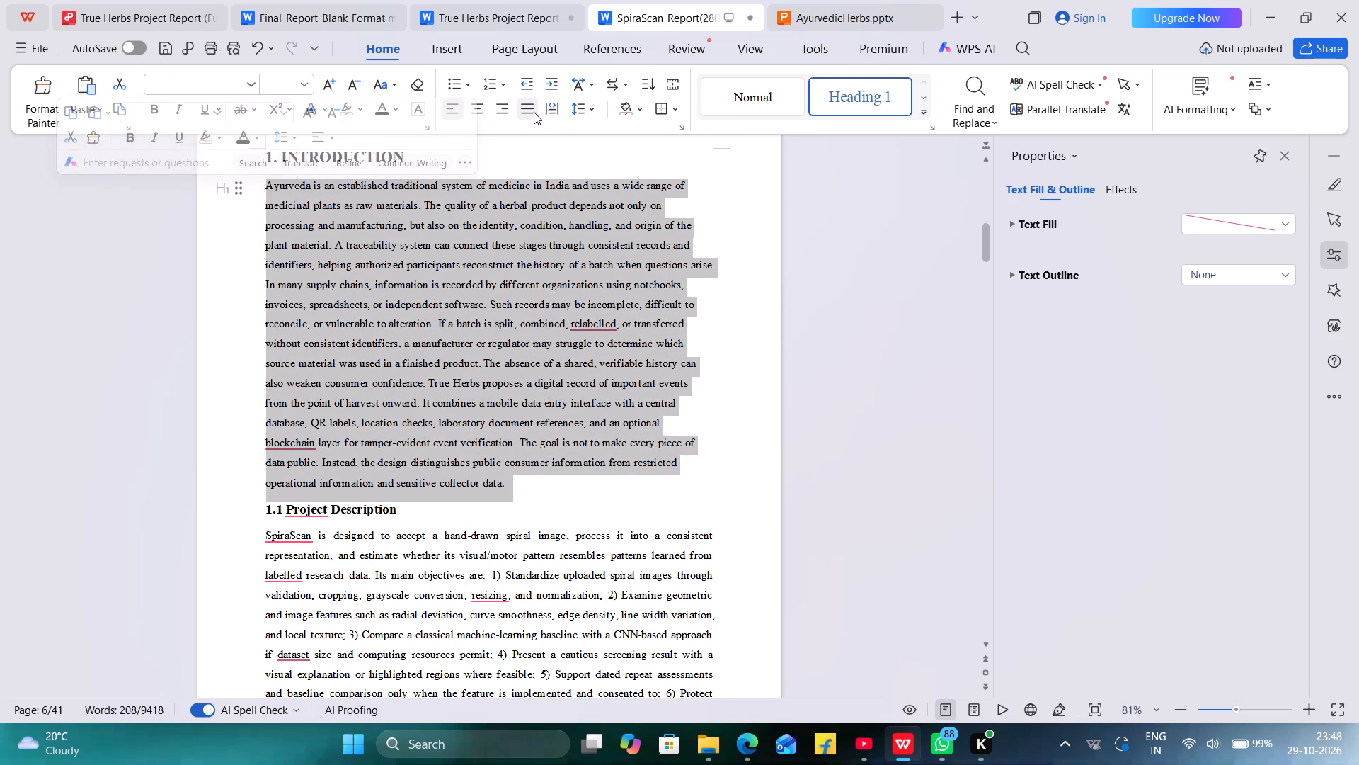
click(532, 108)
Split the pasted introduction into three paragraphs as in the PDF, breaking before "In many supply chains" and "True Herbs proposes".
click(739, 258)
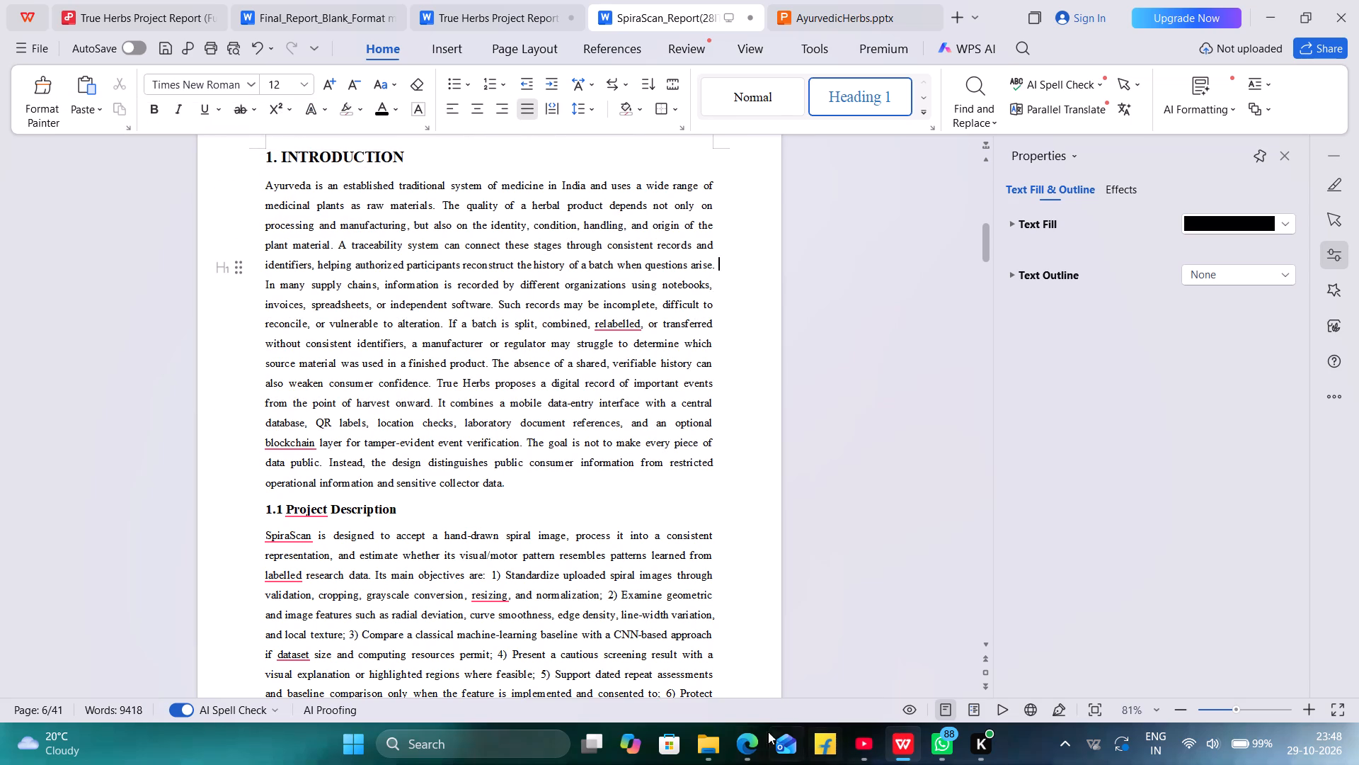
click(742, 741)
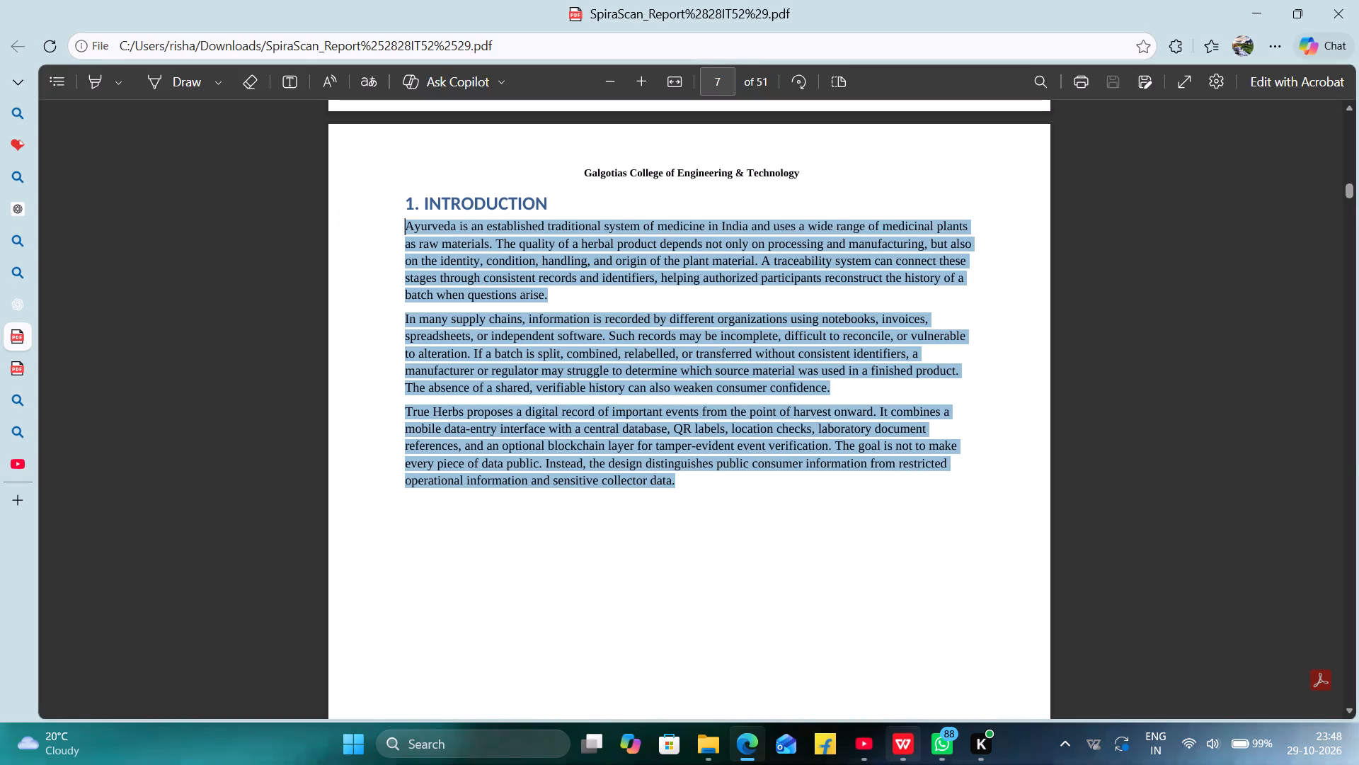
click(910, 750)
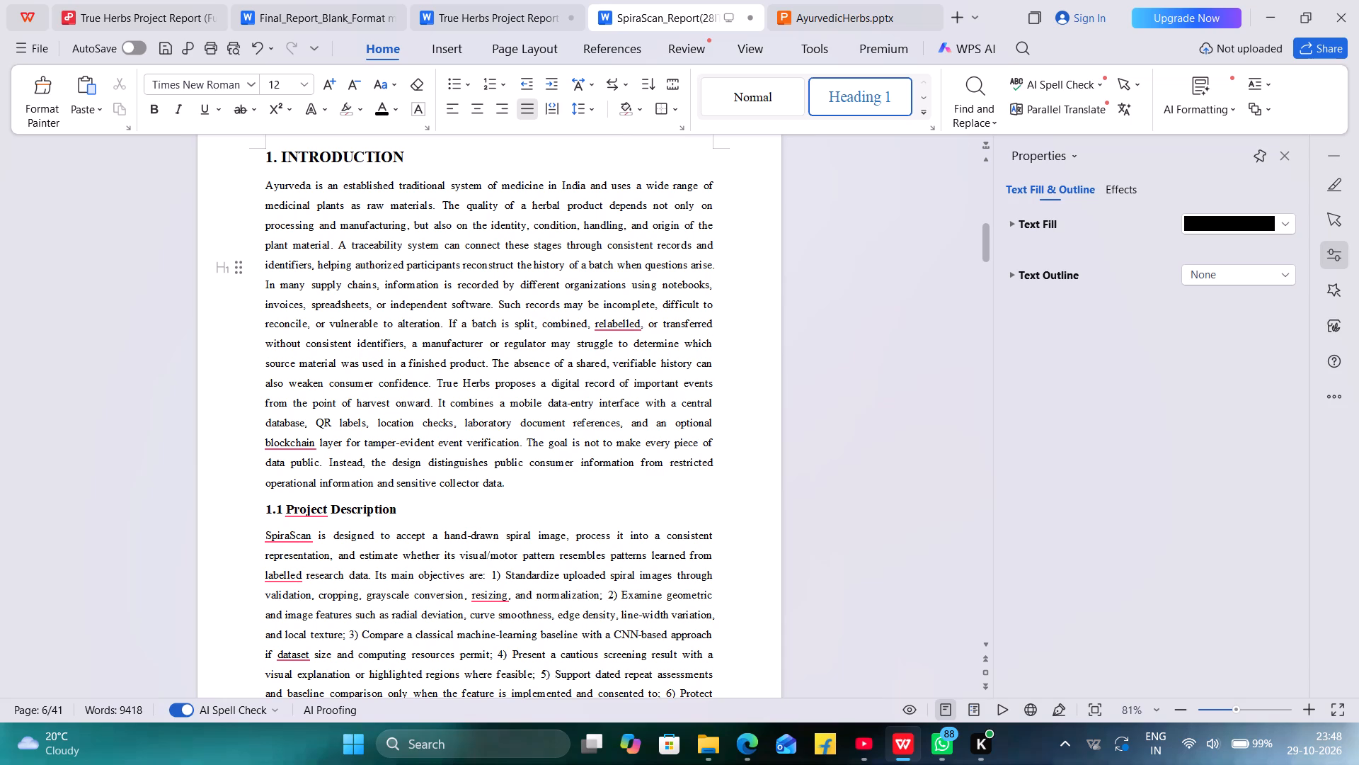
key(Return)
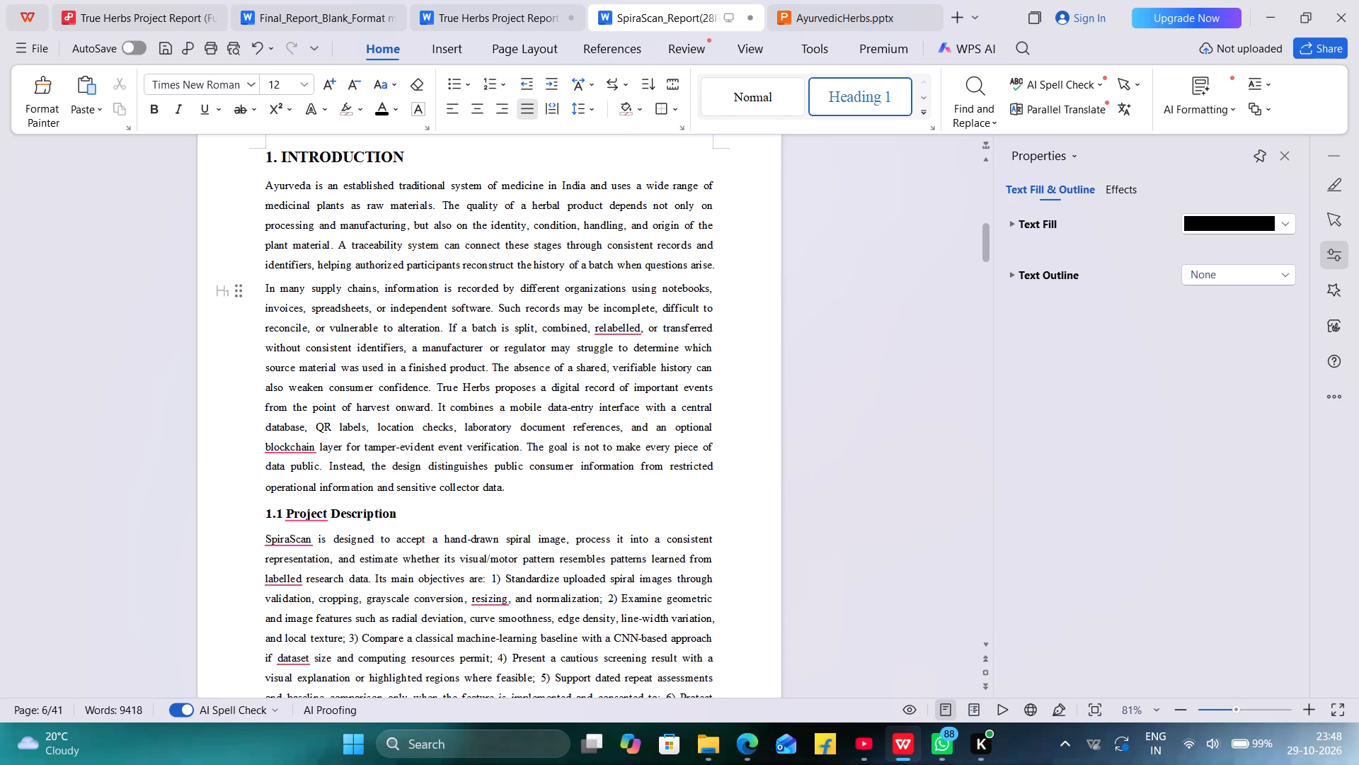
click(750, 745)
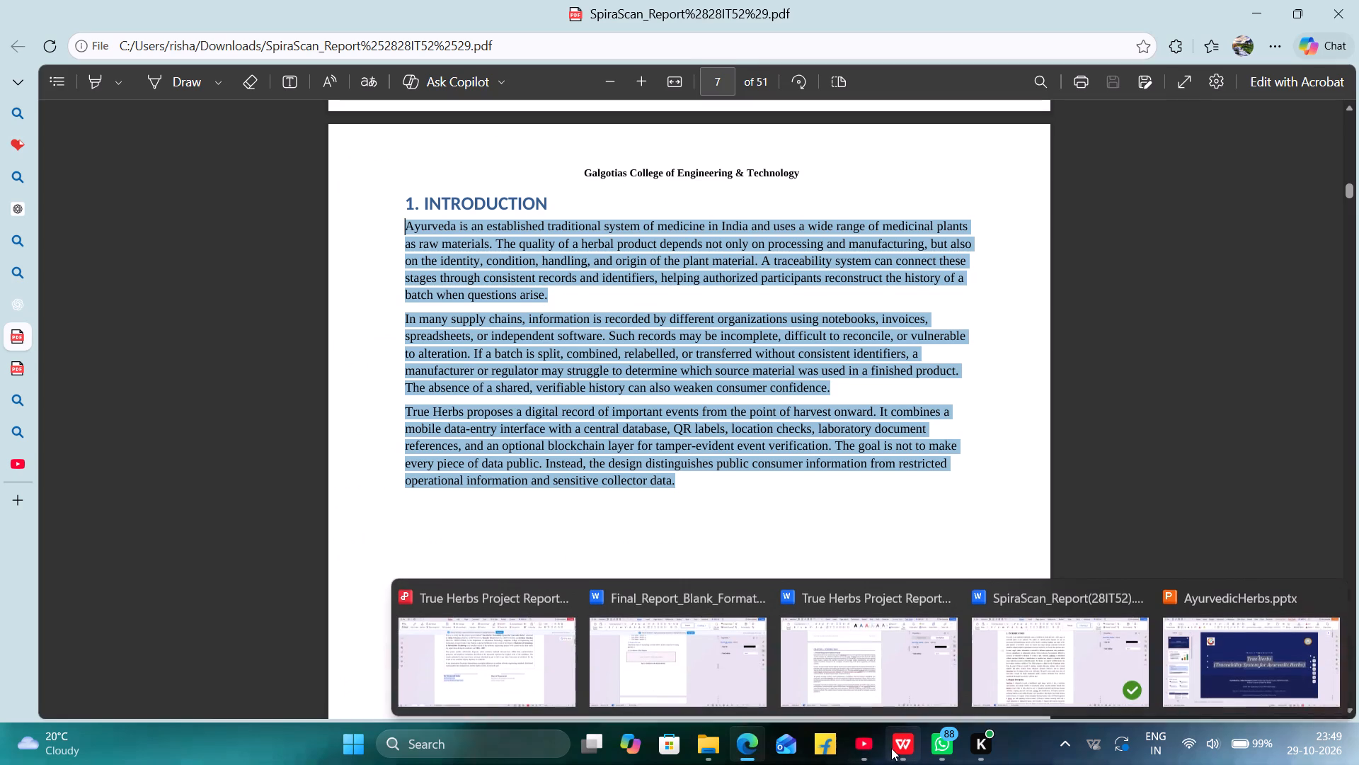
click(899, 744)
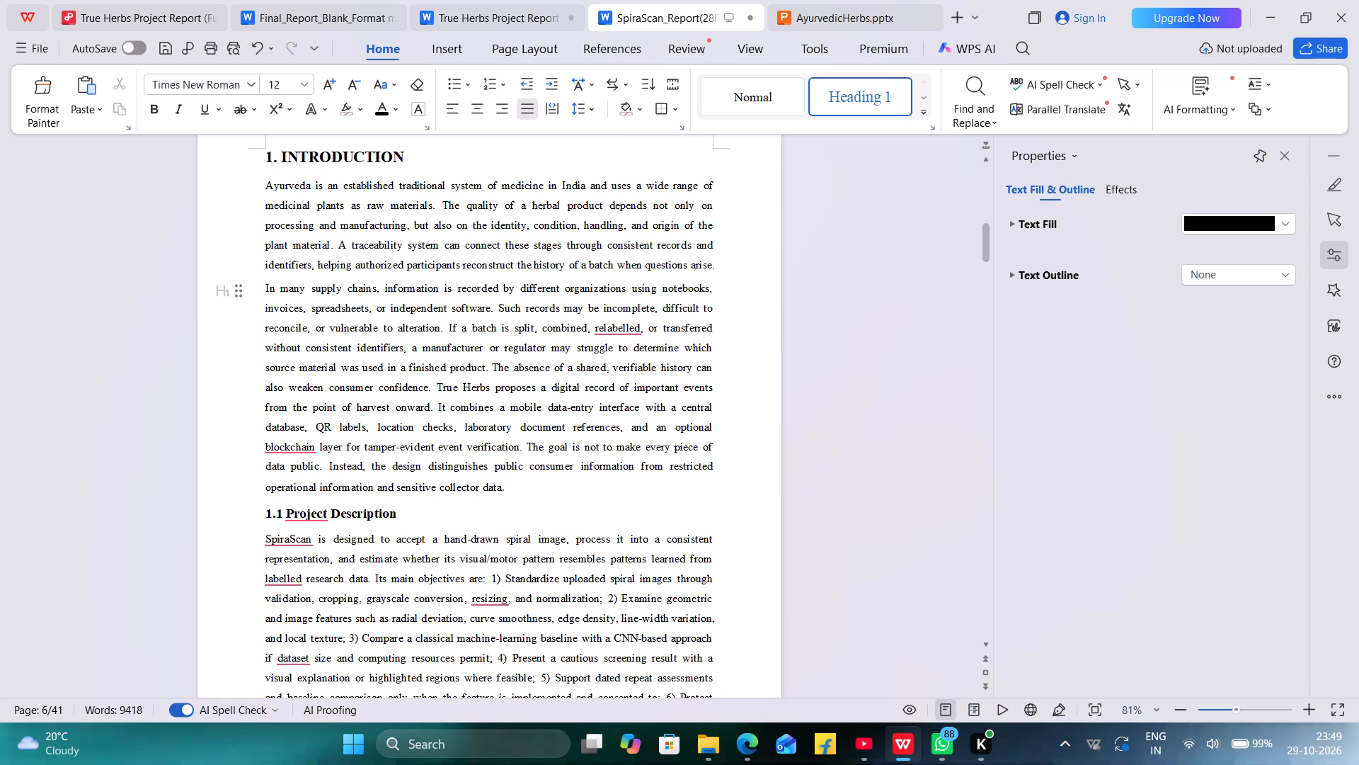
click(435, 395)
key(Return)
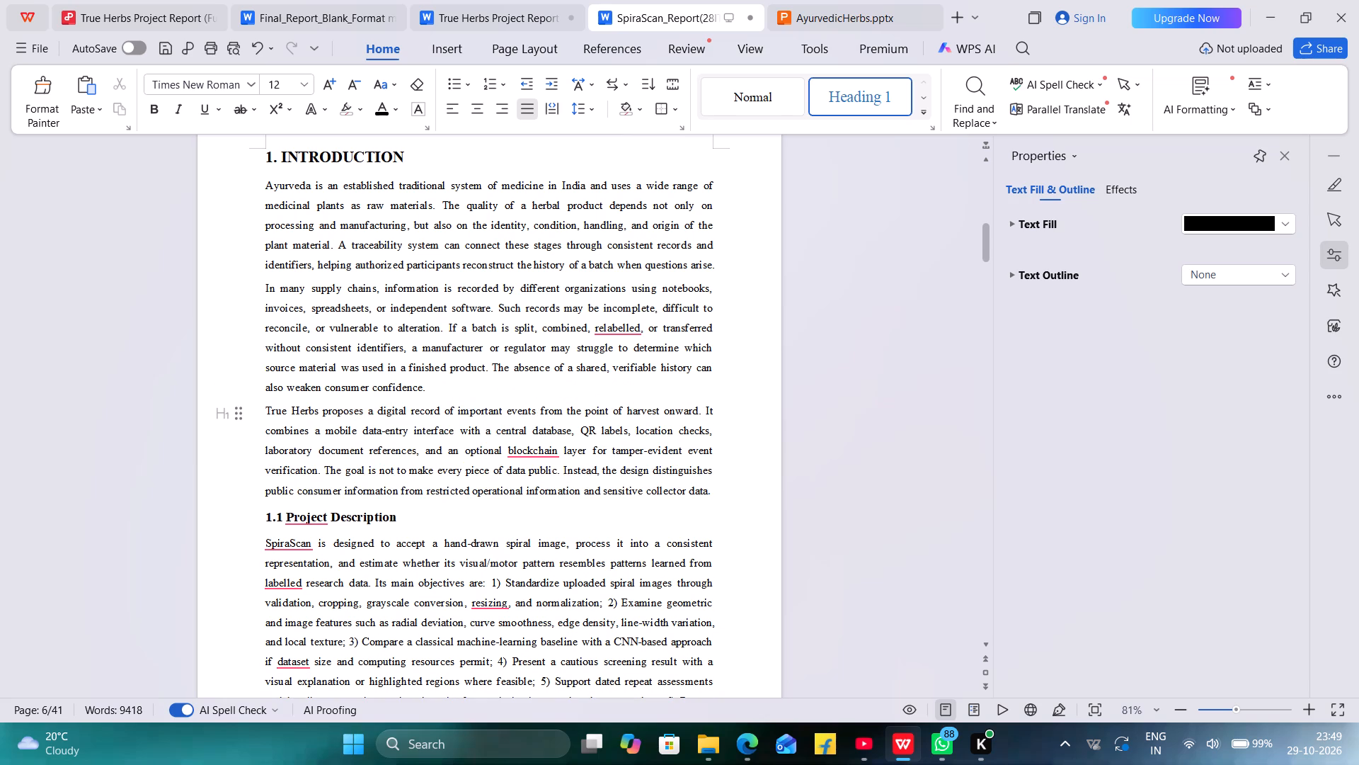
click(753, 752)
click(906, 744)
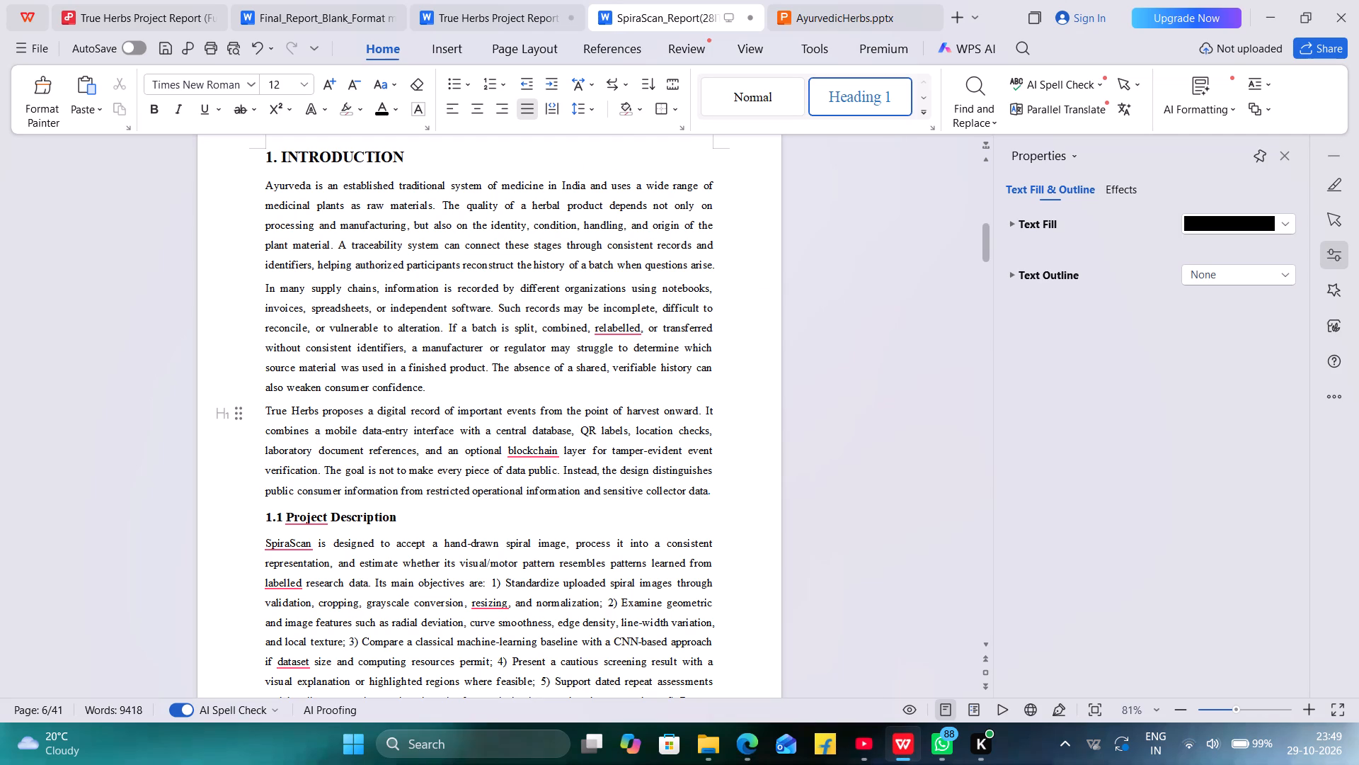
Apply Times New Roman to all three introduction paragraphs together and open the font size choices.
drag(716, 487, 282, 205)
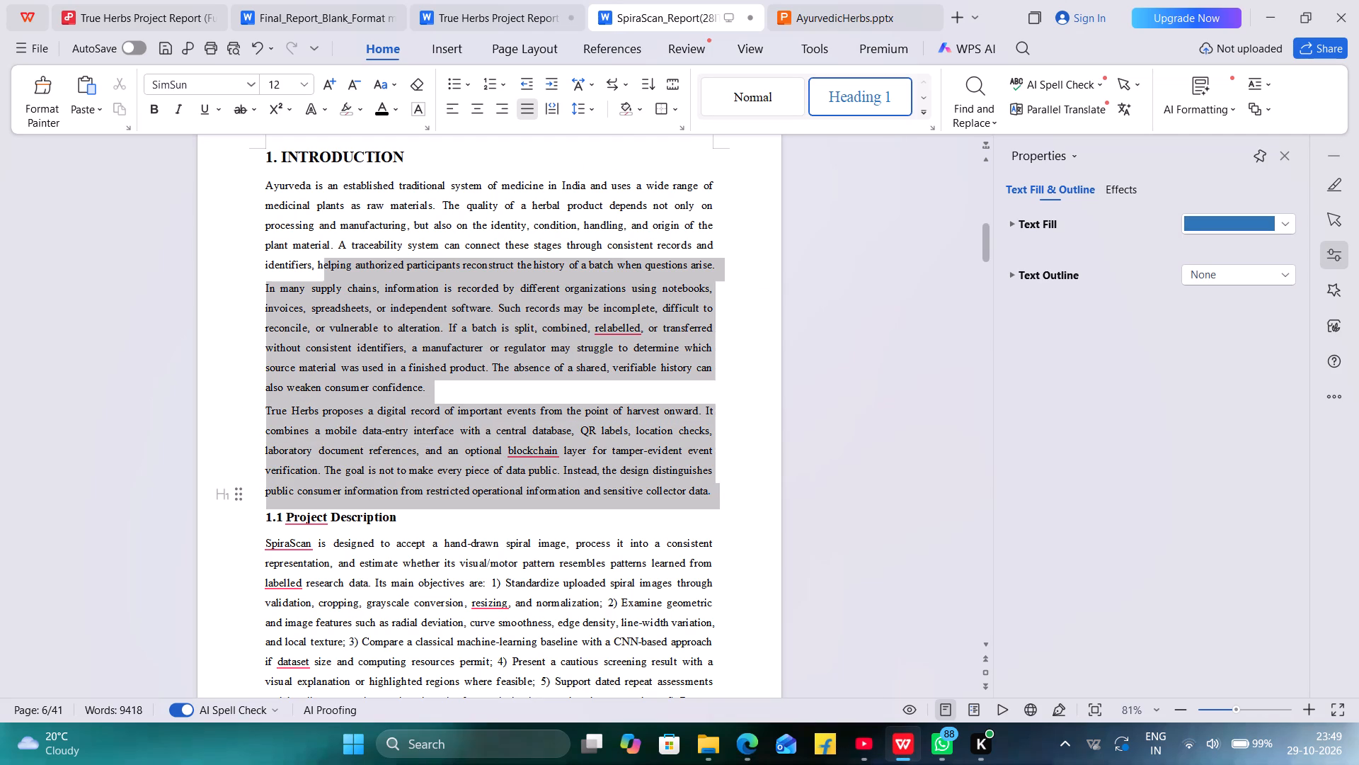
drag(282, 205, 268, 186)
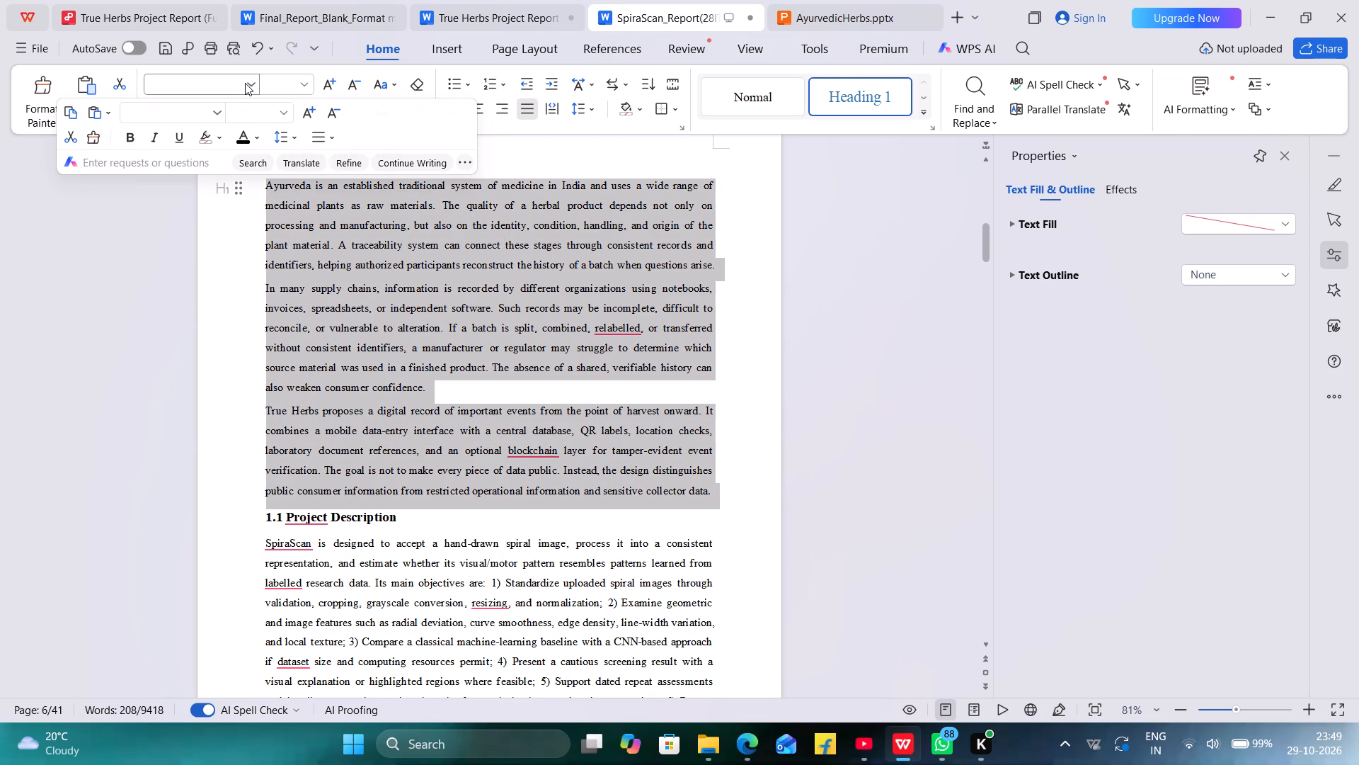
click(246, 83)
click(248, 256)
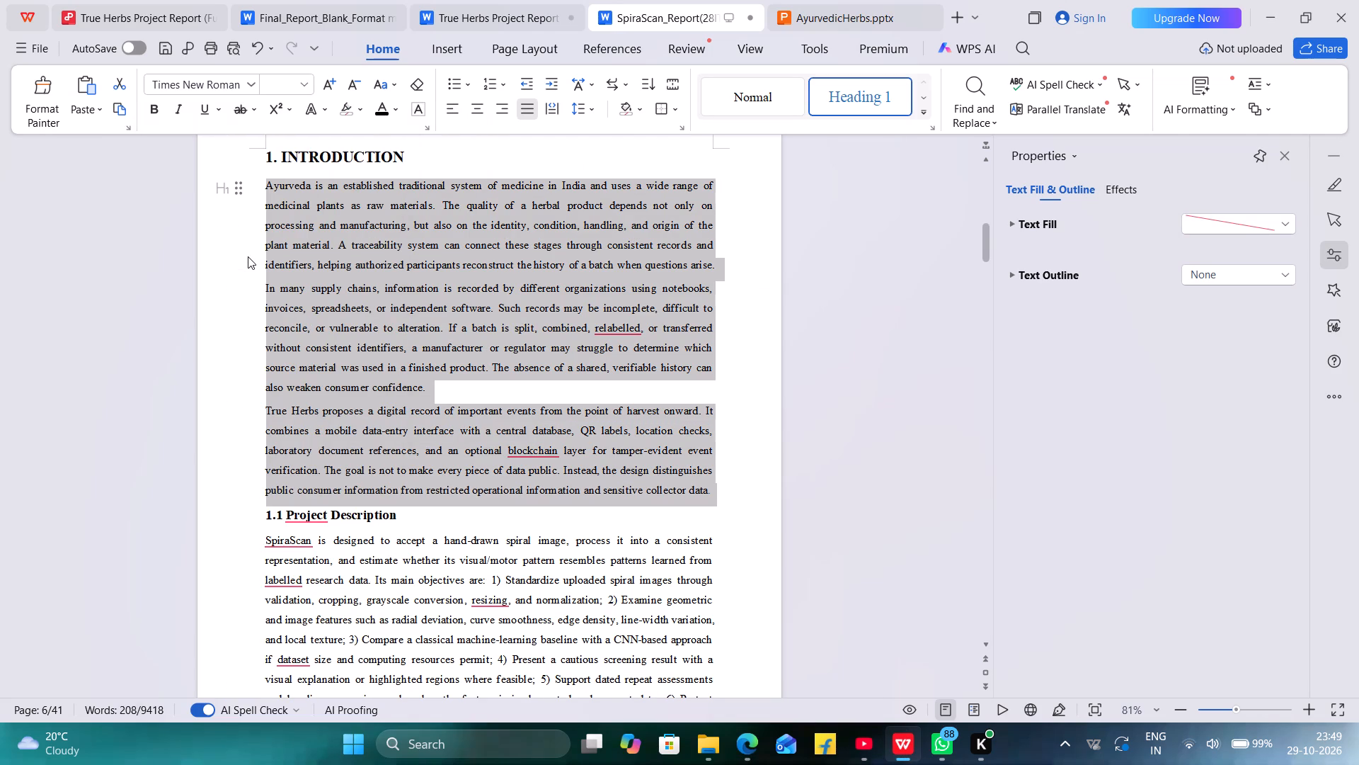
click(299, 91)
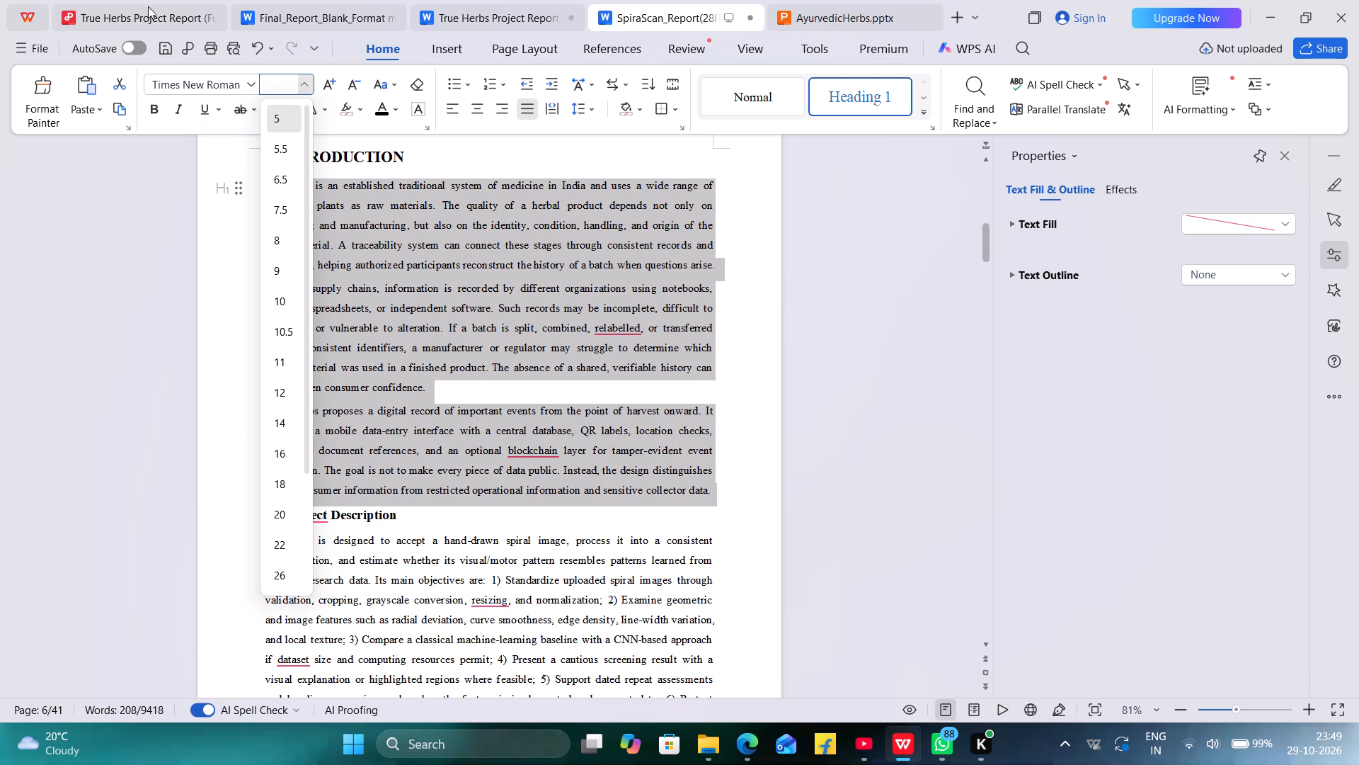
click(173, 23)
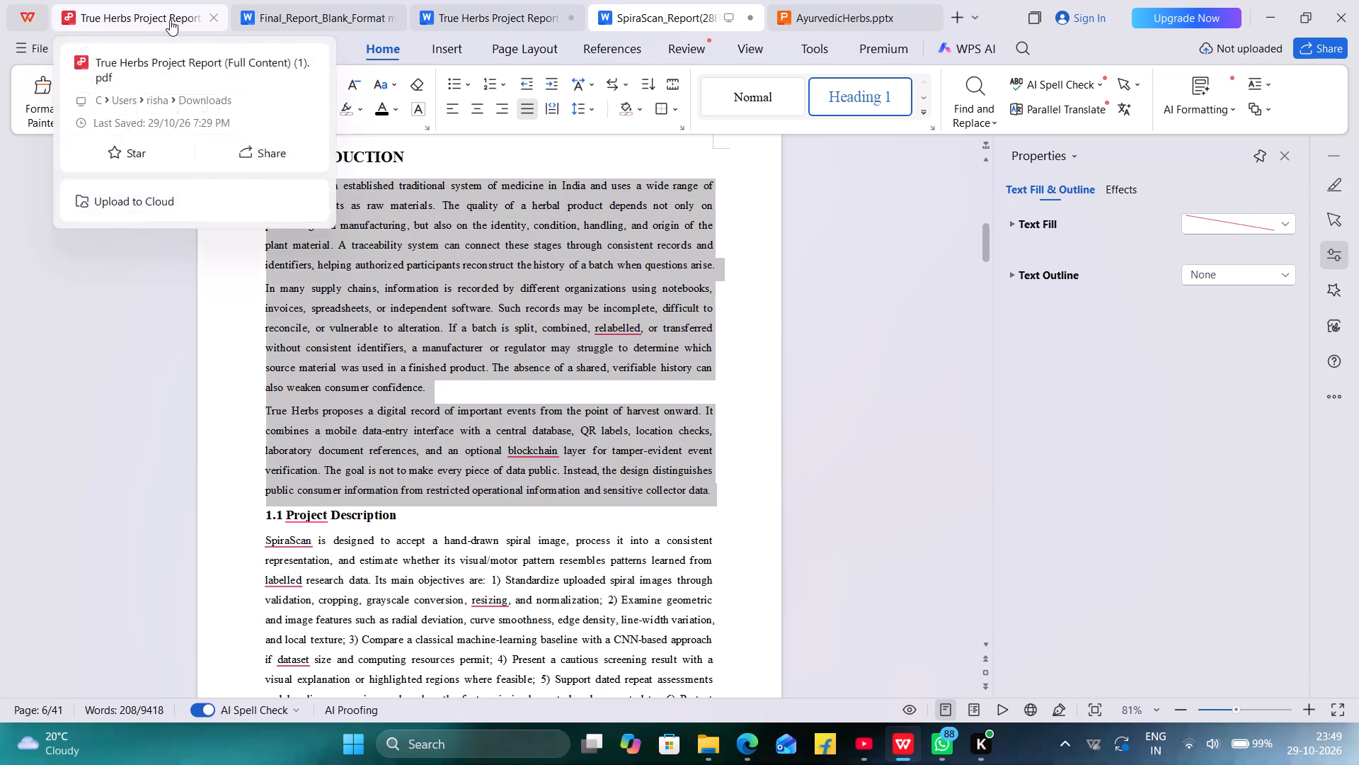
Open the Final_Report_Blank_Format template and check the font and size of the placeholder paragraph under 1. INTRODUCTION.
click(292, 23)
scroll(503, 351, down, 1)
scroll(503, 351, up, 1)
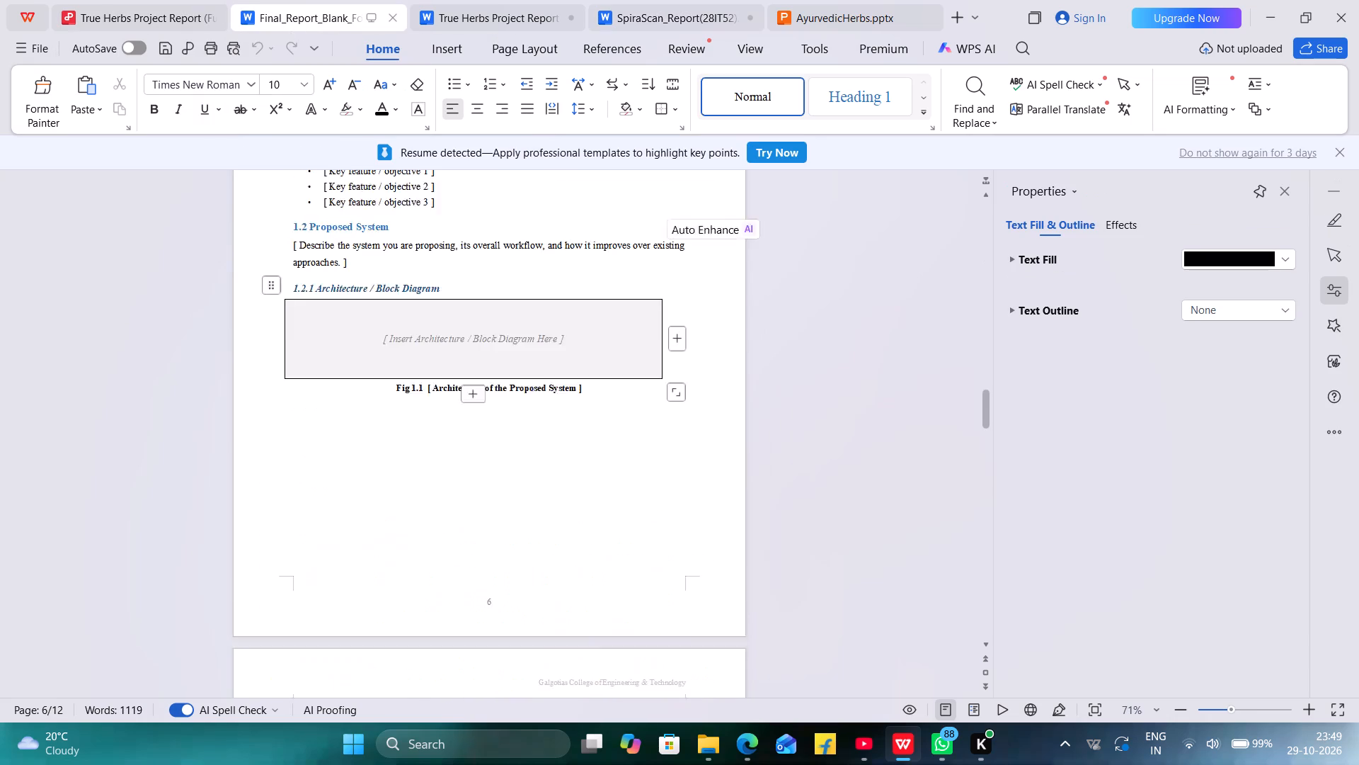
scroll(503, 351, up, 1)
click(428, 225)
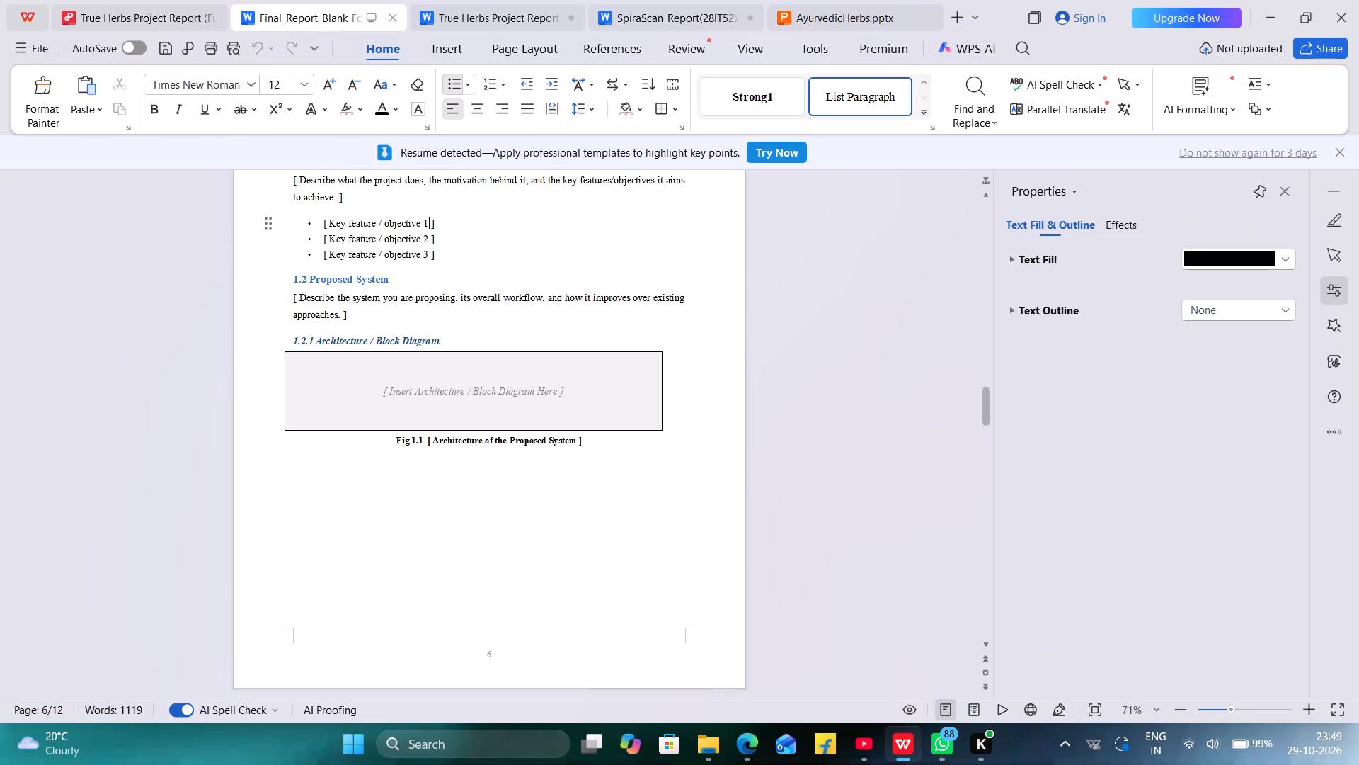
scroll(418, 246, up, 3)
drag(597, 293, 265, 283)
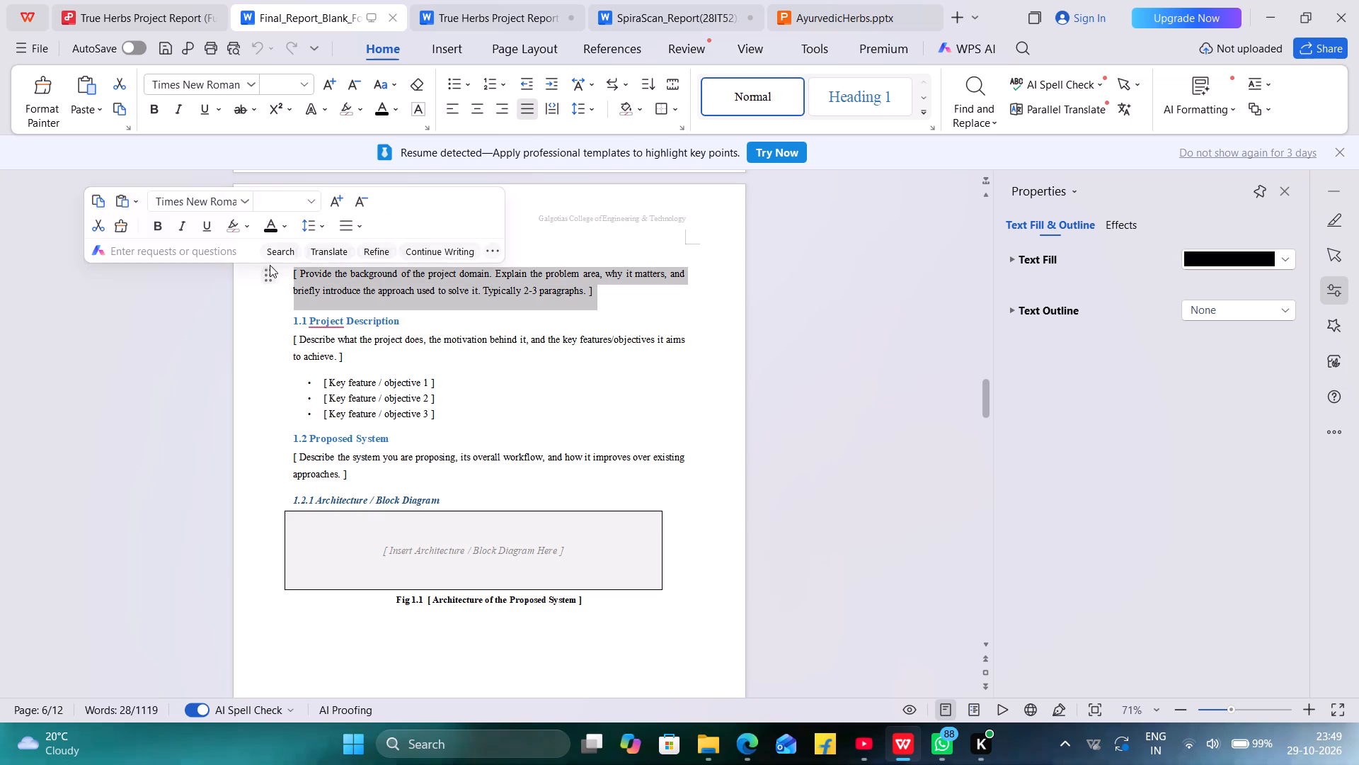
click(306, 84)
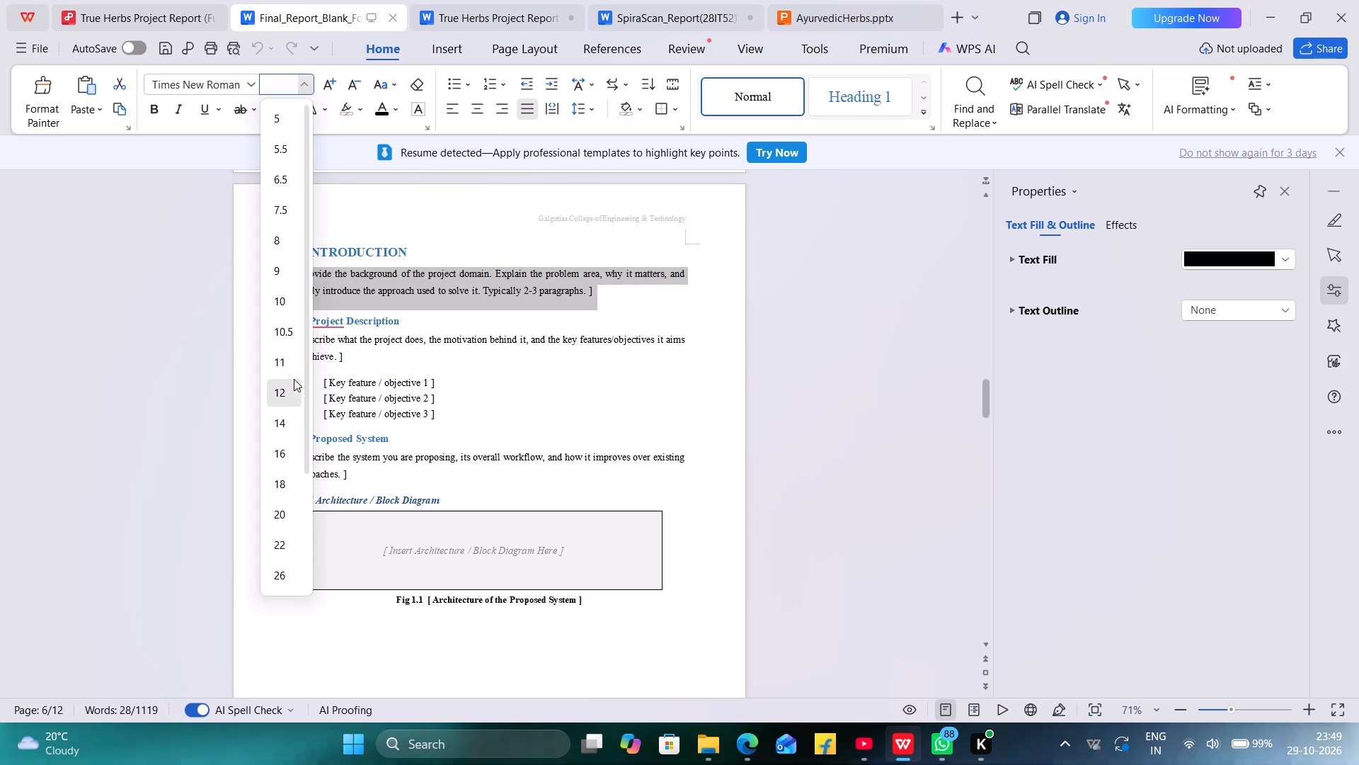
click(445, 370)
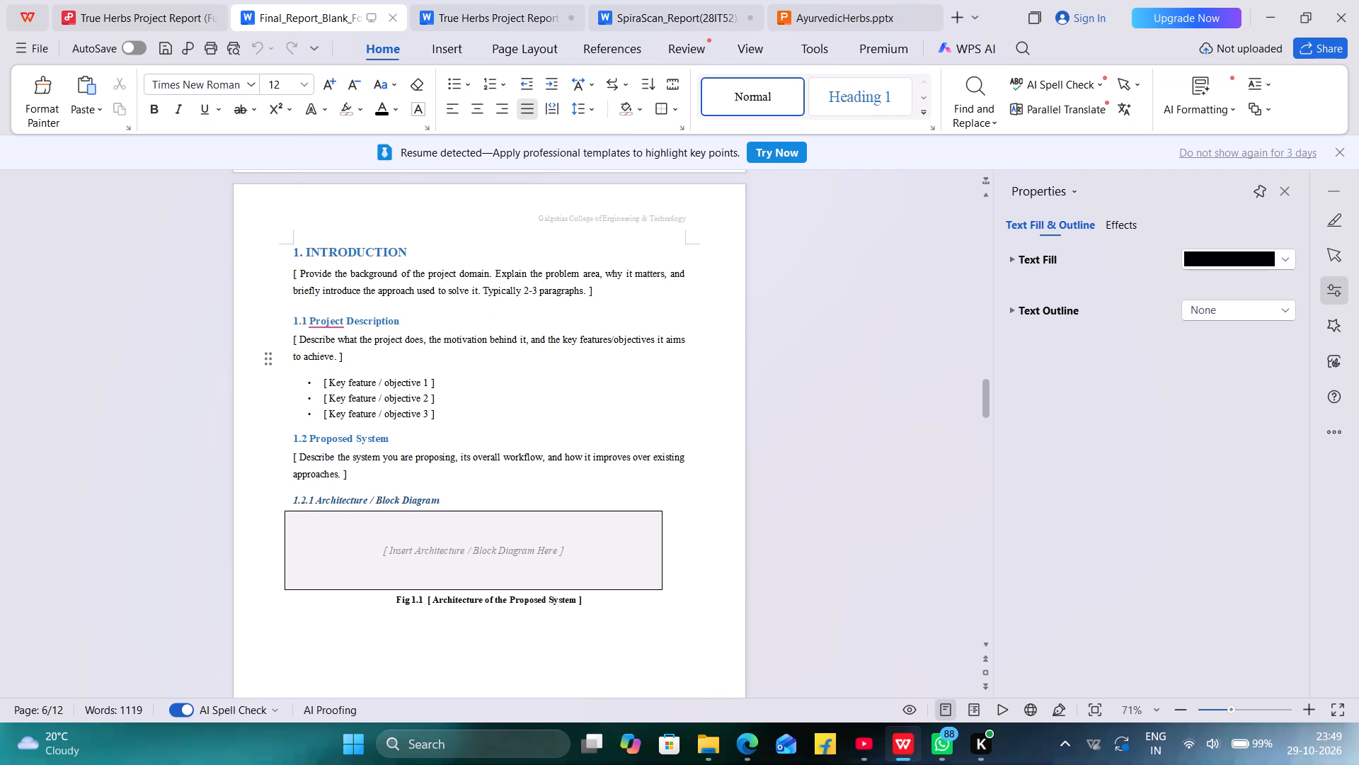
click(447, 288)
key(space)
text(v)
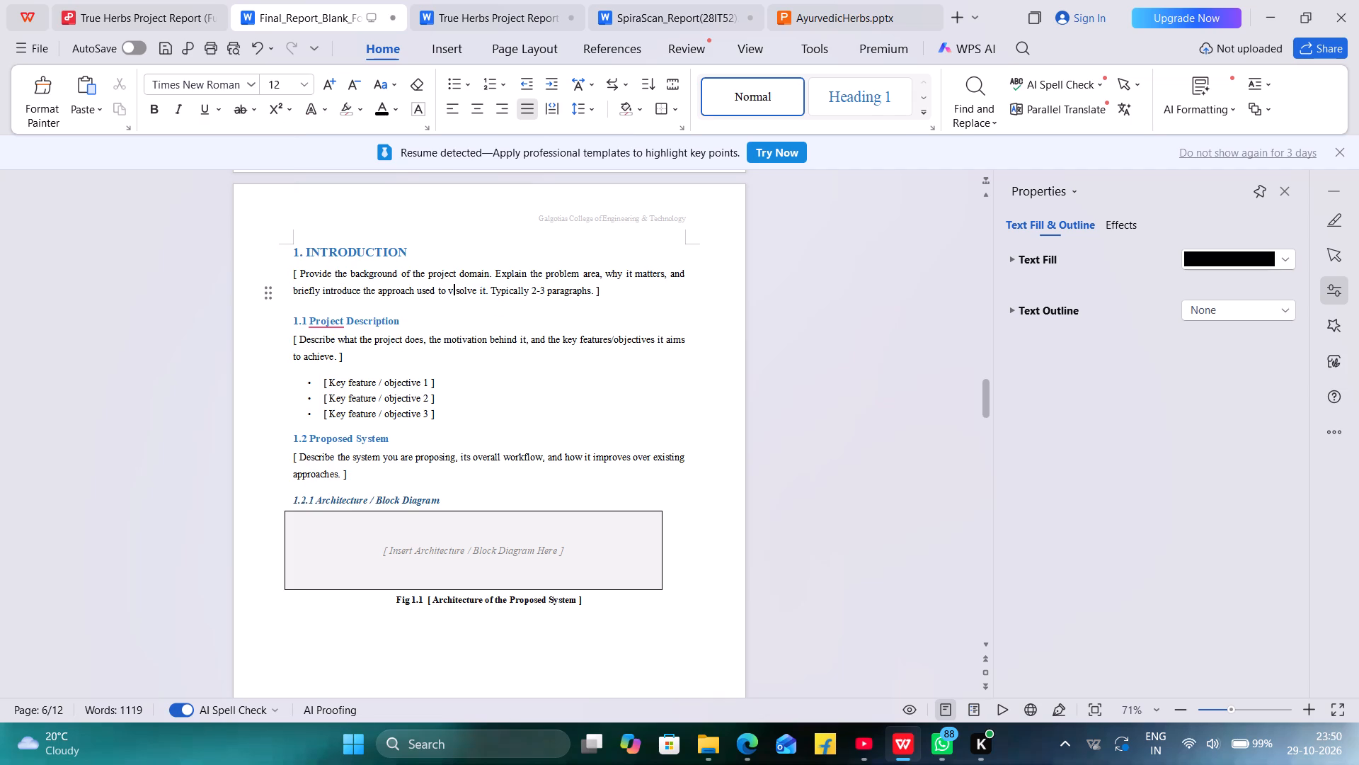
Examine the template's placeholders from 1.1 Project Description through 1.2 Proposed System to 2. LITERATURE REVIEW.
click(452, 371)
drag(422, 418, 290, 353)
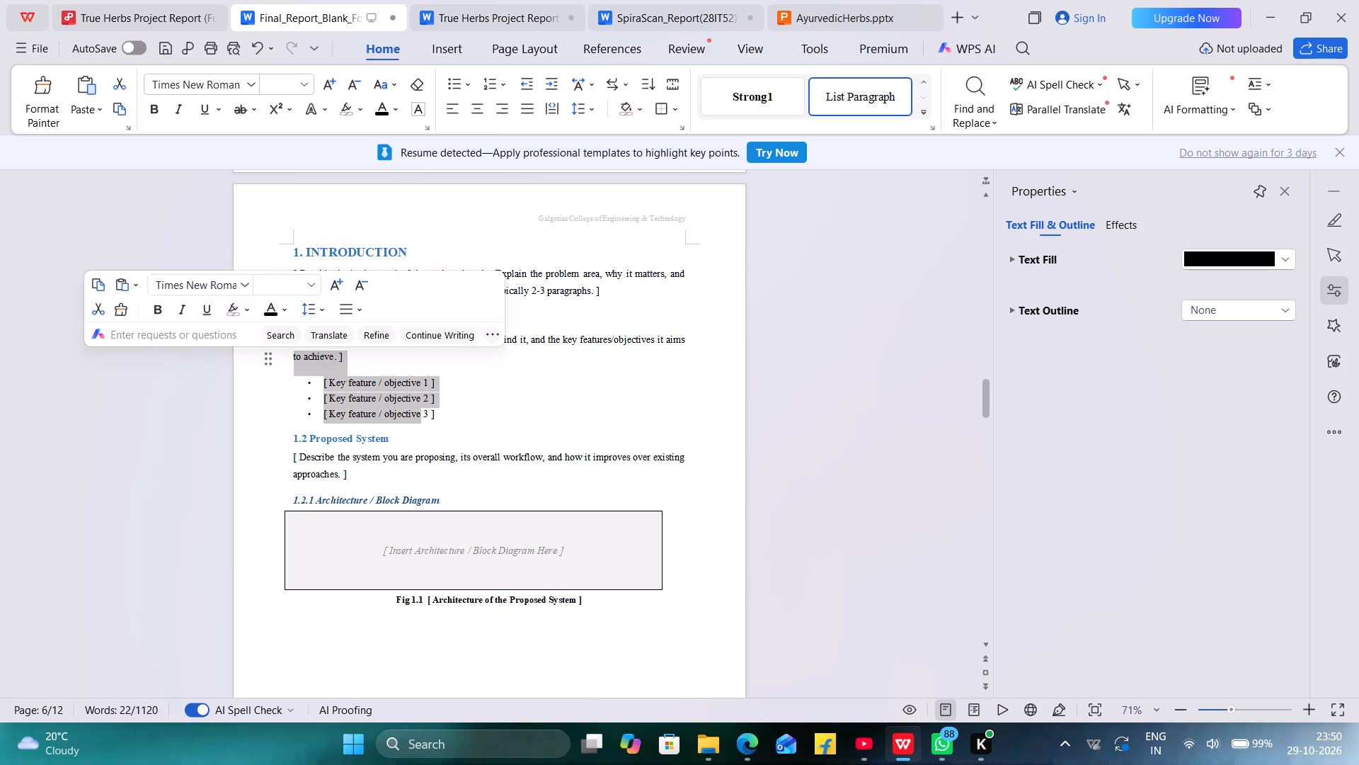
click(472, 417)
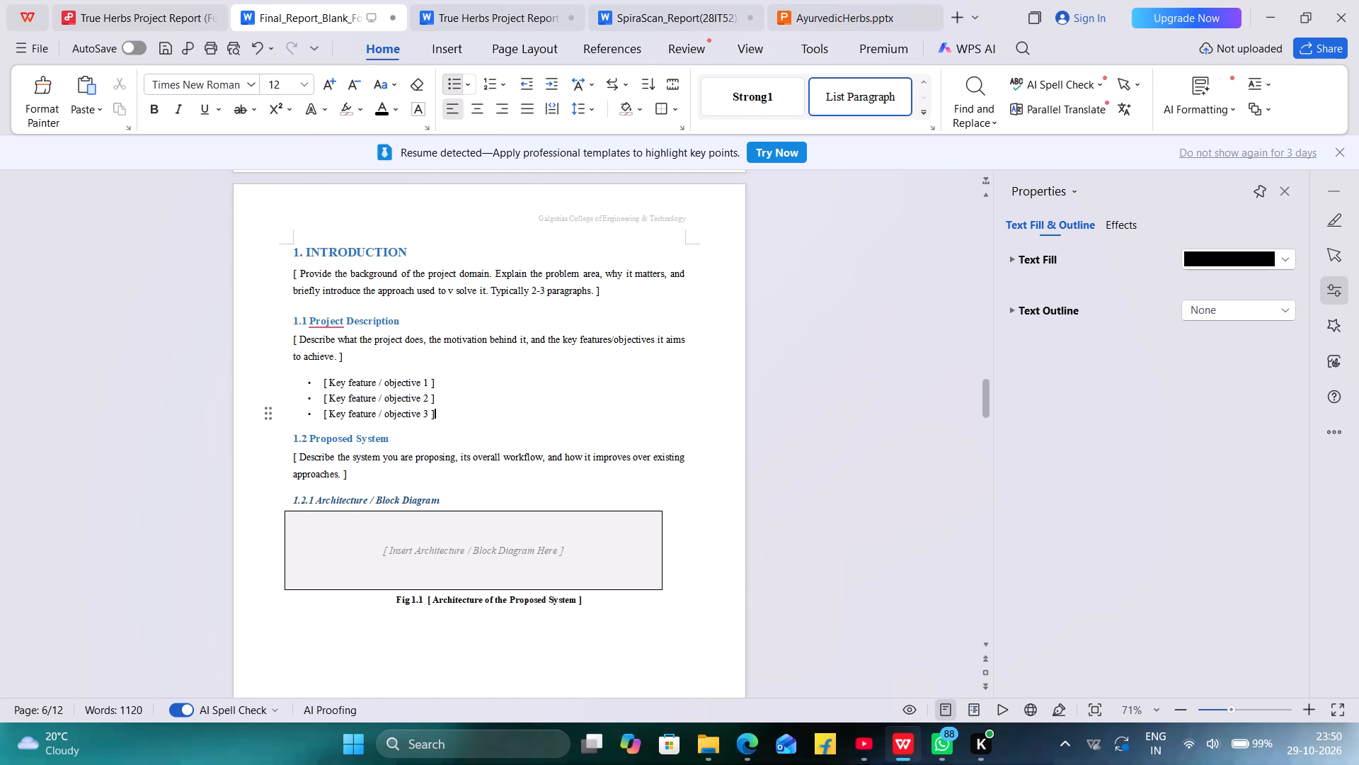
scroll(355, 450, down, 4)
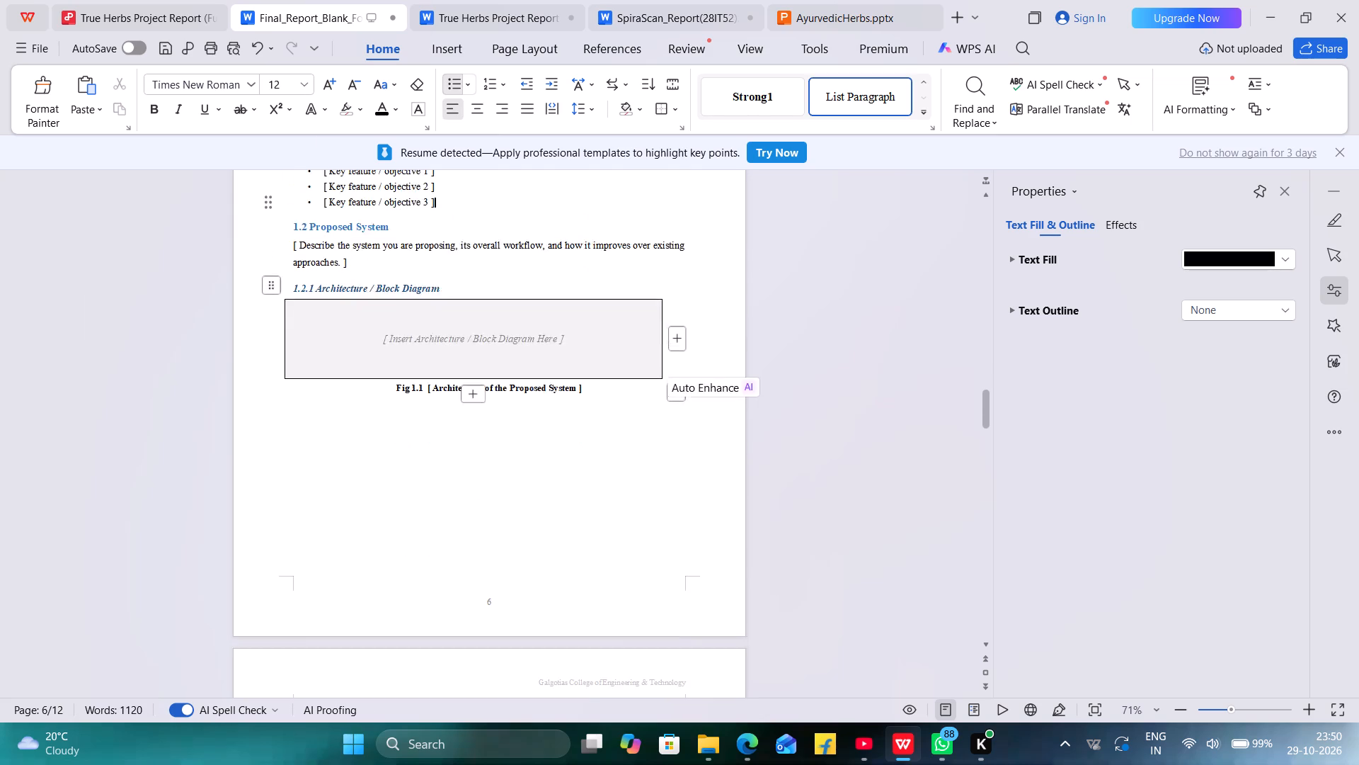
scroll(356, 449, down, 6)
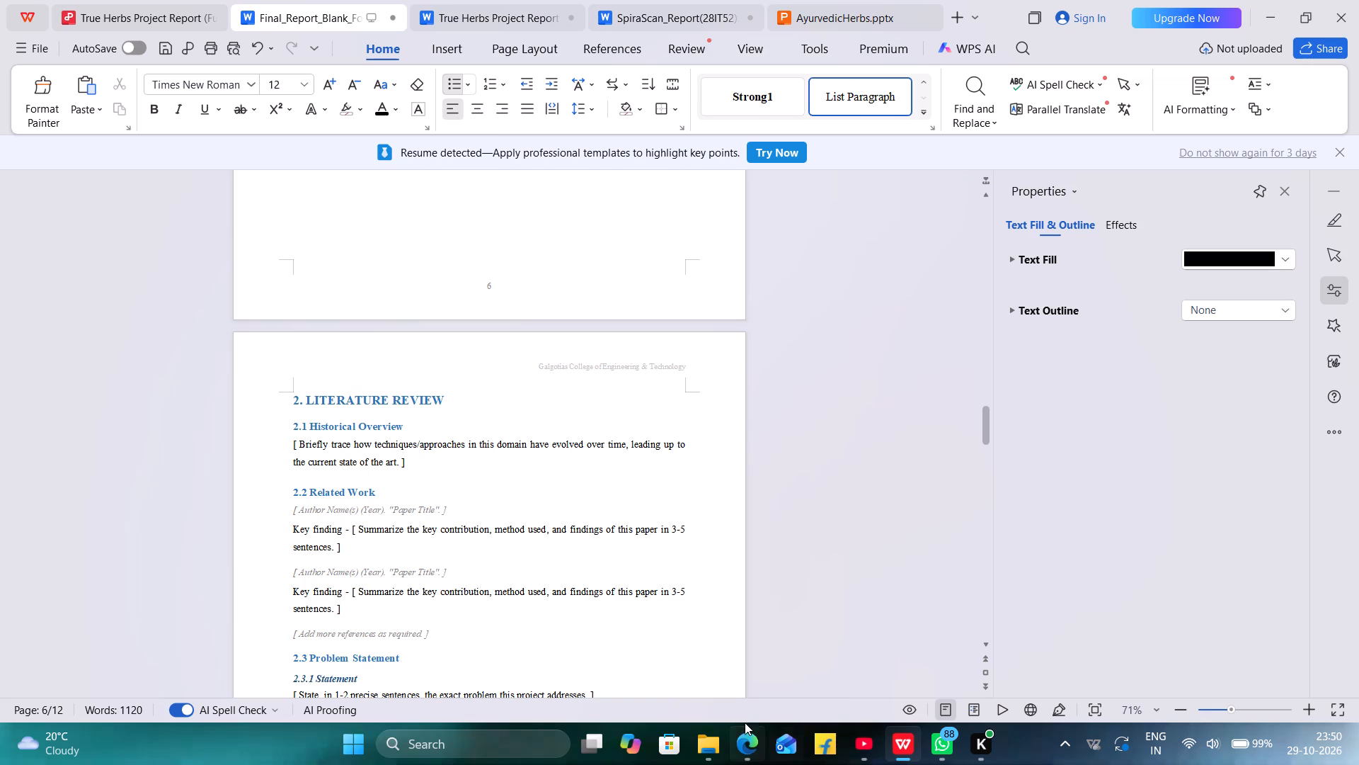
click(737, 744)
click(904, 745)
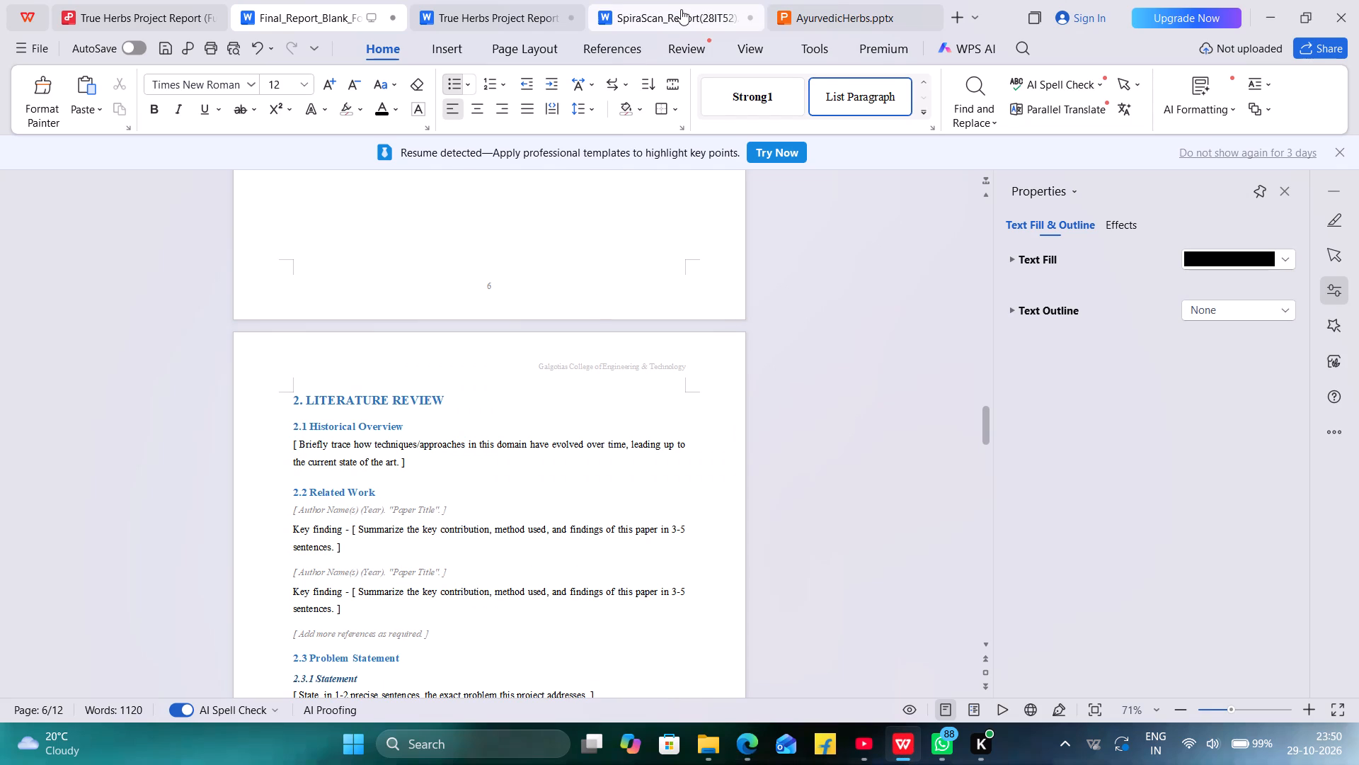
Return to the SpiraScan report and review the formatting of its ABSTRACT and 1. INTRODUCTION pages.
click(682, 7)
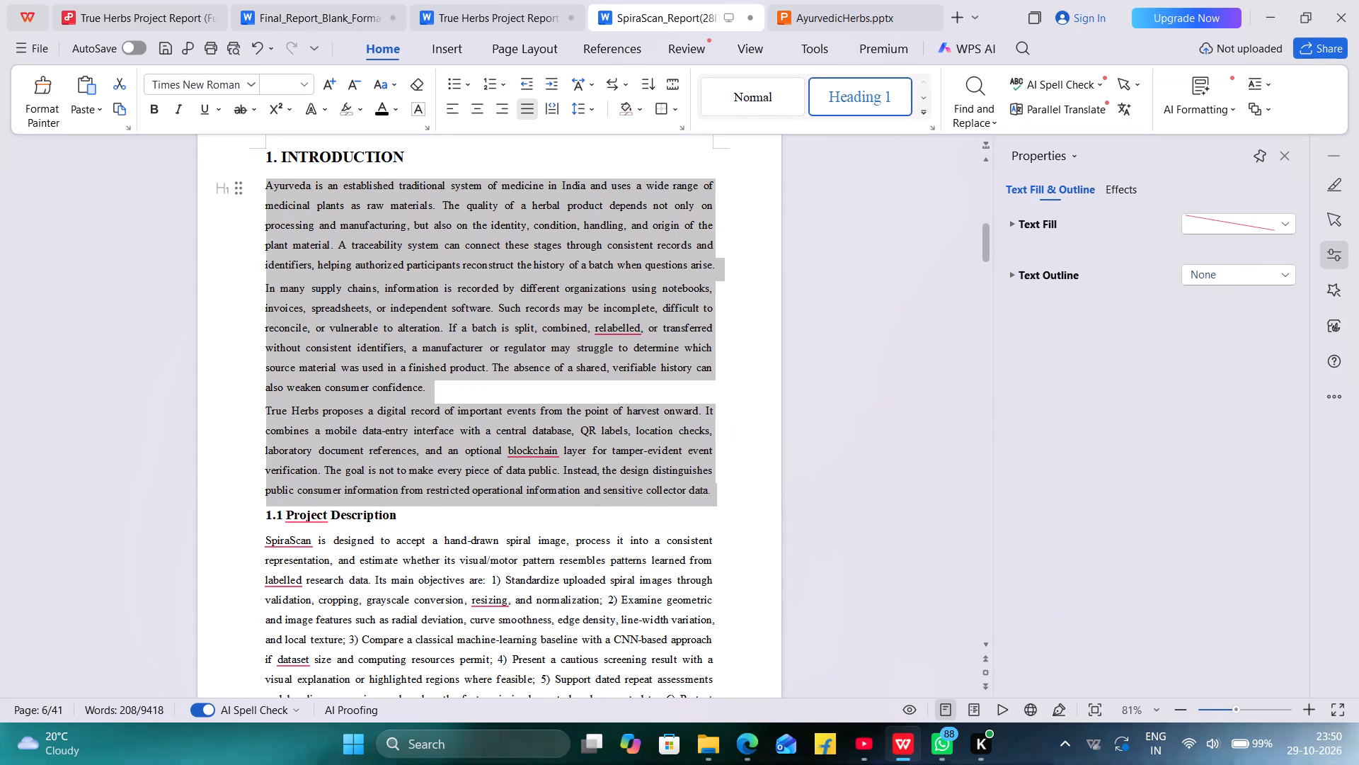
click(730, 470)
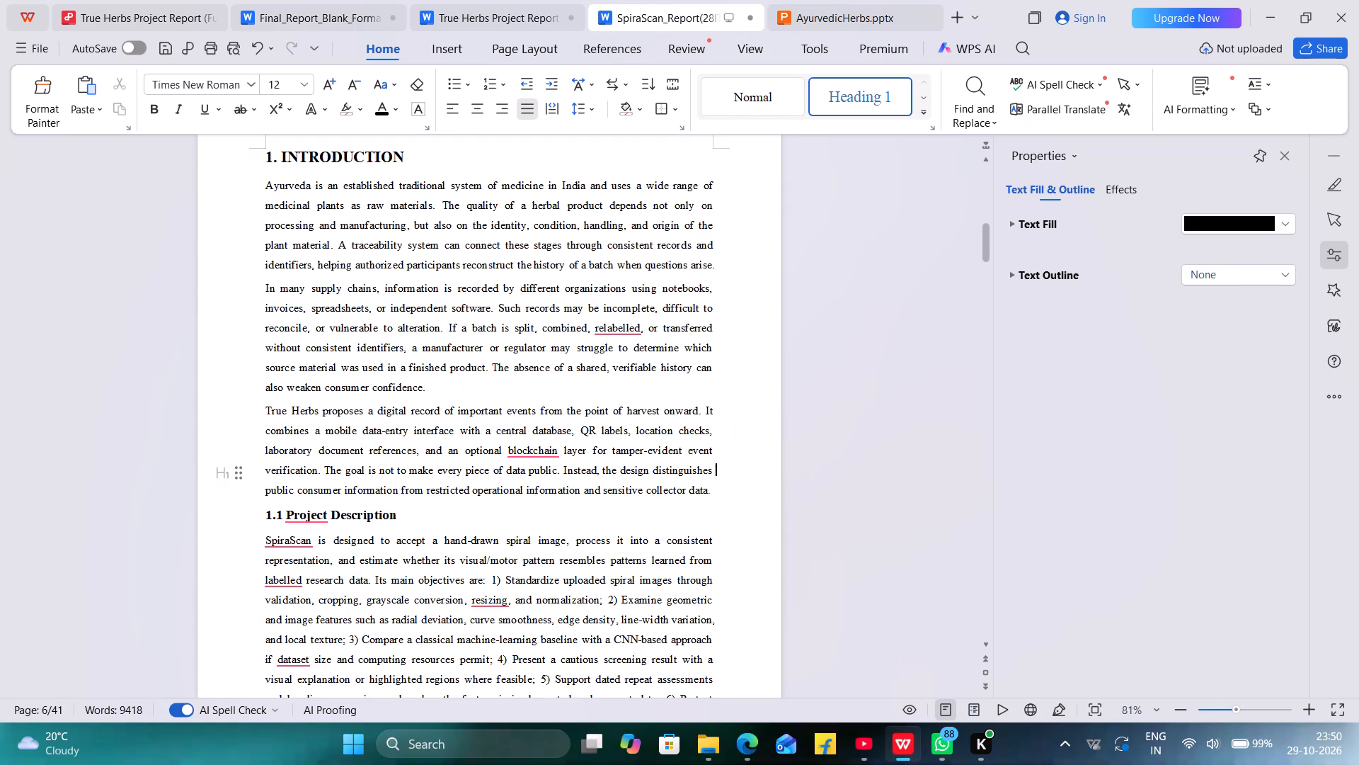
scroll(592, 497, up, 3)
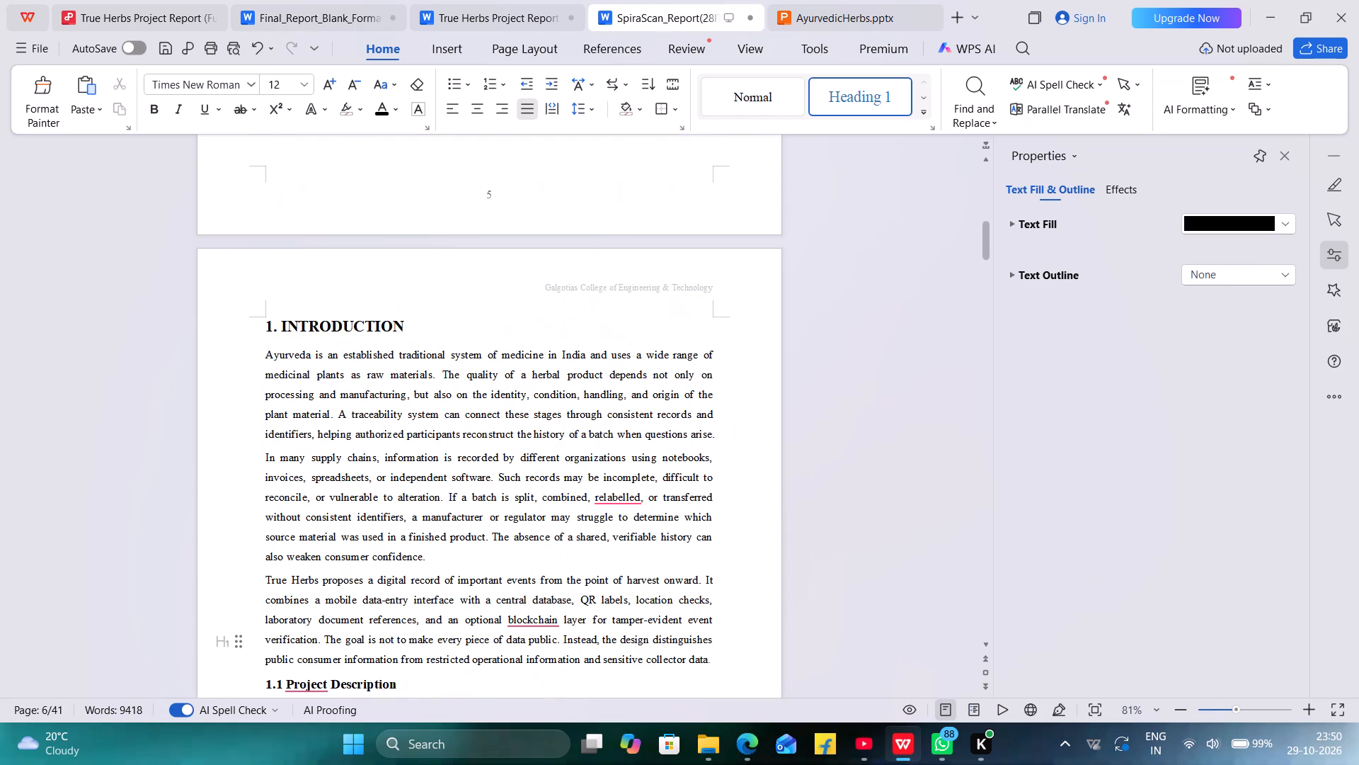
scroll(592, 495, up, 13)
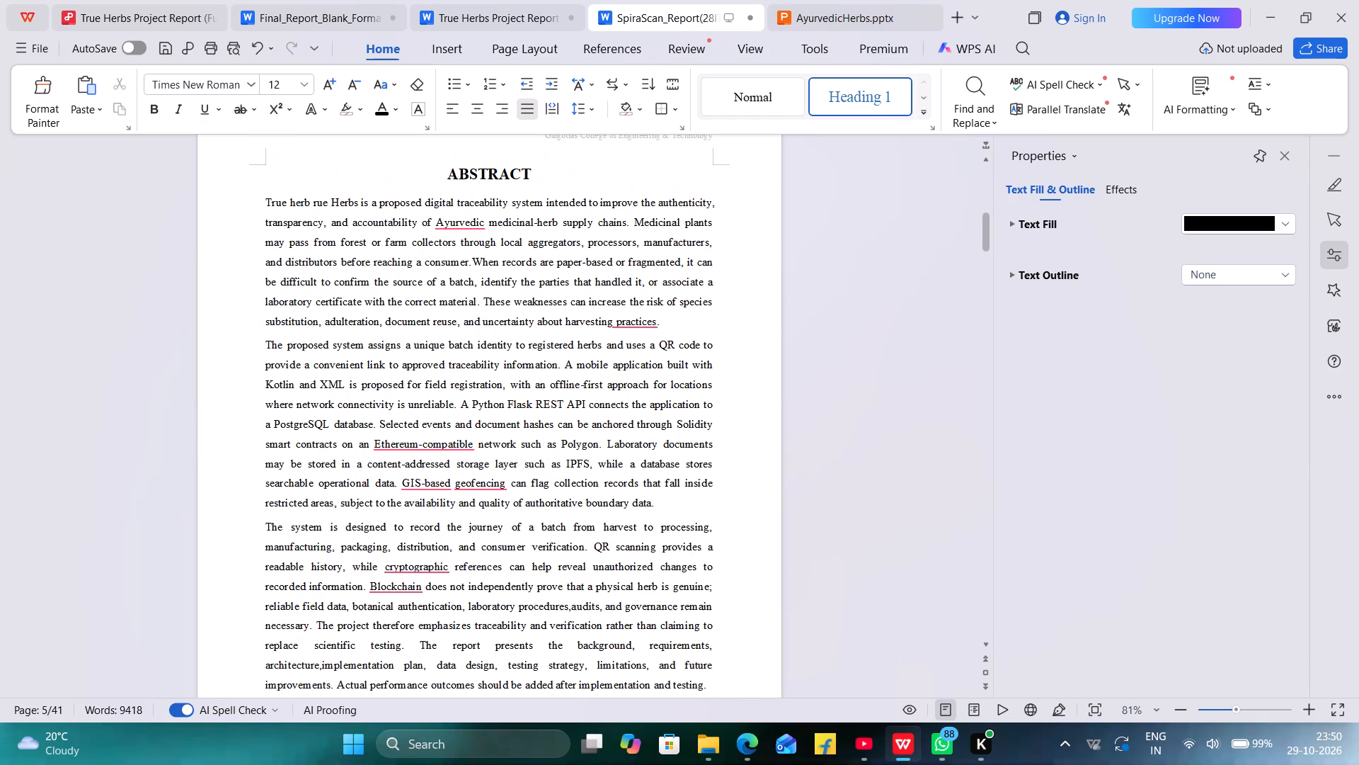
scroll(592, 495, down, 2)
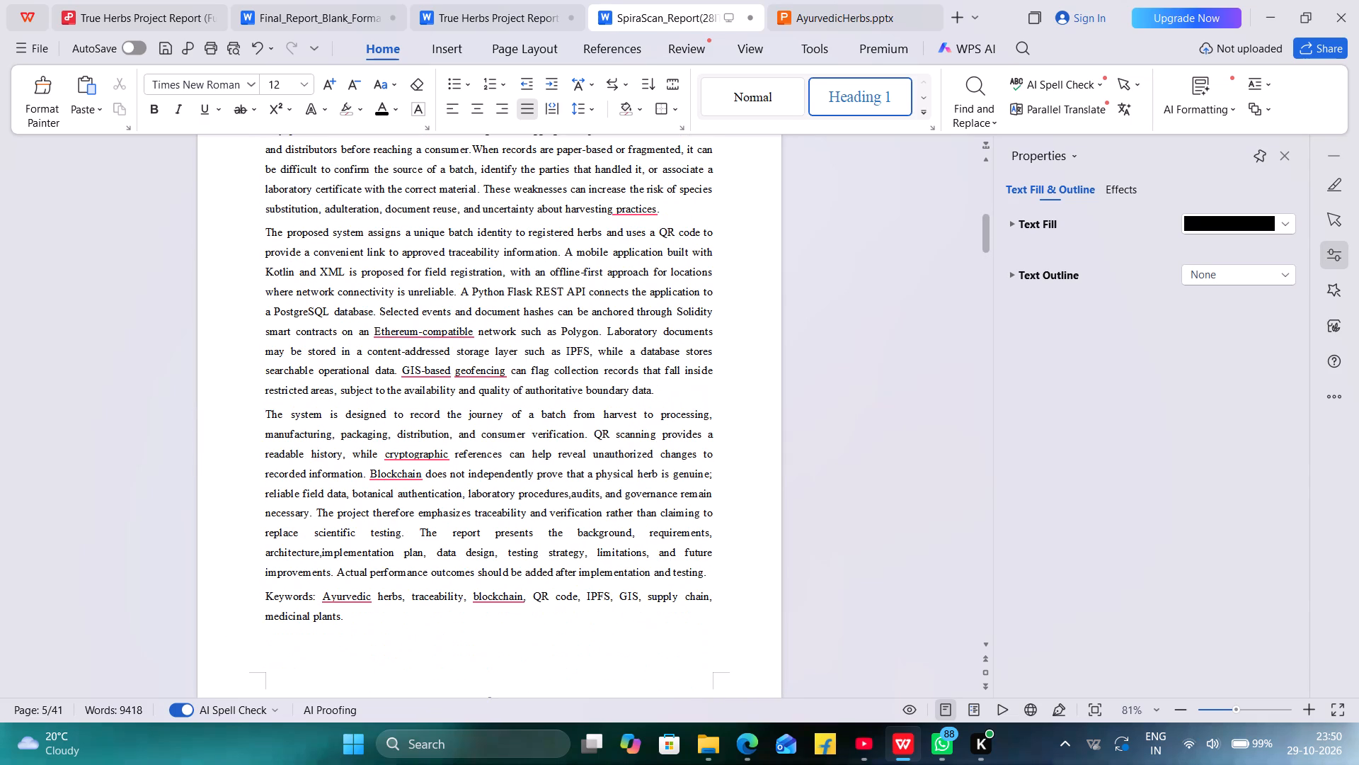
scroll(592, 495, down, 12)
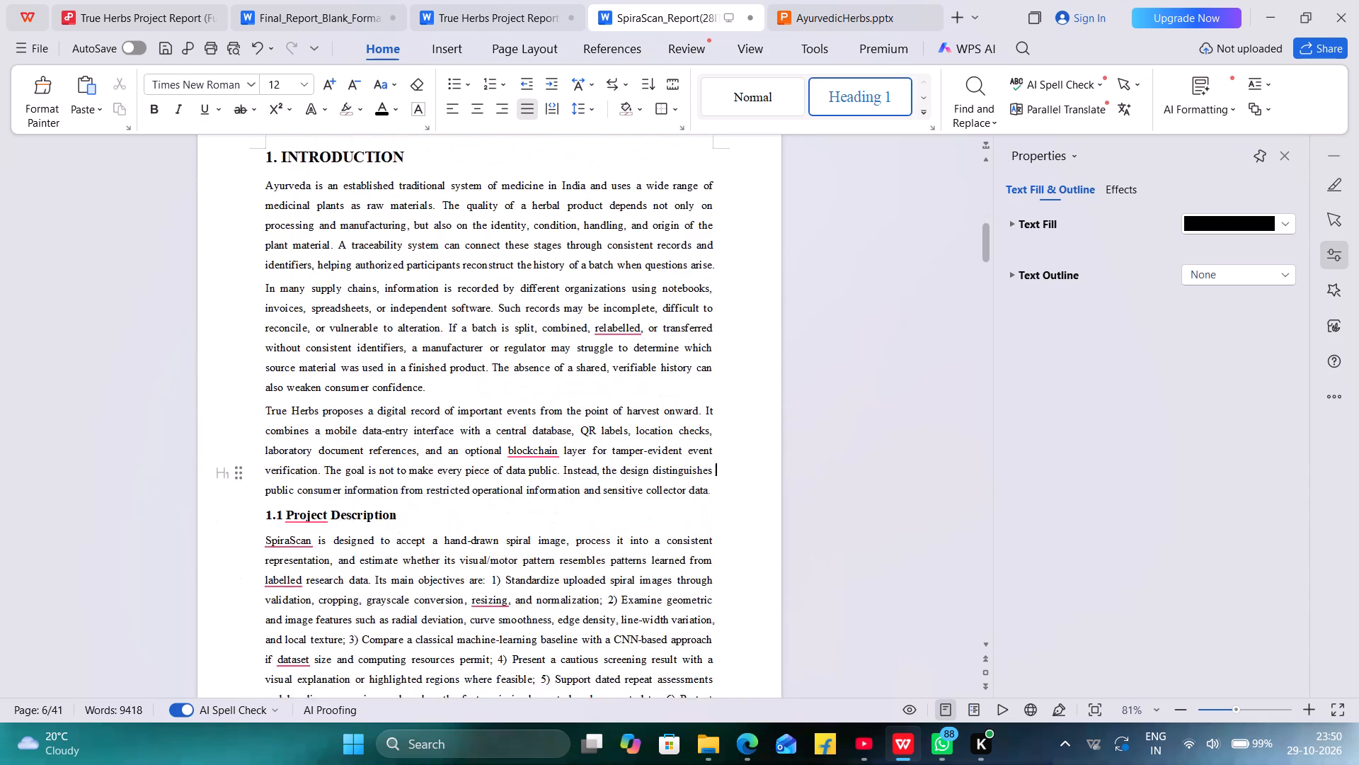
Insert an empty line after the last introduction paragraph, above the 1.1 Project Description heading.
click(718, 500)
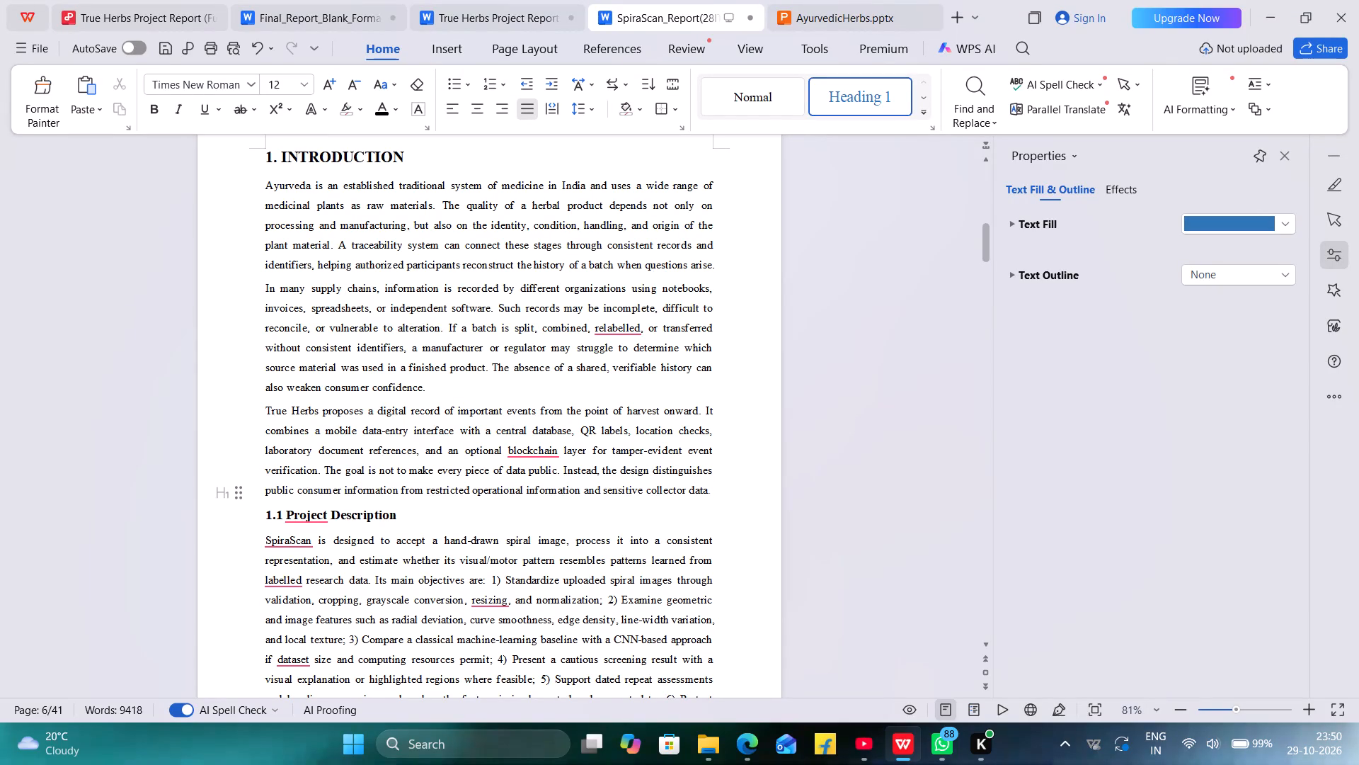
key(Return)
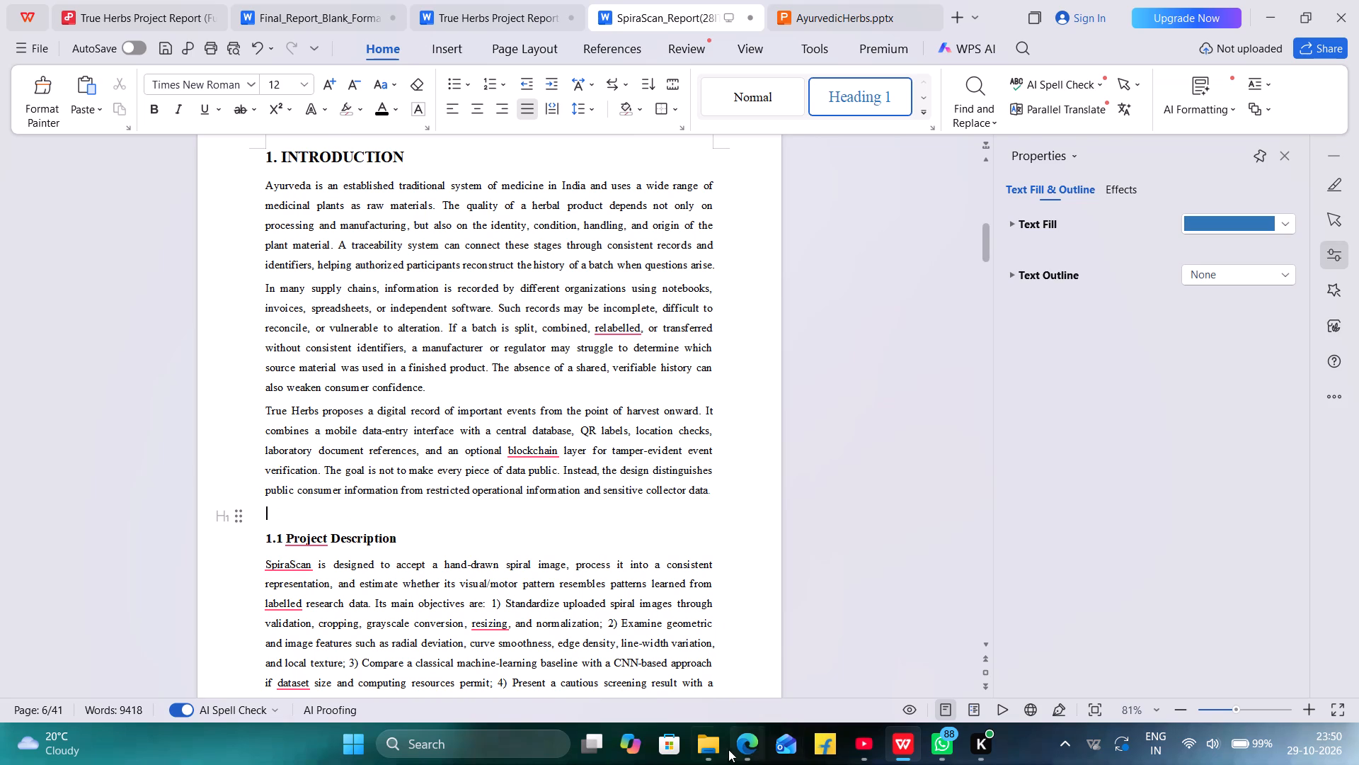
Compare the PDF's 1.1 BACKGROUND AND MOTIVATION section in Edge with 1.1 Project Description in the SpiraScan report and the blank template.
click(755, 756)
scroll(675, 647, down, 6)
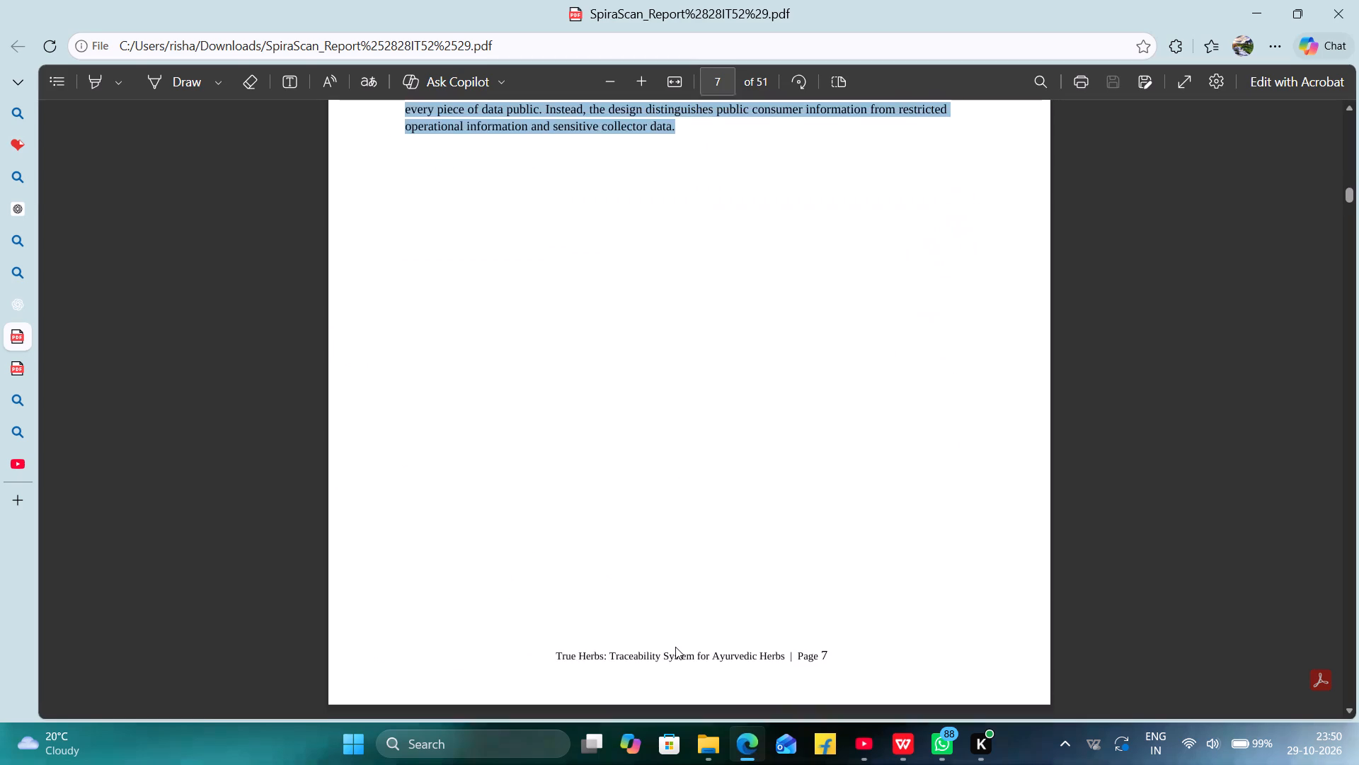
scroll(675, 647, down, 2)
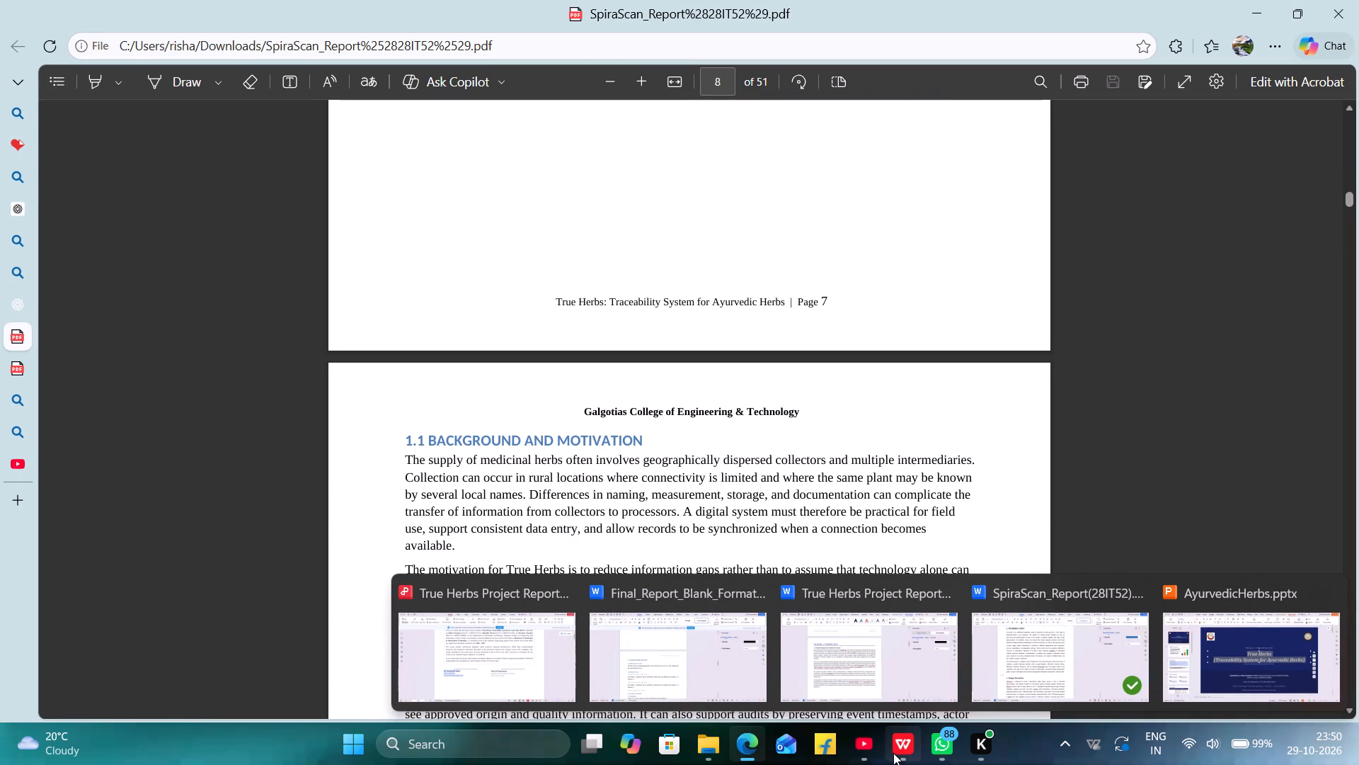
click(893, 753)
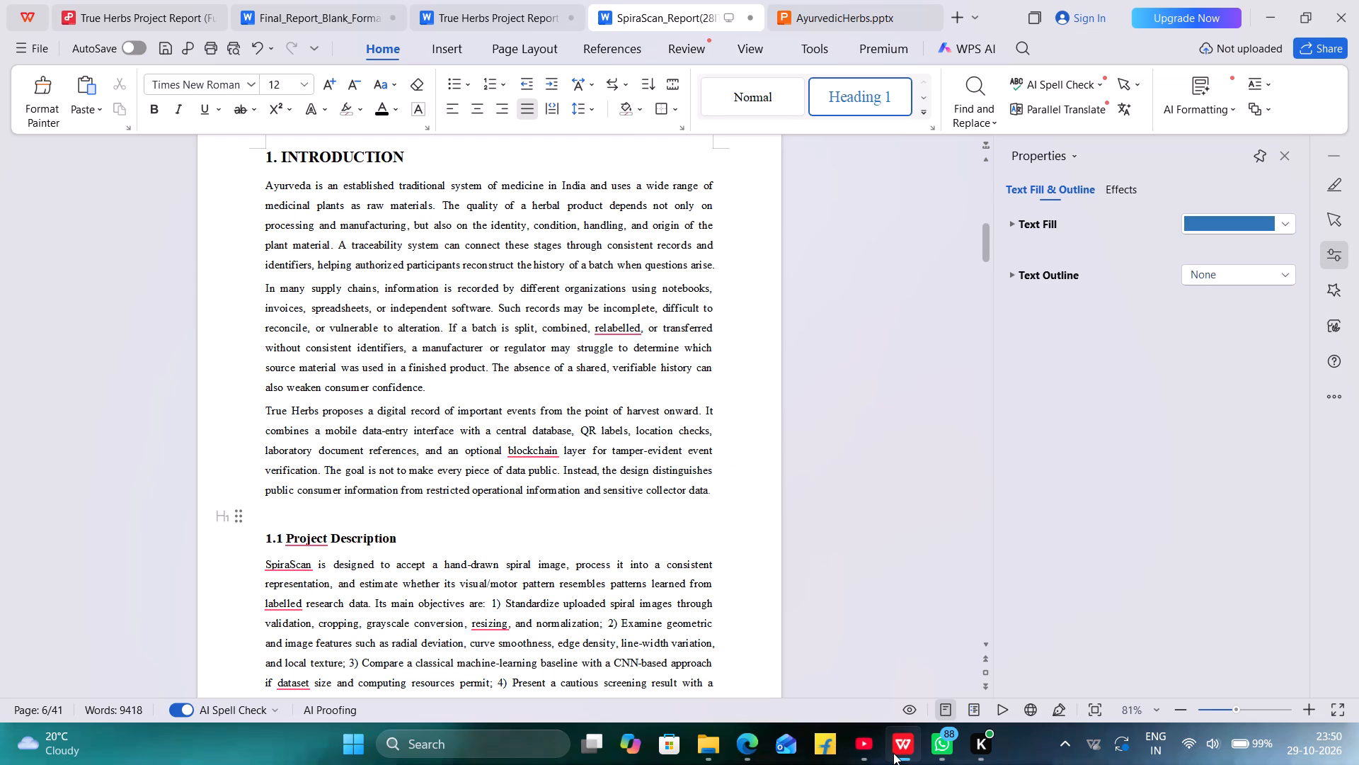
scroll(892, 758, down, 5)
click(761, 747)
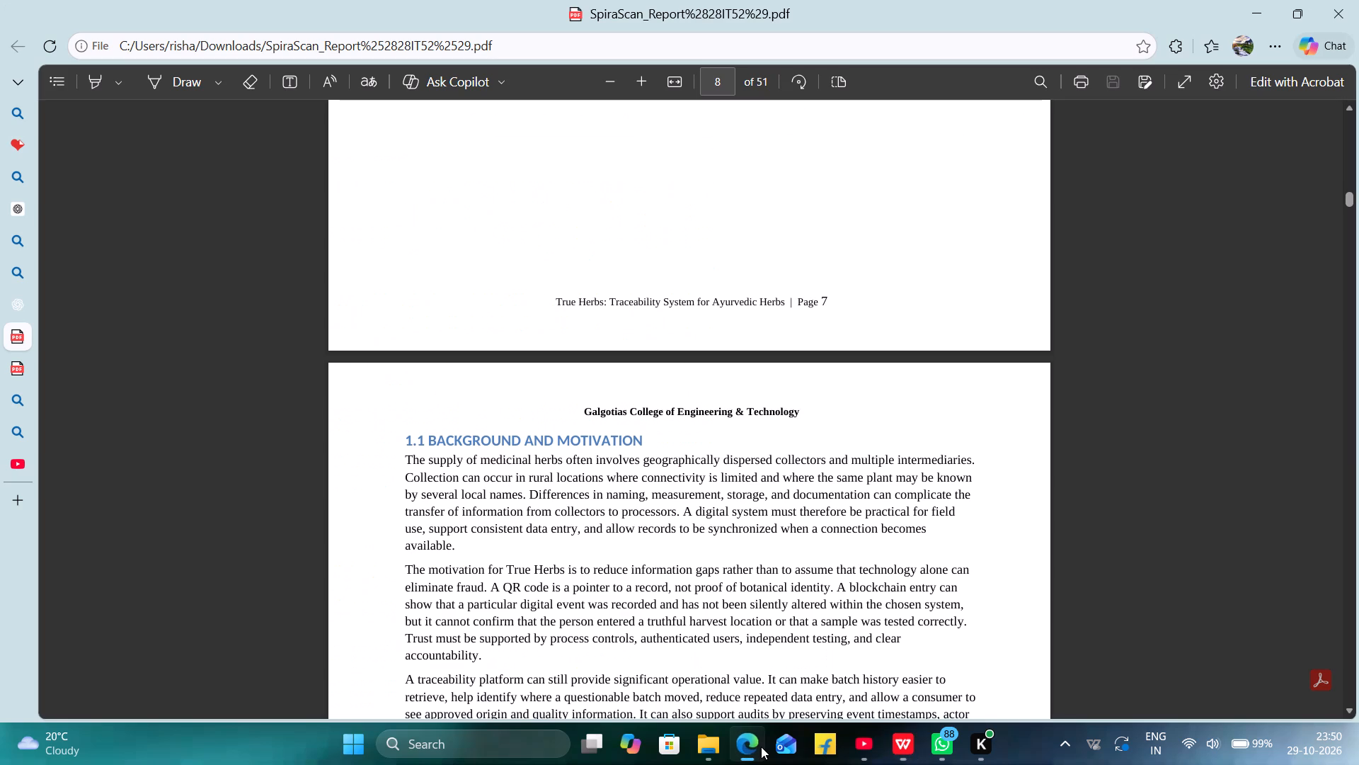
scroll(733, 589, down, 1)
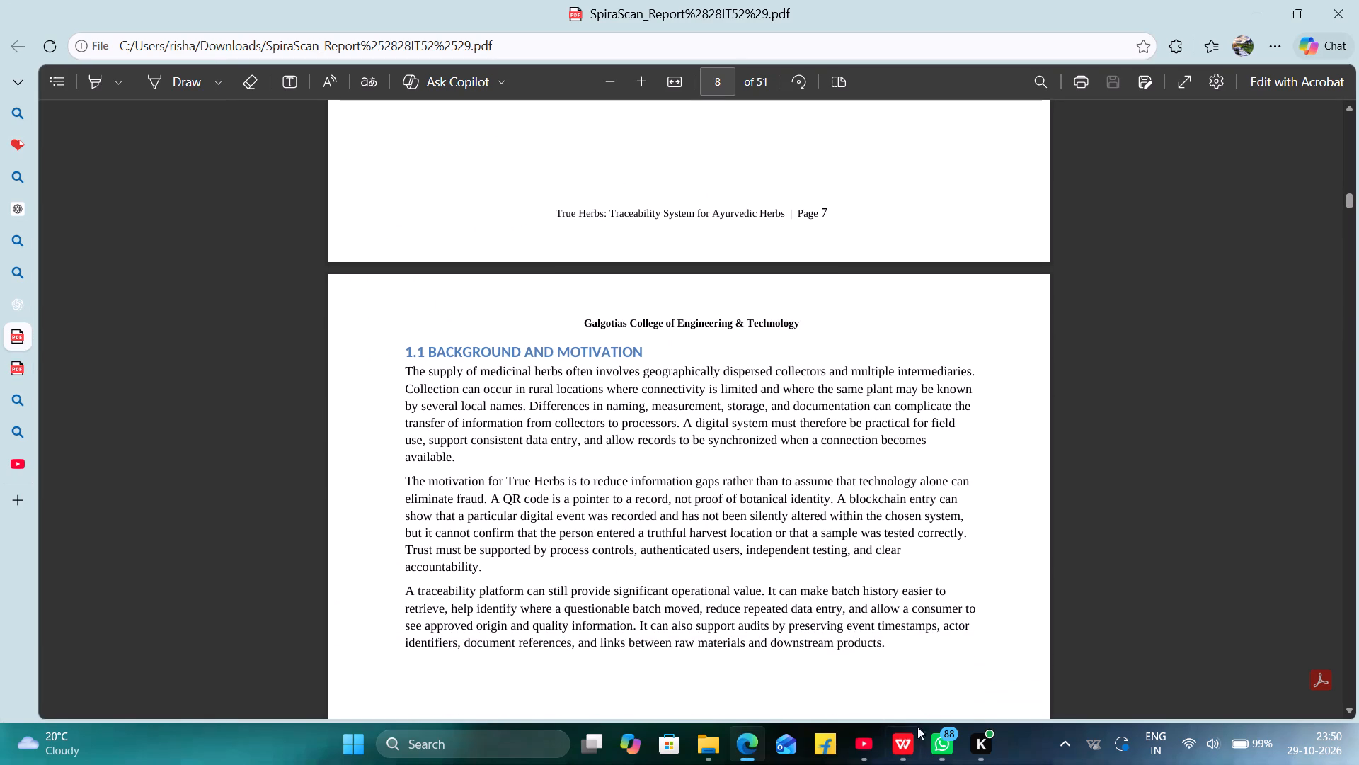
click(907, 752)
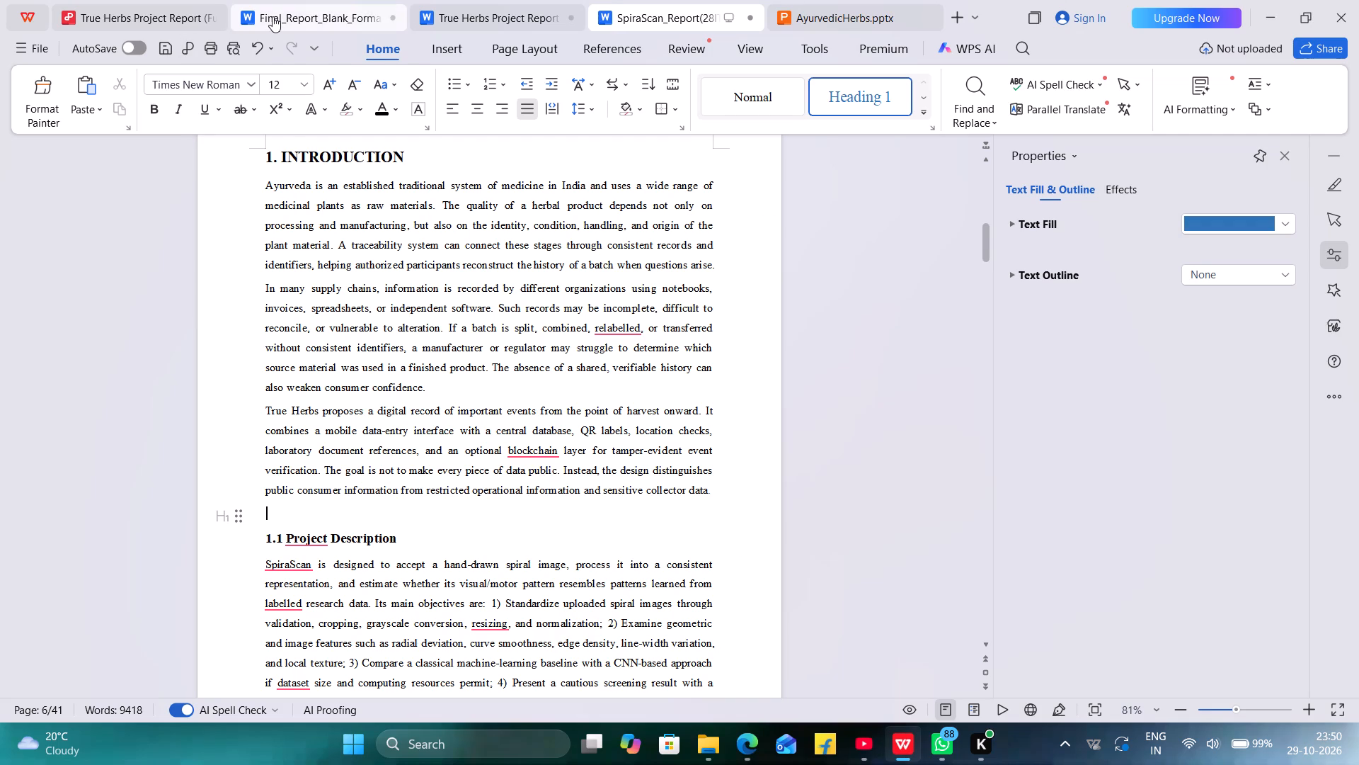
click(273, 16)
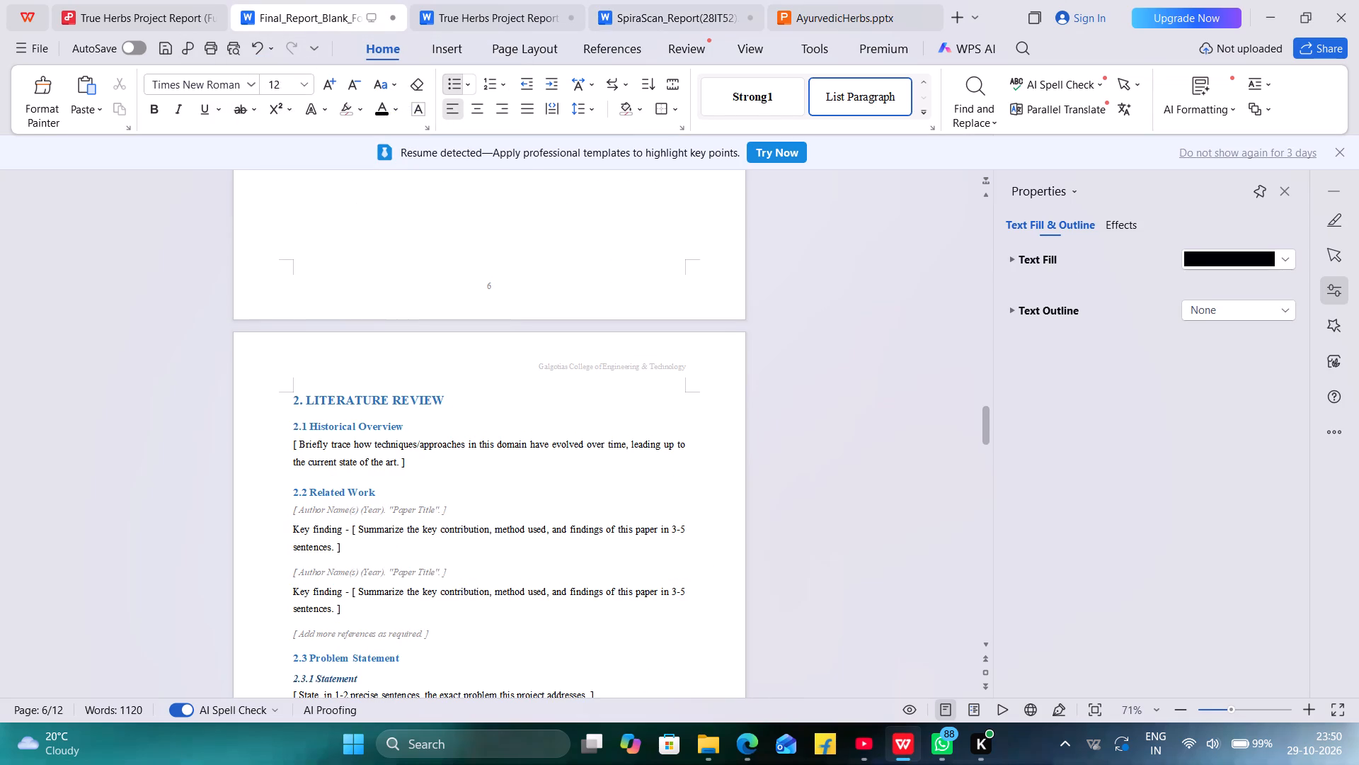
scroll(384, 488, up, 8)
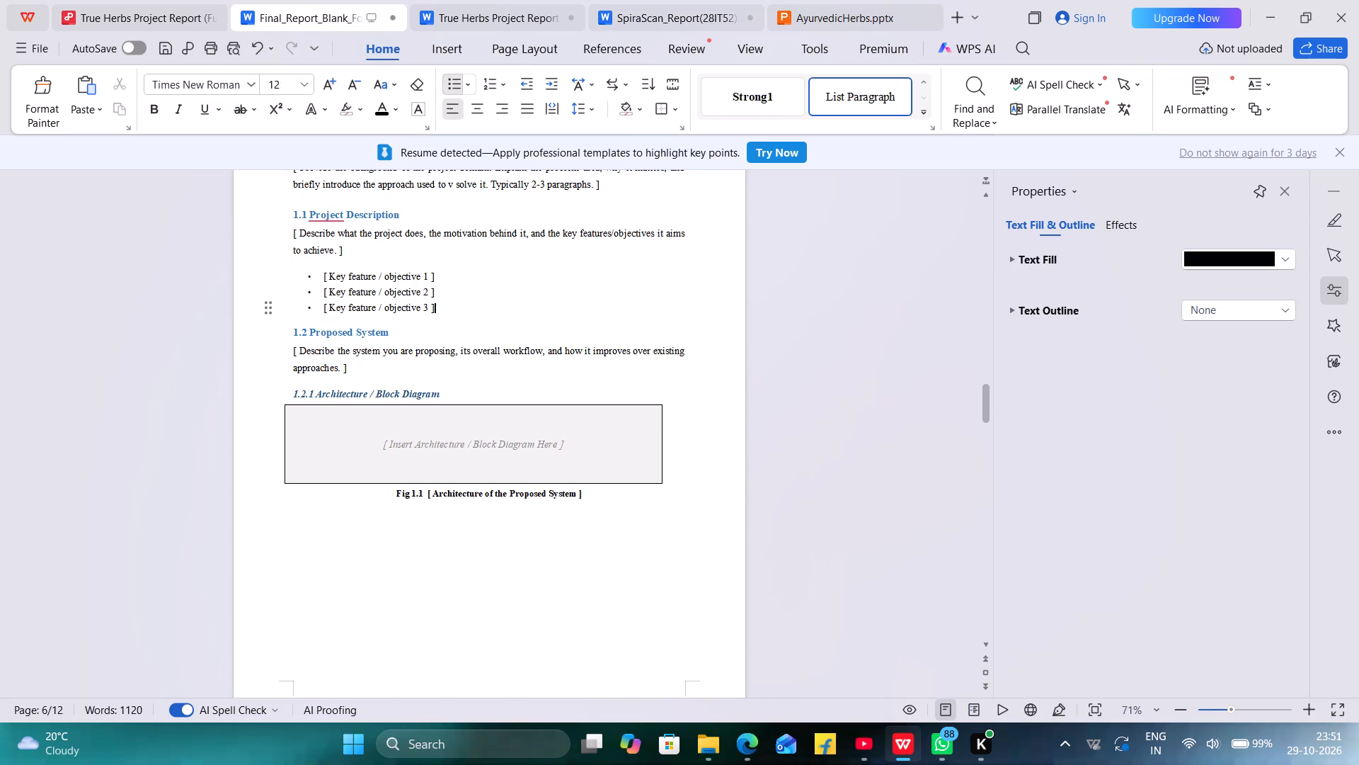
scroll(384, 484, up, 2)
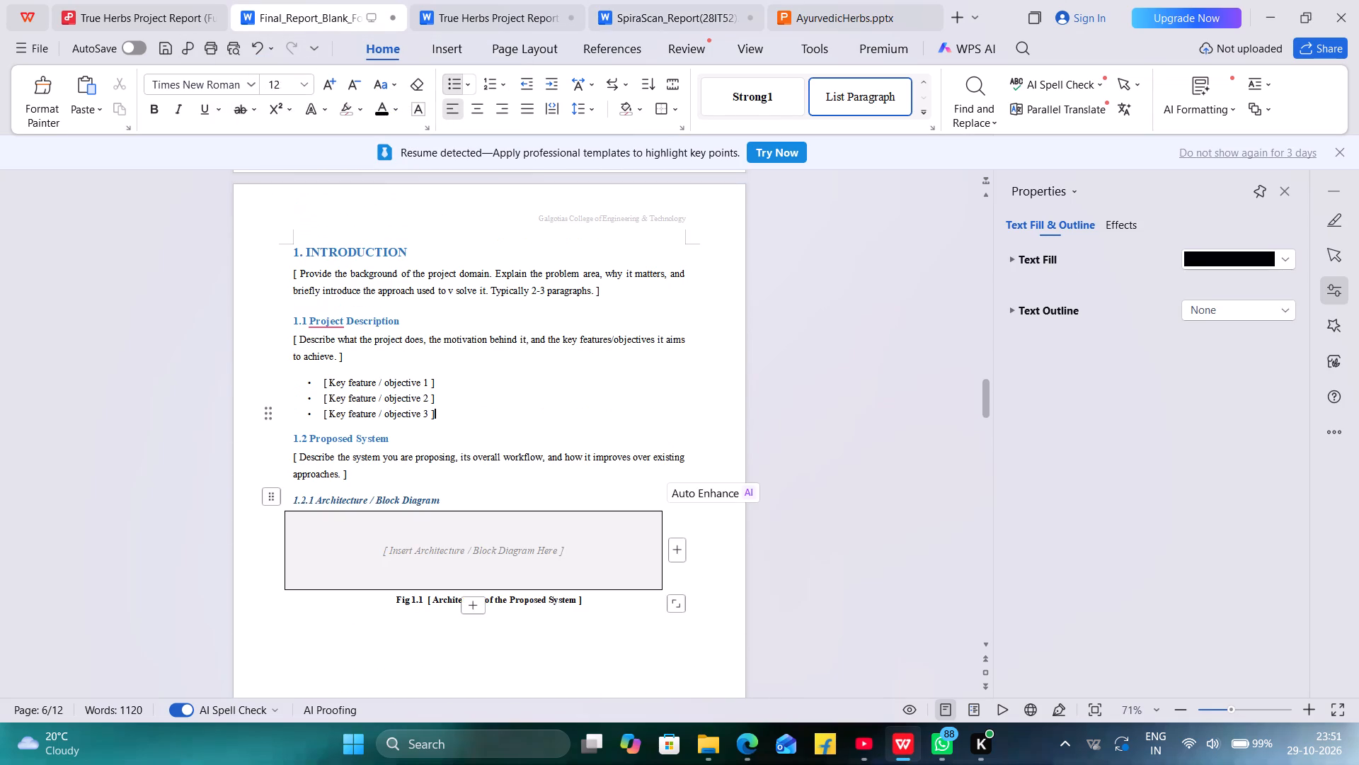
click(743, 749)
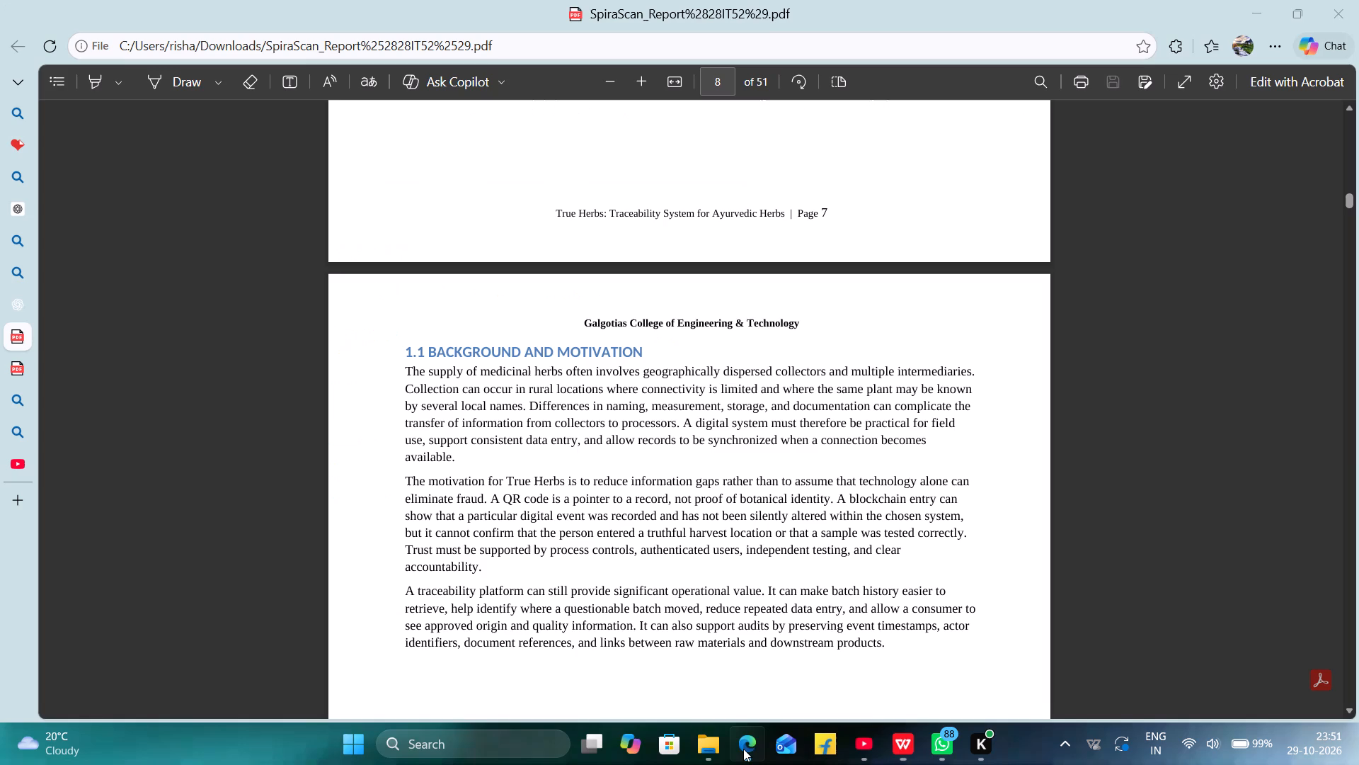
click(24, 380)
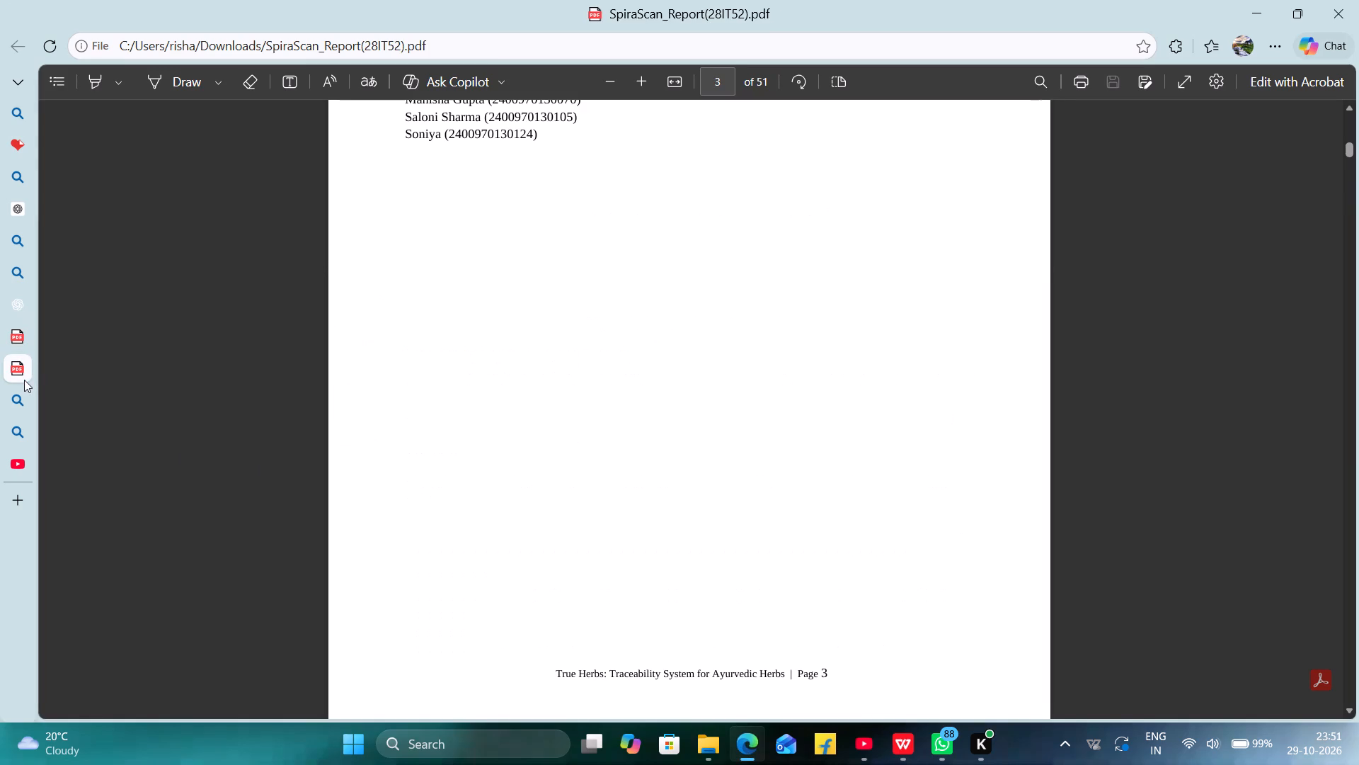
scroll(597, 416, up, 4)
scroll(597, 414, down, 8)
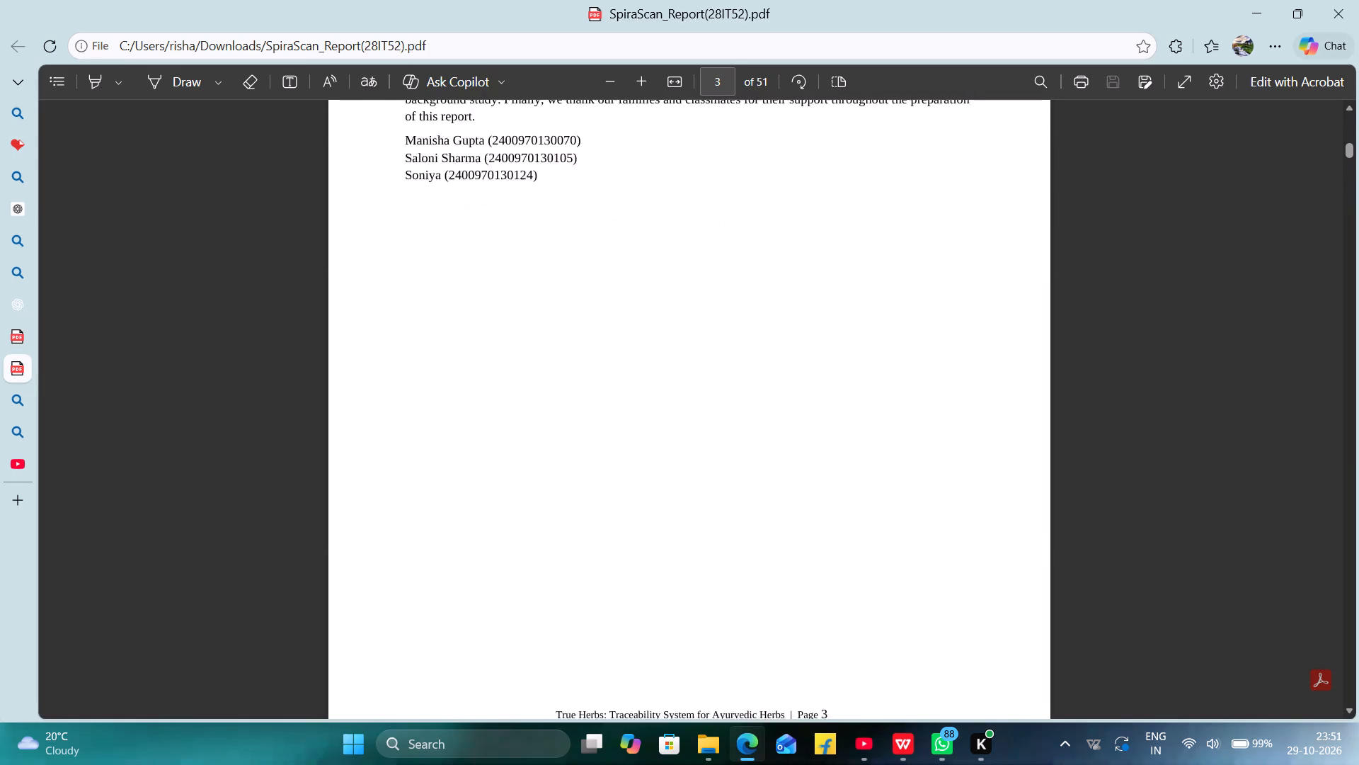
scroll(597, 414, down, 4)
scroll(597, 414, down, 20)
scroll(597, 414, down, 2)
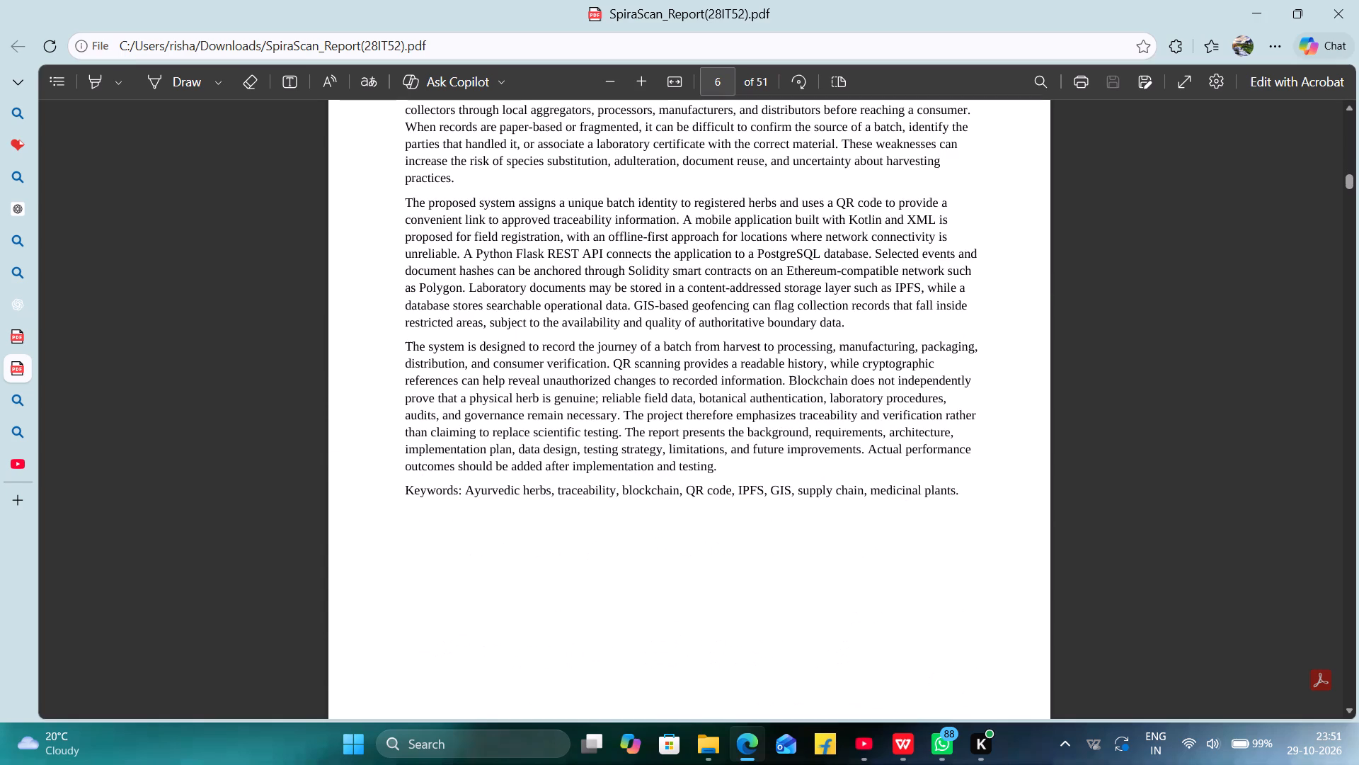
scroll(597, 414, down, 5)
scroll(597, 414, up, 10)
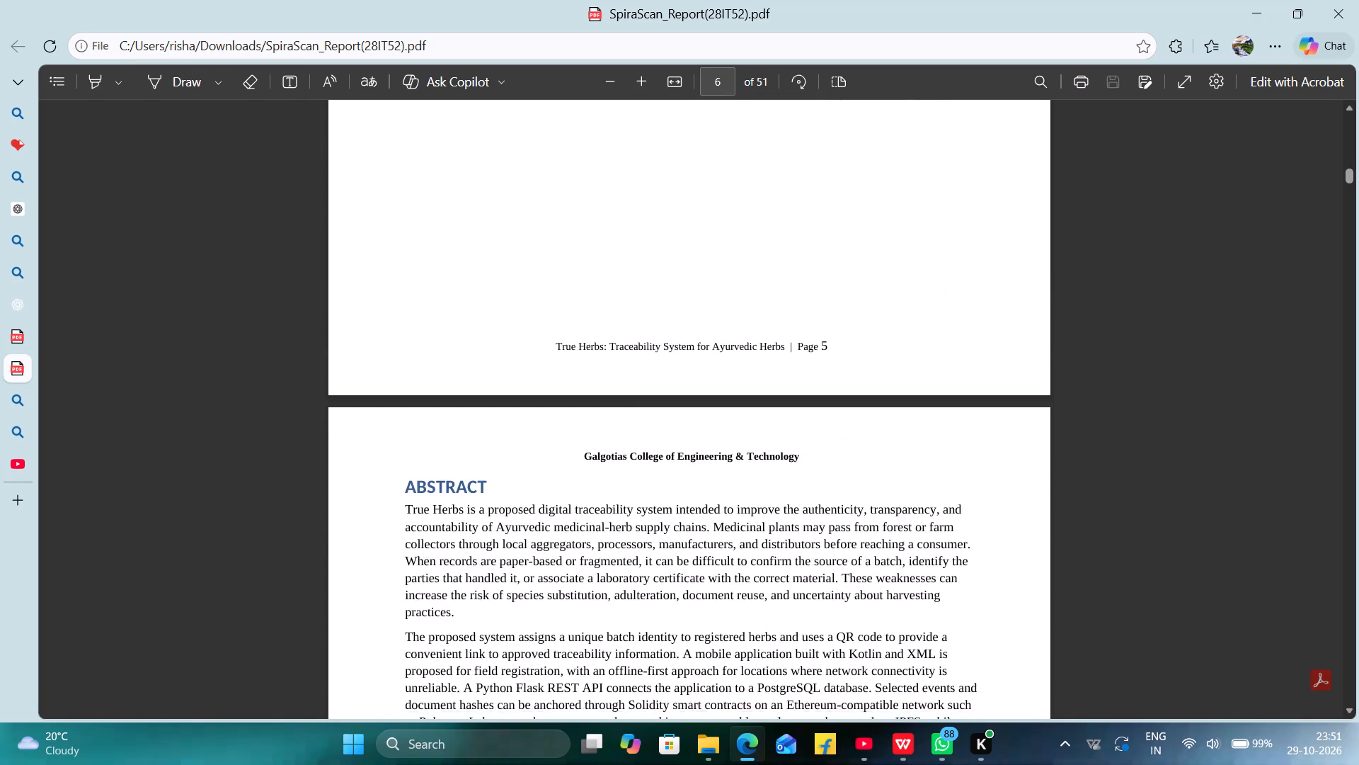
scroll(597, 414, down, 14)
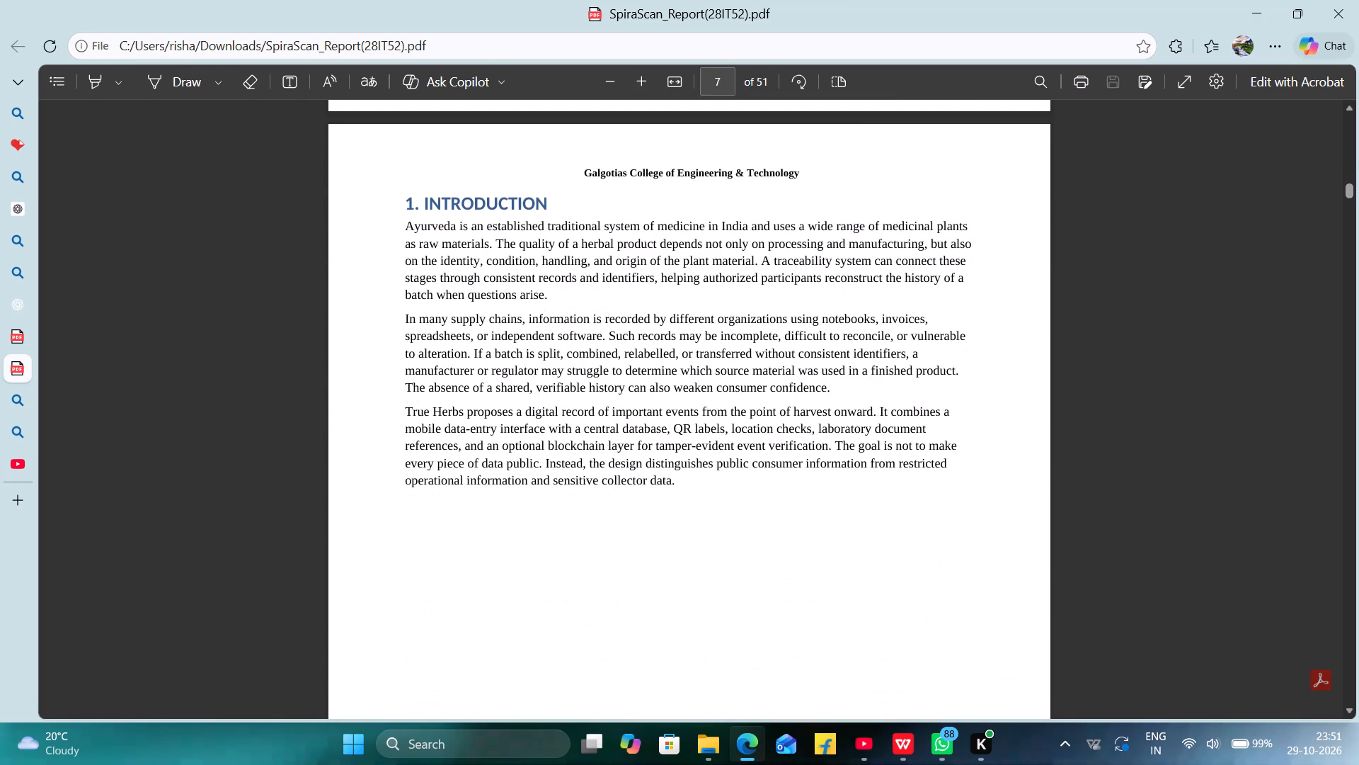
click(648, 455)
scroll(709, 484, down, 4)
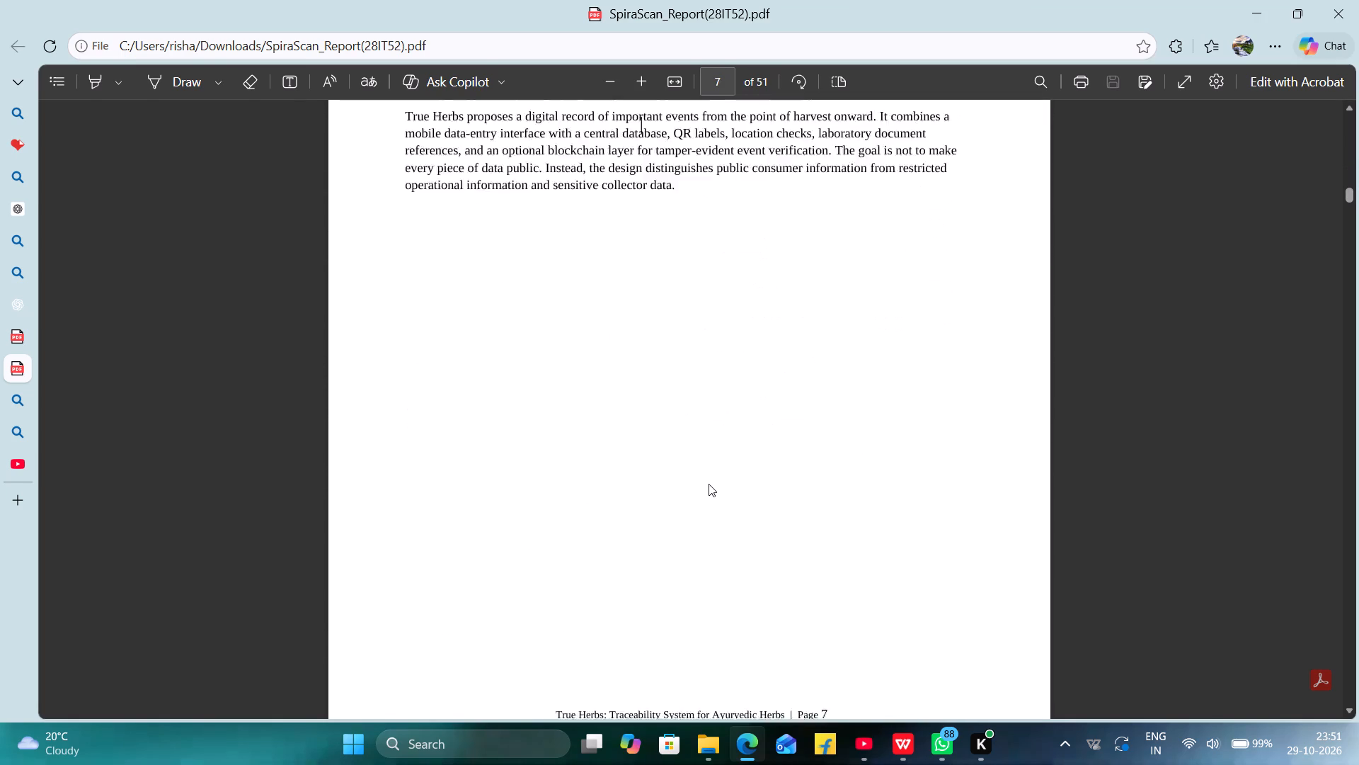
scroll(709, 484, down, 7)
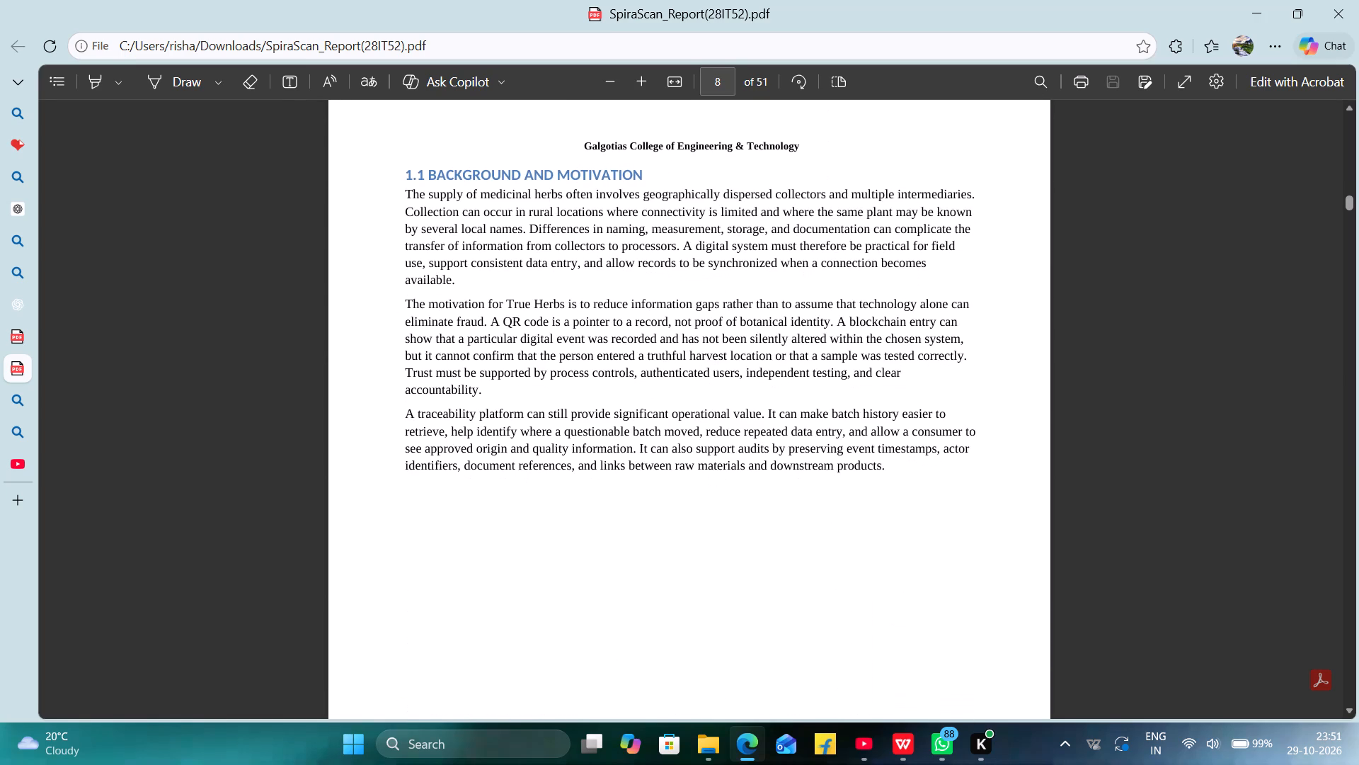
scroll(860, 462, down, 10)
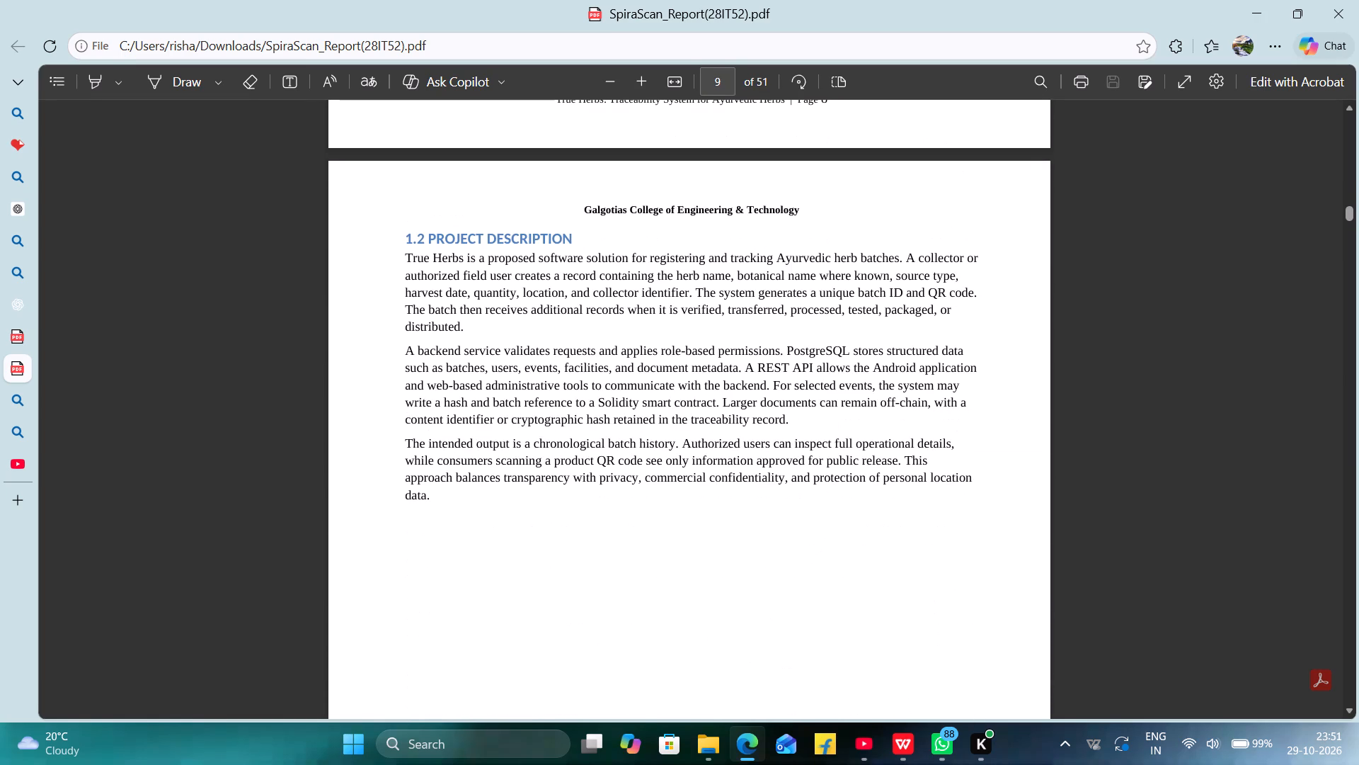
Copy all three paragraphs under 1.2 PROJECT DESCRIPTION from the PDF.
drag(450, 499, 393, 339)
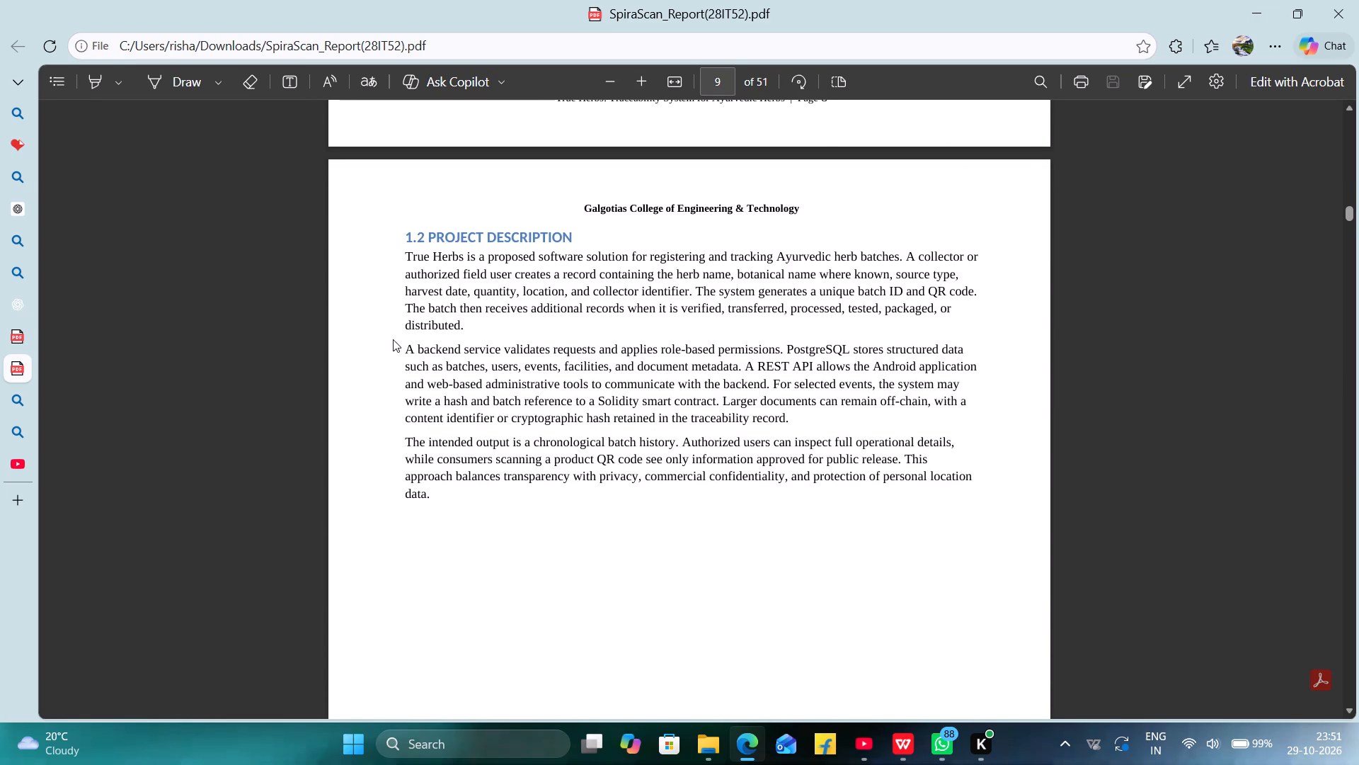
drag(393, 339, 390, 325)
drag(401, 254, 457, 360)
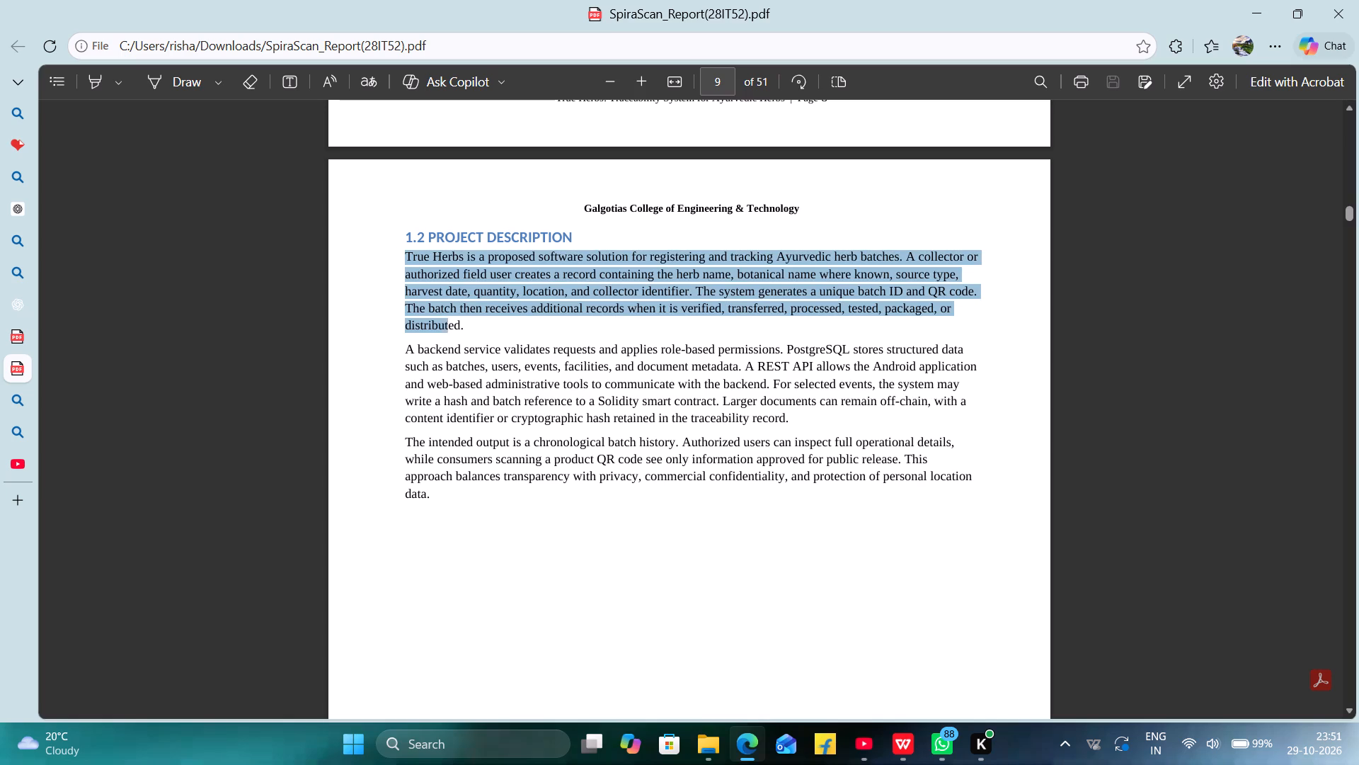
drag(457, 360, 486, 502)
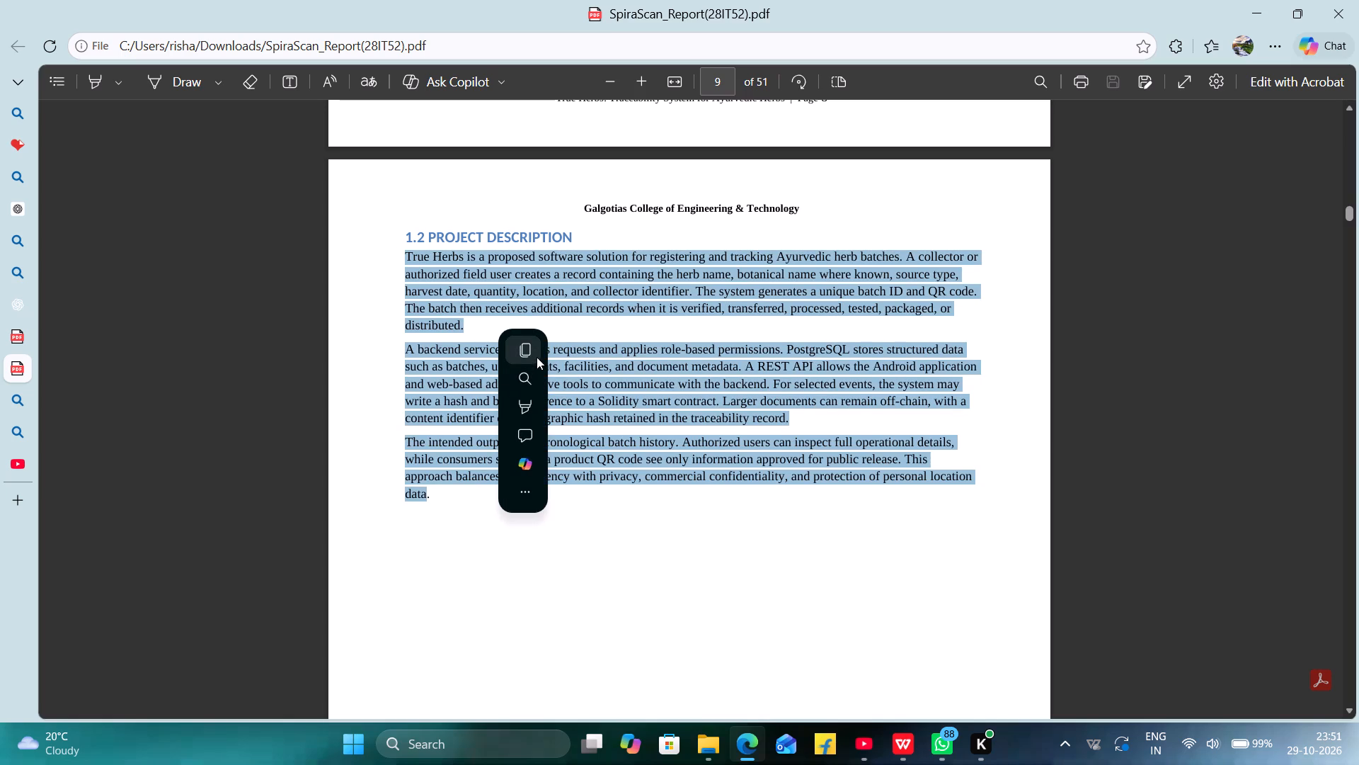
click(537, 356)
scroll(537, 356, up, 11)
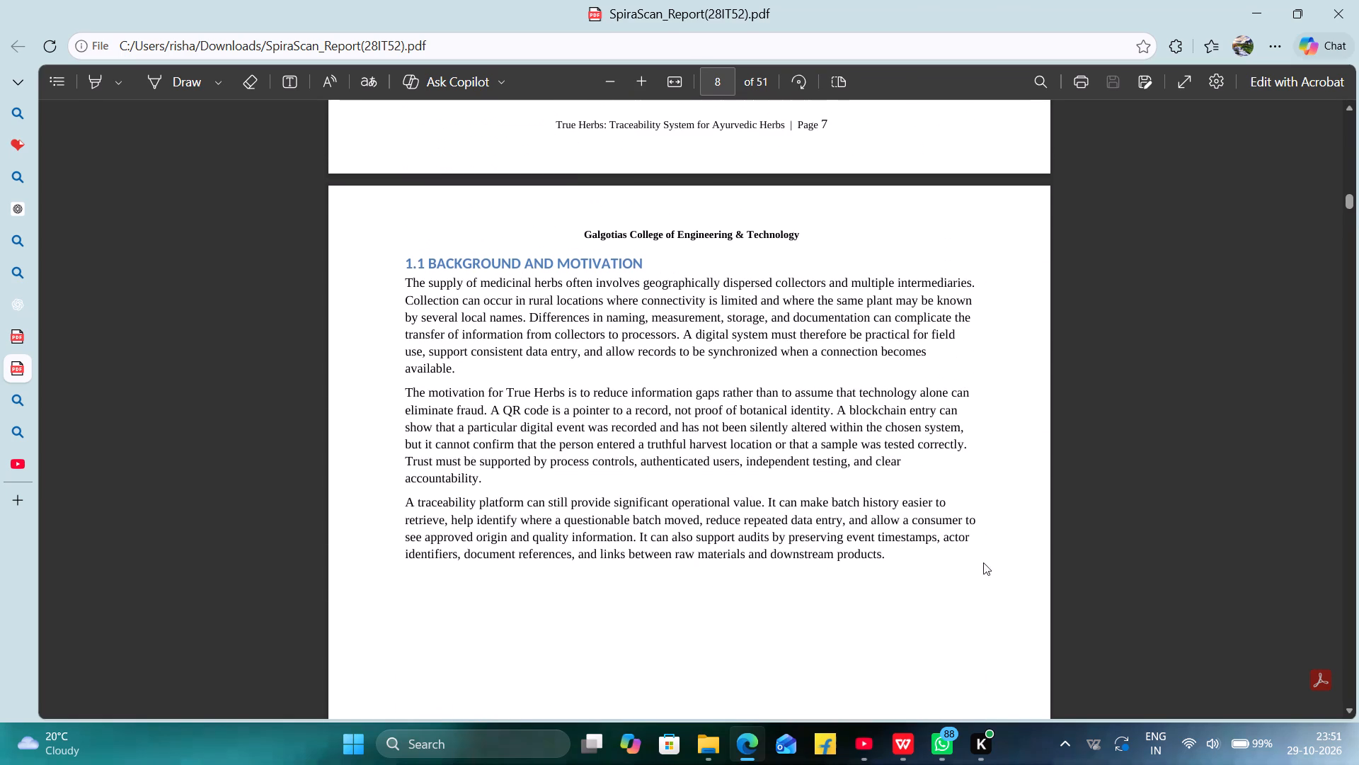
Return to the SpiraScan report in WPS Office and delete the SpiraScan paragraph under 1.1 Project Description.
click(901, 761)
scroll(474, 459, up, 4)
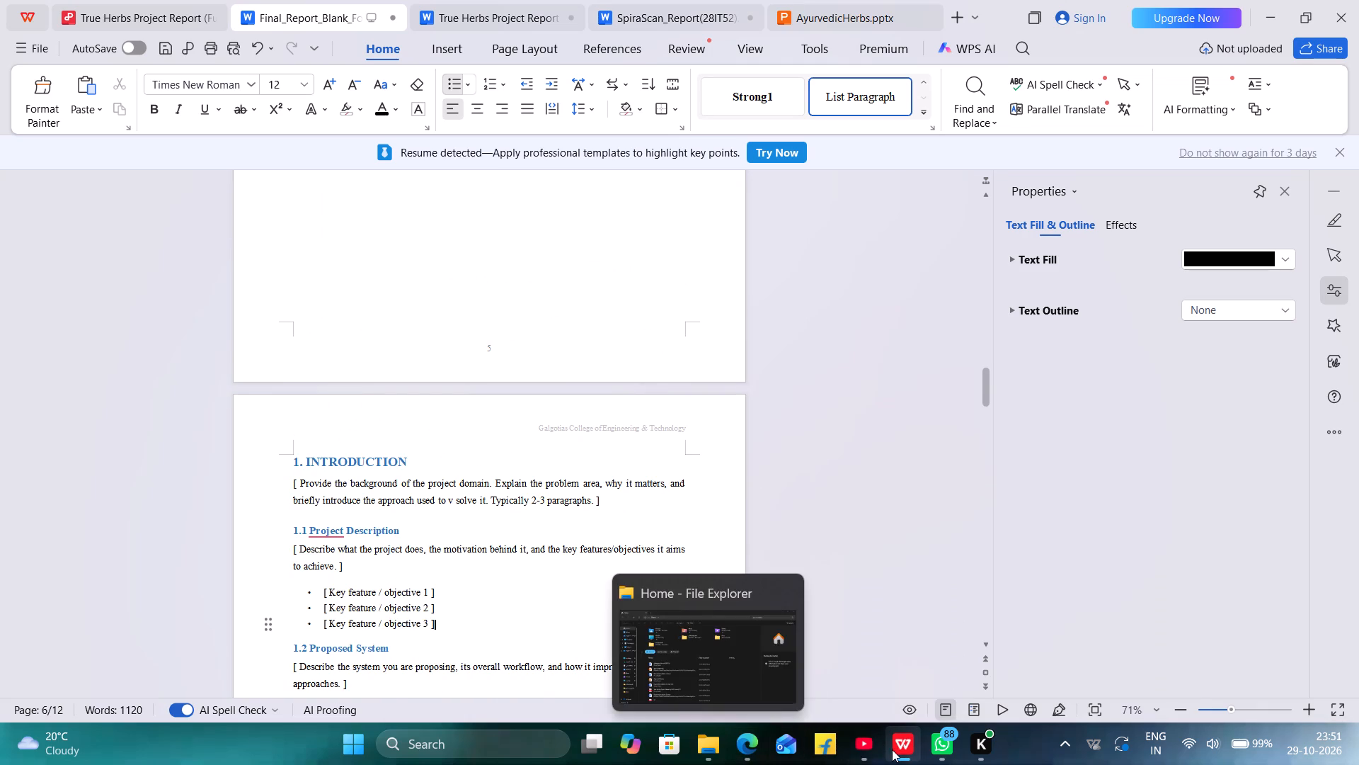
click(639, 8)
scroll(599, 467, down, 2)
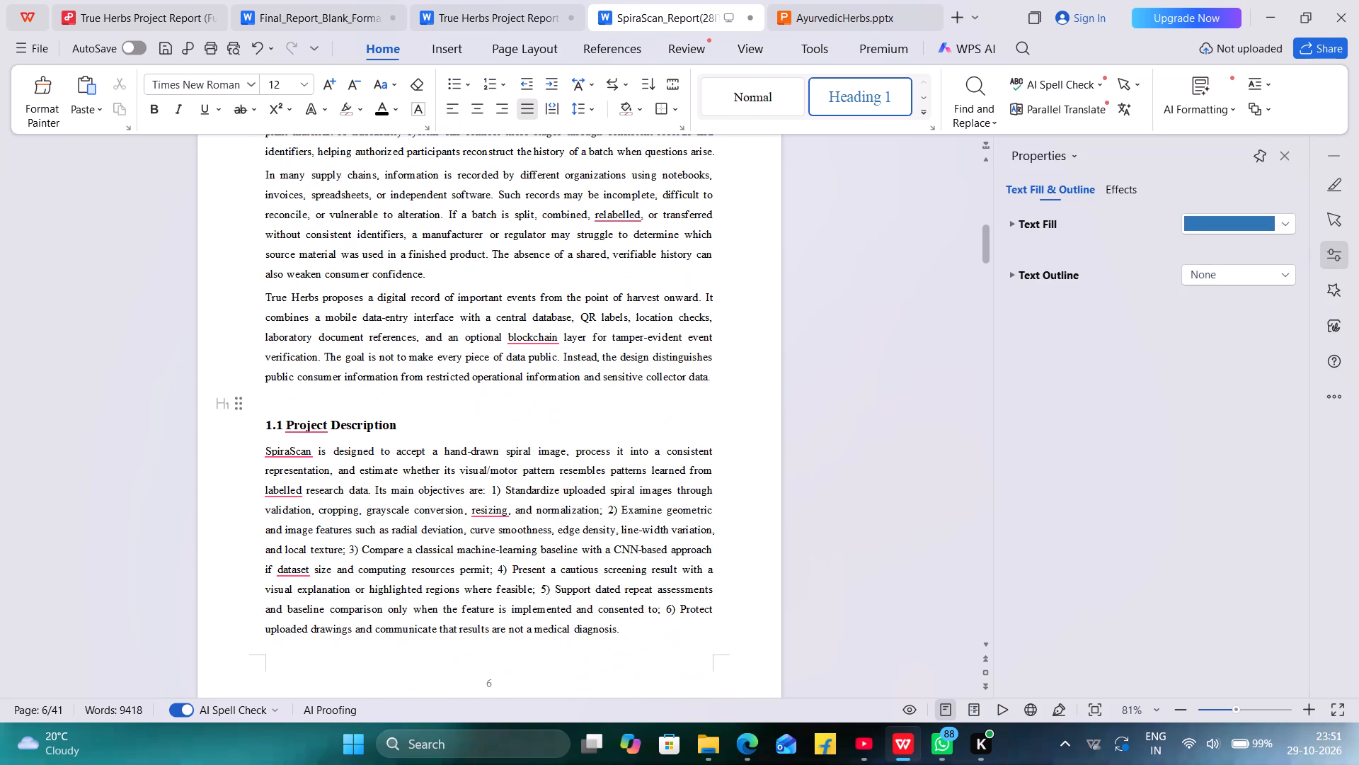
scroll(599, 468, down, 1)
drag(631, 577, 361, 465)
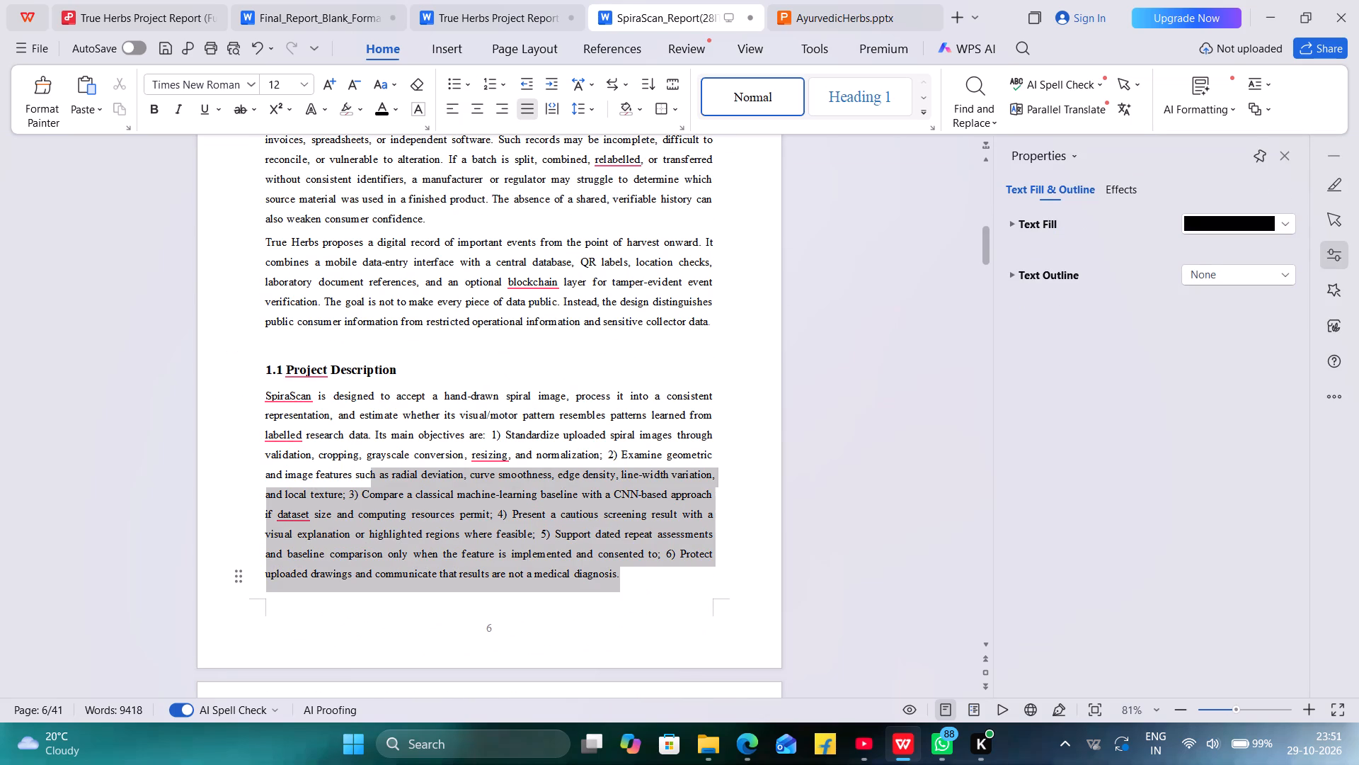
drag(361, 465, 238, 390)
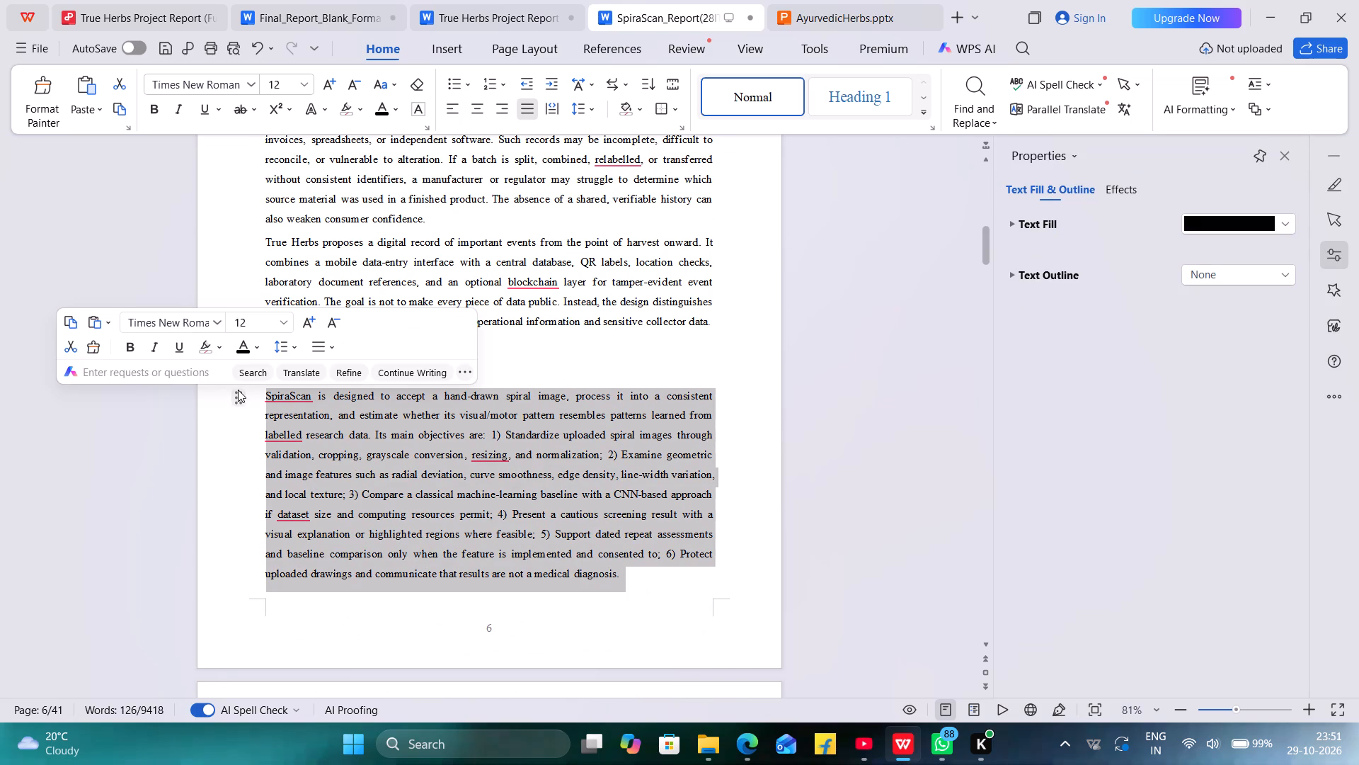
key(BackSpace)
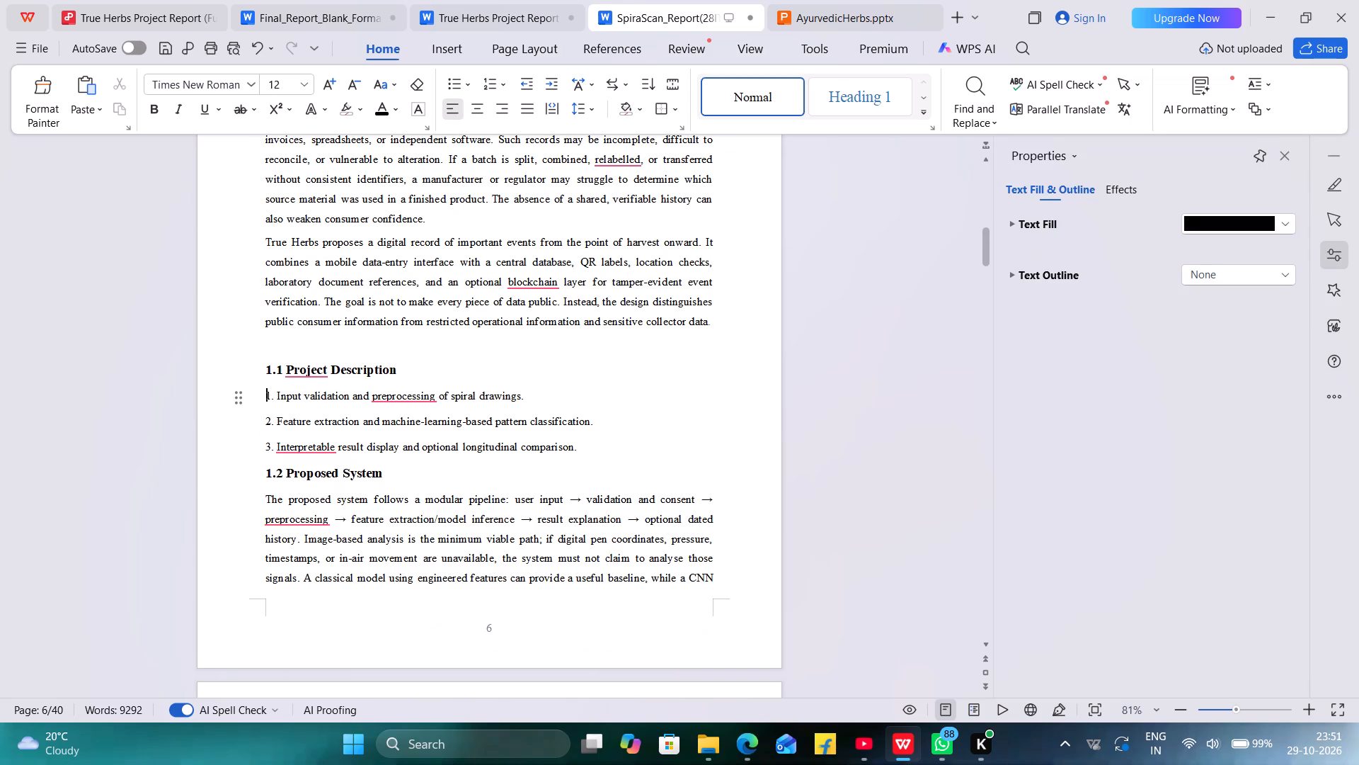
Paste the copied True Herbs project description on a new unnumbered line below the 1.1 Project Description heading.
click(447, 366)
key(Return)
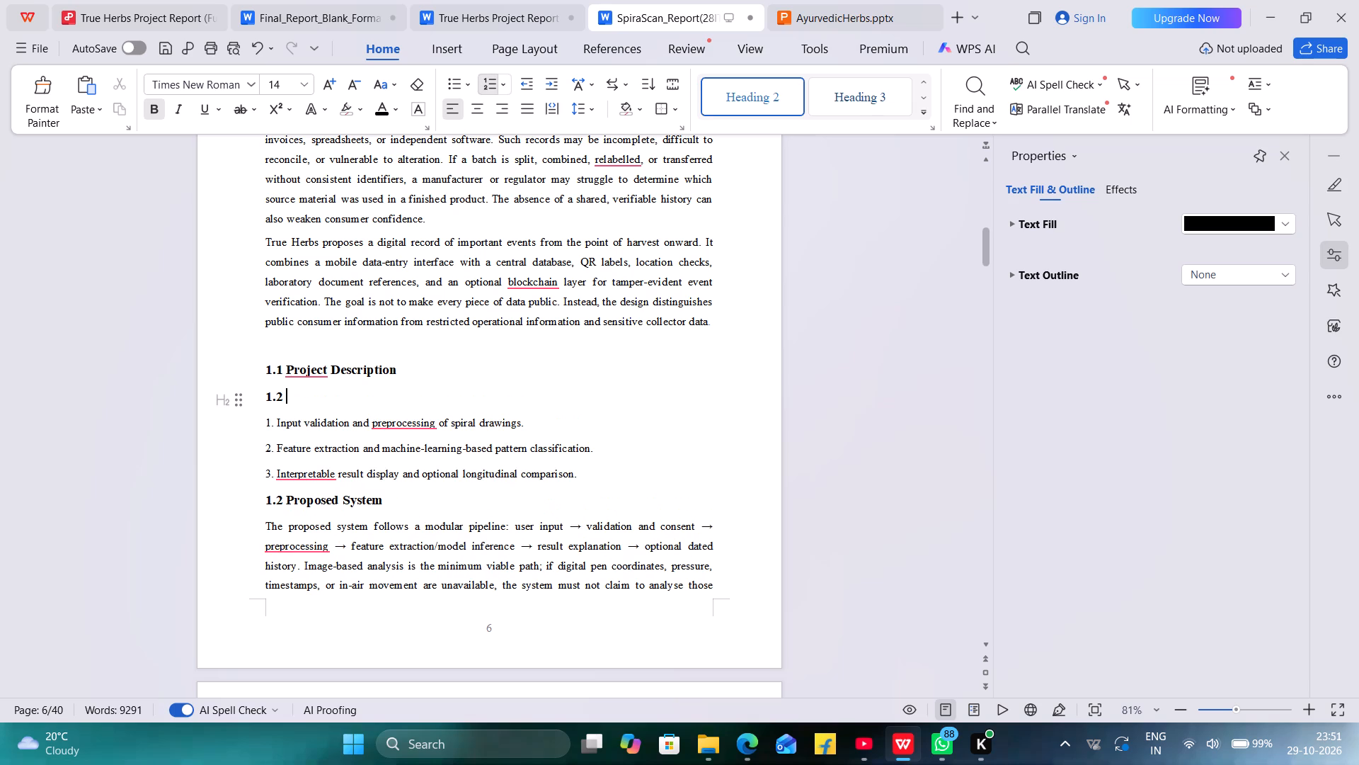
key(BackSpace)
key(ctrl+v)
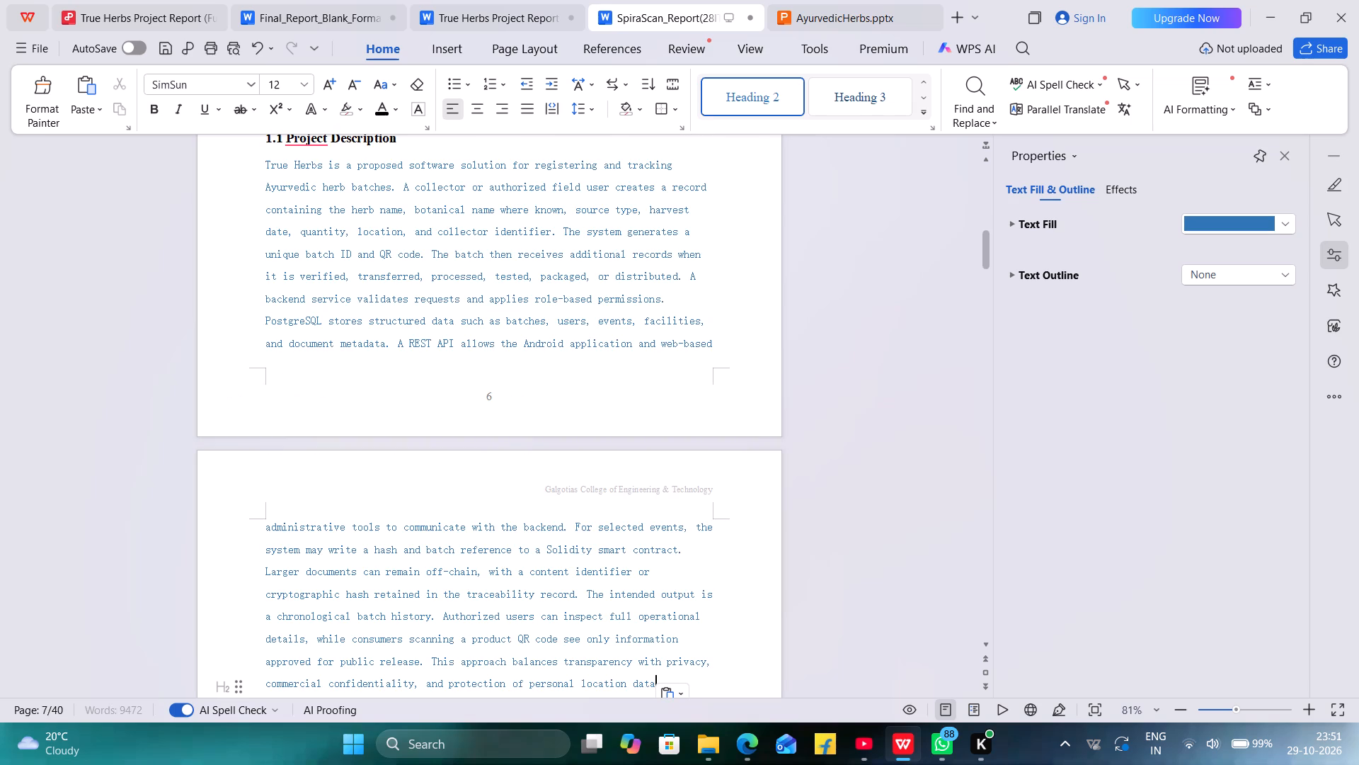
Format the whole pasted project description as Times New Roman, size 12, black and justified.
scroll(447, 366, down, 4)
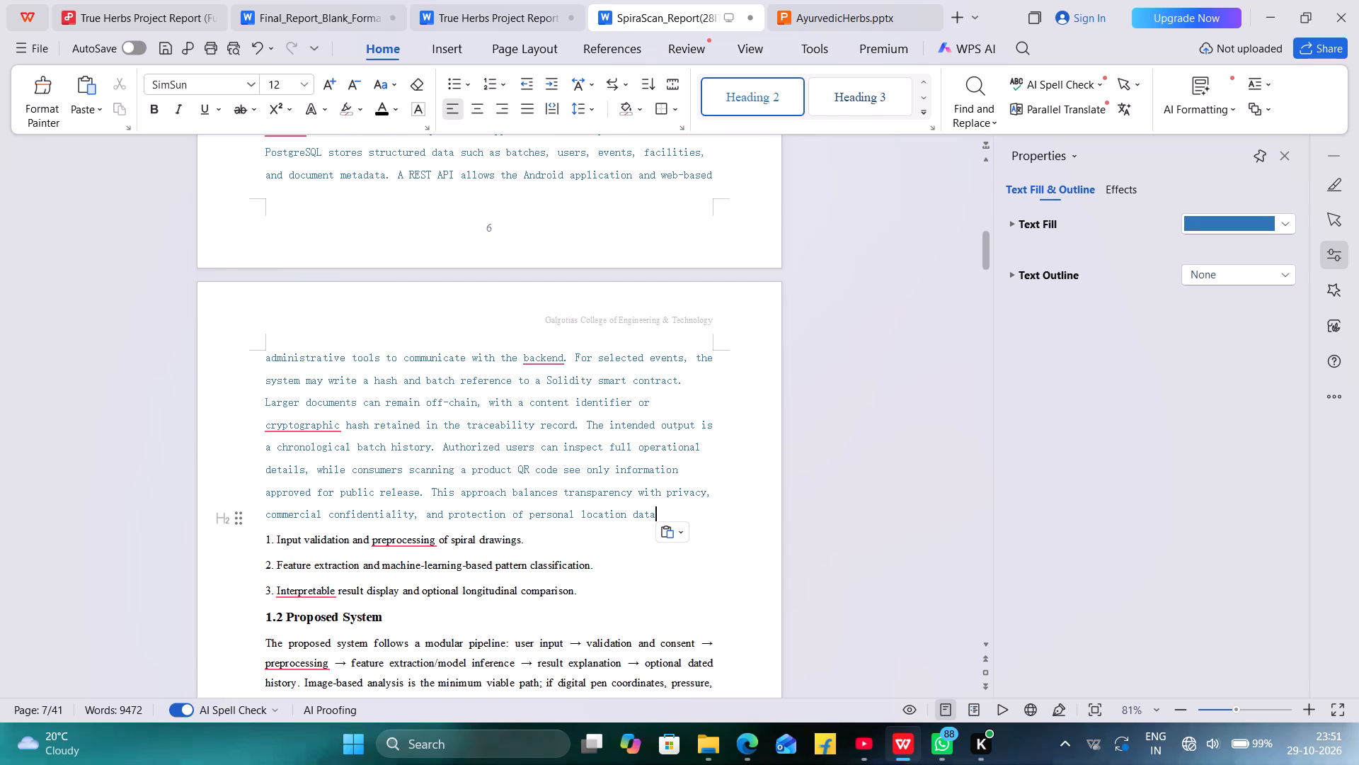
drag(668, 518, 365, 362)
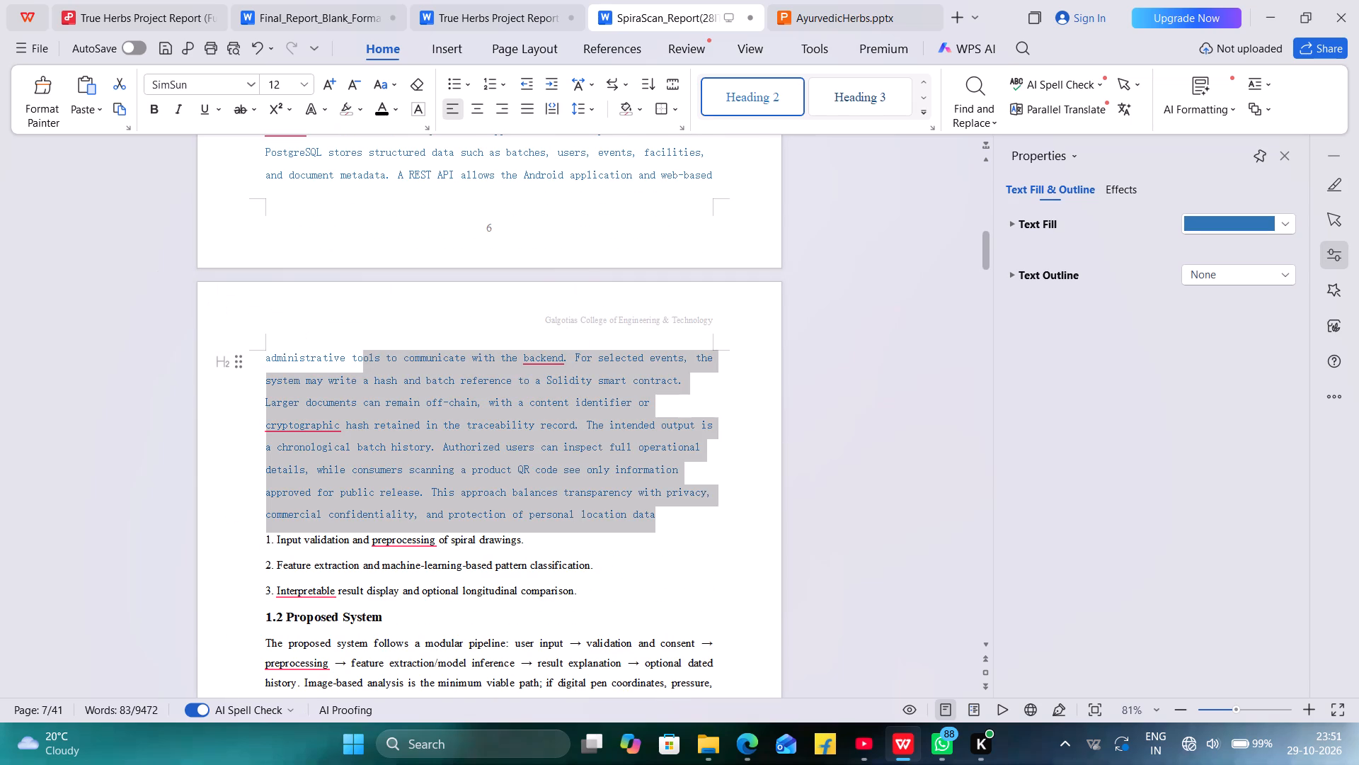
click(647, 529)
drag(665, 521, 291, 351)
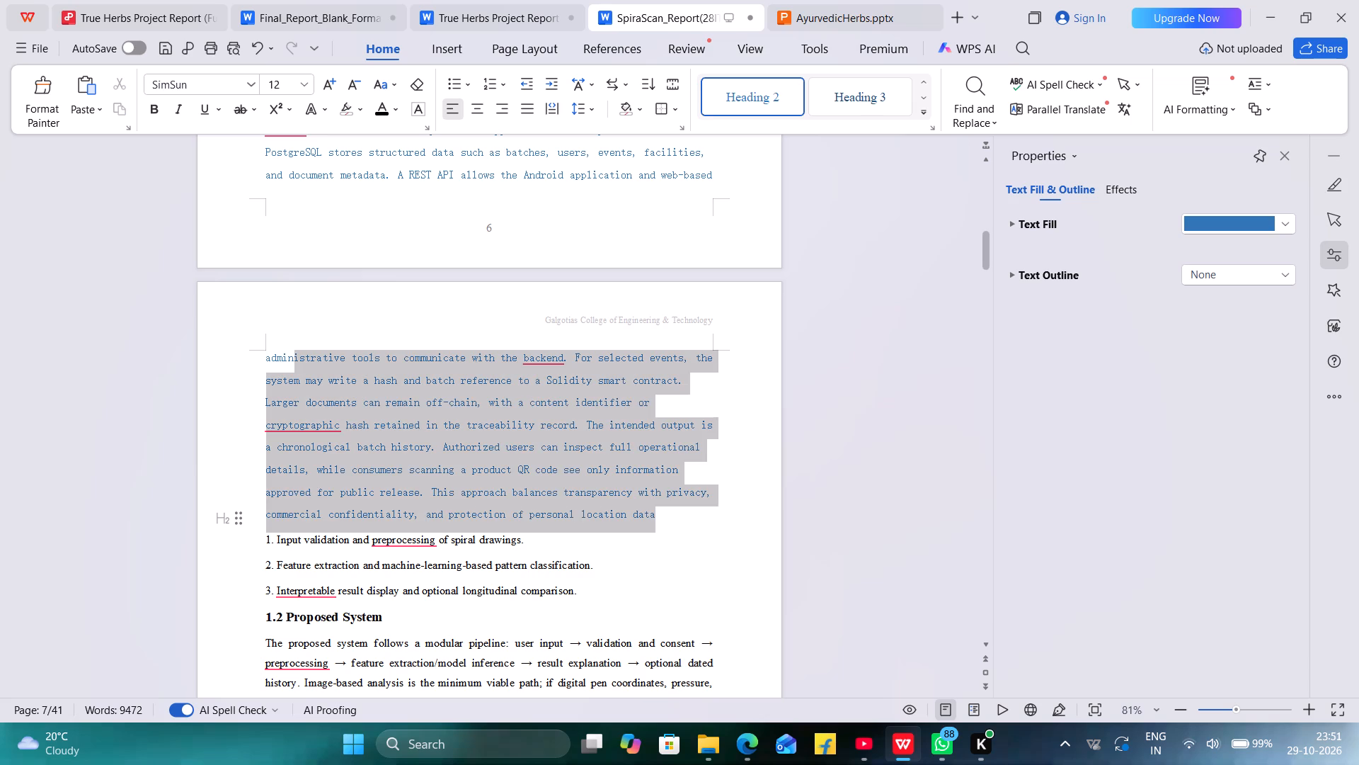
drag(291, 351, 303, 635)
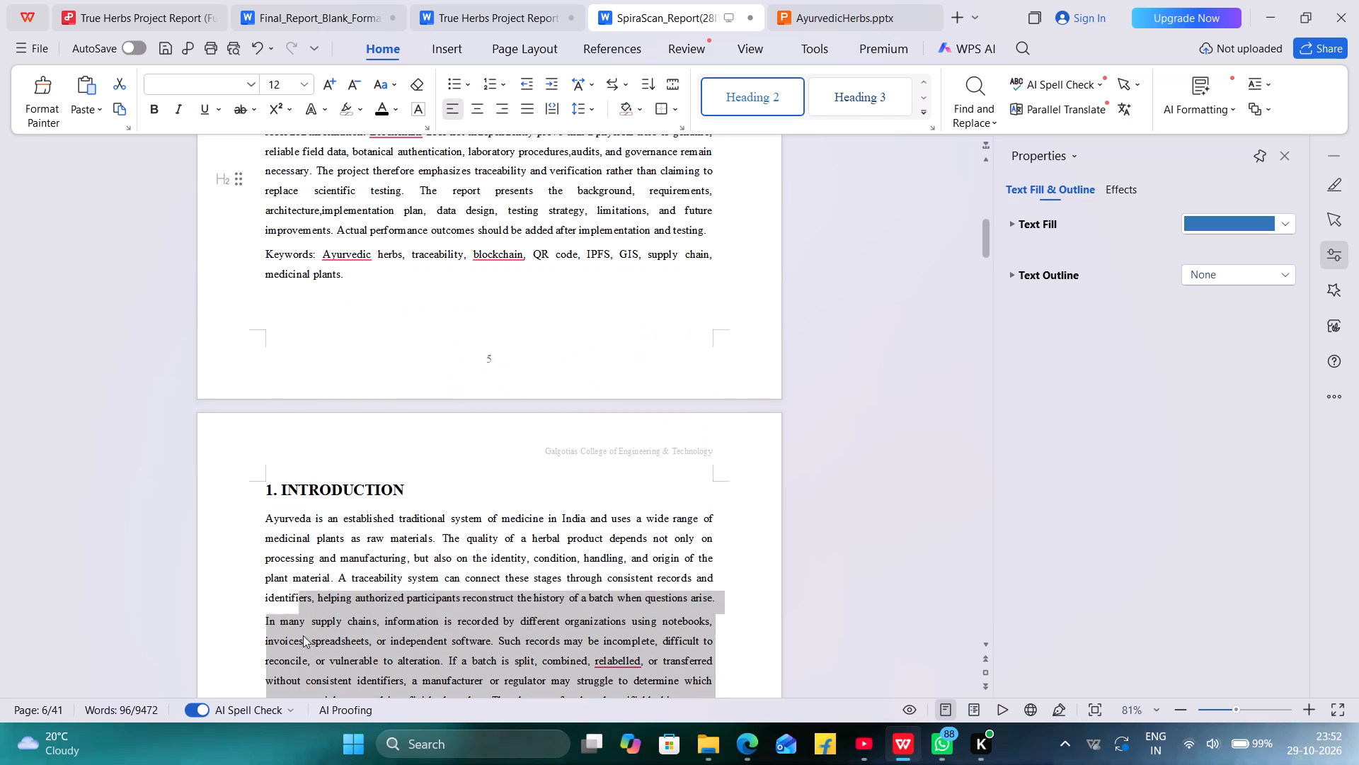
drag(303, 635, 211, 433)
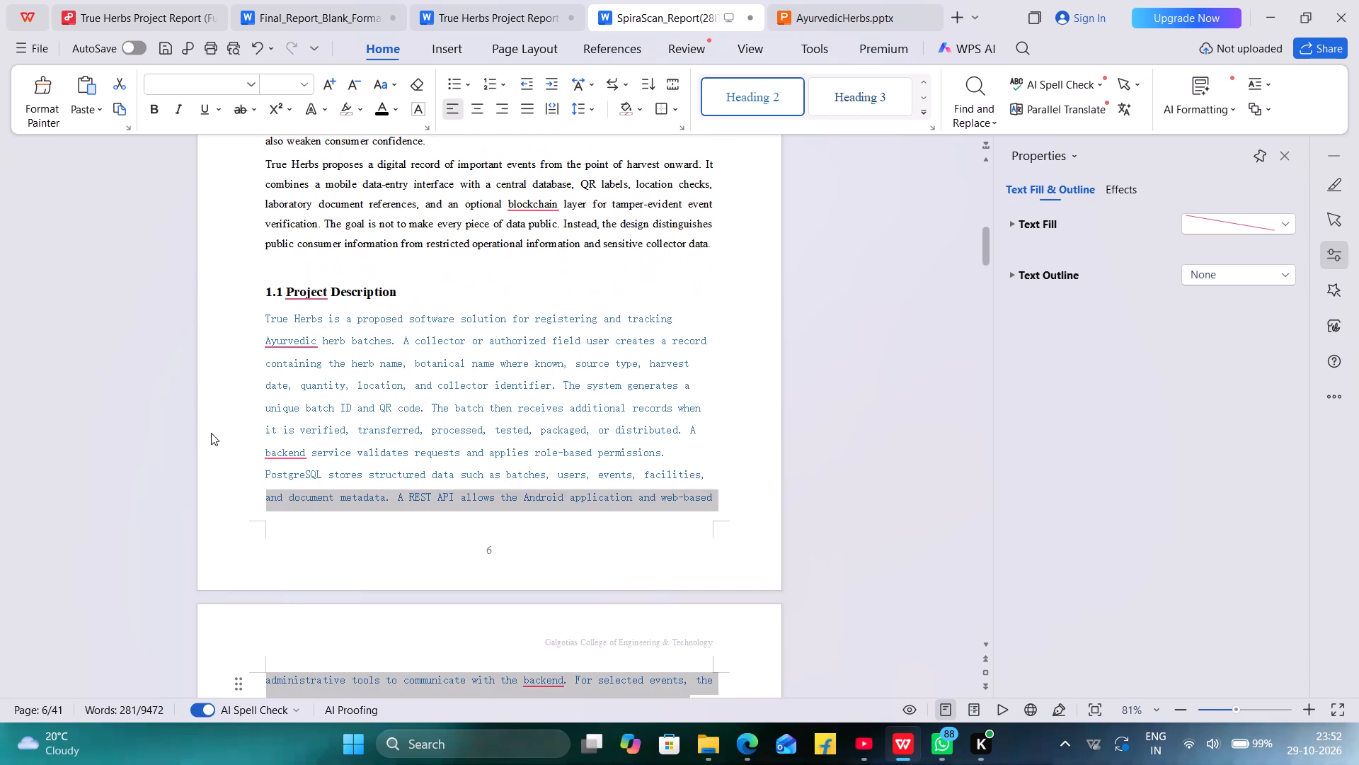
drag(211, 433, 204, 329)
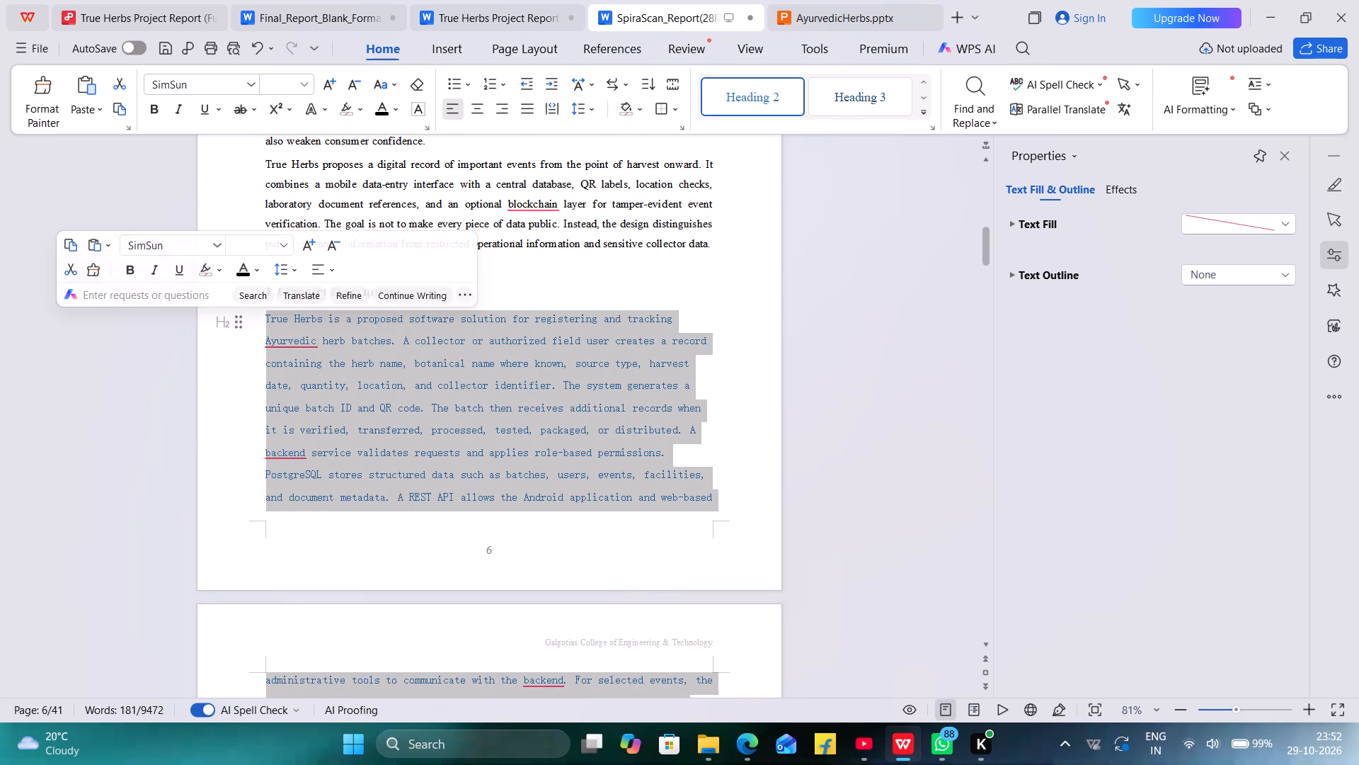
click(247, 76)
click(245, 259)
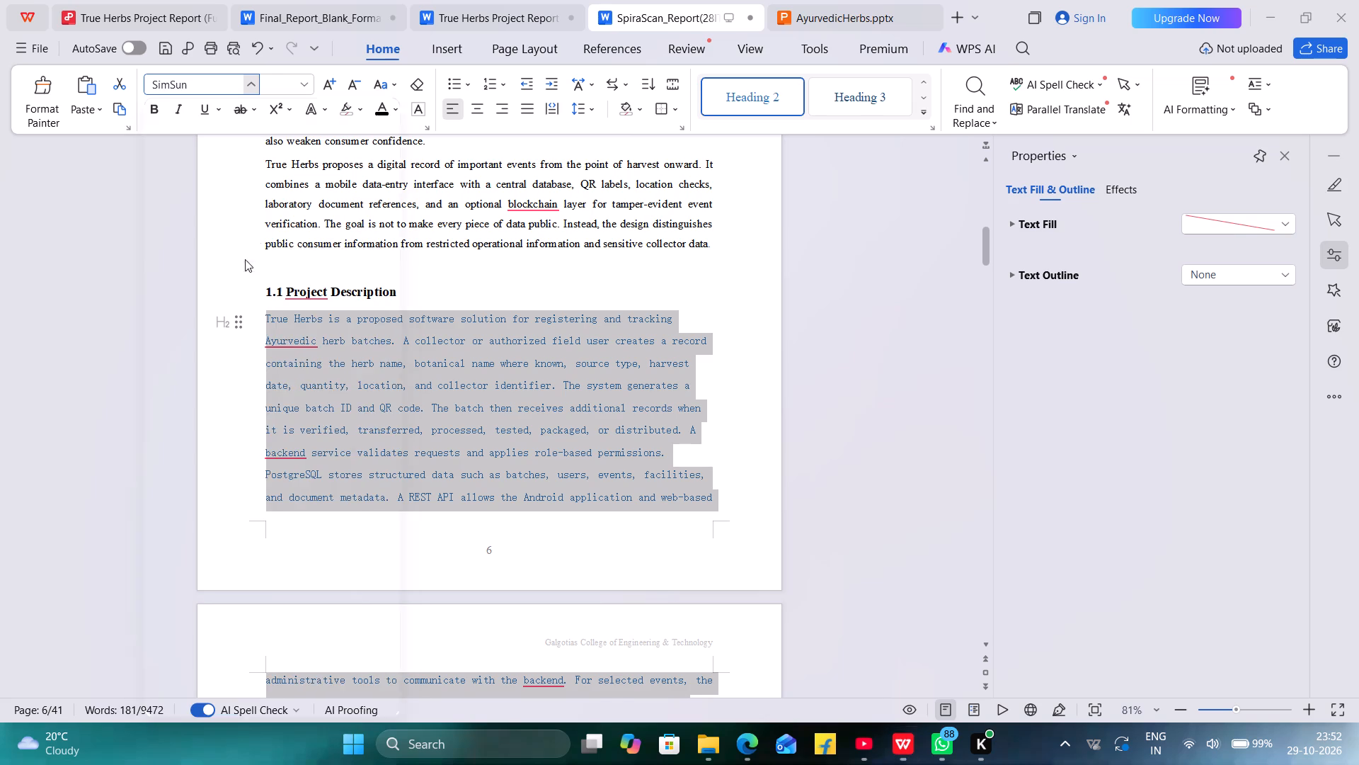
click(306, 81)
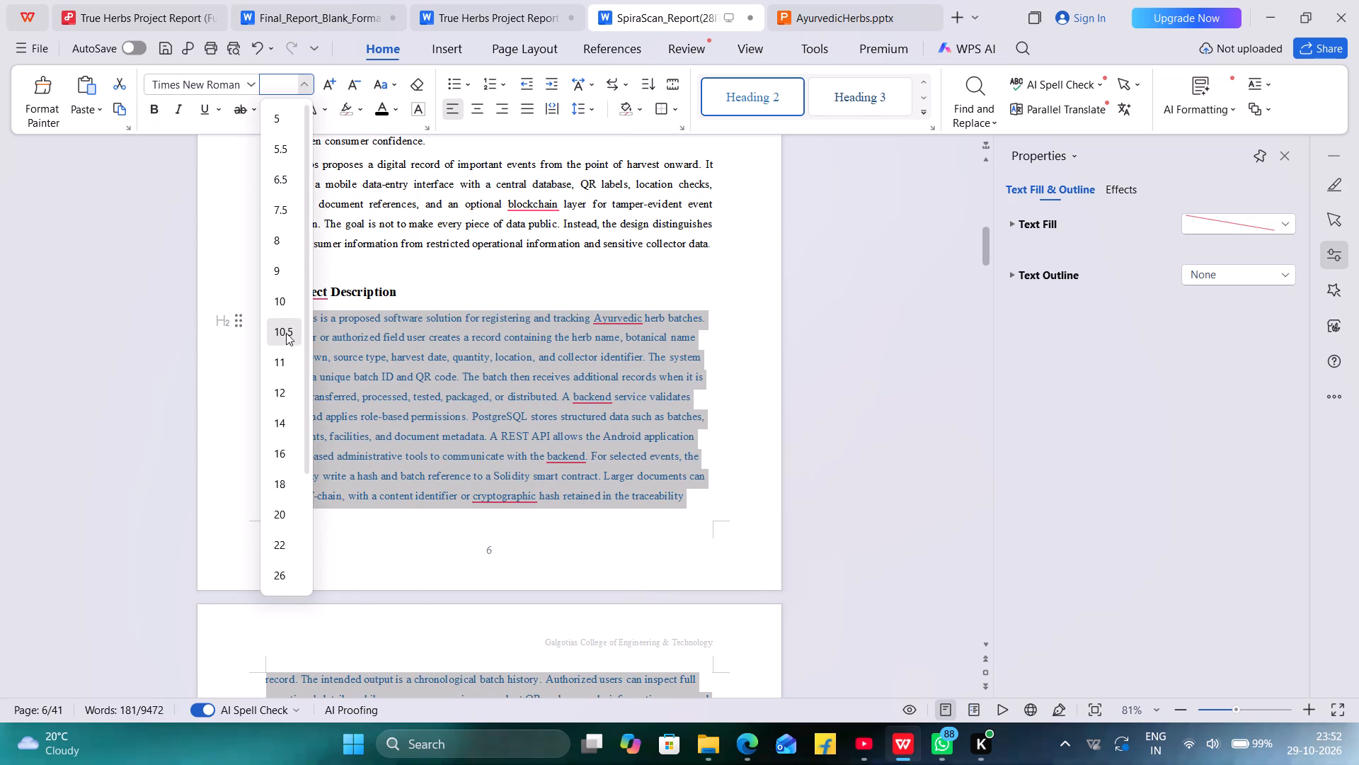
click(286, 389)
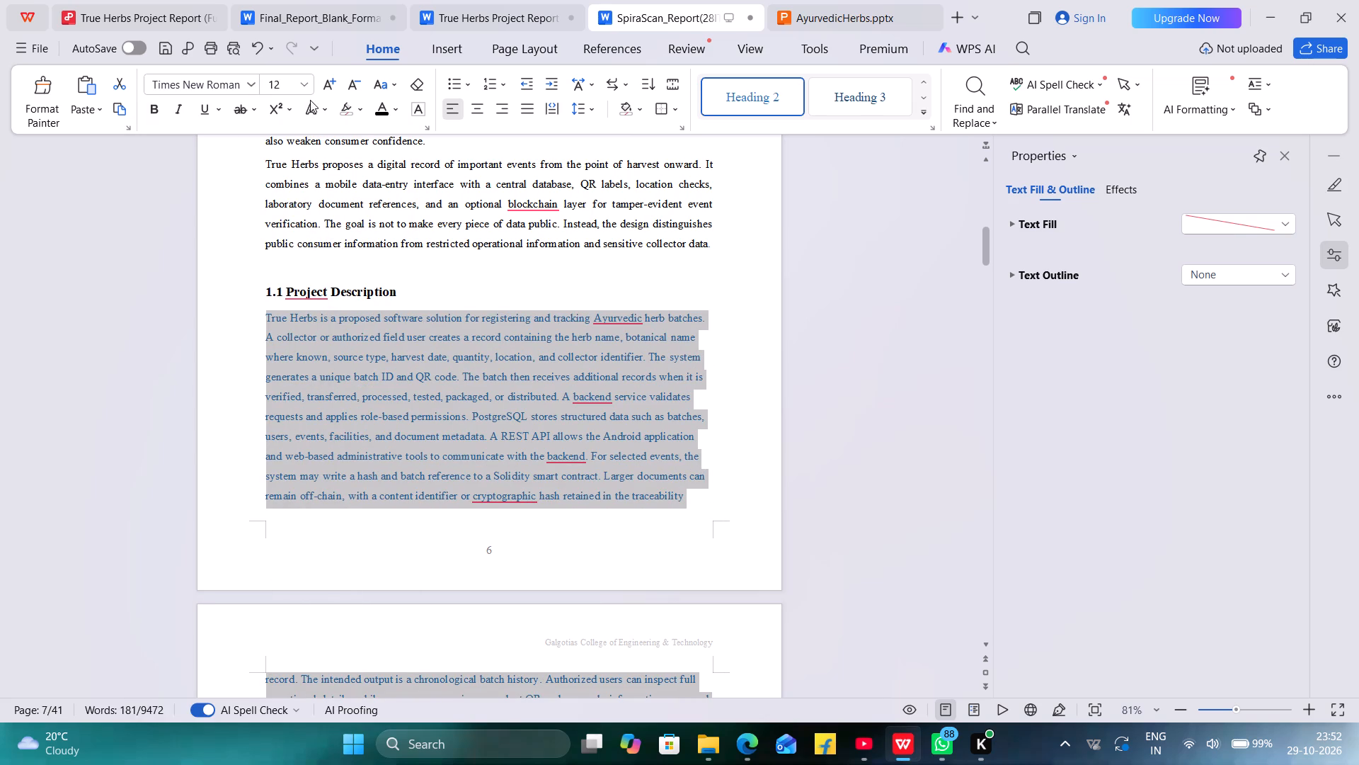
click(400, 110)
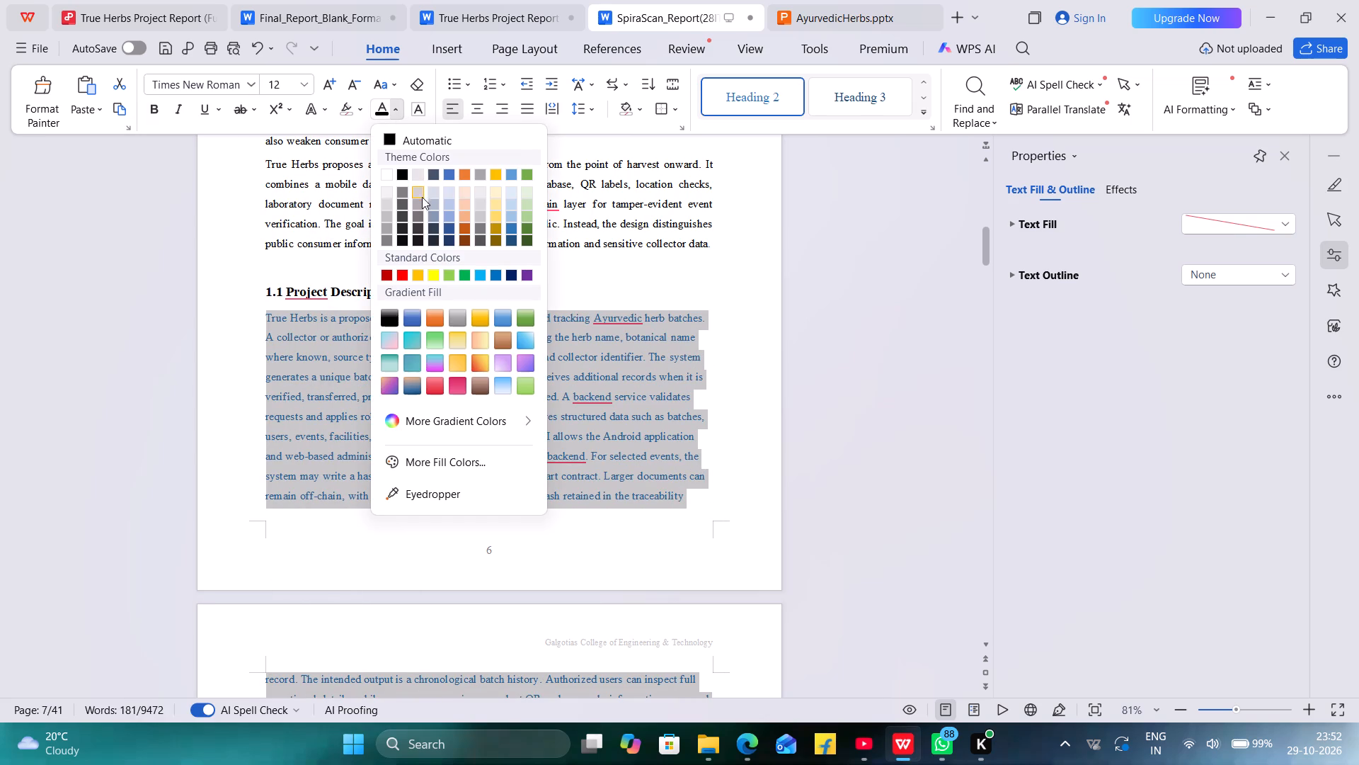
click(405, 178)
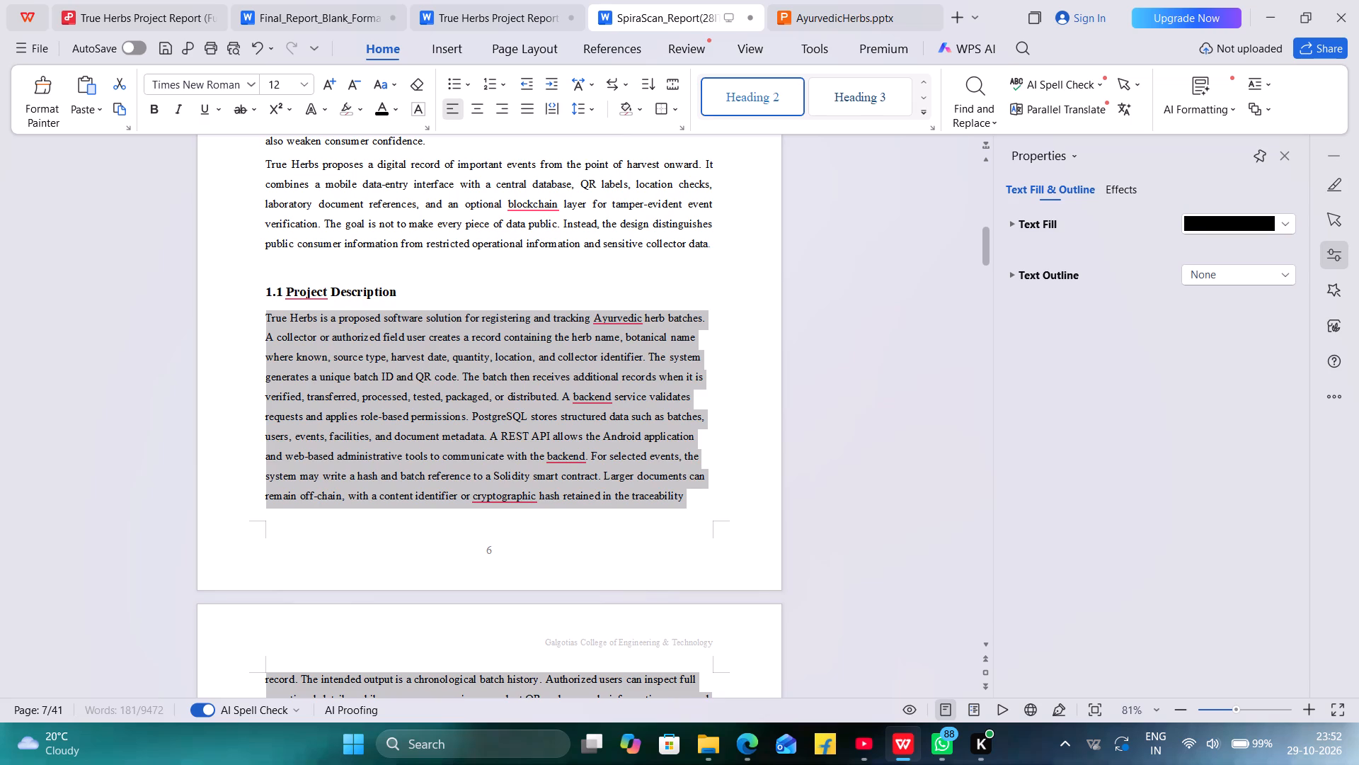
click(524, 113)
click(742, 439)
Delete the text of the three SpiraScan list items just above the 1.2 Proposed System heading.
scroll(742, 443, down, 2)
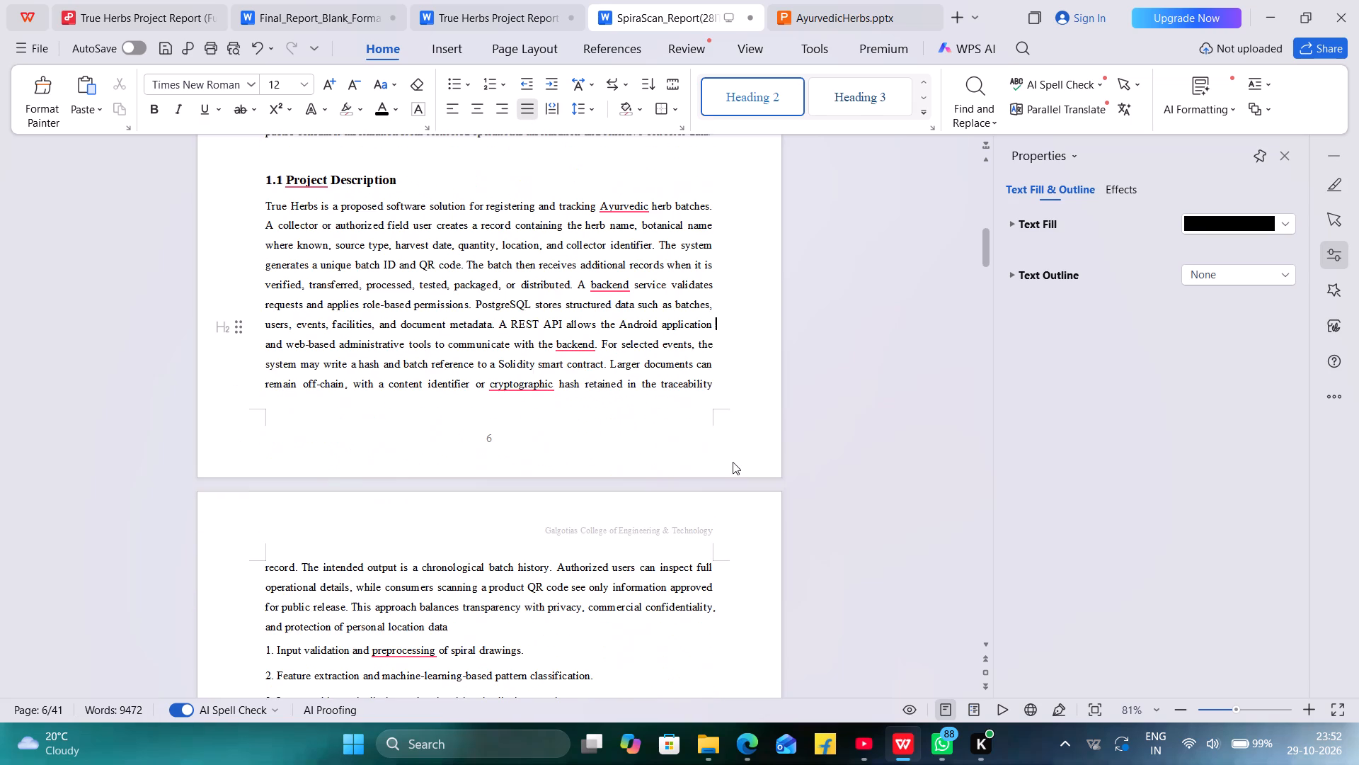
scroll(733, 462, down, 2)
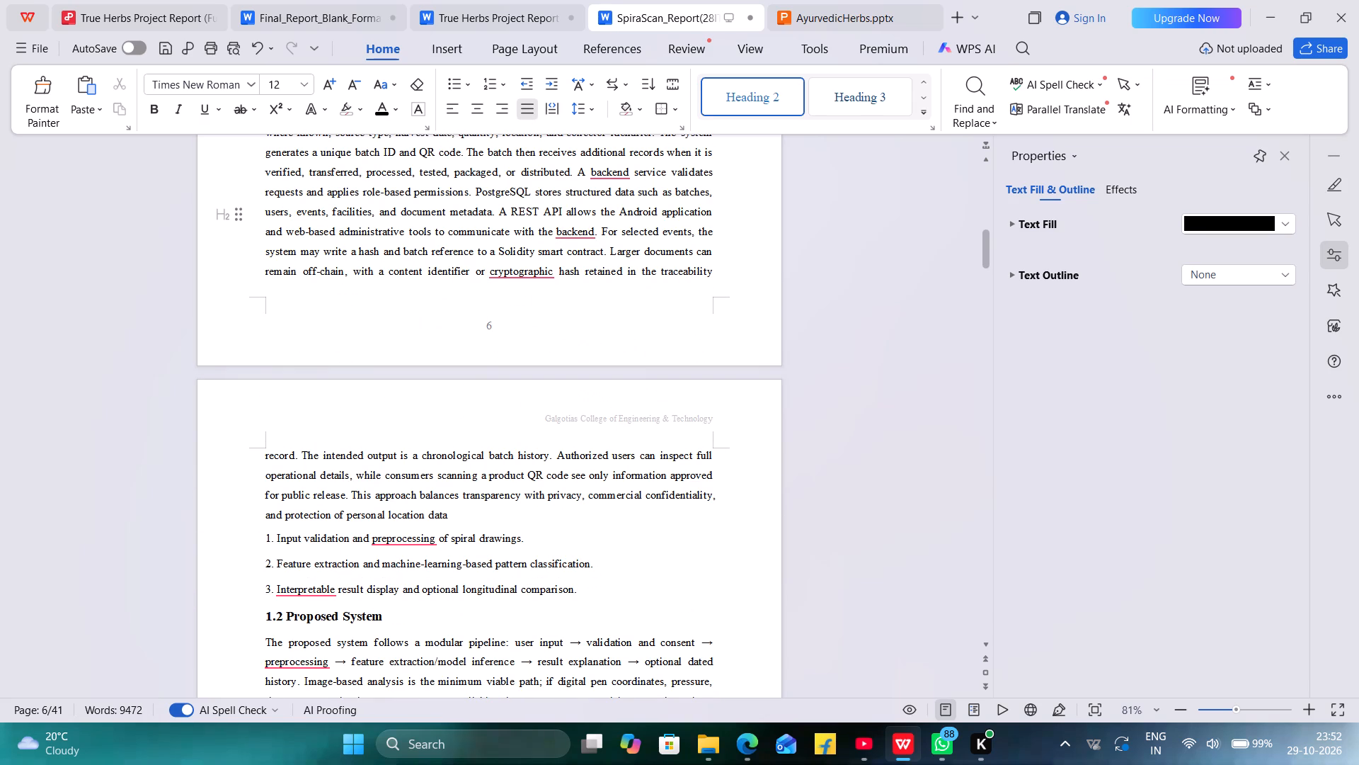
drag(598, 588, 277, 540)
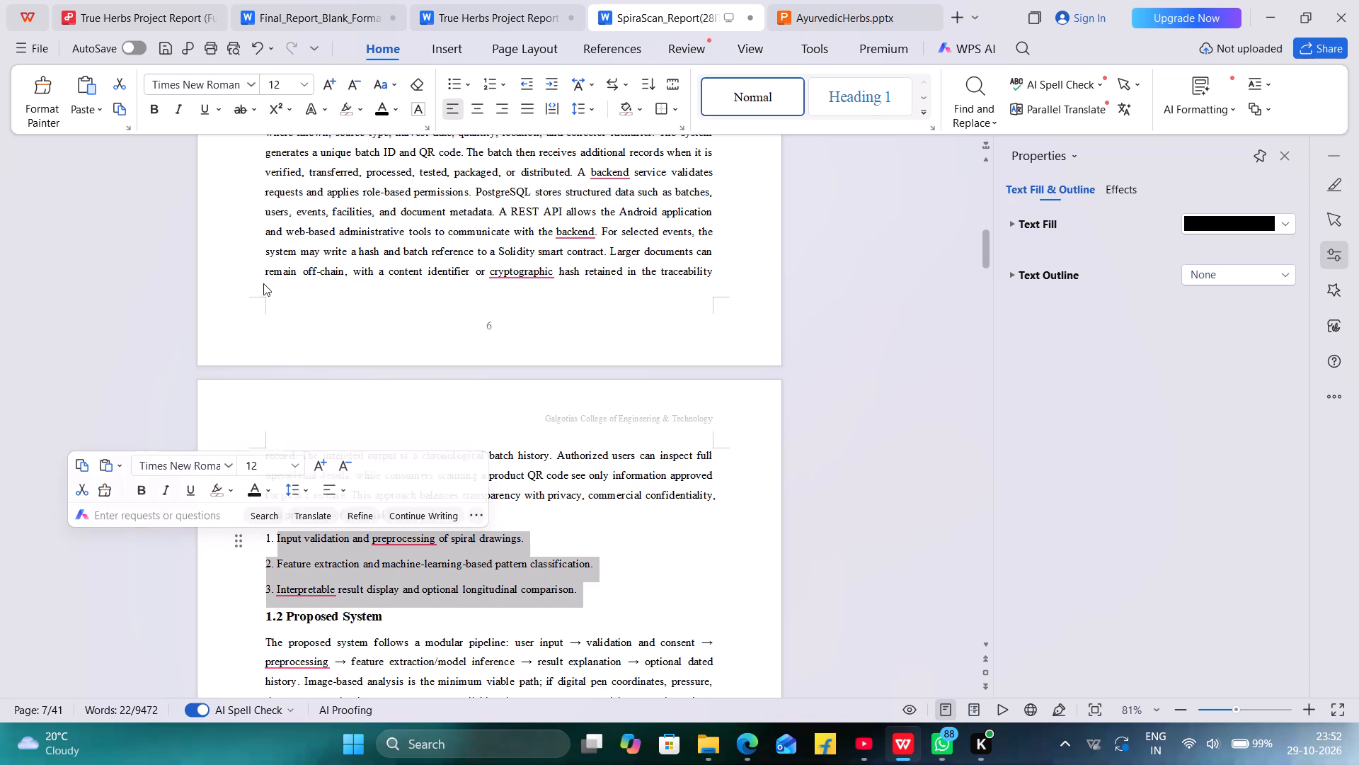
key(BackSpace)
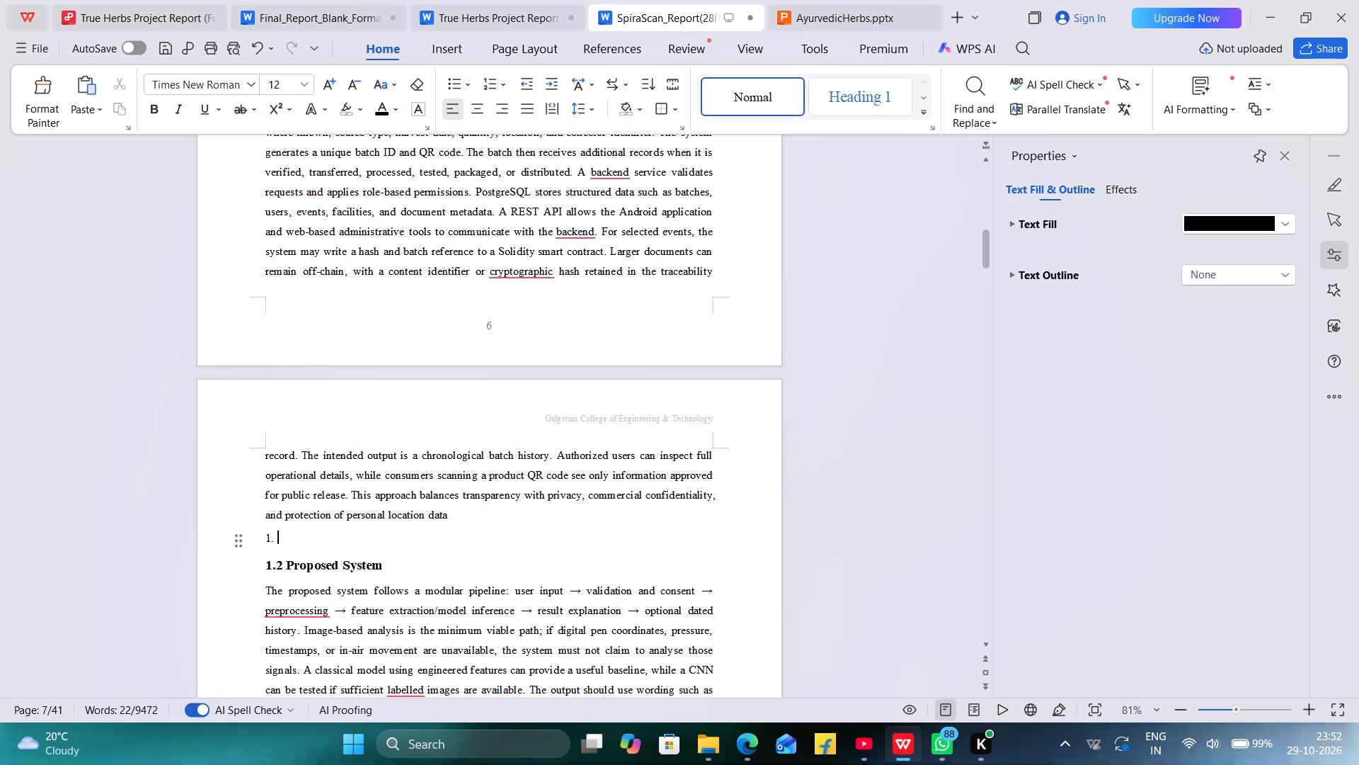
Switch to the PDF in Edge, examine what follows 1.2 PROJECT DESCRIPTION, and compare it with the SpiraScan report in WPS Office.
click(745, 757)
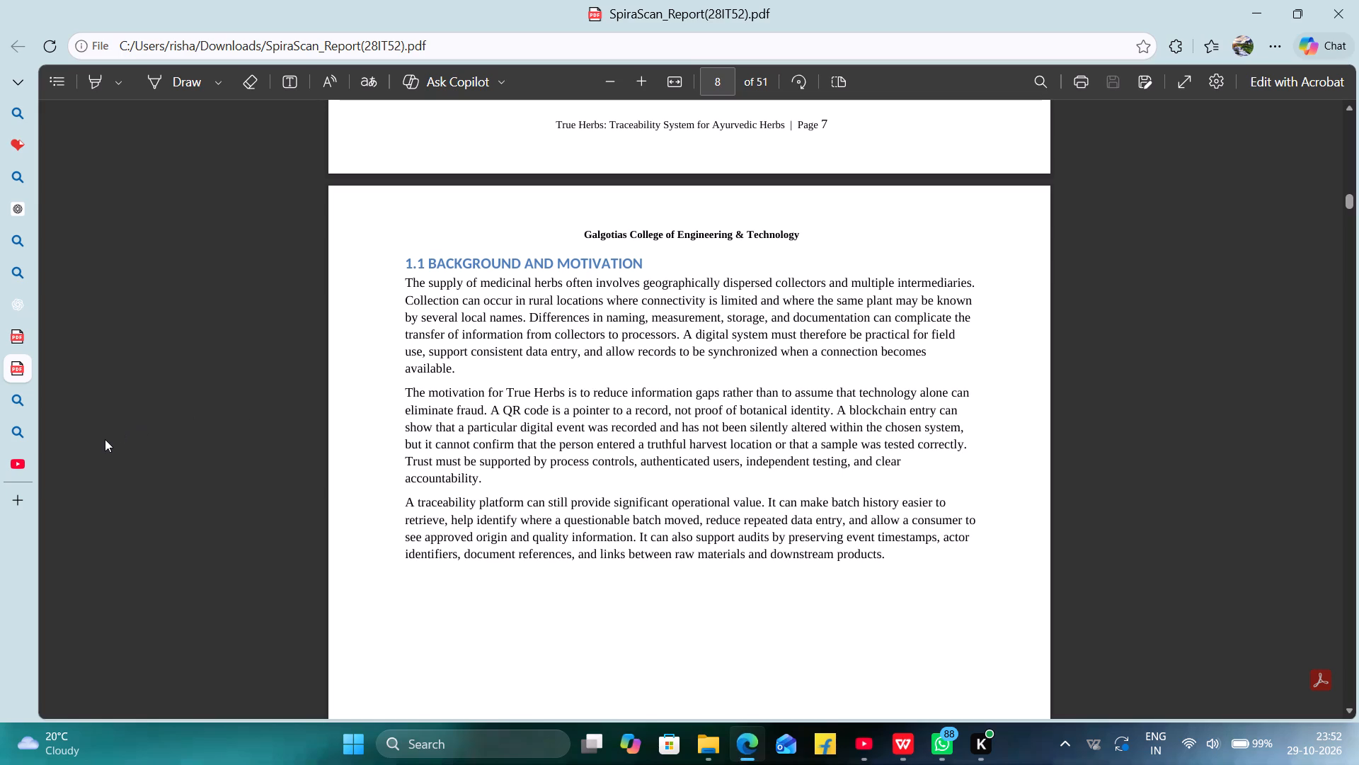
scroll(464, 395, down, 14)
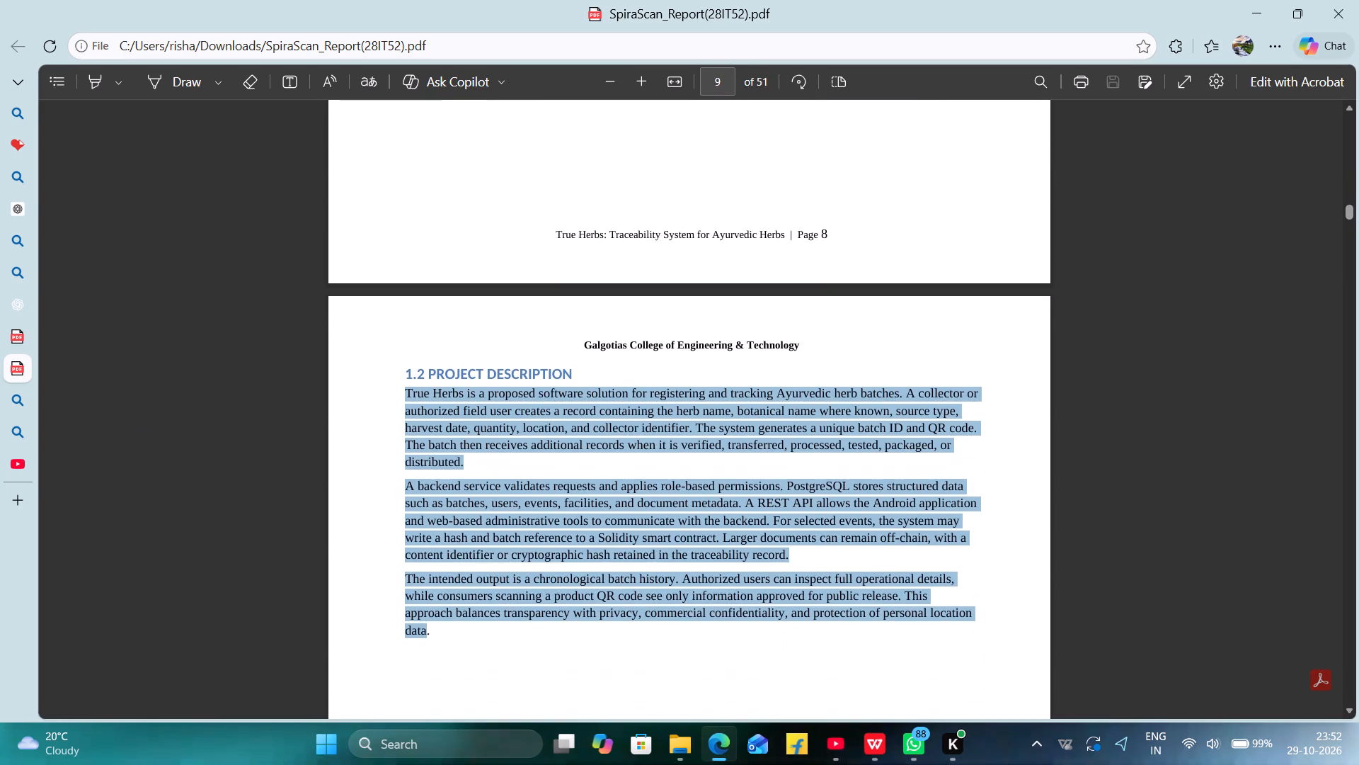
scroll(464, 397, down, 4)
scroll(464, 397, up, 5)
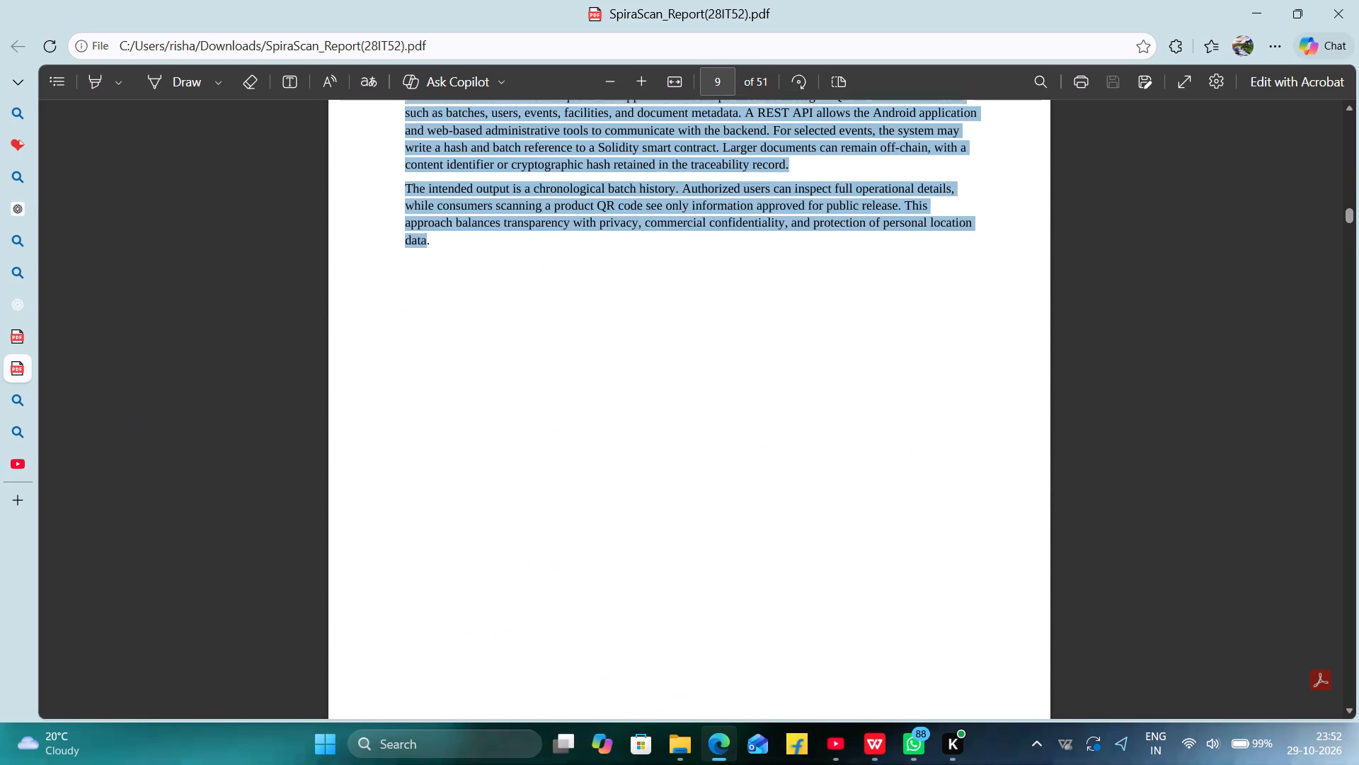
scroll(464, 397, up, 2)
scroll(464, 397, down, 9)
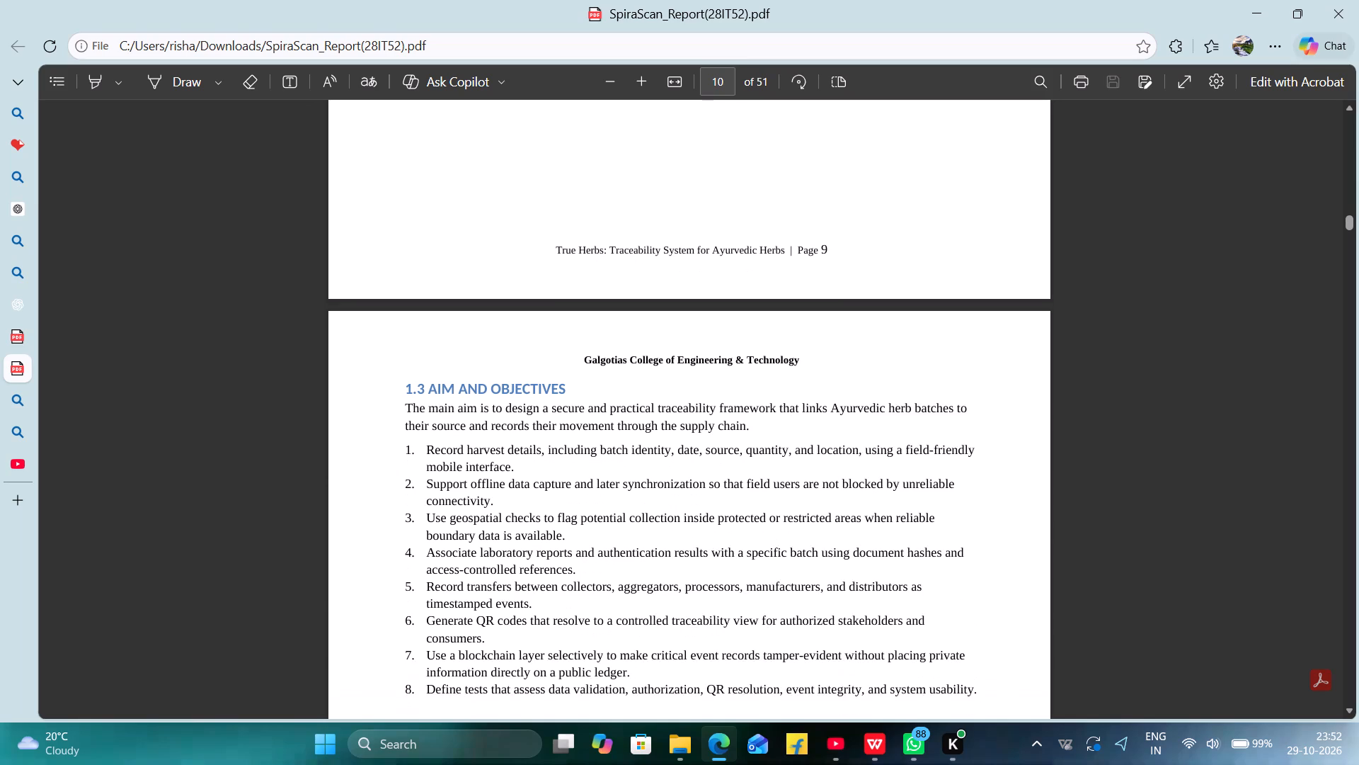
scroll(464, 397, down, 3)
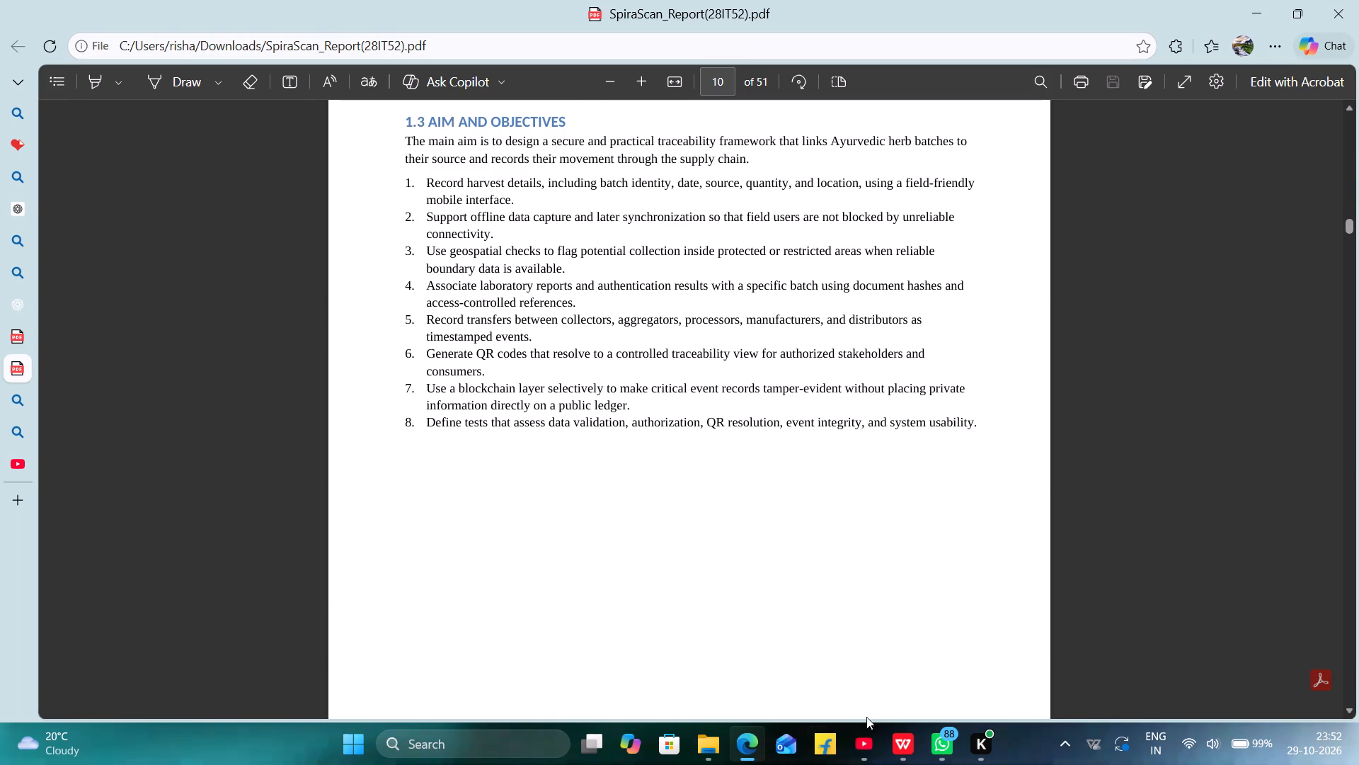
click(900, 745)
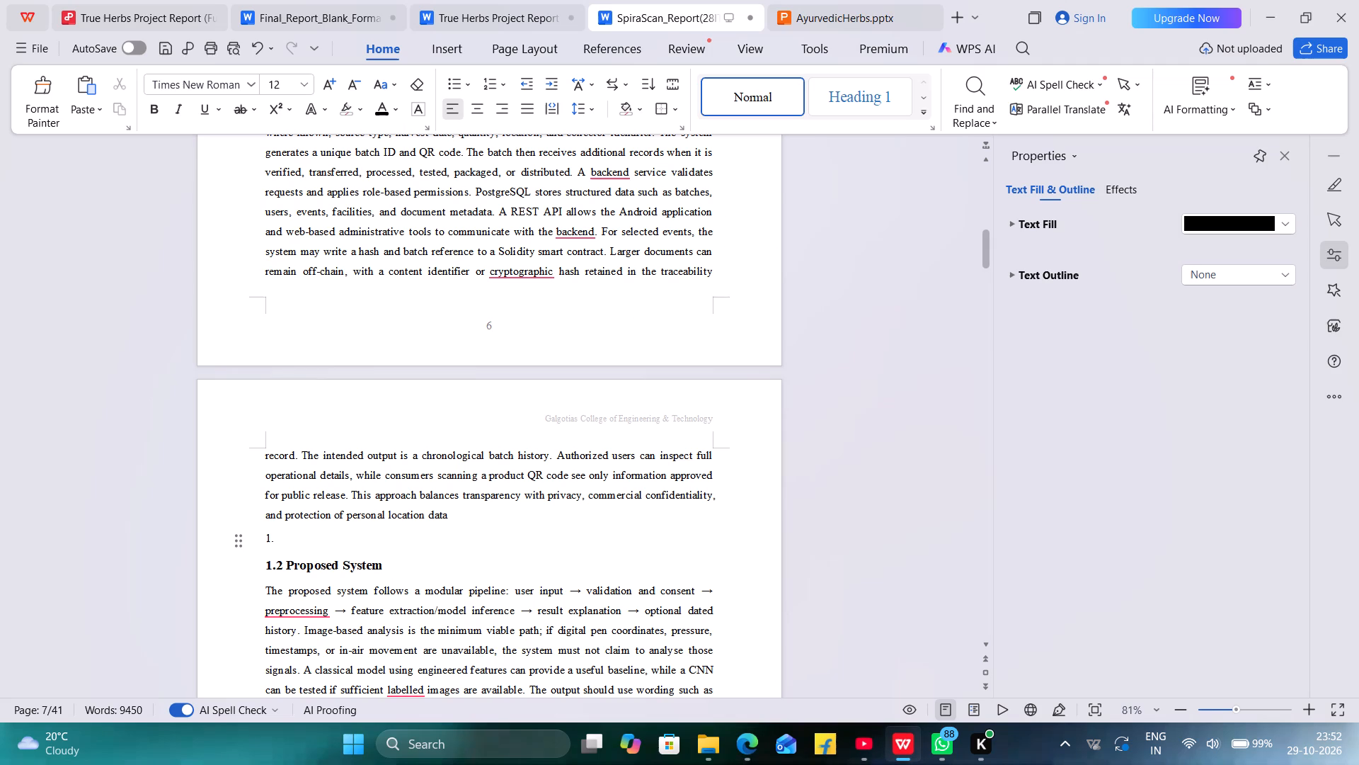
scroll(577, 604, down, 2)
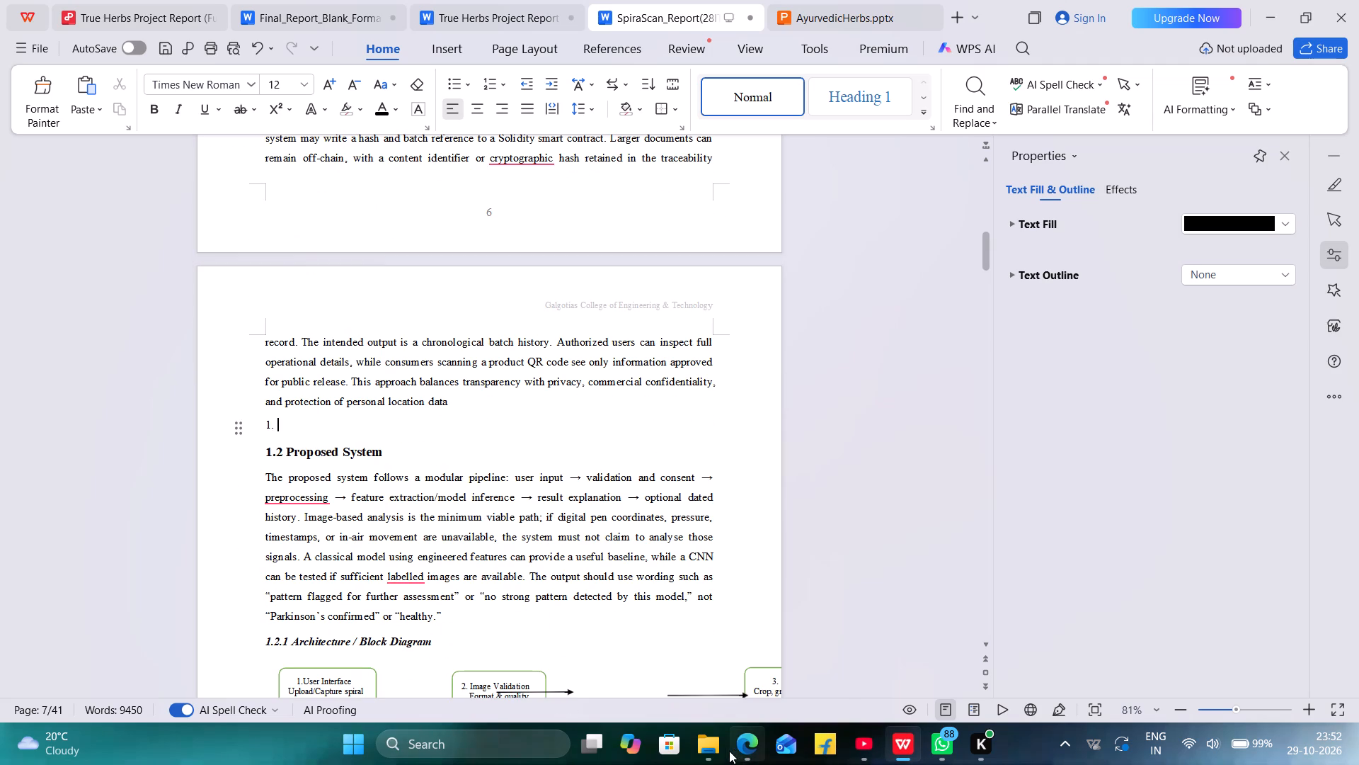
Return to the PDF in Edge and copy the eight numbered objectives under 1.3 AIM AND OBJECTIVES, without the heading and introductory sentence.
click(753, 756)
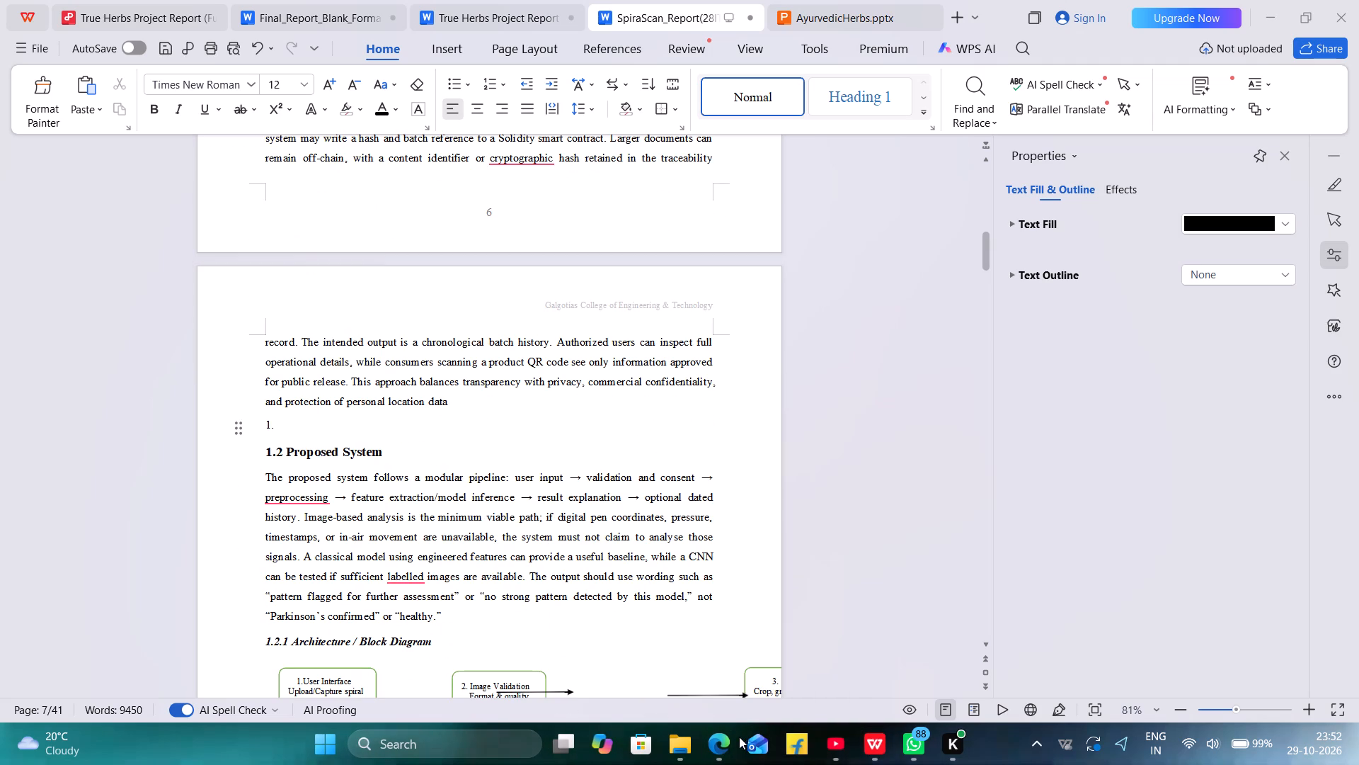
click(713, 746)
scroll(555, 455, up, 2)
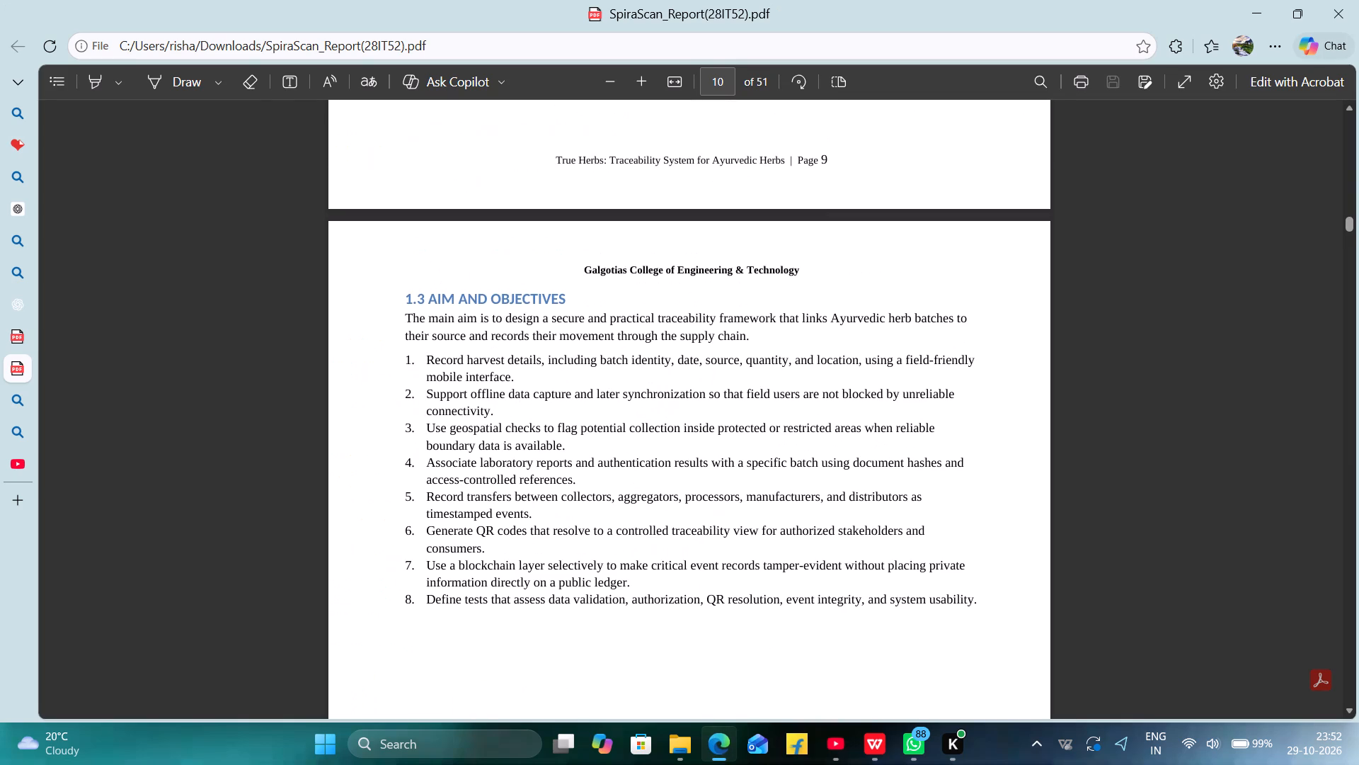
drag(982, 599, 263, 299)
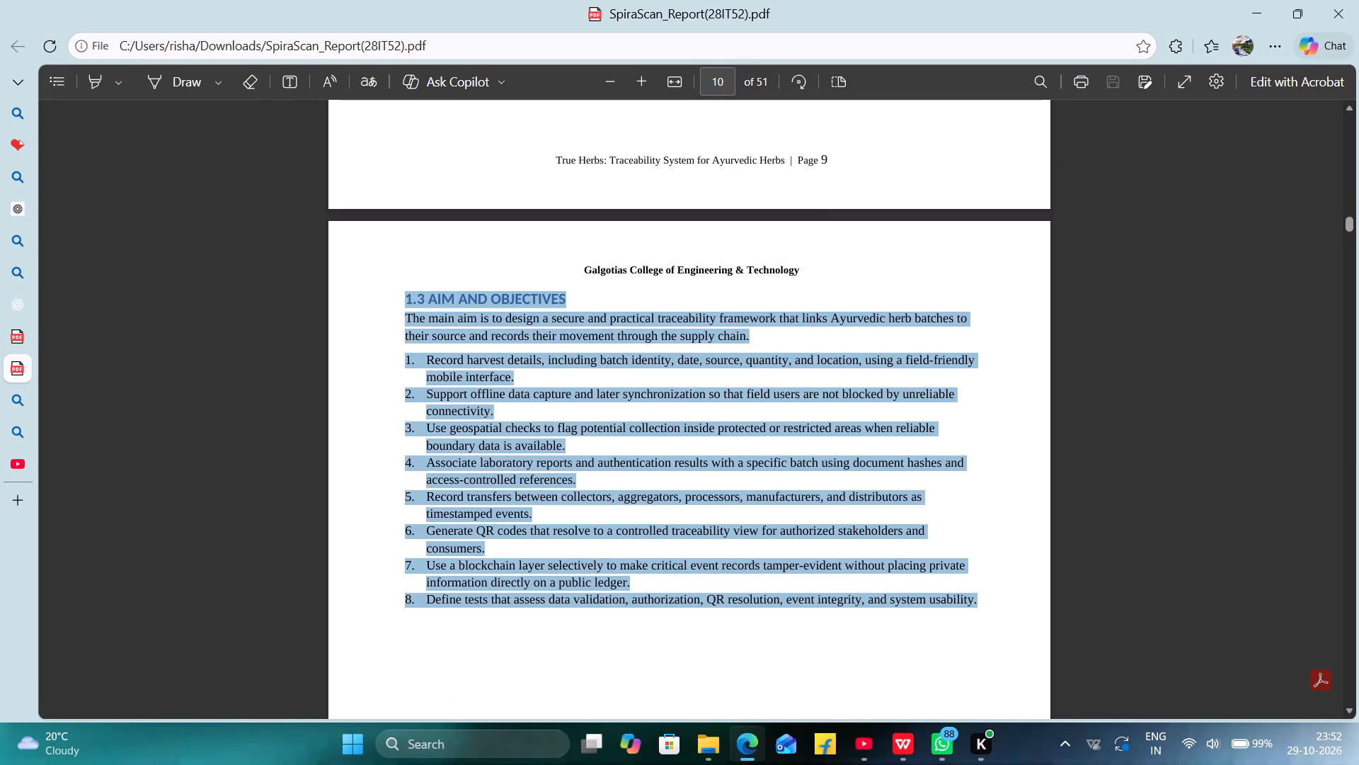
drag(263, 299, 297, 324)
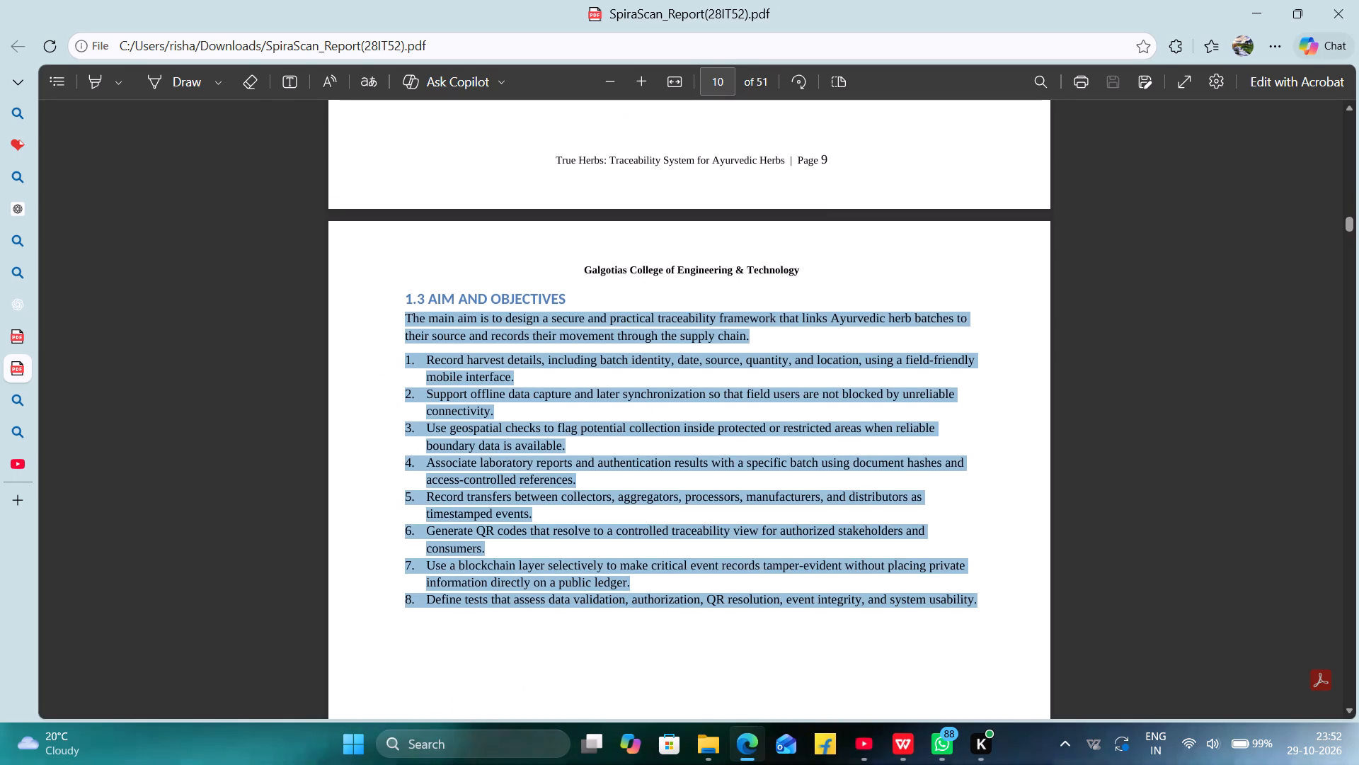
drag(297, 324, 319, 359)
key(ctrl+c)
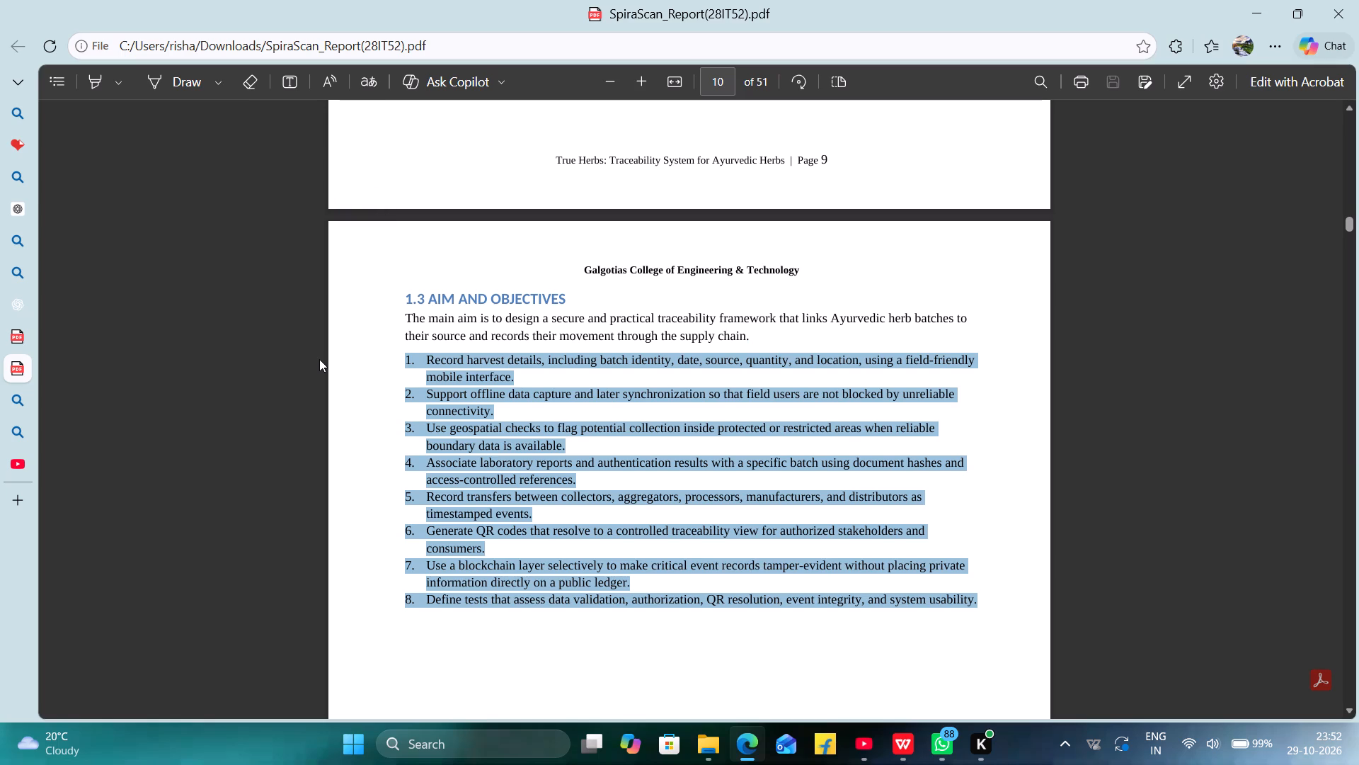
Return to the SpiraScan report in WPS Office and add a full stop after "protection of personal location data".
click(900, 749)
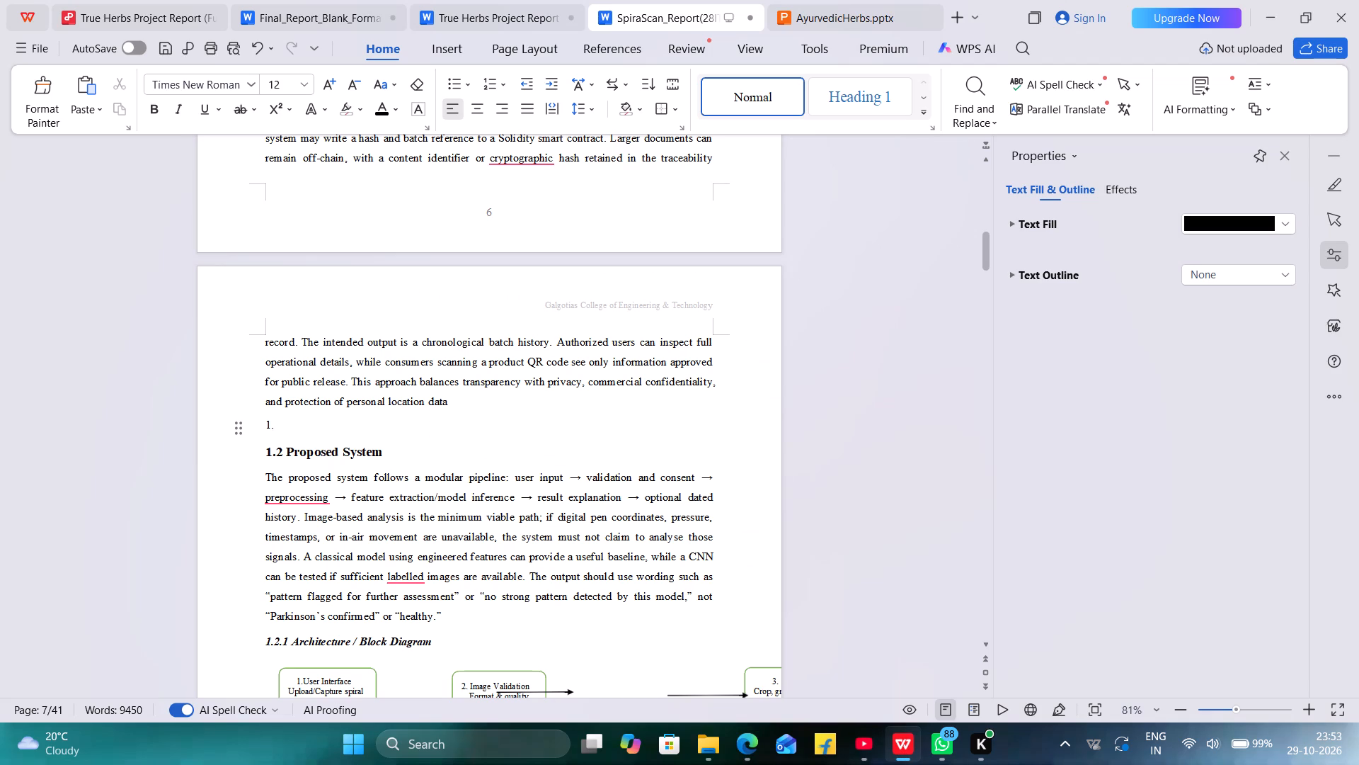
click(379, 409)
key(BackSpace)
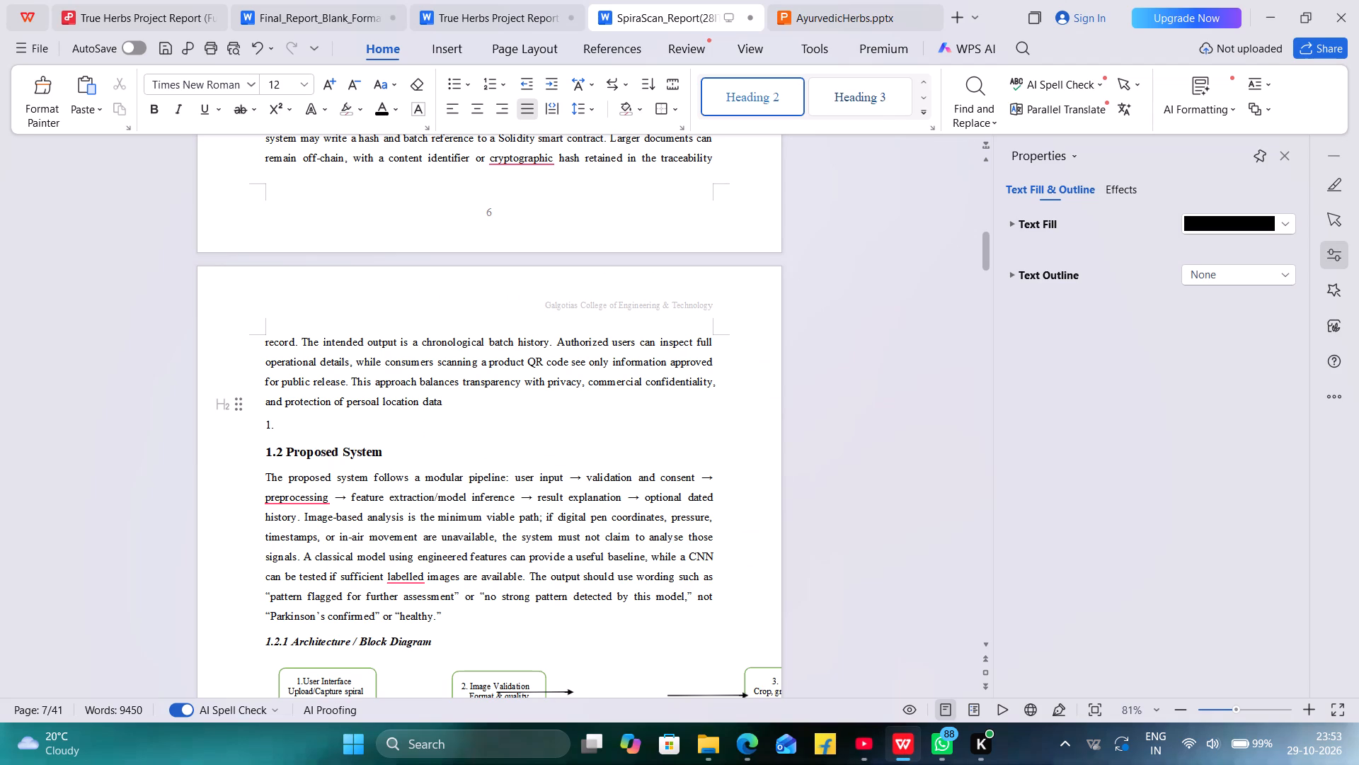
key(n)
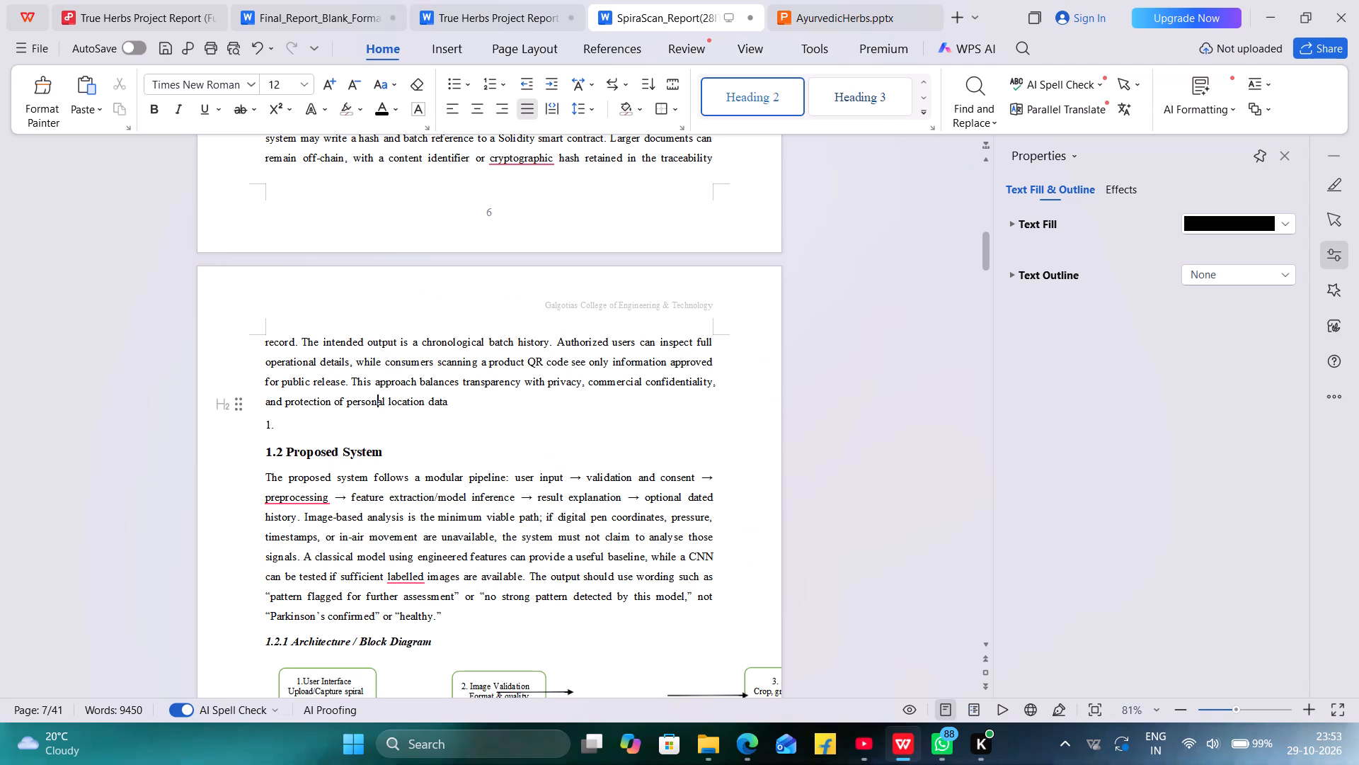
click(454, 410)
key(period)
Paste the copied objectives on a new line directly below the project description paragraph.
scroll(454, 410, up, 7)
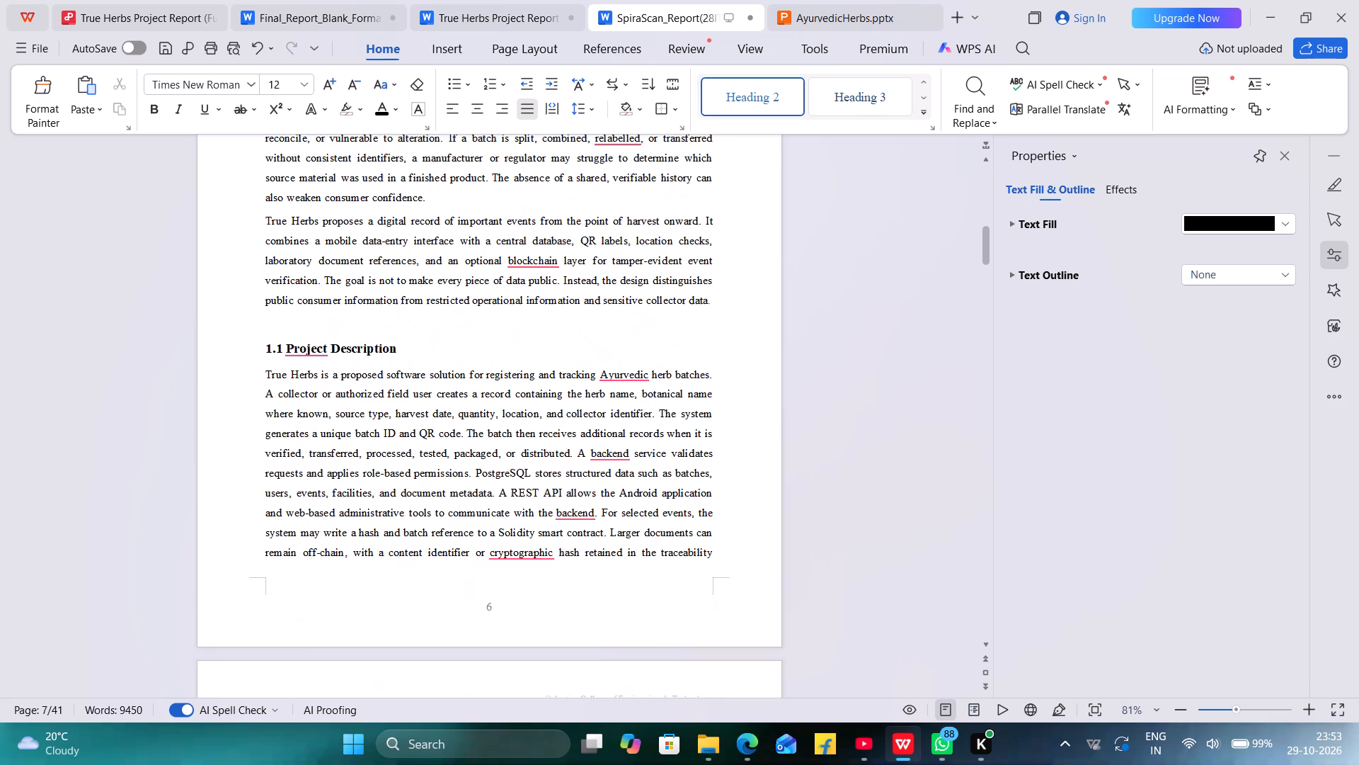
scroll(454, 410, down, 3)
key(Return)
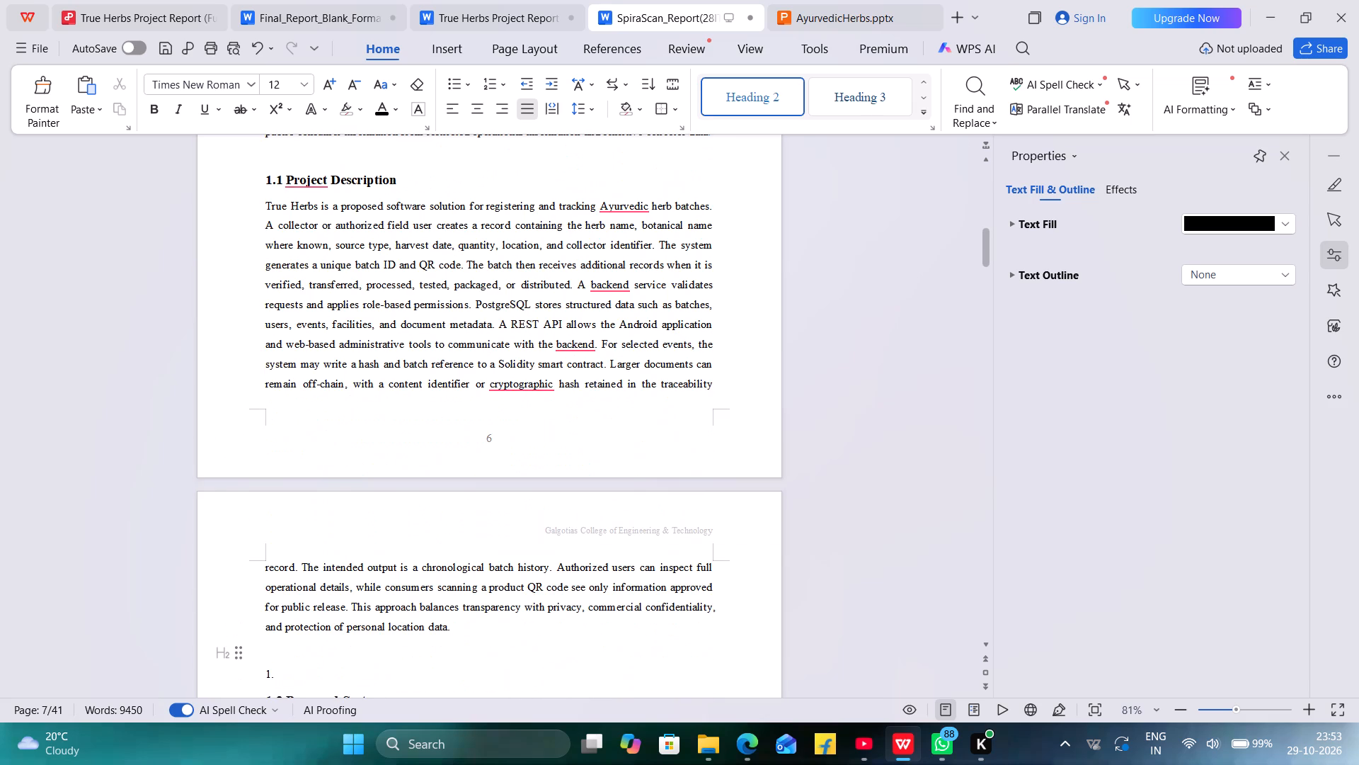
key(ctrl+v)
Format the whole pasted objectives text as Times New Roman in black.
scroll(454, 410, down, 3)
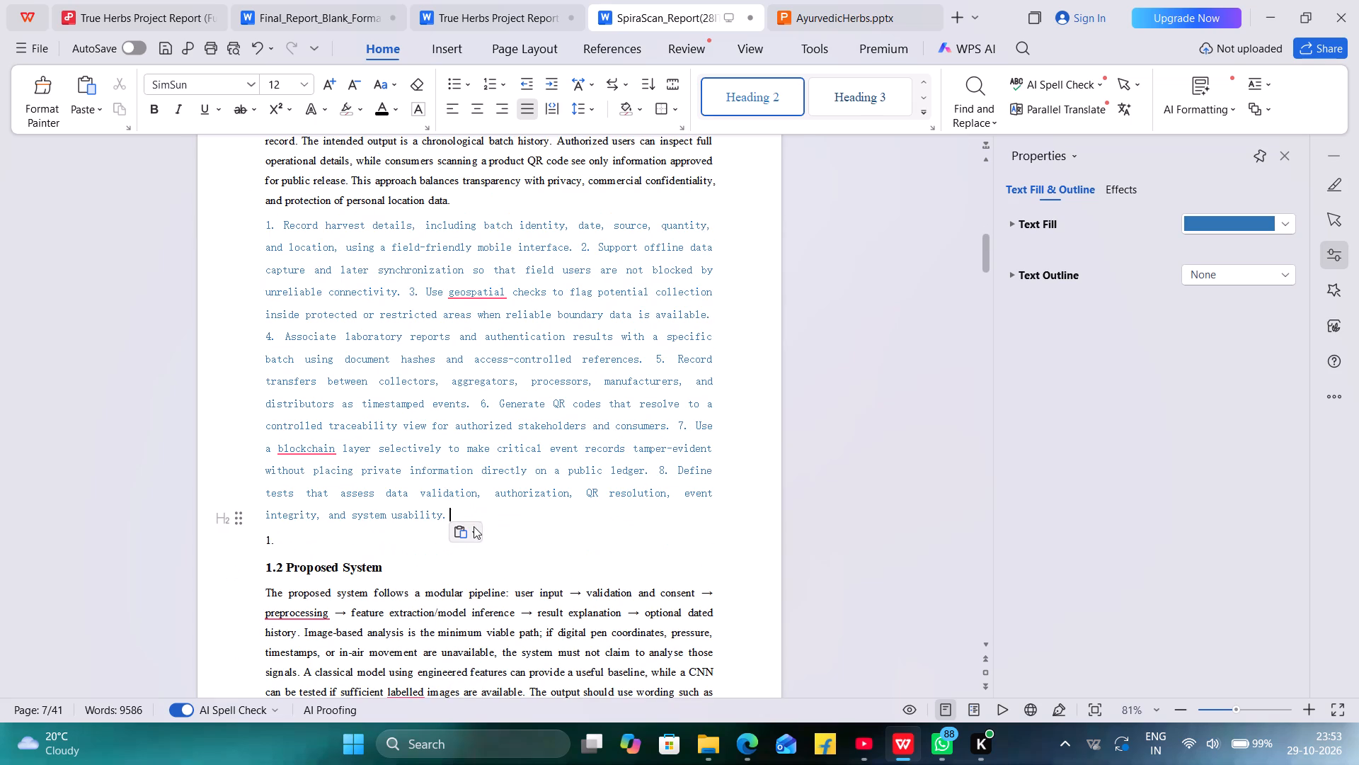
drag(453, 519, 300, 312)
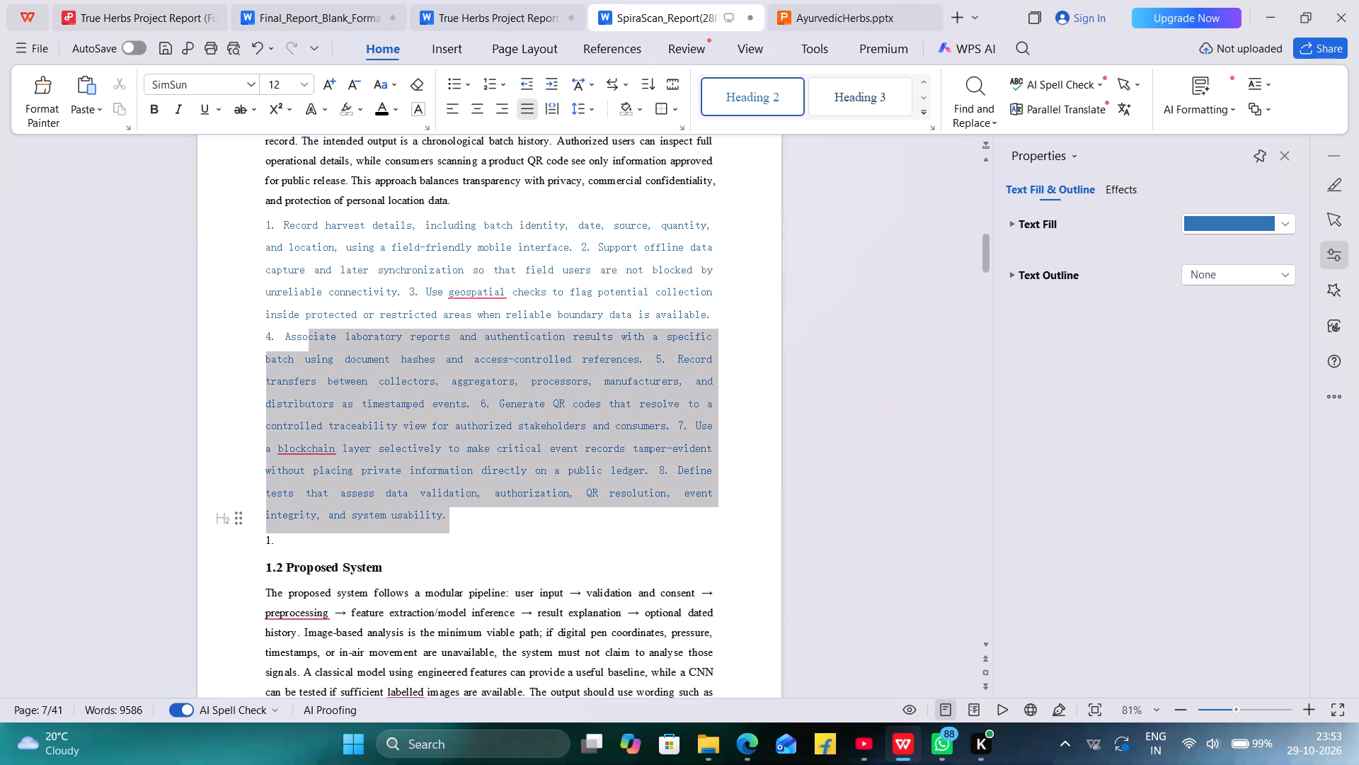
drag(300, 312, 239, 232)
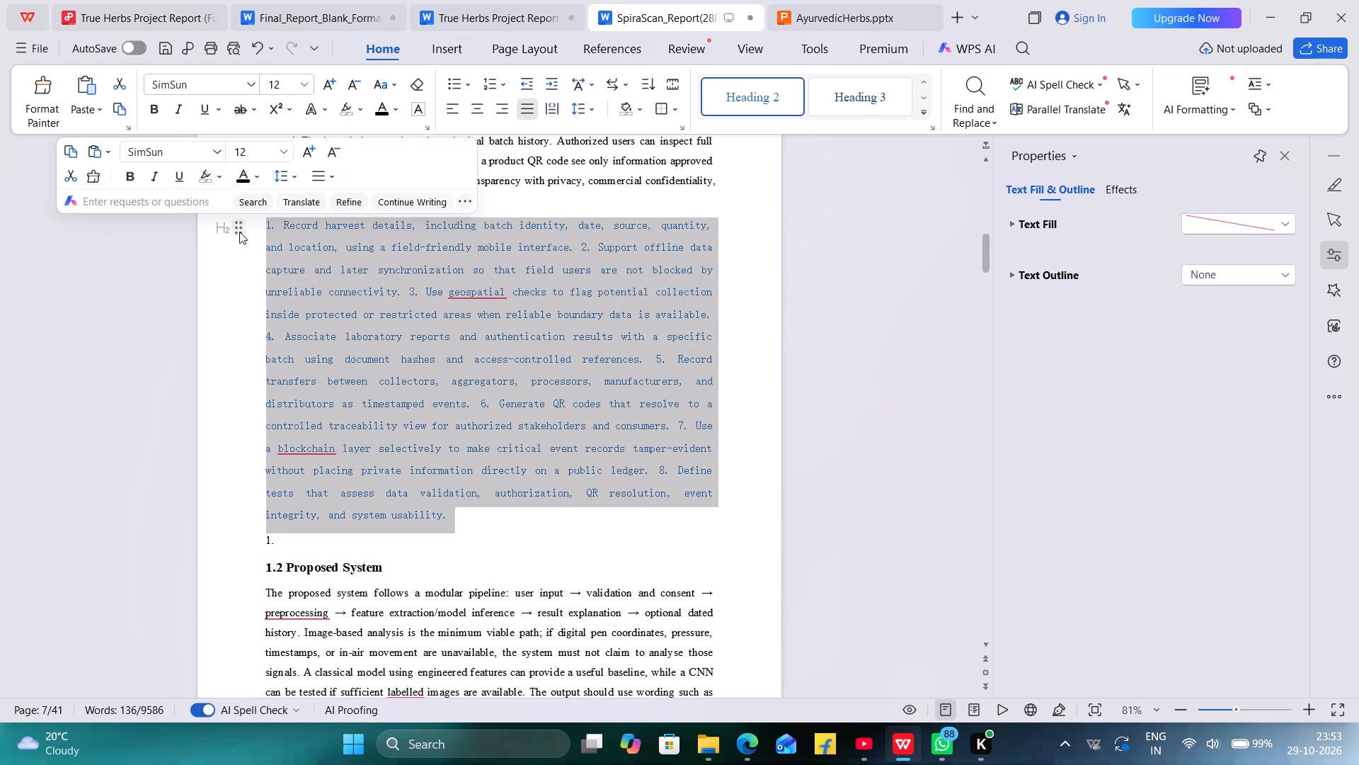
click(243, 75)
click(250, 87)
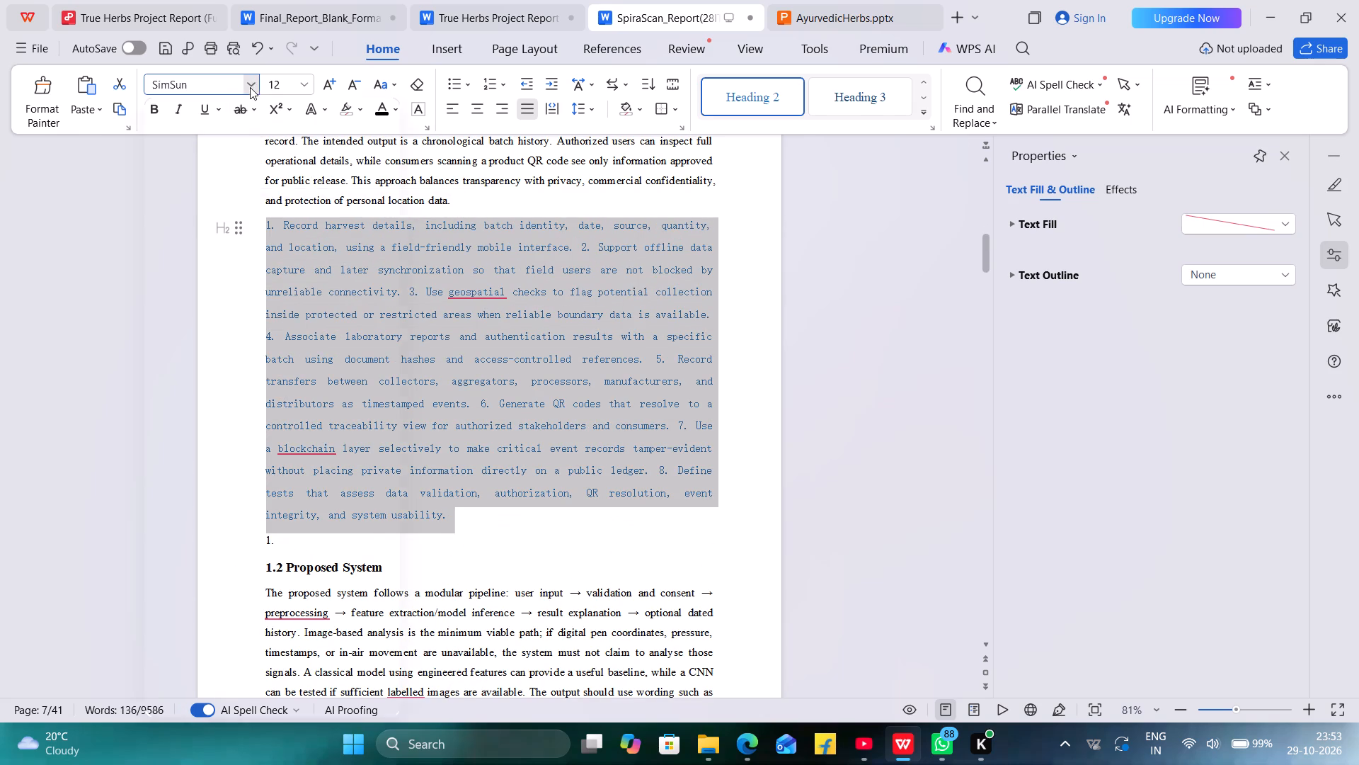
click(266, 248)
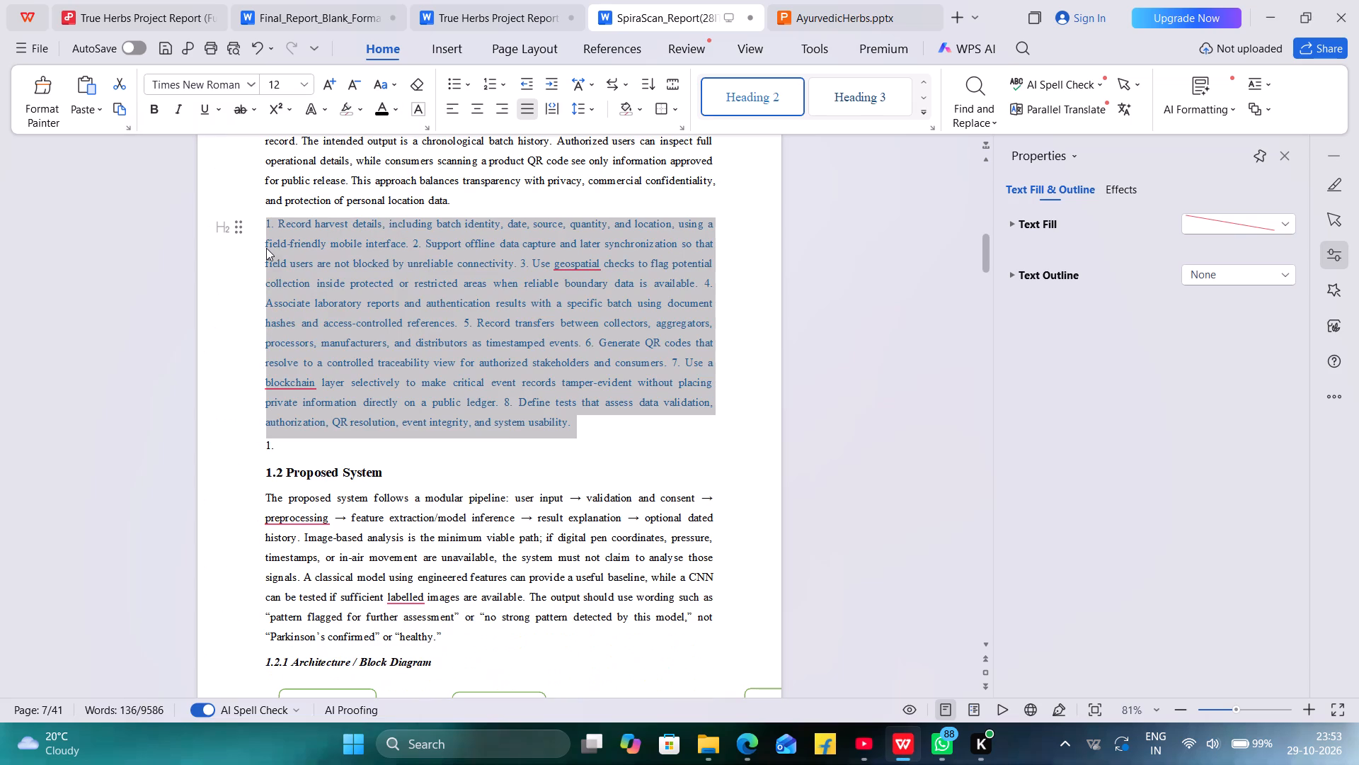
click(391, 113)
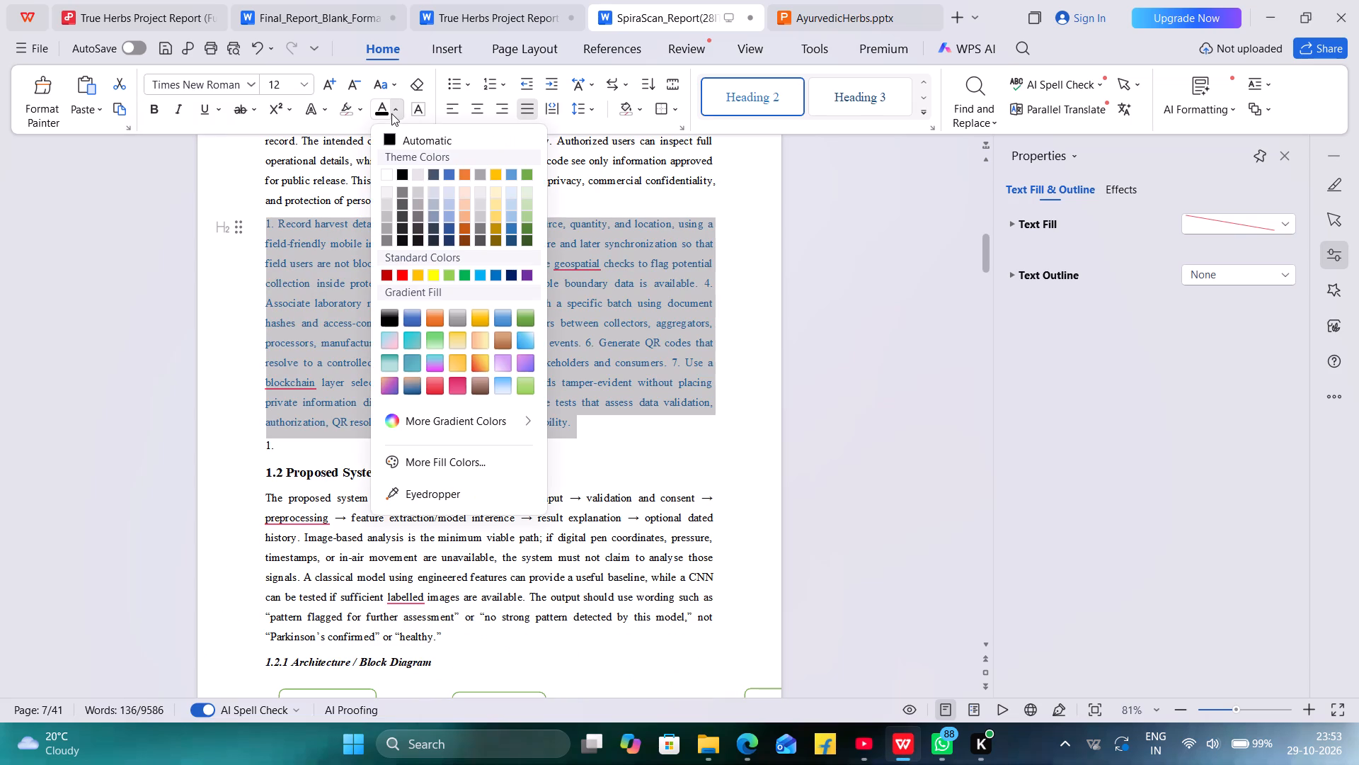
click(401, 176)
click(578, 430)
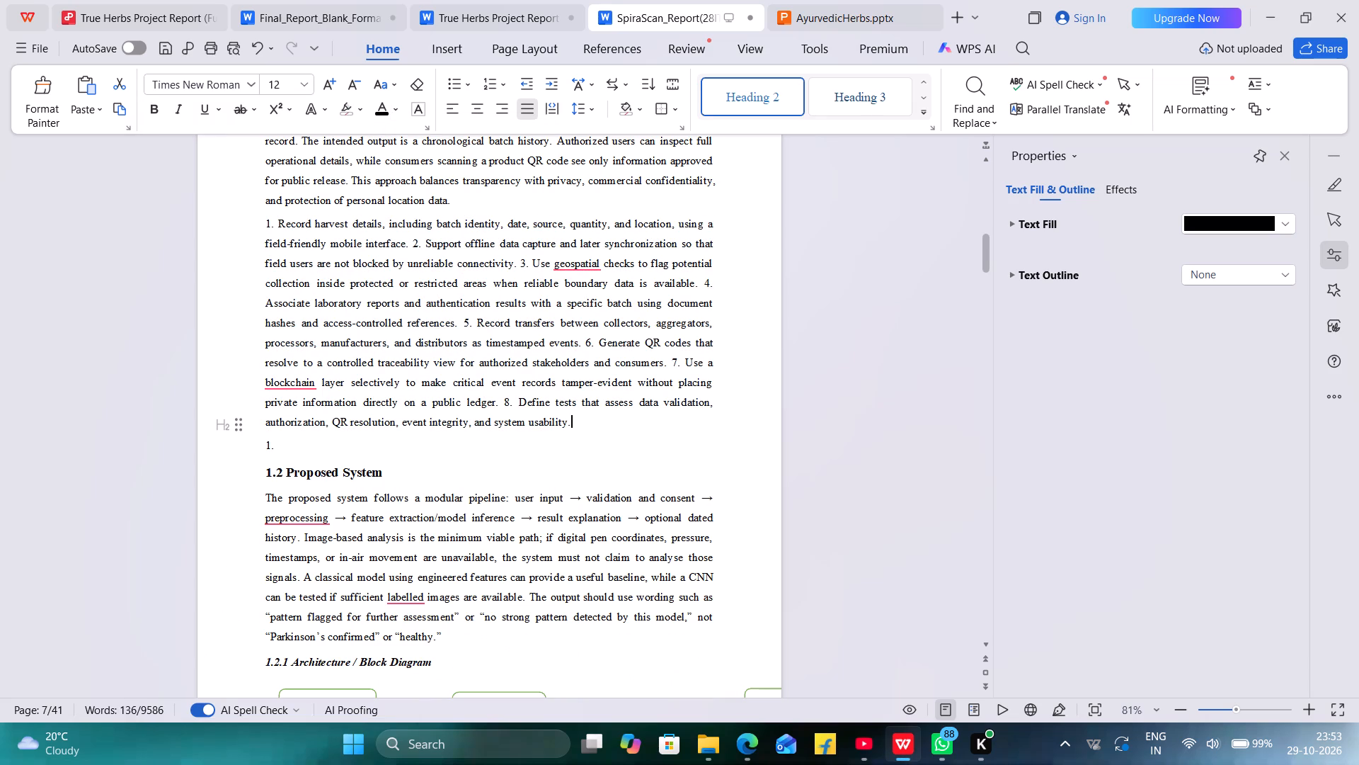
Put objectives 2 to 5 of the pasted objectives text on separate lines, removing the duplicate automatic number from each.
click(410, 249)
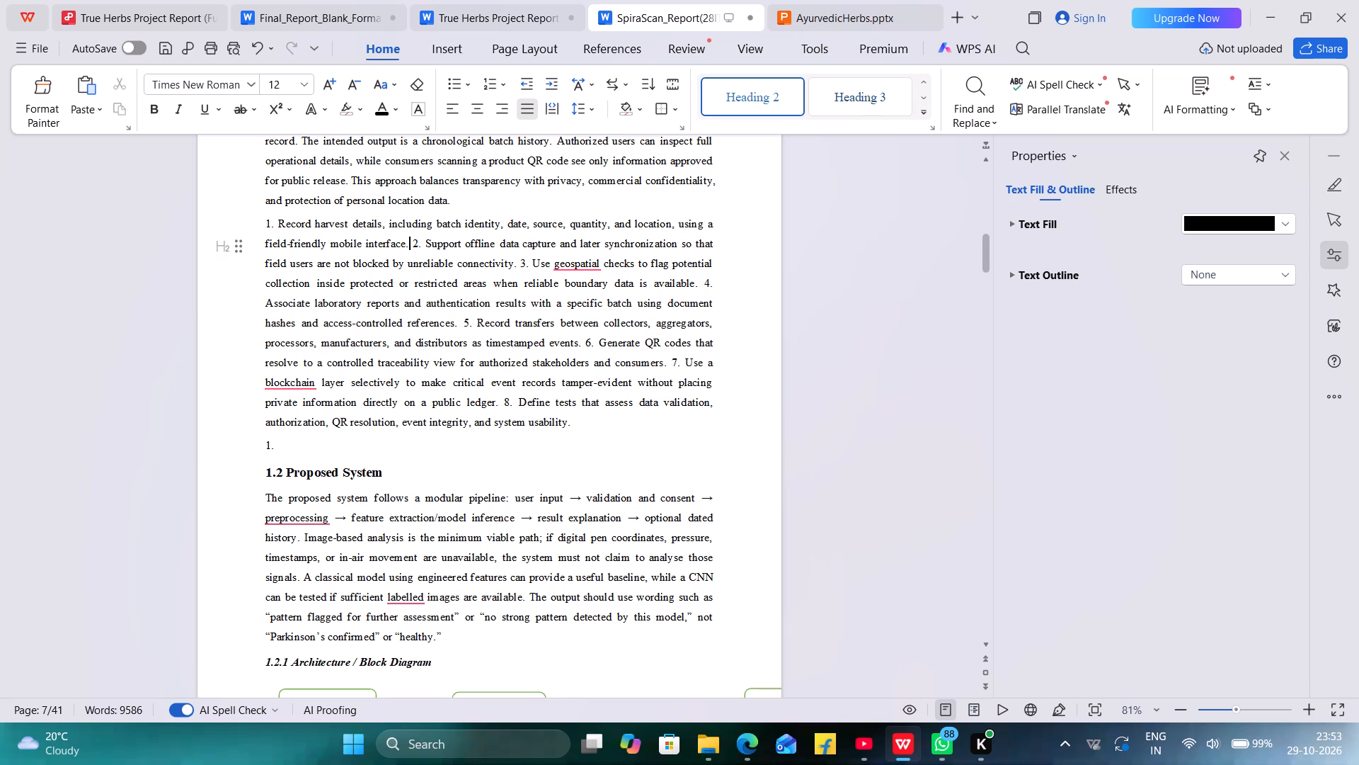
key(Return)
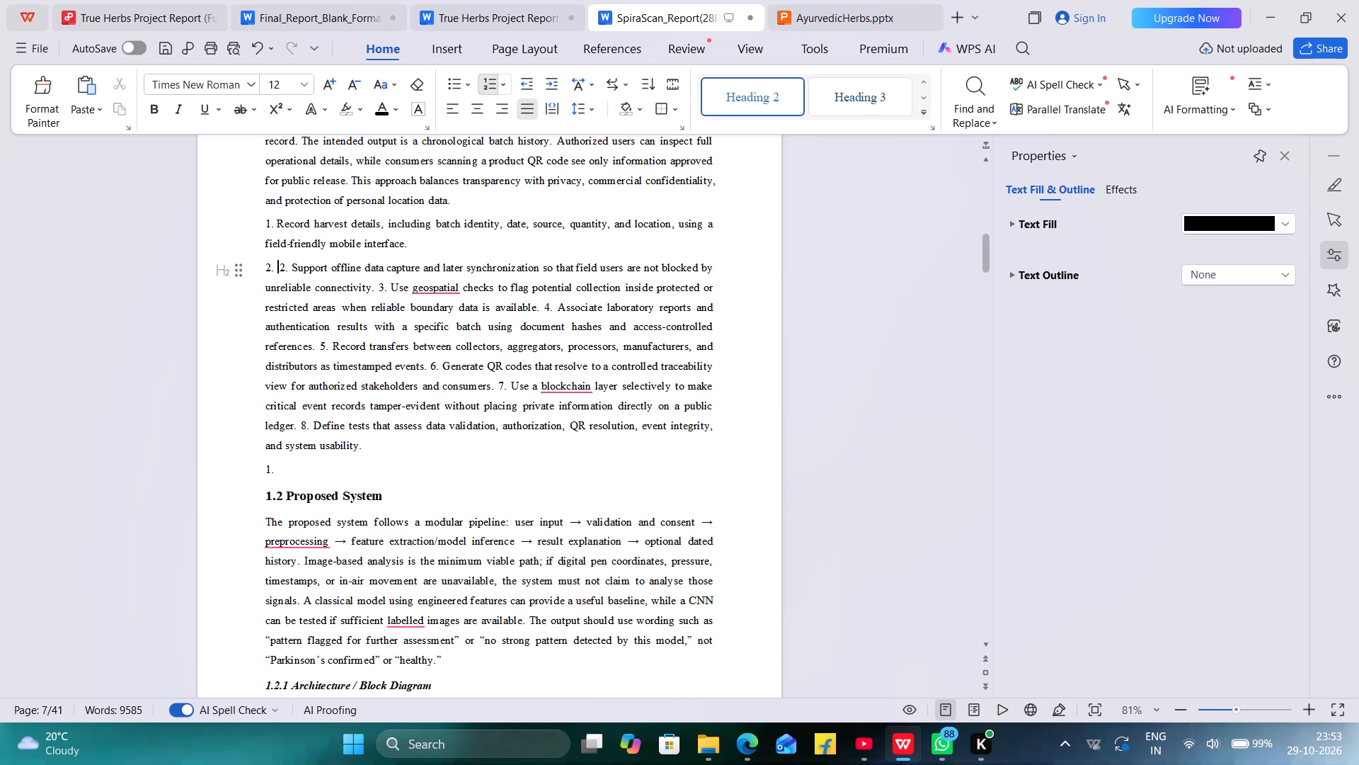
key(BackSpace)
click(374, 286)
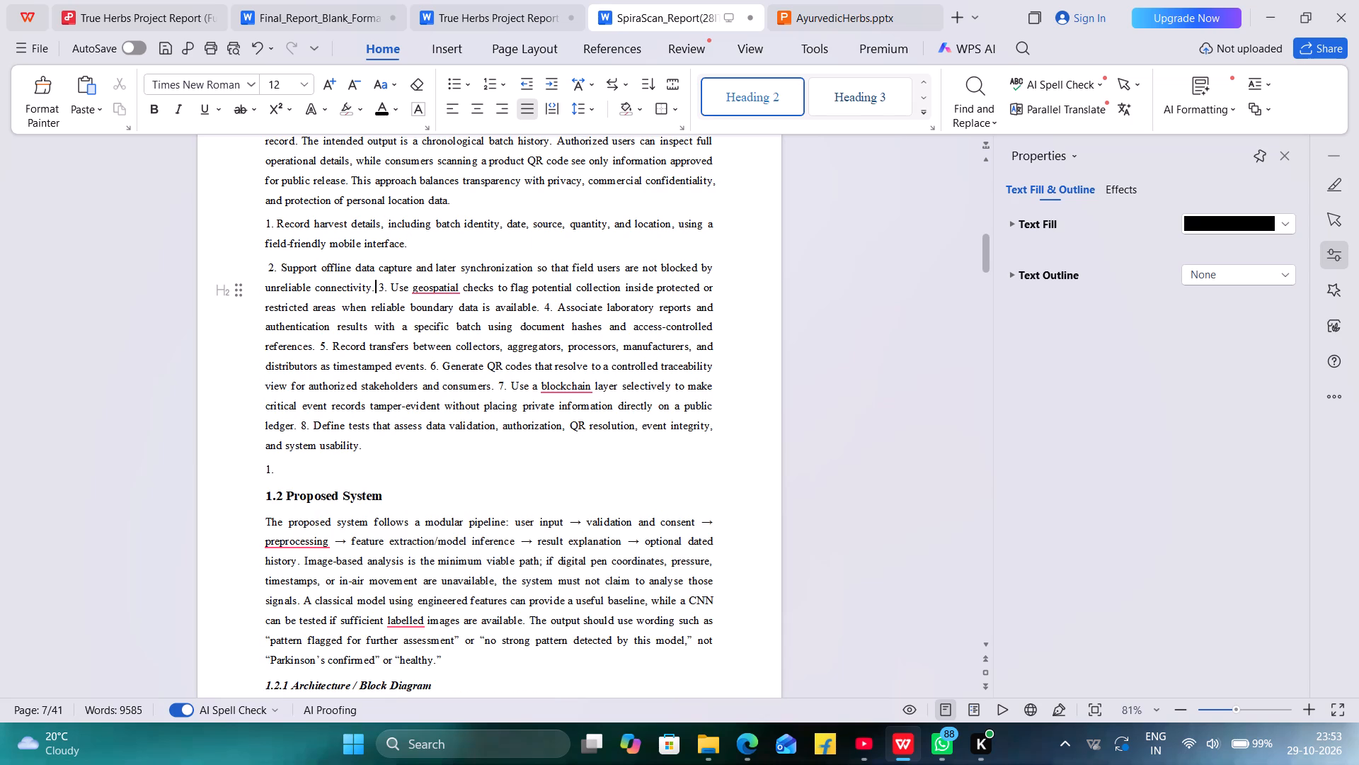
key(Return)
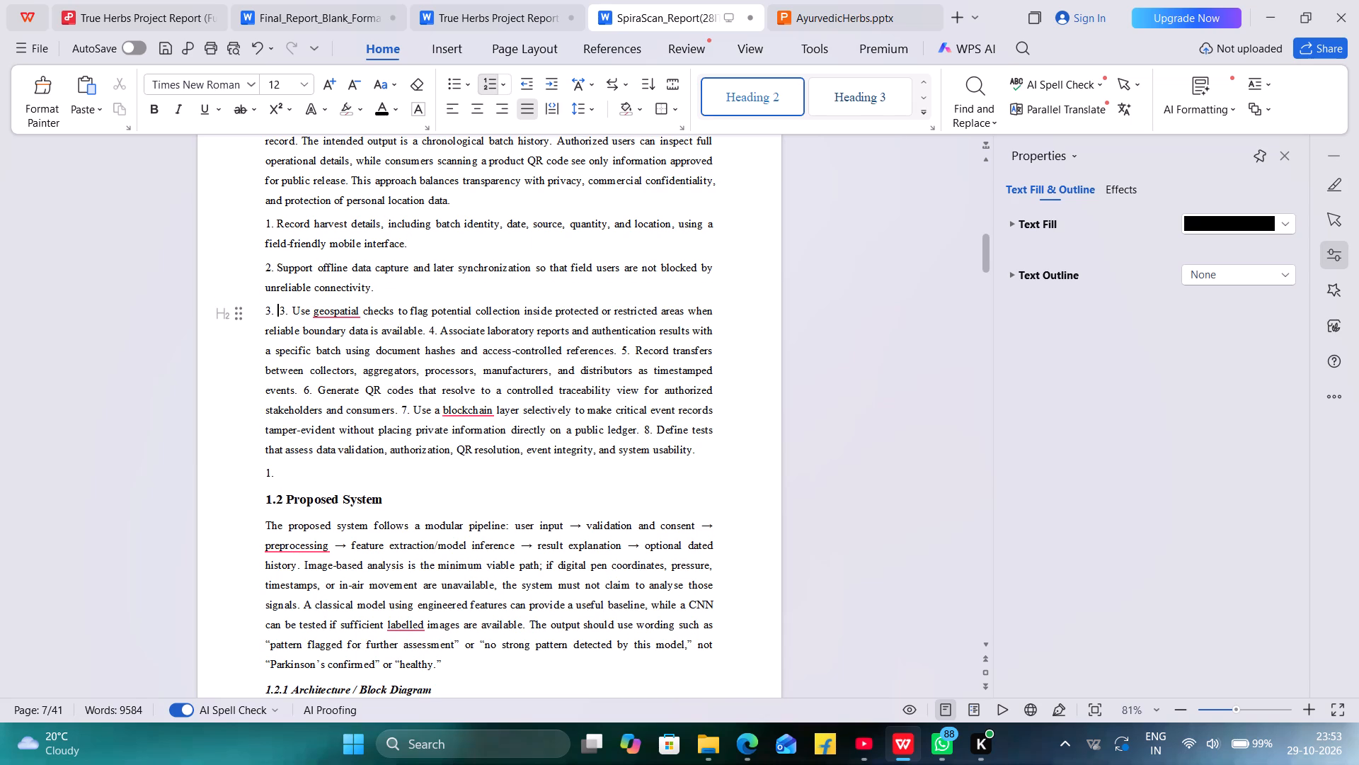
key(BackSpace)
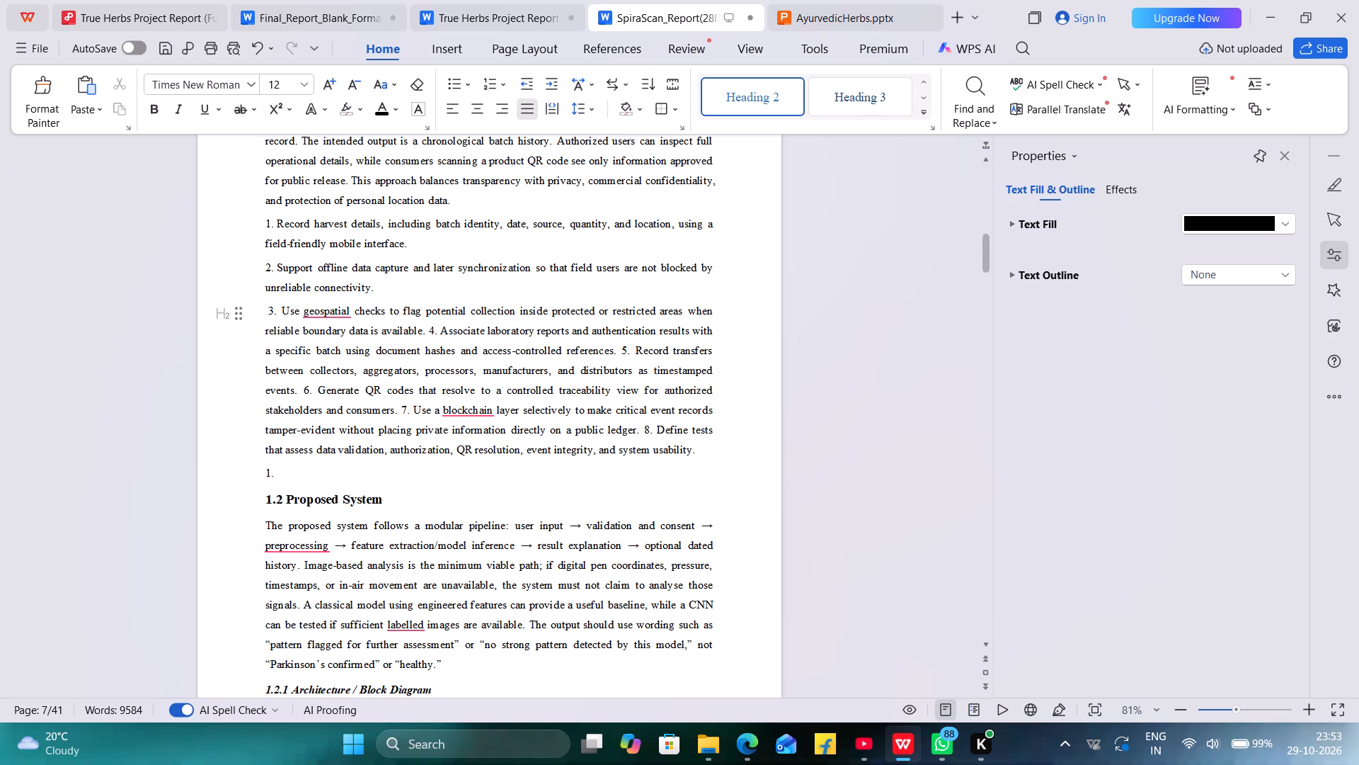
click(425, 329)
key(Return)
key(BackSpace)
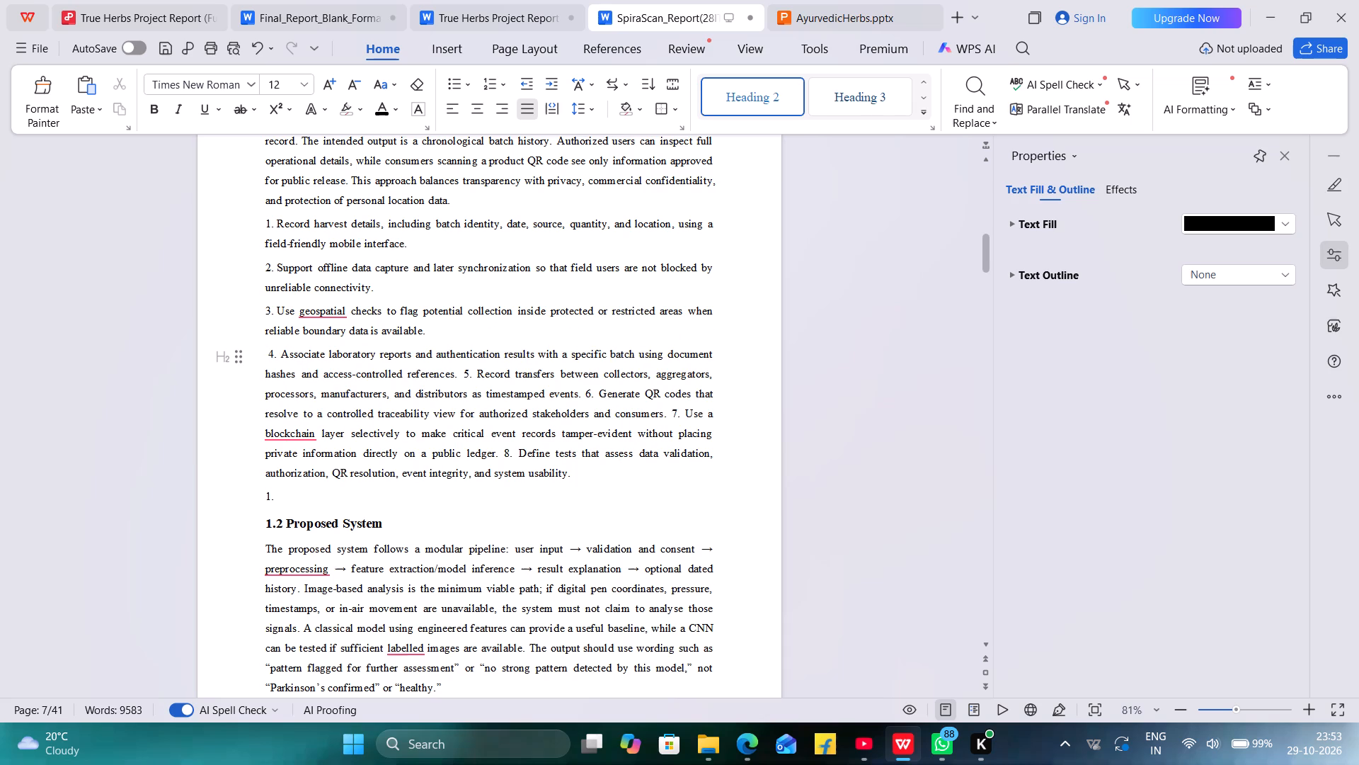
click(459, 382)
key(Return)
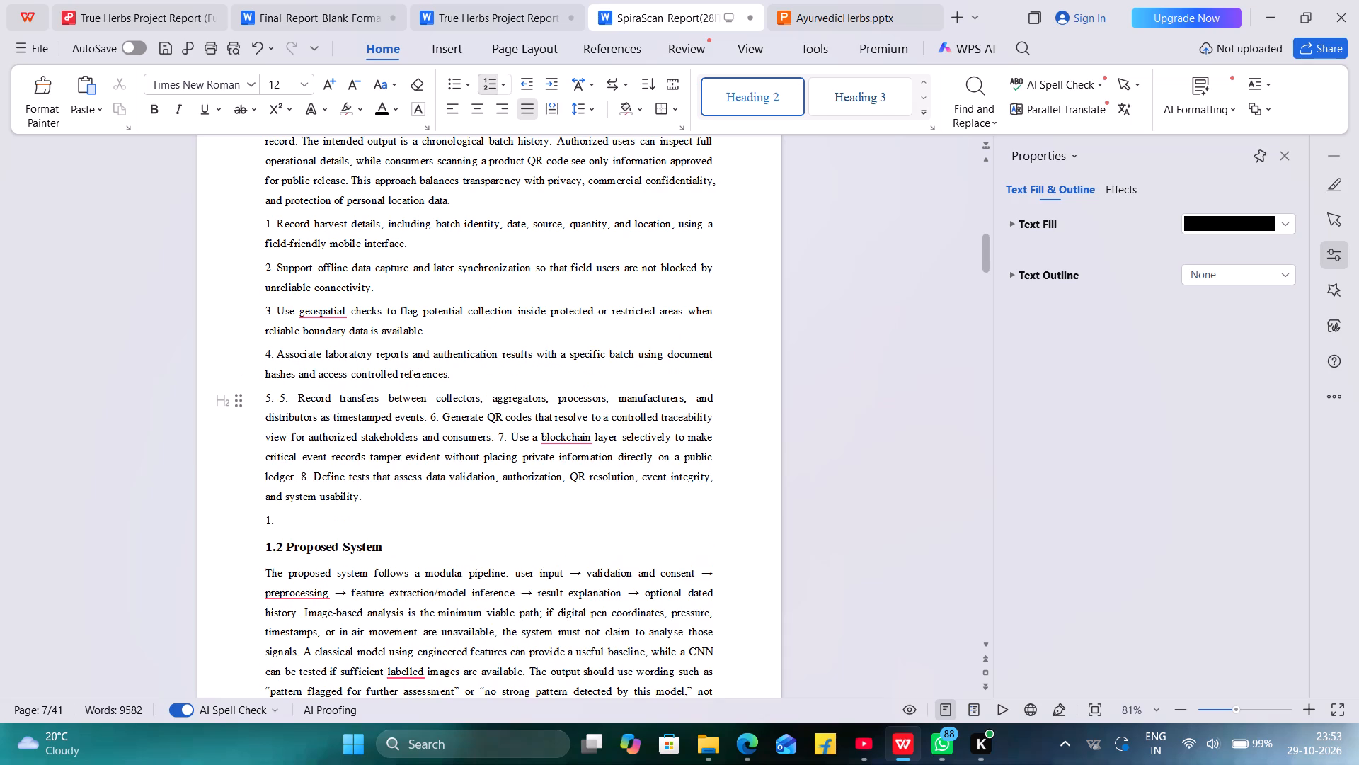
key(BackSpace)
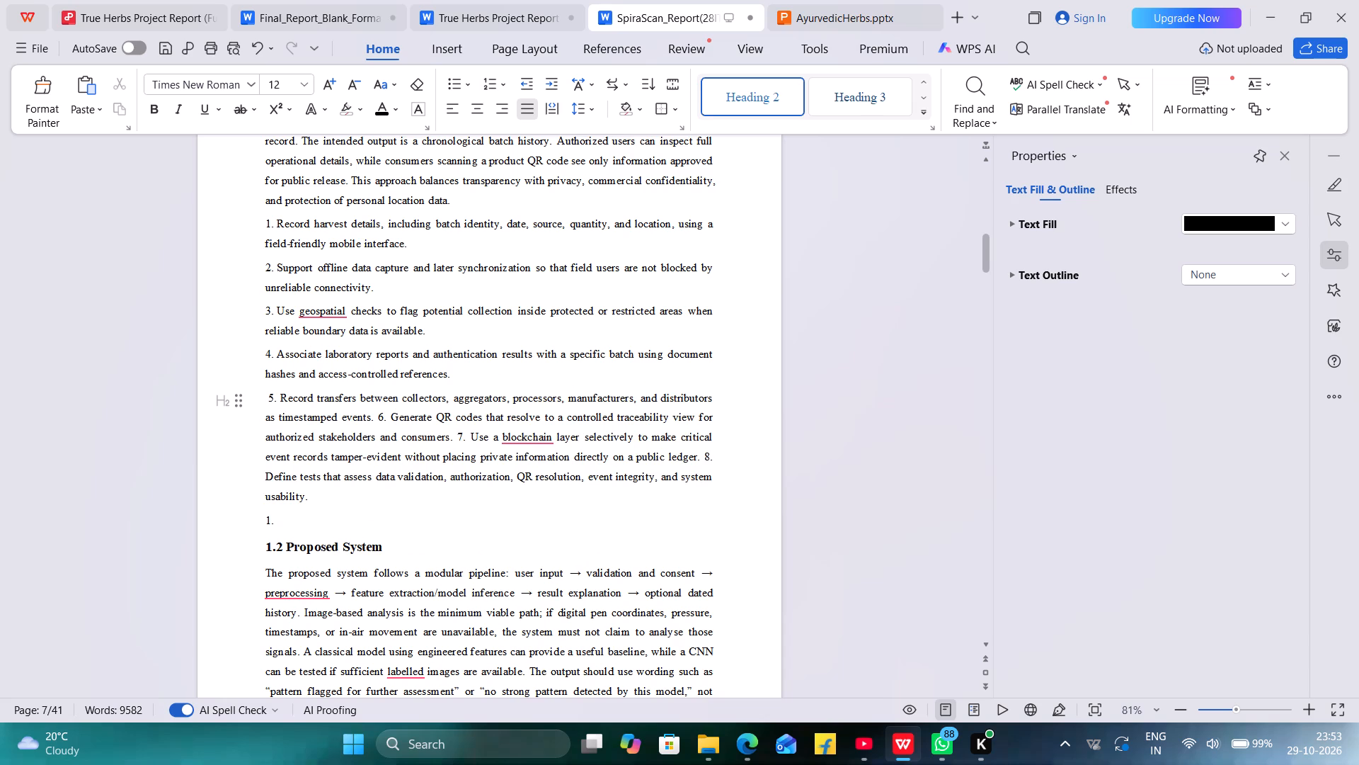
Put objectives 6, 7 and 8 on separate lines as well, removing the duplicate automatic numbers.
click(376, 419)
key(Return)
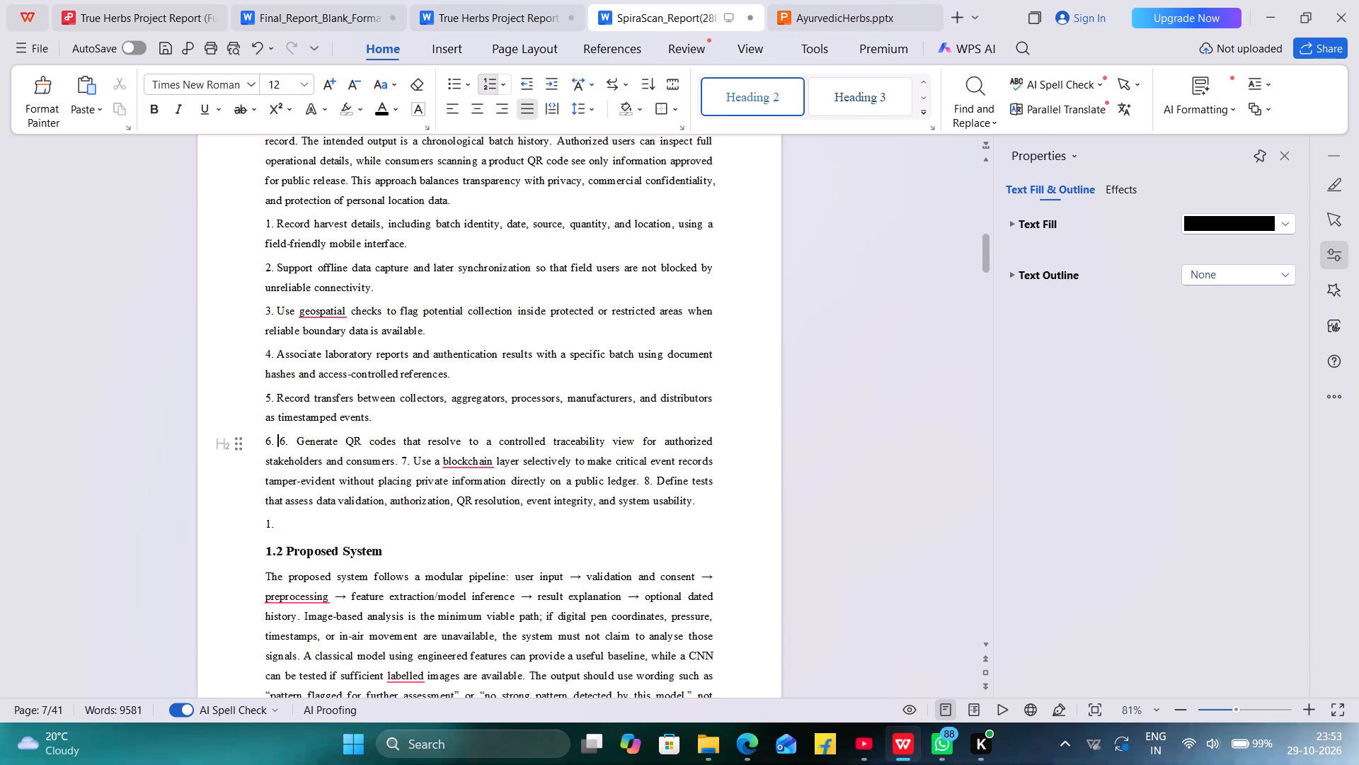
key(BackSpace)
click(343, 458)
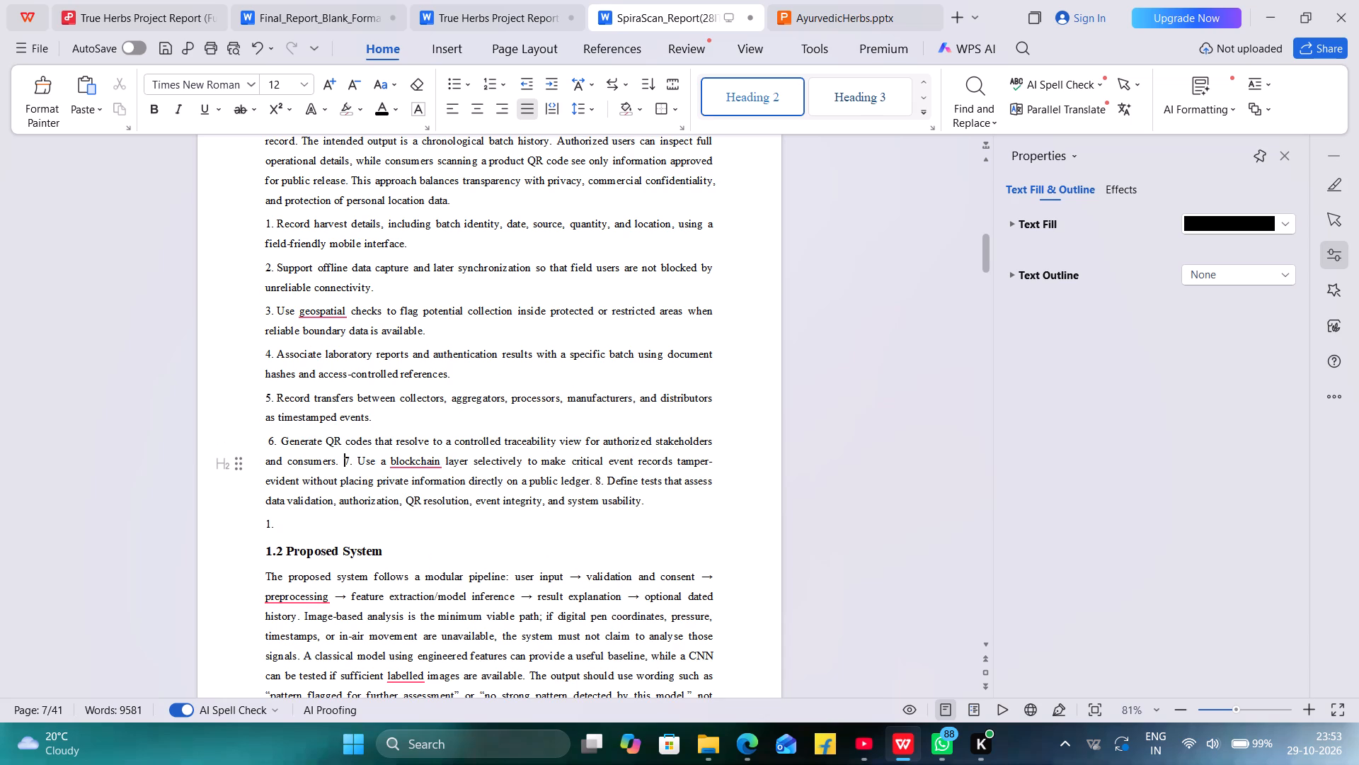
key(Return)
key(BackSpace)
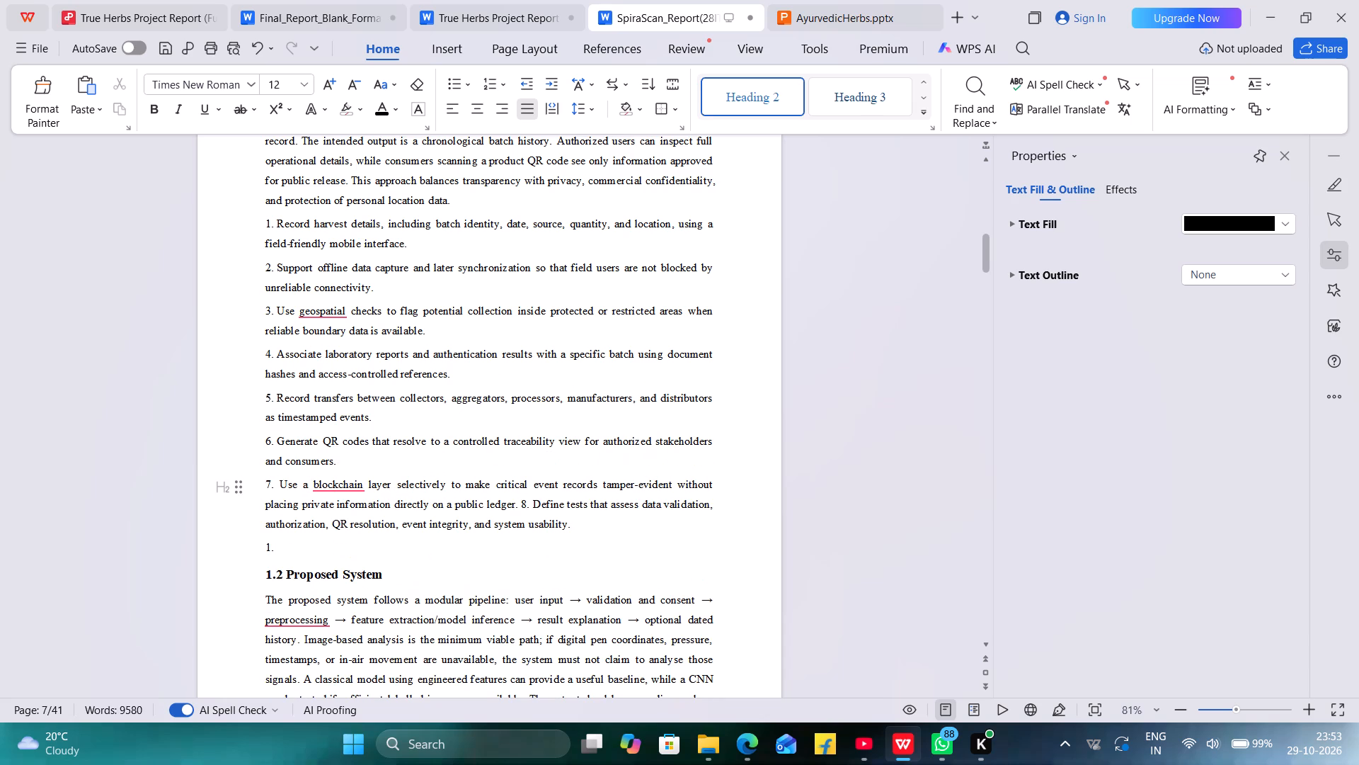
click(517, 506)
key(Return)
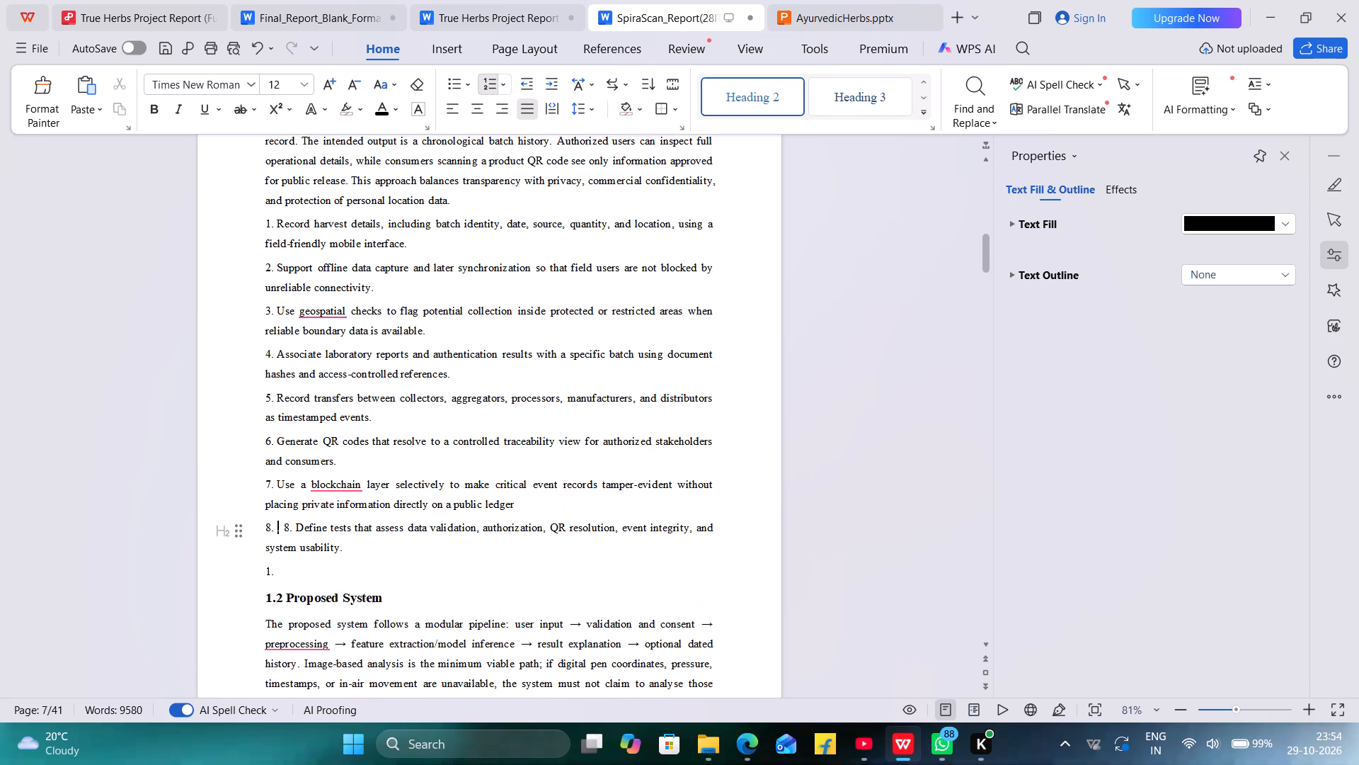
key(BackSpace)
Delete the leftover empty "1." list number between the last objective and the 1.2 Proposed System heading.
scroll(517, 506, up, 2)
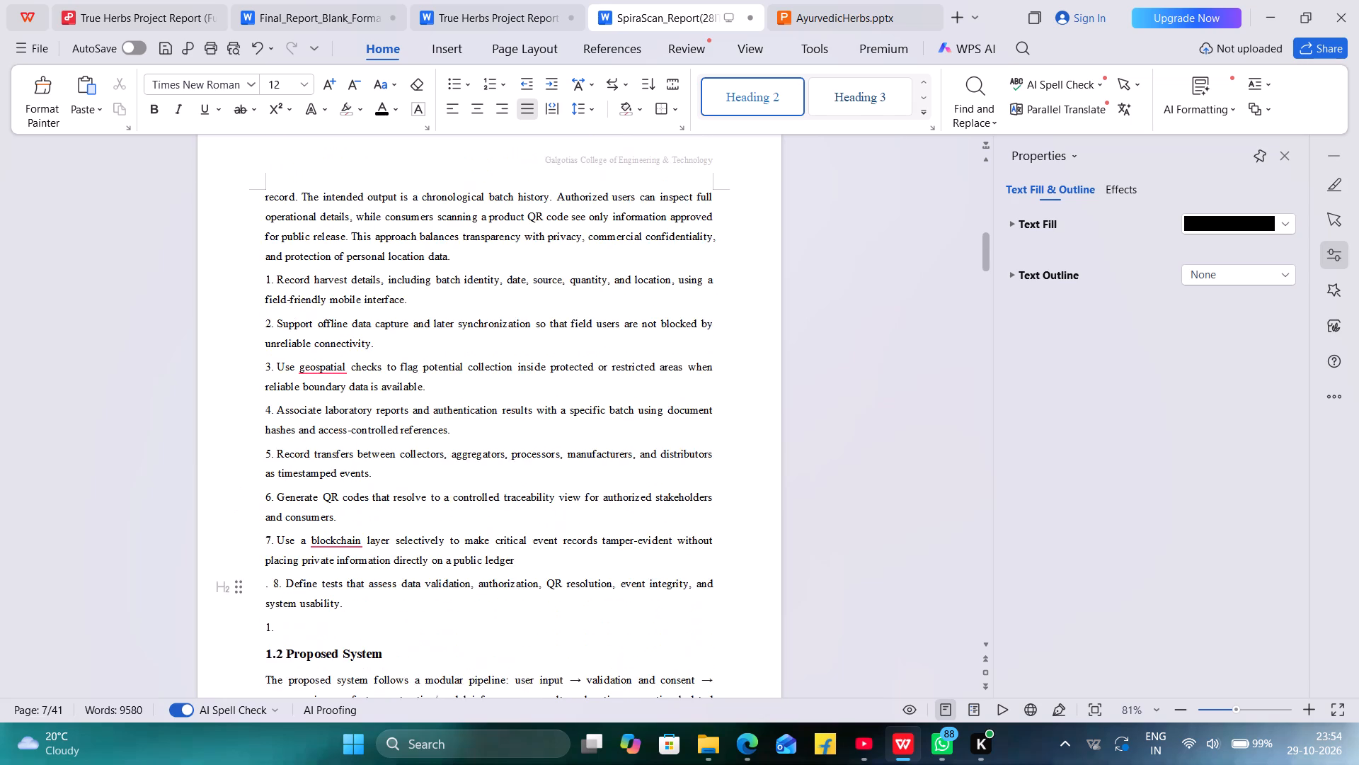
scroll(516, 504, down, 2)
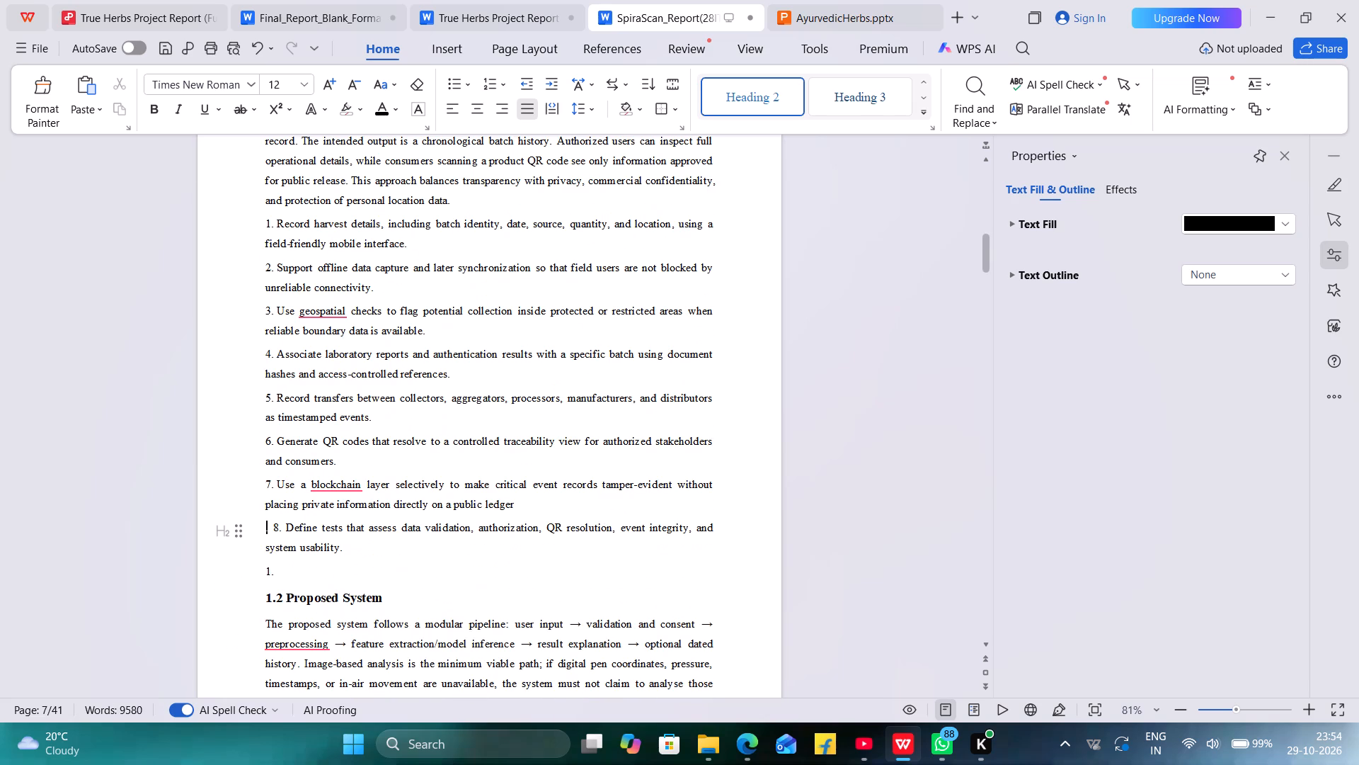
click(299, 572)
key(BackSpace)
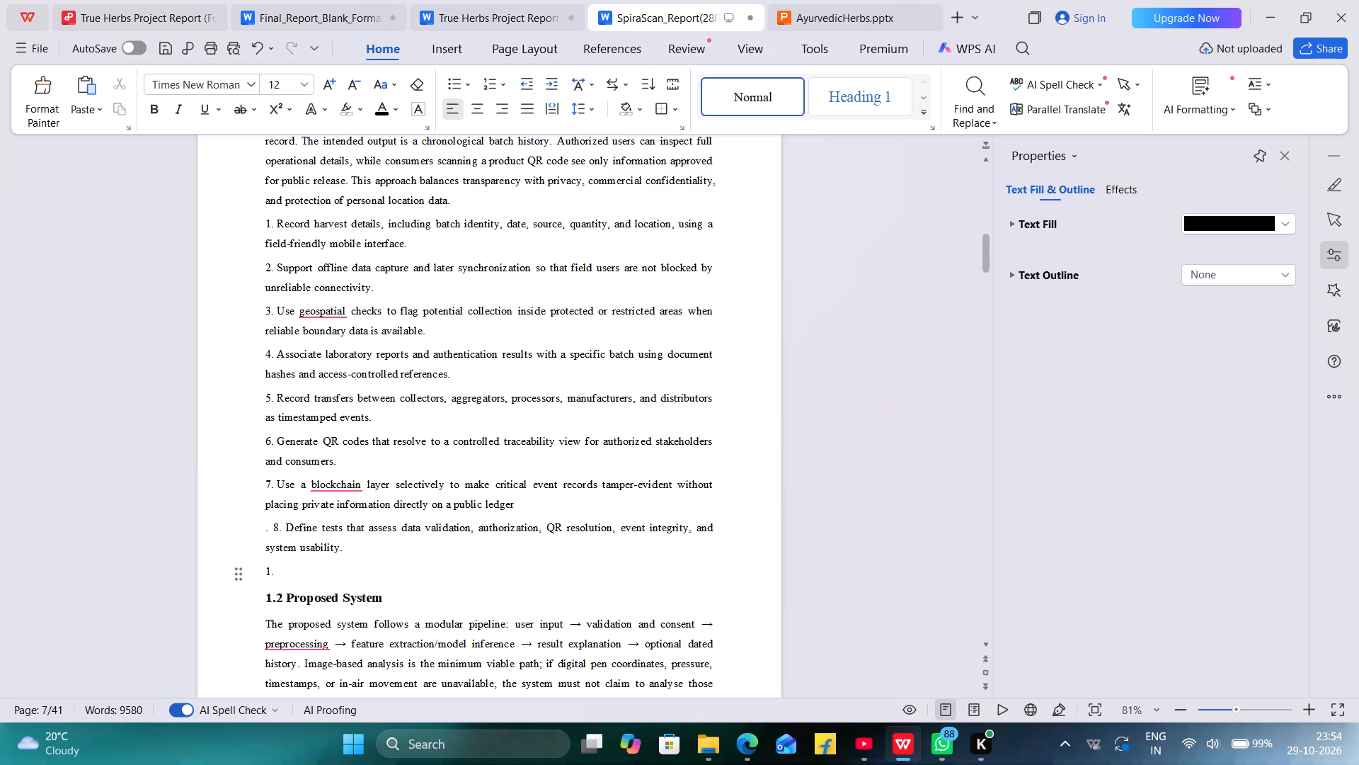
key(BackSpace)
key(BackSpace)
From the PDF in Edge, copy the aim sentence under 1.3 AIM AND OBJECTIVES and paste it after "personal location data." in the WPS report.
scroll(299, 572, up, 3)
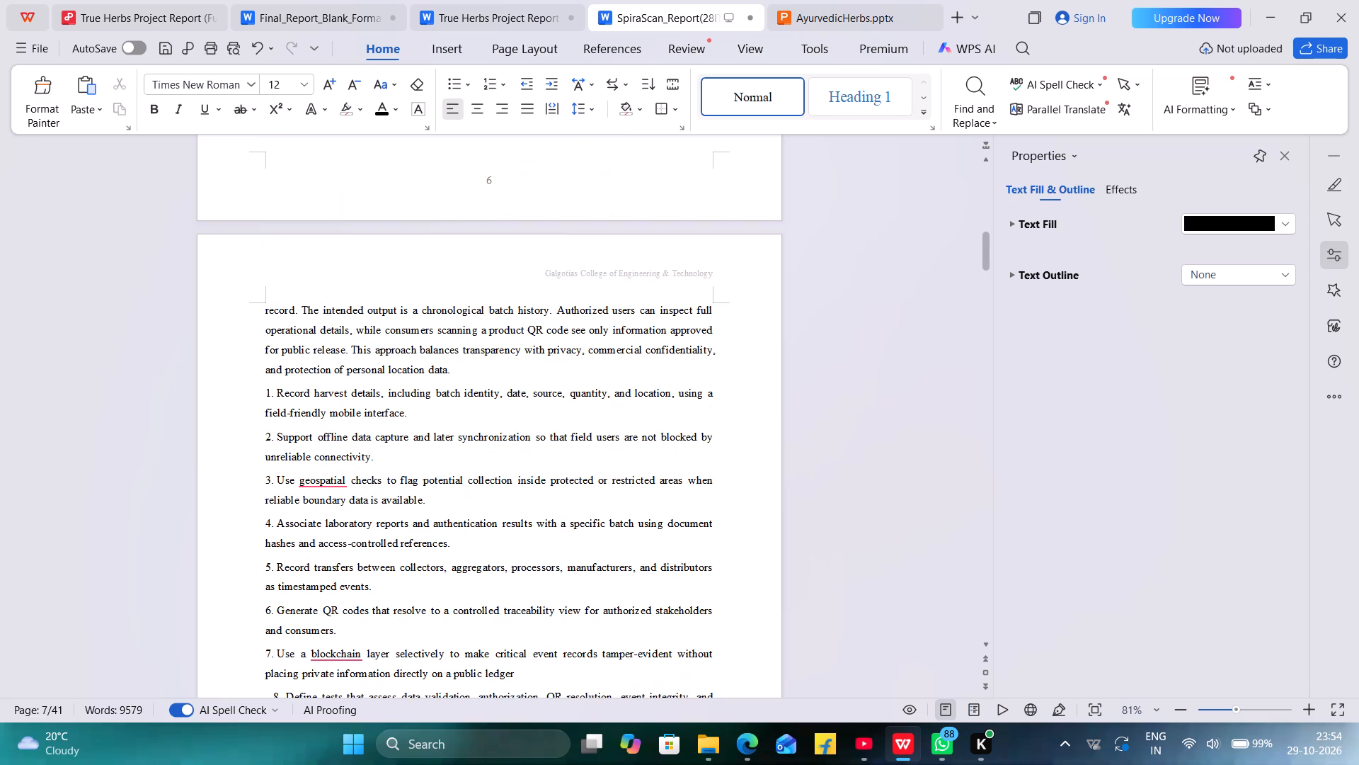
click(469, 373)
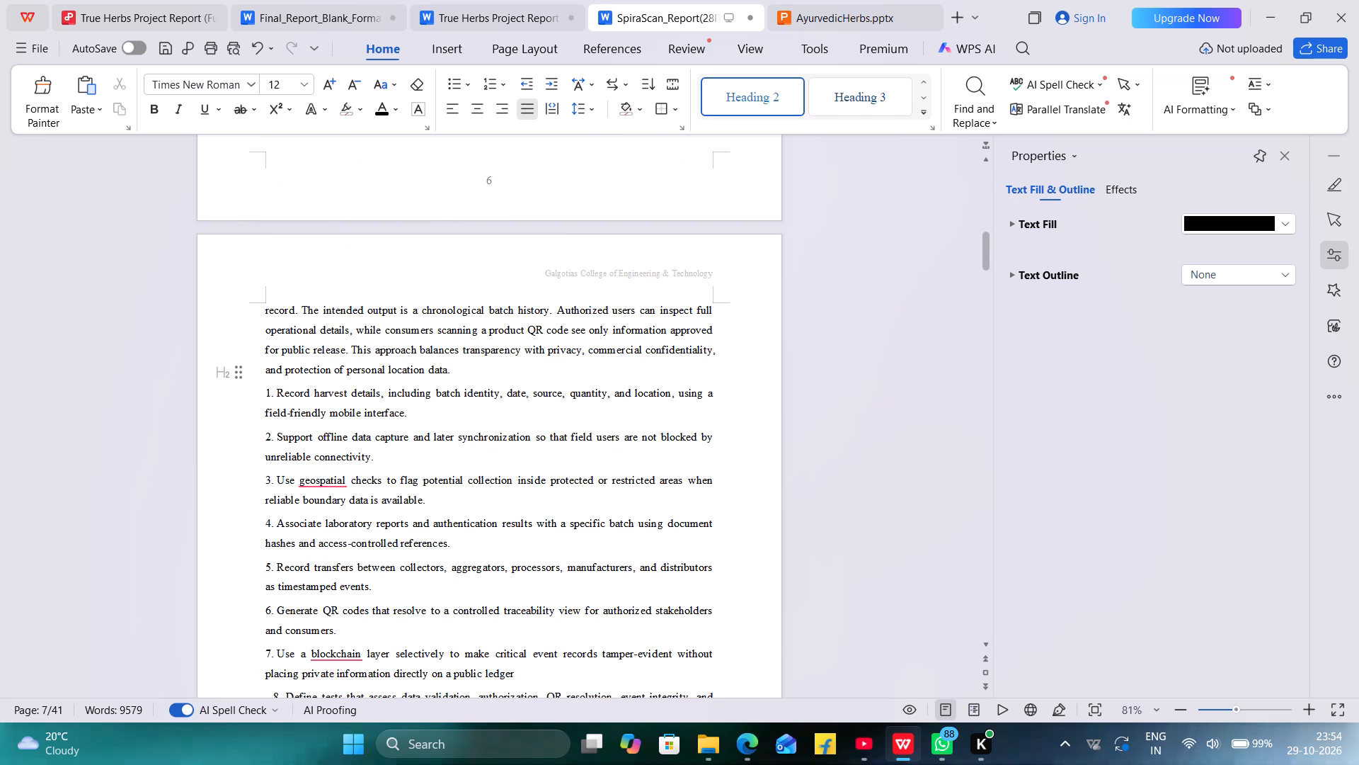
click(740, 745)
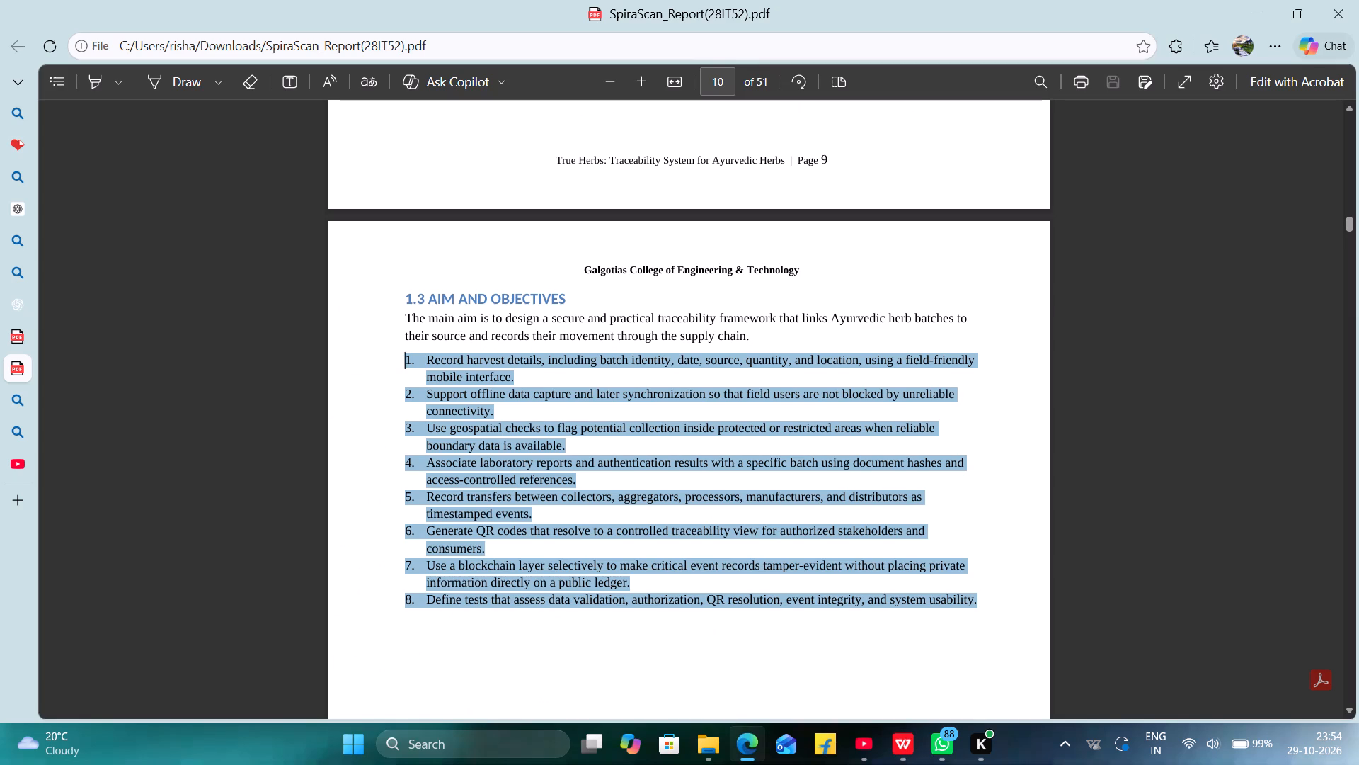
drag(405, 321, 663, 320)
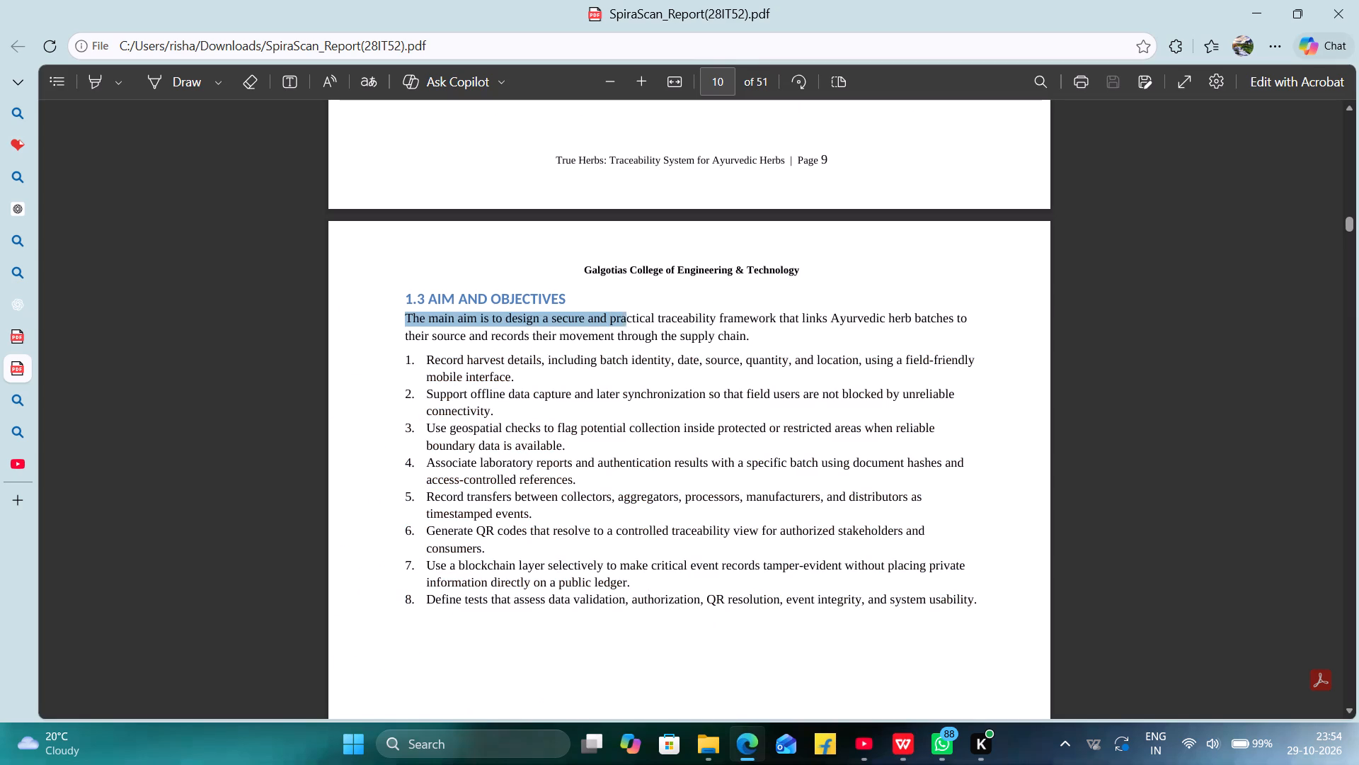
drag(663, 320, 774, 334)
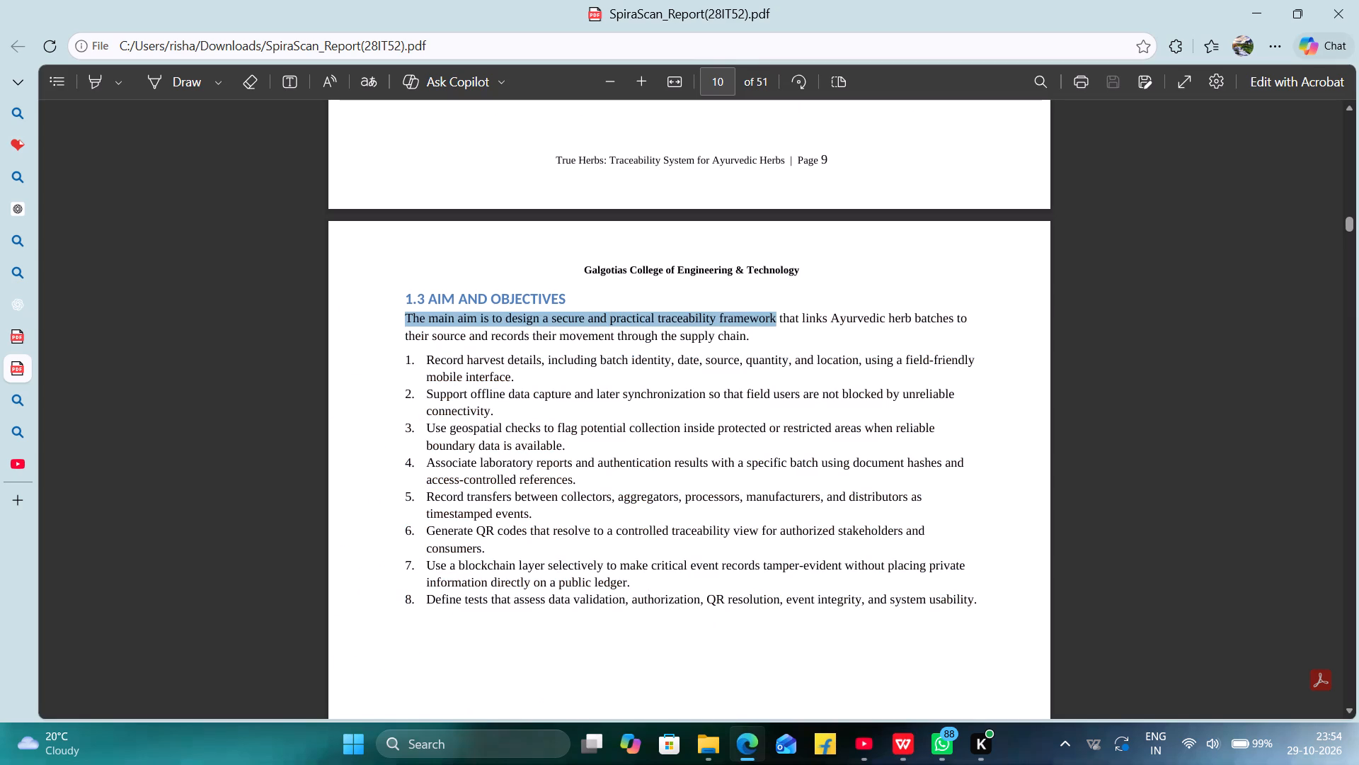
drag(774, 334, 754, 338)
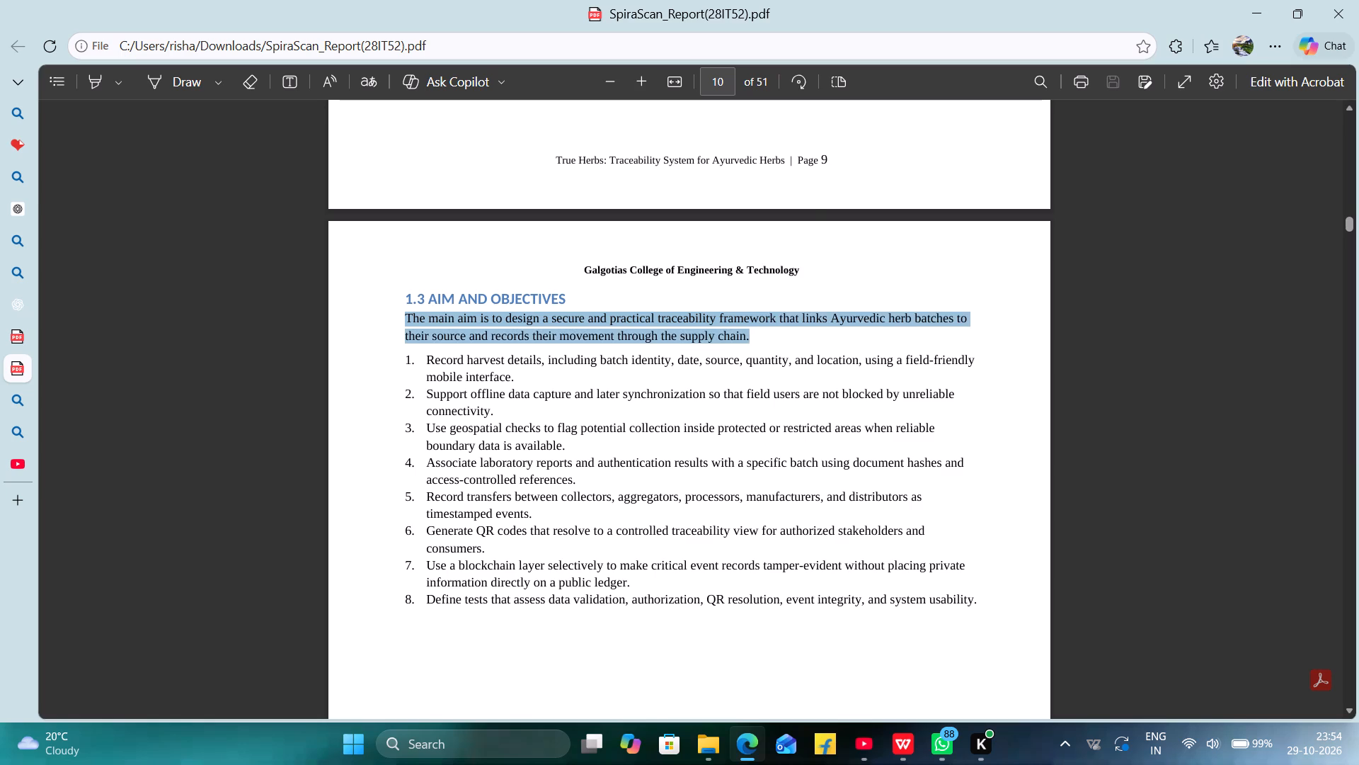
drag(754, 338, 754, 340)
click(796, 194)
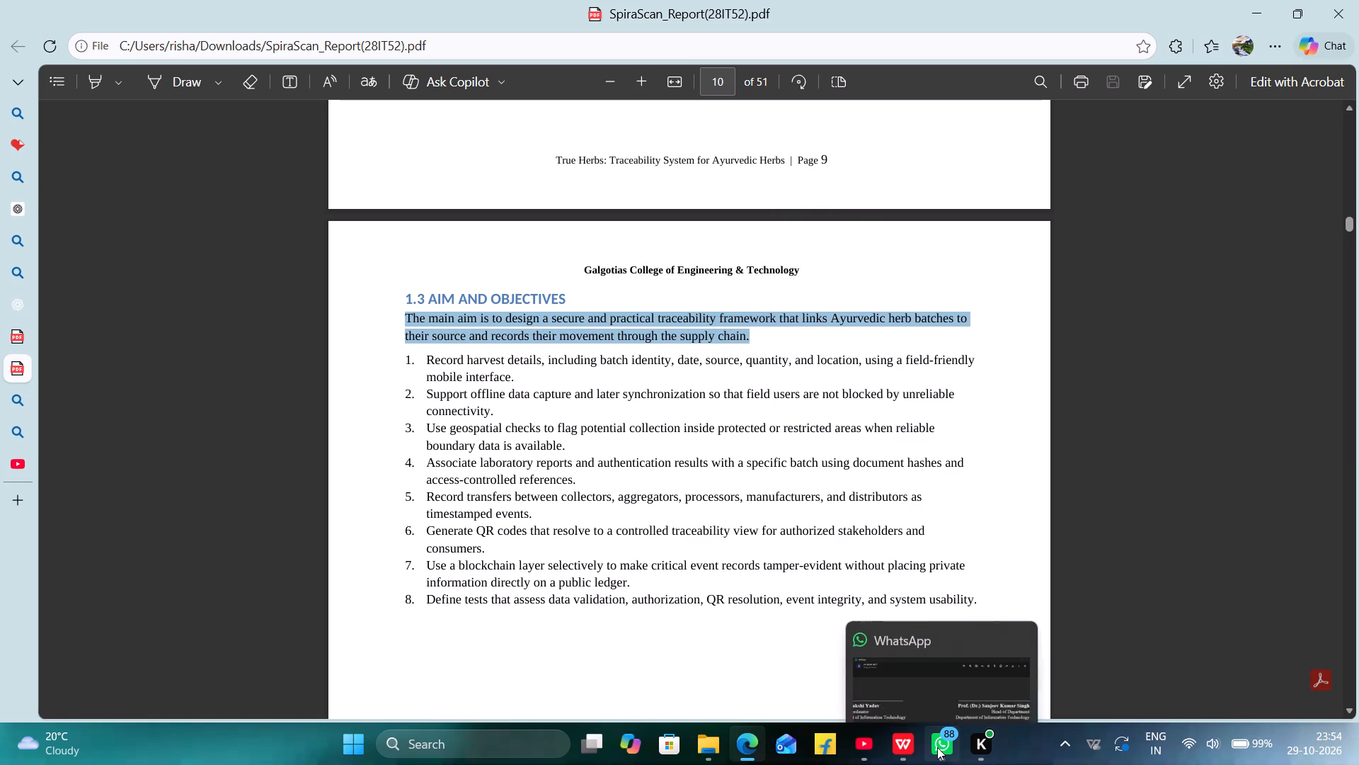
click(903, 742)
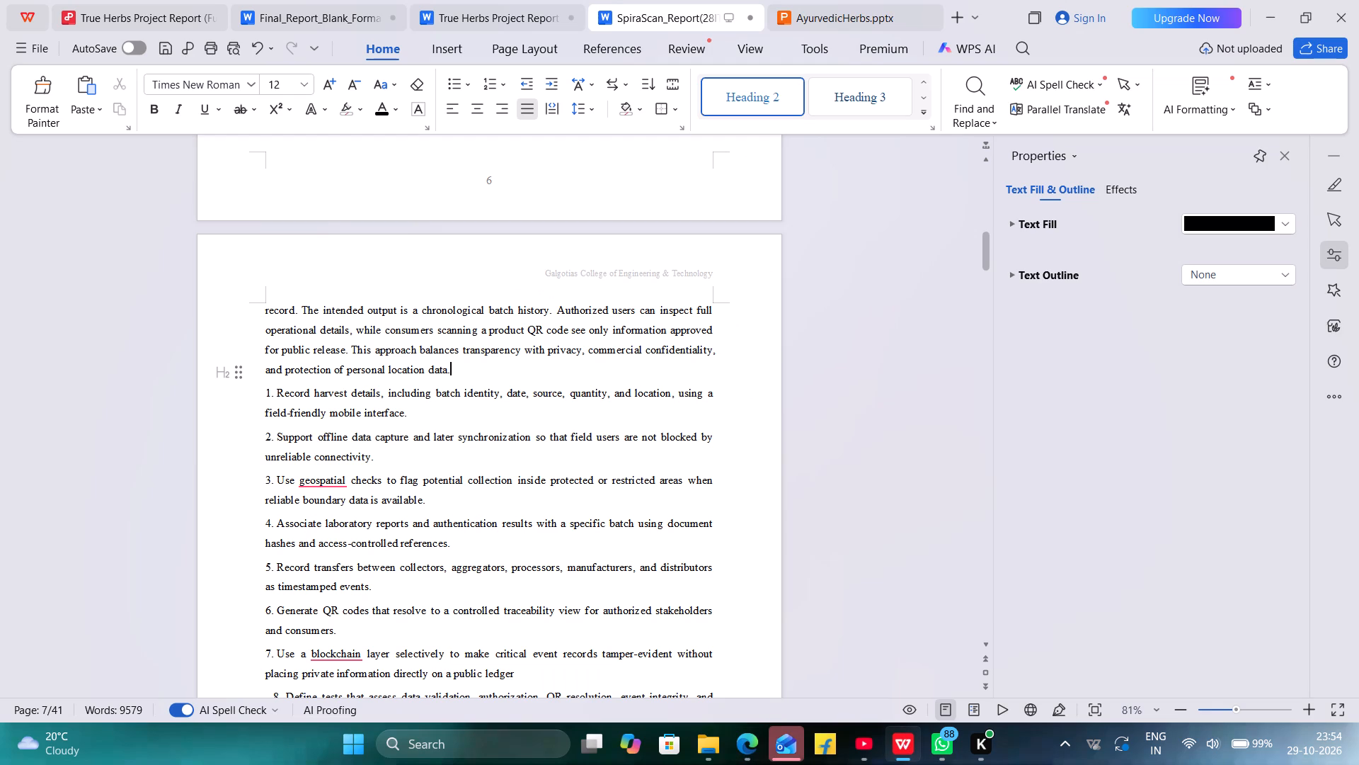
key(ctrl+v)
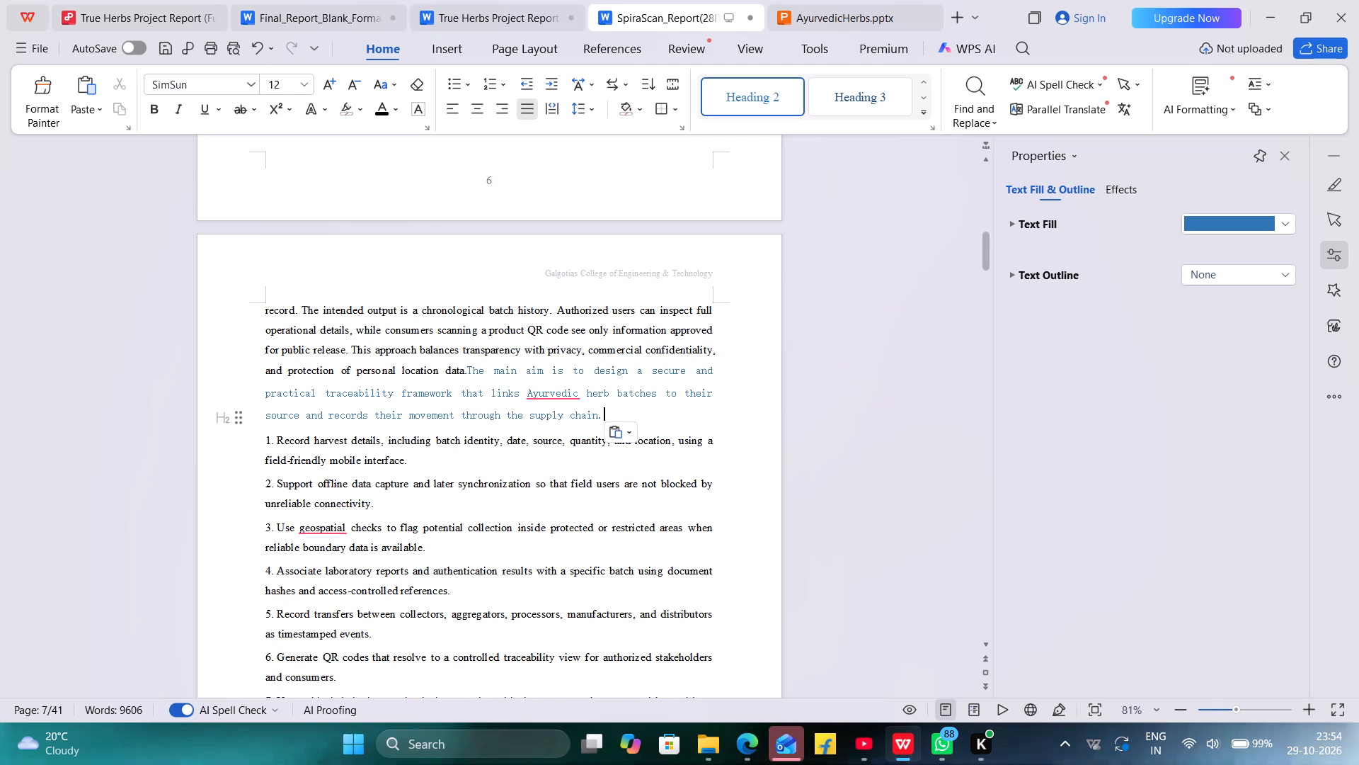
Format the pasted sentence beginning "The main aim is to design" as Times New Roman in black.
drag(602, 409, 480, 380)
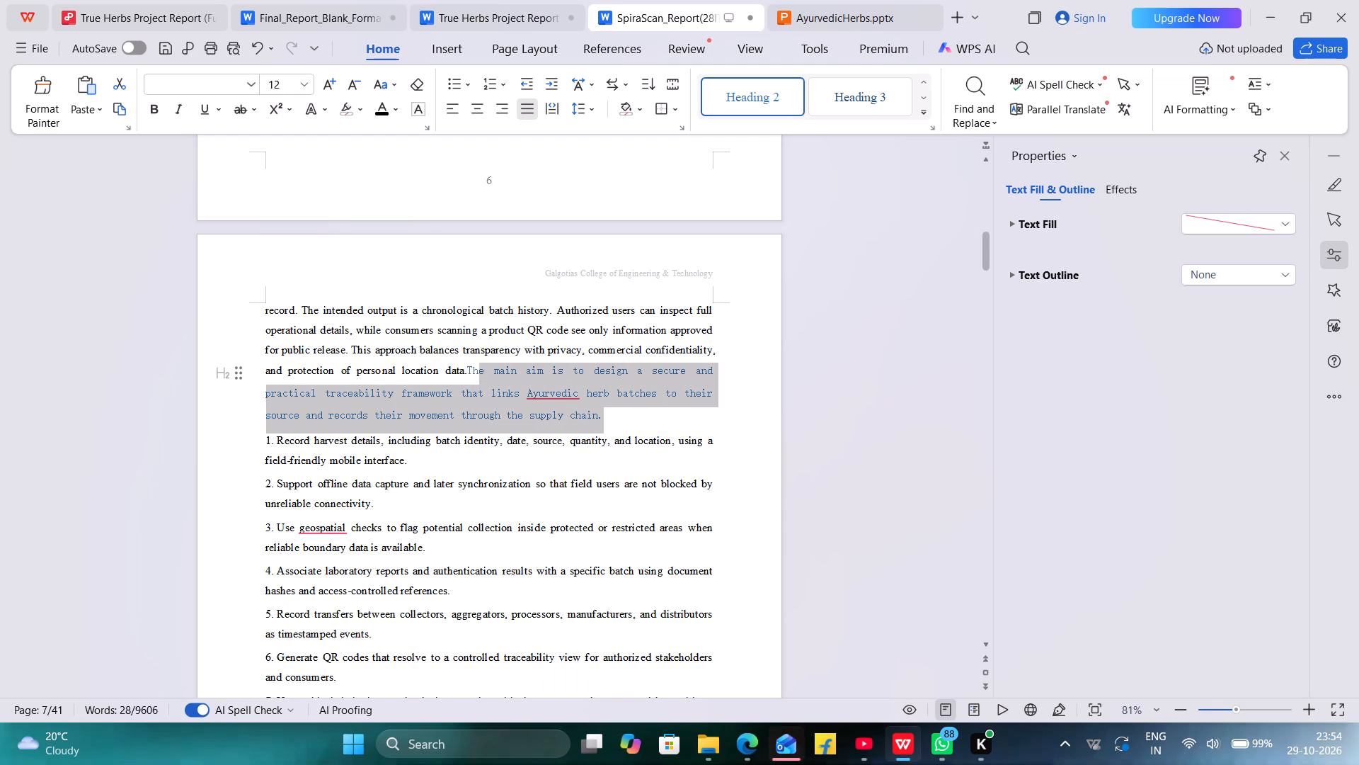
drag(480, 380, 469, 370)
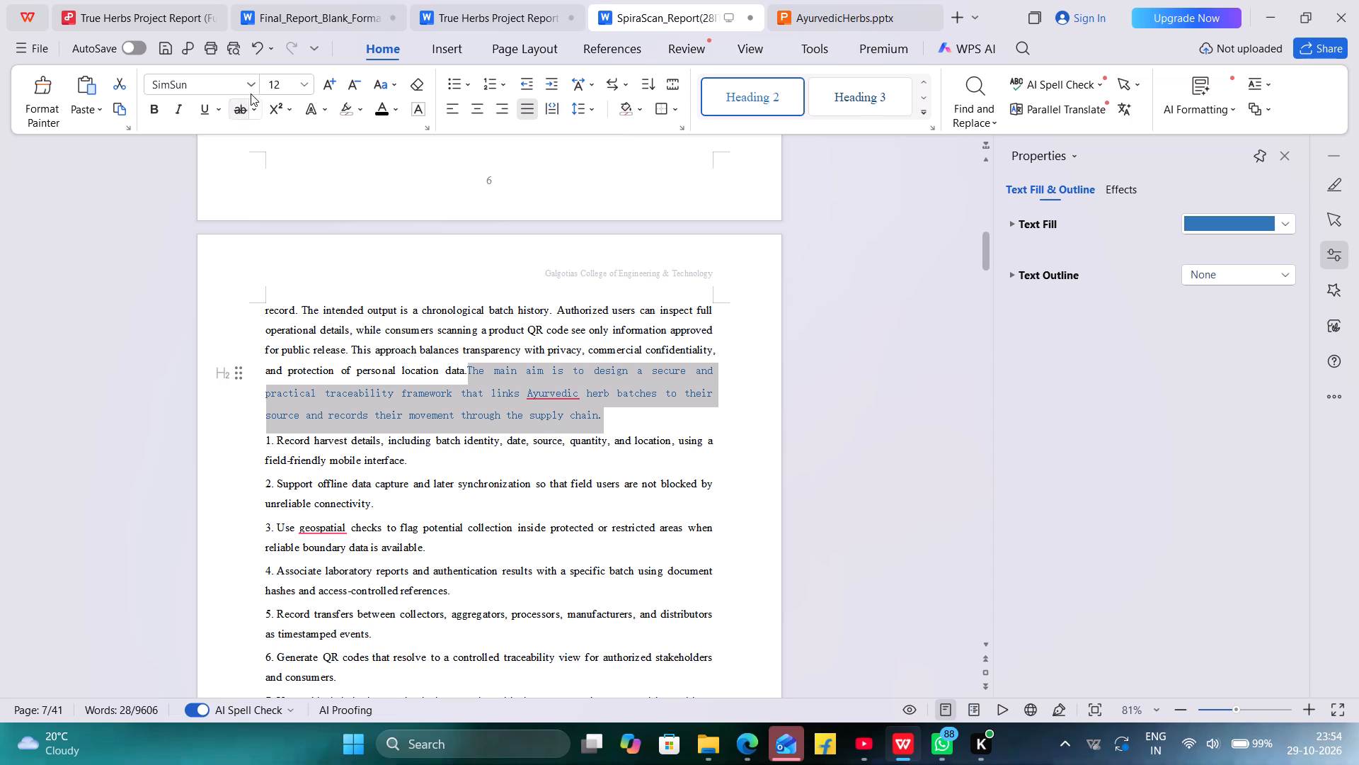
click(250, 90)
click(279, 254)
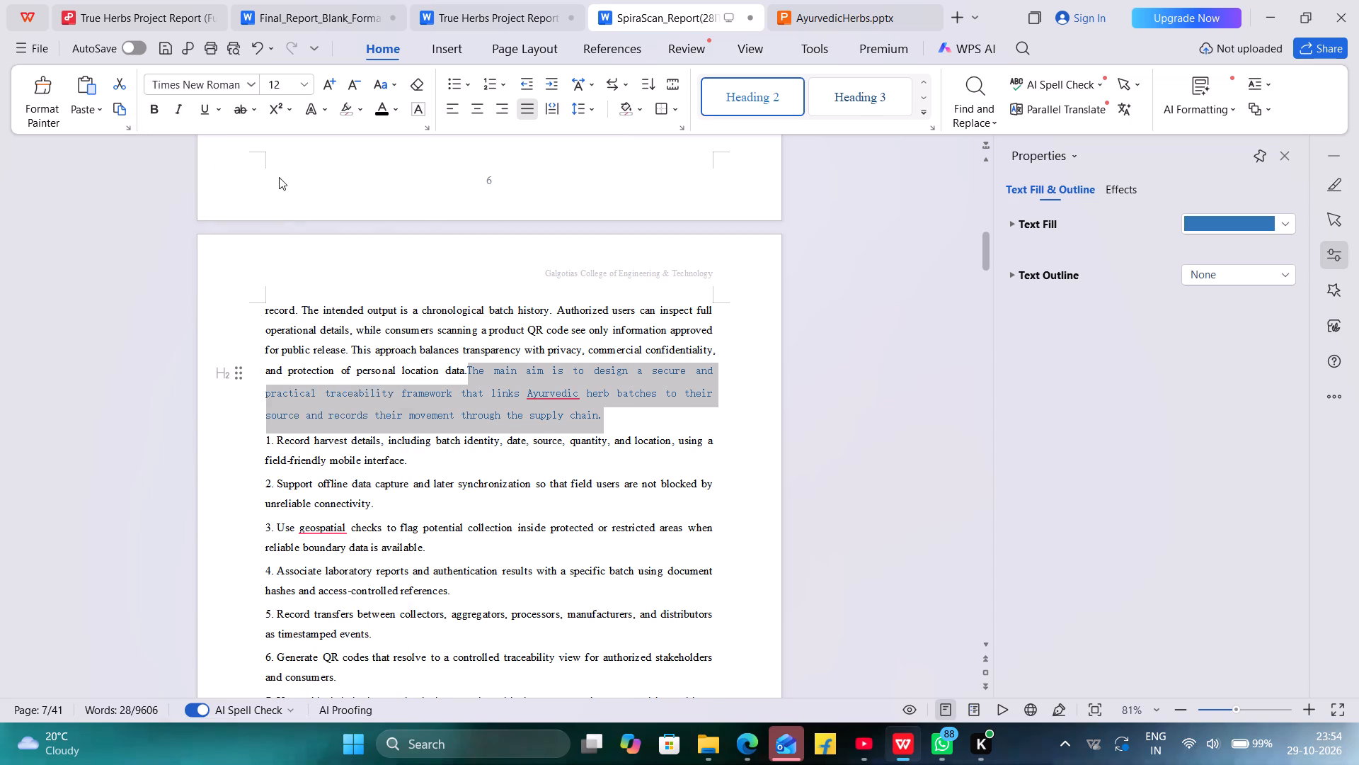
click(394, 105)
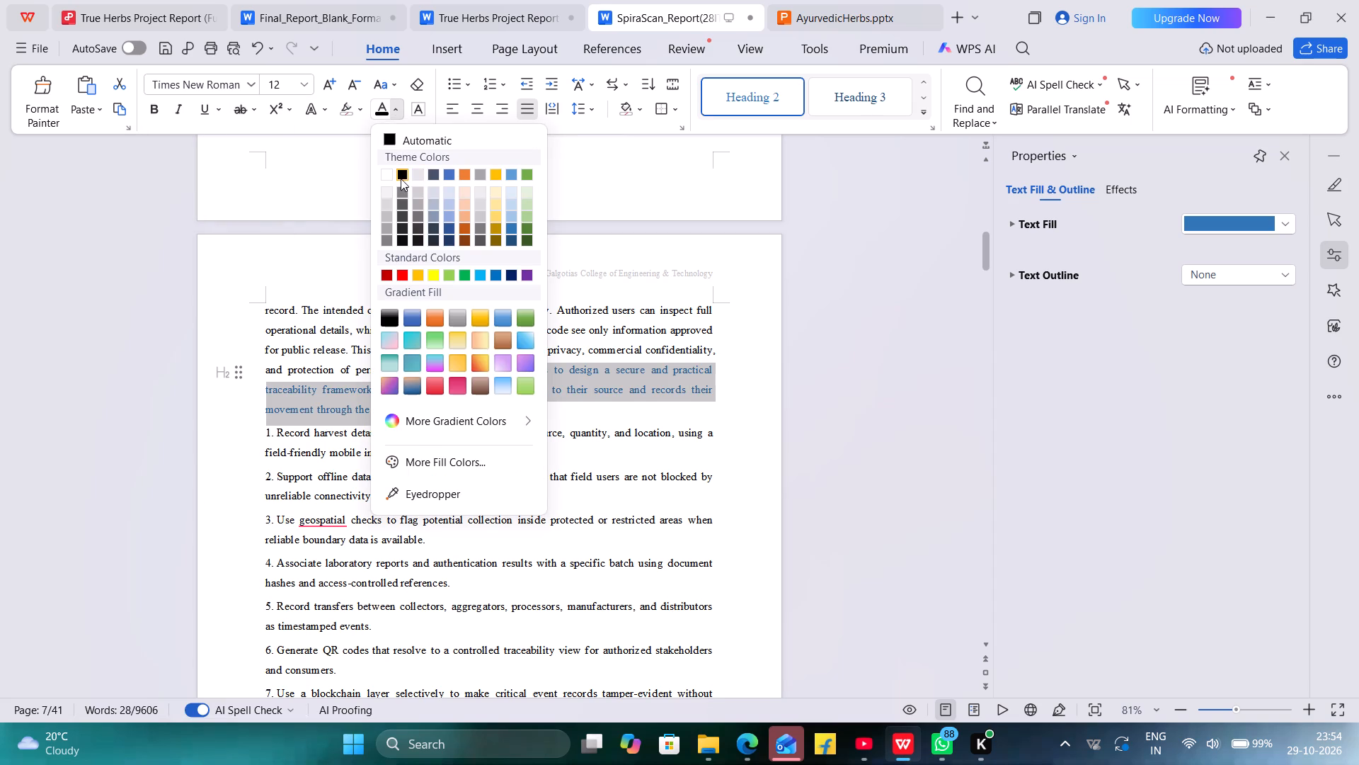
click(401, 178)
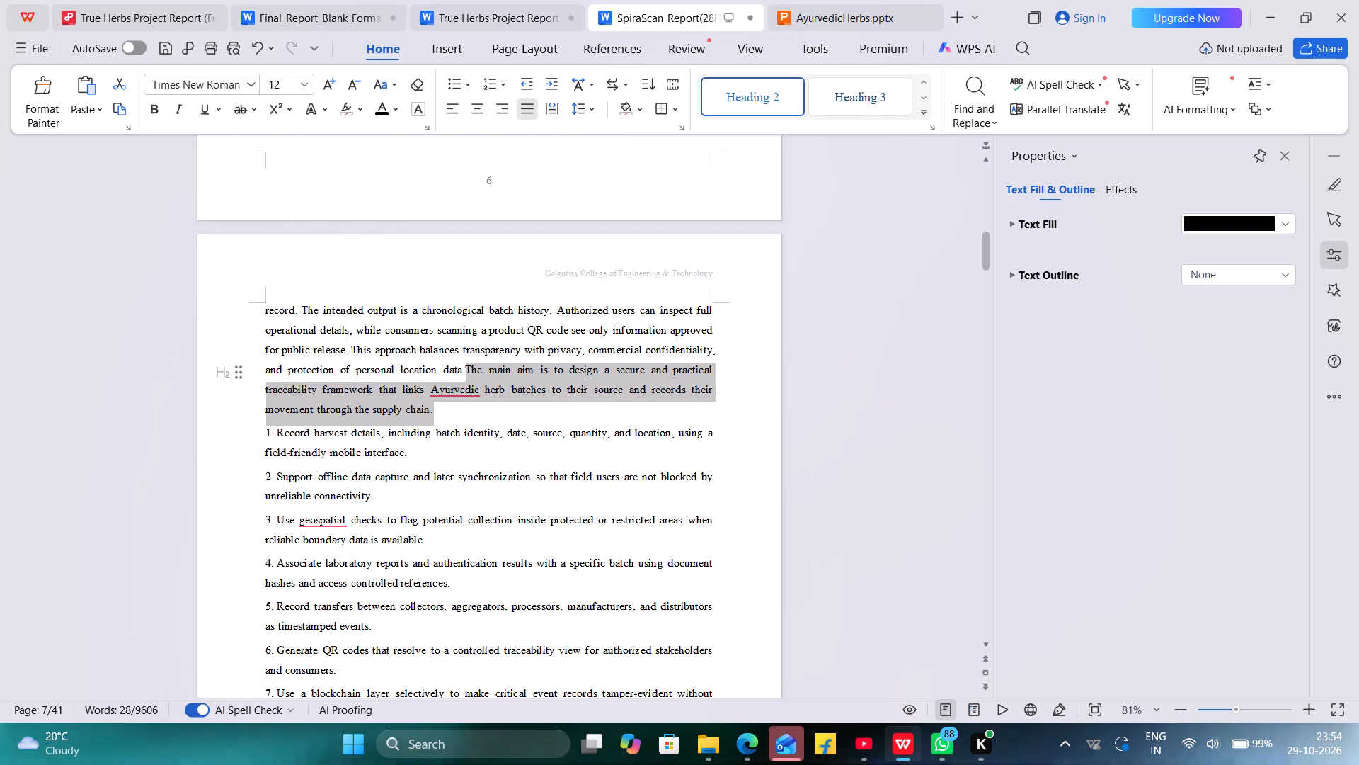
click(449, 413)
Review the replaced text from the Introduction through the project description and objectives to the 1.2 Proposed System section.
scroll(448, 431, down, 5)
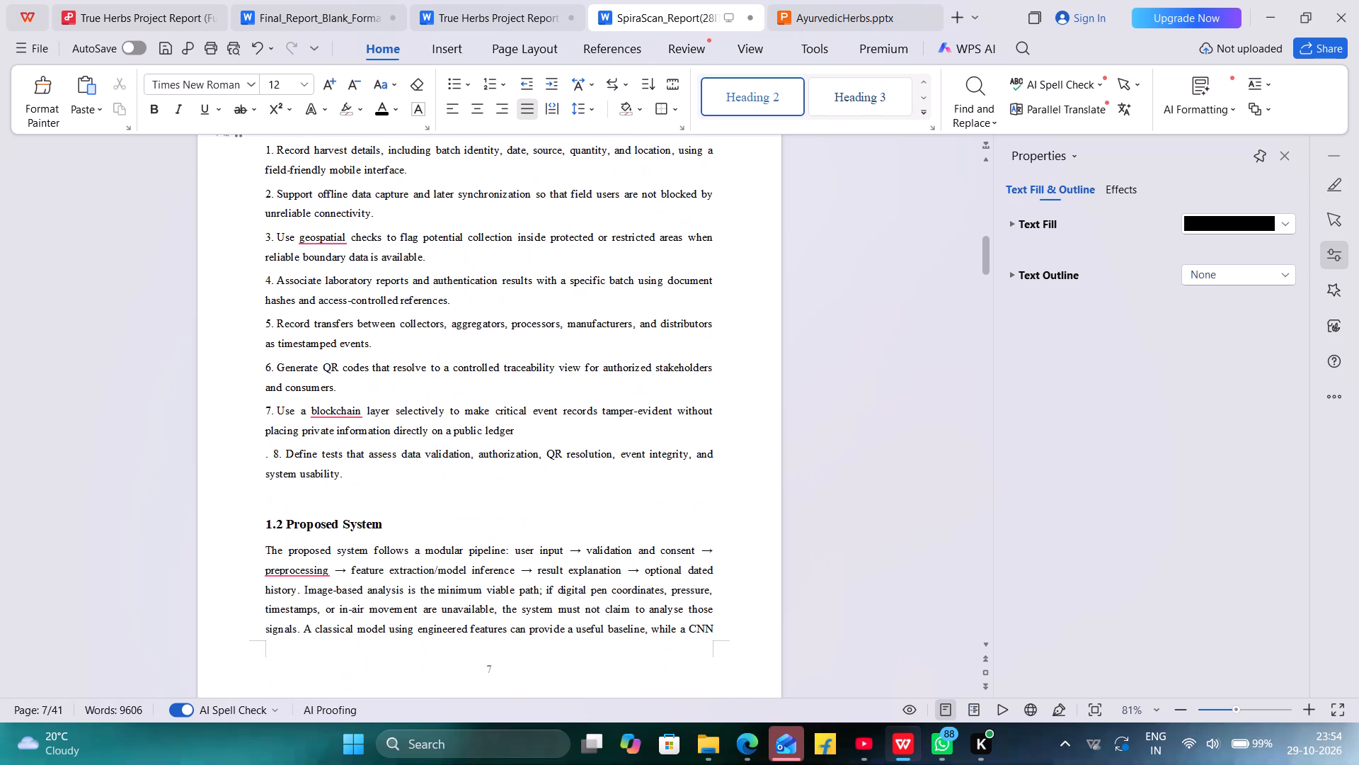
scroll(448, 431, up, 3)
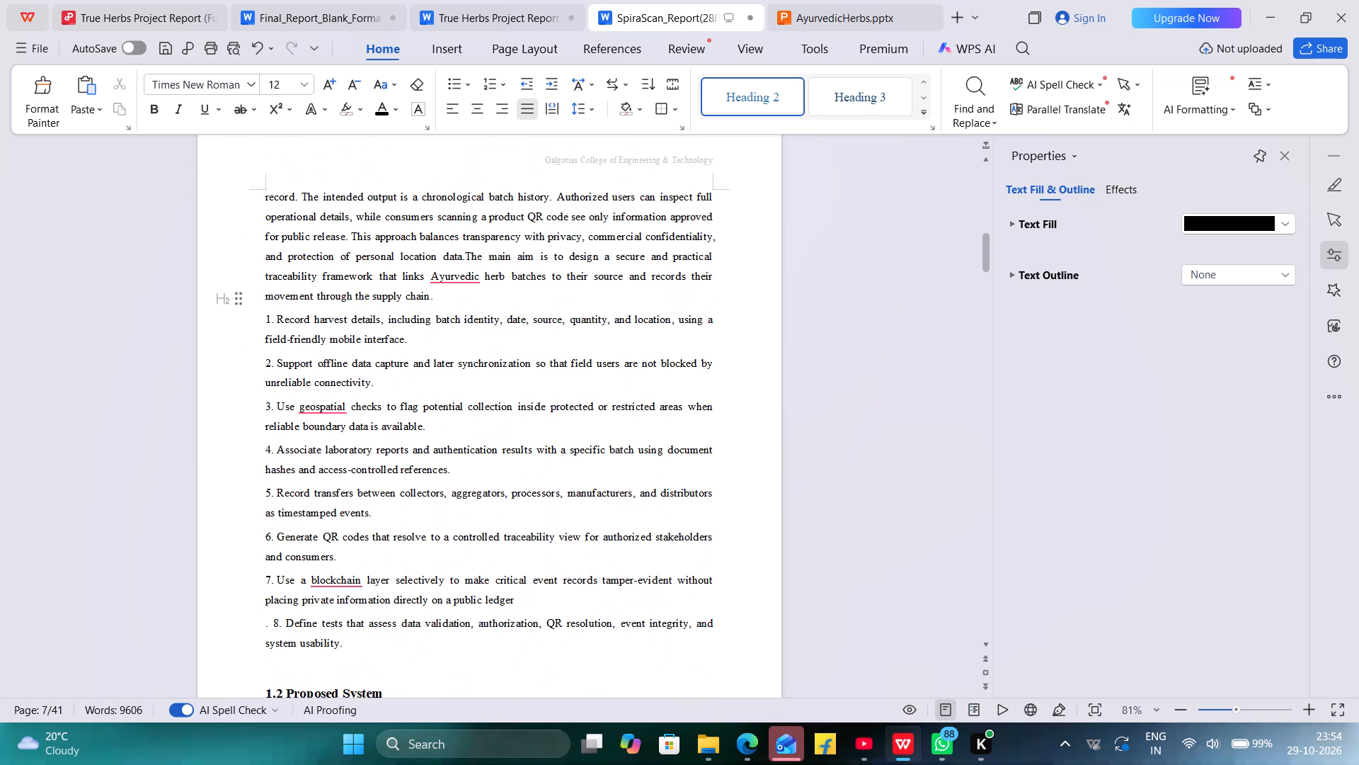
scroll(448, 431, up, 1)
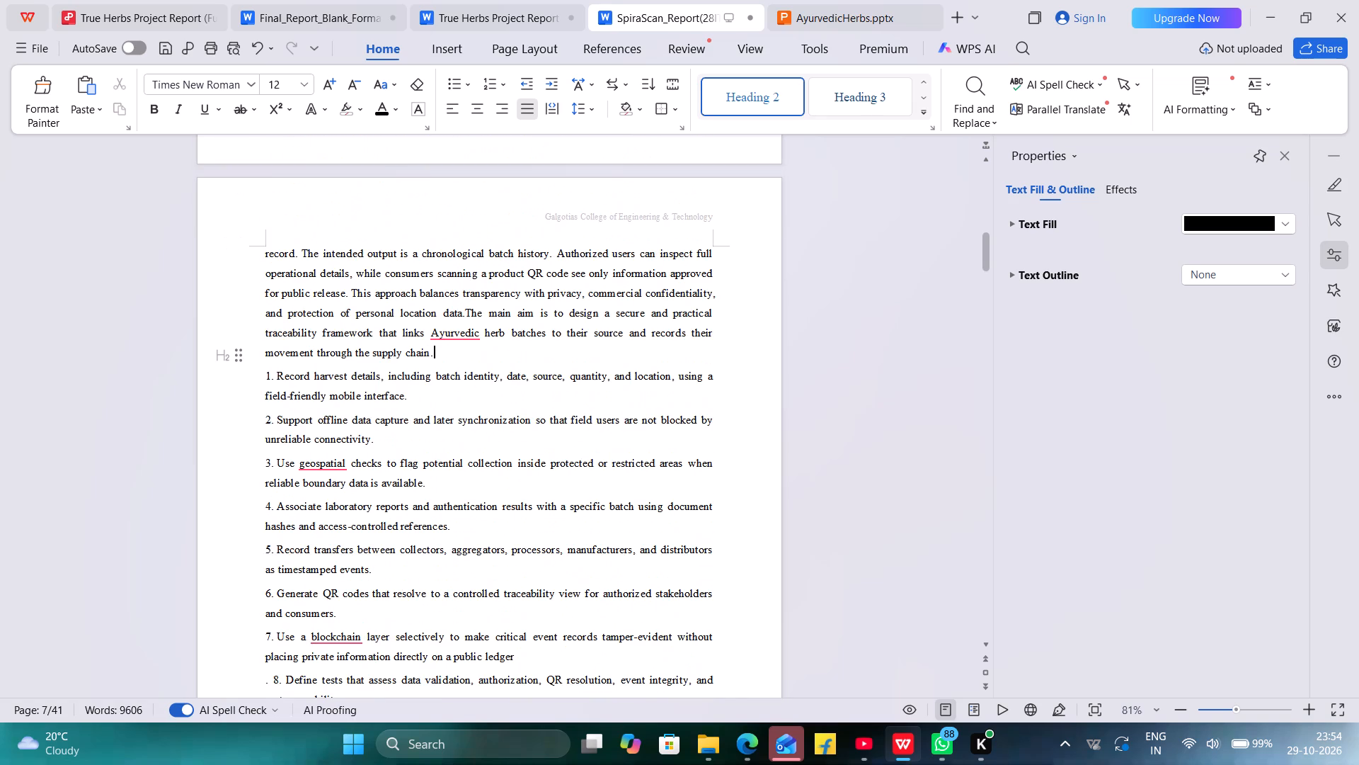
scroll(448, 431, up, 12)
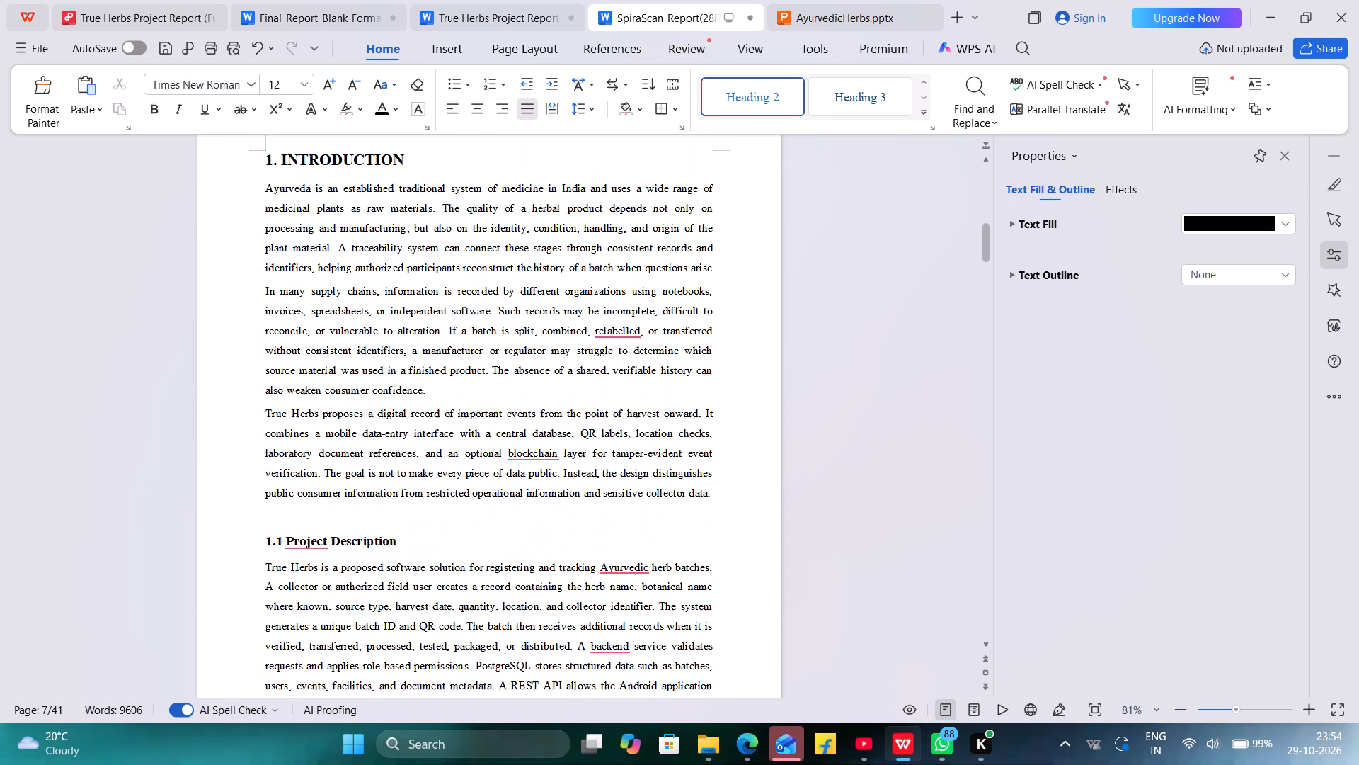
scroll(448, 431, down, 14)
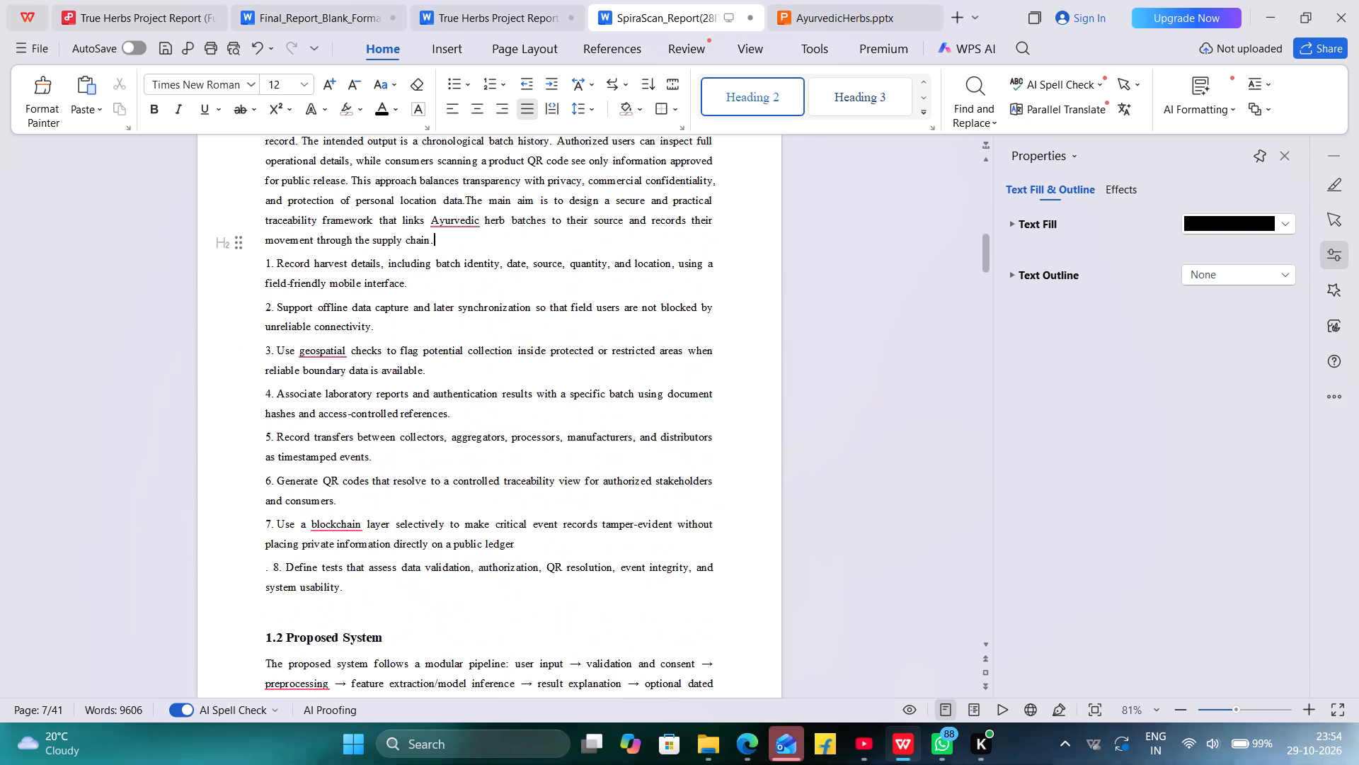
In the PDF in Edge, copy all the body text under 1.5 PROPOSED SYSTEM AND ARCHITECTURE, including the numbered items and Figure 1.1 note.
scroll(448, 431, down, 9)
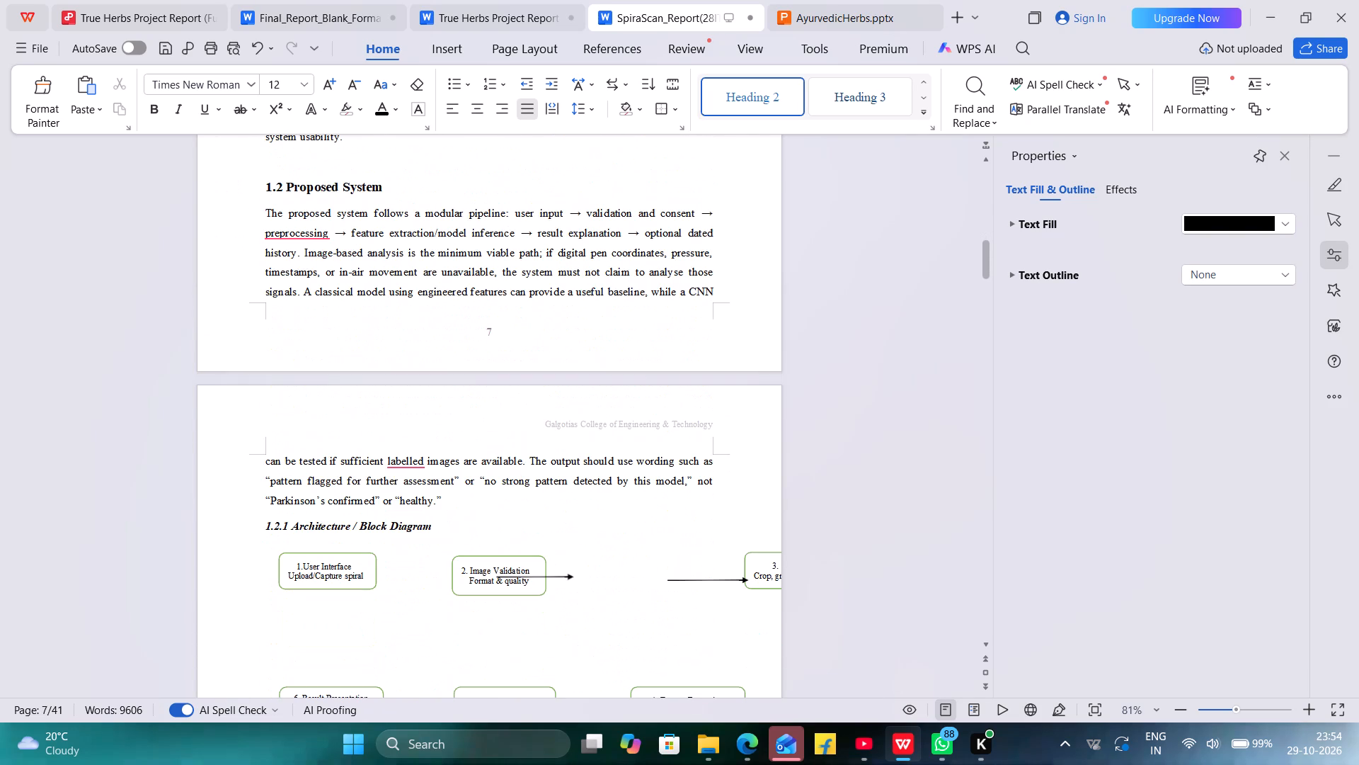
click(756, 746)
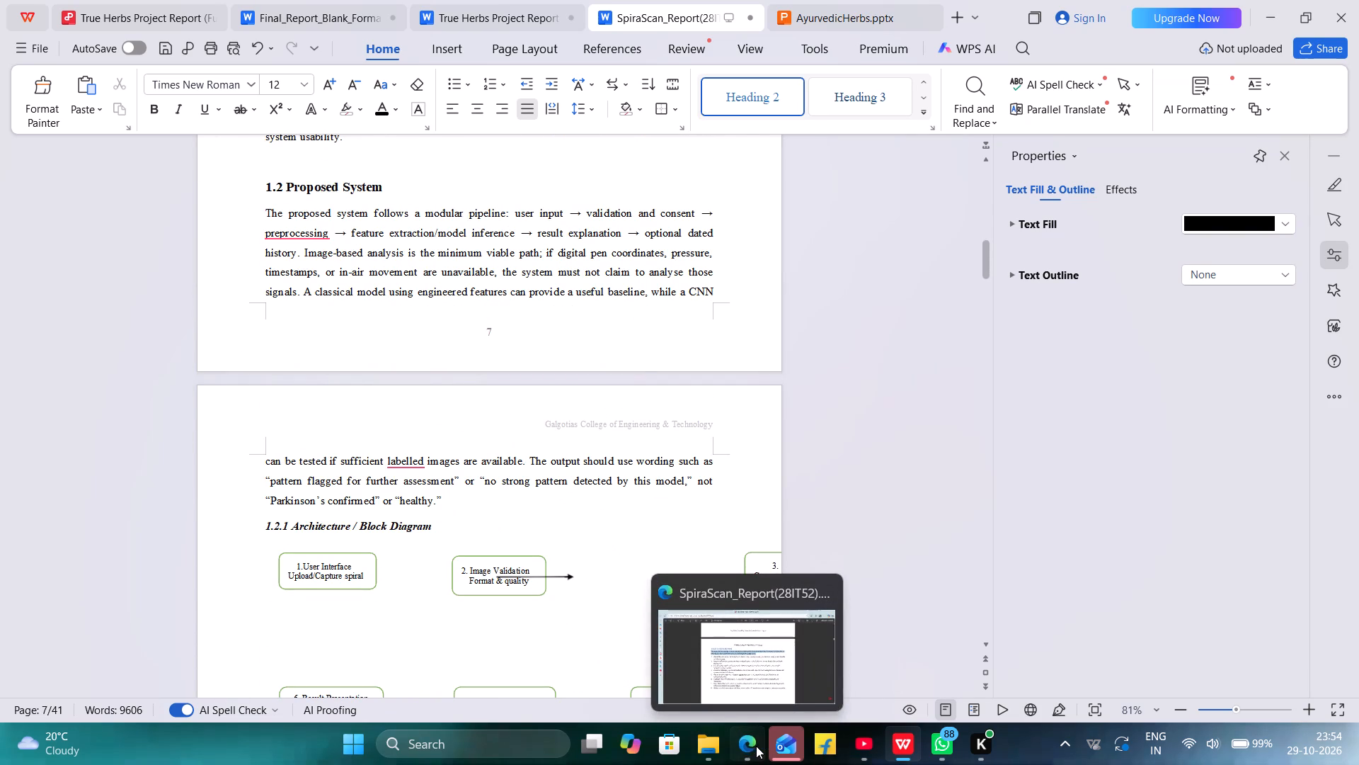
scroll(679, 0, down, 5)
scroll(671, 552, down, 7)
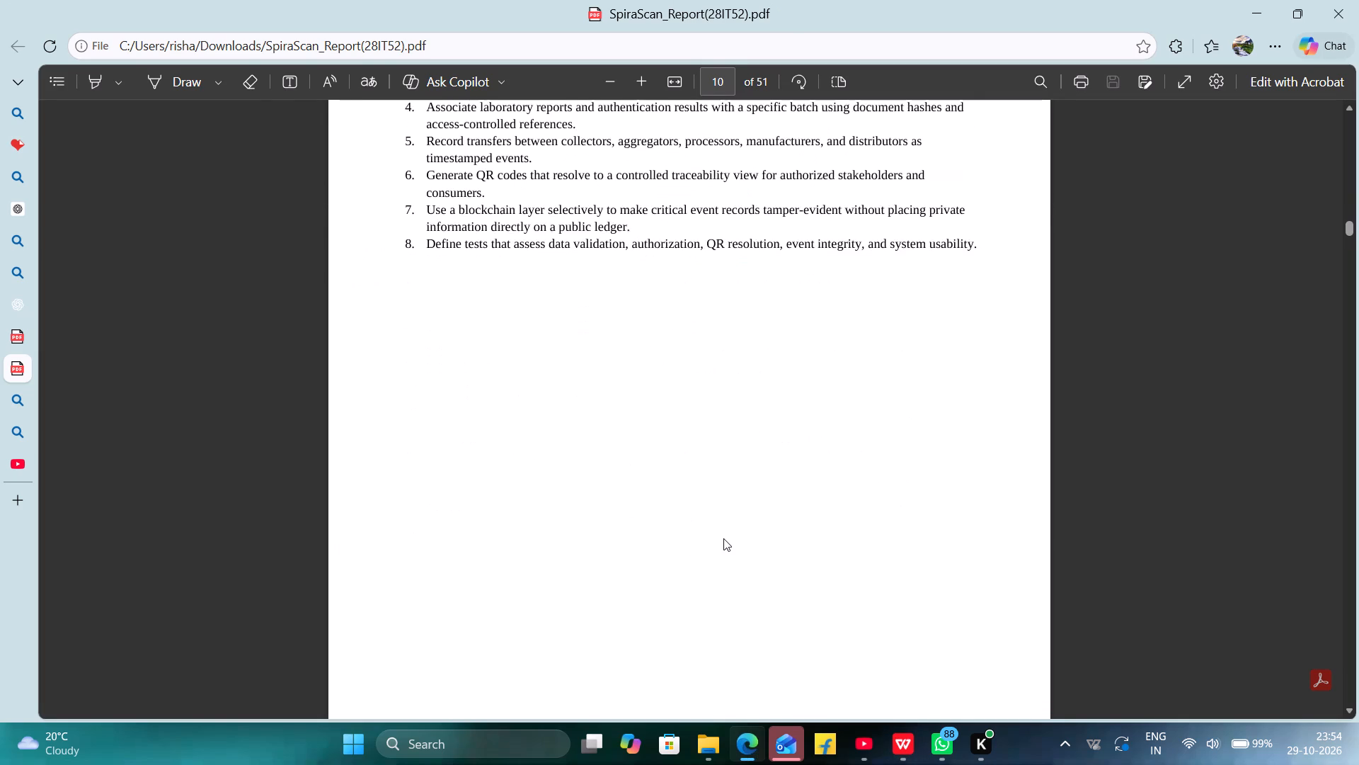
scroll(723, 538, down, 11)
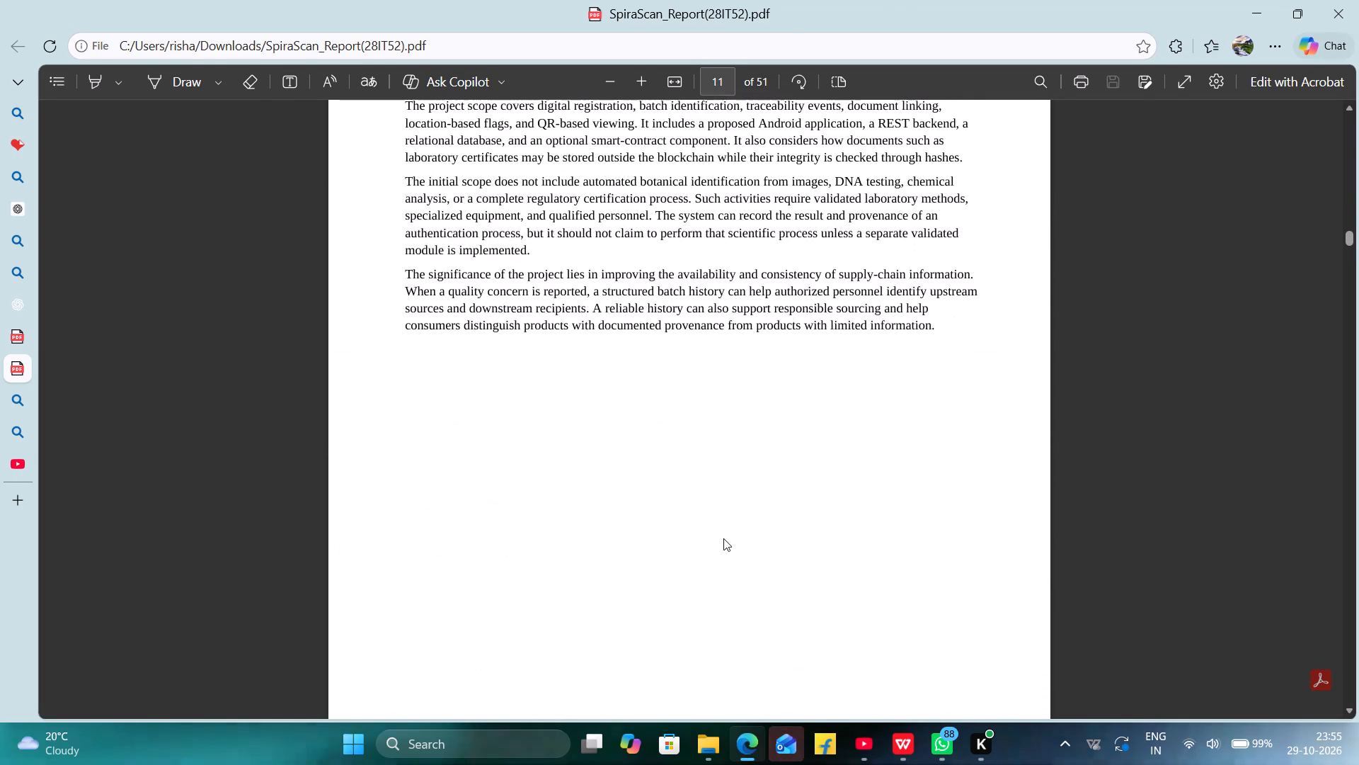
scroll(723, 538, down, 5)
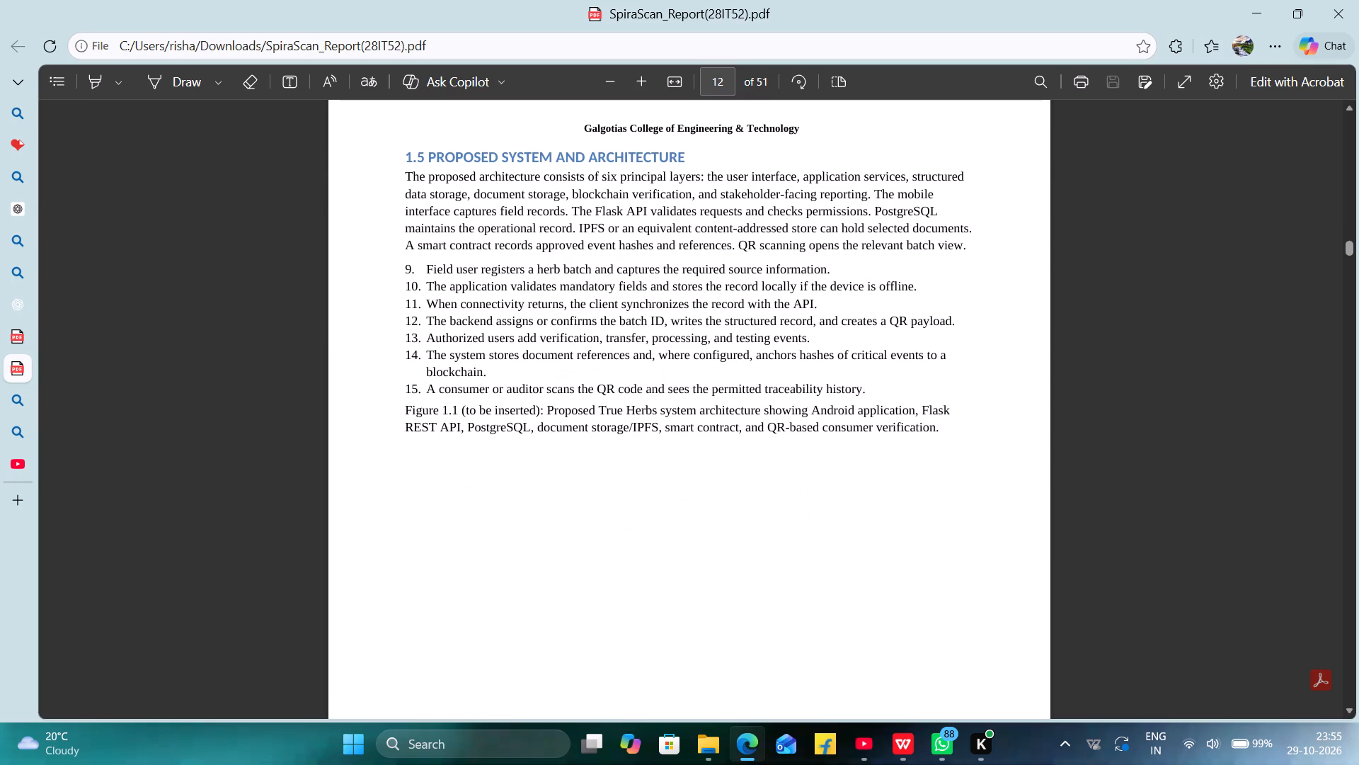
drag(405, 176, 1017, 463)
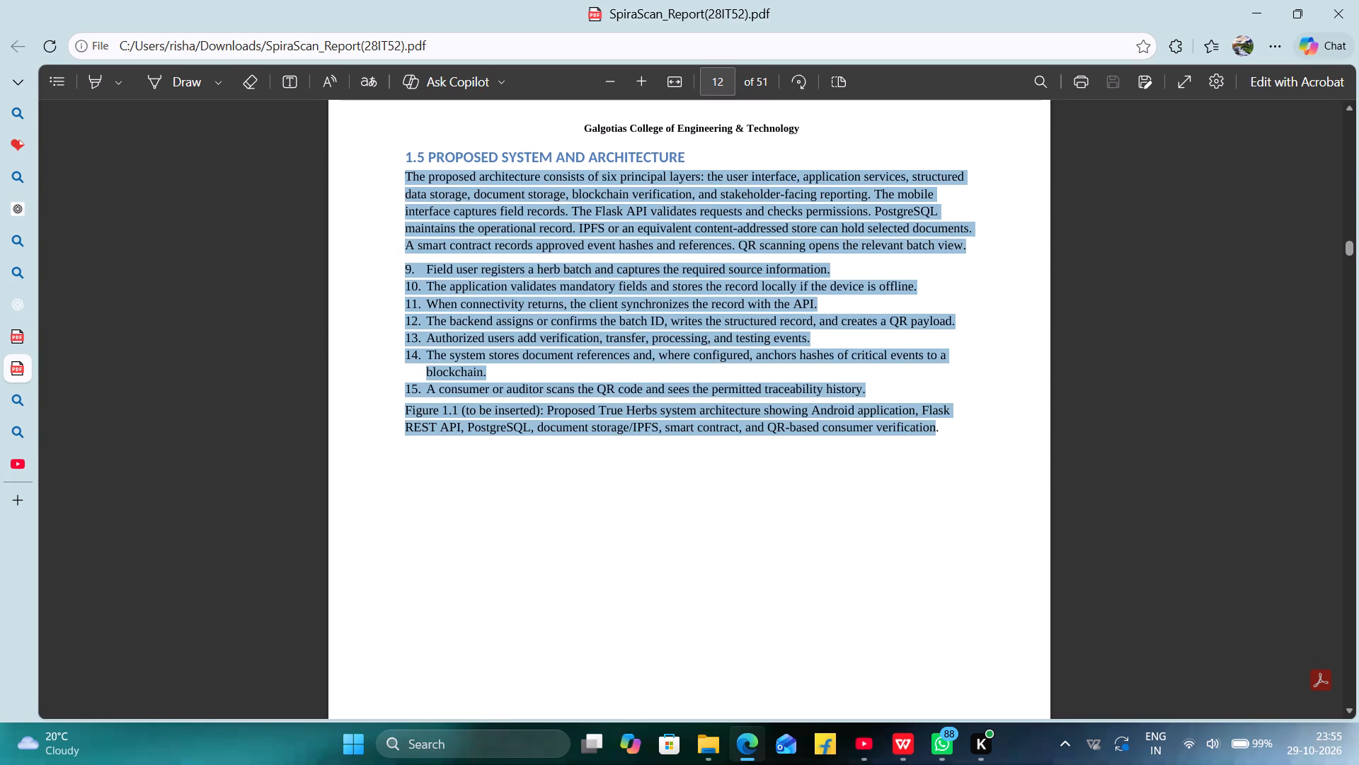
drag(1017, 463, 1016, 461)
click(1064, 307)
In the WPS report, replace the old paragraph under the 1.2 Proposed System heading with the copied proposed architecture text.
click(906, 729)
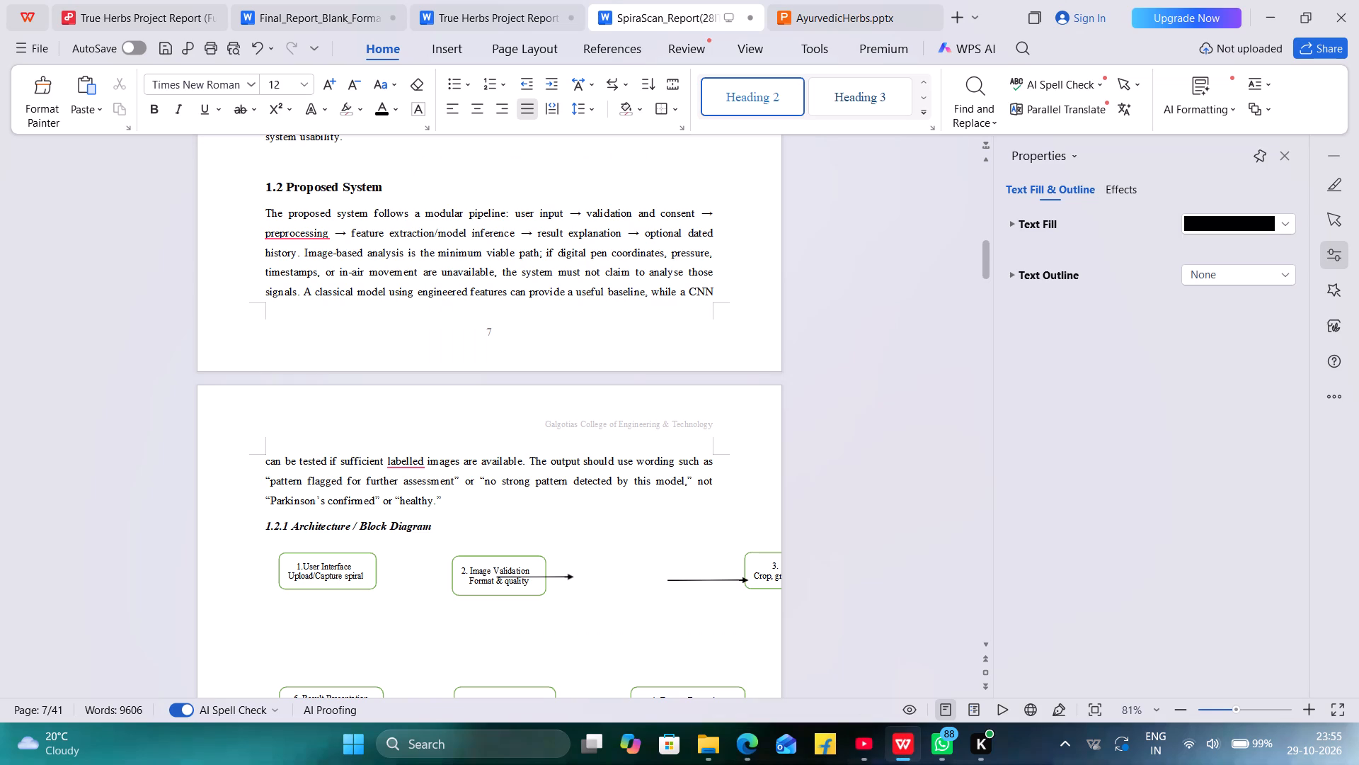
drag(440, 500, 258, 209)
key(BackSpace)
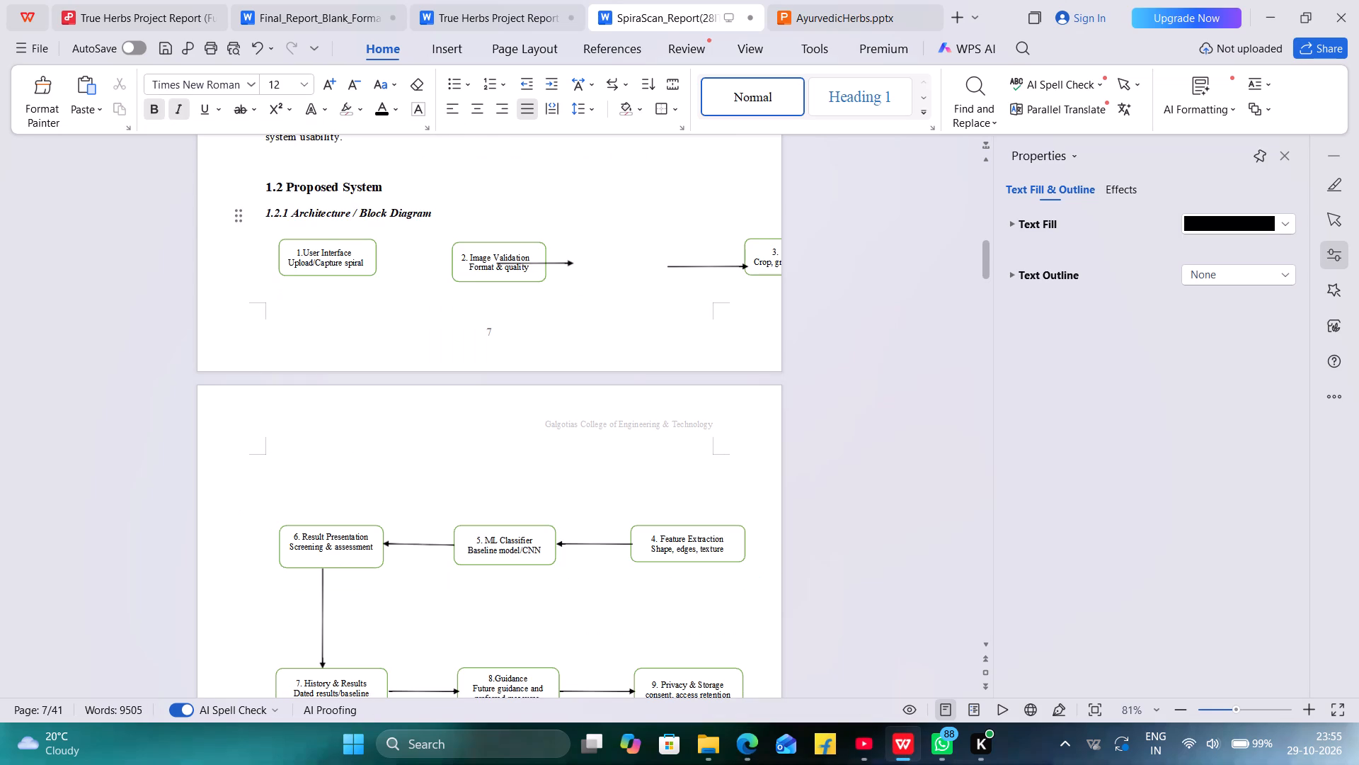
click(397, 199)
key(Return)
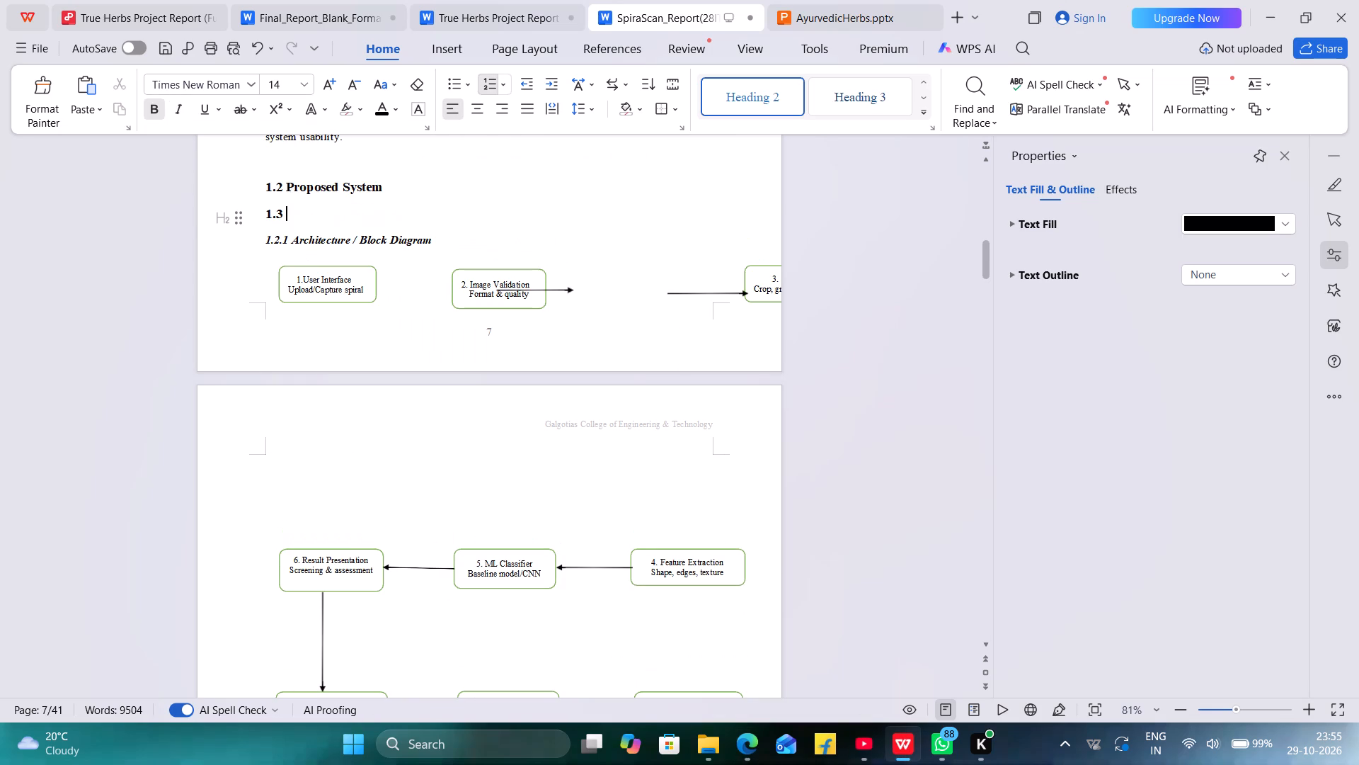
key(BackSpace)
key(ctrl+v)
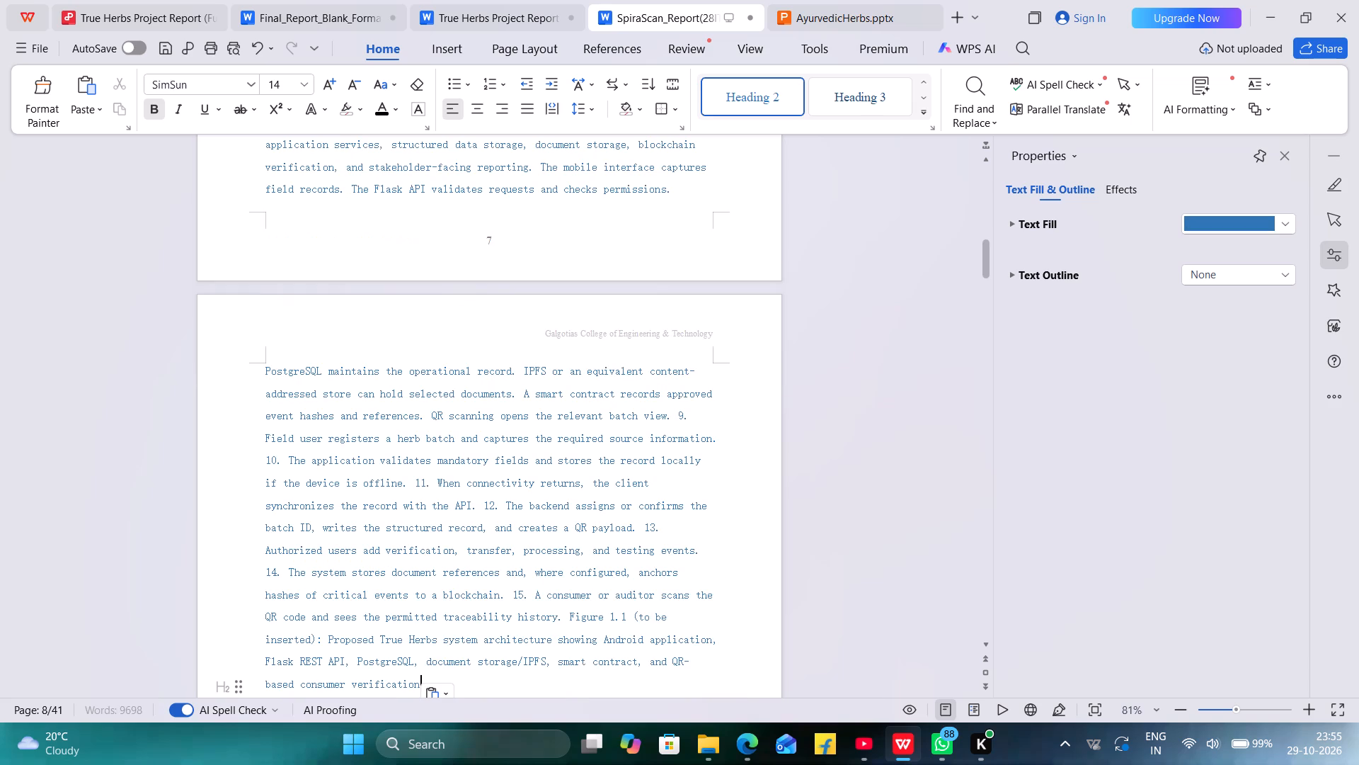
Format the pasted text under 1.2 Proposed System as Times New Roman, size 12, black and justified.
scroll(456, 331, down, 2)
drag(426, 575, 231, 119)
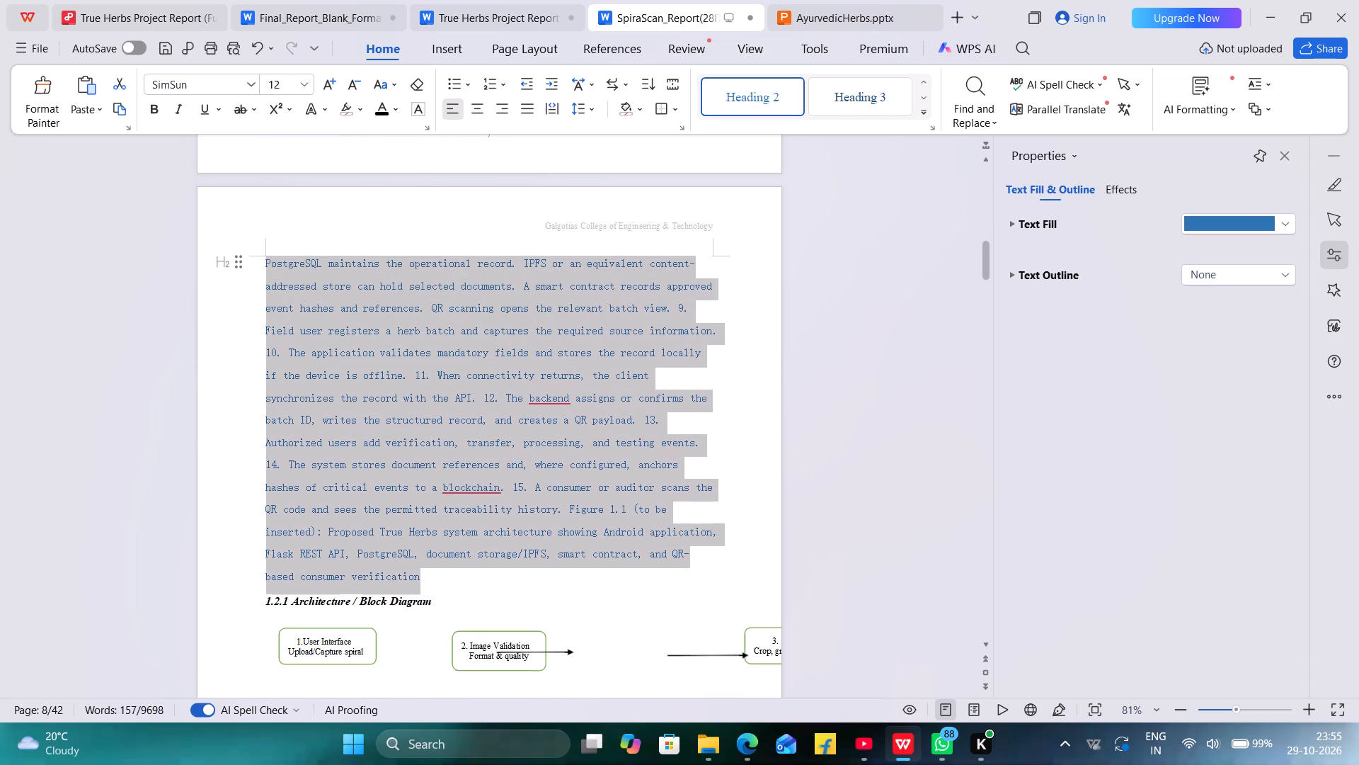
drag(231, 119, 262, 331)
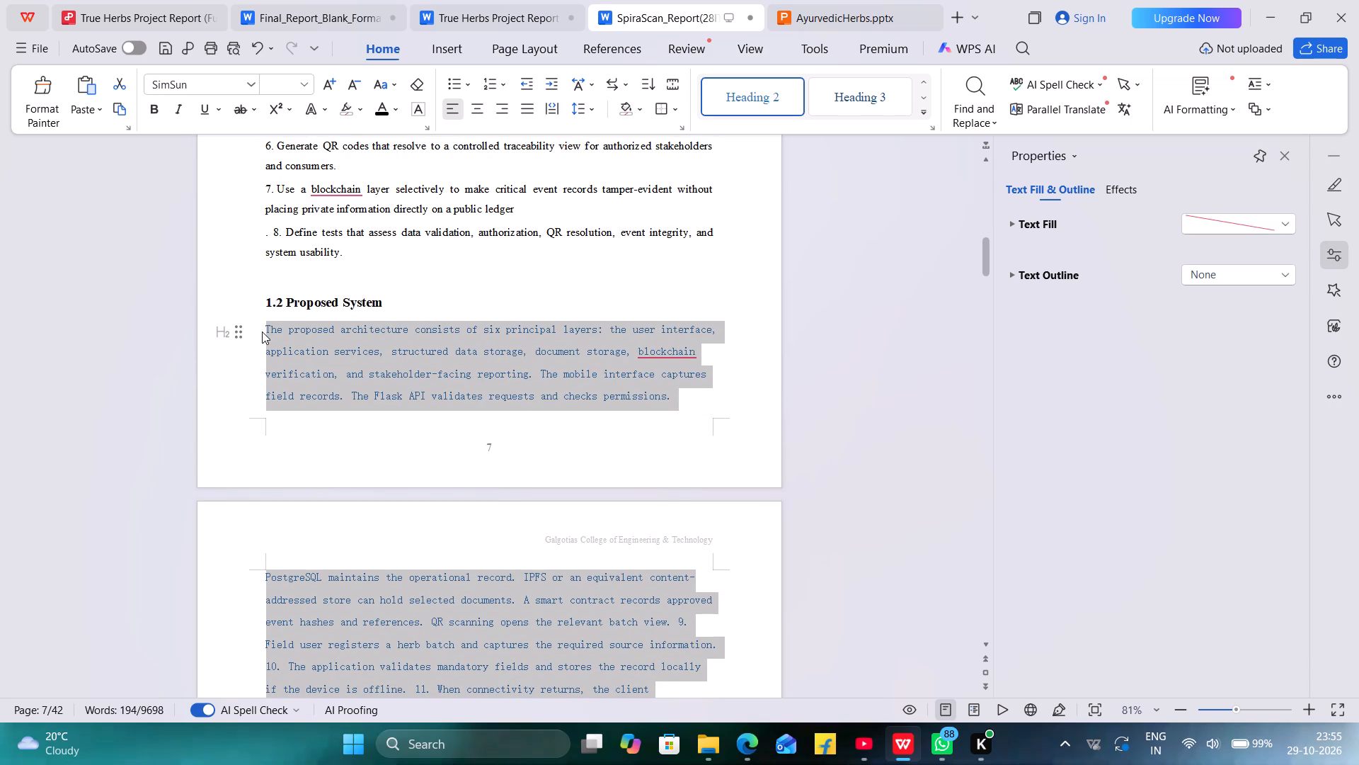
click(251, 84)
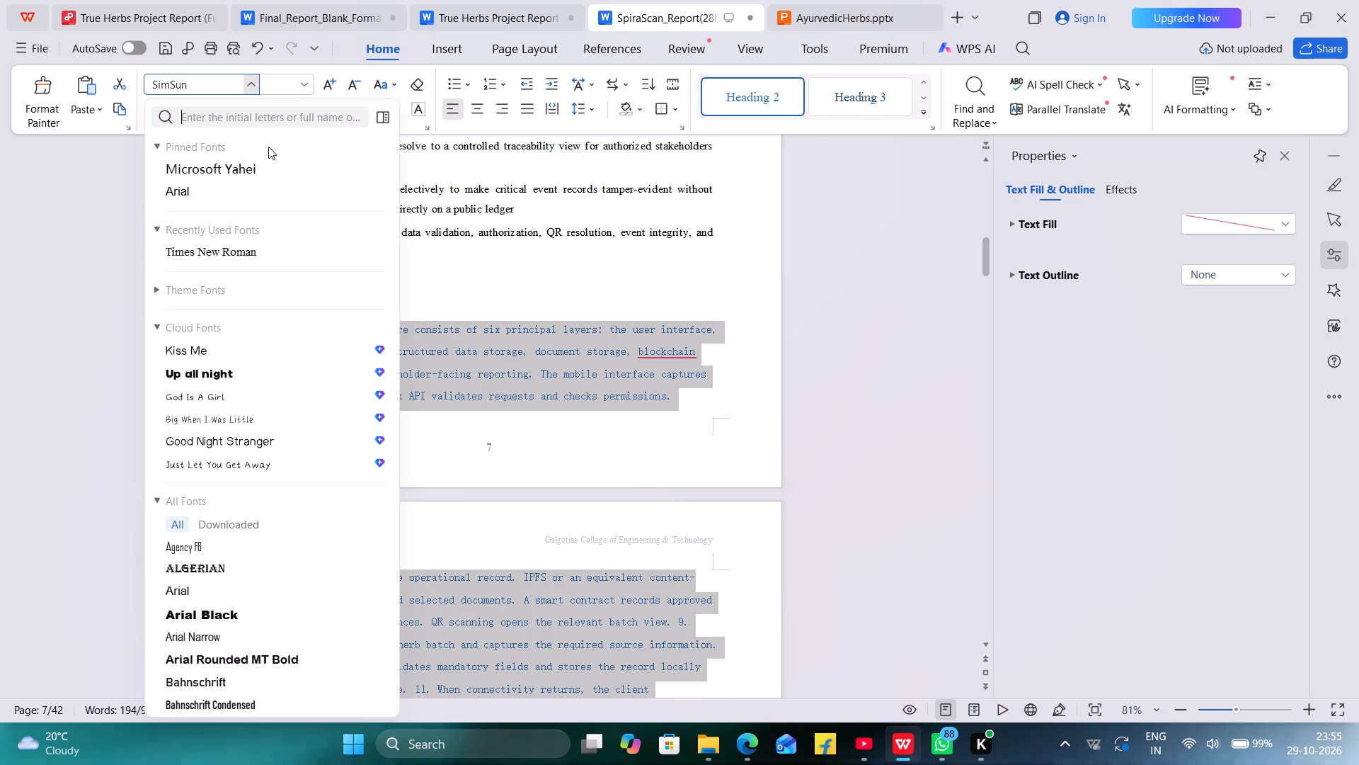
click(275, 254)
click(303, 87)
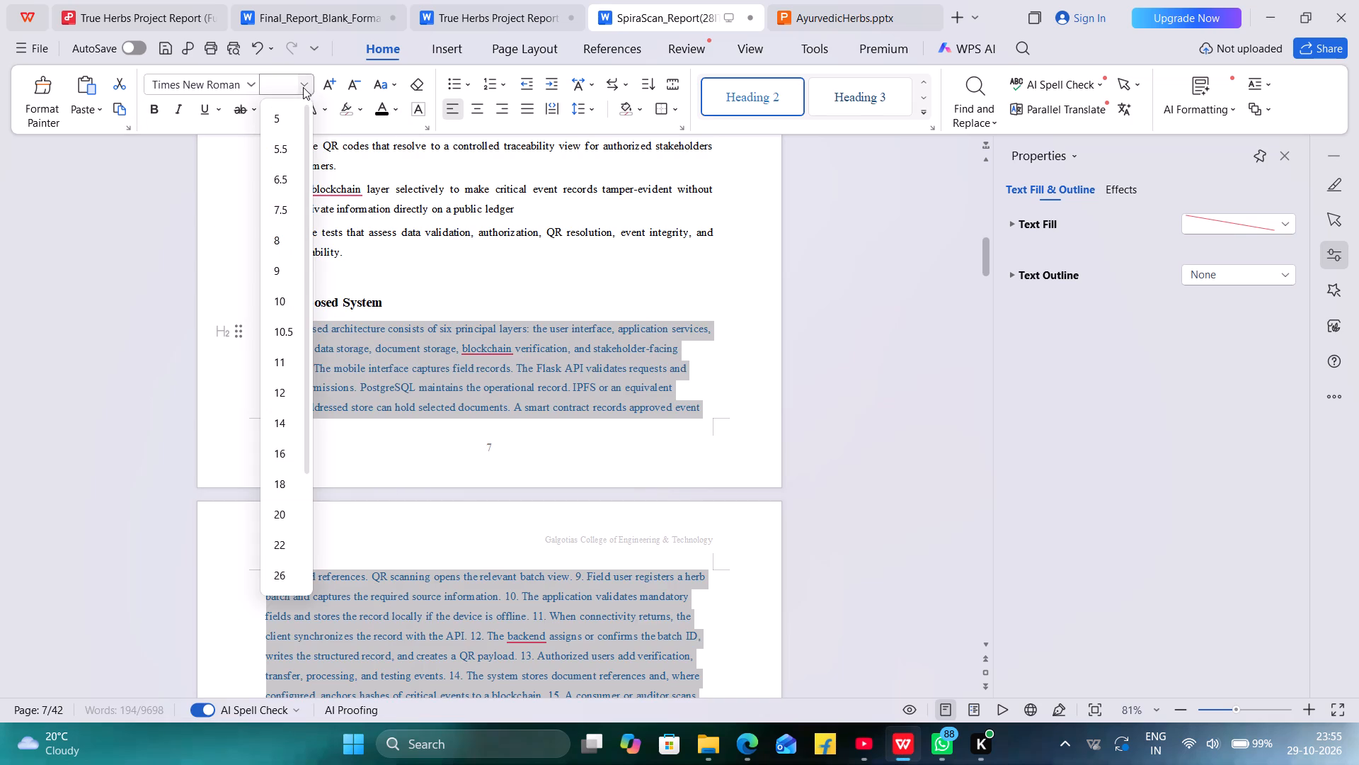
click(294, 384)
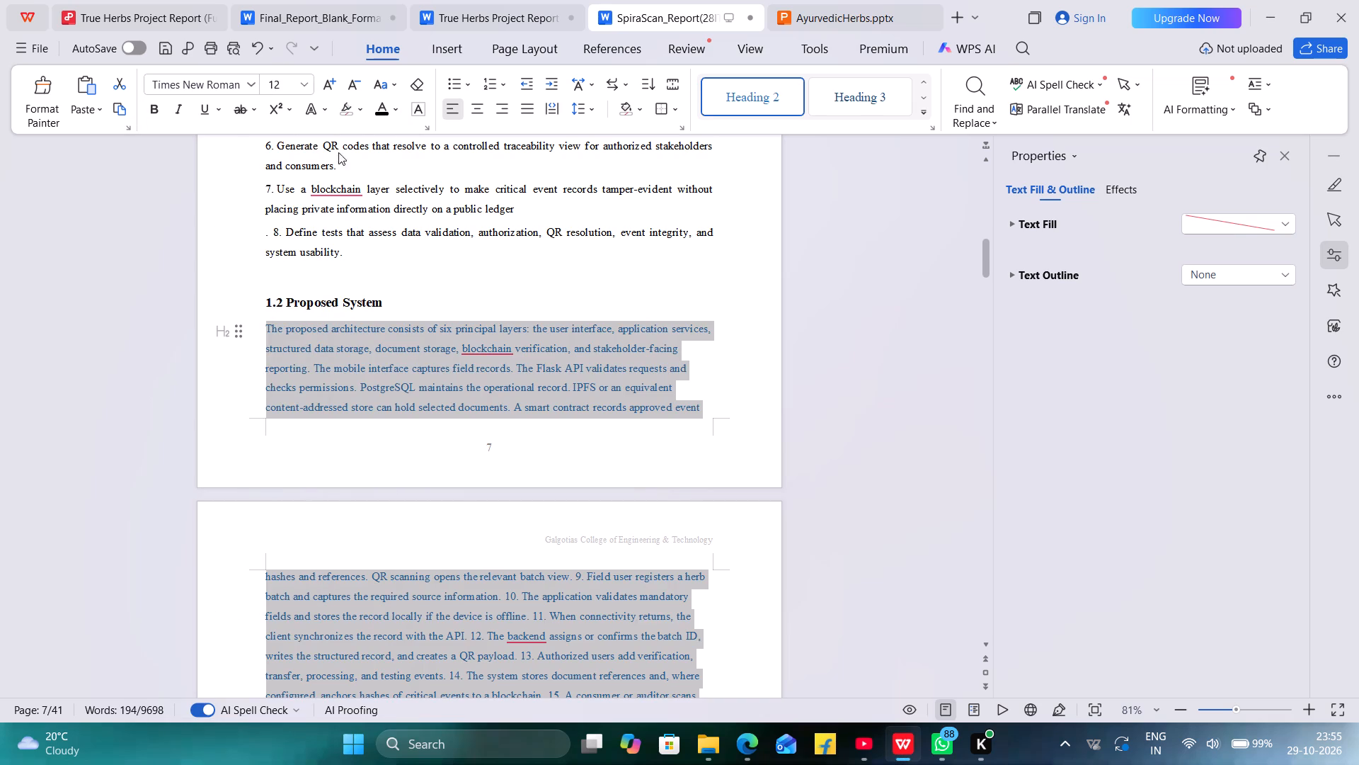
click(403, 113)
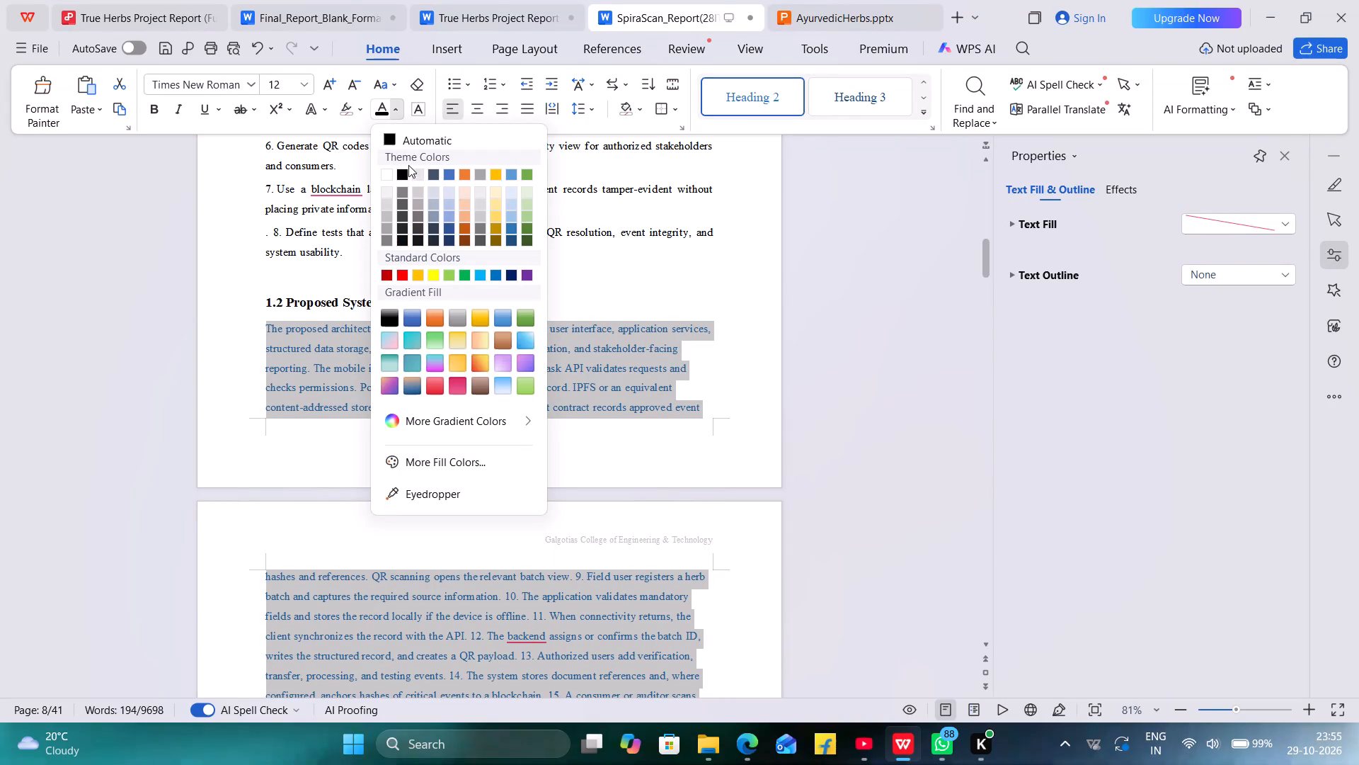
click(400, 176)
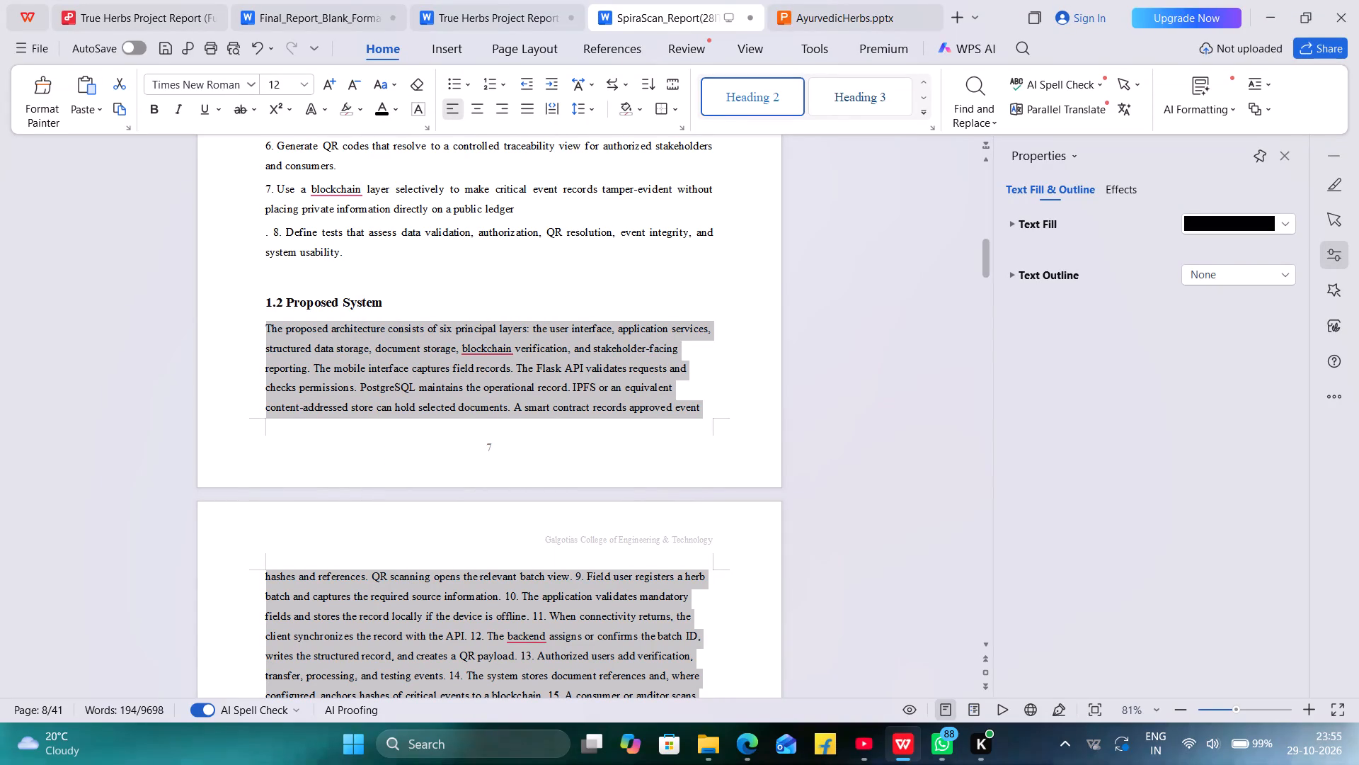
click(524, 104)
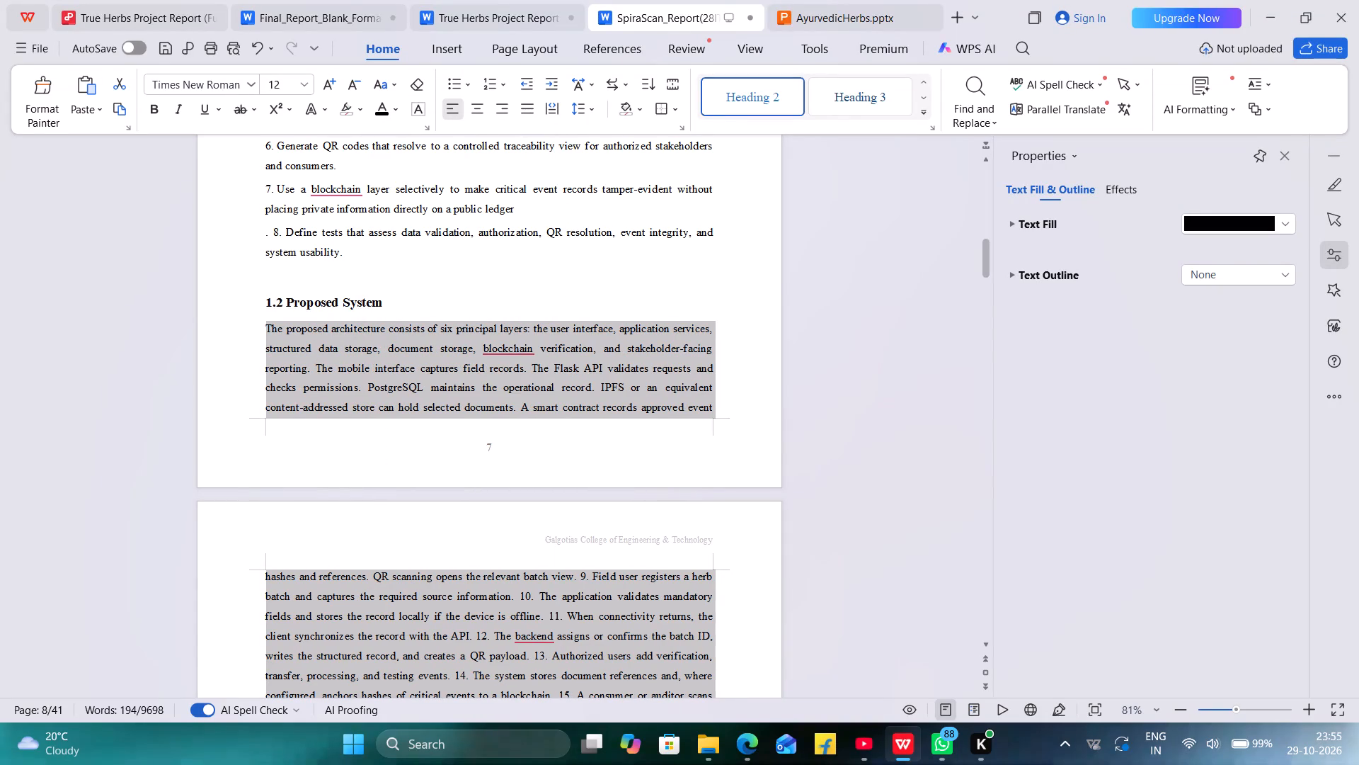
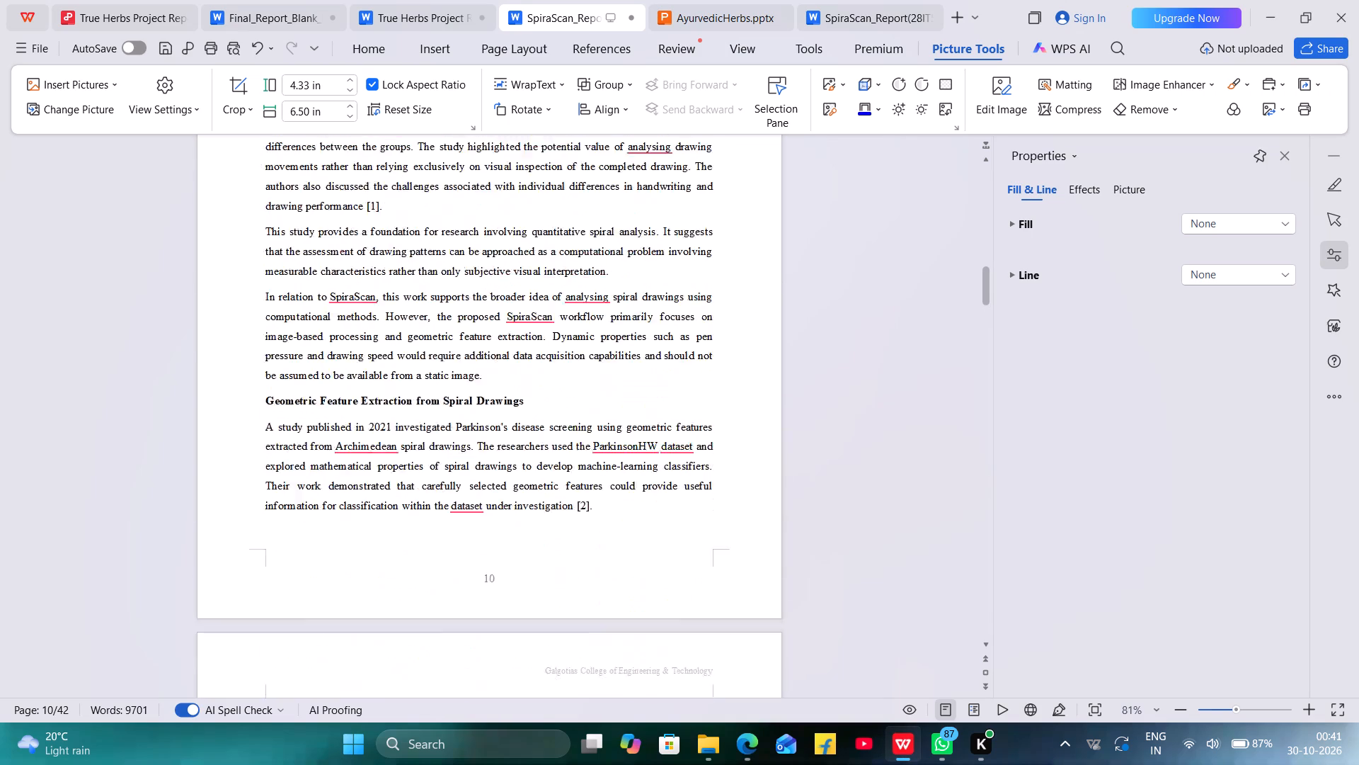
scroll(512, 443, up, 15)
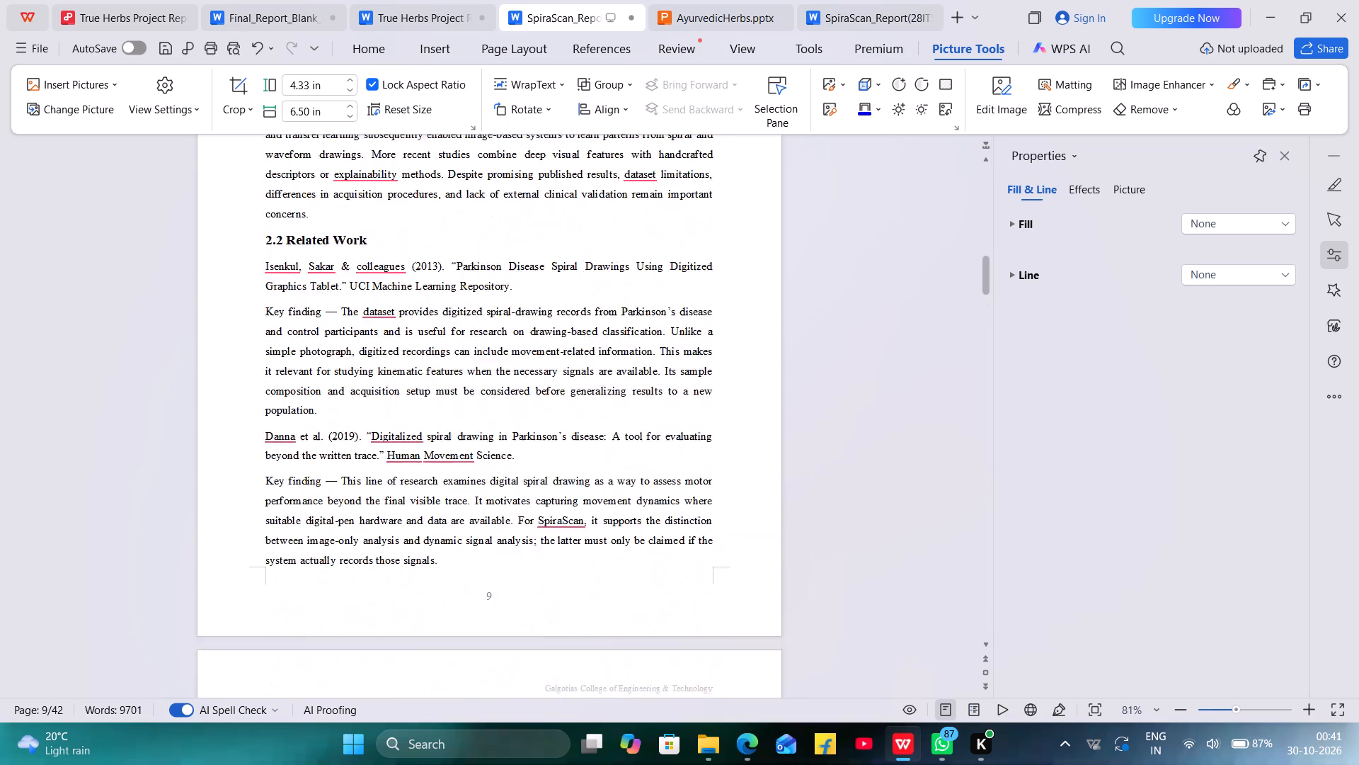
scroll(512, 443, up, 9)
scroll(512, 443, down, 5)
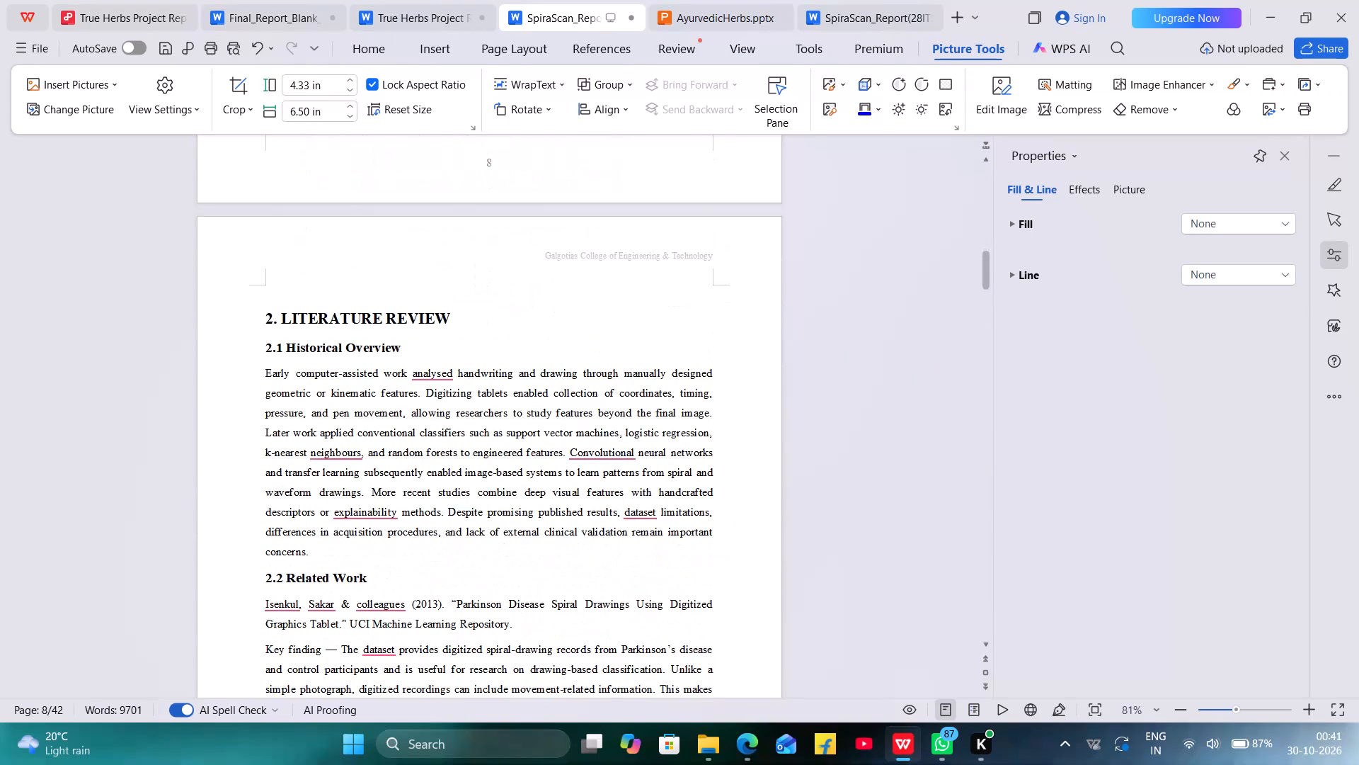
drag(311, 561, 260, 380)
click(512, 319)
key(Return)
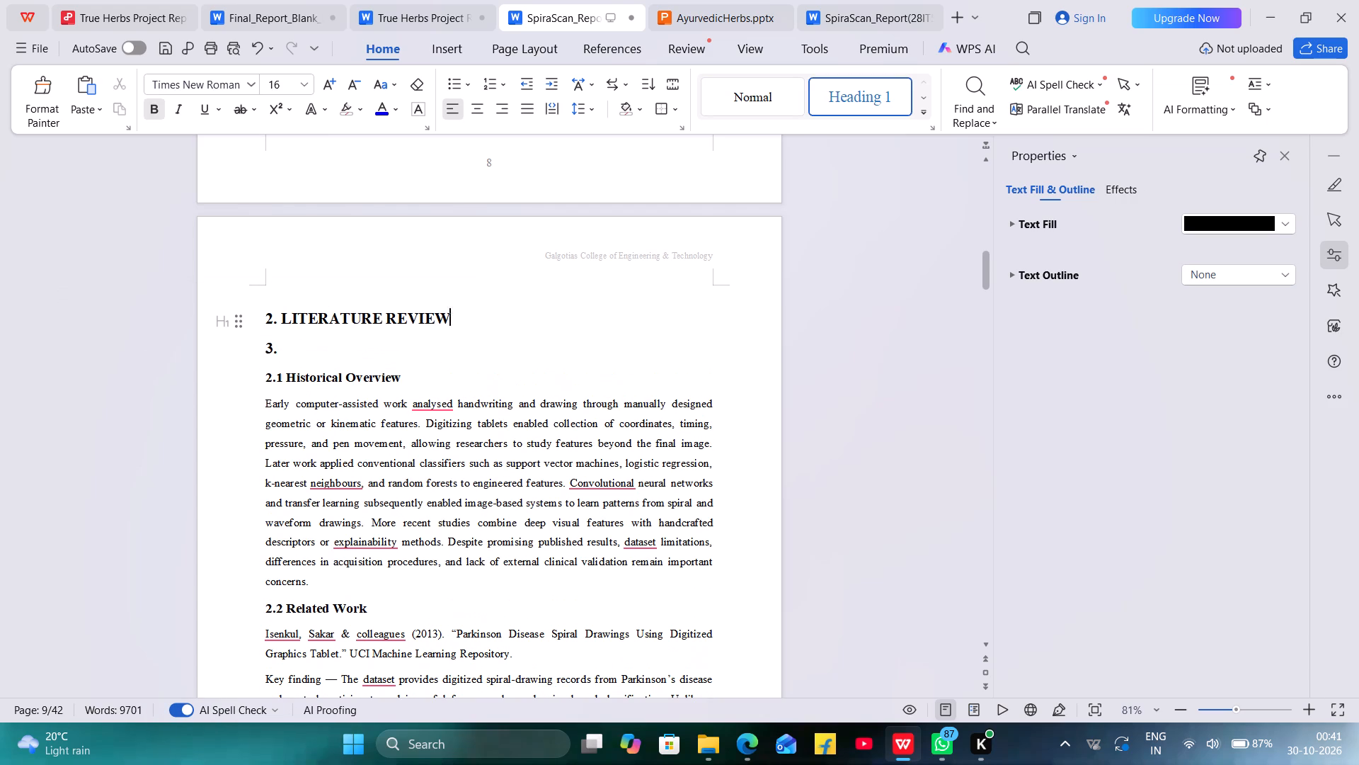
key(BackSpace)
key(ctrl+v)
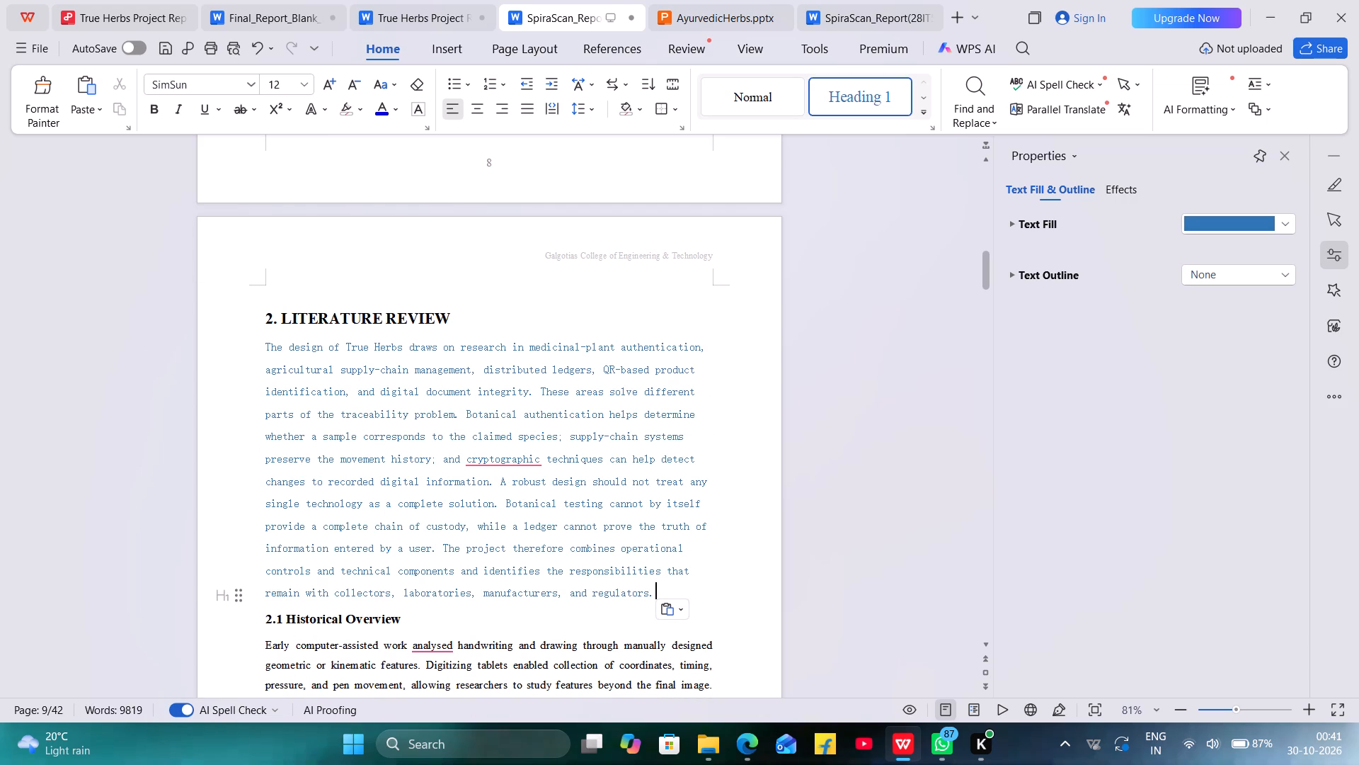
Format the pasted Literature Review introduction as Times New Roman, size 12, black and justified.
drag(669, 591, 256, 338)
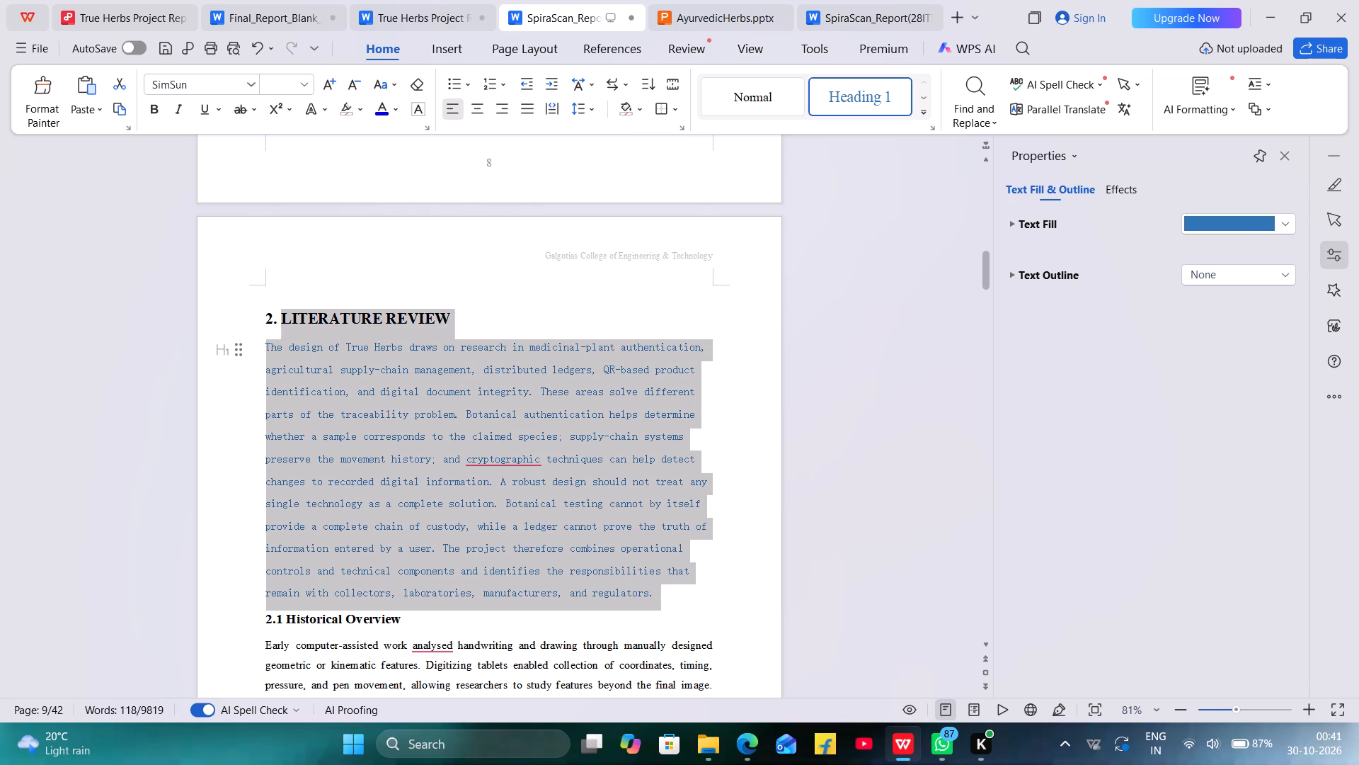
drag(256, 338, 243, 354)
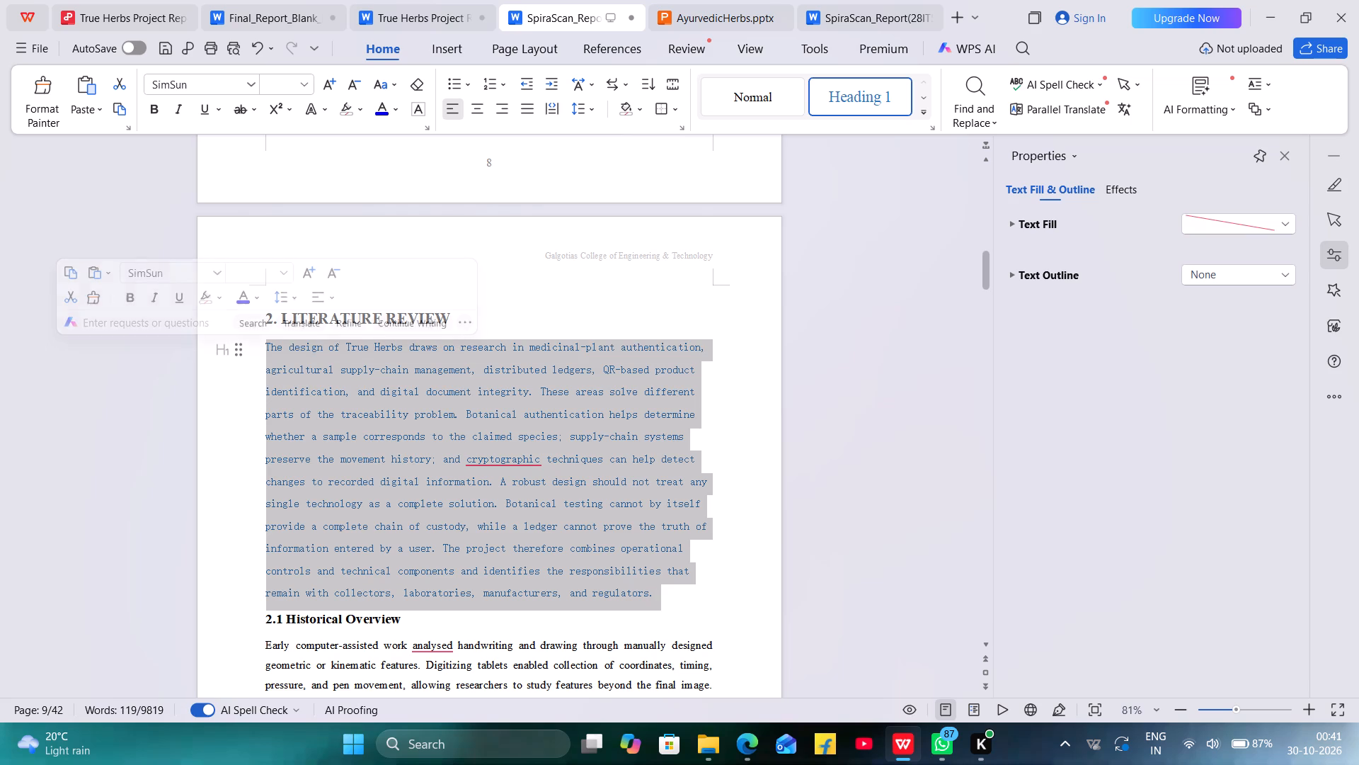
click(258, 91)
click(224, 254)
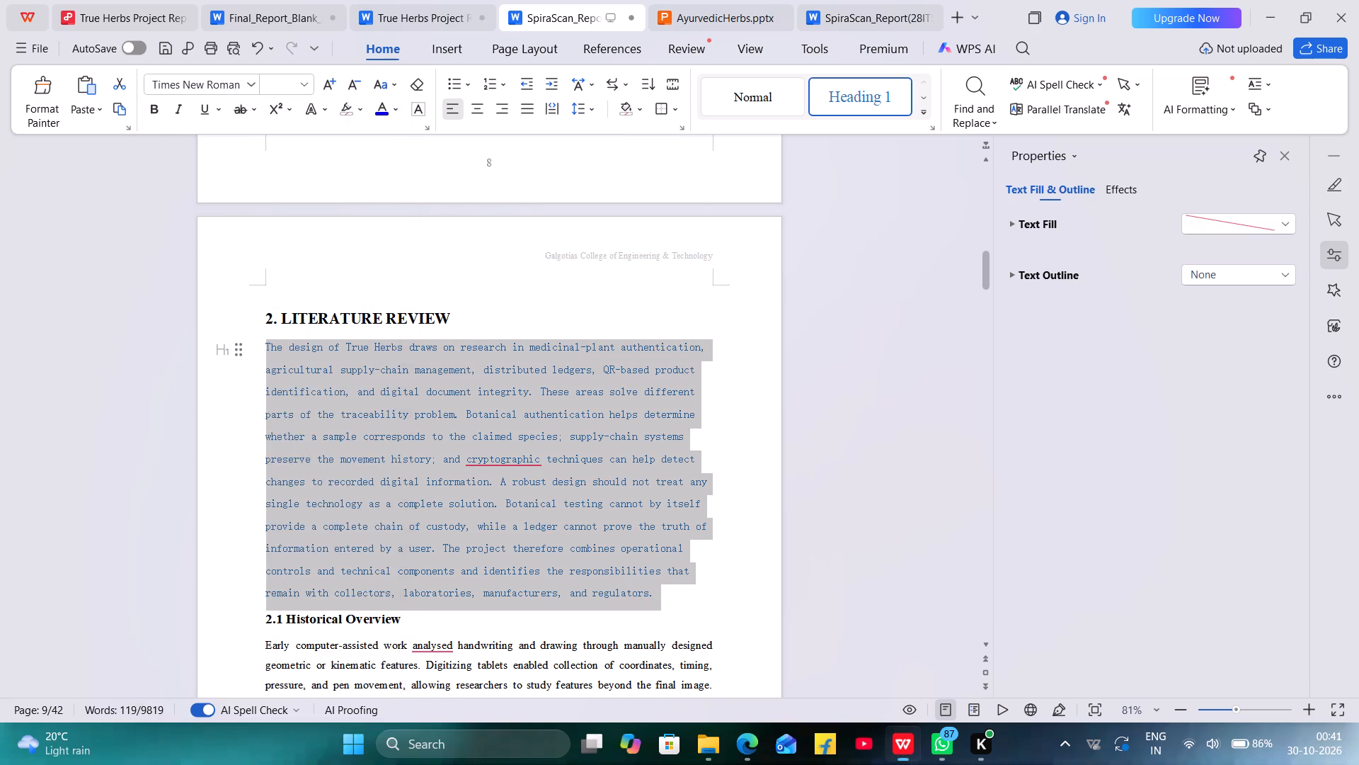
click(304, 91)
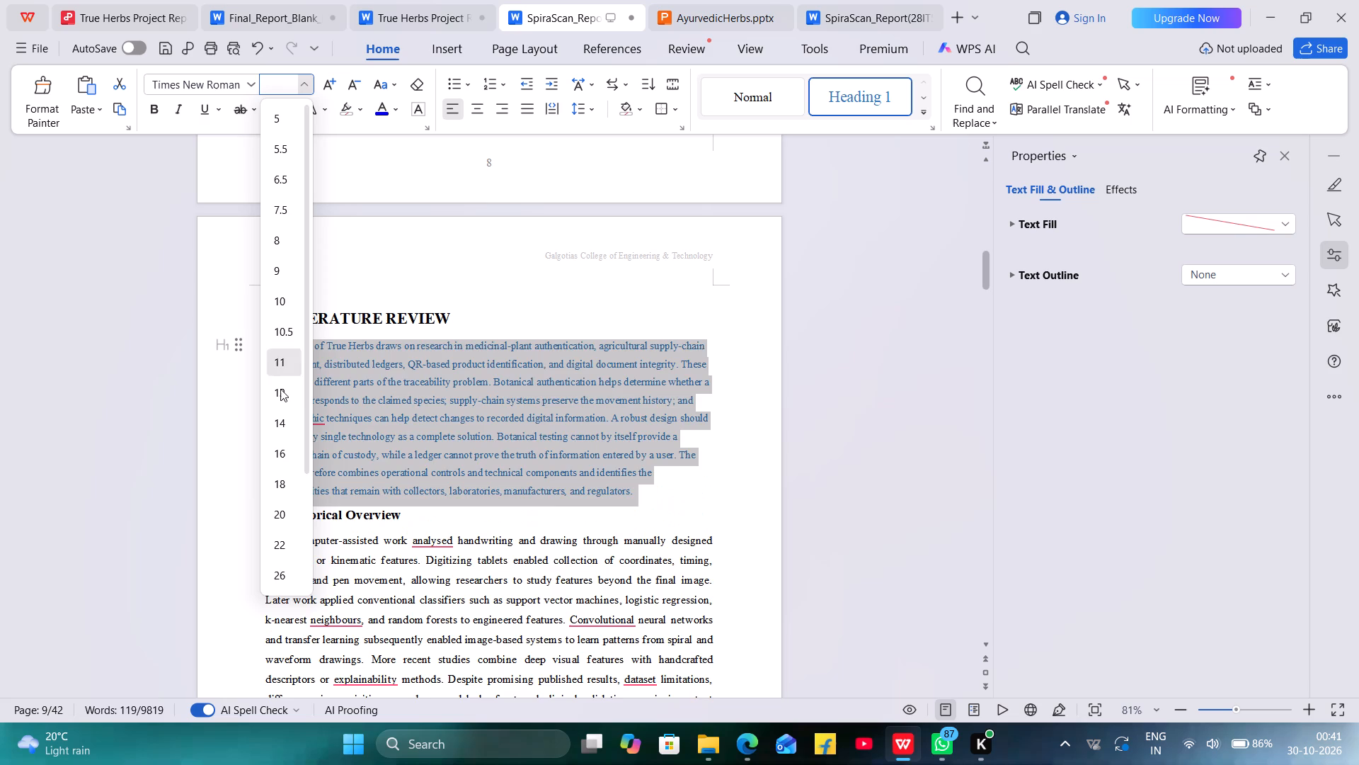
click(282, 391)
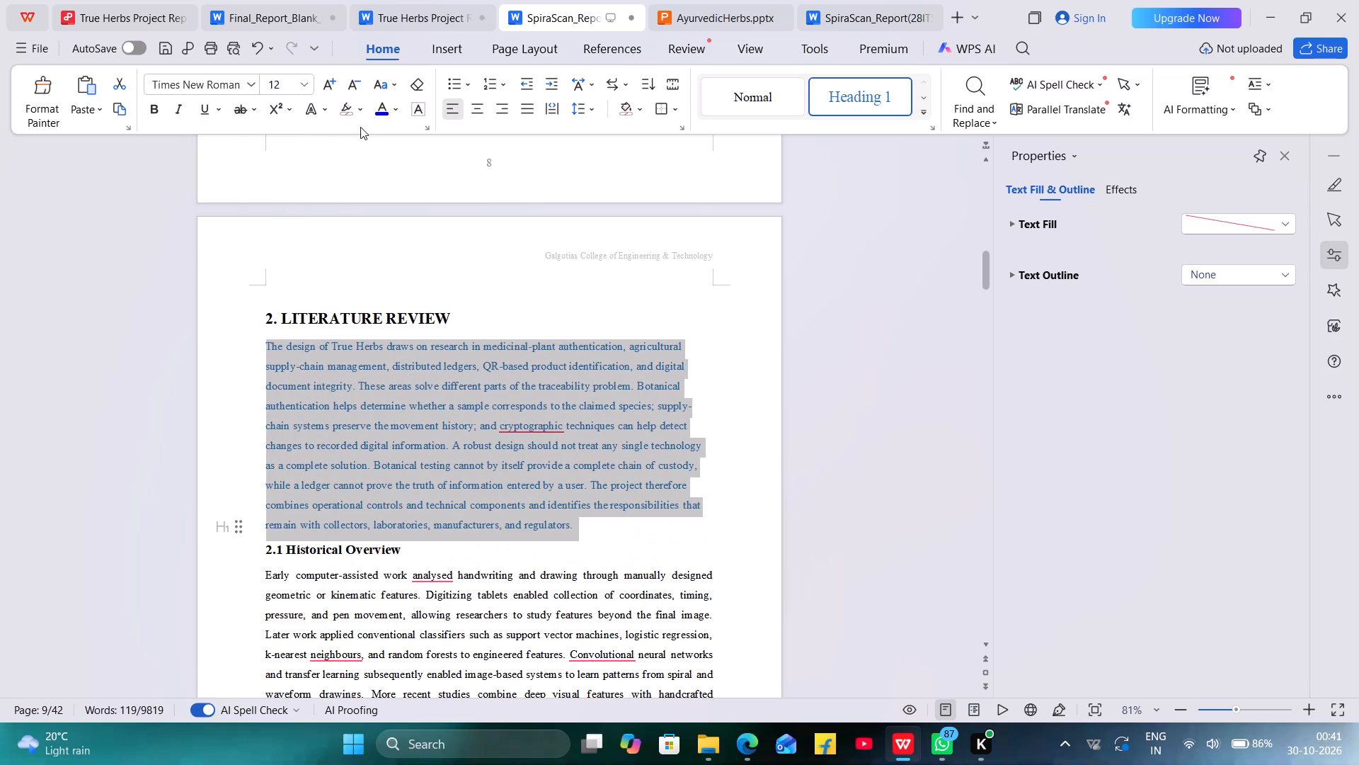
click(399, 110)
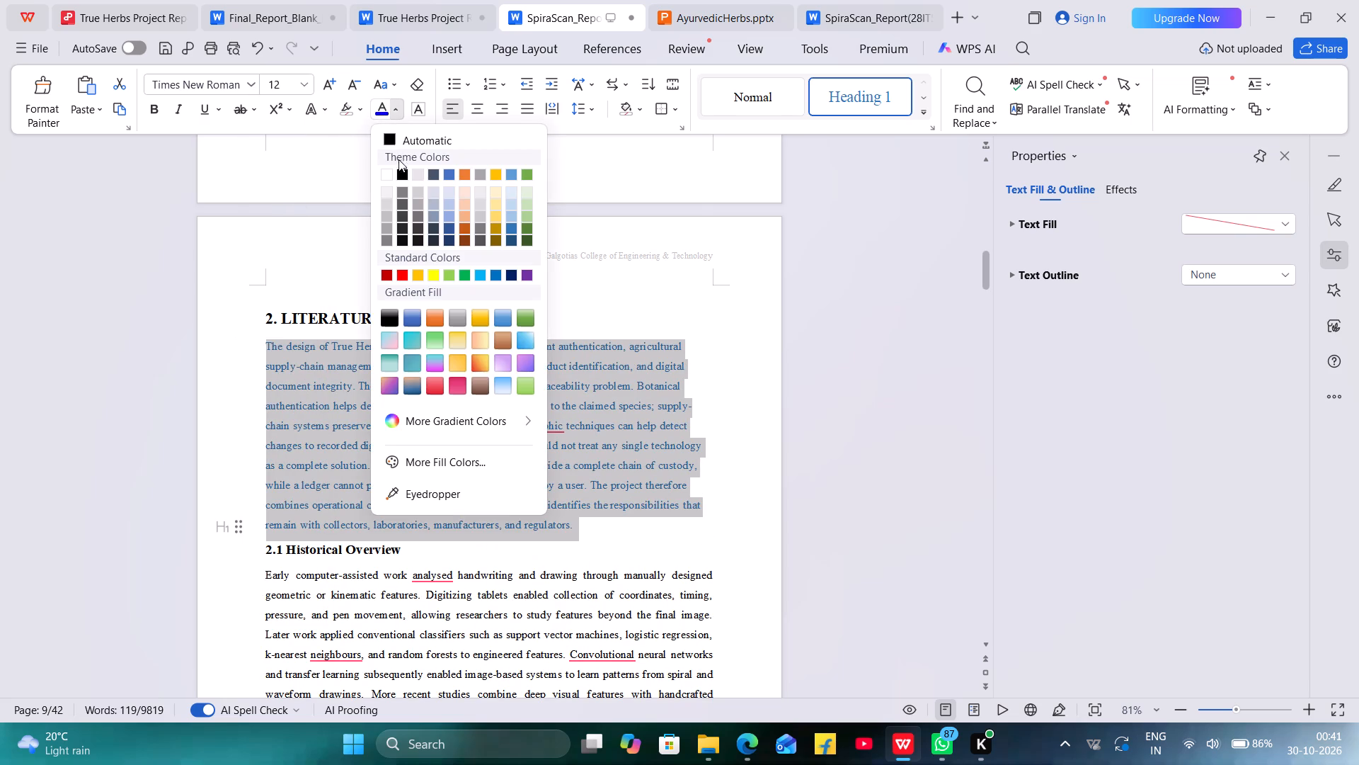
click(401, 170)
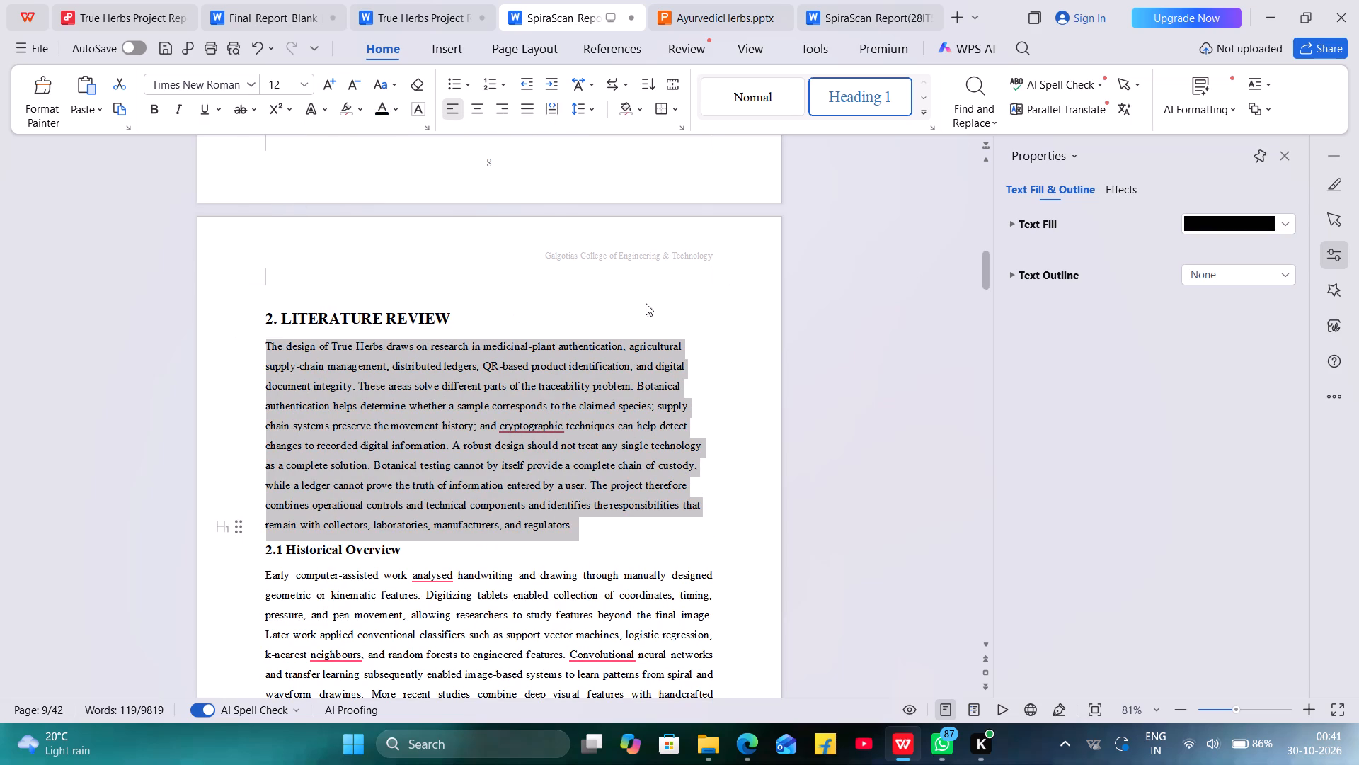
click(537, 101)
click(638, 319)
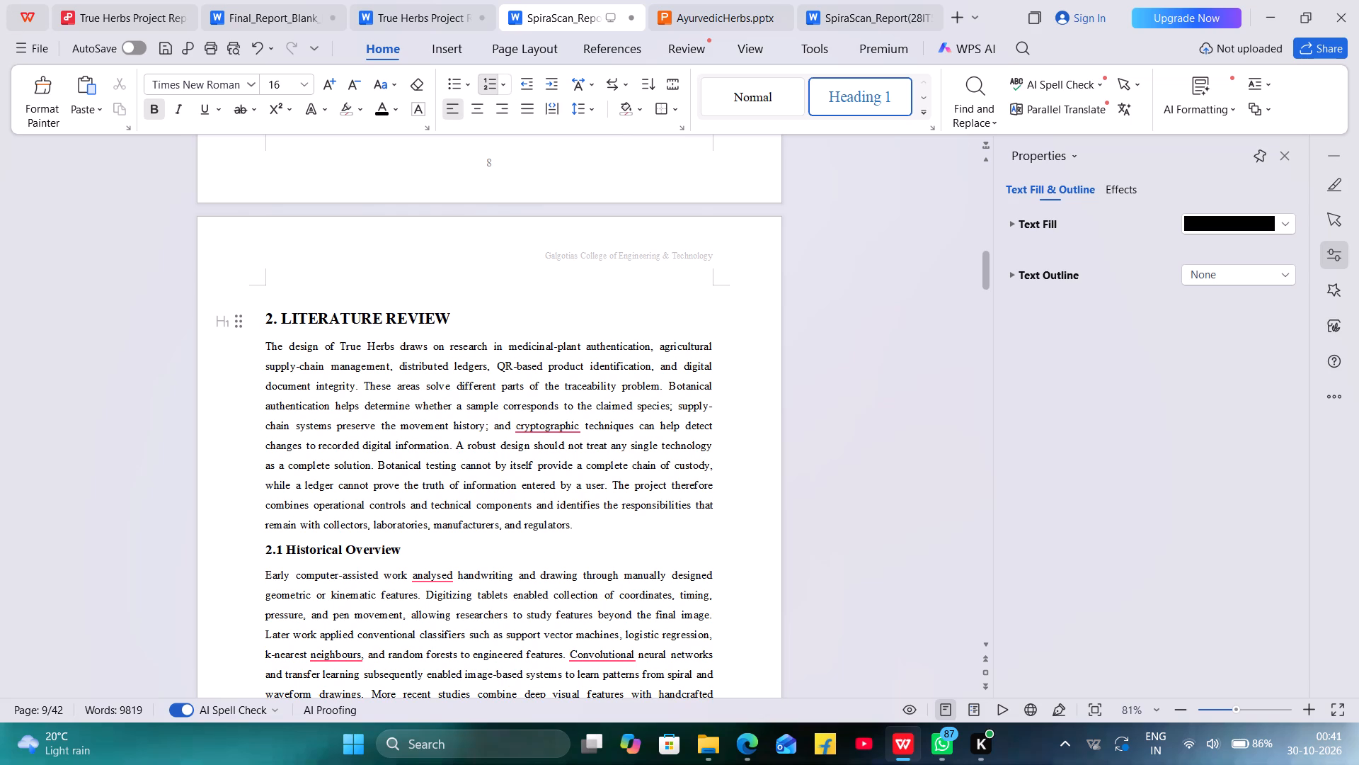
click(762, 742)
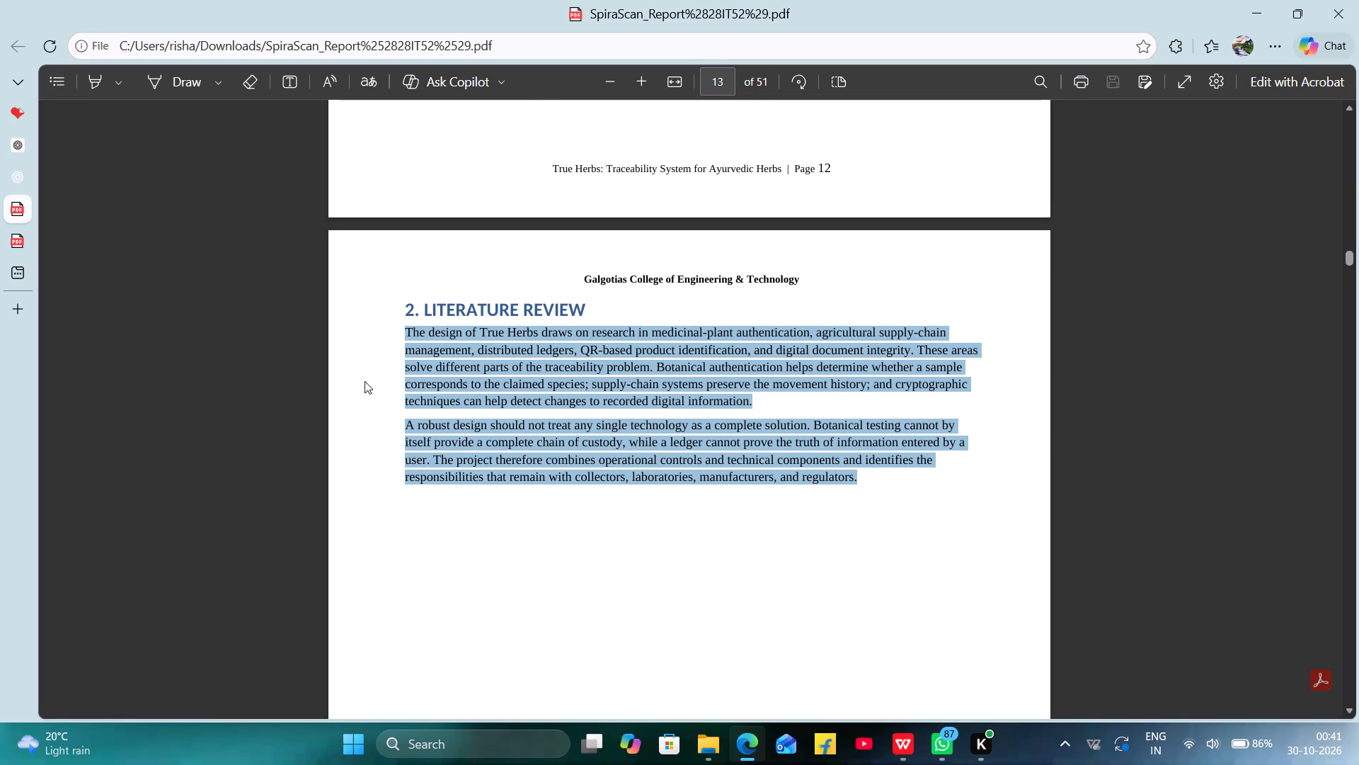
scroll(365, 382, down, 11)
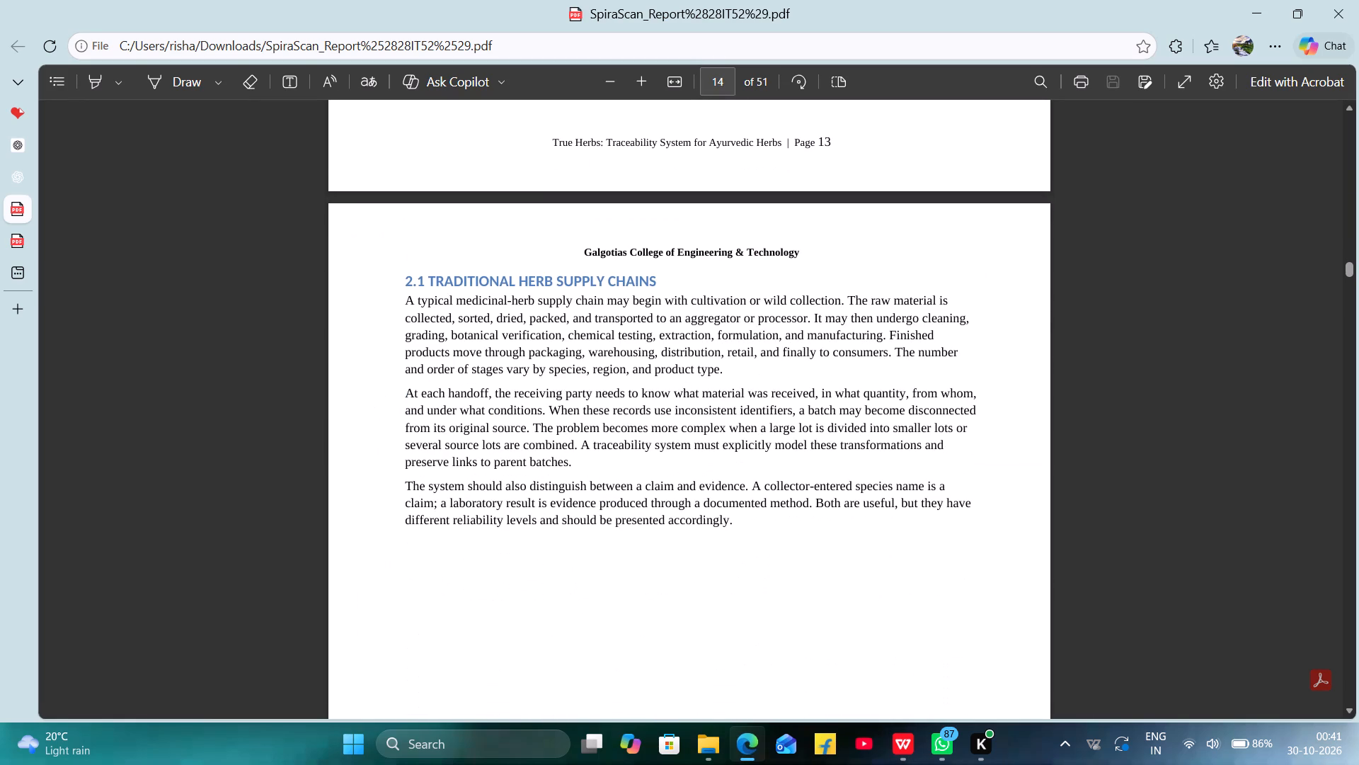
drag(750, 527, 519, 344)
drag(397, 303, 767, 567)
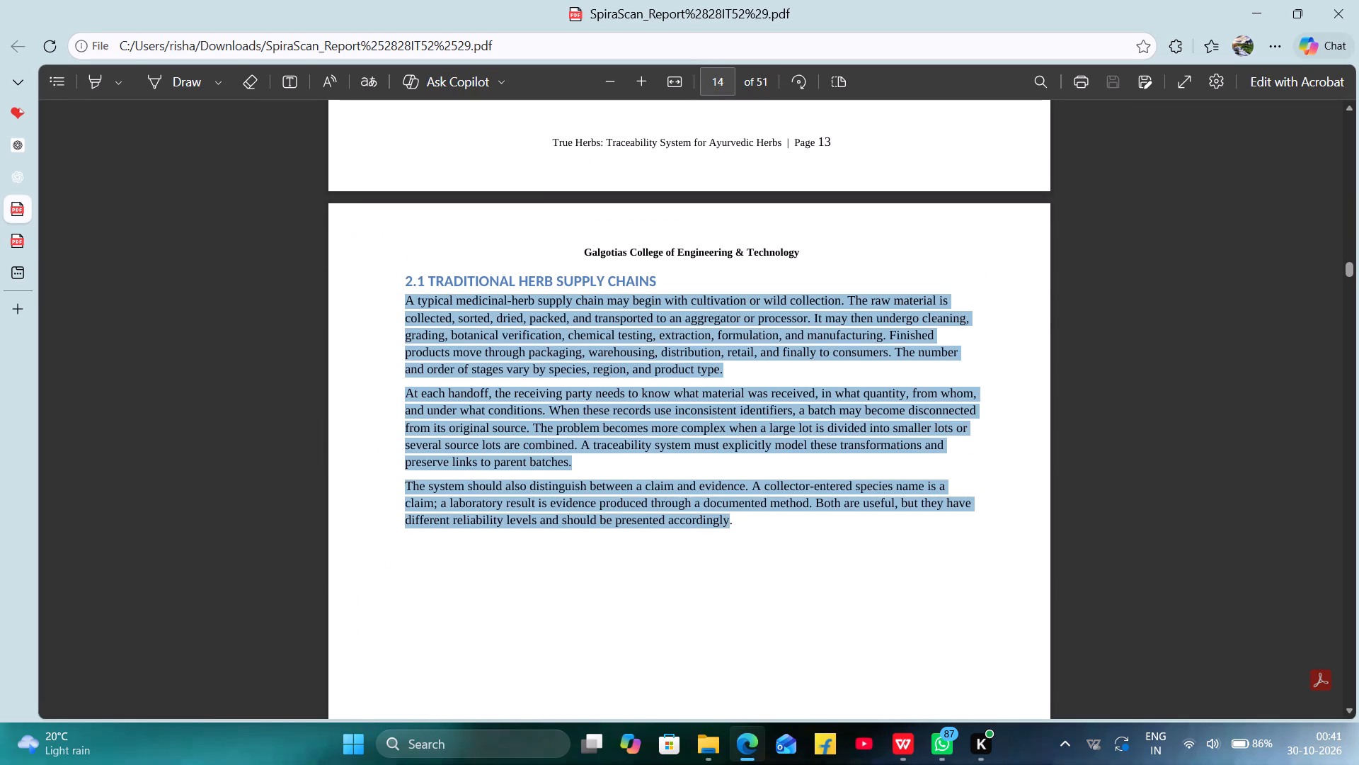
drag(767, 567, 784, 526)
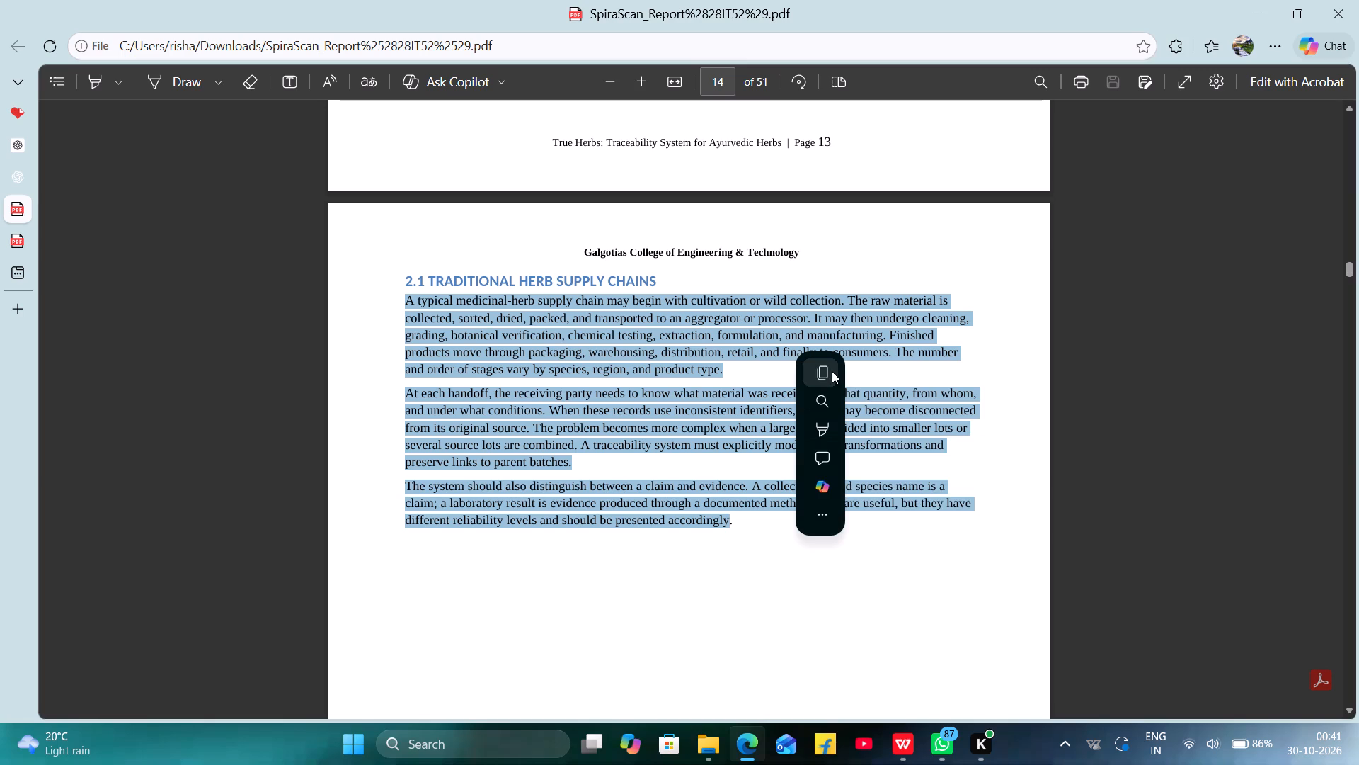
click(832, 371)
Switch to WPS Office and delete the SpiraScan body paragraph under 2.1 Historical Overview, keeping the heading.
click(897, 753)
scroll(582, 509, down, 1)
drag(570, 467, 193, 315)
click(612, 487)
scroll(612, 489, down, 3)
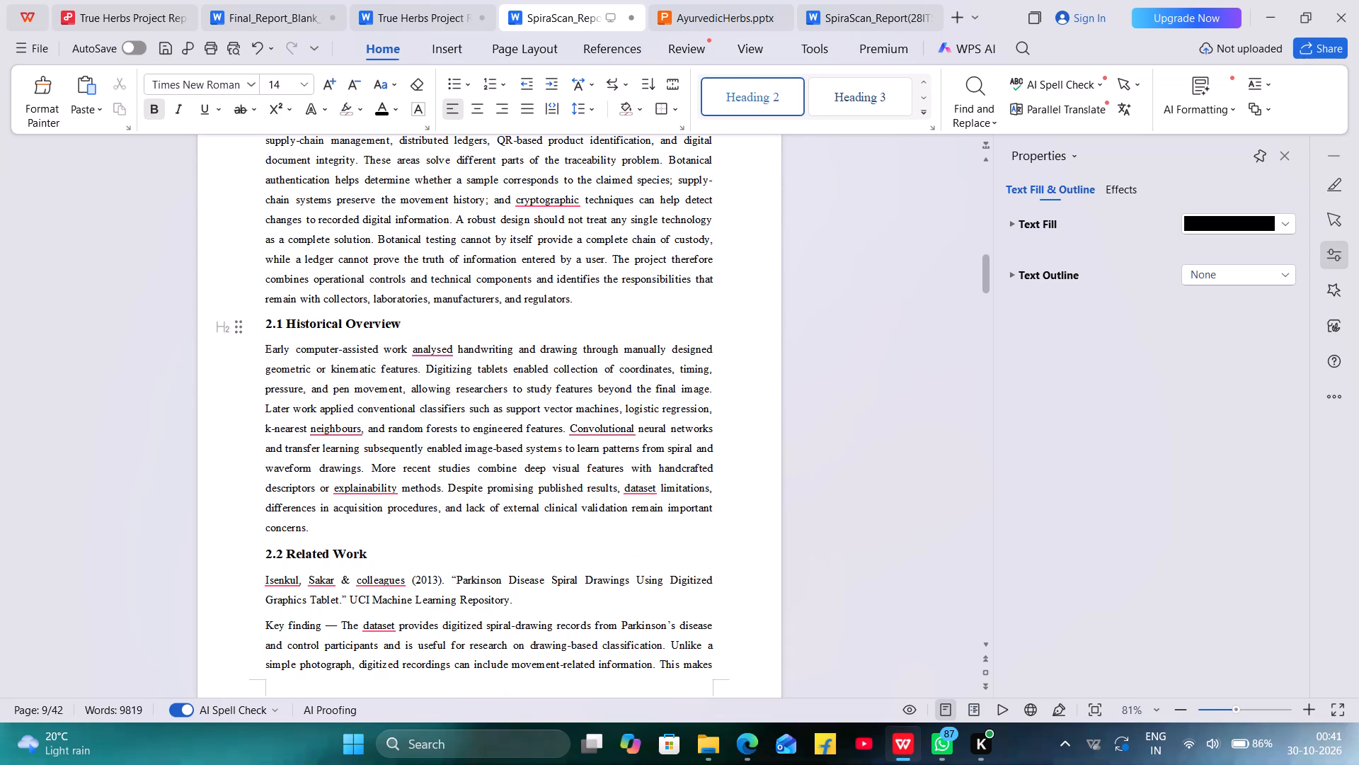
drag(326, 523, 282, 365)
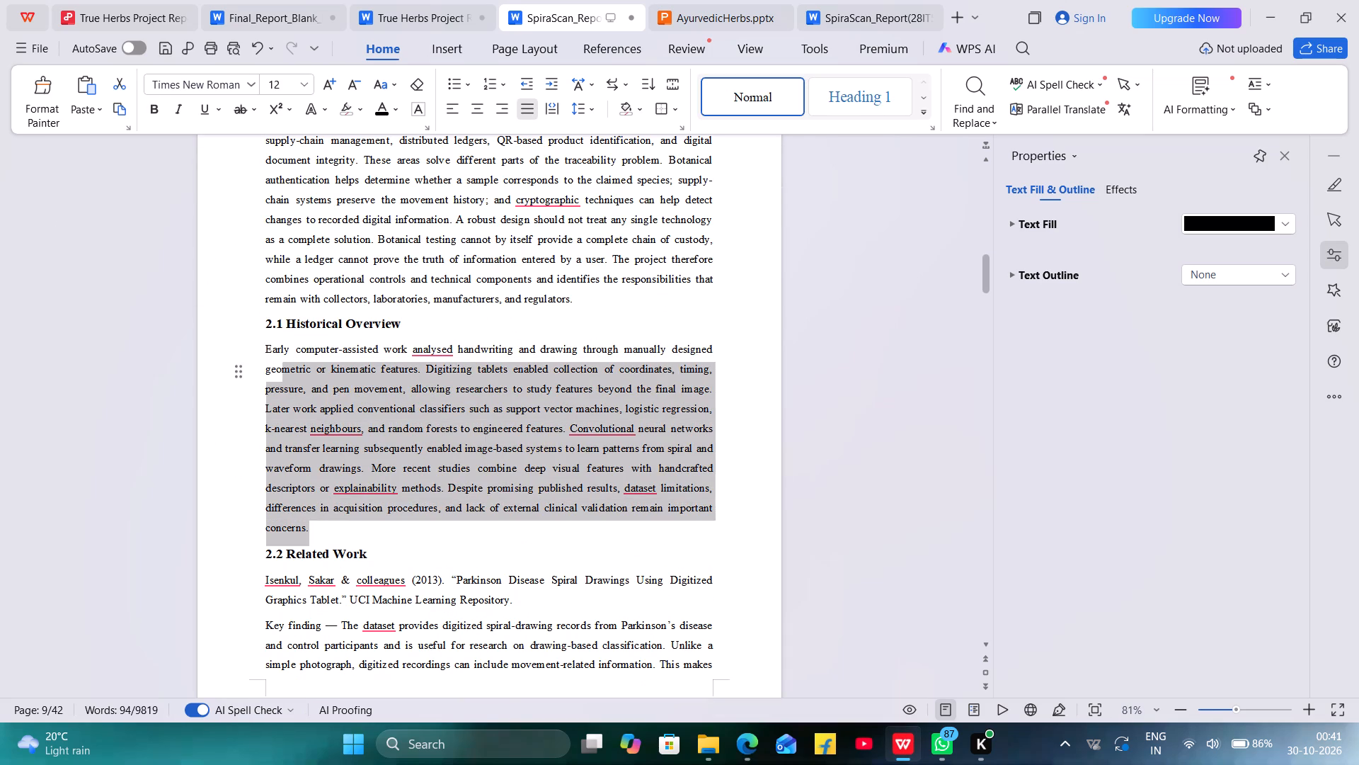
drag(282, 365, 266, 348)
key(BackSpace)
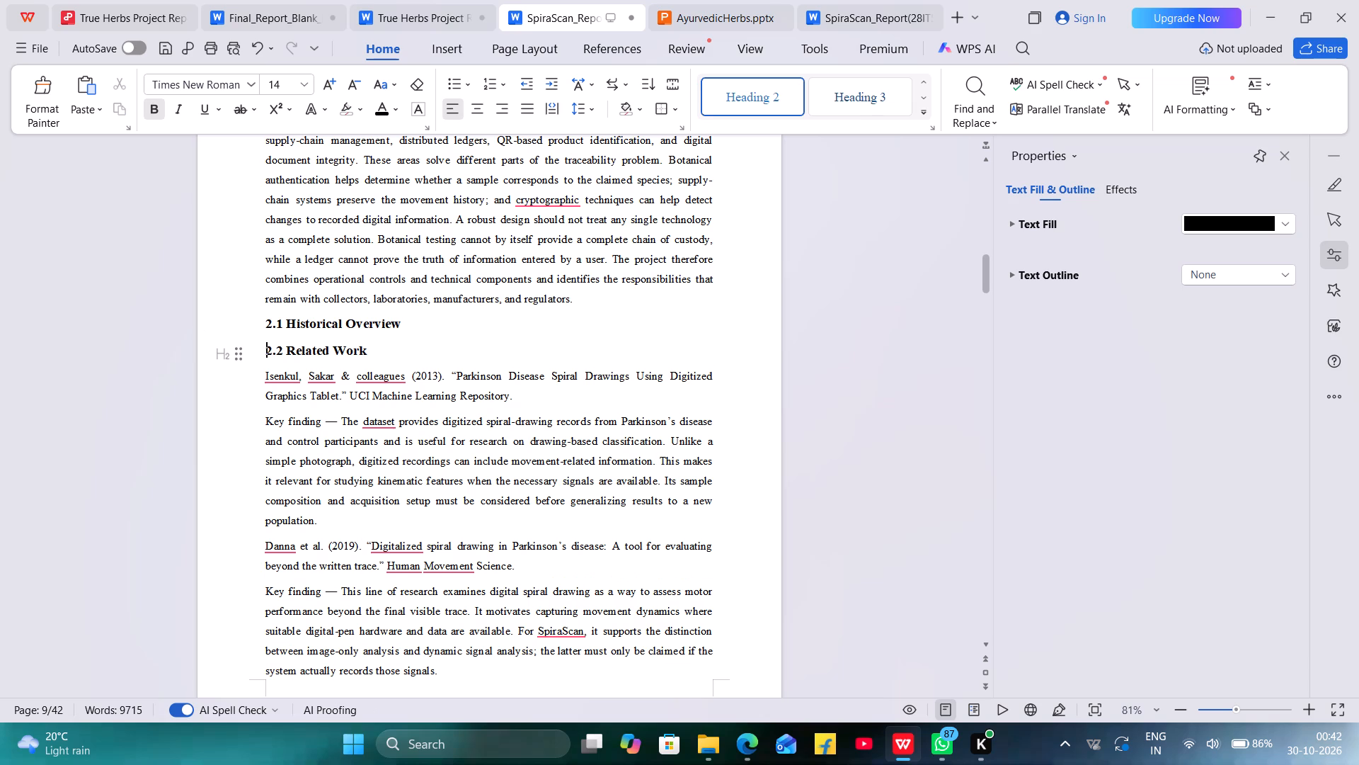
Paste the copied herb supply chain text on a new unnumbered line between 2.1 Historical Overview and 2.2 Related Work.
click(248, 332)
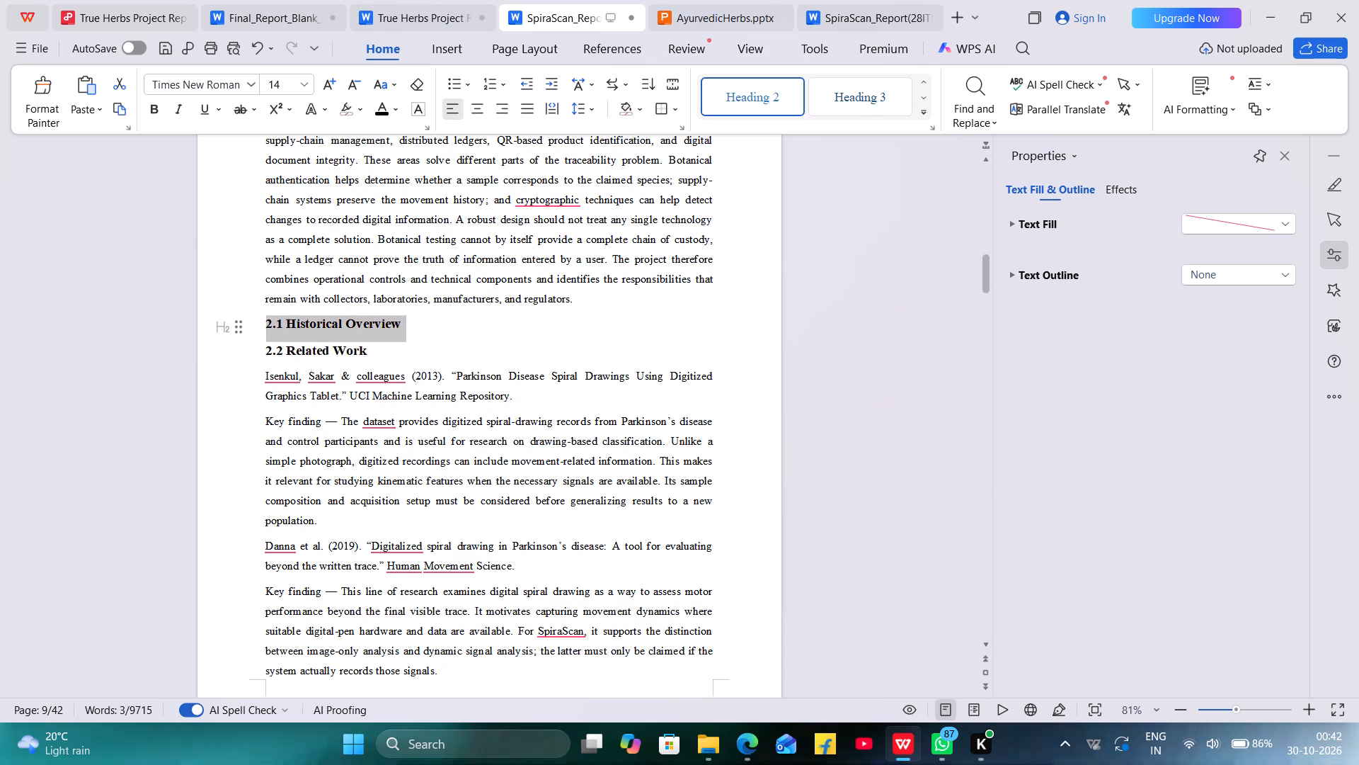
click(443, 346)
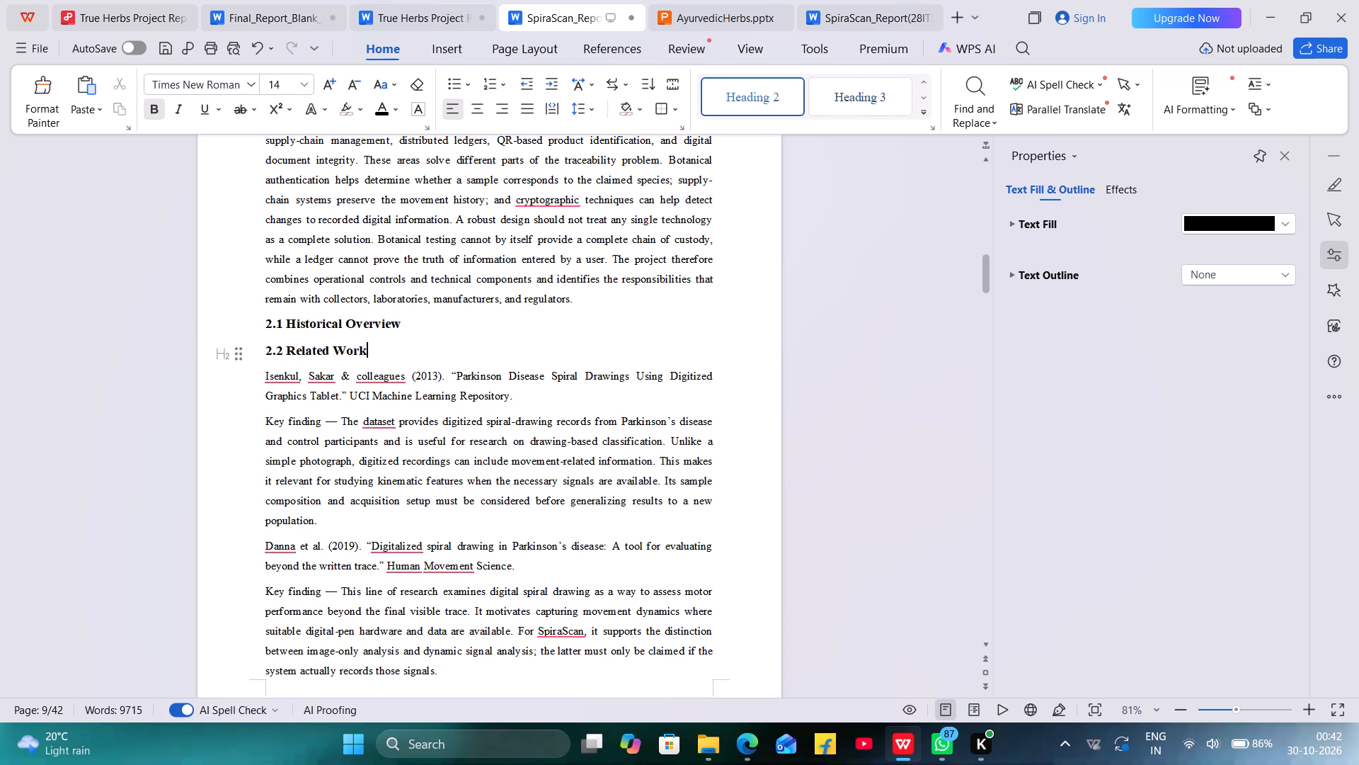
click(263, 341)
click(412, 339)
key(Return)
key(BackSpace)
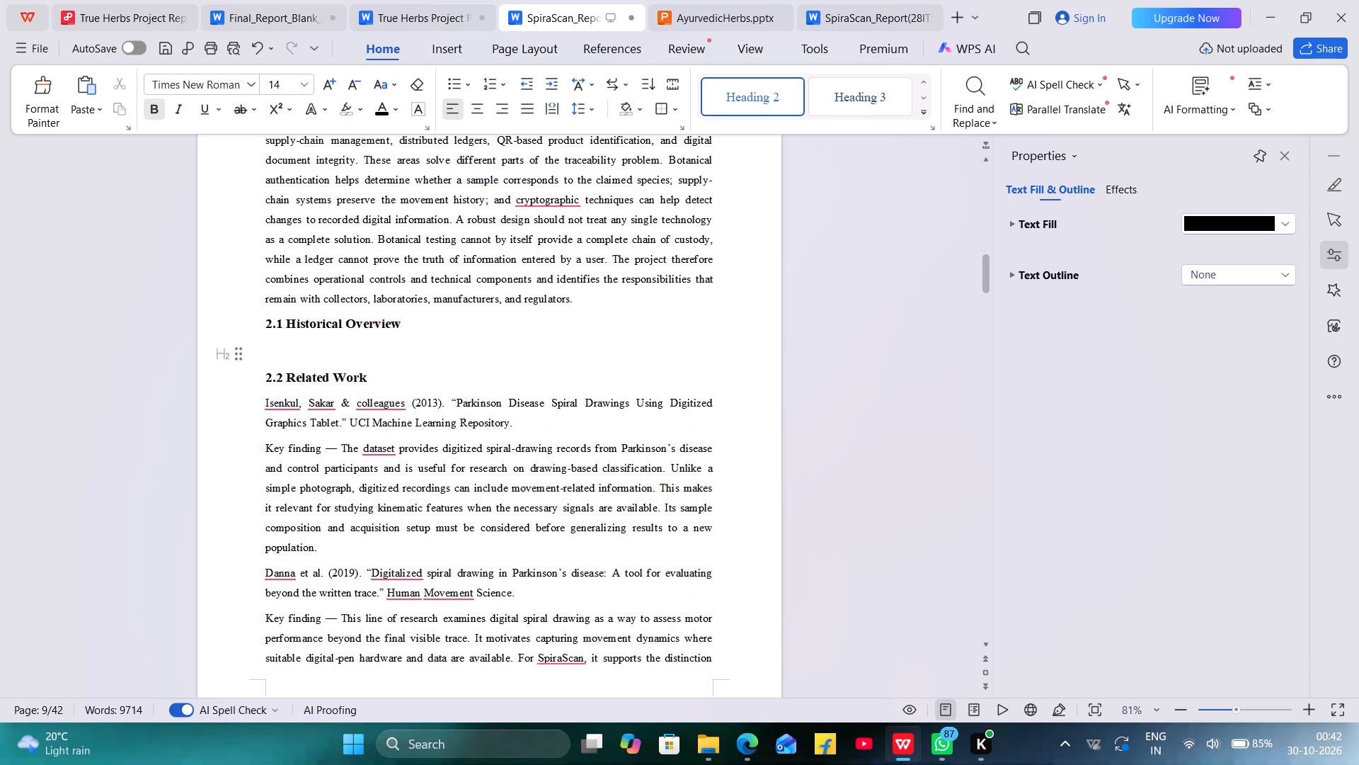
key(ctrl+v)
Format the pasted text under 2.1 Historical Overview as Times New Roman, size 12, black and justified.
scroll(447, 315, down, 3)
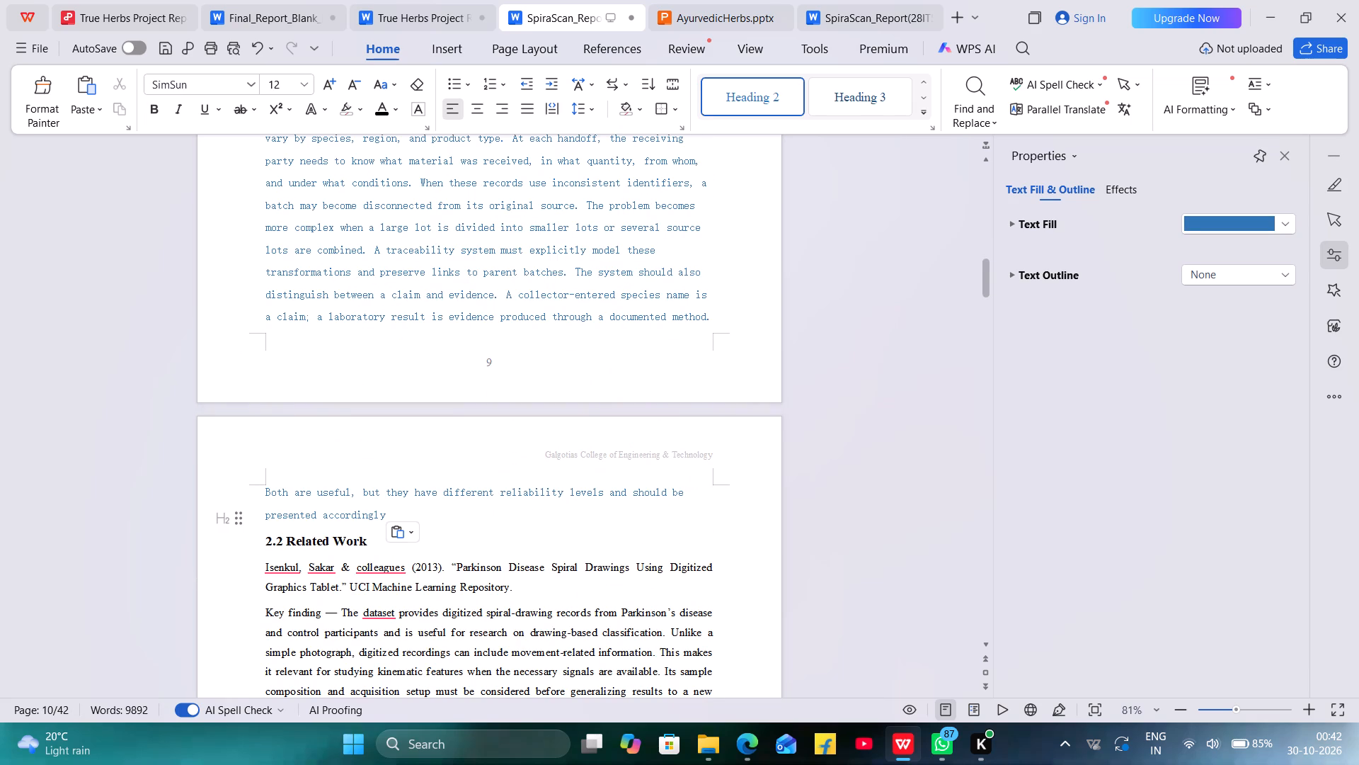
drag(395, 509, 258, 135)
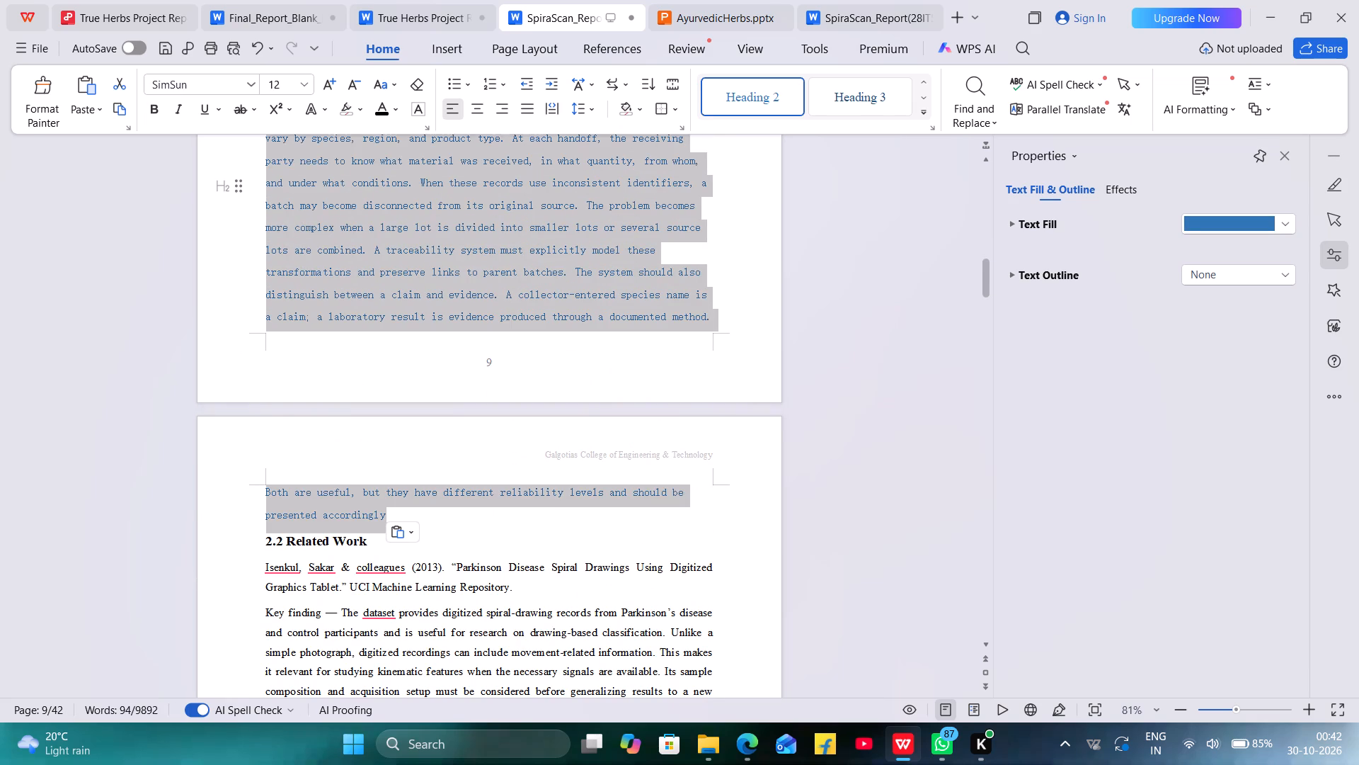
drag(258, 135, 241, 361)
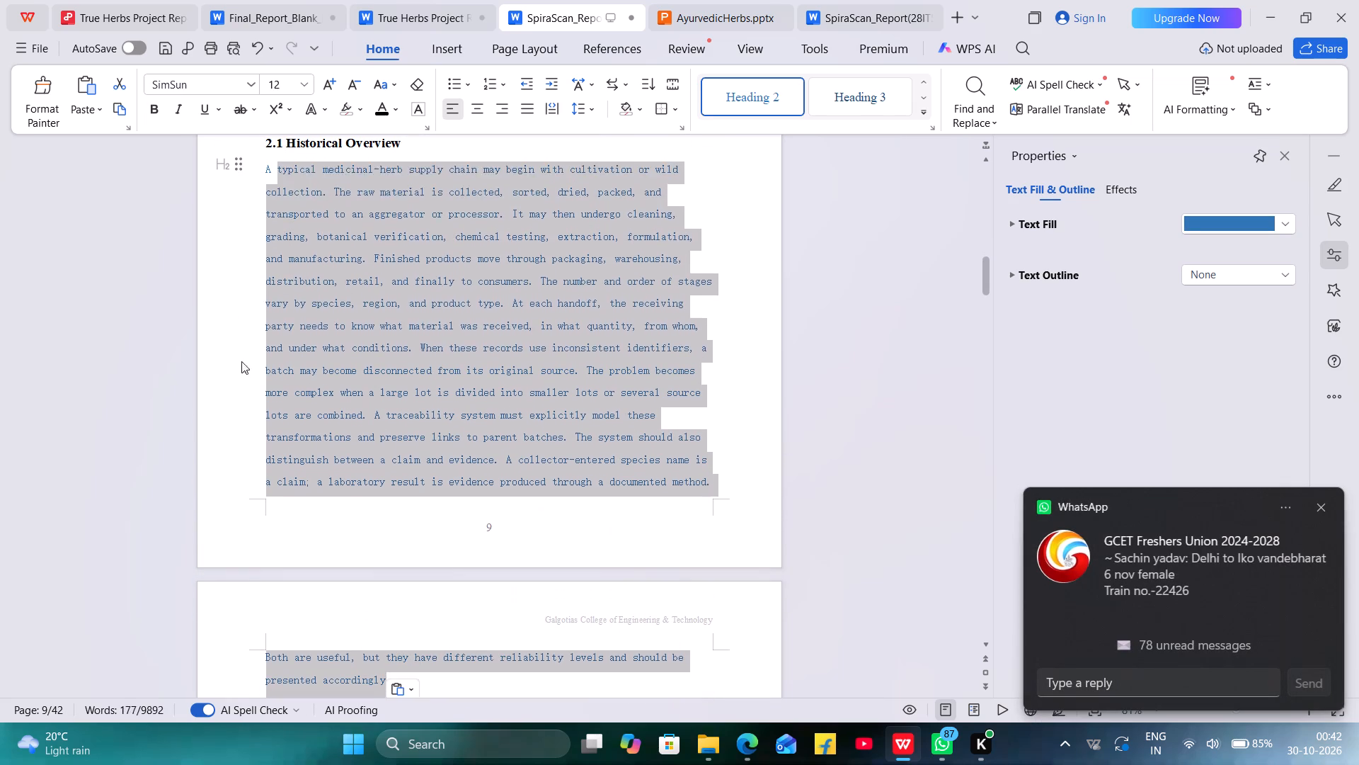
drag(241, 361, 263, 174)
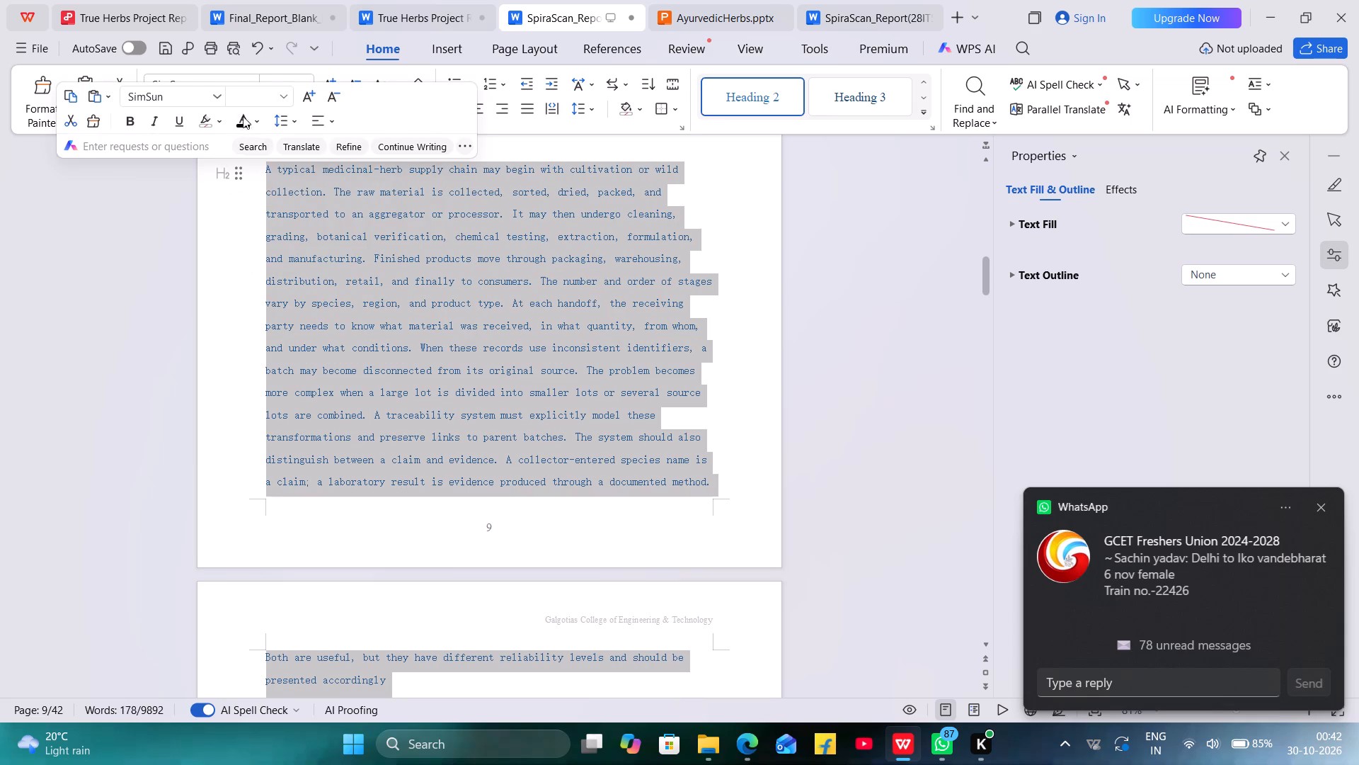
click(248, 81)
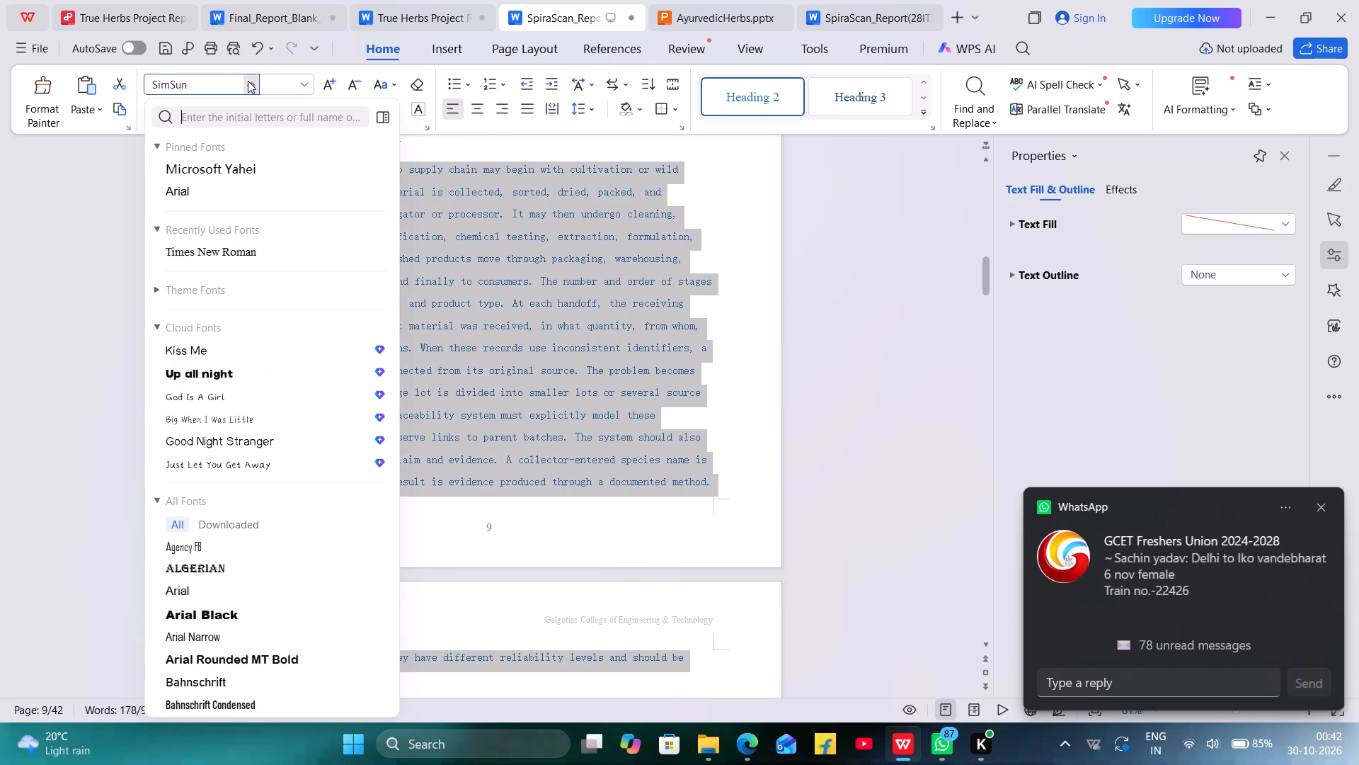
click(258, 254)
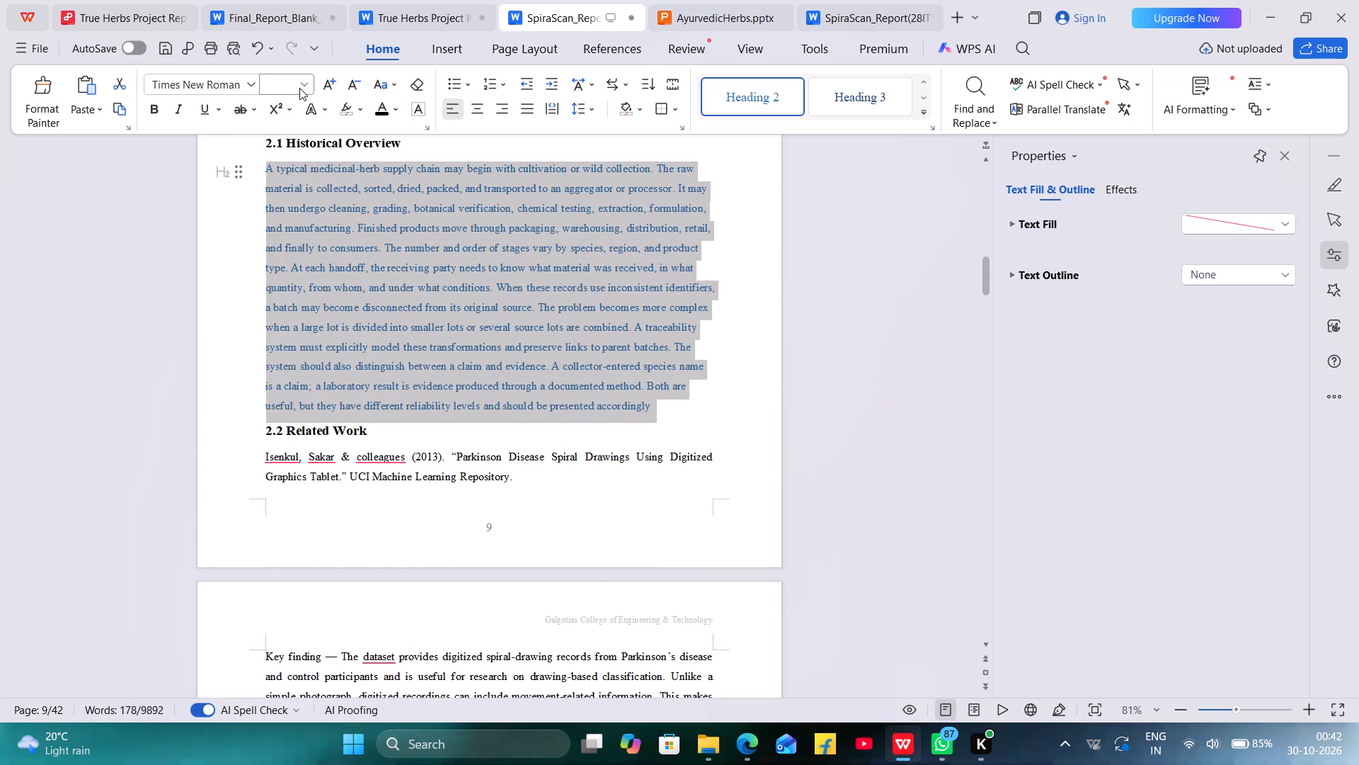
click(303, 88)
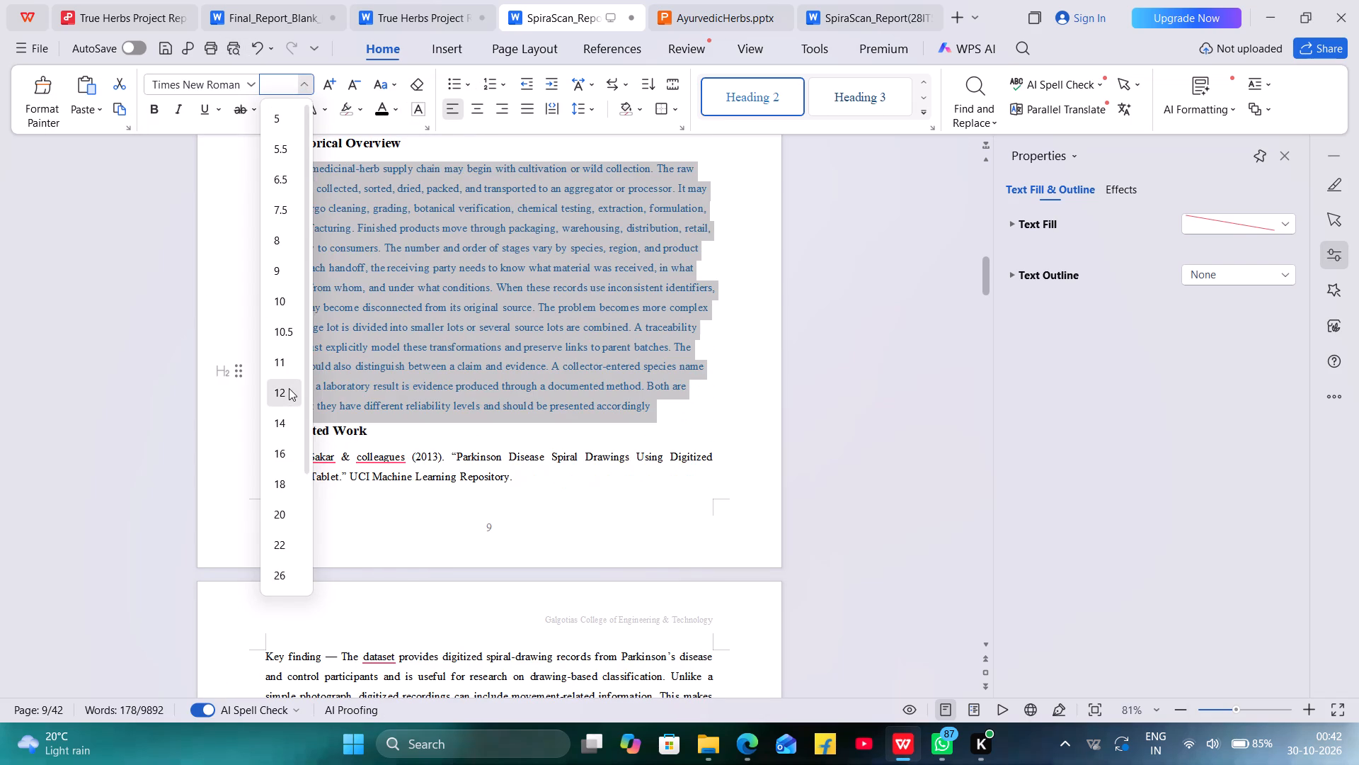
click(289, 388)
click(399, 105)
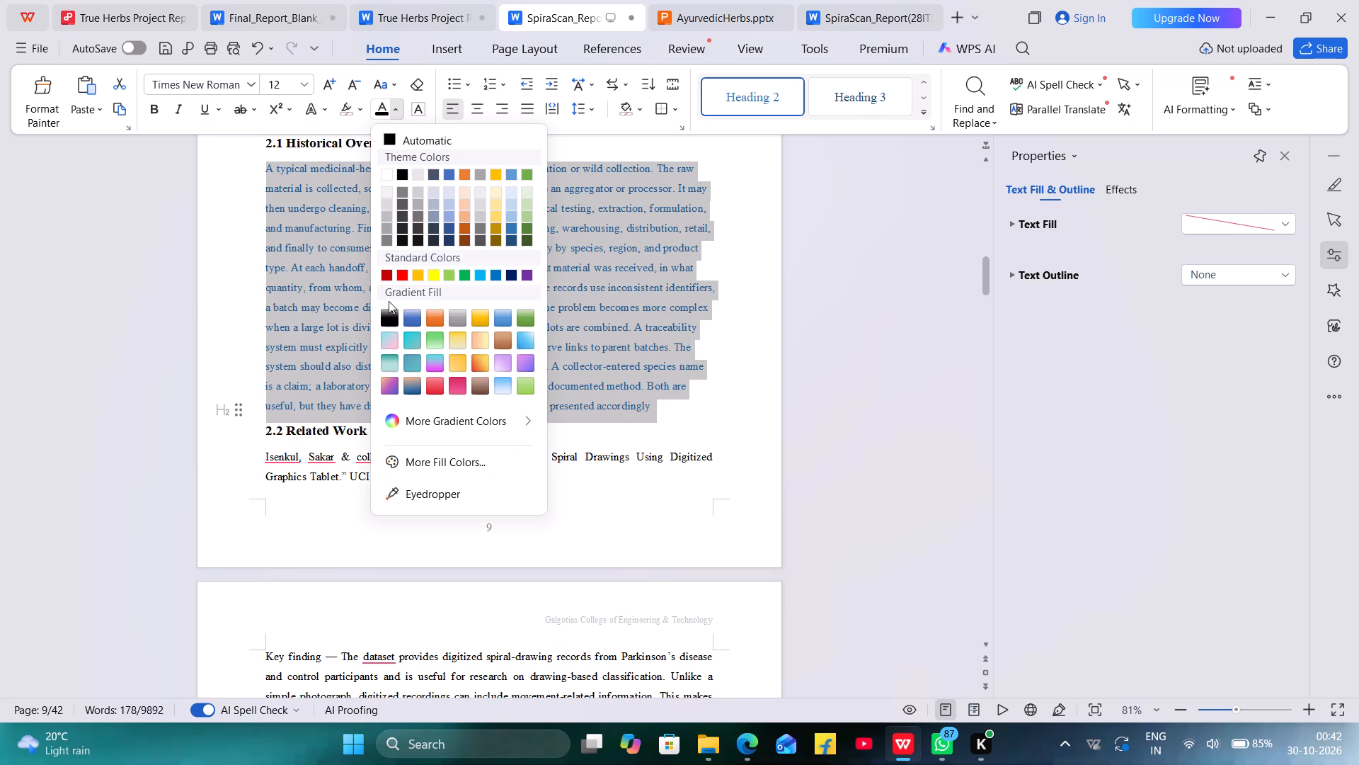
click(401, 174)
click(529, 103)
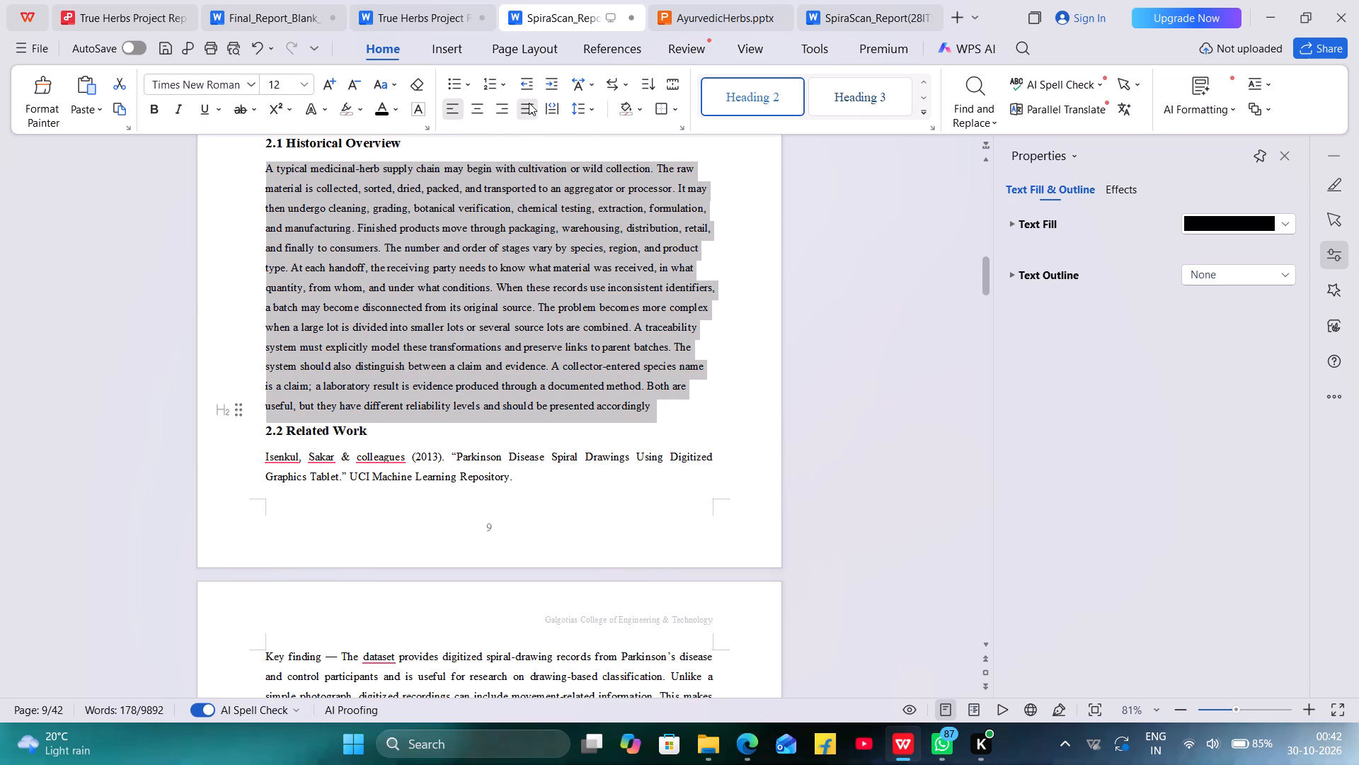
click(733, 261)
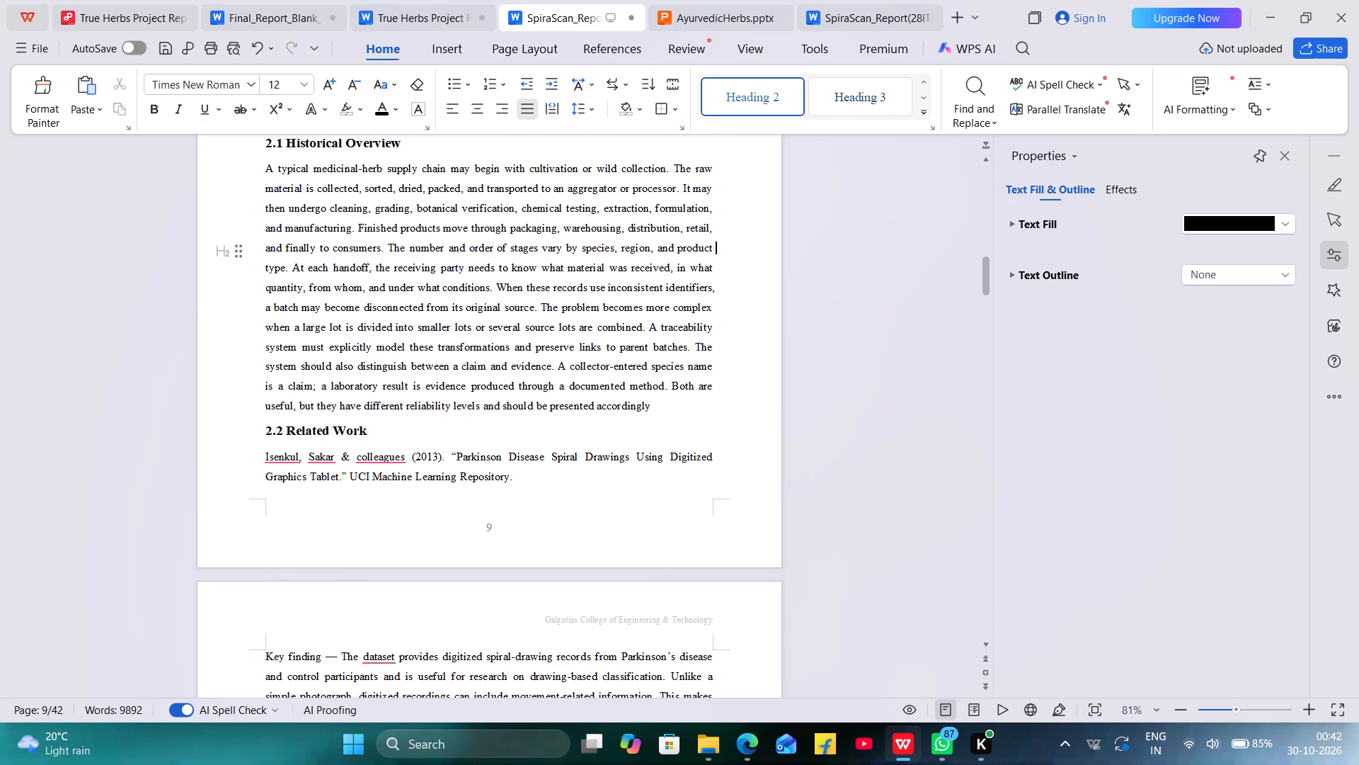
Compare section 2.2 AUTHENTICATION AND ADULTERATION in the Edge PDF with the 2.2 Related Work section of the WPS Office report.
scroll(733, 262, down, 1)
scroll(733, 263, up, 4)
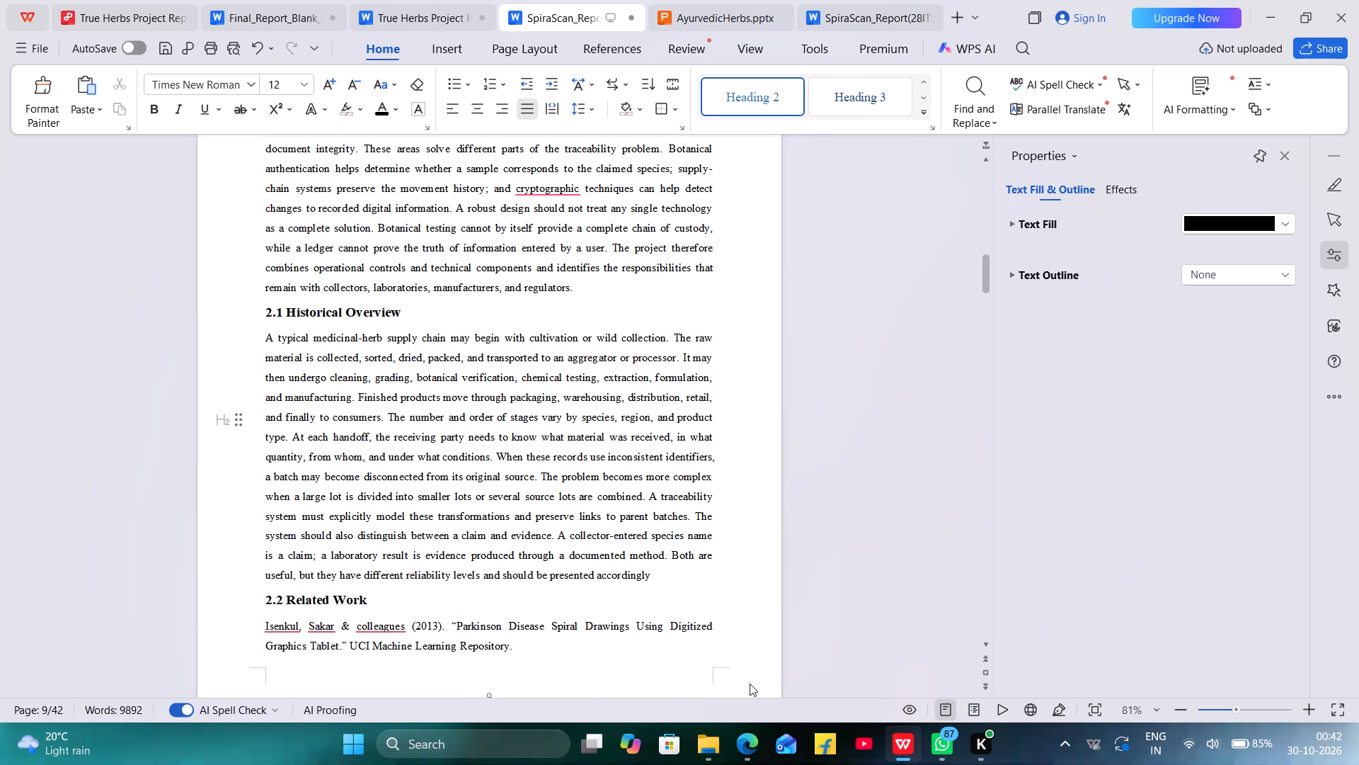
click(752, 749)
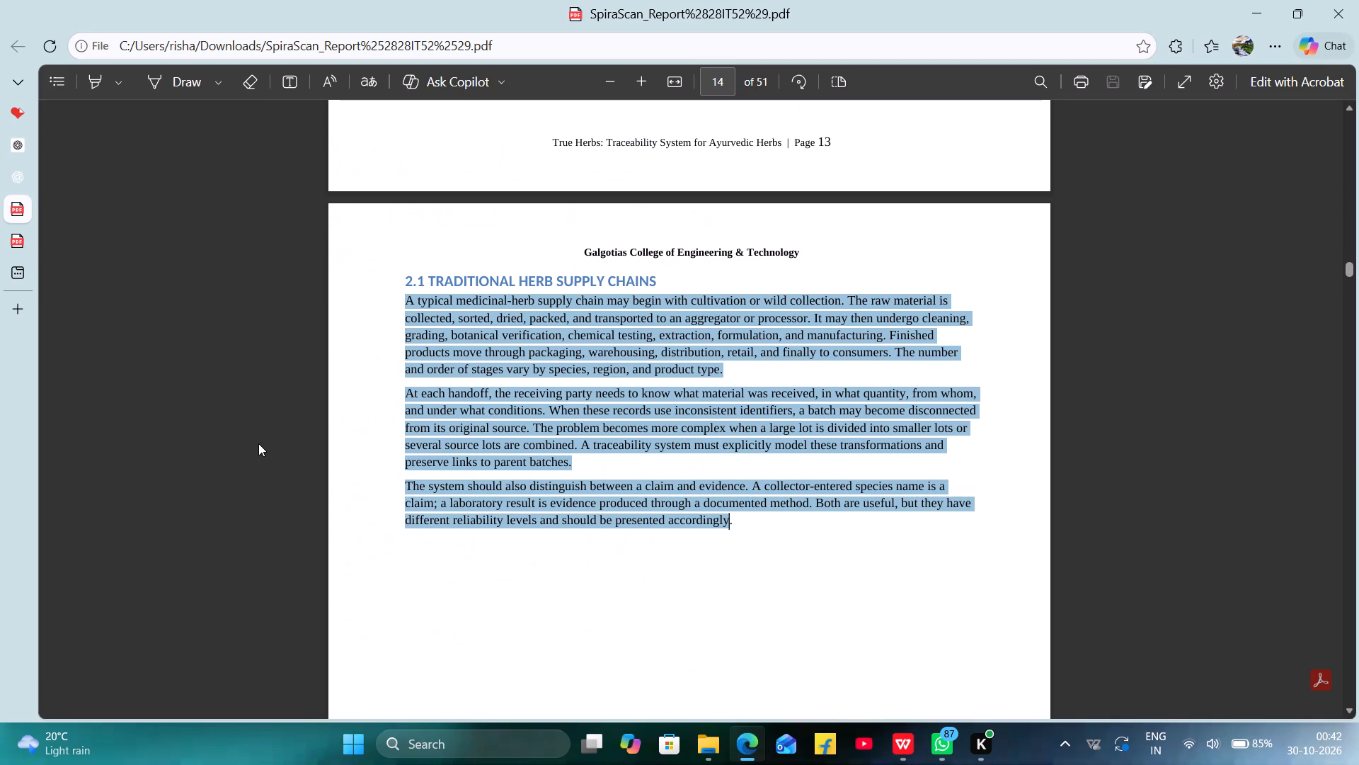
scroll(258, 442, down, 11)
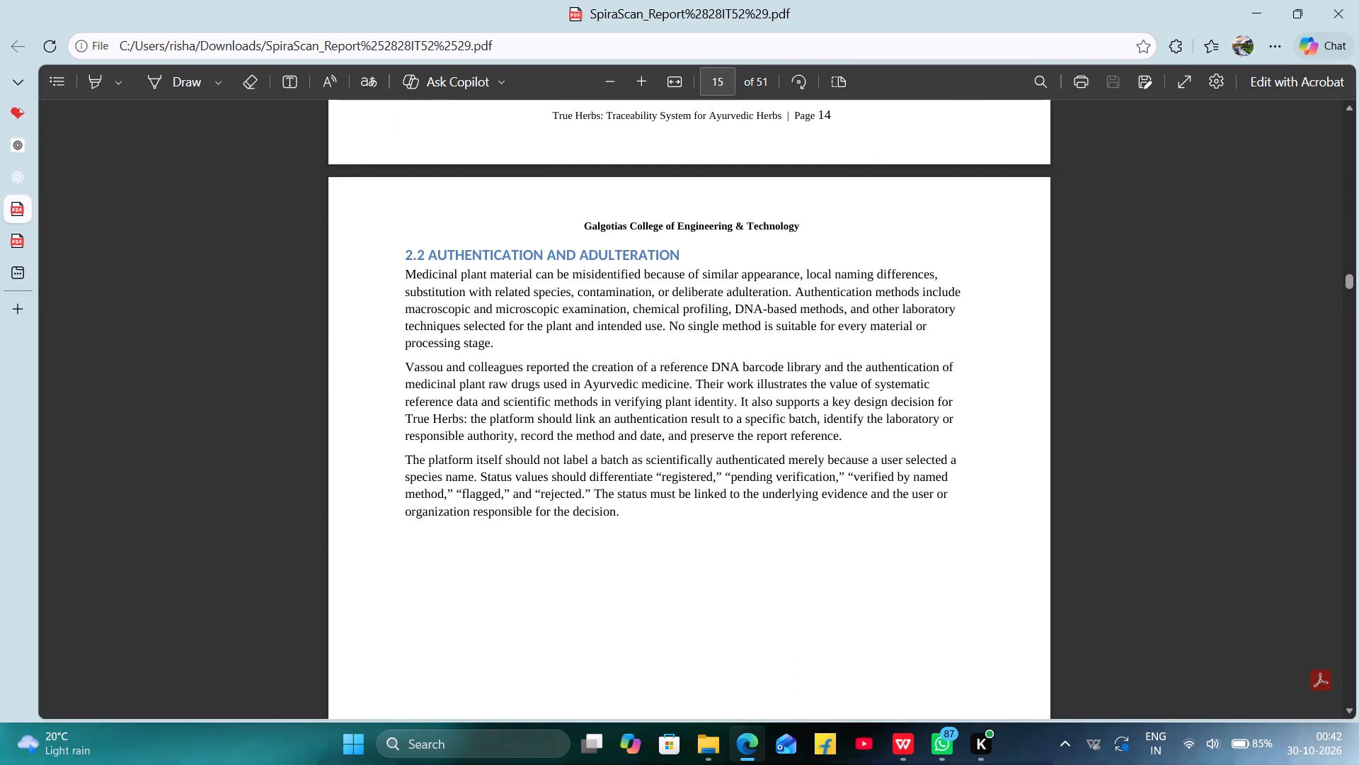
click(900, 742)
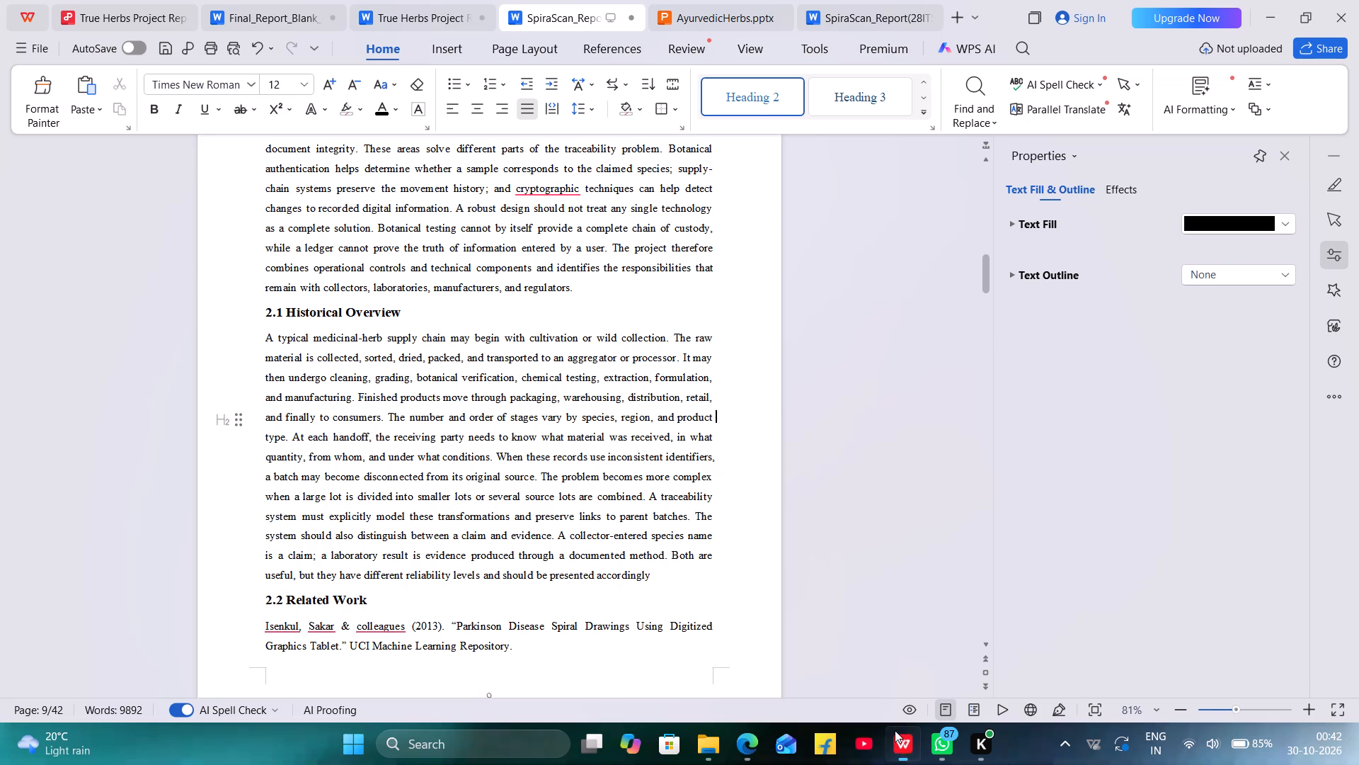
scroll(447, 474, down, 6)
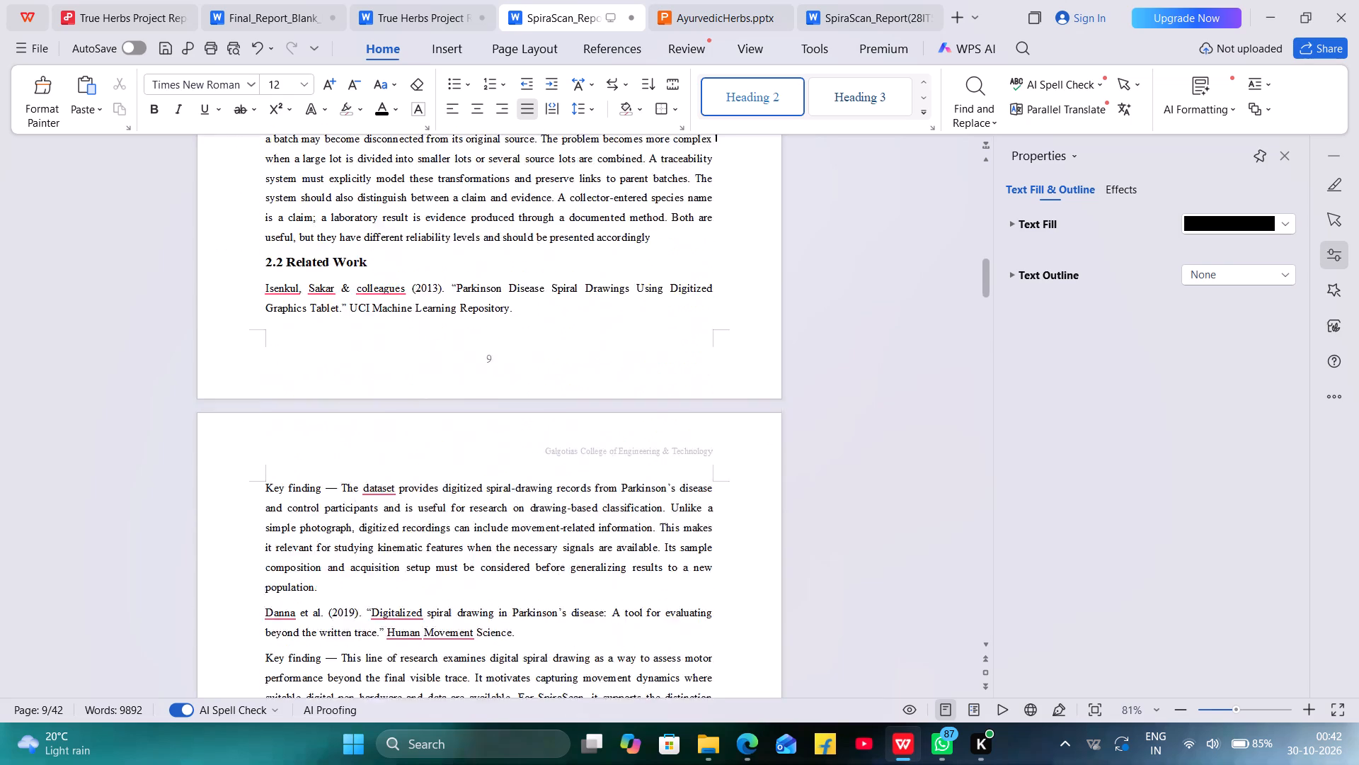
scroll(447, 474, down, 2)
scroll(447, 474, up, 1)
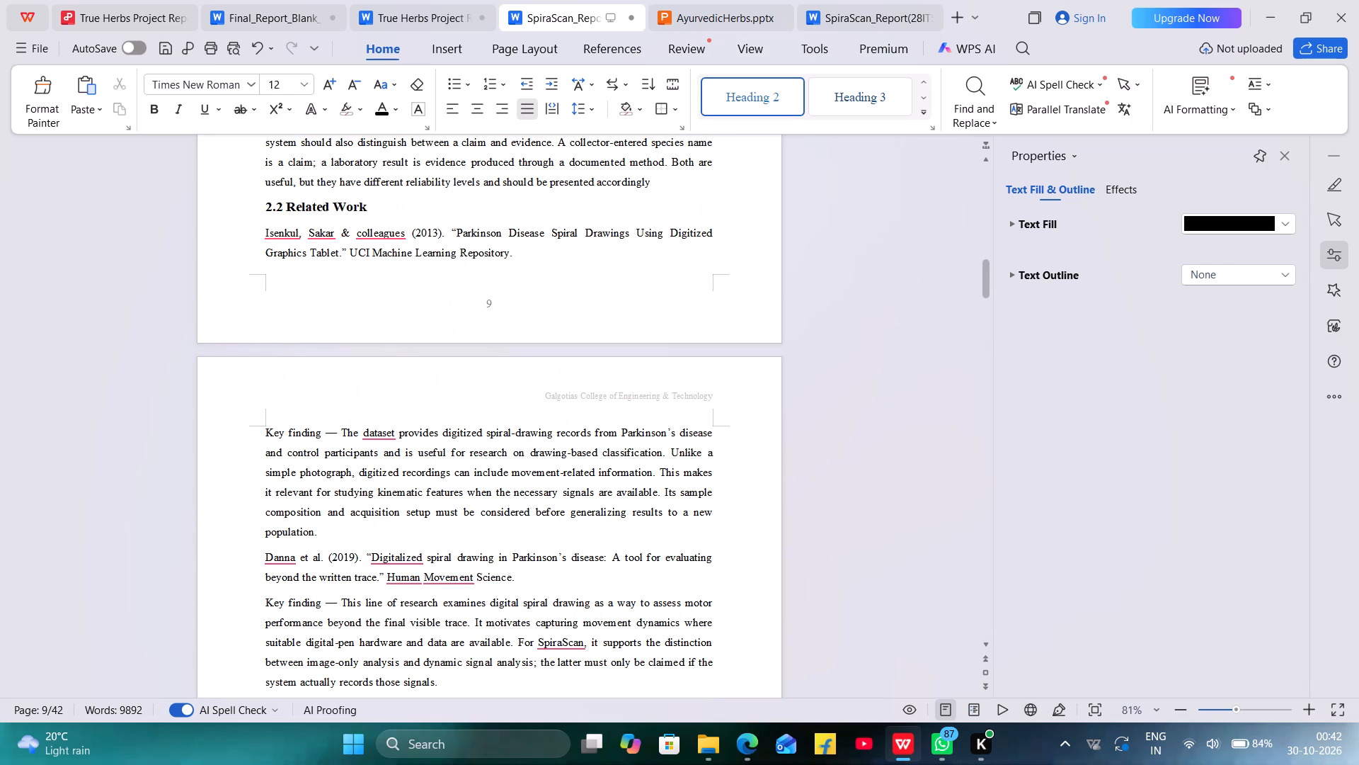
Switch to Edge and look through the PDF's Literature Review up to 2.6 RESEARCH GAP, returning to examine the 2.5 LITERATURE SURVEY TABLE.
click(754, 750)
scroll(543, 620, down, 7)
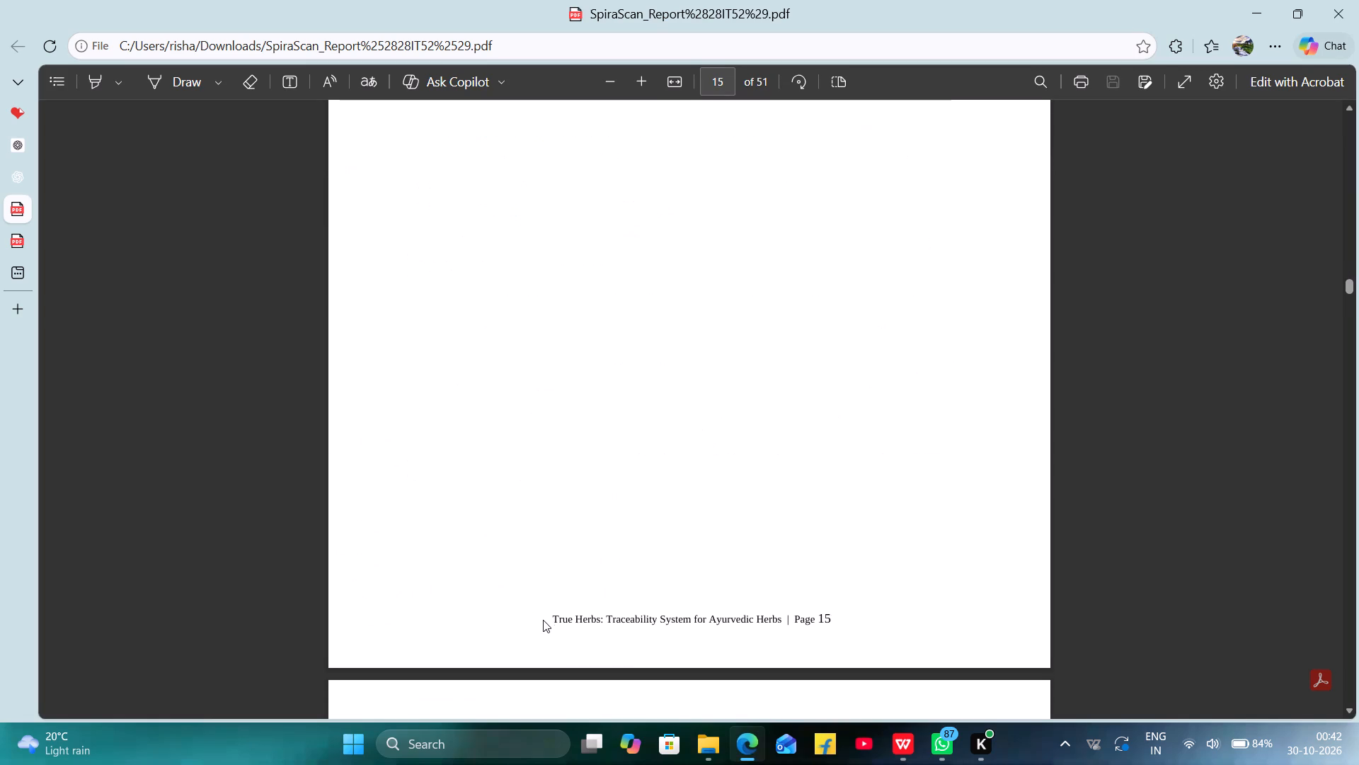
scroll(543, 620, down, 7)
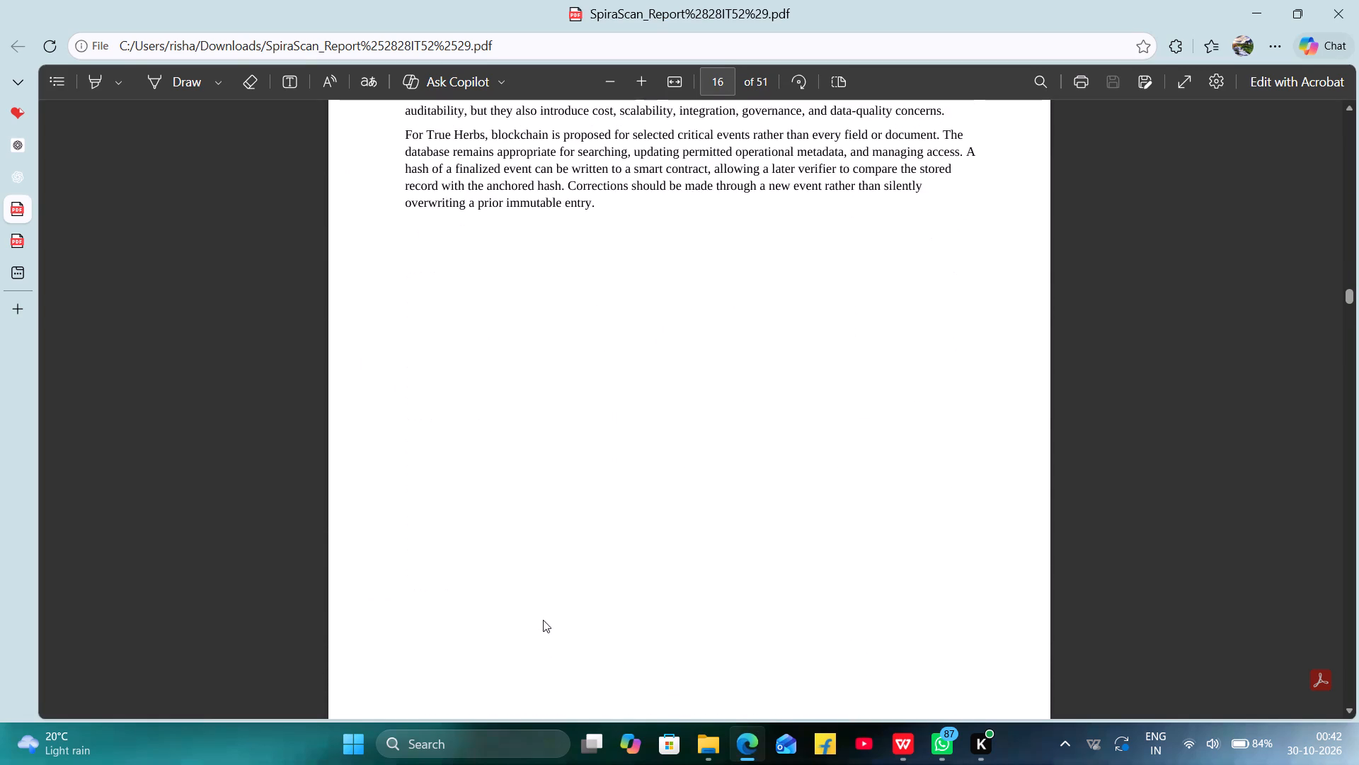
scroll(543, 620, down, 20)
scroll(543, 620, up, 3)
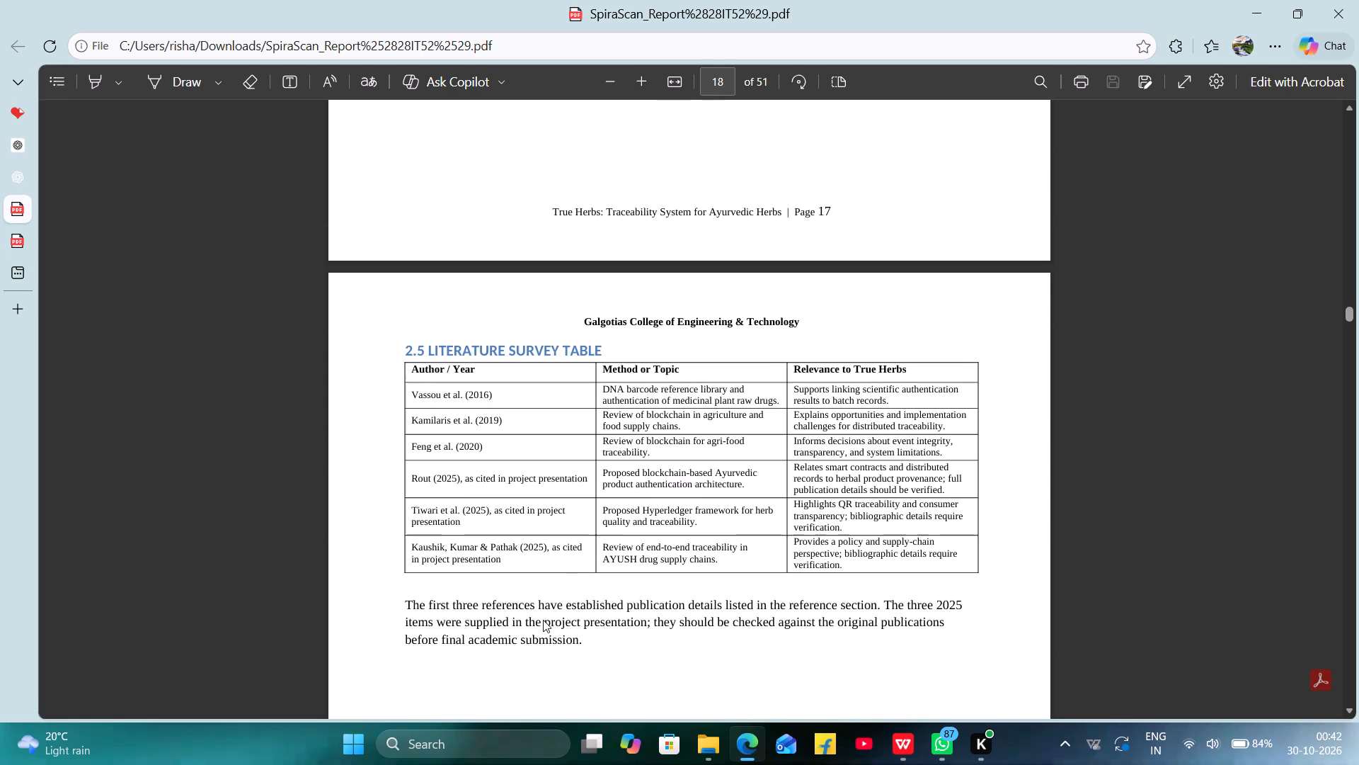
scroll(543, 620, down, 10)
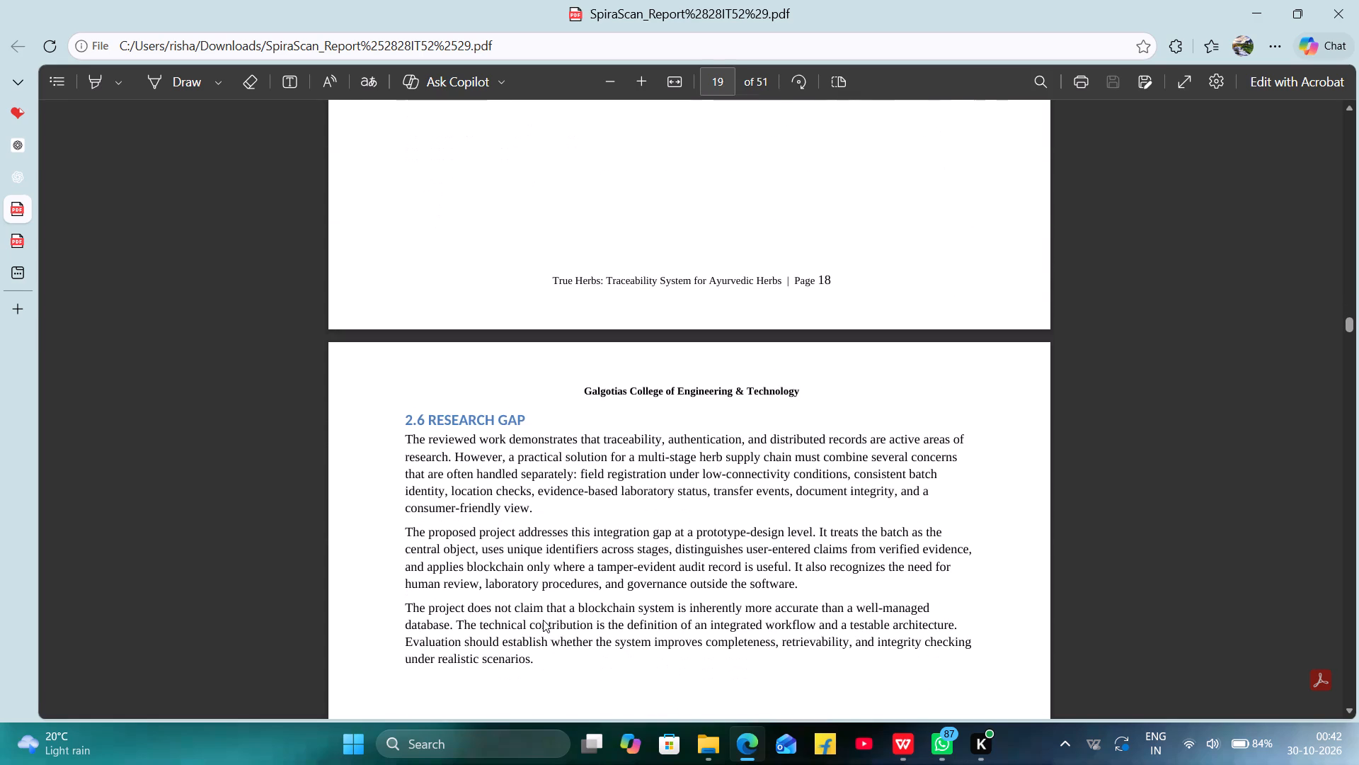
scroll(543, 620, up, 9)
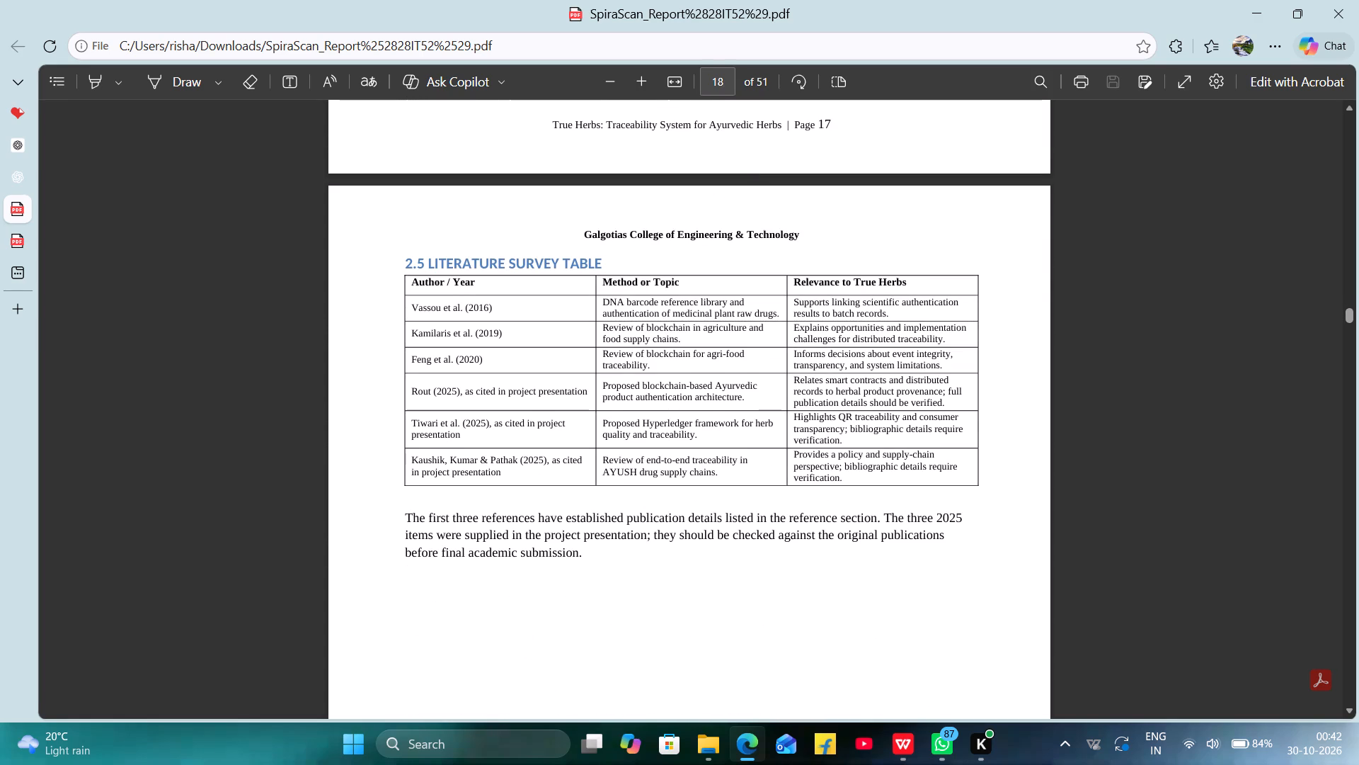
click(427, 296)
Review the PDF's Literature Review back from 2.5 to 2.3 and check it against 2.1 Historical Overview in the WPS Office report.
scroll(614, 351, up, 11)
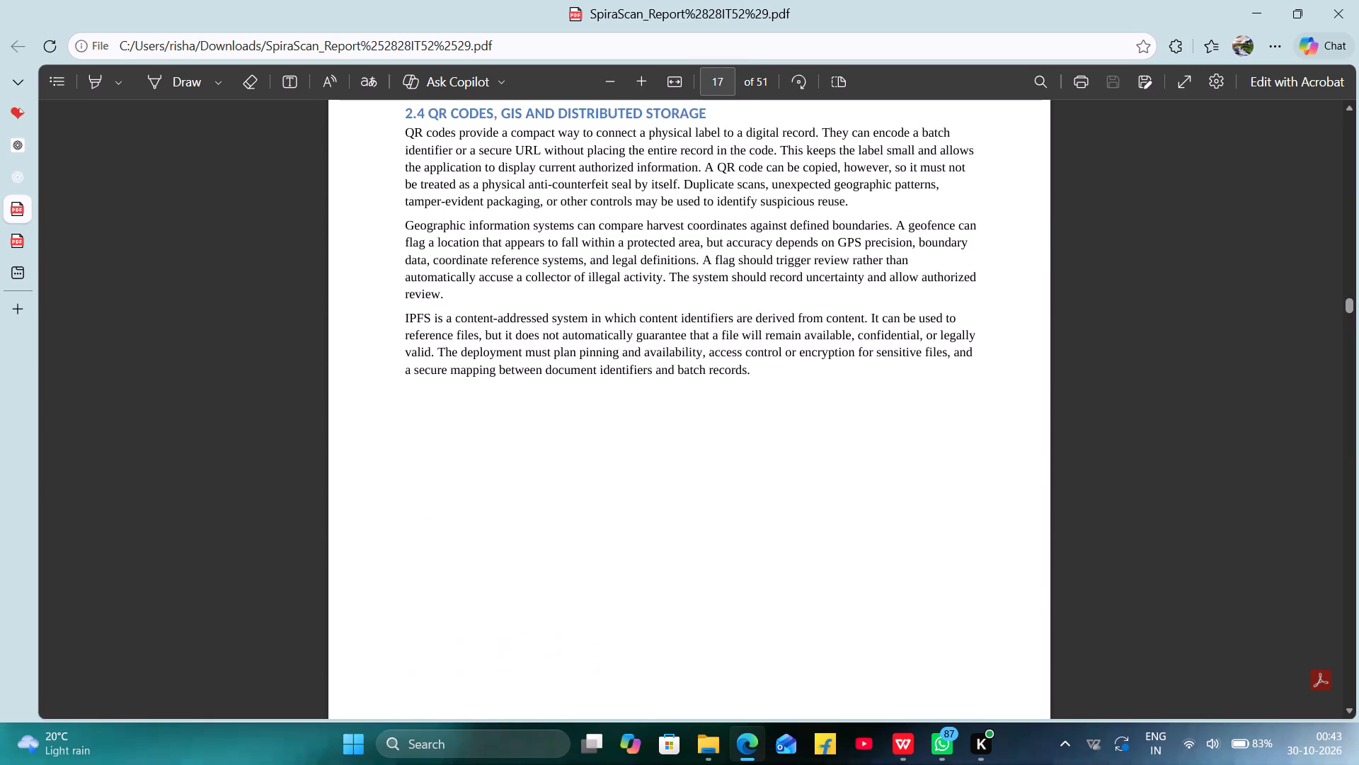
scroll(614, 351, up, 8)
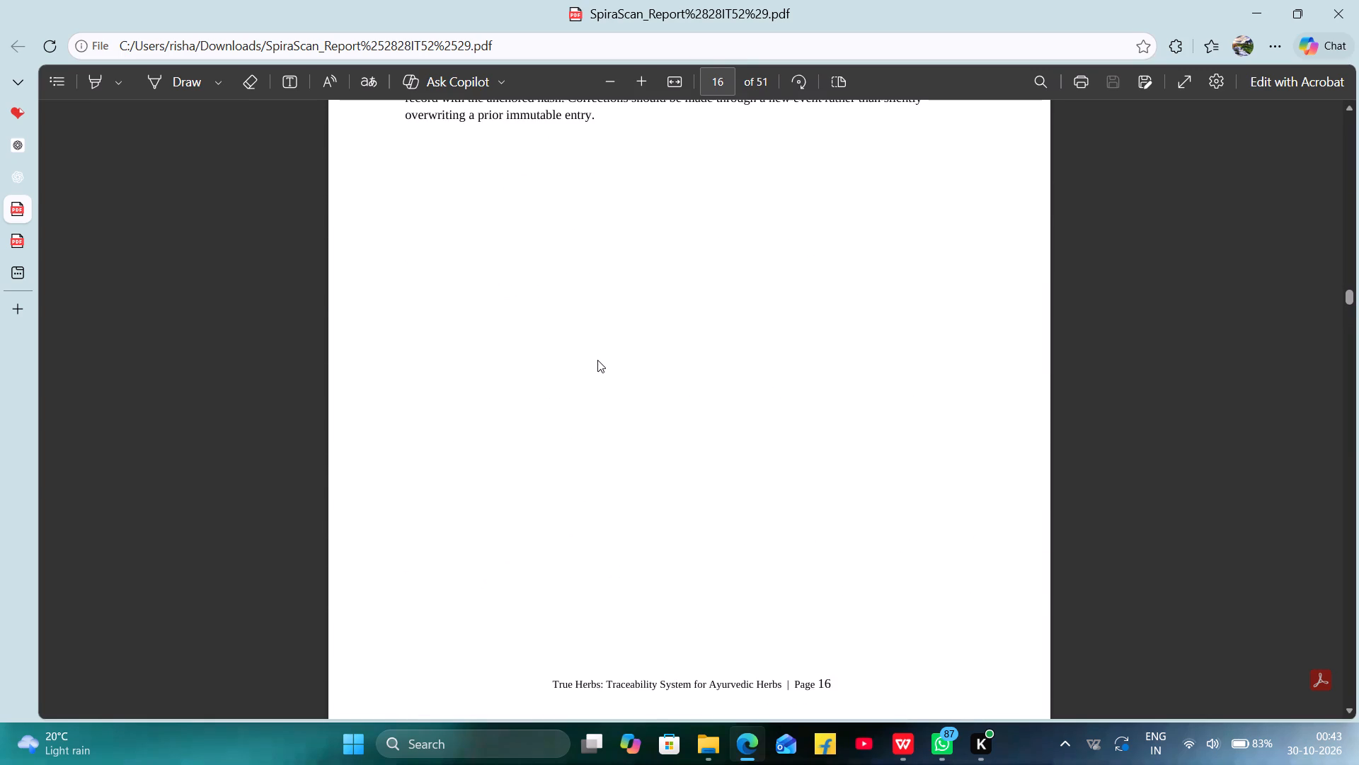
scroll(597, 360, up, 6)
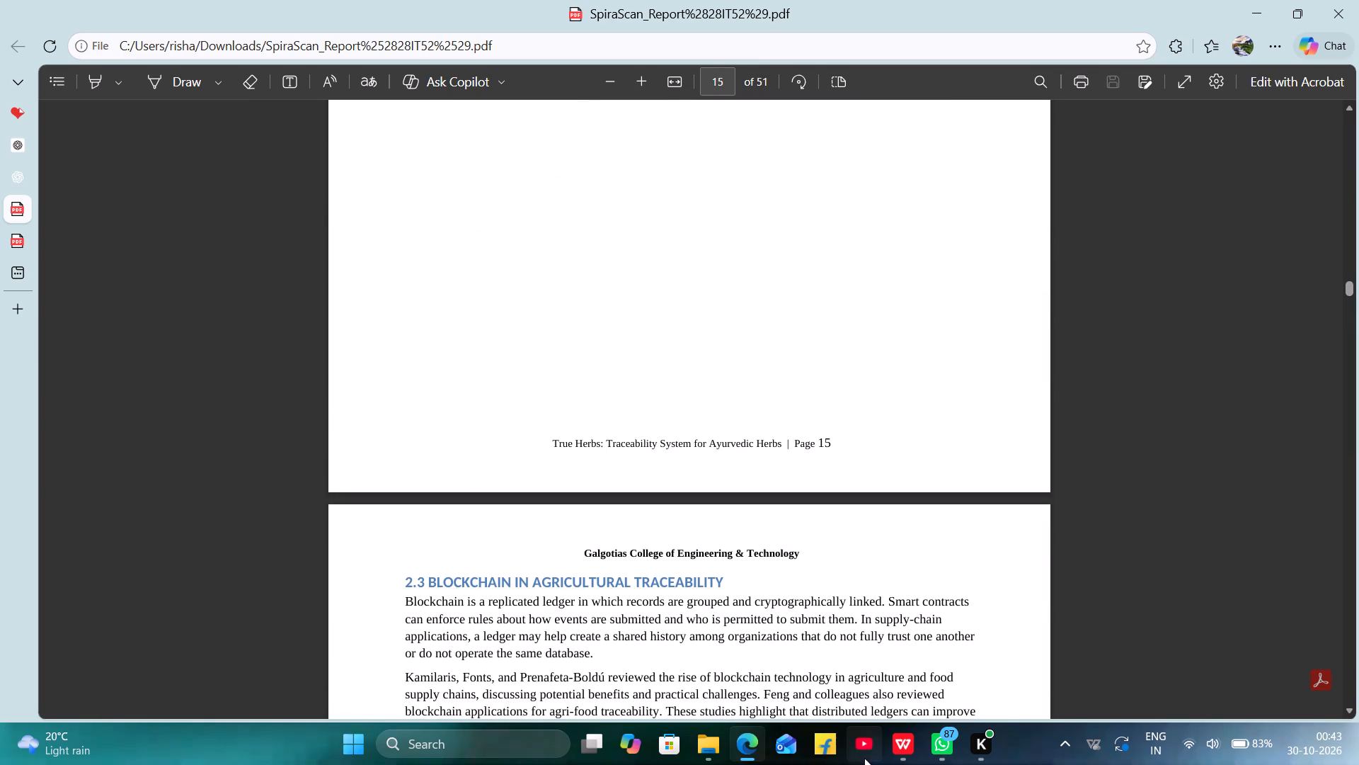
click(895, 748)
scroll(602, 408, up, 4)
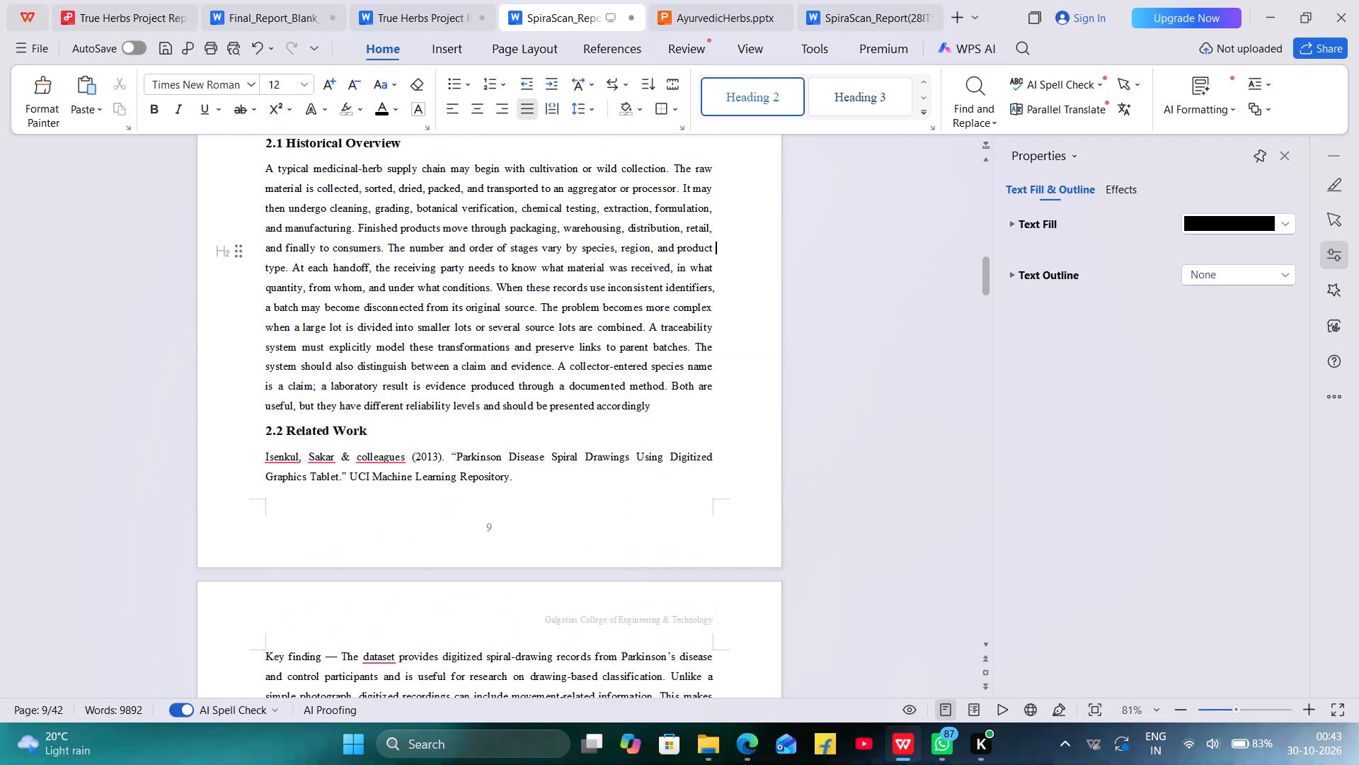
scroll(590, 414, up, 3)
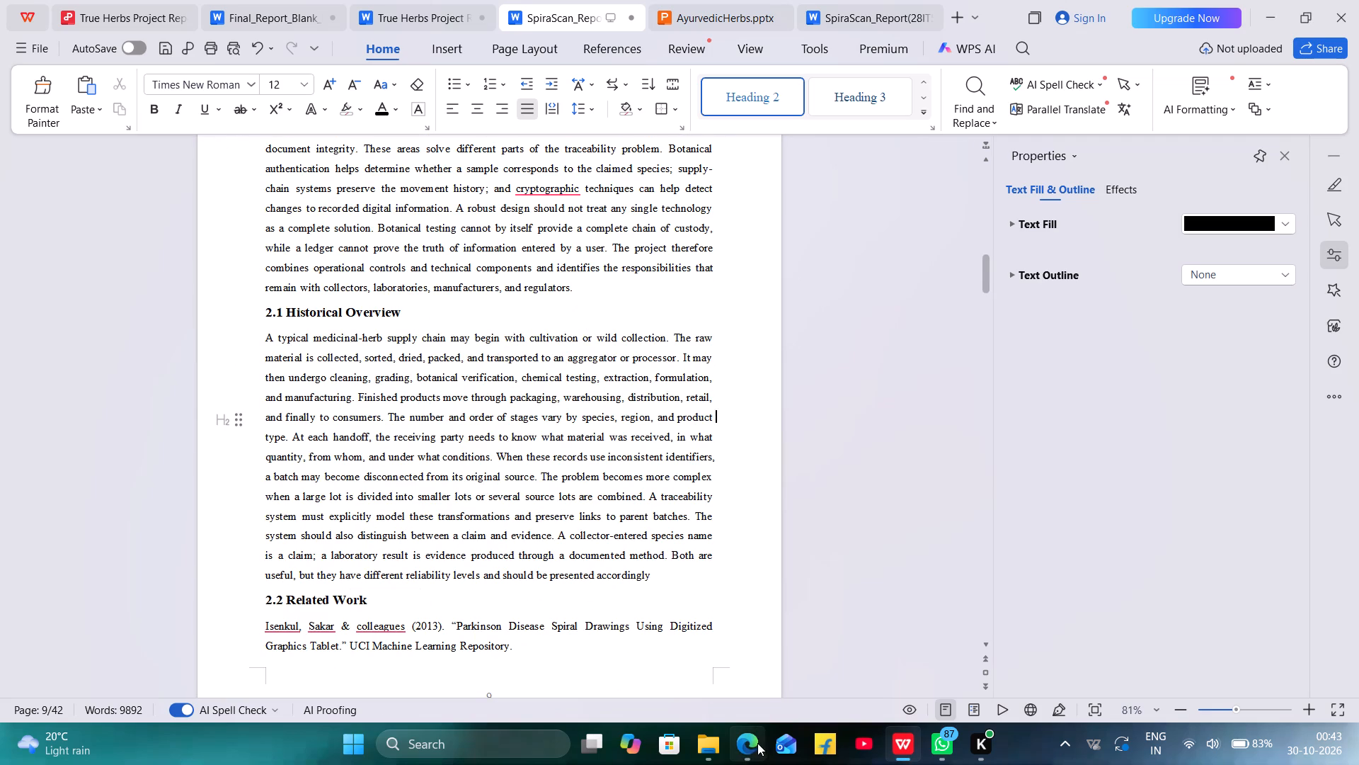
Switch to Edge and copy the heading "2.1 TRADITIONAL HERB SUPPLY CHAINS" from the PDF.
click(754, 745)
scroll(636, 484, up, 11)
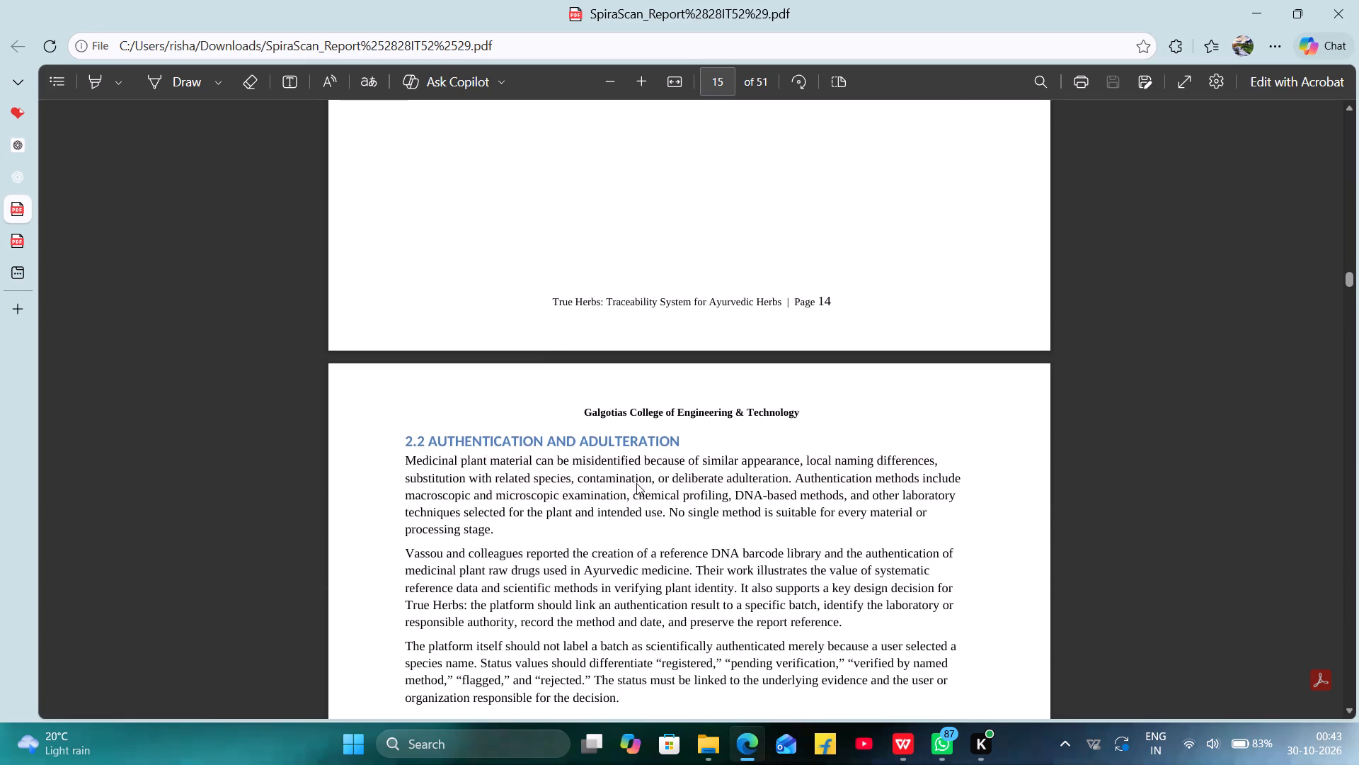
scroll(636, 483, up, 7)
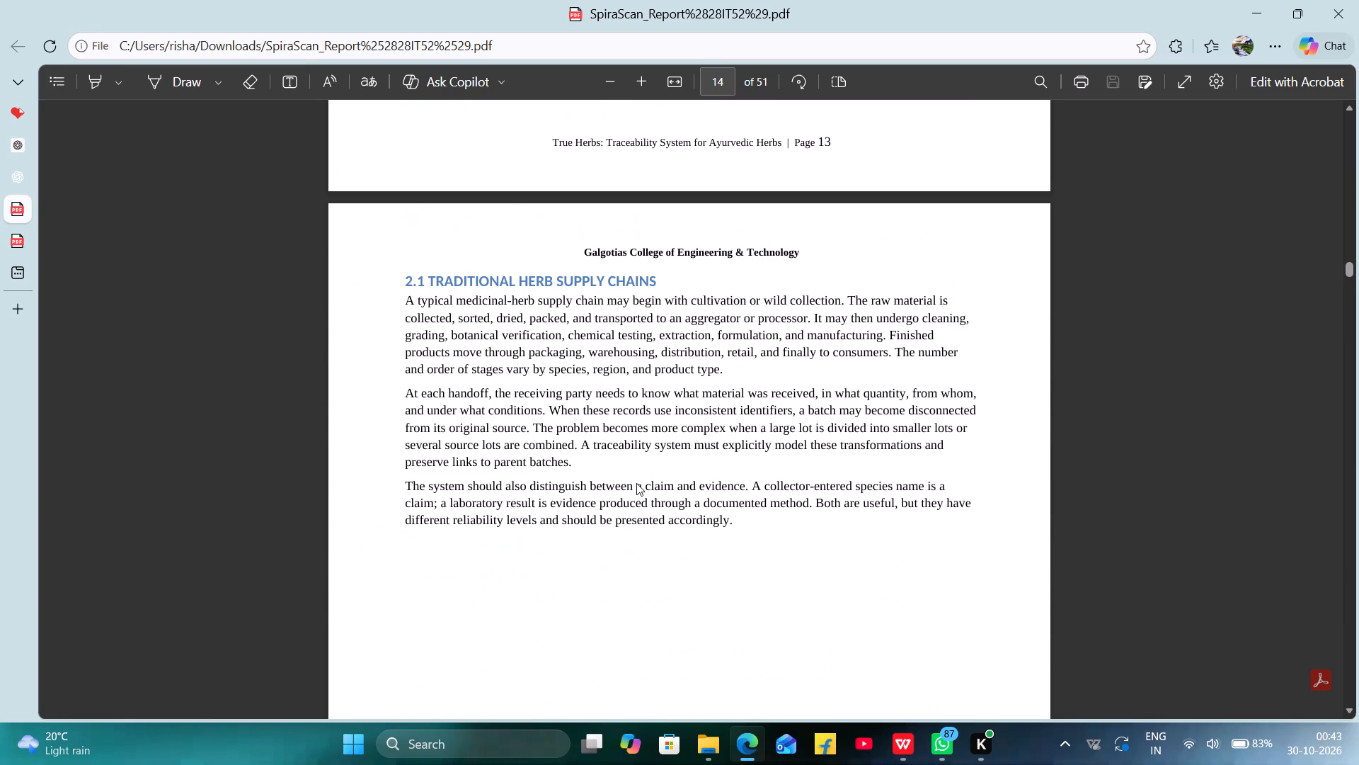
scroll(636, 483, up, 11)
scroll(636, 483, down, 3)
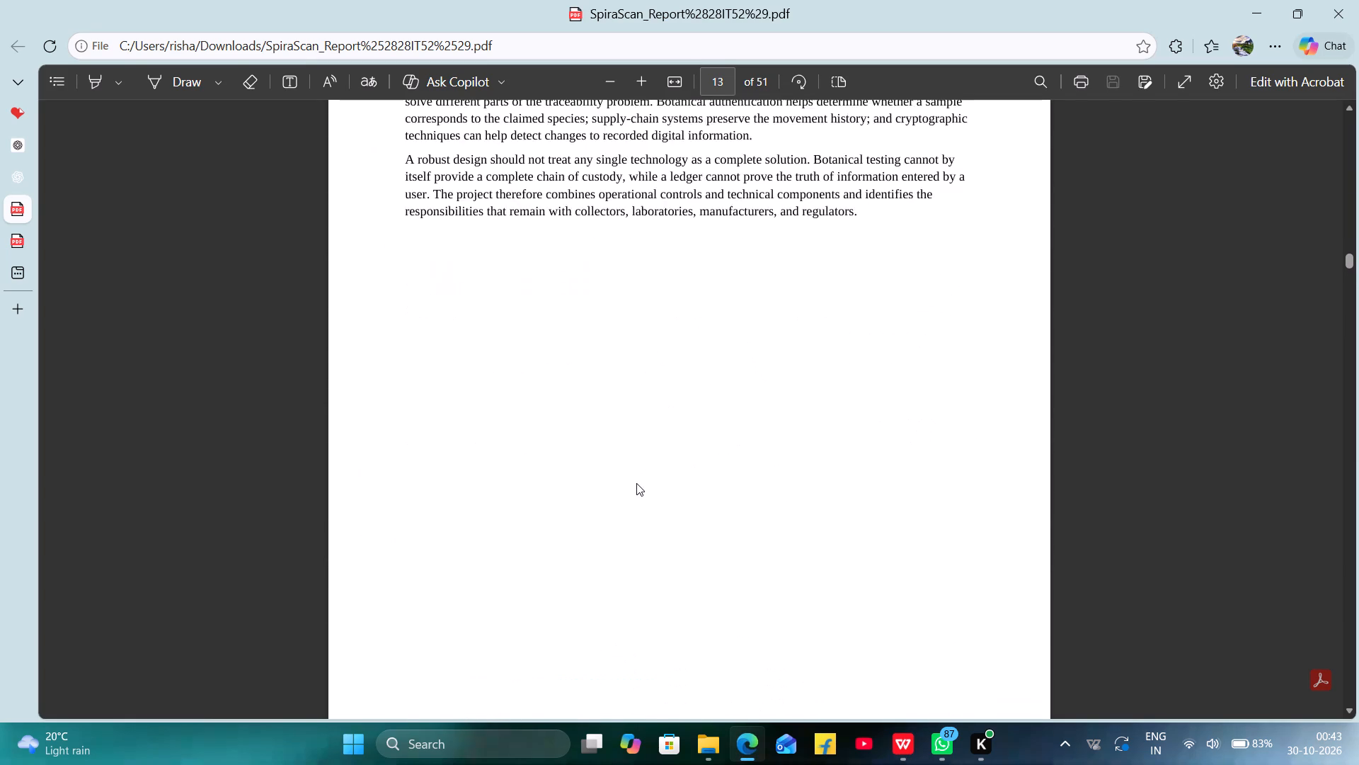
scroll(636, 483, down, 4)
drag(661, 642, 657, 640)
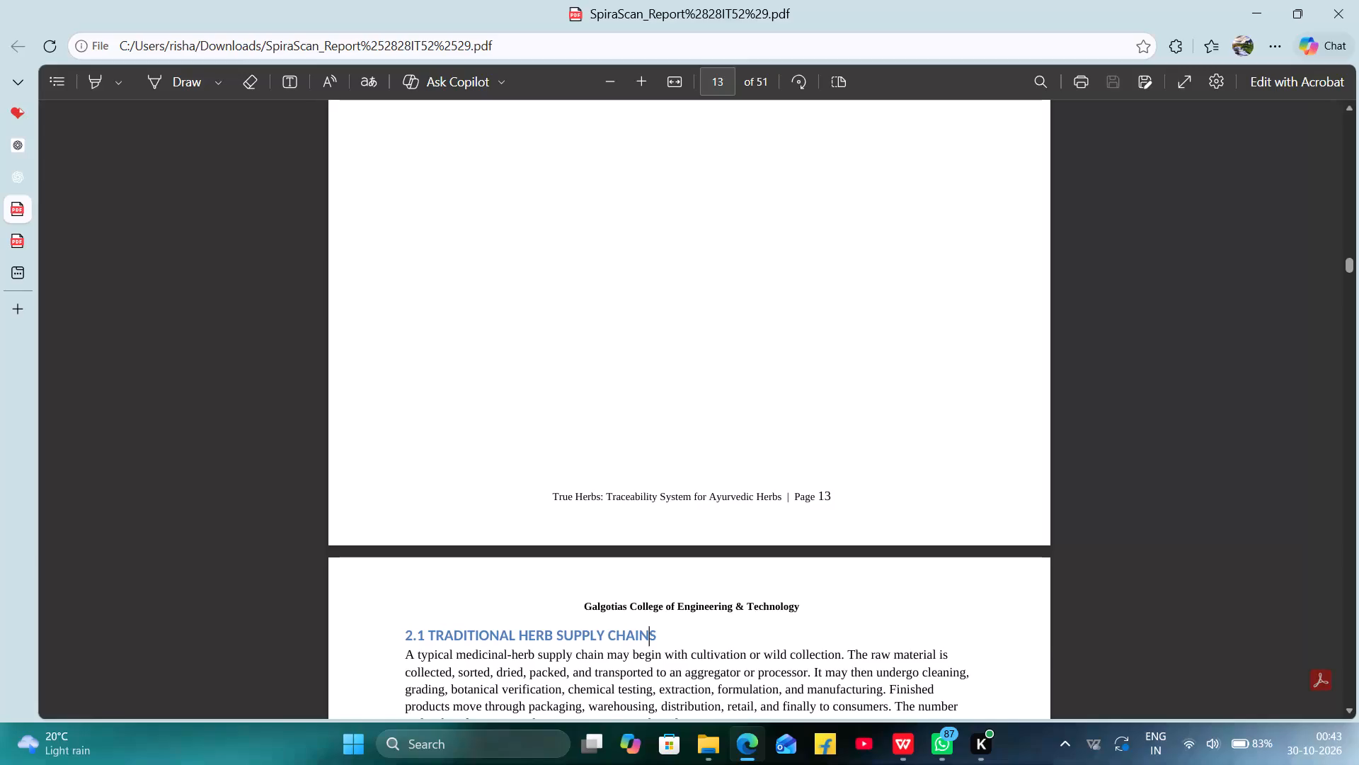
drag(657, 640, 289, 632)
click(366, 474)
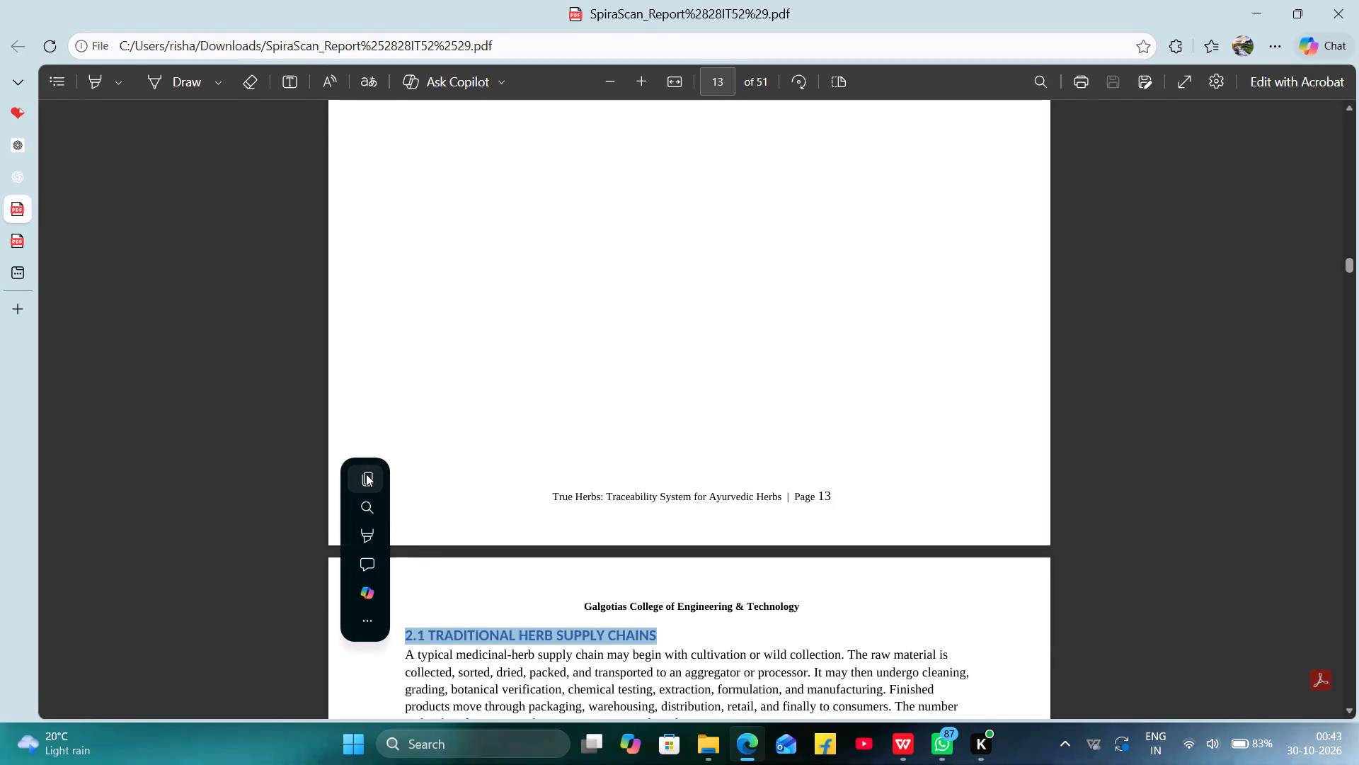
In the WPS Office report, replace the 2.1 Historical Overview heading with the copied "TRADITIONAL HERB SUPPLY CHAINS" heading on its own line.
click(889, 742)
drag(415, 316, 382, 313)
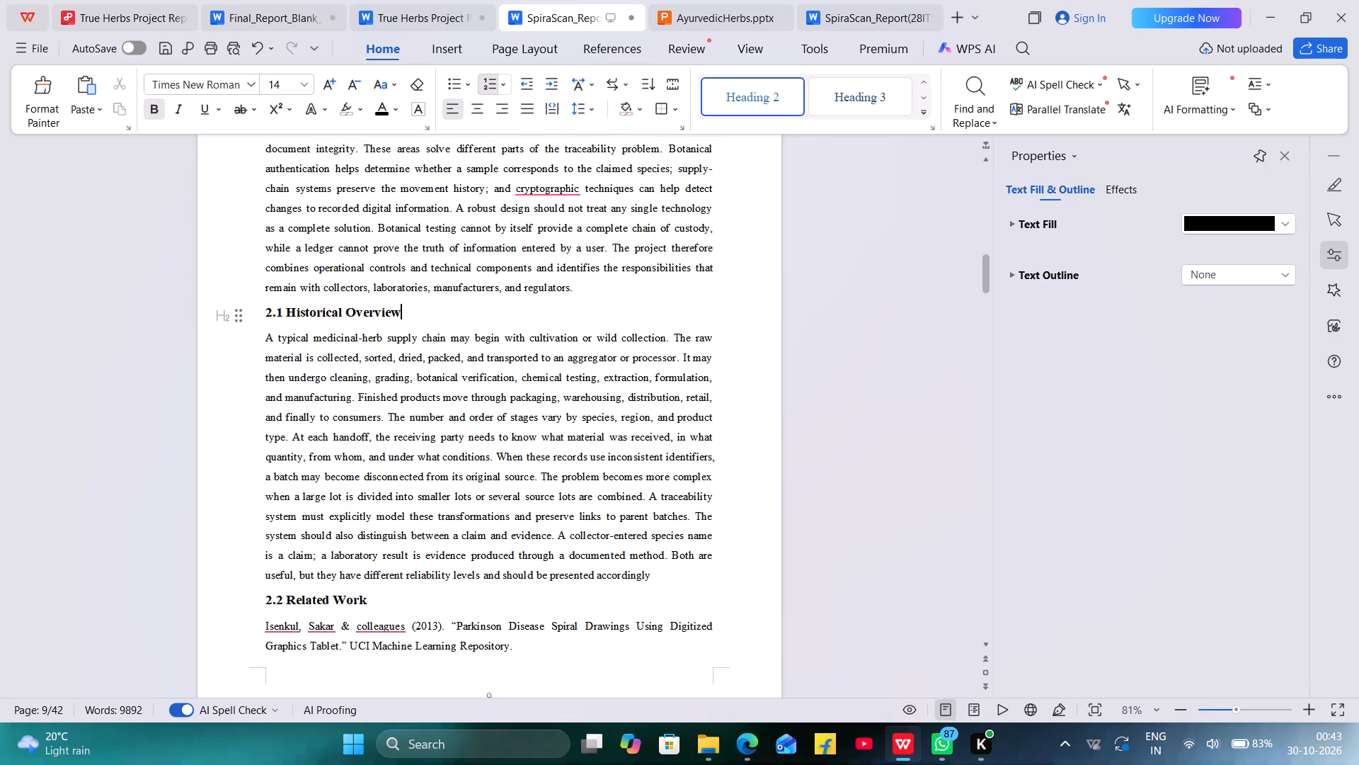
drag(382, 313, 183, 325)
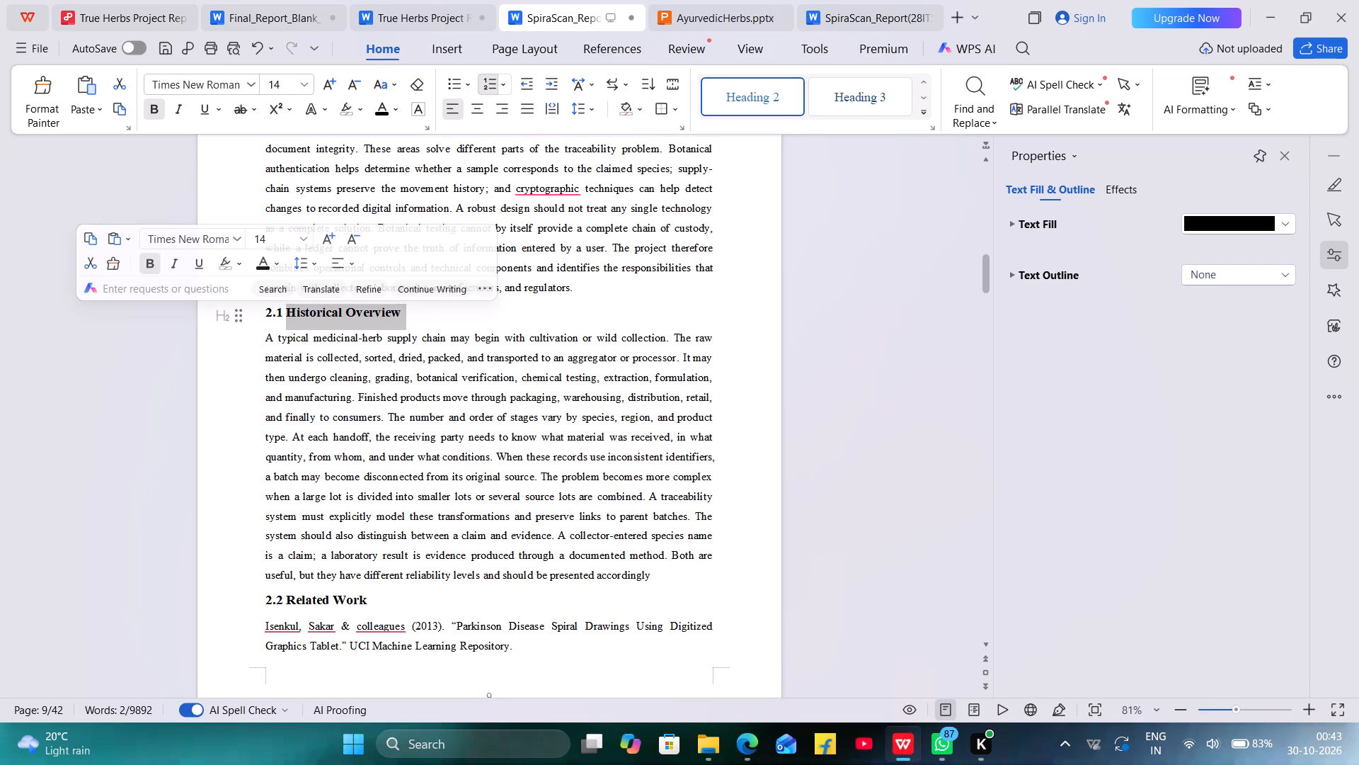
key(BackSpace)
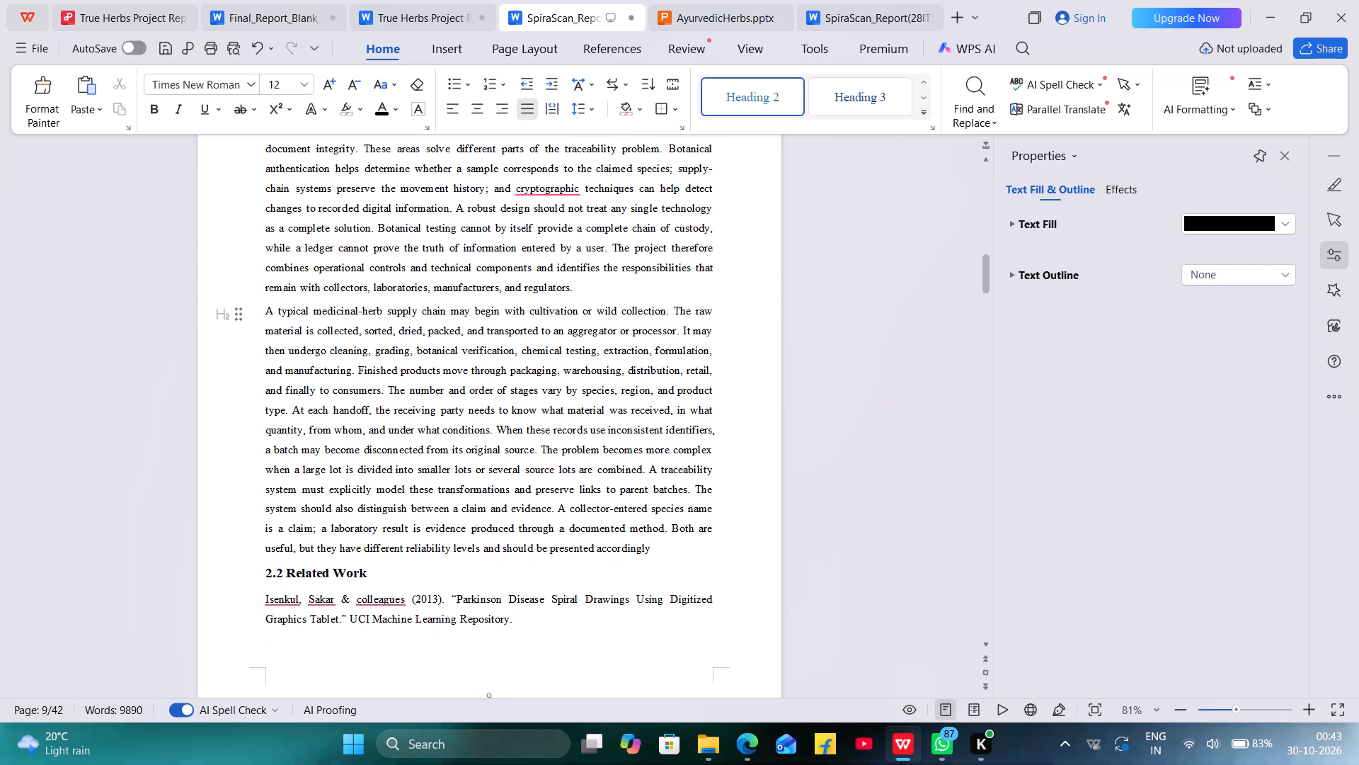
key(ctrl+v)
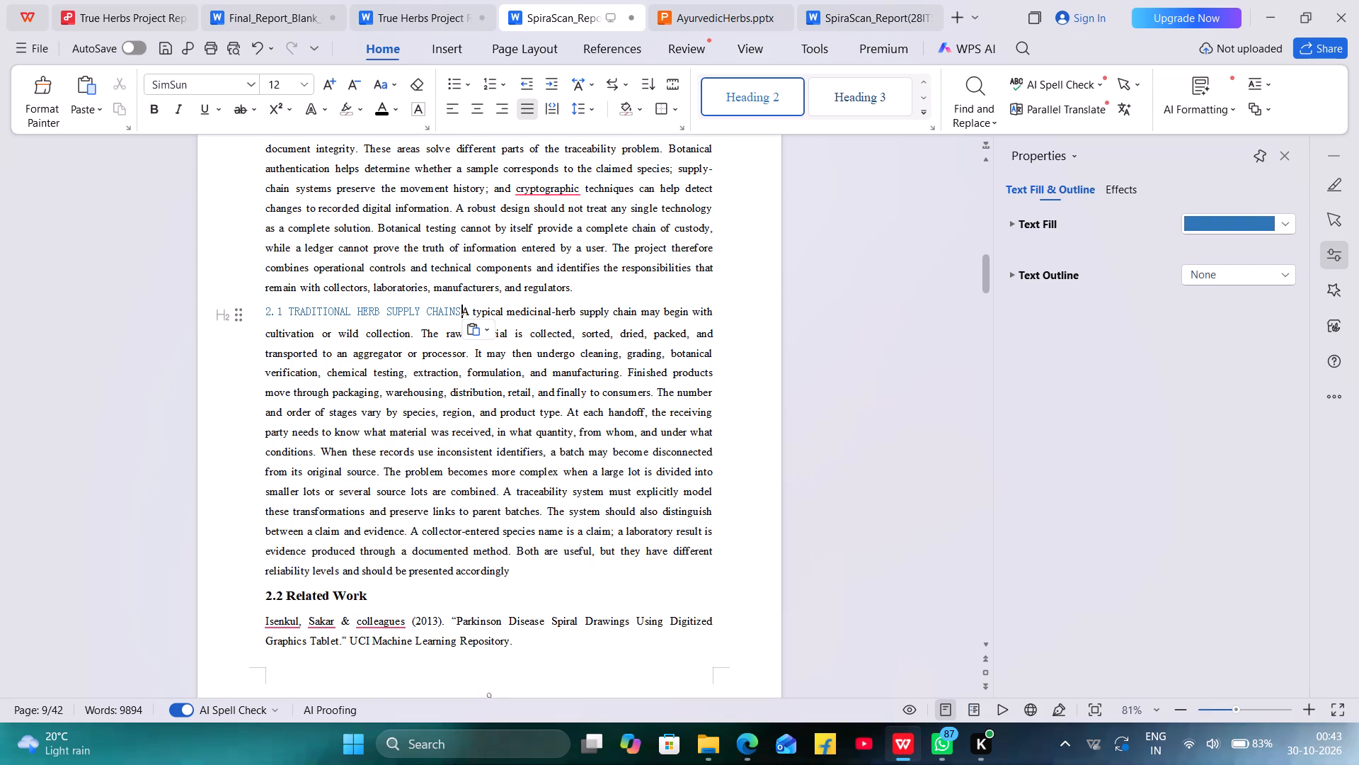
key(Return)
Format the 2.1 TRADITIONAL HERB SUPPLY CHAINS heading as Times New Roman, black and bold.
drag(479, 307, 343, 306)
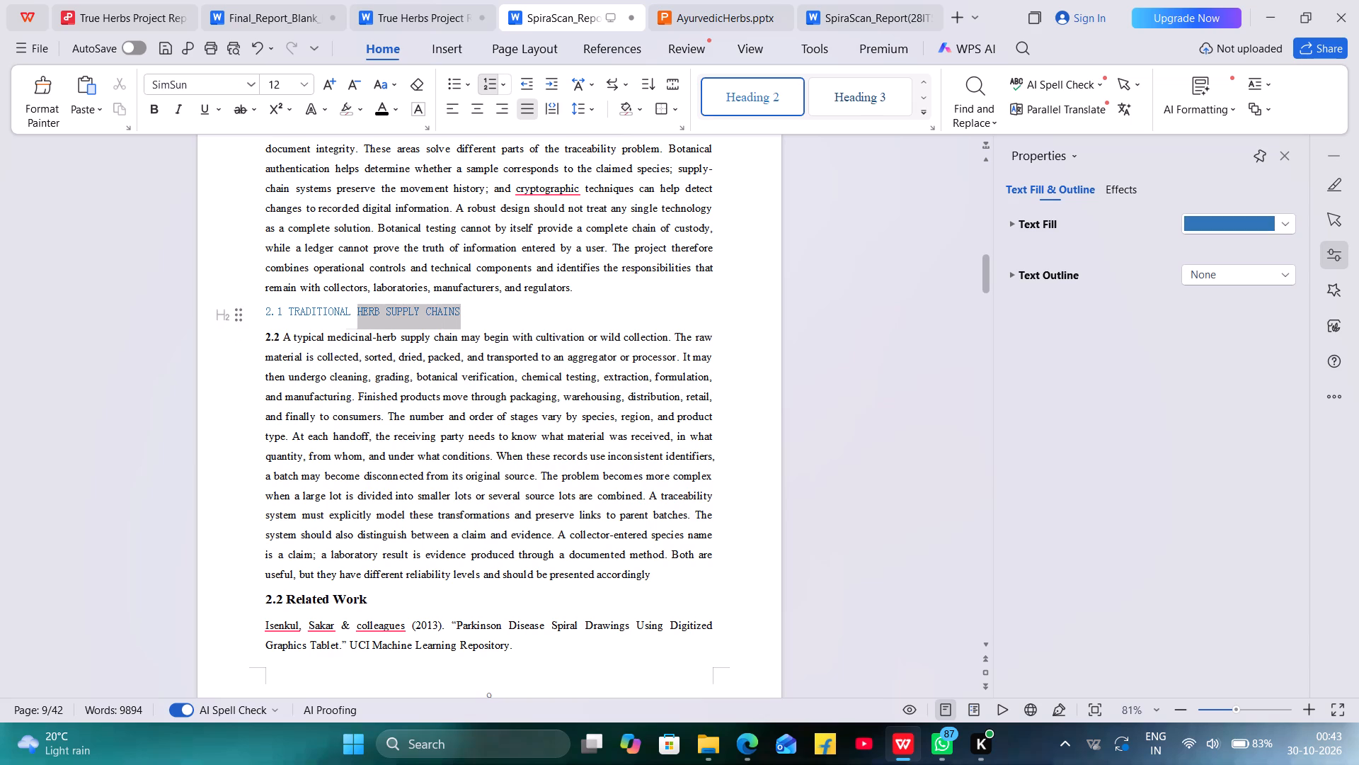
drag(343, 306, 243, 314)
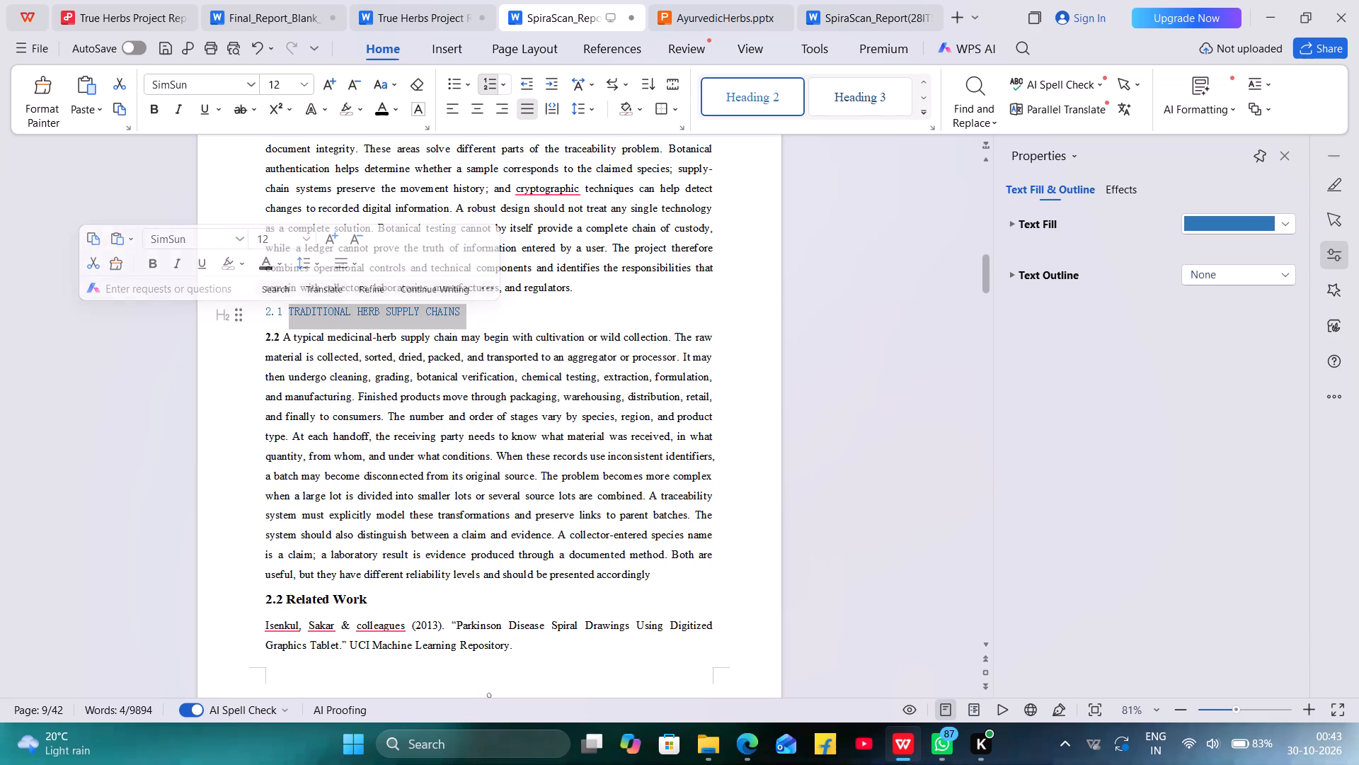
click(252, 81)
click(243, 242)
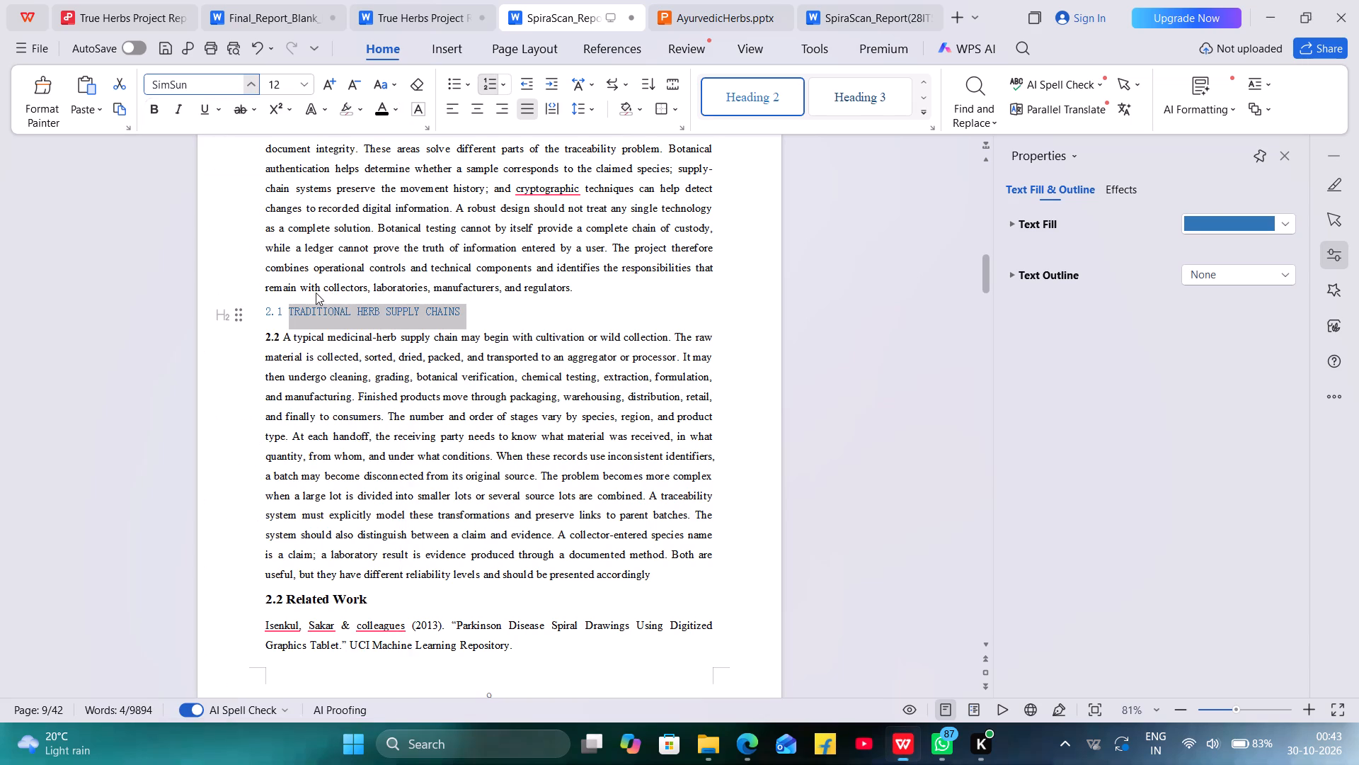
click(389, 108)
click(396, 111)
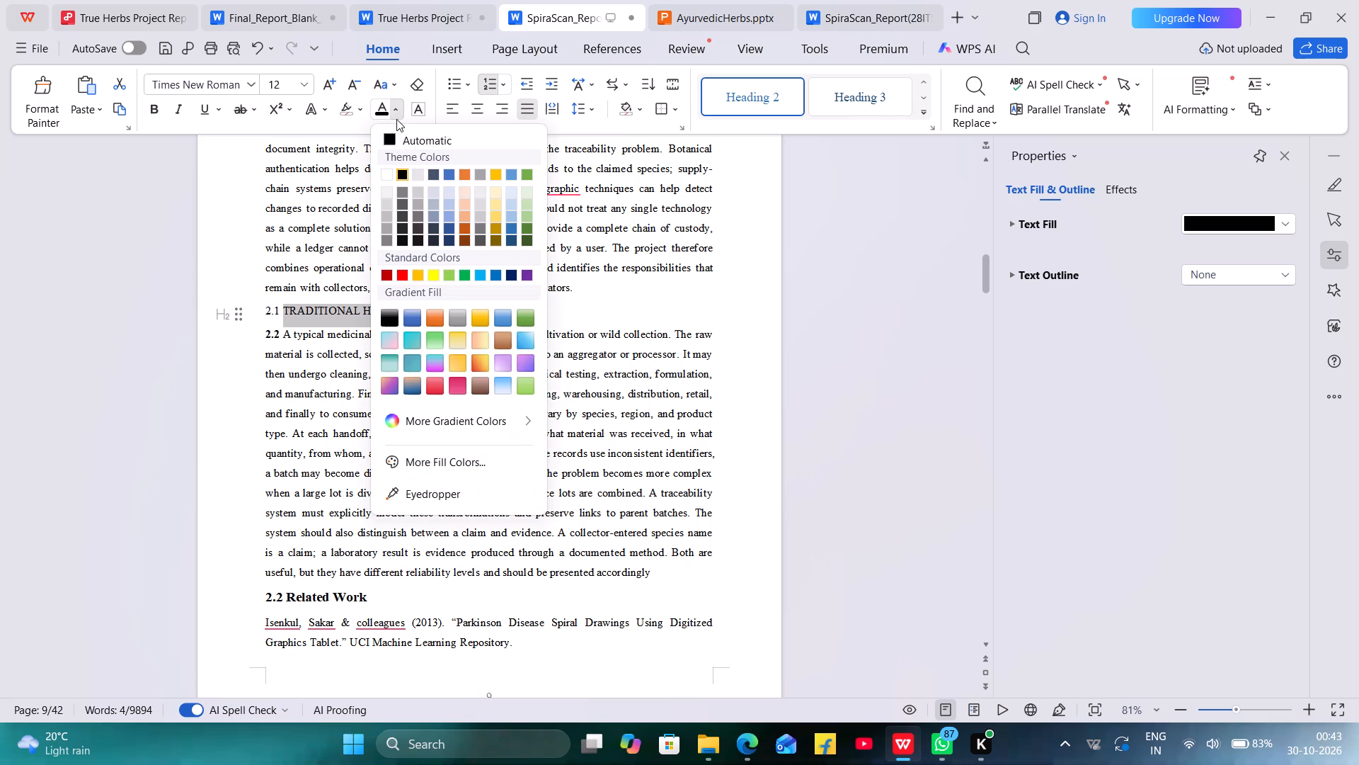
click(402, 178)
click(504, 297)
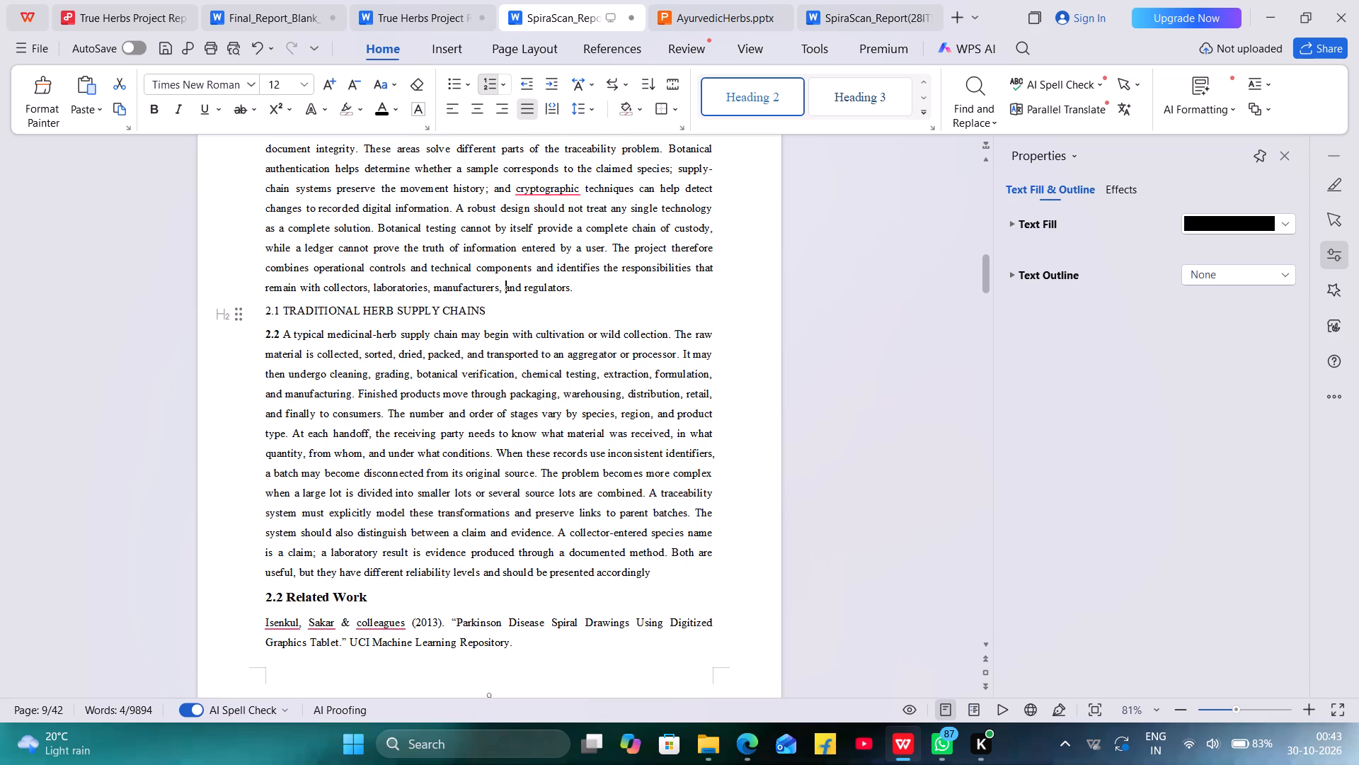
scroll(468, 278, up, 3)
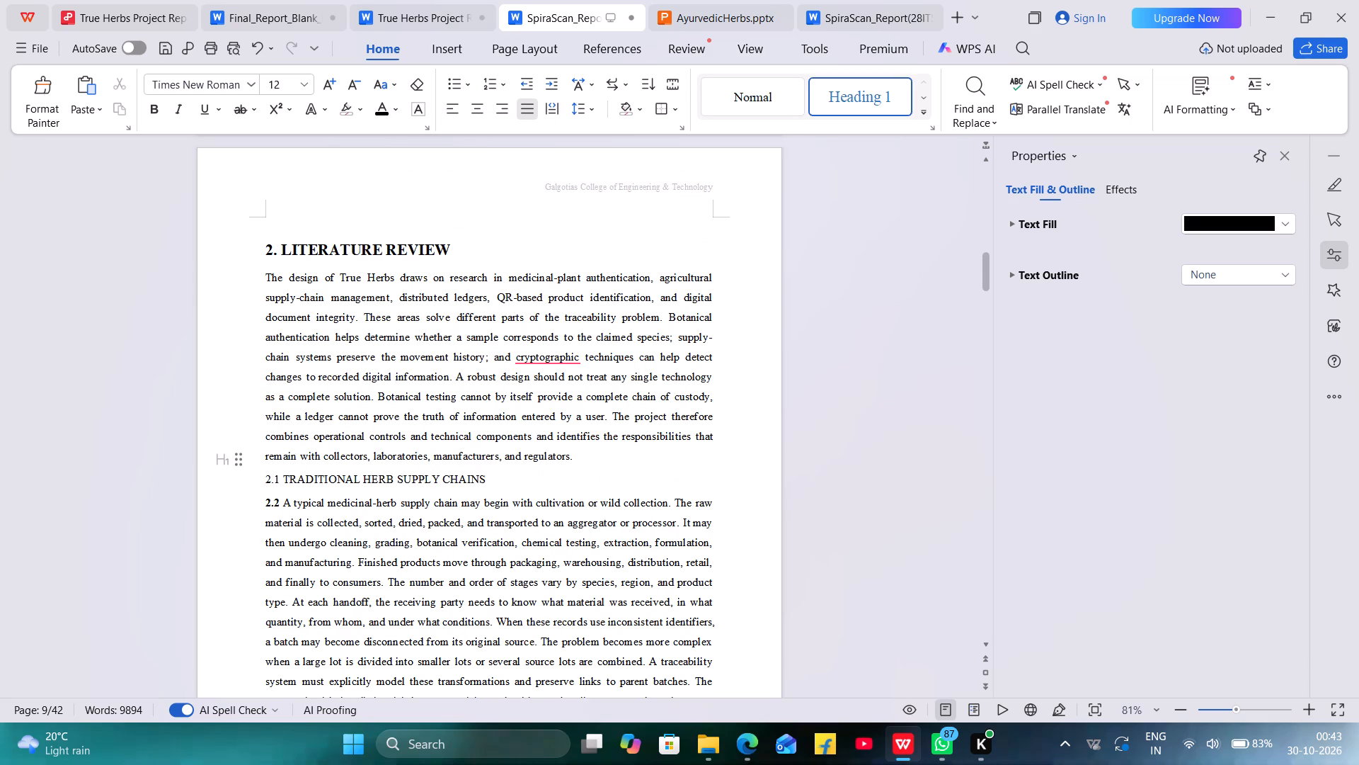
drag(489, 480, 256, 494)
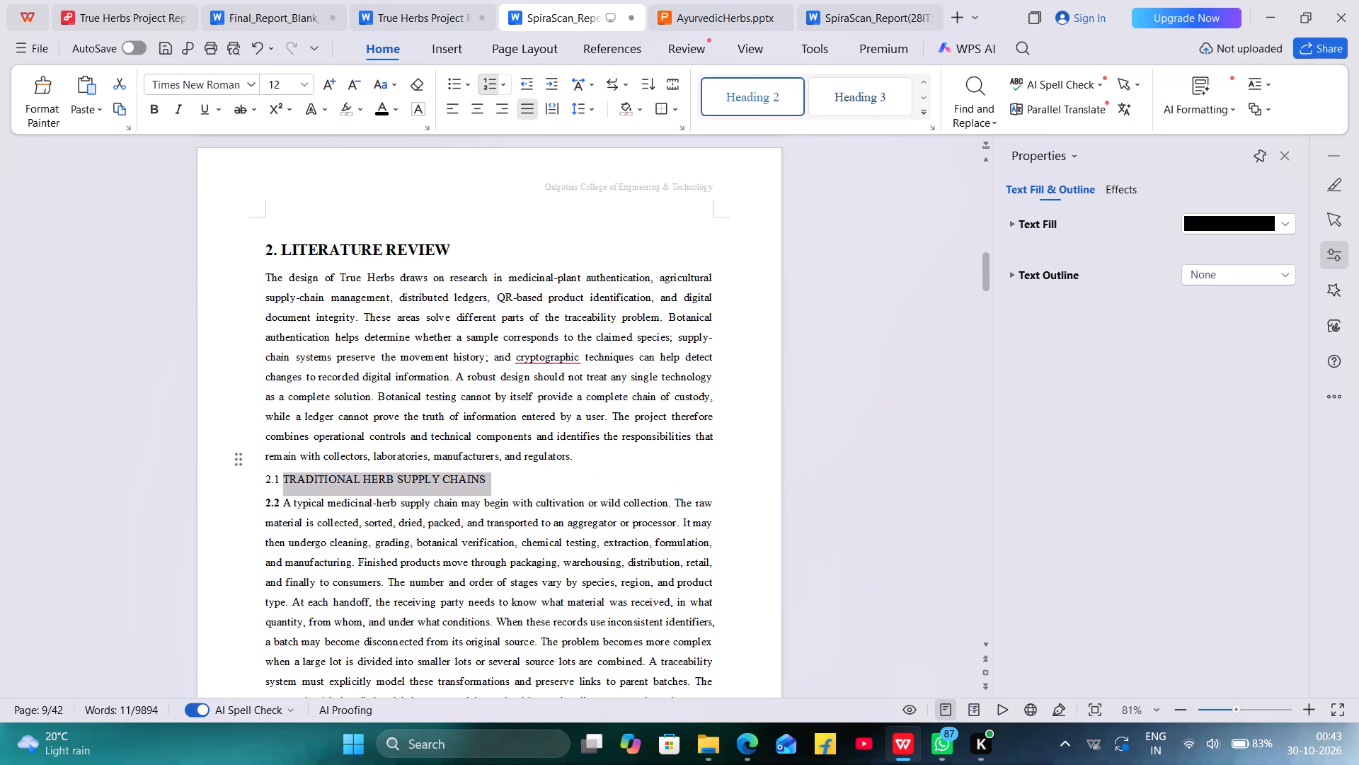
drag(256, 494, 258, 494)
click(156, 110)
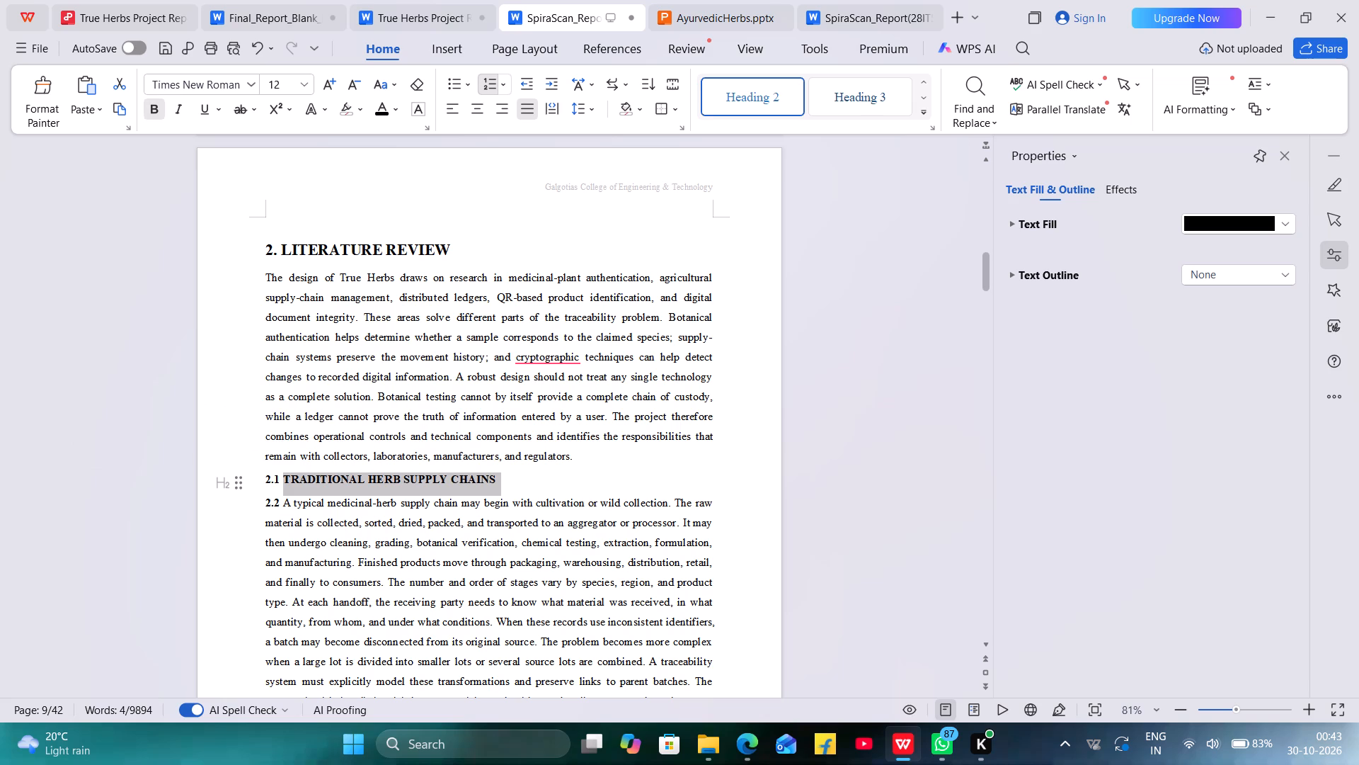
click(662, 462)
Remove the automatic 2.2 numbering from the paragraph beginning "A typical medicinal-herb supply chain".
scroll(666, 492, down, 1)
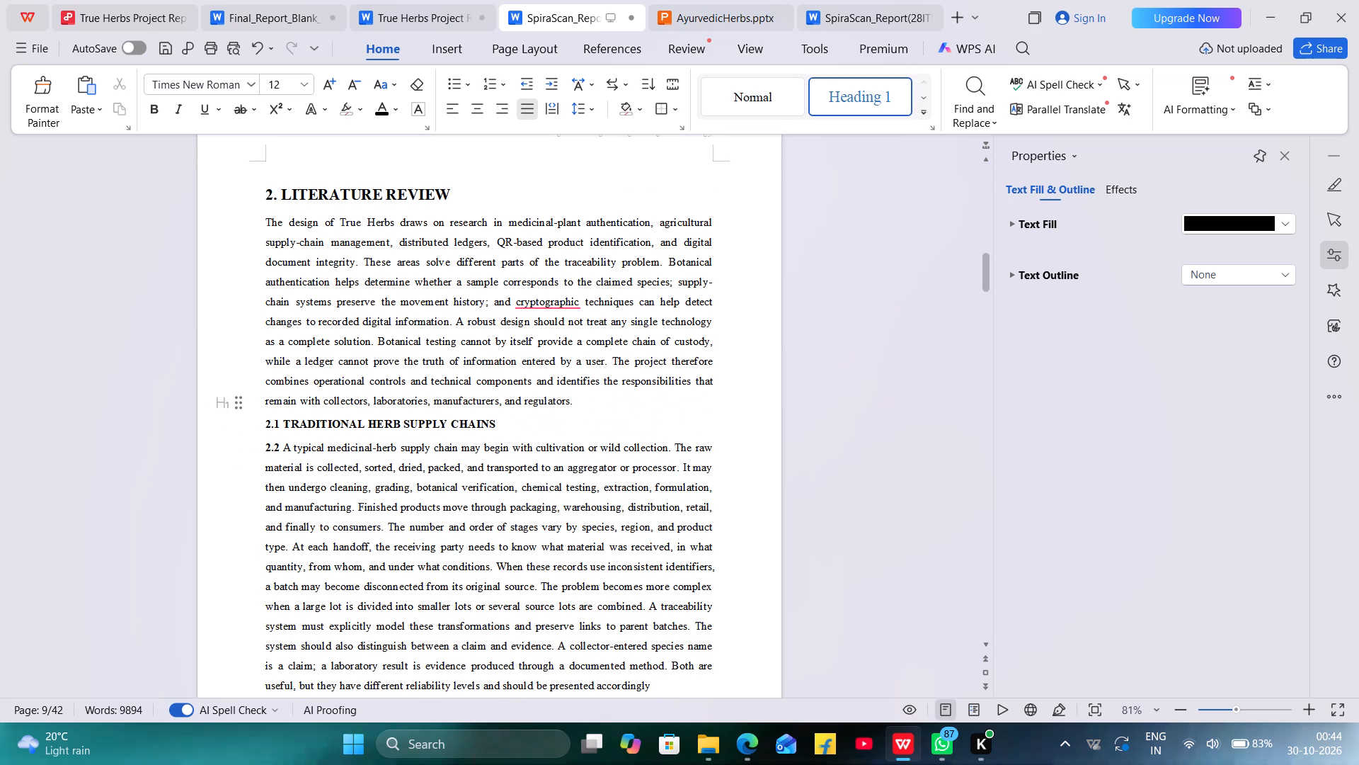
click(285, 448)
key(BackSpace)
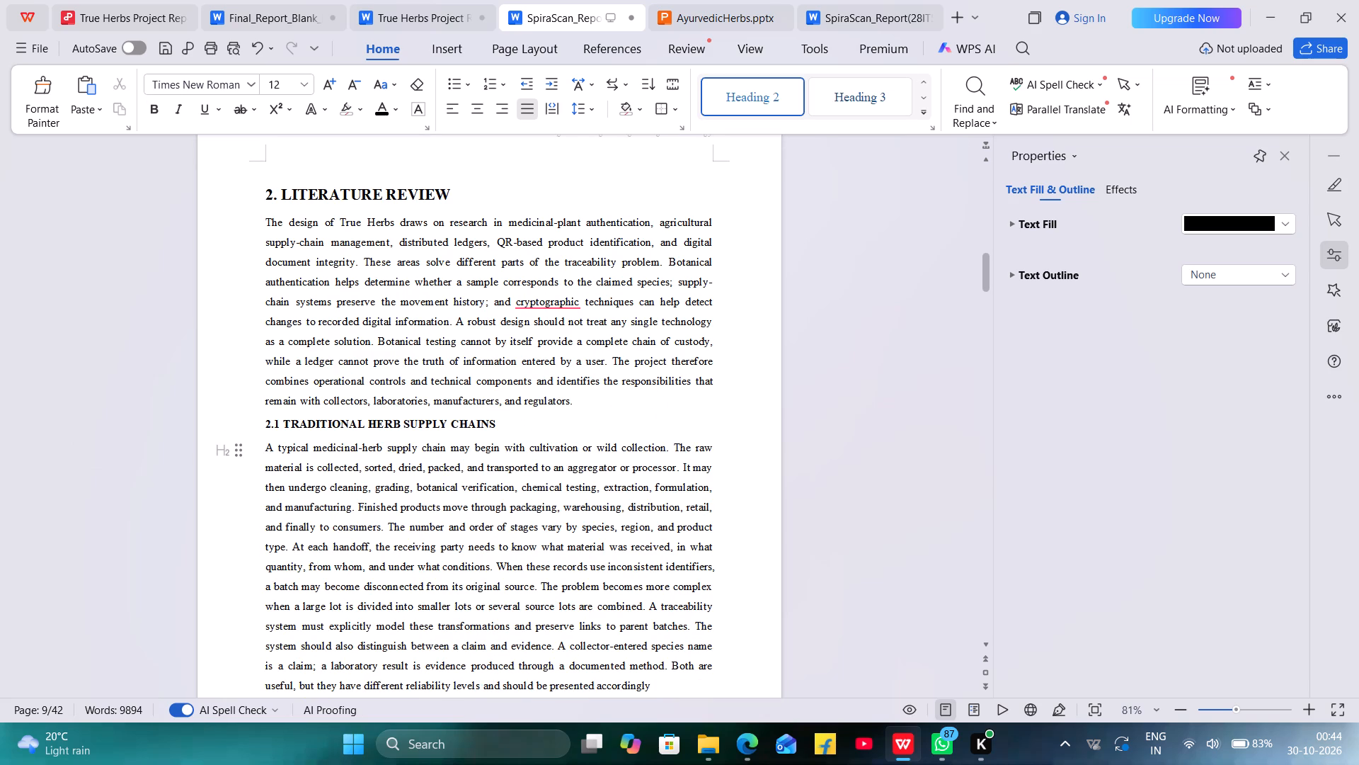
Compare the report's 2.2 Related Work section with 2.2 AUTHENTICATION AND ADULTERATION in the Edge PDF.
scroll(409, 509, down, 3)
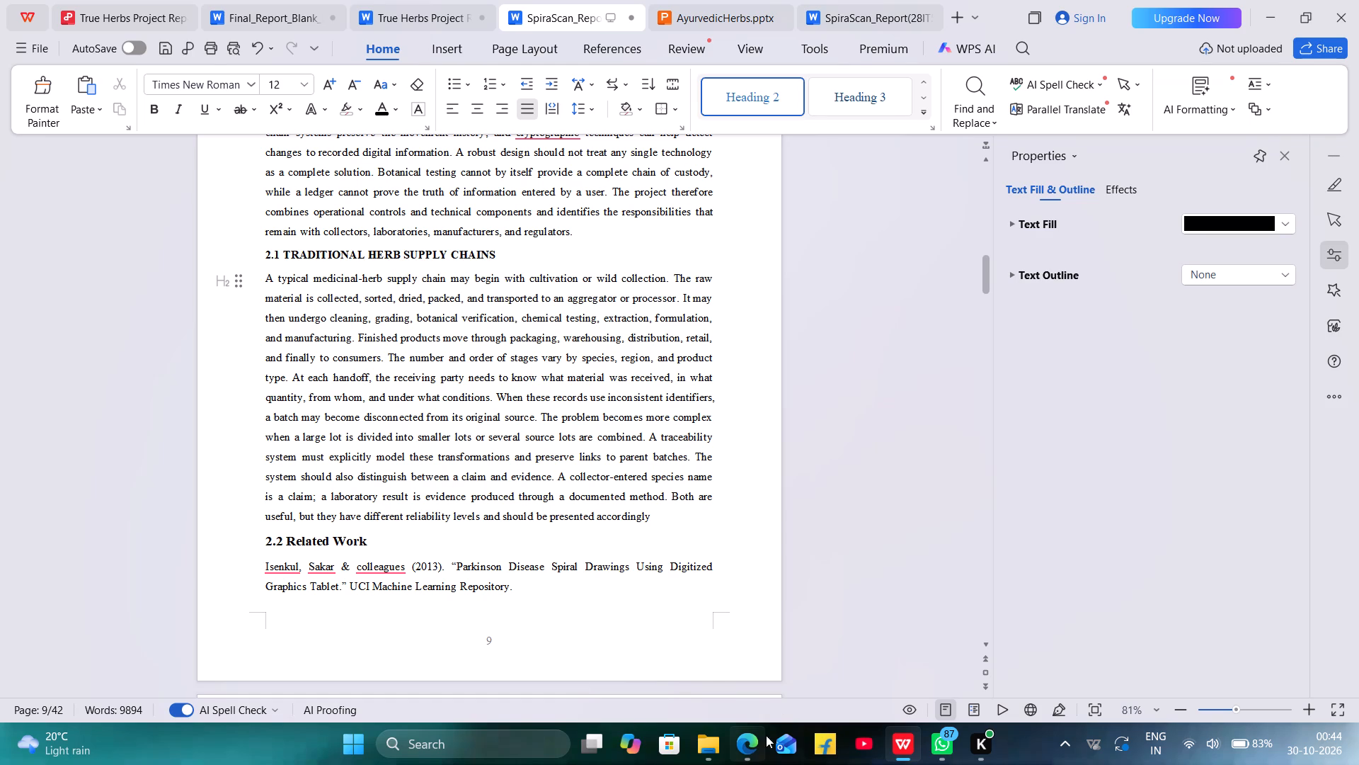
click(753, 752)
scroll(561, 457, down, 5)
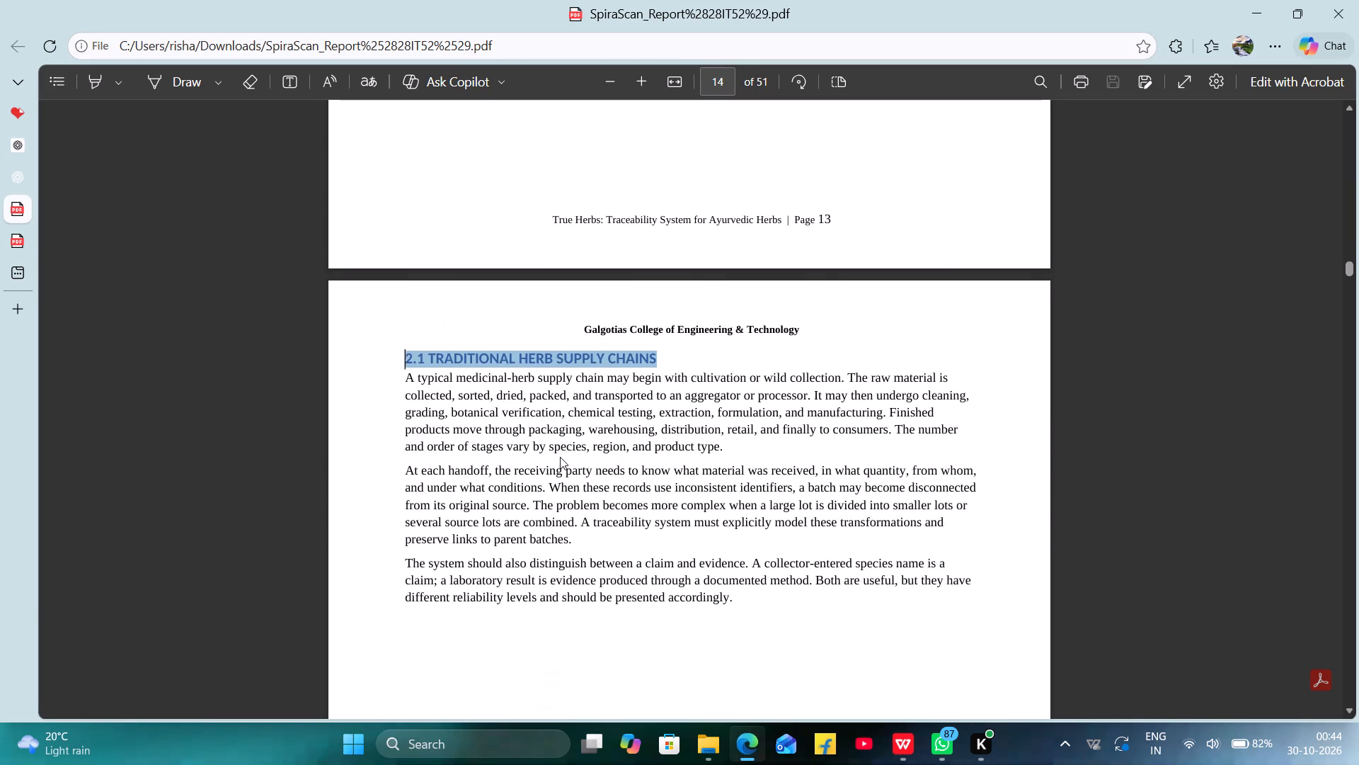
scroll(561, 457, down, 8)
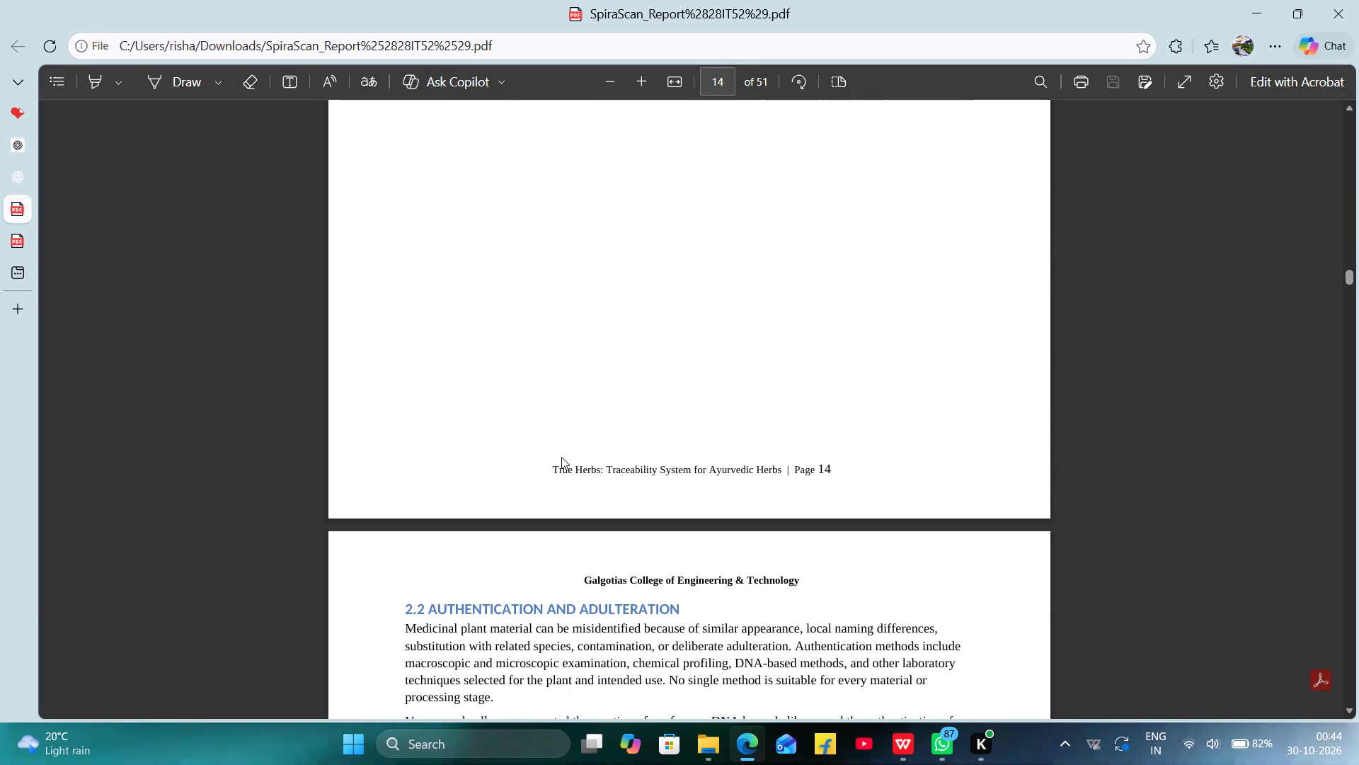
scroll(561, 457, down, 1)
scroll(539, 569, down, 3)
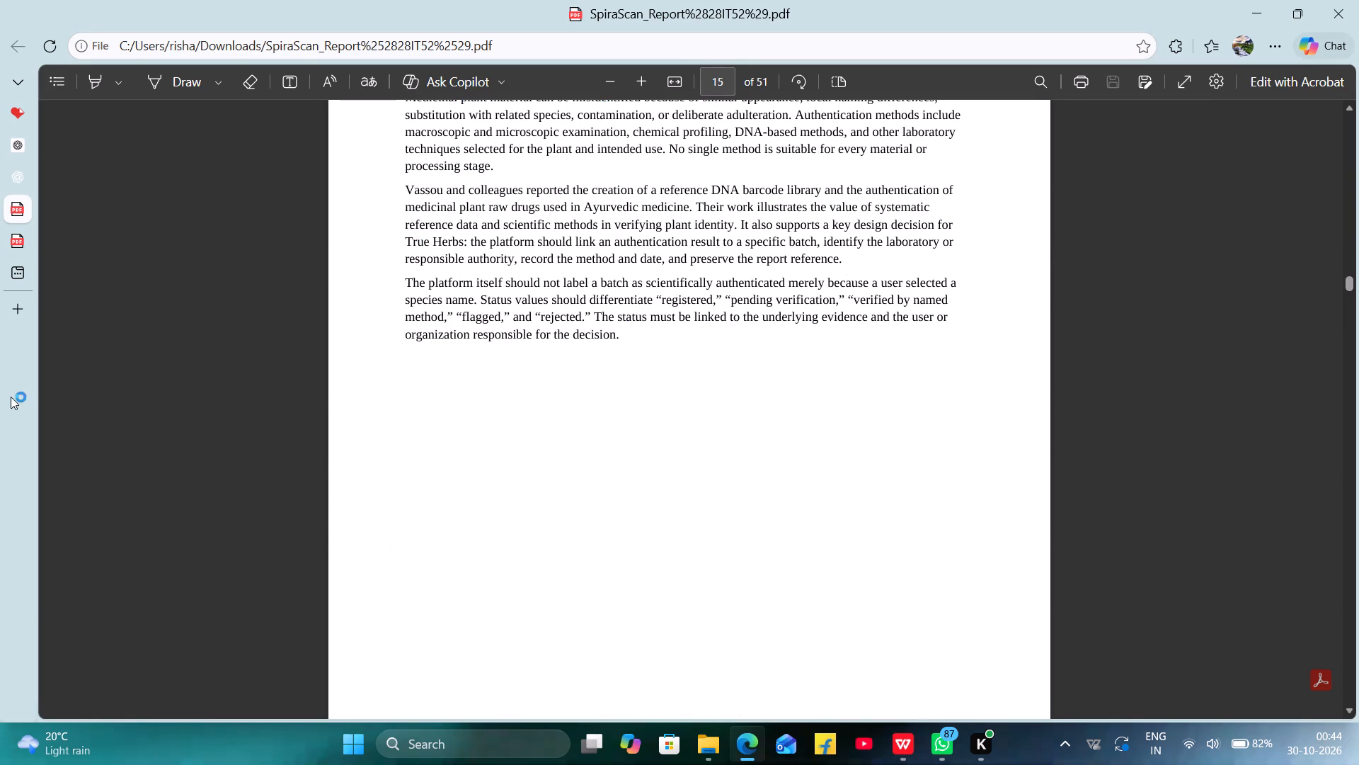
click(917, 742)
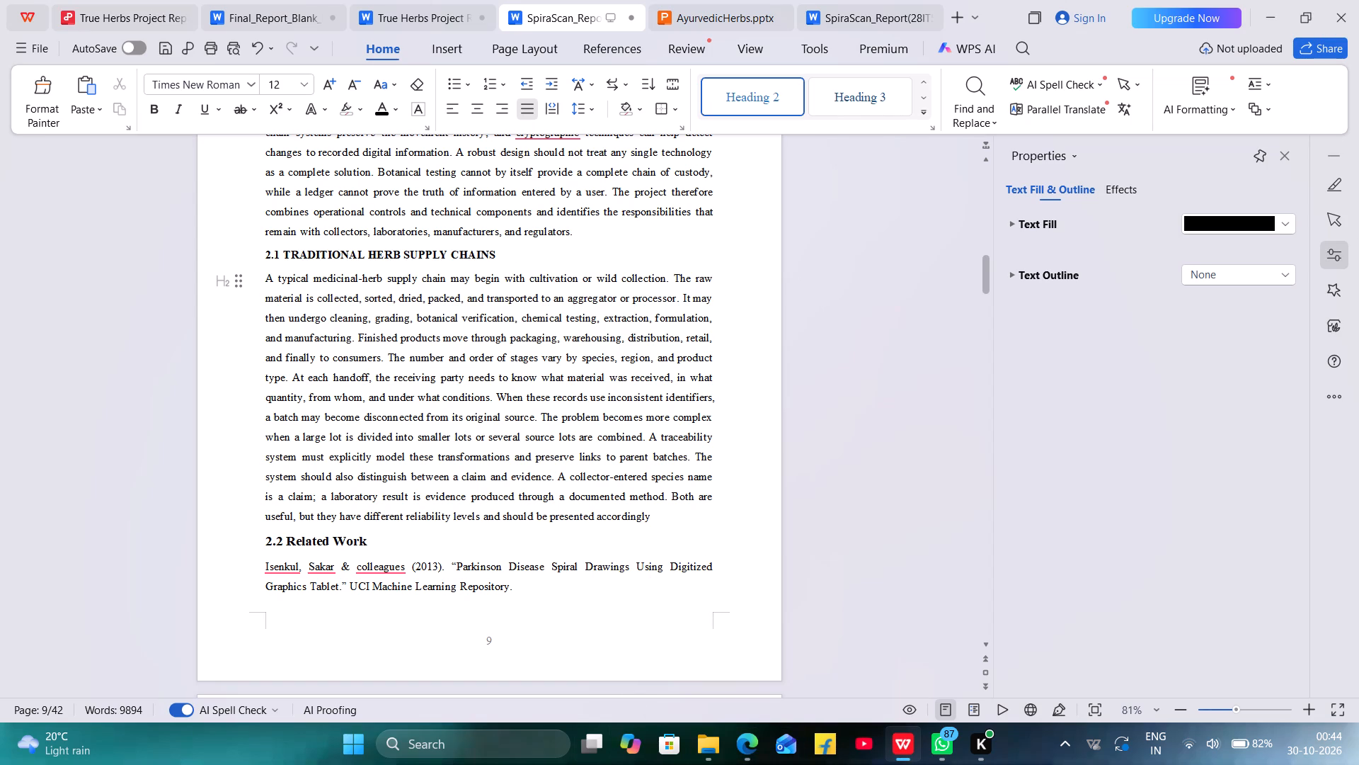
click(756, 735)
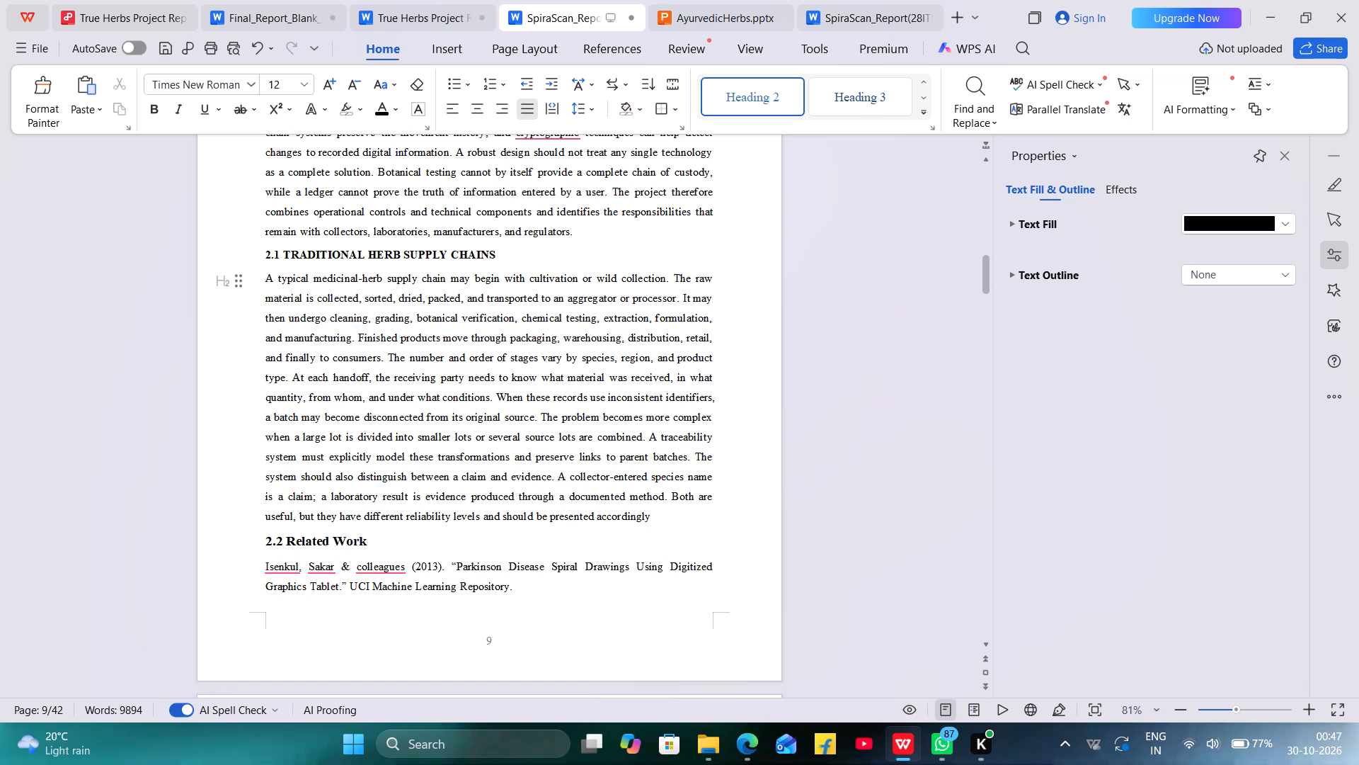
scroll(604, 591, up, 1)
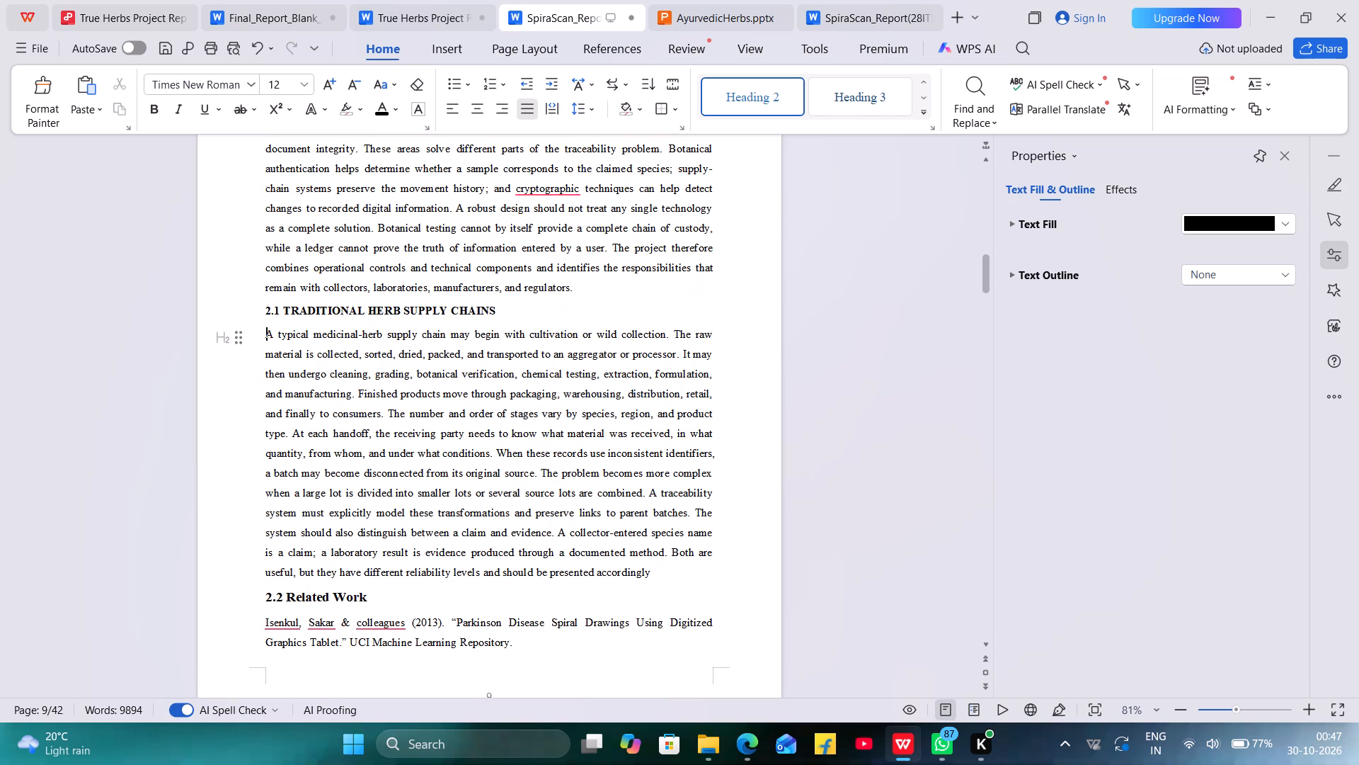
scroll(481, 672, down, 2)
click(659, 457)
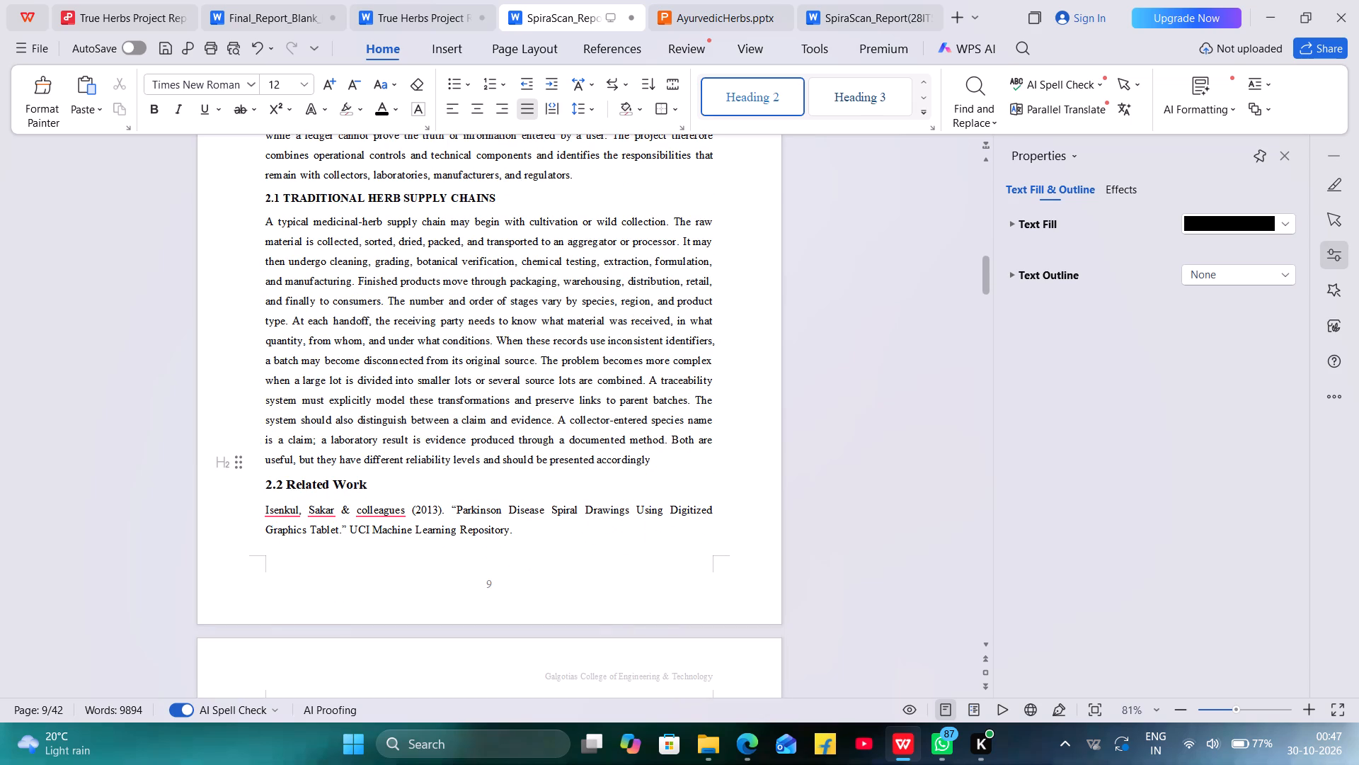
key(period)
Examine the SpiraScan papers and key findings under 2.2 Related Work in the WPS report.
scroll(344, 518, down, 8)
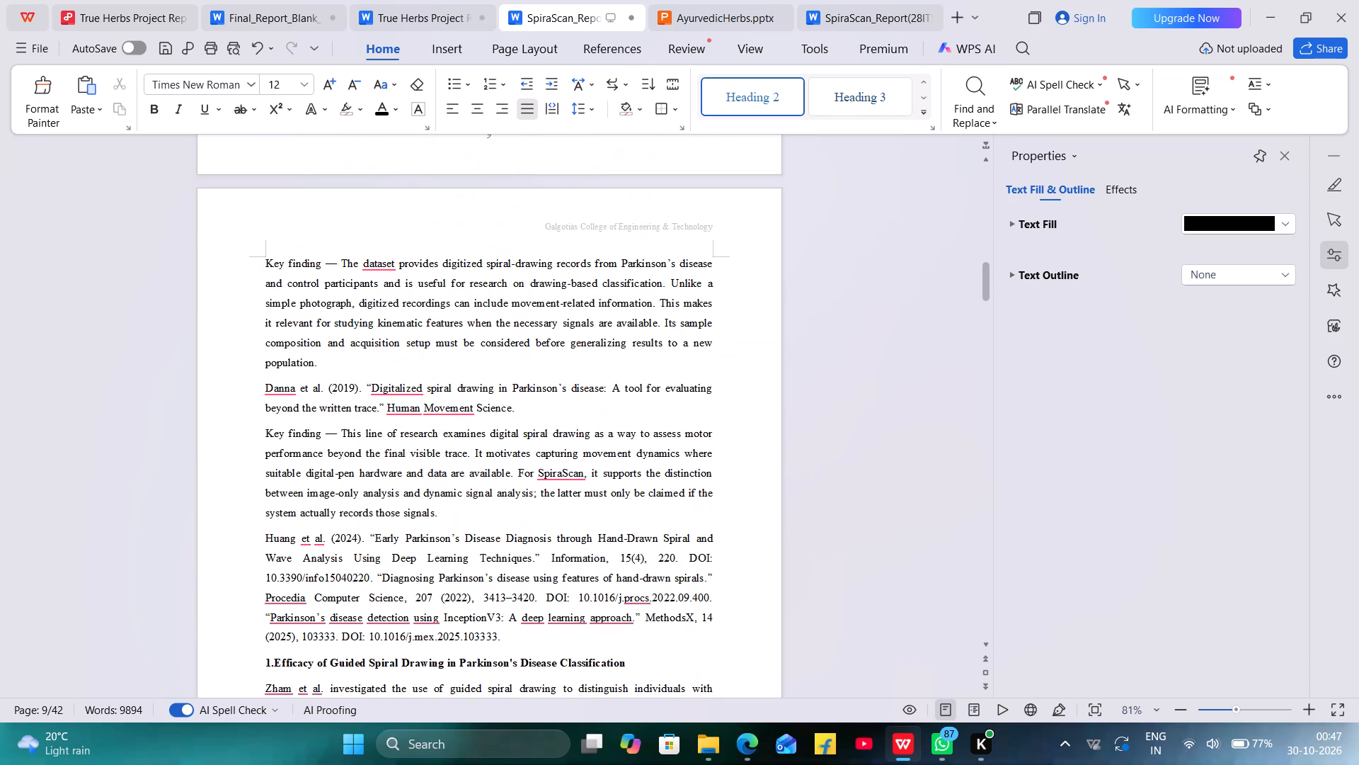
scroll(400, 572, down, 2)
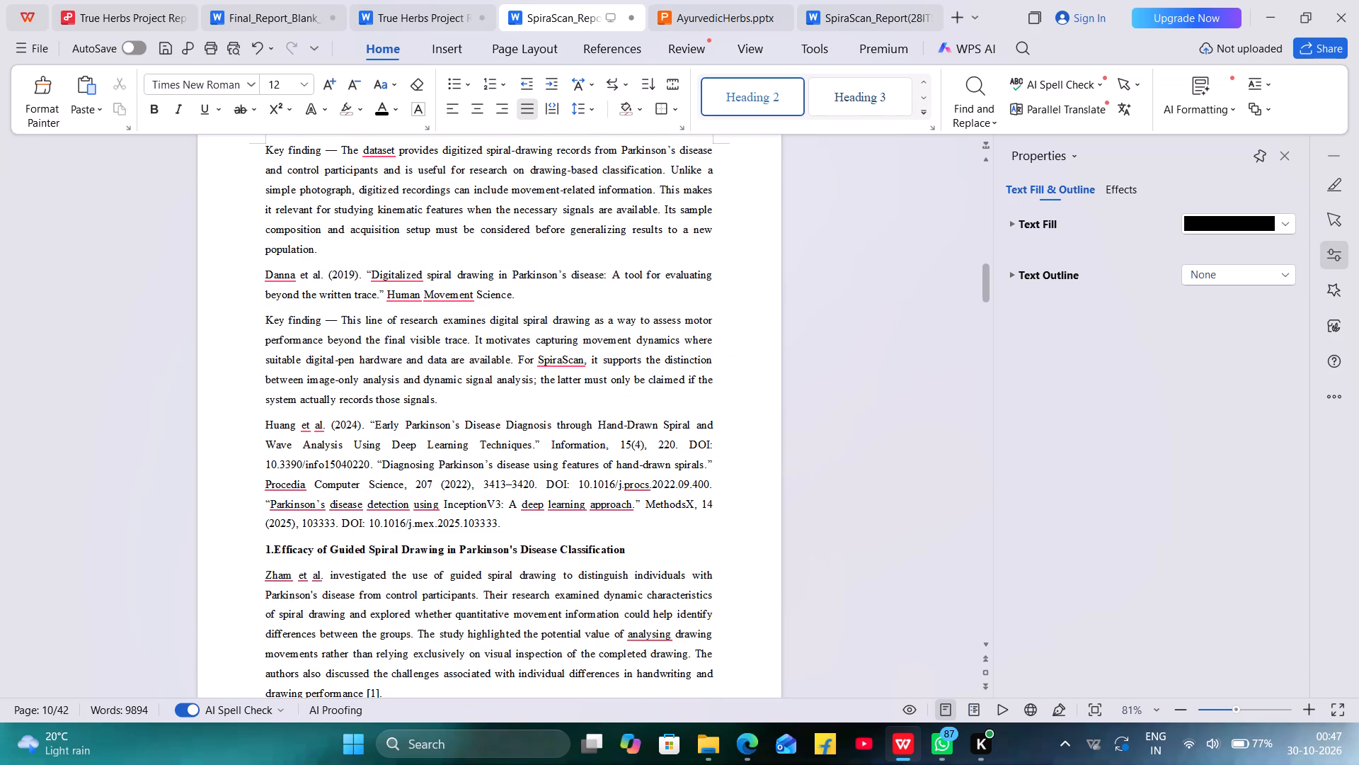
scroll(236, 329, up, 6)
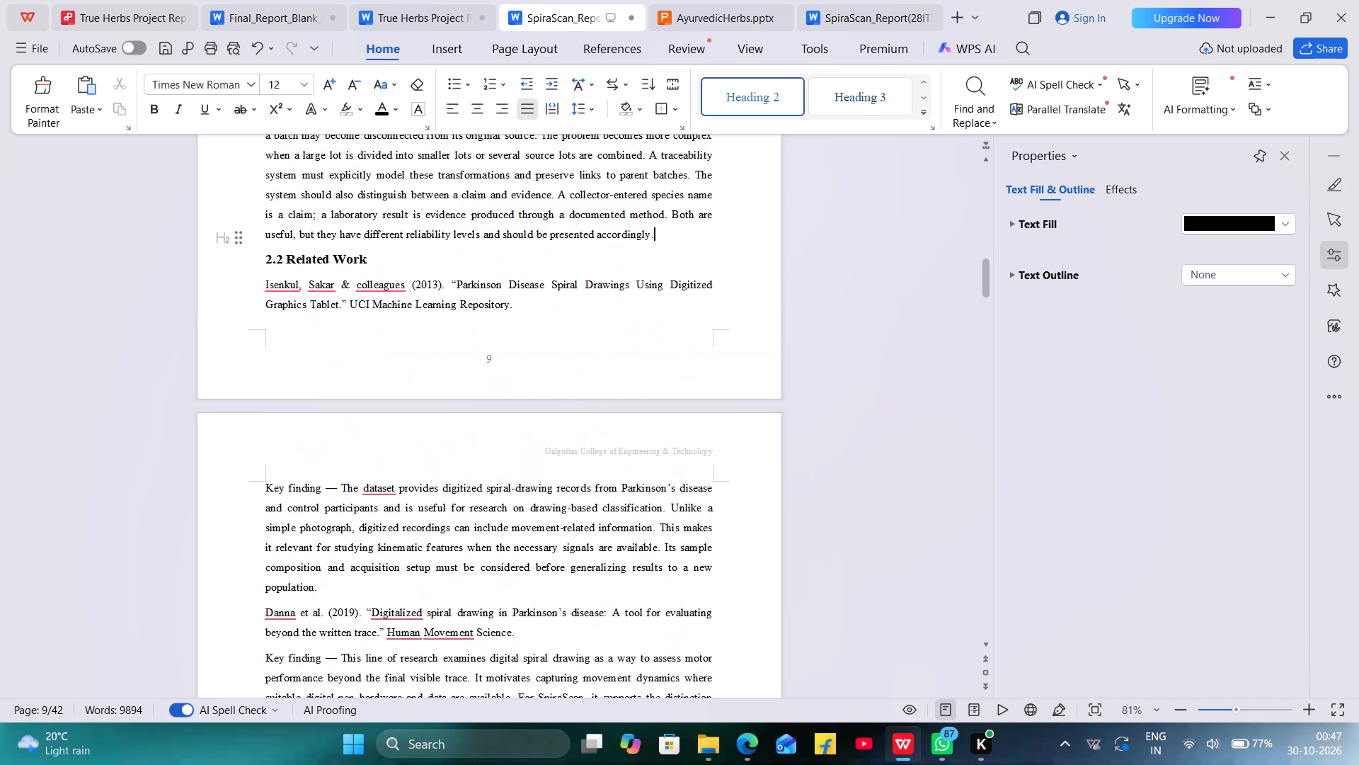
scroll(345, 269, up, 1)
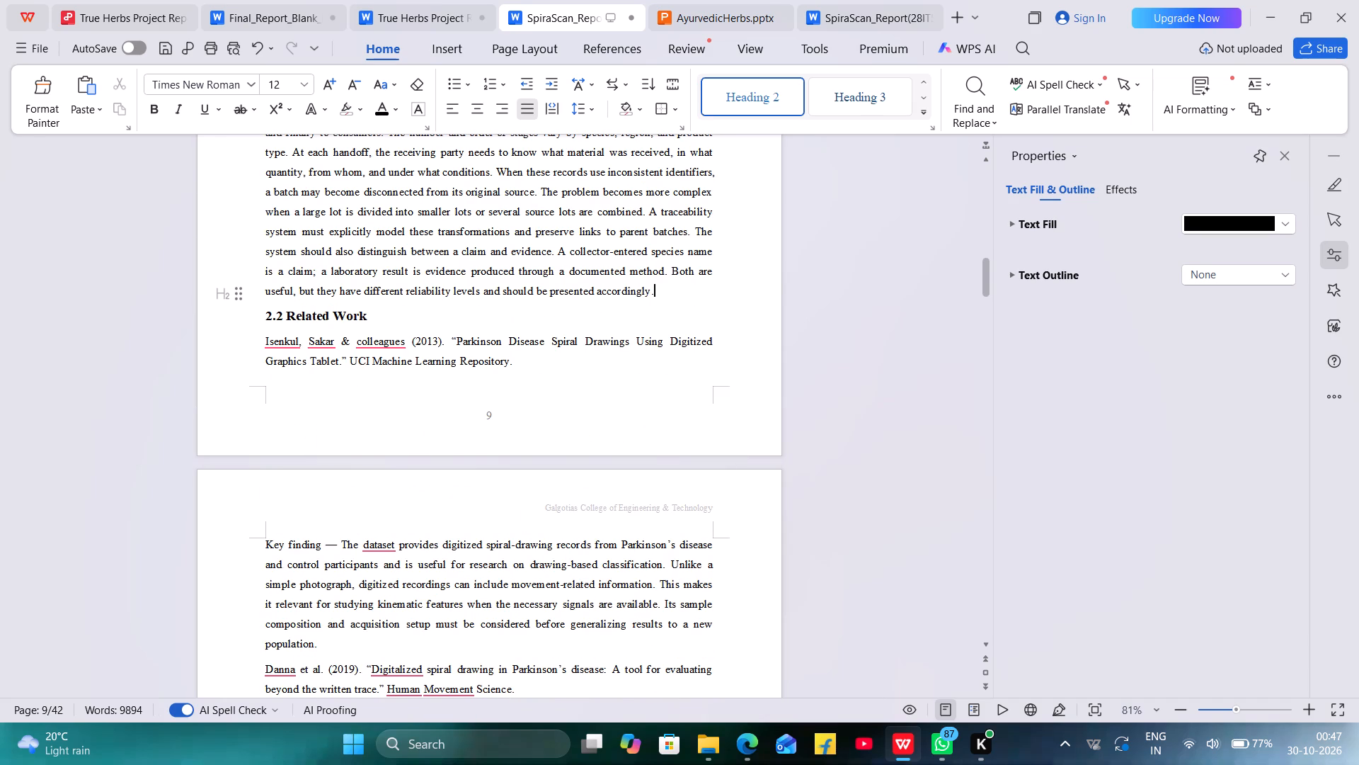
scroll(559, 366, up, 4)
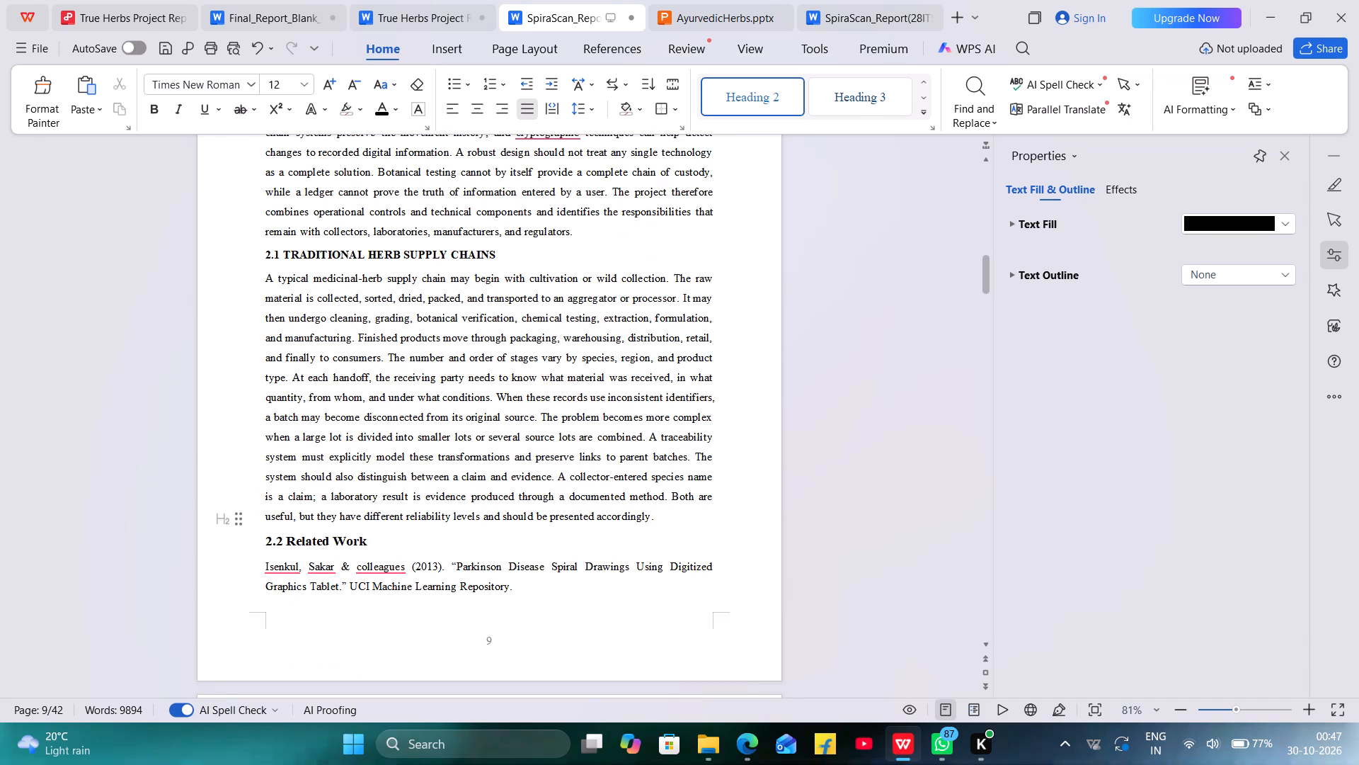
In the Final_Report_Blank template, copy the section from the 2. LITERATURE REVIEW heading into the 2.3.3 Problem Solution placeholder text.
click(242, 8)
scroll(377, 351, down, 4)
scroll(374, 422, down, 2)
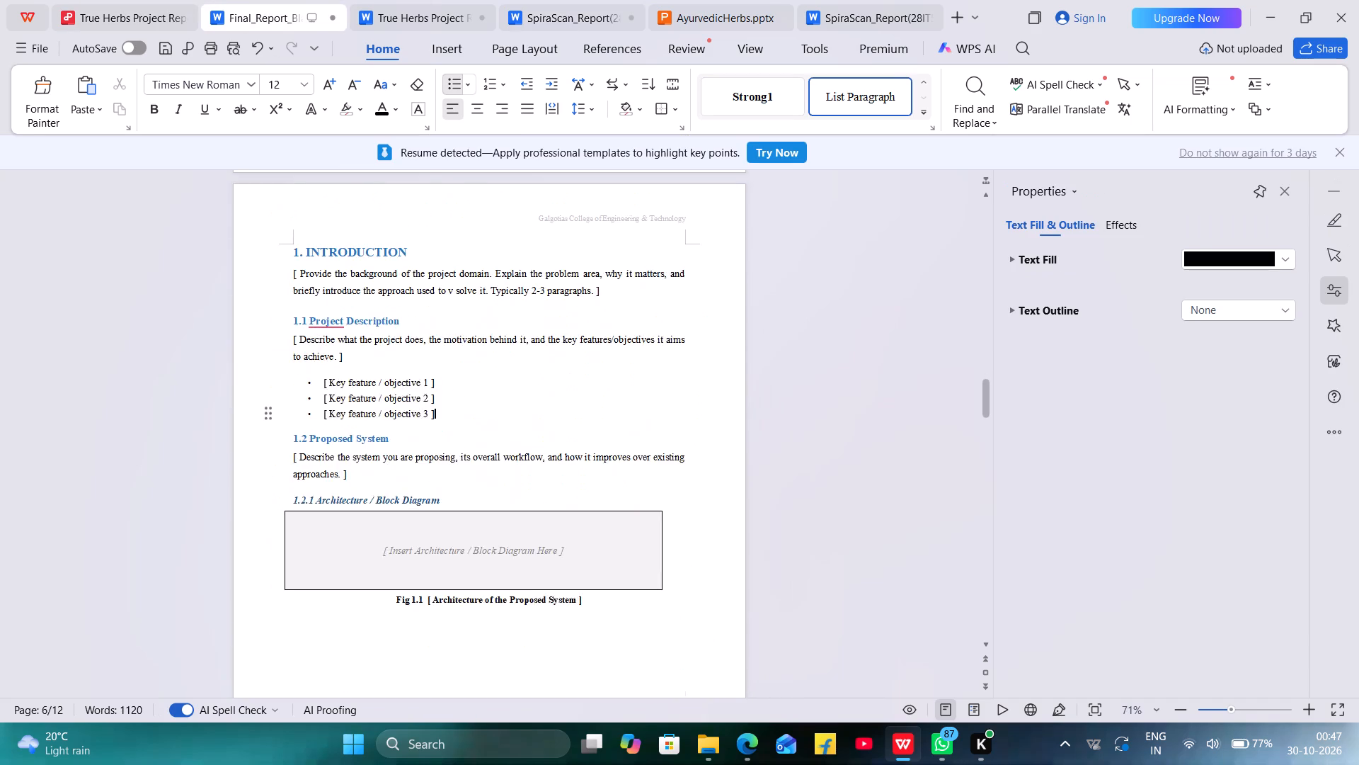
scroll(374, 422, down, 11)
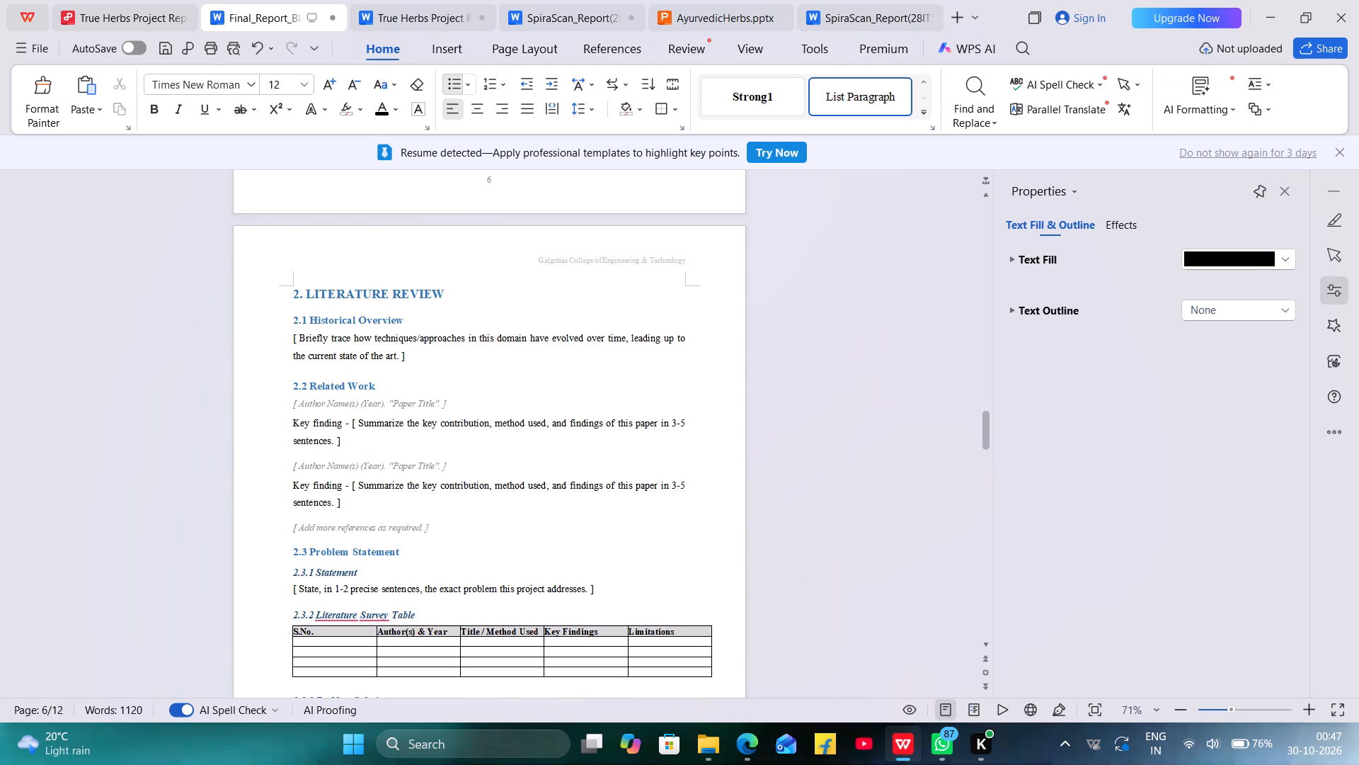
drag(280, 372, 281, 373)
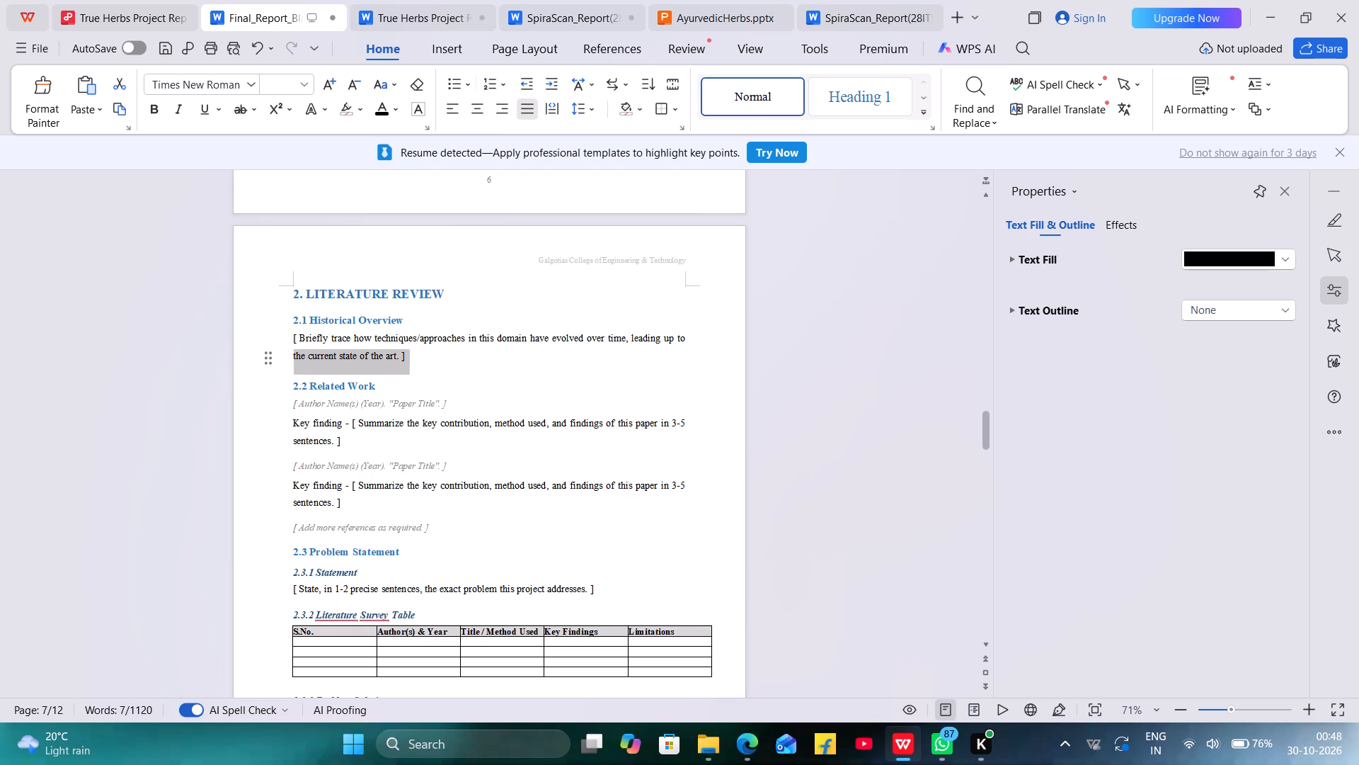
drag(281, 373, 449, 523)
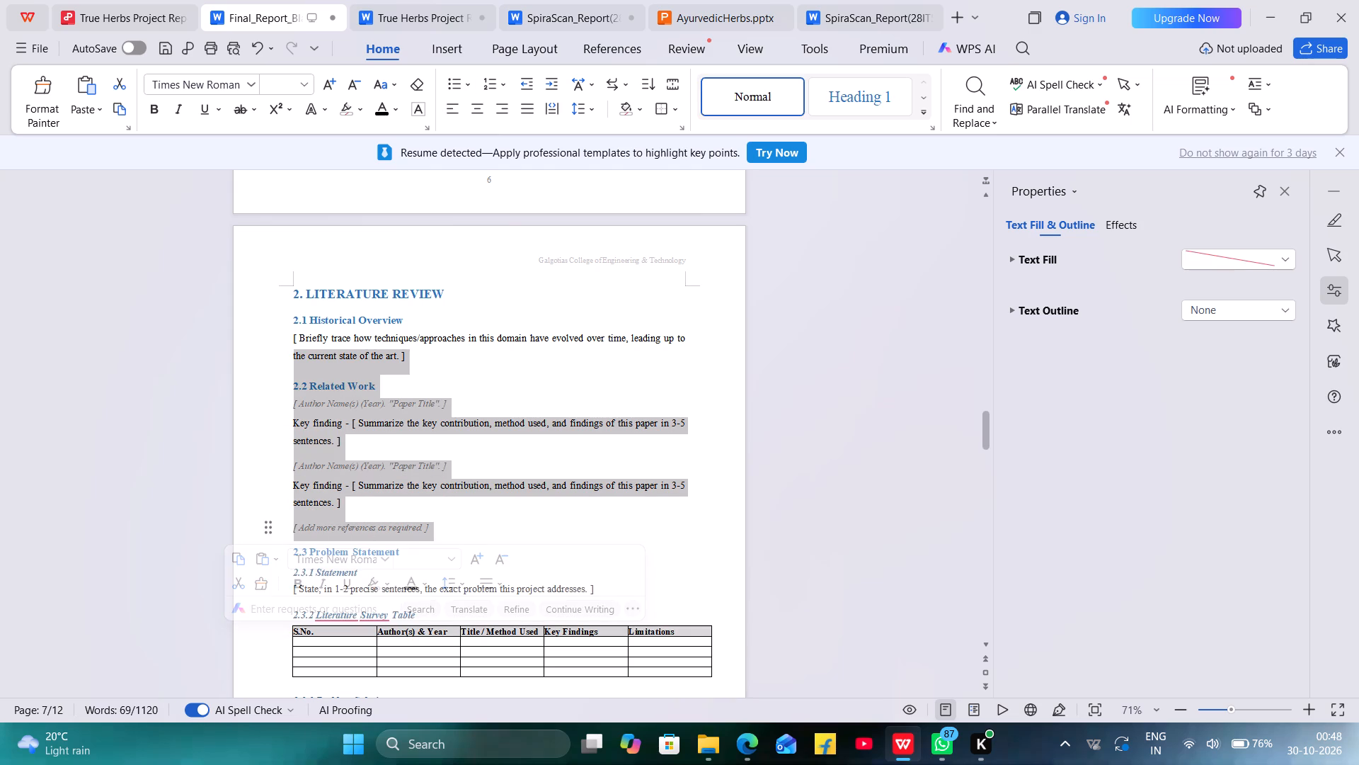
click(240, 470)
scroll(349, 436, down, 2)
drag(273, 230, 441, 144)
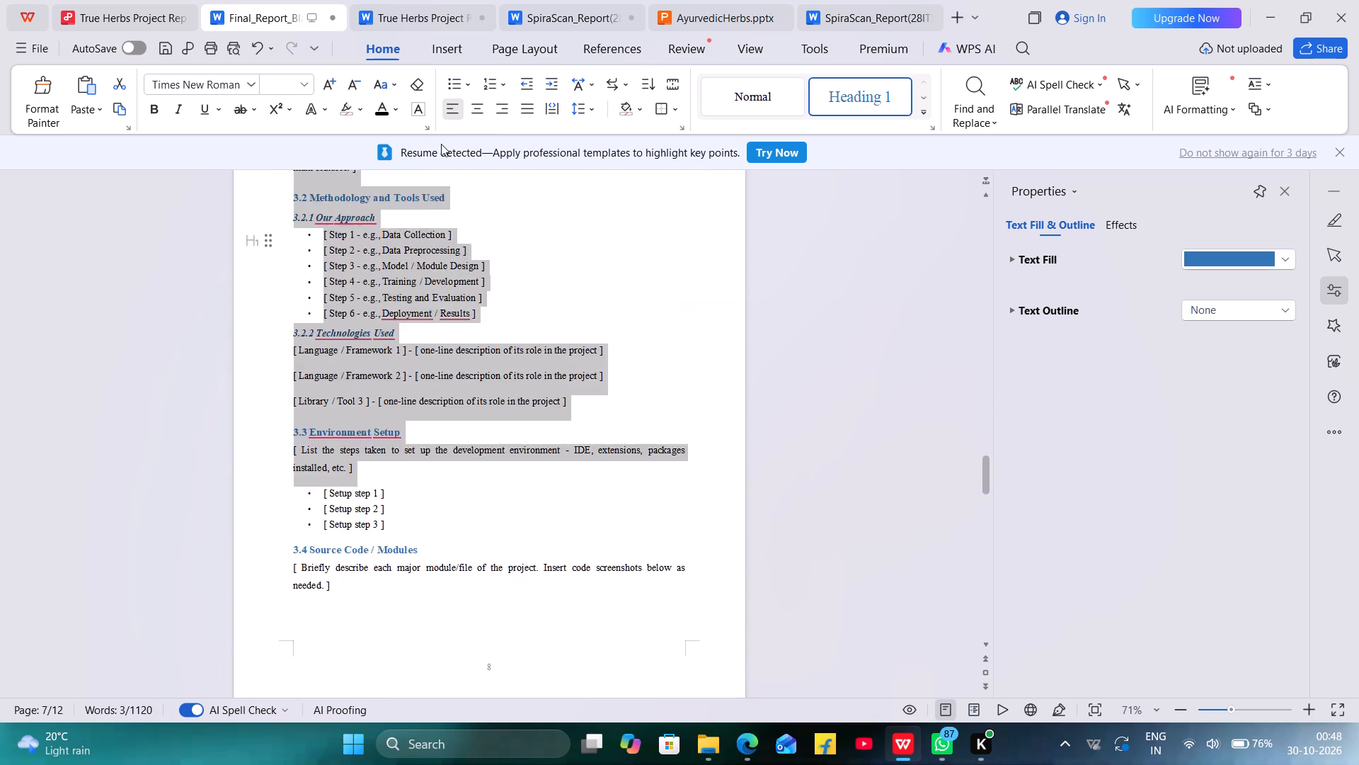
drag(441, 144, 436, 176)
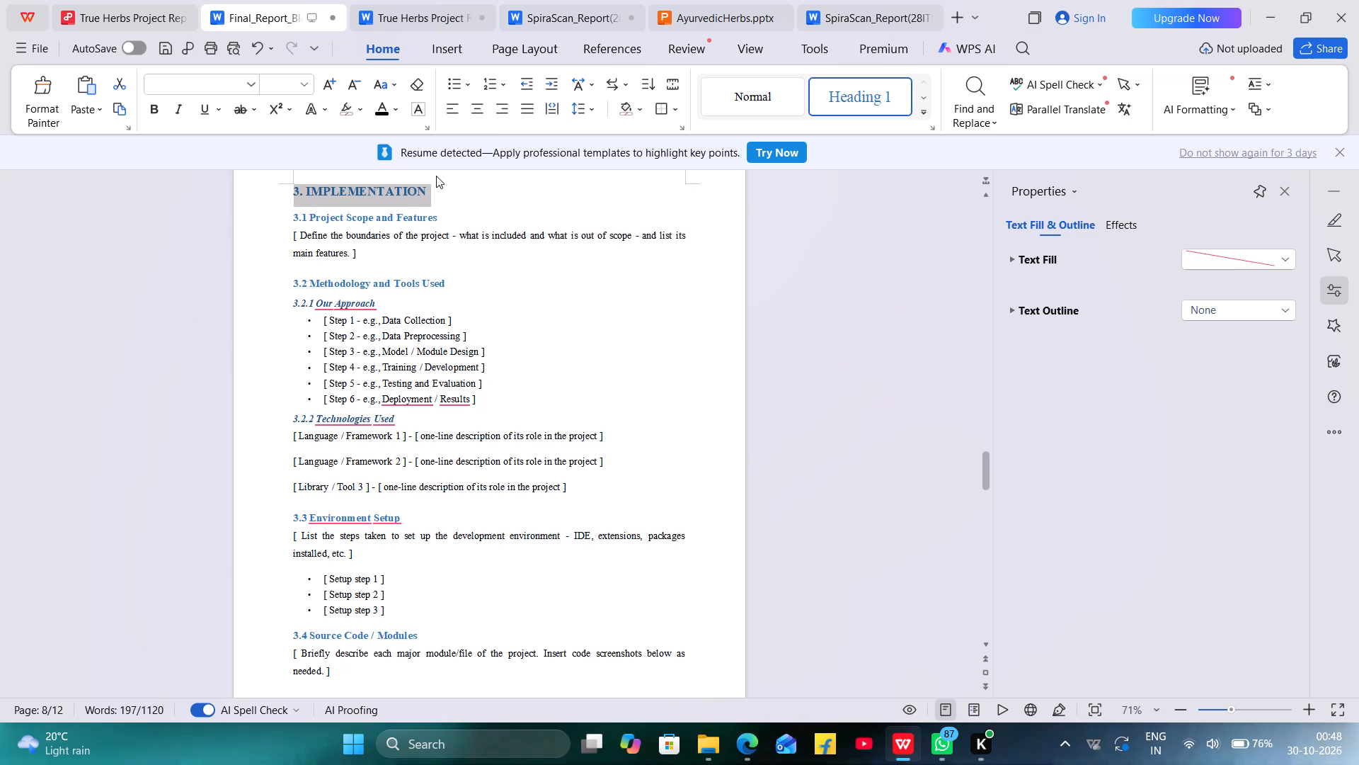
drag(436, 176, 430, 166)
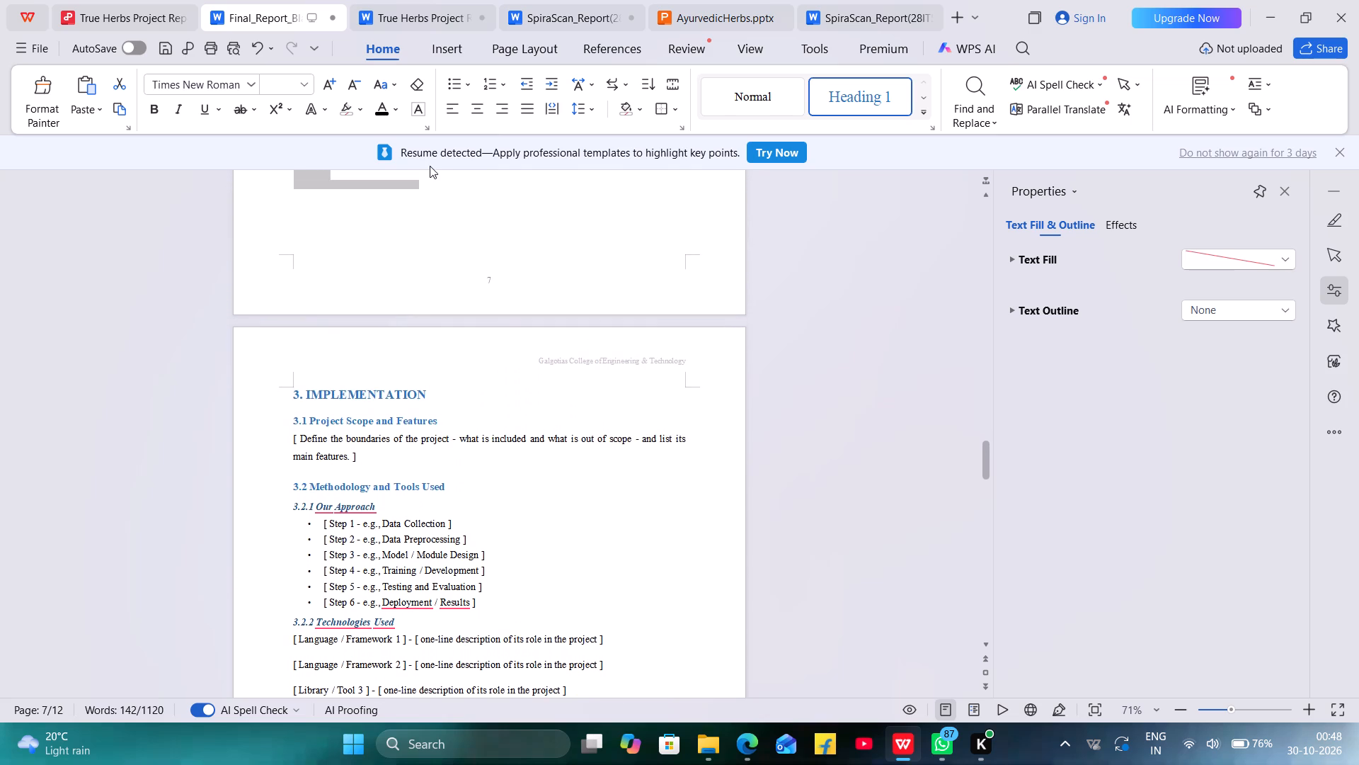
drag(430, 166, 429, 166)
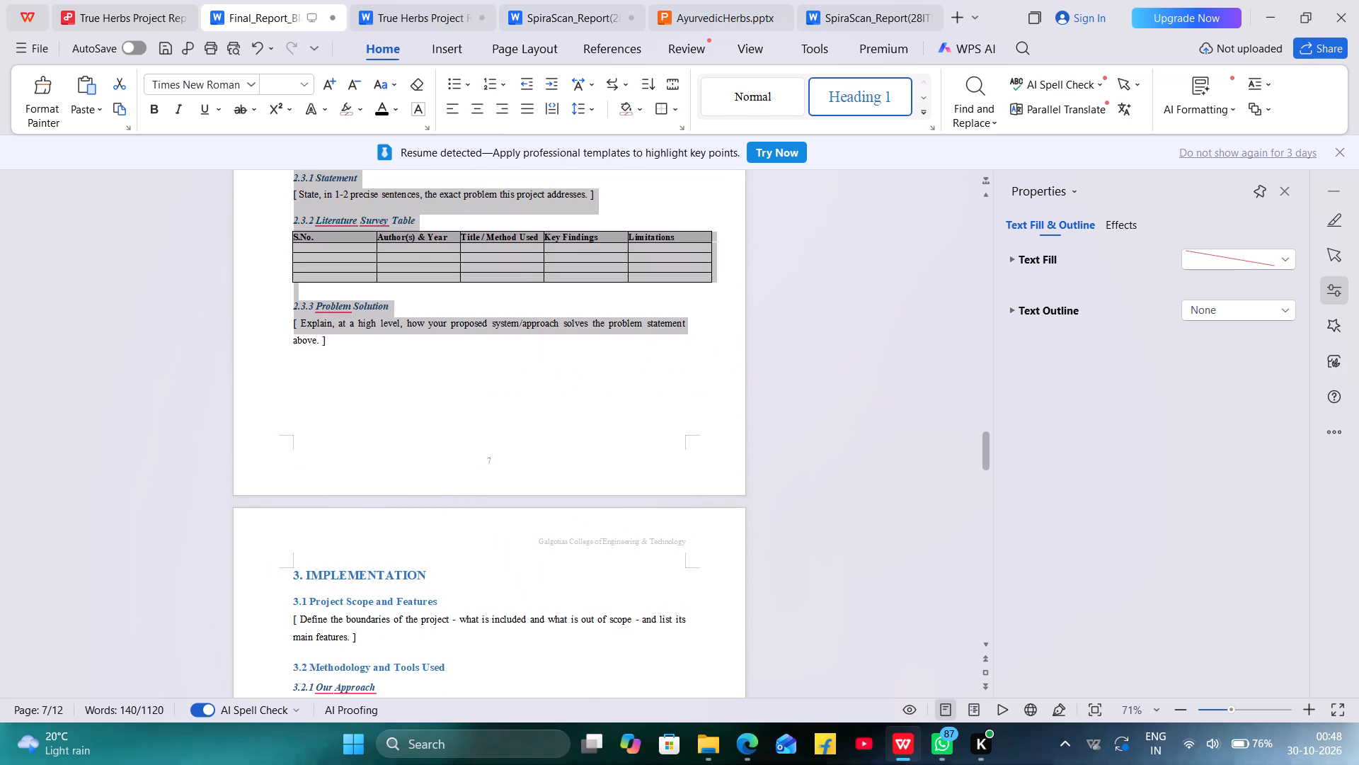
key(ctrl+c)
click(744, 748)
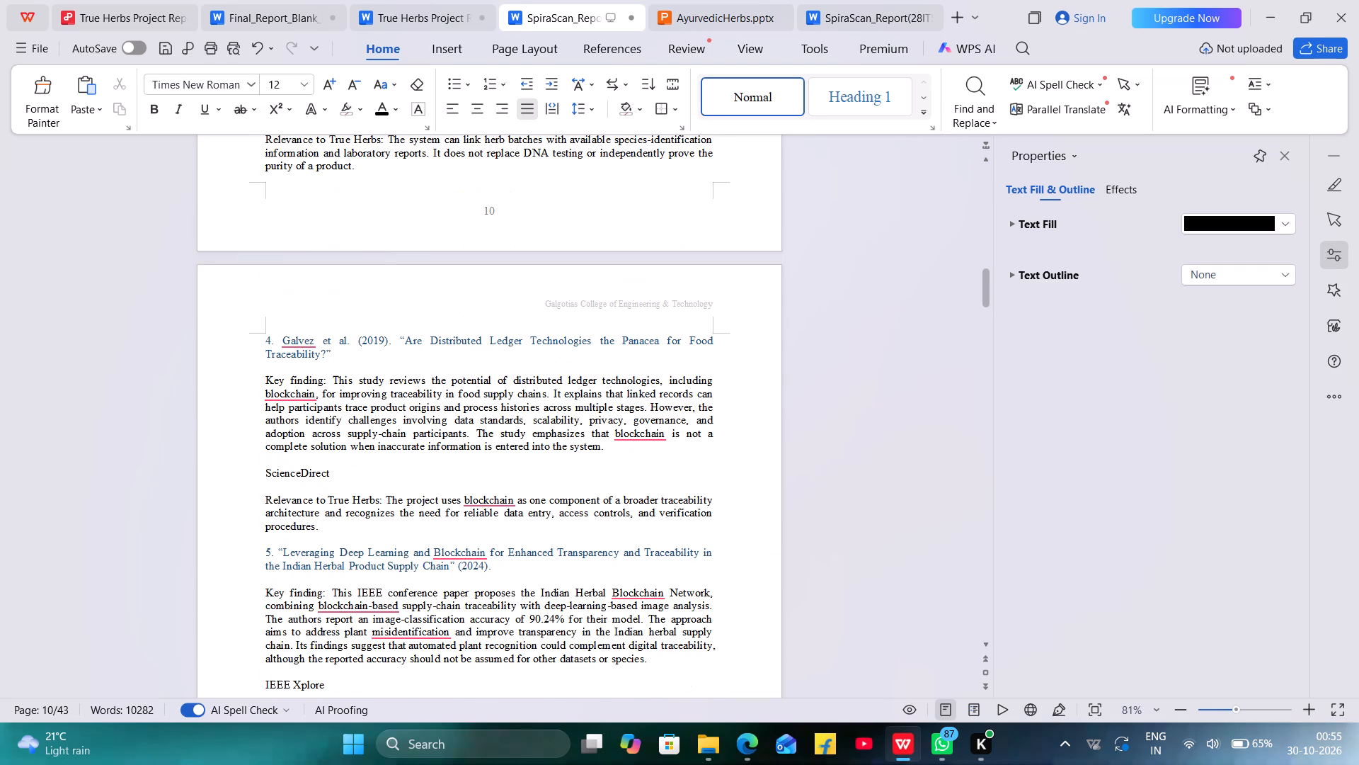
scroll(460, 602, down, 3)
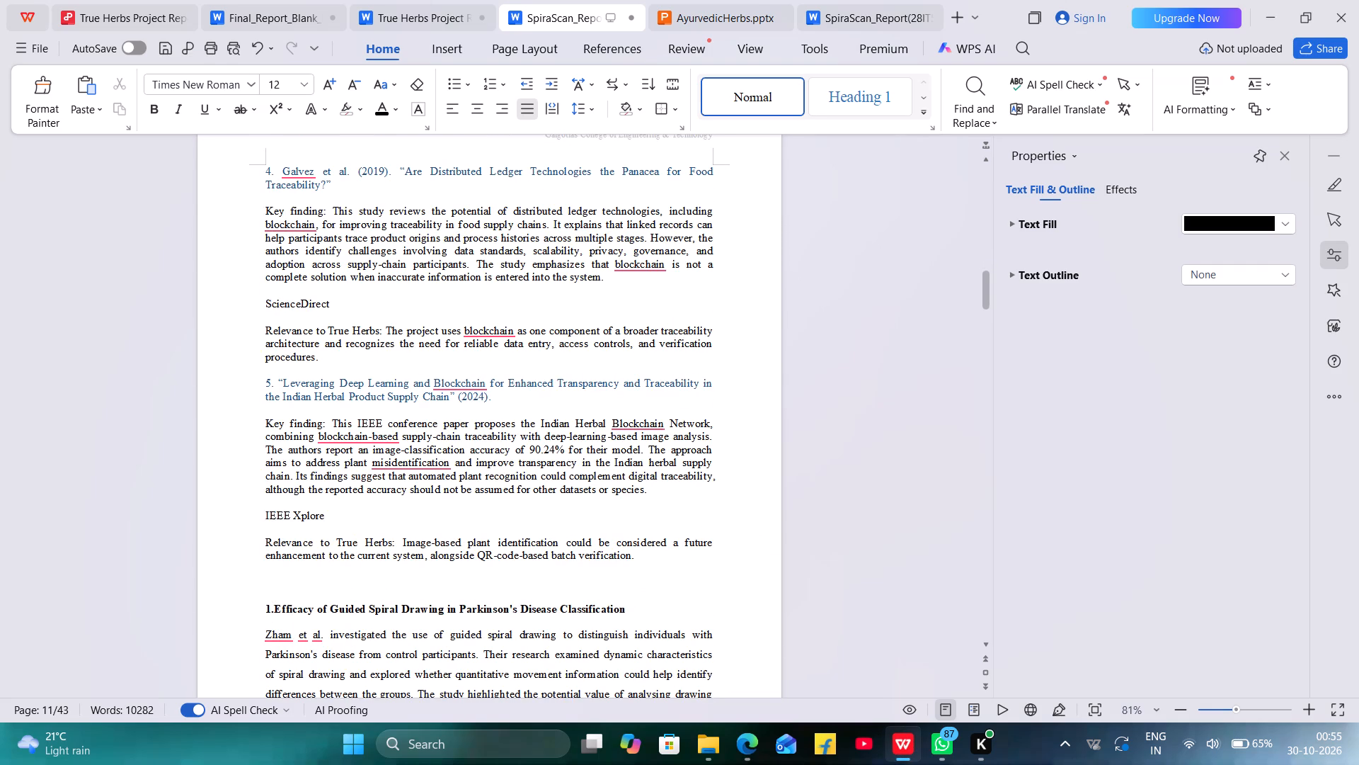
drag(653, 565, 205, 108)
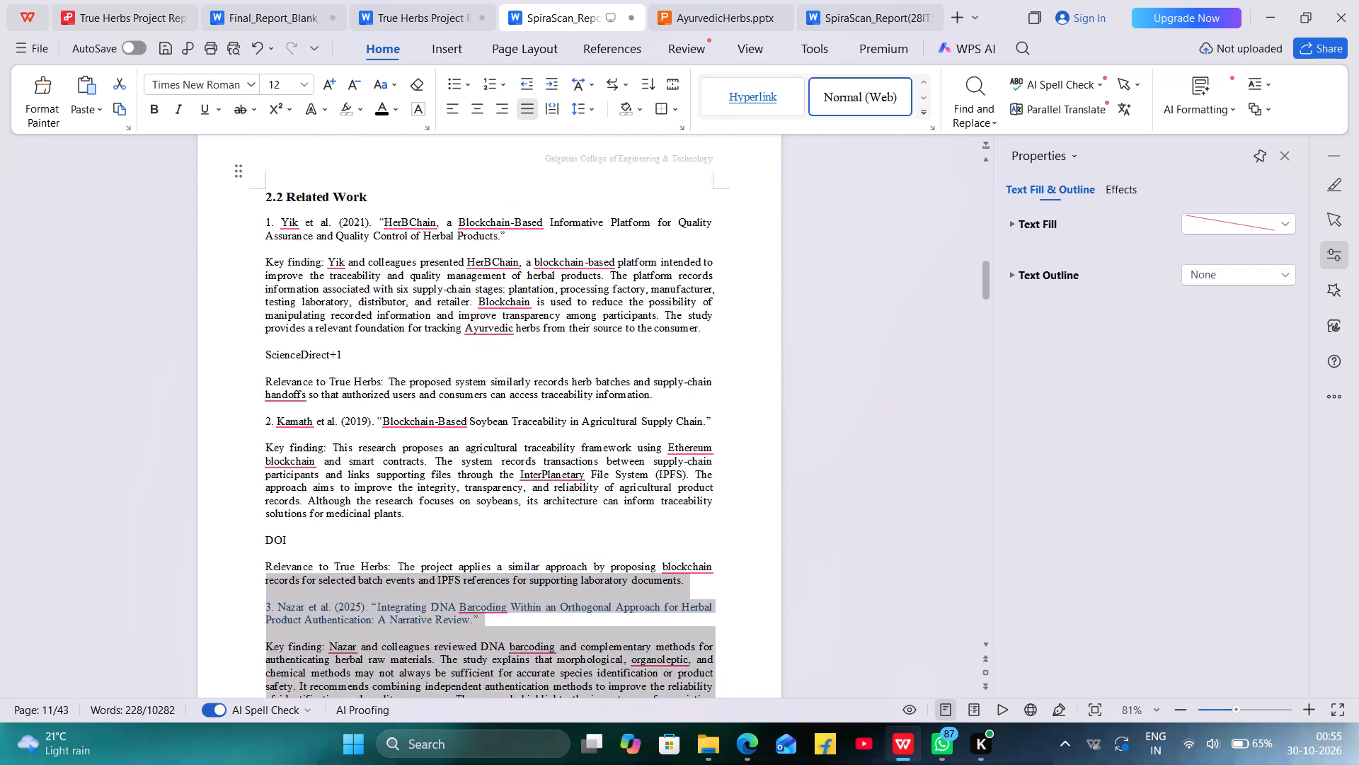
drag(205, 108, 230, 353)
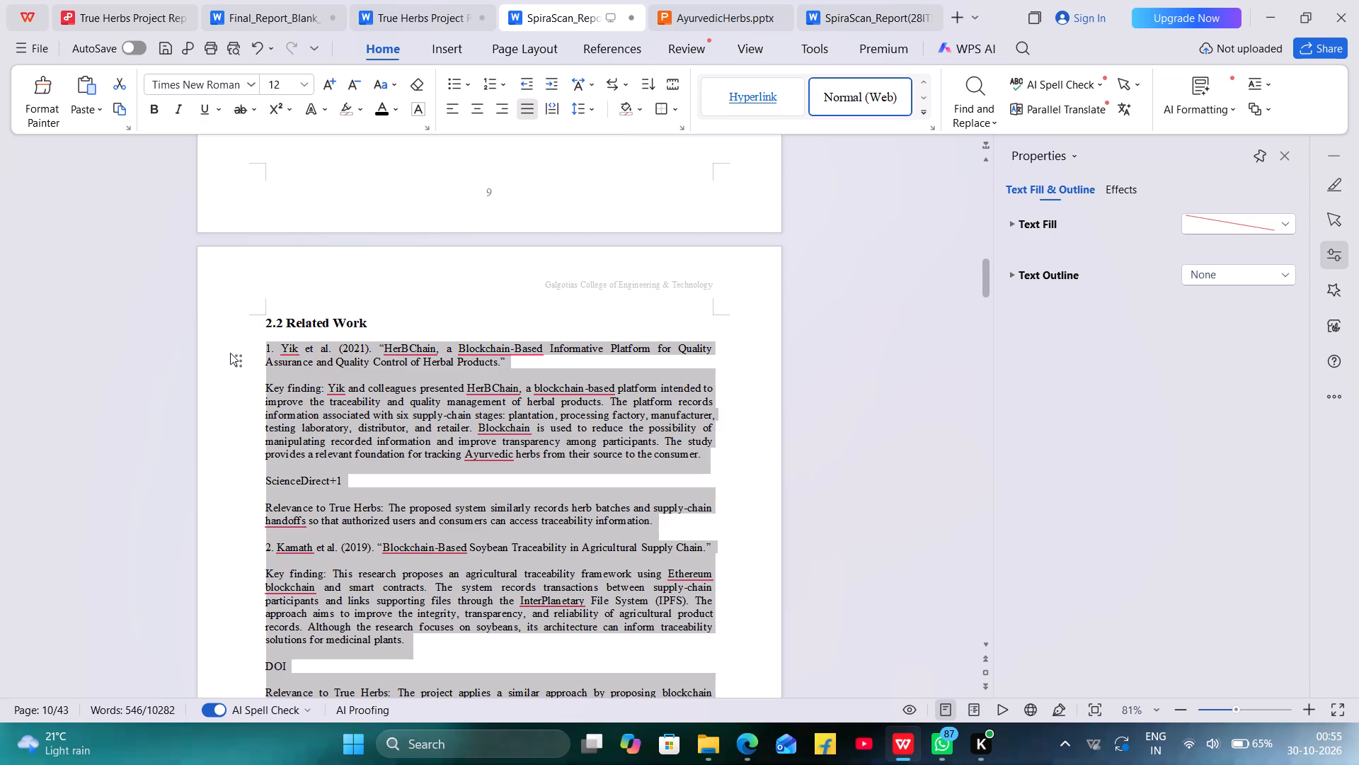
drag(230, 353, 230, 352)
key(BackSpace)
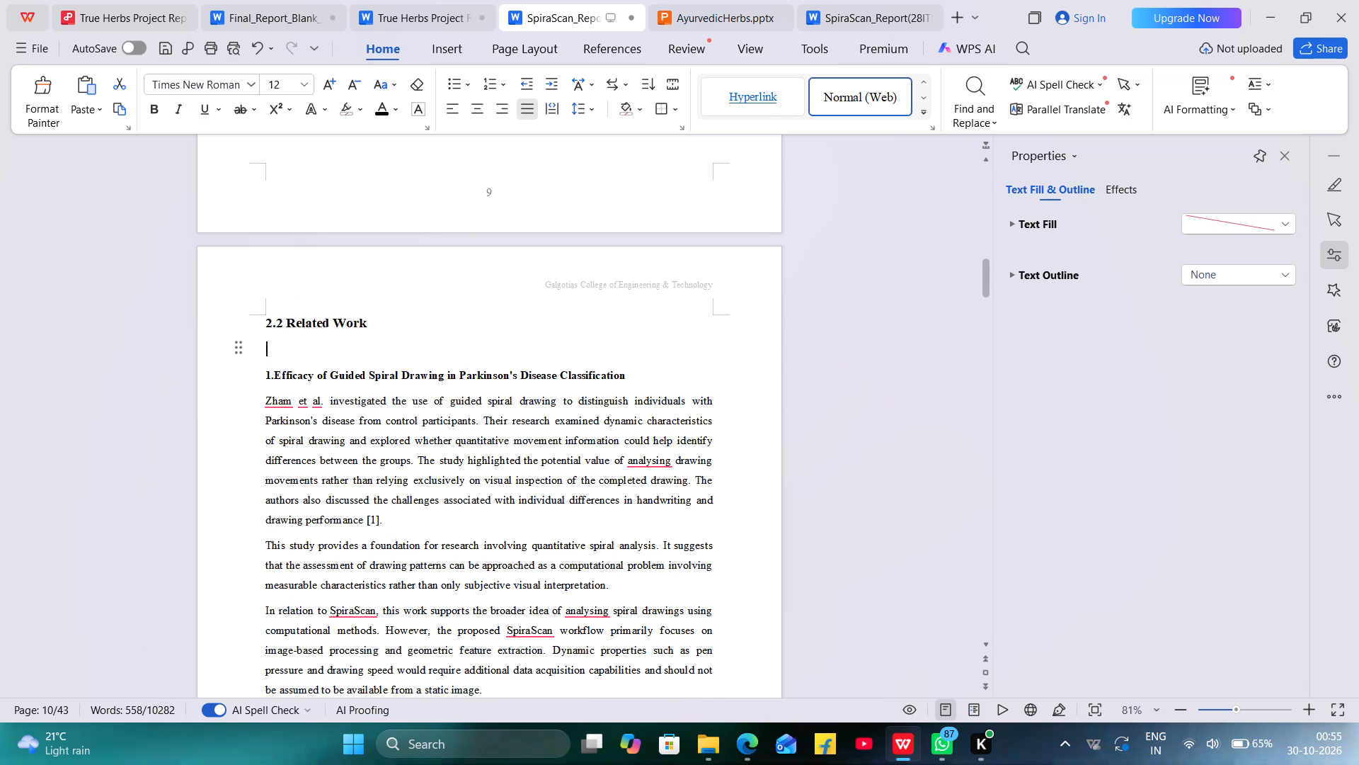
key(ctrl+v)
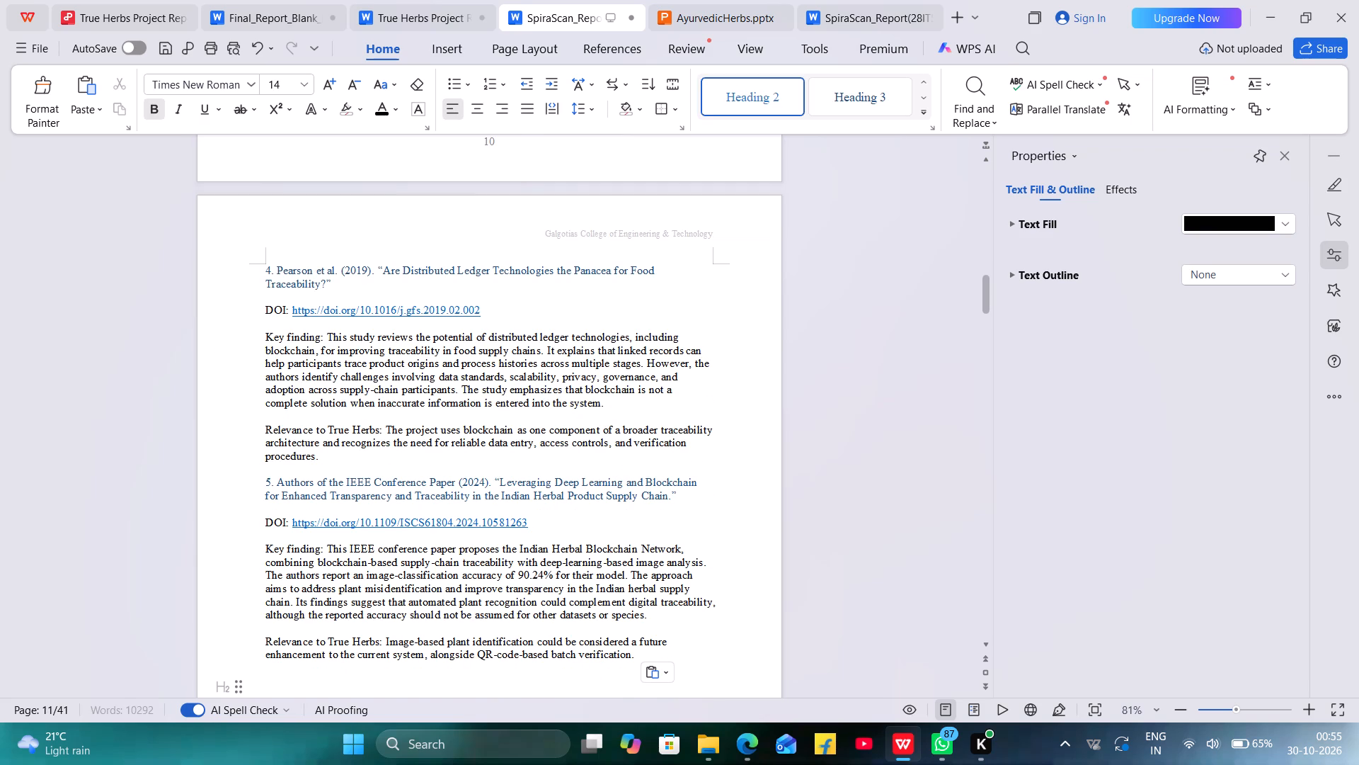
Set all five pasted related-work entries, from Yik et al. through entry 5's relevance paragraph, to Times New Roman with justified alignment.
scroll(389, 550, down, 1)
drag(636, 596, 500, 541)
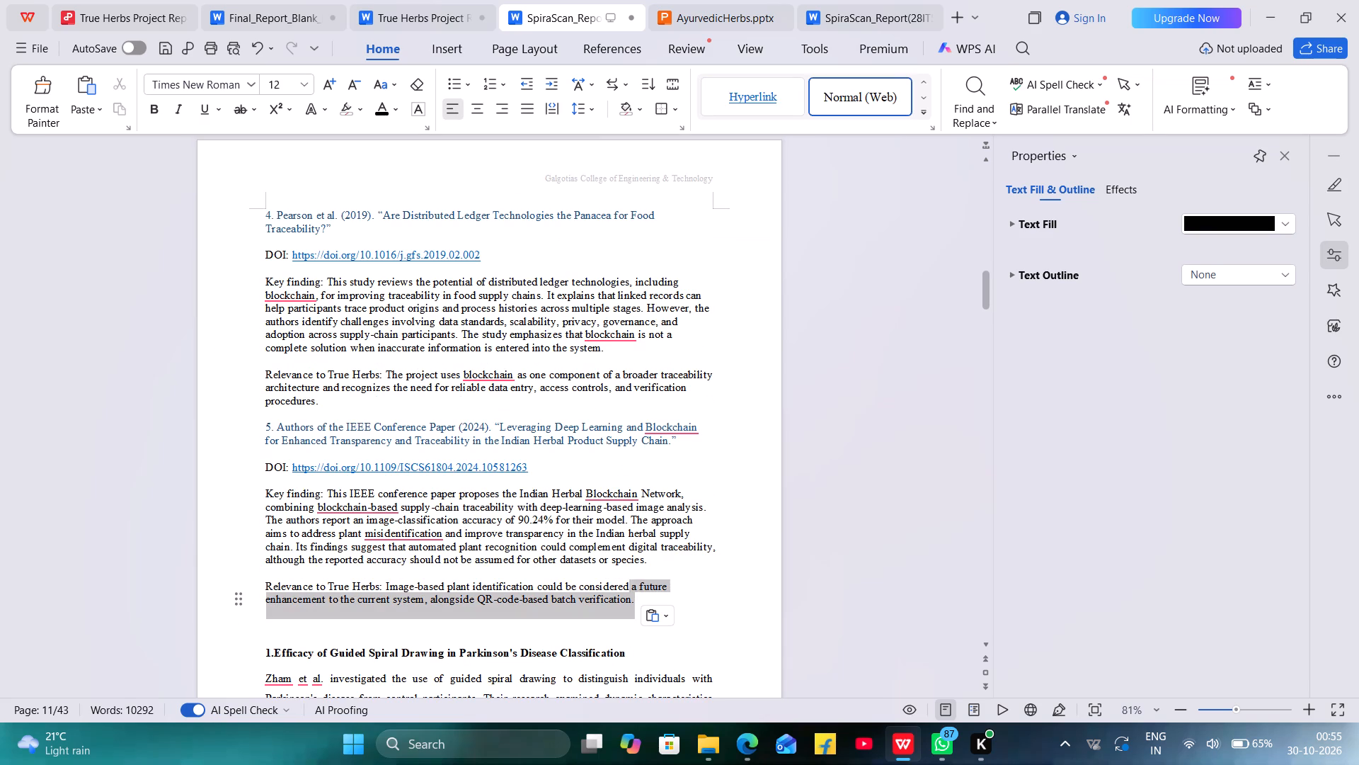
drag(500, 541, 184, 237)
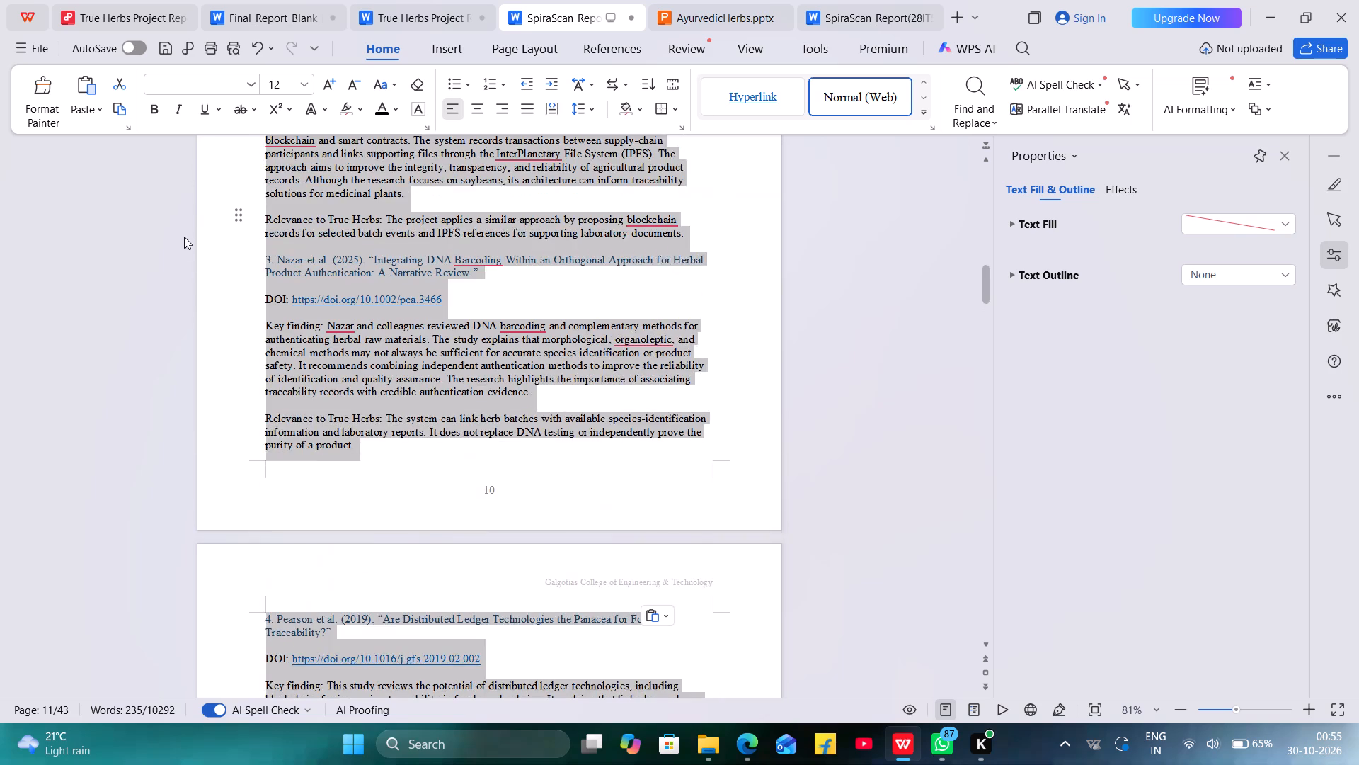
drag(184, 237, 281, 477)
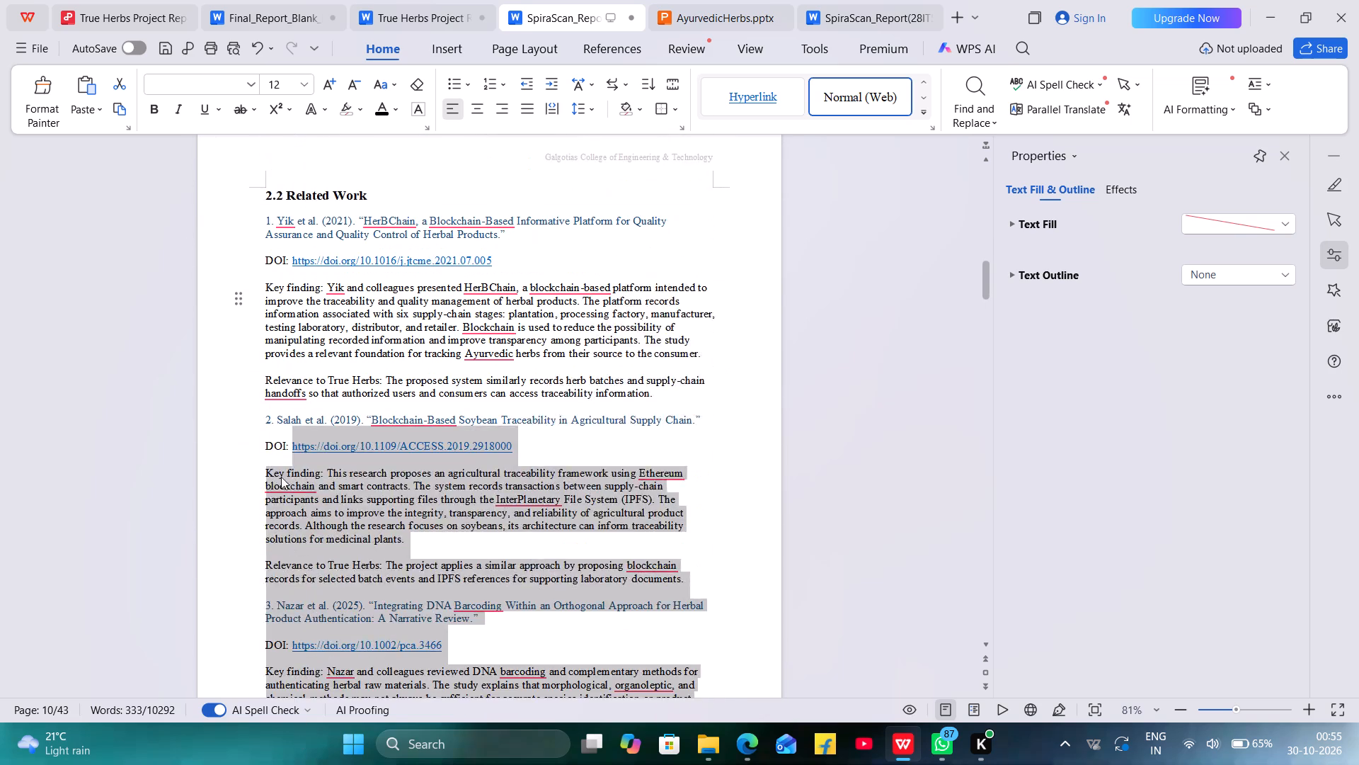
drag(281, 477, 233, 145)
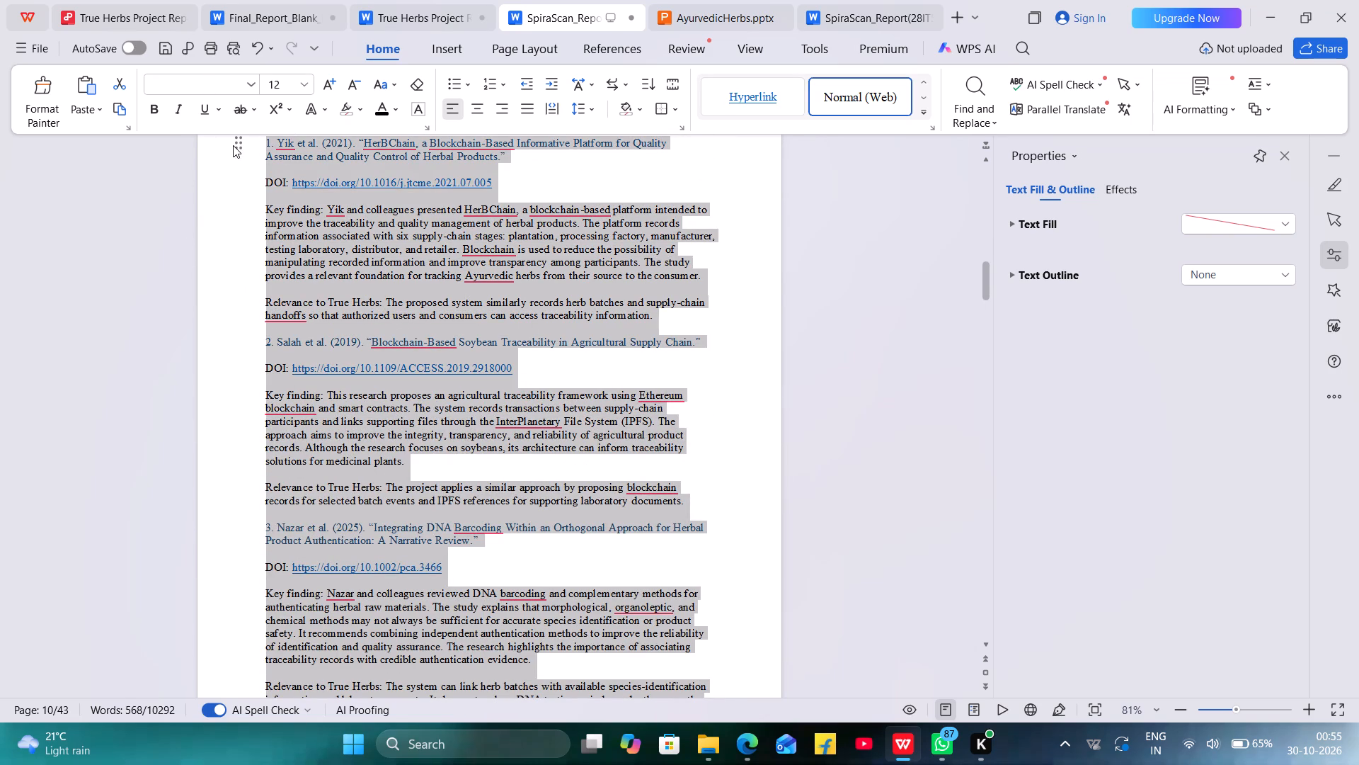
drag(233, 145, 233, 144)
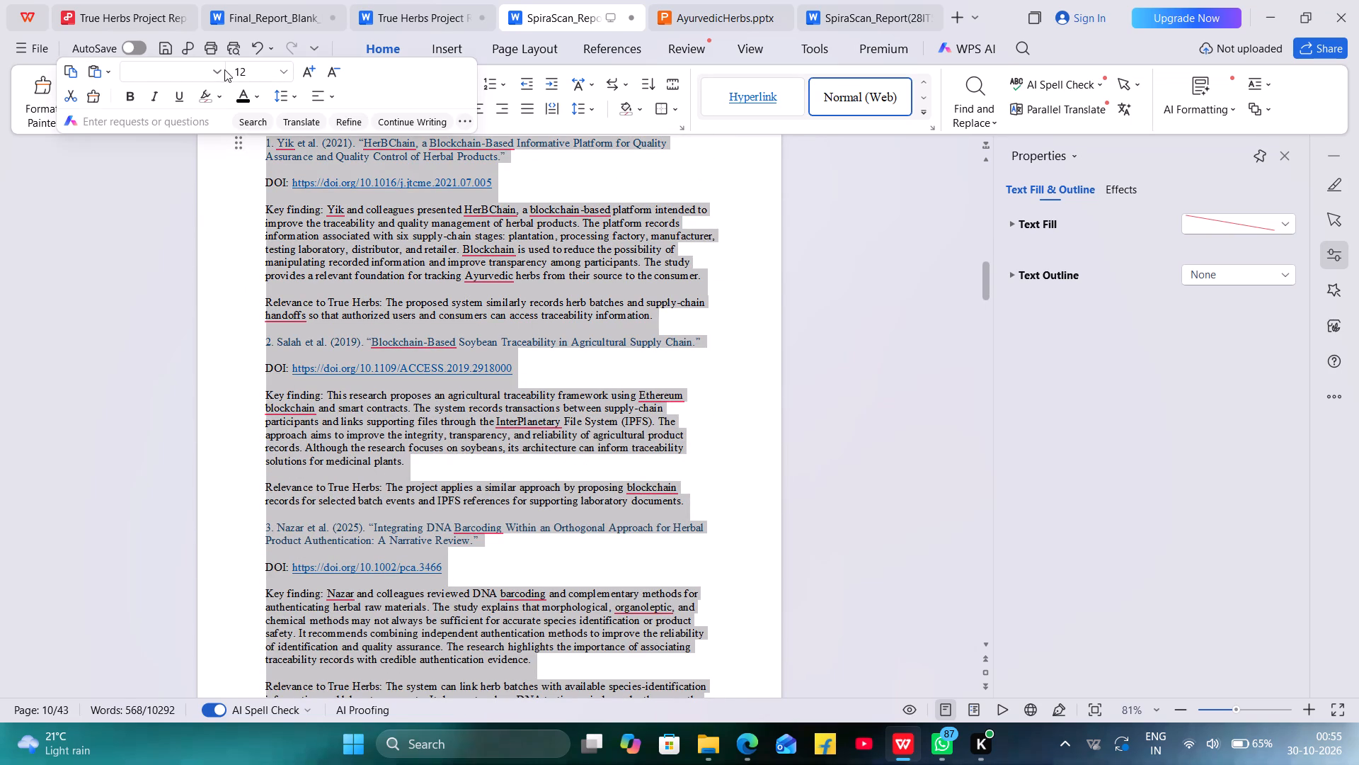
click(222, 70)
click(195, 248)
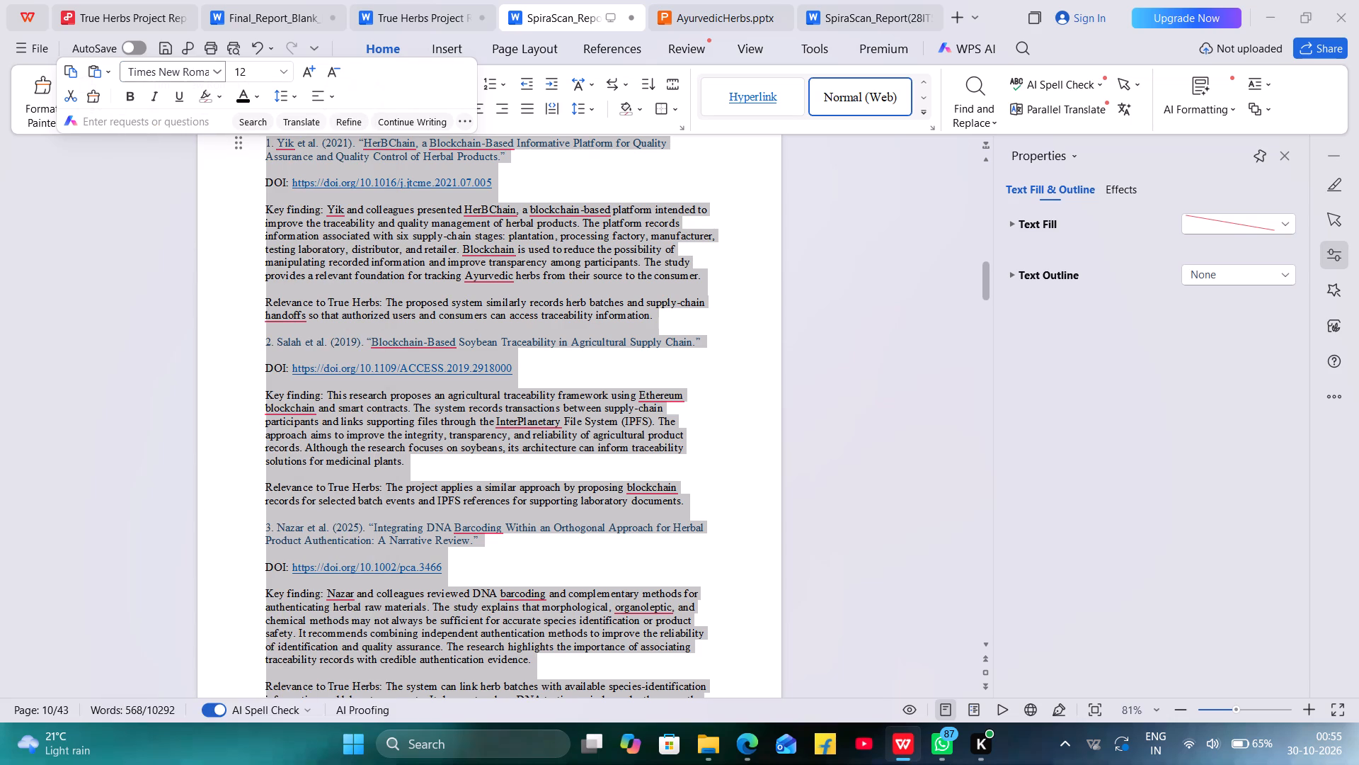
click(522, 108)
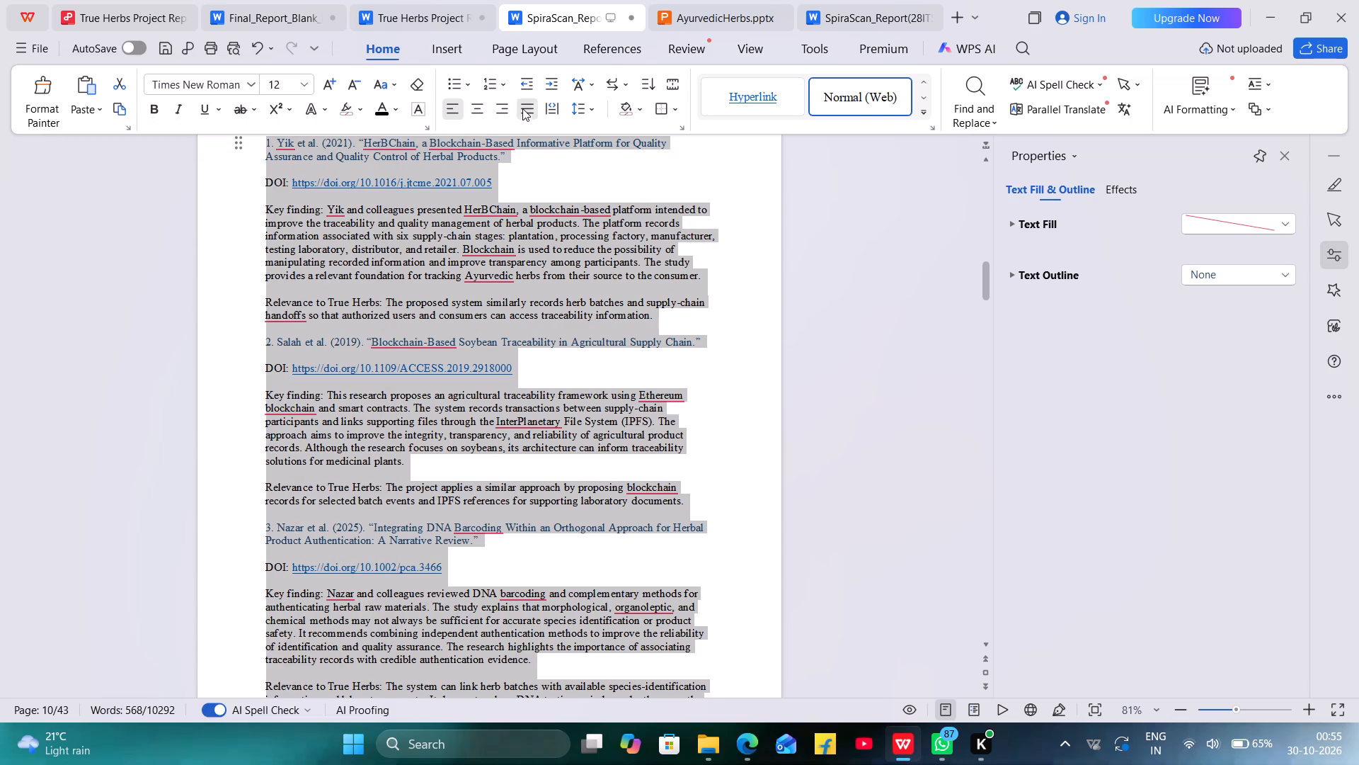
click(607, 380)
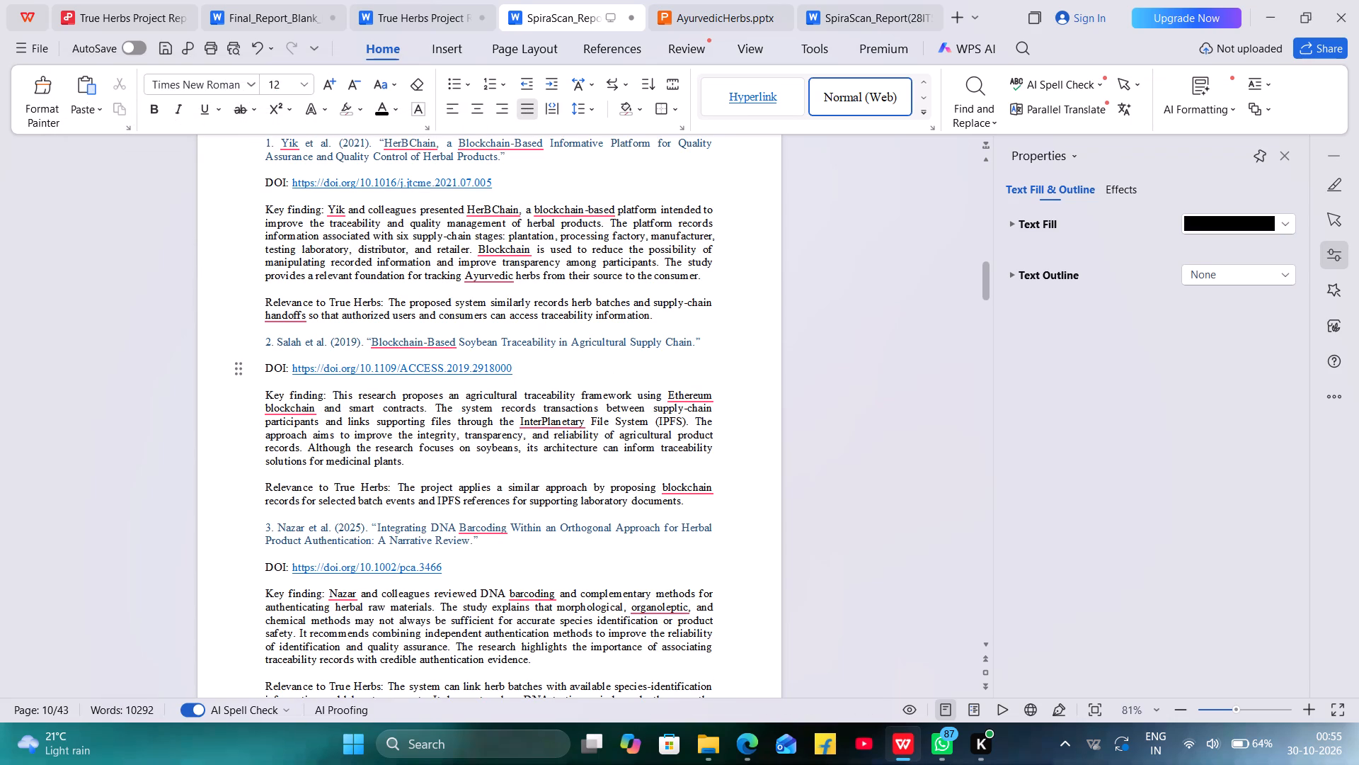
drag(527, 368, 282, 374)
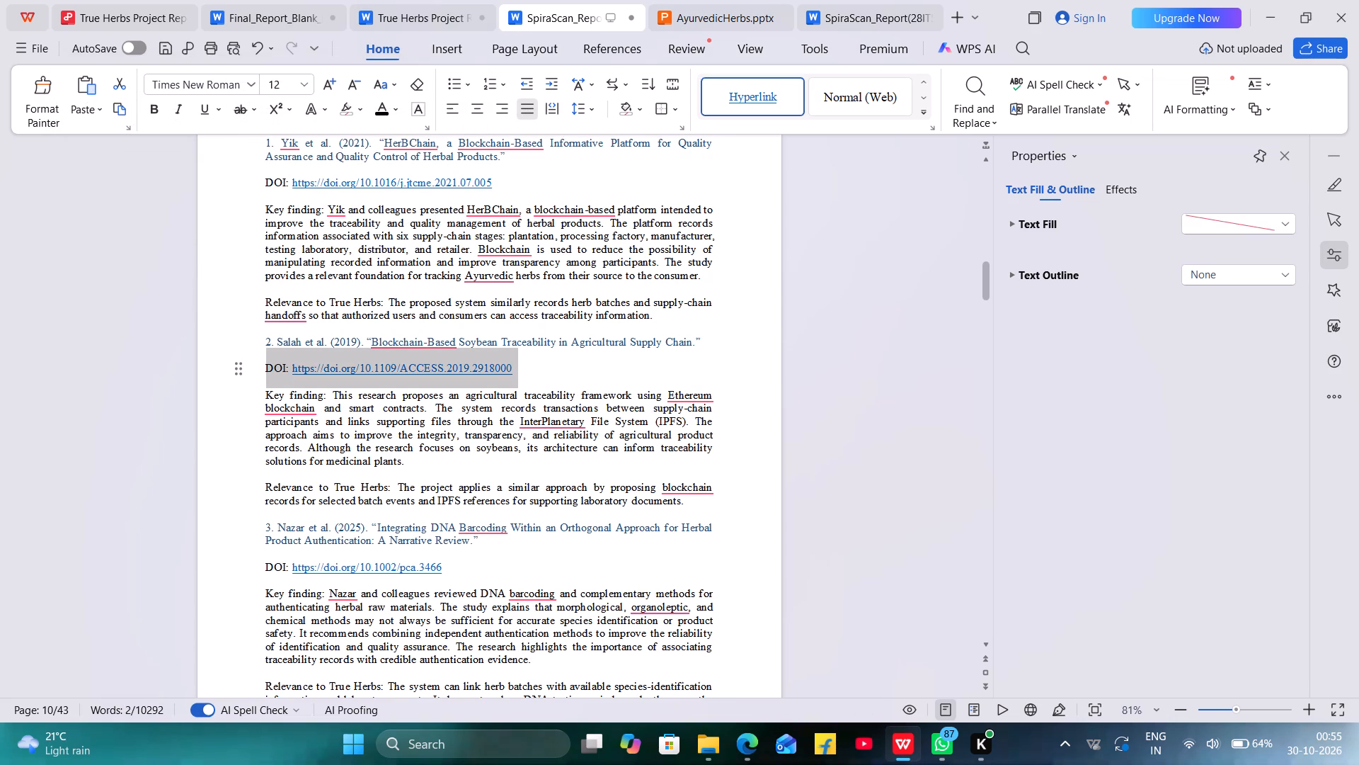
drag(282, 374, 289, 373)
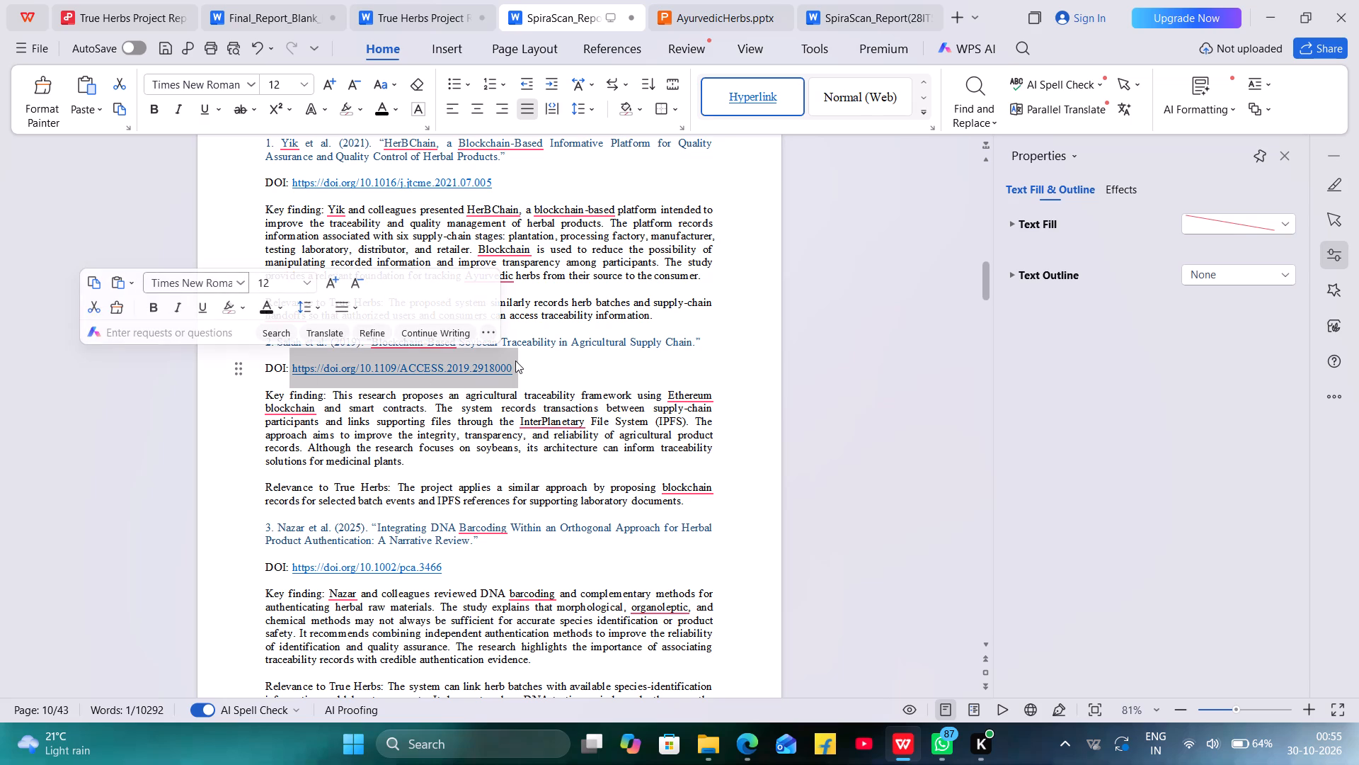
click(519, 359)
Set the font colour of entry 1's title line, "Yik et al. (2021)", to black.
scroll(501, 358, up, 1)
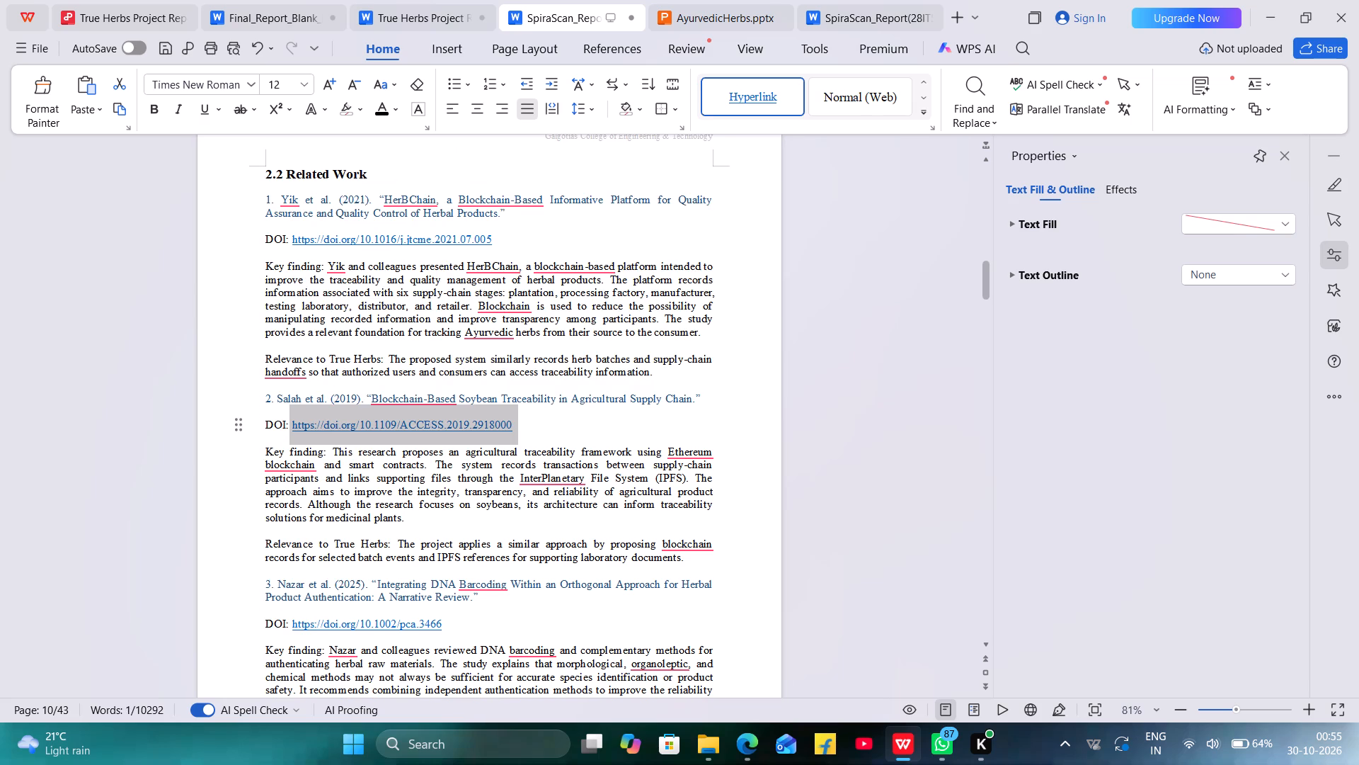
drag(522, 210, 238, 200)
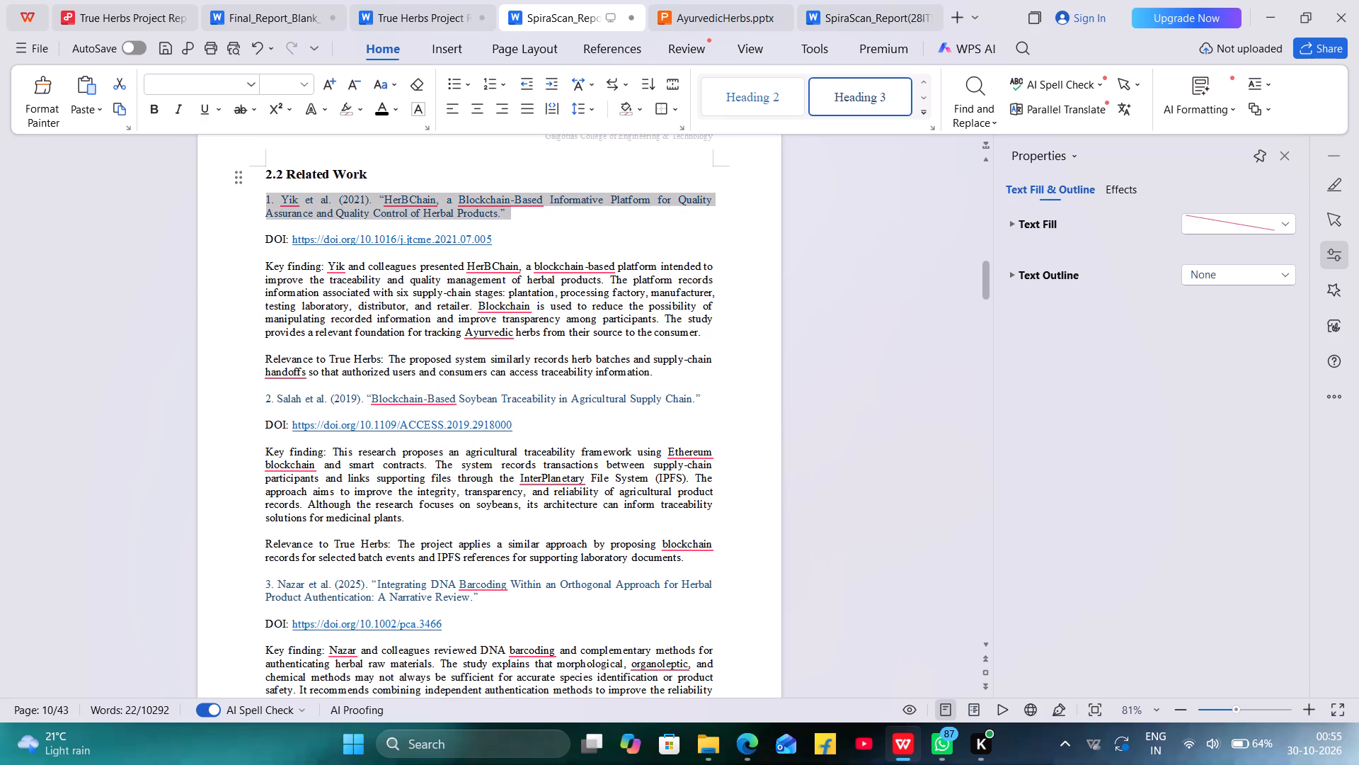
drag(238, 200, 238, 200)
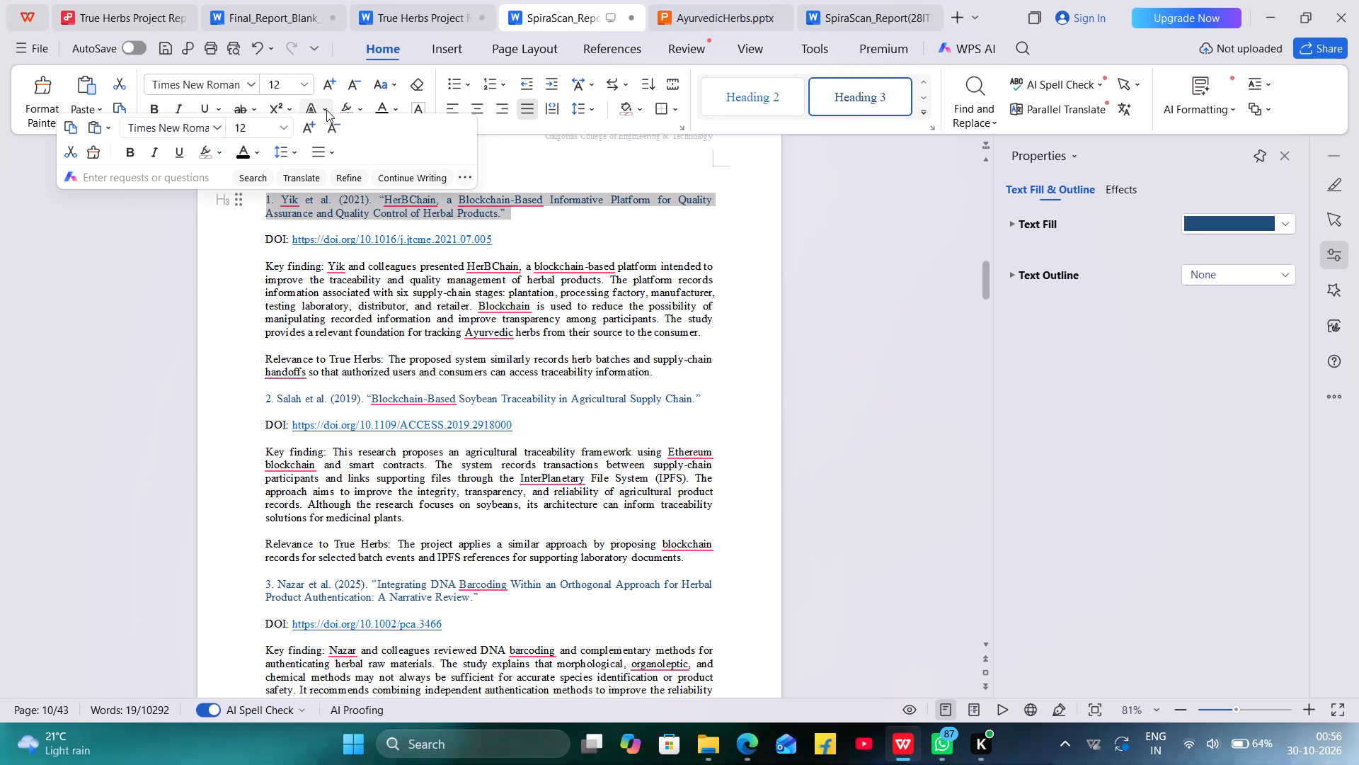
click(363, 107)
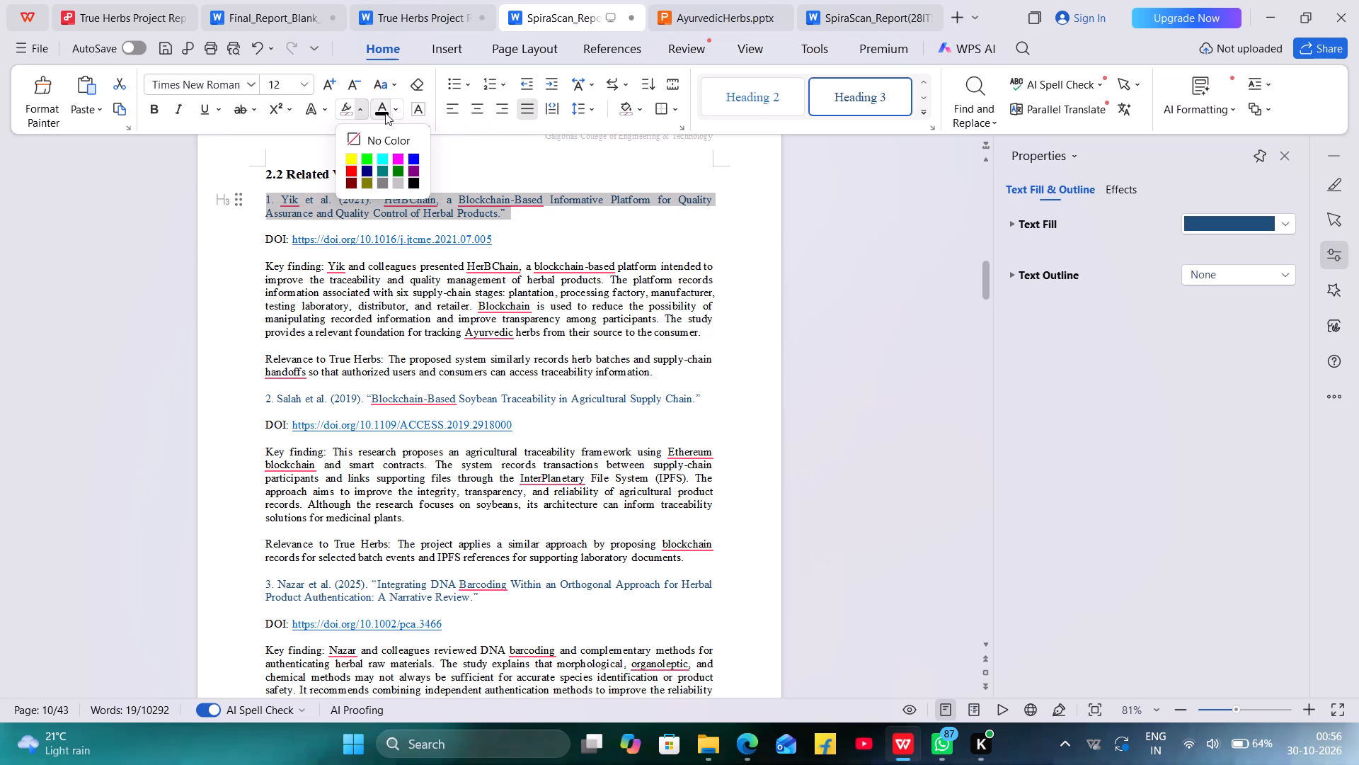
click(394, 113)
click(406, 173)
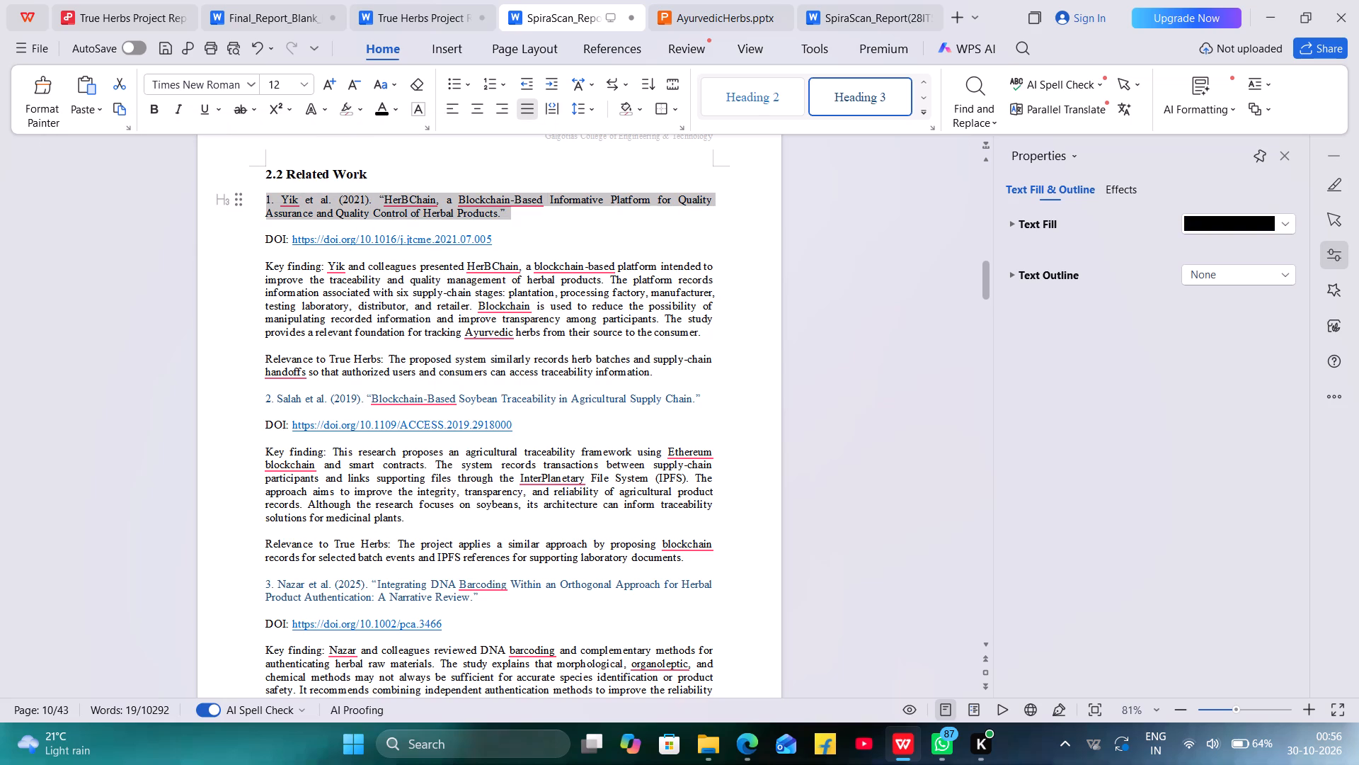
Set the title lines of entry 2, "Salah et al. (2019)", and entry 3, "Nazar et al. (2025)", to black font colour.
drag(704, 397, 265, 399)
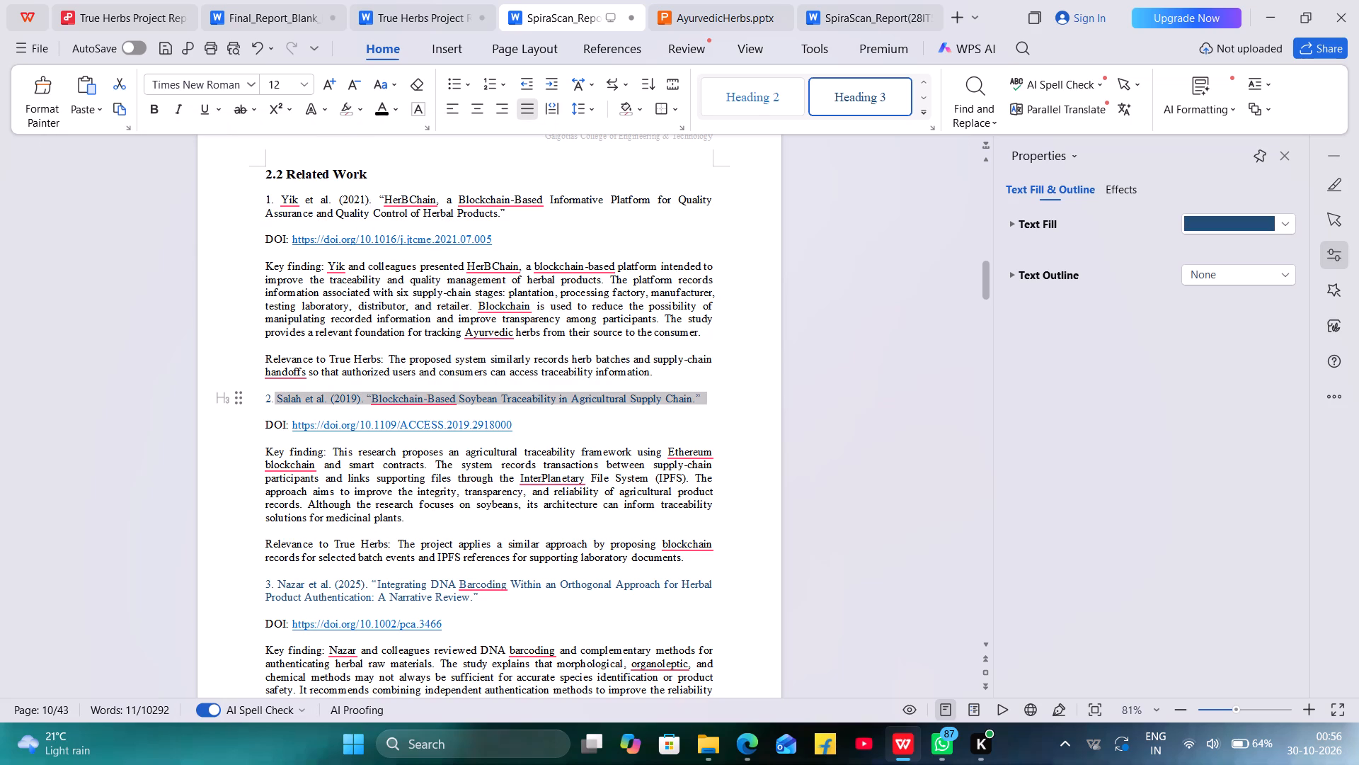
drag(265, 399, 264, 400)
click(391, 118)
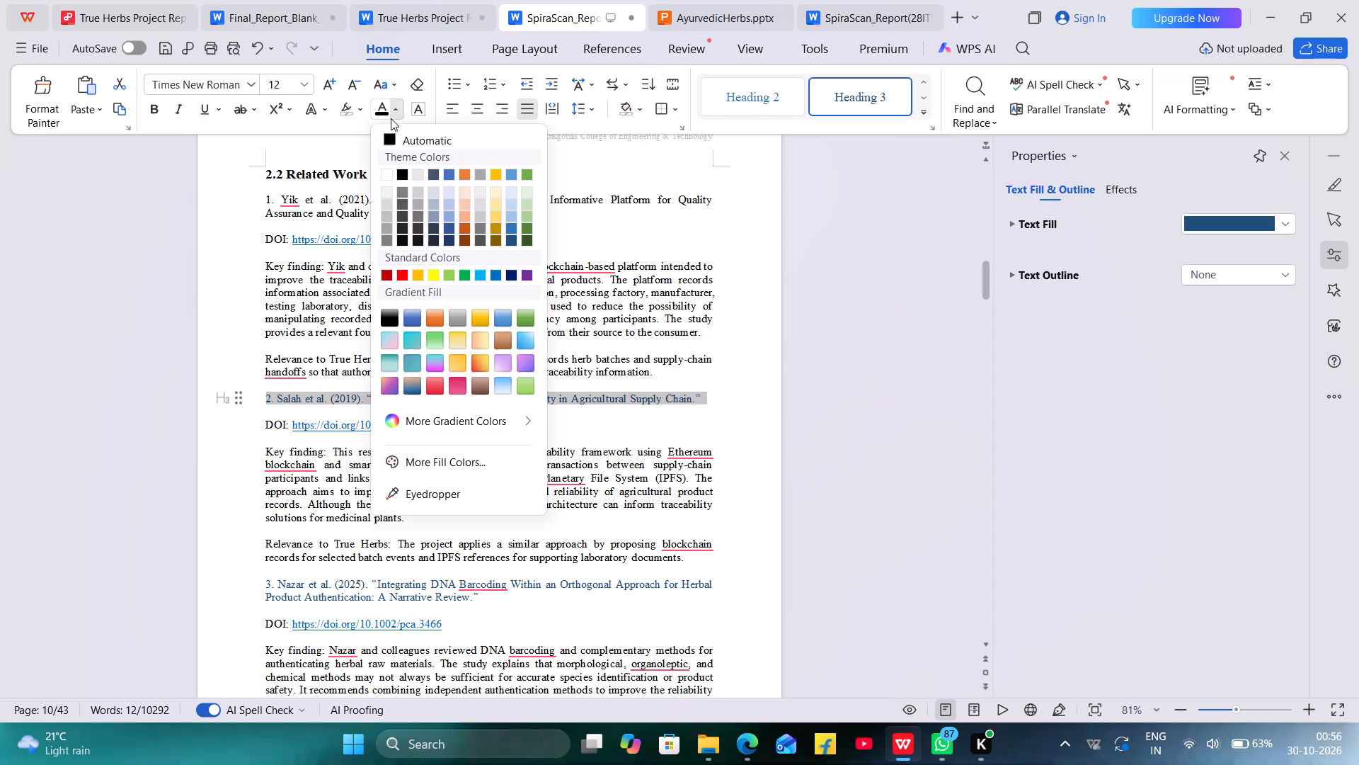
click(402, 181)
click(402, 180)
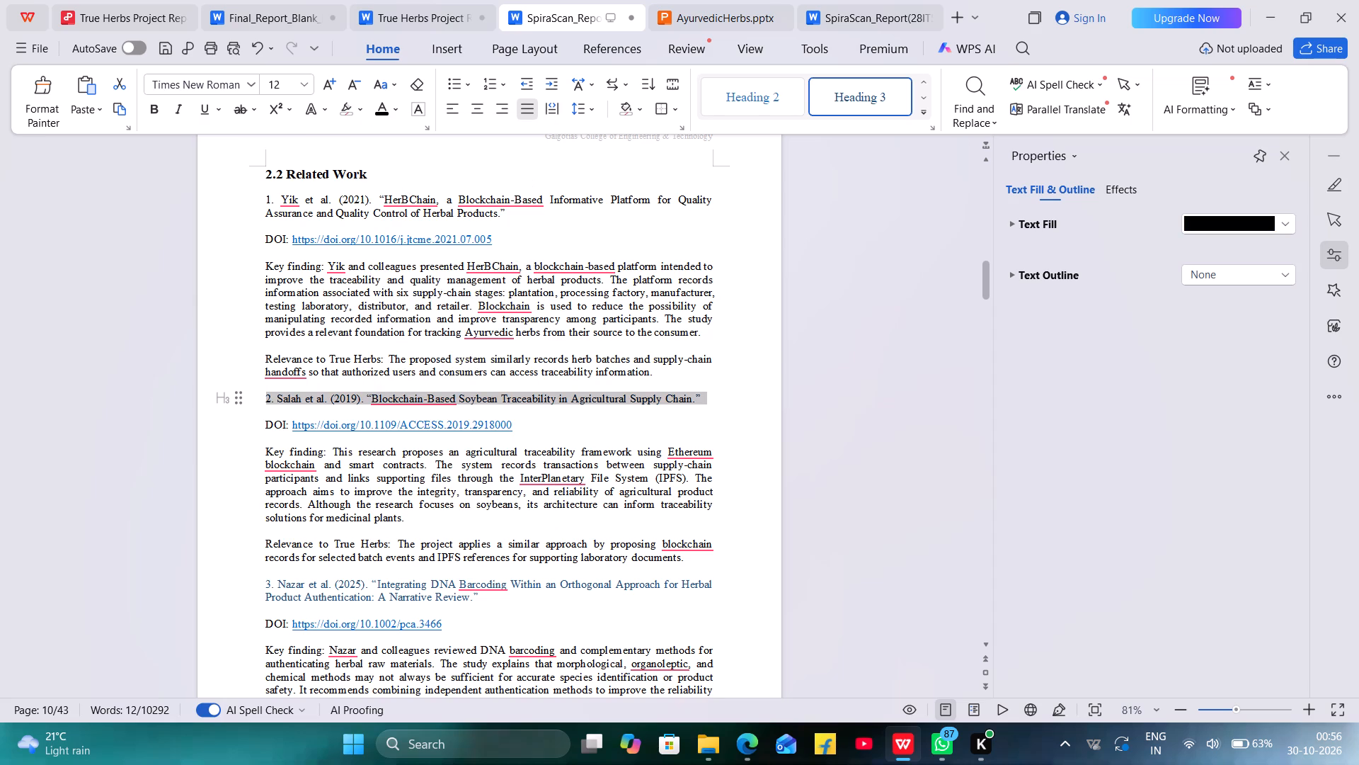
drag(489, 602, 290, 585)
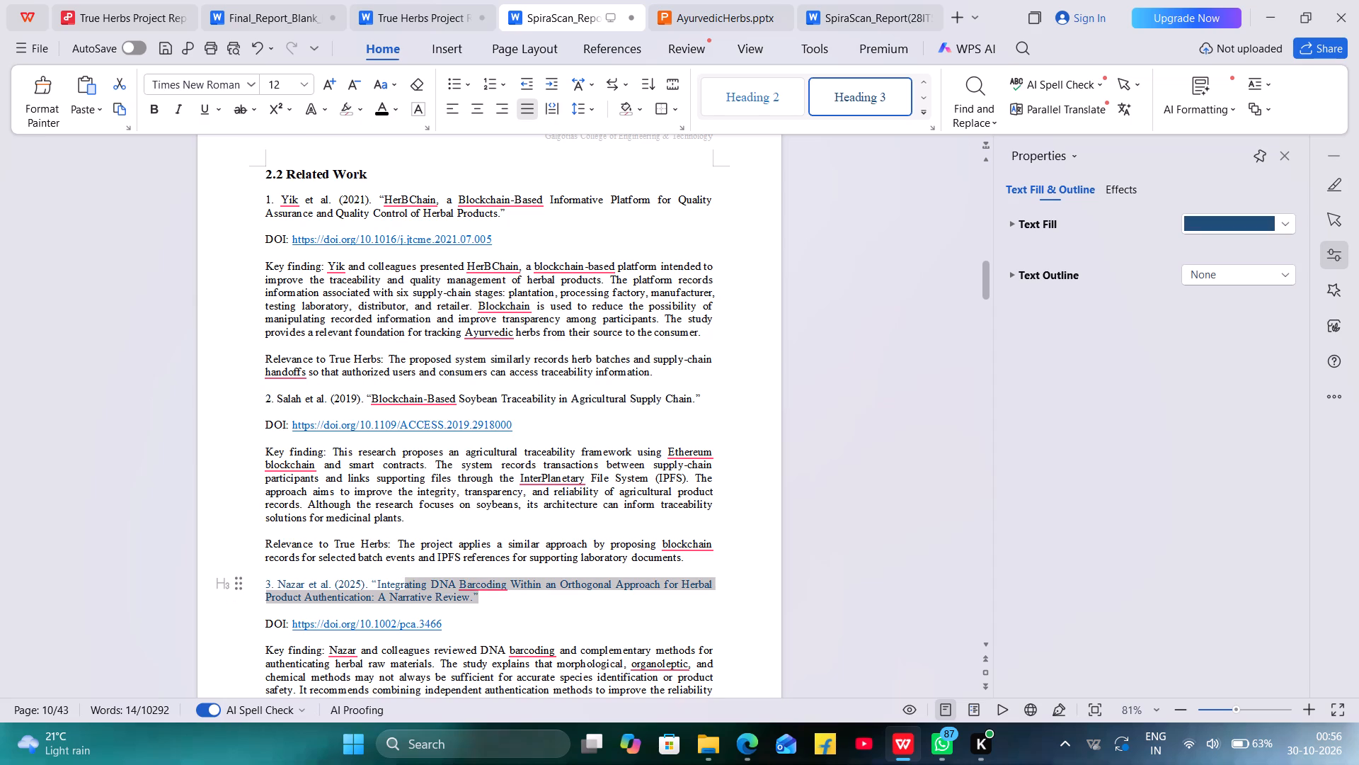
drag(290, 585, 212, 584)
click(398, 110)
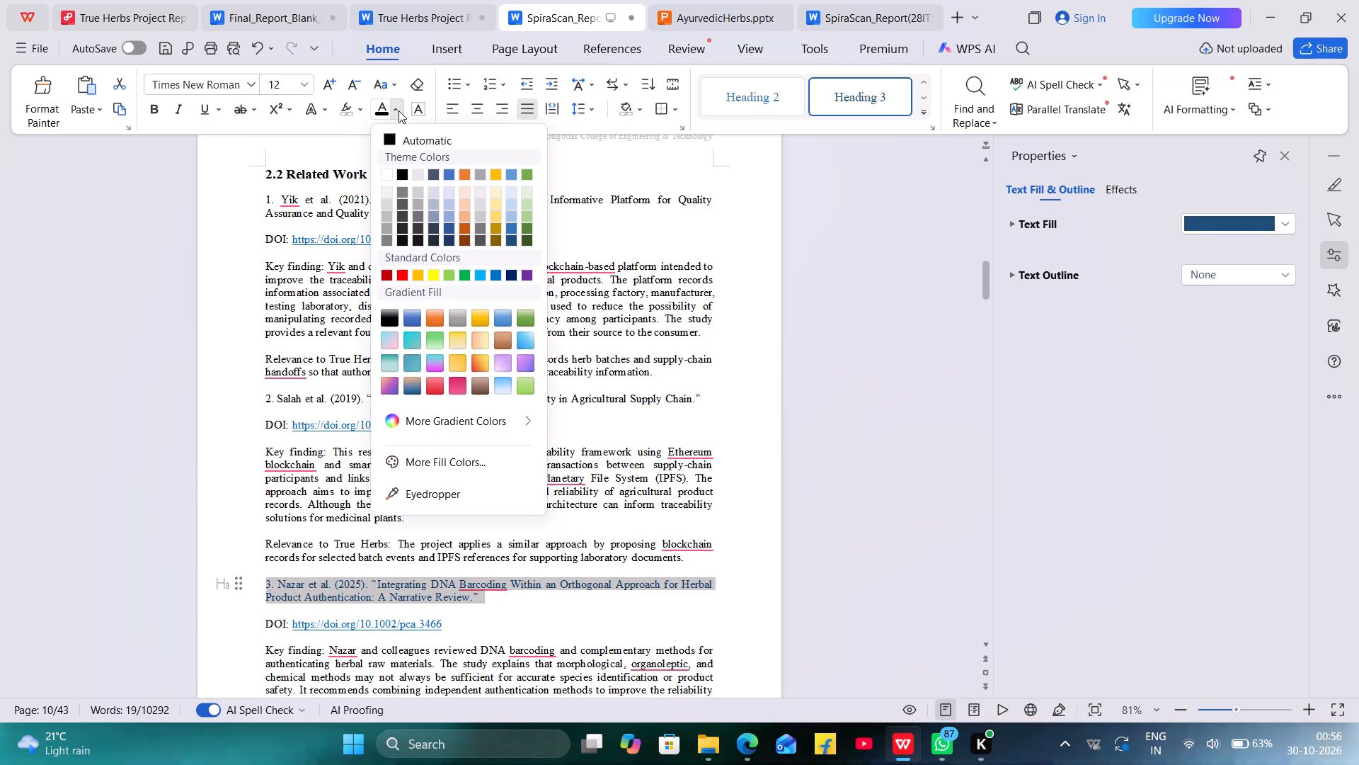
click(406, 172)
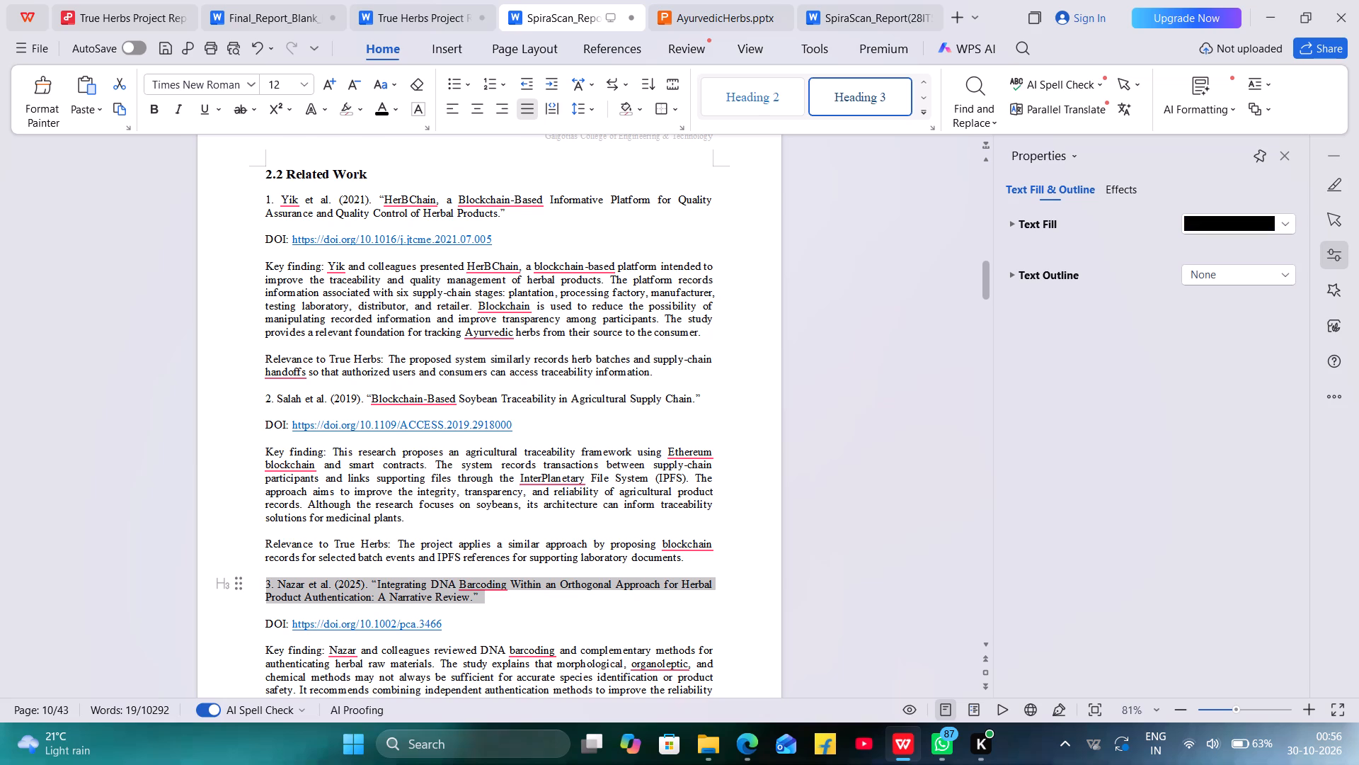
Set the font colour of entry 5's title line, "Authors of the IEEE Conference Paper (2024)", to black.
scroll(468, 437, down, 6)
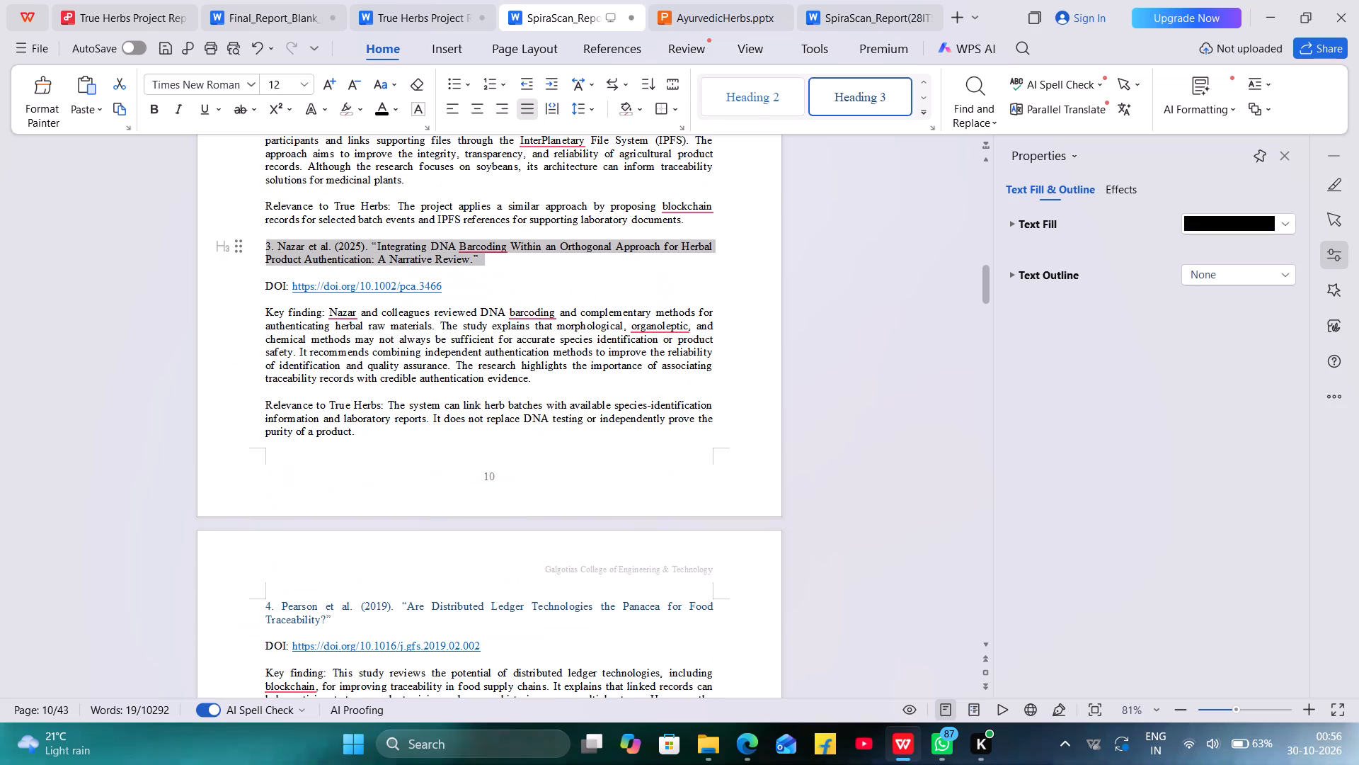
scroll(468, 437, down, 5)
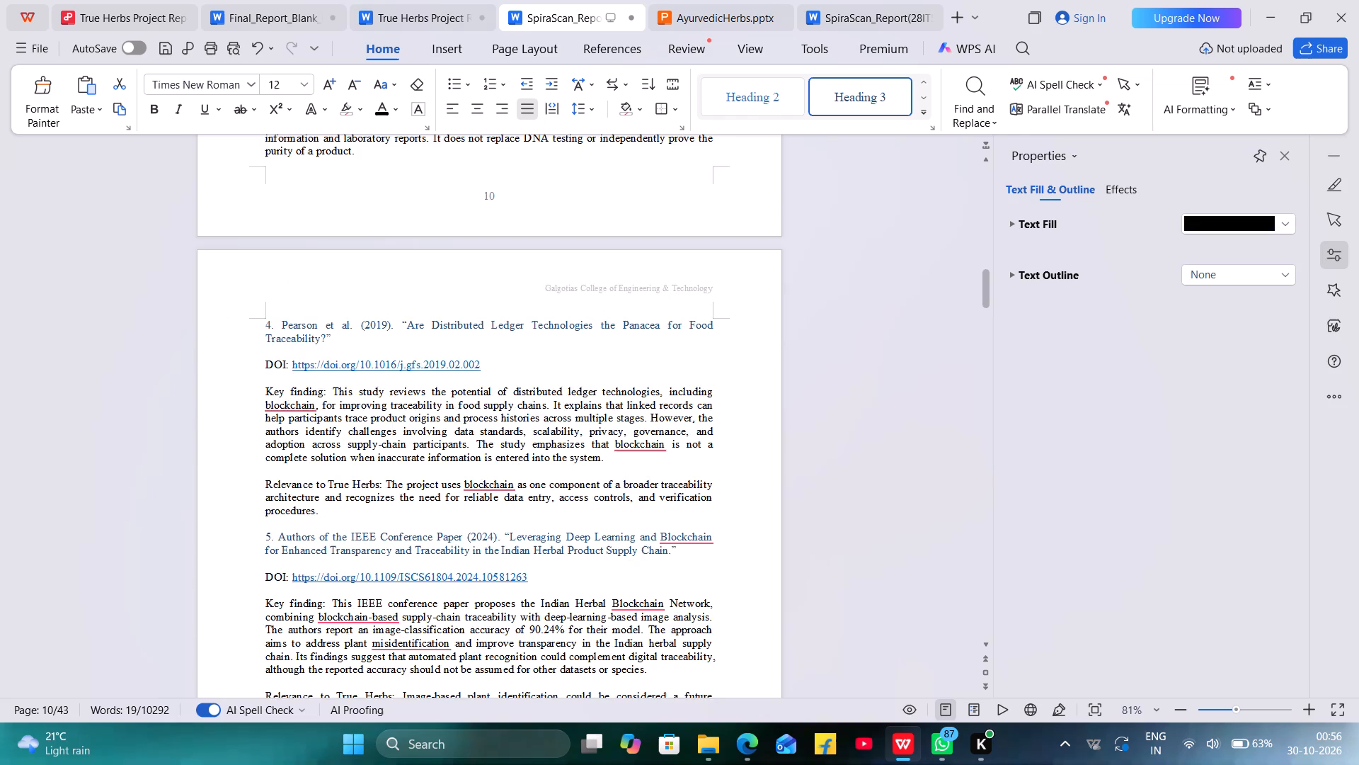
scroll(468, 437, down, 4)
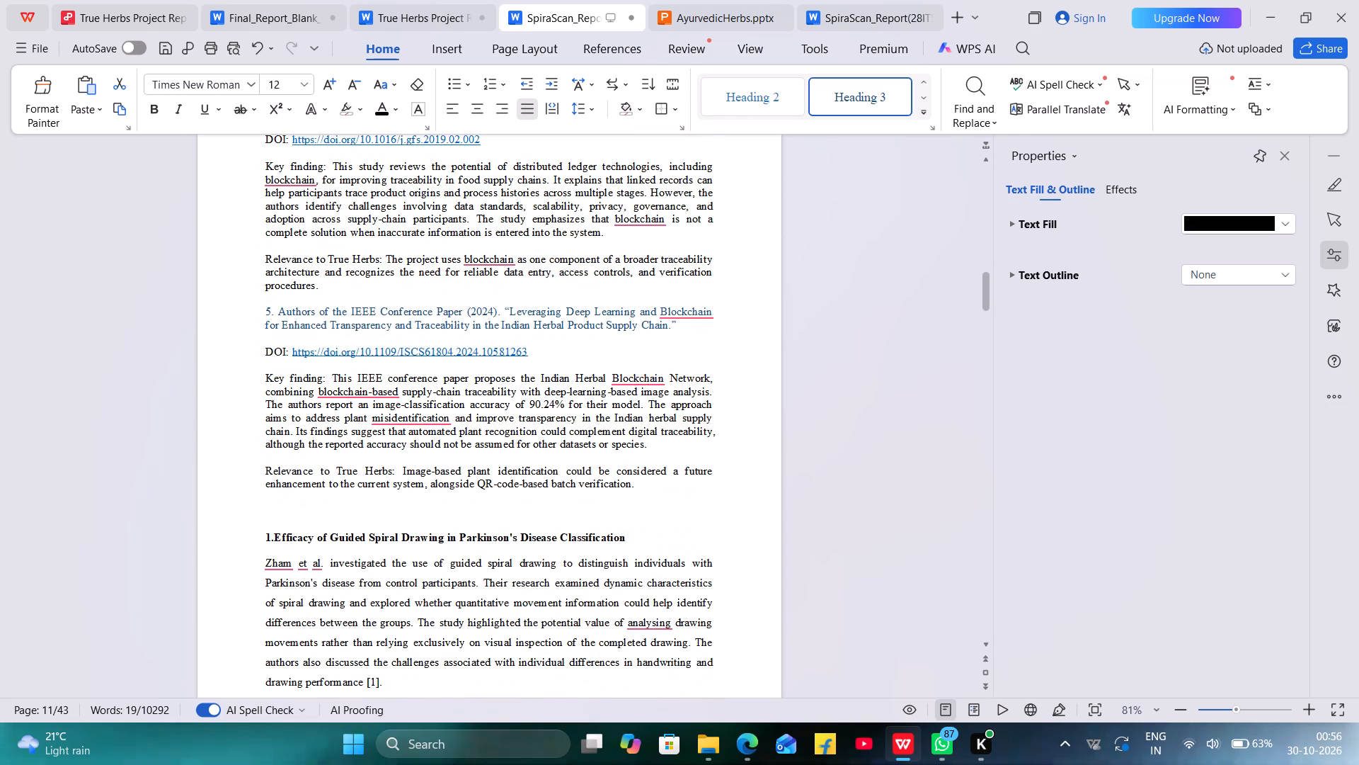
drag(689, 324, 245, 307)
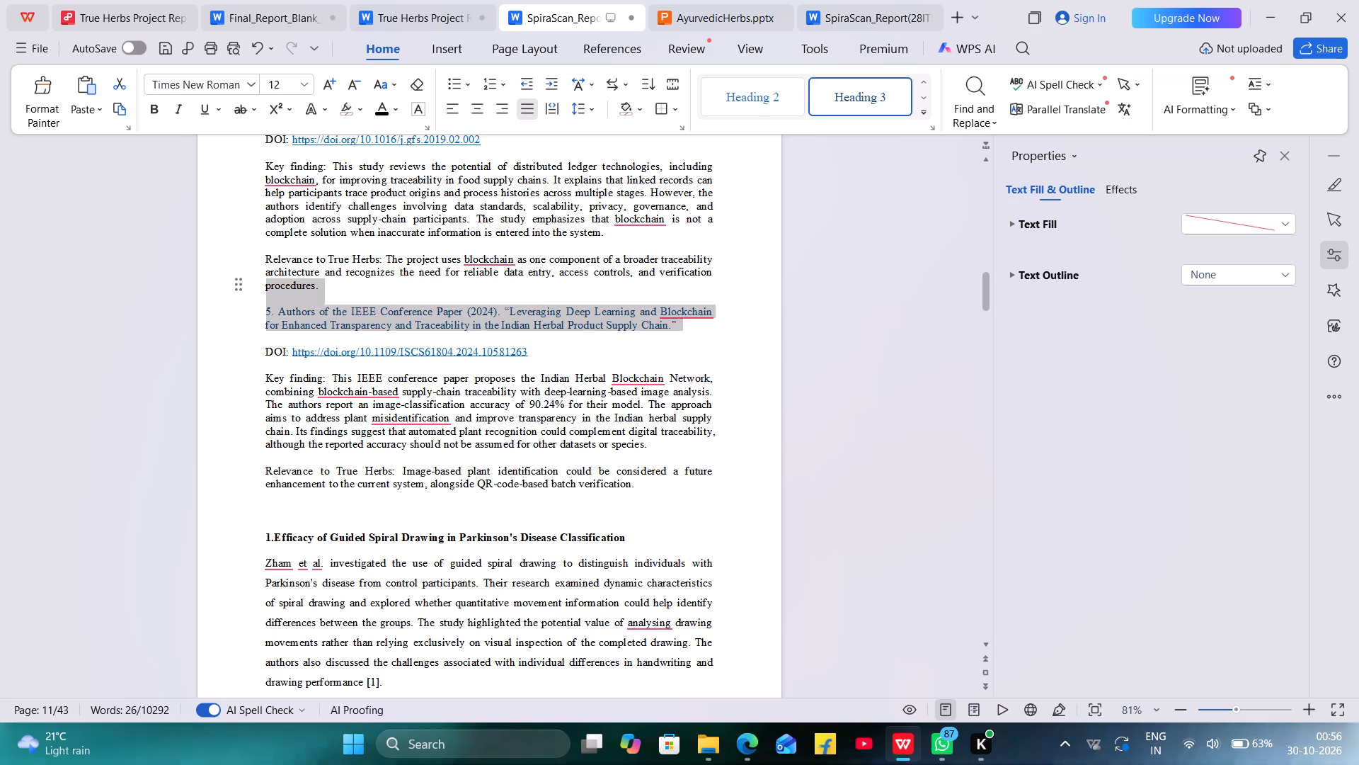
drag(245, 307, 251, 309)
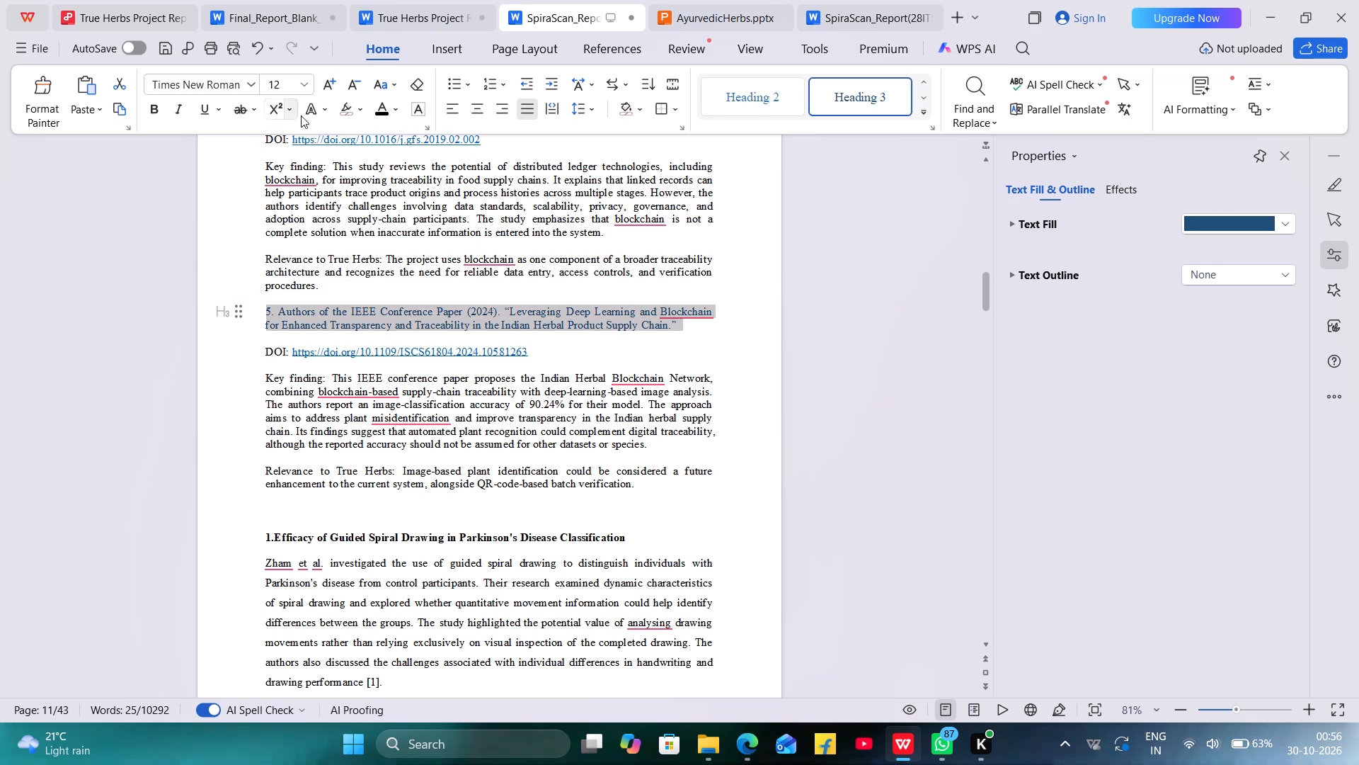
click(396, 115)
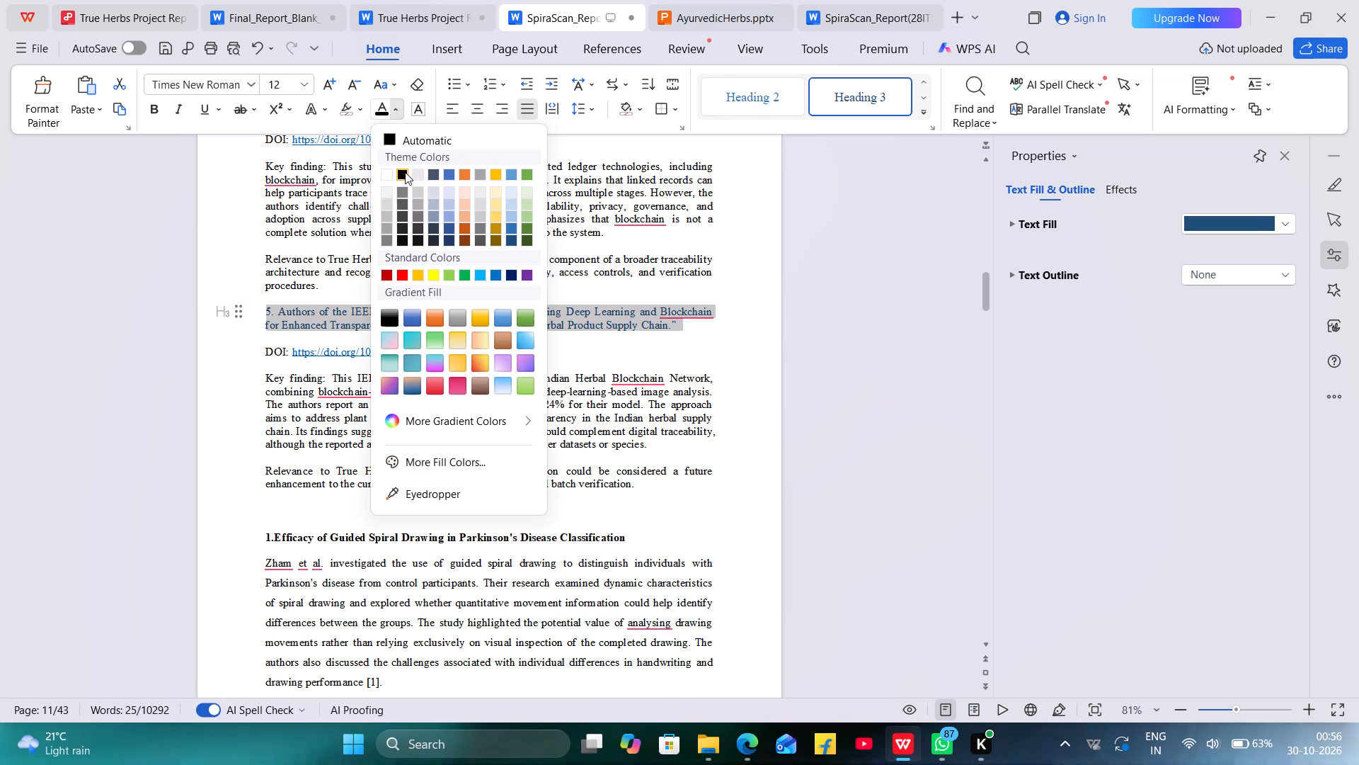
click(405, 172)
scroll(402, 244, up, 2)
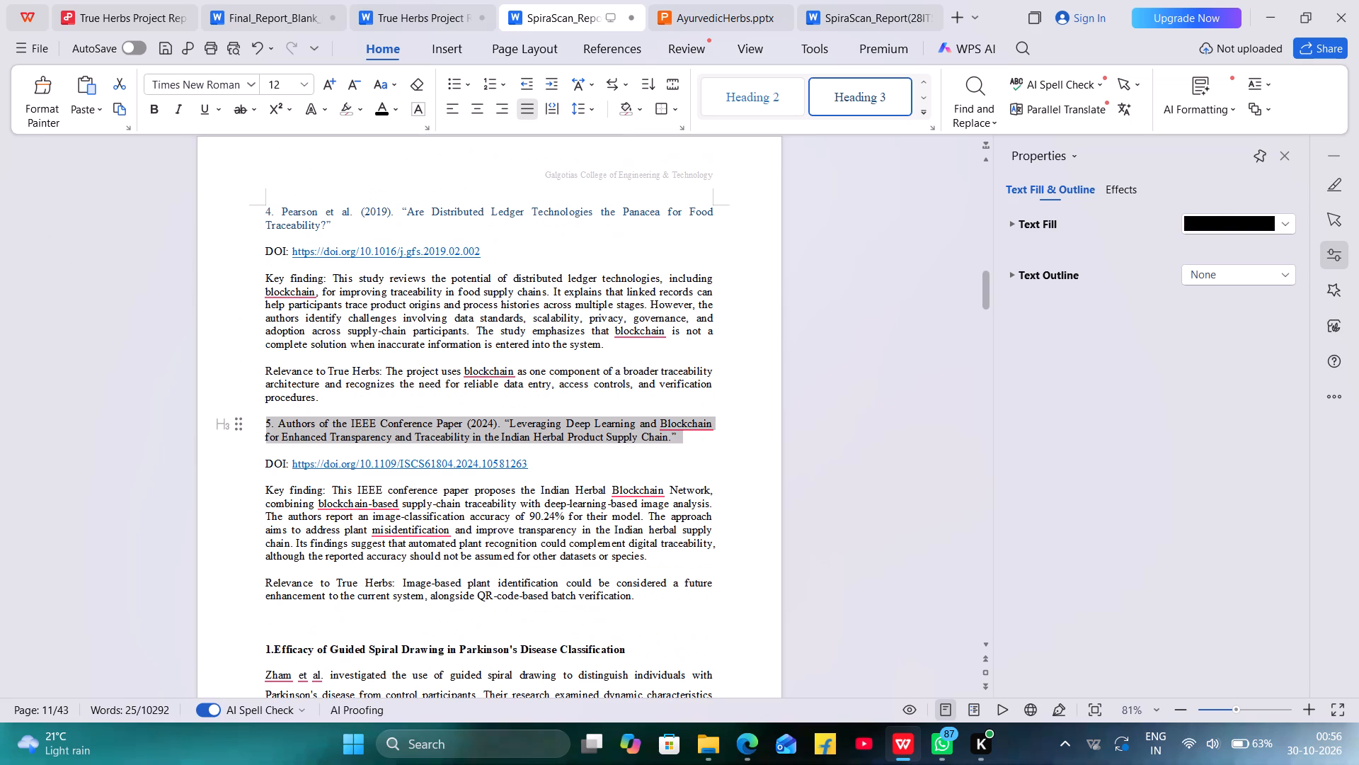
Set the font colour of entry 4's title line, "Pearson et al. (2019)", to black.
drag(340, 223, 247, 206)
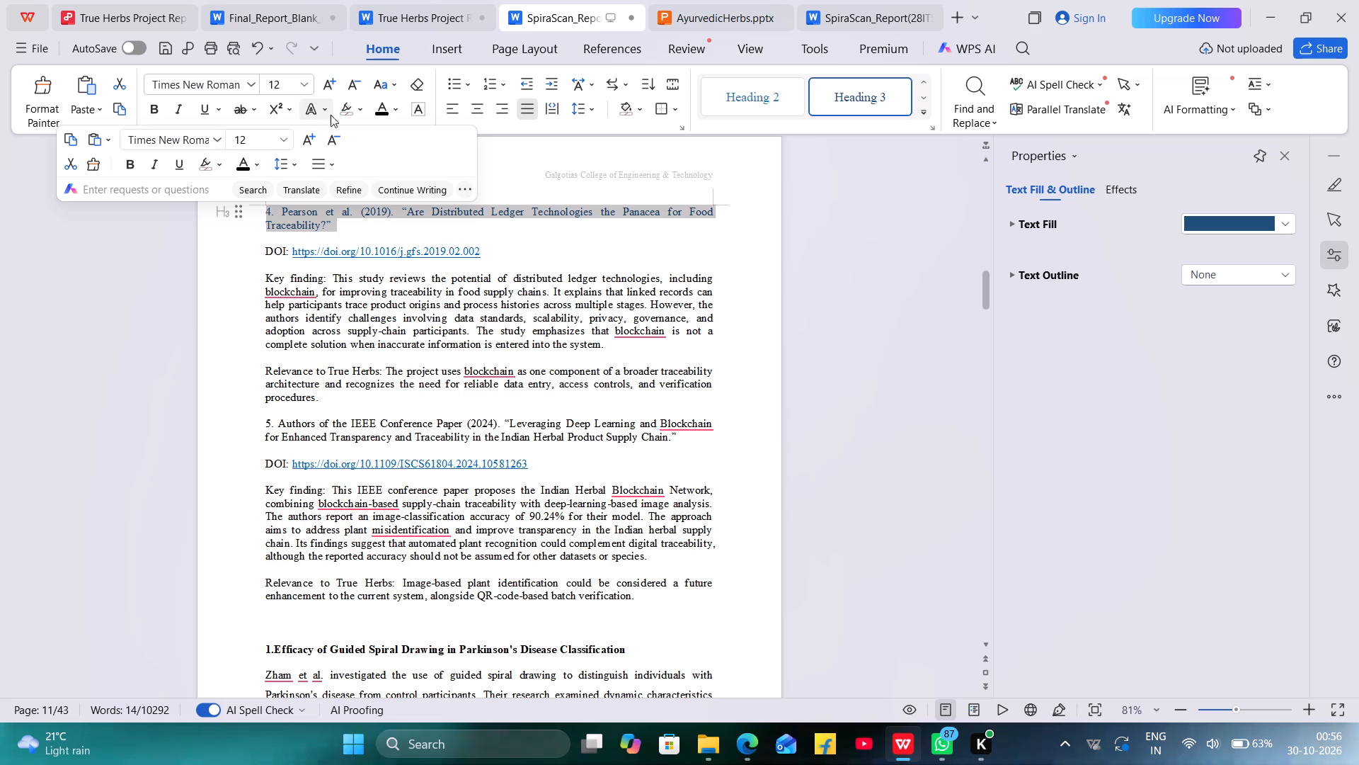
click(396, 107)
click(407, 169)
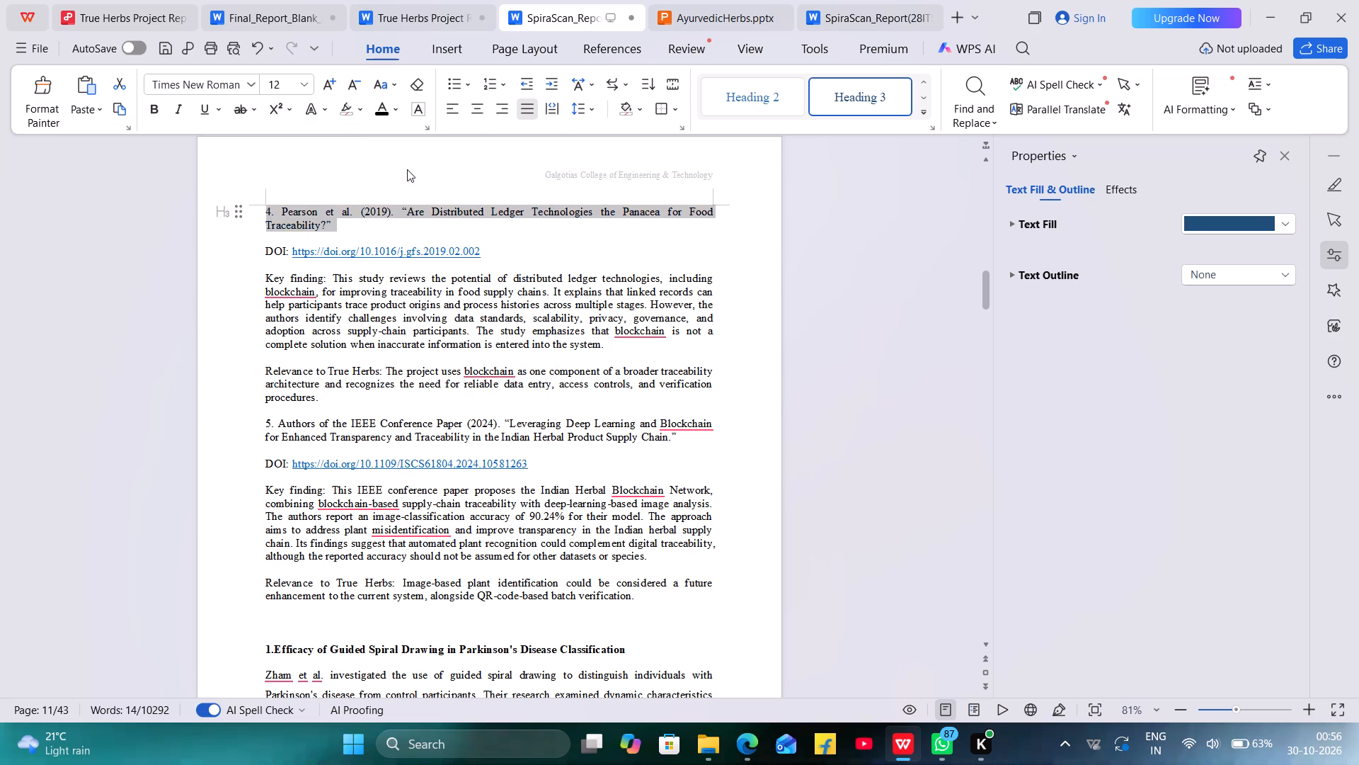
Review the formatting of related-work entries 3 to 5 and where the old spiral-drawing text begins after them.
scroll(401, 181, up, 3)
scroll(362, 270, up, 5)
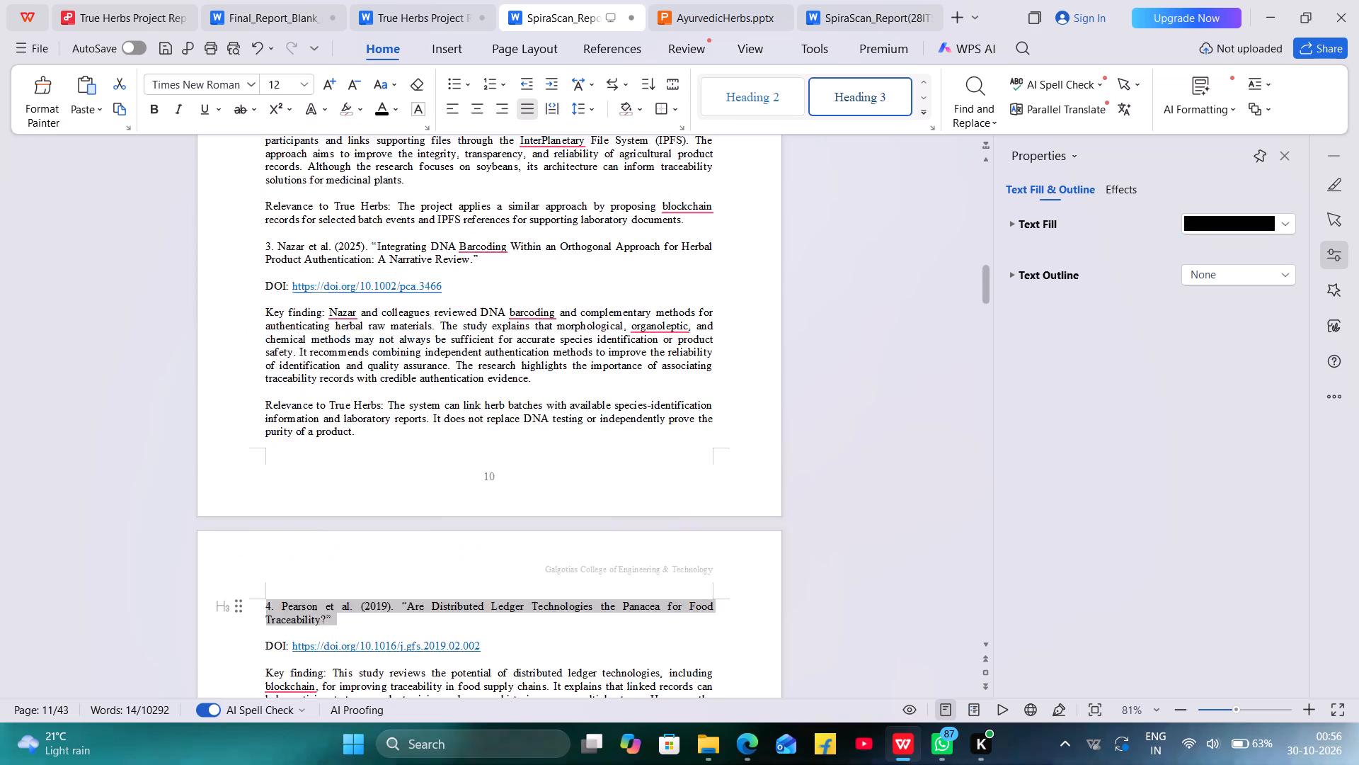
scroll(364, 269, down, 2)
scroll(359, 406, down, 1)
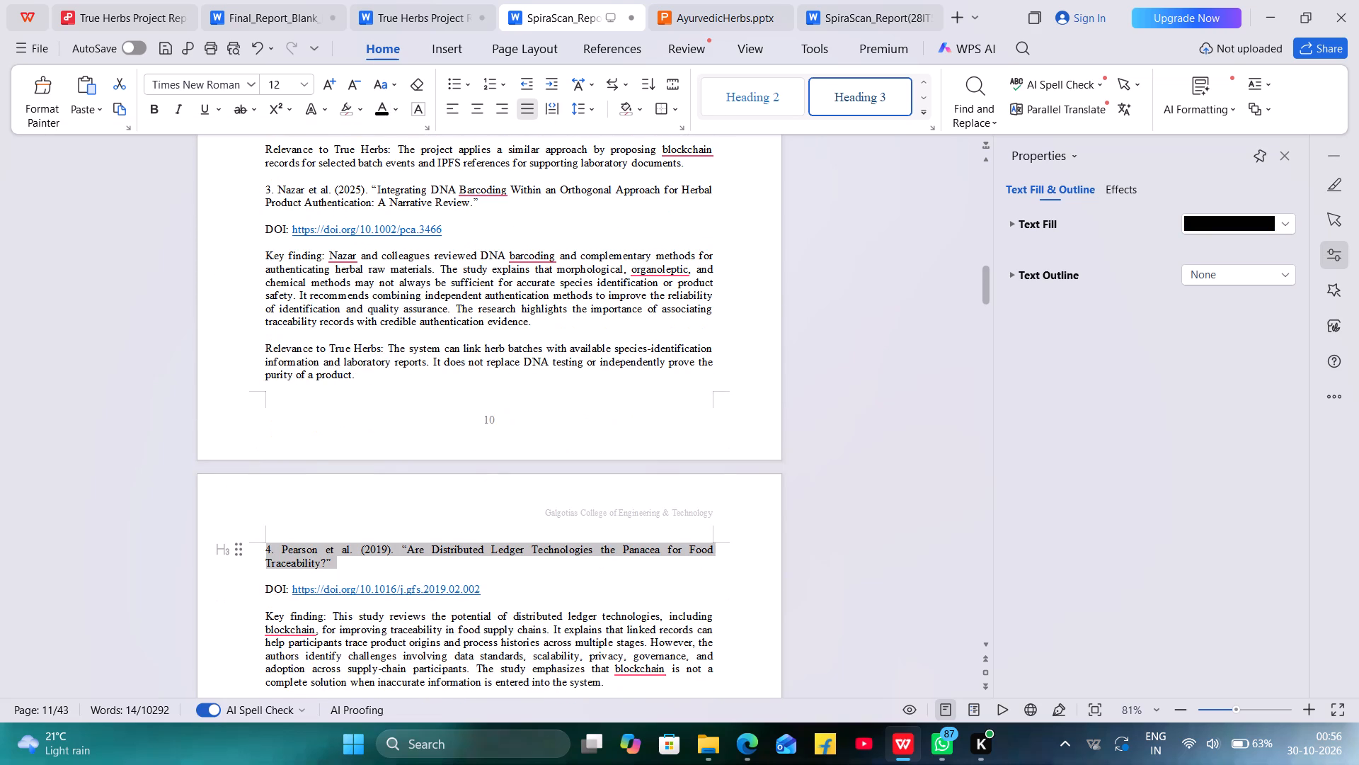
scroll(359, 406, down, 7)
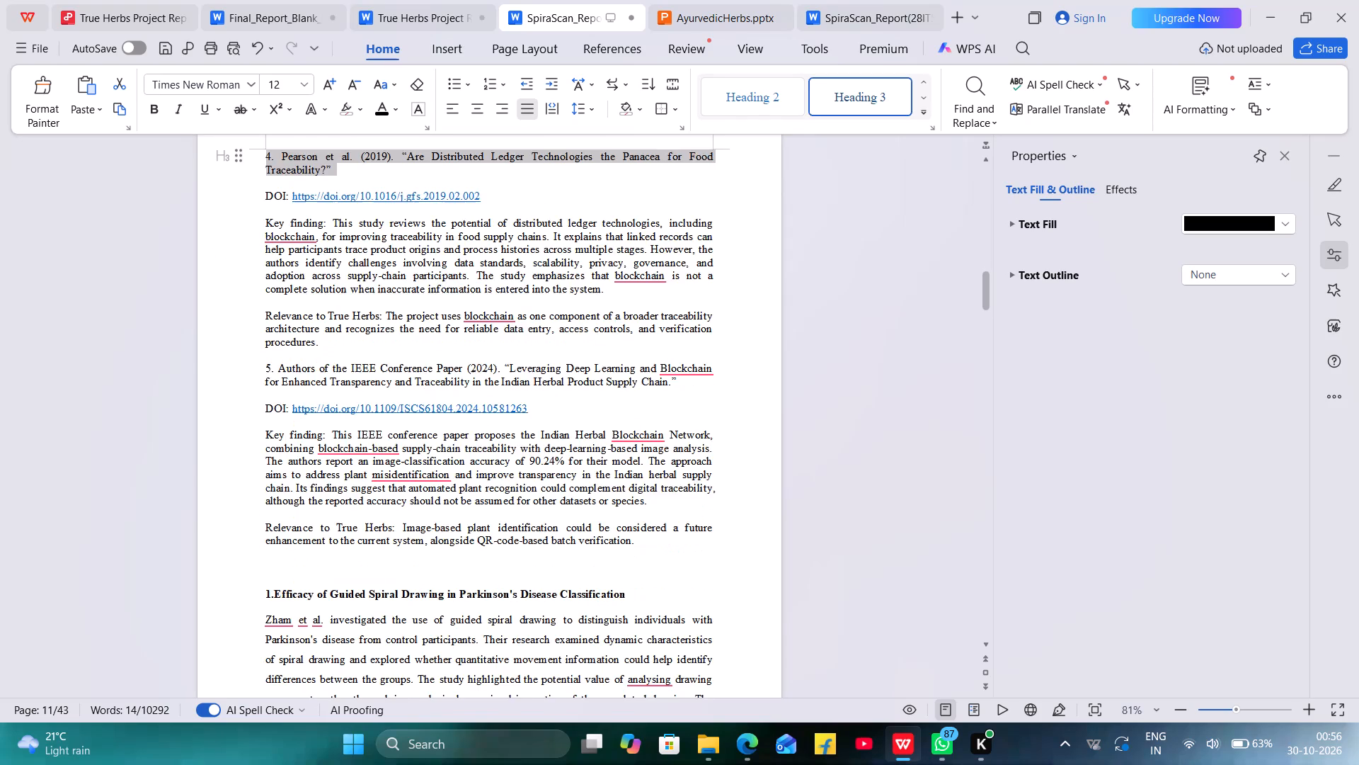
scroll(366, 421, down, 3)
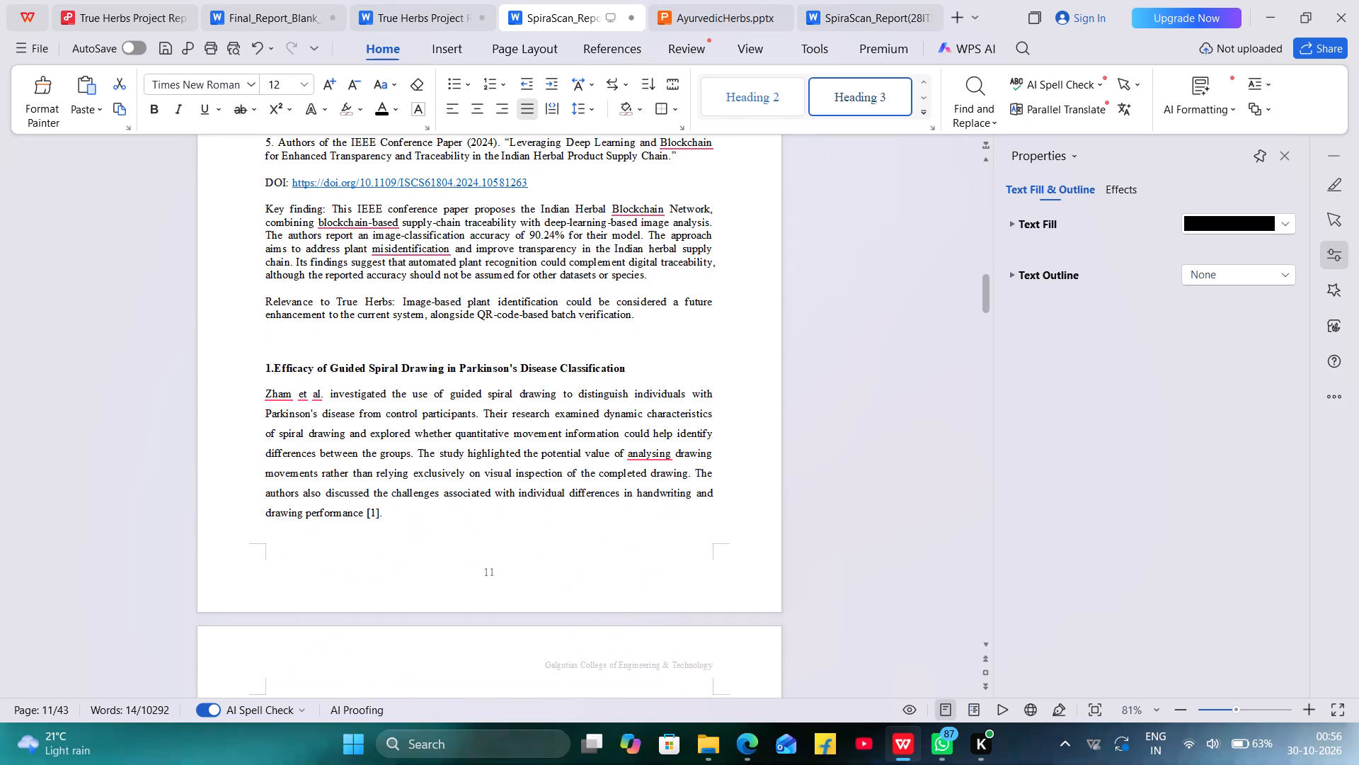
scroll(366, 421, up, 4)
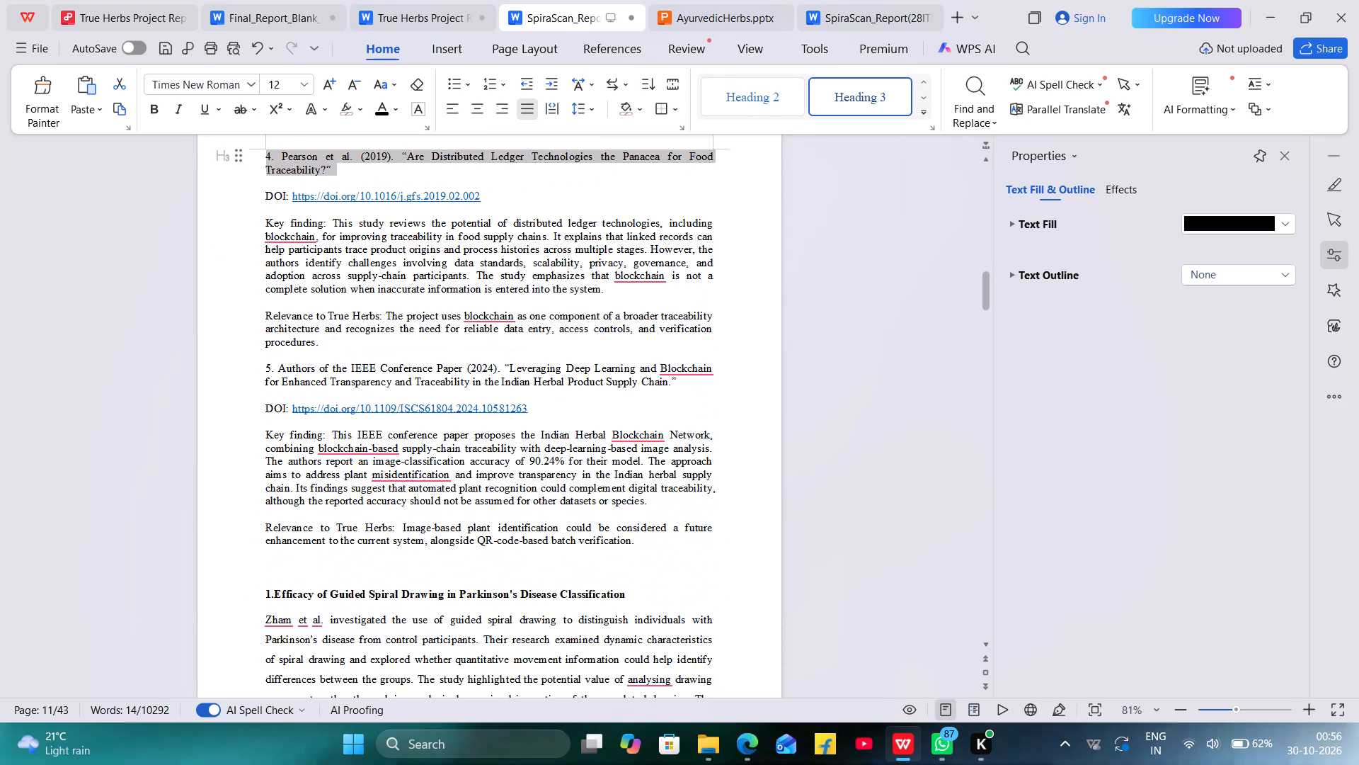
scroll(366, 421, down, 5)
scroll(366, 421, up, 1)
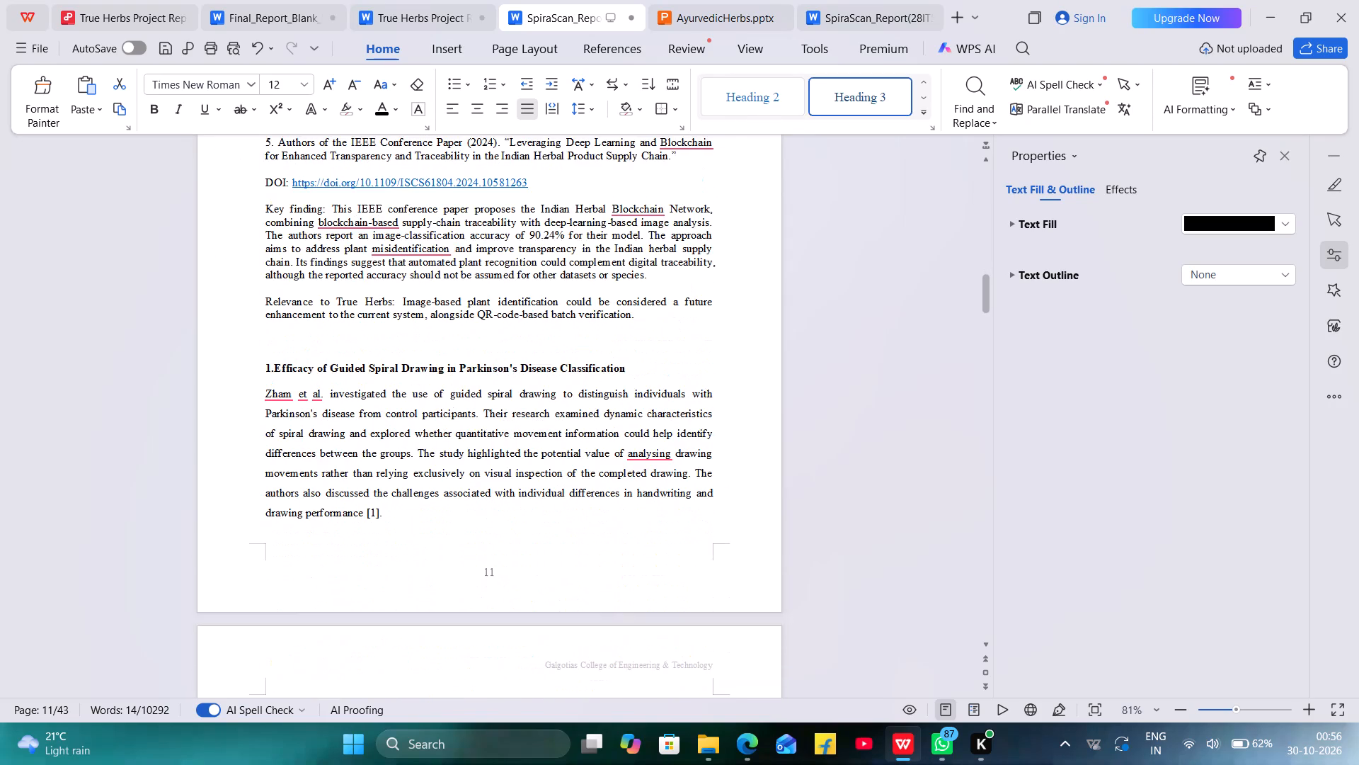
Look through the remaining SpiraScan content from Related Work through 2.3 Problem Statement to the start of 3. IMPLEMENTATION.
scroll(366, 421, down, 11)
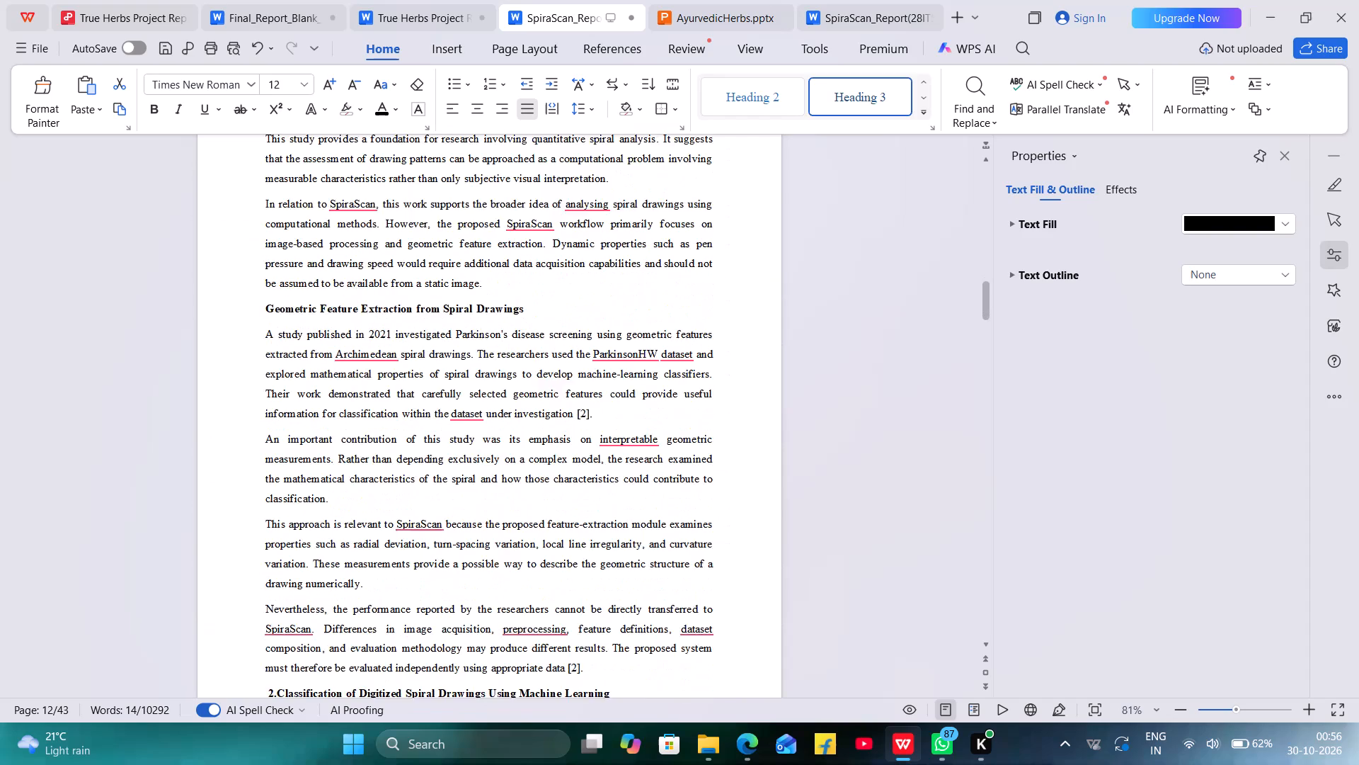
scroll(366, 421, down, 3)
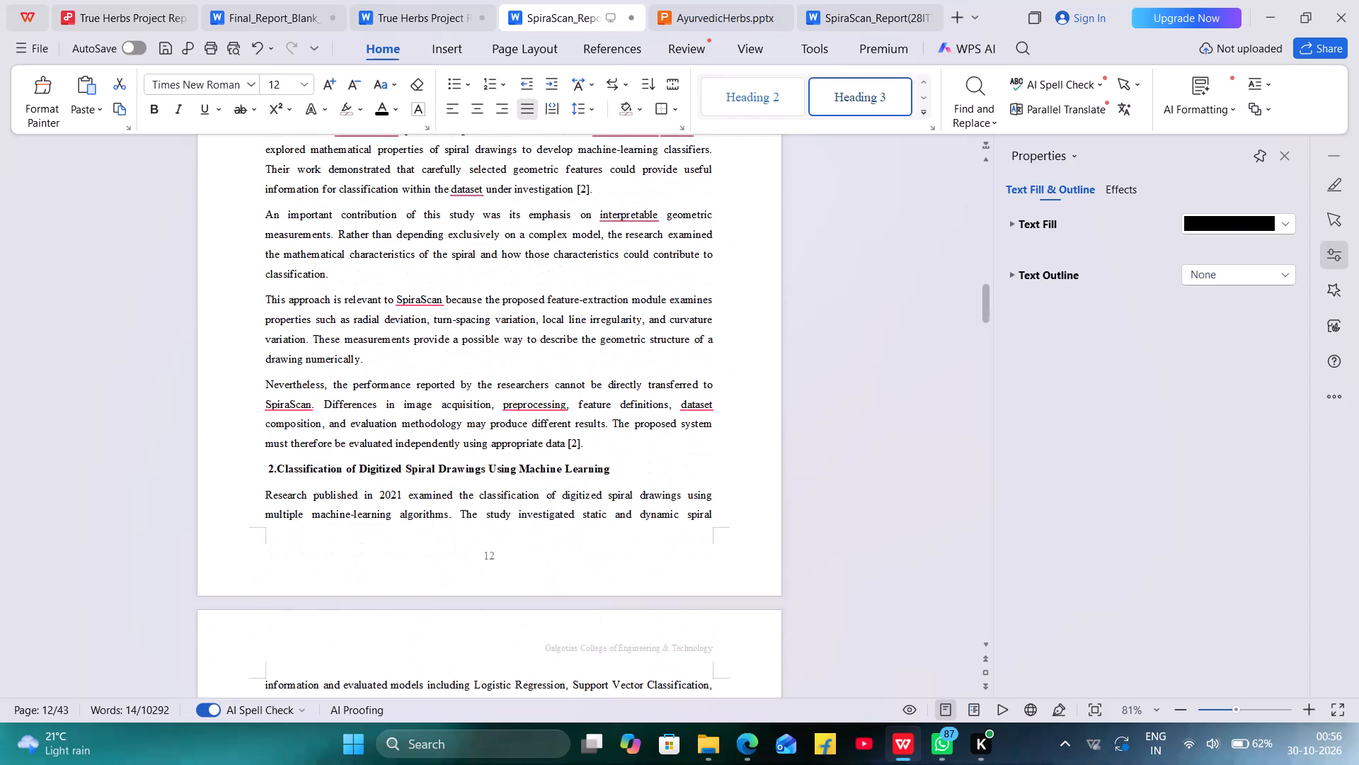
scroll(366, 421, down, 19)
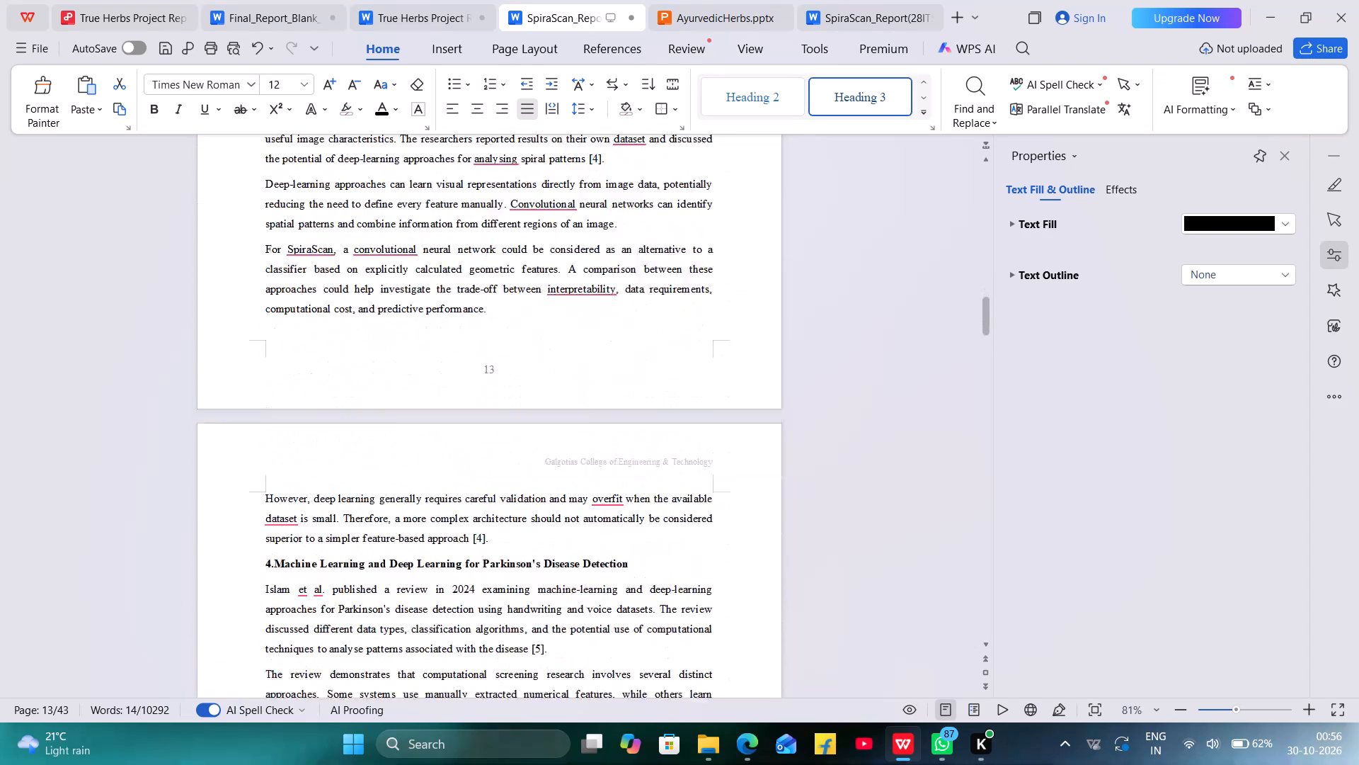
scroll(366, 421, down, 19)
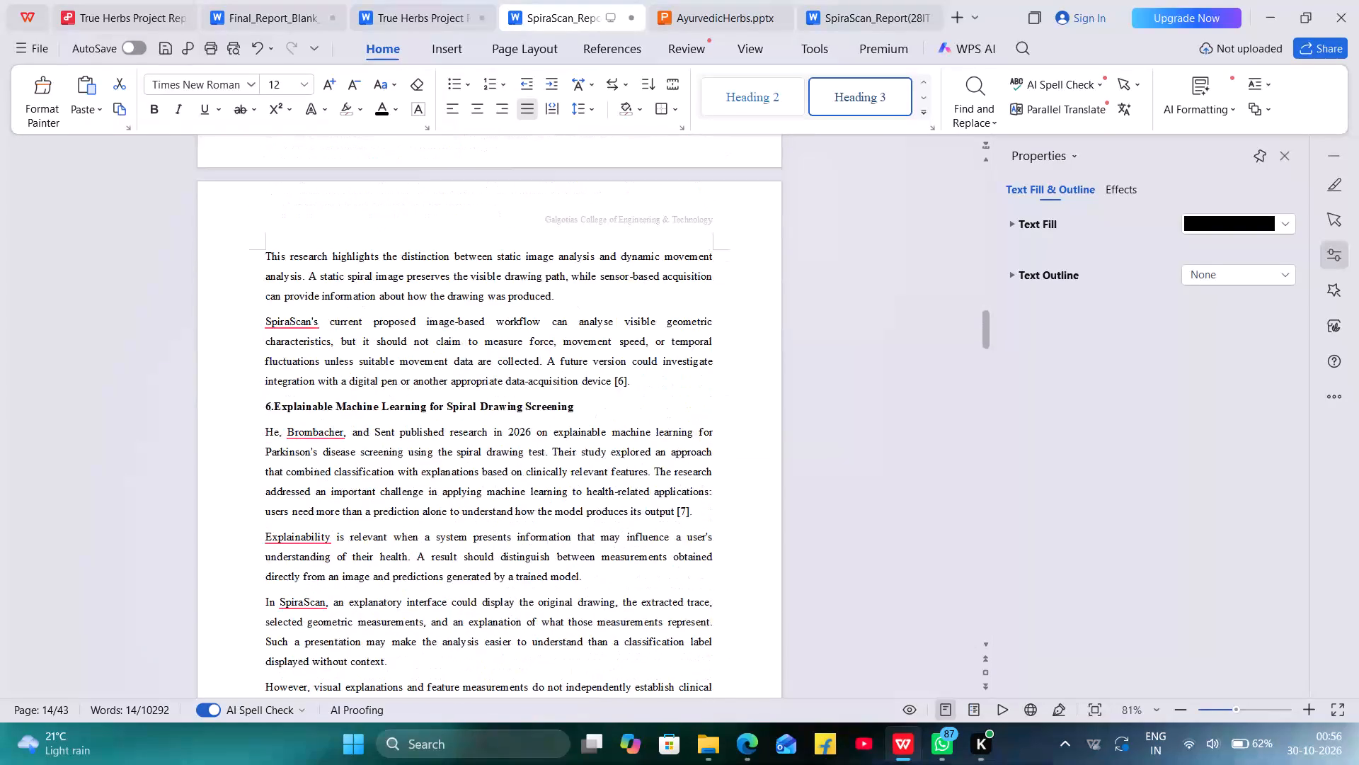
scroll(366, 421, down, 9)
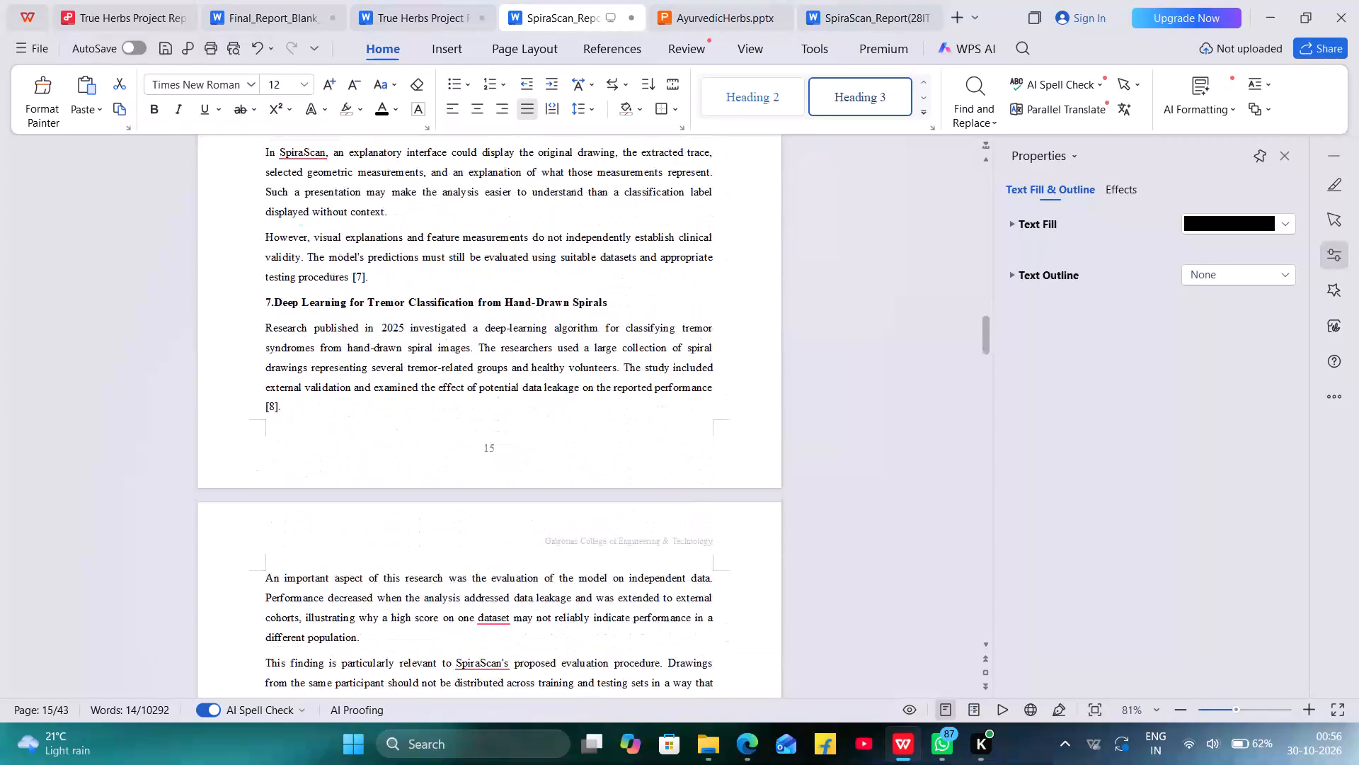
scroll(366, 421, down, 15)
scroll(366, 421, down, 12)
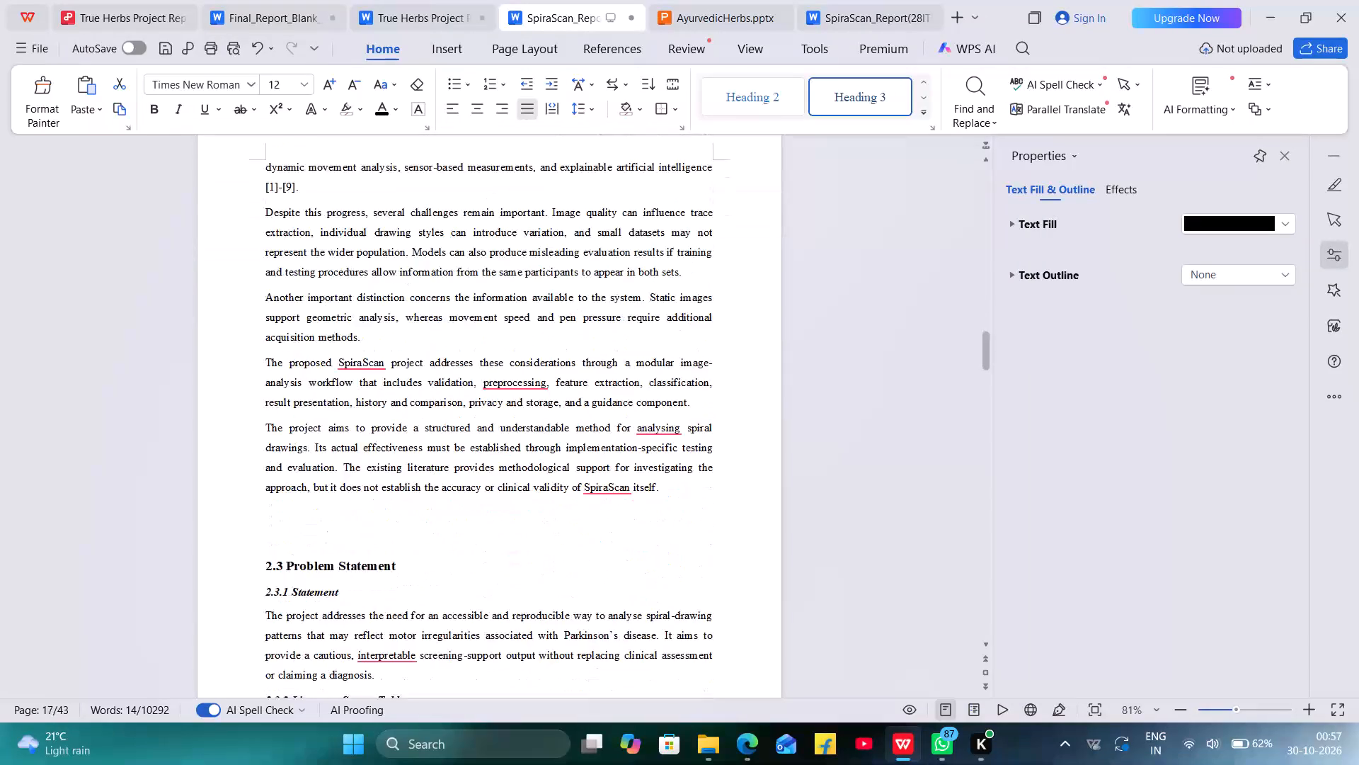
scroll(366, 421, down, 15)
scroll(366, 421, down, 6)
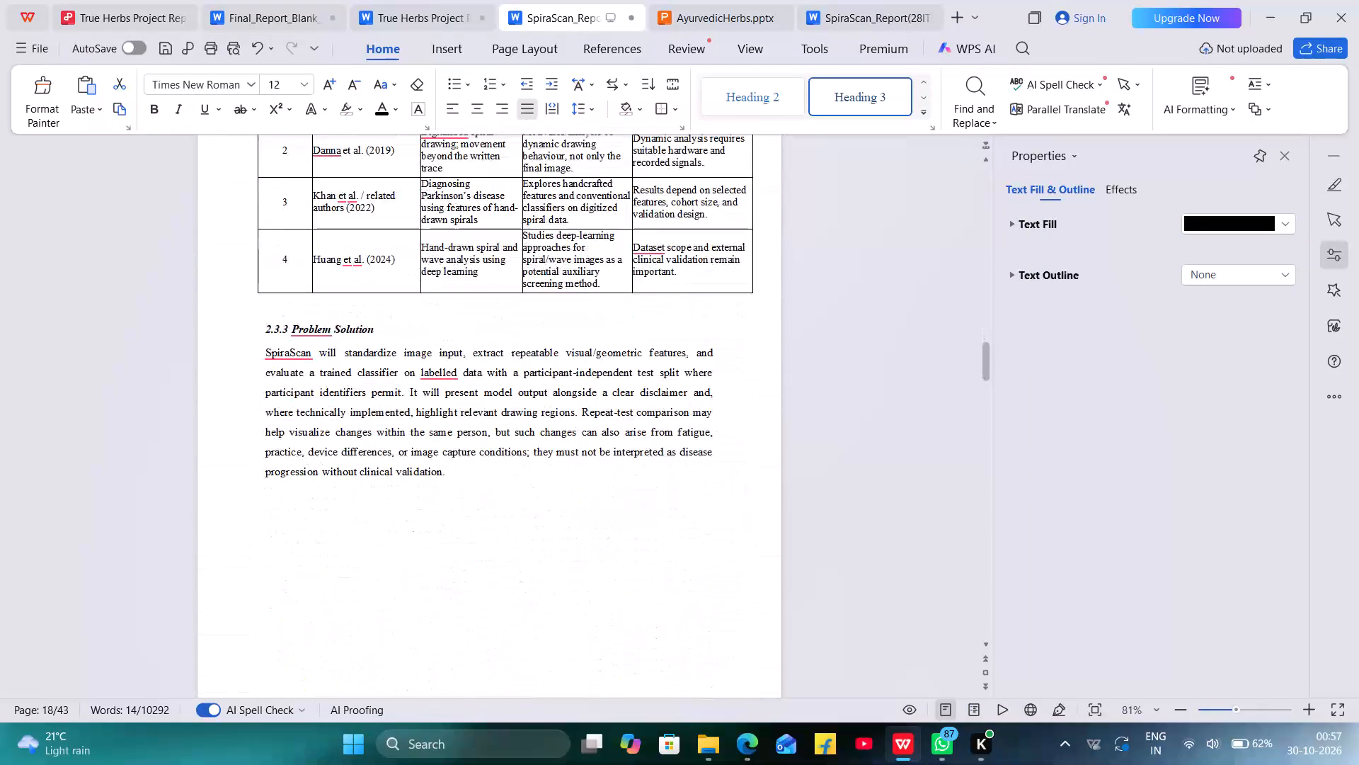
scroll(366, 421, down, 15)
scroll(366, 421, up, 3)
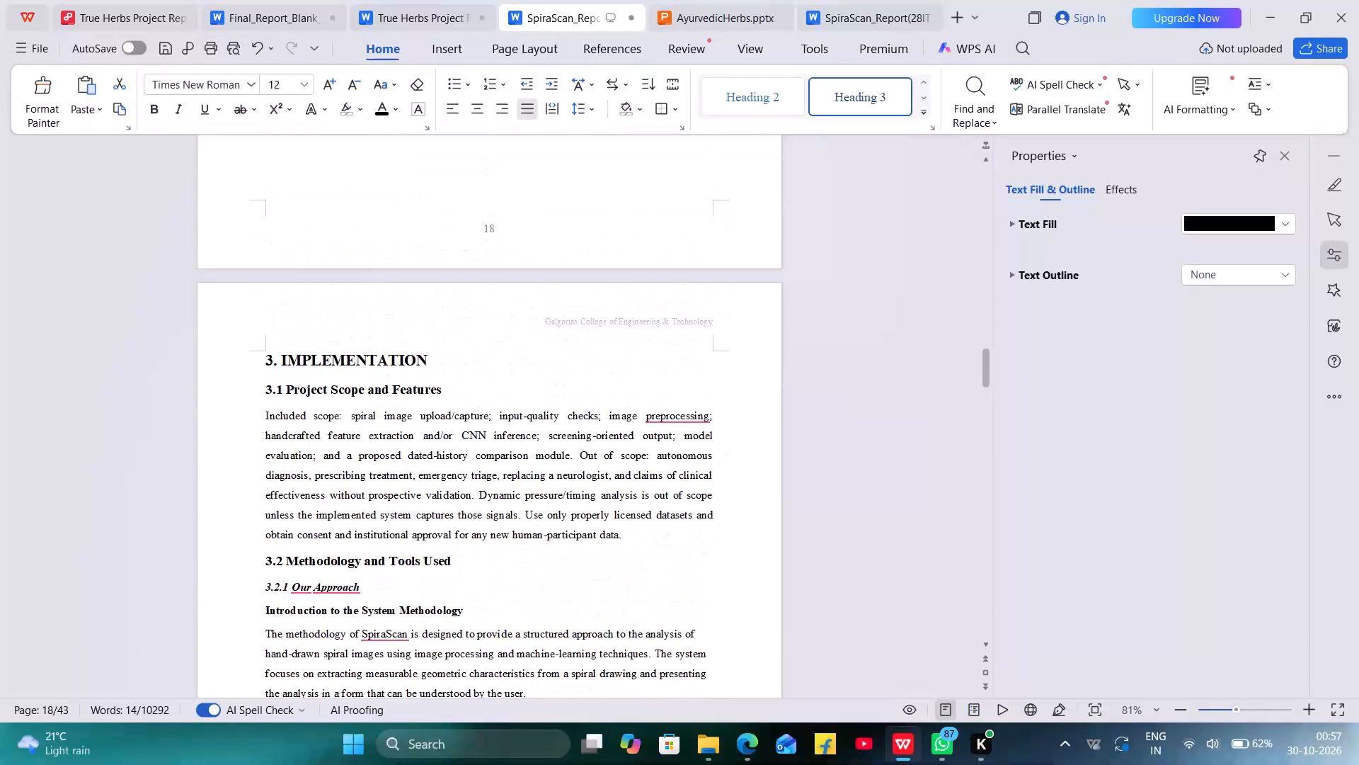
scroll(366, 421, up, 10)
scroll(366, 421, down, 1)
scroll(366, 421, up, 4)
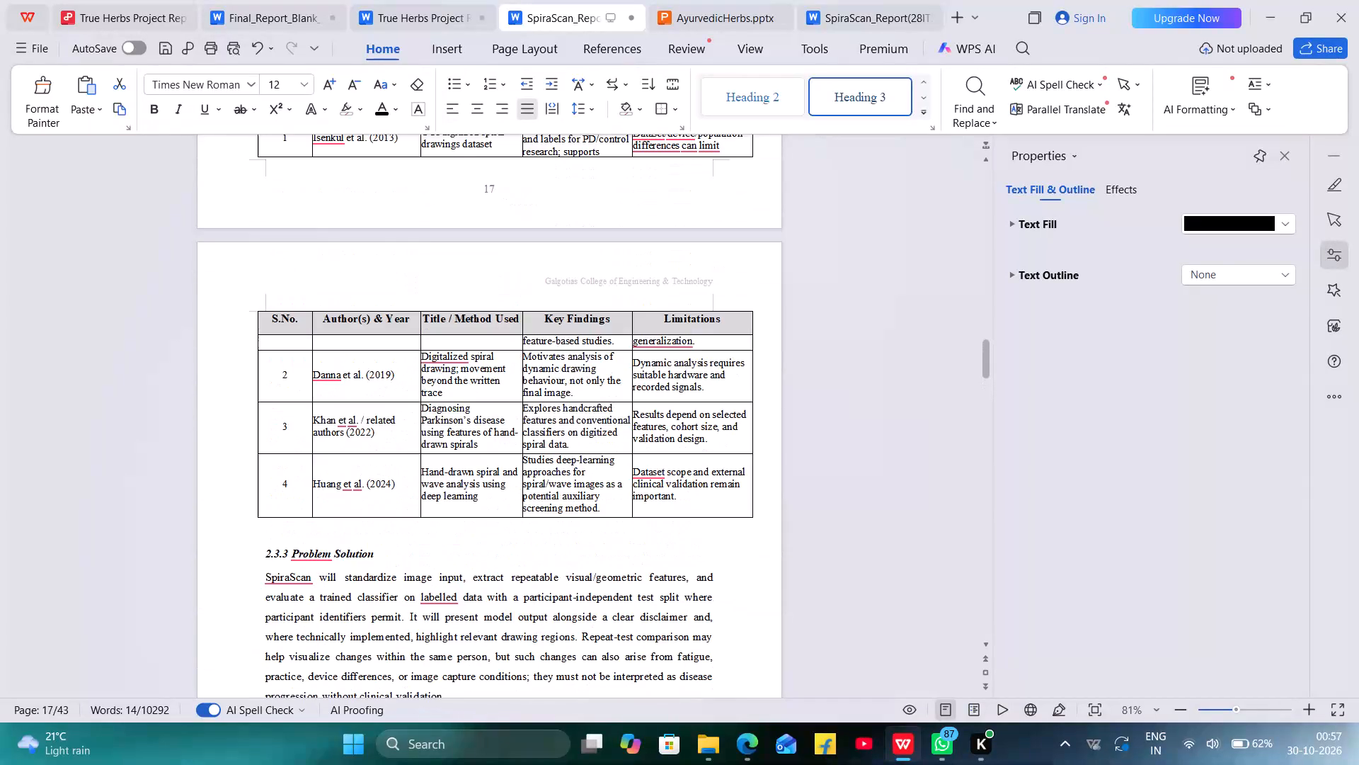
scroll(366, 421, up, 9)
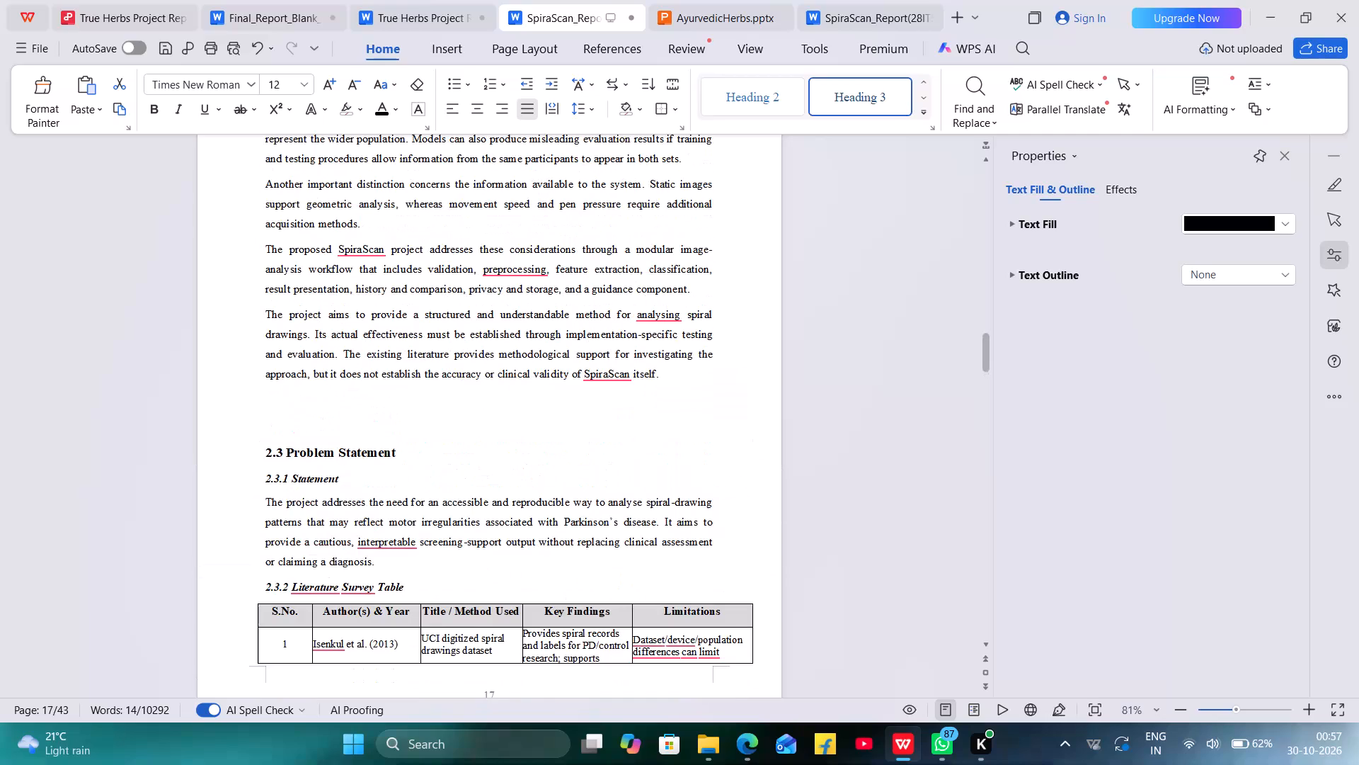
Re-examine the old SpiraScan related-work subsections, from guided spiral drawing to recent developments in spiral drawing classification.
scroll(366, 421, up, 2)
scroll(805, 283, up, 2)
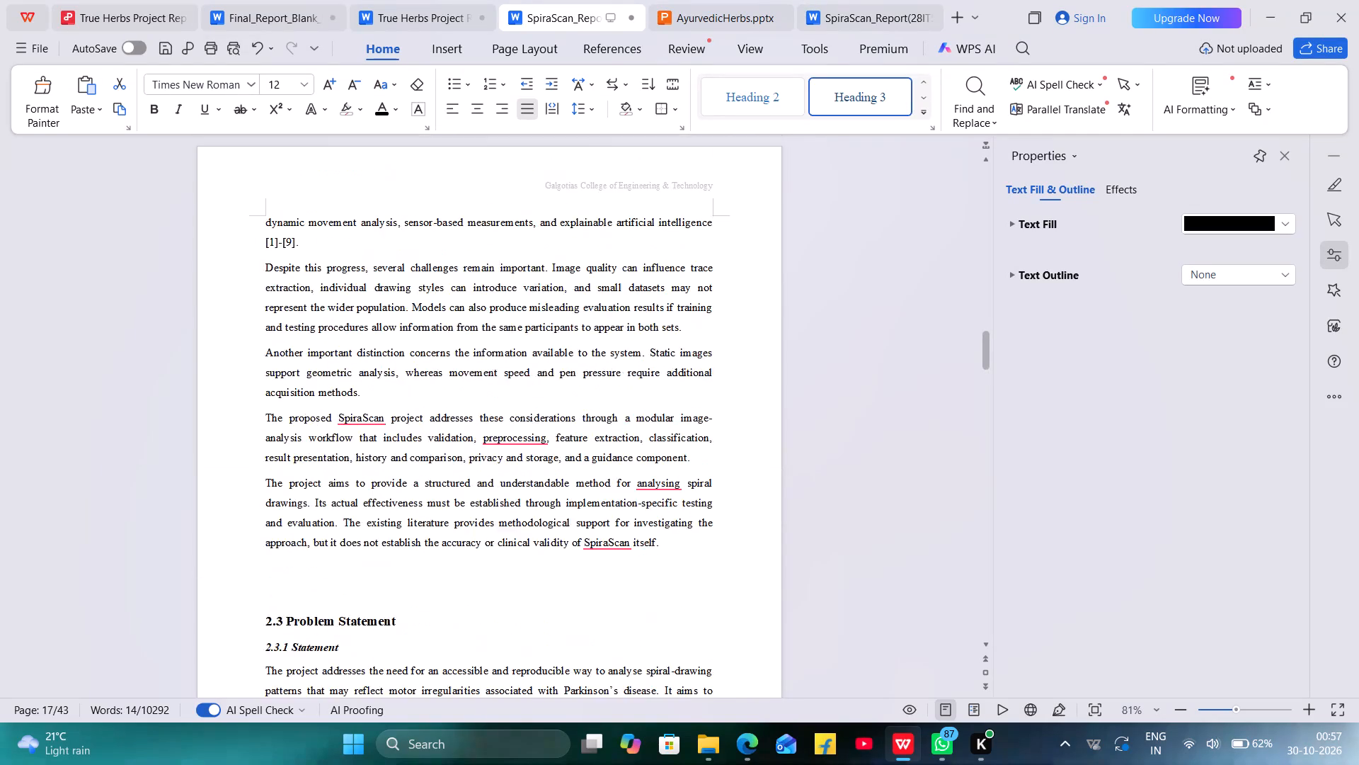
scroll(805, 283, up, 18)
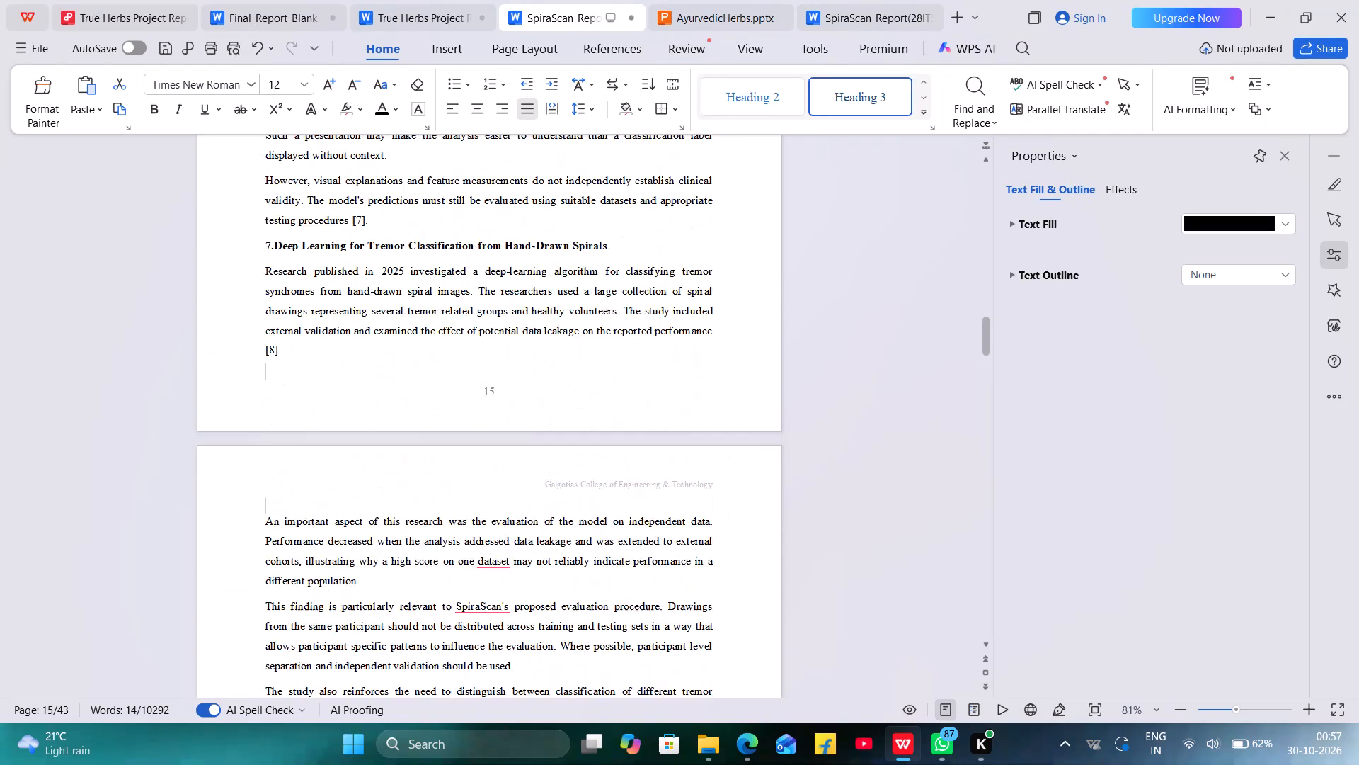
scroll(805, 283, up, 17)
scroll(805, 283, up, 4)
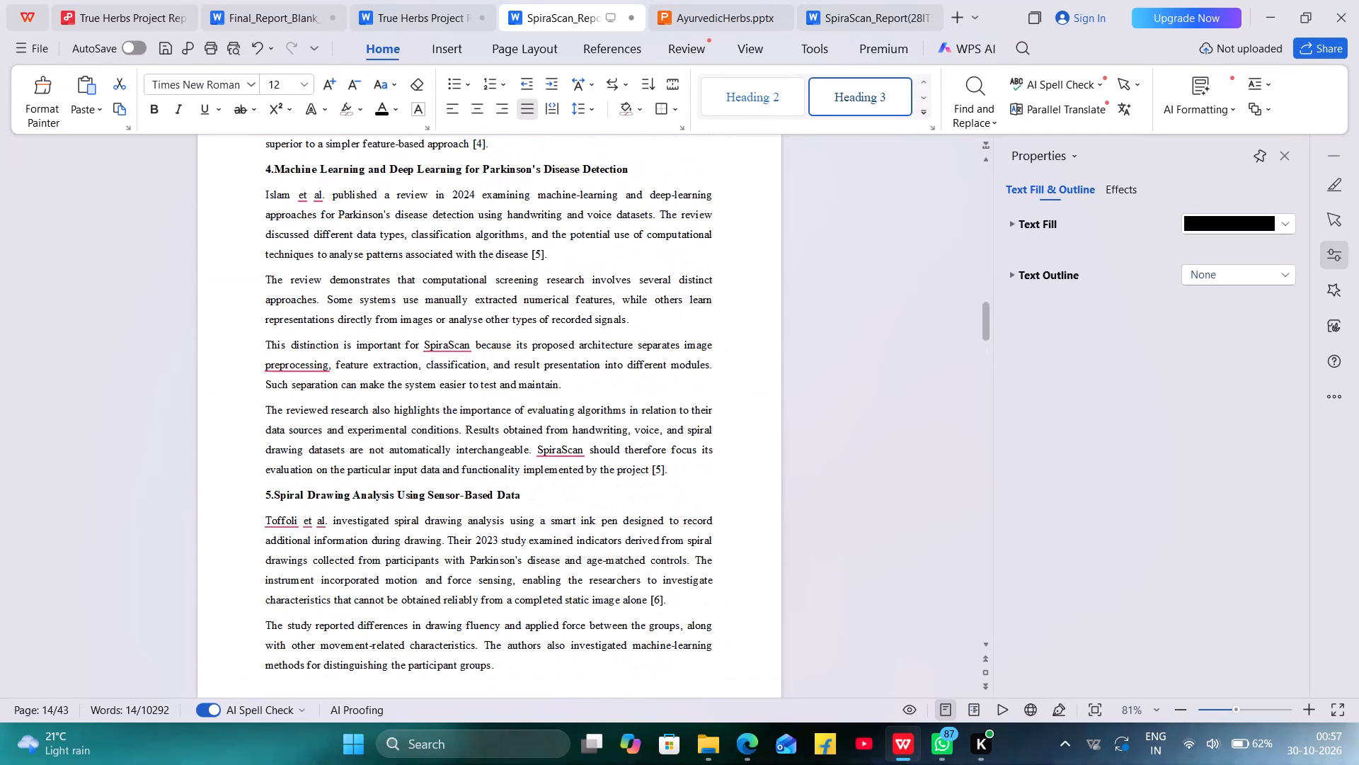
scroll(805, 283, up, 18)
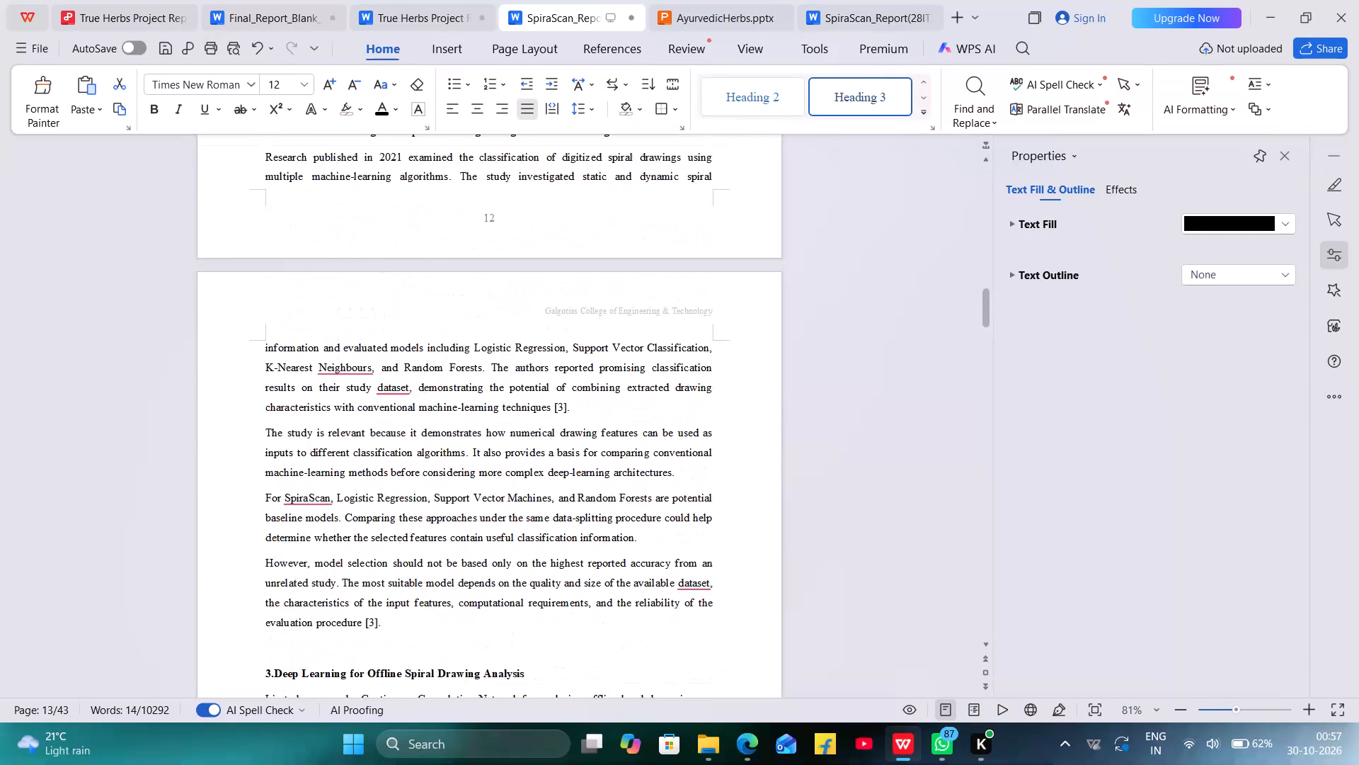
scroll(805, 283, up, 7)
scroll(805, 283, down, 5)
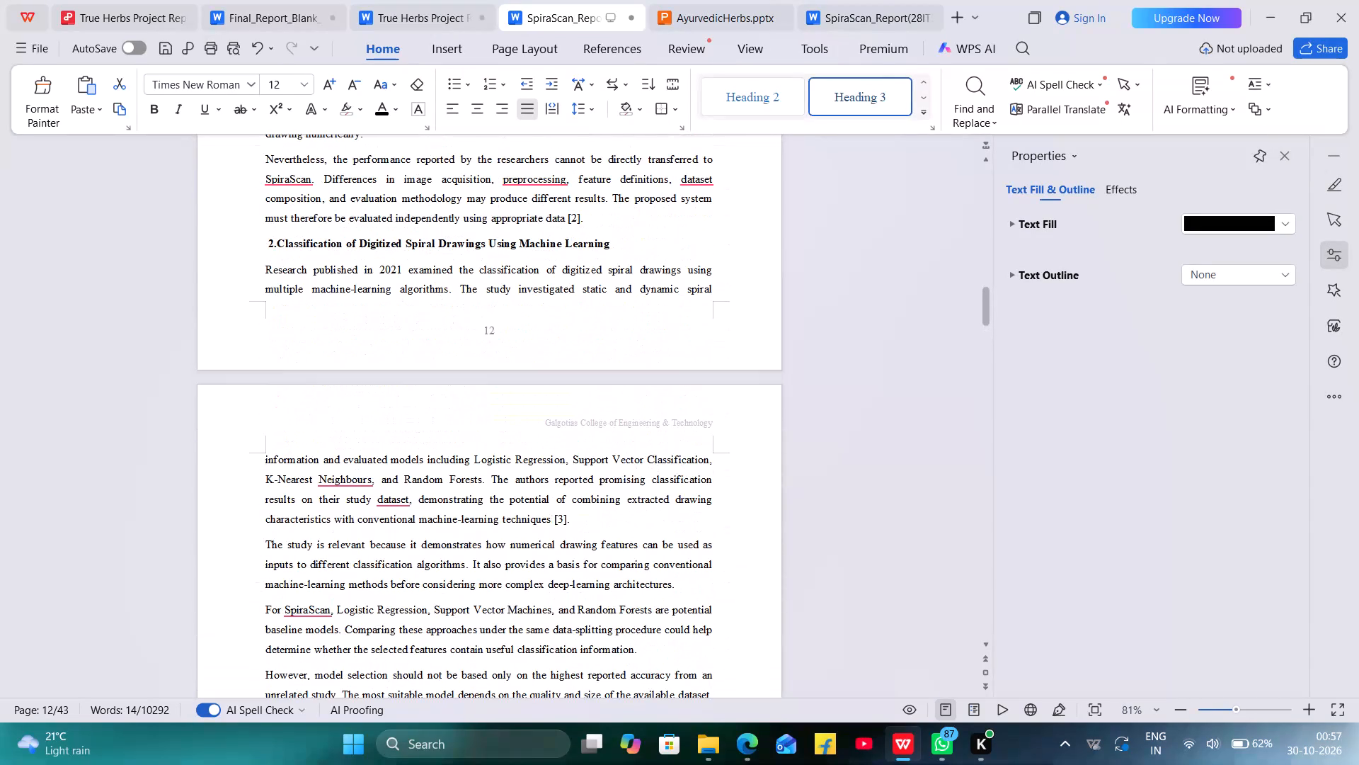
scroll(805, 283, up, 9)
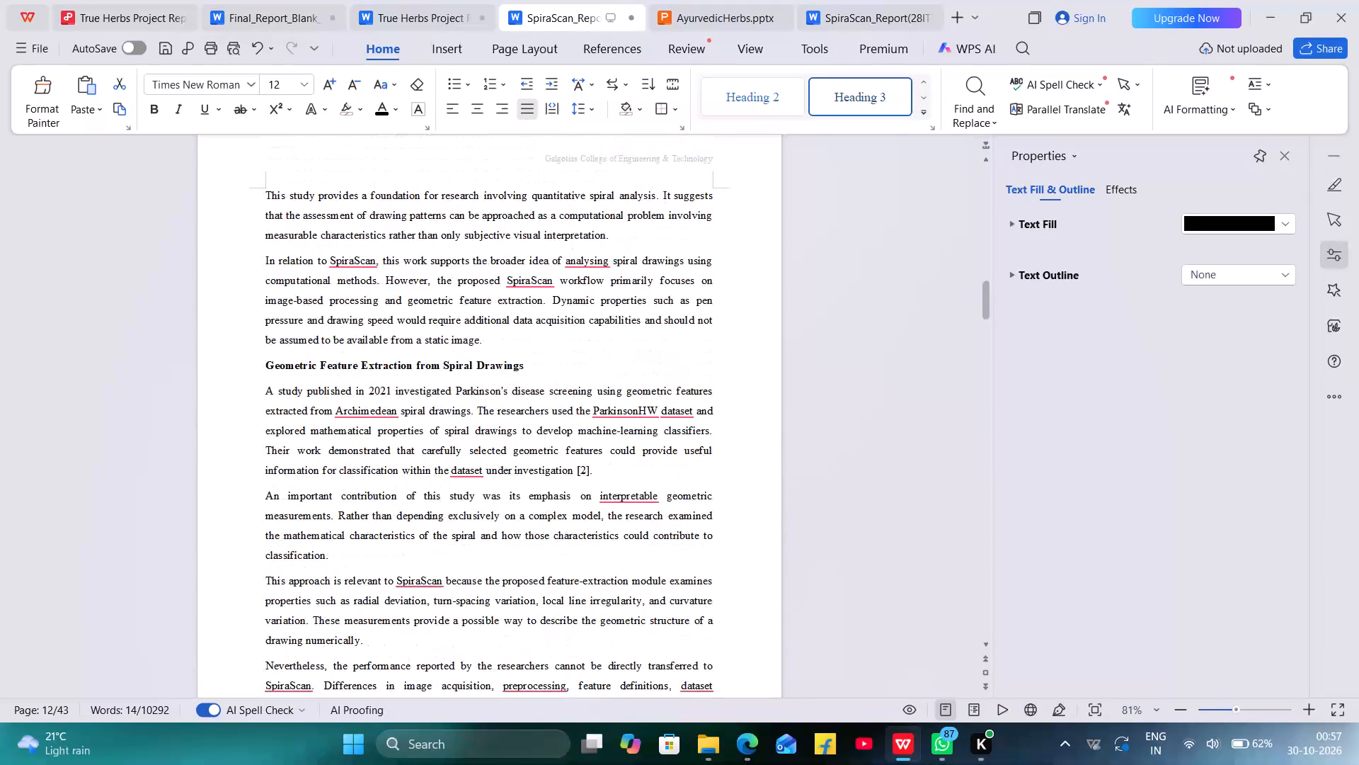
scroll(805, 283, up, 4)
scroll(805, 283, down, 7)
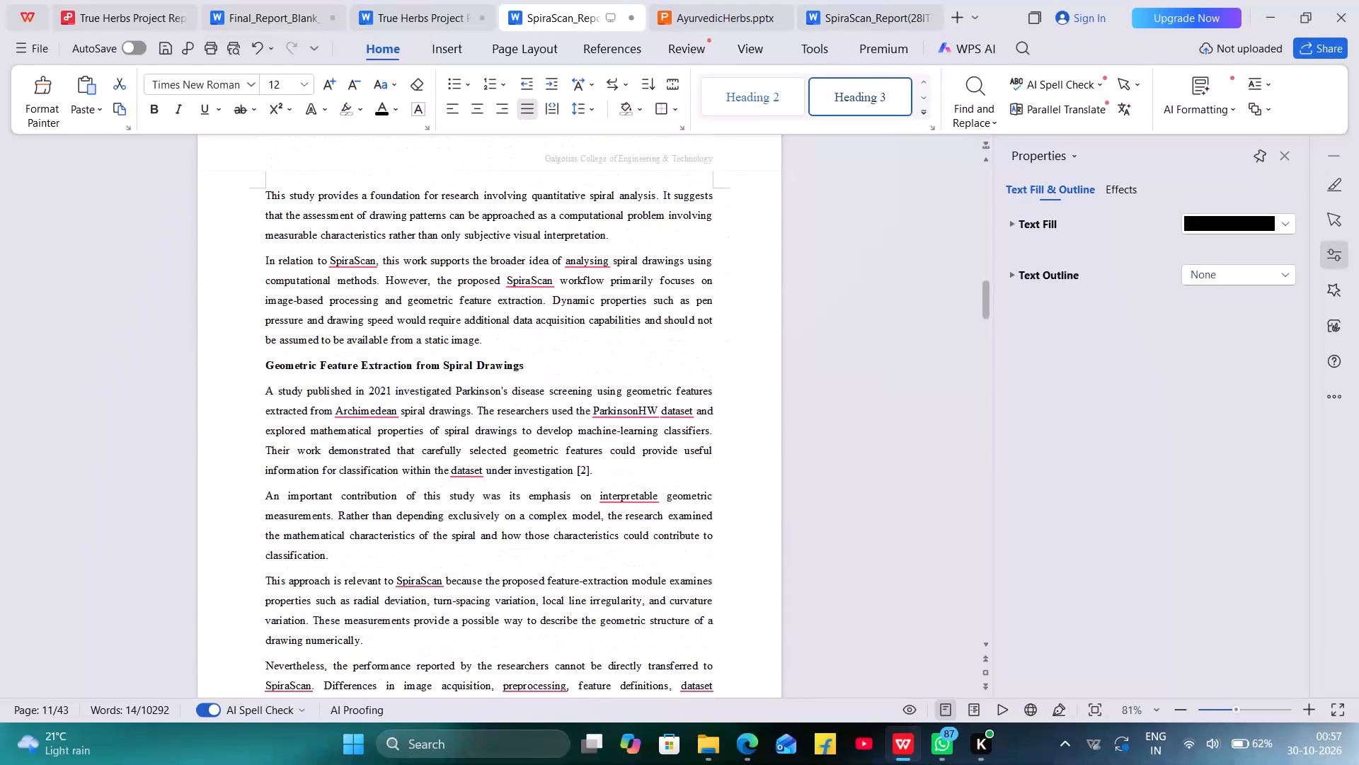
scroll(805, 283, down, 20)
scroll(805, 283, down, 9)
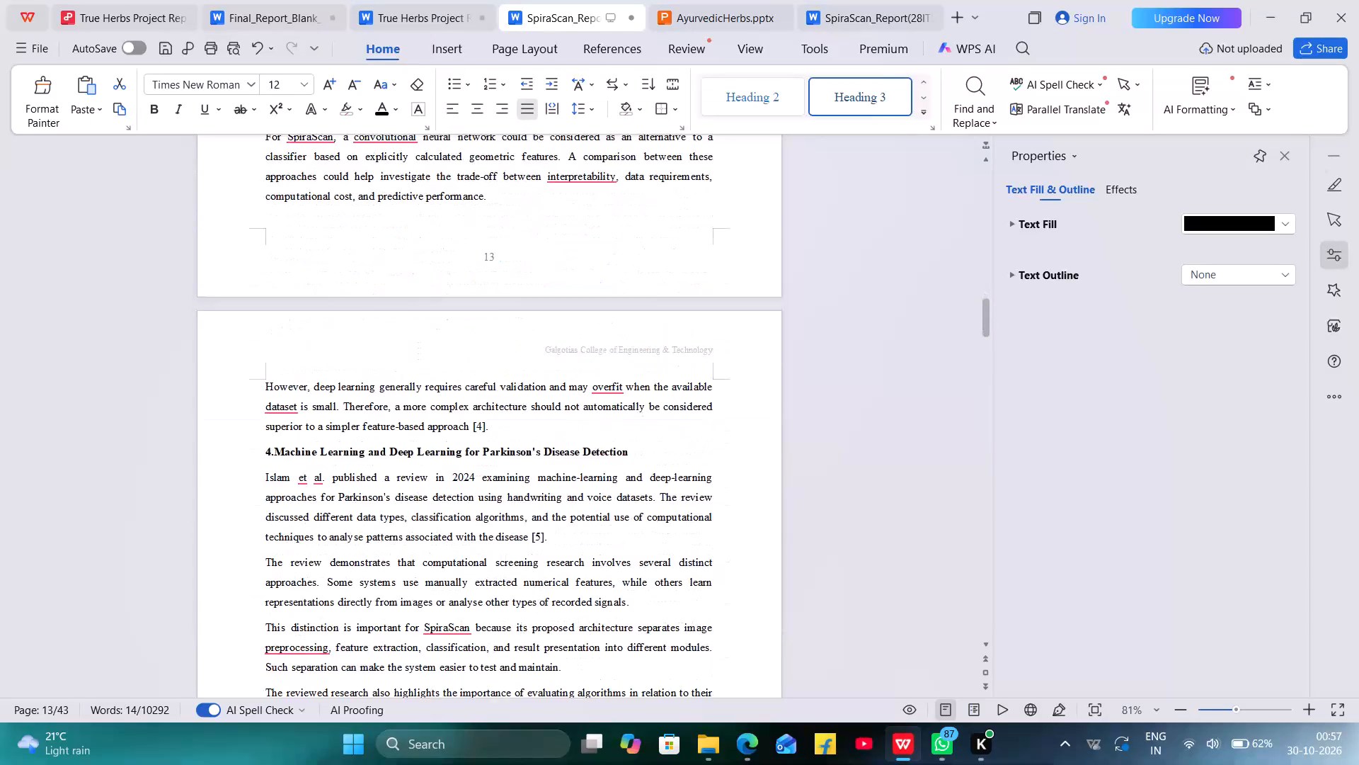
scroll(805, 283, down, 15)
scroll(805, 283, down, 12)
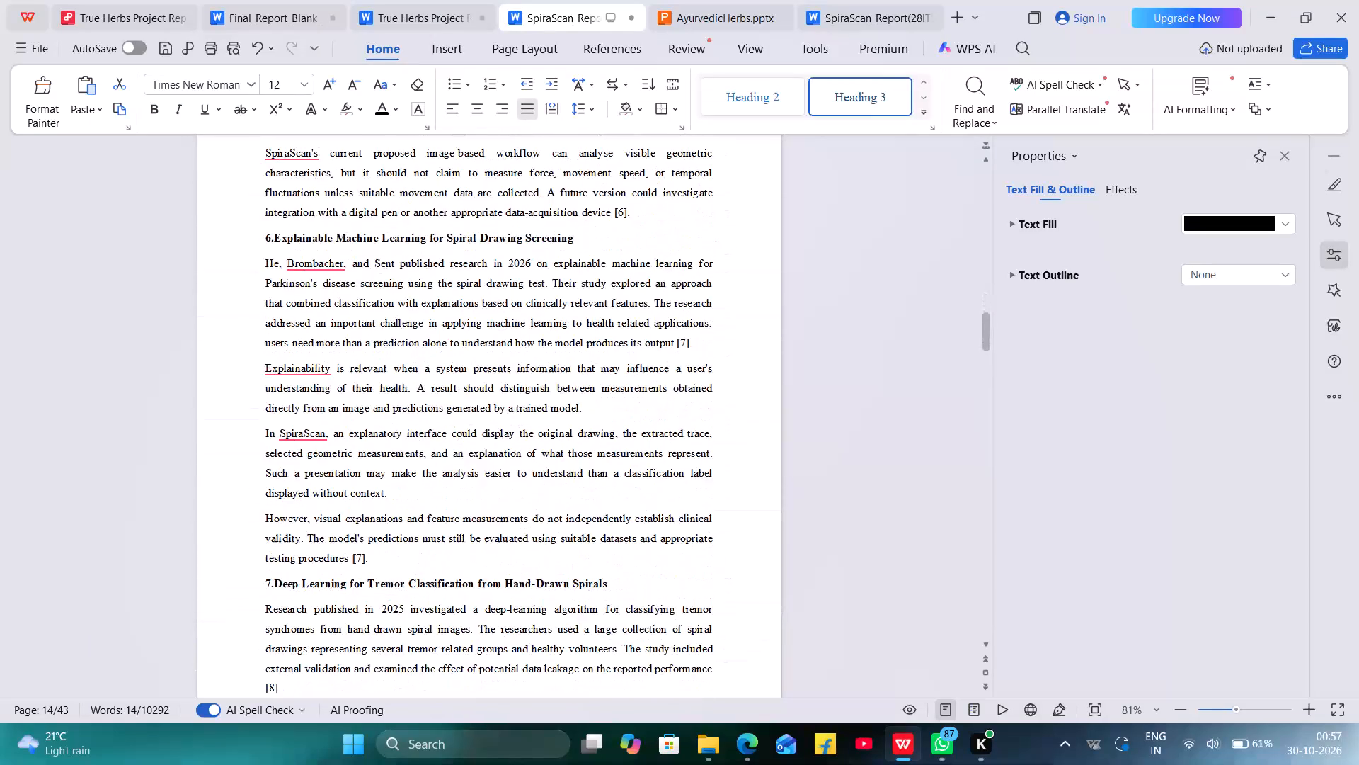
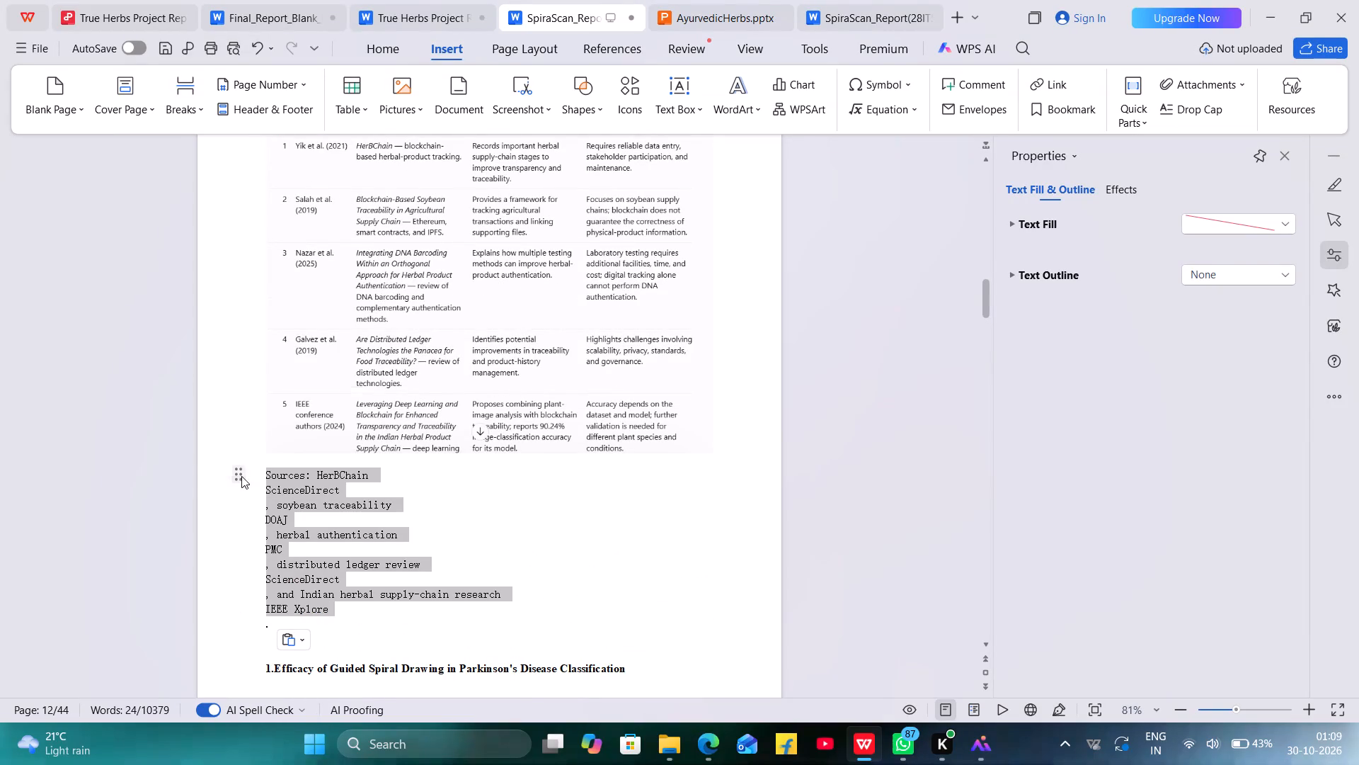
click(360, 43)
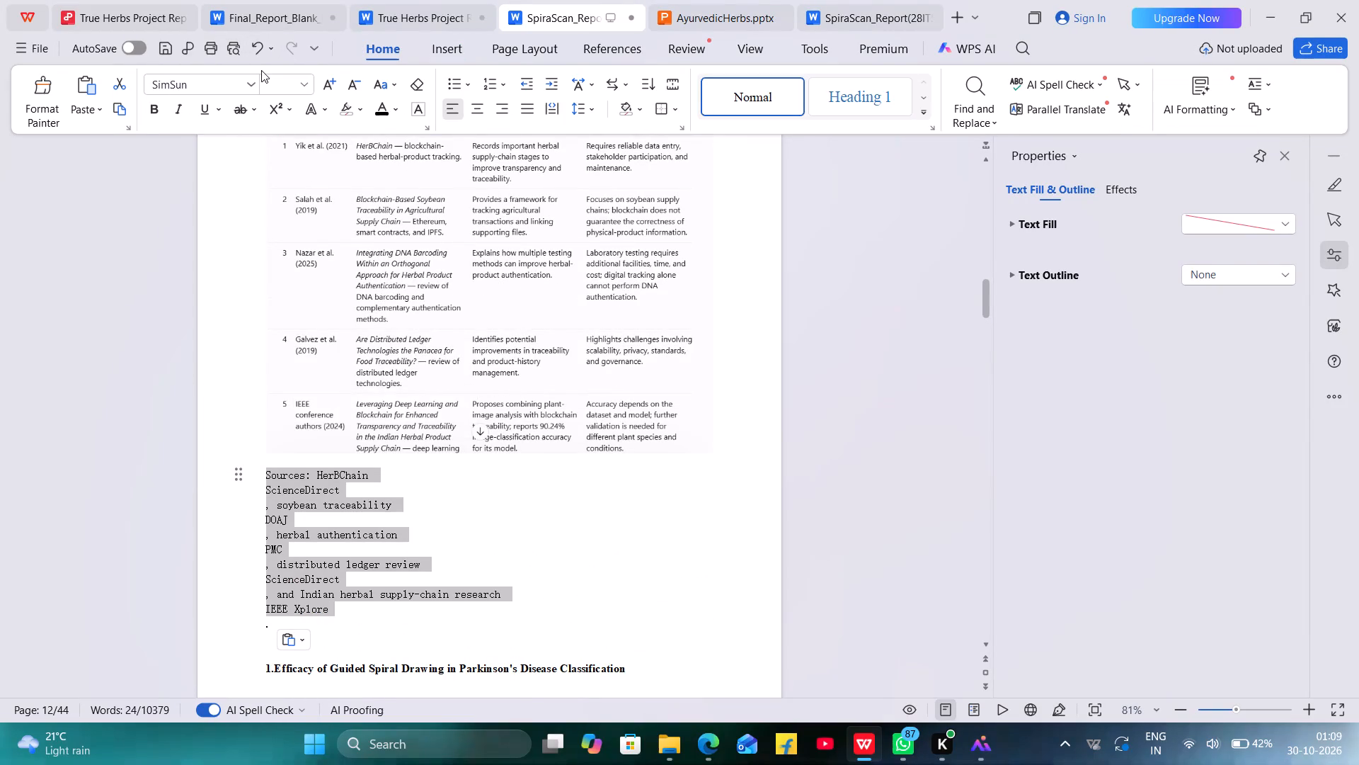
click(256, 79)
click(276, 245)
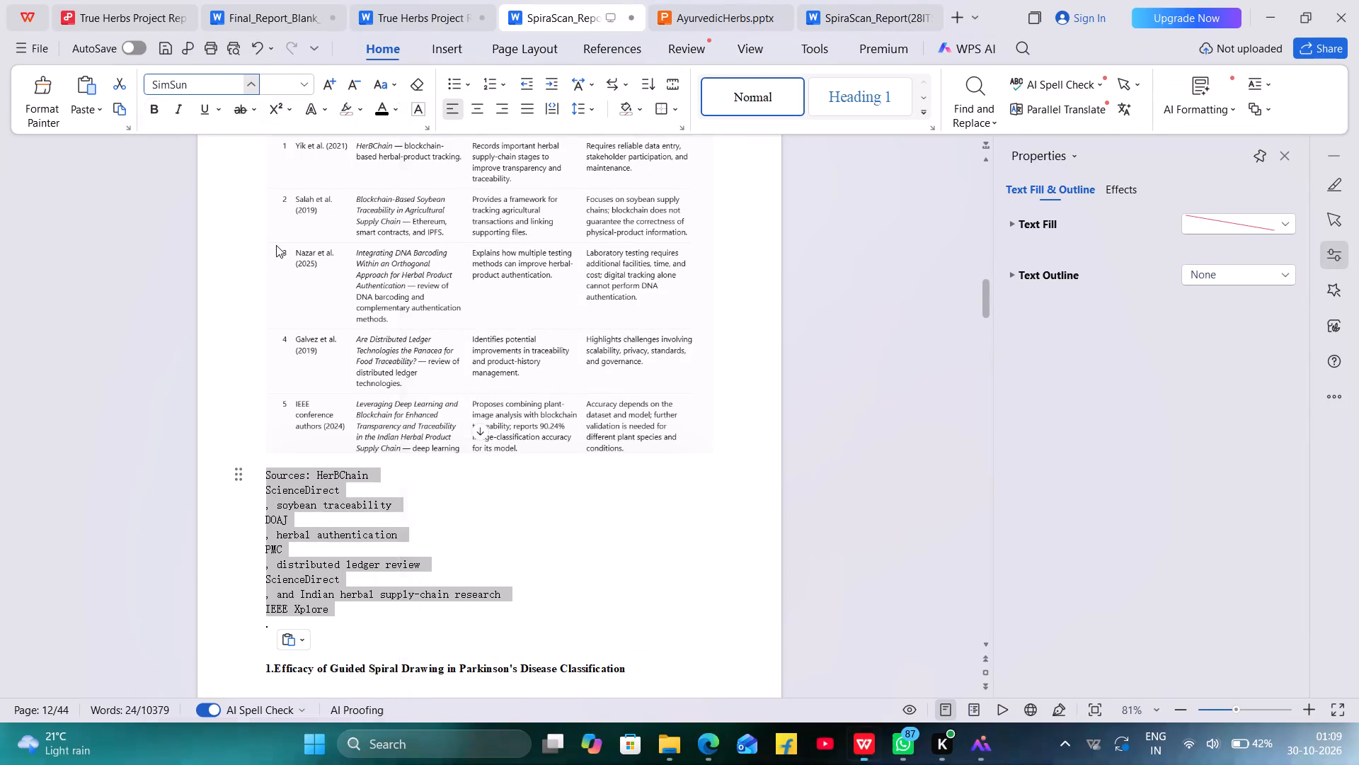
click(531, 113)
click(503, 524)
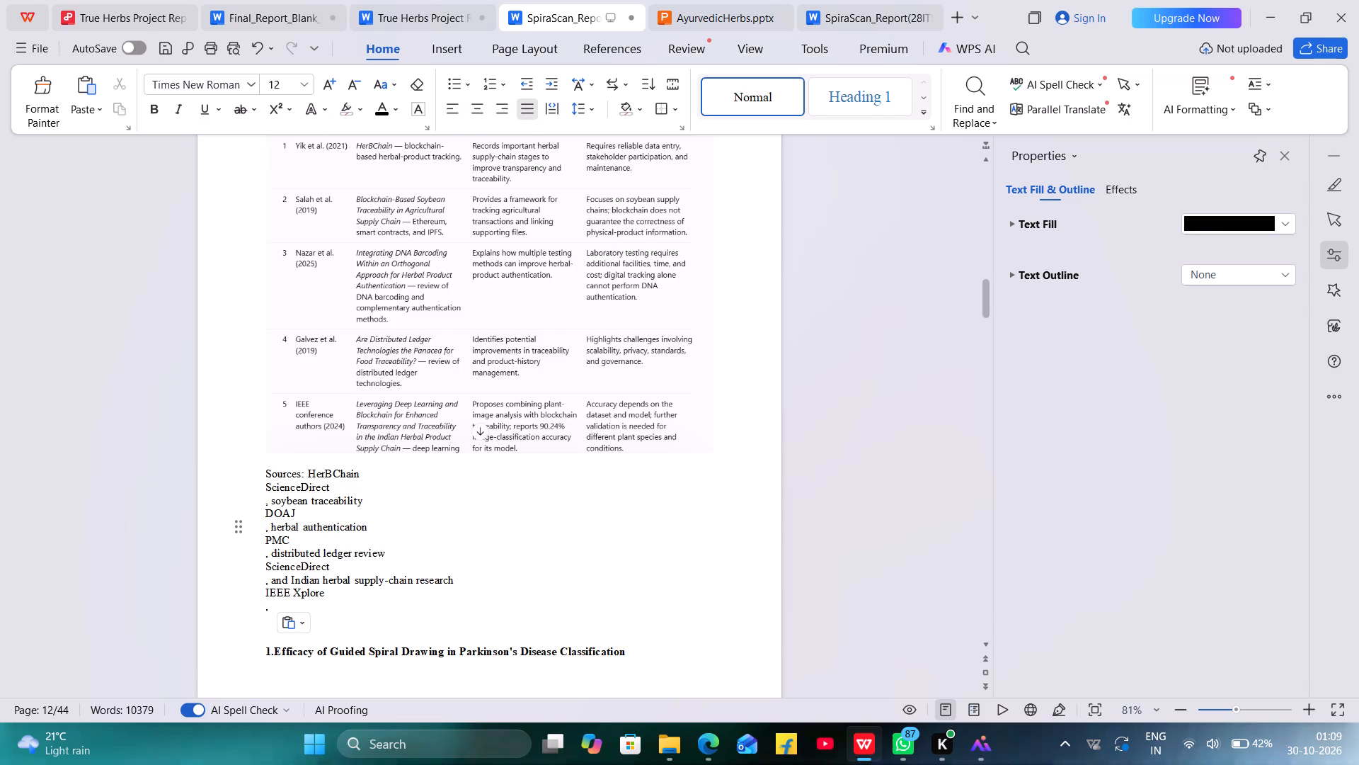
Join the Sources lines through "herbal authentication" into one line, putting ScienceDirect and DOAJ in parentheses, each followed by a comma.
click(261, 489)
key(BackSpace)
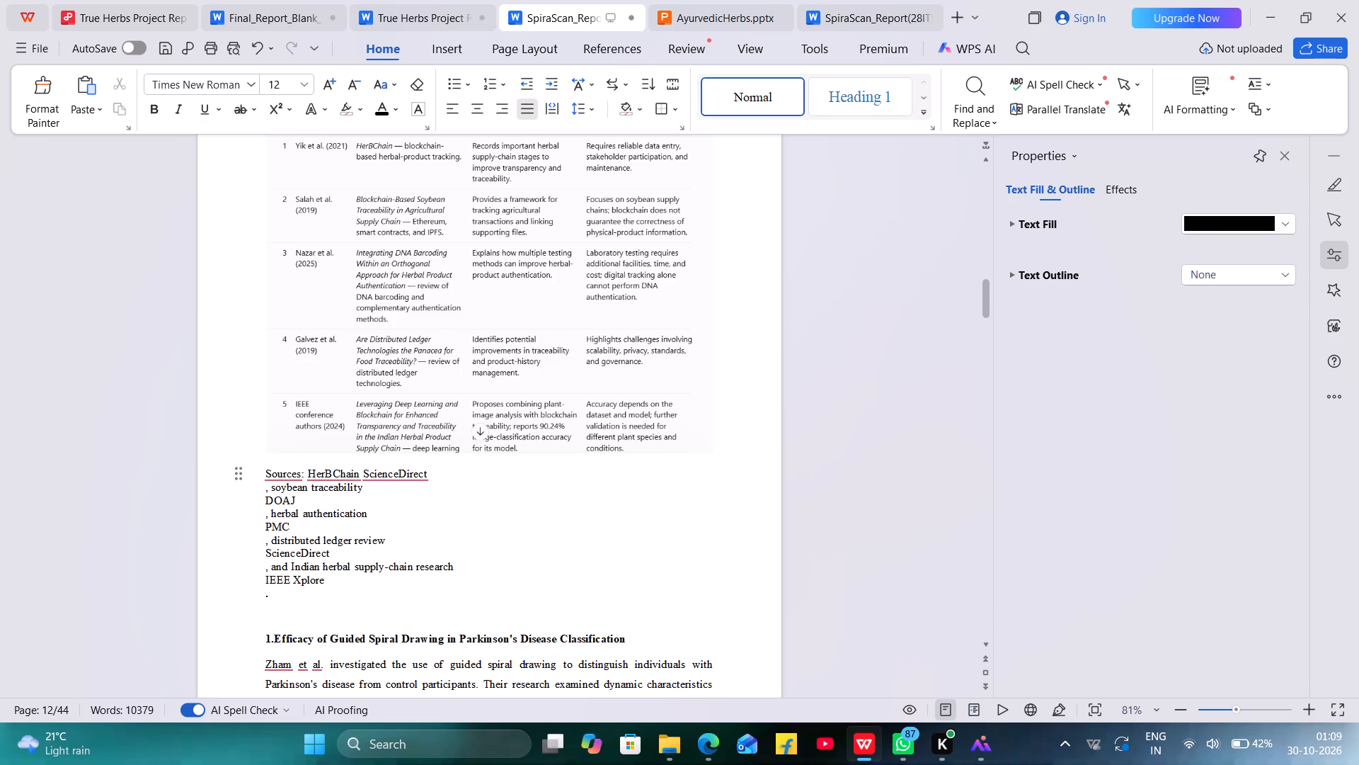
click(364, 474)
Put the first ScienceDirect in the Sources text in parentheses and join "soybean traceability" onto that line after a comma.
key(shift+parenleft)
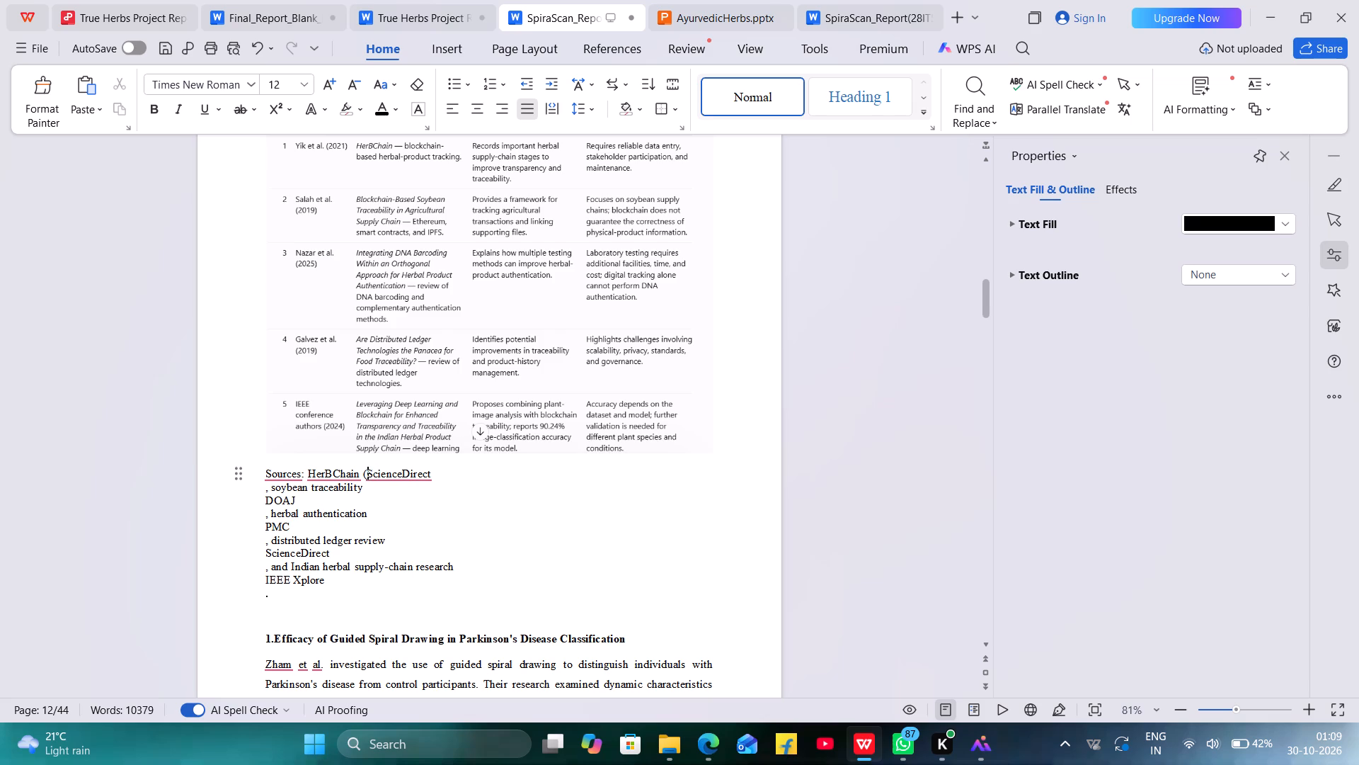
click(454, 475)
key(shift+parenright)
click(269, 492)
key(BackSpace)
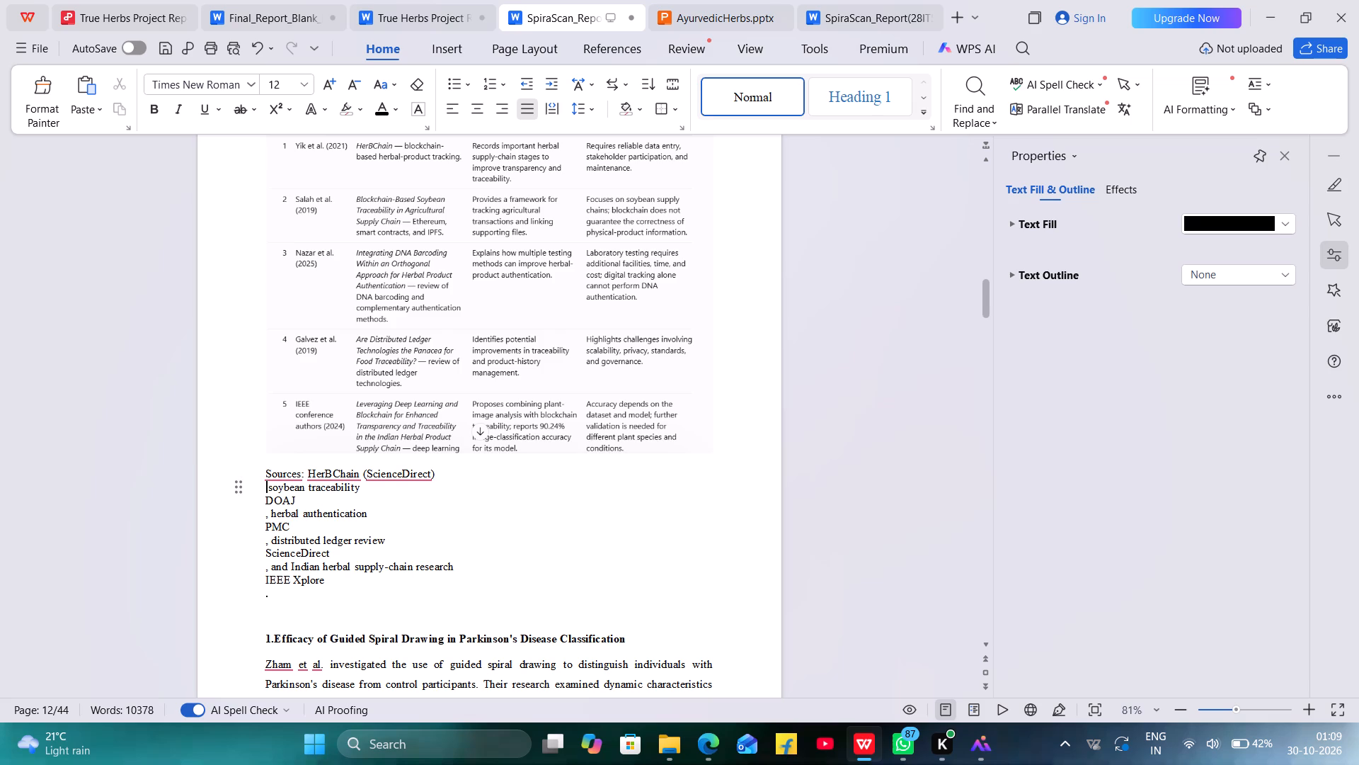
key(BackSpace)
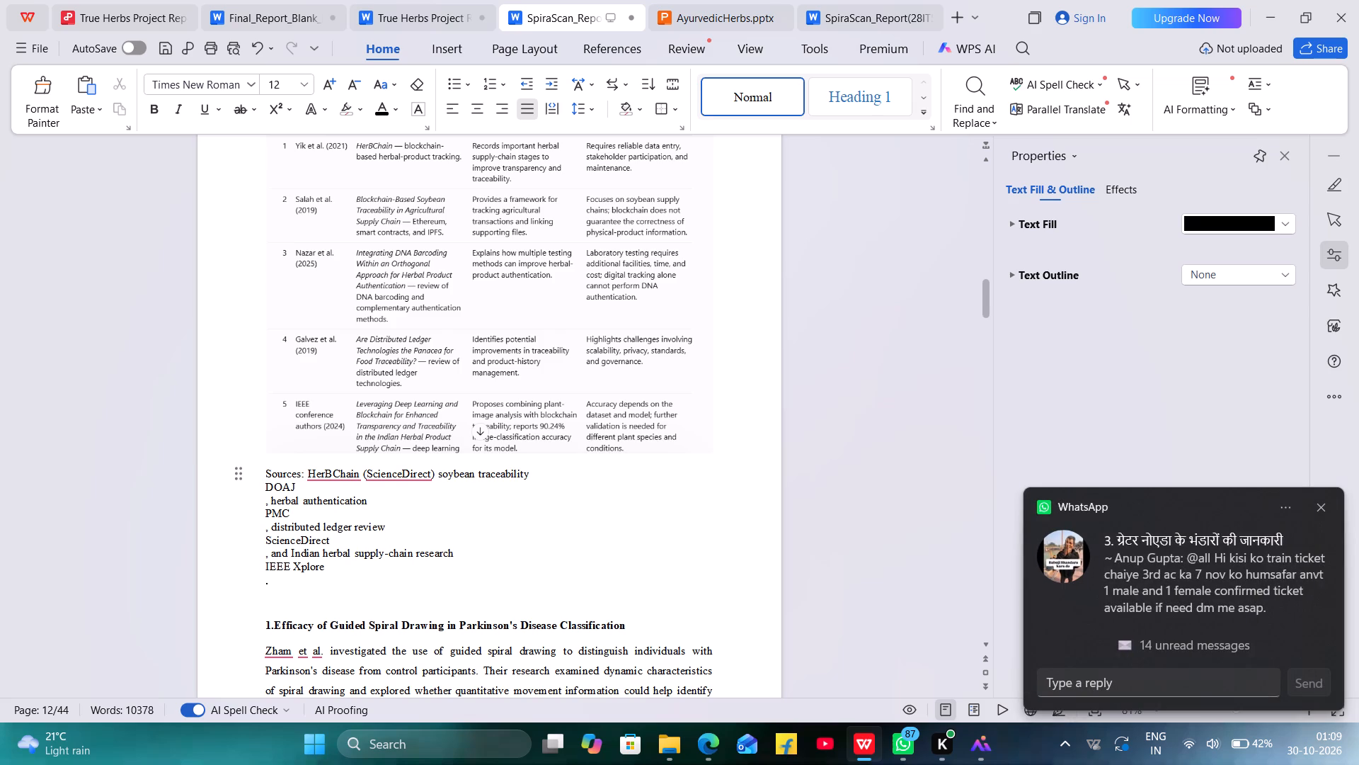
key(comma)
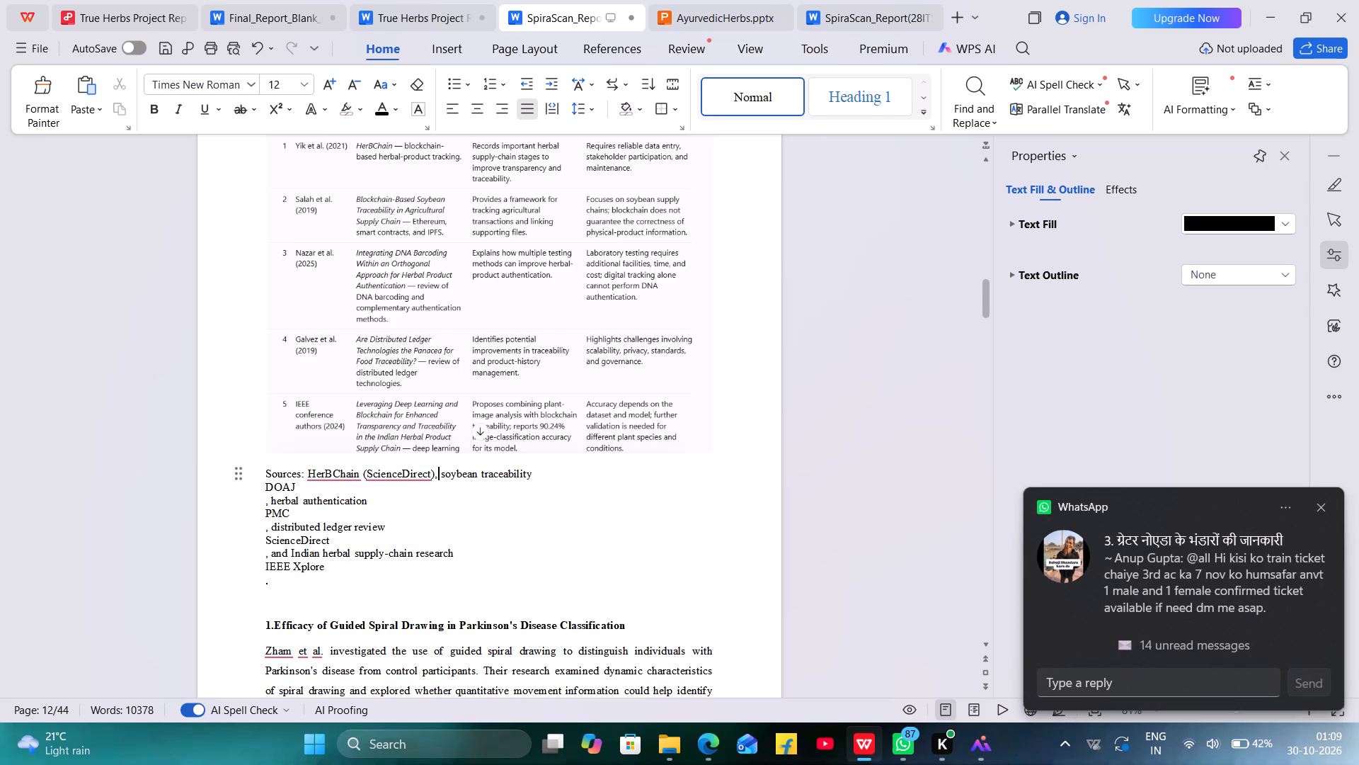
Put DOAJ in parentheses after "soybean traceability" on the Sources line, followed by a comma and the joined-up "herbal authentication".
click(264, 484)
key(shift+parenleft)
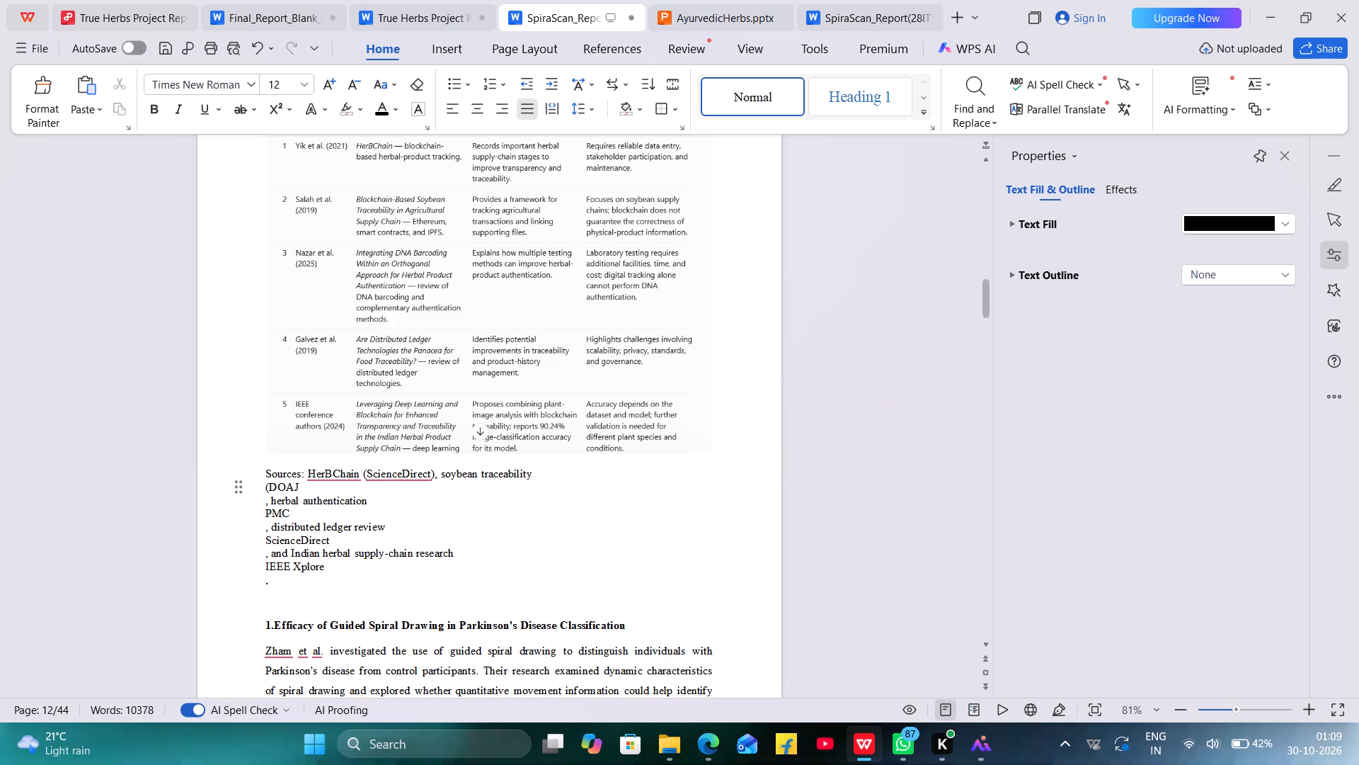
click(309, 490)
key(shift+parenright)
click(265, 487)
key(BackSpace)
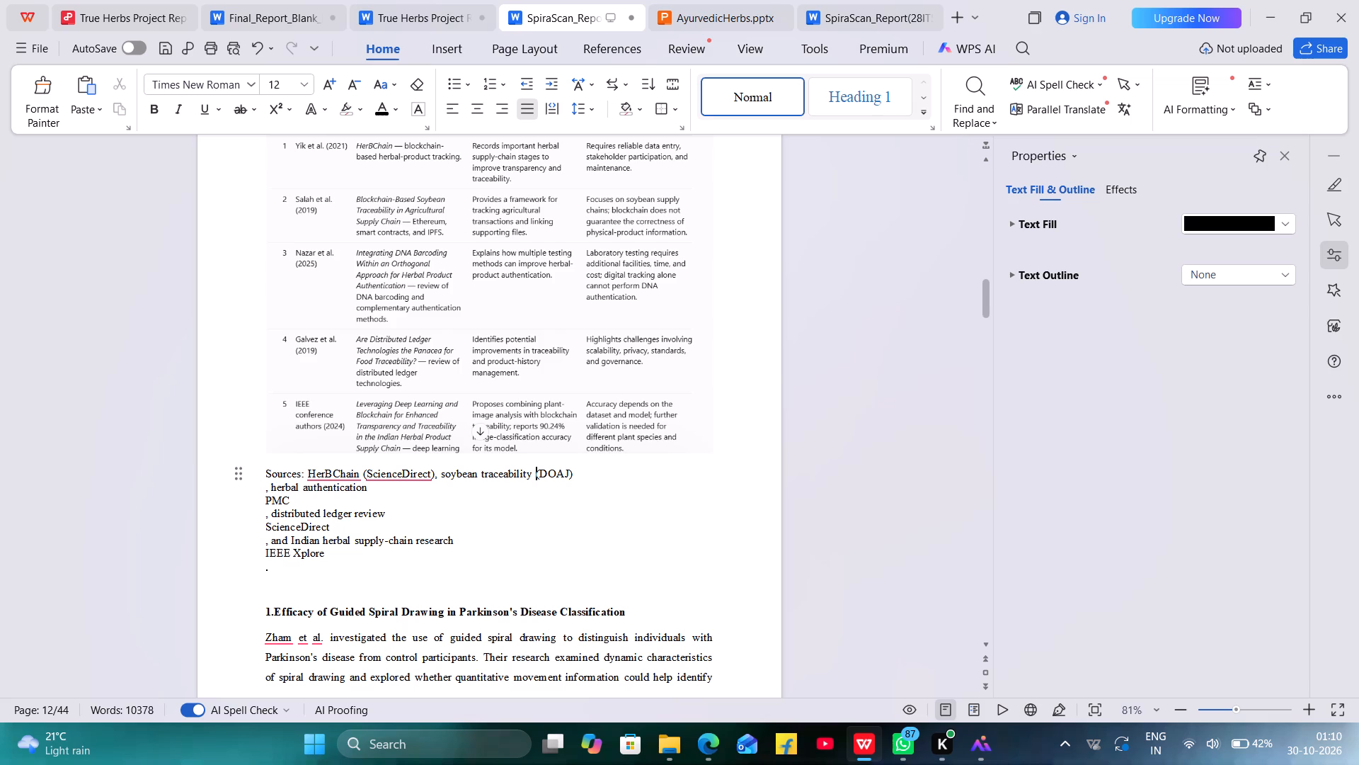
click(590, 477)
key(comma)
click(270, 492)
key(BackSpace)
key(BackSpace)
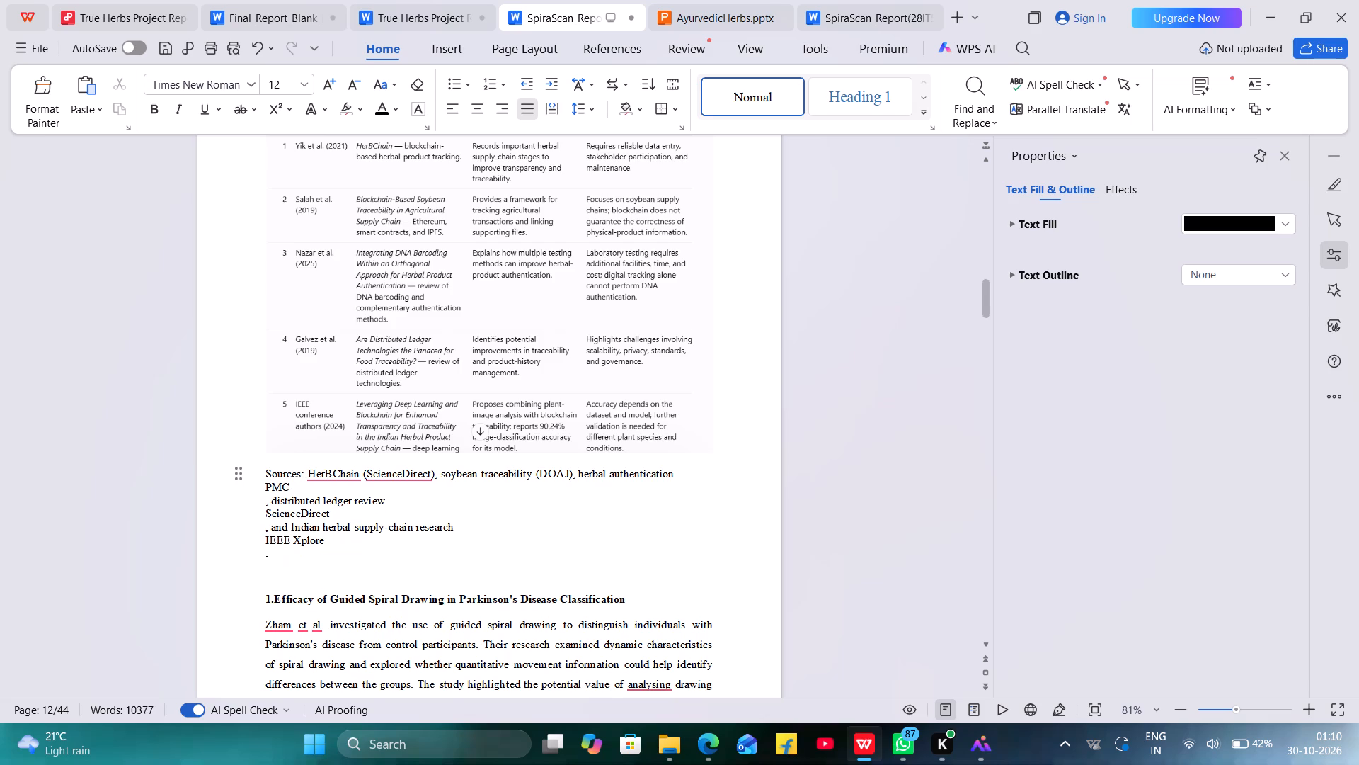
Join PMC to "herbal authentication" in parentheses, followed by a comma, and delete the stray comma before "distributed ledger review".
click(678, 482)
click(260, 485)
key(BackSpace)
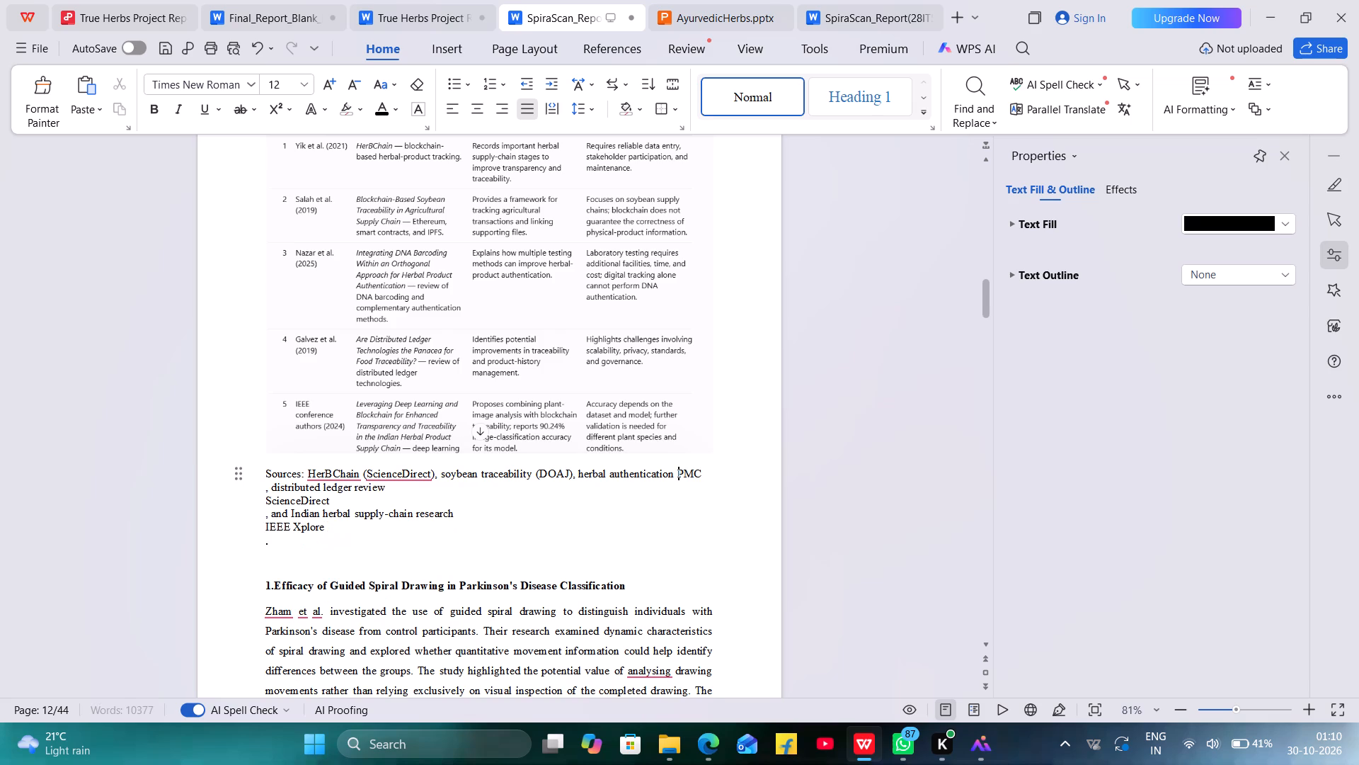
key(shift+parenleft)
click(716, 476)
key(shift+parenright)
key(comma)
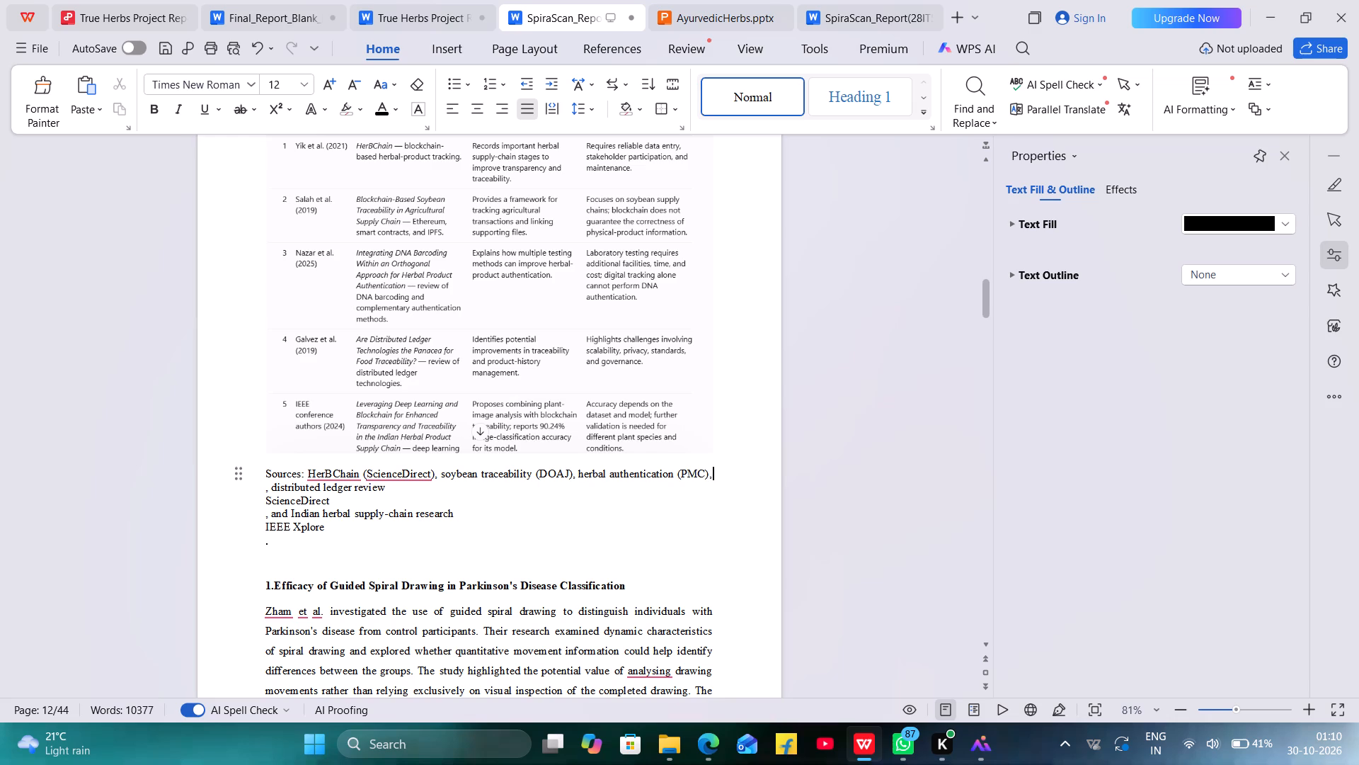
click(272, 489)
key(BackSpace)
key(BackSpace)
Join the second ScienceDirect to the "distributed ledger review" line and enclose it in parentheses.
click(265, 508)
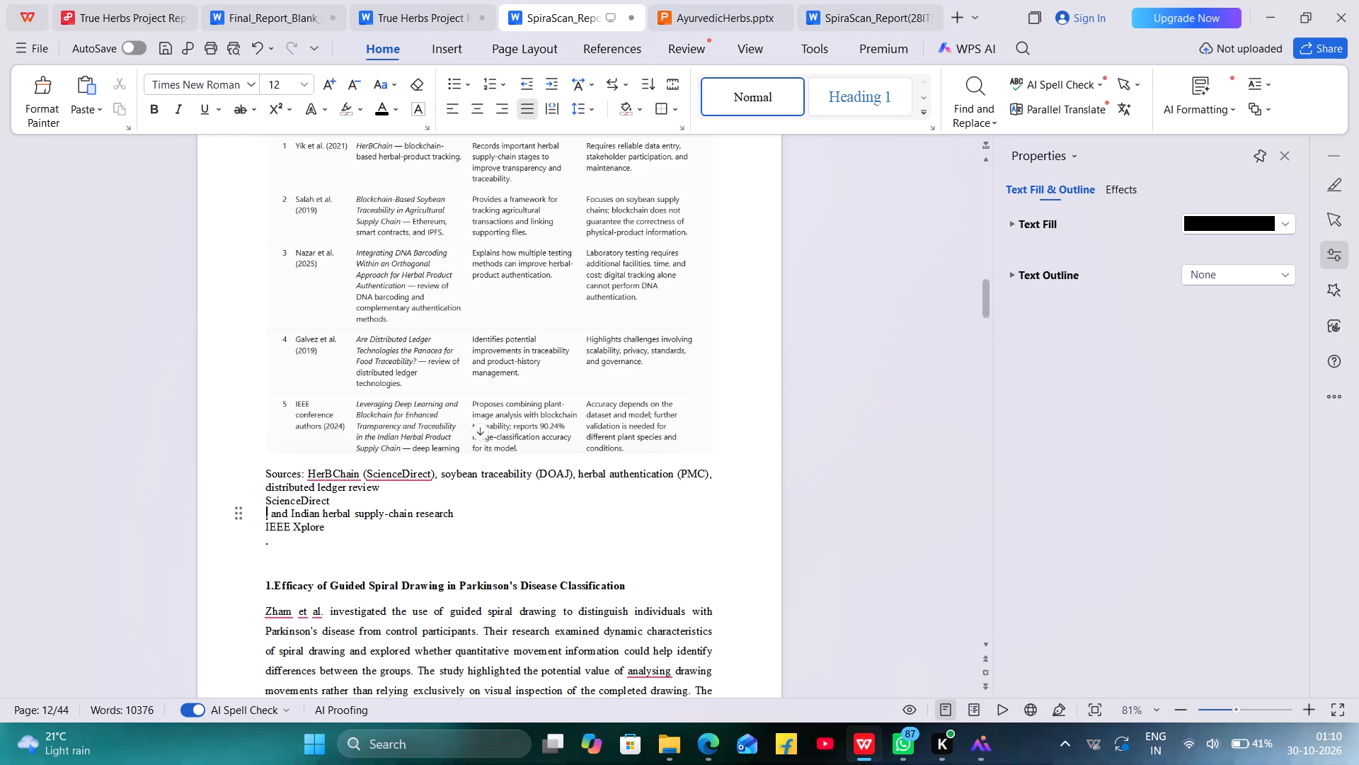
click(265, 501)
key(BackSpace)
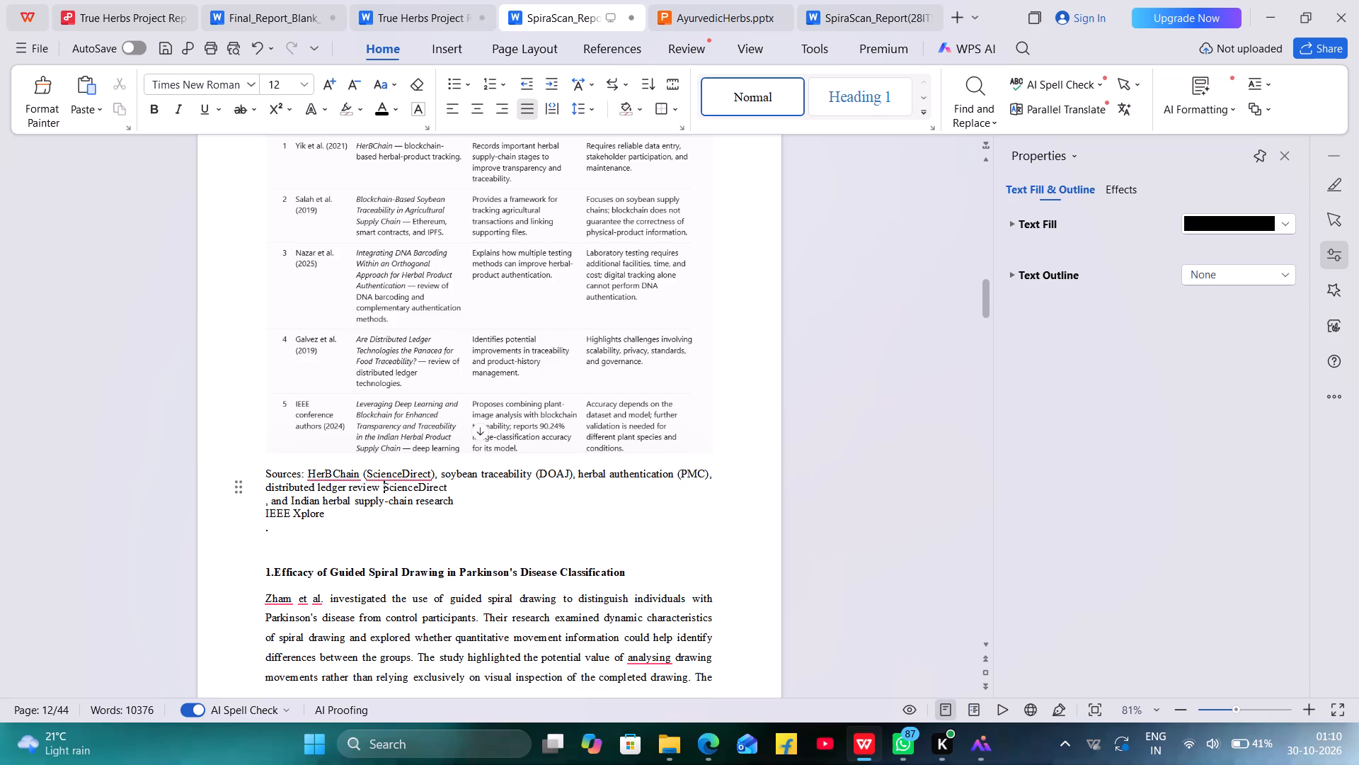
key(shift+parenleft)
click(479, 482)
key(shift+parenright)
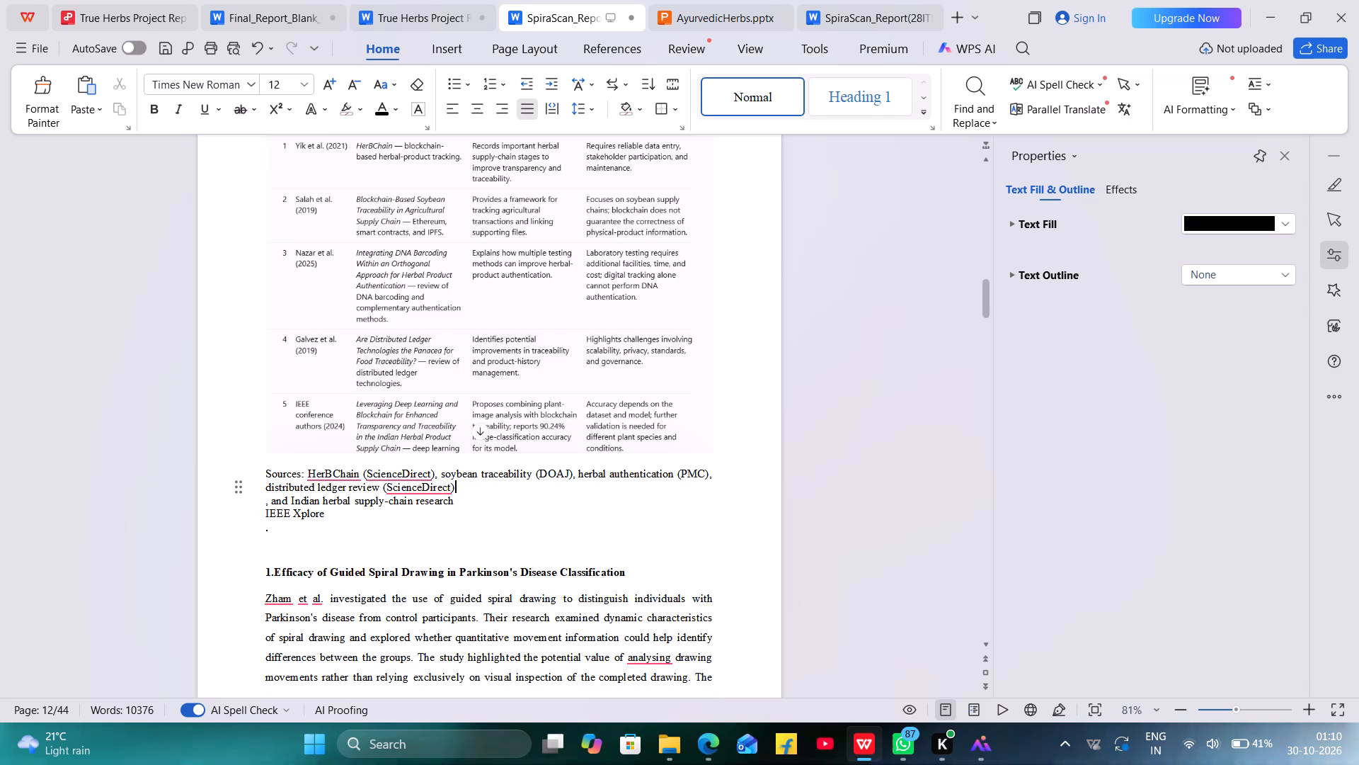
Join "and Indian herbal supply-chain research" to the distributed ledger review line, separated by a comma after the closing parenthesis.
click(265, 501)
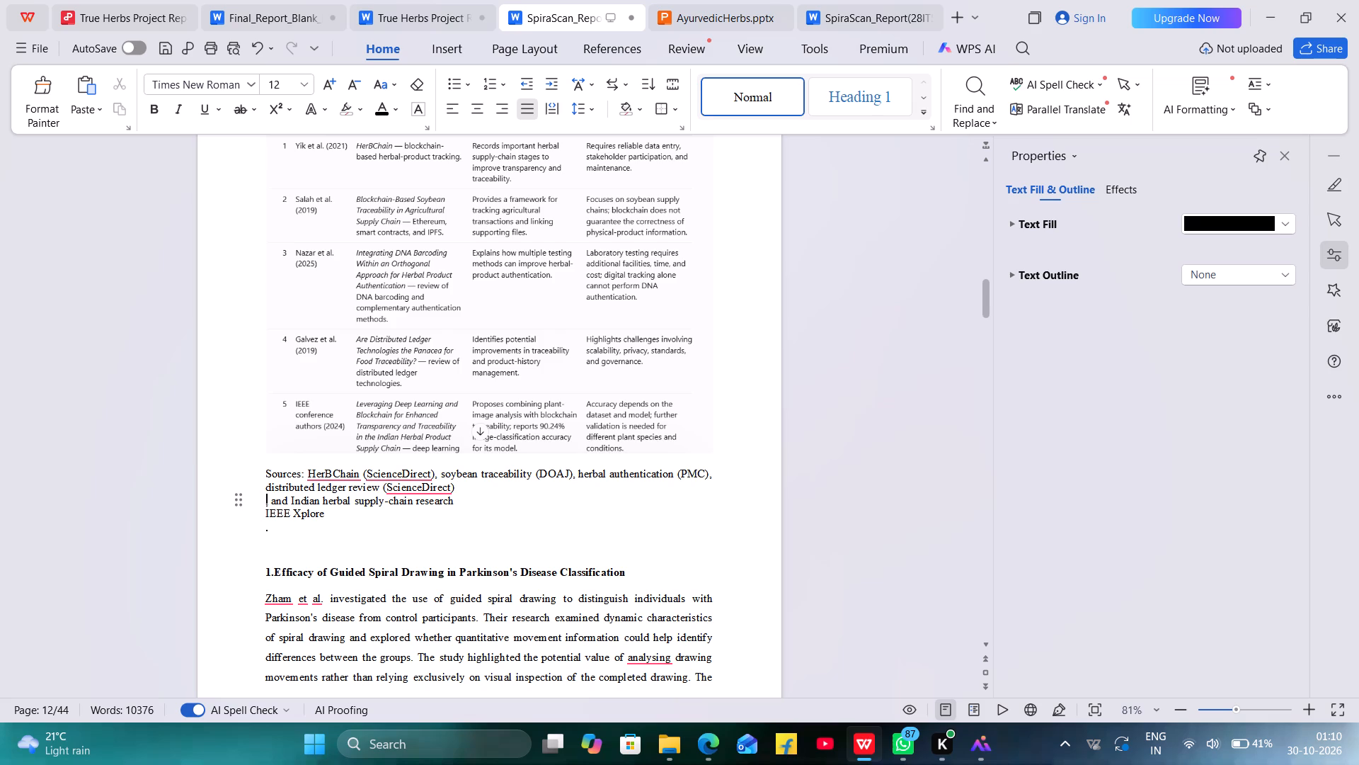
click(272, 509)
click(270, 504)
key(BackSpace)
key(BackSpace)
key(BackSpace)
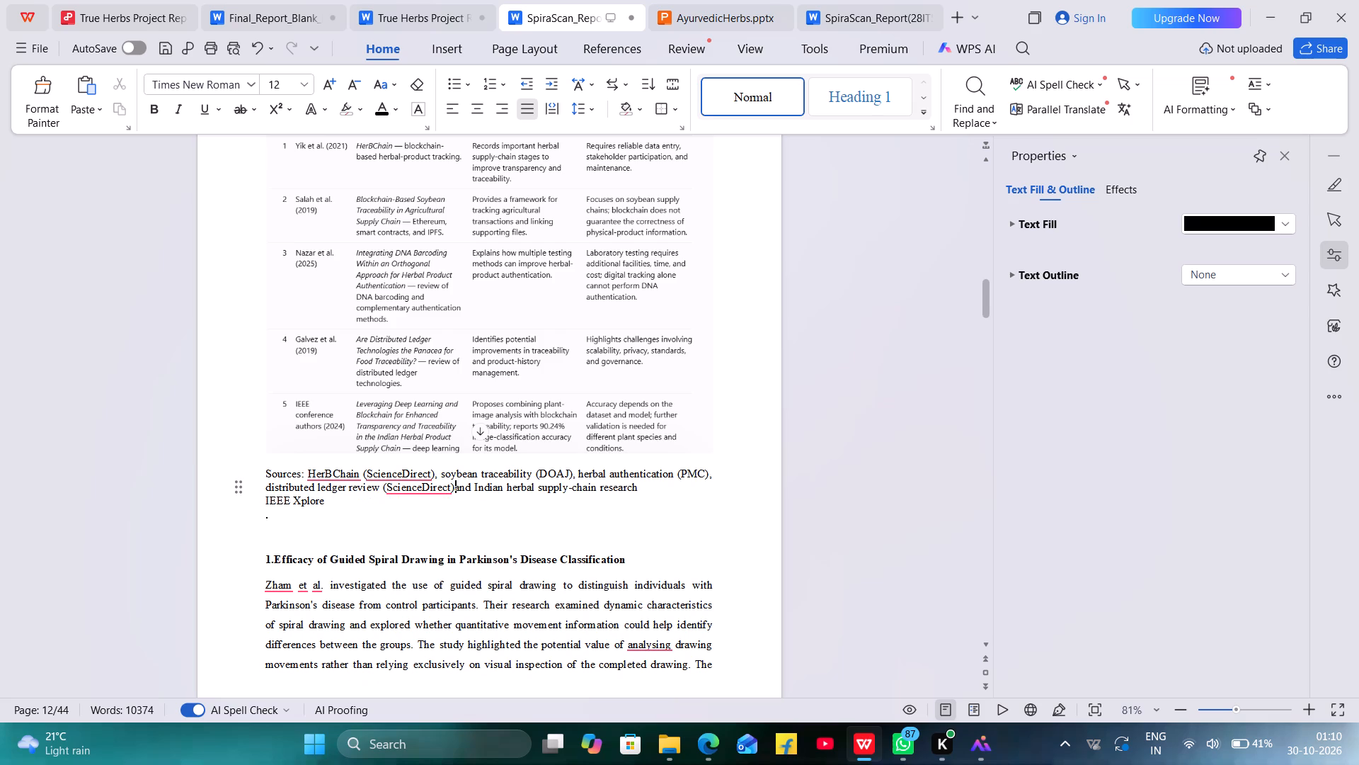
key(comma)
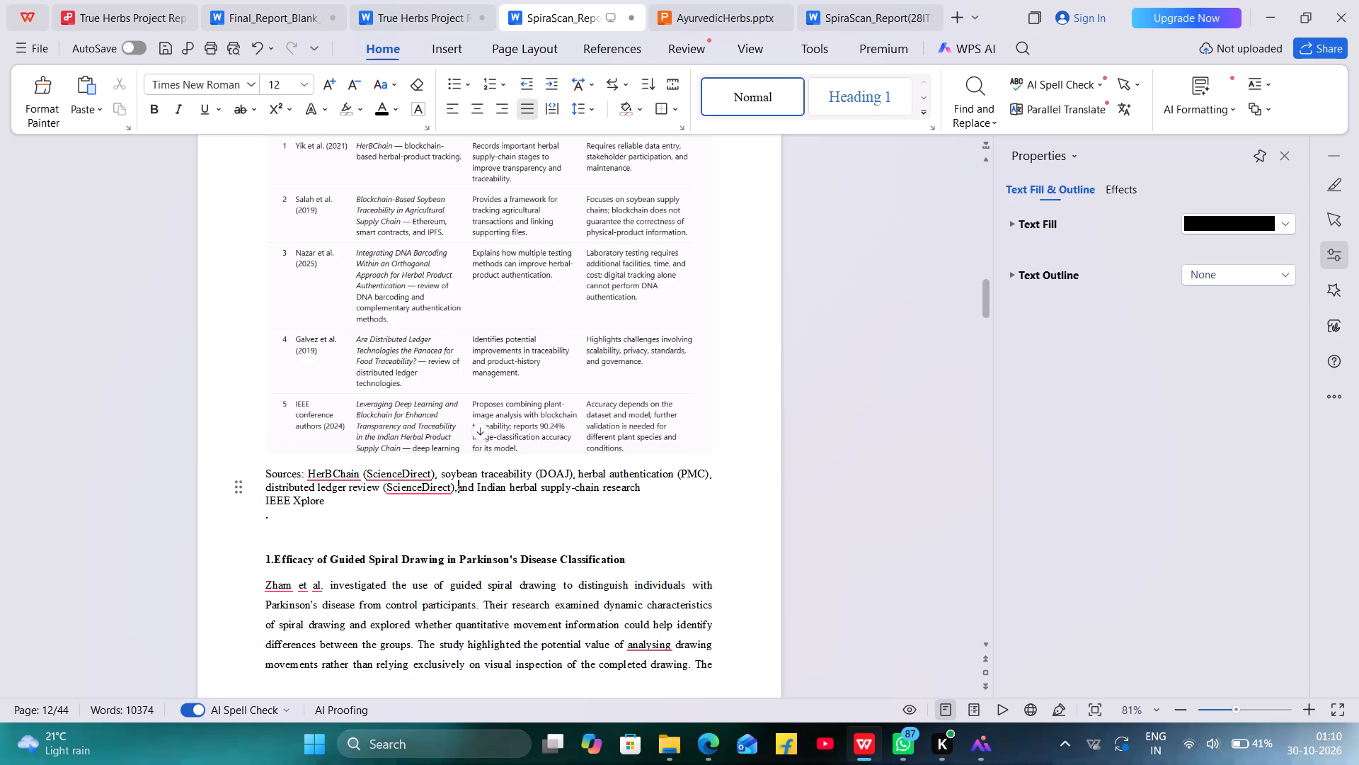
End the IEEE Xplore line with a period and remove the stray period line and empty line below it.
click(339, 504)
key(period)
click(302, 529)
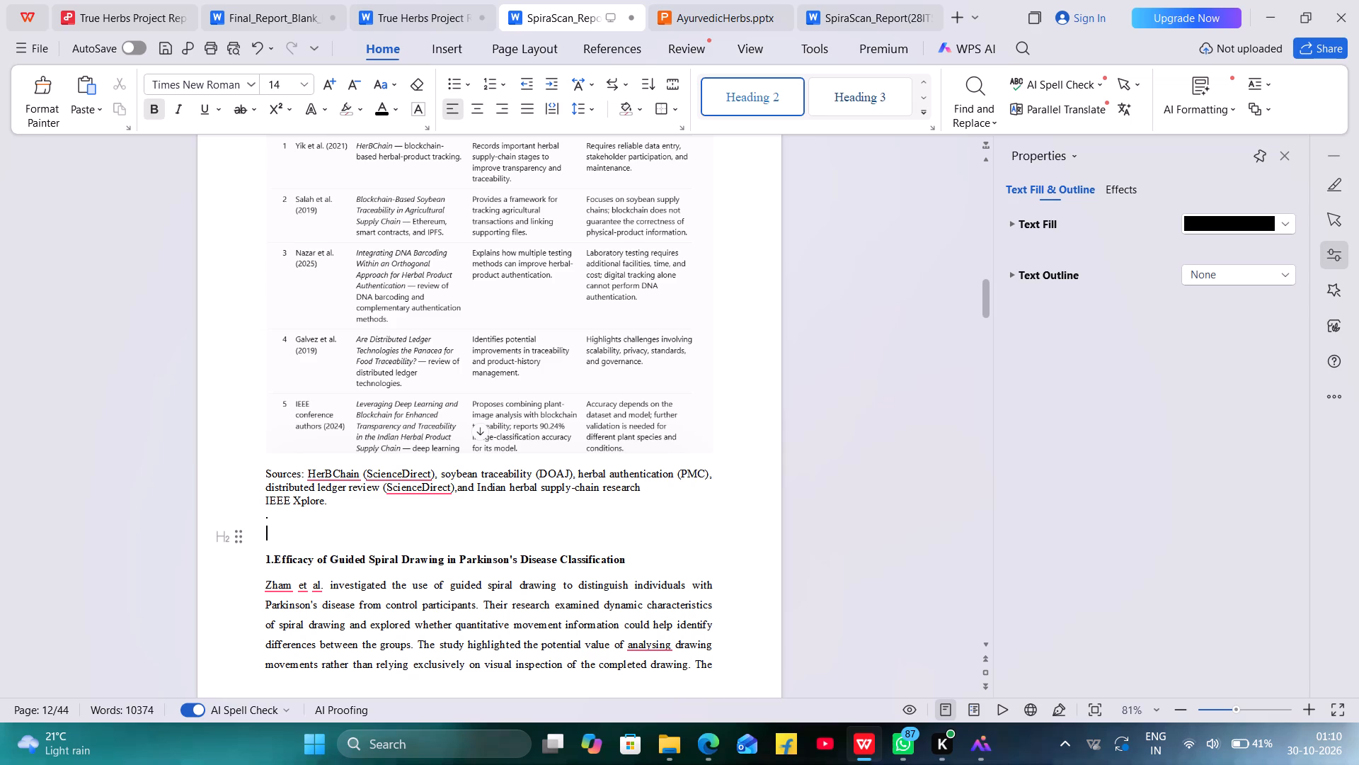
key(BackSpace)
key(BackSpace)
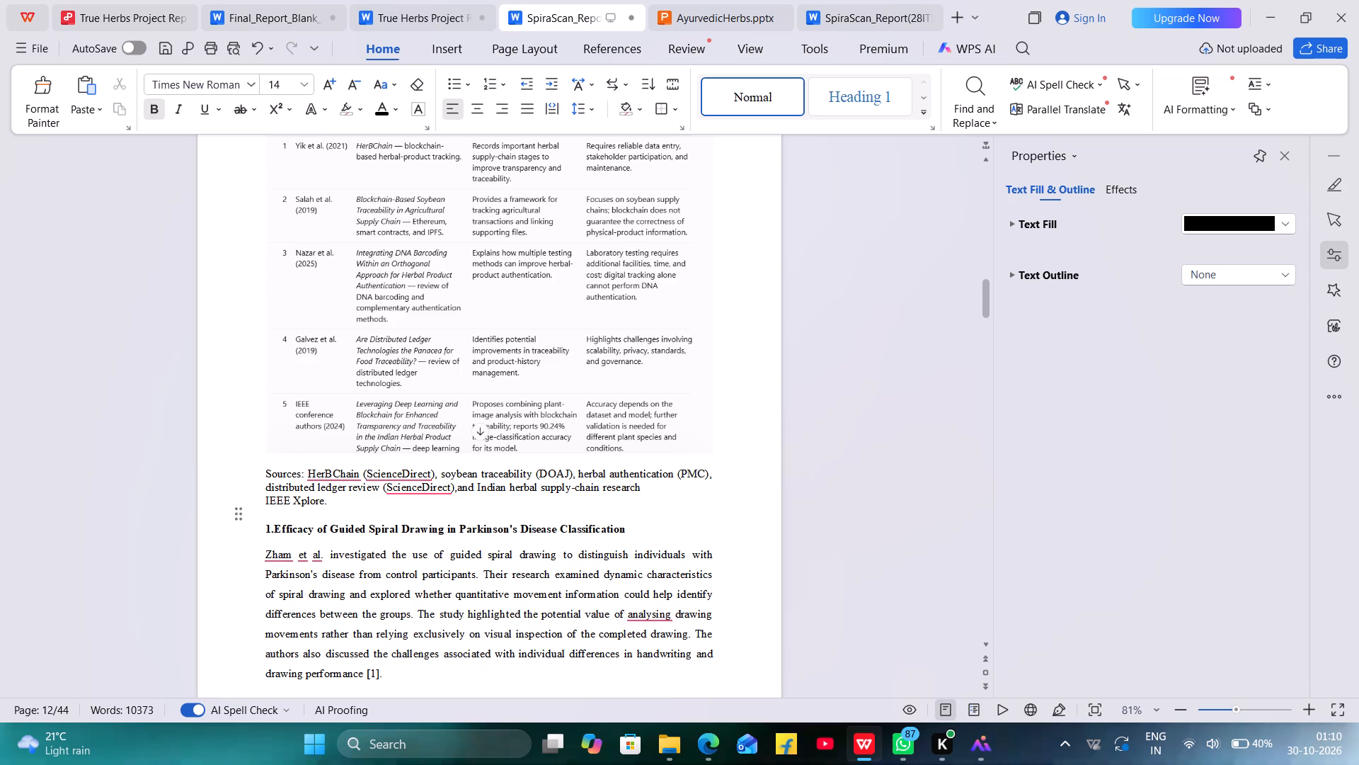
Shrink the survey table picture slightly from its corner to about 4.99 in high by 6.43 in wide.
scroll(487, 571, up, 3)
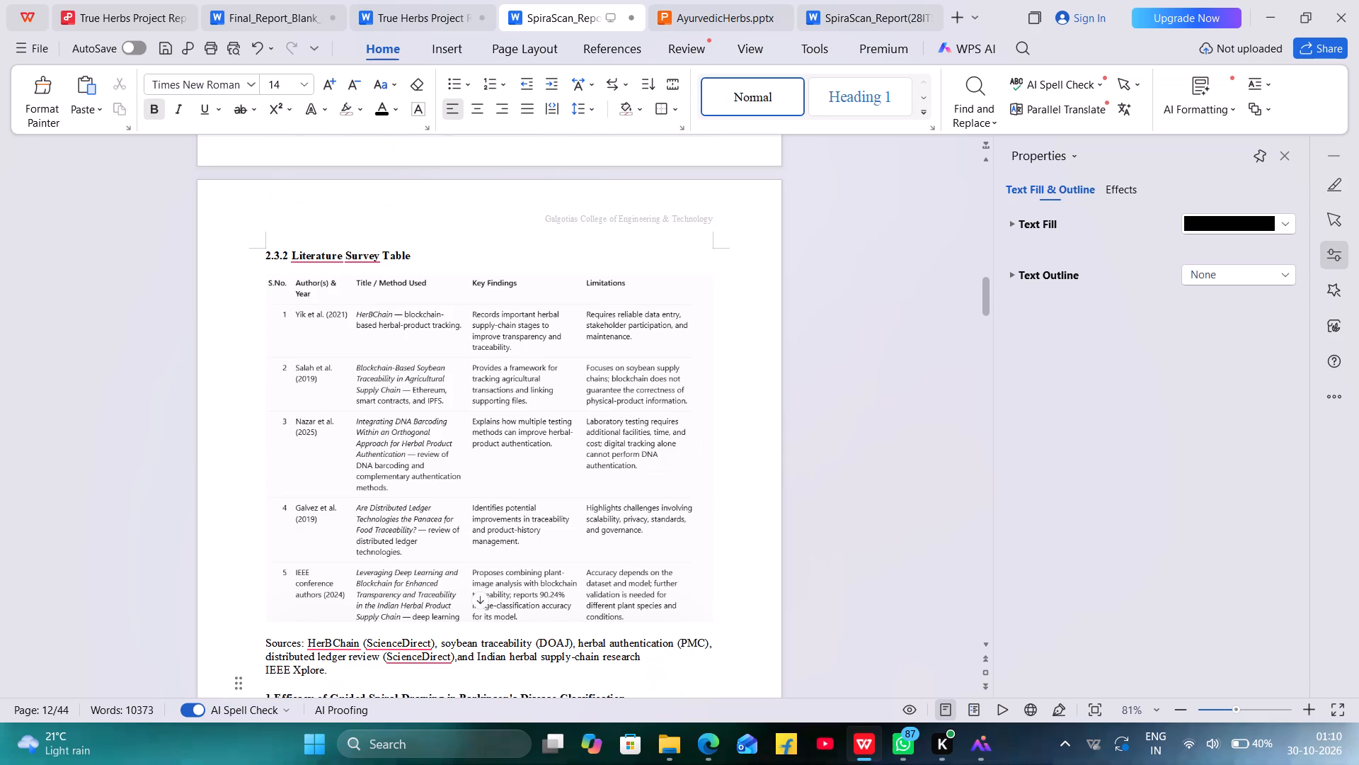
click(713, 275)
drag(713, 271, 713, 268)
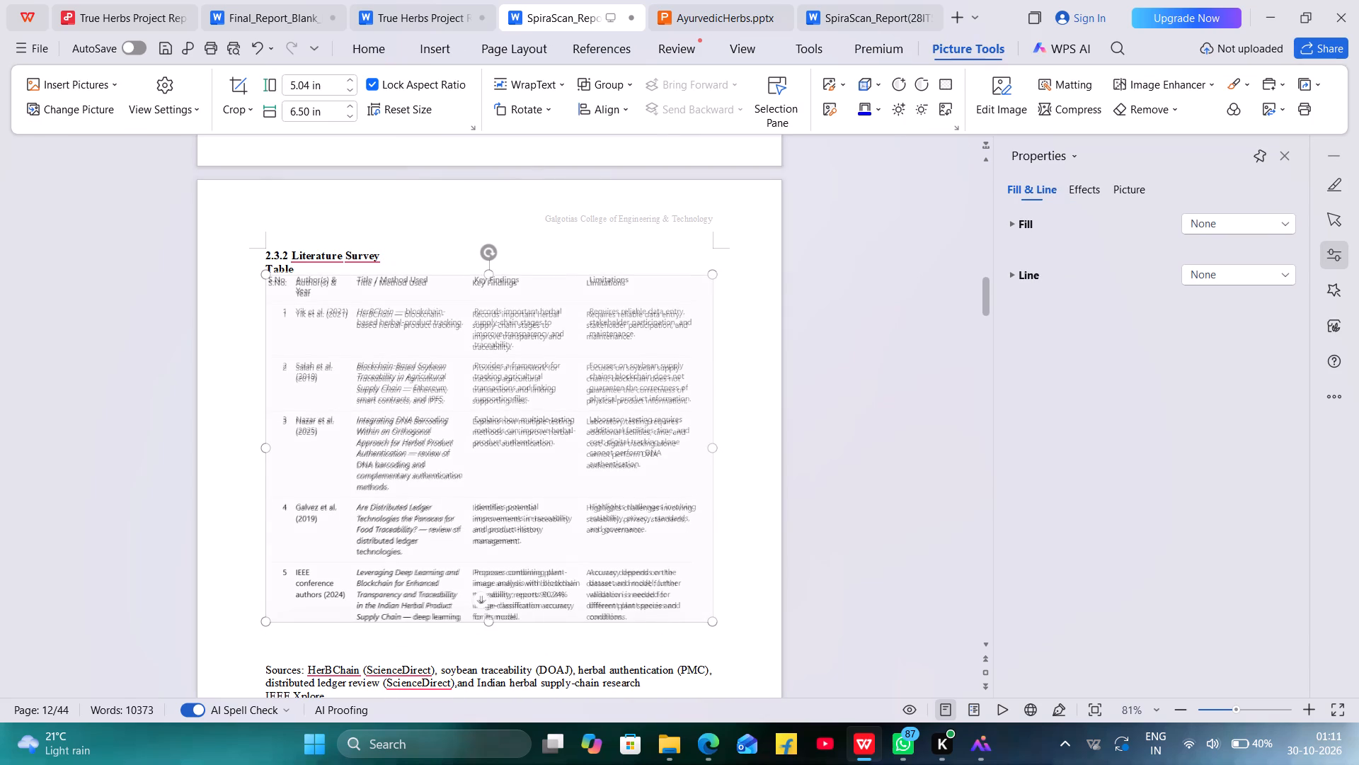
drag(713, 268, 694, 278)
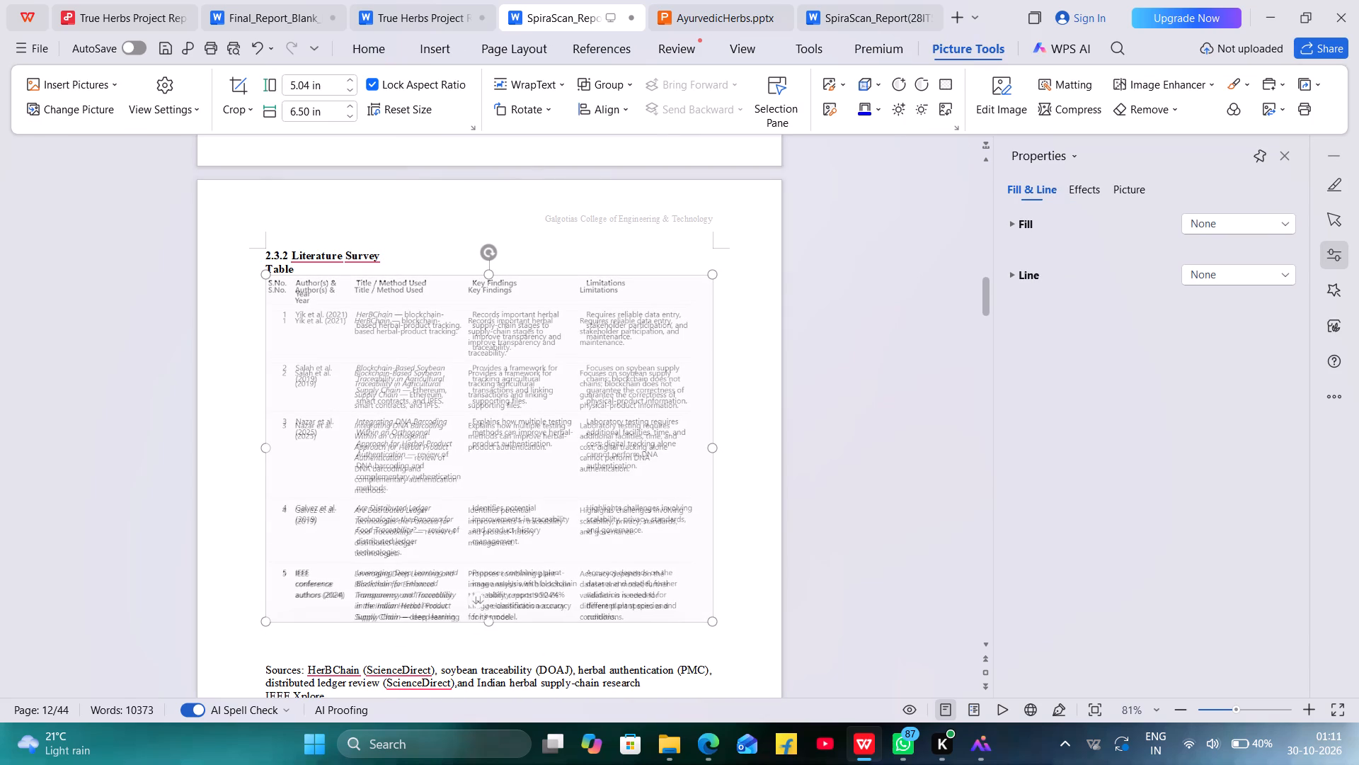
drag(694, 278, 690, 275)
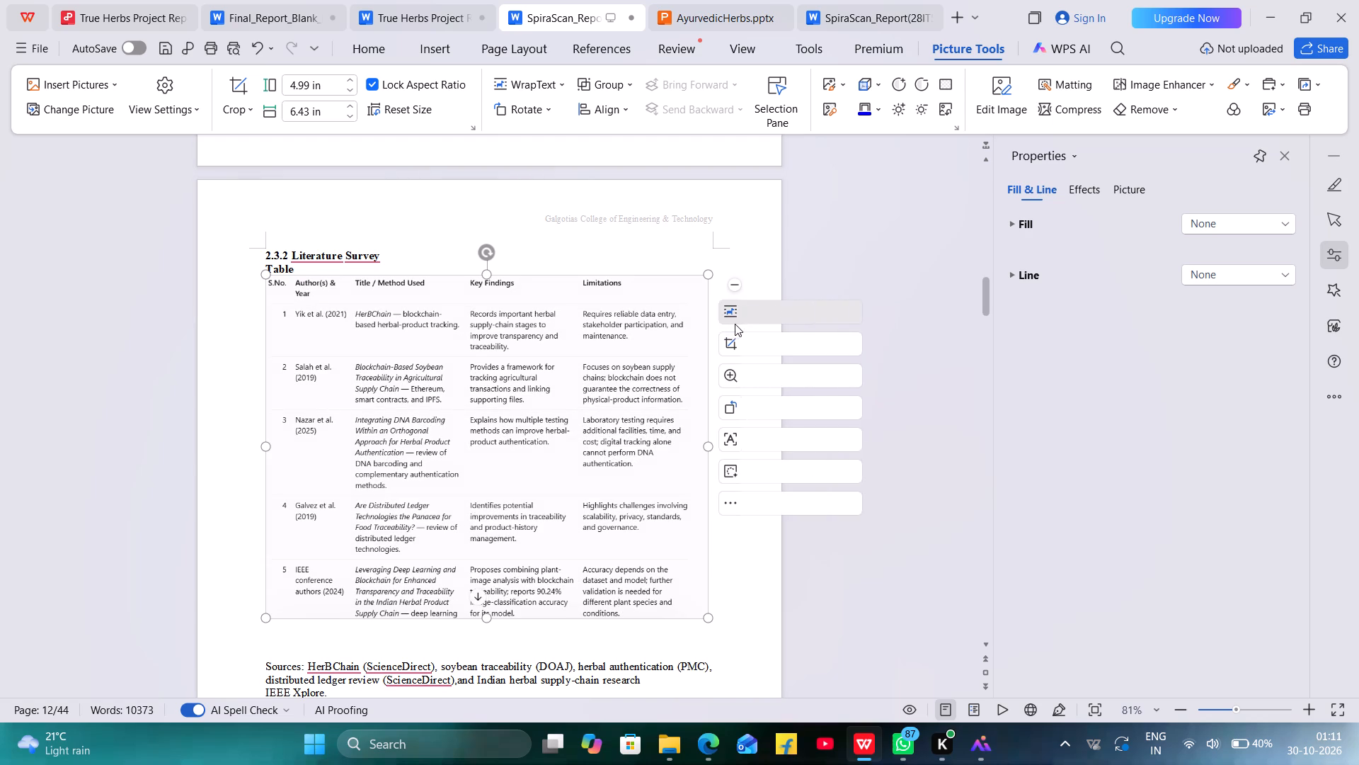
click(738, 262)
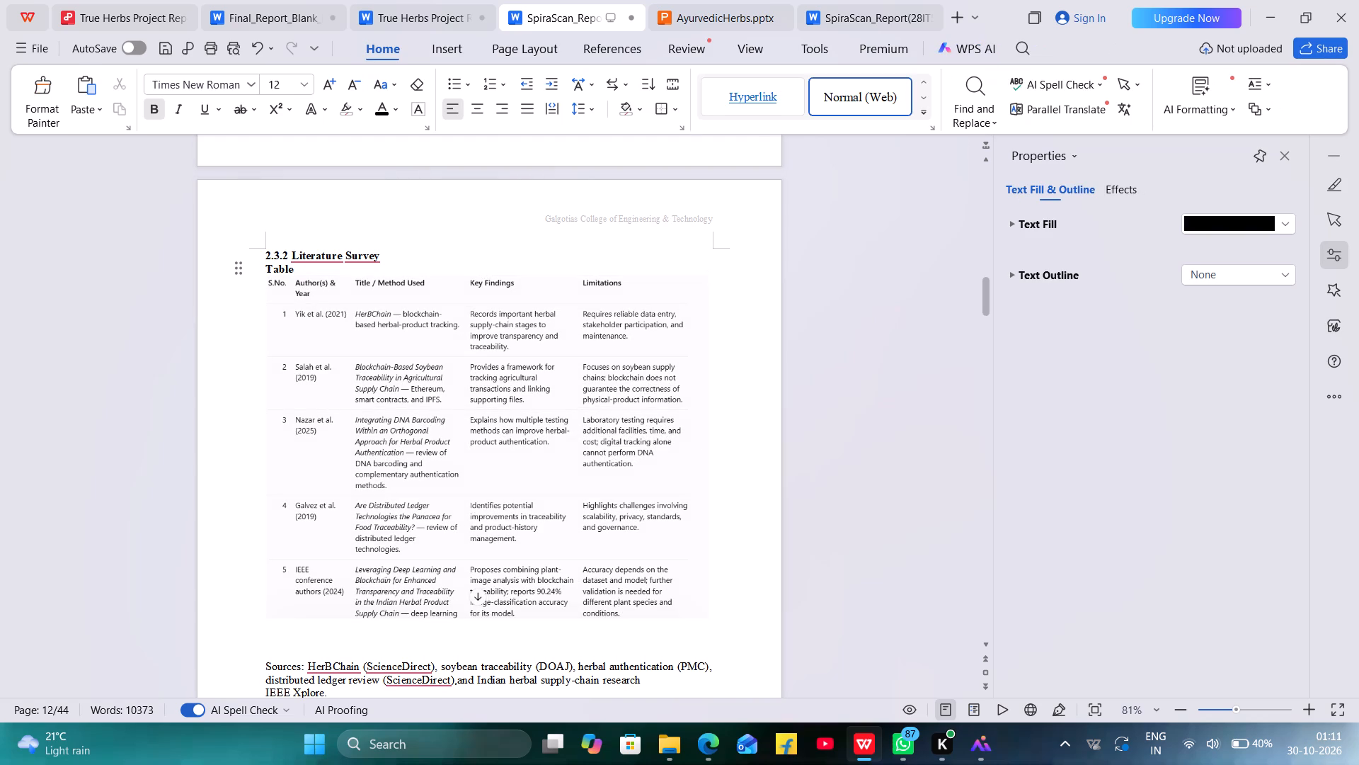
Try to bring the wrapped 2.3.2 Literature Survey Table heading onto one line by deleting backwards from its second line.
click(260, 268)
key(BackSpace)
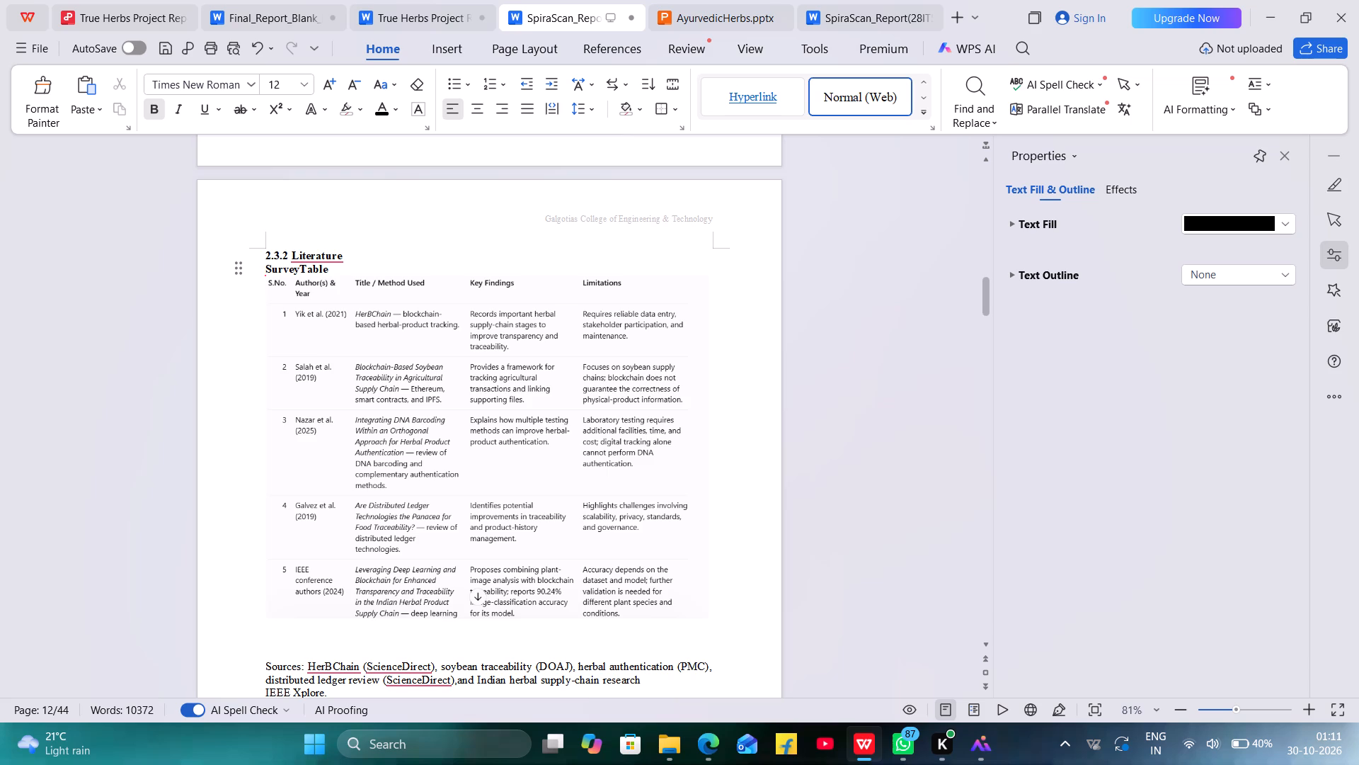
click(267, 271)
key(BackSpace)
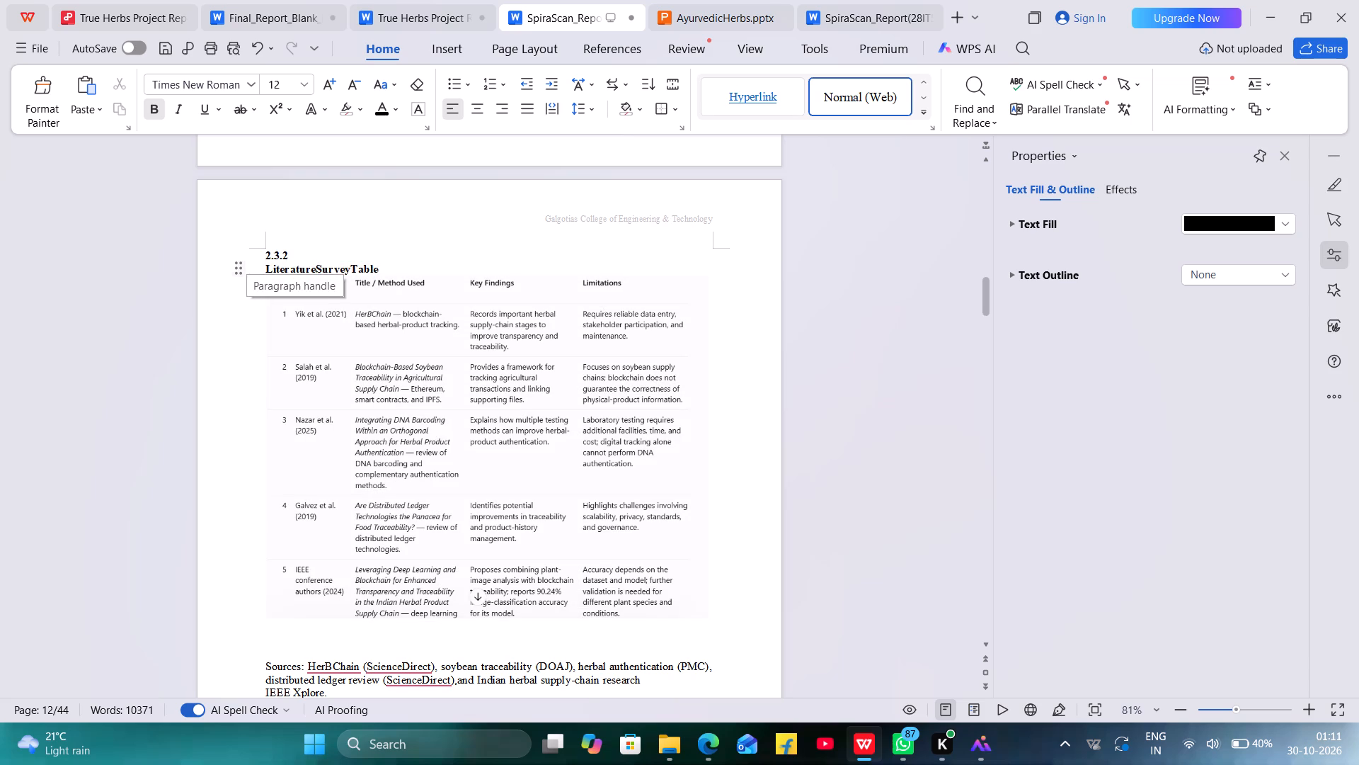
Delete the entire two-line 2.3.2 heading above the survey table picture.
drag(383, 265, 277, 250)
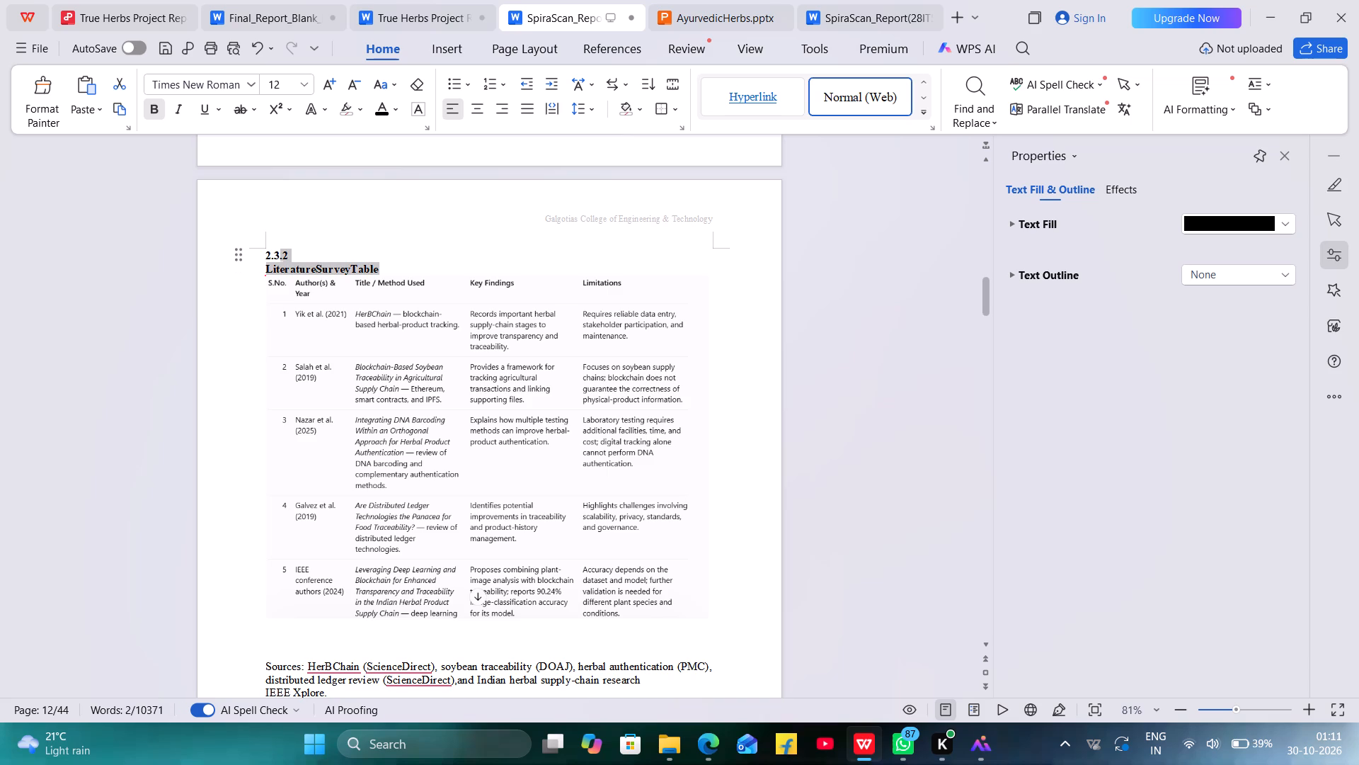
drag(277, 250, 258, 249)
key(BackSpace)
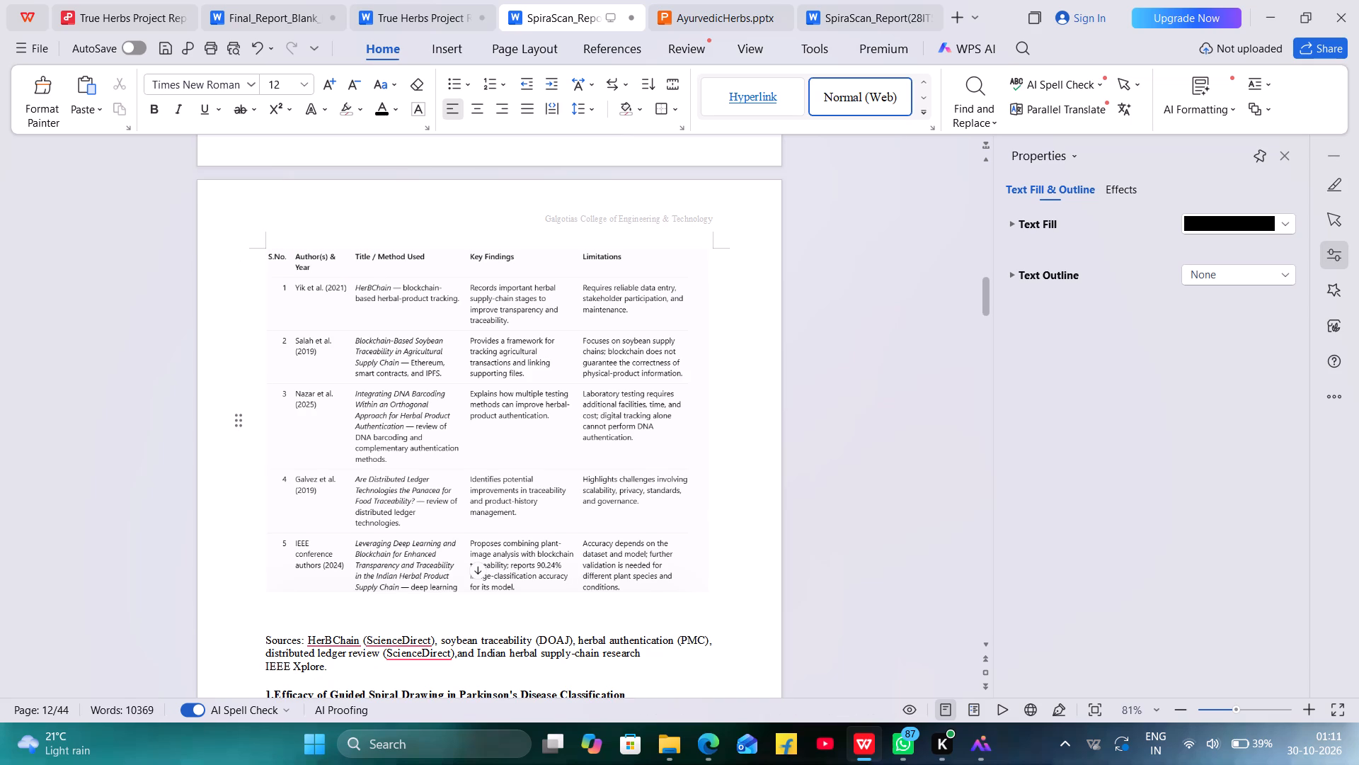
Add four empty lines after the 2.3.1 Statement paragraph, moving the insertion point onto the survey table page.
click(267, 232)
click(283, 232)
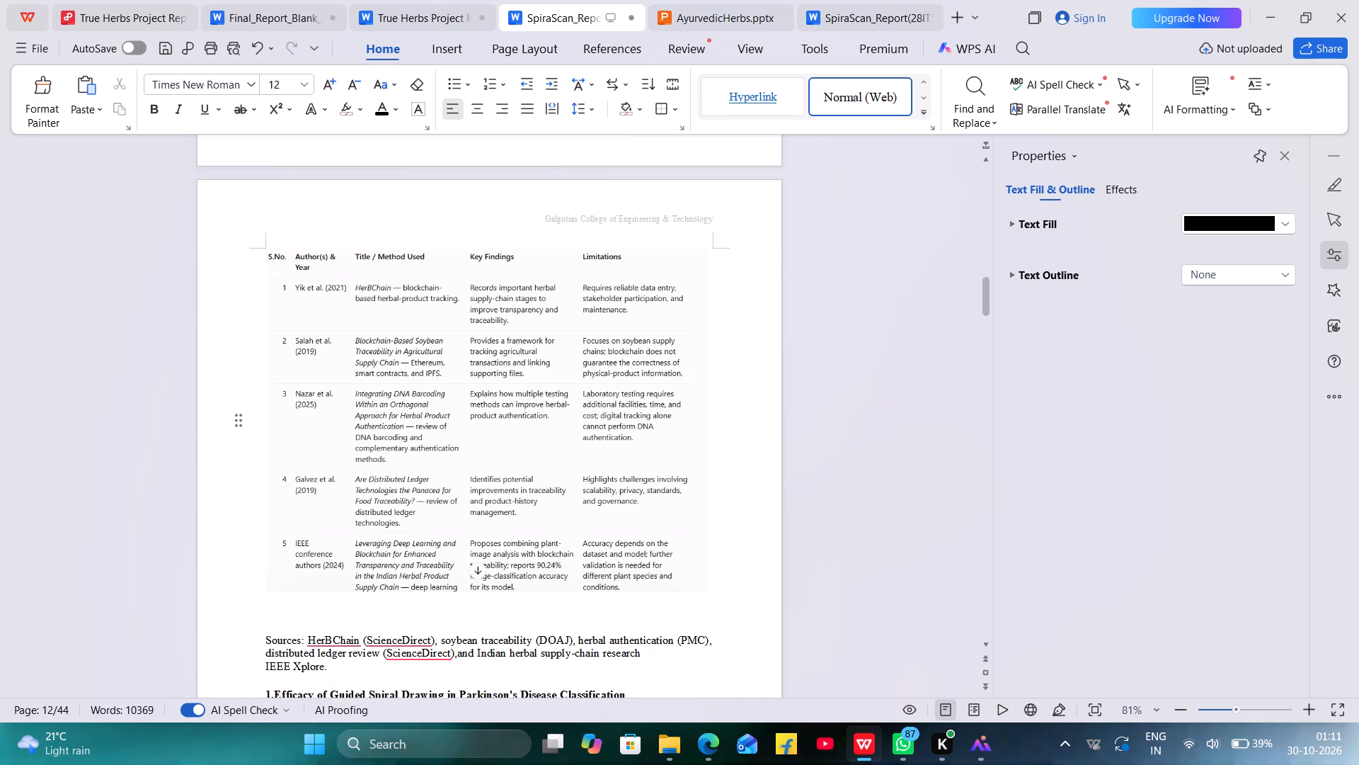
double_click(306, 236)
scroll(287, 231, up, 3)
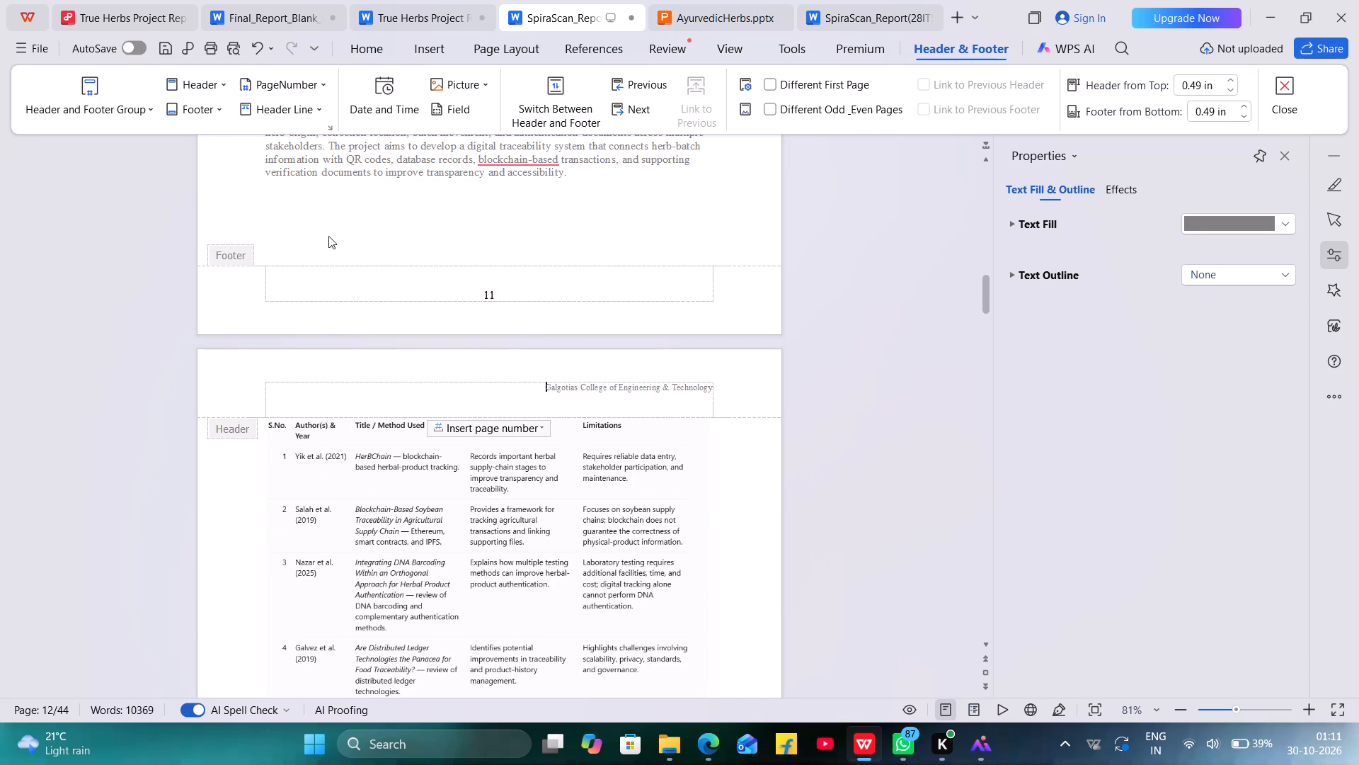
click(593, 169)
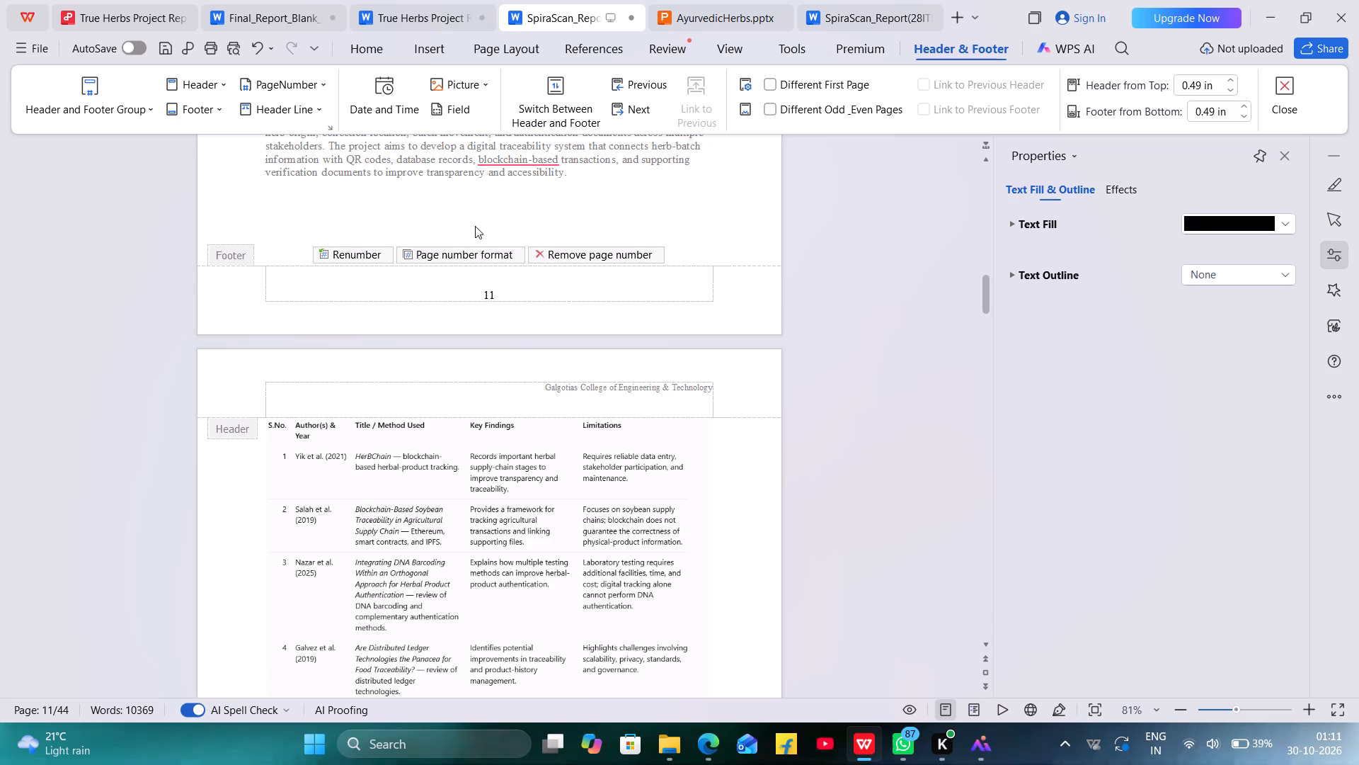
double_click(475, 226)
scroll(475, 227, up, 3)
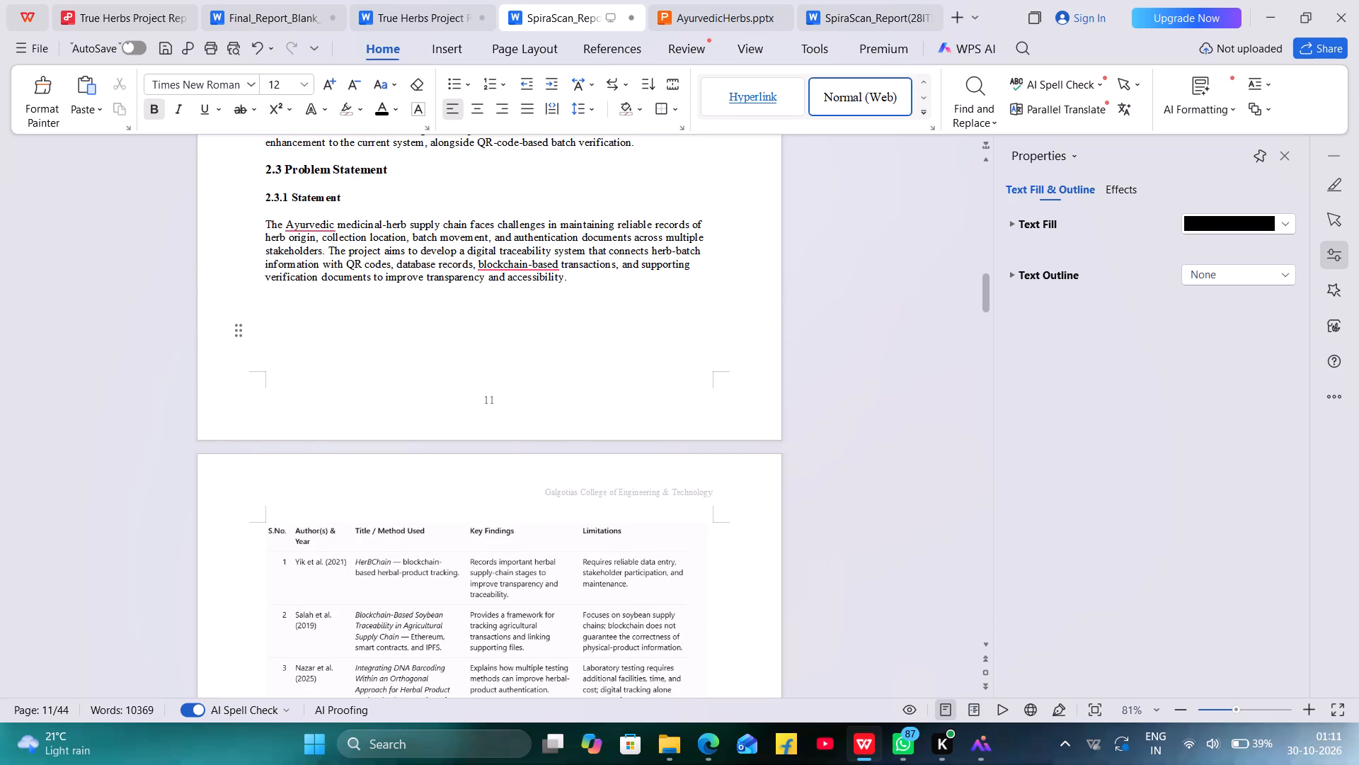
click(573, 271)
key(Return)
key(Return)
key(Return)
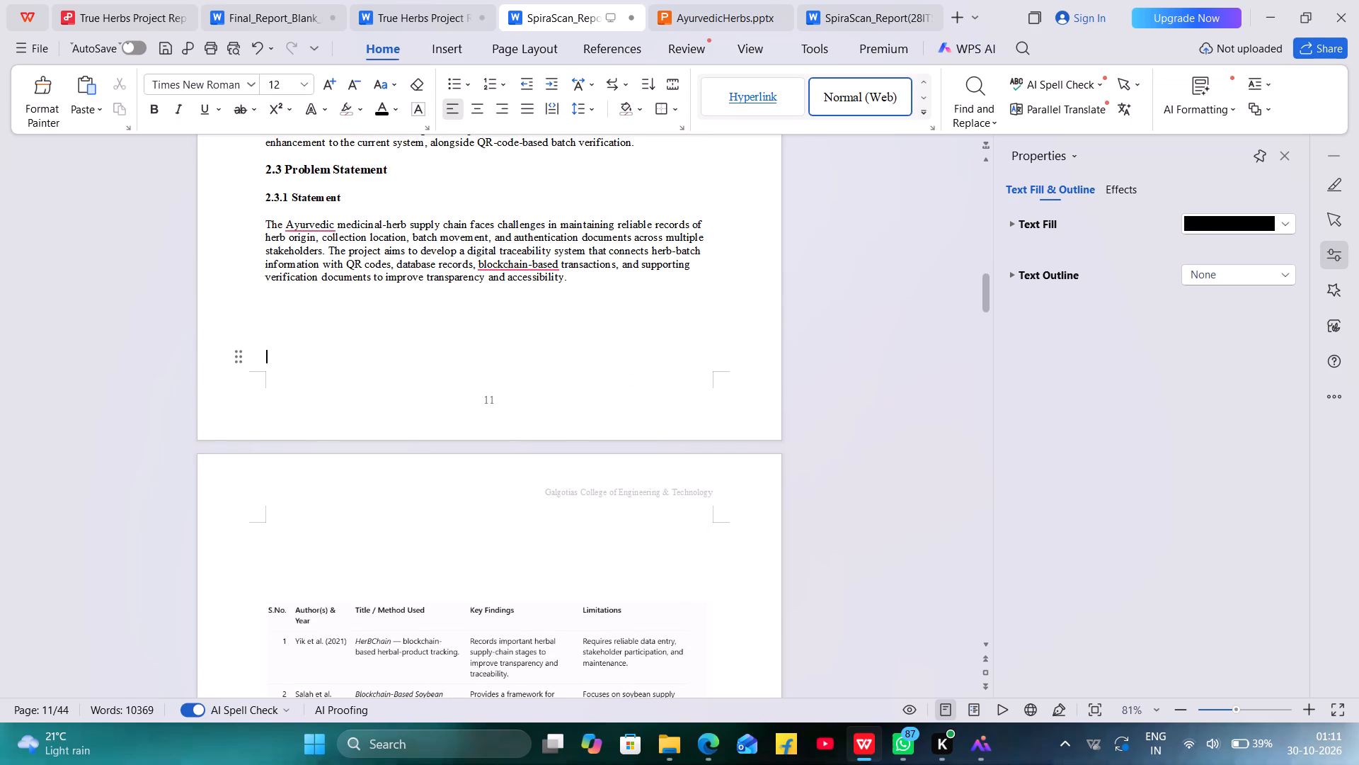
key(Return)
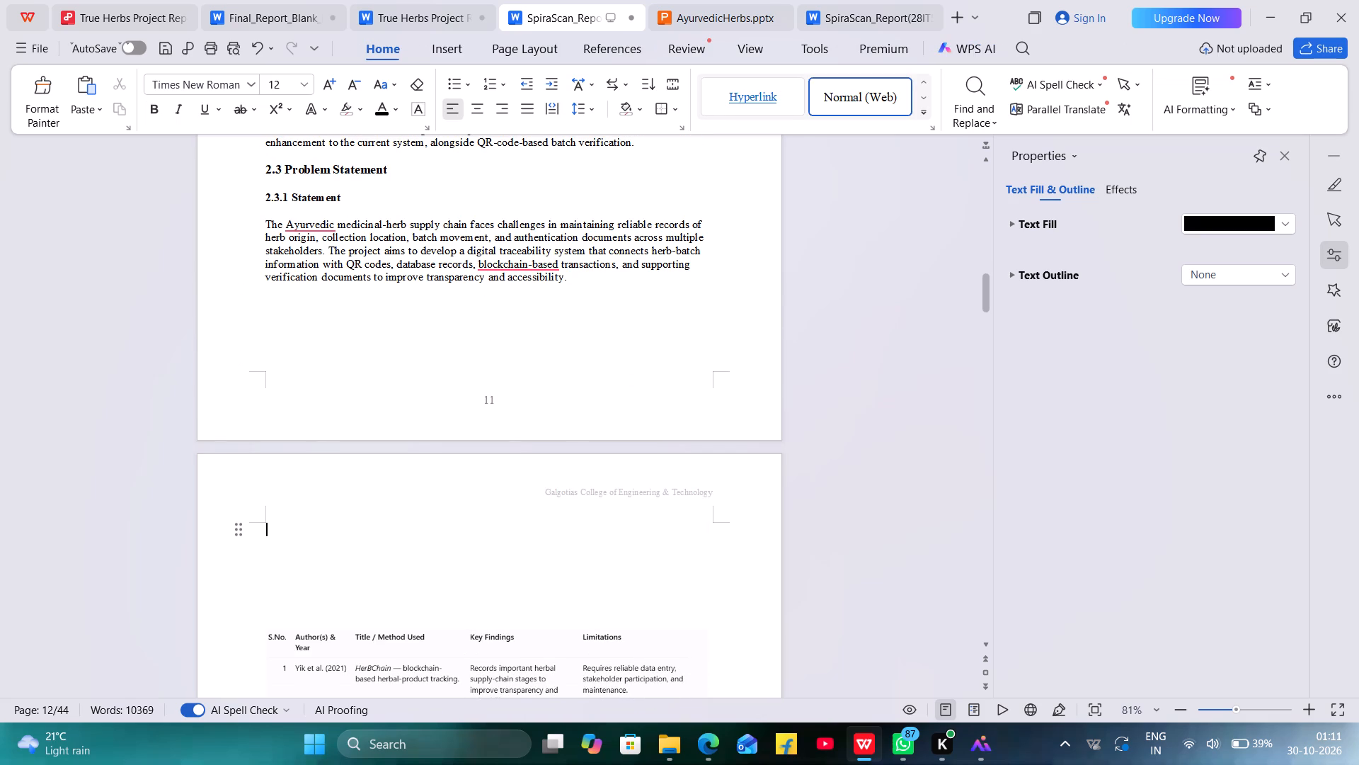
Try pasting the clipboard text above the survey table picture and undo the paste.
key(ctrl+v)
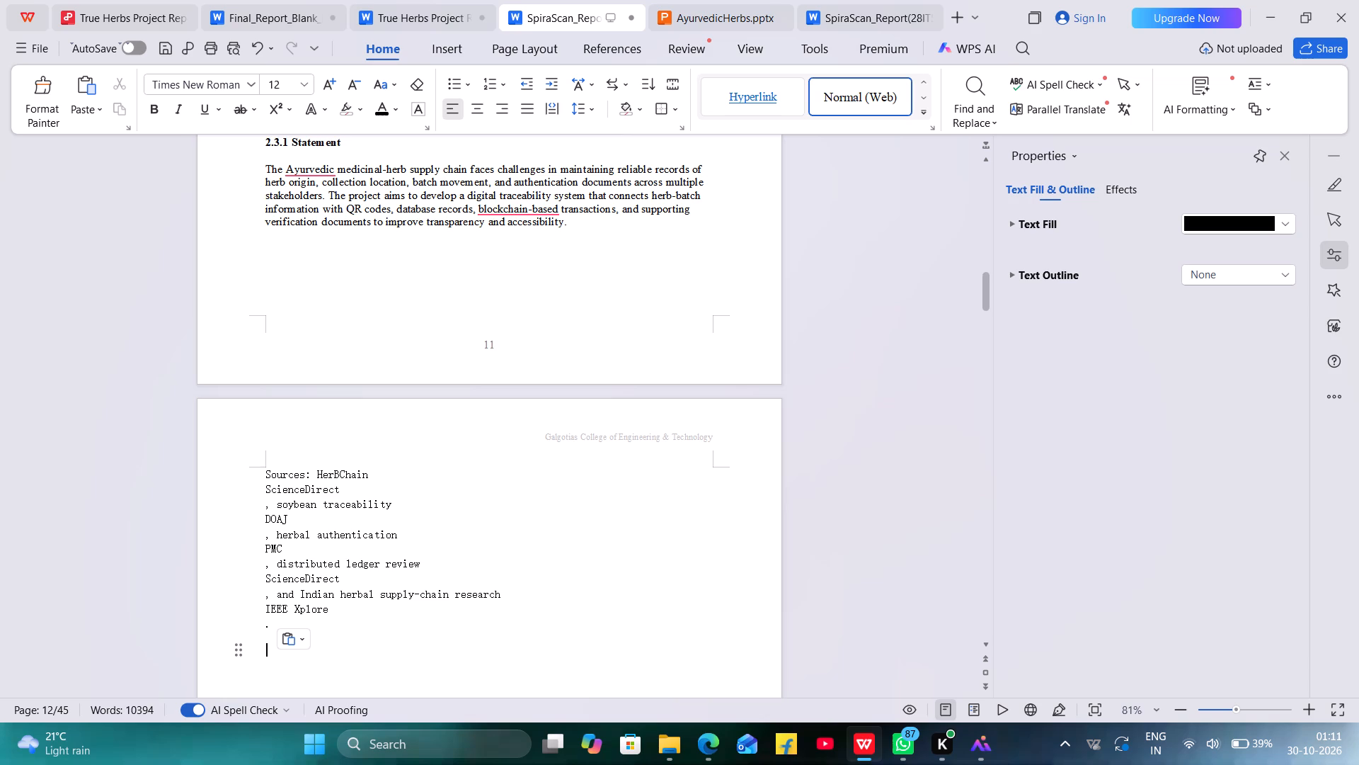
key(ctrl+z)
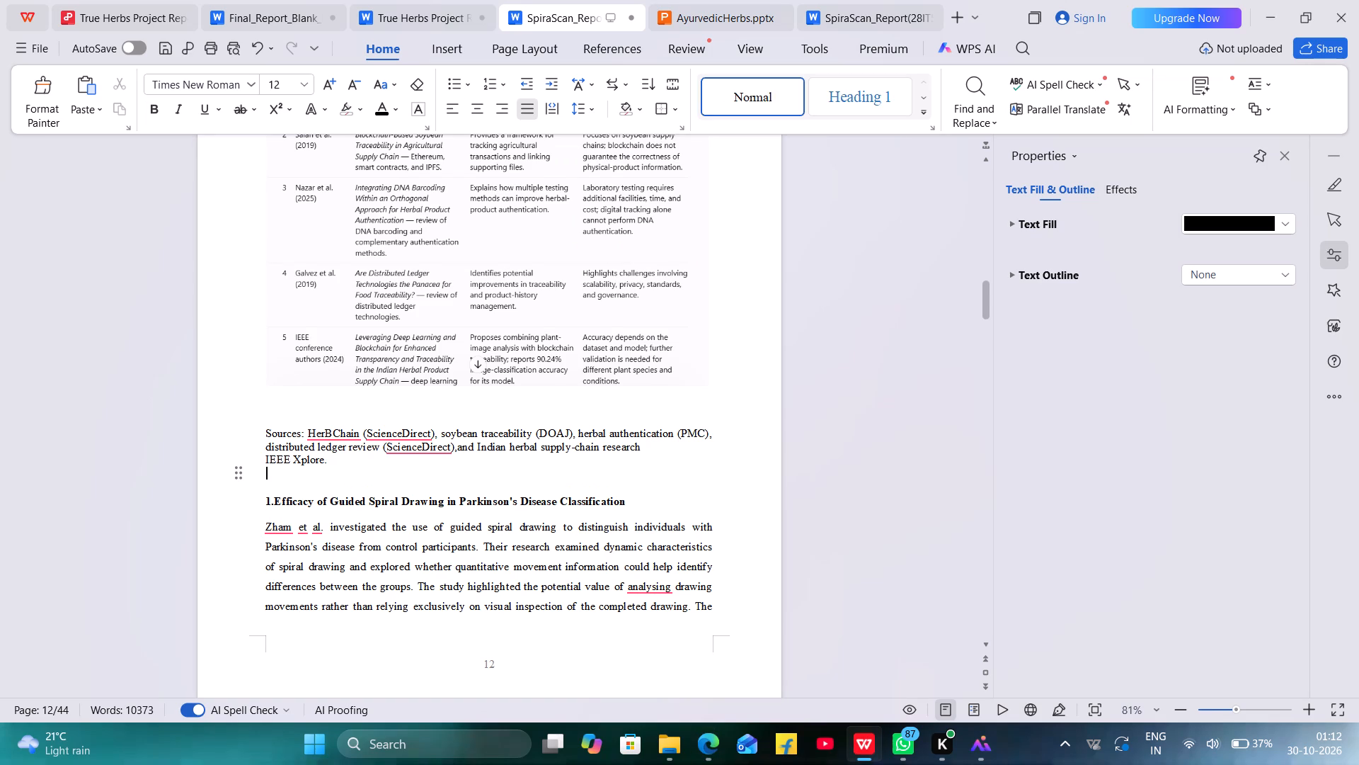
key(ctrl+v)
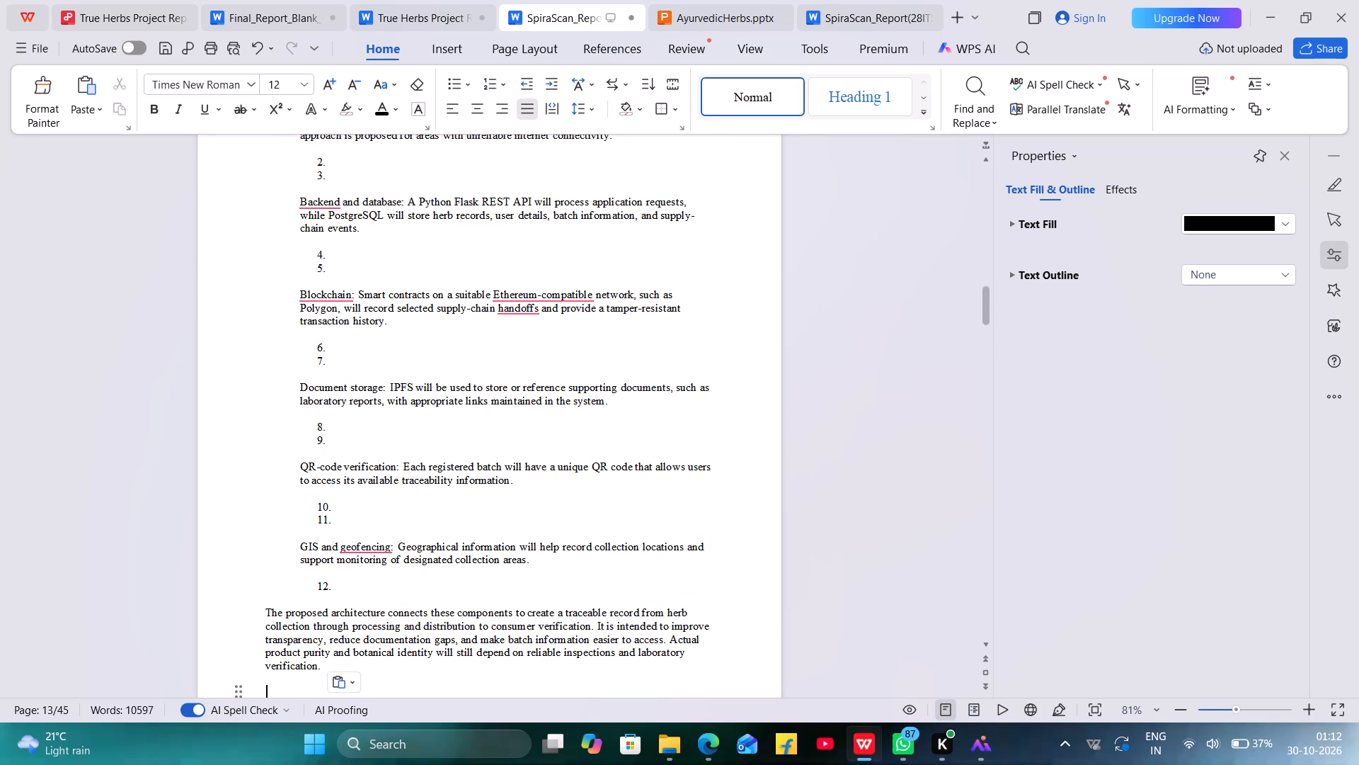
Review the pasted 2.3.3 Problem Solution section, from its heading through the numbered components to the old Parkinson's text that follows.
click(358, 586)
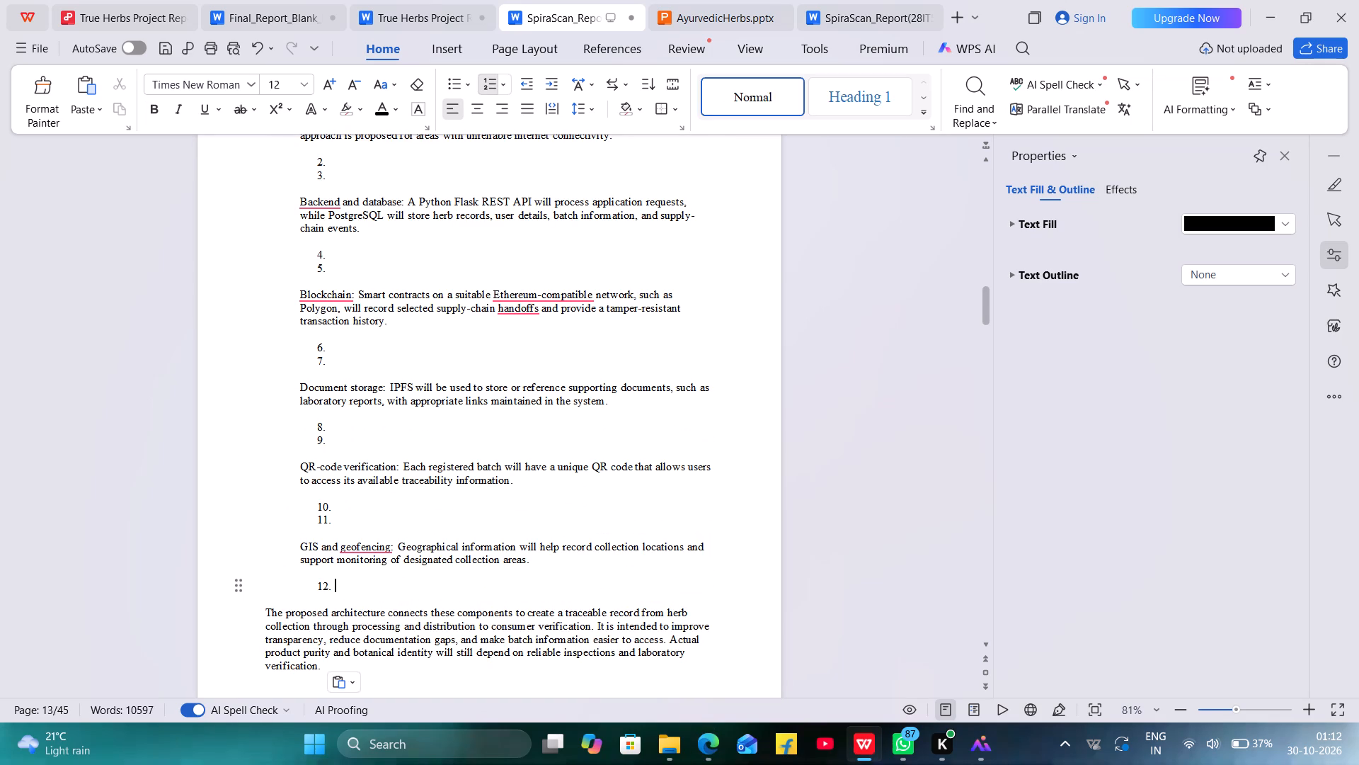
scroll(355, 588, up, 7)
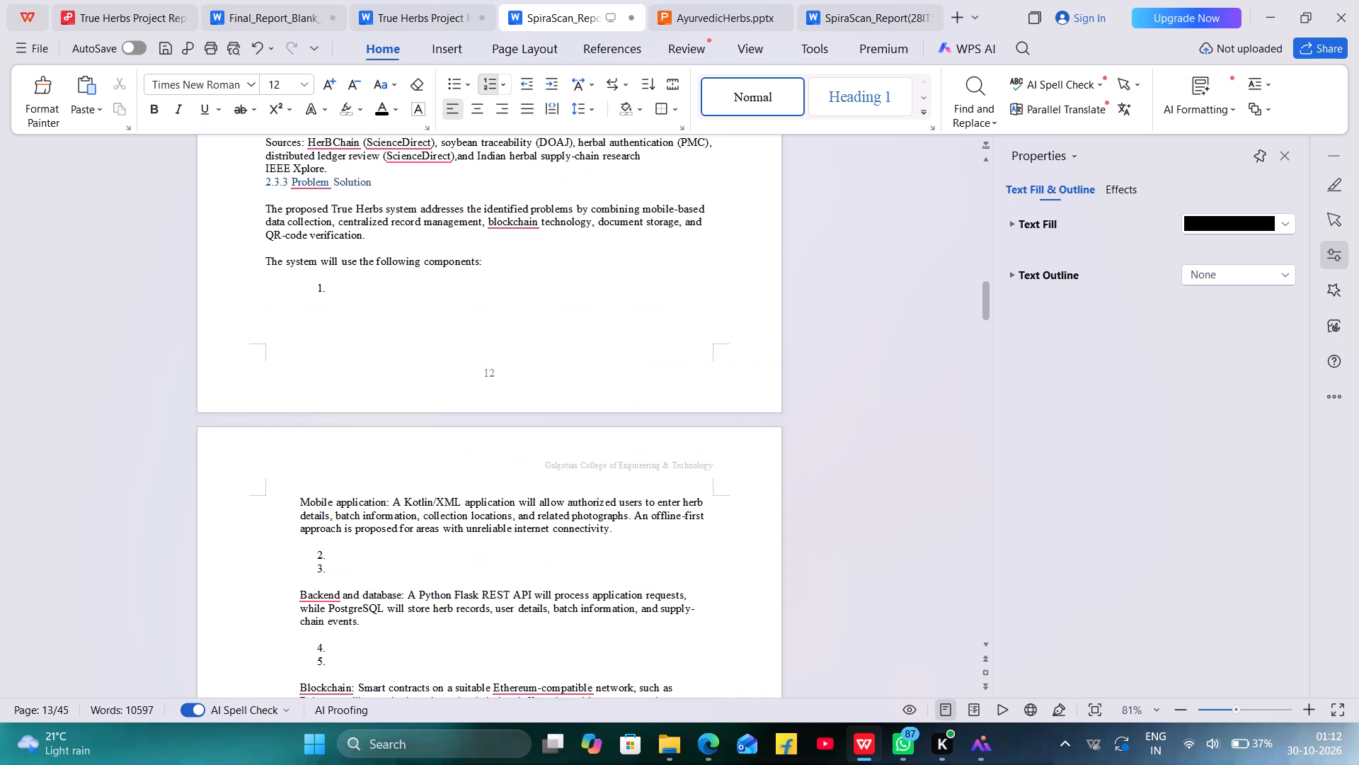
scroll(355, 588, up, 5)
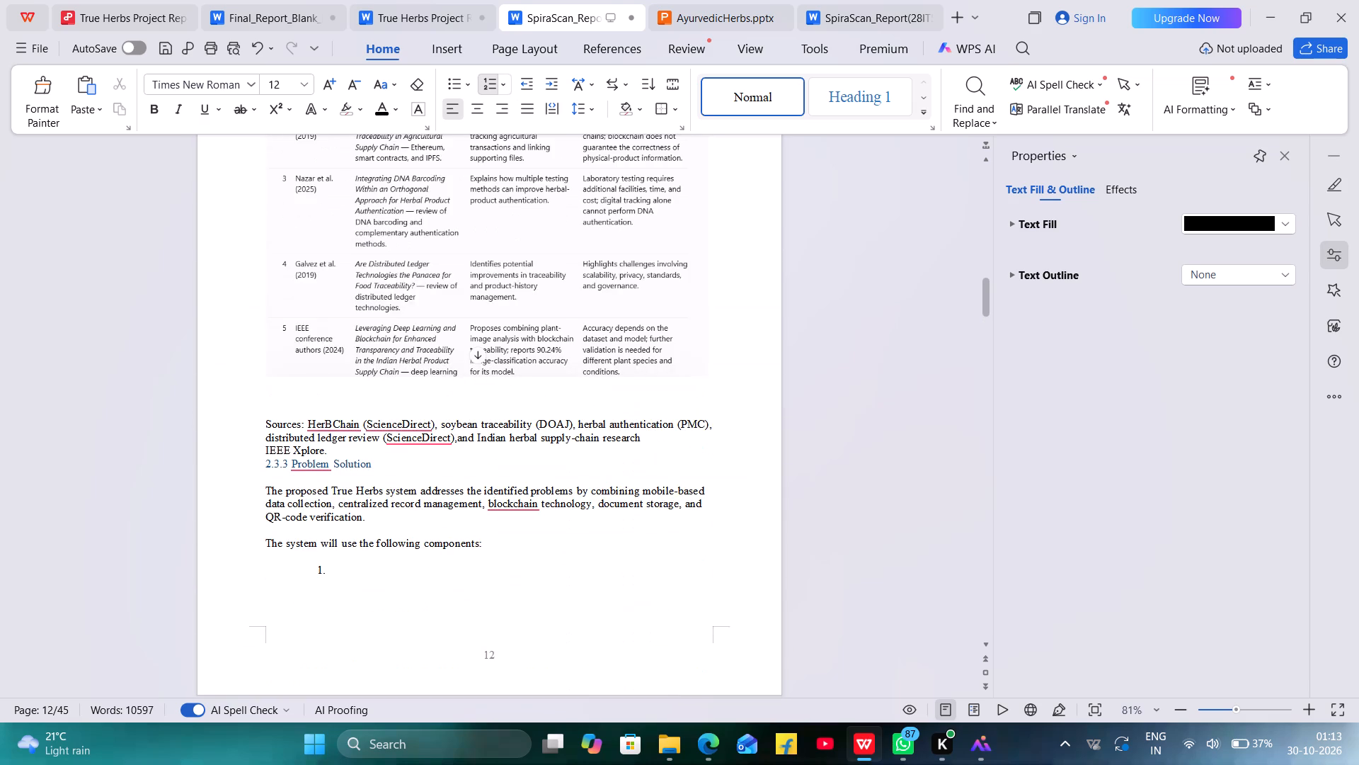
scroll(355, 588, up, 5)
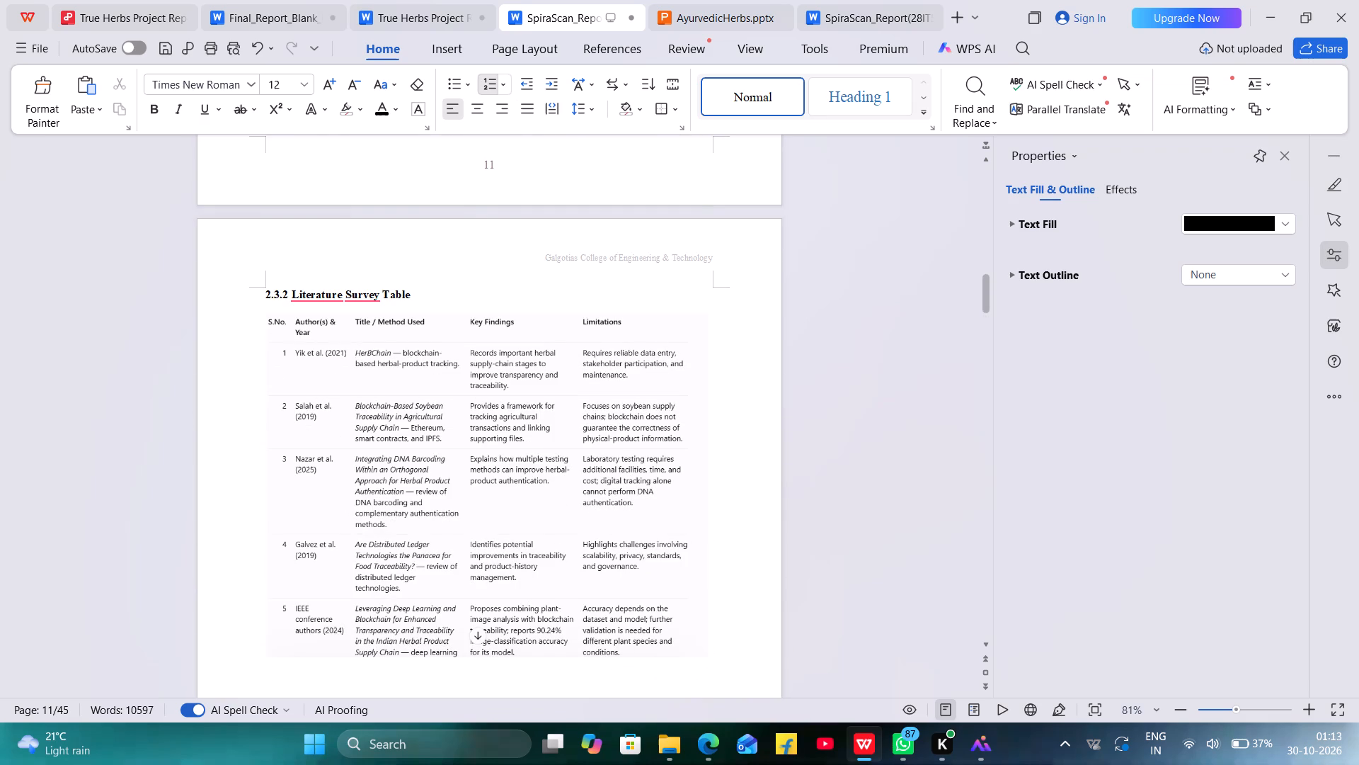
scroll(355, 588, down, 3)
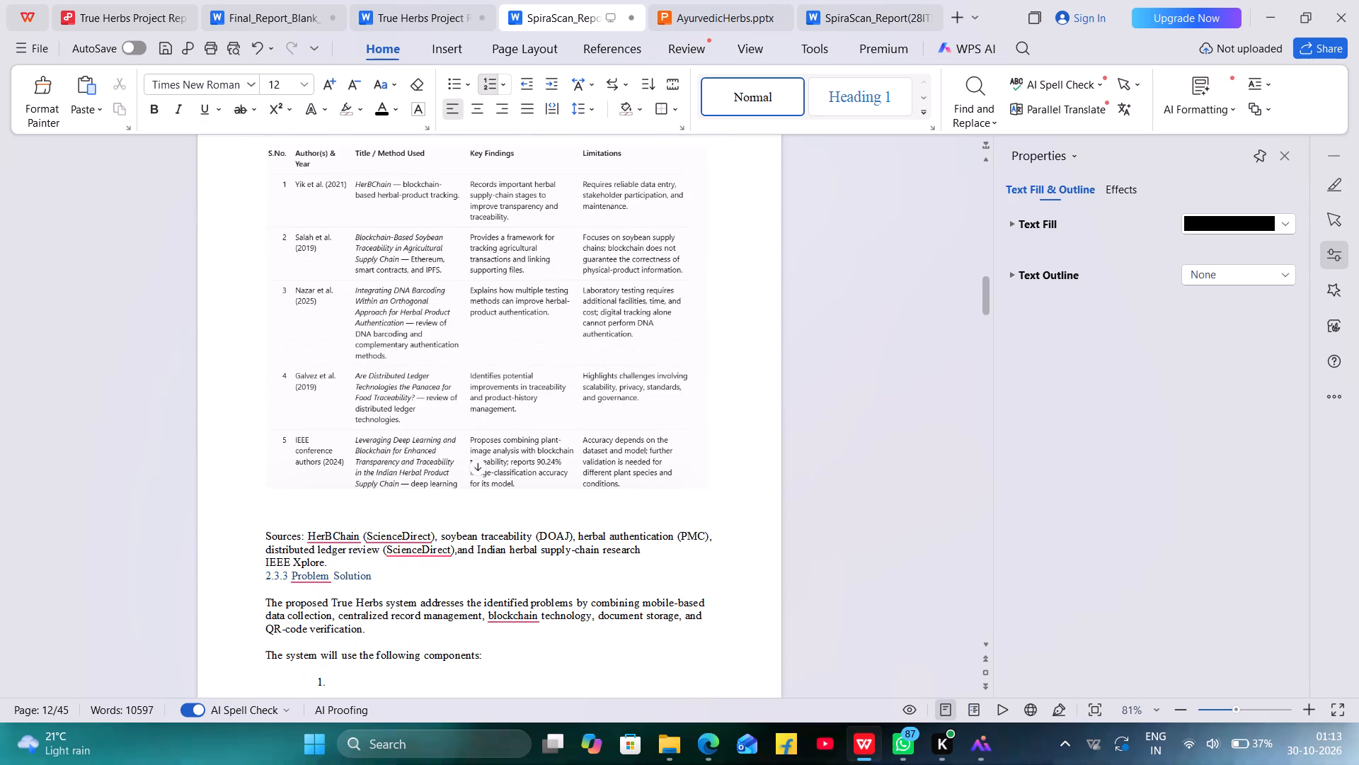
scroll(355, 588, down, 2)
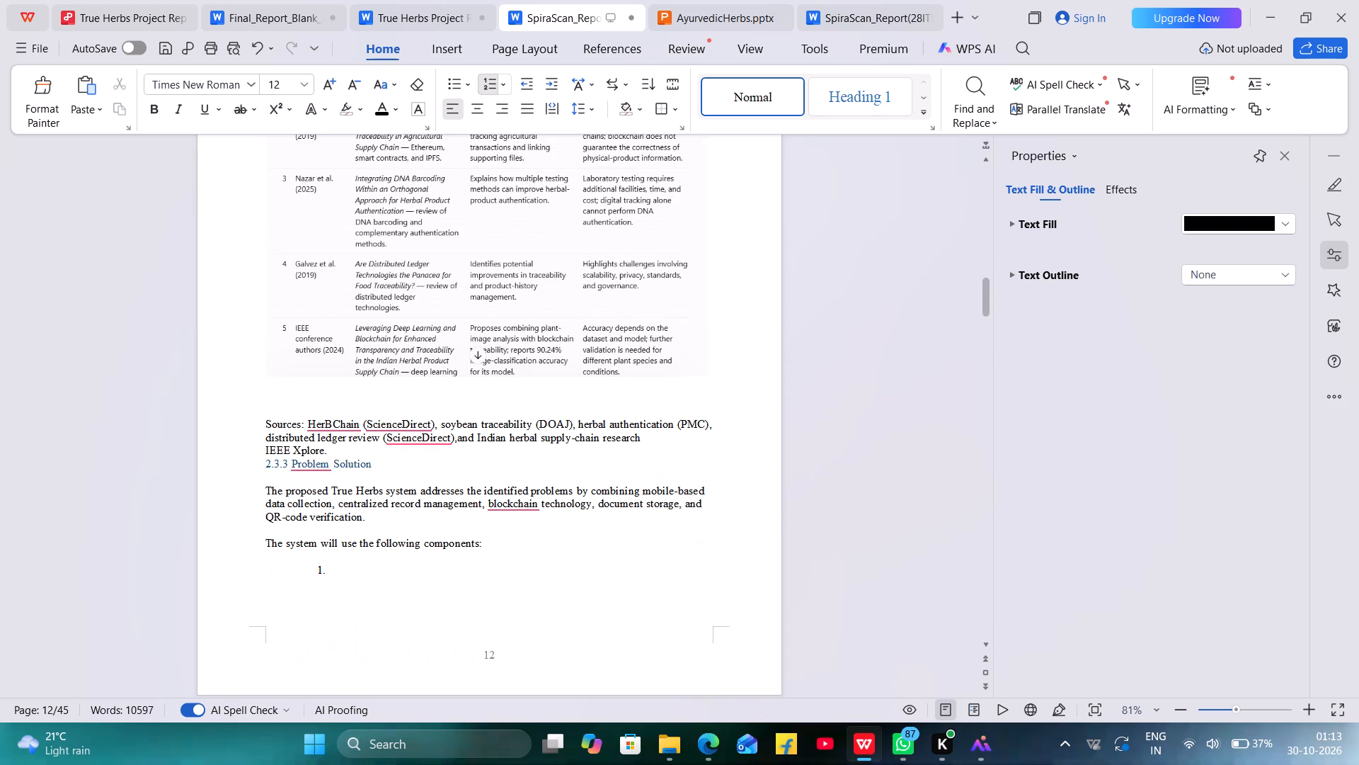
drag(402, 461, 263, 467)
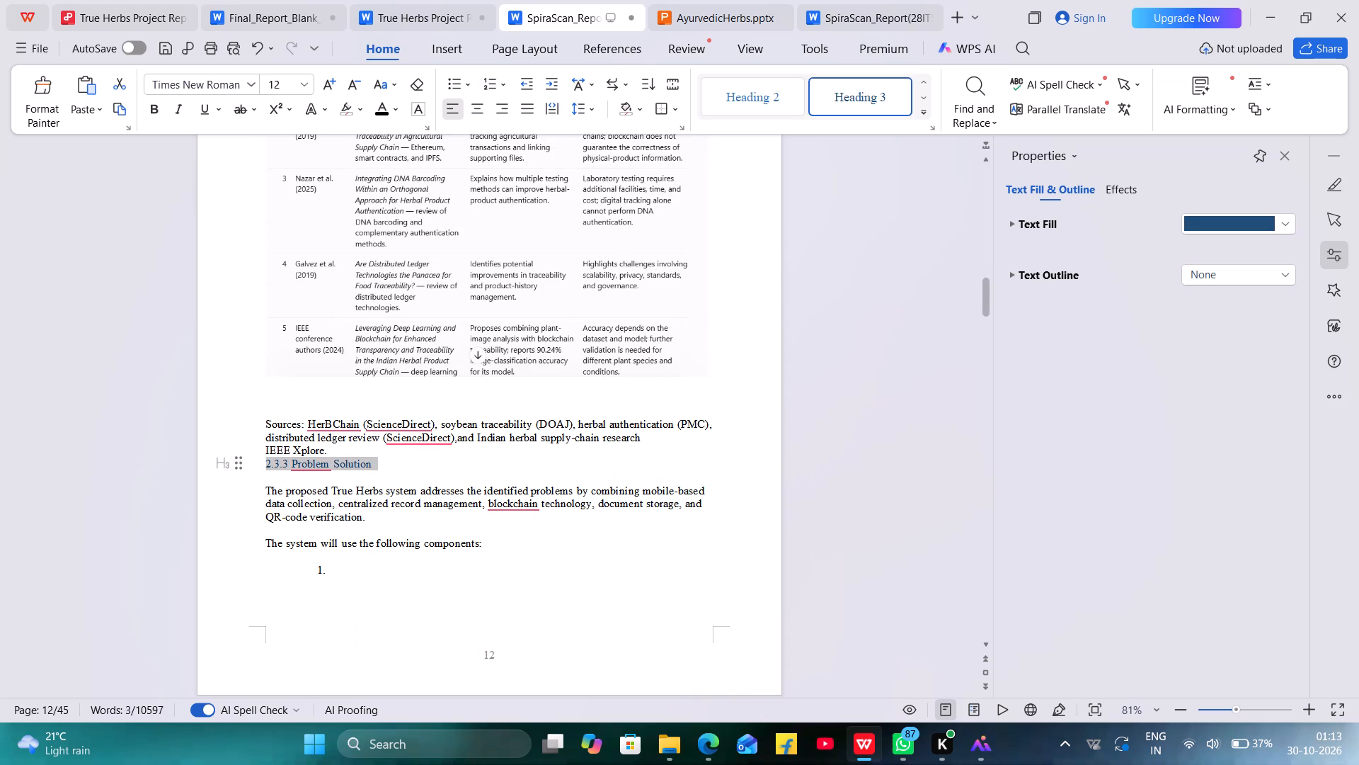
drag(263, 467, 258, 467)
scroll(319, 577, down, 10)
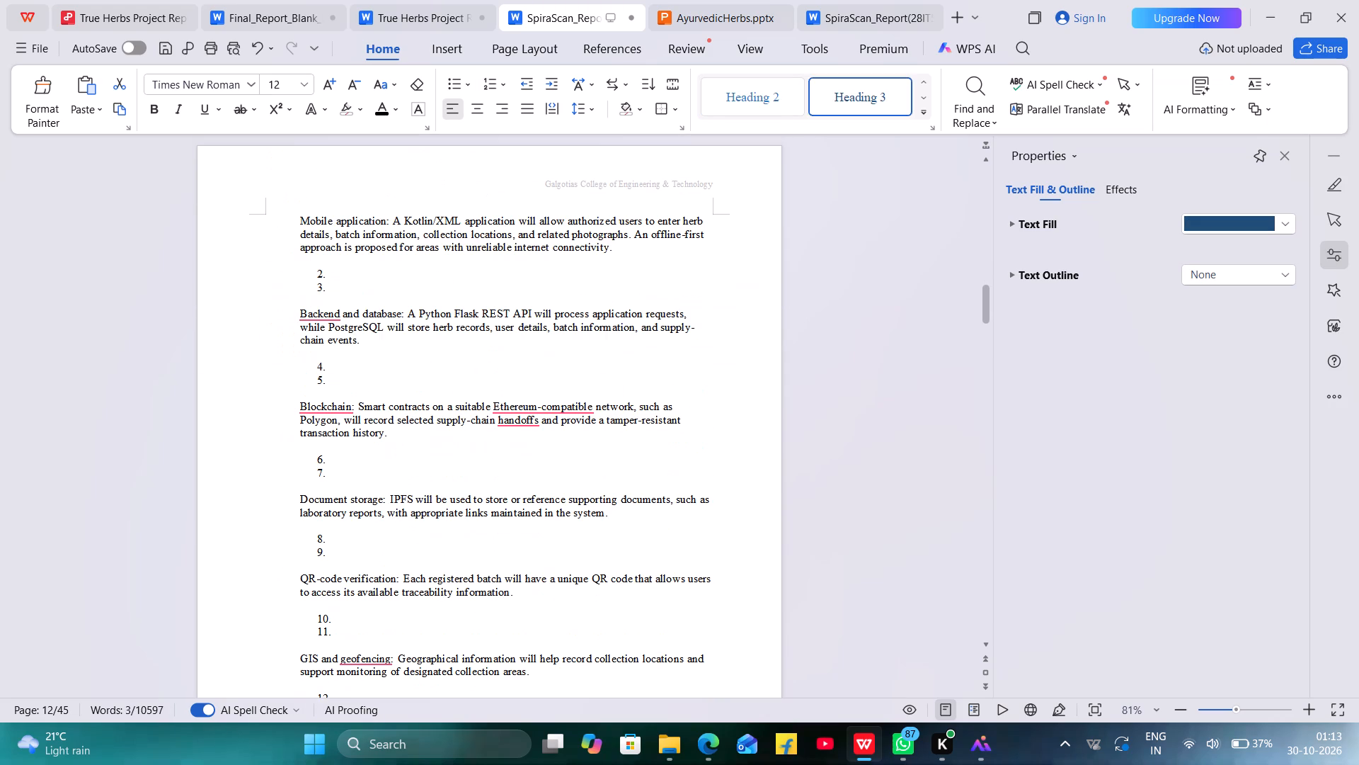
scroll(319, 577, down, 1)
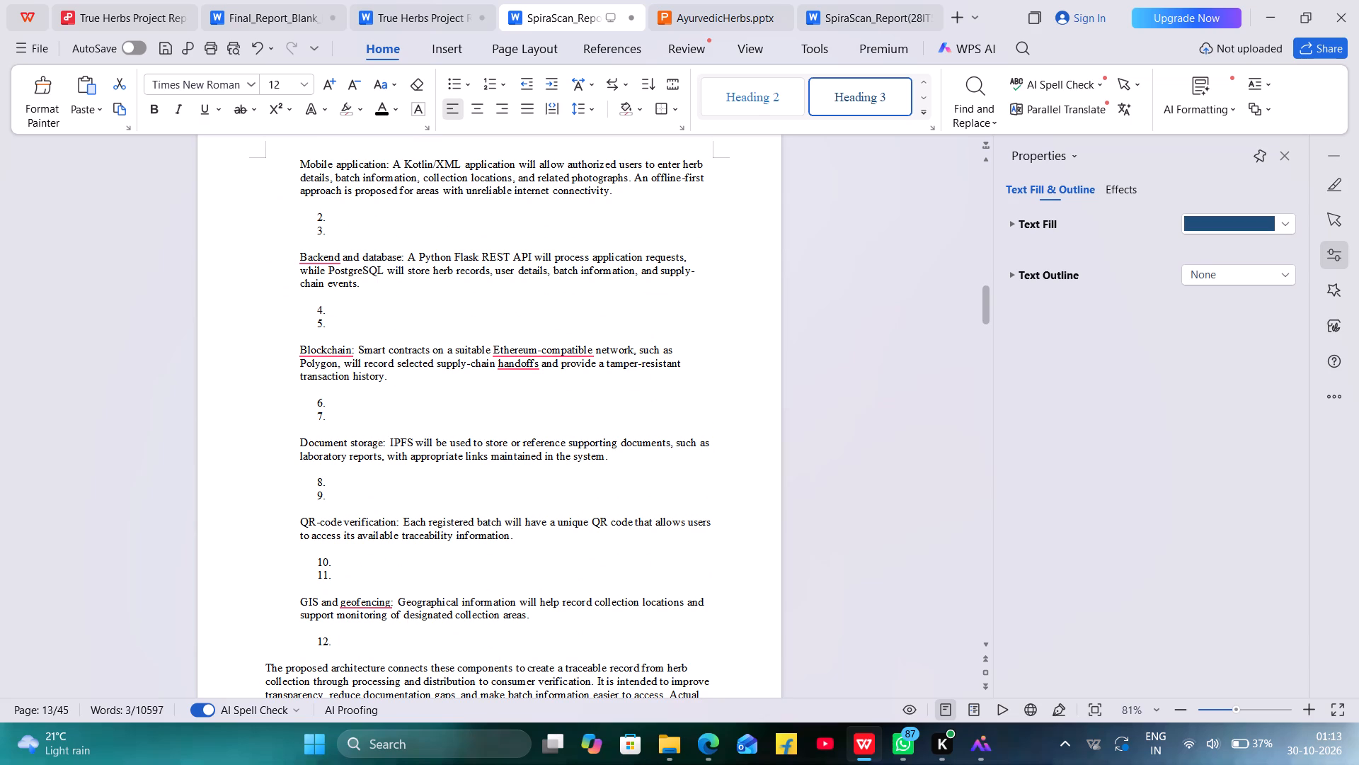
scroll(335, 668, down, 13)
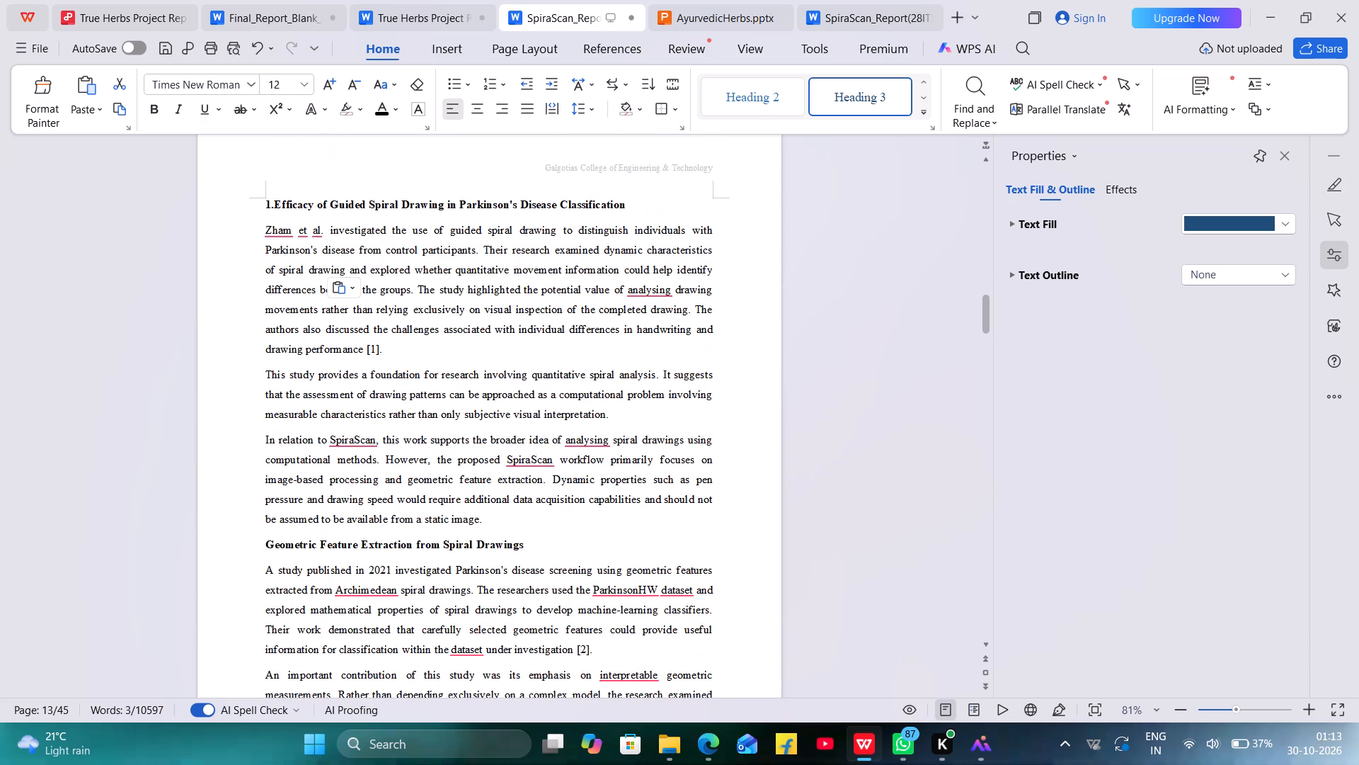
scroll(335, 668, up, 9)
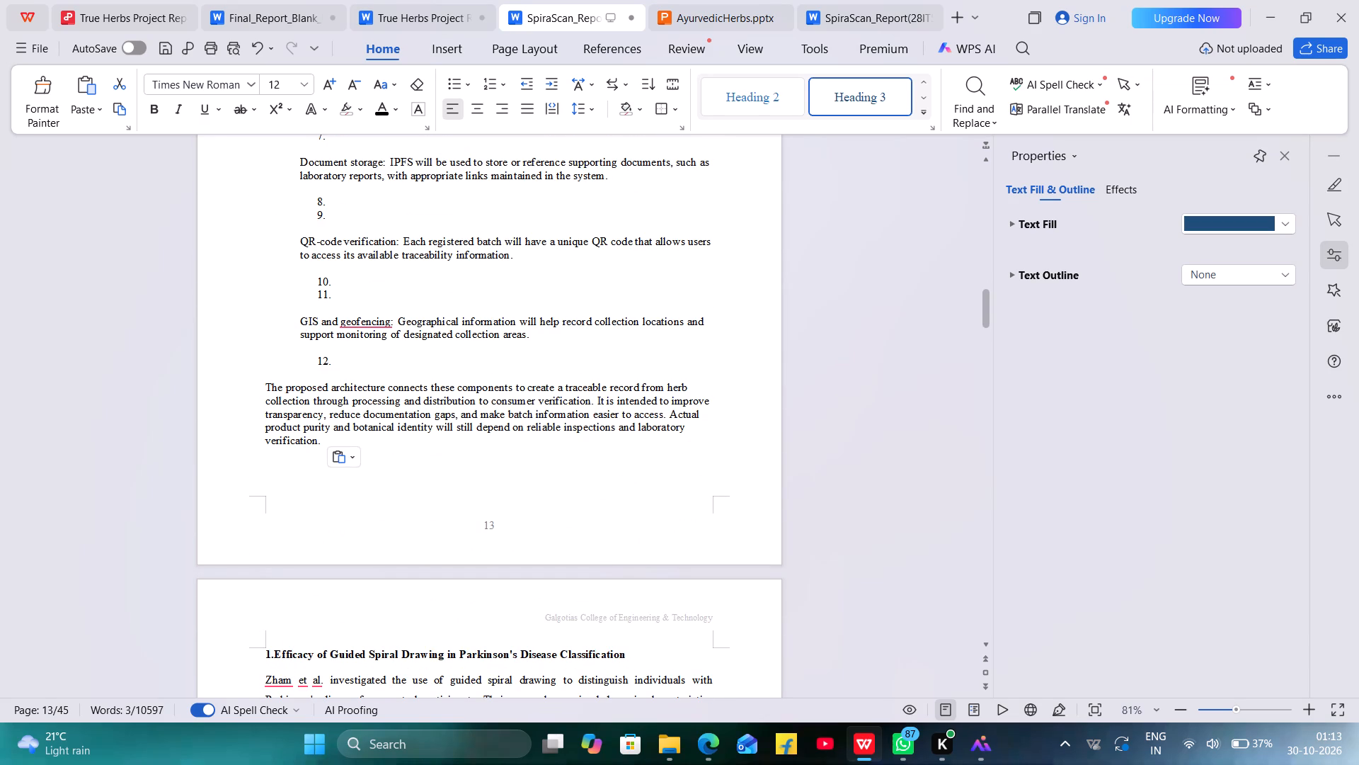
Set the font of the whole pasted 2.3.3 Problem Solution section, from its heading through the component descriptions, to Times New Roman.
drag(333, 363, 270, 159)
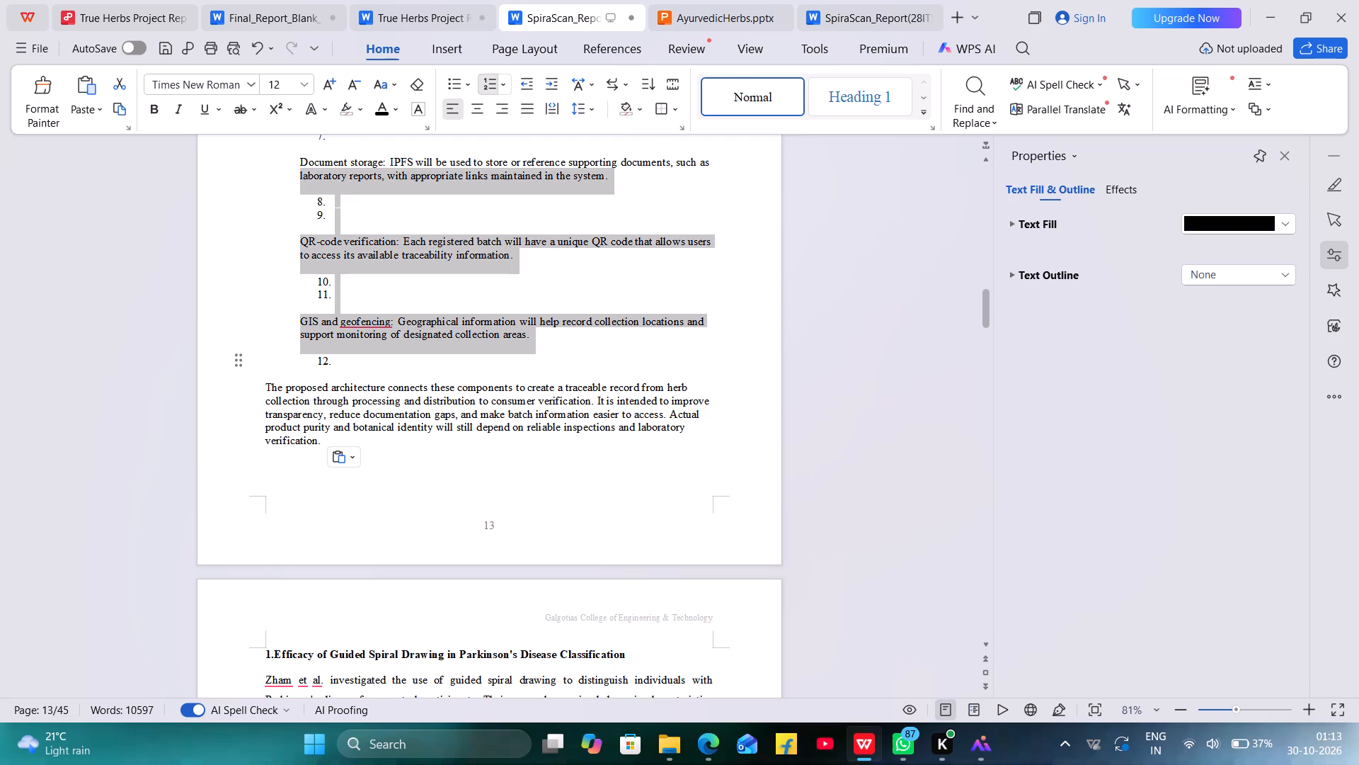
drag(270, 159, 282, 148)
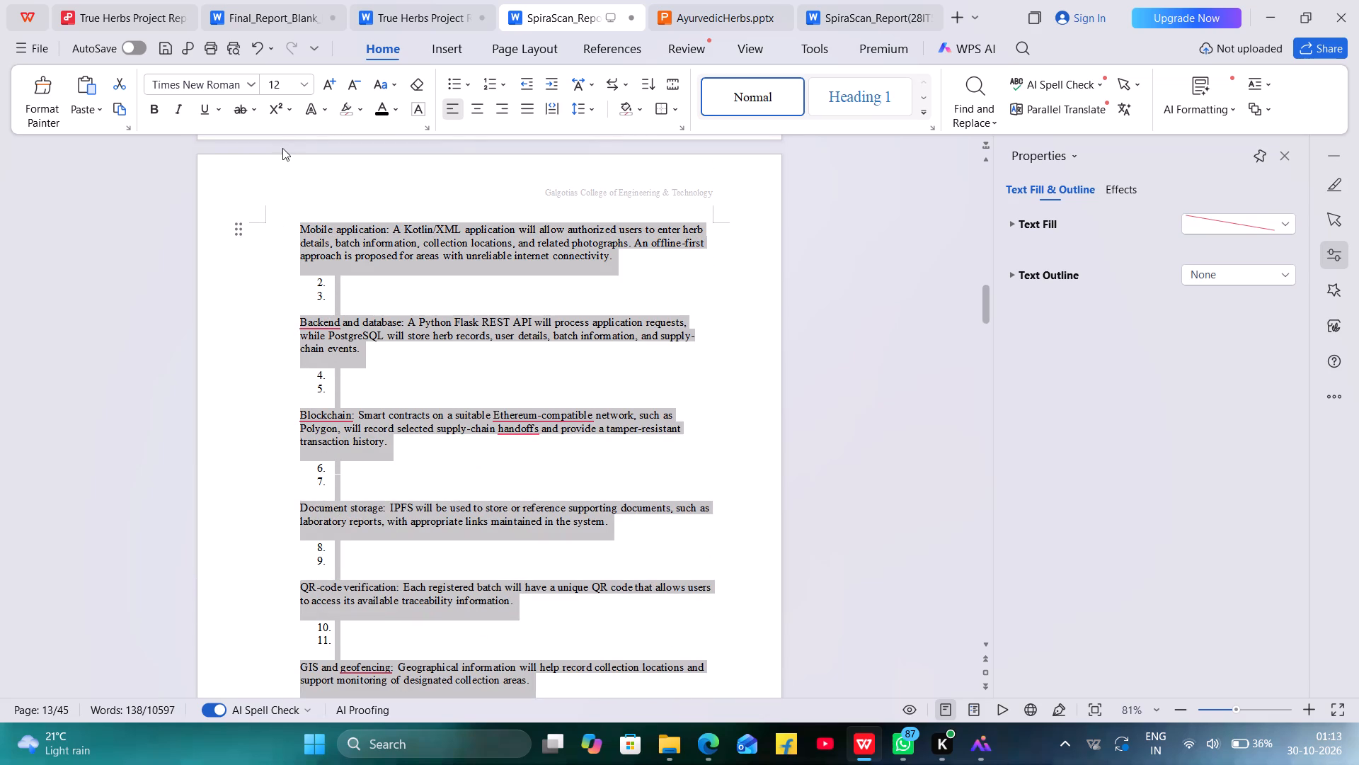
drag(282, 148, 275, 259)
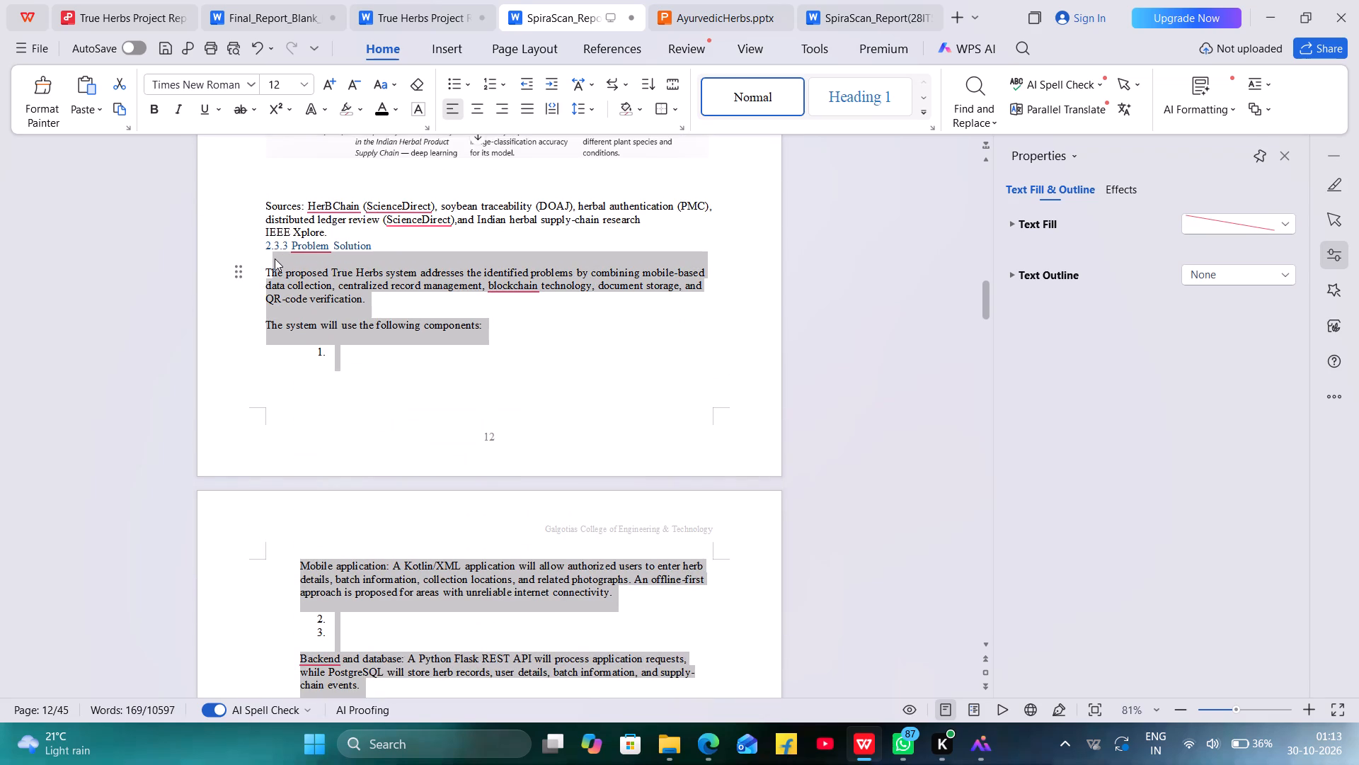
drag(275, 259, 266, 246)
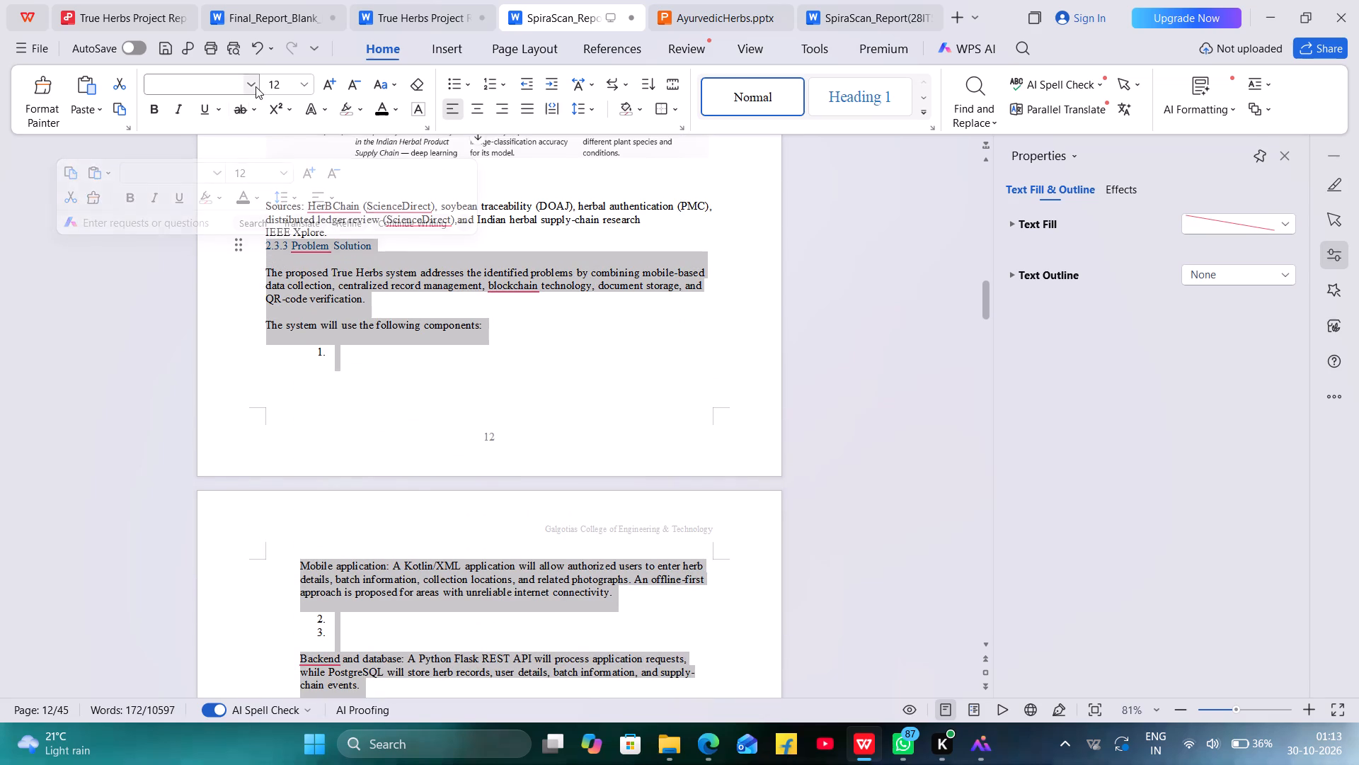
click(255, 86)
click(199, 256)
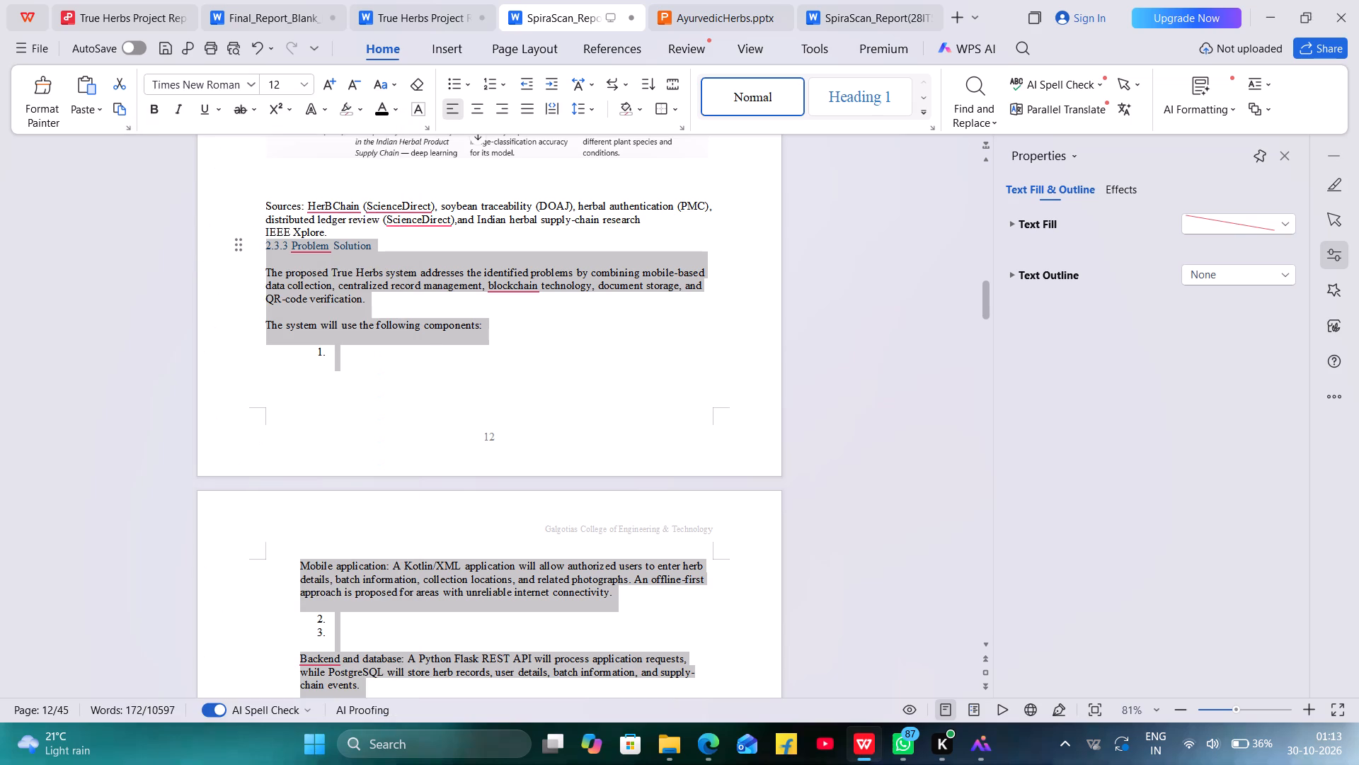
click(390, 243)
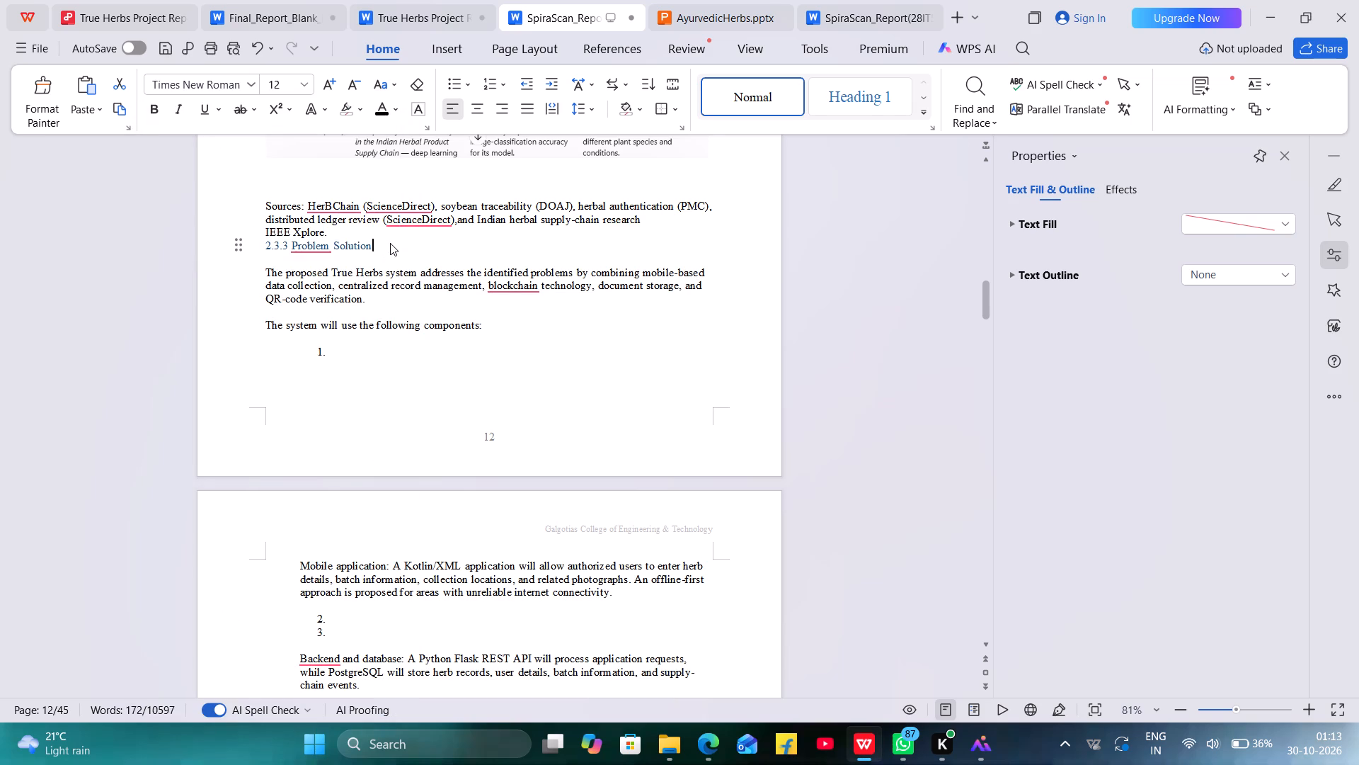
Make the 2.3.3 Problem Solution heading bold.
drag(385, 243, 251, 247)
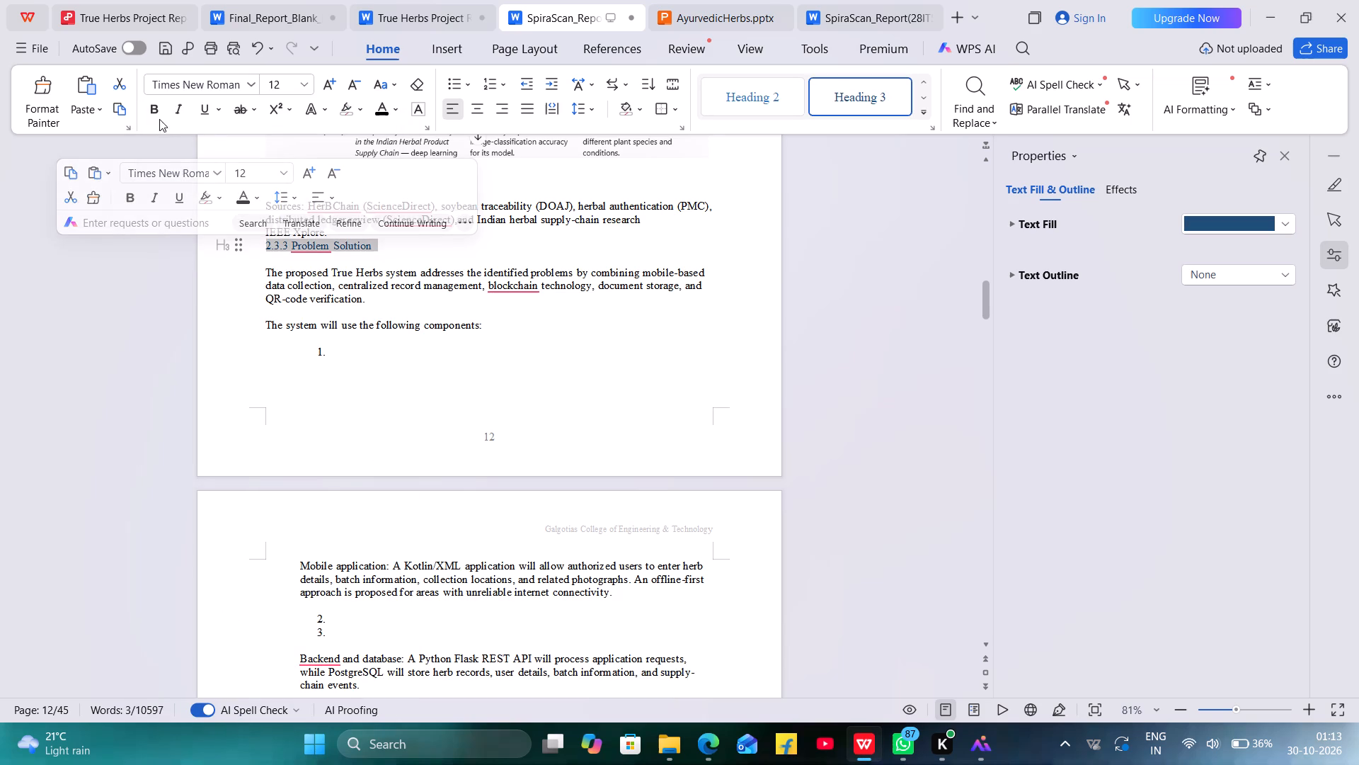
click(154, 114)
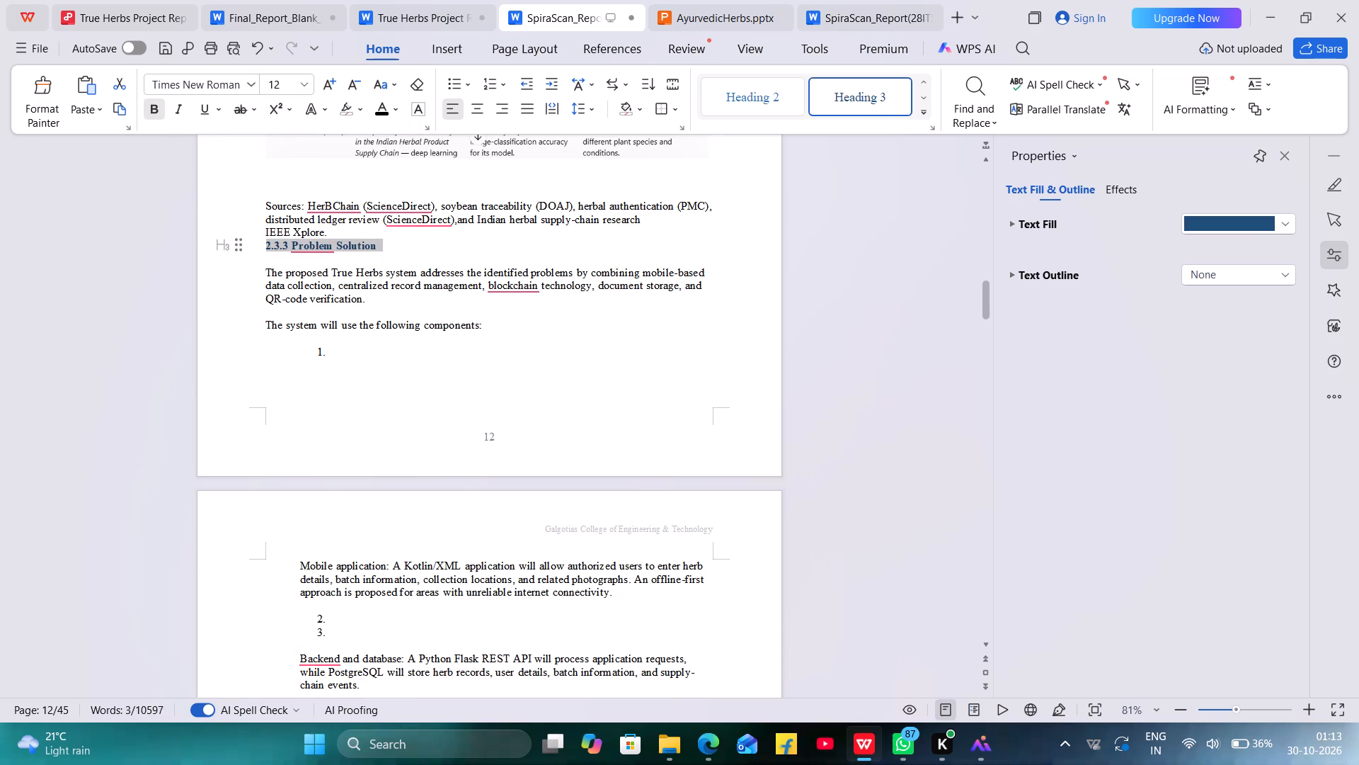
Insert a line break at the end of the Sources note, after IEEE Xplore, to separate it from the 2.3.3 heading.
click(324, 233)
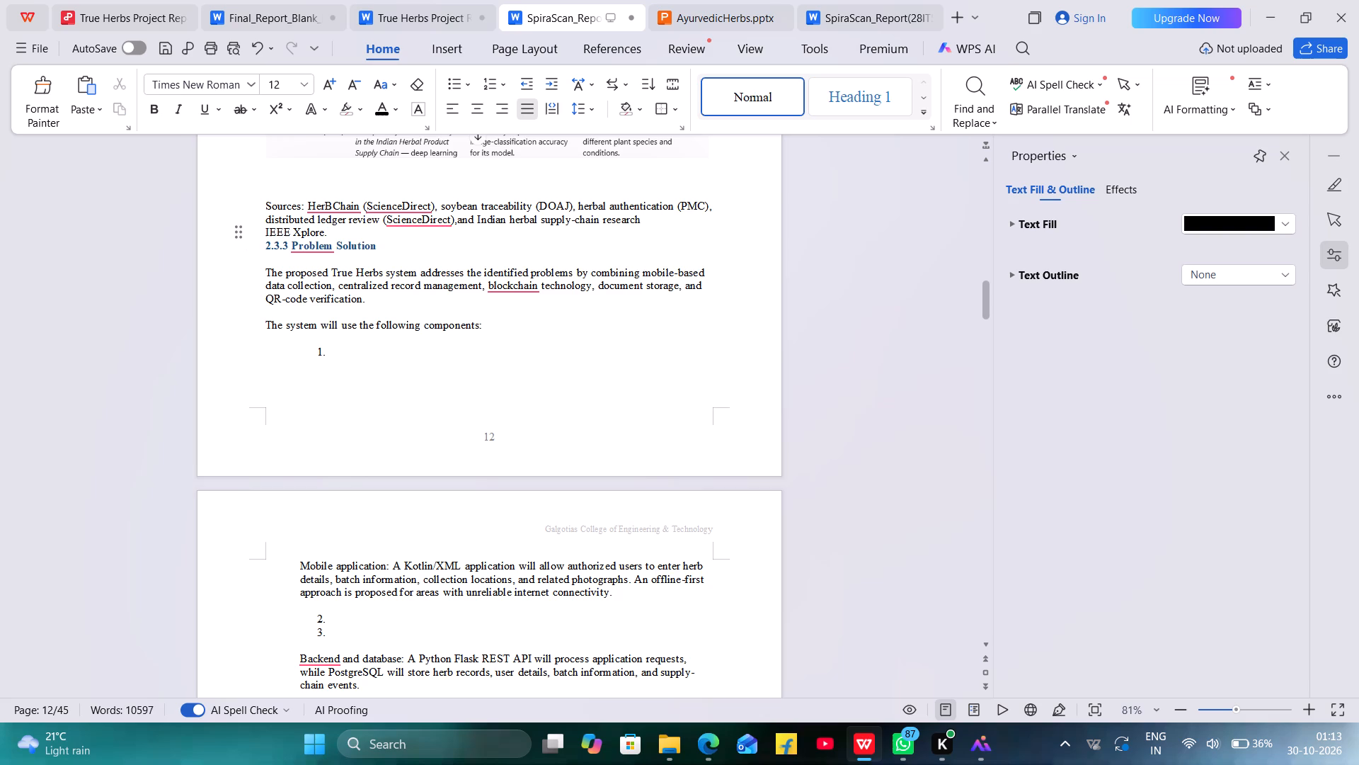
key(Return)
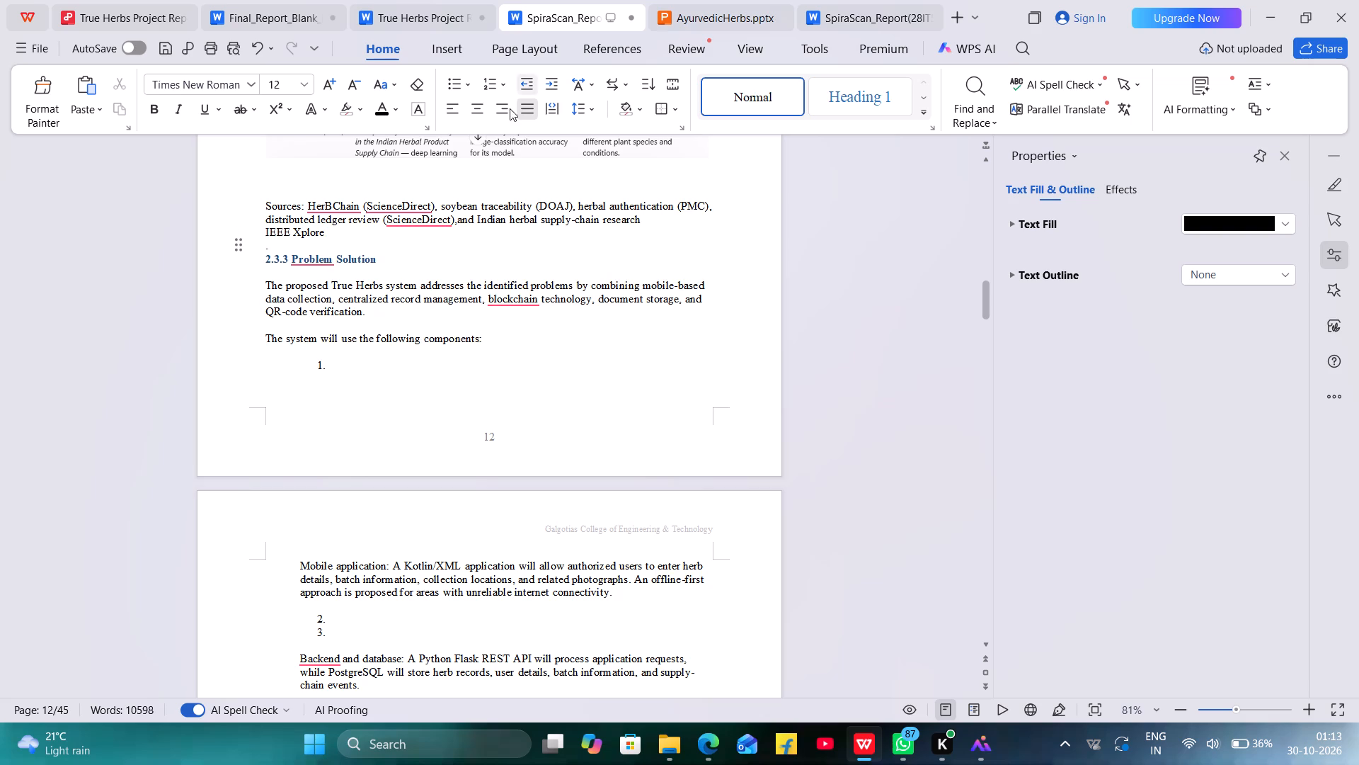
Change the text color of the 2.3.3 Problem Solution heading to black.
drag(384, 254, 266, 261)
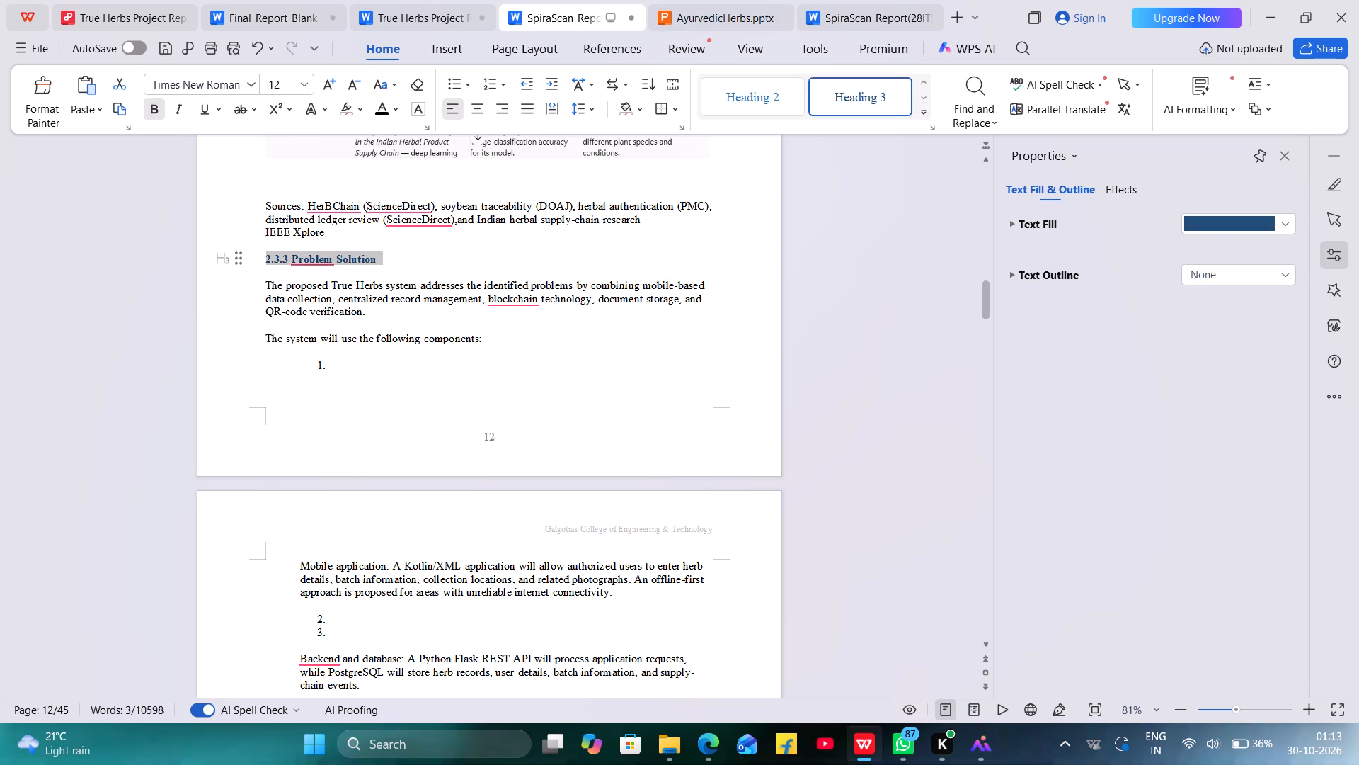
drag(266, 261, 265, 261)
click(393, 110)
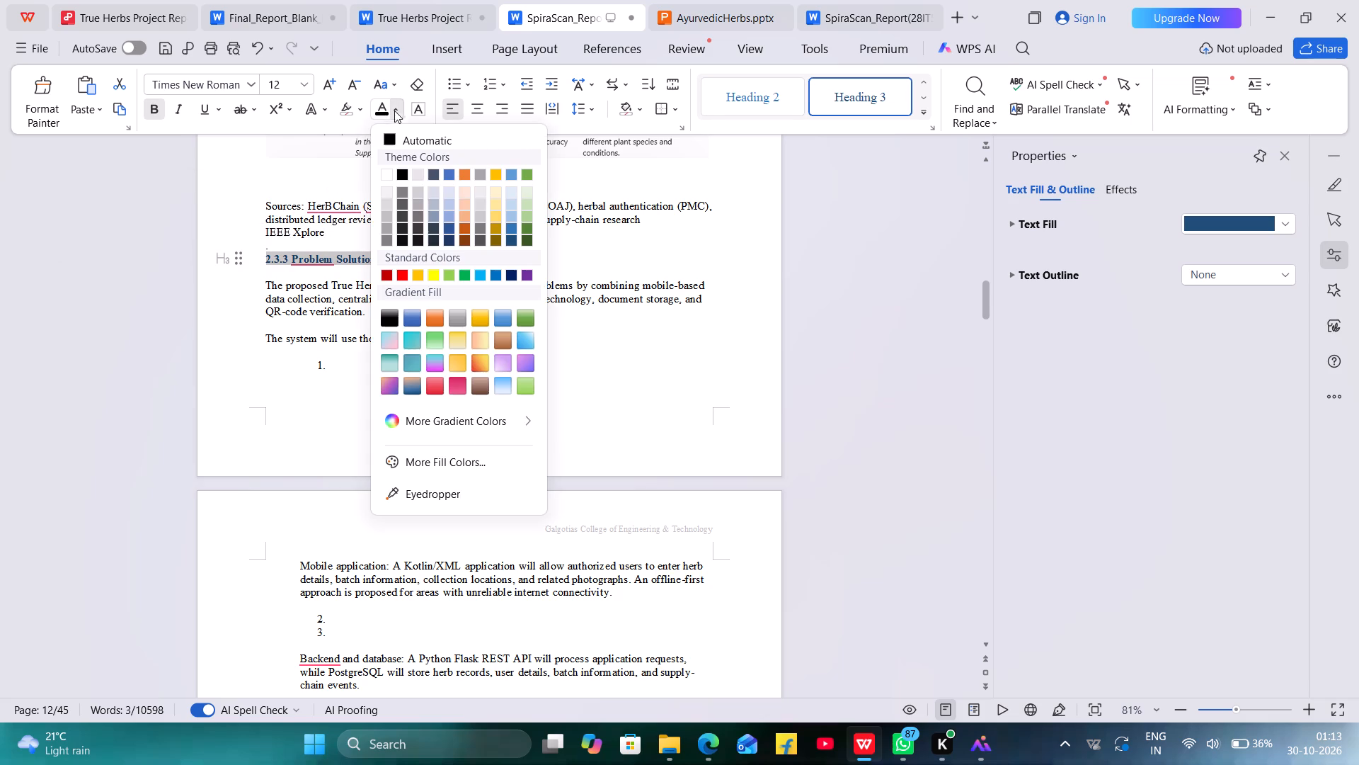
click(400, 171)
click(416, 267)
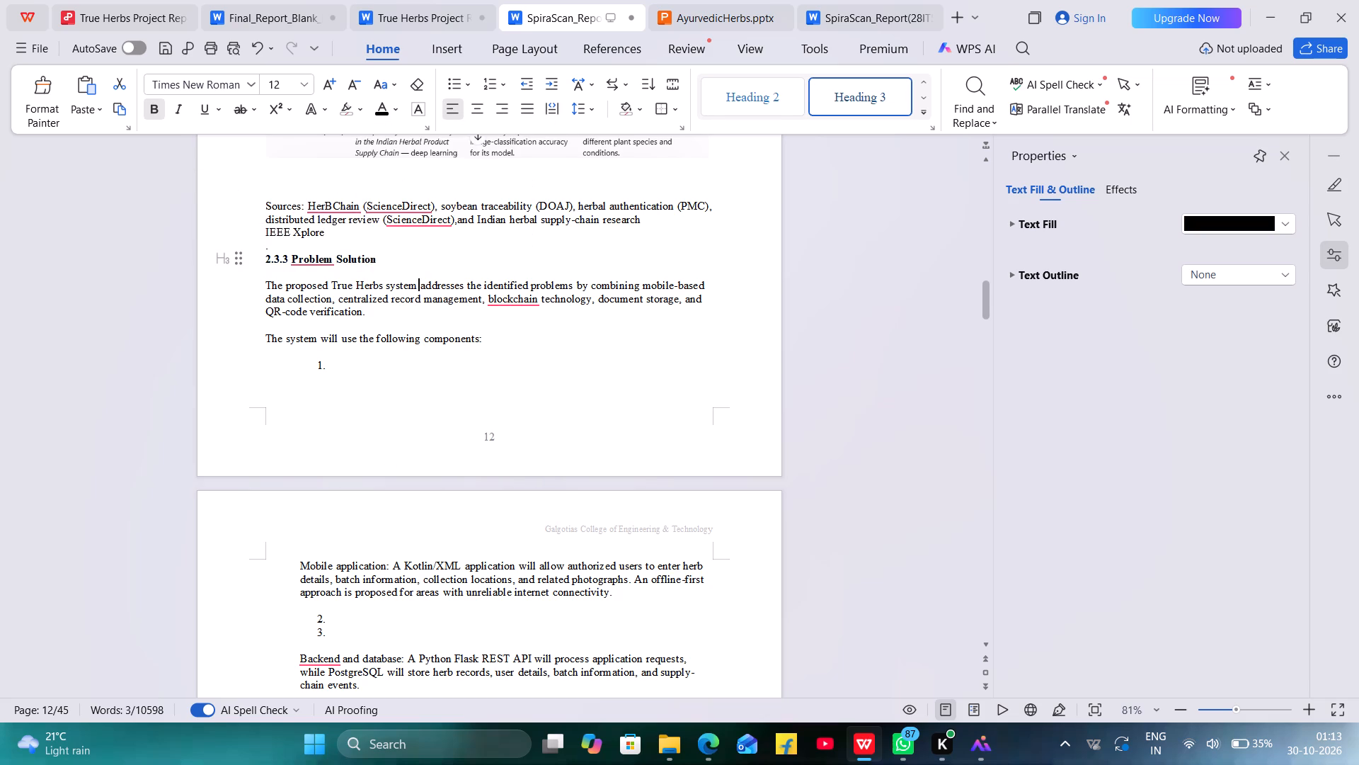
Move the Mobile application paragraph up to the empty first item directly below "The system will use the following components:".
scroll(416, 267, down, 1)
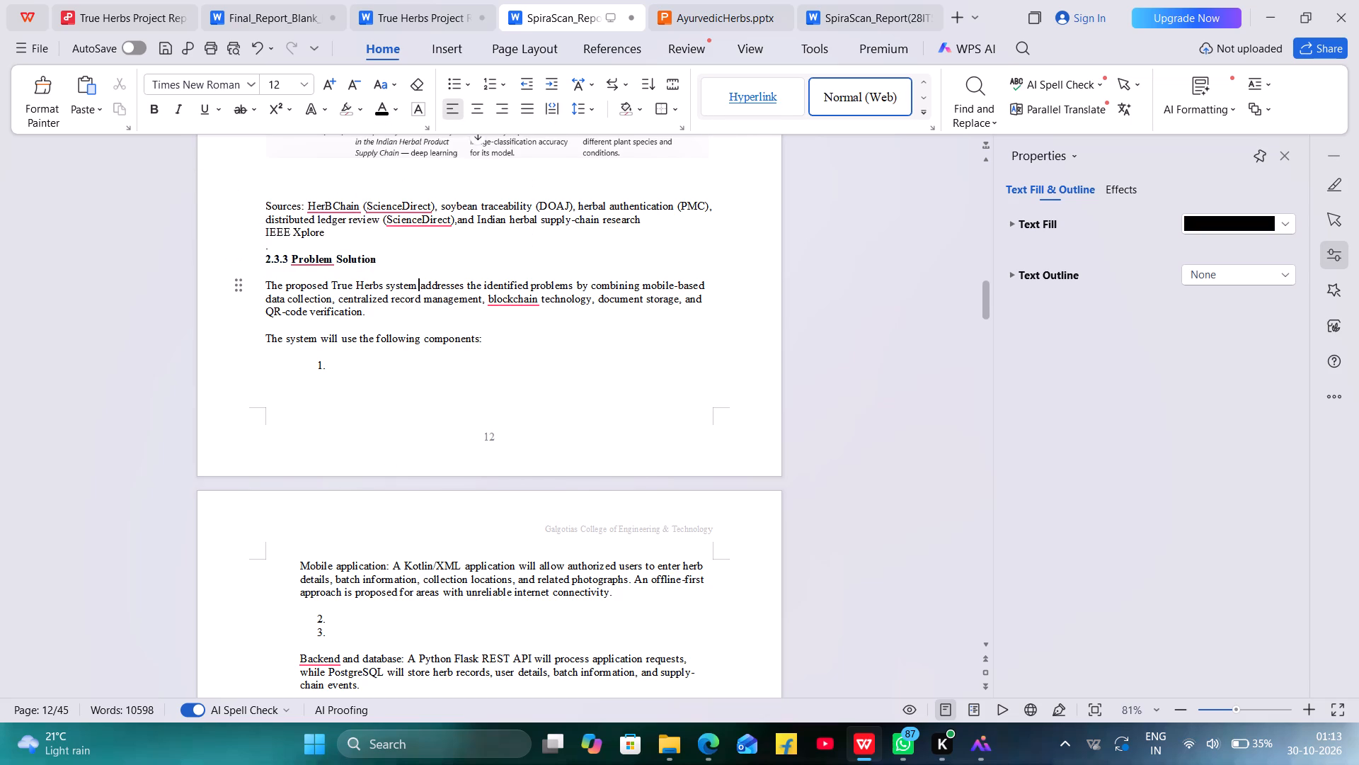
scroll(416, 267, down, 2)
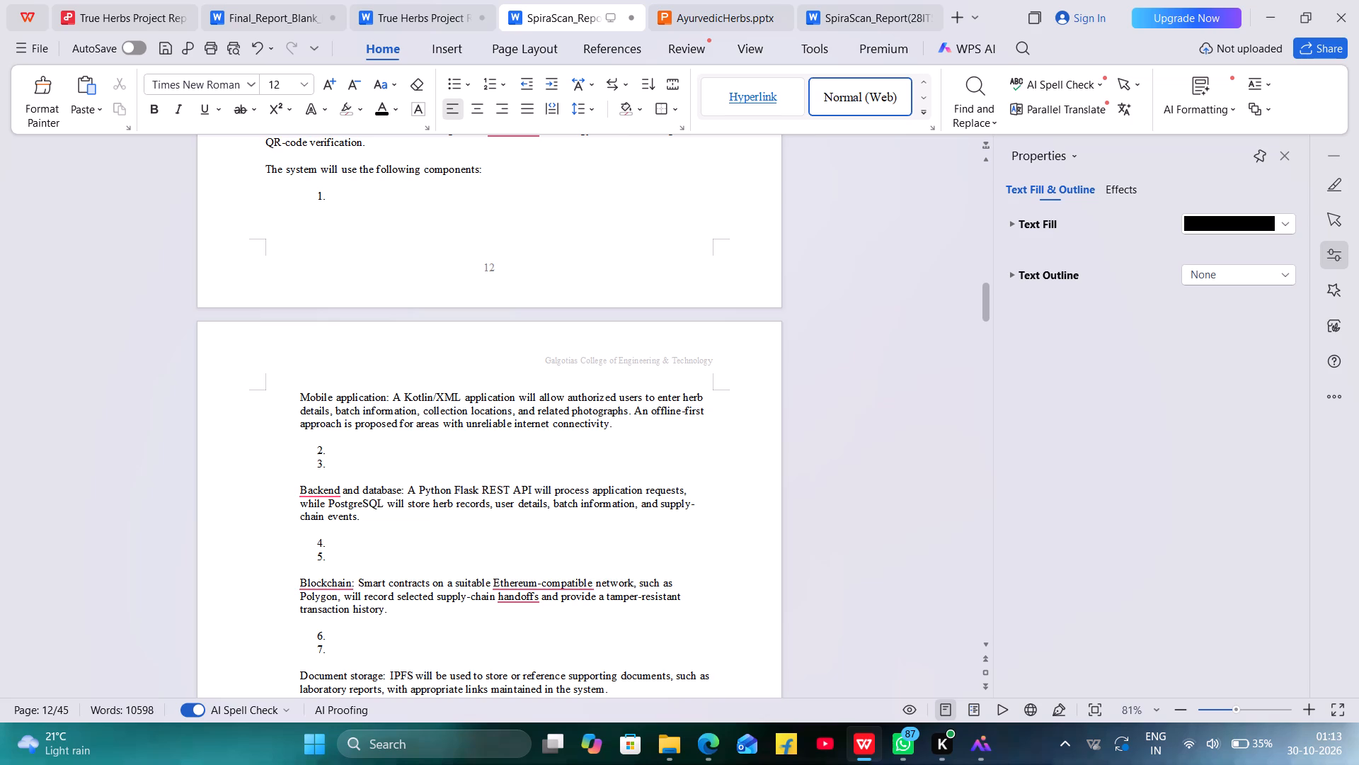
drag(625, 424, 309, 406)
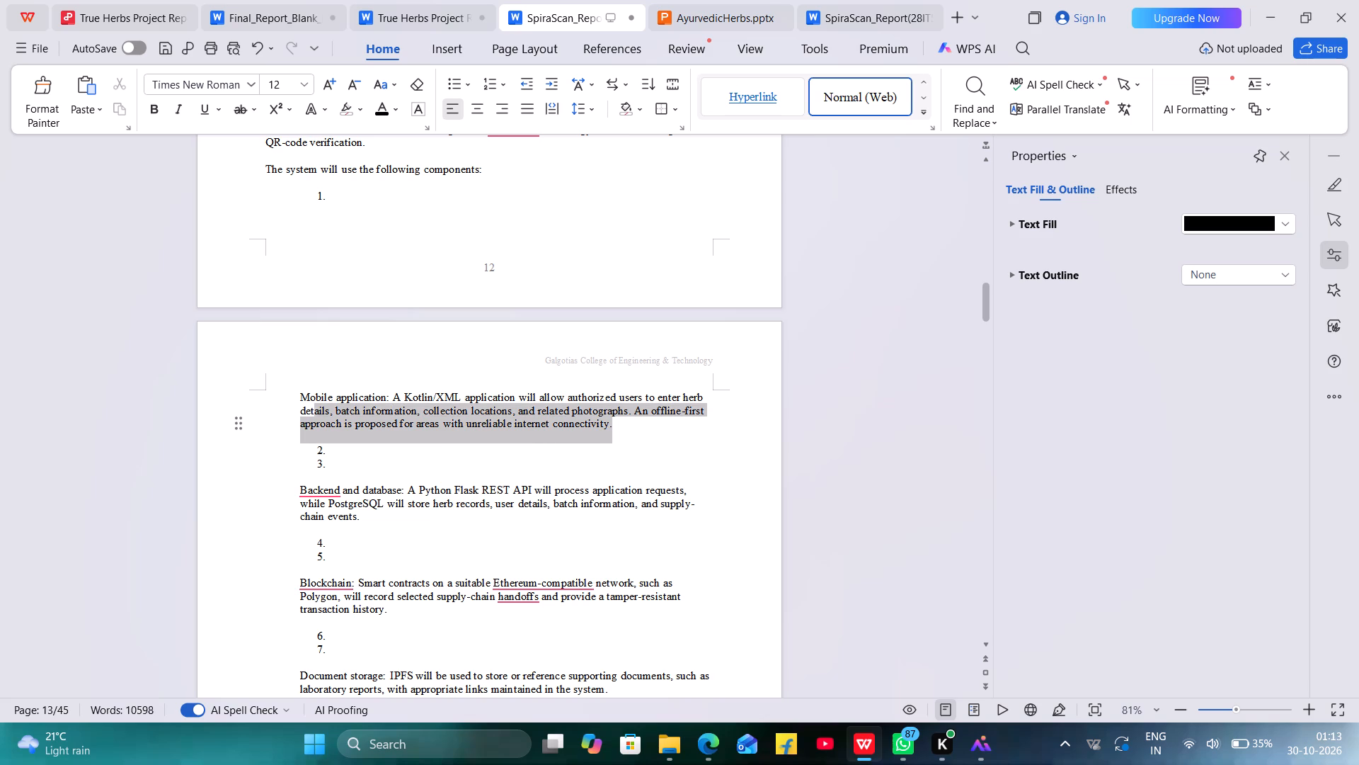
drag(309, 406, 299, 397)
key(ctrl+x)
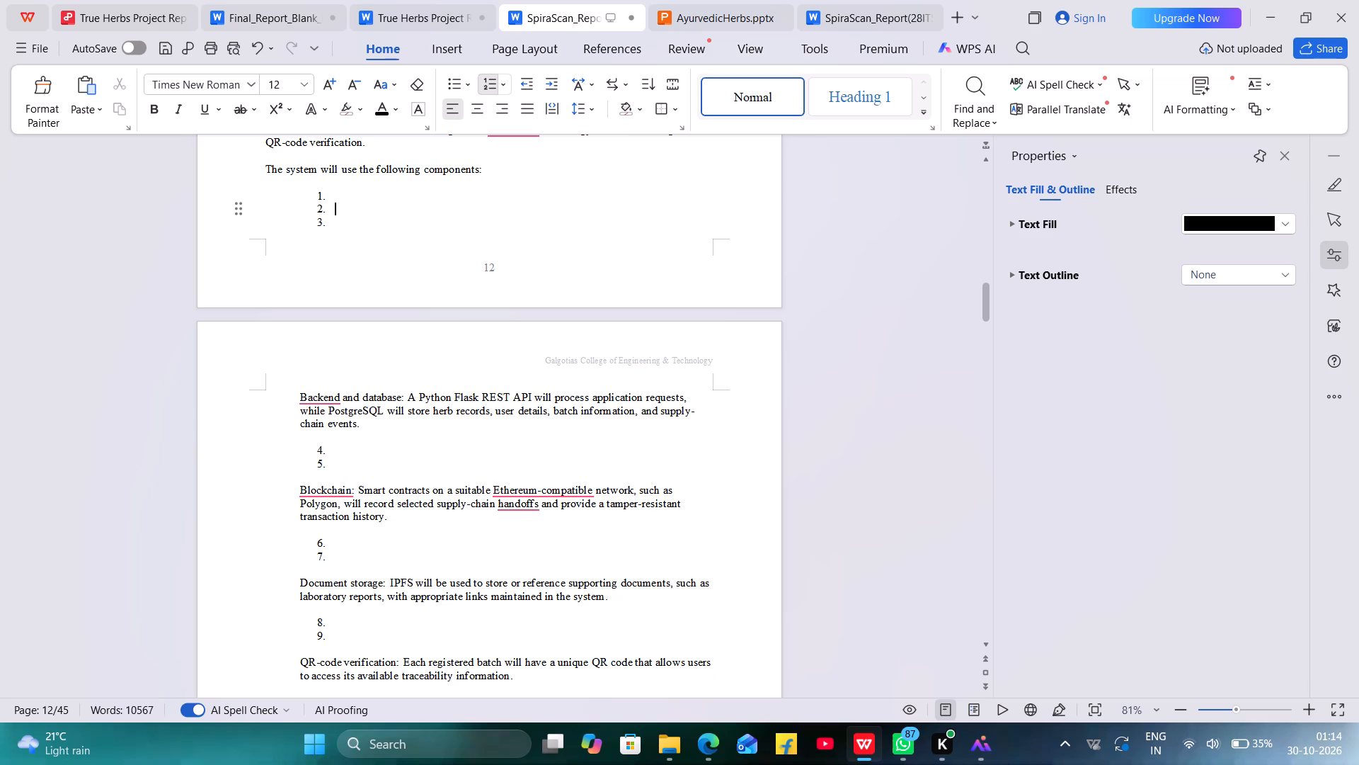
click(337, 199)
key(ctrl+v)
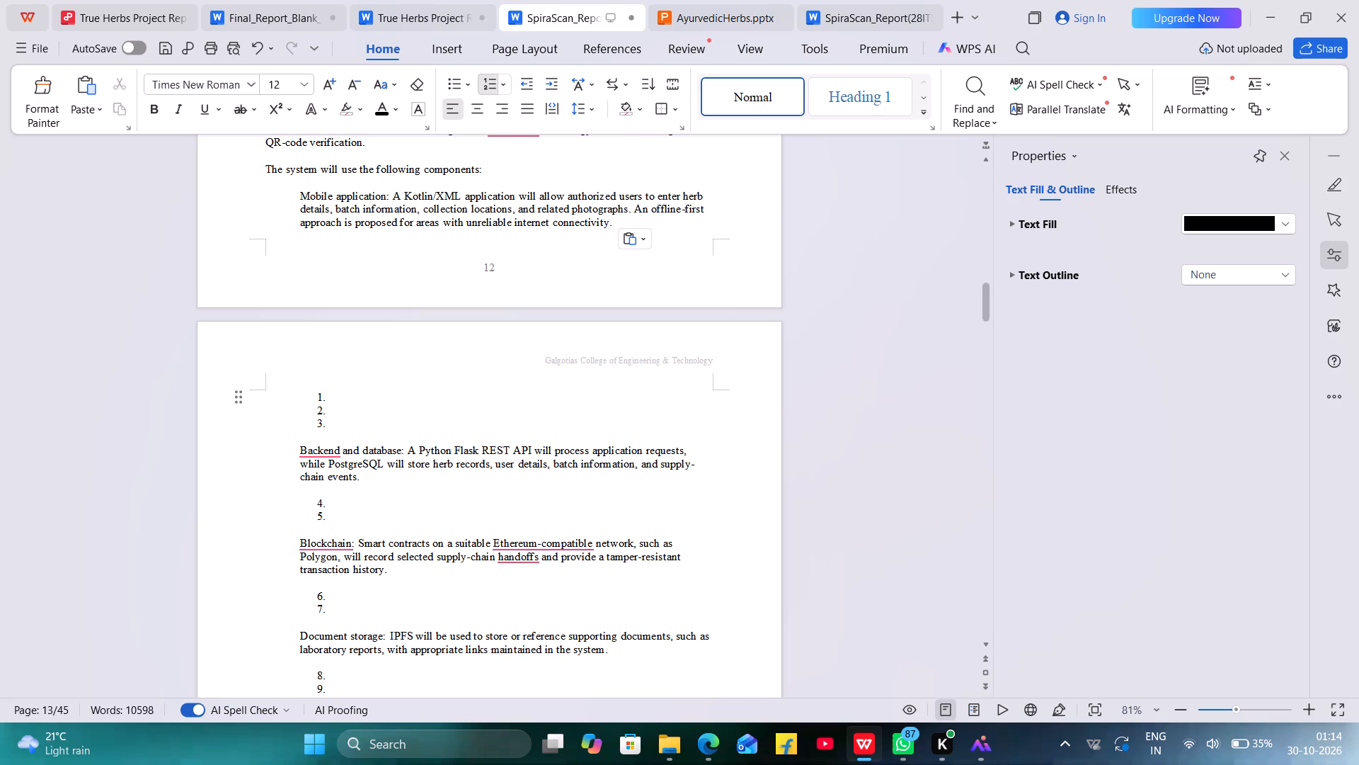
Remove the empty list numbers above and below the Backend and database paragraph.
drag(343, 425, 314, 388)
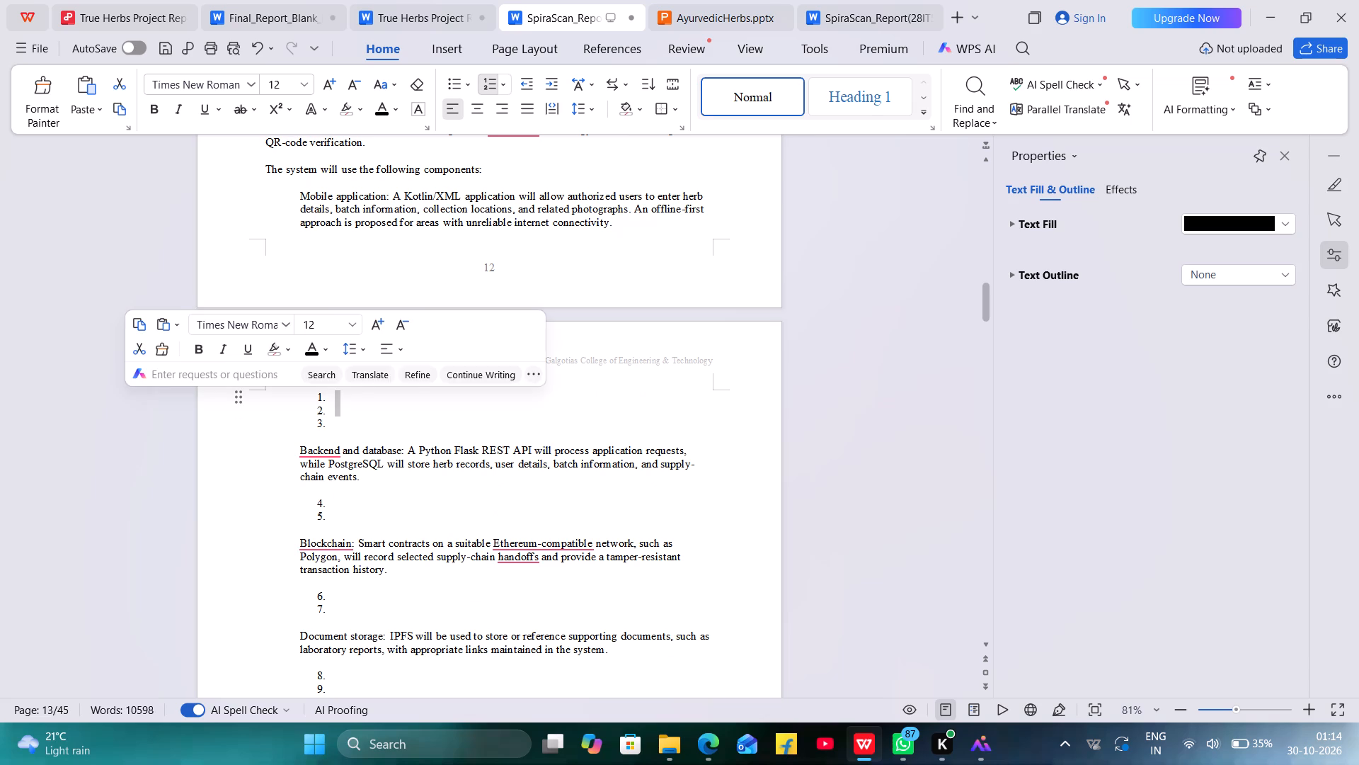
key(BackSpace)
key(BackSpace)
click(337, 475)
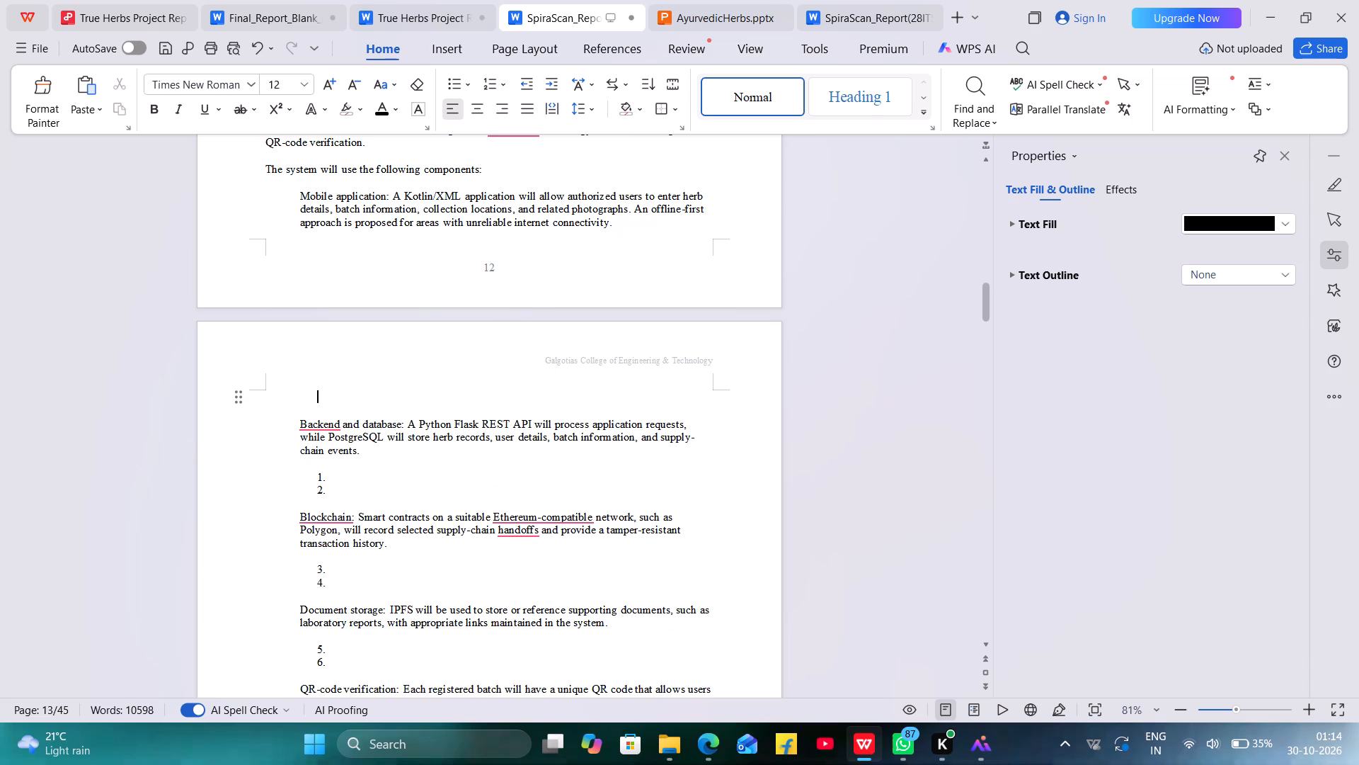
key(BackSpace)
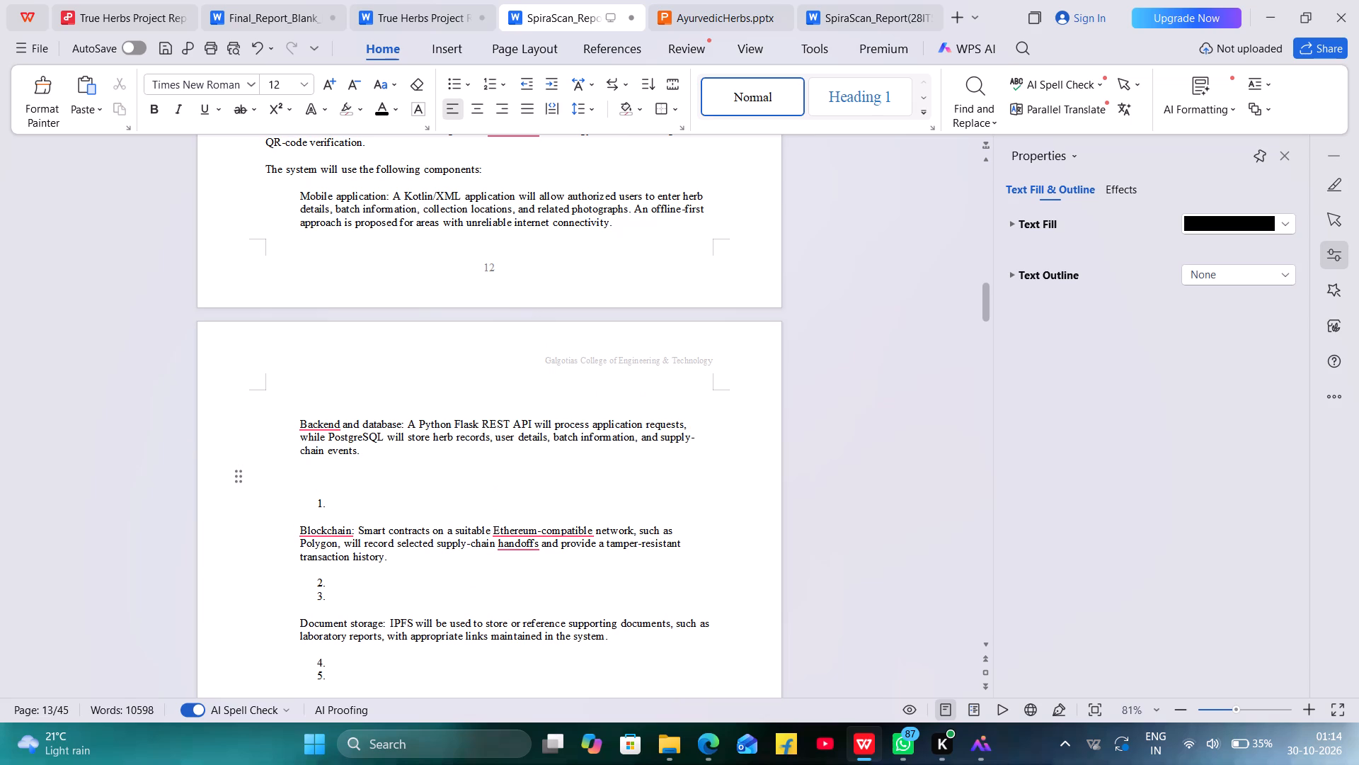
click(350, 499)
key(BackSpace)
key(BackSpace)
Remove the empty list numbers below the Blockchain and Document storage paragraphs.
click(345, 588)
key(BackSpace)
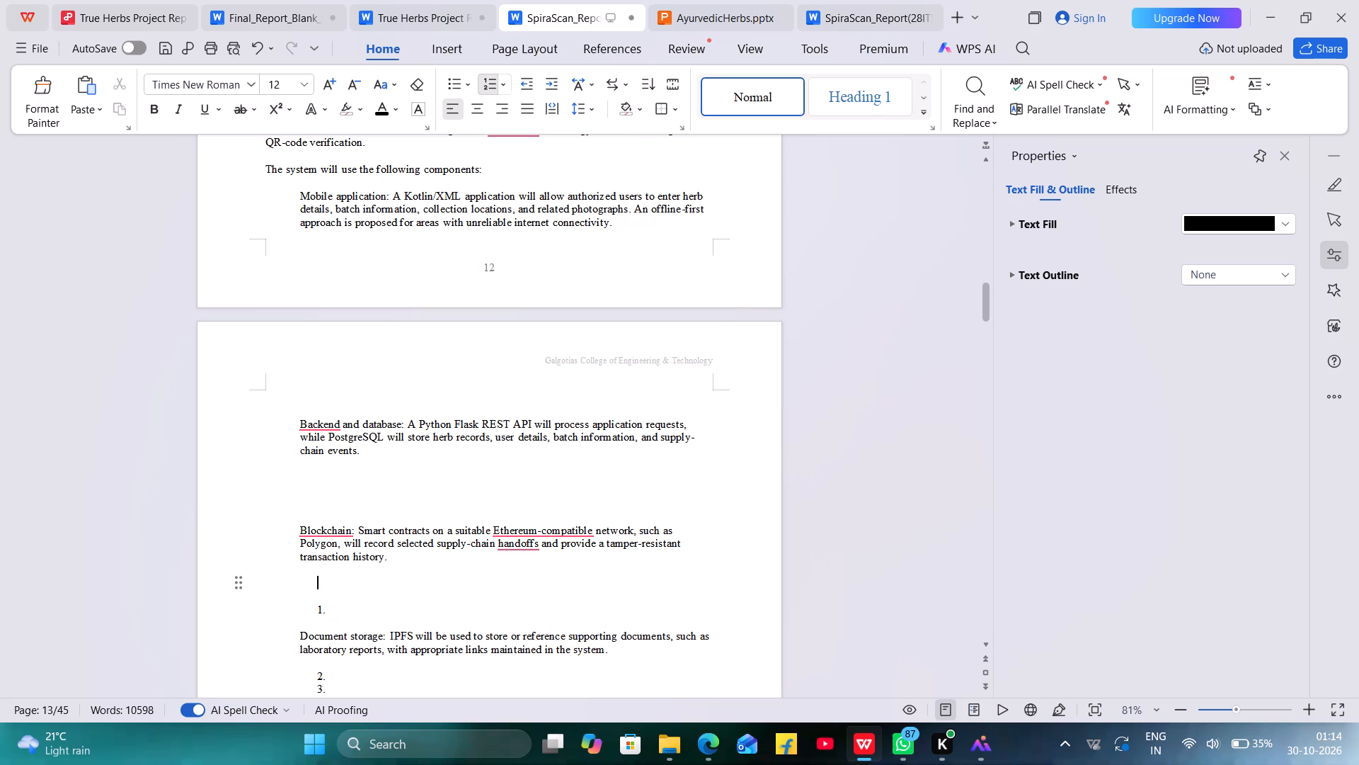
click(328, 618)
key(BackSpace)
key(BackSpace)
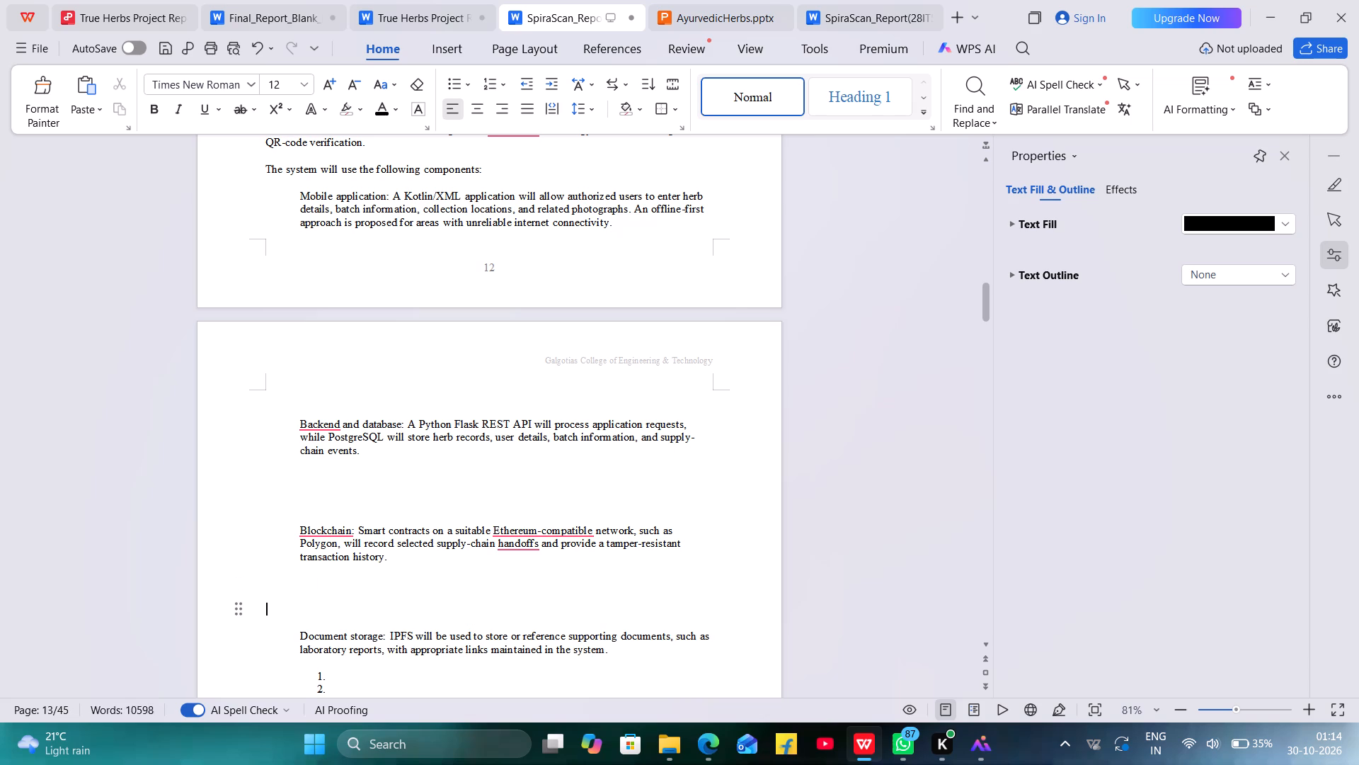
key(BackSpace)
click(348, 653)
key(BackSpace)
key(BackSpace)
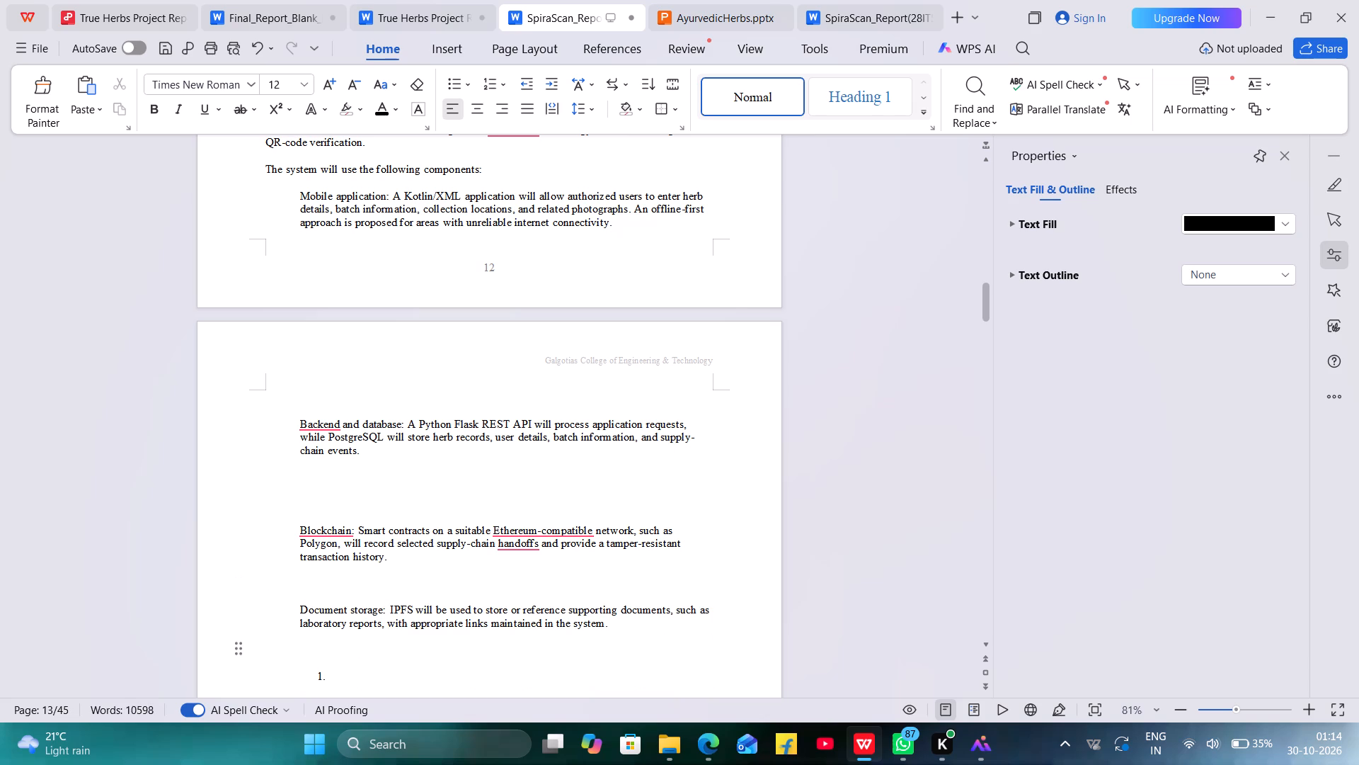
click(333, 677)
key(BackSpace)
key(BackSpace)
Remove the empty list numbers below the QR-code verification and GIS and geofencing paragraphs, closing the gap before the proposed architecture paragraph.
scroll(333, 677, down, 4)
click(334, 525)
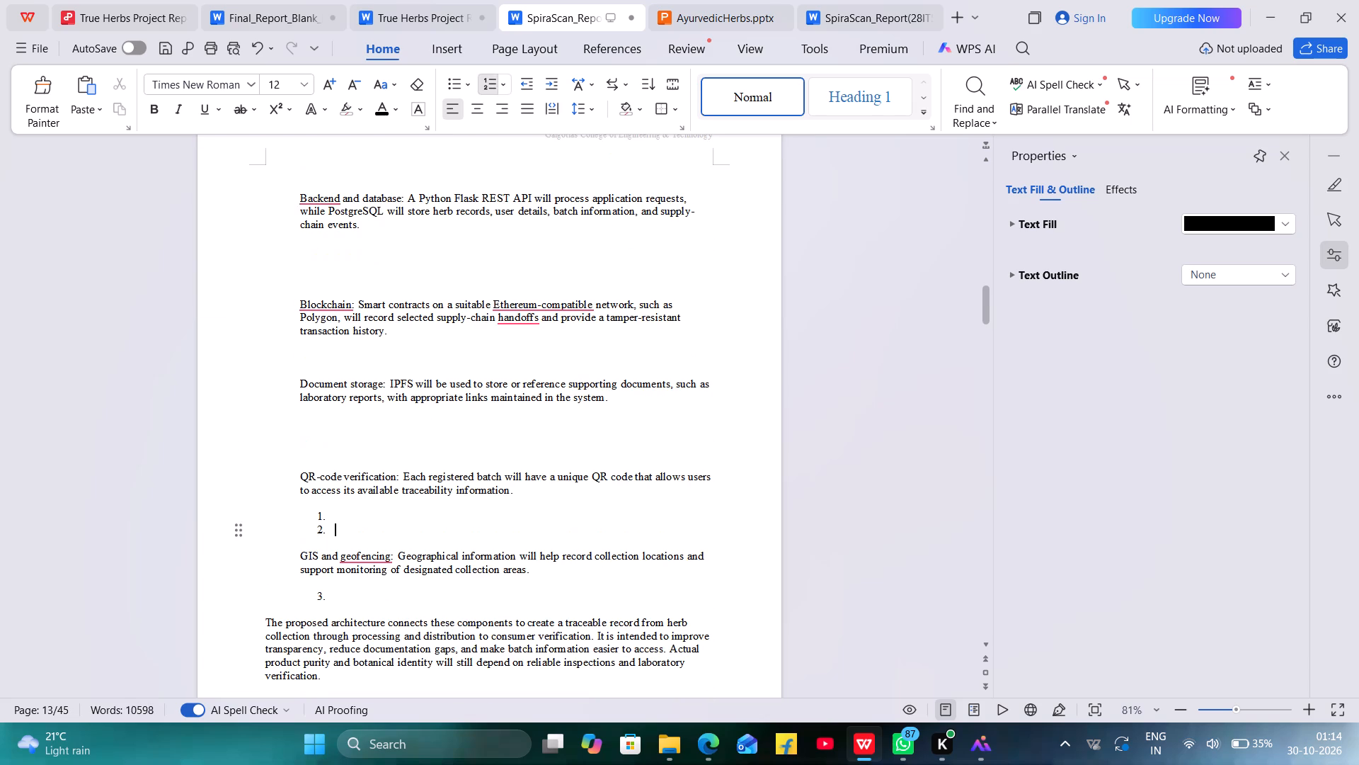
key(BackSpace)
key(BackSpace)
click(334, 525)
key(BackSpace)
key(BackSpace)
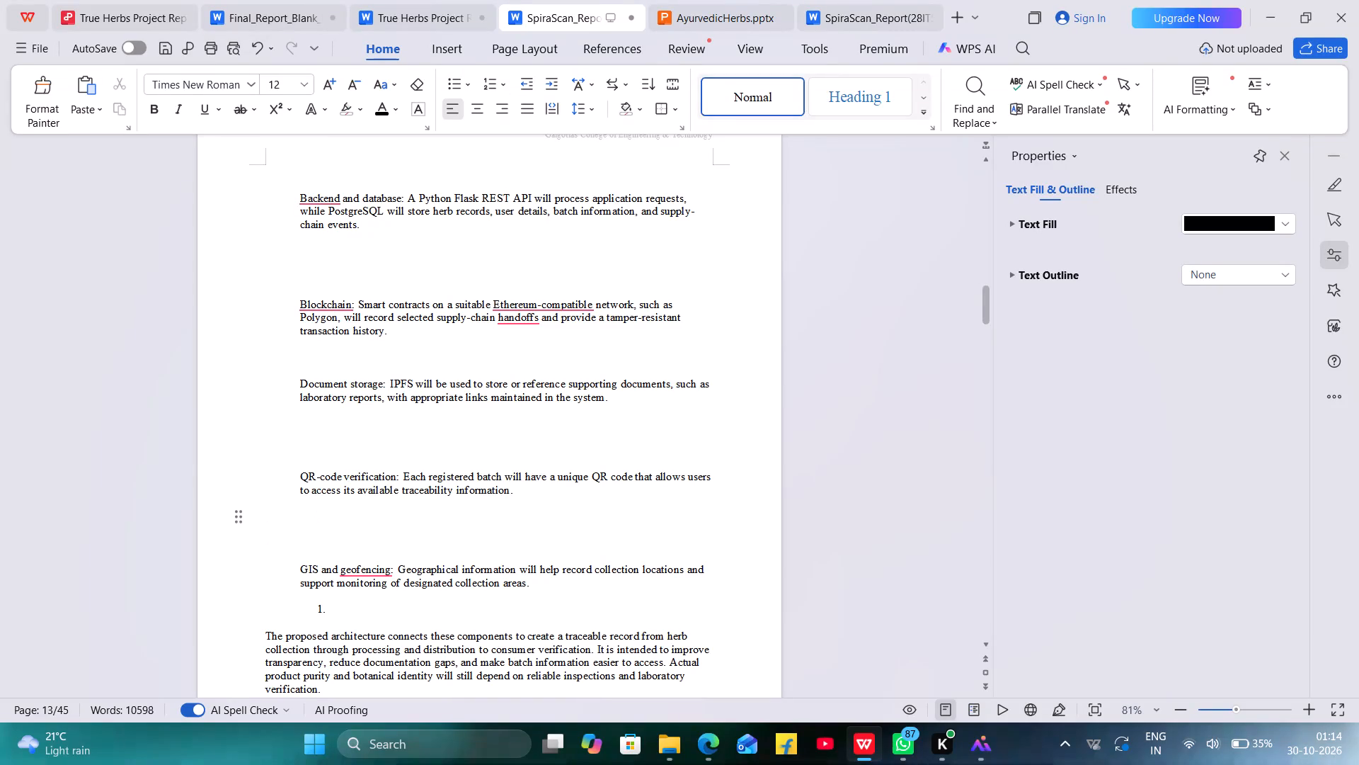
click(334, 607)
key(BackSpace)
key(BackSpace)
key(BackSpace)
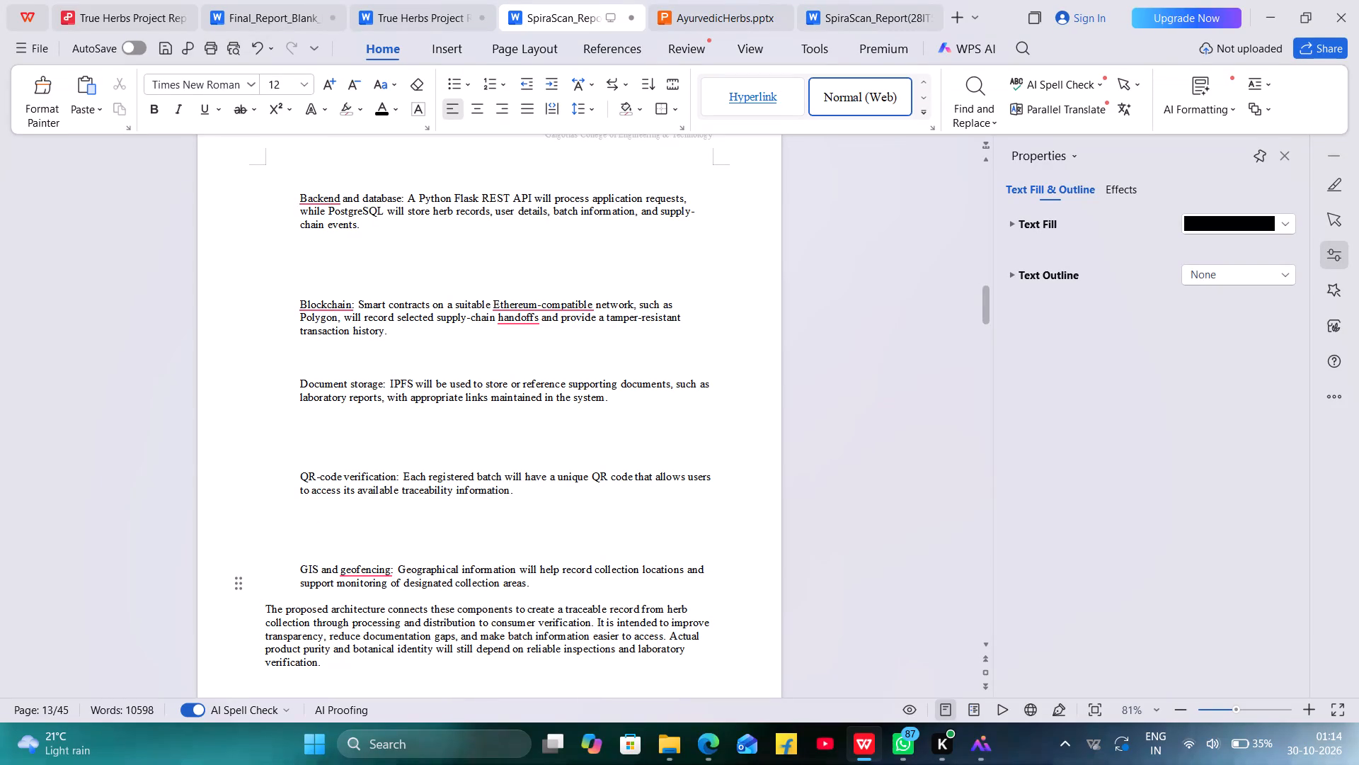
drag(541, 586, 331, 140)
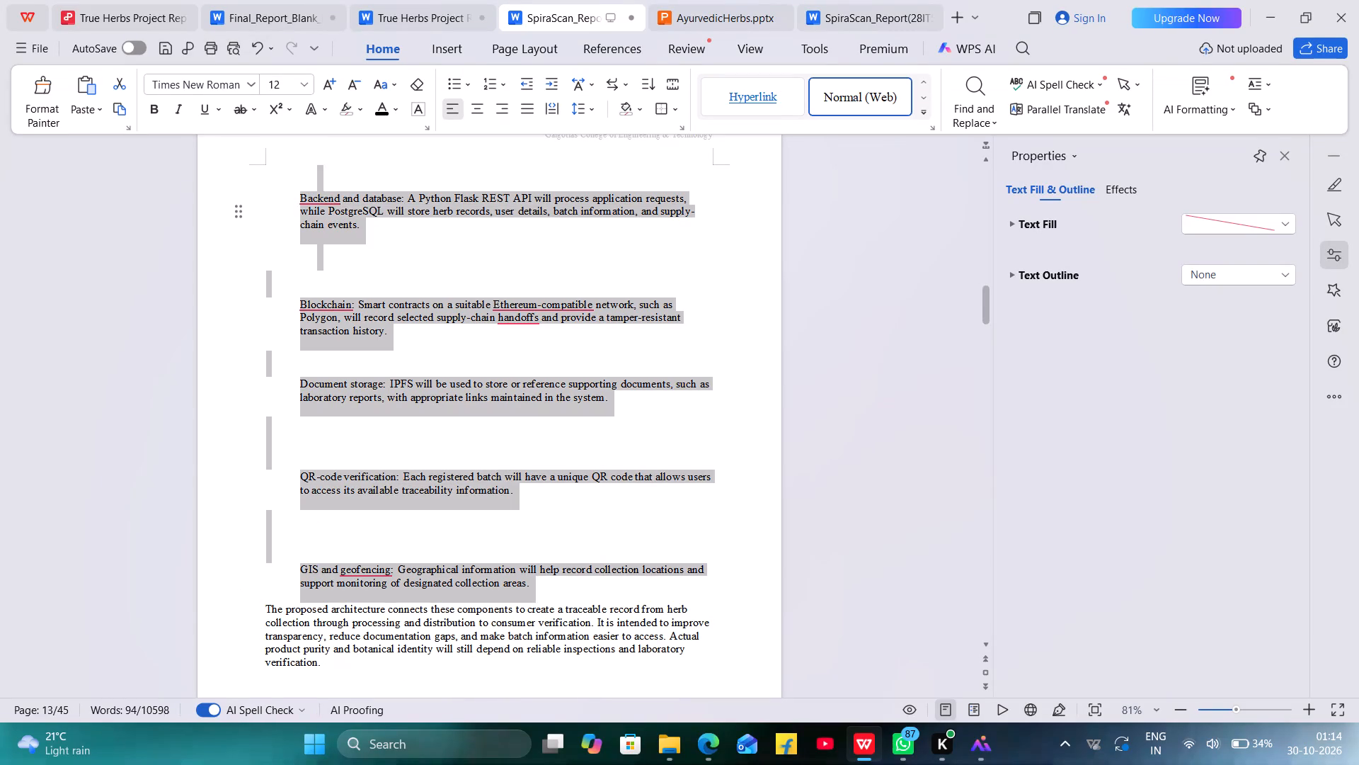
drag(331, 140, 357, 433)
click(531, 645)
Delete the extra empty lines above and below the Blockchain paragraph.
scroll(531, 645, down, 4)
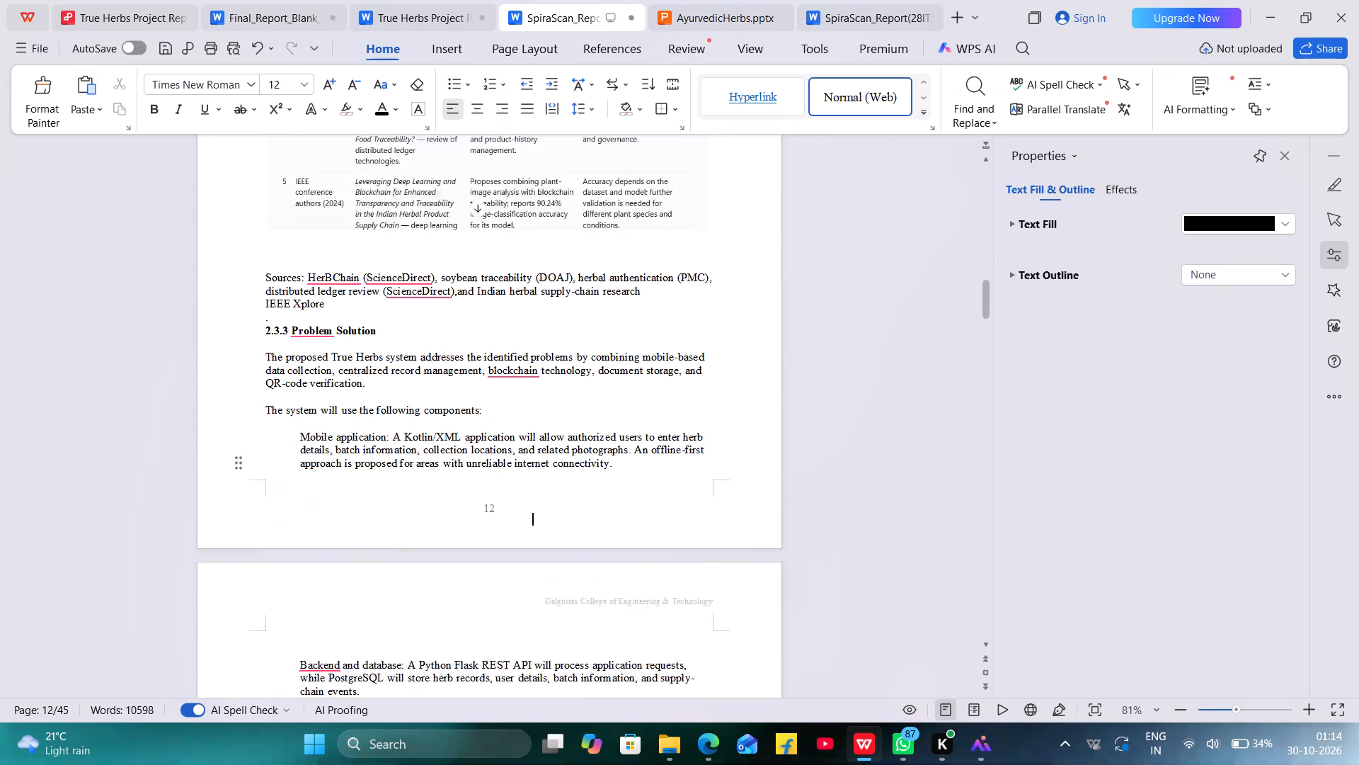
scroll(531, 645, down, 2)
click(332, 577)
key(BackSpace)
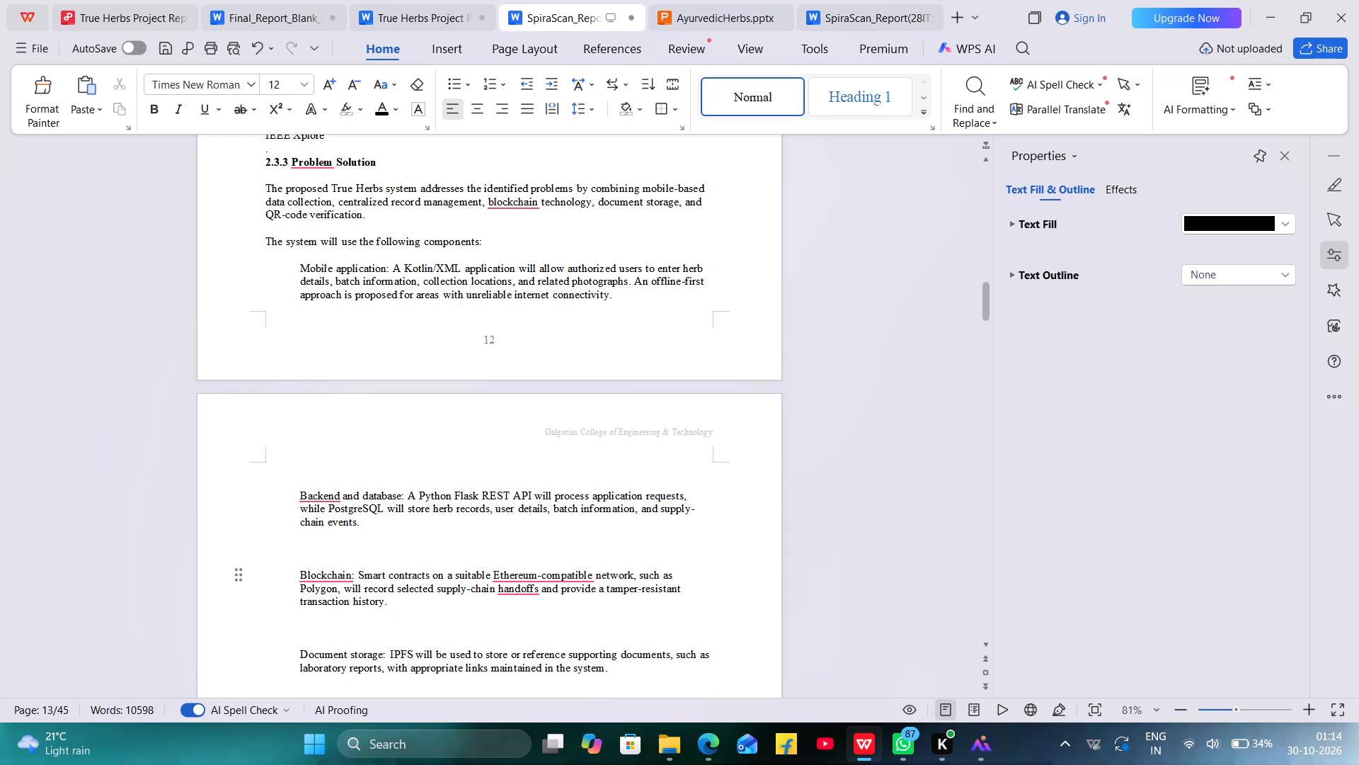
key(BackSpace)
click(321, 617)
key(BackSpace)
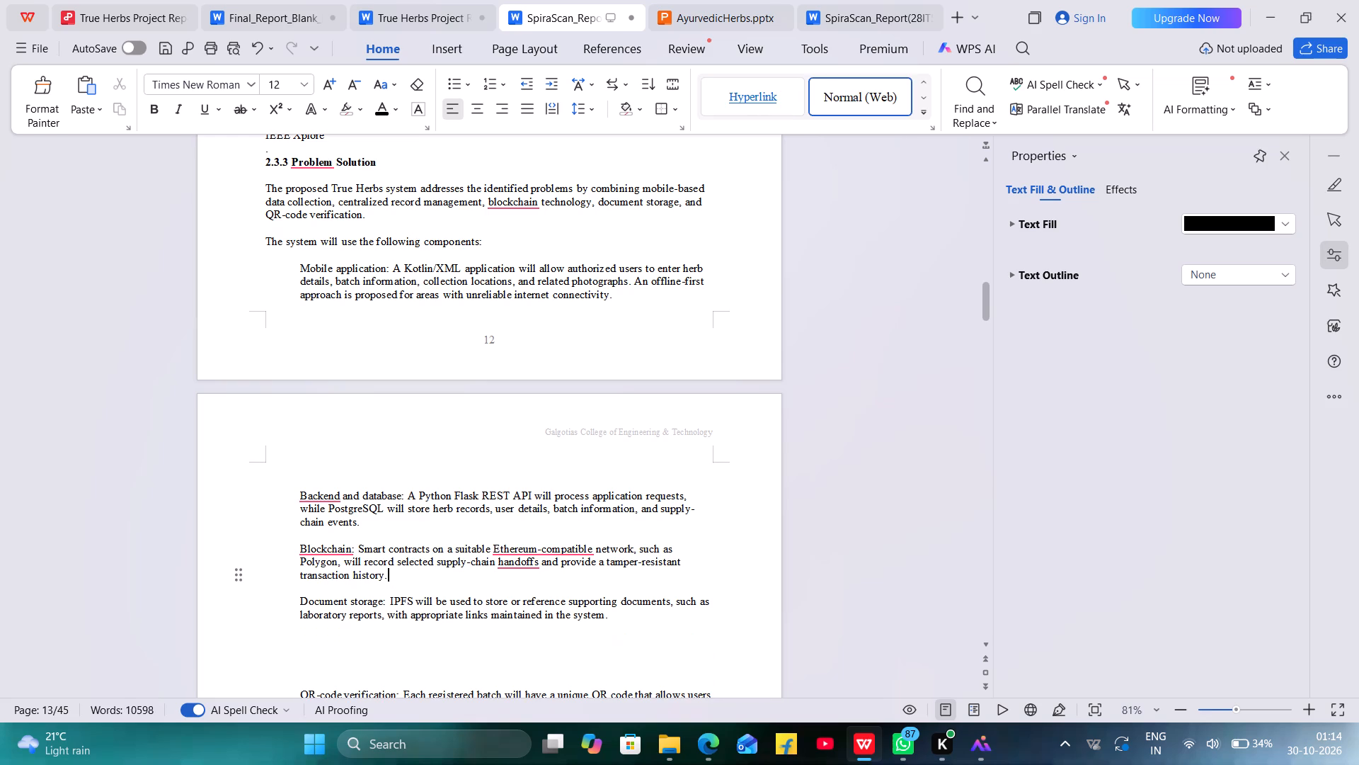
Delete the extra empty lines between the Document storage and QR-code verification paragraphs.
scroll(339, 655, down, 1)
click(324, 604)
key(BackSpace)
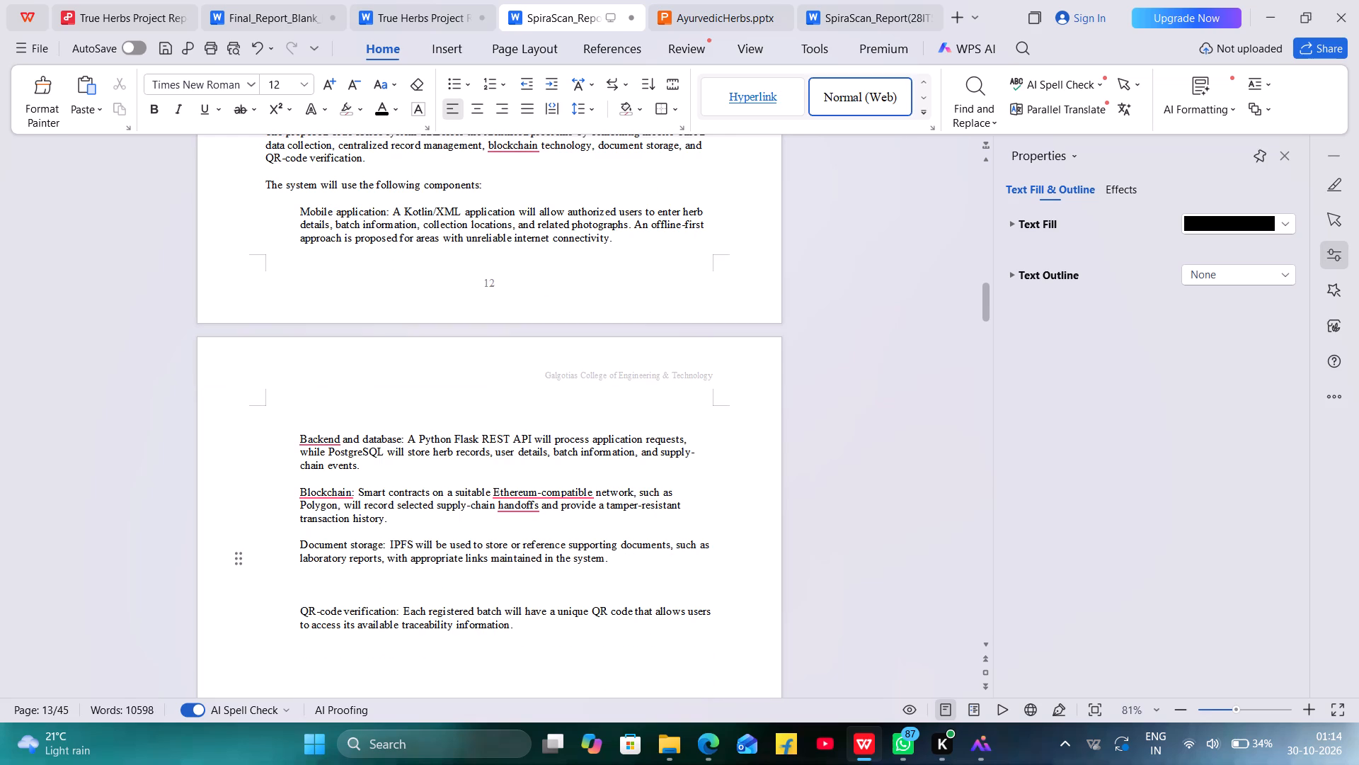
click(311, 590)
key(BackSpace)
Delete the extra empty lines around the QR-code verification paragraph, down to the GIS and geofencing paragraph.
scroll(311, 590, down, 1)
click(311, 590)
key(BackSpace)
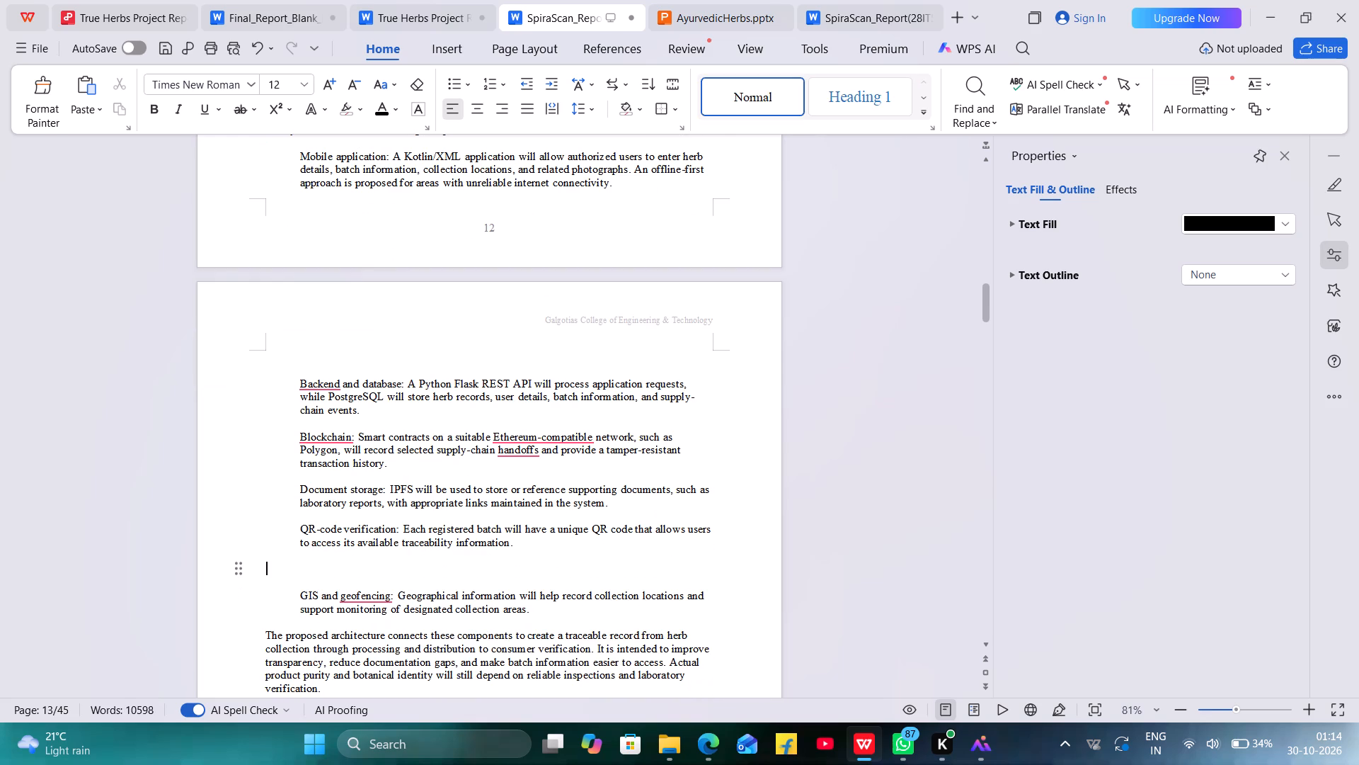
click(299, 560)
key(BackSpace)
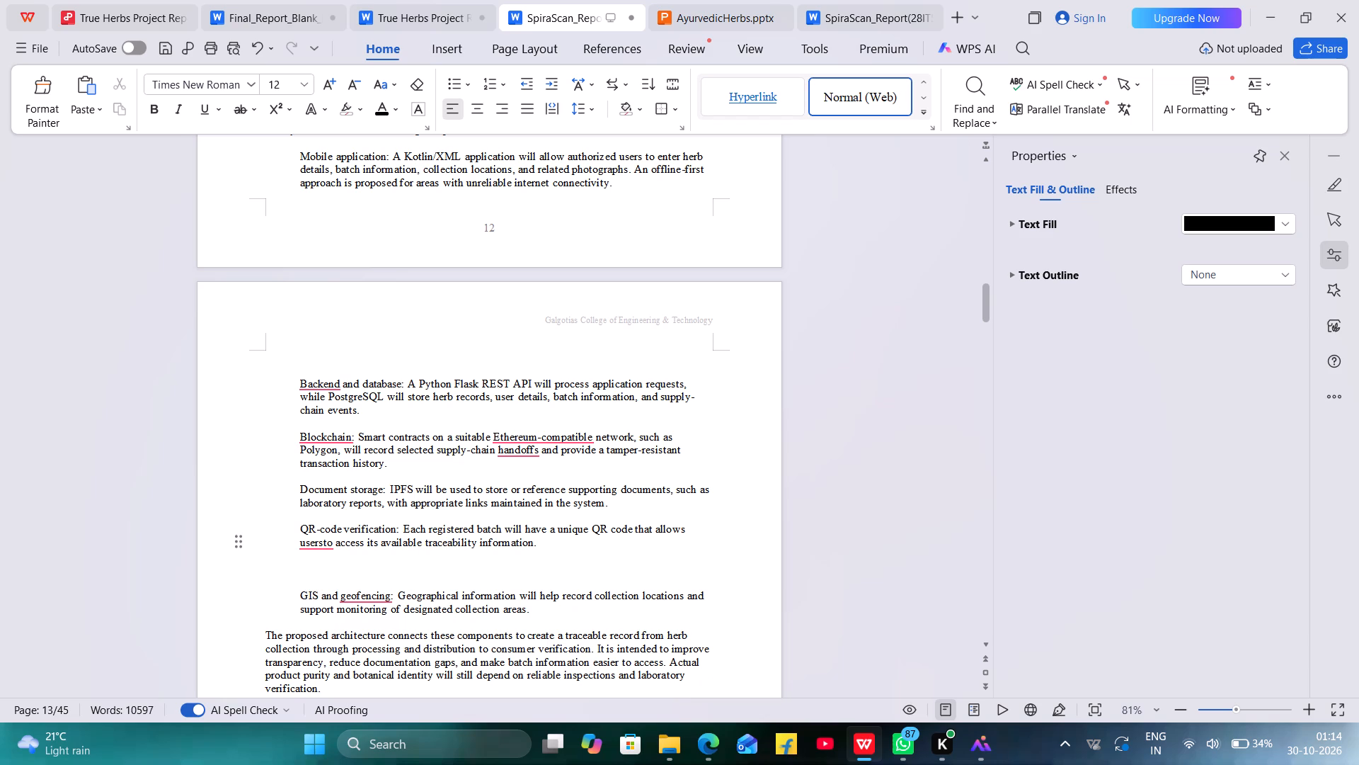
key(space)
click(311, 568)
key(BackSpace)
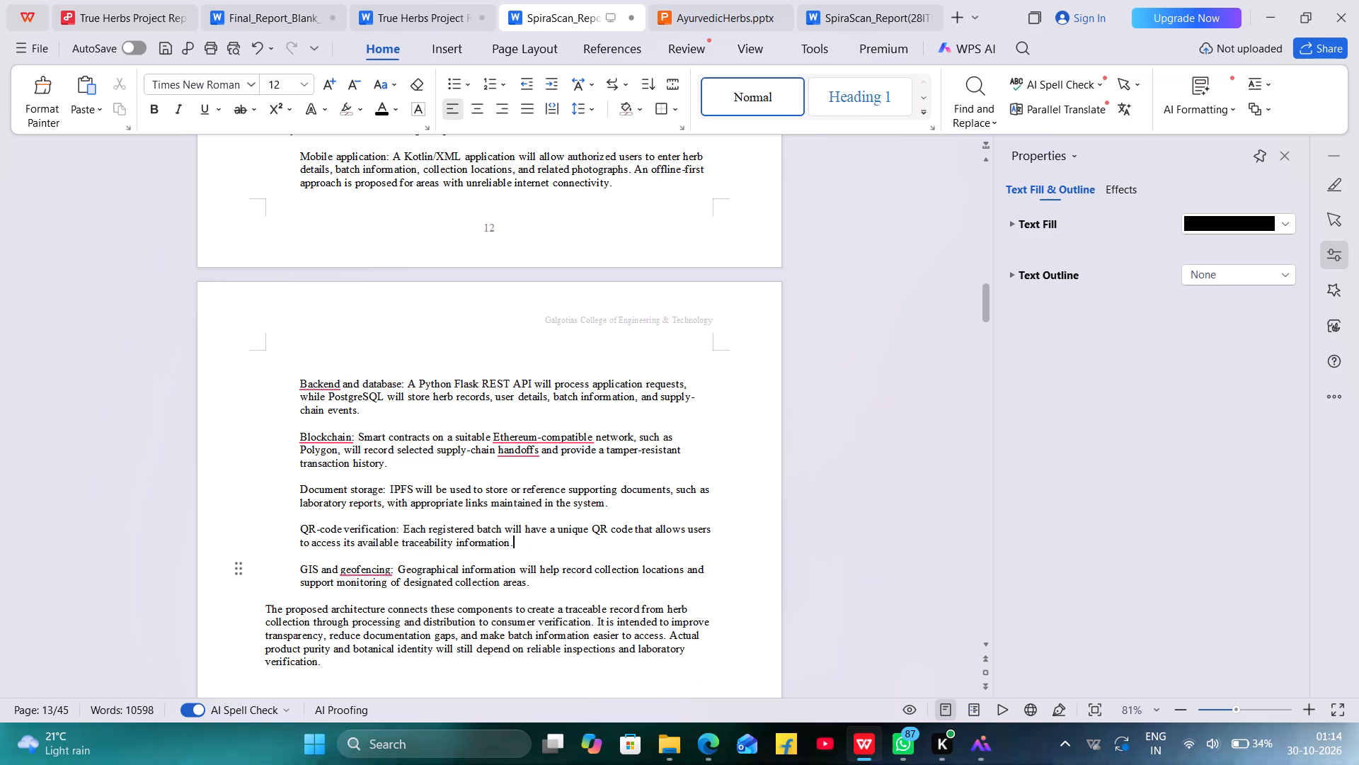
Justify the six component paragraphs from Mobile application to GIS and geofencing and set their font to Times New Roman.
drag(549, 591, 512, 522)
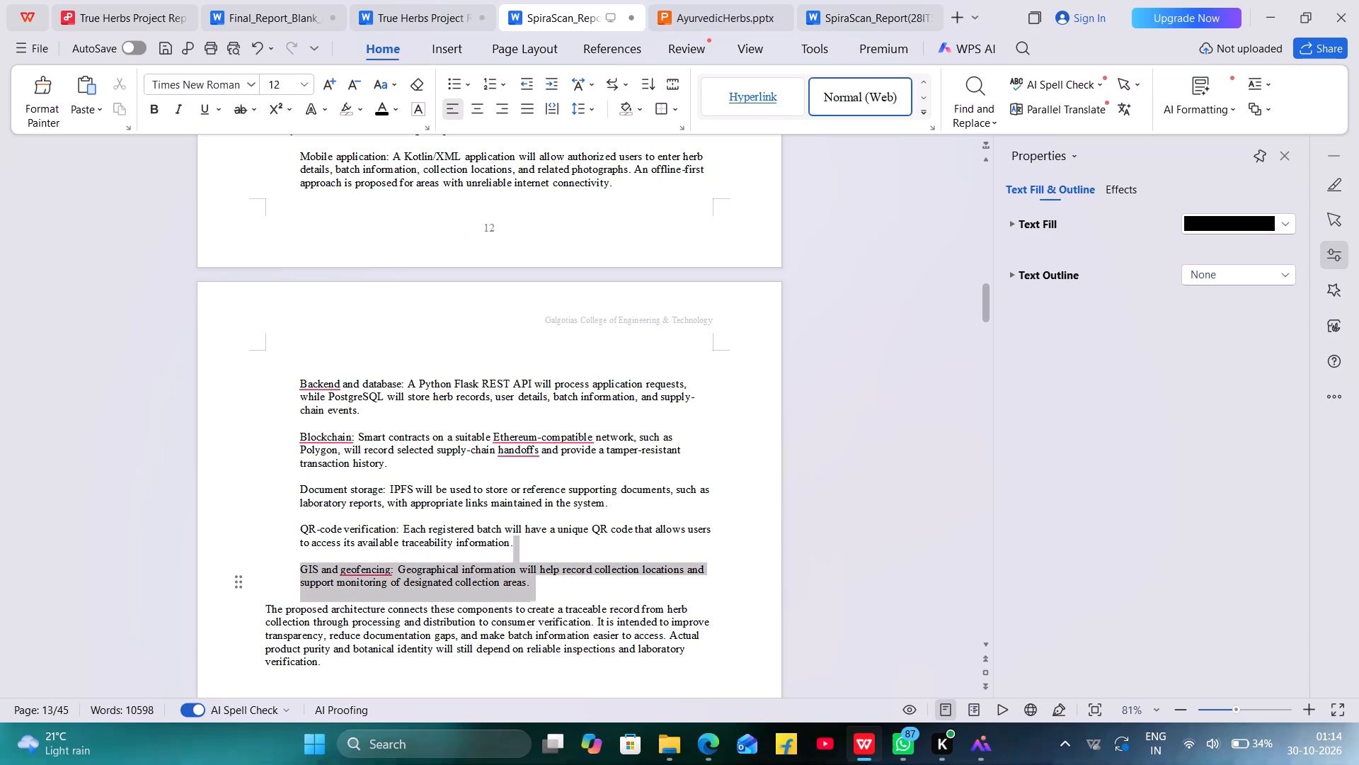
drag(512, 522, 292, 178)
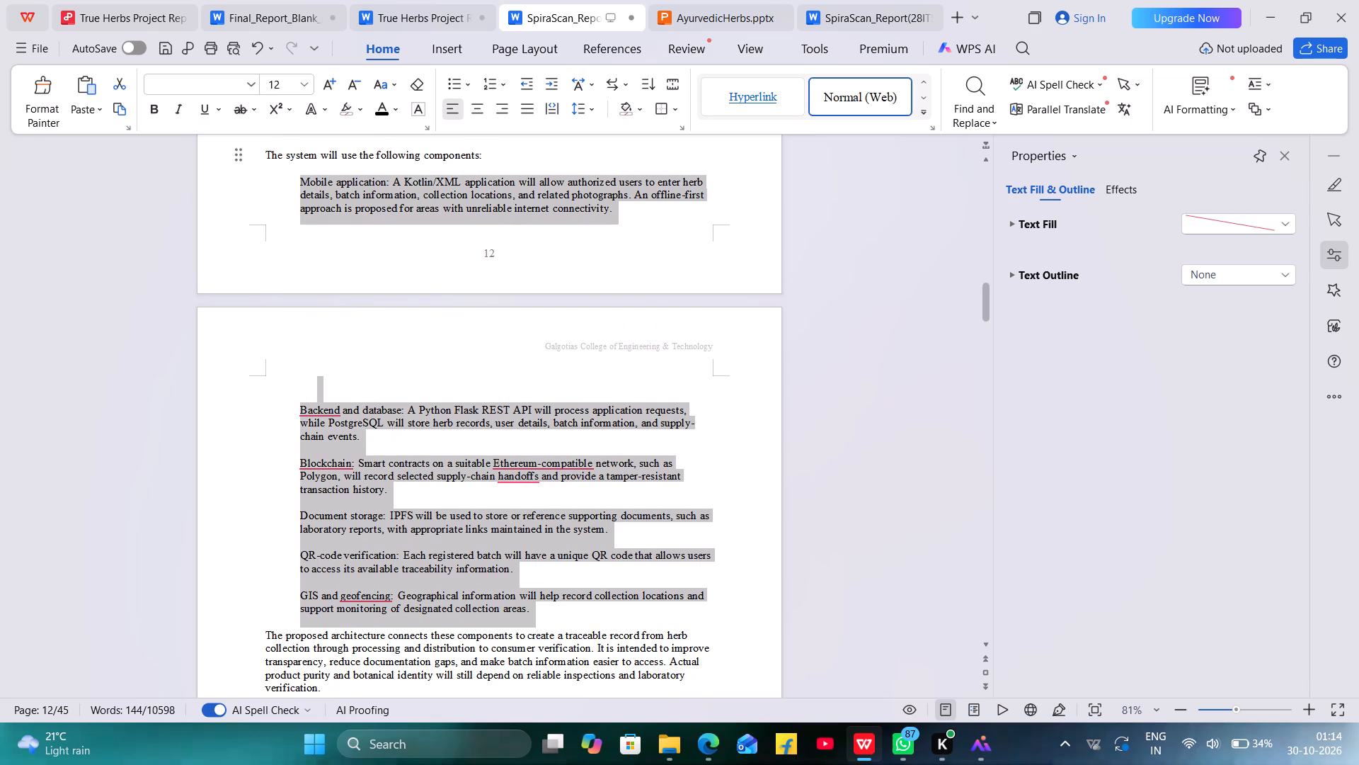
drag(292, 178, 293, 183)
click(532, 112)
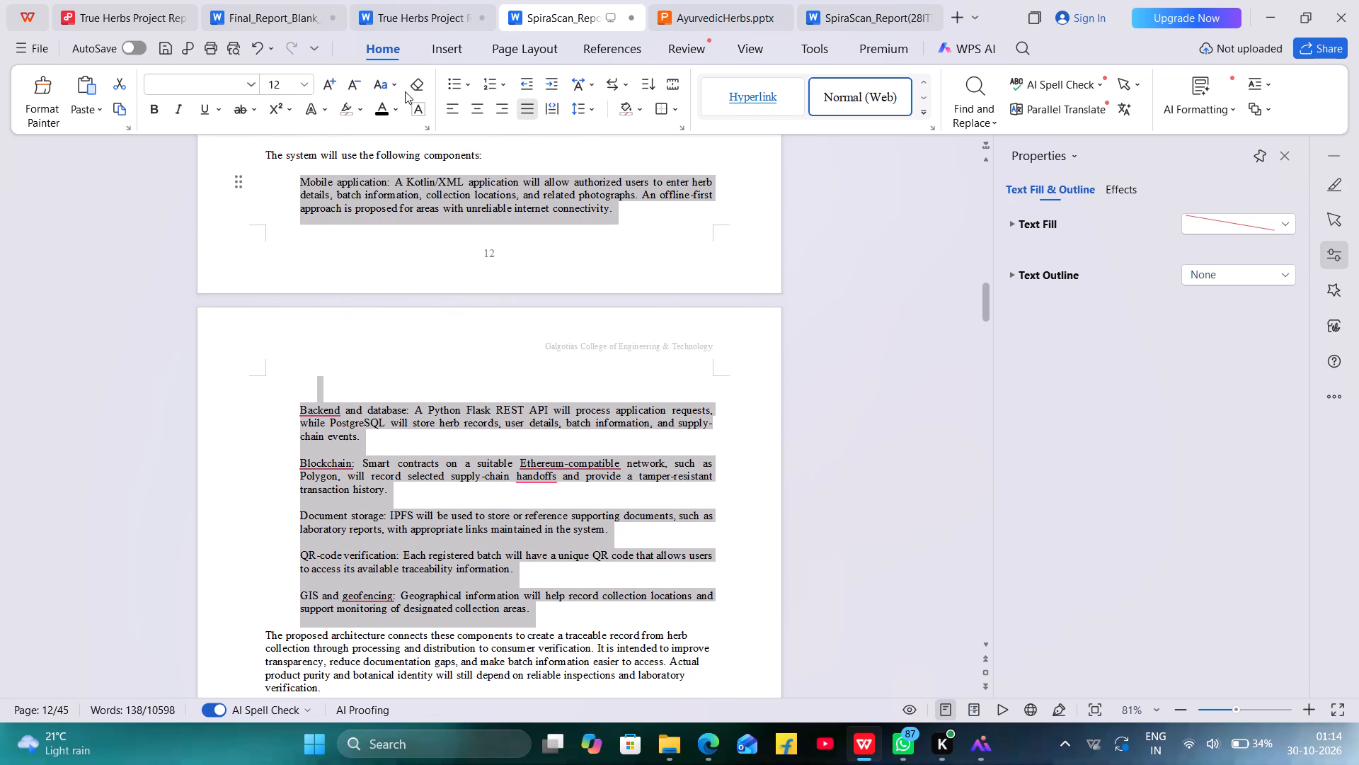
click(247, 88)
click(257, 248)
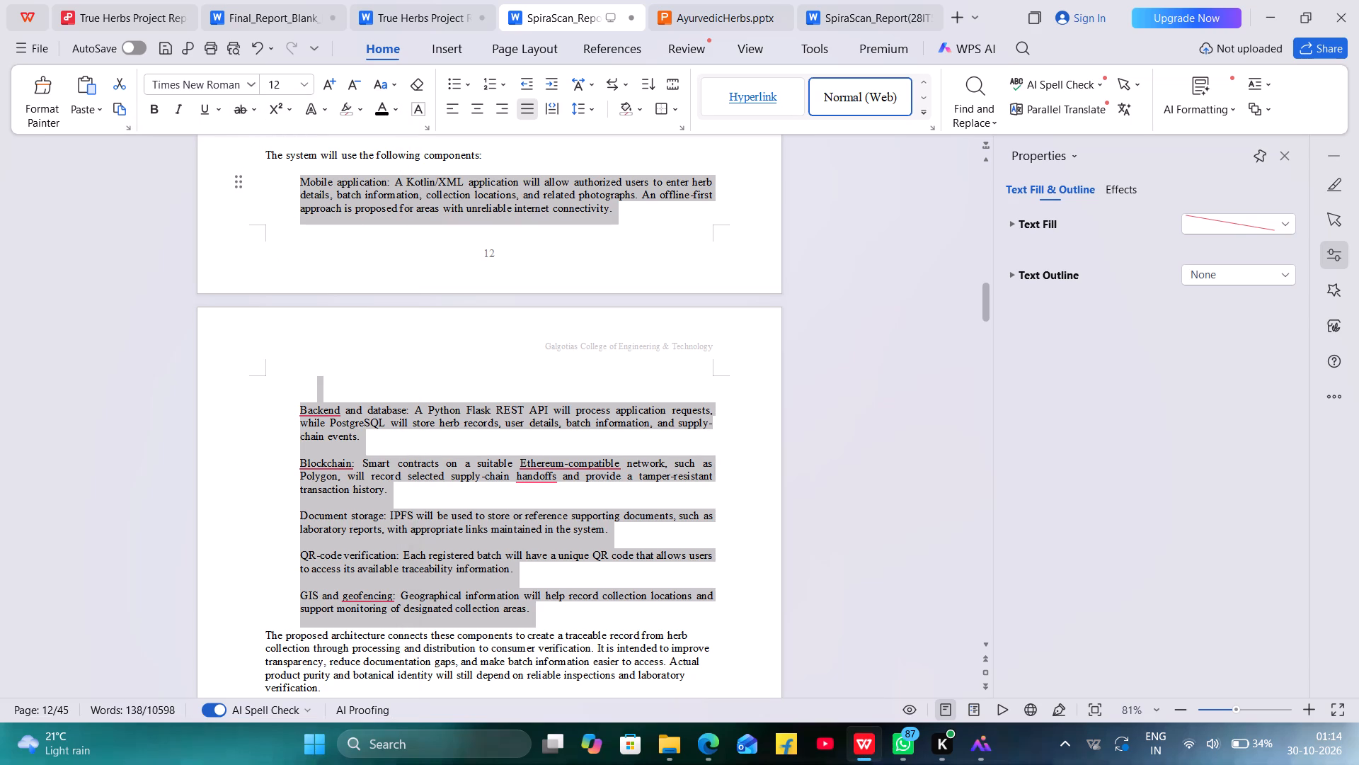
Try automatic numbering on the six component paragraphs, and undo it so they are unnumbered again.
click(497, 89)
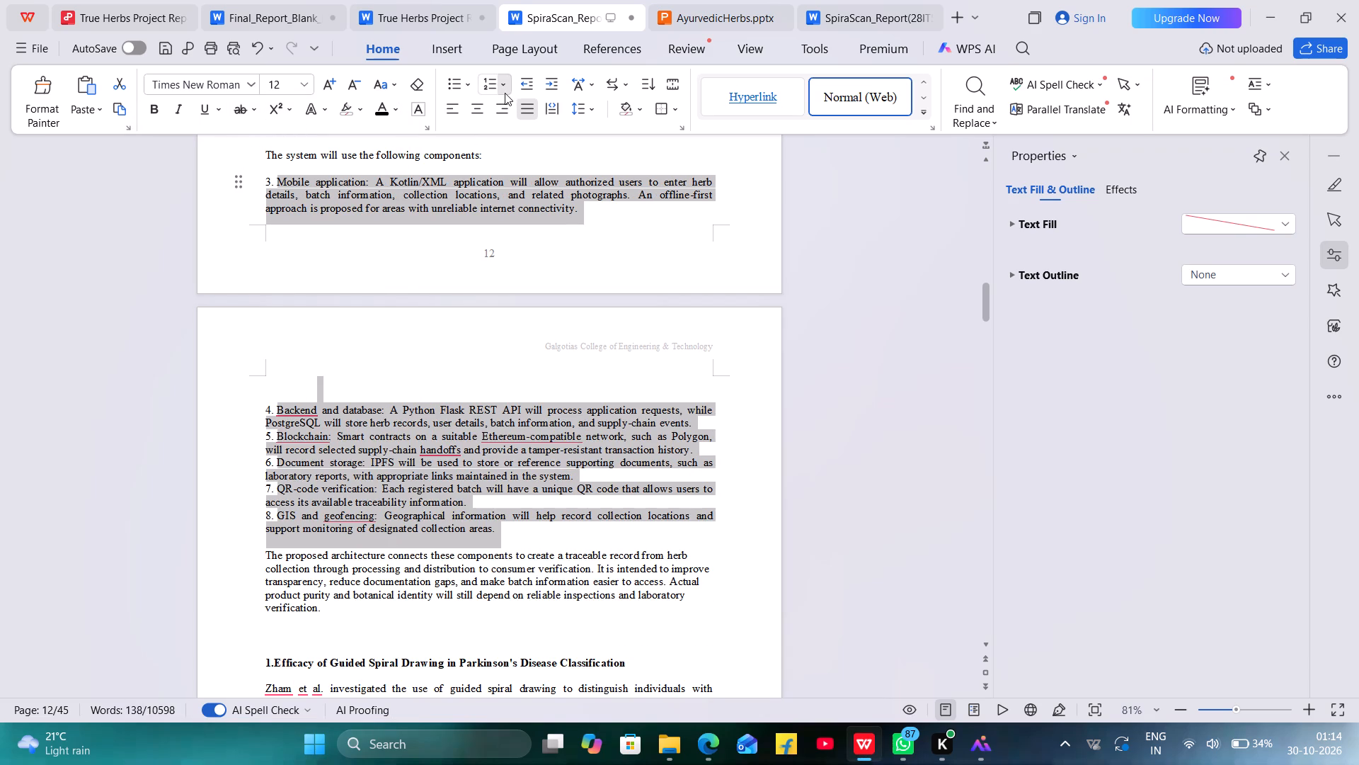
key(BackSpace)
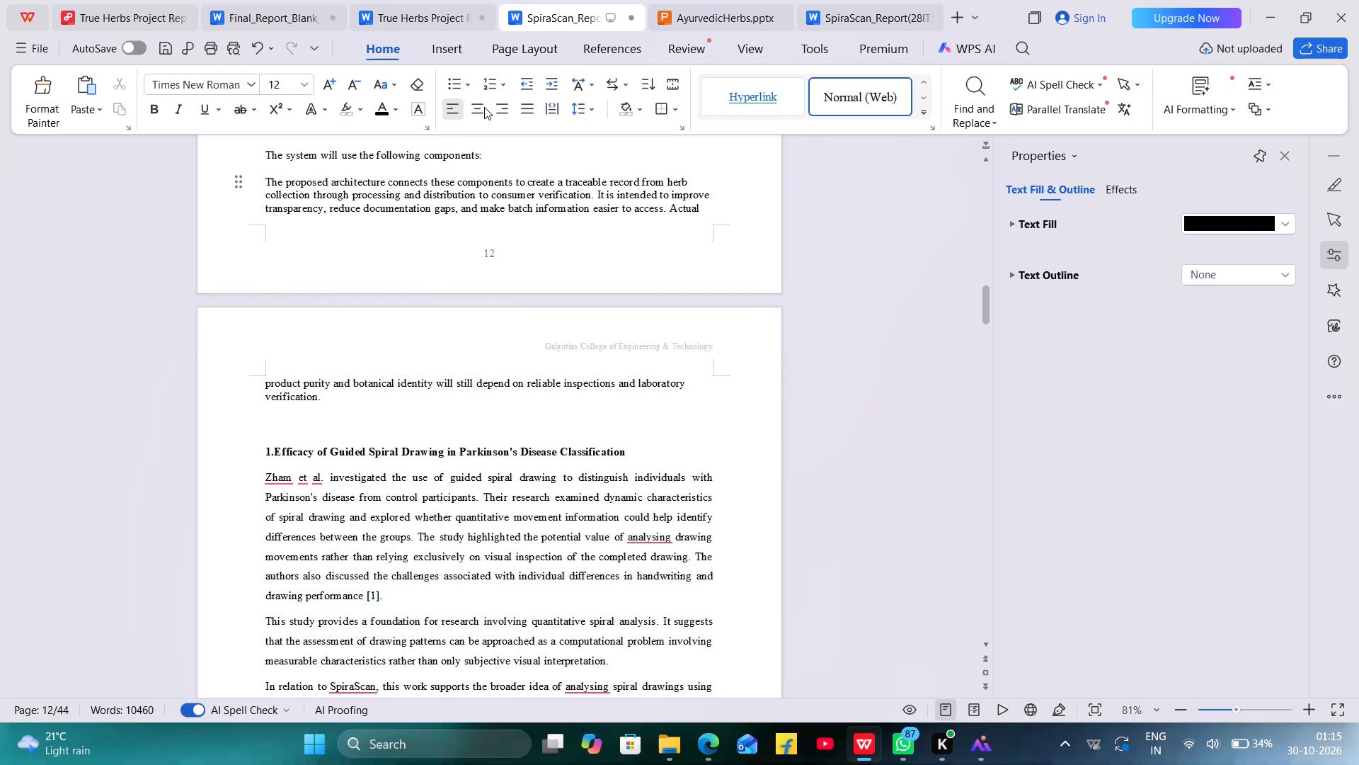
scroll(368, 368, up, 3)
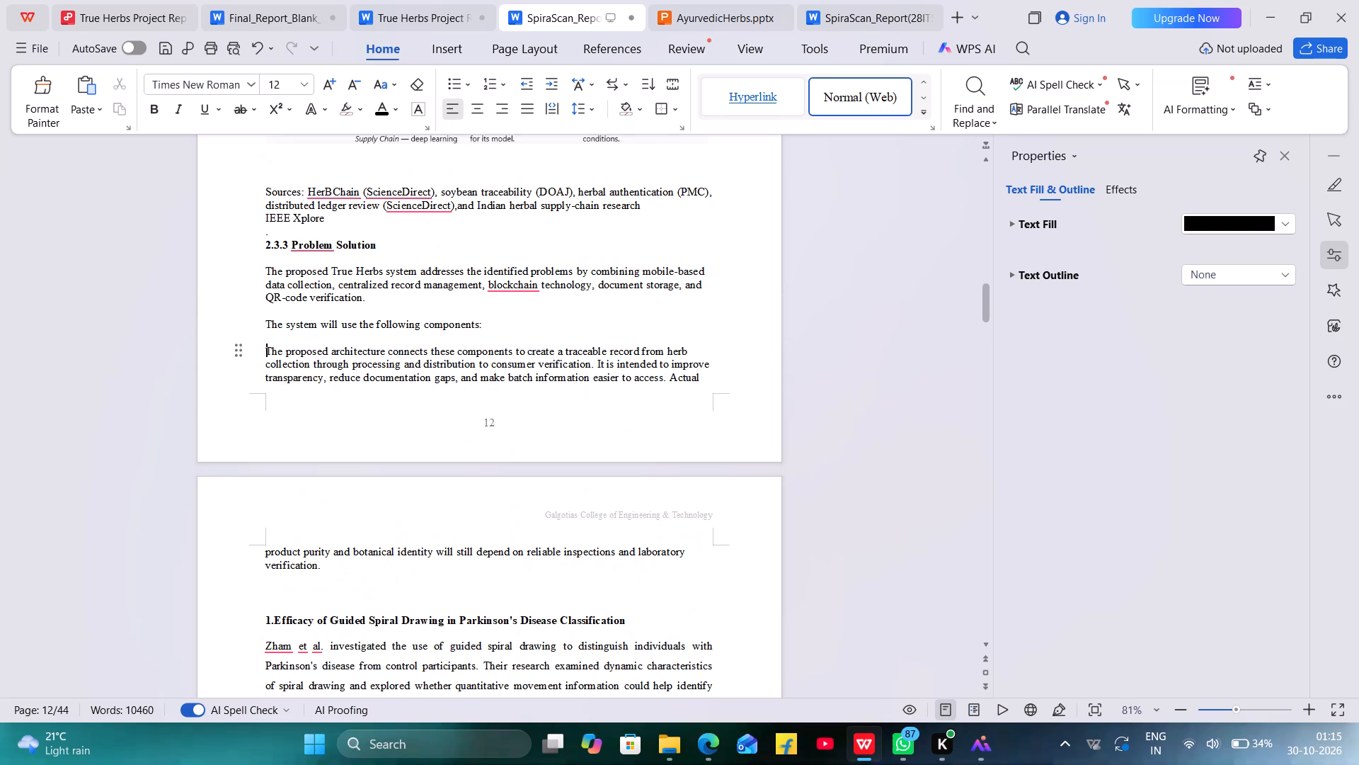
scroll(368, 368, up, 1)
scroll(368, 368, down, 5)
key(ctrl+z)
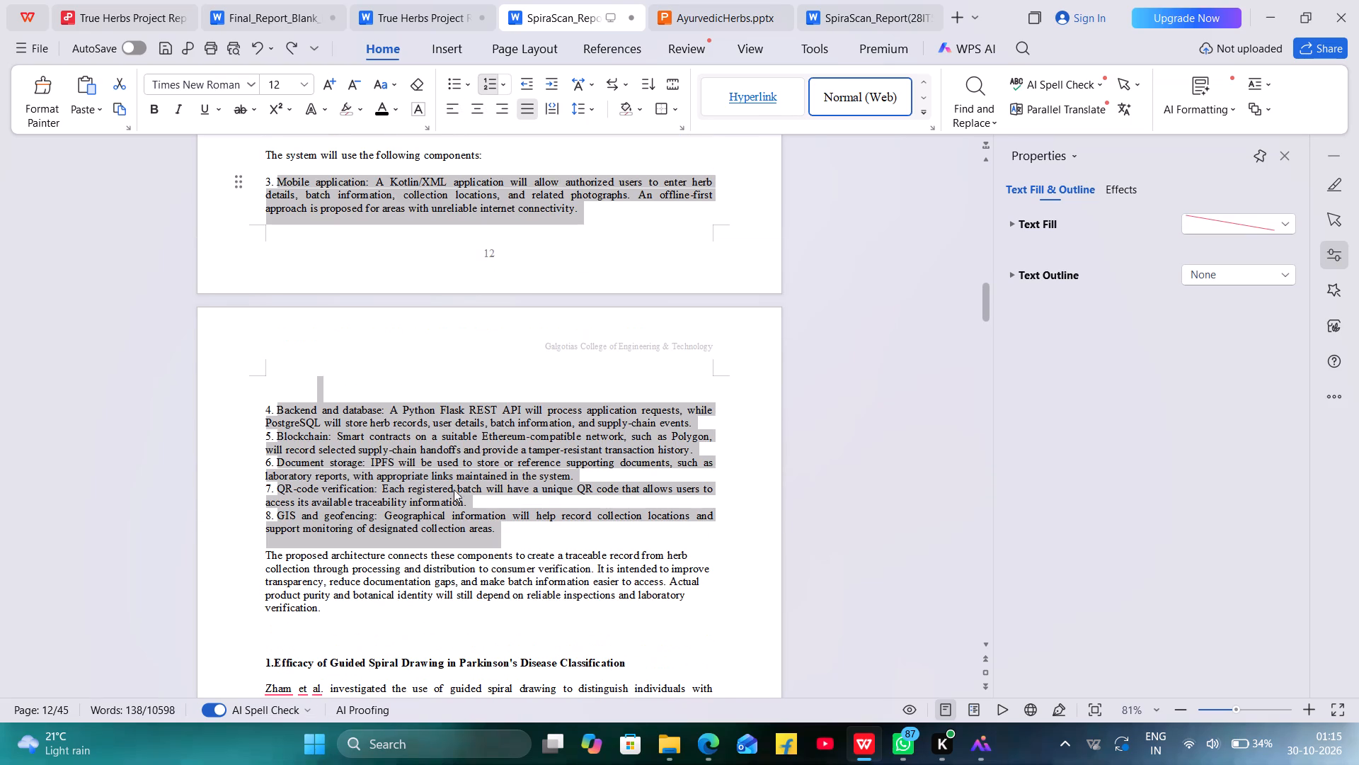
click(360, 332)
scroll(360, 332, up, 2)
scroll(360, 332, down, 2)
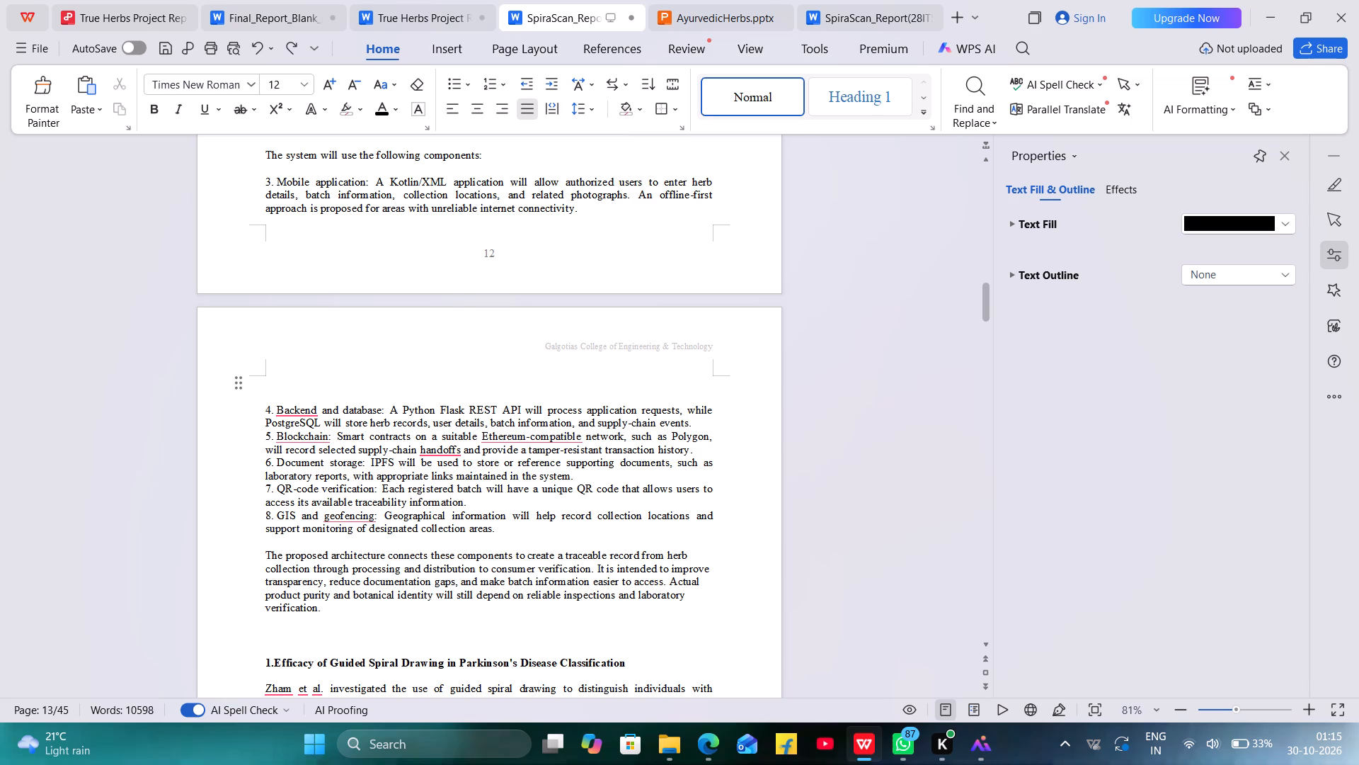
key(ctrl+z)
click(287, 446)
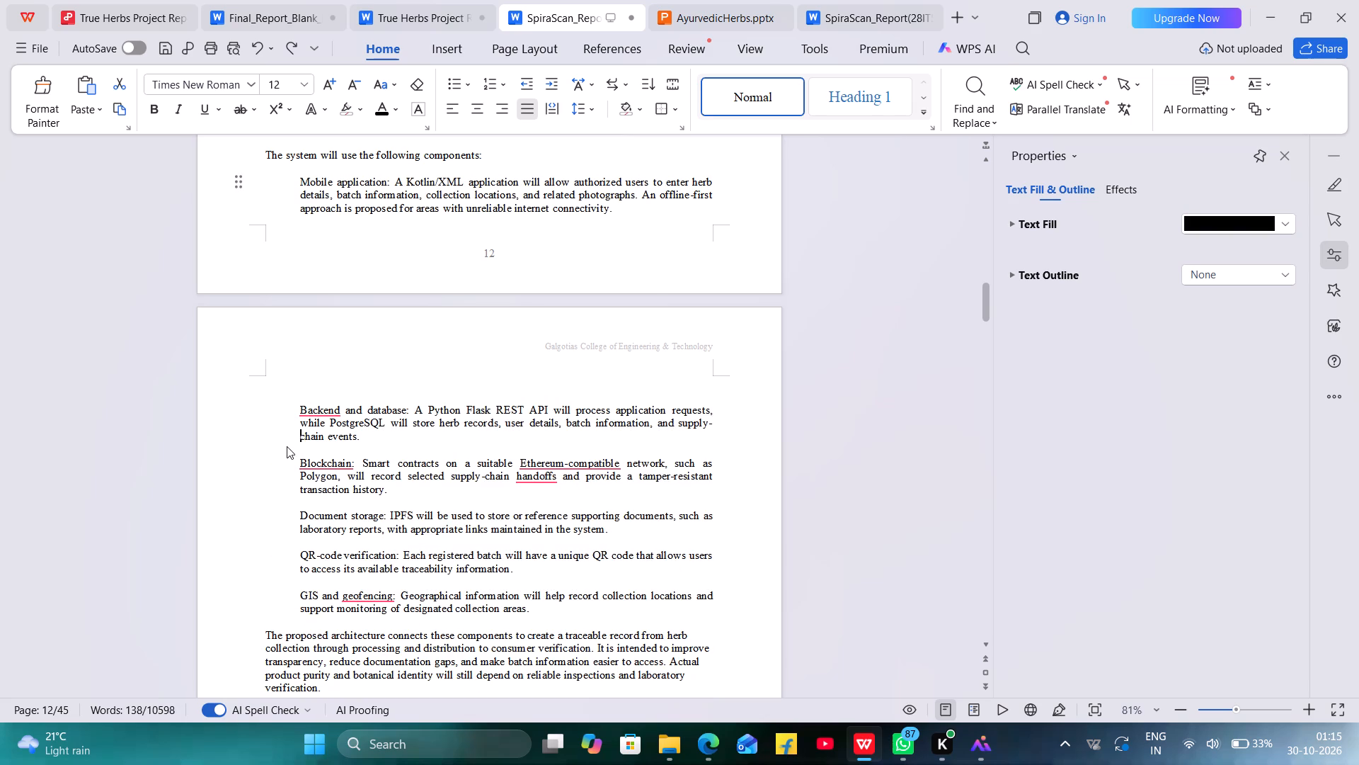
Make the "Mobile application" label bold and number its paragraph "1.".
scroll(286, 457, up, 2)
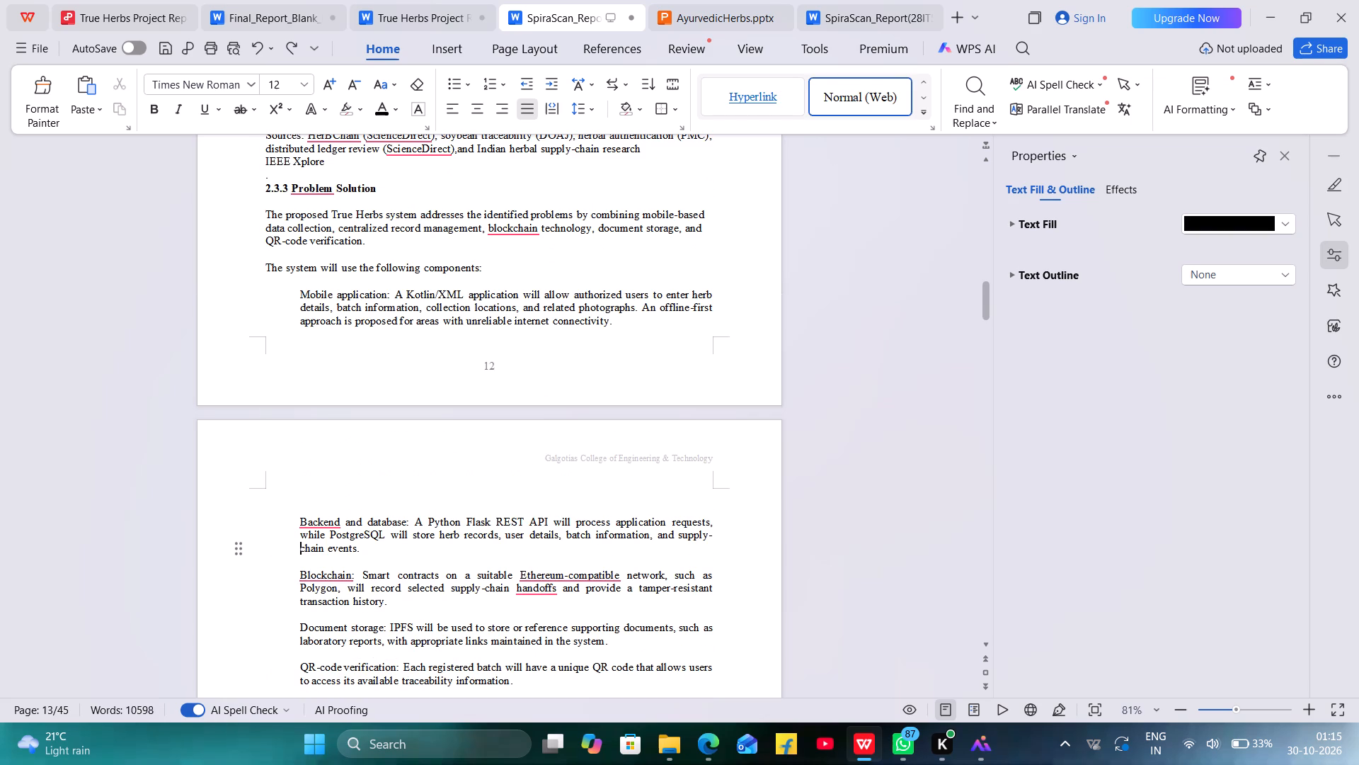
click(275, 305)
click(280, 291)
drag(388, 295, 286, 300)
click(159, 108)
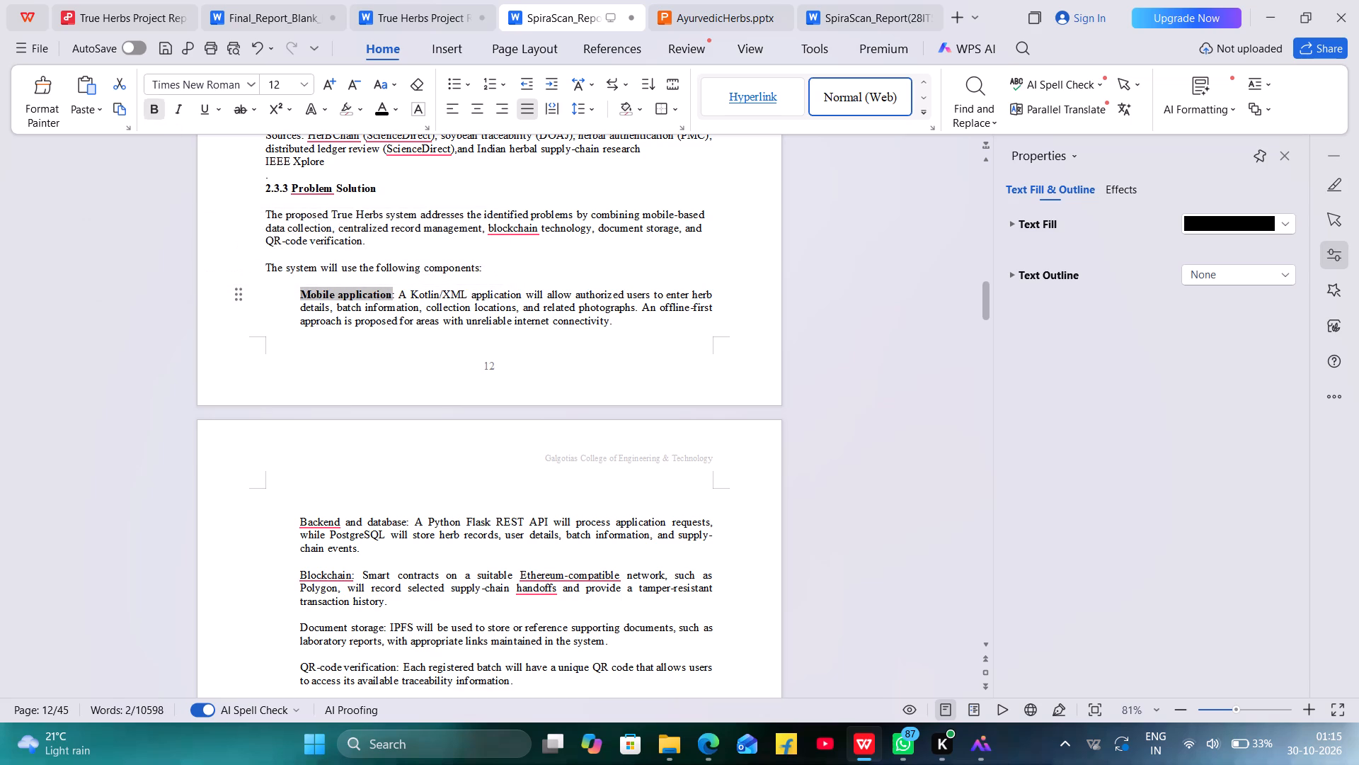
click(277, 285)
click(277, 297)
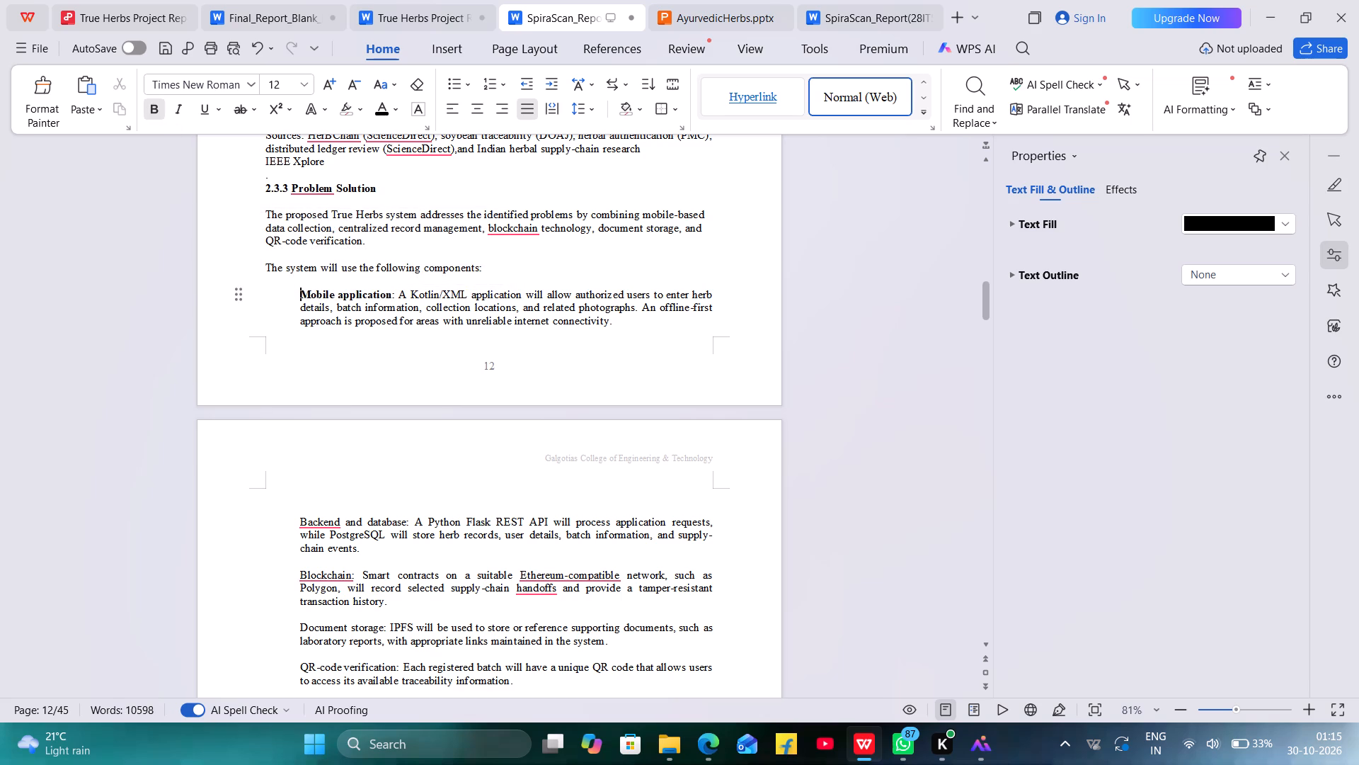
text(1.)
key(space)
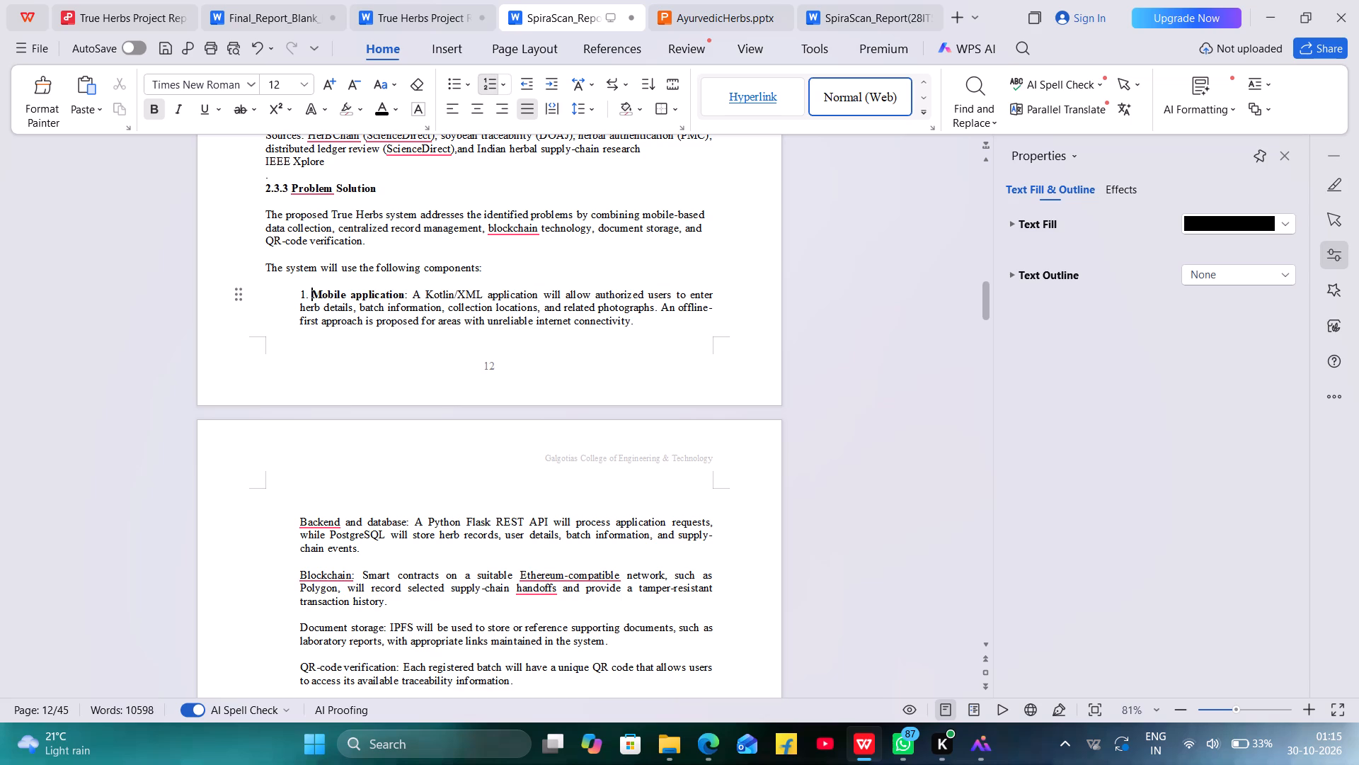
Number the Backend and database paragraph "2." and make its label bold.
click(290, 521)
text(2.)
key(space)
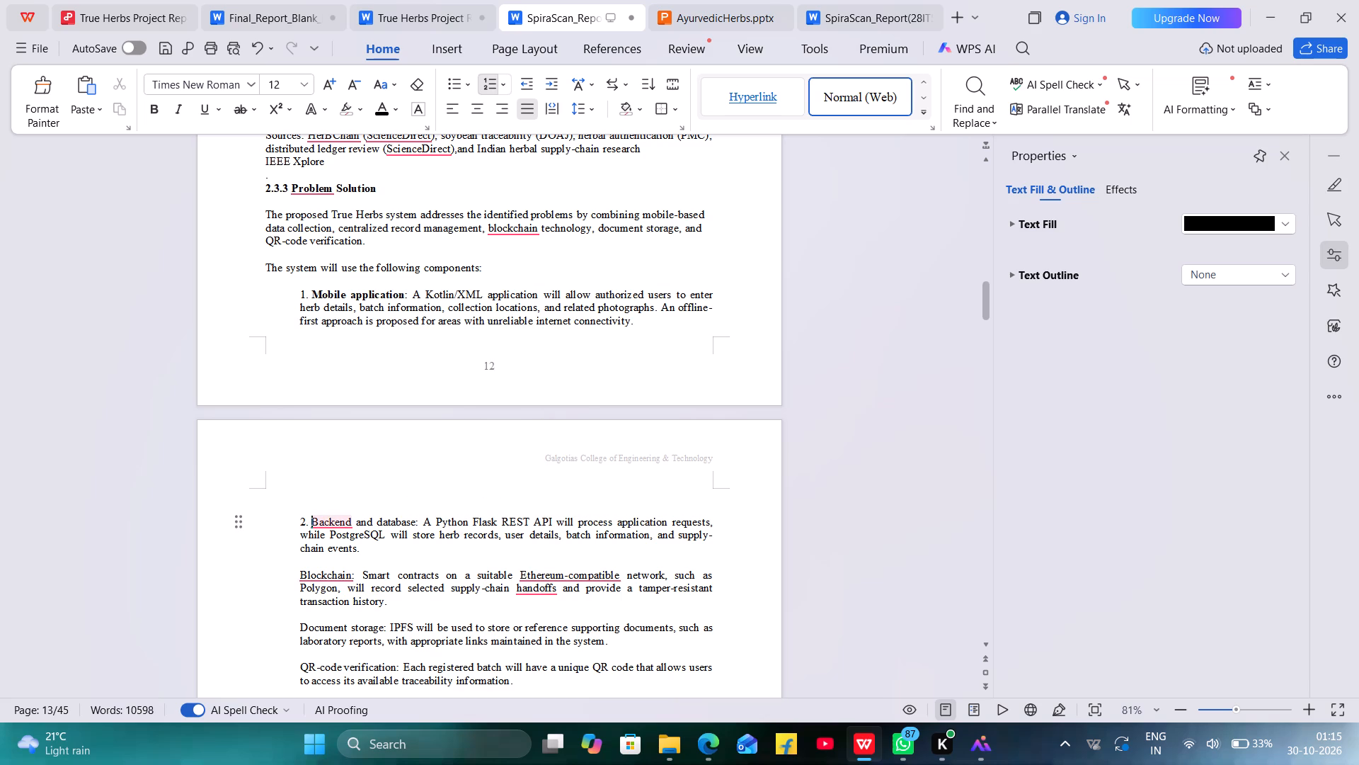
drag(423, 528, 316, 526)
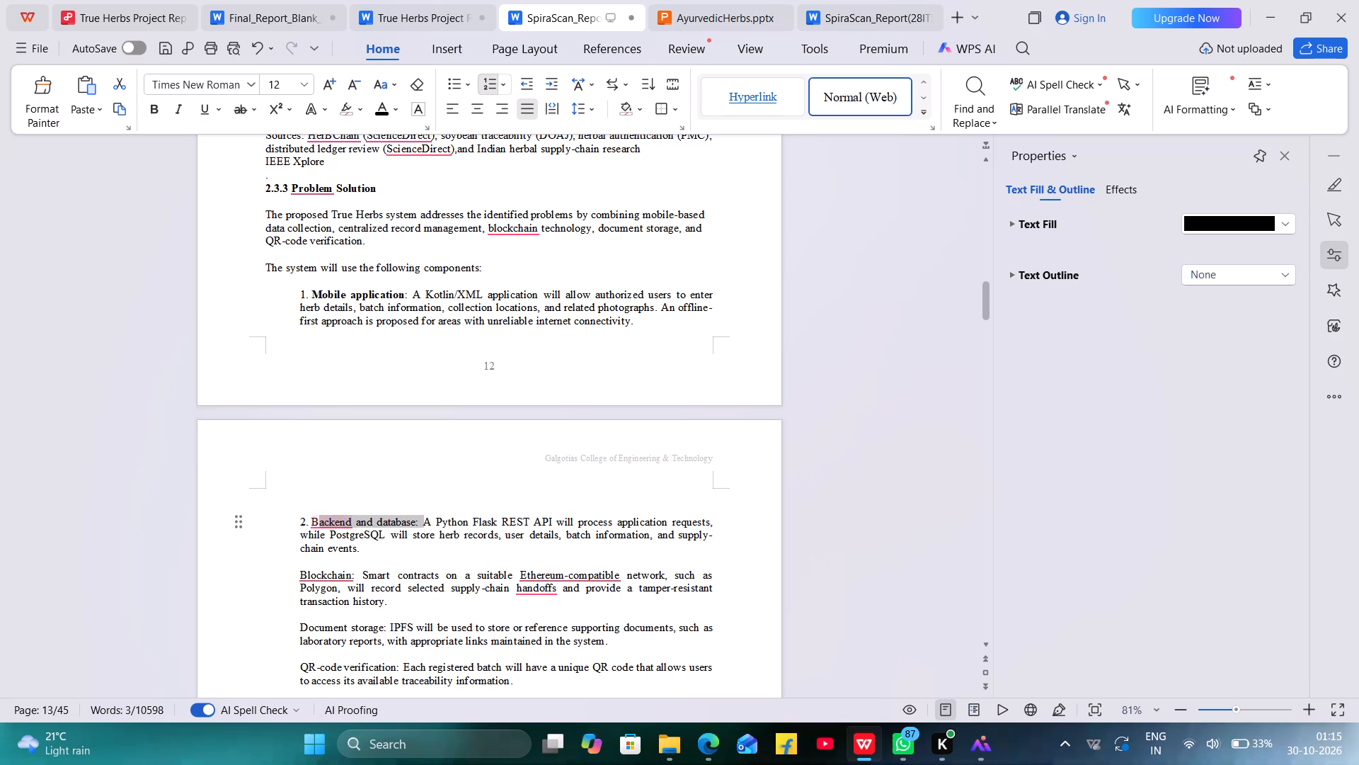
drag(316, 526, 297, 520)
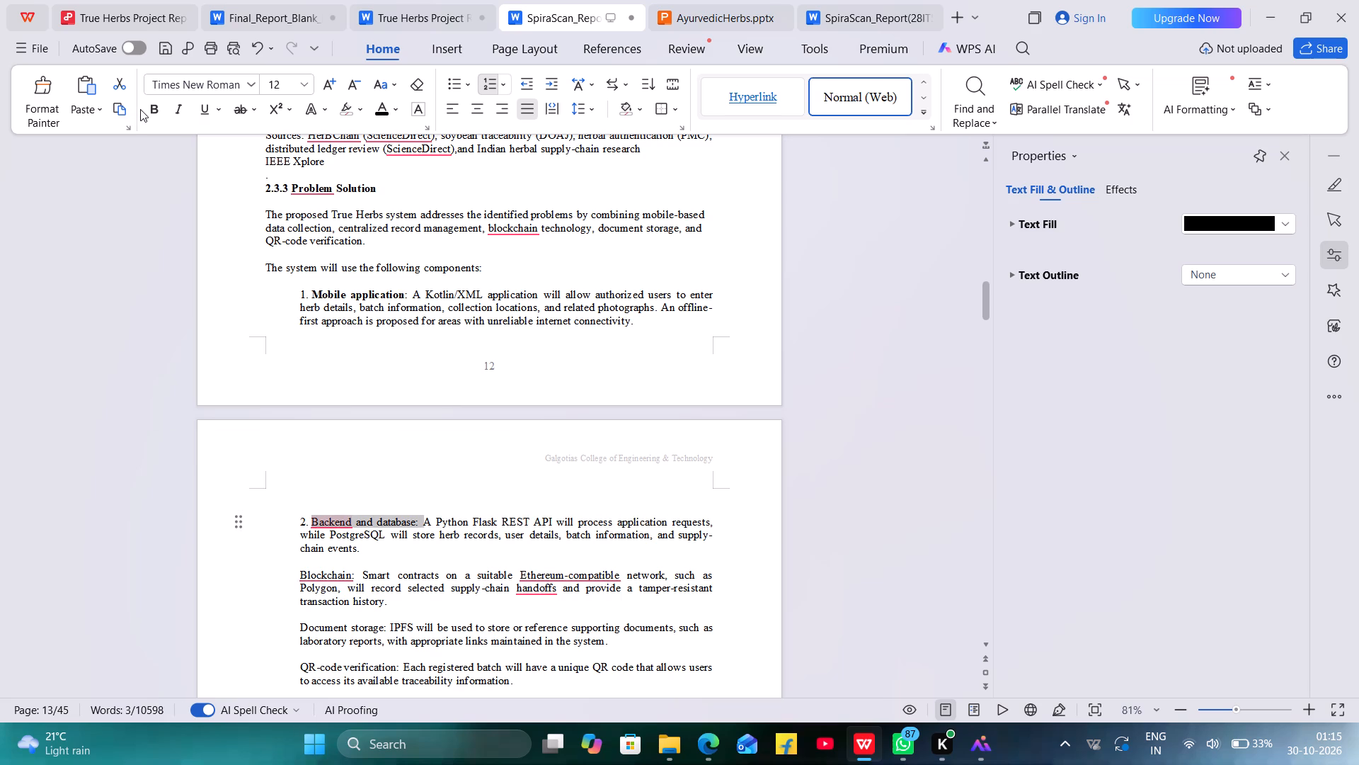
click(155, 106)
click(380, 466)
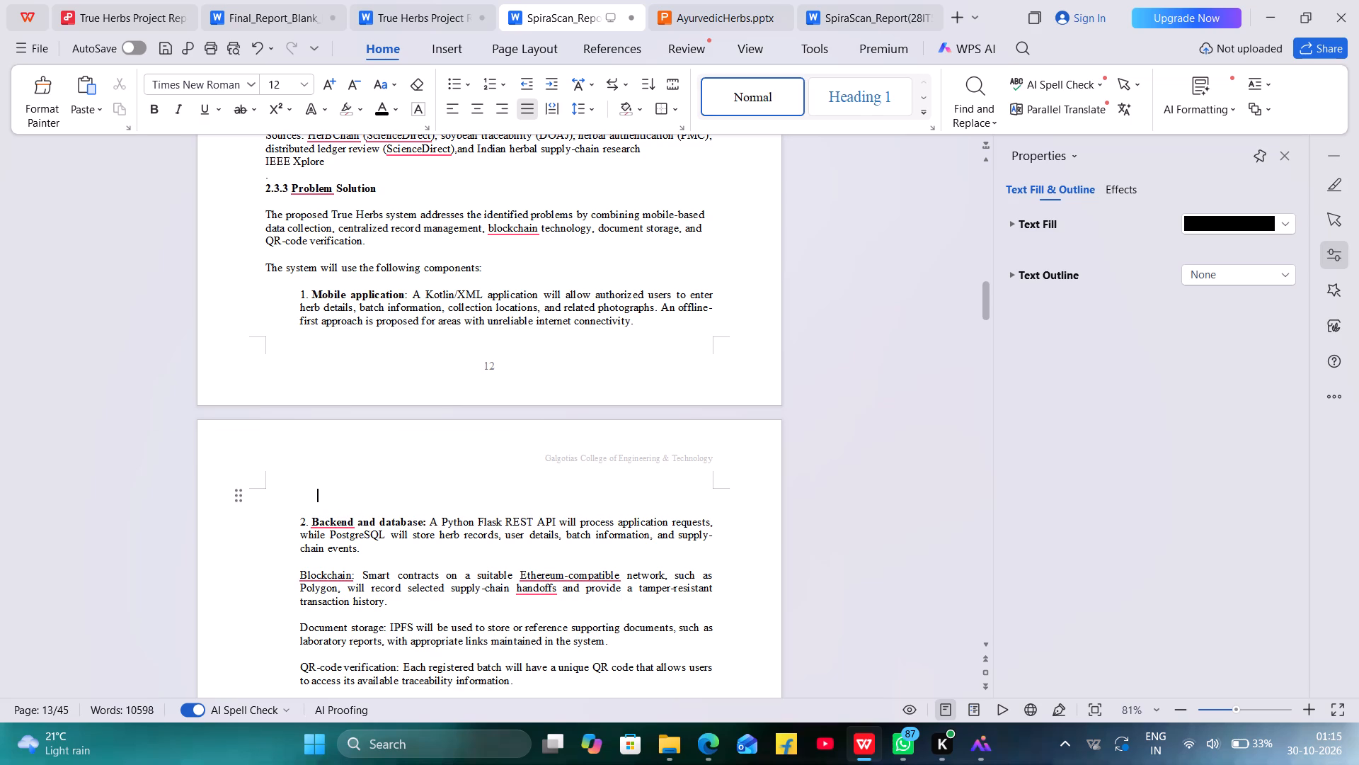
Number the Blockchain paragraph "3.", separate it from the paragraph above with empty space, and make its label bold.
scroll(436, 489, down, 1)
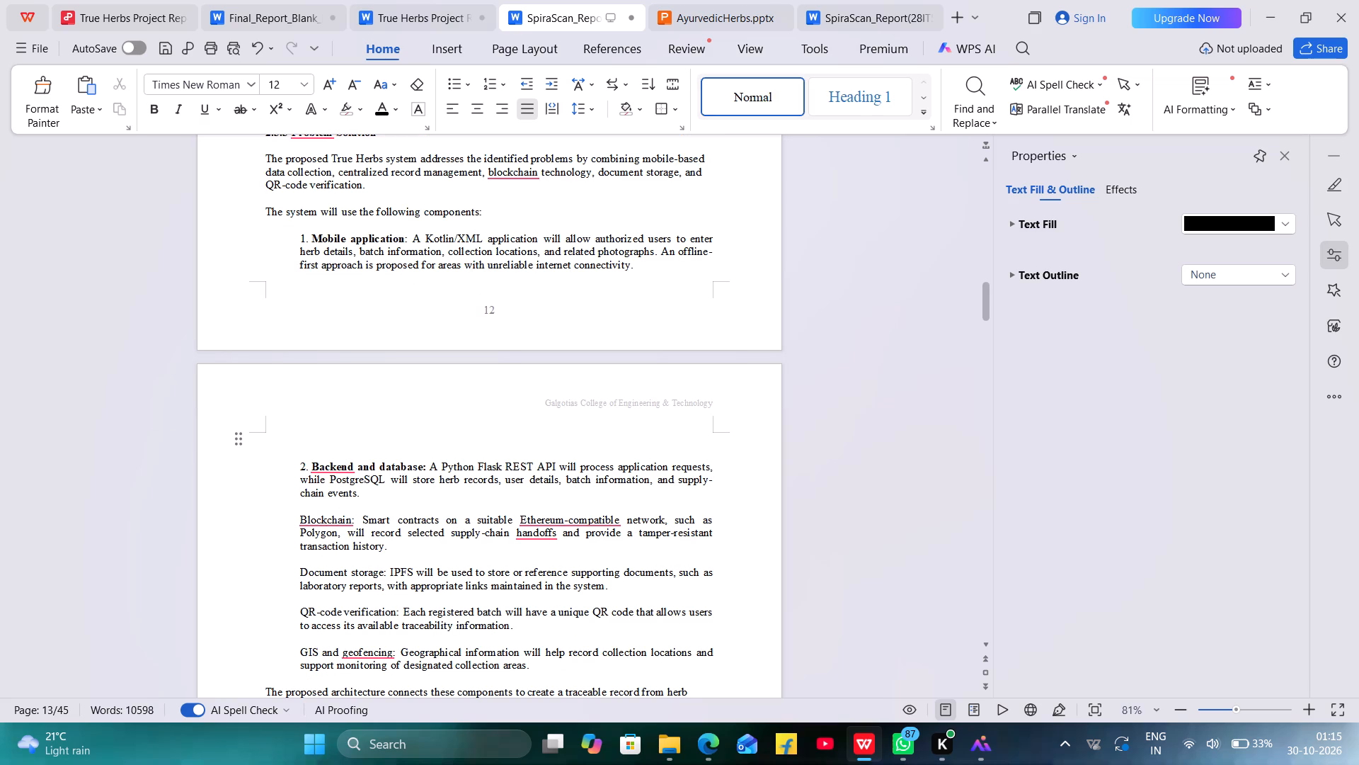
click(294, 520)
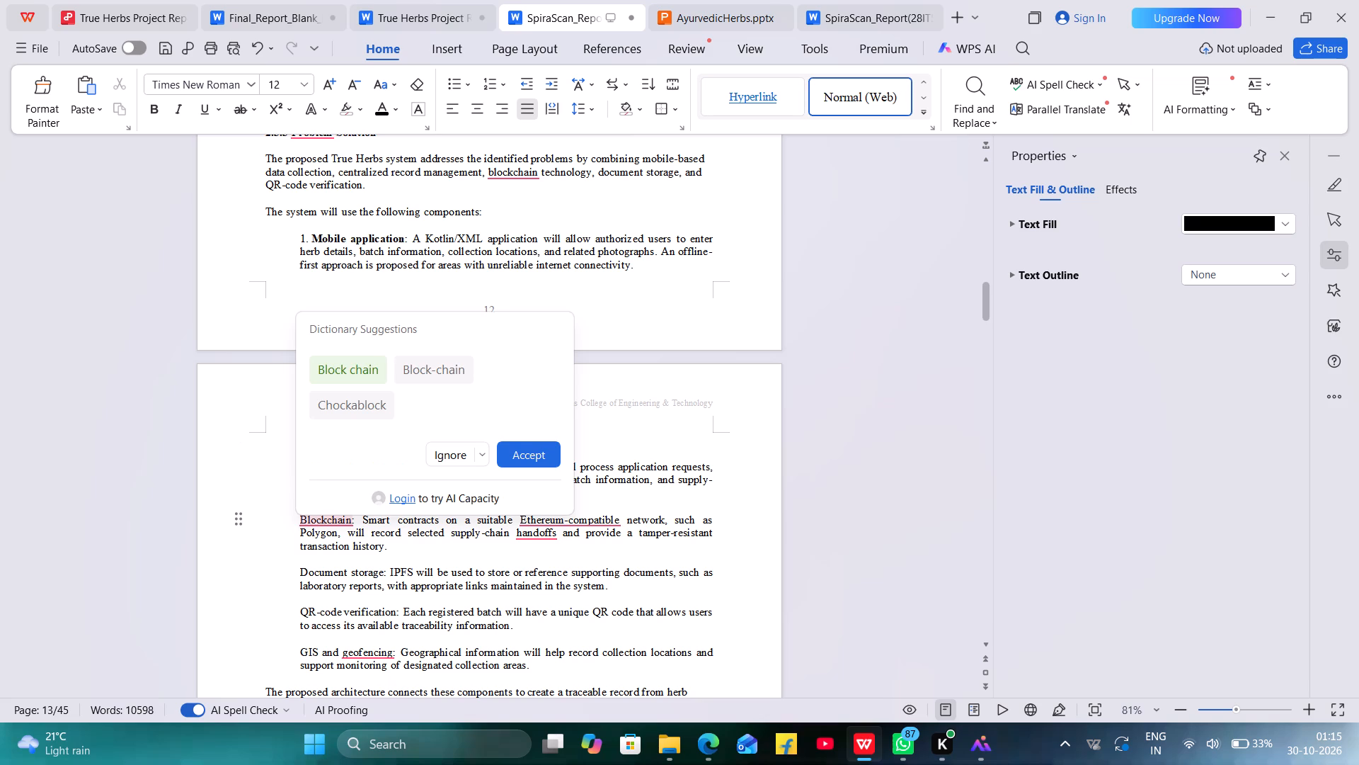
text(3.)
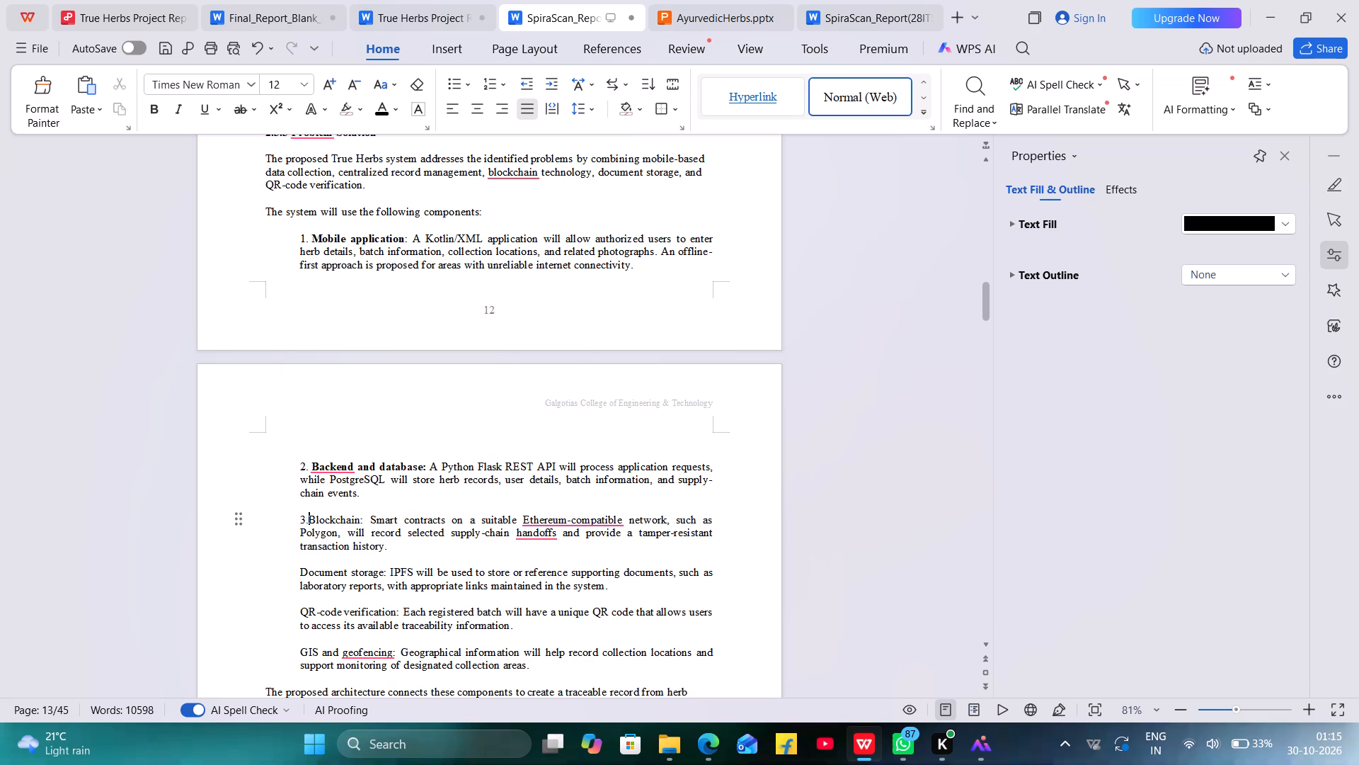
key(space)
key(space)
click(388, 493)
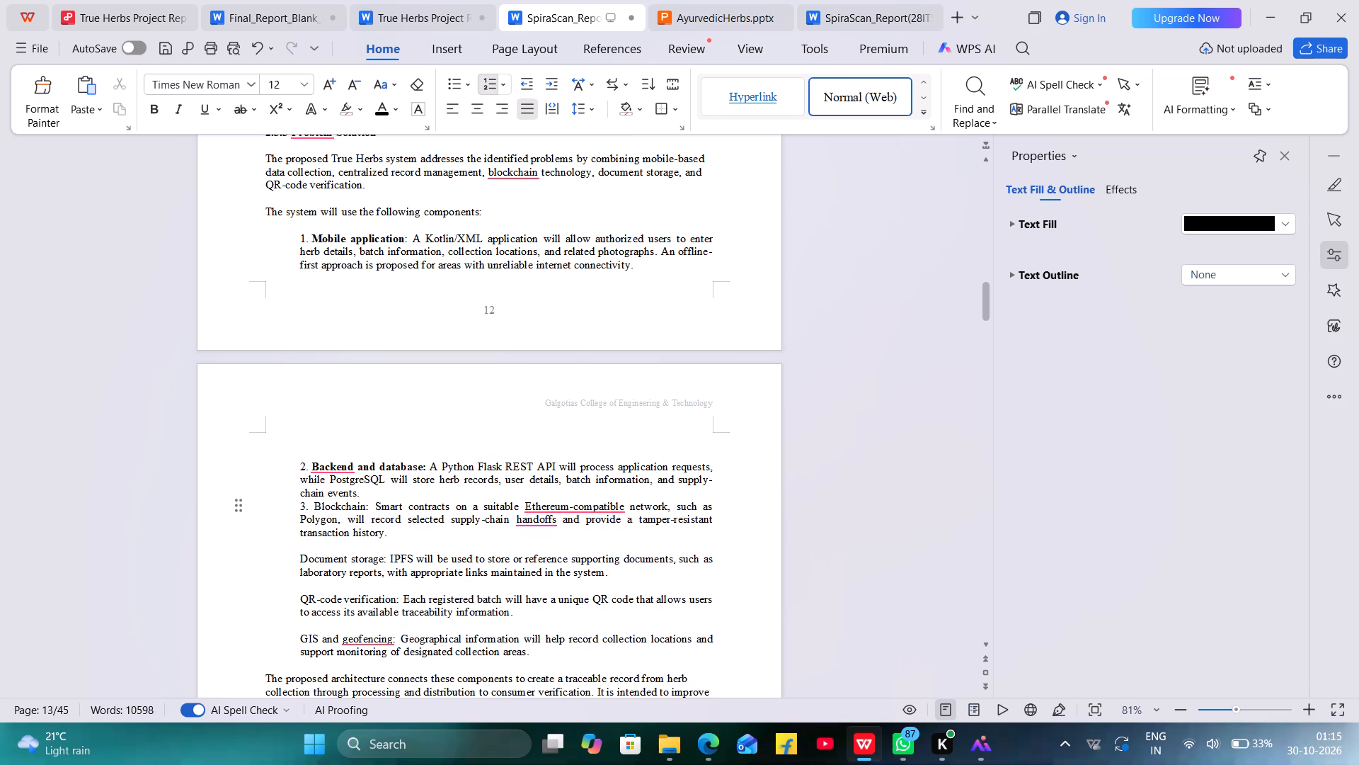
key(Return)
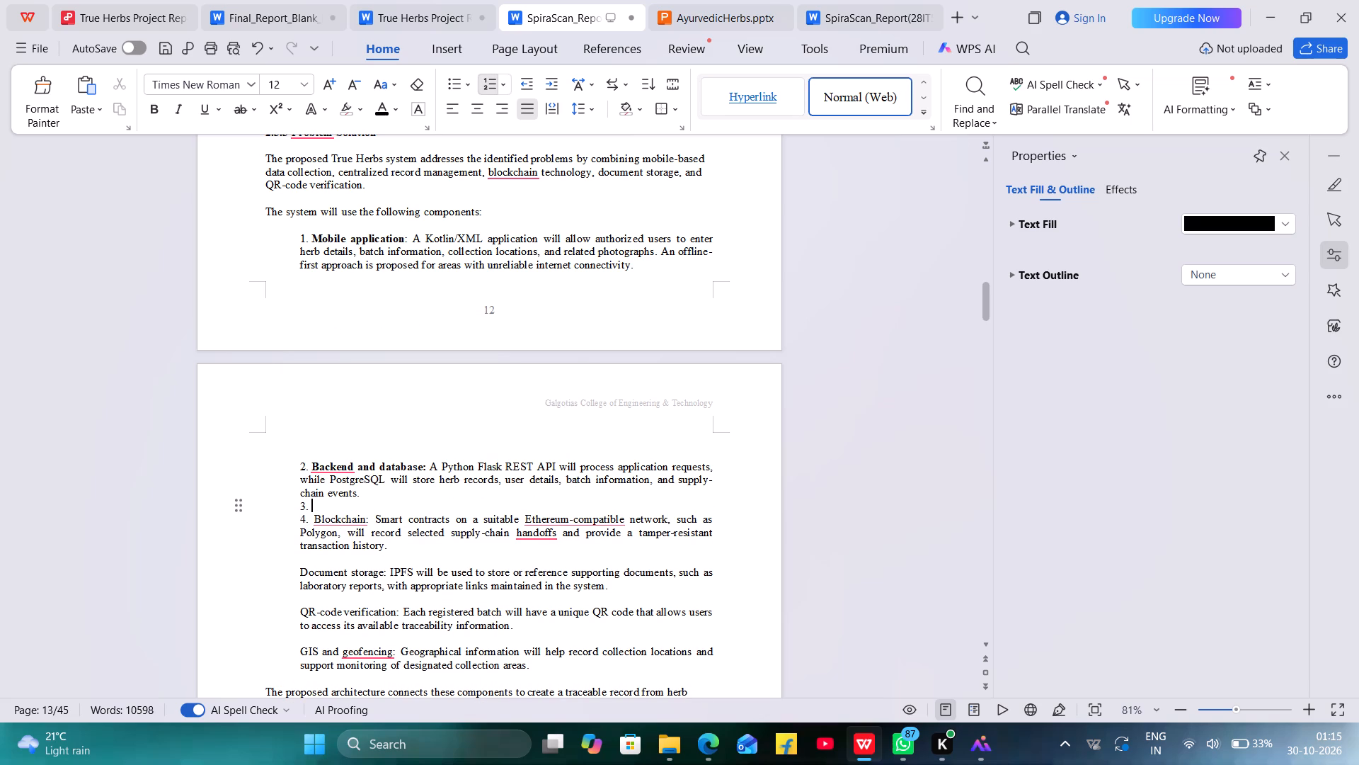
key(BackSpace)
drag(372, 548, 283, 544)
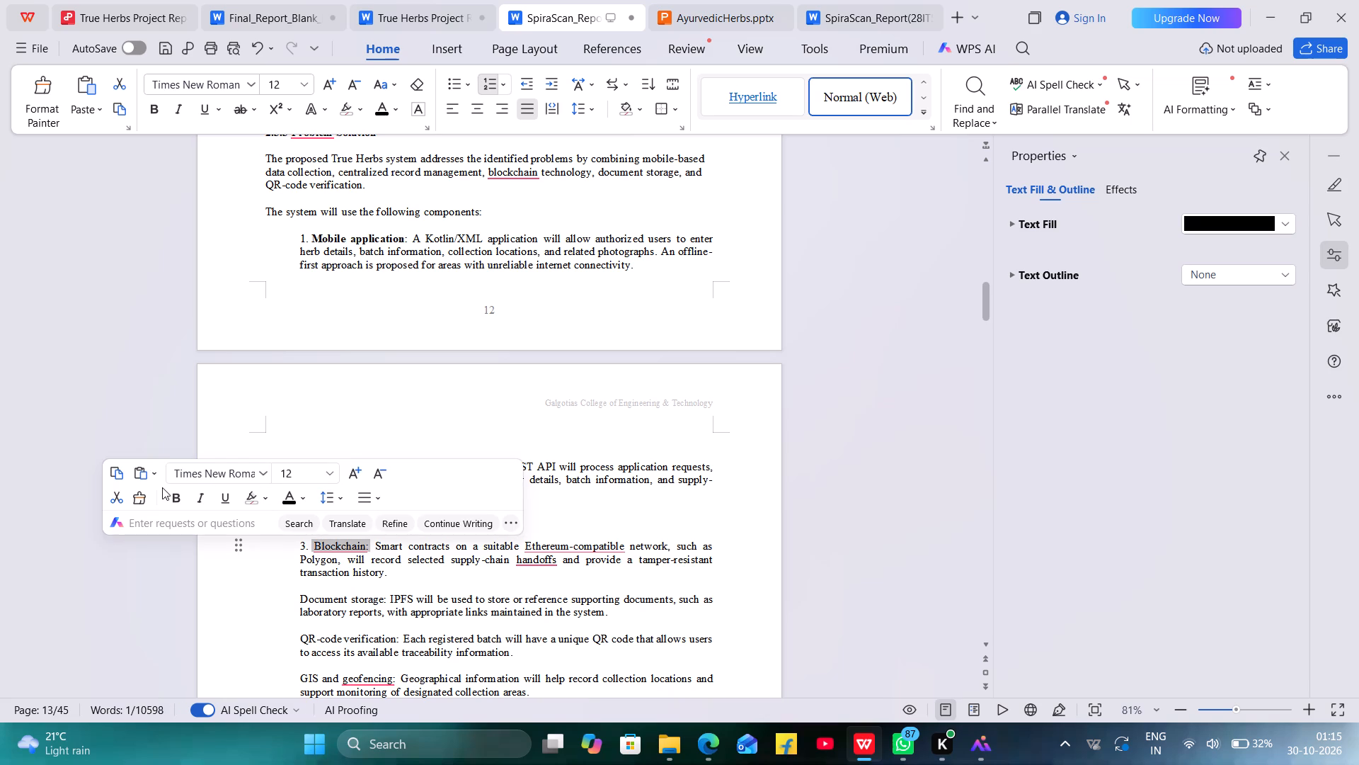
click(170, 489)
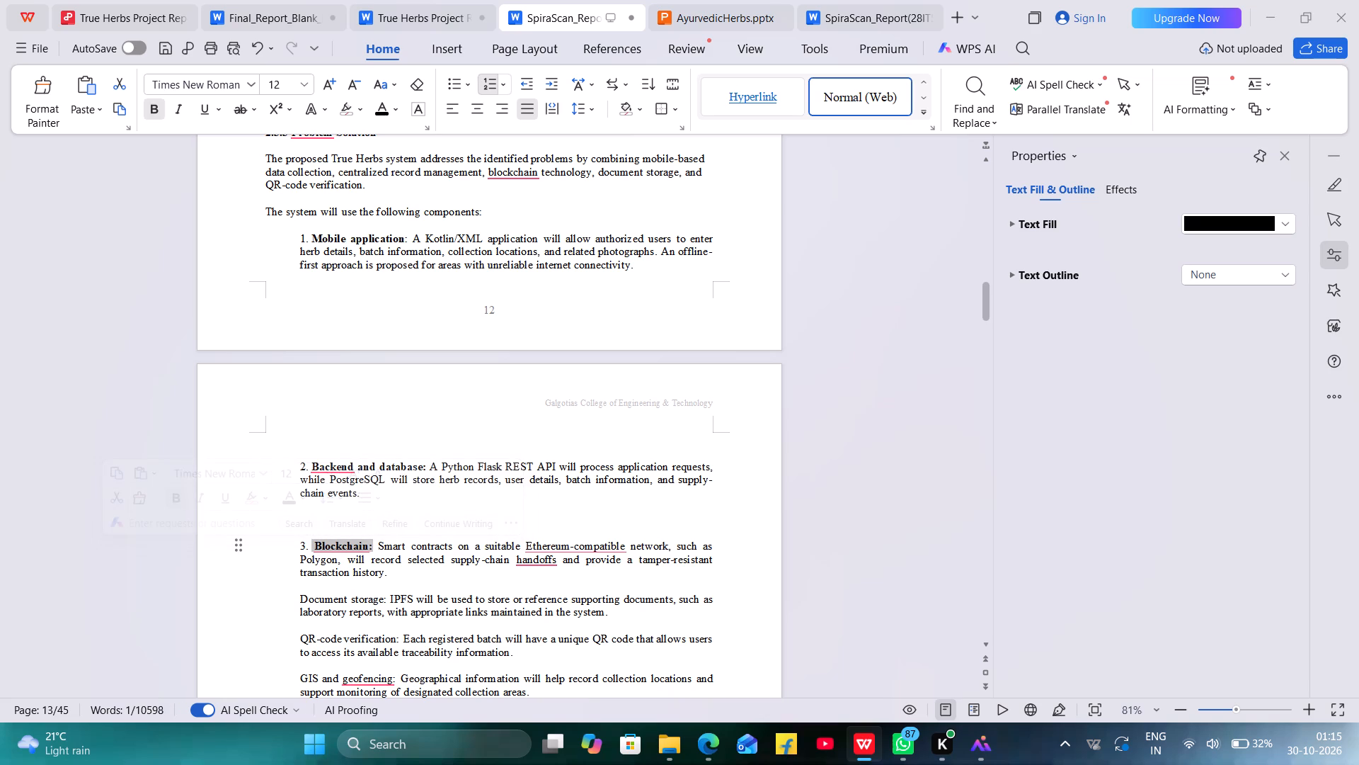
Number the Document storage paragraph "4." in section 2.3.3.
click(296, 624)
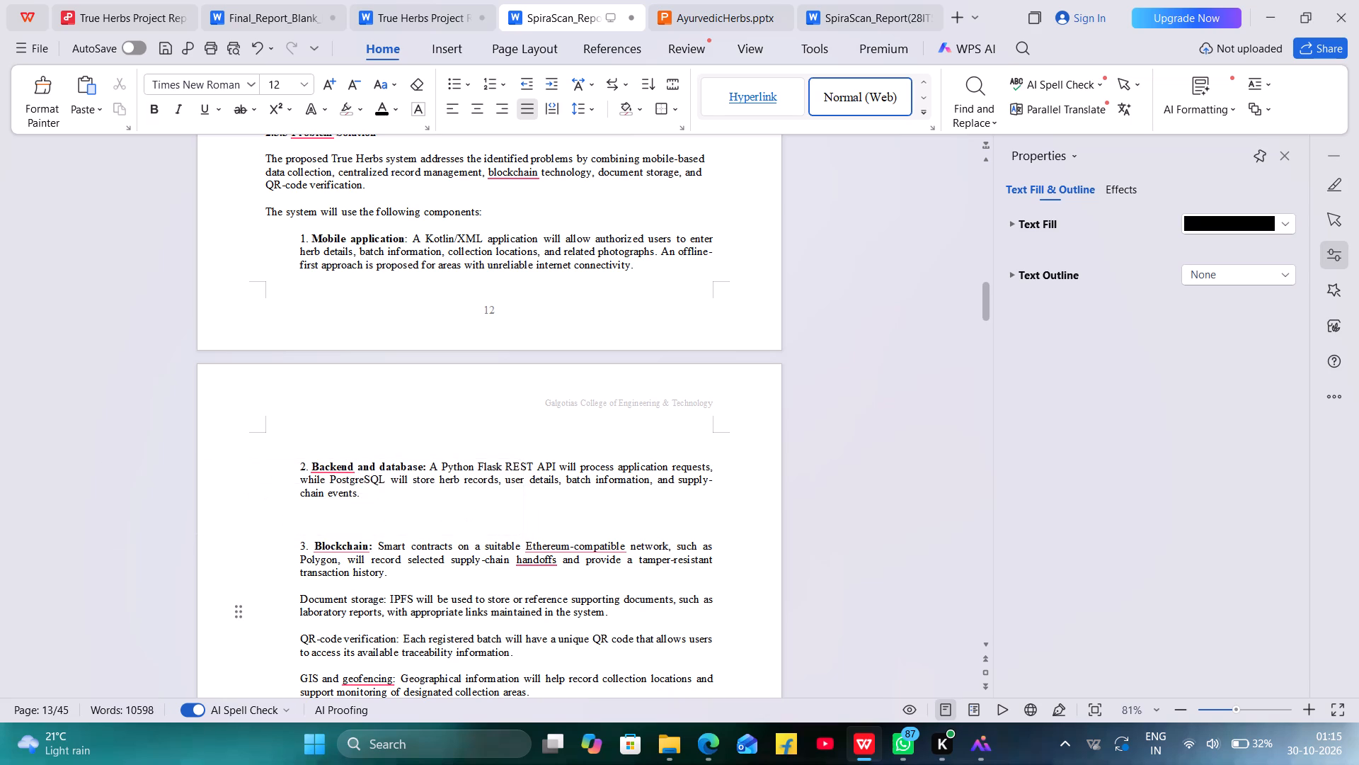
click(289, 601)
key(4)
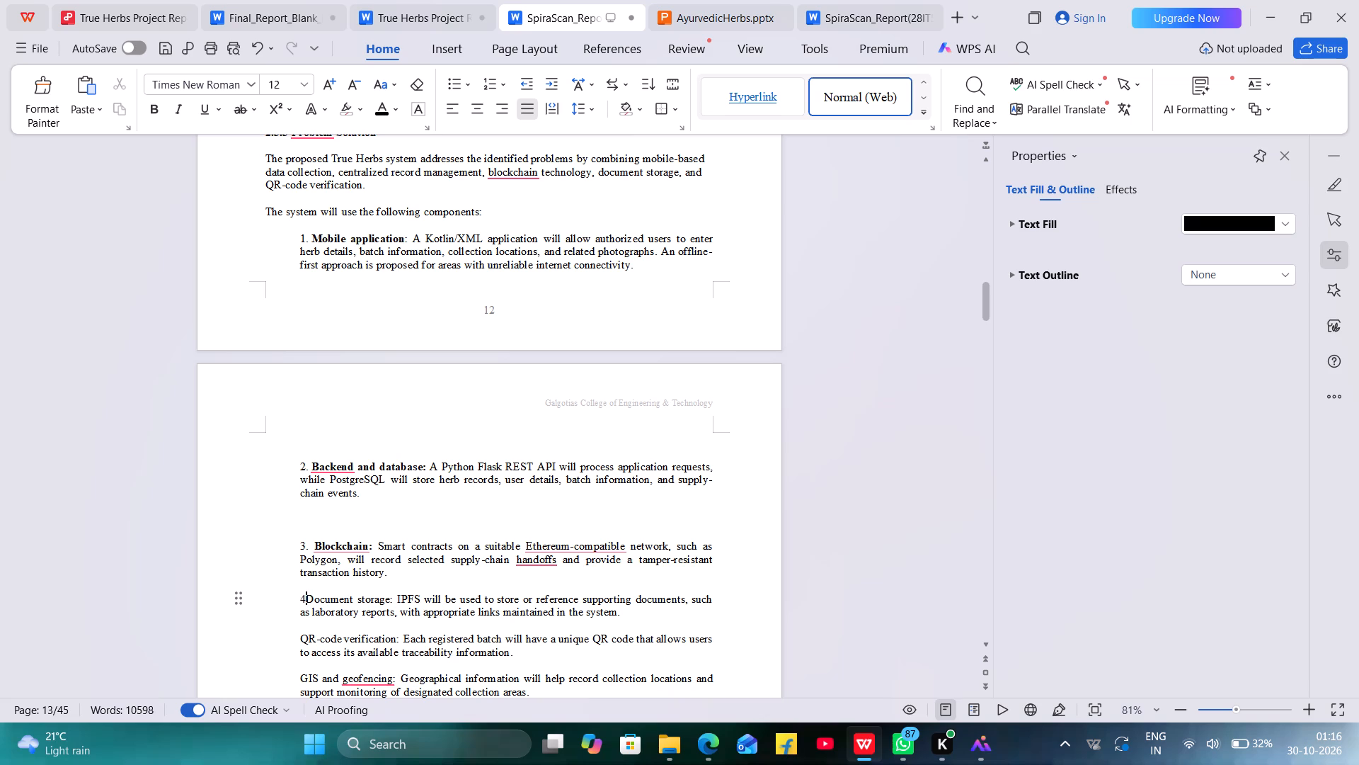
key(period)
key(space)
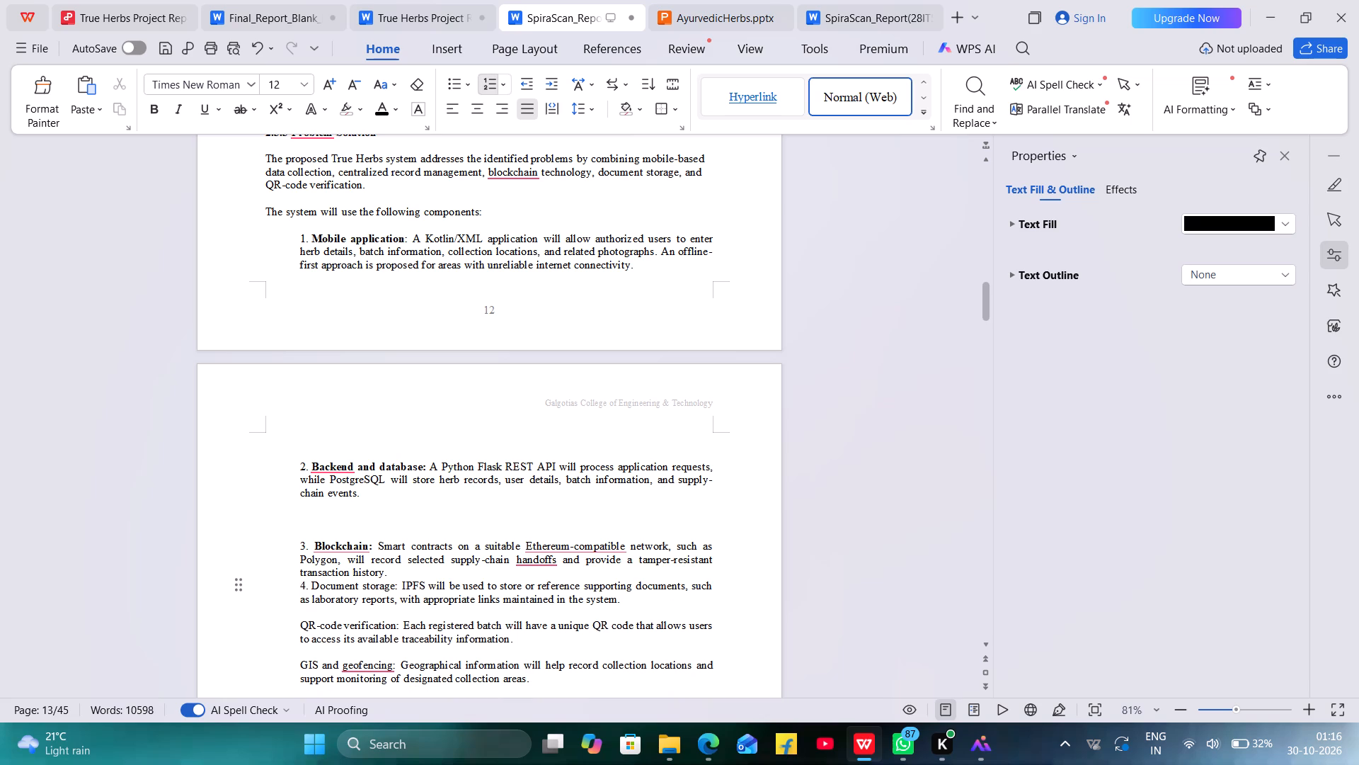
key(space)
Insert an empty, unnumbered line between the Blockchain paragraph and the Document storage paragraph.
click(390, 577)
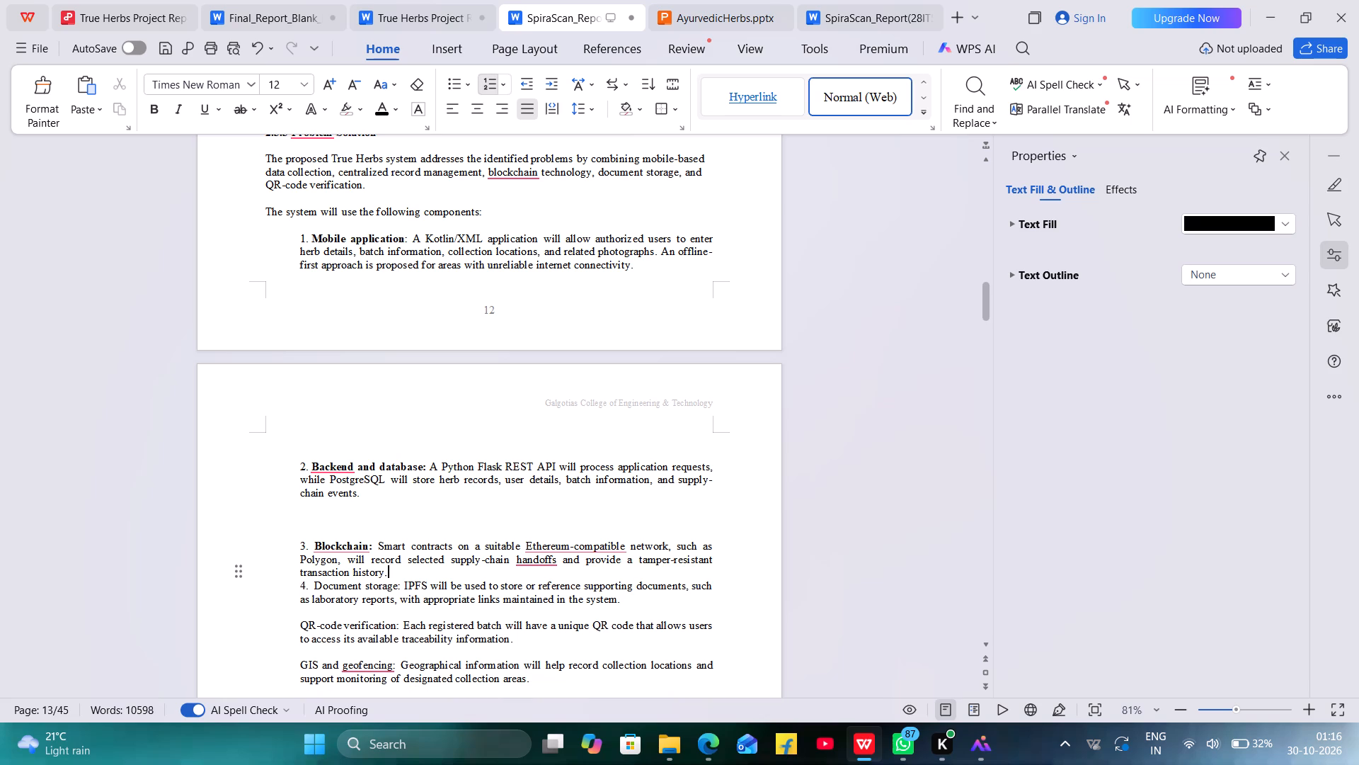
key(Return)
drag(404, 601, 389, 601)
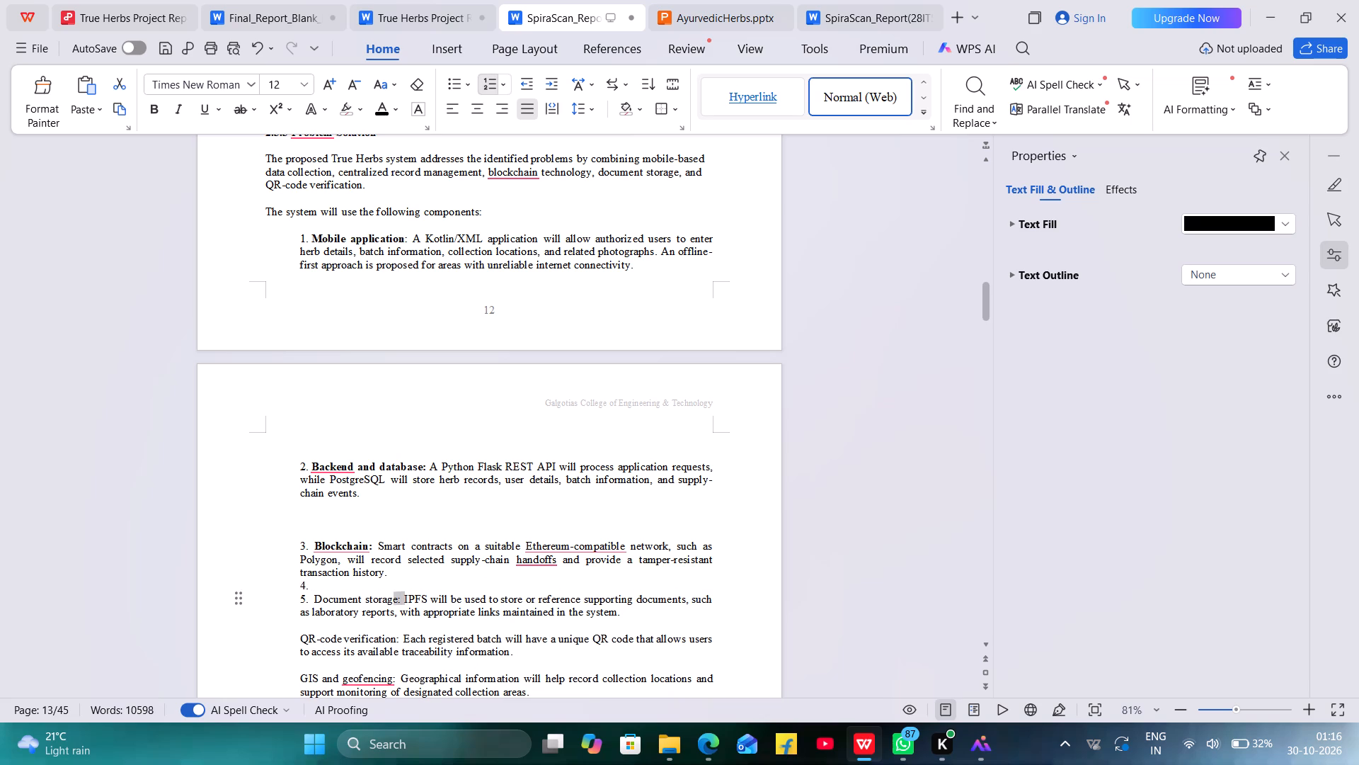
drag(389, 601, 294, 600)
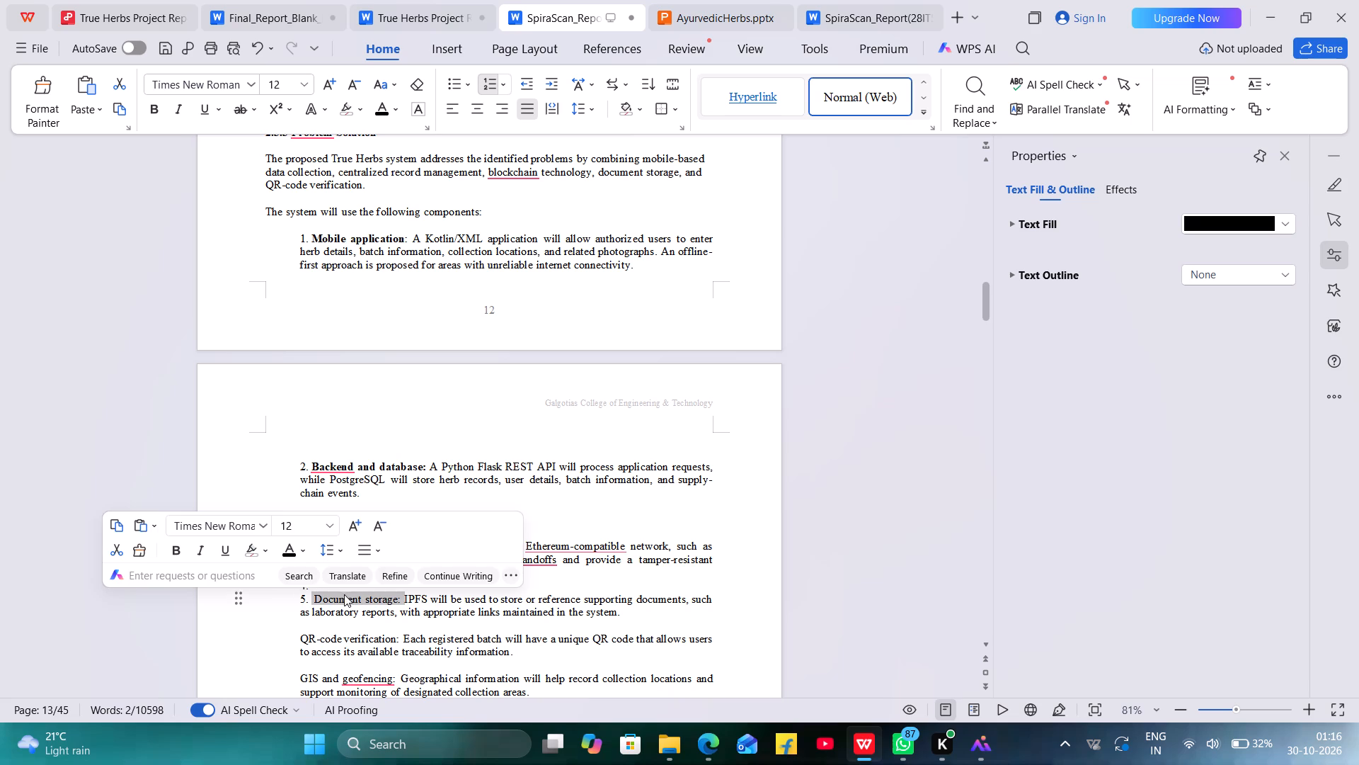
click(278, 604)
click(315, 589)
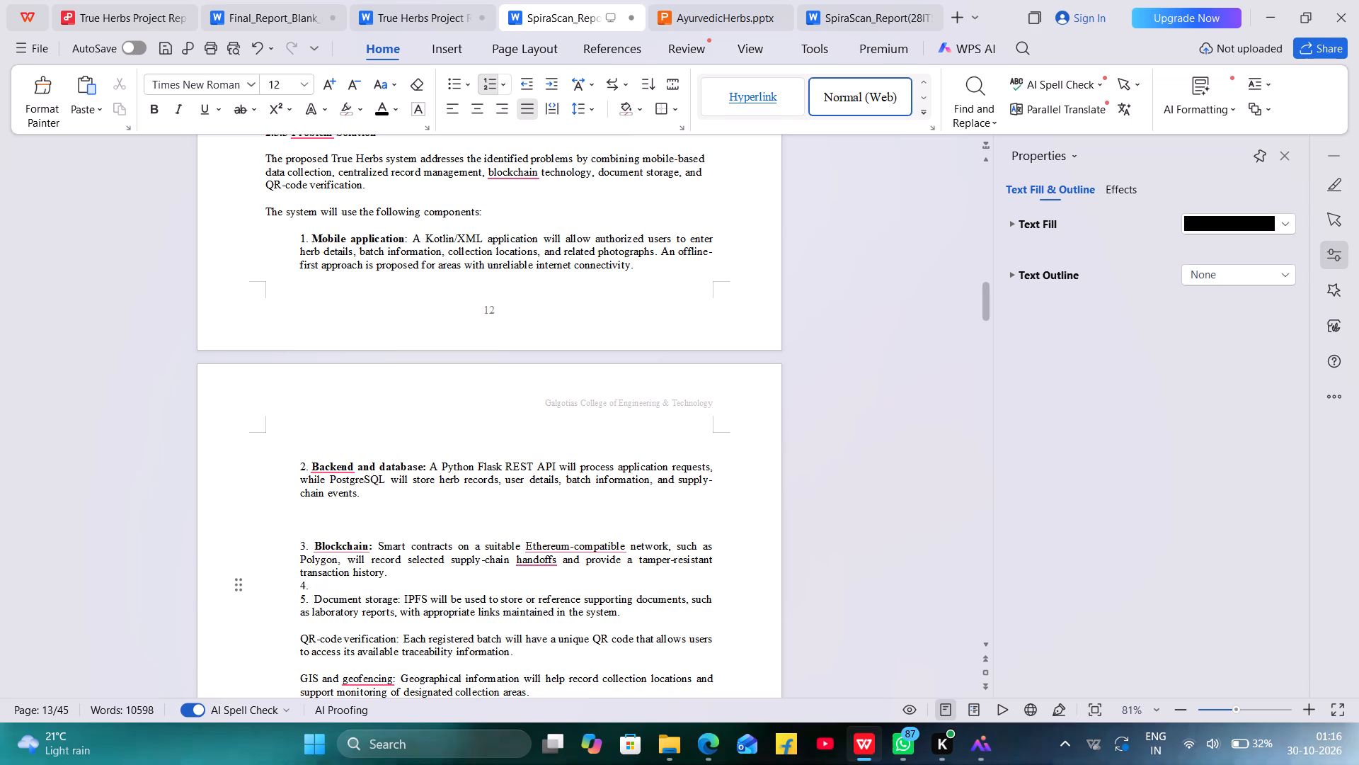
key(BackSpace)
key(BackSpace)
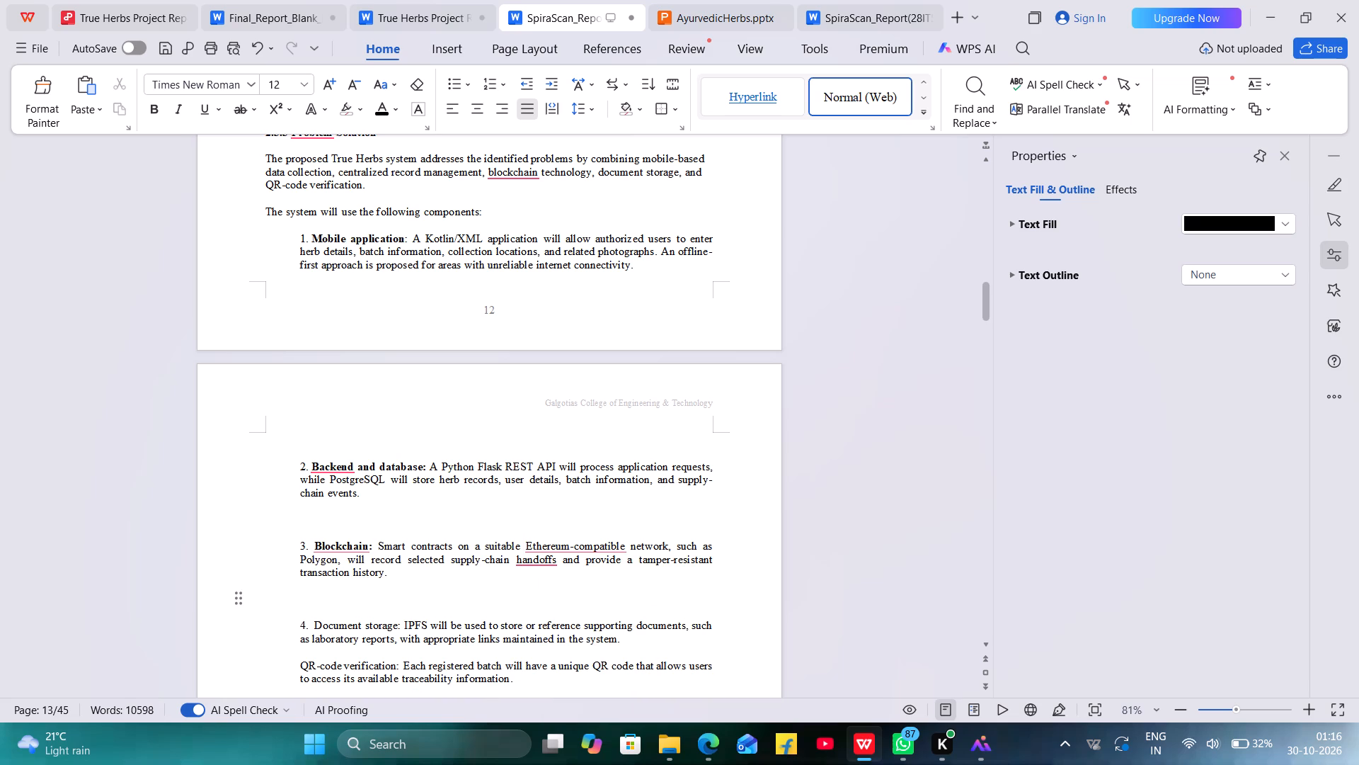
click(290, 601)
key(BackSpace)
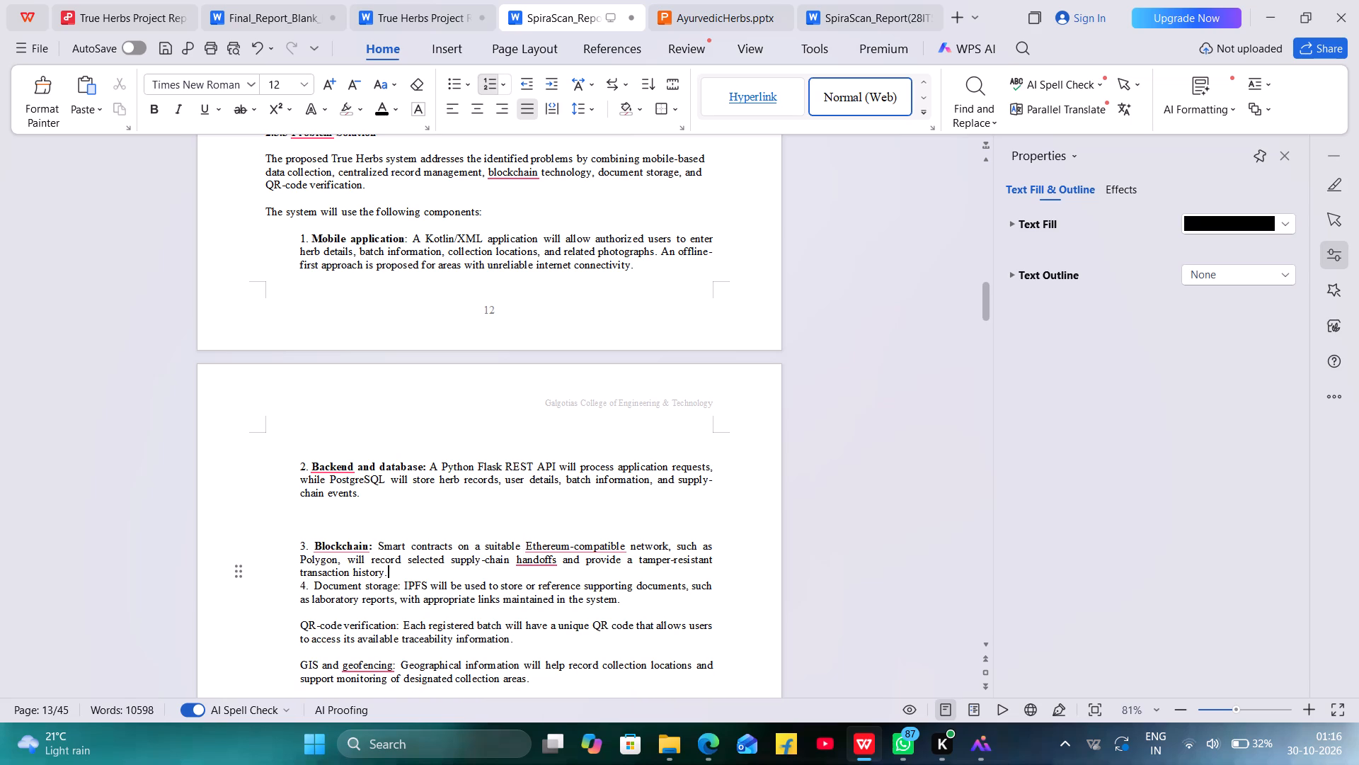
key(Return)
key(BackSpace)
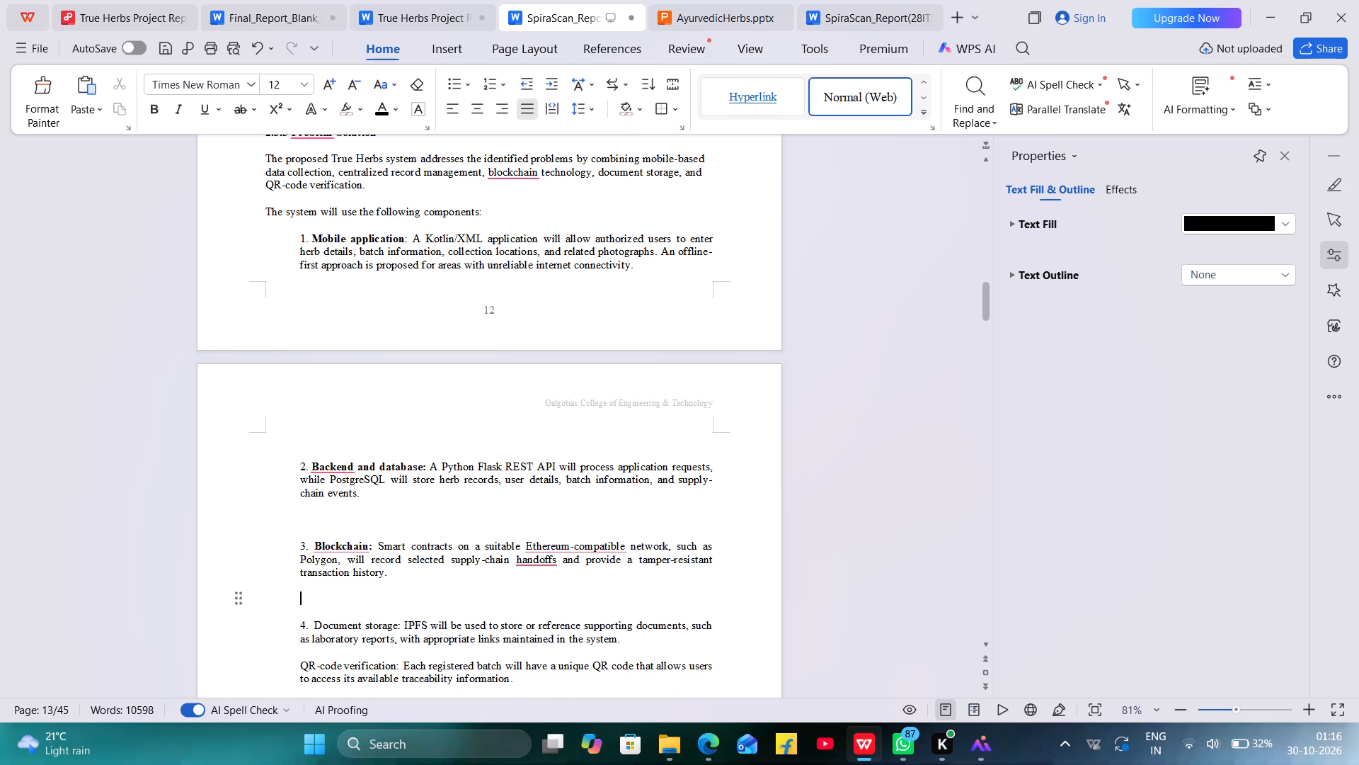
Make the "Document storage:" label bold.
drag(401, 625, 310, 628)
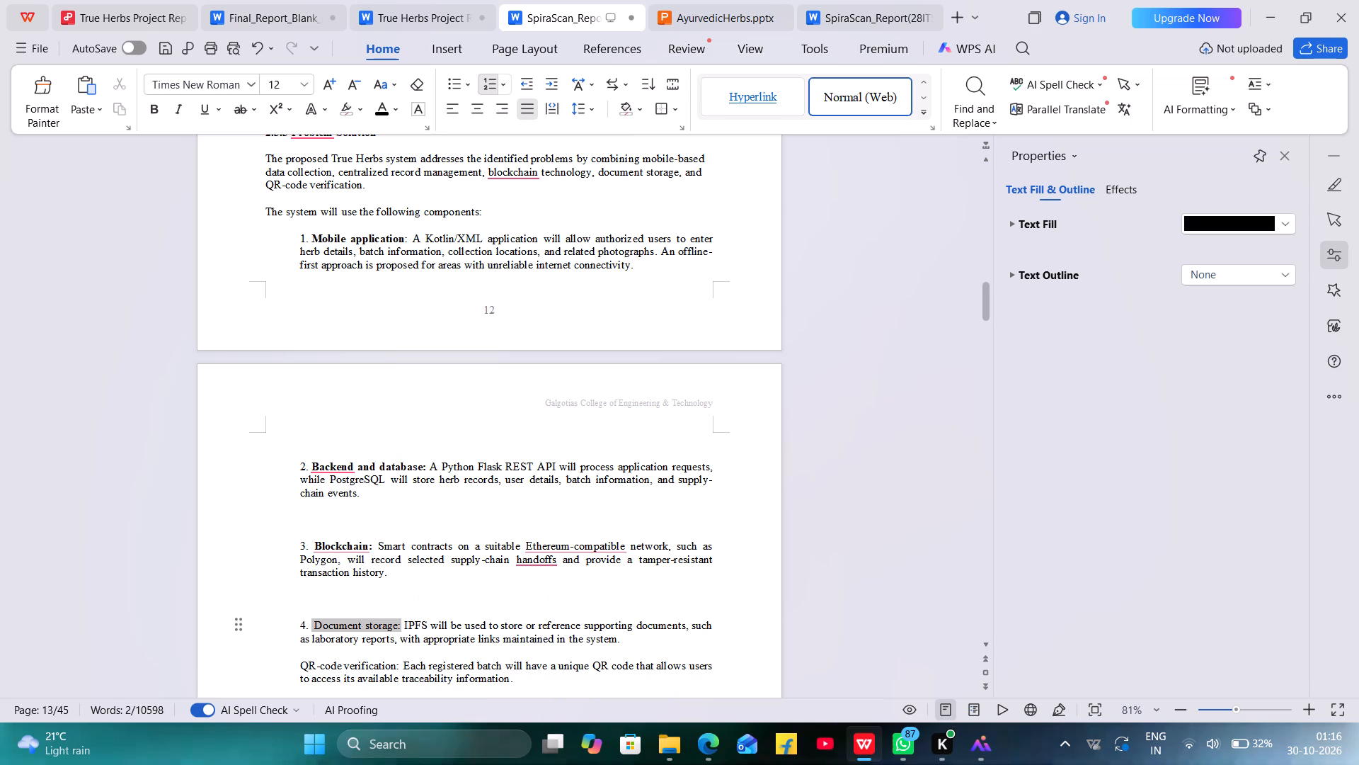
drag(310, 628, 299, 628)
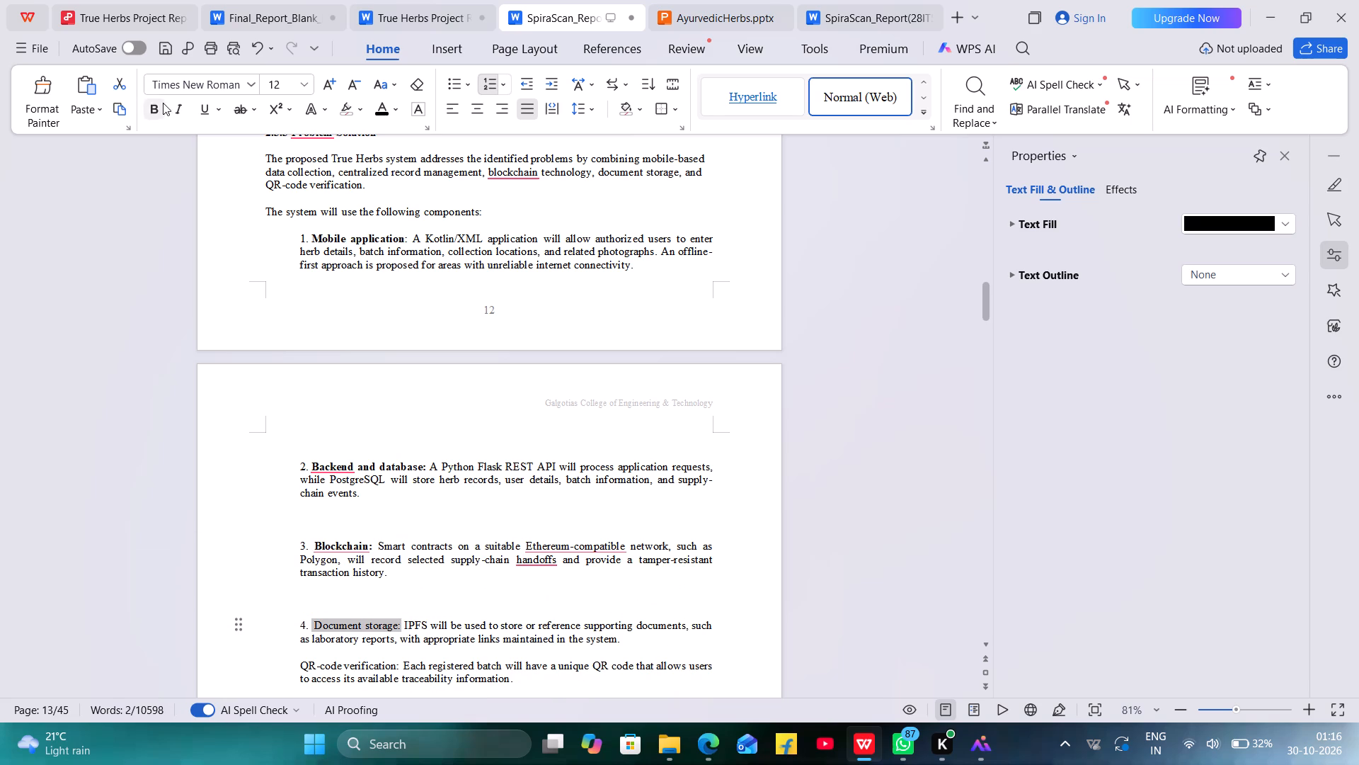
click(161, 110)
scroll(234, 322, down, 2)
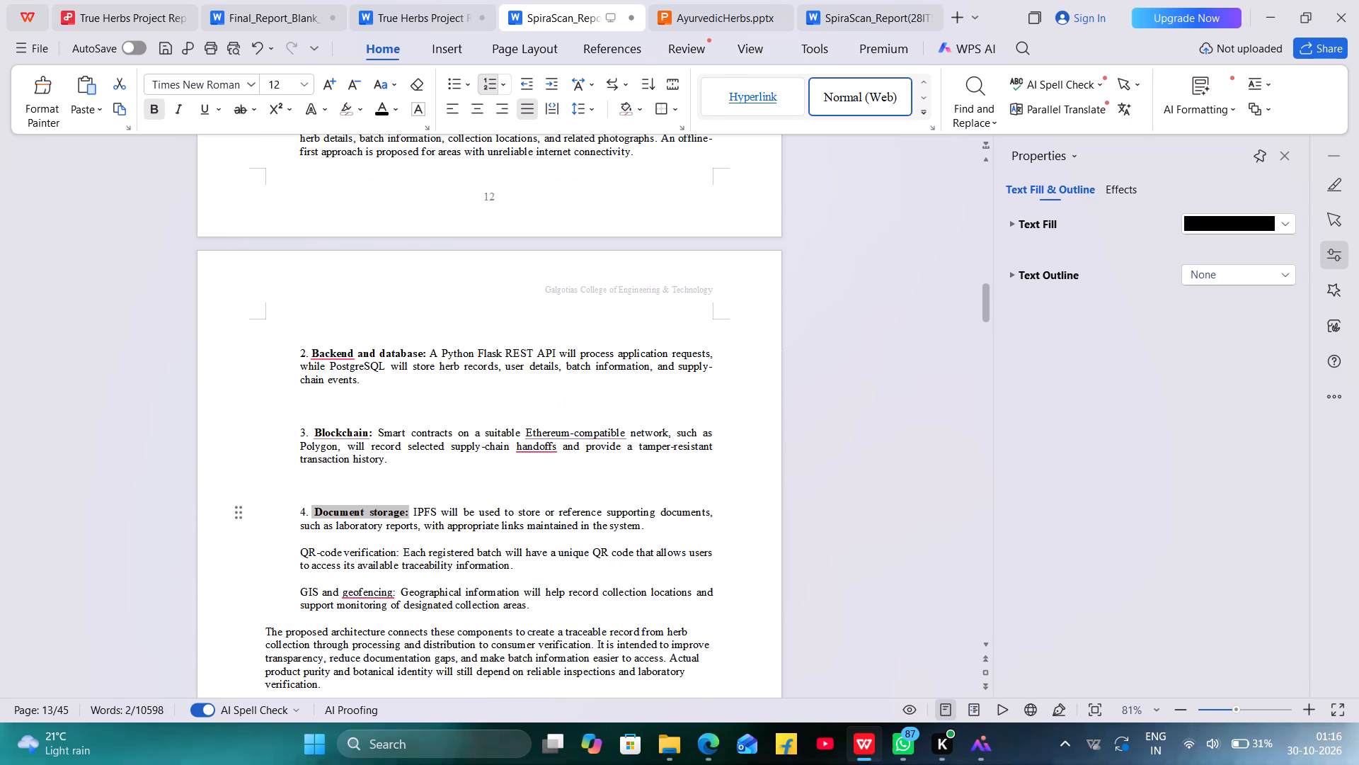
click(280, 436)
scroll(301, 482, up, 3)
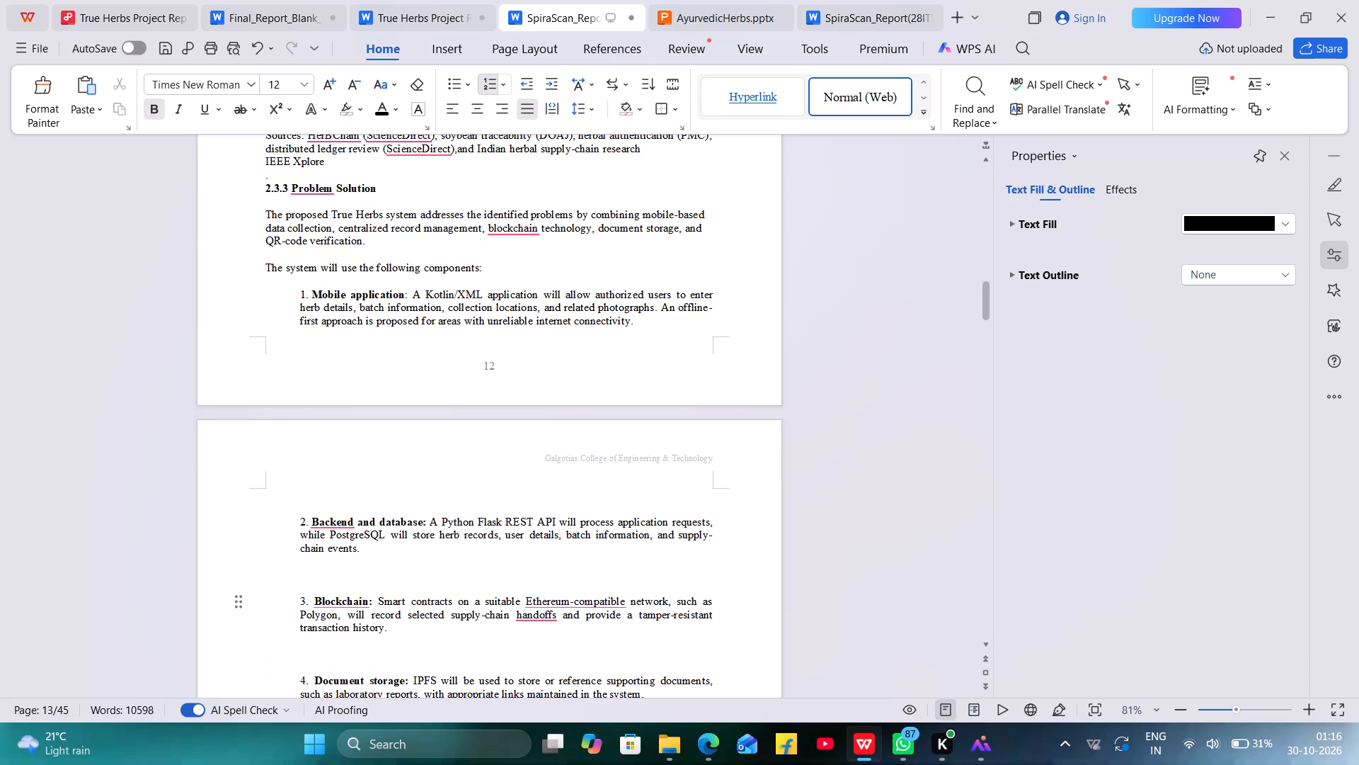
Make the "QR-code verification:" label bold.
scroll(334, 448, down, 5)
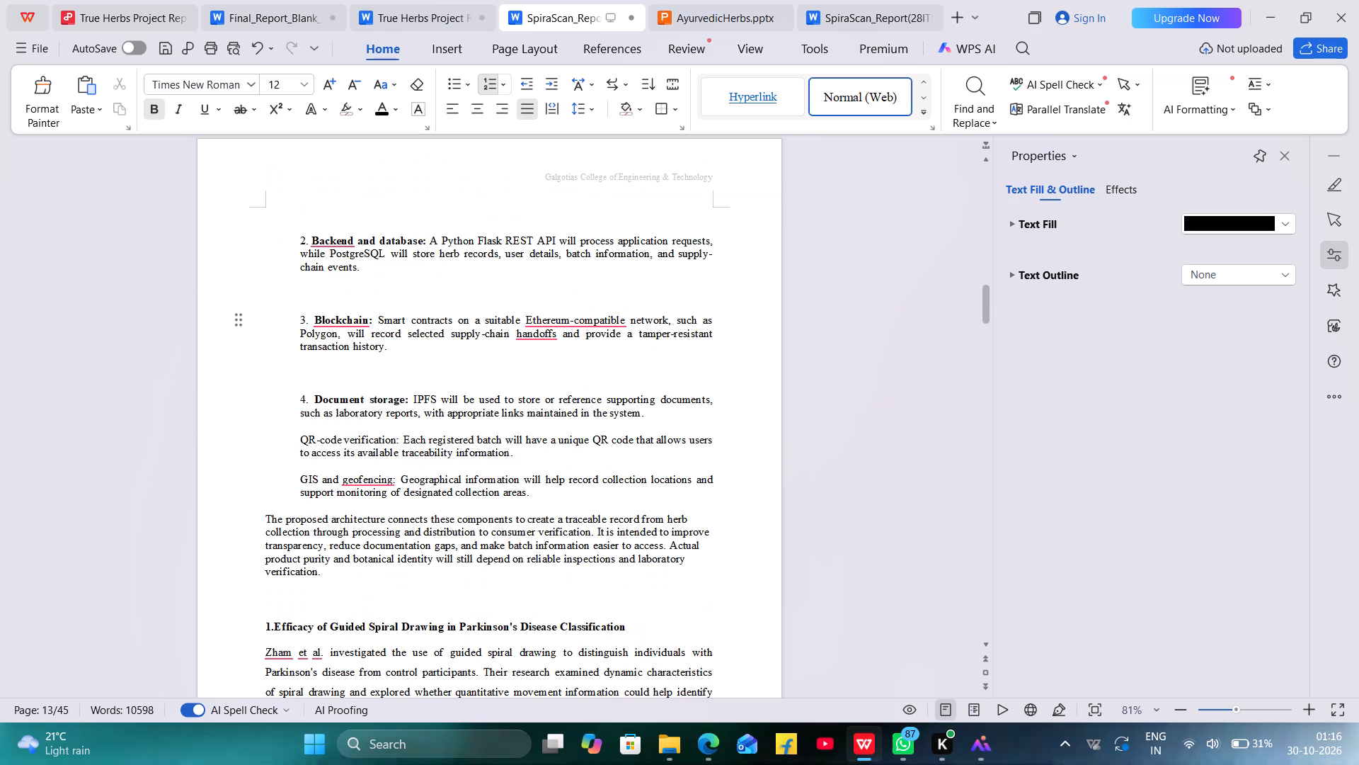
drag(402, 438, 275, 443)
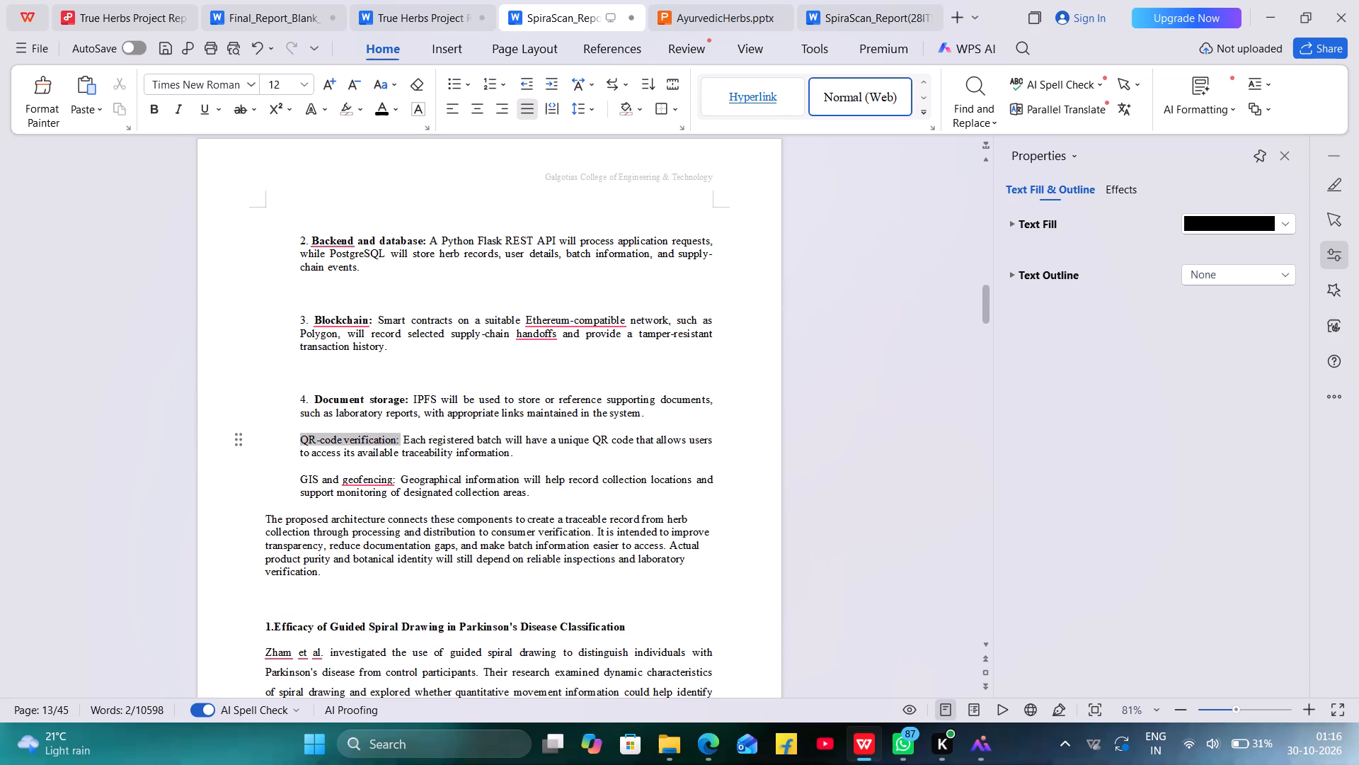
drag(275, 443, 271, 443)
click(160, 105)
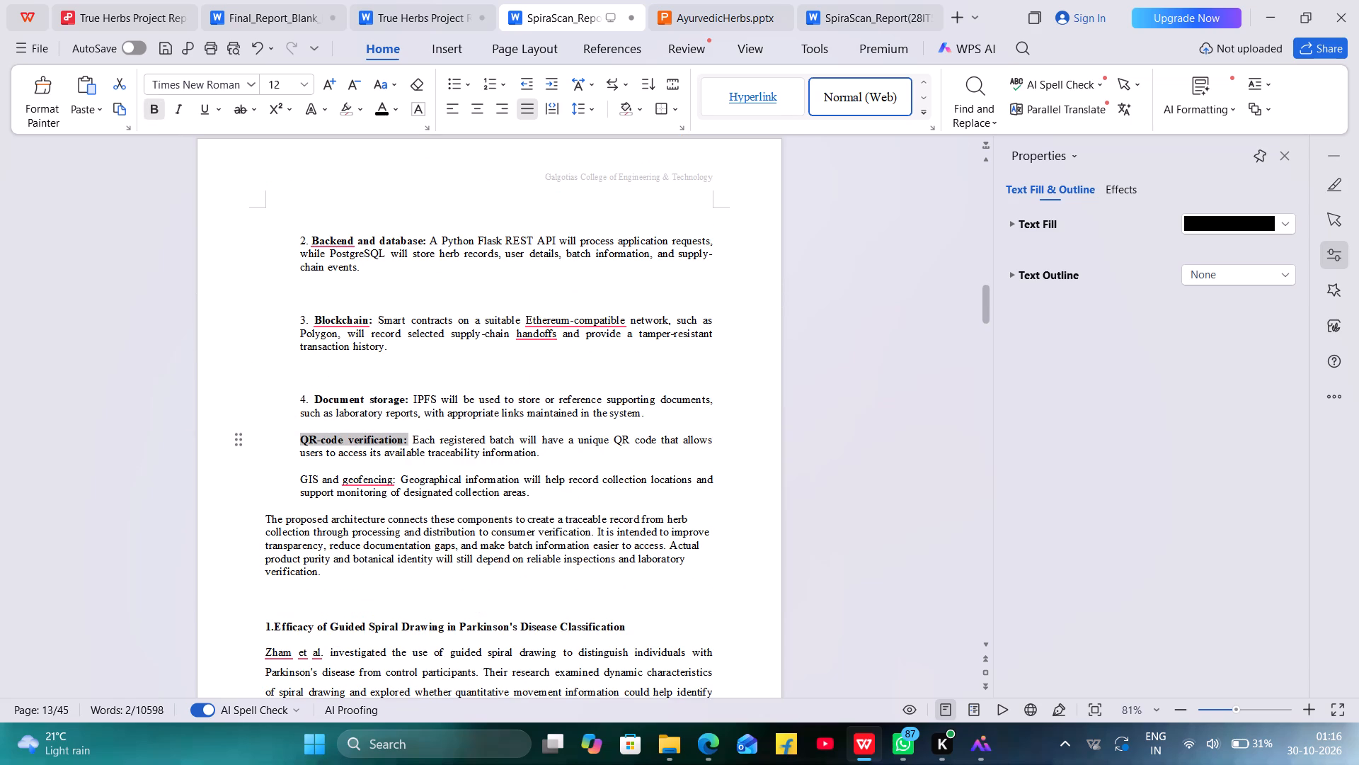
Enter "5." in front of the QR-code verification label.
click(294, 435)
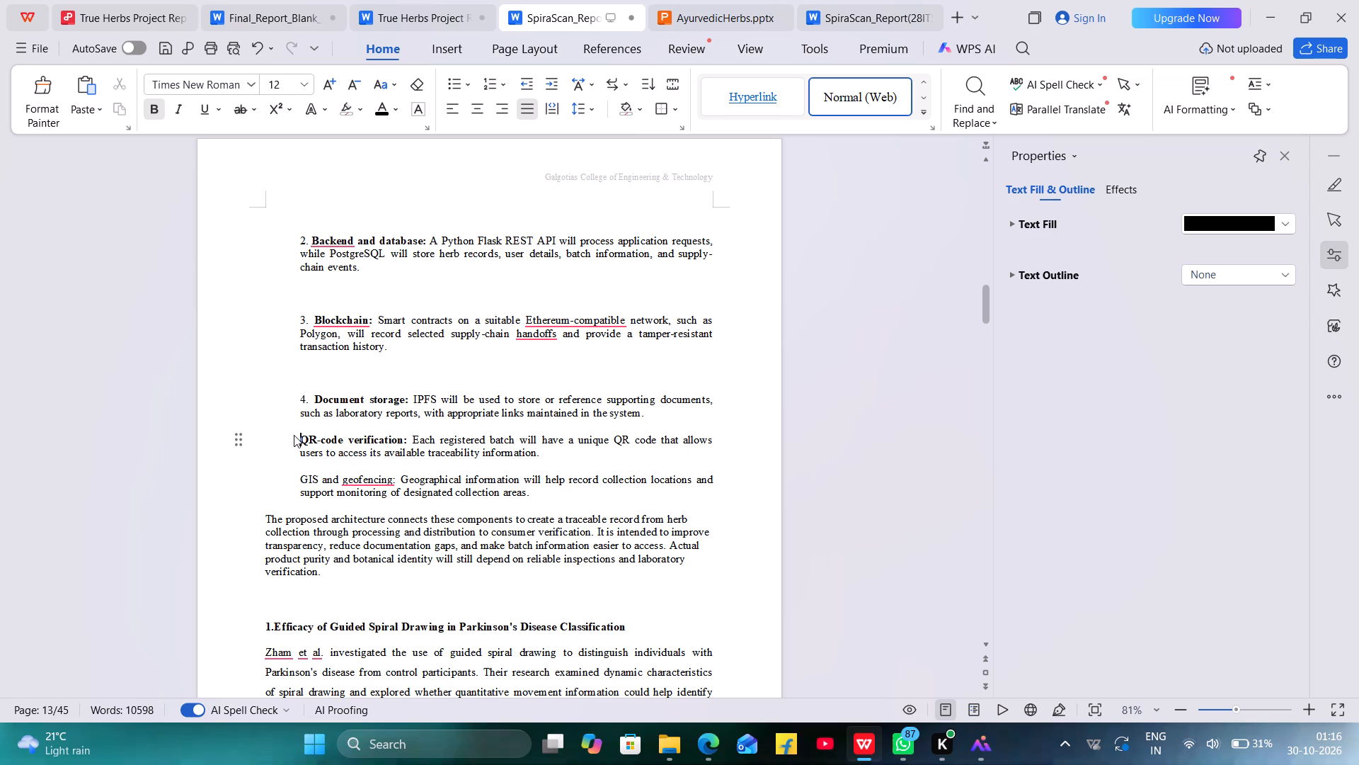
key(space)
key(shift+percent)
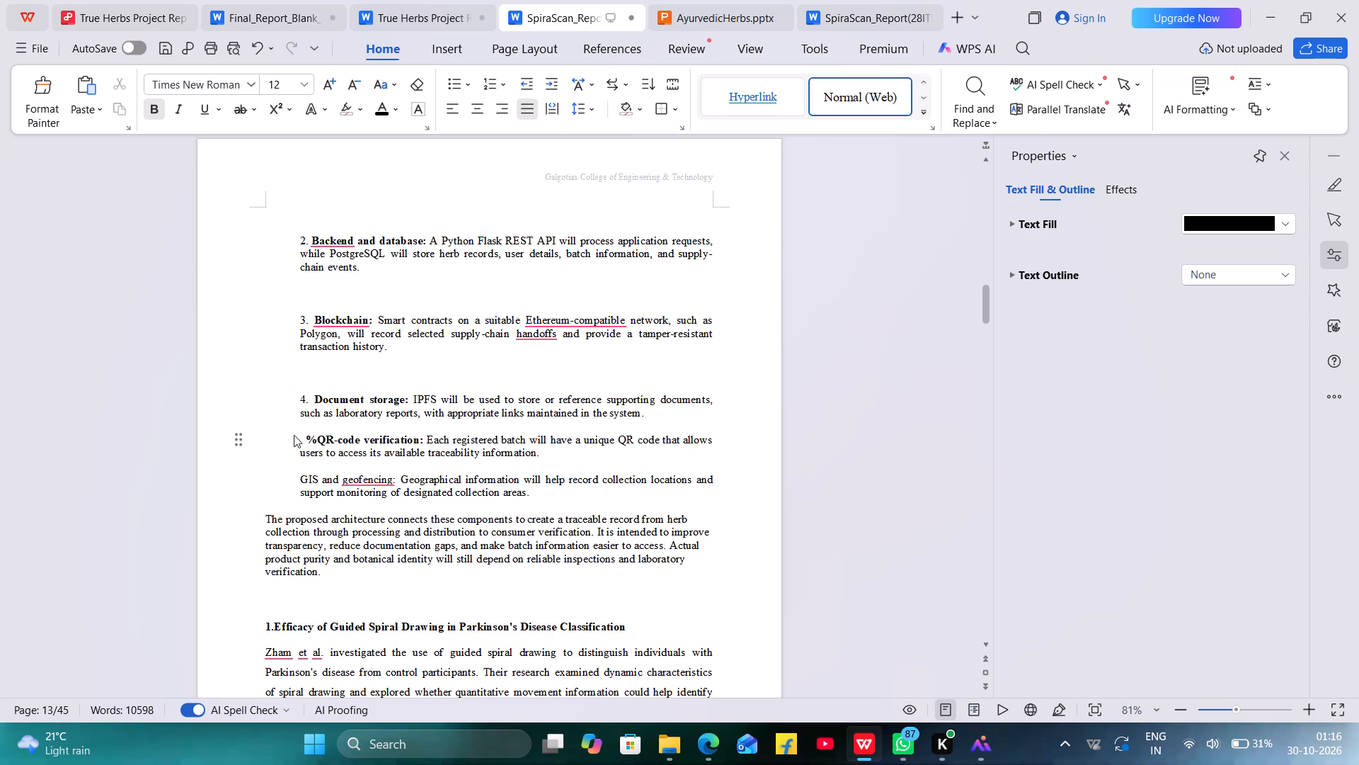
key(BackSpace)
key(5)
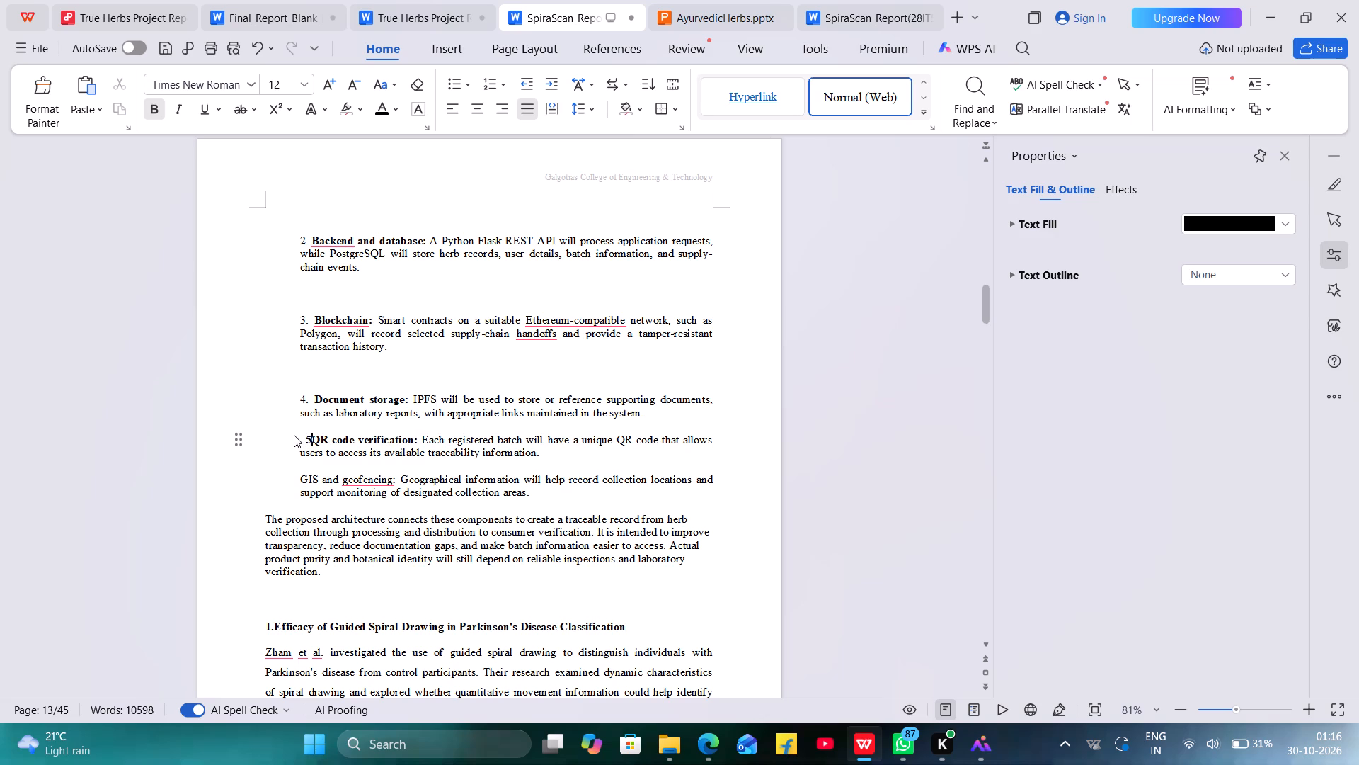
key(period)
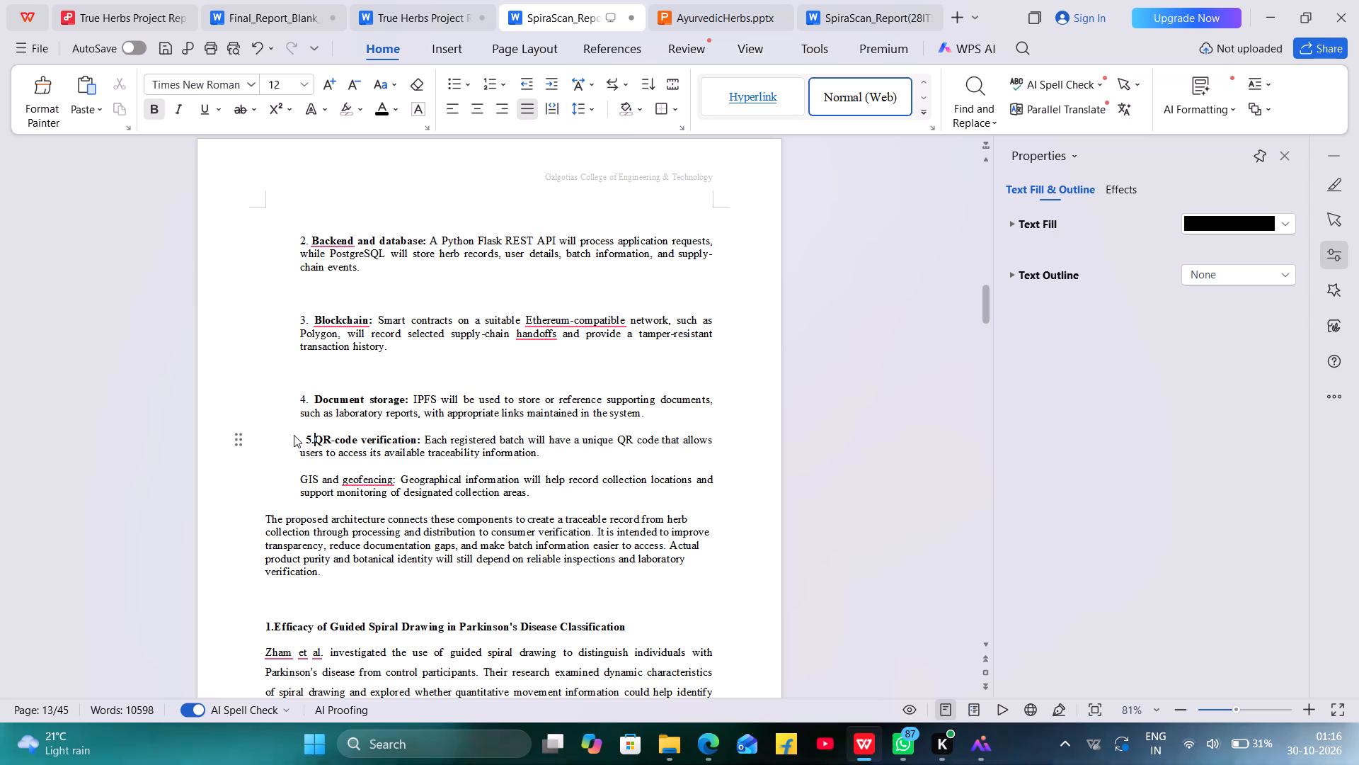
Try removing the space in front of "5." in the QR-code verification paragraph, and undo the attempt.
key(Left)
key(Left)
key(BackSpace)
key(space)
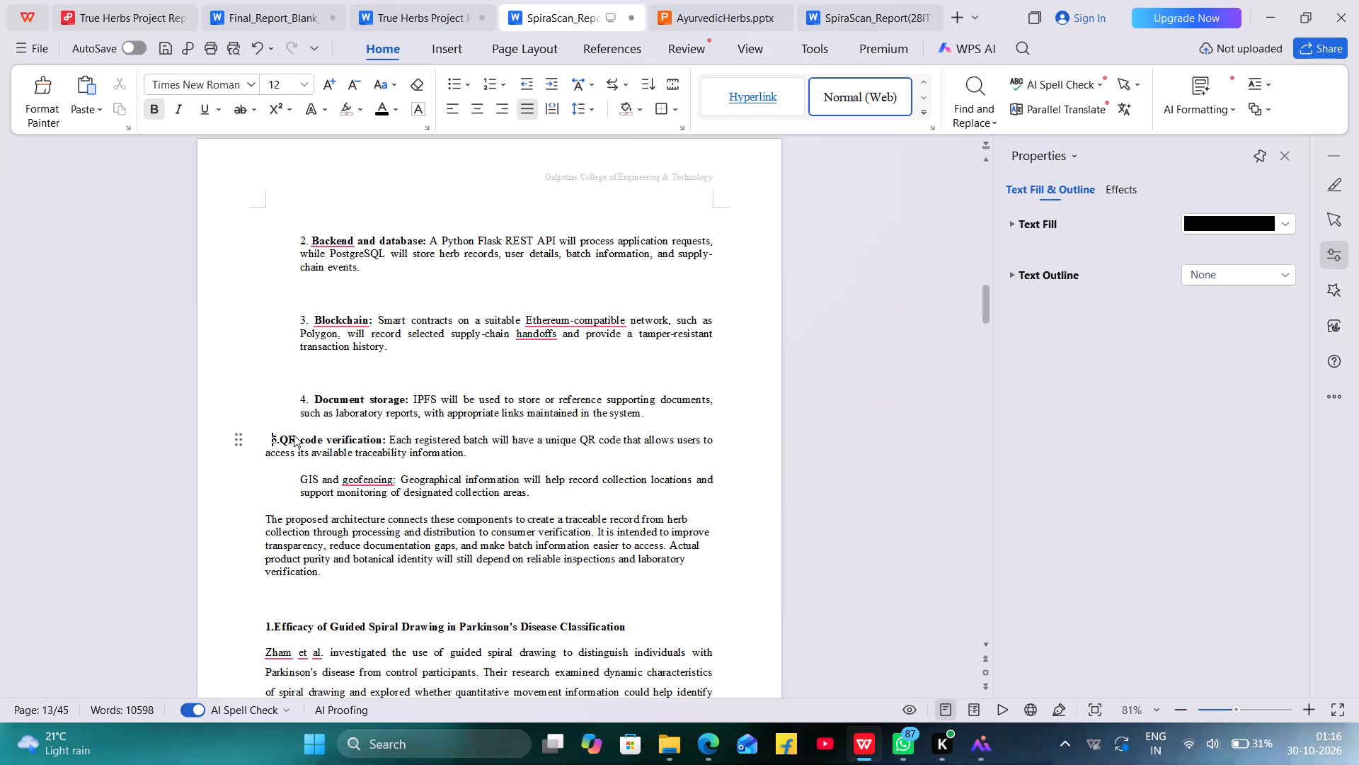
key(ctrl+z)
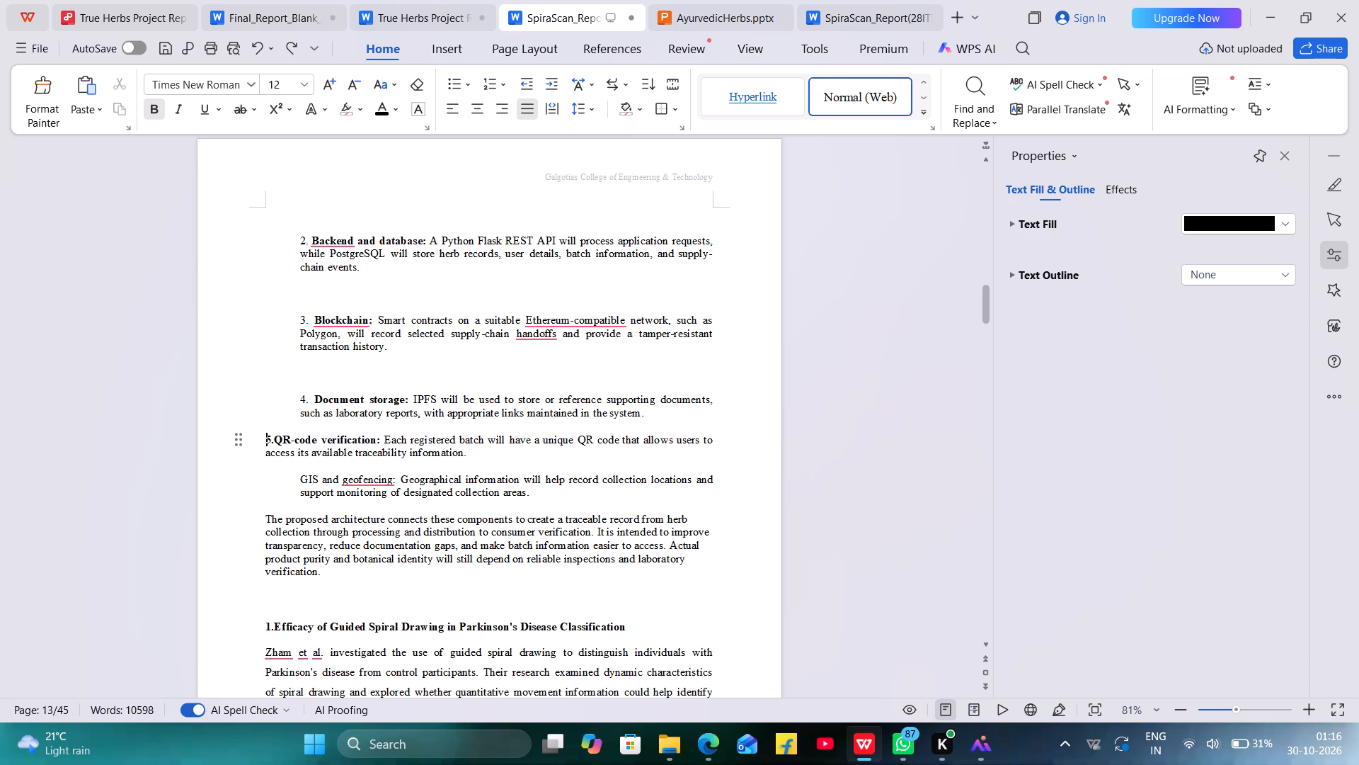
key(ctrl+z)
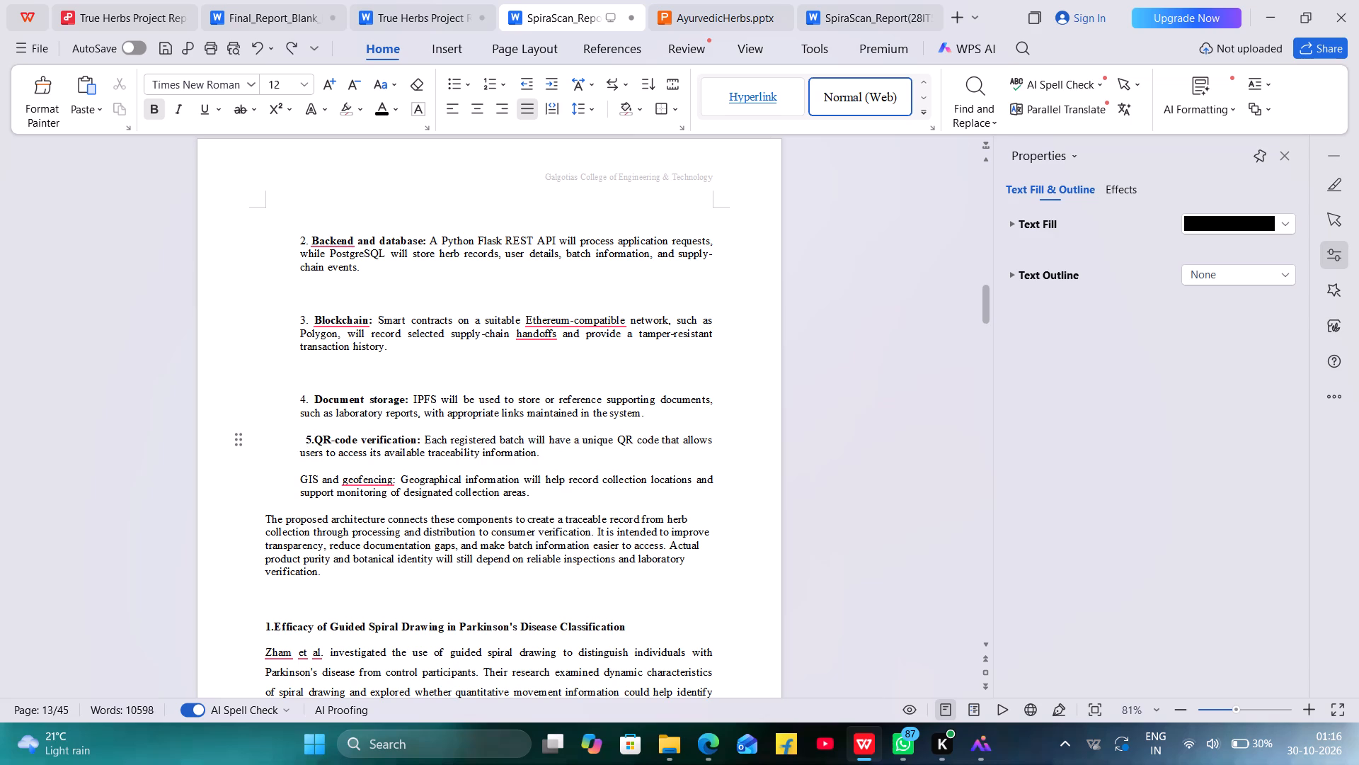
Add spacing after "5." and separate the QR-code verification paragraph from Document storage with an empty line.
click(316, 440)
key(space)
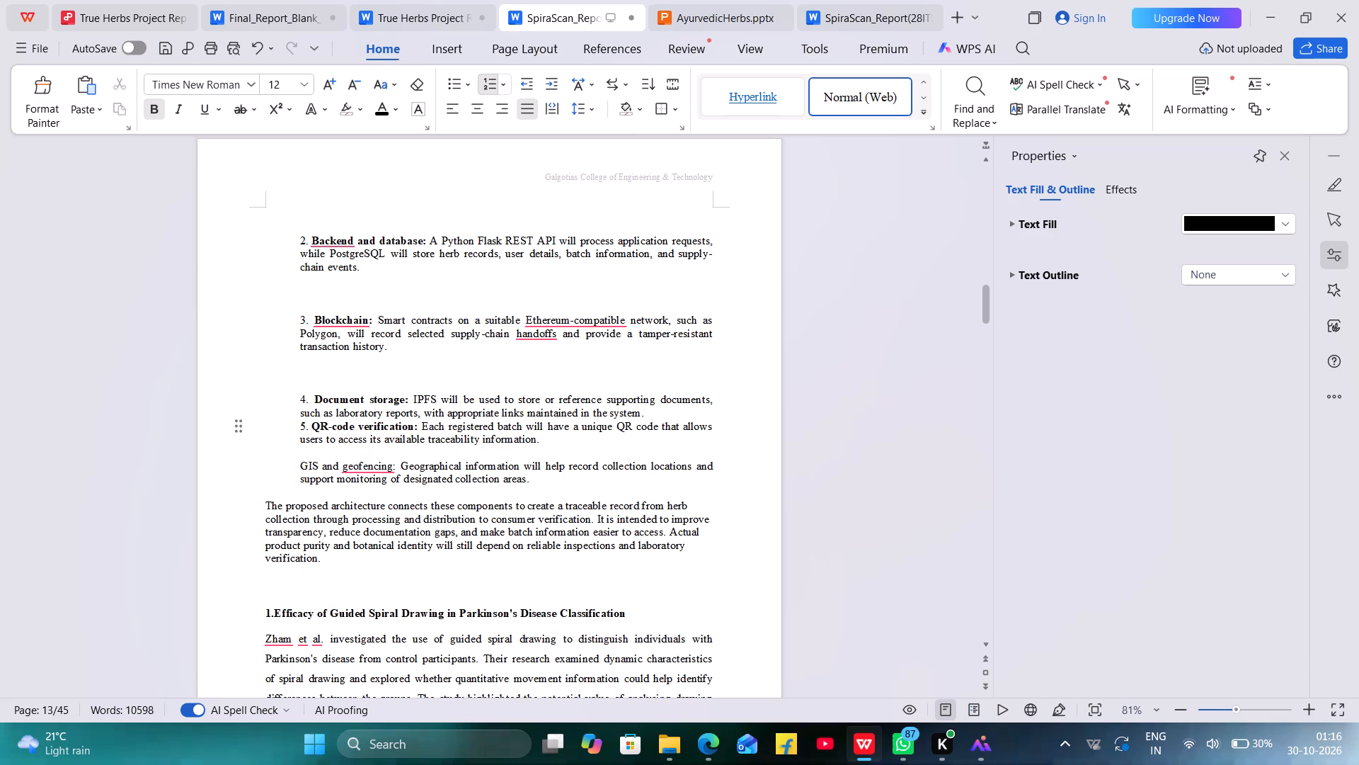
key(space)
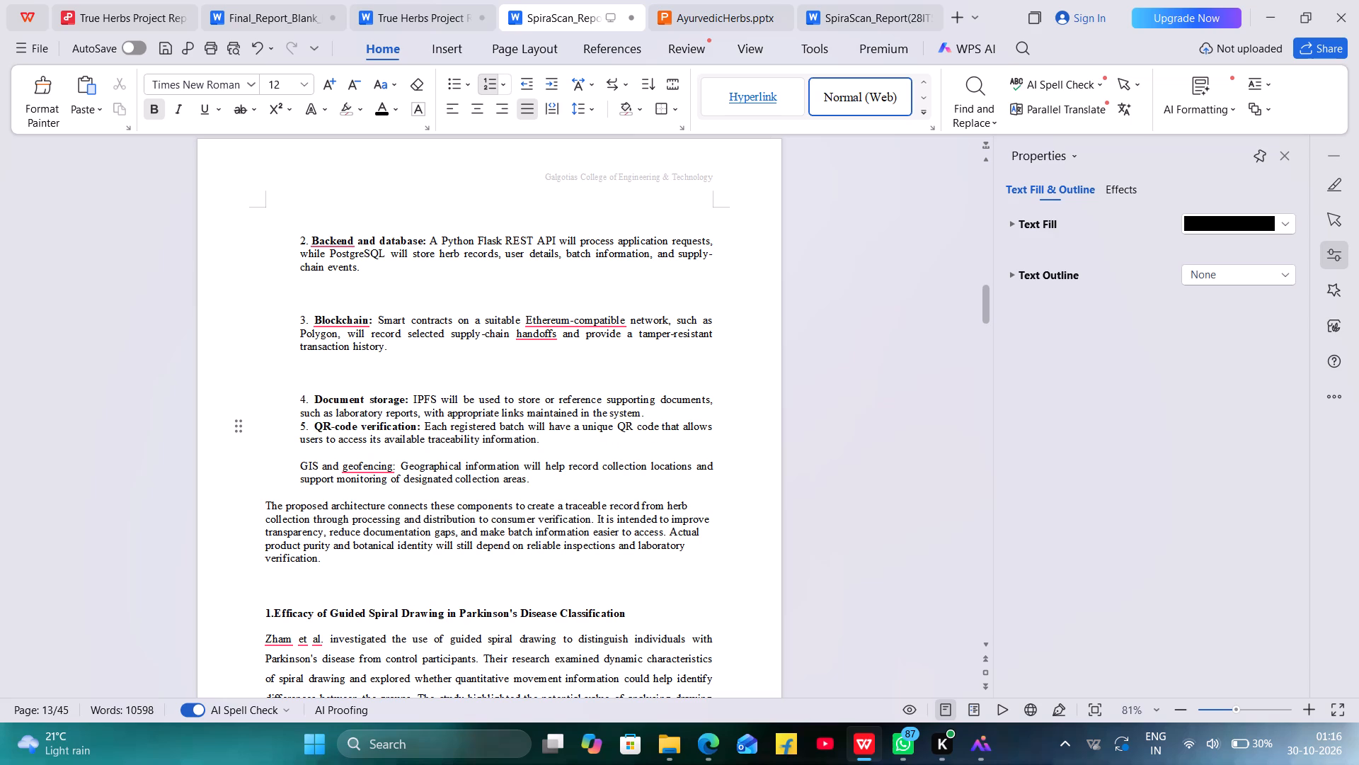
click(658, 412)
key(Return)
key(BackSpace)
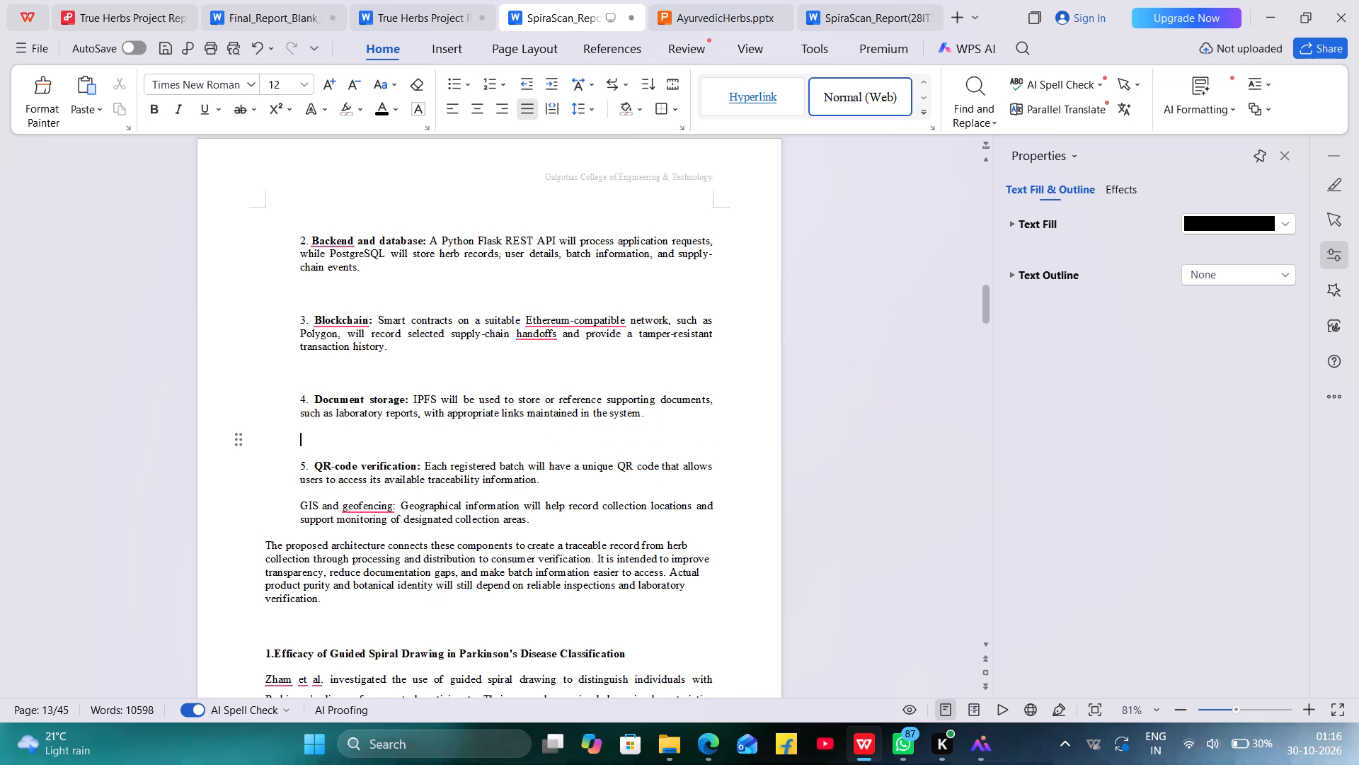
Number the GIS and geofencing paragraph "6." and make both the number and the label bold.
drag(395, 504, 296, 501)
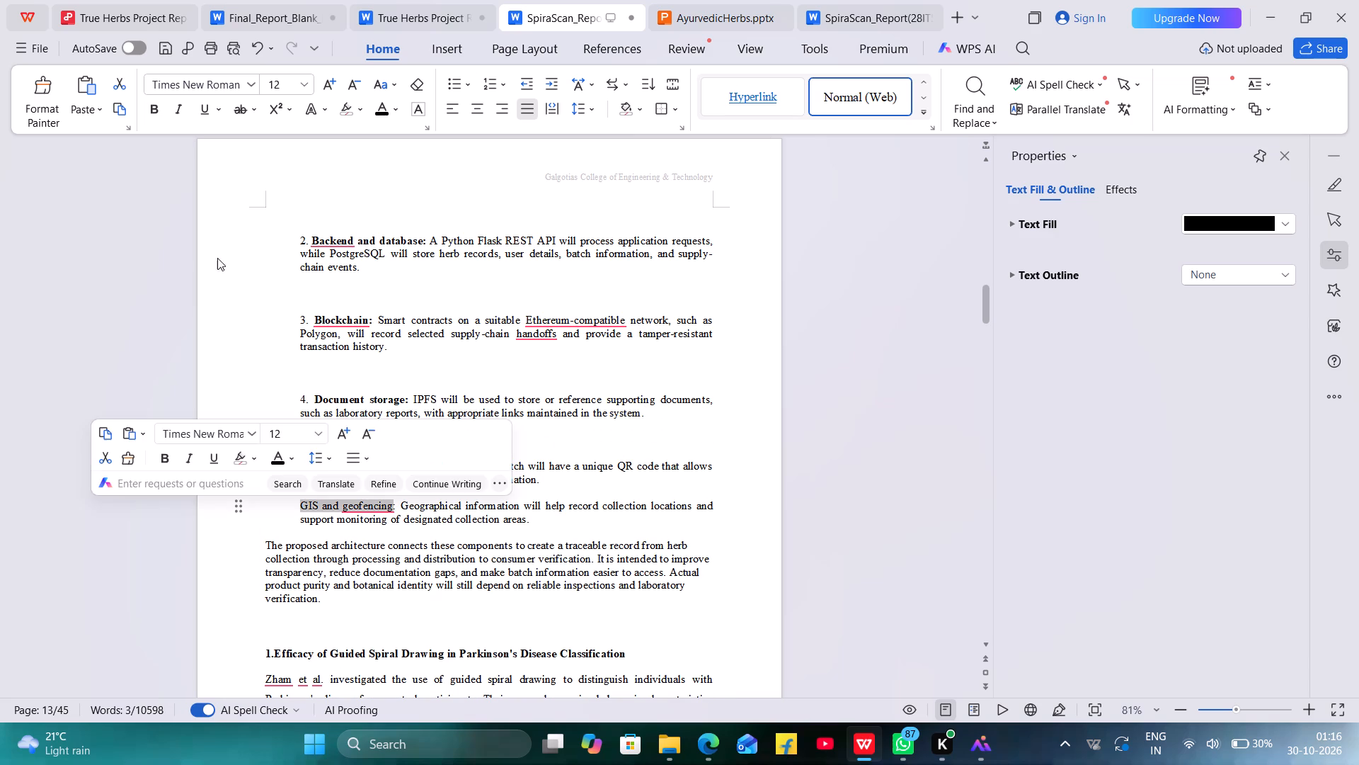
click(143, 108)
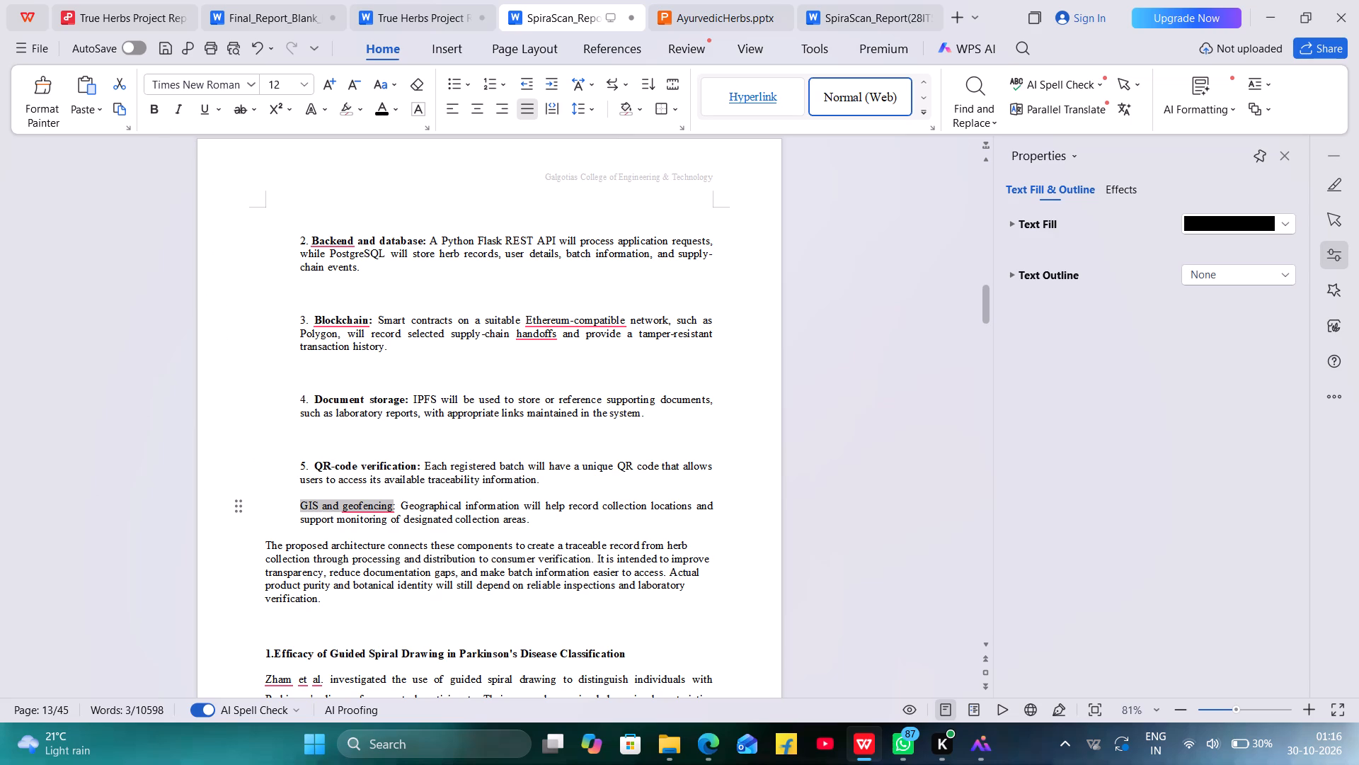
click(294, 490)
click(289, 512)
text(6.)
drag(406, 504, 304, 506)
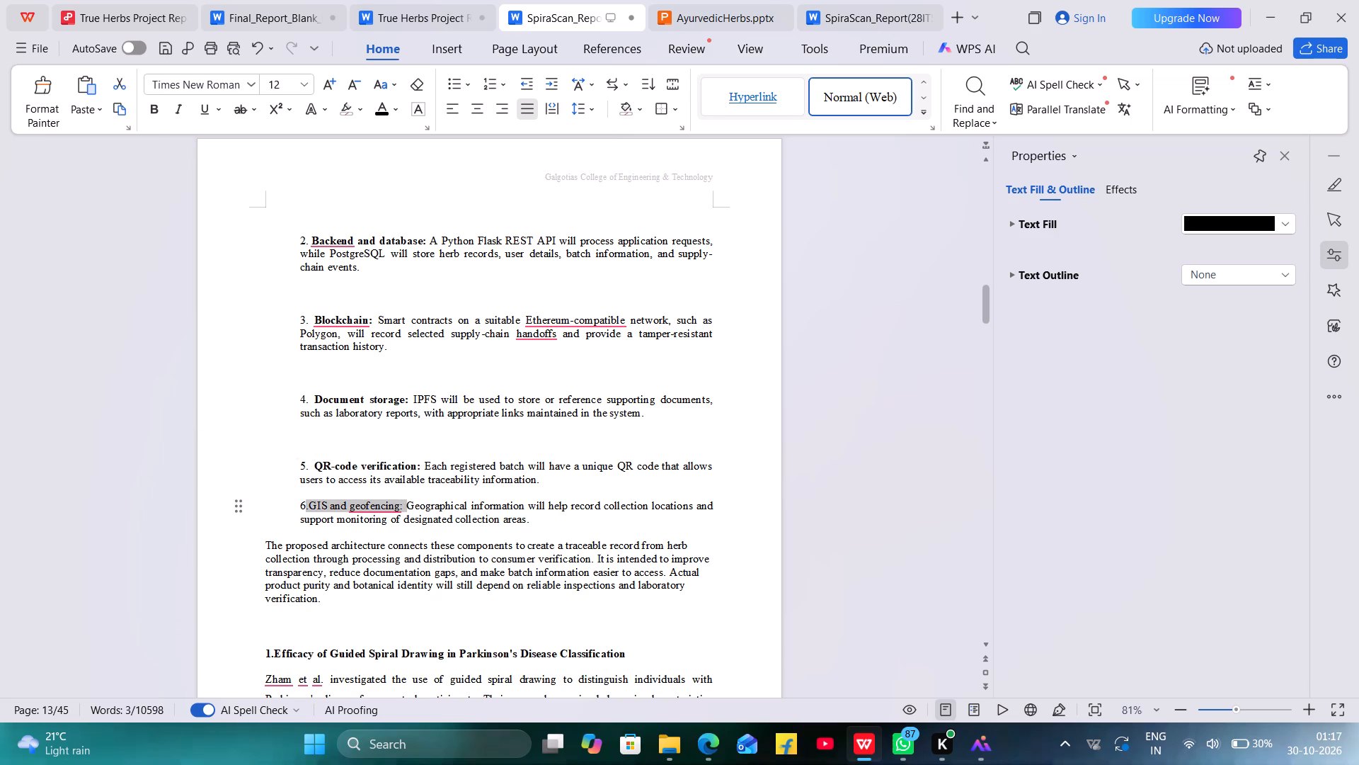
click(157, 115)
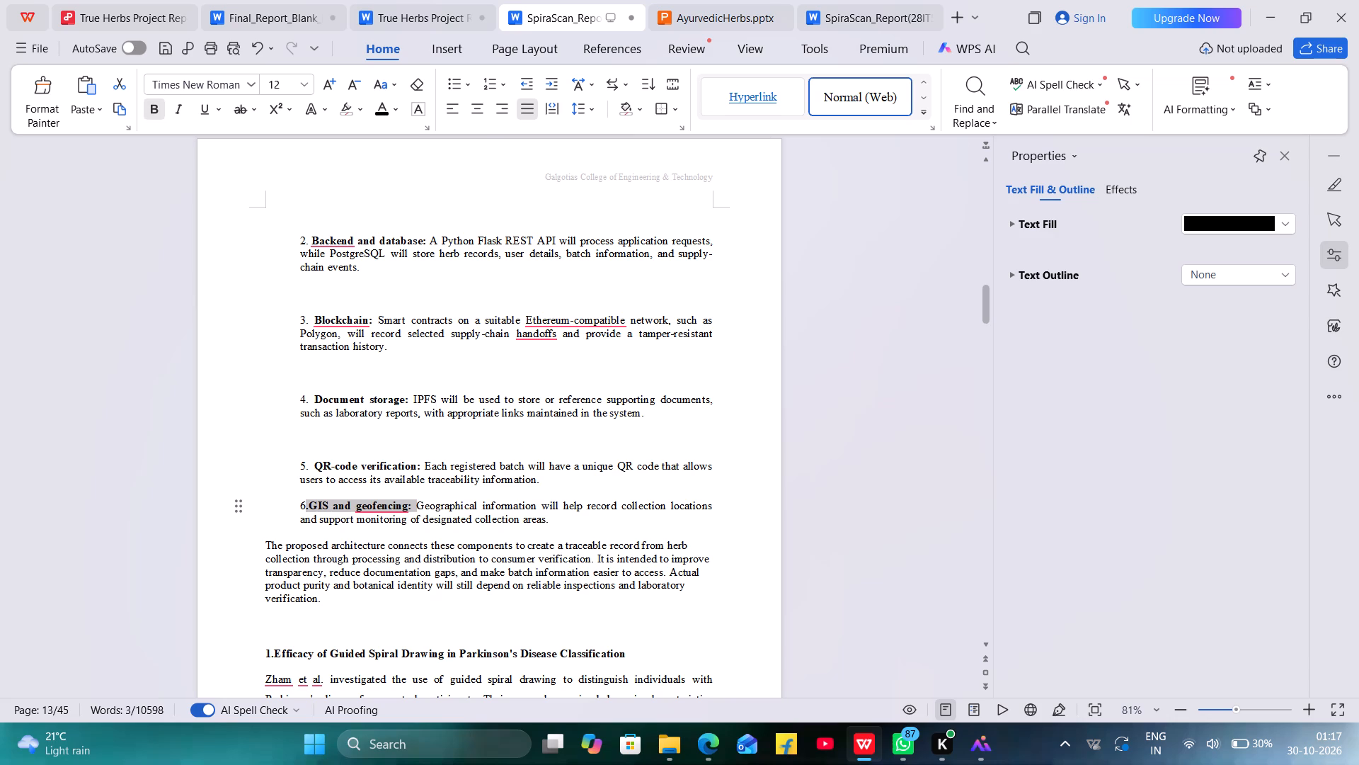
click(309, 523)
drag(308, 506, 297, 504)
click(155, 105)
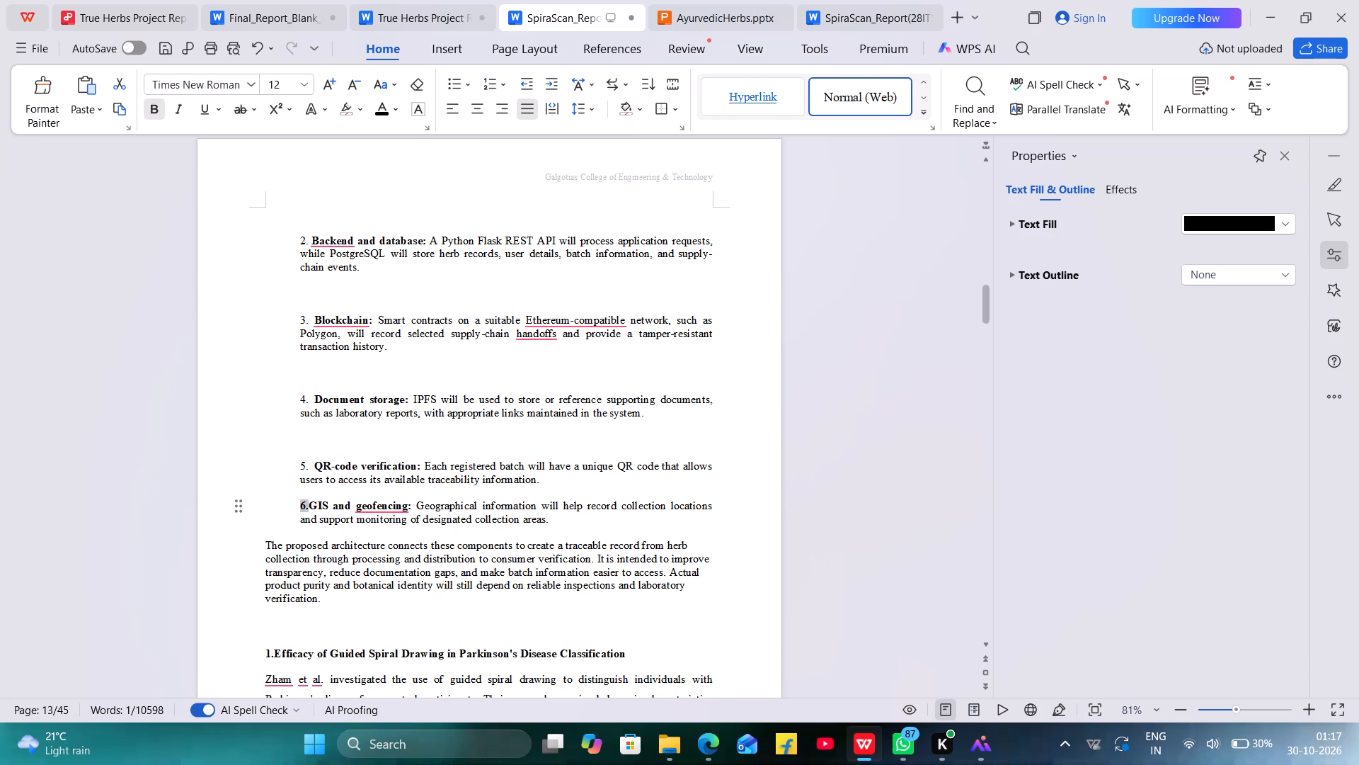
click(594, 540)
Remove the list number from the Mobile application paragraph in section 2.3.3.
scroll(553, 523, up, 4)
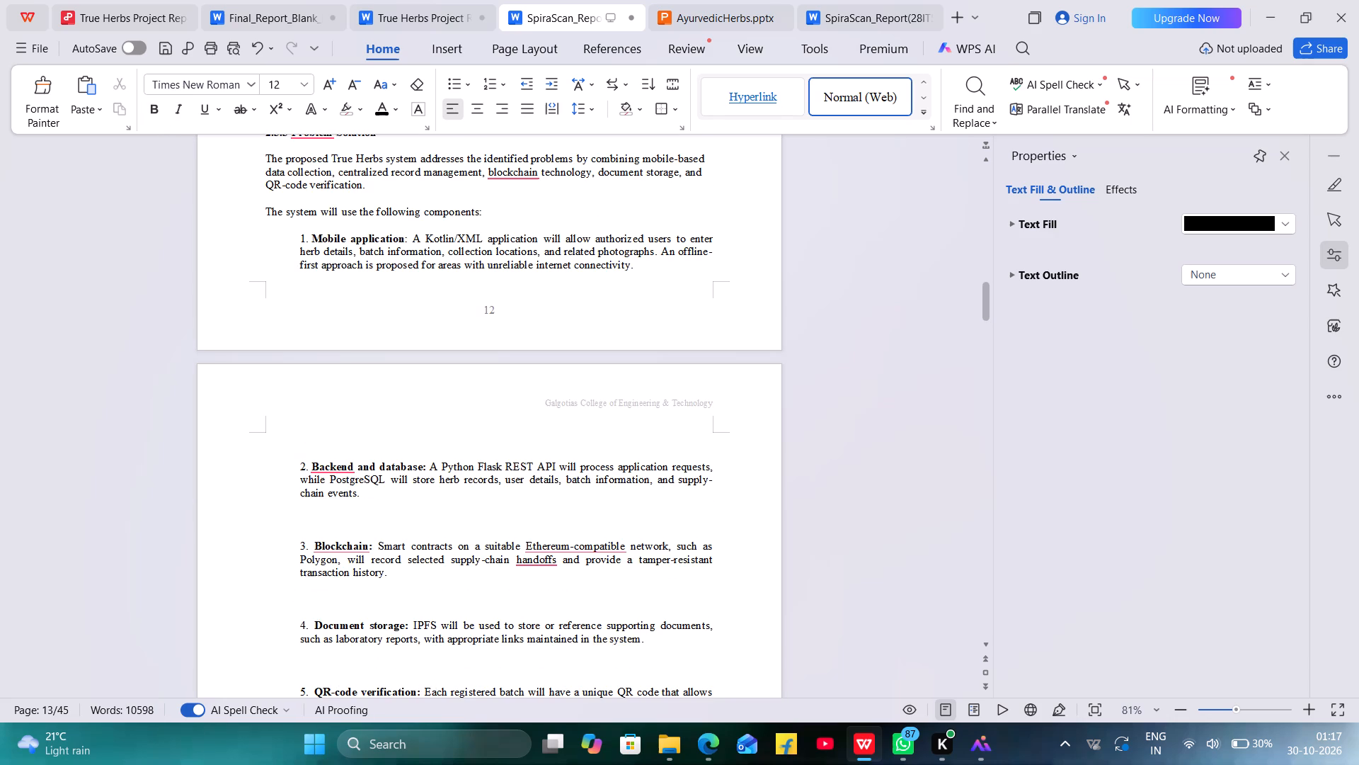
scroll(338, 523, up, 1)
click(292, 293)
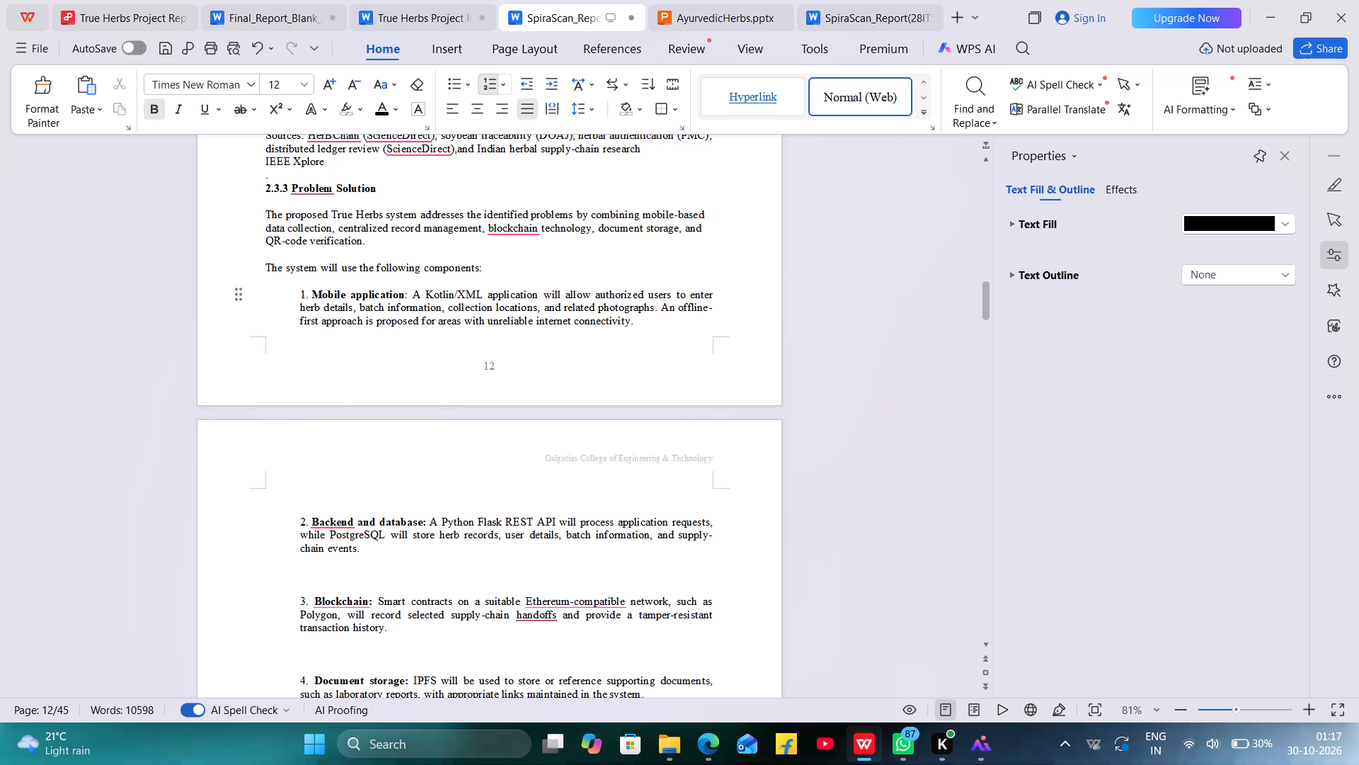
click(292, 293)
click(298, 302)
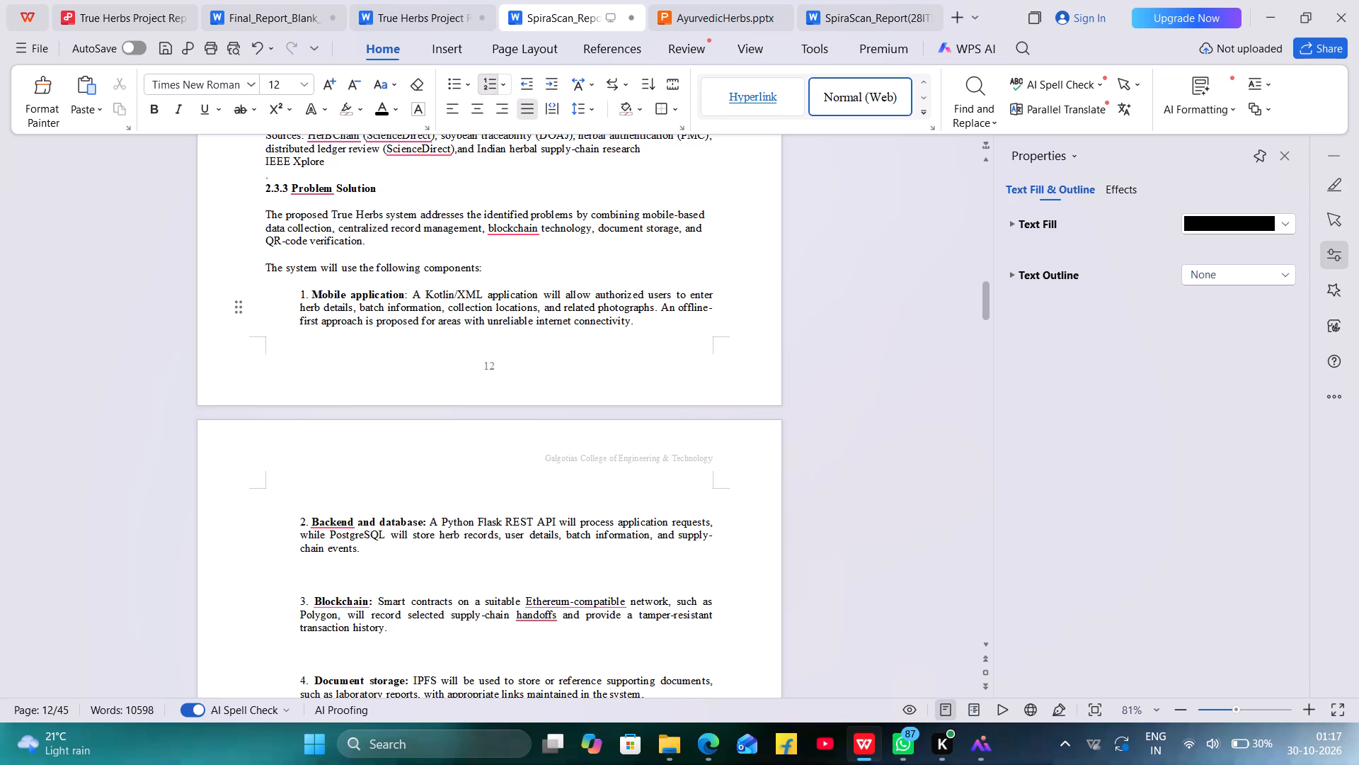
click(292, 288)
click(287, 295)
key(BackSpace)
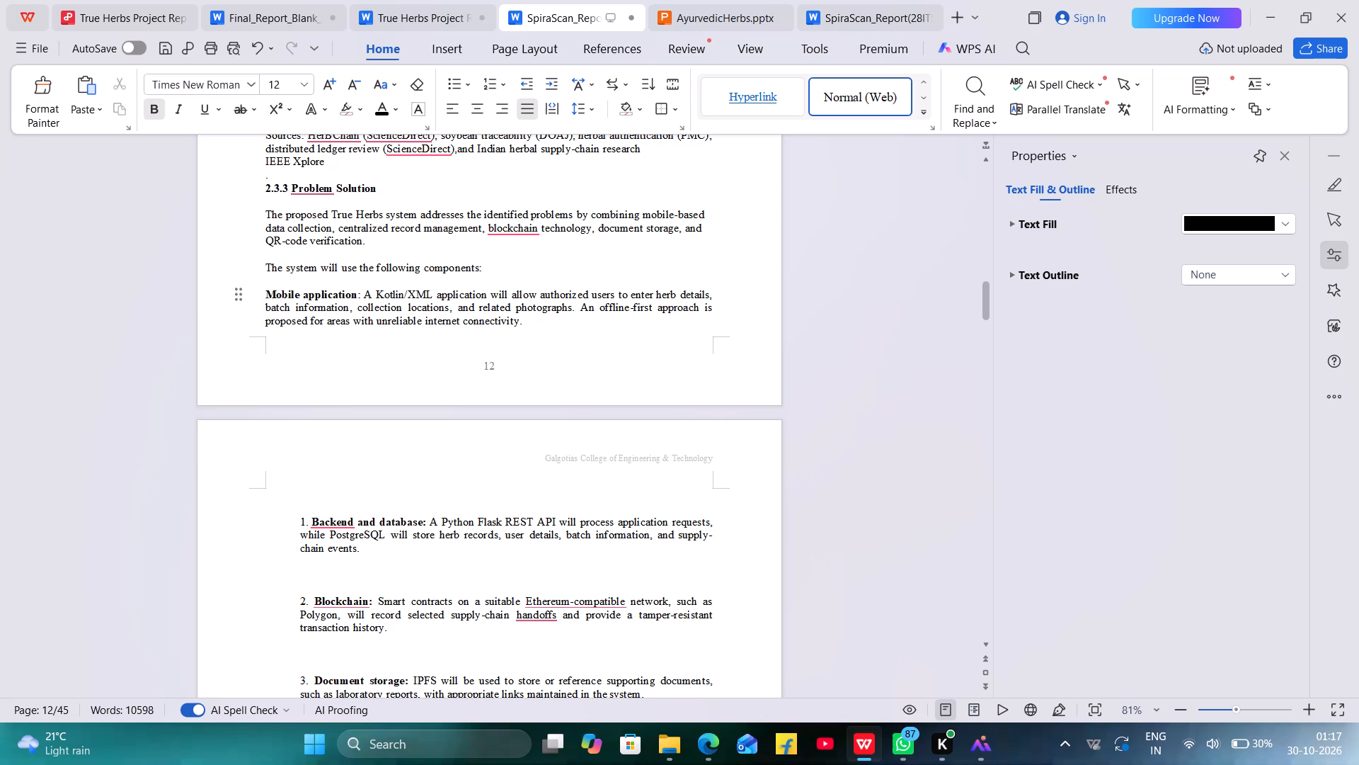
Remove the numbers and indents from the Backend and database and Blockchain paragraphs, and delete the empty line between them.
click(305, 518)
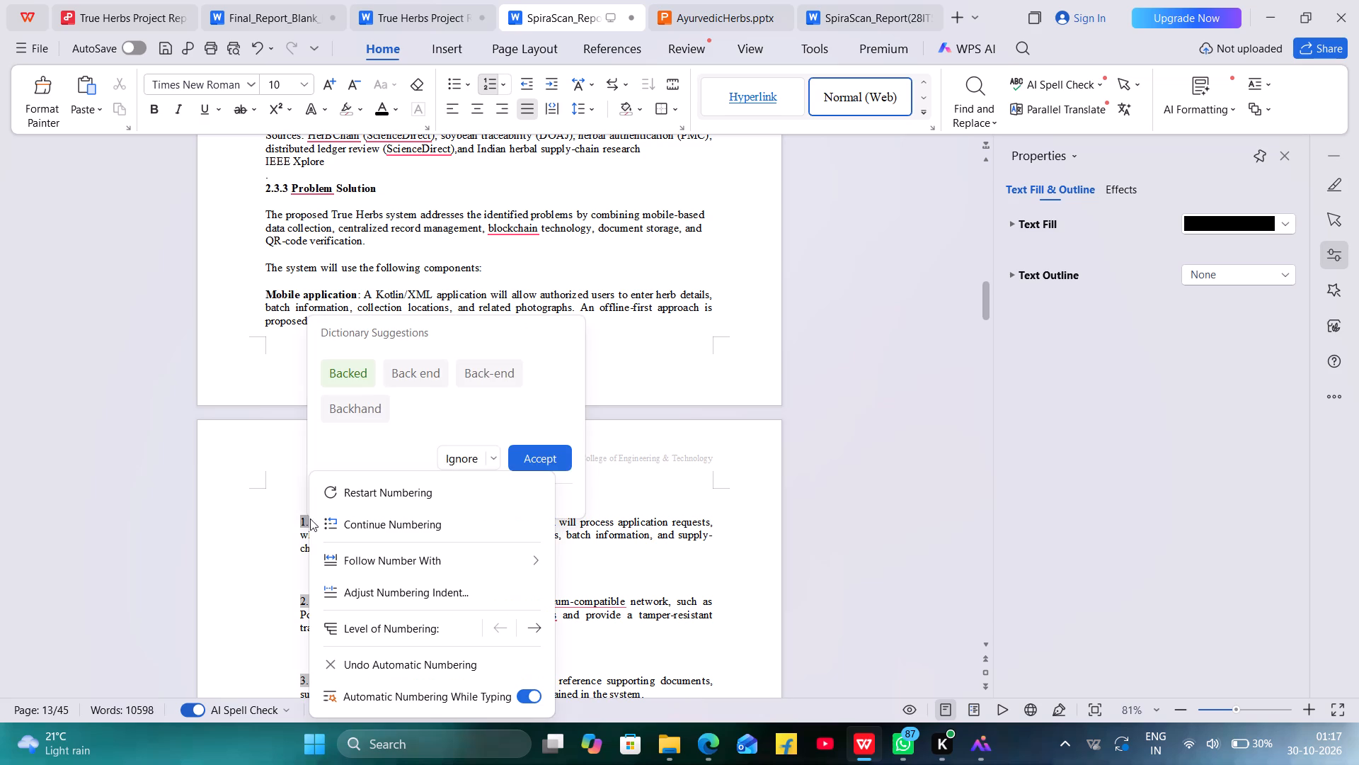
click(273, 506)
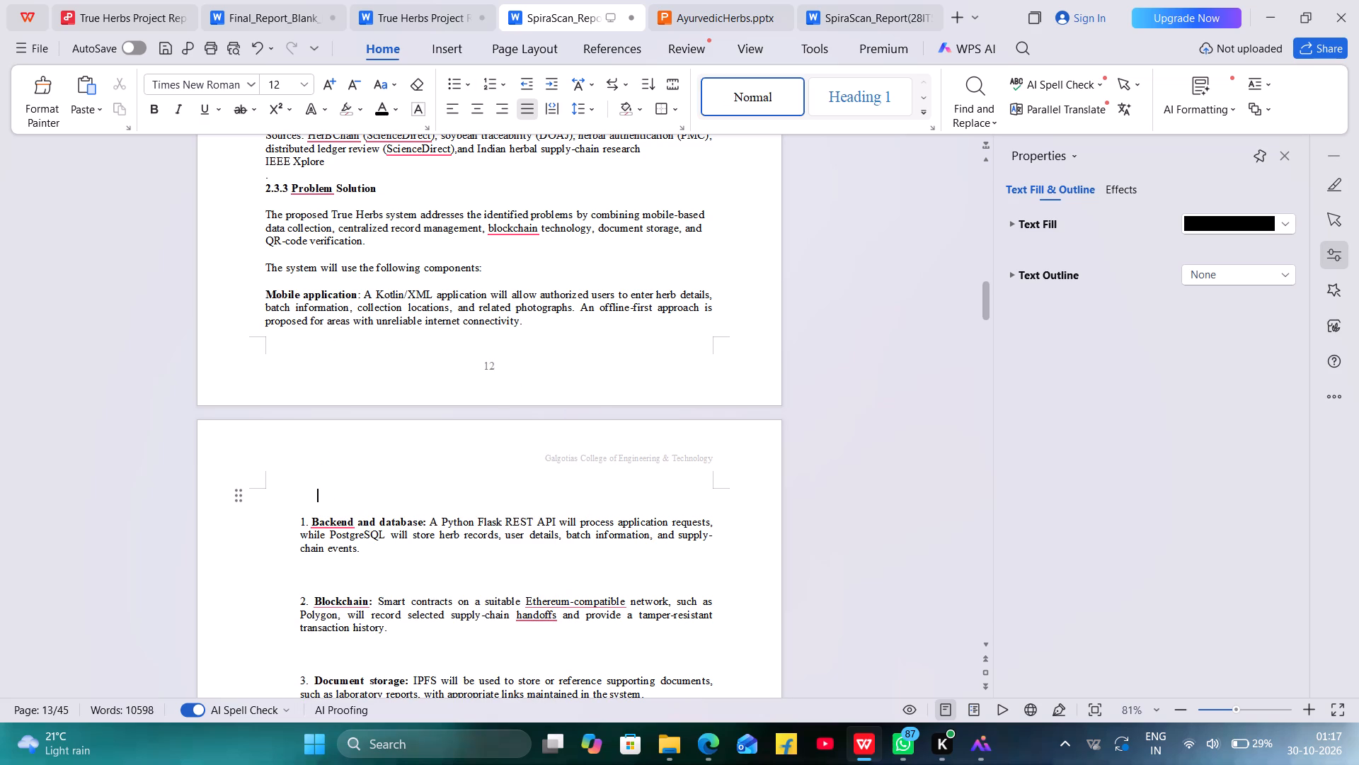
click(306, 519)
key(BackSpace)
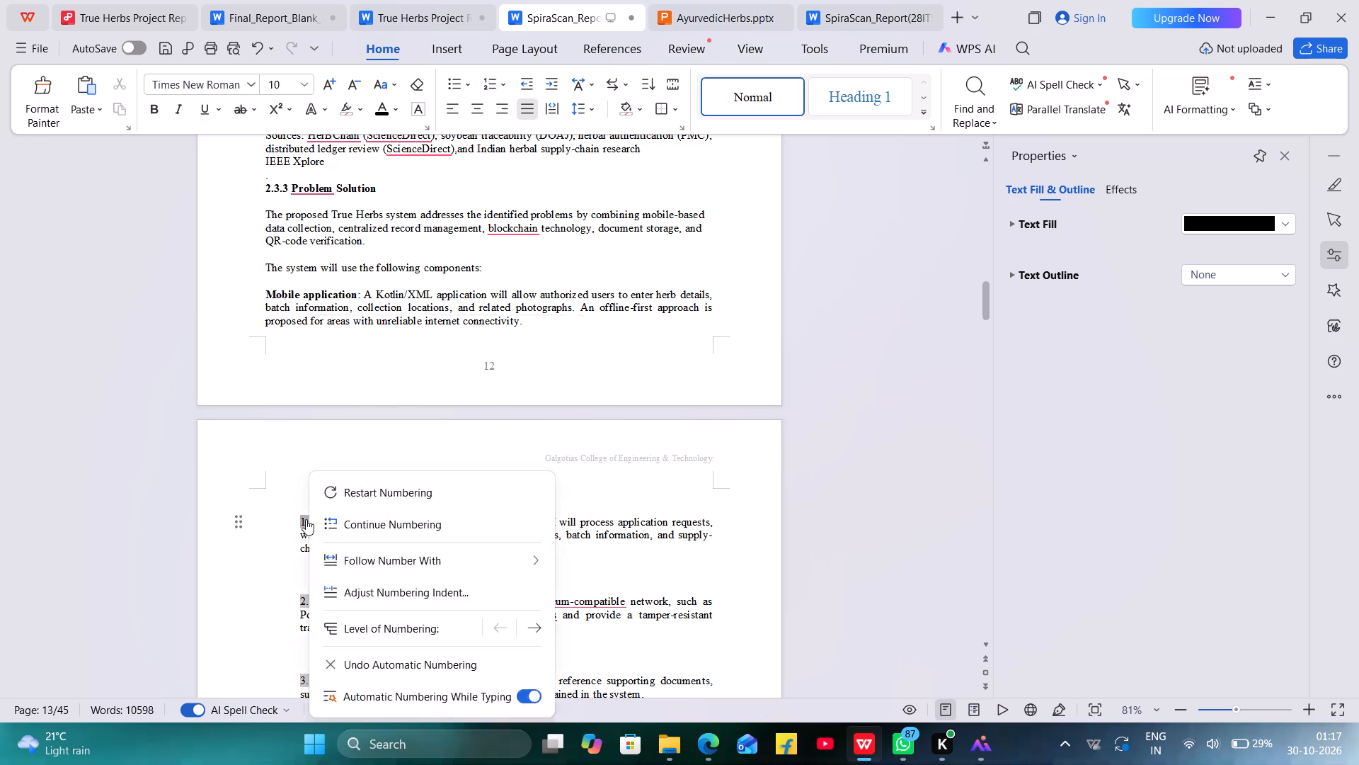
key(BackSpace)
click(308, 584)
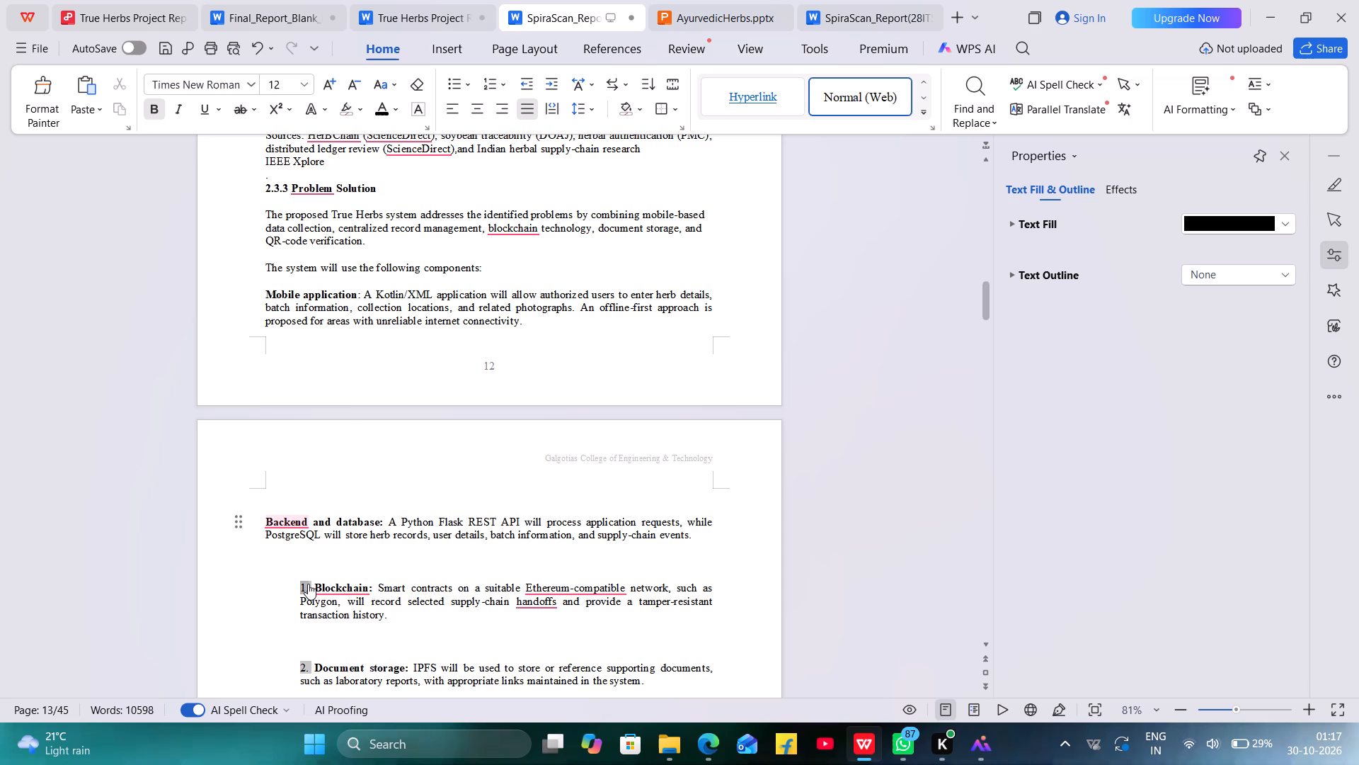
key(BackSpace)
key(BackSpace)
key(BackSpace)
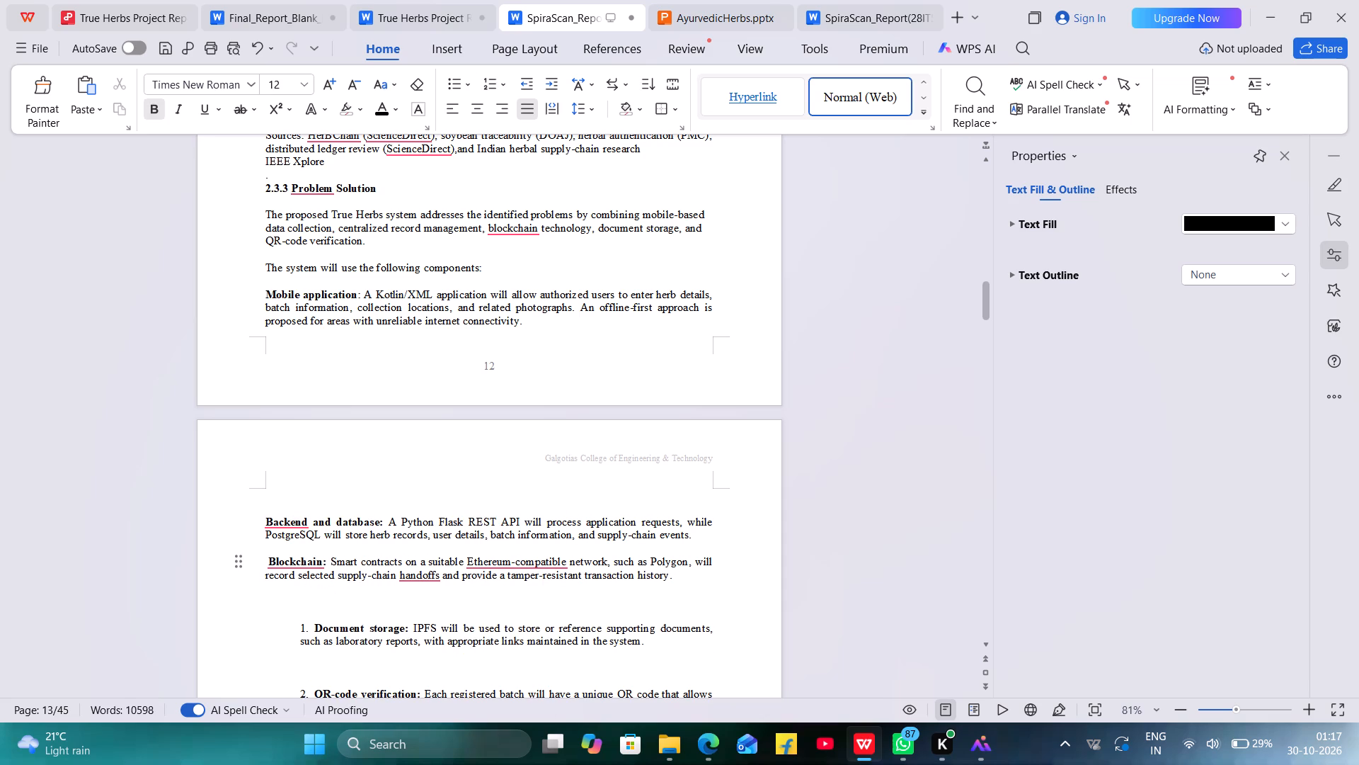
Remove the numbers and indents from the Document storage and QR-code verification paragraphs, and delete the empty line above each.
click(311, 627)
key(BackSpace)
key(BackSpace)
key(BackSpace)
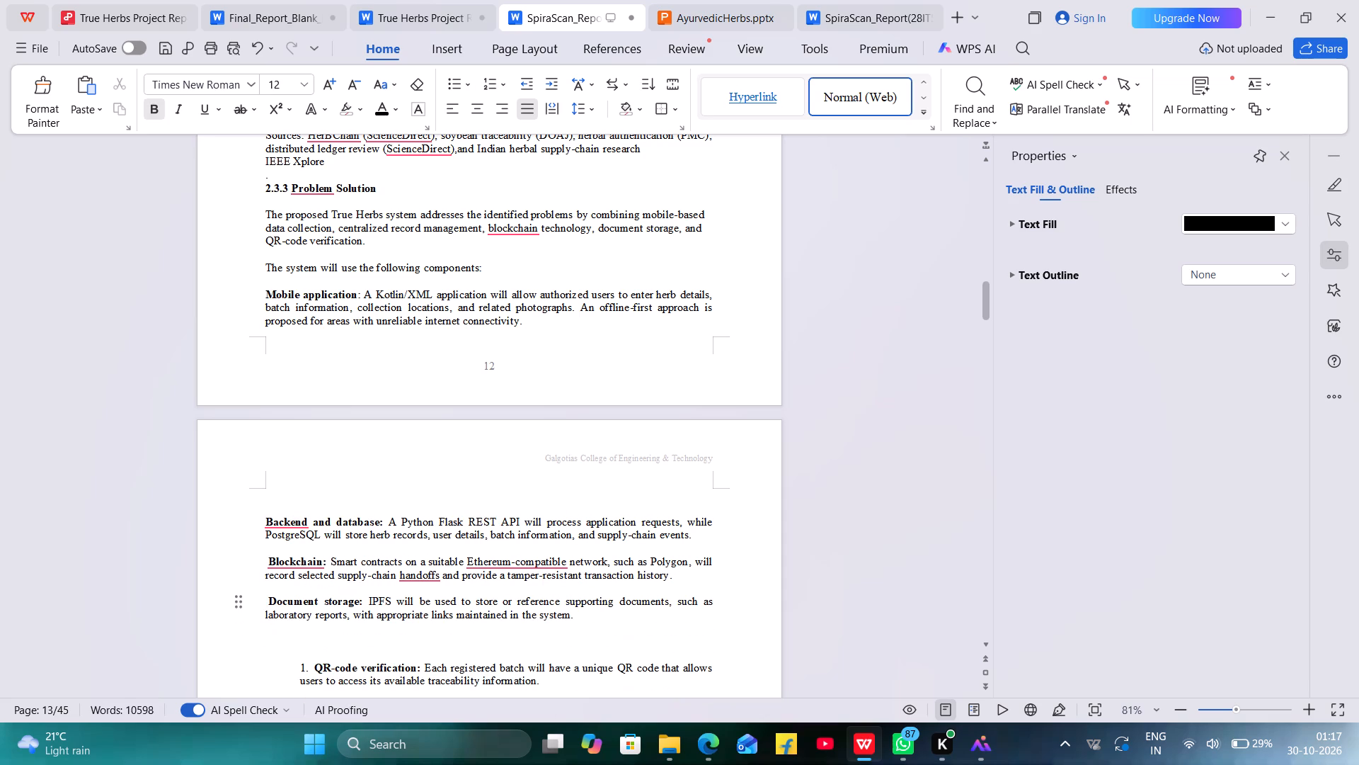
click(315, 664)
key(BackSpace)
key(BackSpace)
key(BackSpace)
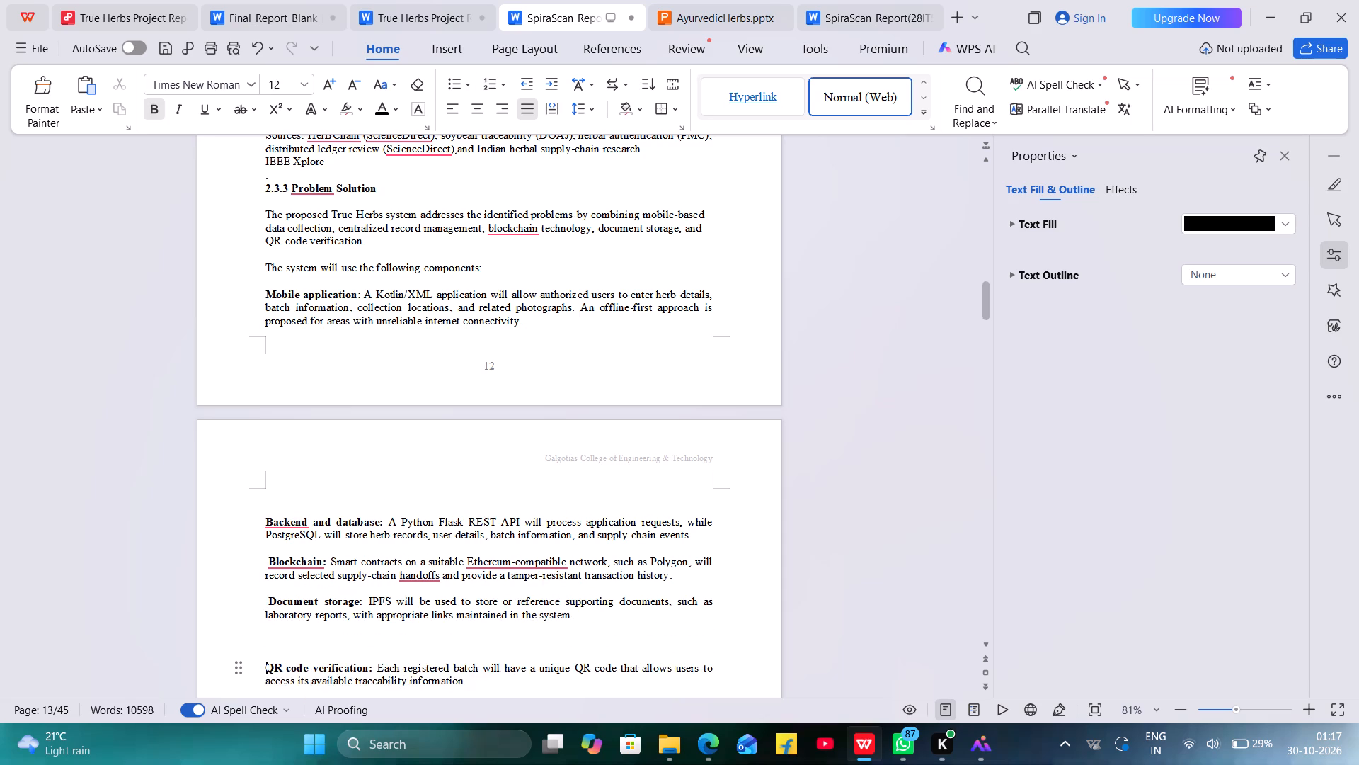
key(BackSpace)
Delete the "6" and indent before the GIS and geofencing label, keeping it as a separate paragraph after QR-code verification.
click(302, 679)
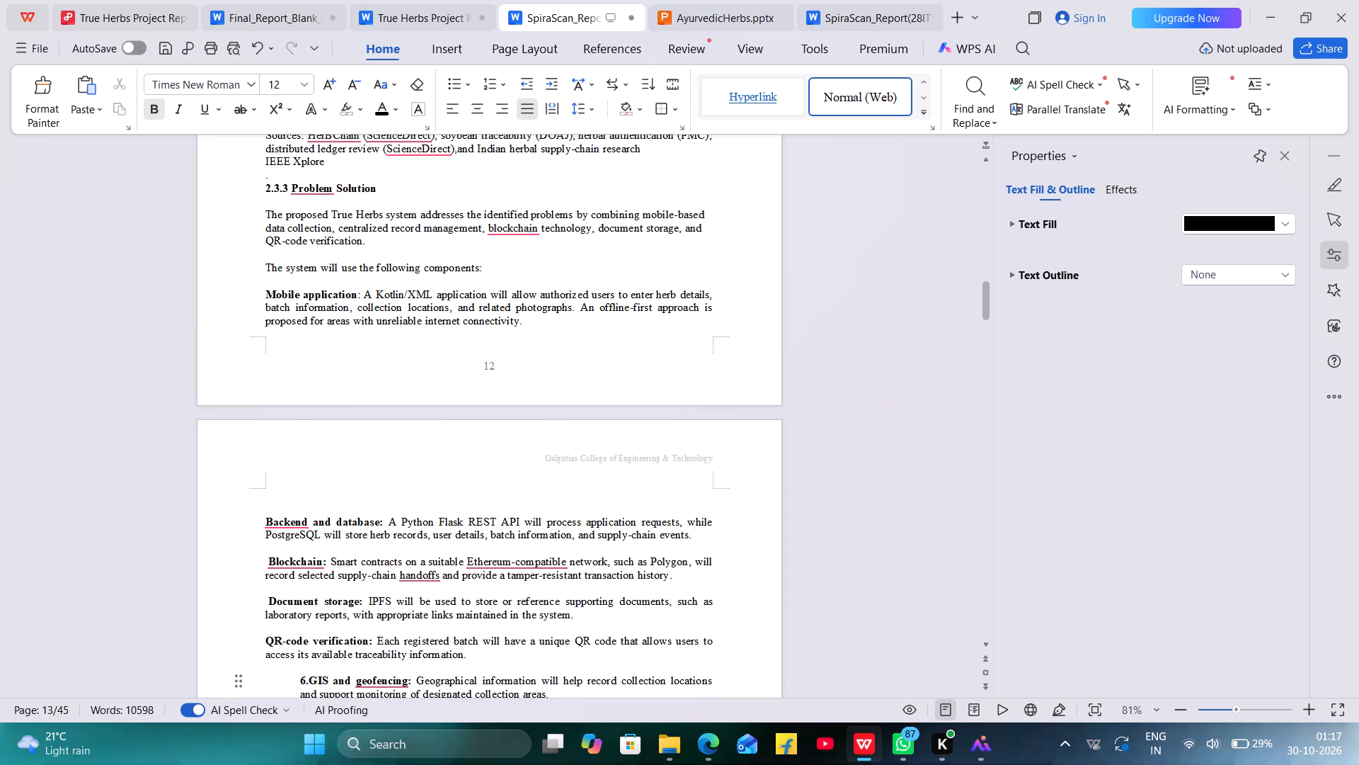
click(306, 679)
key(BackSpace)
key(BackSpace)
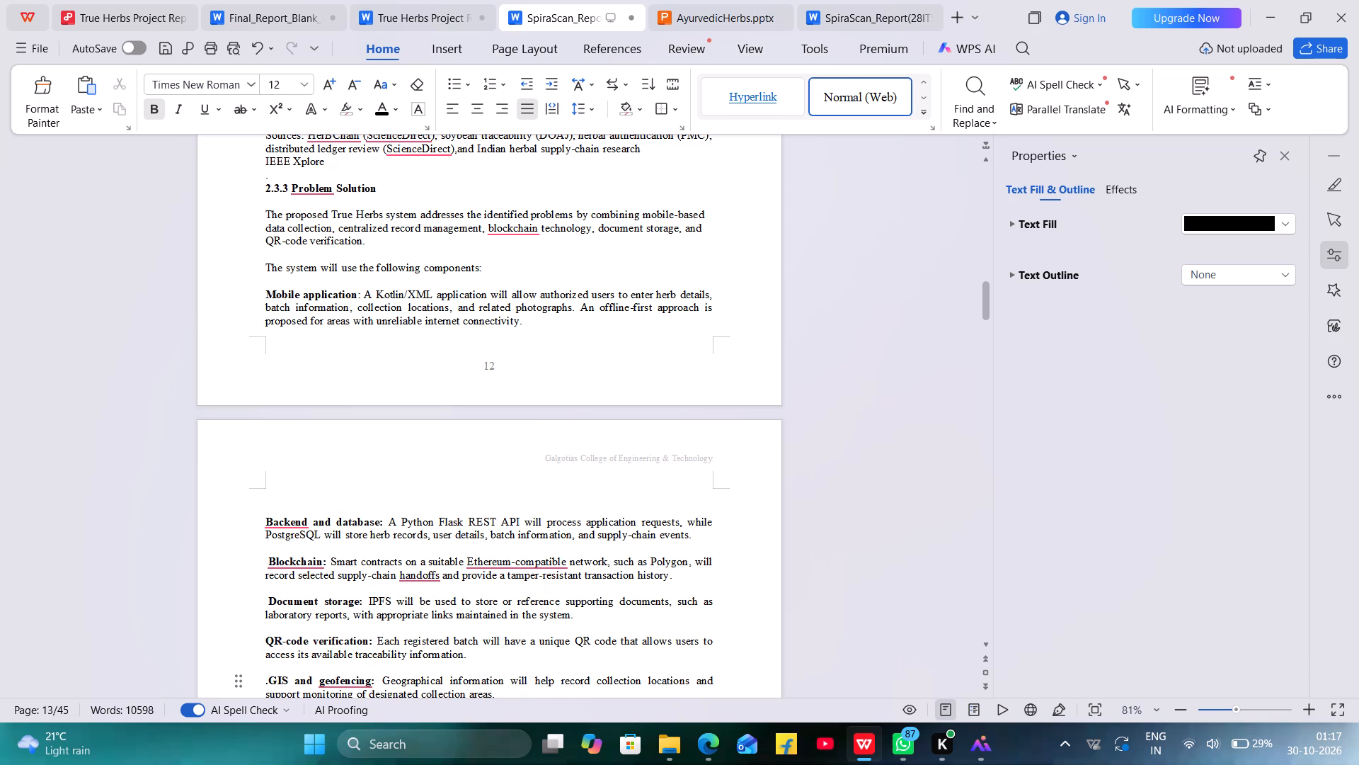
key(BackSpace)
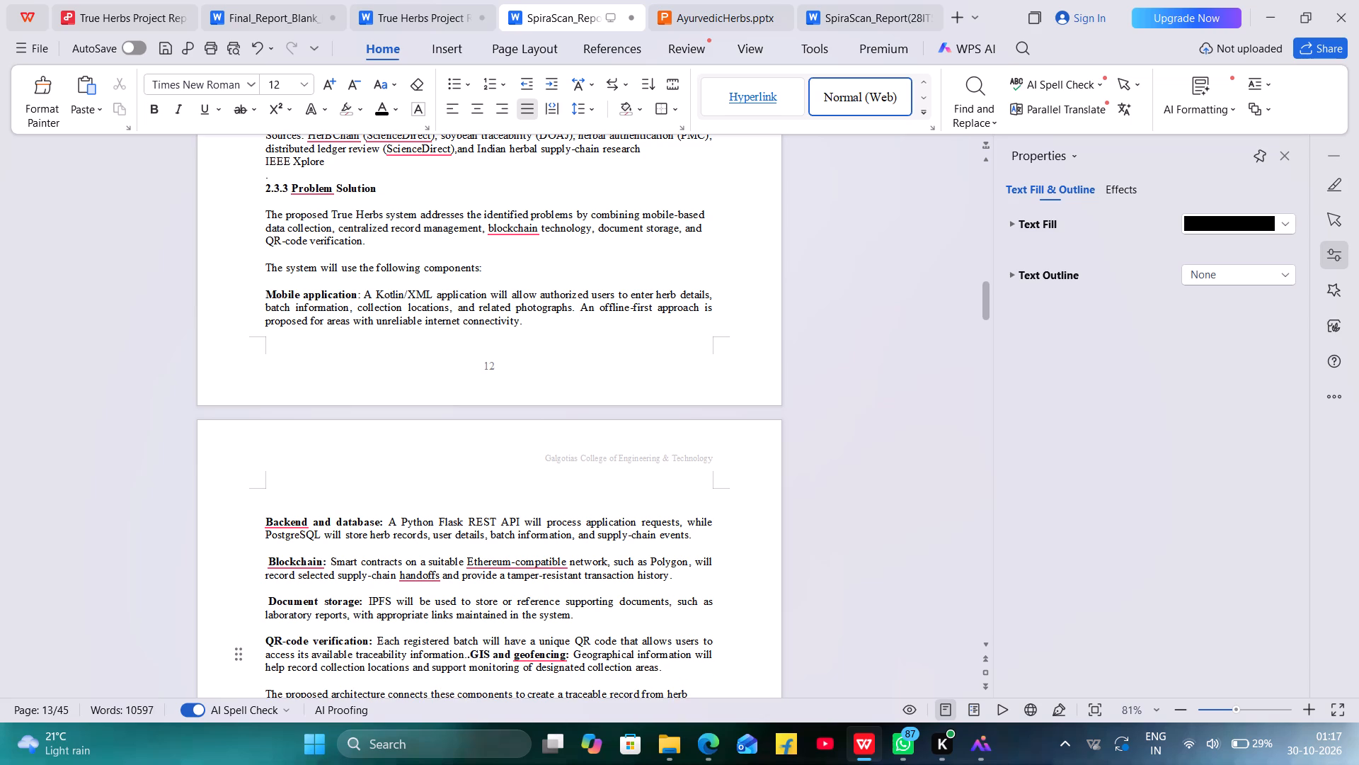
key(Return)
Apply automatic 1., 2., 3. numbering to the six component paragraphs from Mobile application through GIS and geofencing.
scroll(358, 655, down, 3)
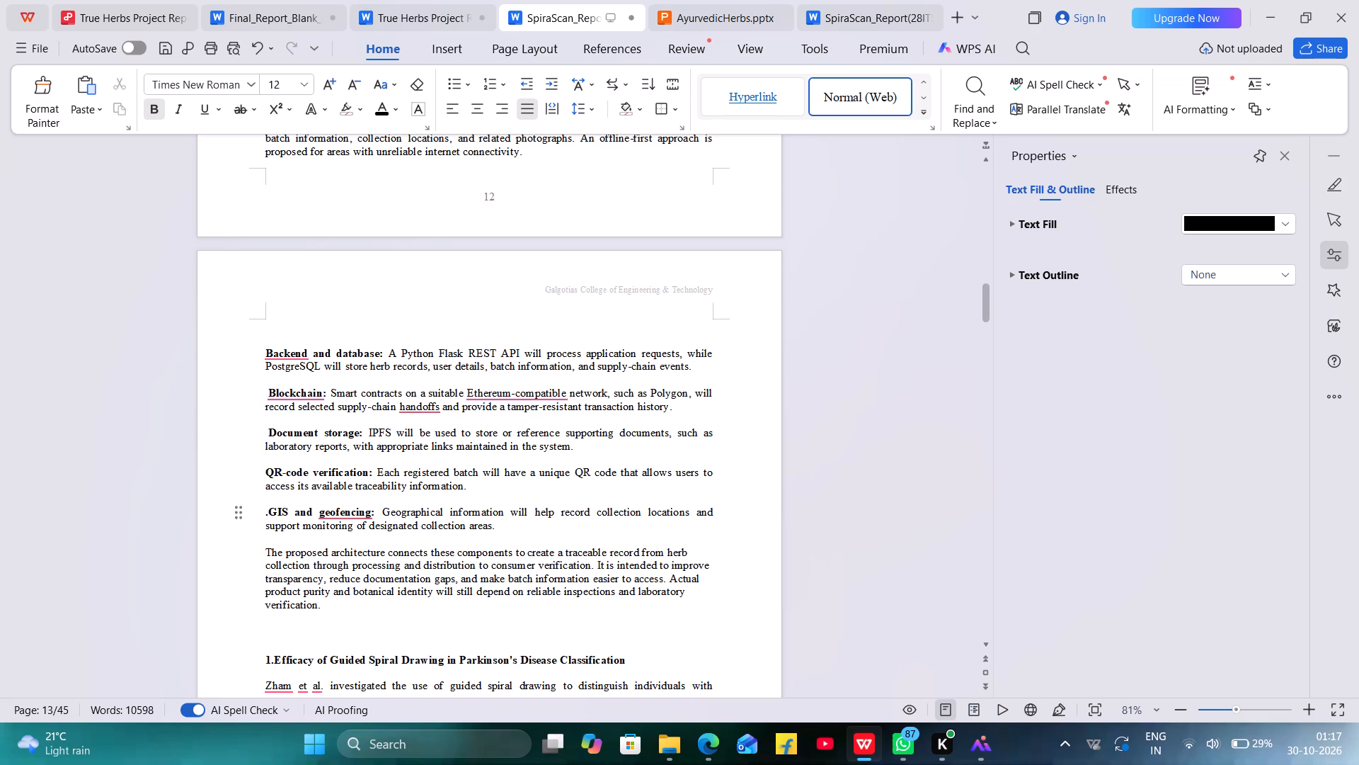
scroll(509, 532, up, 4)
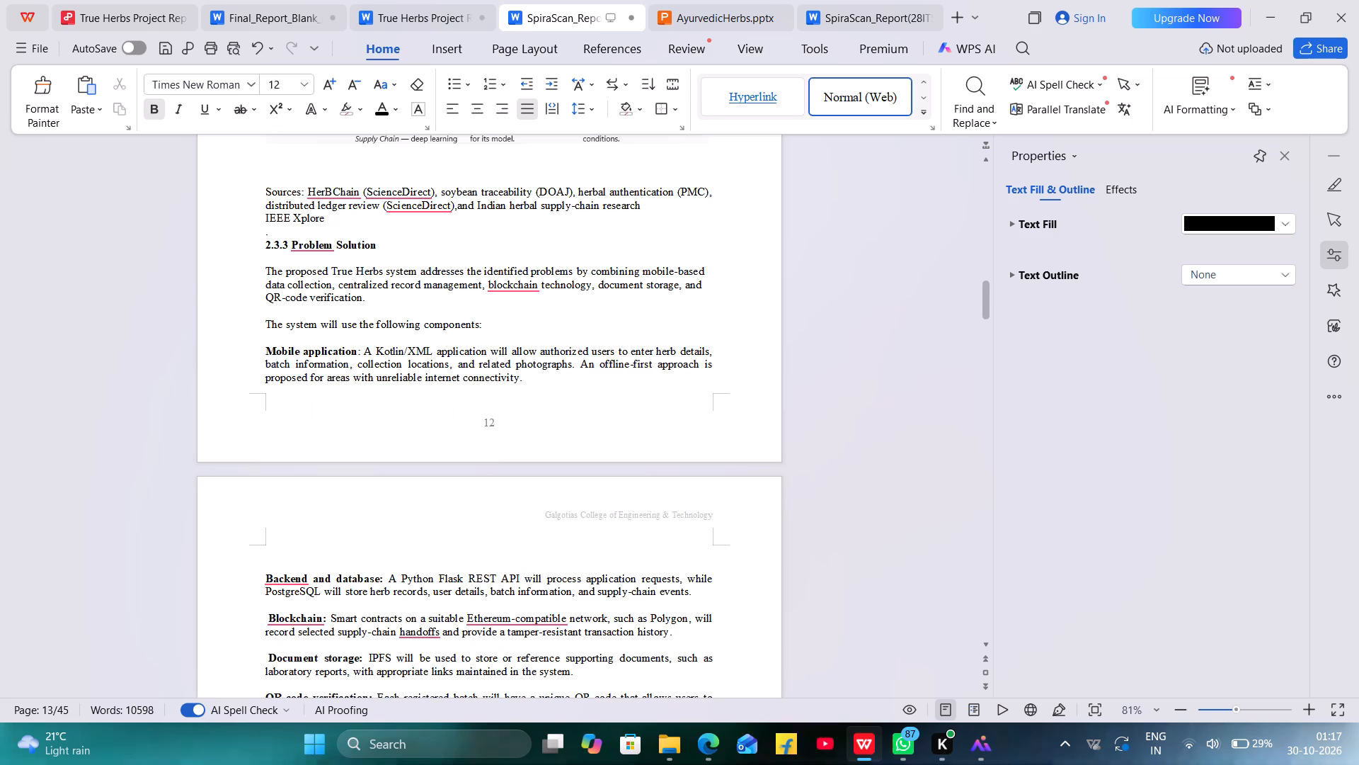
click(425, 429)
drag(269, 346, 452, 665)
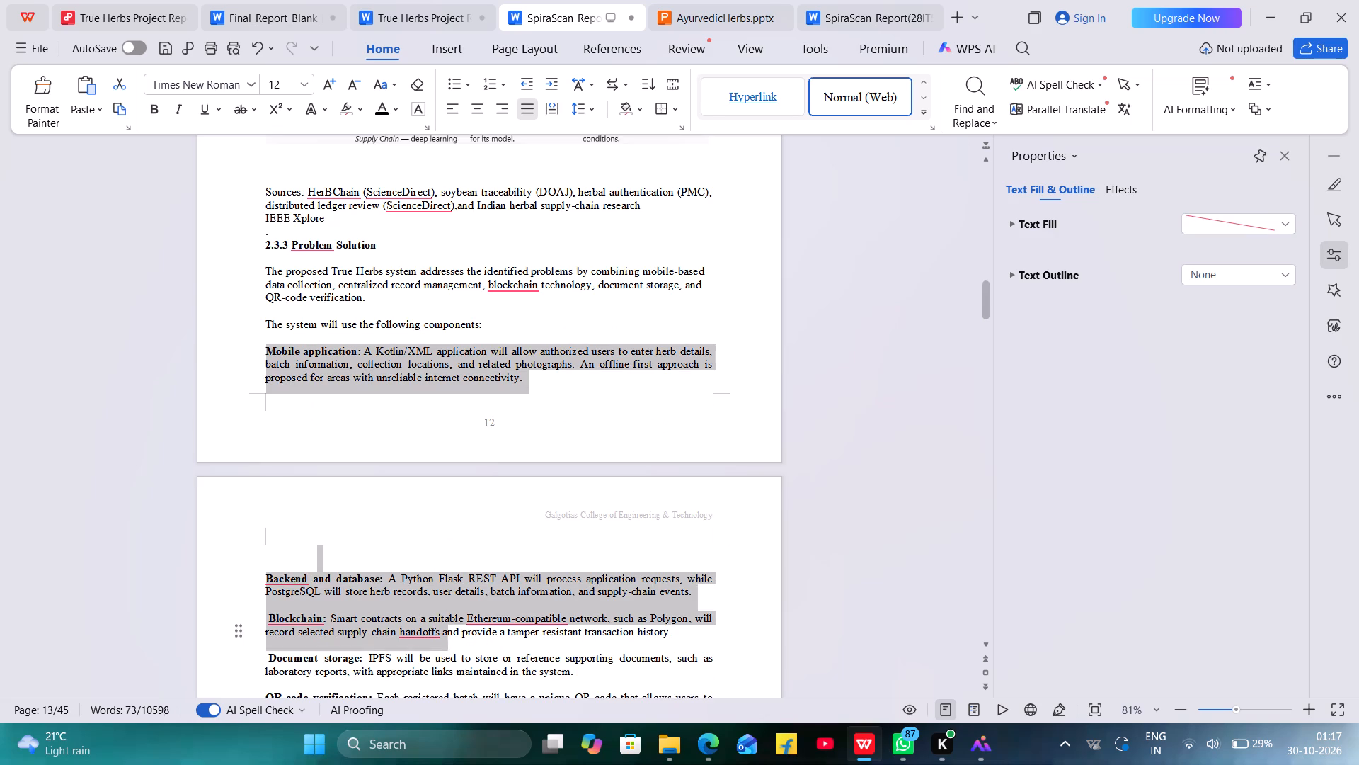
drag(452, 665, 505, 556)
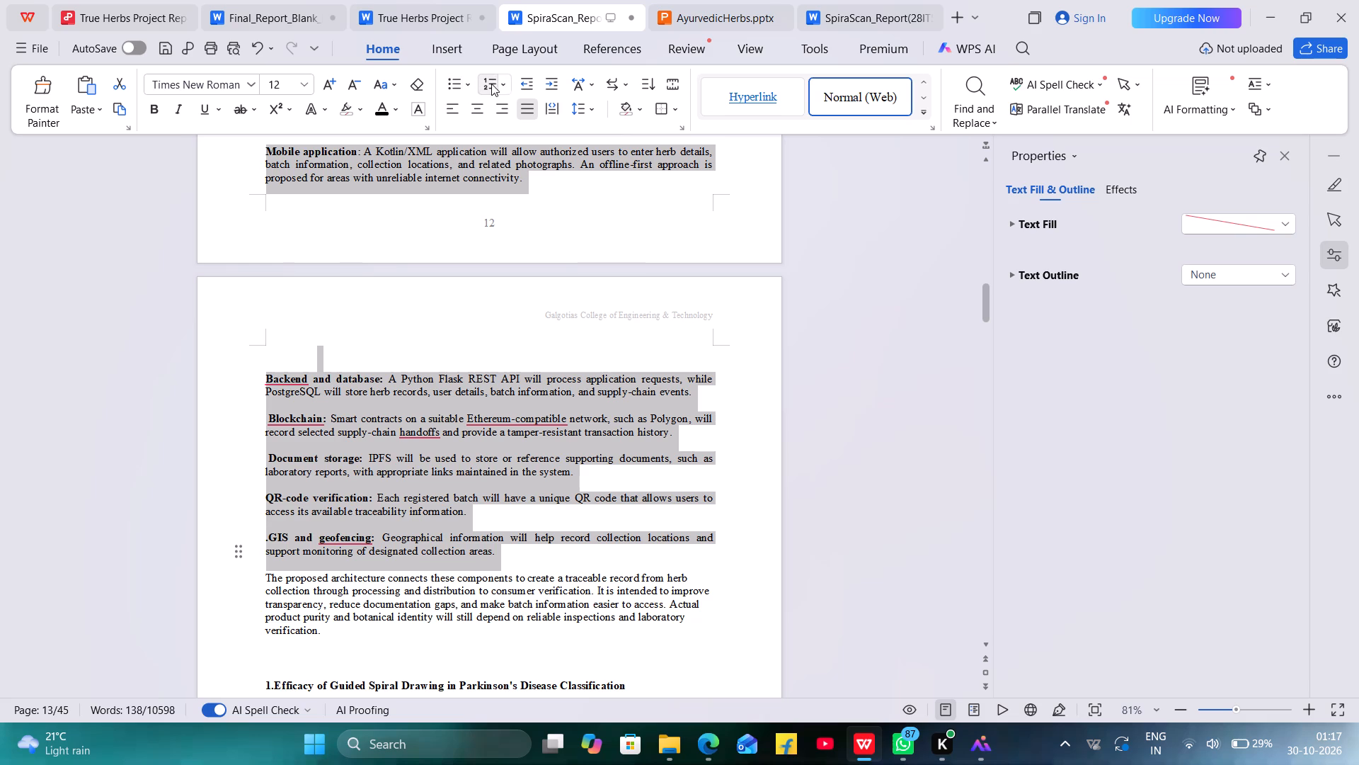
click(459, 85)
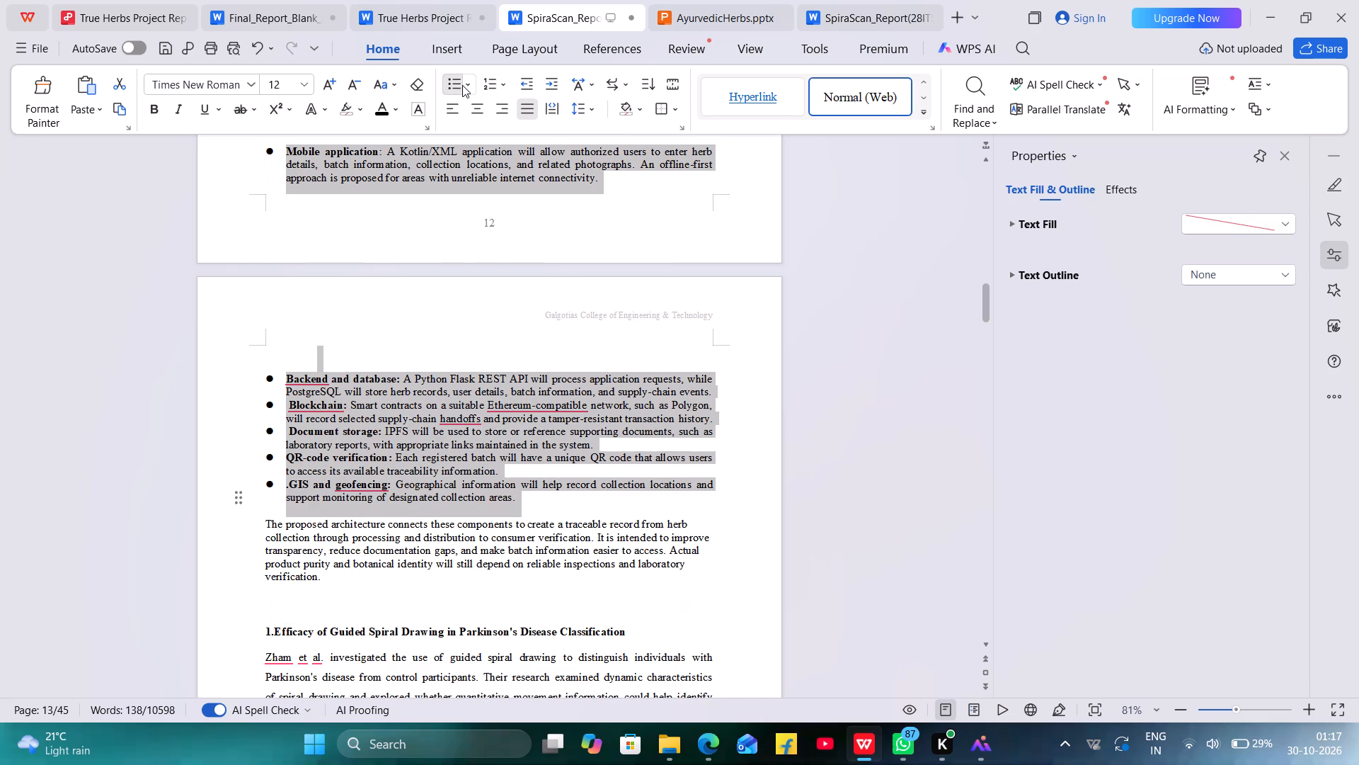
click(507, 90)
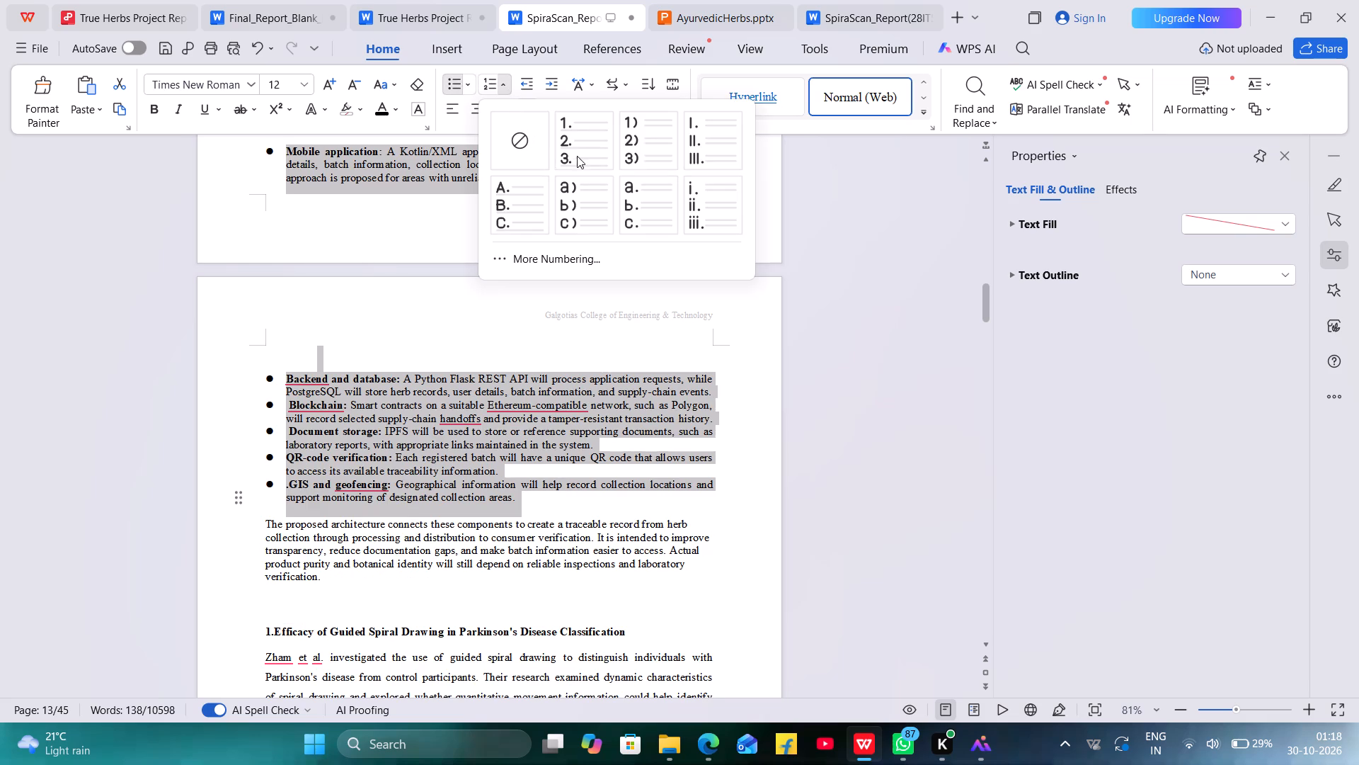
click(579, 155)
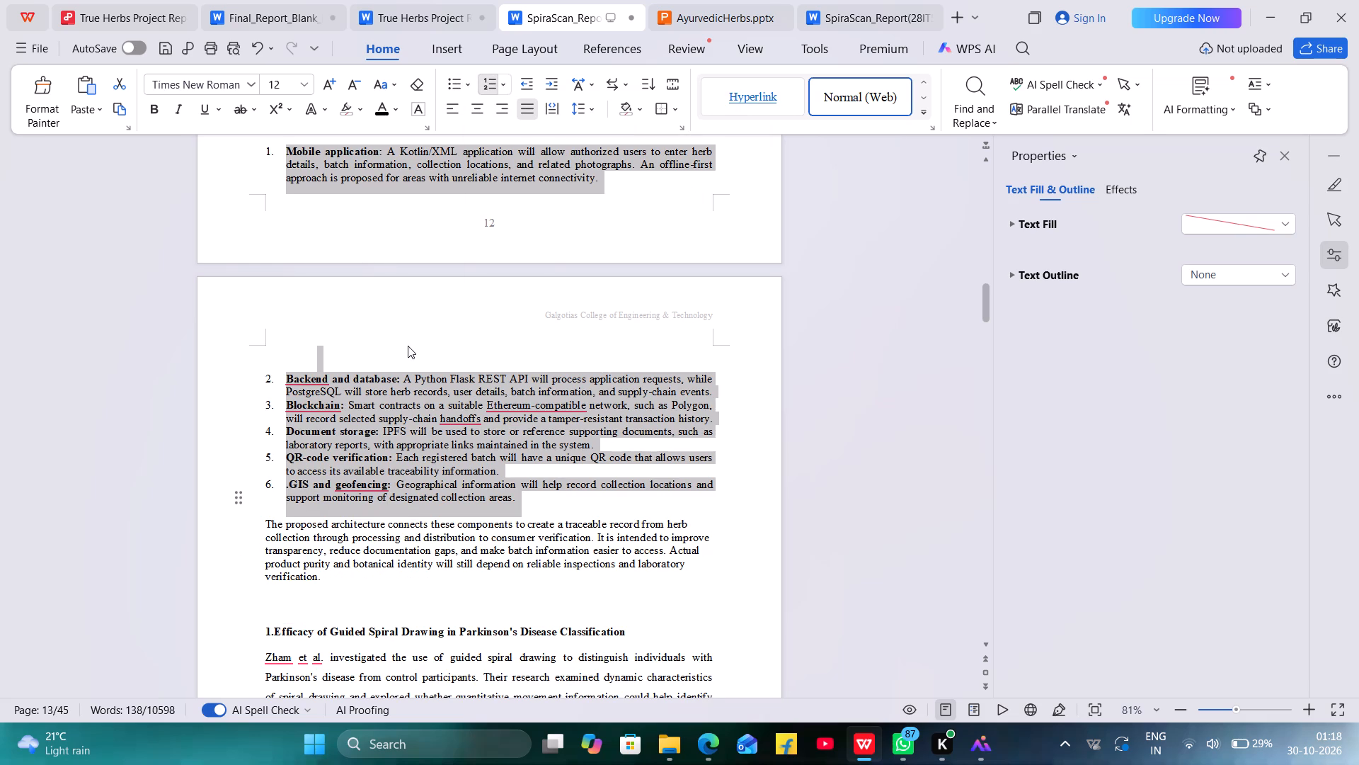
Review the numbered component list in section 2.3.3 and the spiral-drawing study text that follows it.
click(408, 347)
scroll(407, 347, up, 2)
scroll(407, 347, down, 2)
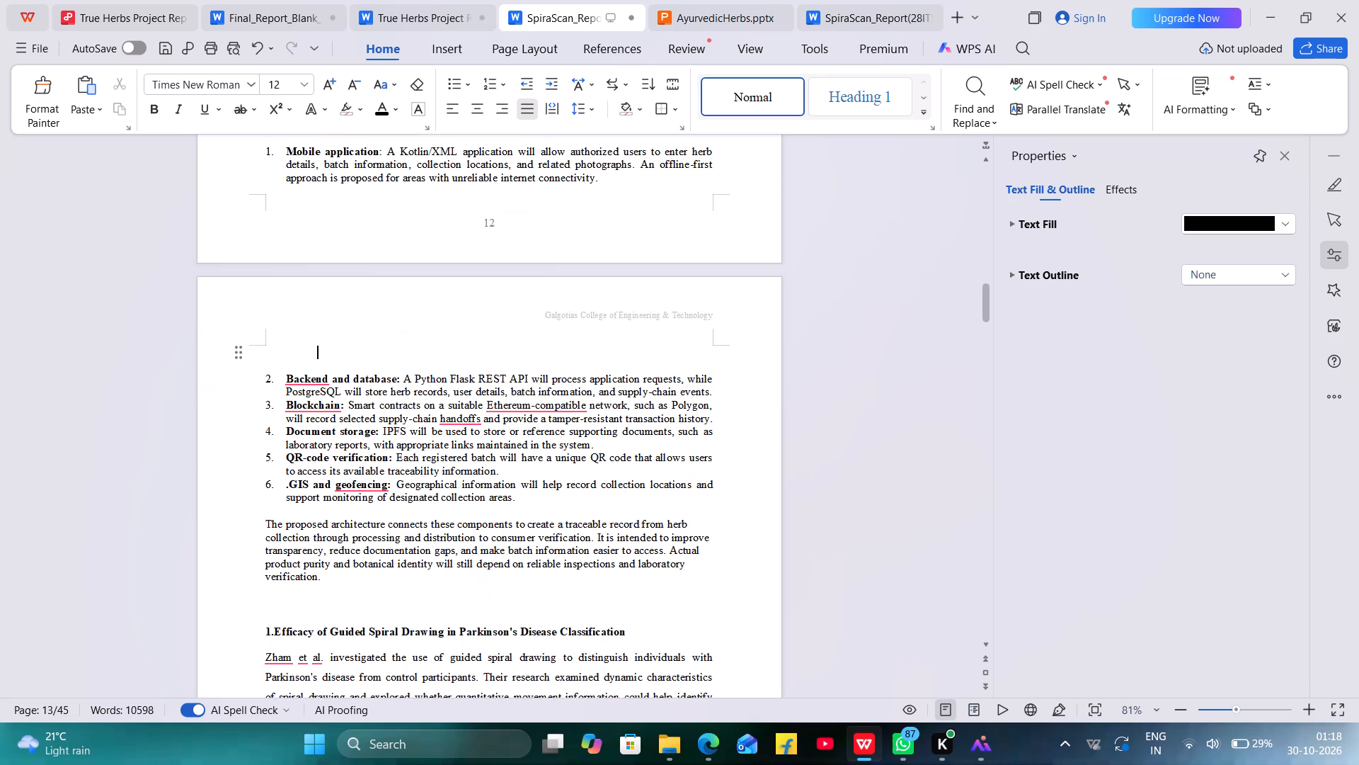
scroll(407, 347, down, 1)
scroll(407, 347, up, 2)
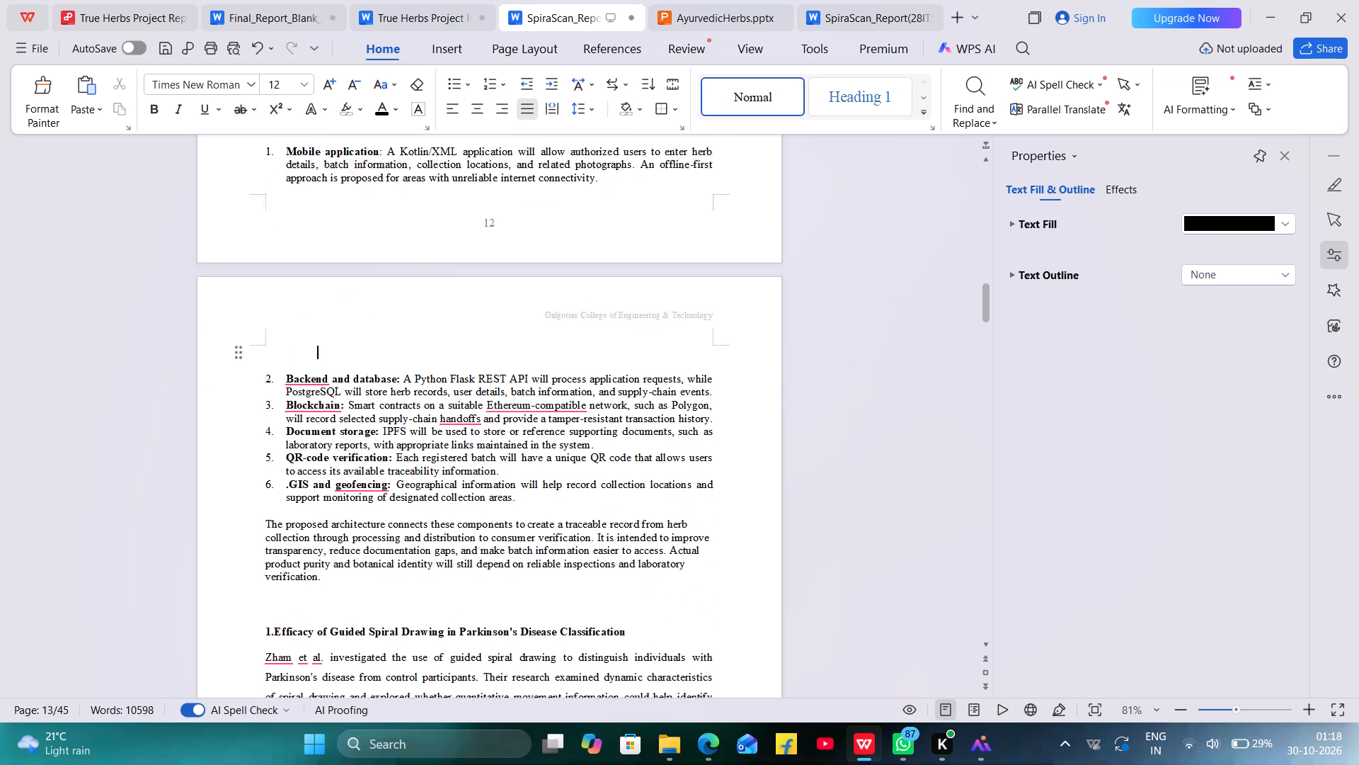
scroll(407, 347, up, 2)
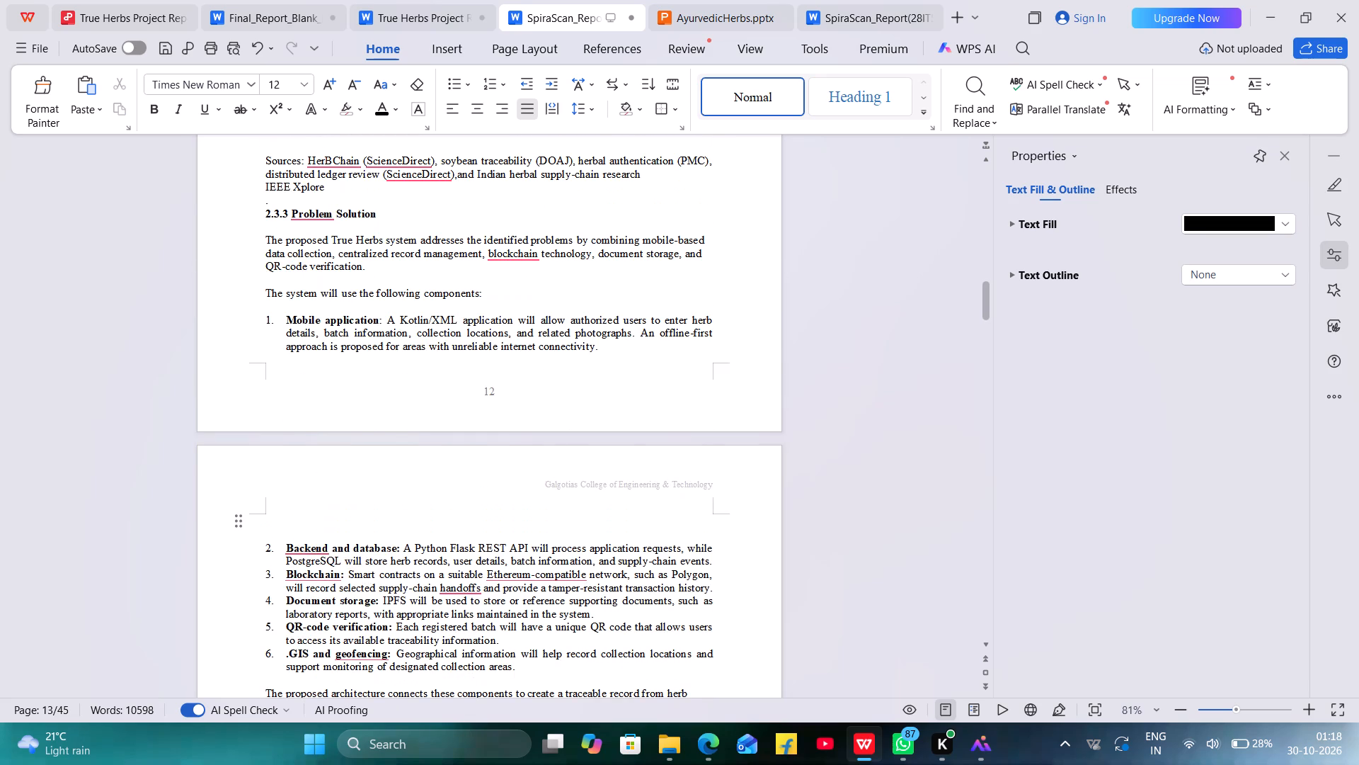
scroll(407, 347, down, 5)
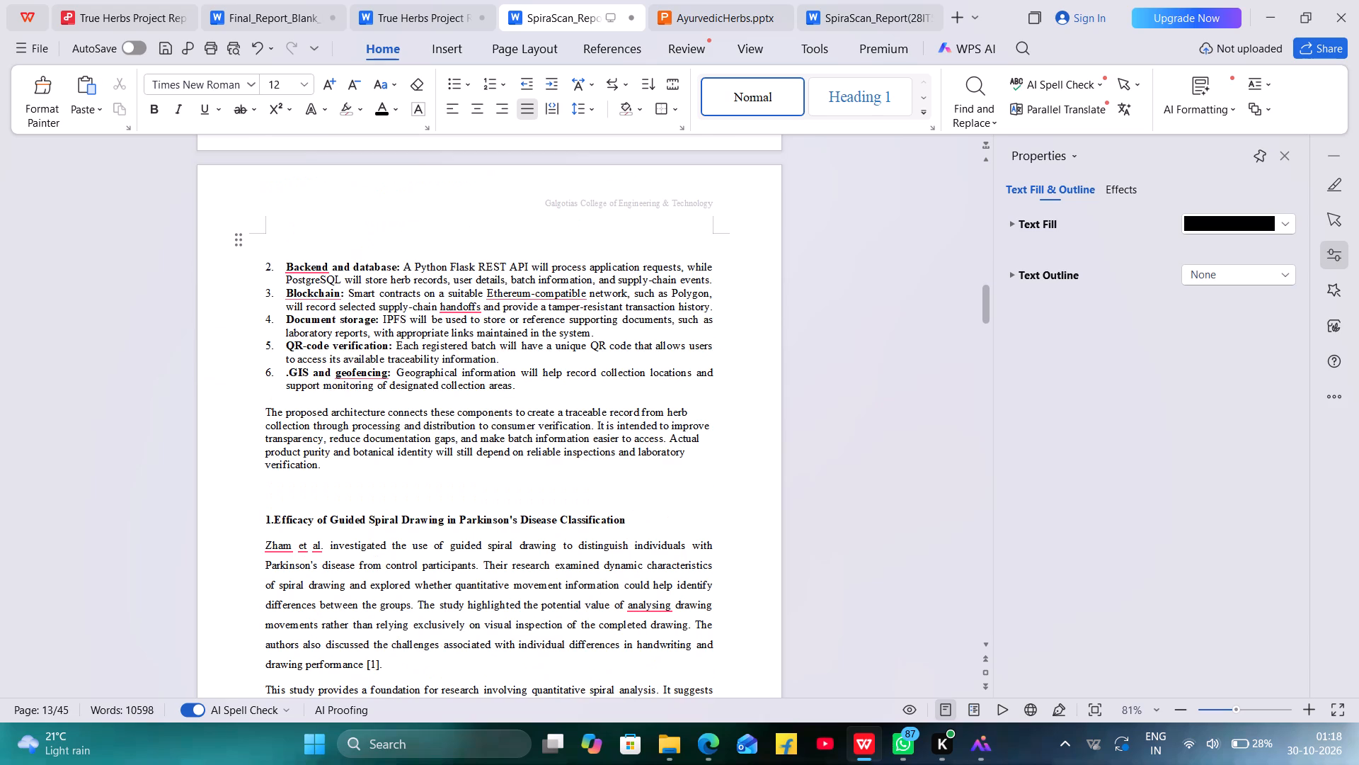
scroll(407, 347, down, 4)
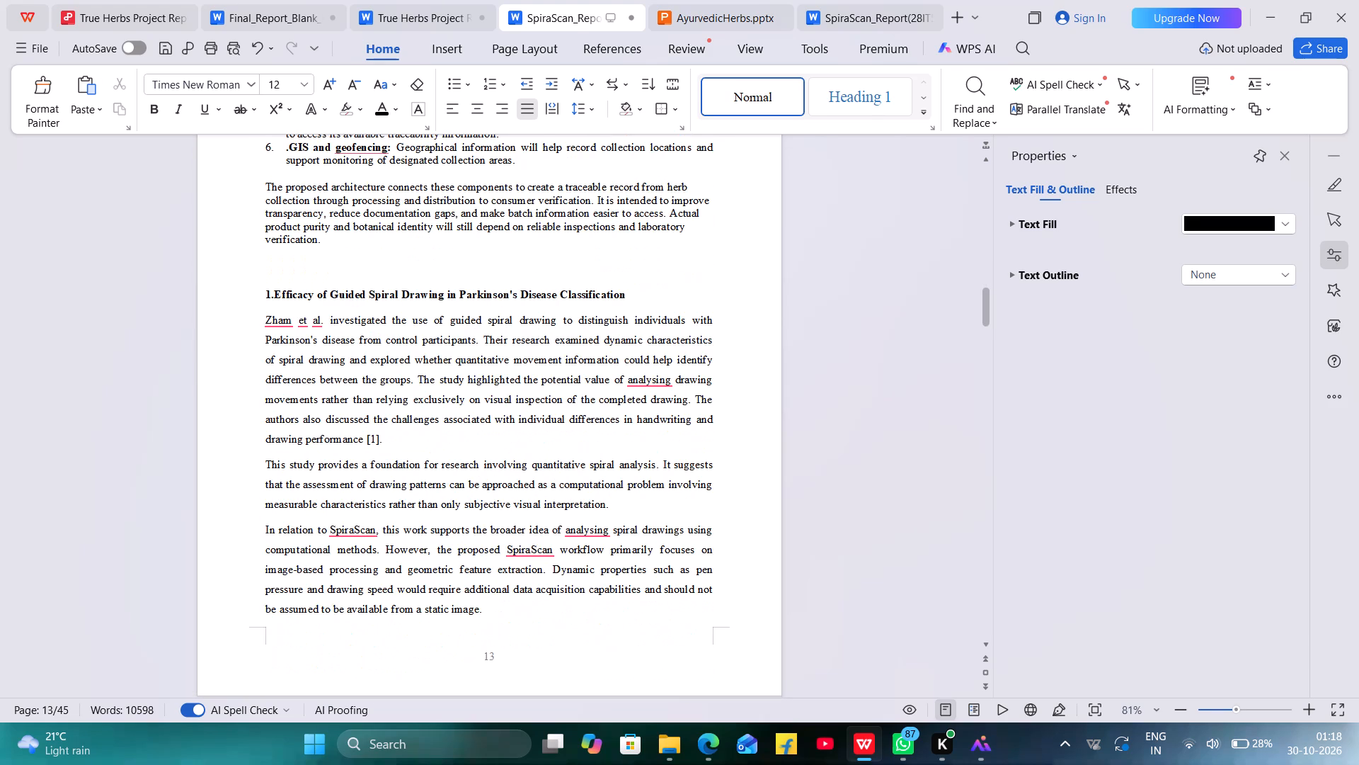
scroll(407, 347, up, 3)
scroll(407, 347, down, 1)
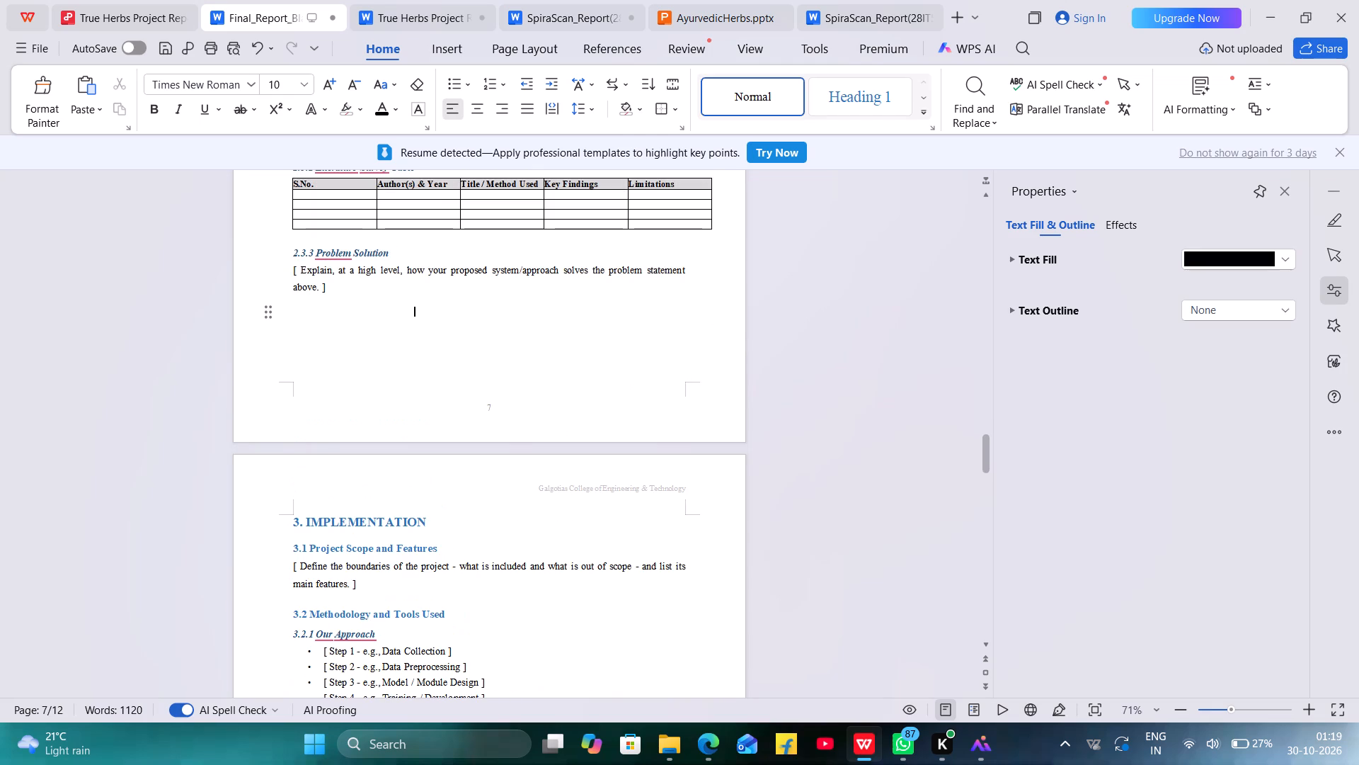
Open the SpiraScan report document and review the end of section 2.3.3 and the first spiral-drawing study after it.
click(576, 10)
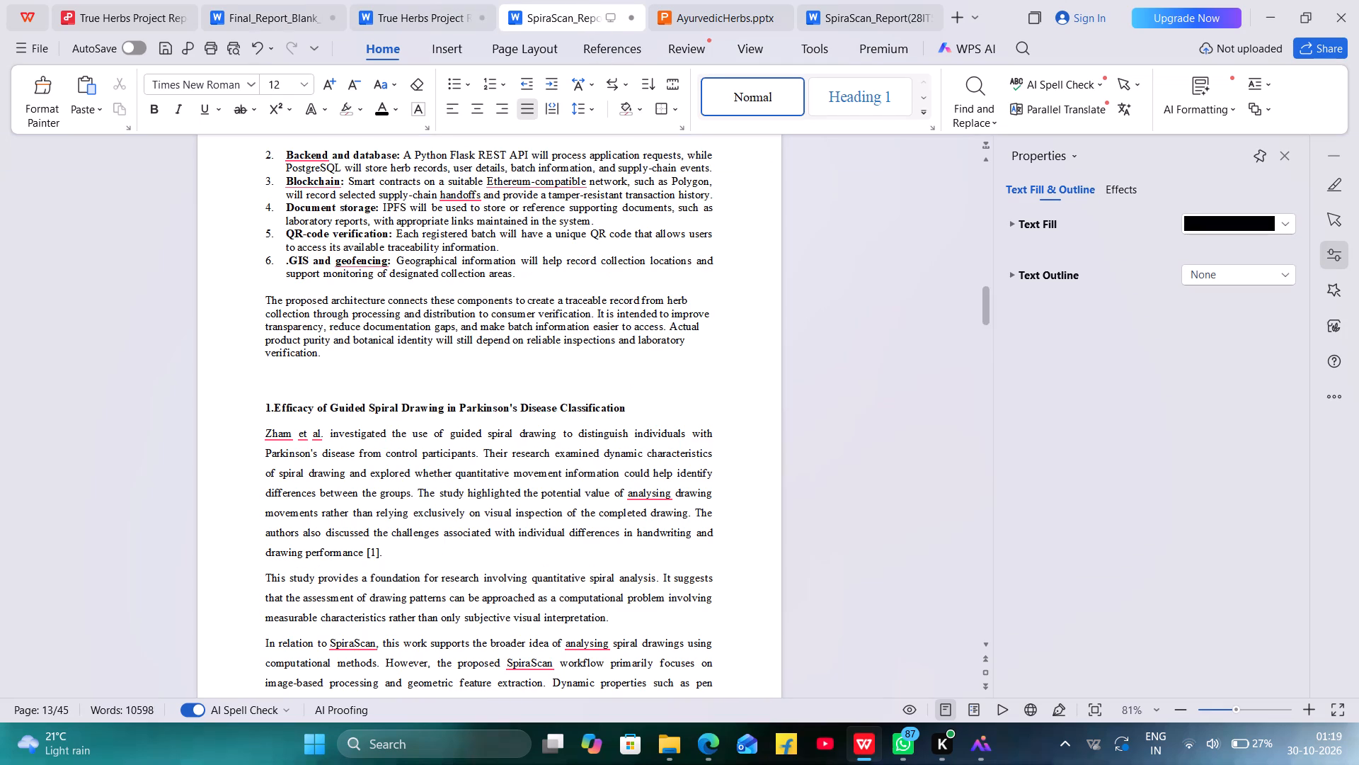
scroll(394, 419, up, 6)
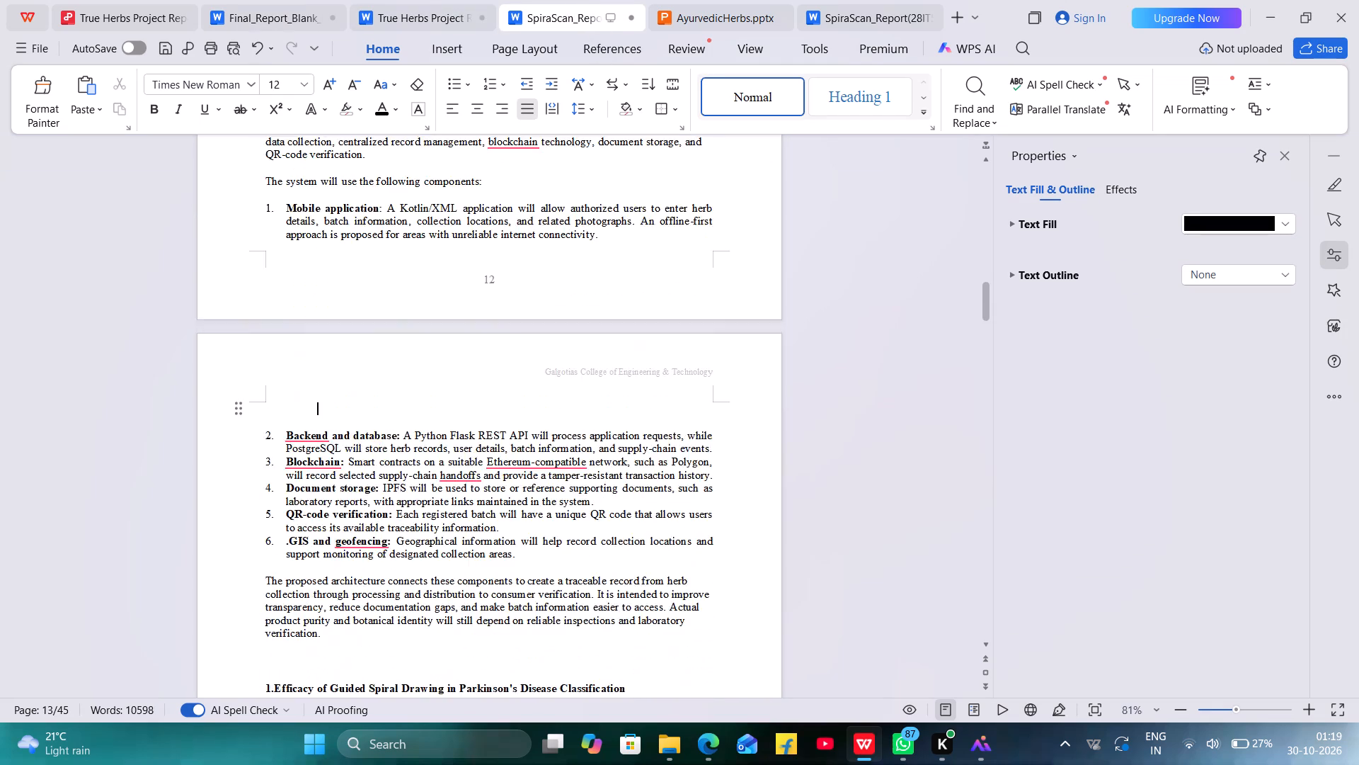
scroll(394, 418, up, 2)
scroll(394, 418, down, 8)
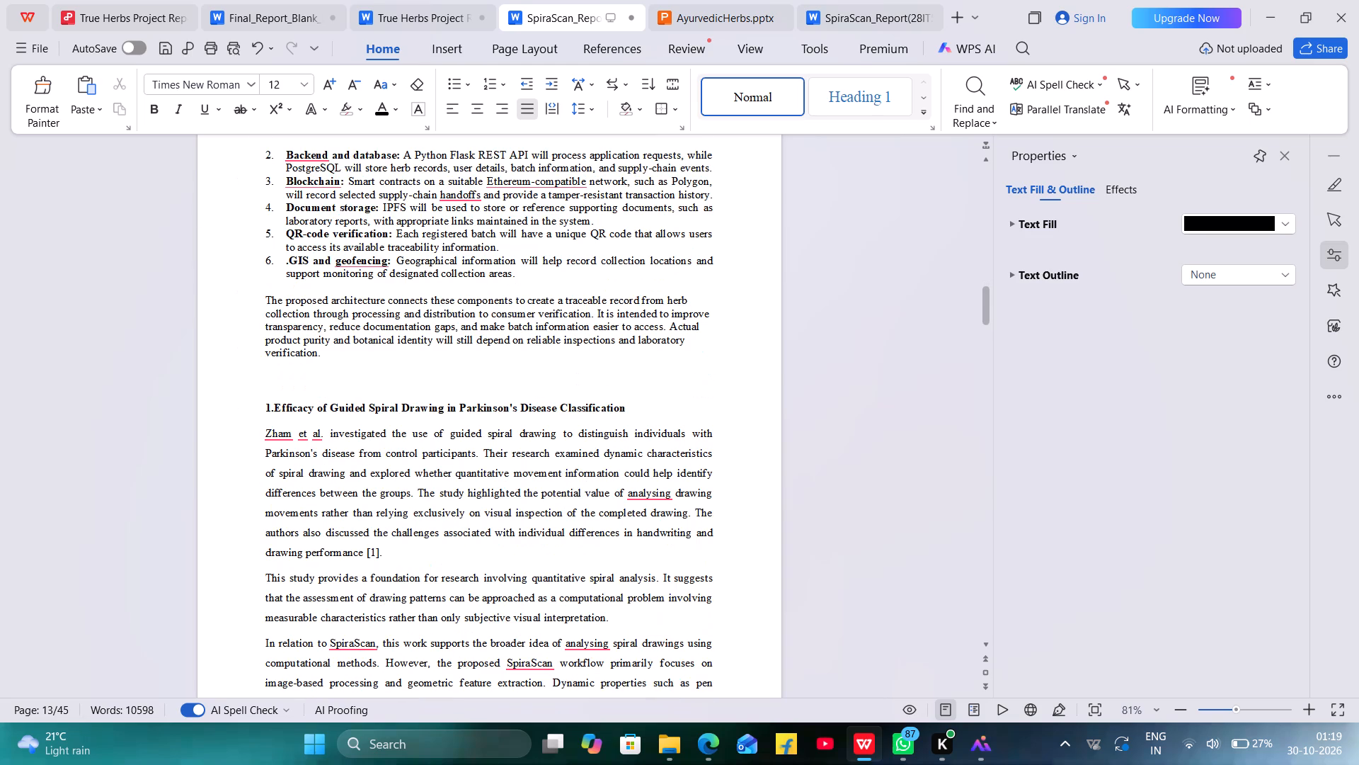
scroll(294, 424, down, 3)
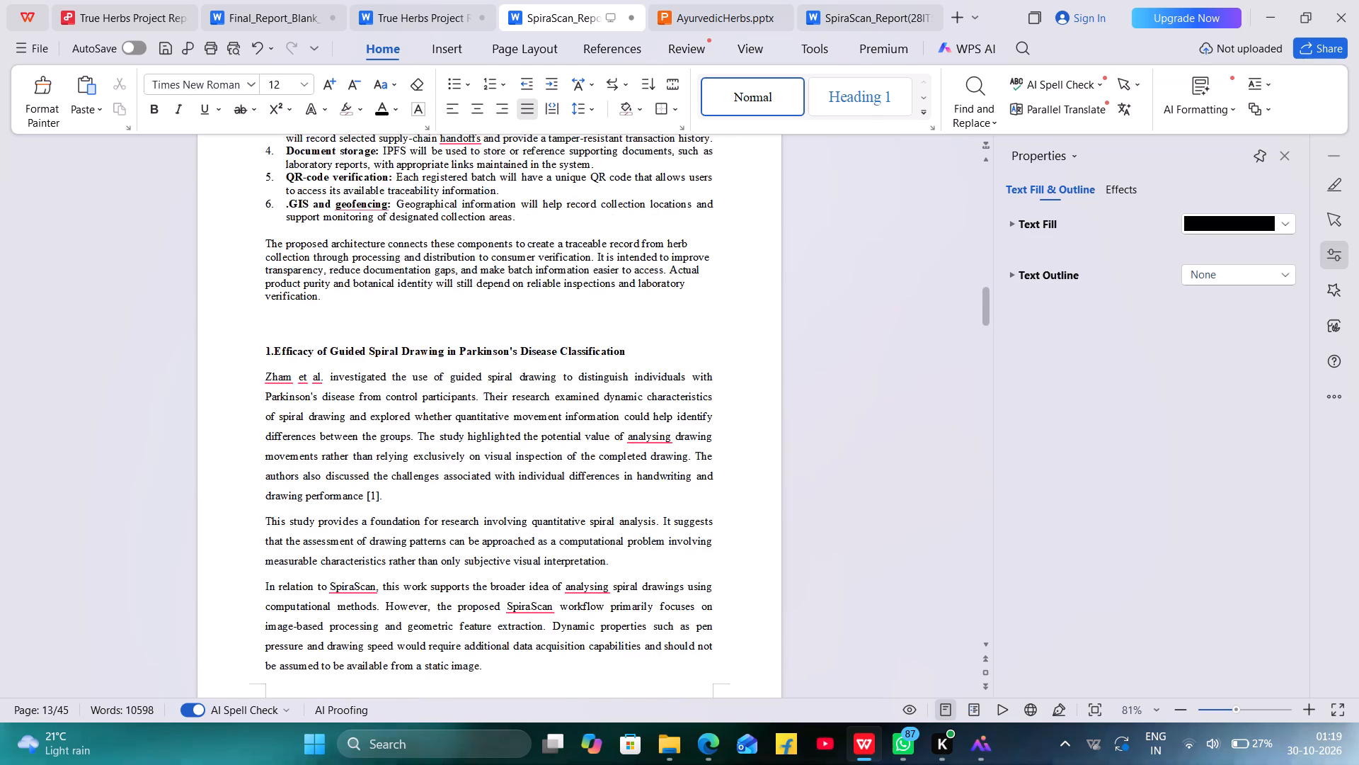
scroll(294, 450, down, 5)
scroll(294, 450, up, 1)
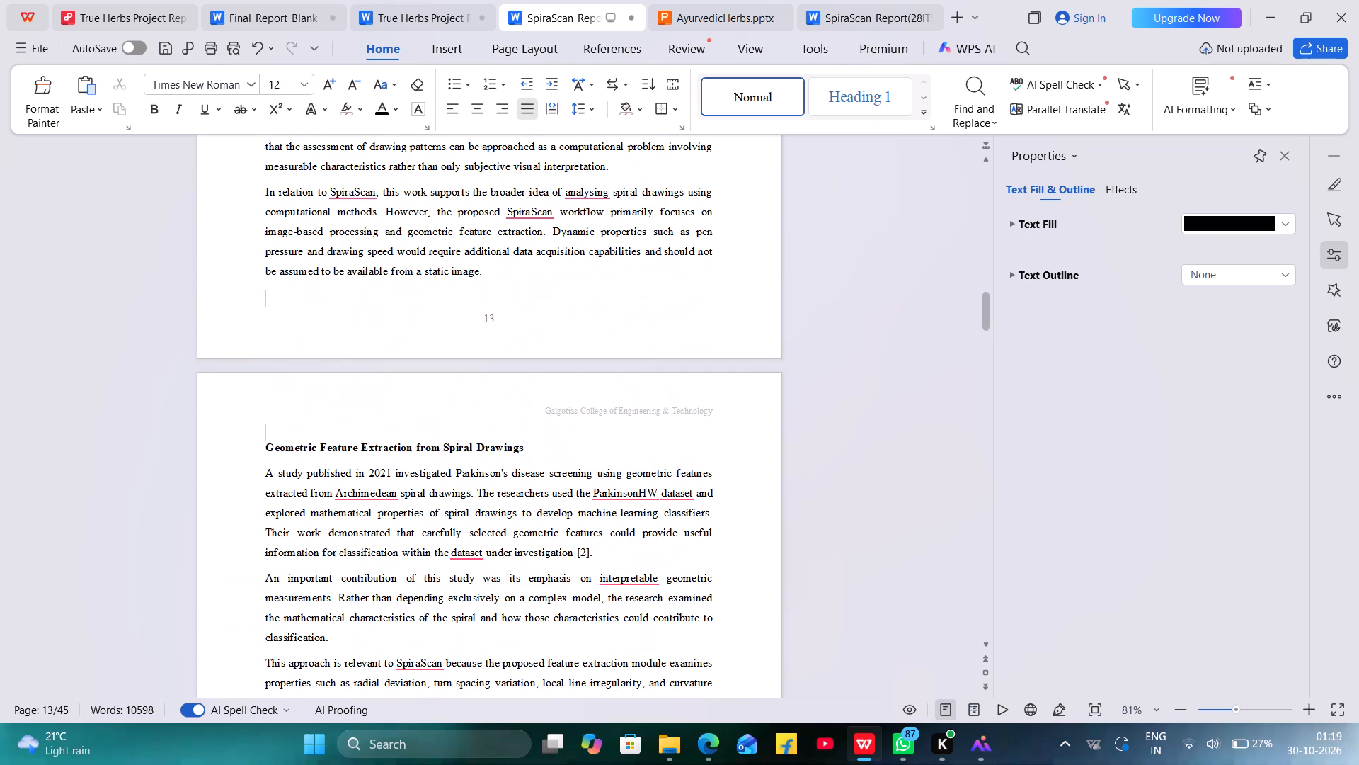
scroll(294, 450, up, 3)
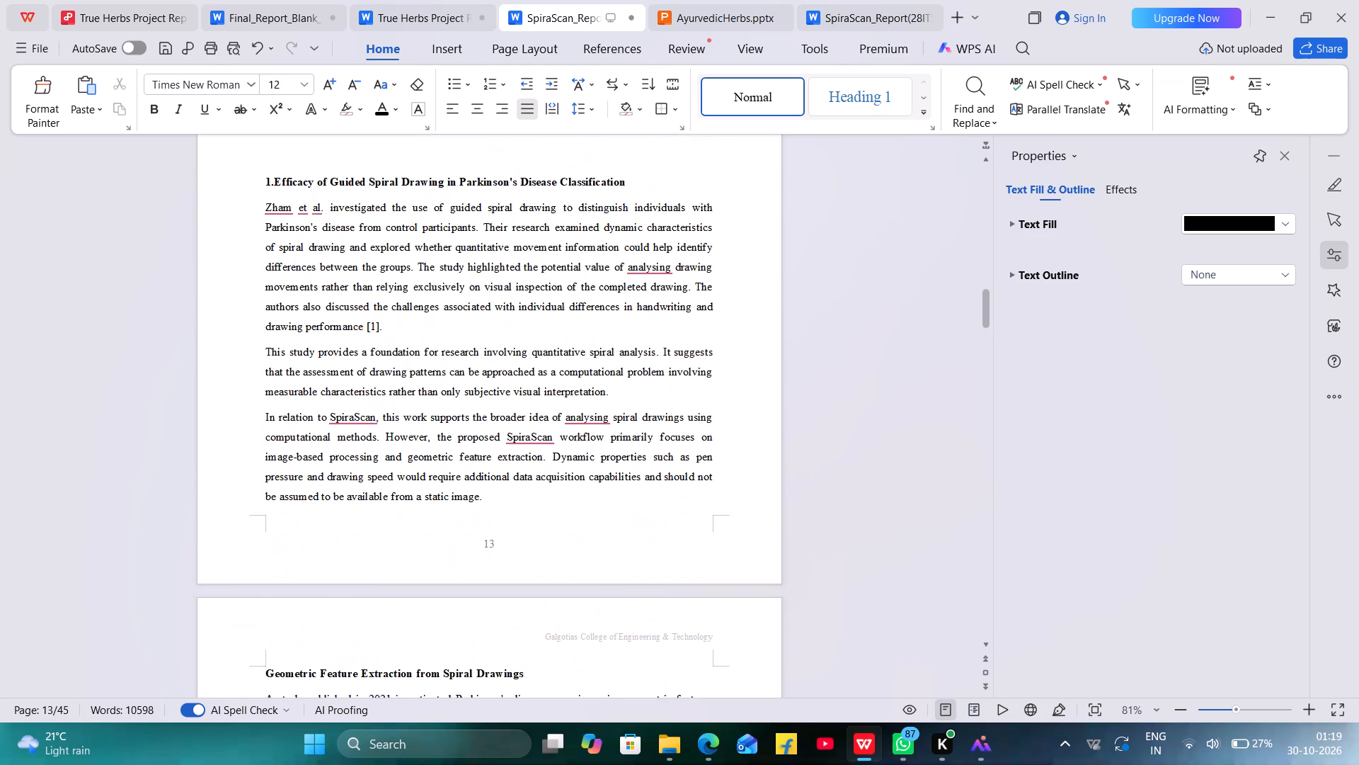
scroll(294, 450, down, 5)
scroll(294, 450, up, 1)
scroll(294, 450, down, 5)
Review the remaining SpiraScan study text through 9. Overall Research Gap, down to the old 2.3 Problem Statement and survey table.
scroll(294, 450, down, 4)
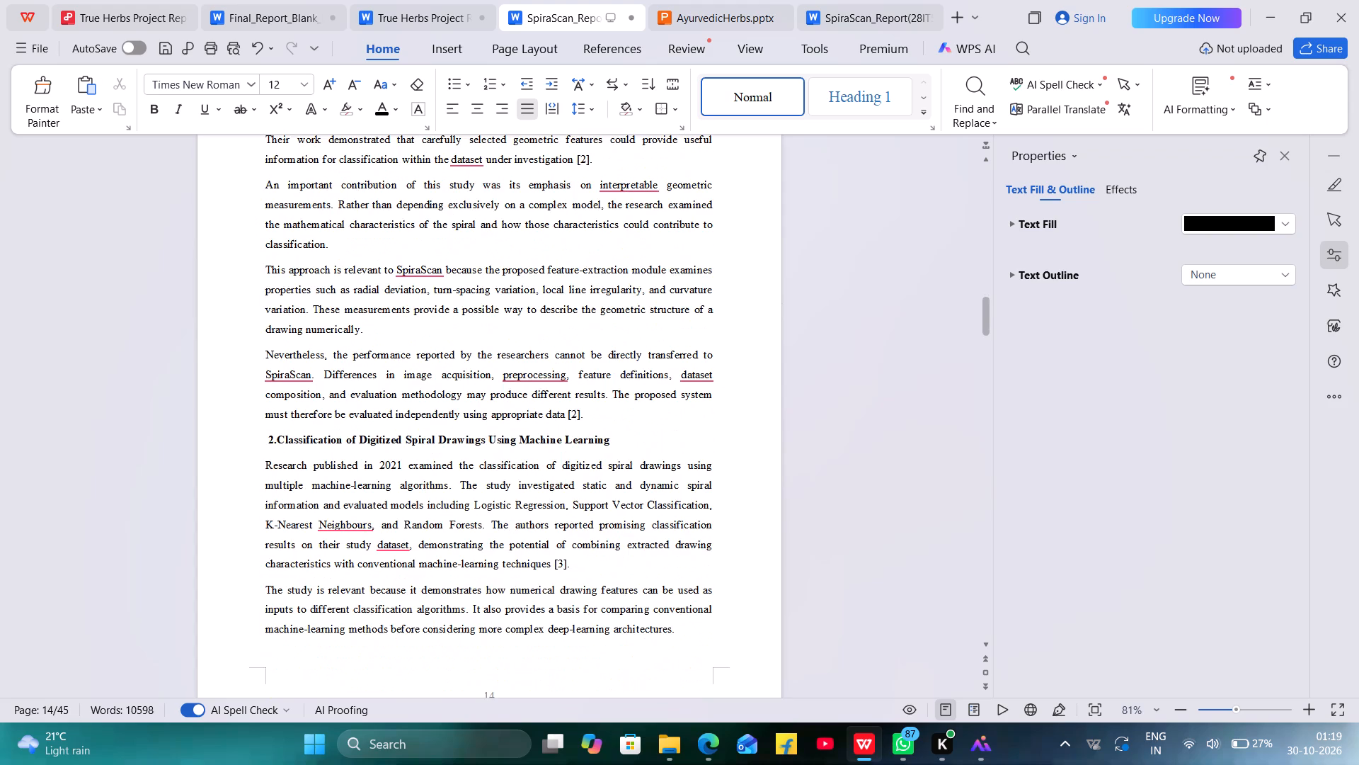
scroll(294, 450, down, 17)
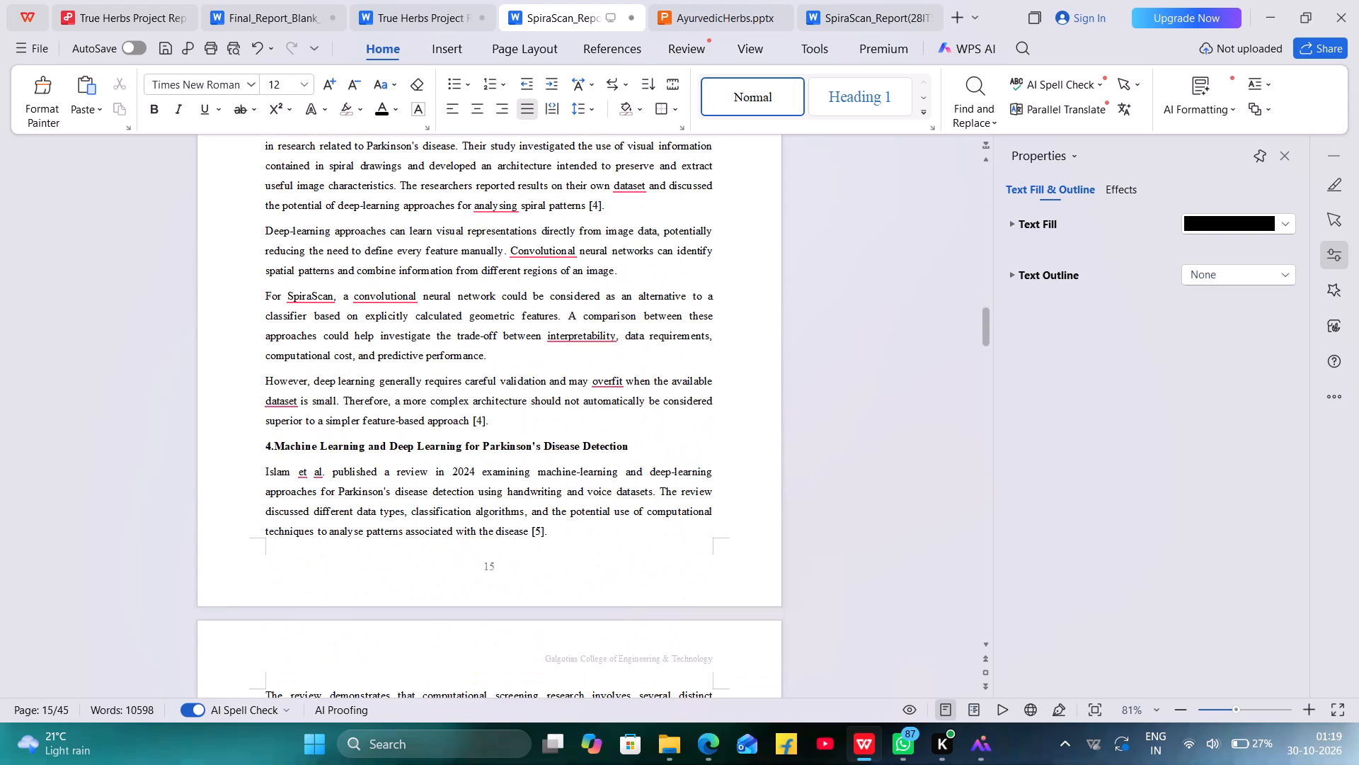
scroll(294, 450, down, 19)
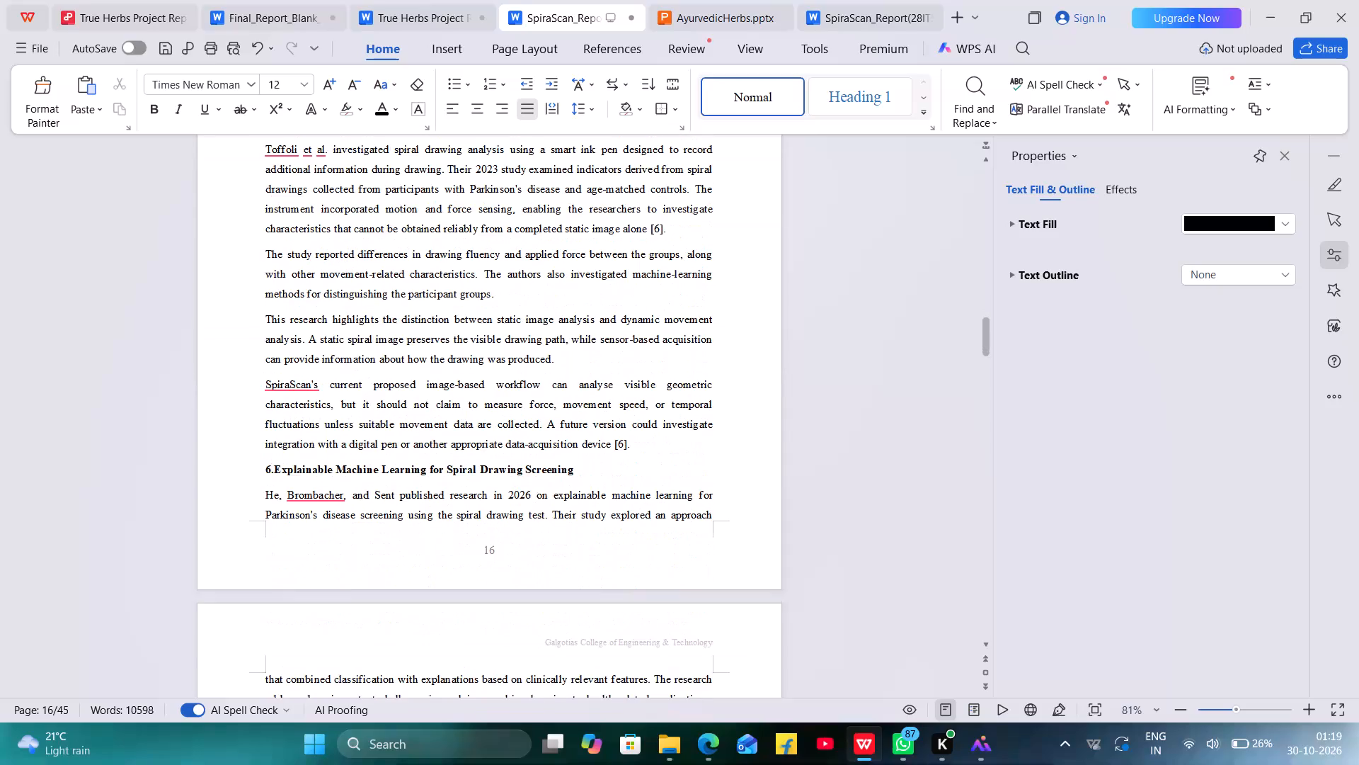
scroll(294, 450, down, 15)
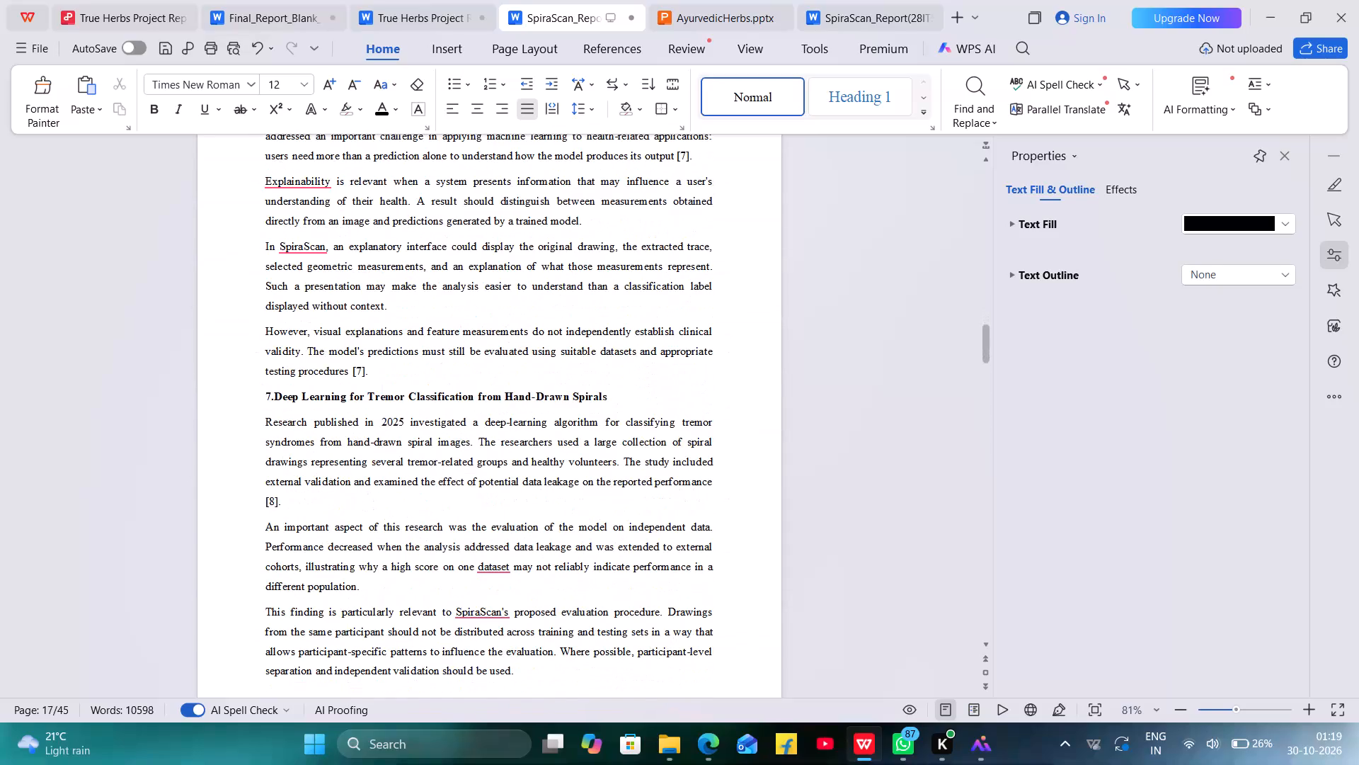
scroll(294, 450, down, 5)
scroll(332, 492, down, 12)
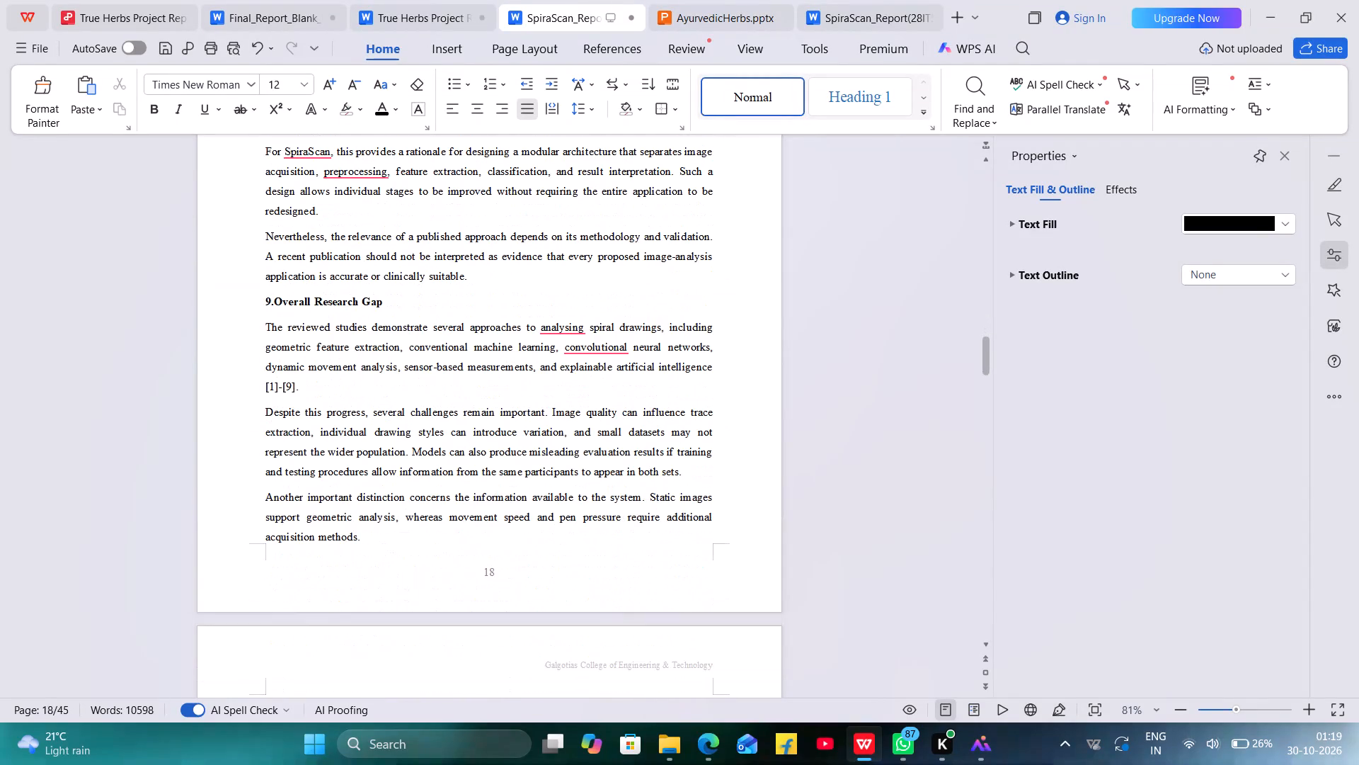
scroll(318, 444, down, 3)
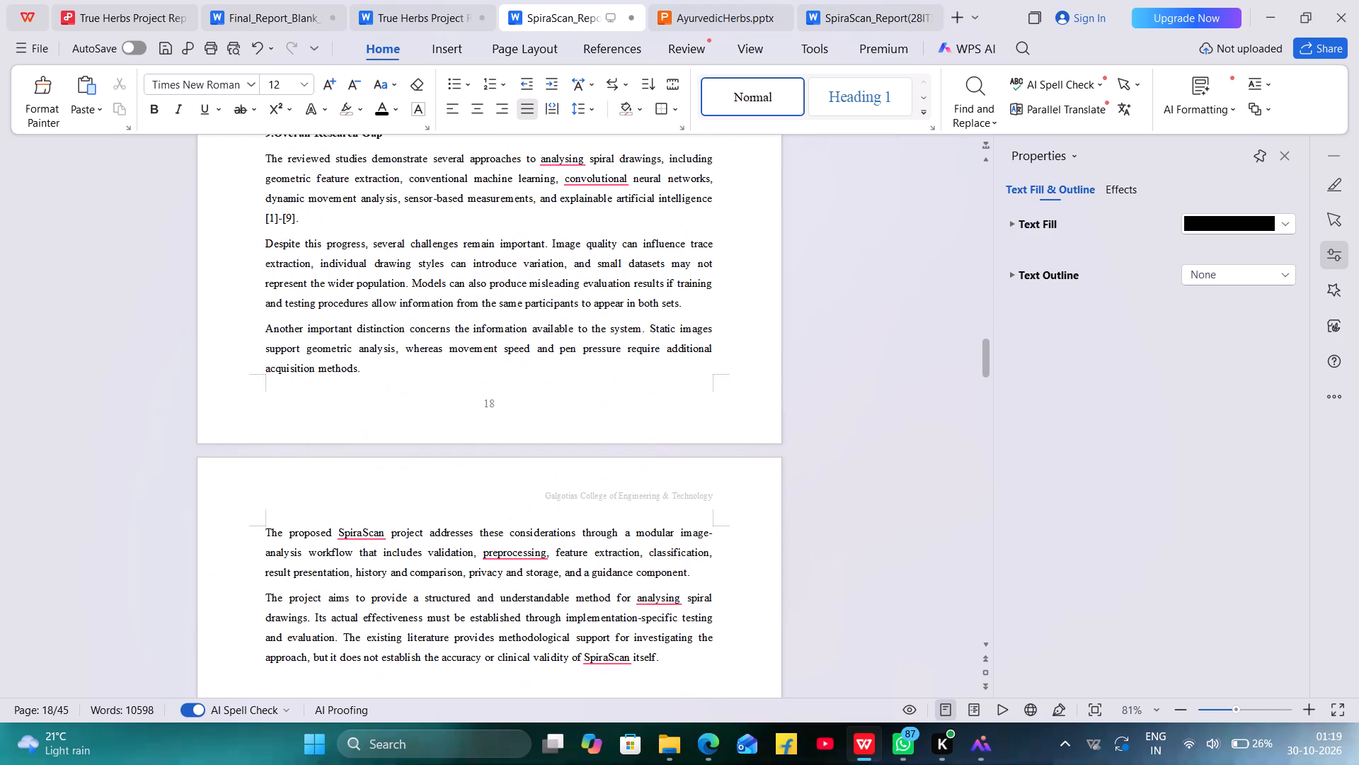
scroll(318, 444, up, 2)
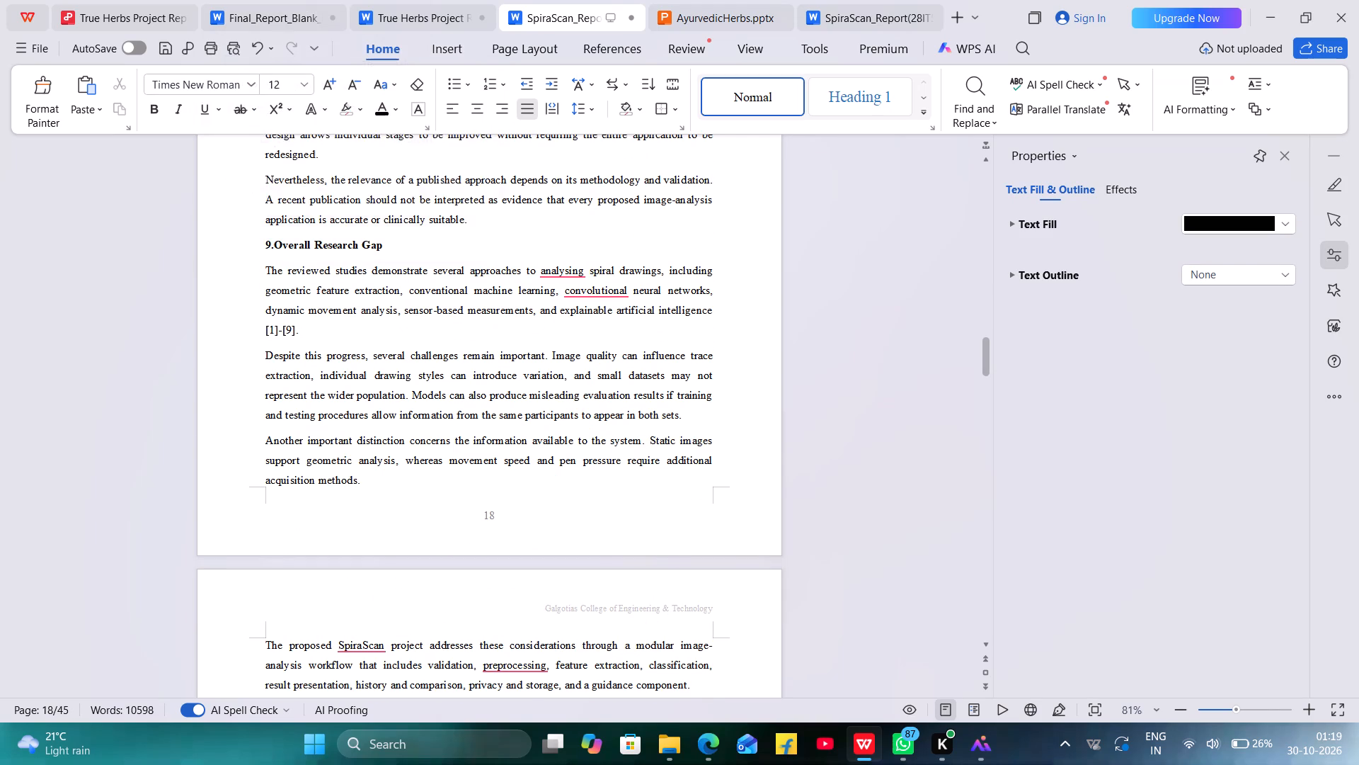
scroll(466, 351, down, 9)
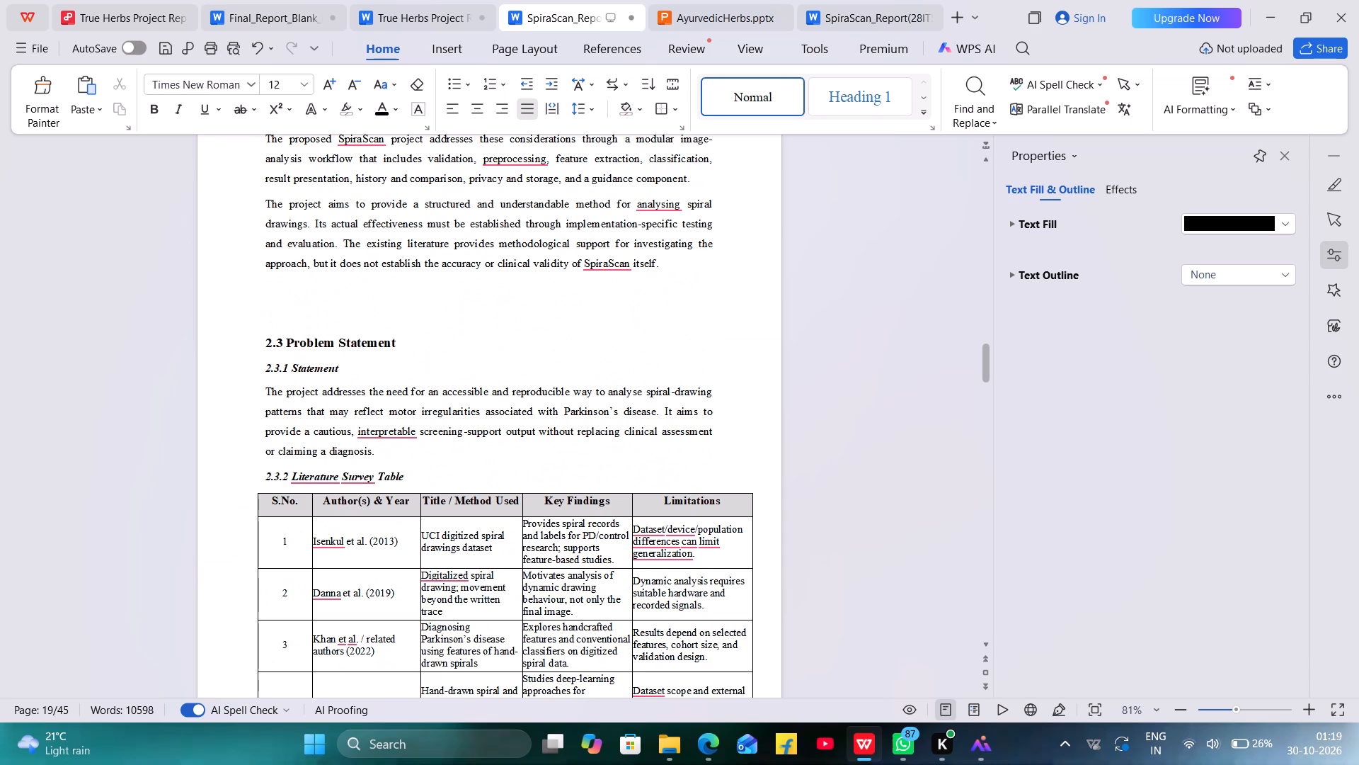
Cut all leftover spiral-drawing study text, from 1. Efficacy of Guided Spiral Drawing through the end of 9. Overall Research Gap.
scroll(466, 352, up, 2)
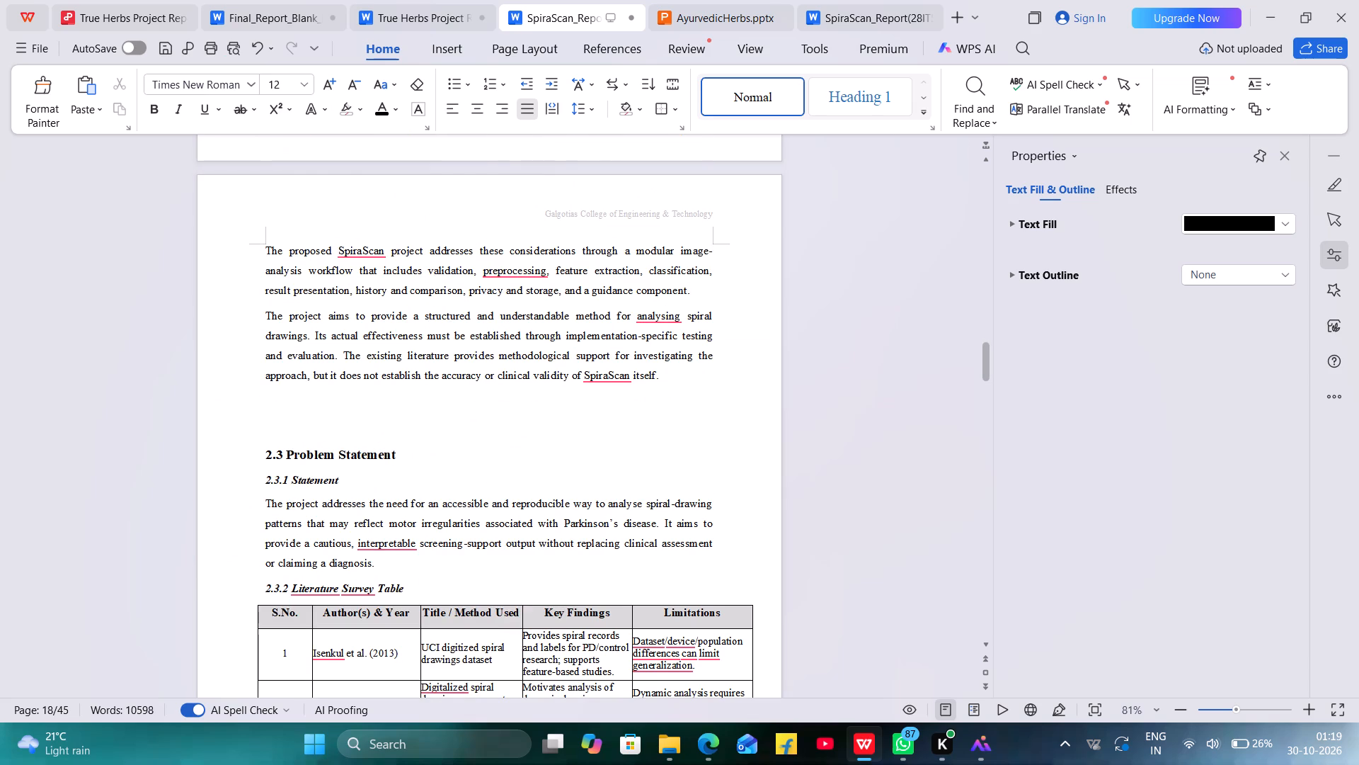
drag(683, 381, 233, 129)
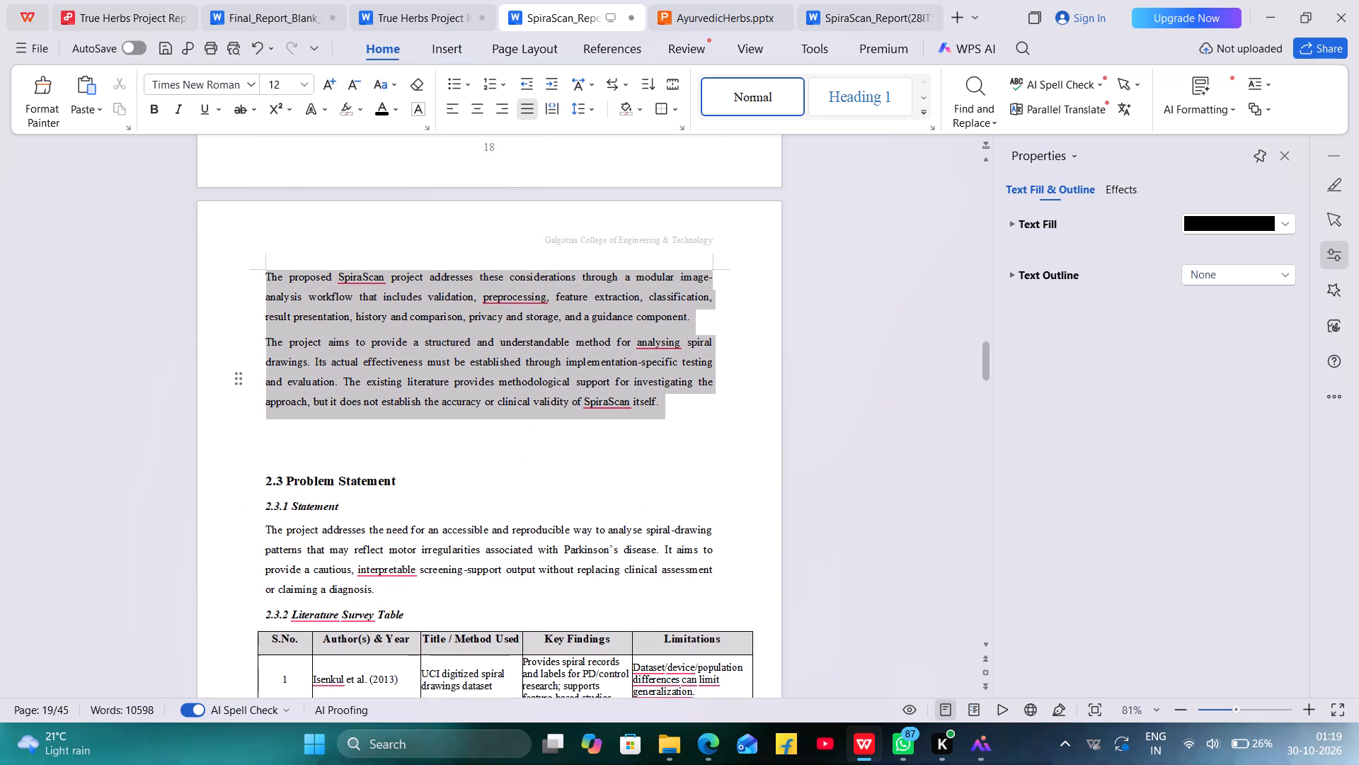
drag(233, 129, 226, 133)
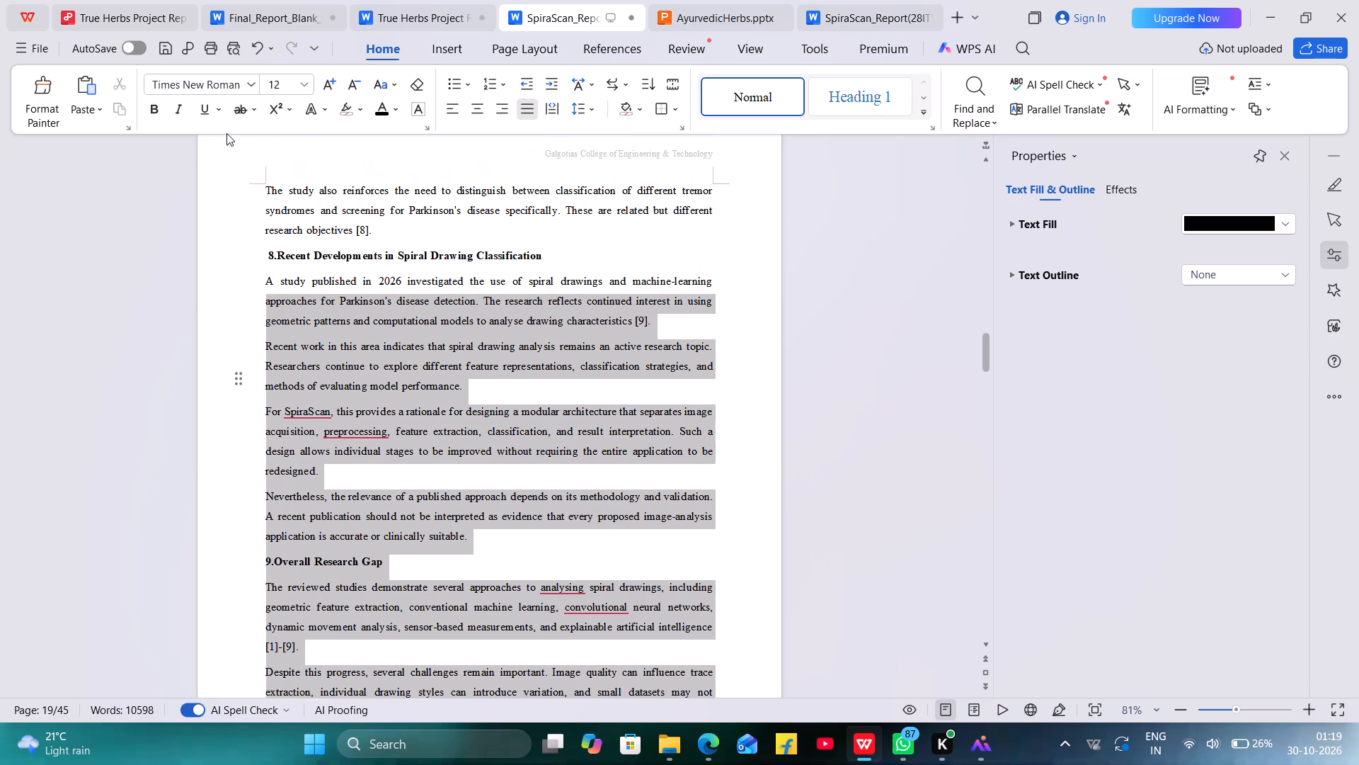
drag(226, 133, 216, 224)
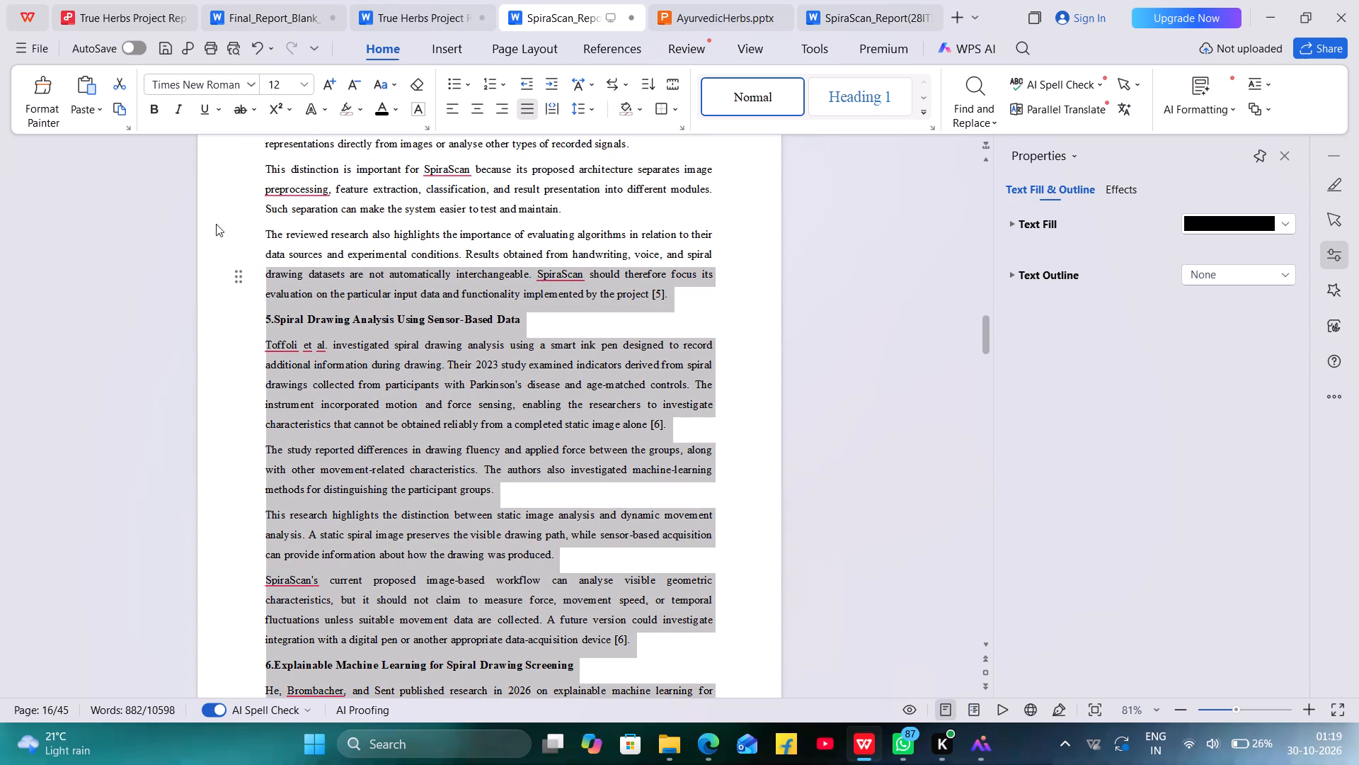
drag(216, 224, 202, 313)
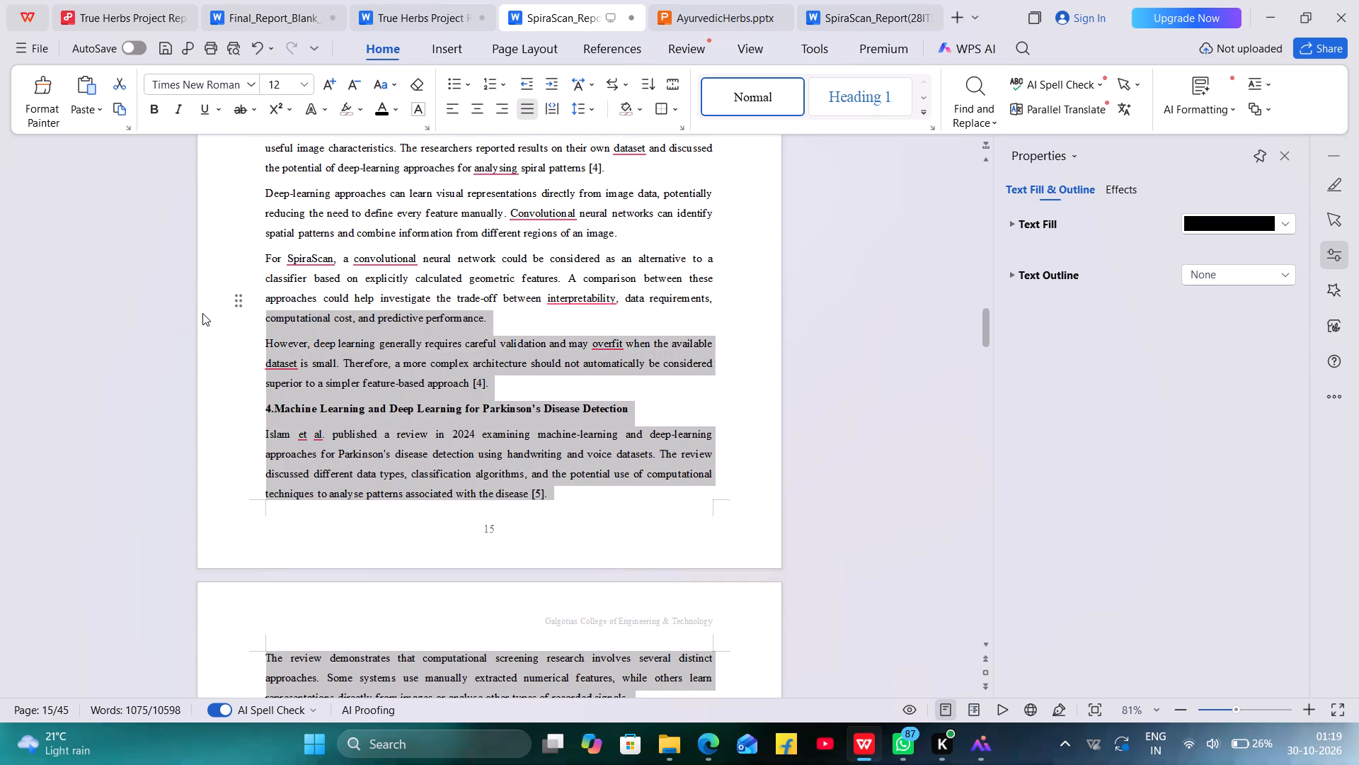
drag(202, 313, 203, 135)
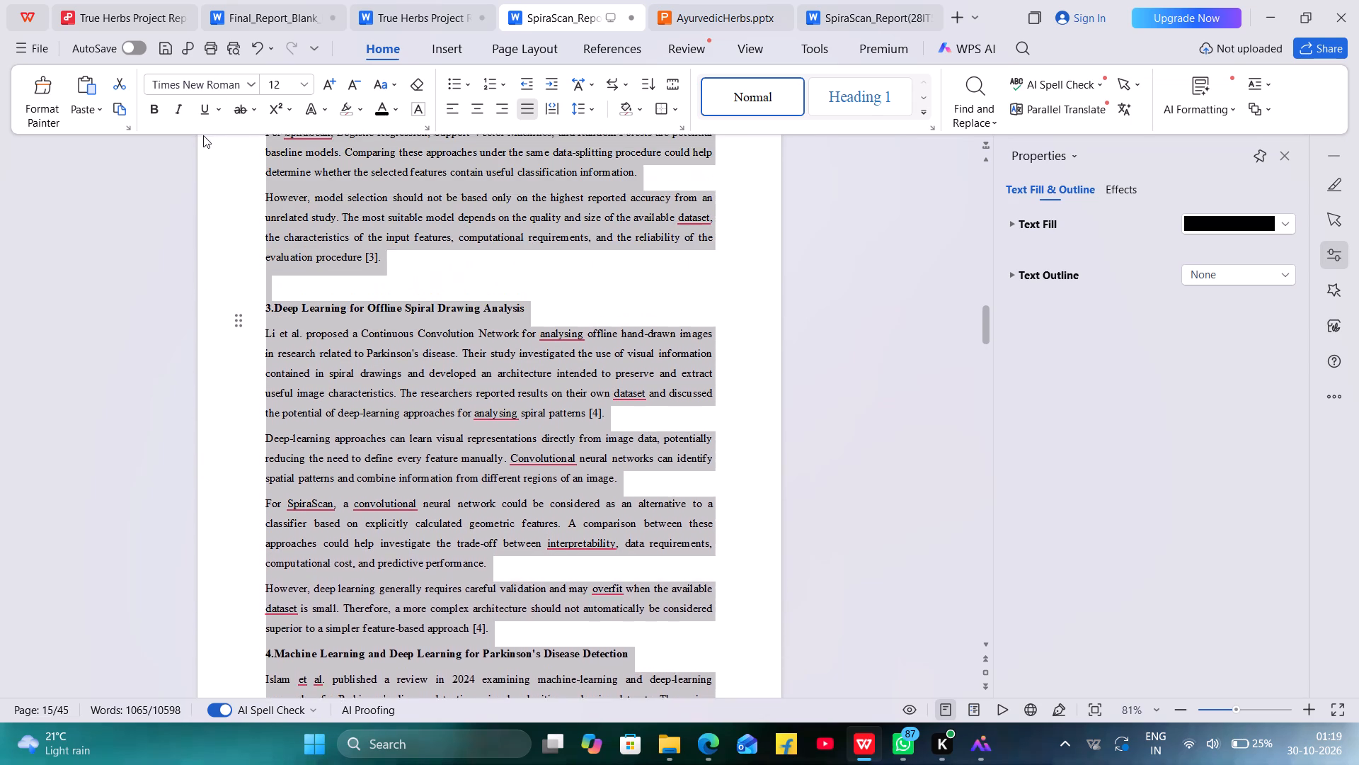
drag(203, 135, 203, 134)
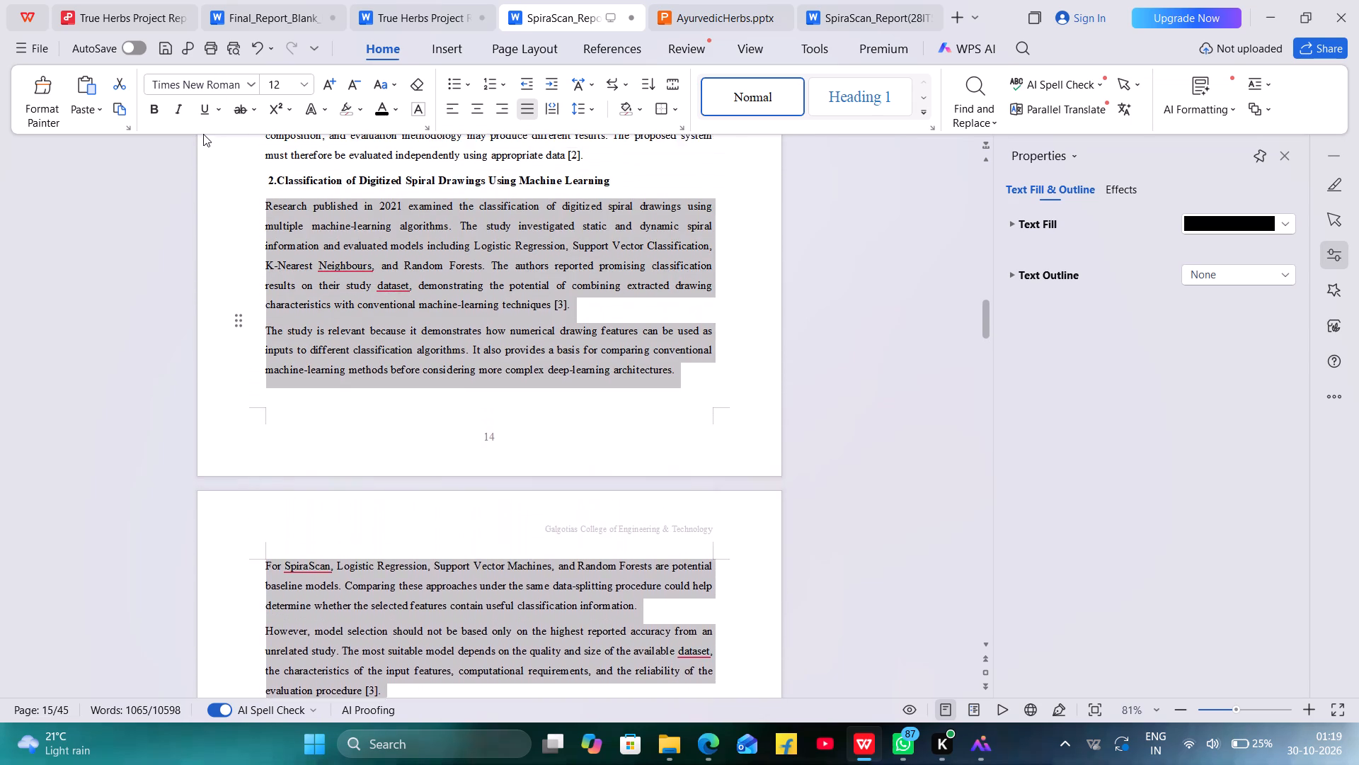
drag(203, 134, 211, 179)
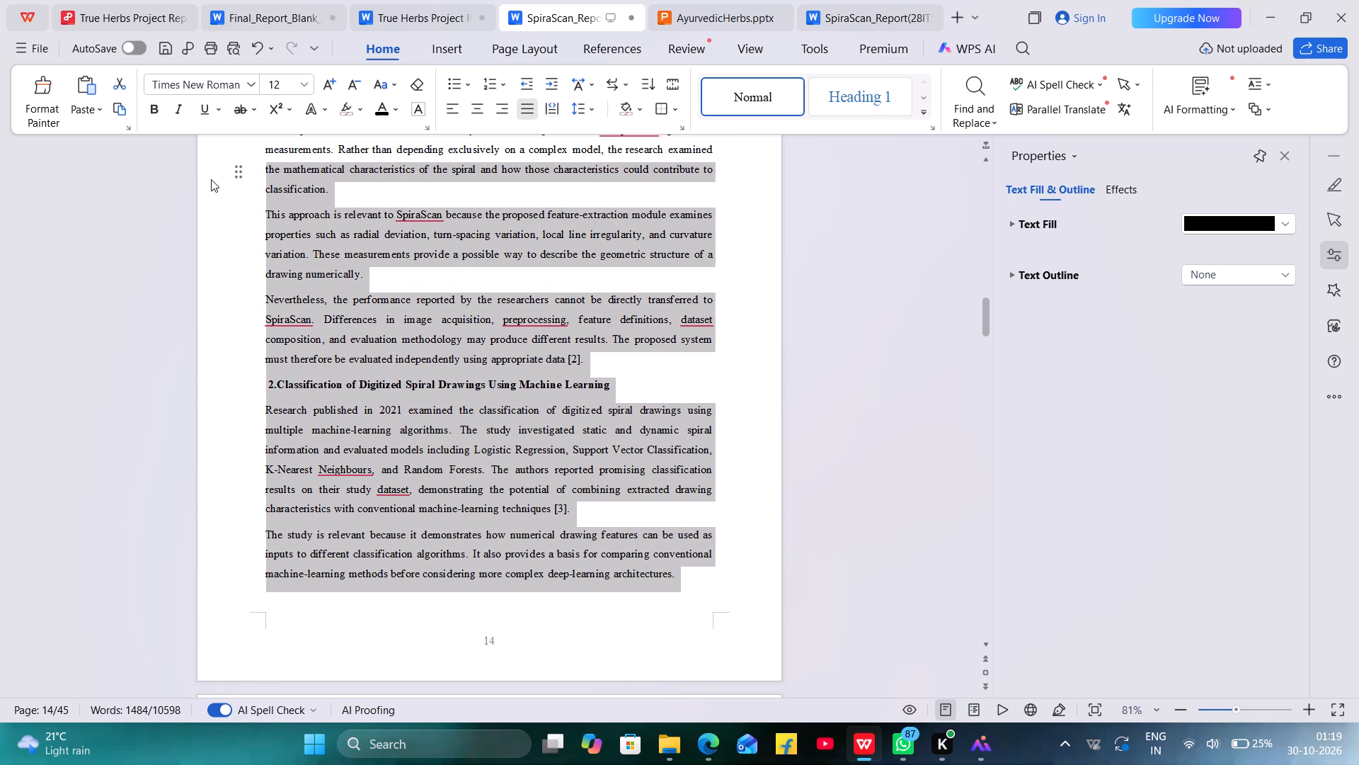
drag(211, 179, 269, 264)
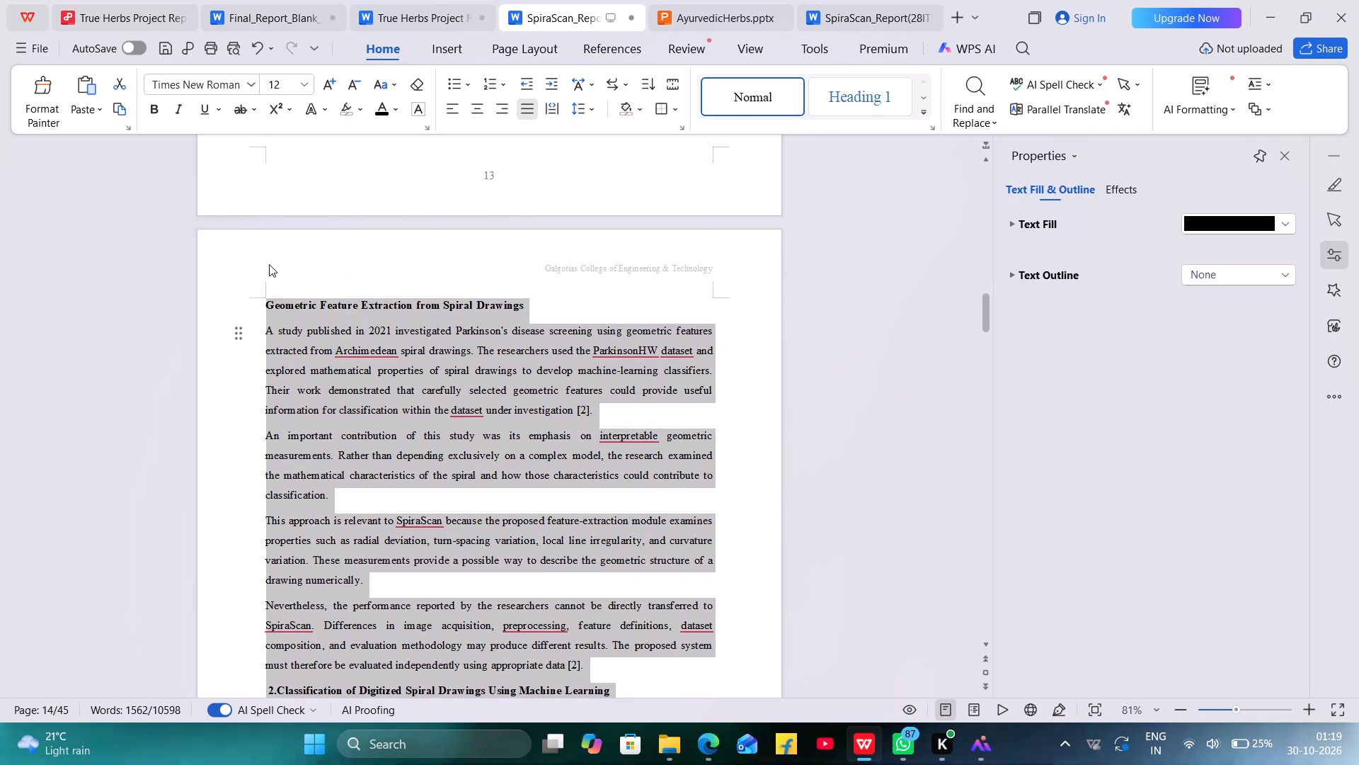
drag(269, 264, 293, 261)
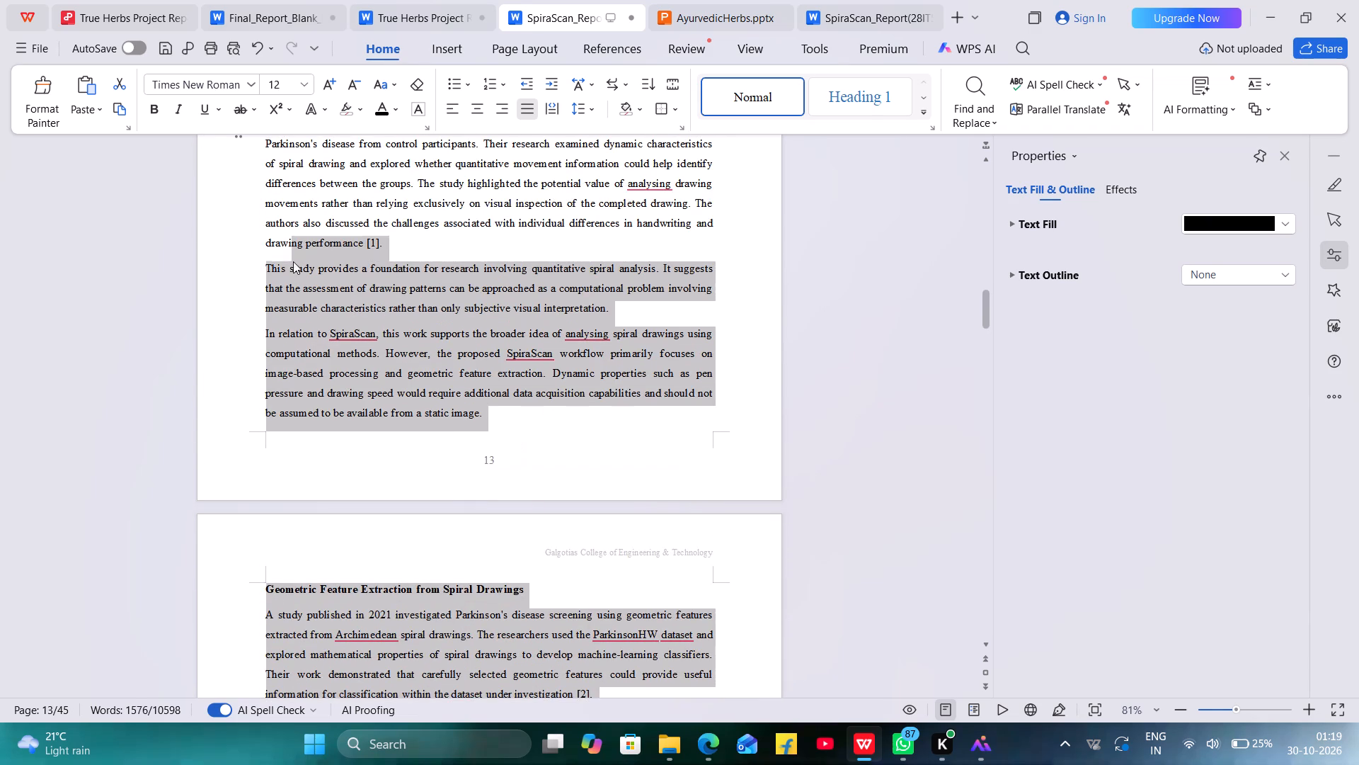
drag(293, 261, 223, 394)
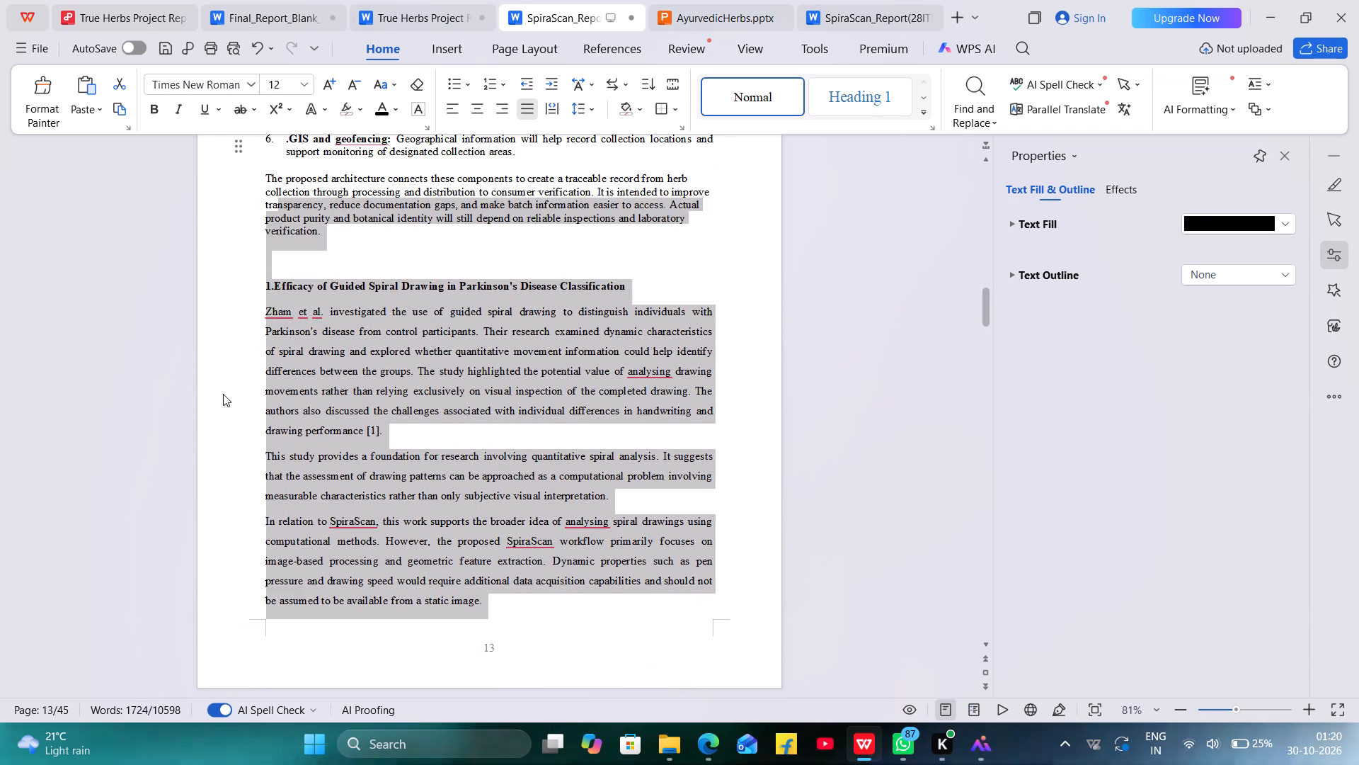
drag(223, 394, 239, 283)
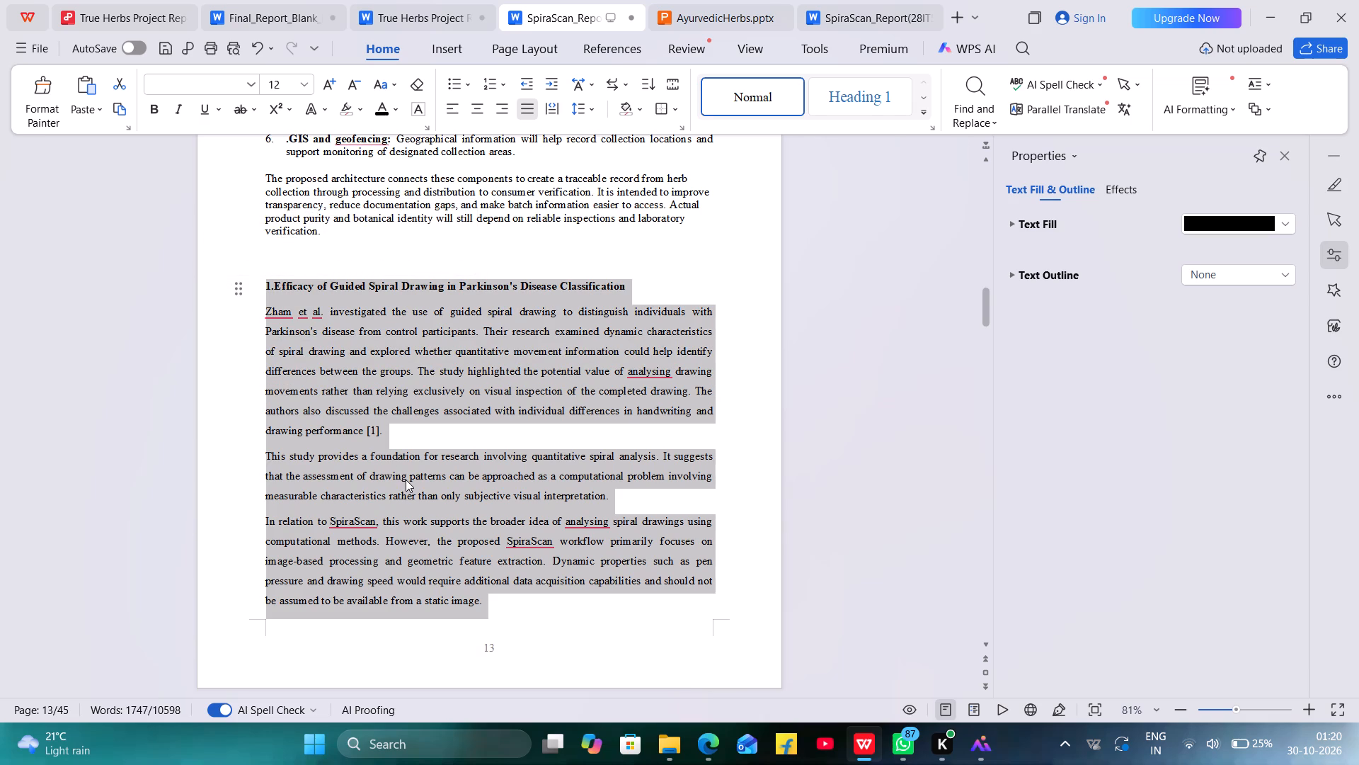
key(ctrl+x)
Review the True Herbs sections 2.3.1 to 2.3.3 and the old SpiraScan 2.3 Problem Statement that follows them.
scroll(417, 488, up, 1)
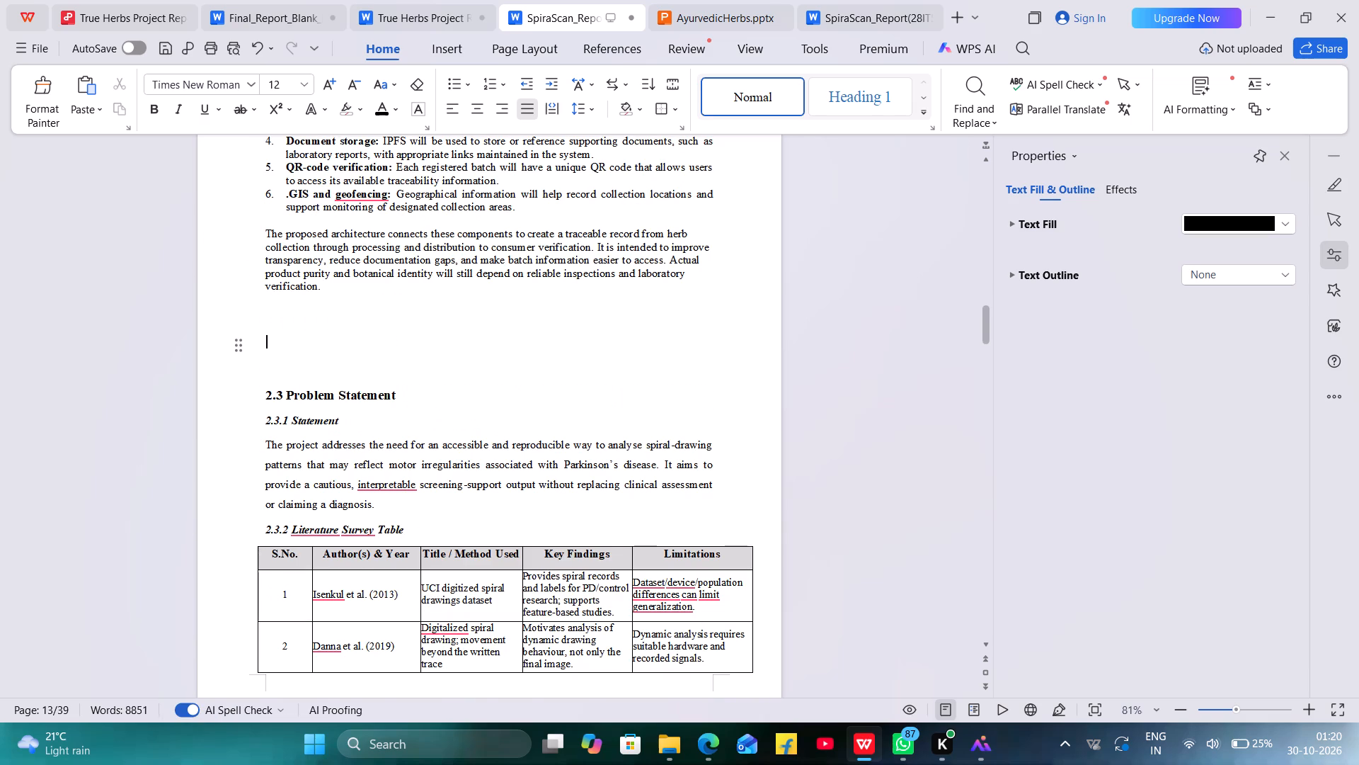
scroll(417, 488, up, 4)
scroll(417, 488, down, 5)
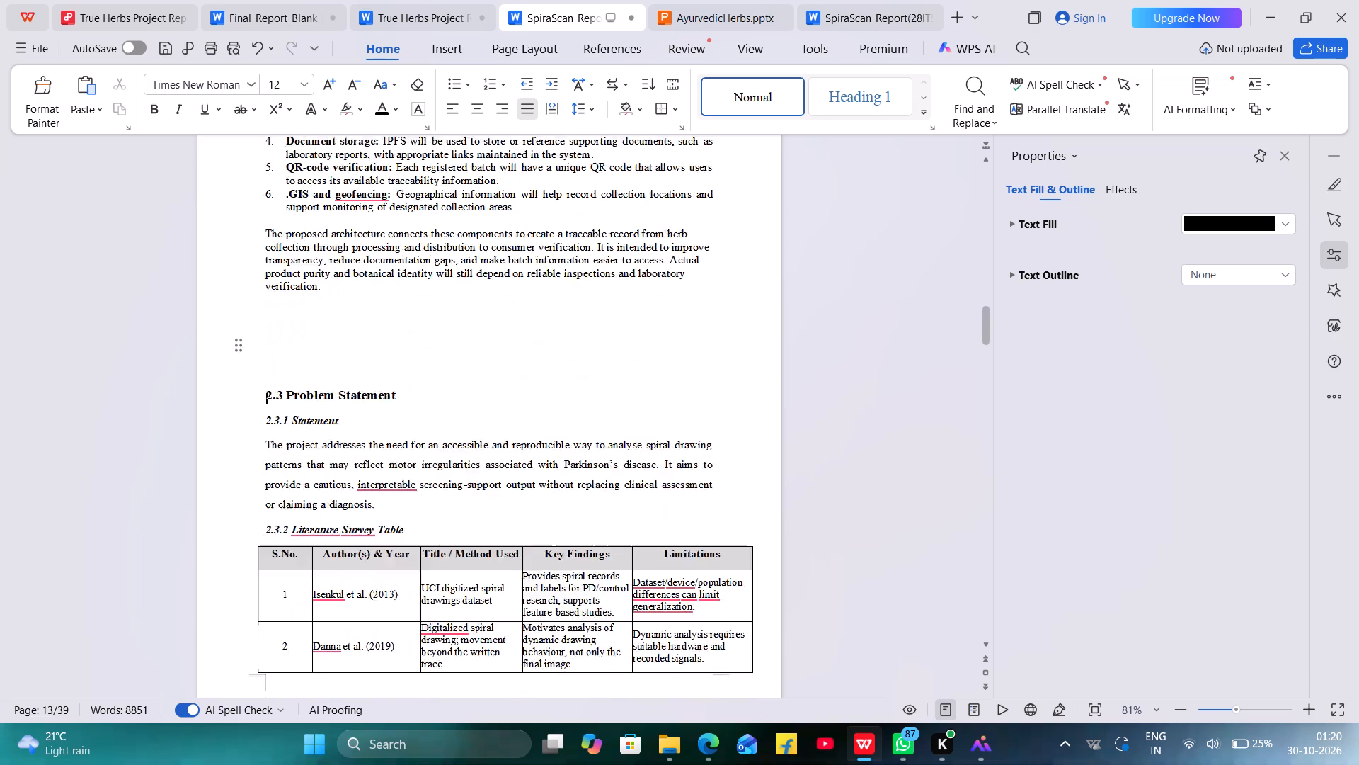
scroll(417, 488, down, 1)
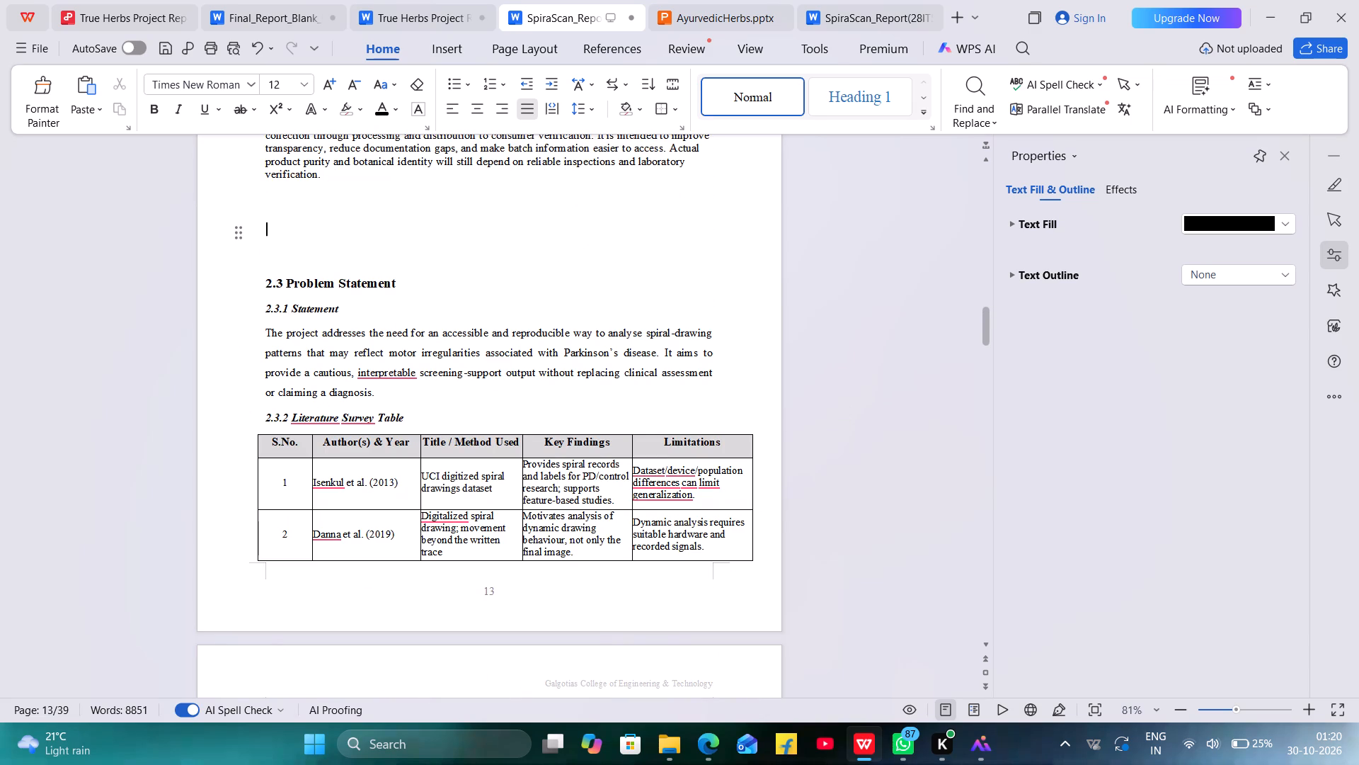
scroll(265, 285, up, 6)
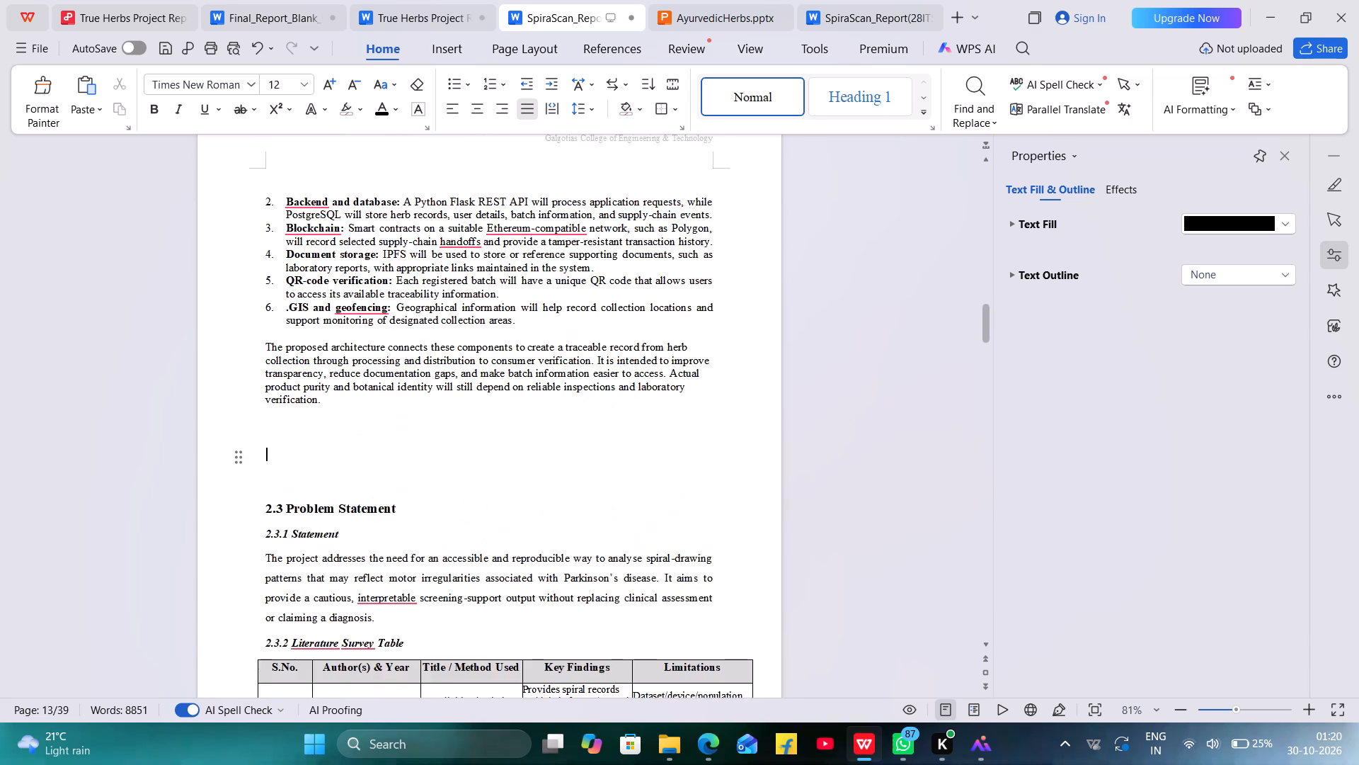
scroll(265, 285, up, 17)
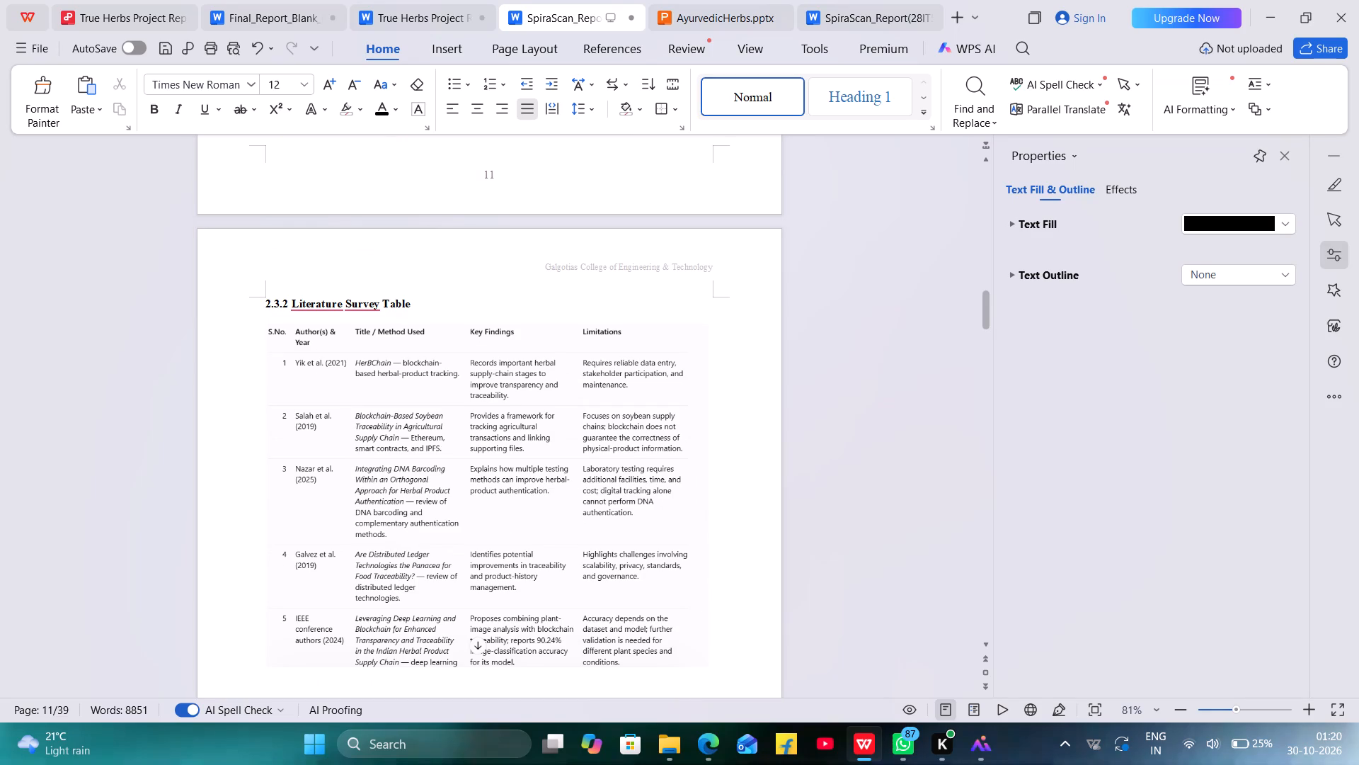
scroll(332, 575, up, 3)
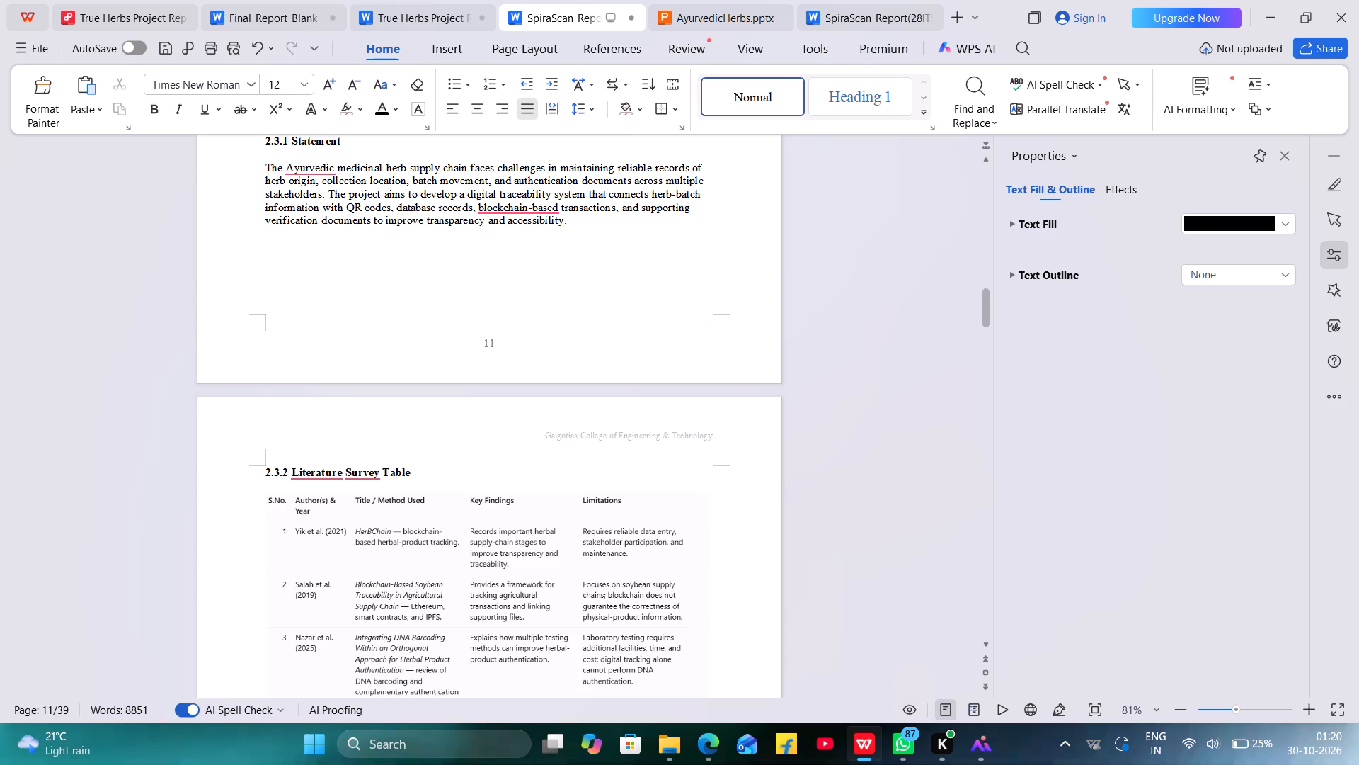
scroll(416, 590, down, 11)
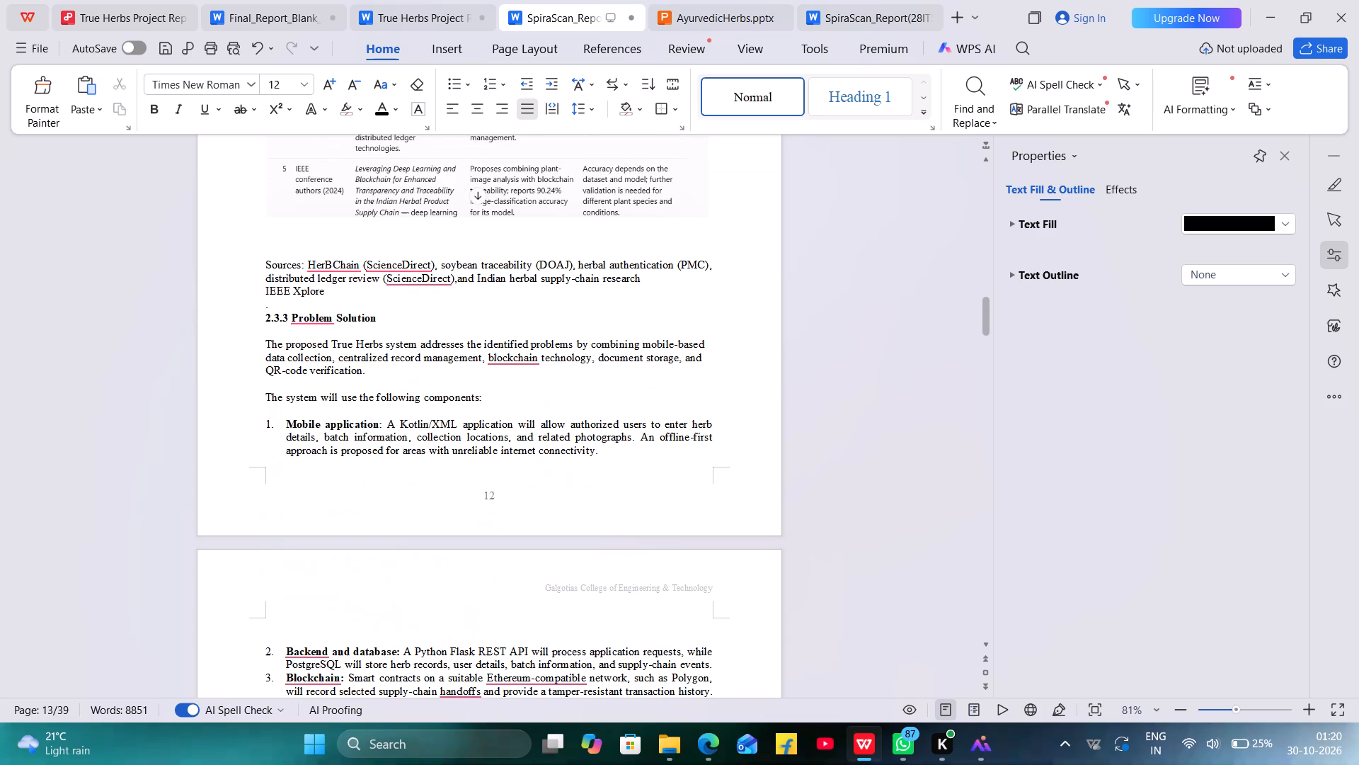
scroll(416, 590, down, 9)
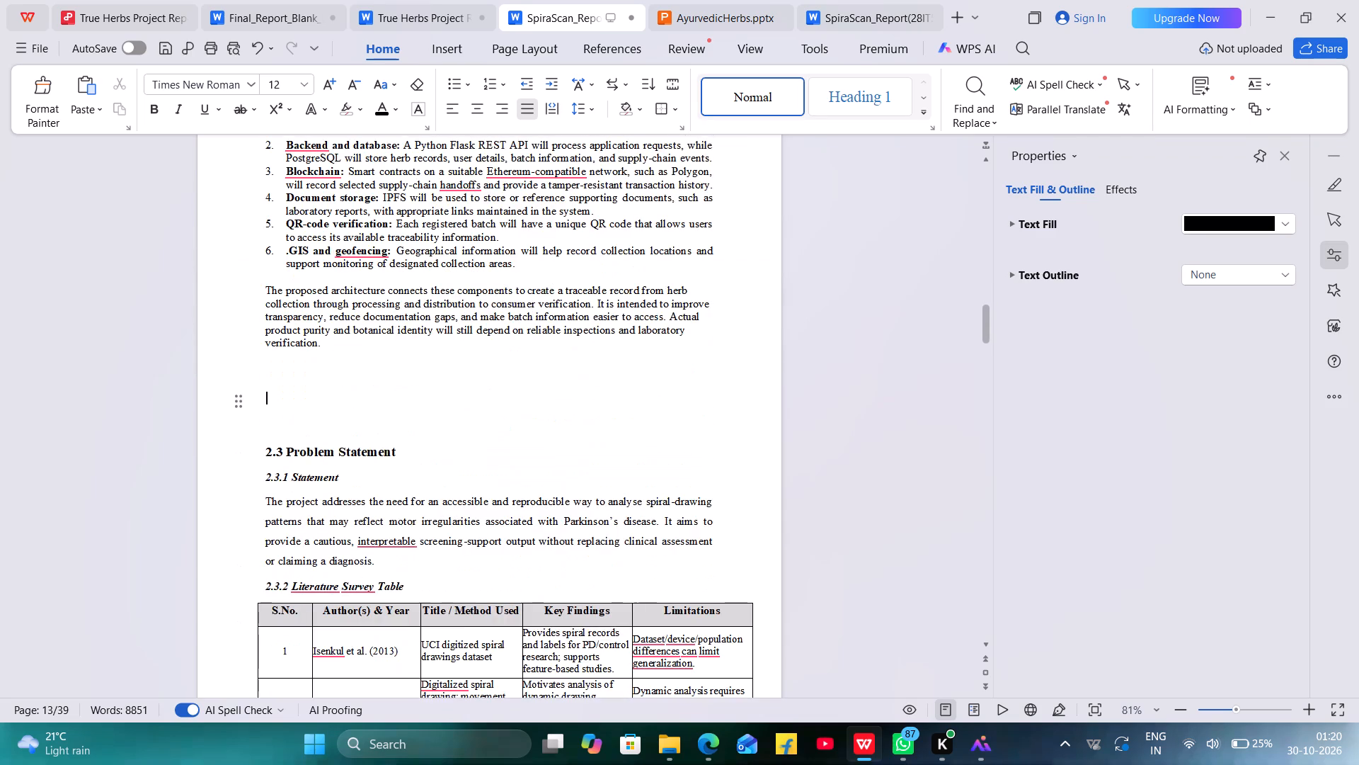
Delete the old SpiraScan 2.3 Problem Statement section, including its literature survey table and 2.3.3 Problem Solution text.
scroll(416, 590, down, 3)
drag(261, 270, 289, 297)
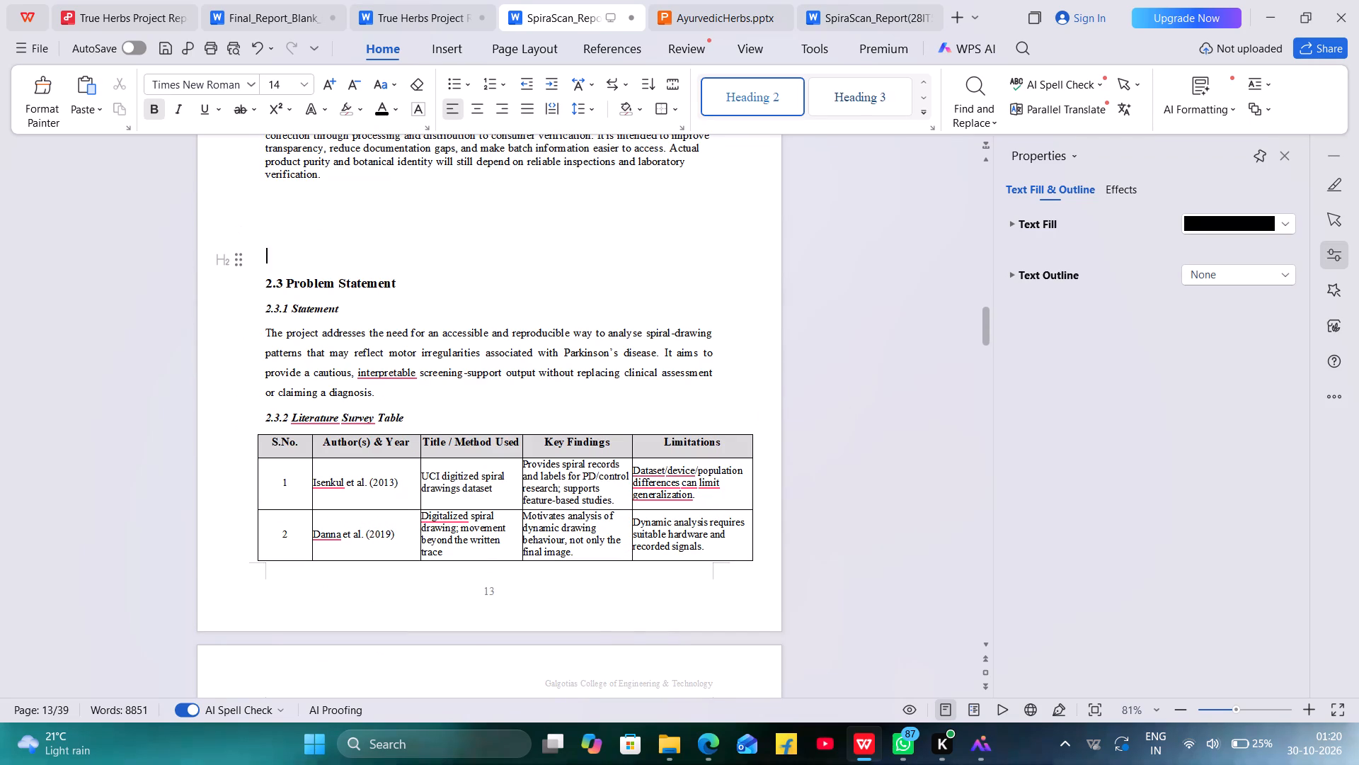
drag(289, 297, 539, 606)
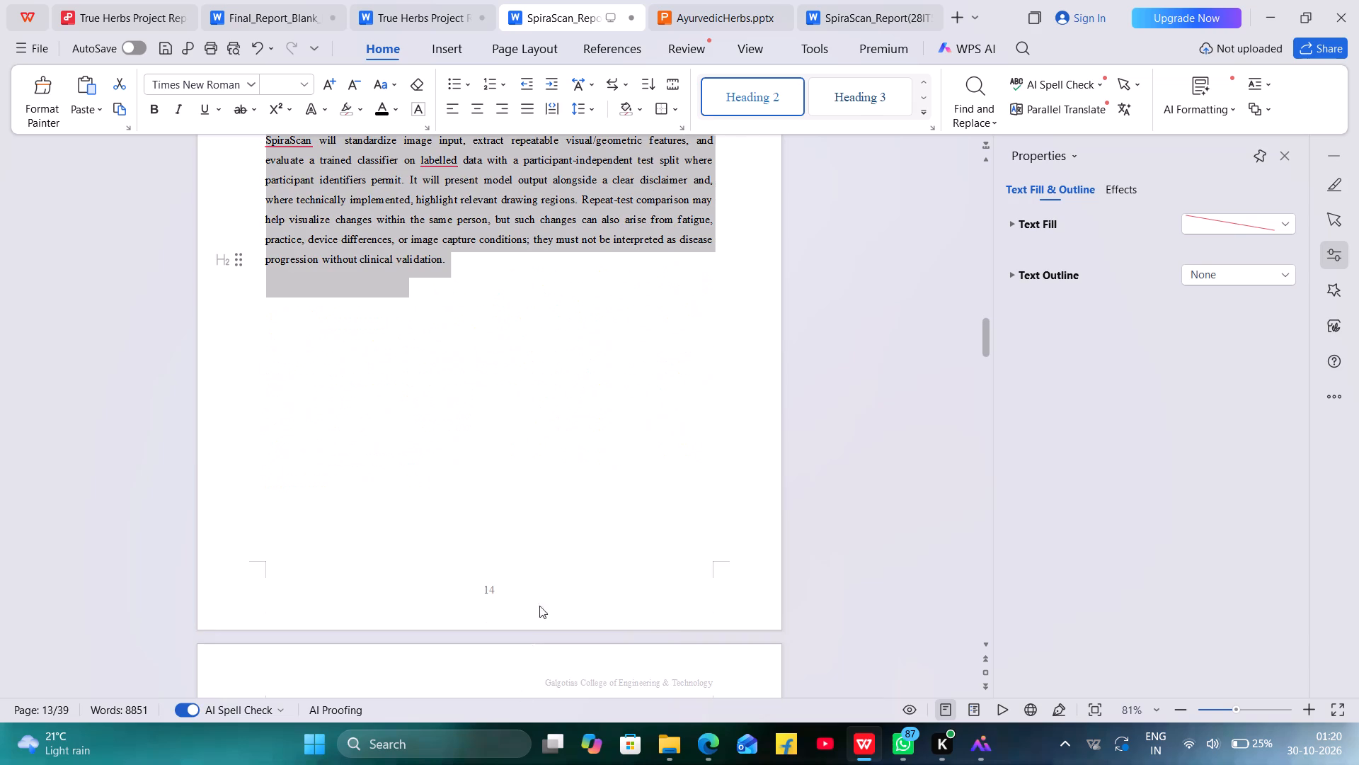
drag(539, 606, 551, 361)
scroll(551, 361, up, 3)
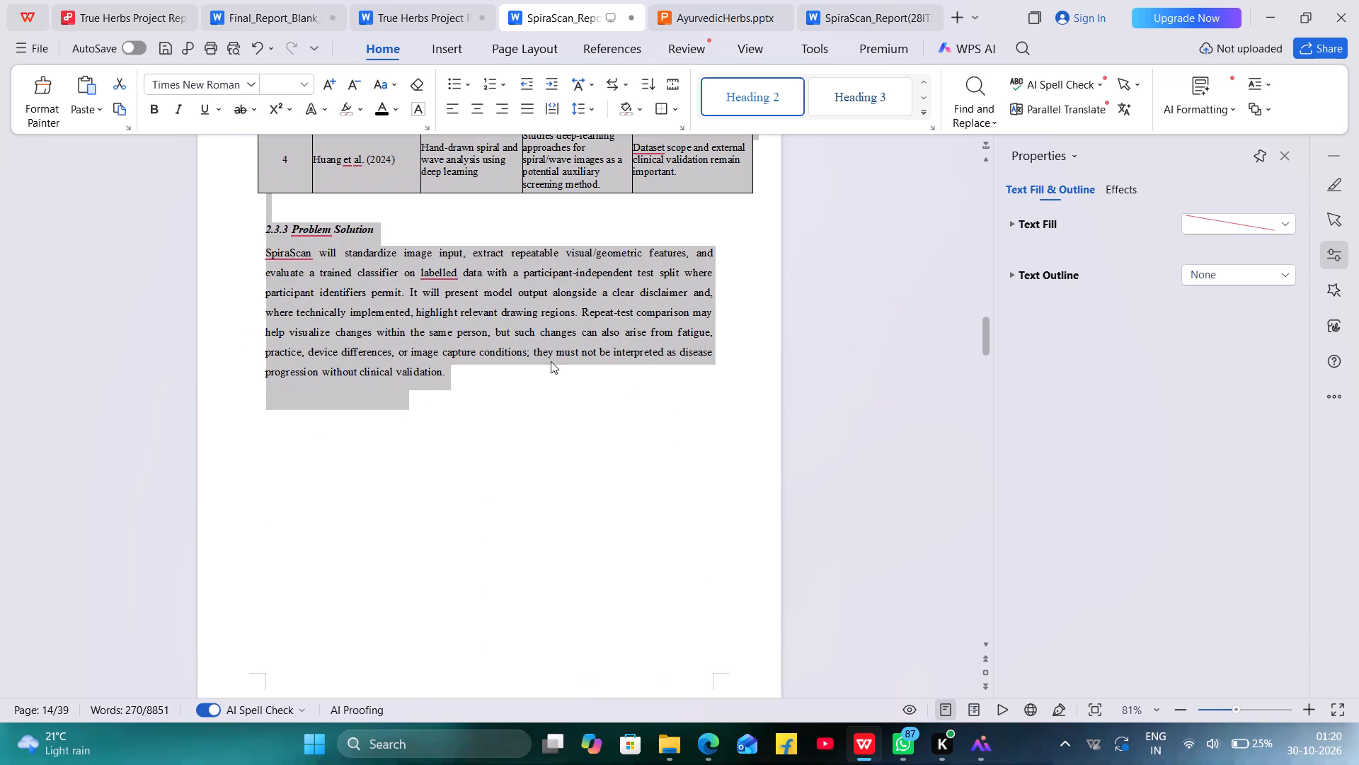
key(BackSpace)
Insert 15 blank lines between the closing paragraph of 2.3.3 Problem Solution and the 3. Implementation heading.
scroll(551, 361, up, 7)
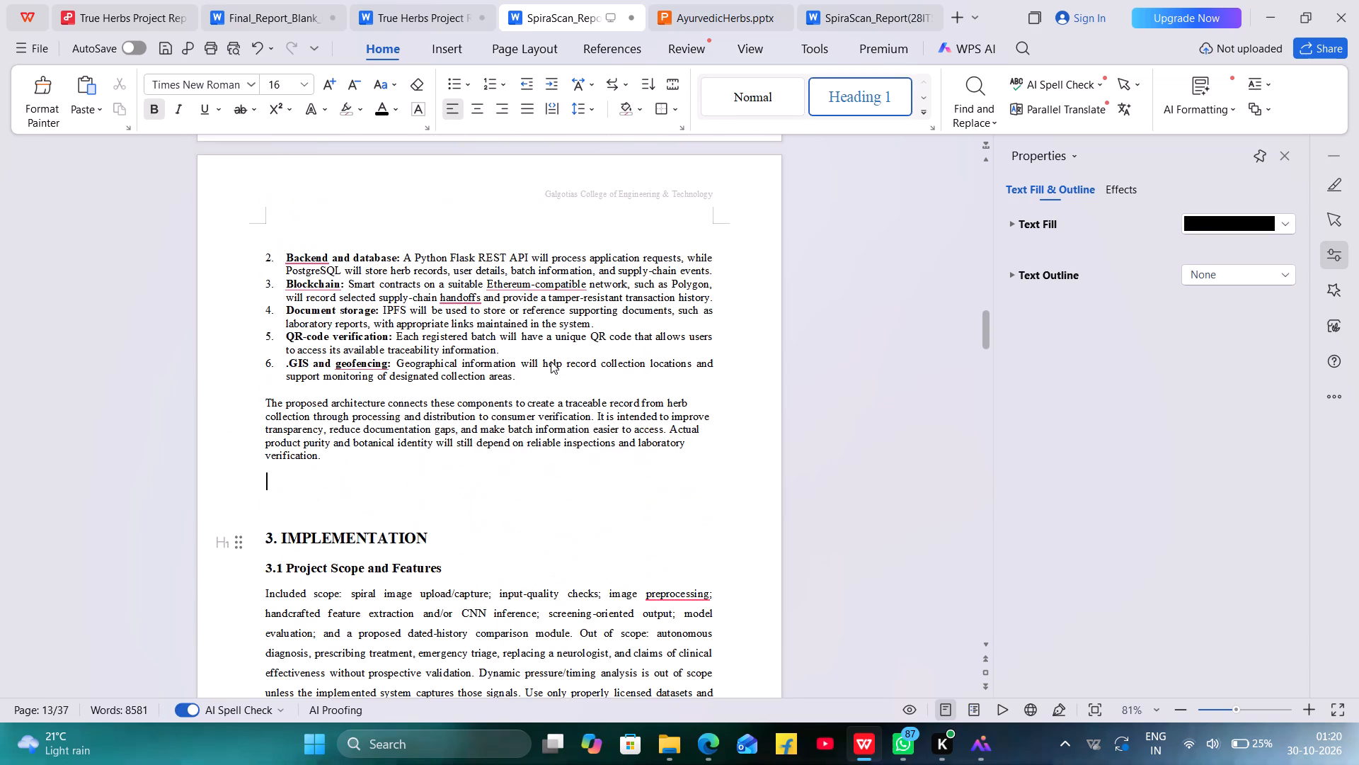
scroll(551, 361, up, 3)
scroll(551, 361, down, 2)
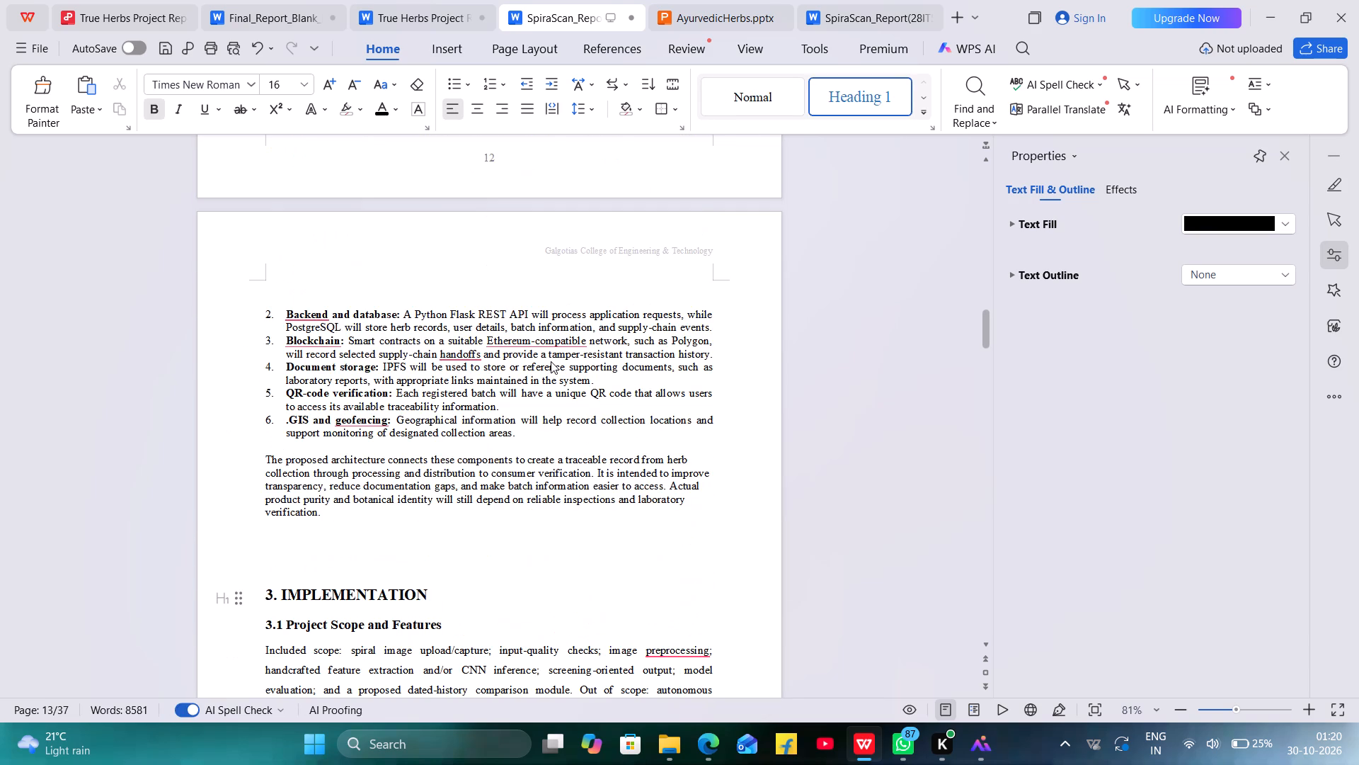
click(353, 531)
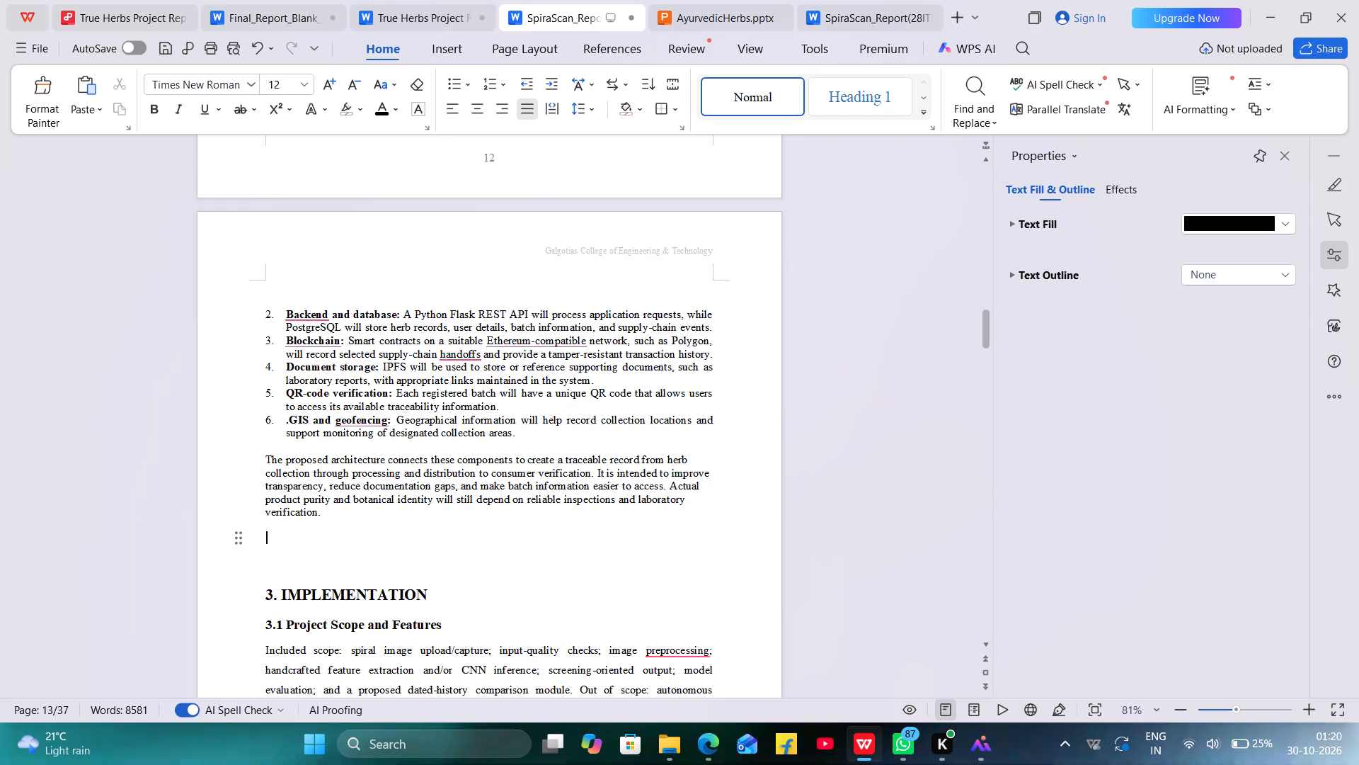
key(Return)
key(Return)
key(Return)
key(Return)
key(Return)
key(Return)
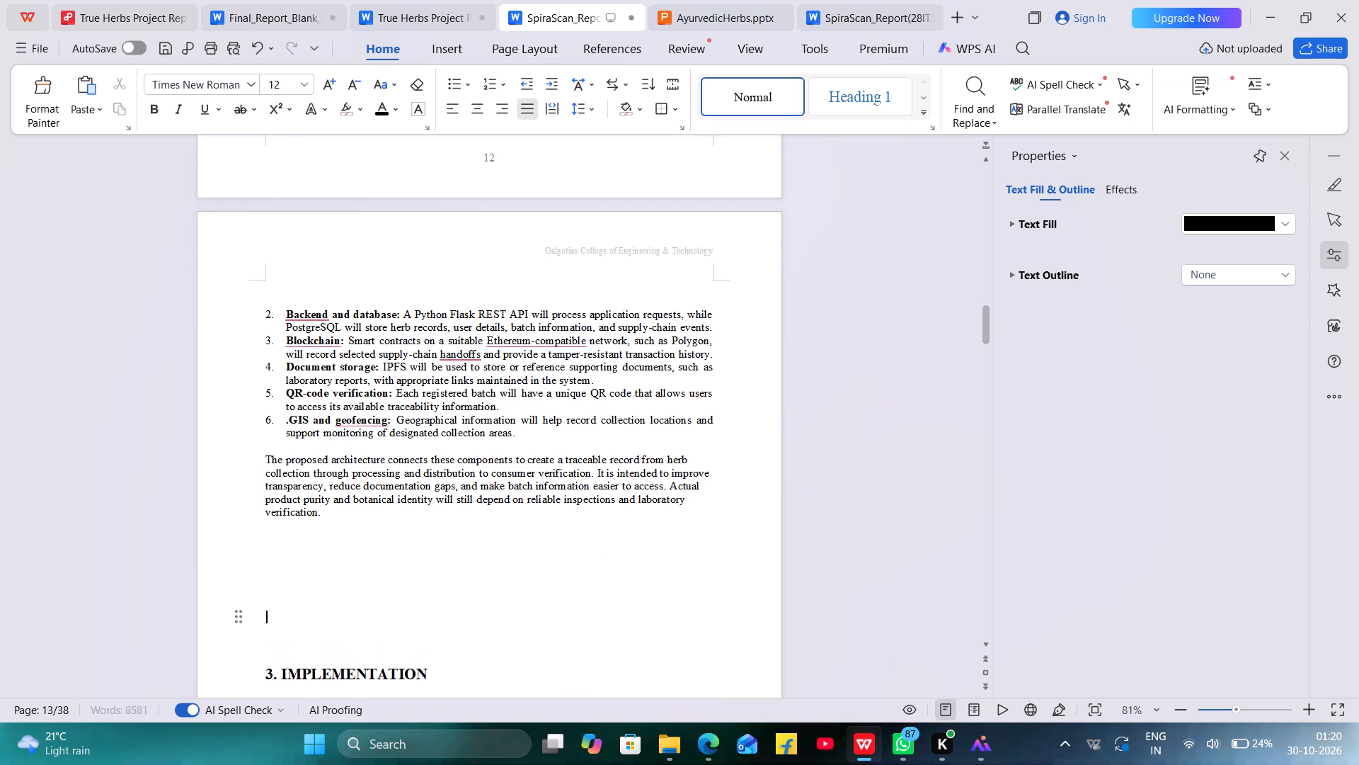
key(Return)
key(Return)
key(Return)
key(Return)
key(Return)
key(Return)
key(Return)
key(Return)
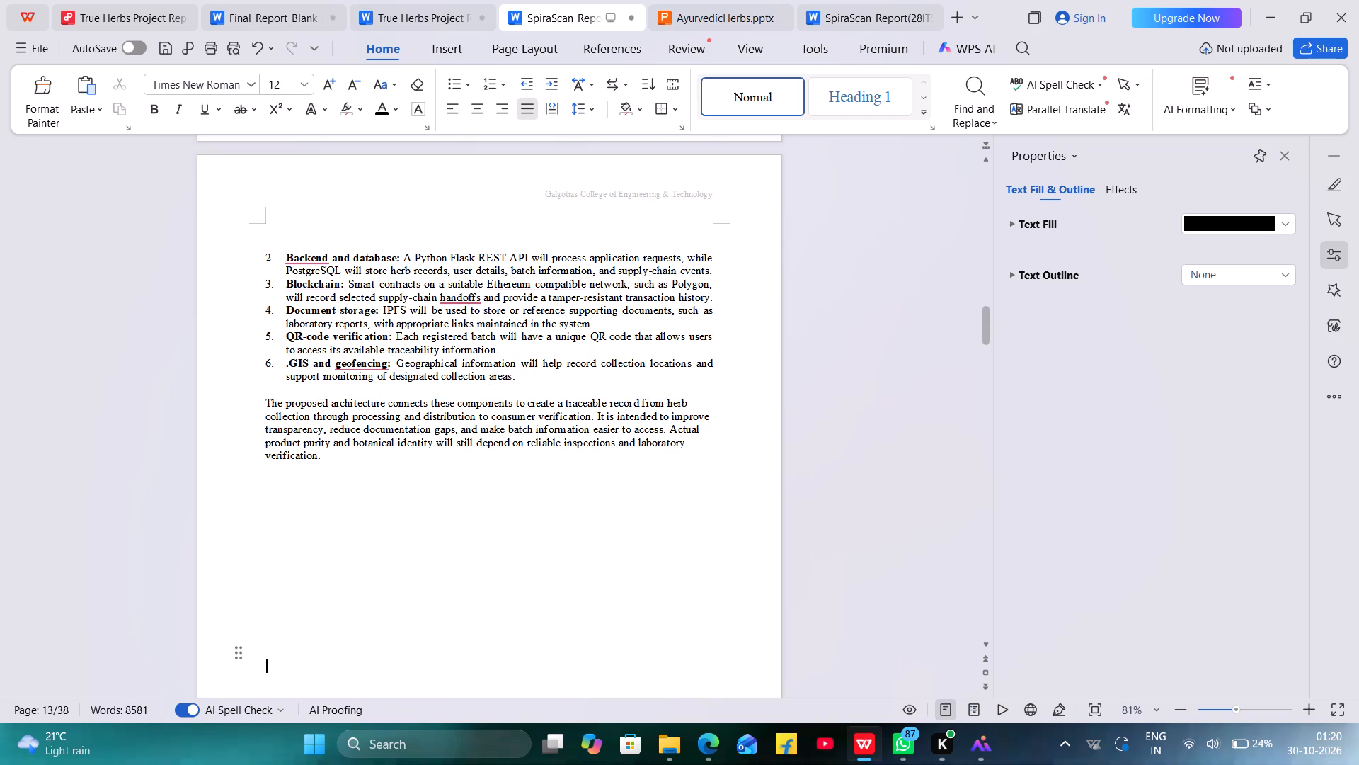
key(Return)
Review section 2.3, from the 2.3.1 Statement heading through the survey table and Problem Solution to the chapter 3 heading.
scroll(353, 531, up, 5)
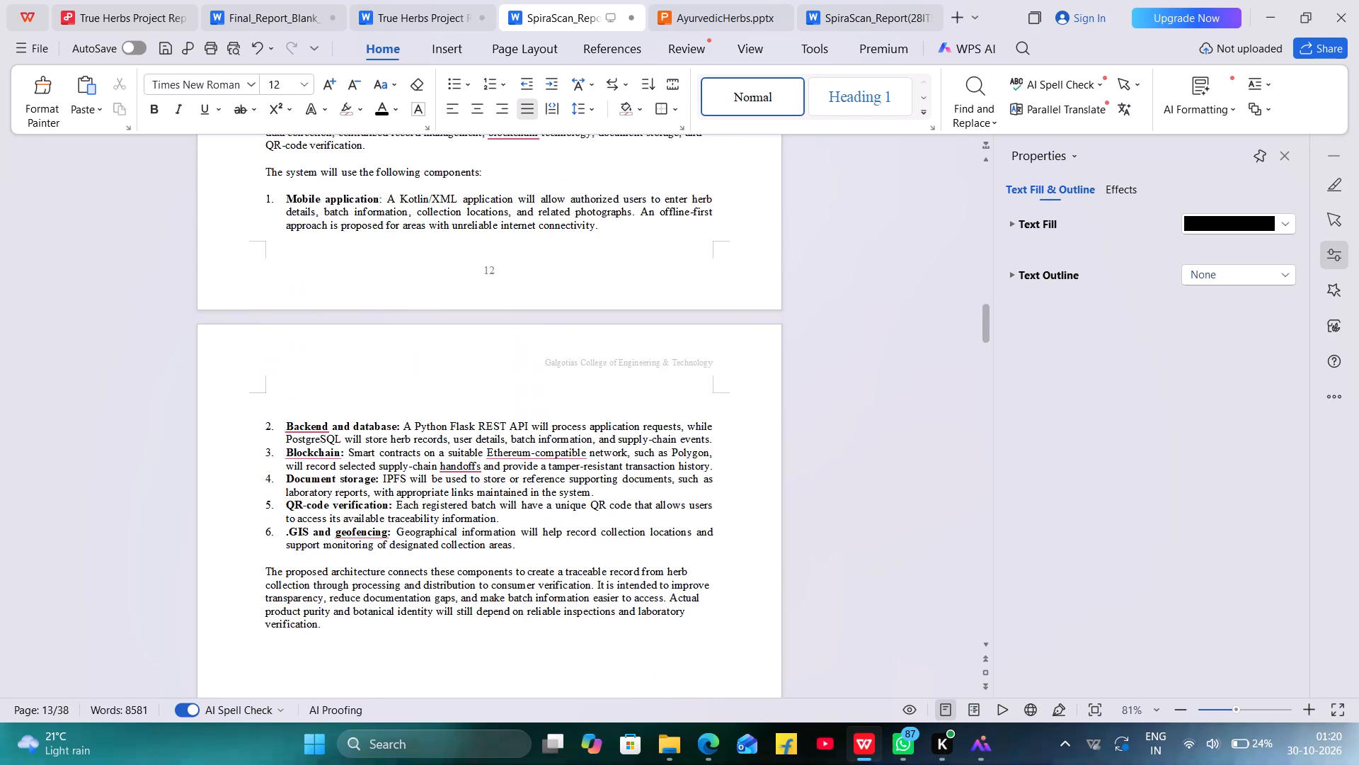
scroll(354, 528, up, 12)
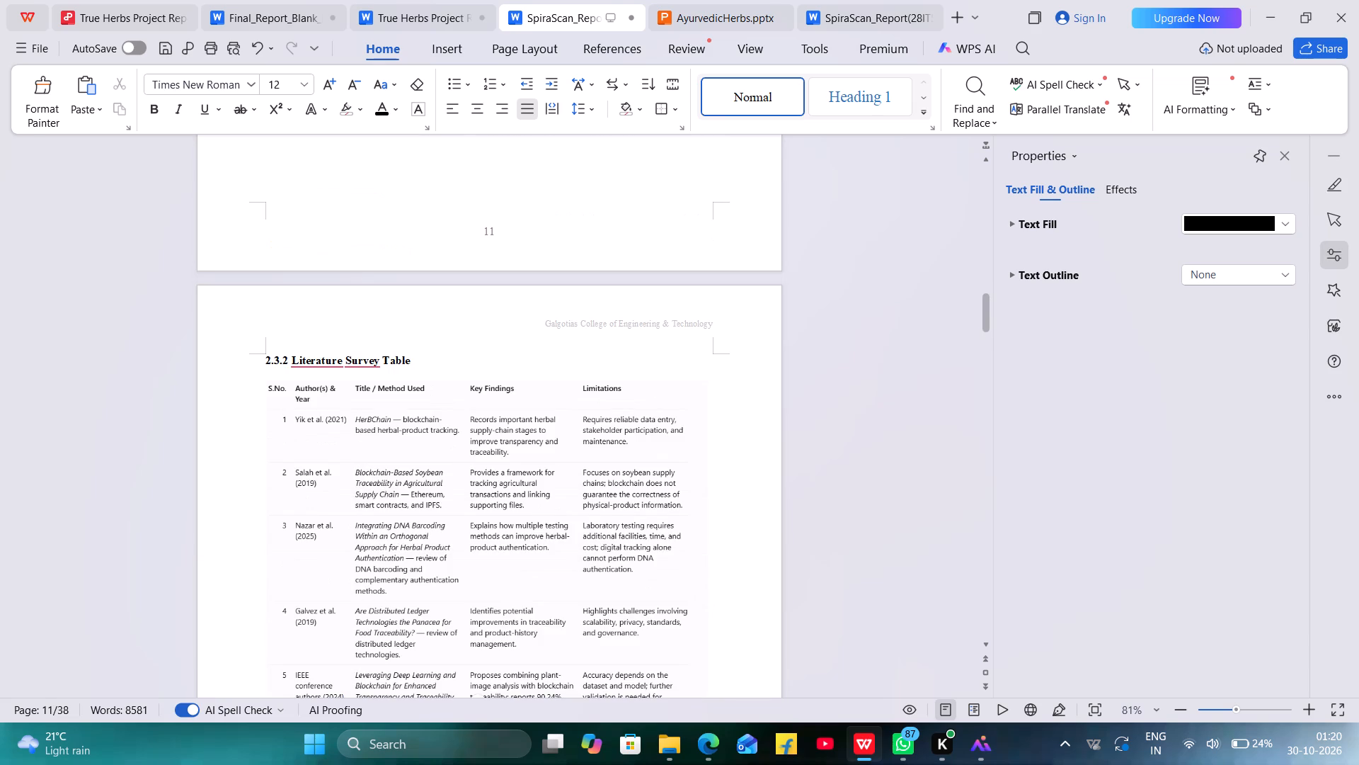
scroll(355, 529, up, 5)
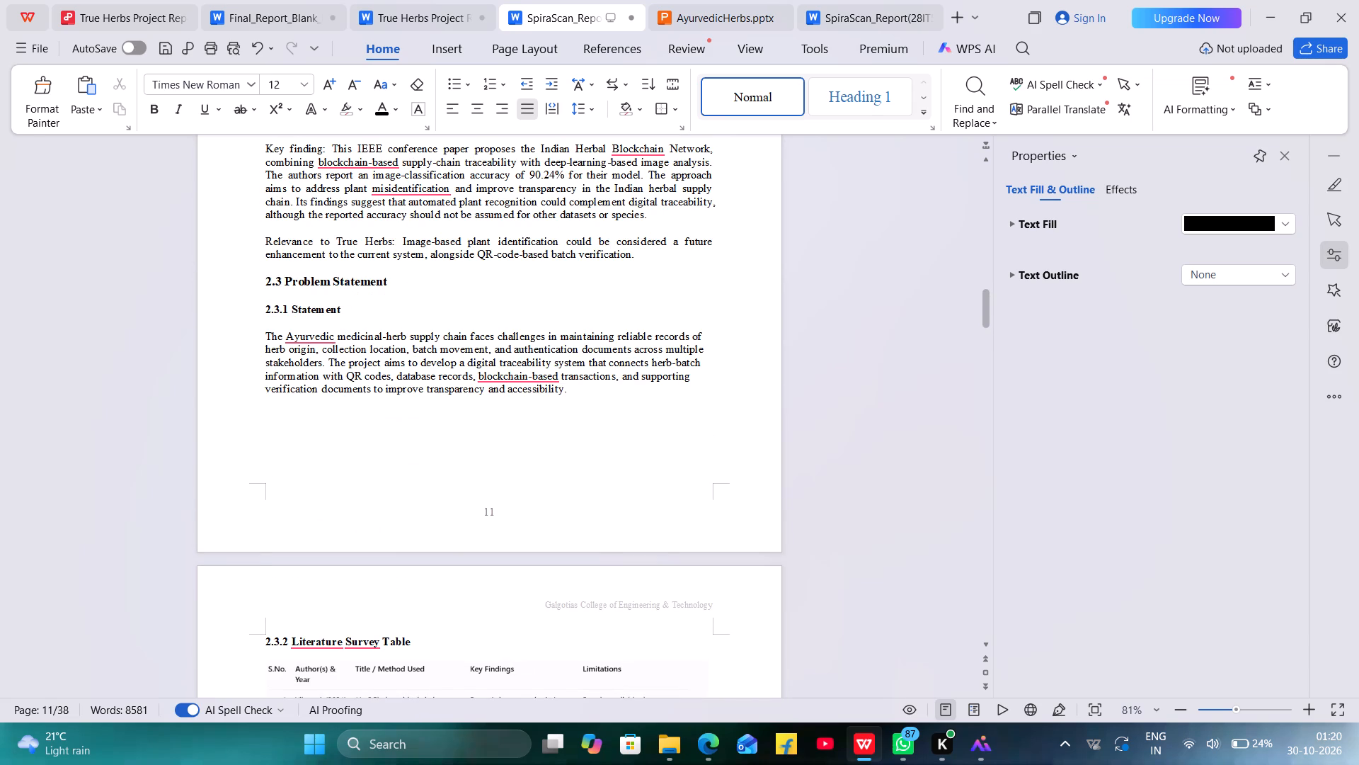
scroll(388, 574, down, 4)
scroll(388, 574, up, 4)
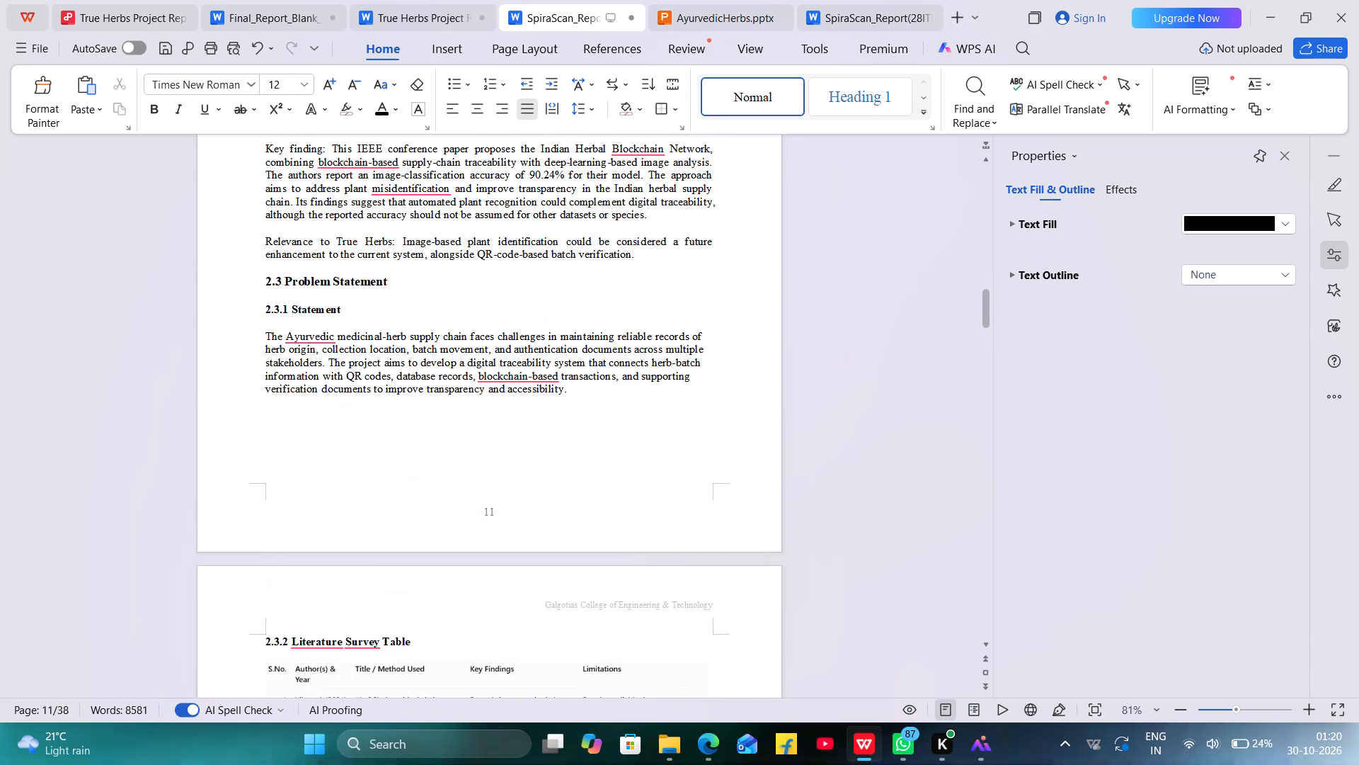
drag(354, 306, 277, 295)
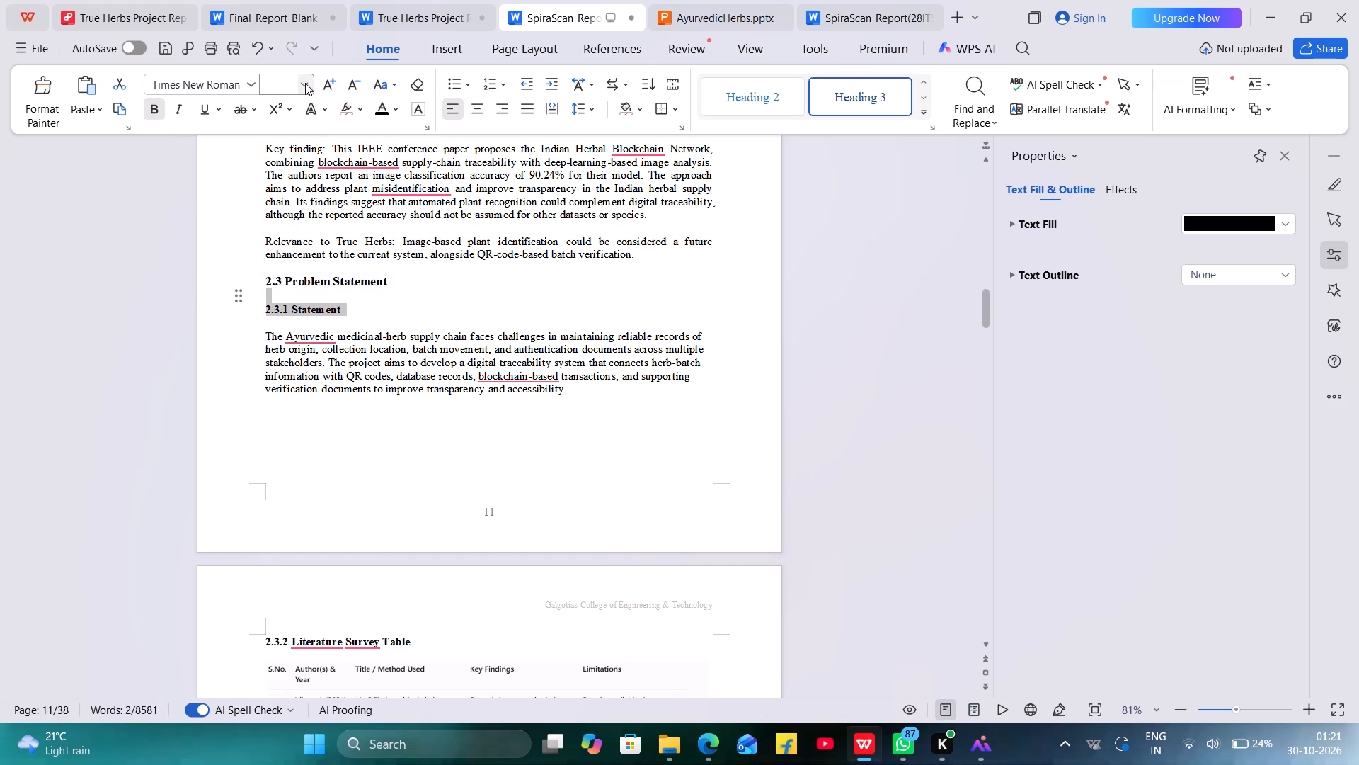
scroll(579, 360, down, 12)
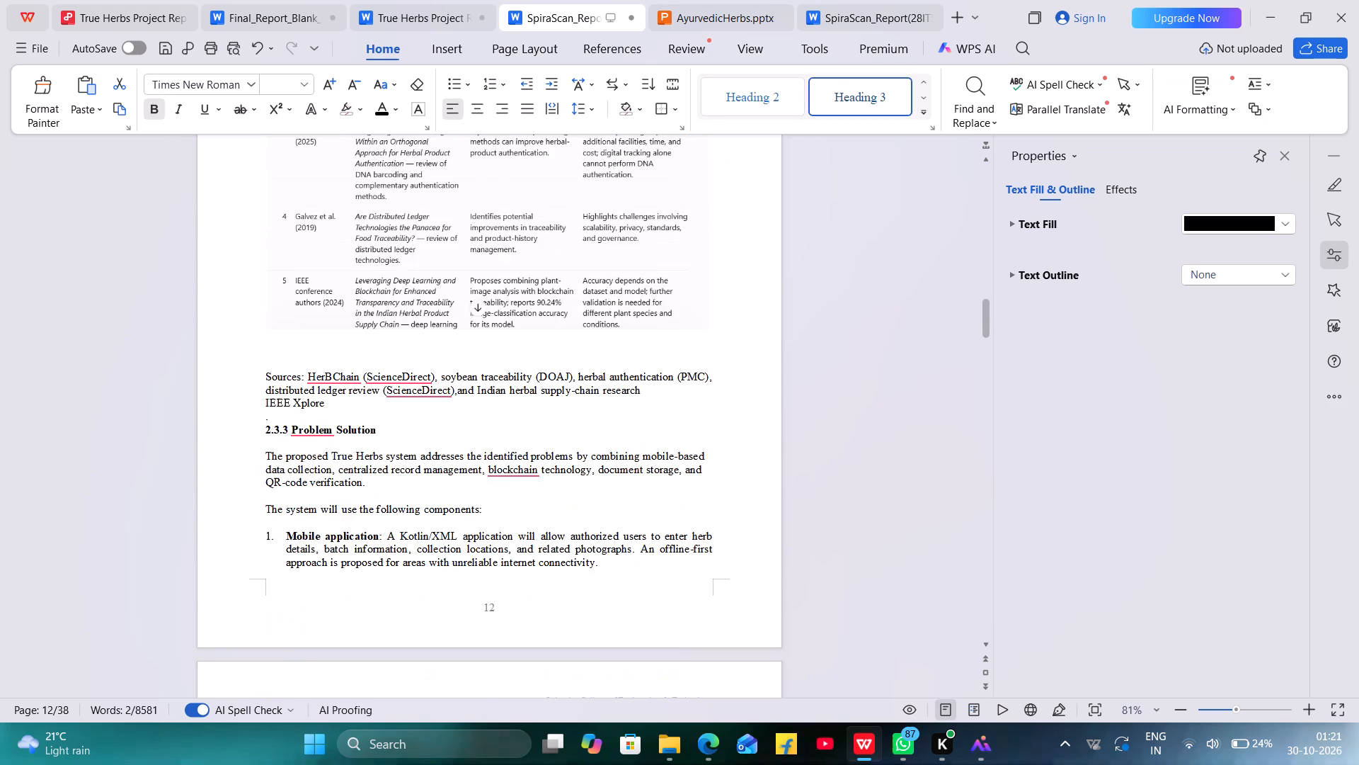
scroll(579, 361, down, 11)
scroll(579, 361, up, 1)
scroll(579, 361, down, 3)
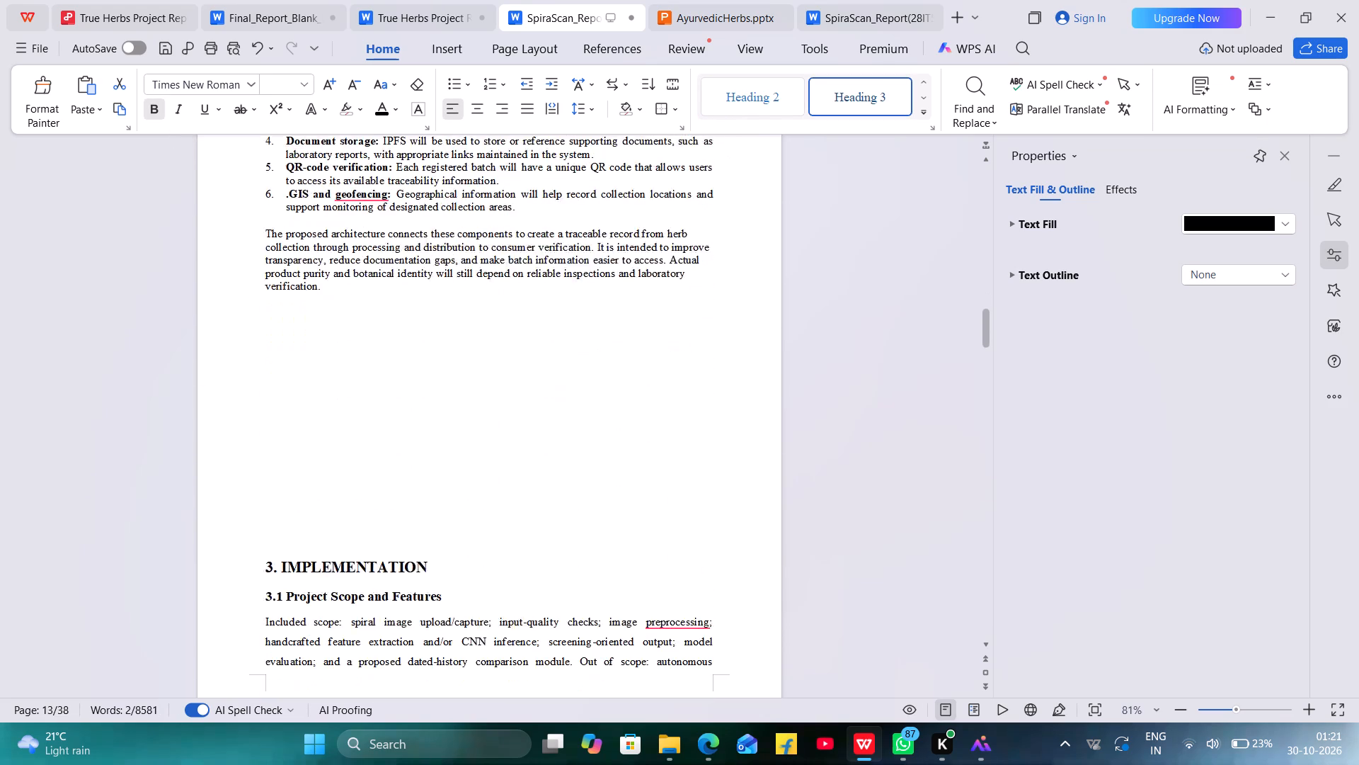
scroll(579, 361, up, 10)
scroll(579, 361, up, 16)
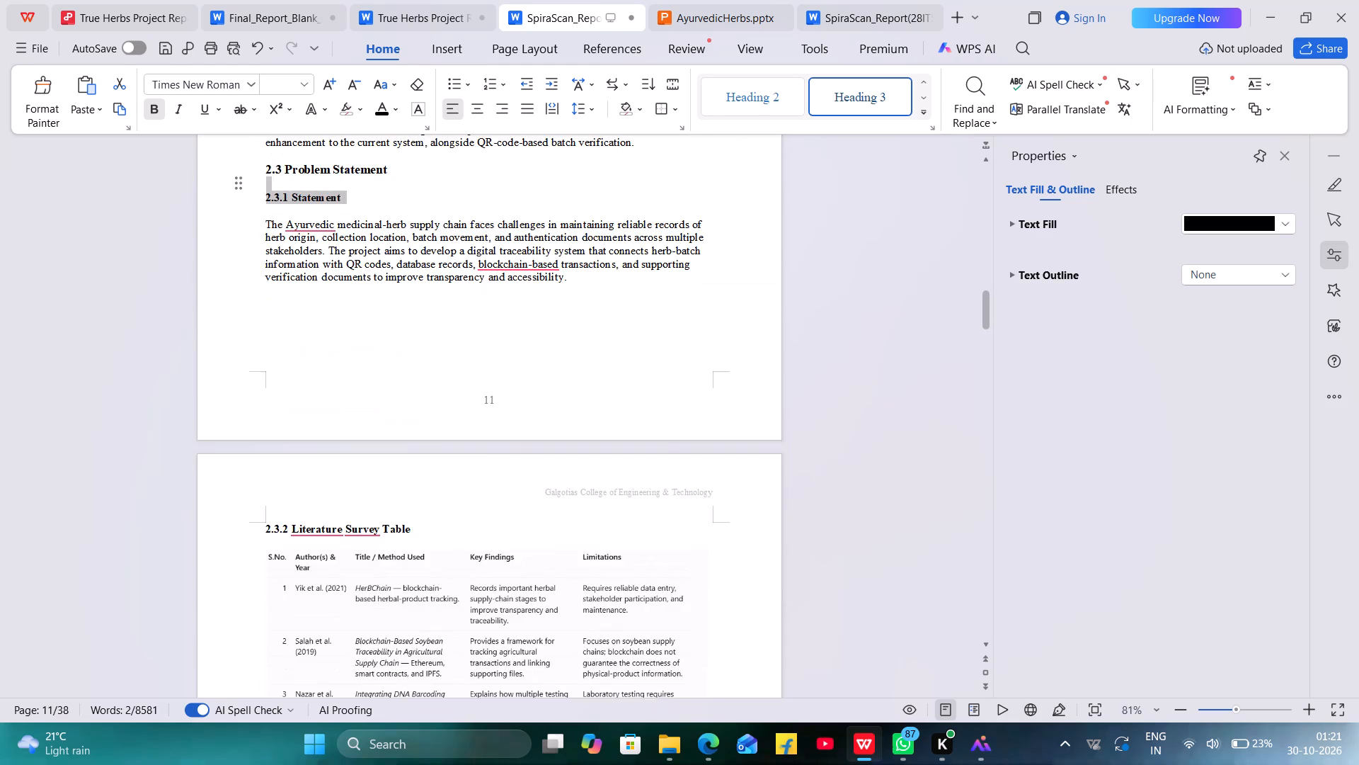
scroll(579, 361, up, 4)
scroll(579, 361, down, 11)
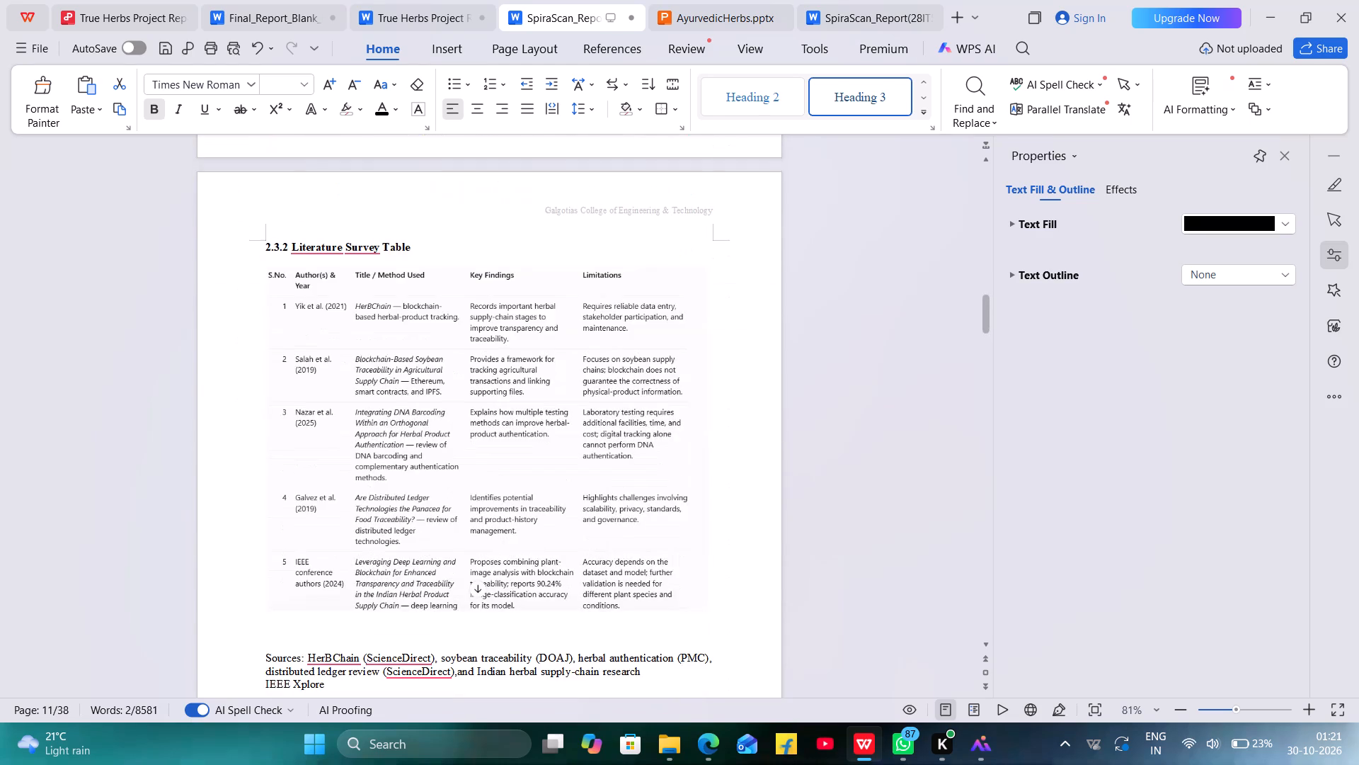
Insert seven more blank lines above the 3. IMPLEMENTATION heading so chapter 3 starts on a new page.
scroll(579, 361, down, 20)
scroll(579, 361, down, 10)
scroll(579, 361, up, 10)
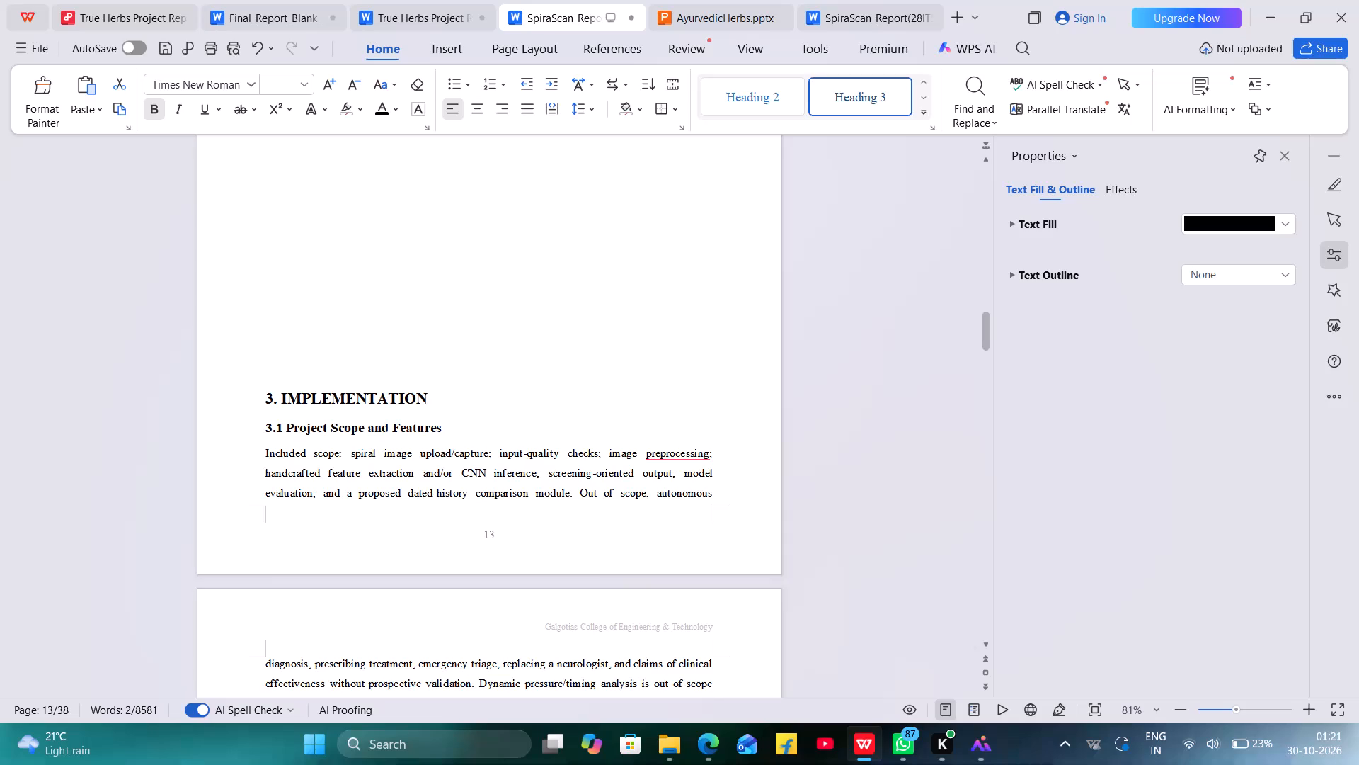
click(284, 361)
key(Return)
key(Return)
key(Return)
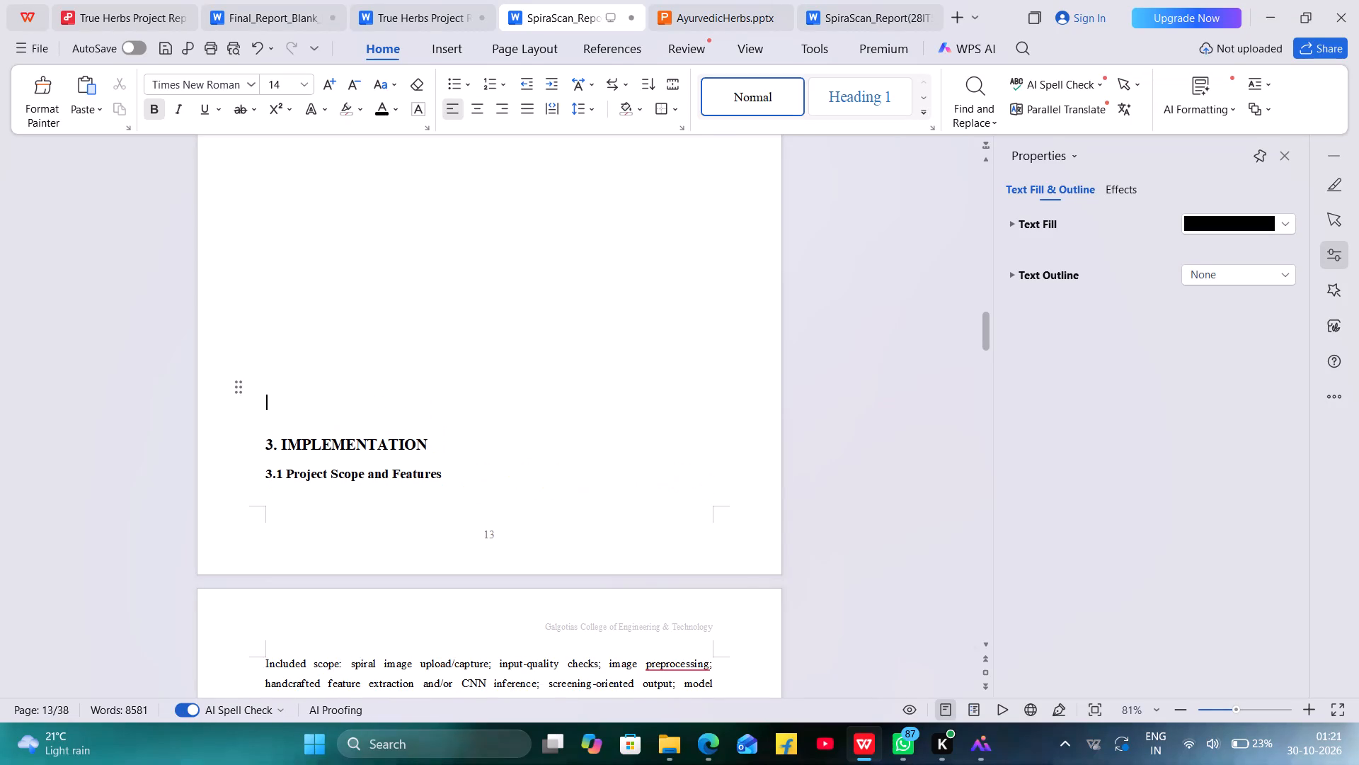
key(Return)
key(Return)
key(Return)
key(Return)
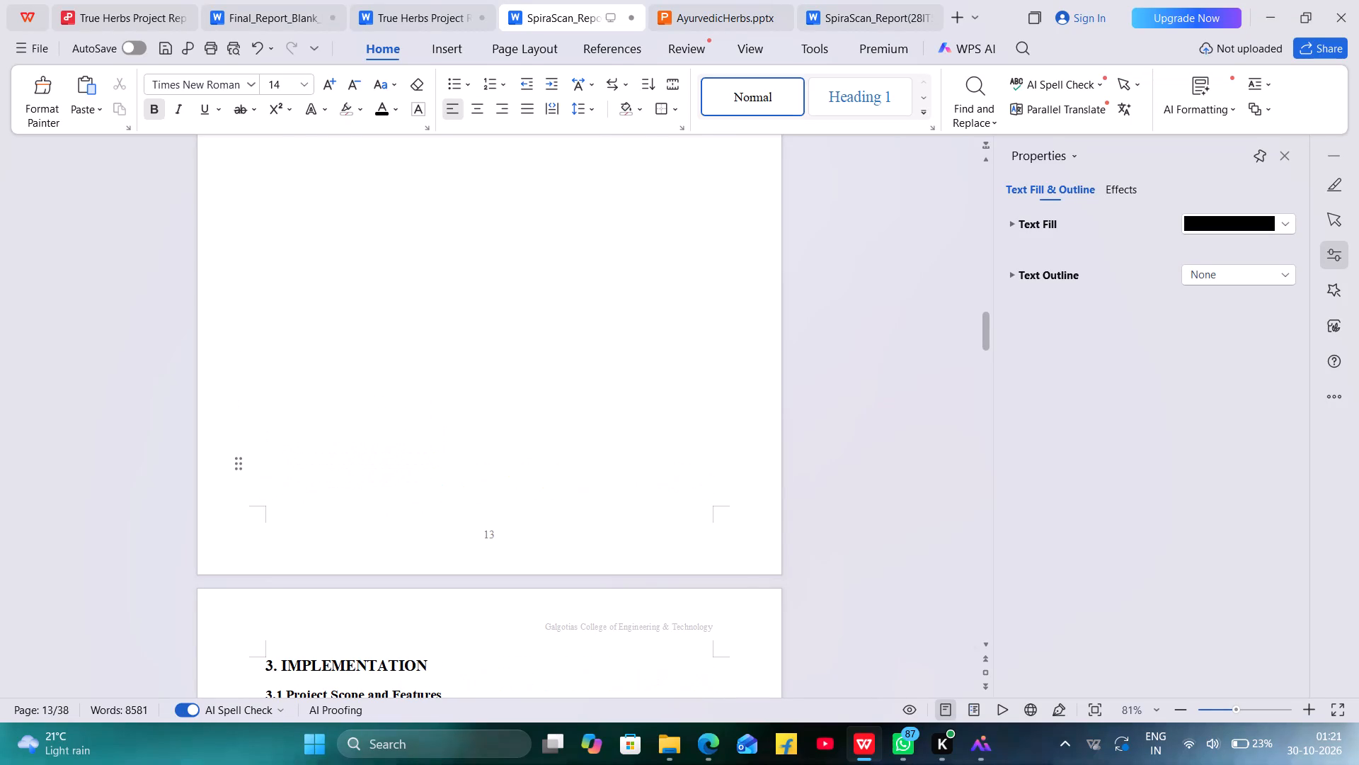
Check the page layout around 2.3.3 and read through the old SpiraScan text in chapter 3, sections 3.1 and 3.2.
scroll(284, 361, up, 9)
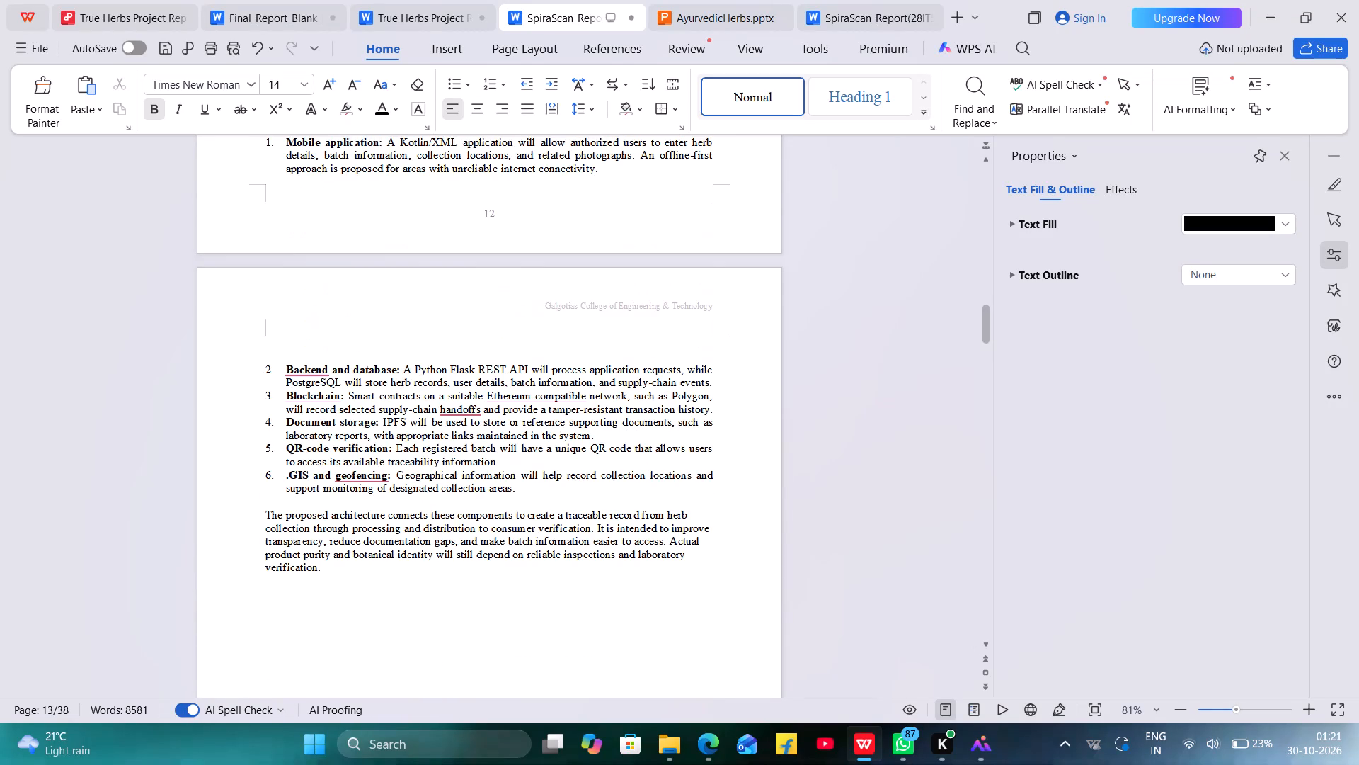
scroll(284, 361, up, 6)
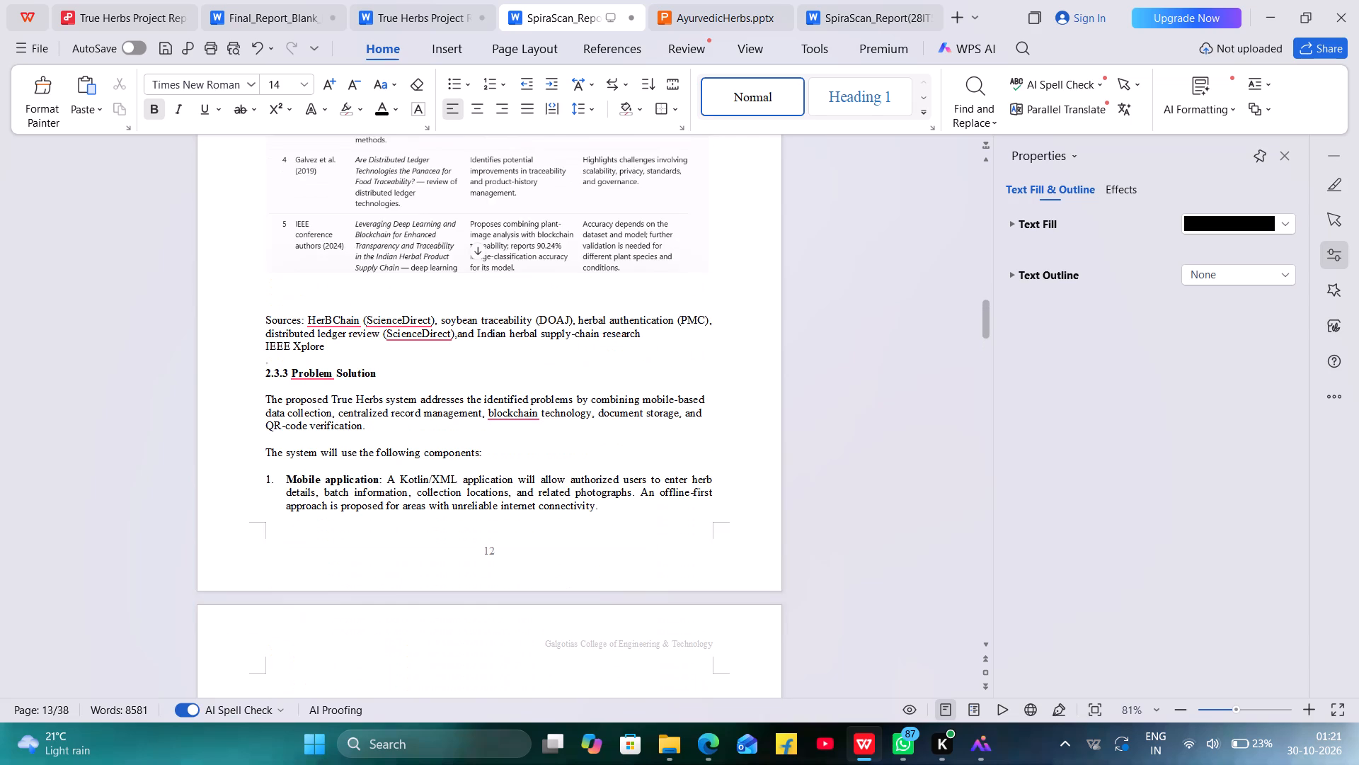
scroll(284, 361, down, 20)
scroll(284, 361, down, 6)
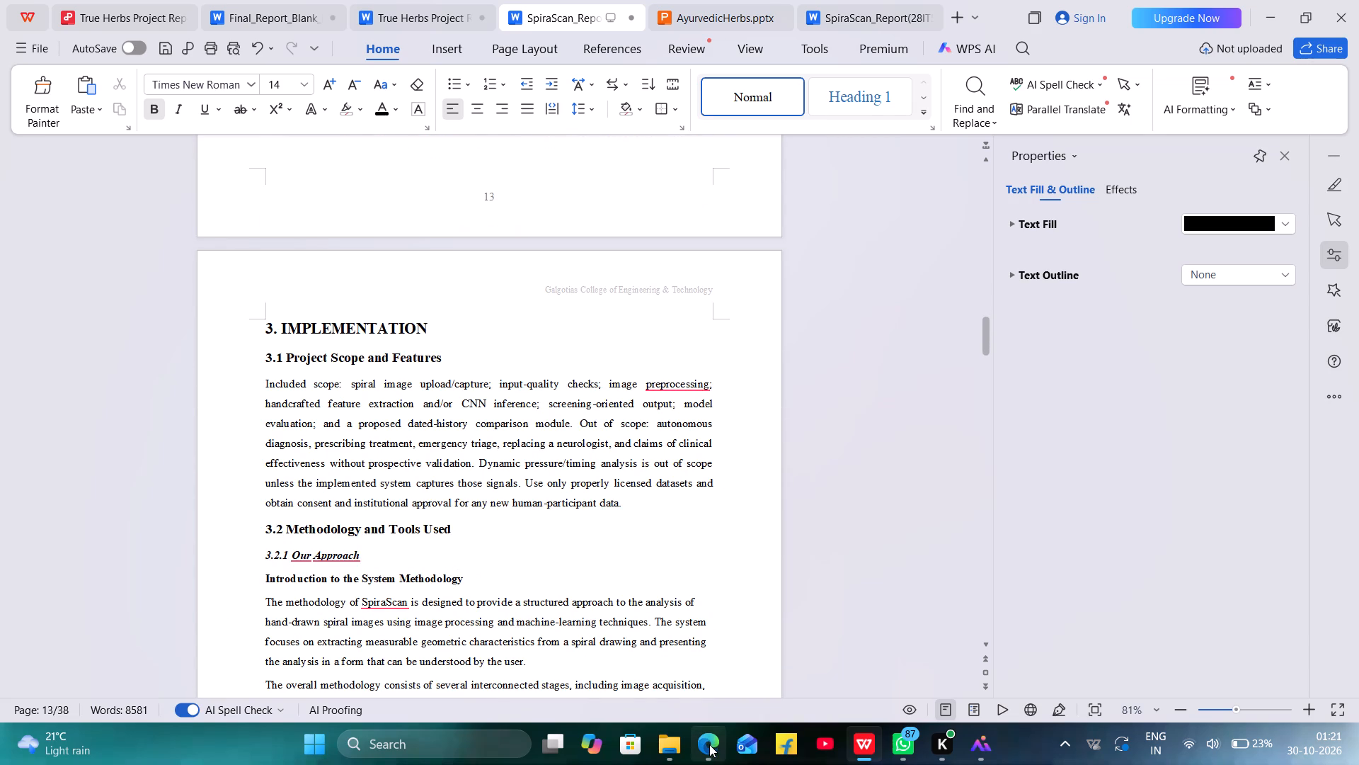
scroll(495, 533, down, 13)
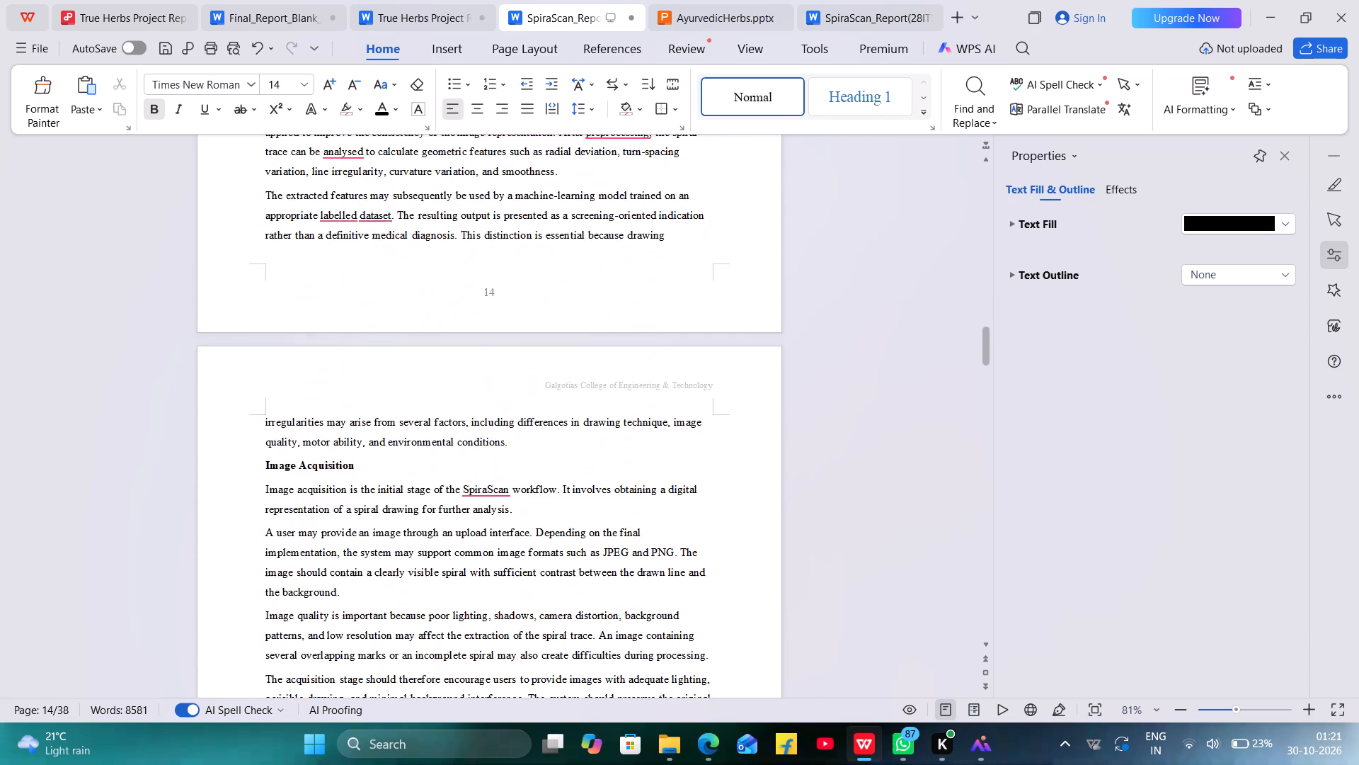
scroll(493, 533, down, 12)
Switch to Edge and examine sections 2.2 through 3.3 of the SpiraScan_Report(28IT52) PDF.
click(717, 752)
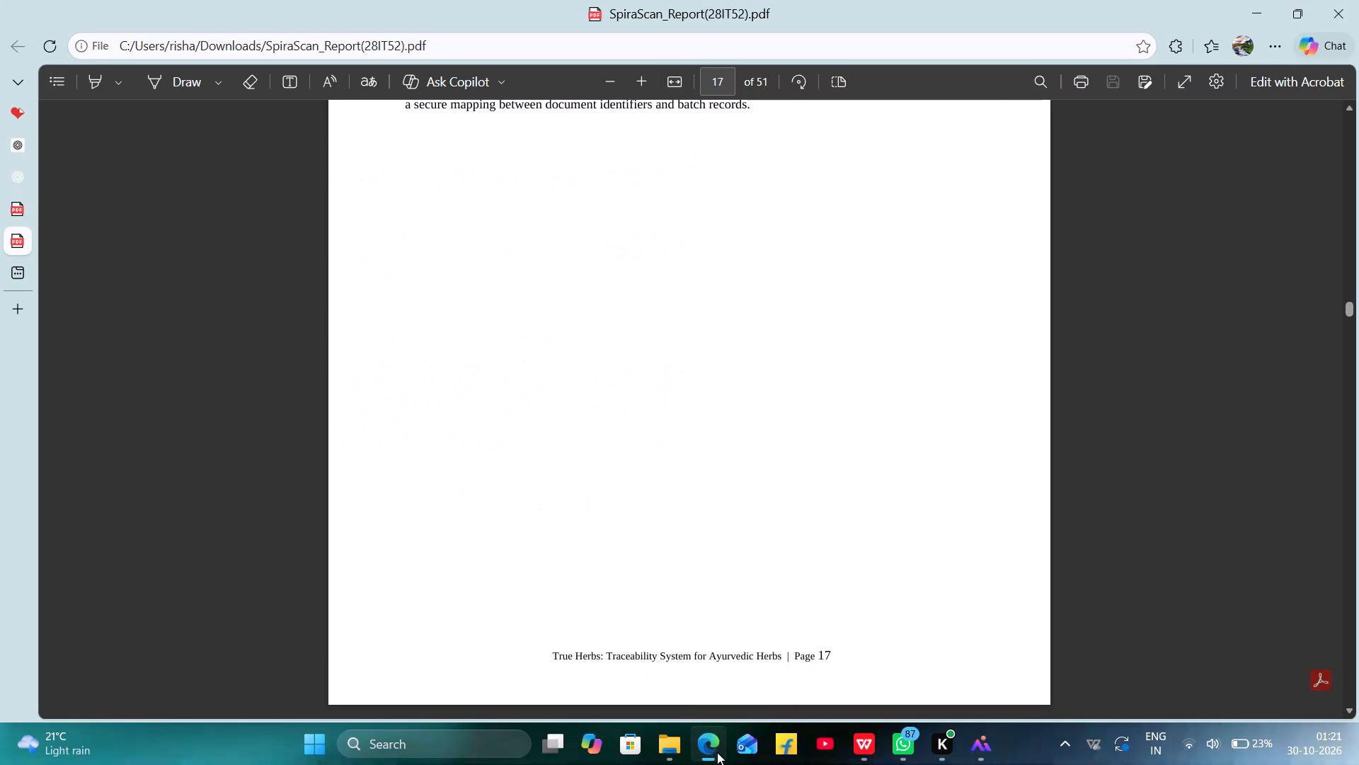
scroll(219, 459, up, 5)
scroll(164, 409, up, 4)
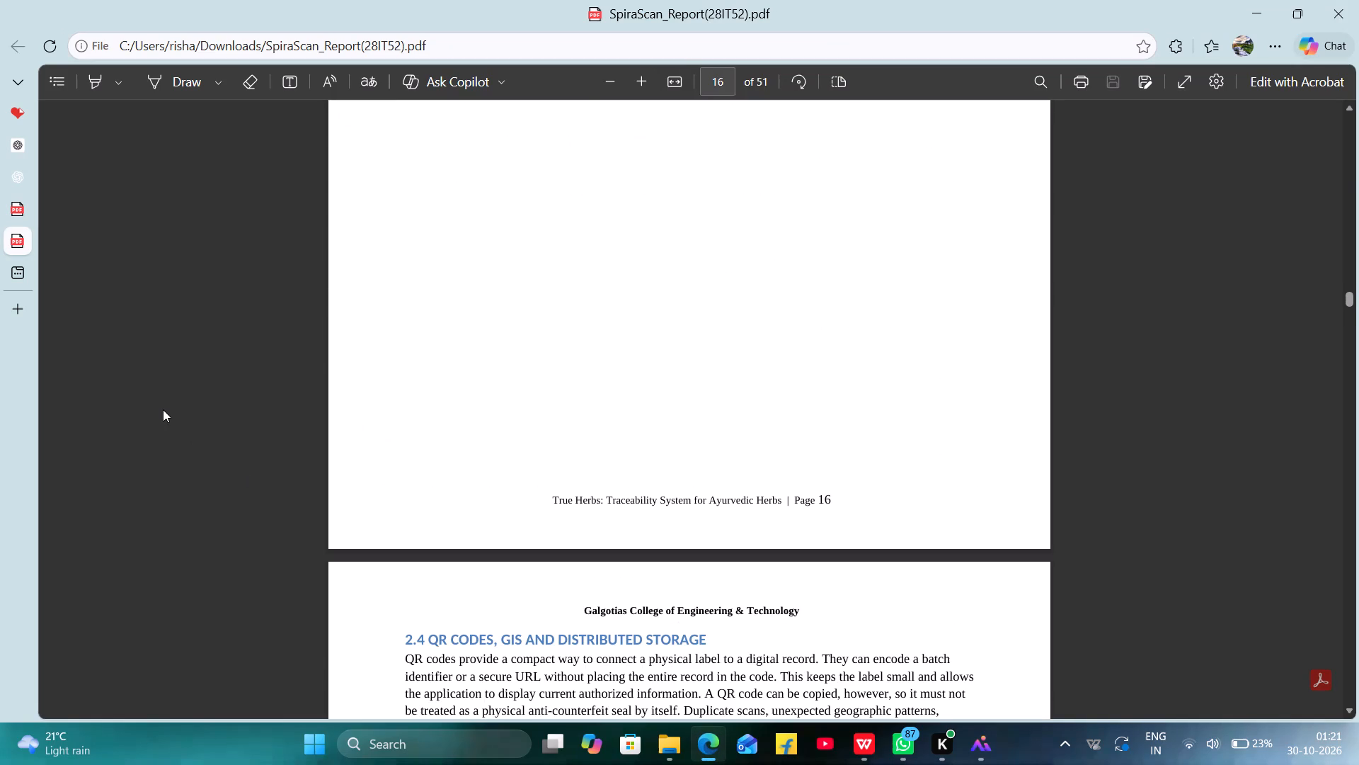
scroll(163, 409, up, 9)
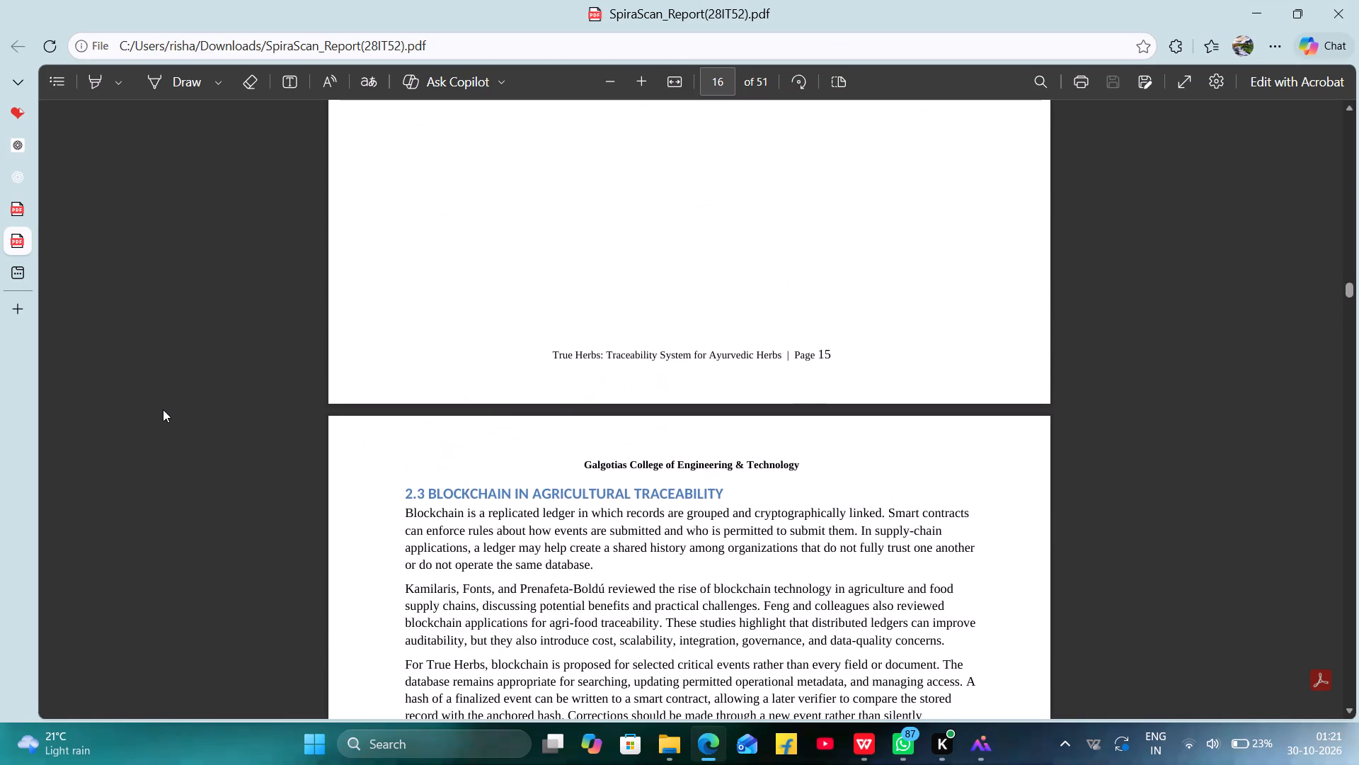
scroll(163, 409, down, 19)
scroll(163, 409, up, 6)
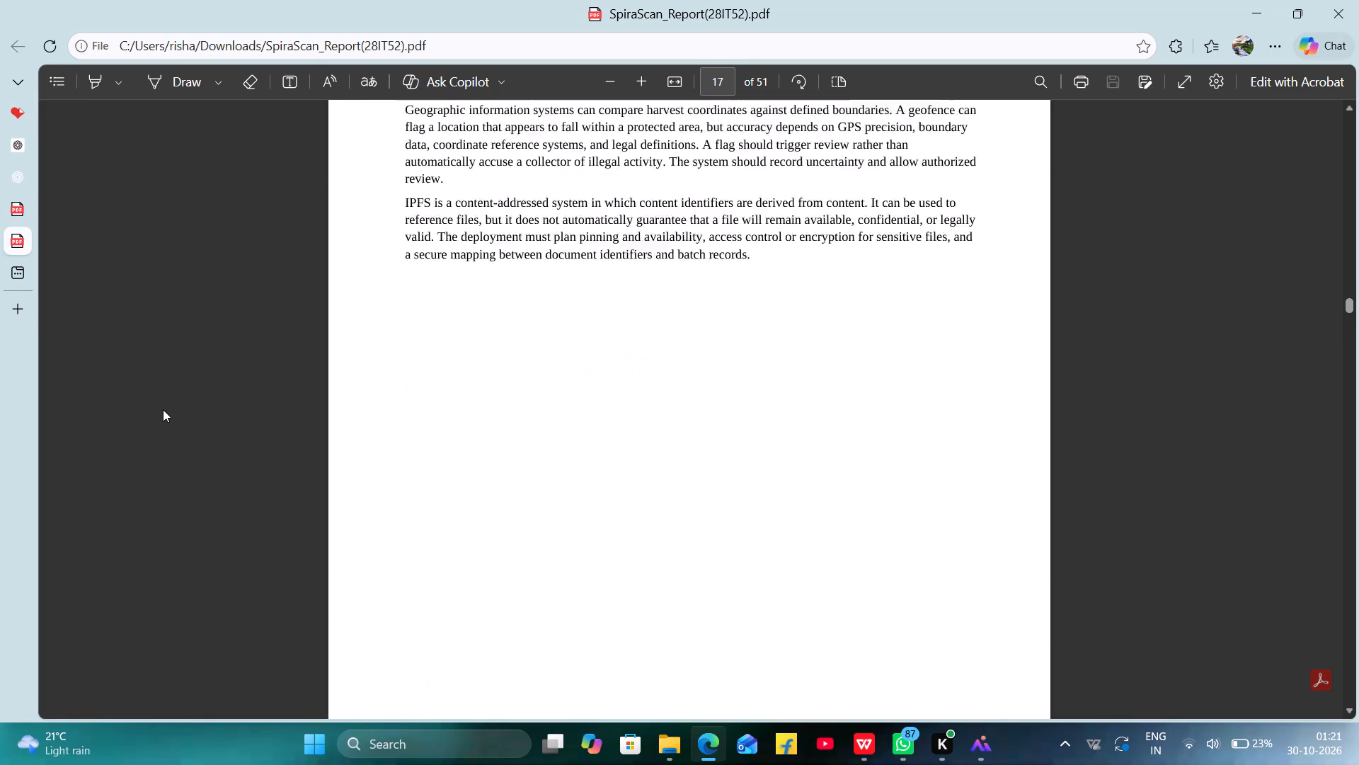
scroll(163, 409, up, 4)
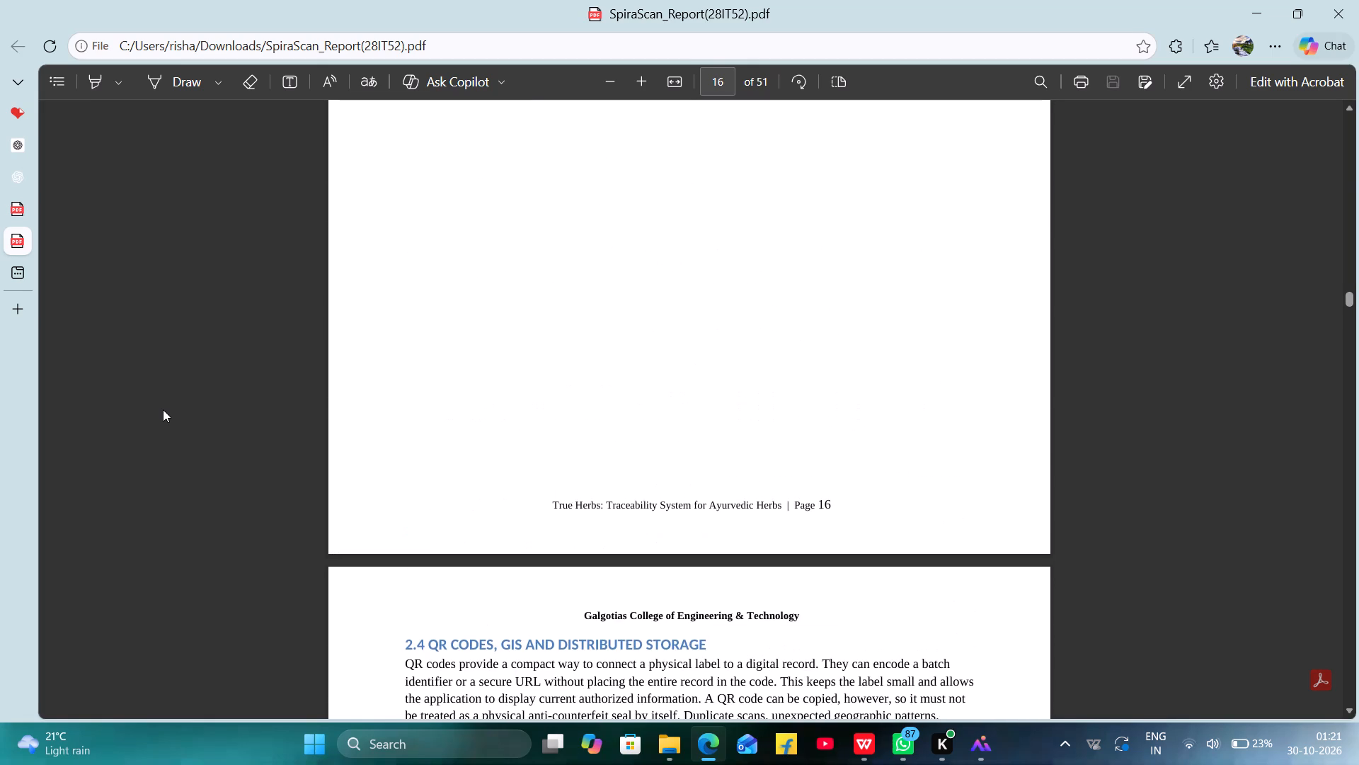
scroll(163, 409, up, 16)
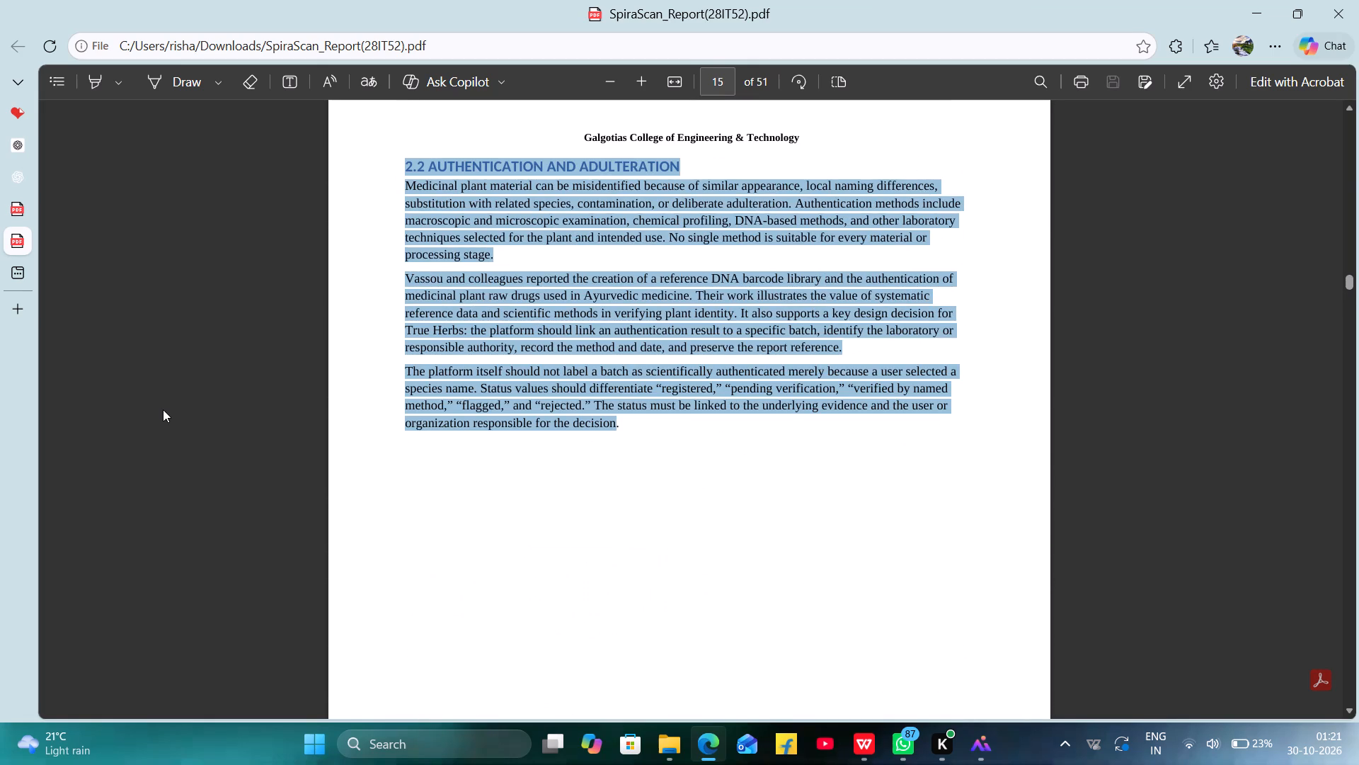
scroll(163, 409, down, 4)
scroll(163, 409, down, 20)
scroll(163, 409, down, 1)
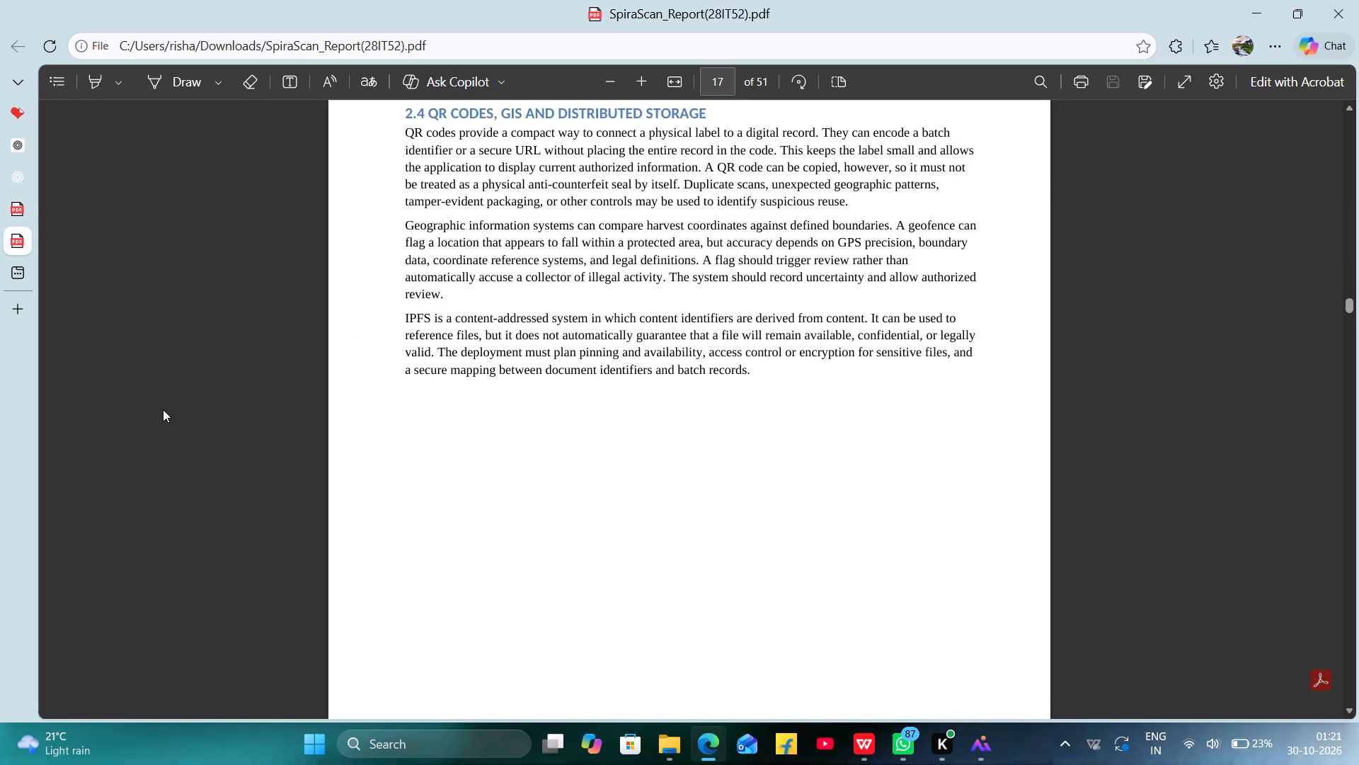
scroll(163, 409, down, 17)
scroll(163, 409, down, 12)
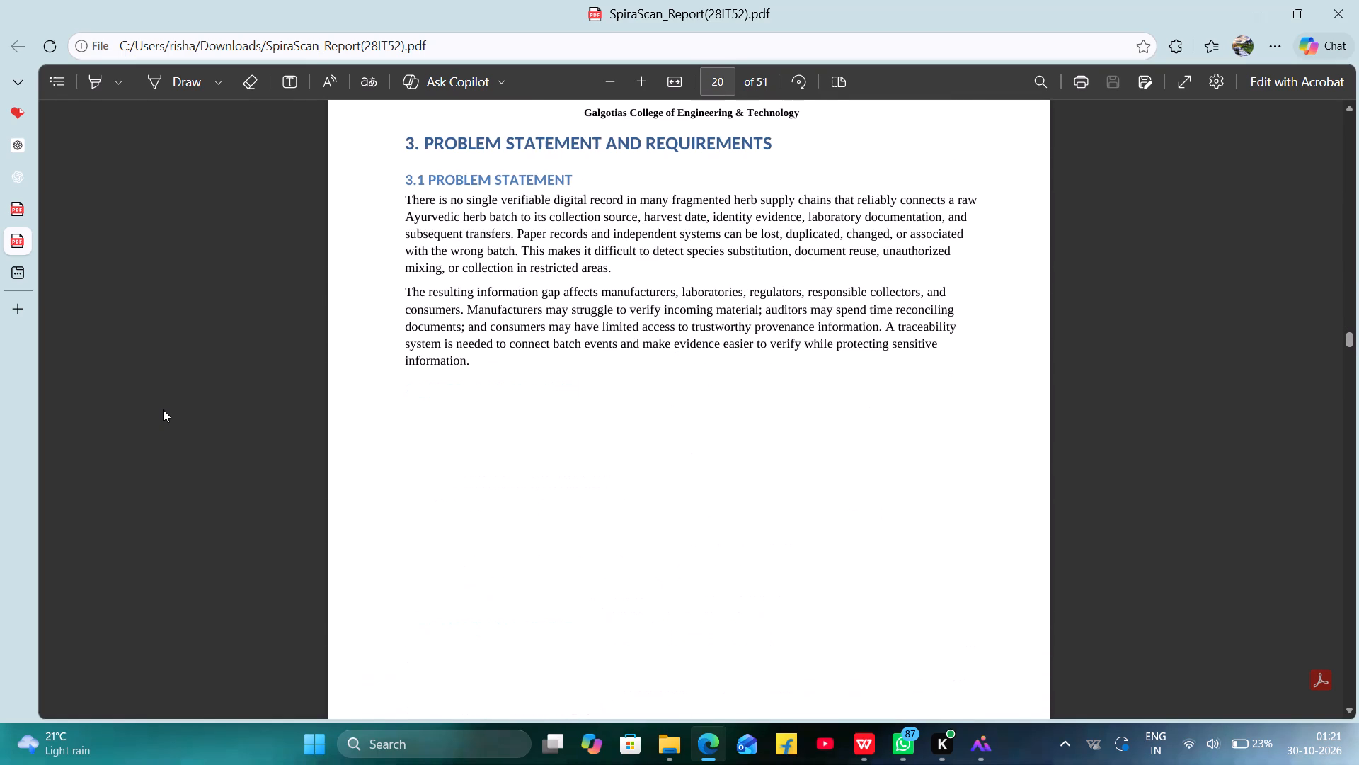
scroll(163, 409, down, 4)
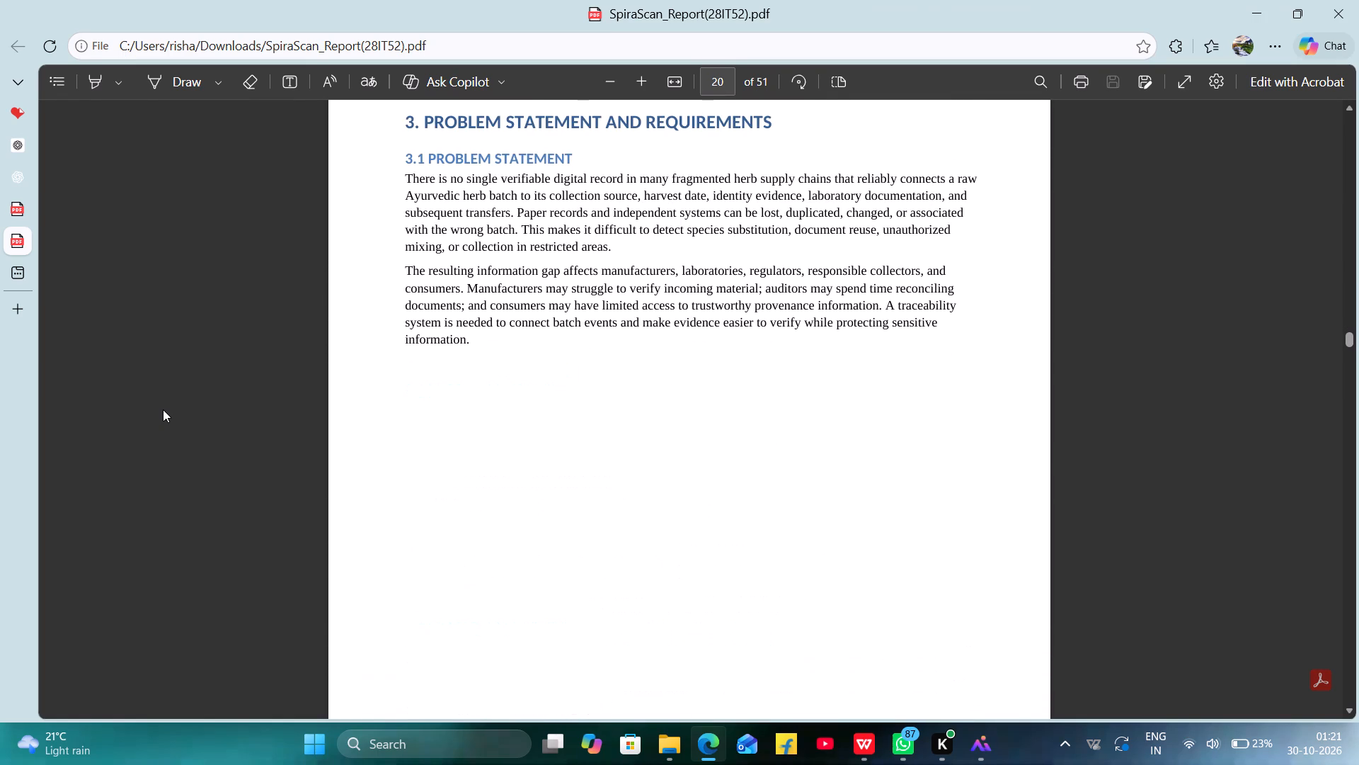
scroll(163, 409, down, 20)
scroll(163, 409, down, 1)
scroll(163, 409, up, 4)
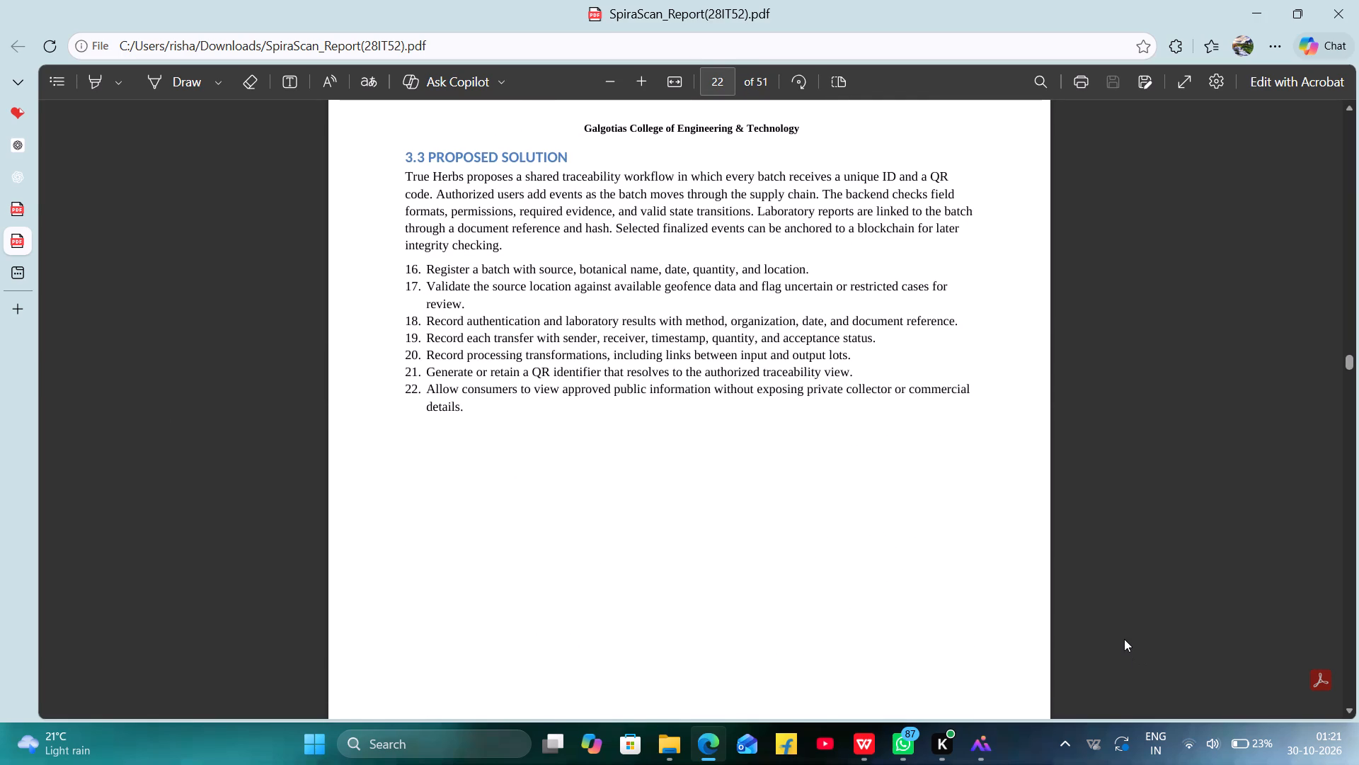
scroll(1123, 638, up, 1)
scroll(1123, 638, down, 13)
scroll(1123, 638, up, 2)
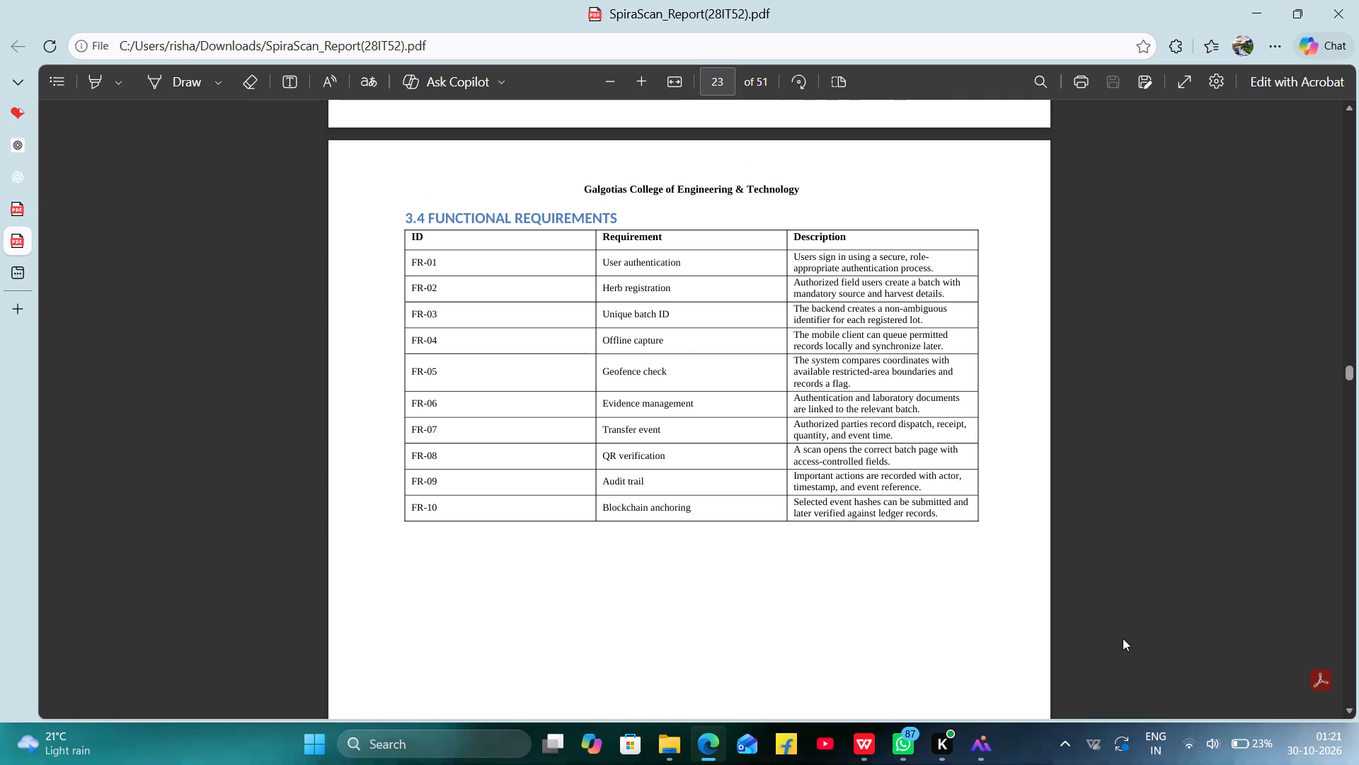
Examine the SpiraScan report PDF from section 3.4 Functional Requirements through section 4.2 User Roles and Use Cases.
scroll(549, 587, down, 12)
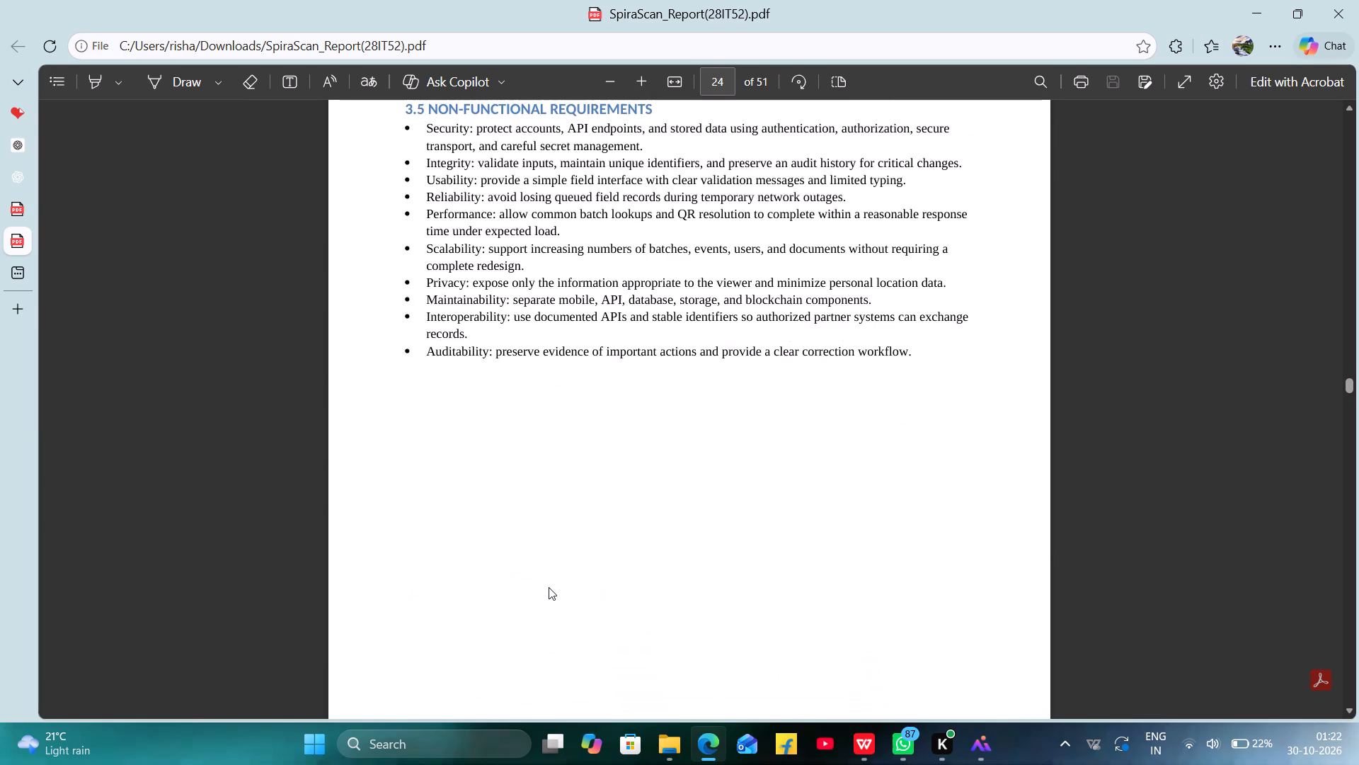
scroll(549, 587, up, 3)
scroll(549, 587, down, 10)
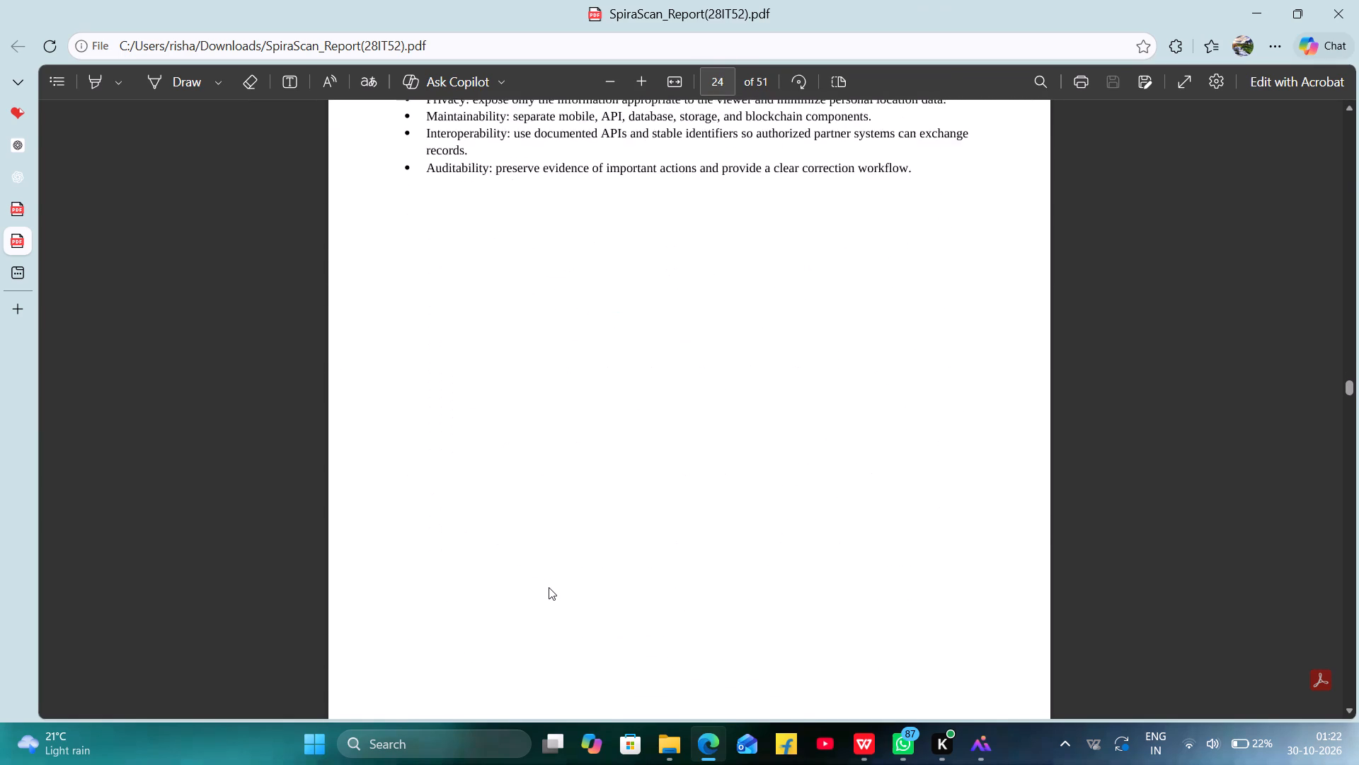
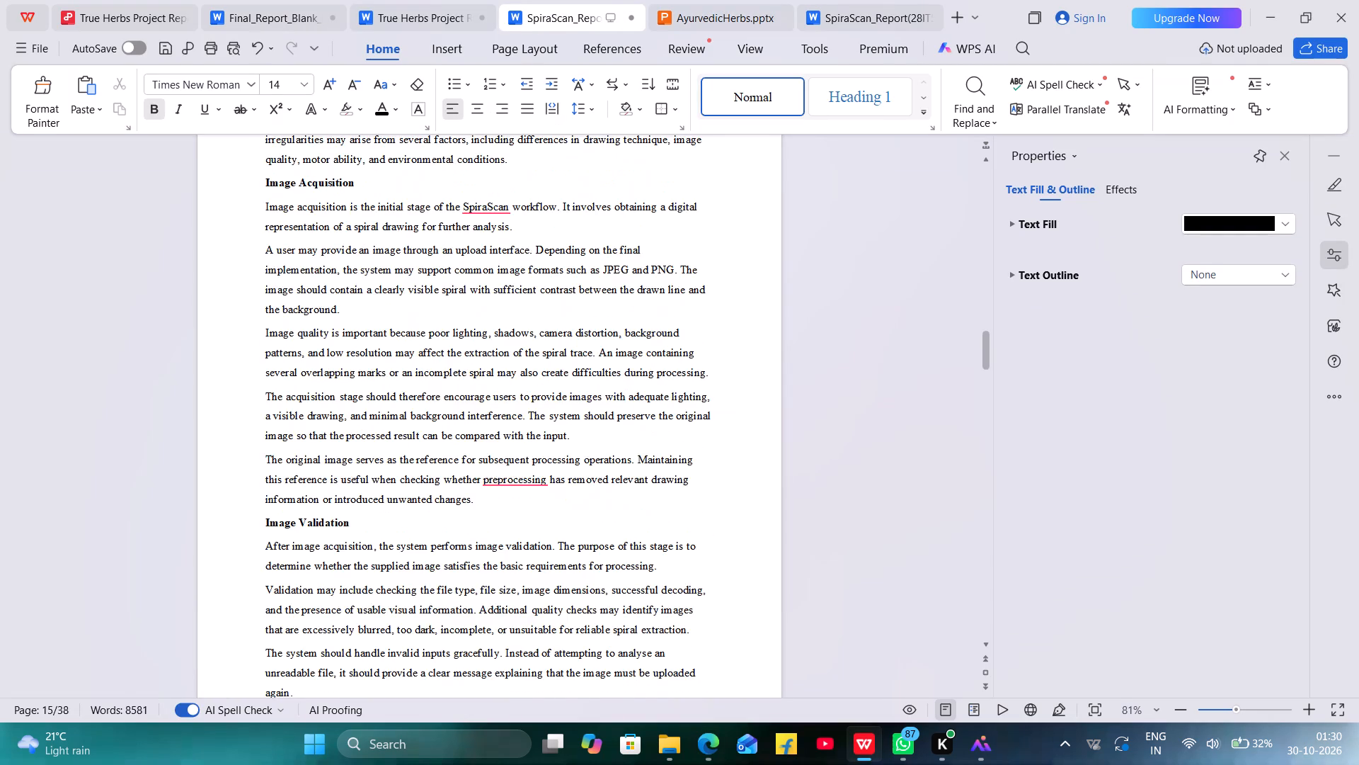
scroll(303, 419, up, 18)
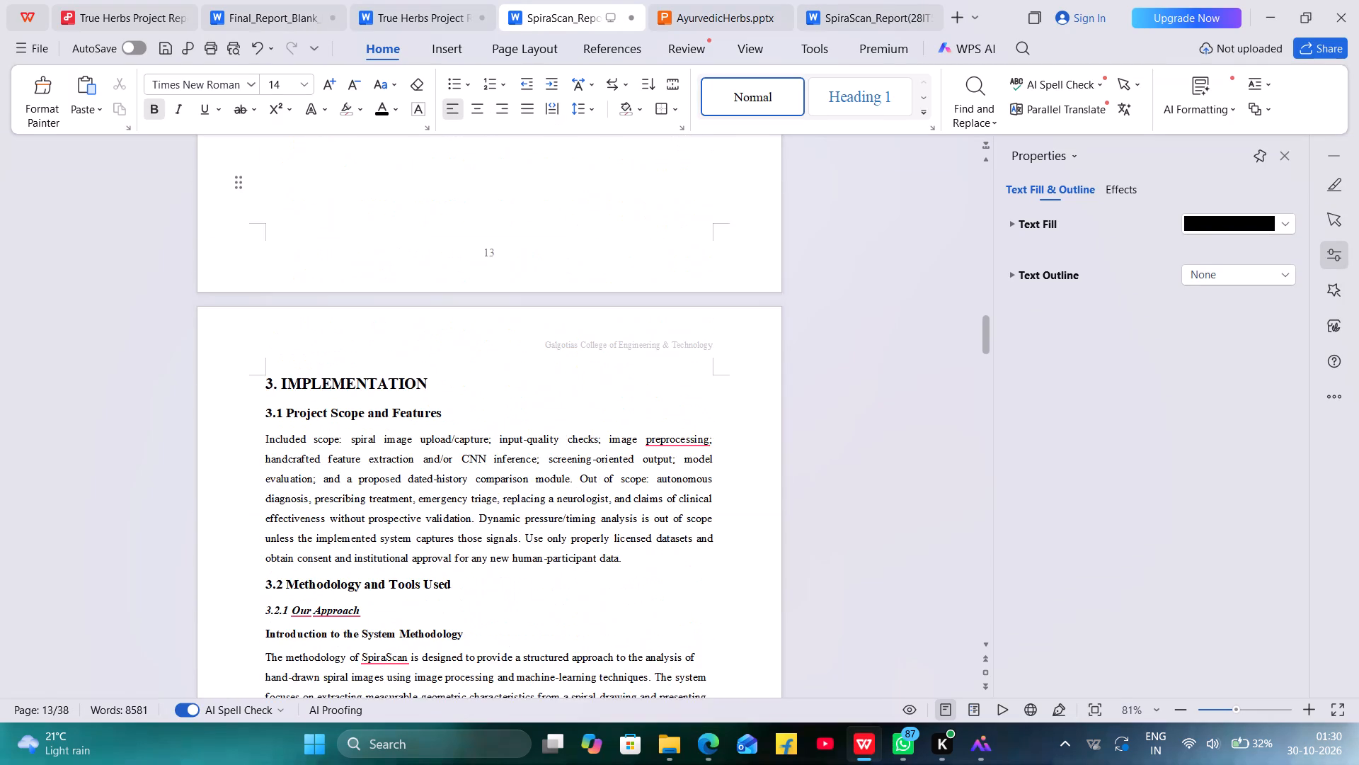
scroll(303, 419, up, 15)
scroll(303, 419, down, 4)
scroll(303, 419, up, 4)
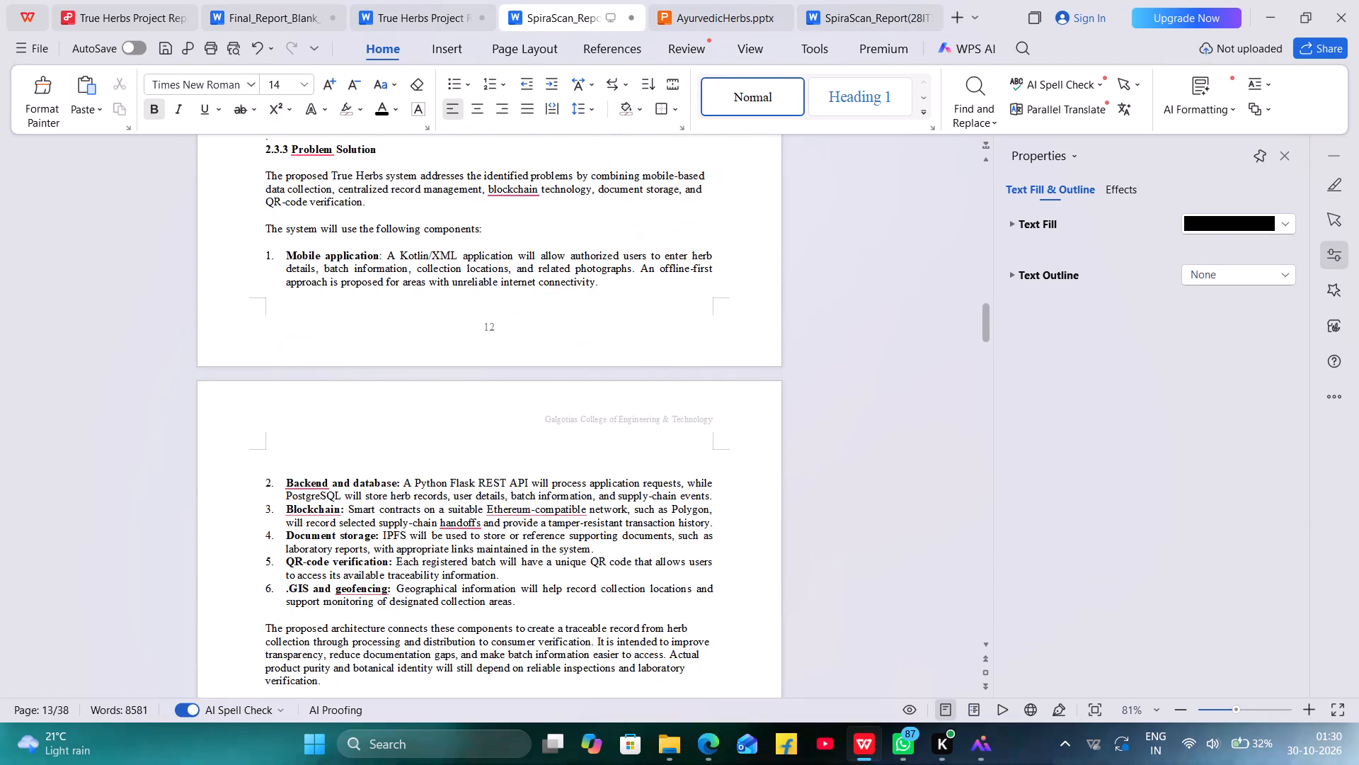
scroll(303, 419, up, 3)
scroll(303, 419, down, 1)
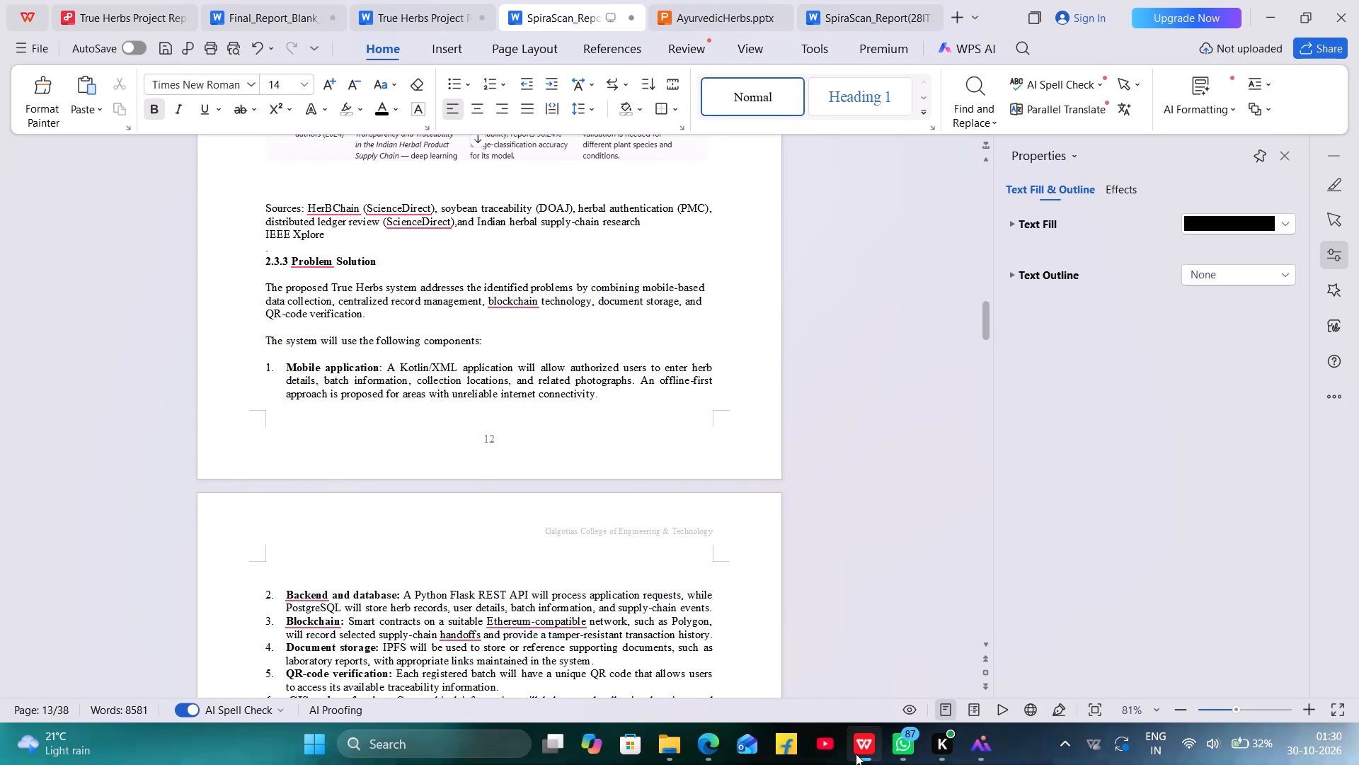
scroll(437, 705, up, 3)
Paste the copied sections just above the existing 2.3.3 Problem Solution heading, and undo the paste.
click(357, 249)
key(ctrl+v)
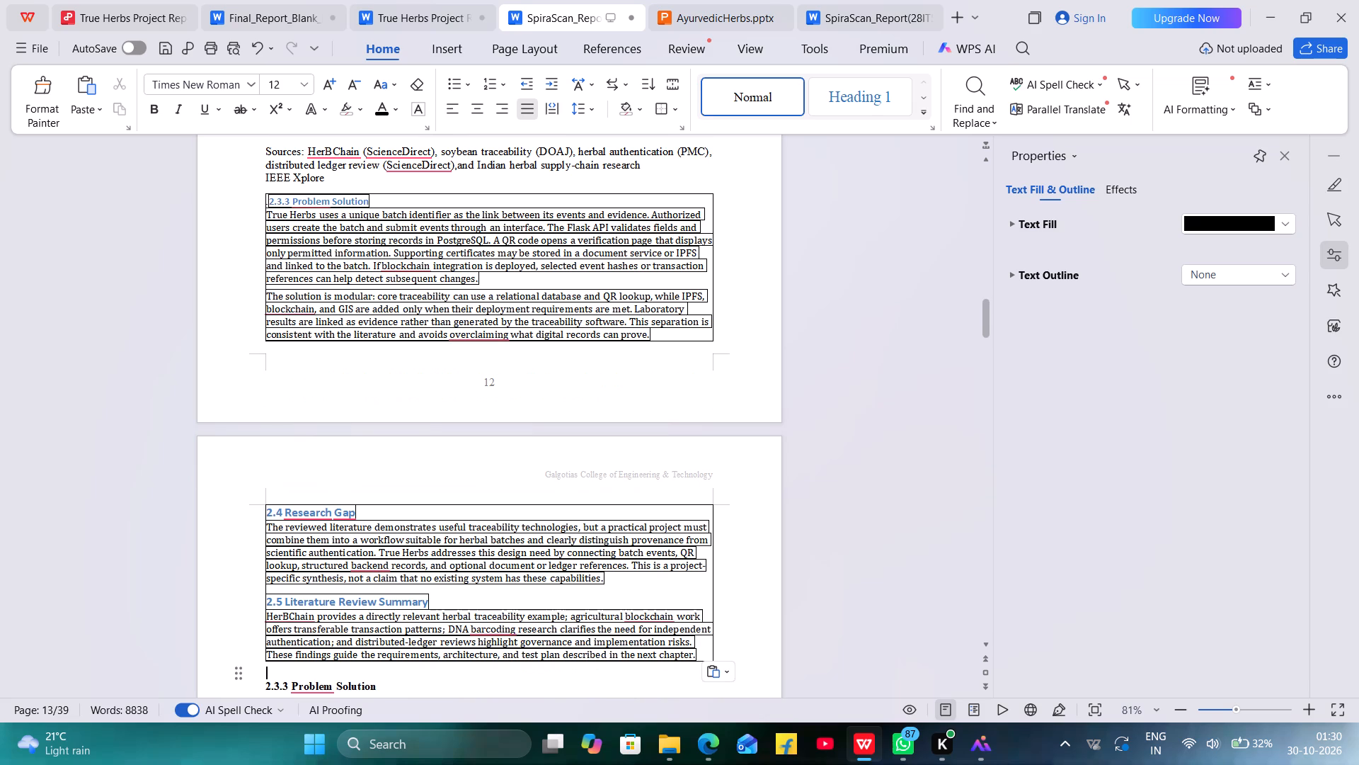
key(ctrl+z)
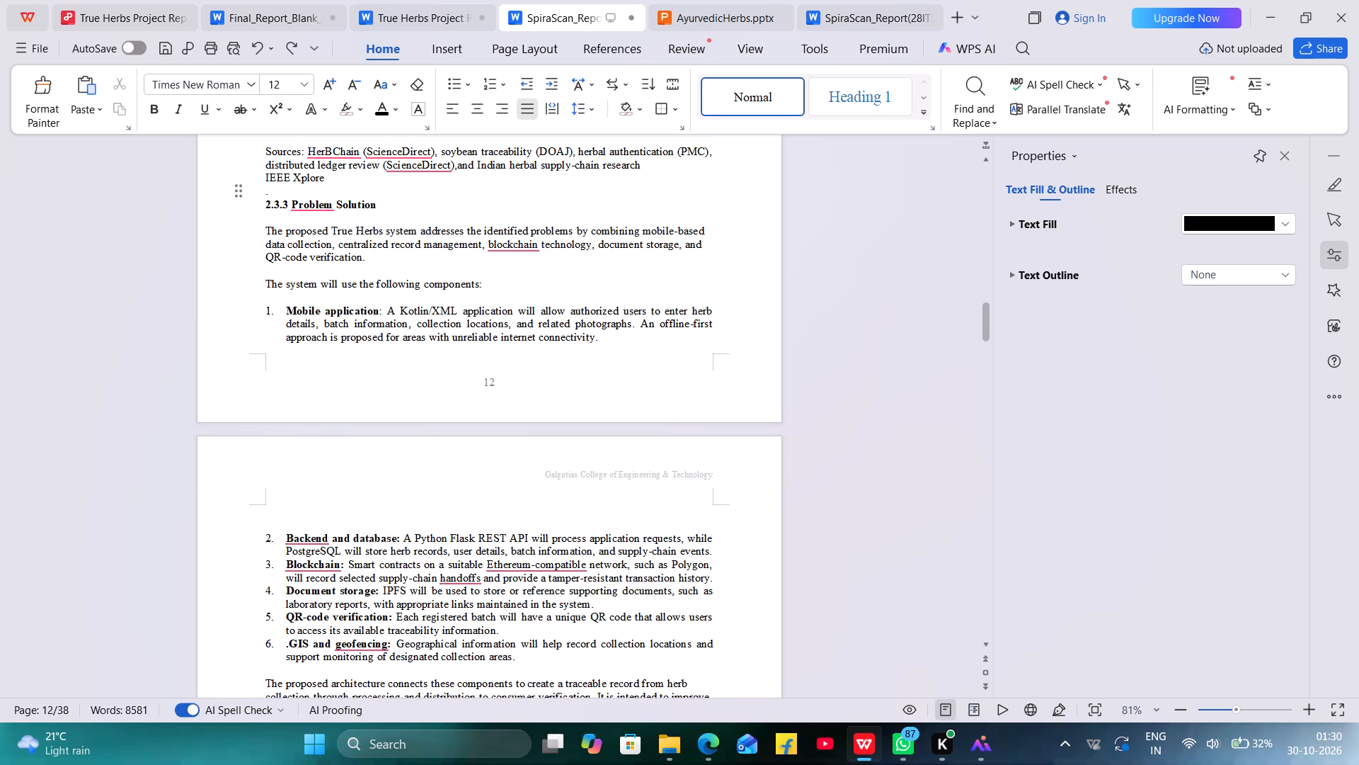
Paste the copied sections 2.3.3 to 2.5 on a new line after the closing proposed-architecture paragraph of the existing Problem Solution.
scroll(428, 336, up, 3)
scroll(465, 392, up, 2)
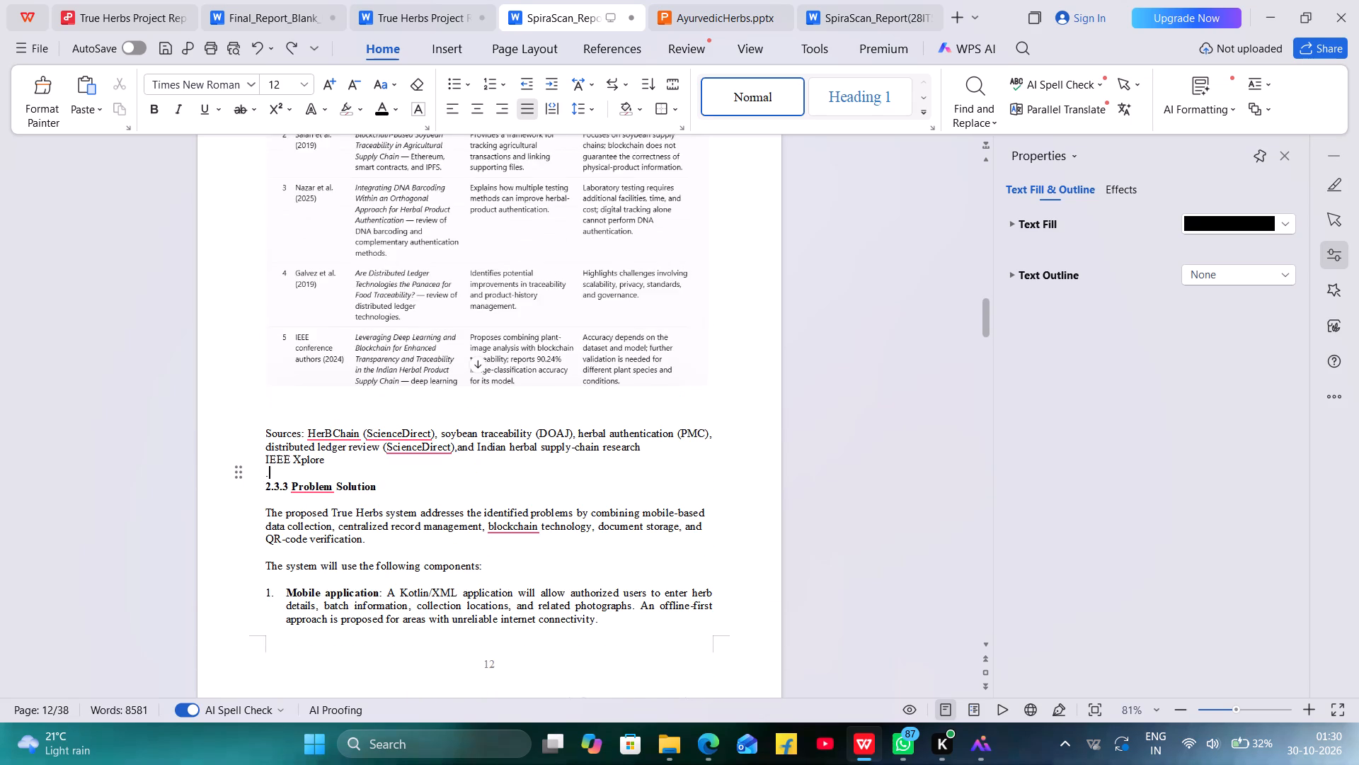
scroll(465, 392, down, 9)
click(371, 527)
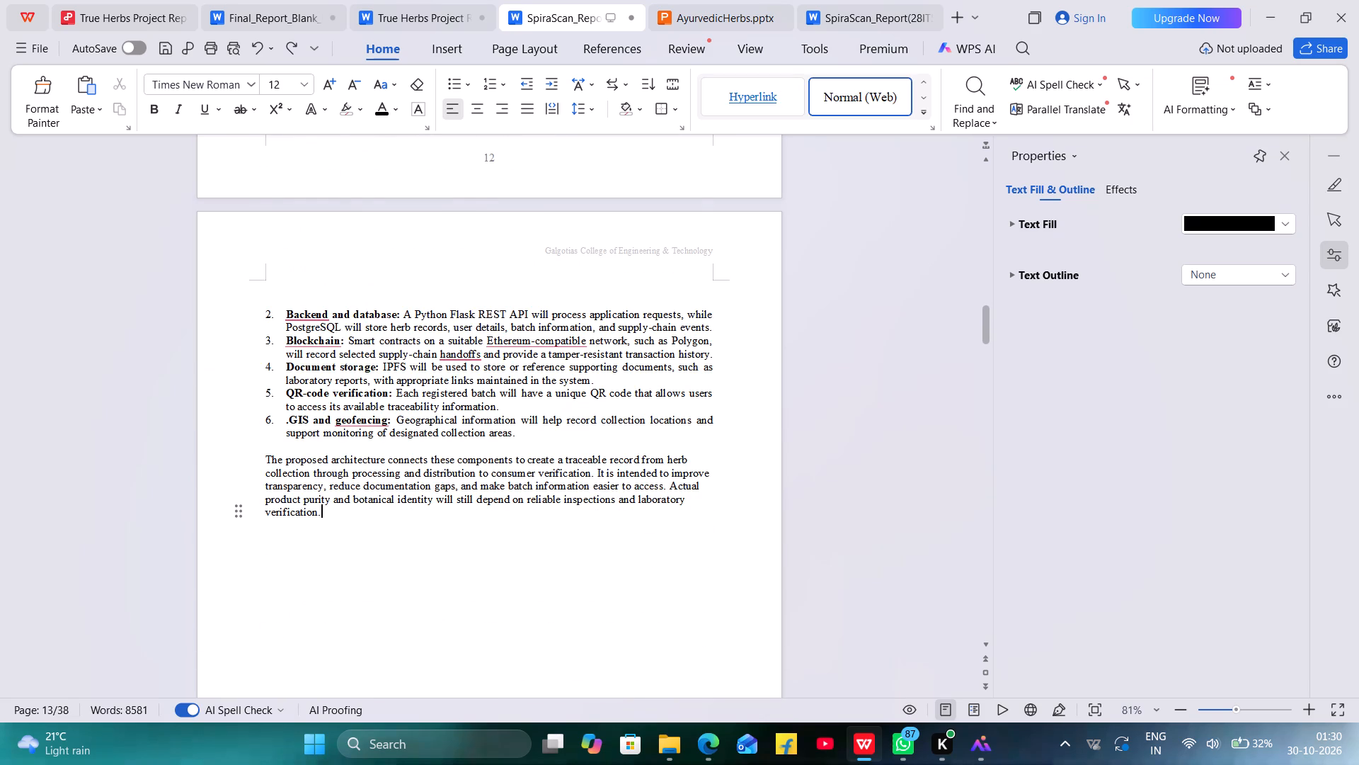
key(Return)
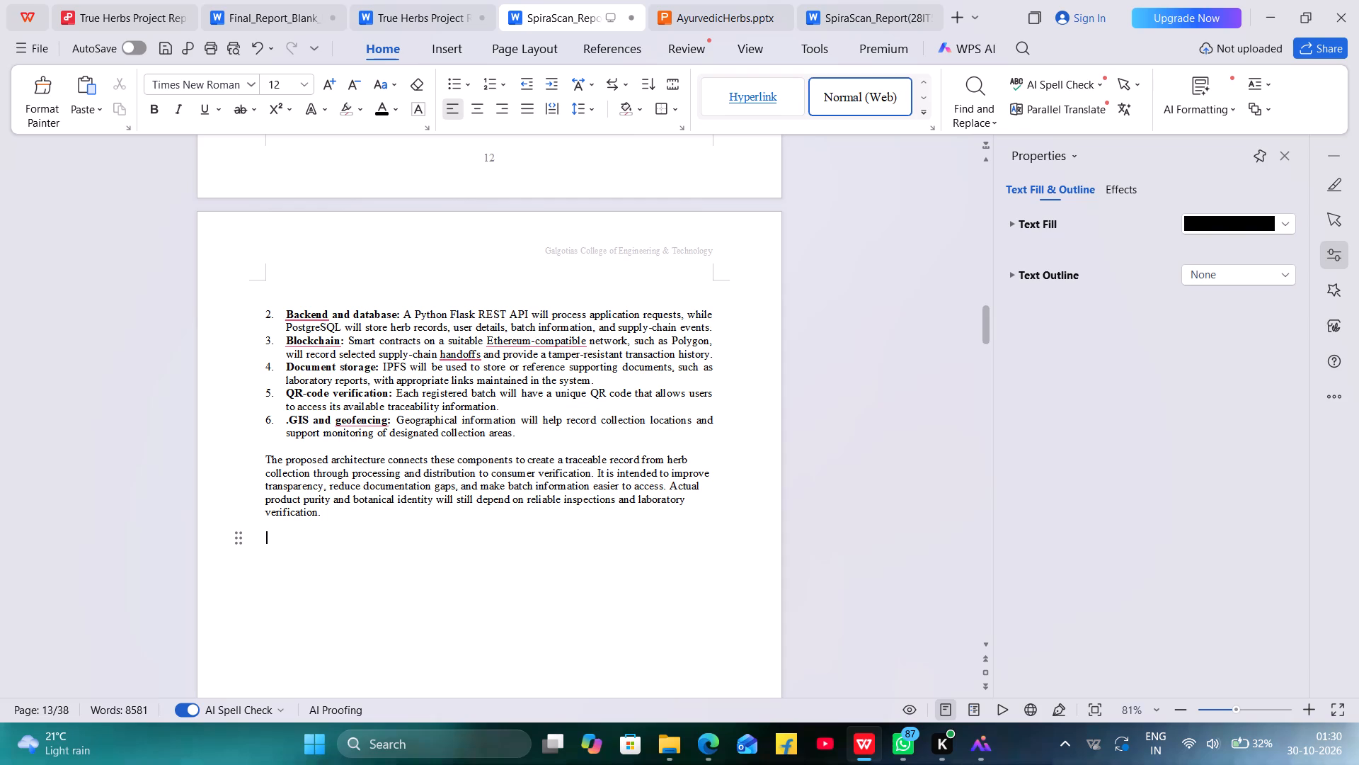
key(ctrl+v)
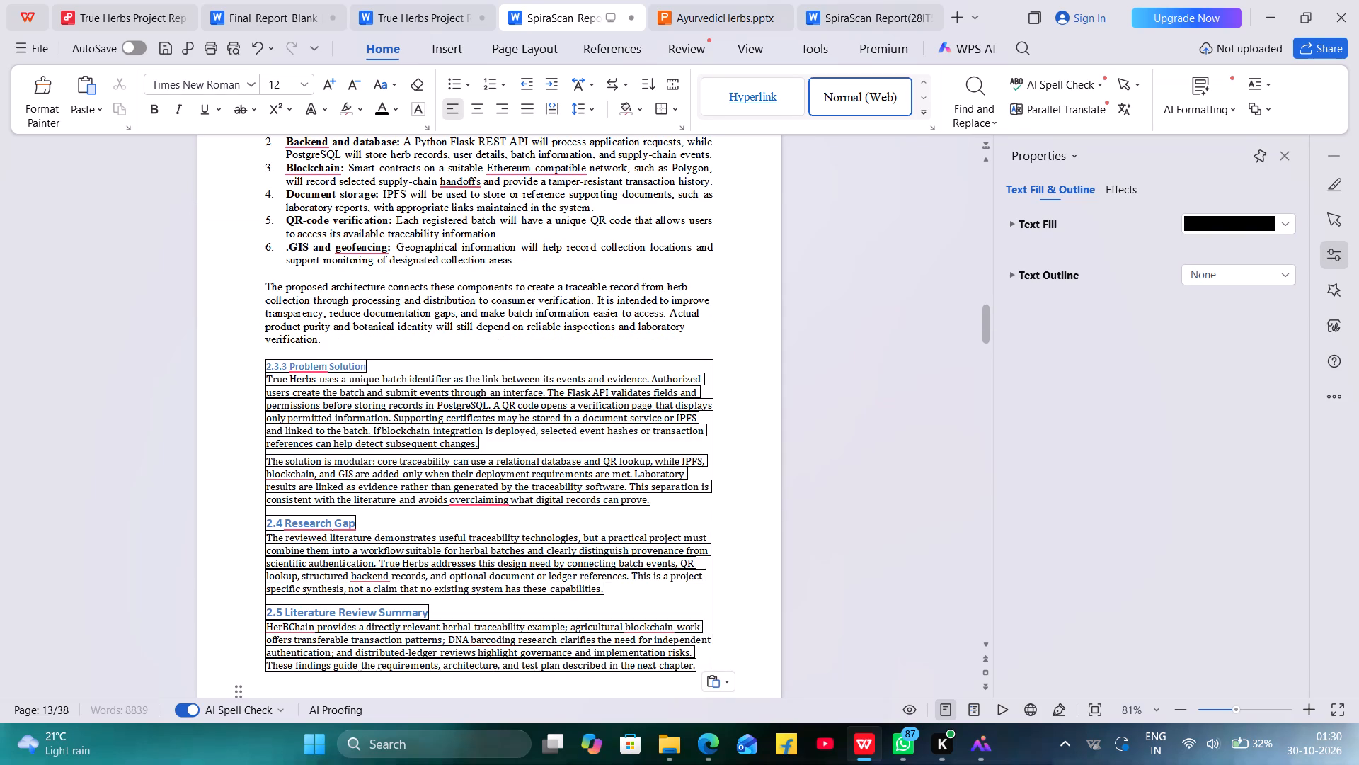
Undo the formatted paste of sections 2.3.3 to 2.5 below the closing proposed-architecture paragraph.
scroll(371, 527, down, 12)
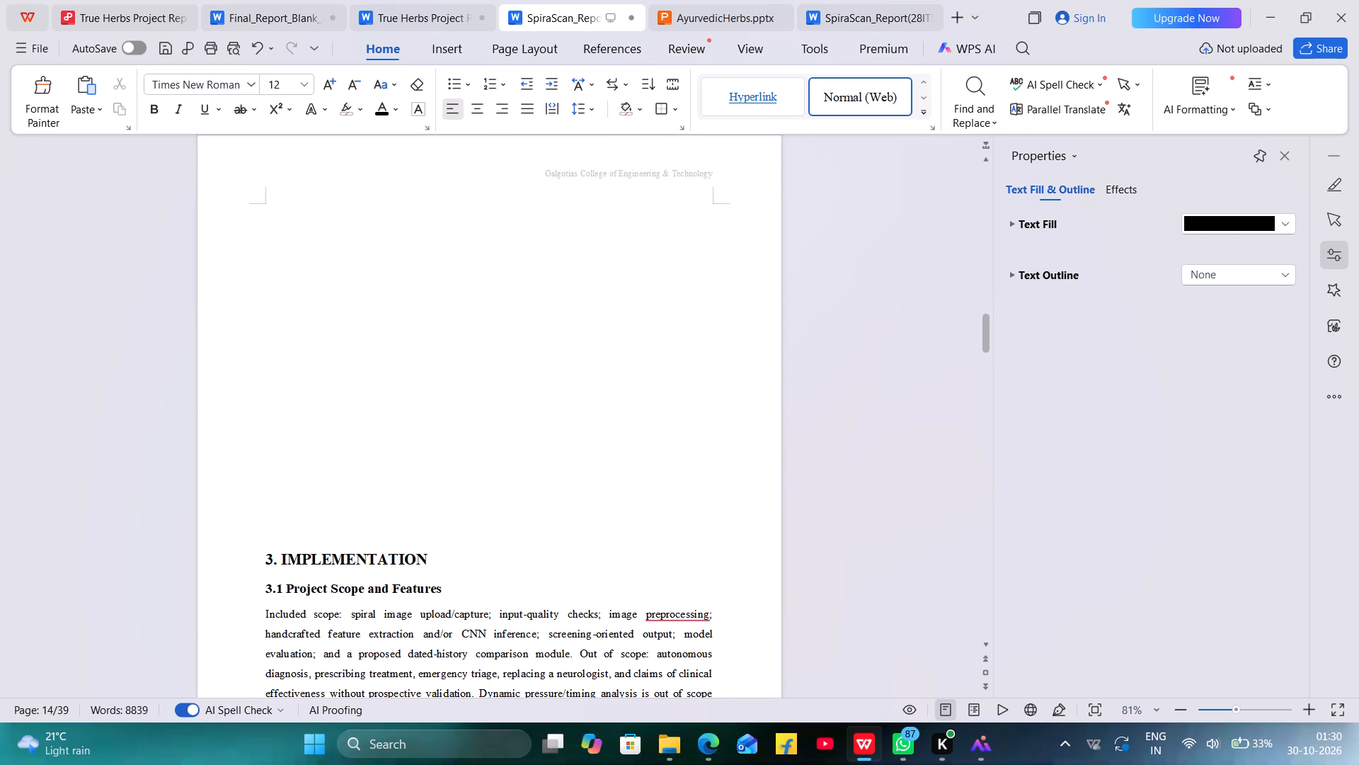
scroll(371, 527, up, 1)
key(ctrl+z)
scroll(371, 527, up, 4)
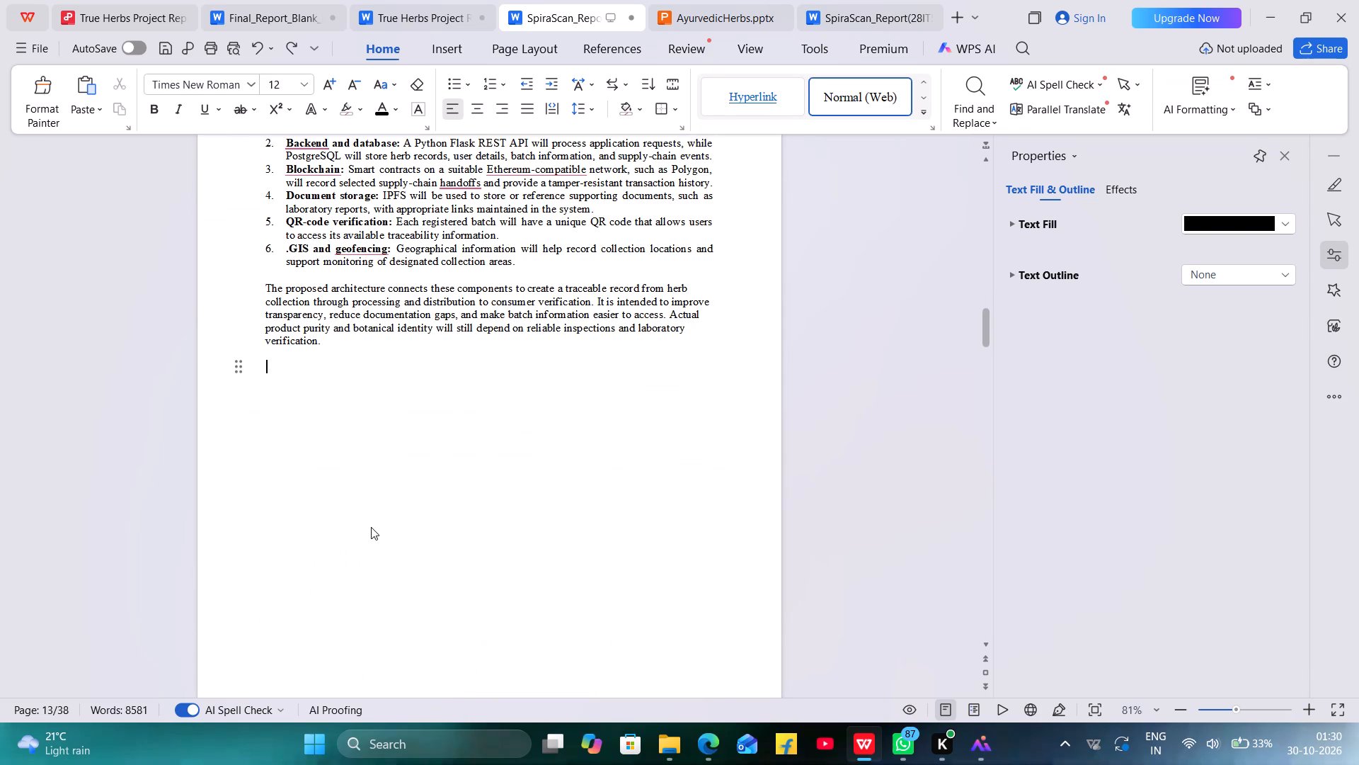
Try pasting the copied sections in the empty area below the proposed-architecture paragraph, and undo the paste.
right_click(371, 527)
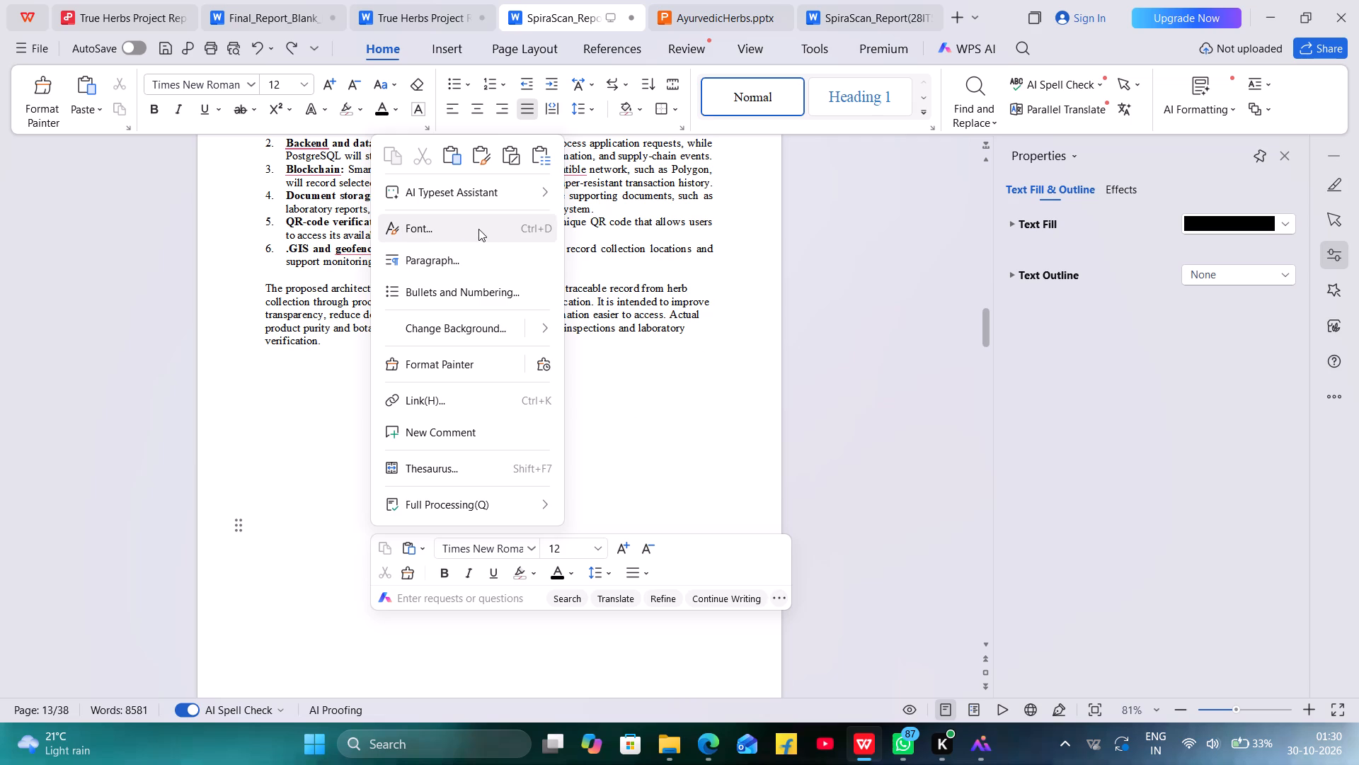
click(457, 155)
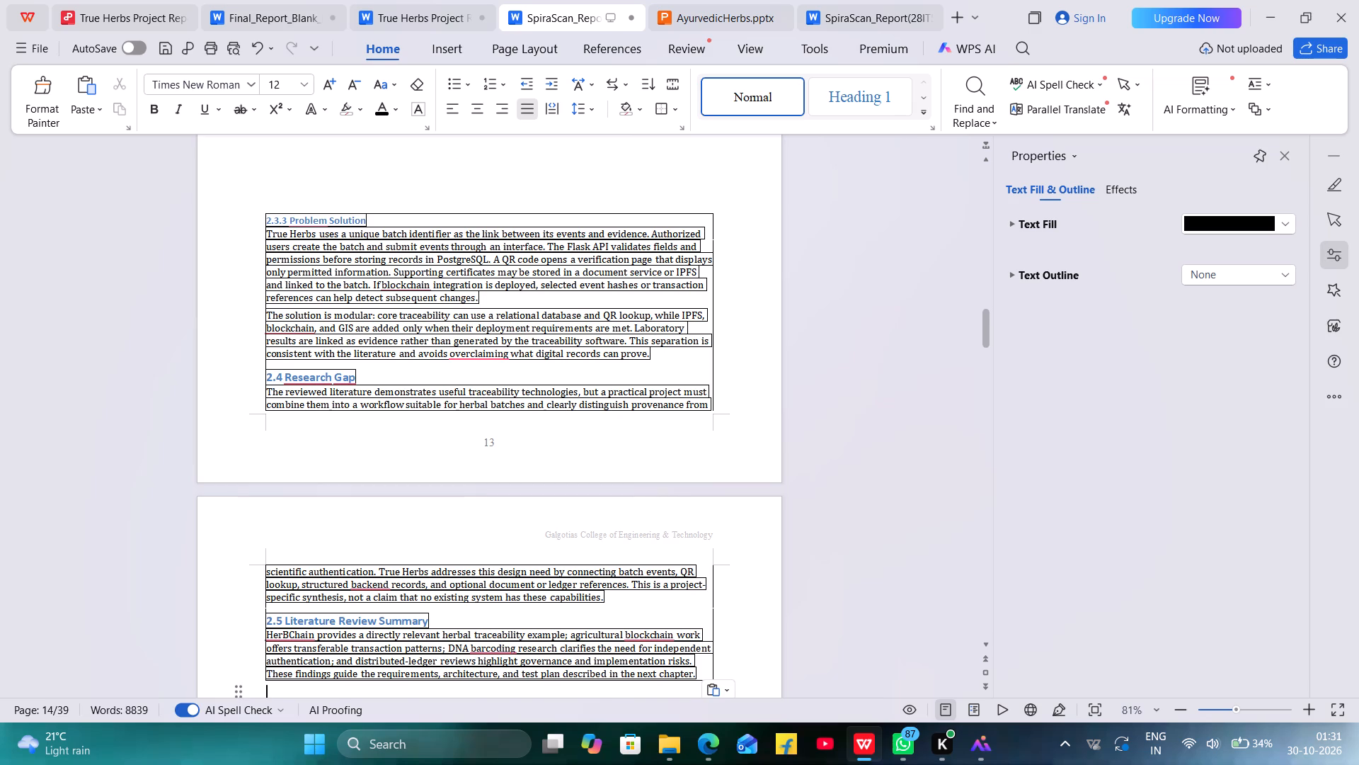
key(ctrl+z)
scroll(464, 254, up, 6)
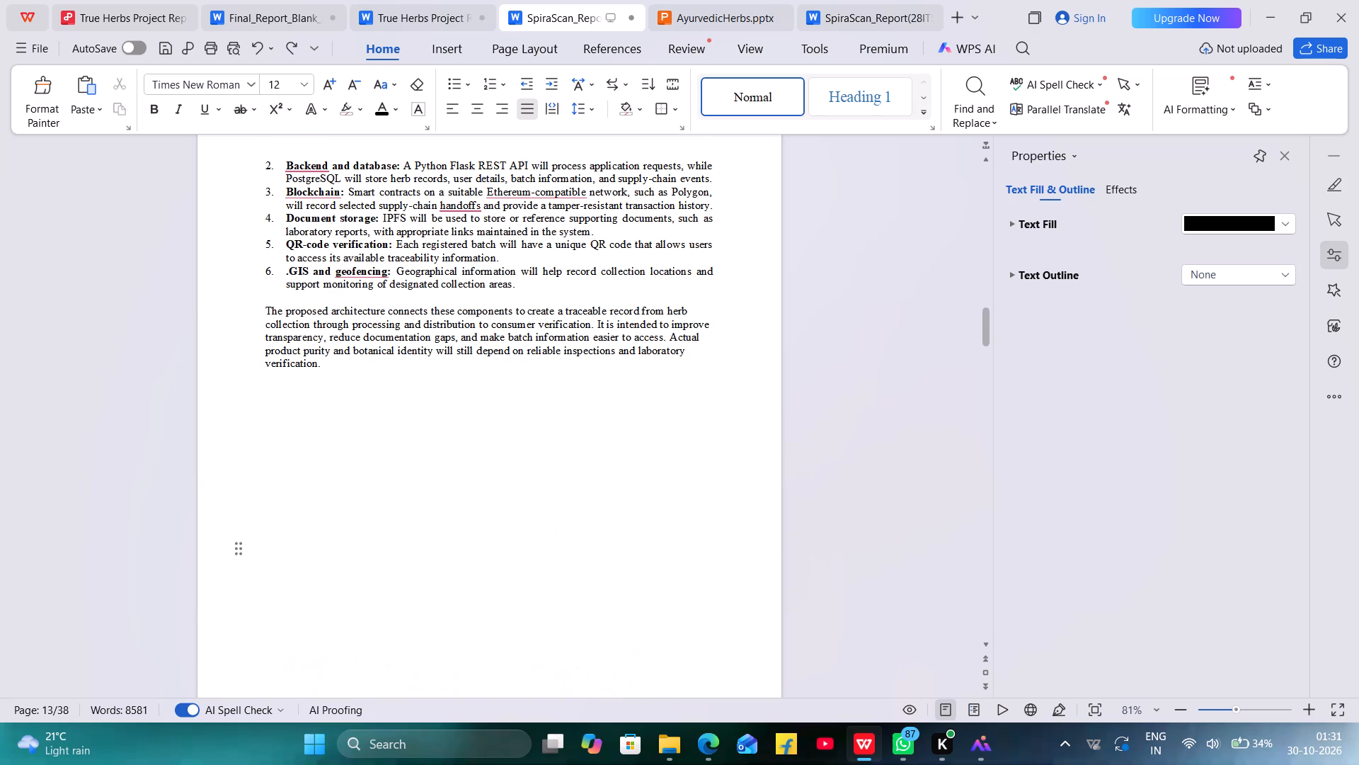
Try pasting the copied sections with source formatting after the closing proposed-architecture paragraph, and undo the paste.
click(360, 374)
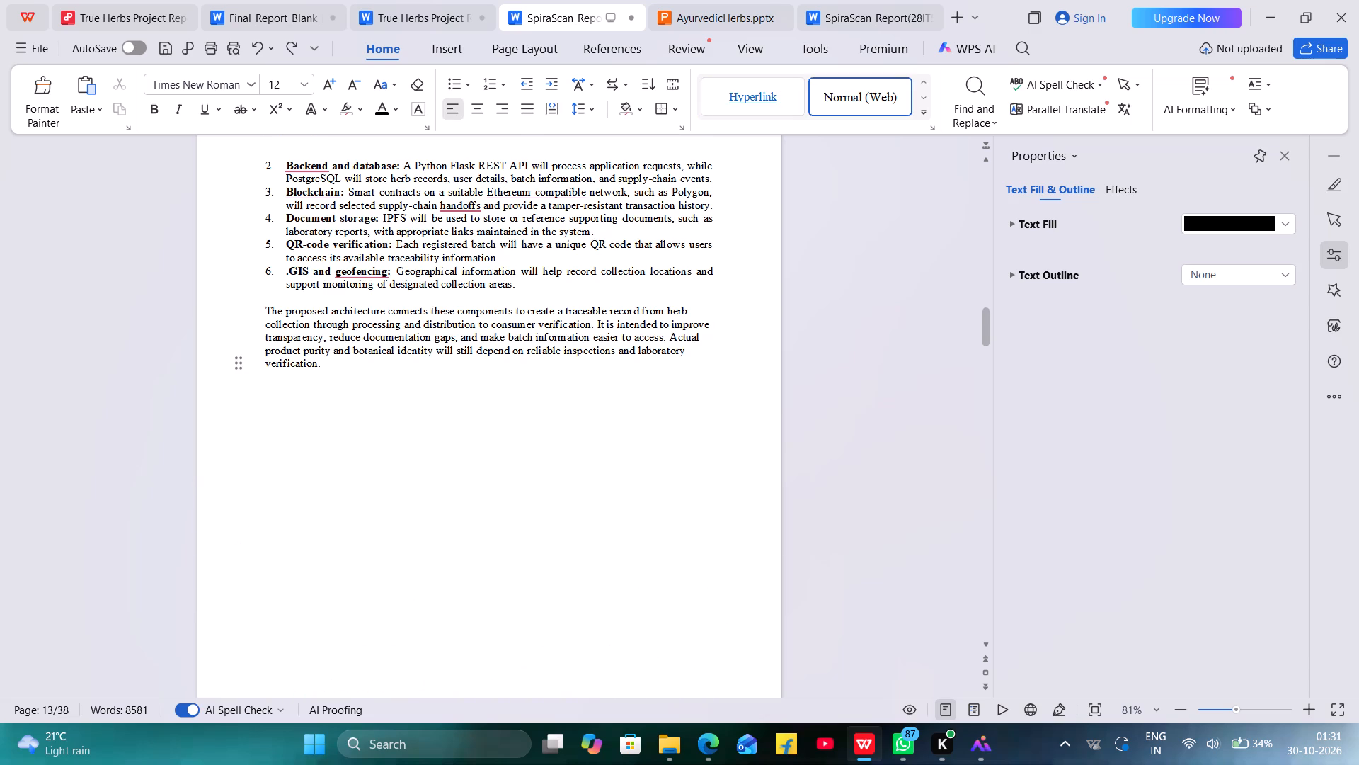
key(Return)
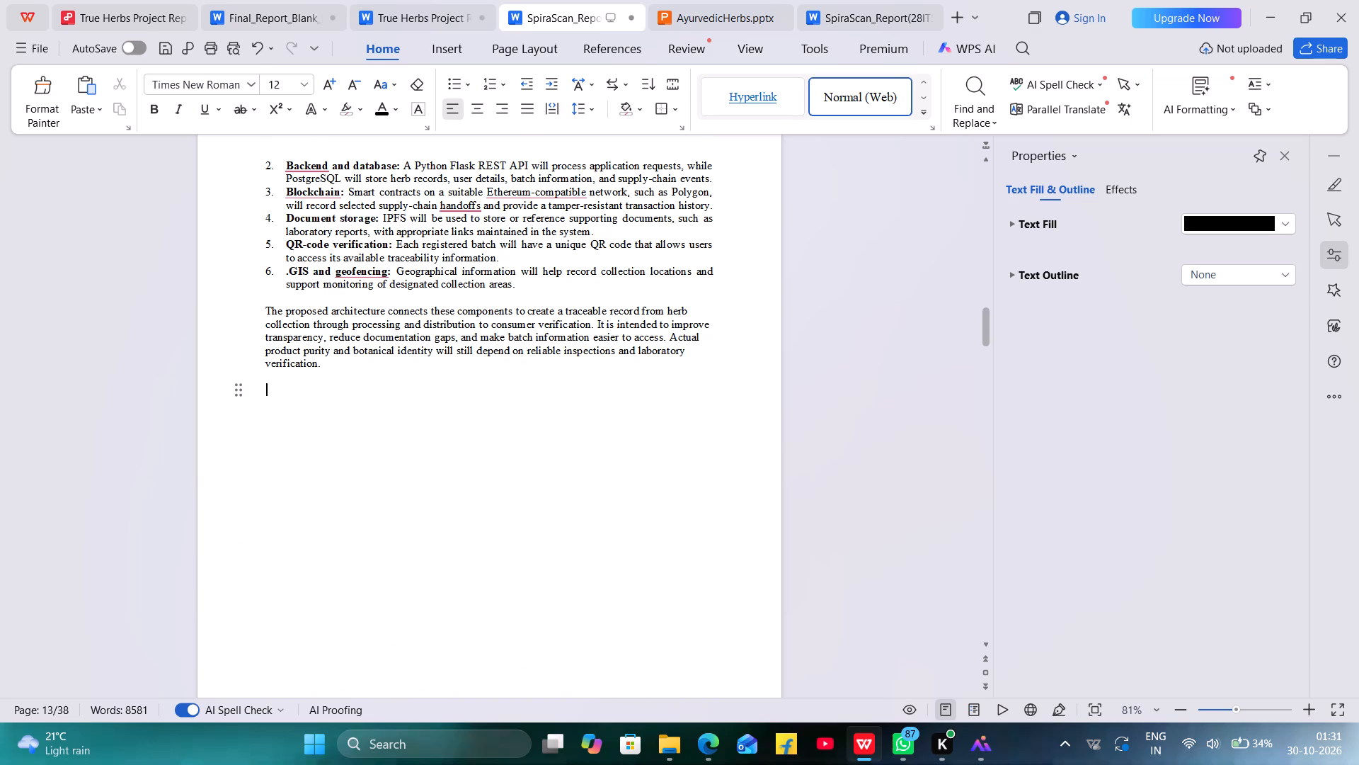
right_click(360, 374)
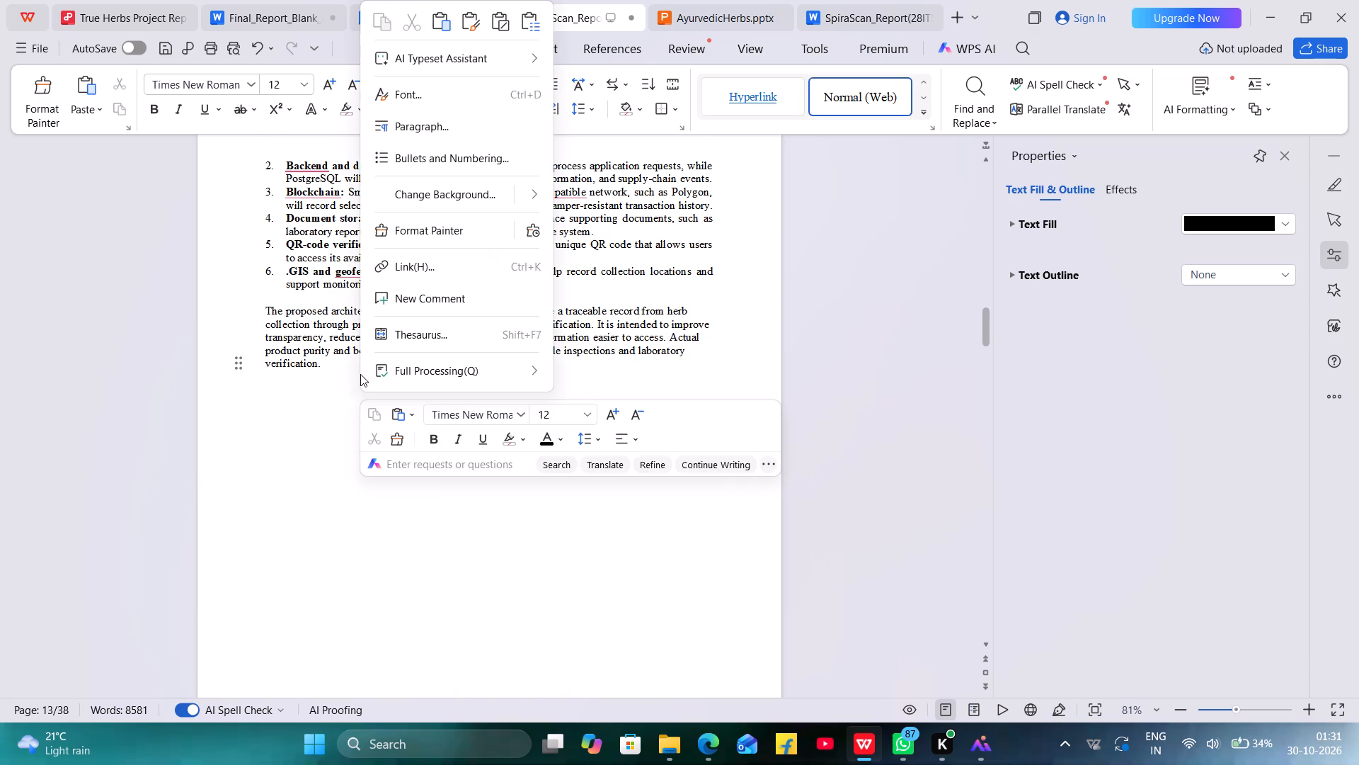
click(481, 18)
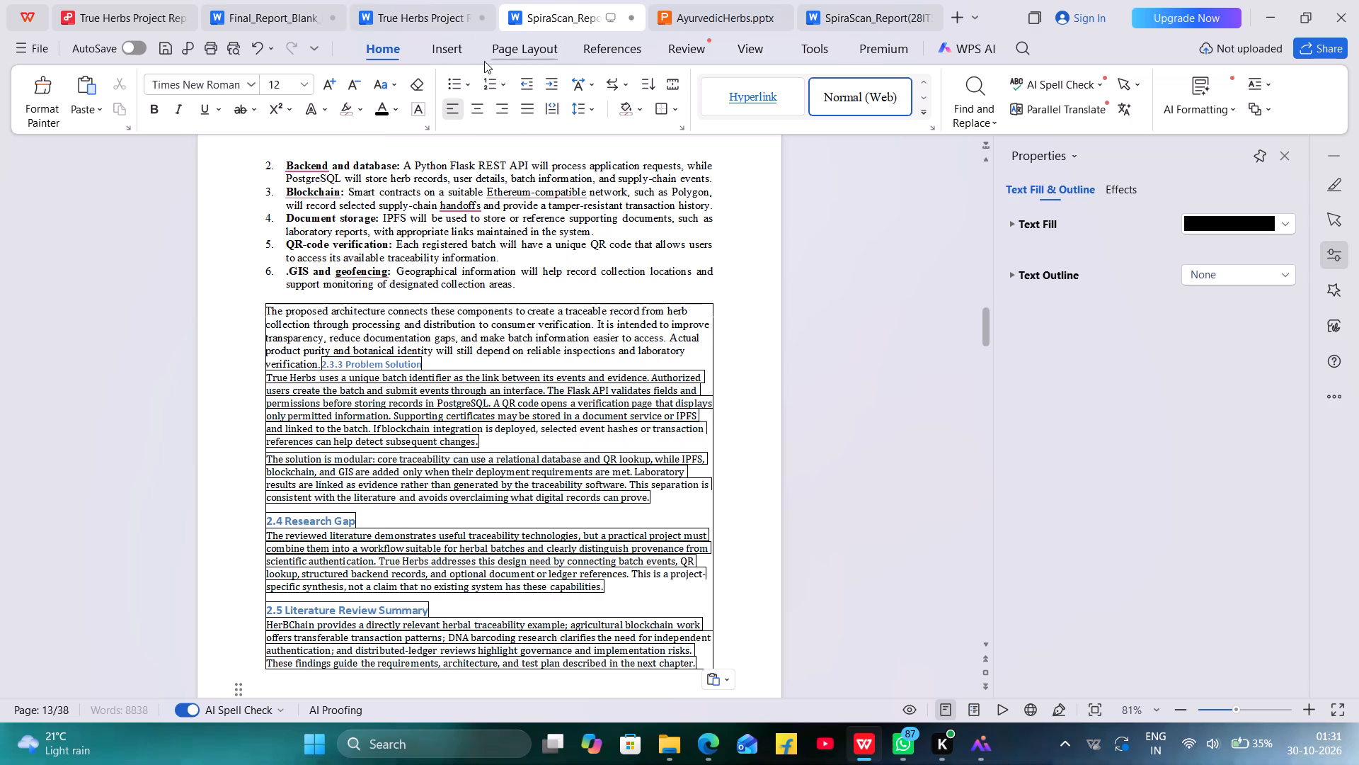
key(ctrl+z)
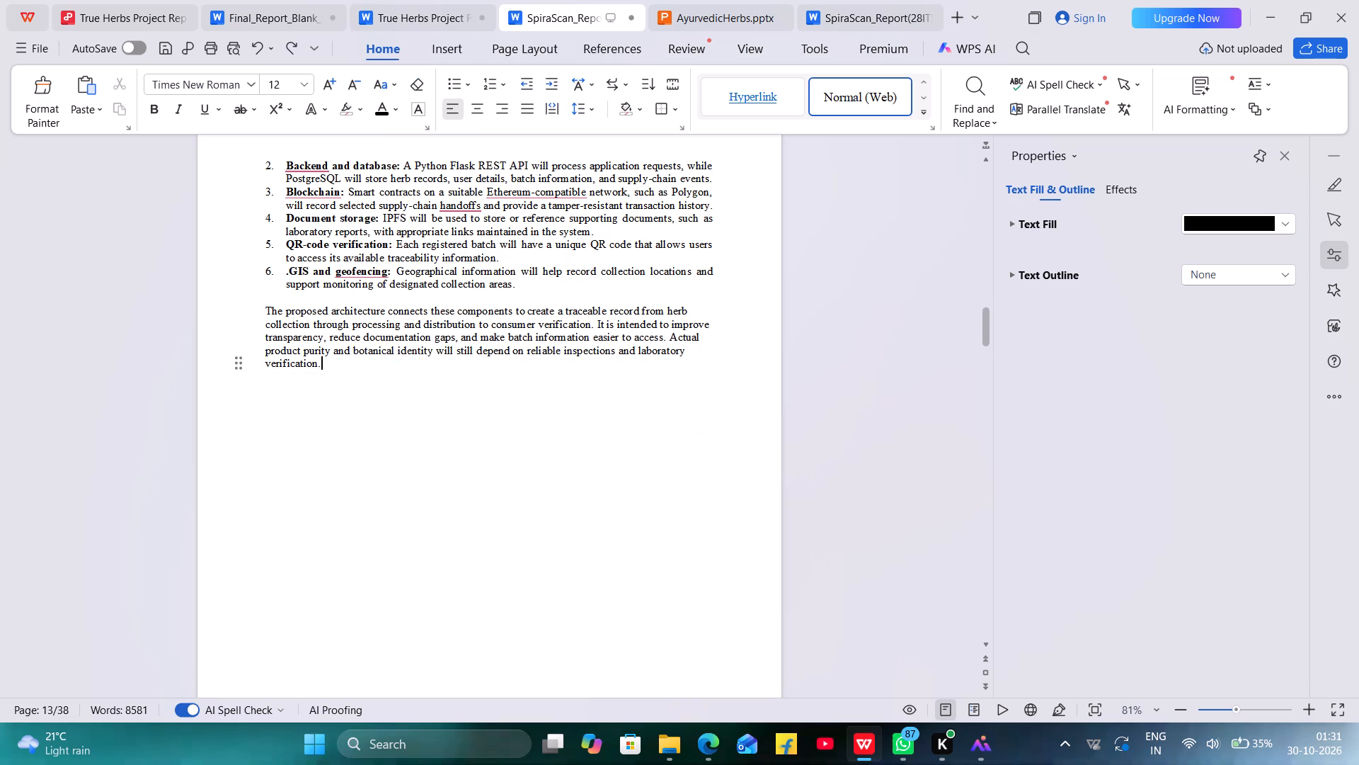
Paste the copied sections 2.3.3 to 2.5 as text only on a new line after the closing proposed-architecture paragraph.
key(Return)
scroll(601, 153, up, 4)
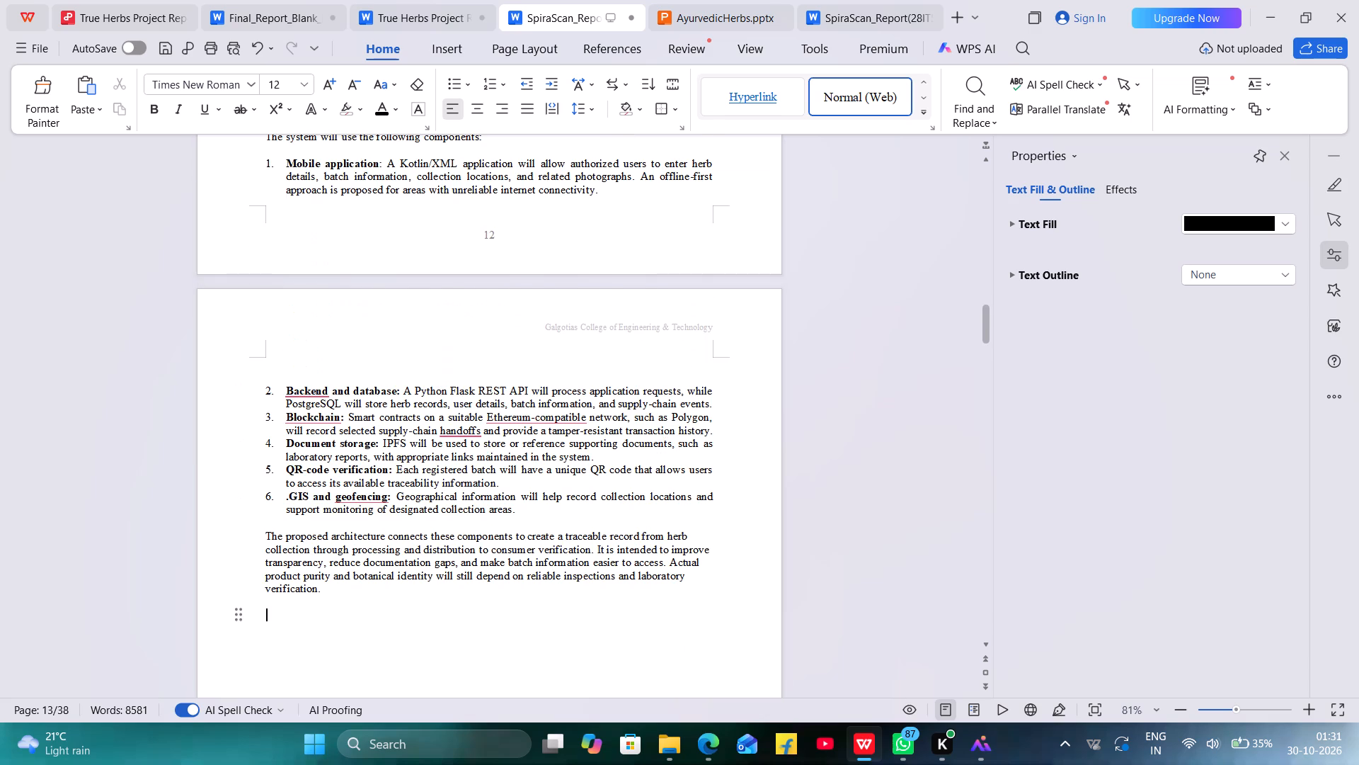
scroll(601, 153, down, 2)
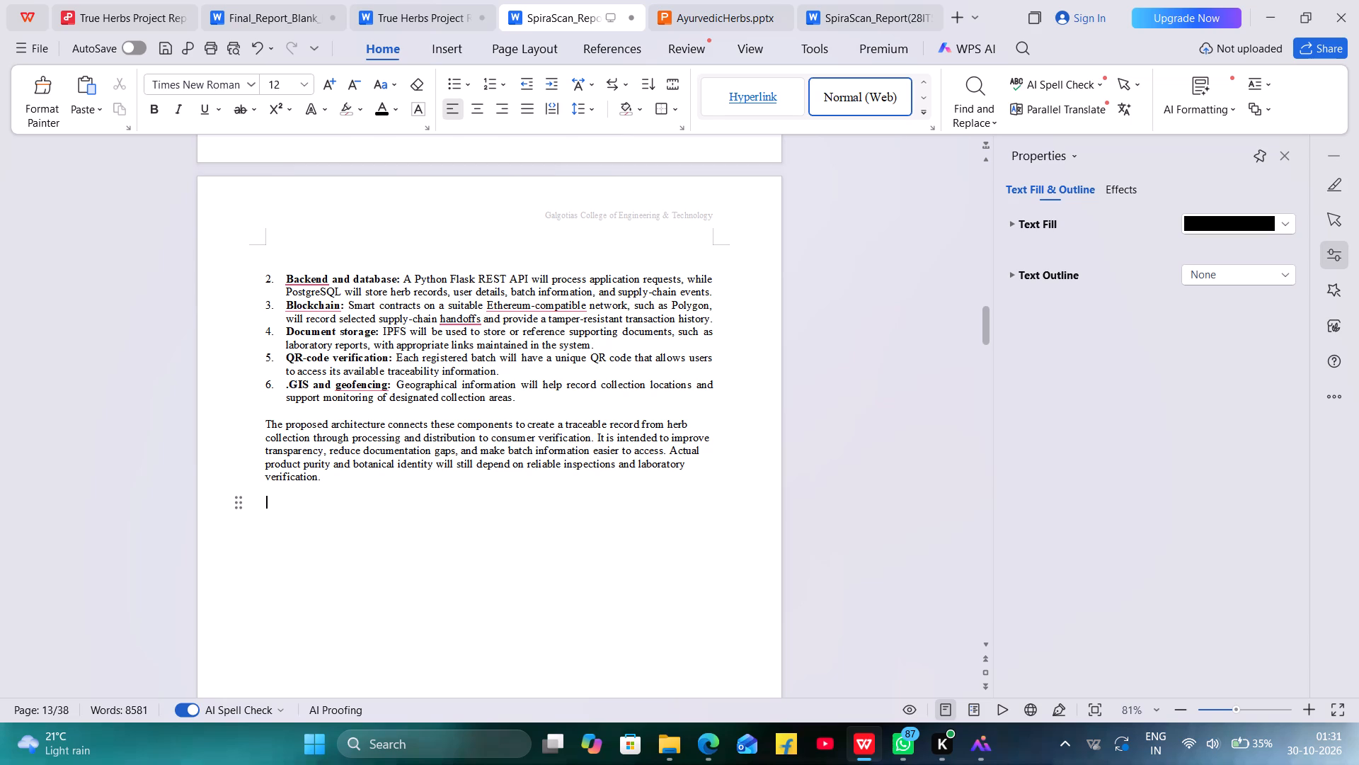
scroll(601, 153, up, 1)
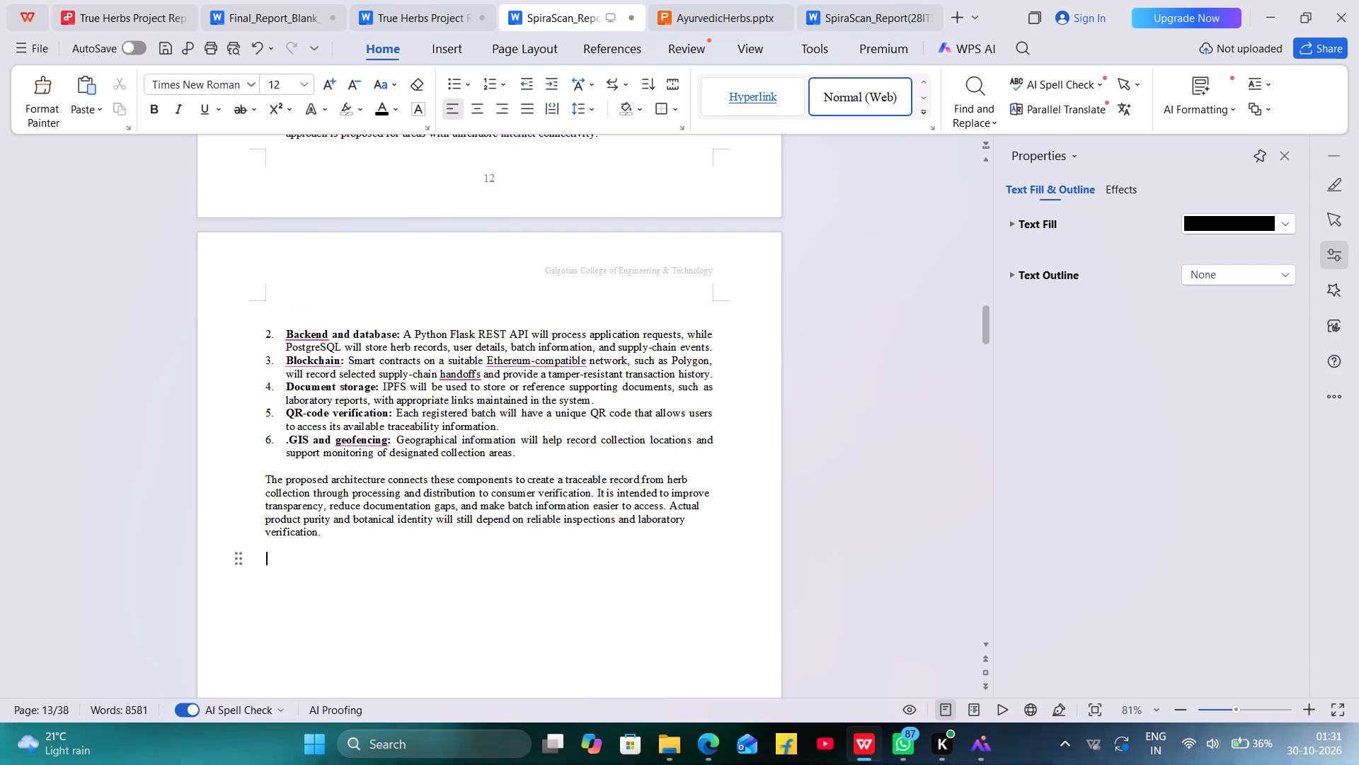
right_click(601, 153)
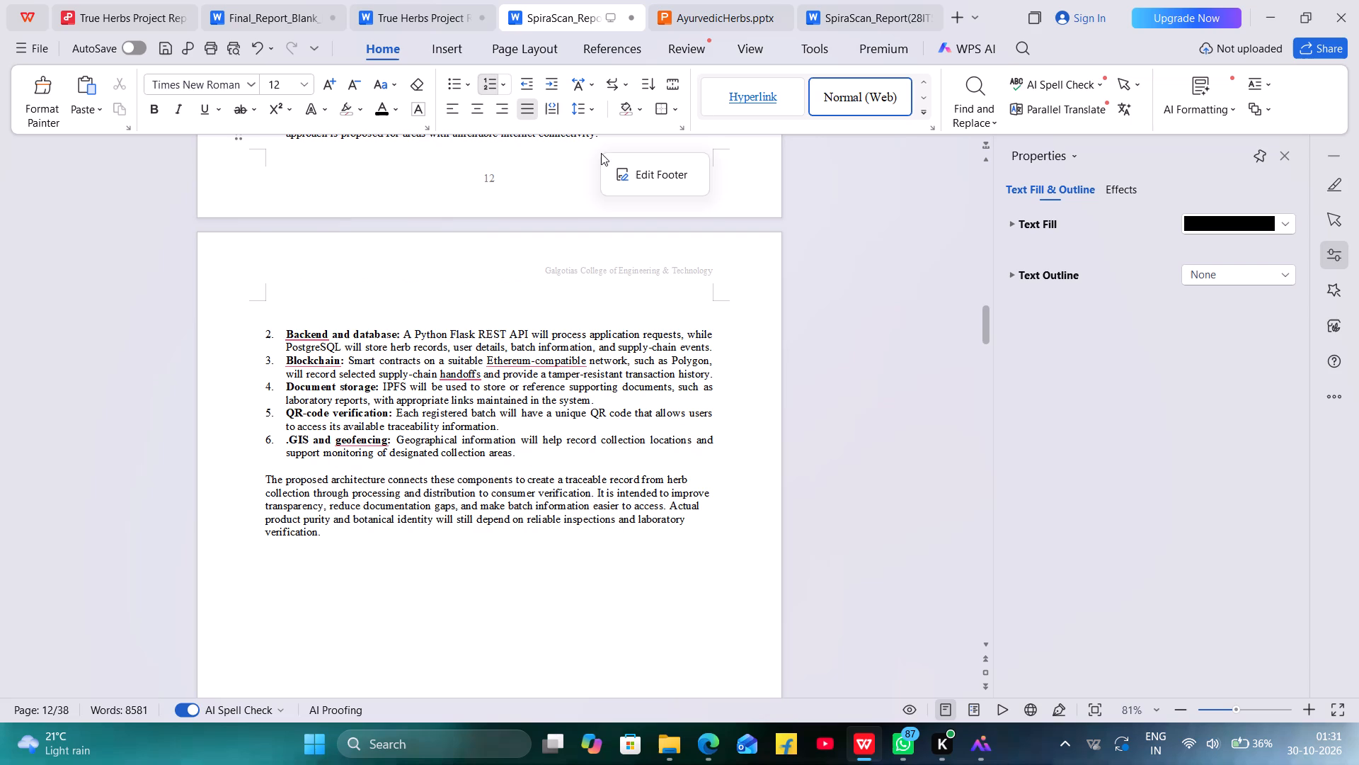
right_click(263, 558)
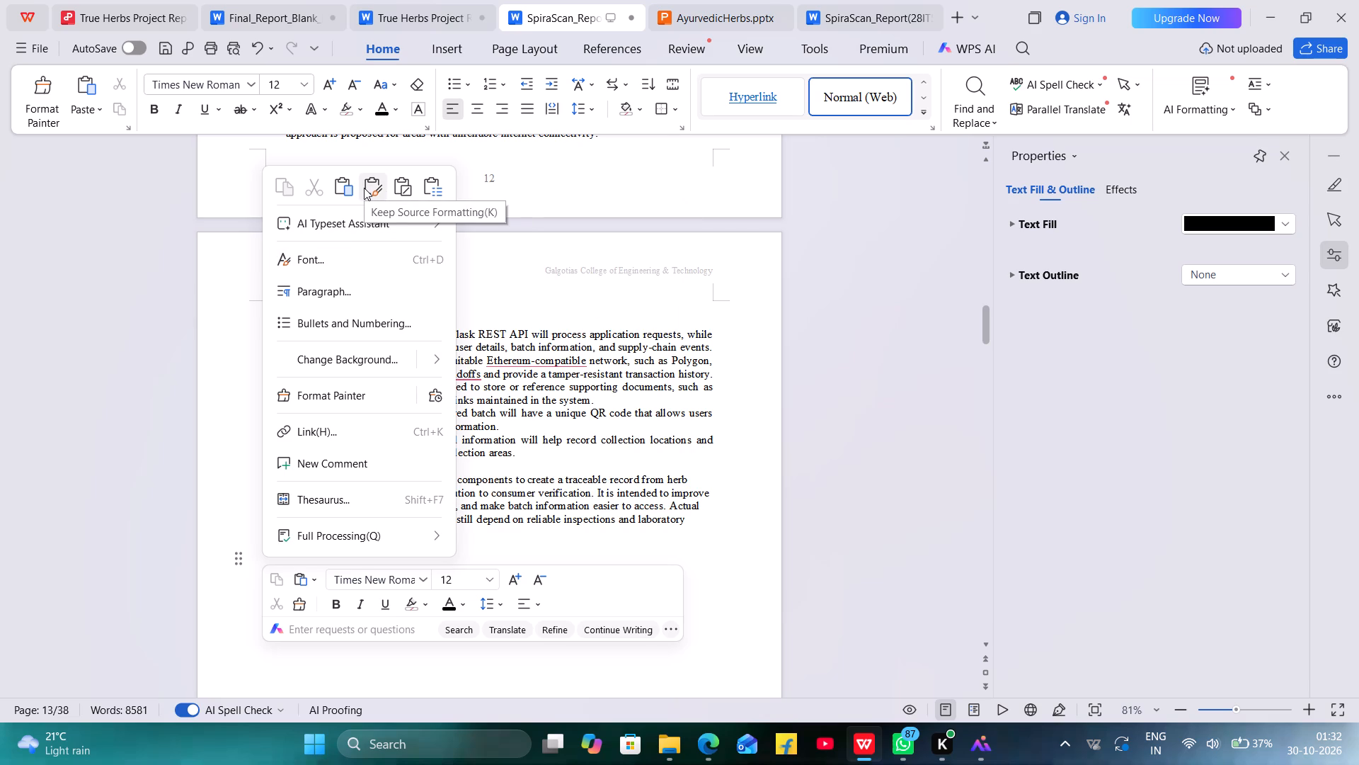
click(412, 197)
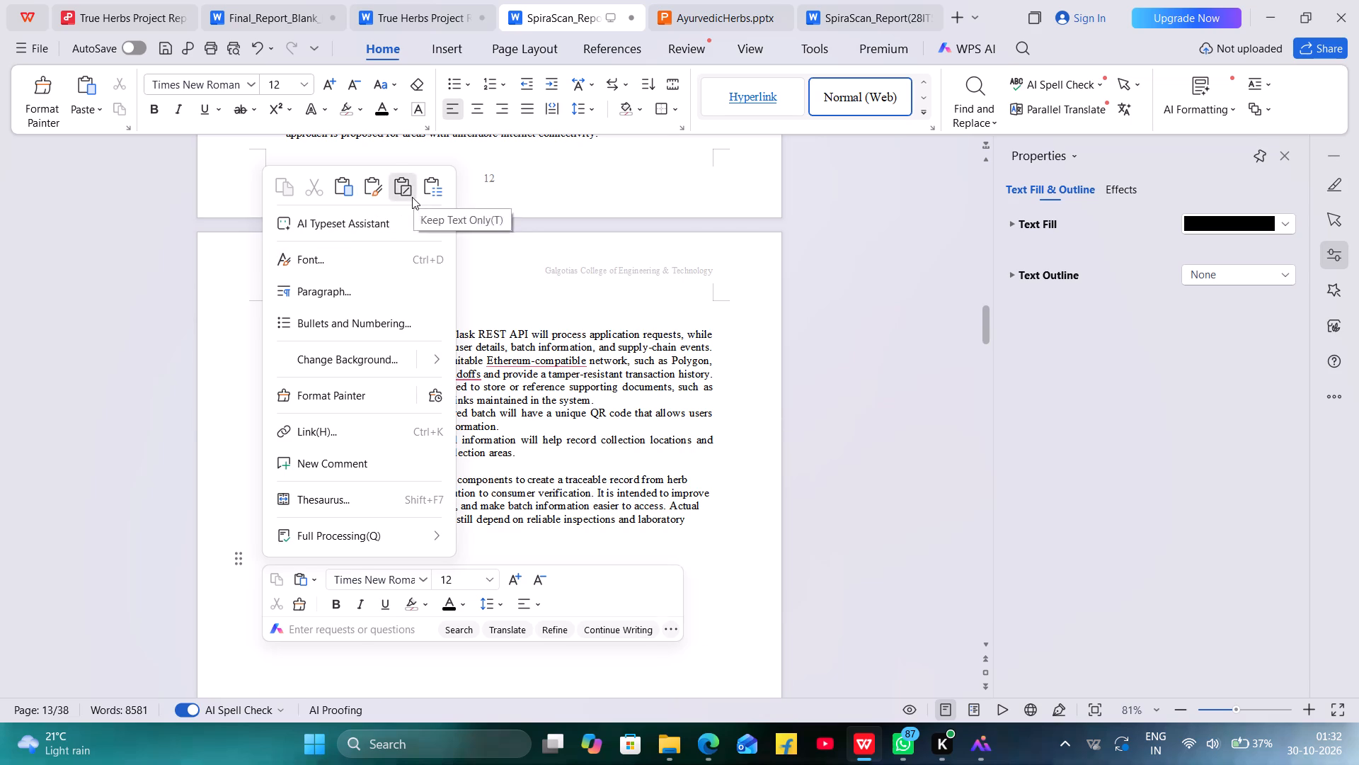
scroll(411, 297, down, 8)
scroll(411, 298, up, 3)
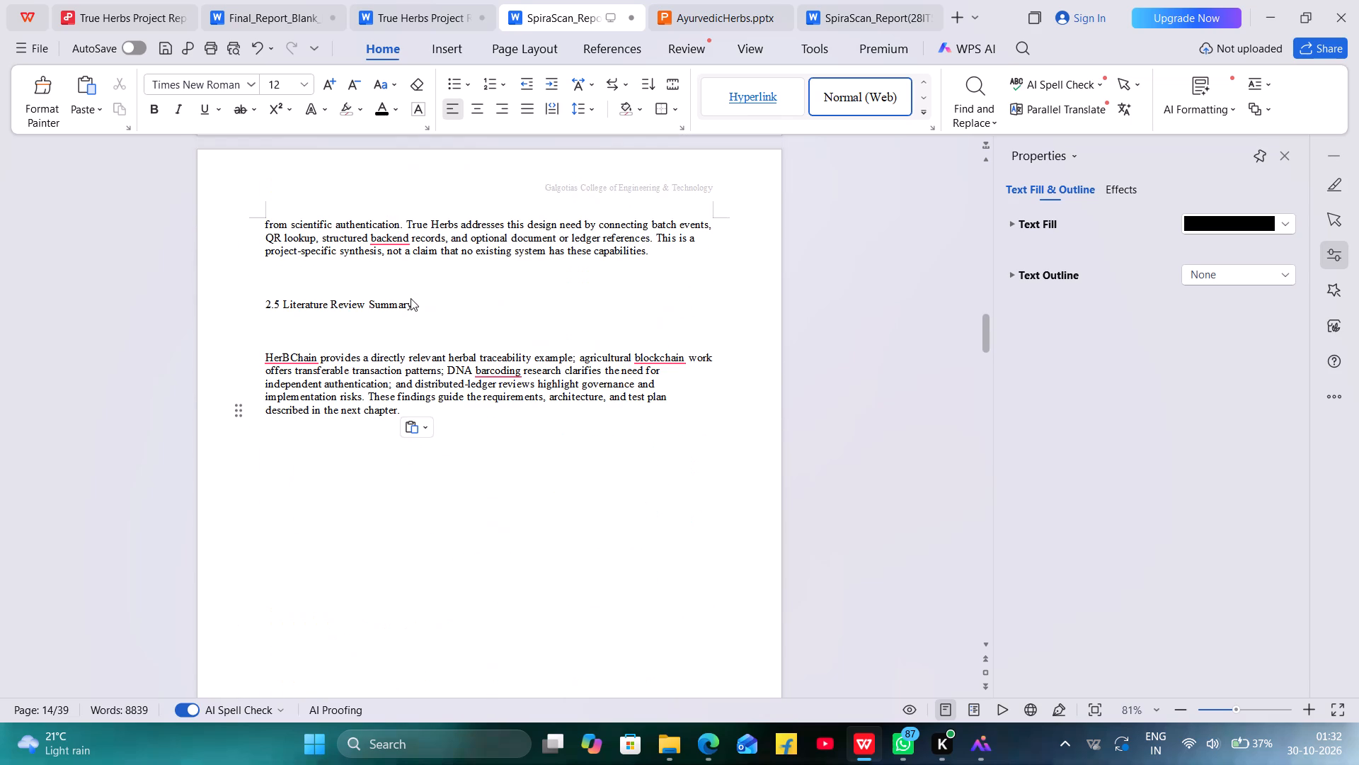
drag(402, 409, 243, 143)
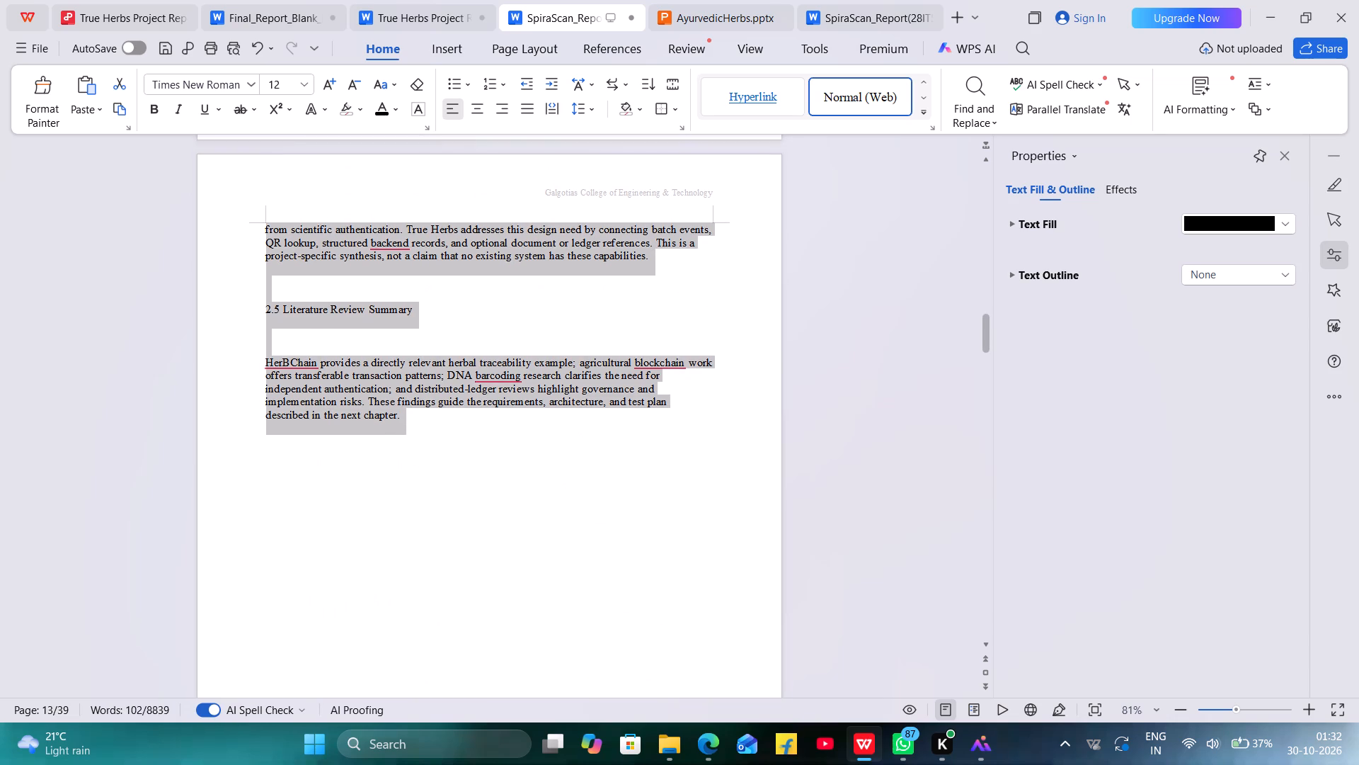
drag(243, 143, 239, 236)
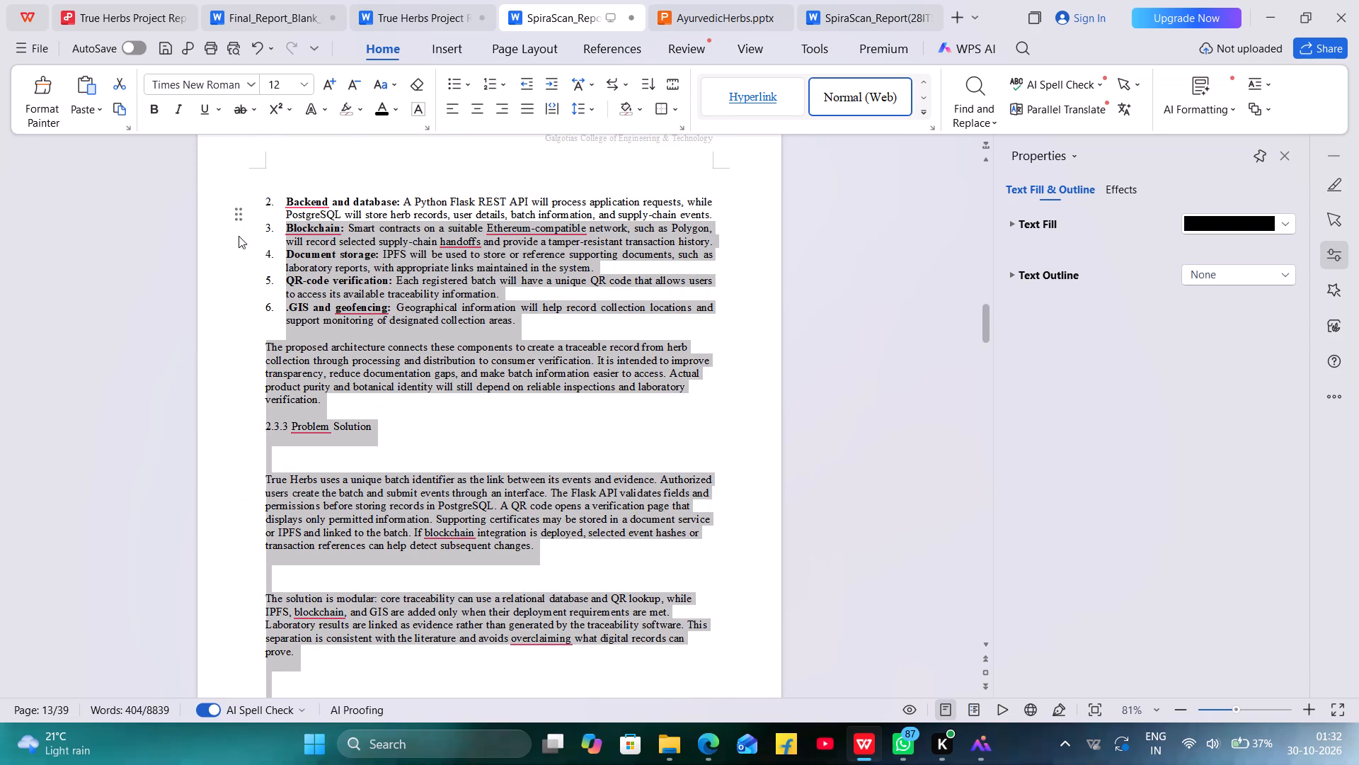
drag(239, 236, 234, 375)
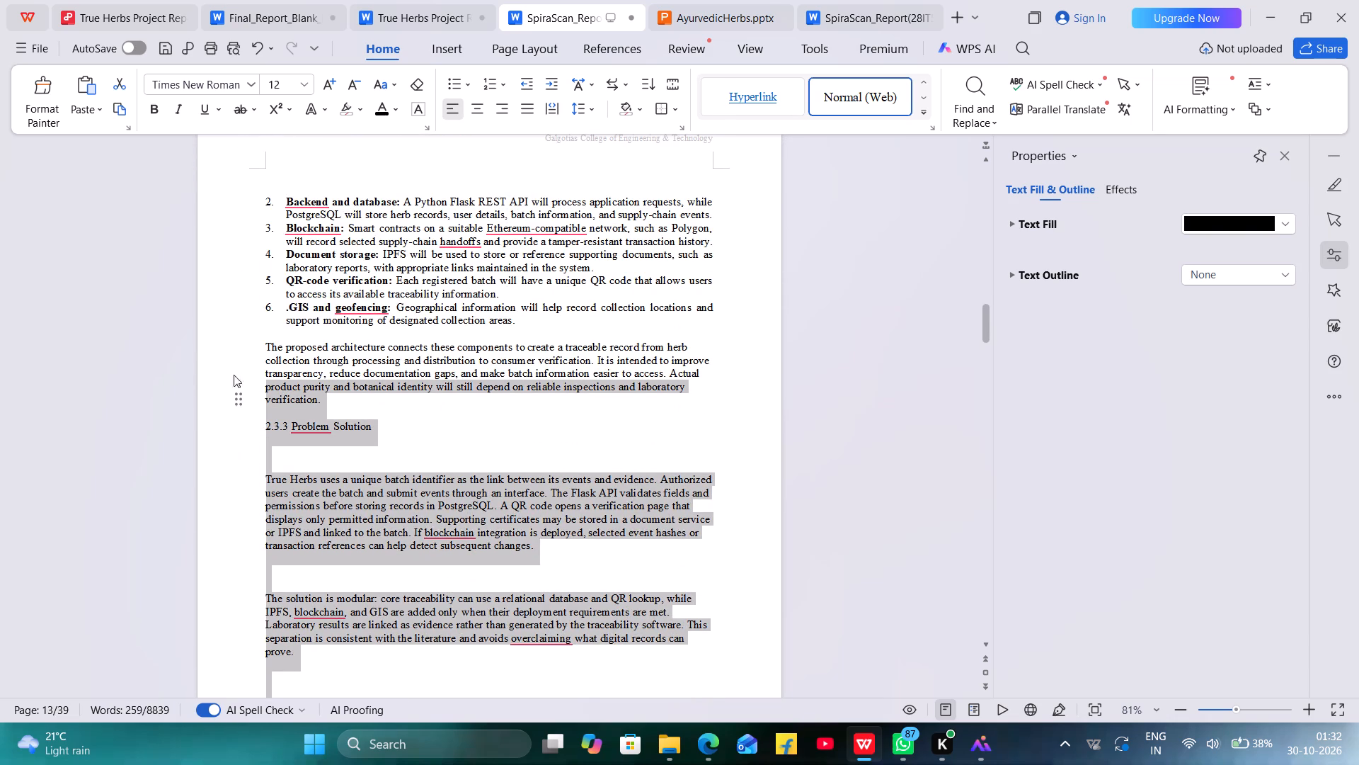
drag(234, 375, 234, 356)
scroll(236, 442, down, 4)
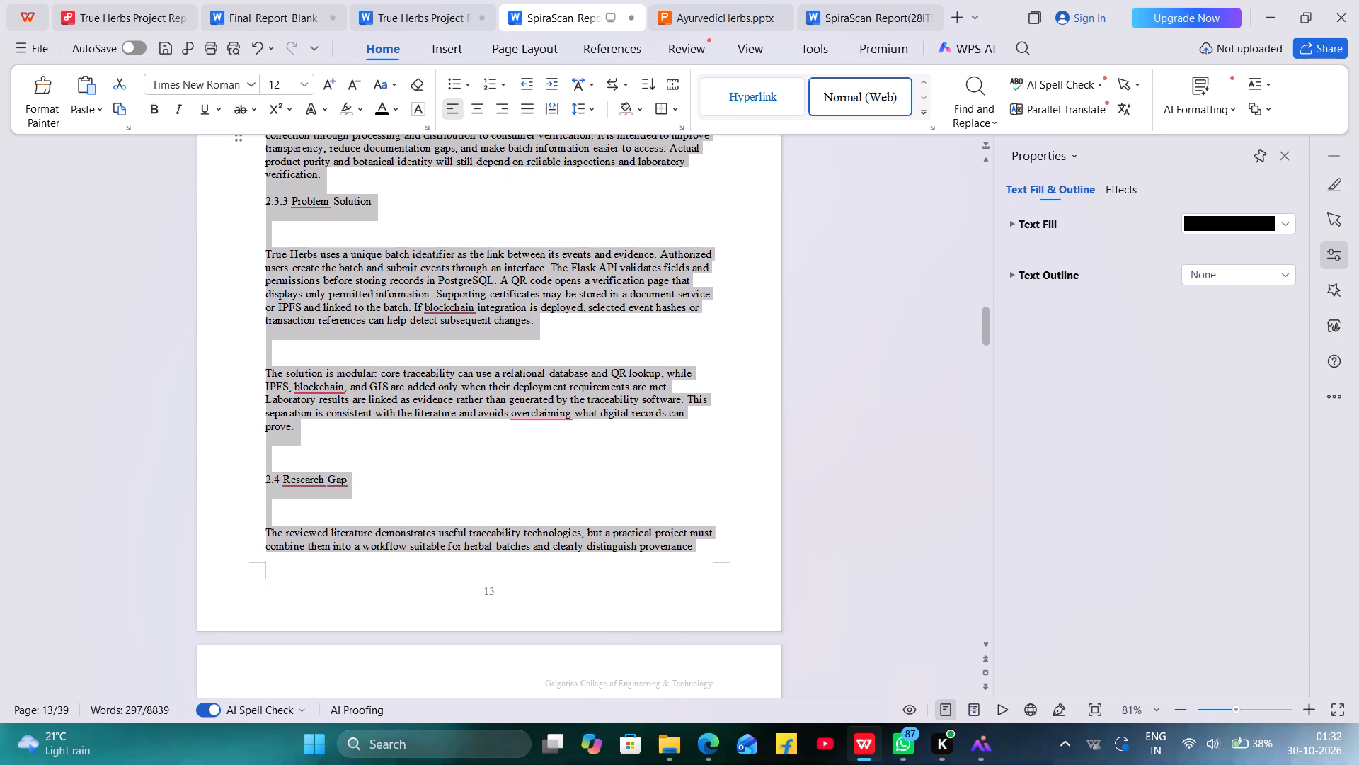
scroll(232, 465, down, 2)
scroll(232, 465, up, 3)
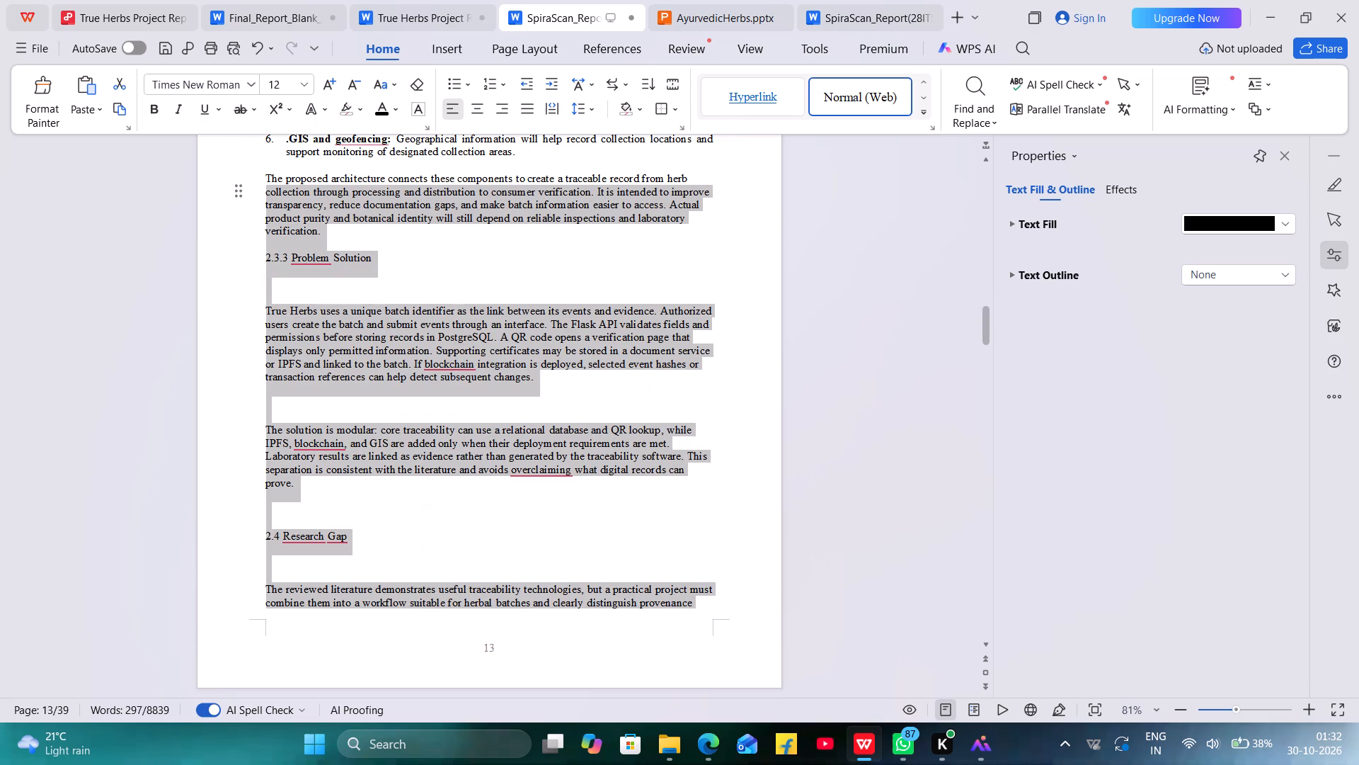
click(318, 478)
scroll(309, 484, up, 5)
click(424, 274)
Delete the duplicate 2.3.3 Problem Solution heading and its two paragraphs from the pasted text, leaving no gap before 2.4 Research Gap.
scroll(442, 278, up, 4)
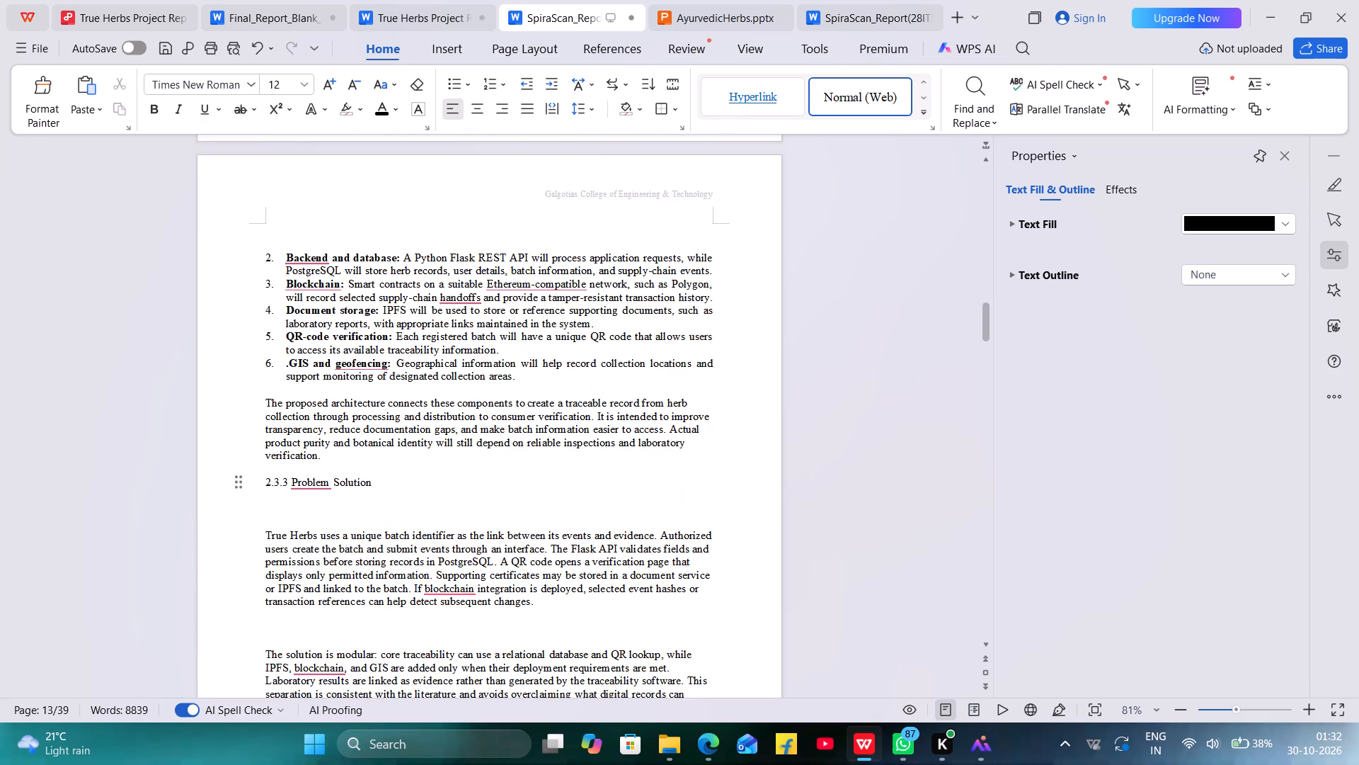
scroll(432, 295, up, 6)
scroll(362, 364, down, 2)
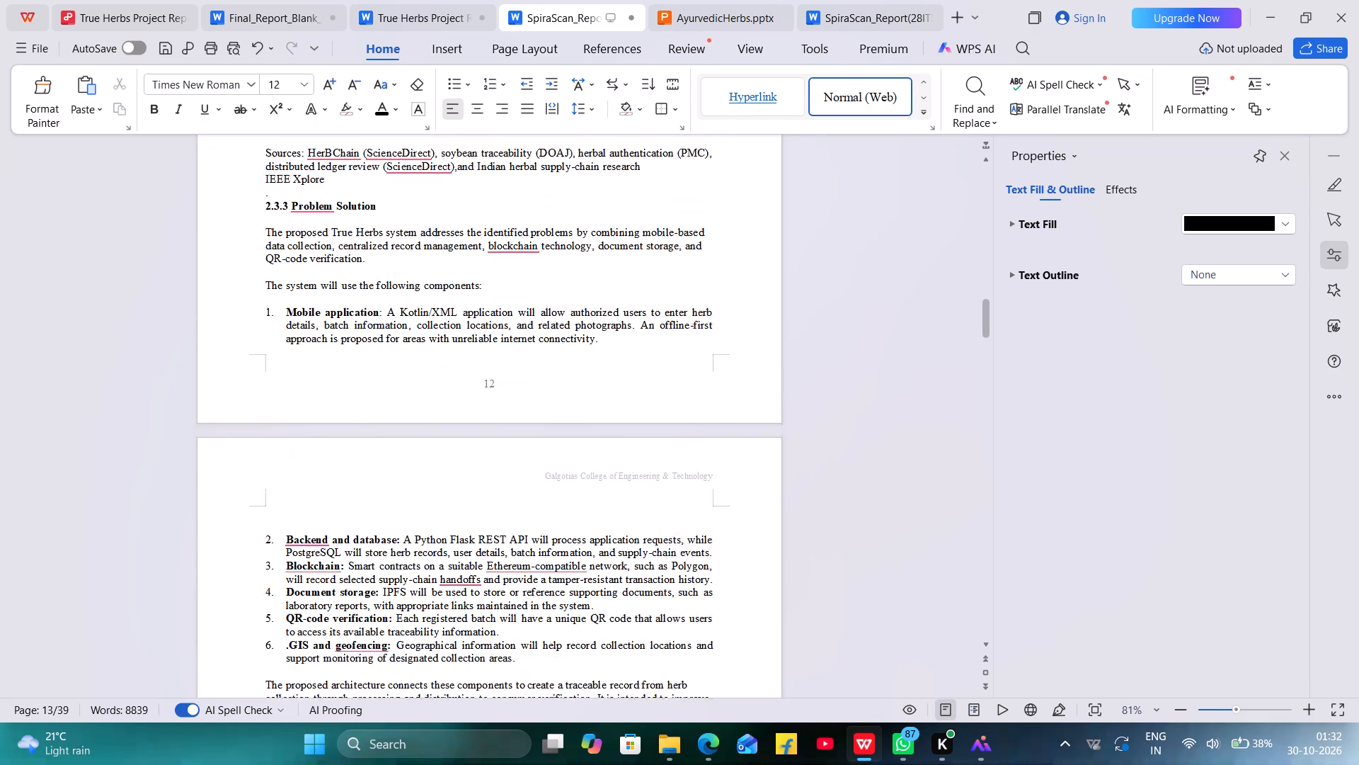
scroll(364, 371, down, 6)
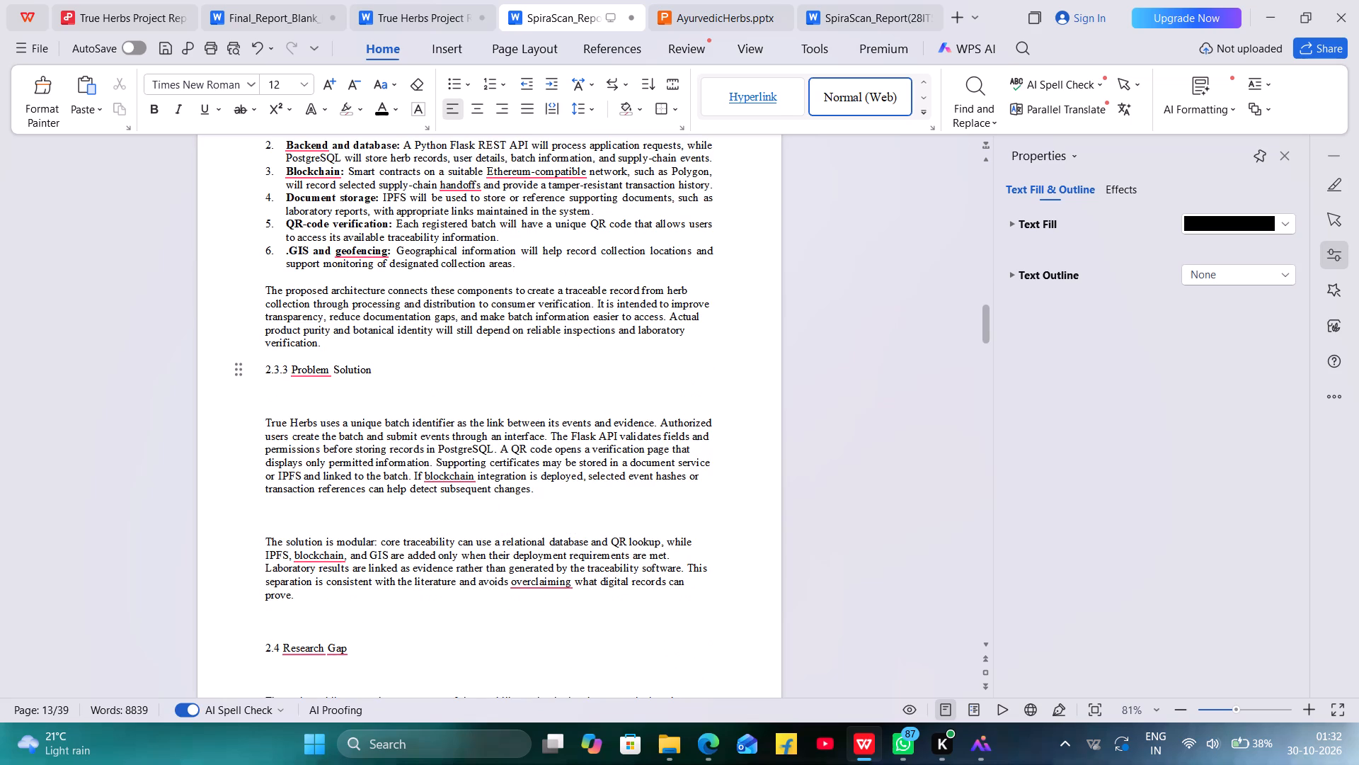
drag(263, 370, 302, 497)
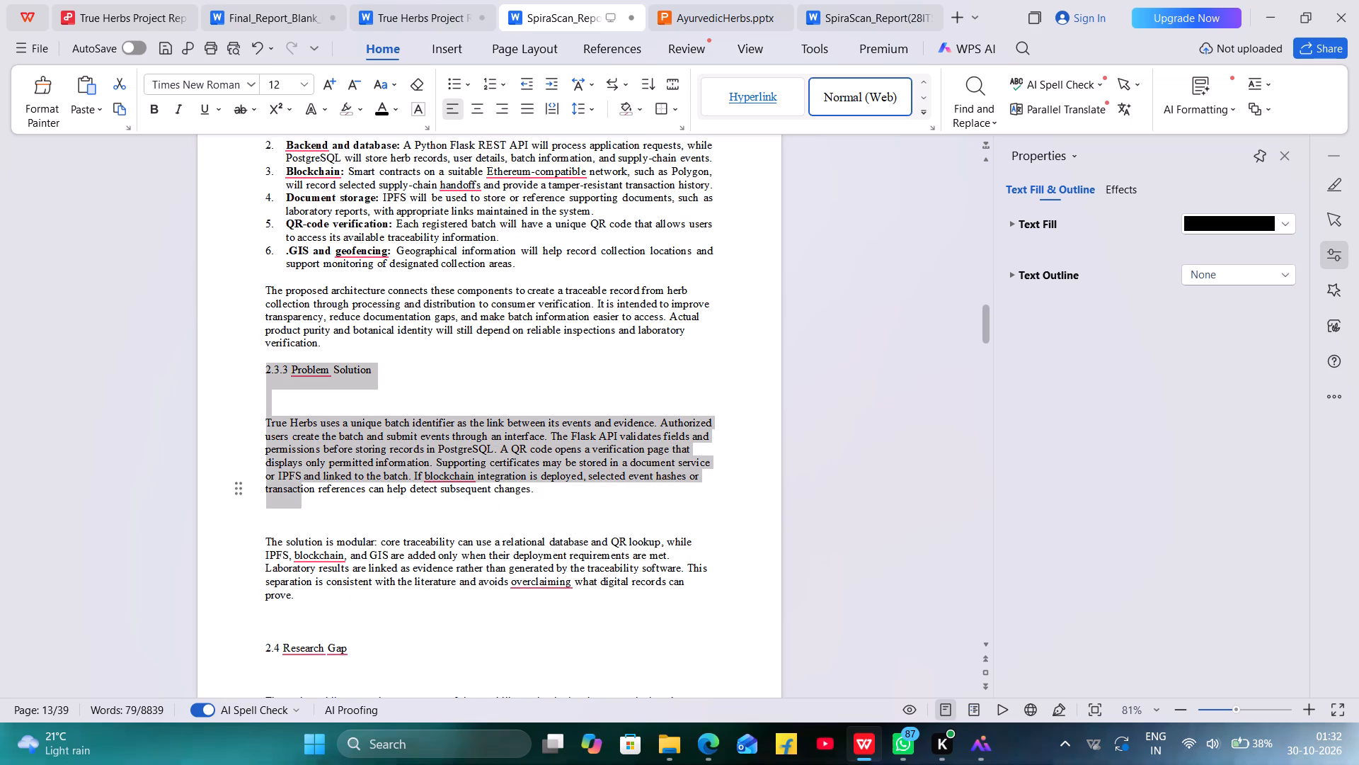
drag(302, 497, 311, 594)
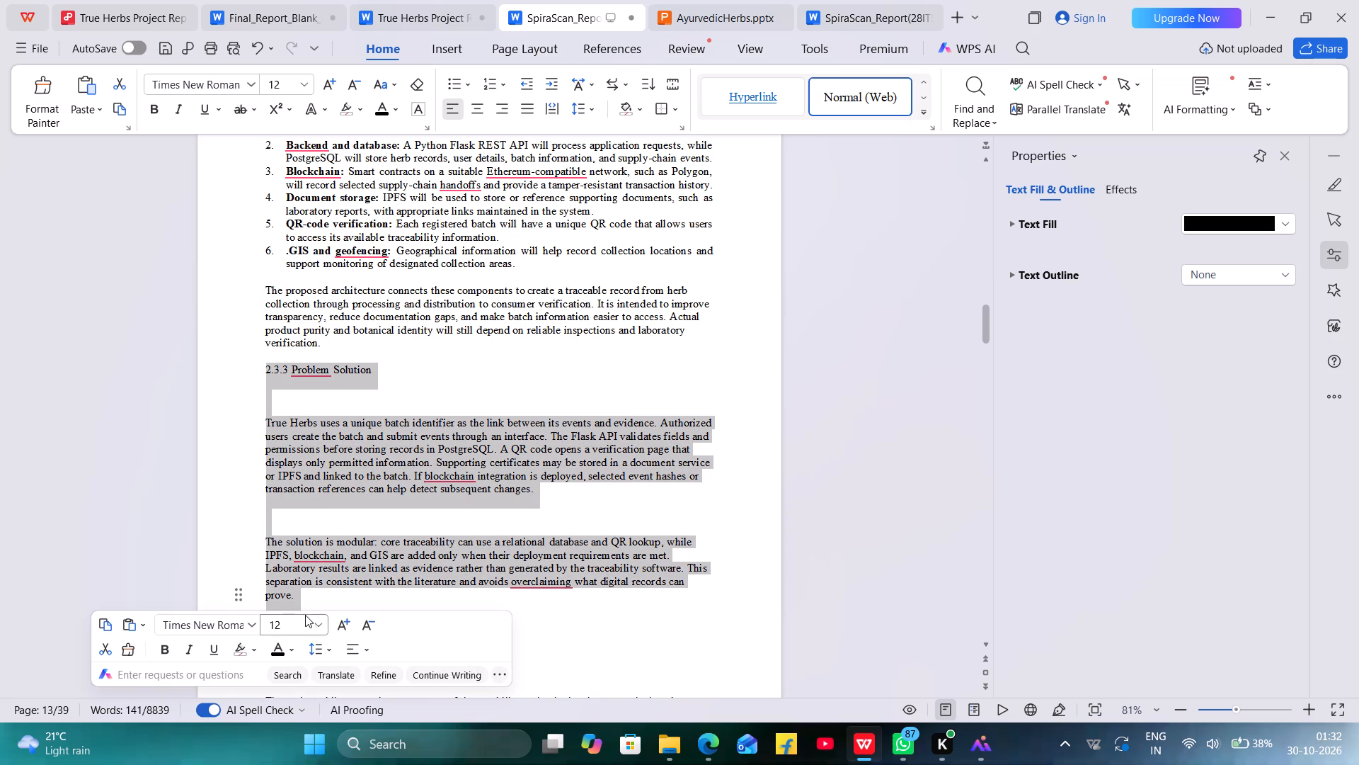
key(BackSpace)
key(BackSpace)
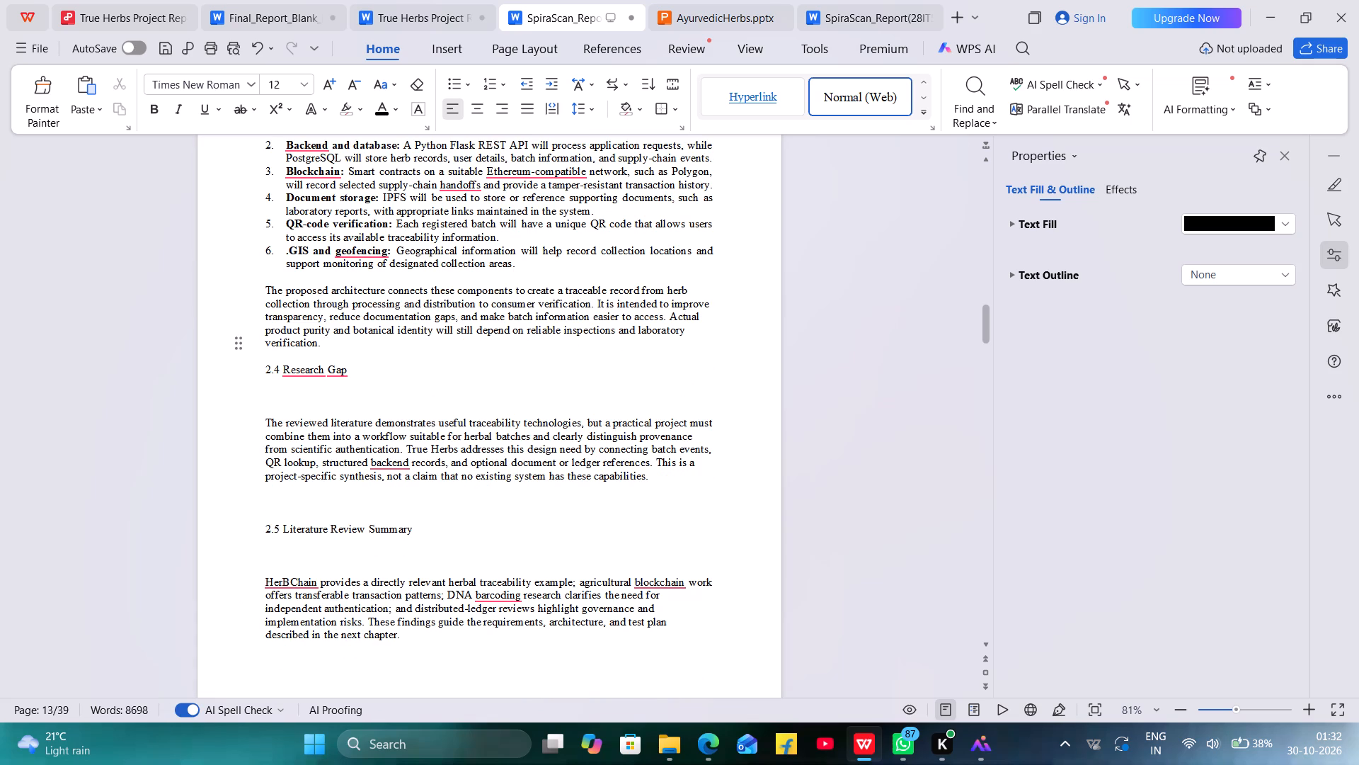
Remove the blank lines below the 2.4 Research Gap heading and around the 2.5 Literature Review Summary heading.
click(289, 412)
key(BackSpace)
click(277, 492)
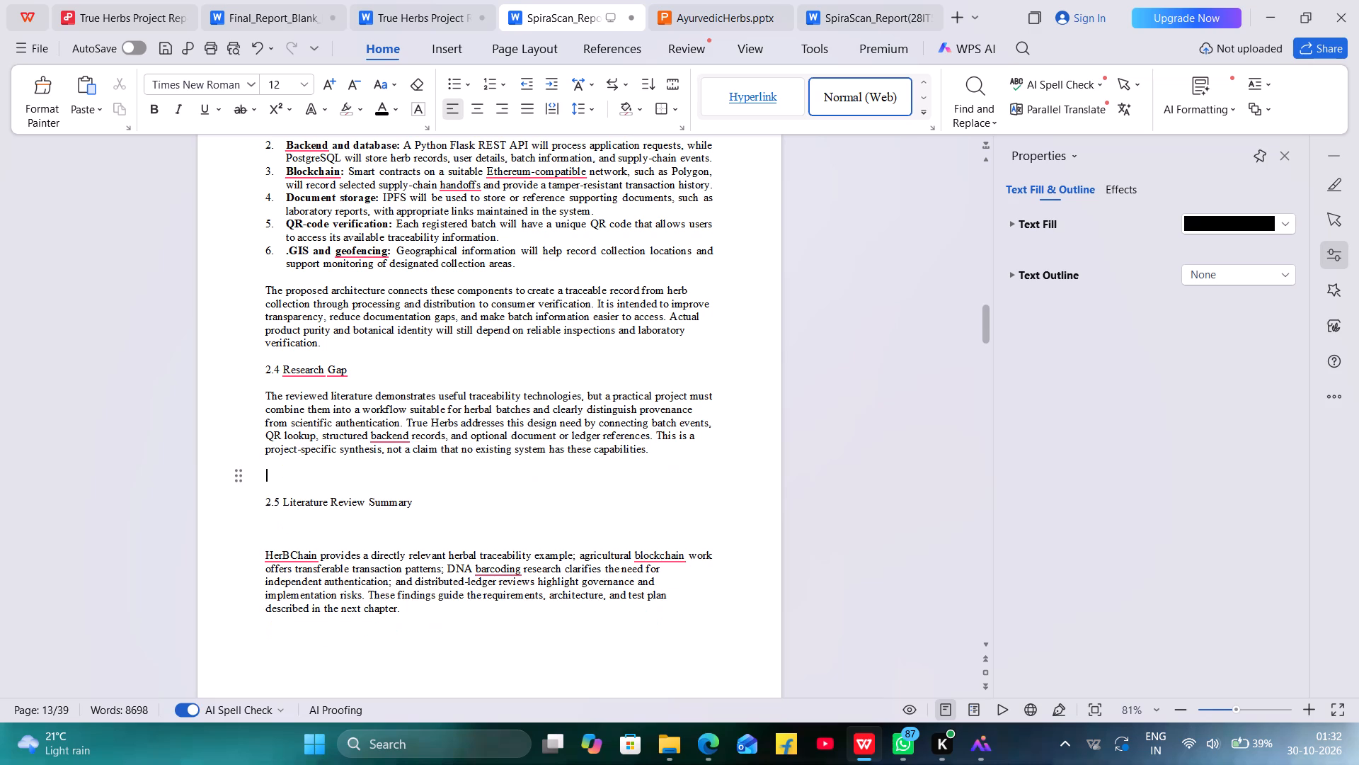
key(BackSpace)
click(285, 505)
key(BackSpace)
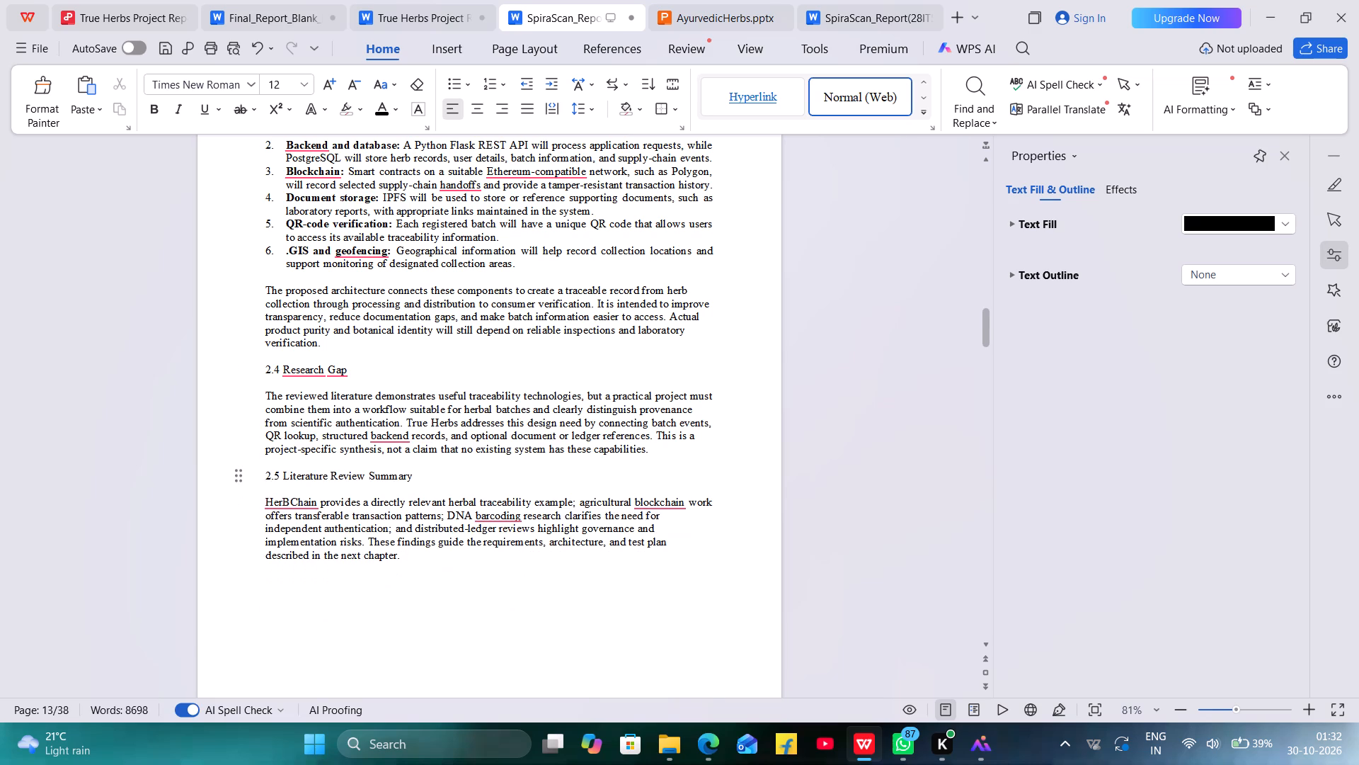
Make the 2.4 Research Gap and 2.5 Literature Review Summary headings bold.
scroll(303, 562, down, 3)
scroll(303, 562, up, 2)
drag(415, 504, 411, 504)
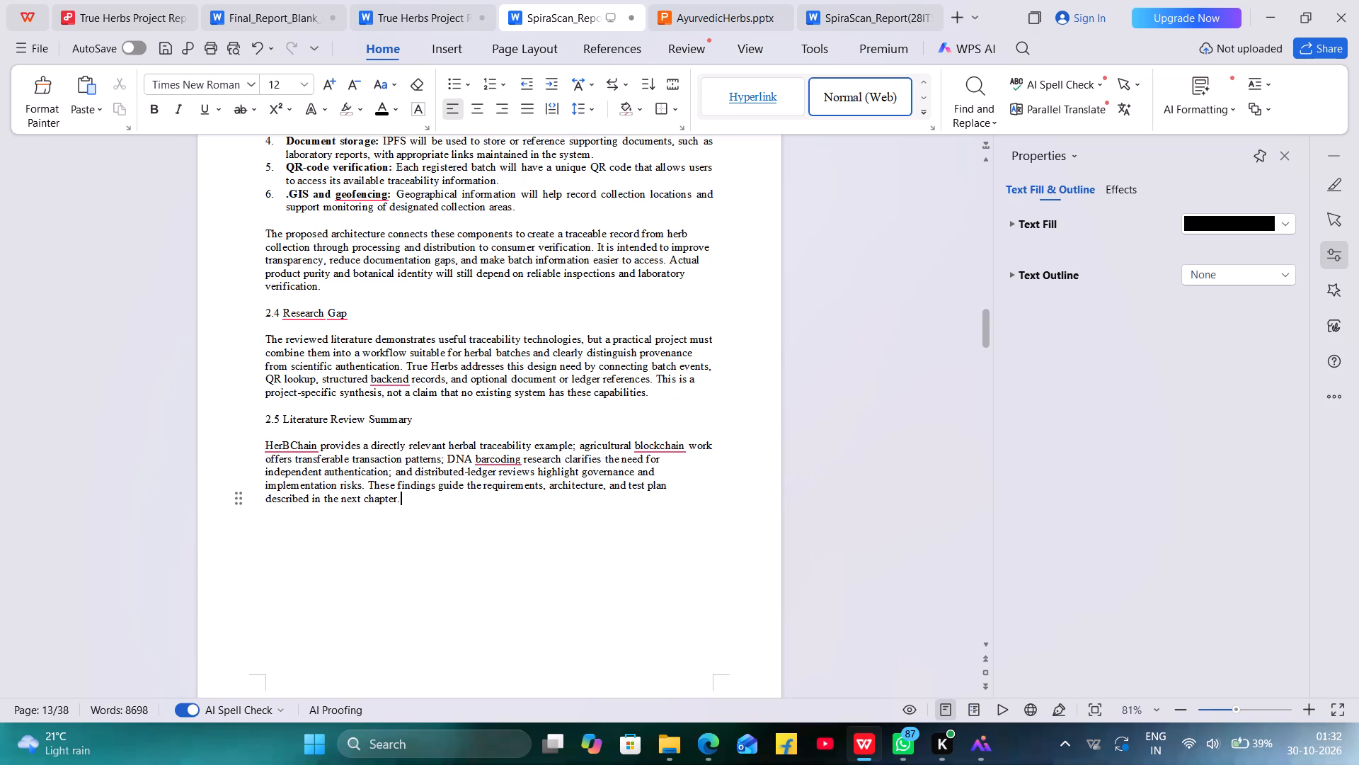
drag(411, 504, 248, 322)
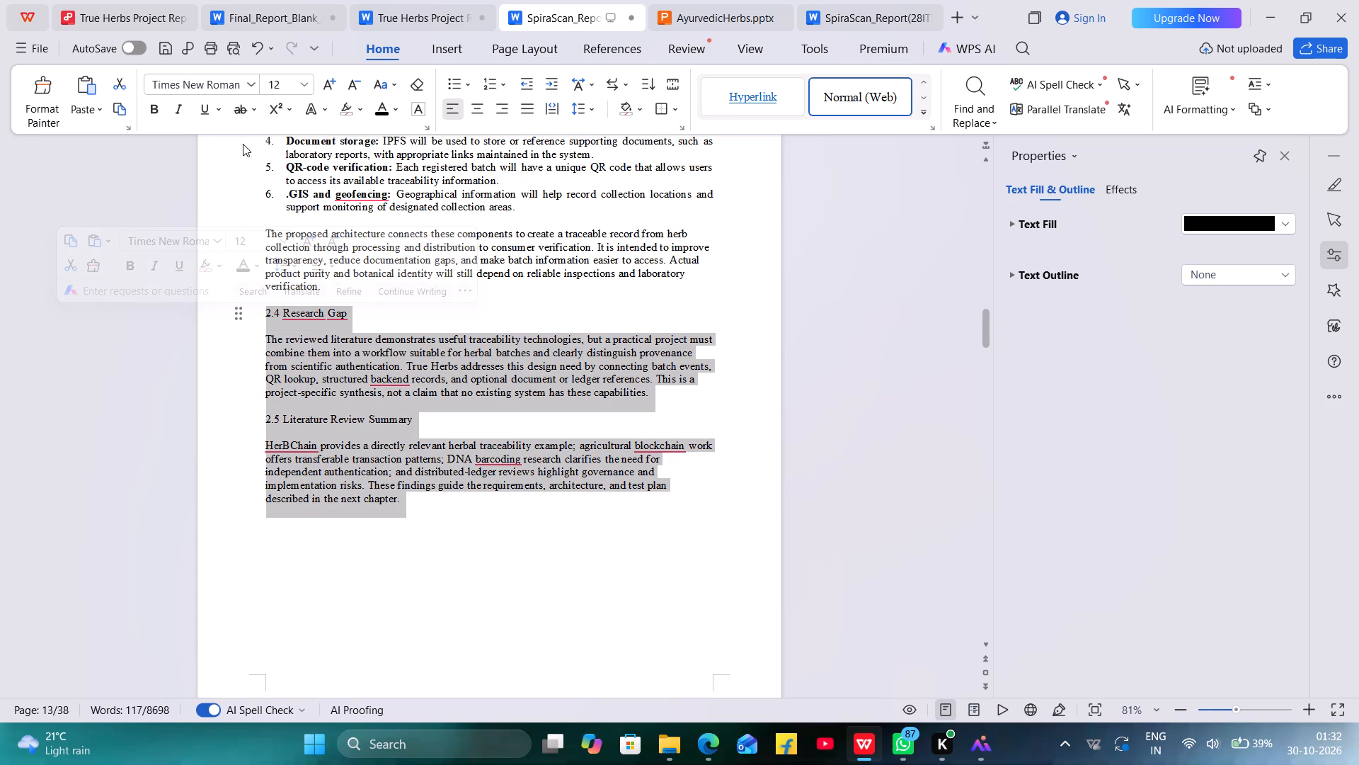
drag(367, 310, 343, 315)
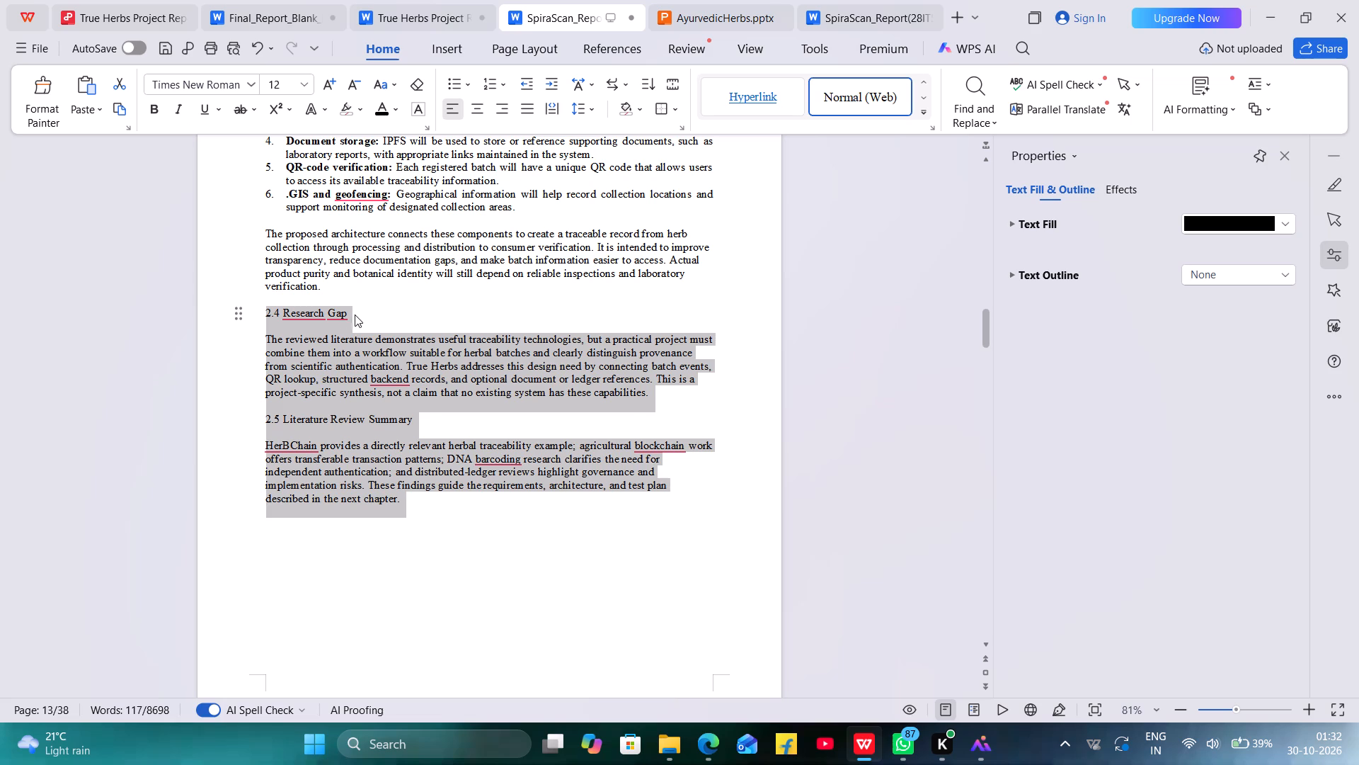
click(357, 314)
drag(358, 312, 255, 319)
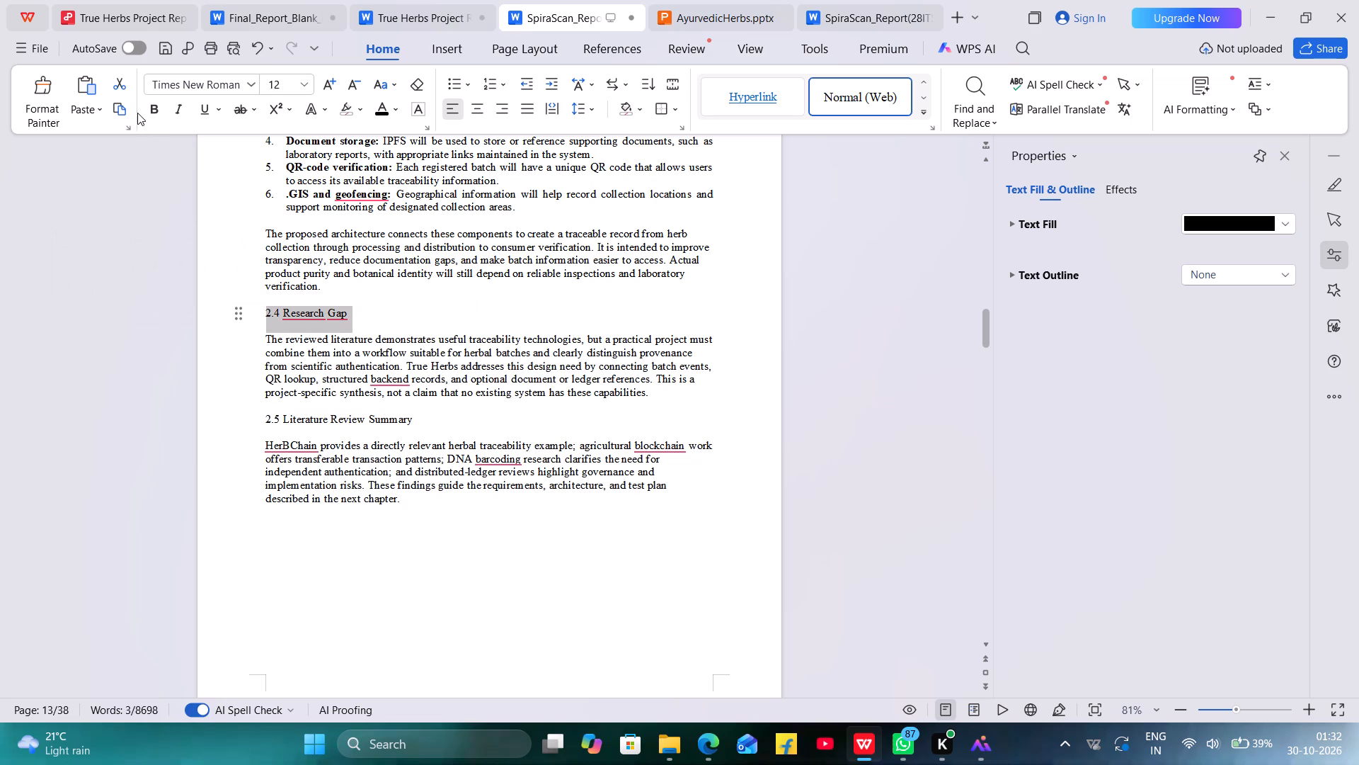
click(162, 103)
drag(428, 419, 349, 426)
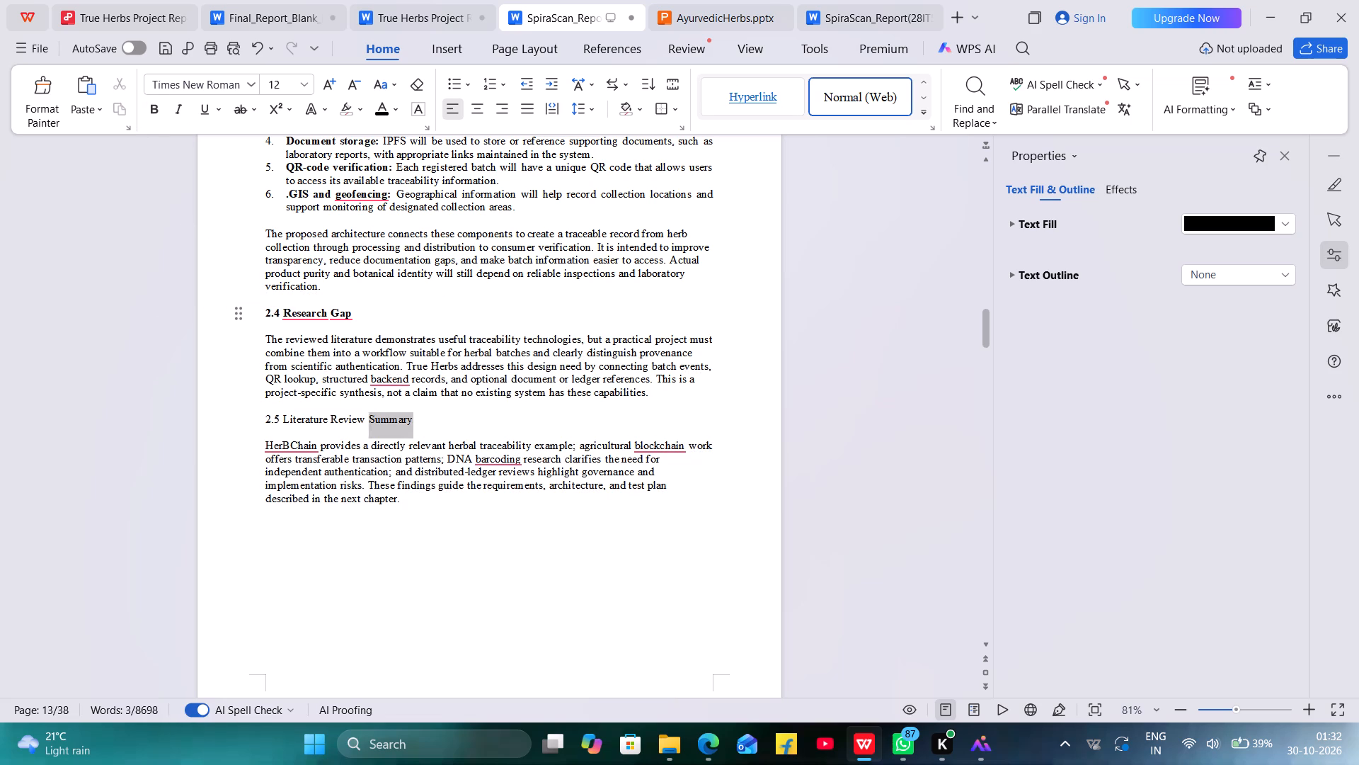
drag(349, 426, 239, 422)
click(159, 111)
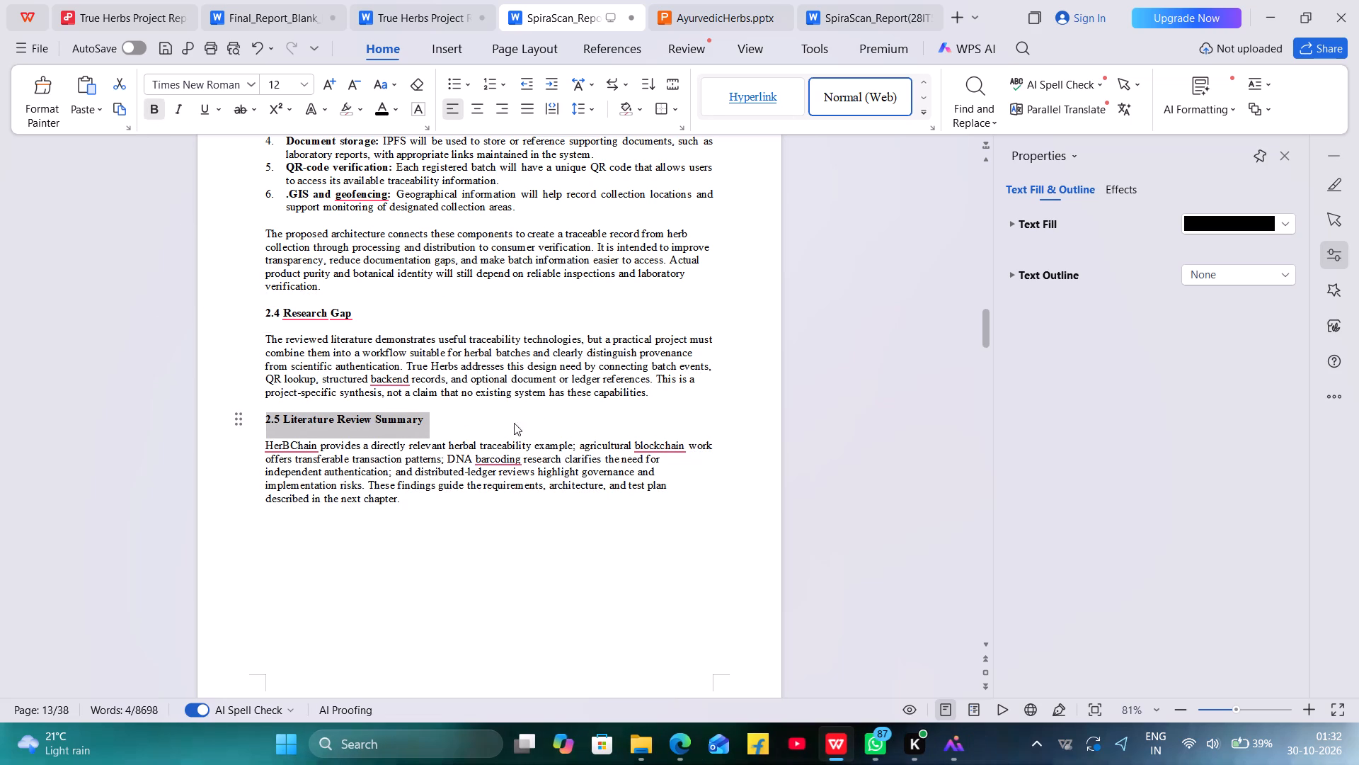
click(490, 424)
Delete the blank lines above the 3. IMPLEMENTATION heading so it starts at the top of its page.
scroll(463, 427, up, 2)
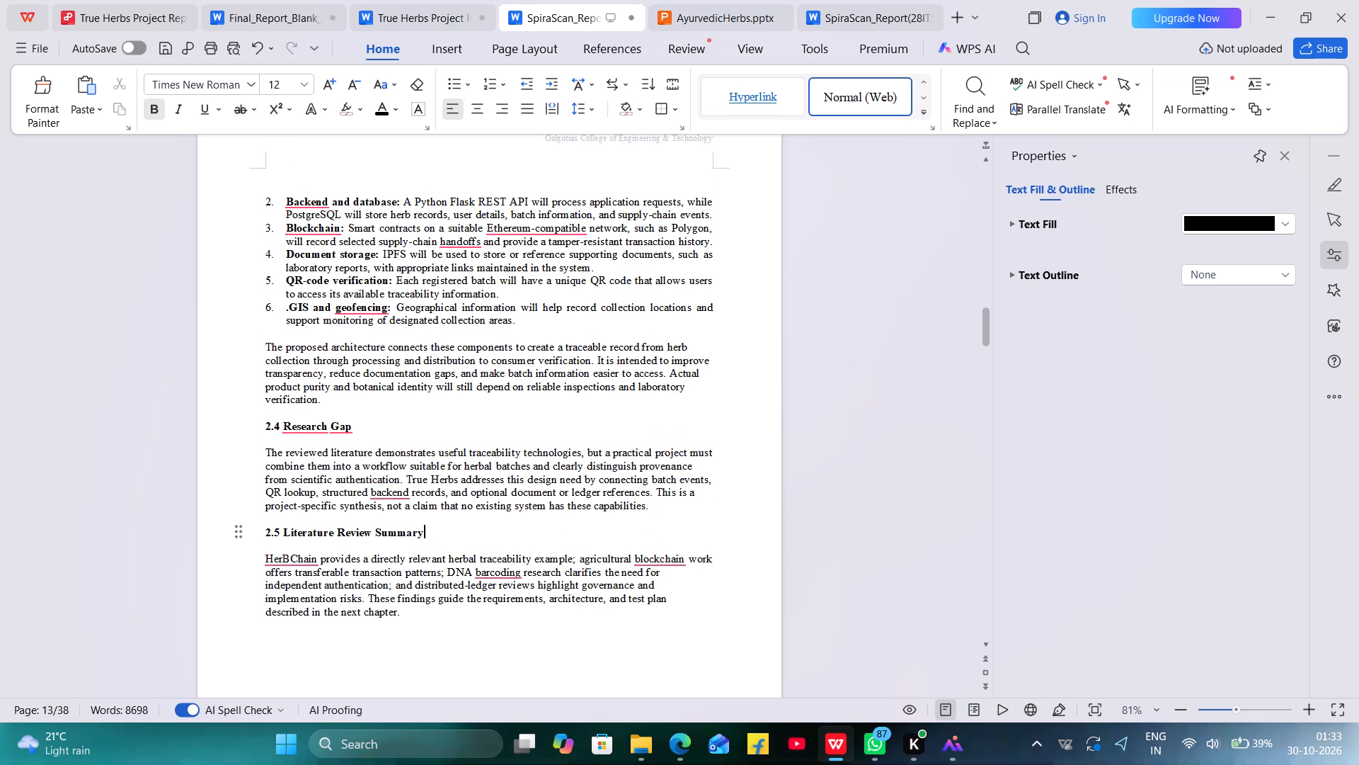
scroll(384, 431, down, 8)
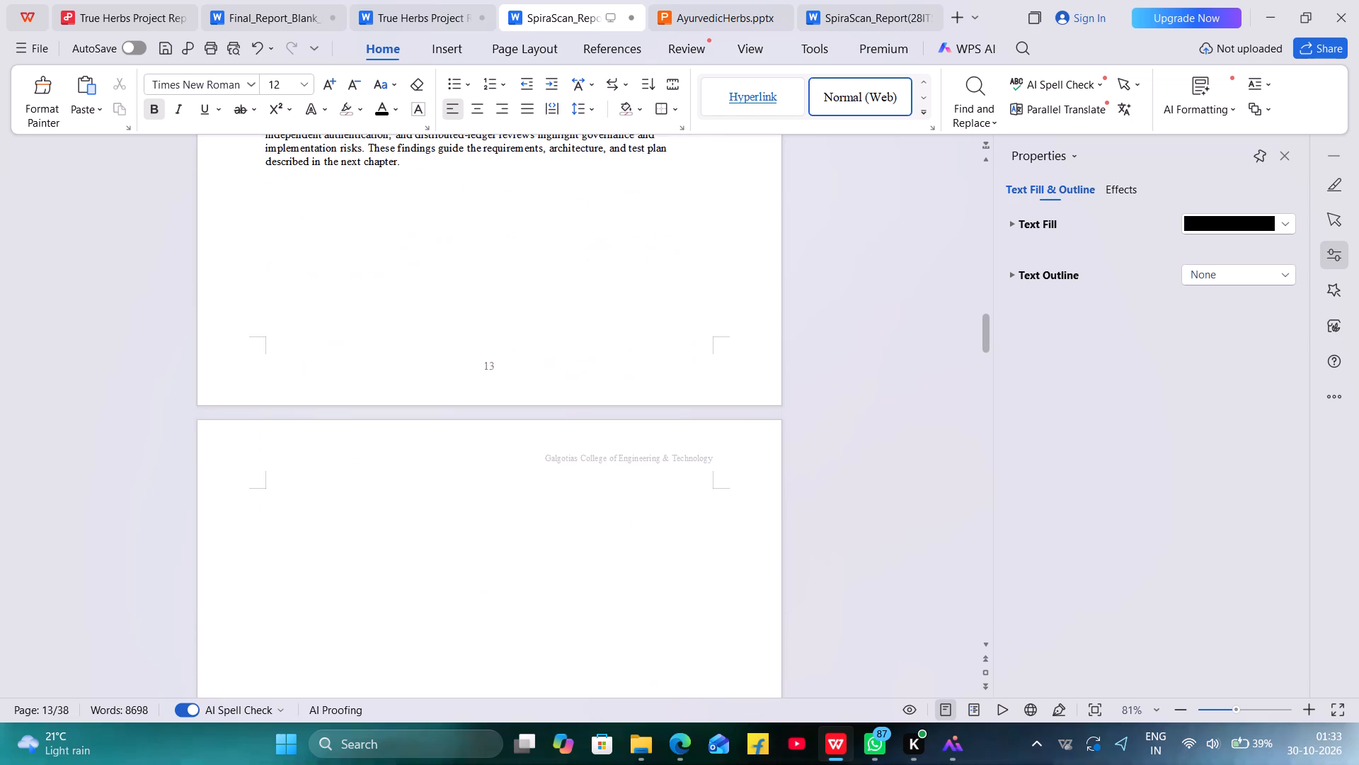
scroll(384, 431, down, 5)
scroll(384, 431, up, 2)
click(343, 504)
key(BackSpace)
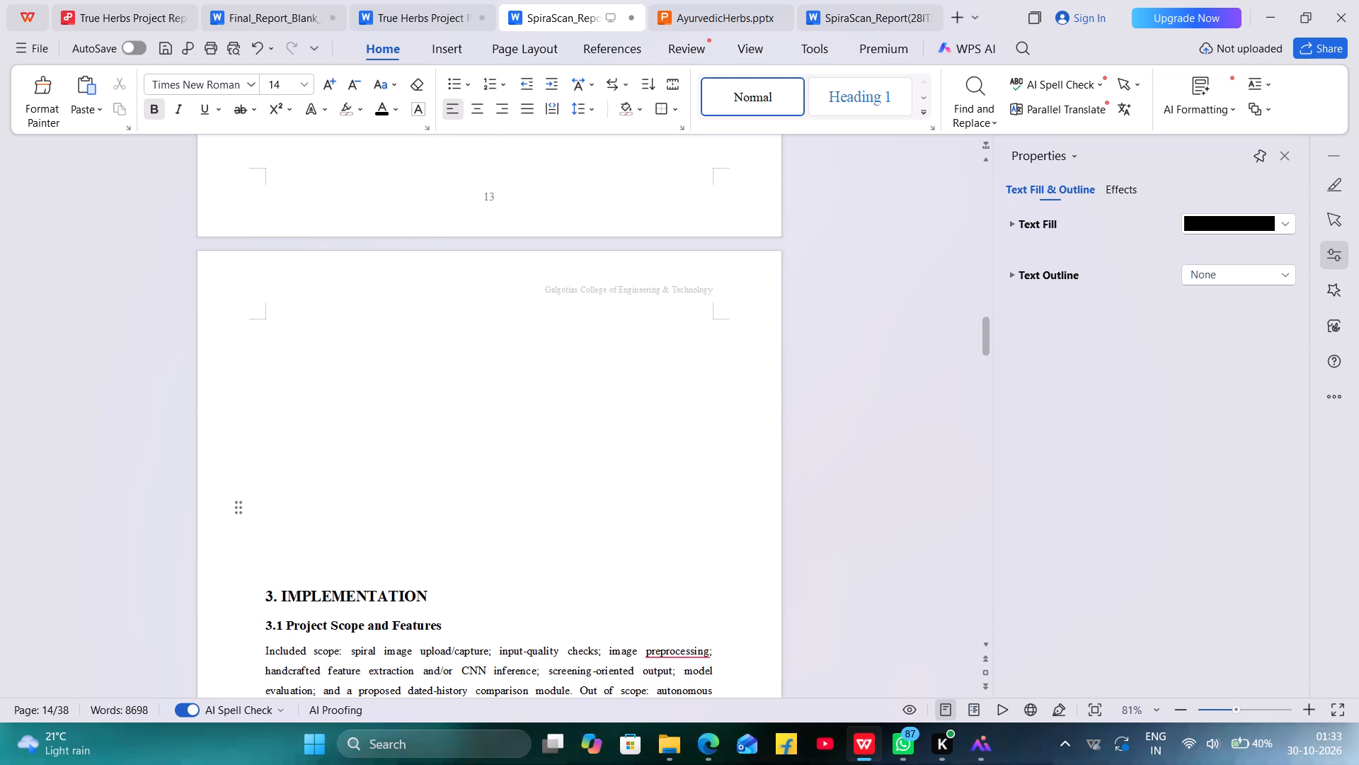
key(BackSpace)
key(BackSpace)
key(BackSpace)
key(BackSpace)
key(BackSpace)
key(BackSpace)
key(BackSpace)
key(BackSpace)
key(BackSpace)
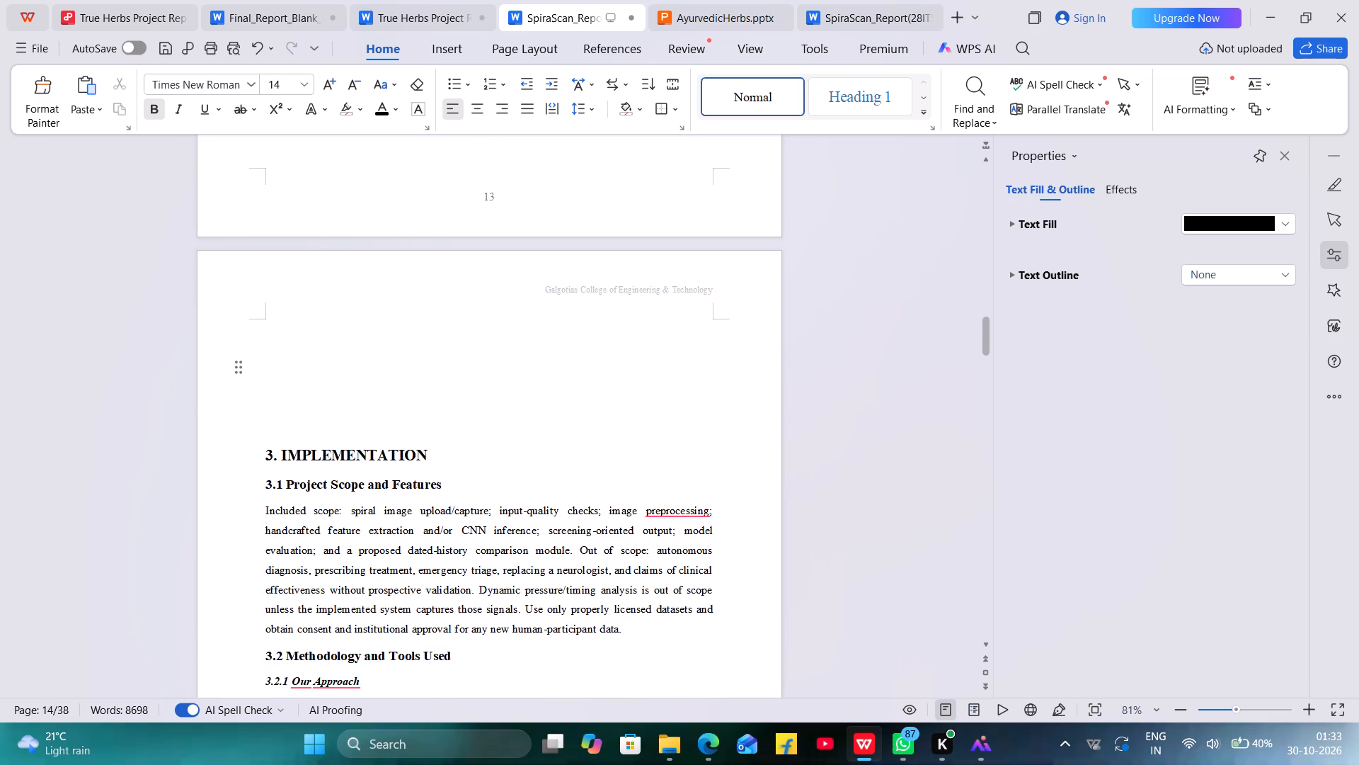
key(BackSpace)
click(294, 412)
key(BackSpace)
key(BackSpace)
key(BackSpace)
key(BackSpace)
key(BackSpace)
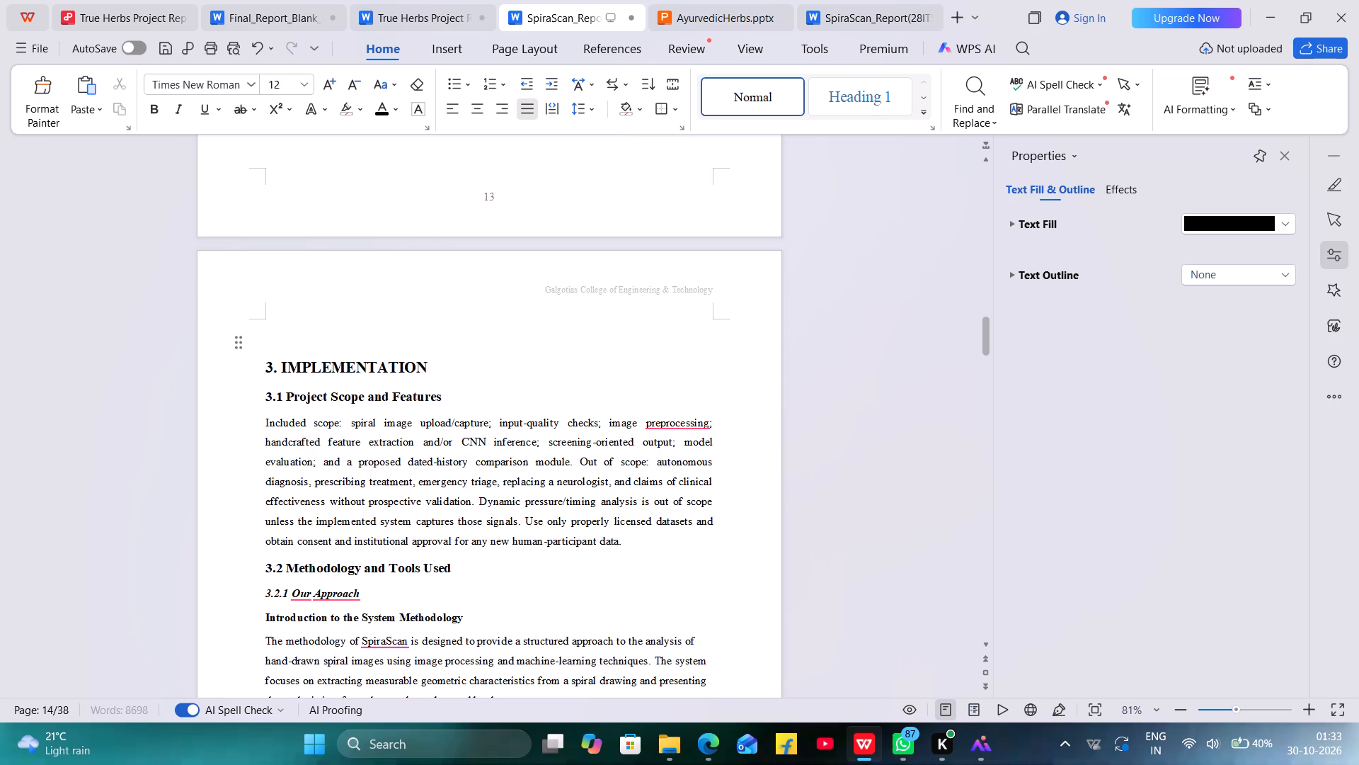
key(BackSpace)
key(BackSpace)
scroll(294, 412, up, 8)
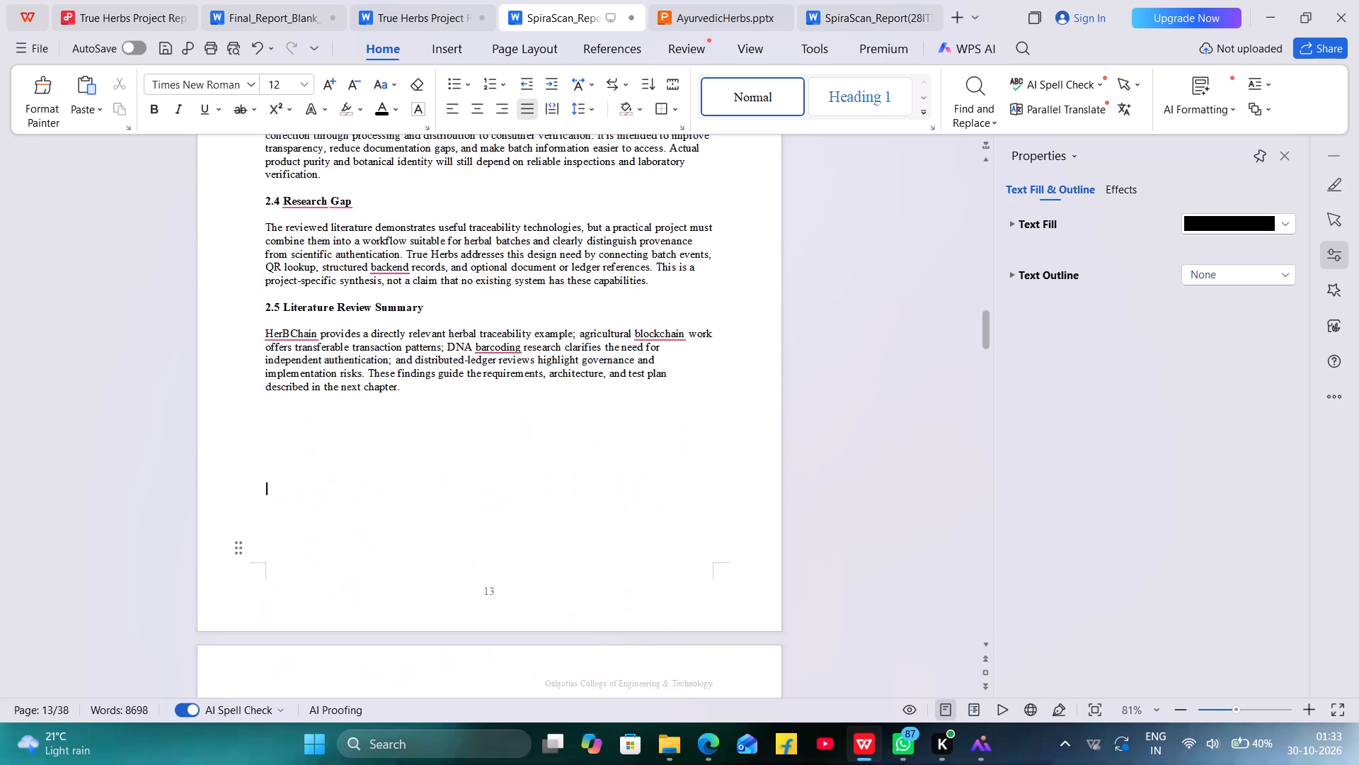
scroll(294, 412, up, 9)
scroll(294, 412, up, 13)
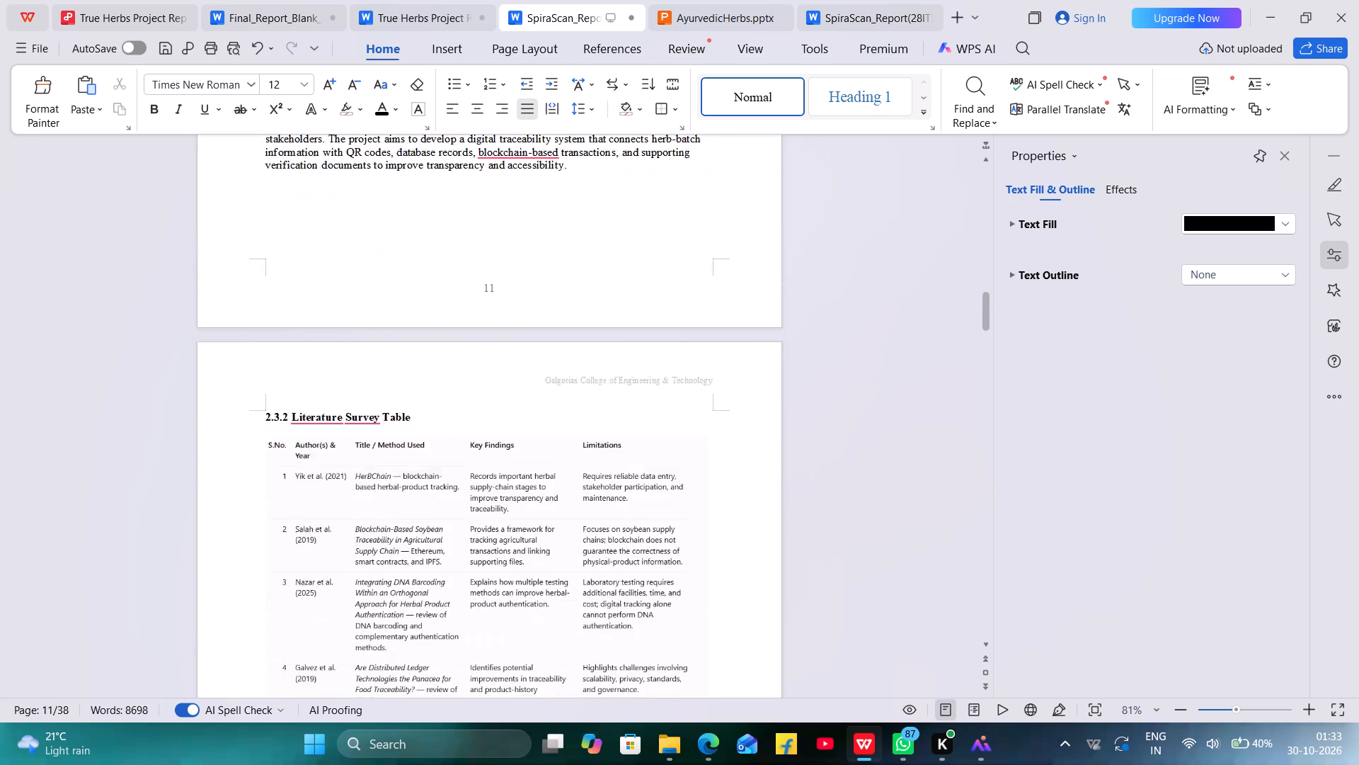
scroll(294, 412, up, 13)
scroll(294, 412, up, 15)
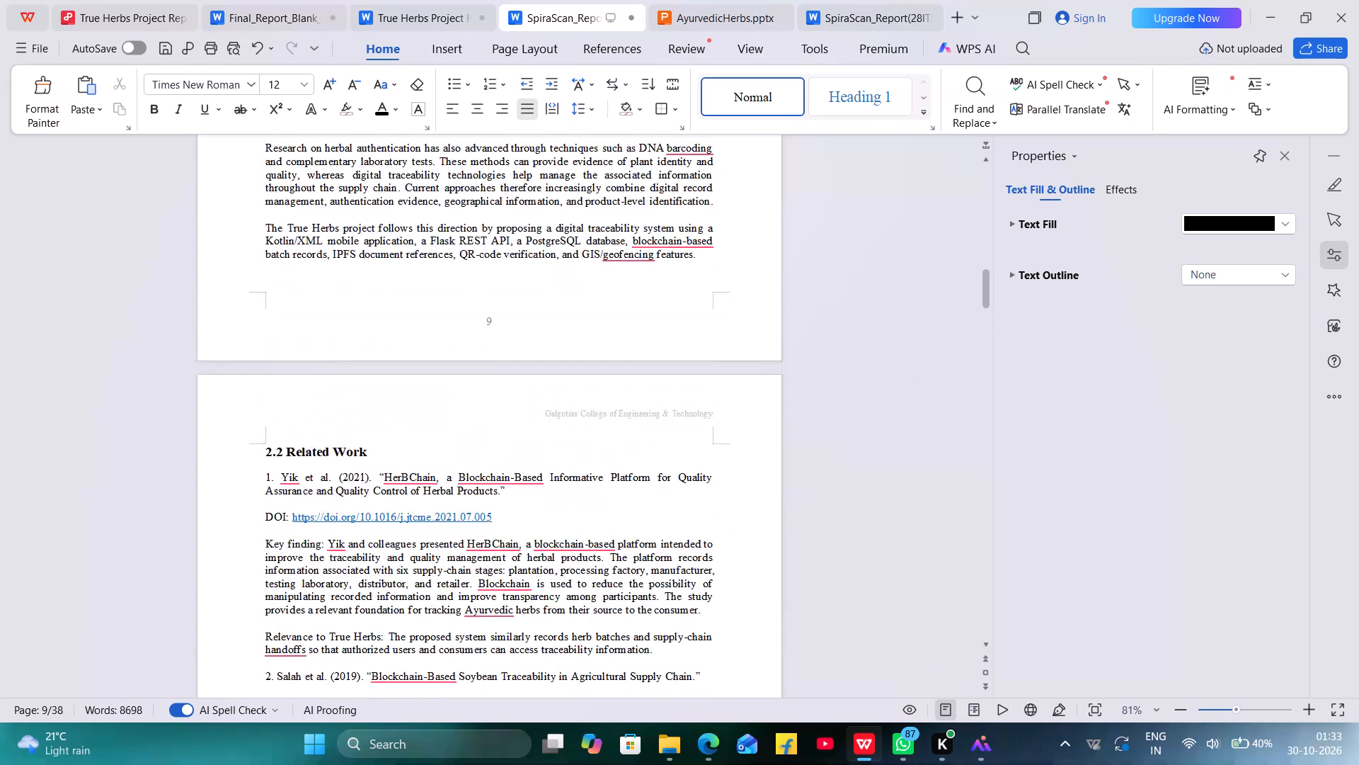
scroll(294, 412, up, 10)
scroll(294, 412, down, 5)
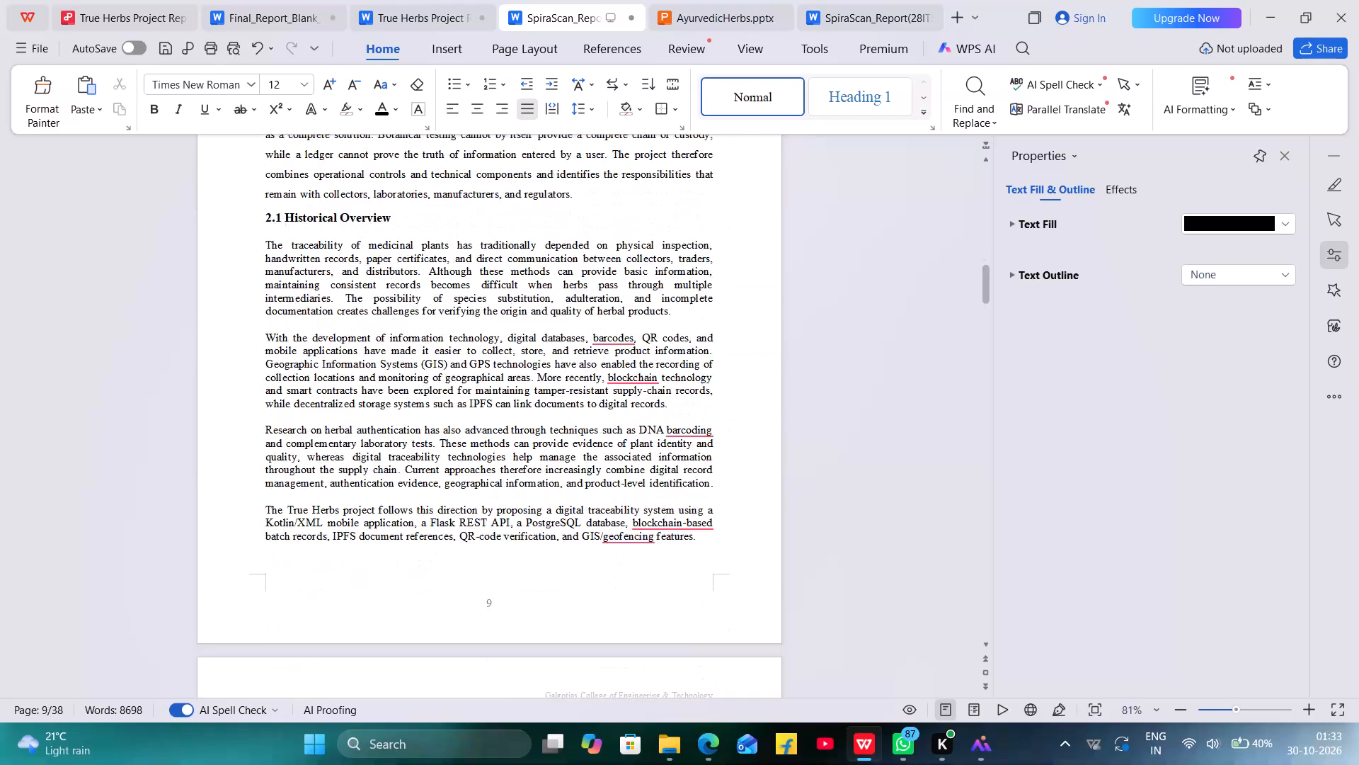
scroll(294, 412, down, 13)
scroll(294, 412, up, 5)
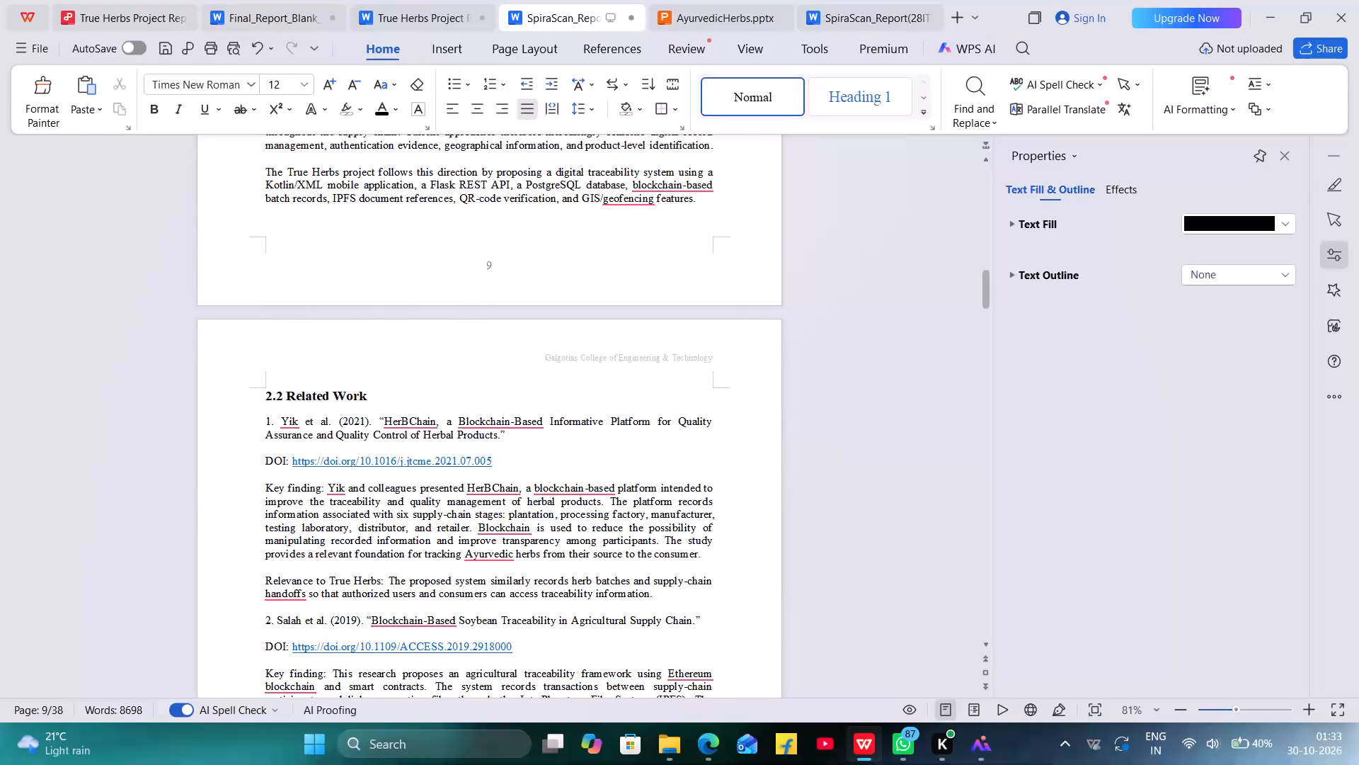
scroll(294, 412, down, 20)
scroll(294, 412, down, 20)
scroll(294, 412, down, 4)
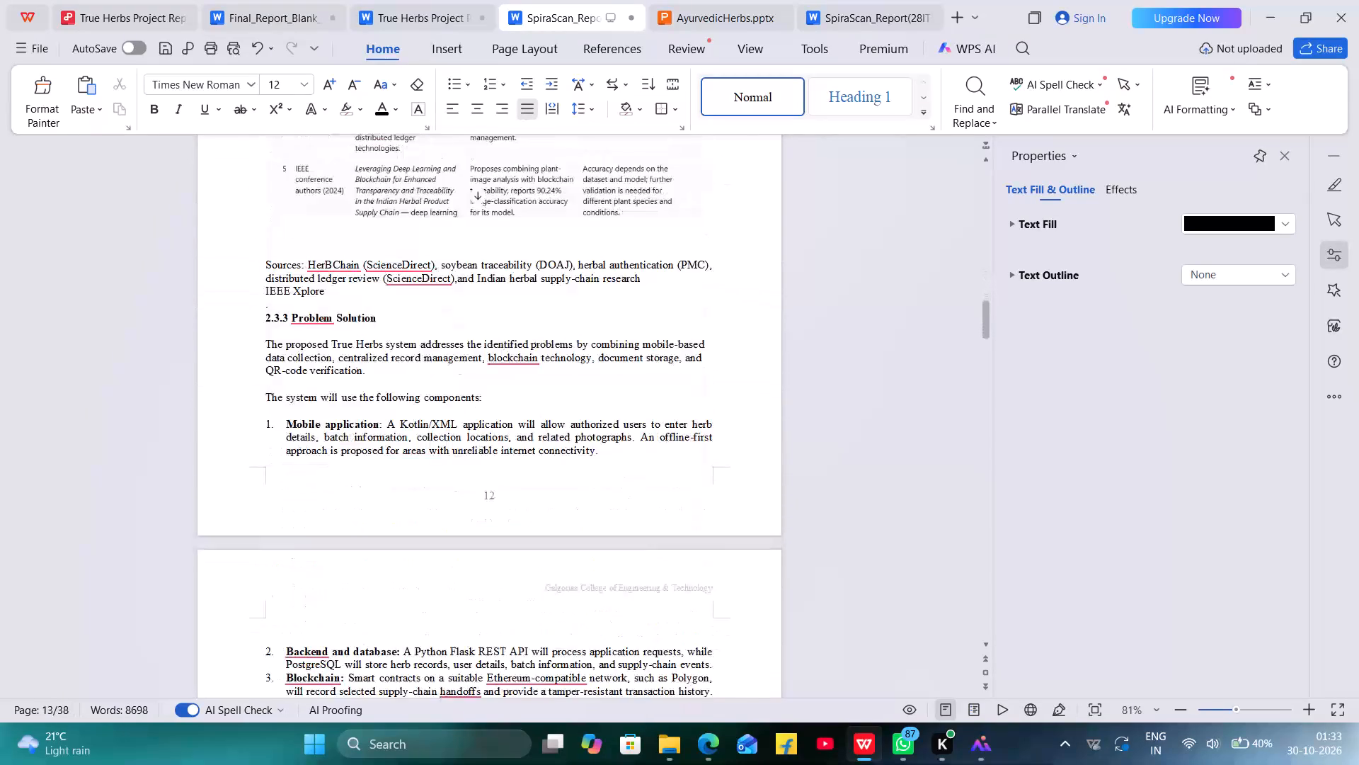
scroll(294, 412, down, 17)
scroll(294, 412, down, 5)
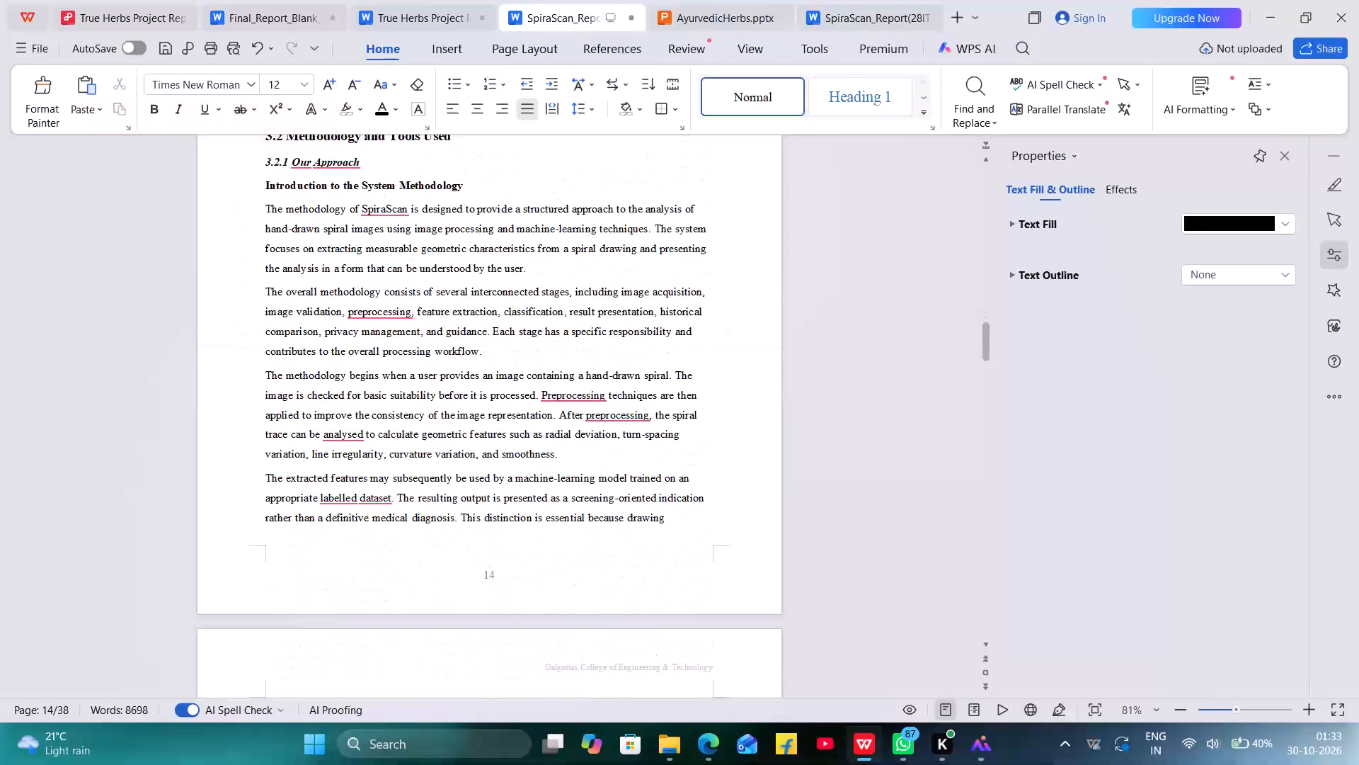
scroll(294, 412, down, 5)
scroll(294, 412, down, 18)
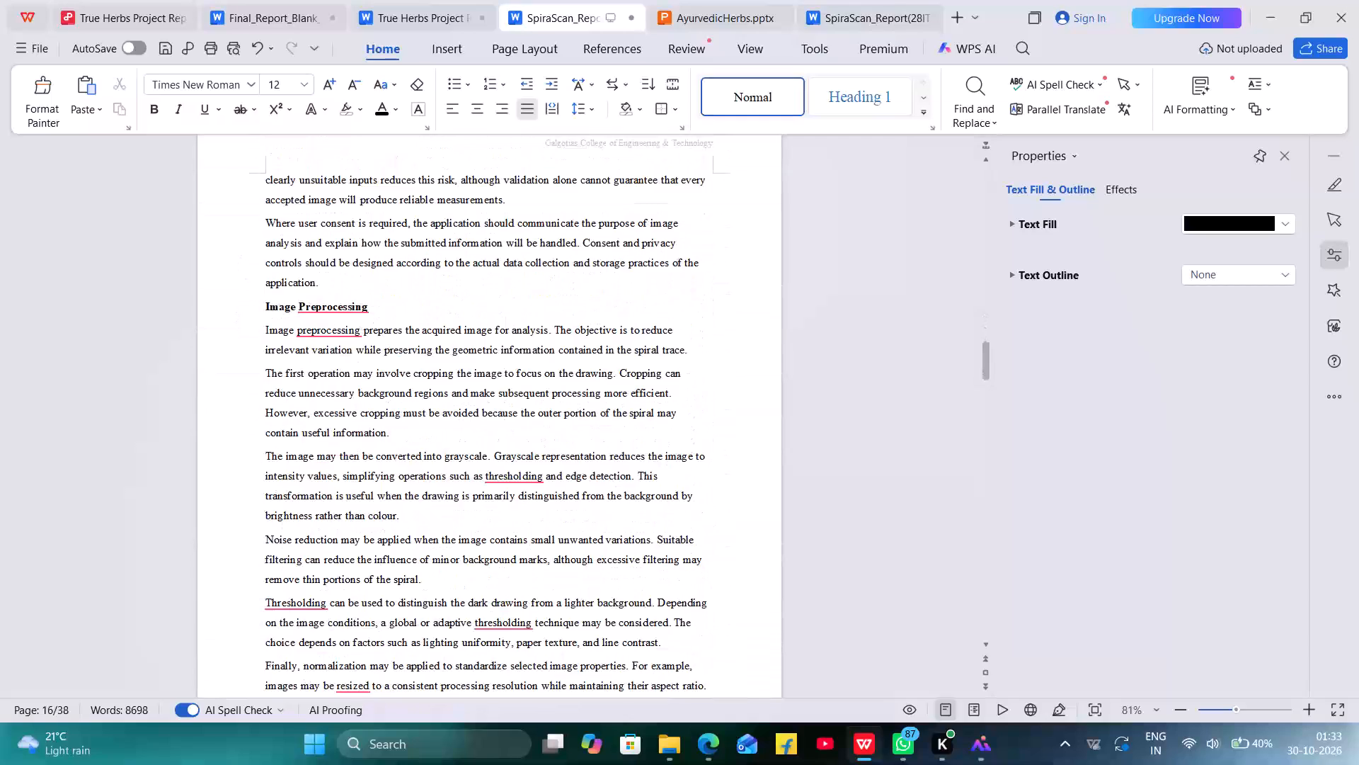
scroll(294, 412, down, 6)
scroll(294, 412, up, 20)
scroll(294, 412, up, 5)
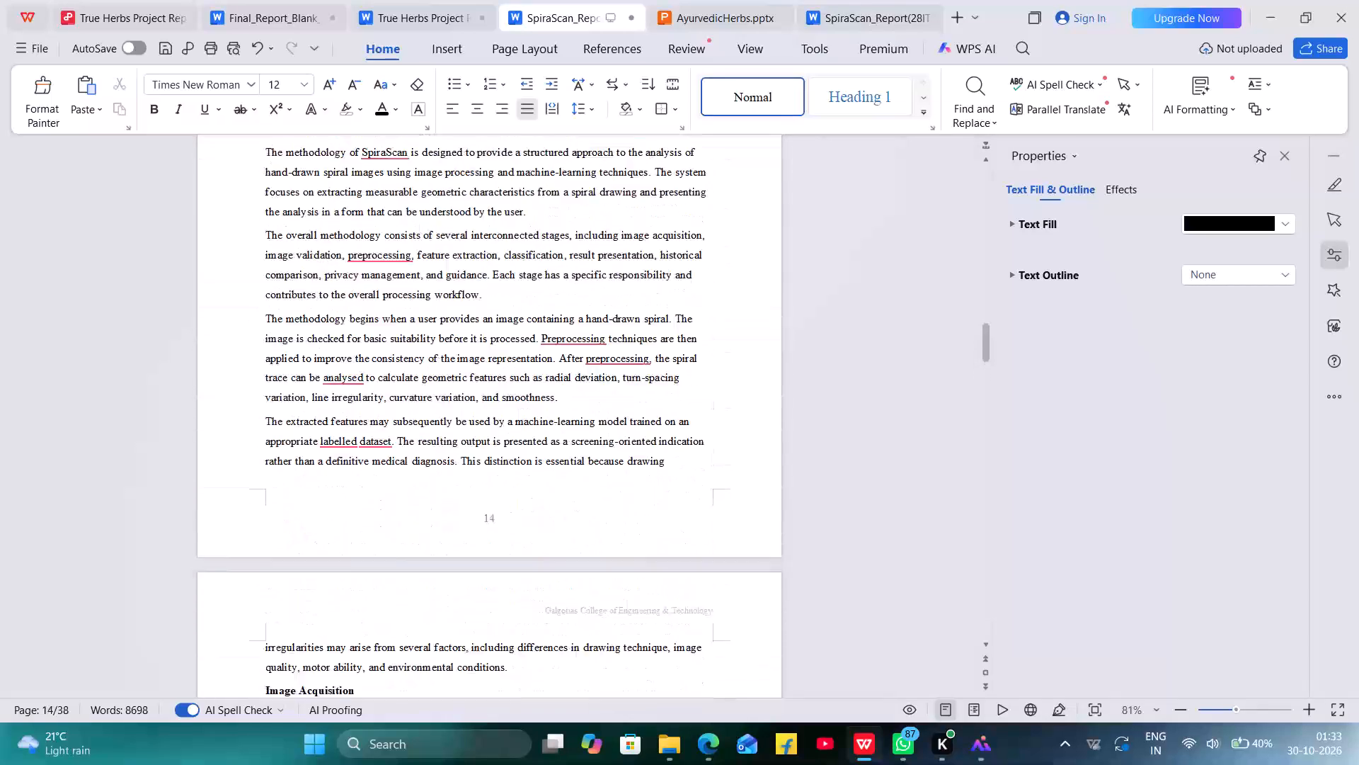
scroll(294, 412, up, 20)
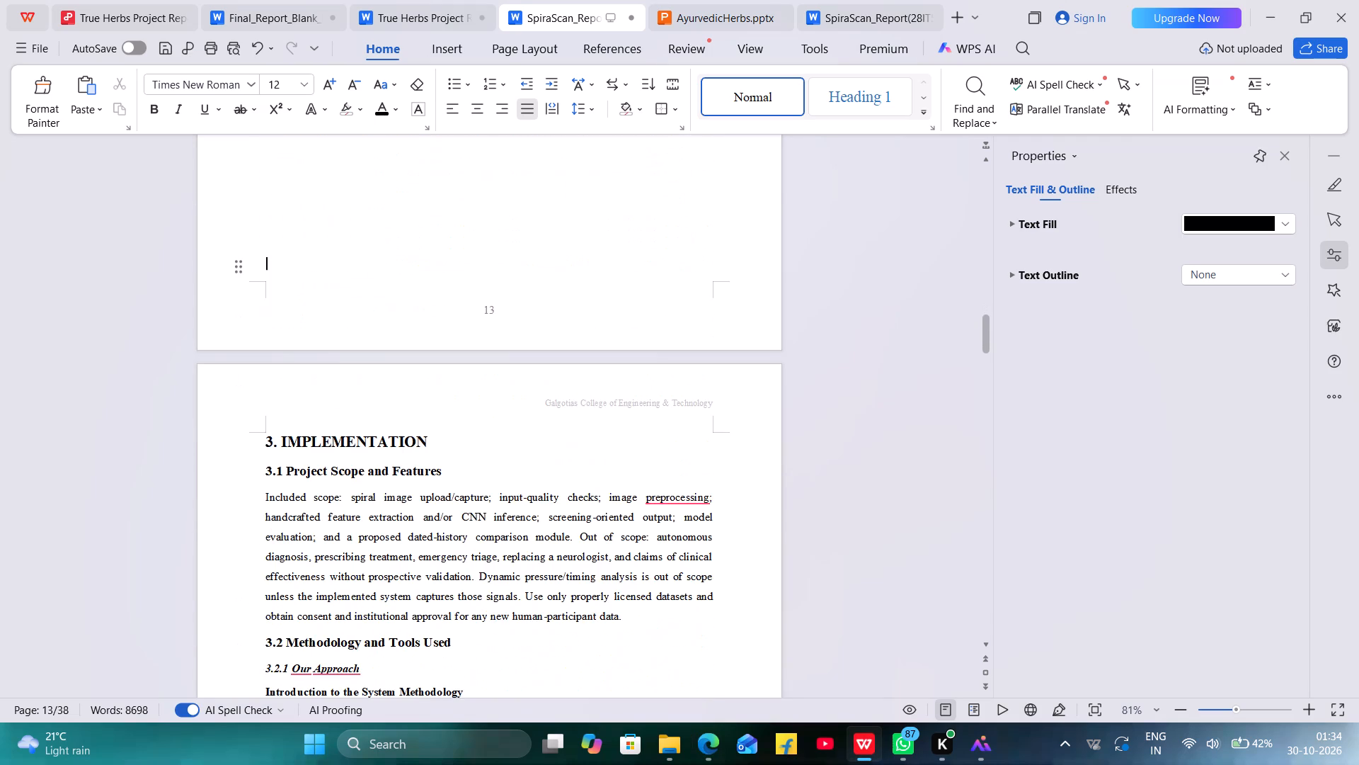
scroll(506, 604, down, 7)
scroll(506, 604, up, 10)
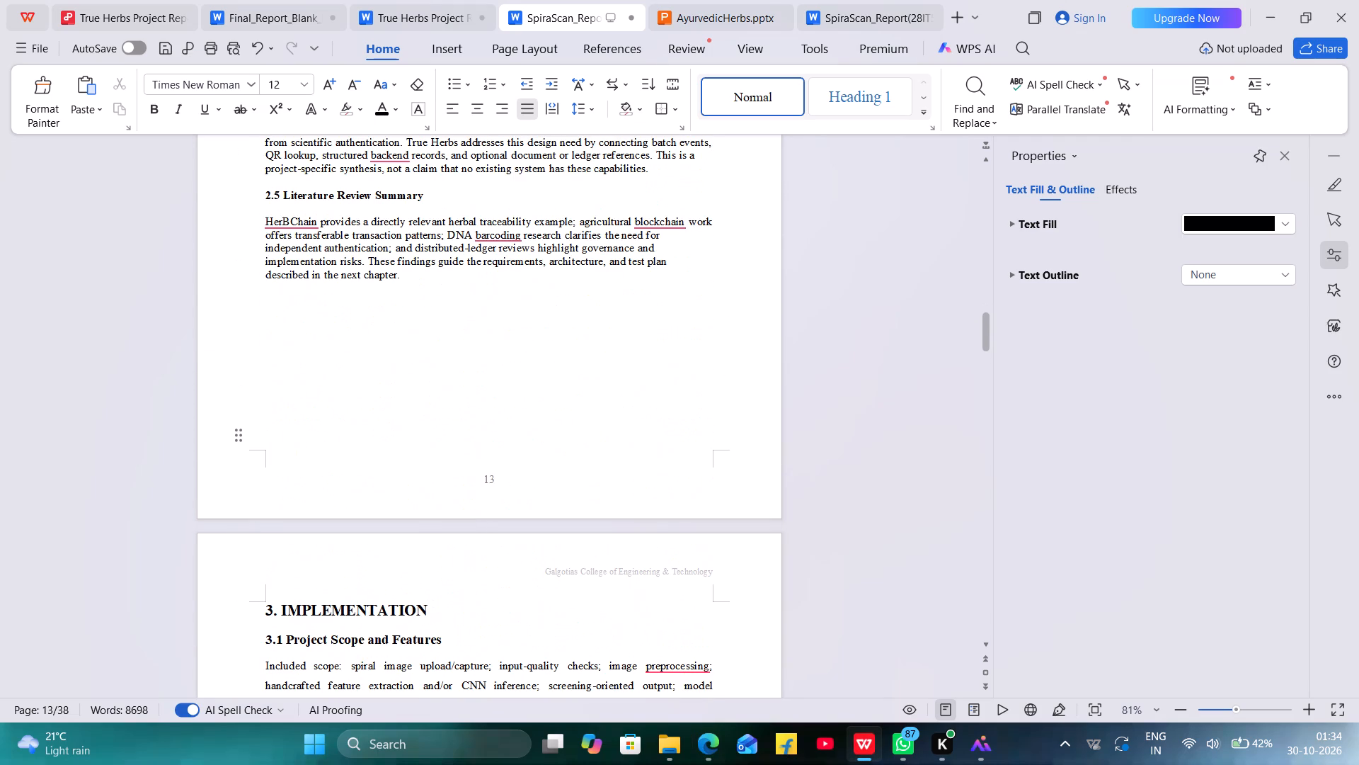
click(350, 573)
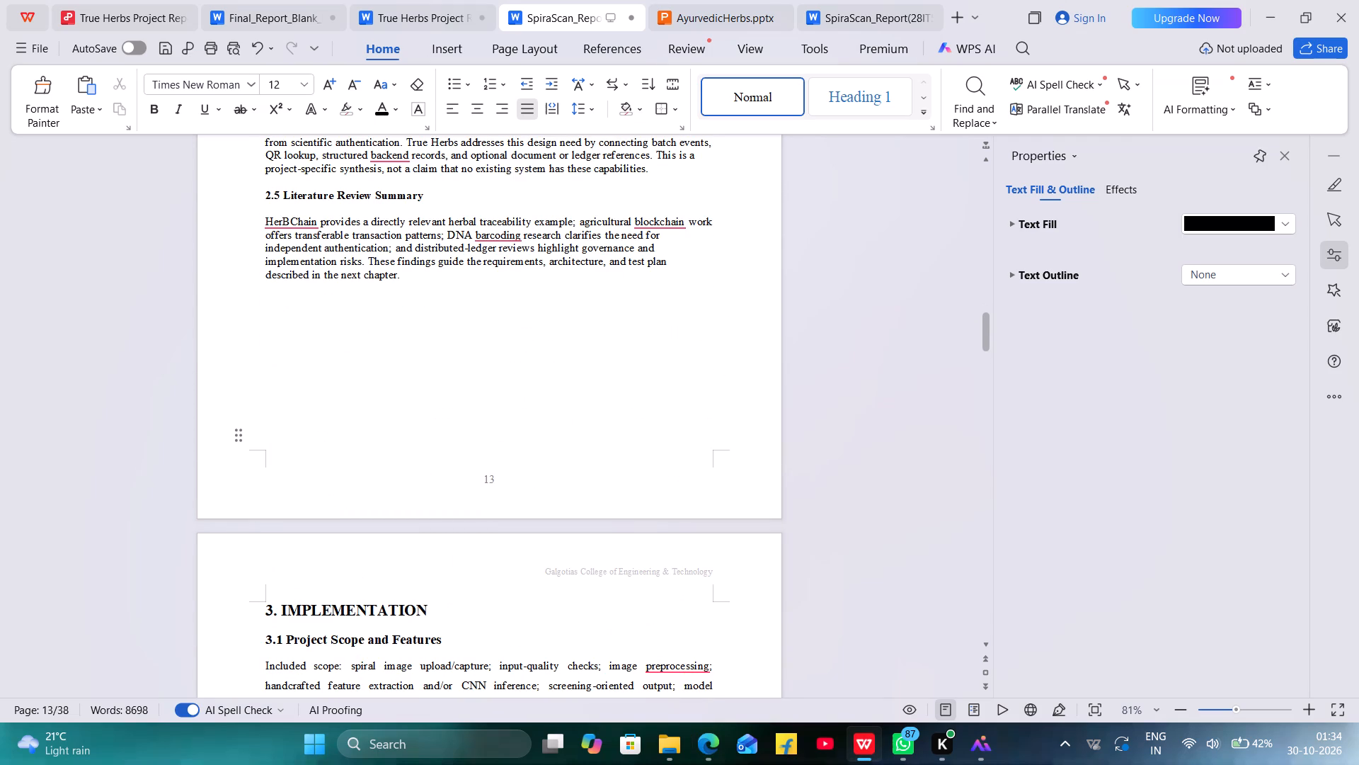
click(277, 585)
click(276, 585)
click(275, 582)
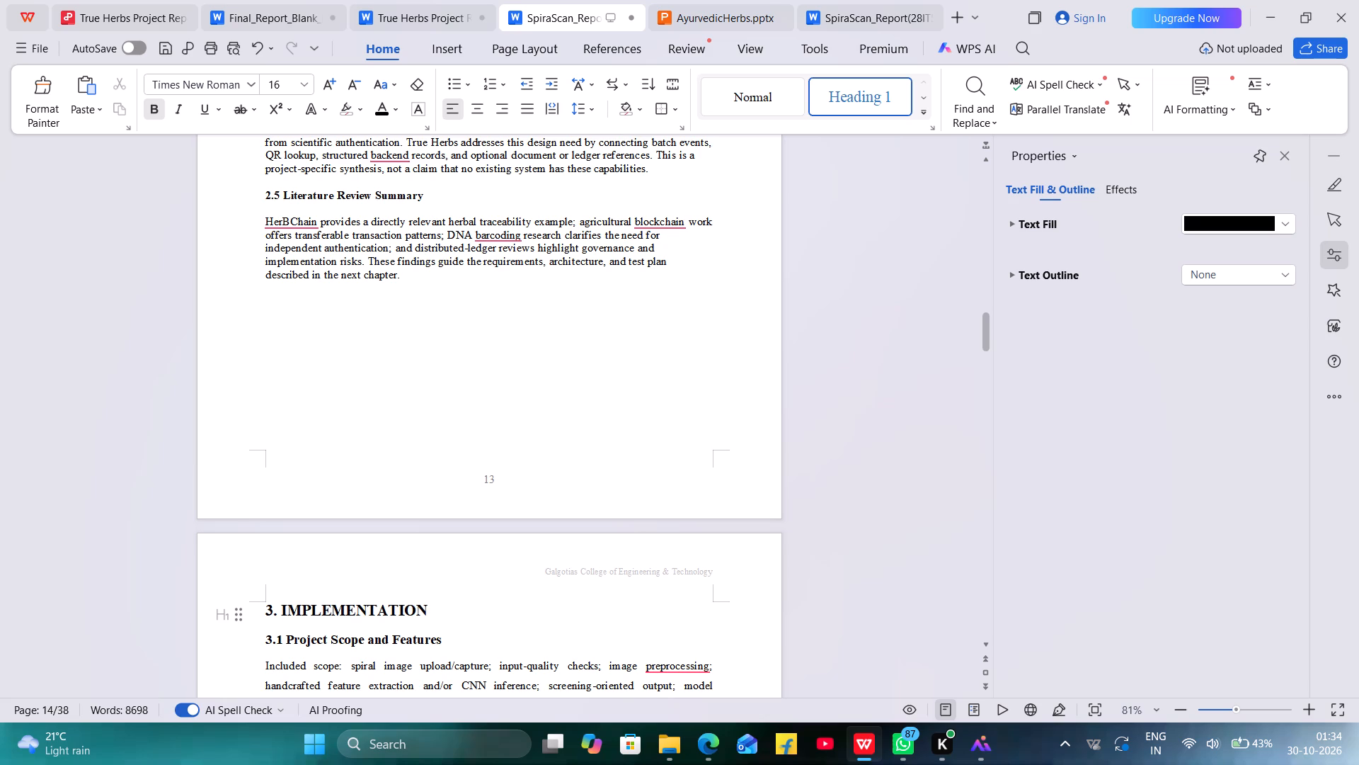
key(Return)
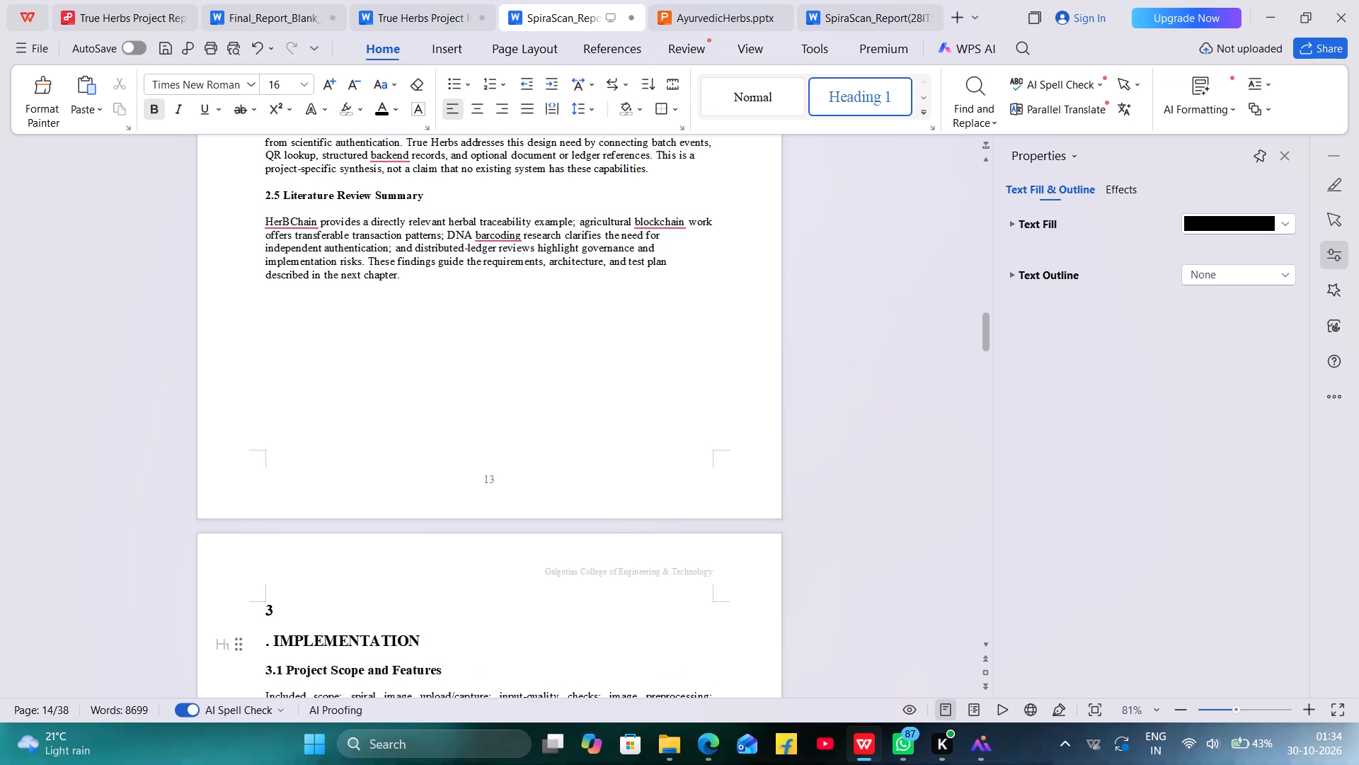
click(297, 601)
key(BackSpace)
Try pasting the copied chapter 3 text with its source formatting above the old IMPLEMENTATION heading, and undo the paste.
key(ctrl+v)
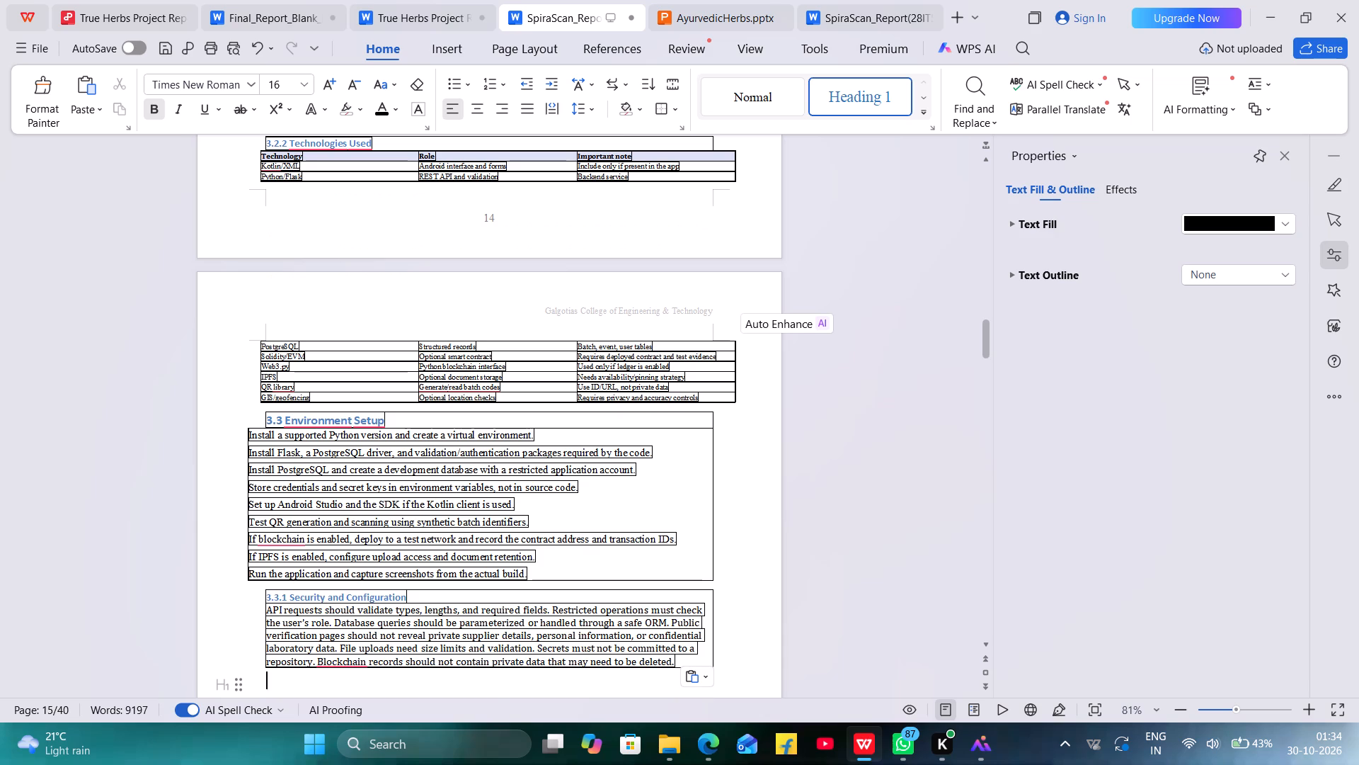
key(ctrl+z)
Paste the copied chapter 3 content as unformatted text on the empty line above the old IMPLEMENTATION heading.
scroll(270, 606, up, 3)
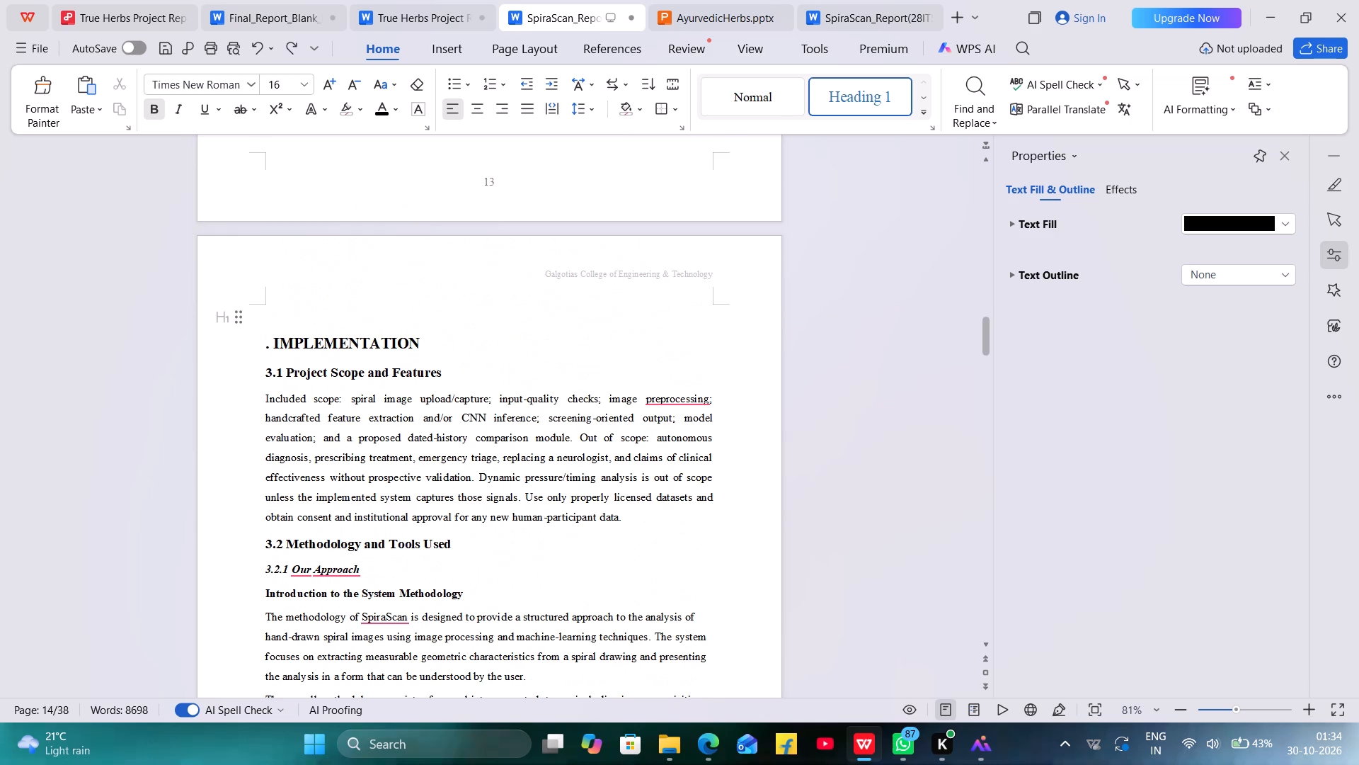
right_click(280, 321)
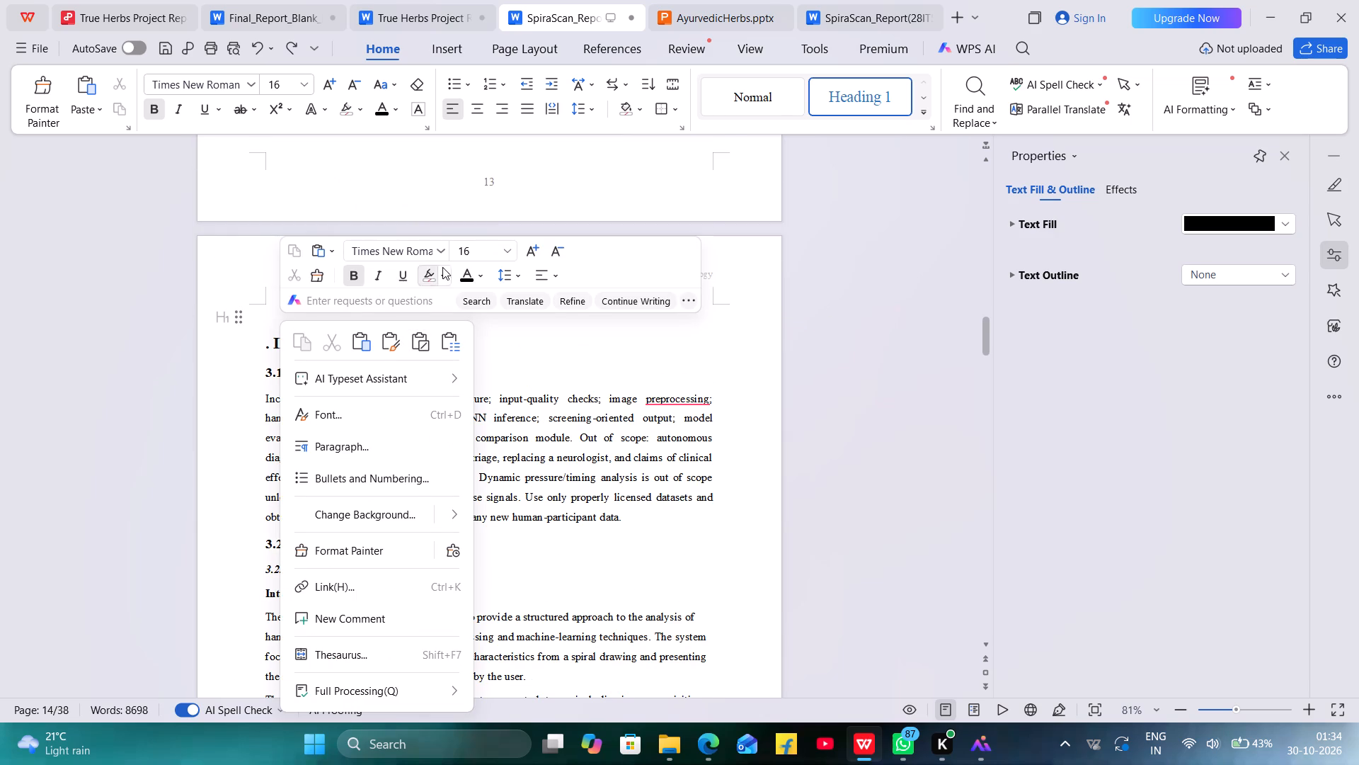
click(427, 345)
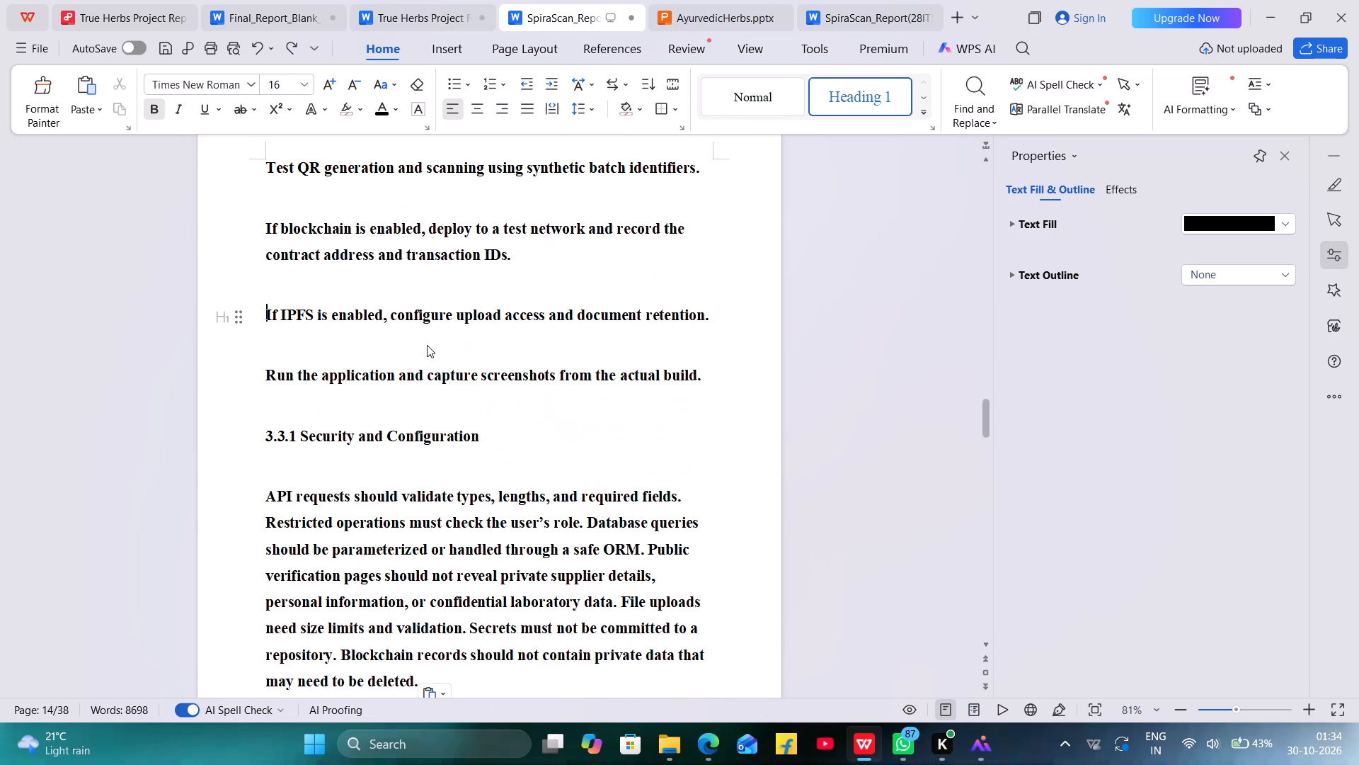
scroll(427, 345, down, 5)
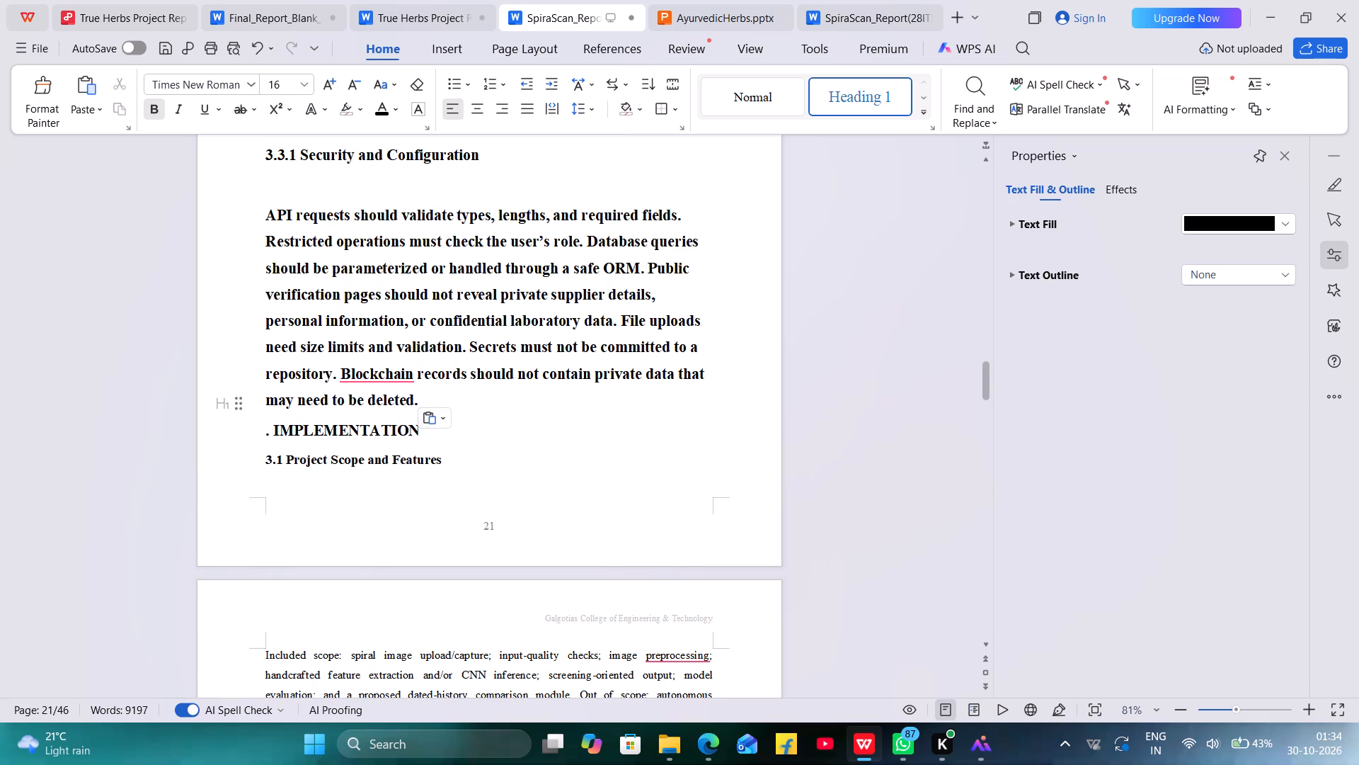
Set the pasted text from the 3.1 scope paragraph through the end of 3.3.1 Security and Configuration to font size 12.
drag(417, 400, 212, 232)
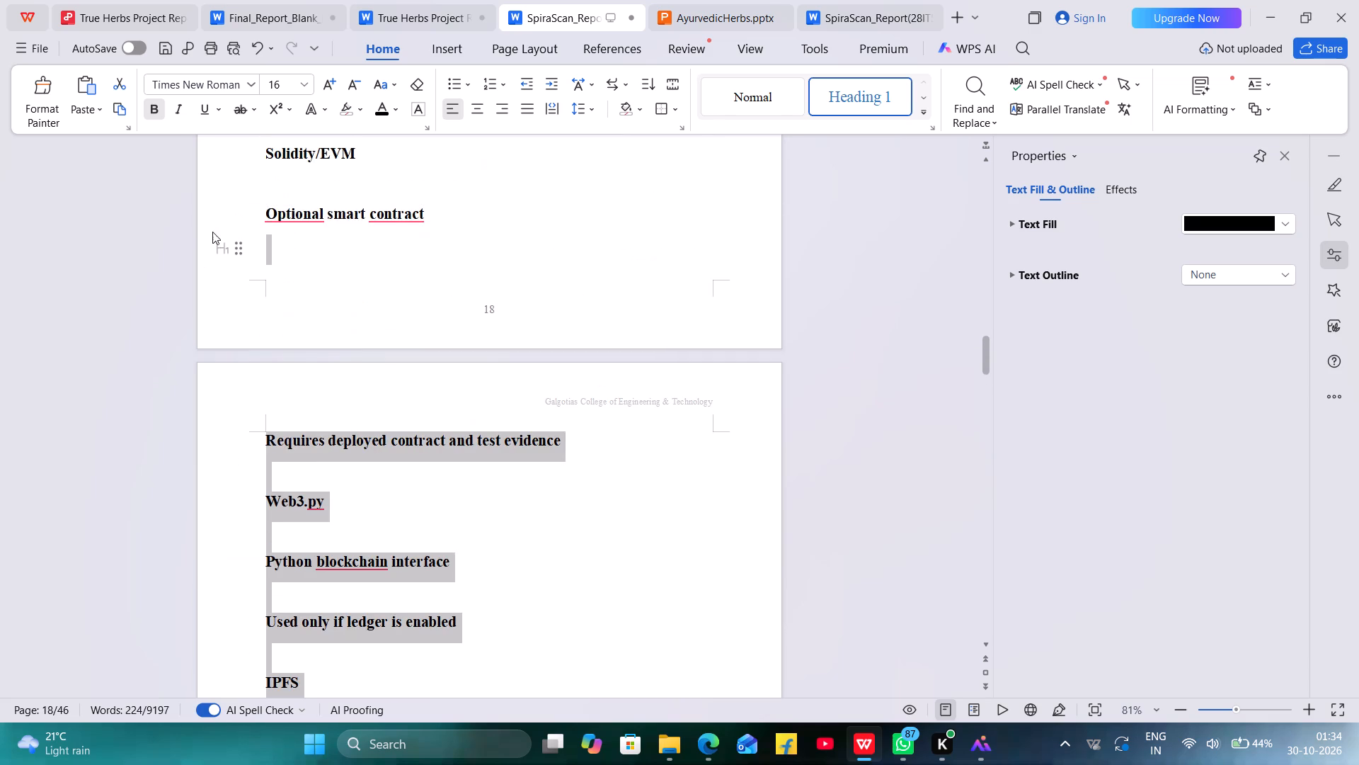
drag(212, 232, 216, 106)
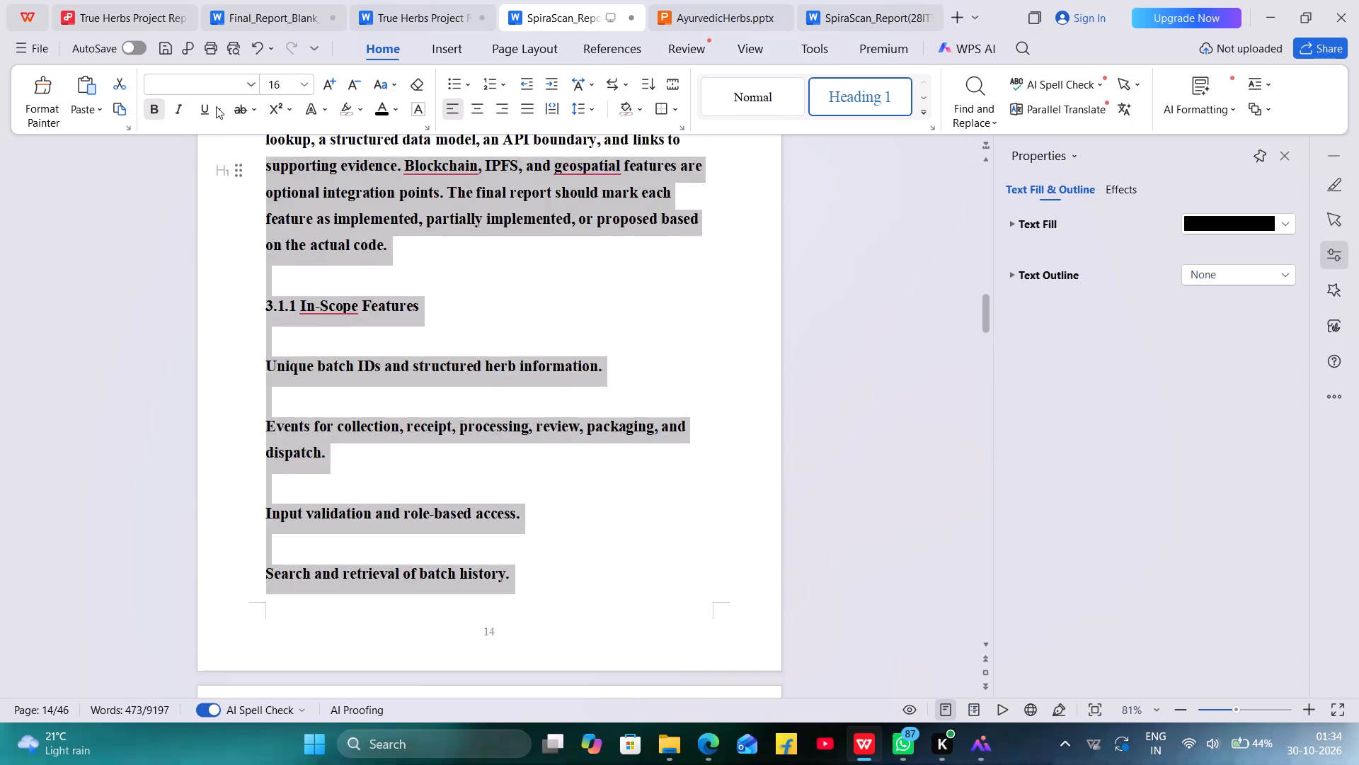
drag(216, 106, 236, 659)
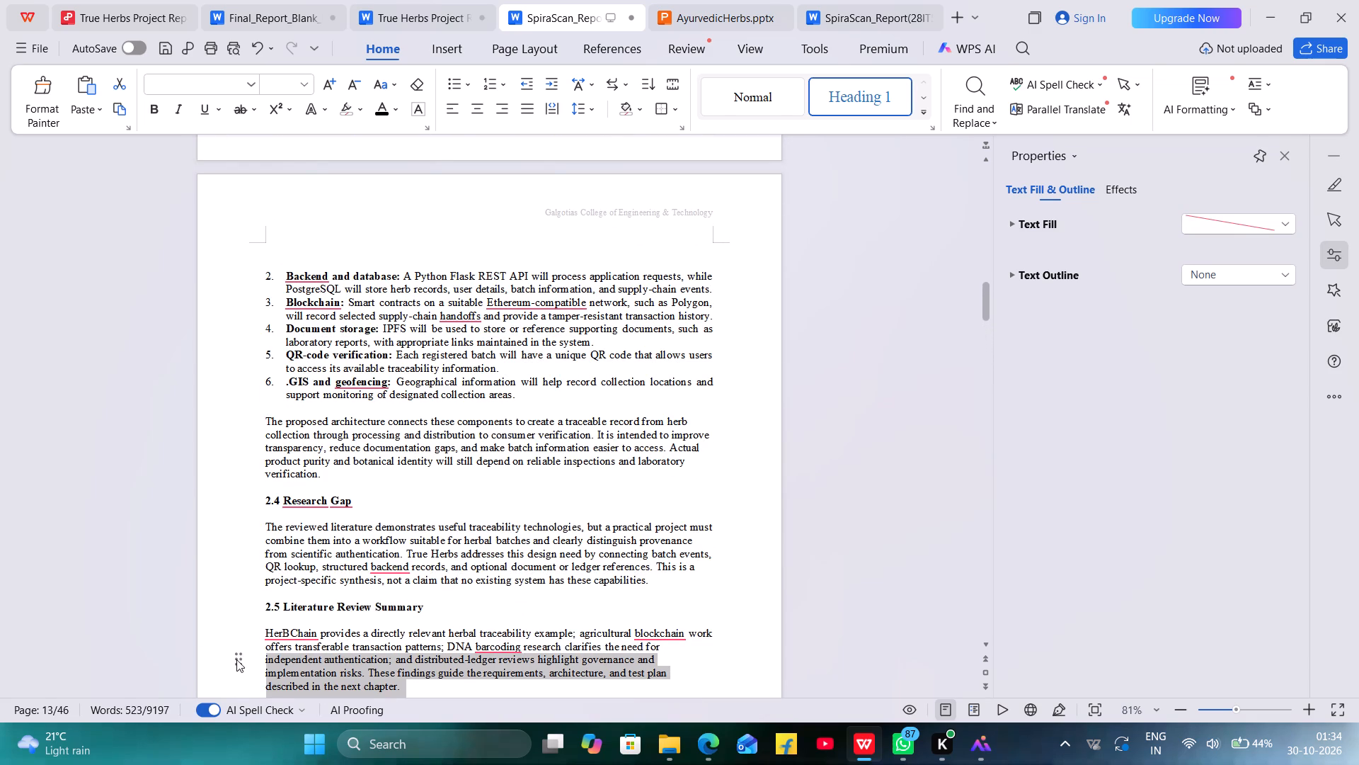
drag(236, 659, 267, 604)
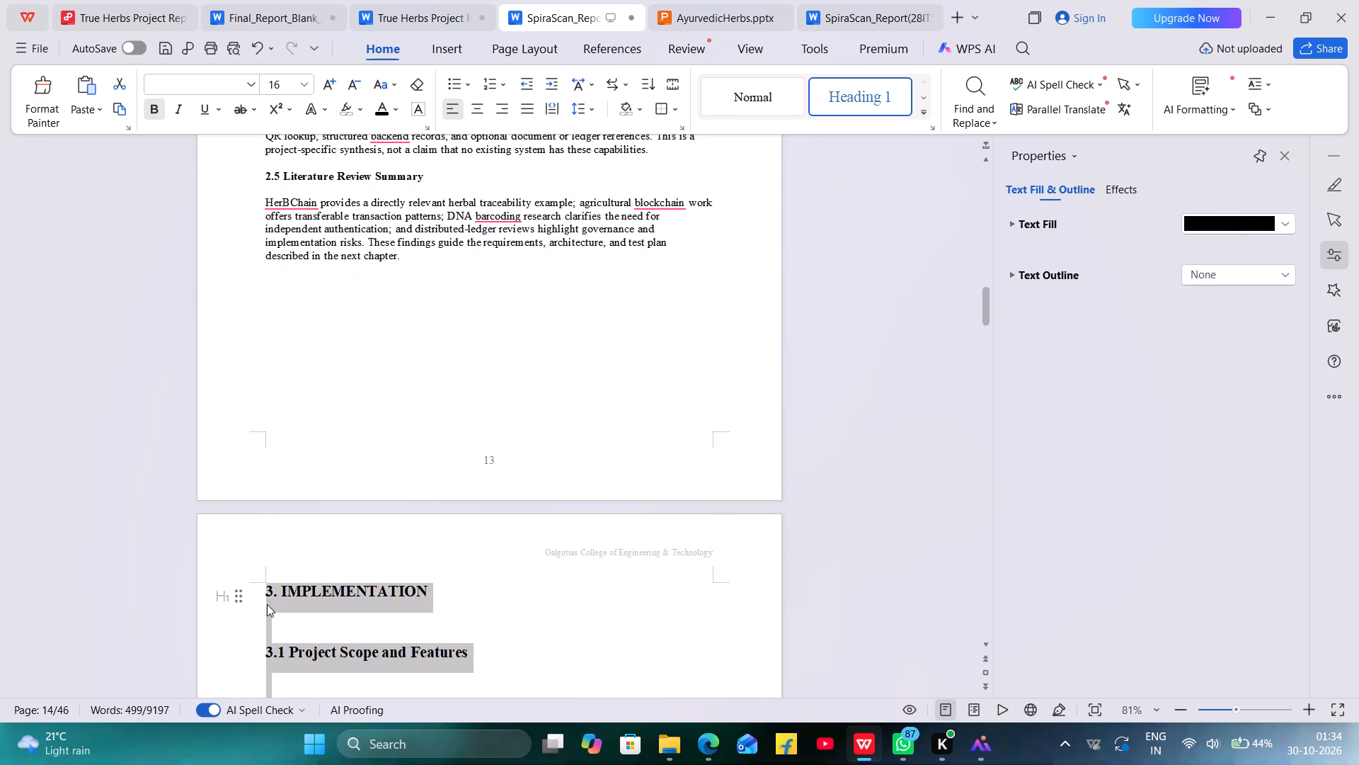
drag(267, 604, 274, 640)
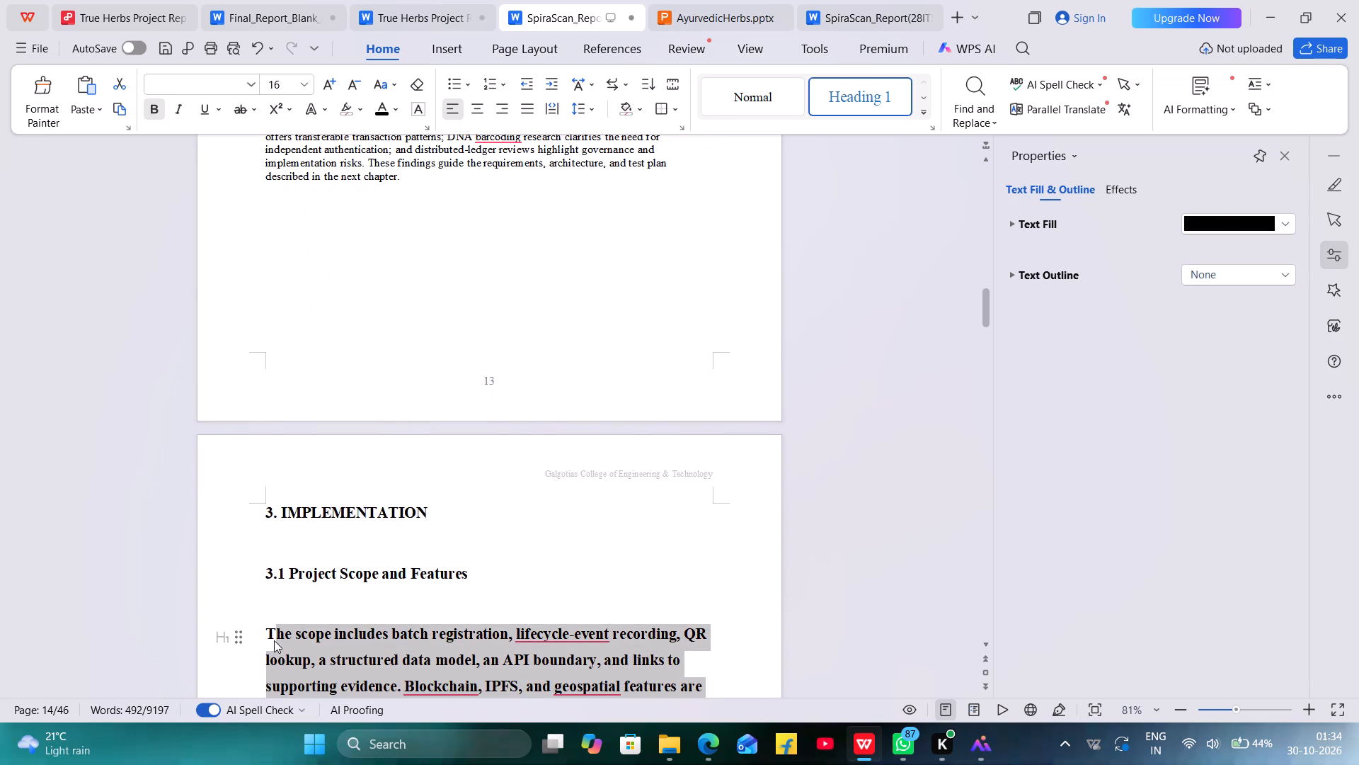
drag(274, 640, 263, 632)
click(253, 81)
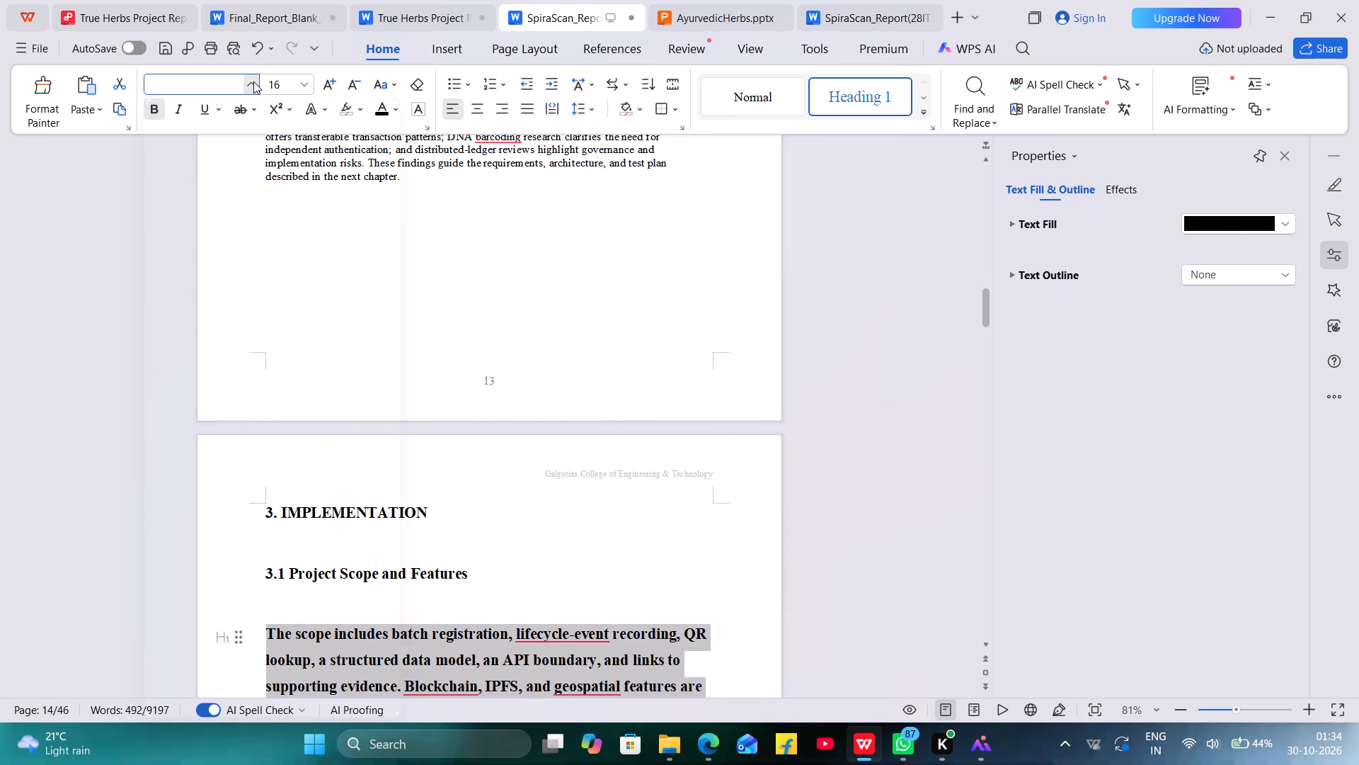
click(274, 247)
click(305, 91)
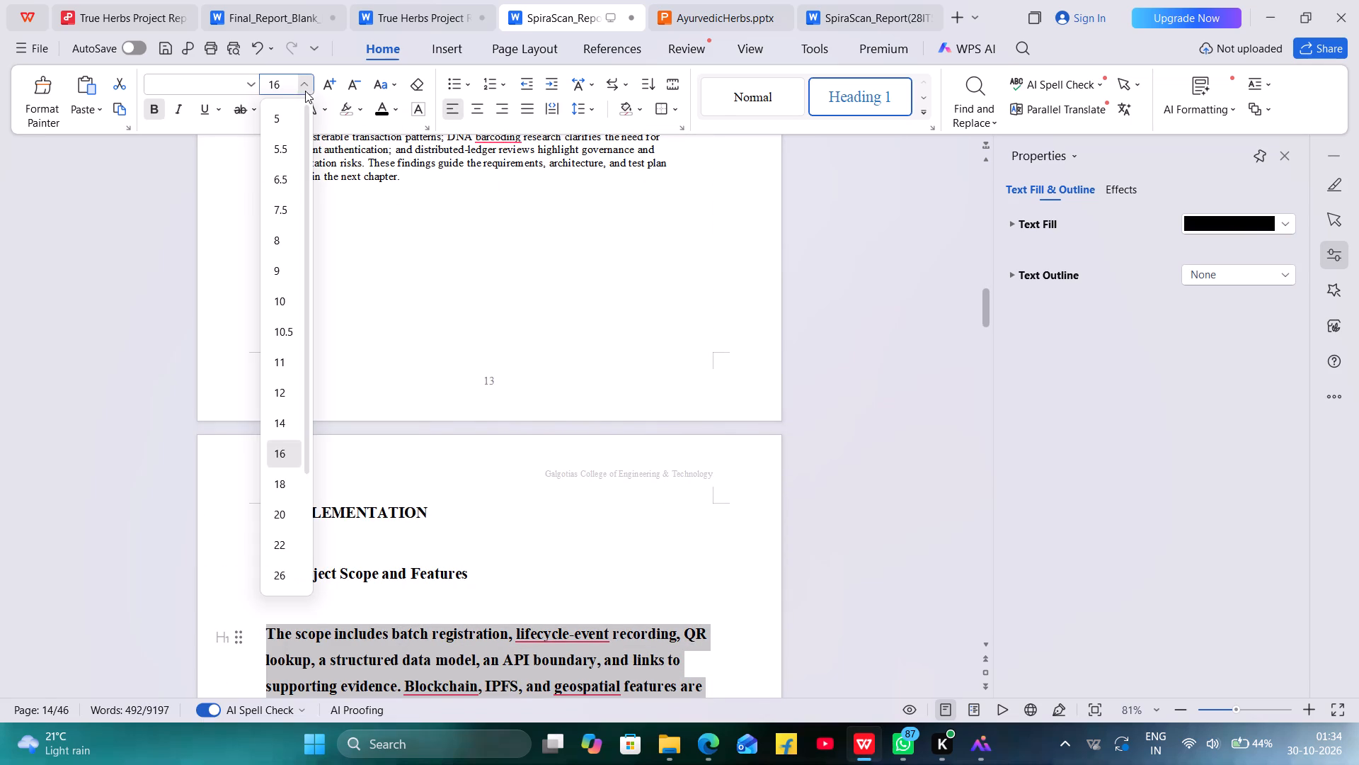
click(280, 396)
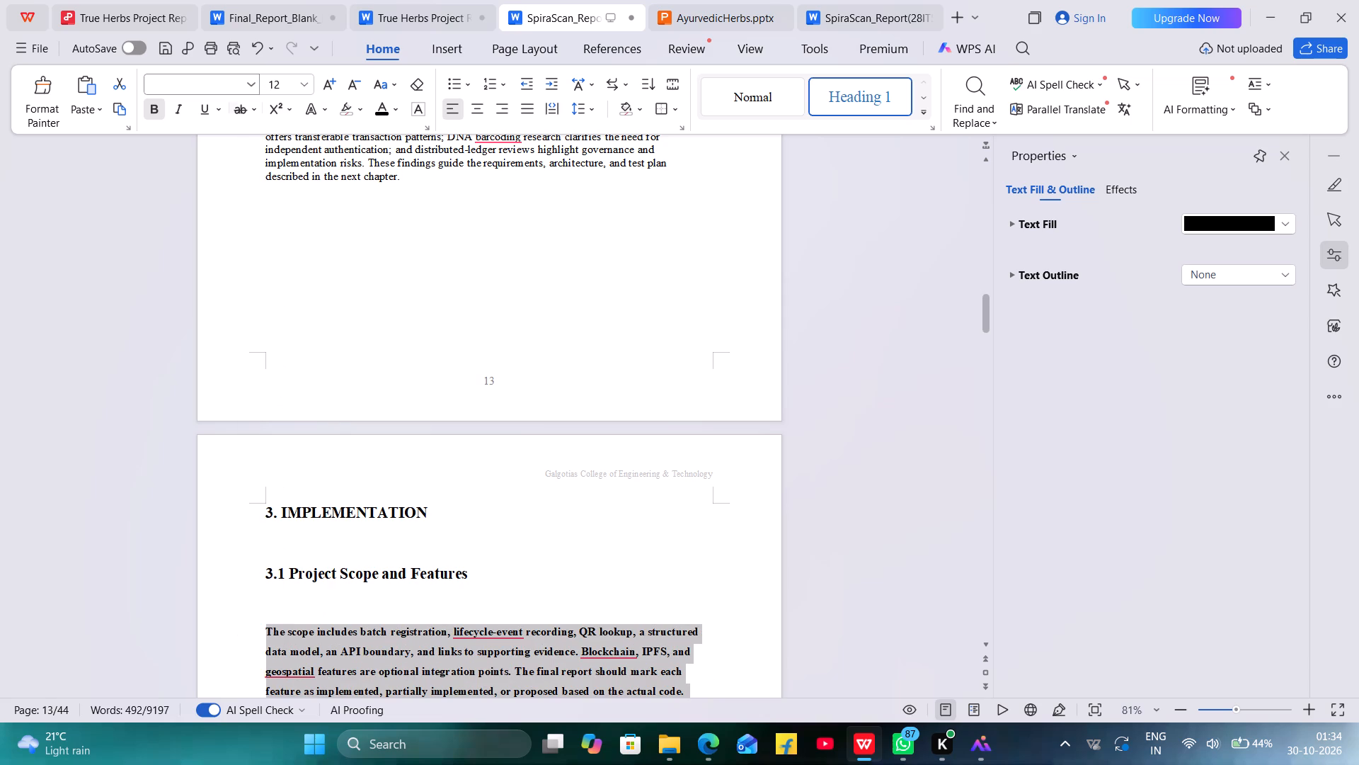
click(253, 86)
click(251, 244)
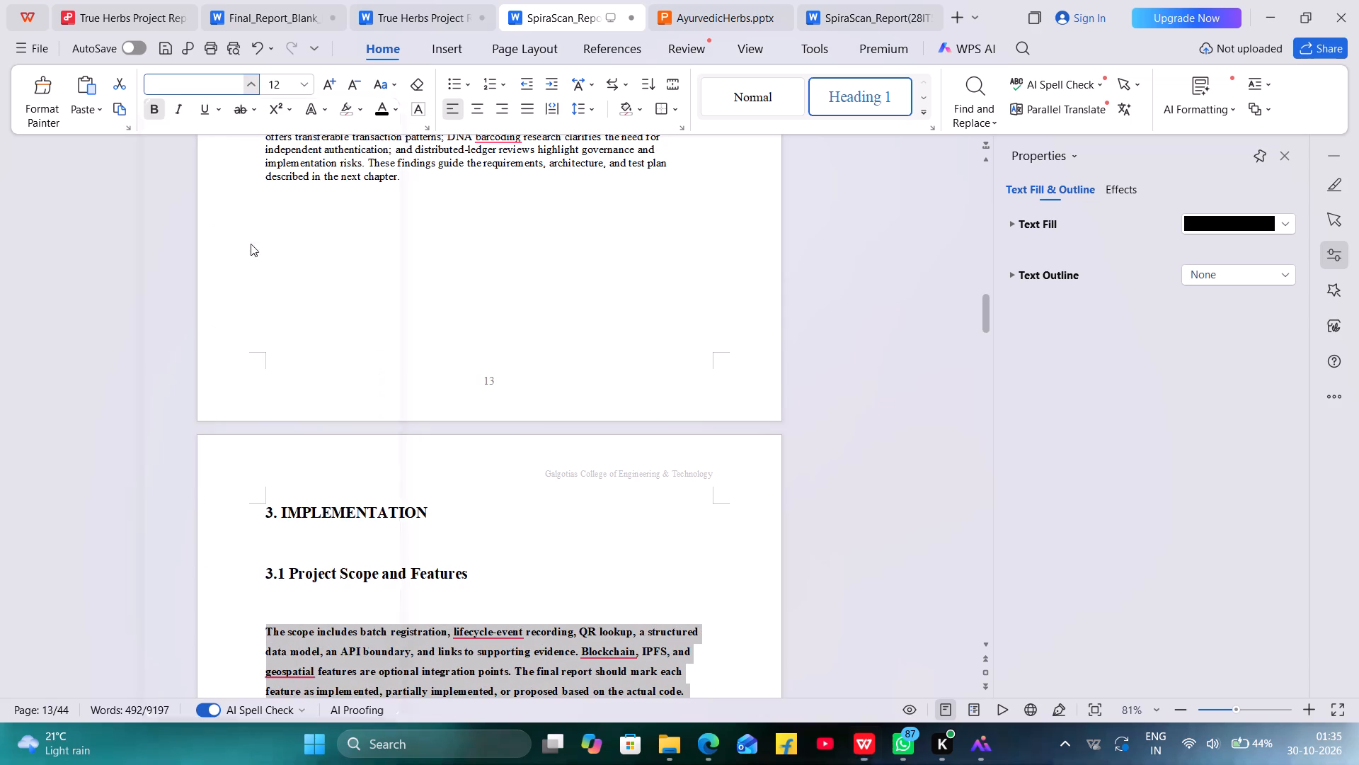
Justify the chapter 2 text from the Backend and database item through the end of the 2.5 Literature Review Summary.
scroll(380, 256, up, 3)
drag(413, 341, 317, 121)
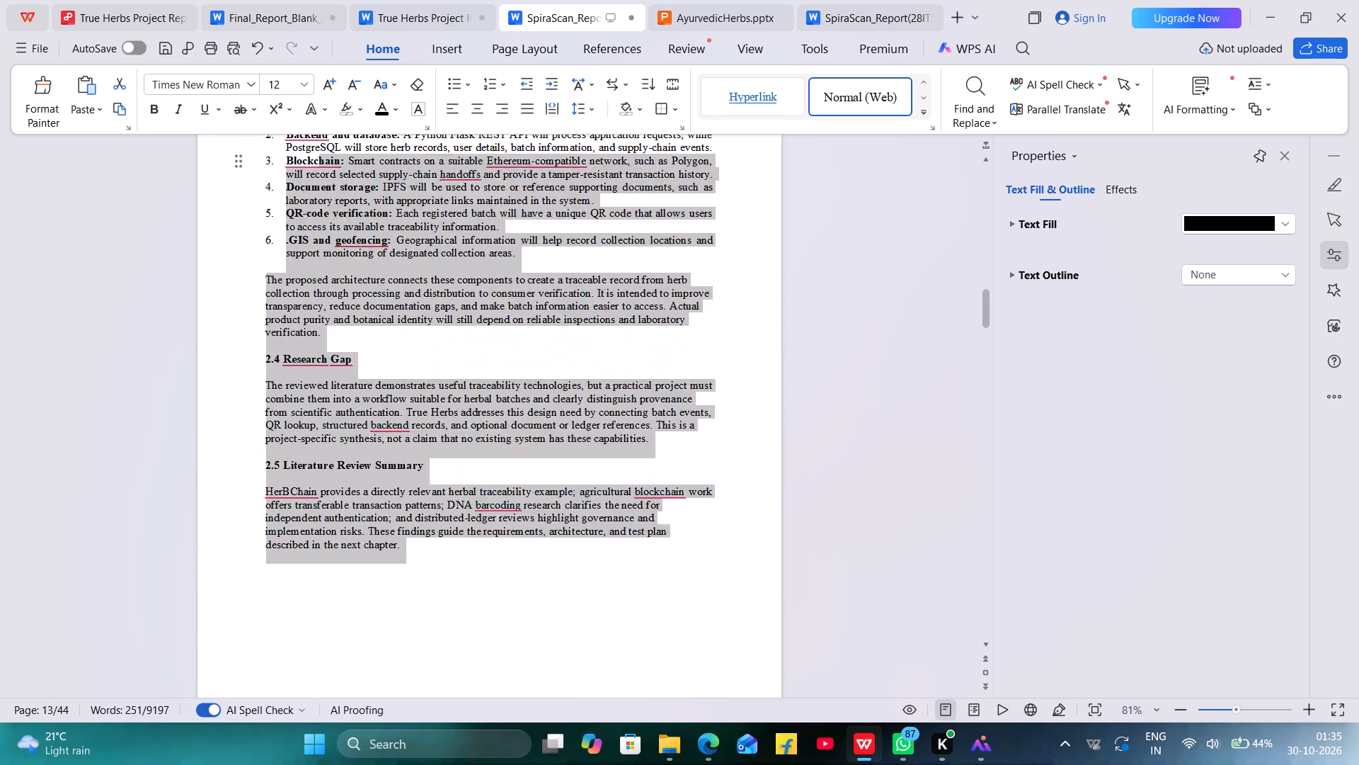
drag(317, 121, 287, 361)
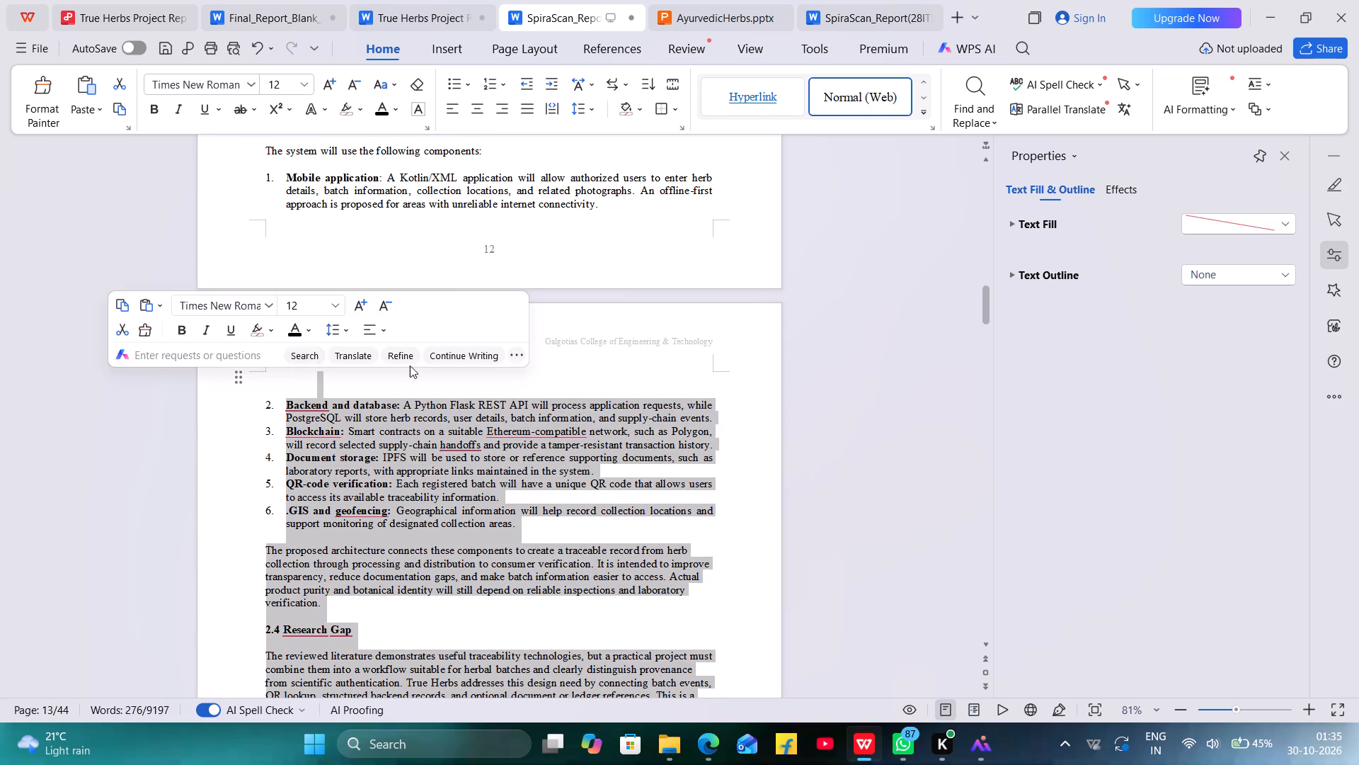
click(527, 103)
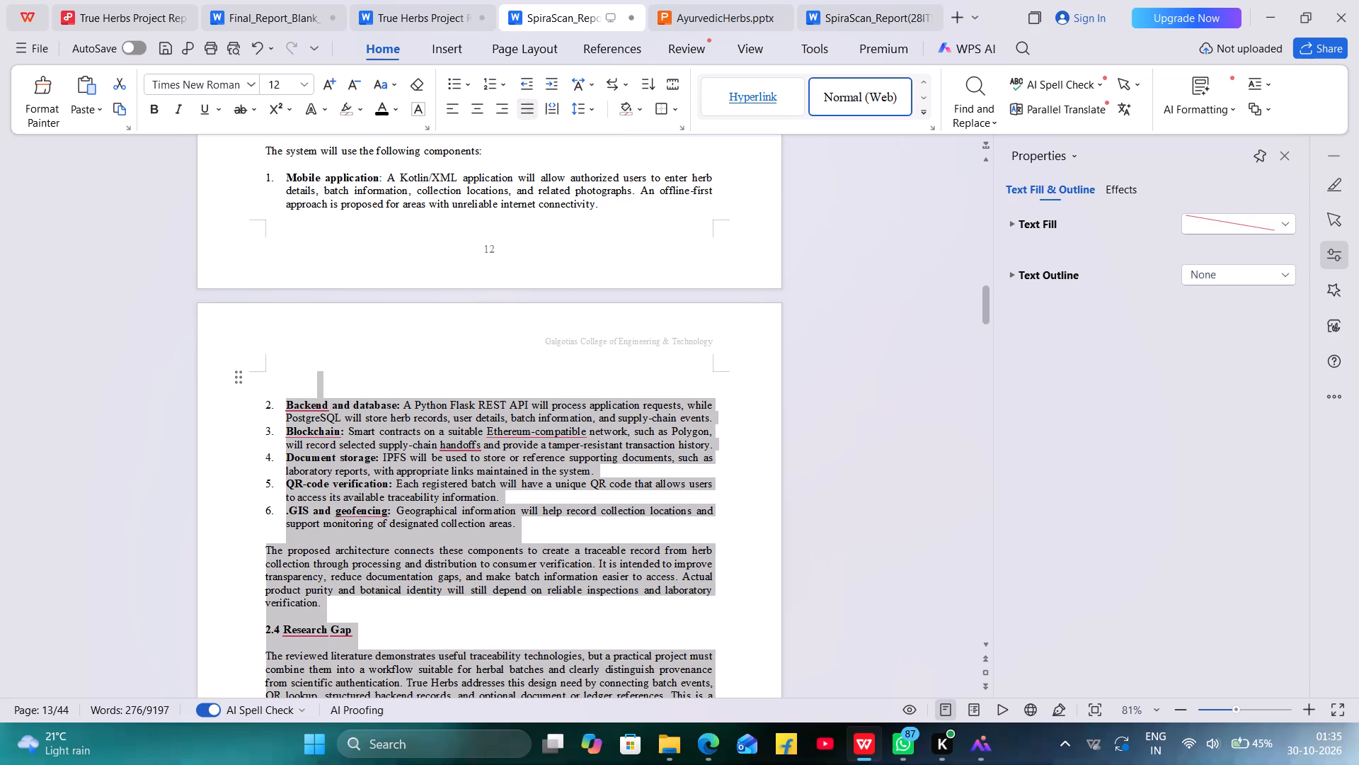
scroll(438, 279, down, 5)
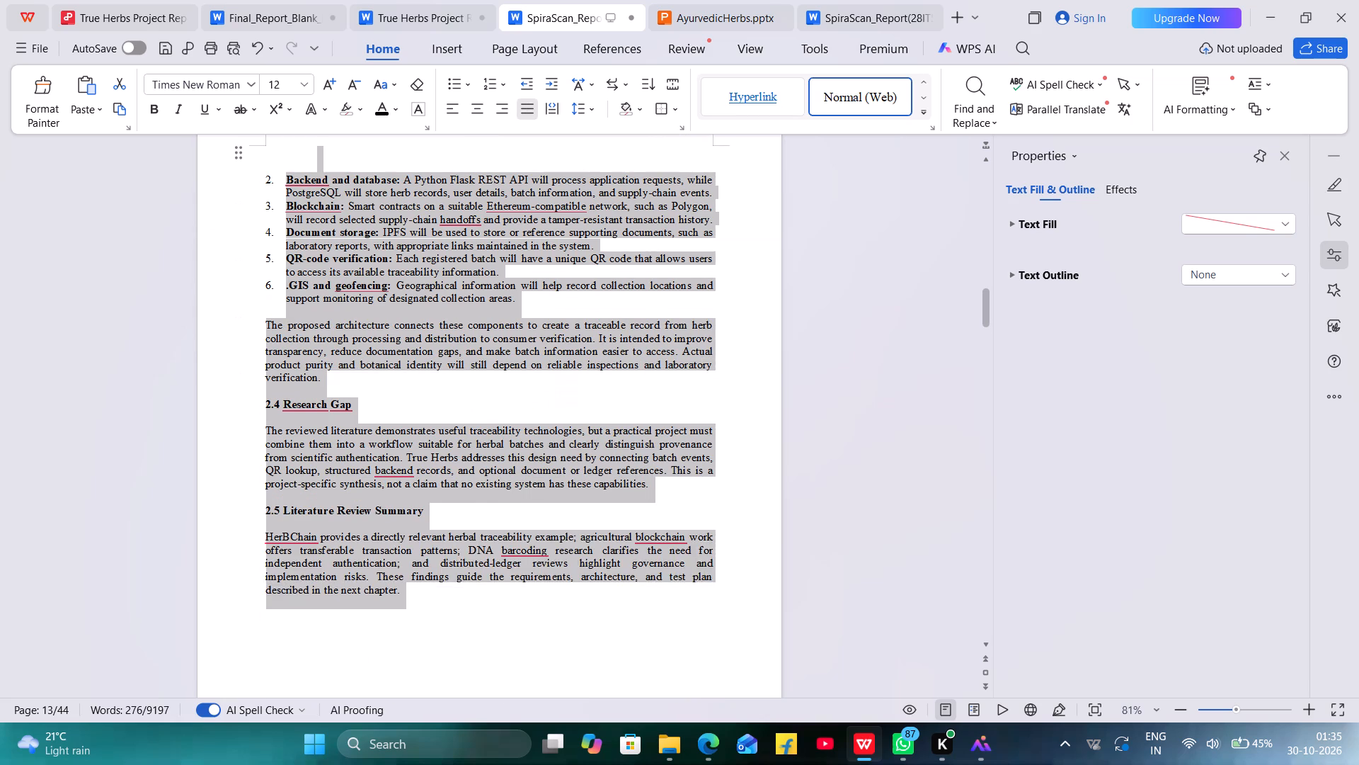
scroll(437, 279, down, 4)
click(447, 385)
scroll(447, 385, down, 3)
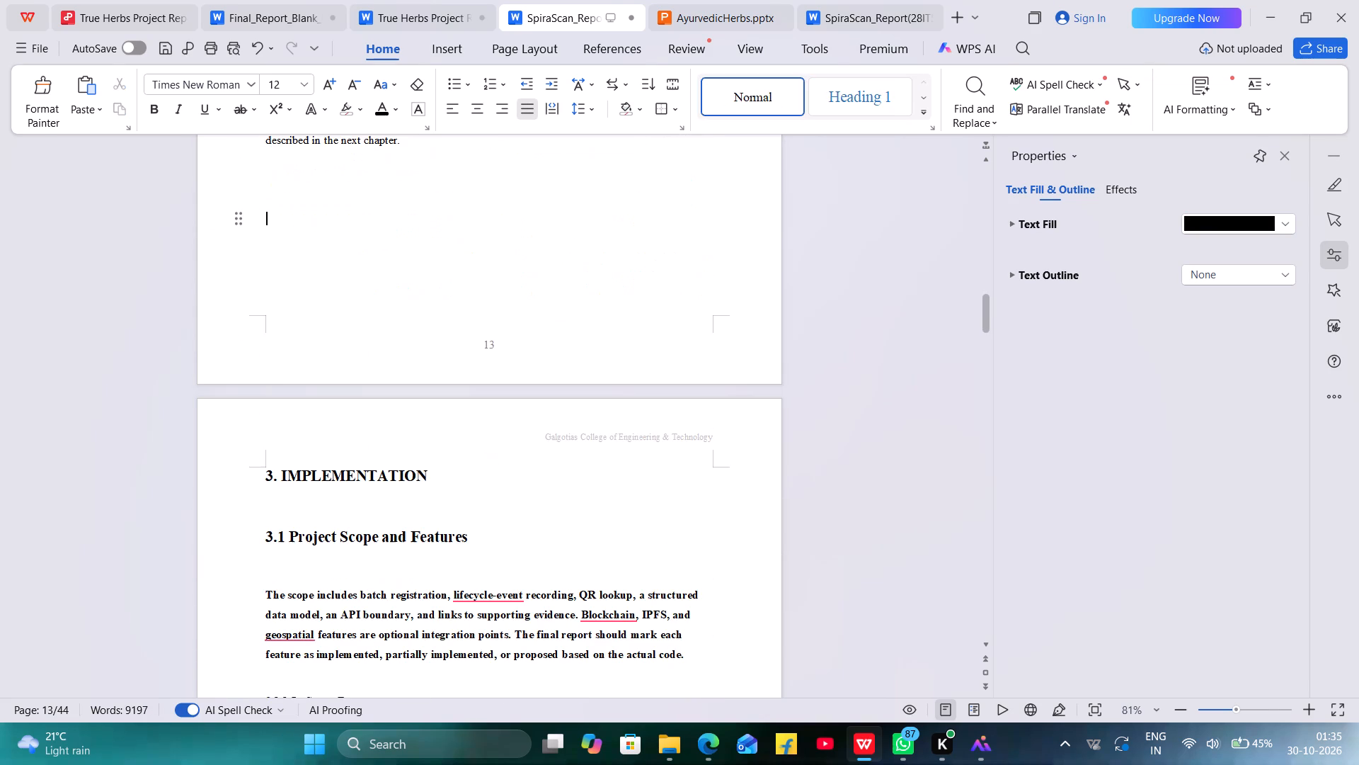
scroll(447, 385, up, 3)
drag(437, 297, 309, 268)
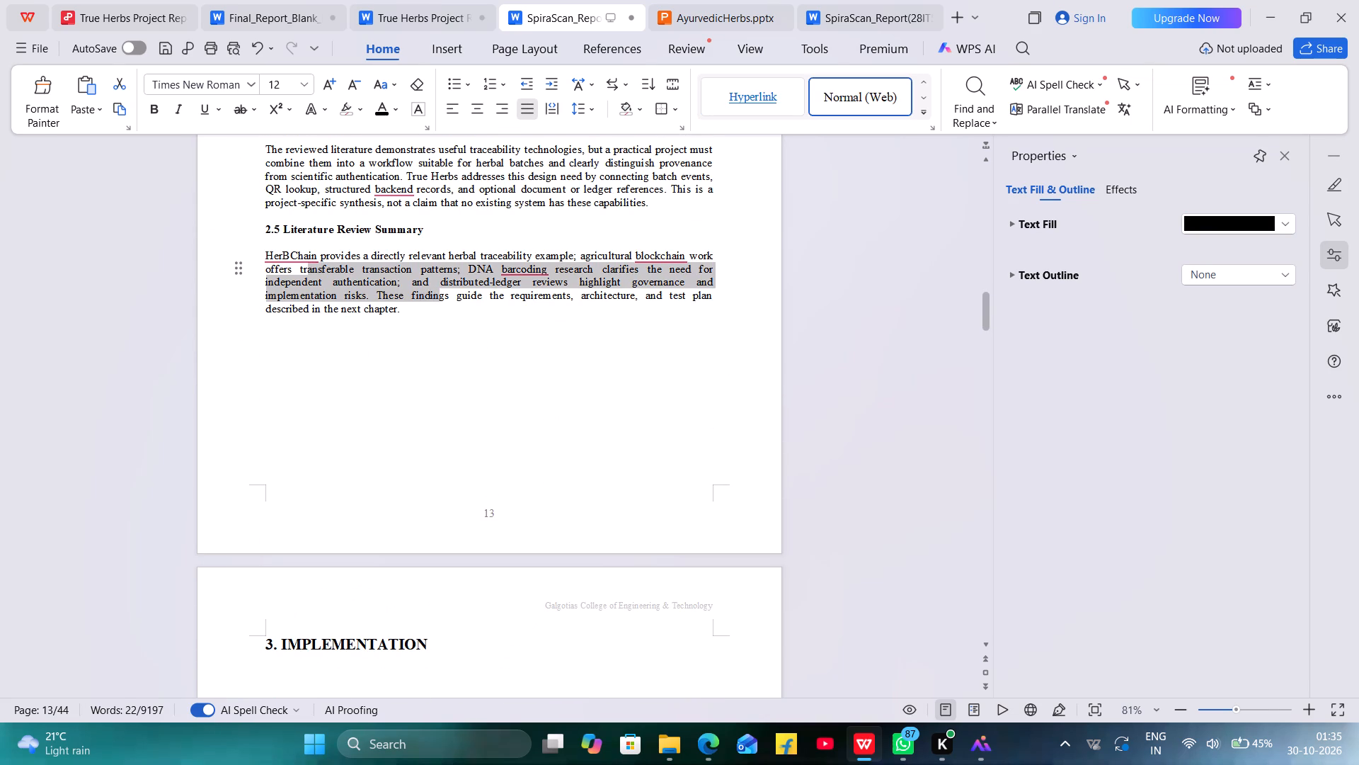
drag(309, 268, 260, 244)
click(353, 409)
Remove the empty line between the 3.3.1 Security and Configuration heading and its paragraph.
scroll(353, 409, down, 5)
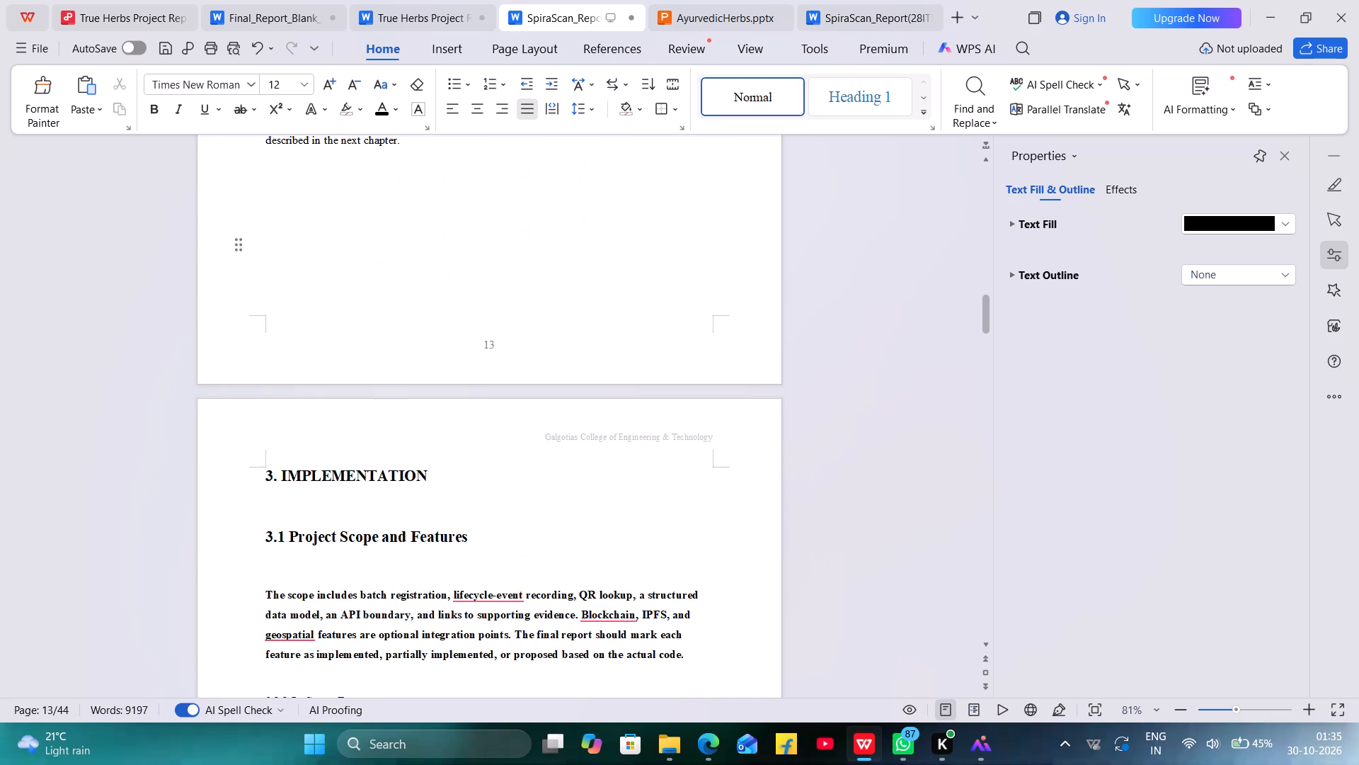
scroll(353, 409, down, 17)
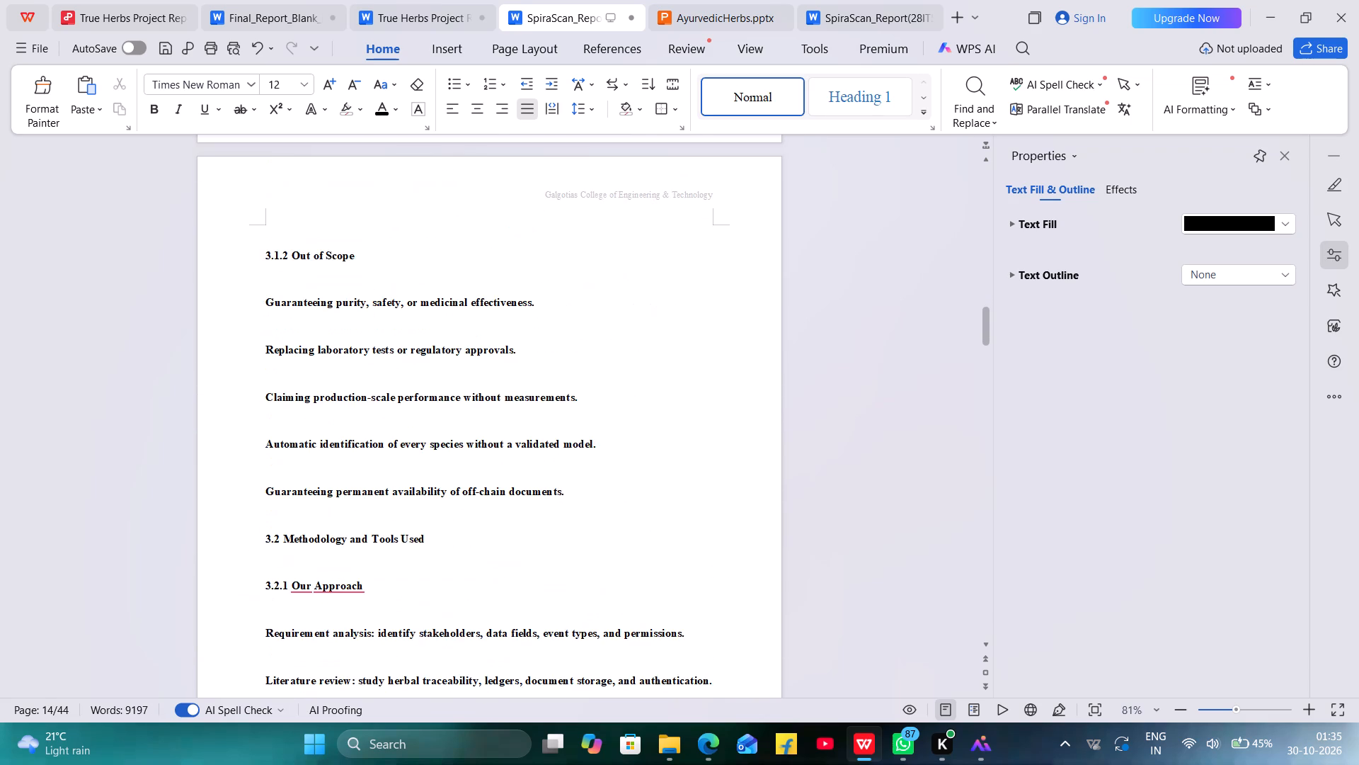
scroll(353, 409, down, 14)
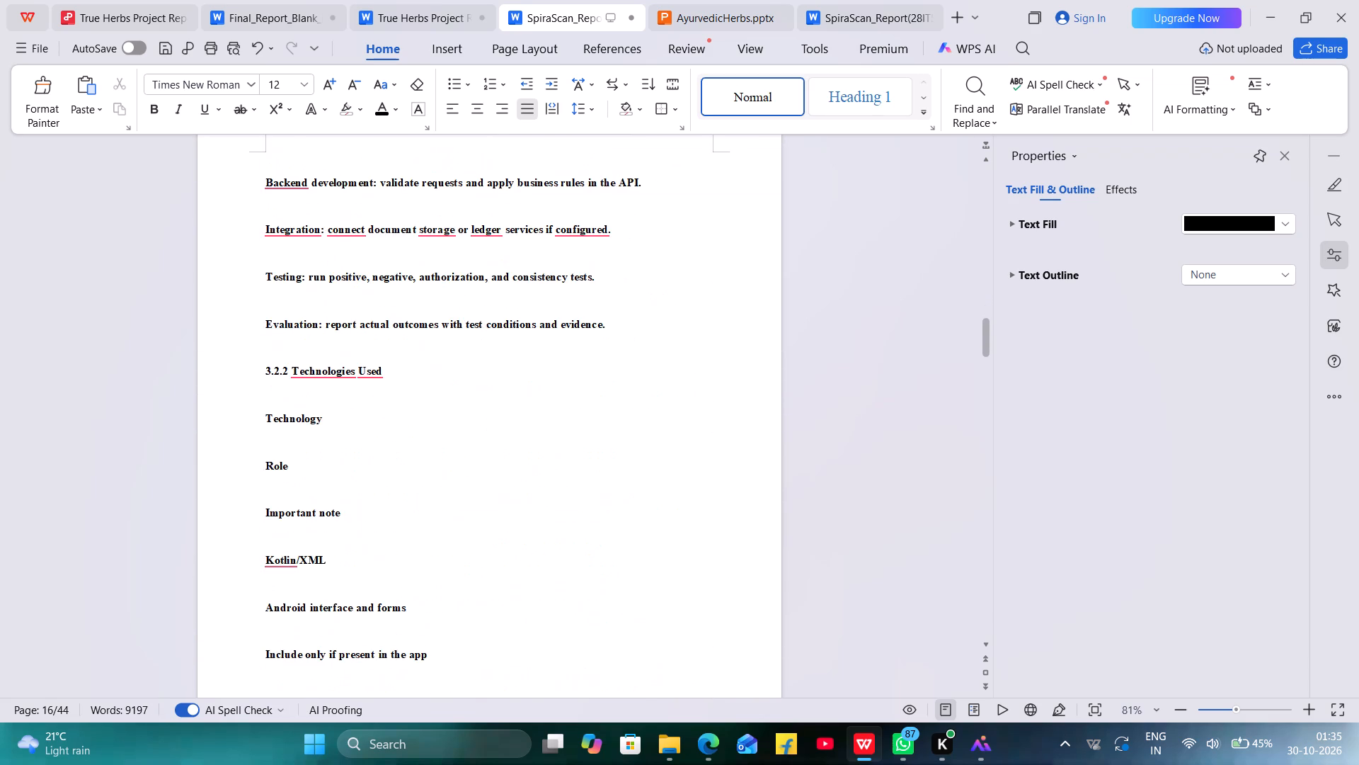
scroll(353, 409, down, 20)
scroll(353, 409, down, 3)
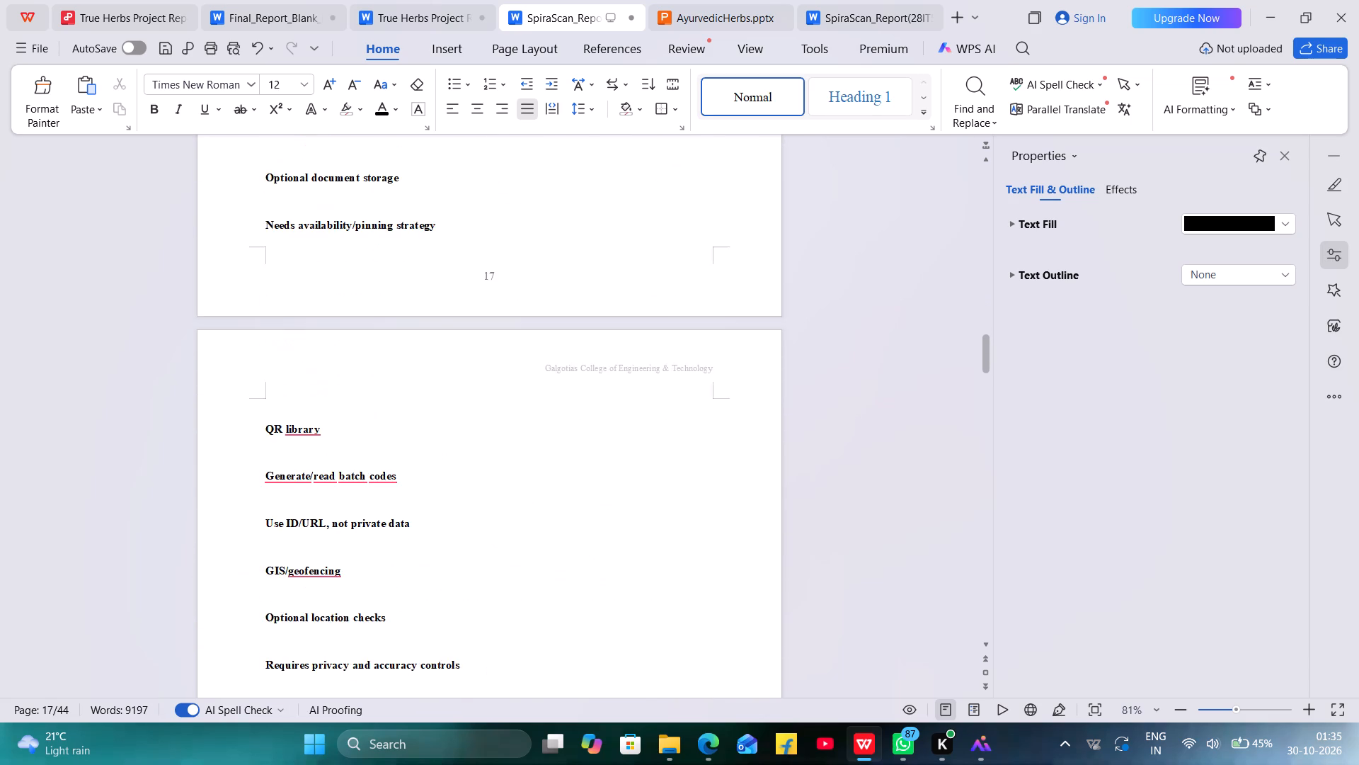
scroll(353, 409, down, 18)
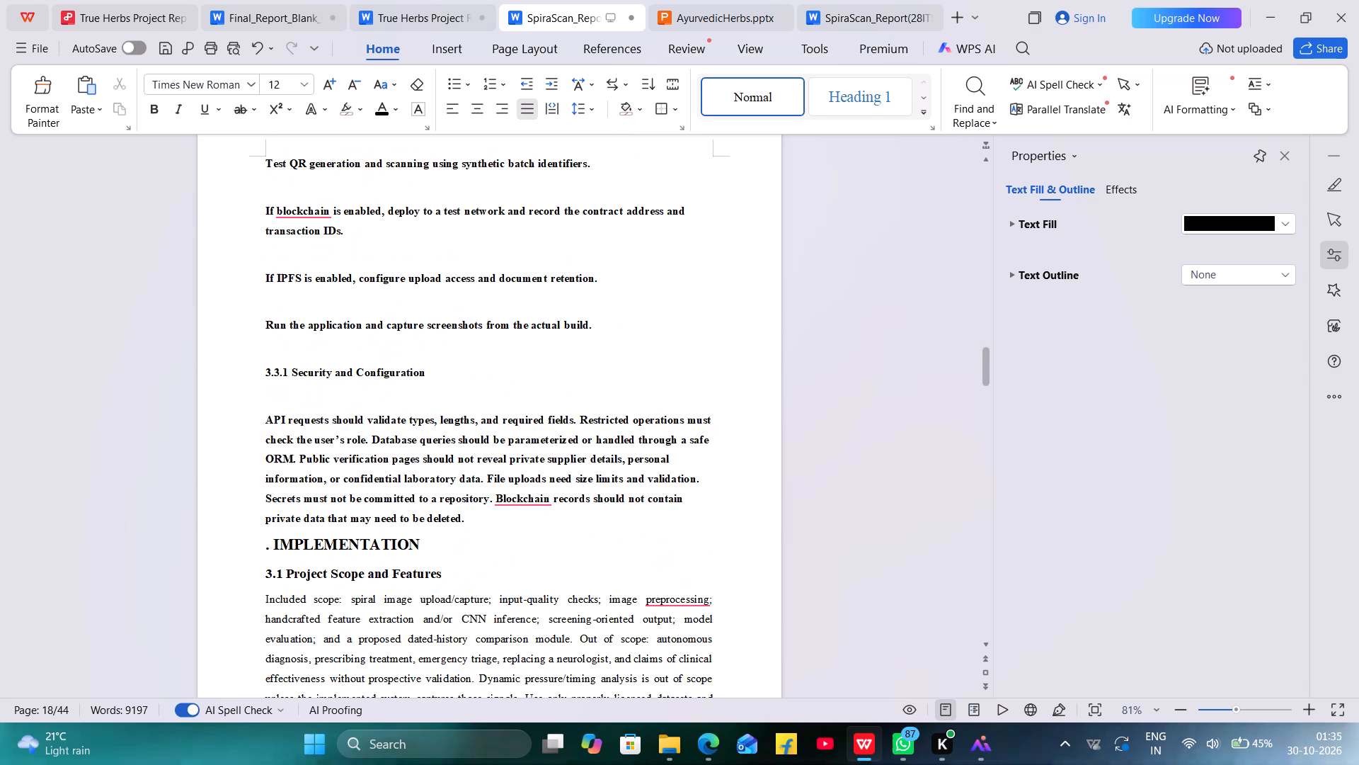
click(277, 393)
key(BackSpace)
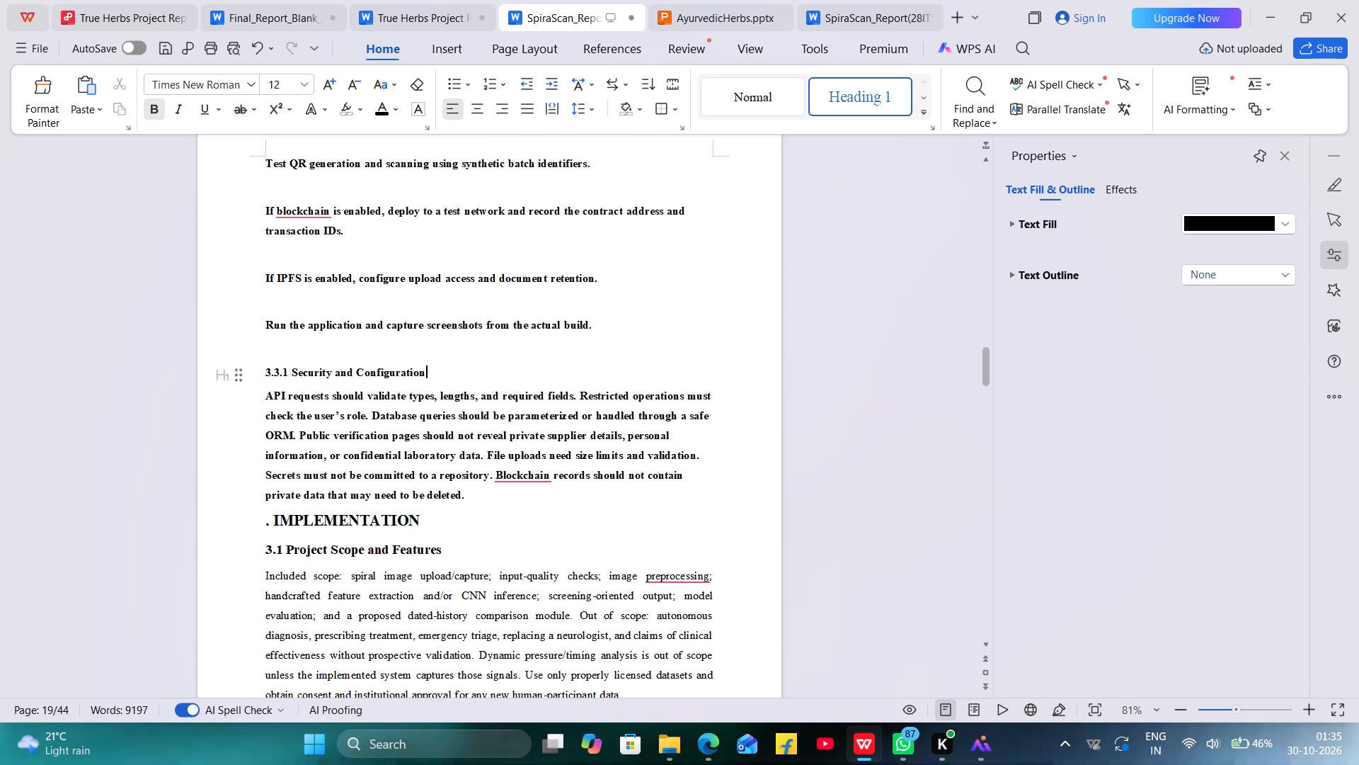
Remove bold from the API requests paragraph under 3.3.1 Security and Configuration.
drag(488, 493, 249, 397)
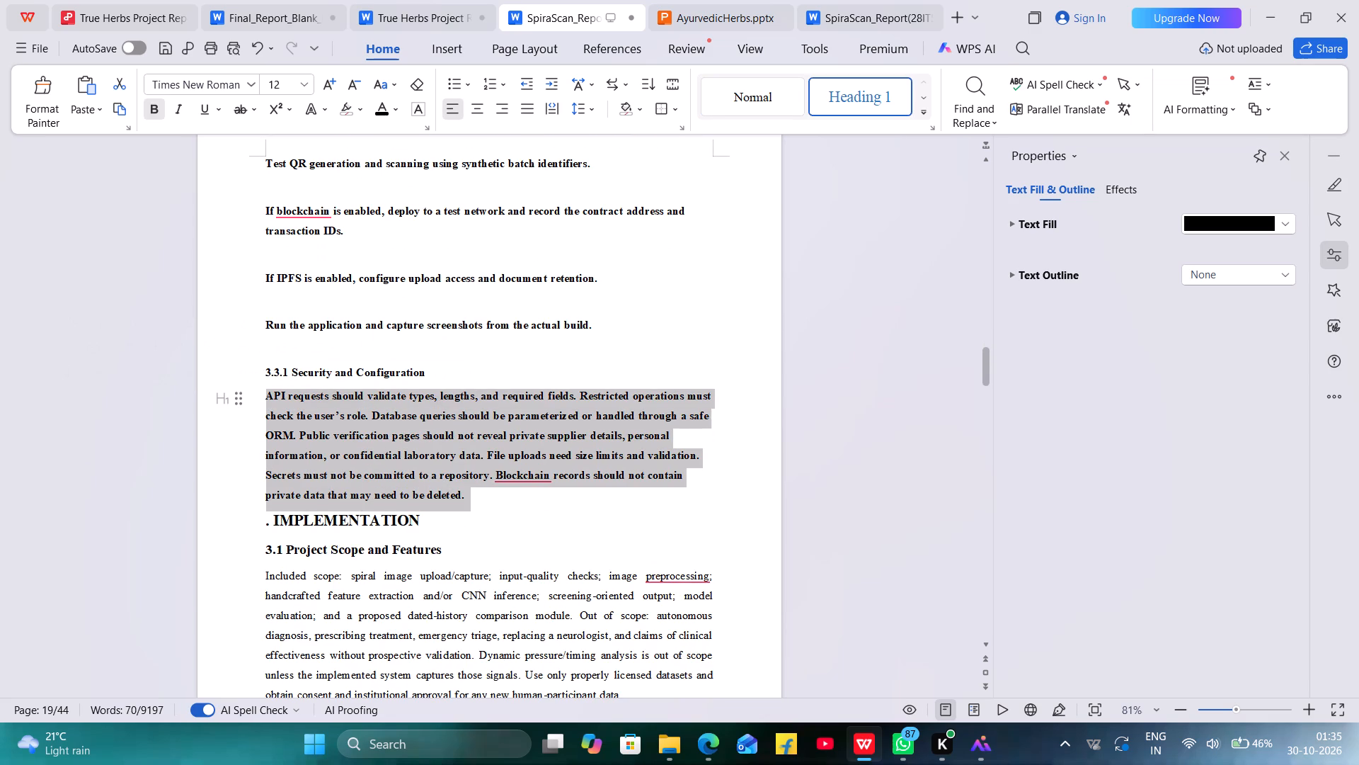
click(156, 108)
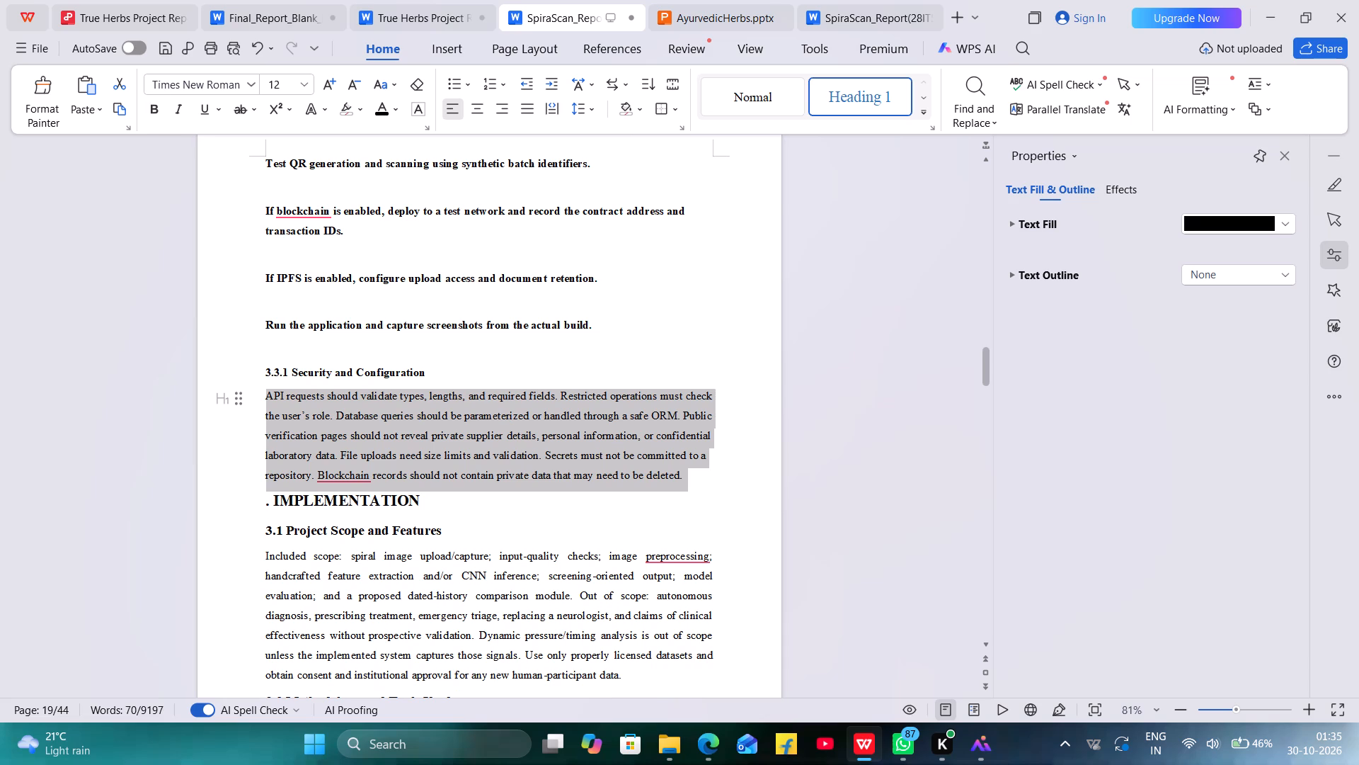
Remove bold from the text between the 3.2.1 Our Approach heading and the end of the 3.3 Environment Setup list.
drag(584, 329, 215, 170)
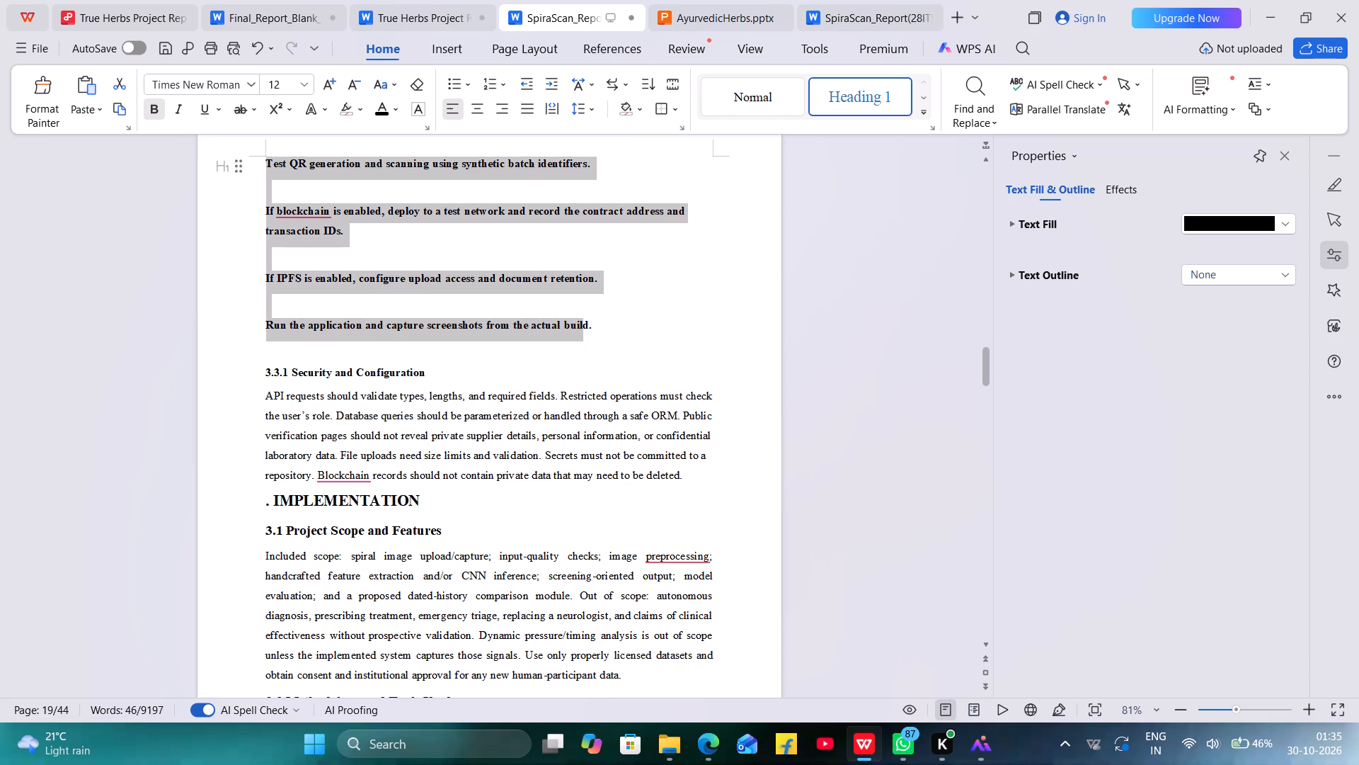
drag(215, 170, 228, 138)
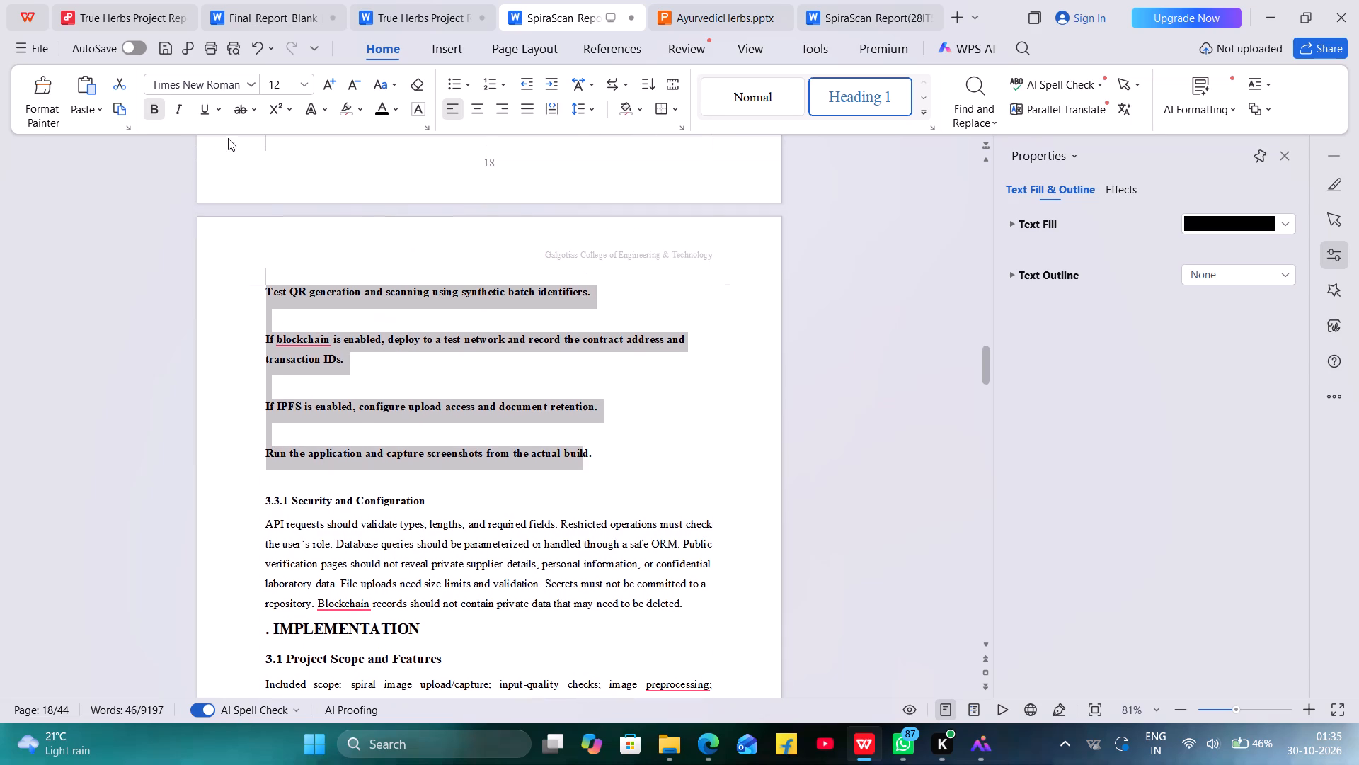
drag(228, 138, 263, 200)
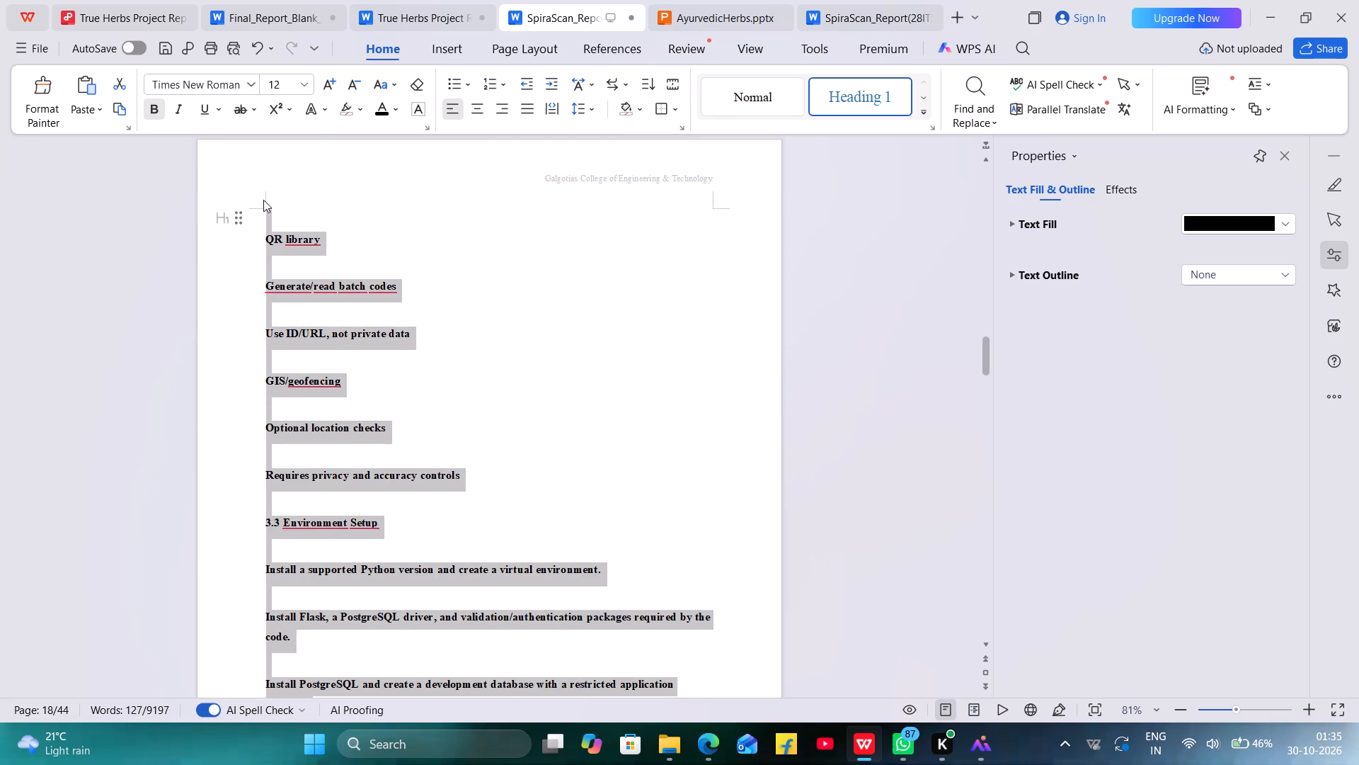
drag(263, 200, 268, 190)
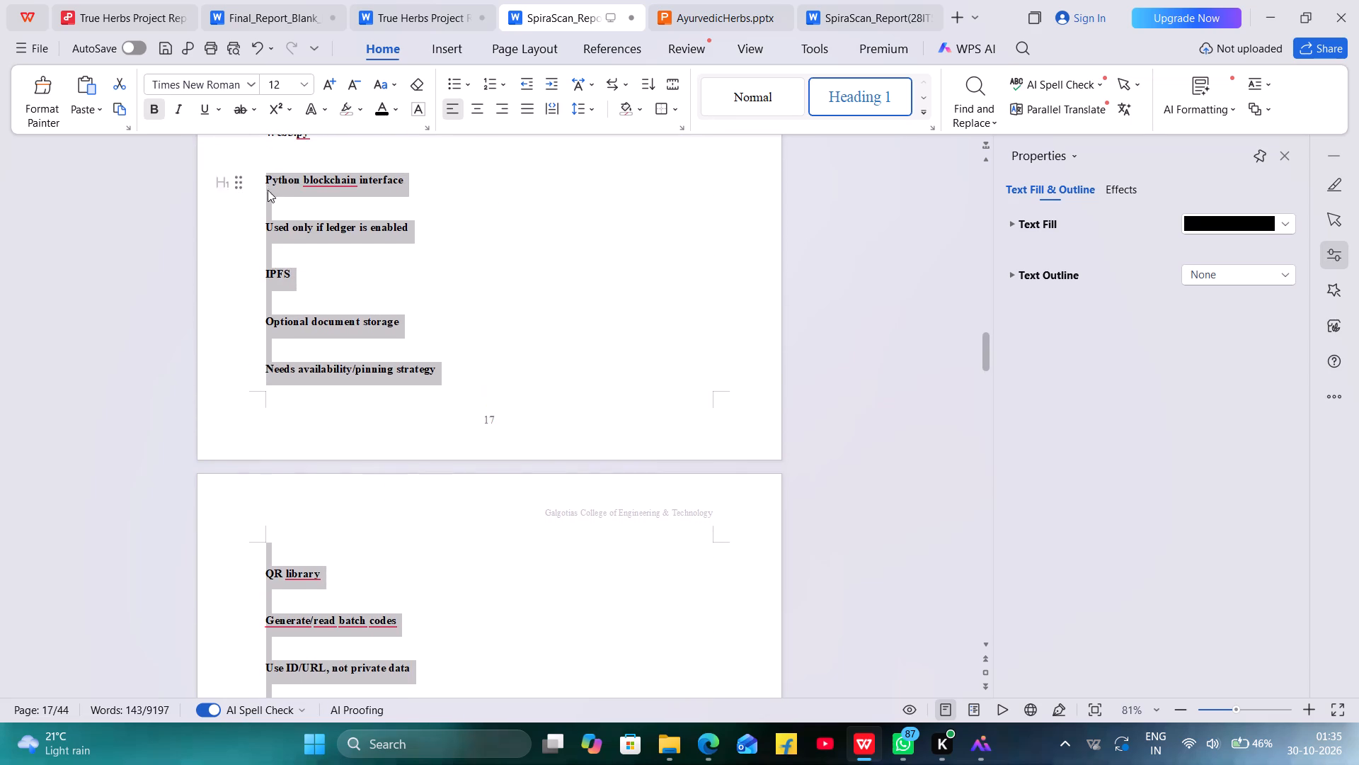
drag(268, 190, 258, 144)
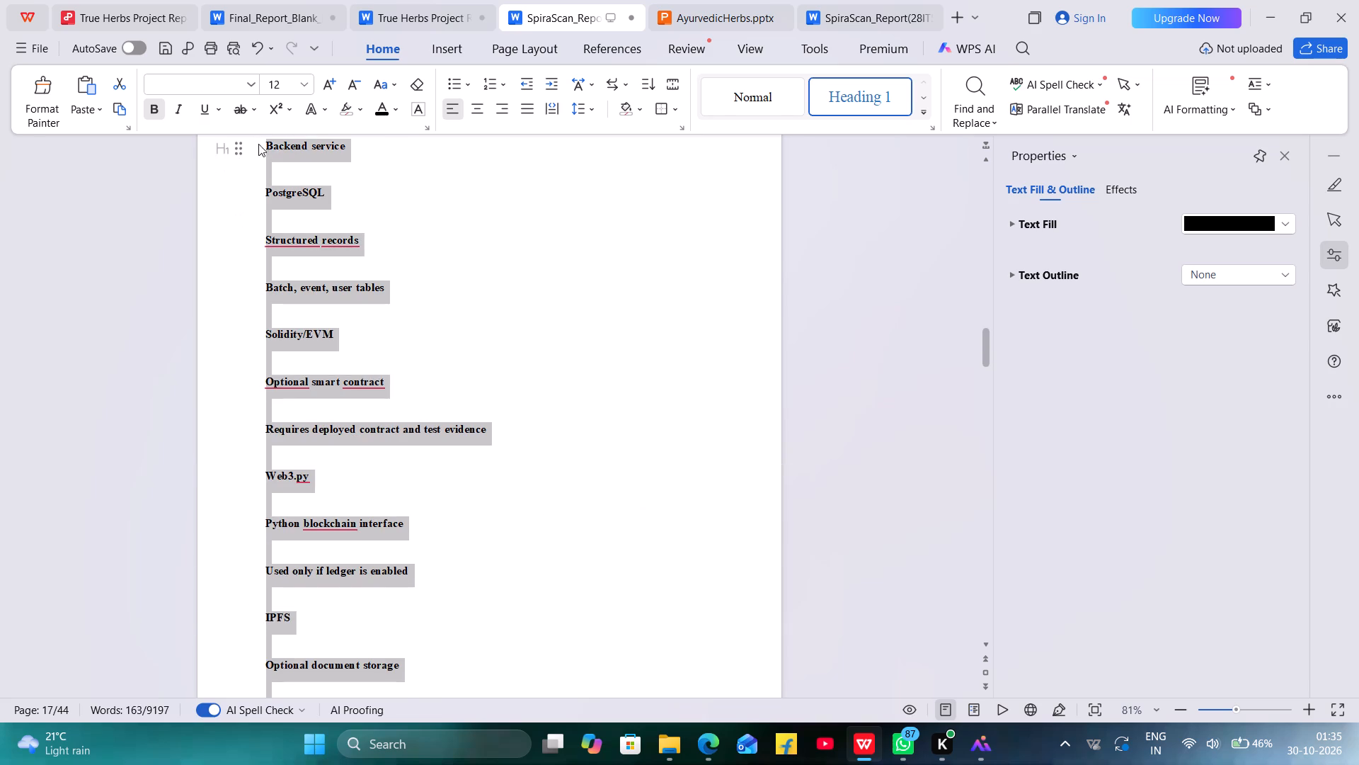
drag(258, 144, 270, 120)
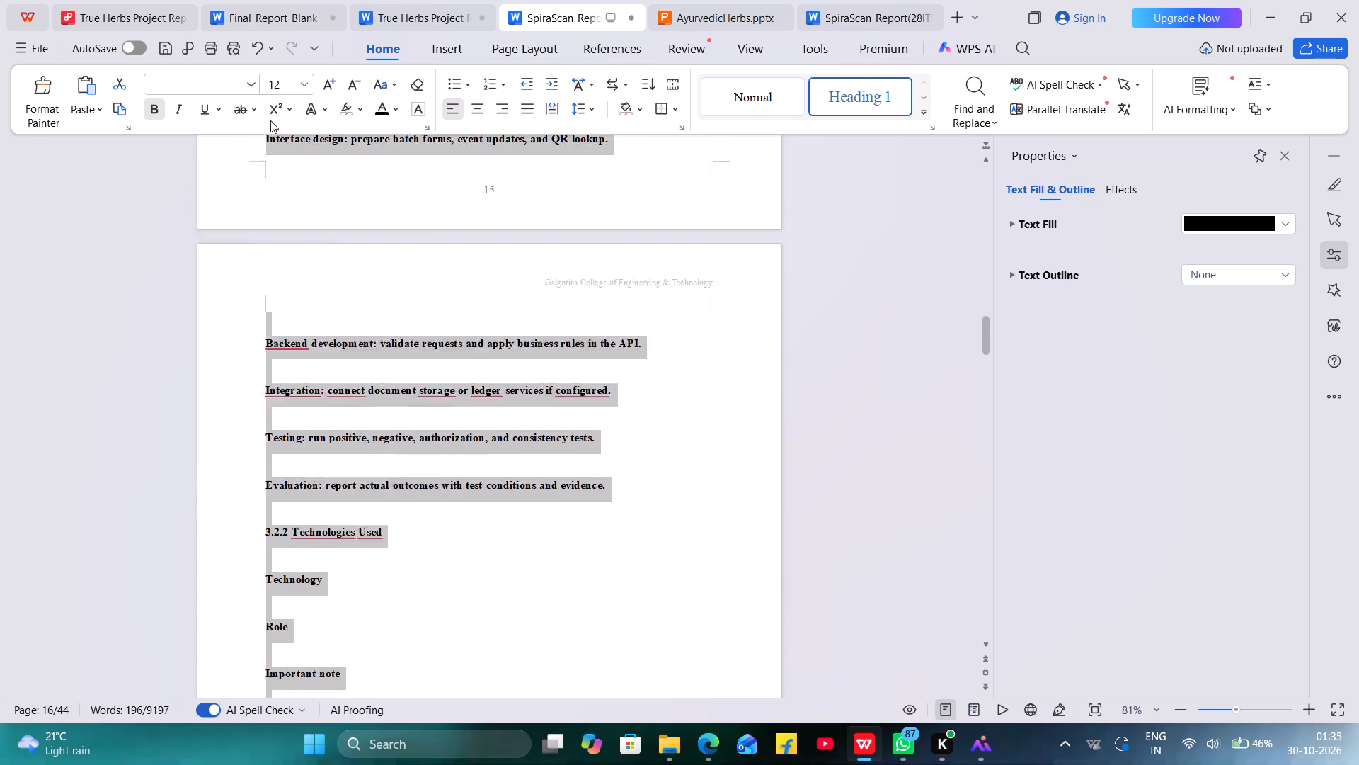
drag(270, 120, 277, 130)
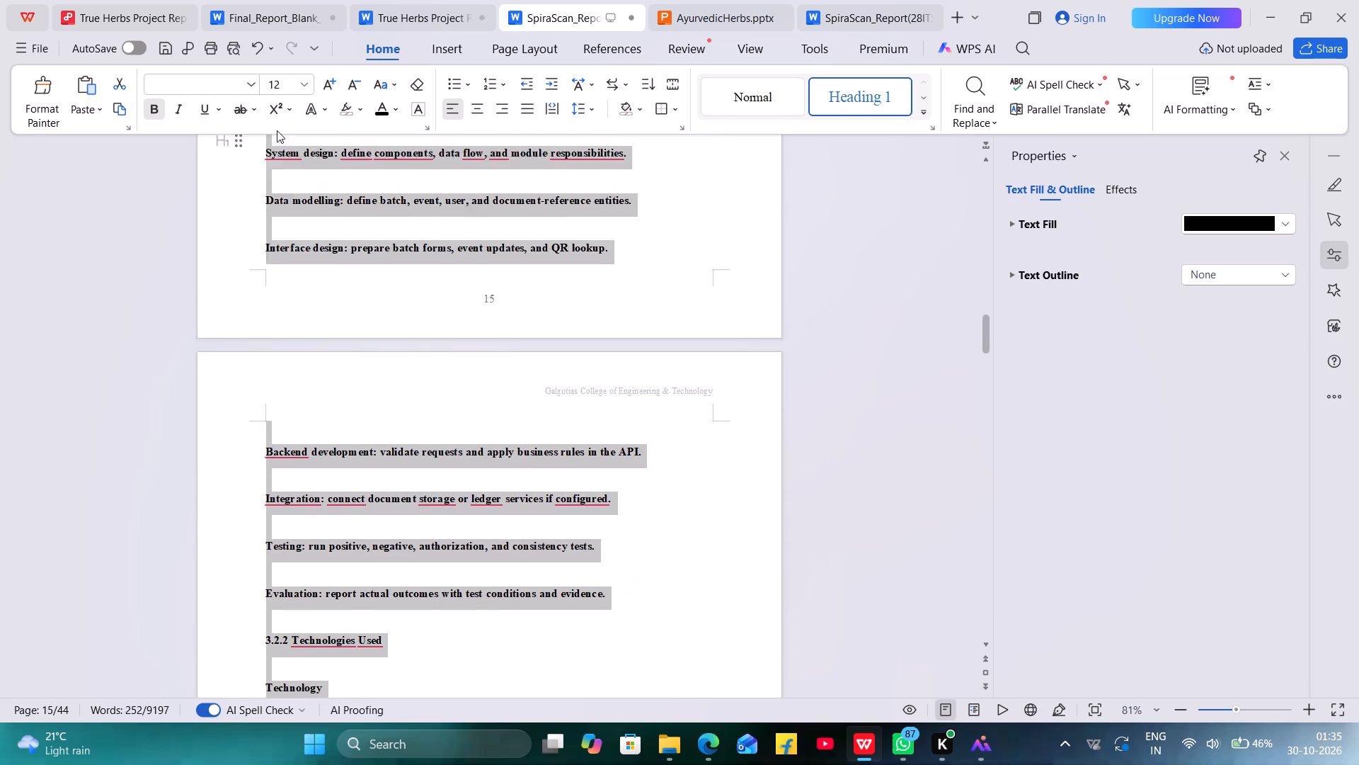
drag(277, 130, 240, 424)
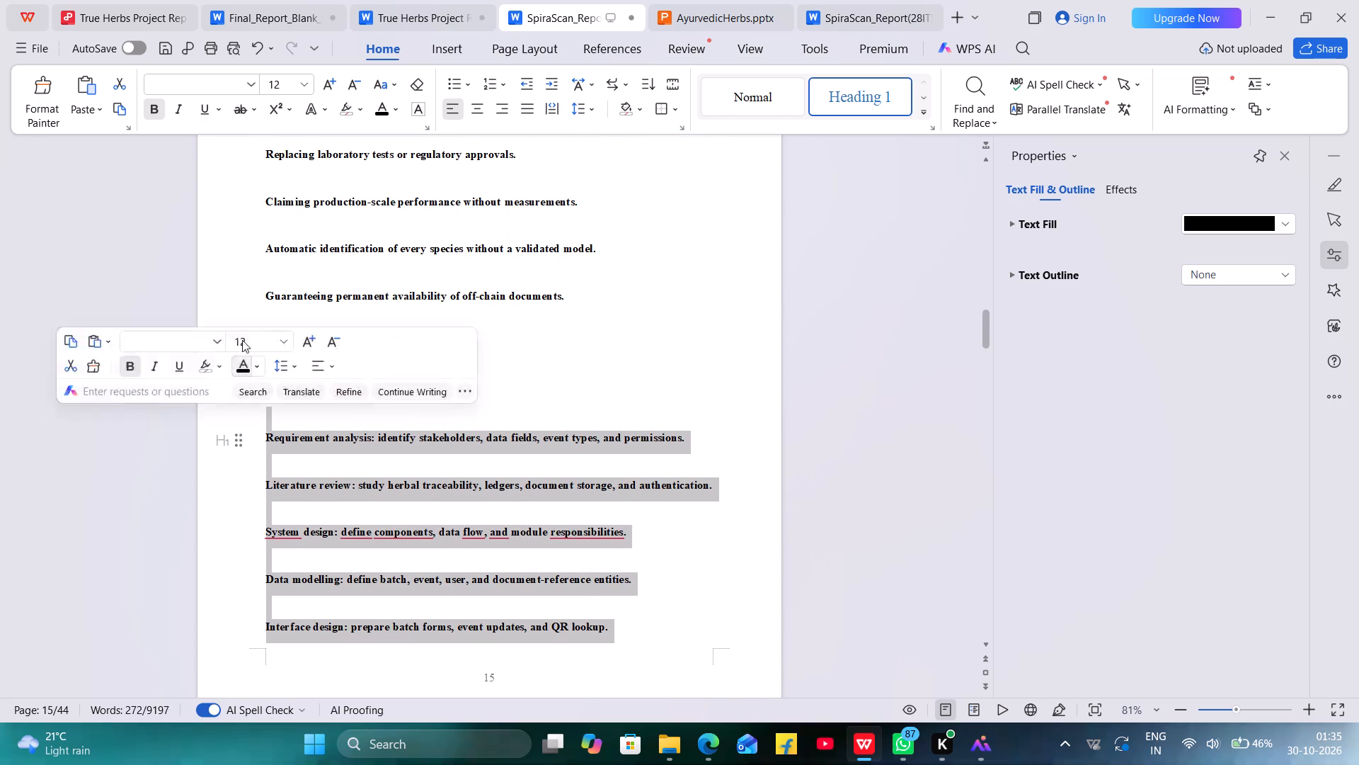
click(161, 114)
scroll(423, 409, down, 2)
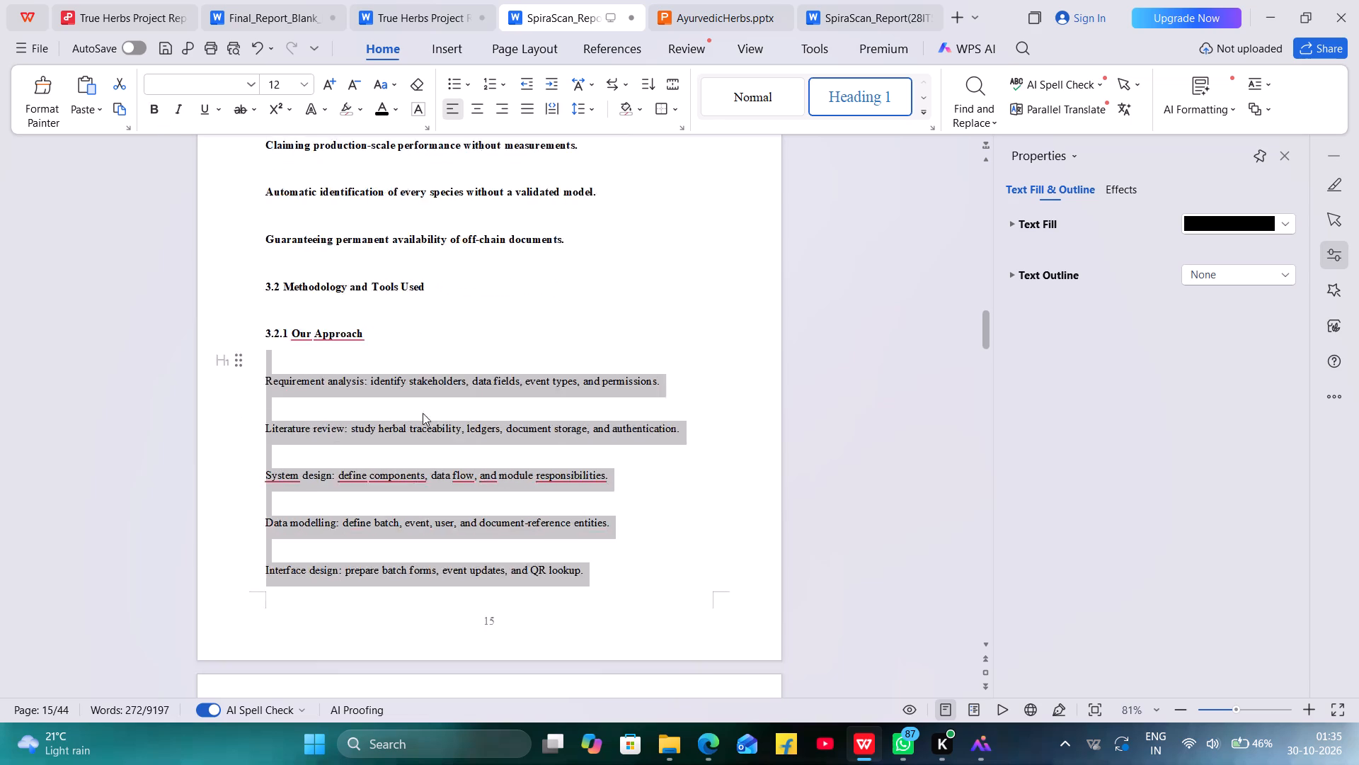
scroll(423, 413, down, 20)
scroll(423, 413, down, 14)
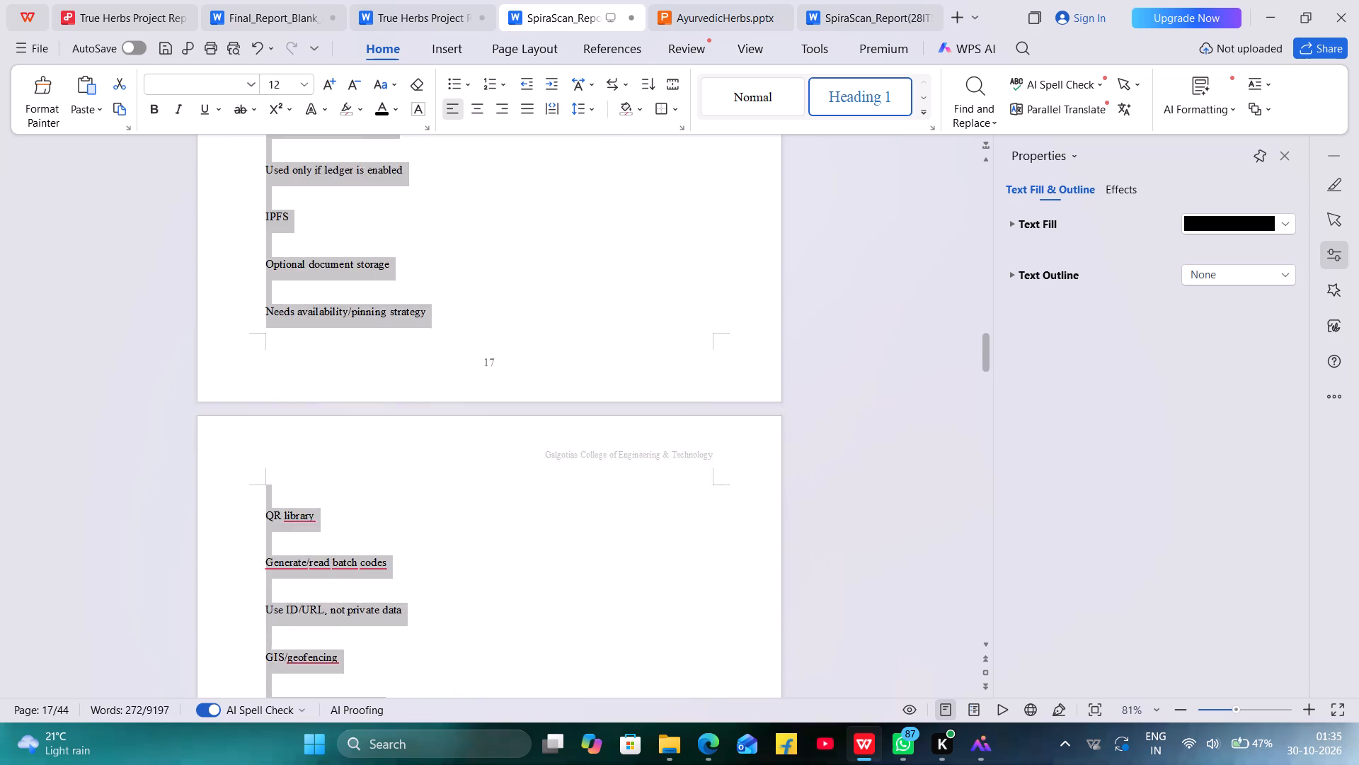
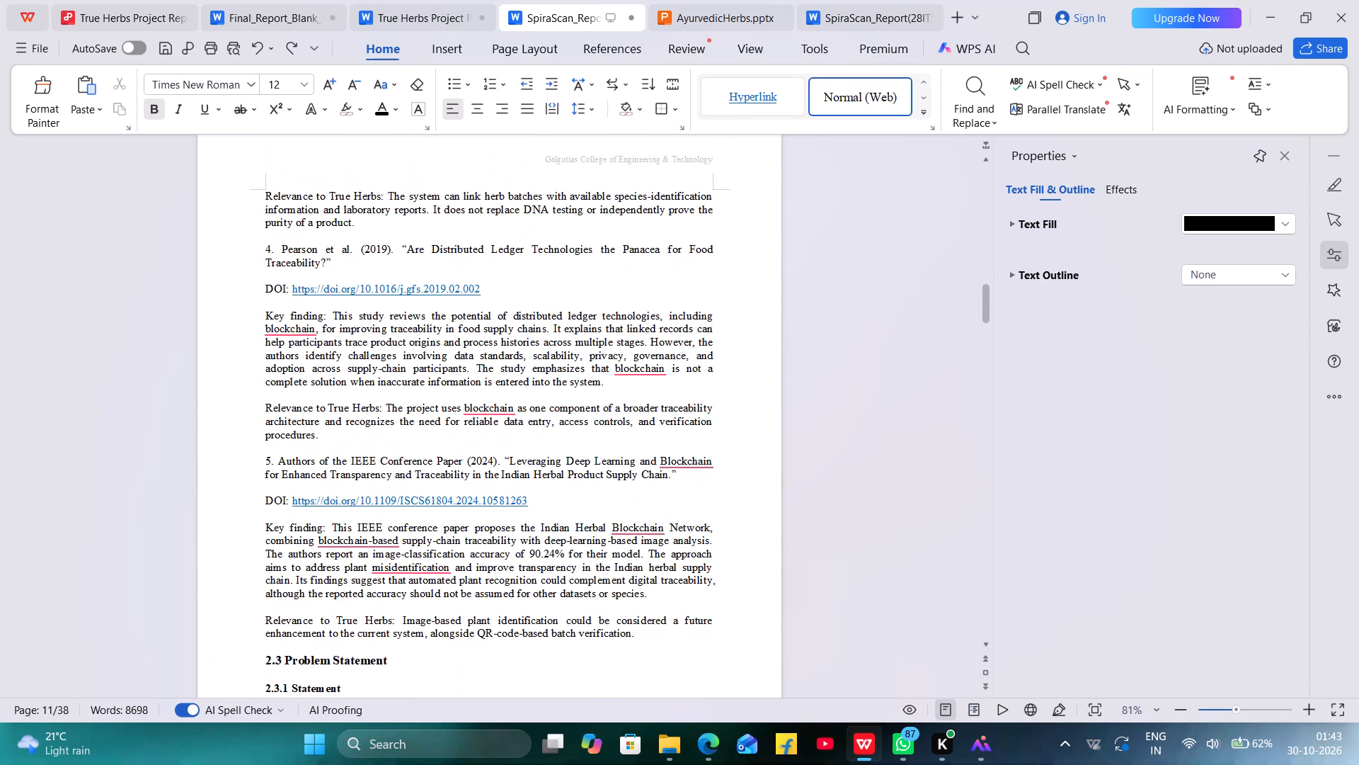
scroll(532, 422, up, 20)
scroll(532, 422, up, 8)
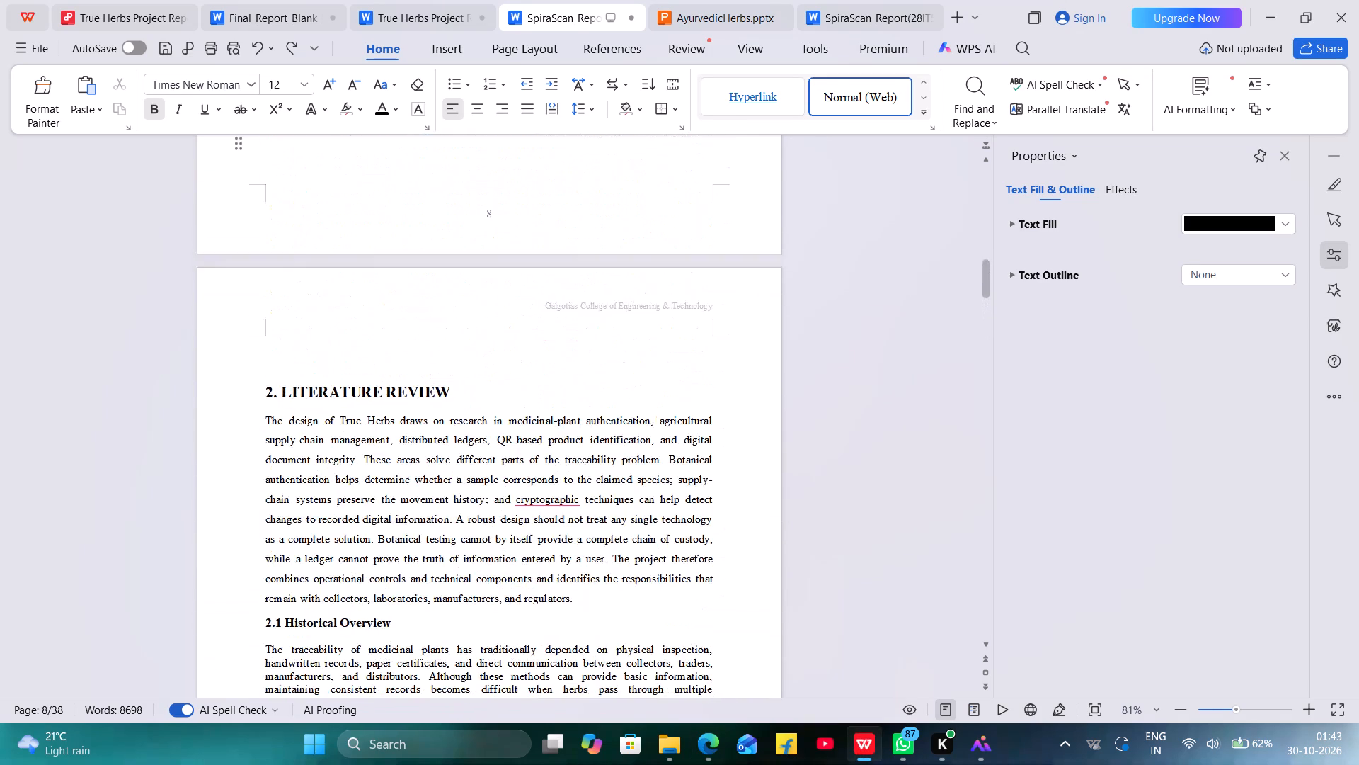
scroll(532, 419, up, 10)
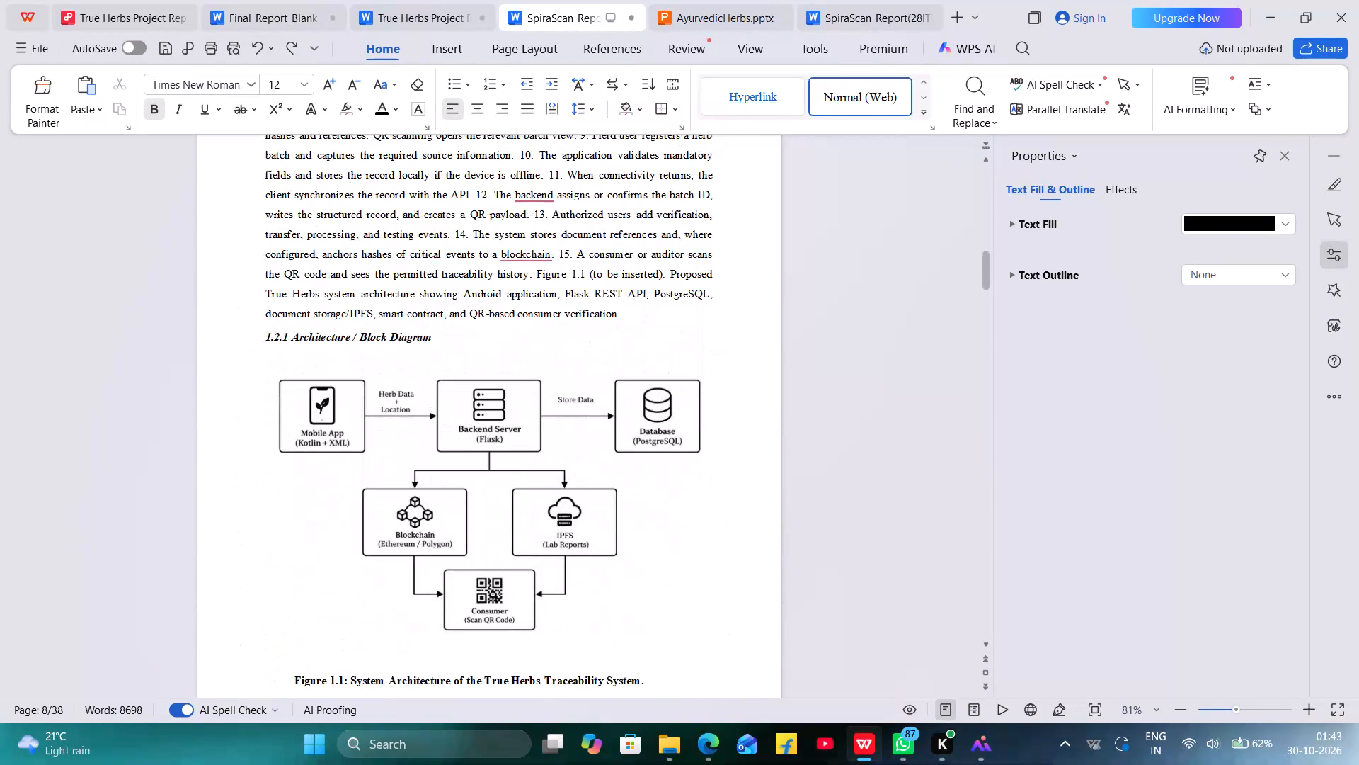
scroll(532, 416, down, 7)
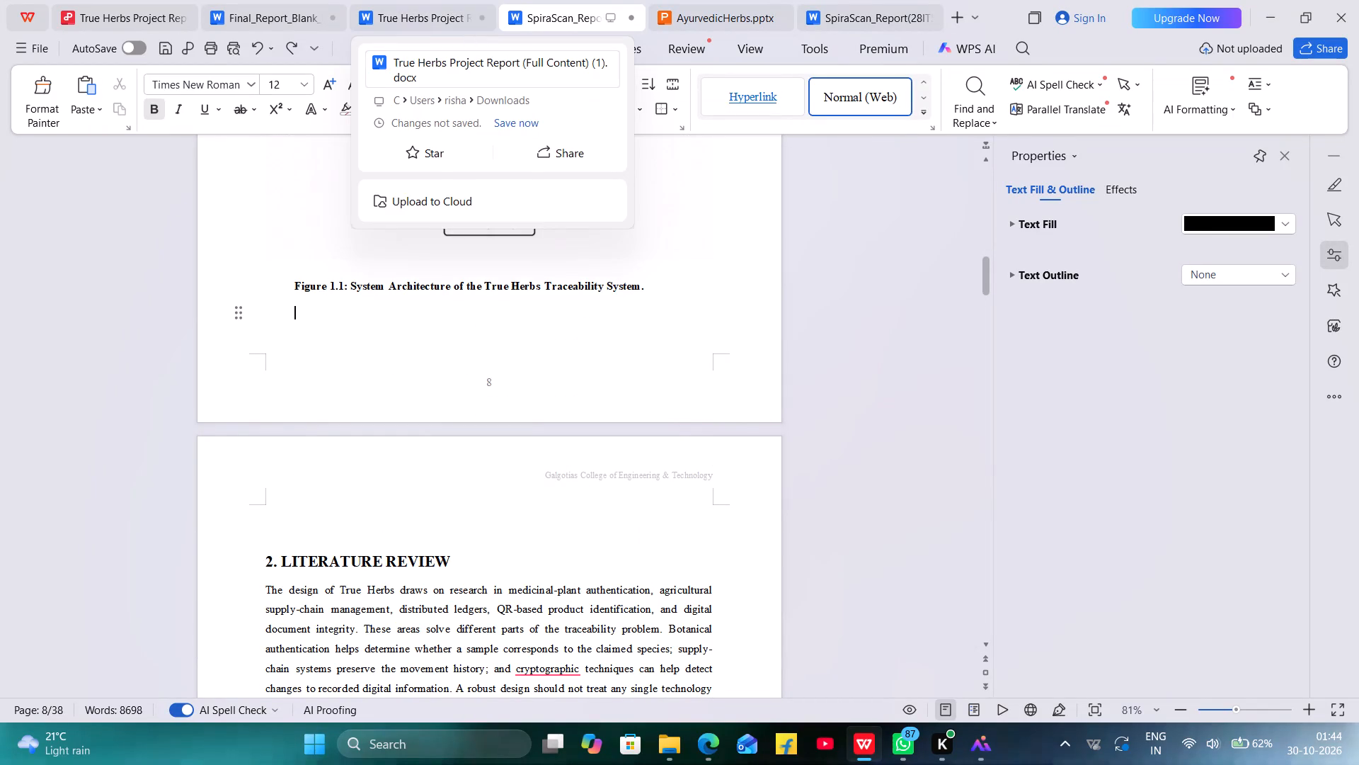
click(452, 48)
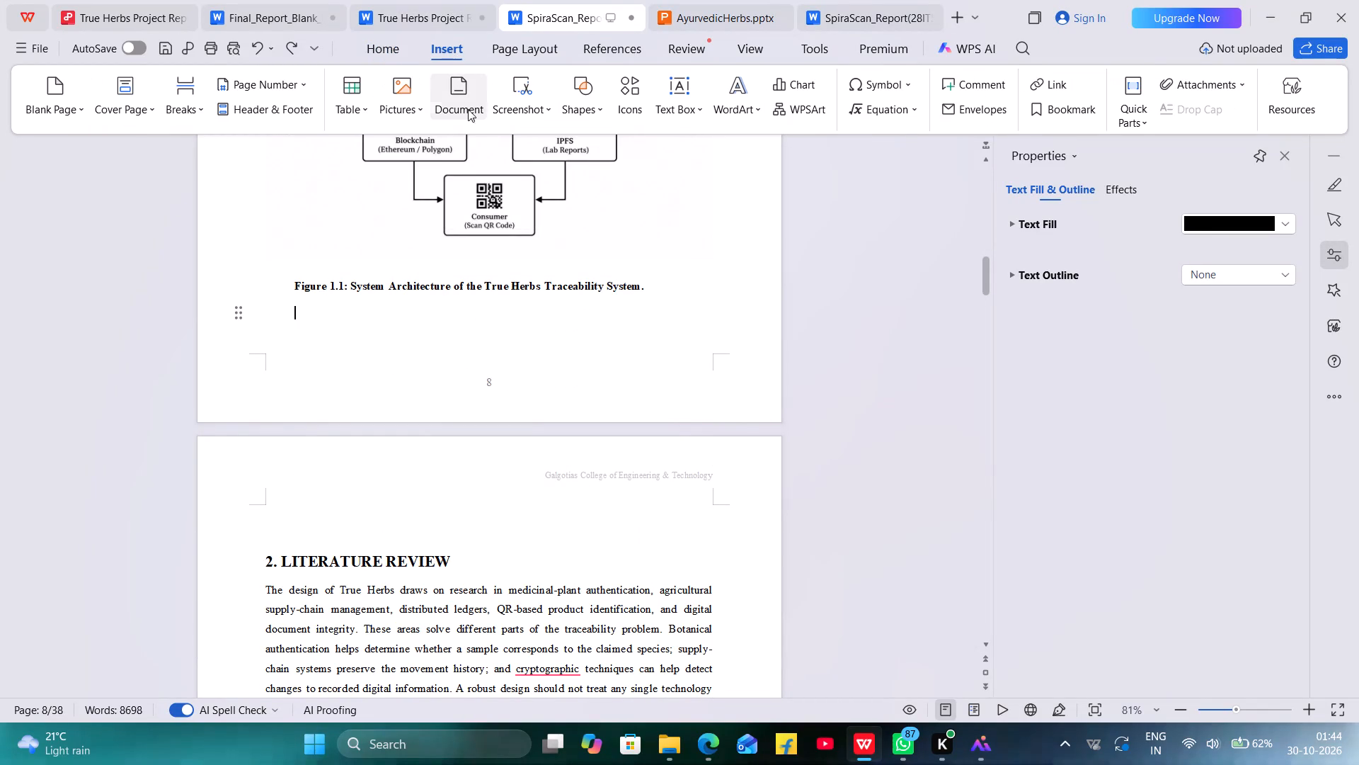
click(414, 97)
click(452, 147)
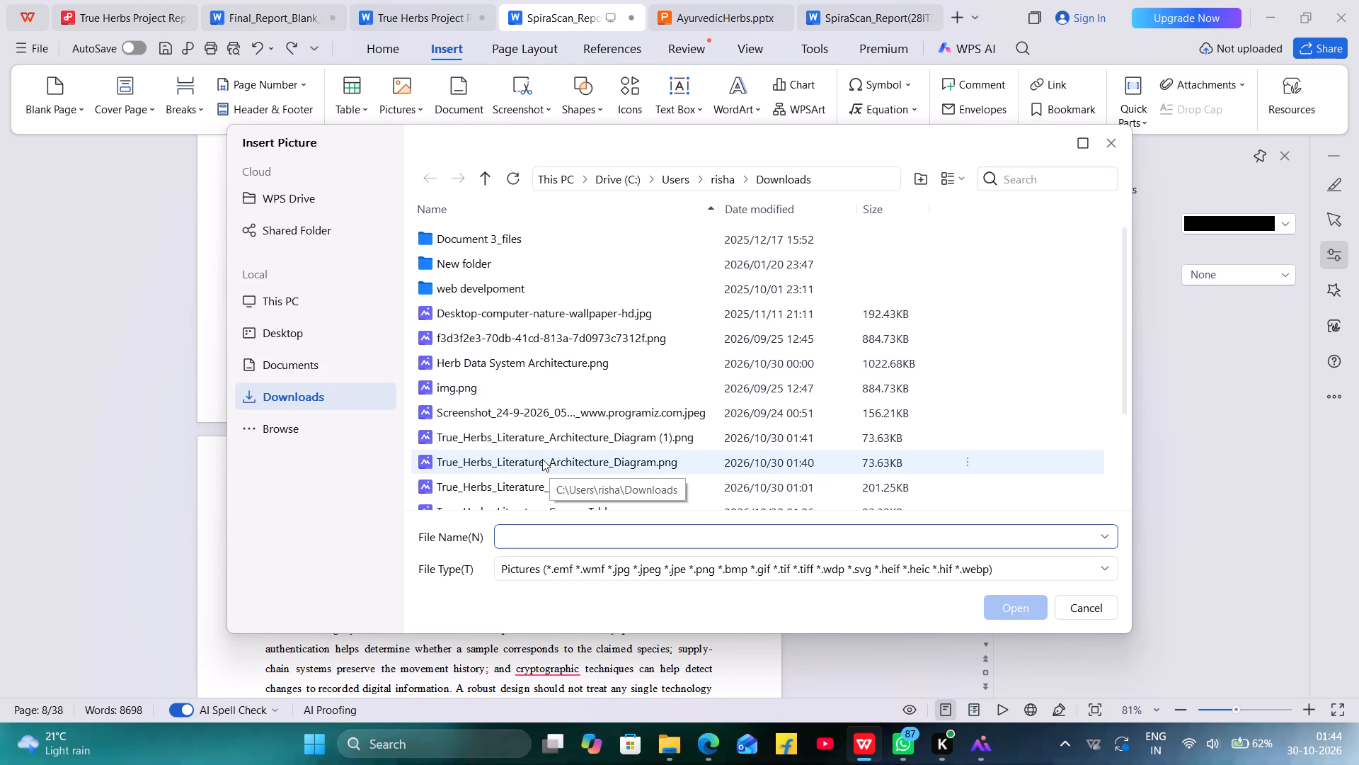
click(542, 459)
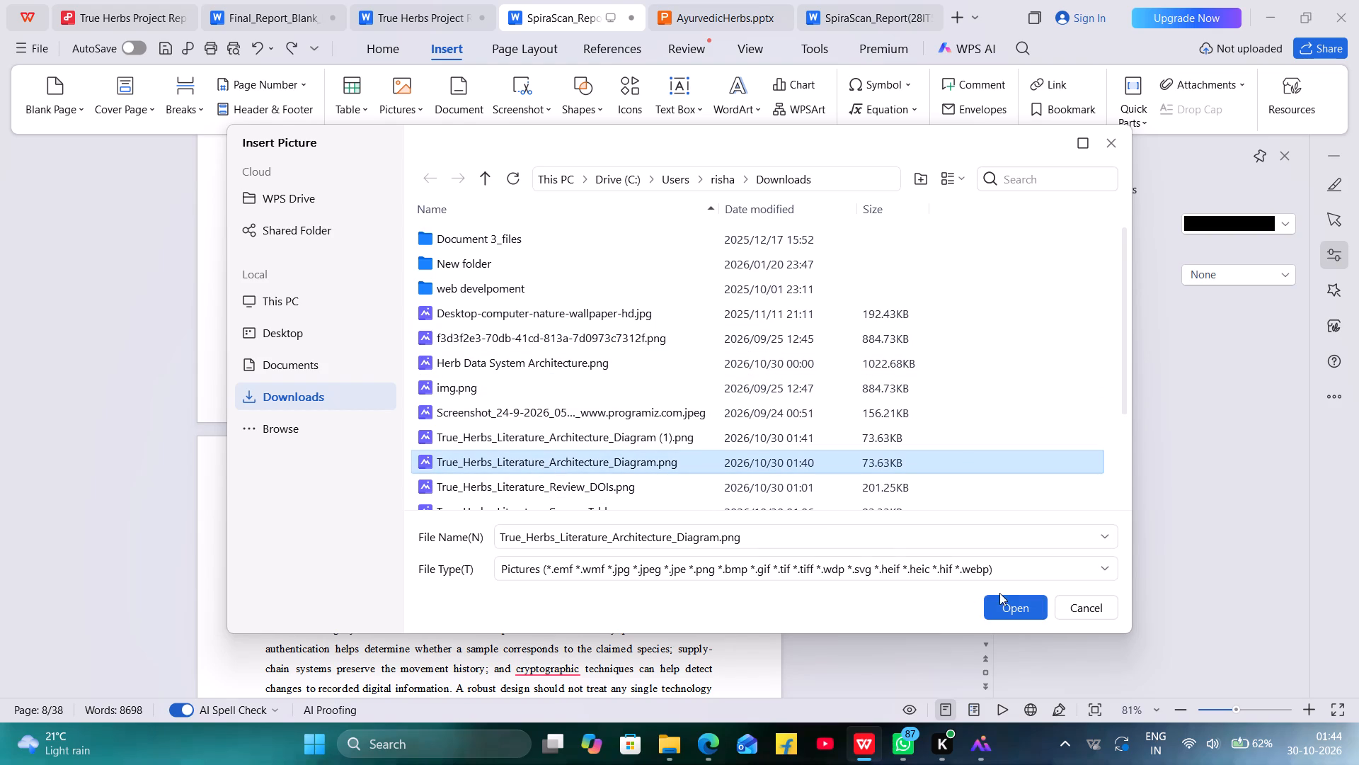
click(994, 612)
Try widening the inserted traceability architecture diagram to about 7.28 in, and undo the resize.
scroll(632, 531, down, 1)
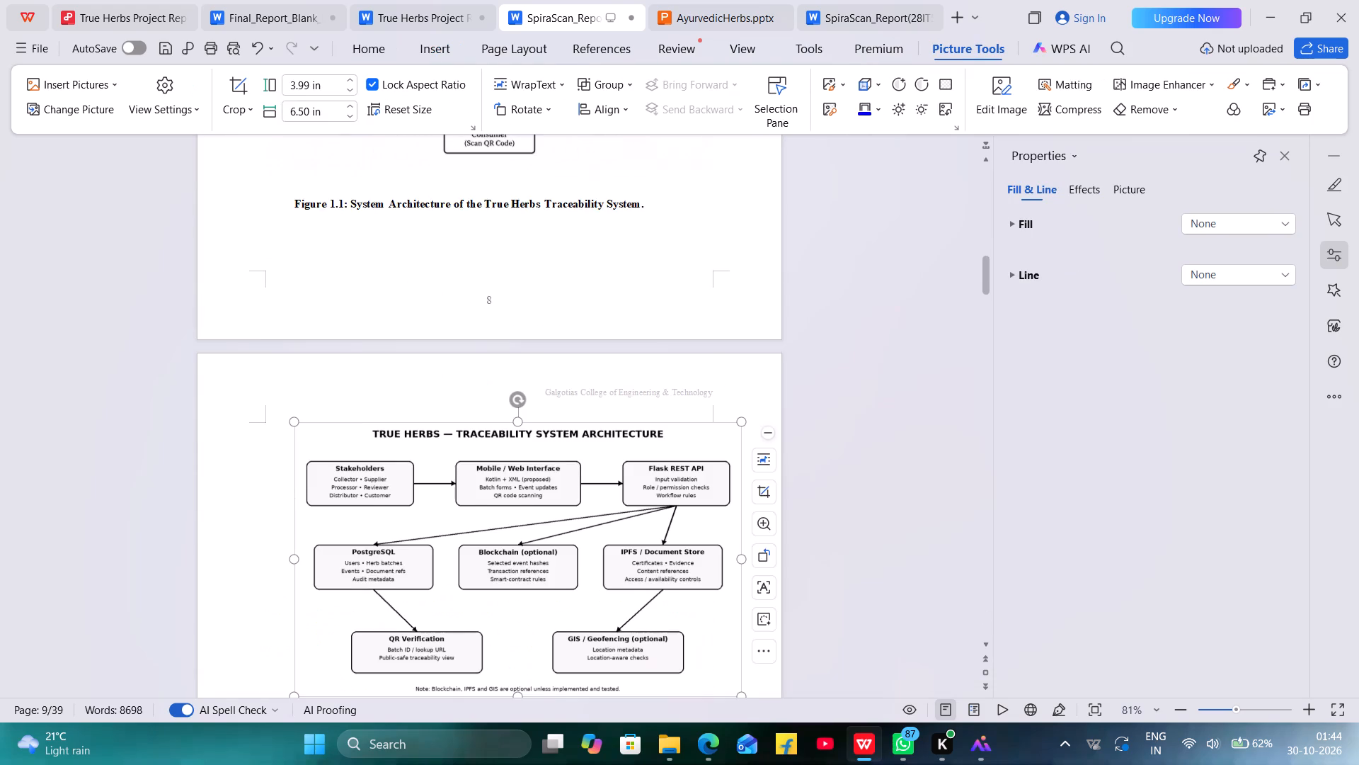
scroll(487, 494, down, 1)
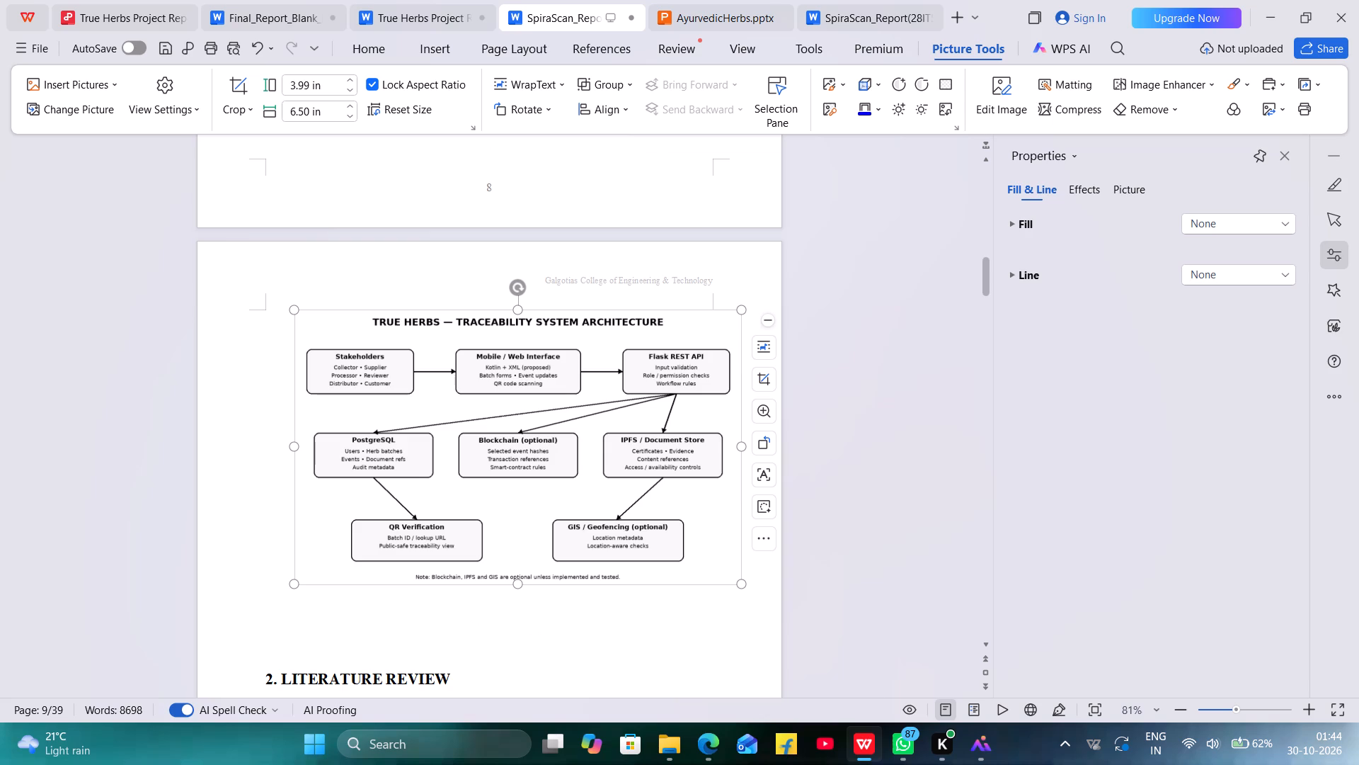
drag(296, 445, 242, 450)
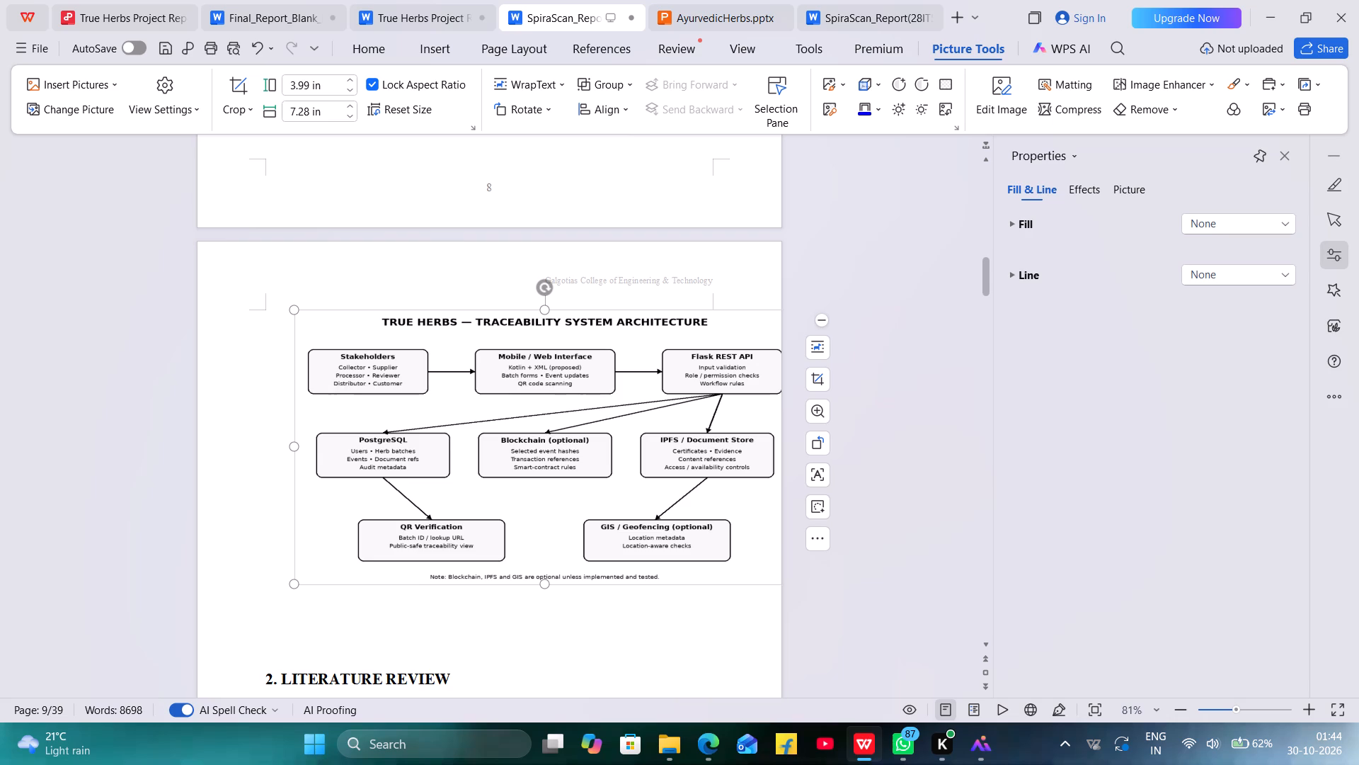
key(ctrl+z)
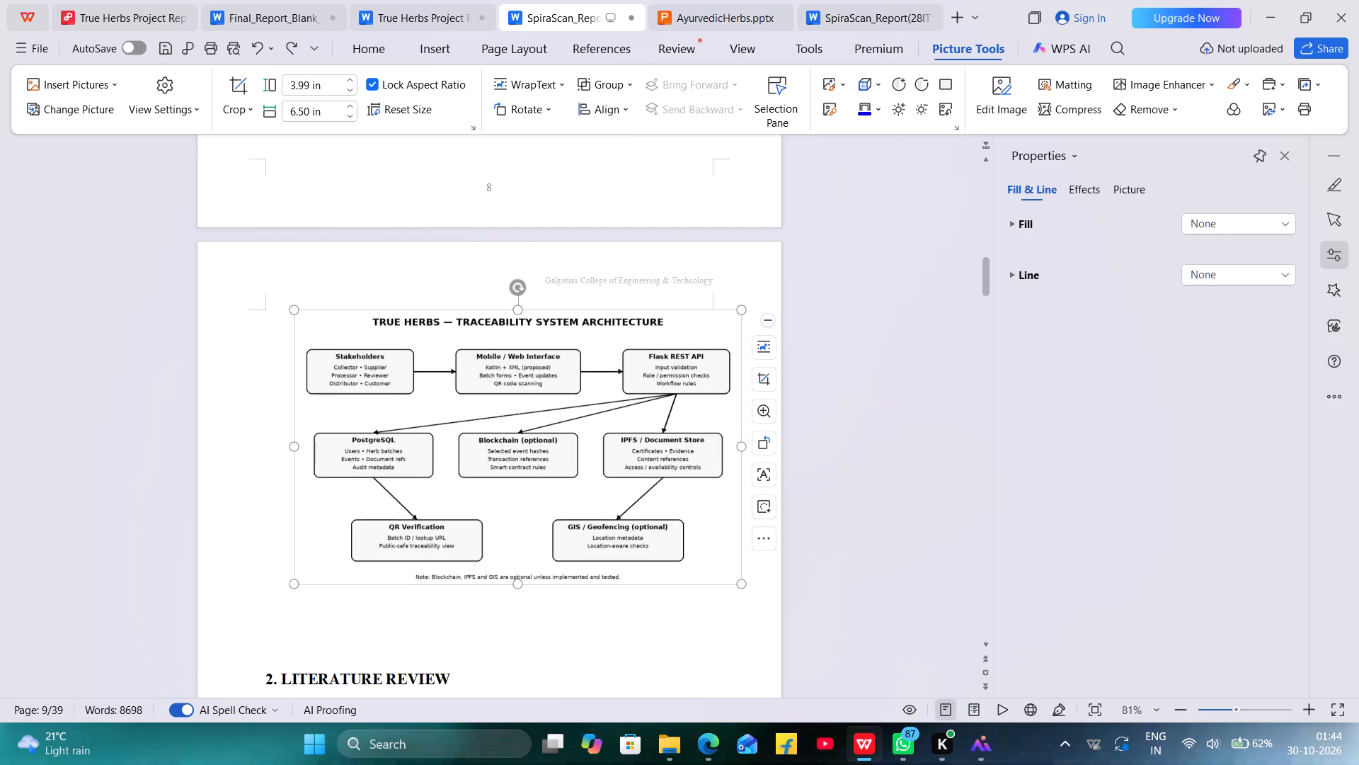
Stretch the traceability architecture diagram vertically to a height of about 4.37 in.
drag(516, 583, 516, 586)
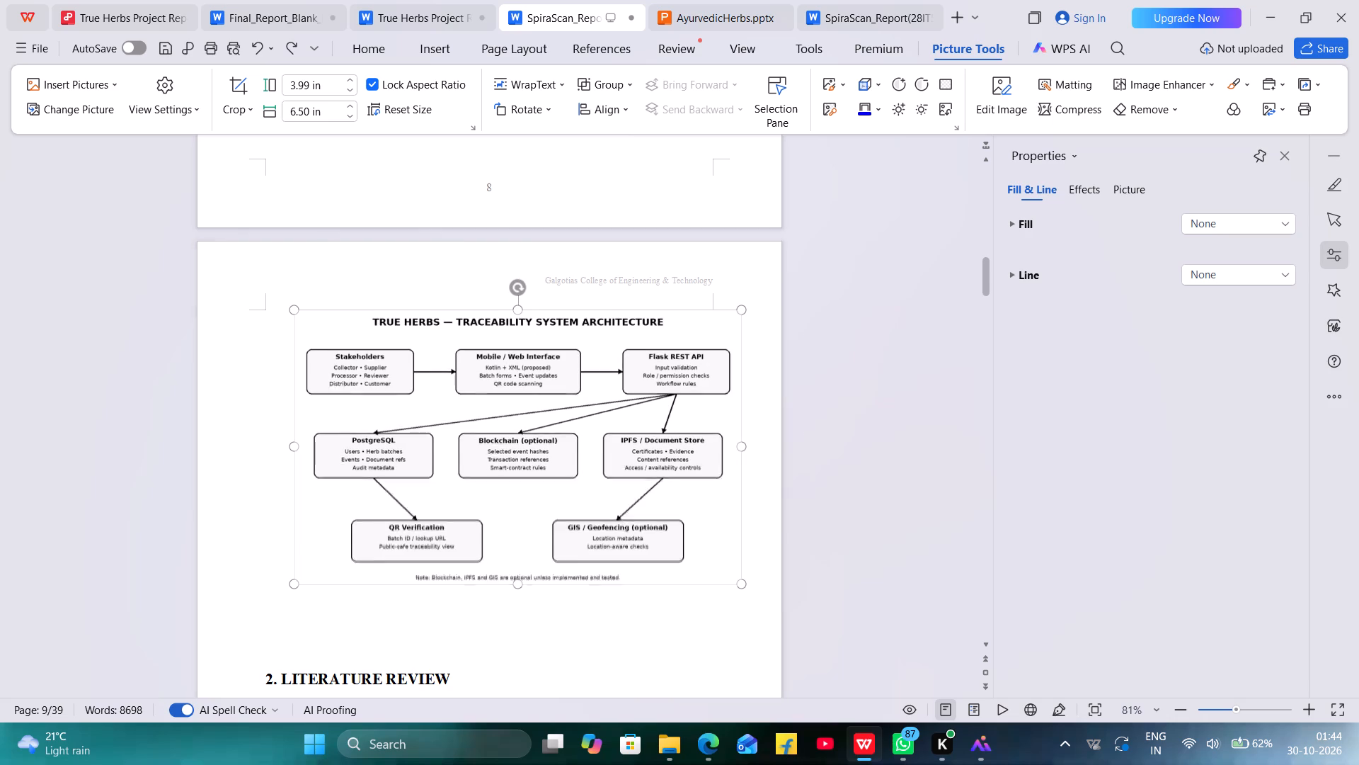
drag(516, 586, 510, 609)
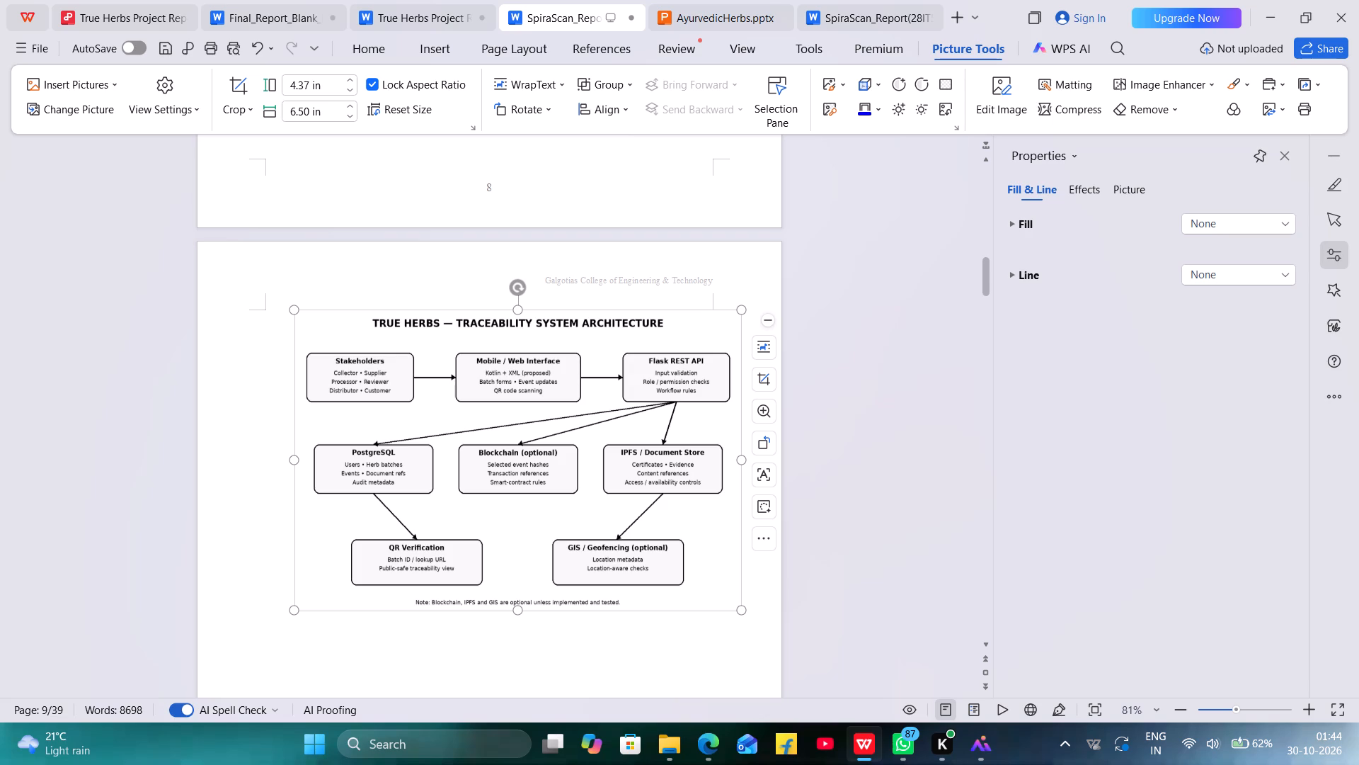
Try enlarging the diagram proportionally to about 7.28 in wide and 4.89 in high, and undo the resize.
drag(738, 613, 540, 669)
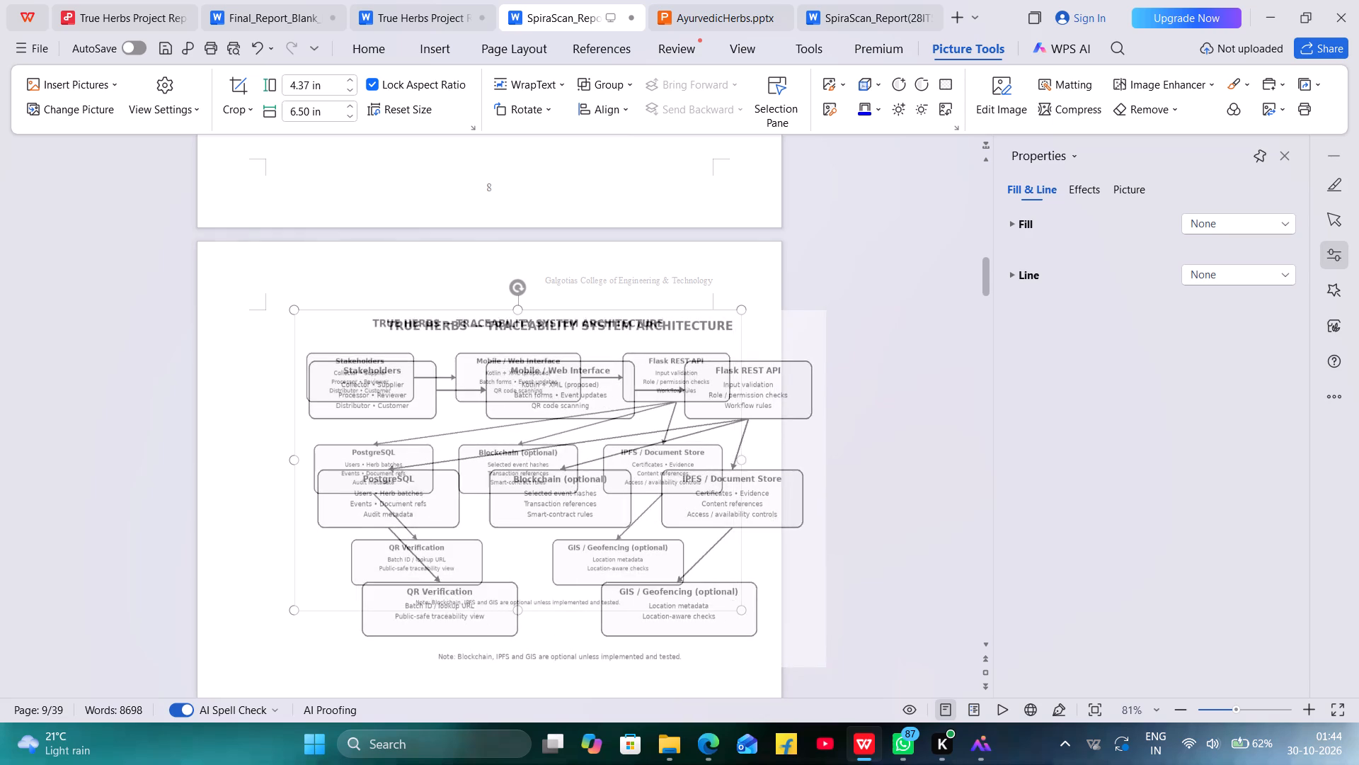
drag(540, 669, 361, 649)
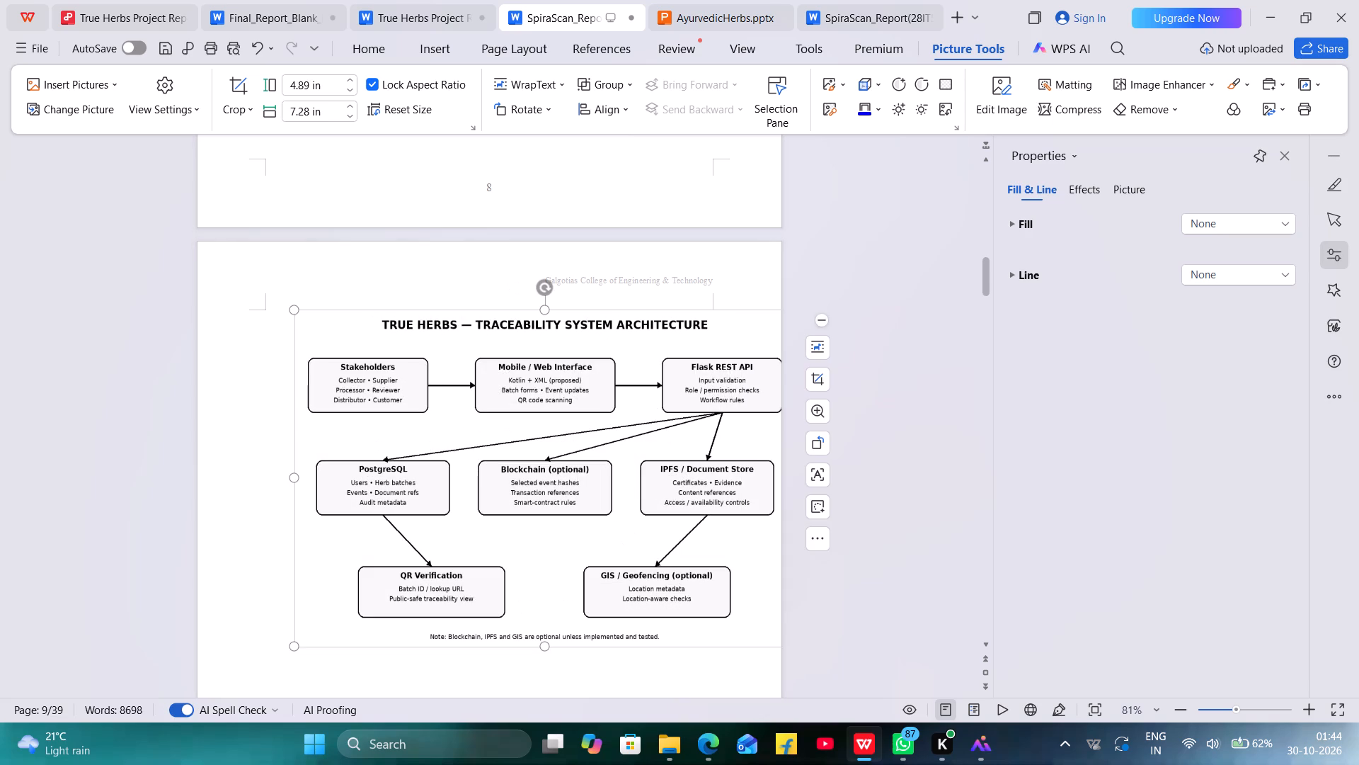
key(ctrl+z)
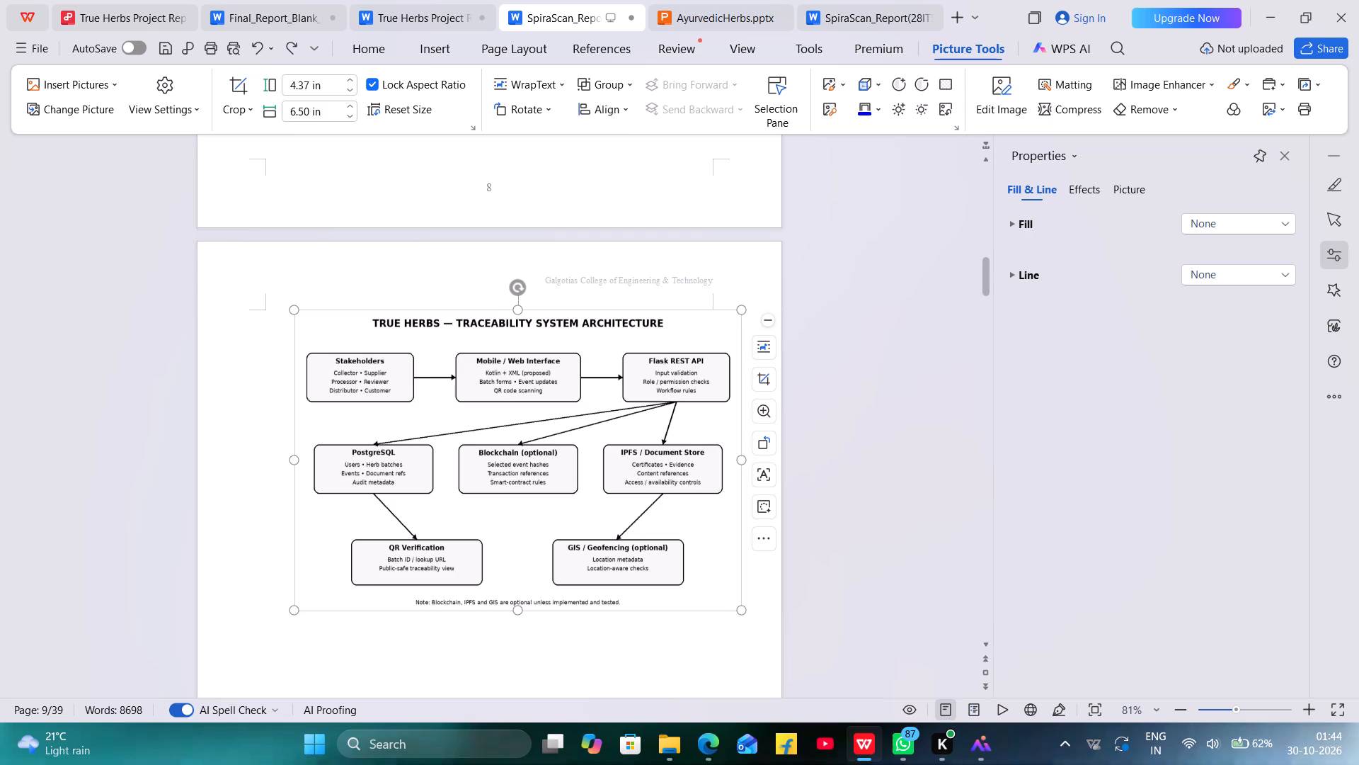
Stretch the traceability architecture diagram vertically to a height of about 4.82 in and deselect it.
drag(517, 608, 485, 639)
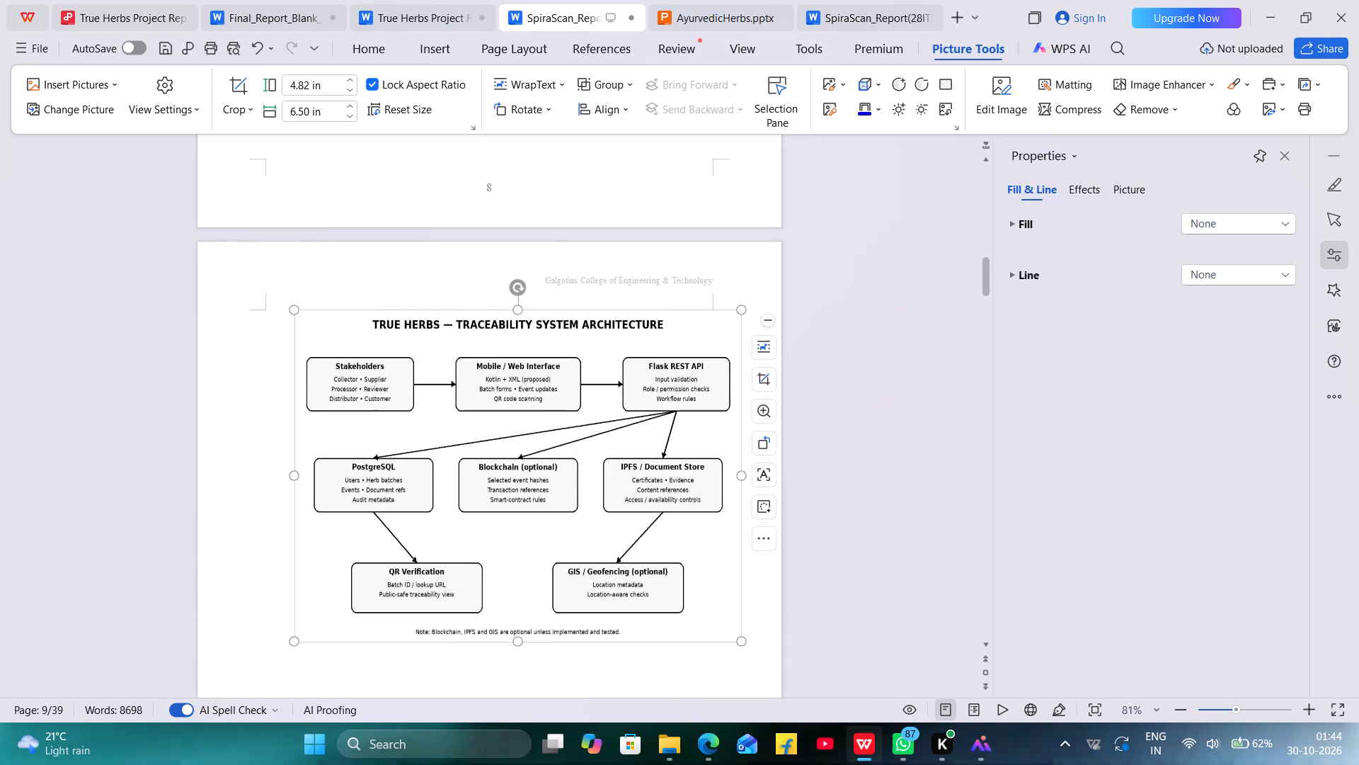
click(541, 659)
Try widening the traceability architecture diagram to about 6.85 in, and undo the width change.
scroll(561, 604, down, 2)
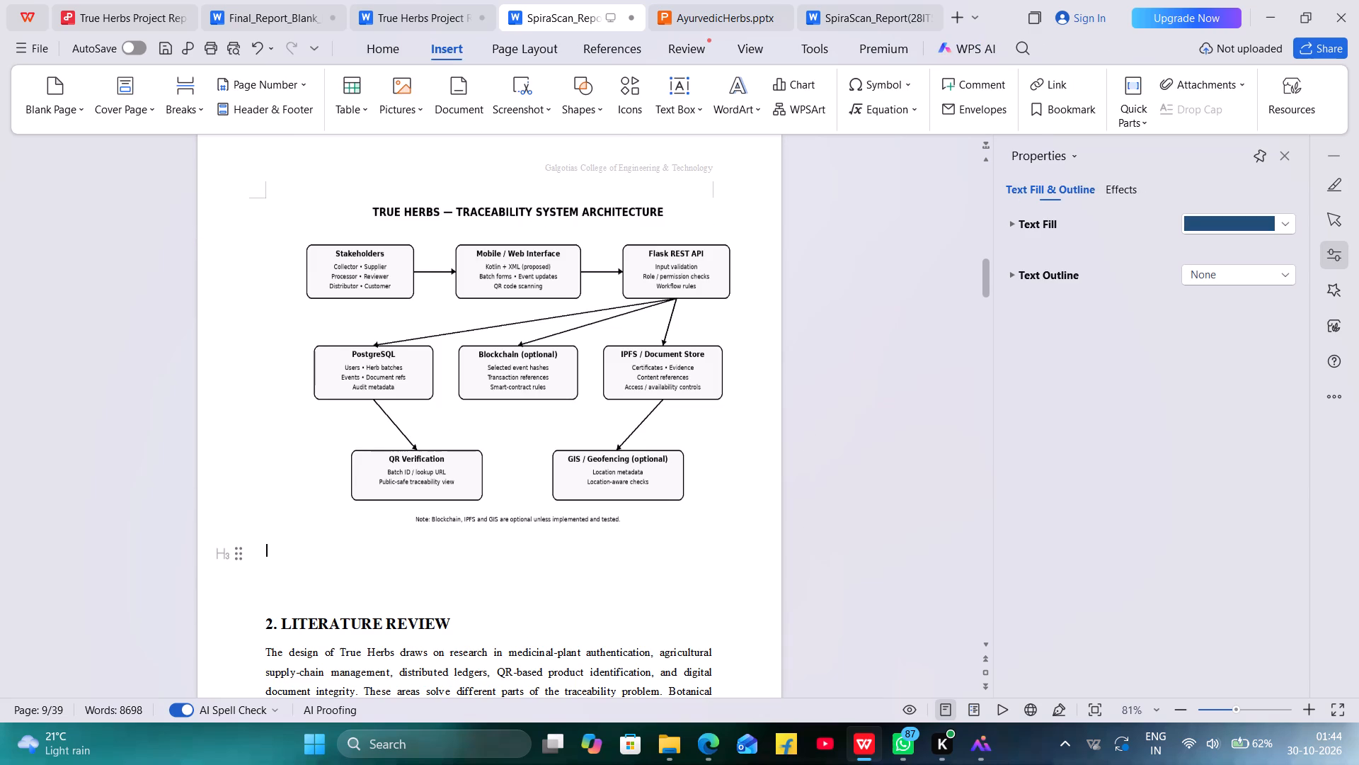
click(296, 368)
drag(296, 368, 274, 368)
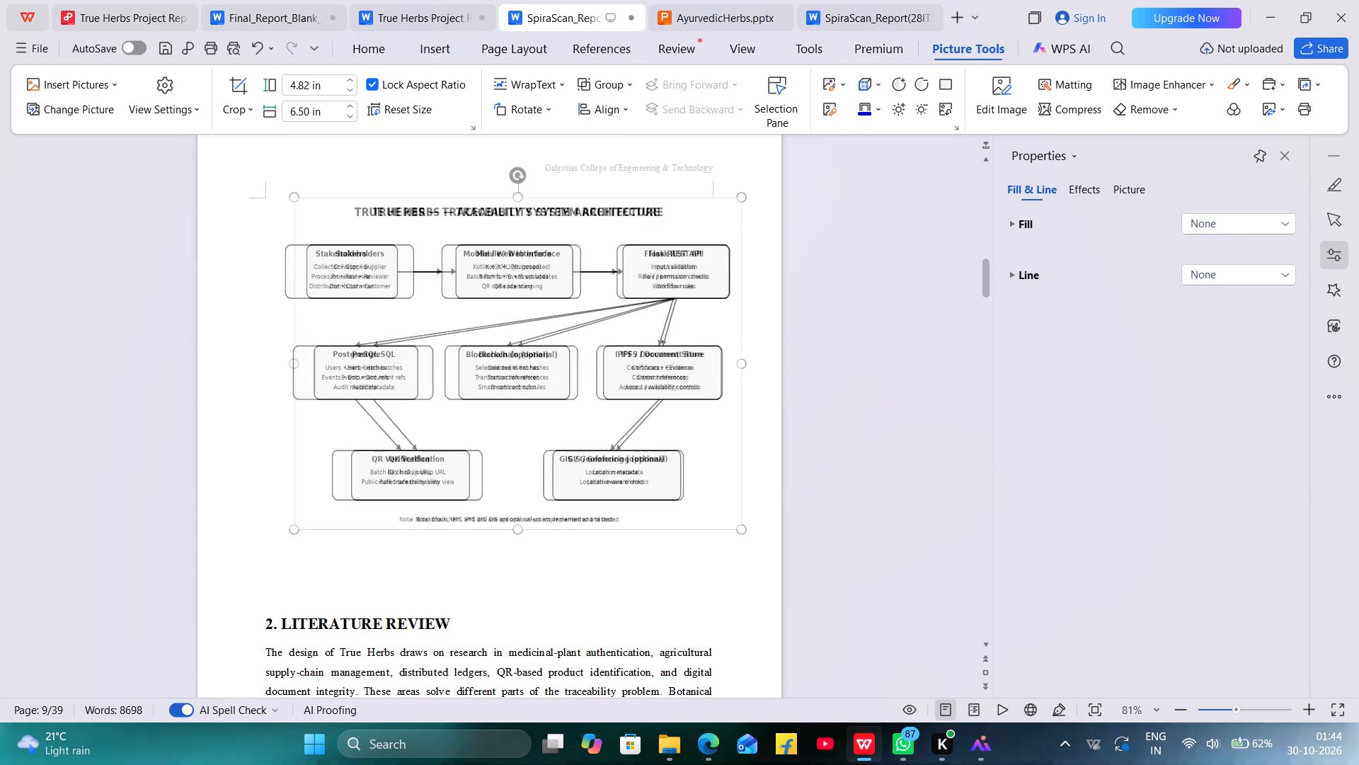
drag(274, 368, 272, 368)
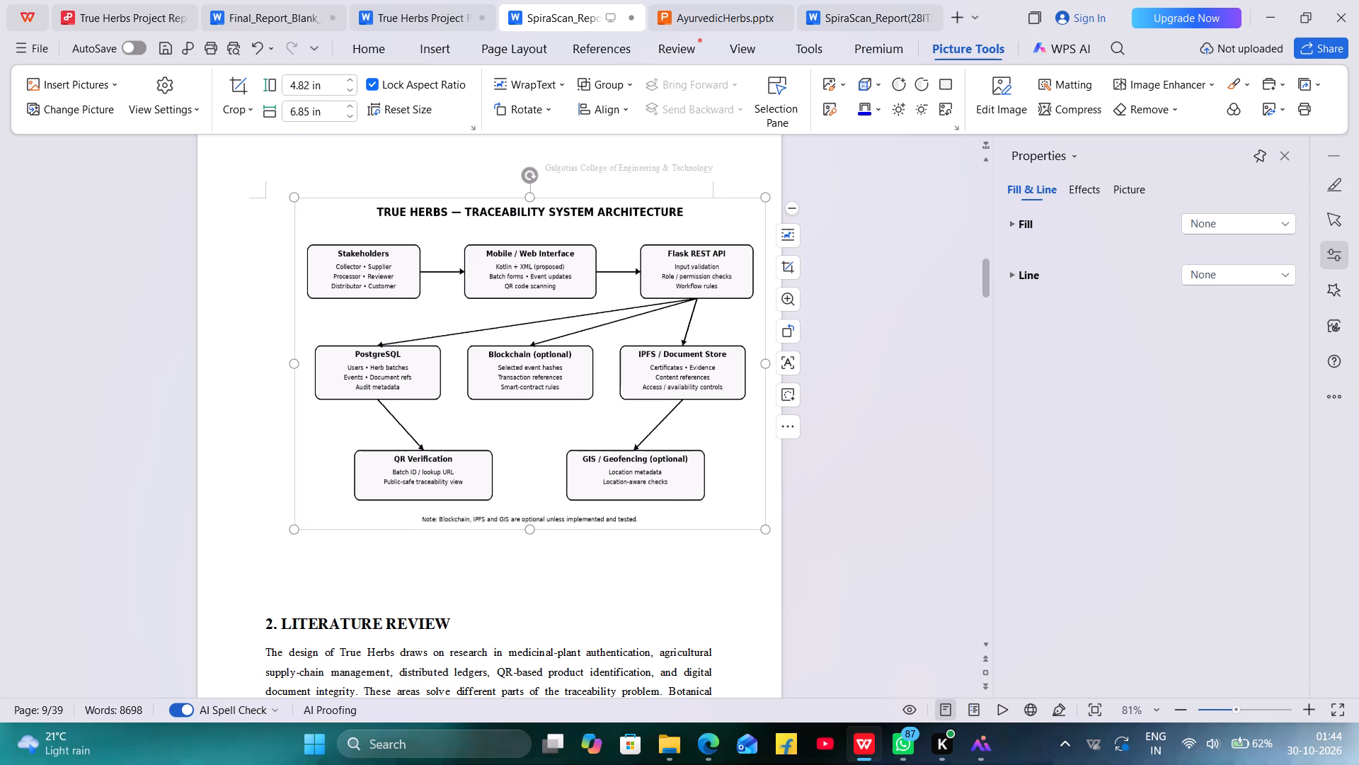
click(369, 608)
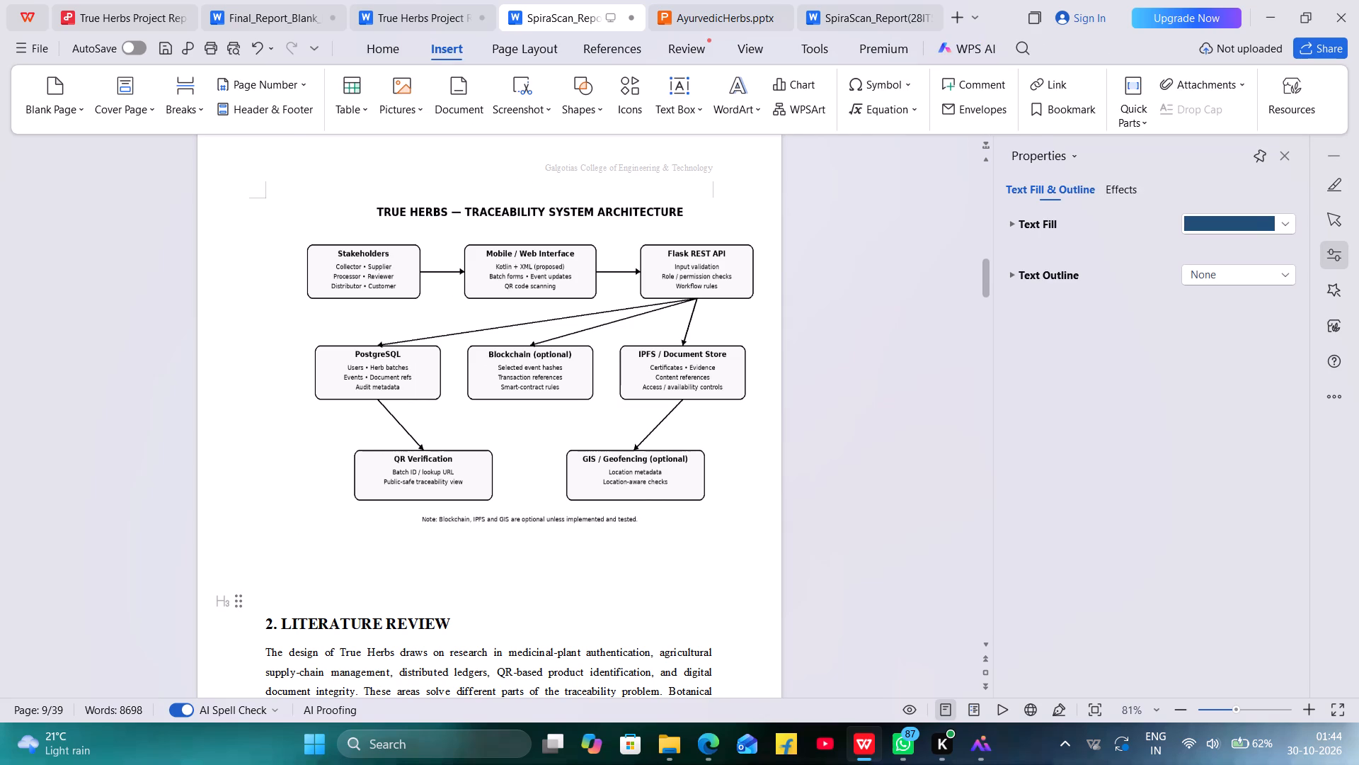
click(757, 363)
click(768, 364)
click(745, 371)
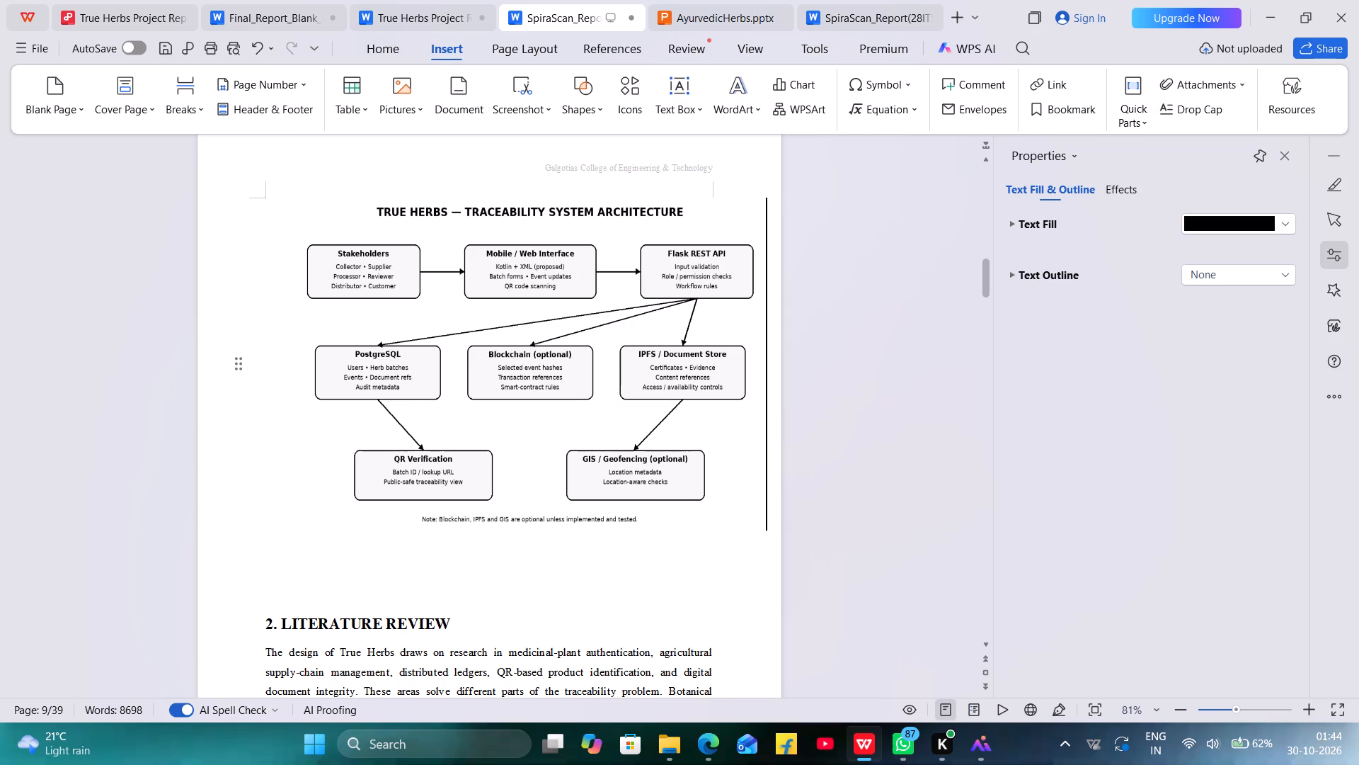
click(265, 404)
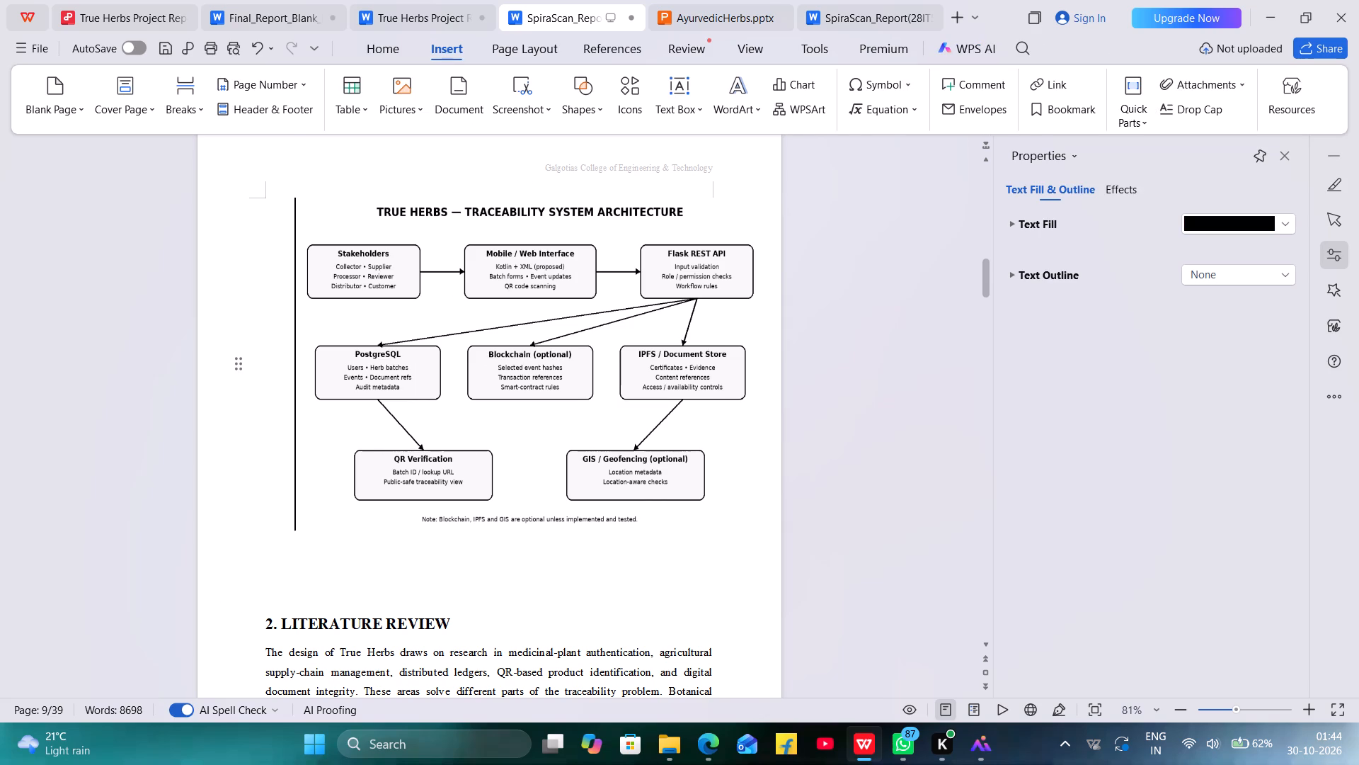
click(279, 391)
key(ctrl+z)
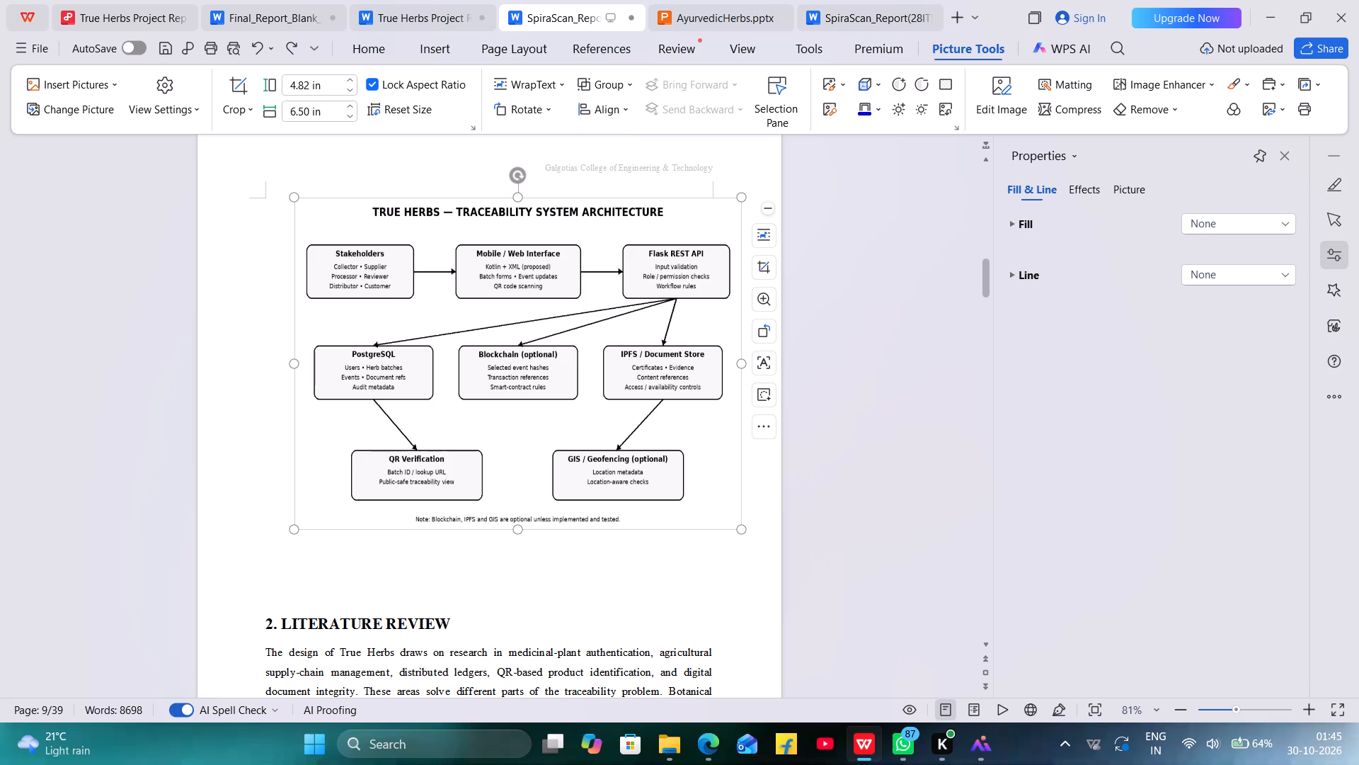
Resize the traceability architecture diagram to about 5.74 in wide and 5.17 in high, keeping it within the page margins.
drag(738, 360, 686, 380)
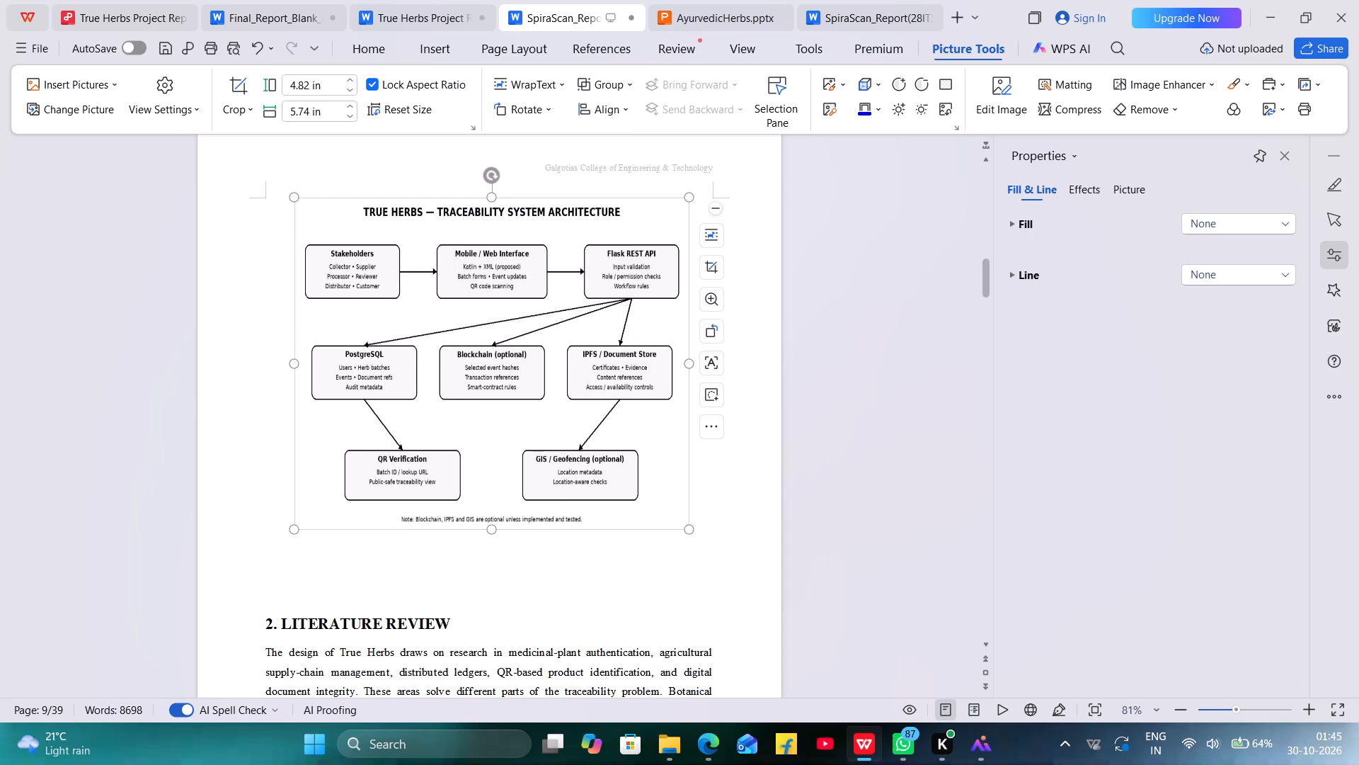
drag(495, 528, 495, 552)
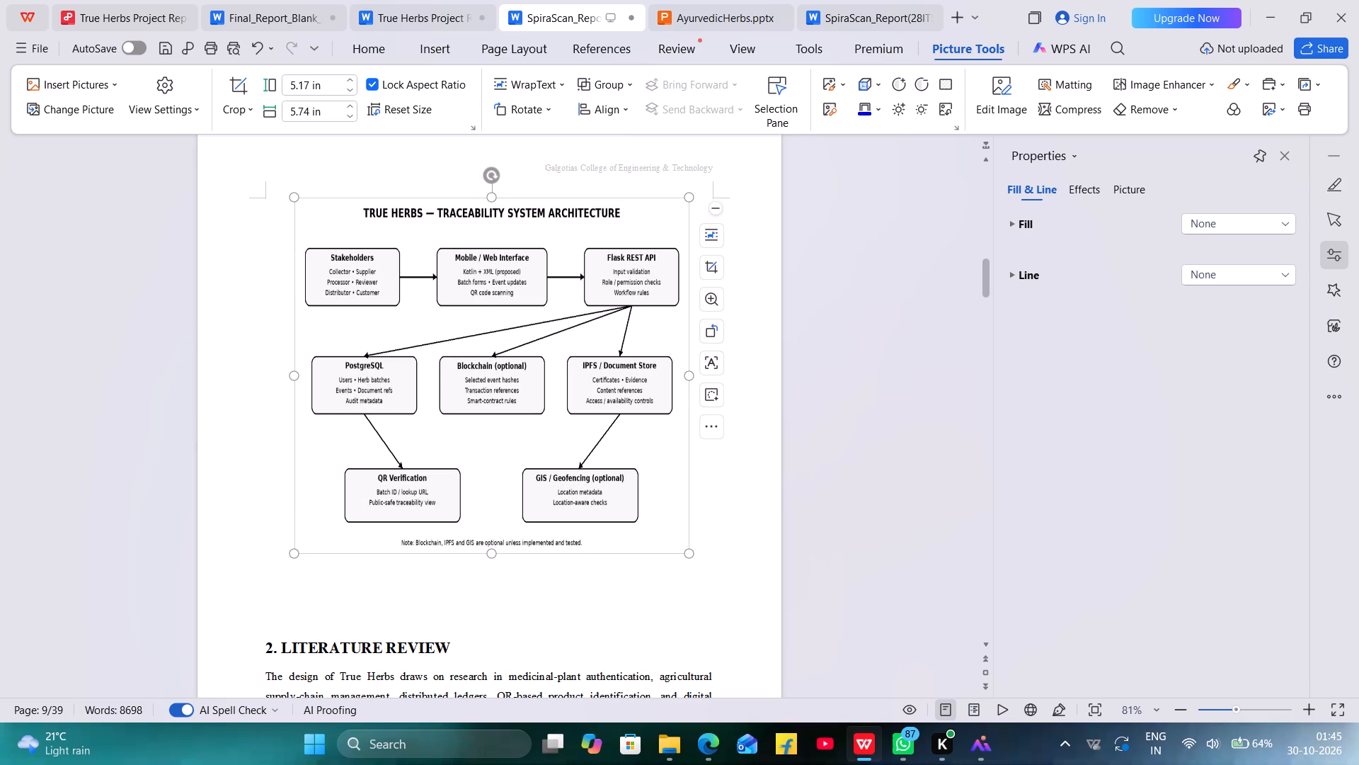
Enlarge the traceability architecture diagram proportionally to about 6.06 in wide and 5.45 in high, and deselect it.
drag(687, 546, 712, 552)
drag(692, 549, 693, 549)
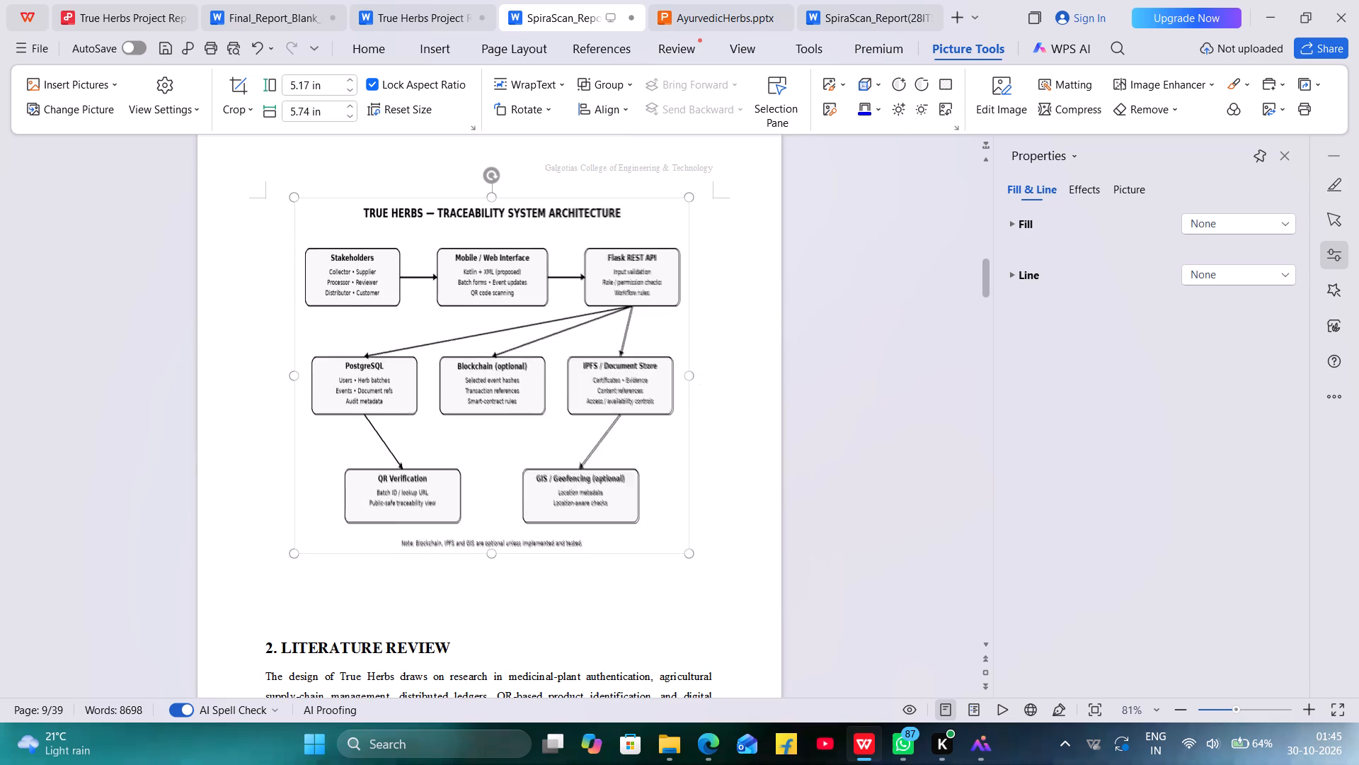
drag(693, 549, 713, 549)
click(624, 612)
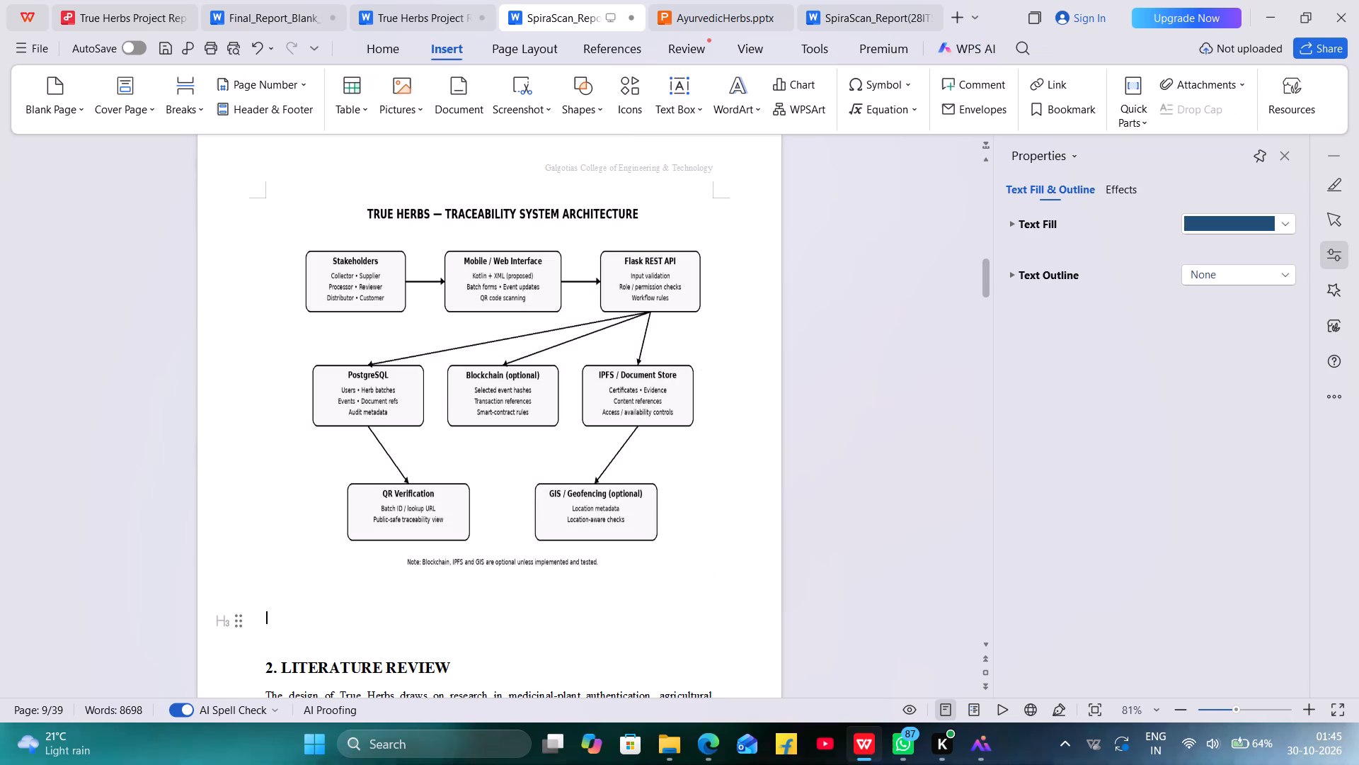
Examine how the enlarged diagram sits on its page compared with the Figure 1.1 diagram on the page before.
scroll(602, 545, up, 7)
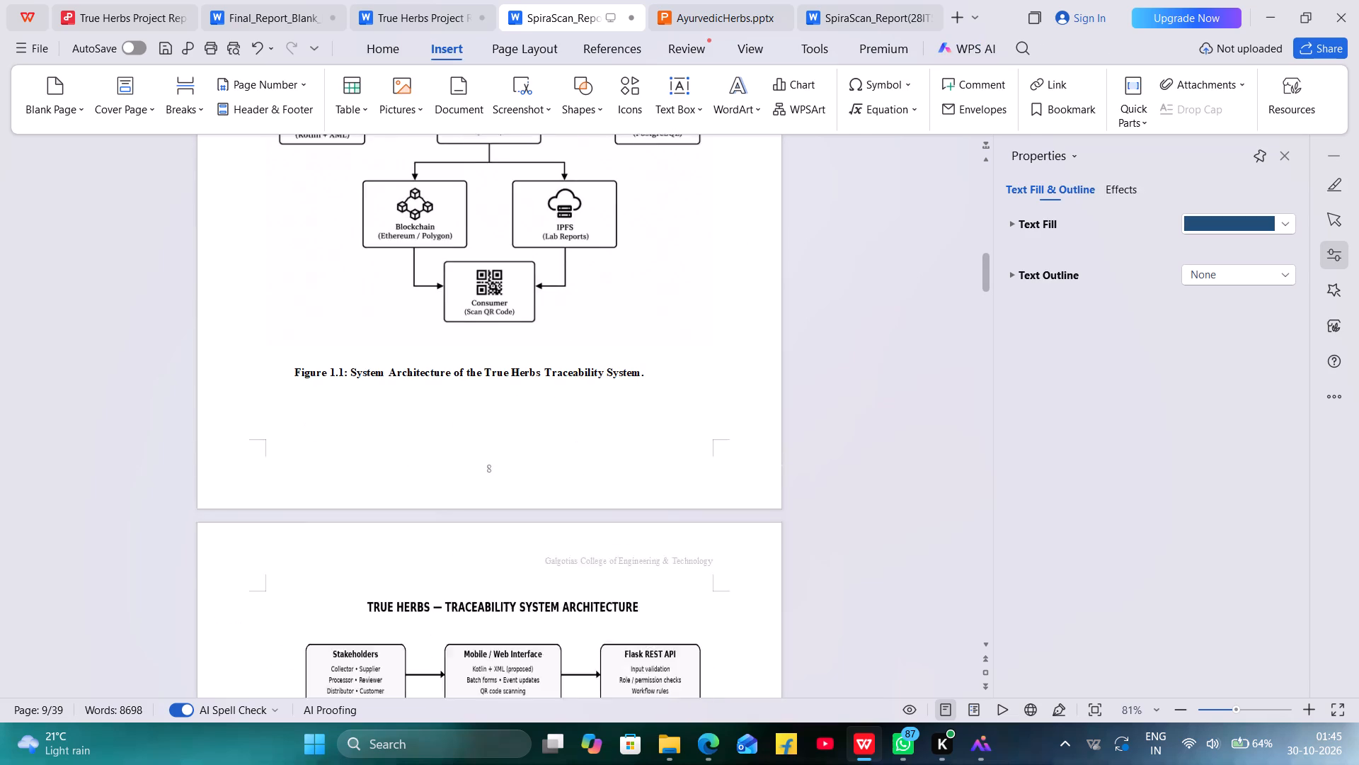
scroll(602, 542, up, 2)
scroll(602, 542, down, 10)
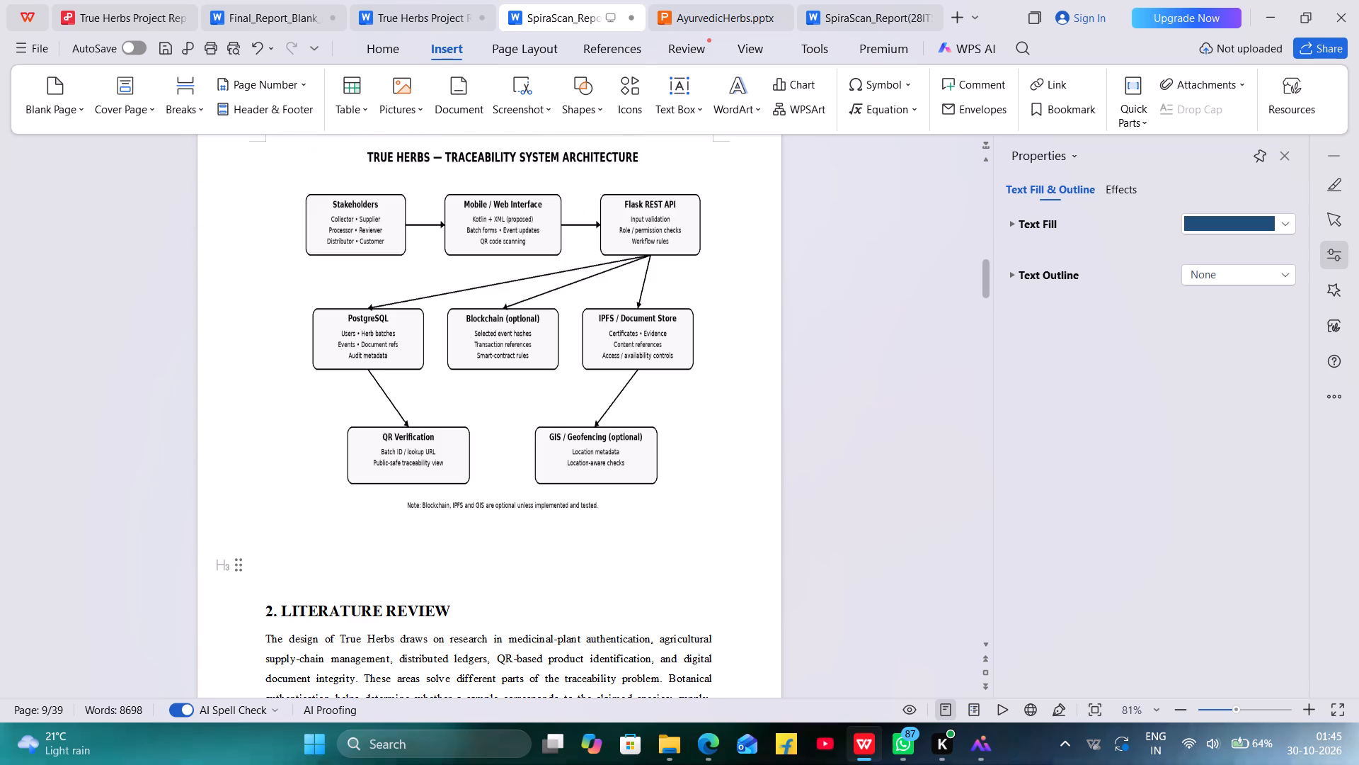
scroll(602, 540, up, 6)
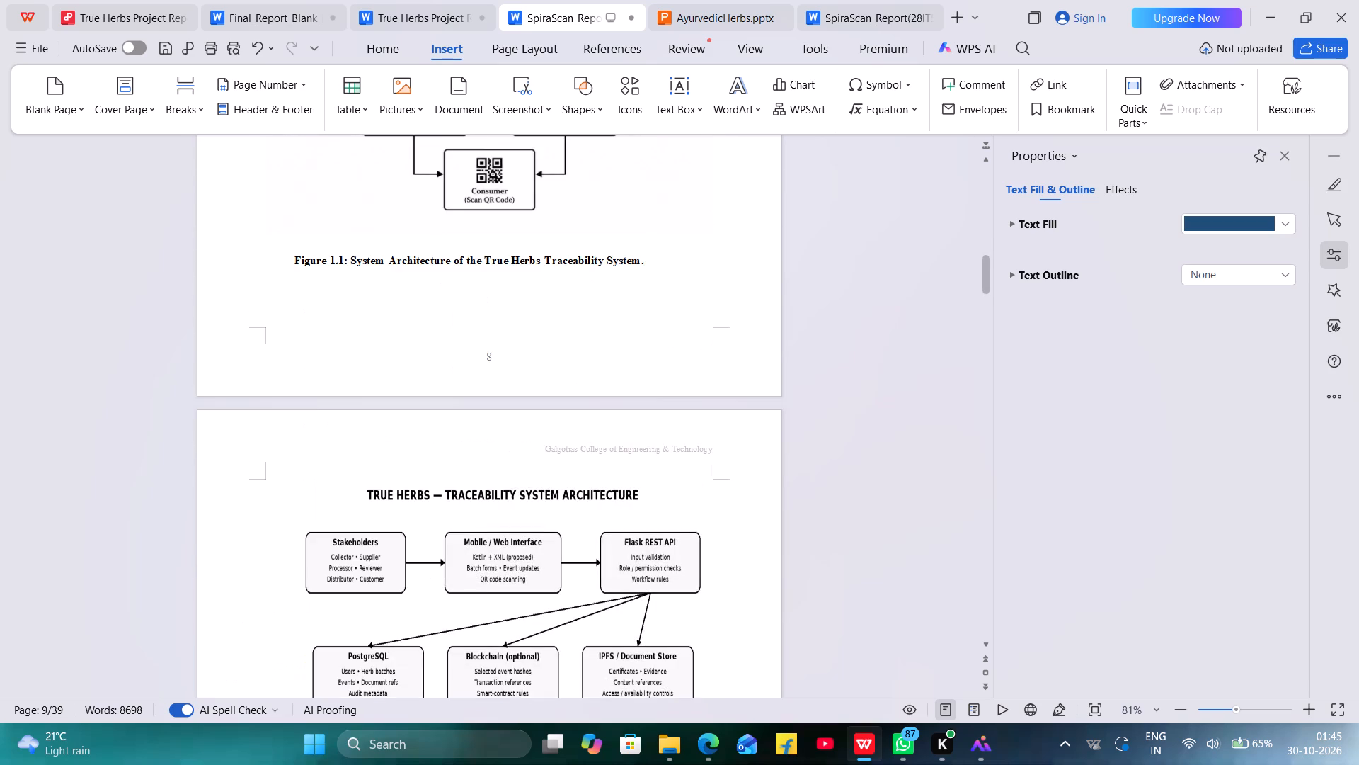
scroll(602, 540, down, 5)
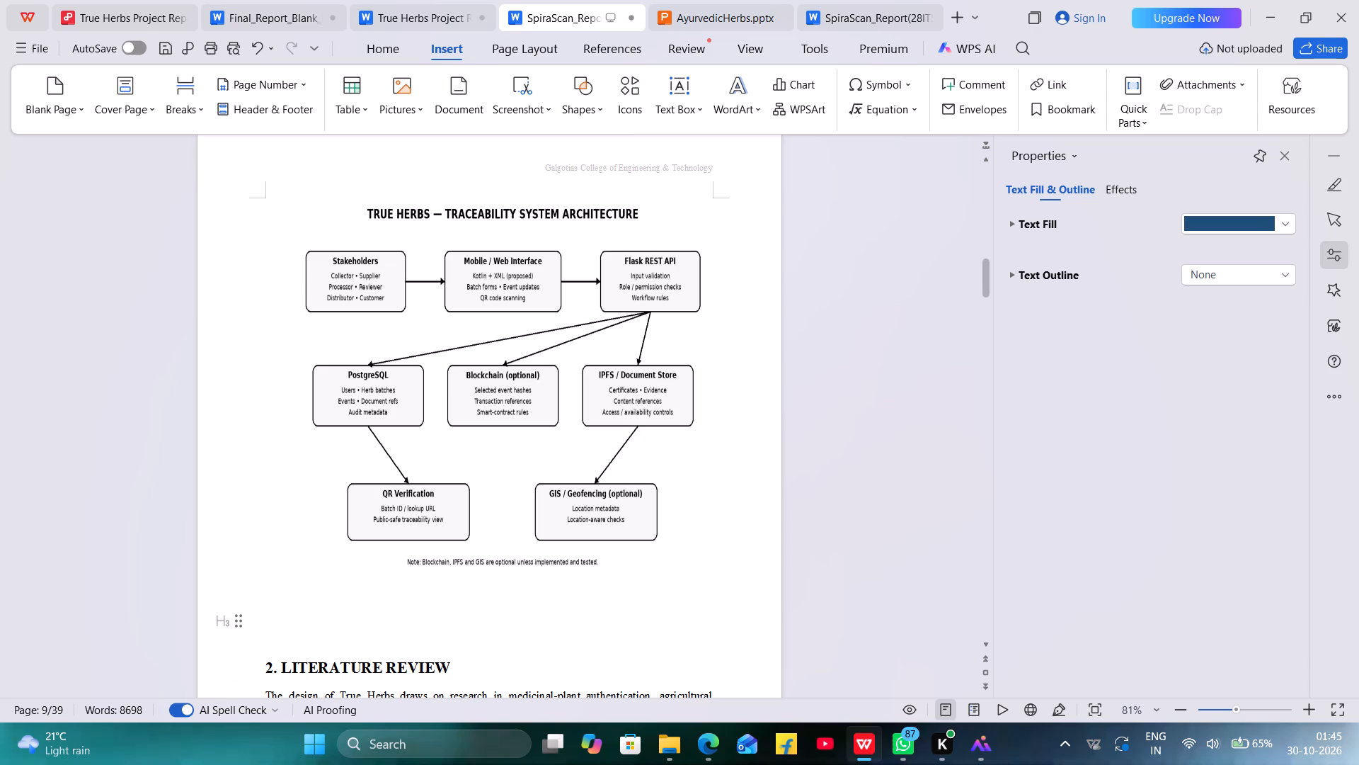
Copy the Figure 1.1 caption and paste it directly below the traceability architecture diagram.
scroll(602, 540, up, 5)
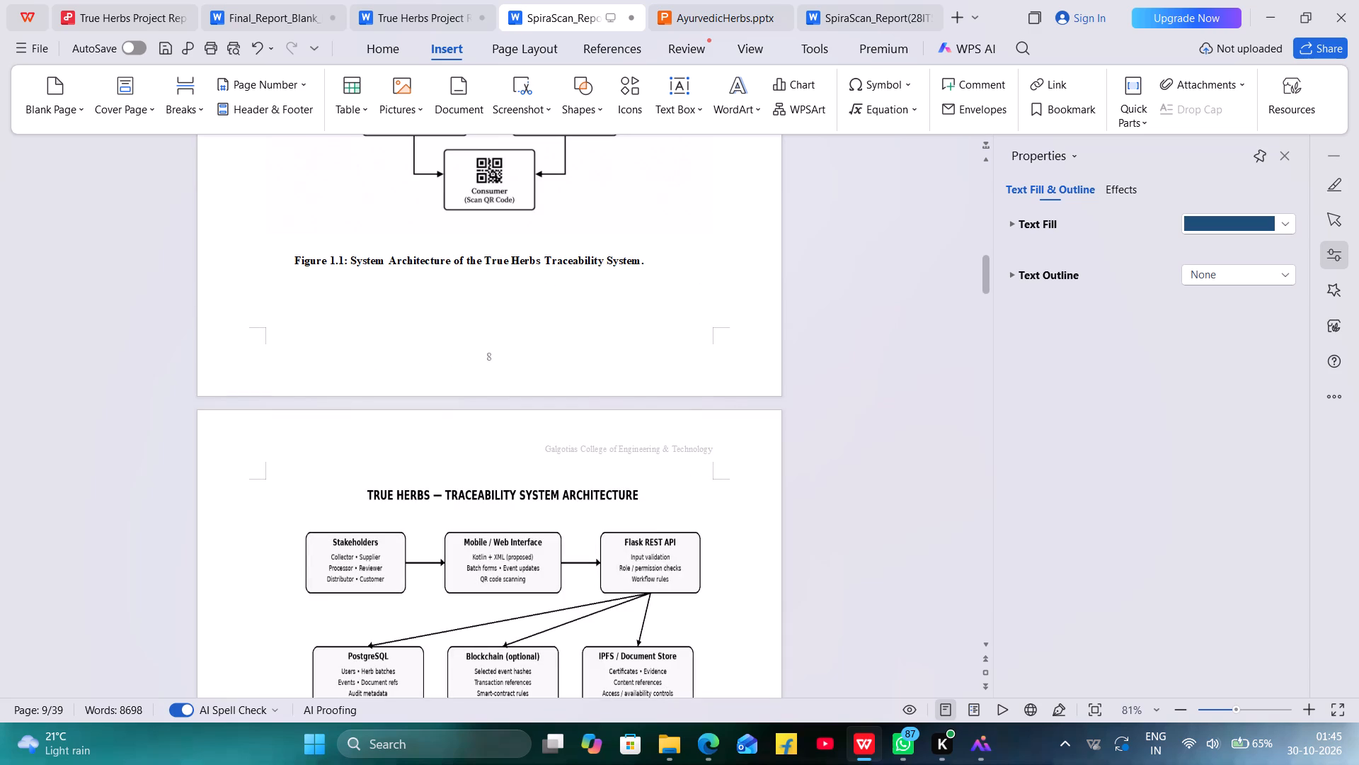
drag(290, 268, 681, 267)
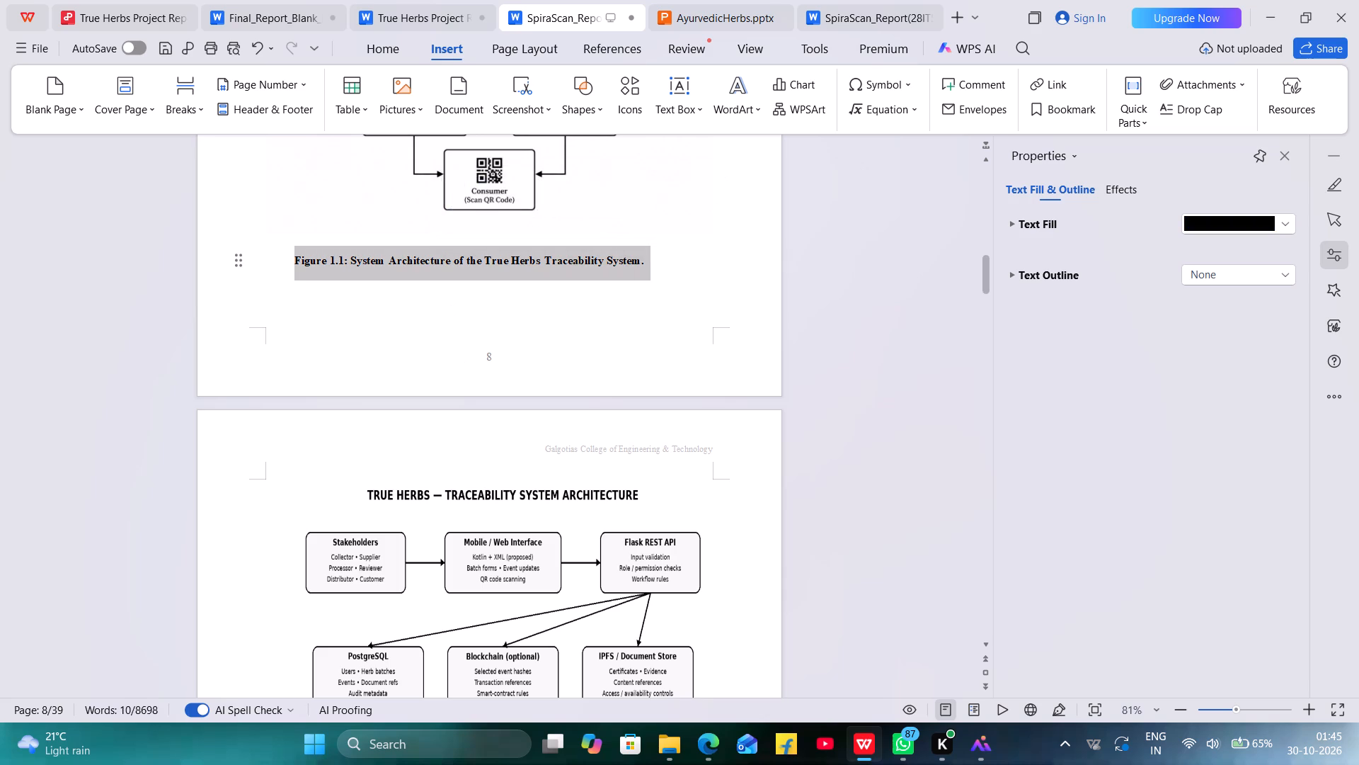
key(ctrl+c)
scroll(584, 503, down, 4)
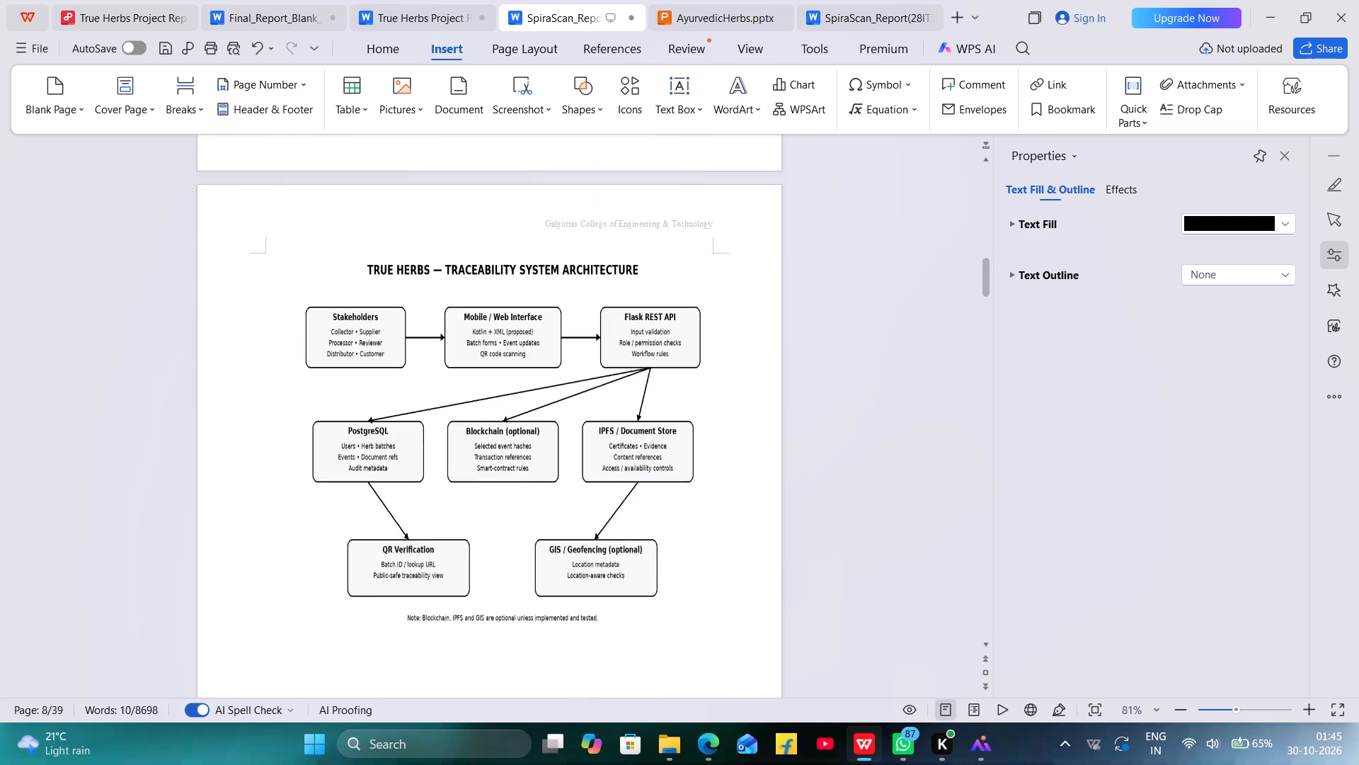
scroll(584, 503, down, 1)
click(650, 571)
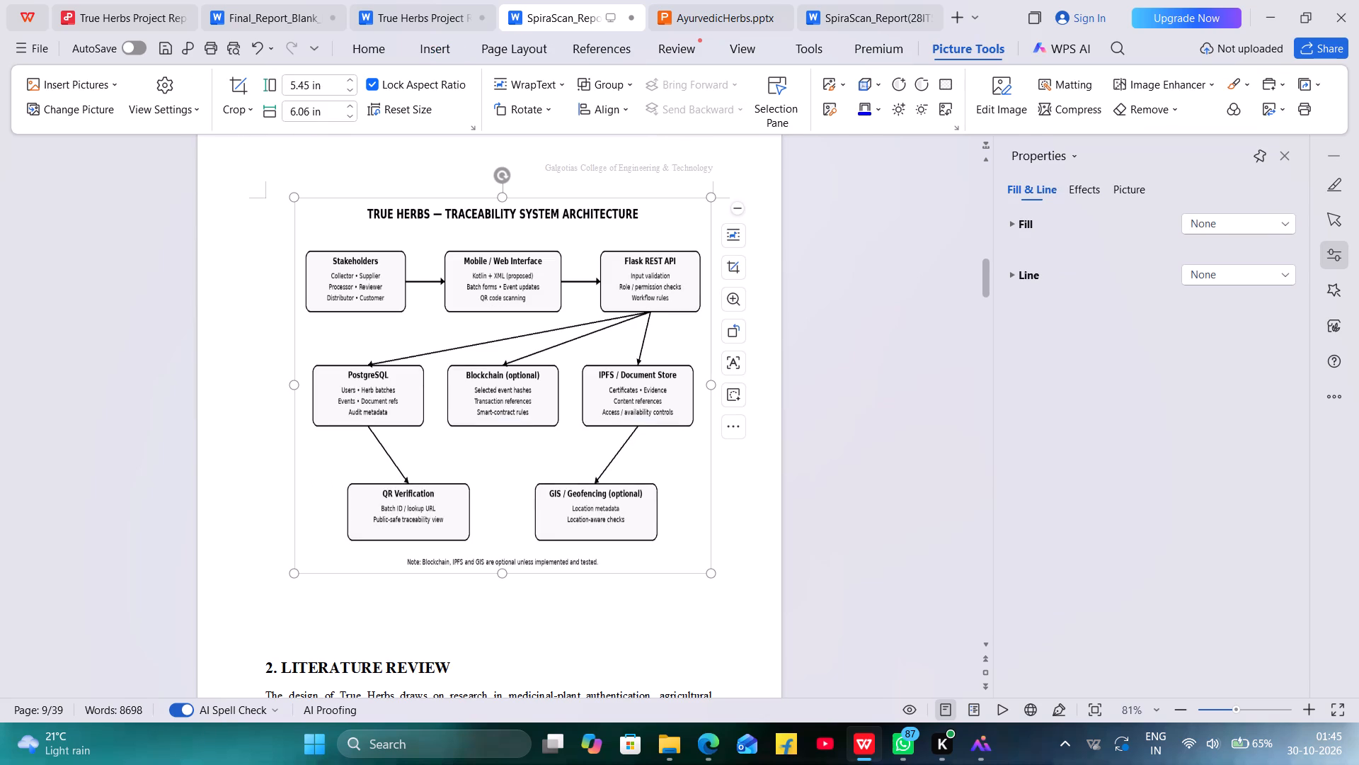
click(408, 599)
key(ctrl+v)
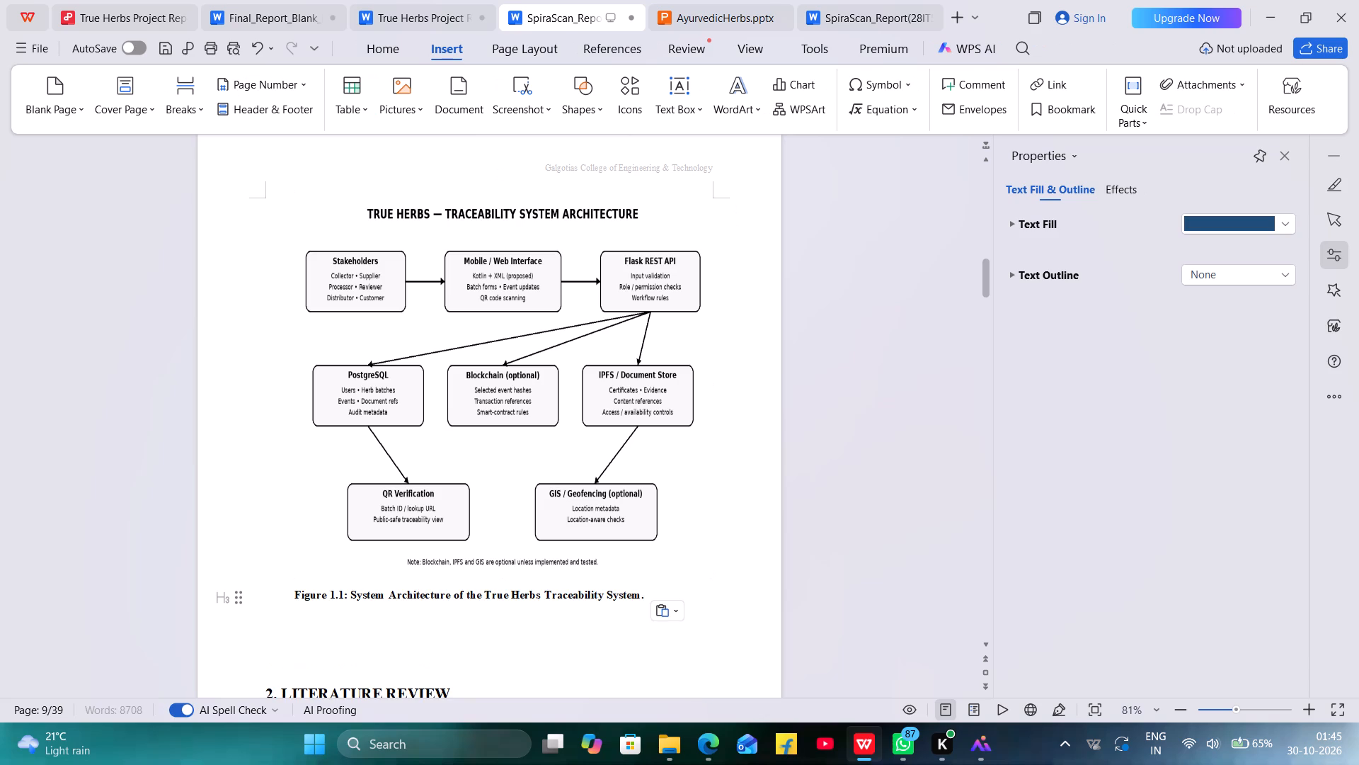
Renumber the pasted caption under the traceability diagram as Figure 1.2.
click(346, 595)
click(345, 595)
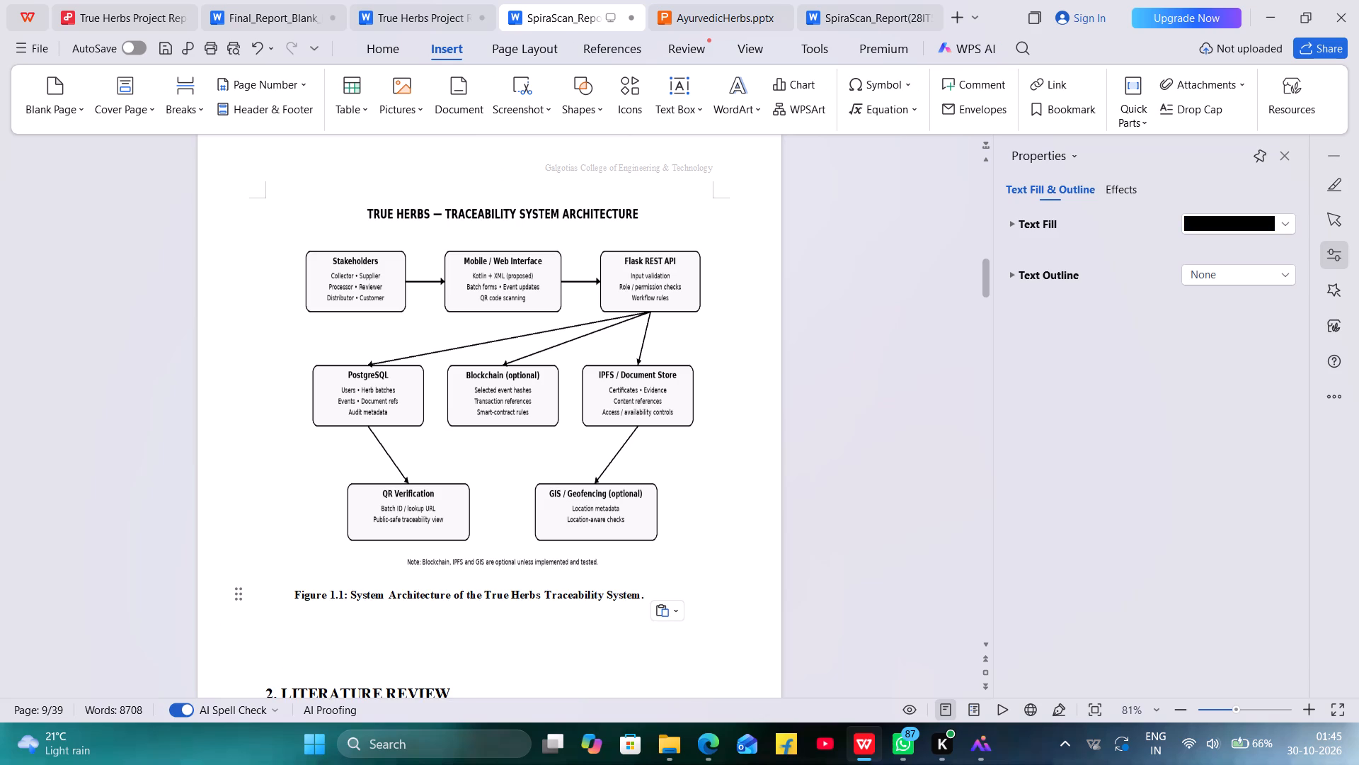
key(BackSpace)
key(2)
Review the layout of the pages from the project objectives through both architecture diagrams to the Literature Review opening.
scroll(428, 589, down, 3)
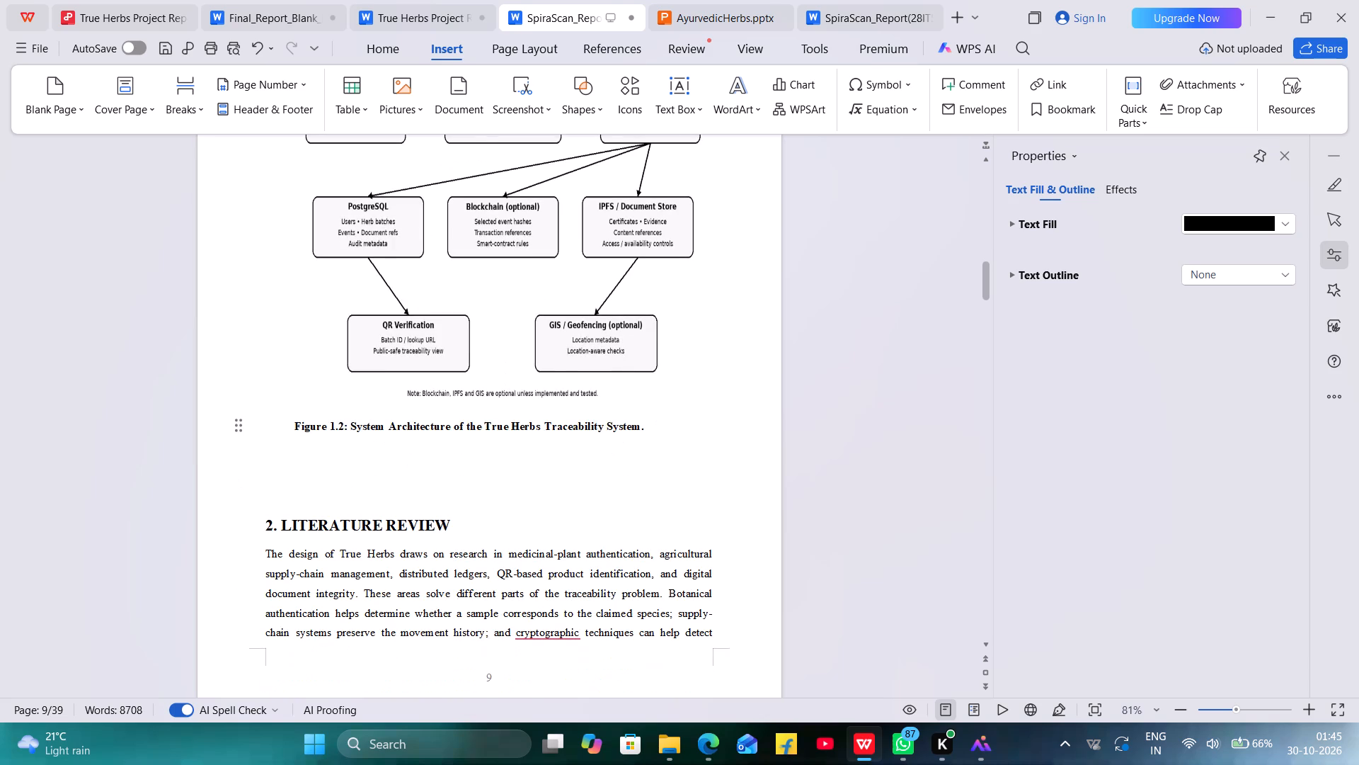
scroll(428, 562, up, 15)
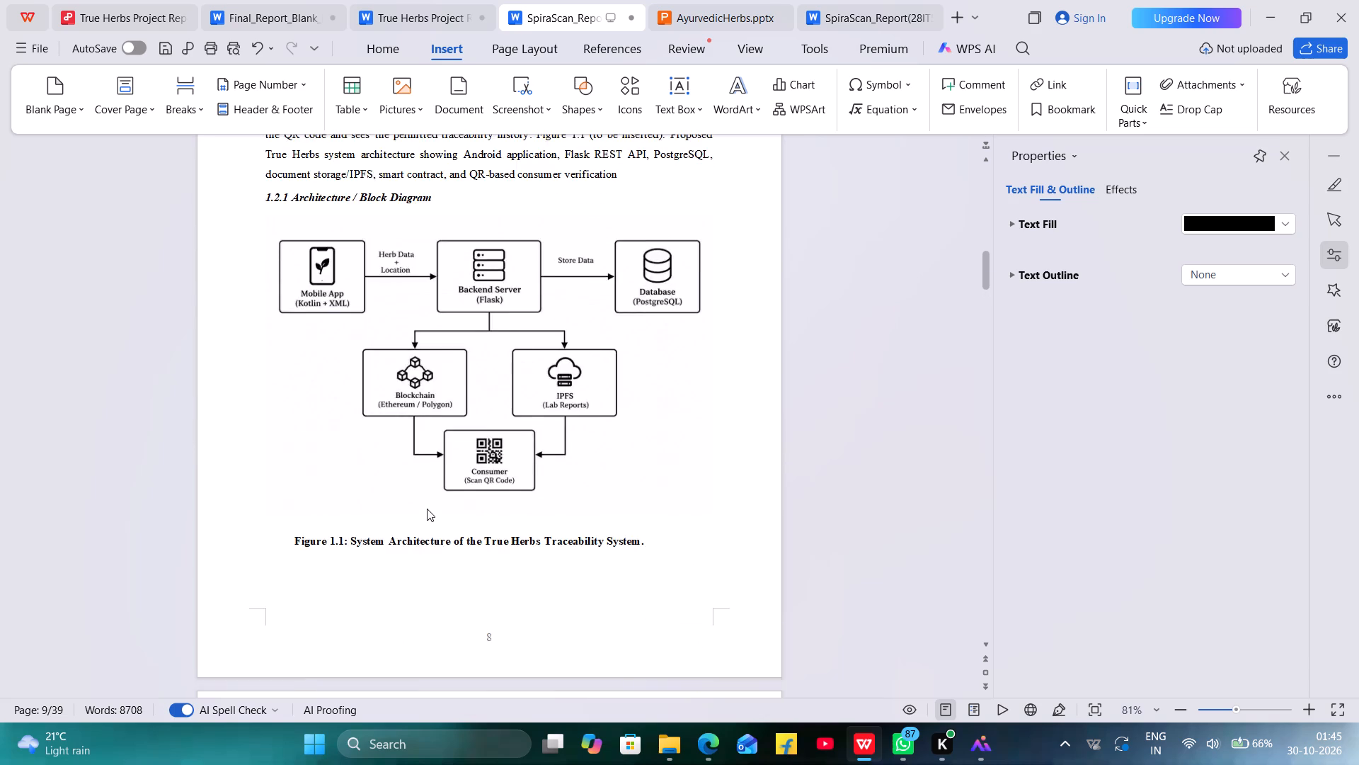
scroll(427, 509, up, 20)
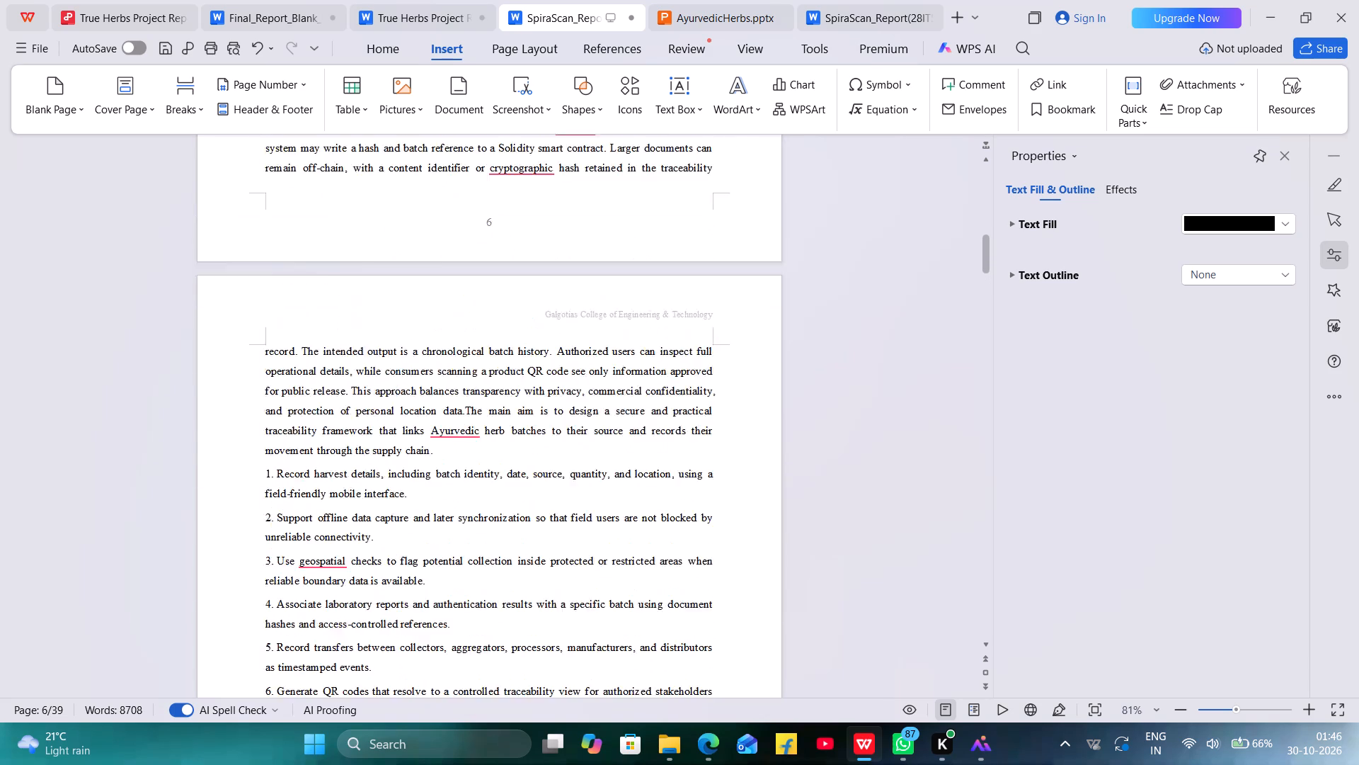
scroll(427, 487, up, 10)
scroll(420, 463, down, 17)
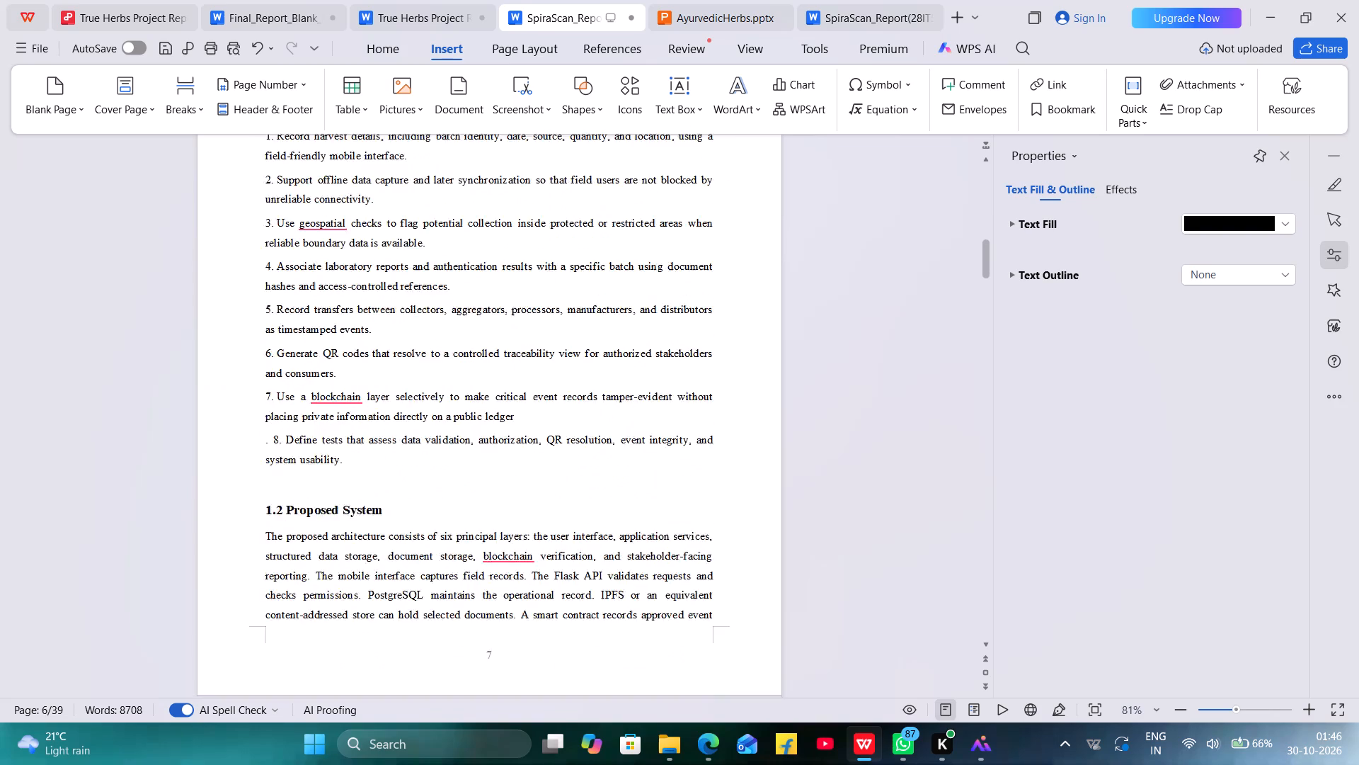
scroll(420, 463, down, 20)
scroll(420, 463, down, 13)
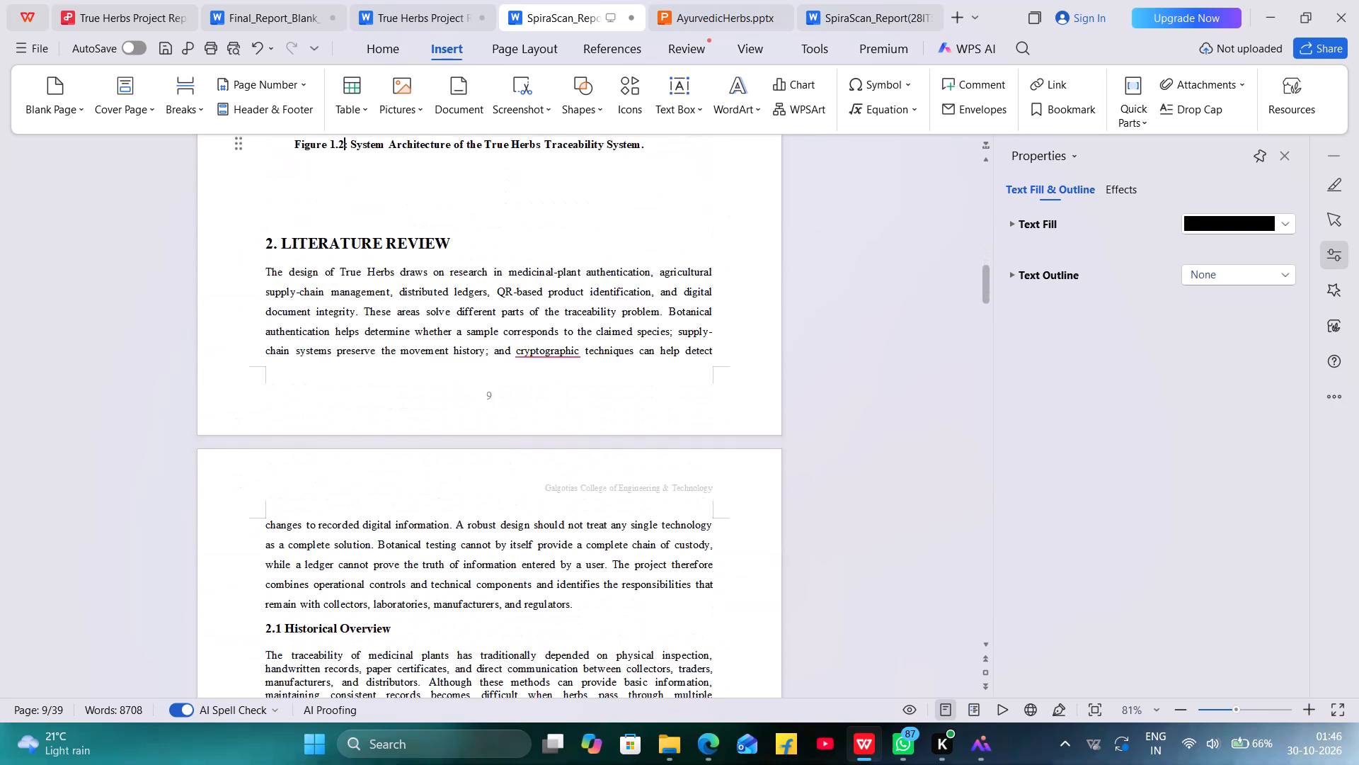
Insert five blank lines below the Figure 1.2 caption to move the Literature Review chapter onto the following page.
scroll(420, 463, up, 4)
click(297, 410)
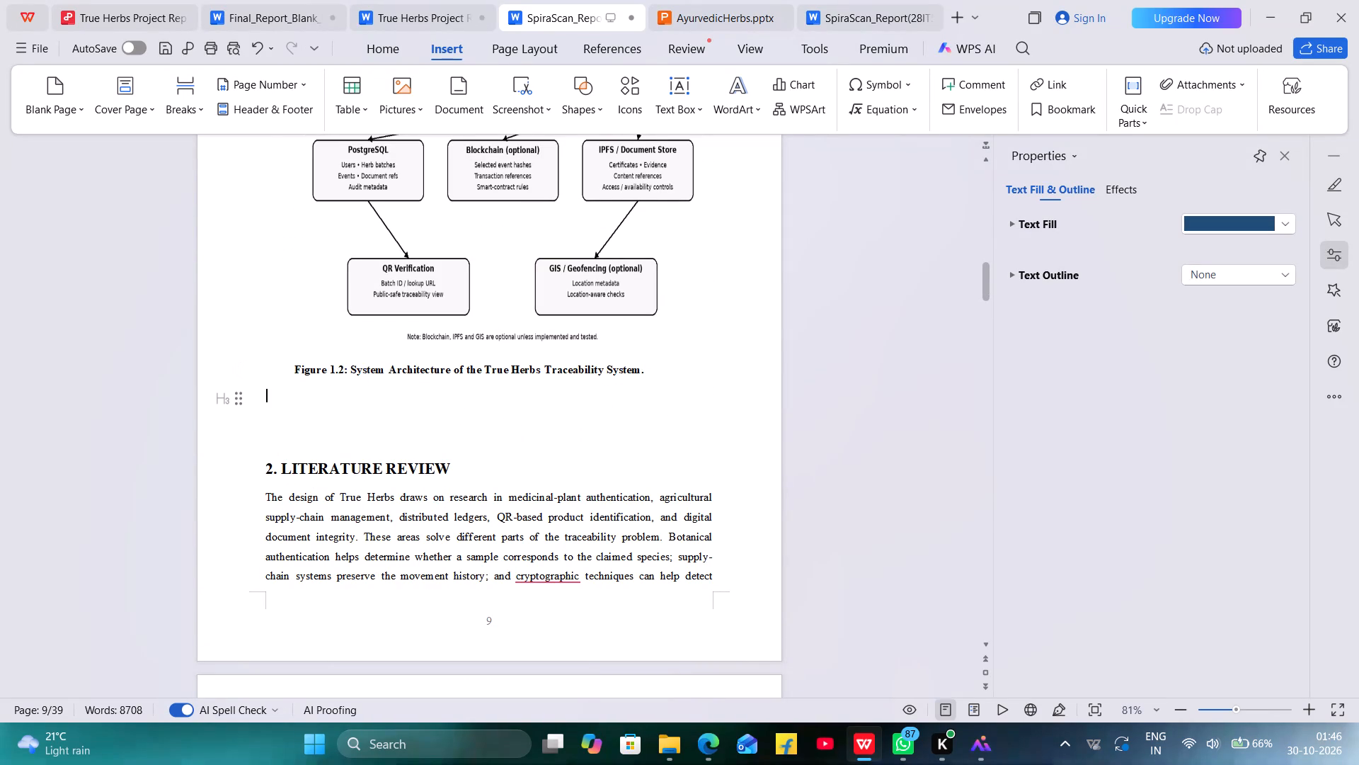
key(Return)
key(Return)
key(Return)
key(Return)
key(Return)
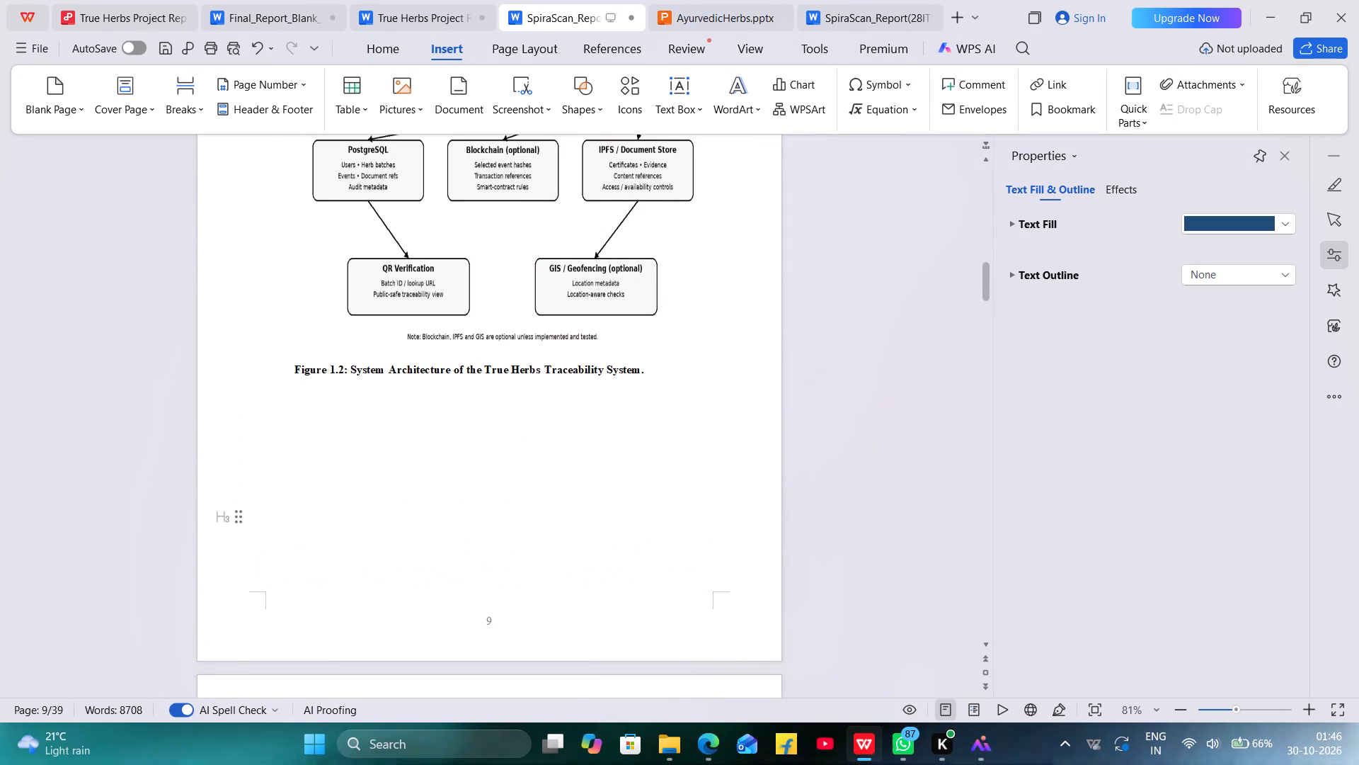
Look through the report from the Literature Review pages down to the start of the Implementation chapter.
scroll(297, 411, up, 17)
scroll(297, 411, down, 20)
scroll(297, 411, down, 19)
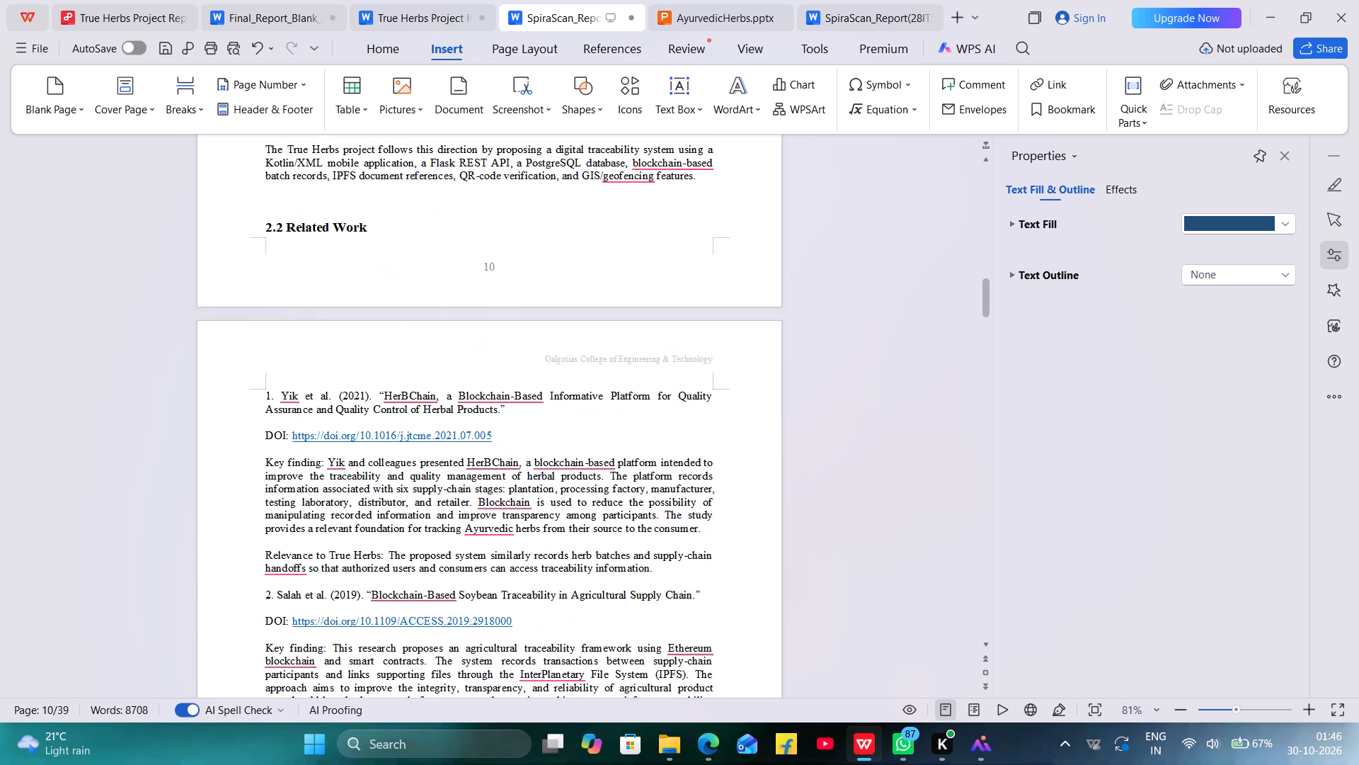
scroll(292, 314, down, 20)
scroll(292, 314, down, 18)
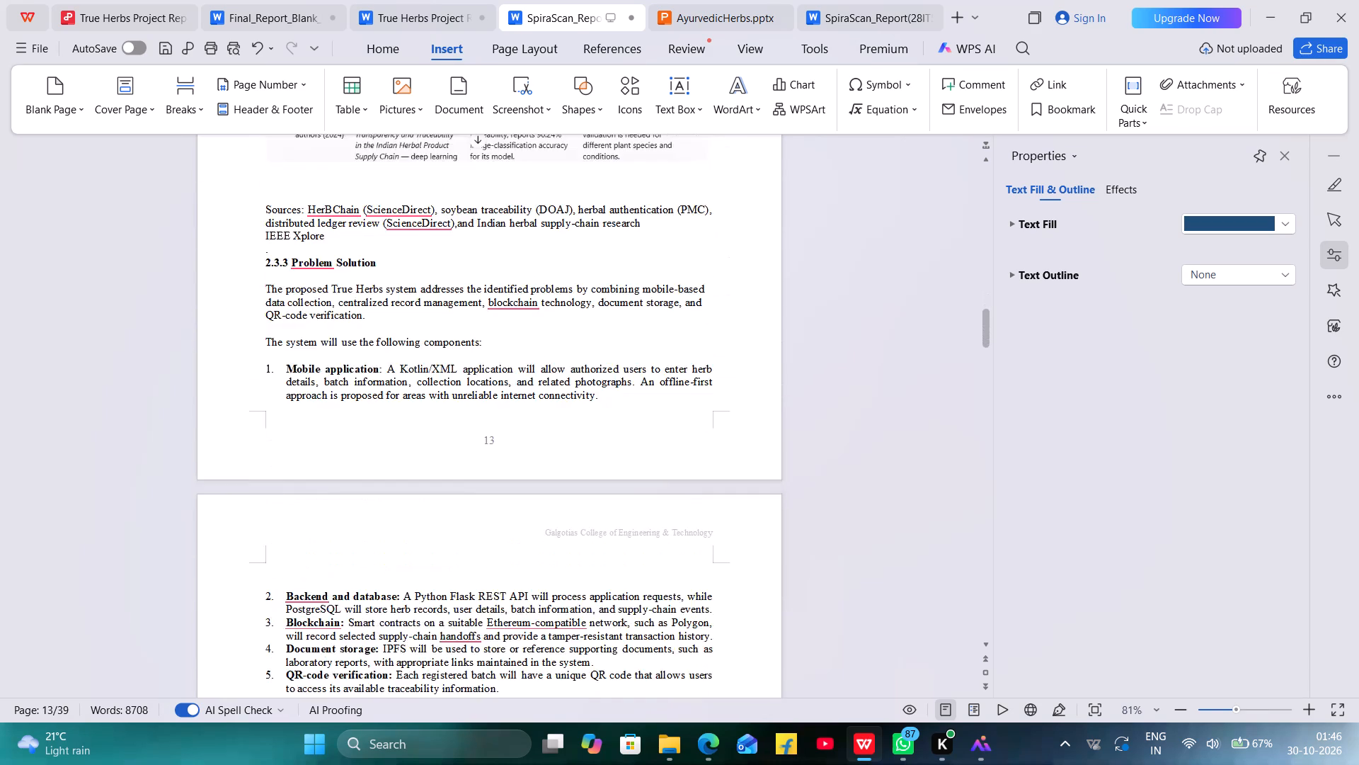
scroll(292, 314, down, 19)
scroll(289, 297, down, 2)
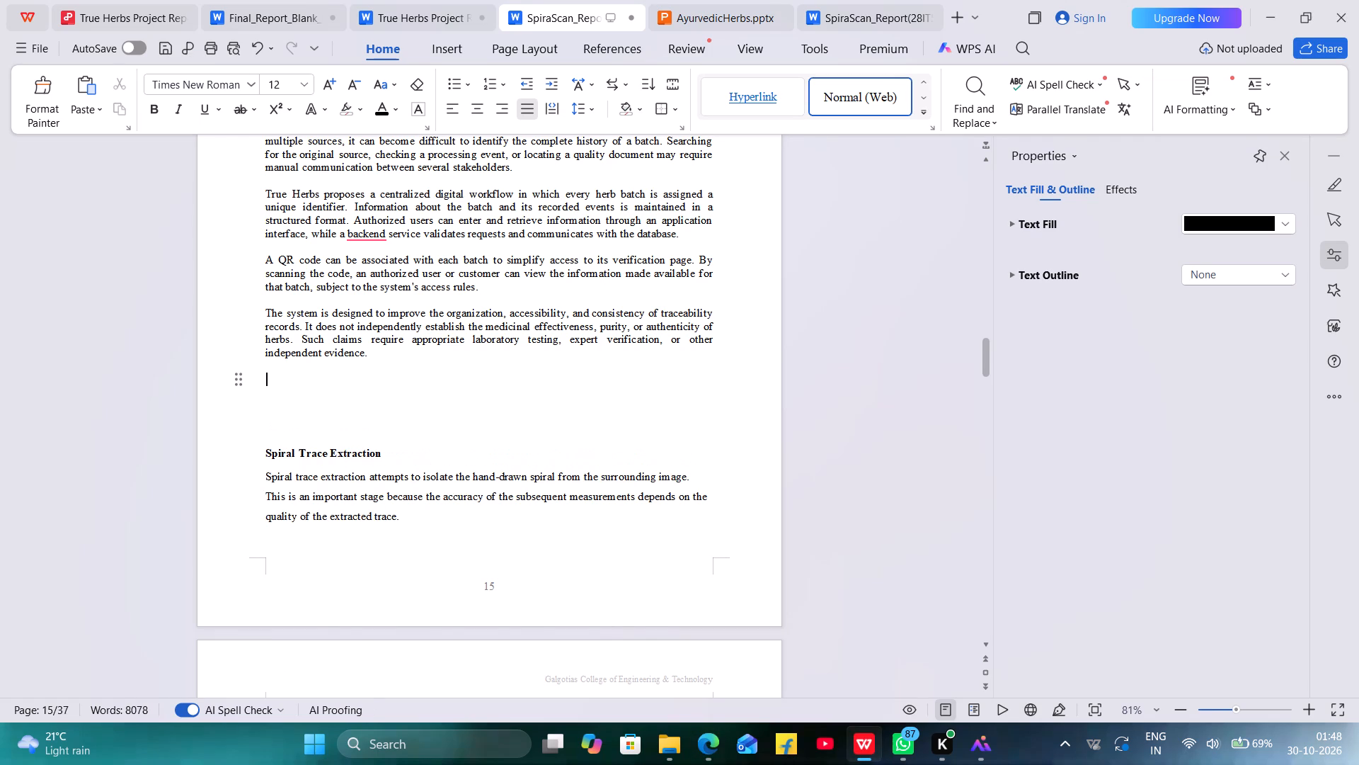
Remove the stray list numbers 16 to 20 from the empty lines around the last two pasted objectives.
scroll(420, 361, down, 3)
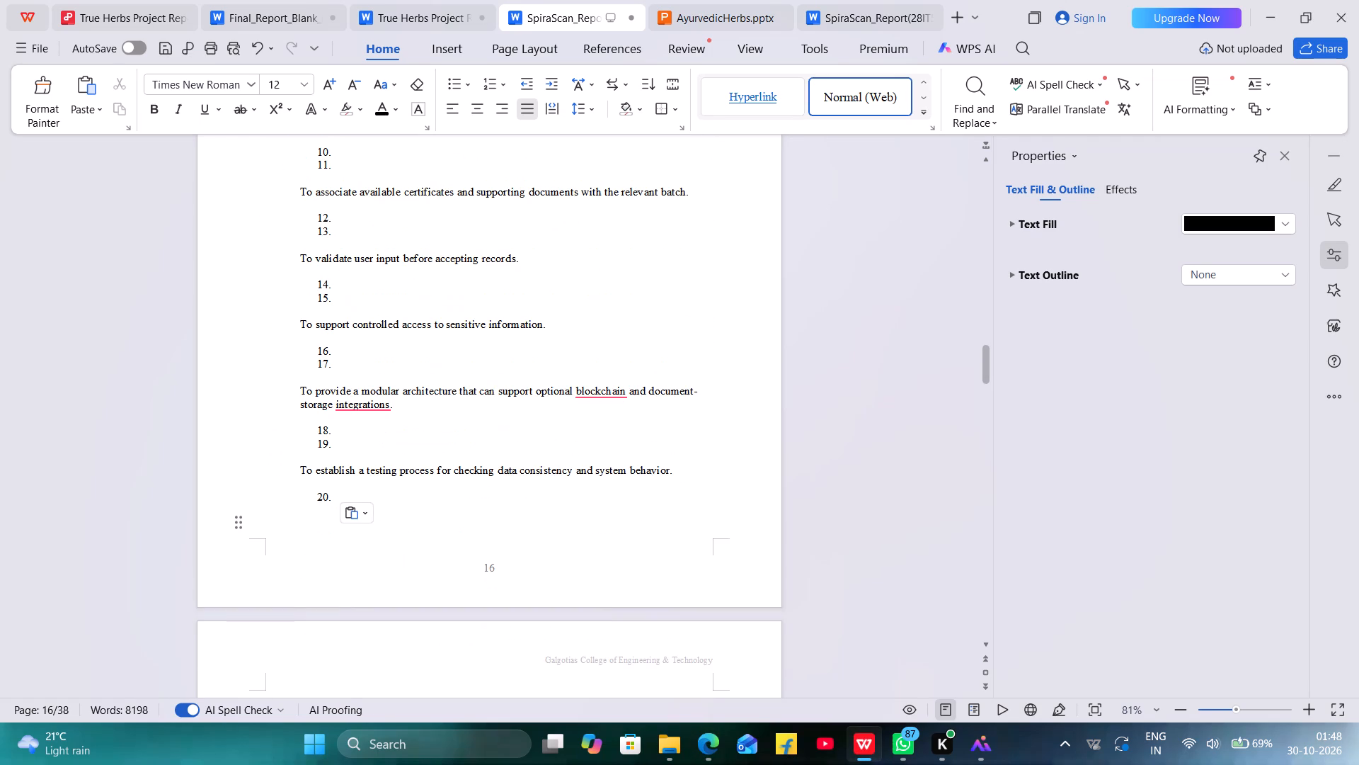
click(344, 494)
key(BackSpace)
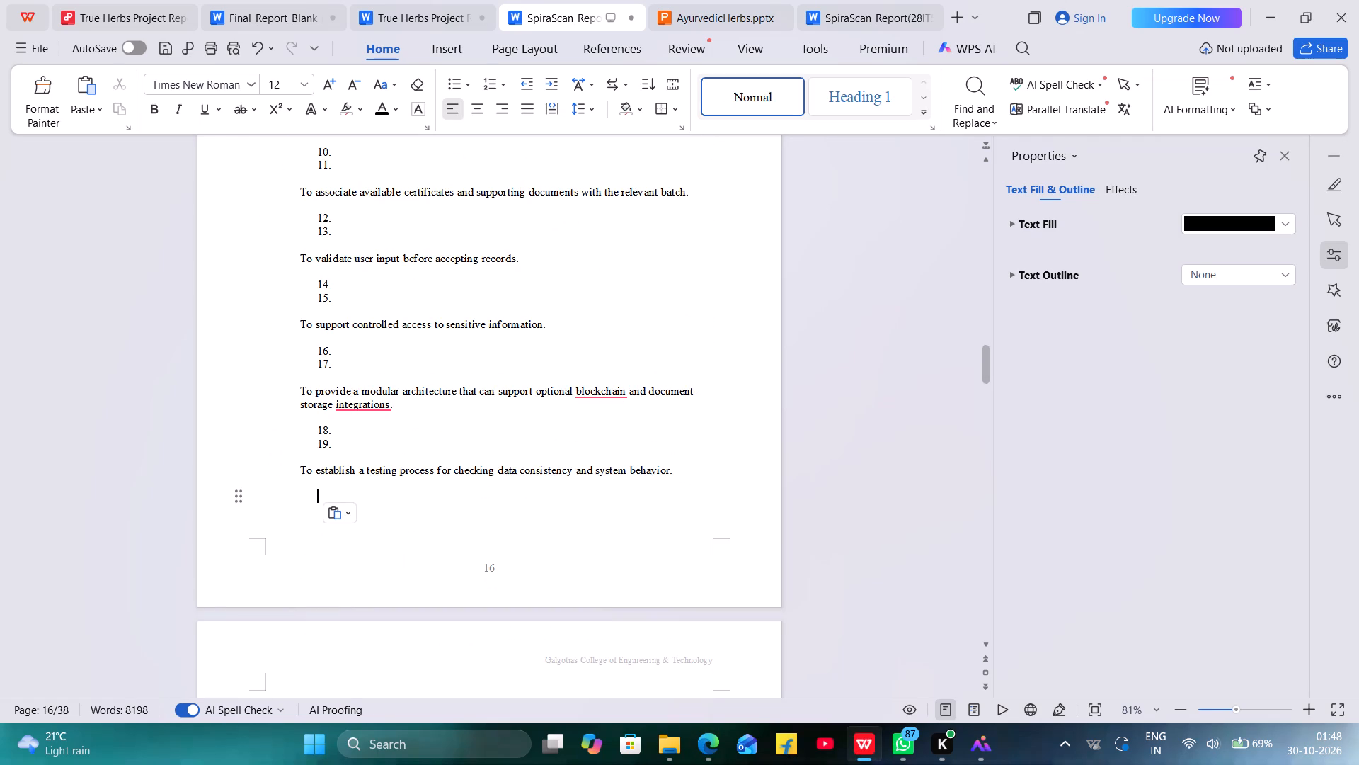
click(347, 447)
key(BackSpace)
click(336, 422)
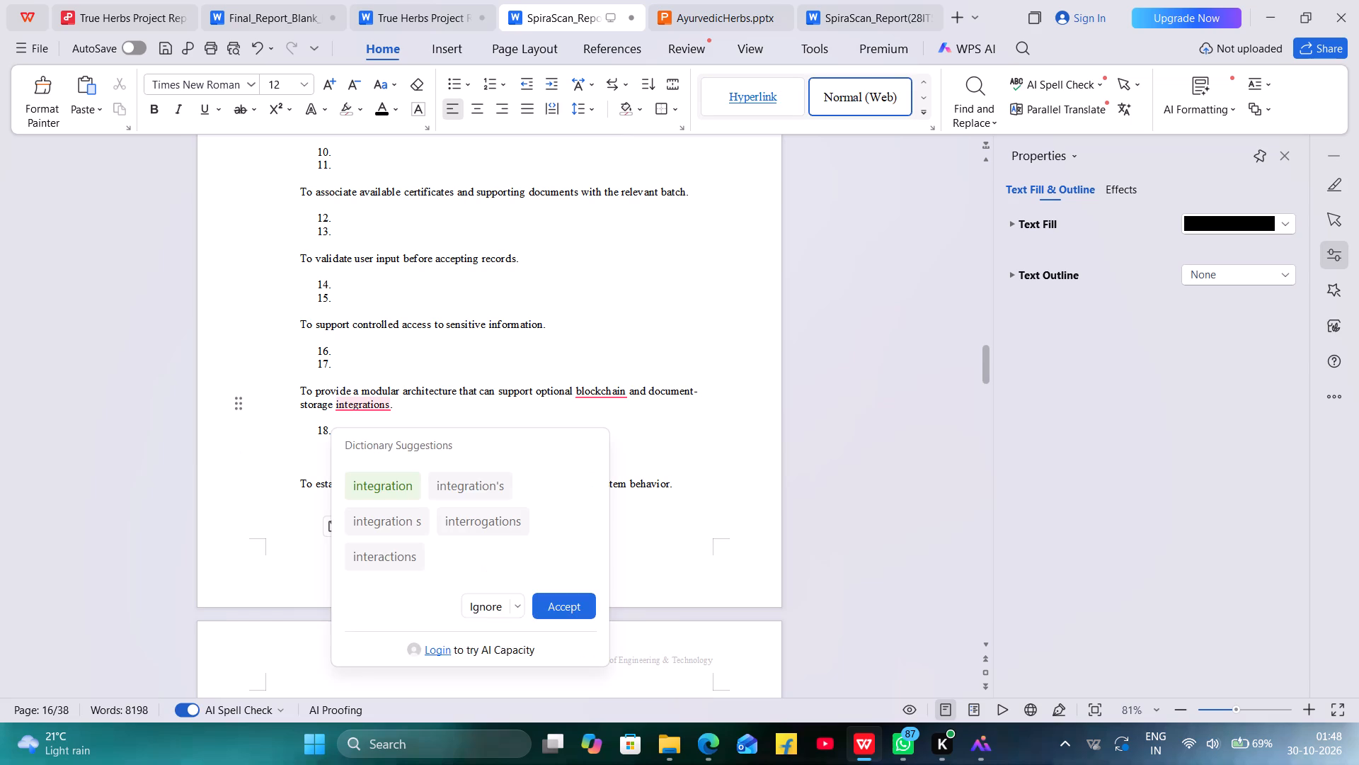
click(336, 425)
key(BackSpace)
click(336, 367)
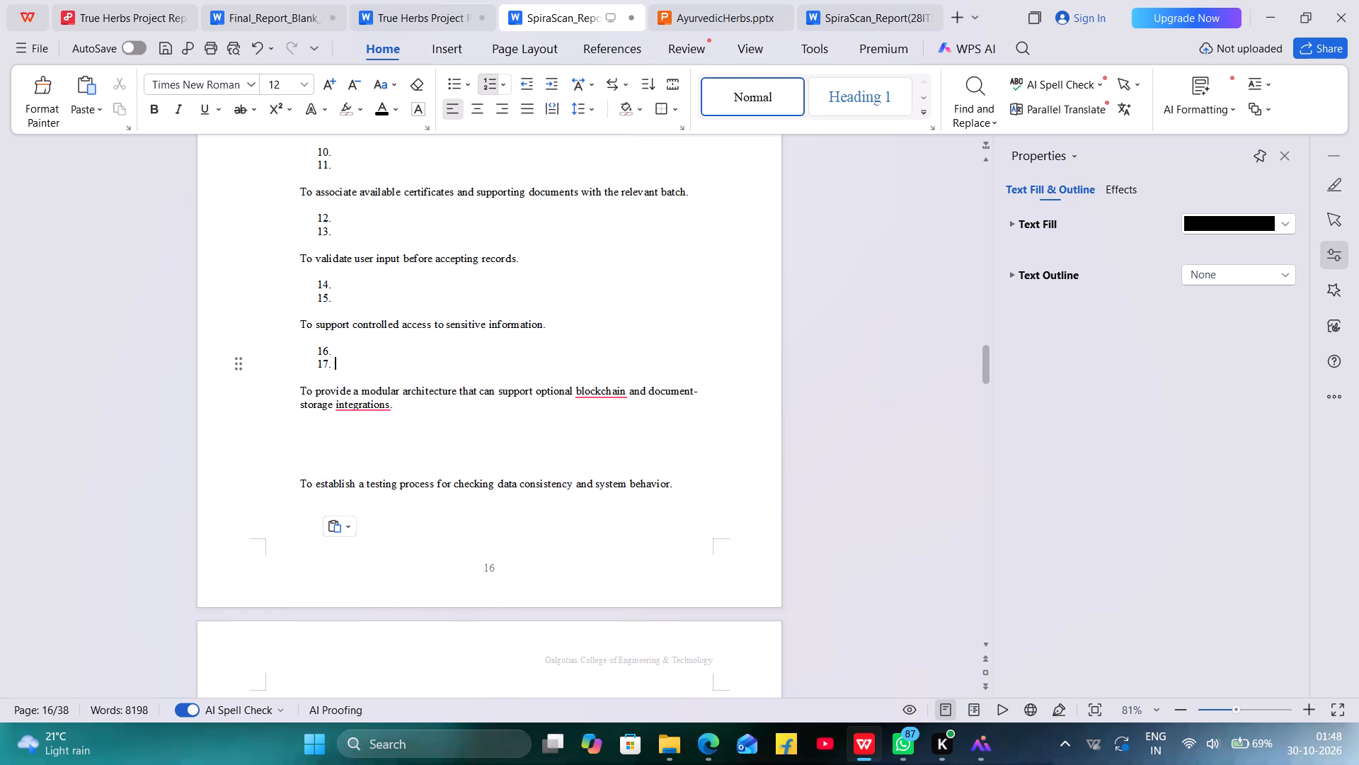
key(BackSpace)
click(336, 363)
key(BackSpace)
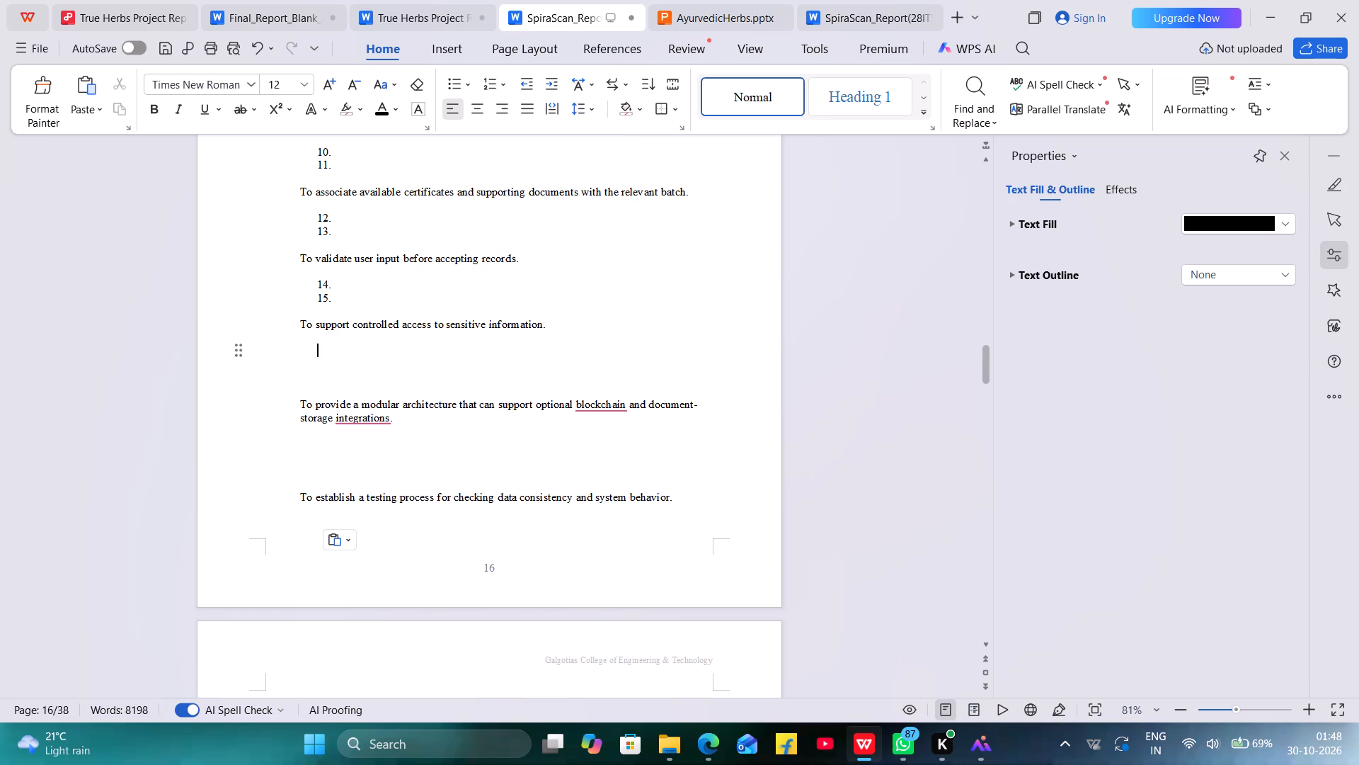
Remove the stray list numbers 12 to 15 from the empty lines above and below "To validate user input before accepting records.".
click(337, 301)
key(BackSpace)
click(337, 285)
key(BackSpace)
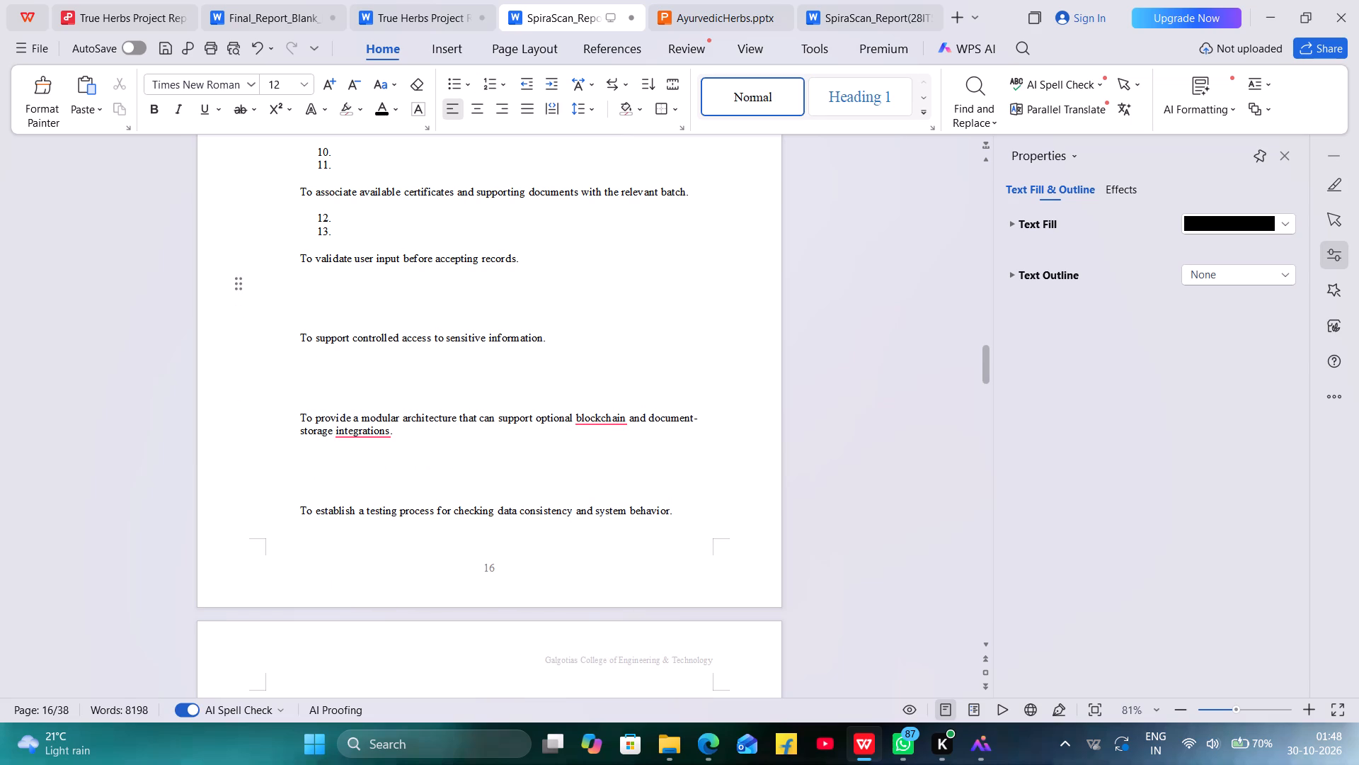
click(336, 227)
key(BackSpace)
click(336, 227)
key(BackSpace)
Remove the stray list numbers 8 to 11 from the empty lines around the objective about retrieving batch information using QR codes.
click(340, 154)
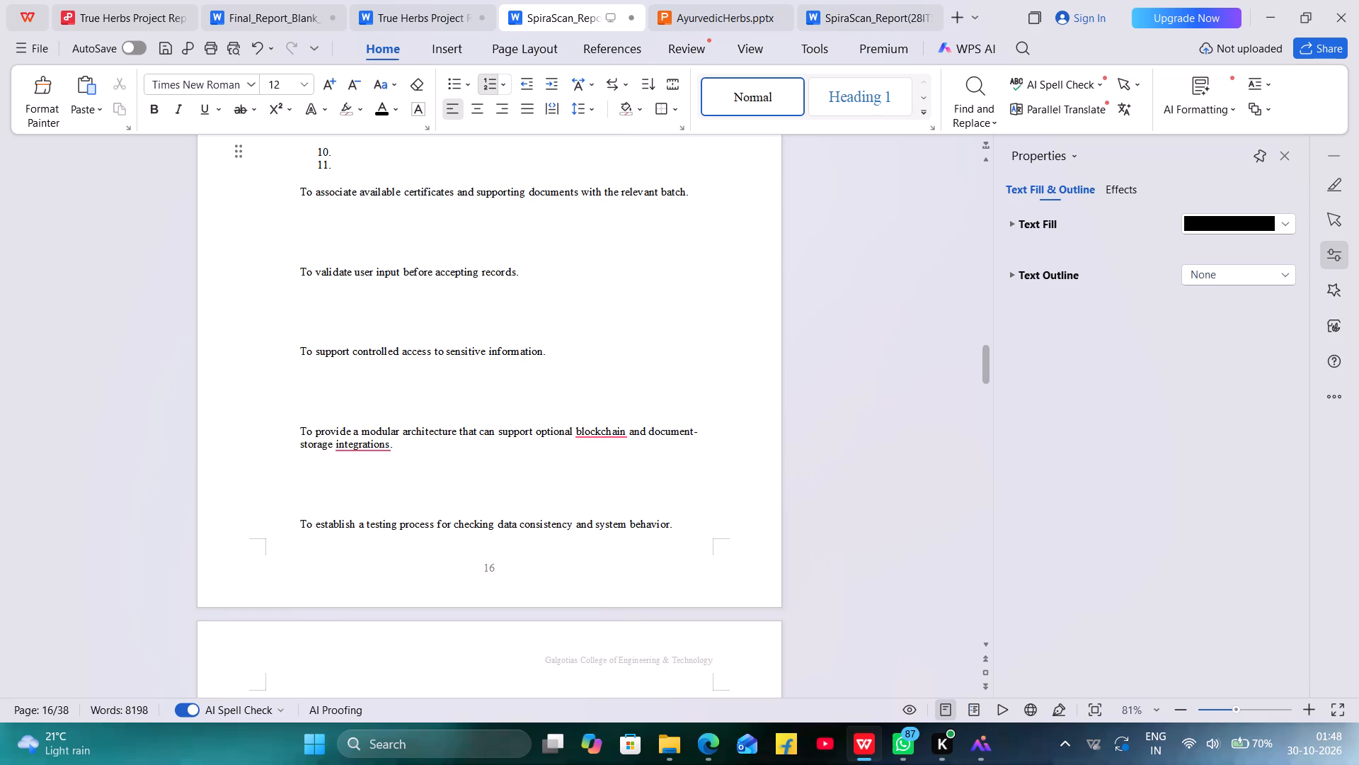
scroll(340, 154, up, 2)
key(BackSpace)
click(336, 284)
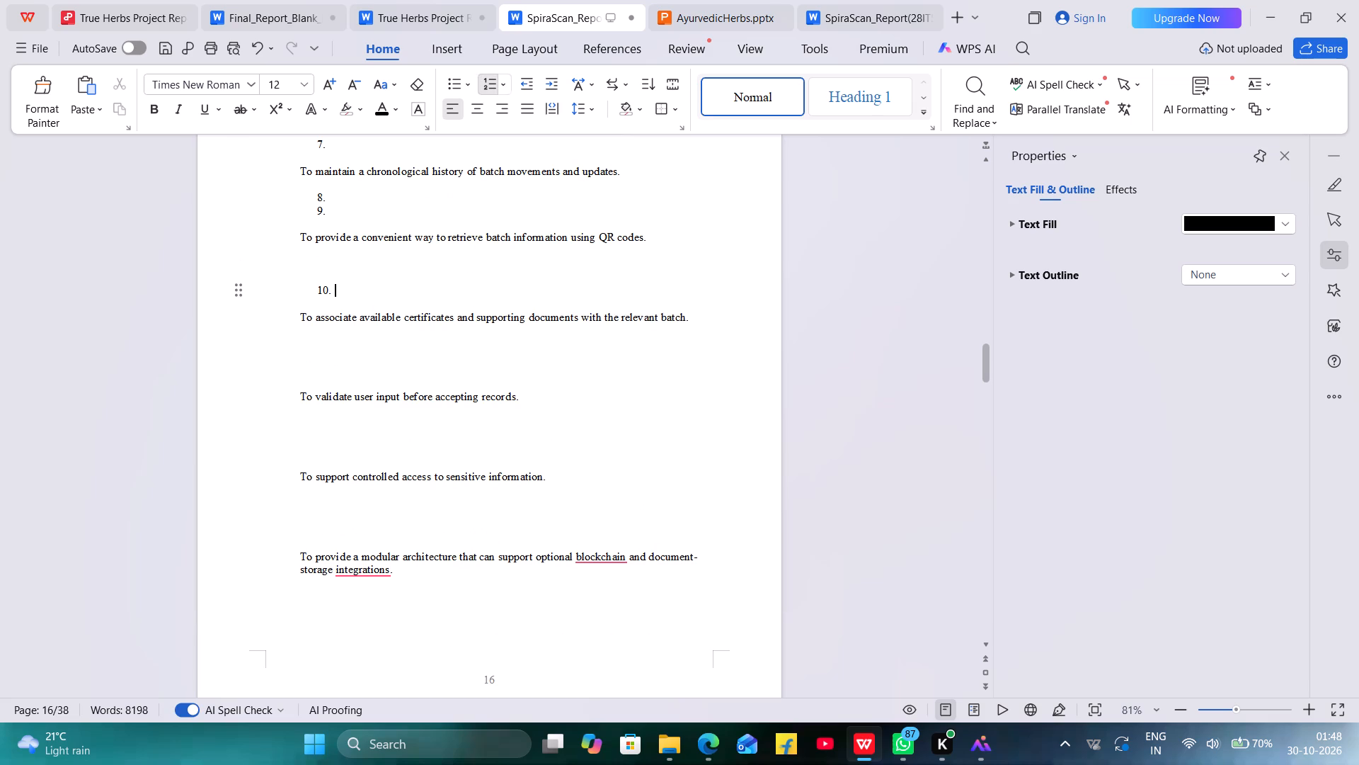
key(BackSpace)
click(333, 221)
key(BackSpace)
click(333, 203)
key(BackSpace)
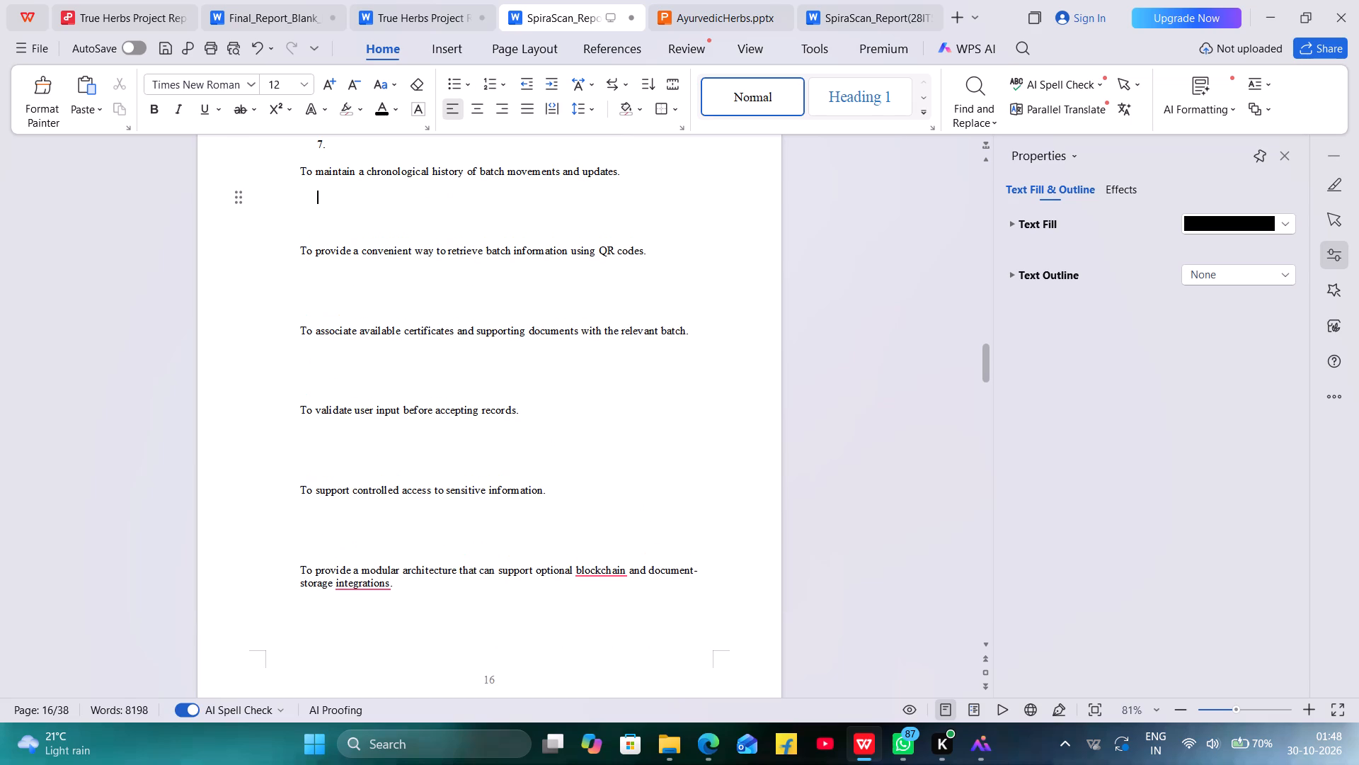
Remove the stray list numbers 4 to 7 from the empty lines around "To record important events throughout the supply chain.".
scroll(333, 203, up, 3)
click(345, 259)
key(BackSpace)
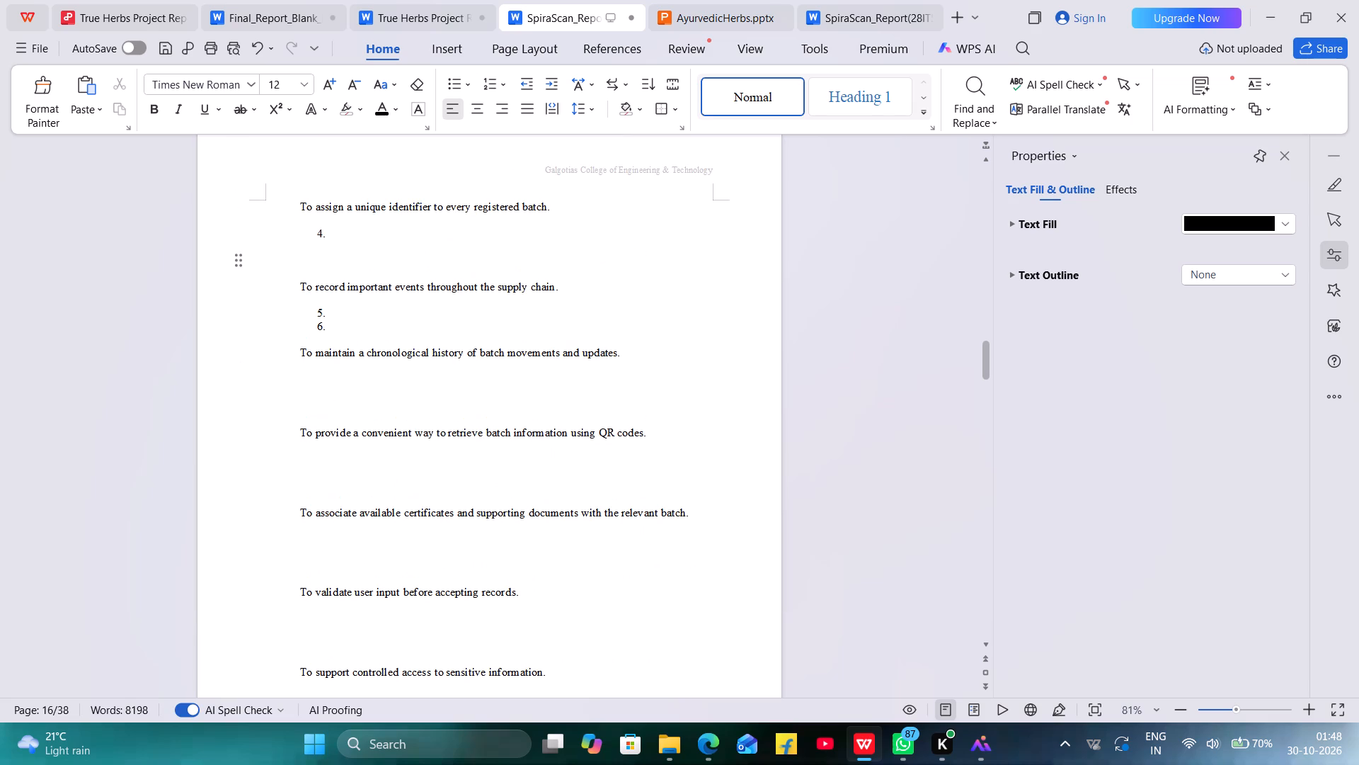
click(341, 238)
key(BackSpace)
click(335, 317)
key(BackSpace)
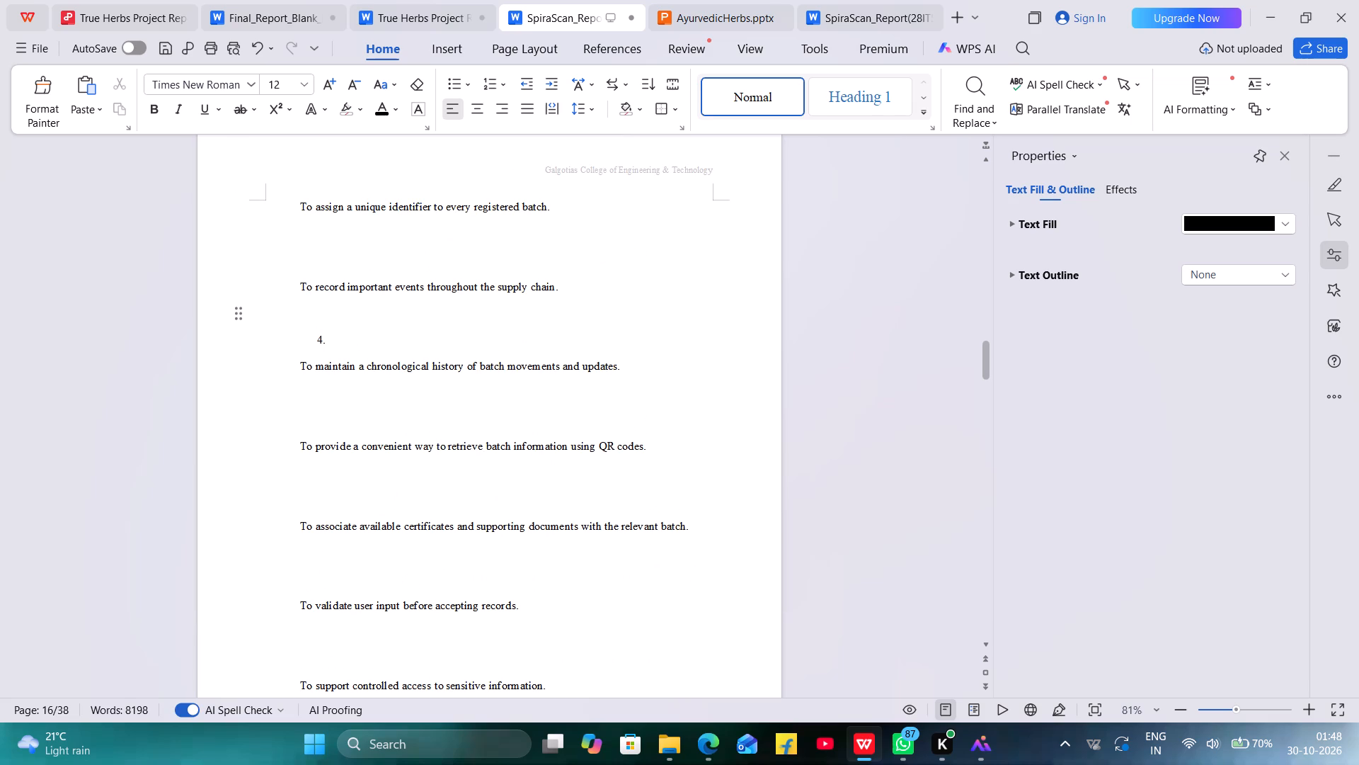
click(338, 345)
key(BackSpace)
Remove the stray list numbers 1 to 3 from the empty lines around "To maintain structured records of herb batches.".
scroll(338, 345, up, 4)
click(352, 266)
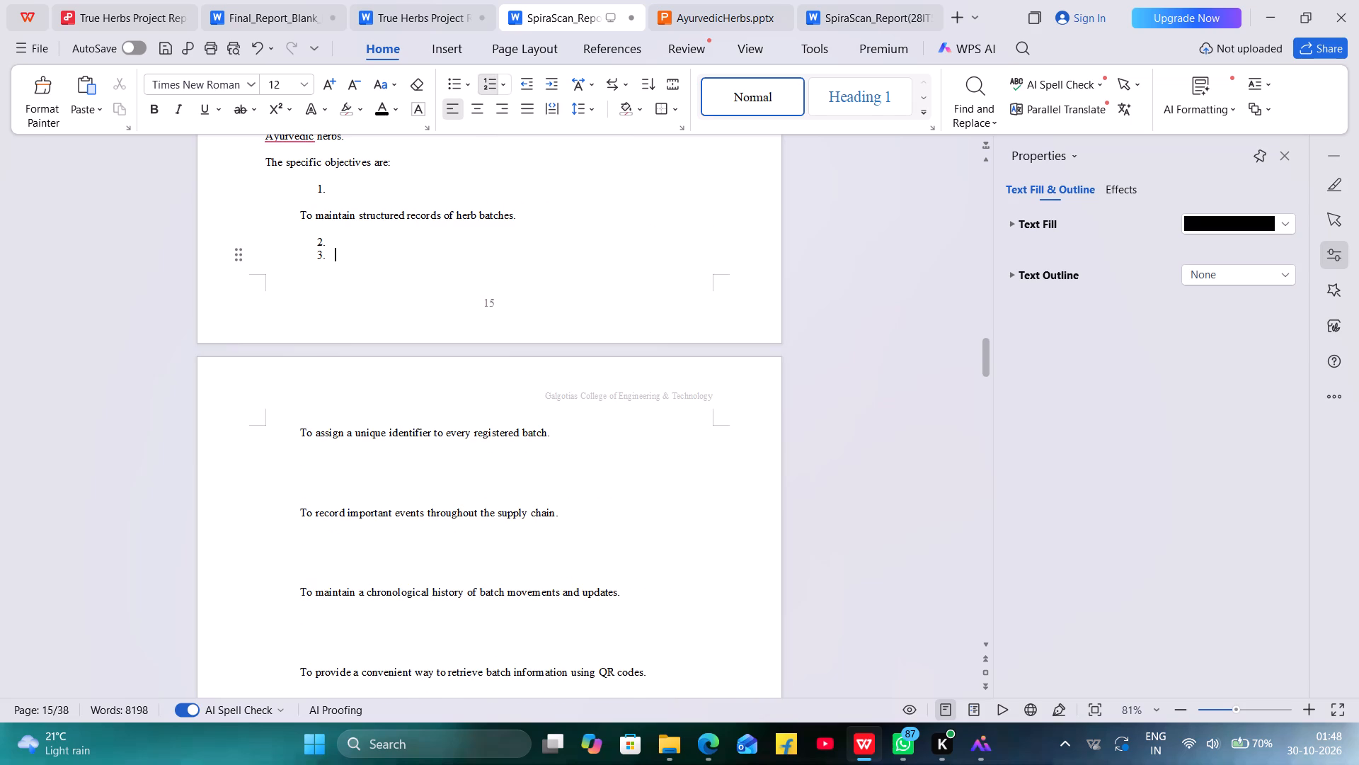
key(BackSpace)
click(352, 266)
key(BackSpace)
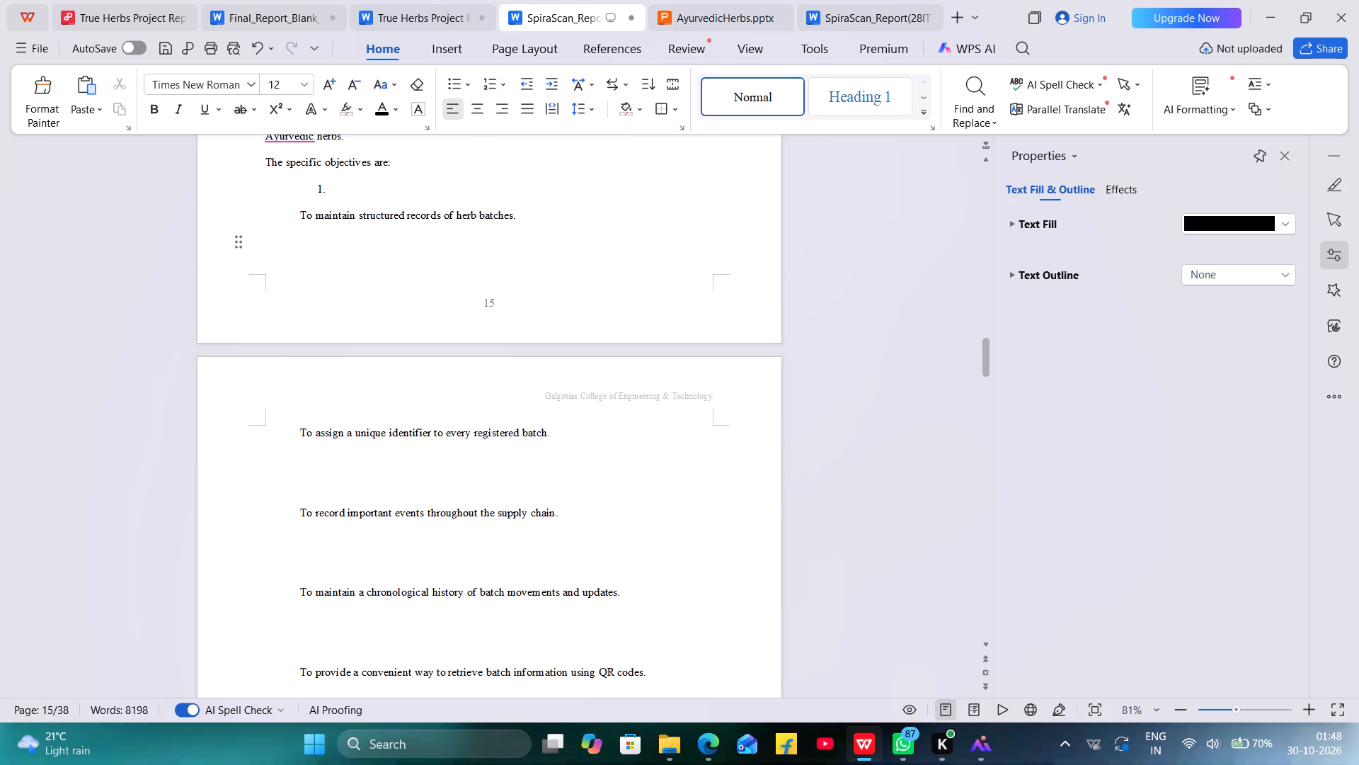
click(330, 193)
key(BackSpace)
Delete the blank lines above the first objective, between the first and second, and between the third and fourth.
key(BackSpace)
key(BackSpace)
click(333, 220)
key(BackSpace)
key(BackSpace)
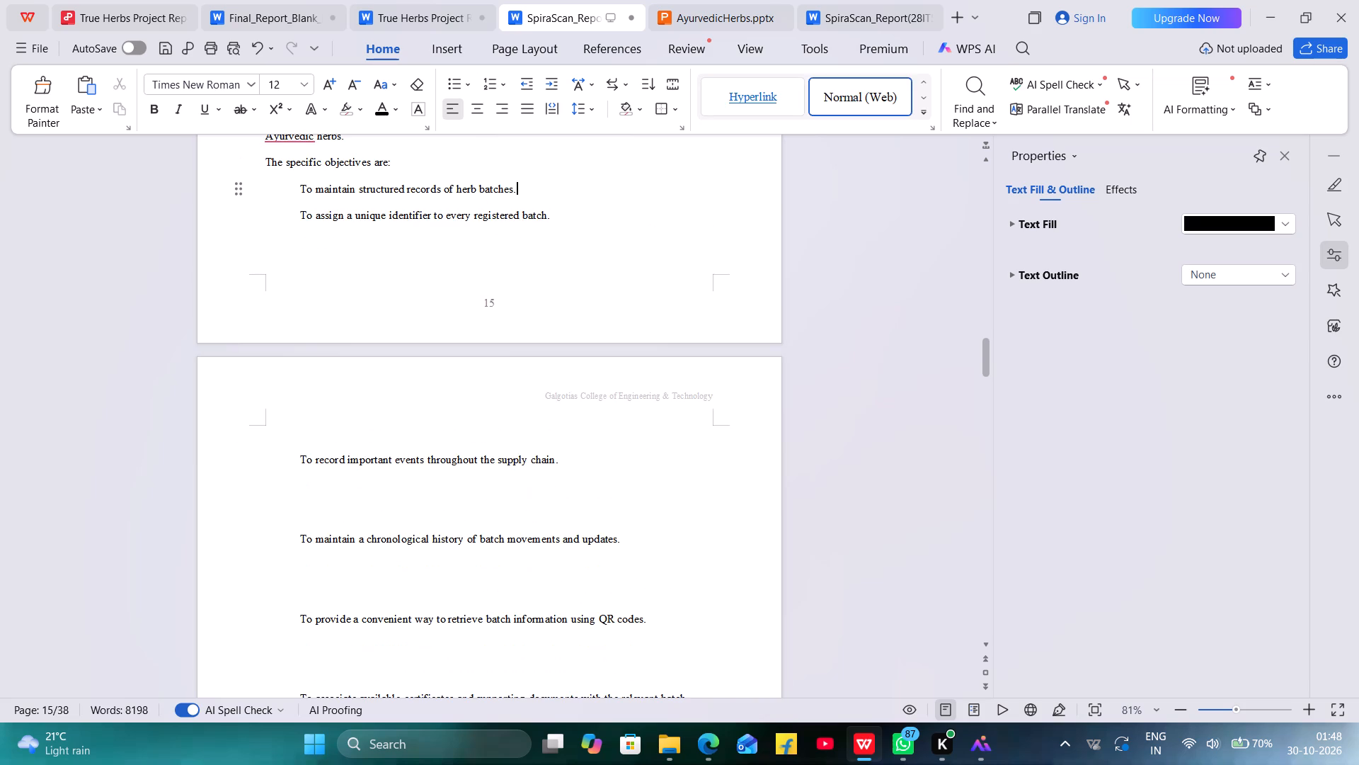
click(322, 506)
key(BackSpace)
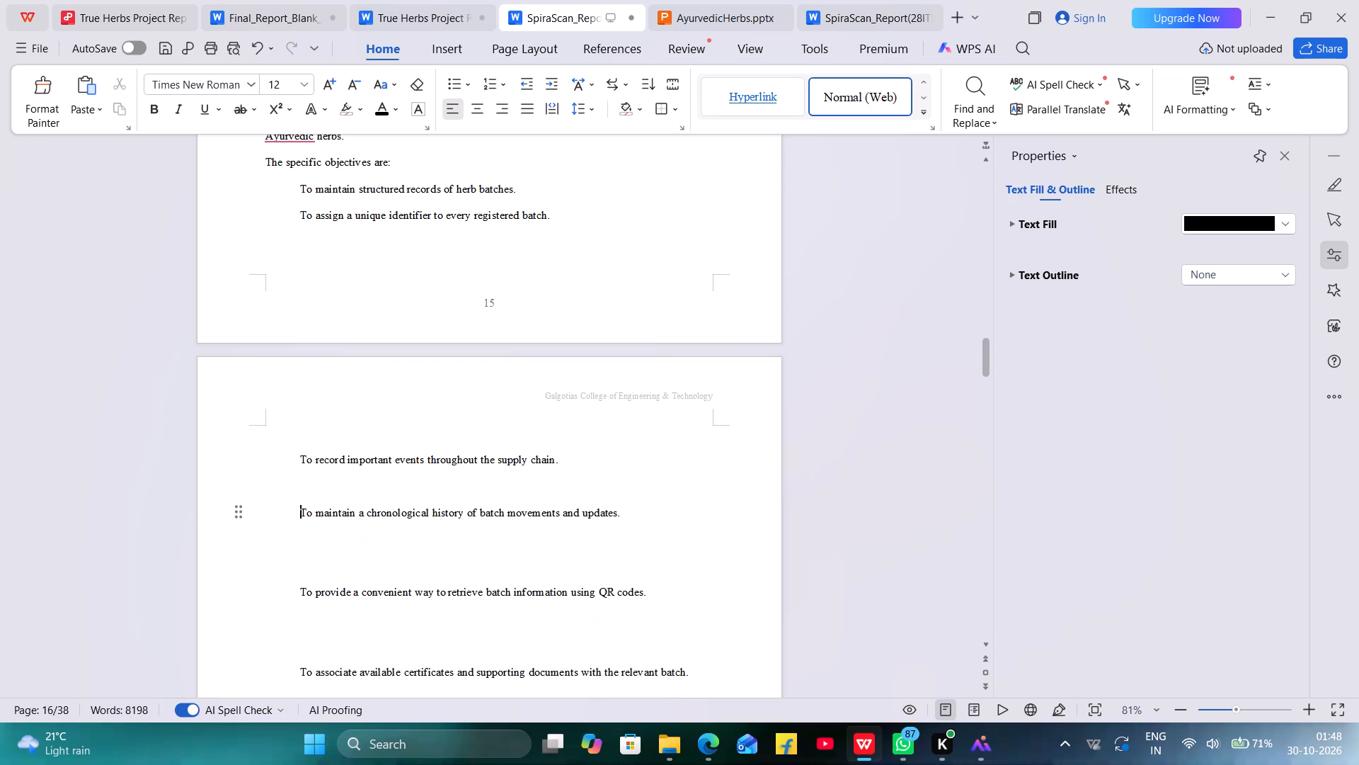
click(316, 482)
key(BackSpace)
key(BackSpace)
Delete the blank lines separating the fourth, fifth and sixth objectives, from chronological history through associating certificates.
click(310, 535)
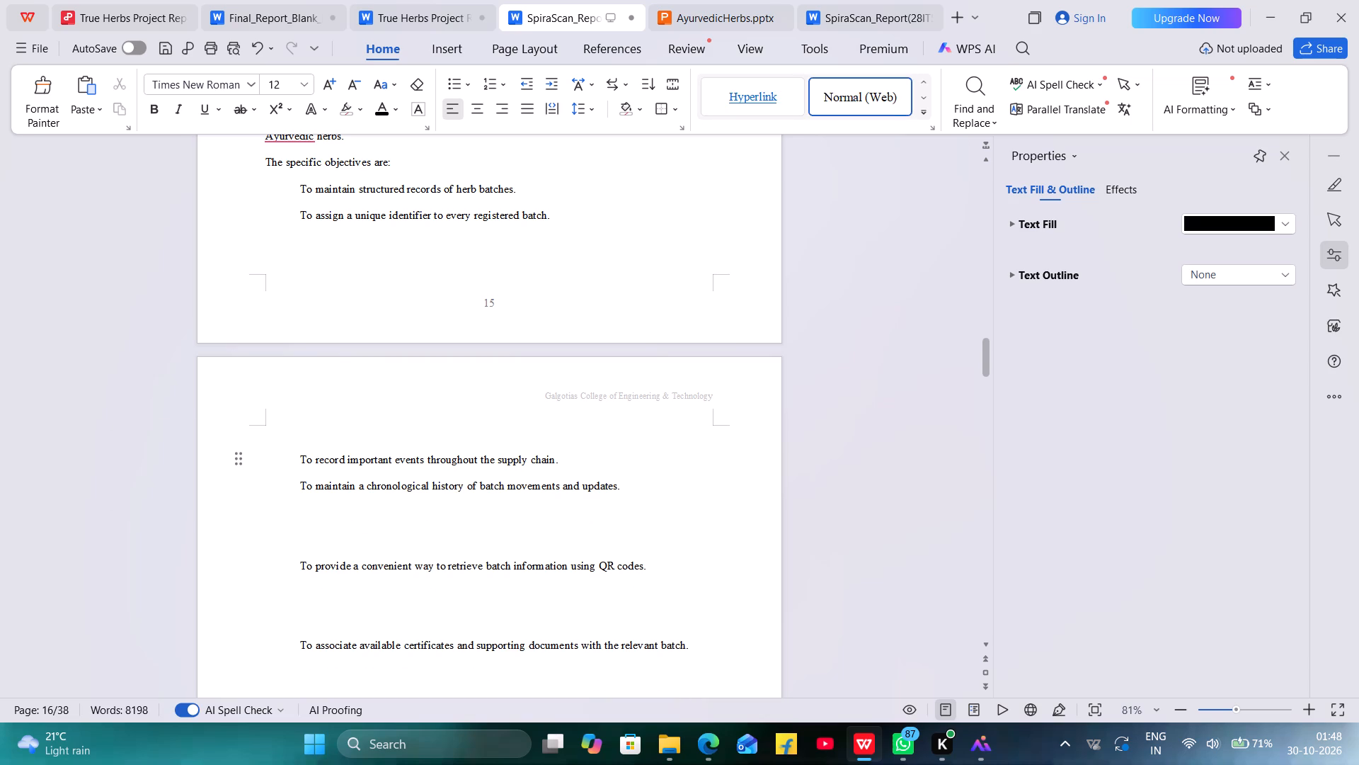
key(BackSpace)
click(310, 535)
key(BackSpace)
key(BackSpace)
click(313, 504)
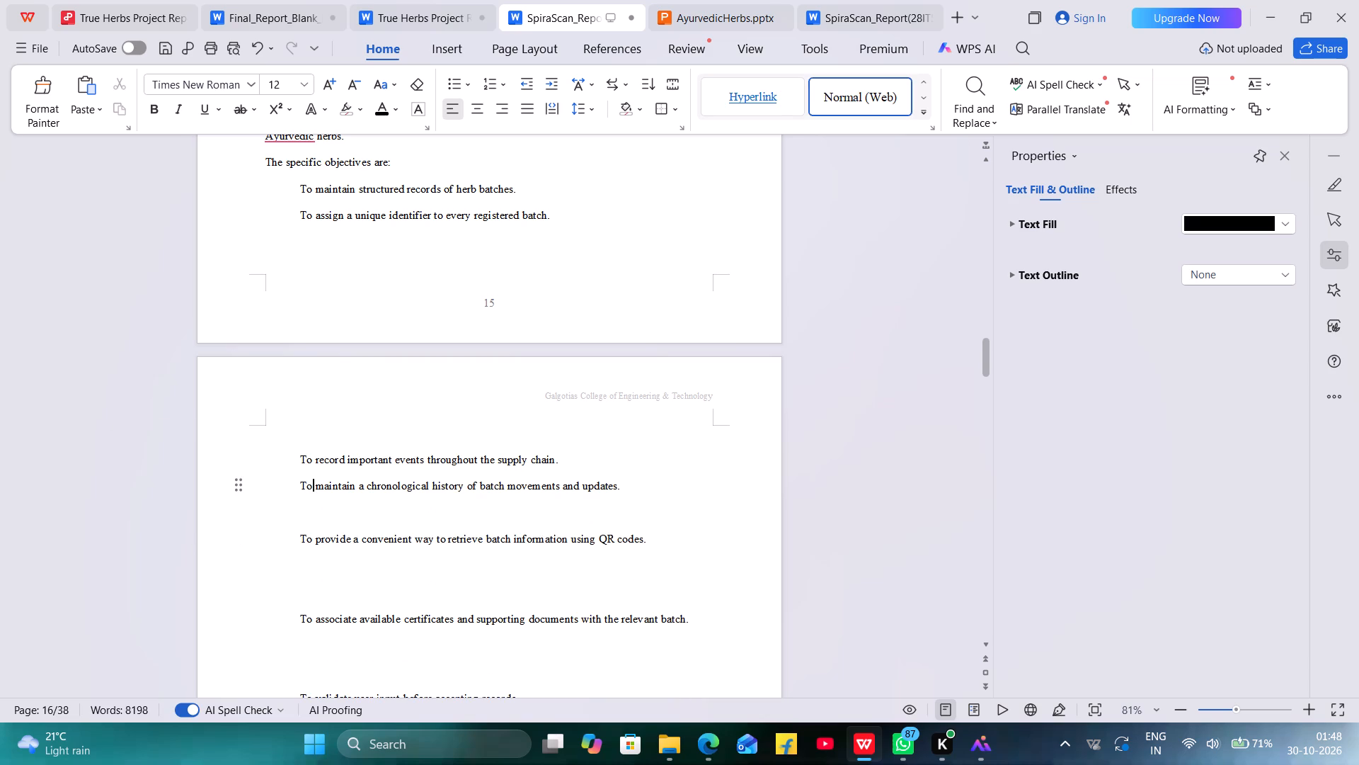
click(313, 507)
key(BackSpace)
key(BackSpace)
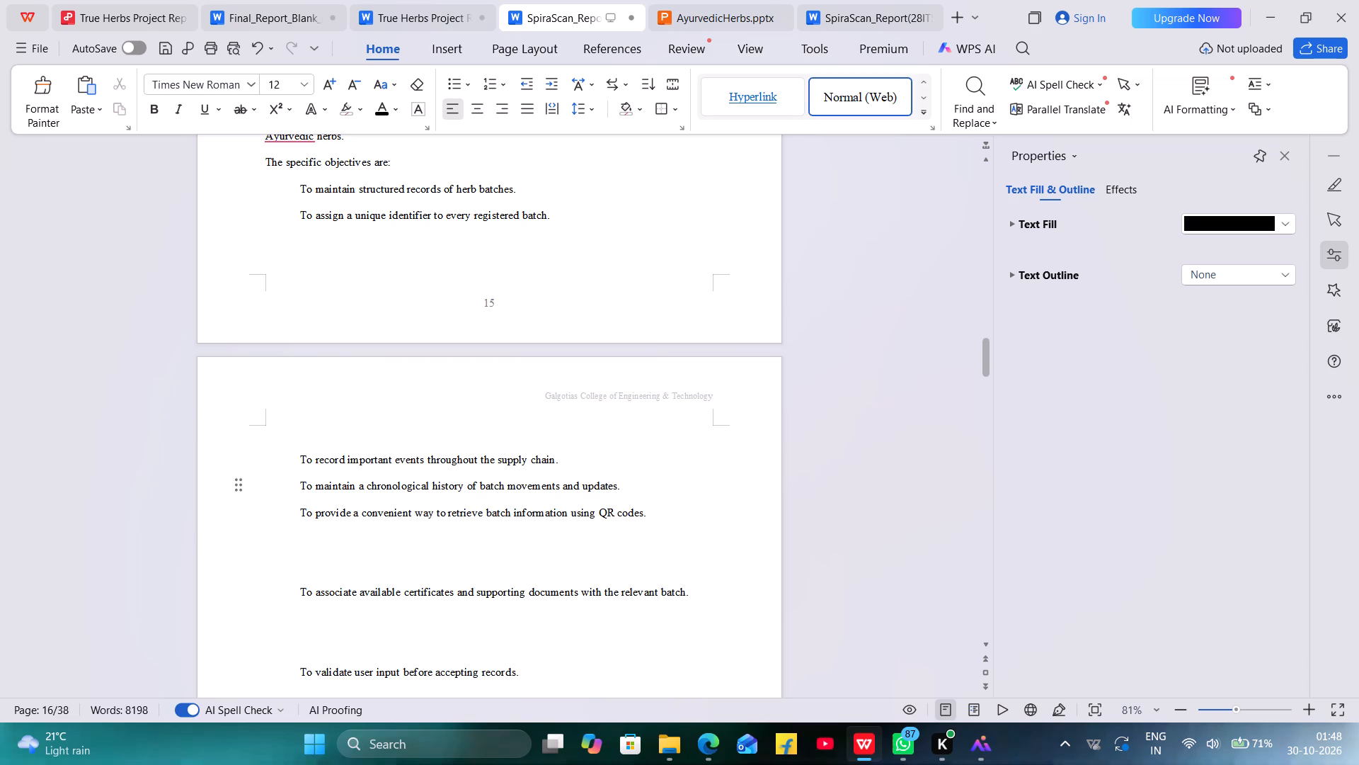
click(312, 562)
key(BackSpace)
key(BackSpace)
key(BackSpace)
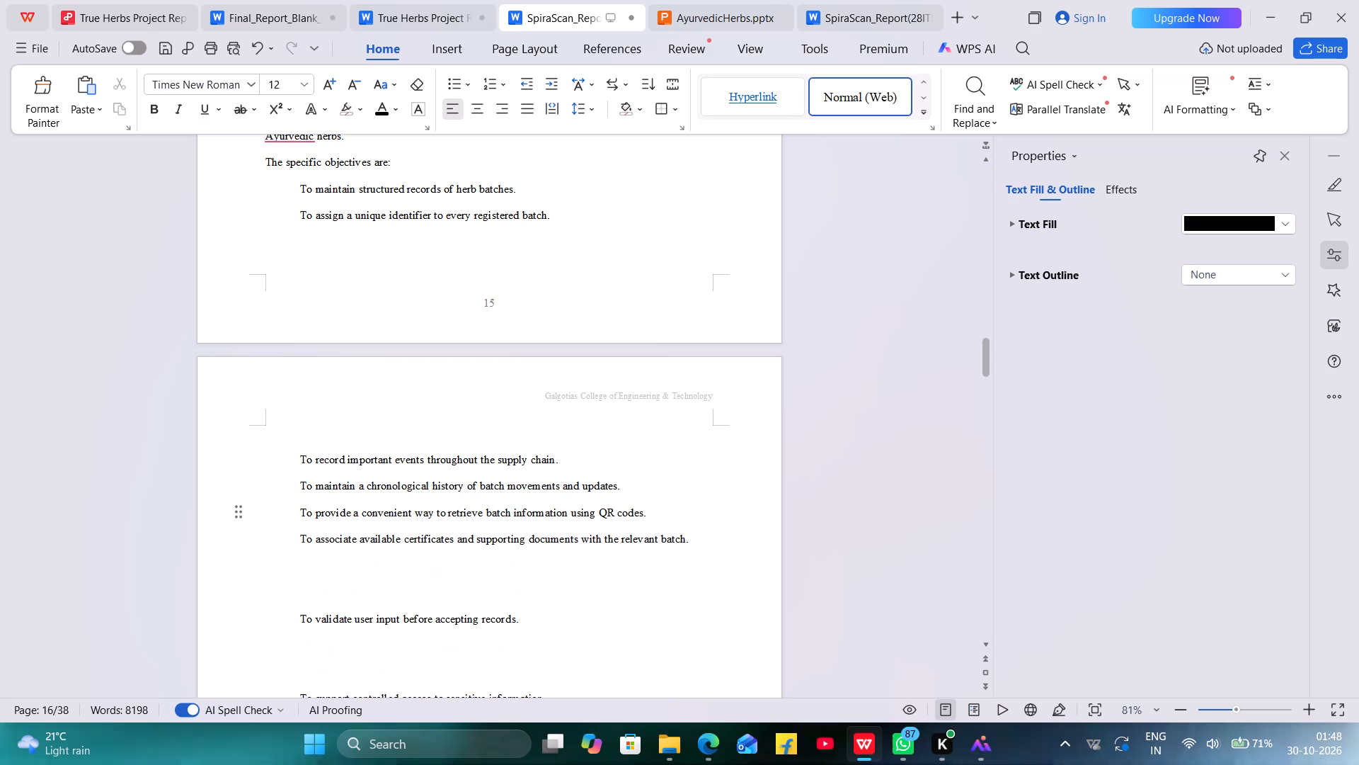
Delete the blank lines below the objective about associating certificates, and end that objective with a comma after "batch".
click(314, 582)
key(BackSpace)
key(BackSpace)
key(BackSpace)
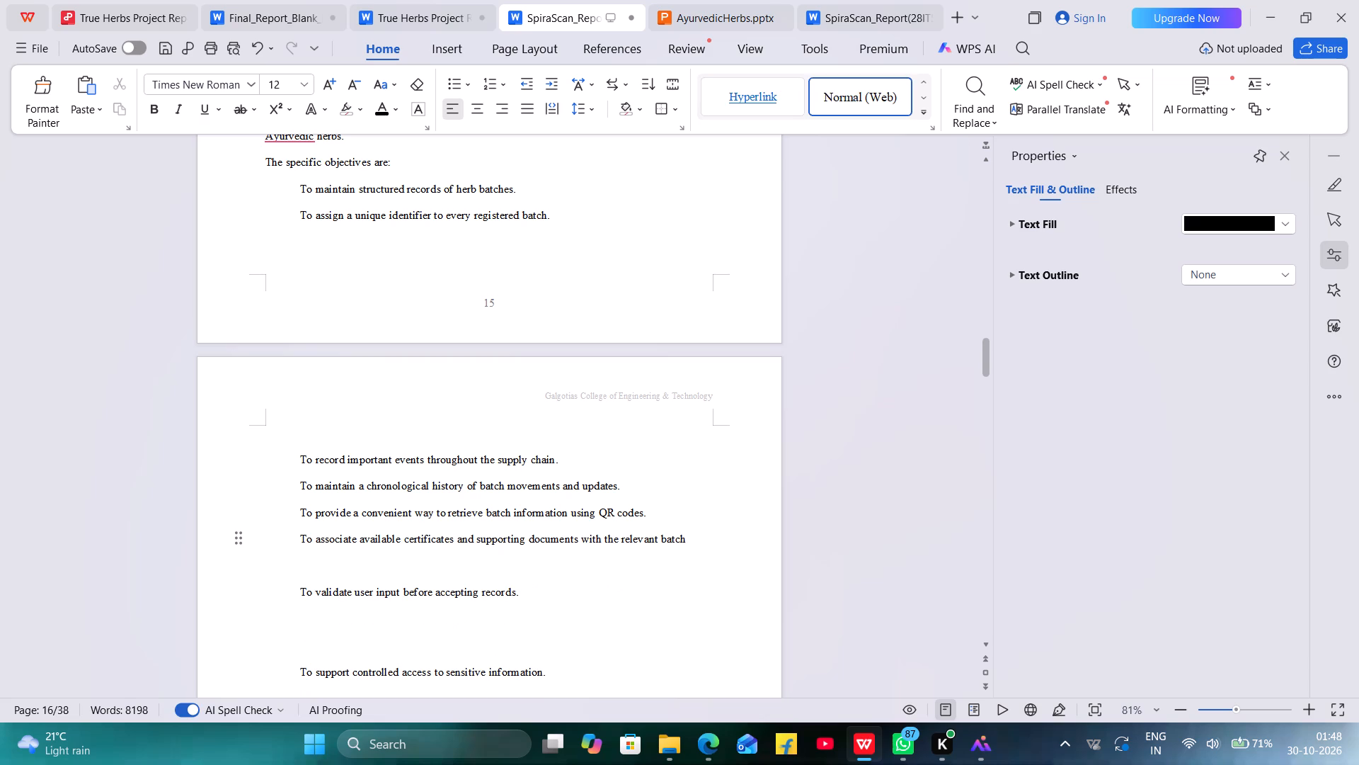
click(327, 577)
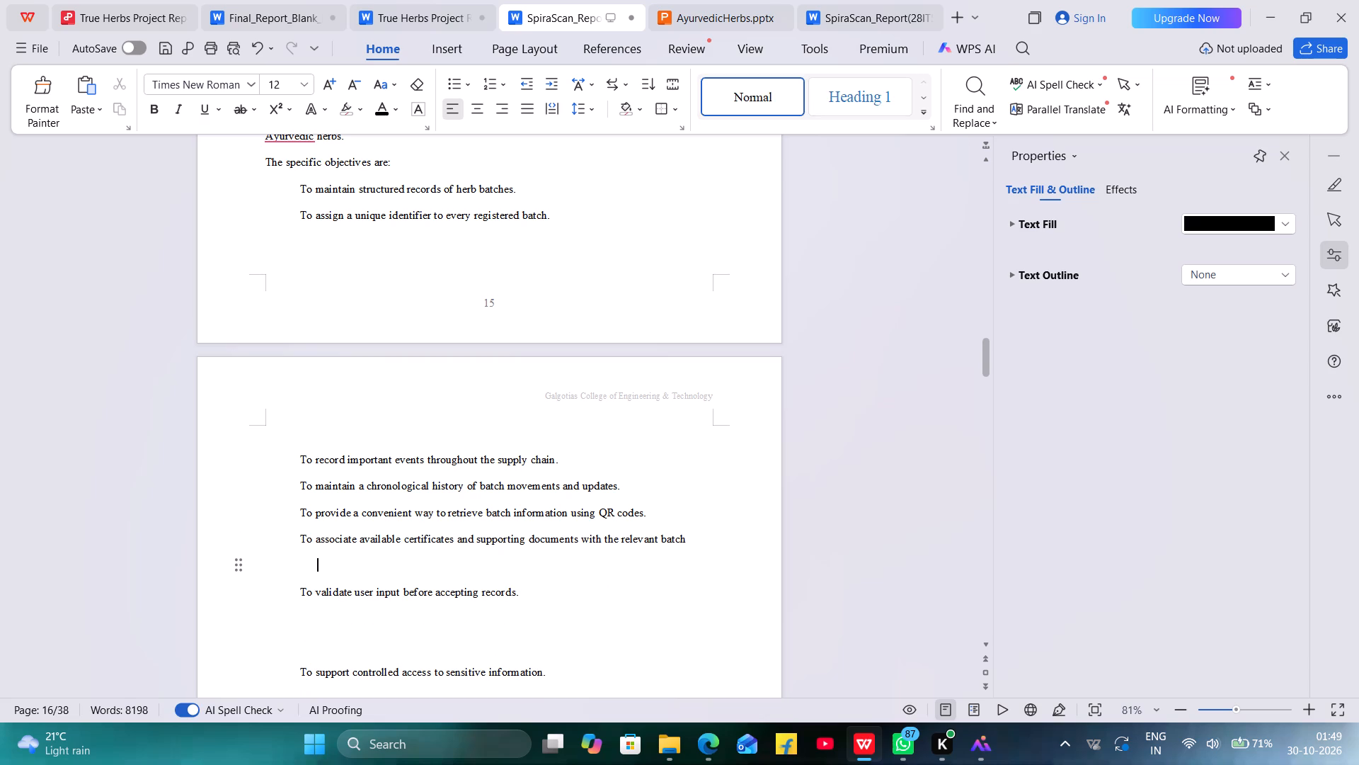
click(694, 538)
key(comma)
click(297, 575)
key(BackSpace)
key(BackSpace)
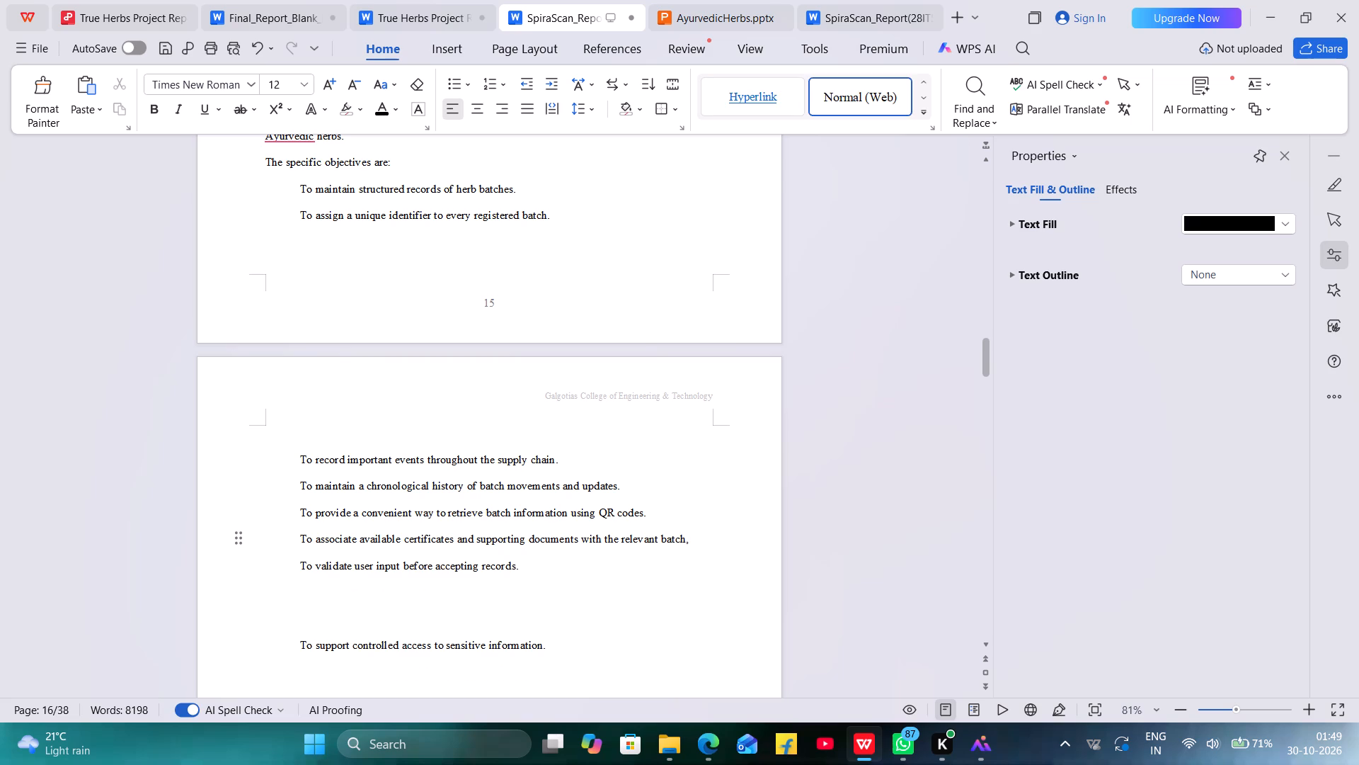
Delete the blank lines above and below "To support controlled access to sensitive information.".
click(317, 616)
key(BackSpace)
key(BackSpace)
key(BackSpace)
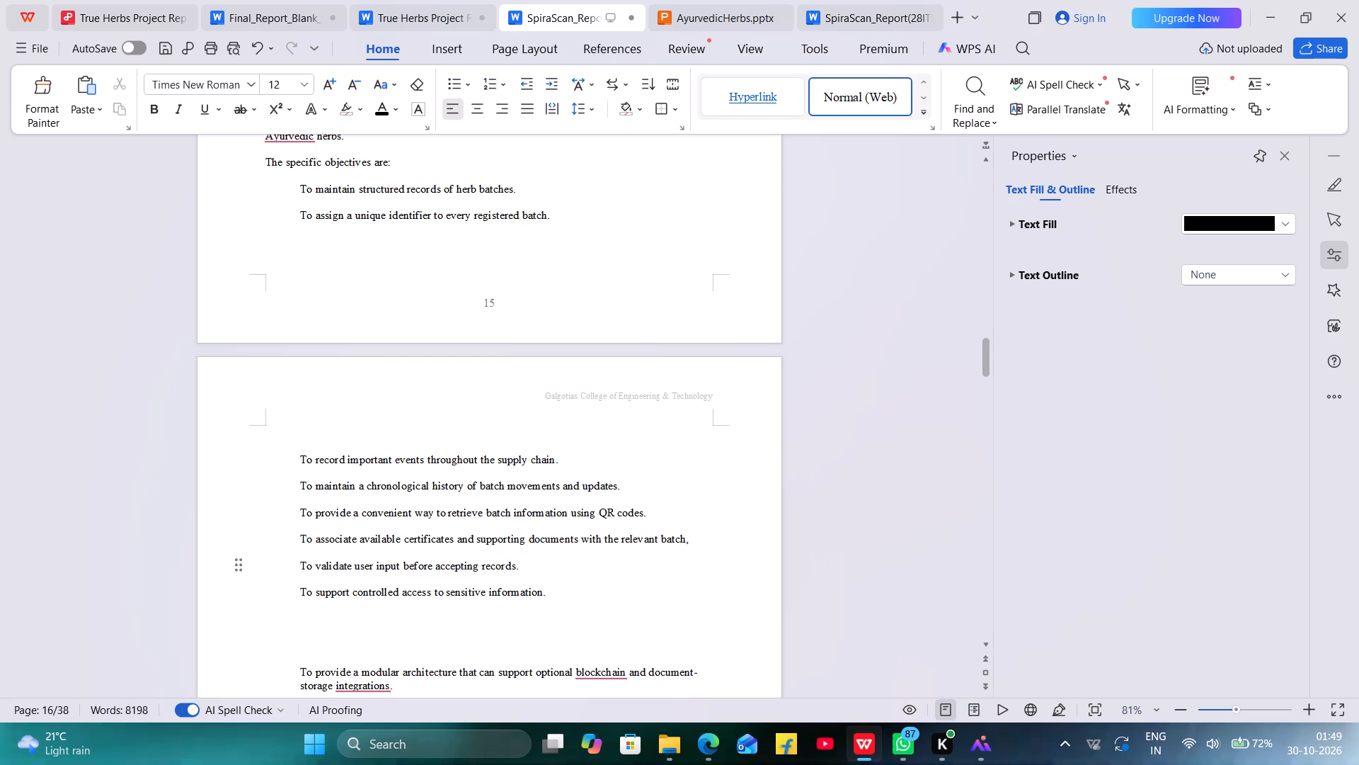
click(317, 647)
key(BackSpace)
key(BackSpace)
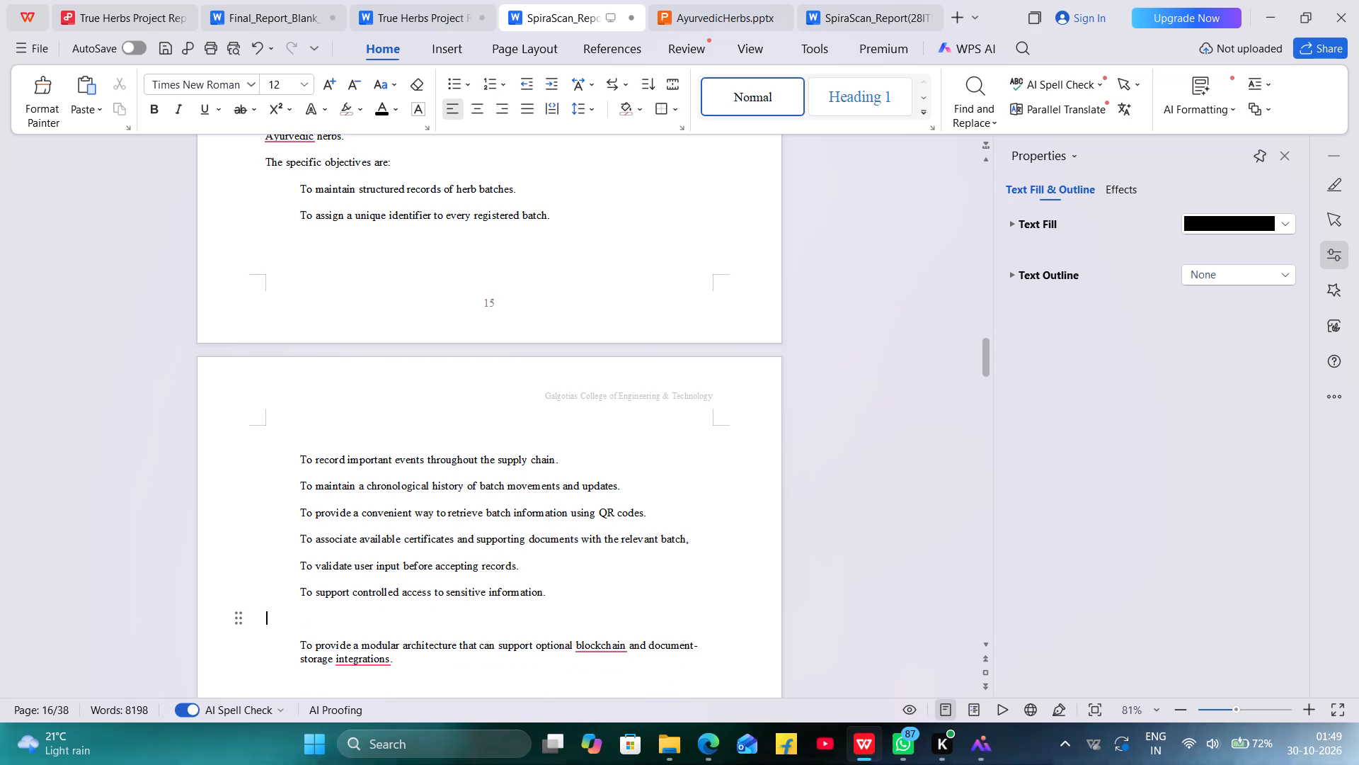
key(BackSpace)
Delete the blank lines between the modular architecture objective and the testing process objective.
scroll(314, 637, down, 1)
click(314, 637)
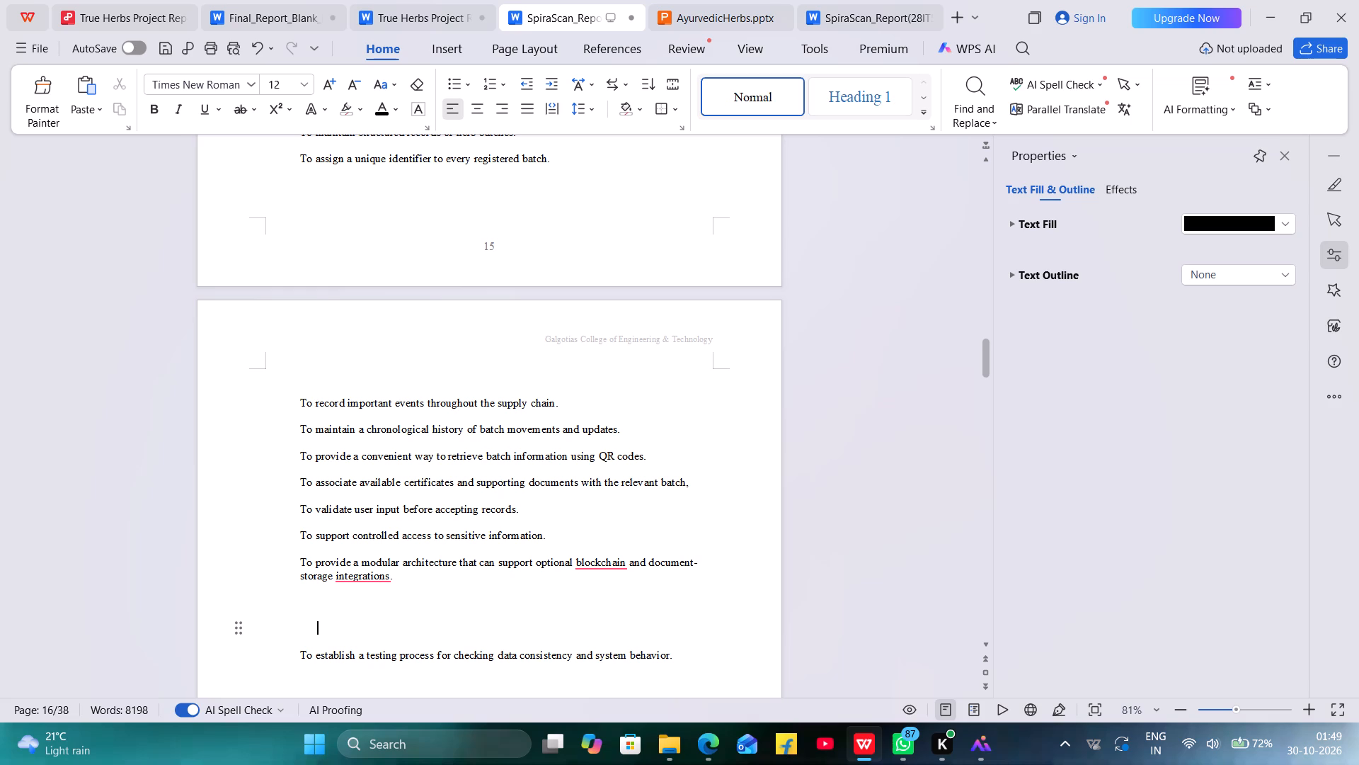
key(BackSpace)
key(BackSpace)
key(BackSpace)
scroll(314, 637, down, 2)
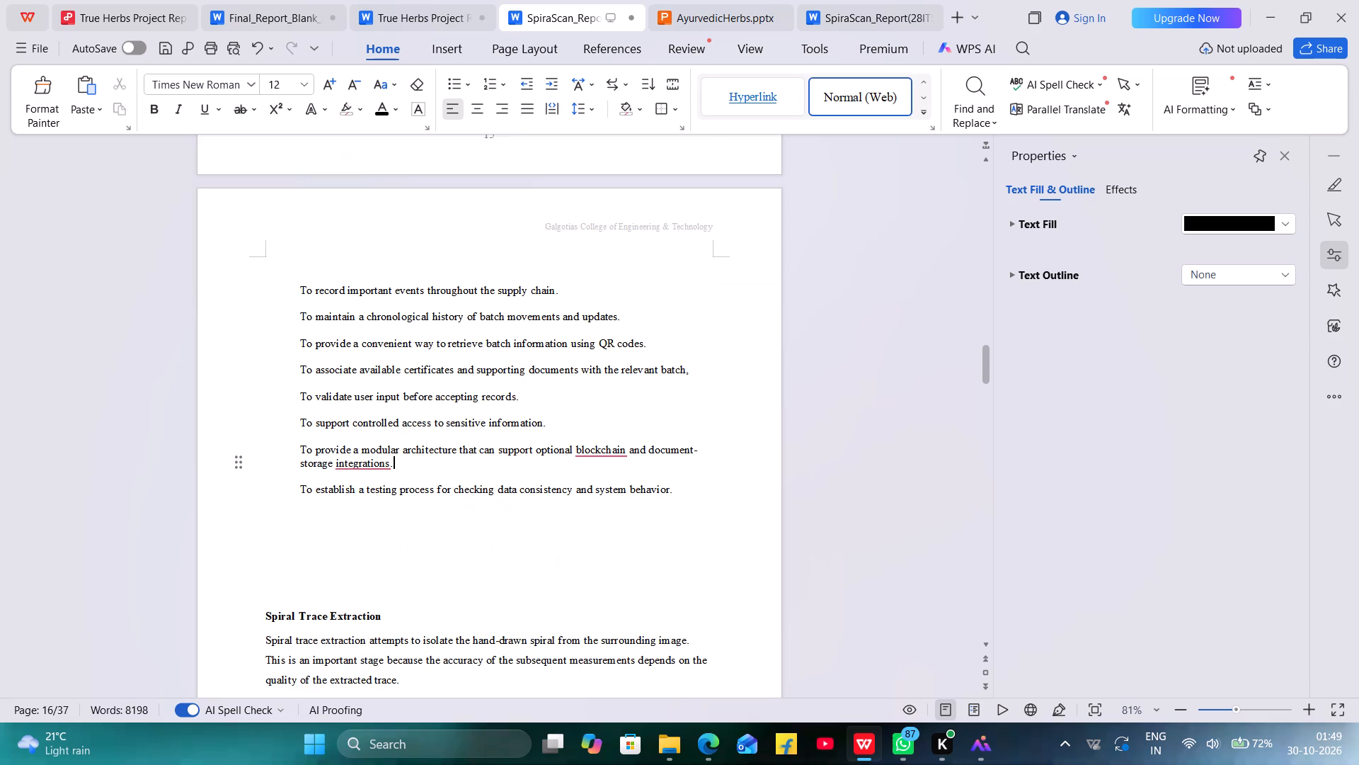
drag(700, 489, 699, 489)
Format the ten specific objectives, from structured herb batch records to the testing process, as a numbered list in 1. 2. 3. style.
drag(699, 489, 270, 138)
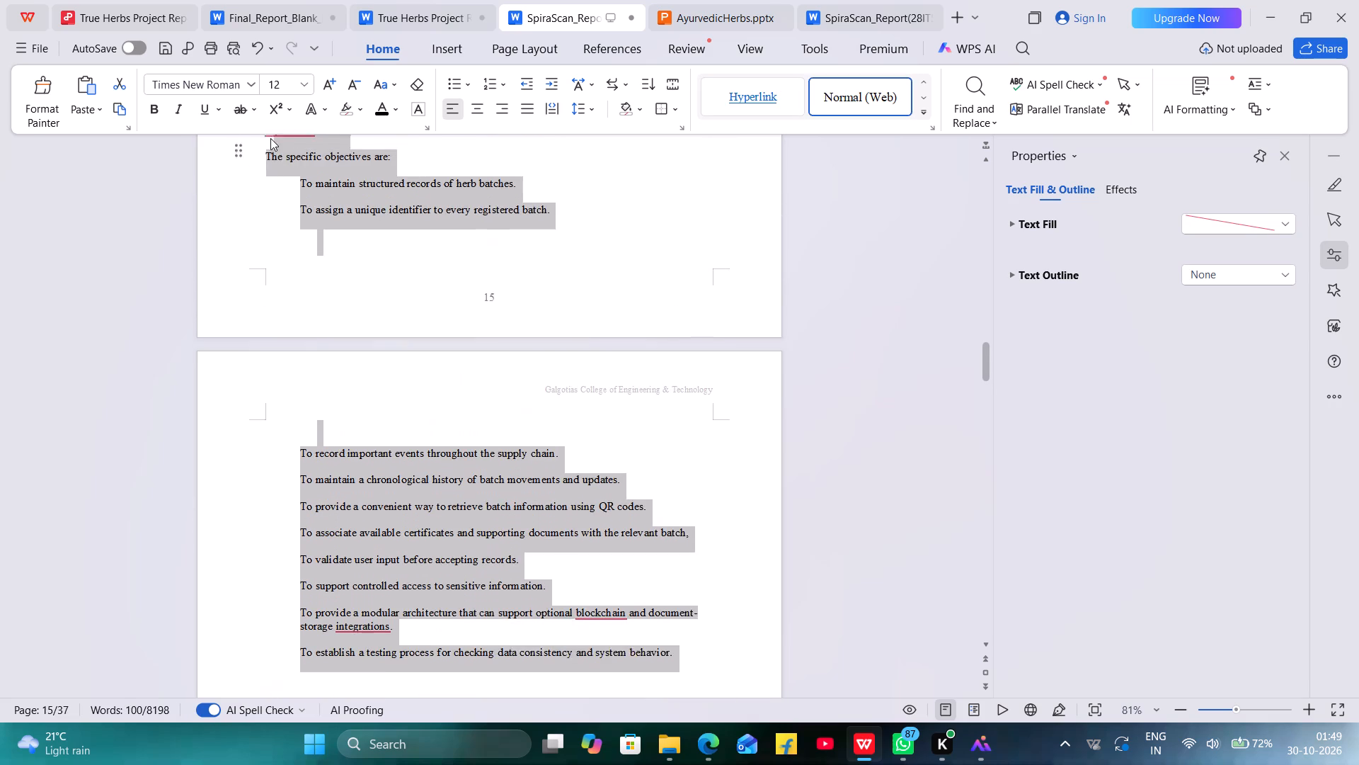
drag(270, 138, 270, 258)
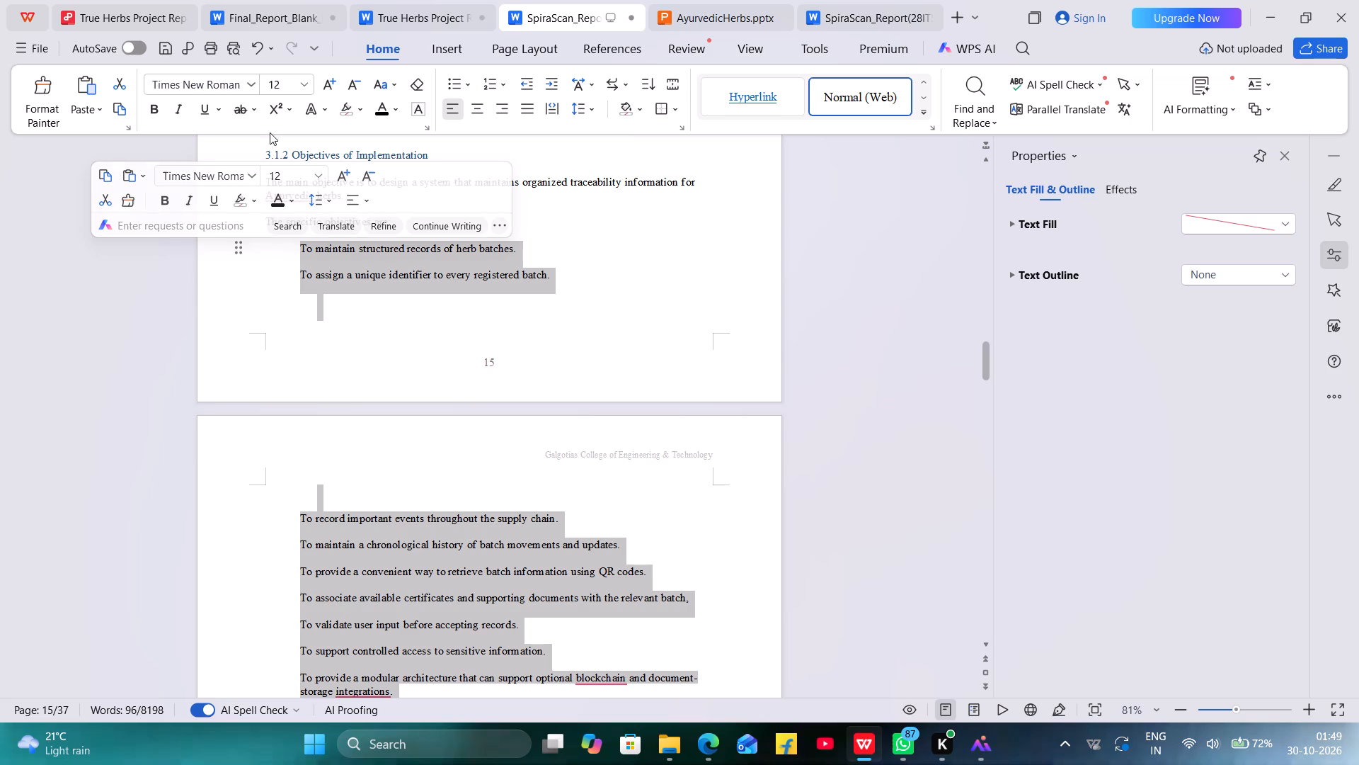
click(506, 85)
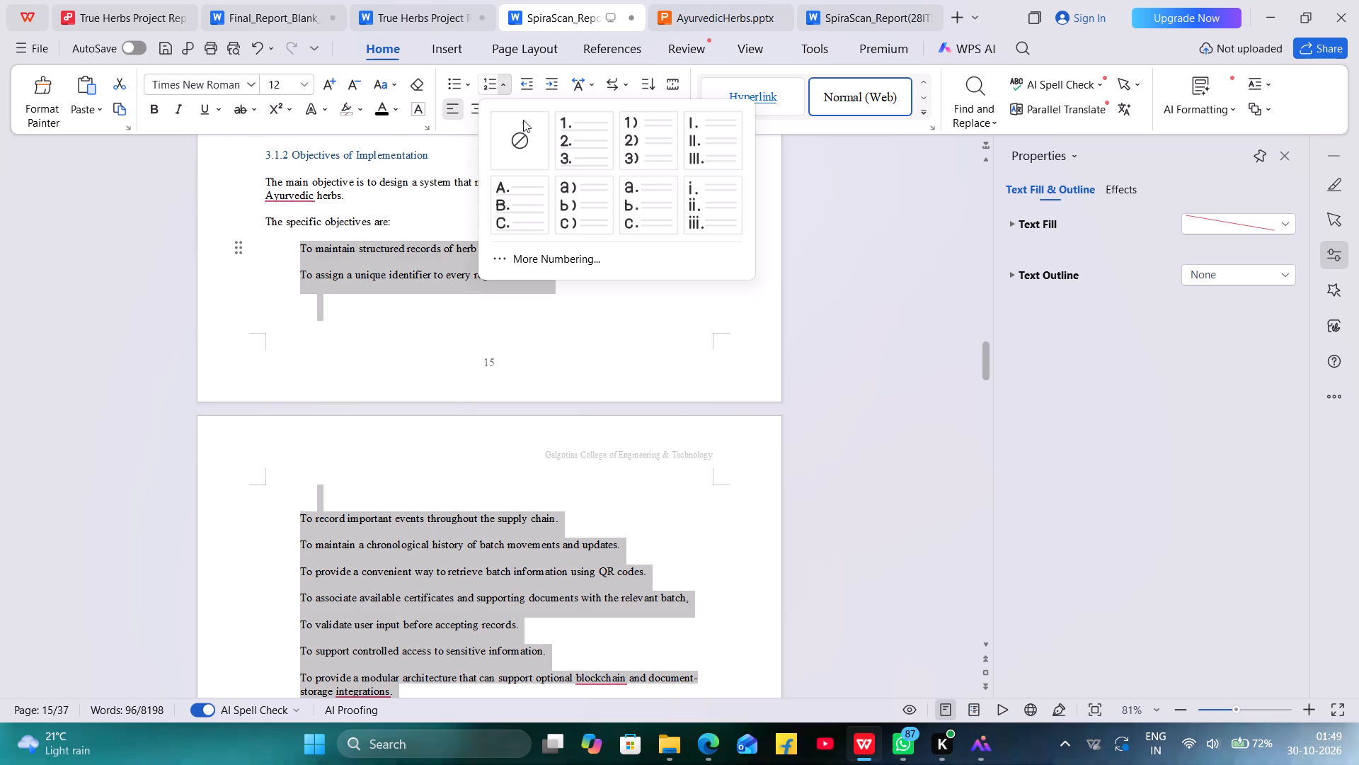
click(576, 138)
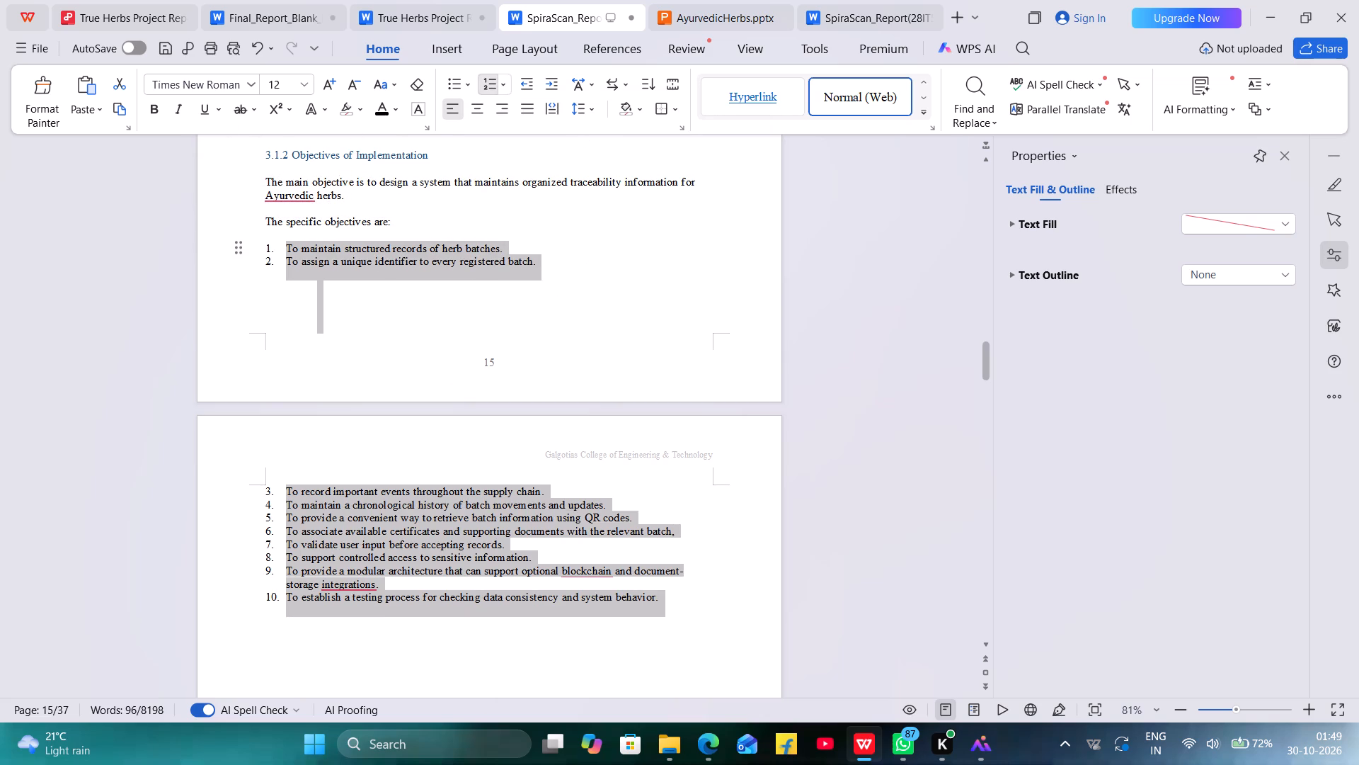
click(588, 285)
click(590, 321)
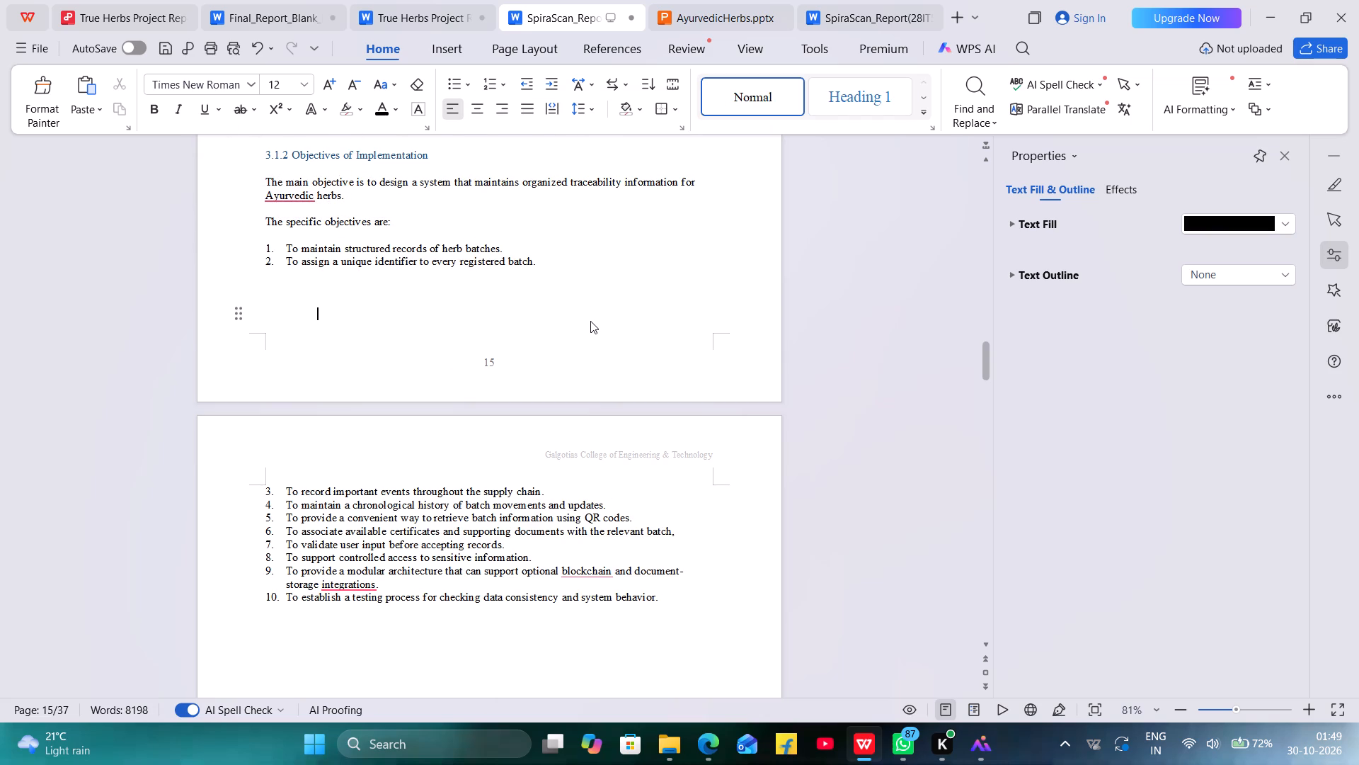
Make the heading "3.1.2 Objectives of Implementation" bold and black.
scroll(590, 321, up, 1)
drag(448, 208, 212, 216)
click(151, 109)
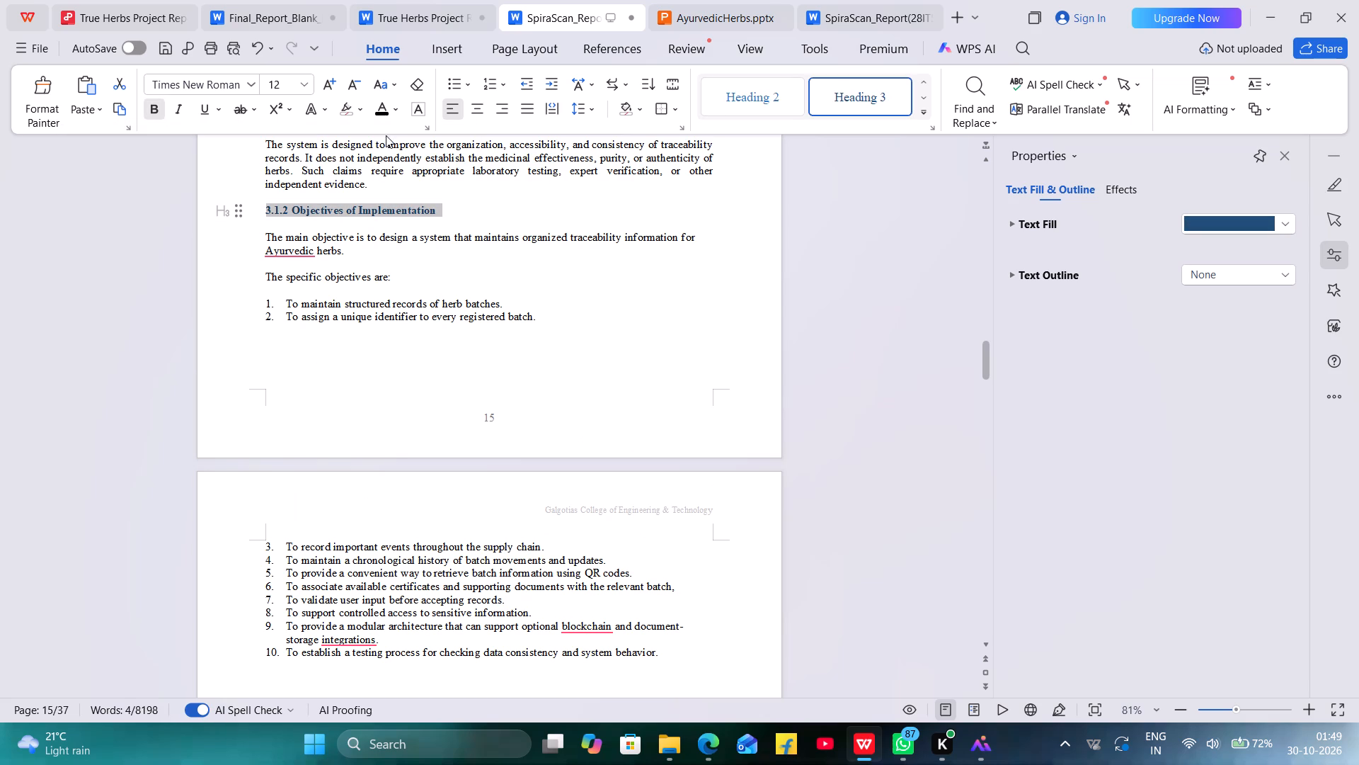
click(392, 113)
click(398, 172)
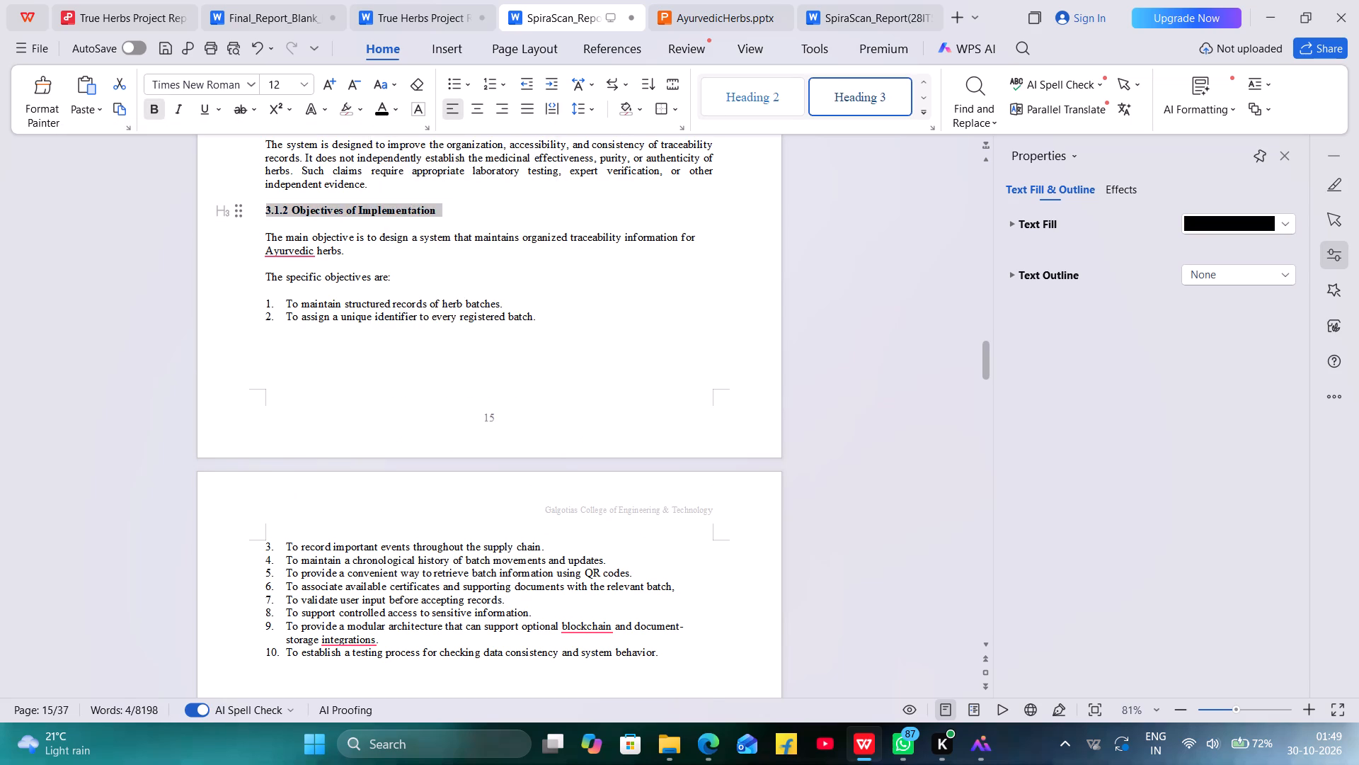
scroll(297, 239, up, 7)
scroll(343, 242, down, 2)
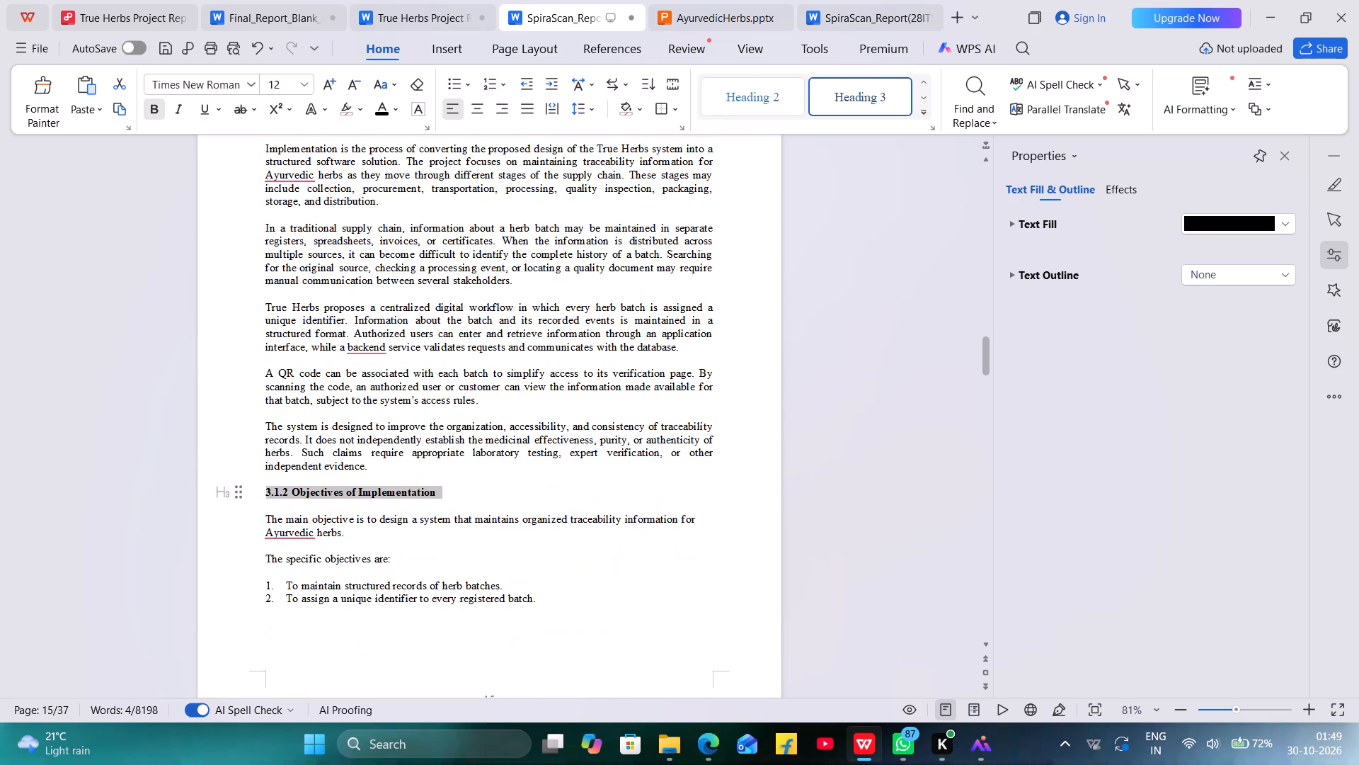
scroll(374, 321, down, 11)
scroll(387, 423, down, 3)
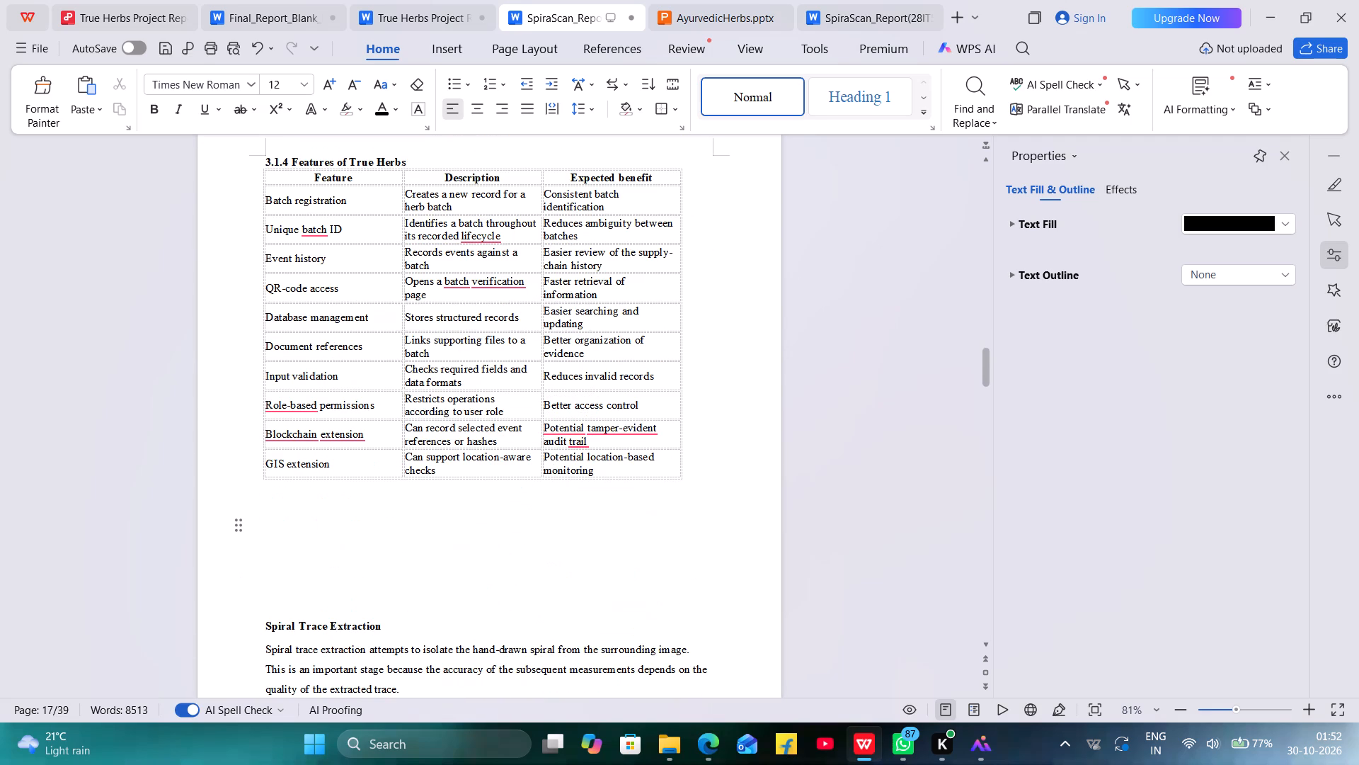
key(BackSpace)
key(BackSpace)
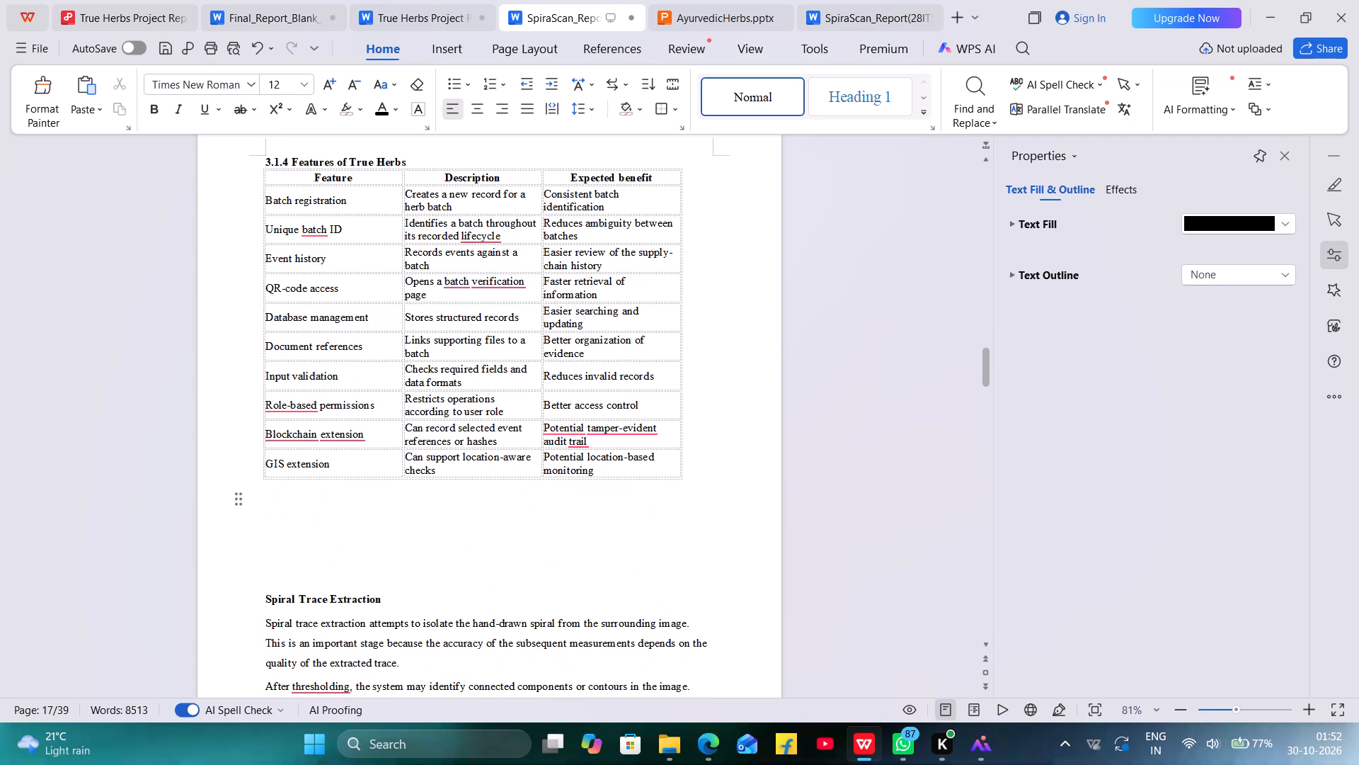
key(ctrl+v)
scroll(619, 506, down, 4)
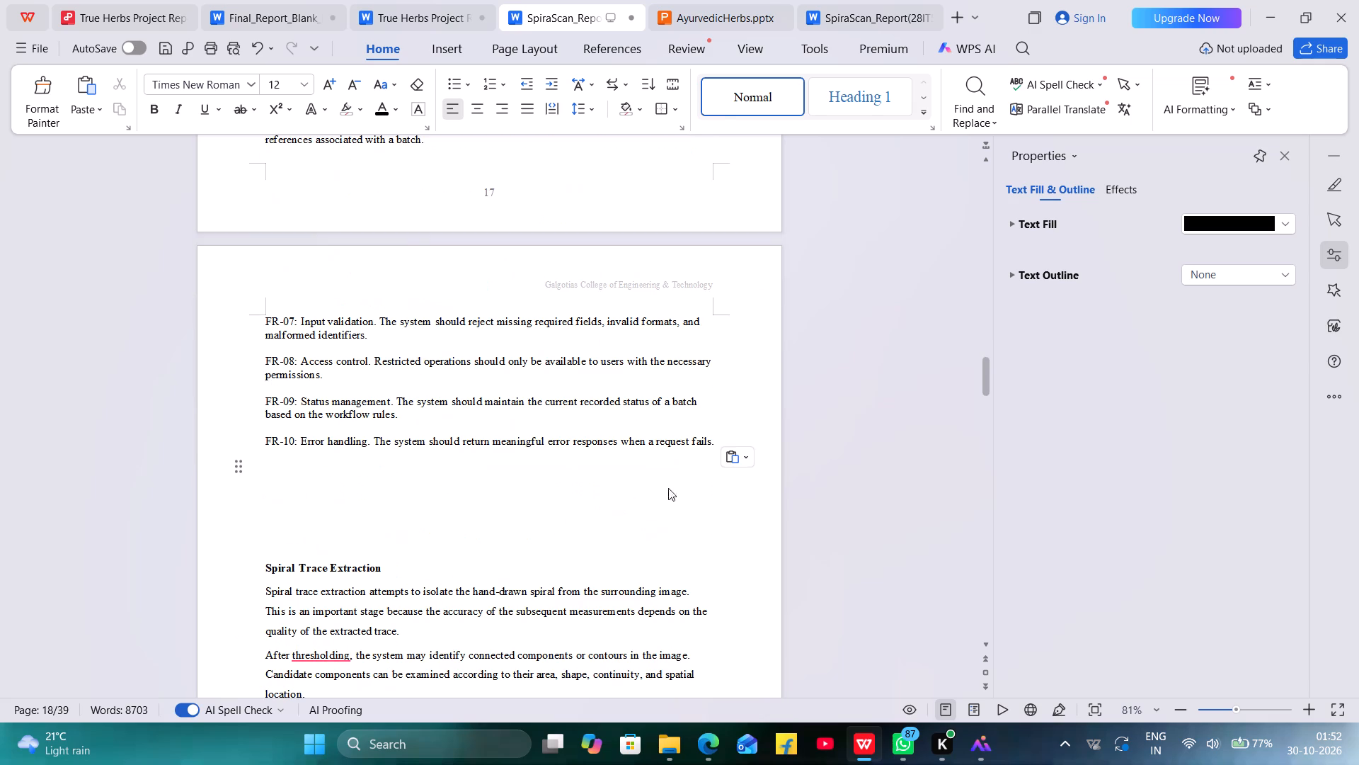
Set the font of the whole pasted 3.1.5 section, heading through FR-10, to Times New Roman.
drag(717, 443, 214, 202)
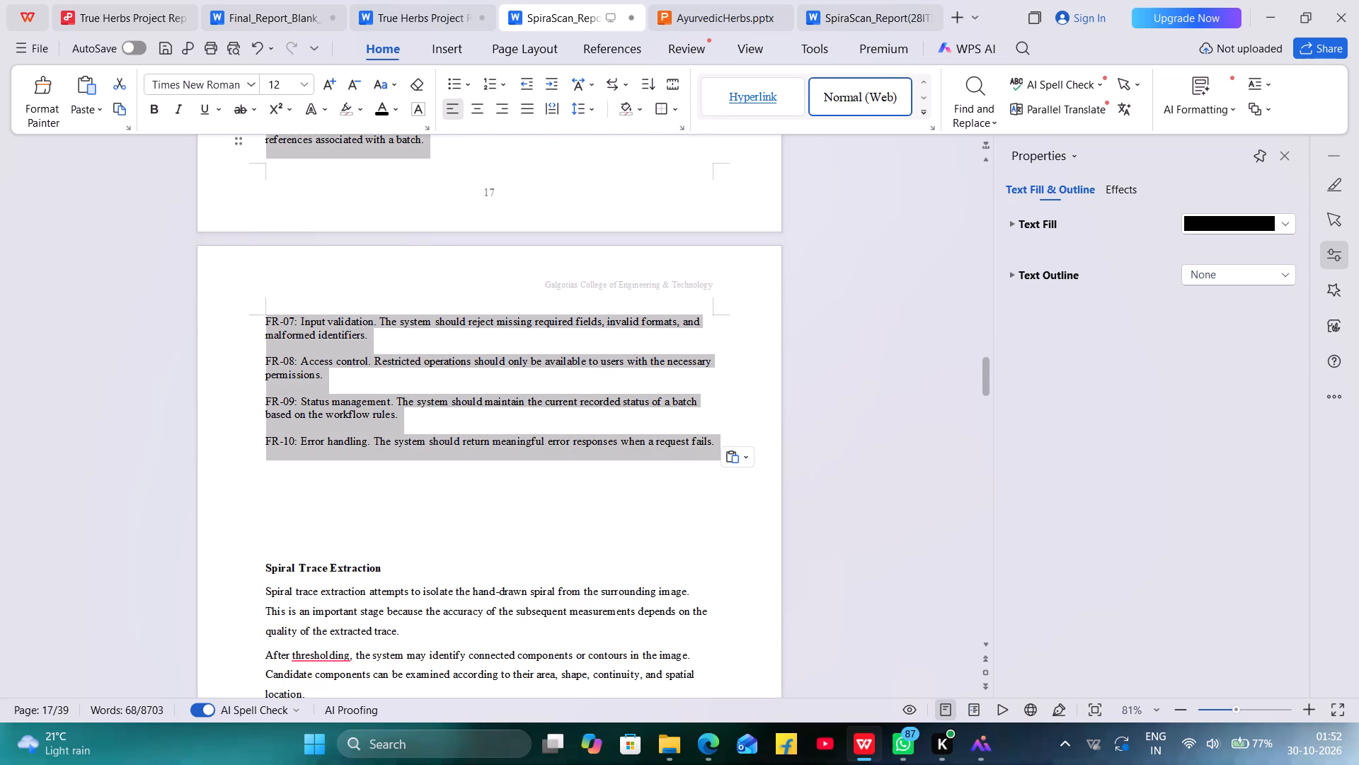
drag(214, 202, 232, 409)
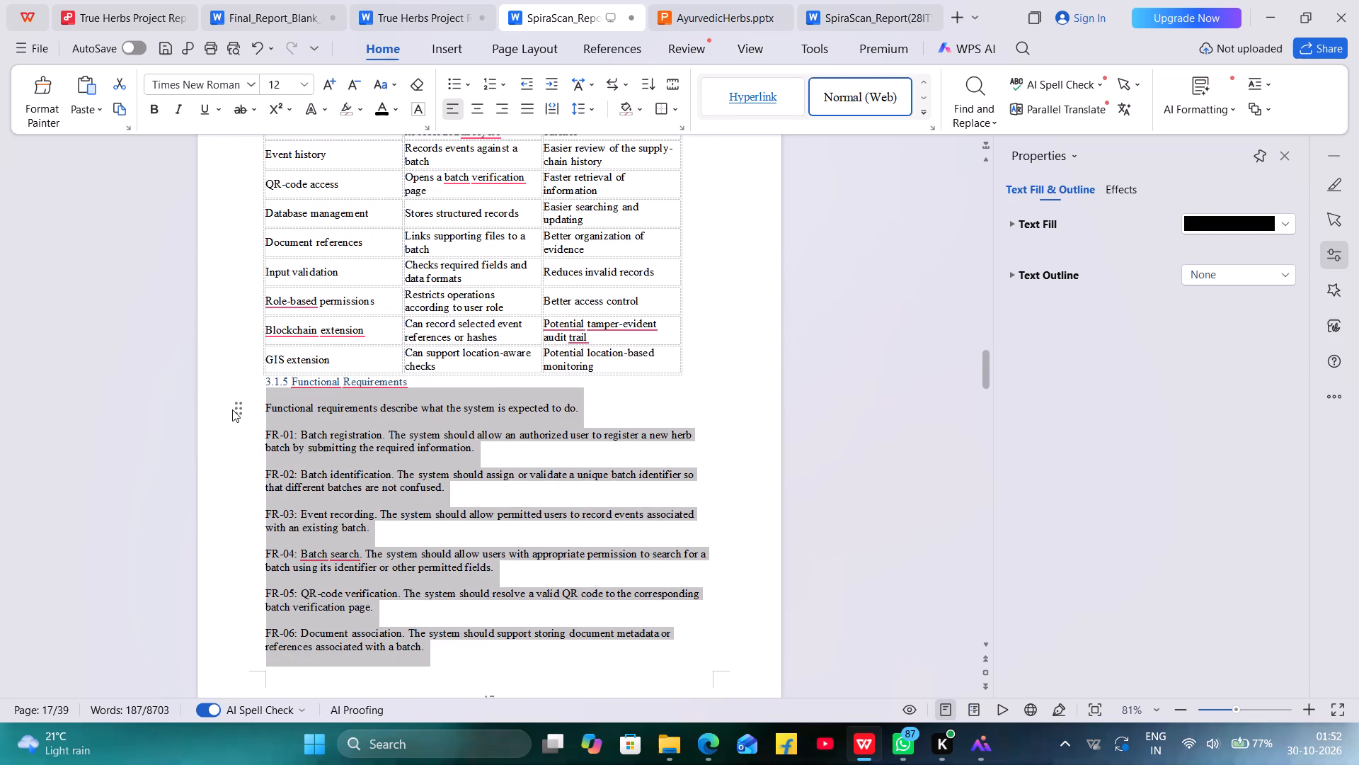
drag(232, 409, 243, 383)
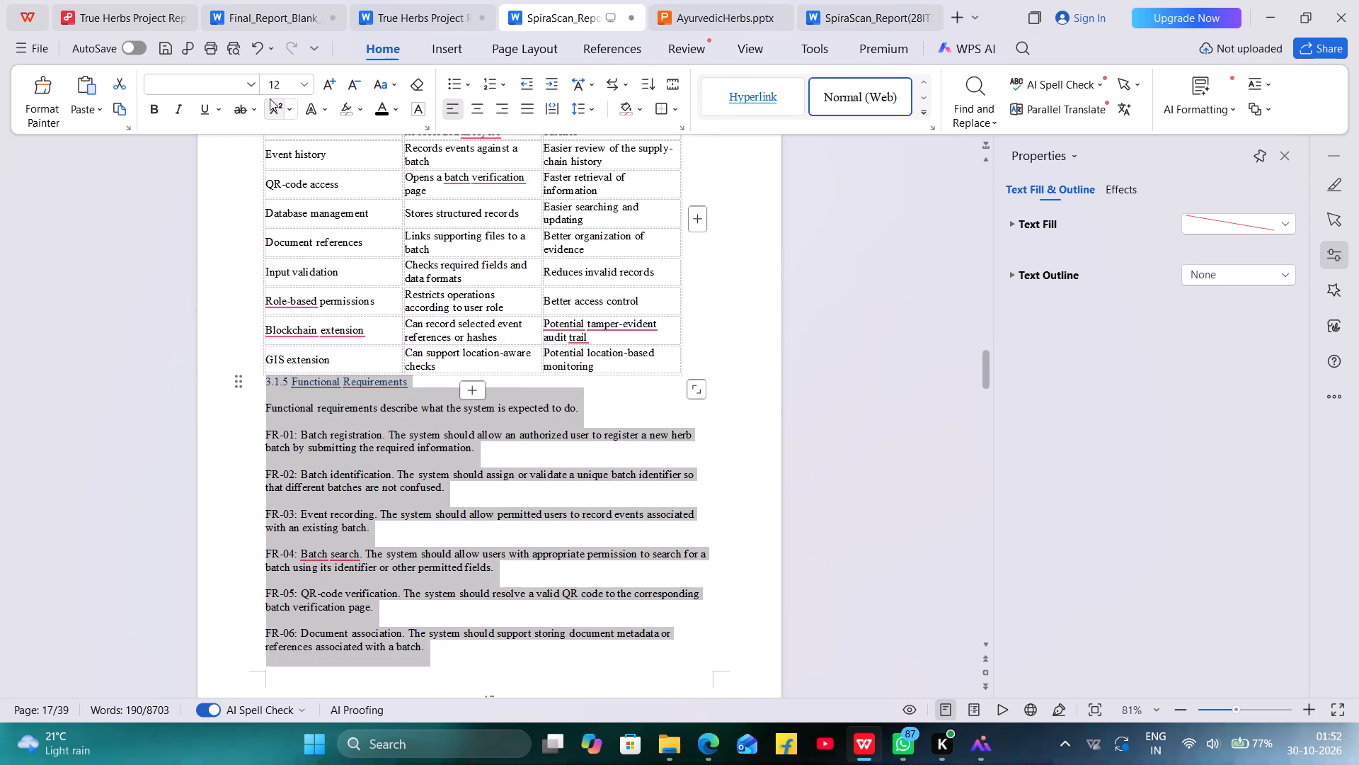
click(247, 86)
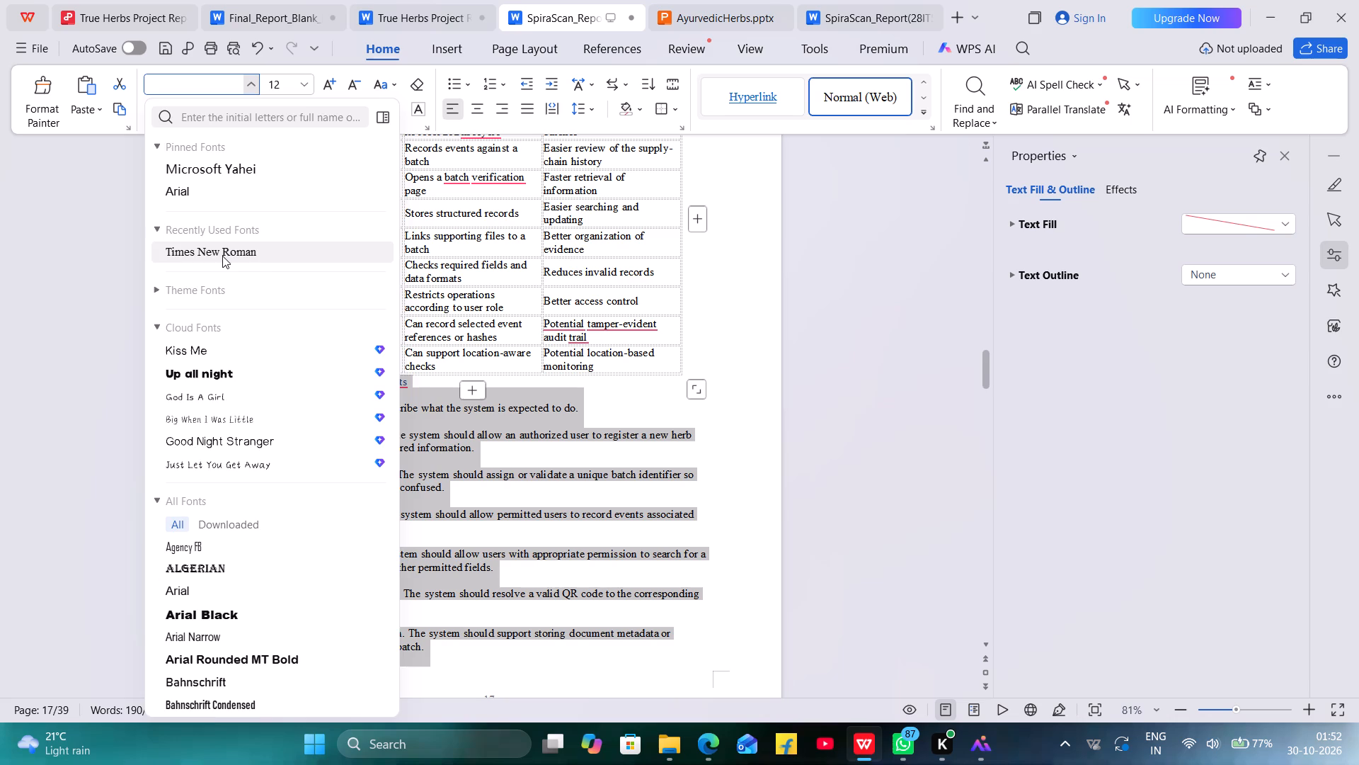
click(222, 256)
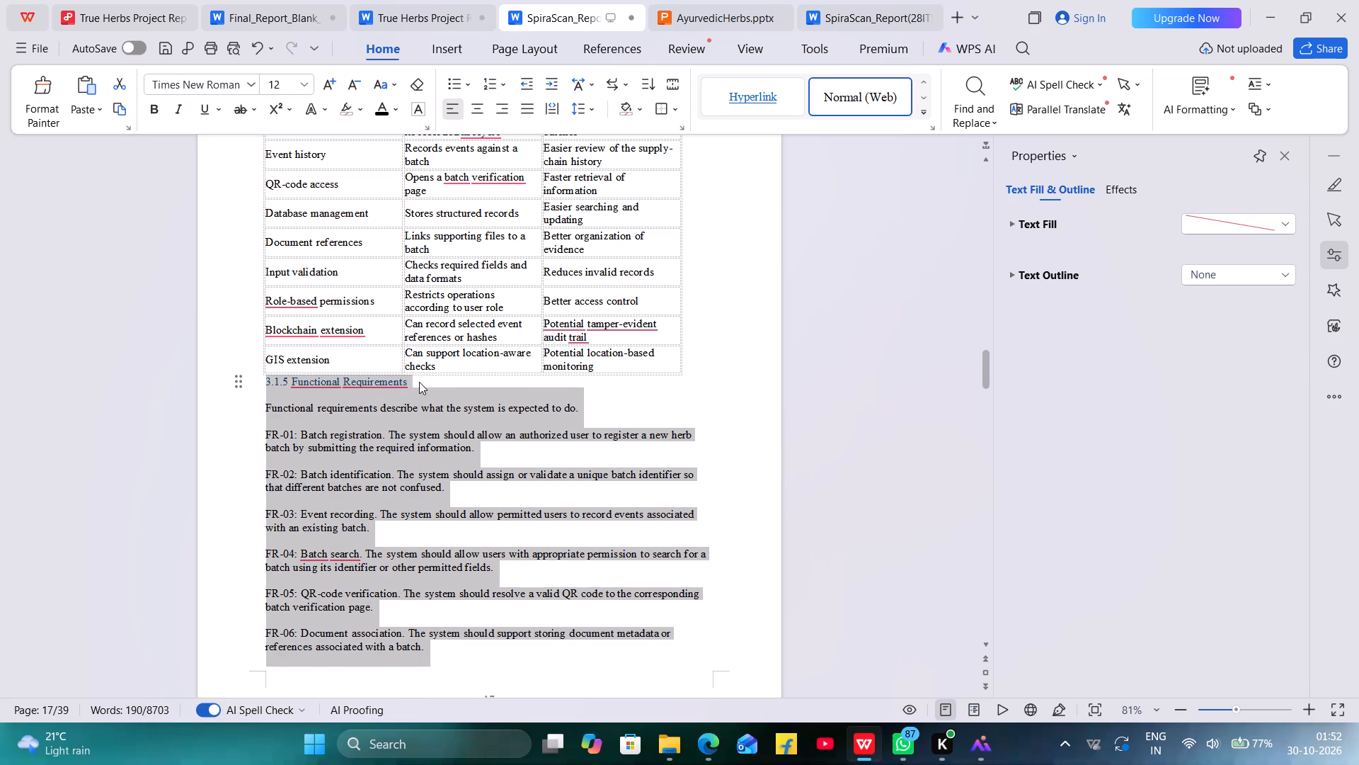
Make the heading "3.1.5 Functional Requirements" bold.
click(419, 381)
drag(419, 381, 256, 387)
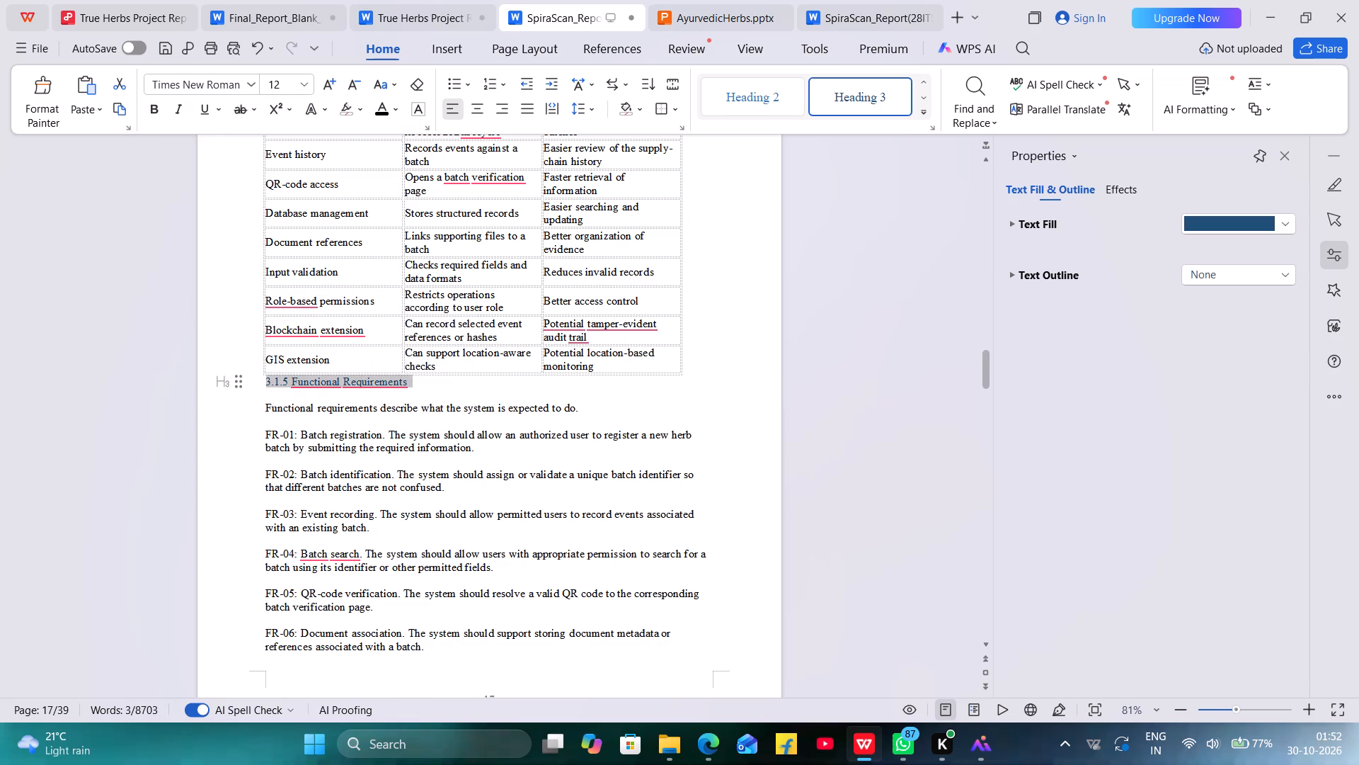
click(161, 110)
Insert two blank lines between the 3.1.4 features table and the 3.1.5 Functional Requirements heading.
click(701, 361)
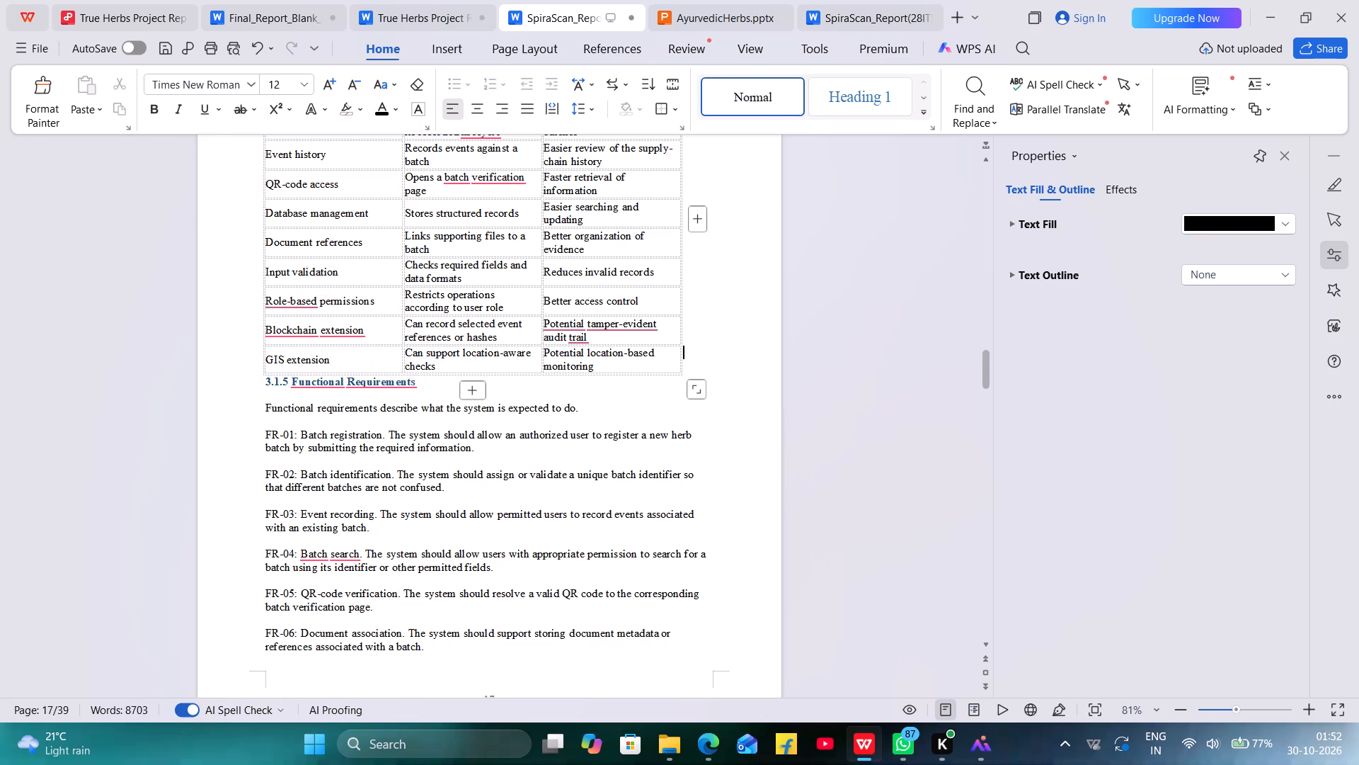
click(689, 378)
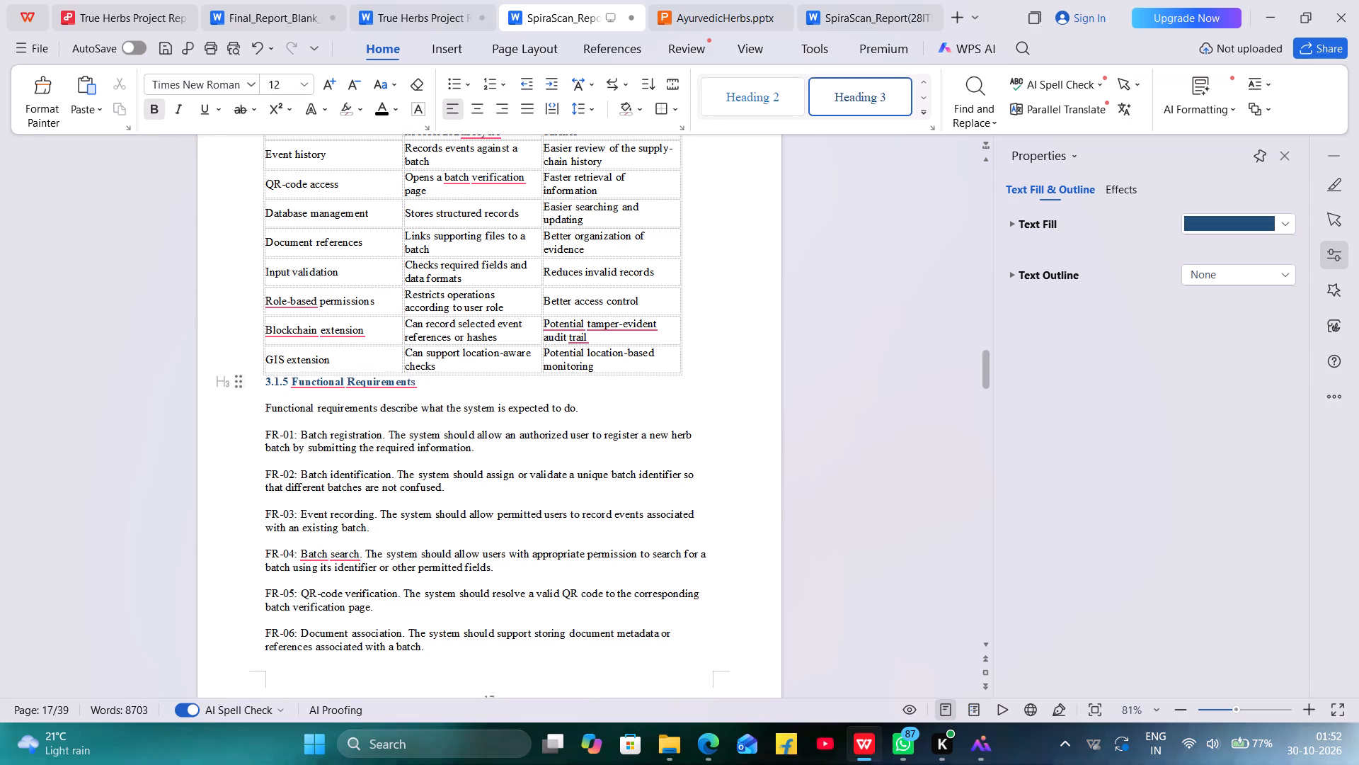
click(263, 381)
key(Return)
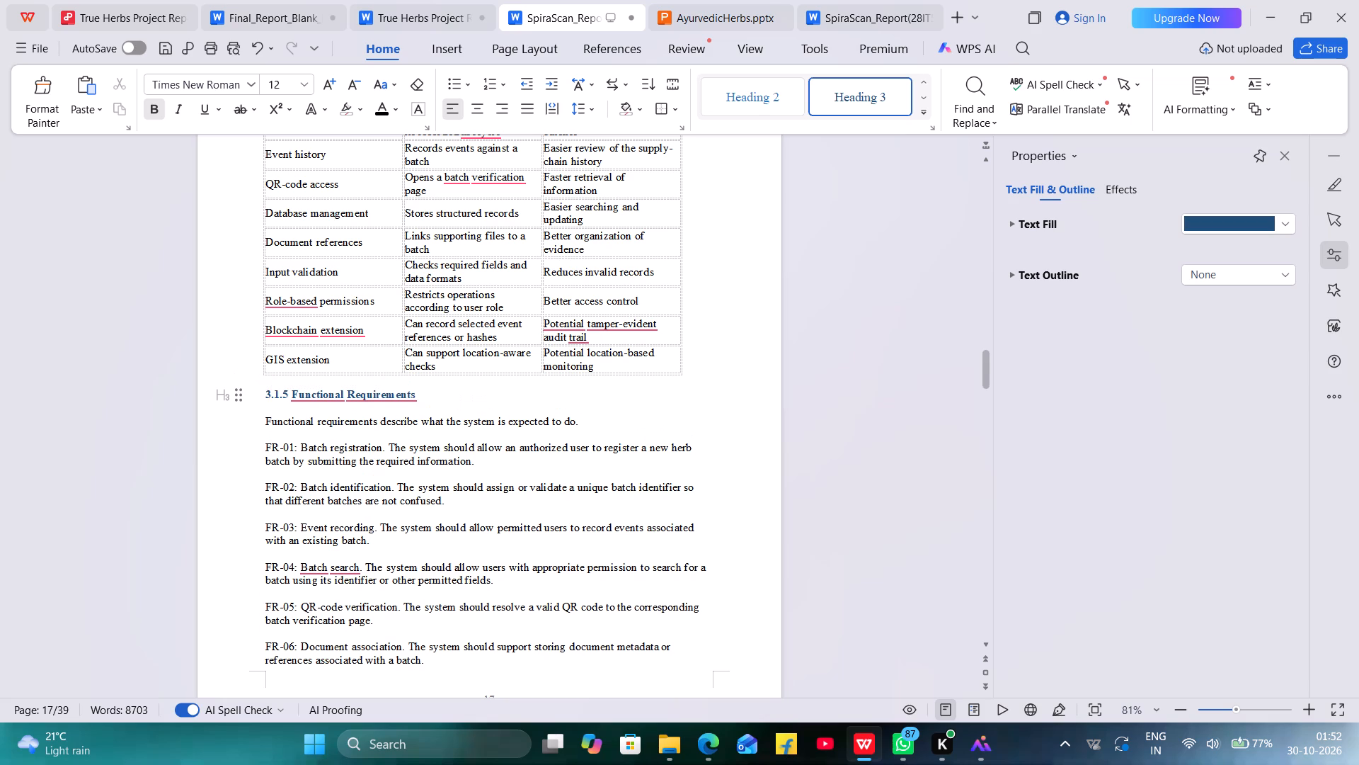
key(Return)
Change the font colour of the heading "3.1.5 Functional Requirements" to black.
drag(421, 404, 123, 407)
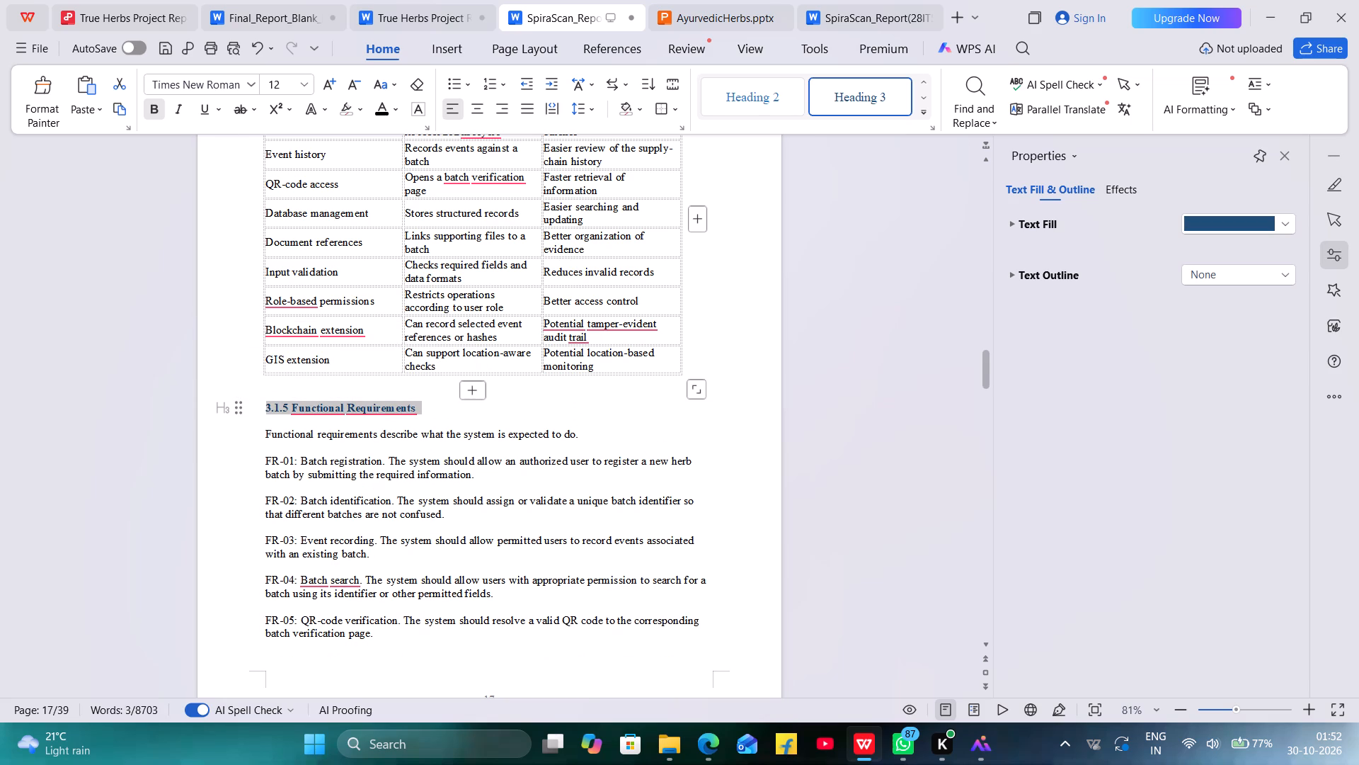
click(394, 111)
click(403, 173)
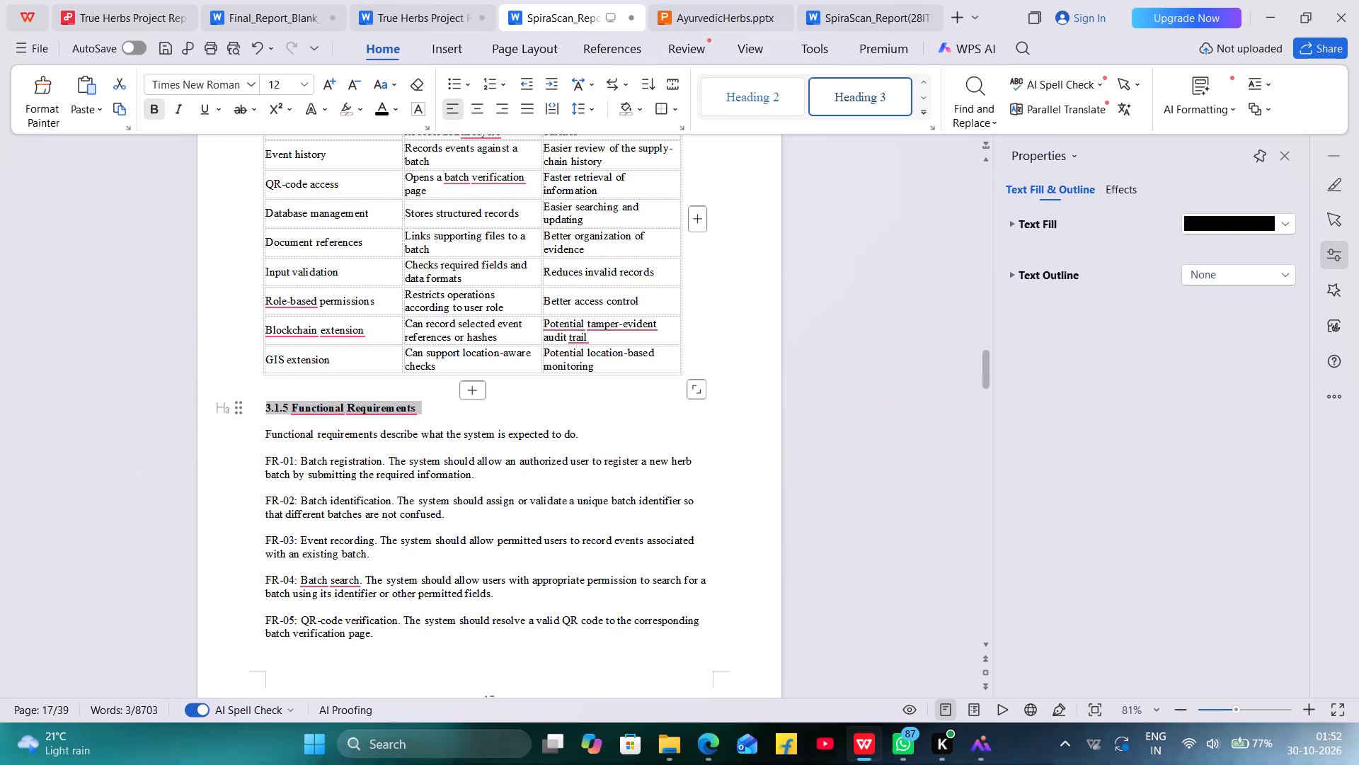
Check the pasted requirements through FR-10, and return to the ChatGPT conversation in Microsoft Edge for the next report section.
scroll(468, 460, down, 3)
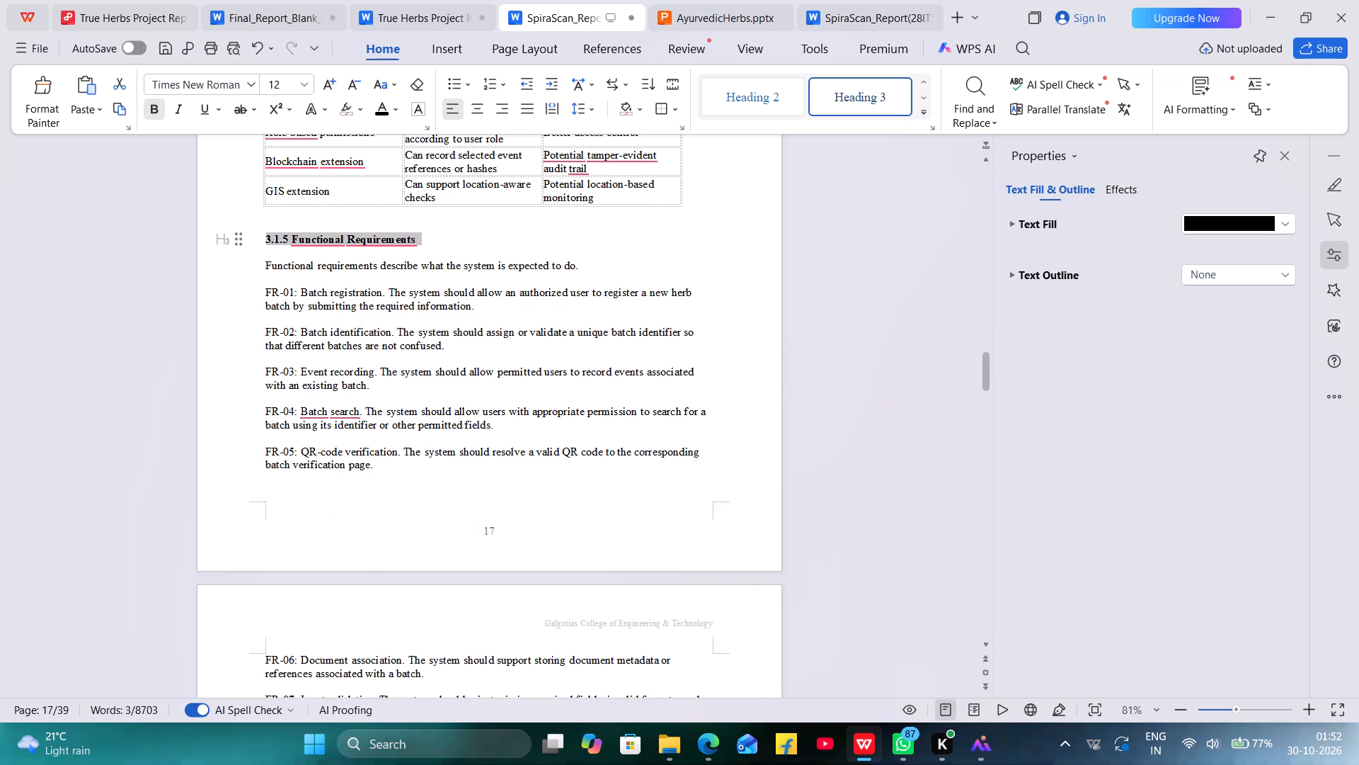
scroll(393, 380, down, 5)
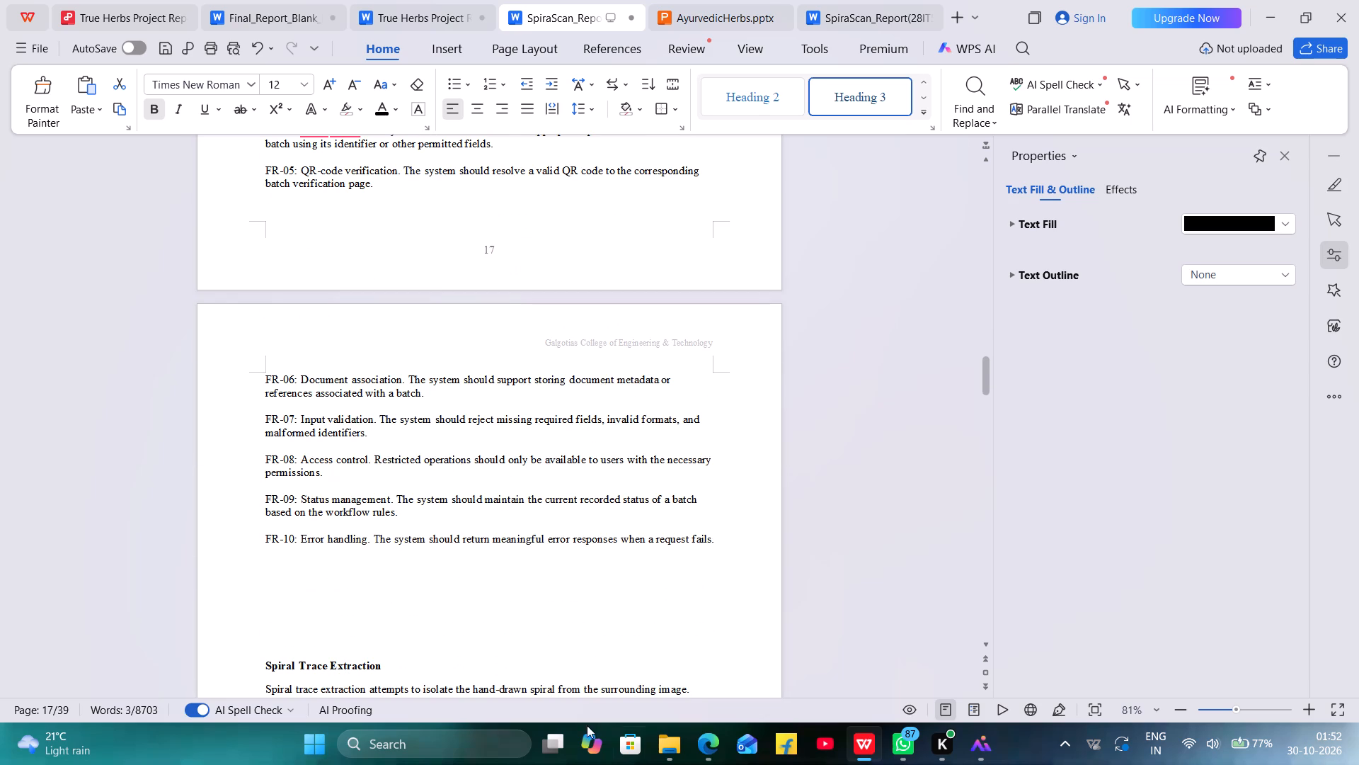
click(713, 737)
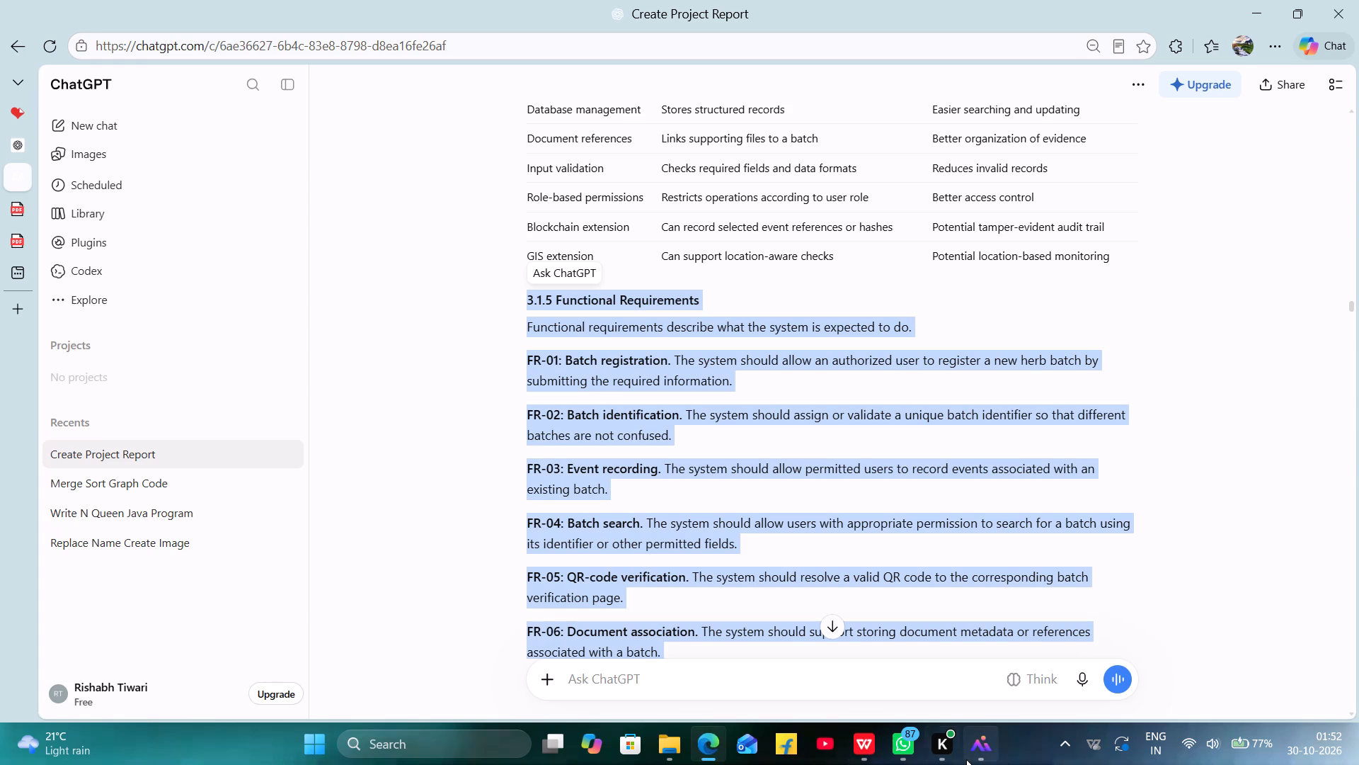
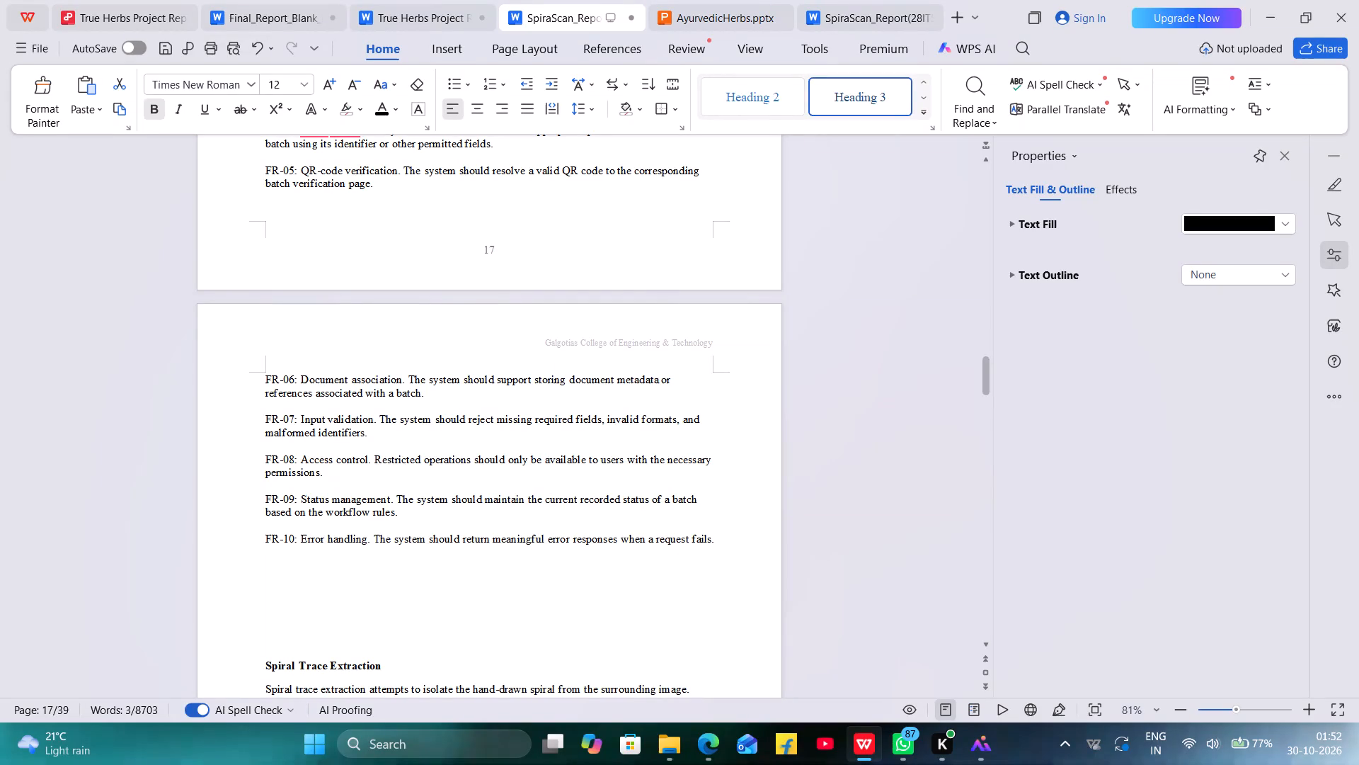
Bold the requirement labels from FR-06: Document association through FR-10: Error handling, leaving their descriptions in regular weight.
drag(392, 501, 210, 508)
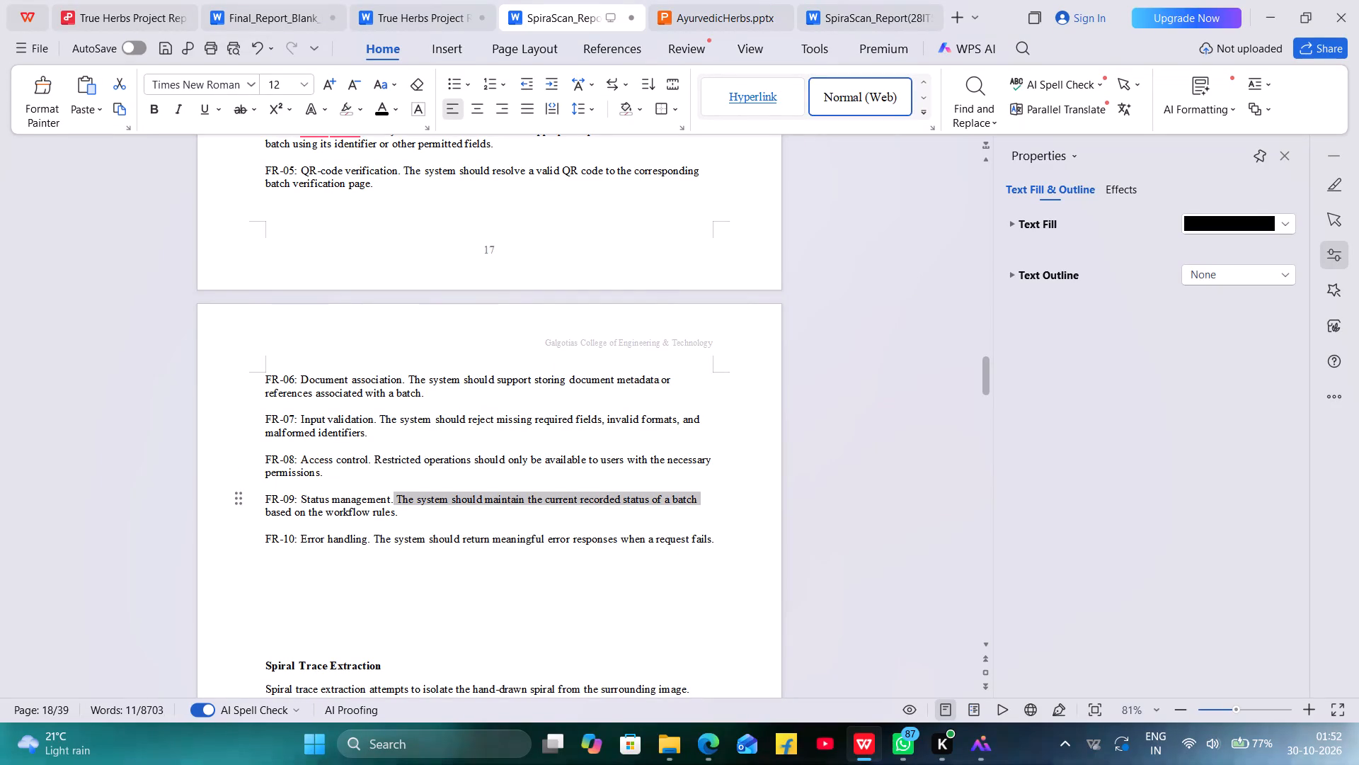
drag(210, 508, 210, 504)
click(151, 104)
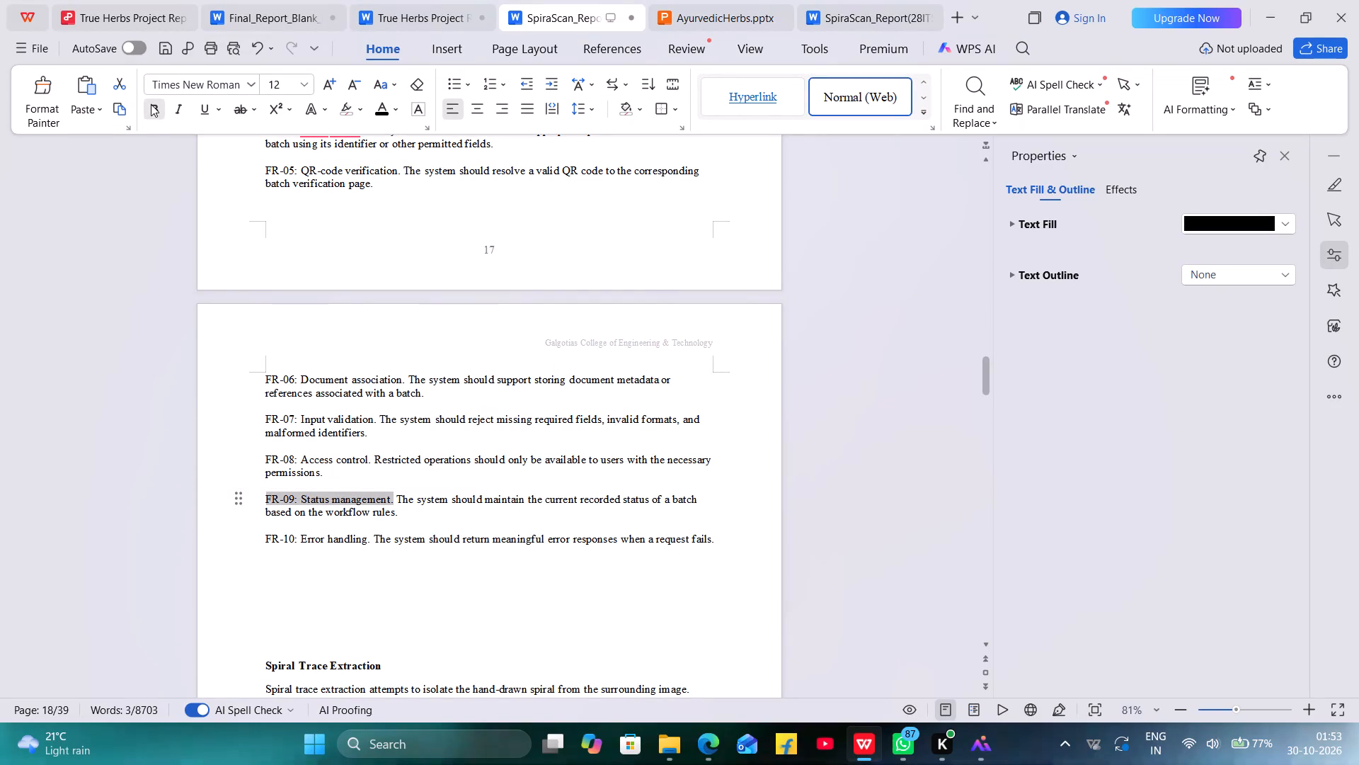
drag(374, 543, 355, 540)
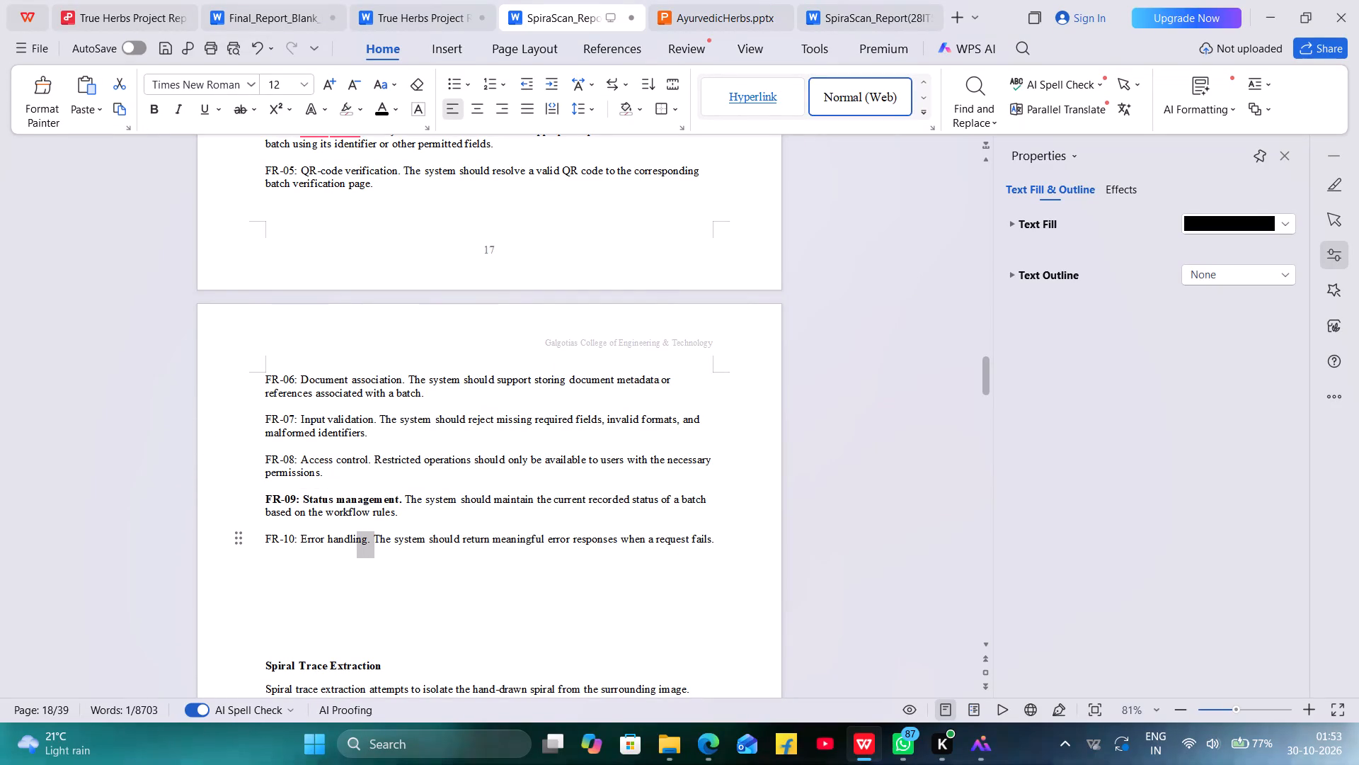
drag(355, 540, 214, 538)
click(156, 108)
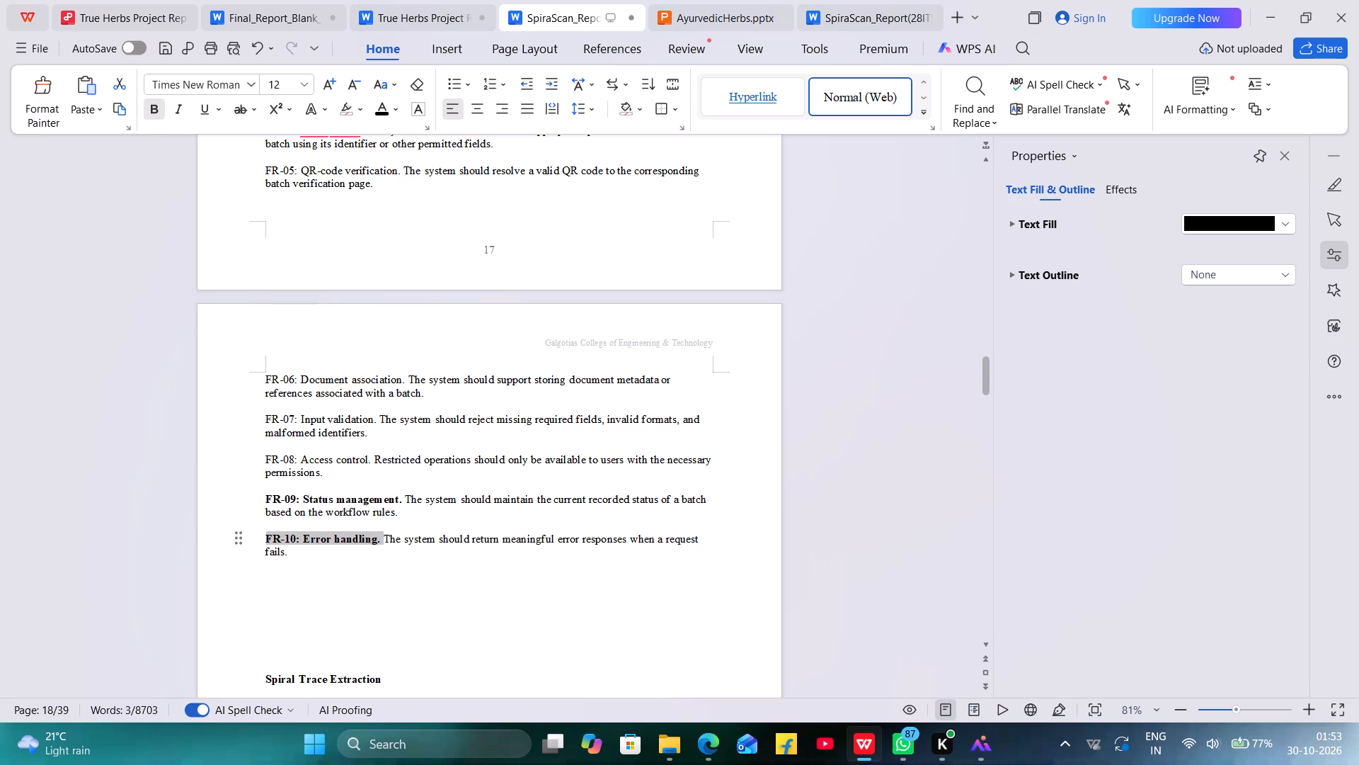
drag(370, 460, 262, 454)
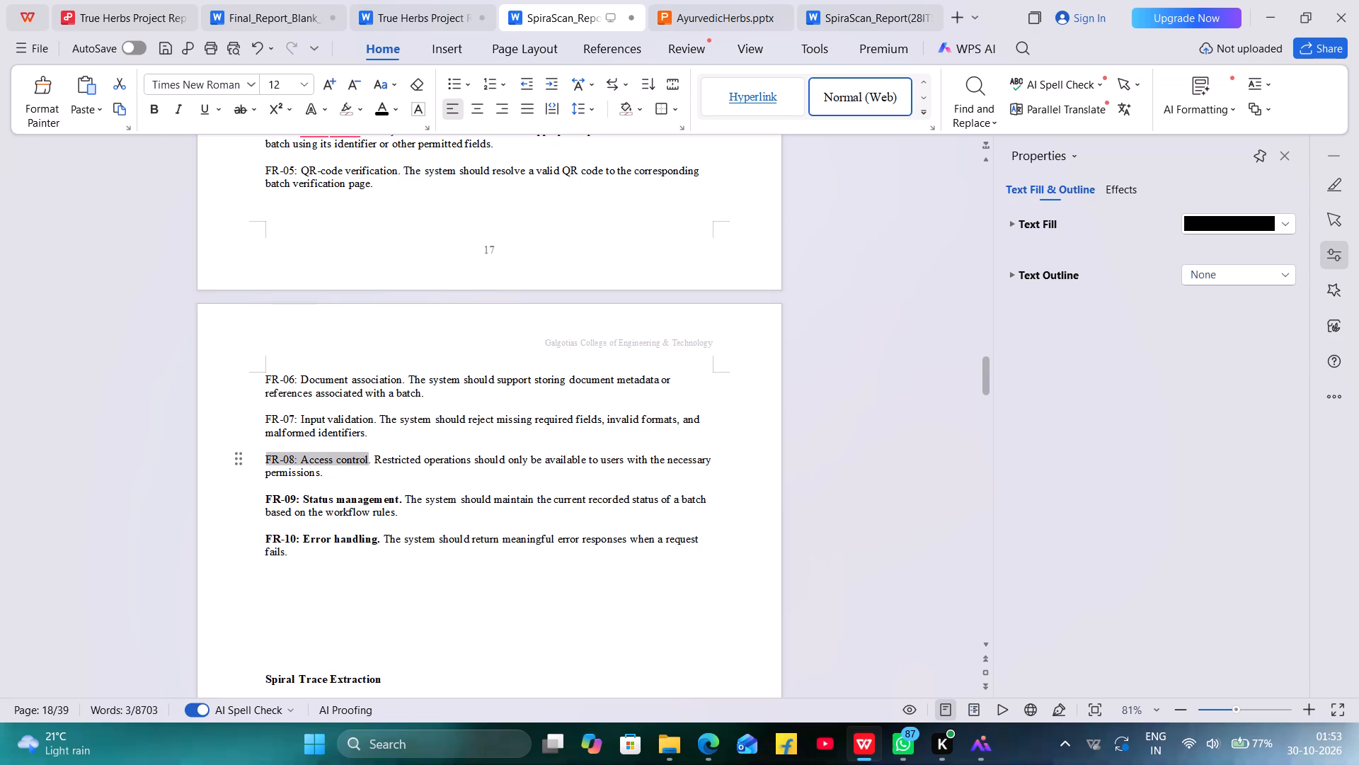
drag(262, 454, 261, 454)
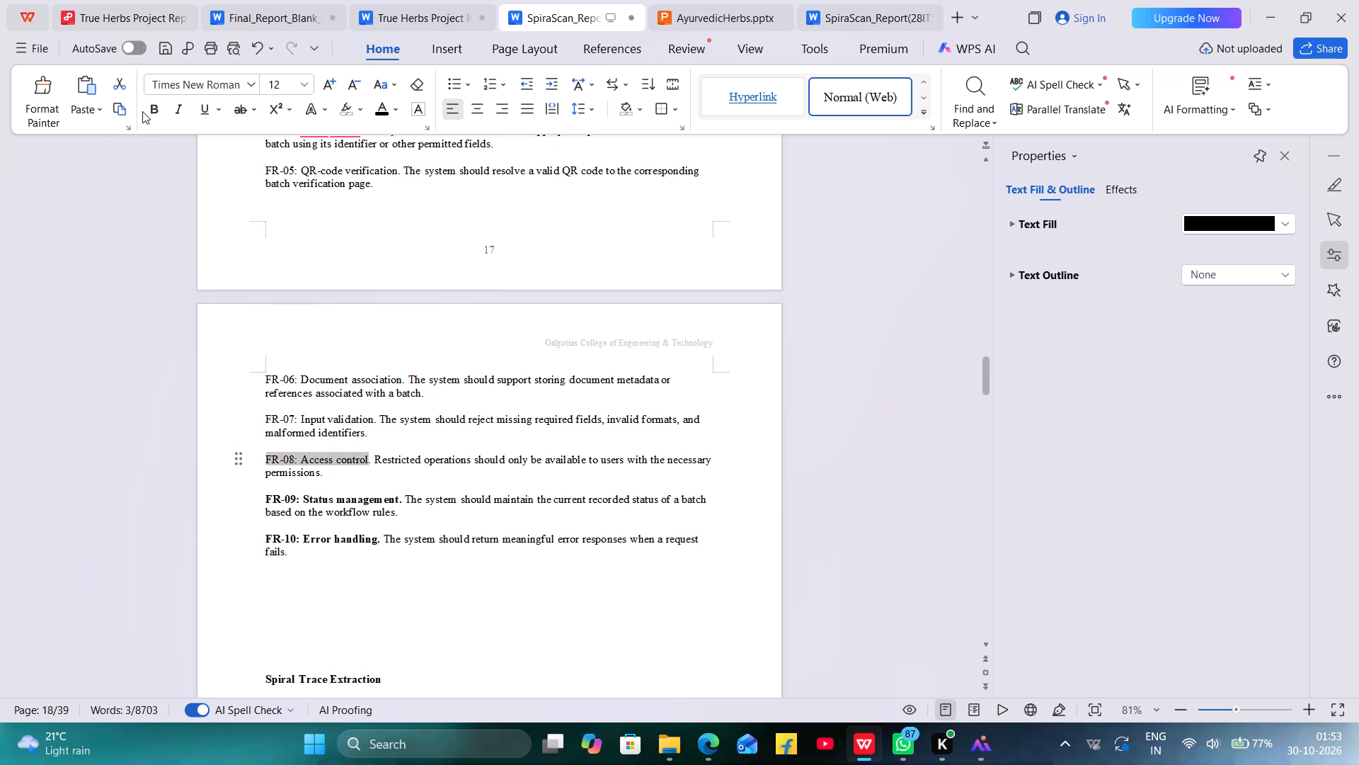
click(151, 108)
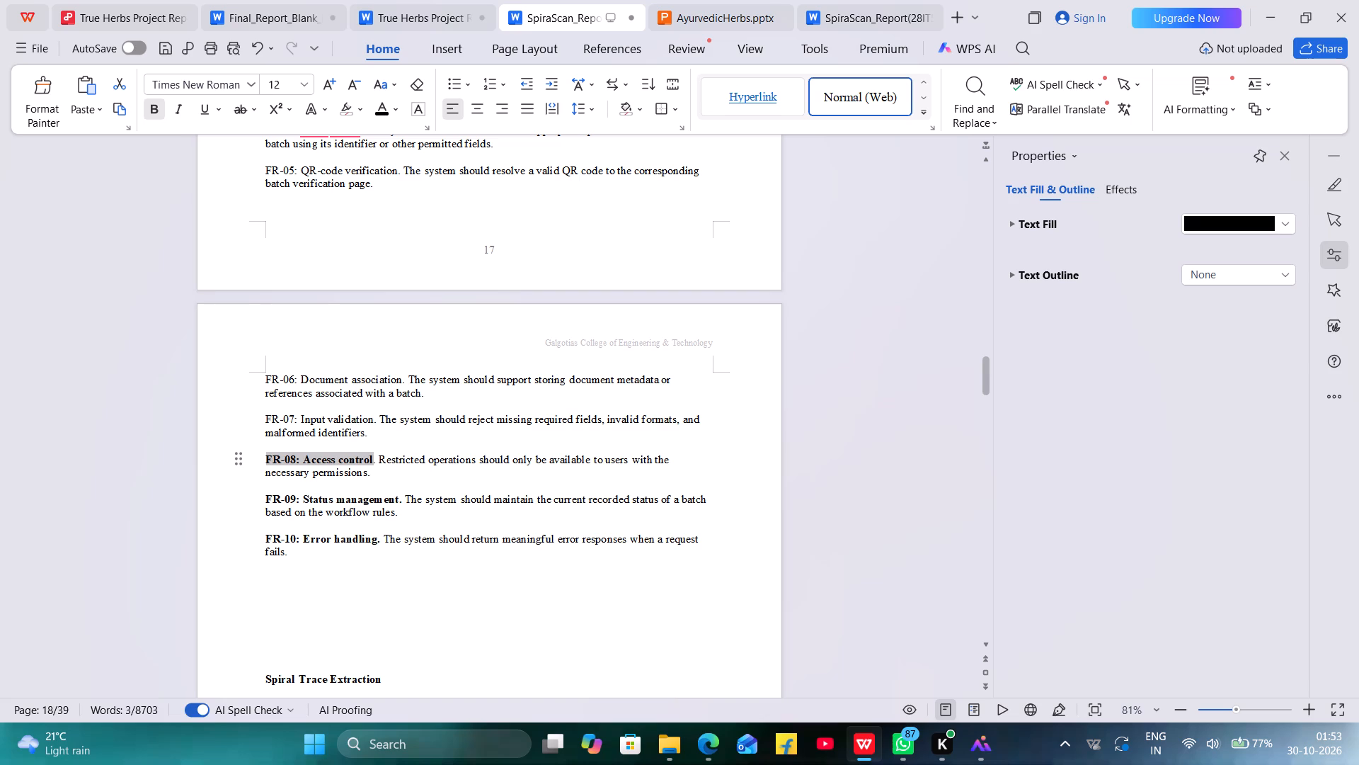
drag(375, 419, 268, 423)
click(153, 113)
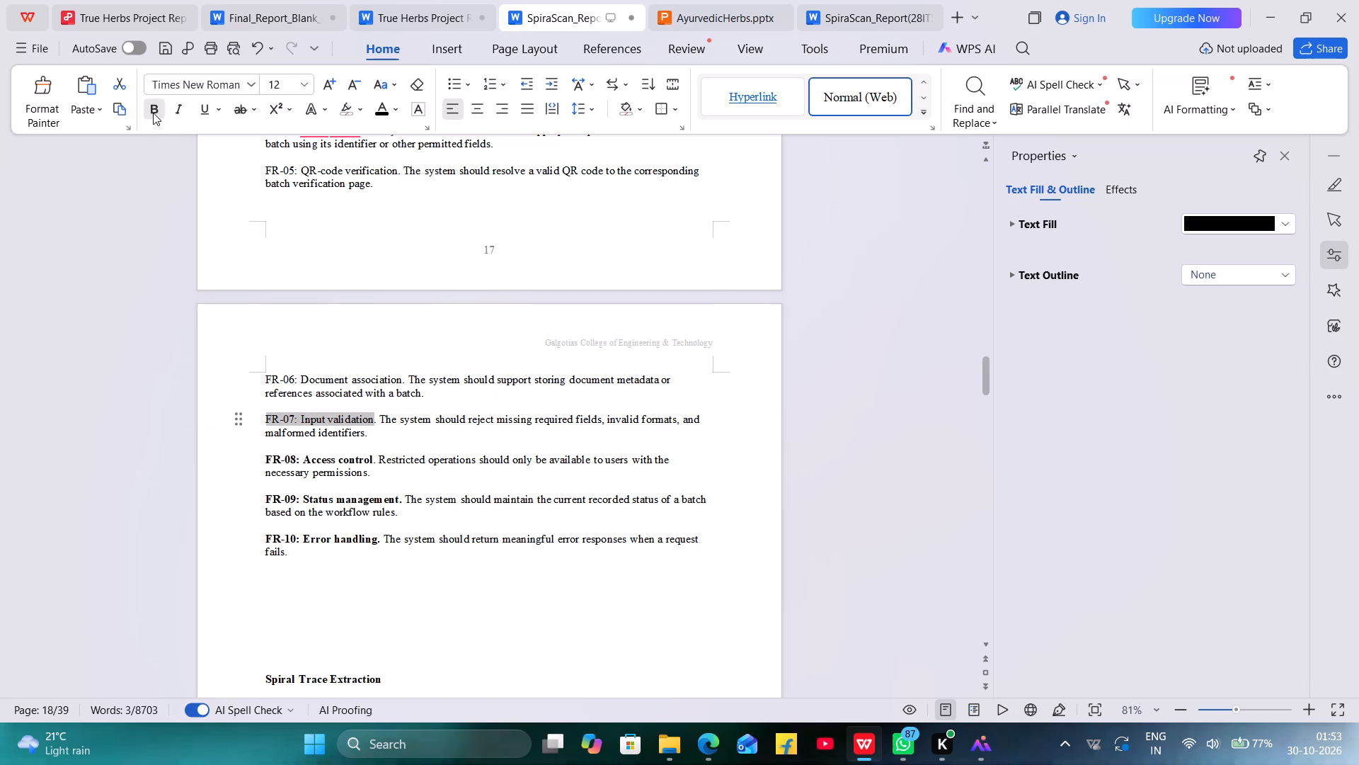
drag(401, 377, 315, 388)
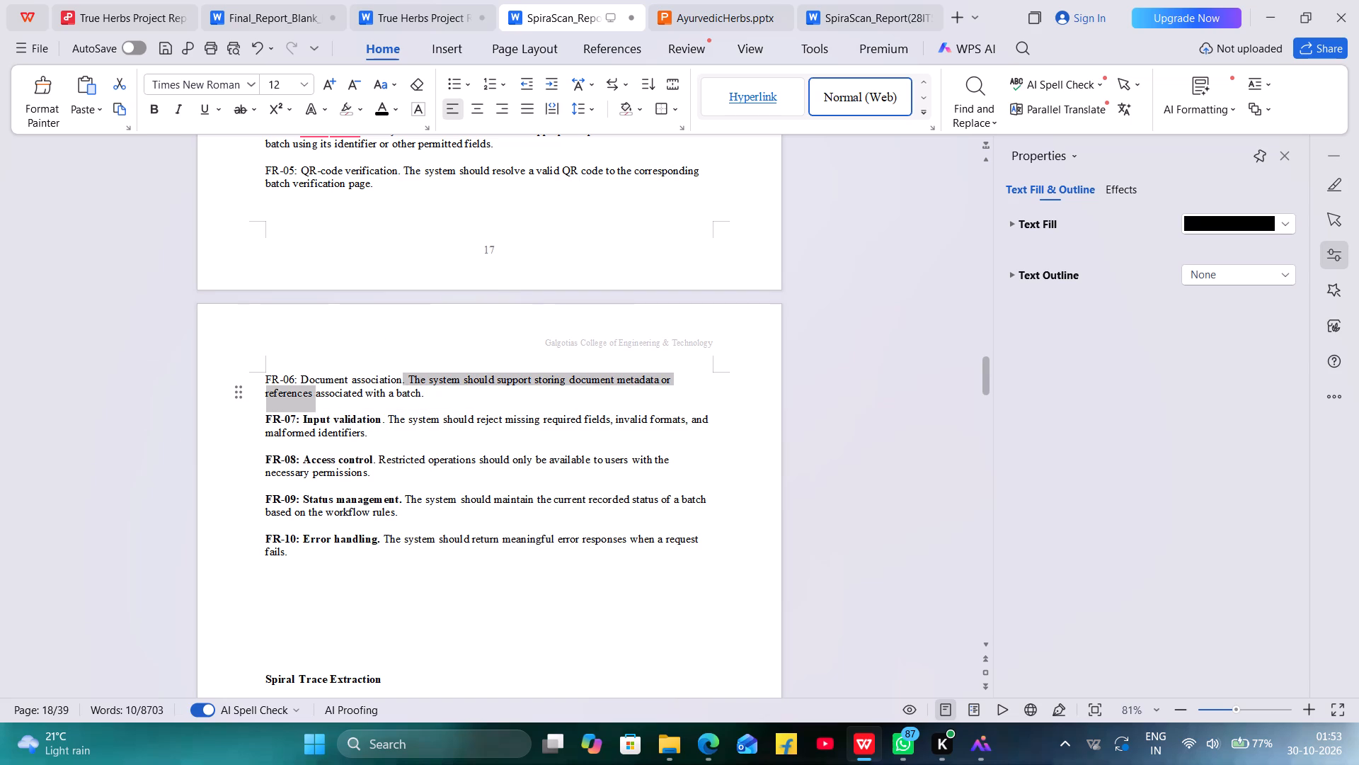
drag(315, 388, 265, 372)
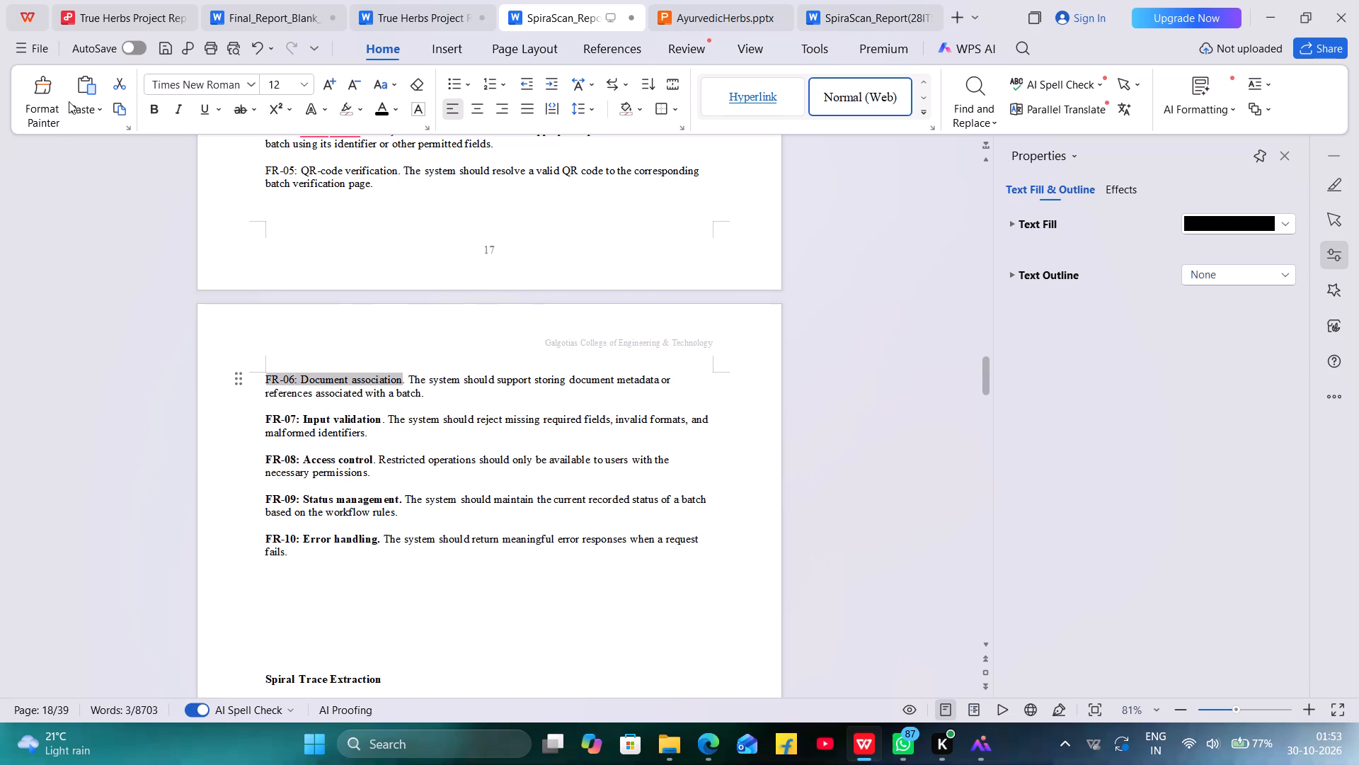
click(151, 118)
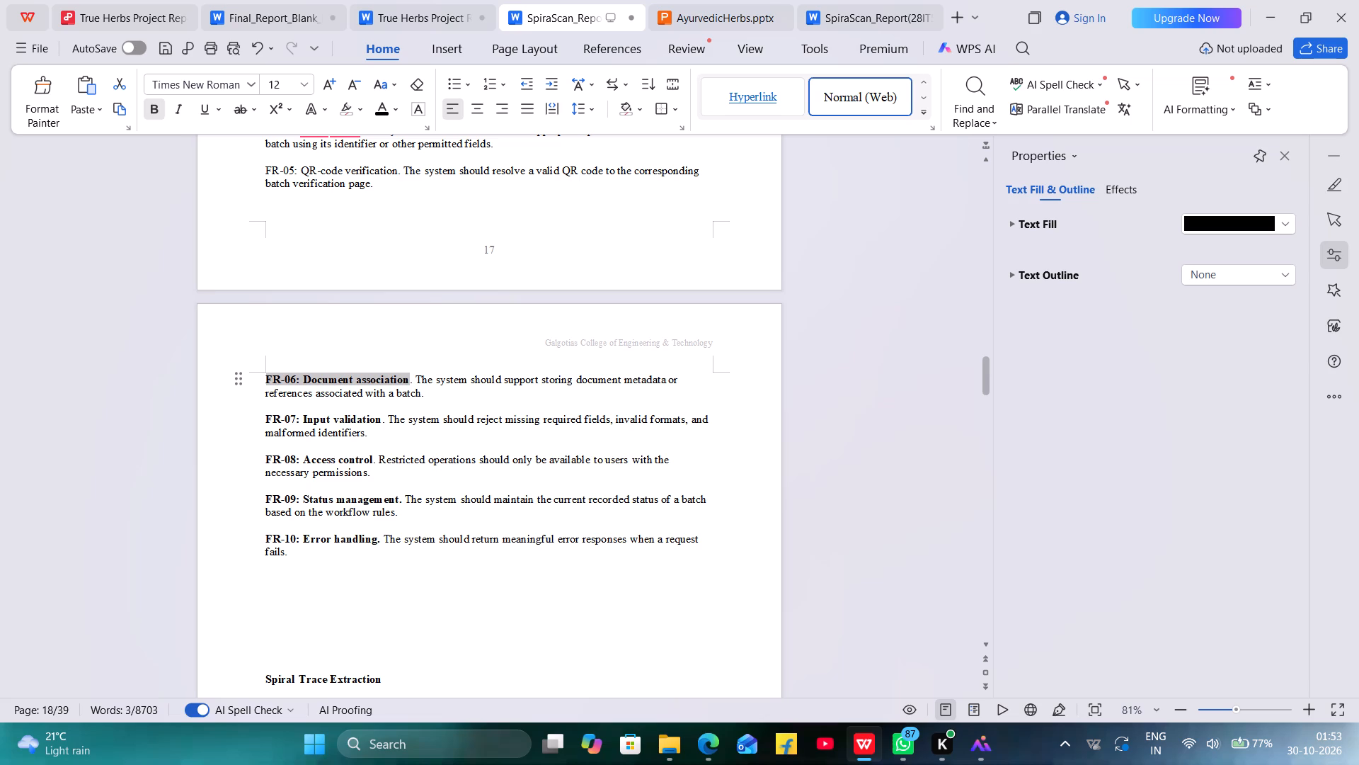
Bold the requirement labels from FR-01: Batch registration through FR-05: QR-code verification in section 3.1.5.
drag(401, 171, 265, 169)
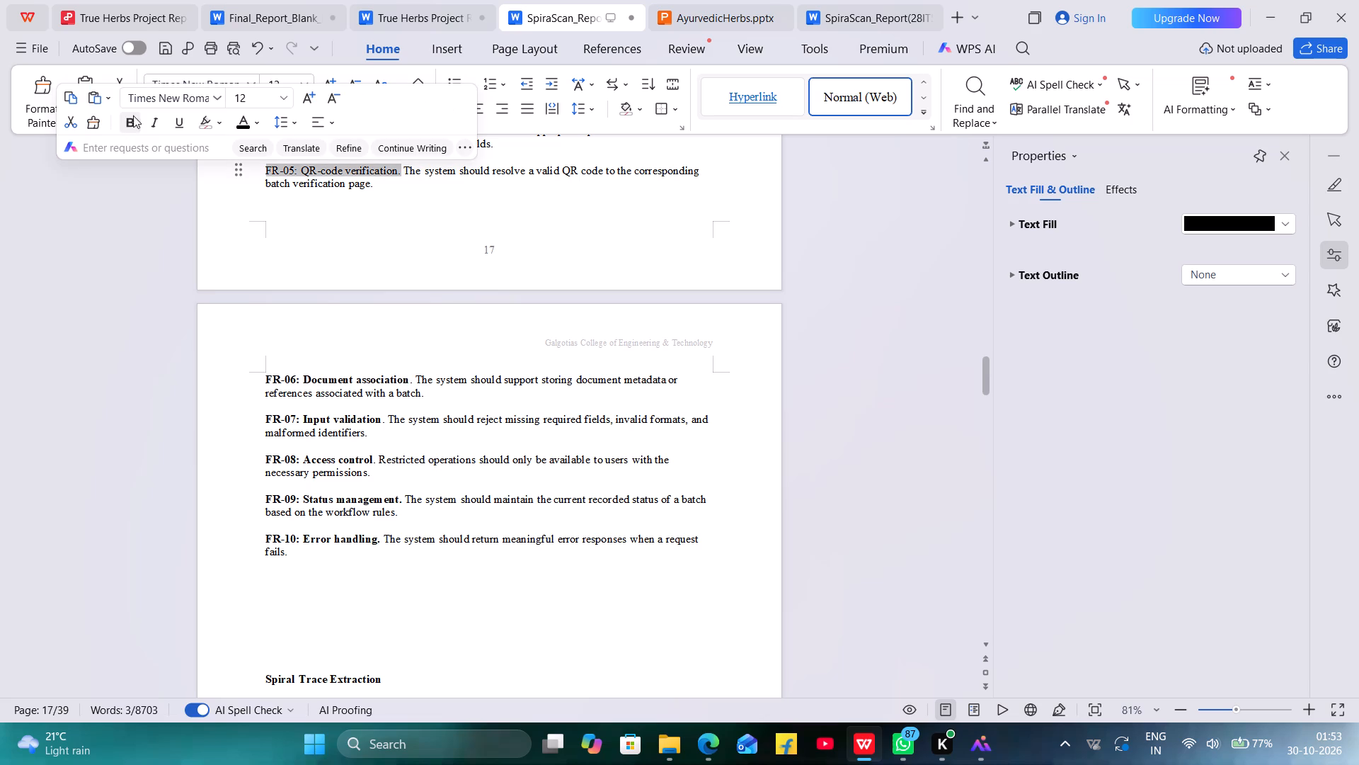
click(131, 130)
scroll(339, 215, up, 2)
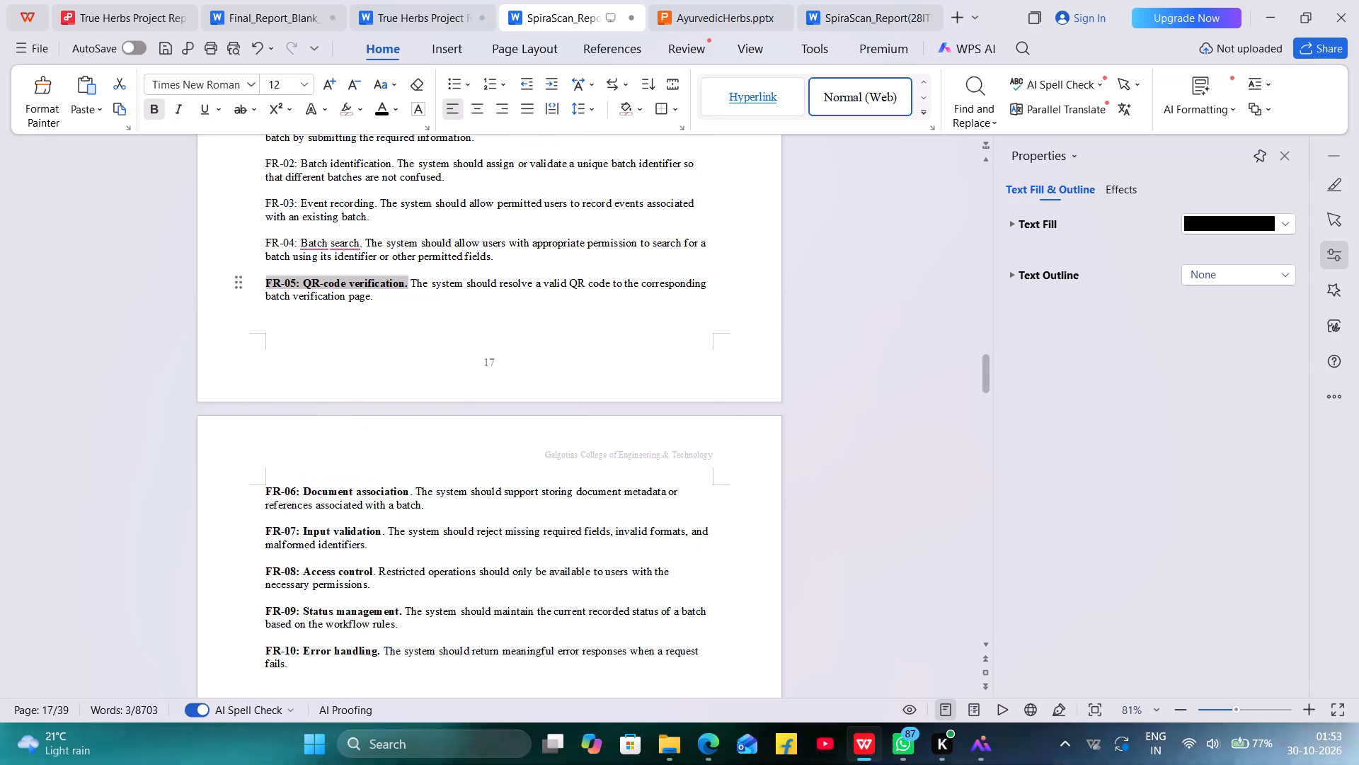
drag(361, 246, 265, 243)
click(156, 113)
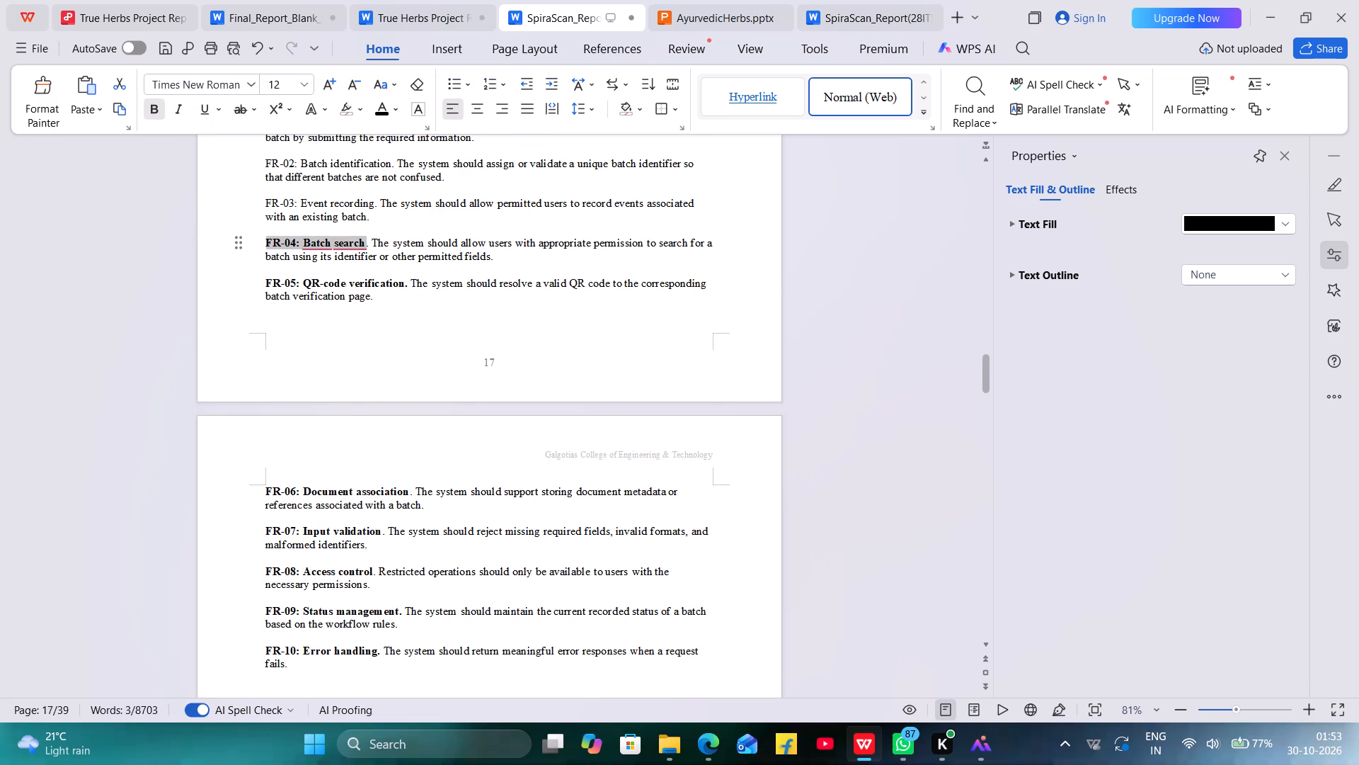
drag(378, 208, 278, 201)
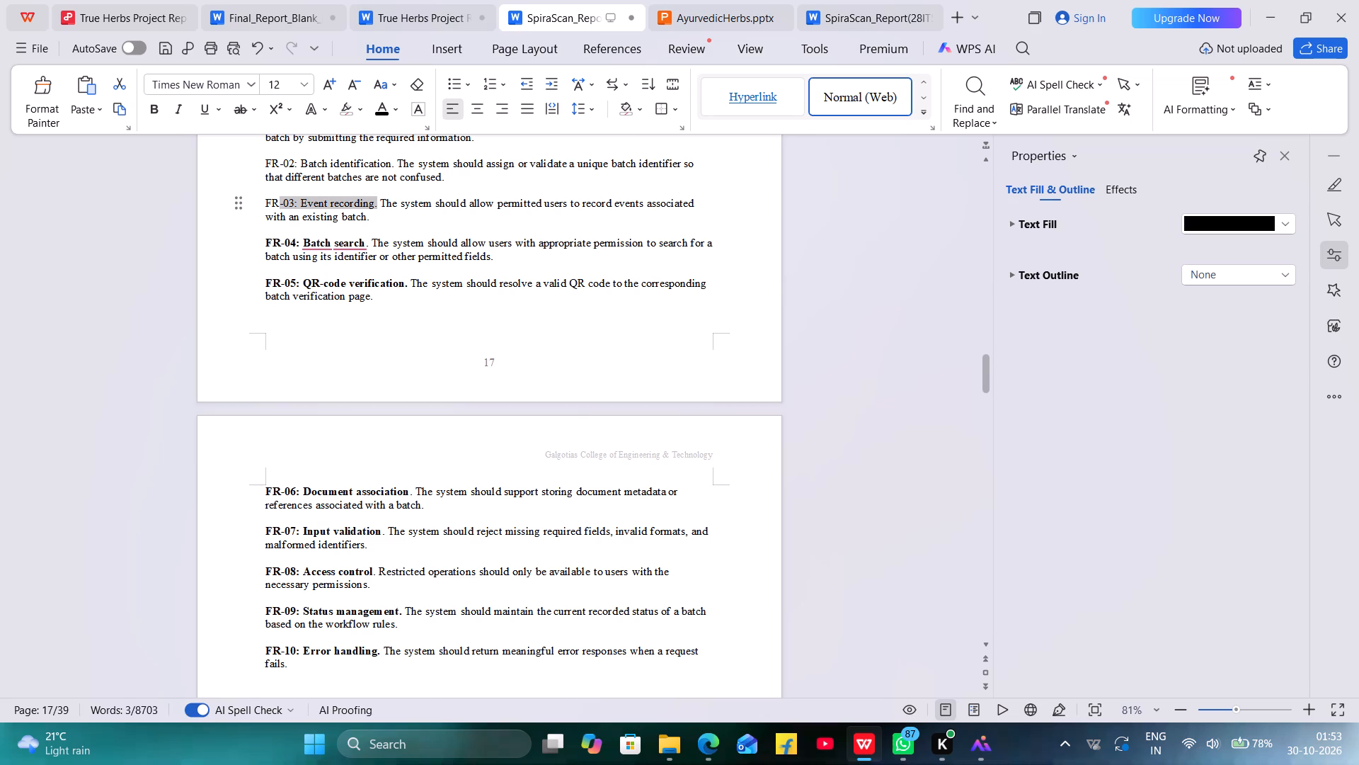
drag(278, 201, 265, 200)
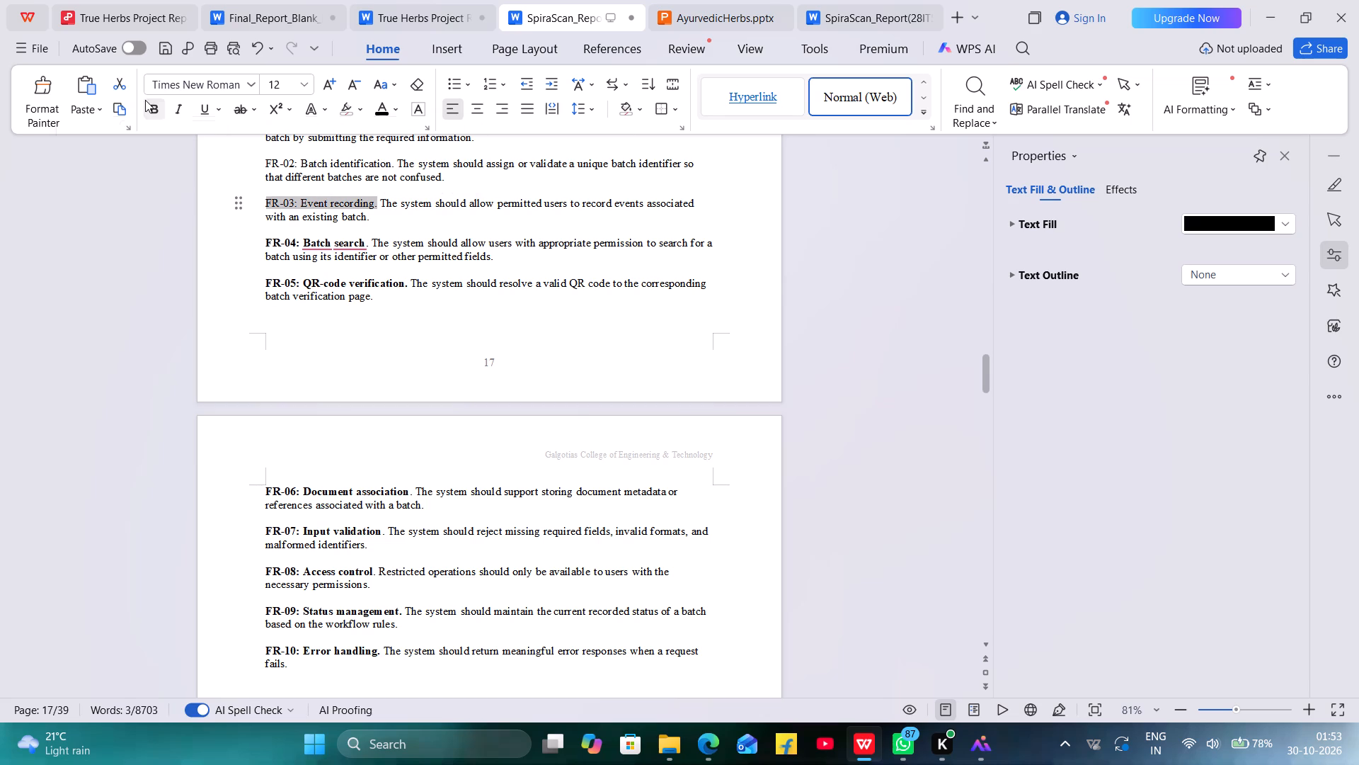
click(145, 100)
drag(394, 166, 277, 166)
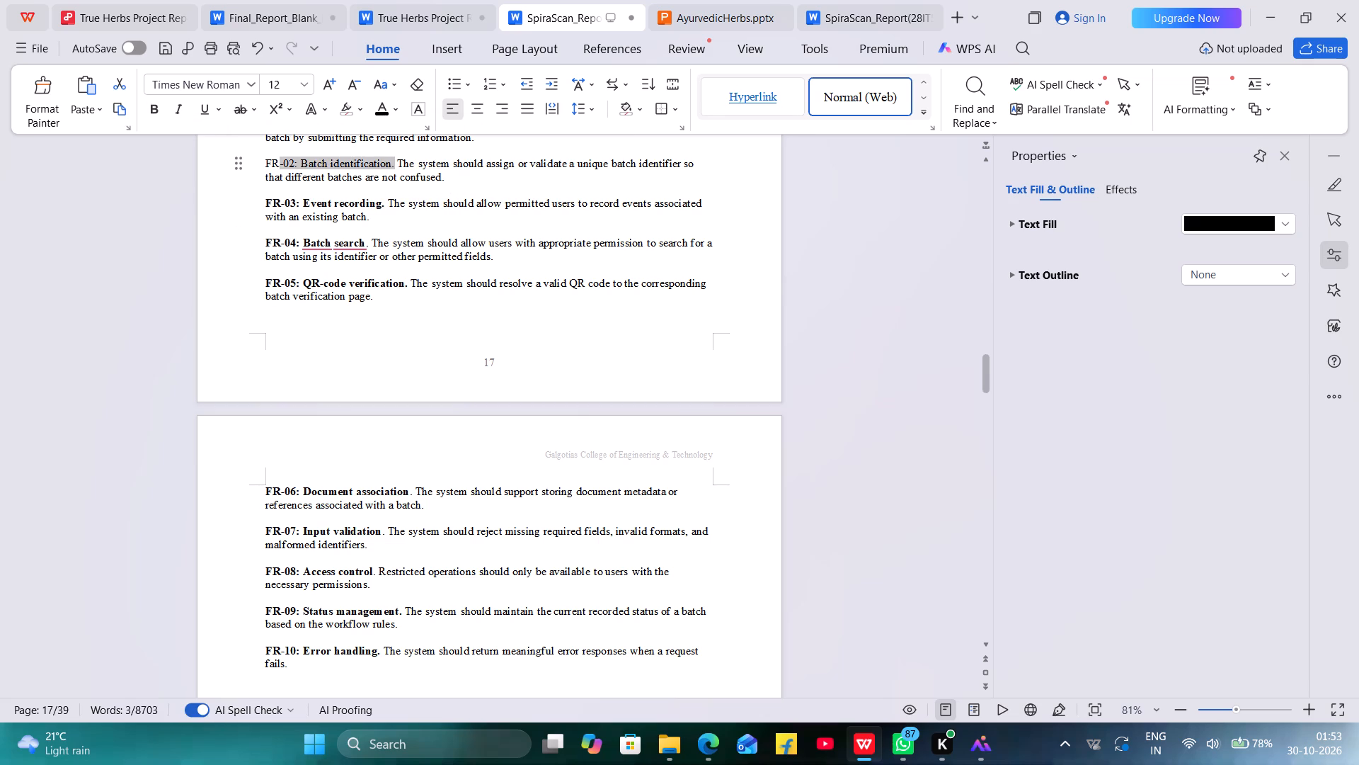
drag(277, 166, 265, 166)
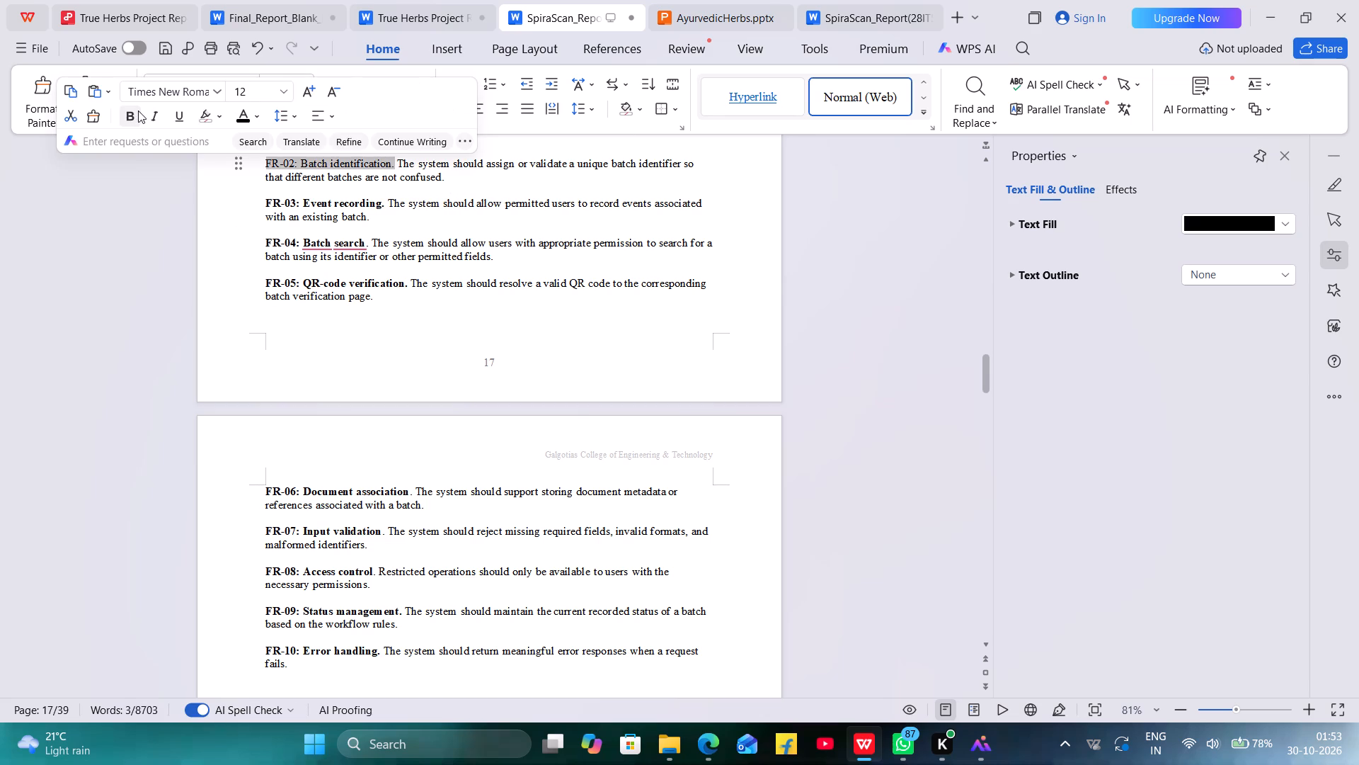
click(138, 110)
scroll(251, 202, up, 2)
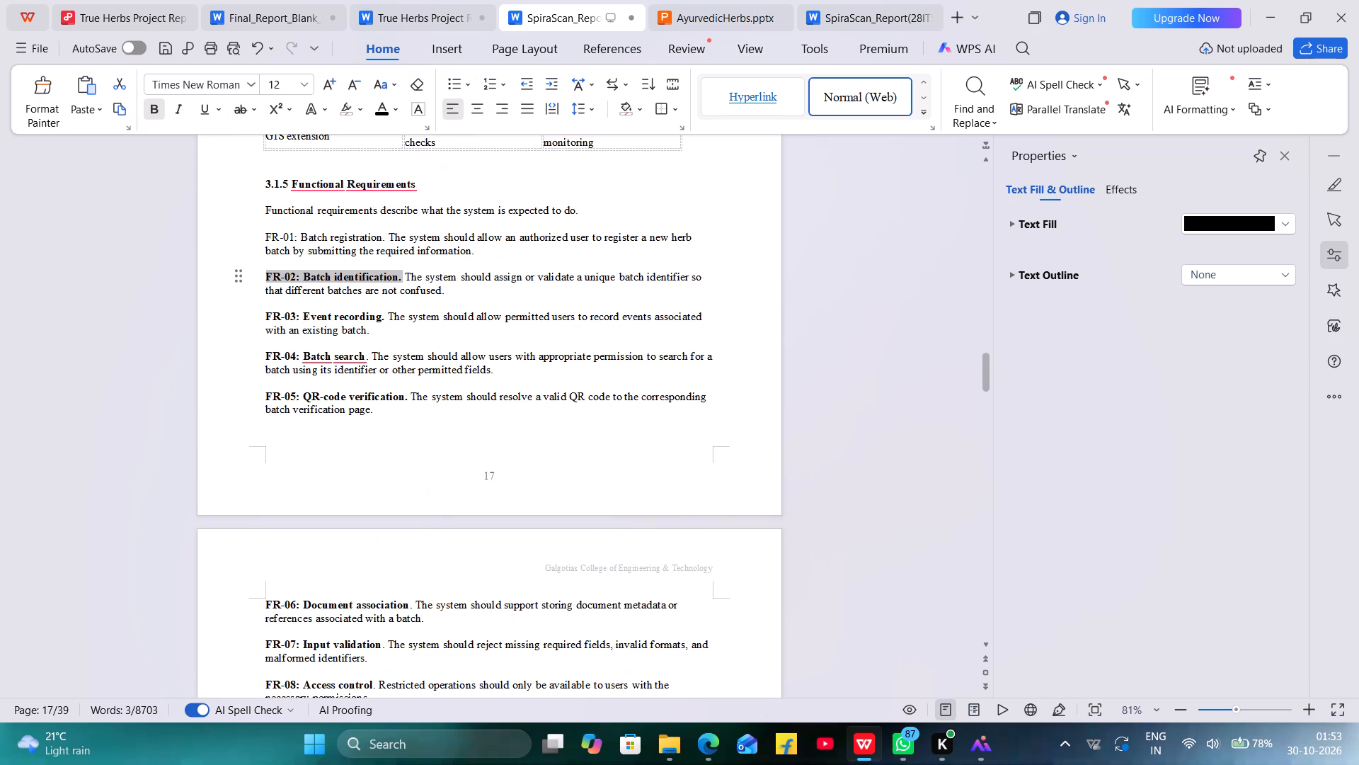
drag(386, 237, 260, 232)
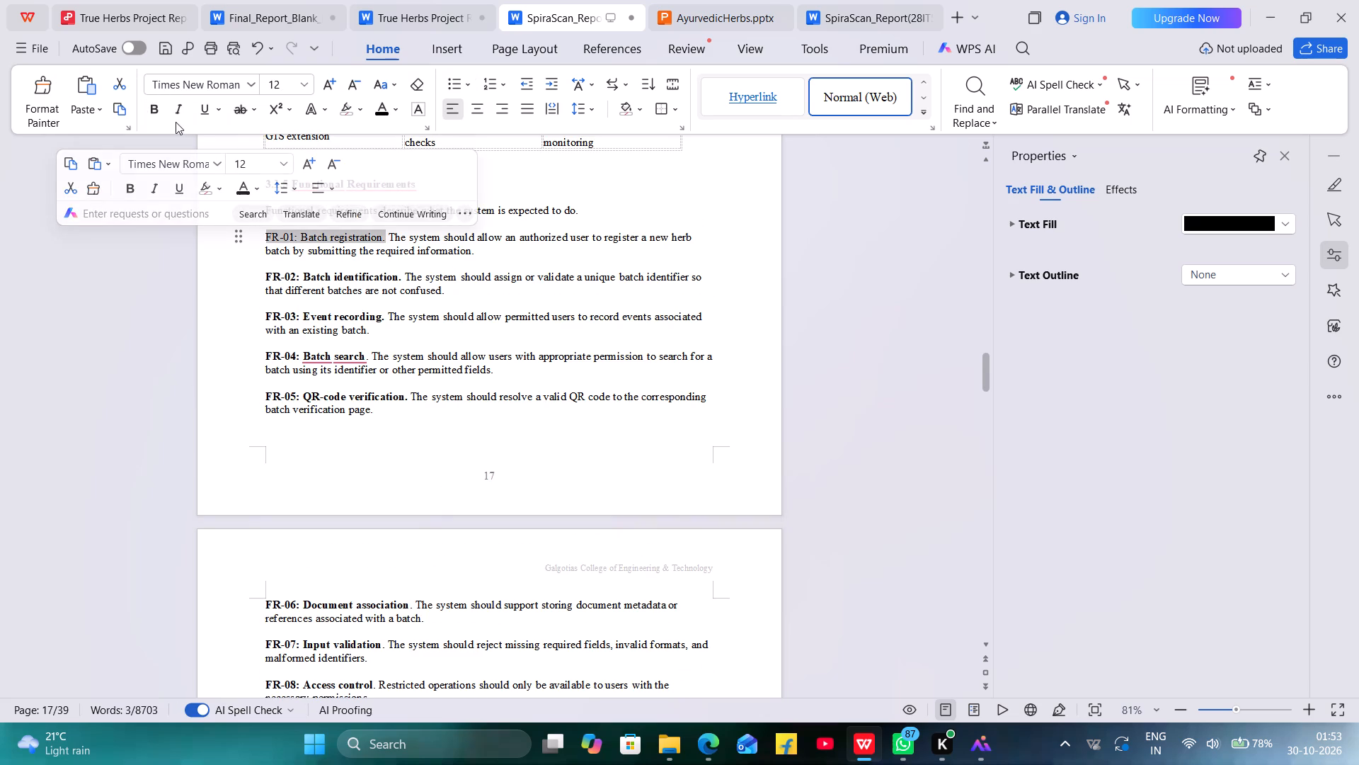
click(161, 108)
scroll(329, 412, down, 3)
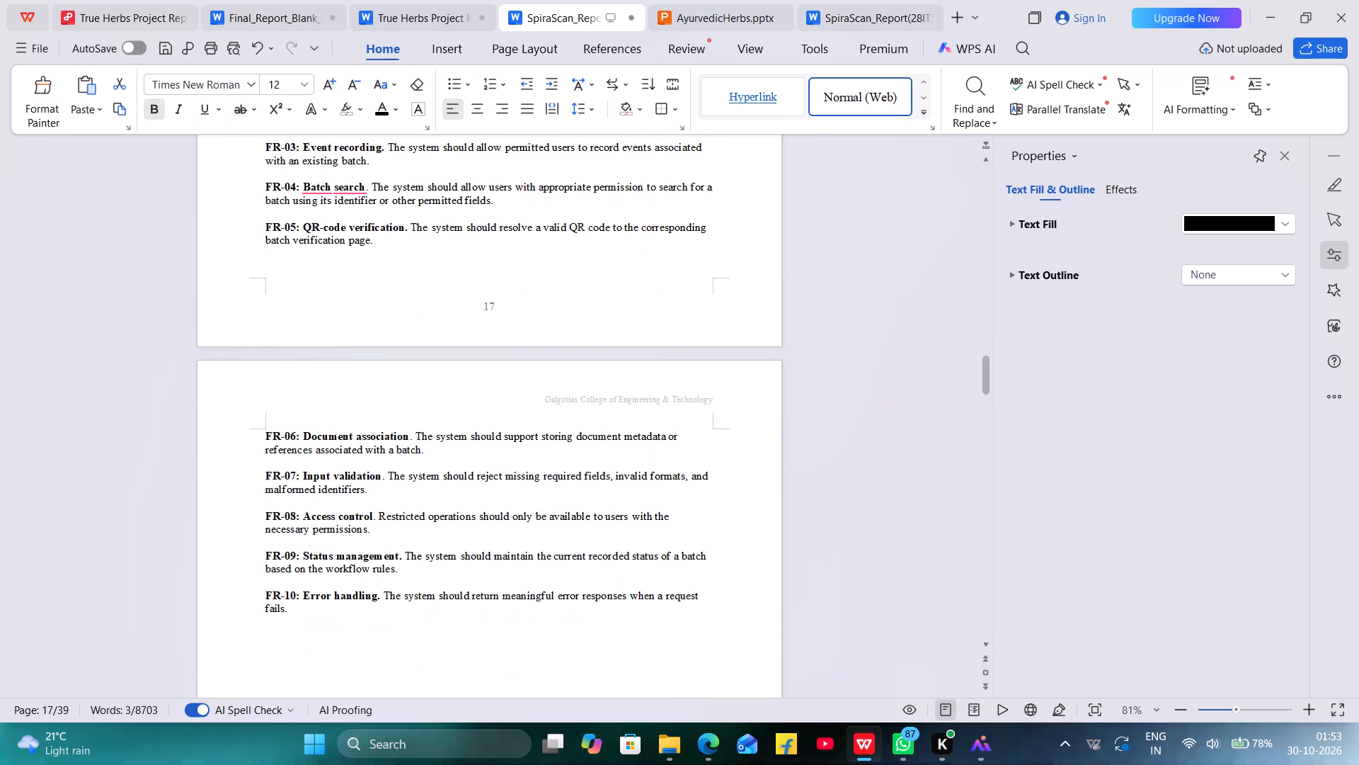
scroll(337, 414, down, 7)
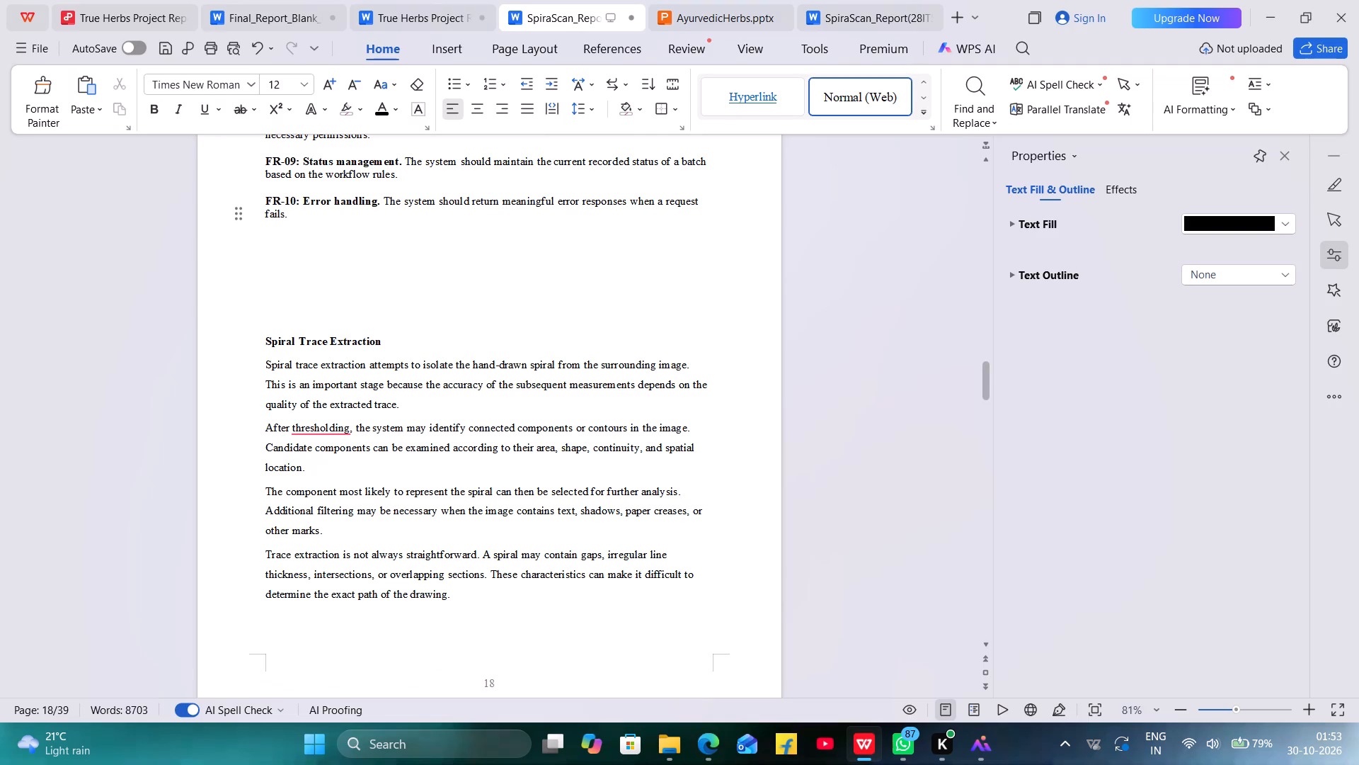
key(Return)
key(ctrl+v)
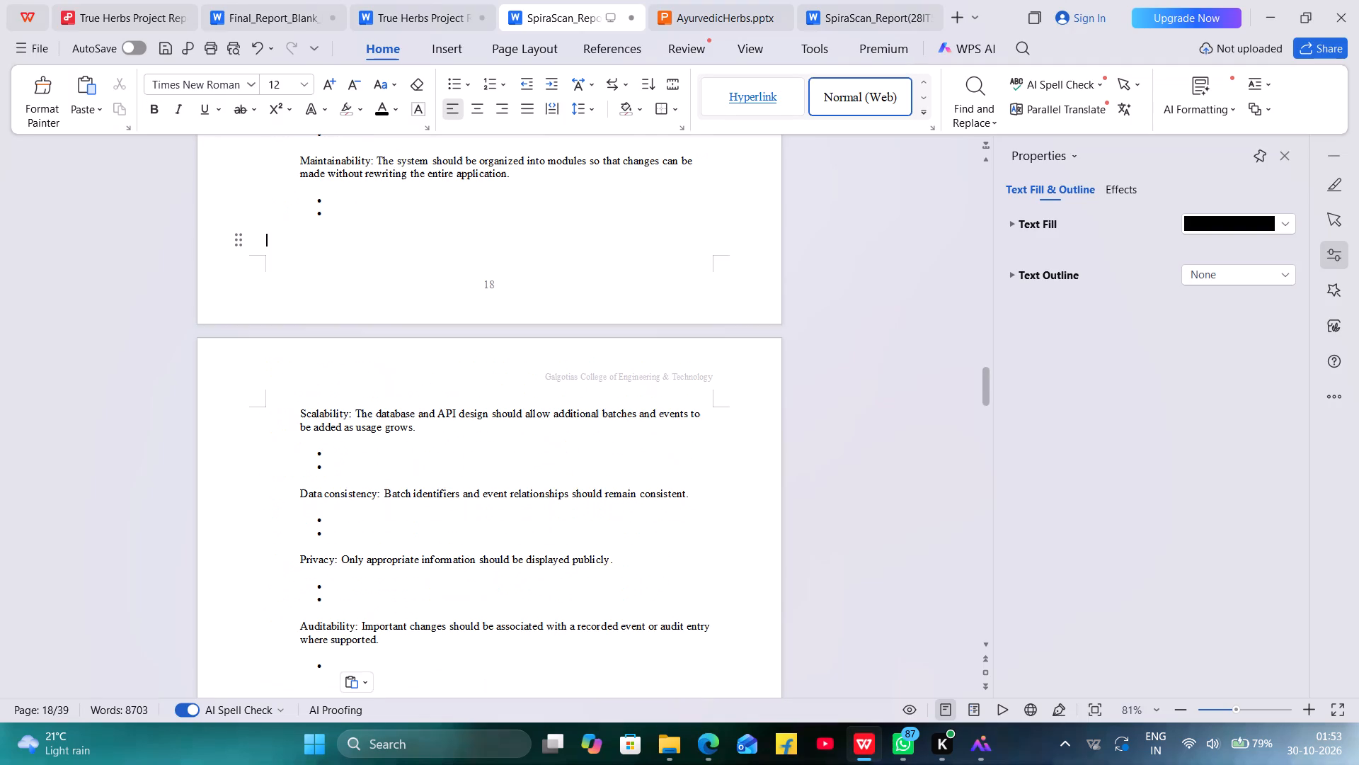
Remove the empty bullets beneath the Maintainability and Security paragraphs of the pasted section.
scroll(362, 233, up, 3)
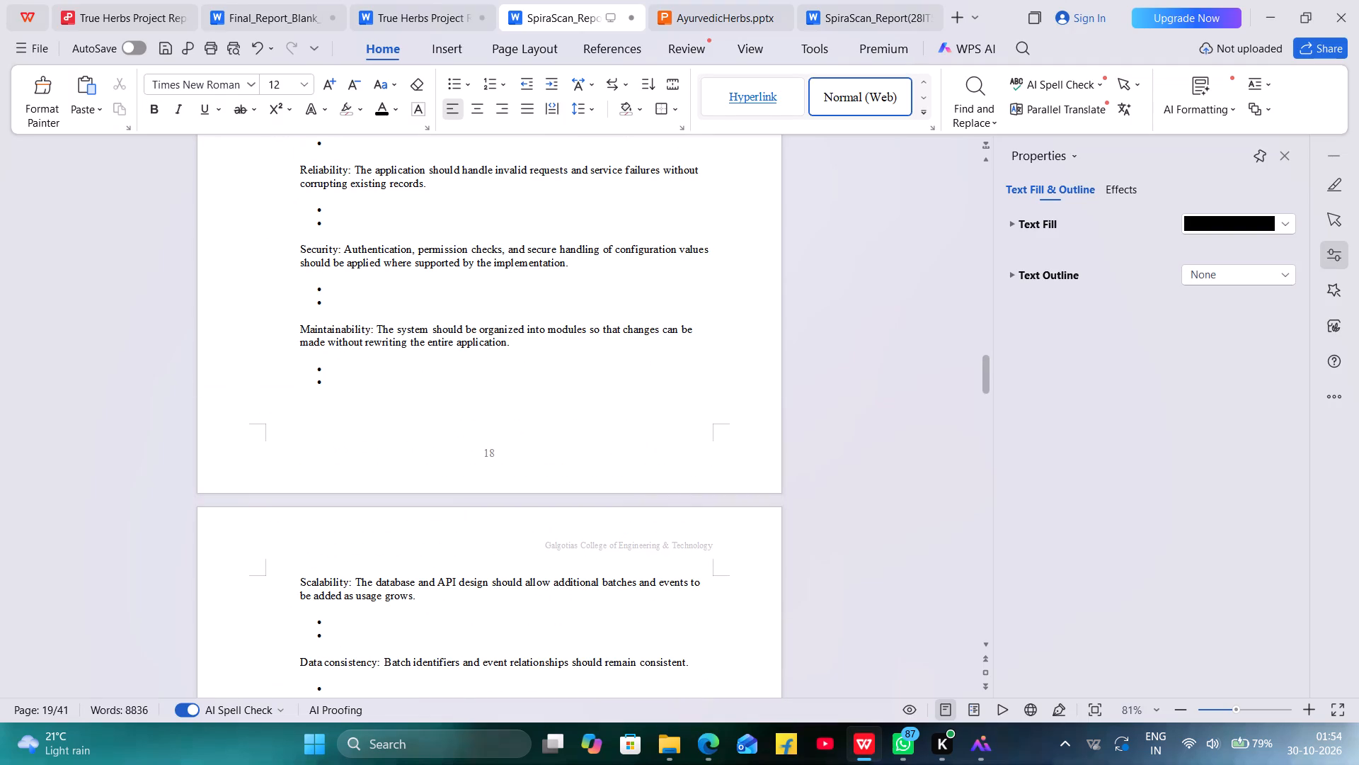
click(333, 379)
key(BackSpace)
click(333, 378)
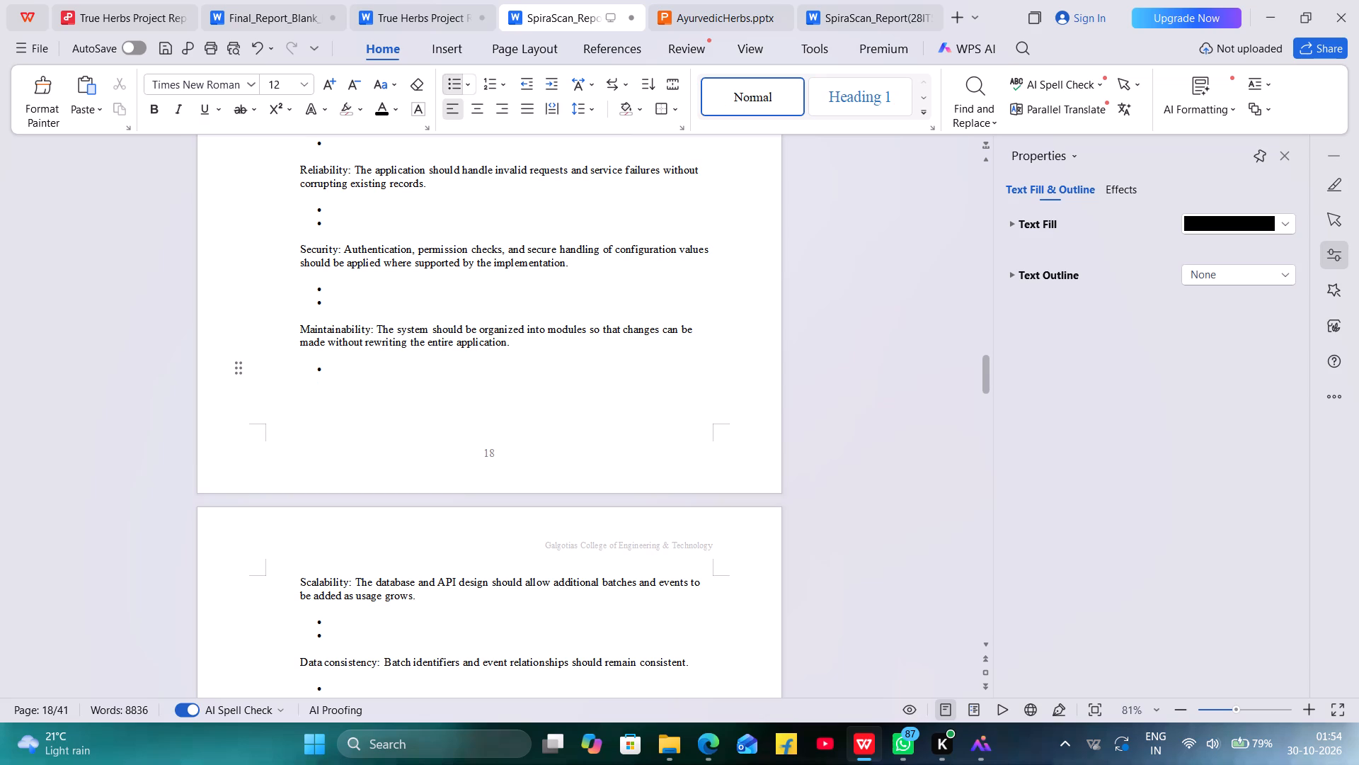
key(BackSpace)
click(328, 305)
key(BackSpace)
key(BackSpace)
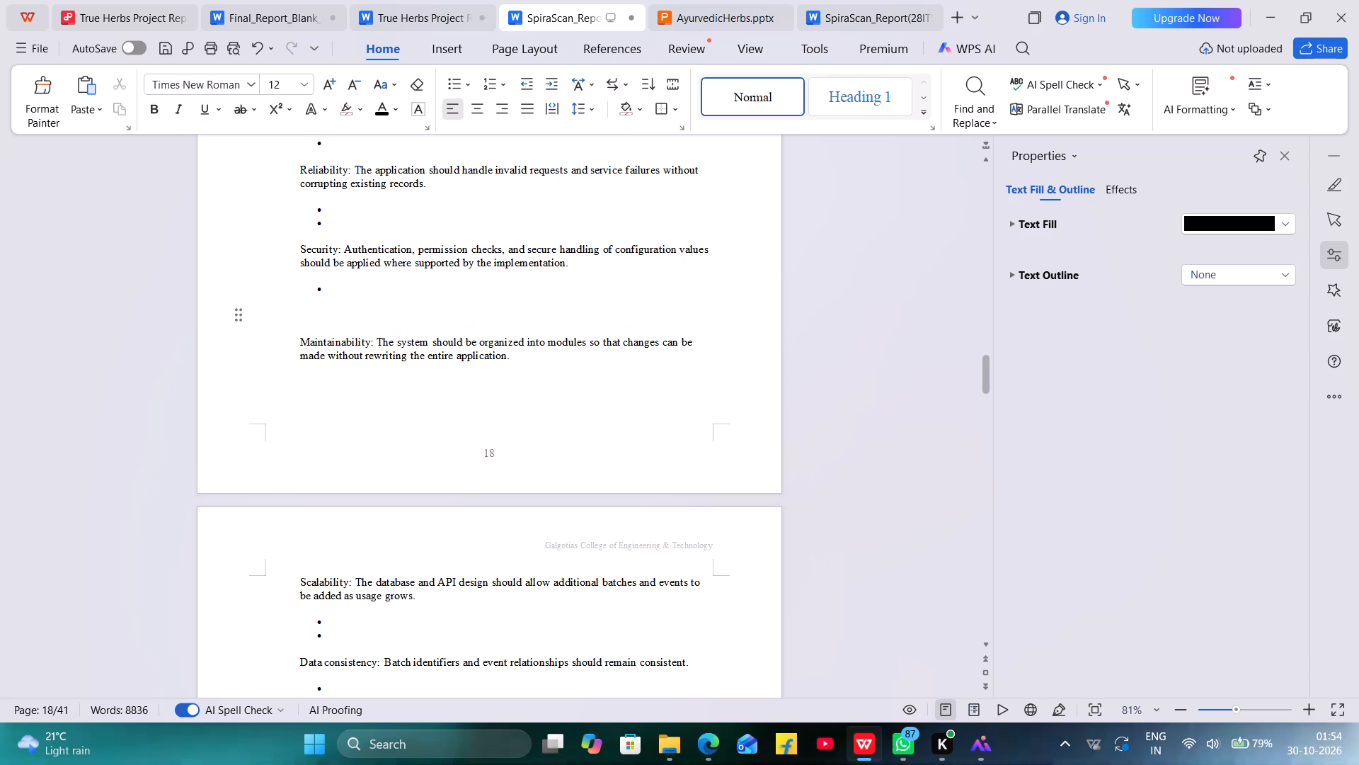
click(328, 289)
key(BackSpace)
Remove the empty bullets beneath the Reliability and Usability paragraphs and the one above Usability in section 3.1.6.
click(330, 229)
key(BackSpace)
key(BackSpace)
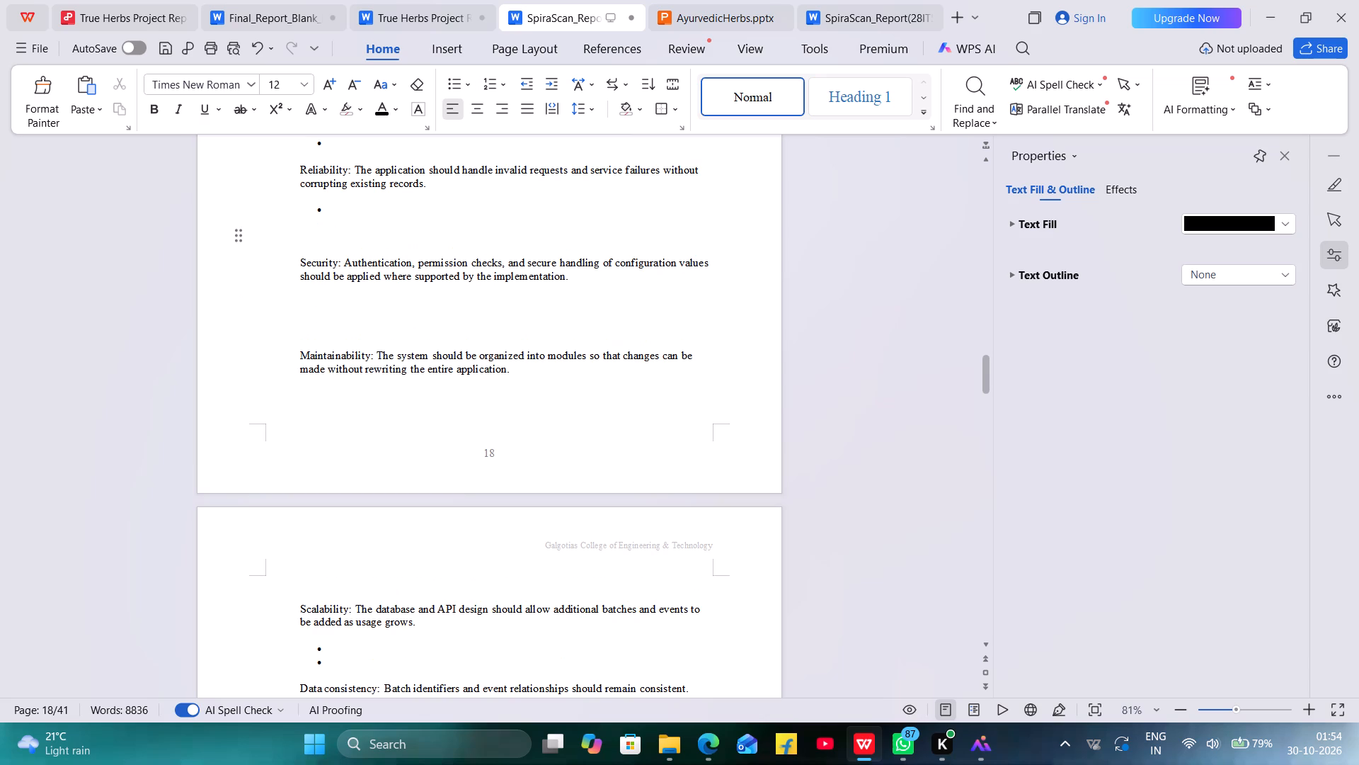
click(326, 208)
key(BackSpace)
scroll(326, 208, up, 2)
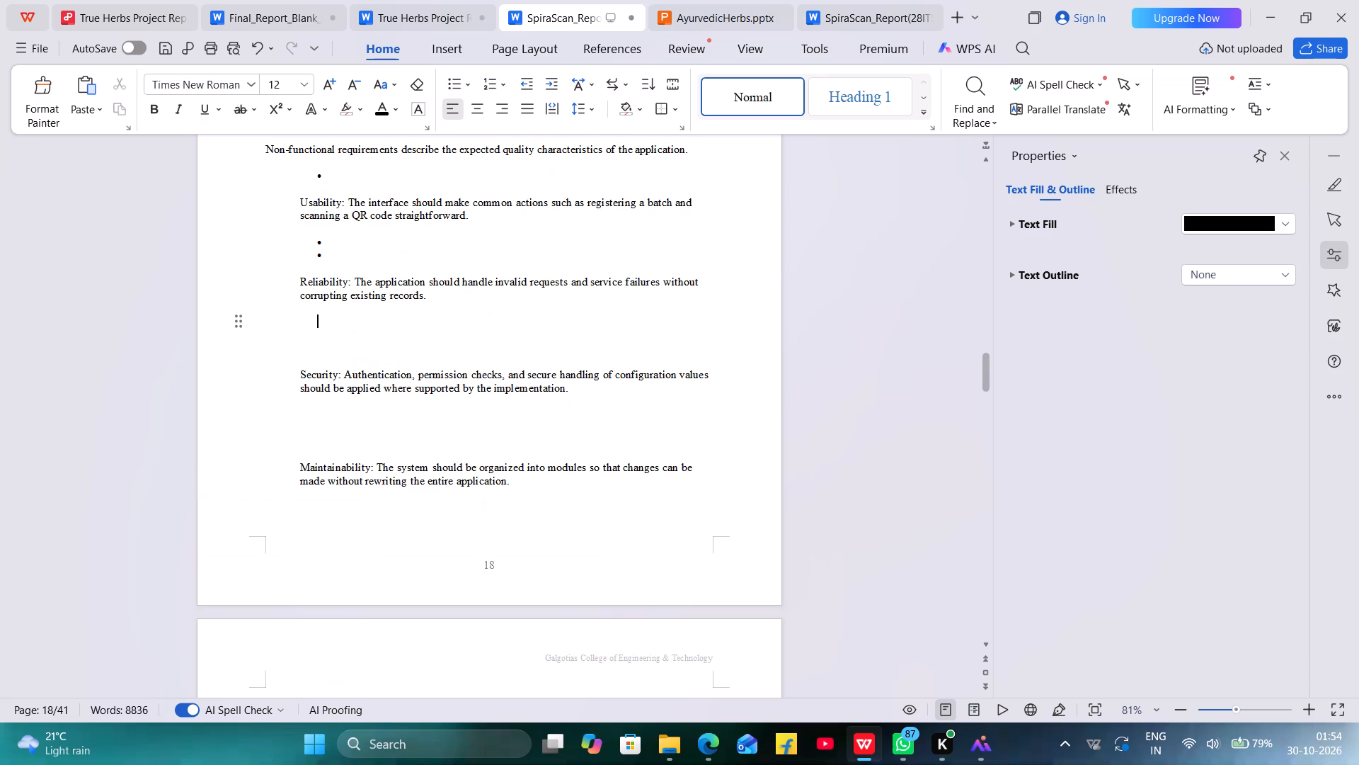
click(325, 242)
key(BackSpace)
click(336, 271)
key(BackSpace)
click(331, 178)
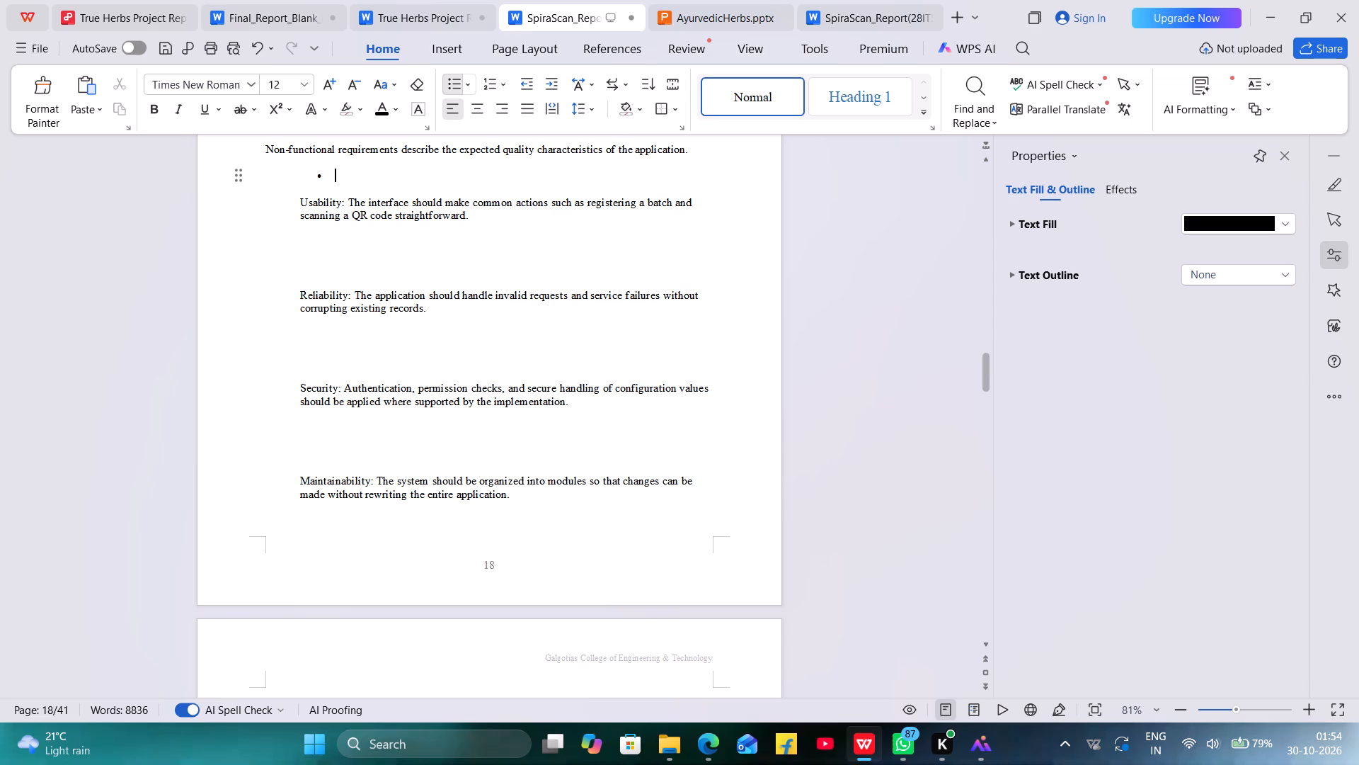
key(BackSpace)
Remove the empty bullets beneath the Auditability, Privacy, Data consistency and Scalability paragraphs.
scroll(331, 178, up, 2)
scroll(332, 299, down, 5)
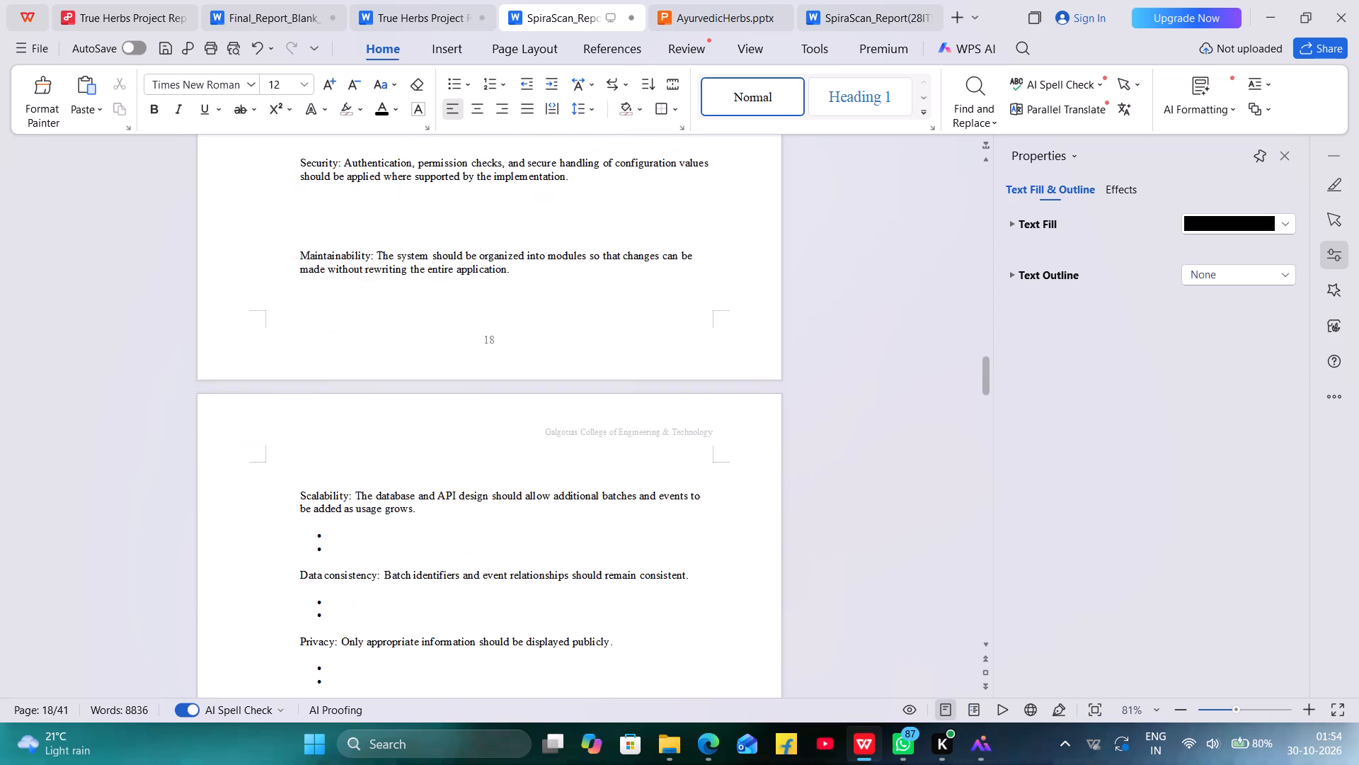
scroll(332, 299, down, 4)
click(333, 577)
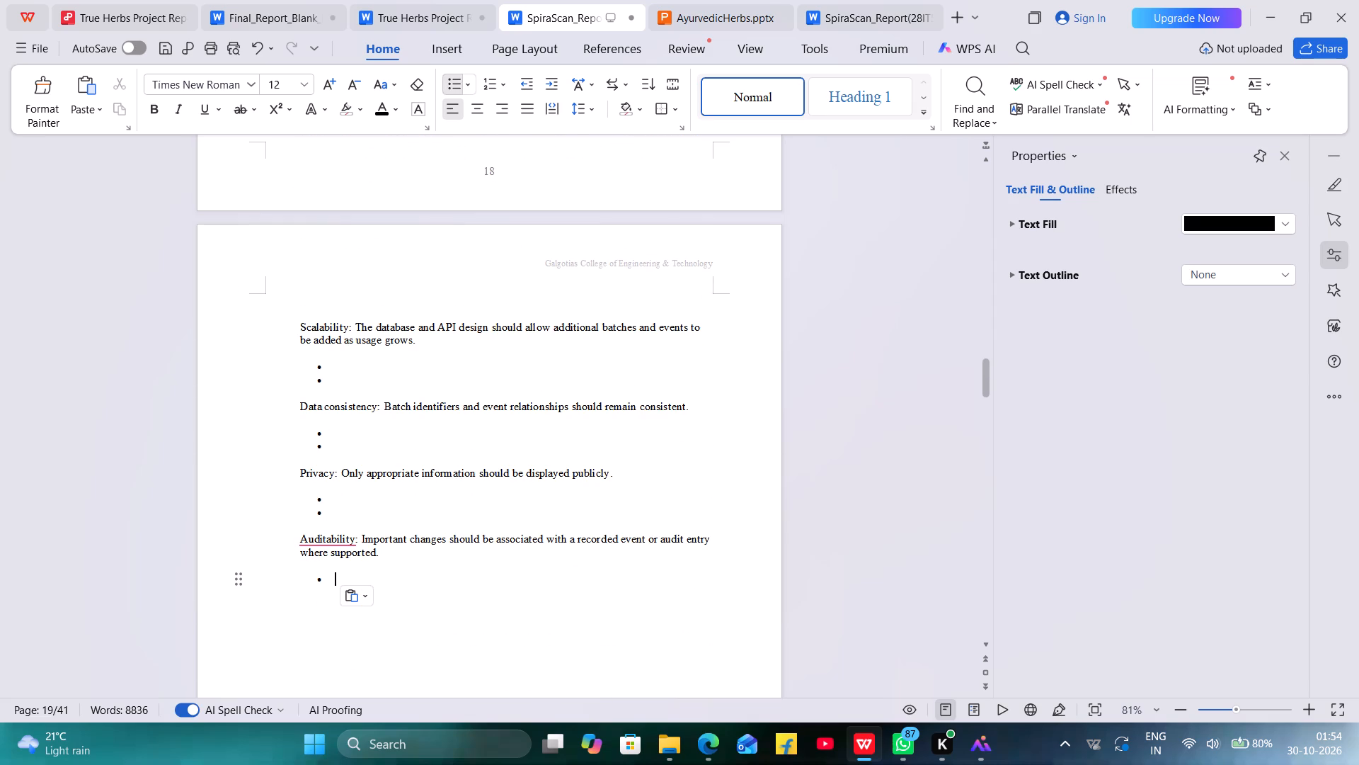
key(BackSpace)
click(331, 522)
key(BackSpace)
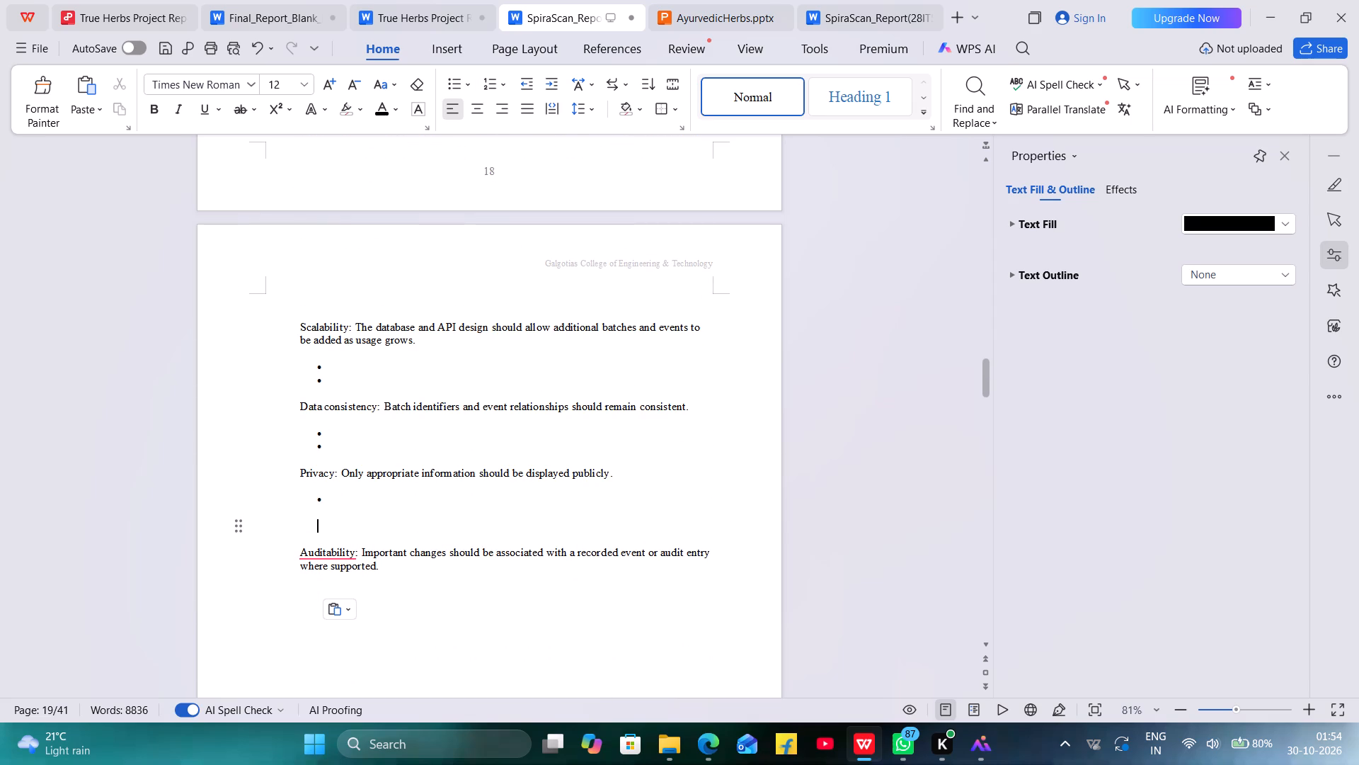
click(330, 490)
click(323, 508)
key(BackSpace)
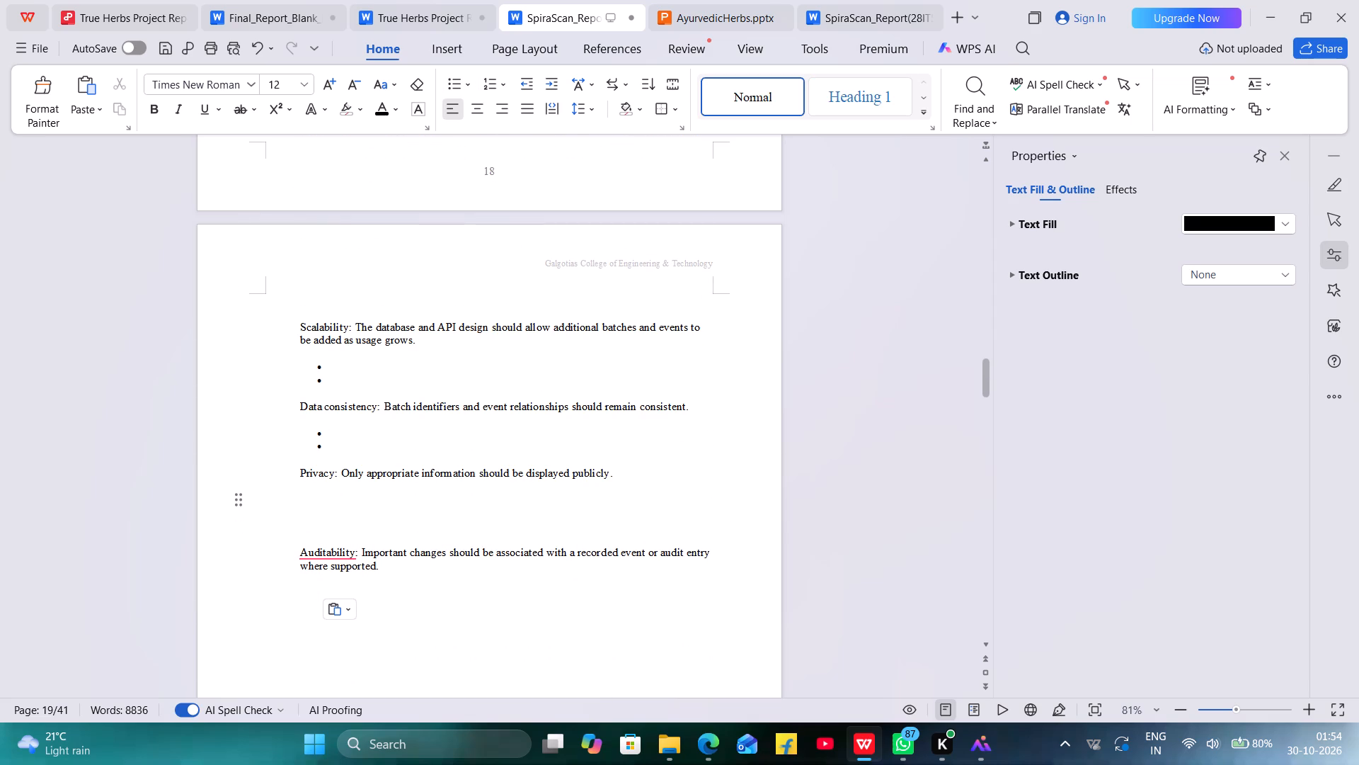
click(323, 448)
key(BackSpace)
click(323, 442)
key(BackSpace)
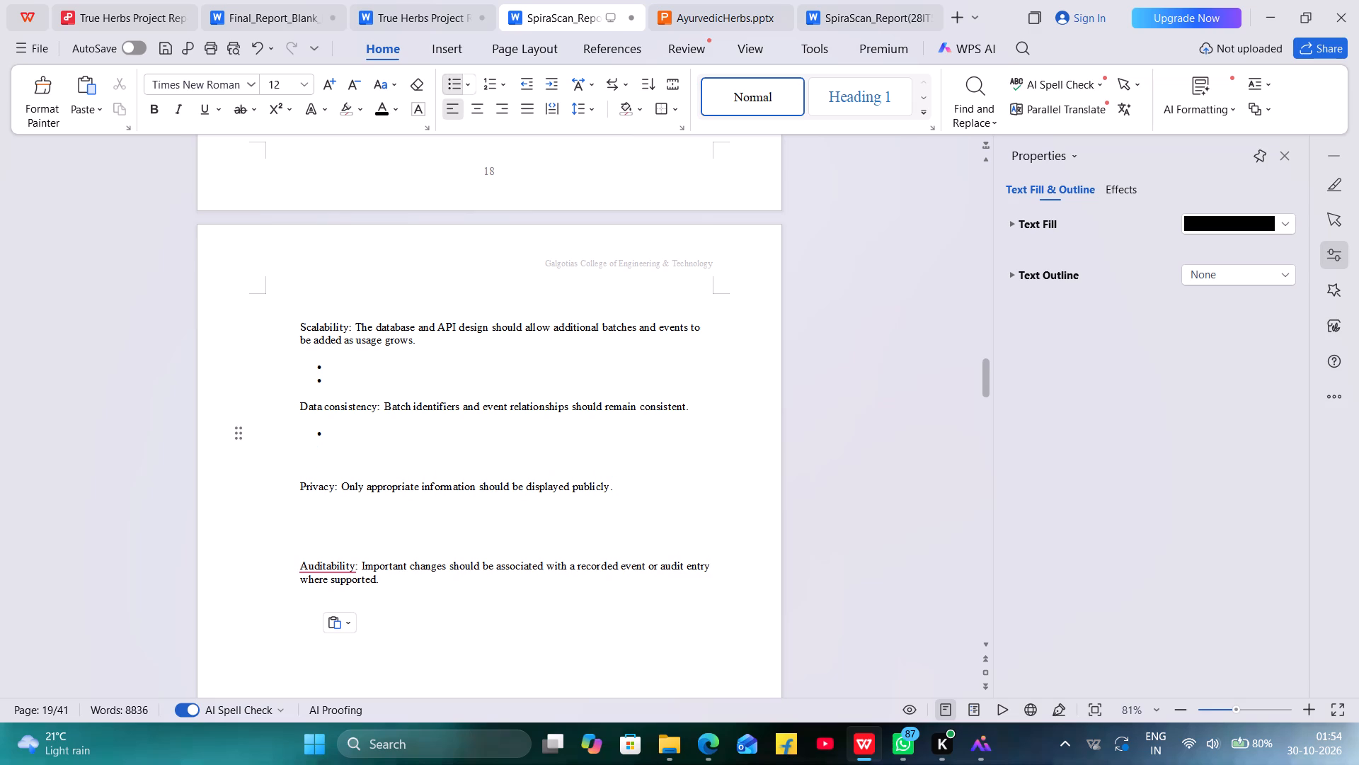
click(341, 383)
key(BackSpace)
click(340, 367)
key(BackSpace)
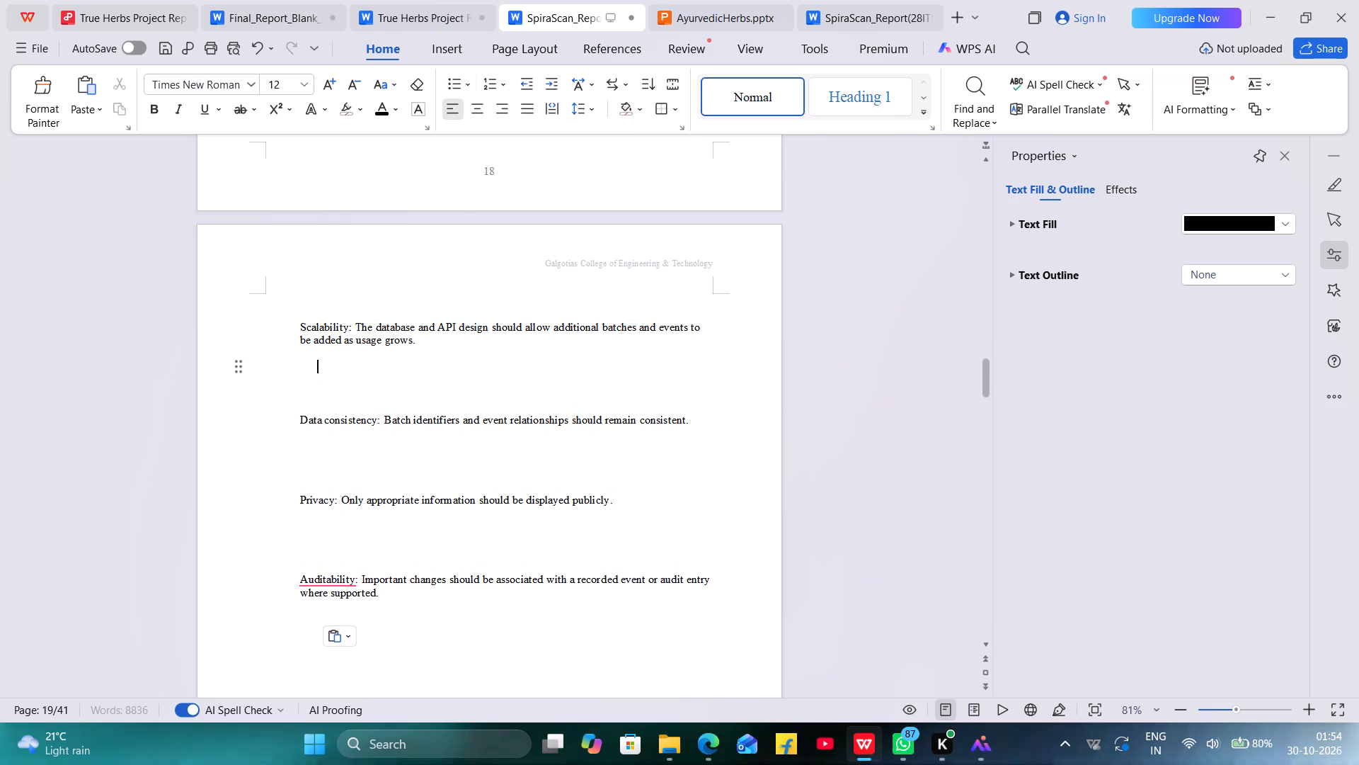
Delete the blank lines separating the Scalability, Data consistency, Privacy and Auditability paragraphs.
scroll(340, 367, up, 3)
scroll(350, 430, down, 3)
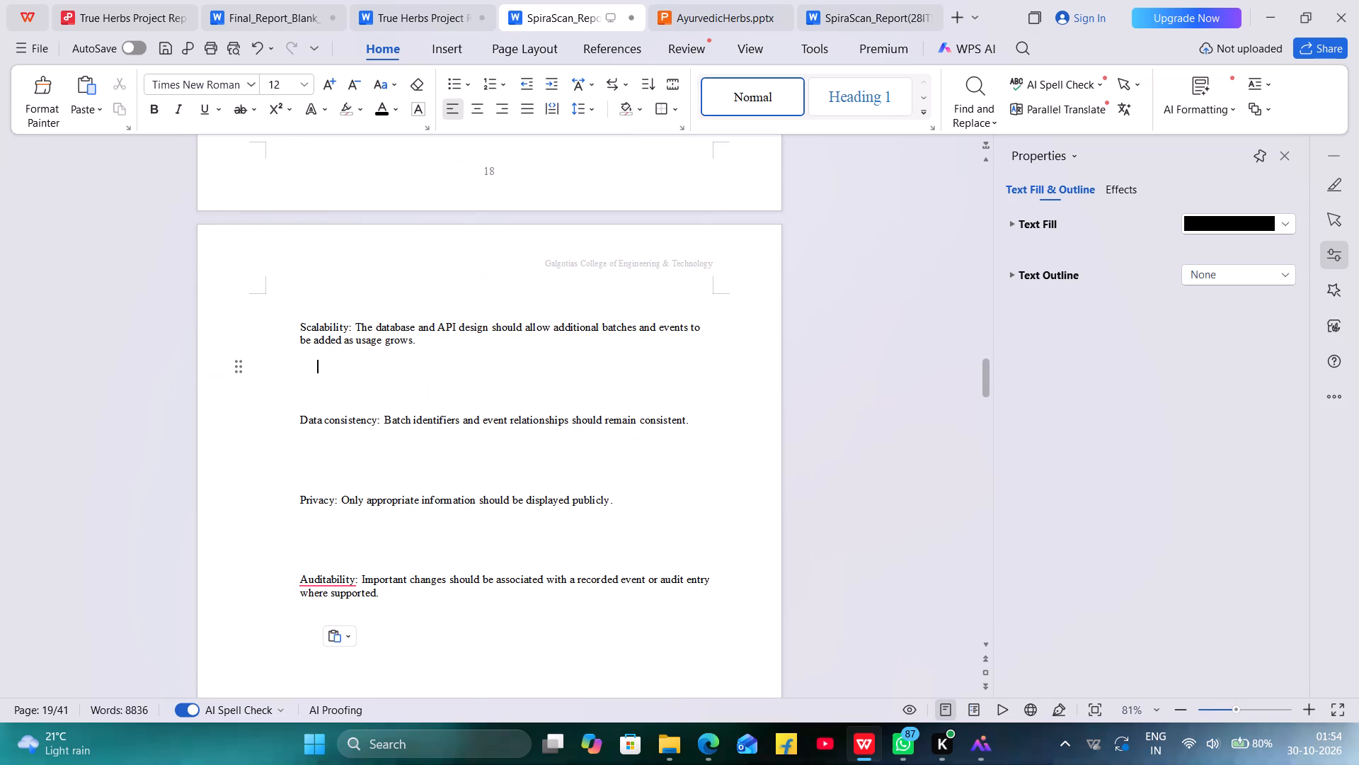
click(355, 548)
key(BackSpace)
key(BackSpace)
key(BackSpace)
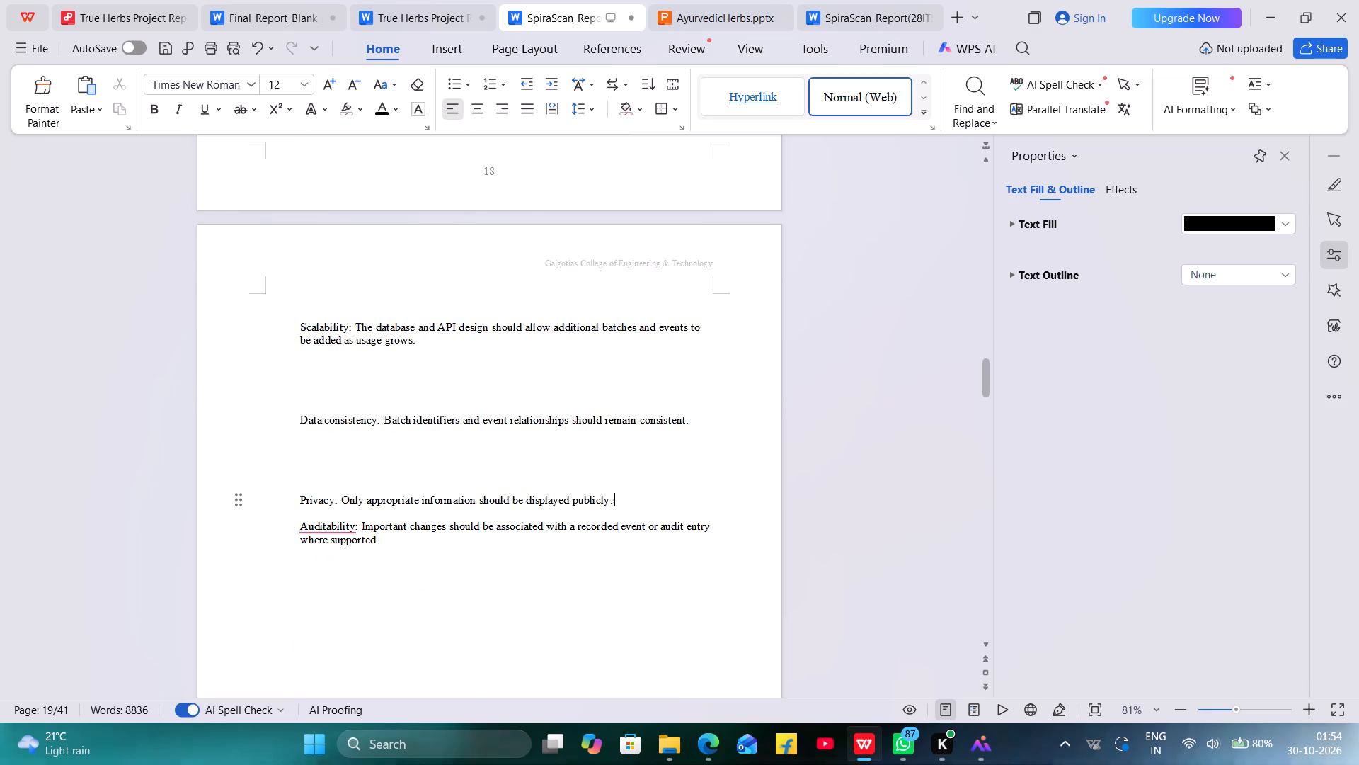
click(332, 474)
key(BackSpace)
key(BackSpace)
key(BackSpace)
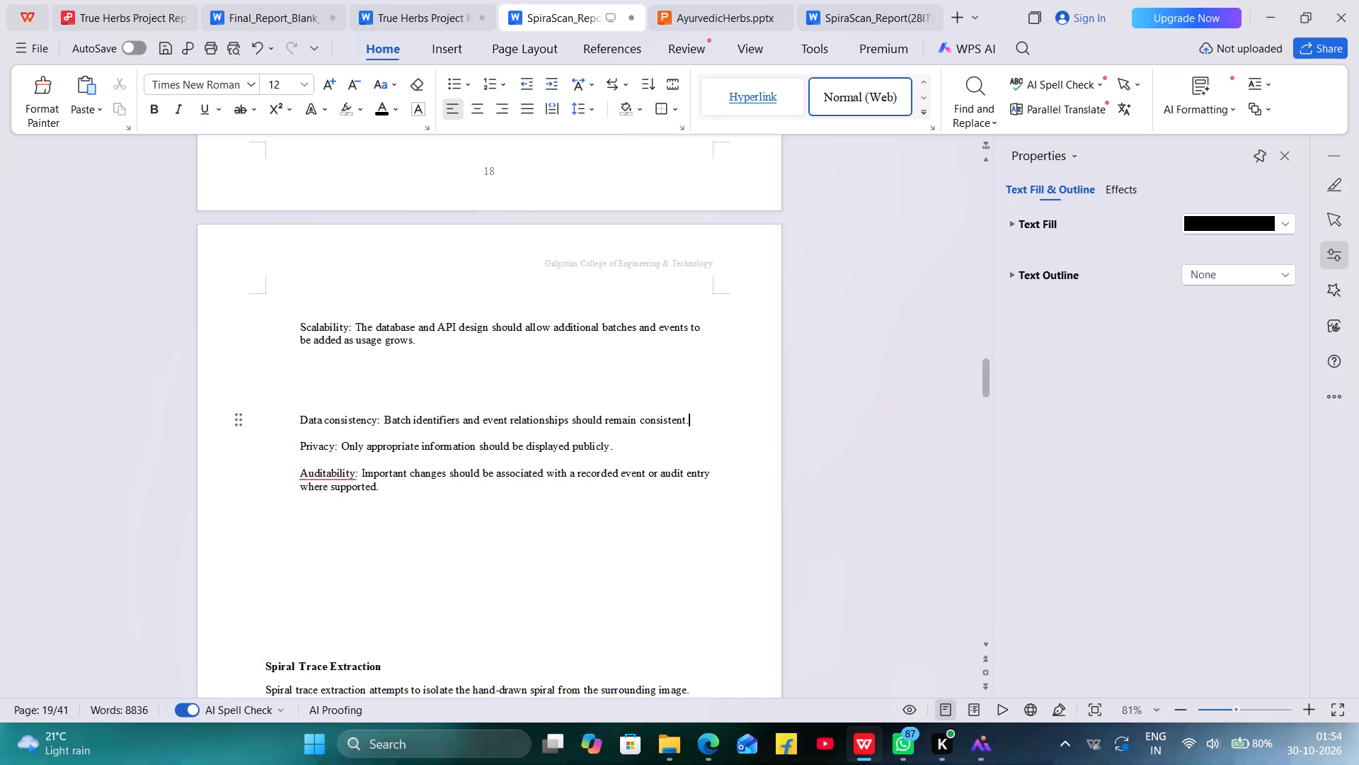
click(317, 404)
key(BackSpace)
key(BackSpace)
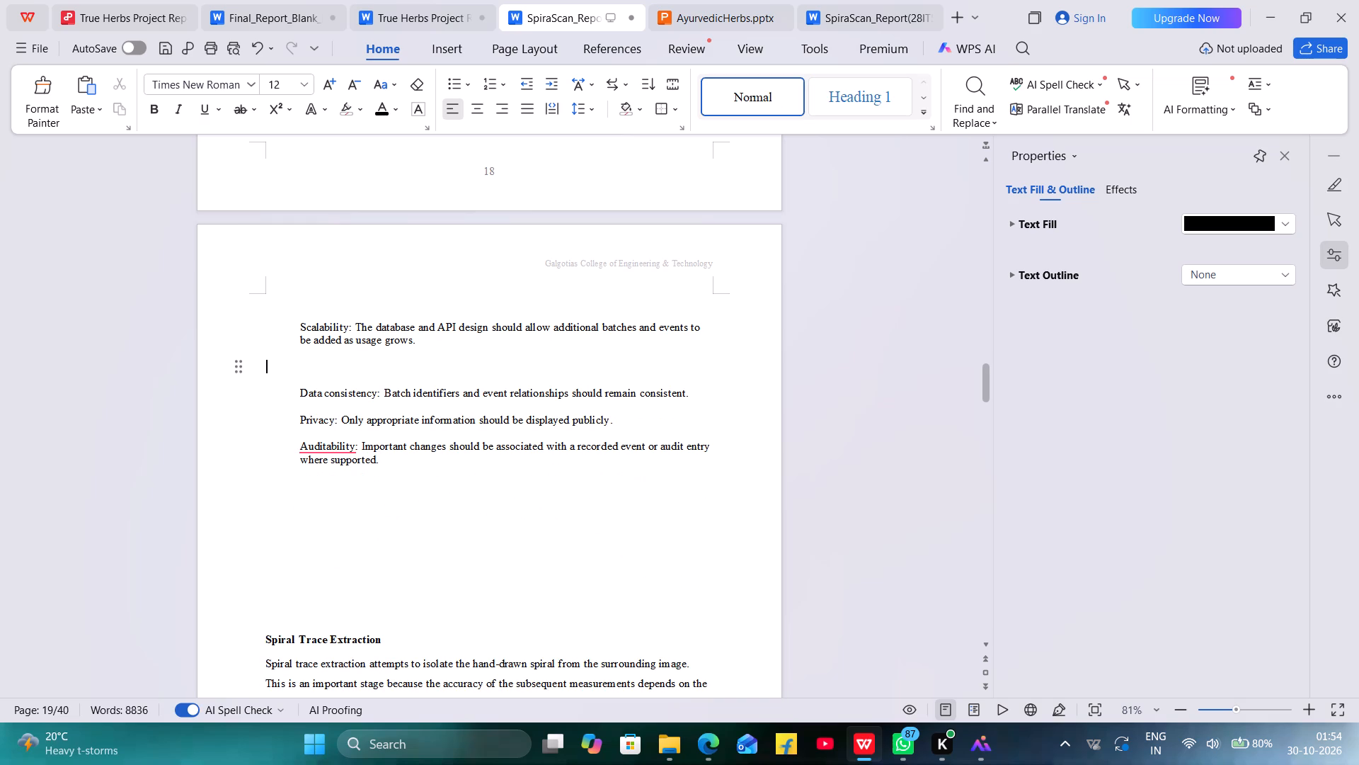
key(BackSpace)
Delete extra blank lines beneath the Maintainability and Security paragraphs.
scroll(315, 375, up, 3)
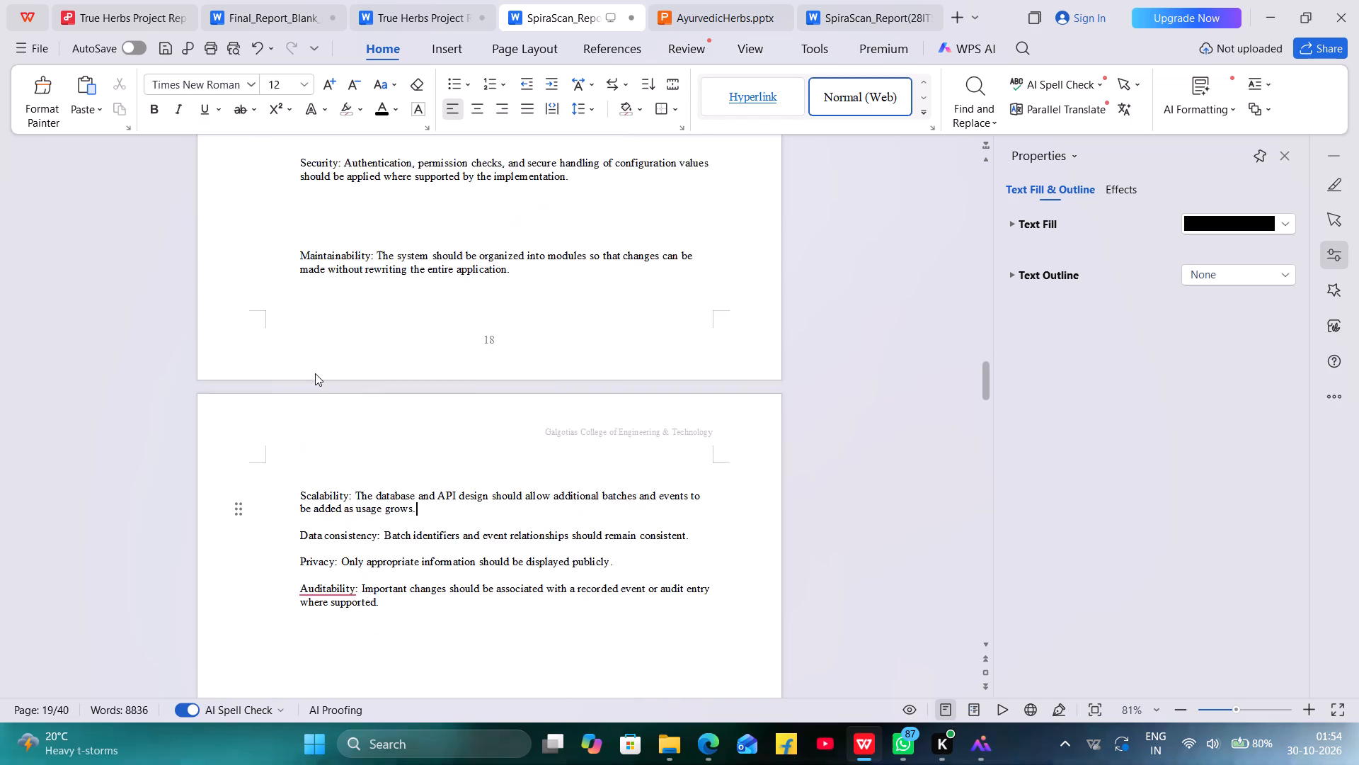
scroll(315, 373, up, 1)
click(323, 349)
key(BackSpace)
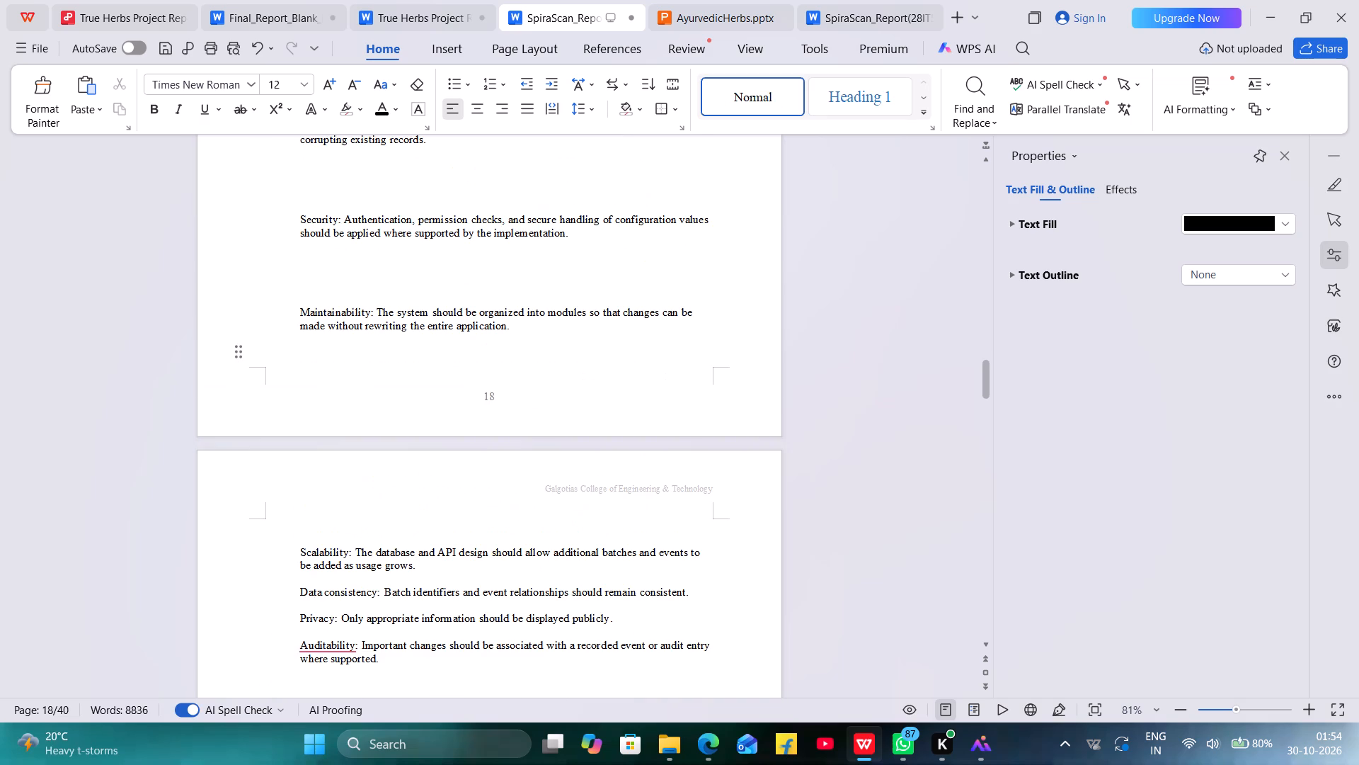
key(BackSpace)
click(324, 301)
key(BackSpace)
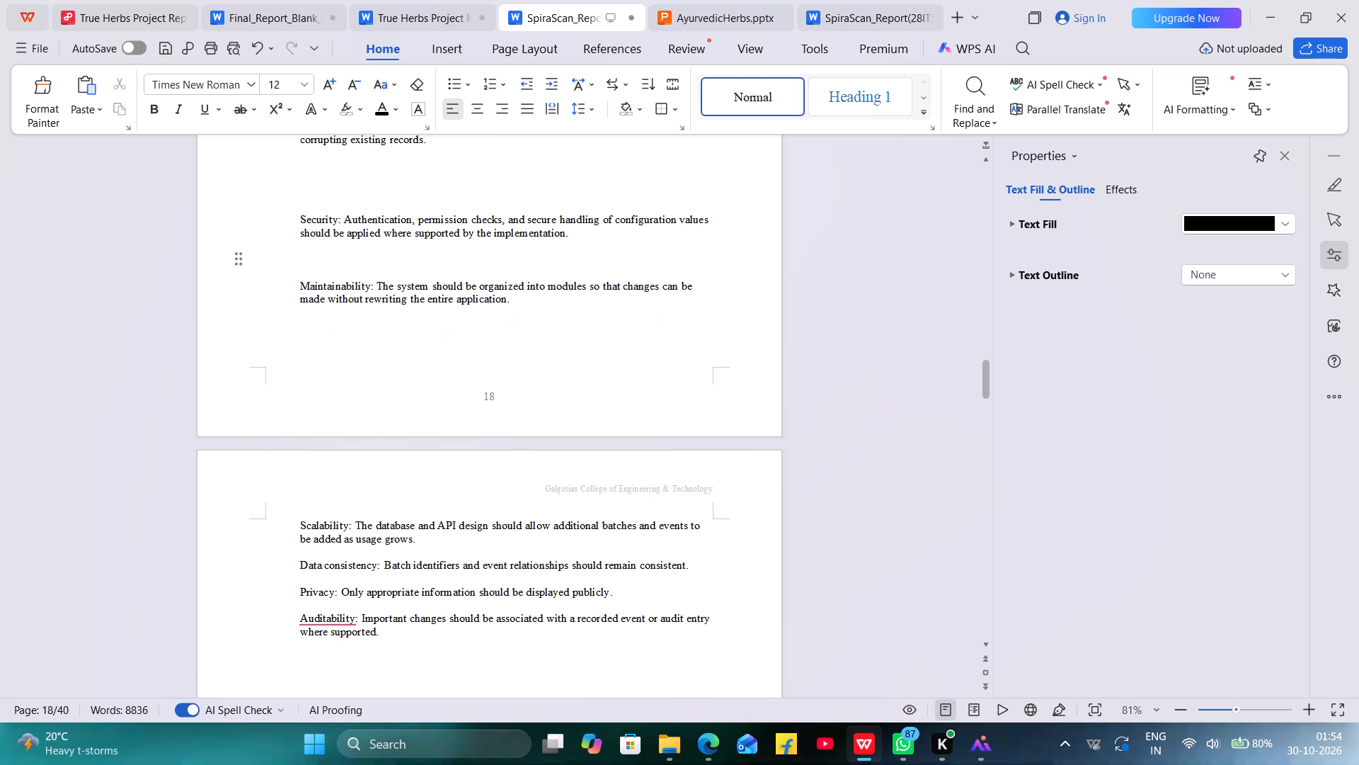
key(BackSpace)
Delete the blank lines beneath the Reliability and Usability paragraphs.
scroll(296, 240, up, 1)
click(322, 246)
key(BackSpace)
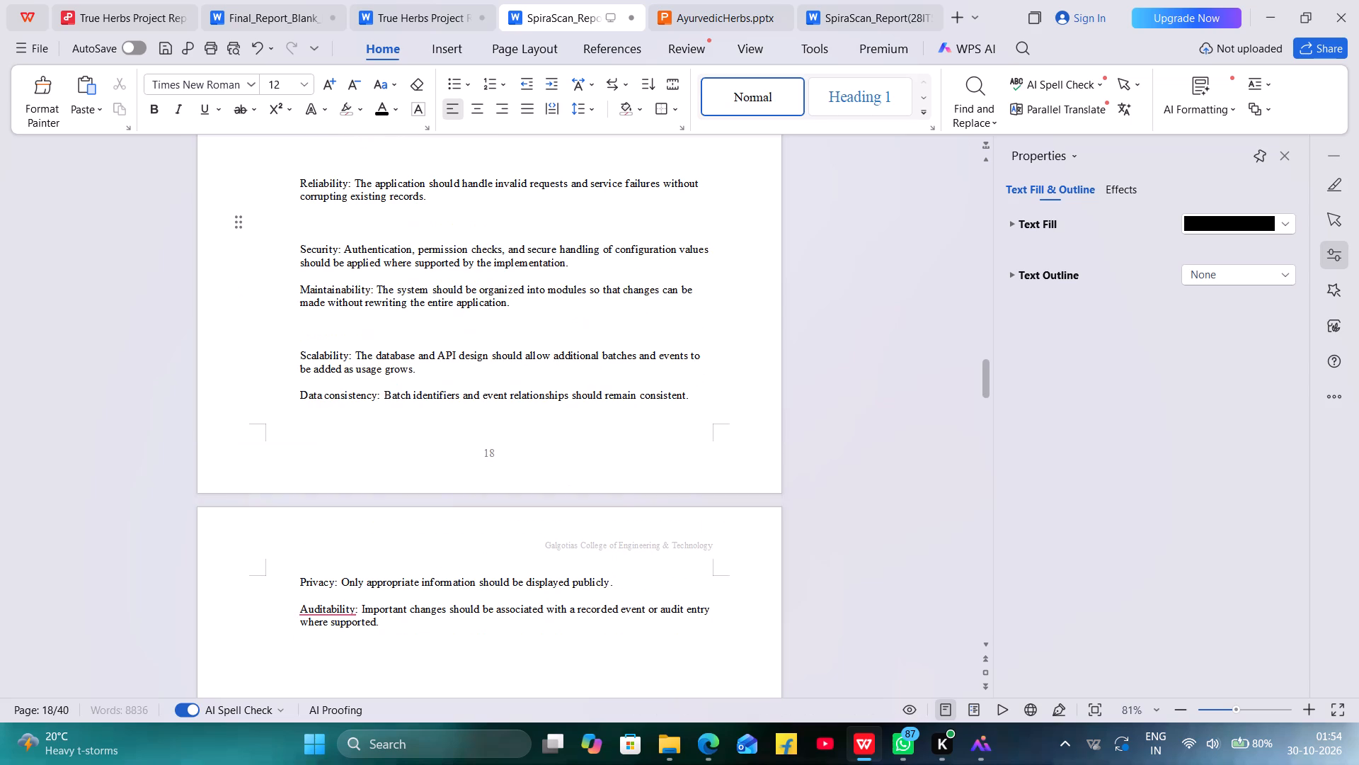
key(BackSpace)
scroll(322, 244, up, 2)
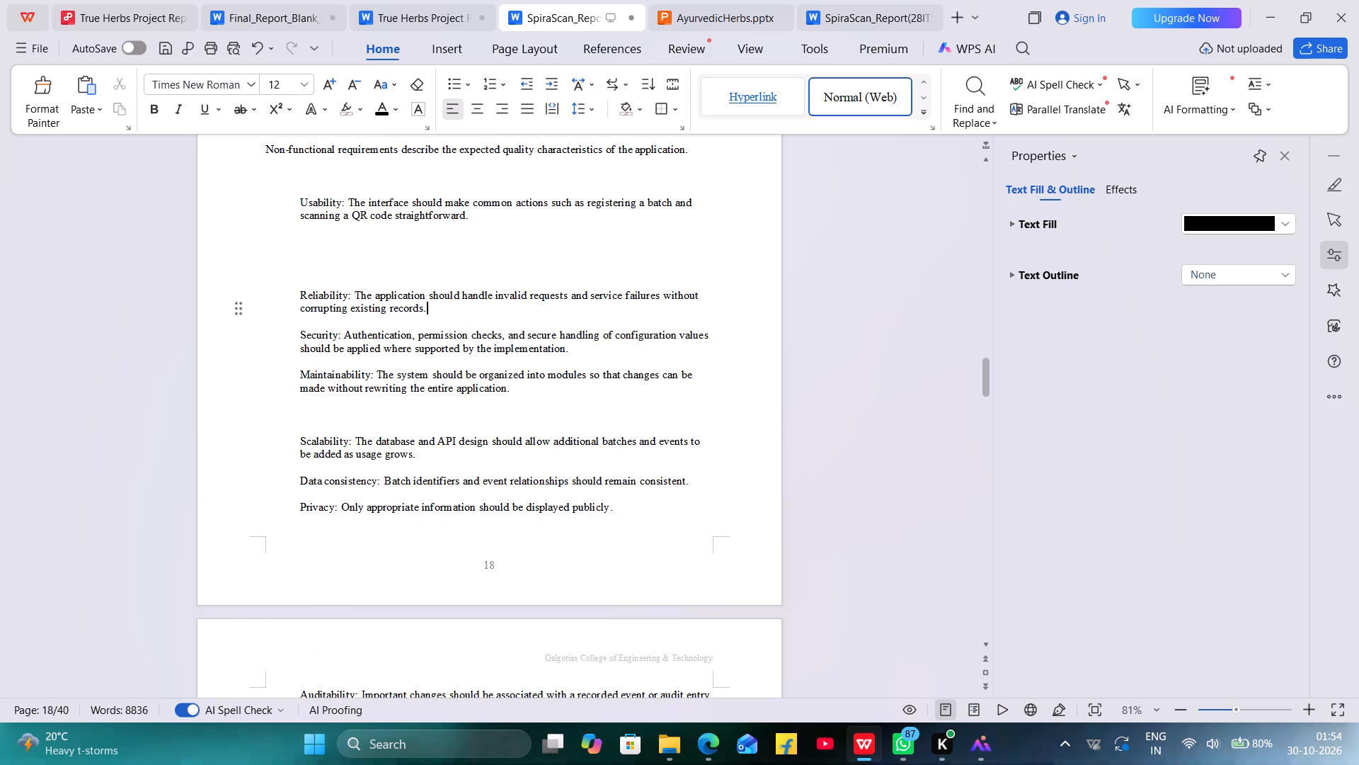
click(304, 271)
key(BackSpace)
key(BackSpace)
key(BackSpace)
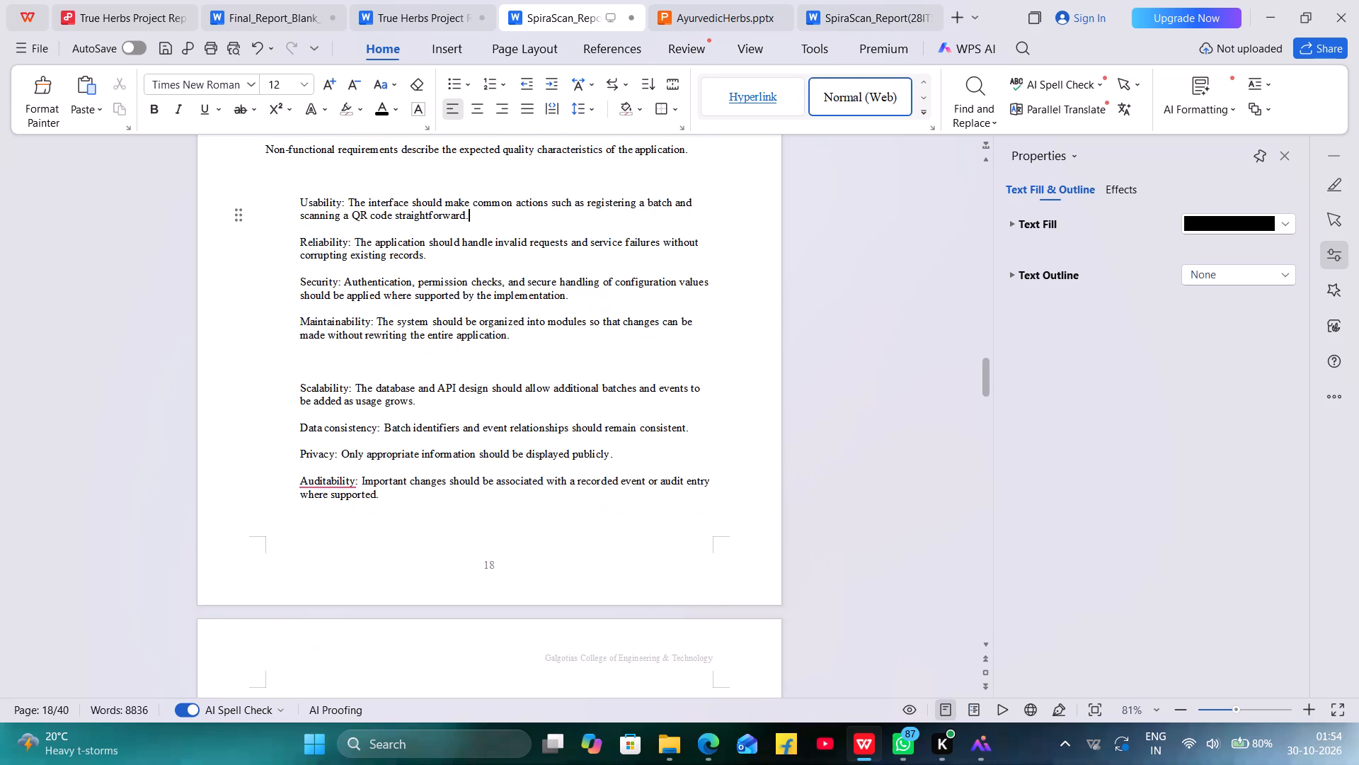
Format the paragraphs from Usability through Auditability as a 1., 2., 3. numbered list and restart its numbering.
scroll(304, 271, up, 2)
scroll(304, 271, down, 6)
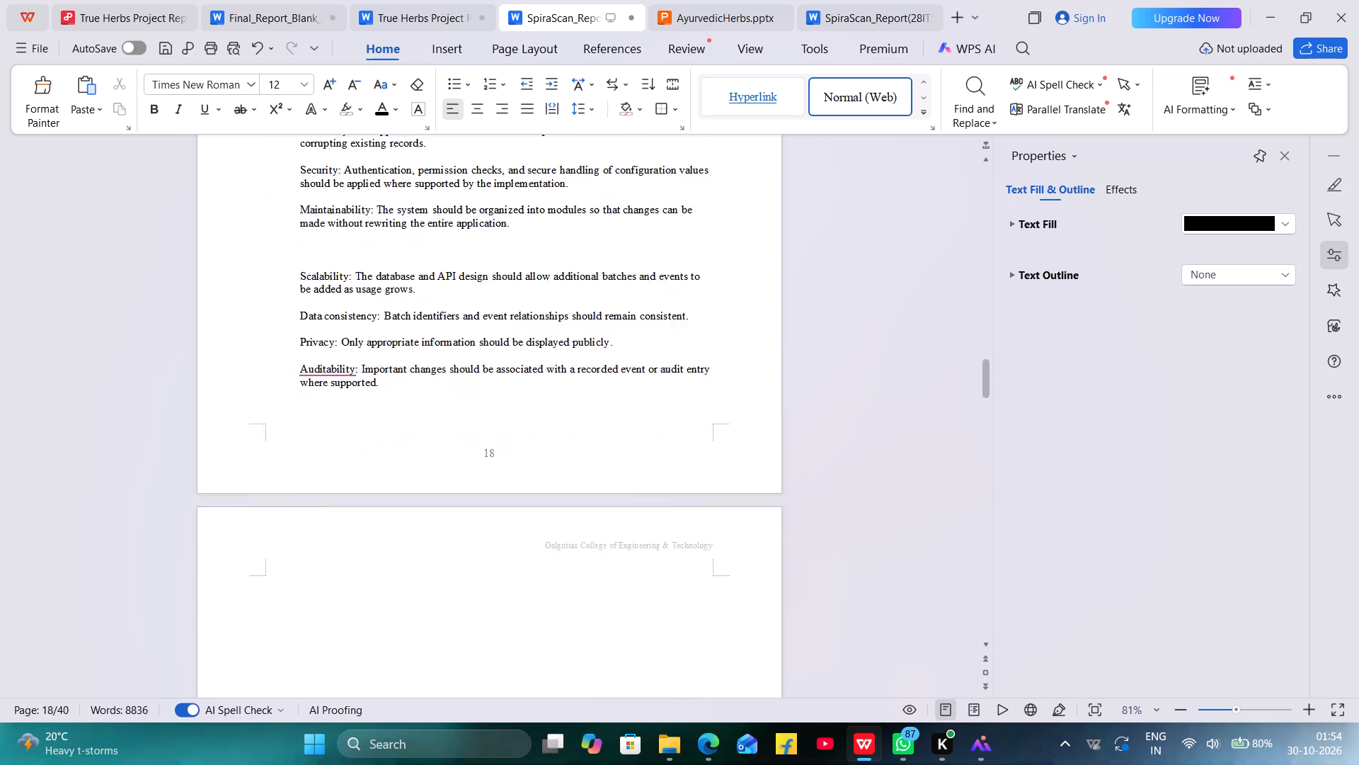
scroll(304, 271, down, 1)
scroll(304, 271, up, 4)
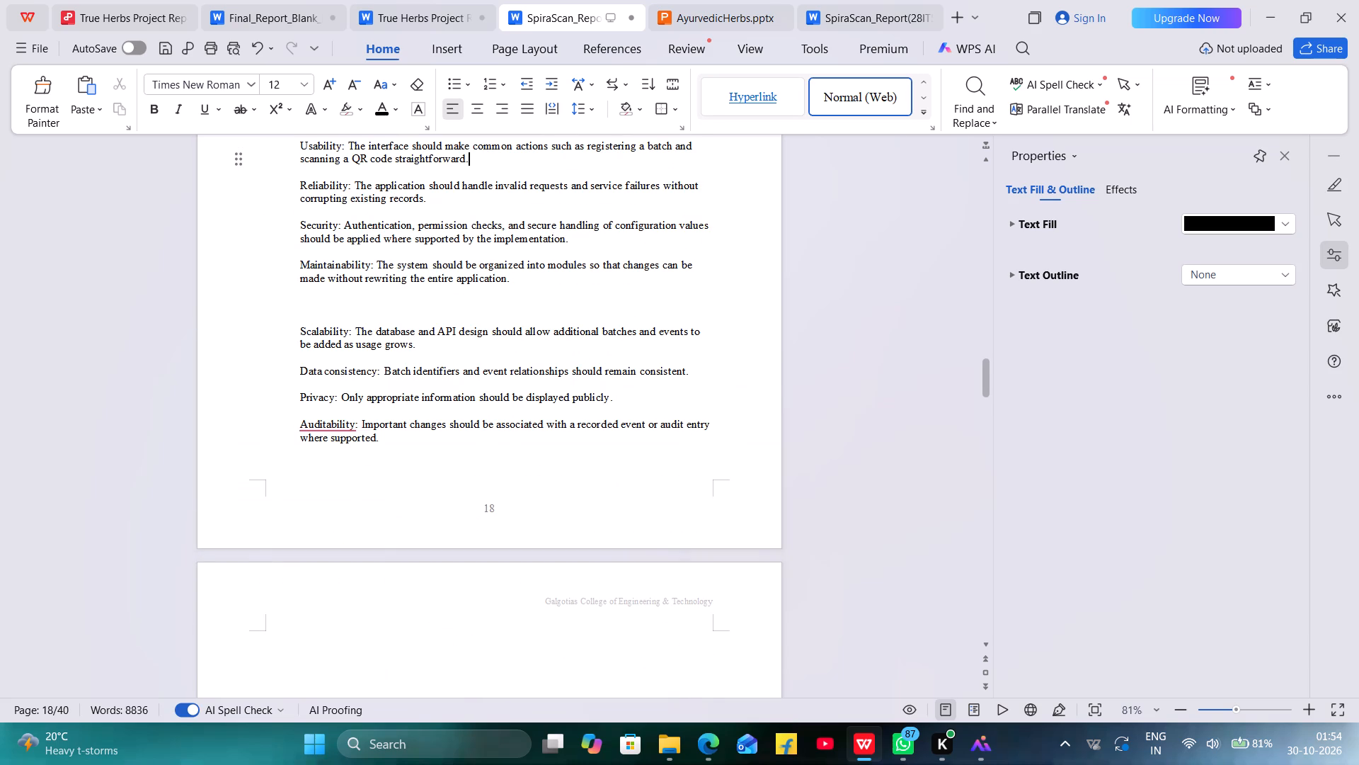
drag(405, 443, 221, 360)
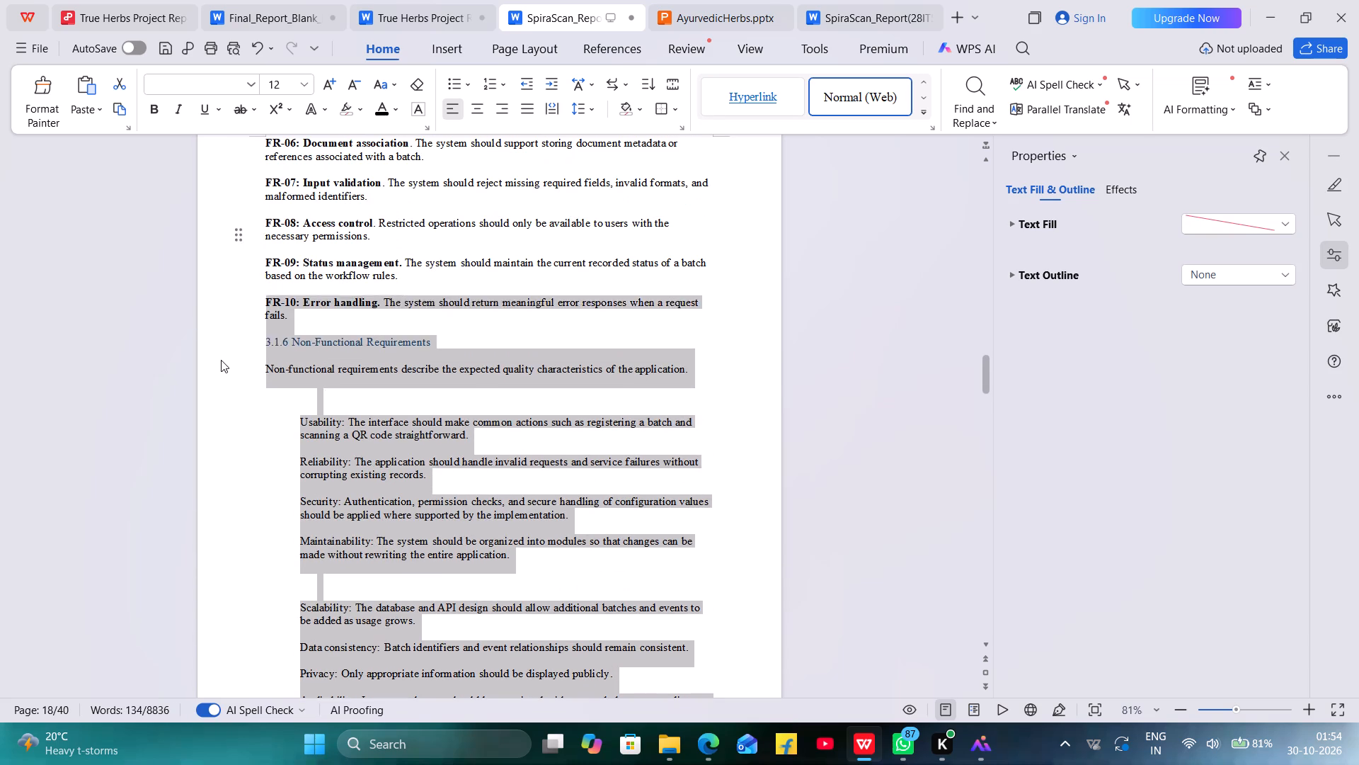
drag(221, 360, 265, 418)
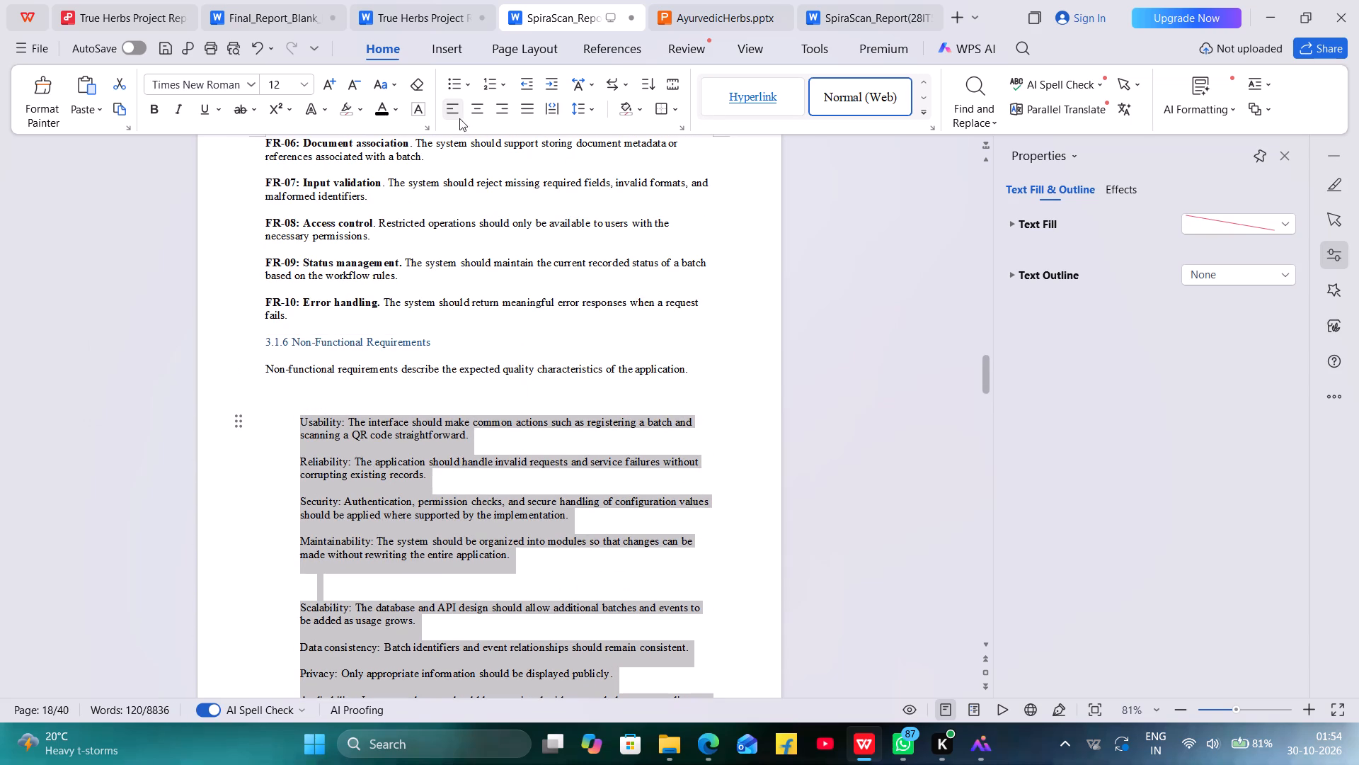
click(501, 84)
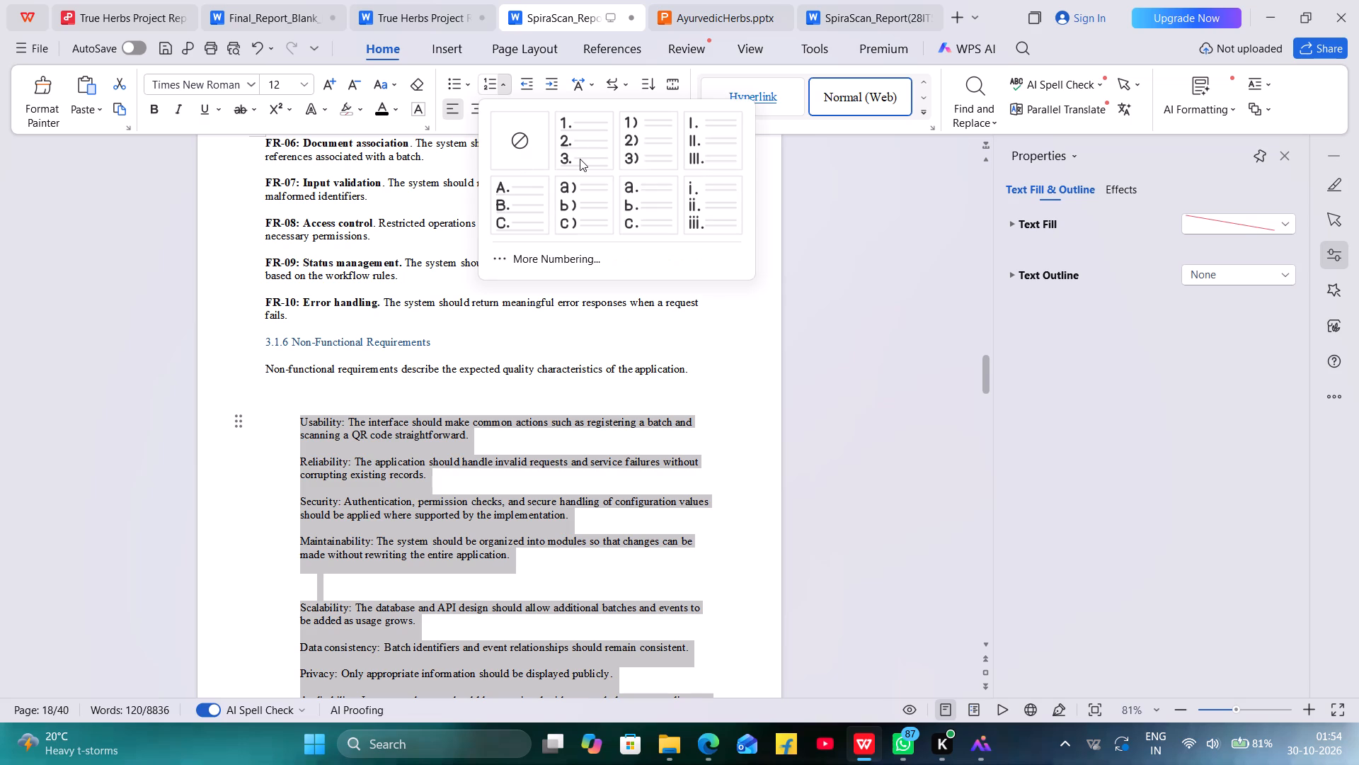
click(580, 159)
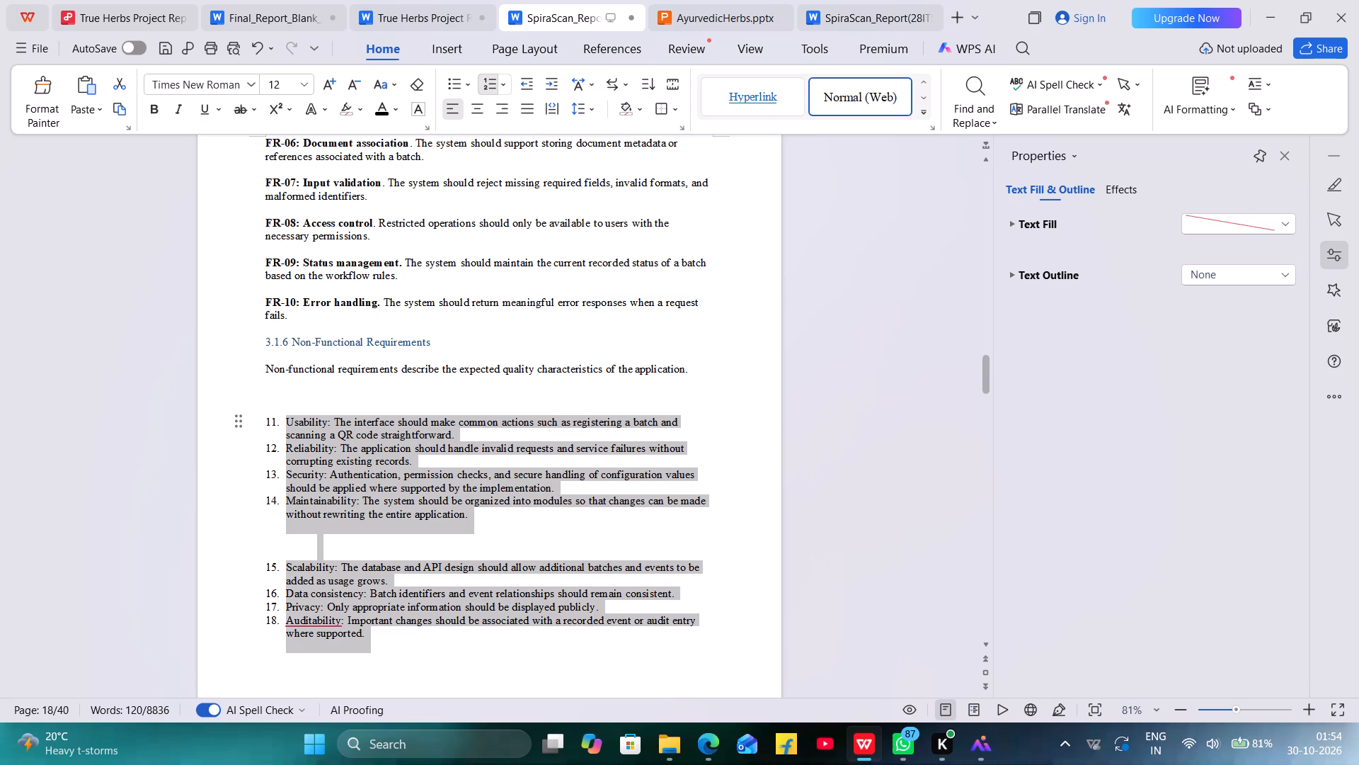
click(276, 417)
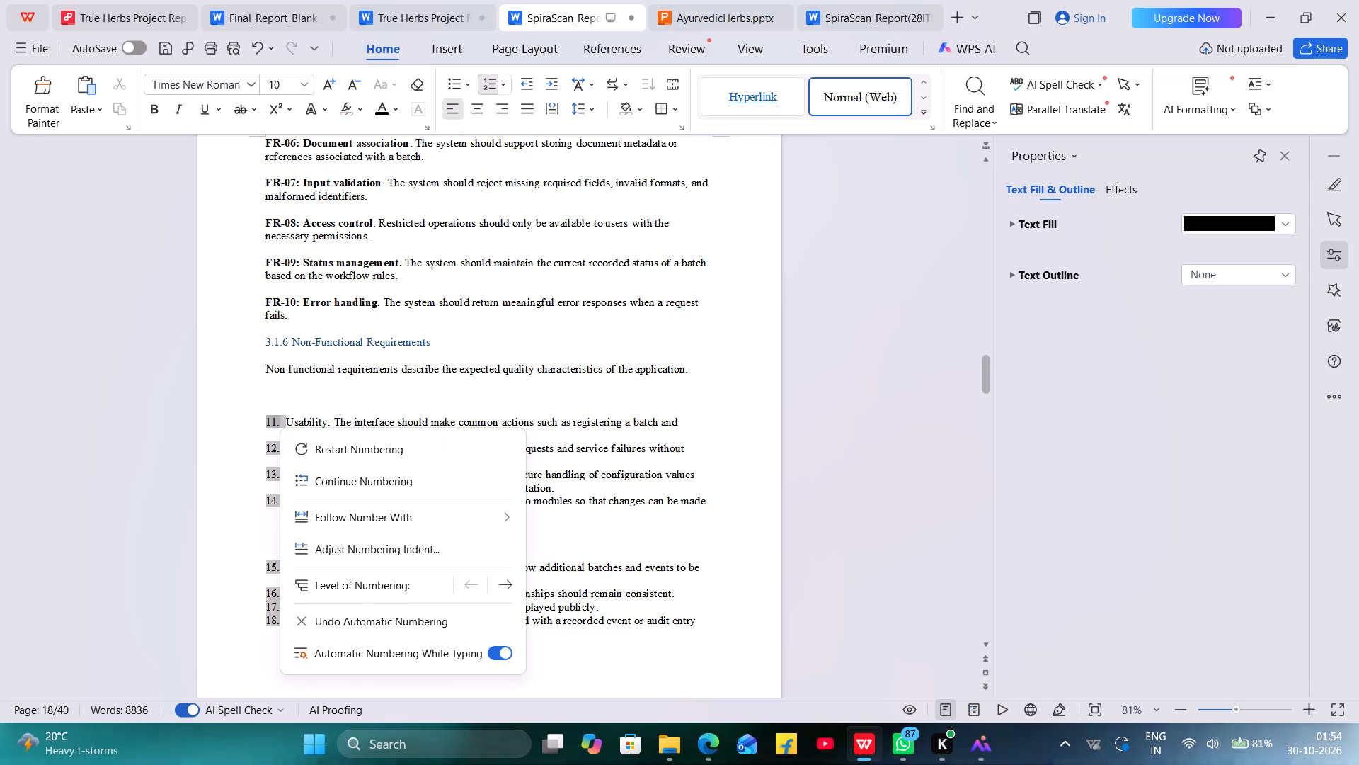
click(336, 455)
click(350, 405)
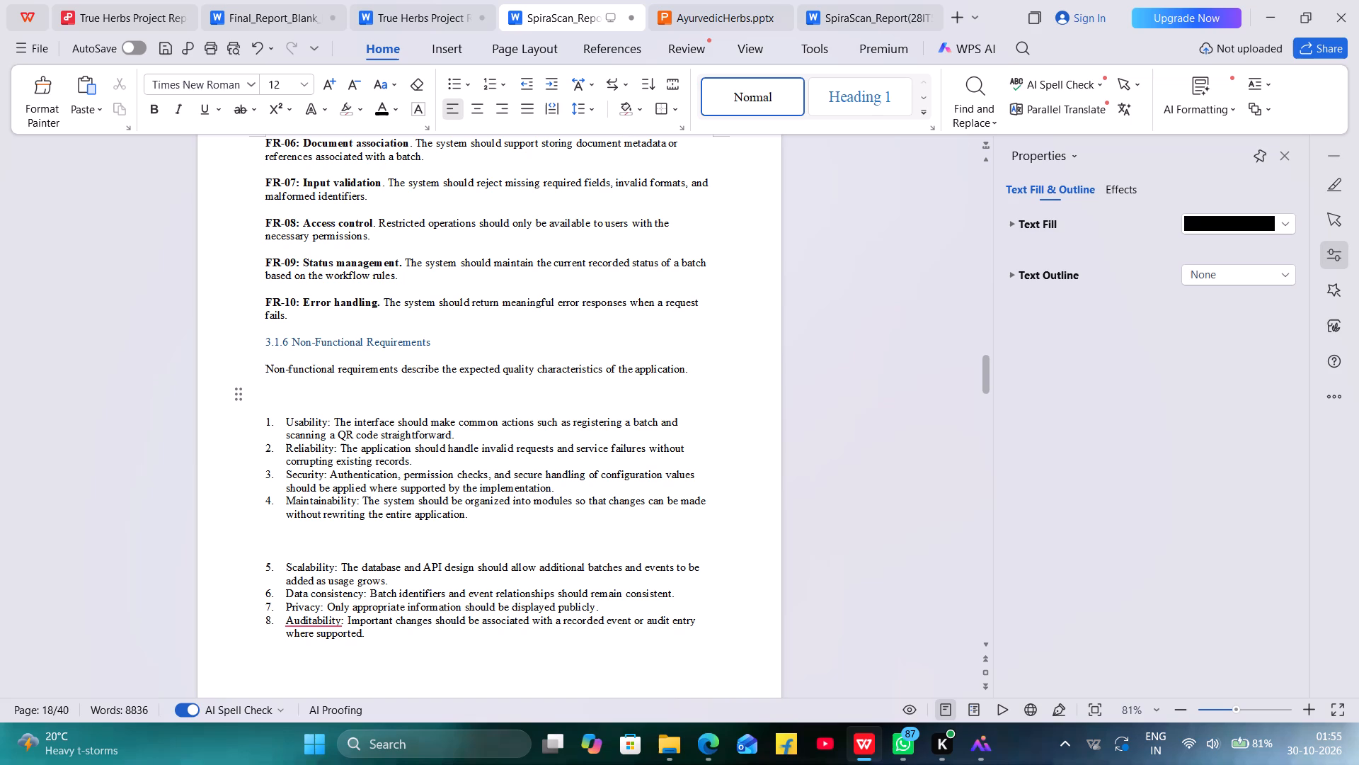
Make the 3.1.6 Non-Functional Requirements heading bold with black text.
drag(446, 342, 252, 339)
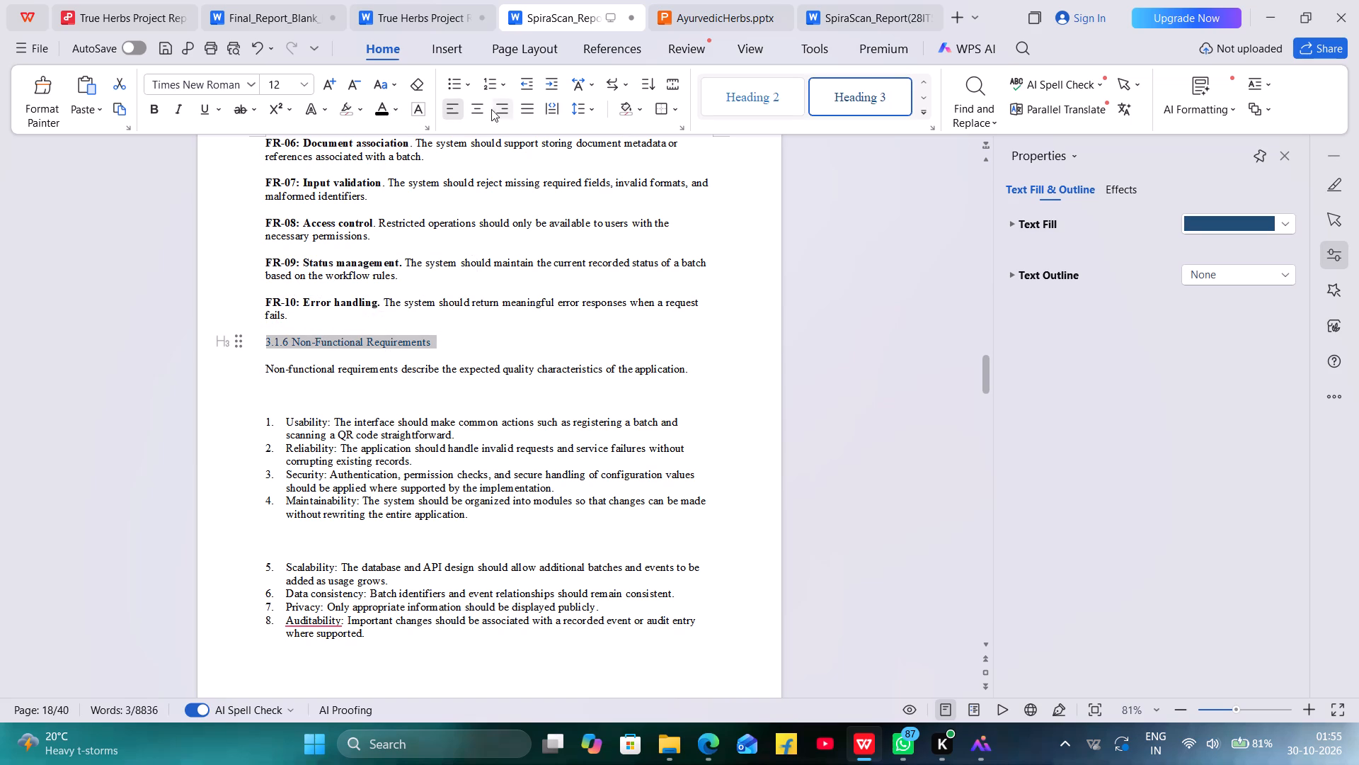
click(156, 110)
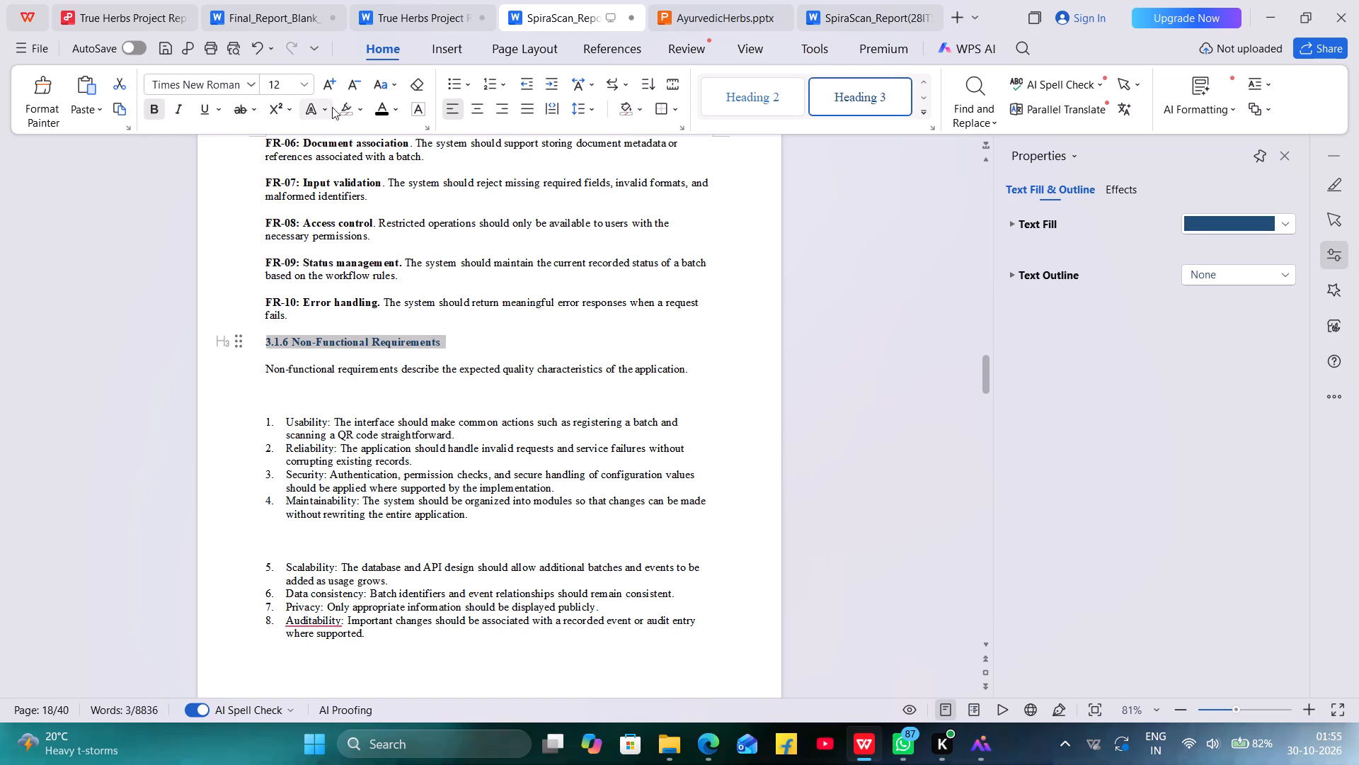
click(396, 115)
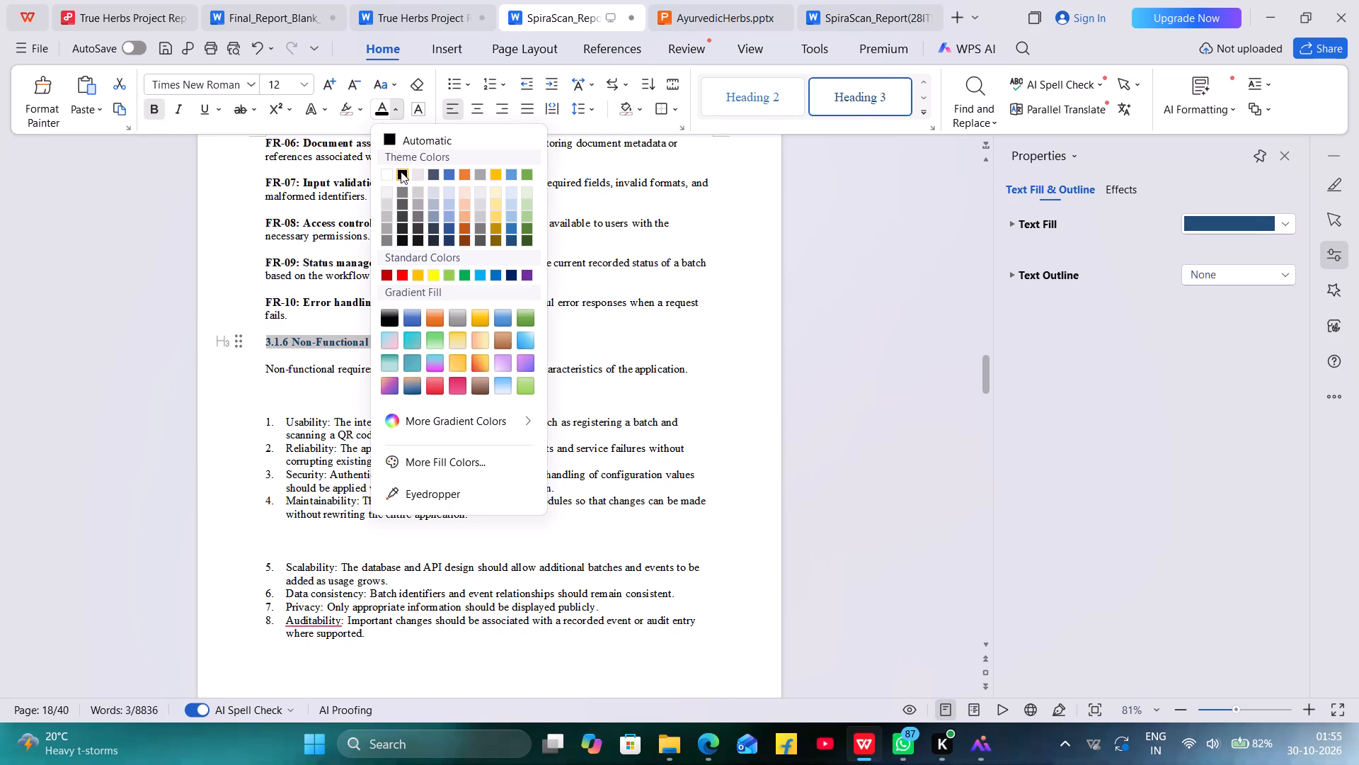
click(401, 171)
Make the Usability, Reliability, Security and Maintainability labels bold in the numbered list under 3.1.6.
scroll(399, 375, down, 2)
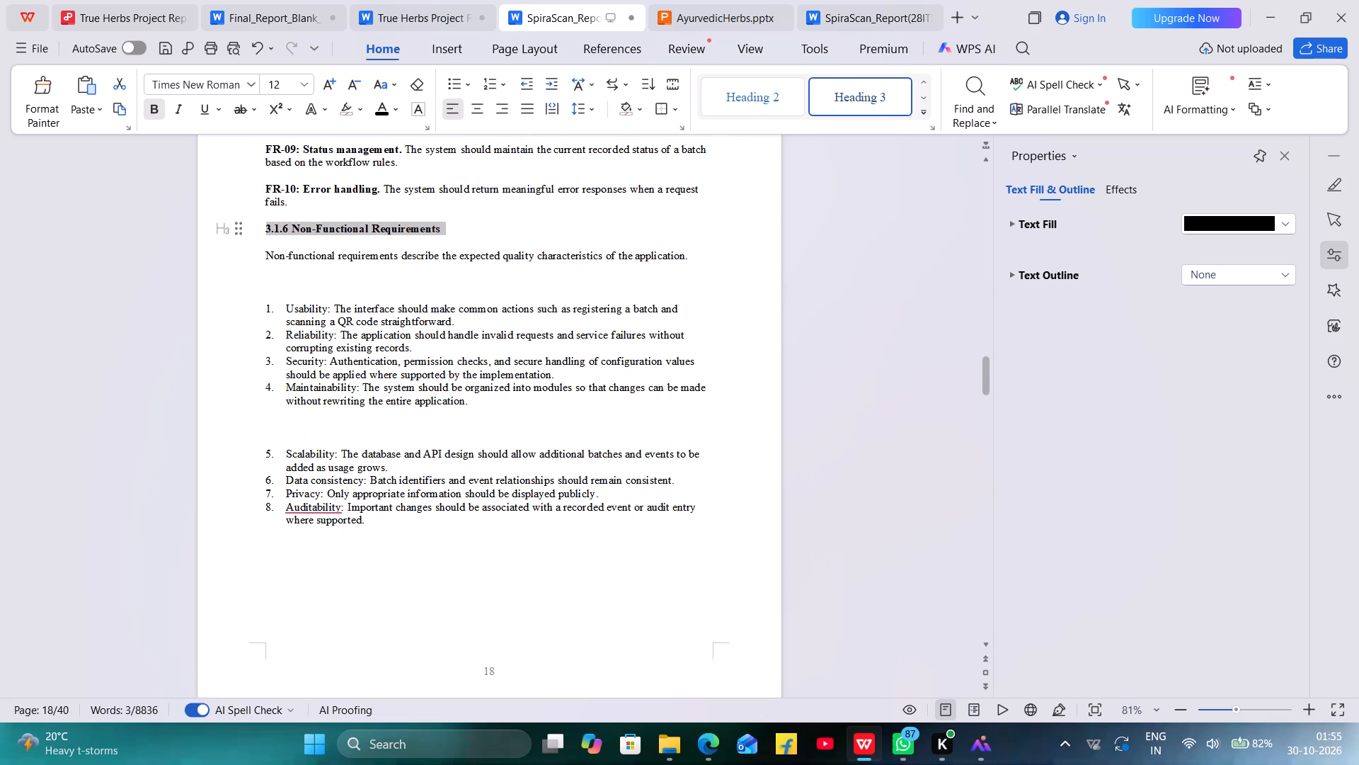
drag(333, 312, 239, 305)
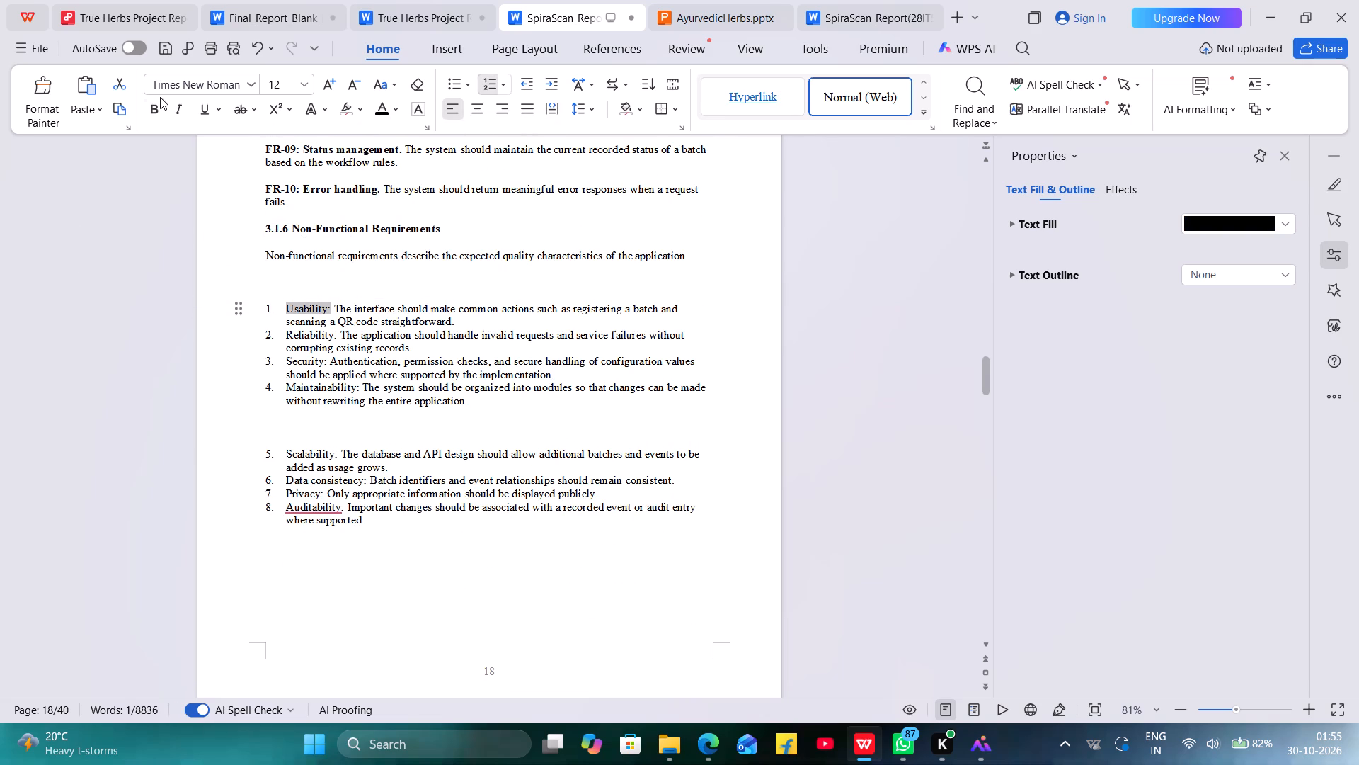
click(149, 104)
drag(336, 339, 267, 336)
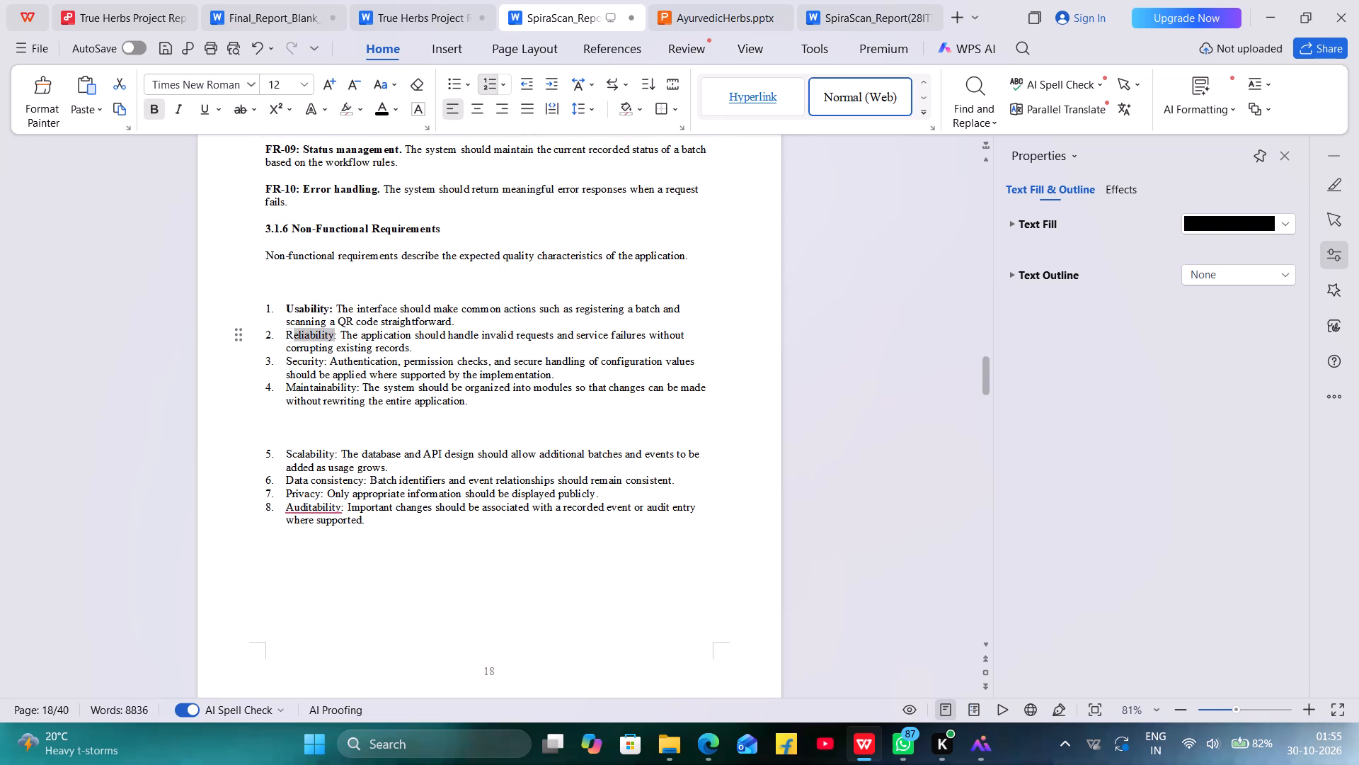
drag(267, 336, 256, 337)
click(159, 113)
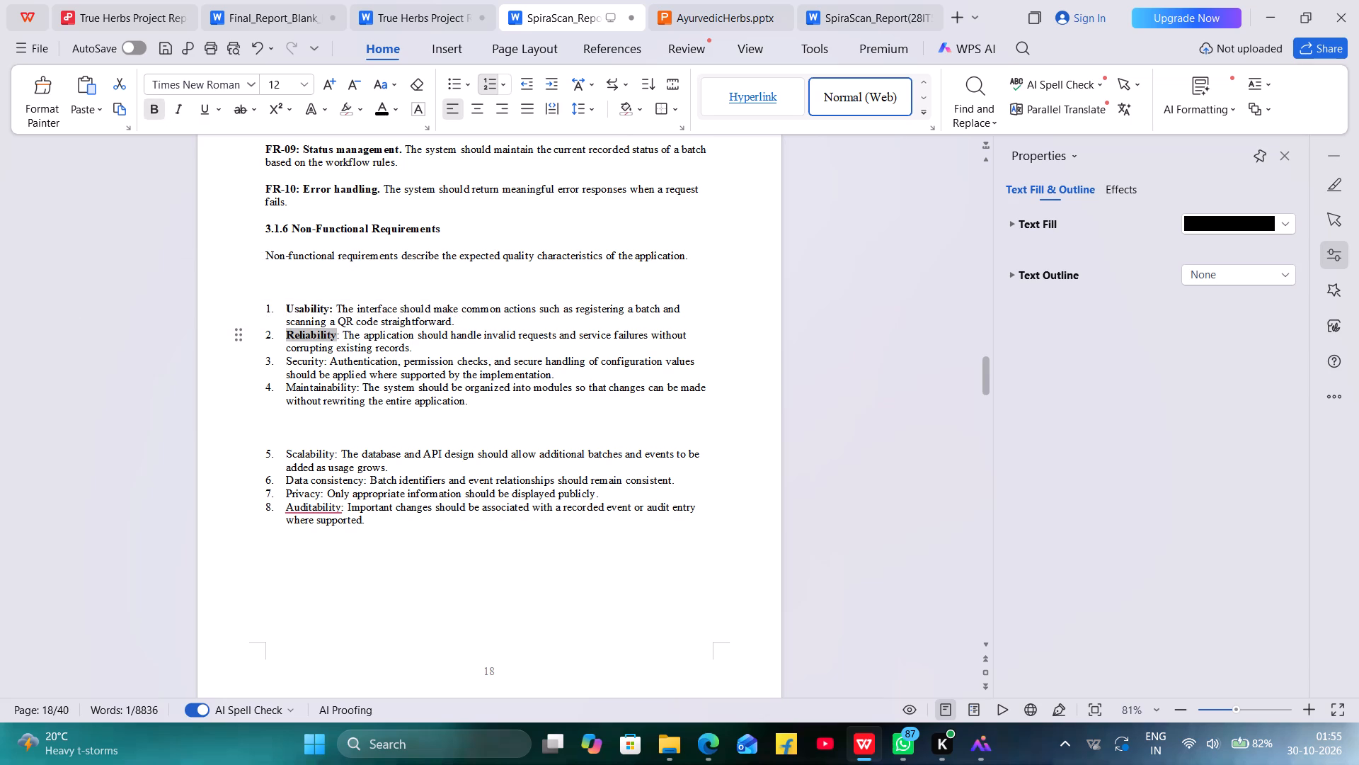
drag(325, 358, 258, 365)
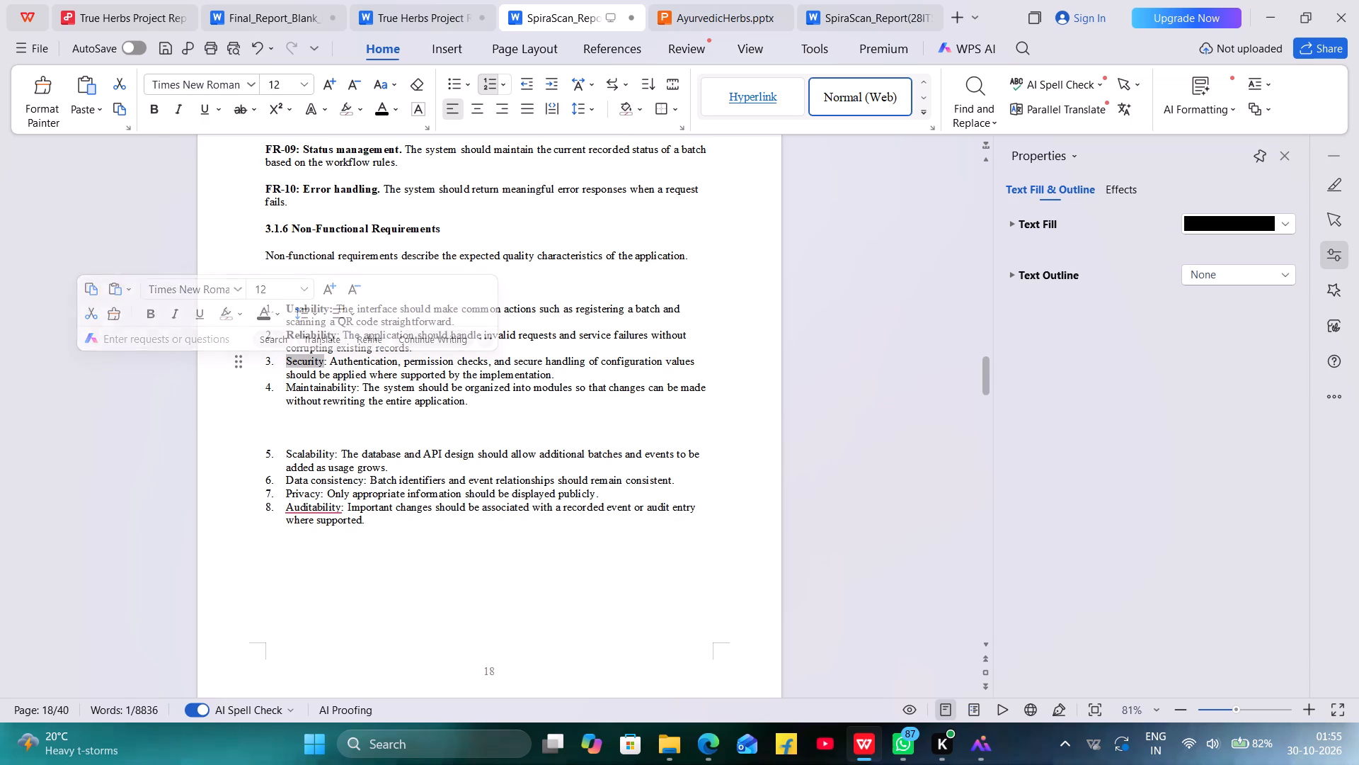
click(148, 115)
drag(359, 386, 319, 389)
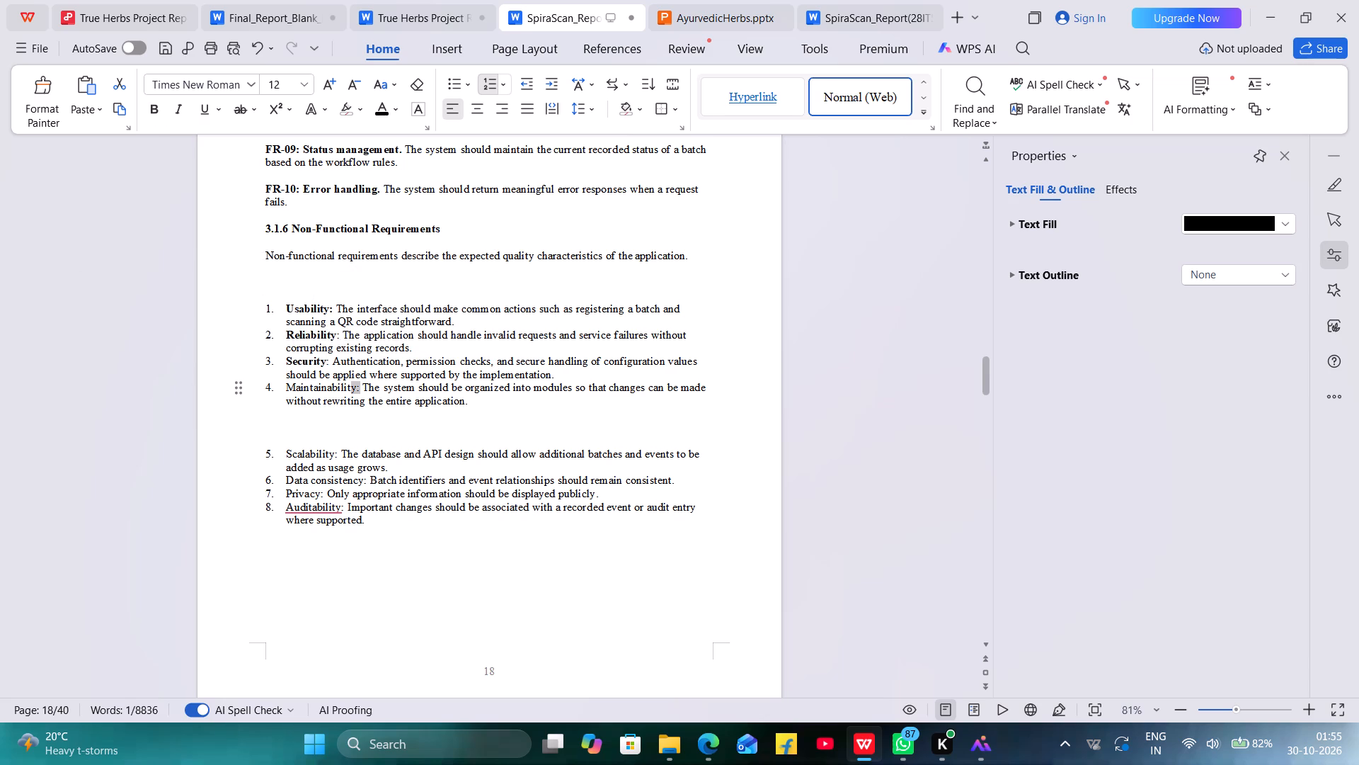
drag(319, 389, 284, 390)
click(158, 112)
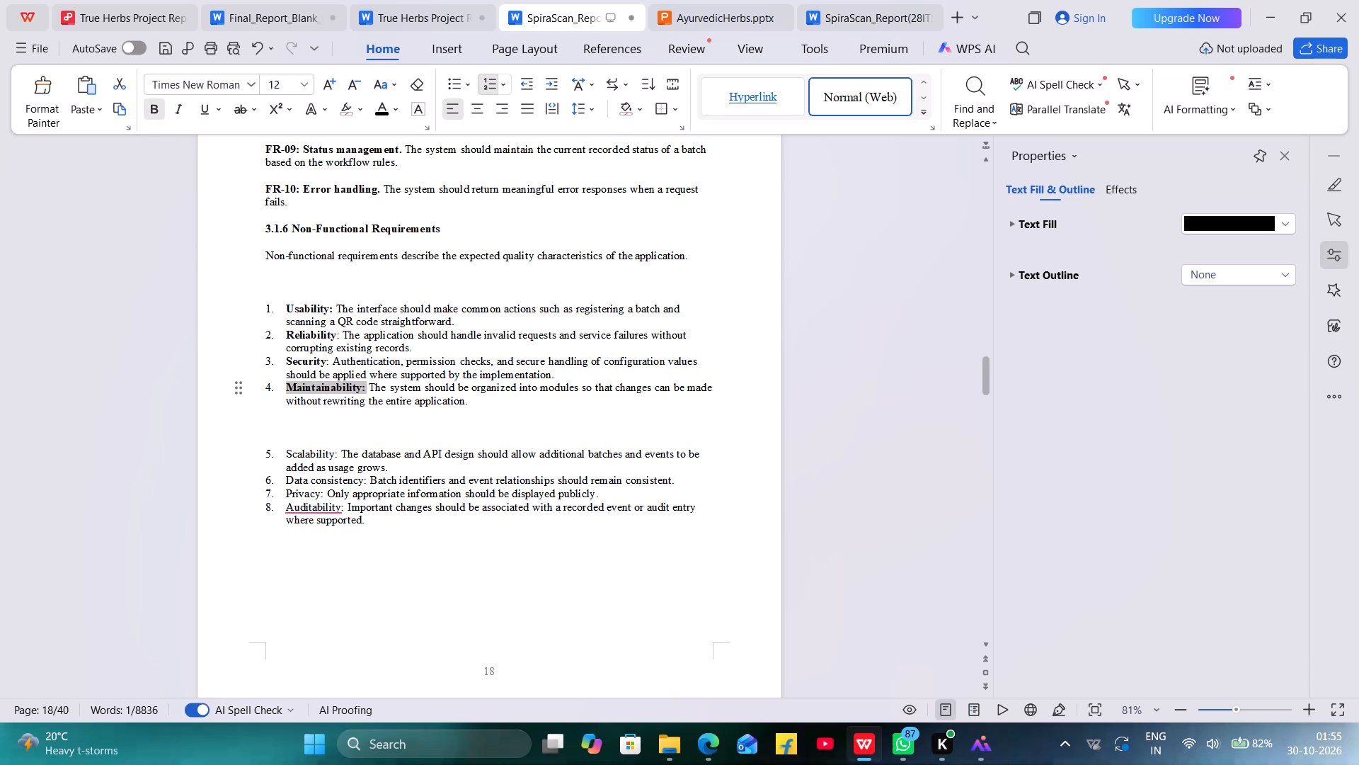
Delete the blank lines between the Maintainability and Scalability list items so the numbered list runs on continuously.
click(330, 427)
key(BackSpace)
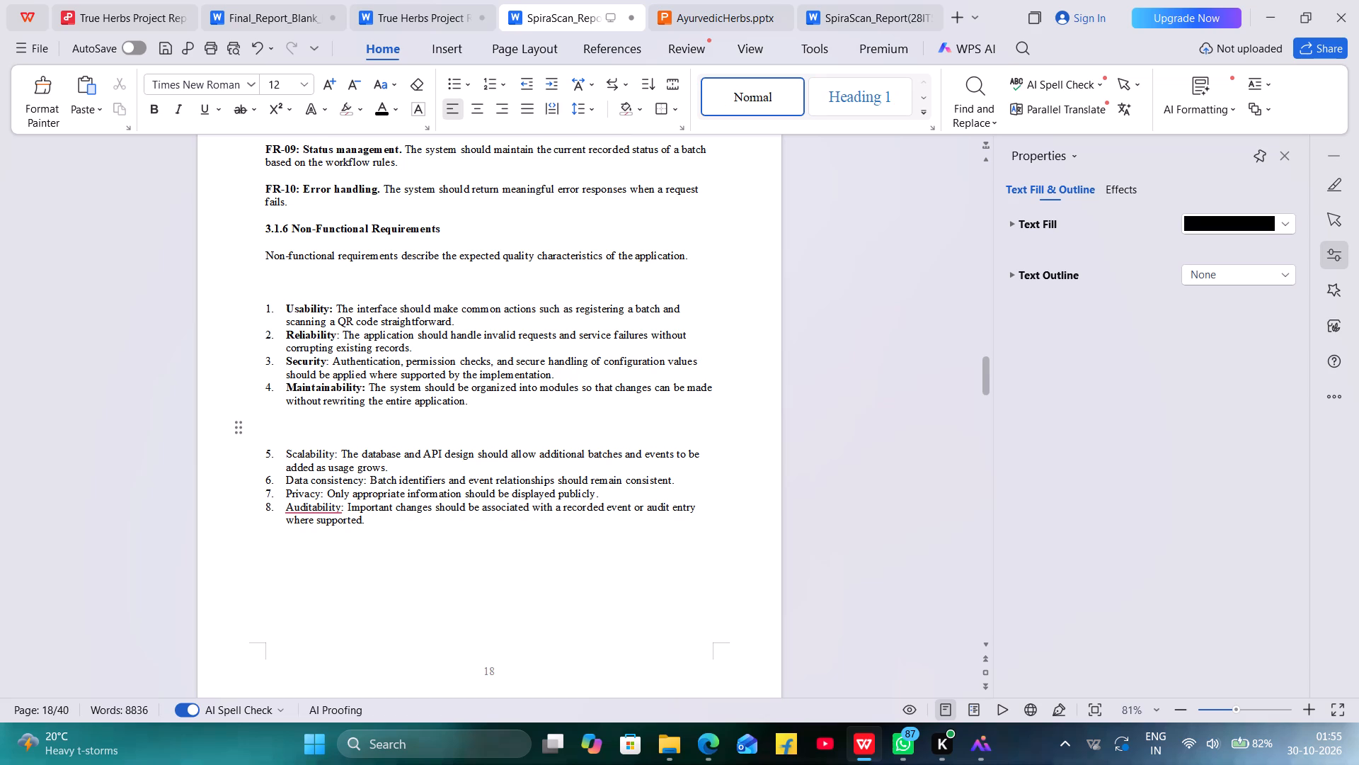
key(BackSpace)
key(Return)
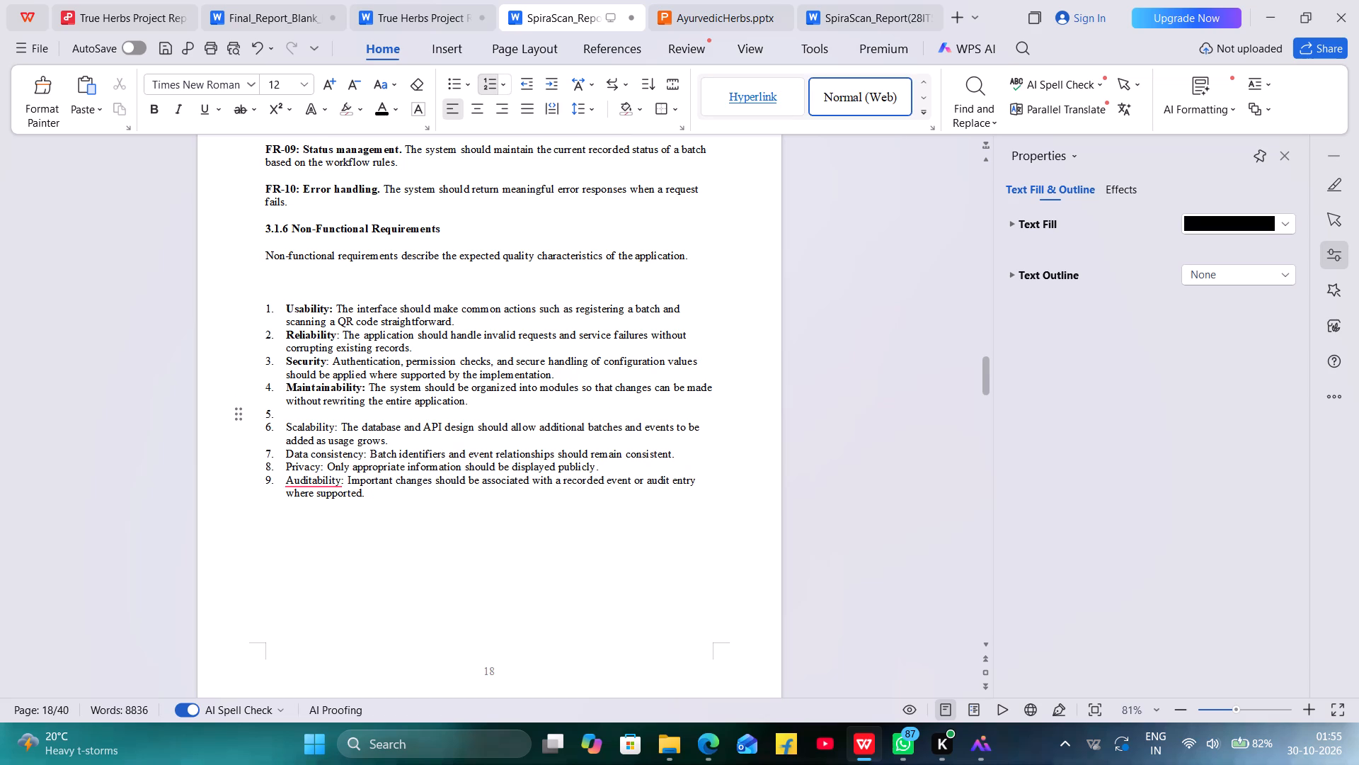
key(BackSpace)
key(BackSpace)
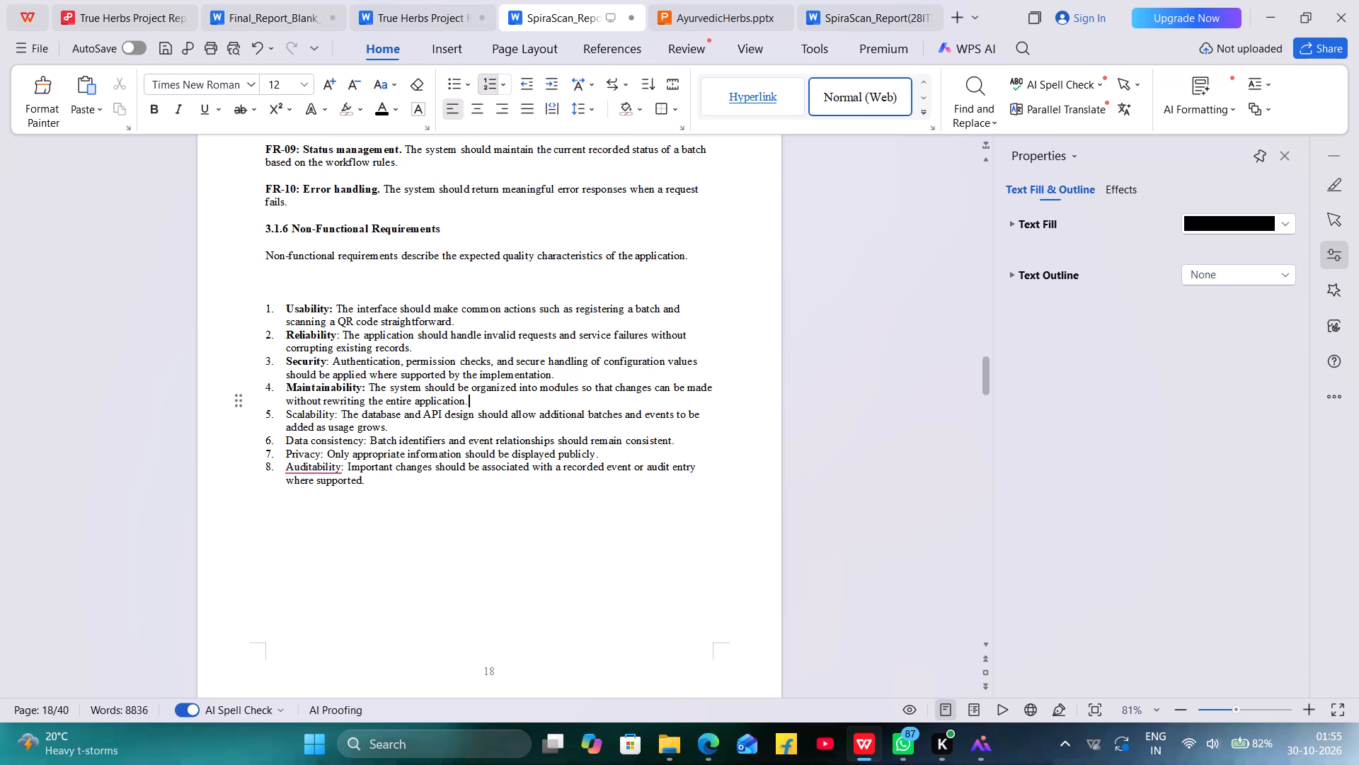
Make the Scalability, Data consistency, Privacy and Auditability labels bold in the numbered list.
drag(338, 415, 253, 414)
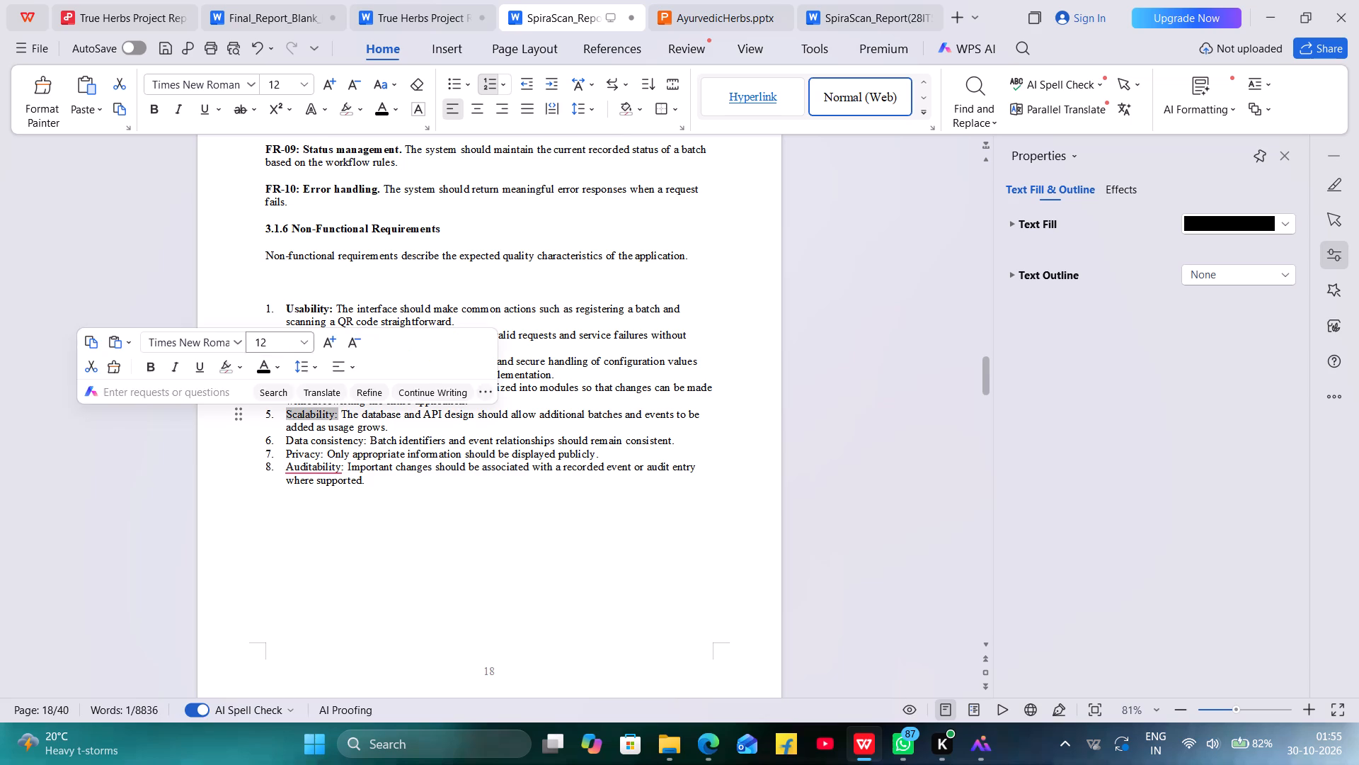
click(159, 108)
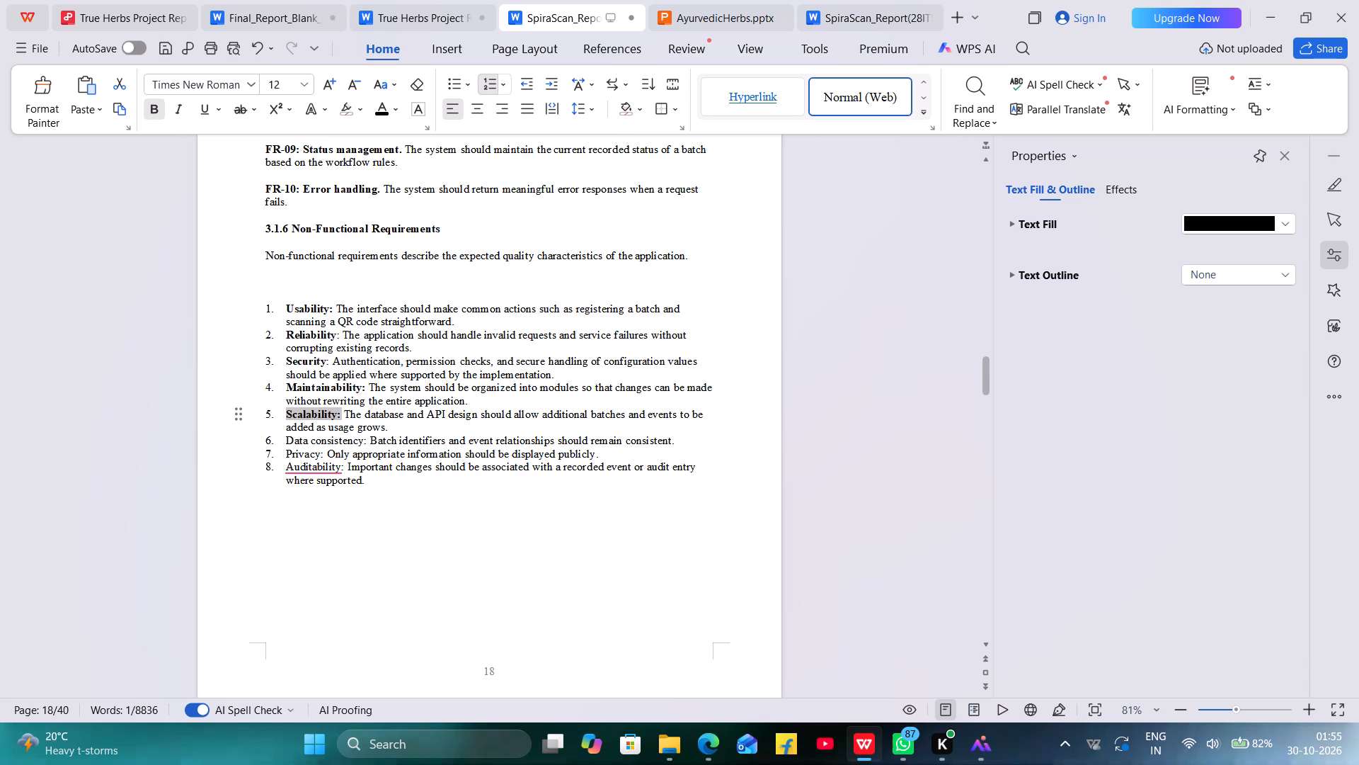
drag(367, 445, 267, 441)
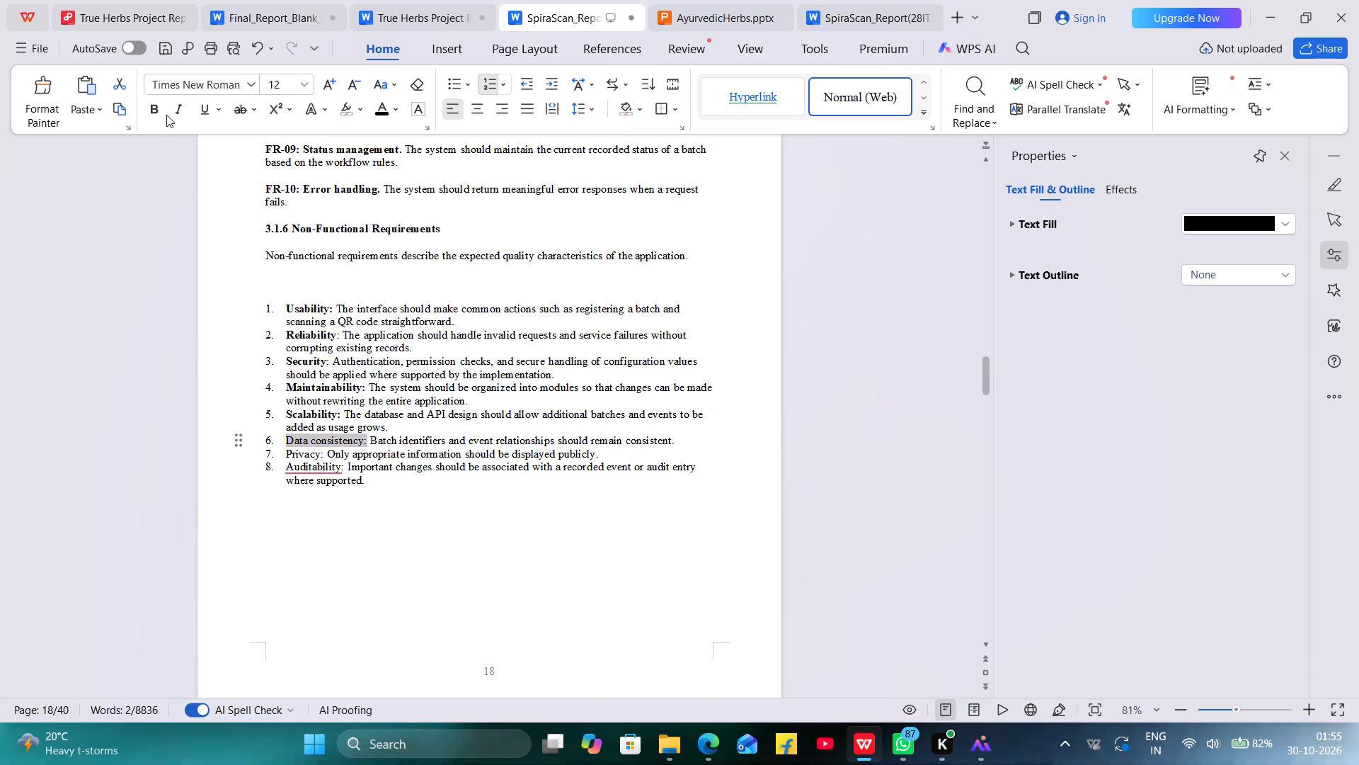
click(165, 114)
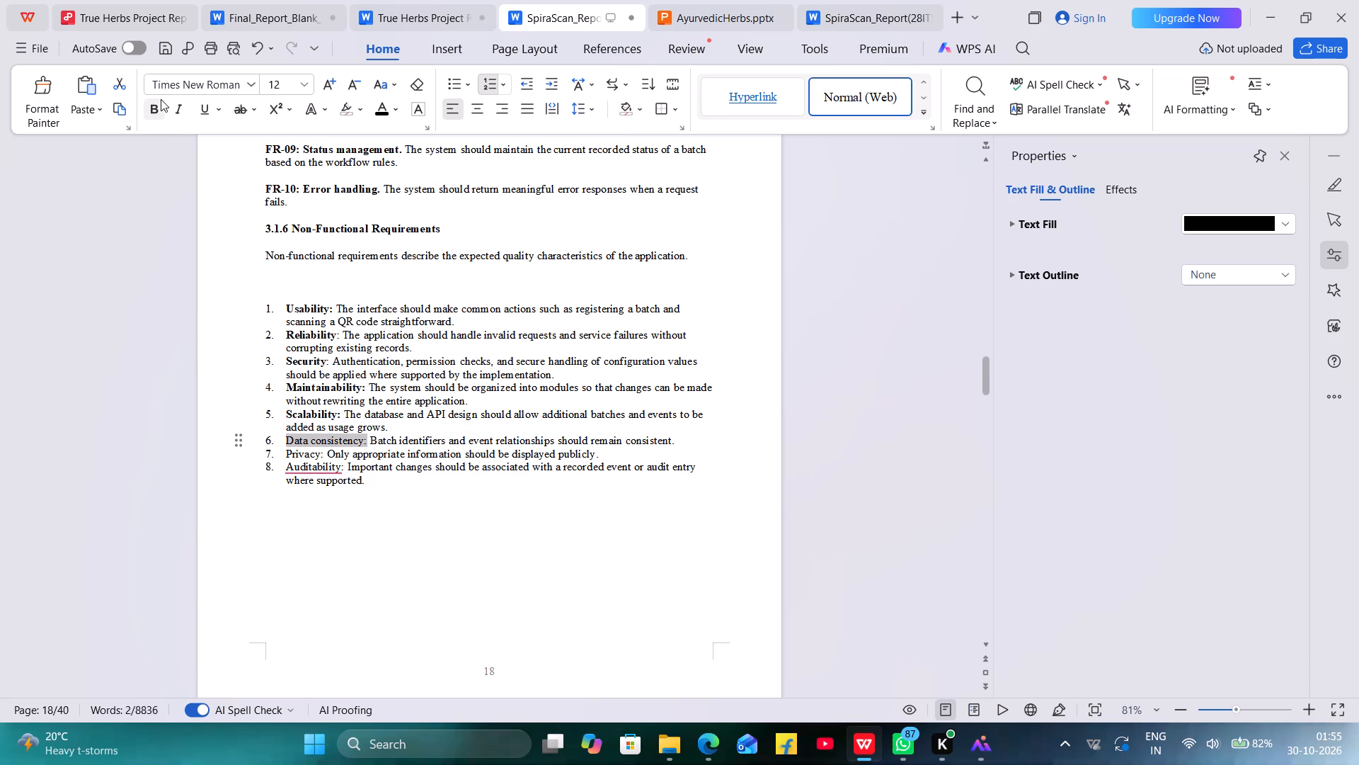
click(161, 98)
drag(323, 453, 251, 454)
click(155, 94)
click(152, 118)
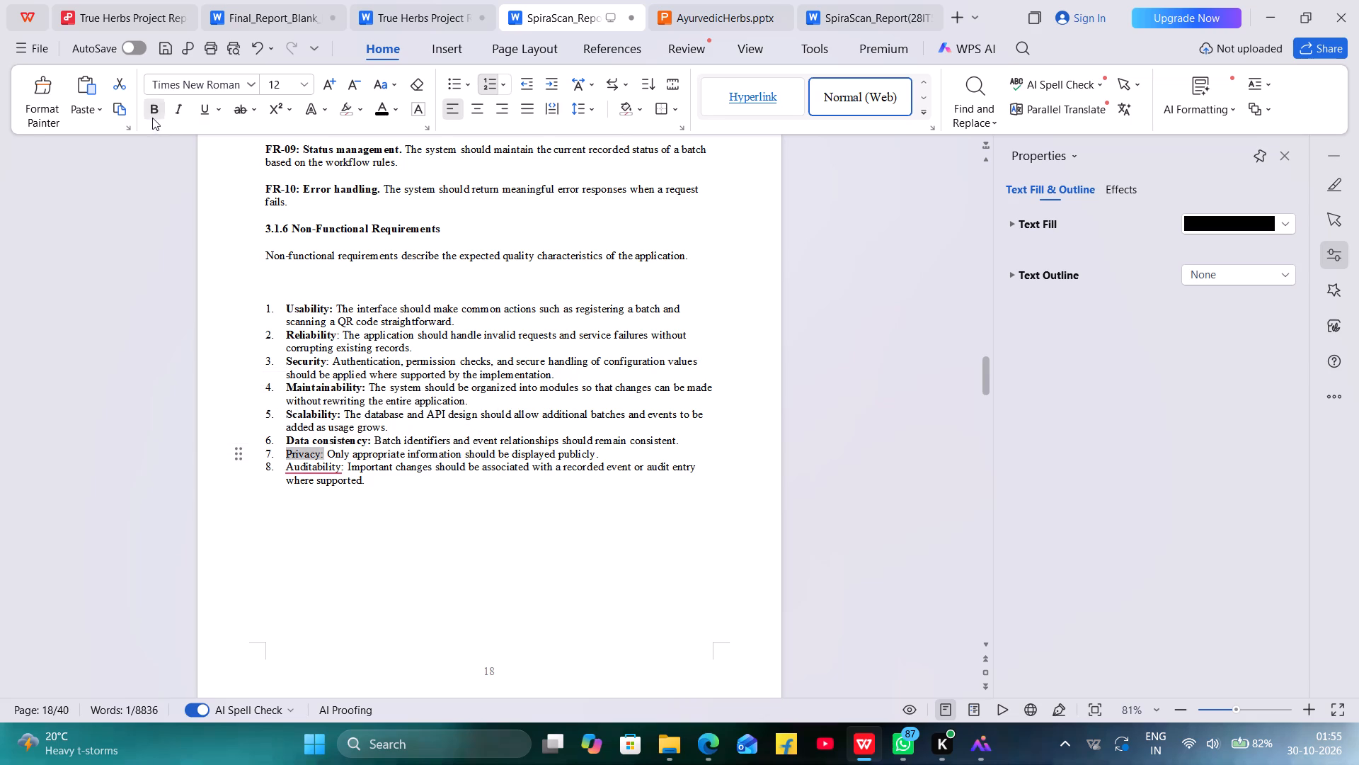
drag(340, 467, 287, 465)
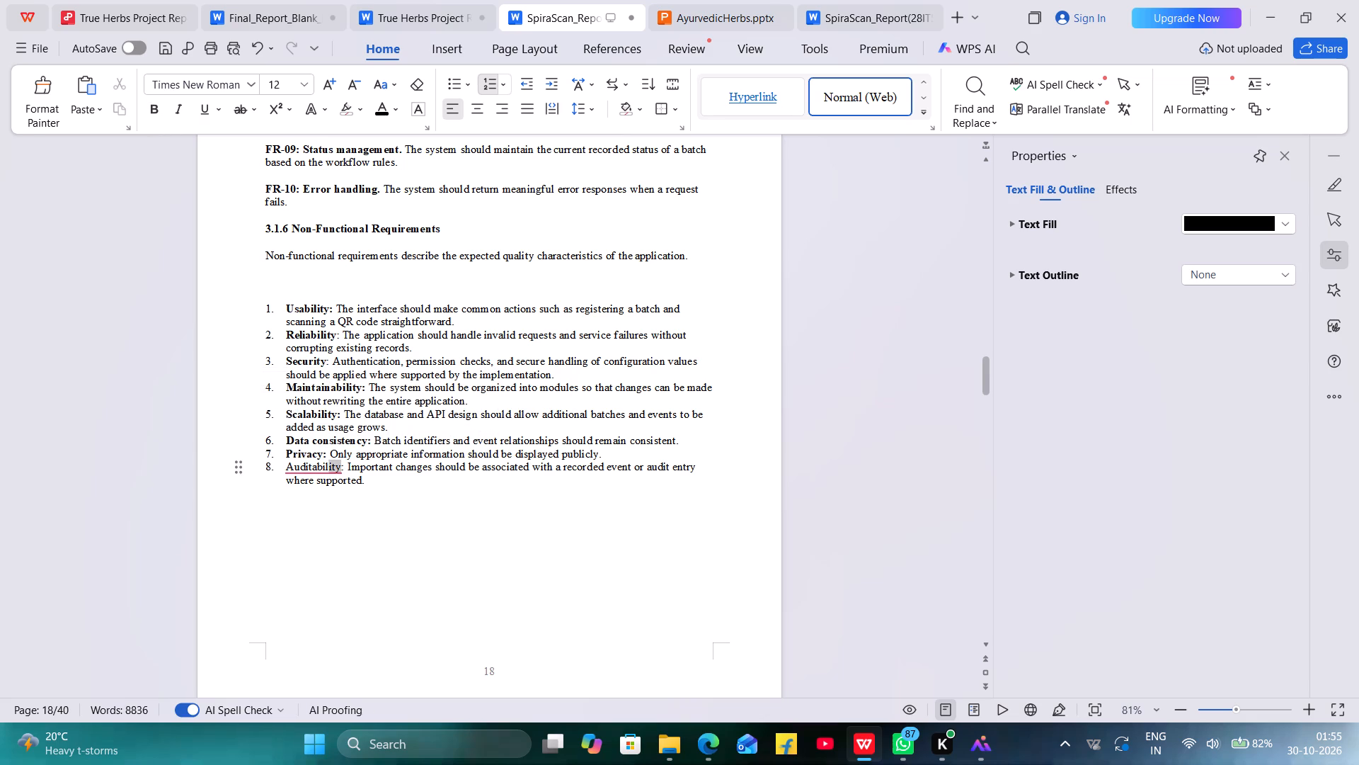
drag(287, 465, 287, 465)
click(151, 116)
scroll(390, 358, down, 3)
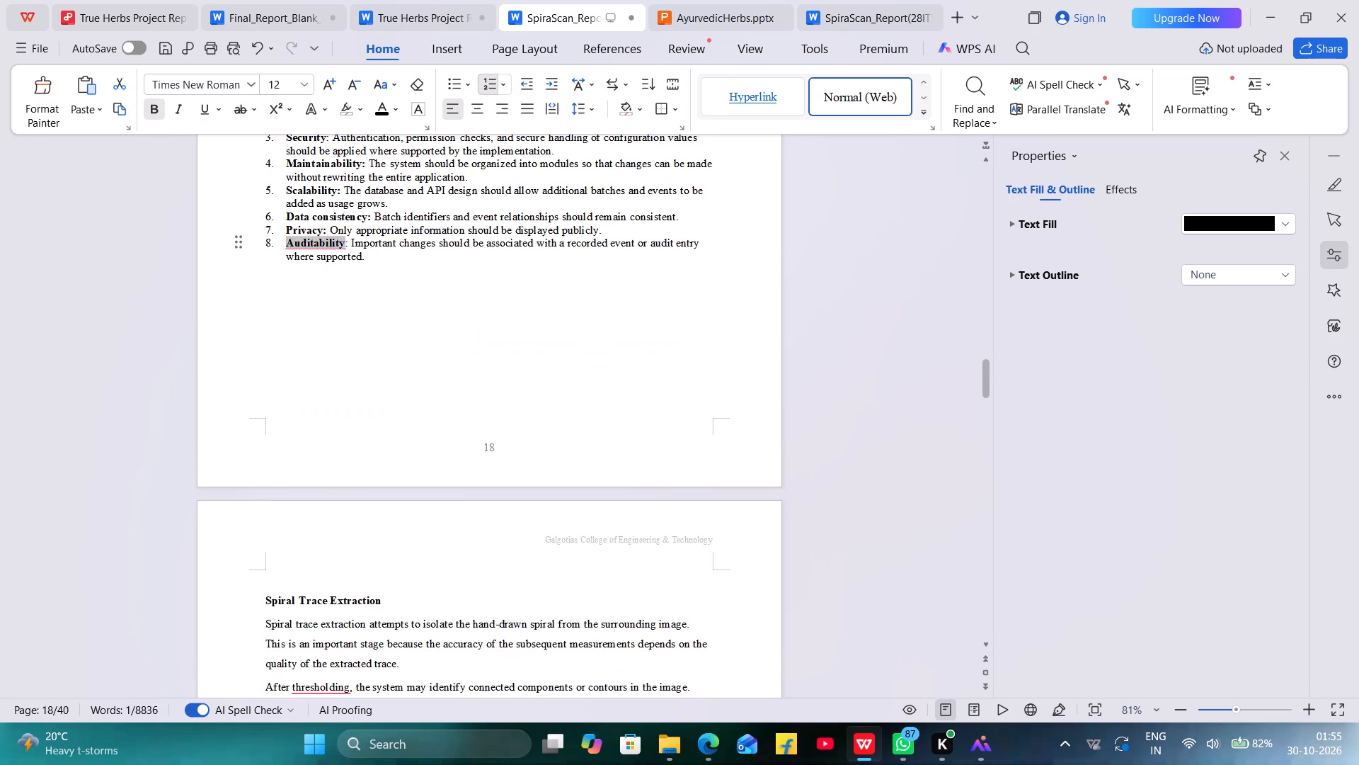
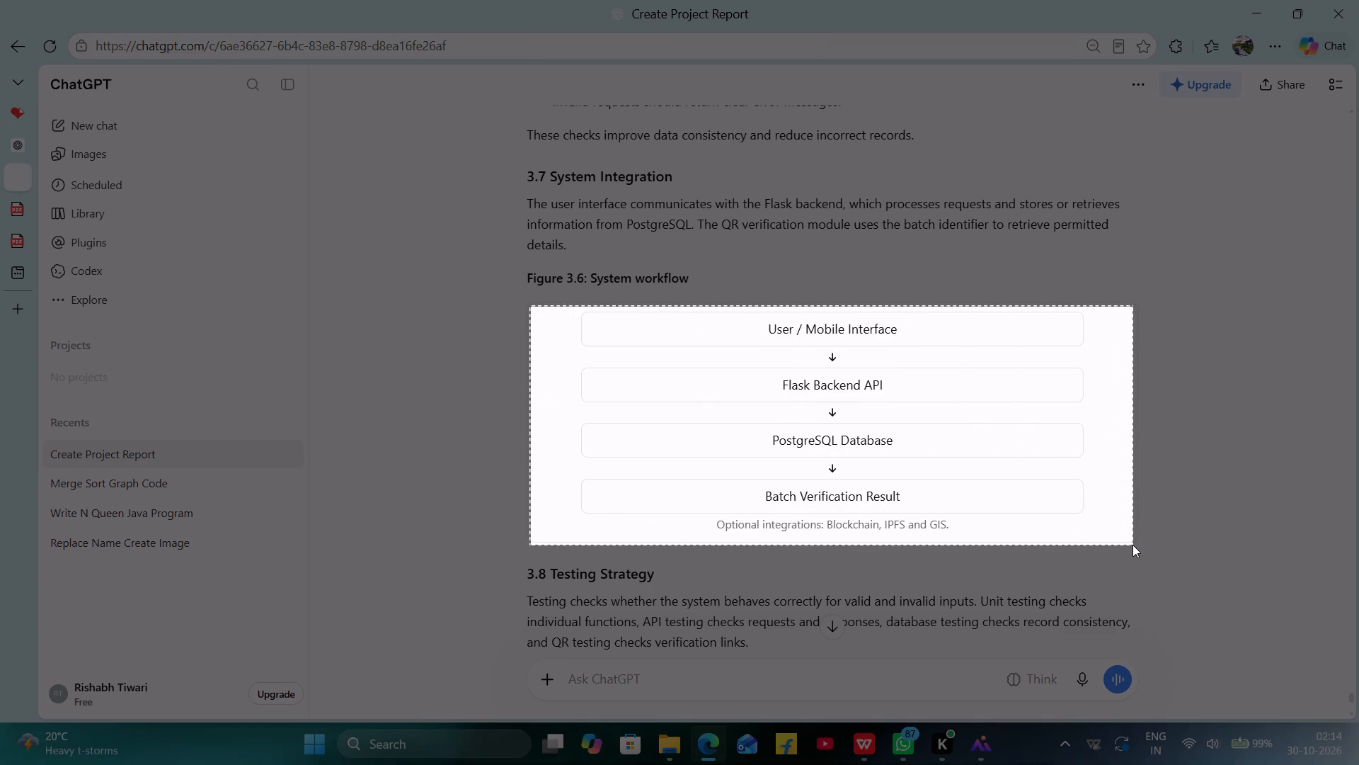
drag(1132, 545, 1158, 545)
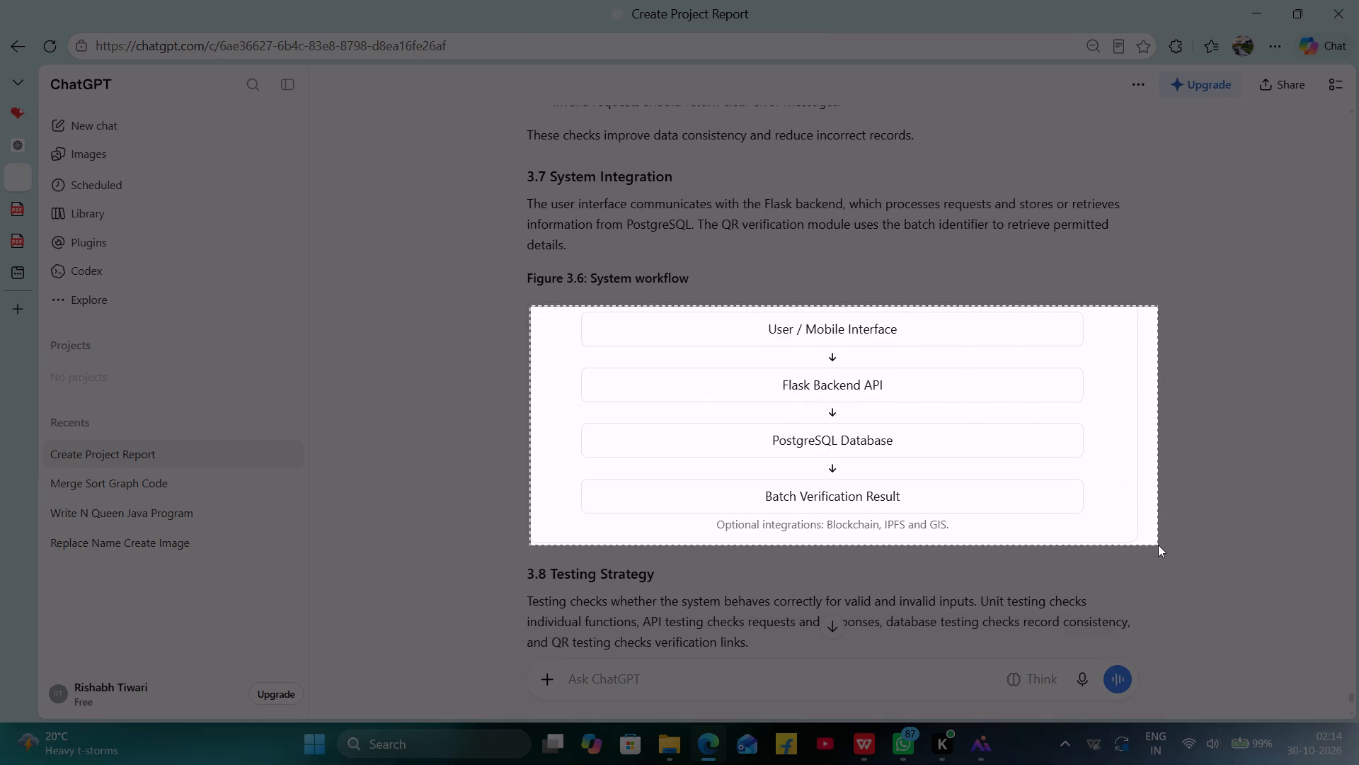
drag(1158, 545, 1129, 545)
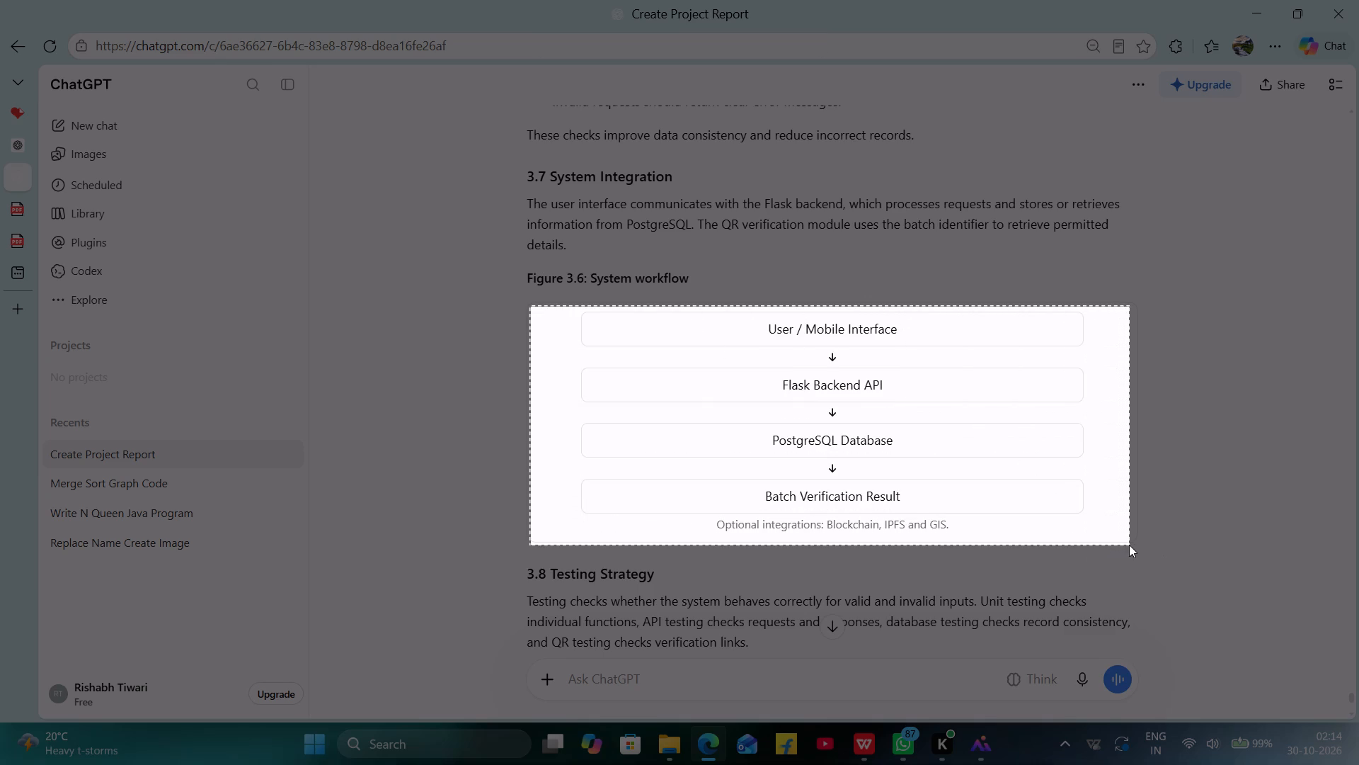
drag(1129, 545, 1136, 541)
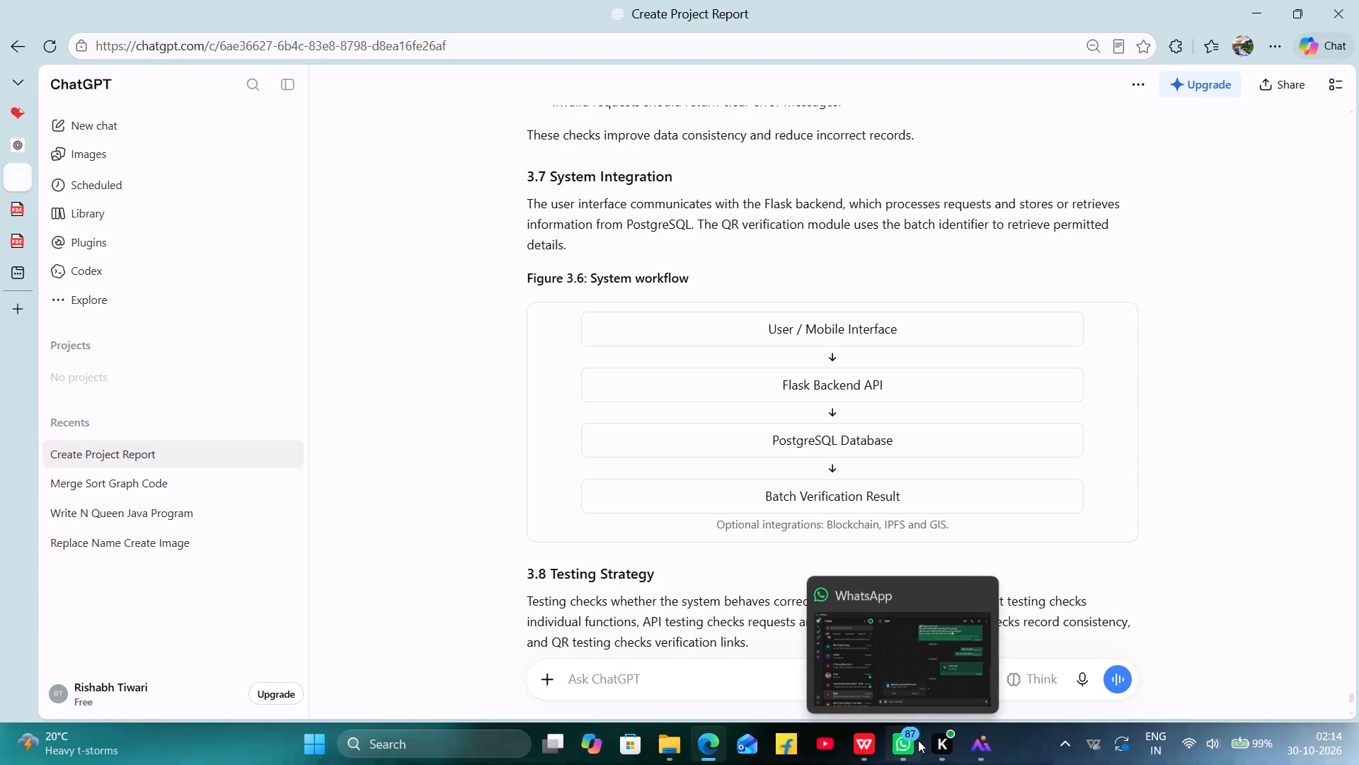
Delete the four plain-text workflow lines, User / Mobile Interface through Batch Verification Result, below the report's Figure 3.6 caption.
click(872, 747)
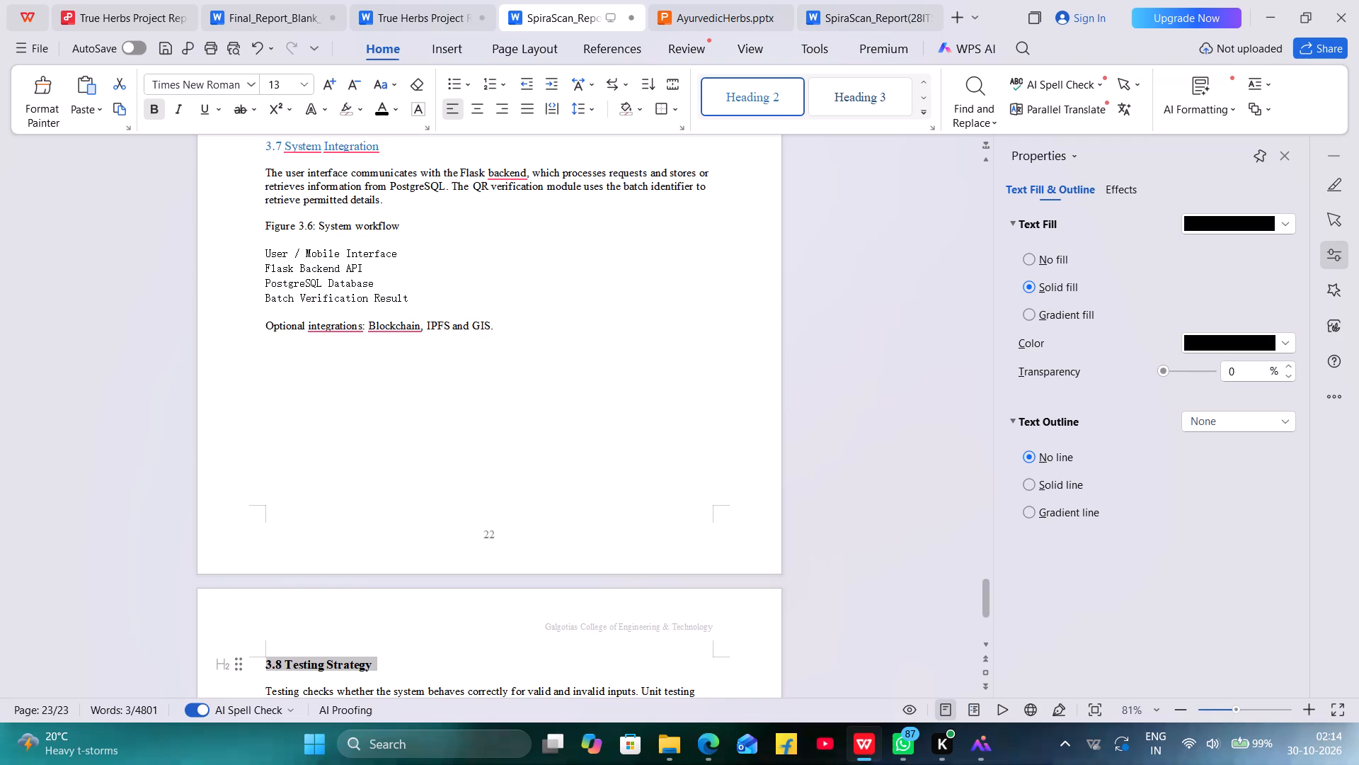
drag(415, 305, 266, 257)
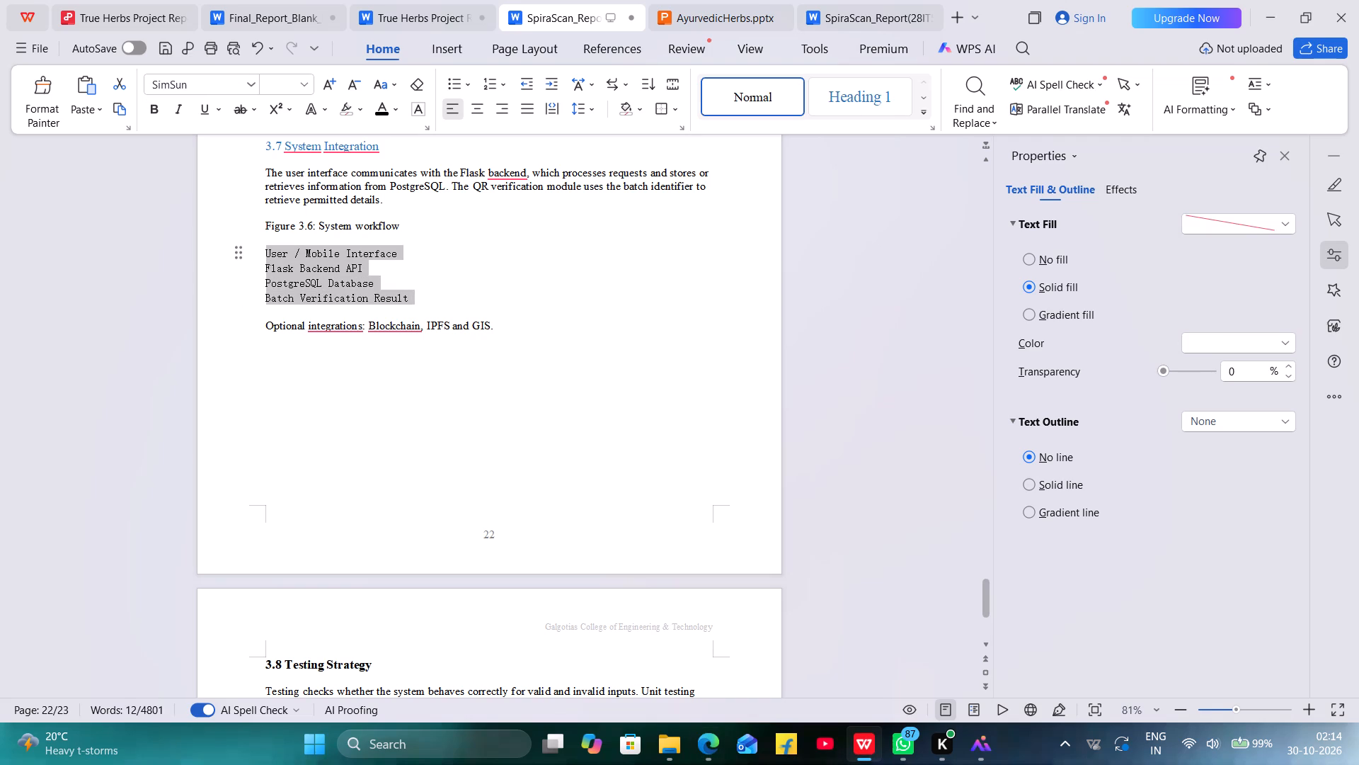
drag(266, 257, 265, 257)
key(BackSpace)
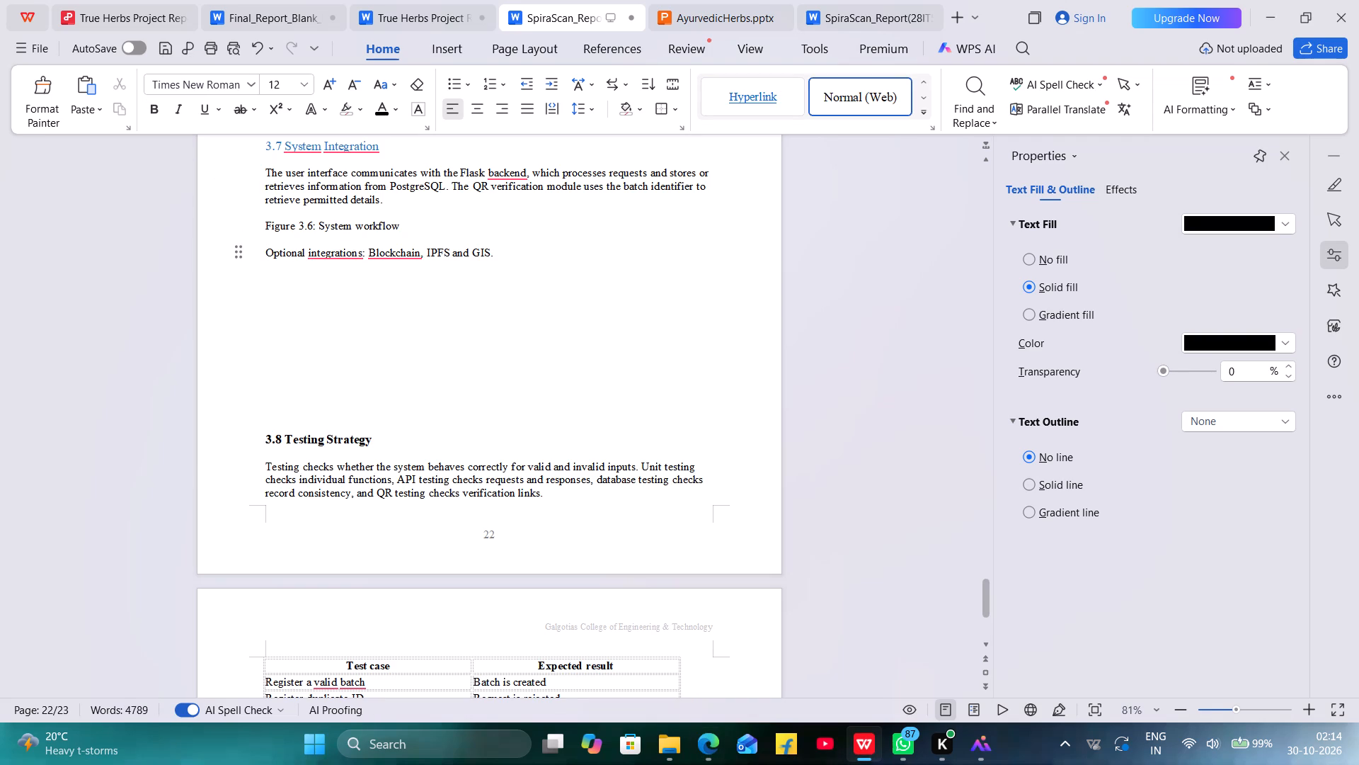
Paste the captured system workflow diagram below the Figure 3.6 caption in section 3.7.
key(ctrl+v)
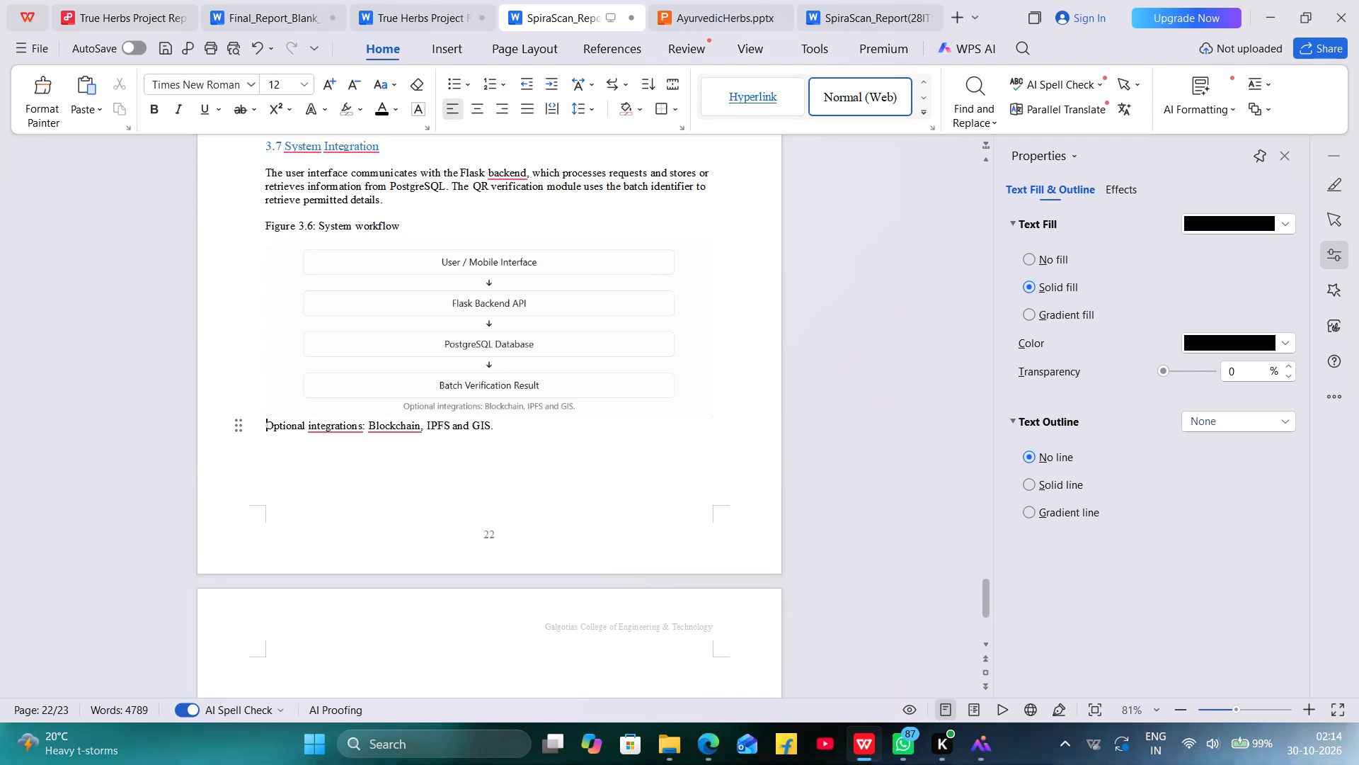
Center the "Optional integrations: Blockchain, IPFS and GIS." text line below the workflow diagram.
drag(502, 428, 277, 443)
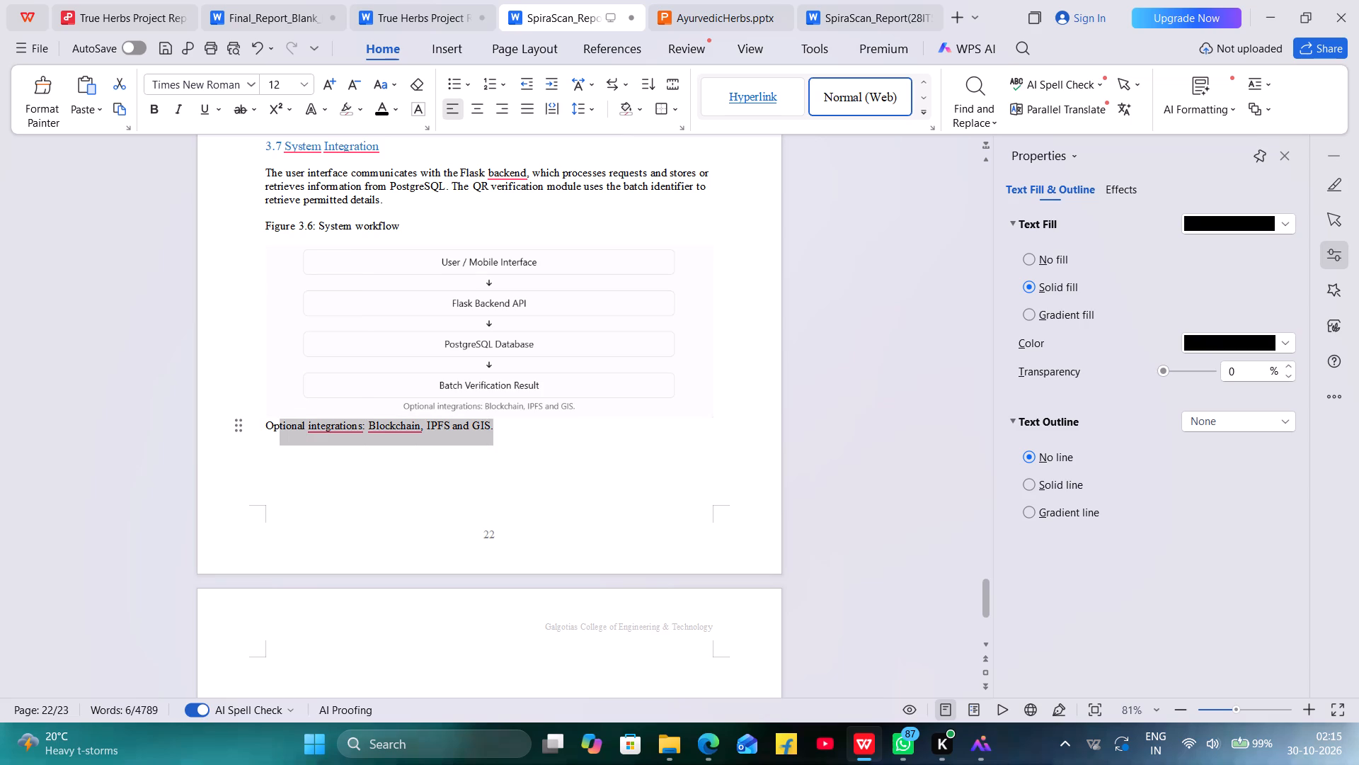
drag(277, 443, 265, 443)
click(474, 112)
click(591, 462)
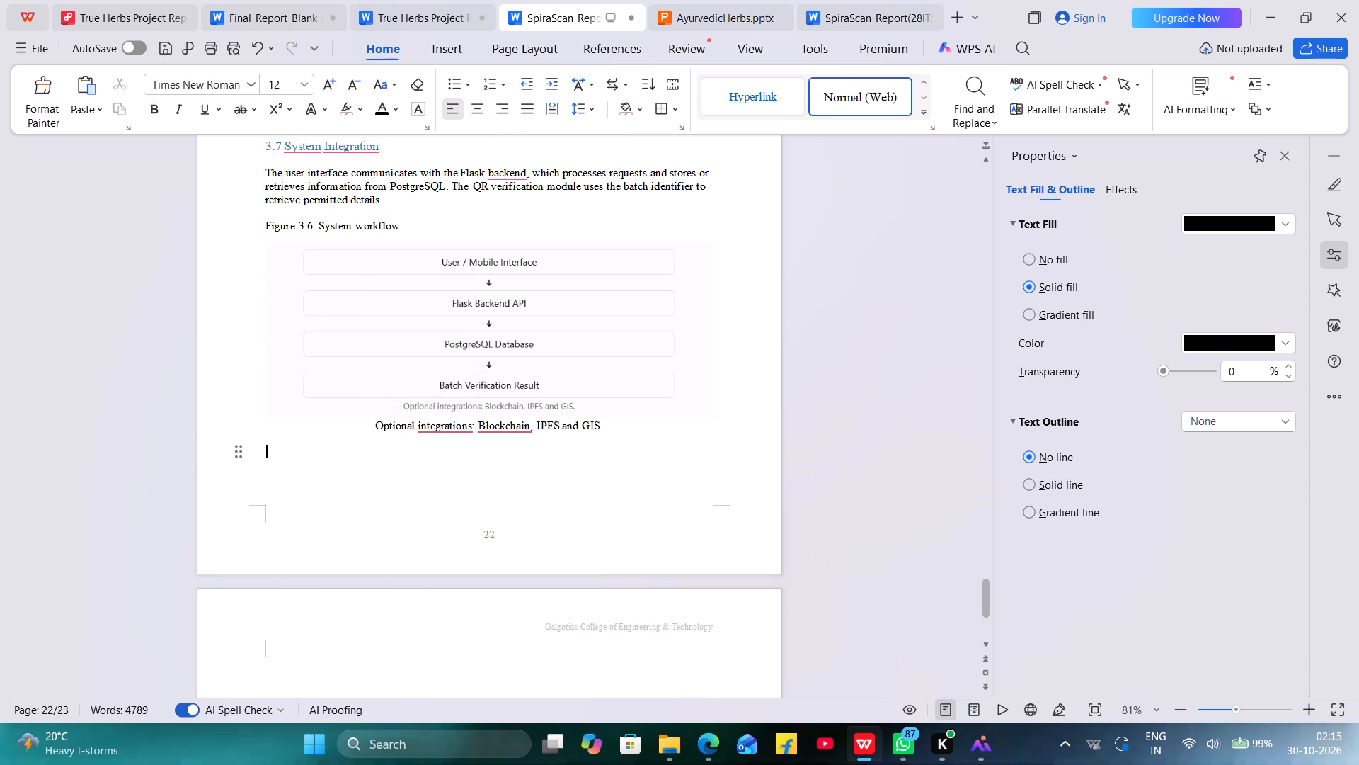
Cut the "Figure 3.6: System workflow" caption from above the workflow diagram.
scroll(340, 395, up, 3)
drag(410, 387, 358, 393)
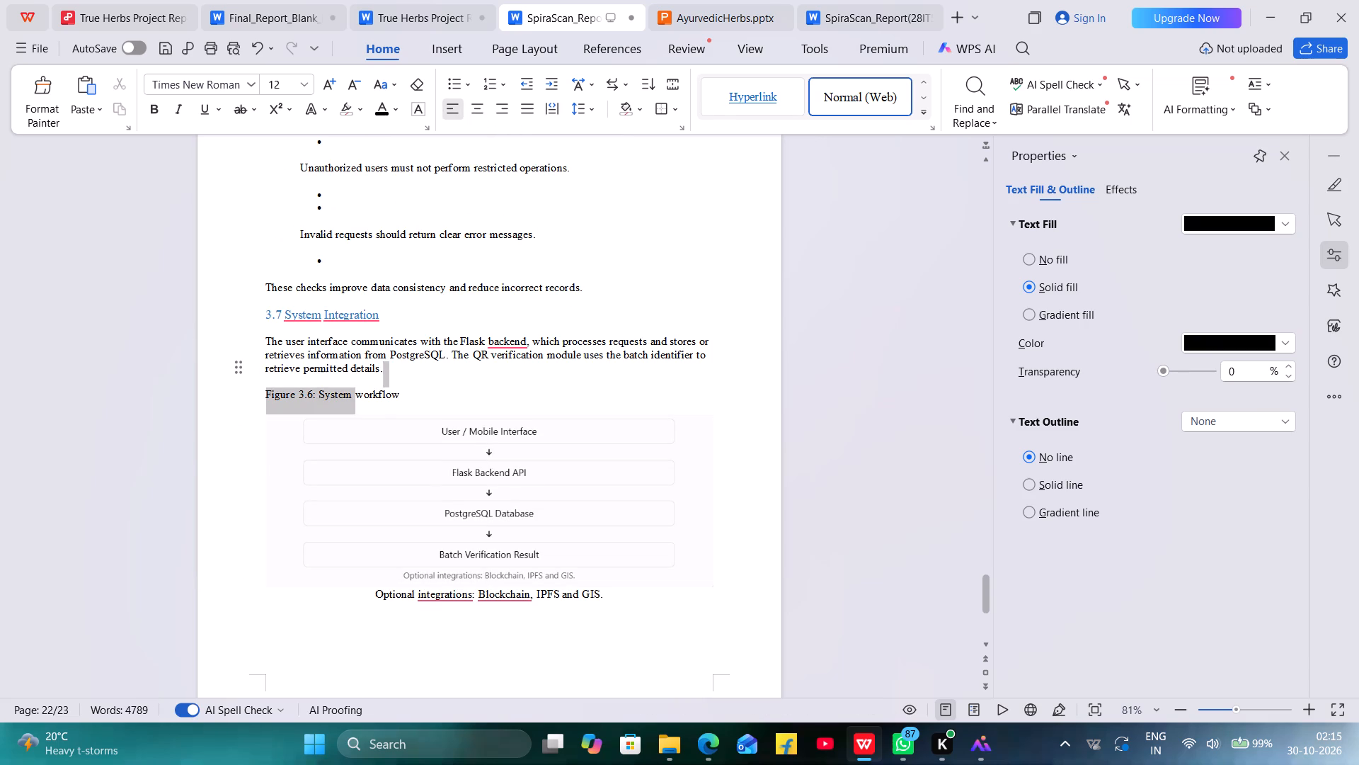
drag(358, 393, 434, 394)
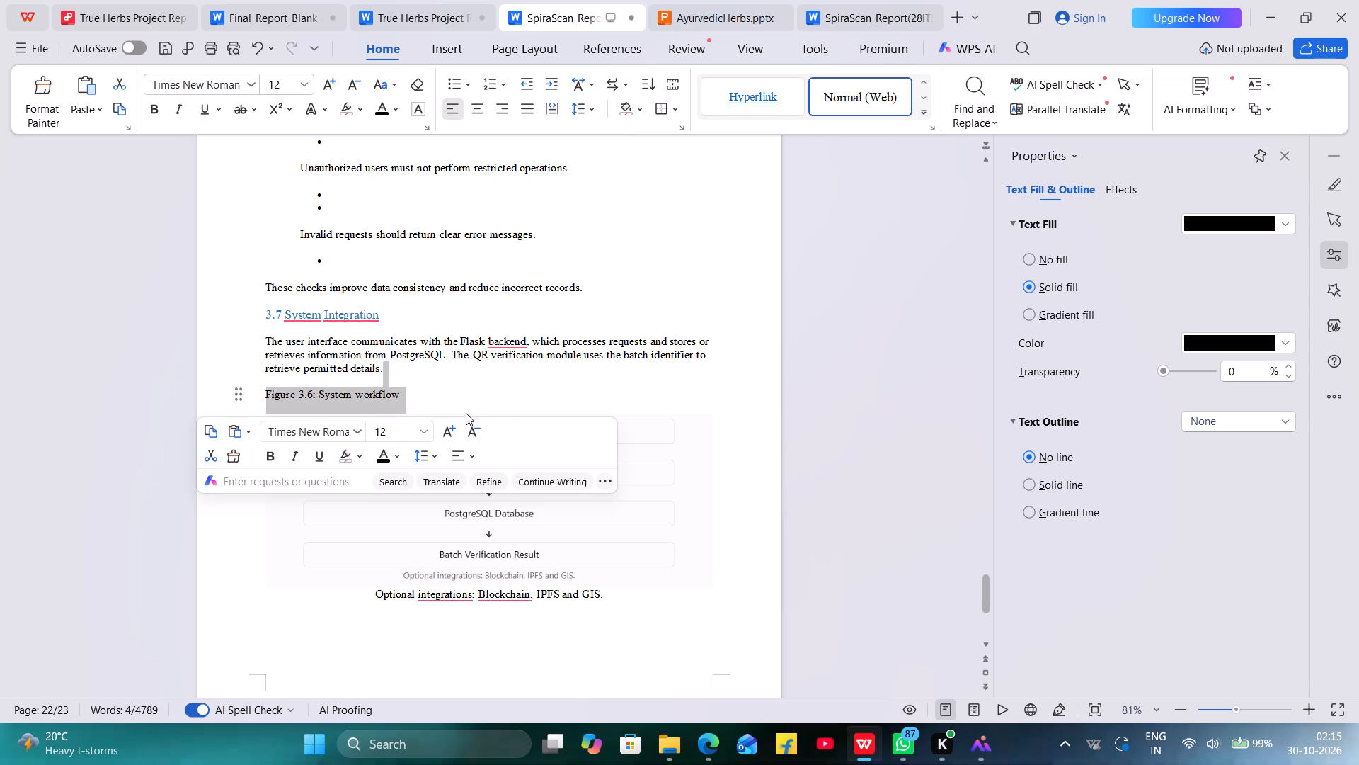
key(ctrl+x)
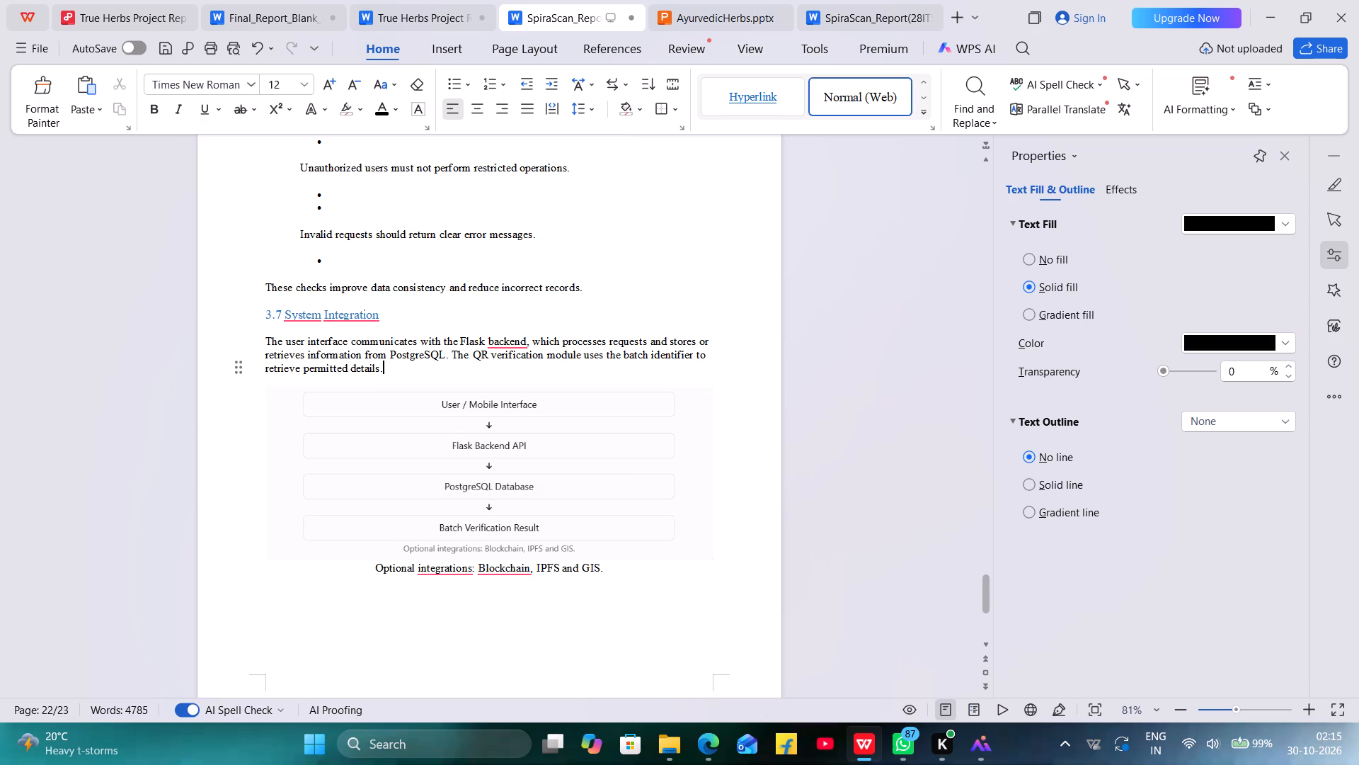
Delete the typed "Optional integrations: Blockchain, IPFS and GIS." line below the workflow diagram.
drag(626, 568, 585, 569)
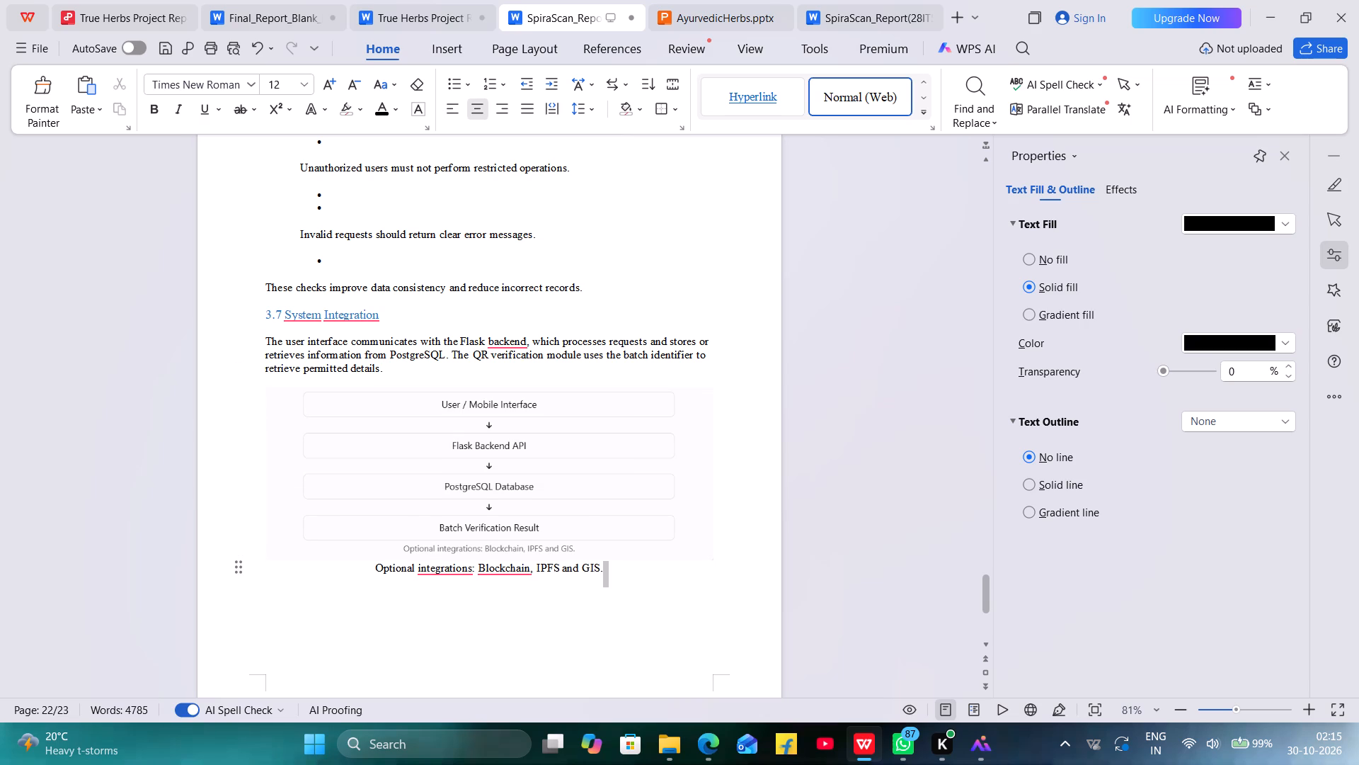
drag(585, 569, 335, 566)
key(BackSpace)
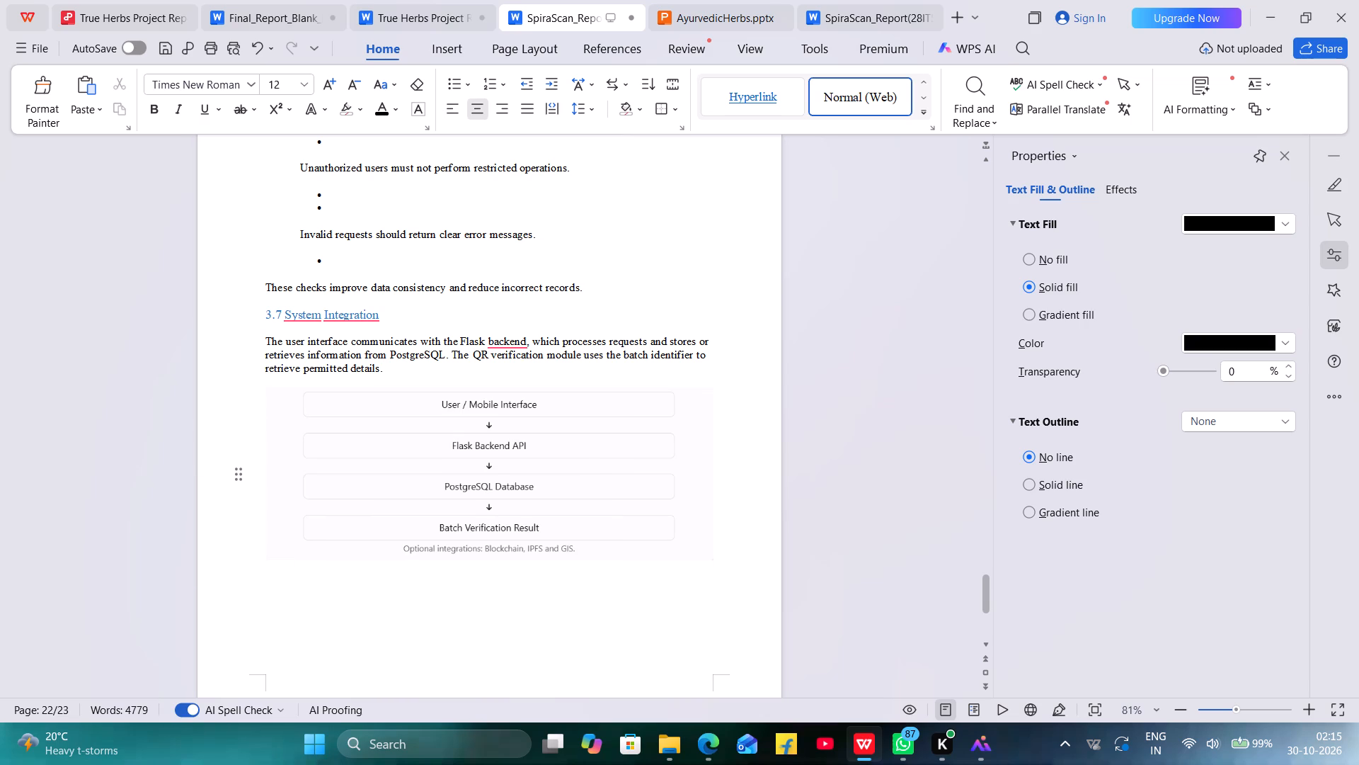
Paste the "Figure 3.6: System workflow" caption below the workflow diagram and center it.
click(395, 576)
key(ctrl+v)
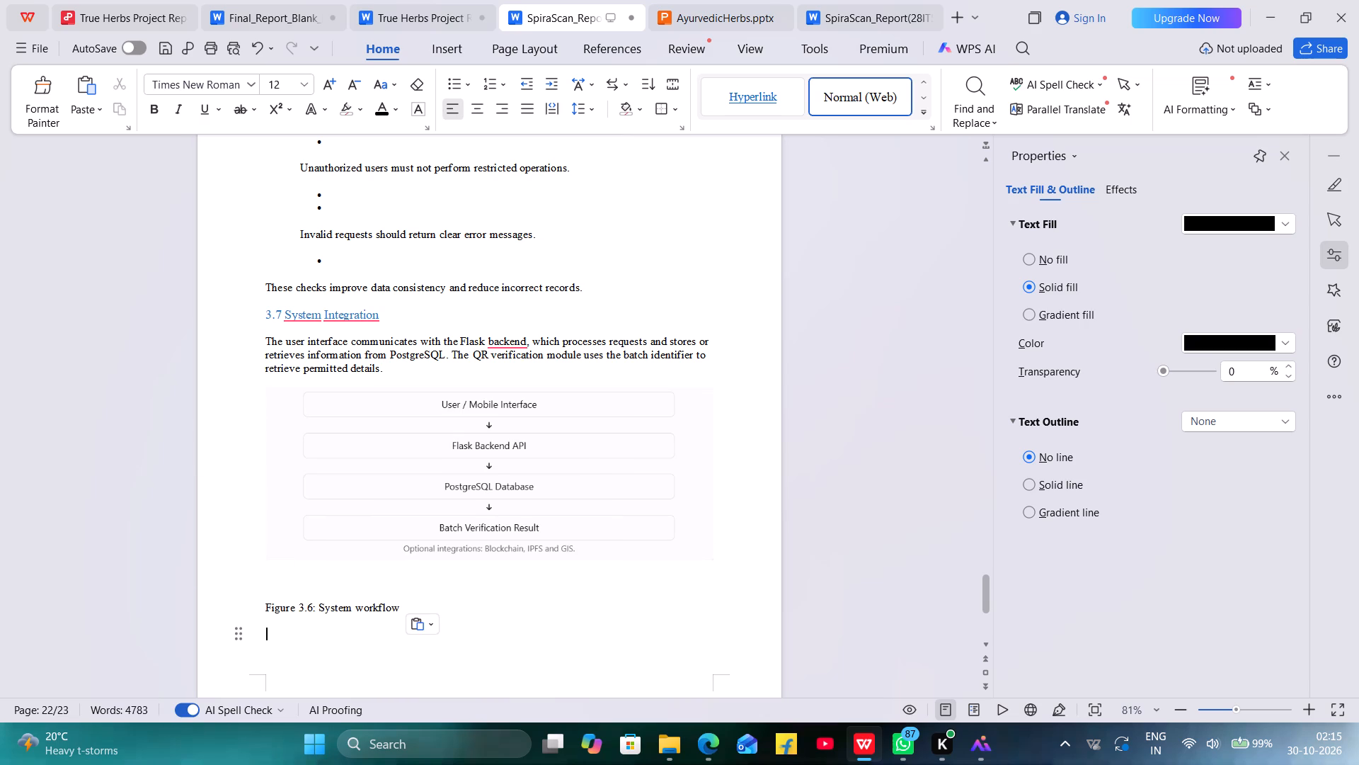
drag(262, 606, 422, 612)
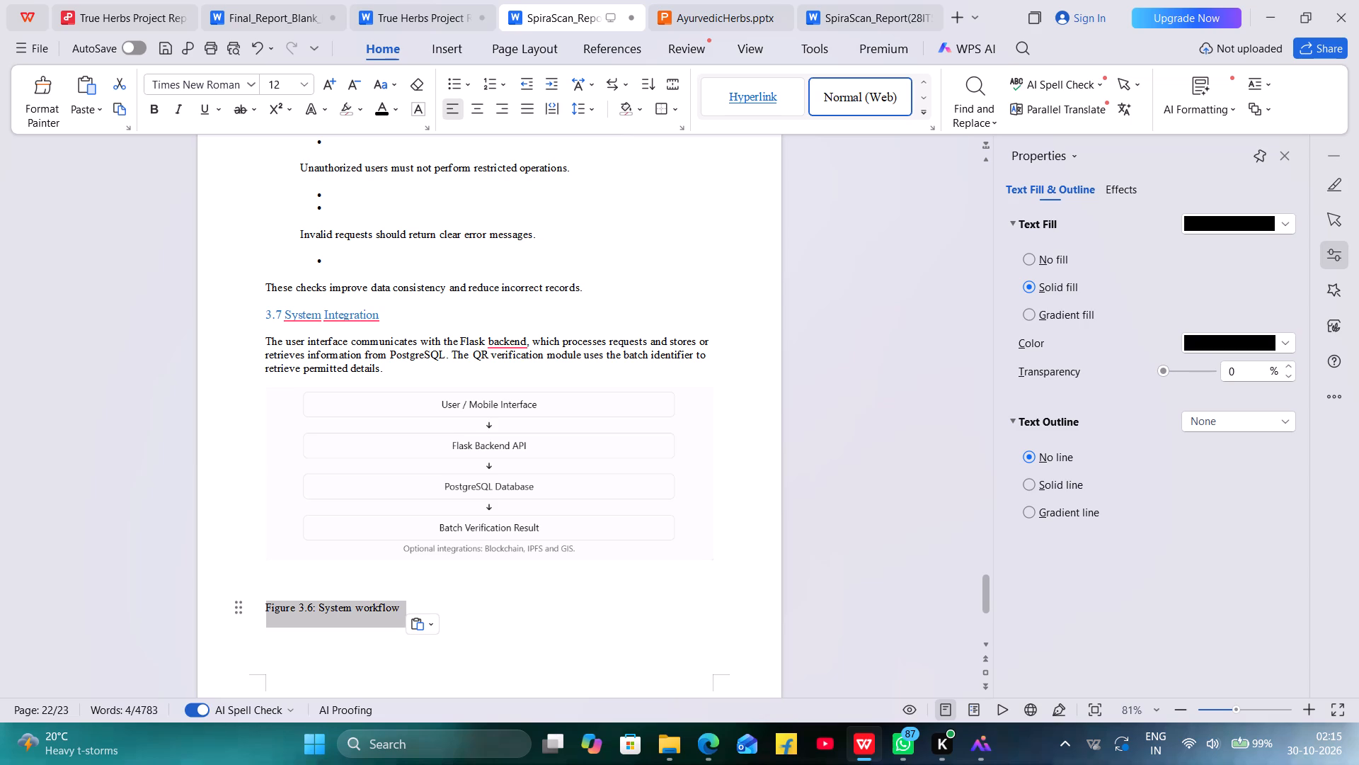
drag(422, 612, 423, 612)
click(478, 114)
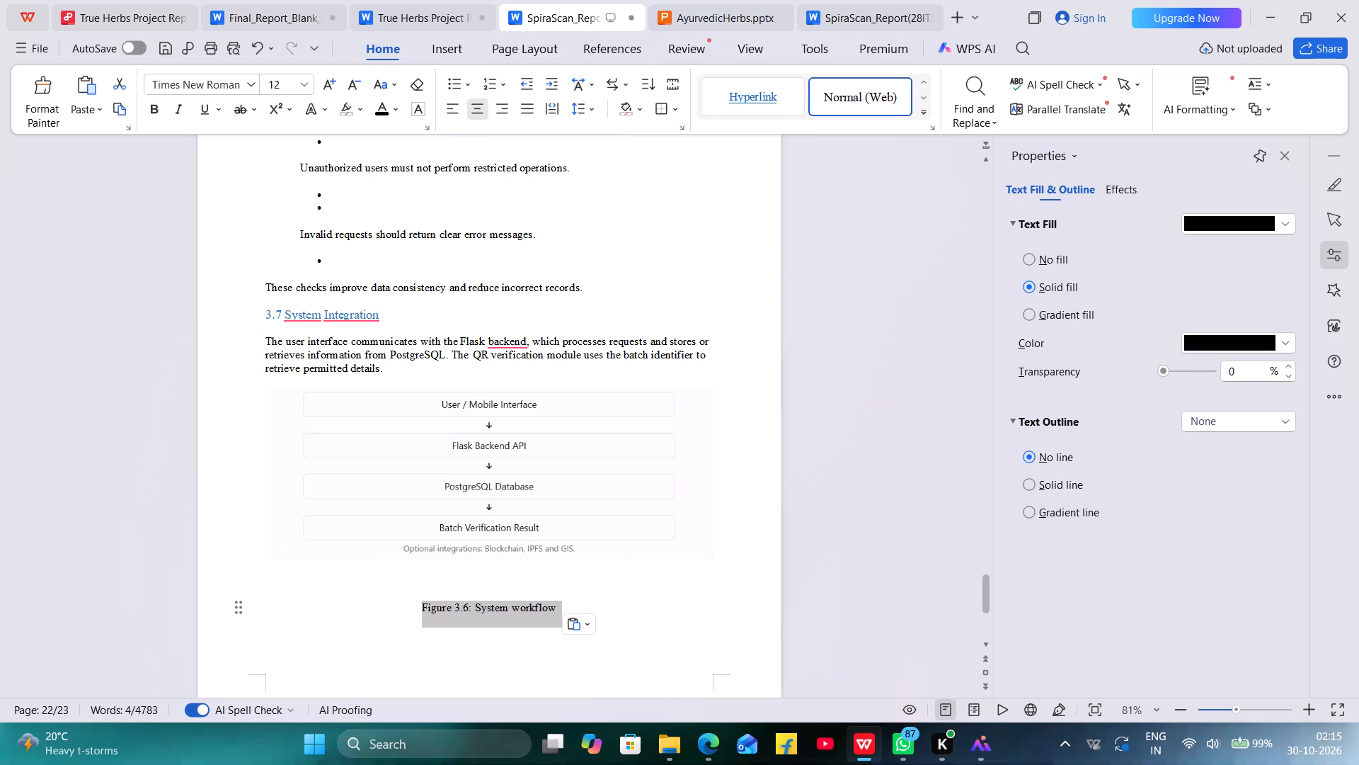
click(623, 574)
Remove the empty bullets directly before and after the "Invalid requests should return clear error messages." rule in section 3.6.
scroll(535, 493, up, 2)
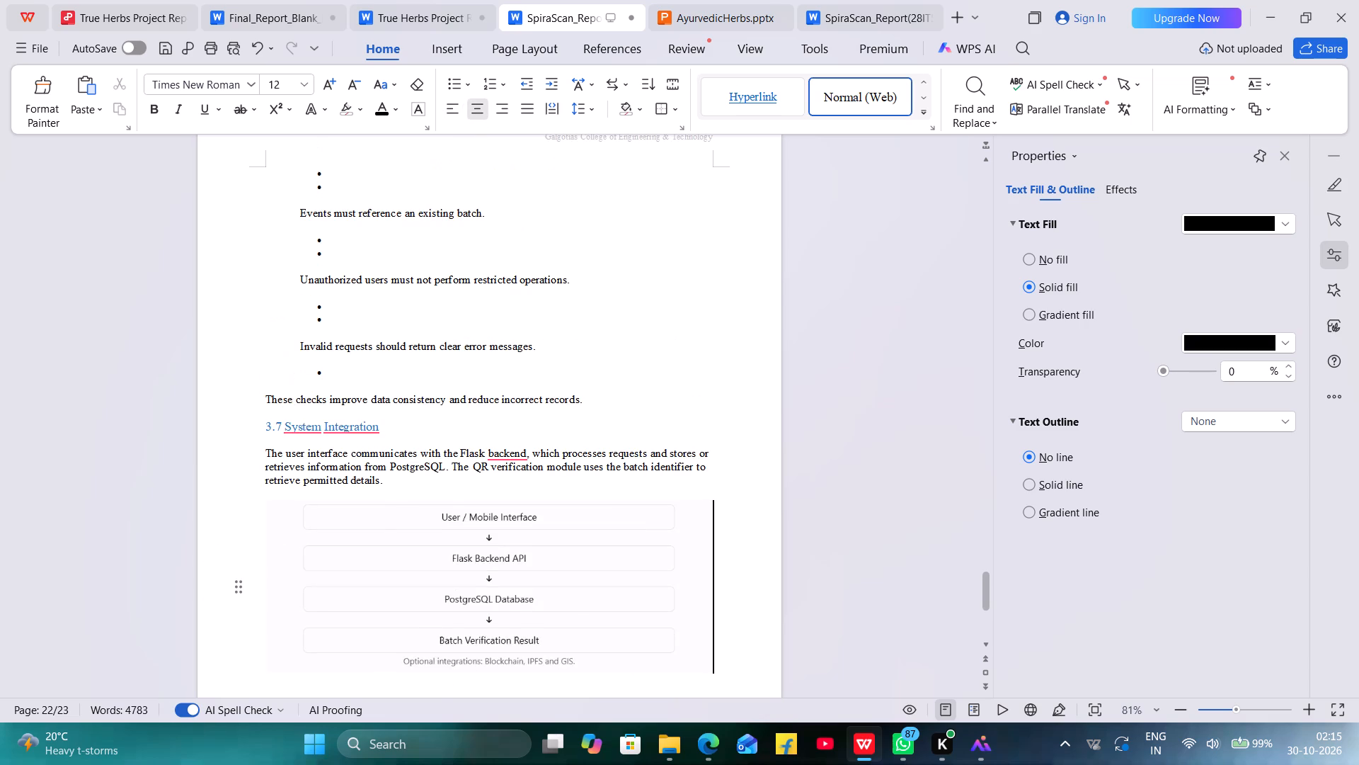
scroll(535, 493, up, 1)
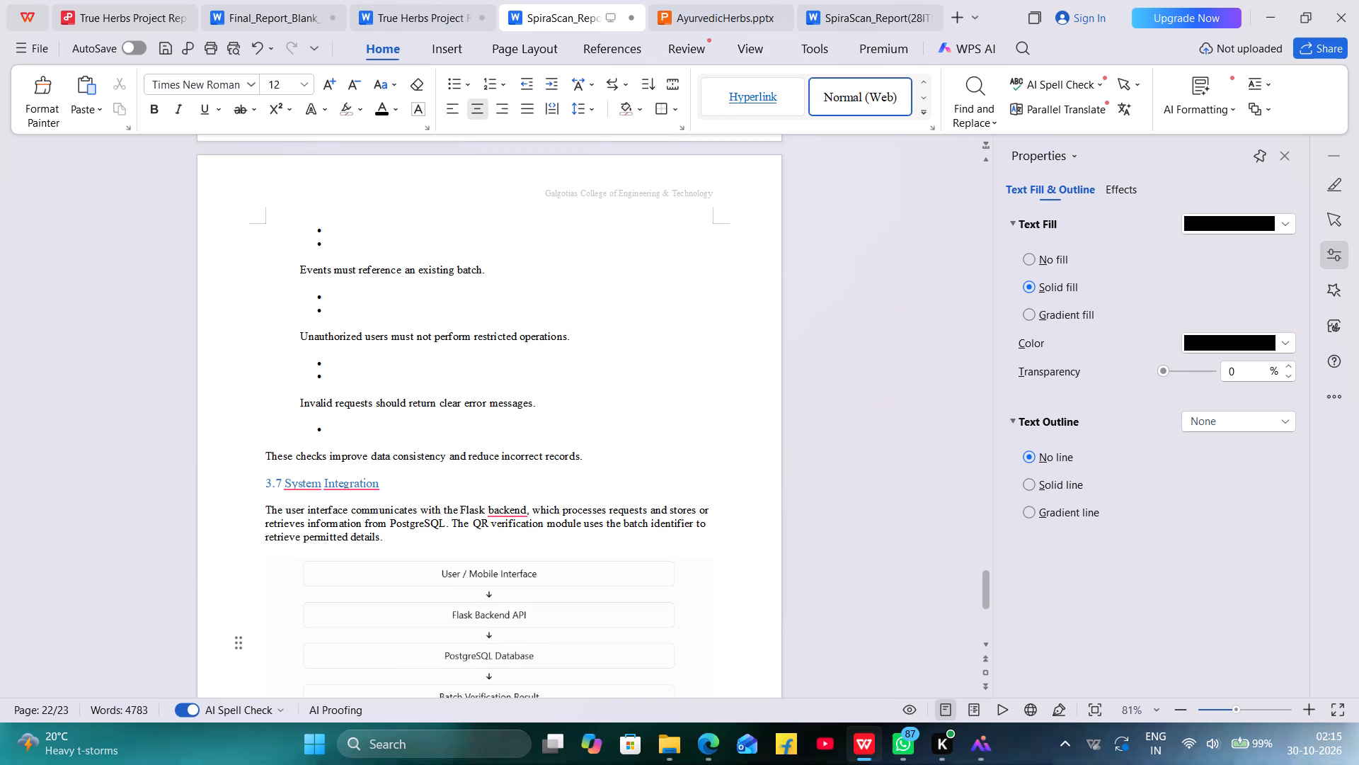
click(331, 431)
key(BackSpace)
click(343, 368)
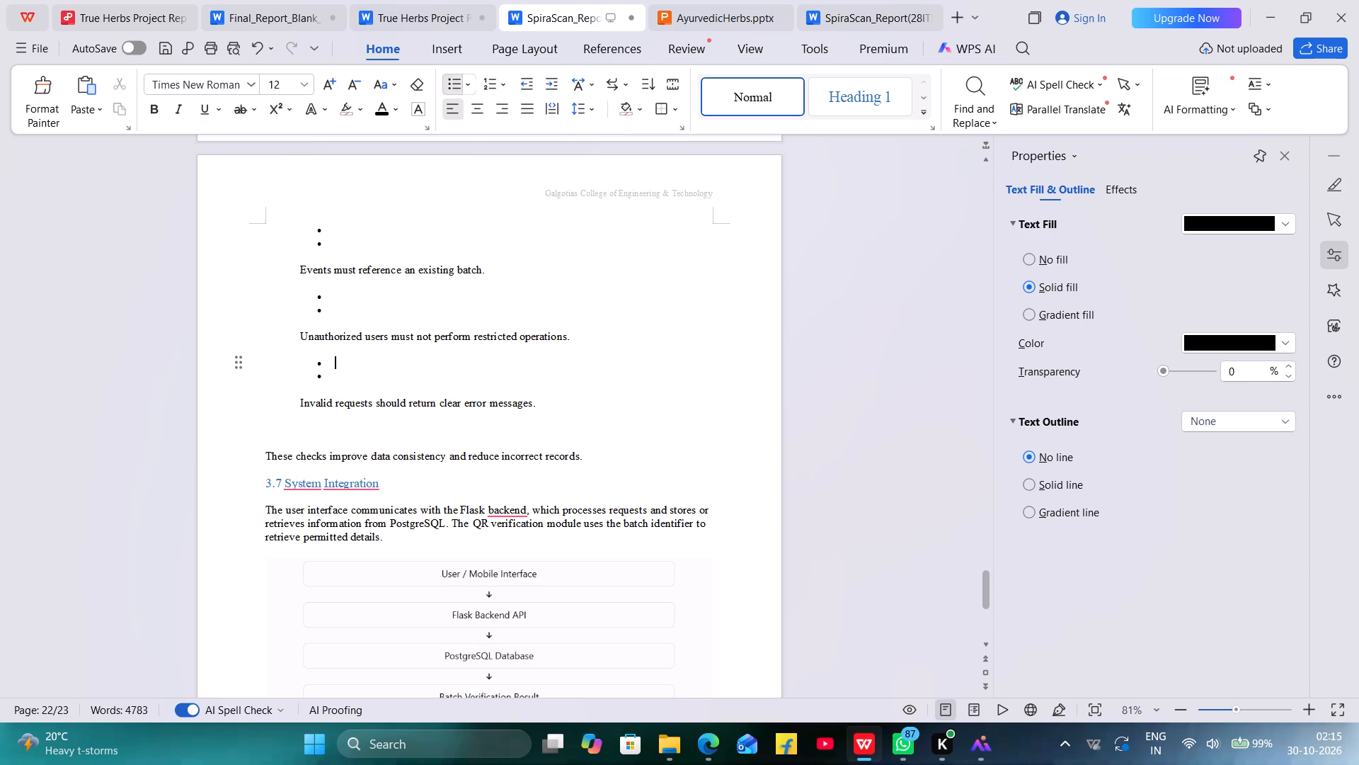
key(BackSpace)
click(322, 392)
key(BackSpace)
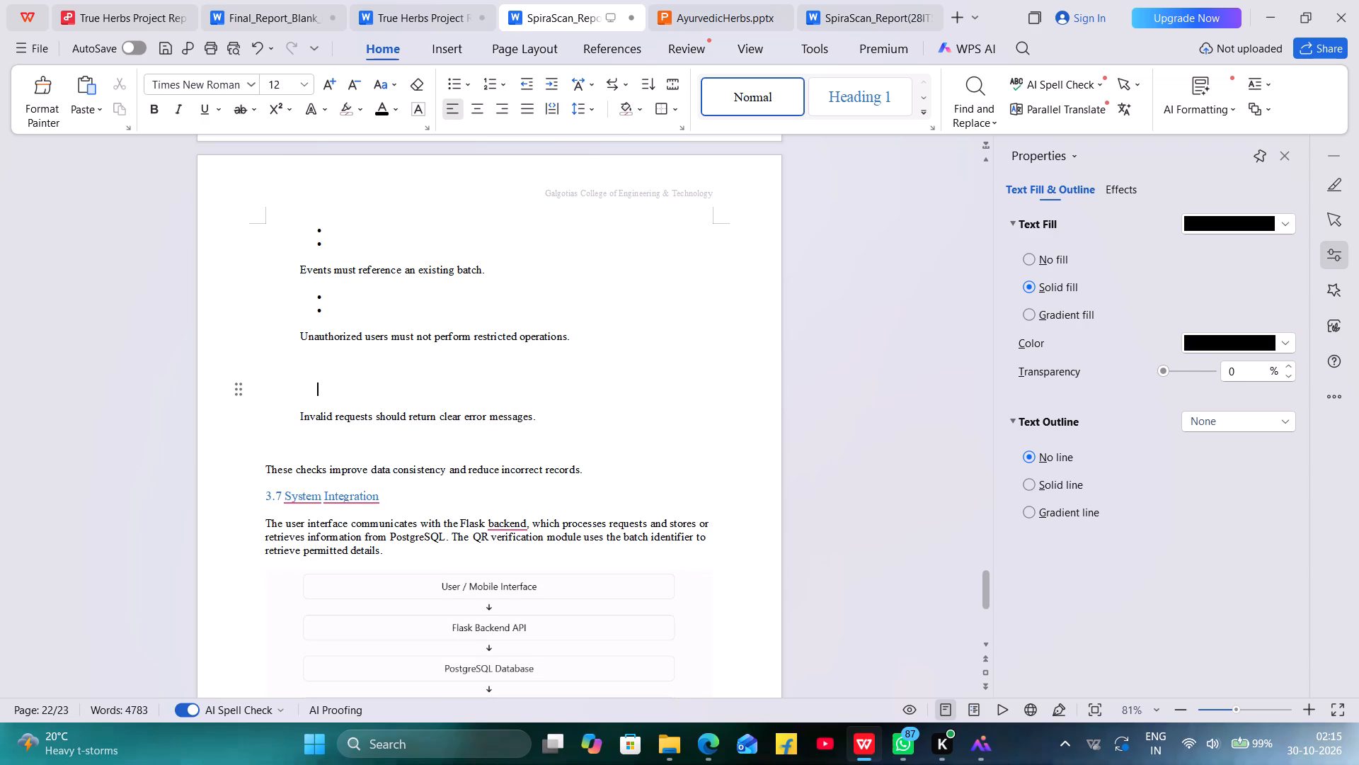
key(BackSpace)
key(BackSpace)
Remove the empty bullets directly before and after the "Events must reference an existing batch." rule.
click(336, 318)
key(BackSpace)
key(BackSpace)
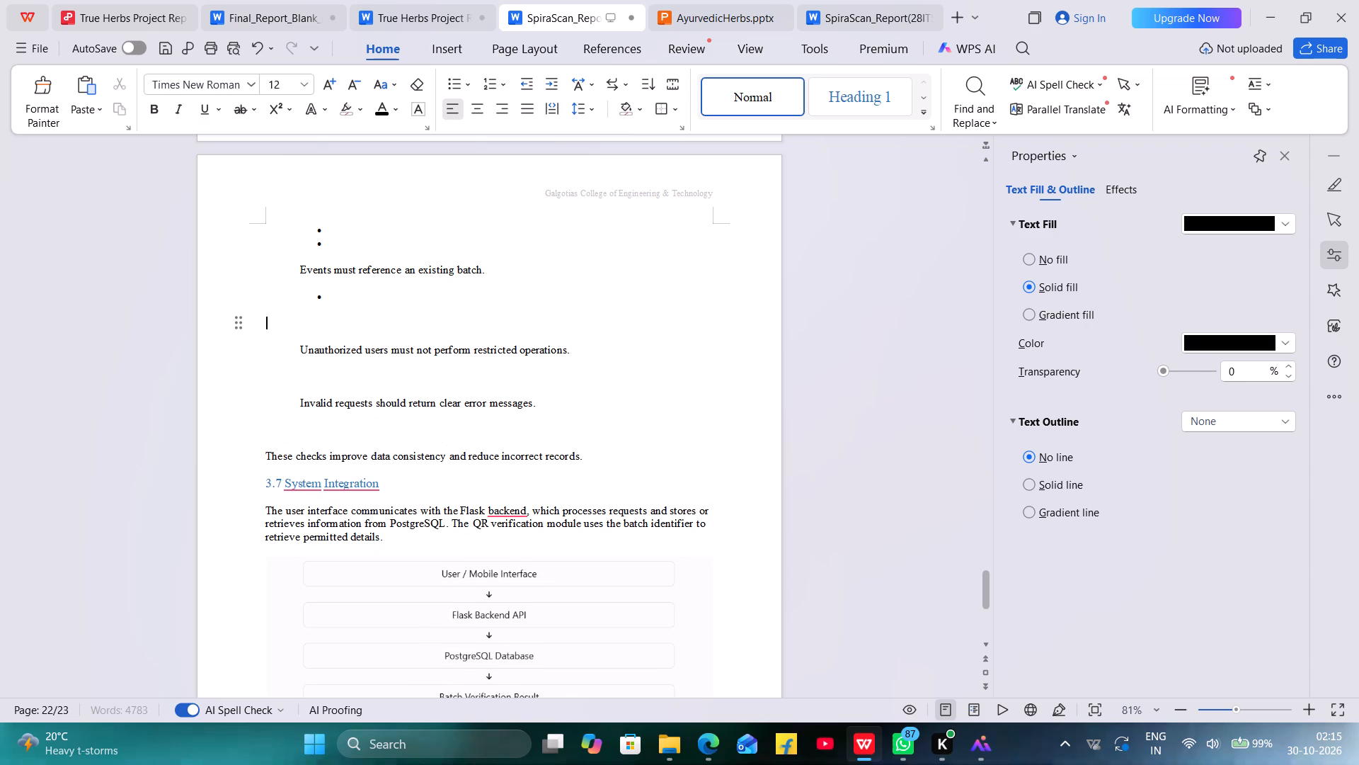
key(BackSpace)
click(336, 241)
key(BackSpace)
key(BackSpace)
key(BackSpace)
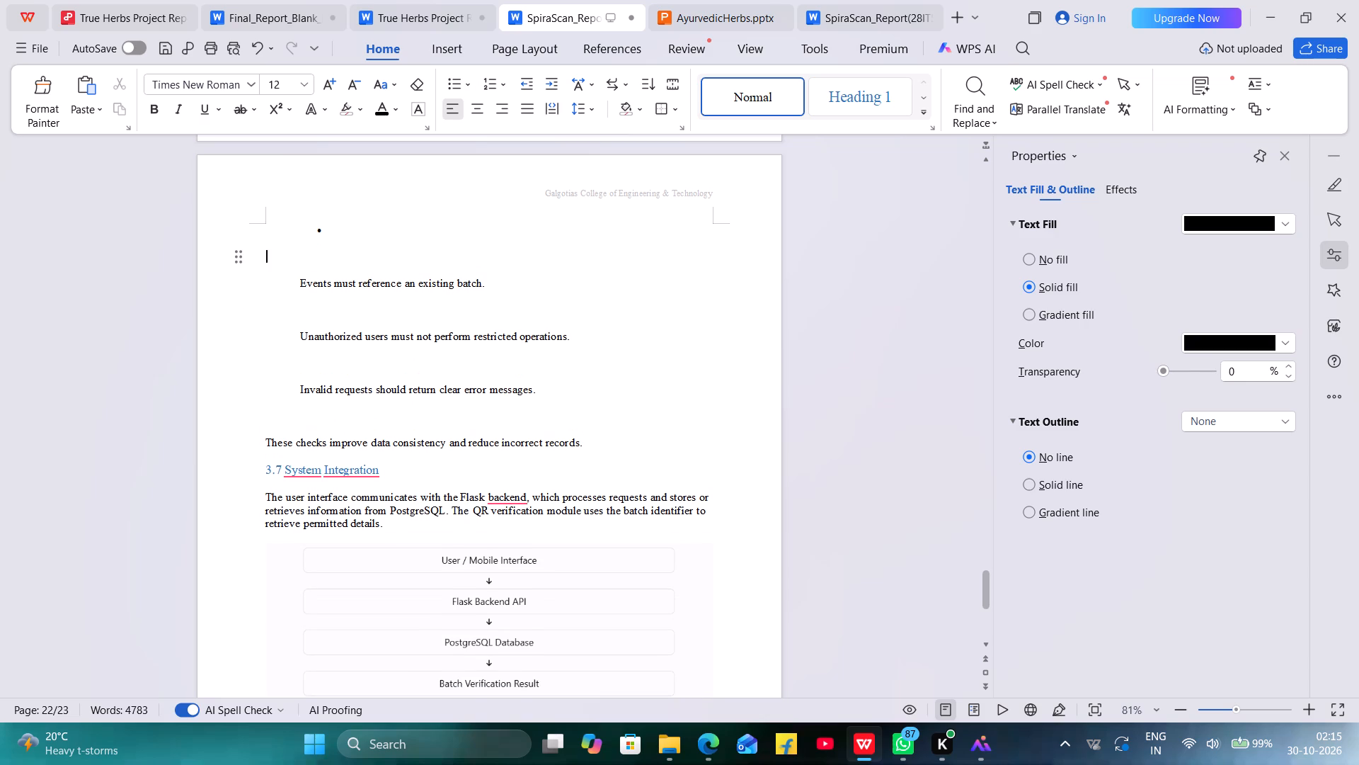
key(BackSpace)
Remove the remaining empty bullets around the Batch ID and Required fields rules, up to the Quantity rule.
scroll(336, 241, up, 3)
click(333, 200)
key(BackSpace)
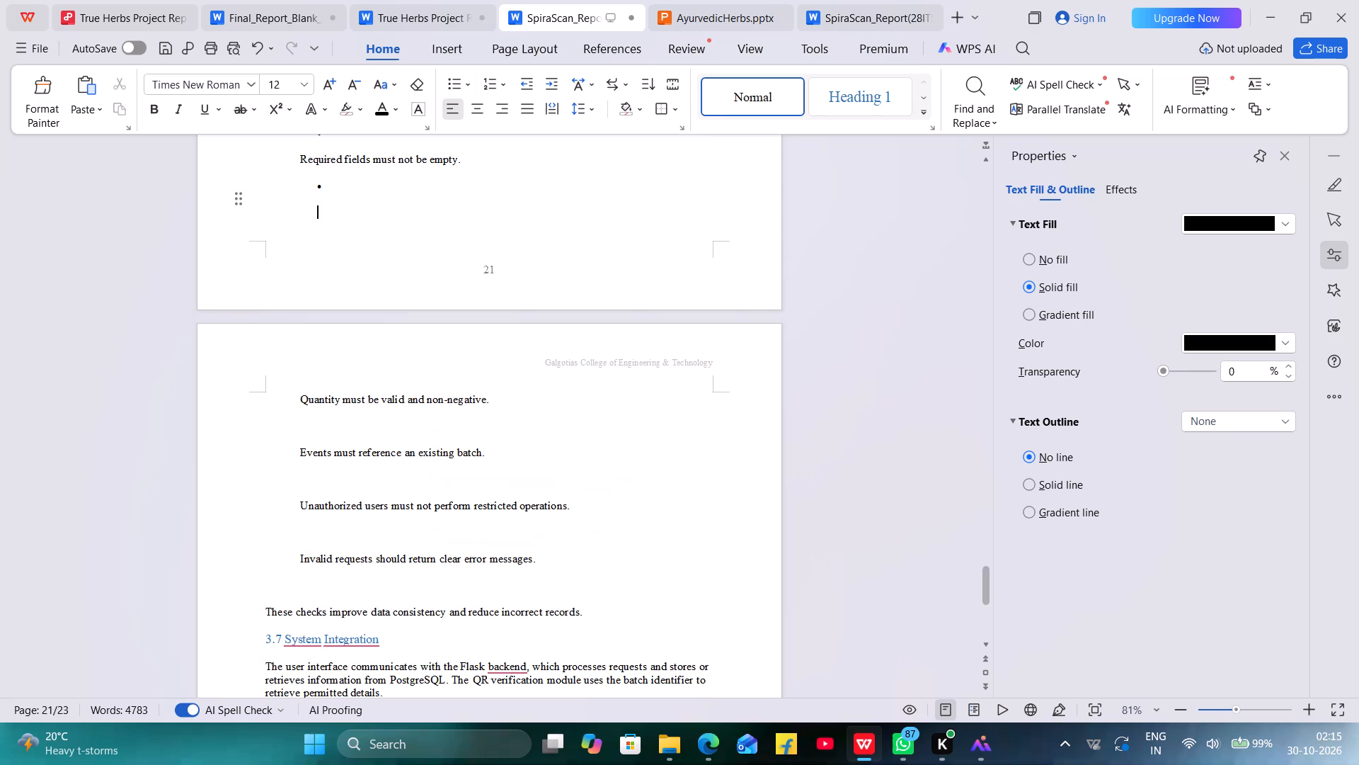
key(BackSpace)
key(BackSpace)
scroll(333, 200, up, 3)
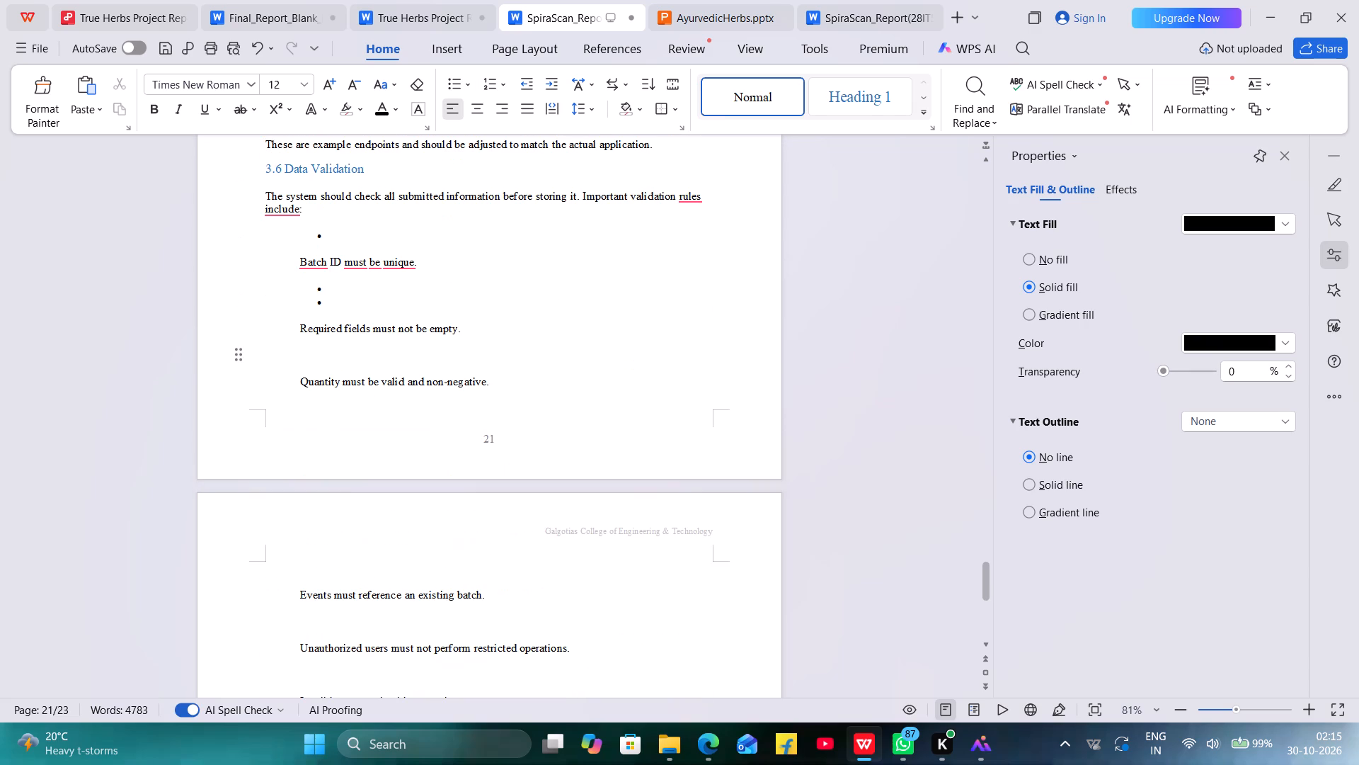
click(332, 295)
key(BackSpace)
key(BackSpace)
key(BackSpace)
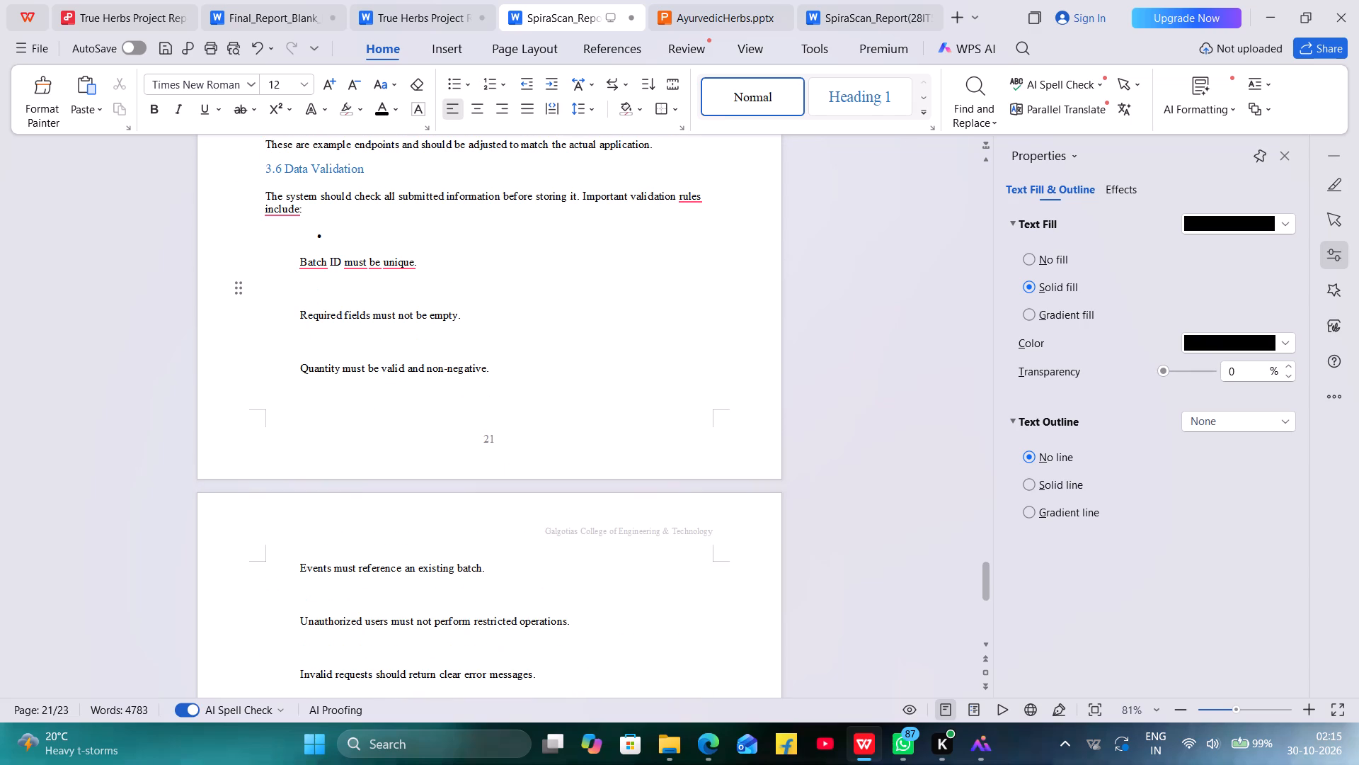
click(333, 237)
key(BackSpace)
key(BackSpace)
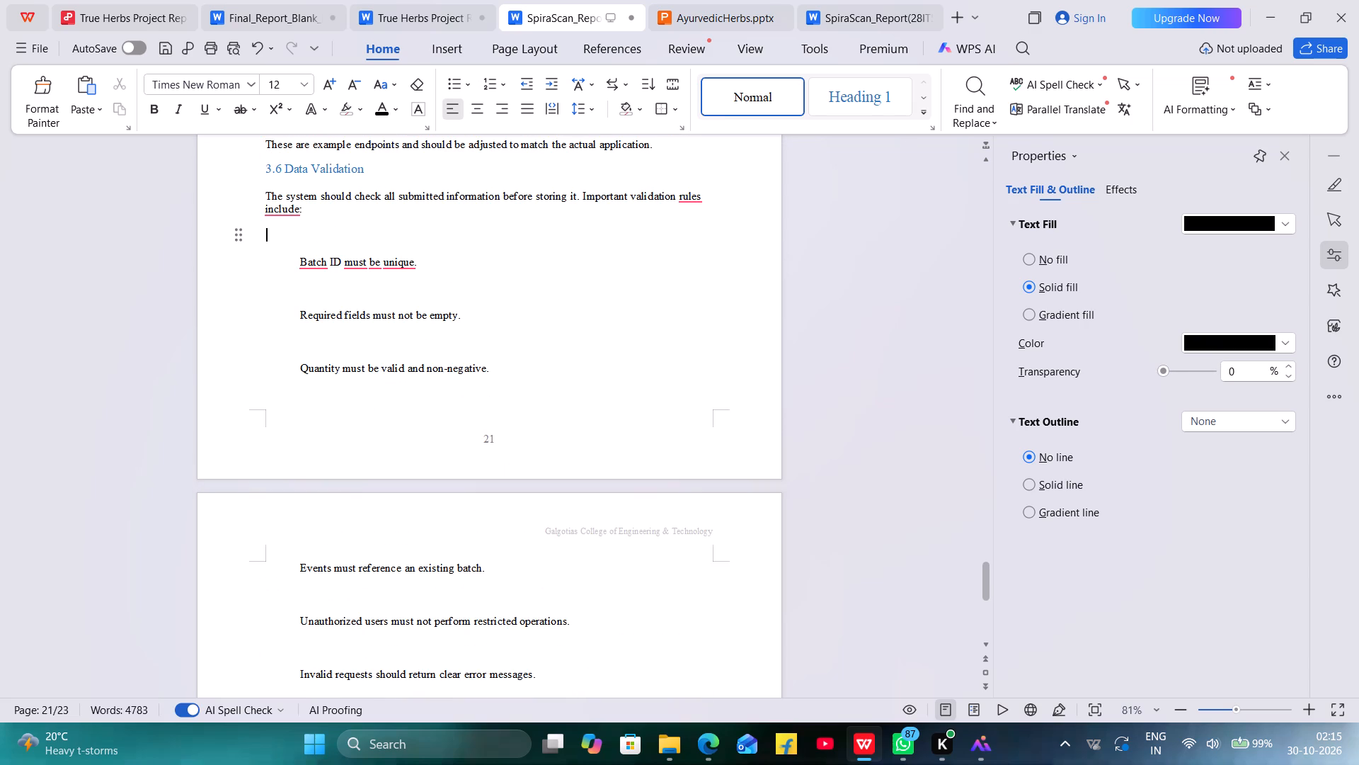
Delete the blank lines between the validation rules from "Batch ID must be unique." through "Unauthorized users must not perform restricted operations.".
click(311, 359)
key(BackSpace)
click(304, 294)
key(BackSpace)
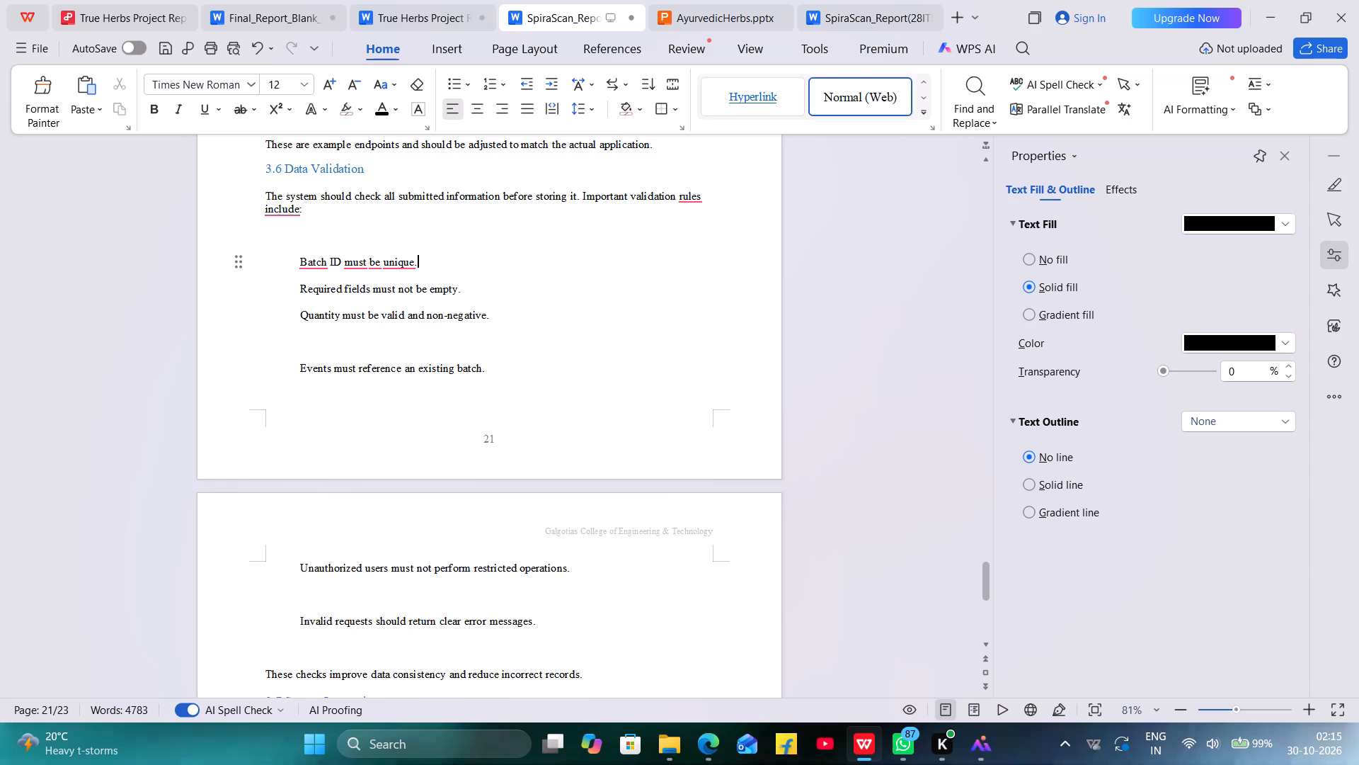
click(302, 346)
key(BackSpace)
click(316, 368)
key(BackSpace)
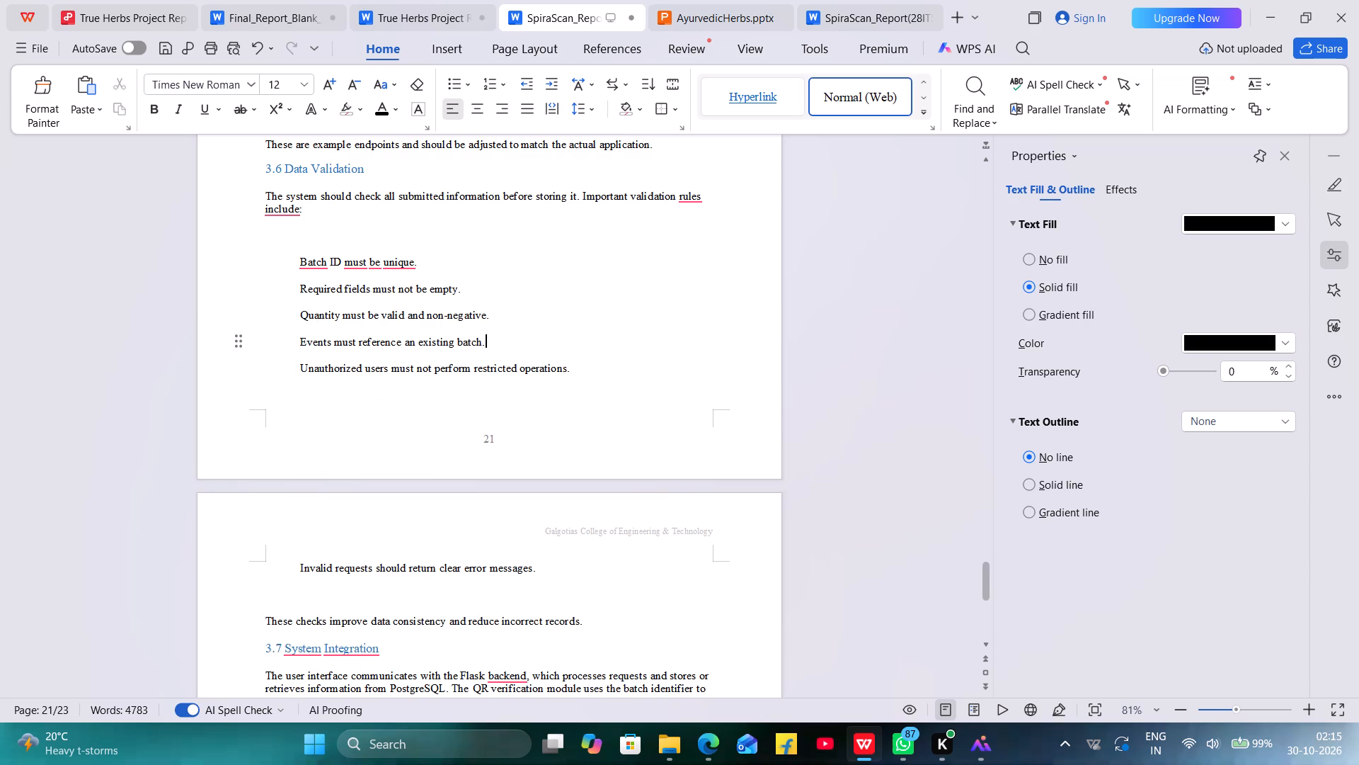
Delete the blank line between the "Unauthorized users" rule and the "Invalid requests" rule.
click(330, 545)
key(BackSpace)
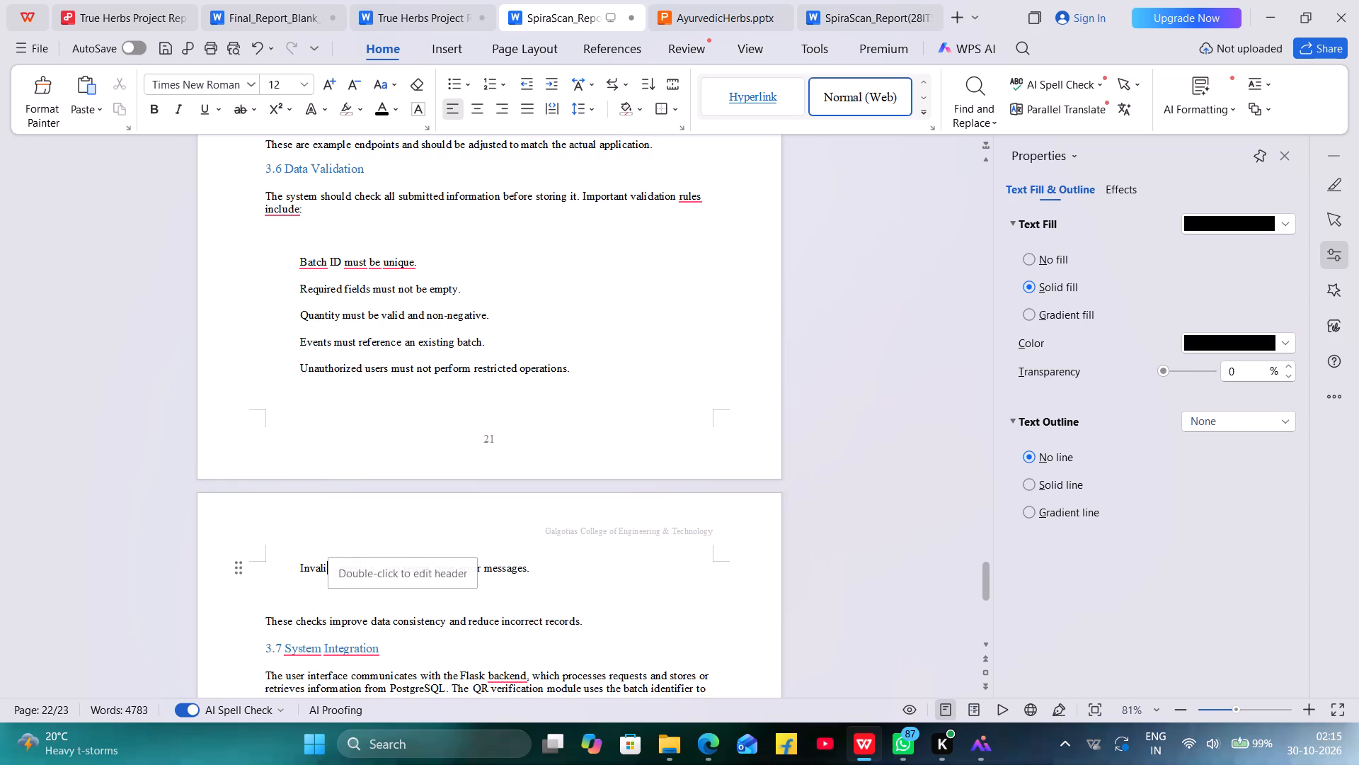
key(d)
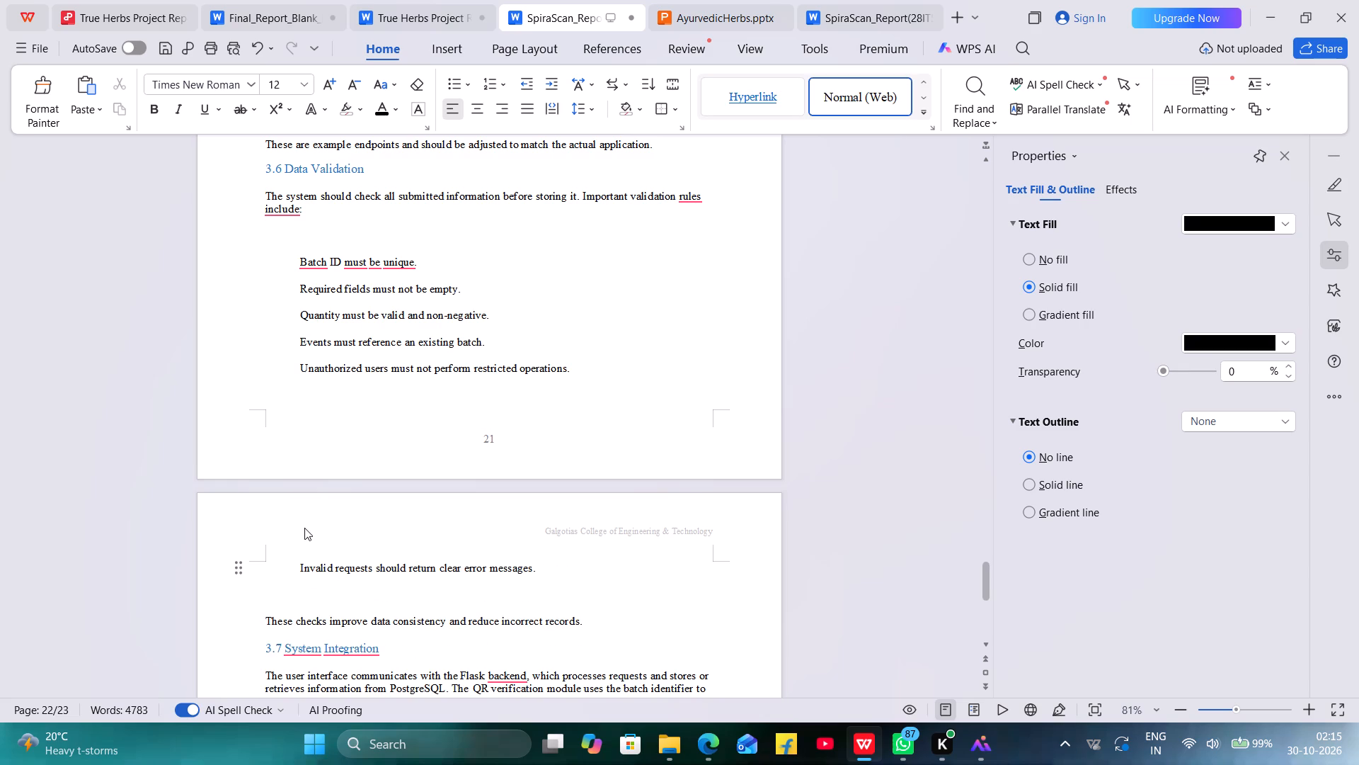
click(305, 531)
key(space)
click(304, 530)
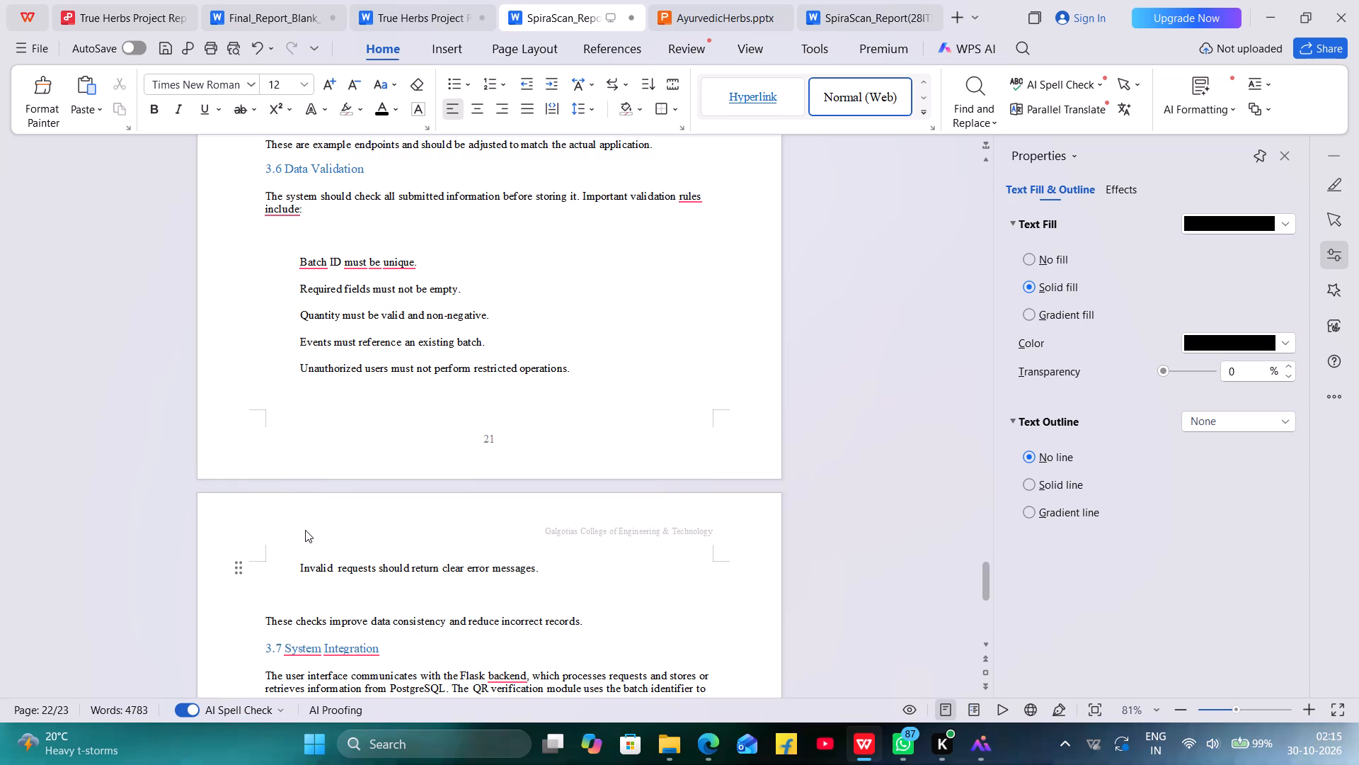
click(298, 416)
click(304, 395)
key(BackSpace)
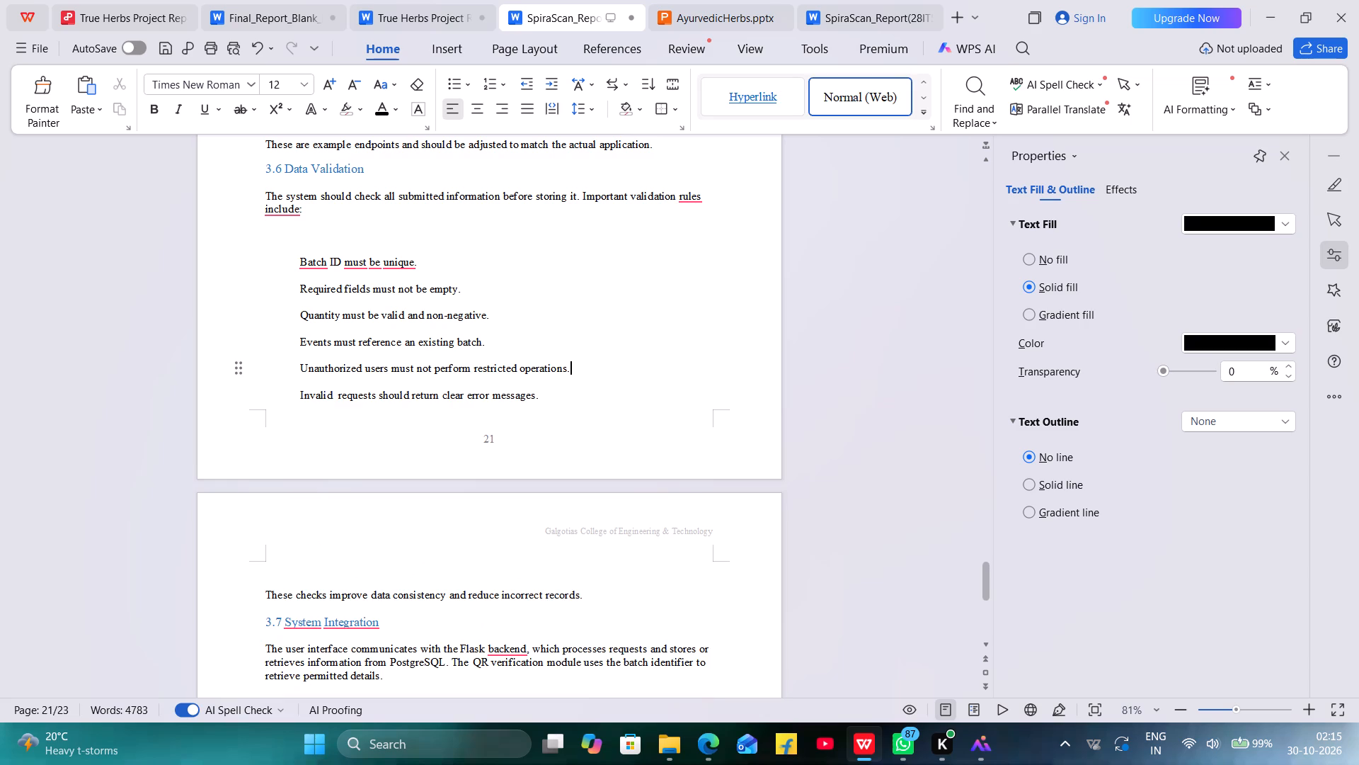
Turn the six data validation rules, Batch ID through Invalid requests, into a numbered list.
drag(553, 395, 296, 259)
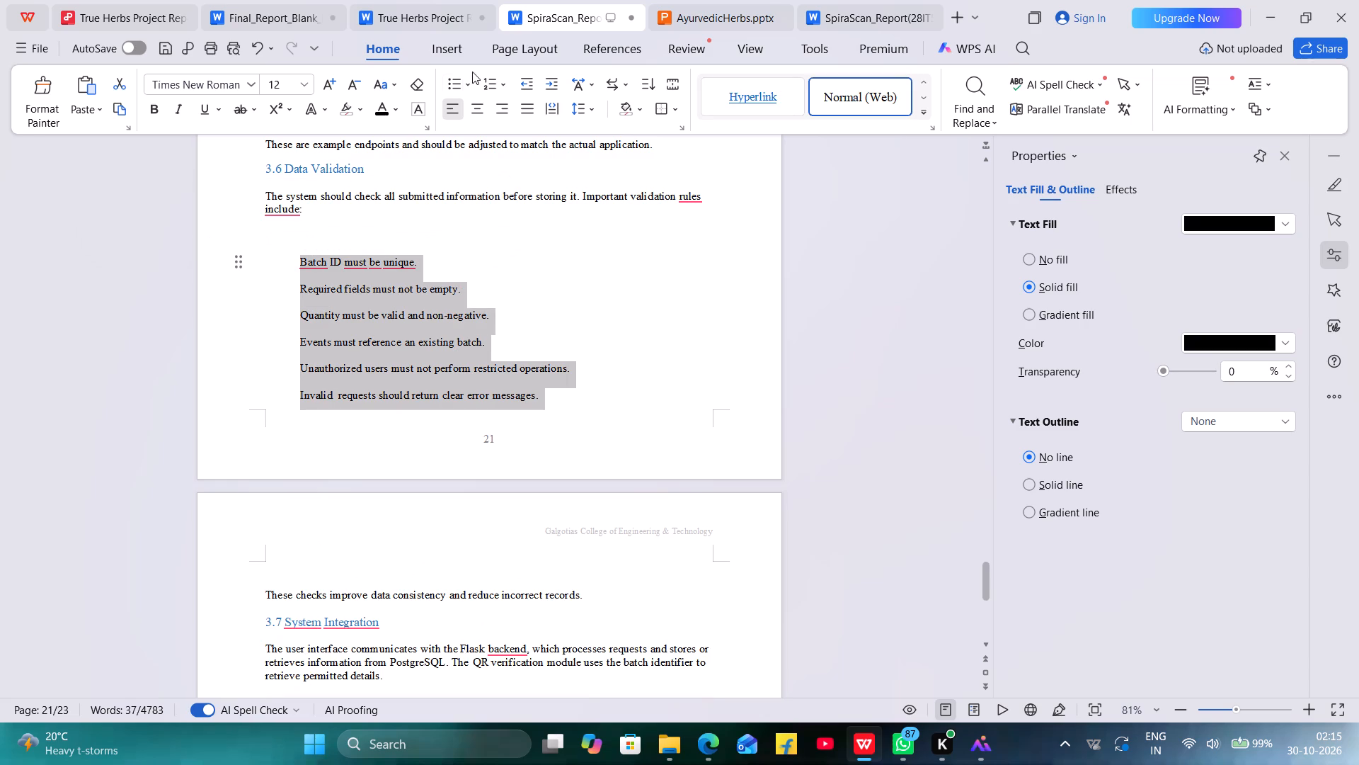
click(503, 87)
click(565, 143)
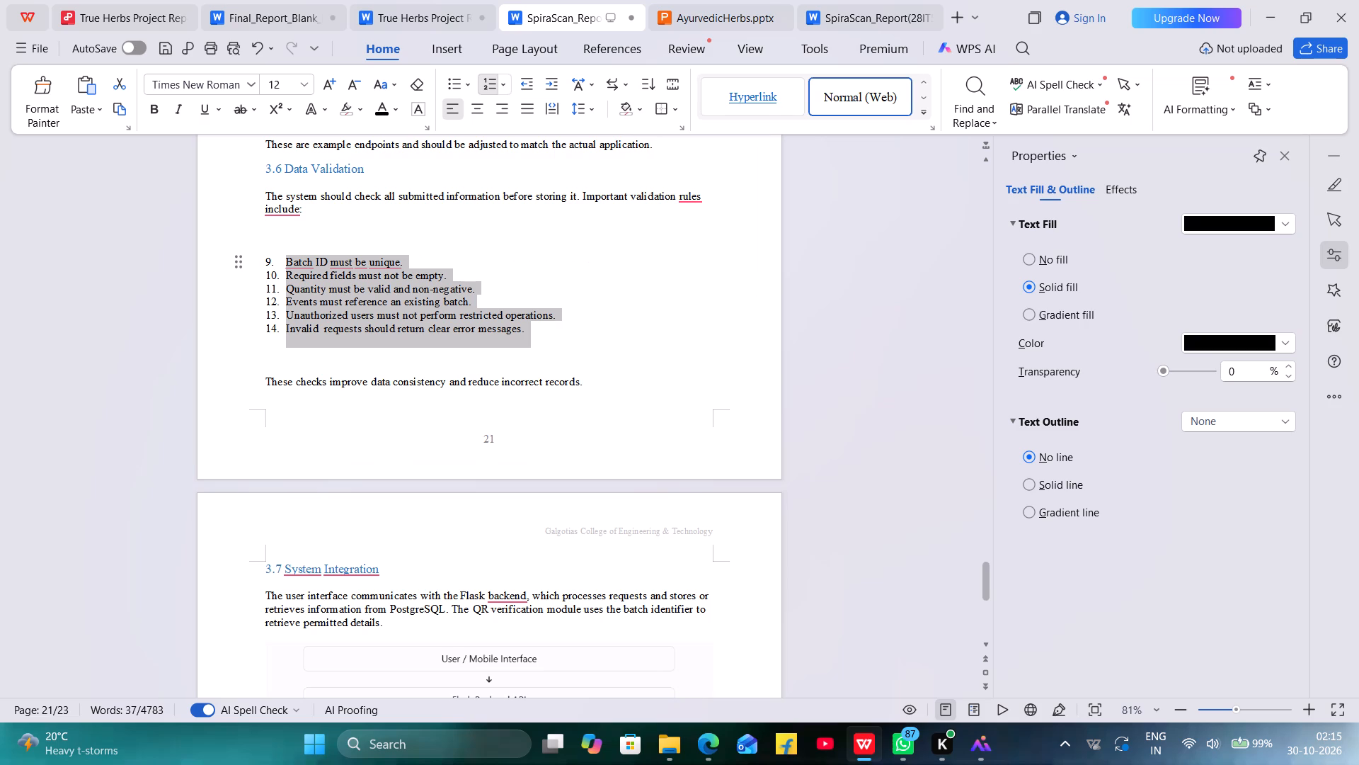
Remove the blank line between the section 3.6 introductory paragraph and the numbered validation rules.
click(259, 264)
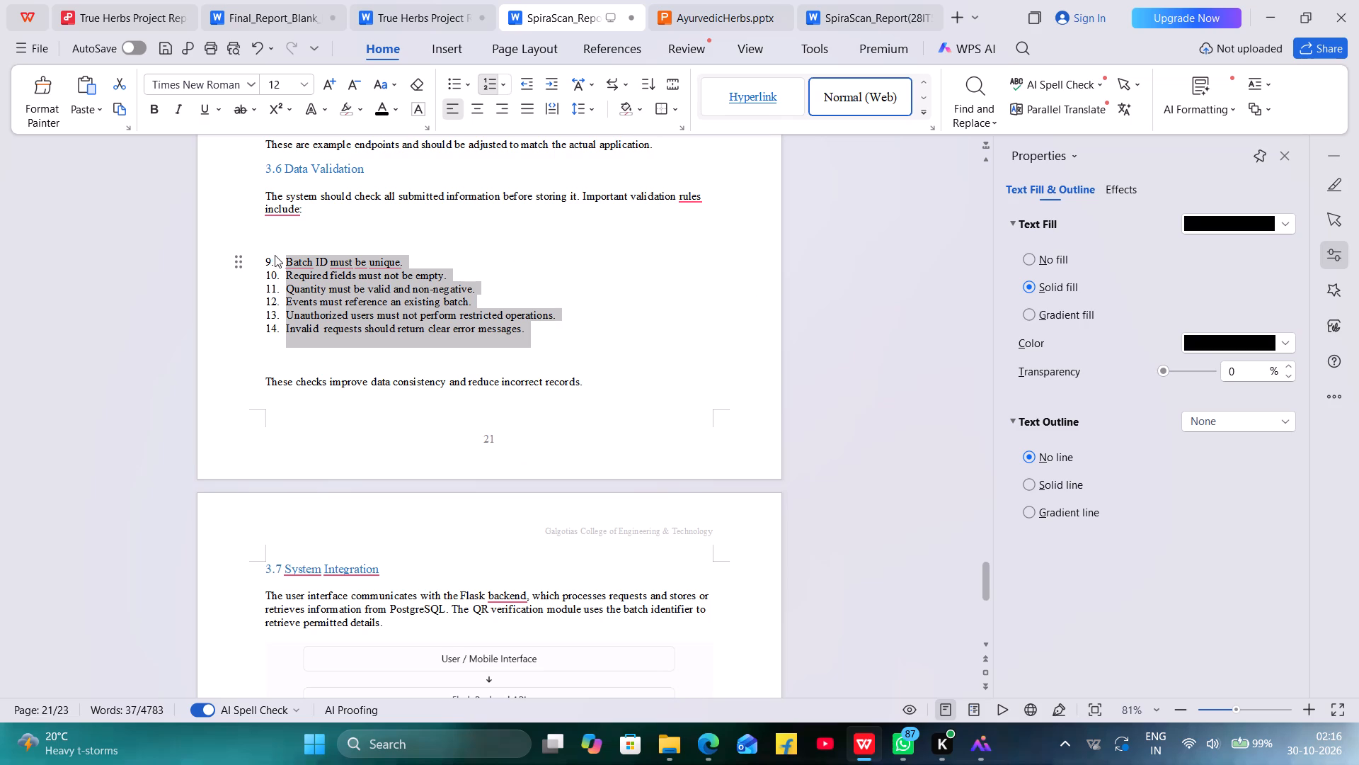
click(275, 255)
click(268, 228)
click(260, 244)
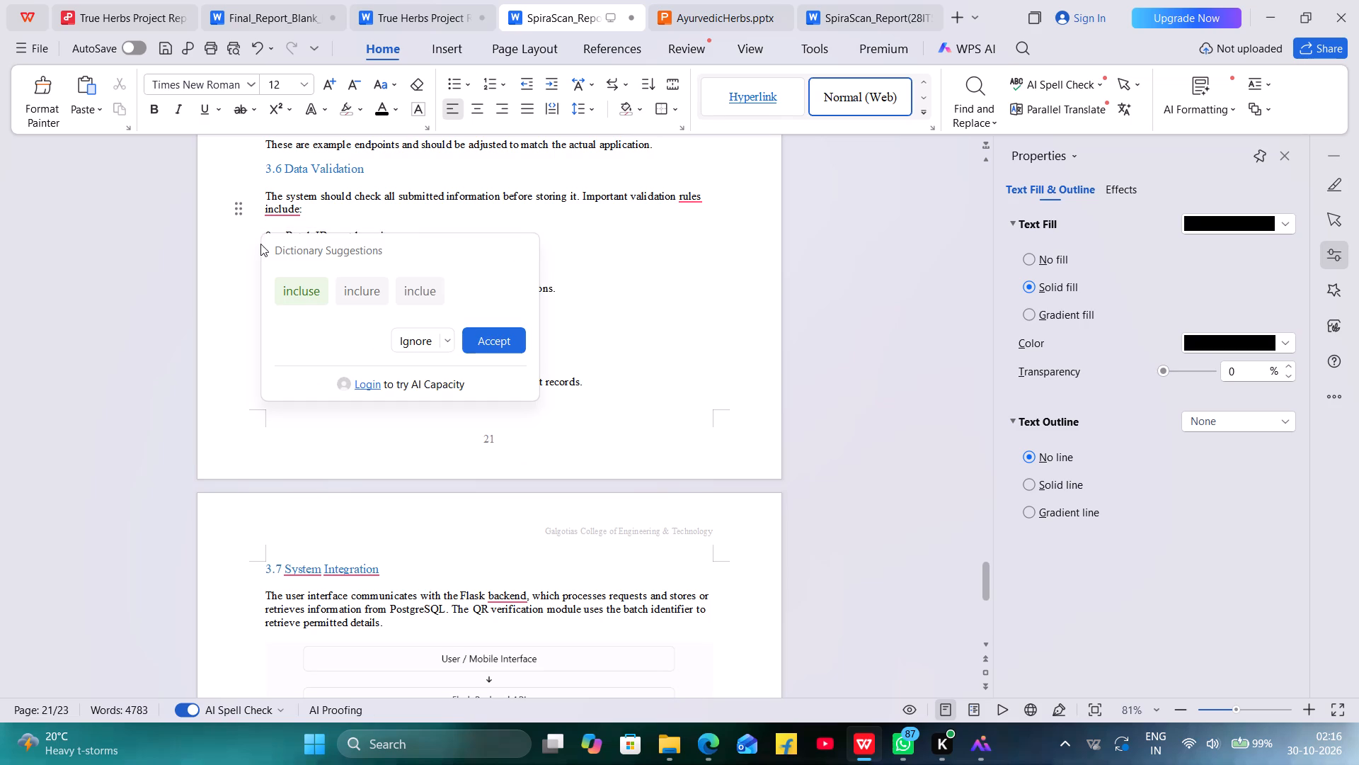
Restart the validation list's numbering at 1 from the "Required fields must not be empty." rule.
click(255, 246)
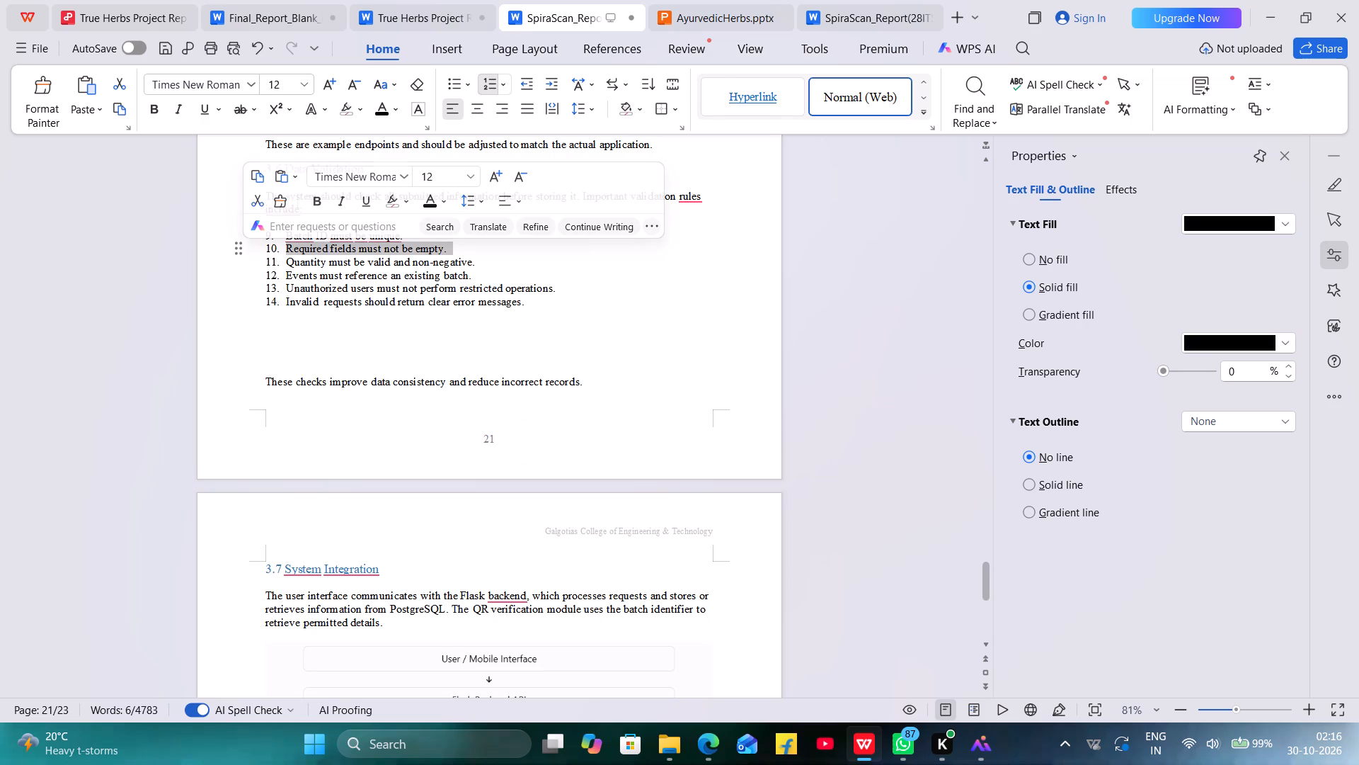
click(262, 263)
drag(263, 239, 289, 292)
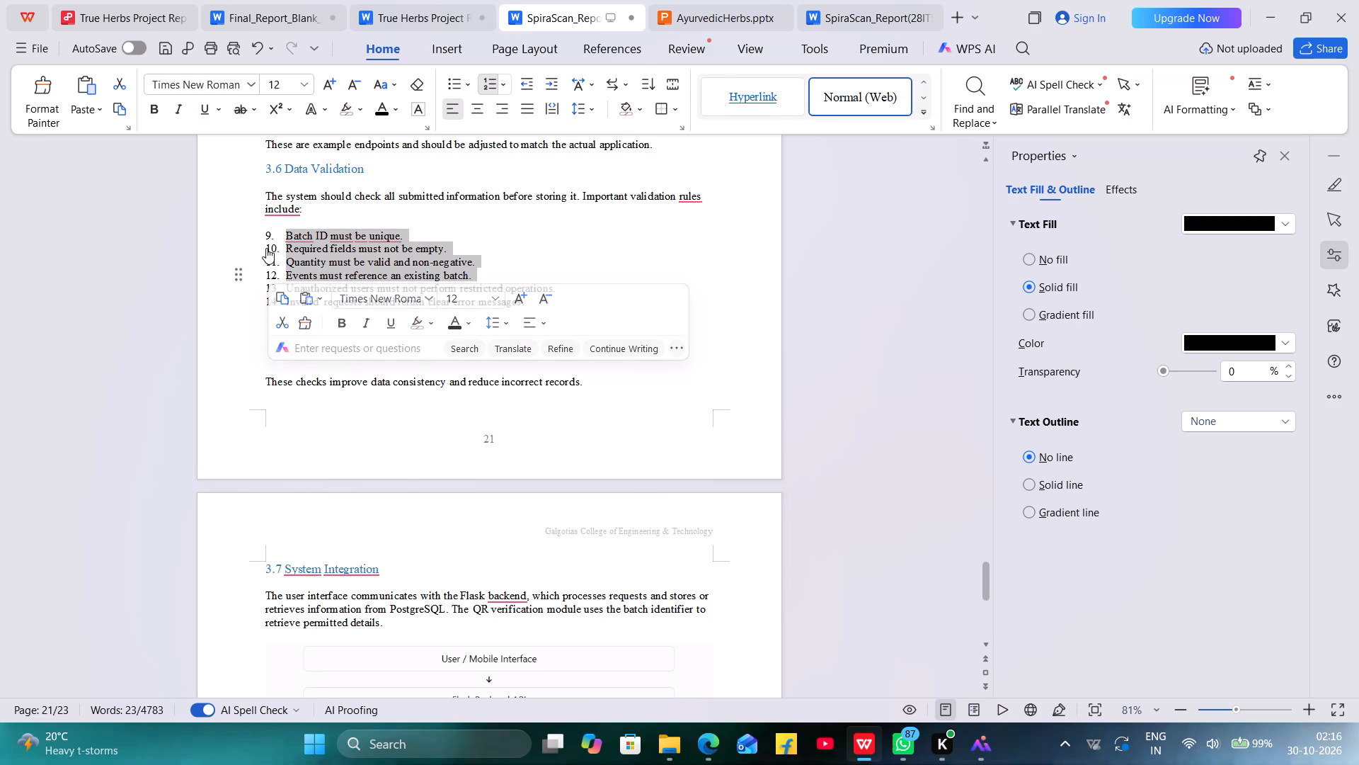
click(266, 248)
click(358, 272)
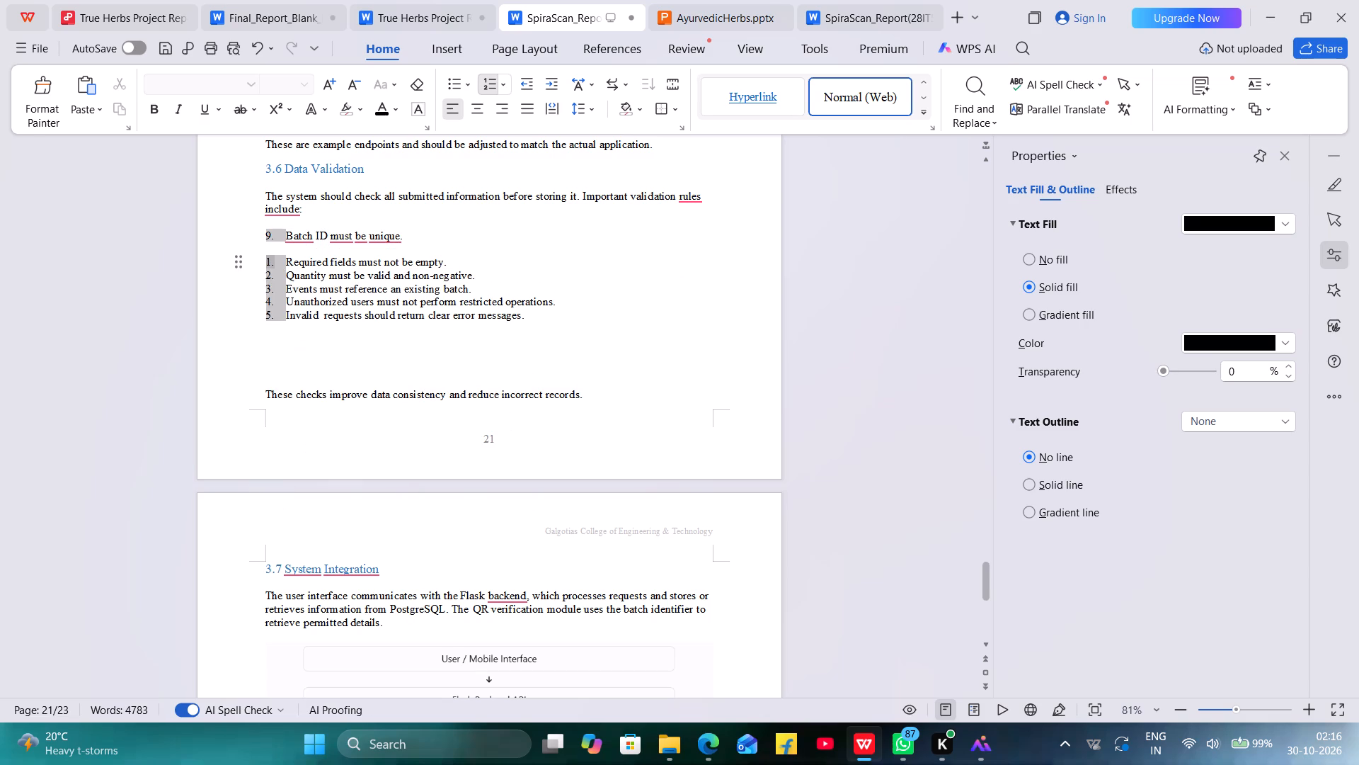
Undo the numbering restart applied from the "Required fields must not be empty." rule in section 3.6.
click(261, 234)
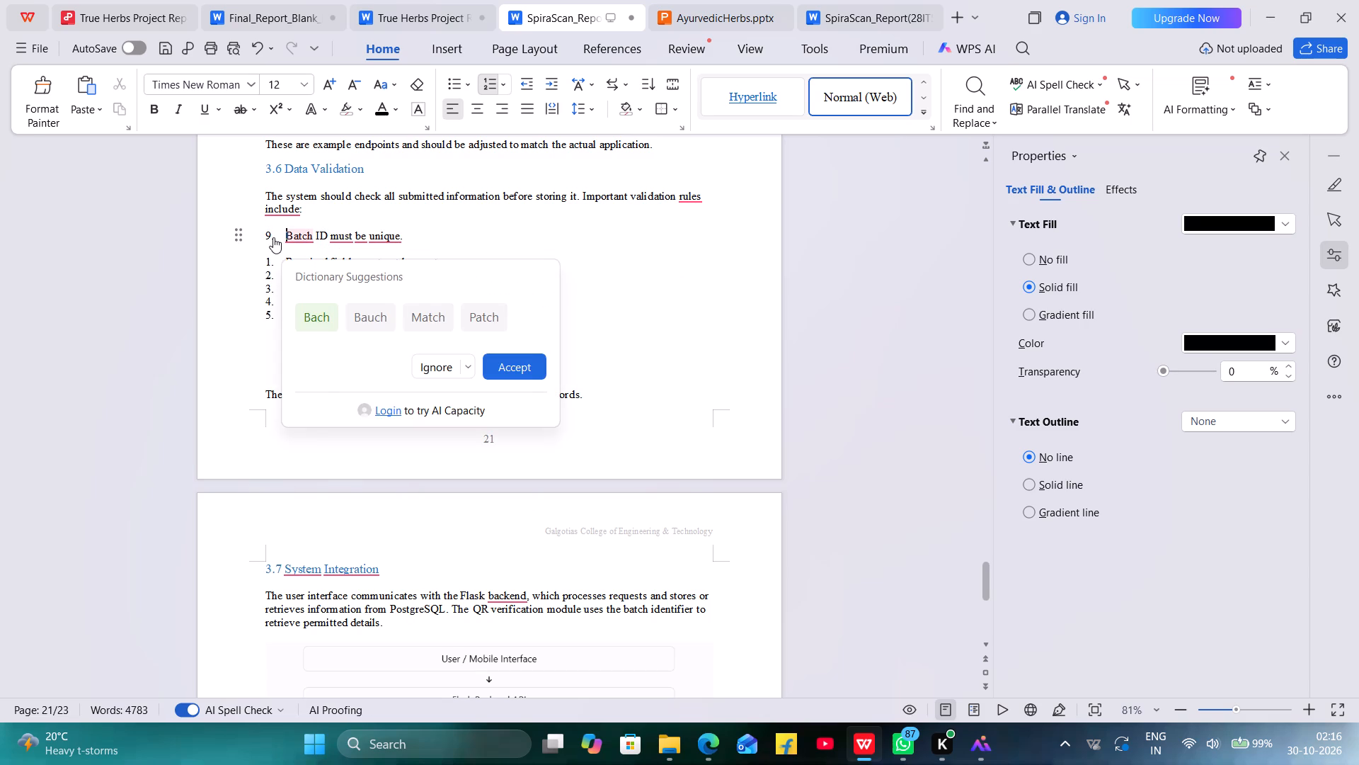
drag(273, 237, 276, 300)
key(ctrl+z)
key(ctrl+z)
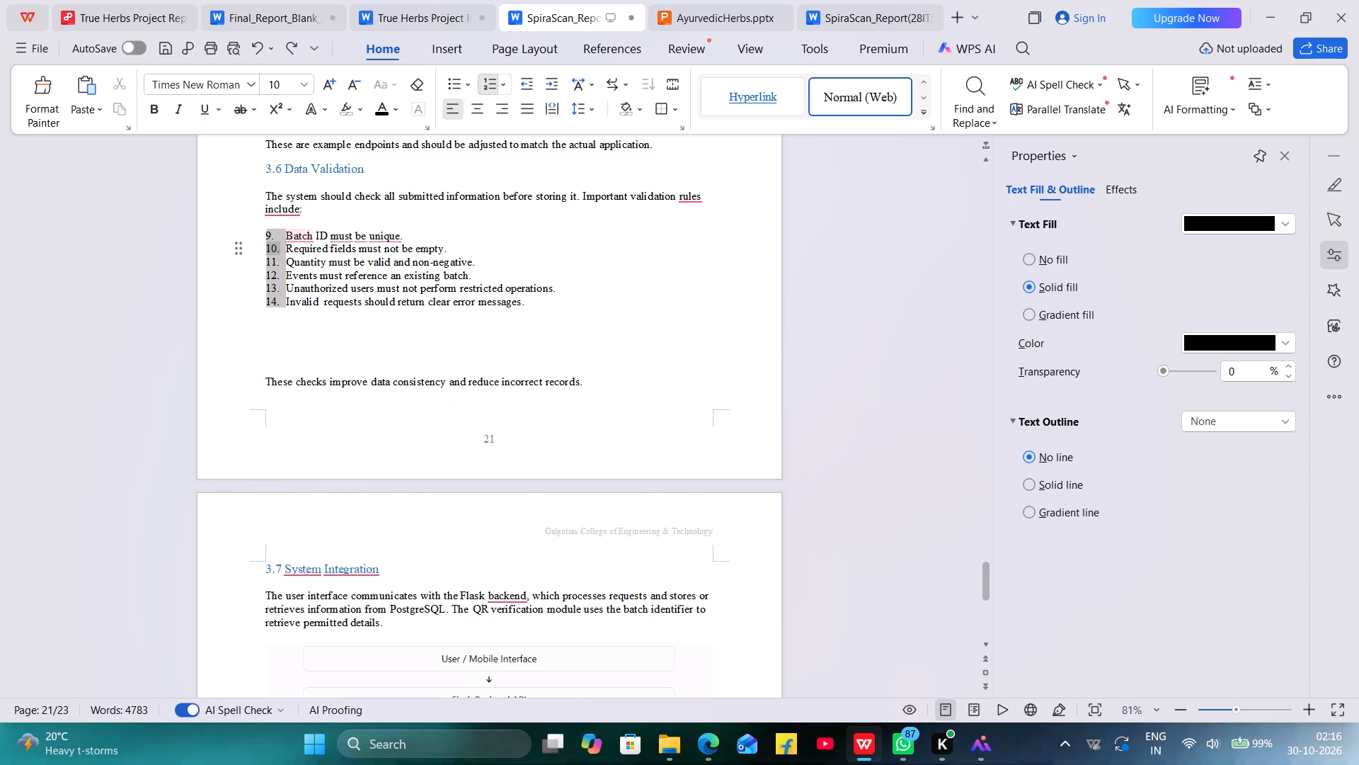
Restart the validation list's numbering at 1 from the "Batch ID must be unique." rule.
click(273, 237)
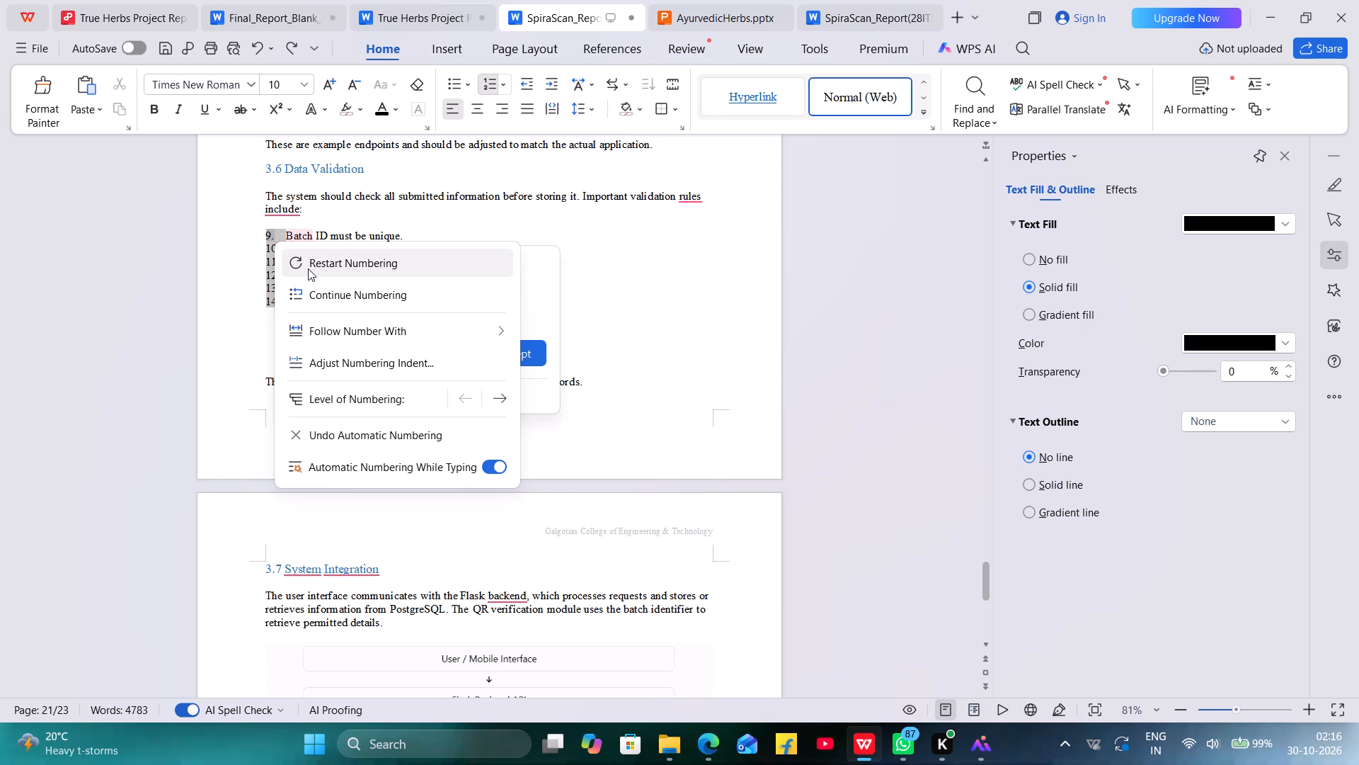
click(308, 268)
click(548, 249)
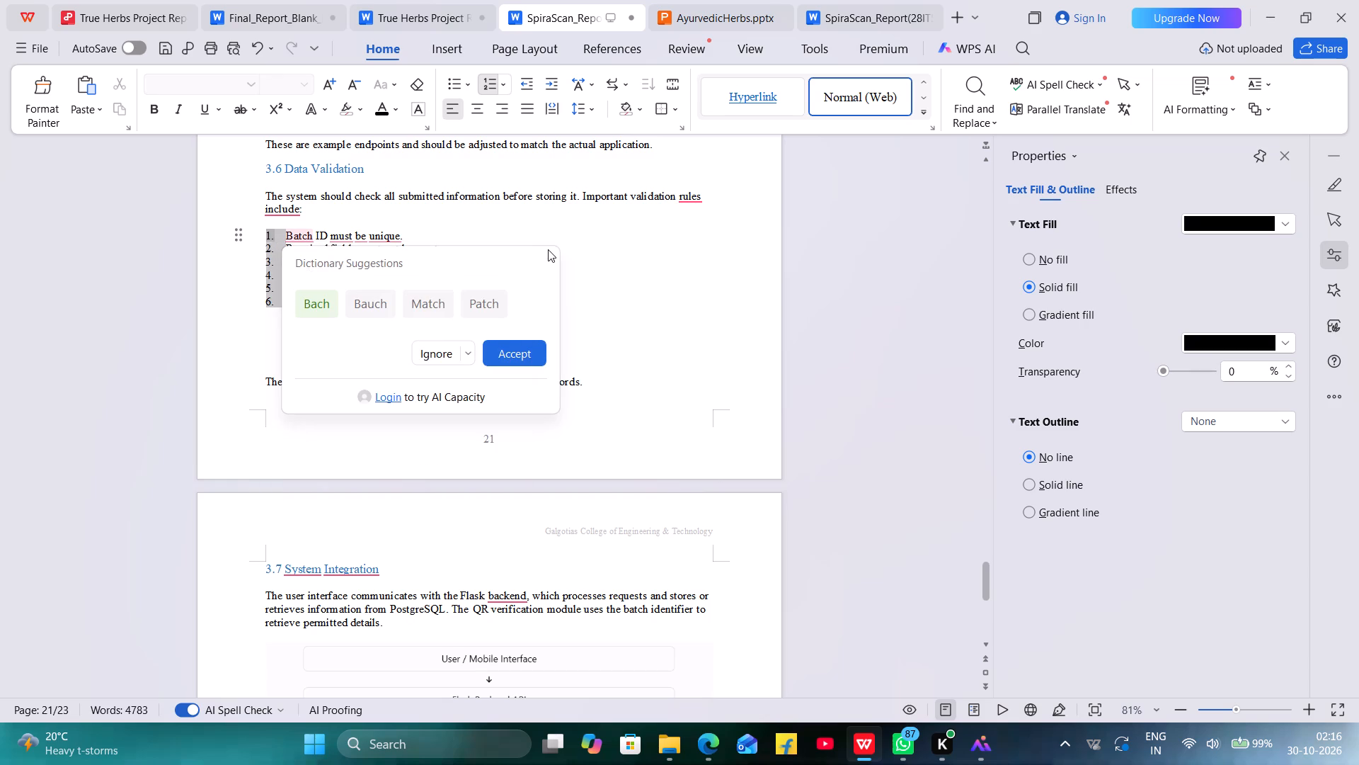
click(616, 259)
Remove the extra blank lines between the numbered validation rules and the "These checks improve data consistency" sentence.
click(315, 351)
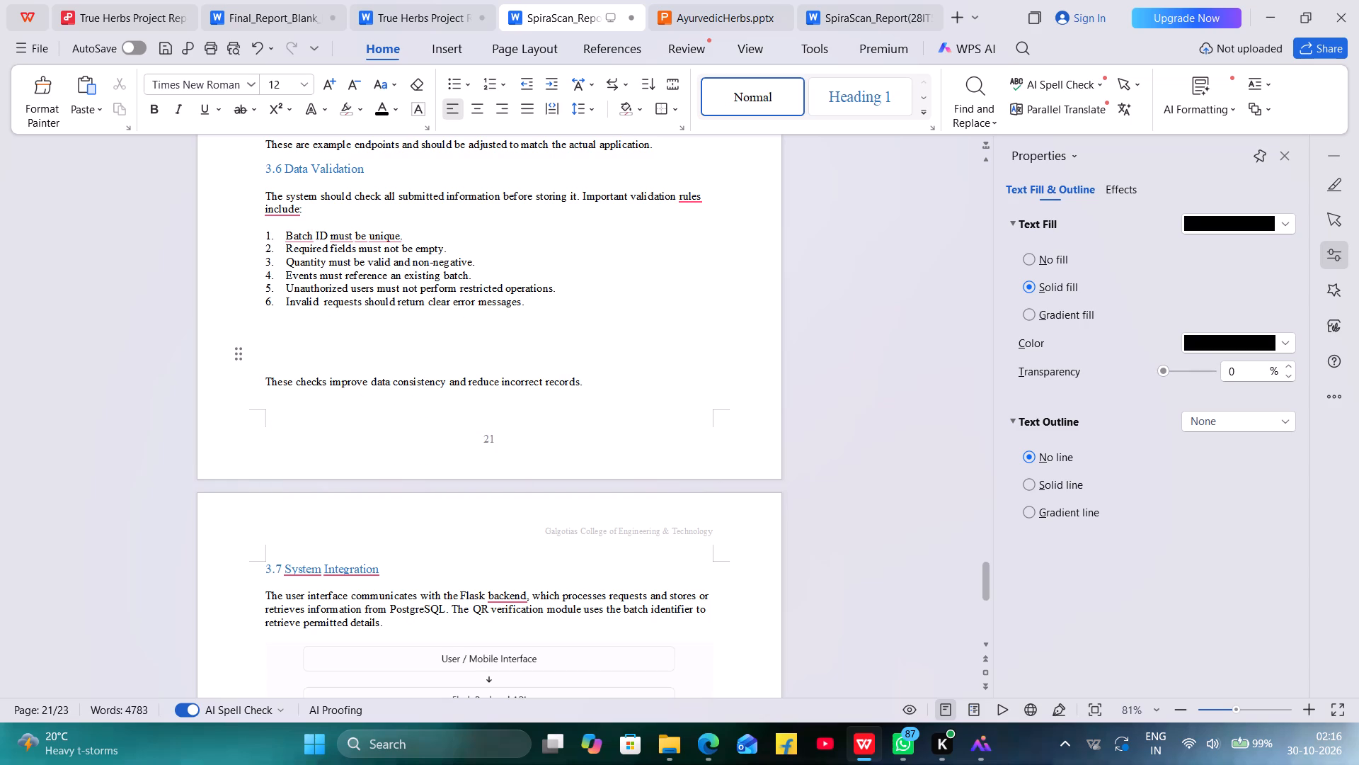
key(BackSpace)
key(BackSpace)
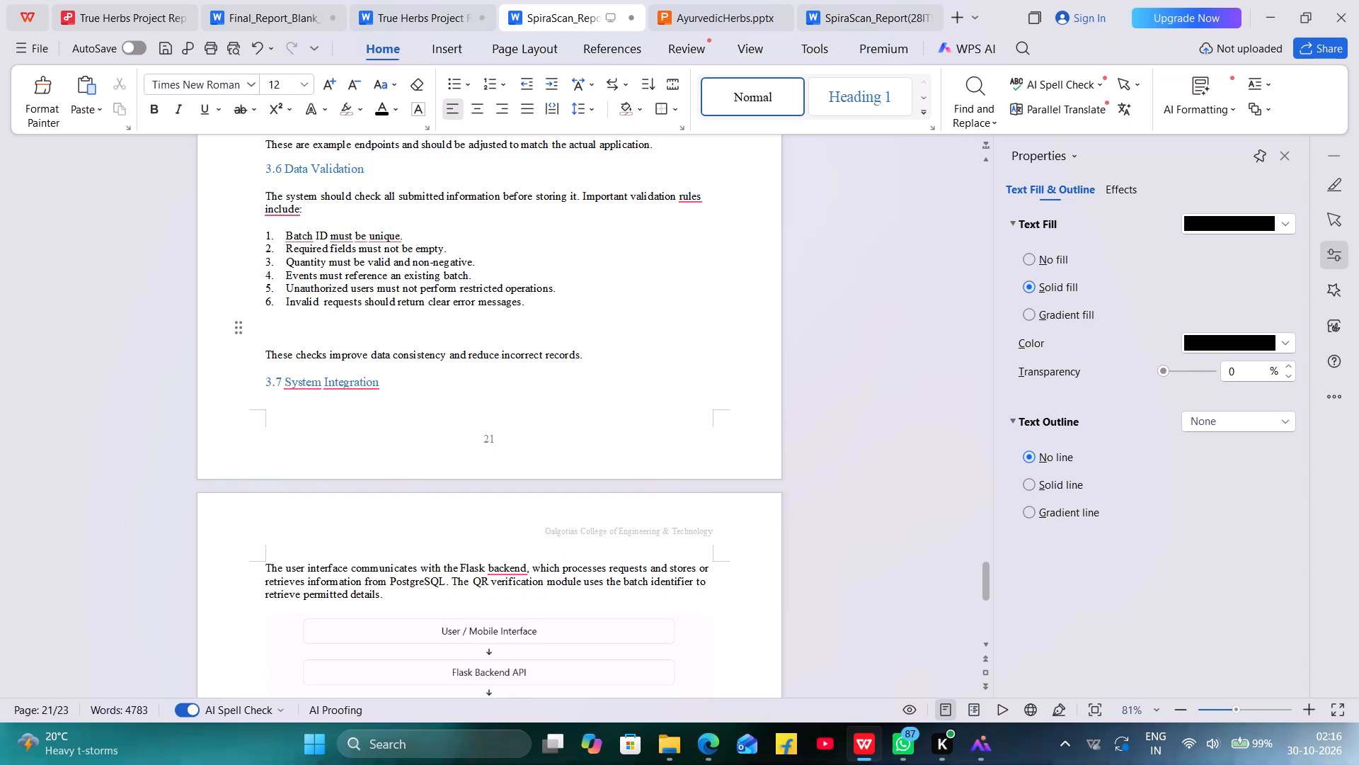
key(BackSpace)
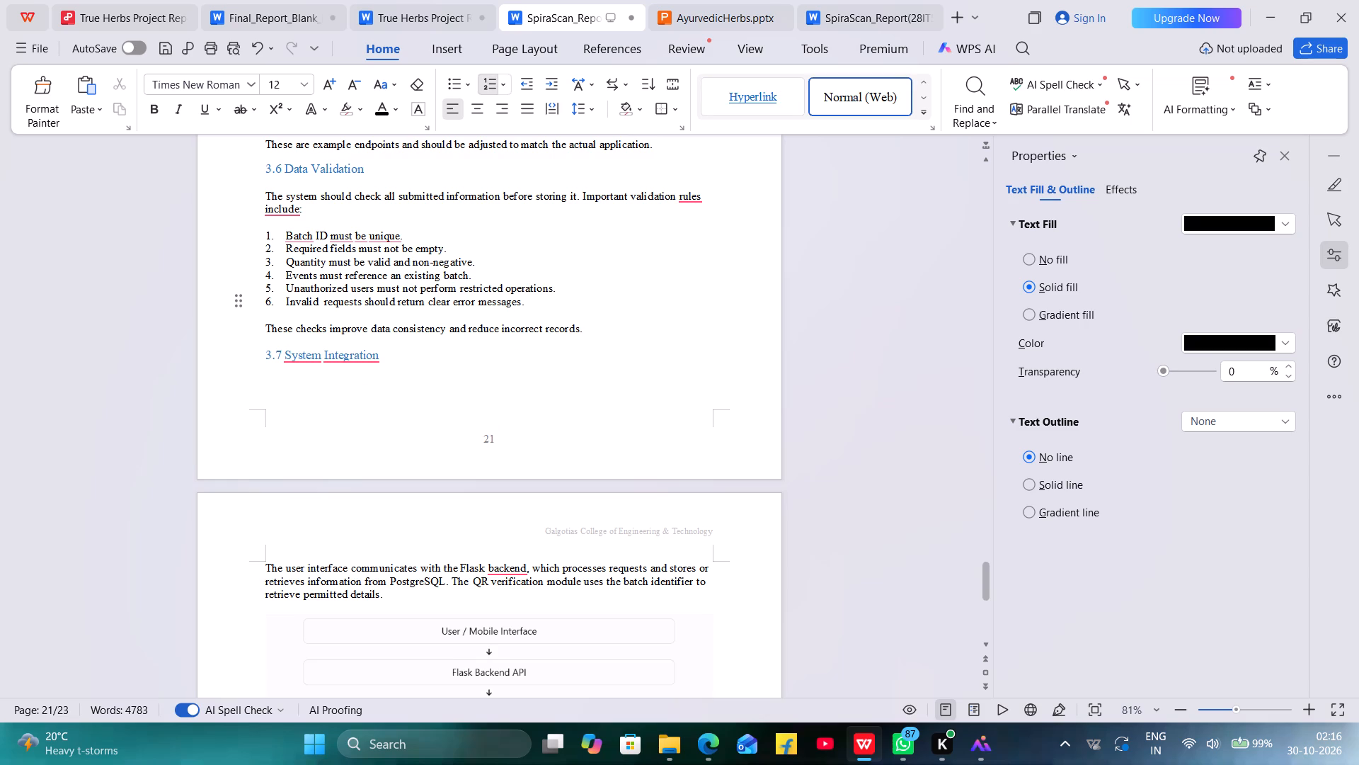
Insert two blank lines after the "These checks improve data consistency" sentence to move the 3.7 System Integration heading onto the following page.
click(603, 319)
click(604, 326)
key(Return)
key(Return)
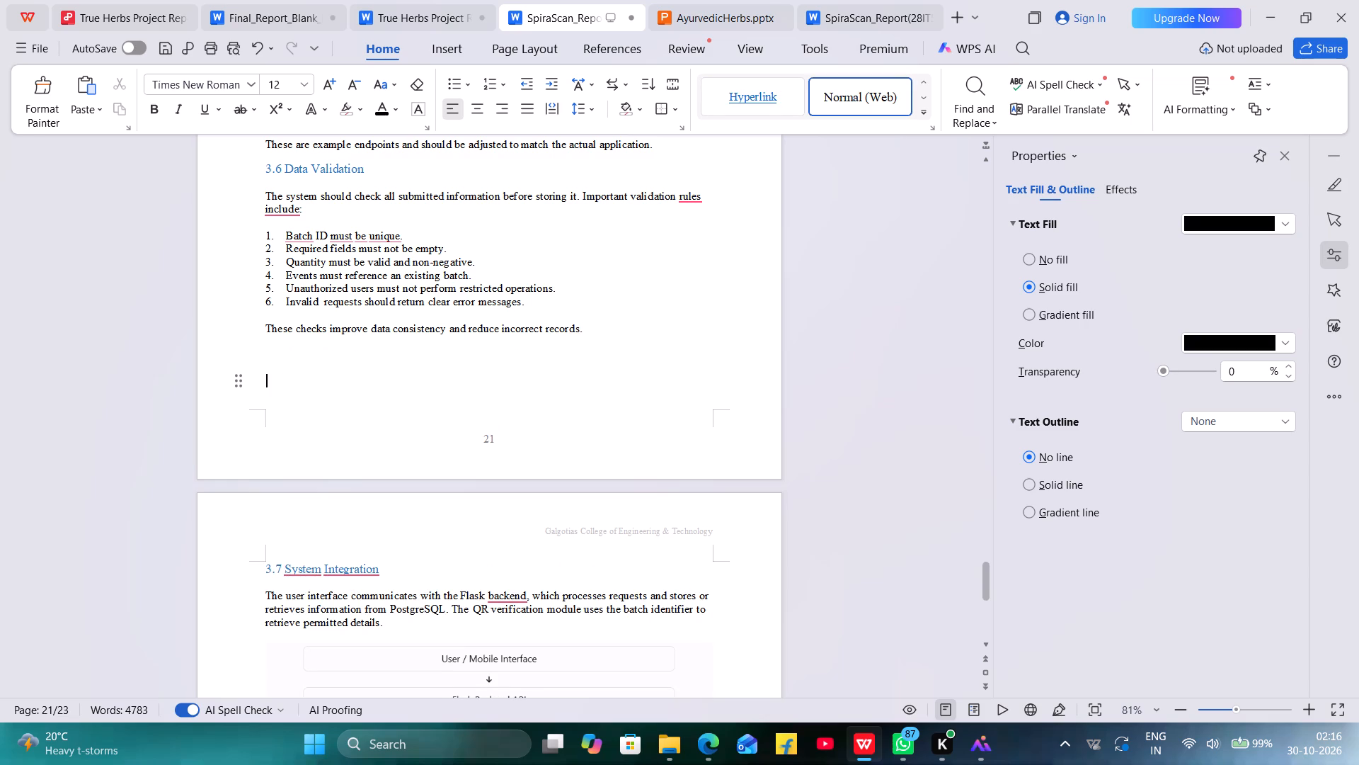
Make the "3.7 System Integration" heading bold and black.
drag(394, 562, 256, 573)
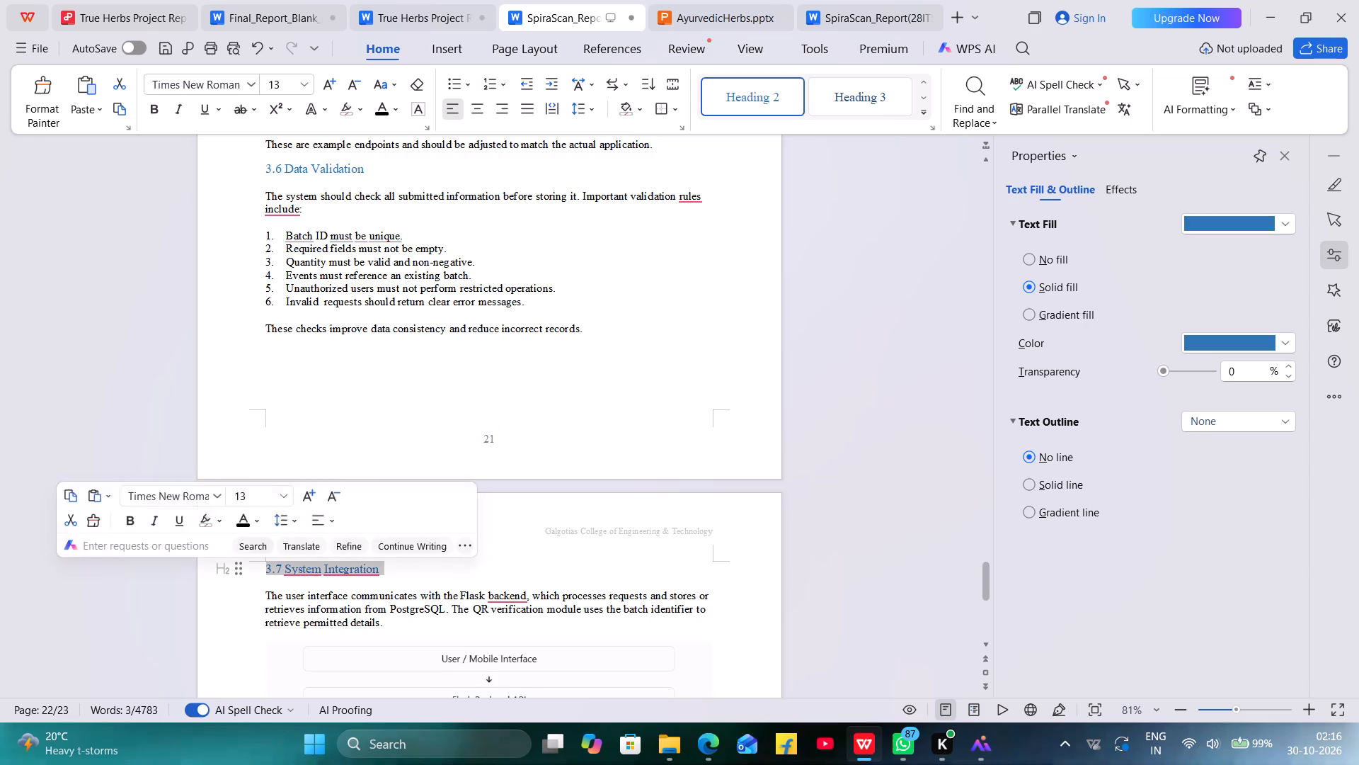
click(157, 103)
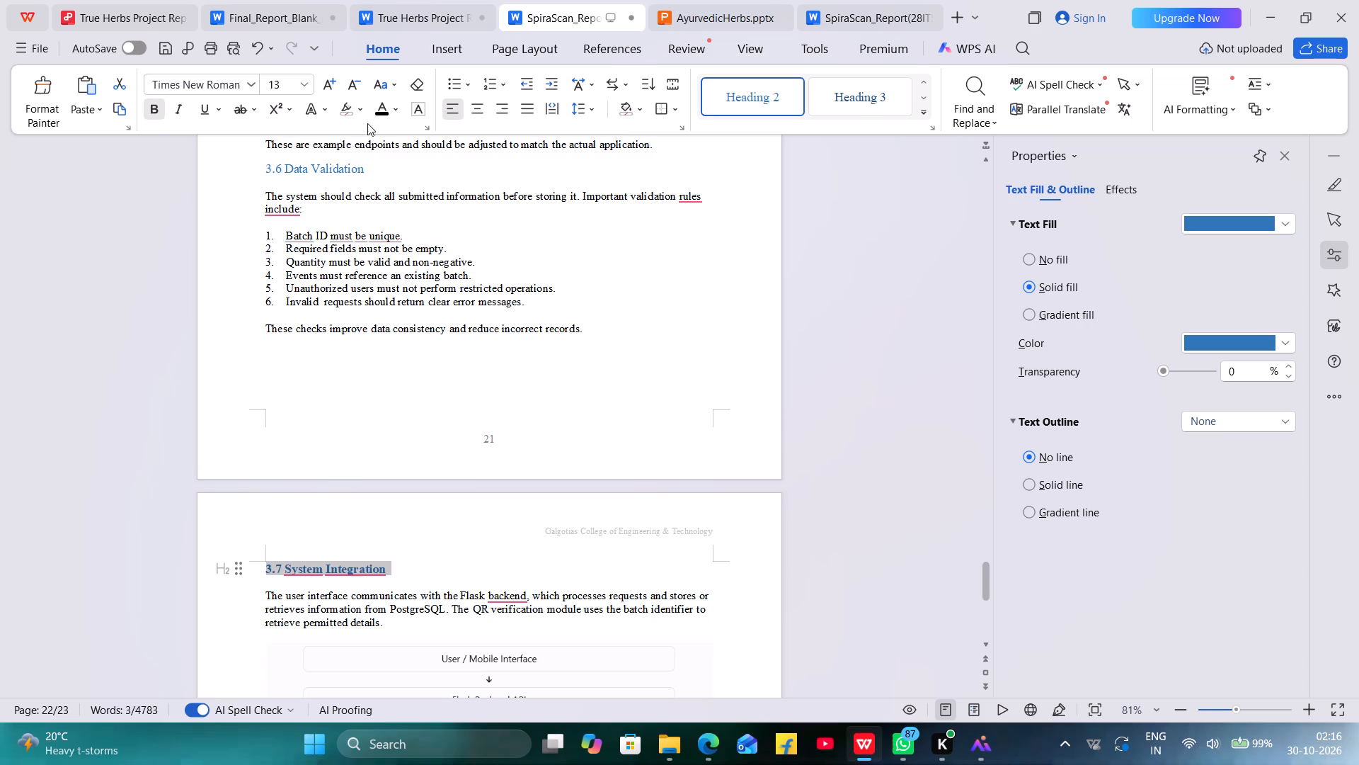
click(396, 113)
click(405, 176)
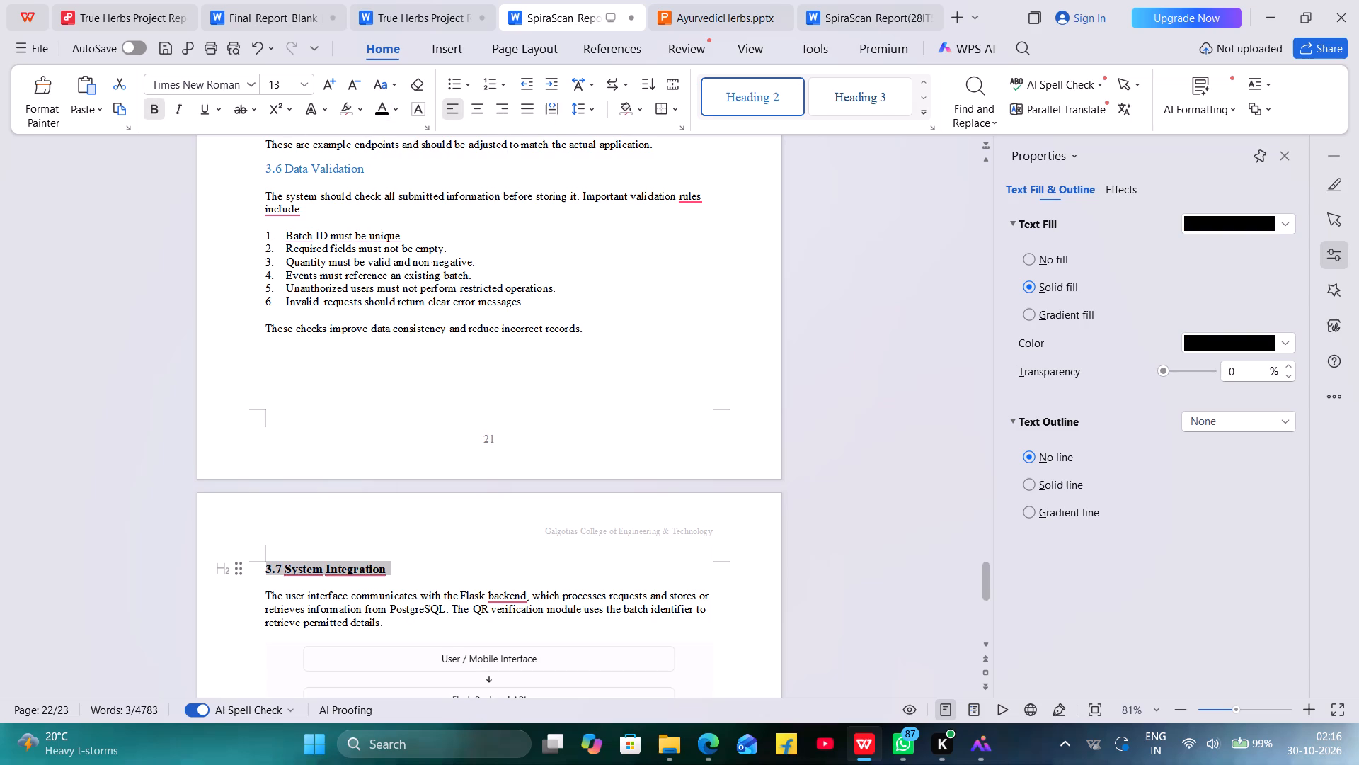
Delete the extra blank lines between the Figure 3.6 caption and the 3.8 Testing Strategy heading, keeping one.
scroll(361, 509, down, 9)
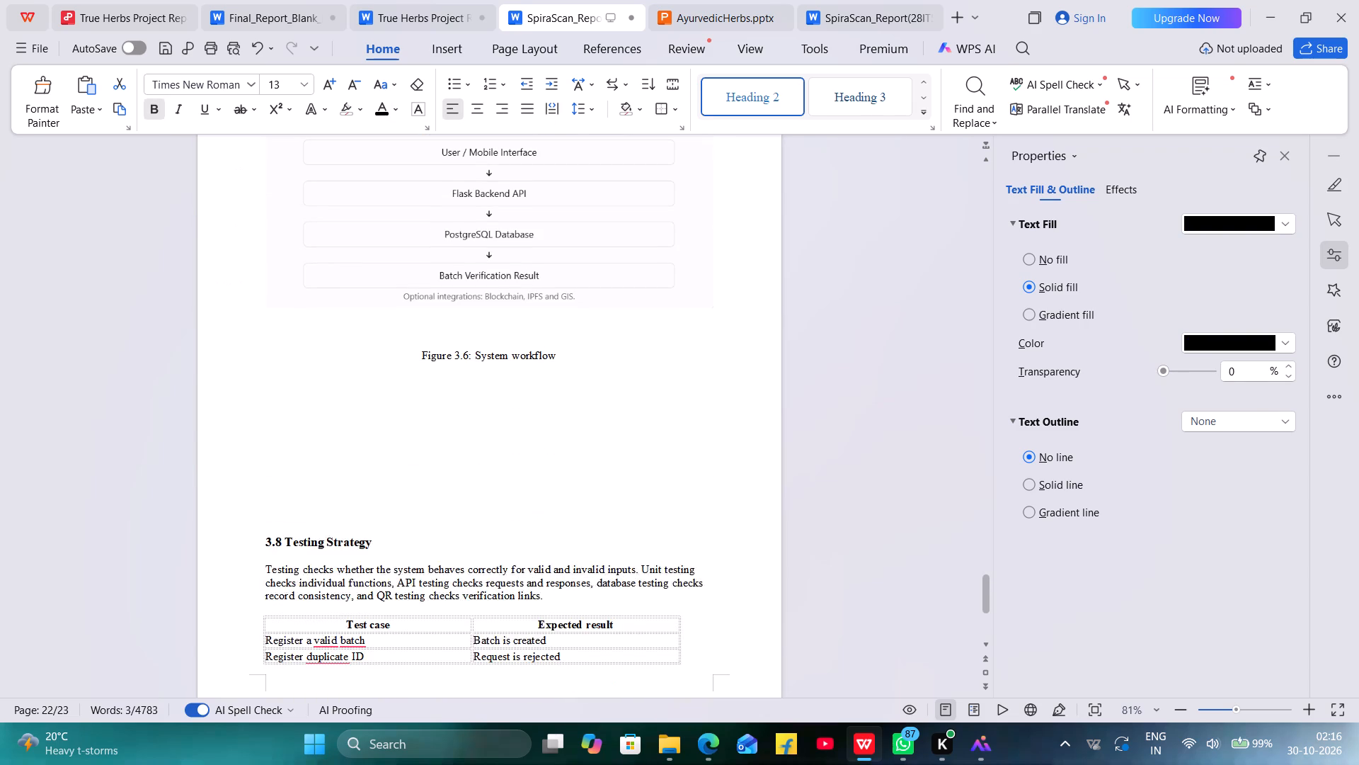
scroll(365, 469, down, 2)
click(319, 387)
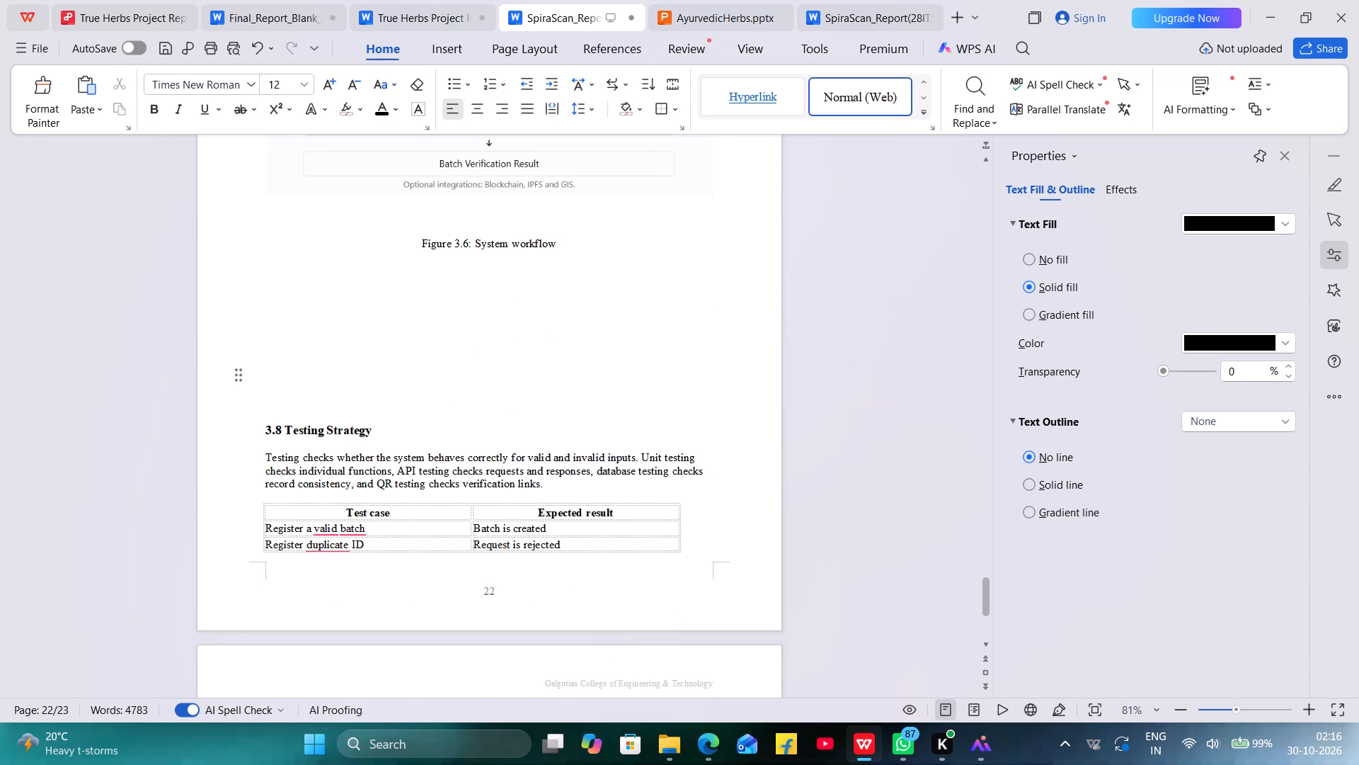
key(BackSpace)
key(BackSpace)
key(BackSpace)
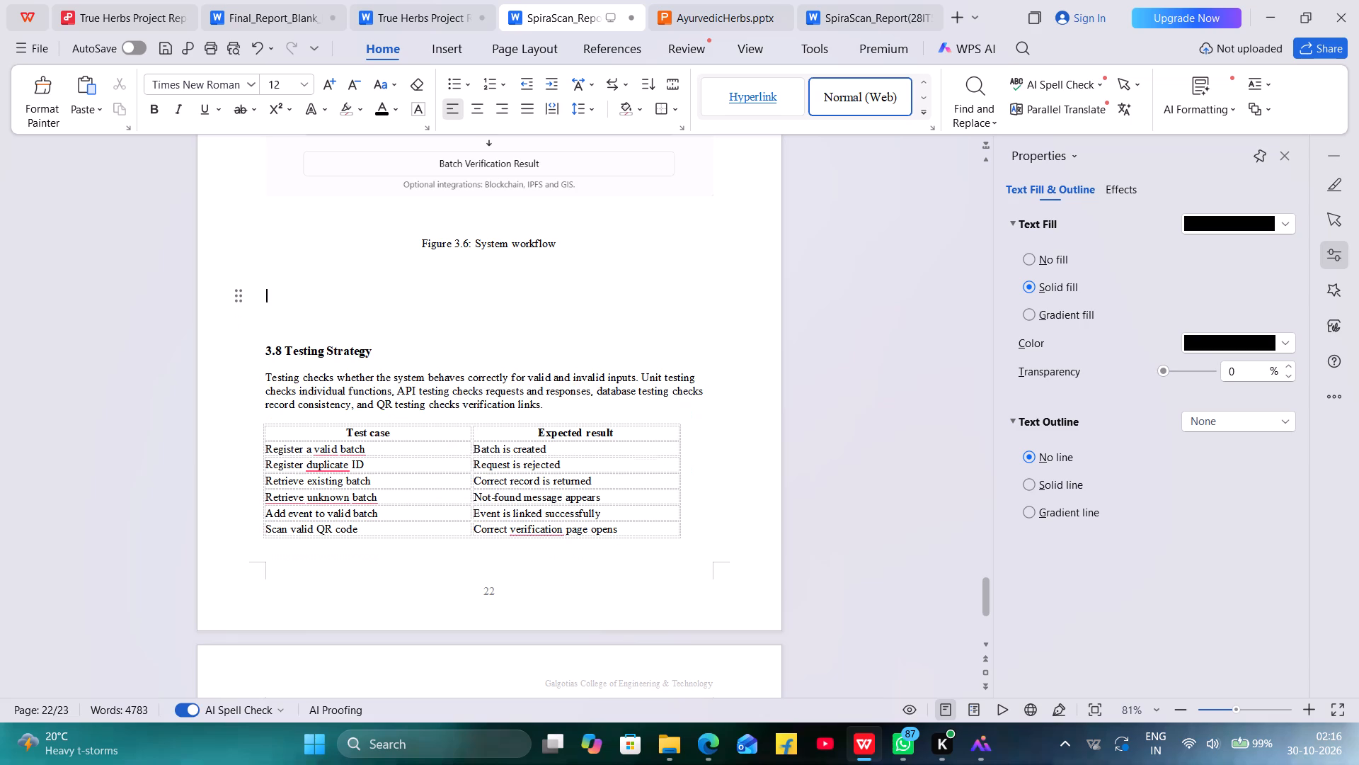
click(268, 331)
key(BackSpace)
key(BackSpace)
Insert a blank line after "Actual results should be recorded after executing each test." to move the 3.9 Implementation Challenges heading onto the following page.
scroll(264, 307, up, 4)
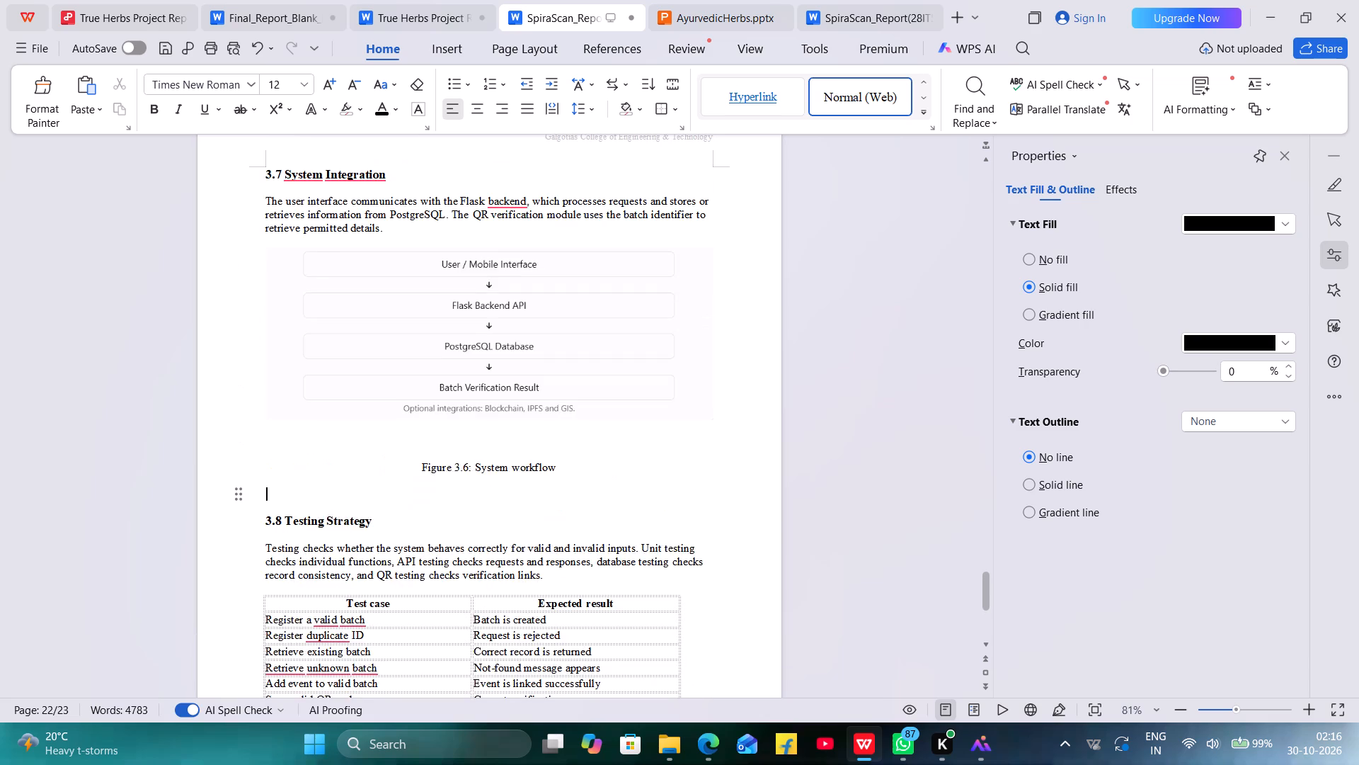
scroll(264, 306, up, 1)
scroll(264, 306, down, 8)
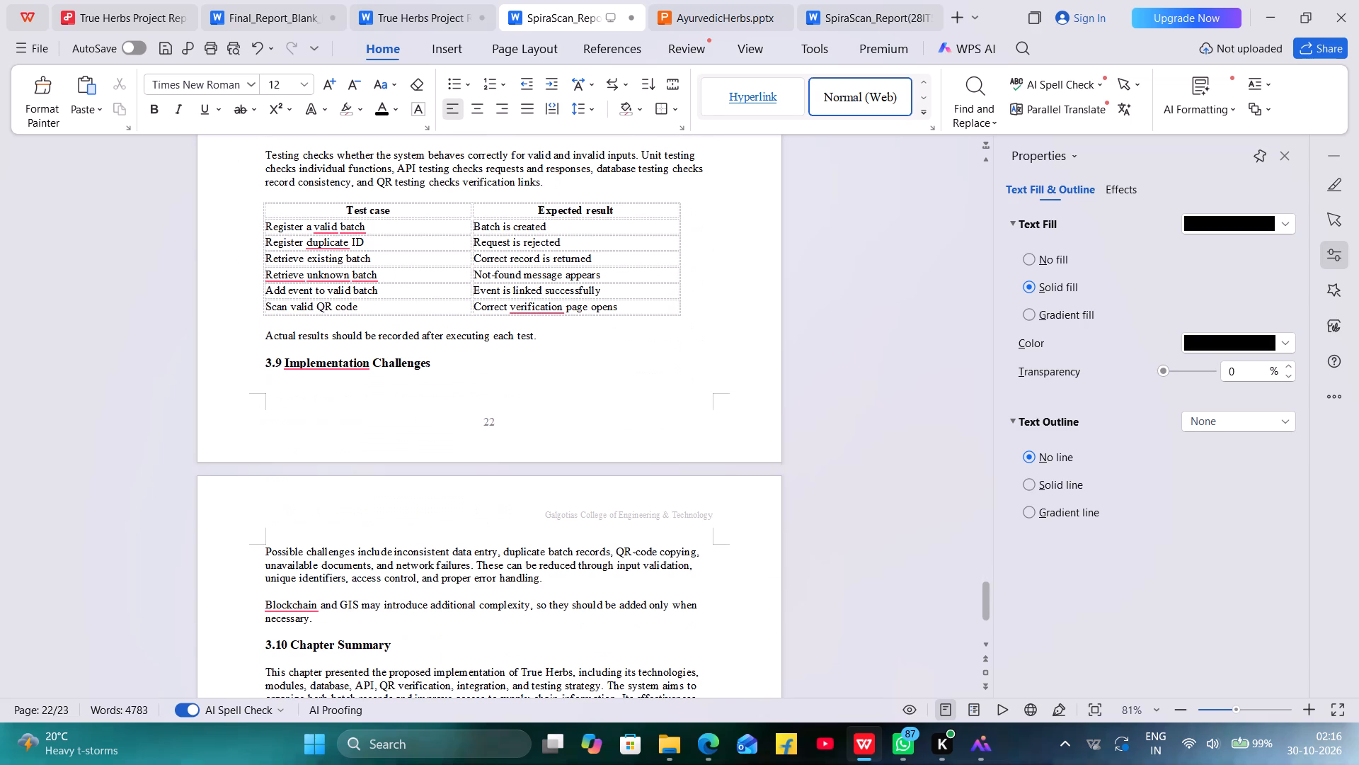
click(575, 347)
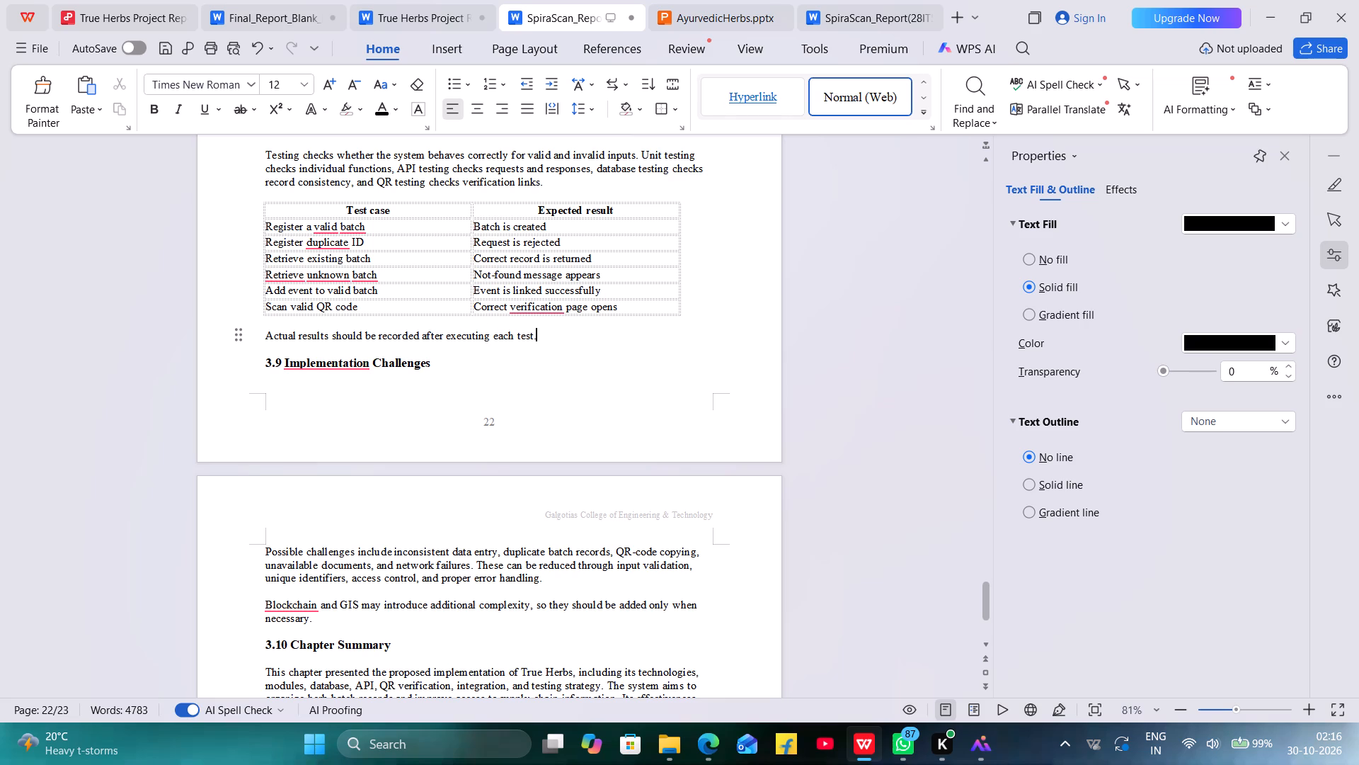
key(Return)
scroll(575, 344, down, 3)
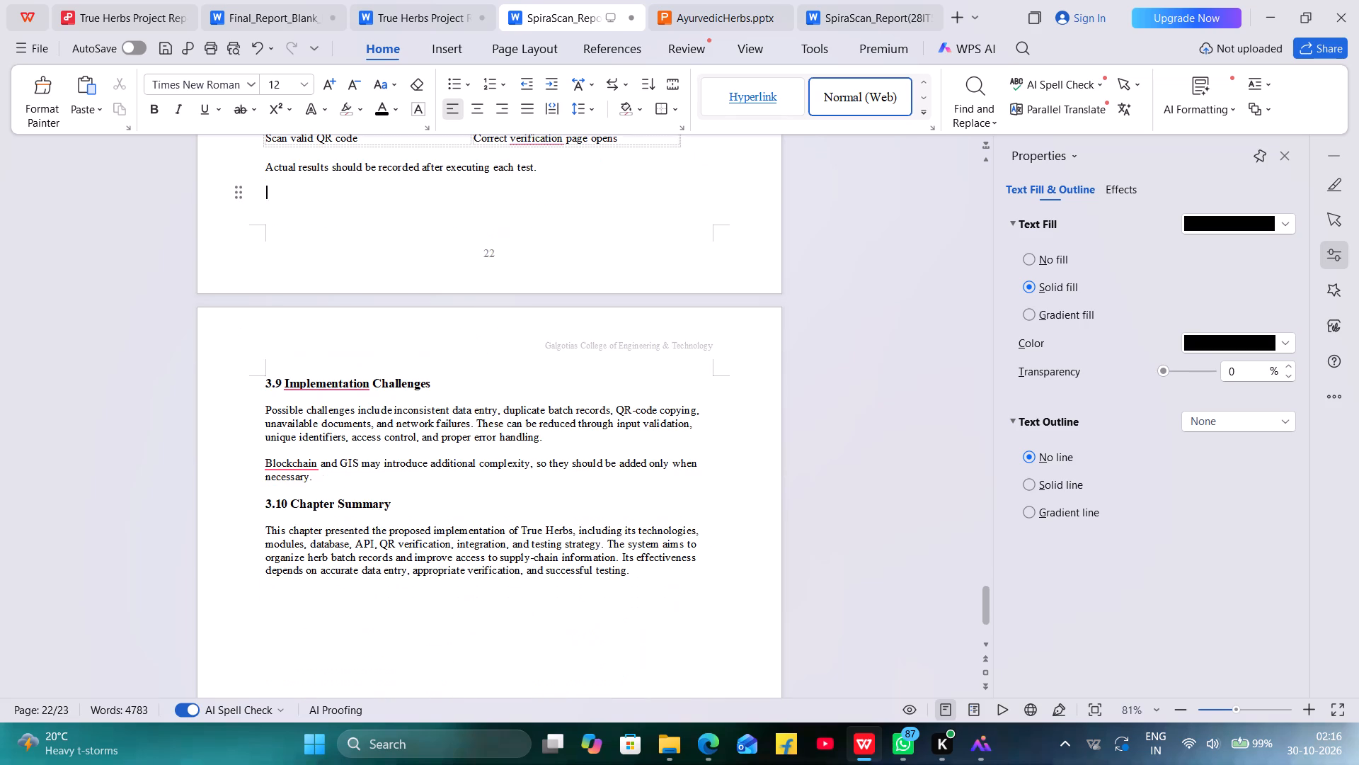
scroll(498, 464, down, 12)
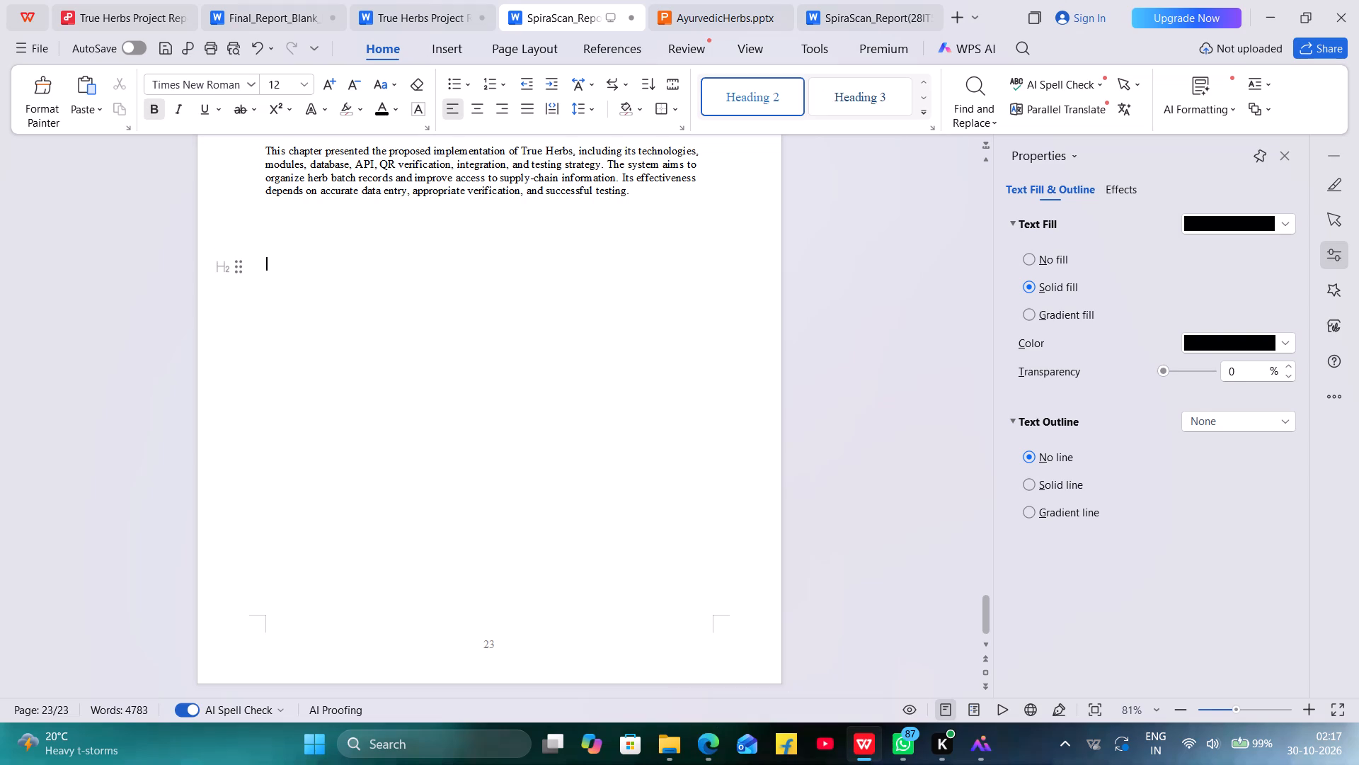
key(Return)
key(Return)
key(Return)
key(Return)
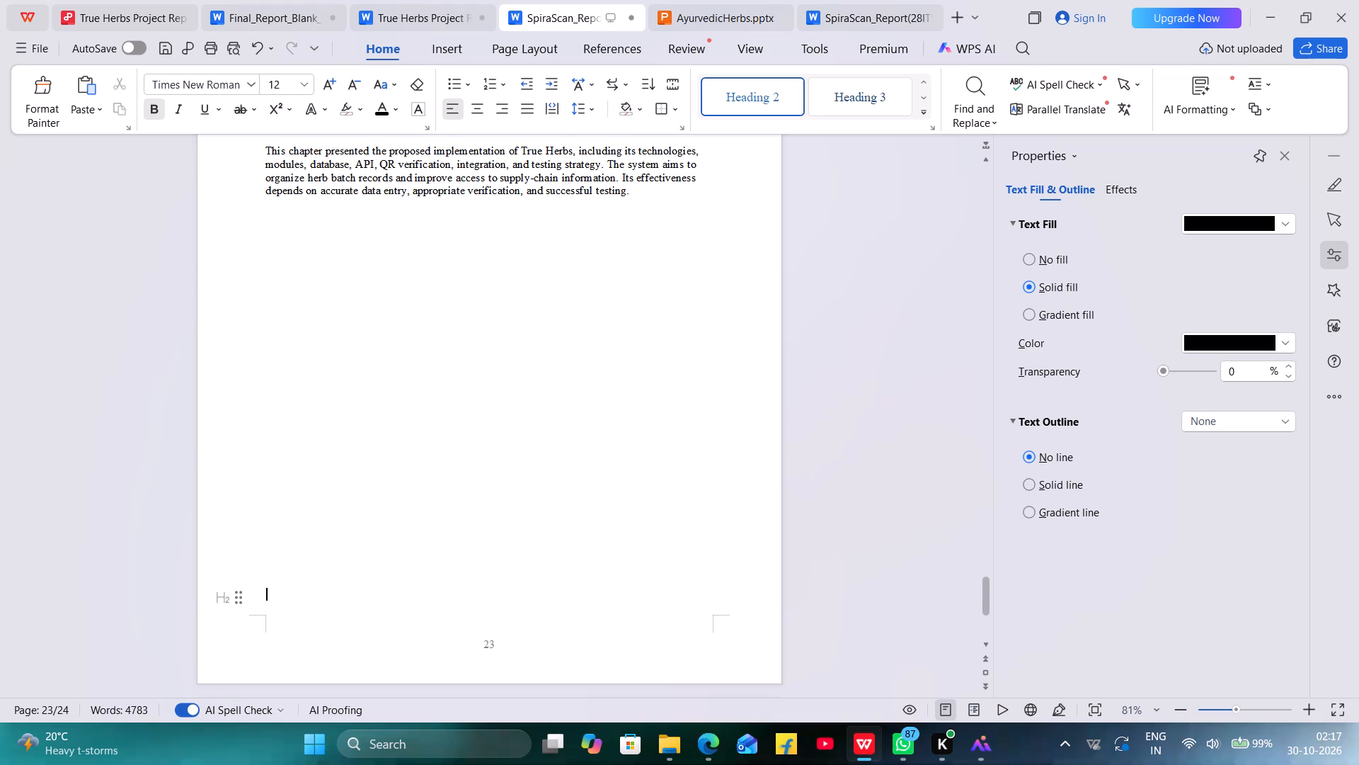
key(Return)
Paste the copied Chapter 4 text on the new page.
scroll(633, 336, down, 1)
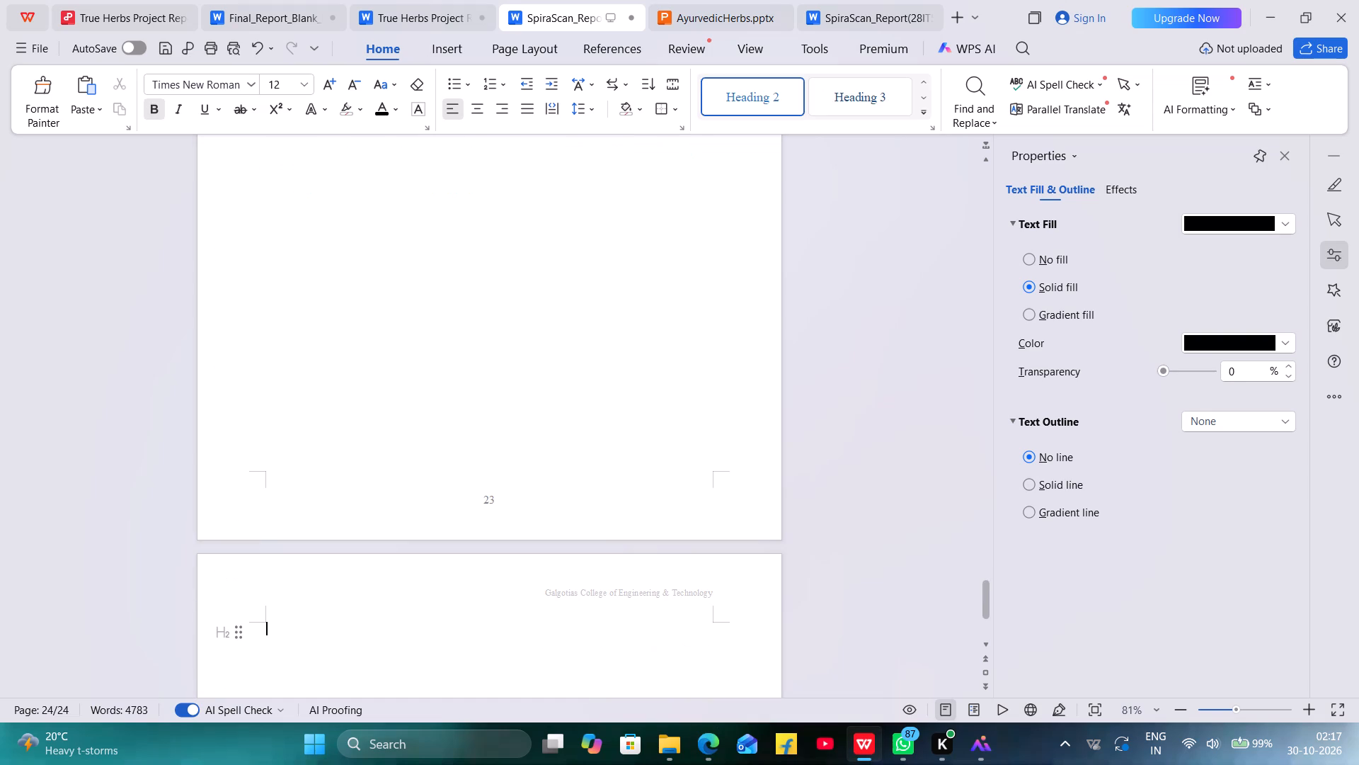
key(ctrl+v)
In section 4.10 Performance Evaluation, delete the empty bullets directly below and above "Errors or failed requests".
scroll(628, 354, down, 1)
scroll(628, 354, up, 12)
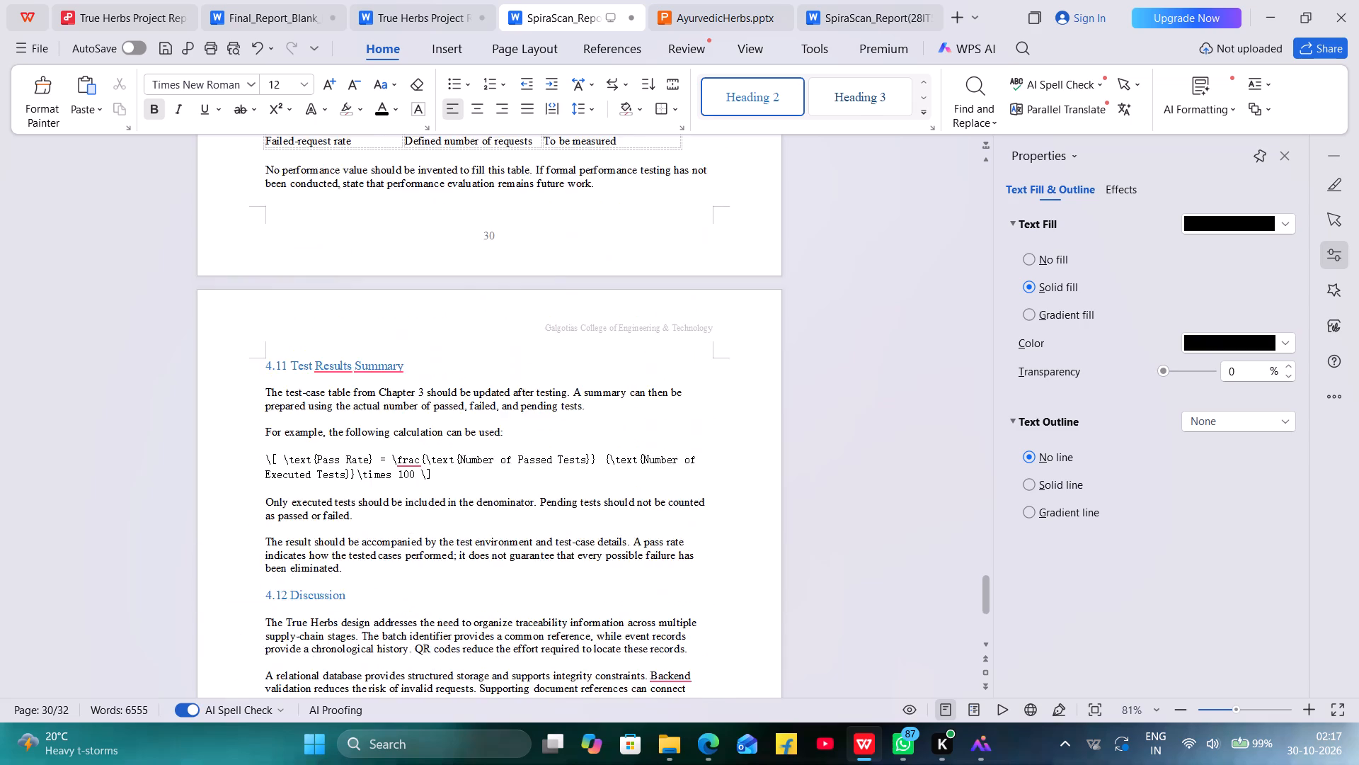
scroll(628, 354, up, 13)
scroll(628, 354, down, 4)
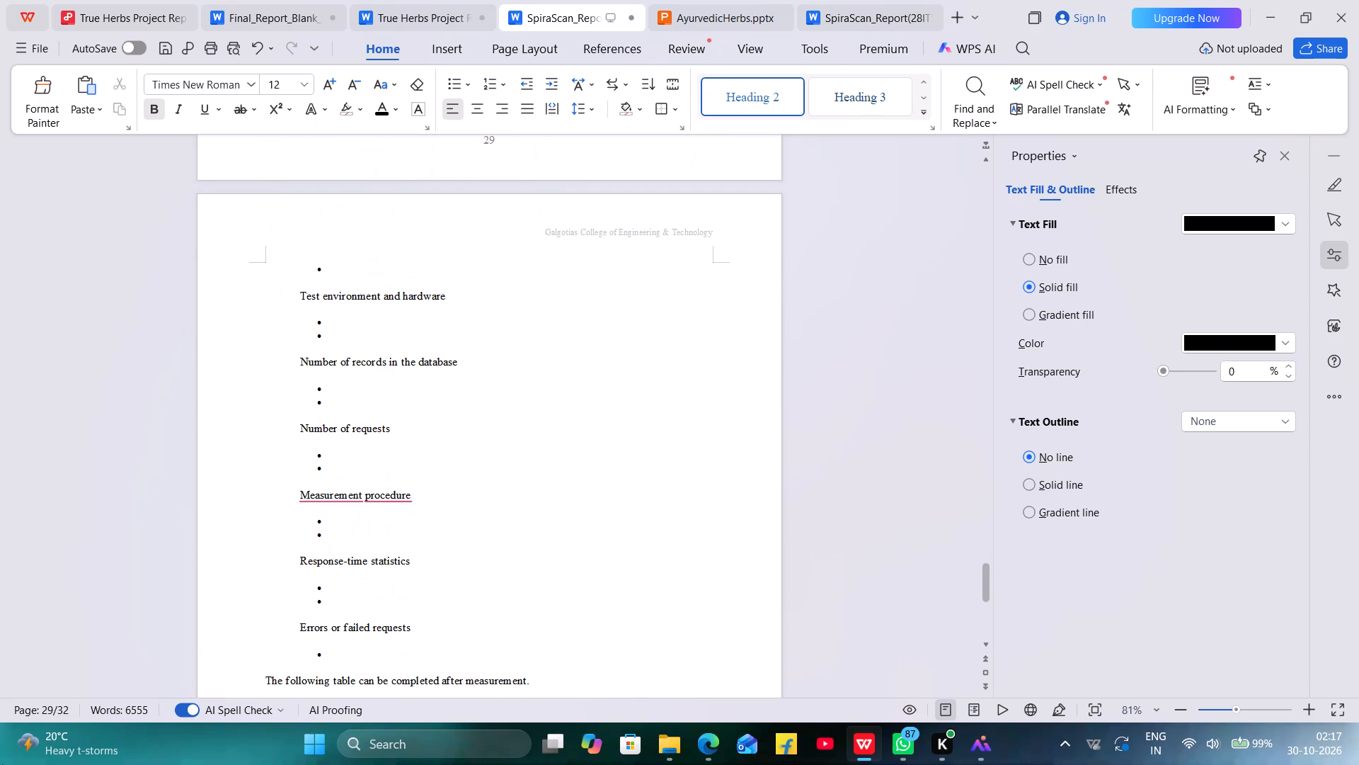
click(341, 654)
key(BackSpace)
key(BackSpace)
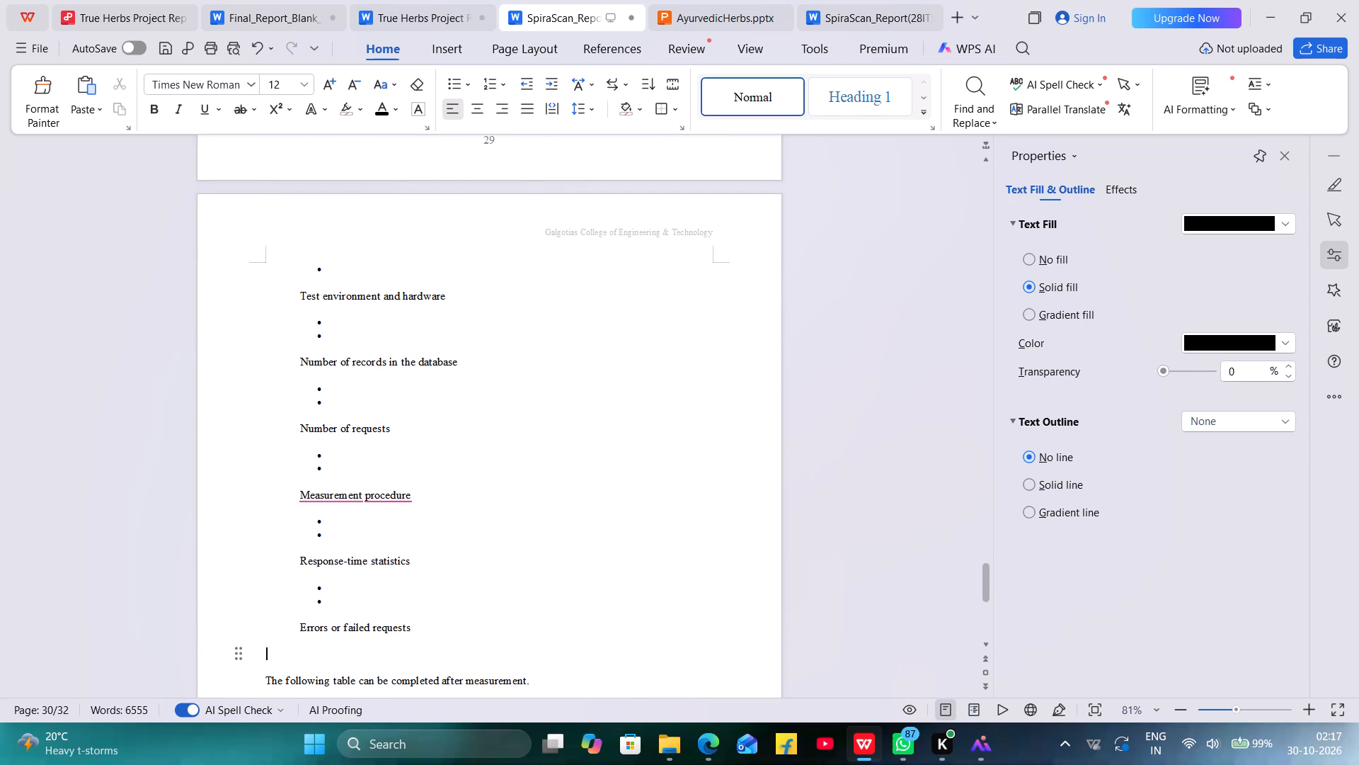
key(BackSpace)
click(337, 605)
key(BackSpace)
key(BackSpace)
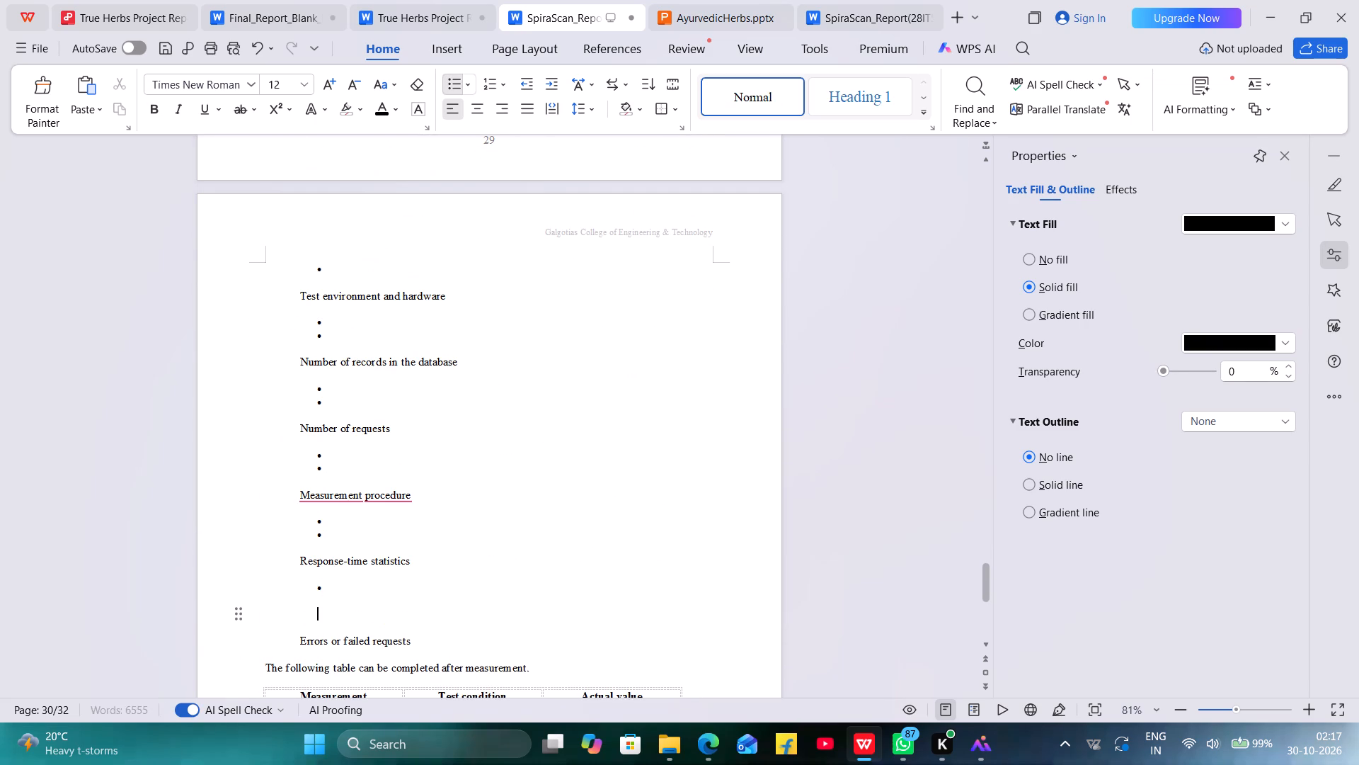
key(BackSpace)
key(BackSpace)
key(BackSpace)
Delete the empty bullets between "Number of requests", "Measurement procedure" and "Response-time statistics" in the 4.10 list.
click(334, 545)
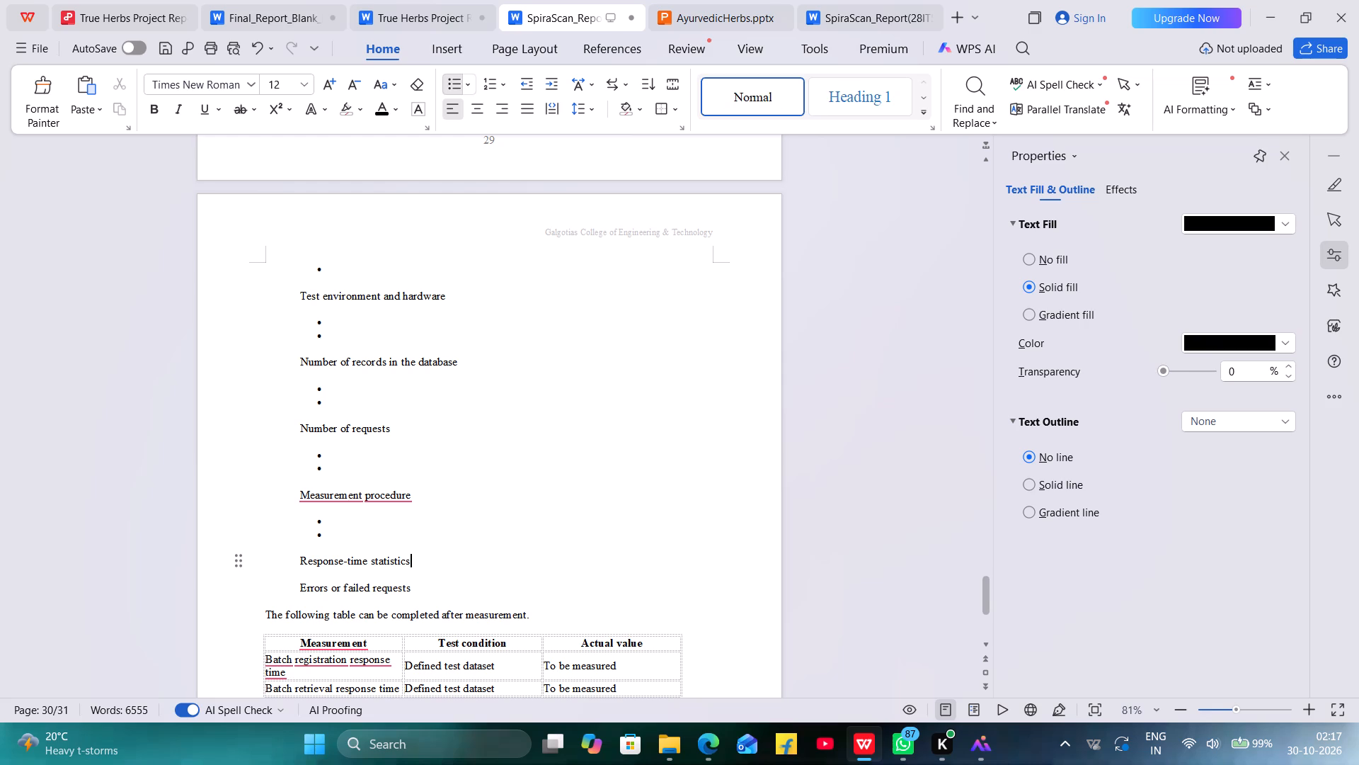
key(BackSpace)
key(BackSpace)
key(BackSpace)
key(BackSpace)
key(BackSpace)
click(338, 476)
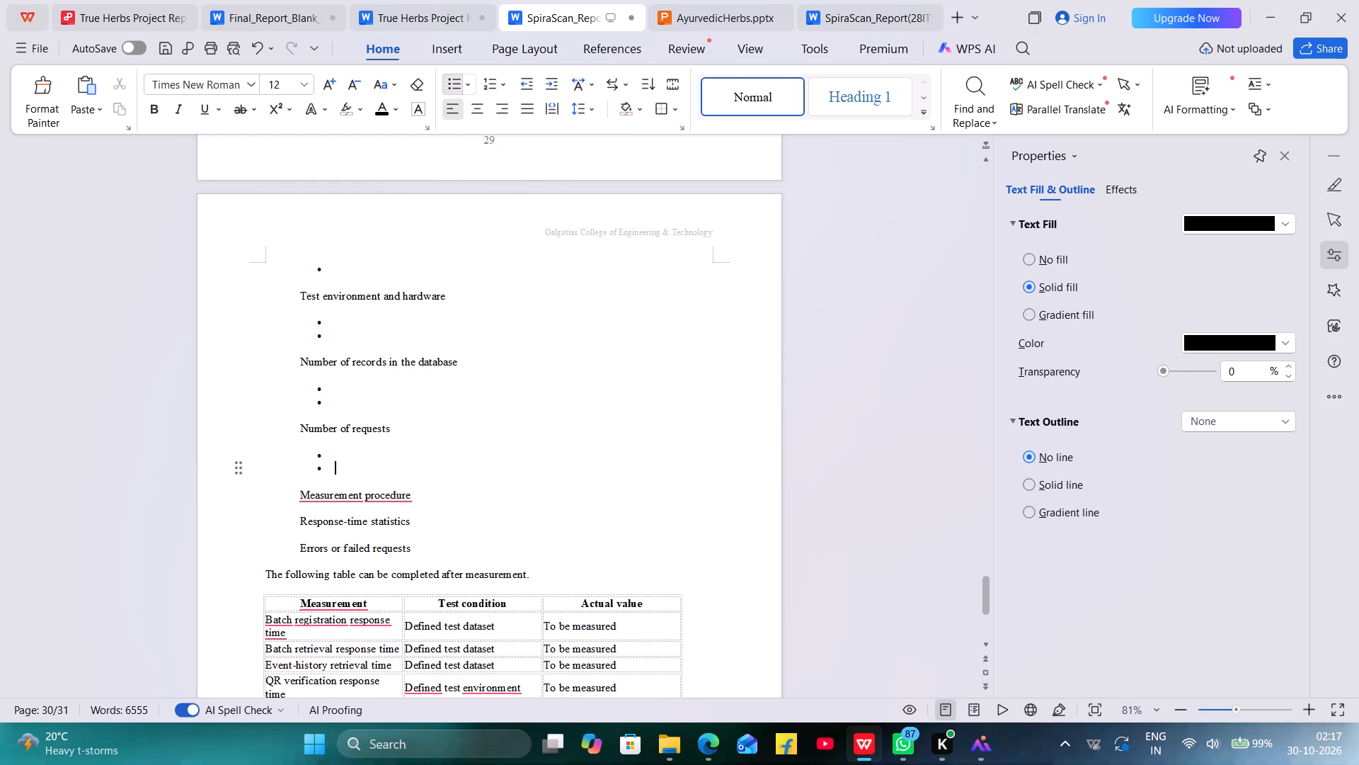
key(BackSpace)
key(BackSpace)
key(BackSpace)
key(BackSpace)
Delete the empty bullets above "Number of requests", "Number of records in the database" and "Test environment and hardware" in the 4.10 list.
click(345, 420)
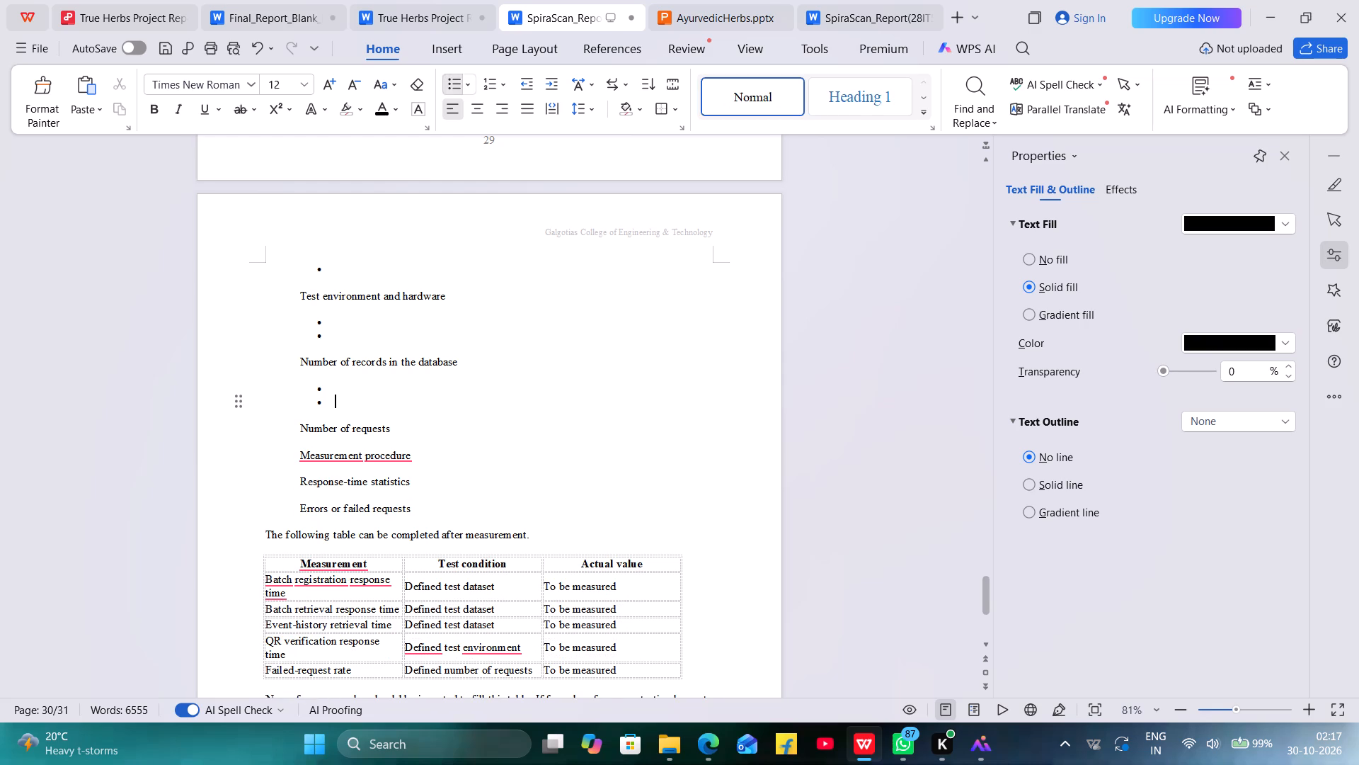
key(BackSpace)
key(BackSpace)
key(BackSpace)
key(BackSpace)
click(343, 333)
key(BackSpace)
key(BackSpace)
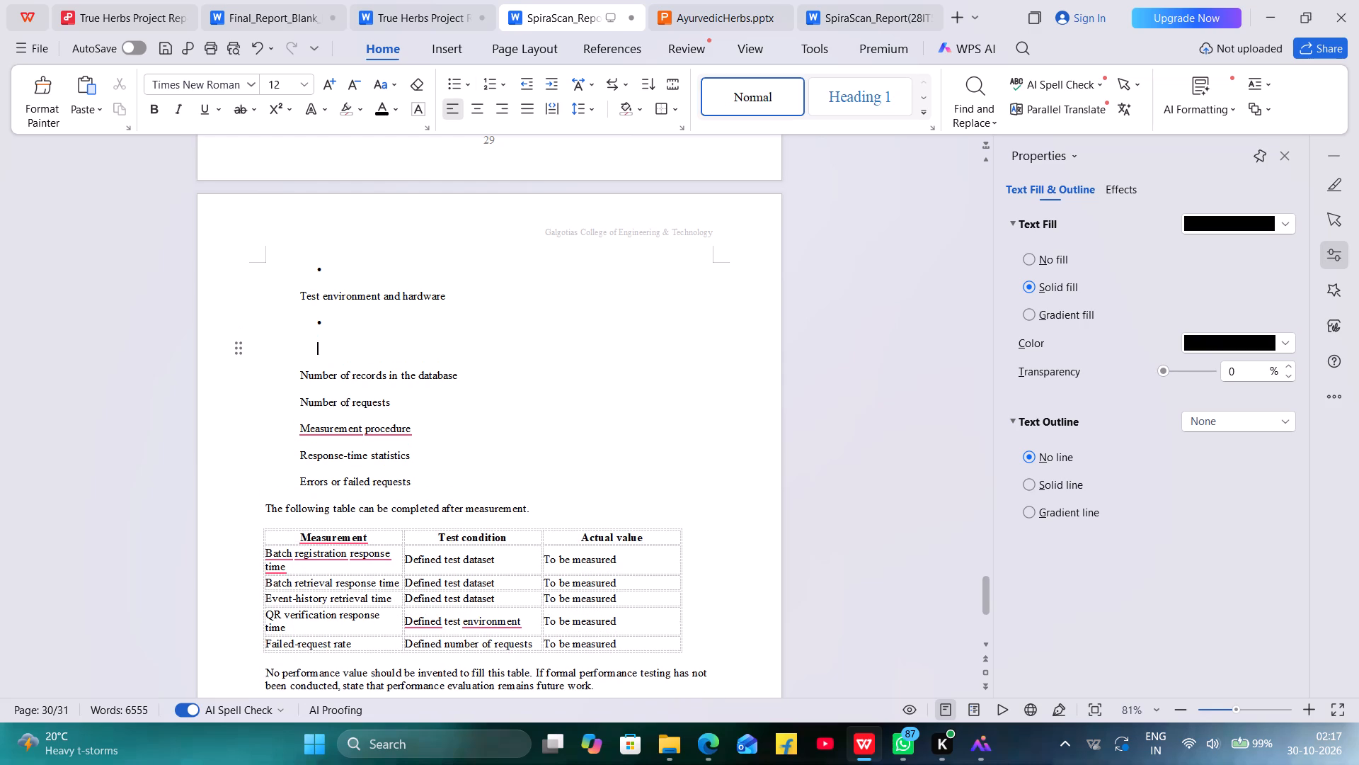
key(BackSpace)
key(BackSpace)
key(BackSpace)
click(340, 273)
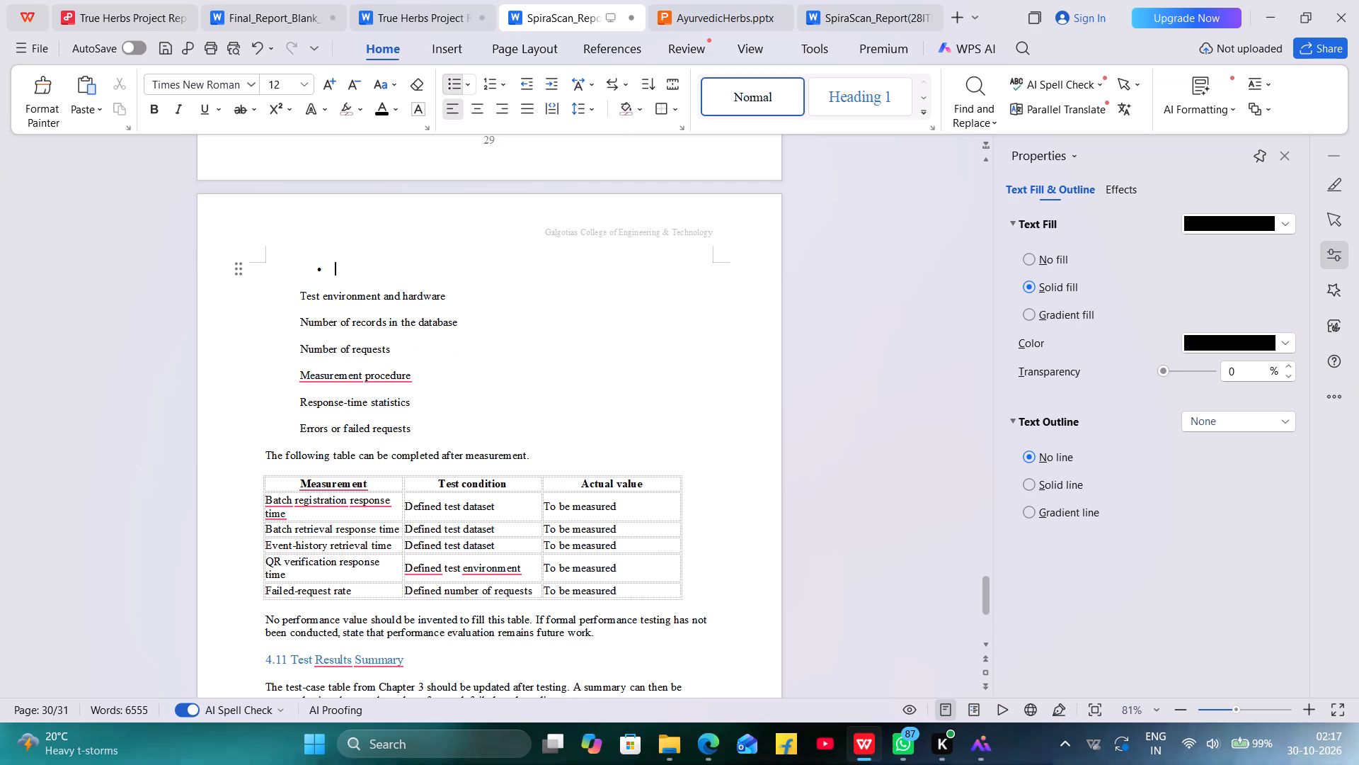
key(BackSpace)
key(BackSpace)
key(BackSpace)
In the list before 4.7 Error Handling Results, delete the empty numbered lines 10 to 12 around "Associated documents can be retrieved according to permission rules.".
scroll(340, 273, up, 6)
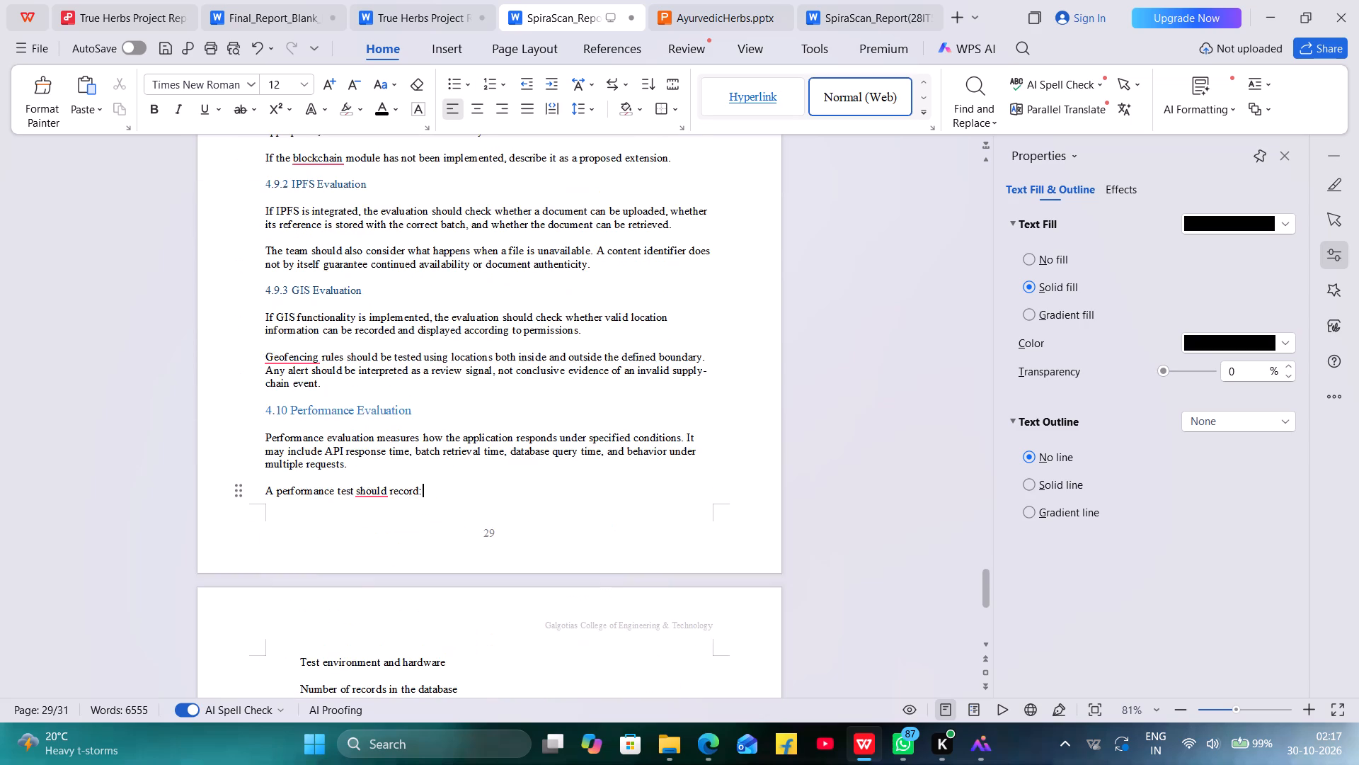
scroll(340, 273, up, 18)
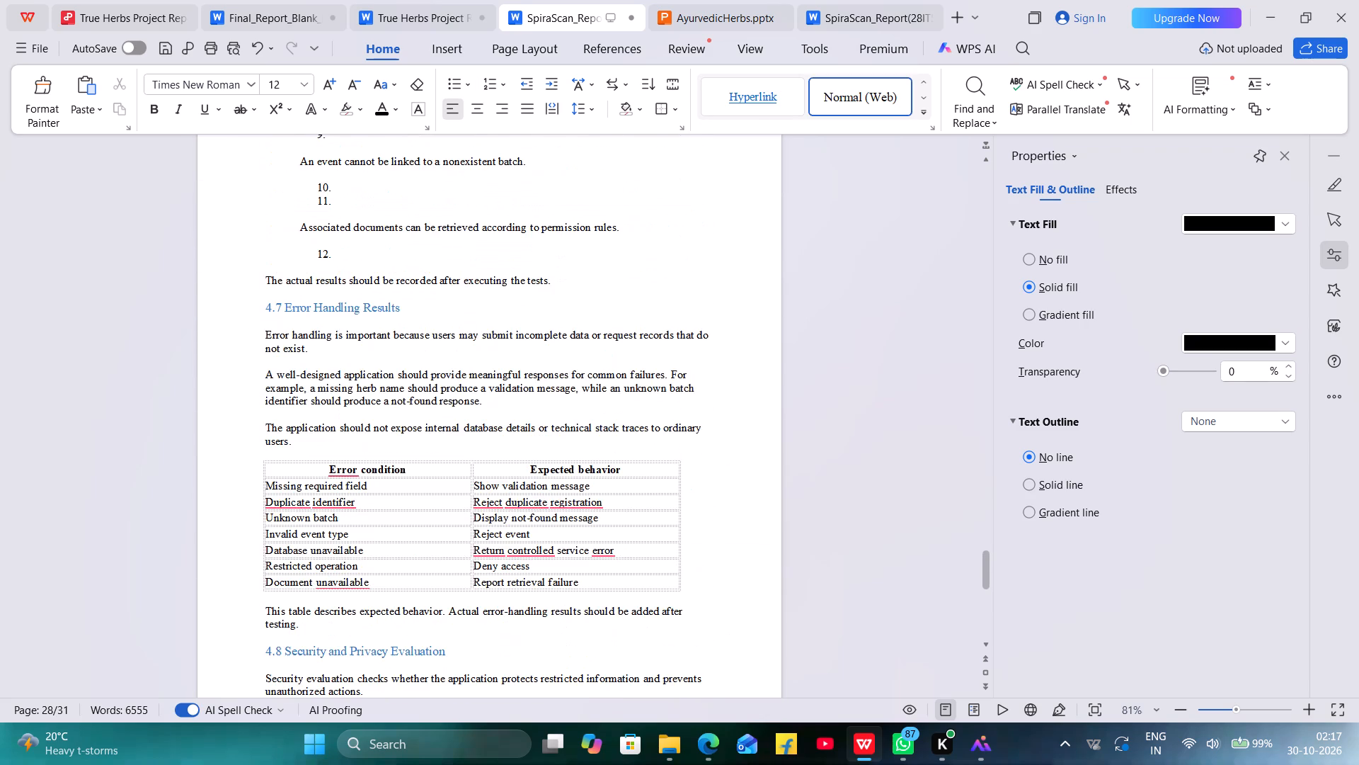
scroll(340, 273, up, 4)
click(350, 485)
key(BackSpace)
key(BackSpace)
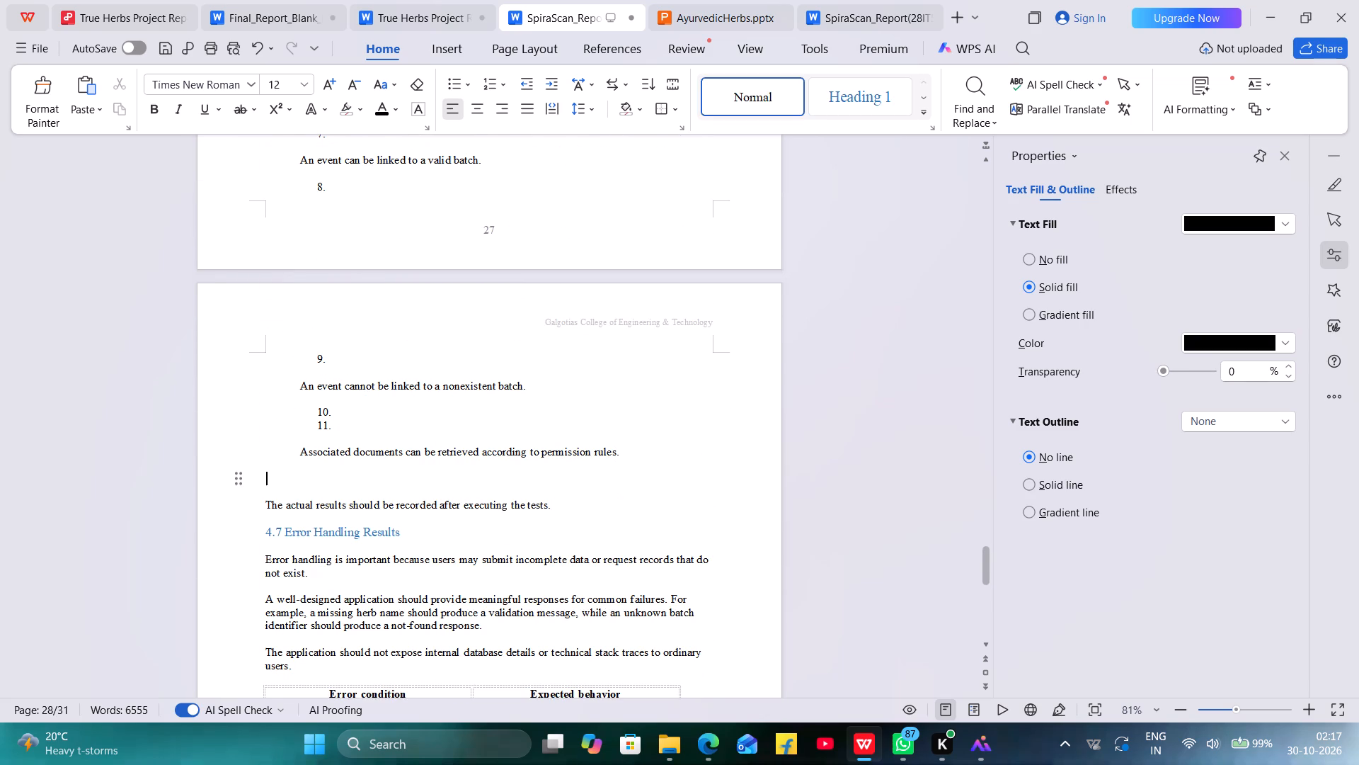
key(BackSpace)
click(350, 433)
key(BackSpace)
key(BackSpace)
key(BackSpace)
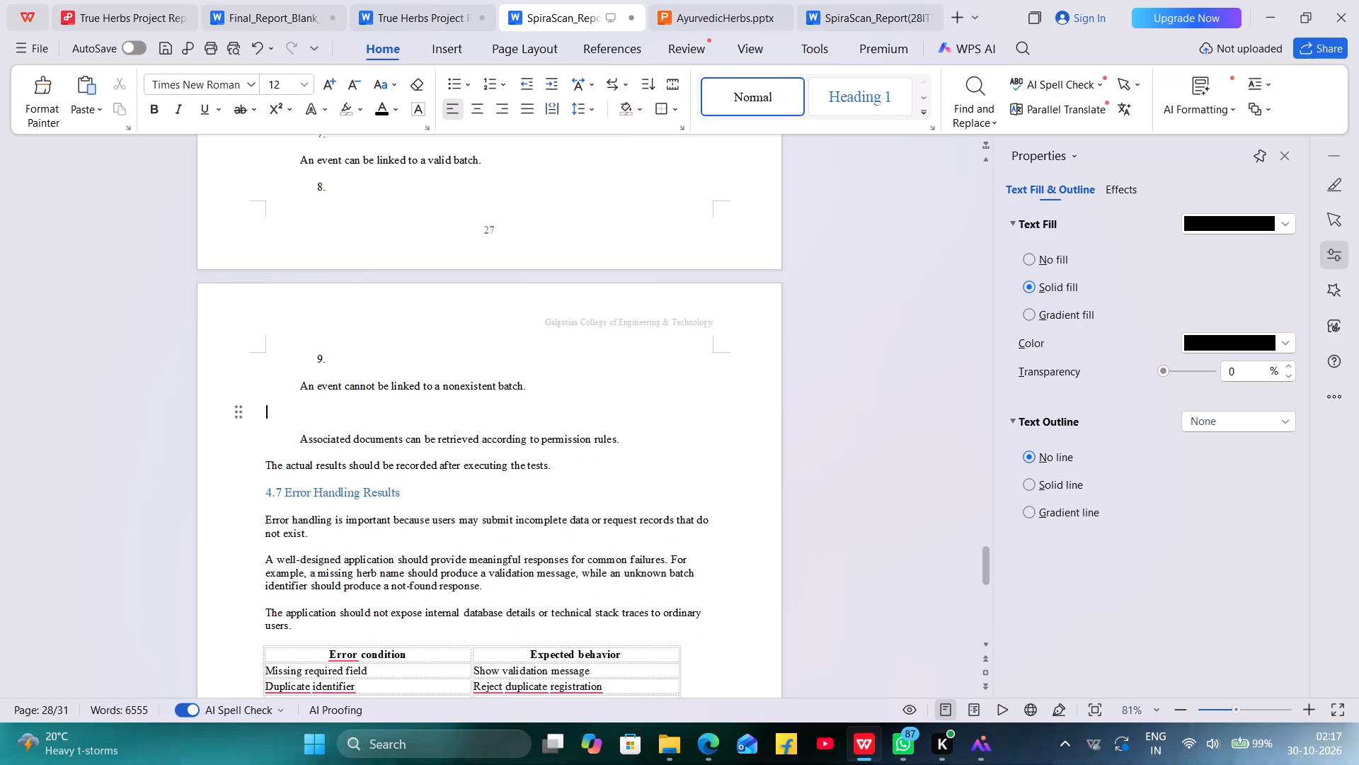
key(BackSpace)
Delete the empty numbered lines 8 and 9 above "An event cannot be linked to a nonexistent batch.".
click(348, 364)
key(BackSpace)
key(BackSpace)
key(BackSpace)
key(BackSpace)
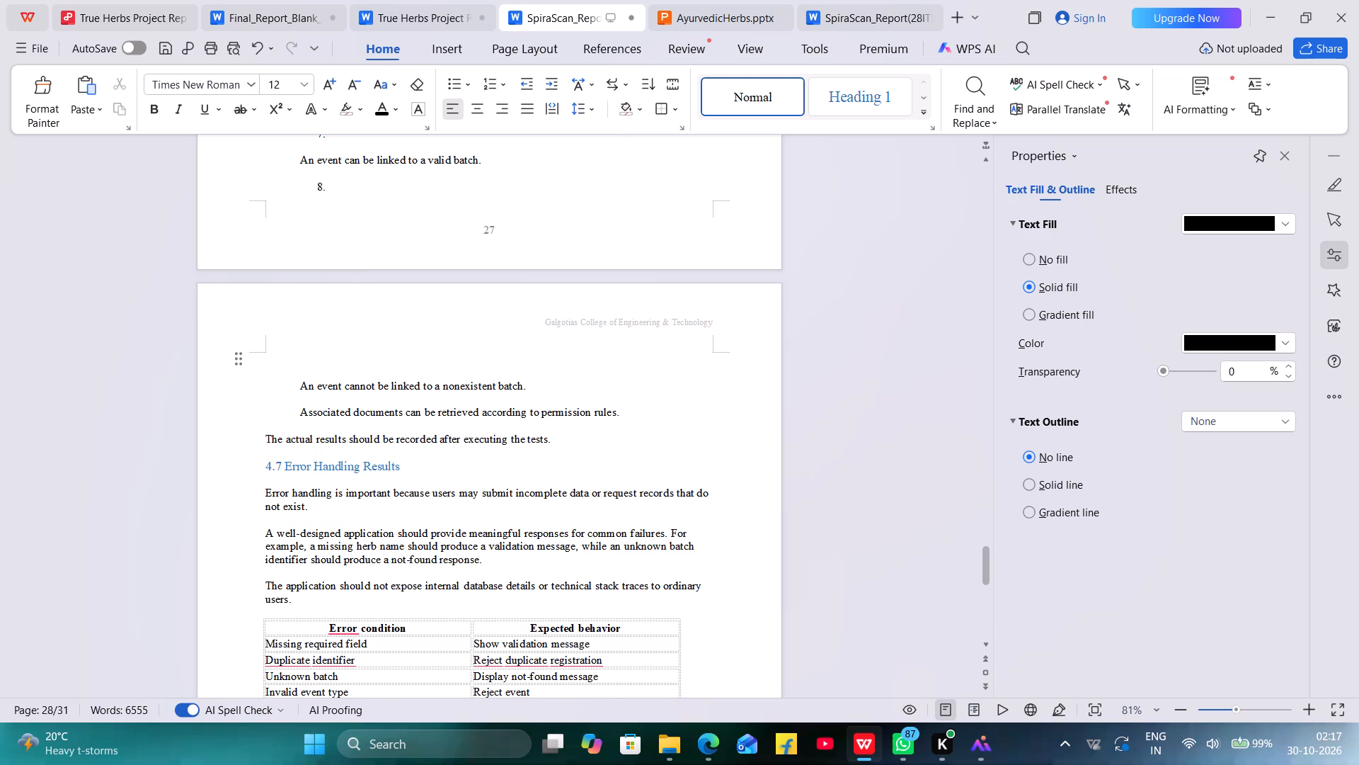
In the 4.6 Database Results list, delete the empty numbered lines 4 to 7 around "A duplicate identifier is rejected.".
scroll(341, 329, up, 2)
click(343, 251)
key(BackSpace)
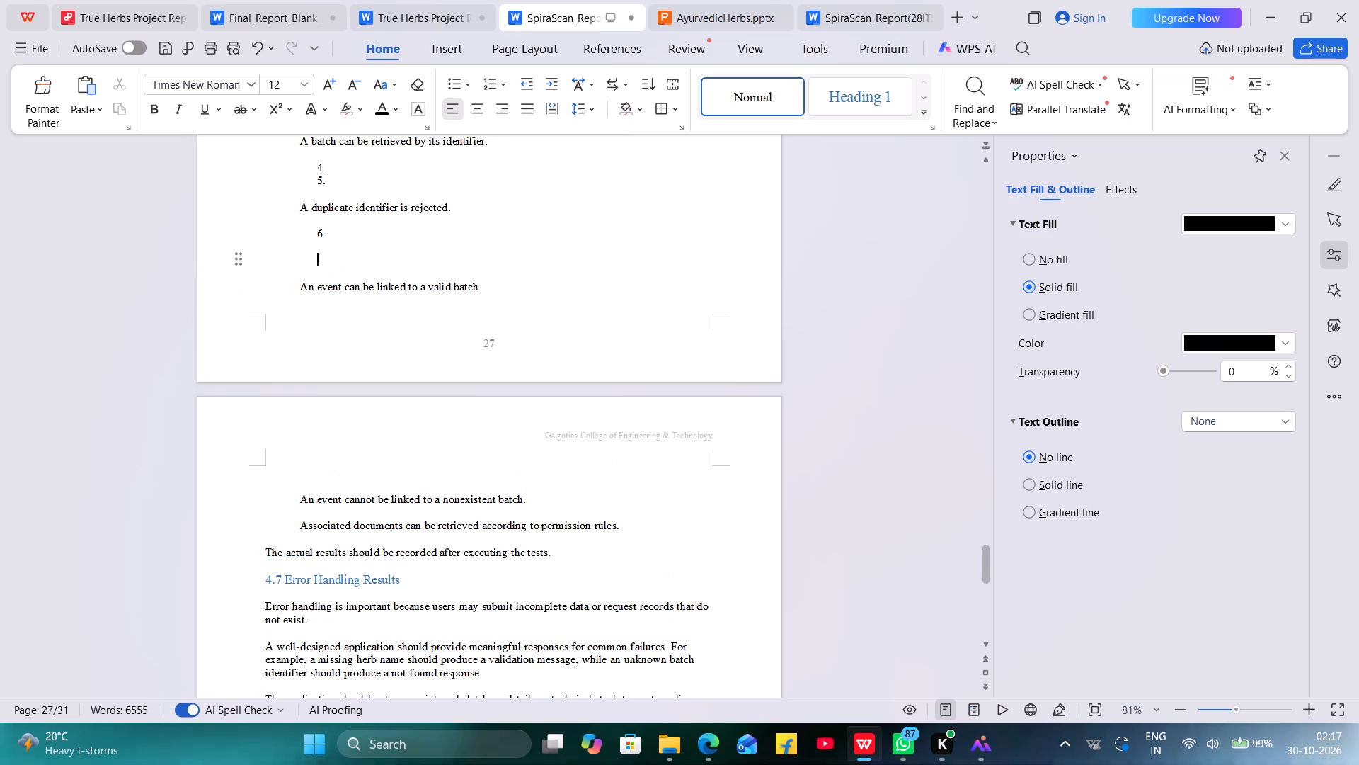
key(BackSpace)
key(BackSpace)
key(BackSpace)
click(337, 179)
key(BackSpace)
key(BackSpace)
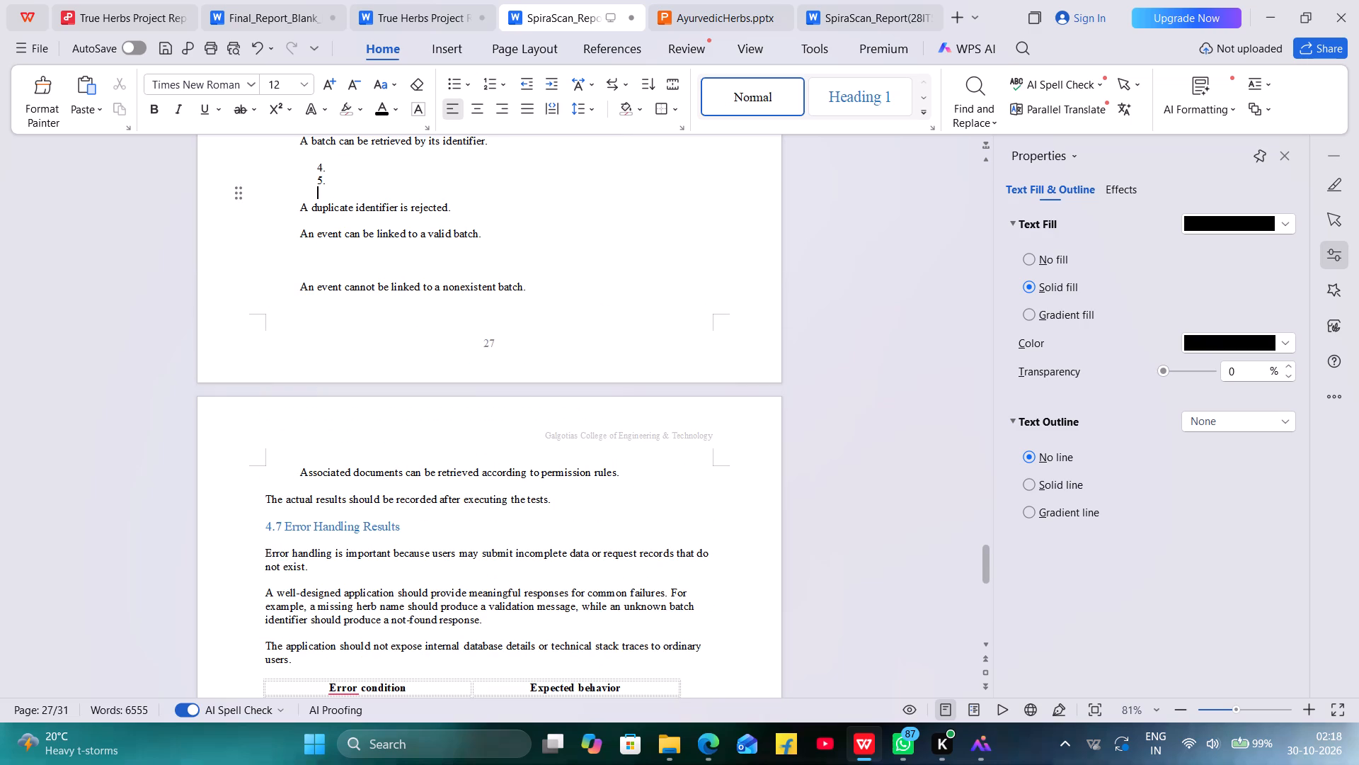
key(BackSpace)
Clear the empty numbered lines 1 to 3 around "A valid batch can be saved." in the 4.6 list.
scroll(337, 179, up, 3)
click(328, 283)
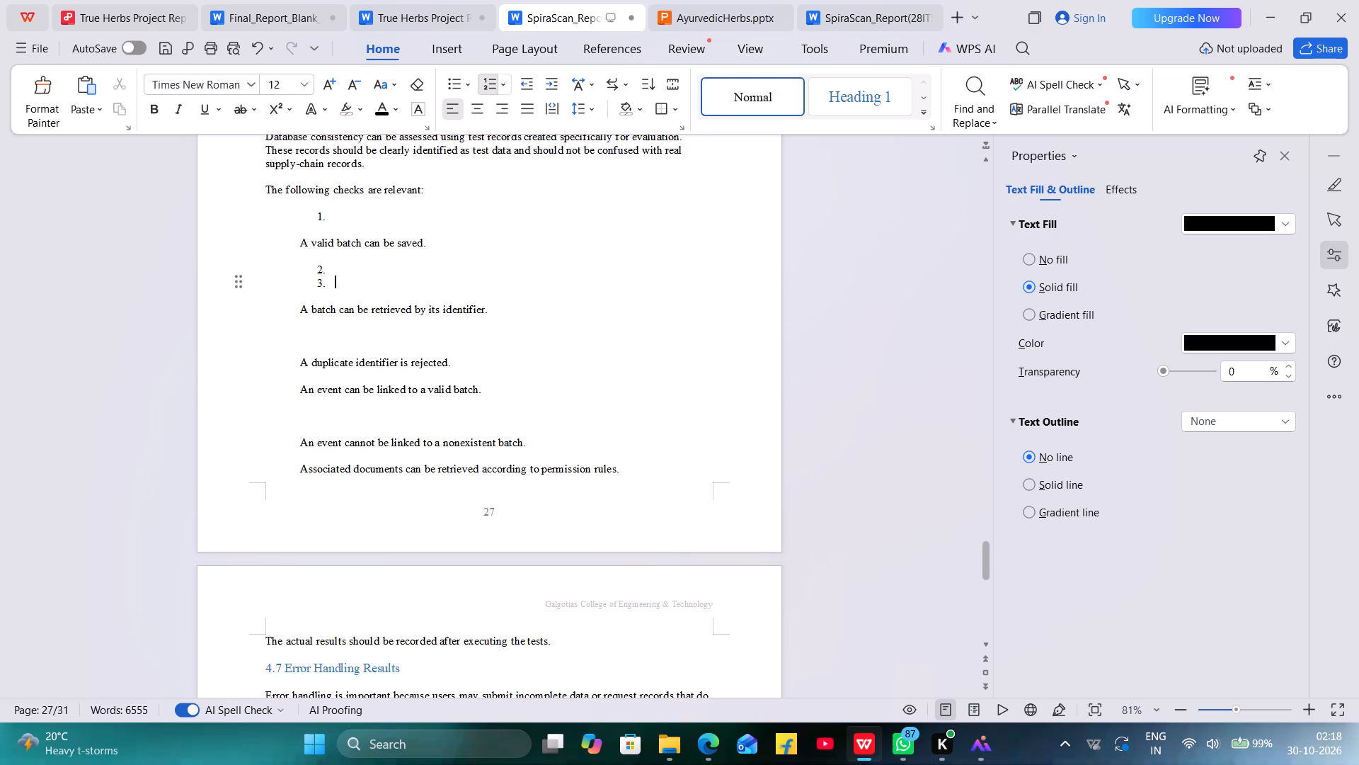
key(BackSpace)
key(BackSpace)
key(BackSpace)
click(335, 221)
key(BackSpace)
key(BackSpace)
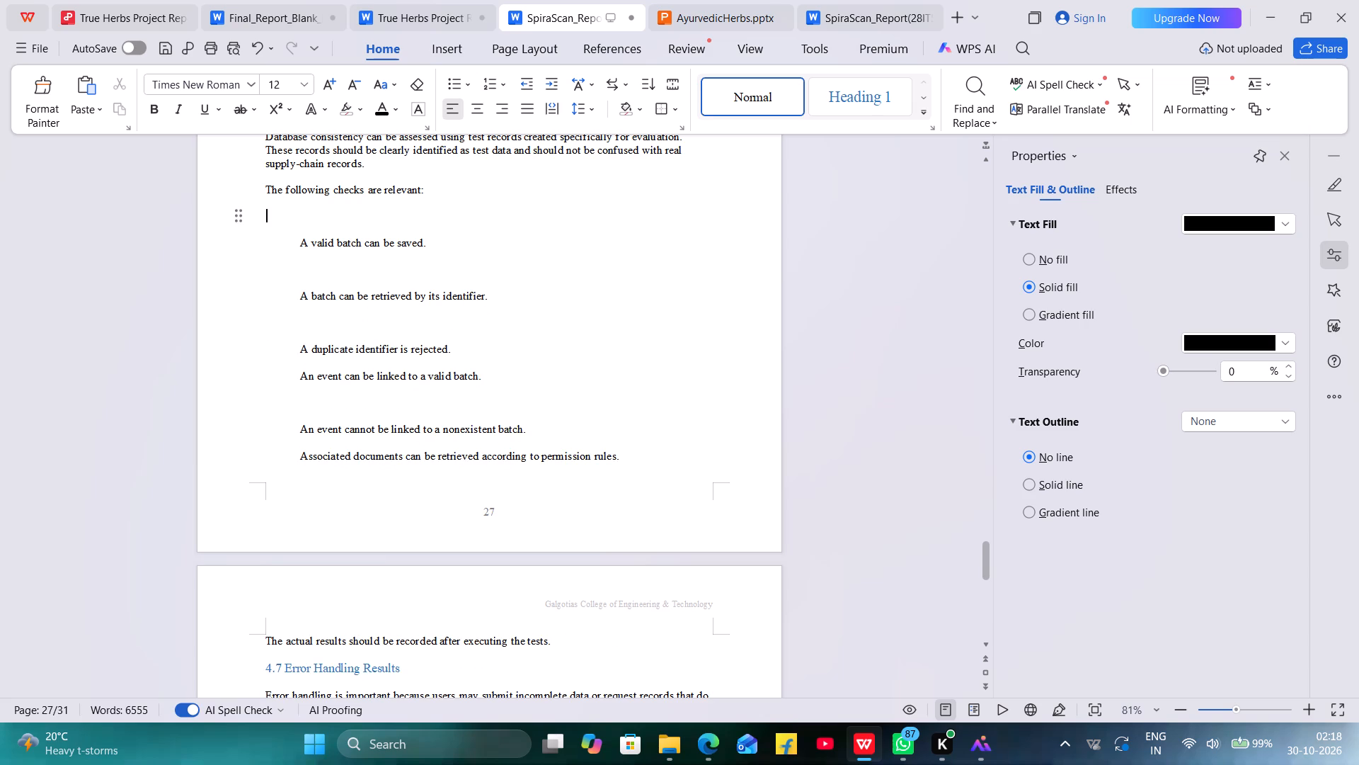
Remove the remaining blank lines between the check items under "The following checks are relevant:" in section 4.6.
scroll(274, 272, up, 1)
click(324, 463)
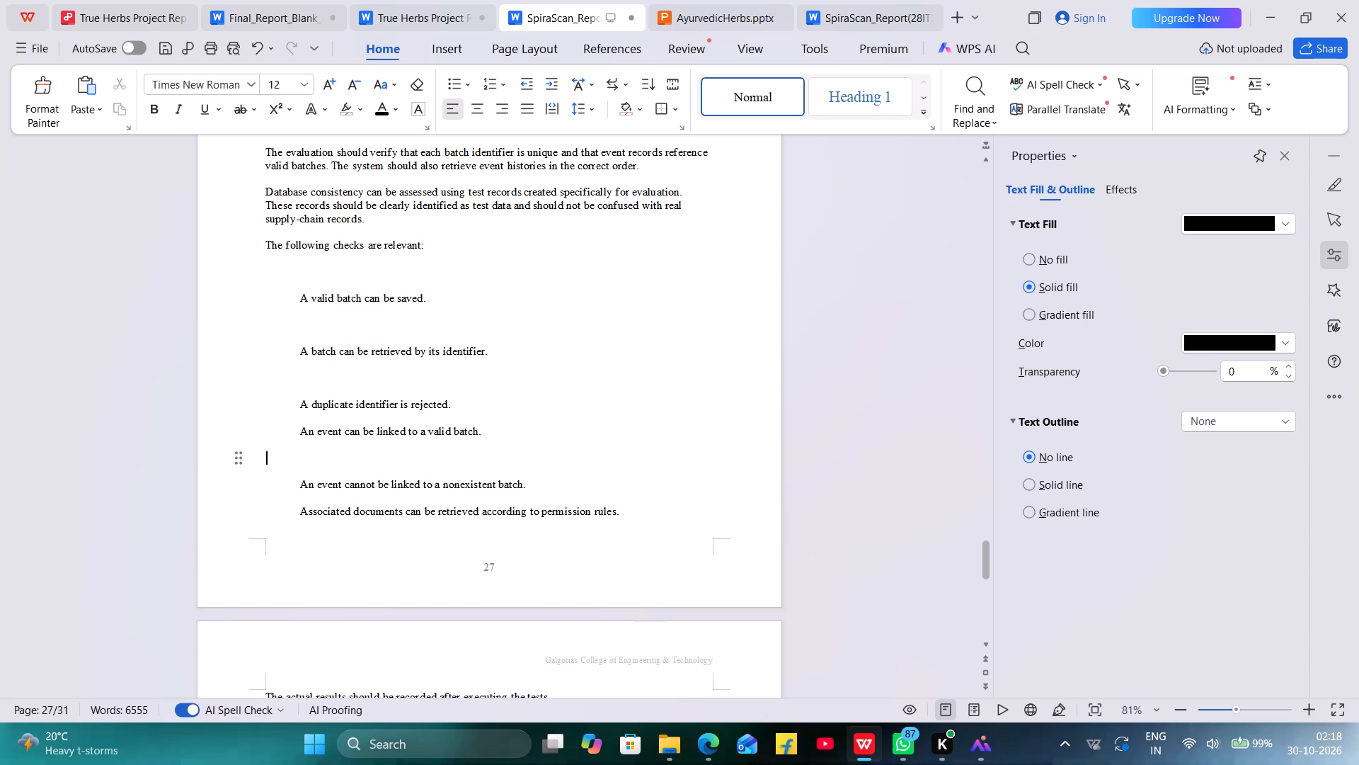
key(BackSpace)
click(315, 363)
click(311, 385)
key(BackSpace)
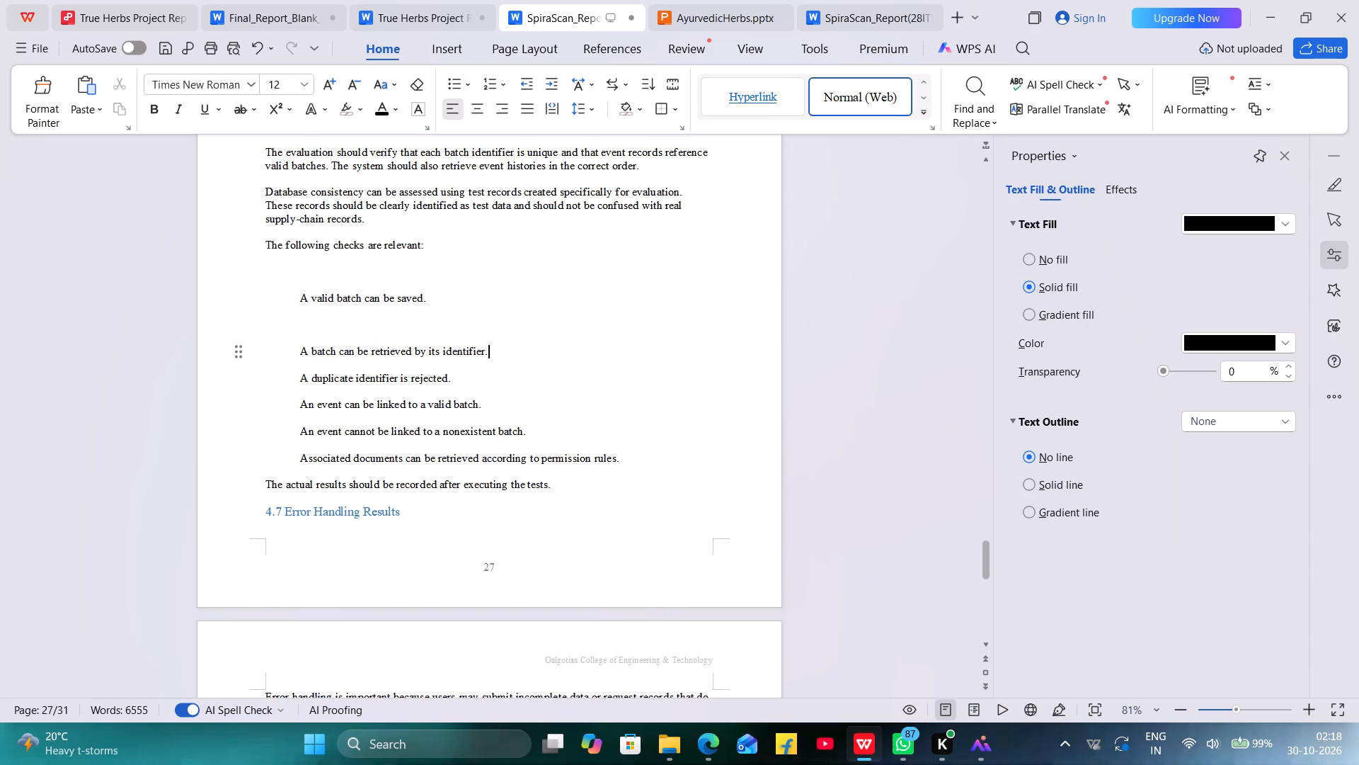
click(320, 331)
key(BackSpace)
click(319, 276)
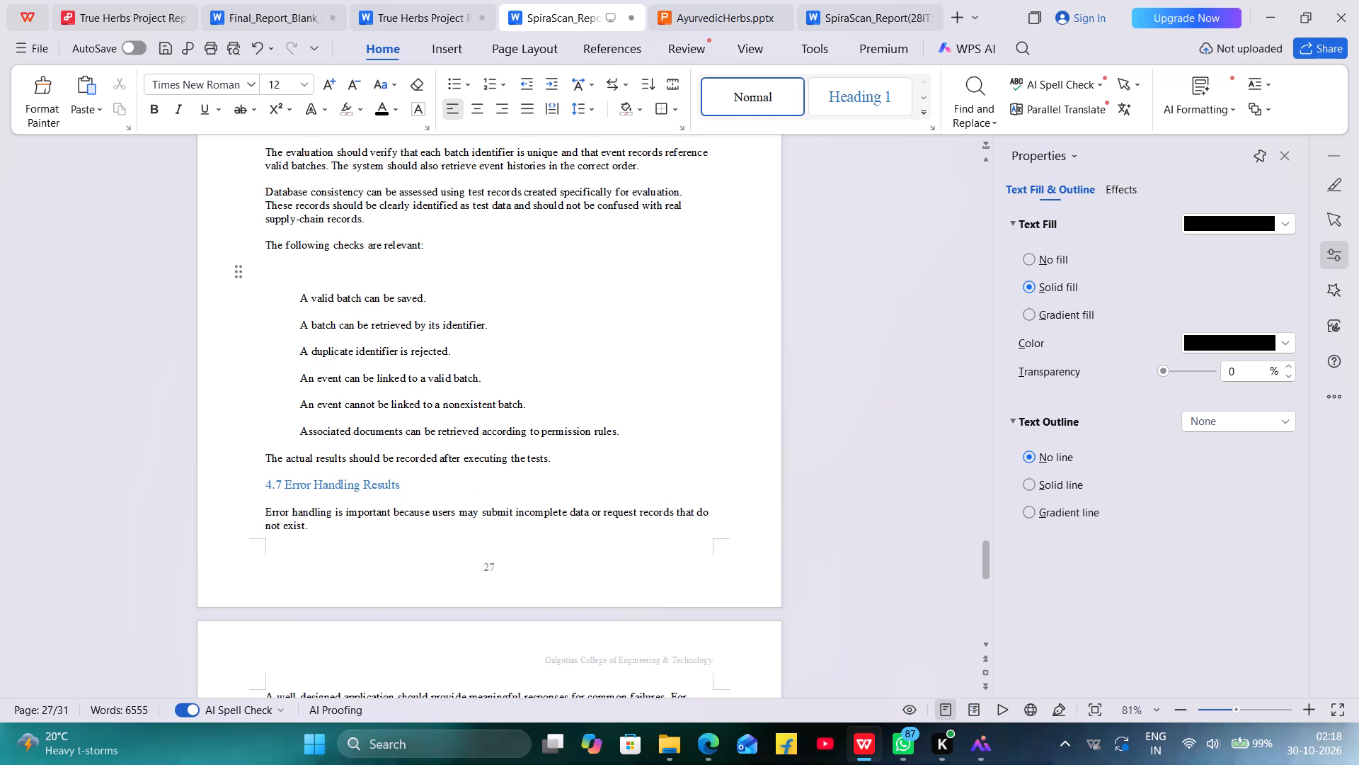
key(BackSpace)
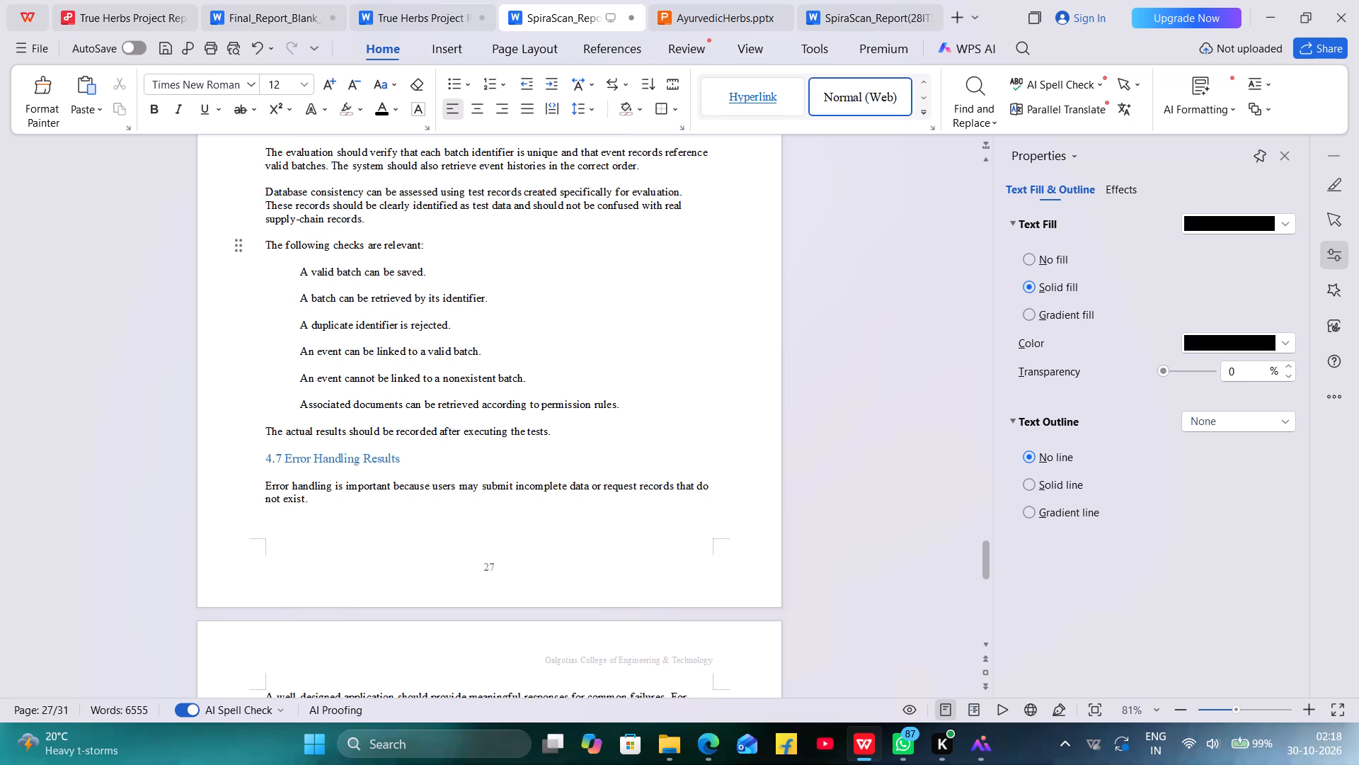
Insert a blank line above the "4.7 Error Handling Results" heading.
click(595, 427)
key(Return)
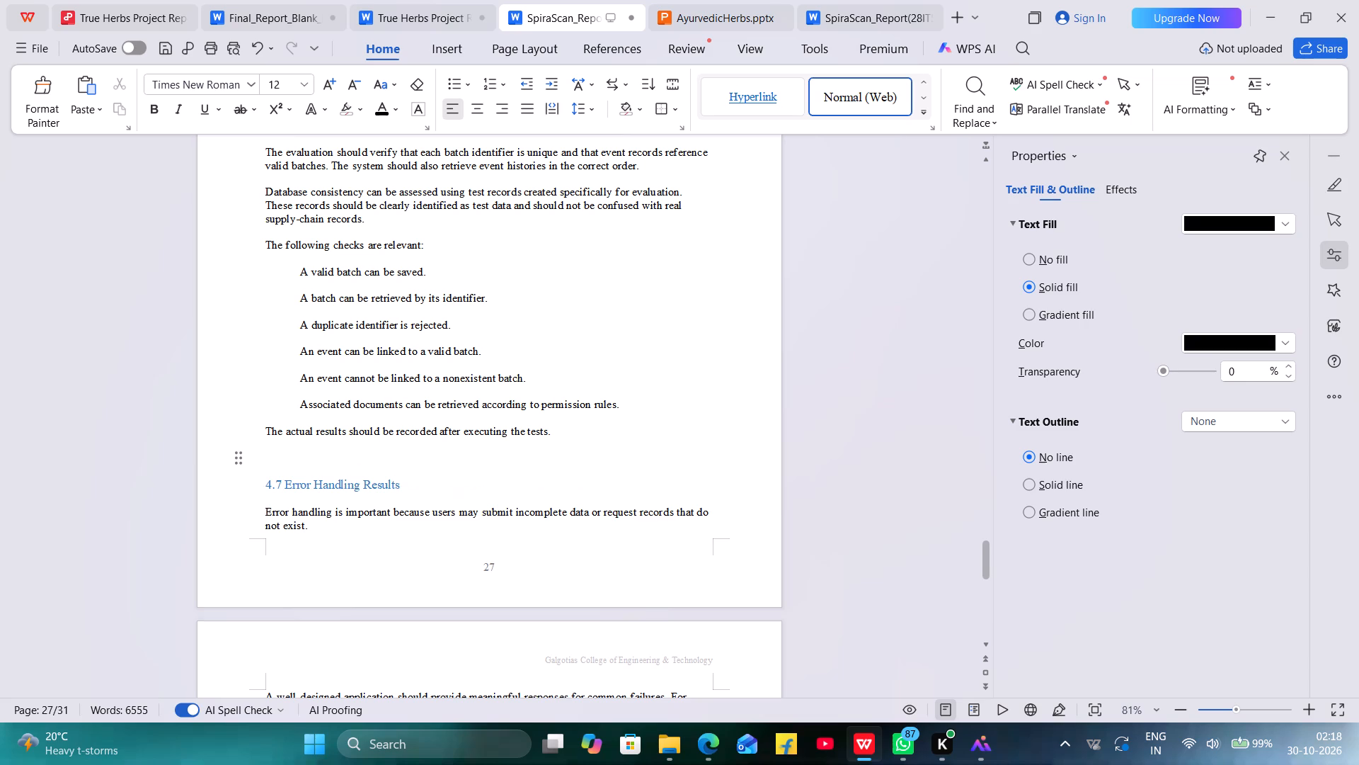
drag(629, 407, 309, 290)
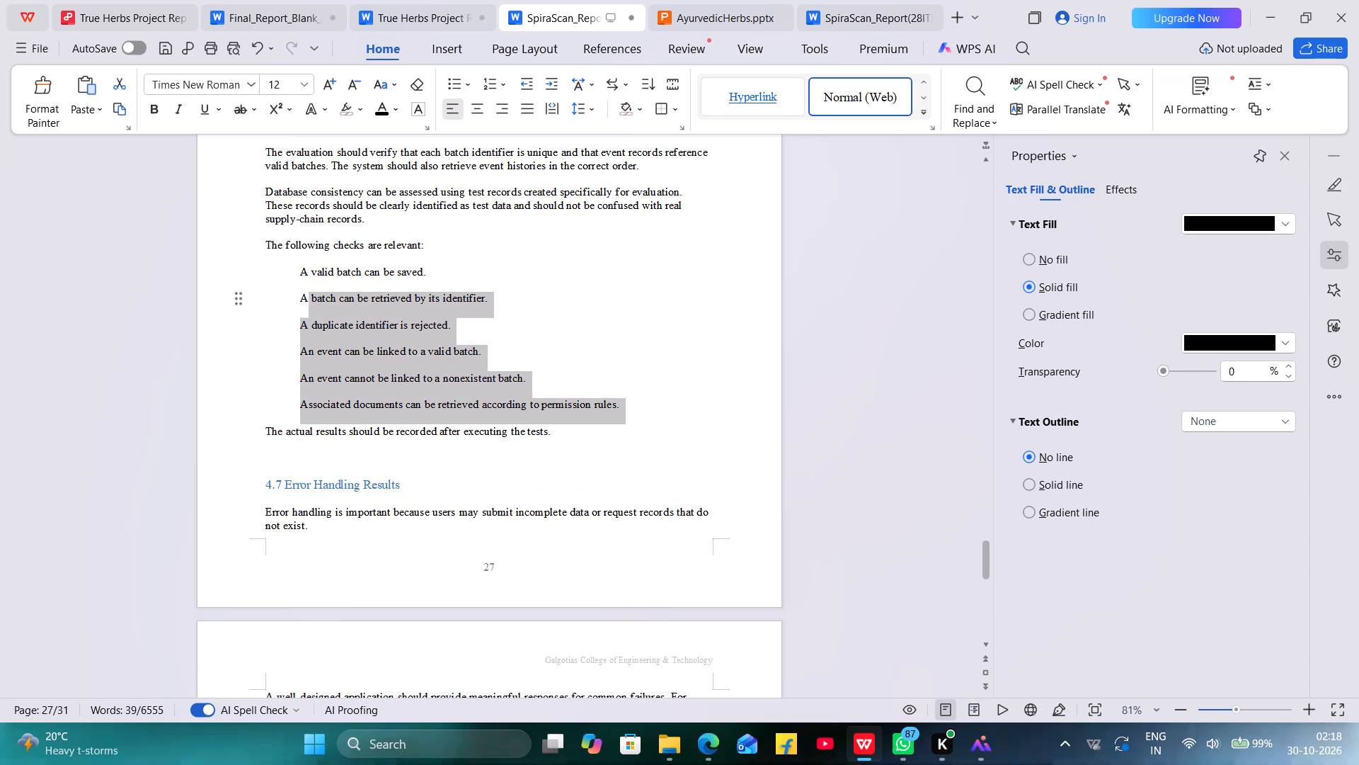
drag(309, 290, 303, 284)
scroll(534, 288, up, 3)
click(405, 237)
In the 4.5 QR-Based Verification list, clear the two empty bullets above "A valid code opens the corresponding record.".
scroll(405, 237, up, 8)
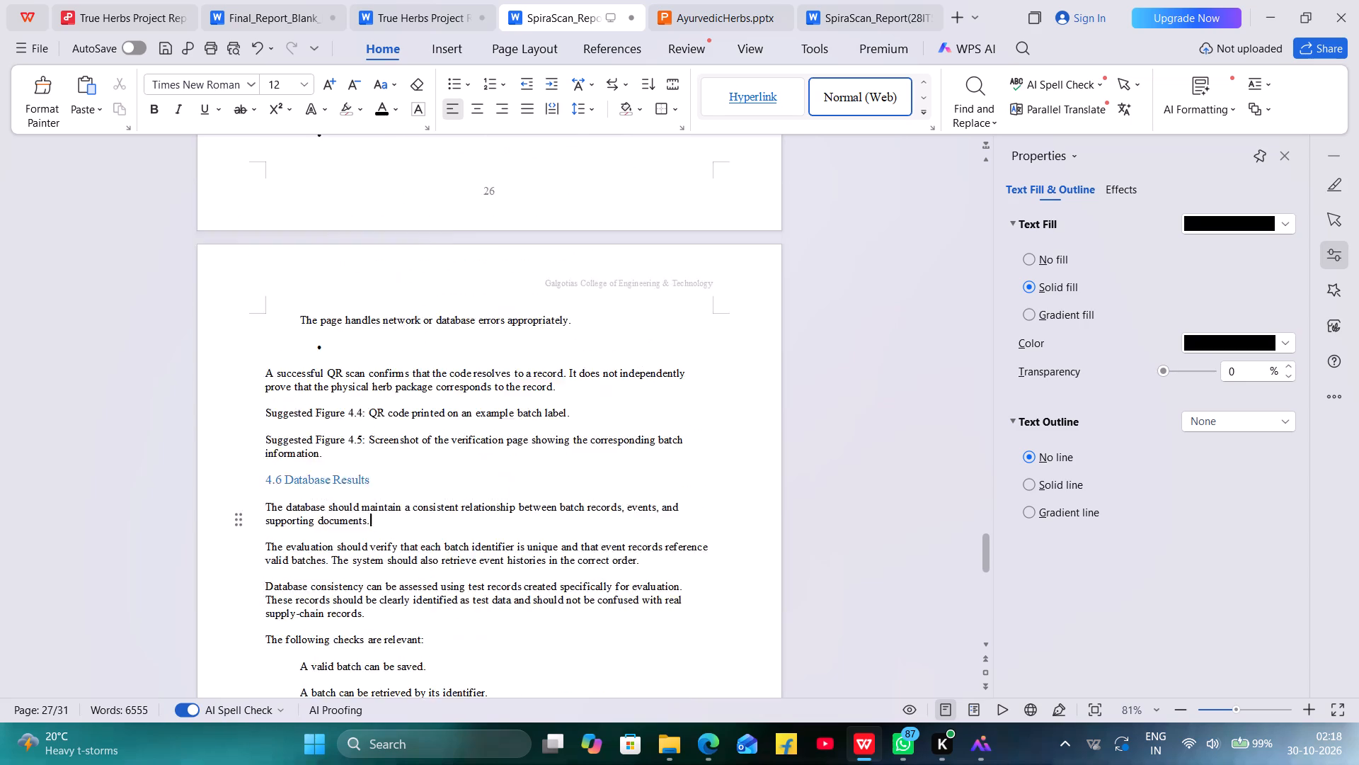
scroll(405, 237, up, 8)
click(361, 477)
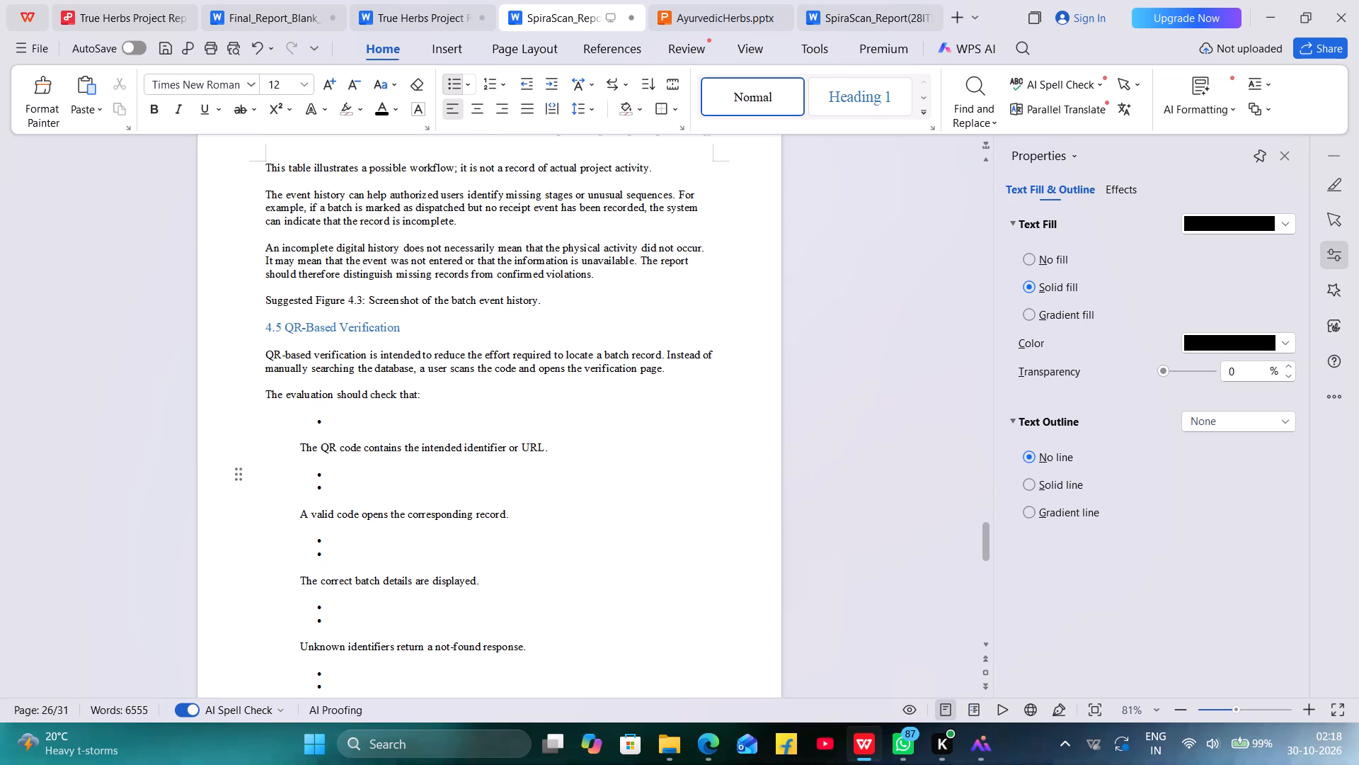
key(BackSpace)
key(BackSpace)
click(337, 492)
click(338, 506)
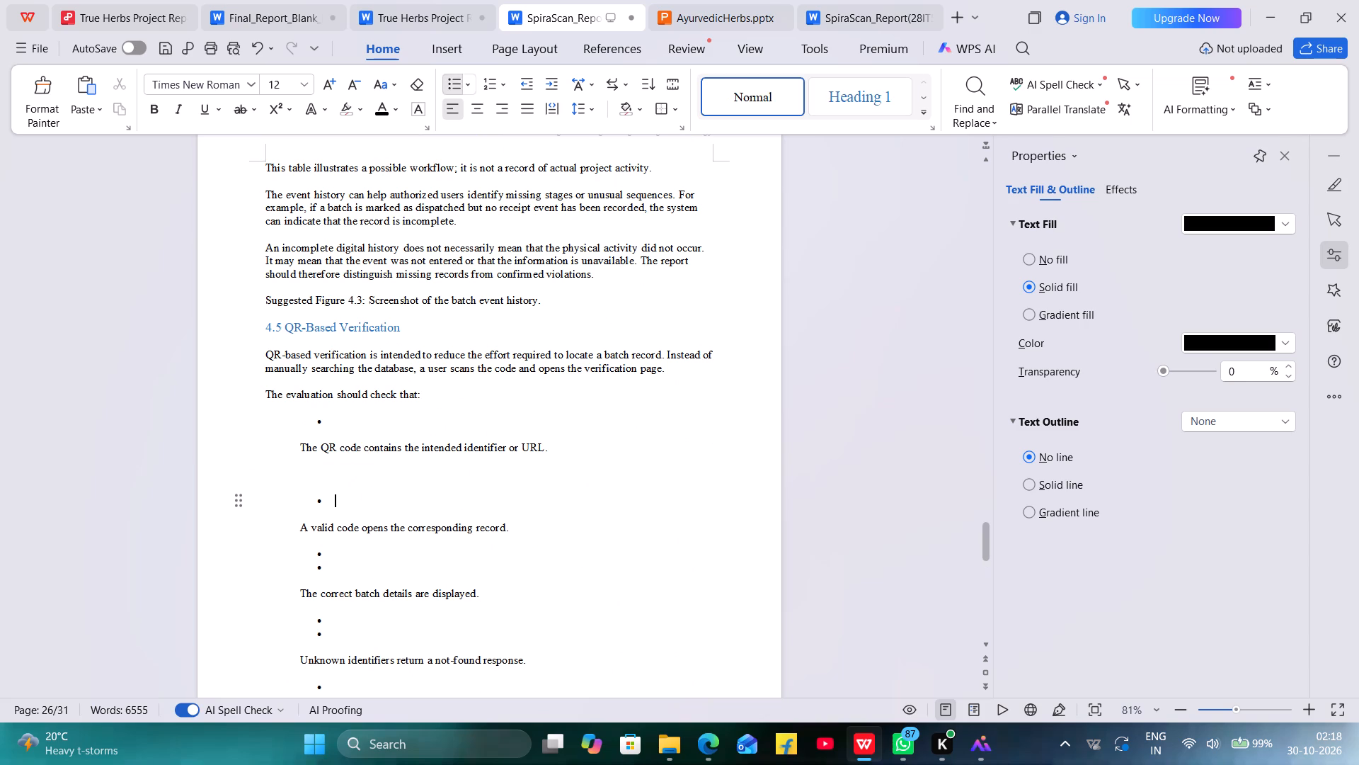
key(BackSpace)
key(BackSpace)
key(BackSpace)
Delete the empty bullet below "The page handles network or database errors appropriately." in the 4.5 list.
scroll(340, 535, down, 7)
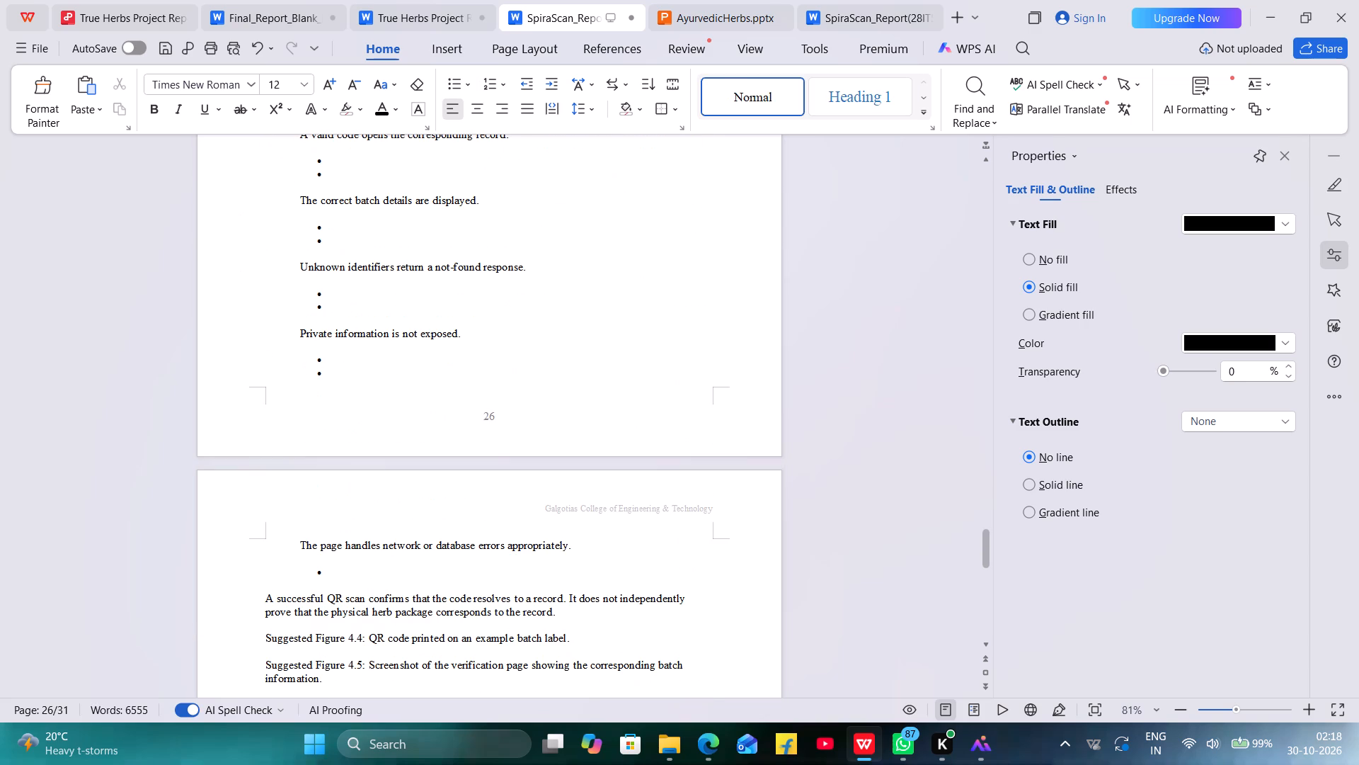
click(336, 572)
key(BackSpace)
key(BackSpace)
key(BackSpace)
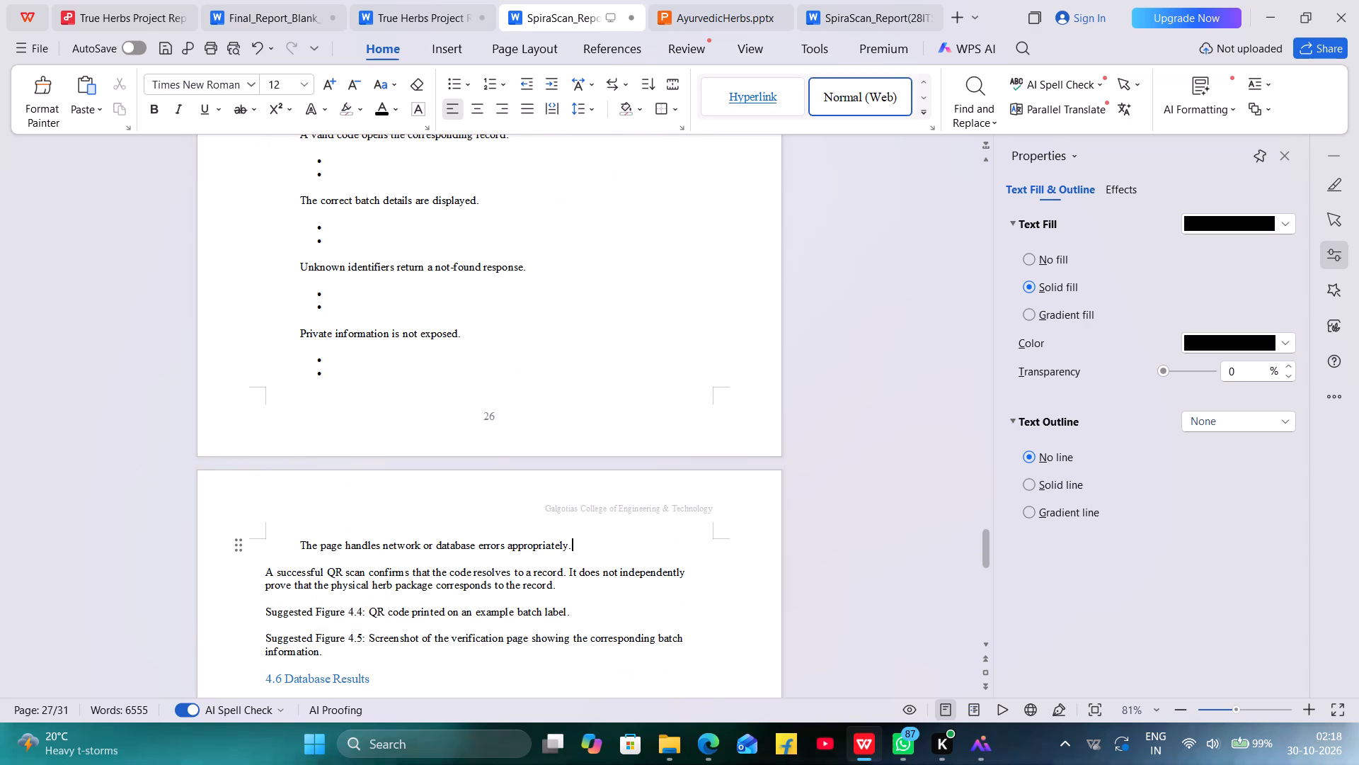
Delete the empty bullets directly above and below "Private information is not exposed." in the 4.5 list.
click(343, 388)
key(BackSpace)
key(BackSpace)
key(BackSpace)
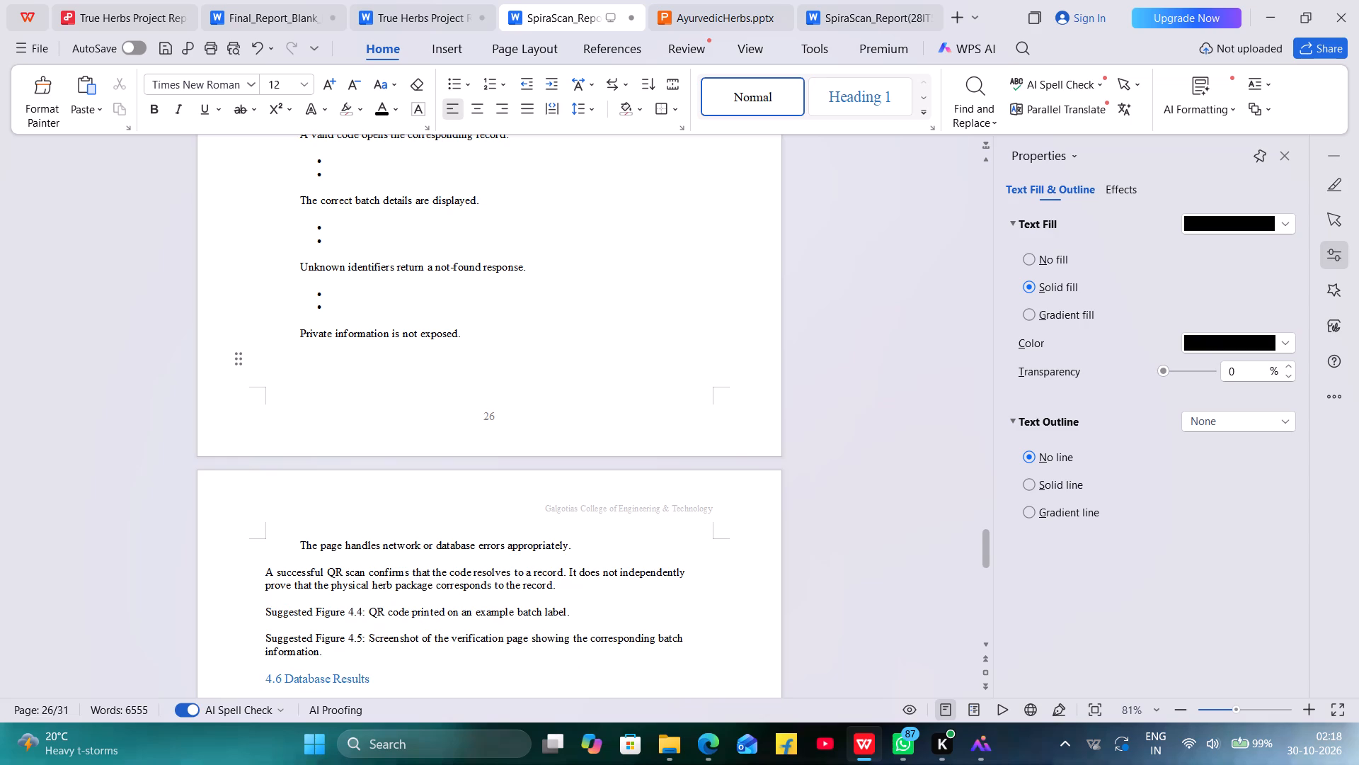
click(348, 314)
key(BackSpace)
key(BackSpace)
key(BackSpace)
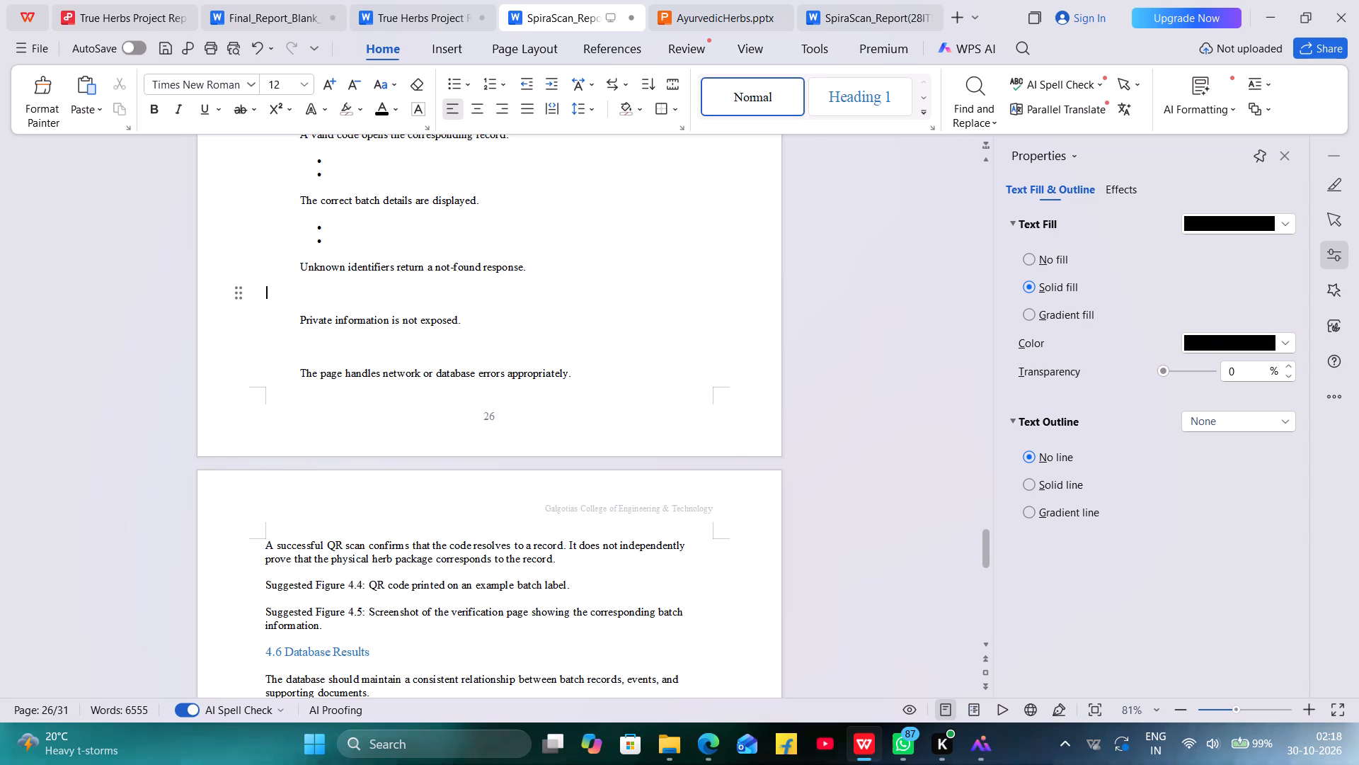
key(BackSpace)
Clear the empty bullets around "The correct batch details are displayed." and the blank line below "Private information is not exposed.".
click(347, 246)
key(BackSpace)
key(BackSpace)
key(BackSpace)
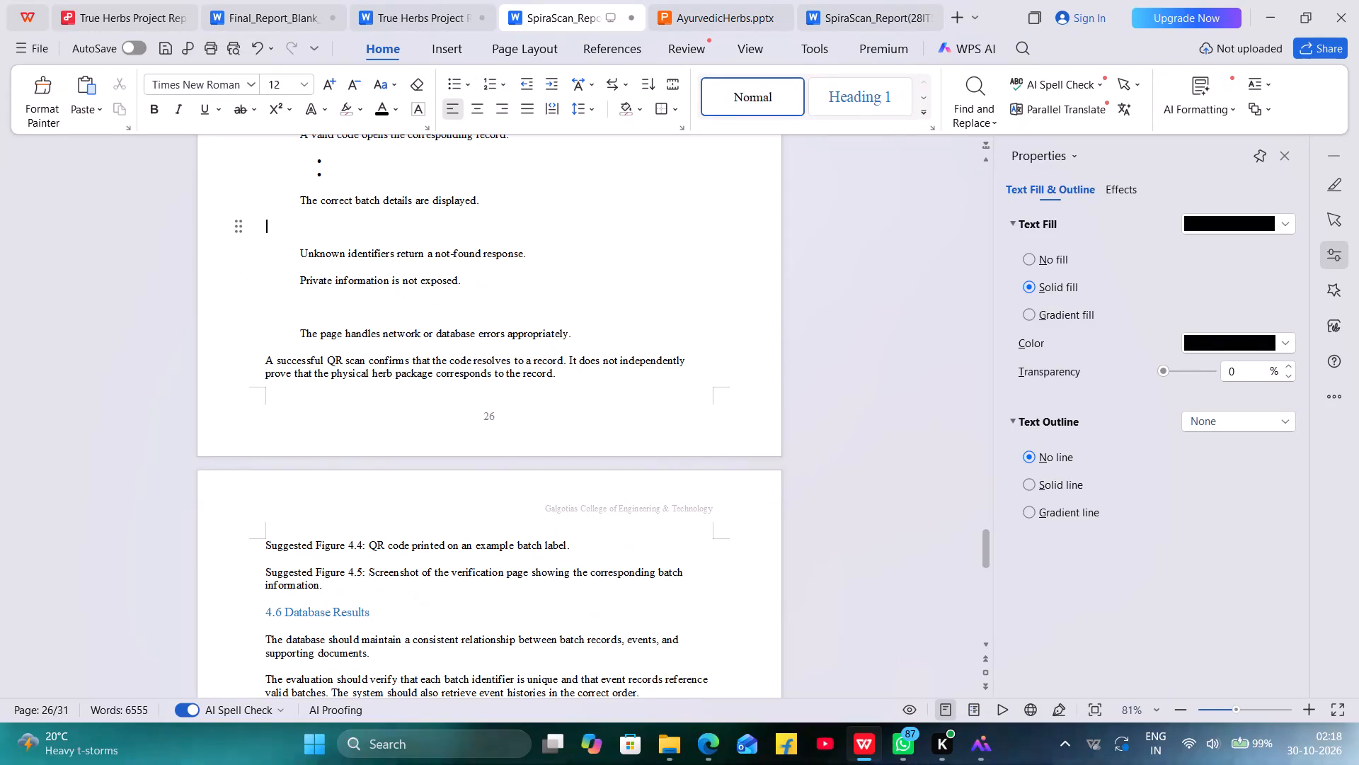
click(316, 301)
key(BackSpace)
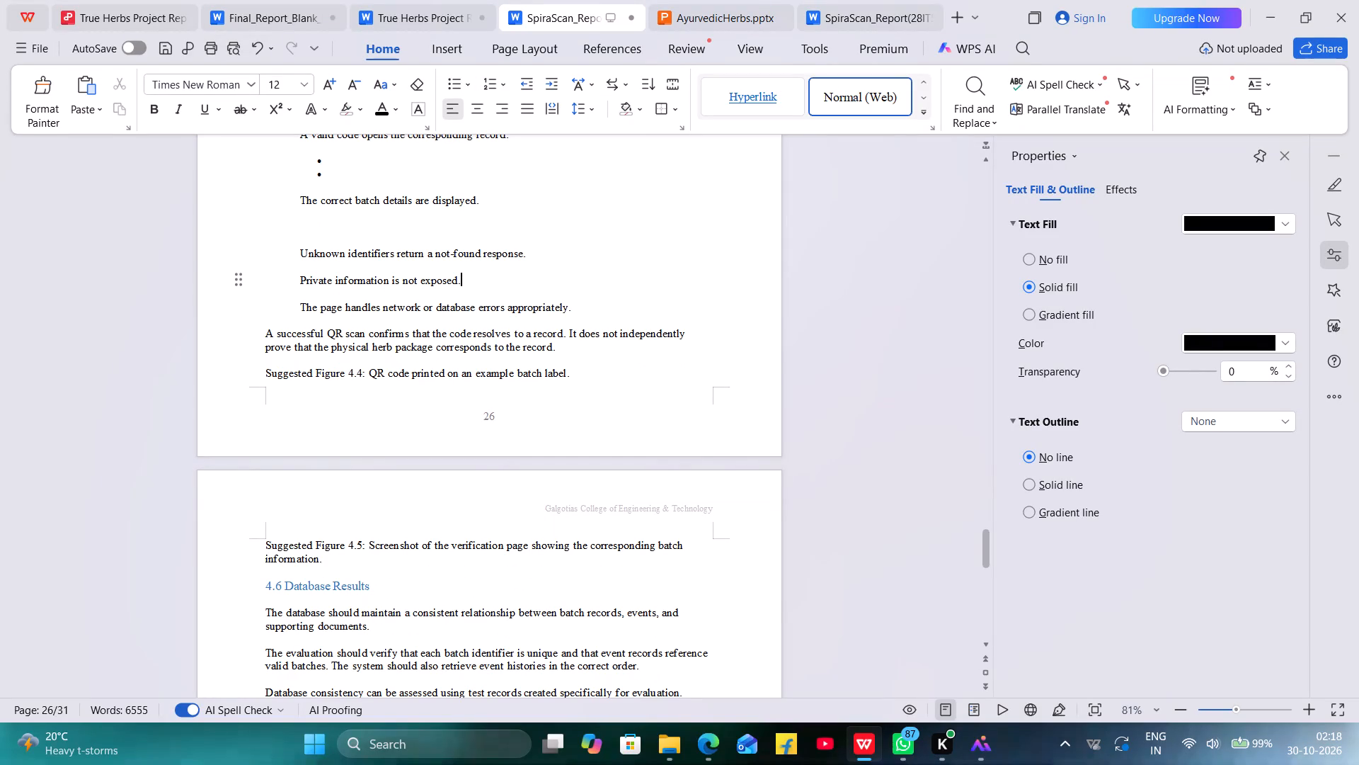
click(326, 179)
key(BackSpace)
key(BackSpace)
key(BackSpace)
Remove the remaining blank lines between the 4.5 items from "The QR code contains the intended identifier or URL." to "Unknown identifiers return a not-found response.".
scroll(326, 179, up, 2)
click(362, 327)
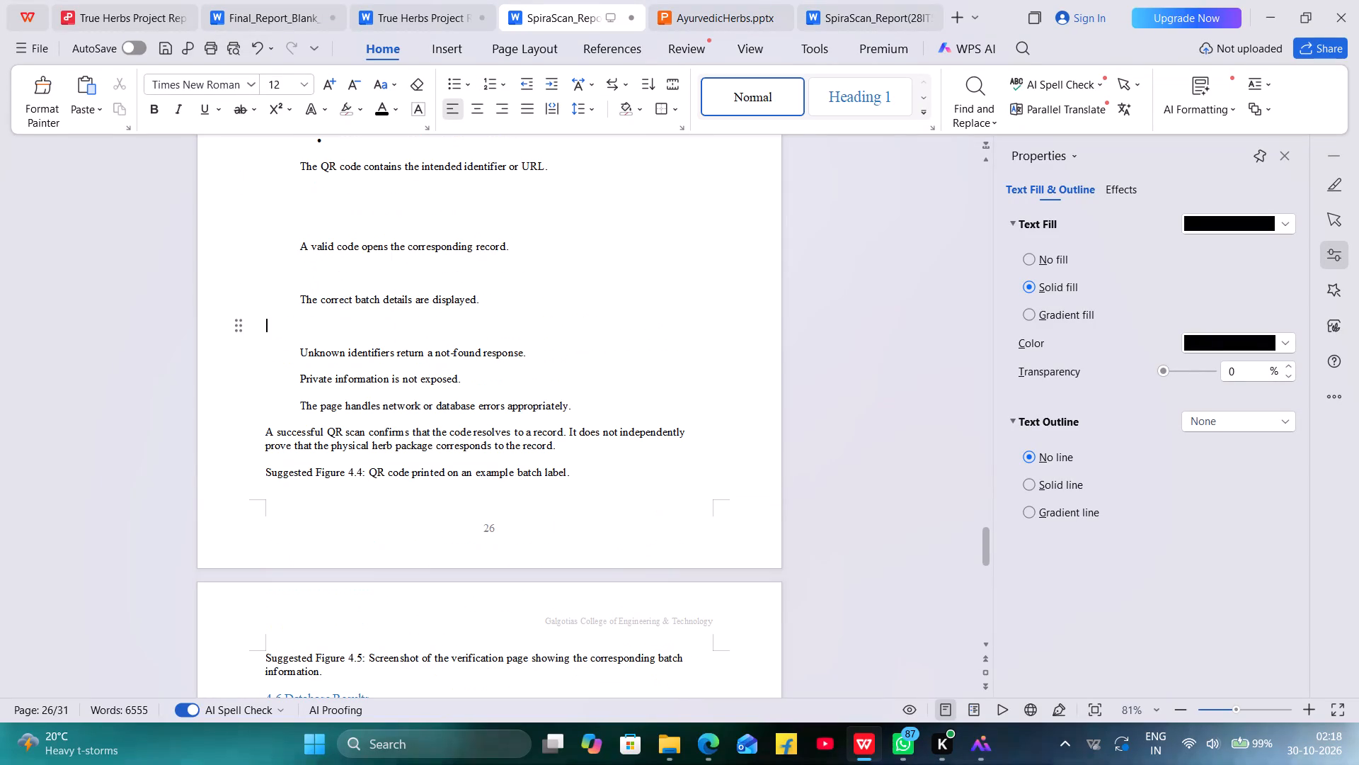
key(BackSpace)
click(340, 271)
key(BackSpace)
click(313, 218)
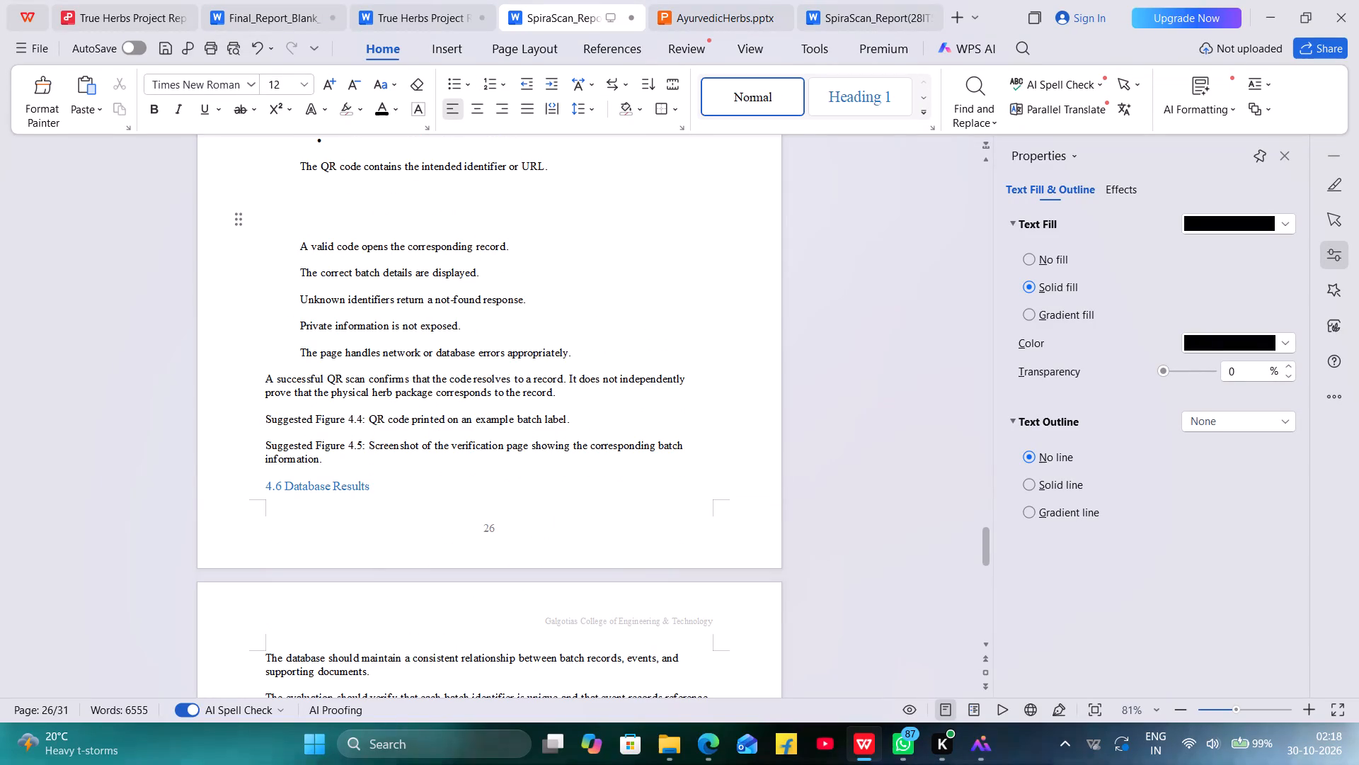
key(BackSpace)
key(BackSpace)
Delete the empty bullet between "The evaluation should check that:" and the first 4.5 list item.
scroll(313, 218, up, 2)
click(336, 259)
key(BackSpace)
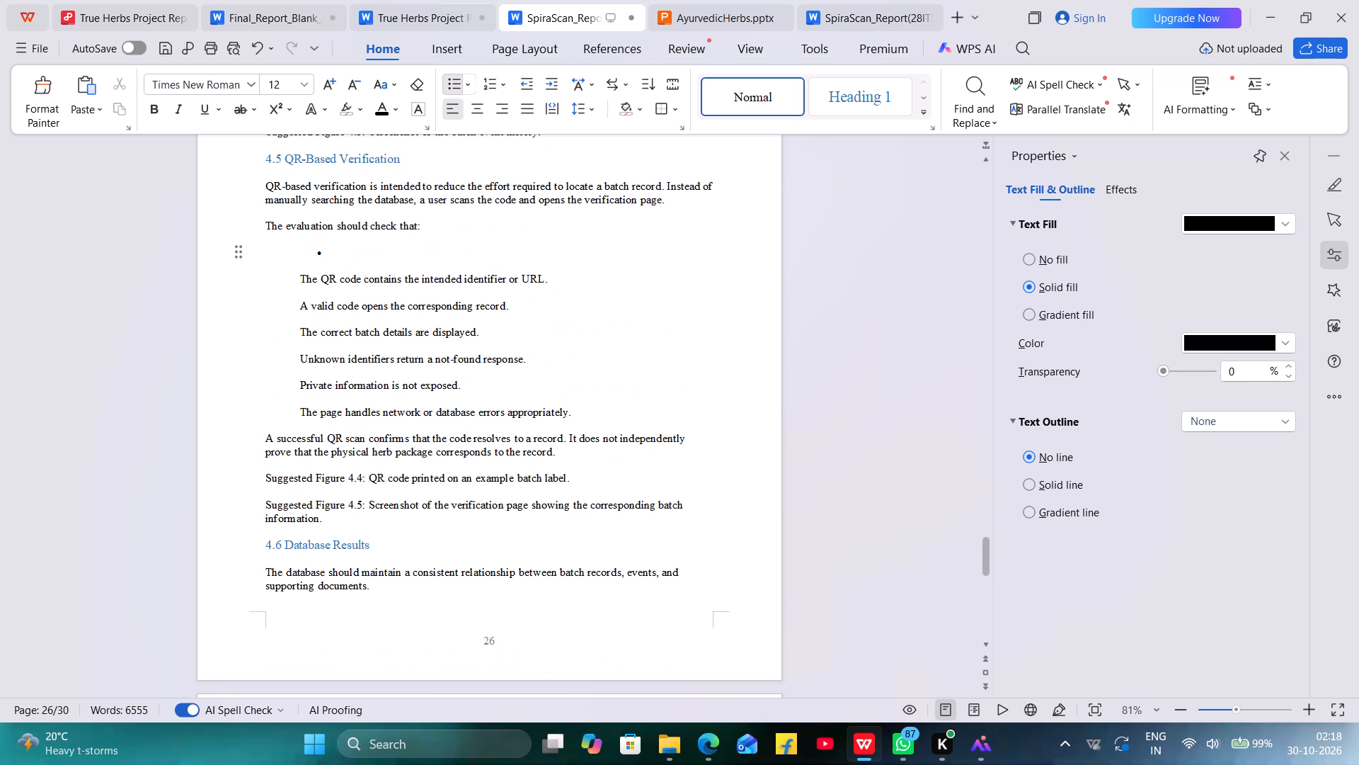
key(BackSpace)
key(BackSpace)
Format the "4.4 Batch History and Event Tracking" heading as bold with black text.
scroll(336, 259, up, 3)
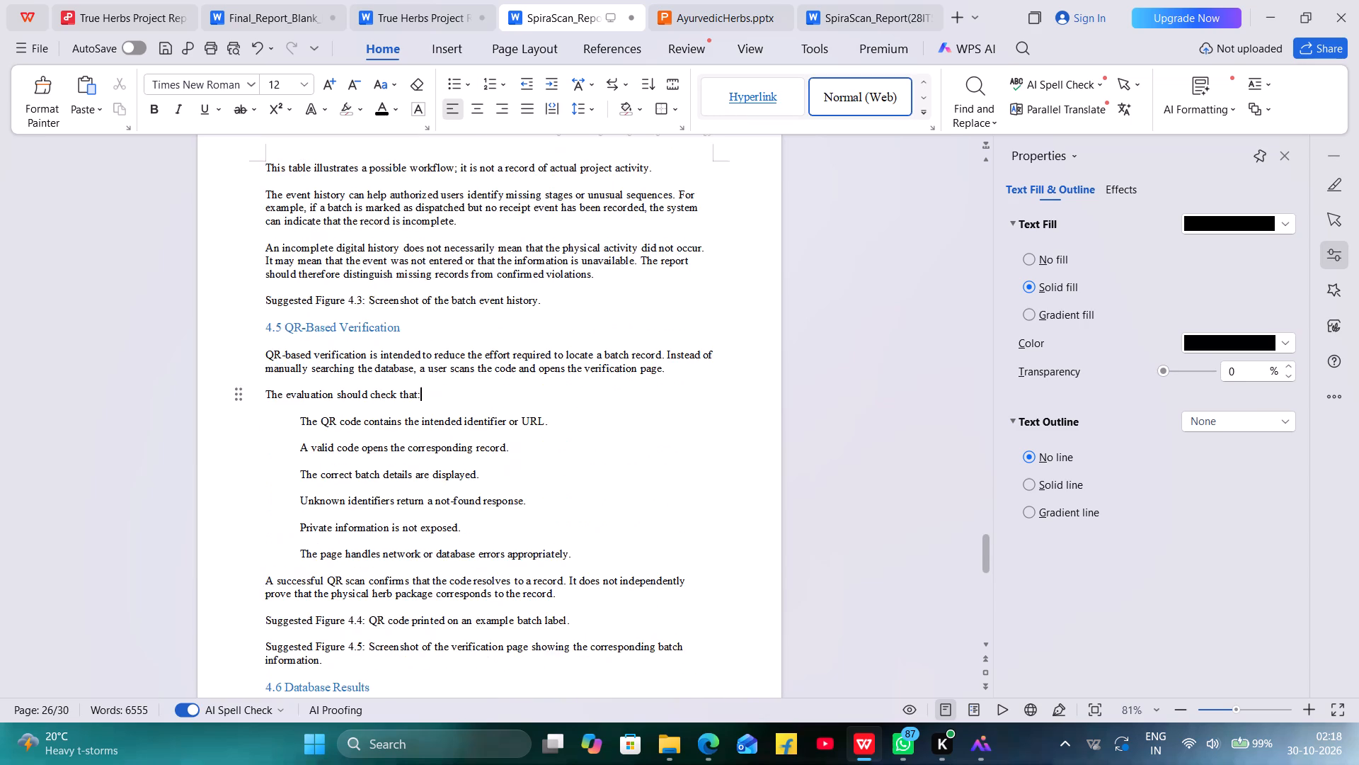
scroll(336, 259, up, 16)
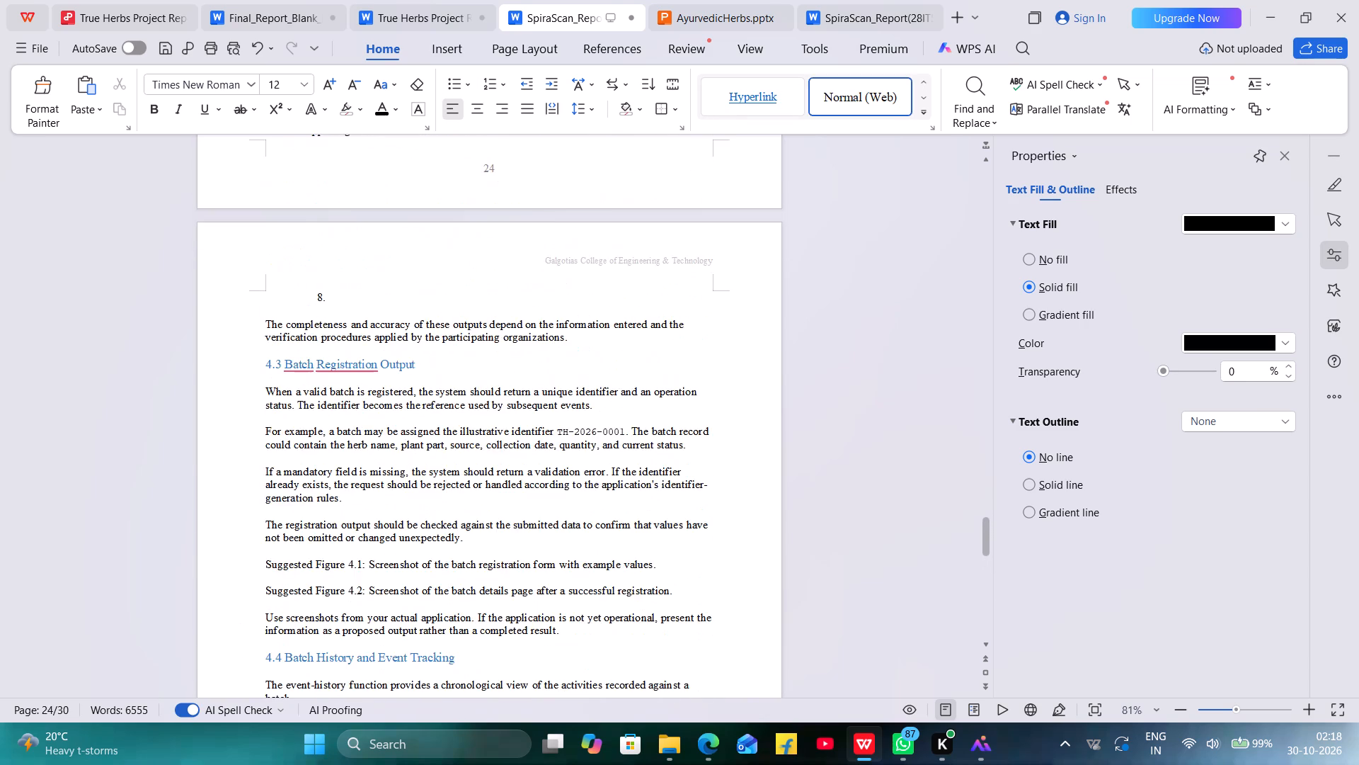
scroll(336, 259, down, 6)
drag(471, 319, 375, 317)
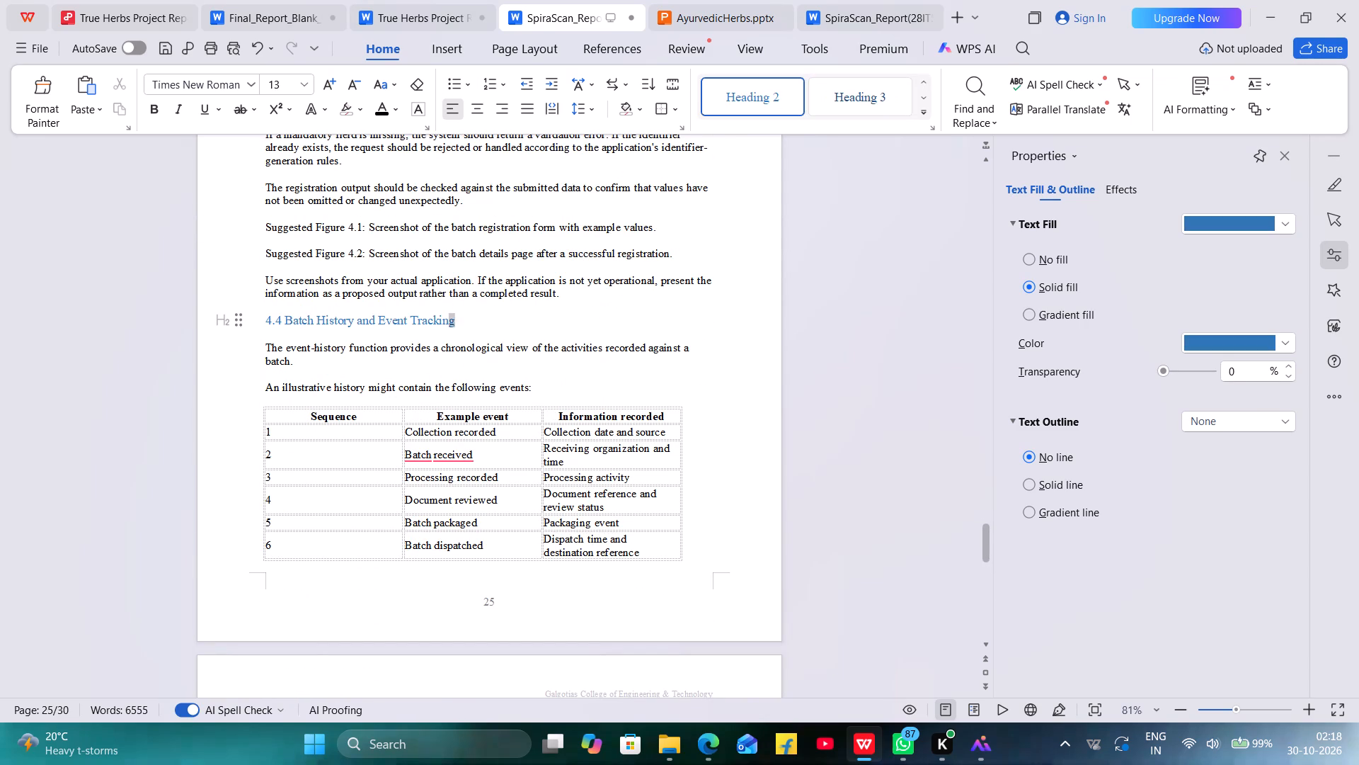
drag(375, 317, 257, 322)
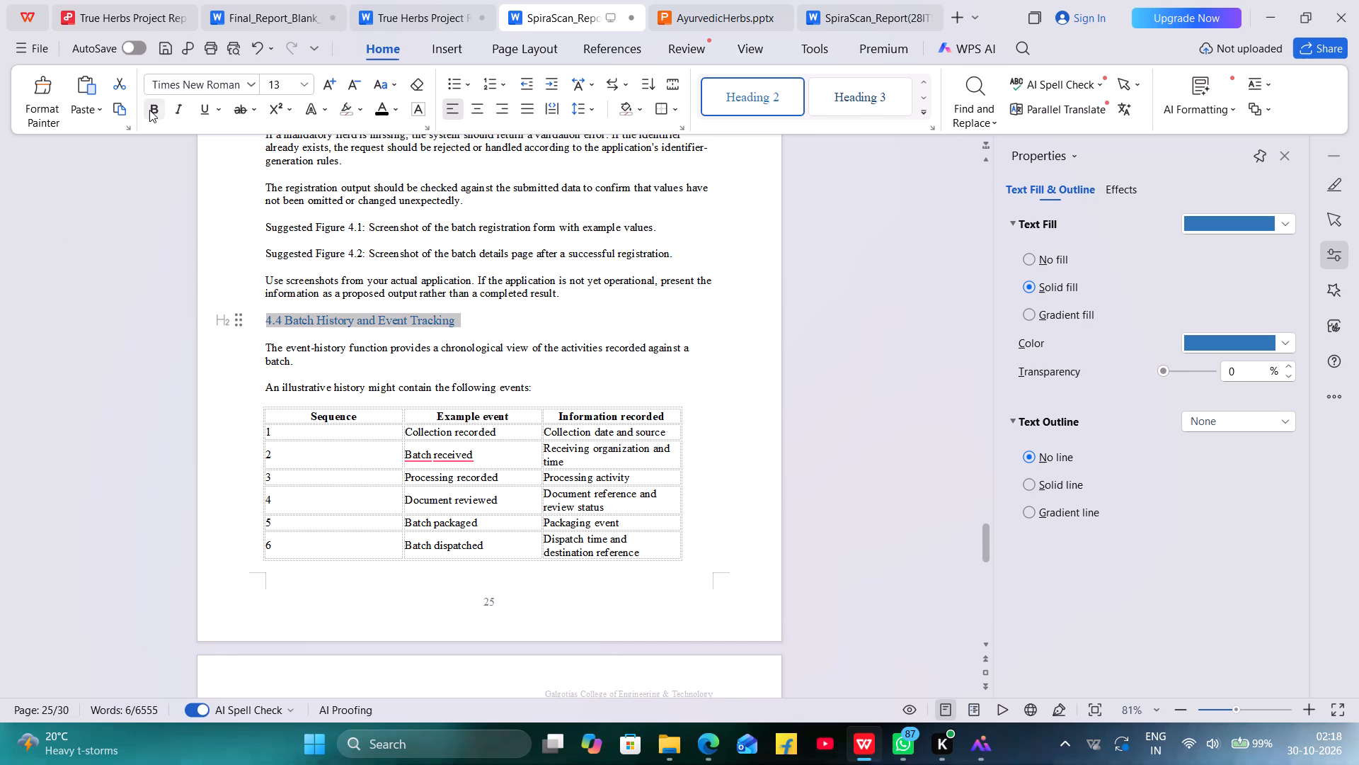
click(149, 110)
click(391, 113)
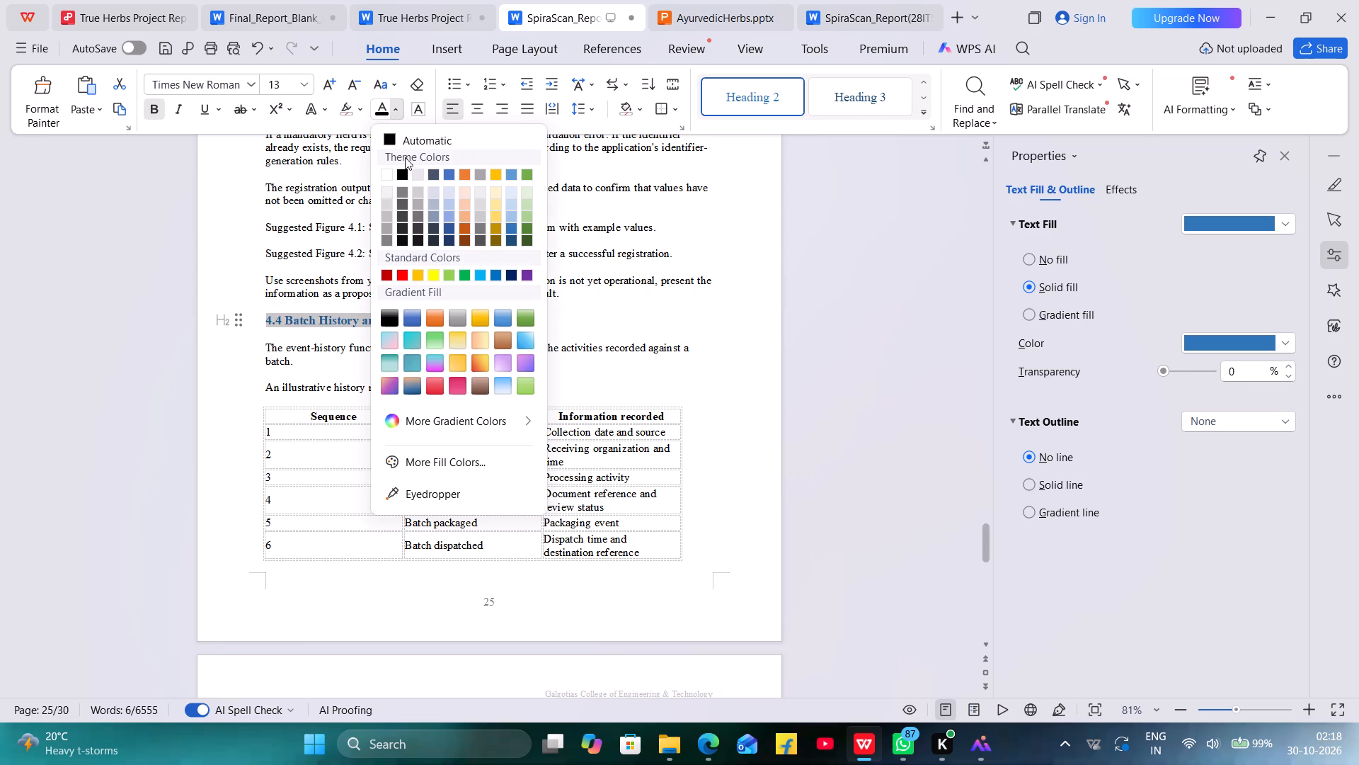
click(407, 172)
Format the "4.3 Batch Registration Output" heading as bold with black text.
scroll(407, 174, up, 2)
scroll(401, 256, up, 2)
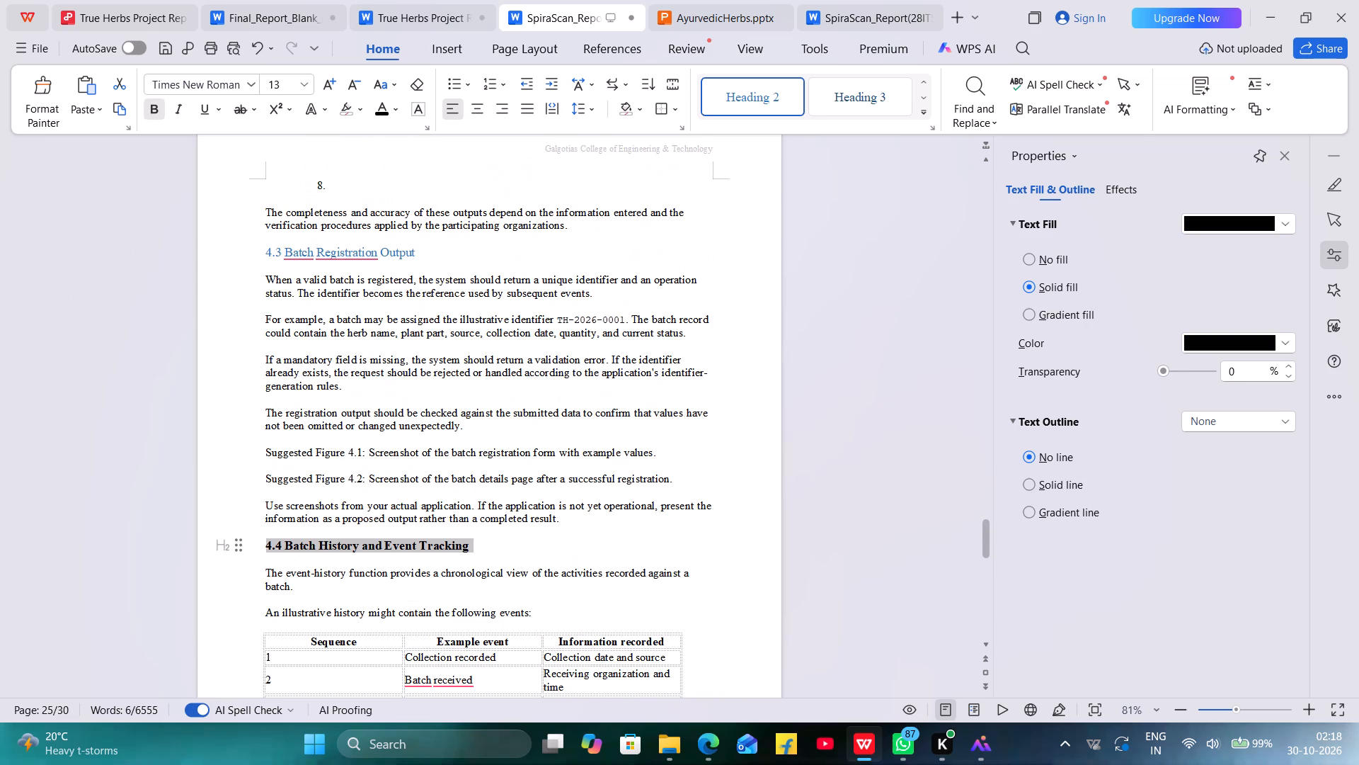
drag(421, 248, 255, 254)
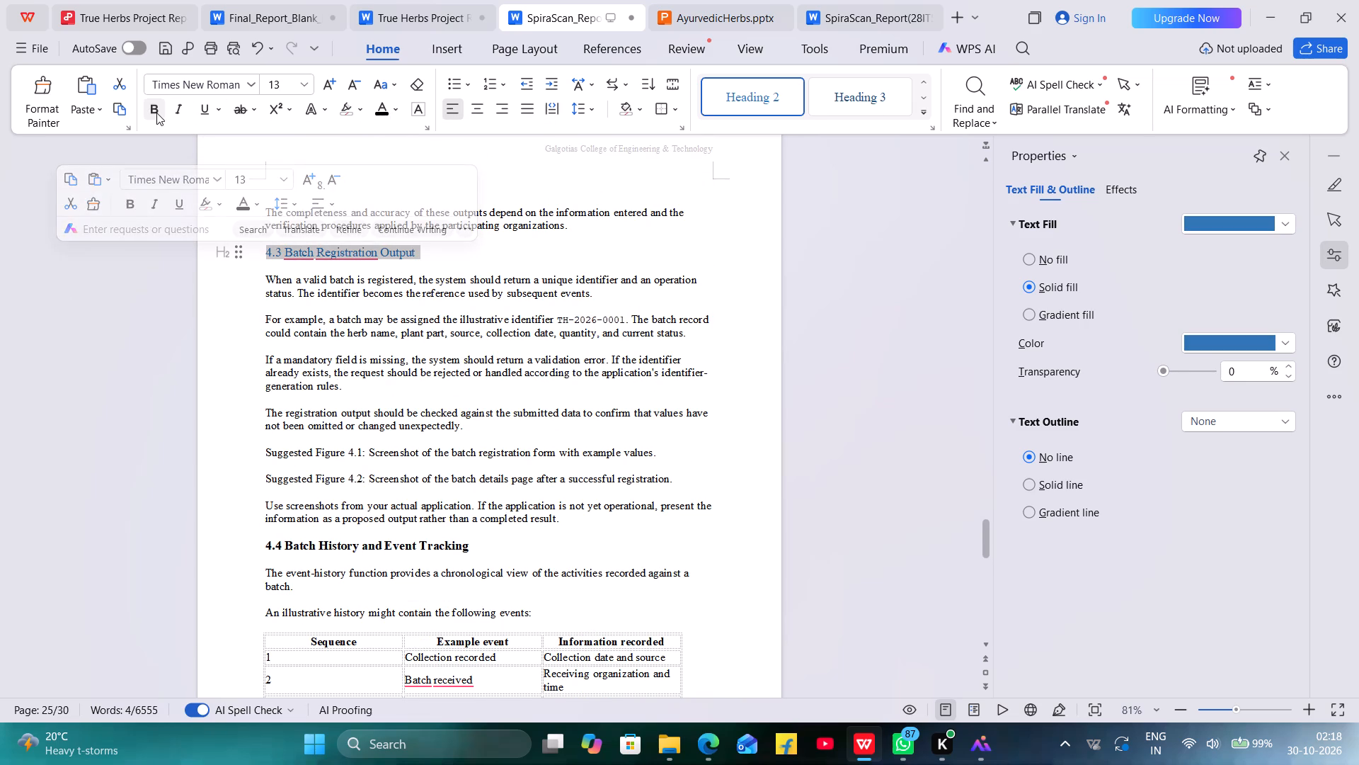
click(156, 112)
click(396, 115)
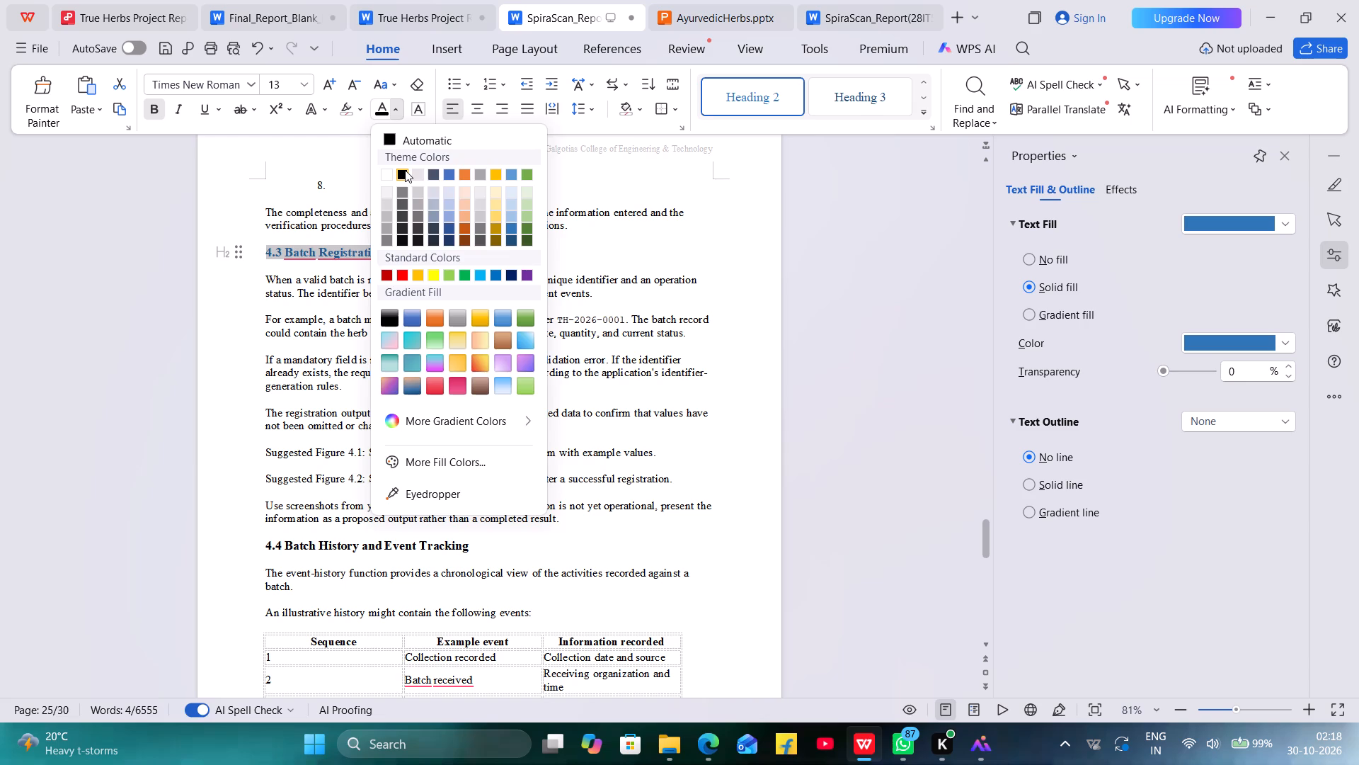
click(405, 170)
Delete the empty numbered line 8 below the "Supporting evidence" item, before heading 4.3.
scroll(404, 170, up, 2)
click(359, 295)
scroll(359, 296, up, 1)
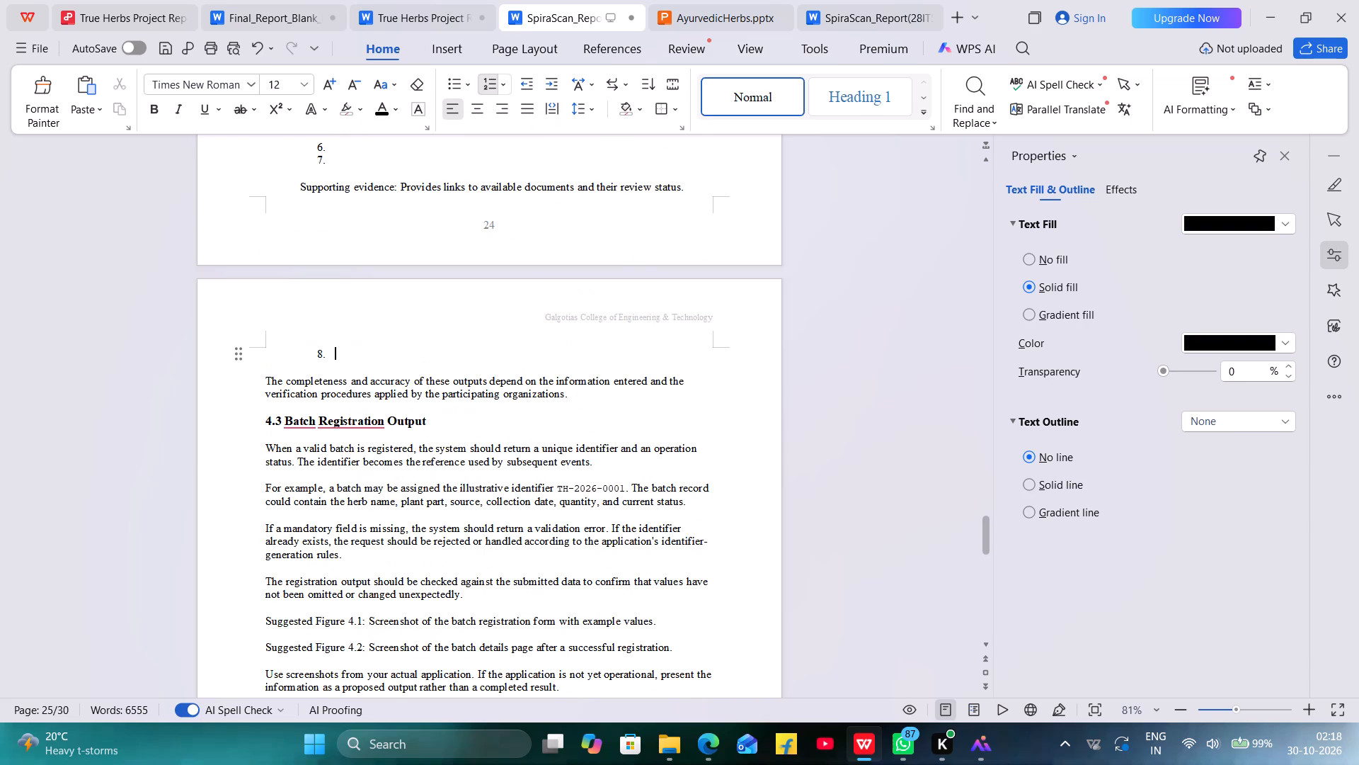
key(BackSpace)
scroll(359, 296, up, 2)
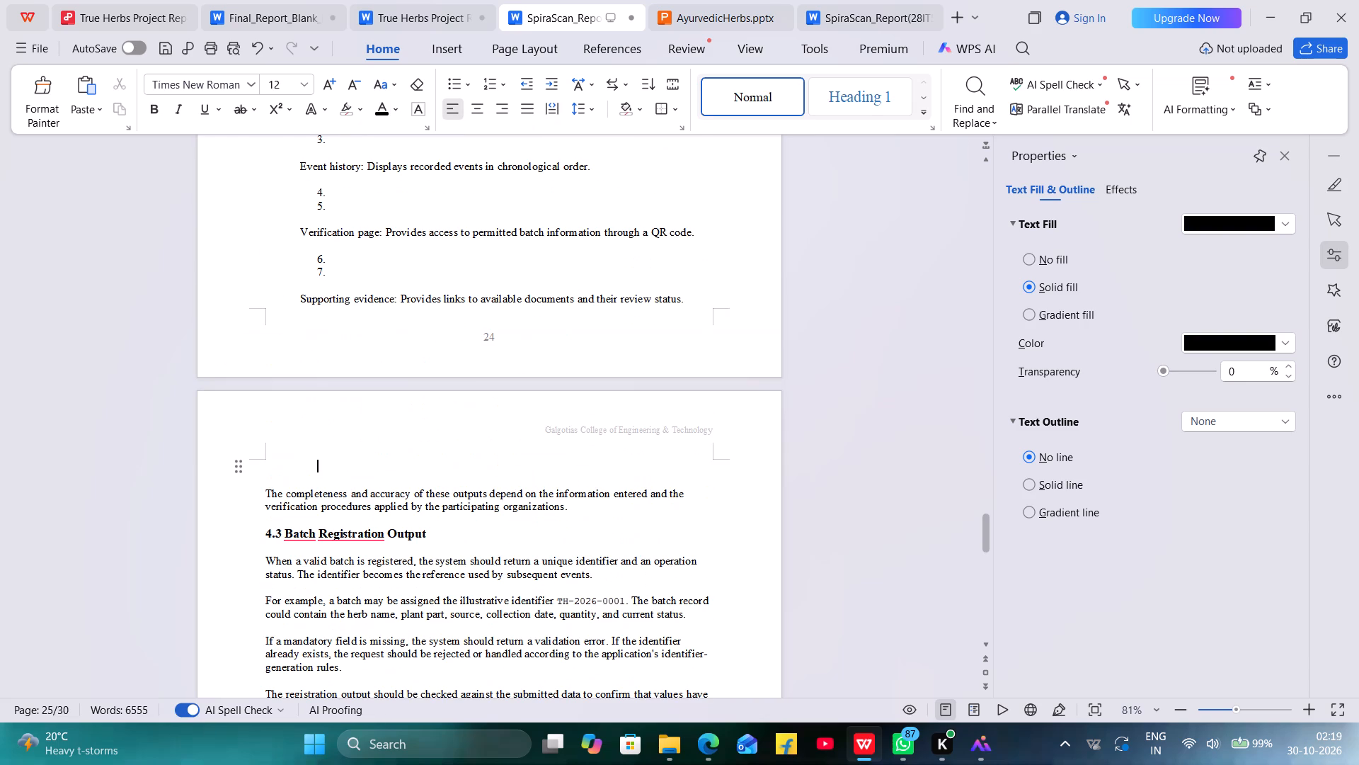
key(BackSpace)
key(BackSpace)
Delete the empty numbered lines 4 to 7 around the "Verification page" item in the list of expected output components.
click(353, 271)
key(BackSpace)
key(BackSpace)
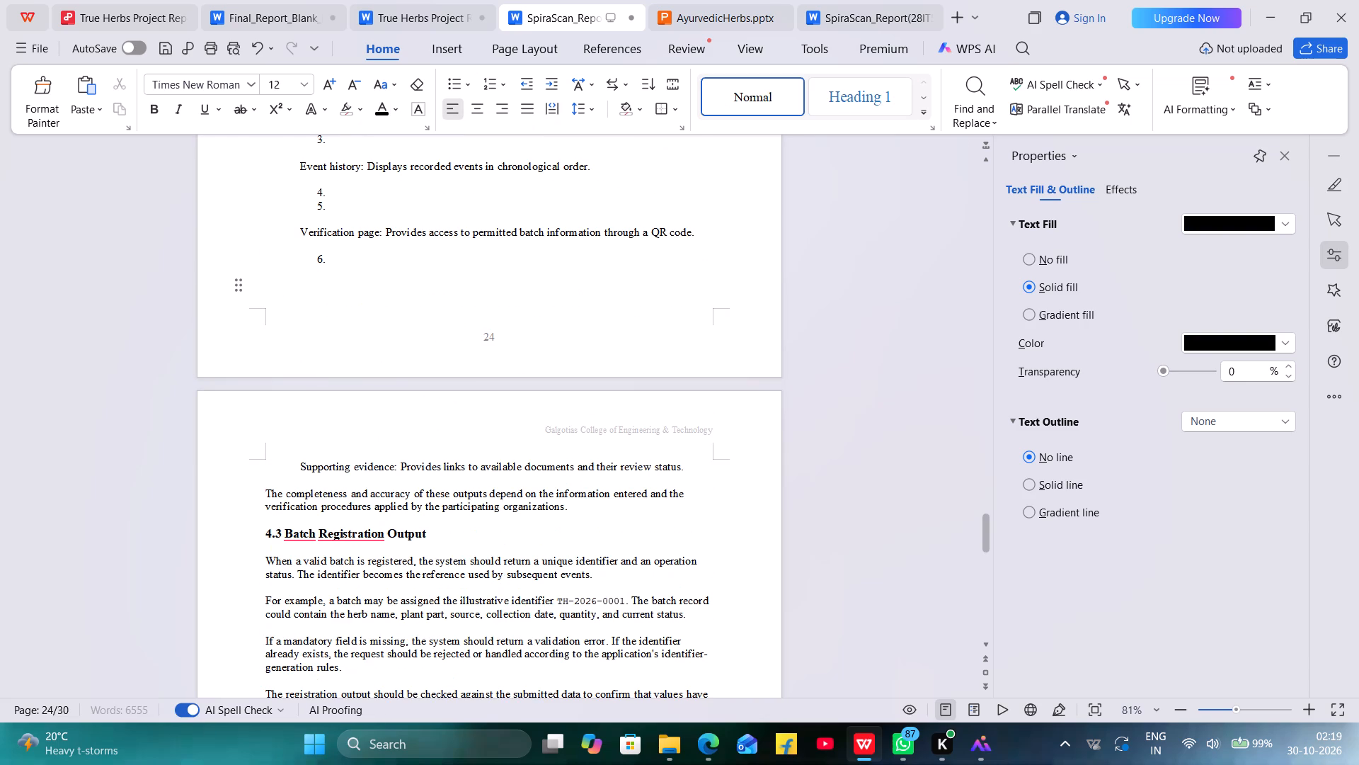
key(BackSpace)
key(BackSpace)
click(340, 222)
key(BackSpace)
key(BackSpace)
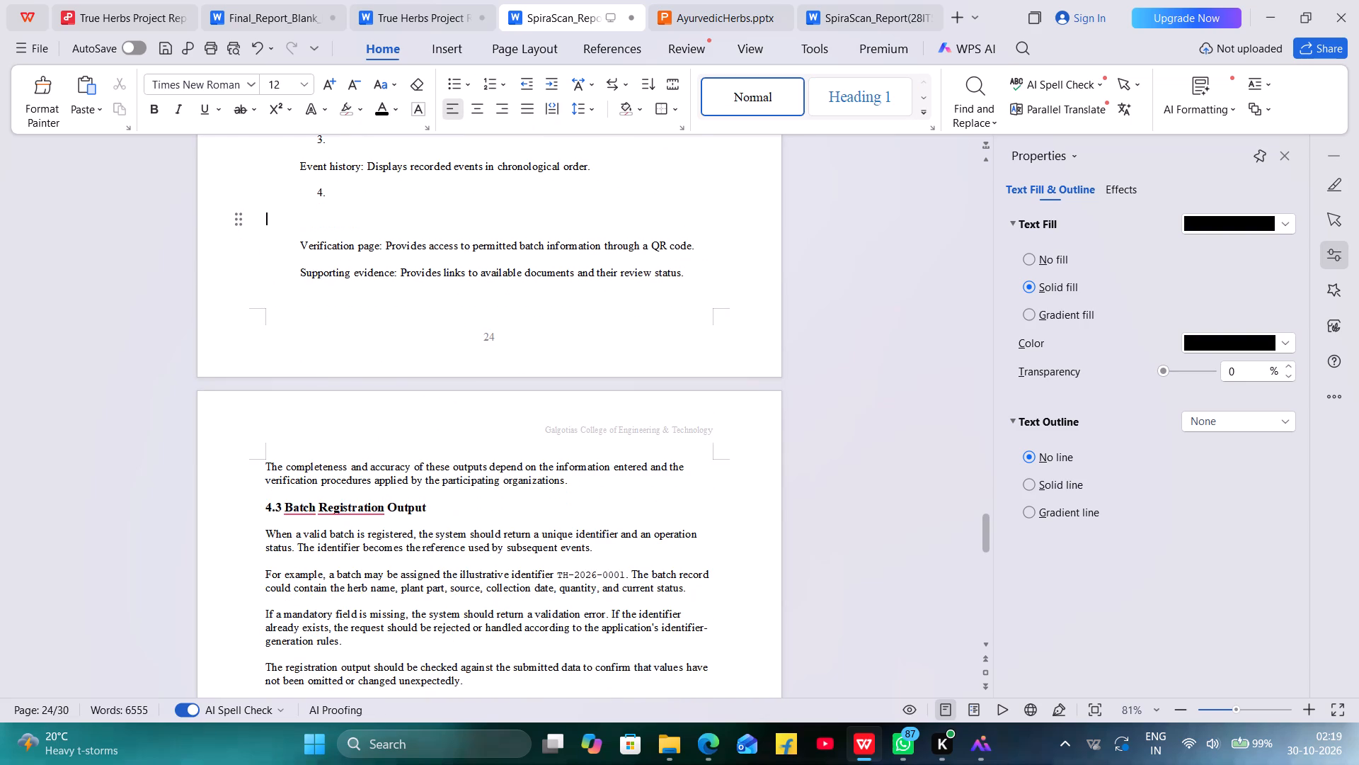
key(BackSpace)
key(BackSpace)
scroll(340, 221, up, 2)
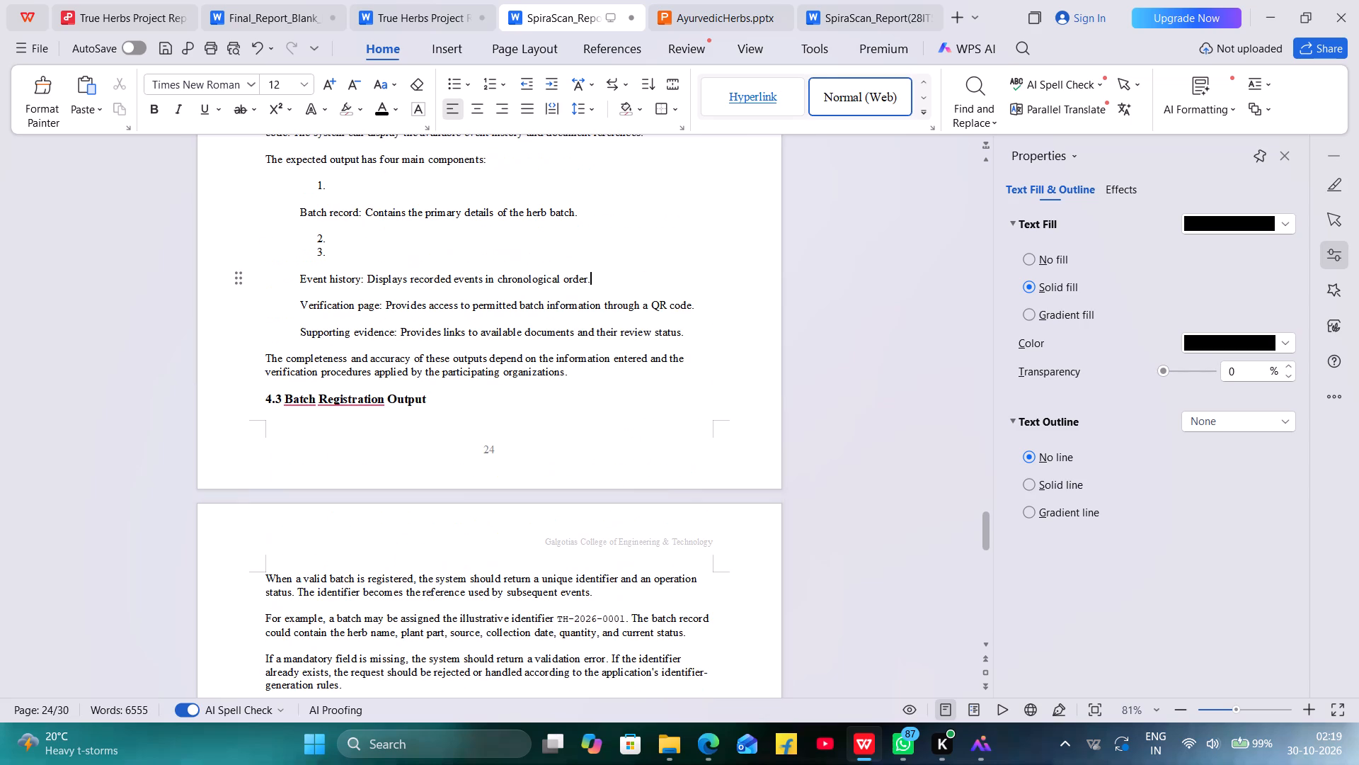
Delete the empty numbered lines 1 to 3 around the "Batch record" item in the list of expected output components.
click(328, 259)
key(BackSpace)
key(BackSpace)
key(BackSpace)
key(BackSpace)
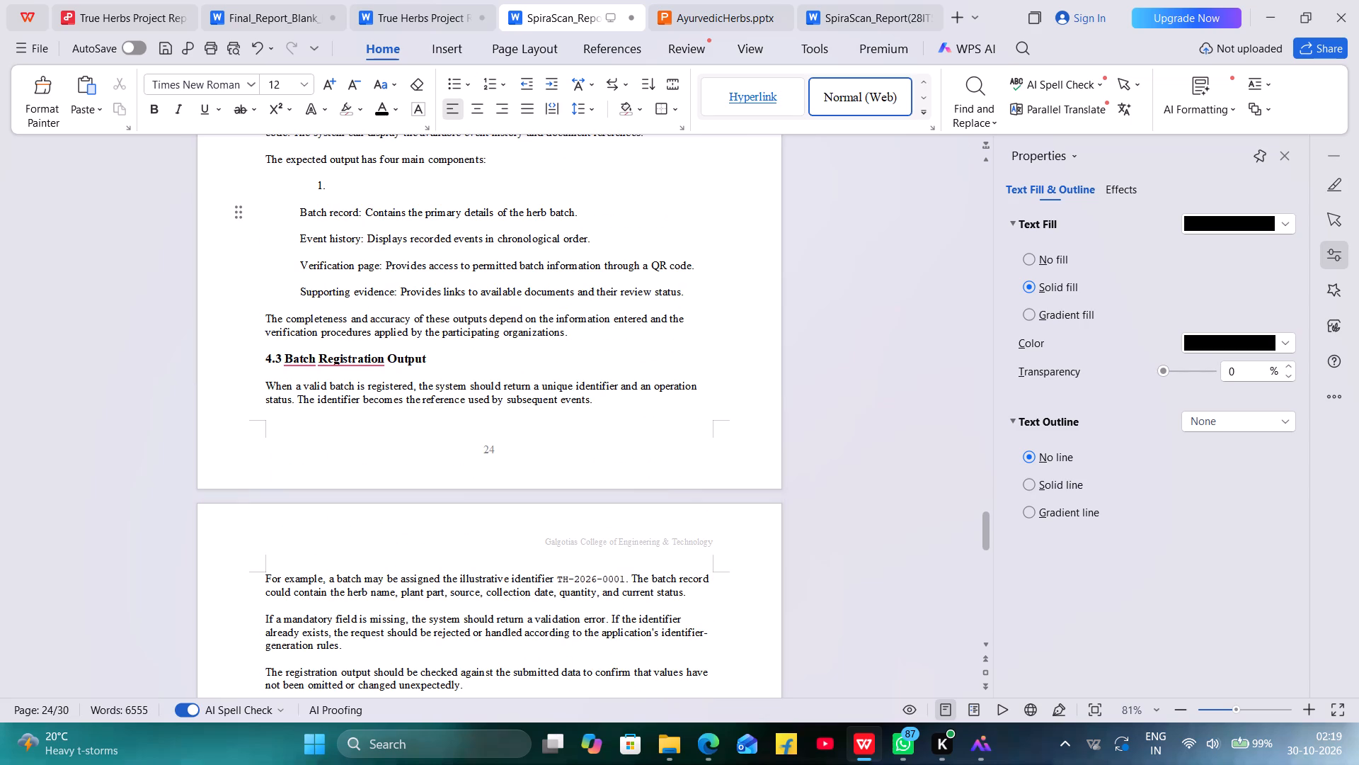
click(327, 195)
key(BackSpace)
key(BackSpace)
key(BackSpace)
Format the "4.2 Expected System Output" heading as bold with black text.
scroll(327, 195, up, 2)
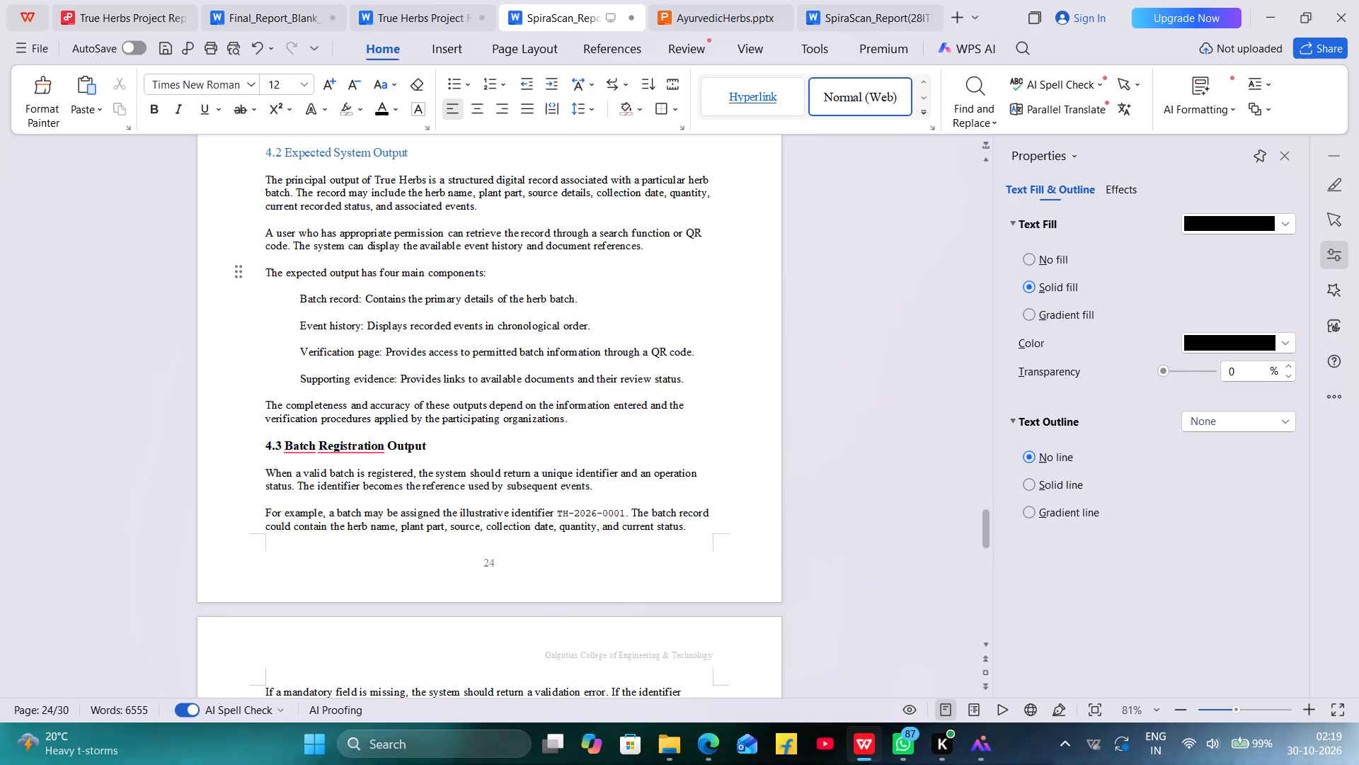
scroll(327, 195, up, 2)
drag(420, 268, 294, 276)
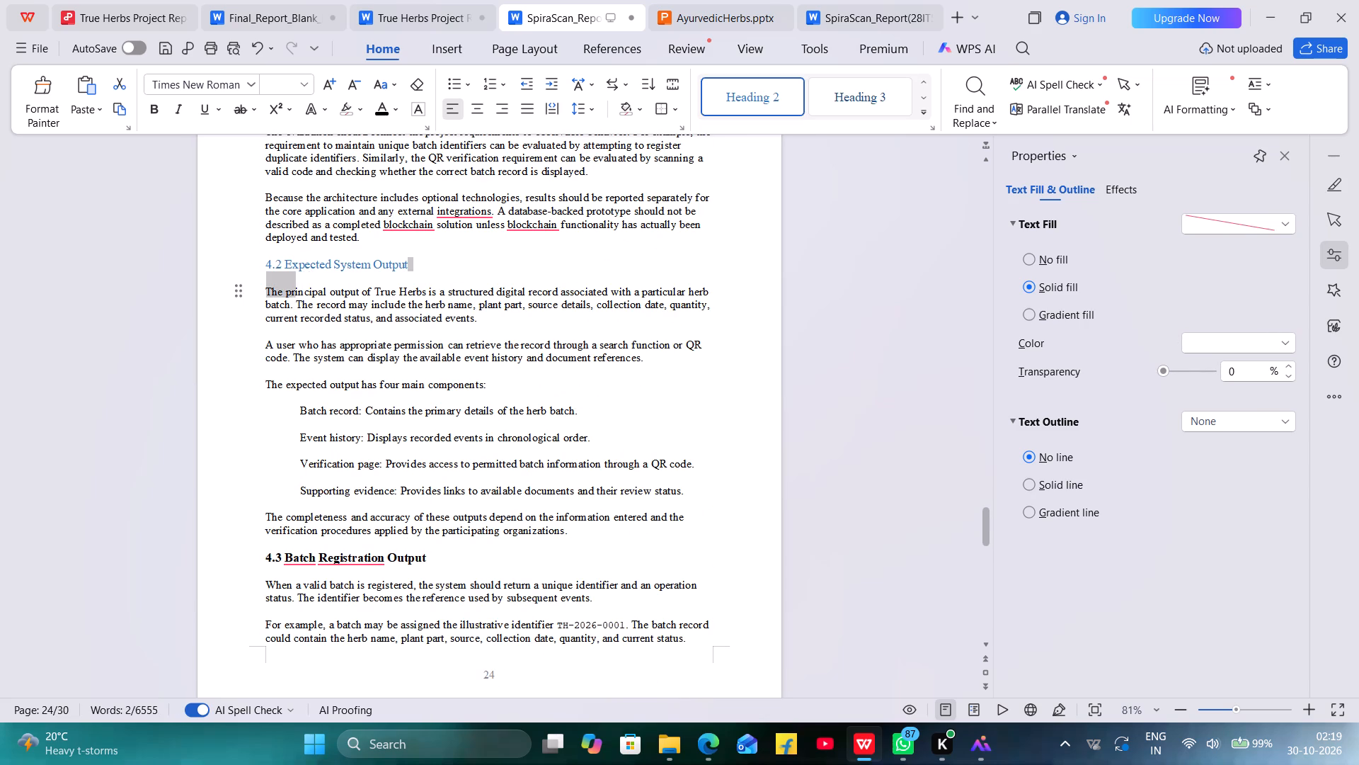
drag(294, 276, 268, 266)
click(144, 112)
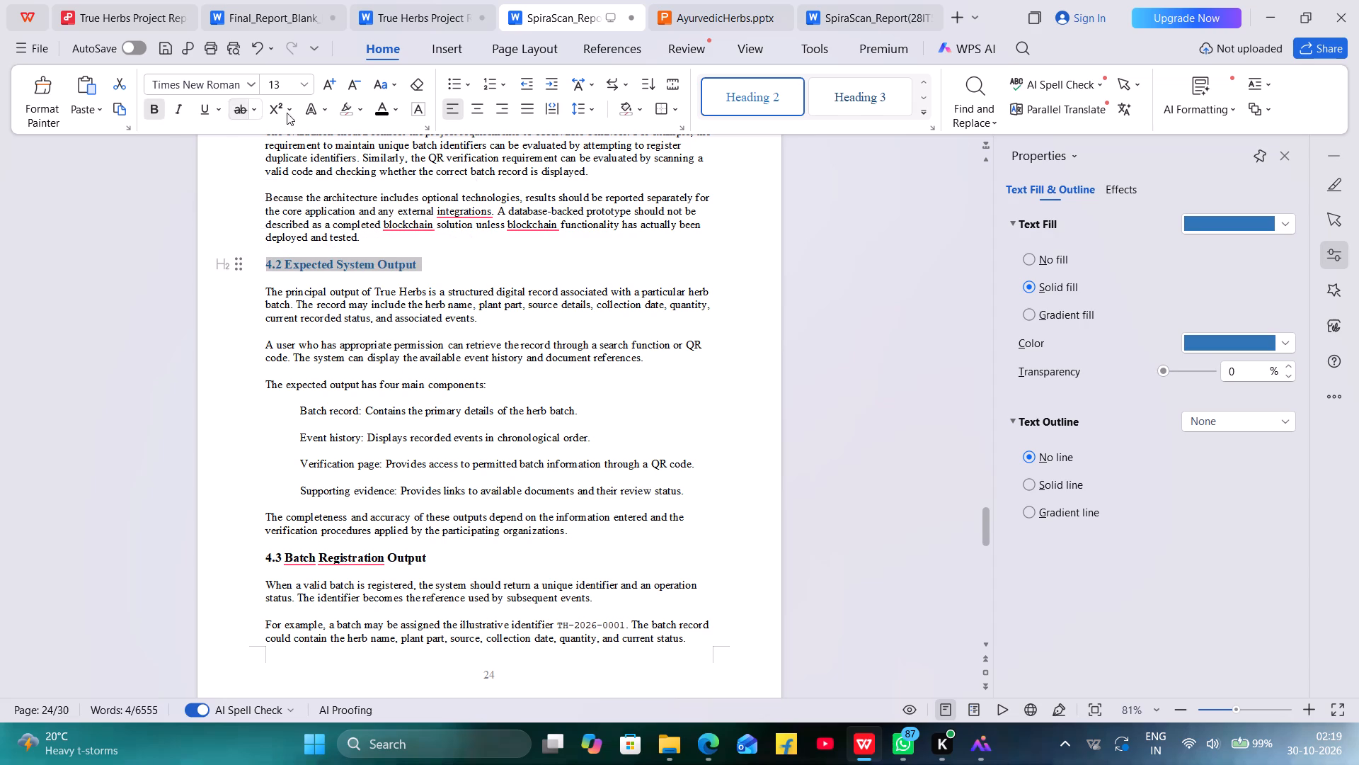
click(397, 116)
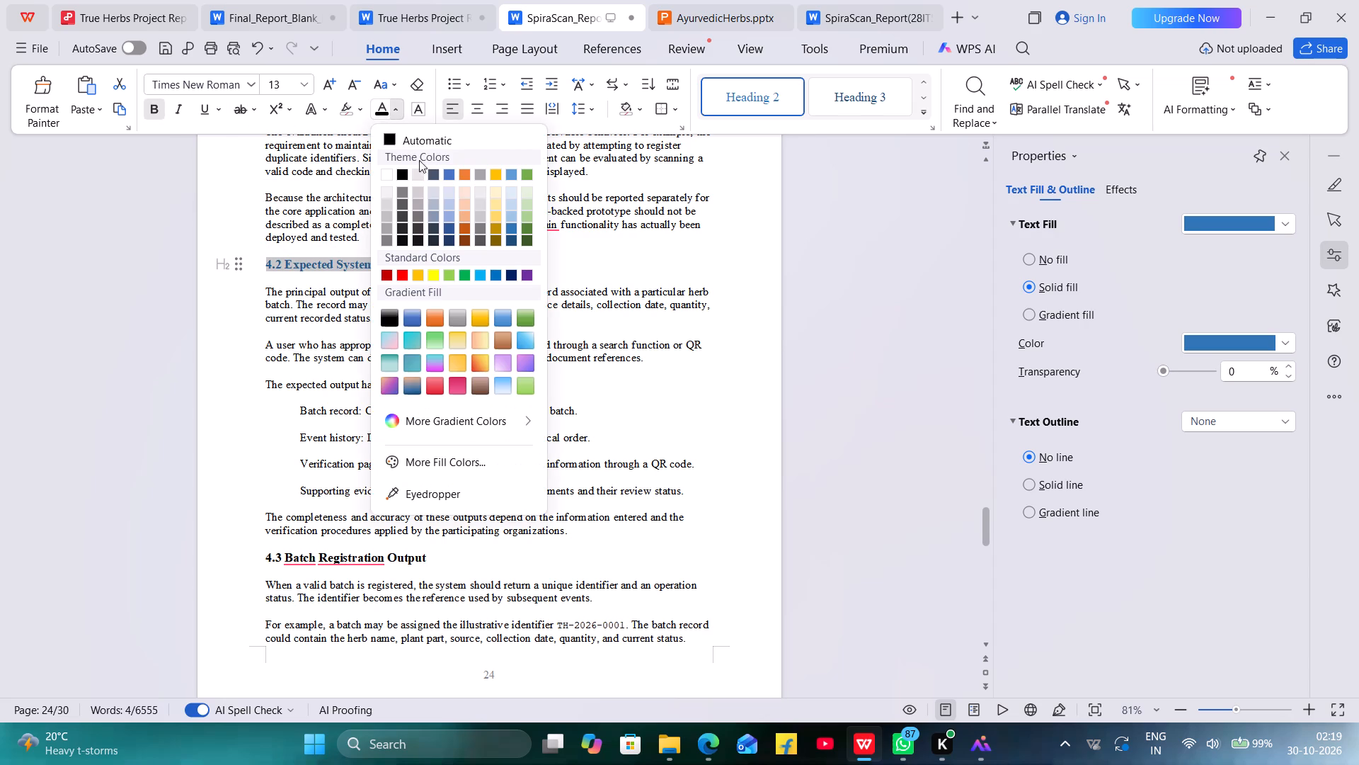
click(408, 169)
Format the "CHAPTER 4: RESULTS AND DISCUSSION" title and "4.1 Introduction" heading as bold, size 12, with black text.
scroll(404, 176, up, 3)
drag(373, 230, 330, 212)
click(367, 227)
click(357, 215)
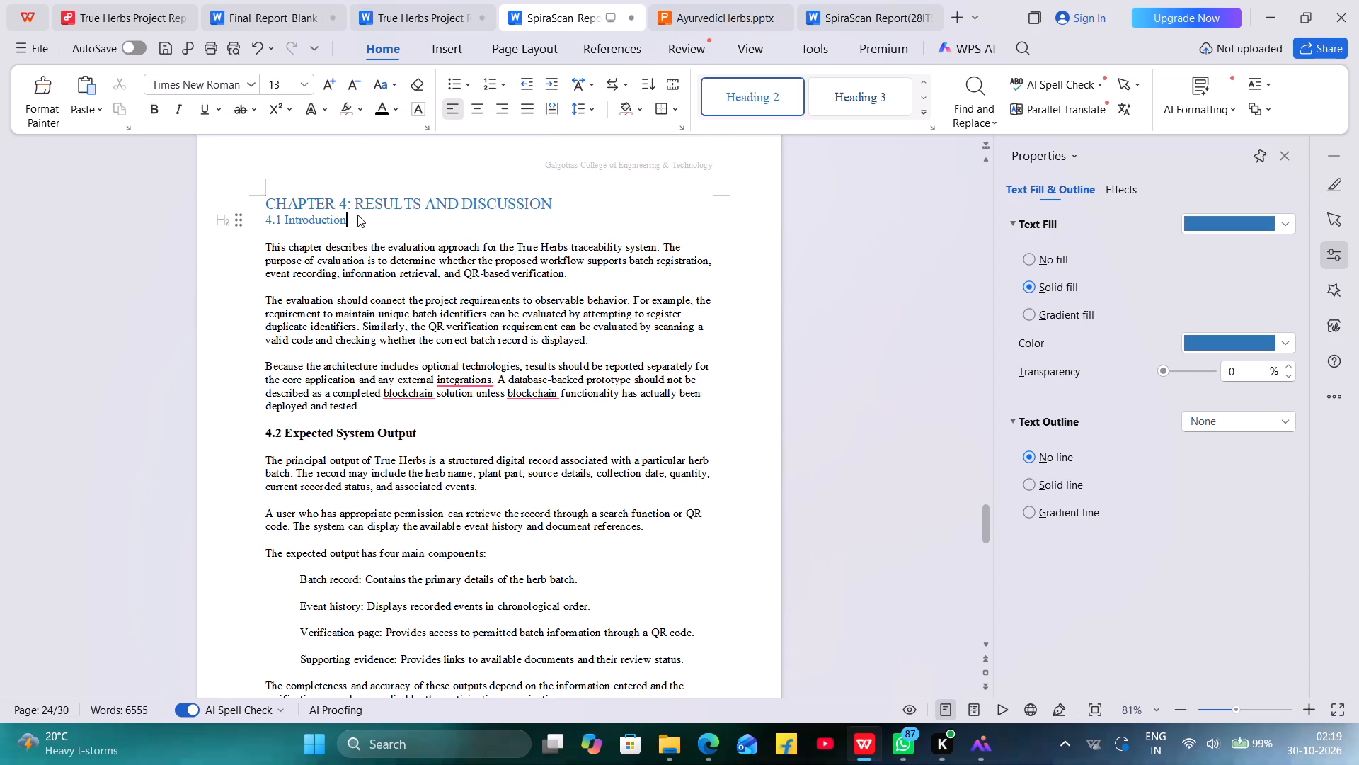
drag(357, 215, 282, 199)
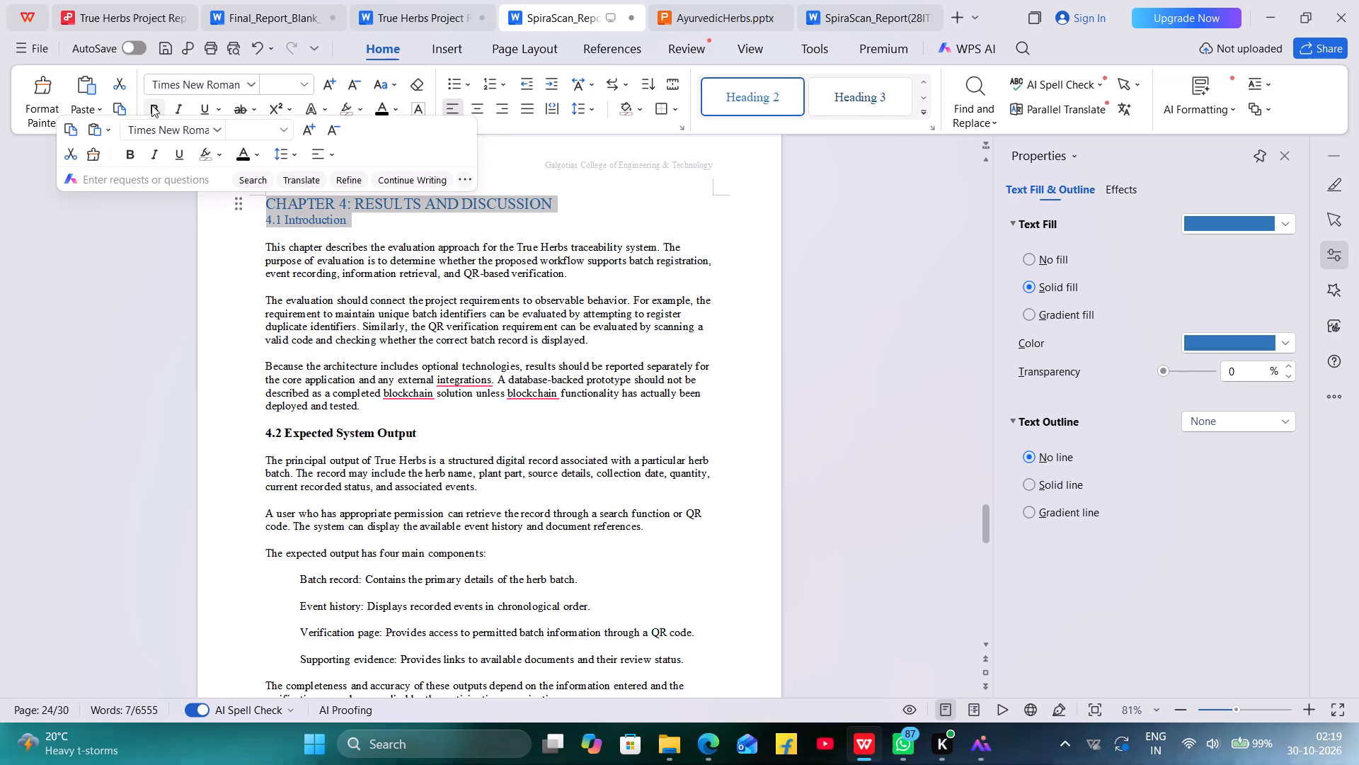
click(151, 105)
click(299, 86)
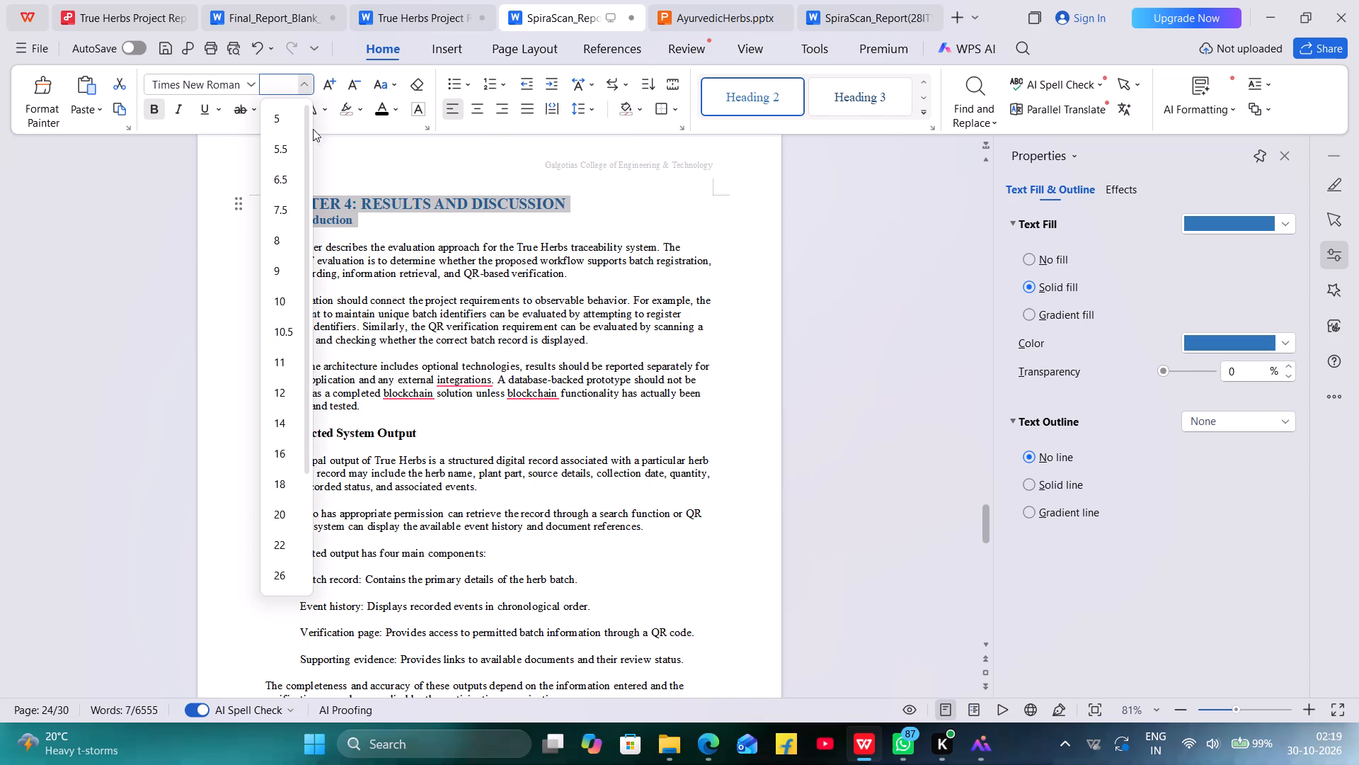
click(288, 385)
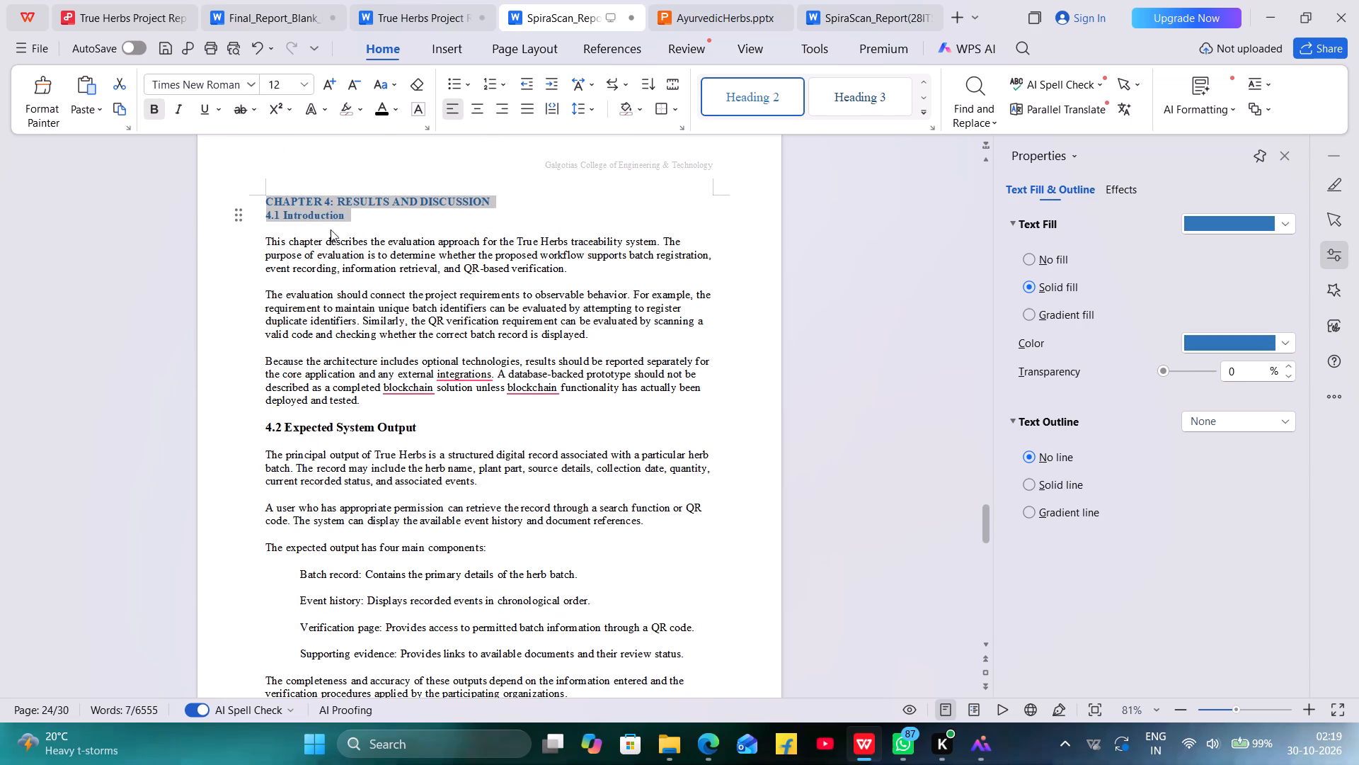
click(398, 114)
click(403, 166)
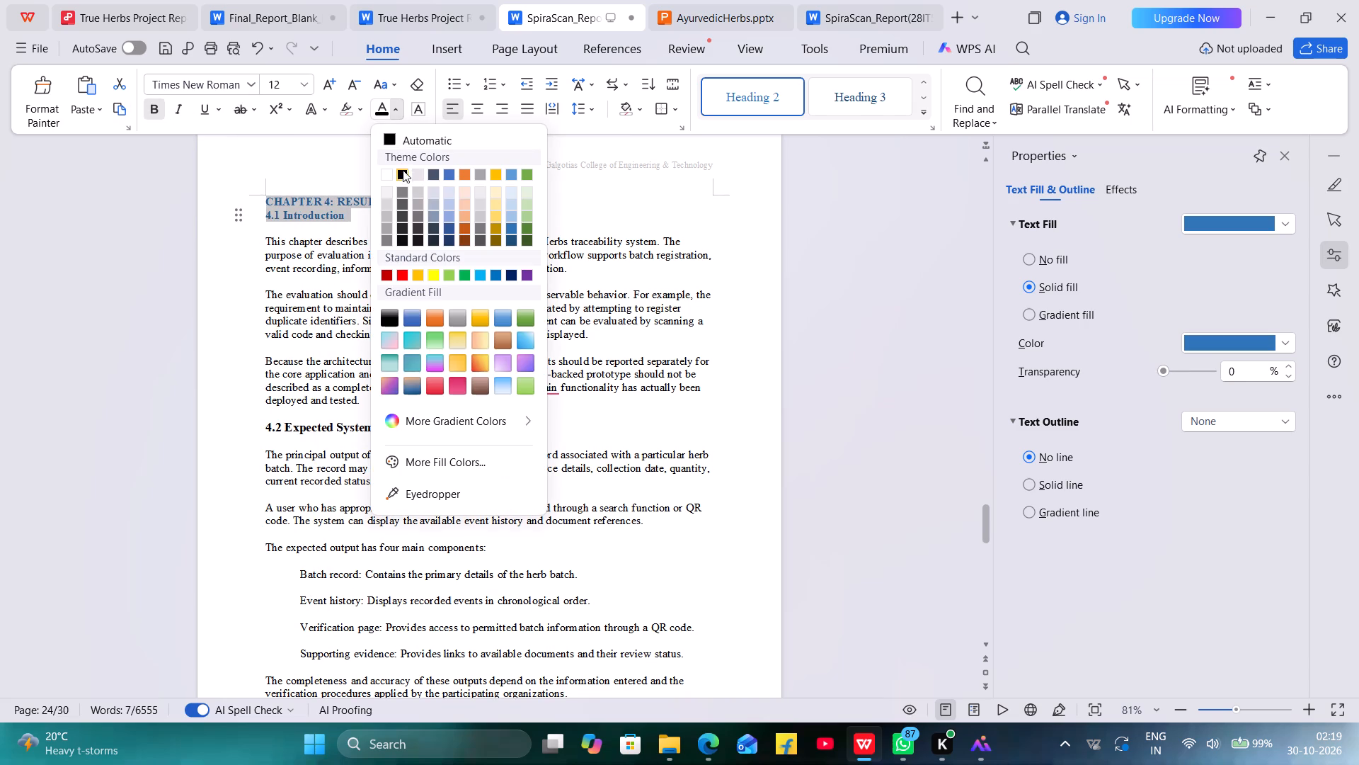
click(403, 181)
click(403, 179)
Format the "4.5 QR-Based Verification" heading as bold with black text.
scroll(403, 179, up, 2)
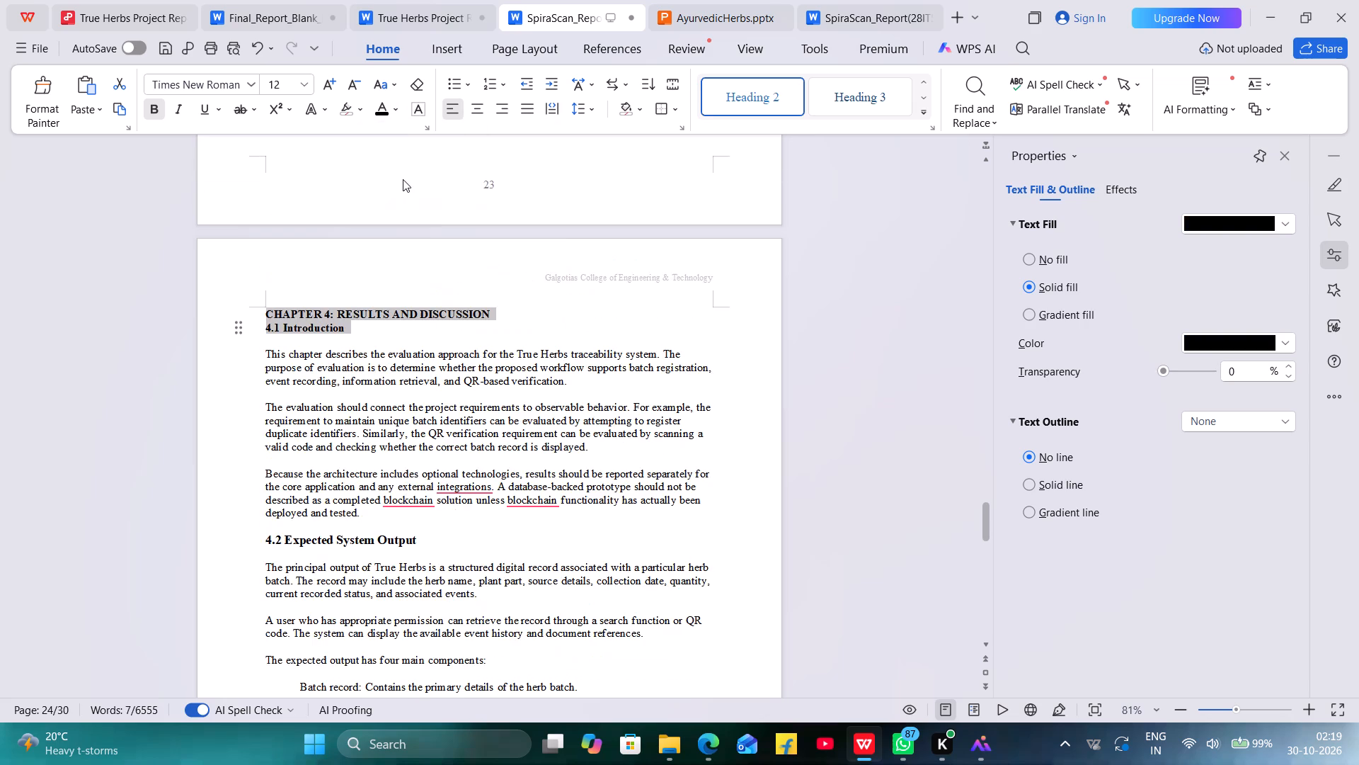
scroll(403, 179, up, 14)
scroll(403, 178, down, 3)
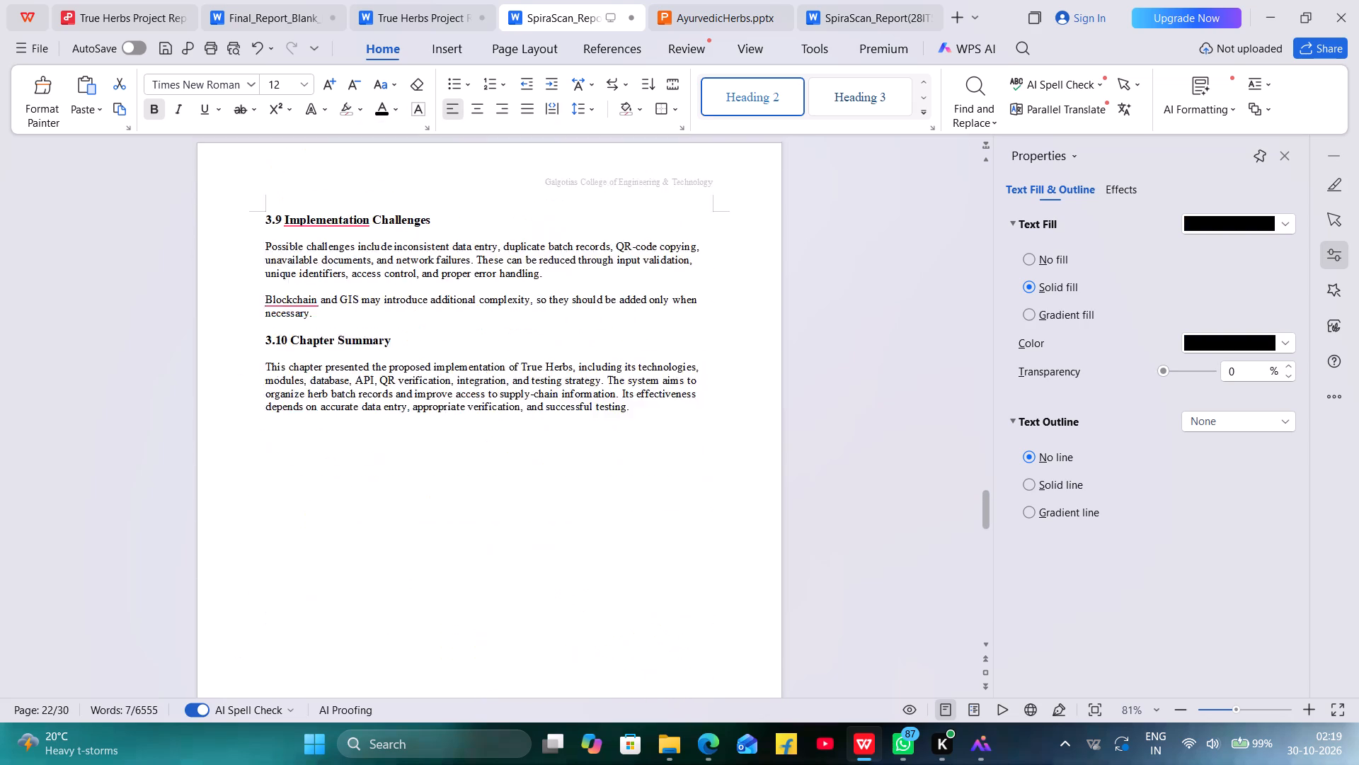
scroll(403, 178, down, 20)
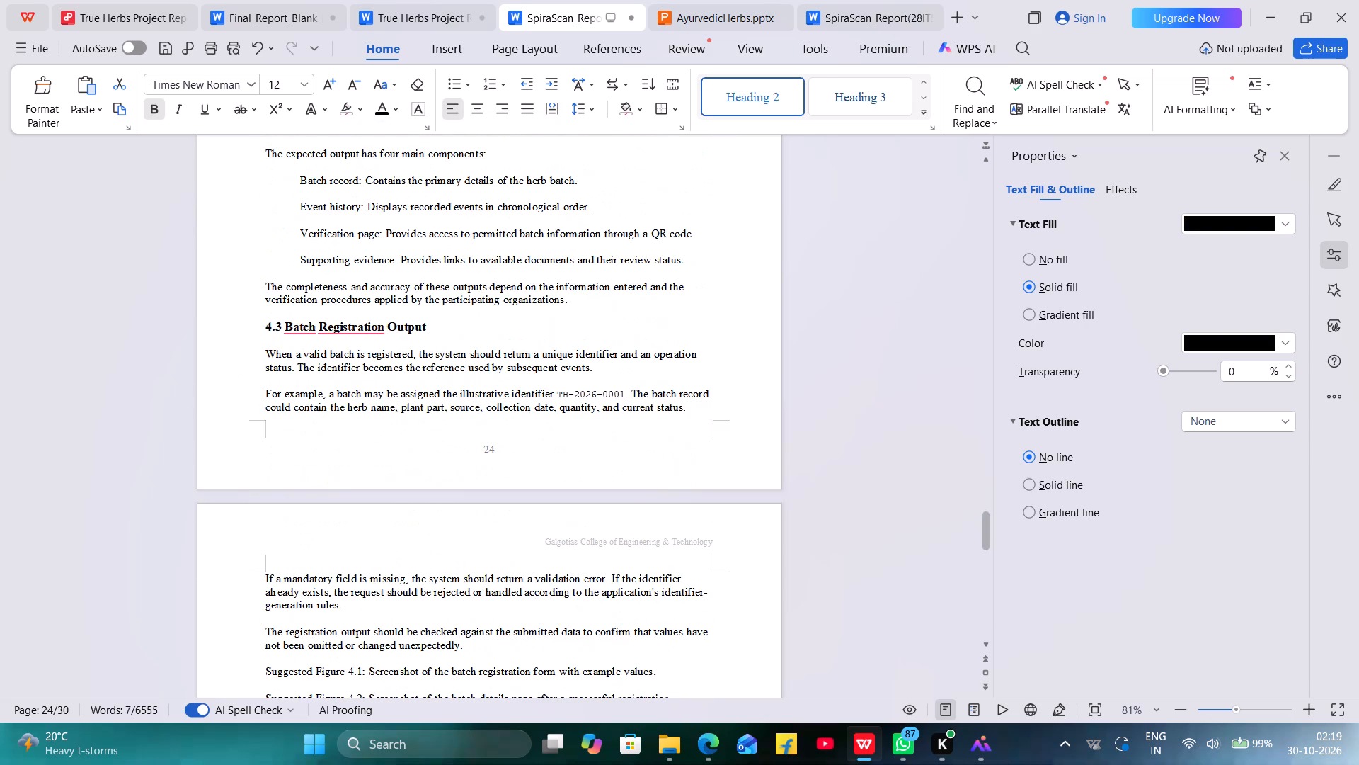
scroll(403, 178, down, 14)
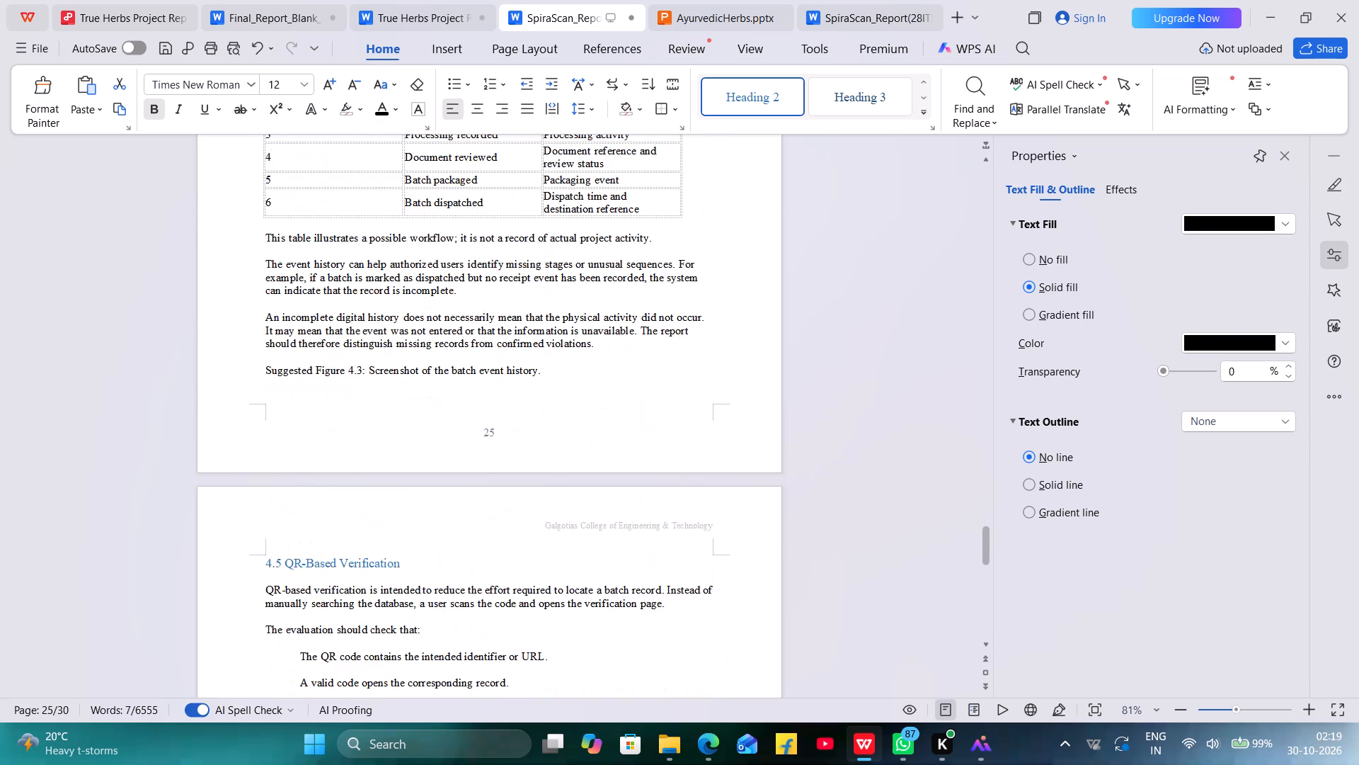
scroll(403, 178, down, 5)
drag(432, 268, 406, 276)
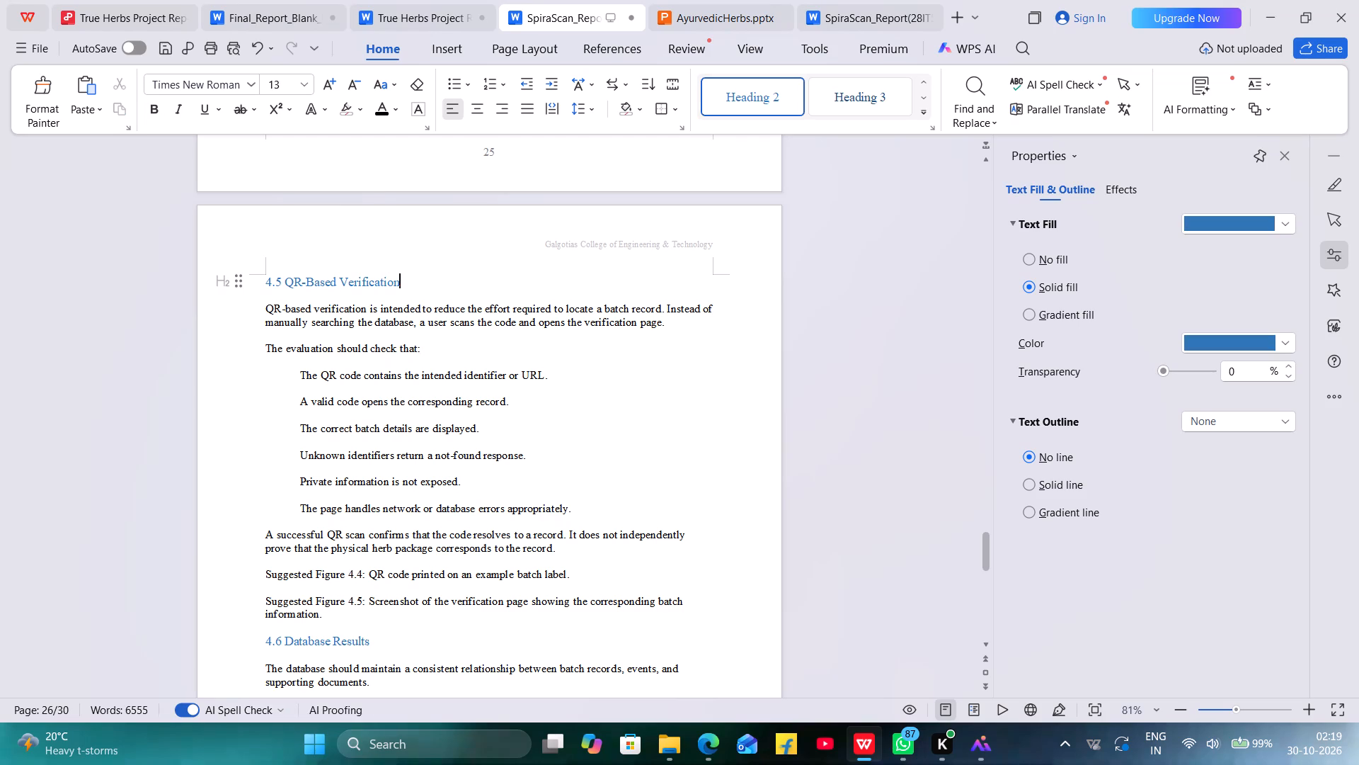
drag(406, 276, 261, 280)
click(150, 105)
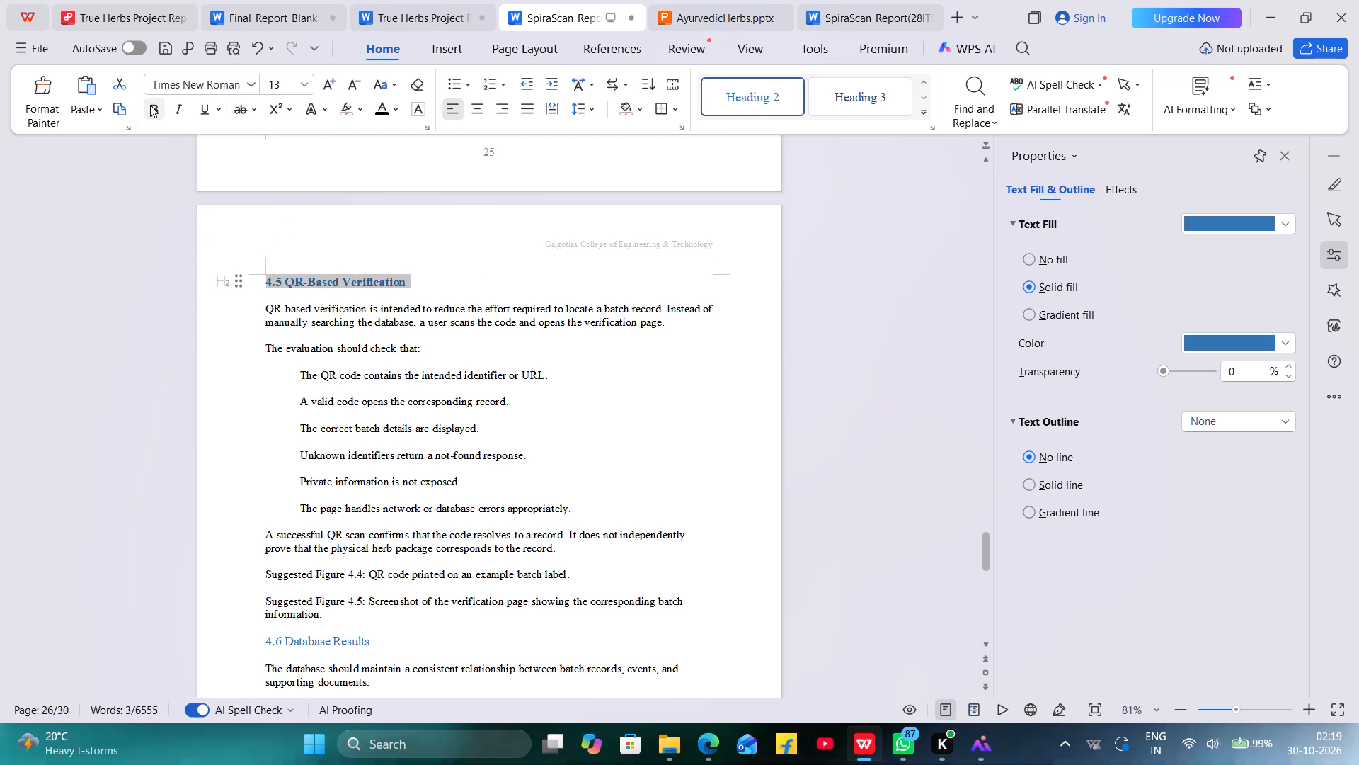
click(389, 108)
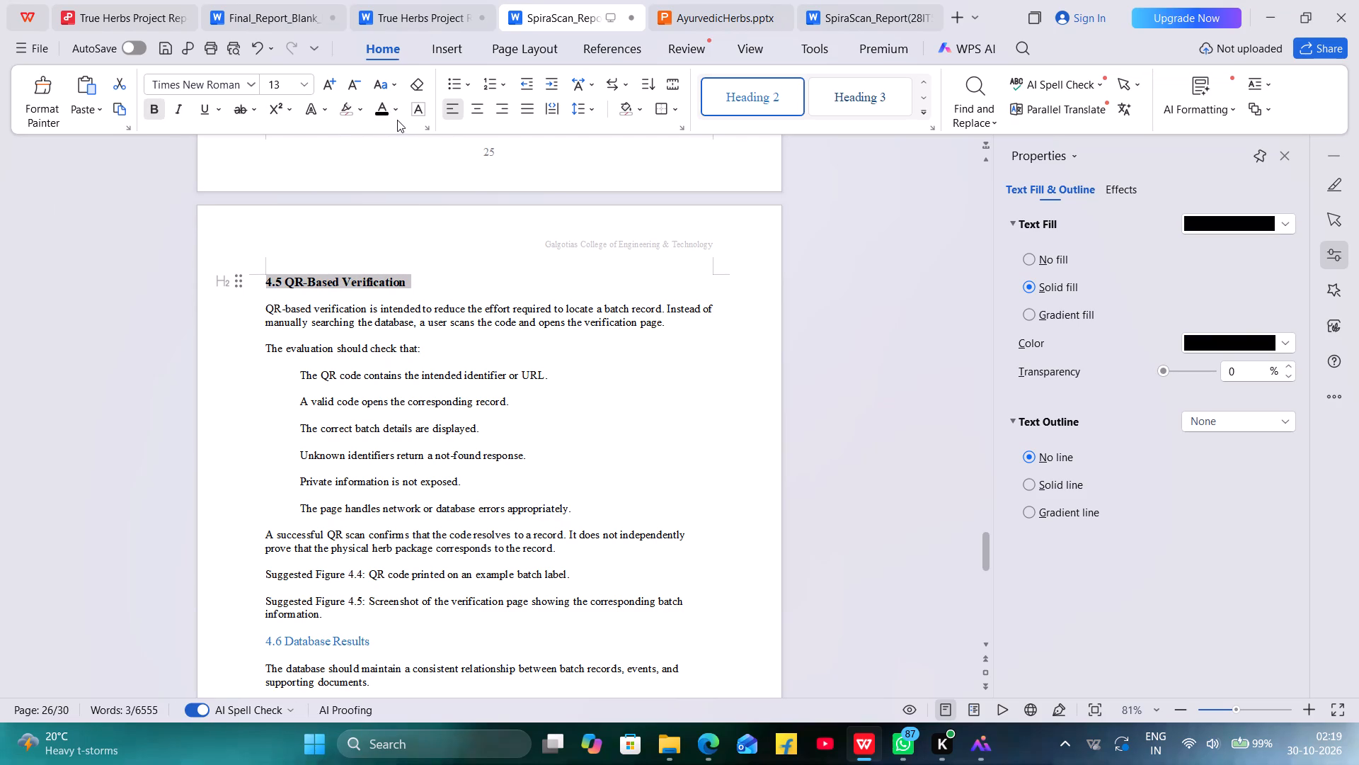
click(413, 259)
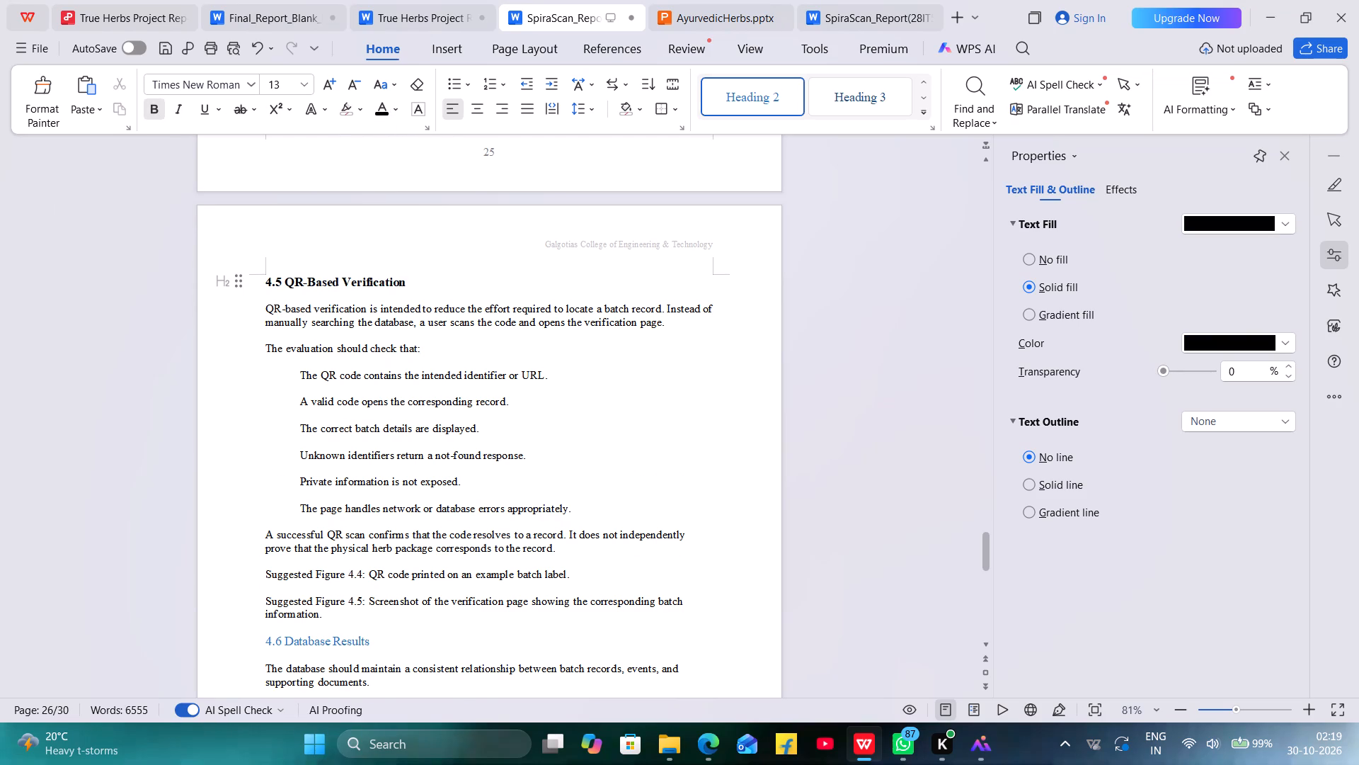
Turn the evaluation checks under 4.5 into a numbered list and restart its numbering at 1.
scroll(413, 259, down, 2)
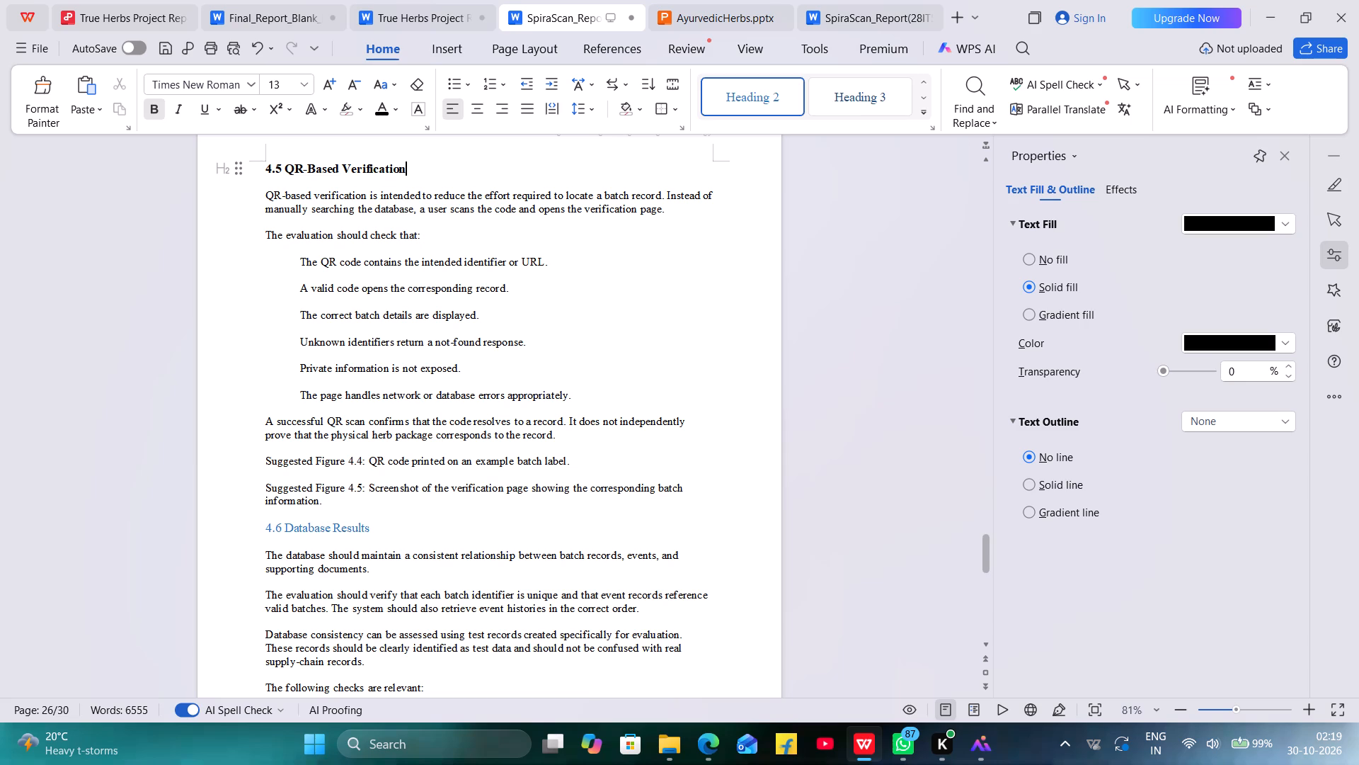
drag(580, 394, 296, 266)
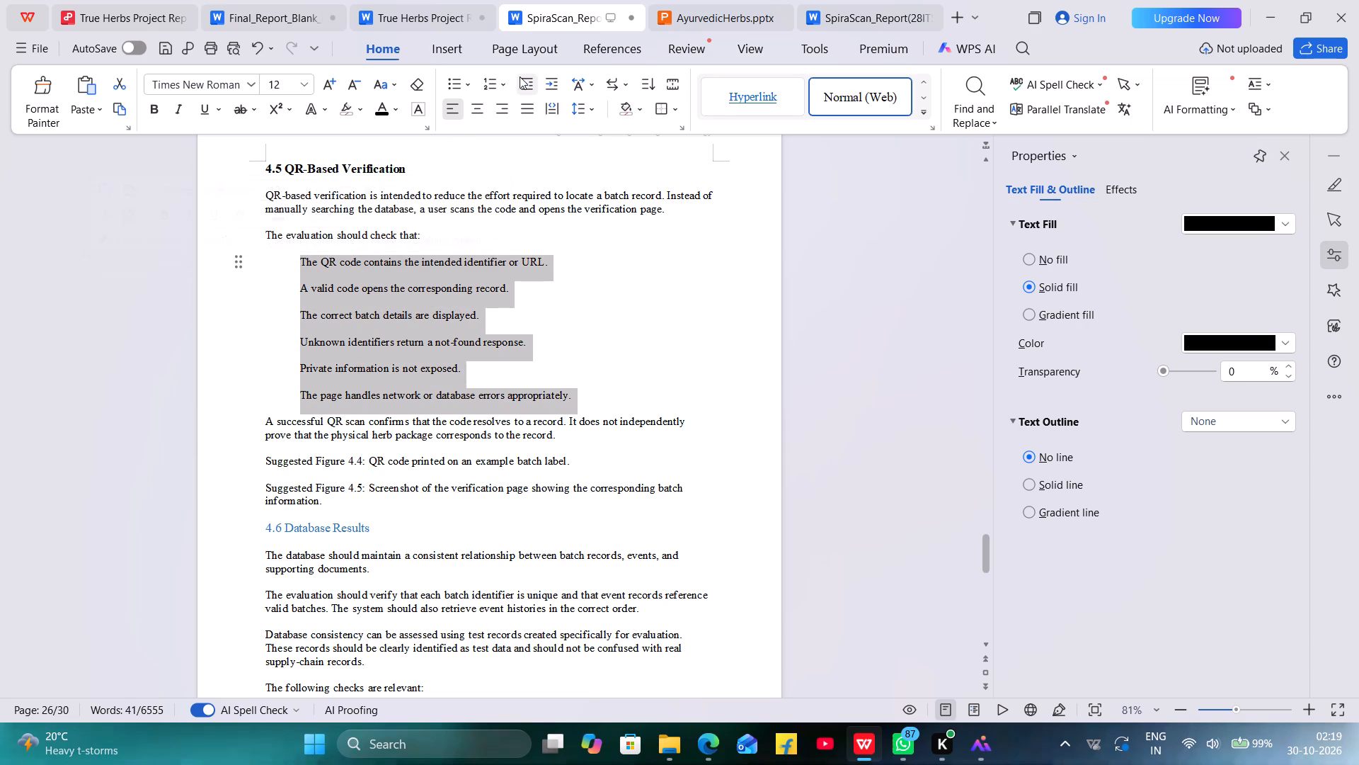
click(502, 82)
click(590, 148)
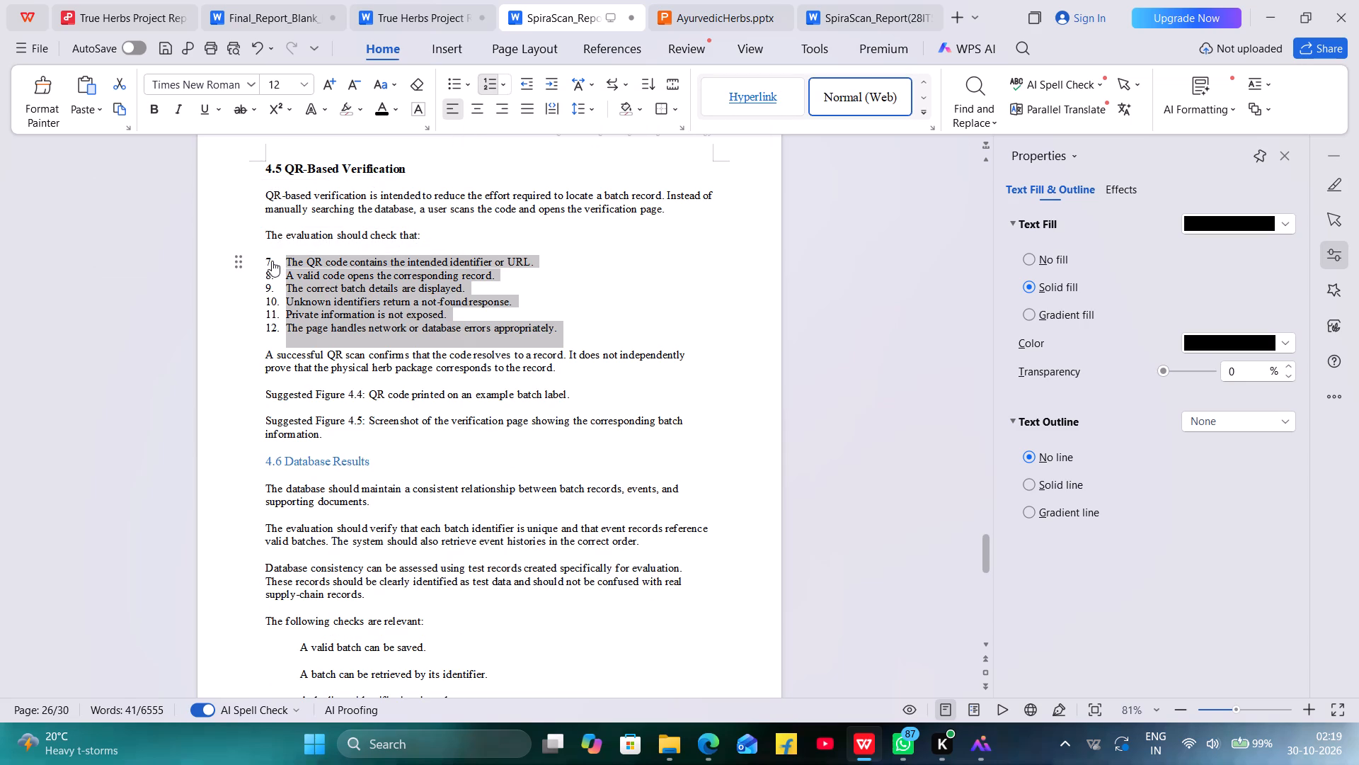
click(269, 260)
click(325, 297)
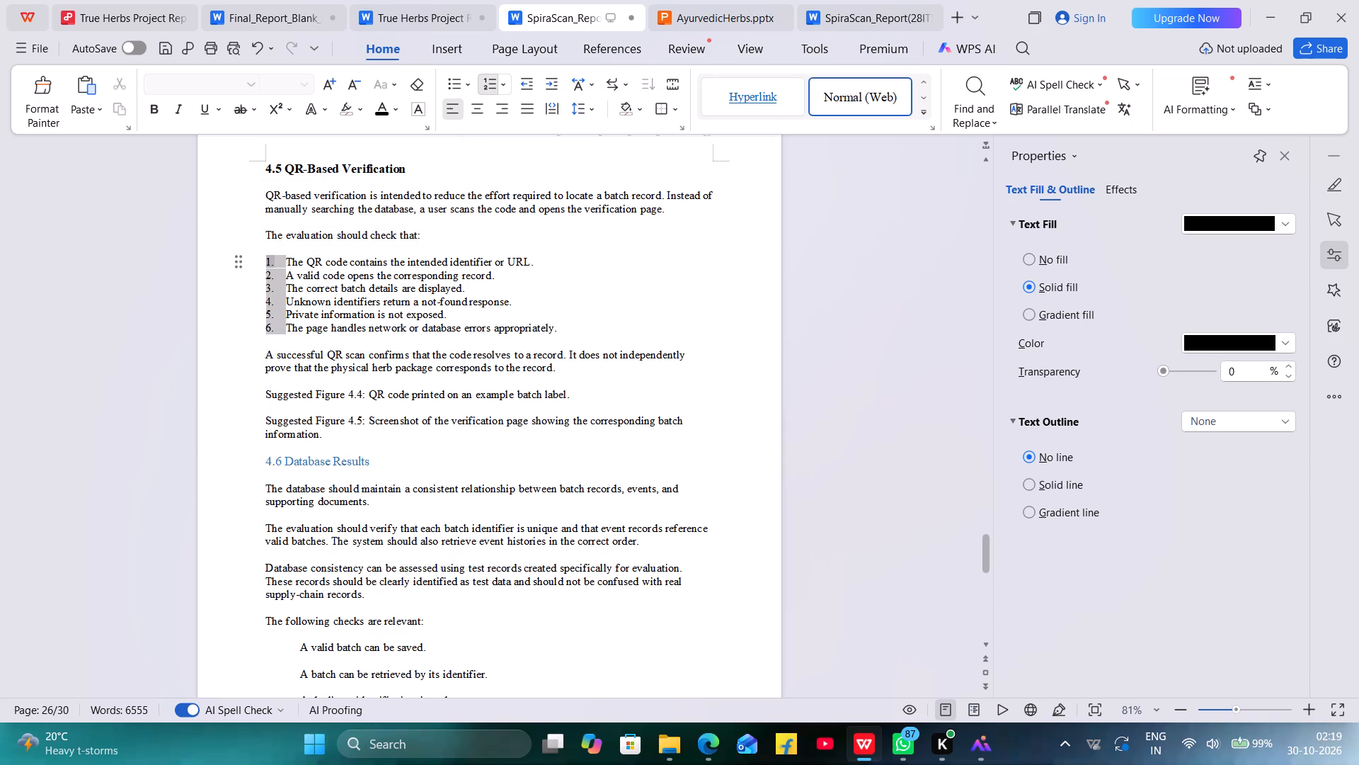
Turn the four expected output components under 4.2 into a numbered list and restart its numbering at 1.
scroll(365, 283, up, 11)
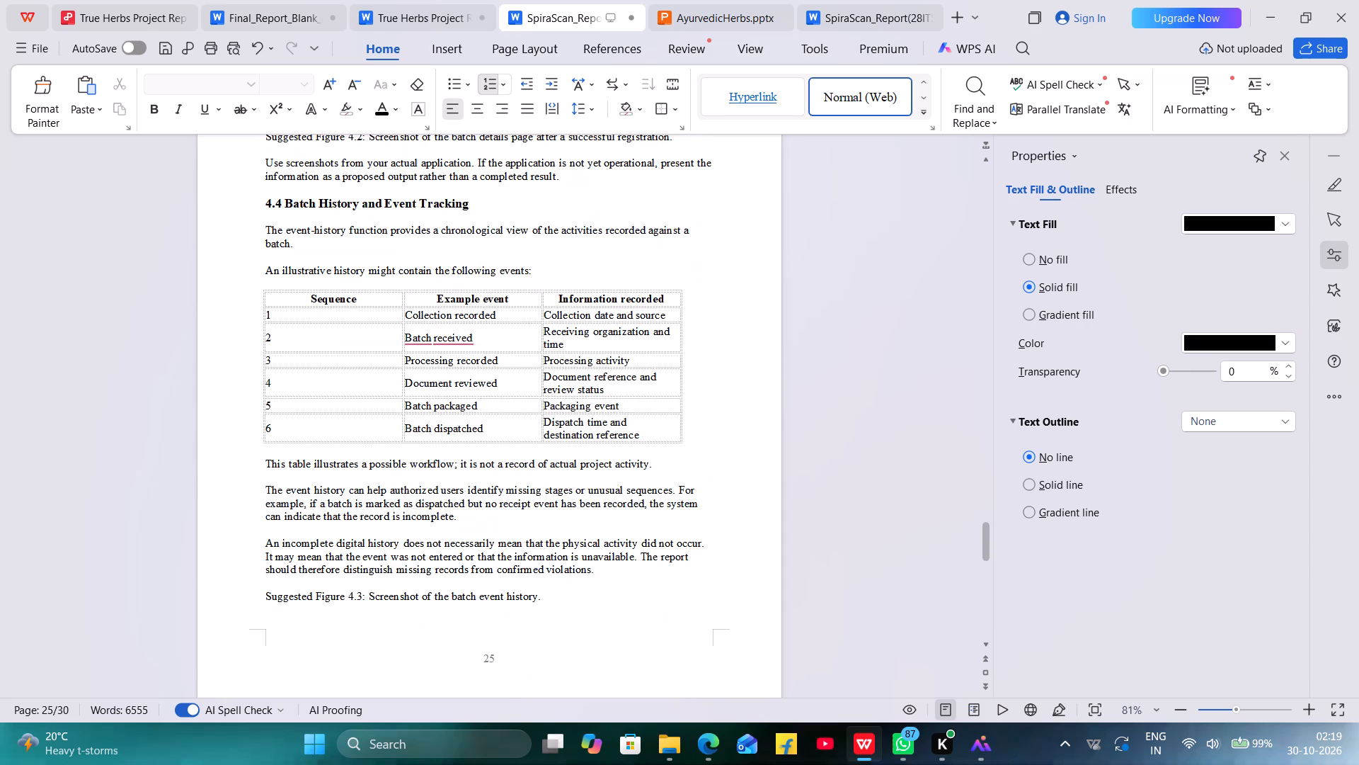
scroll(365, 283, up, 14)
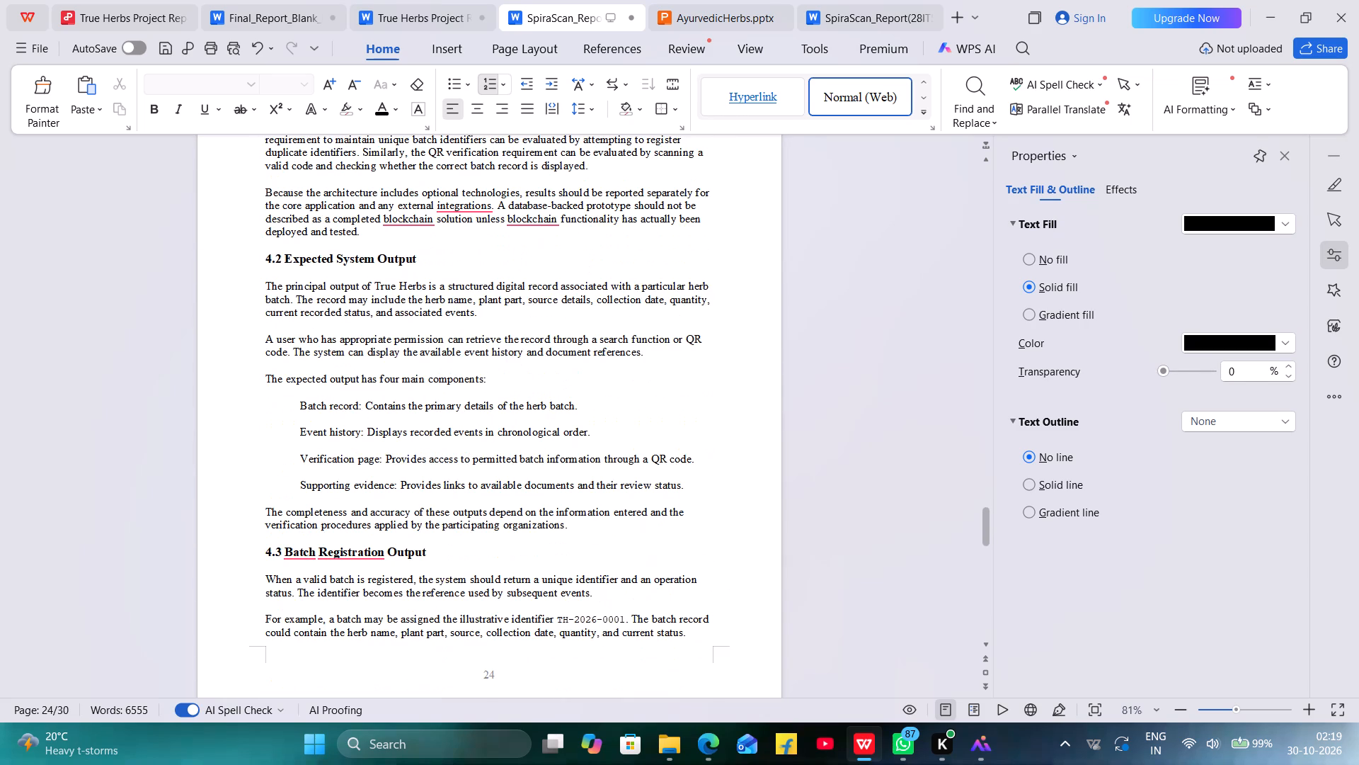
drag(690, 489, 469, 441)
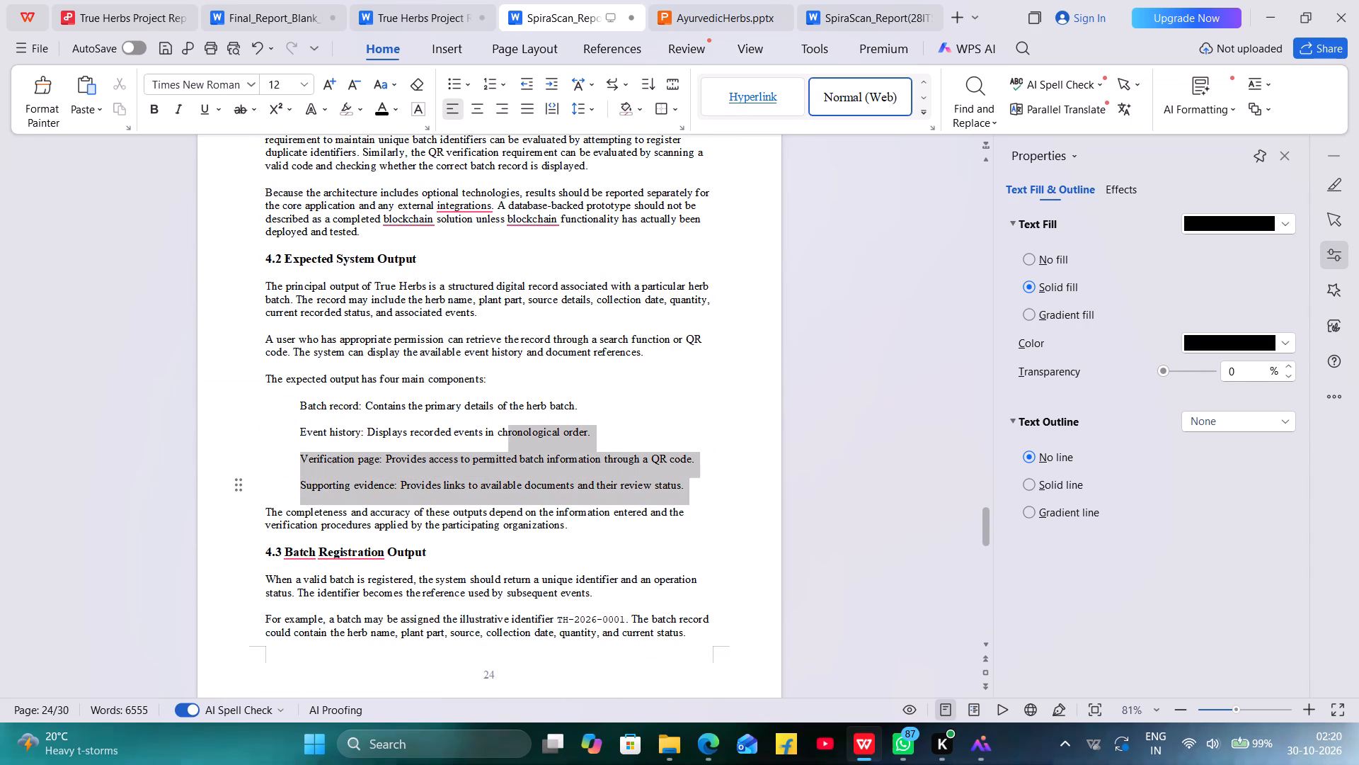
drag(469, 441, 269, 416)
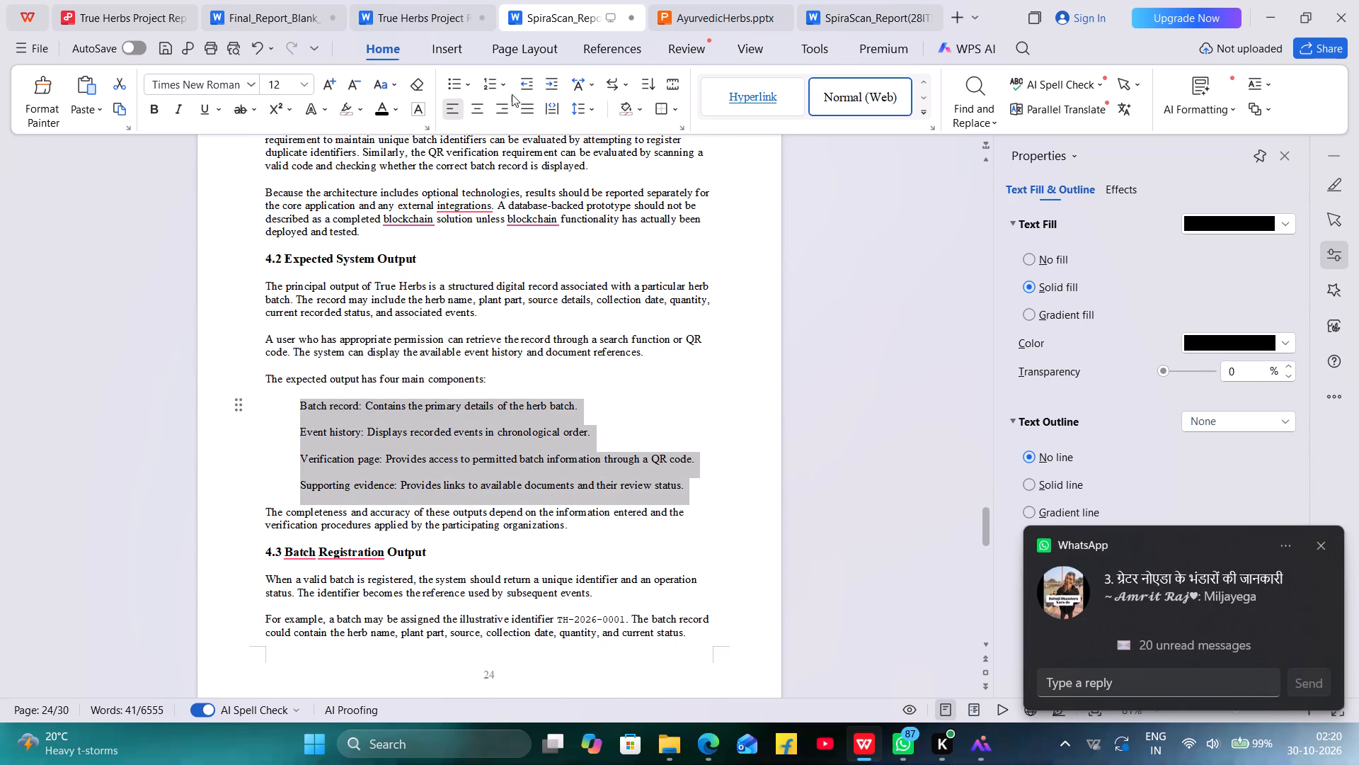
click(506, 91)
click(588, 142)
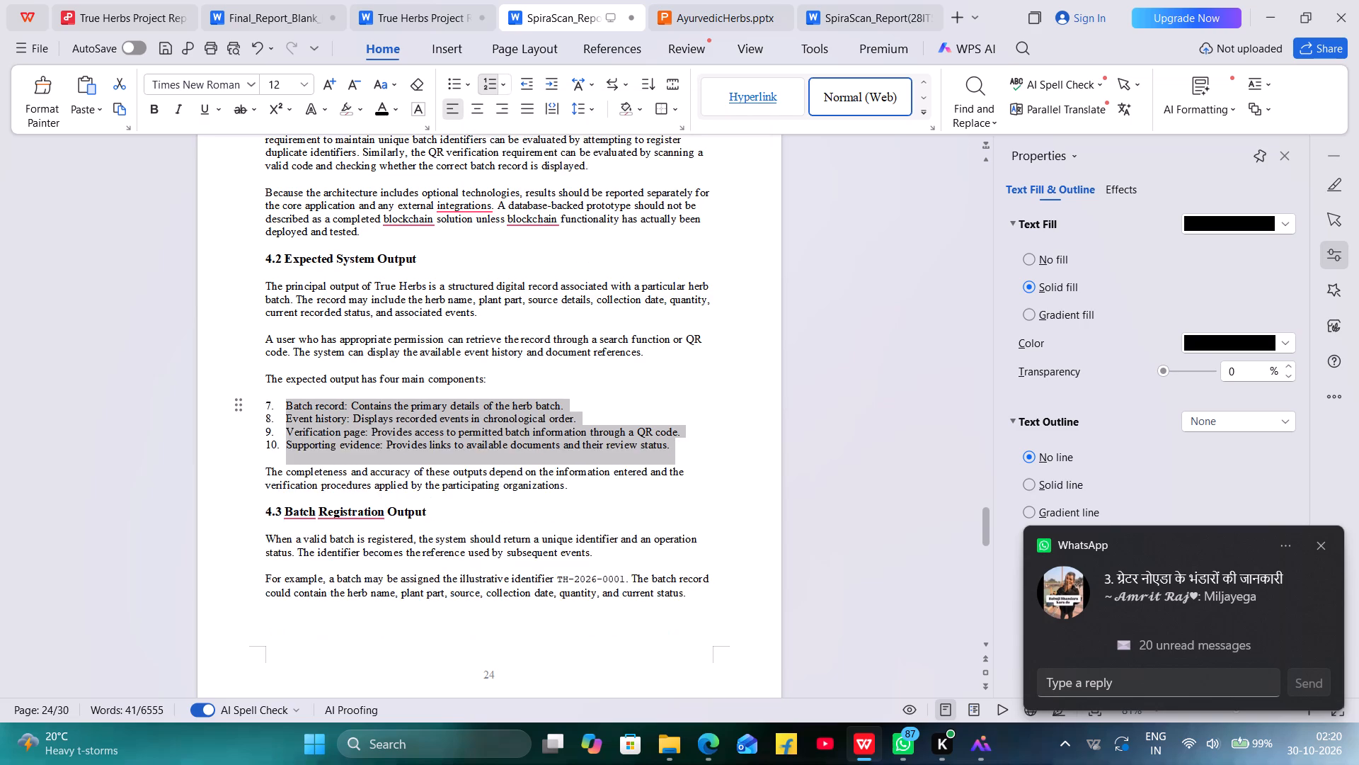
scroll(573, 200, up, 3)
click(269, 578)
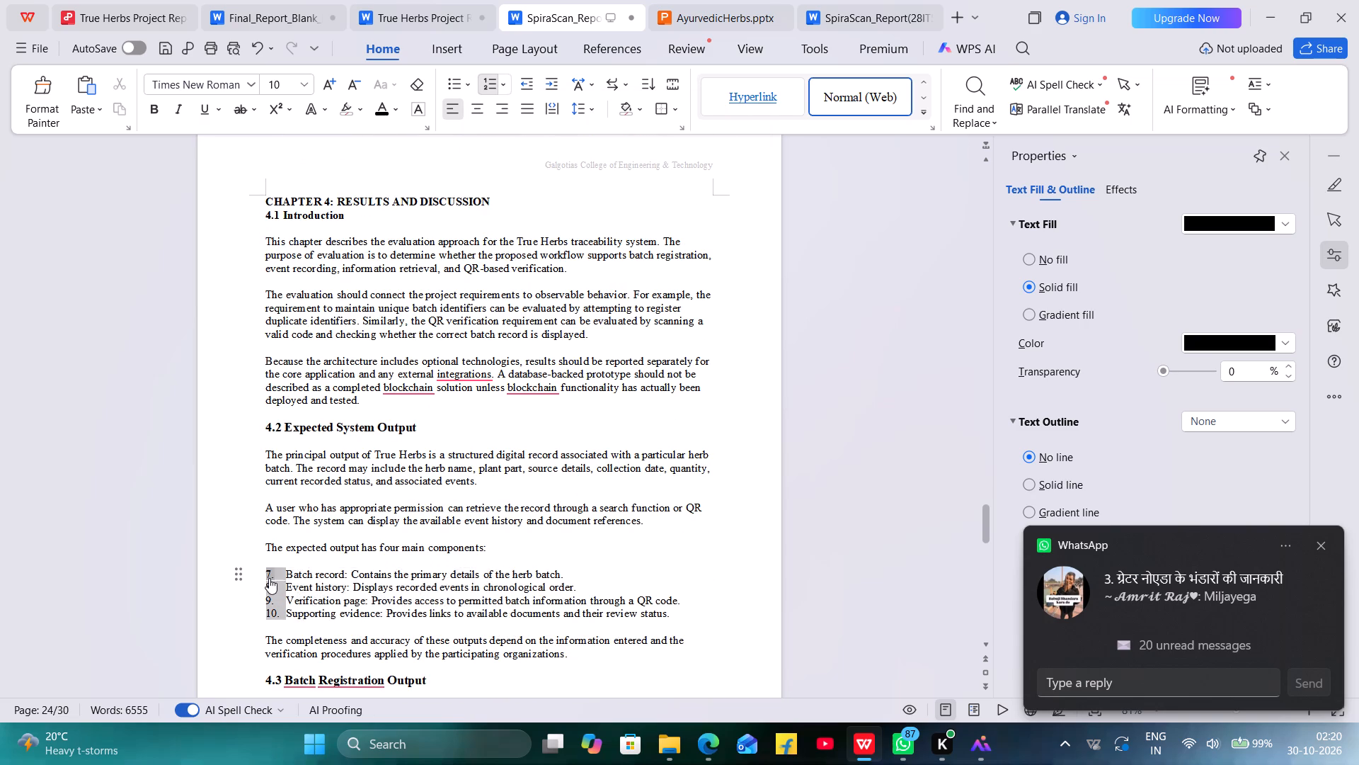
click(331, 496)
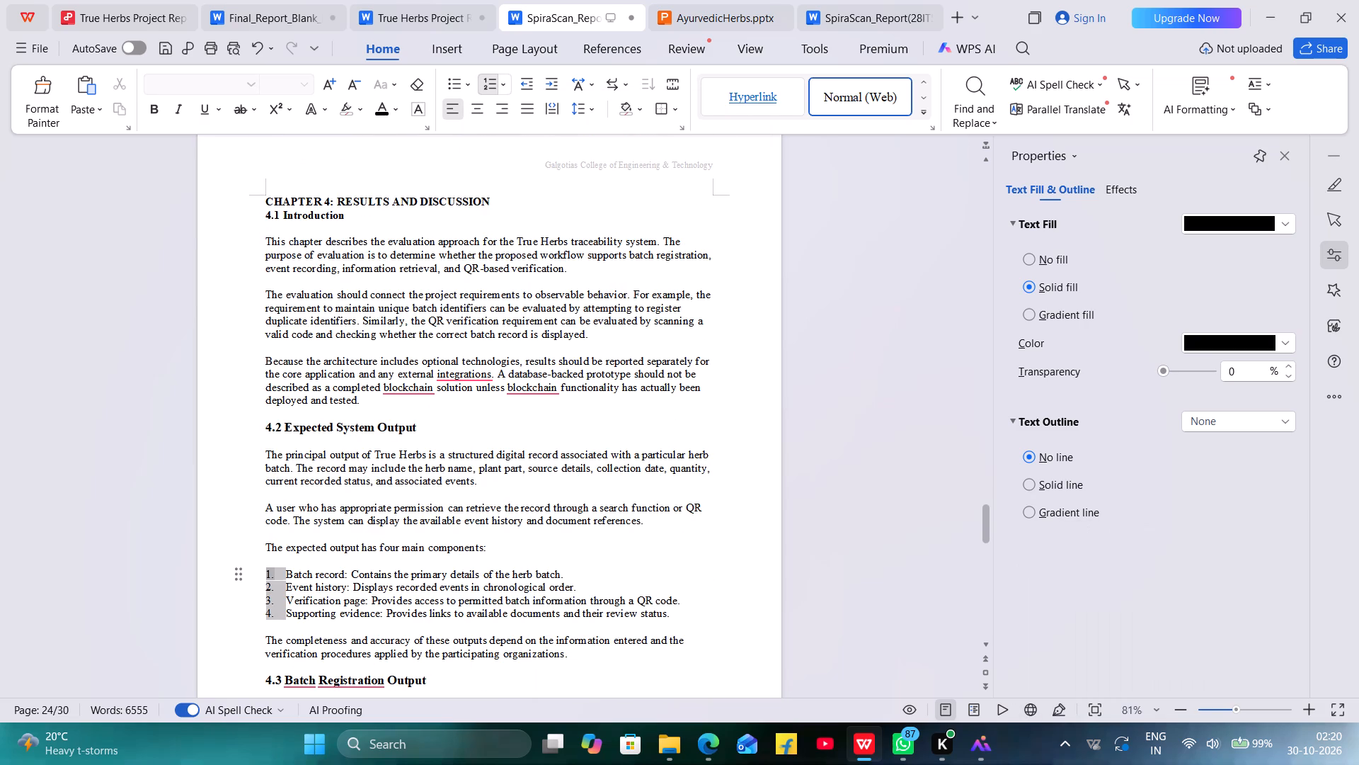
Review Chapter 3 from its end back to the 3.4 module sections, checking headings and lists for inconsistent formatting.
scroll(354, 535, up, 8)
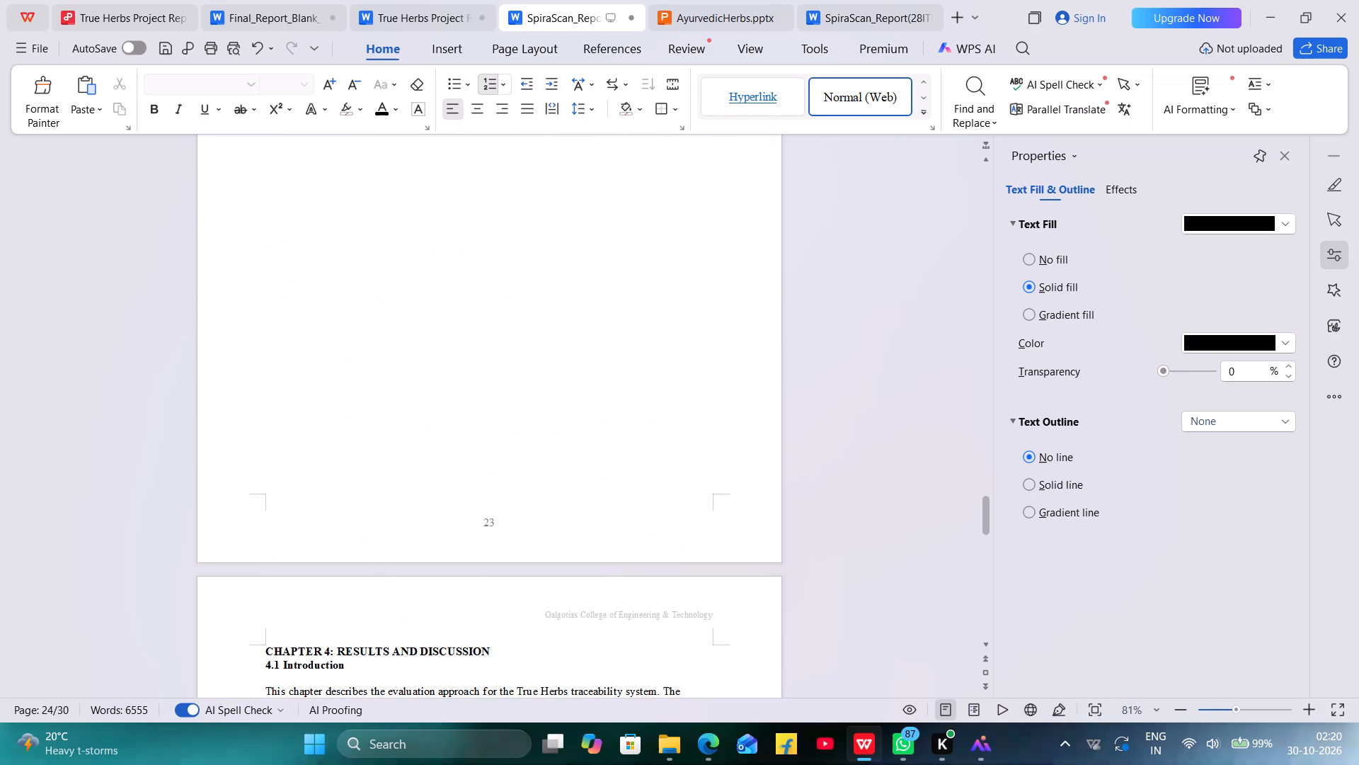
scroll(354, 535, up, 14)
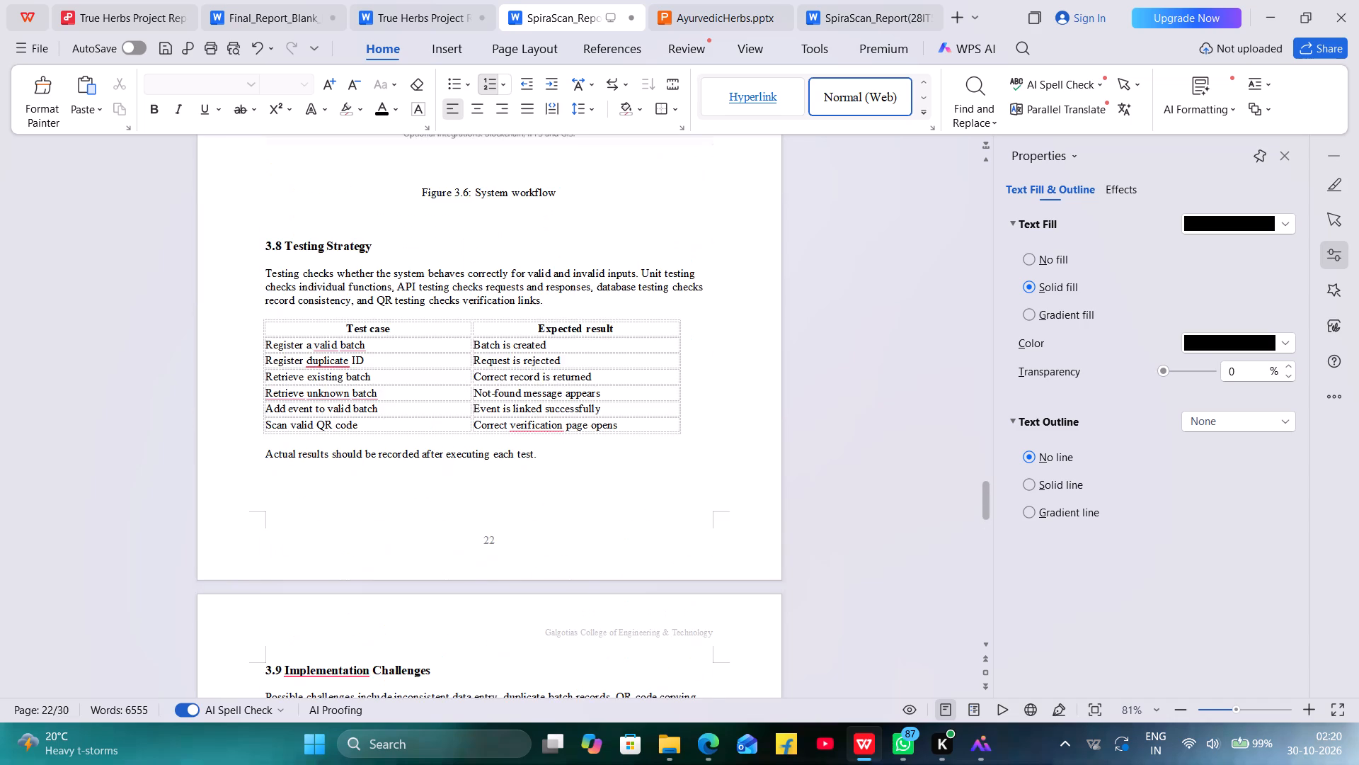
scroll(354, 535, up, 7)
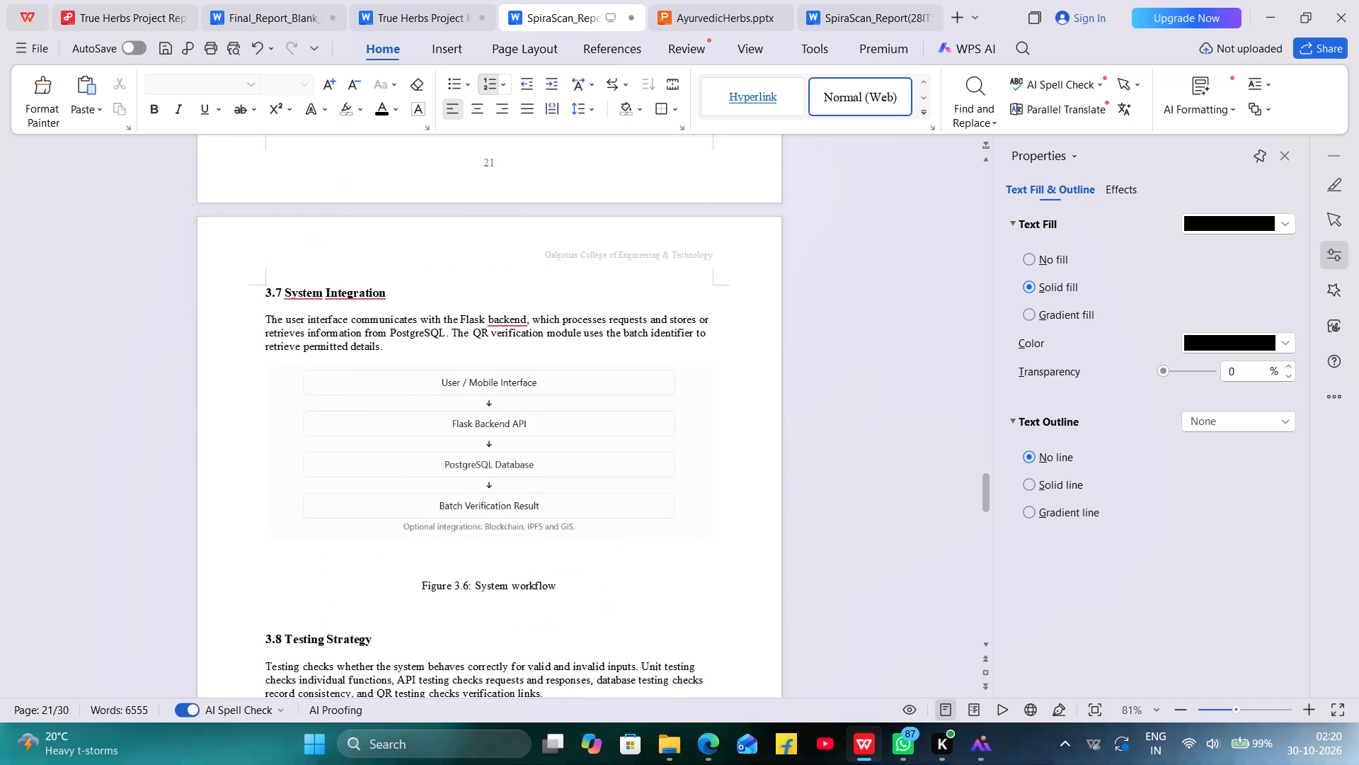
scroll(354, 535, up, 12)
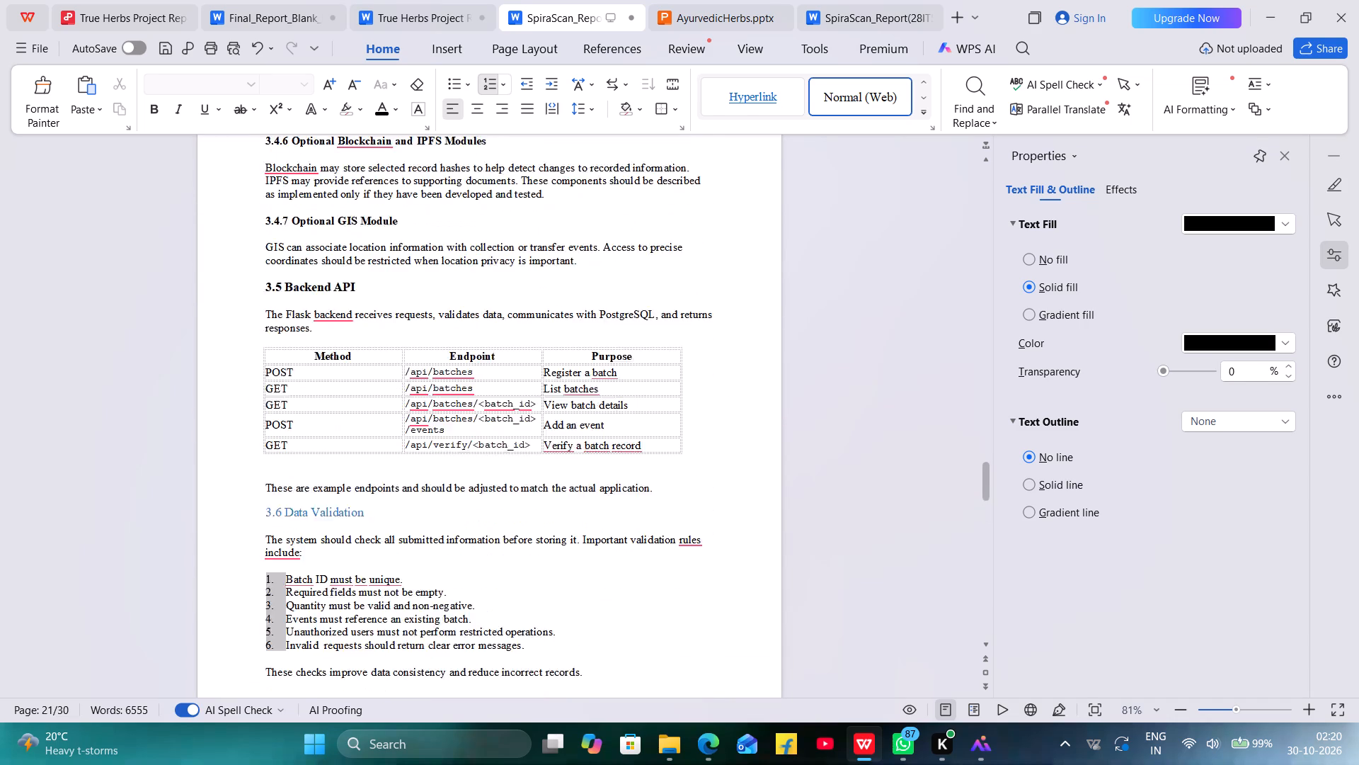
scroll(354, 535, up, 5)
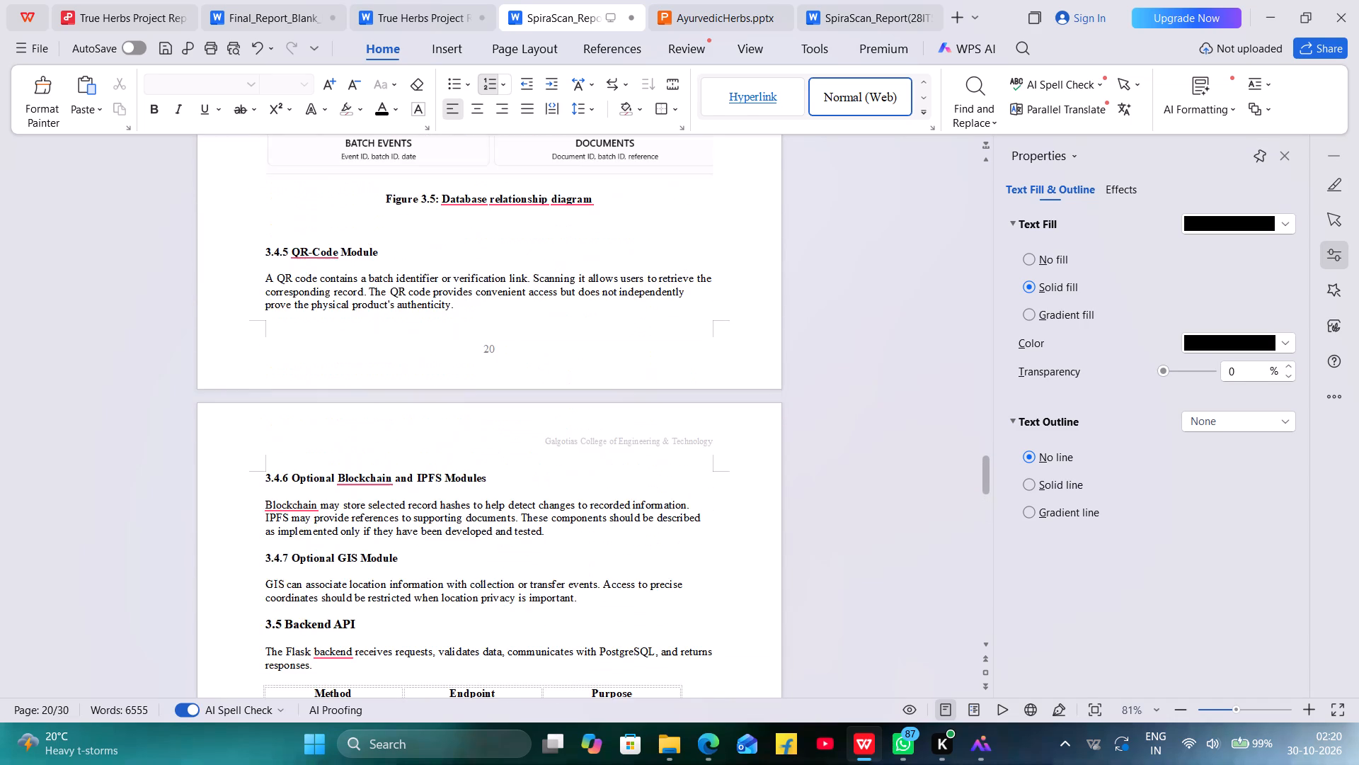
scroll(354, 535, up, 6)
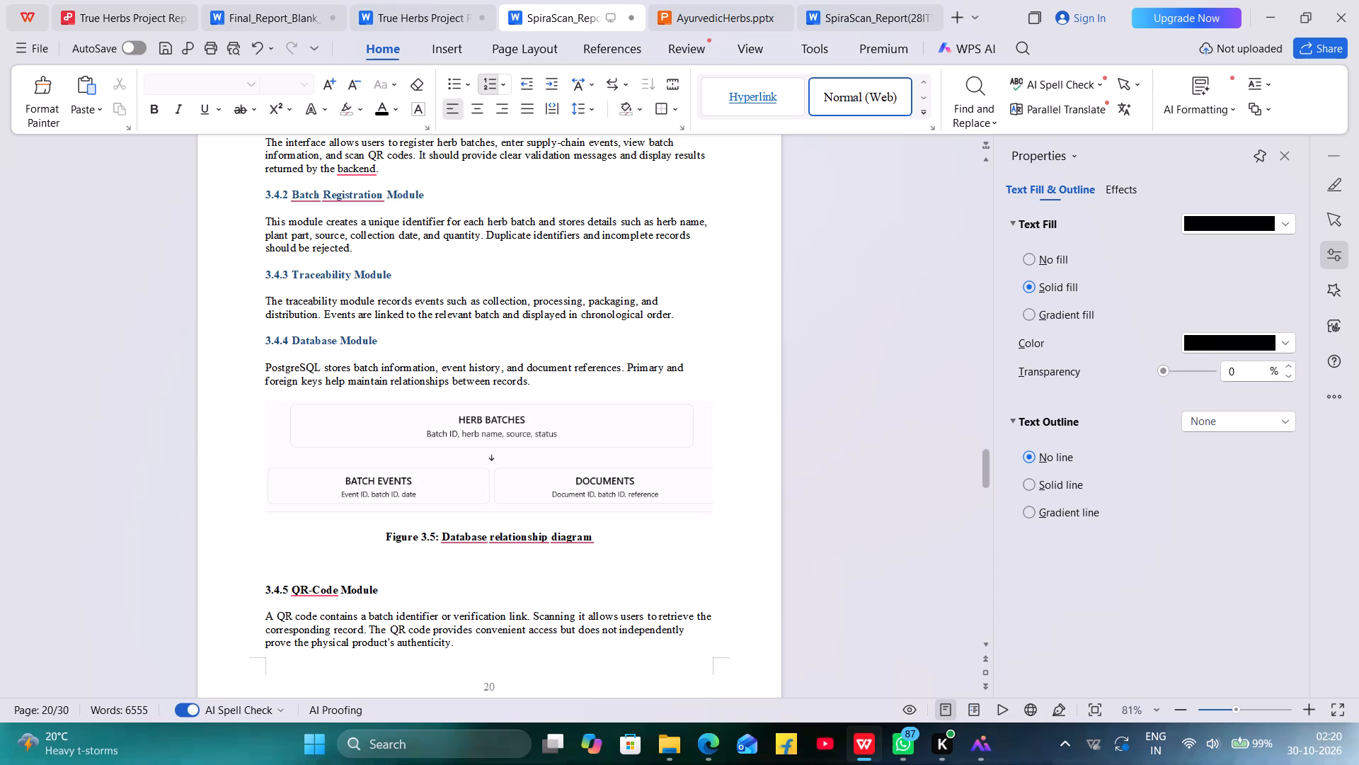
Change the text color of the "3.4.4 Database Module" and "3.4.3 Traceability Module" headings to black.
click(344, 340)
drag(400, 342, 238, 339)
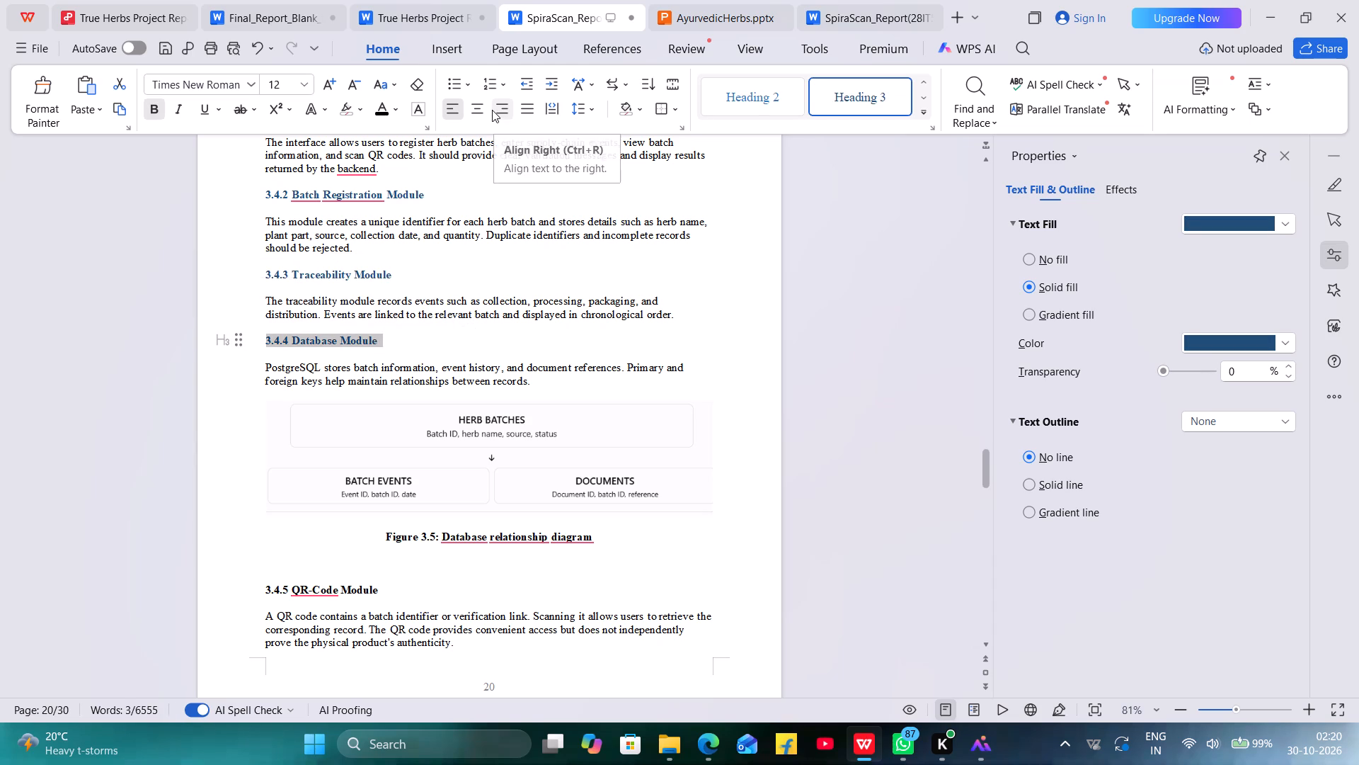
click(389, 113)
click(401, 115)
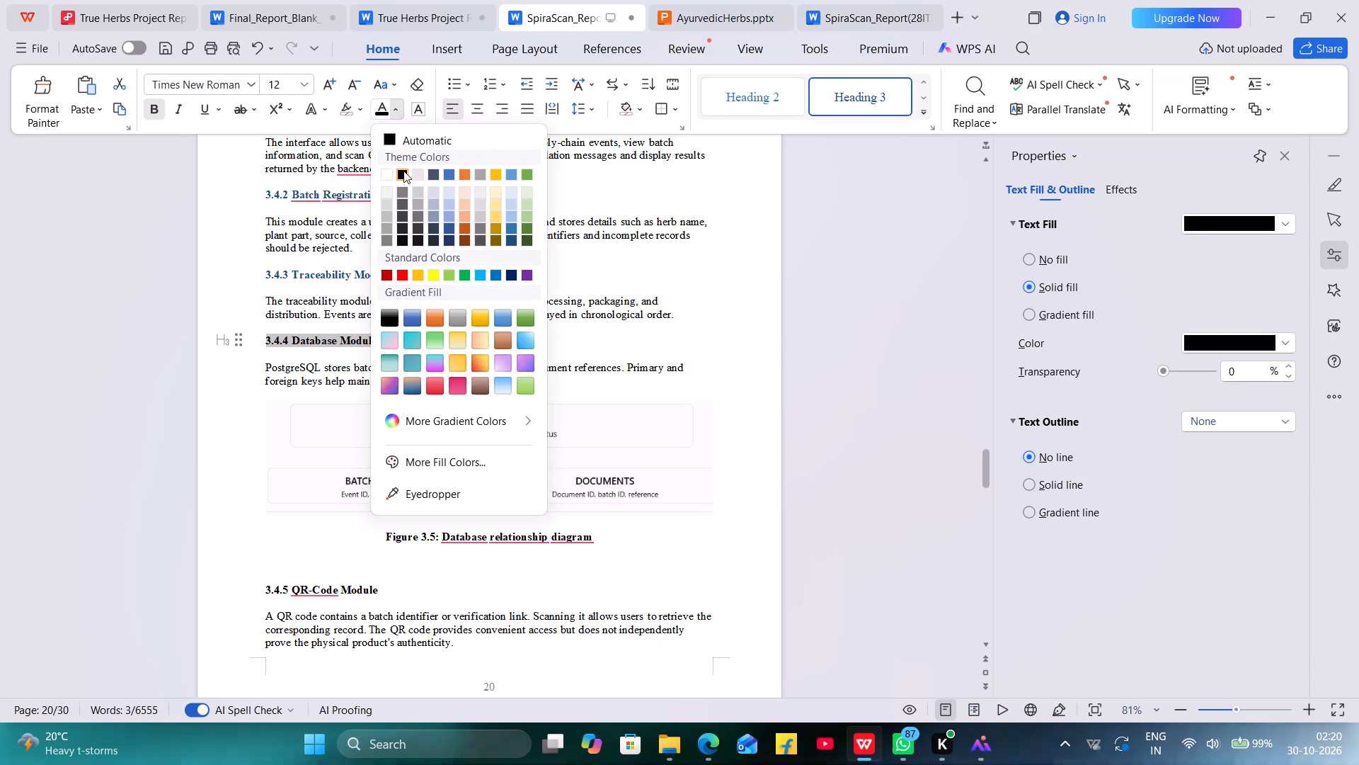
click(403, 171)
drag(391, 278, 265, 280)
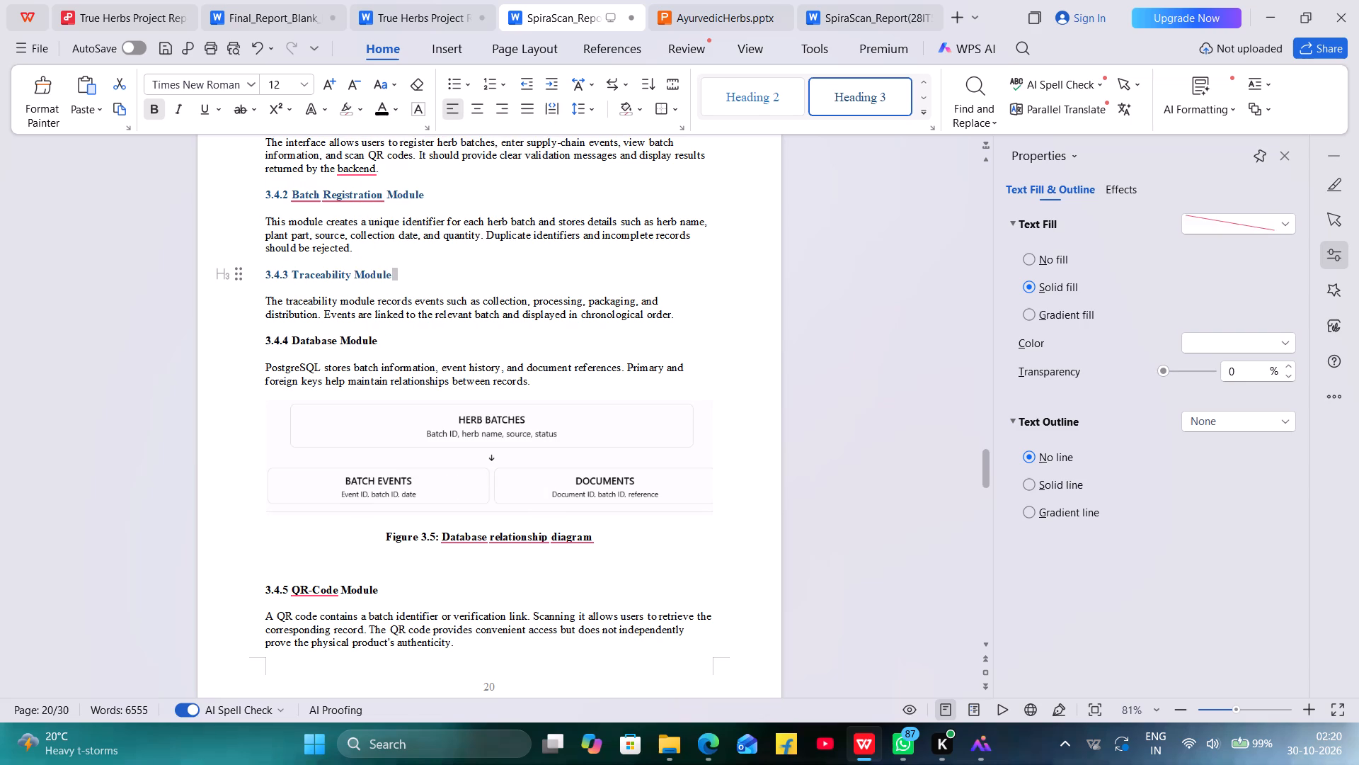
drag(265, 280, 262, 279)
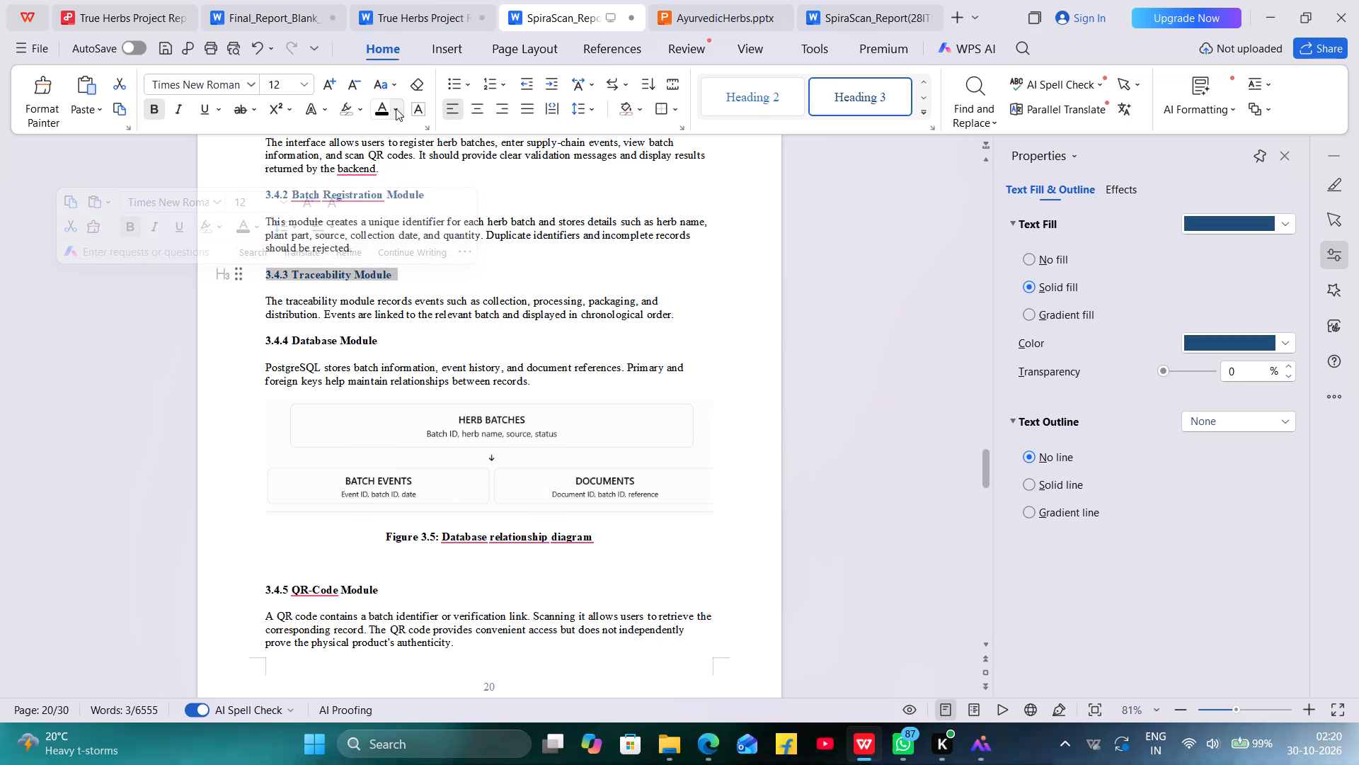
click(388, 109)
Change the text color of the "3.4.2 Batch Registration Module" heading to black.
drag(425, 182, 389, 188)
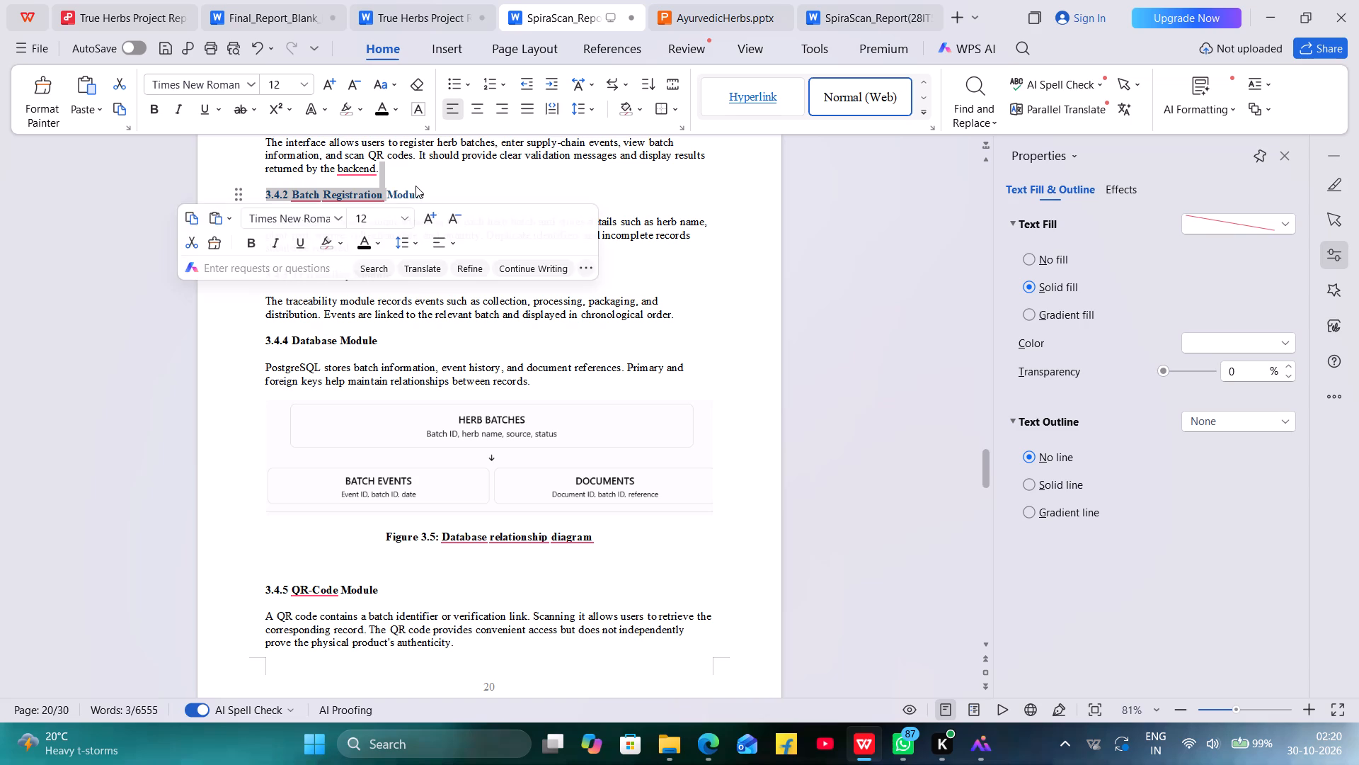
click(422, 186)
drag(440, 188, 252, 200)
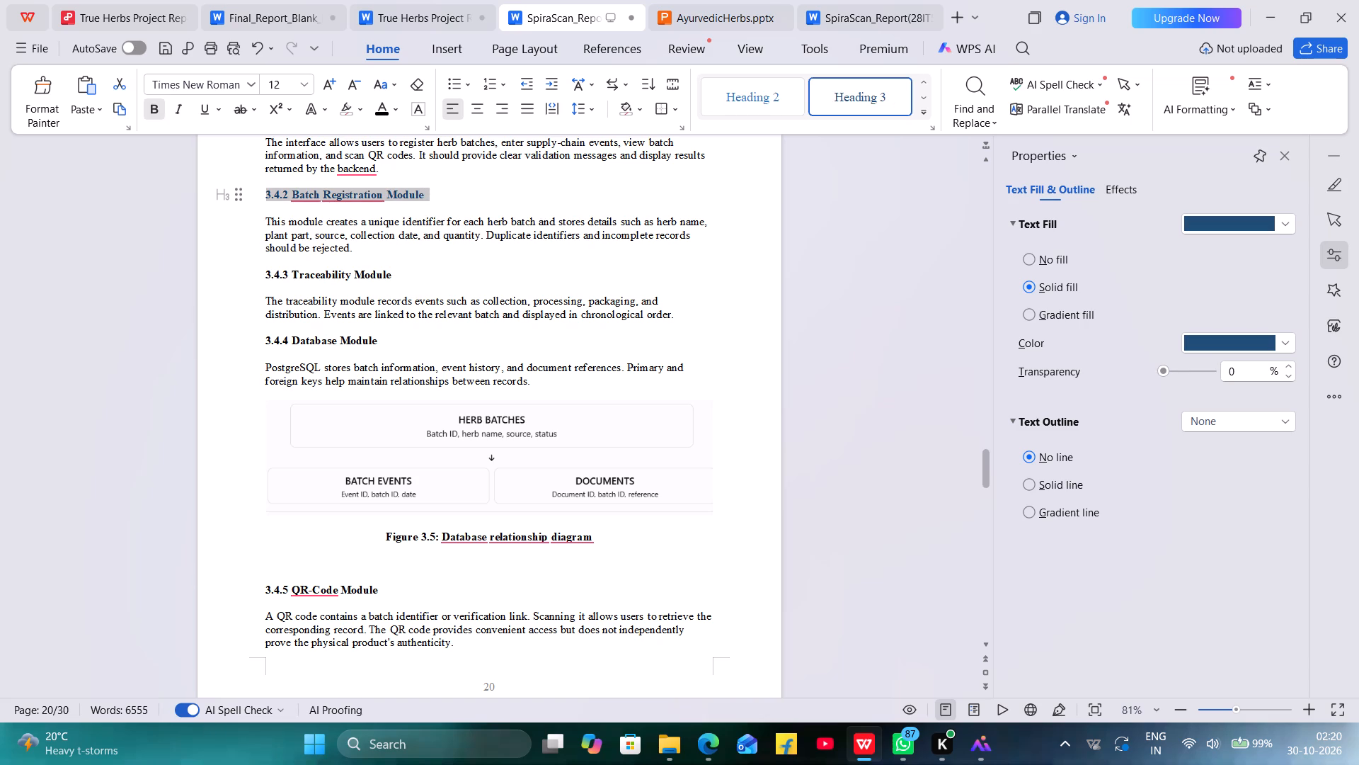
drag(252, 200, 252, 197)
click(391, 108)
click(382, 96)
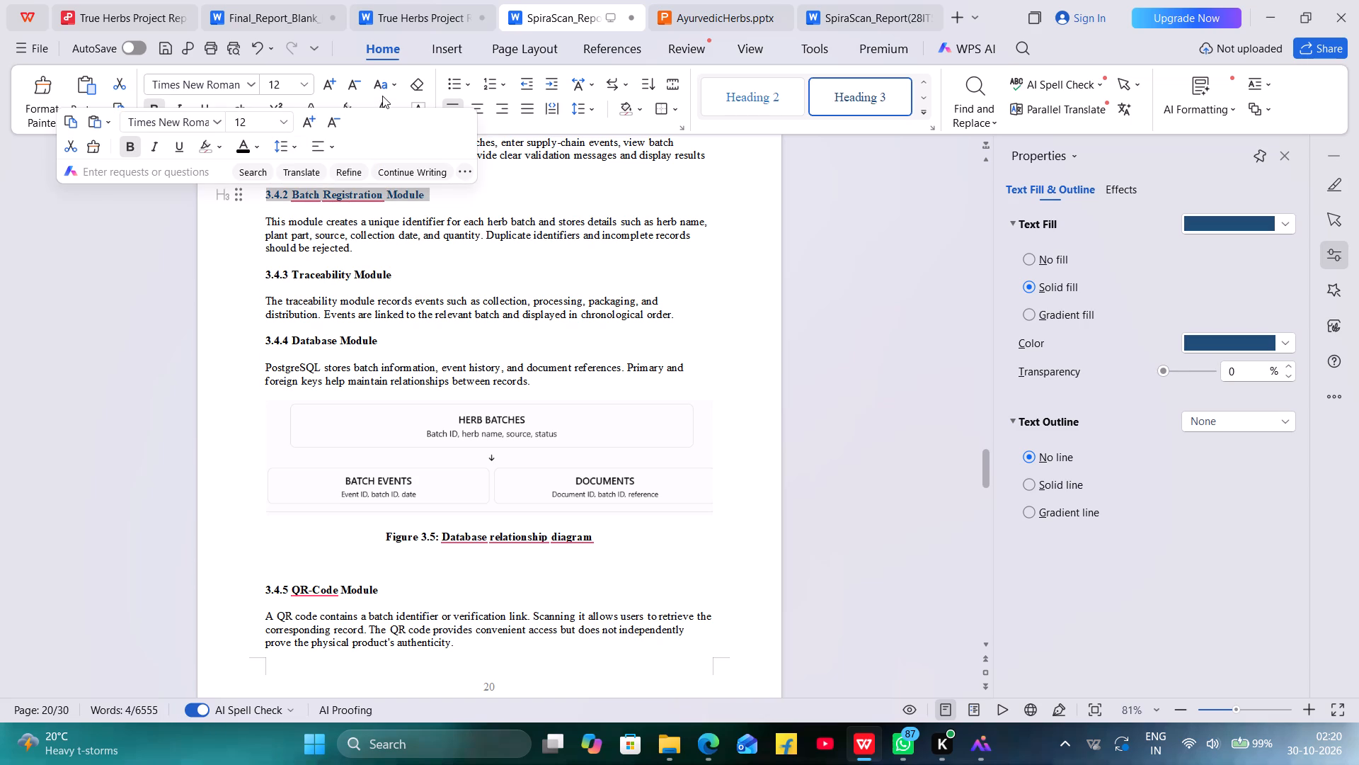
click(379, 110)
Review Chapter 3 from the 3.4 module sections to the 3.10 Chapter Summary, checking for headings with inconsistent formatting.
scroll(382, 193, up, 3)
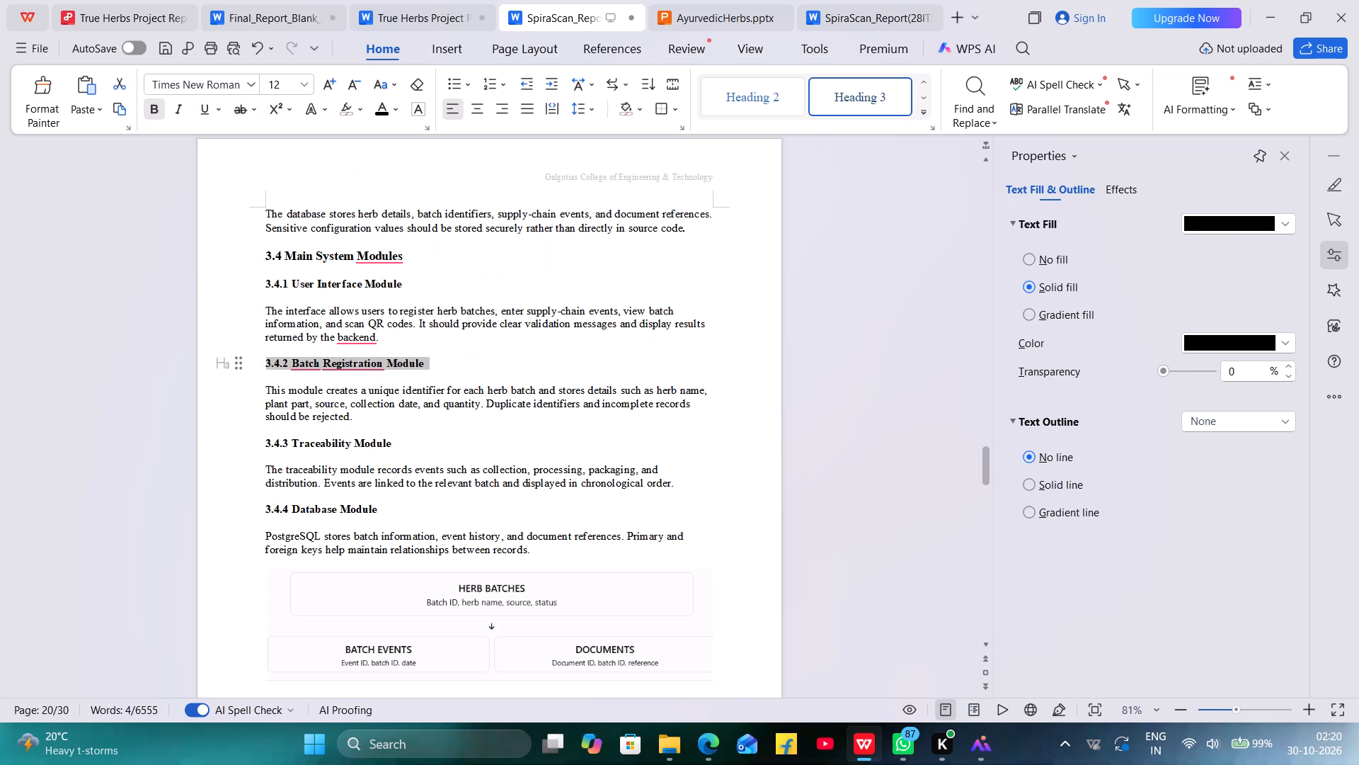
scroll(418, 305, down, 3)
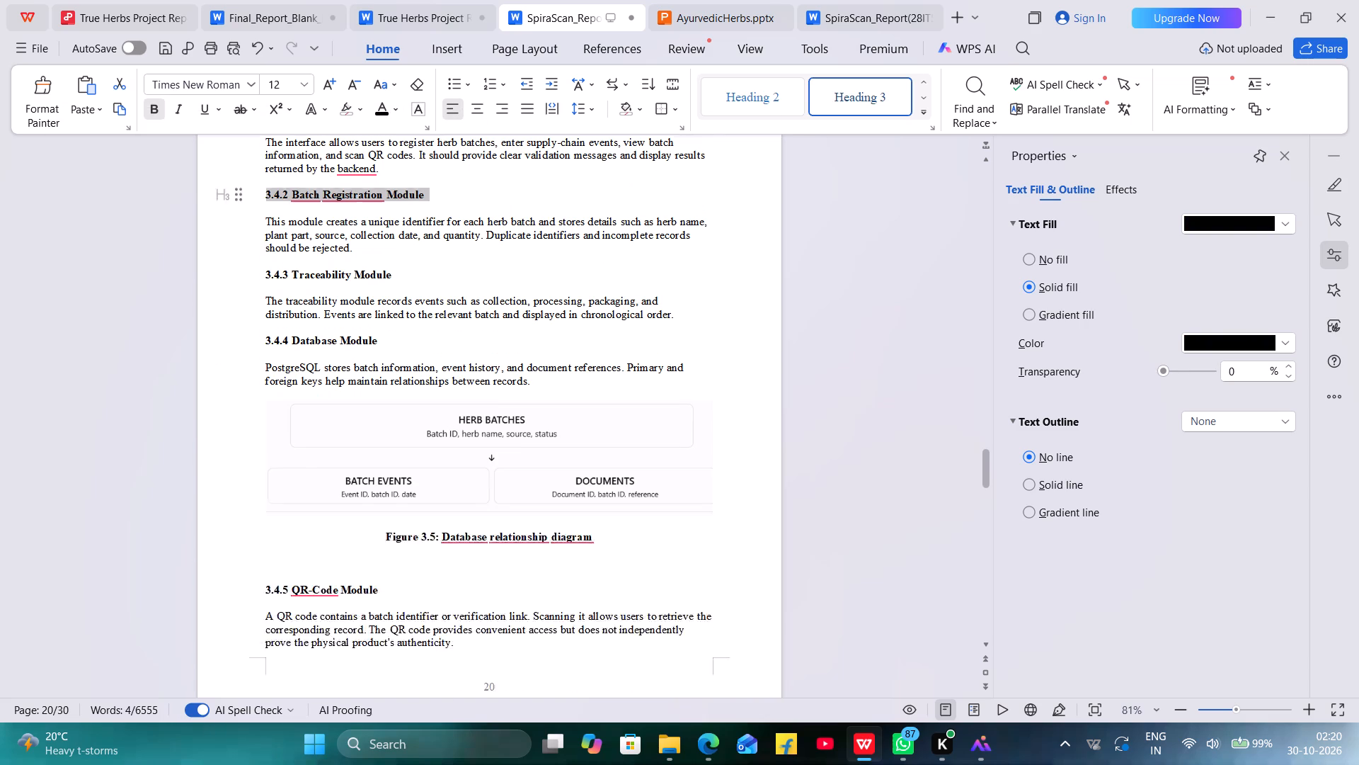
scroll(418, 305, down, 14)
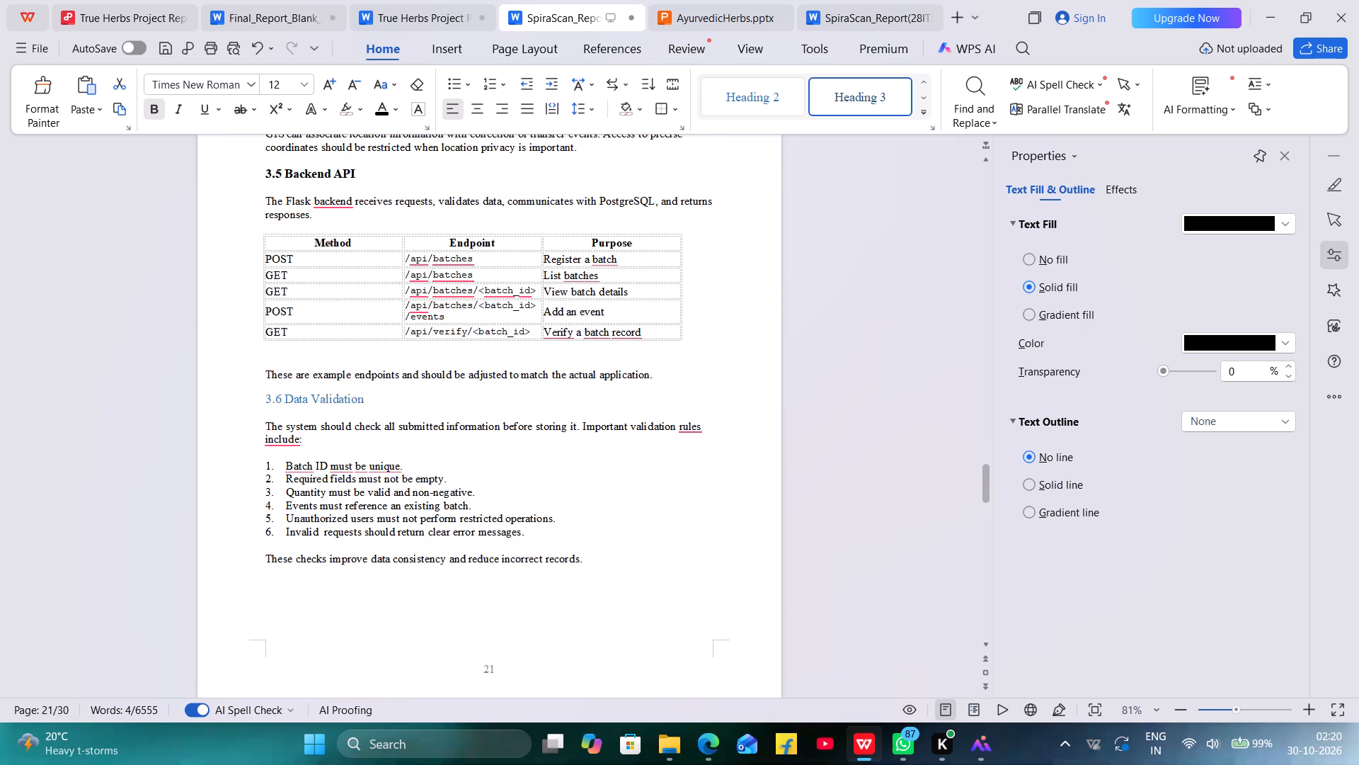
scroll(418, 305, down, 18)
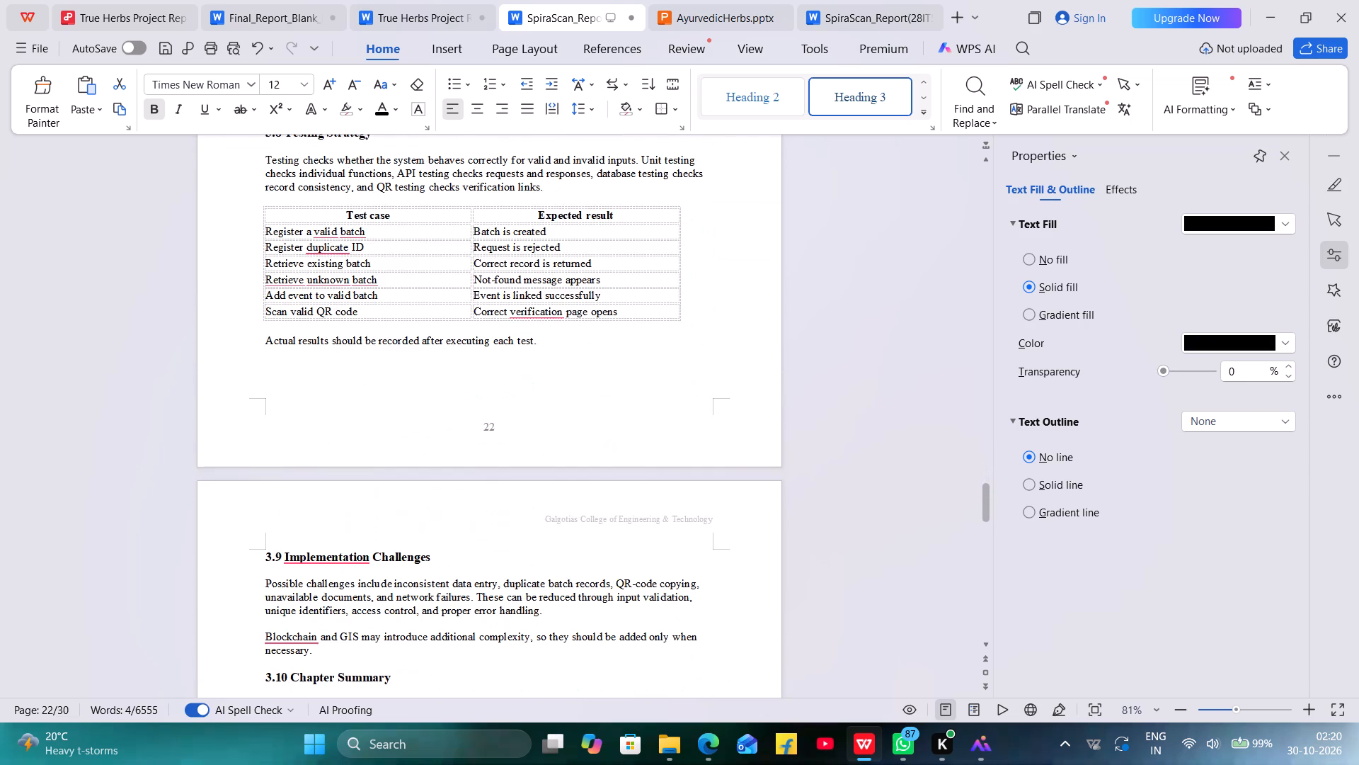
scroll(418, 305, down, 9)
scroll(418, 305, up, 15)
scroll(507, 447, down, 7)
scroll(709, 730, down, 2)
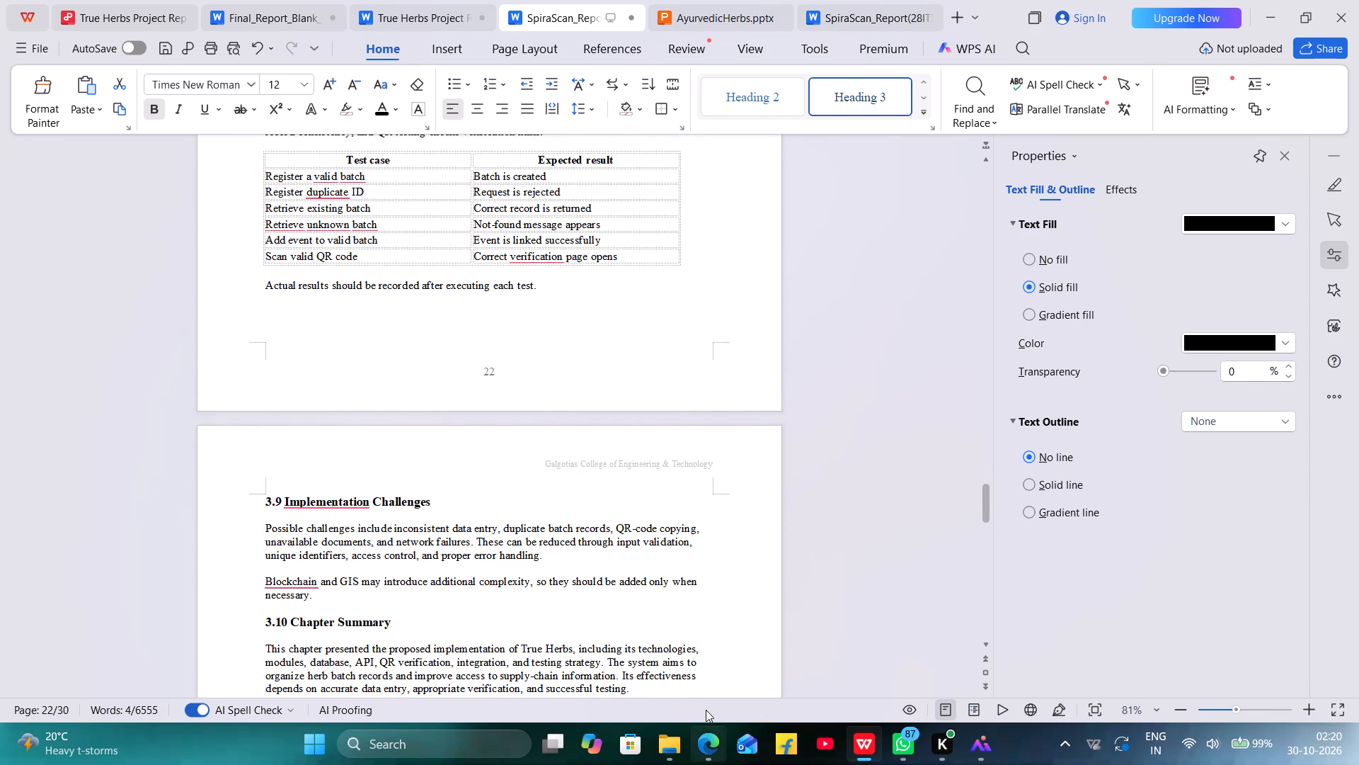
Try to justify the Chapter 3 content from 3.4.5 QR-Code Module through the end of 3.10 Chapter Summary.
scroll(684, 643, down, 3)
drag(642, 522, 367, 242)
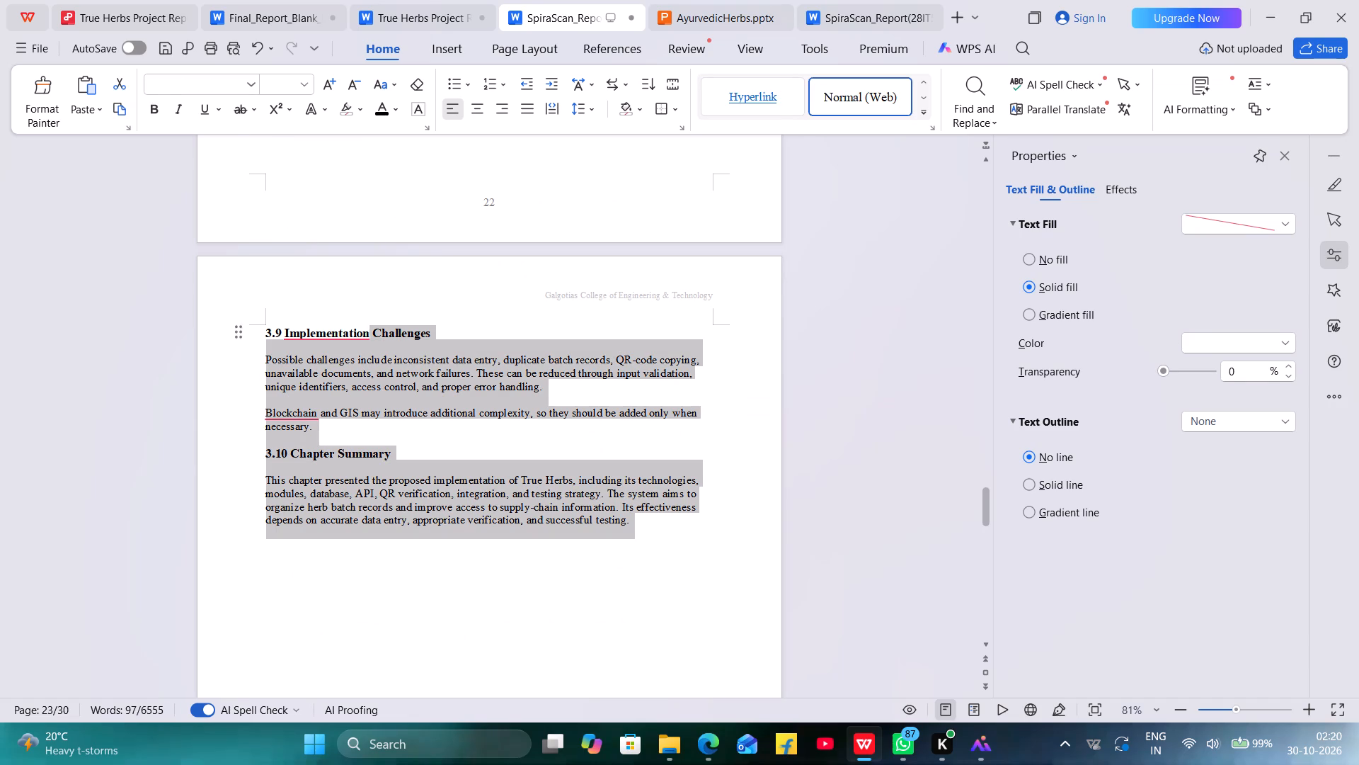
drag(367, 242, 305, 176)
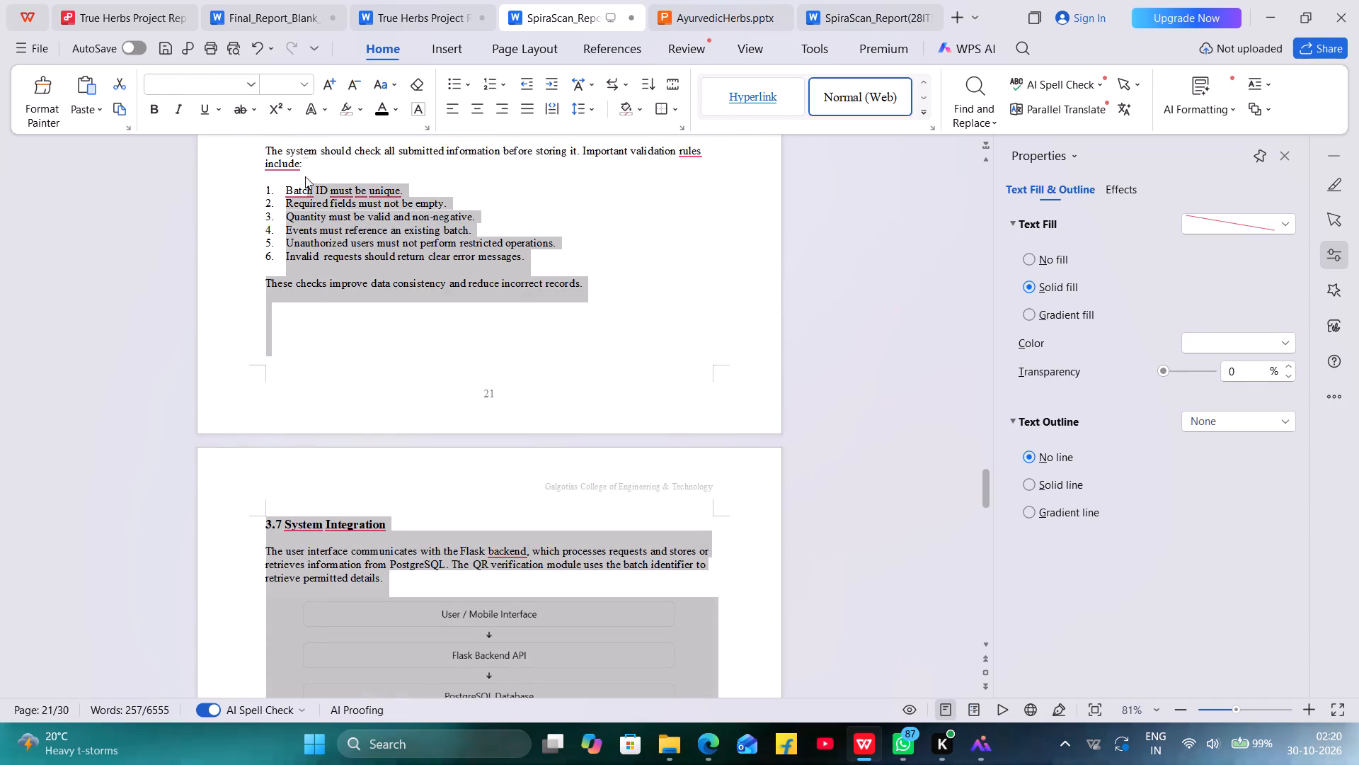
drag(305, 176, 265, 188)
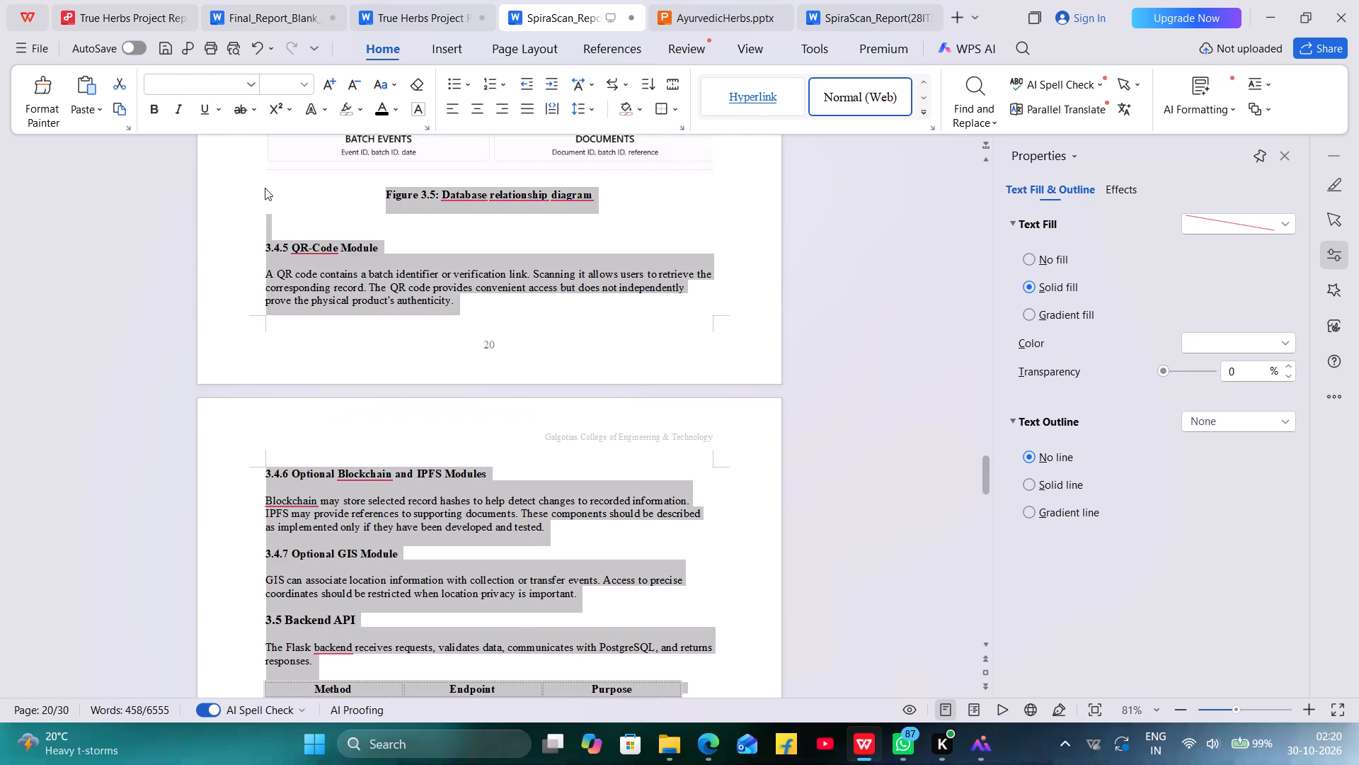
drag(265, 188, 233, 206)
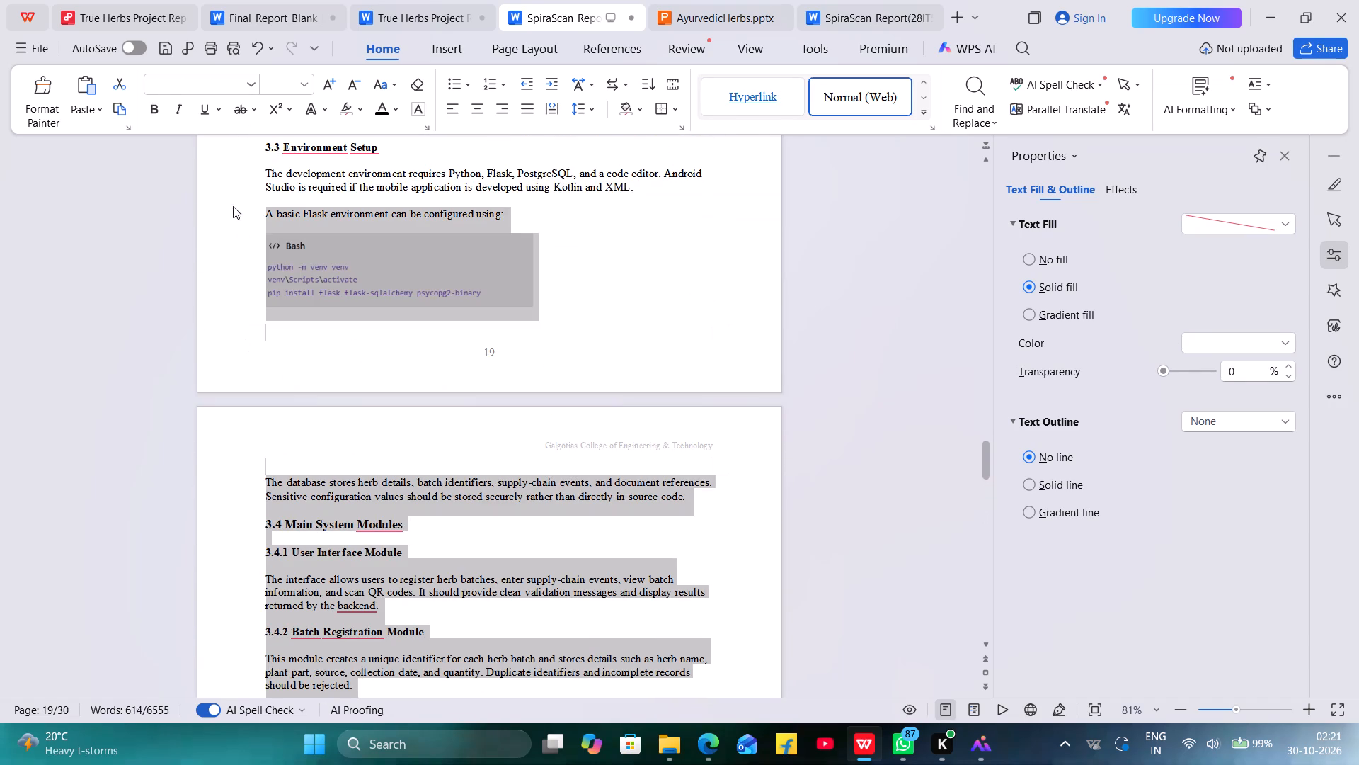
drag(233, 206, 259, 727)
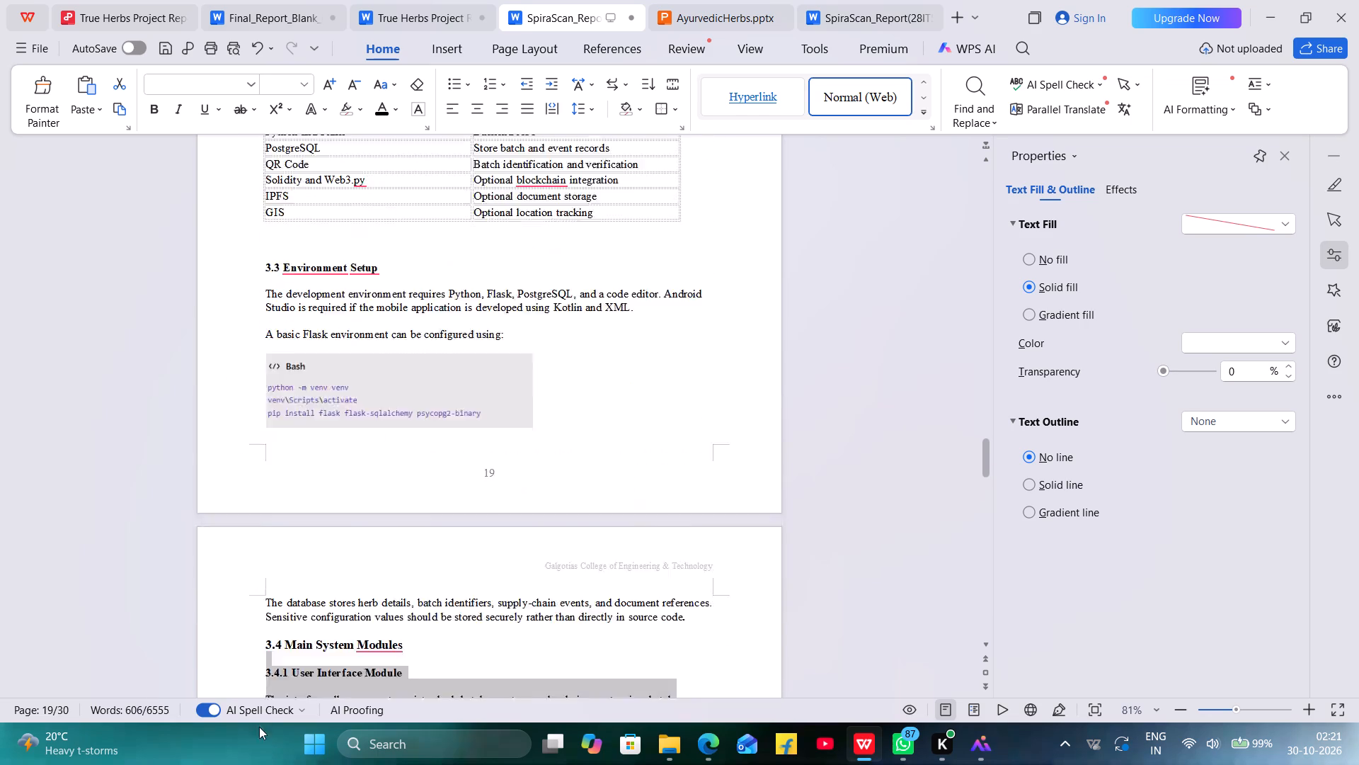
drag(259, 727, 260, 317)
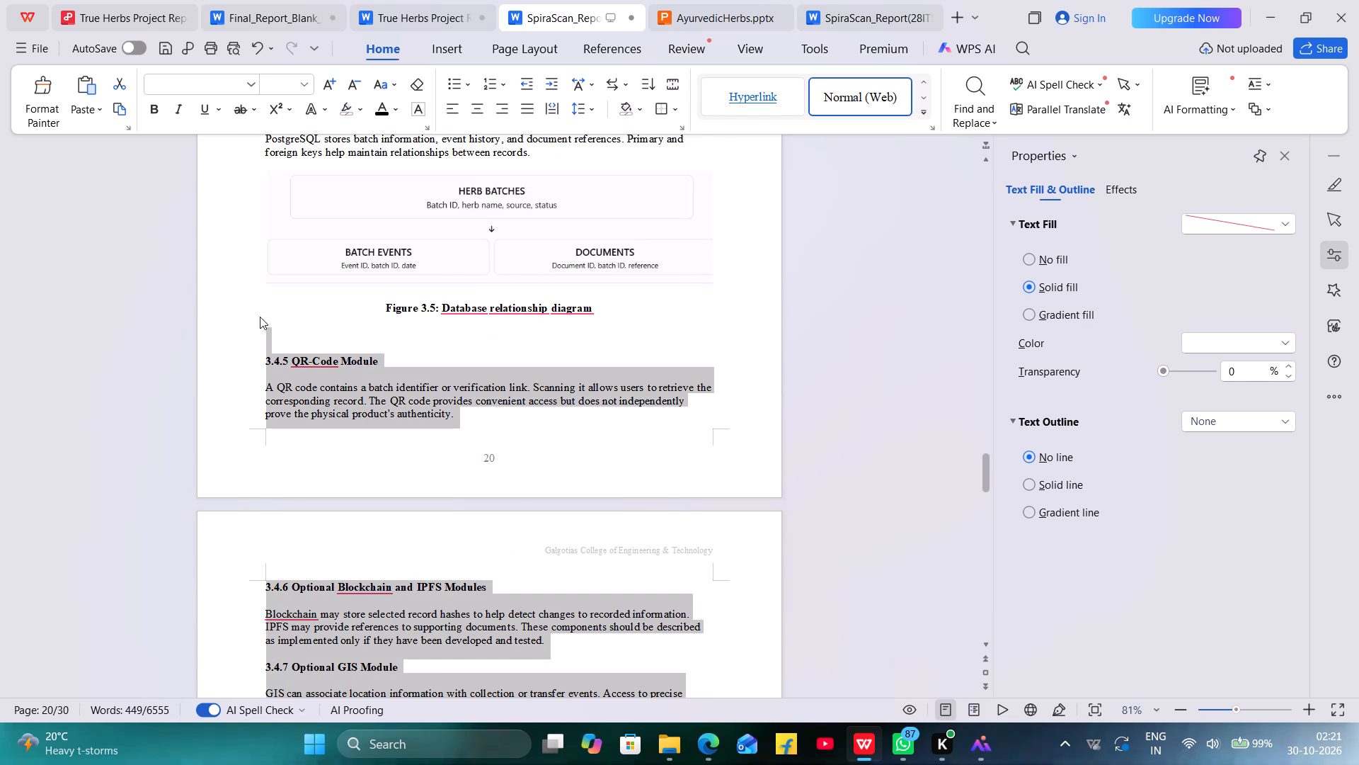
drag(260, 317, 226, 335)
click(535, 101)
click(526, 114)
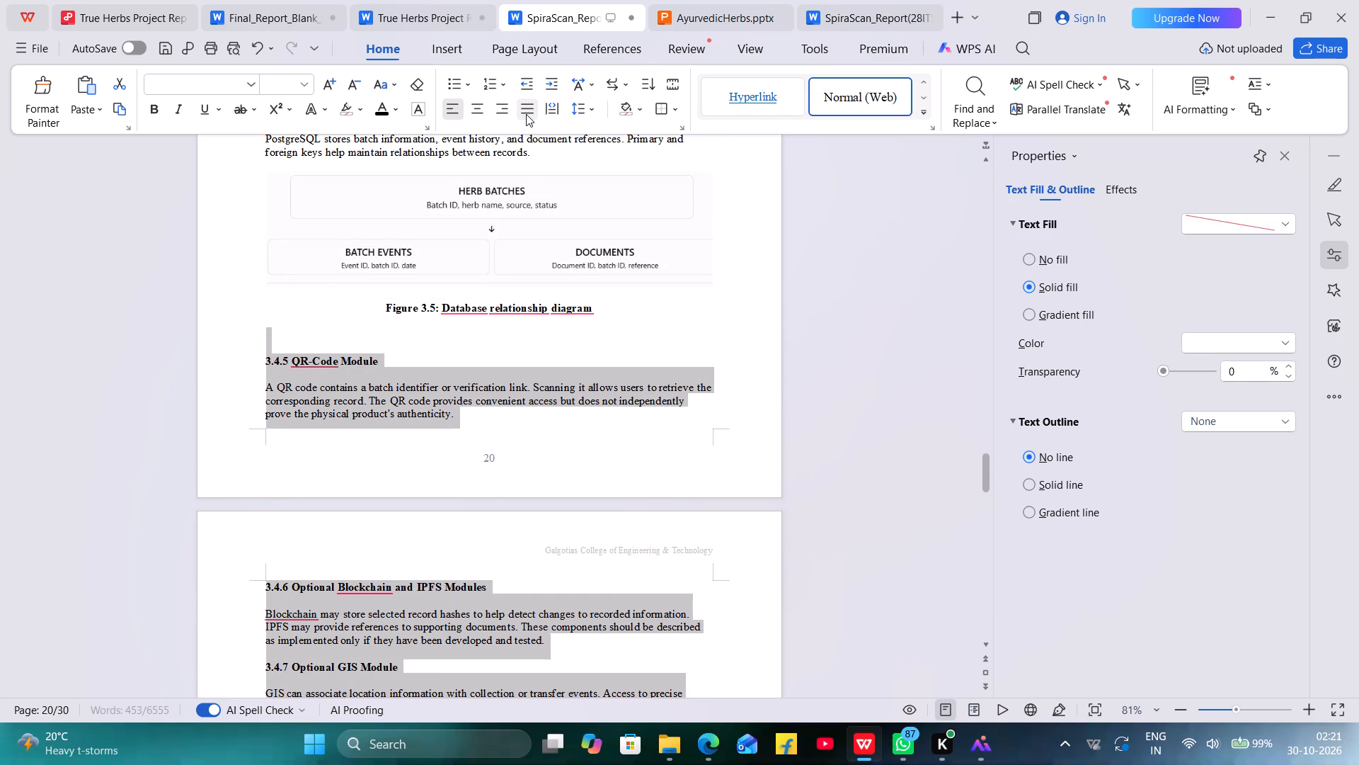
Review the report from the 3.4.5 section to the end of Chapter 4, checking alignment, headings and lists still needing formatting.
scroll(526, 374, down, 18)
scroll(524, 381, down, 8)
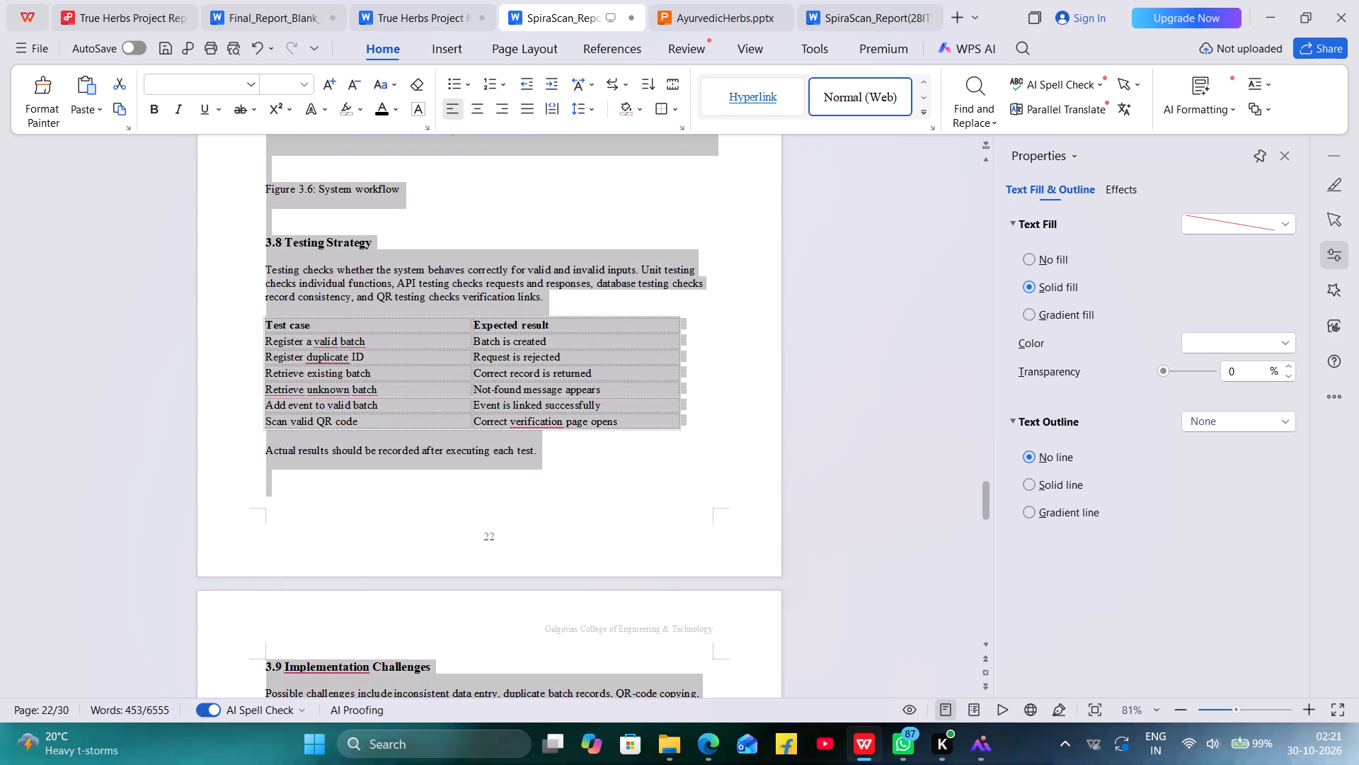
scroll(524, 381, down, 16)
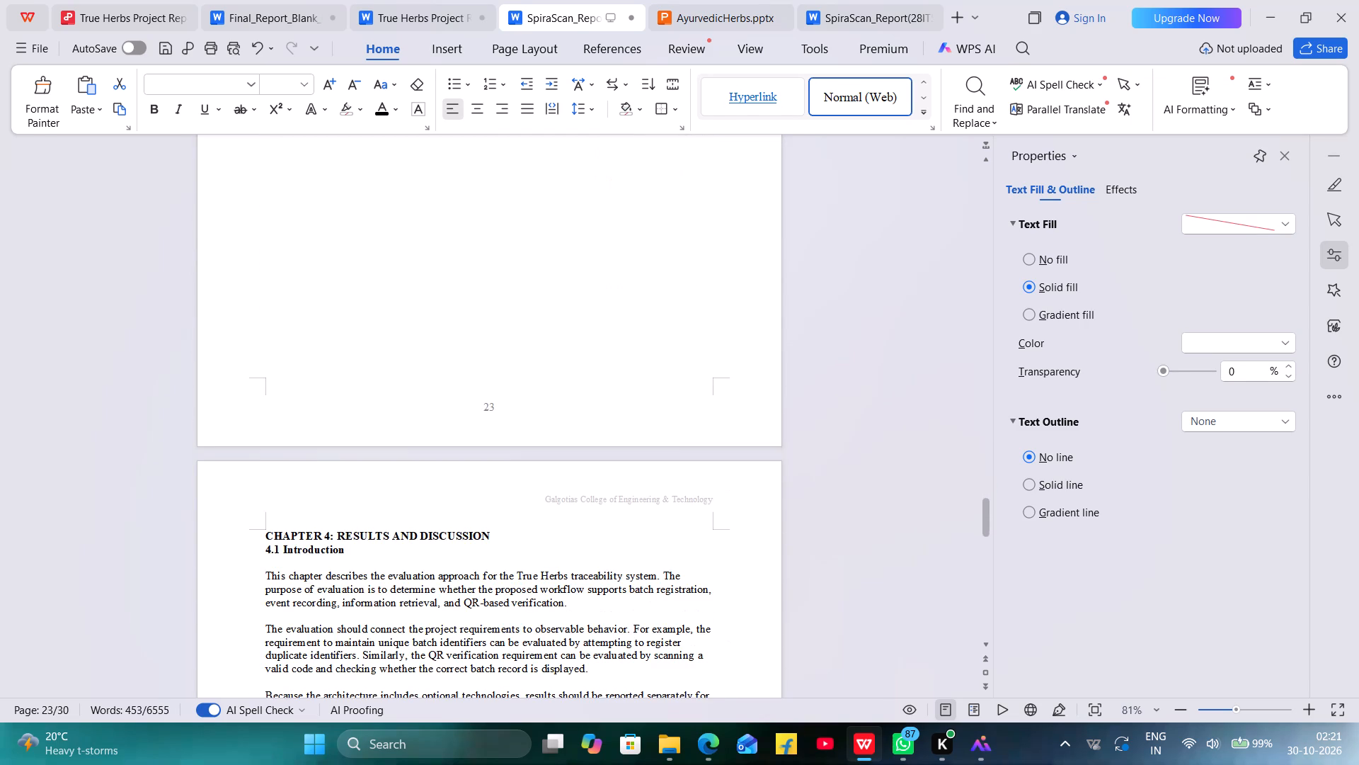
scroll(524, 381, down, 4)
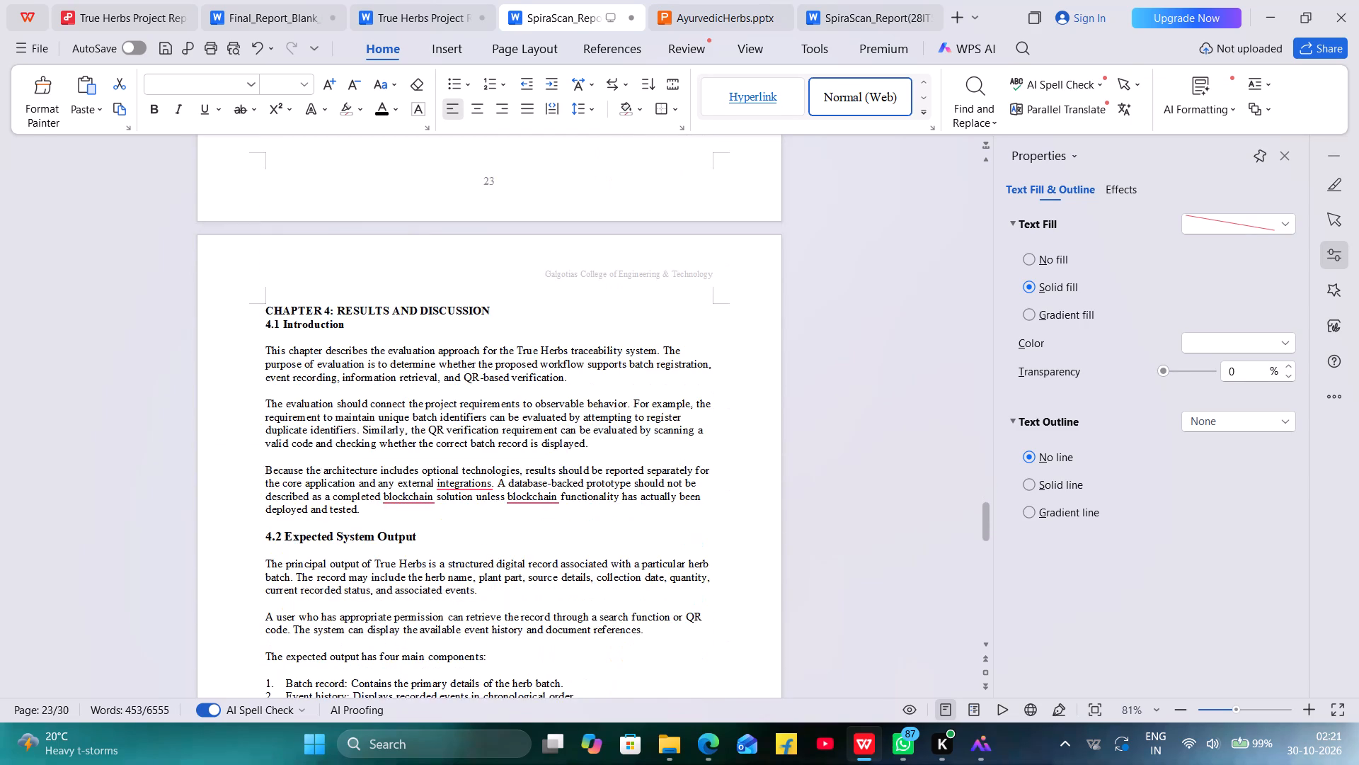
scroll(524, 381, down, 17)
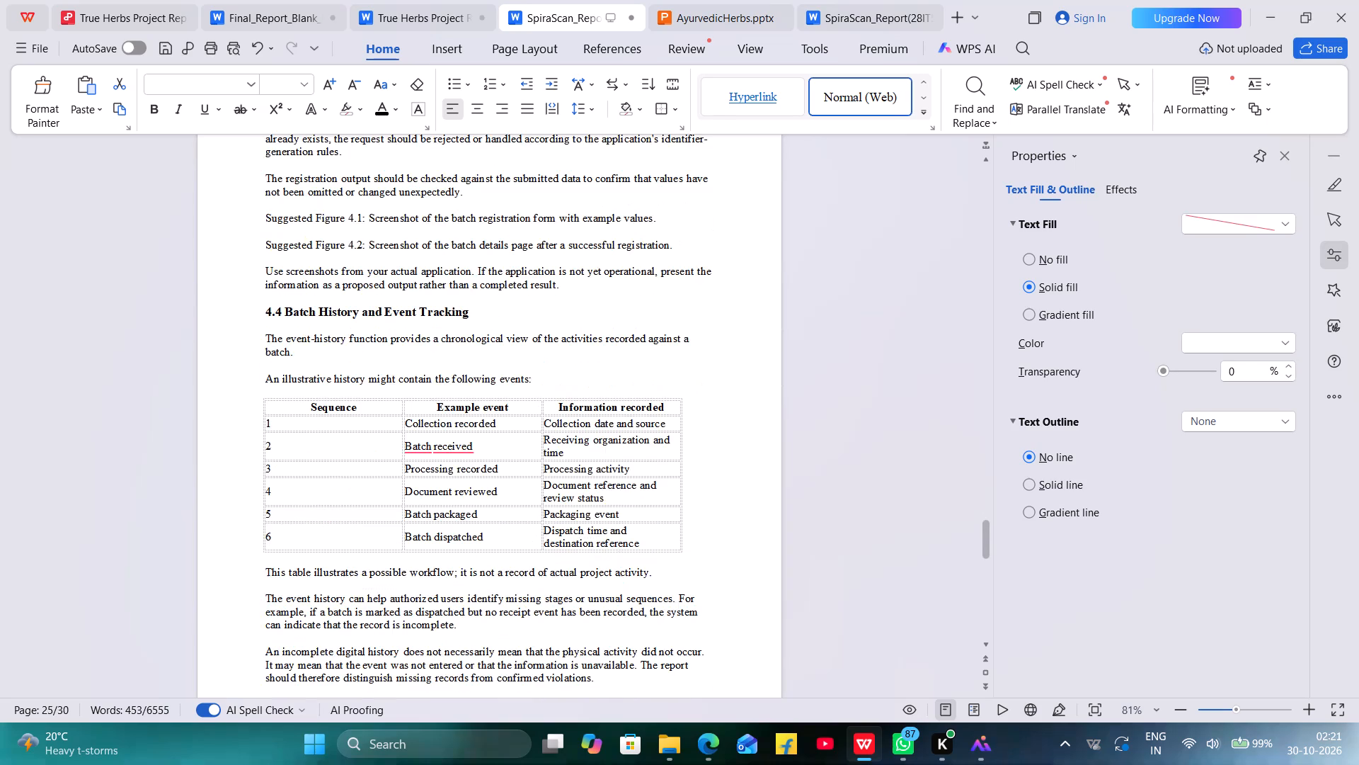
scroll(524, 381, down, 18)
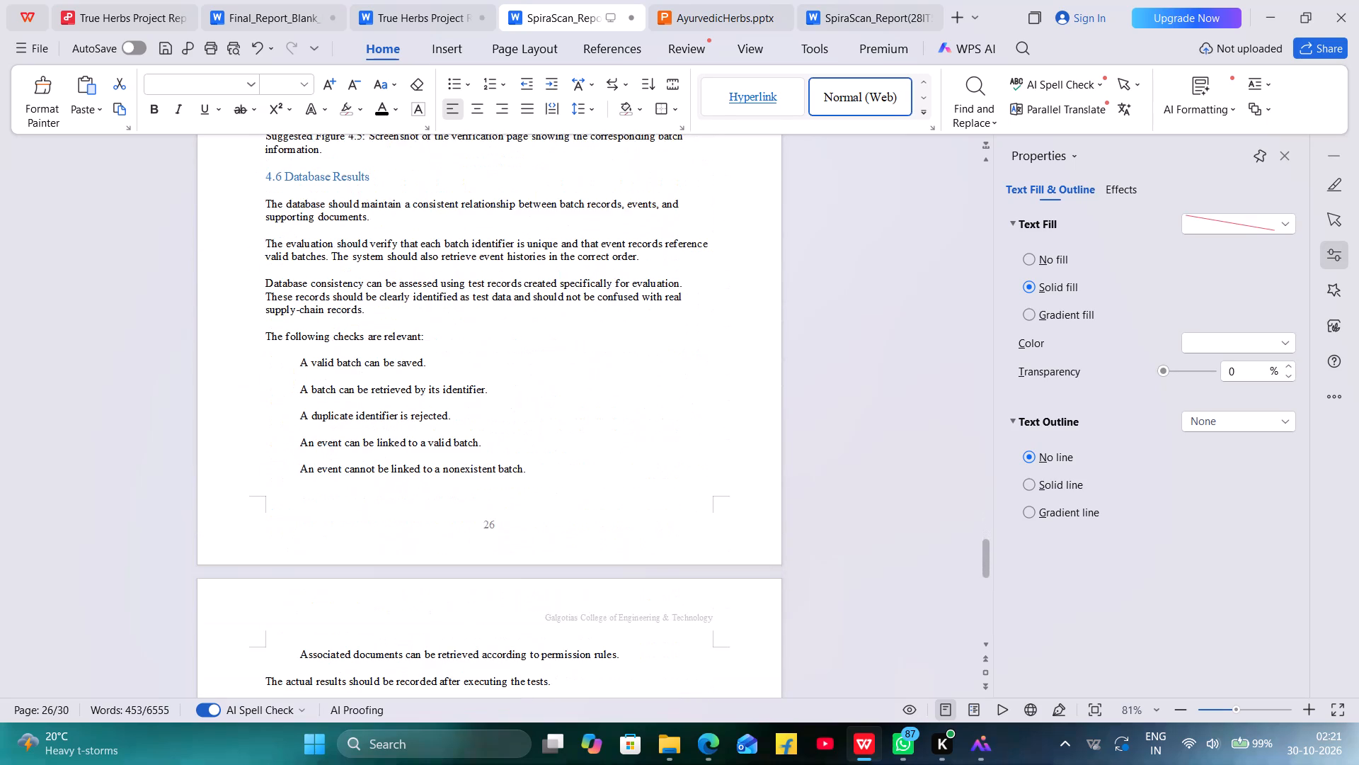
scroll(524, 381, down, 20)
scroll(524, 381, down, 5)
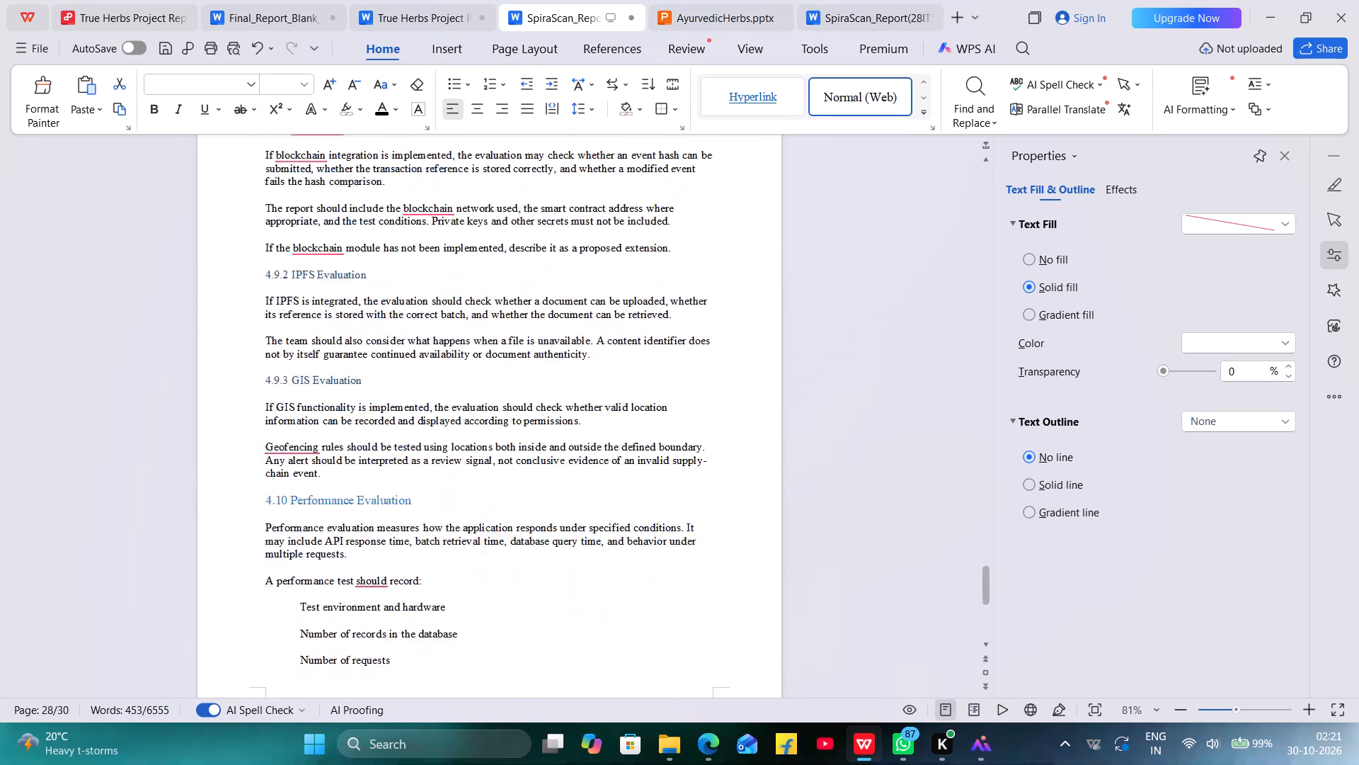
scroll(524, 381, down, 8)
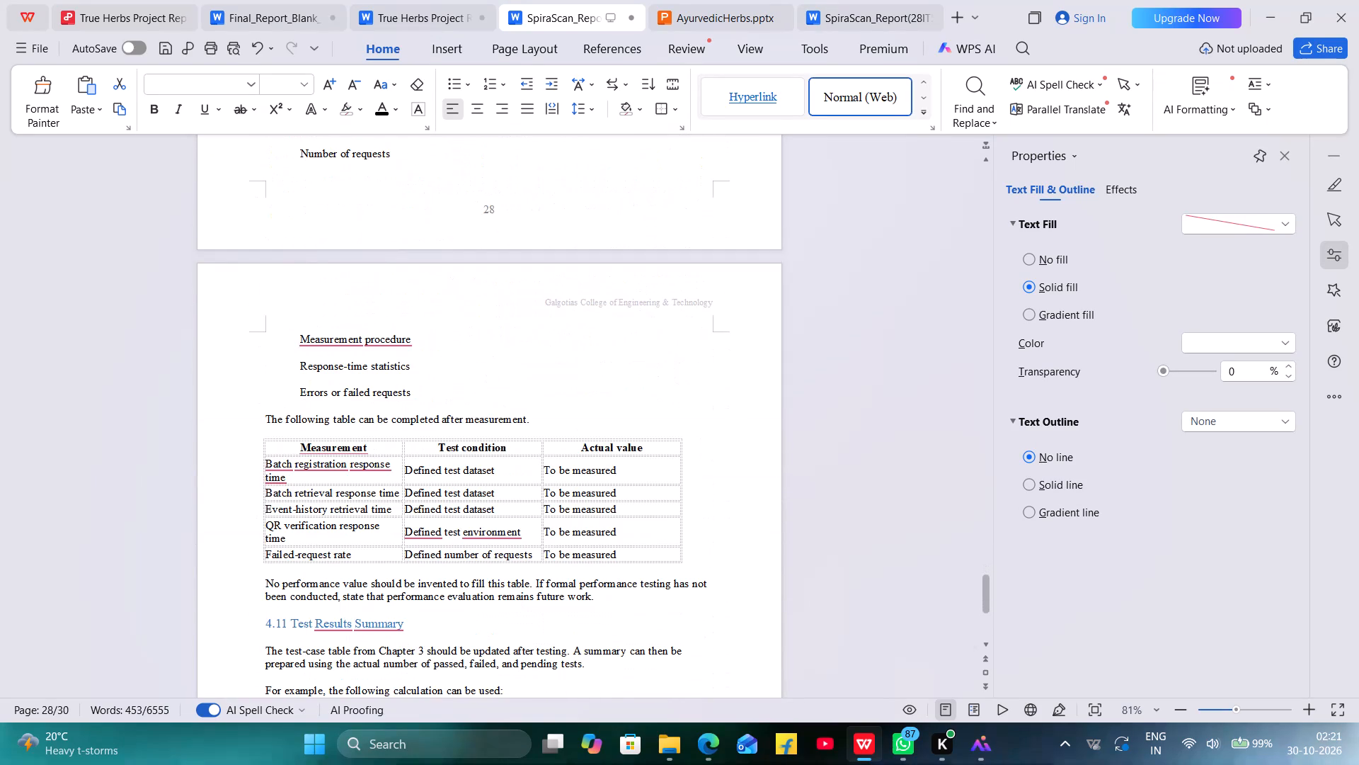
scroll(524, 381, down, 15)
scroll(524, 381, down, 6)
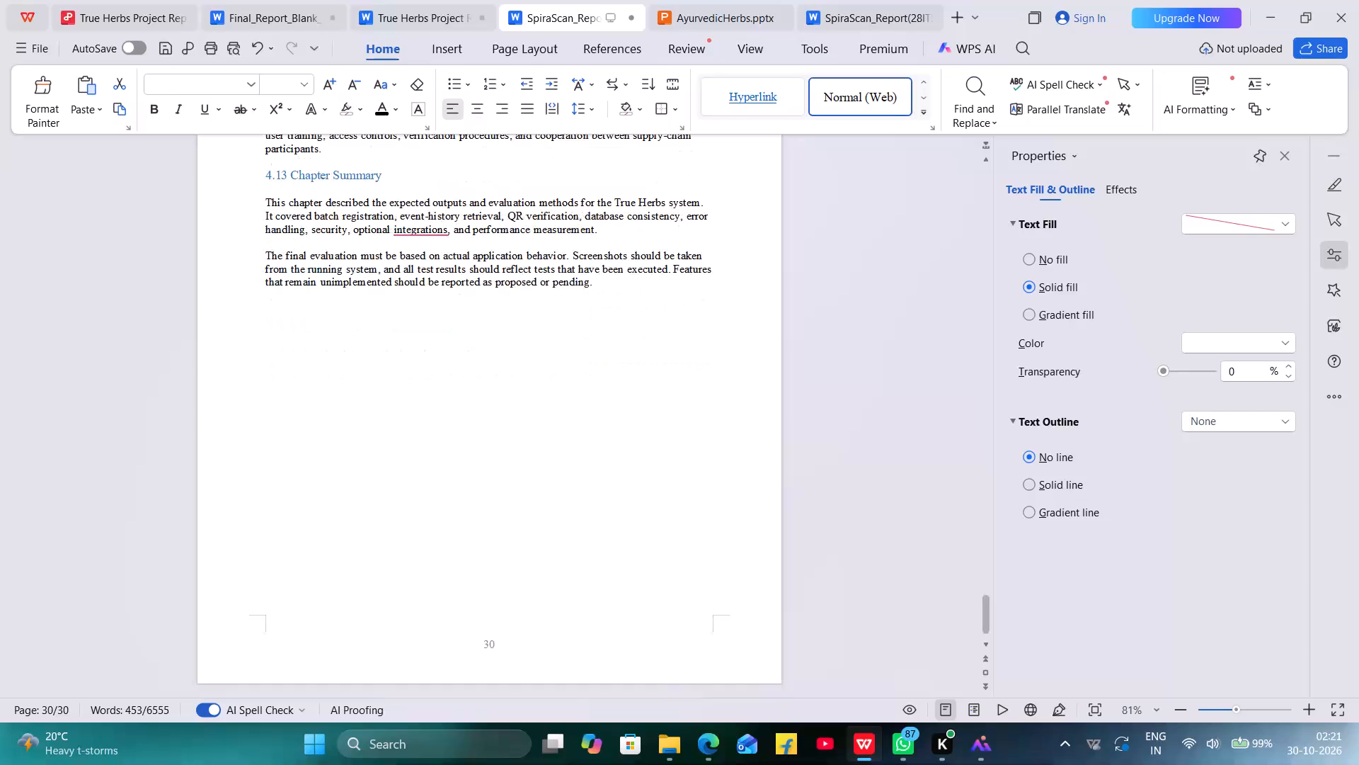
Make the "4.13 Chapter Summary" heading bold.
scroll(524, 381, up, 2)
drag(416, 290, 415, 290)
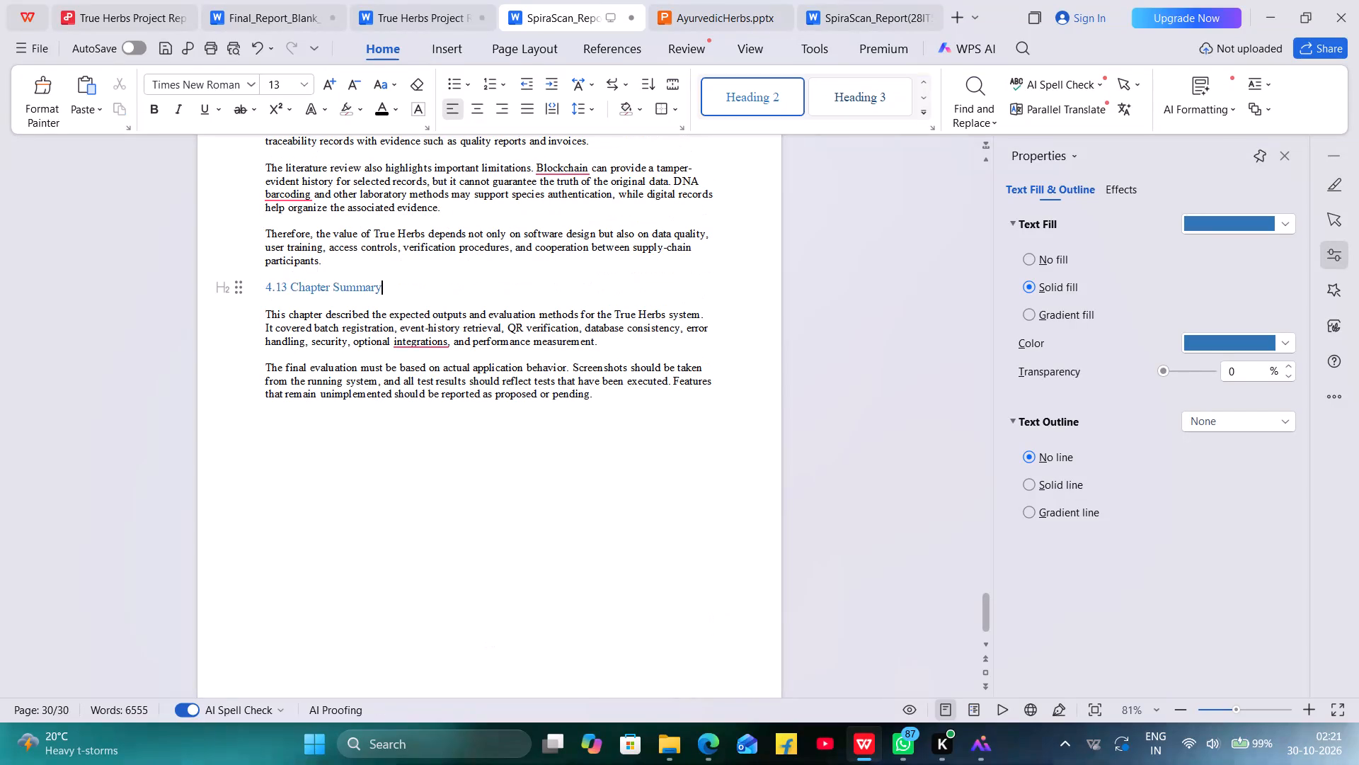
drag(415, 290, 233, 290)
click(154, 104)
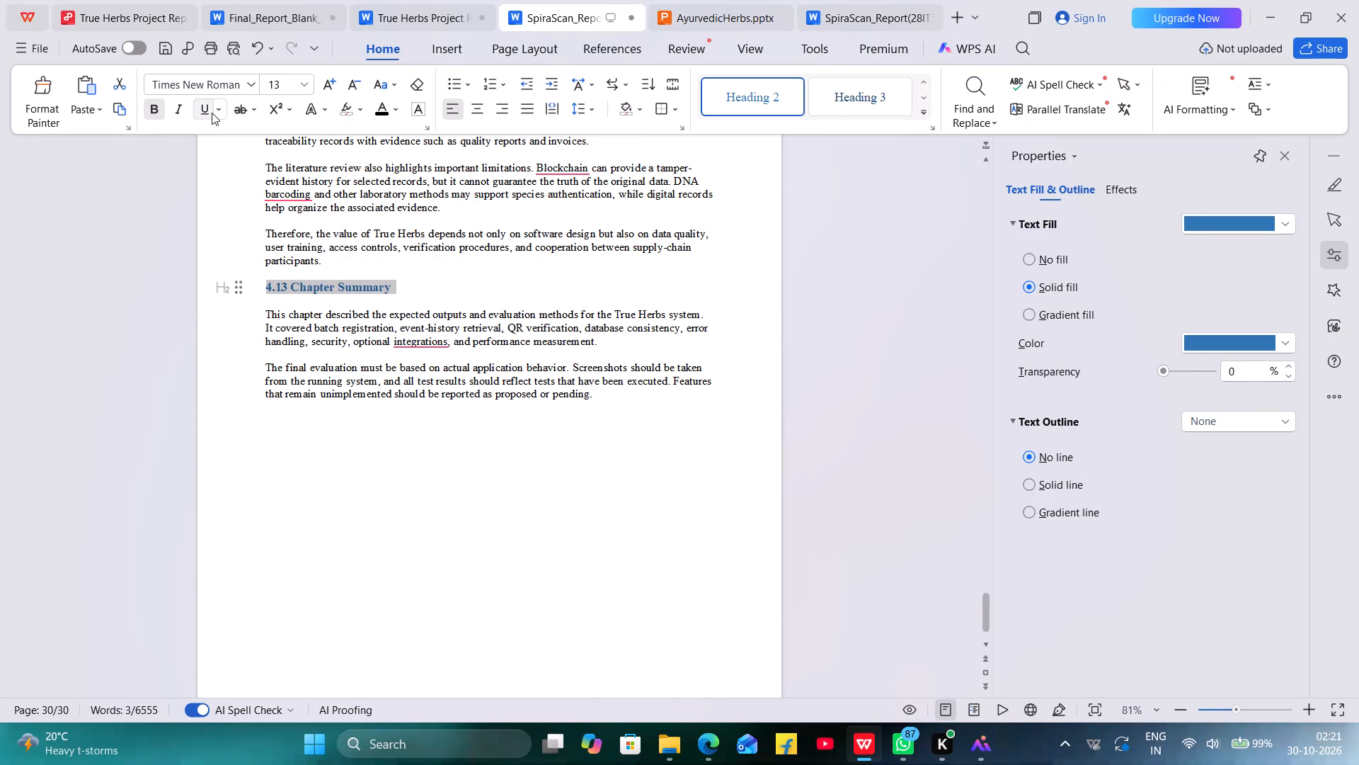
Format the "4.12 Discussion" heading as bold with black text.
scroll(308, 306, up, 7)
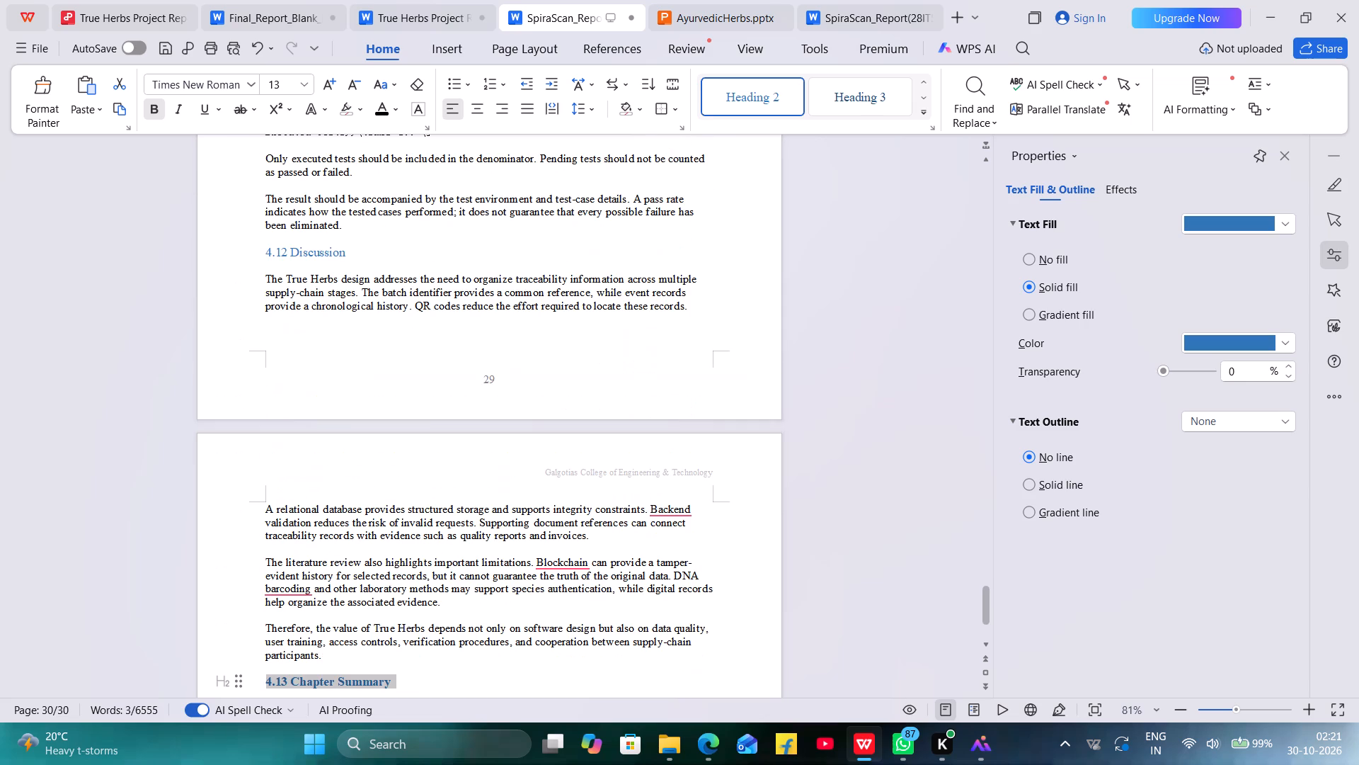
drag(355, 253, 159, 269)
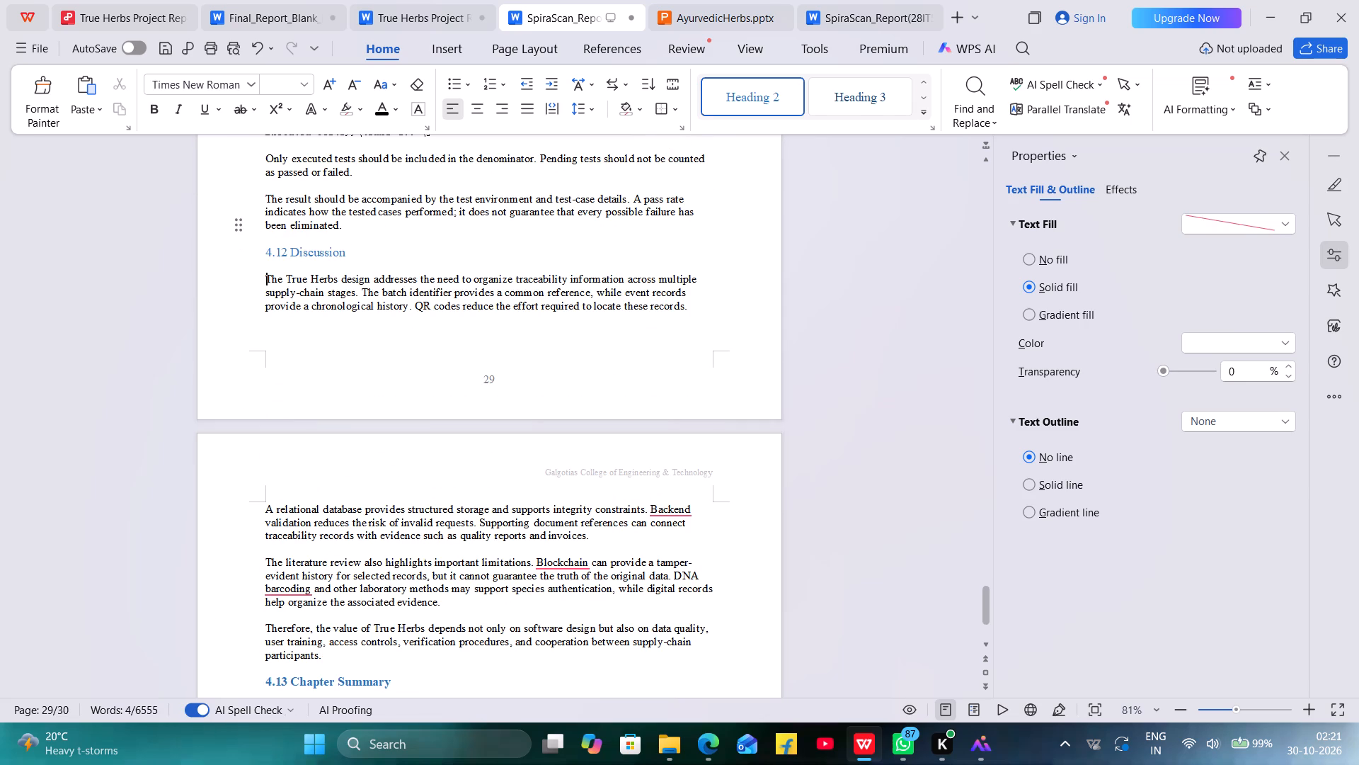
drag(159, 269, 174, 250)
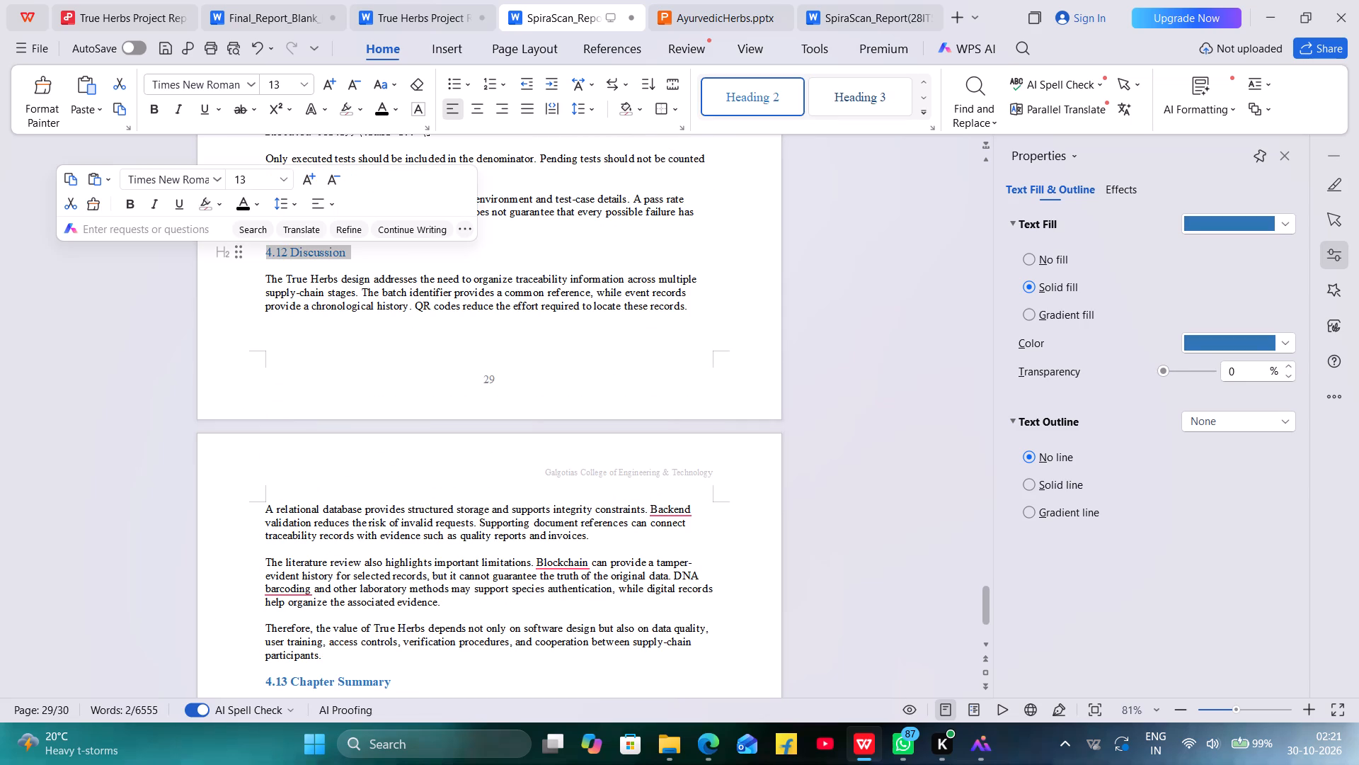
click(163, 113)
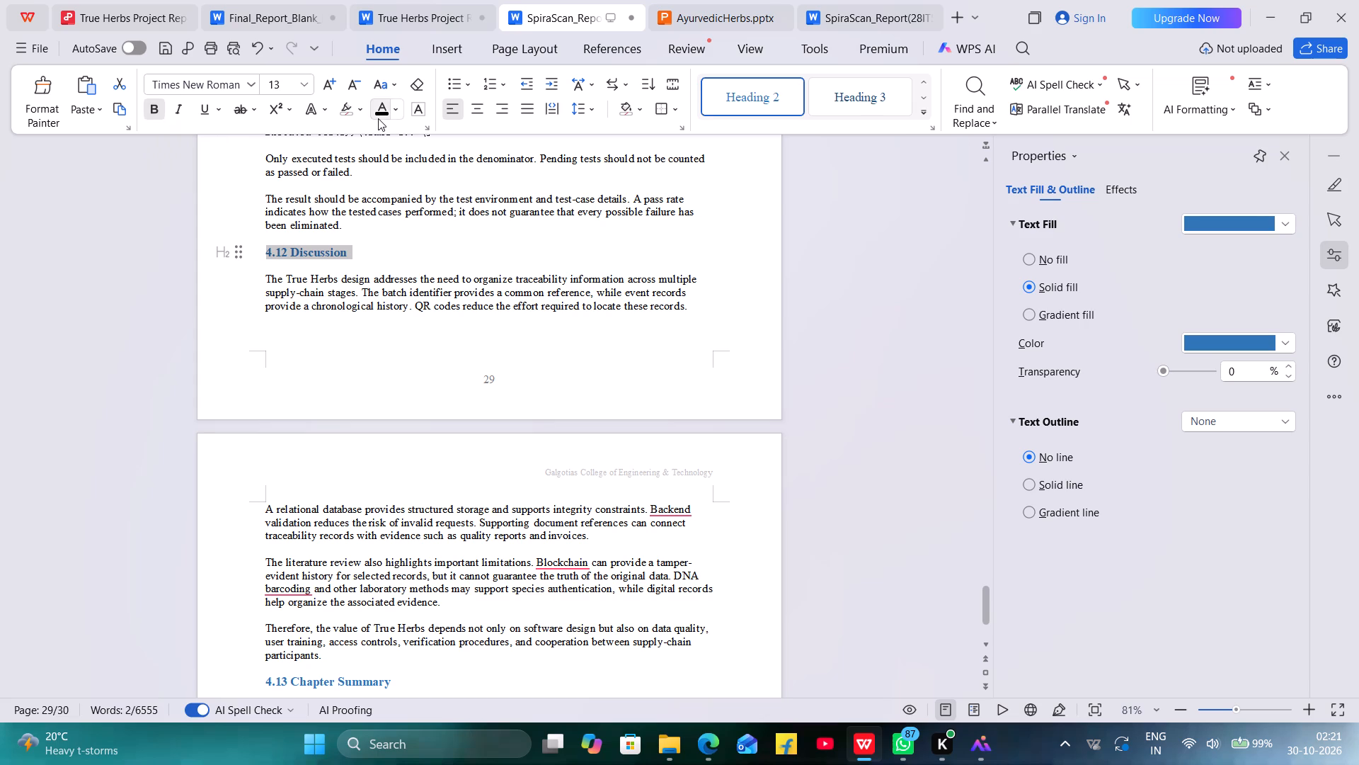
click(378, 118)
drag(410, 678, 409, 678)
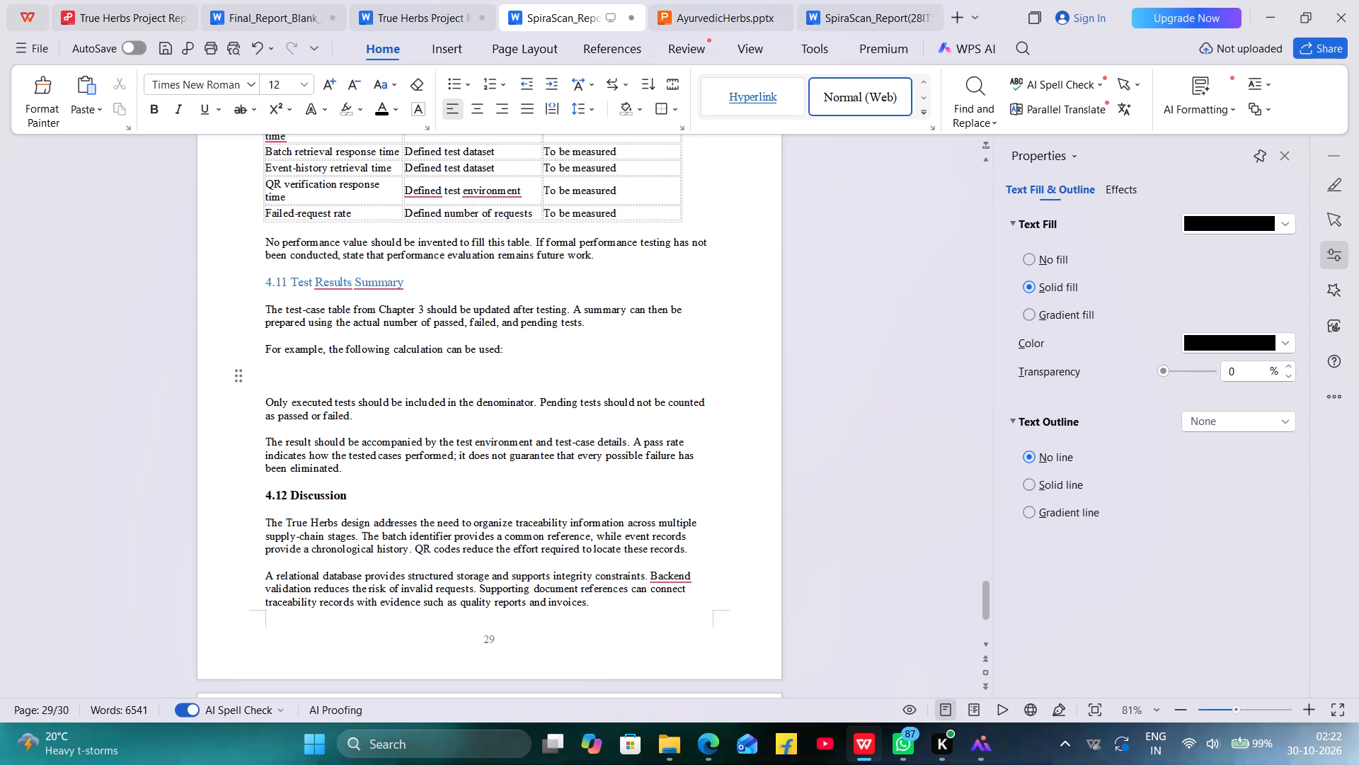
key(ctrl+v)
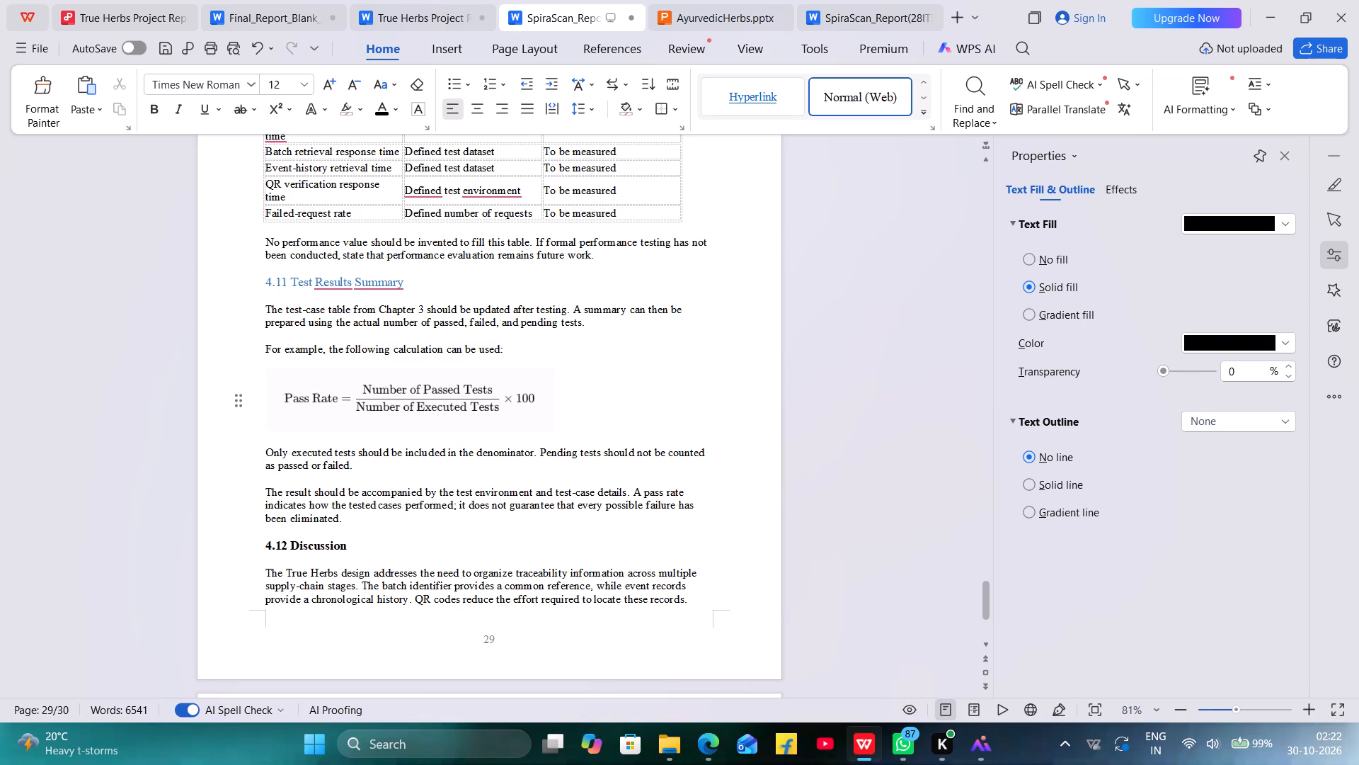
Format the "4.11 Test Results Summary" heading as bold with black text.
scroll(552, 381, up, 2)
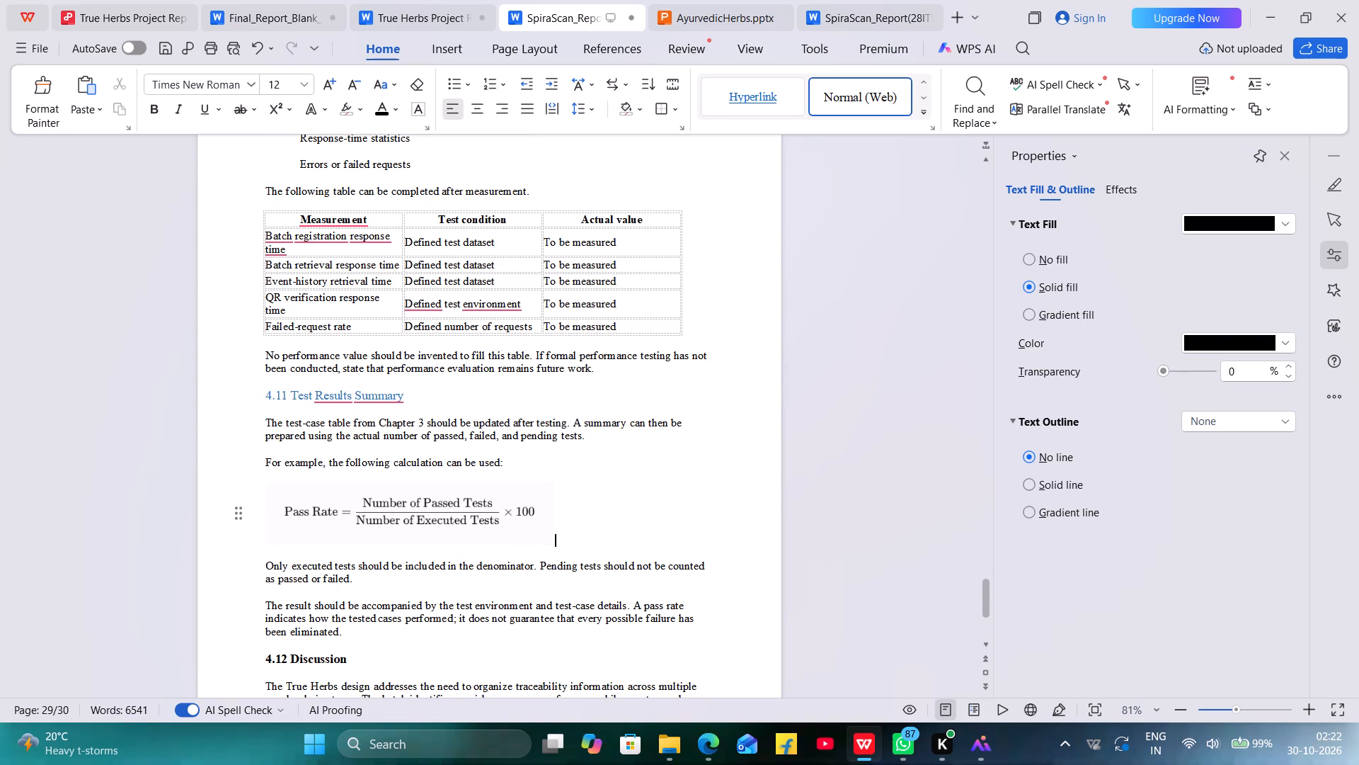
scroll(563, 458, up, 2)
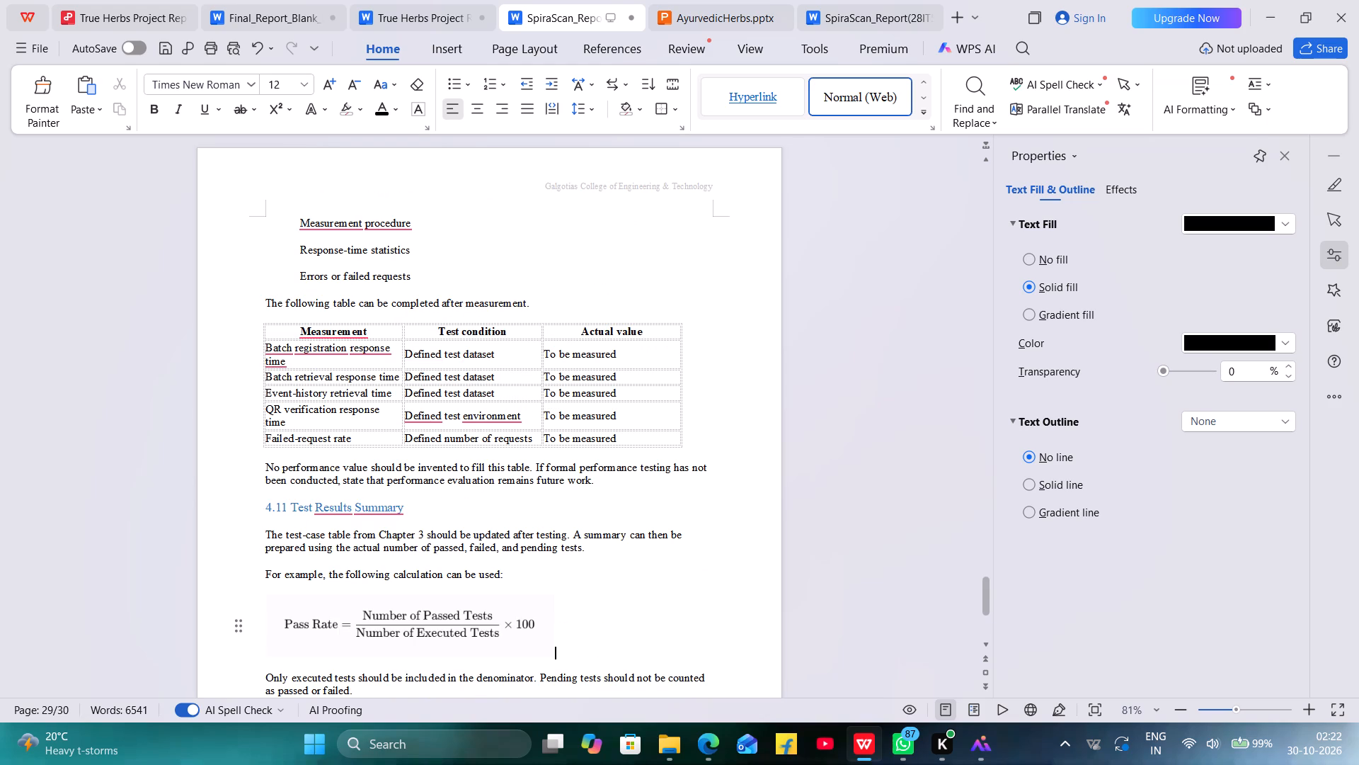
drag(419, 509, 253, 505)
click(130, 467)
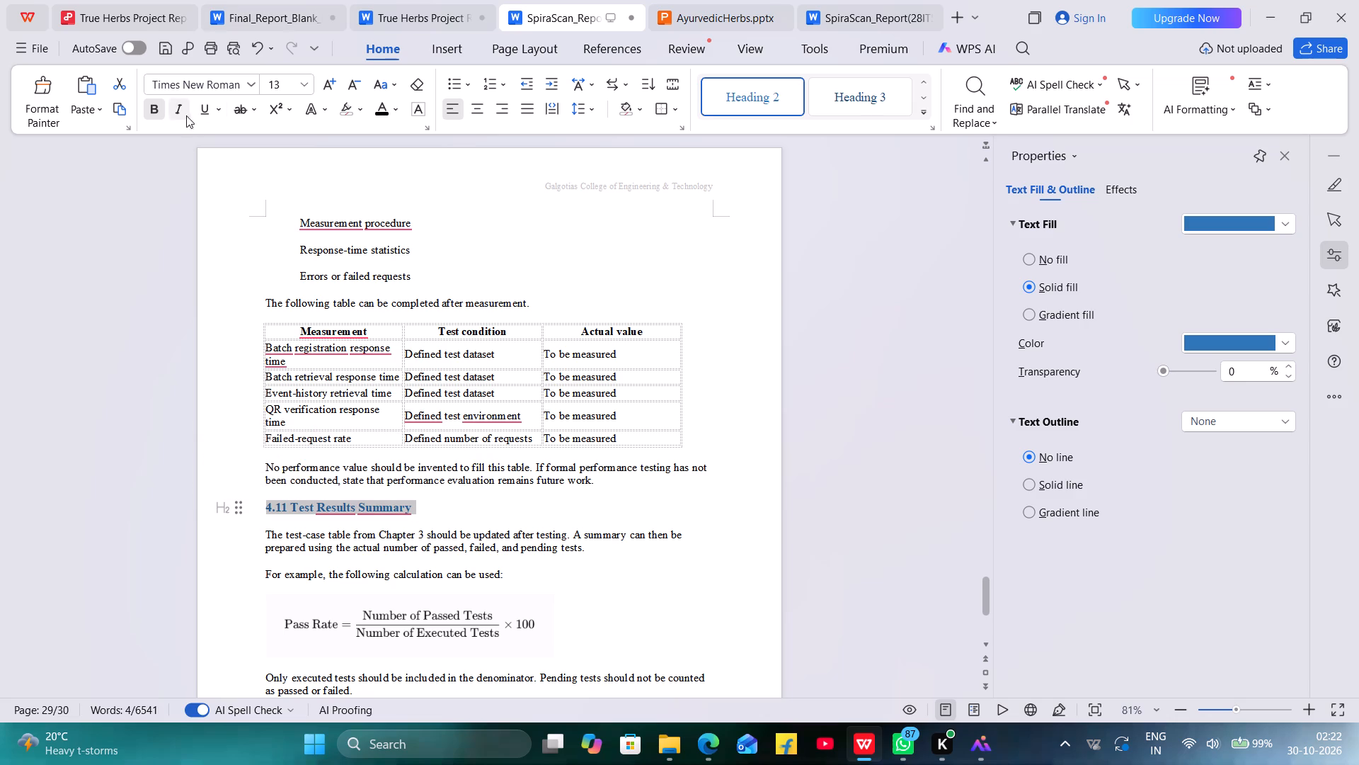
click(389, 113)
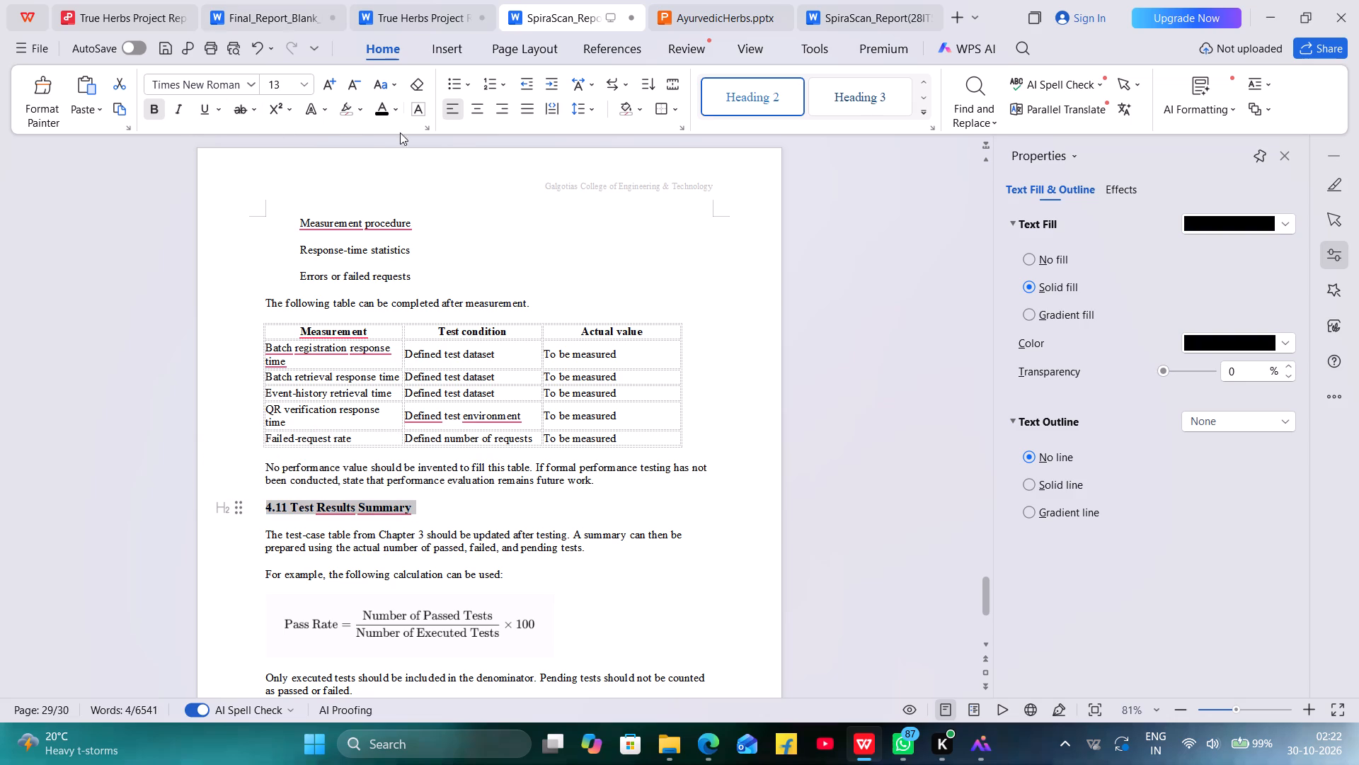
Check section 4.10's list in ChatGPT and number the report's six performance-test items, from "Test environment and hardware" to "Errors or failed requests", starting at 1.
scroll(396, 299, up, 1)
scroll(396, 299, down, 1)
scroll(396, 299, up, 2)
scroll(416, 391, up, 1)
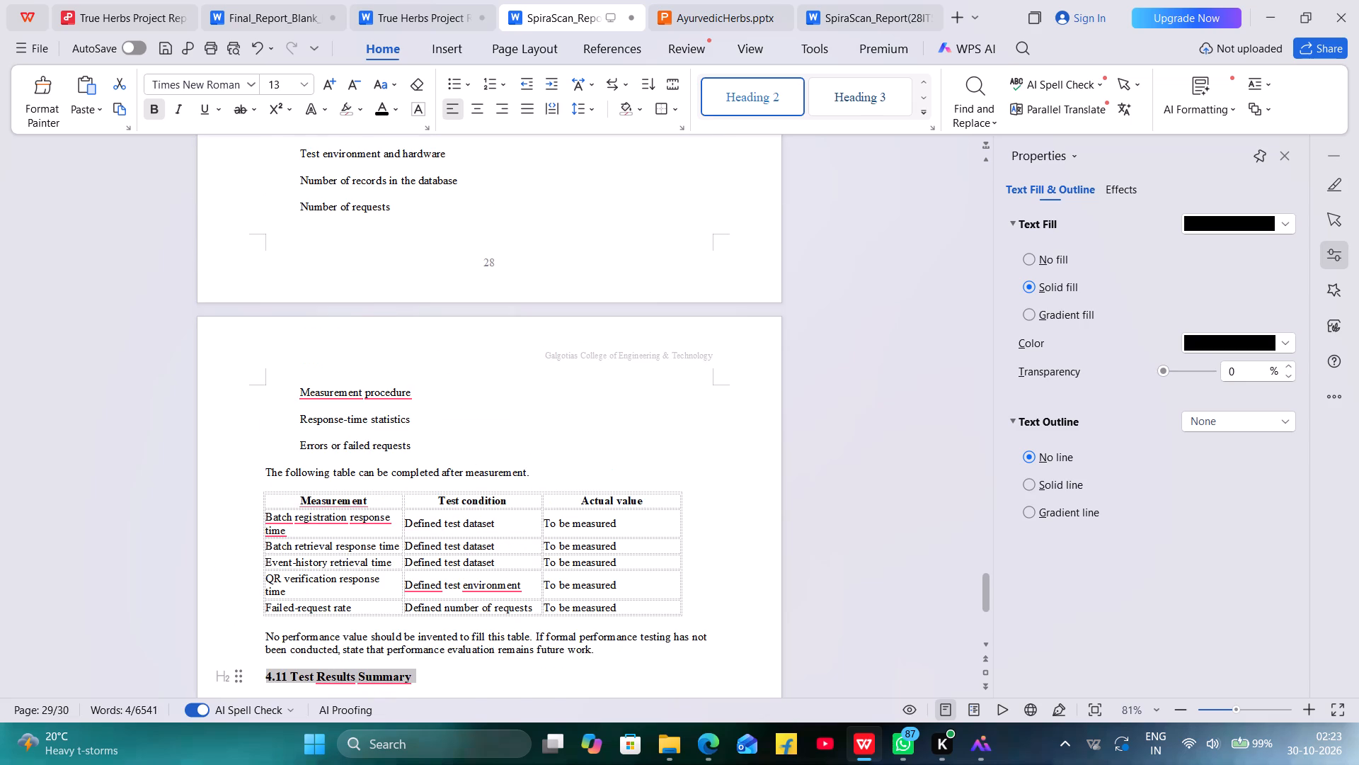
scroll(429, 435, up, 2)
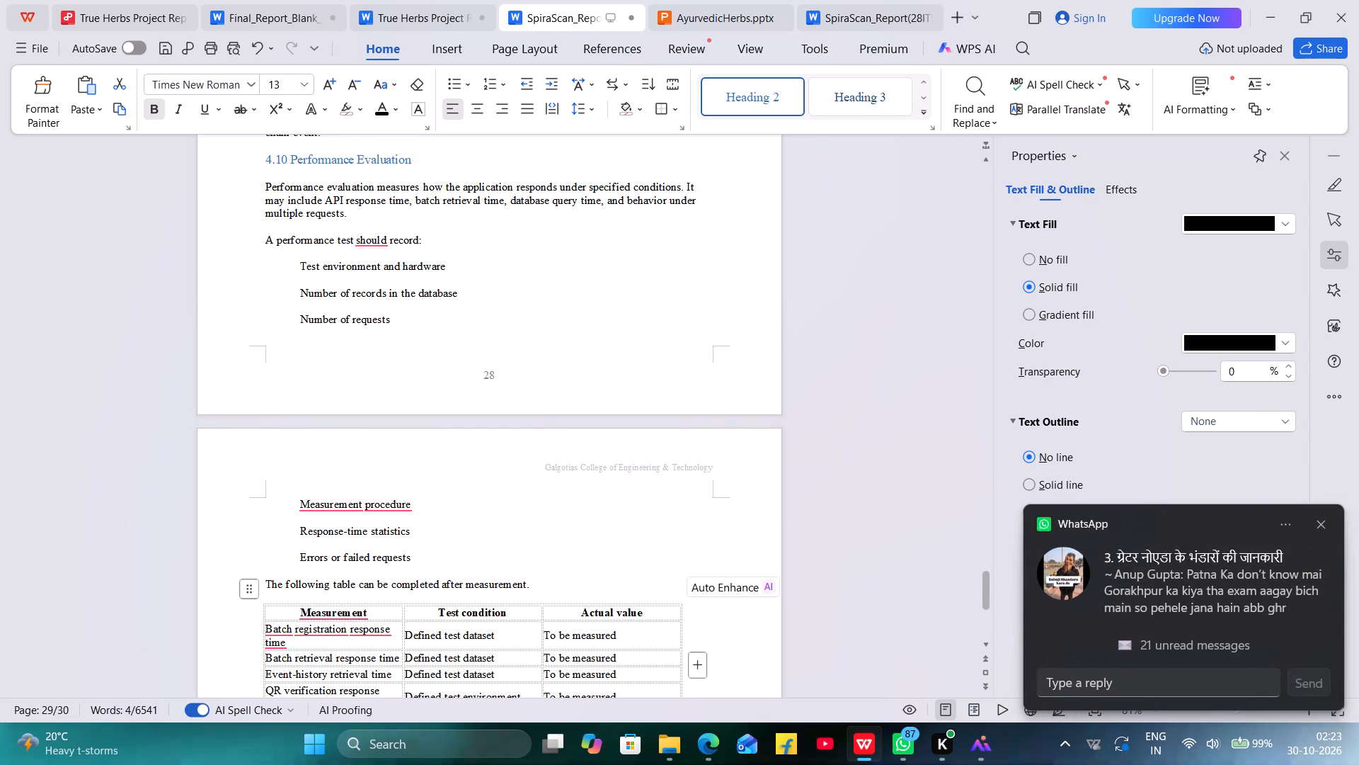
click(710, 750)
scroll(648, 507, up, 3)
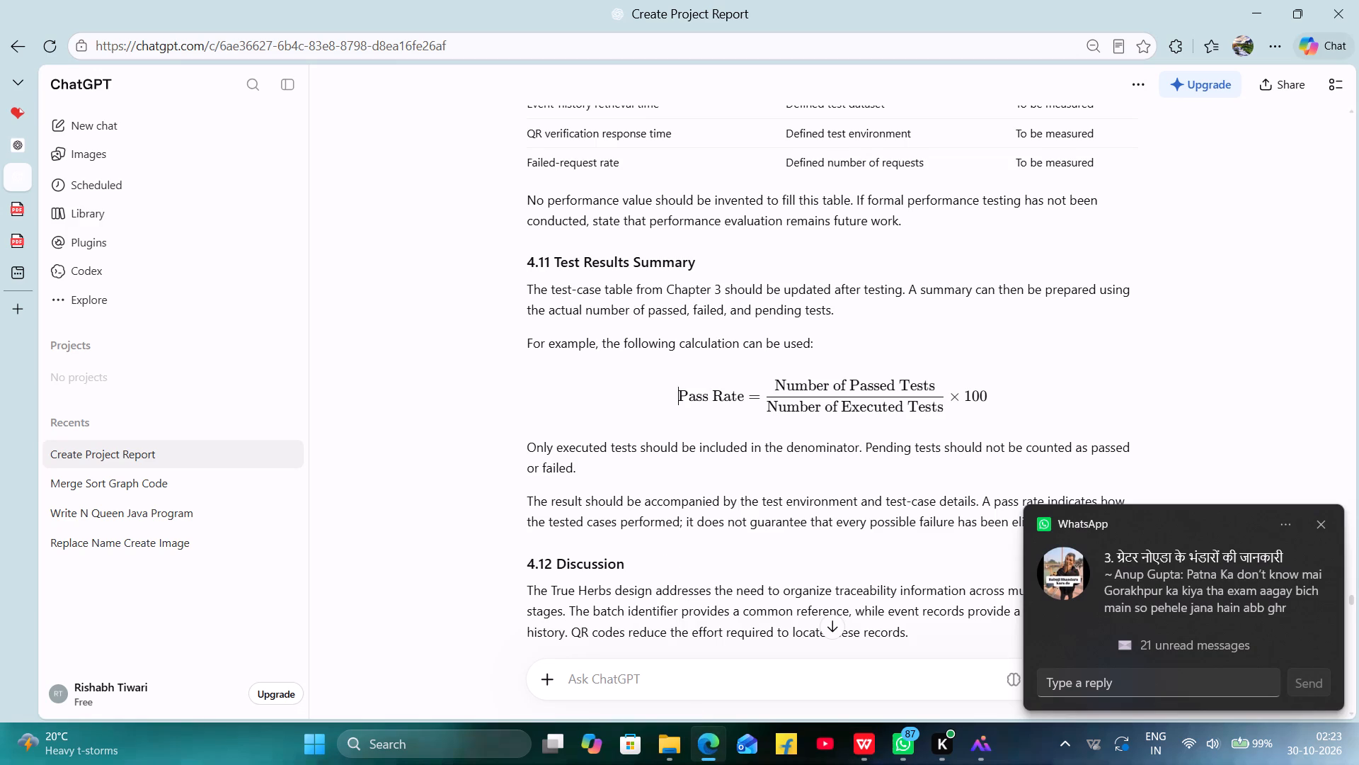
scroll(648, 507, up, 3)
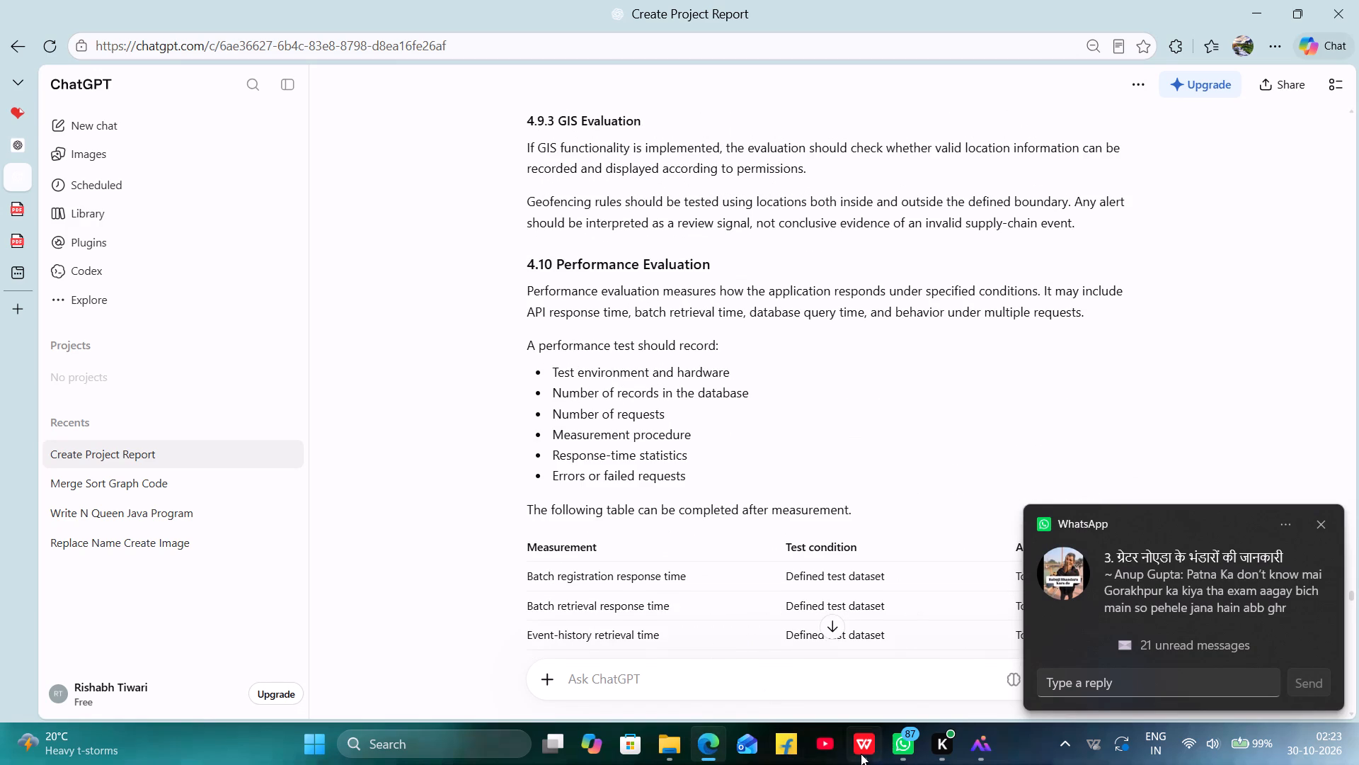
click(861, 754)
drag(441, 560, 305, 295)
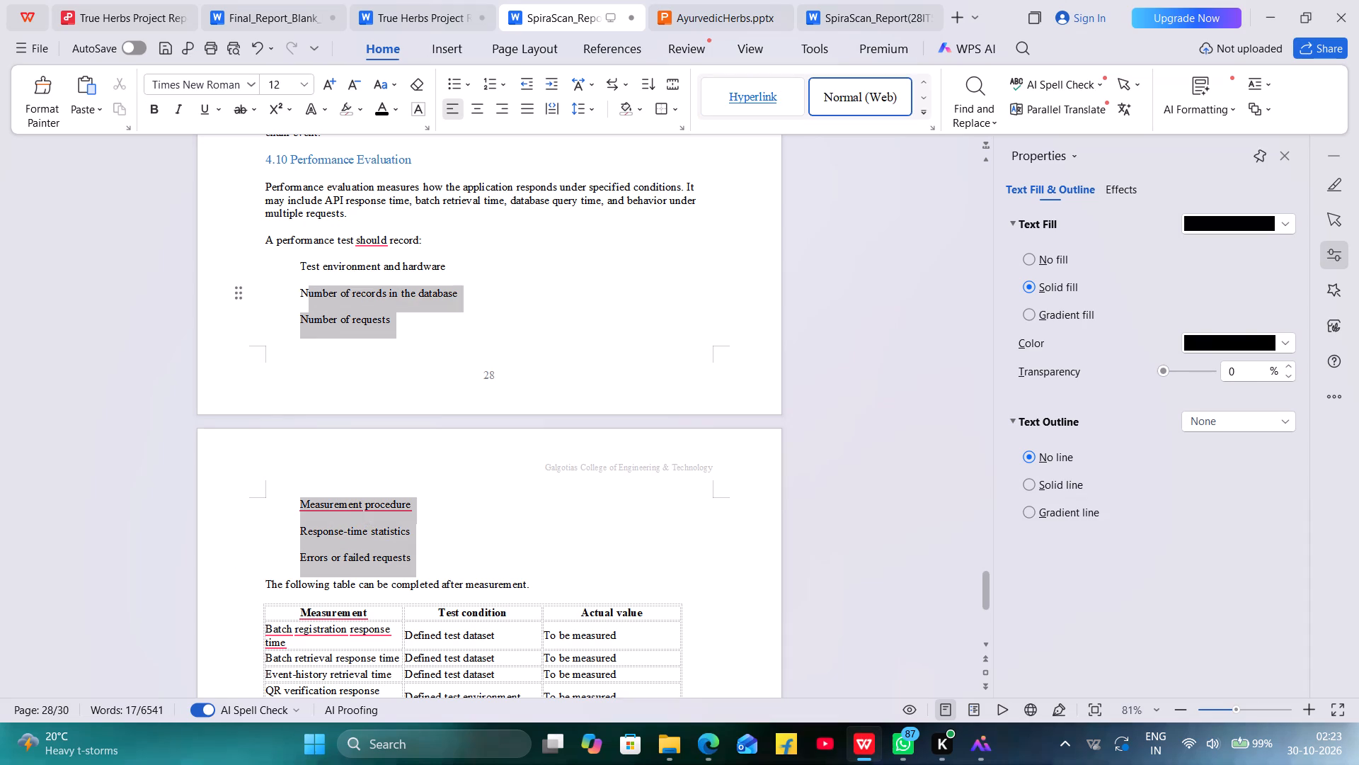
drag(305, 295, 294, 266)
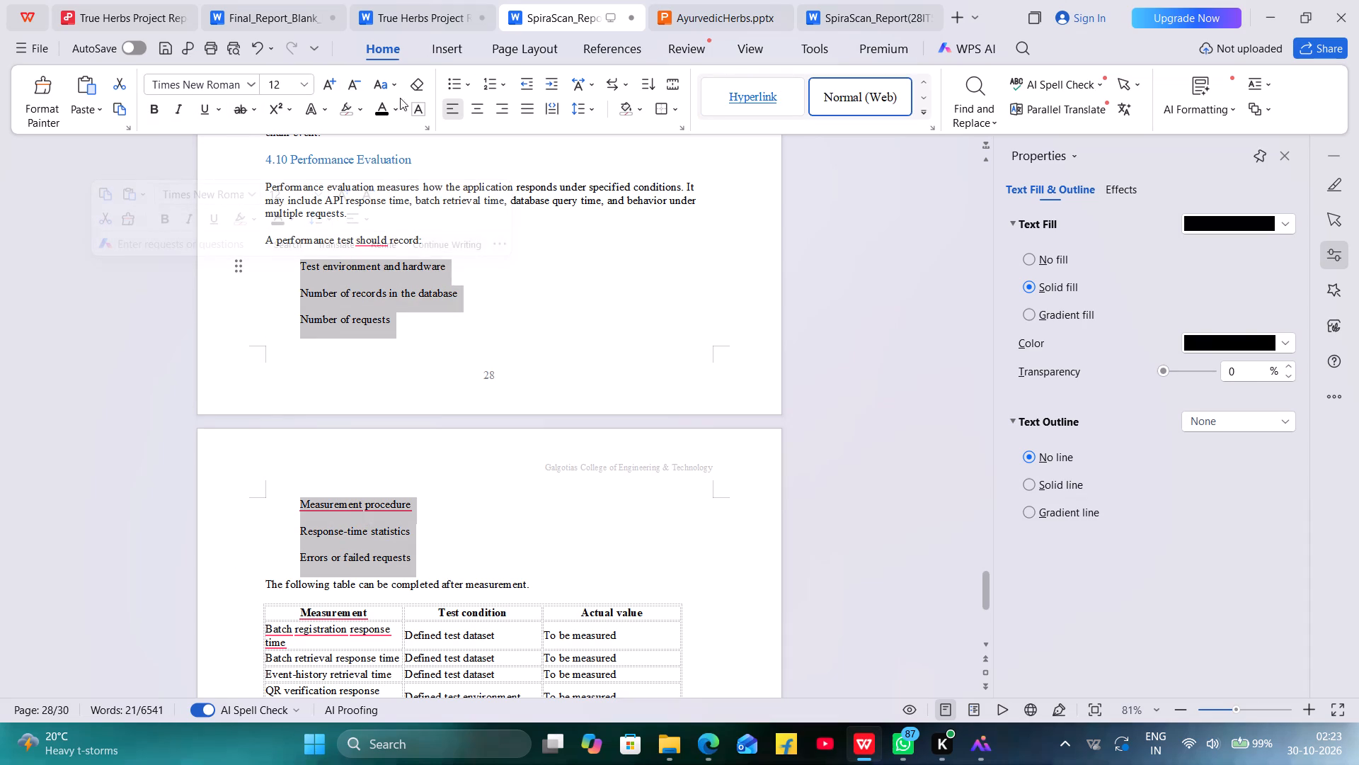
click(495, 84)
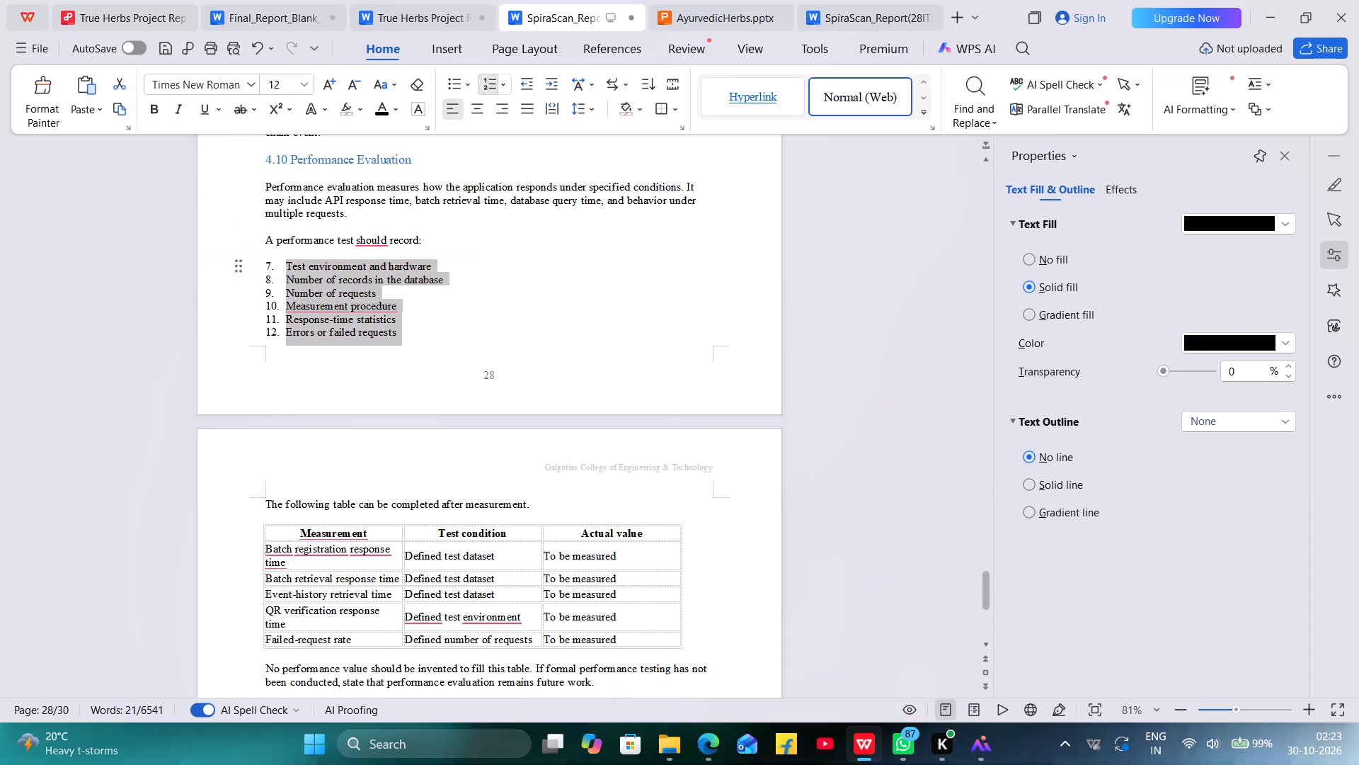
click(268, 269)
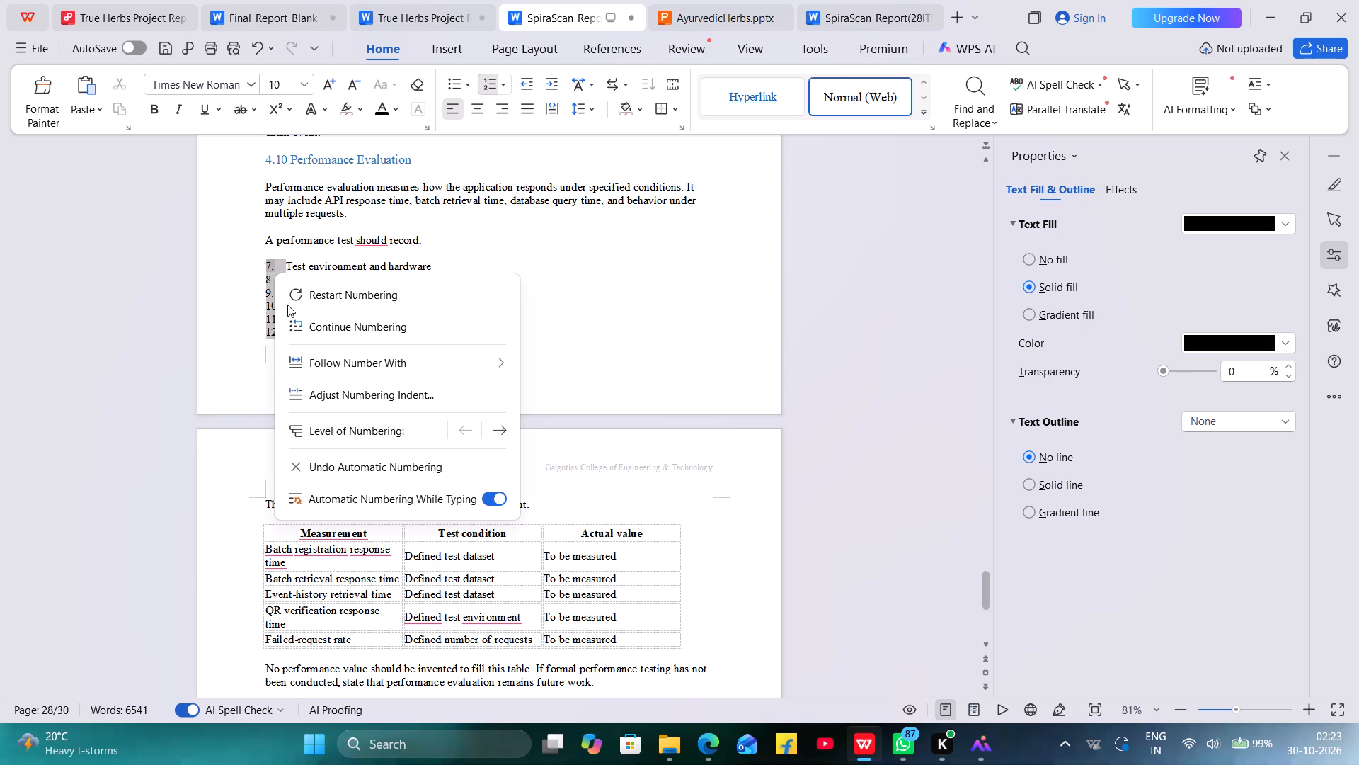
click(306, 298)
scroll(342, 309, up, 3)
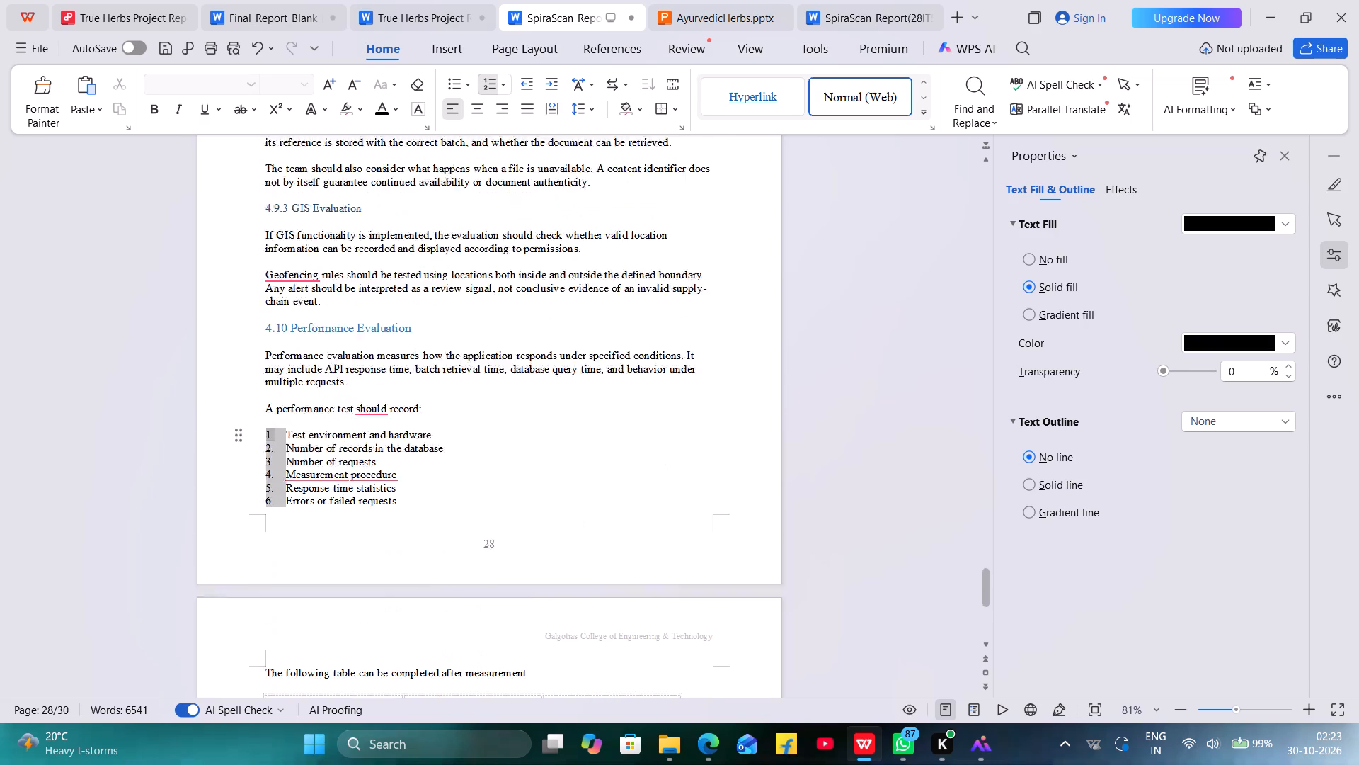
Format the "4.10 Performance Evaluation" and "4.9.3 GIS Evaluation" headings as bold with black text.
scroll(359, 342, up, 1)
drag(423, 381, 222, 378)
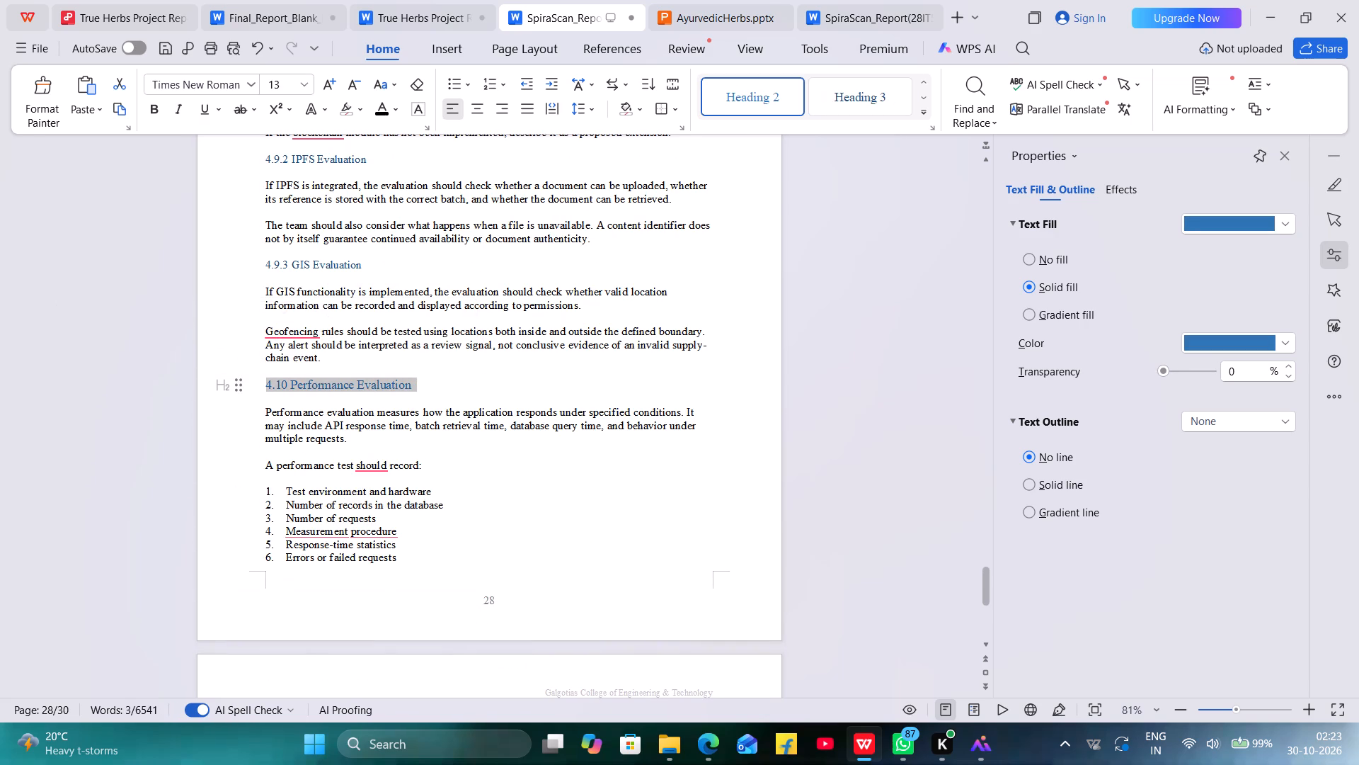
click(156, 108)
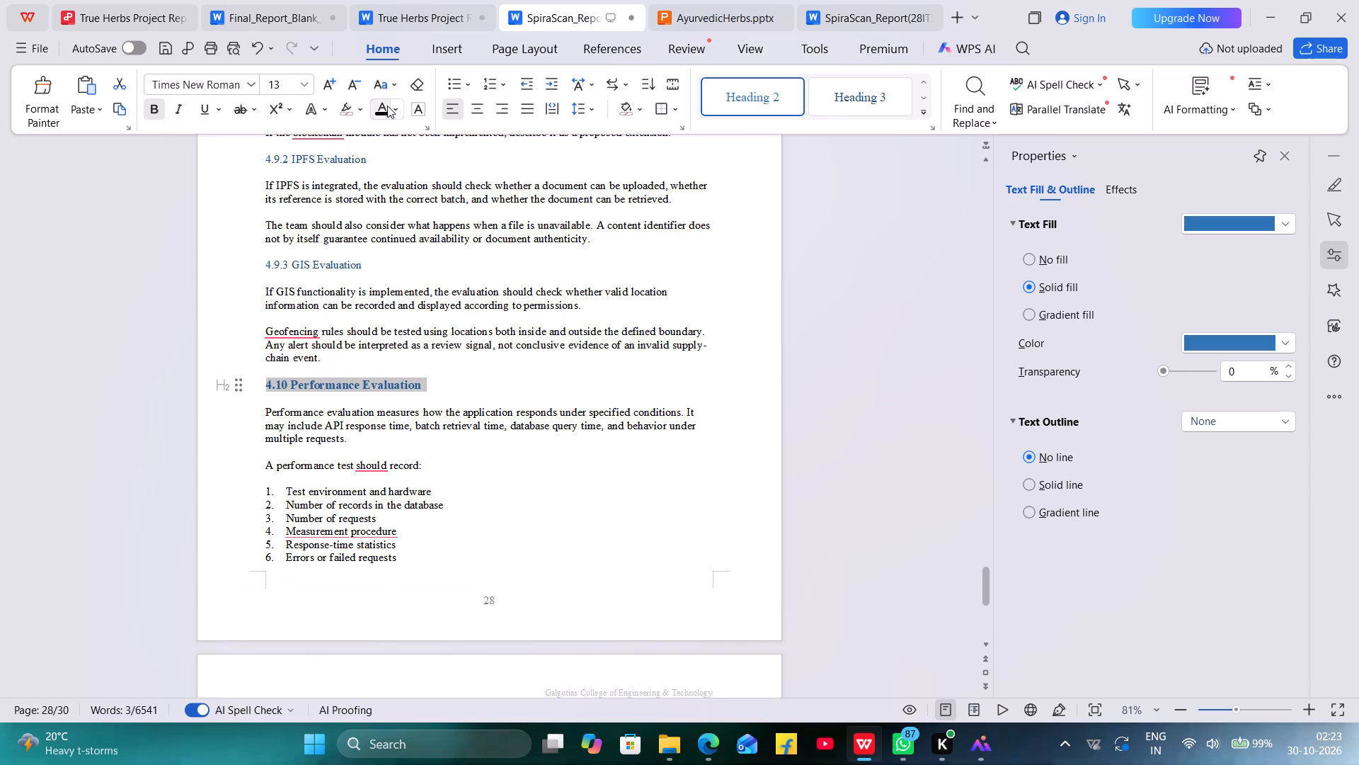
click(384, 108)
drag(377, 263, 226, 261)
click(151, 113)
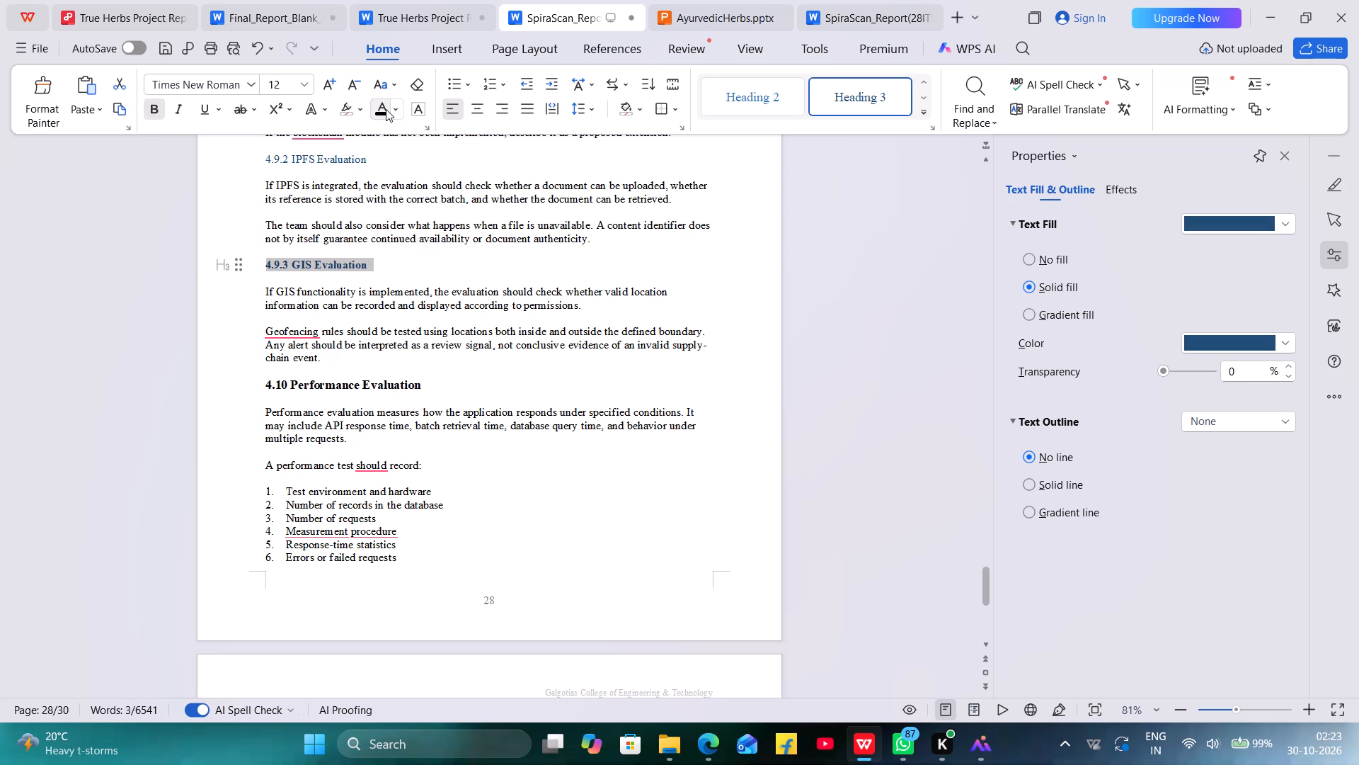
click(386, 109)
Make the "4.9.2 IPFS Evaluation" heading bold.
drag(386, 164, 251, 161)
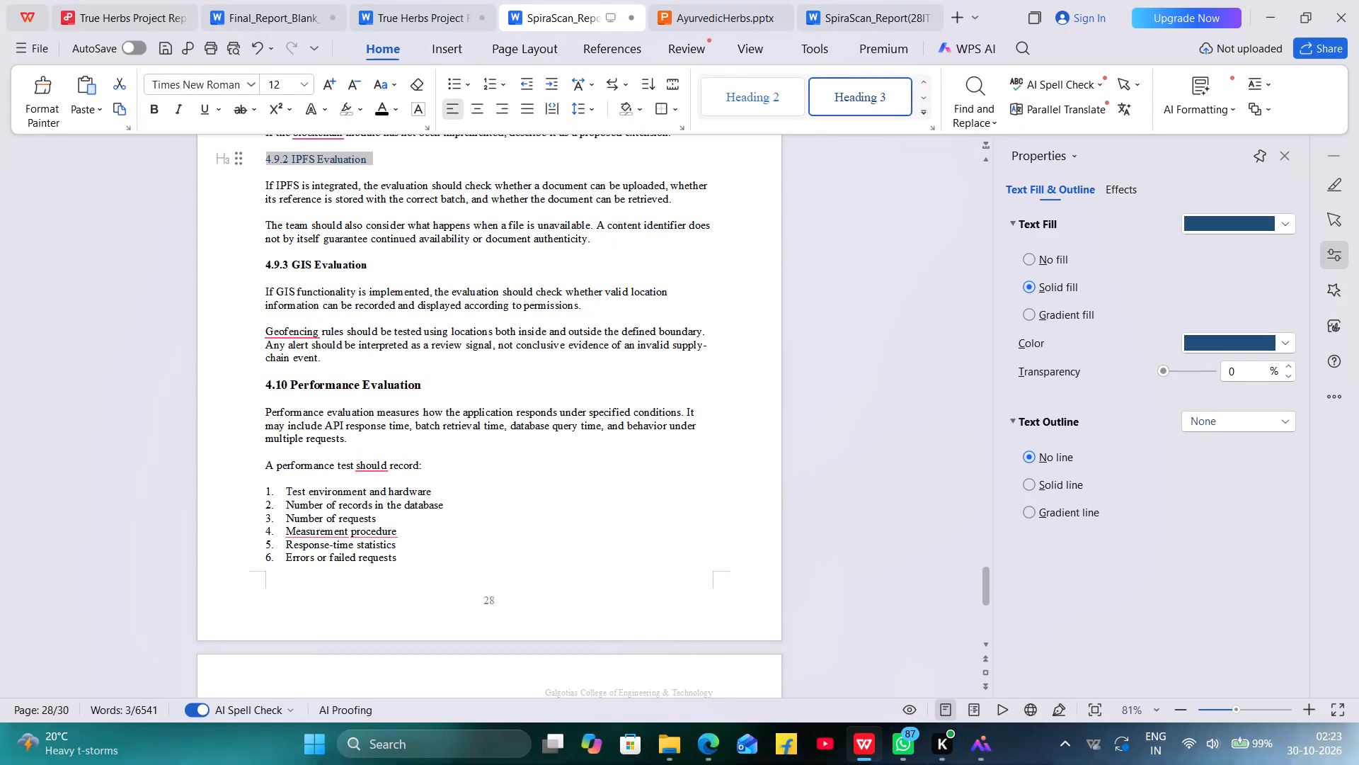
drag(251, 161, 250, 161)
click(134, 109)
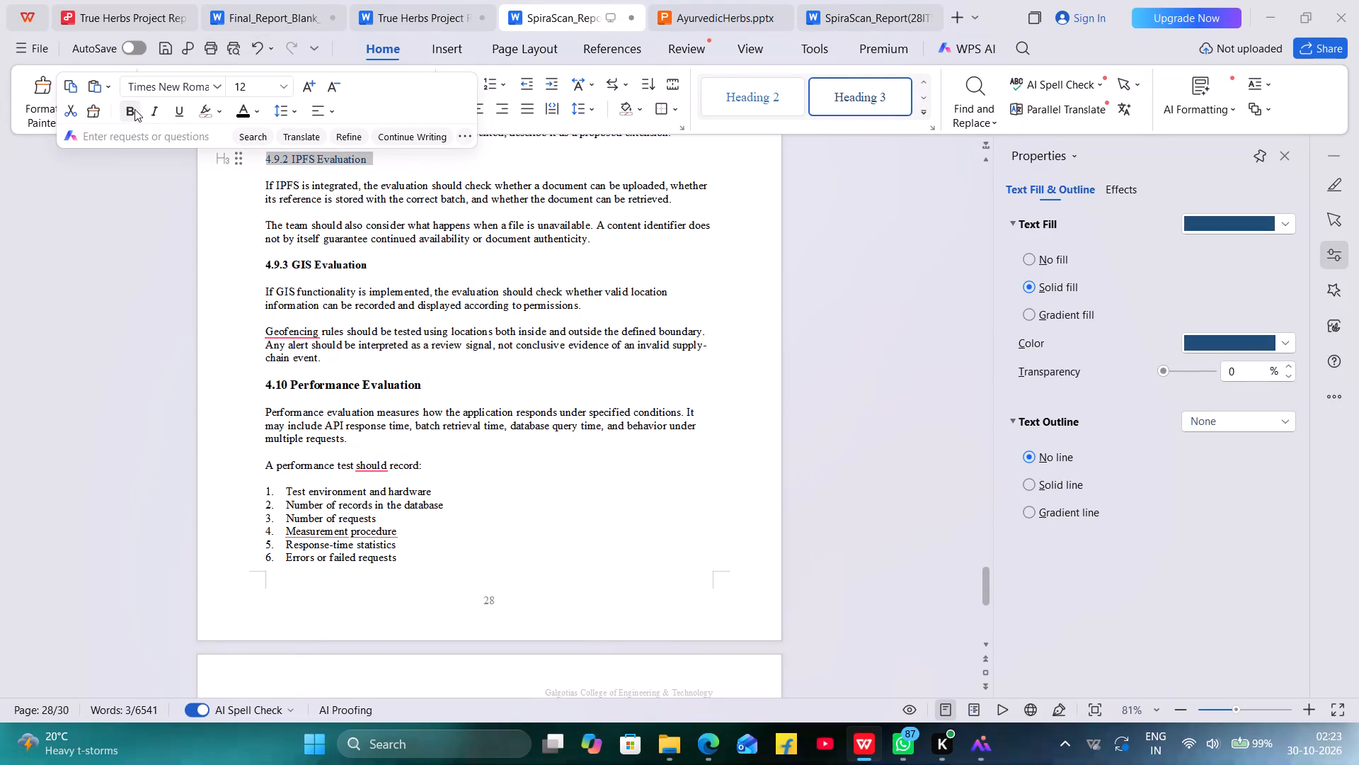
click(416, 170)
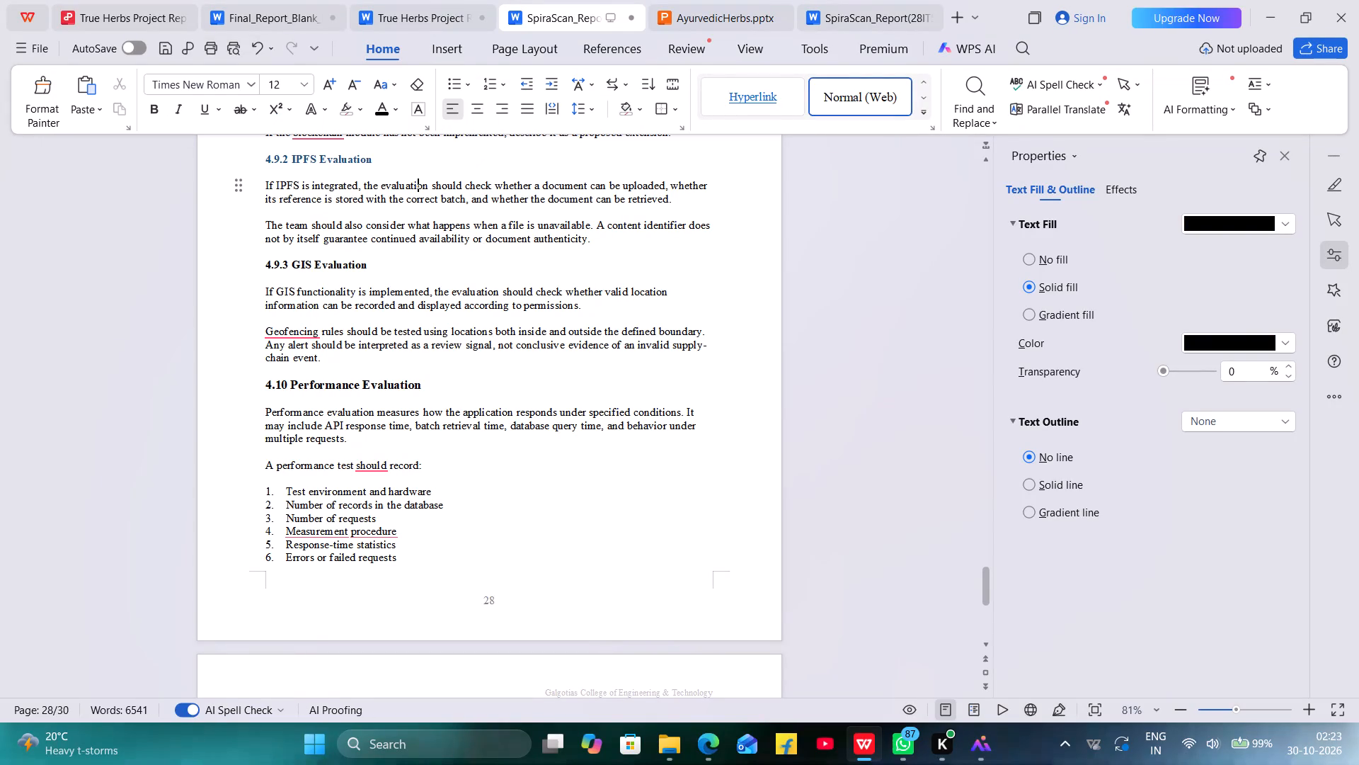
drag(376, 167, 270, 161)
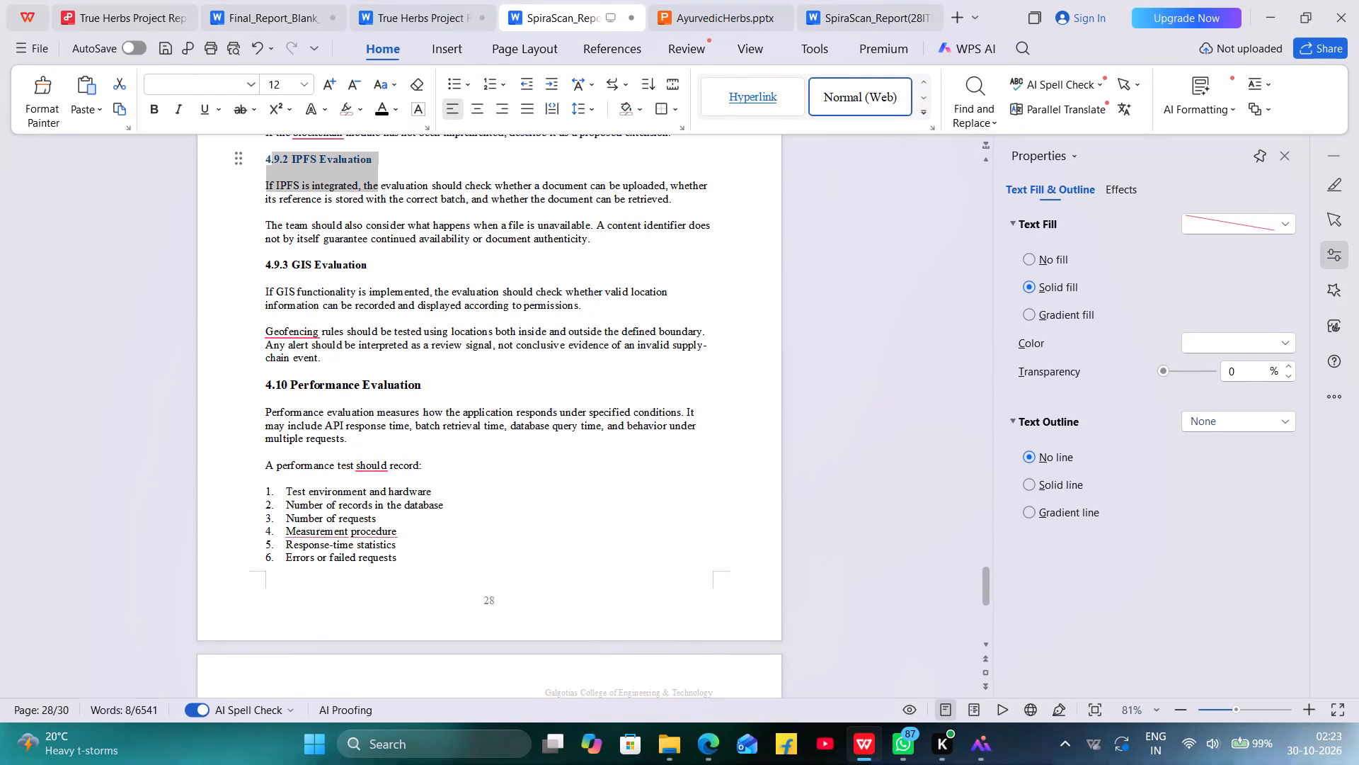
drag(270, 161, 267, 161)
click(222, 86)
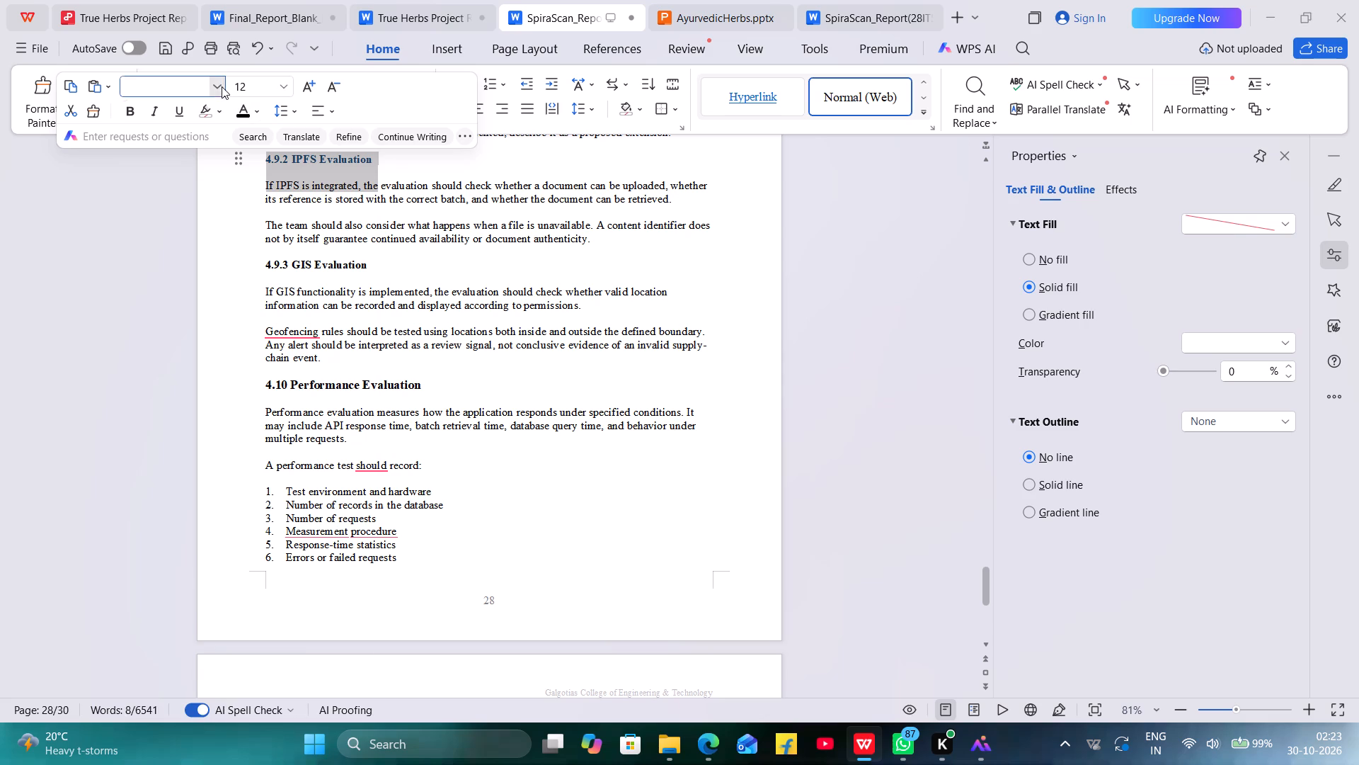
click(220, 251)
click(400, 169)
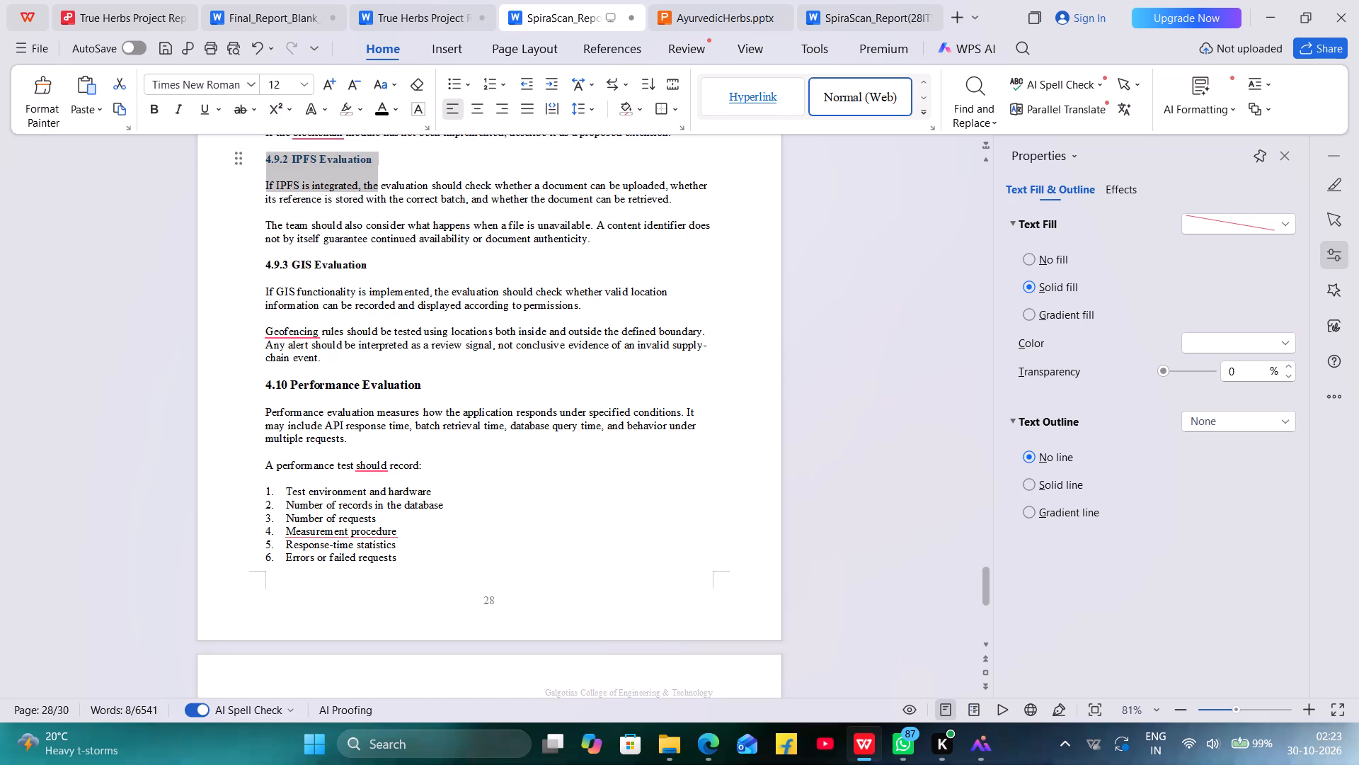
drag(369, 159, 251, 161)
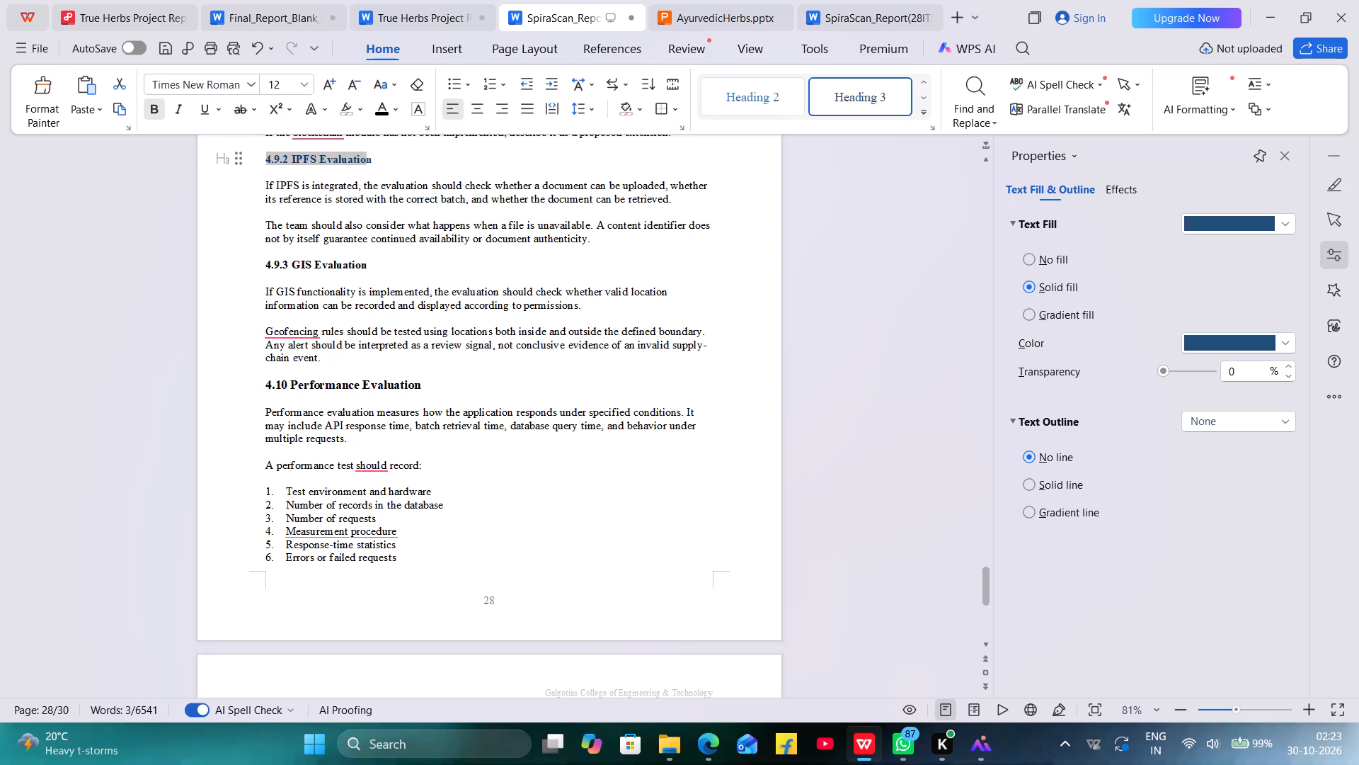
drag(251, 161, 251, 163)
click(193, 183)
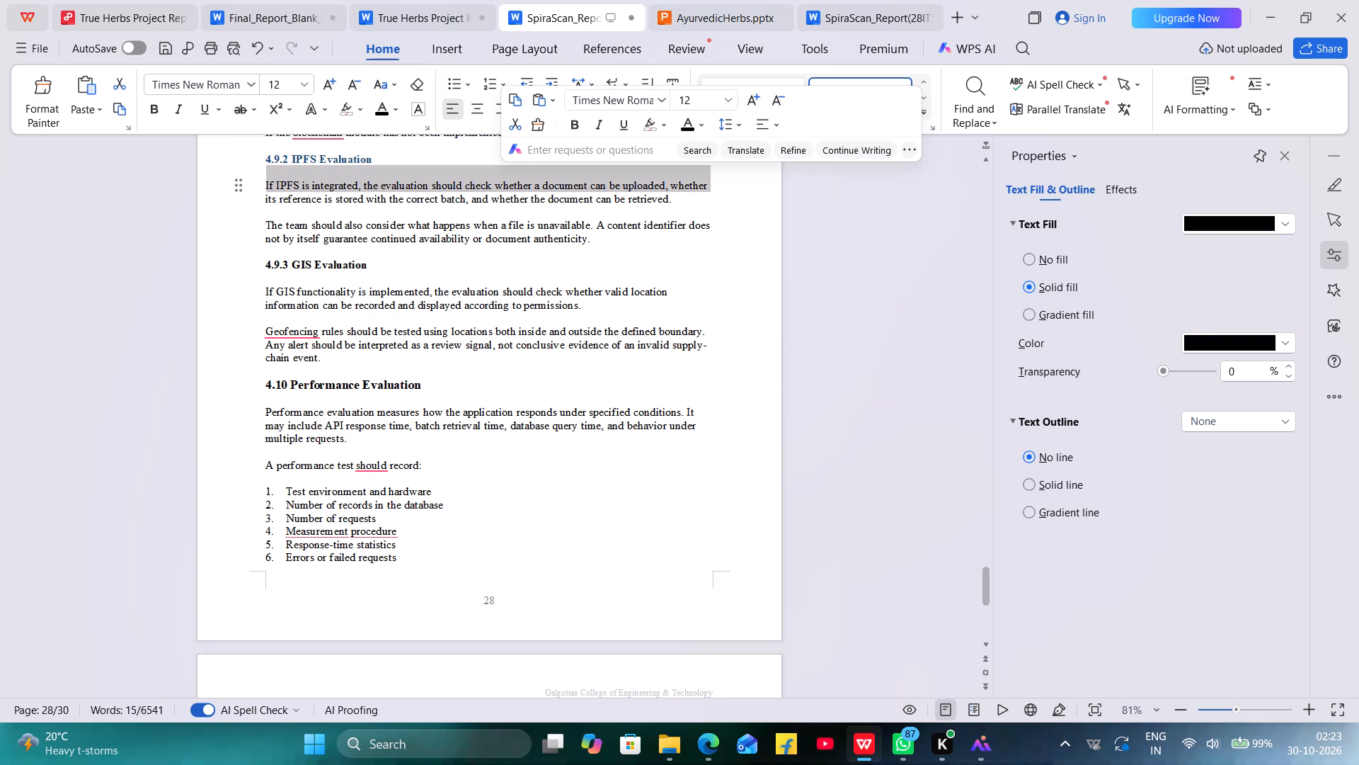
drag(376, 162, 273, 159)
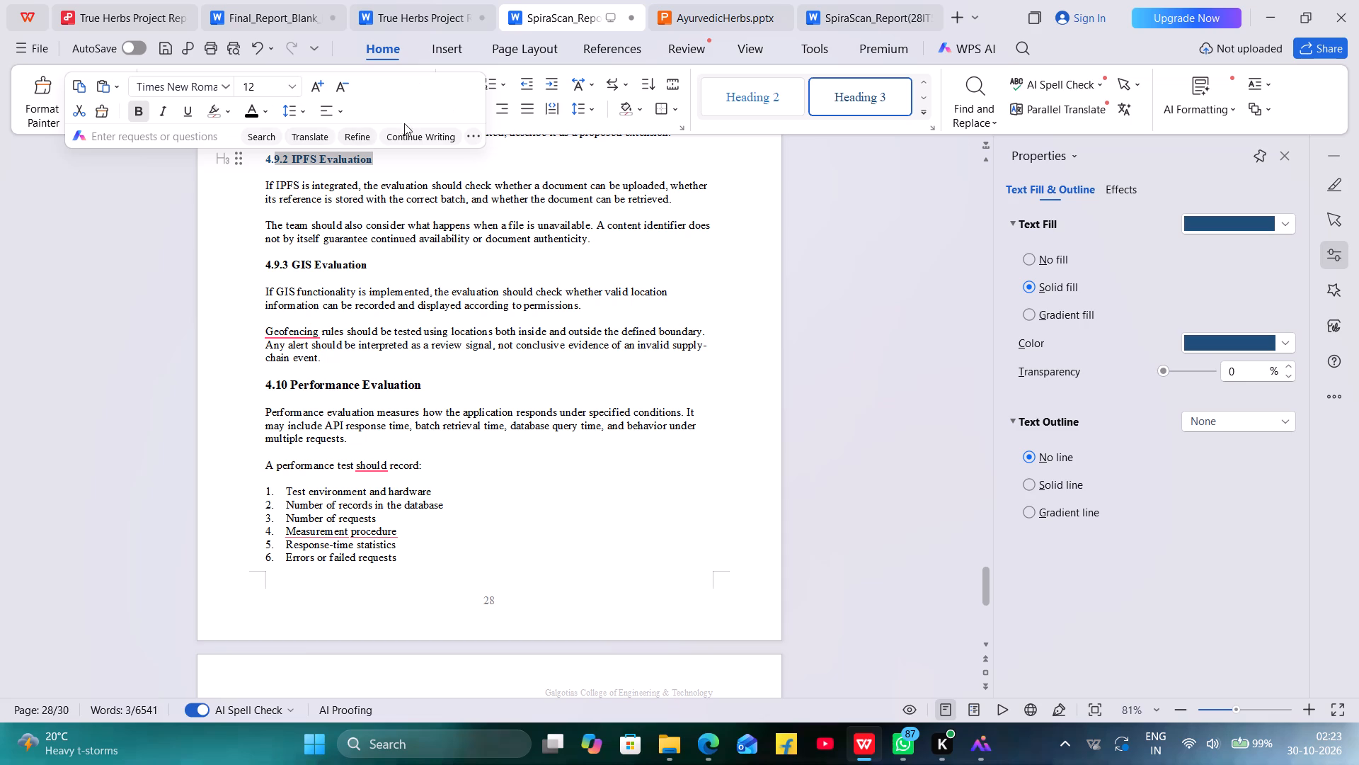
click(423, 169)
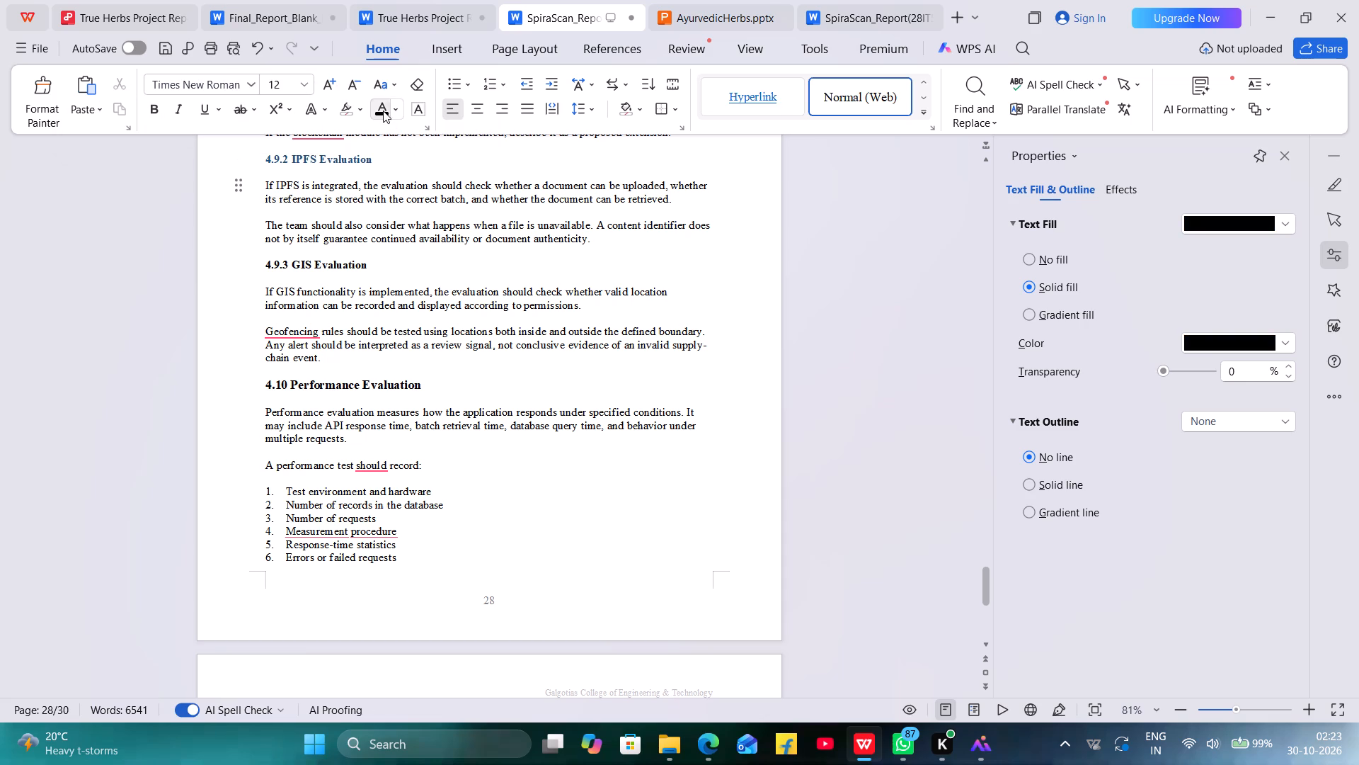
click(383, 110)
Change the text colour of the "4.9.2 IPFS Evaluation" heading to black.
drag(382, 152, 268, 164)
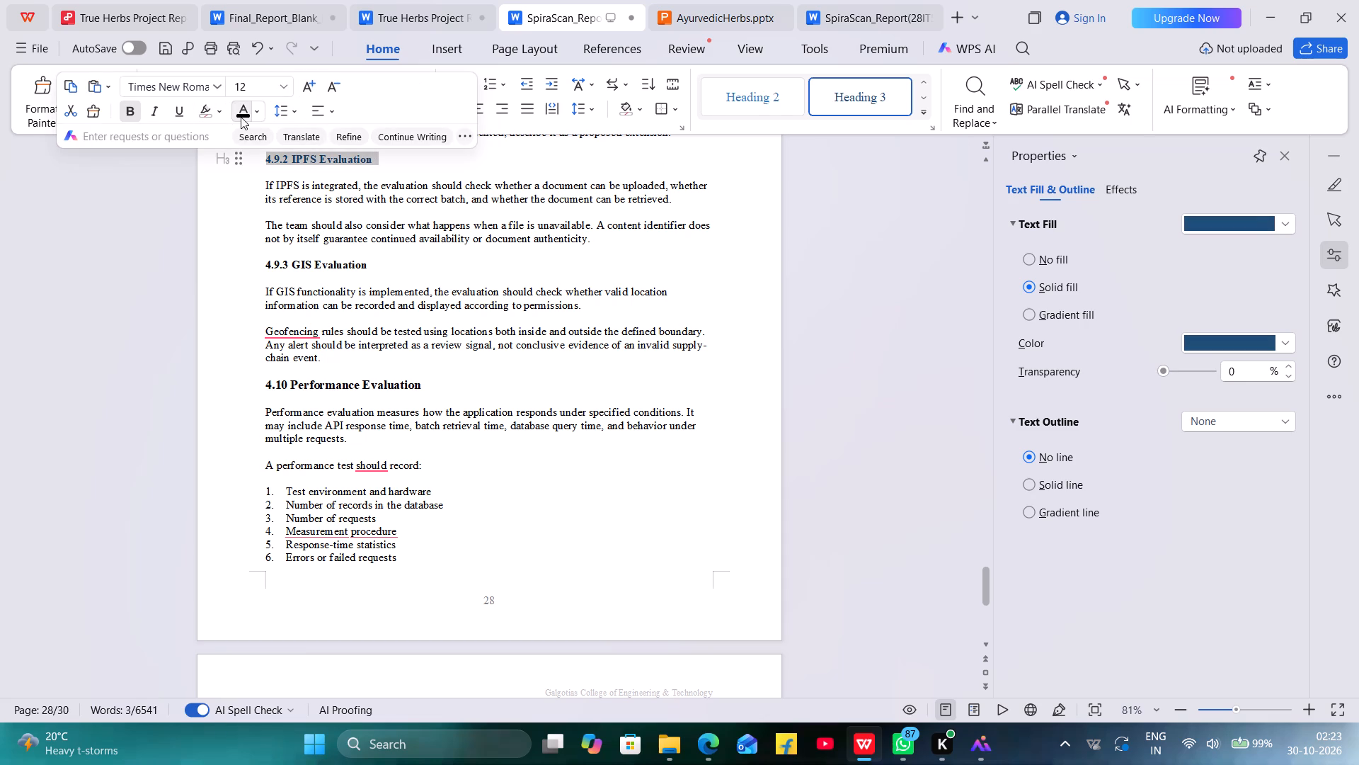
click(245, 114)
click(449, 173)
Format the "4.9 Evaluation of Optional Technologies" and "4.9.1 Blockchain Evaluation" headings as bold black text and insert a blank line between them.
scroll(449, 173, up, 3)
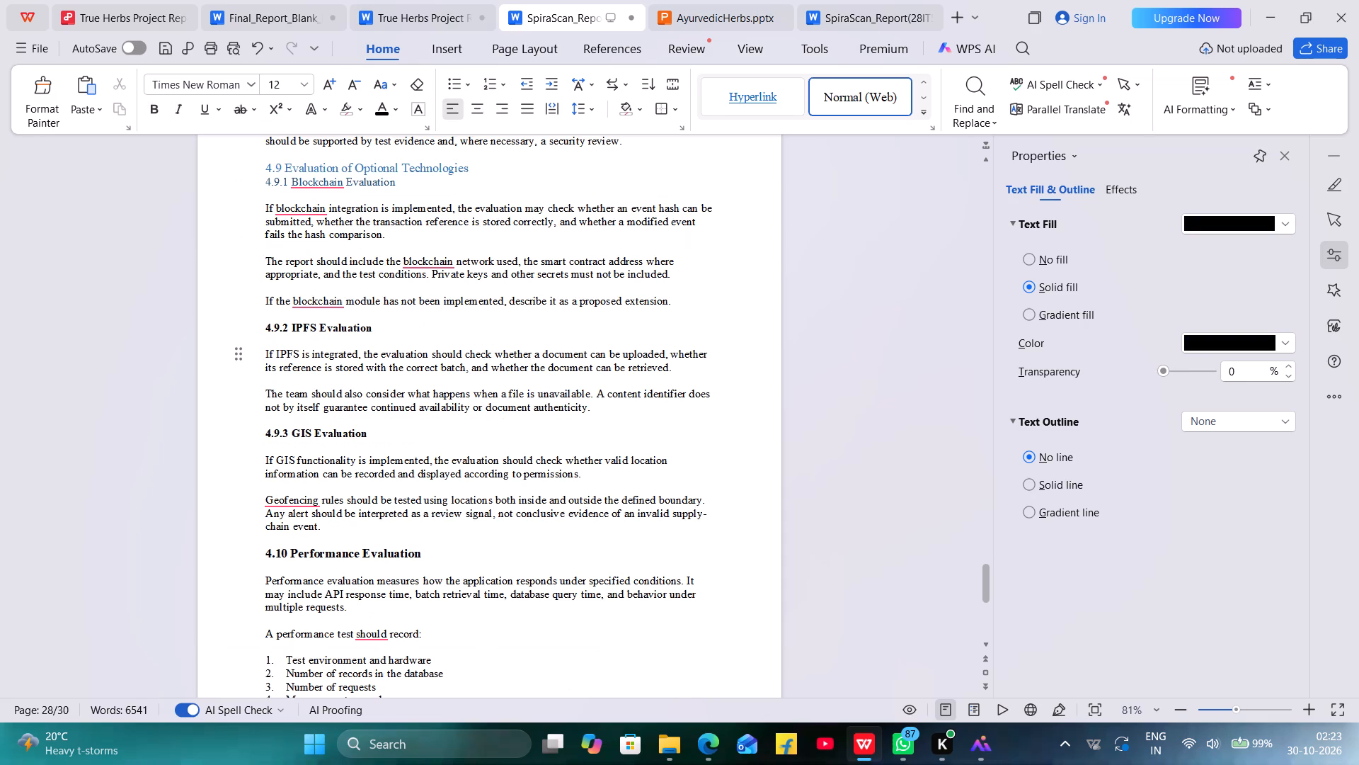
scroll(449, 172, up, 2)
drag(401, 296, 72, 278)
click(382, 113)
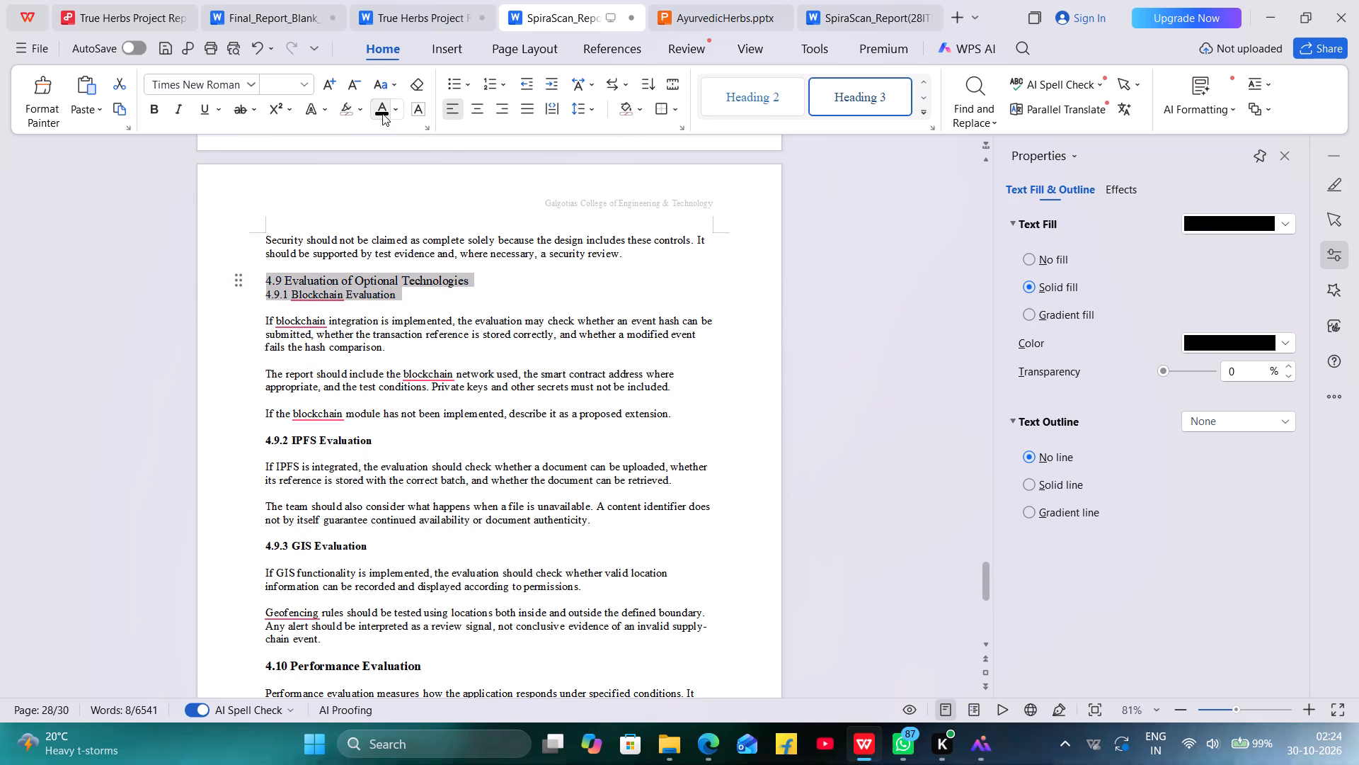
click(155, 110)
click(498, 275)
key(Return)
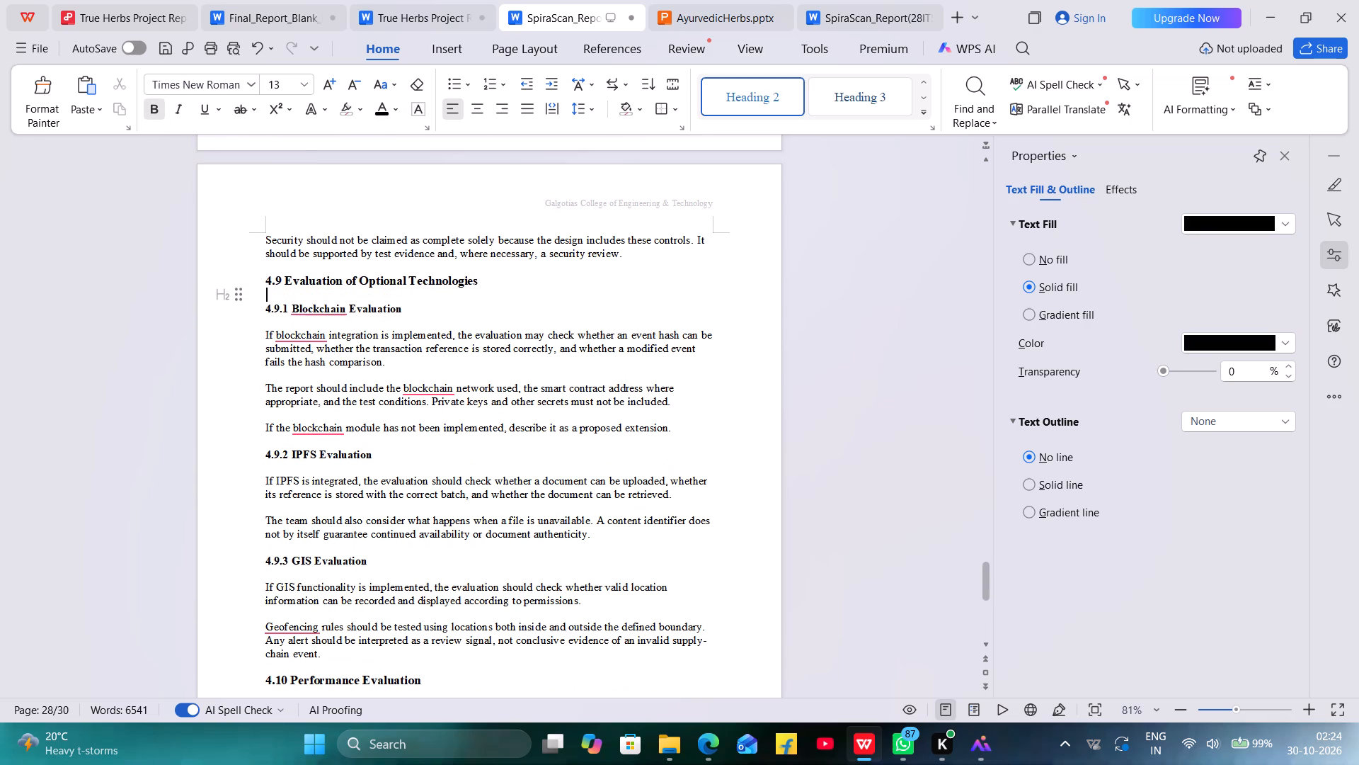
Format the "4.8 Security and Privacy Evaluation" heading as bold with black text.
scroll(510, 282, up, 7)
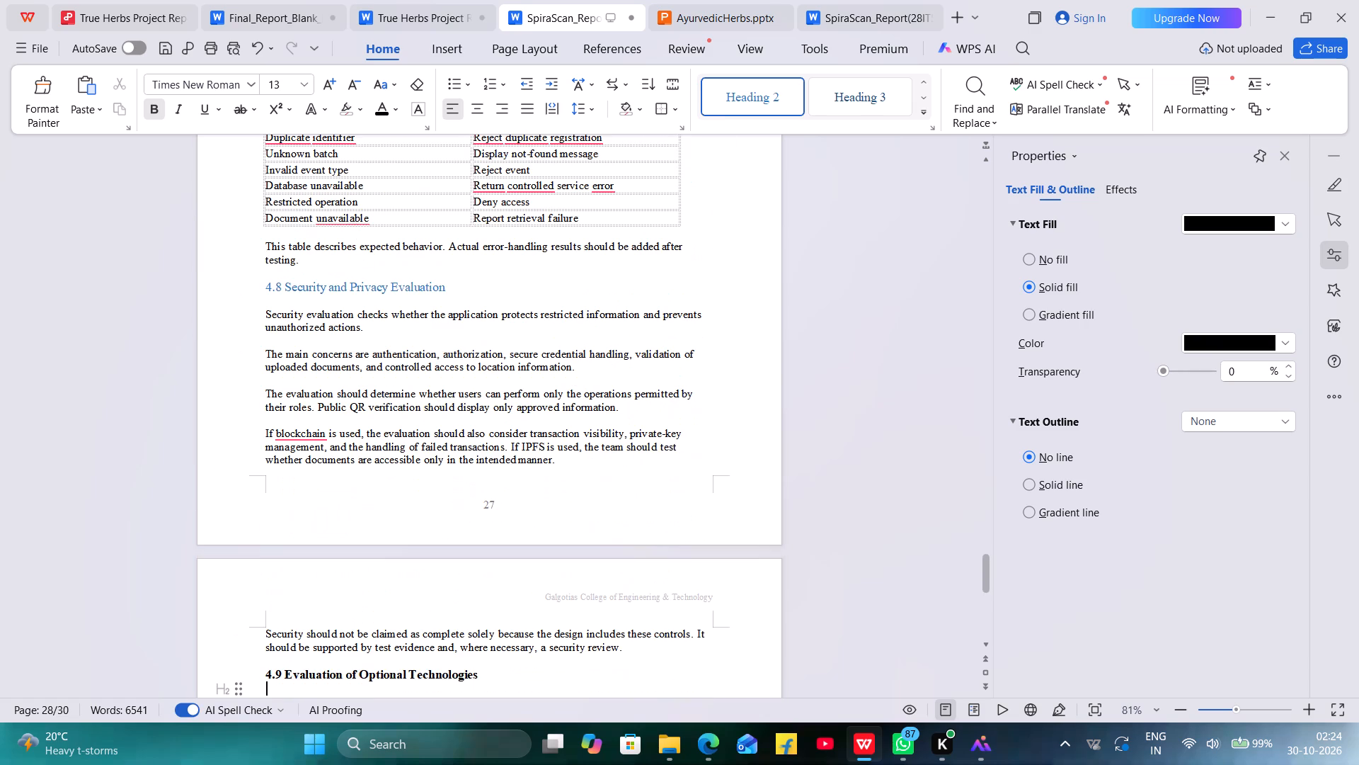
drag(464, 288, 159, 273)
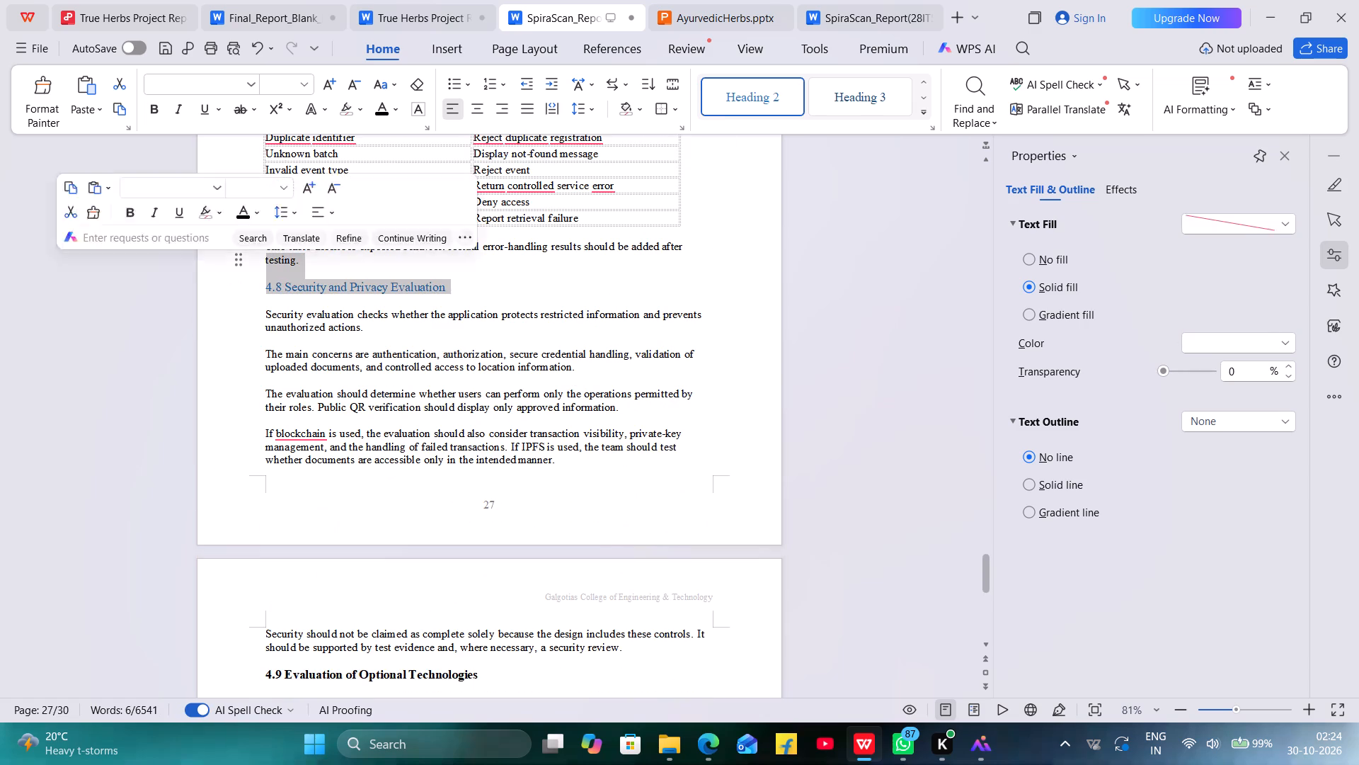
drag(159, 273, 241, 325)
click(466, 281)
drag(455, 292, 288, 283)
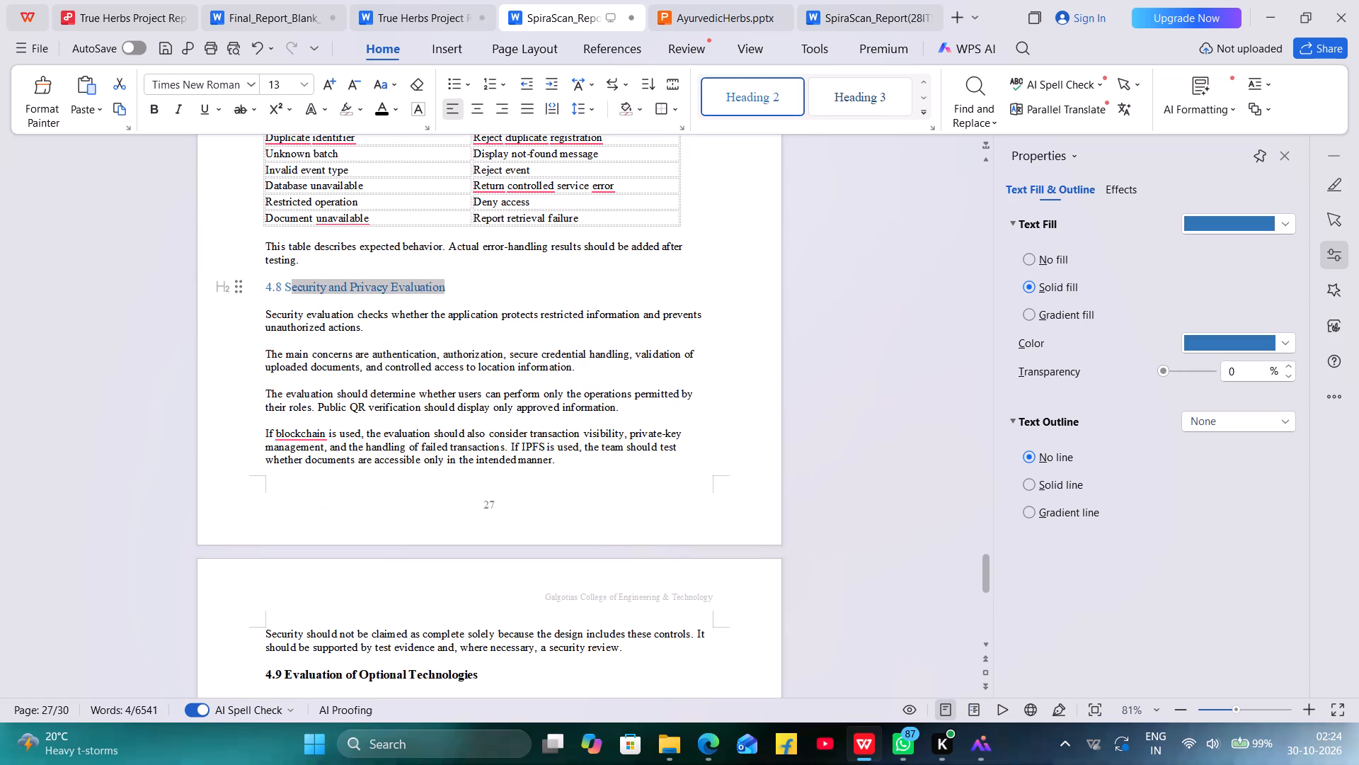
drag(288, 283, 250, 290)
click(159, 108)
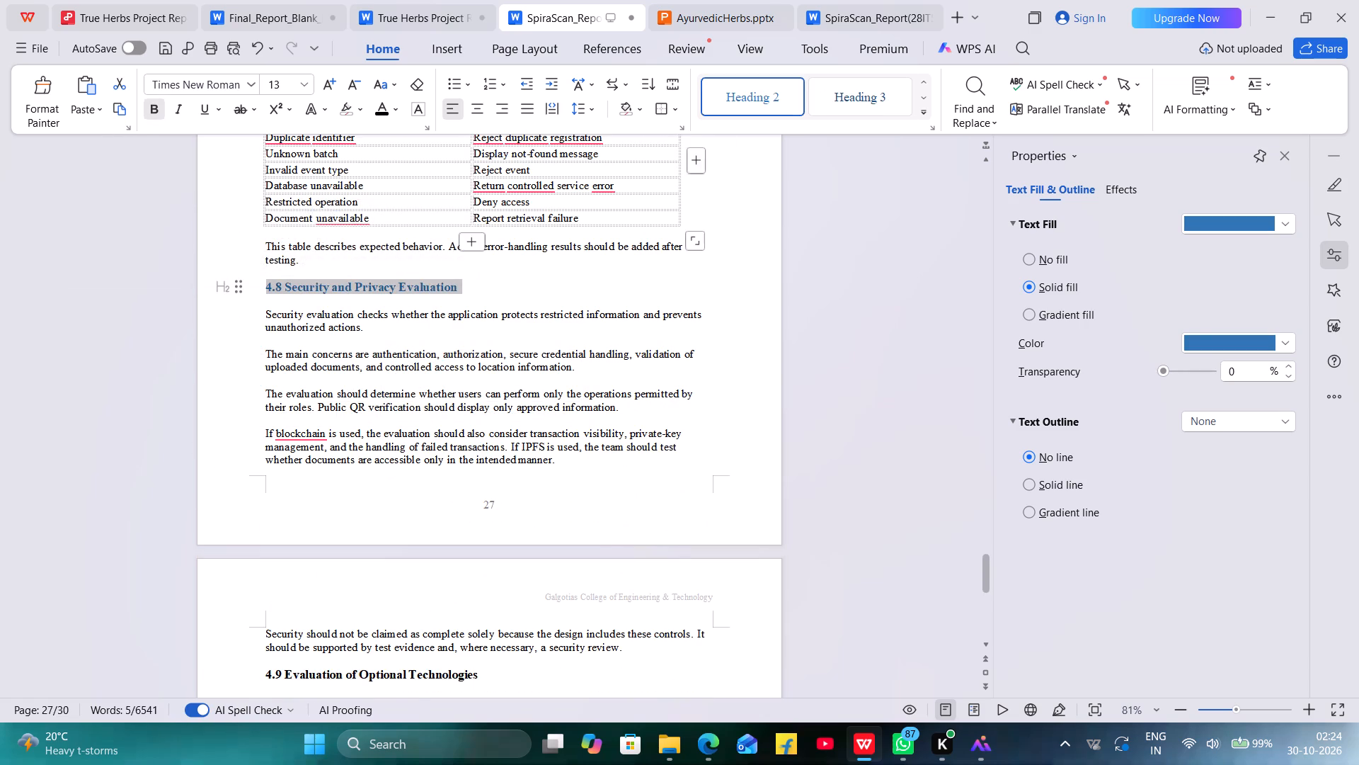
scroll(325, 244, up, 2)
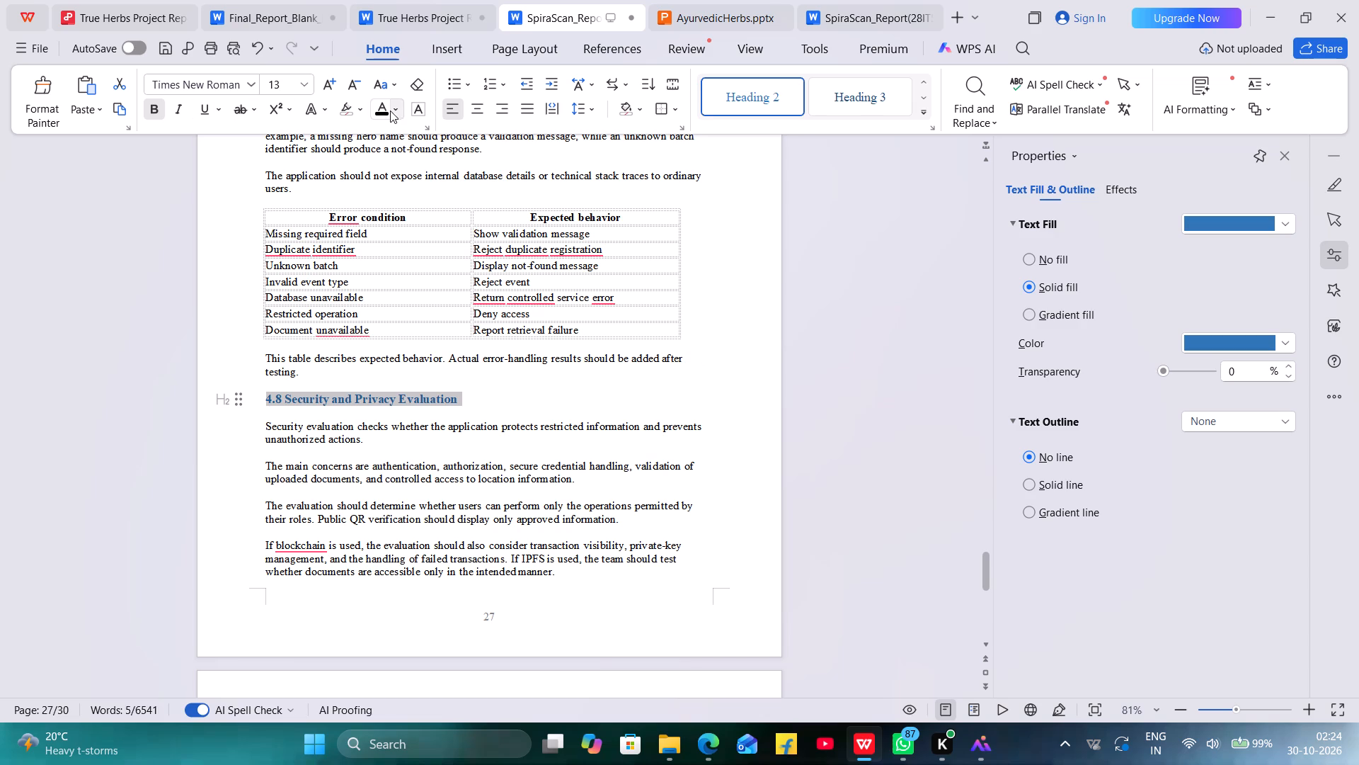
click(390, 111)
Format the "4.7 Error Handling Results" heading as bold with black text.
scroll(389, 249, up, 2)
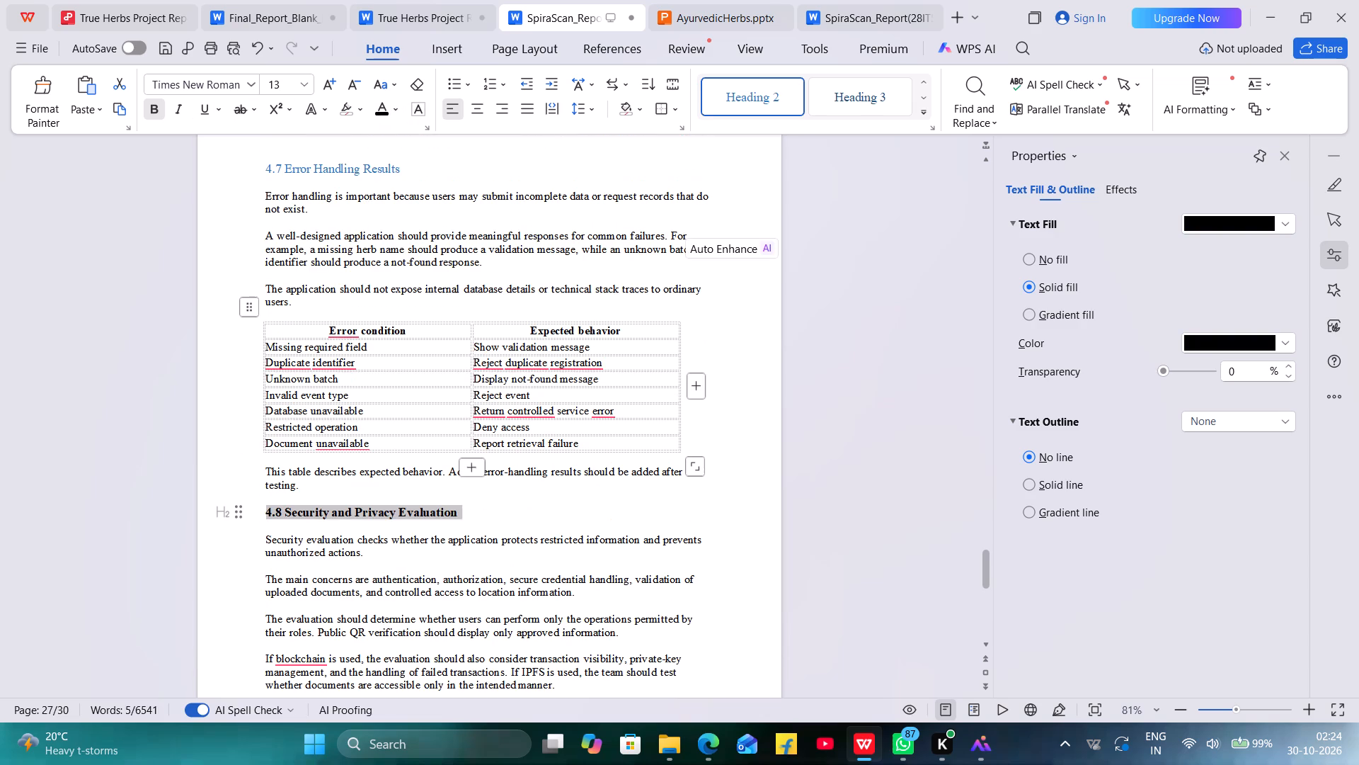
drag(412, 171, 85, 167)
click(537, 152)
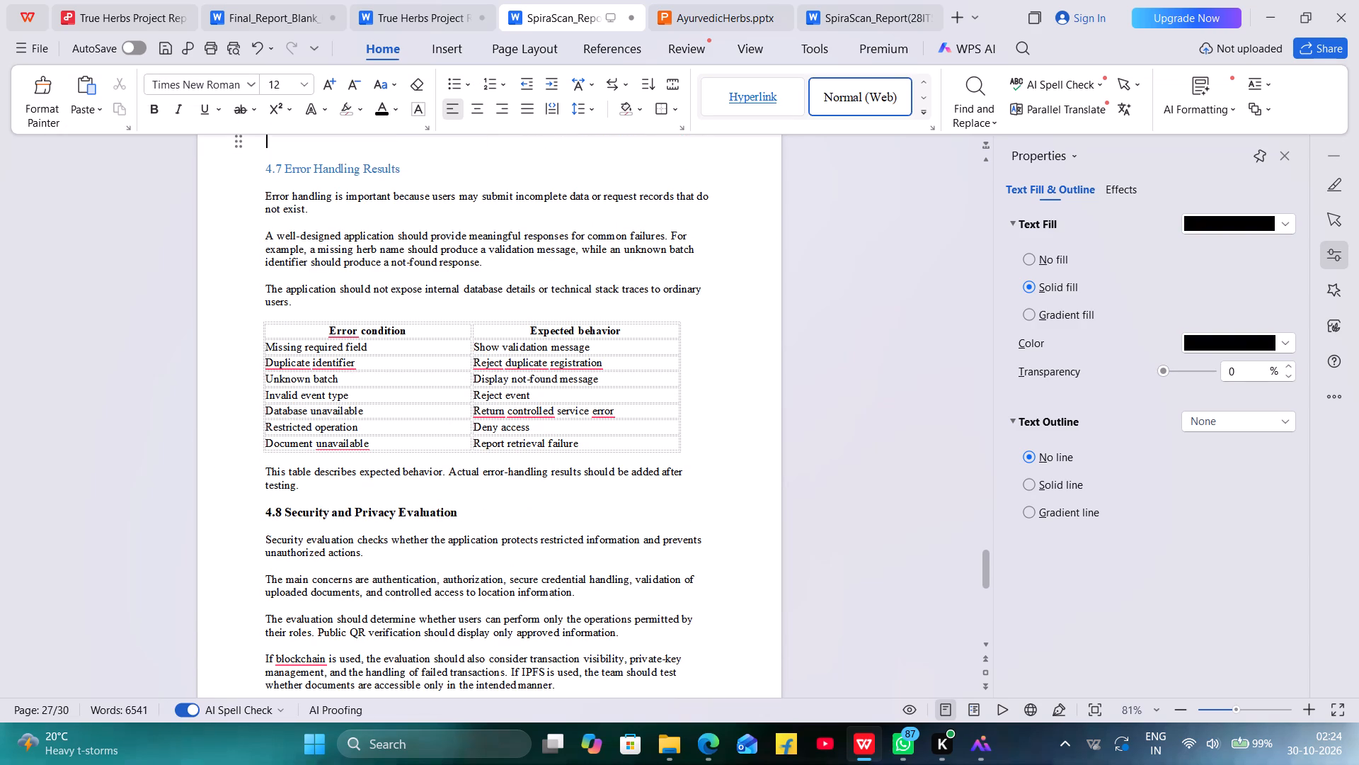
drag(422, 166, 218, 174)
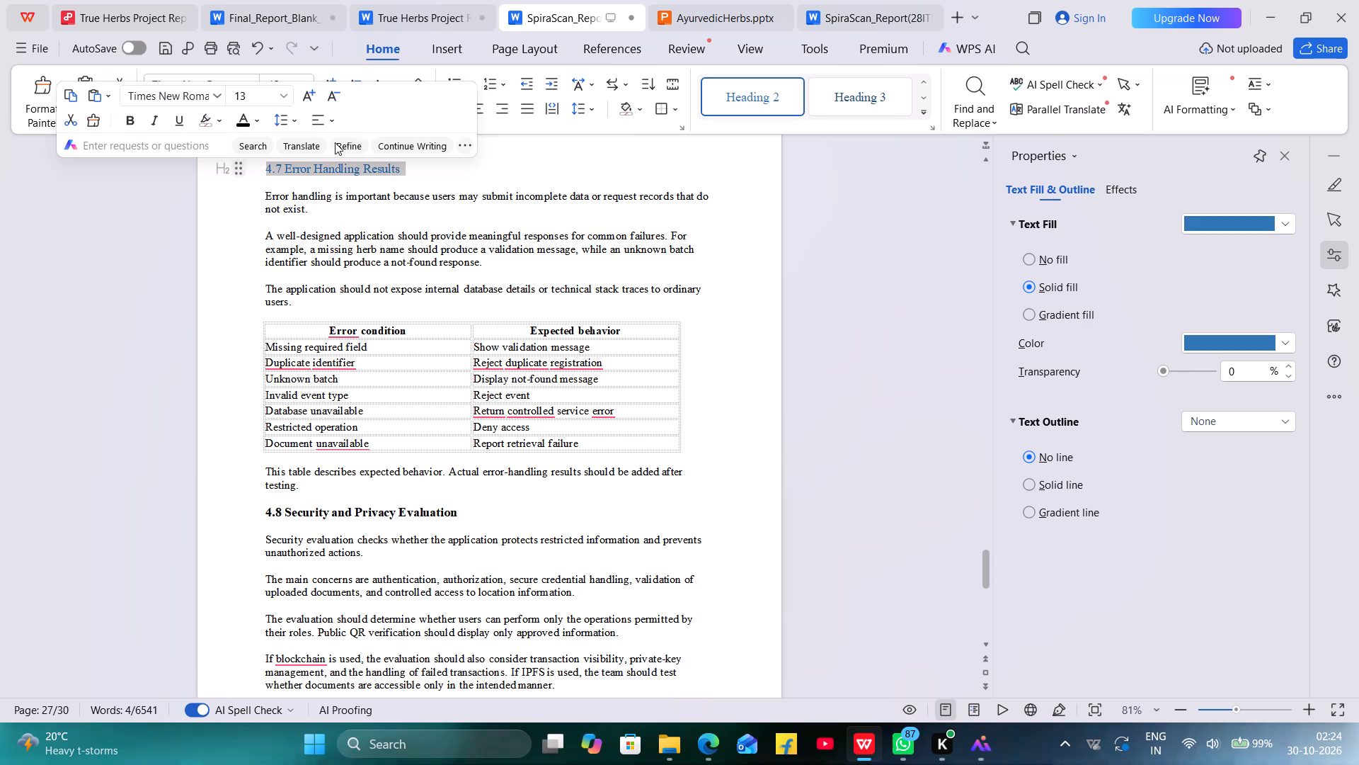
click(239, 117)
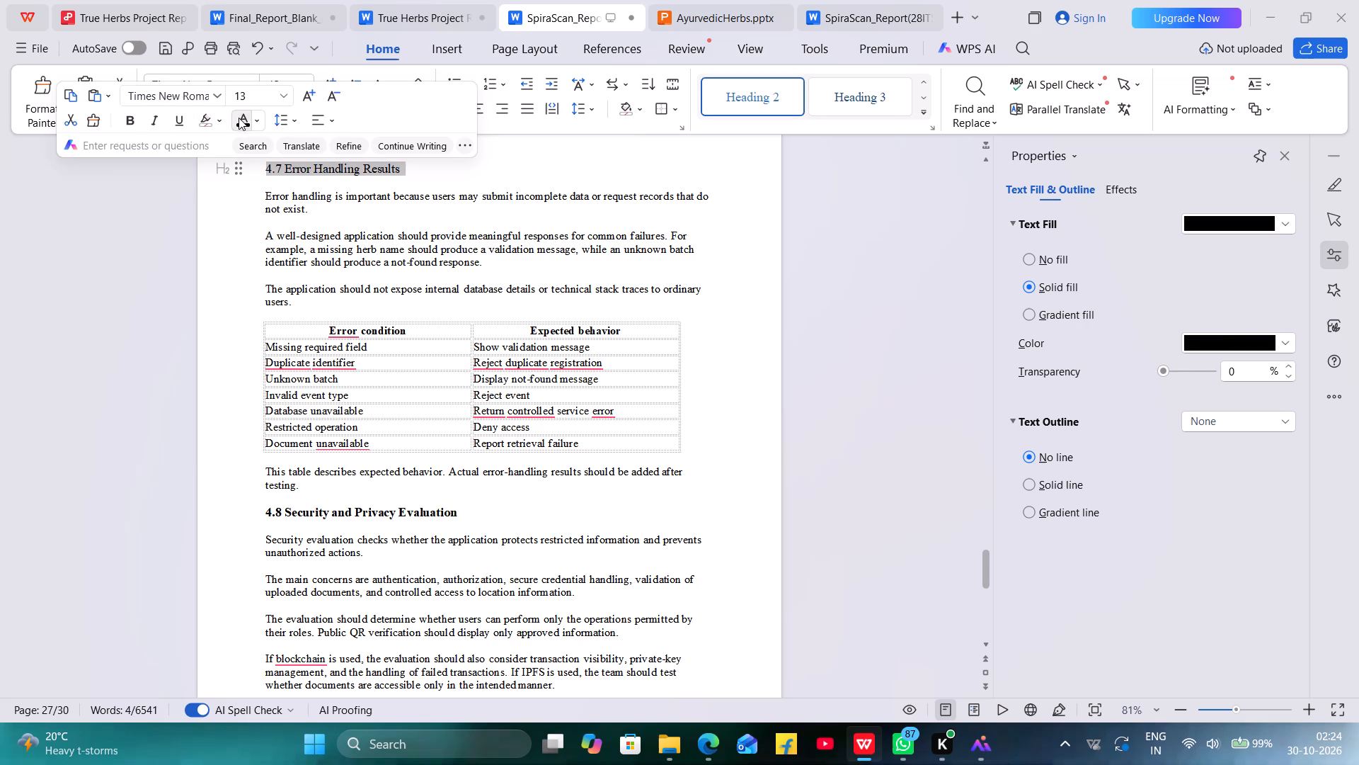
click(137, 129)
click(412, 171)
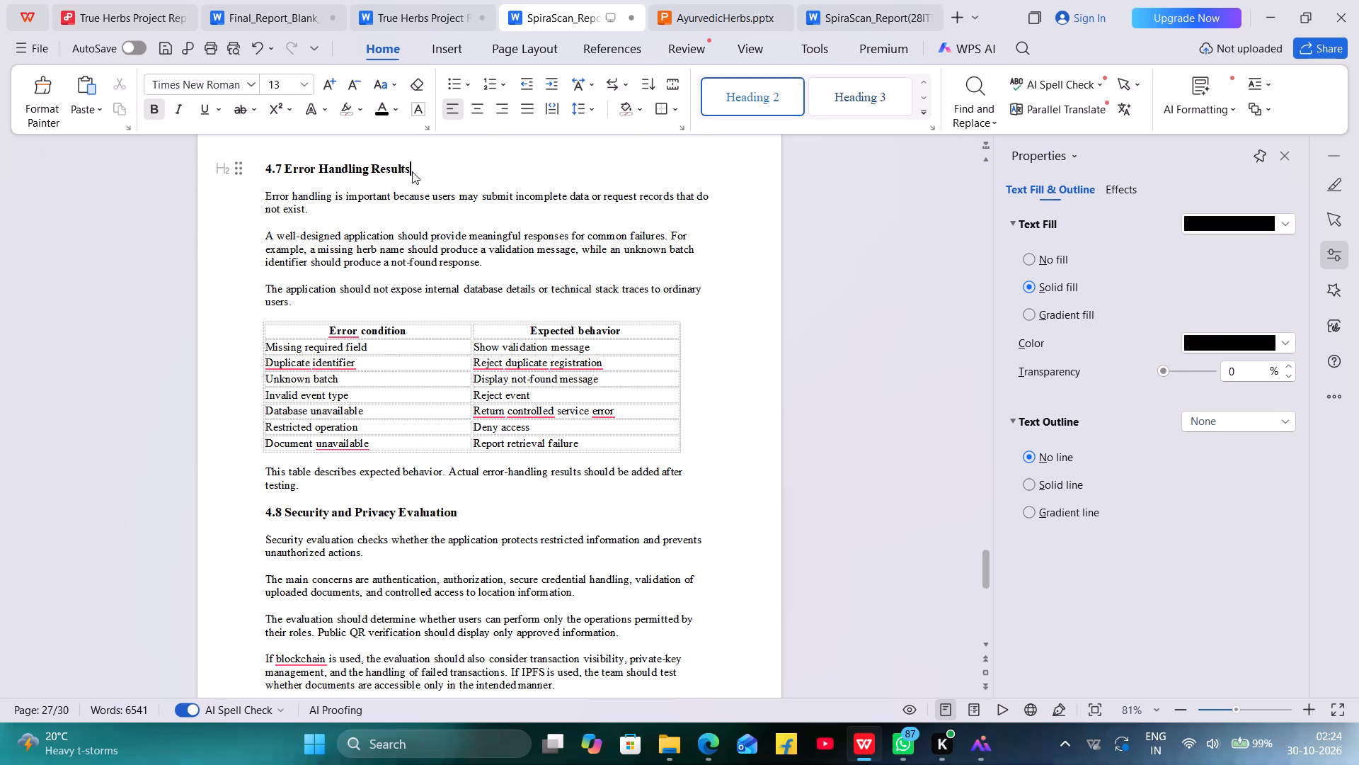
Number section 4.6's six database checks, from "A valid batch can be saved." to "Associated documents can be retrieved according to permission rules.", starting at 1.
scroll(469, 197, up, 9)
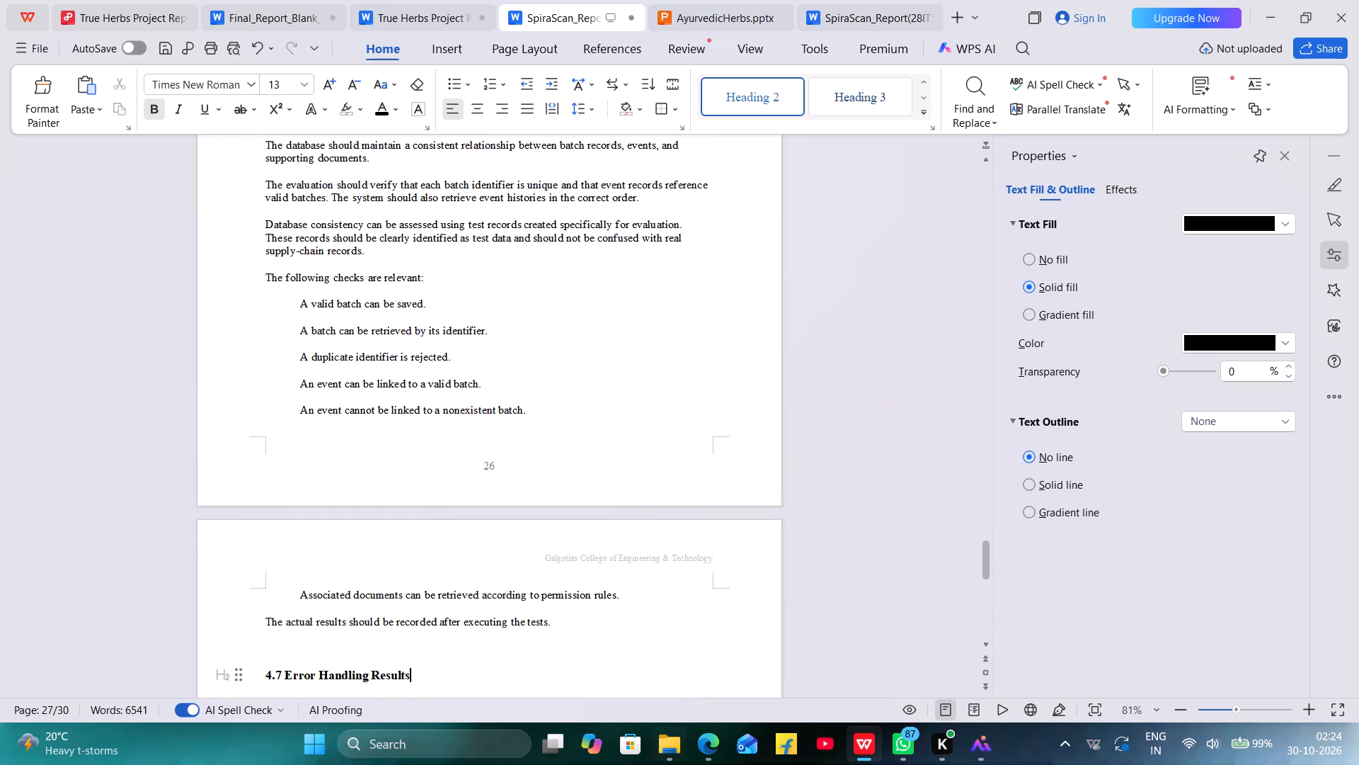
drag(655, 594, 655, 595)
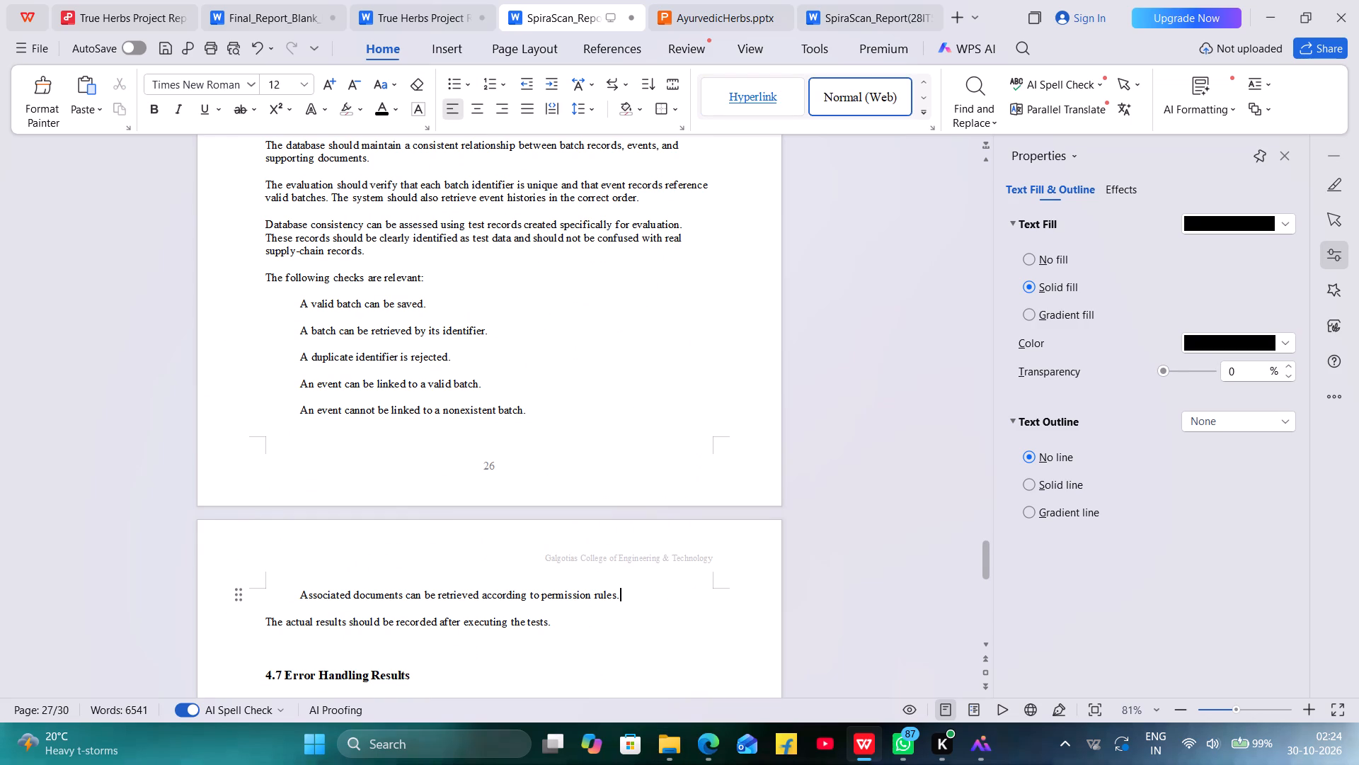
drag(655, 595, 266, 322)
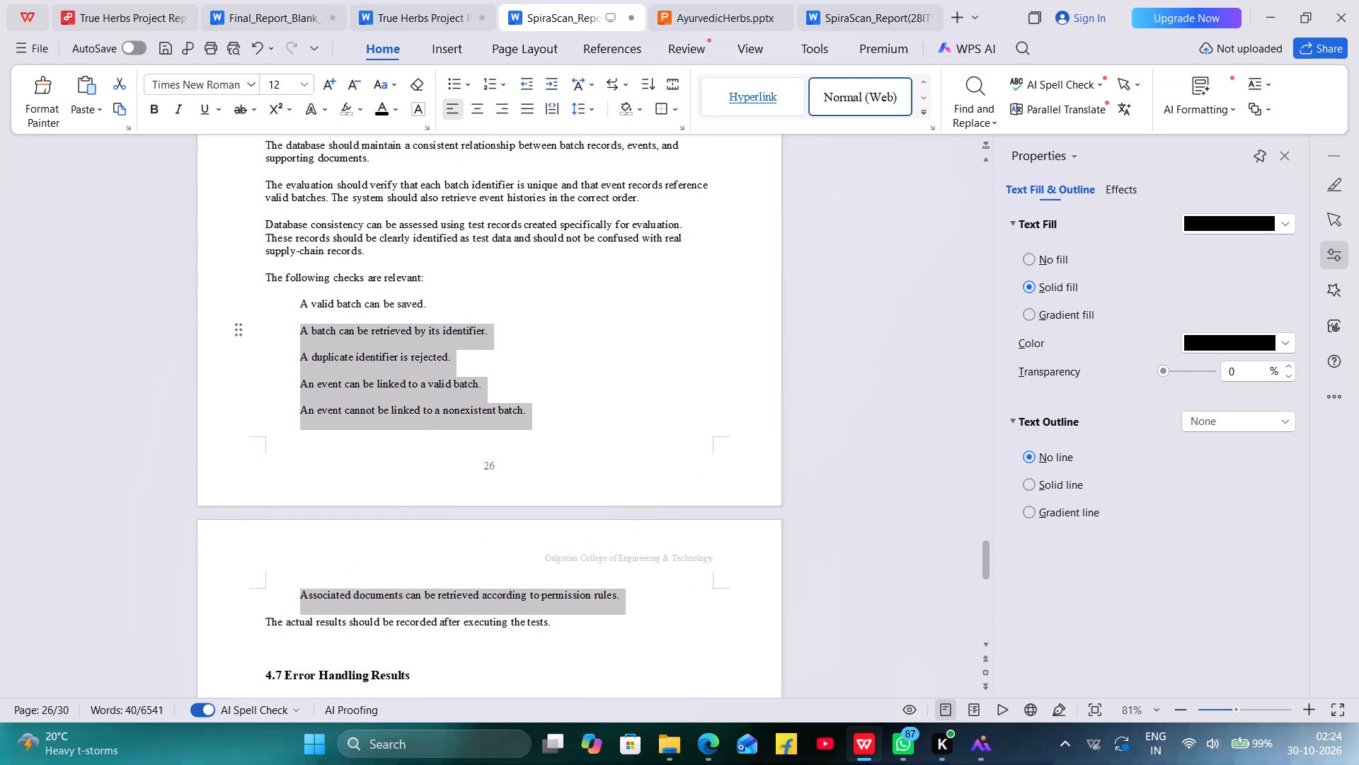
drag(266, 322, 268, 308)
click(502, 74)
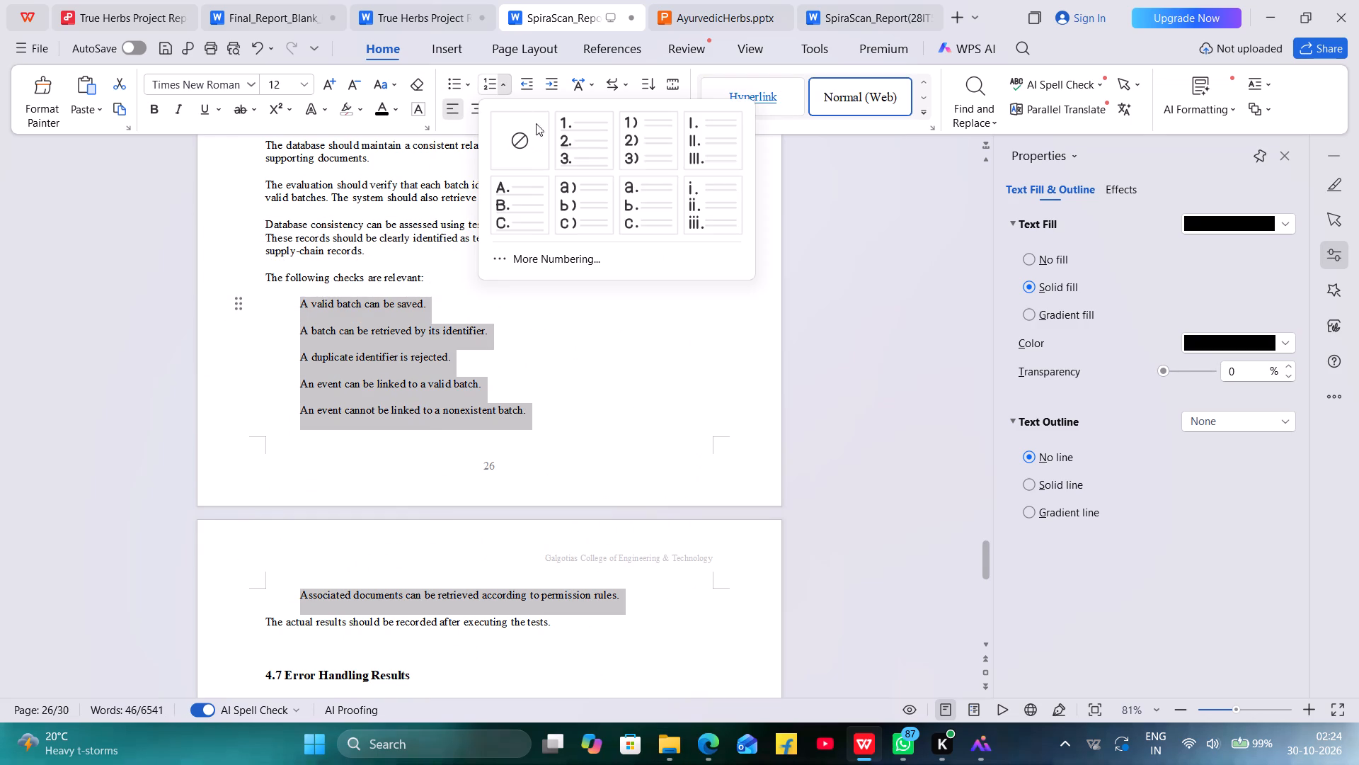
click(569, 132)
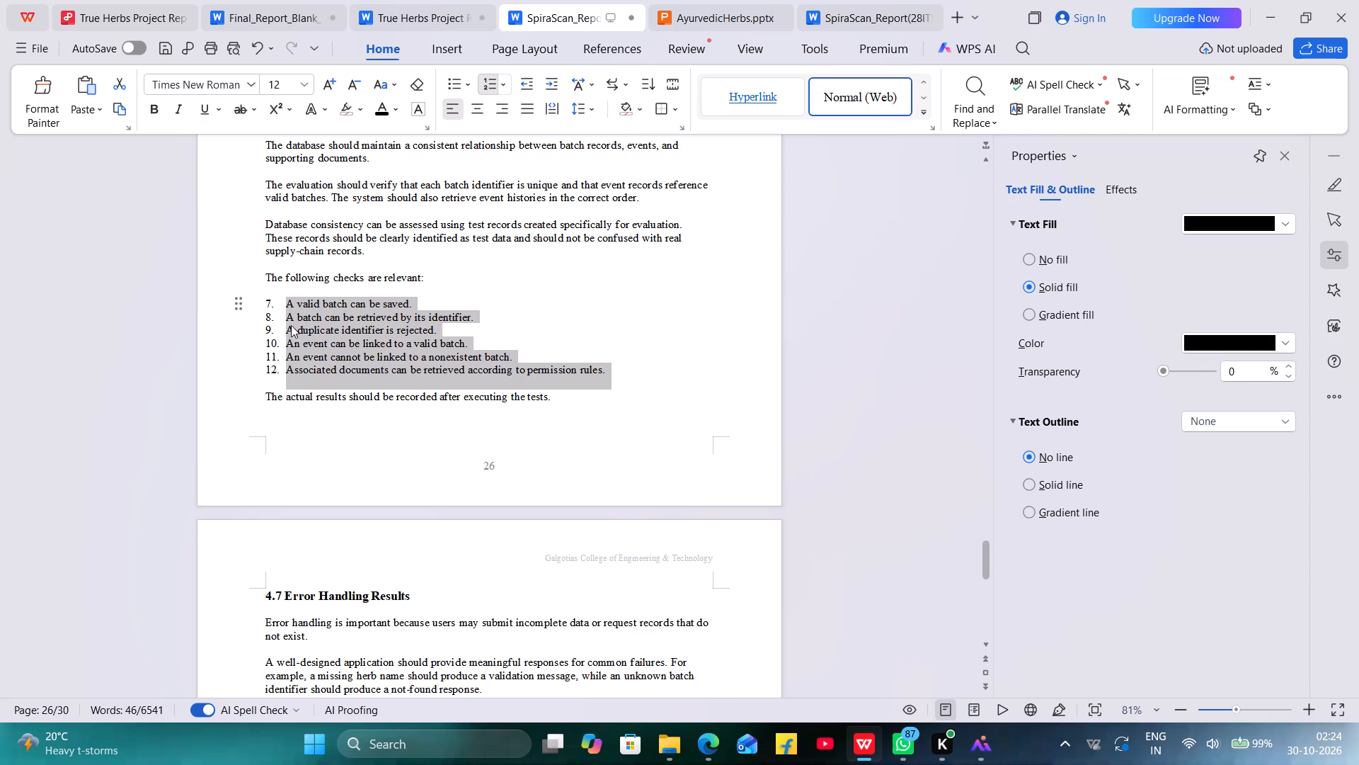
click(275, 302)
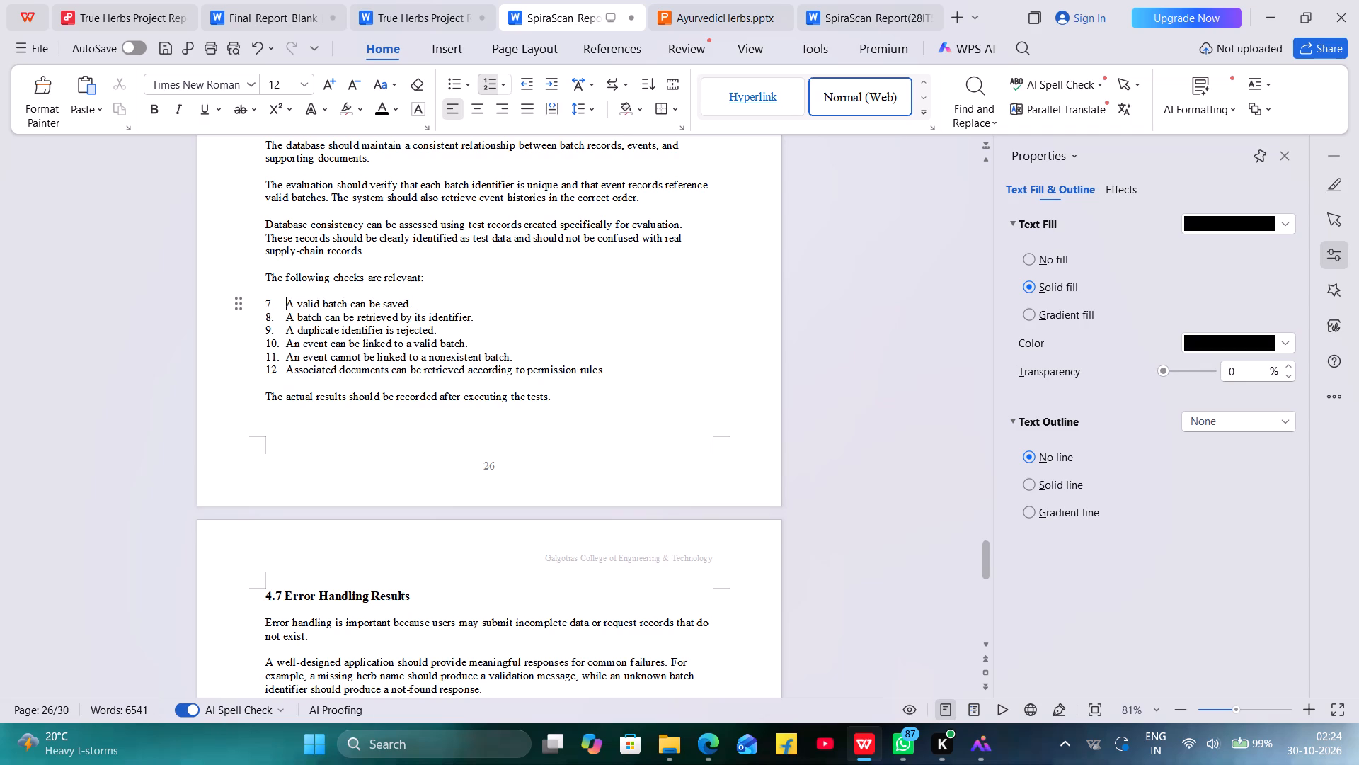
click(274, 302)
click(317, 330)
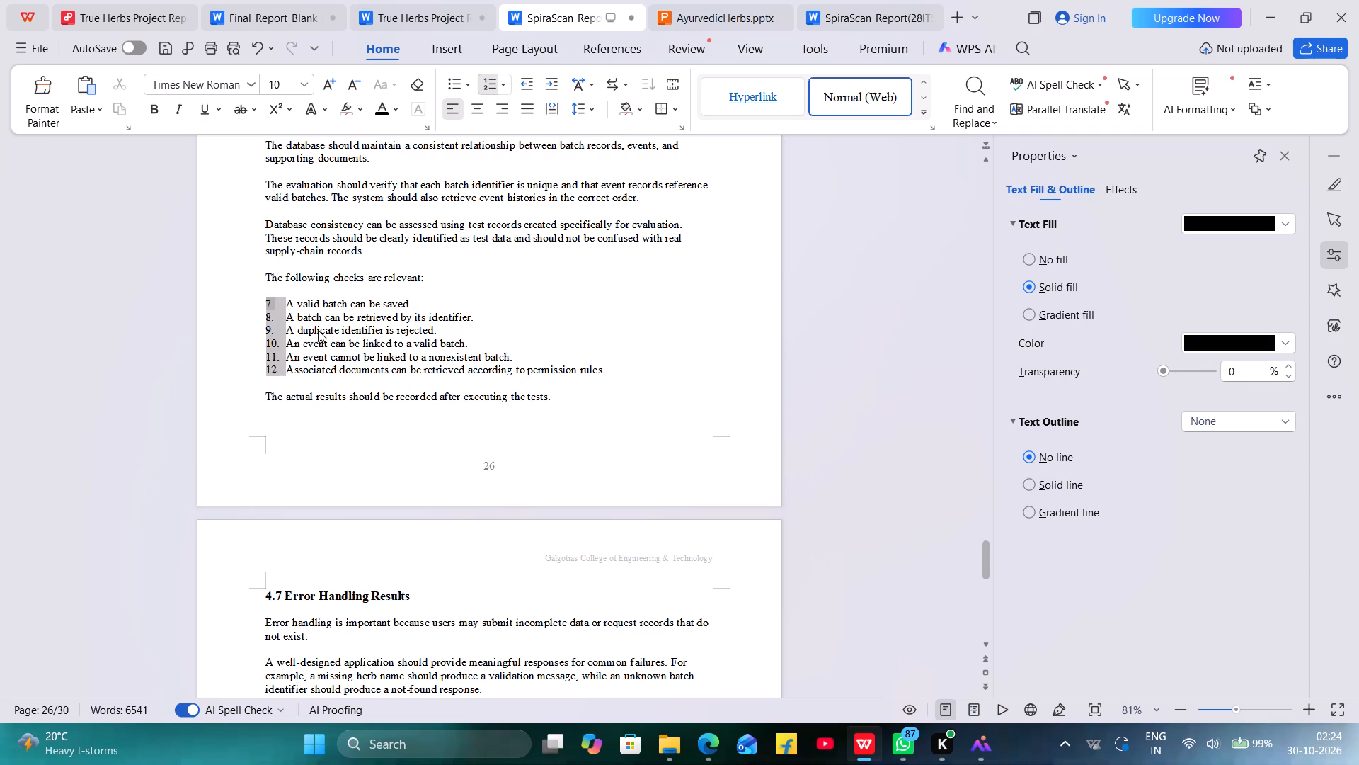
scroll(413, 334, up, 4)
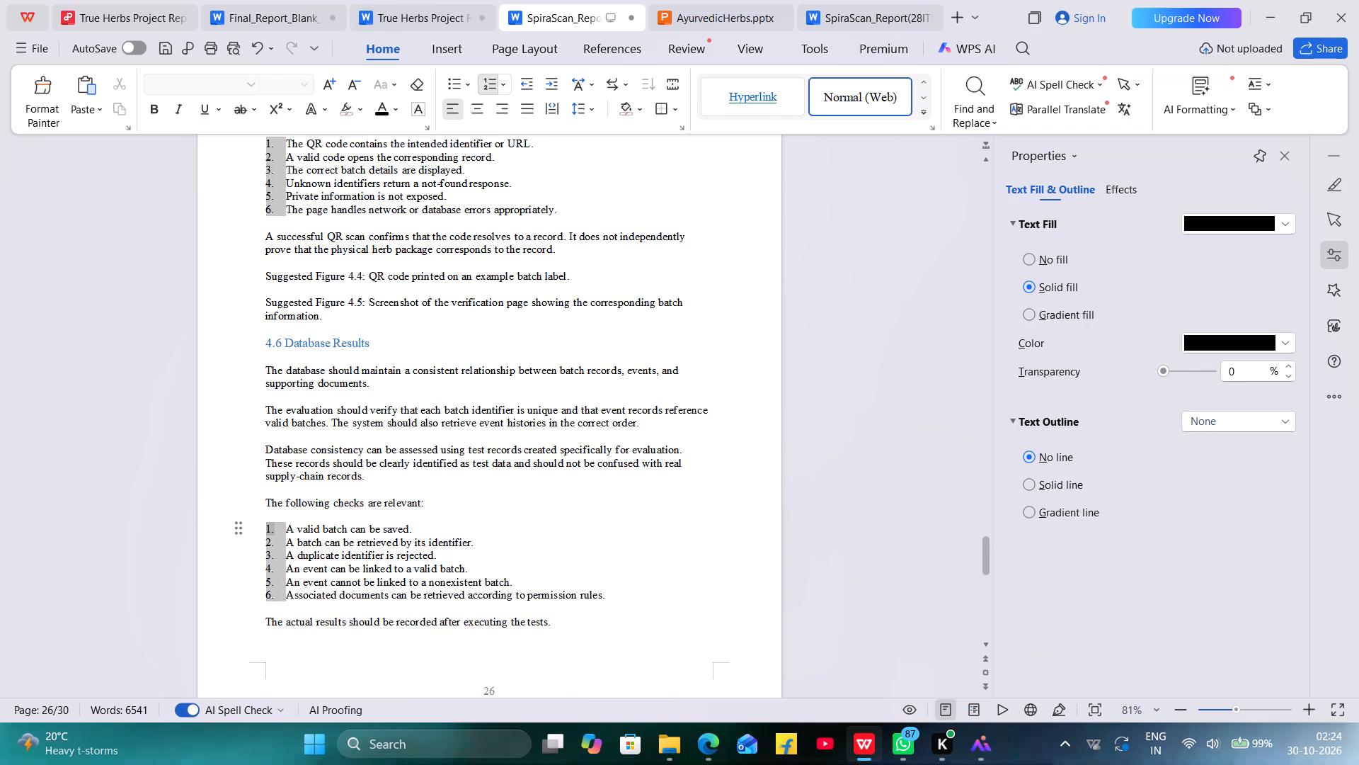
Format the "4.6 Database Results" heading as bold with black text.
drag(391, 345, 268, 344)
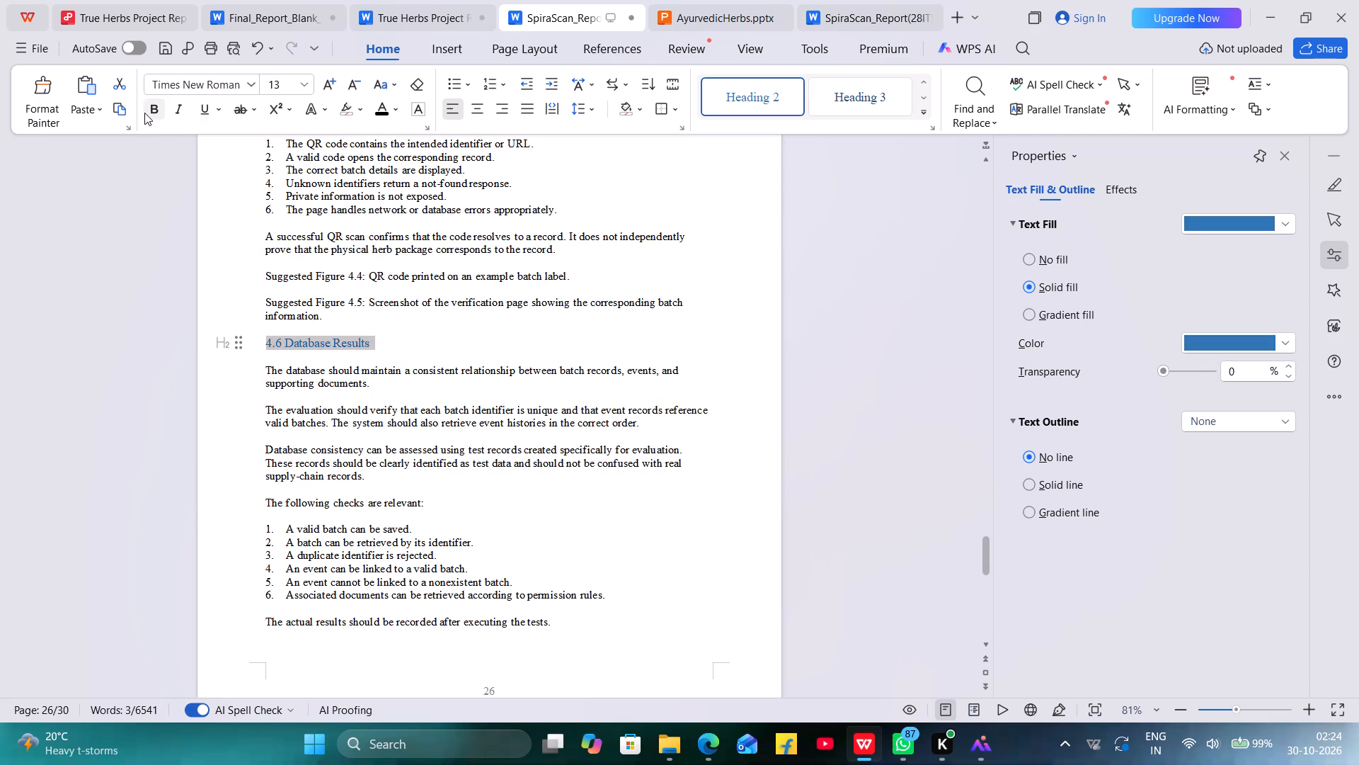
click(146, 111)
click(385, 117)
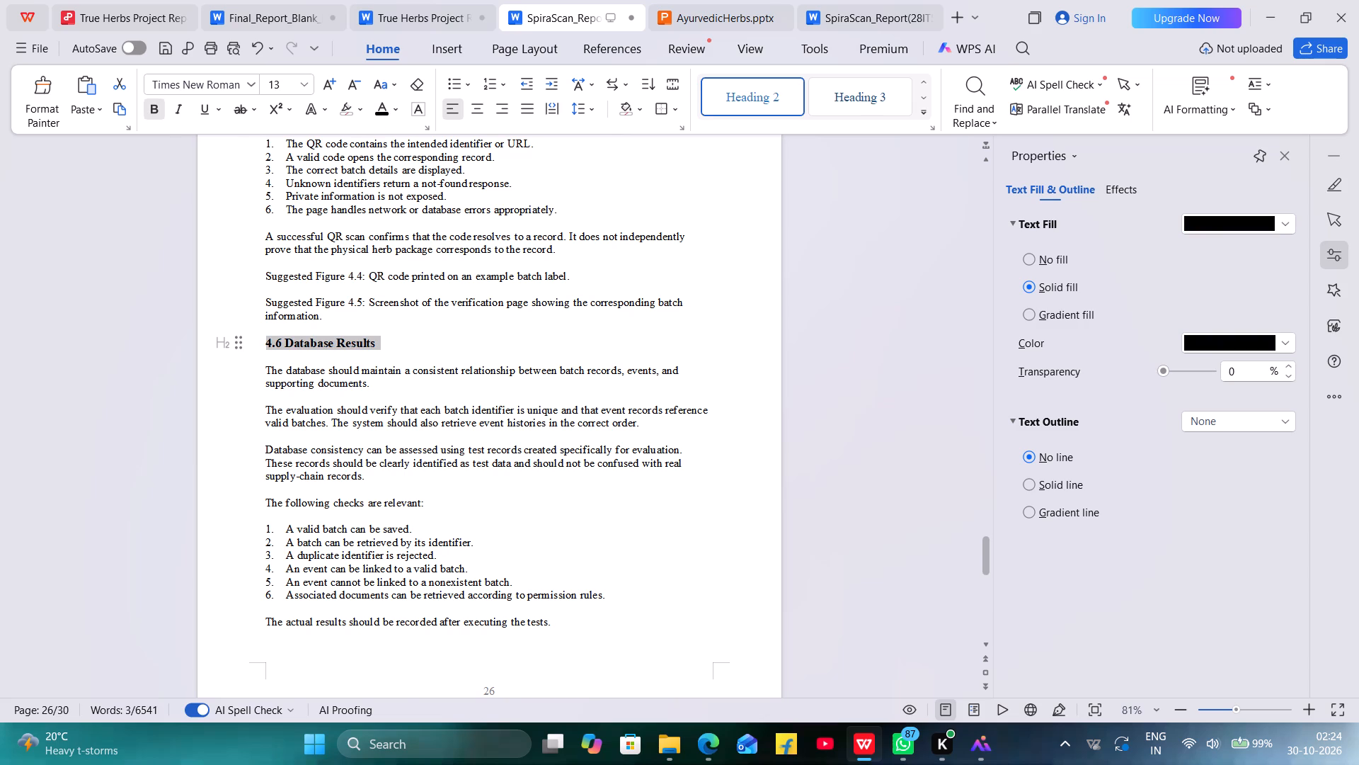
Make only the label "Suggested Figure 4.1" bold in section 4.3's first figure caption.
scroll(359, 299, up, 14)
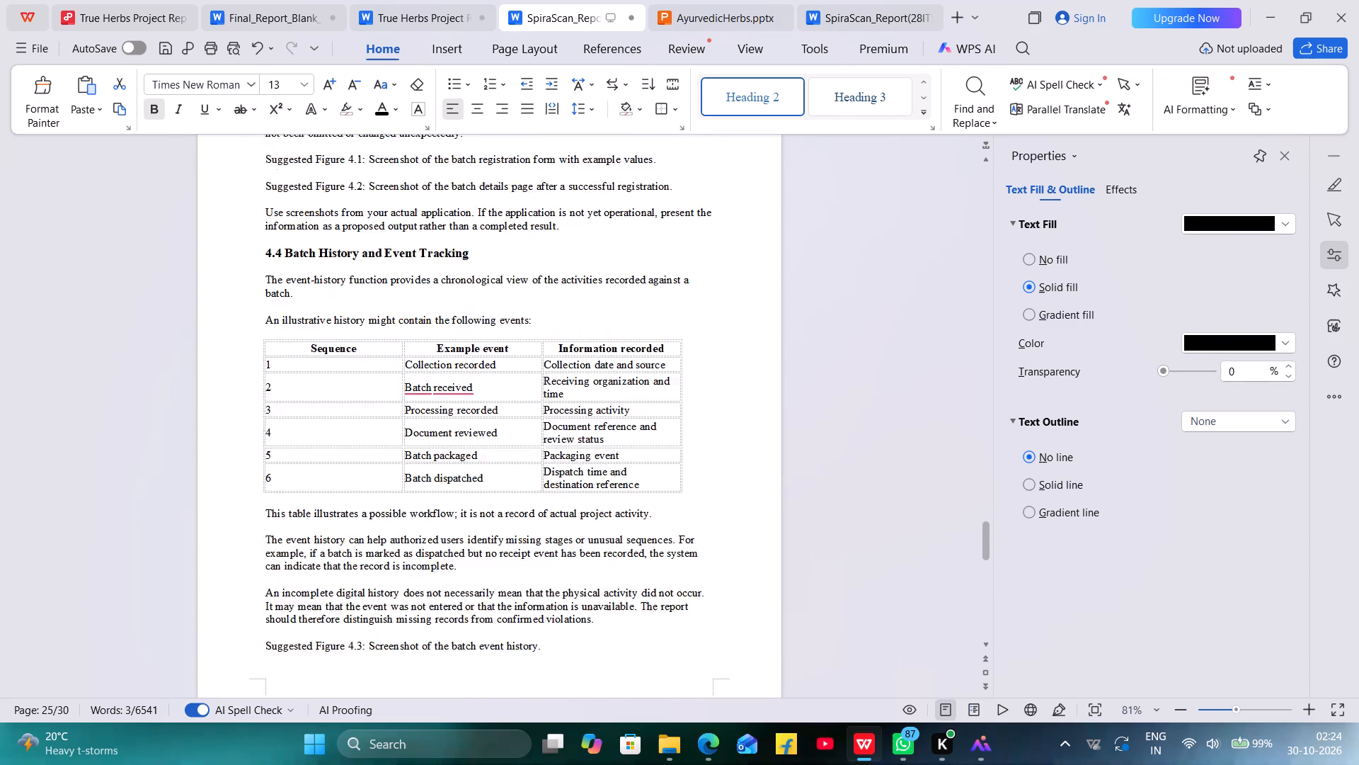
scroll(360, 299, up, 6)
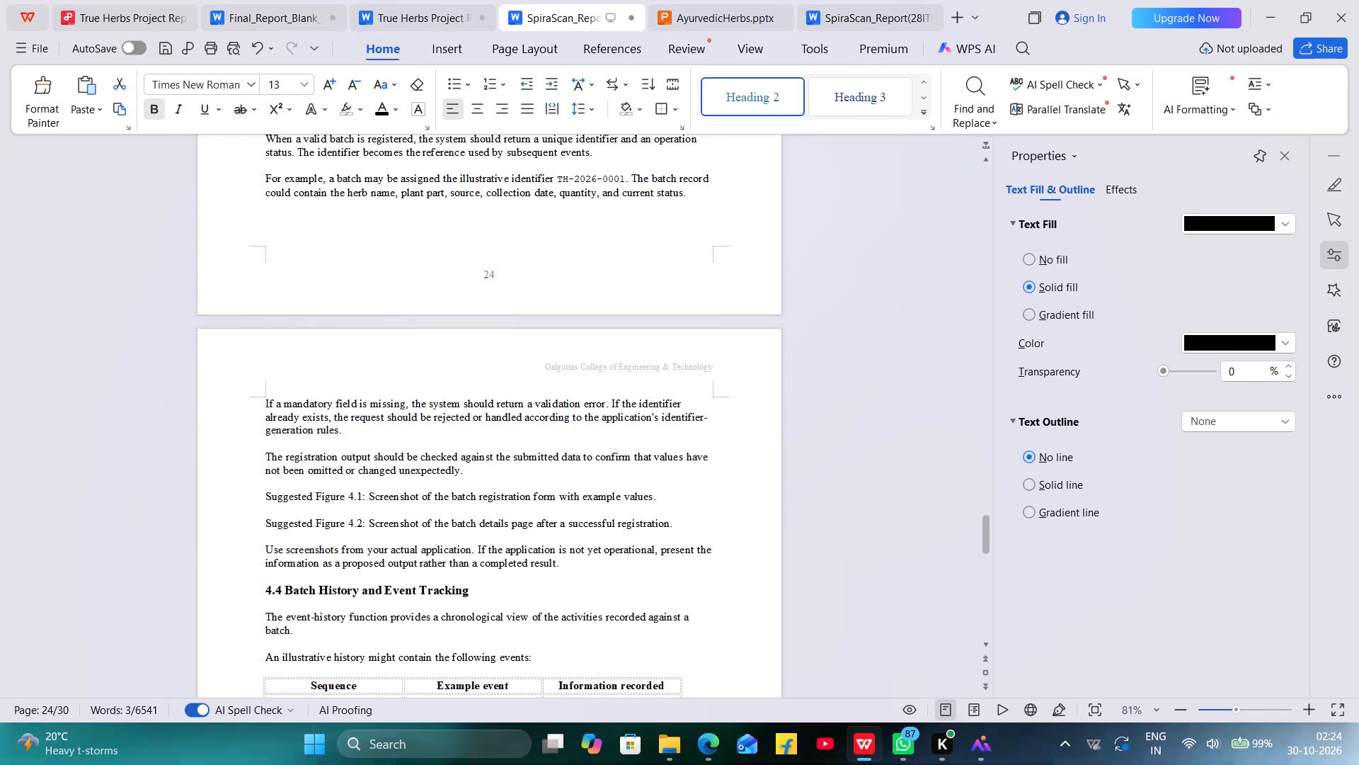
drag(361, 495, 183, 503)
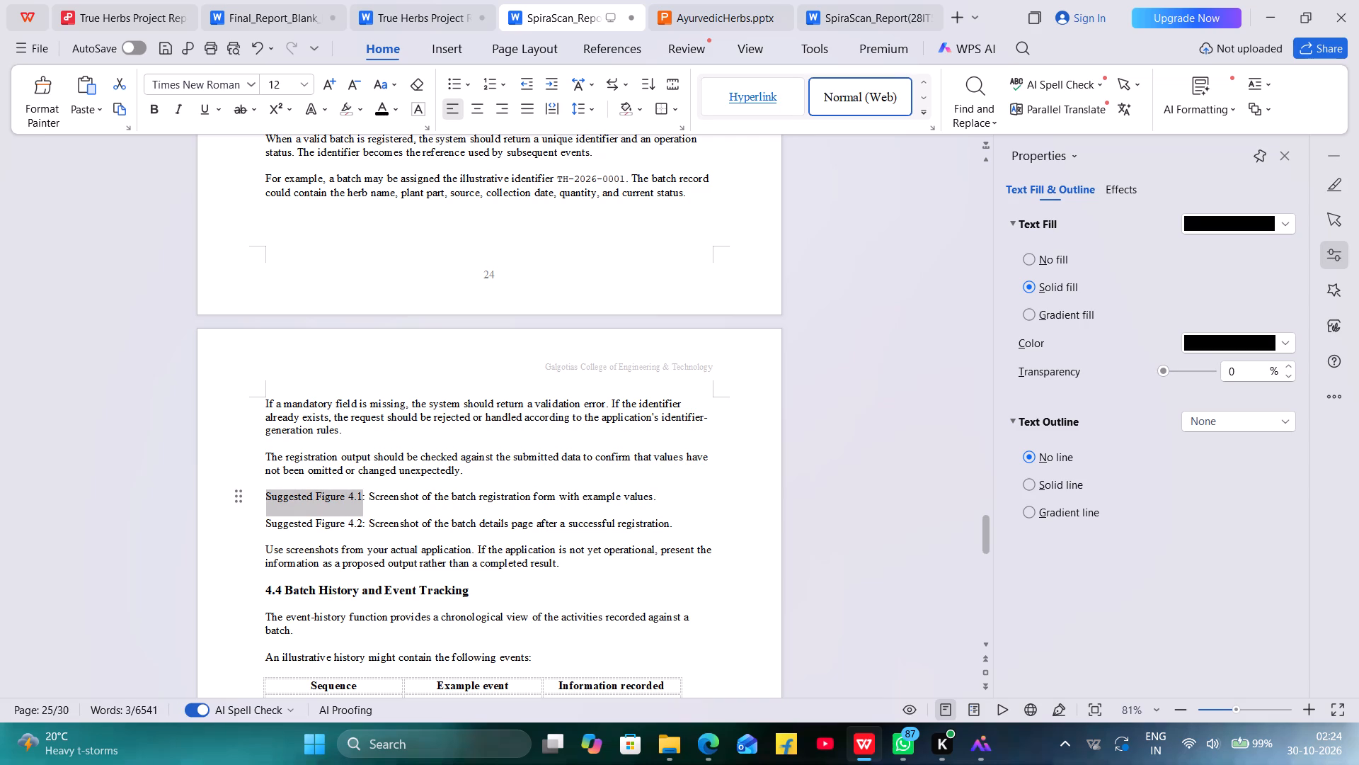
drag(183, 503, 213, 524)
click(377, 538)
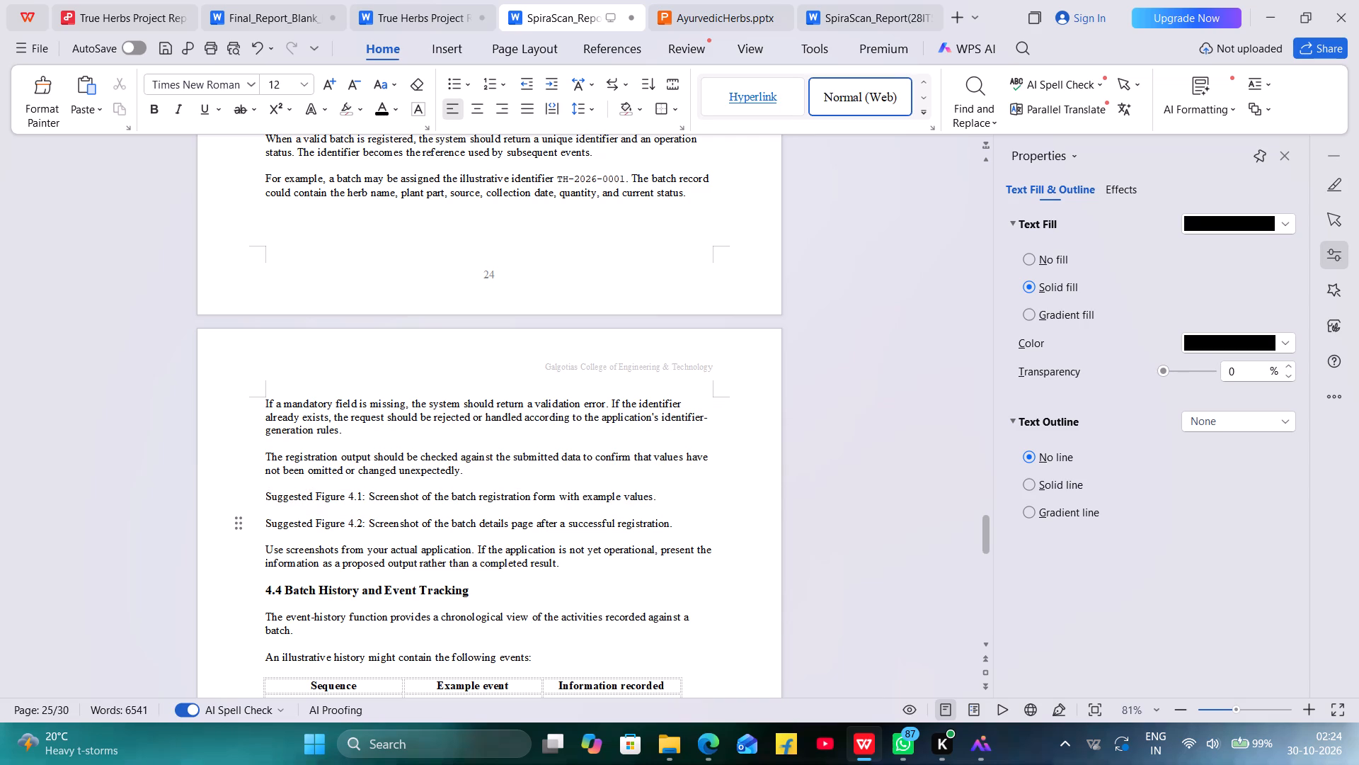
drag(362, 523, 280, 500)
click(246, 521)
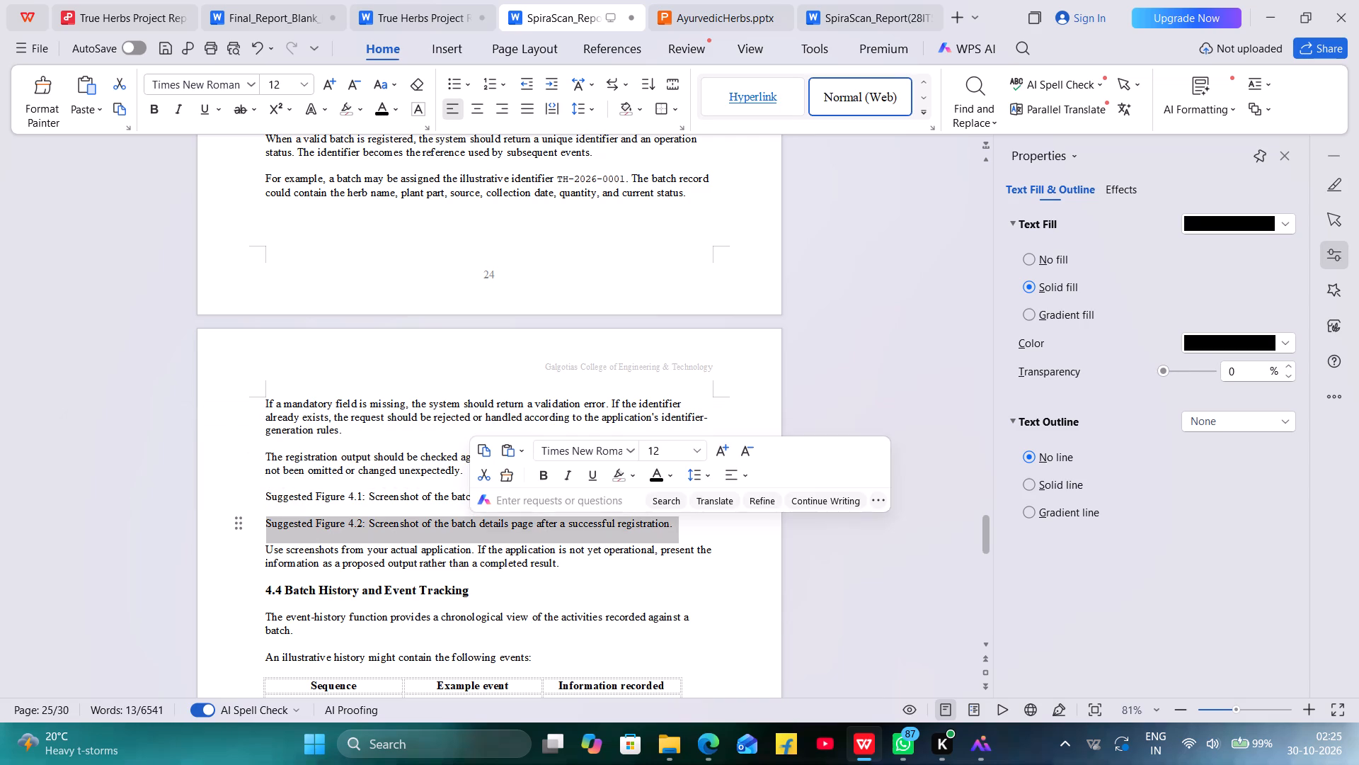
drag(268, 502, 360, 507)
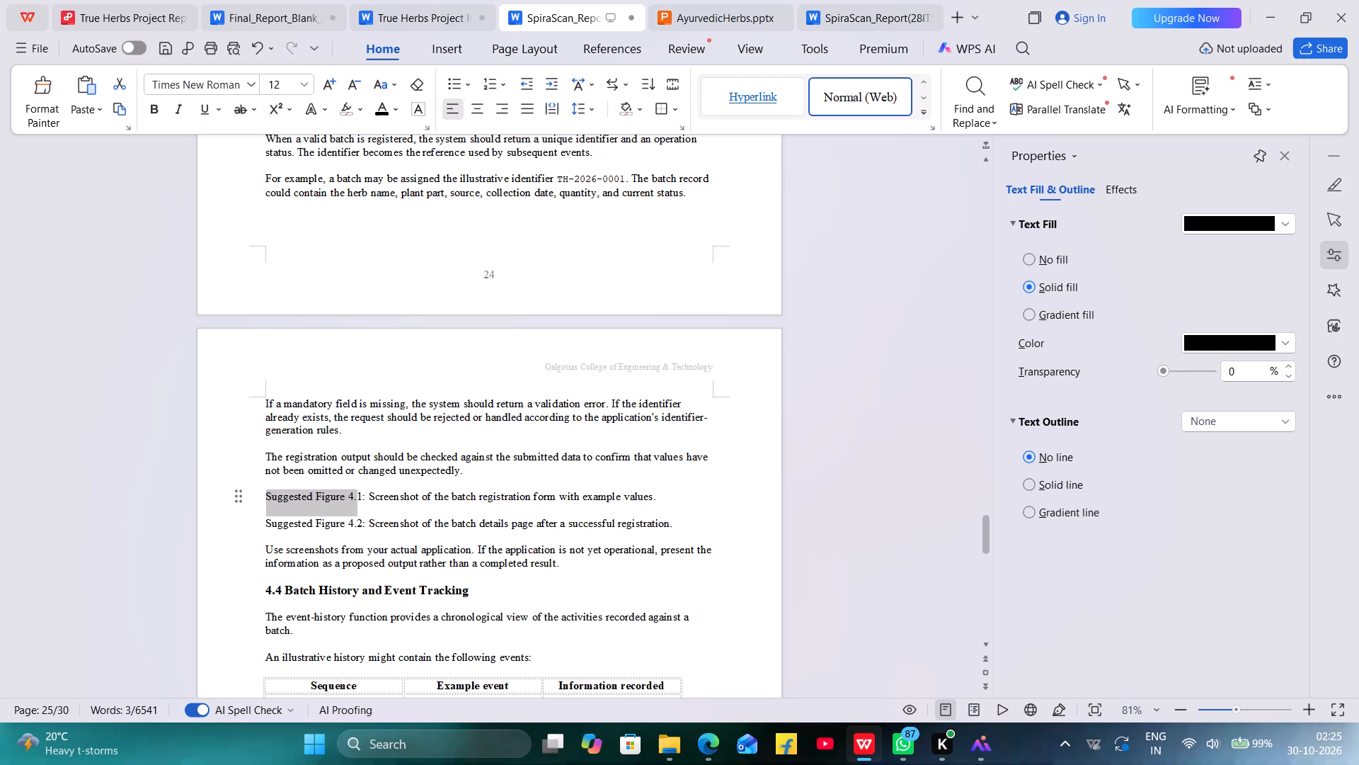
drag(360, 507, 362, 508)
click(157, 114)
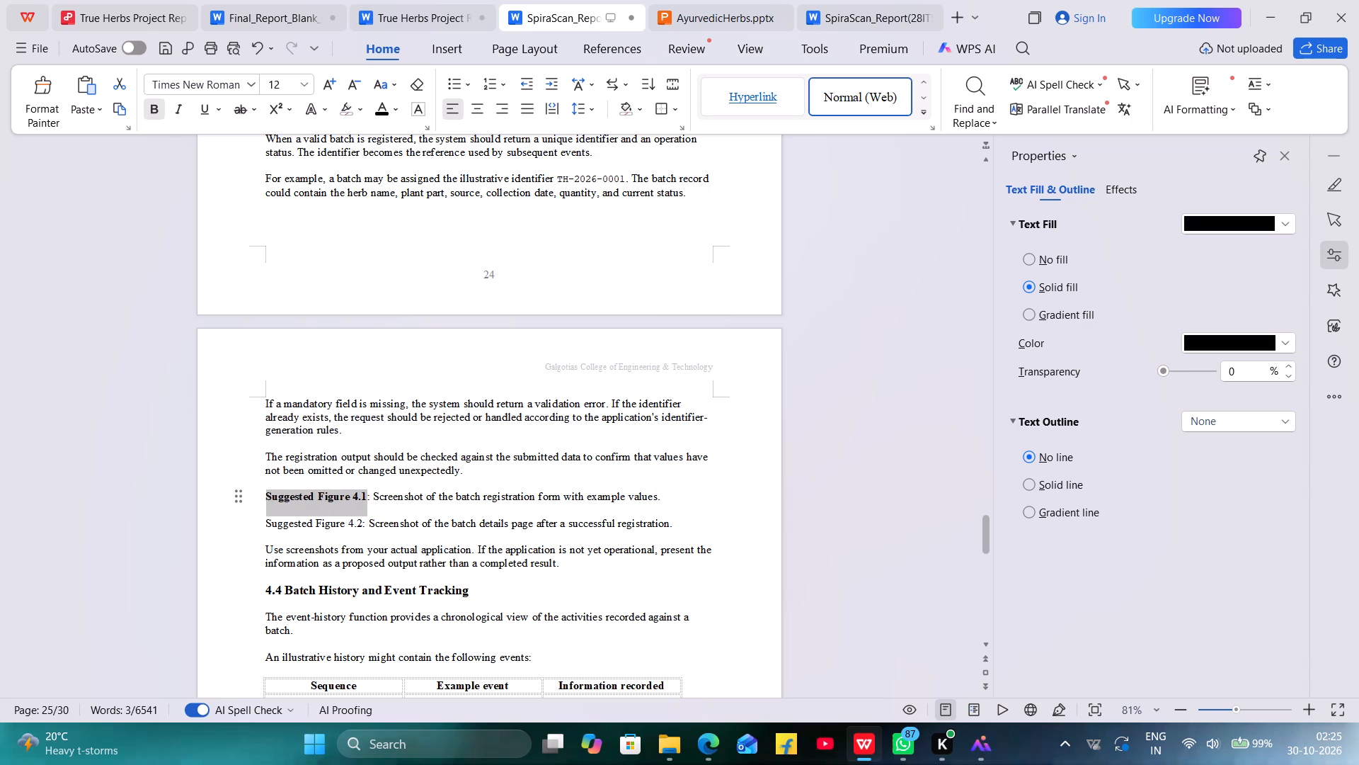
scroll(362, 526, up, 4)
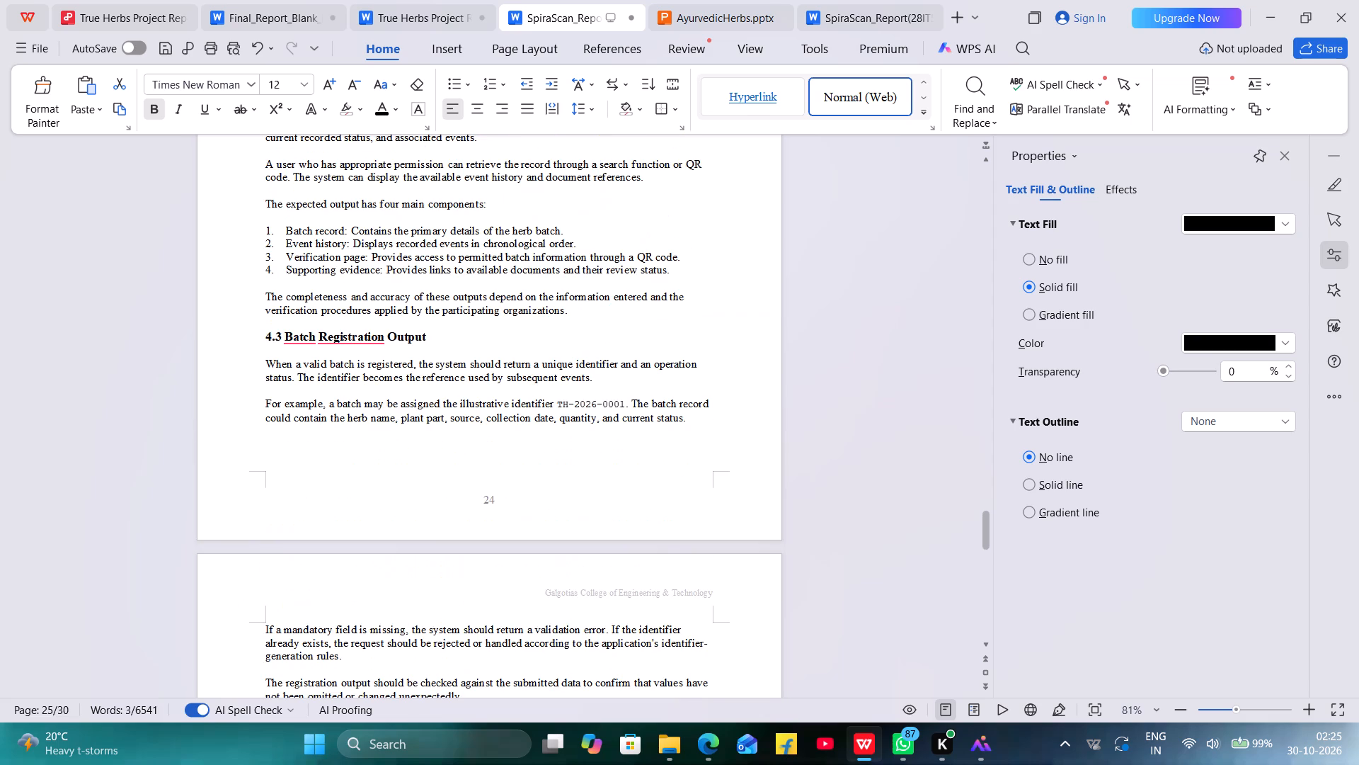
scroll(362, 526, up, 14)
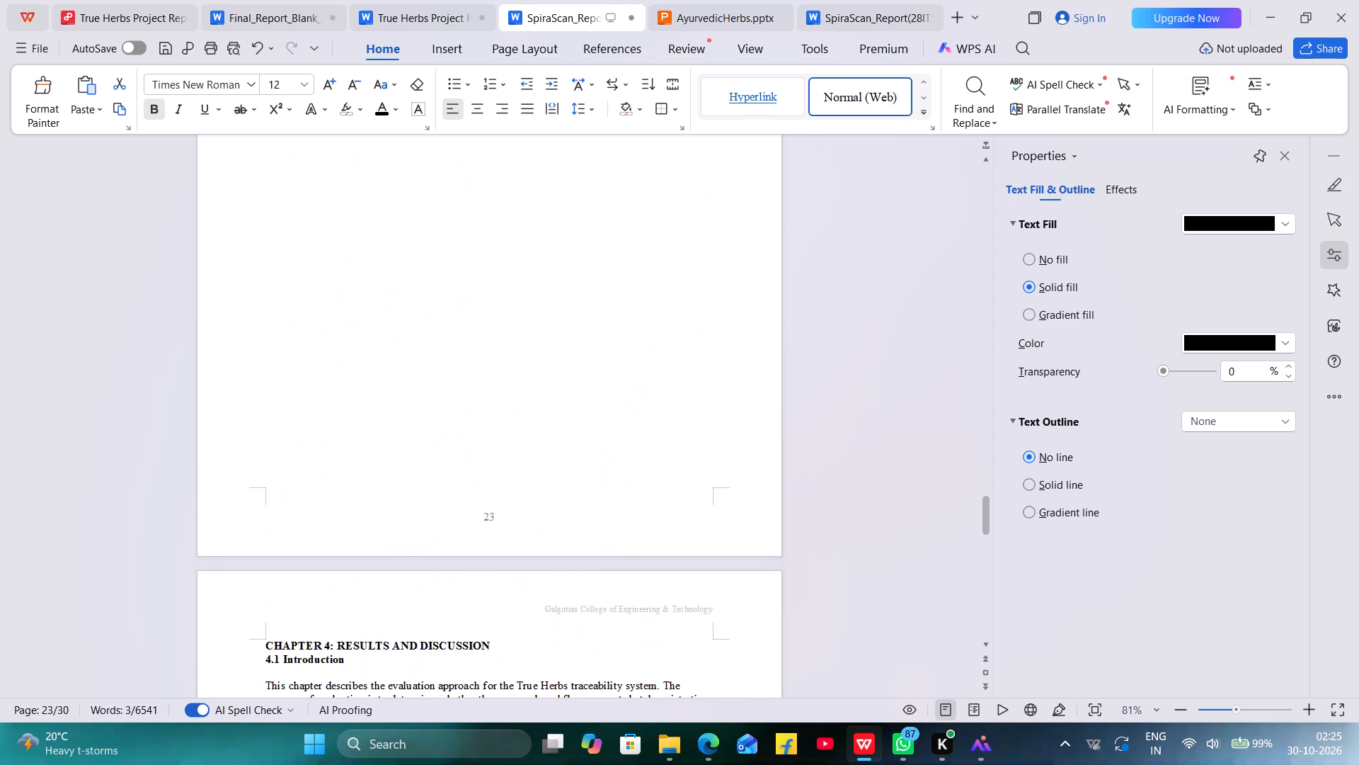
scroll(362, 526, down, 8)
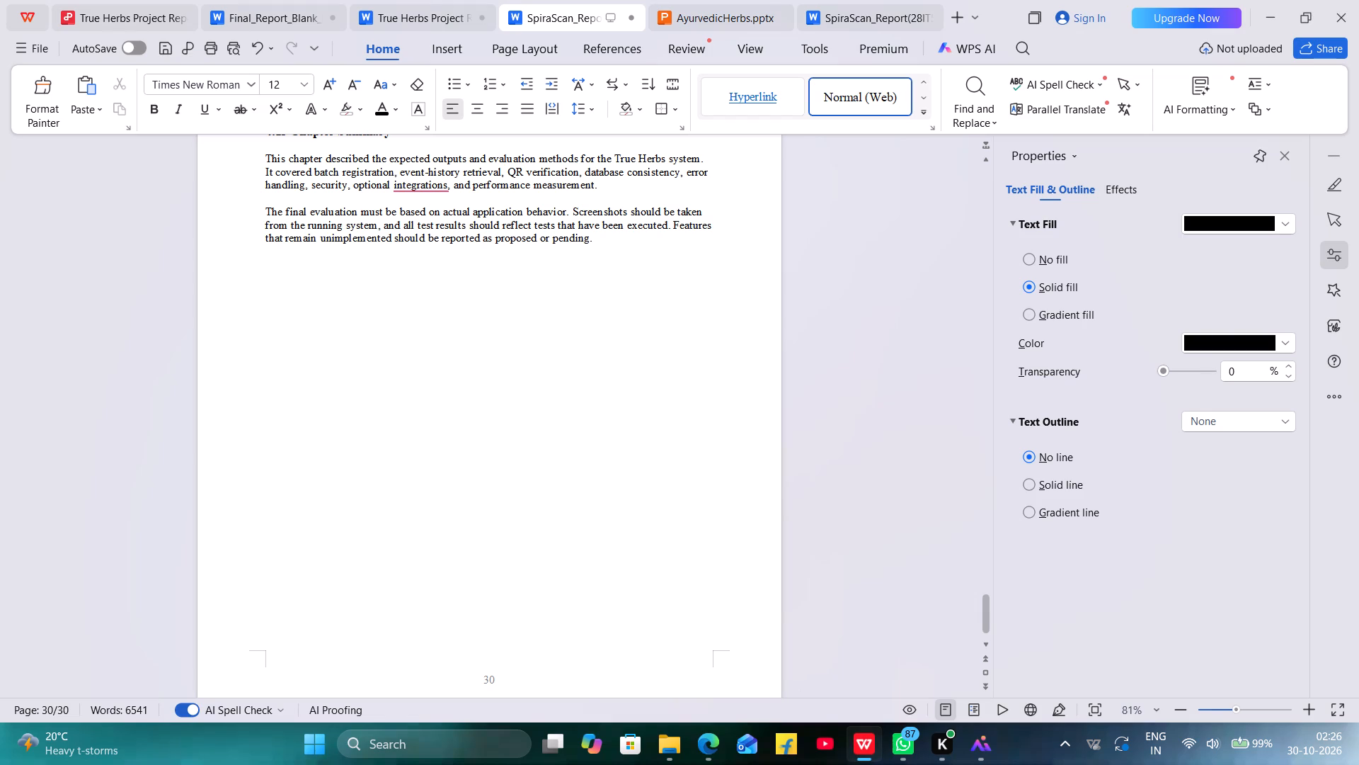
click(638, 249)
scroll(578, 398, down, 3)
click(389, 596)
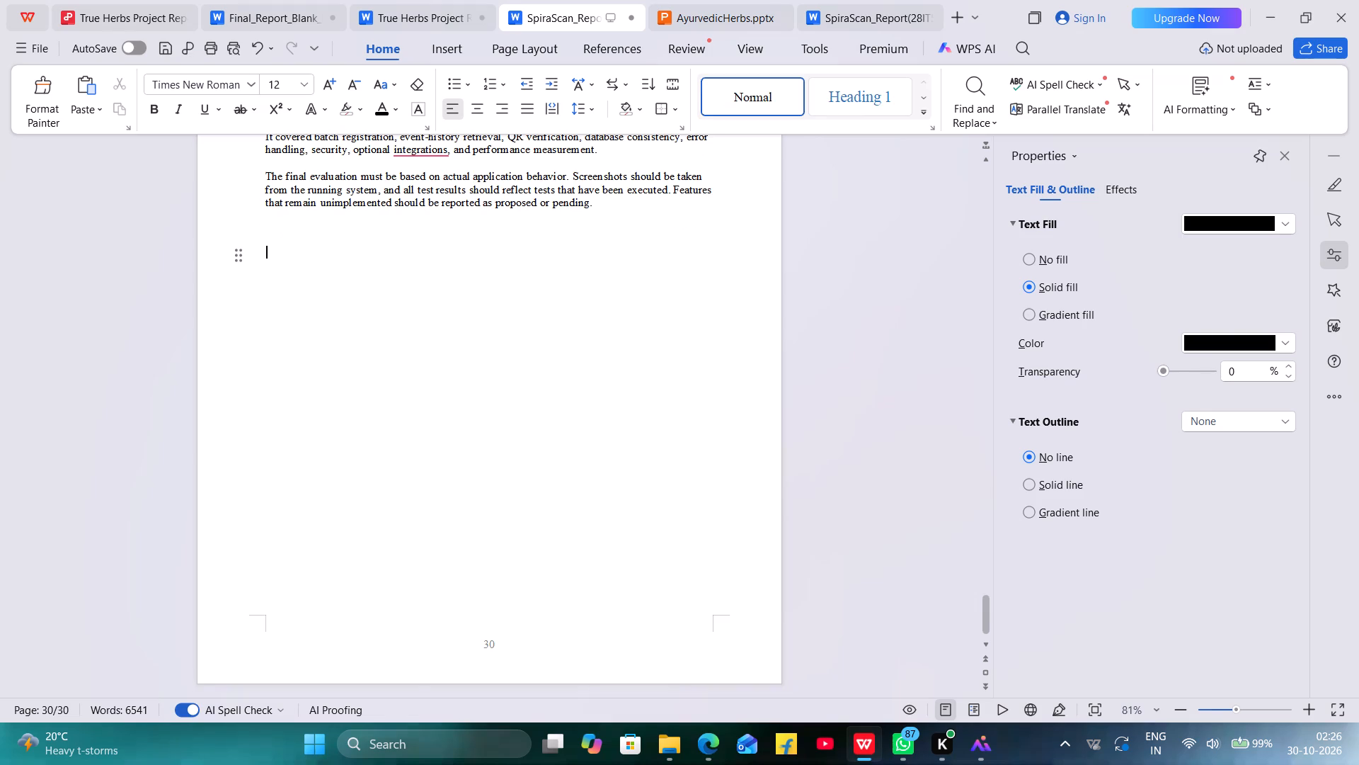
key(Return)
key(Return)
key(Return)
key(Return)
key(Return)
key(Return)
key(Return)
key(Return)
key(Return)
key(Return)
key(Return)
key(Return)
key(Return)
key(Return)
key(Return)
key(Return)
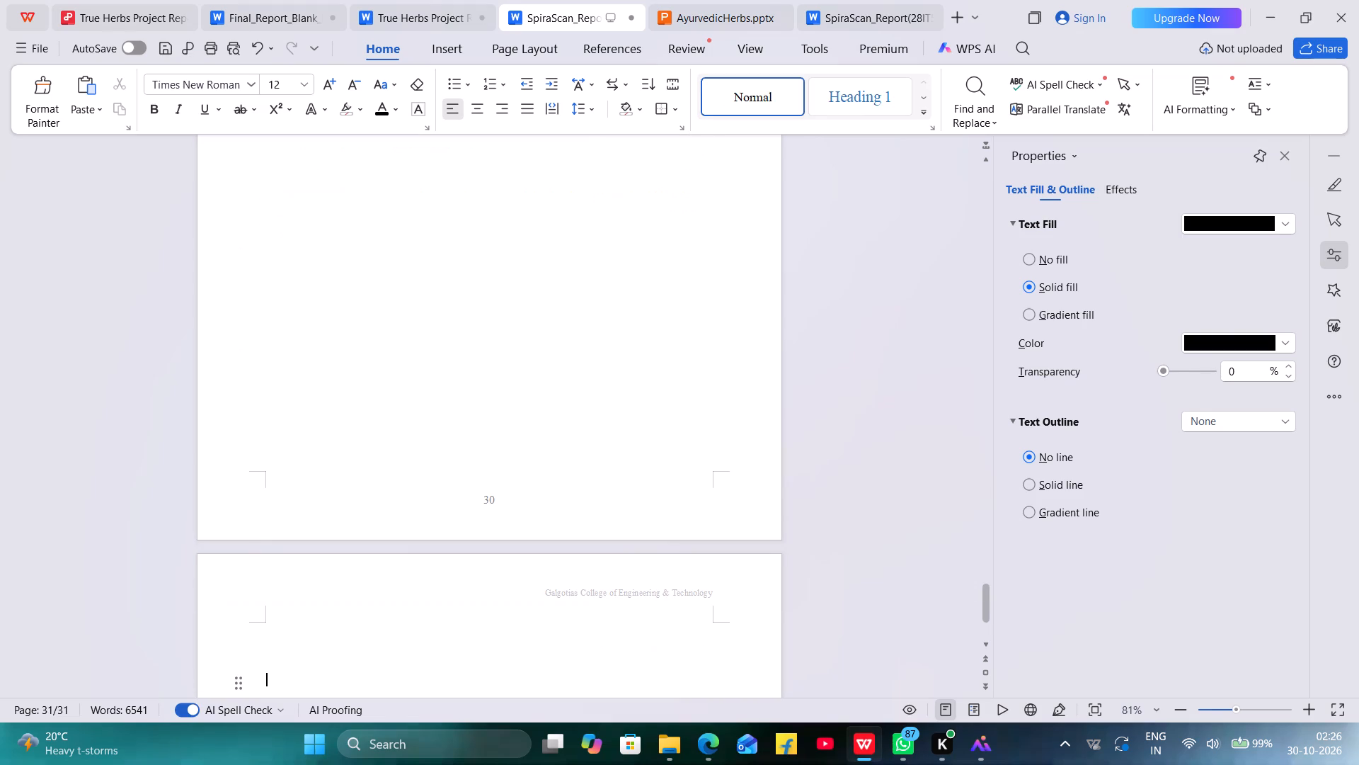
key(BackSpace)
key(ctrl+v)
Make the "CHAPTER 5: CONCLUSION AND FUTURE SCOPE" title and the "5.1 Conclusion" heading bold.
scroll(340, 518, down, 3)
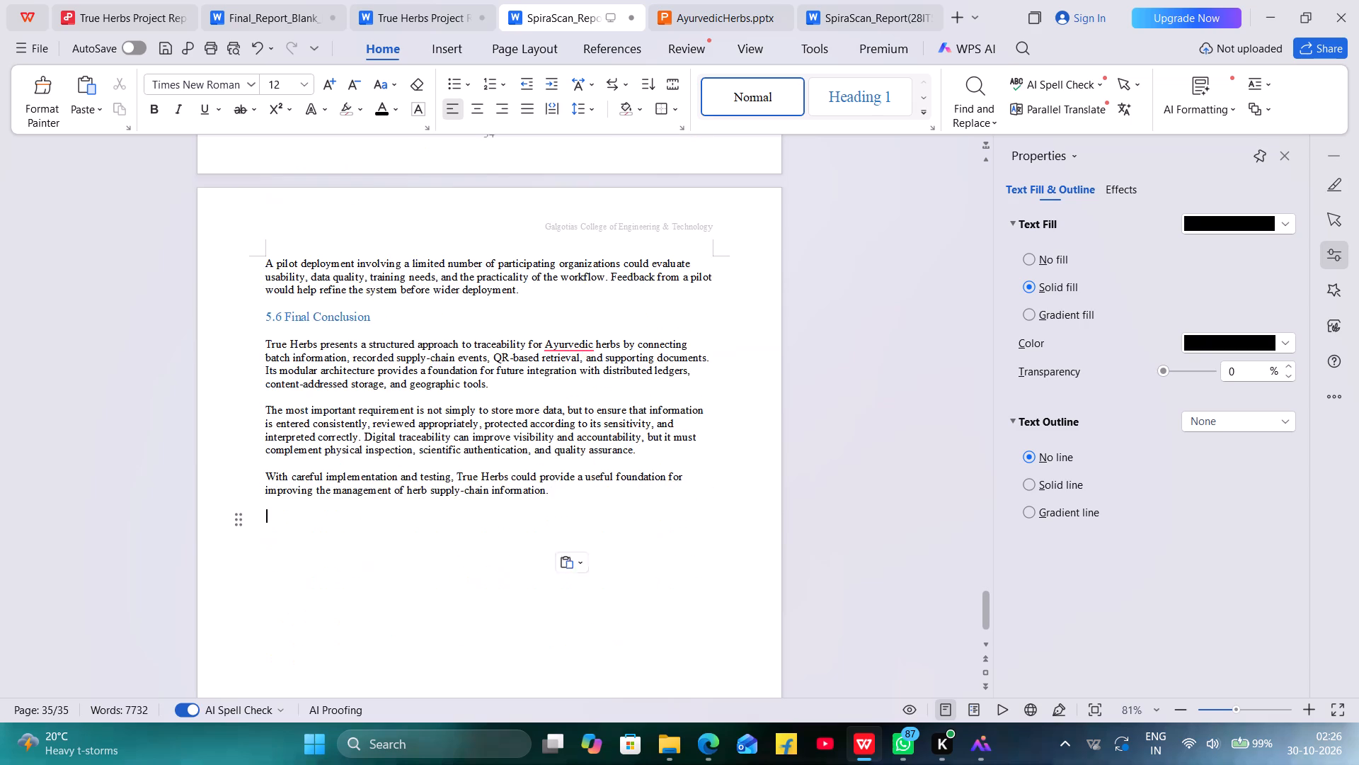
scroll(340, 518, up, 20)
scroll(340, 518, up, 8)
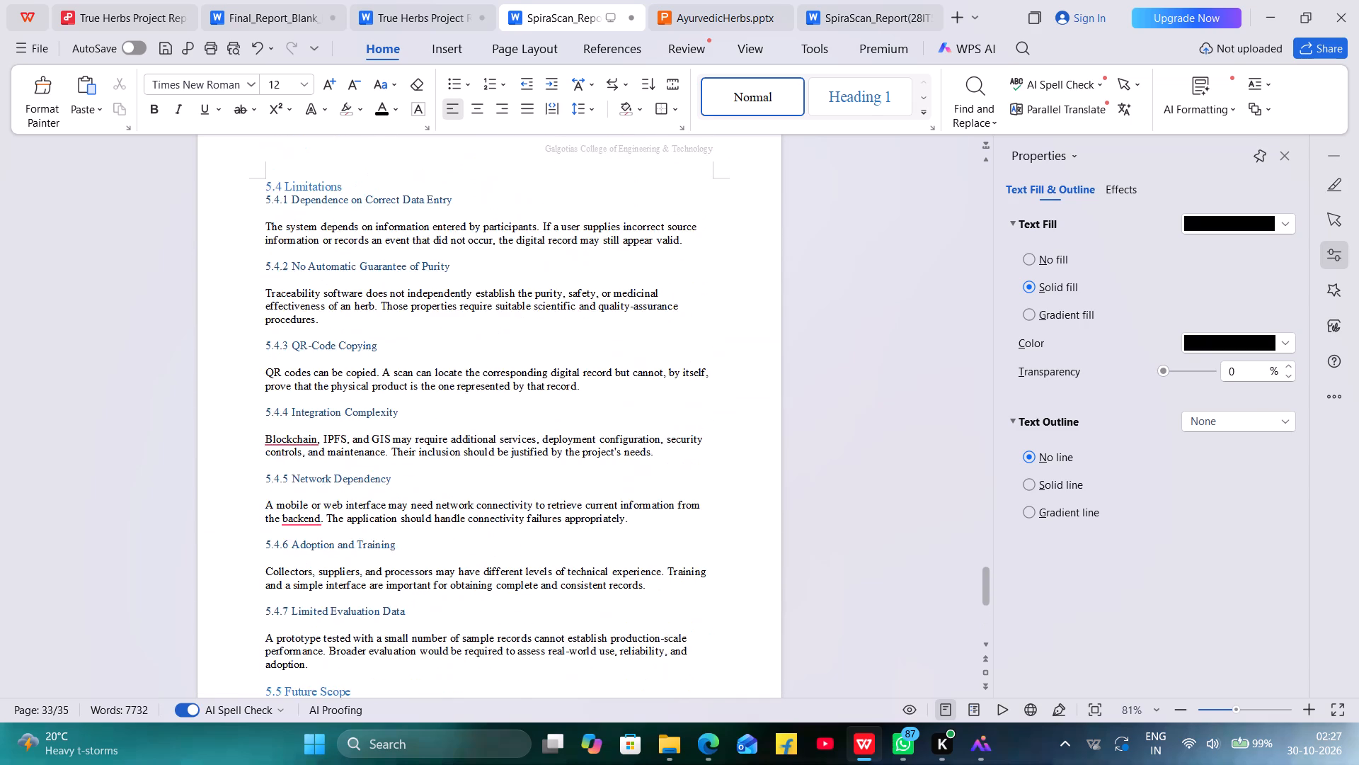
scroll(340, 518, up, 18)
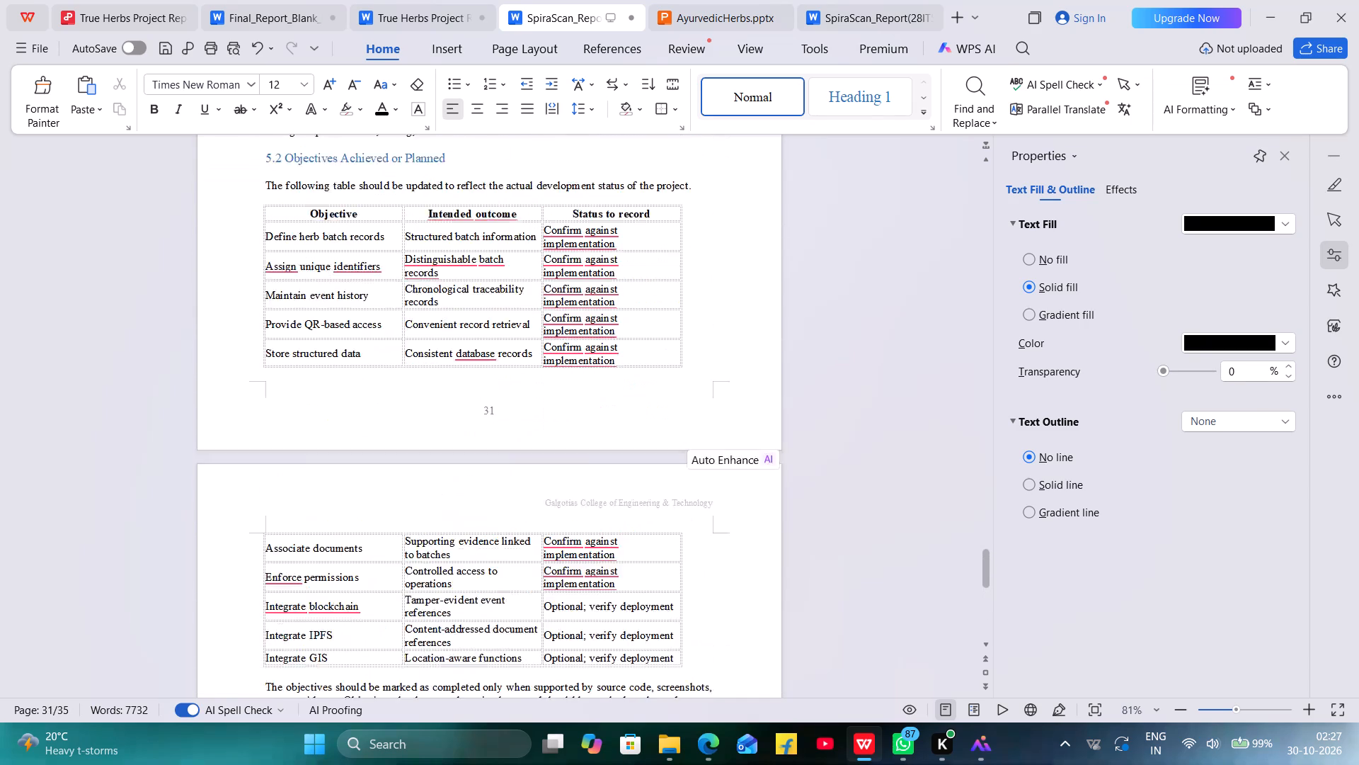
scroll(340, 518, up, 12)
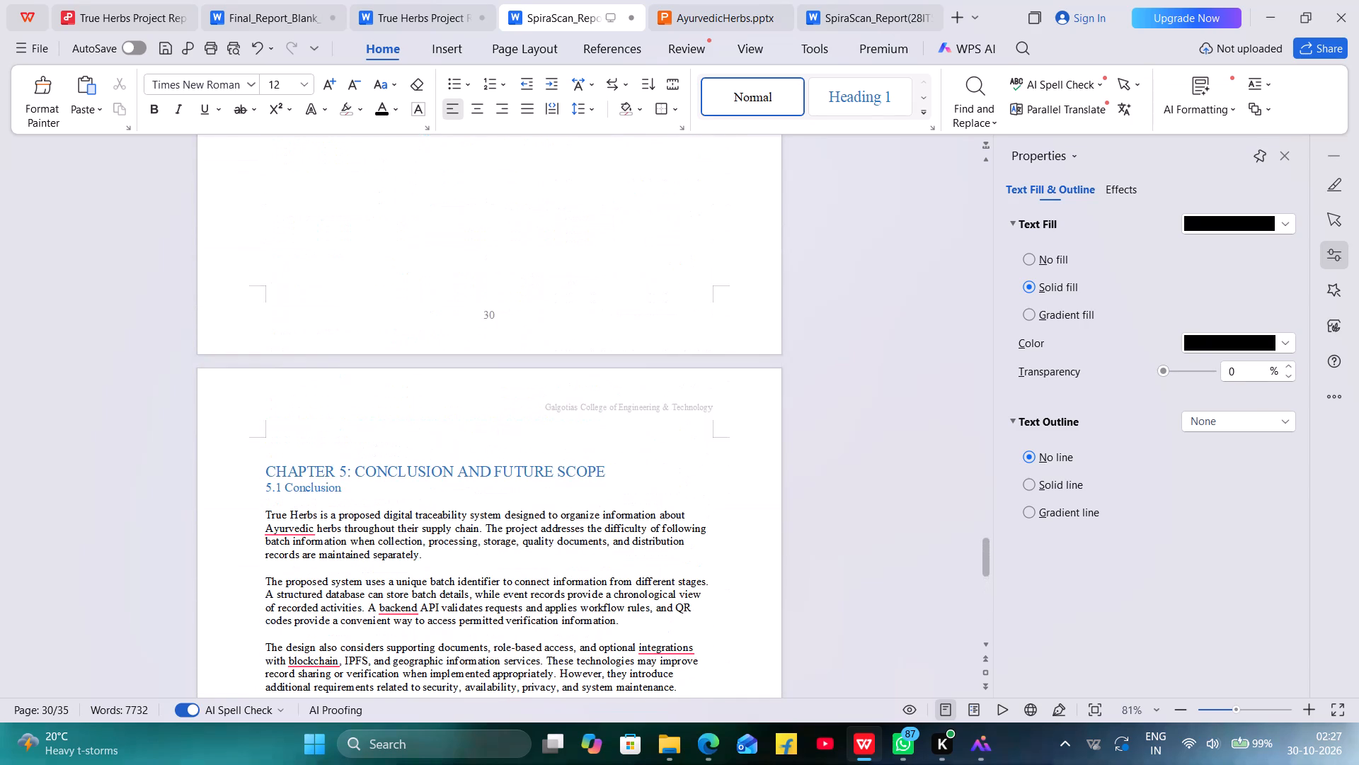
drag(358, 490, 243, 460)
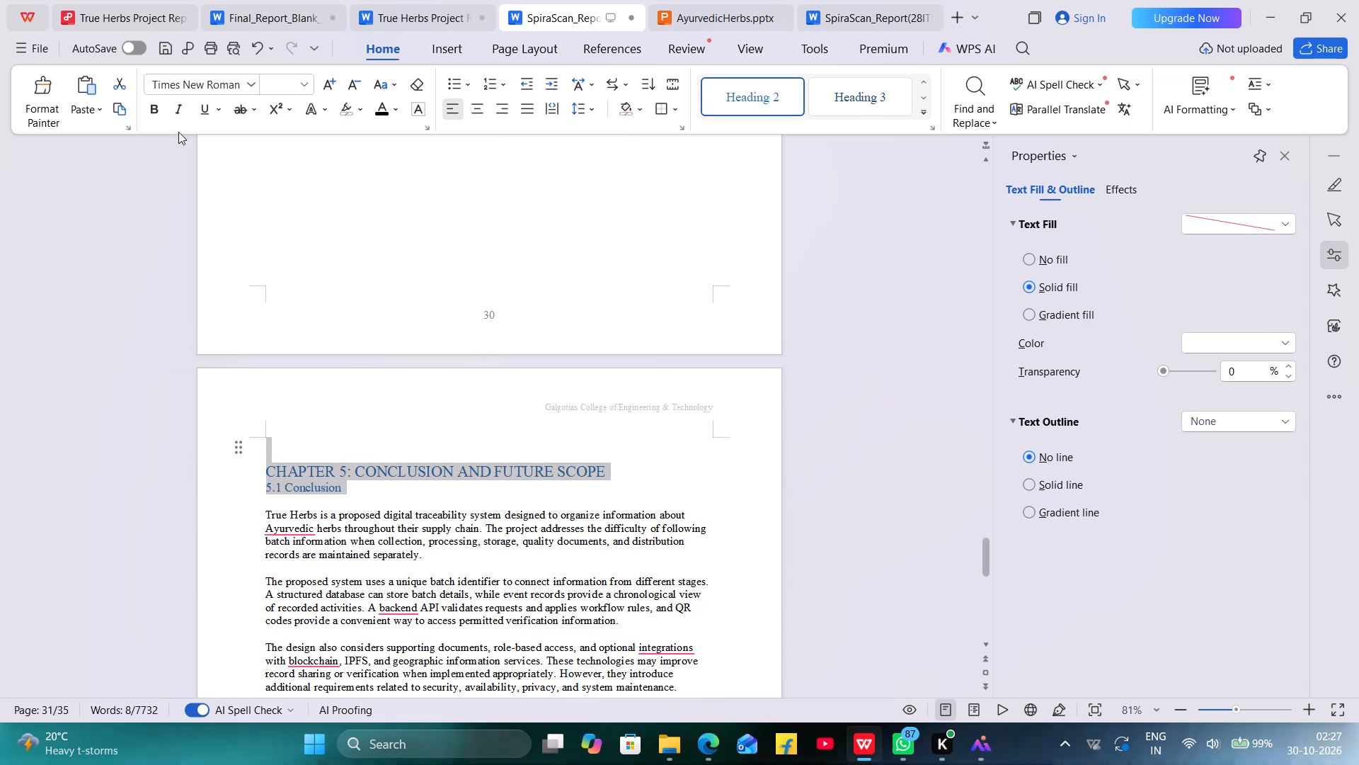
click(158, 106)
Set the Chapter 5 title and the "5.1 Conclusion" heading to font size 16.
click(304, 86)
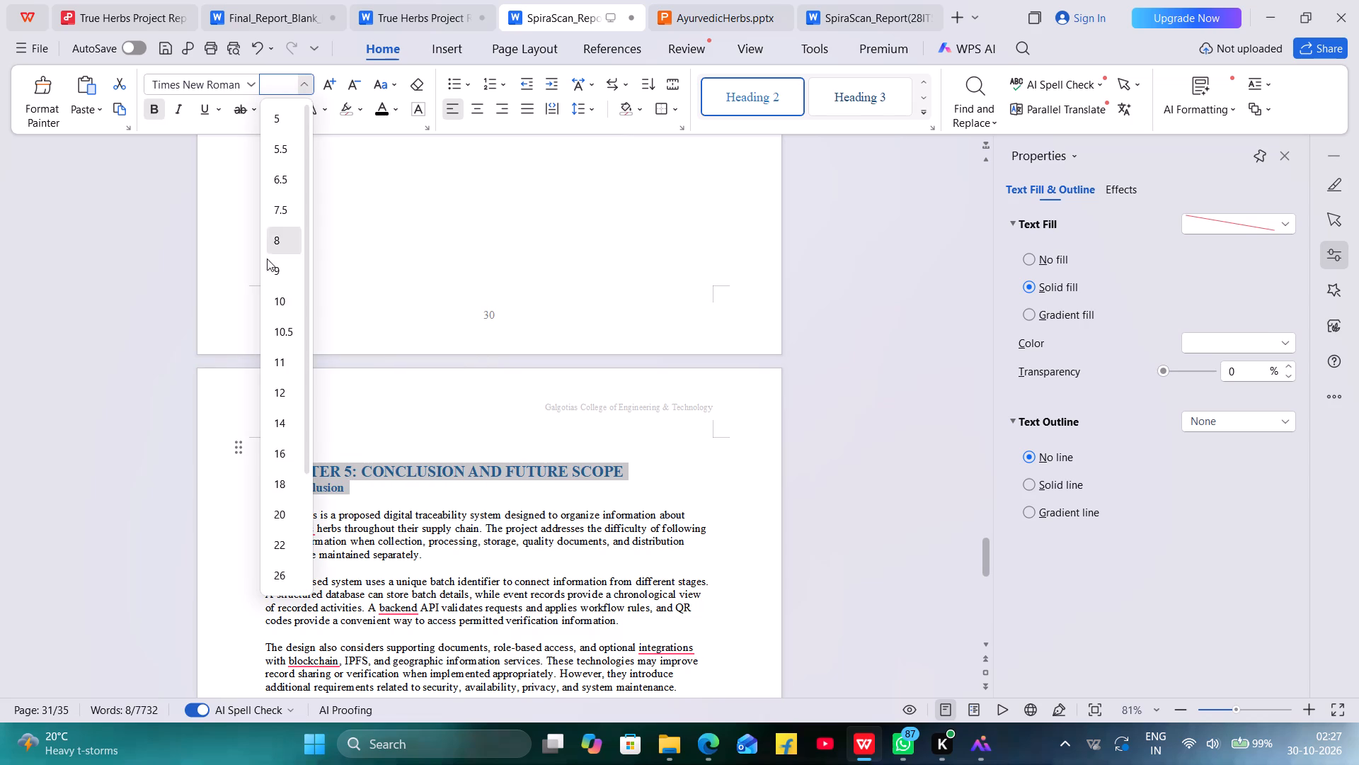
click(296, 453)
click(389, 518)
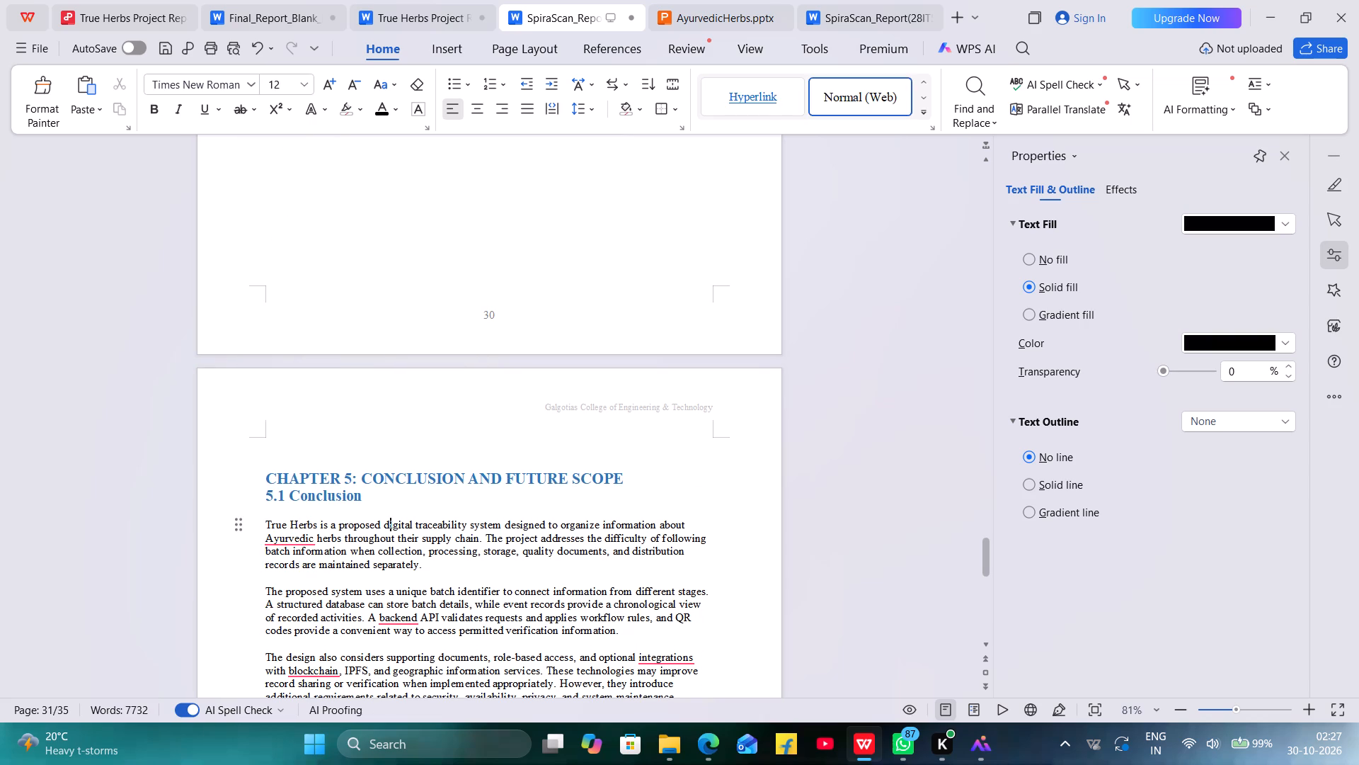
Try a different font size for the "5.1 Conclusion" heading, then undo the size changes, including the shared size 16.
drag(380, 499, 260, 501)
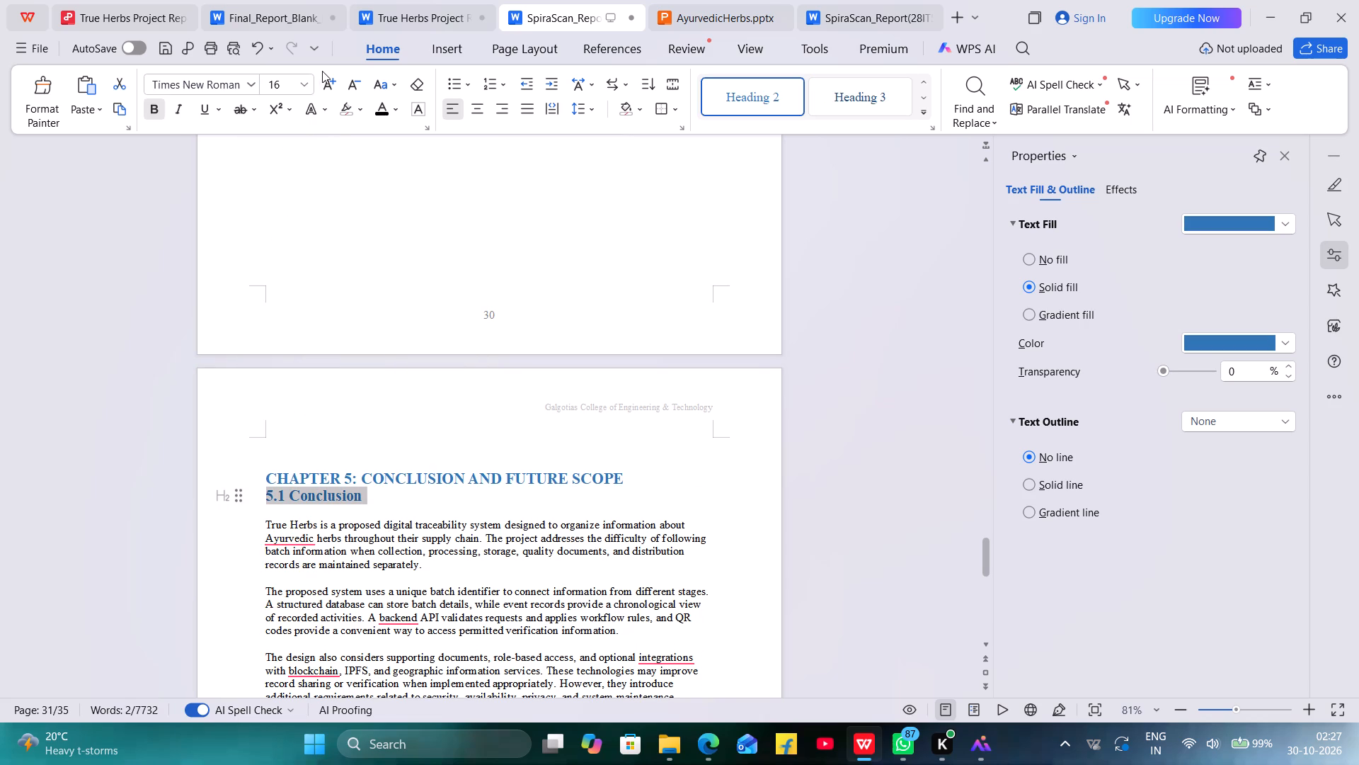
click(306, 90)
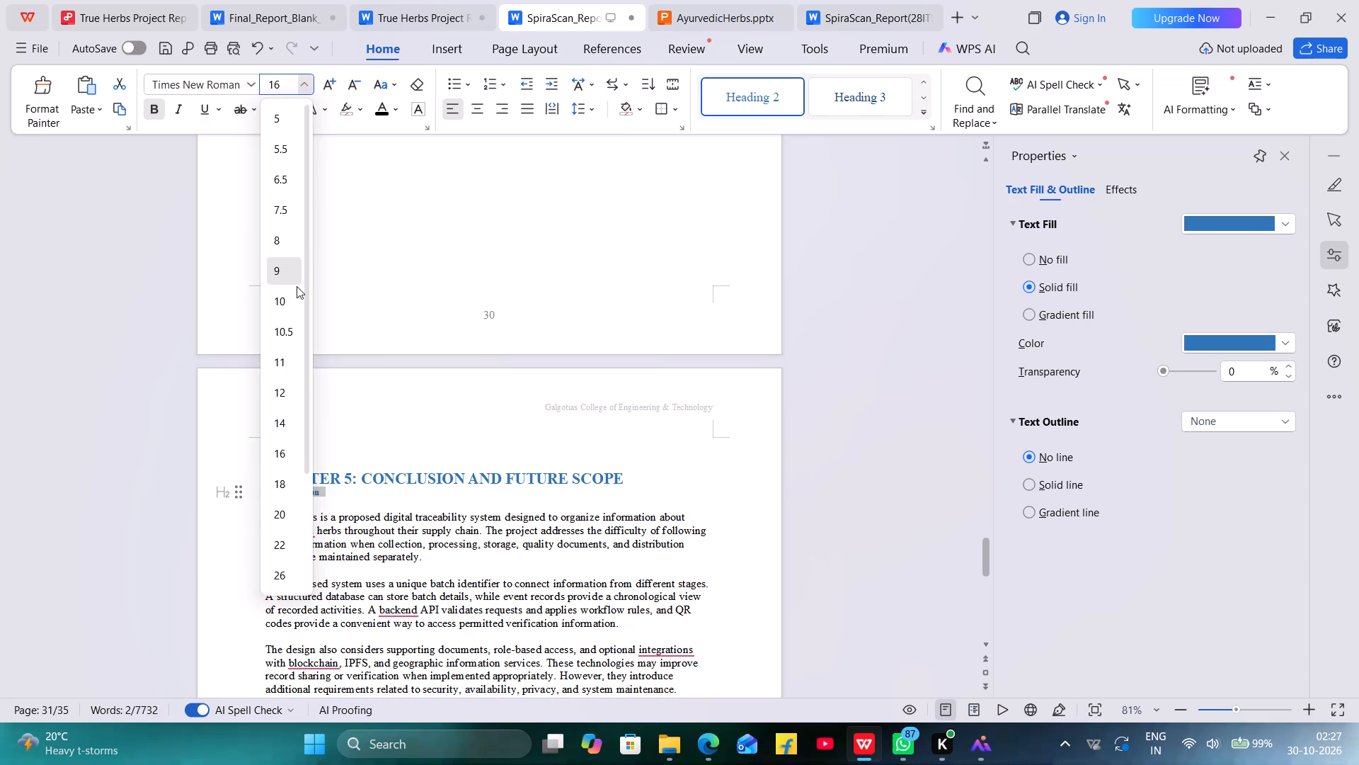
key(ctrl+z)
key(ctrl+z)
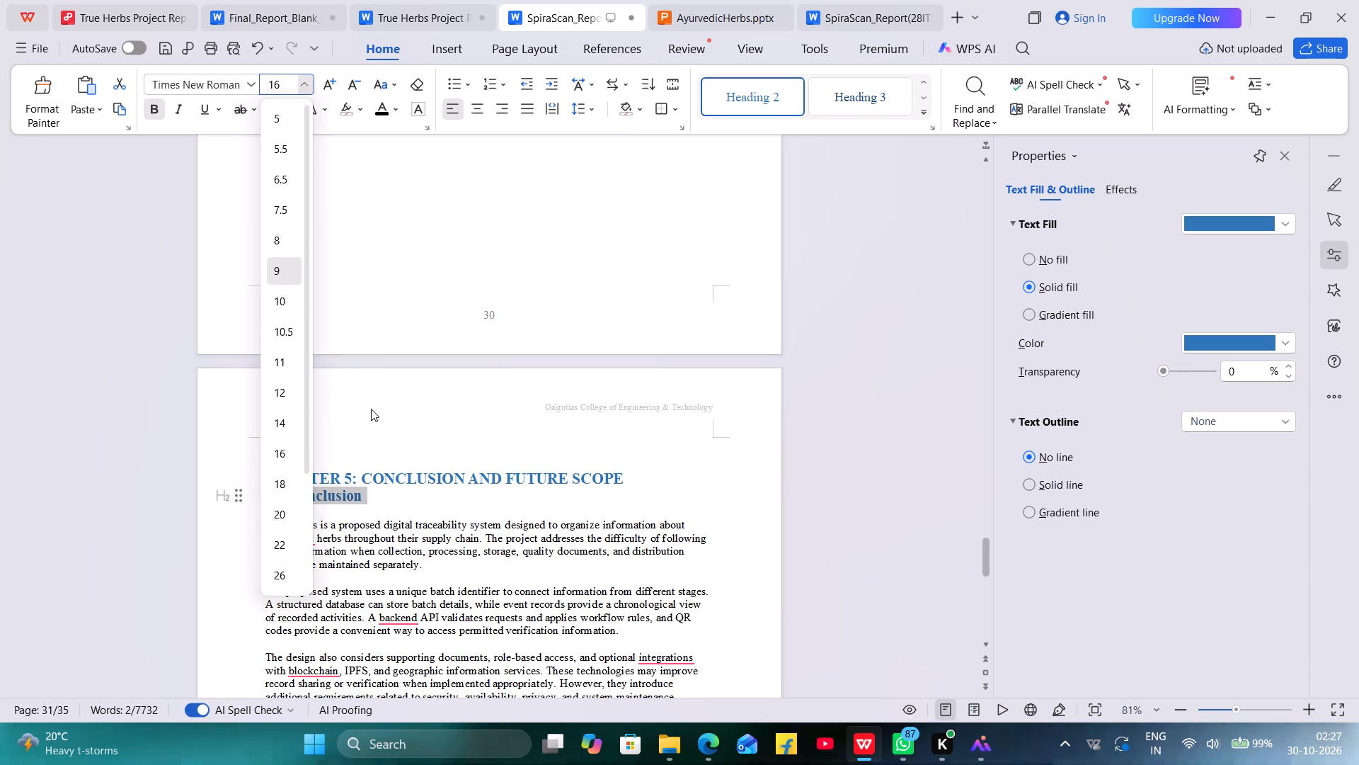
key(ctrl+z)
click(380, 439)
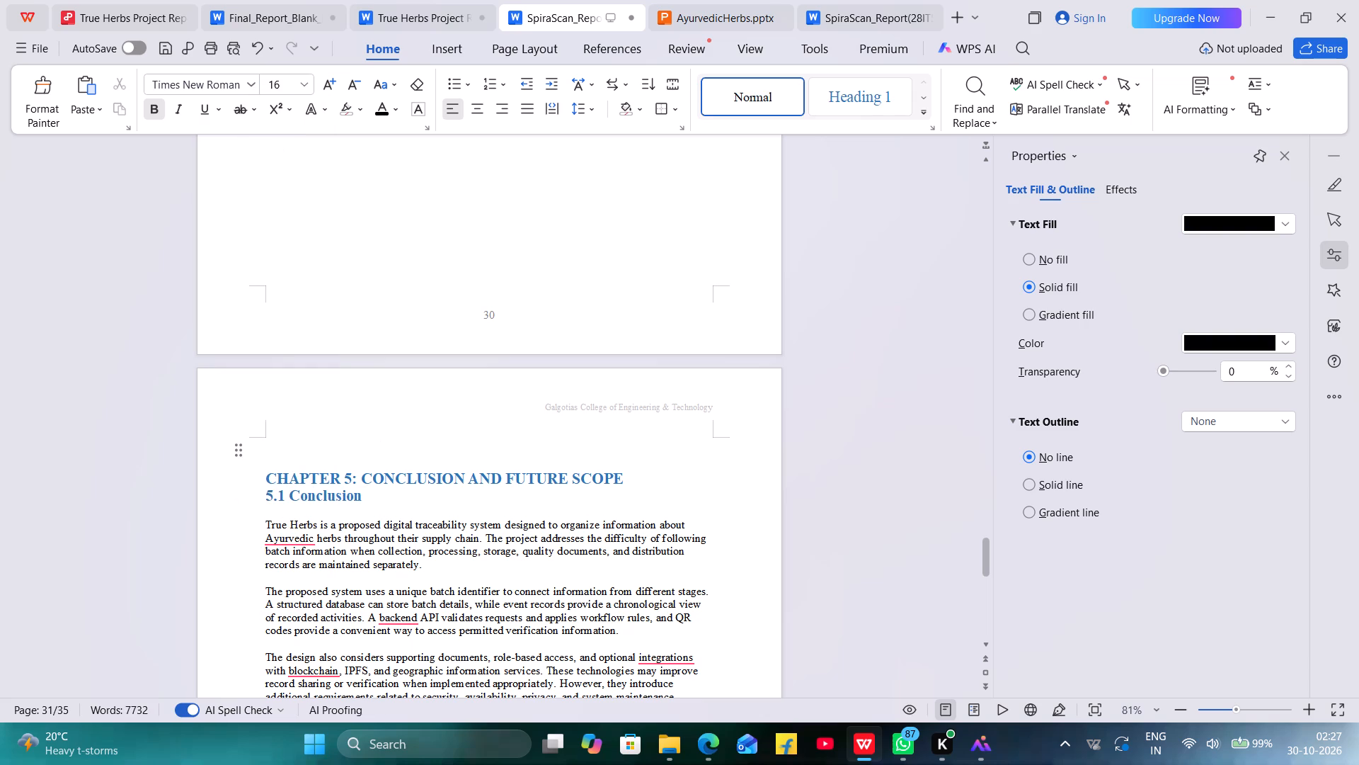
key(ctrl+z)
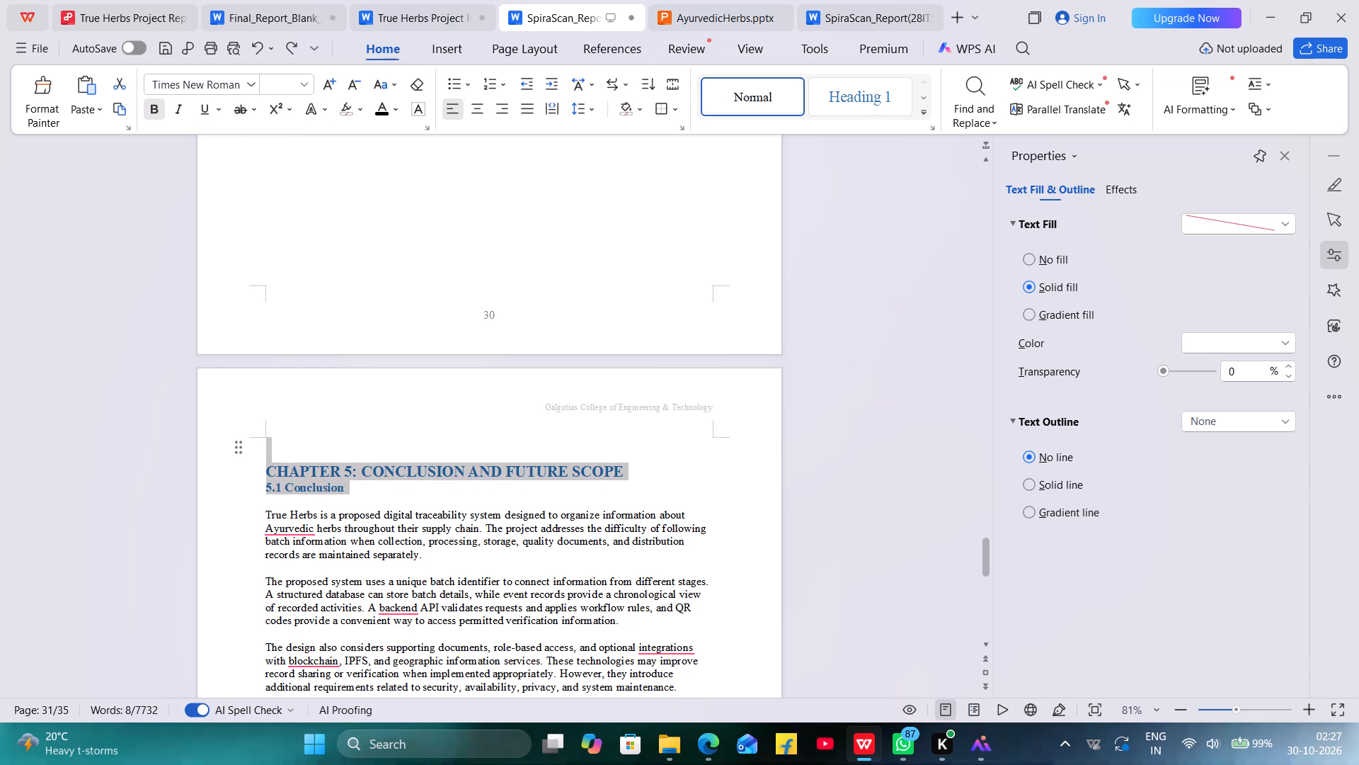
Change the font colour of the "CHAPTER 5: CONCLUSION AND FUTURE SCOPE" title to black.
click(374, 417)
drag(630, 477, 497, 448)
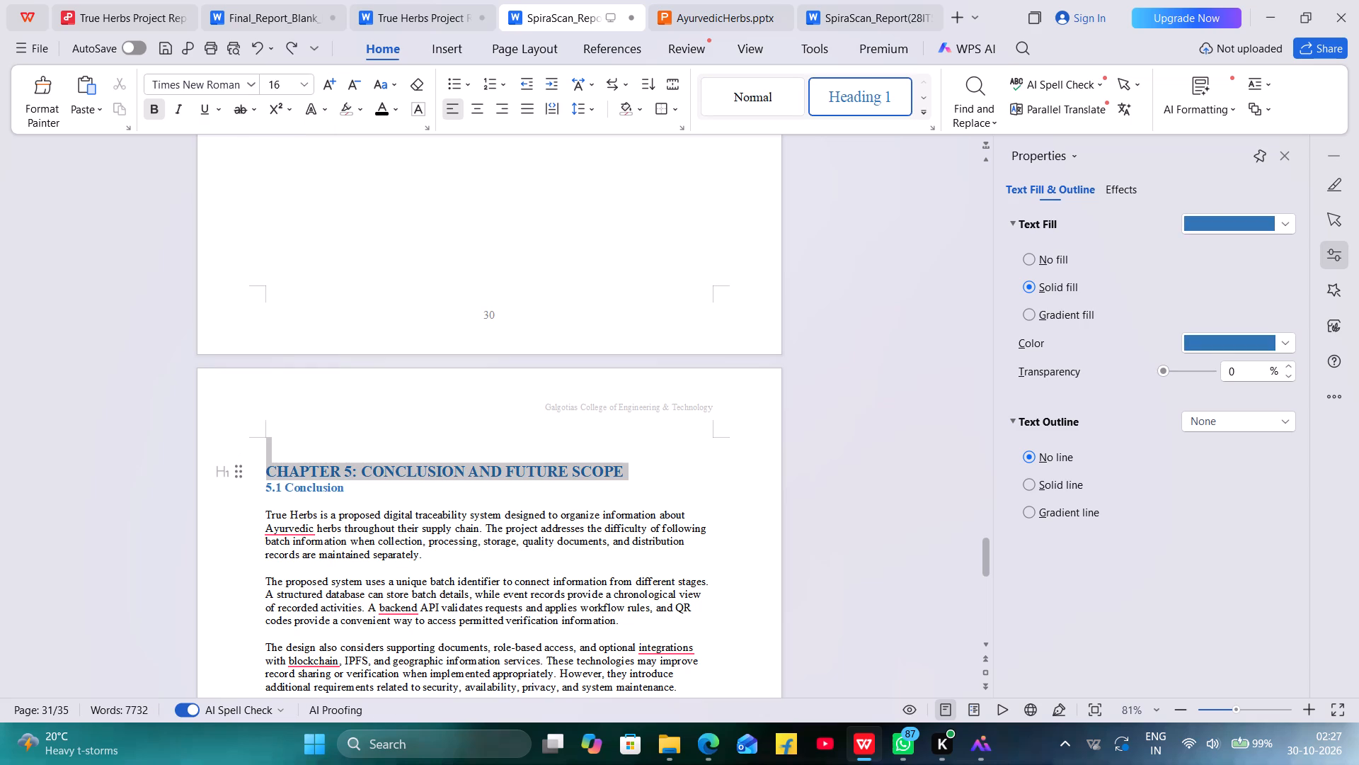
drag(497, 448, 363, 435)
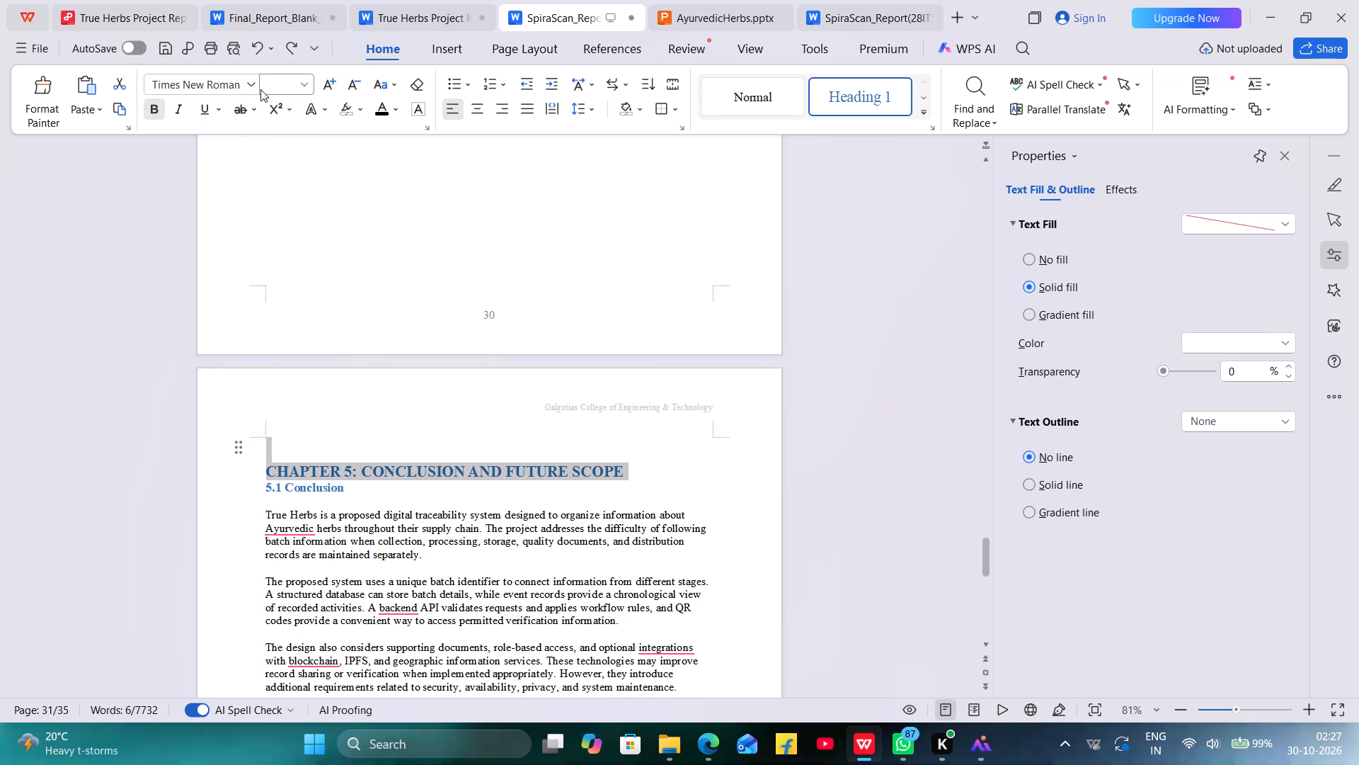
click(382, 104)
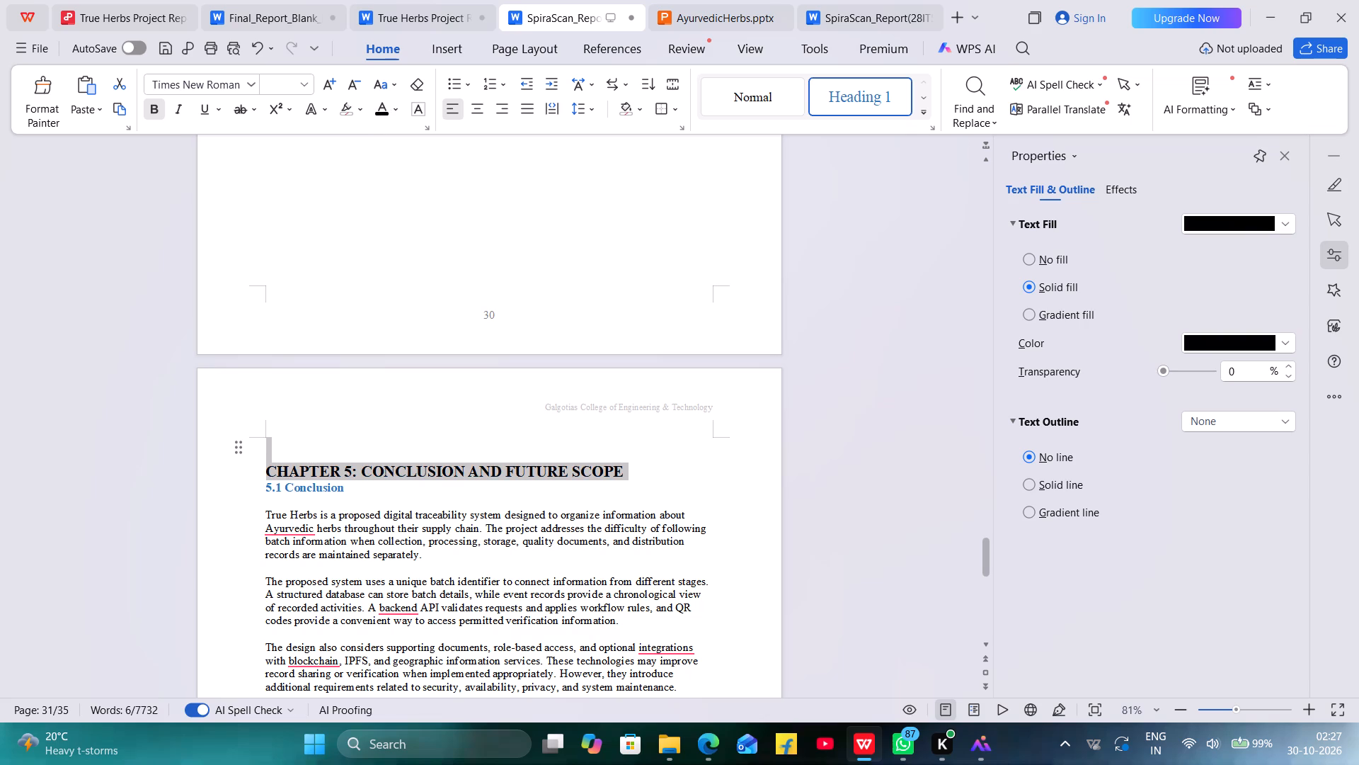
Change the font colour of the "5.1 Conclusion" heading to black.
click(355, 430)
drag(361, 485, 302, 485)
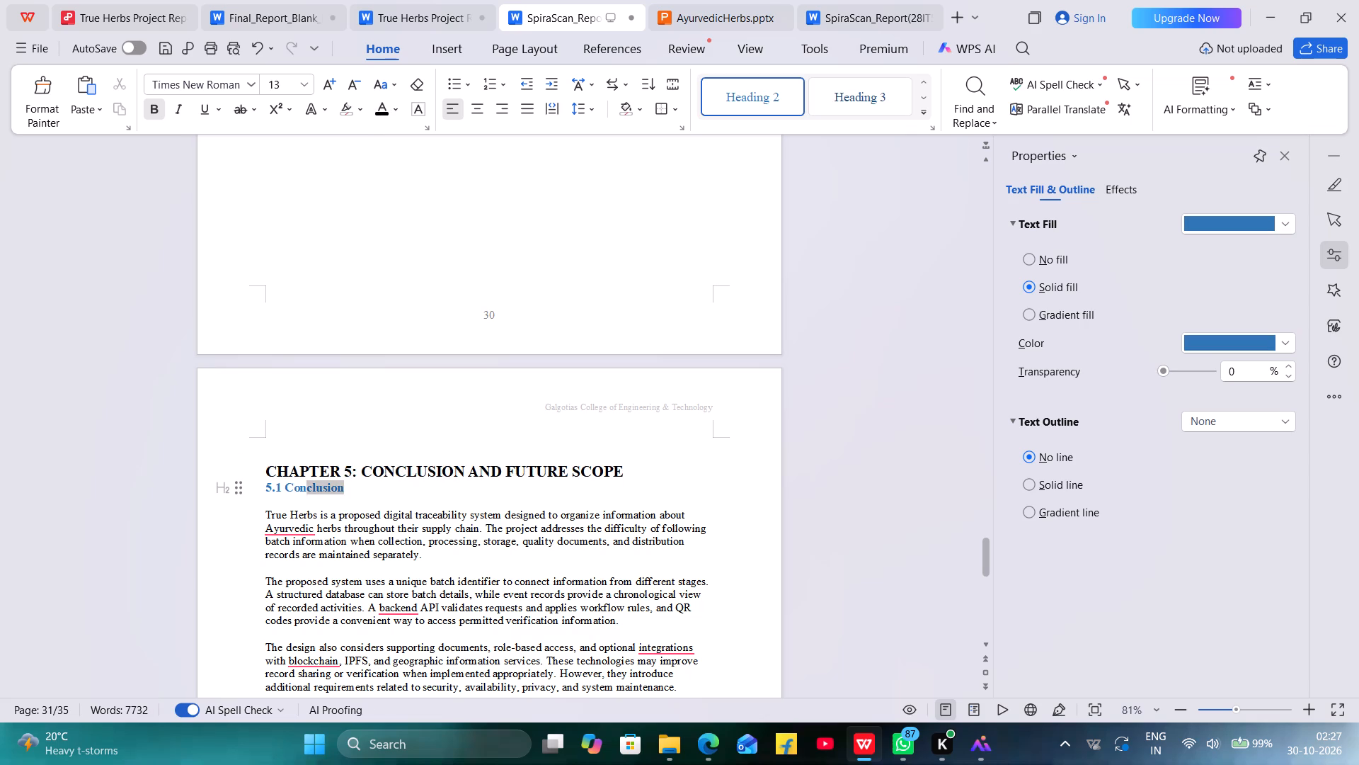
drag(302, 485, 244, 482)
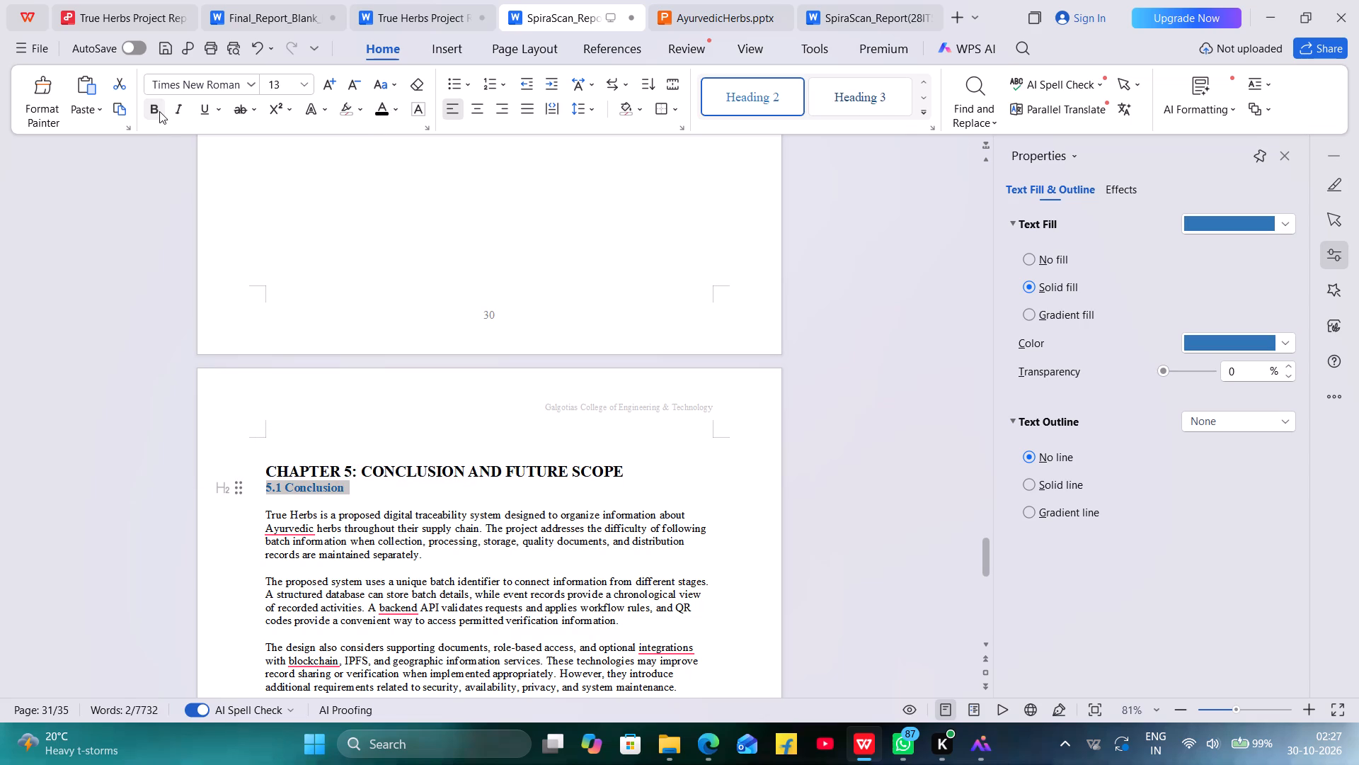
click(384, 115)
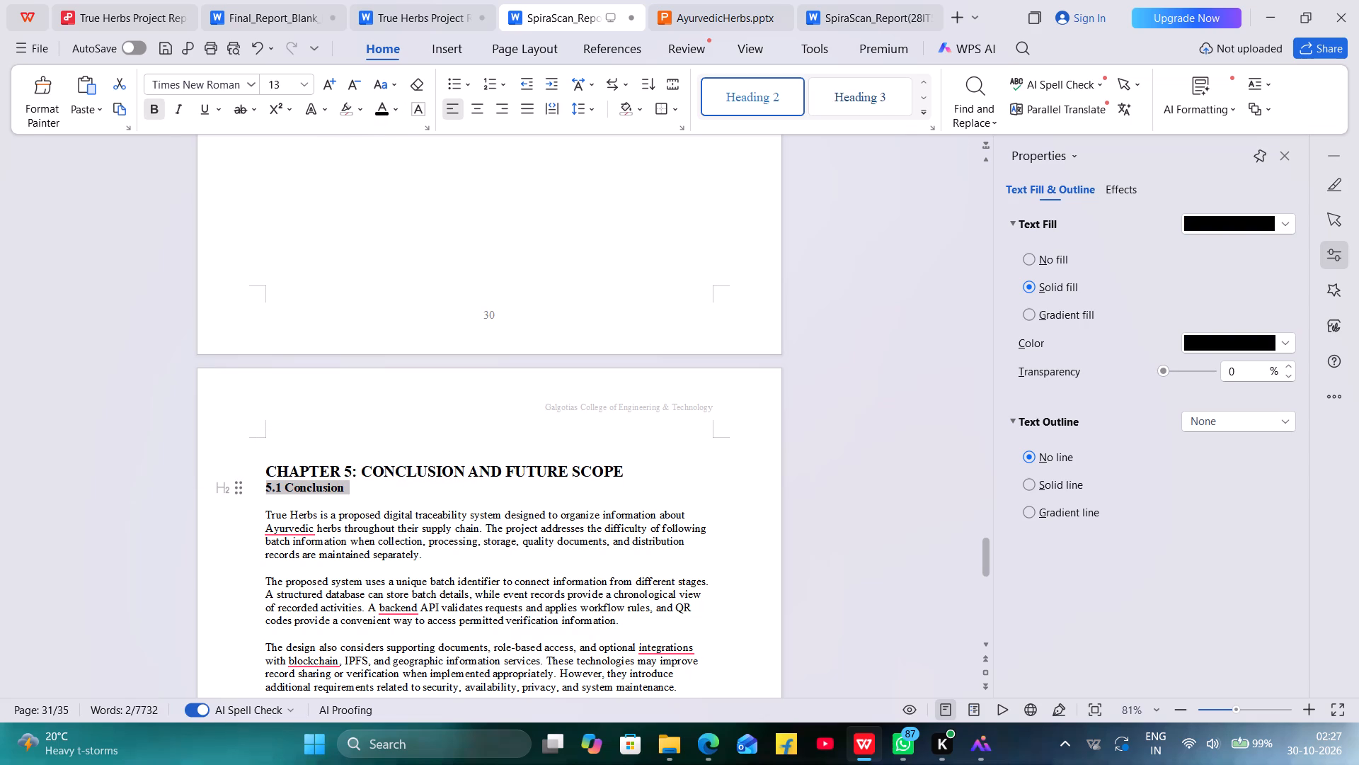
Insert a blank line between the Chapter 5 title and the "5.1 Conclusion" heading.
click(638, 459)
click(638, 472)
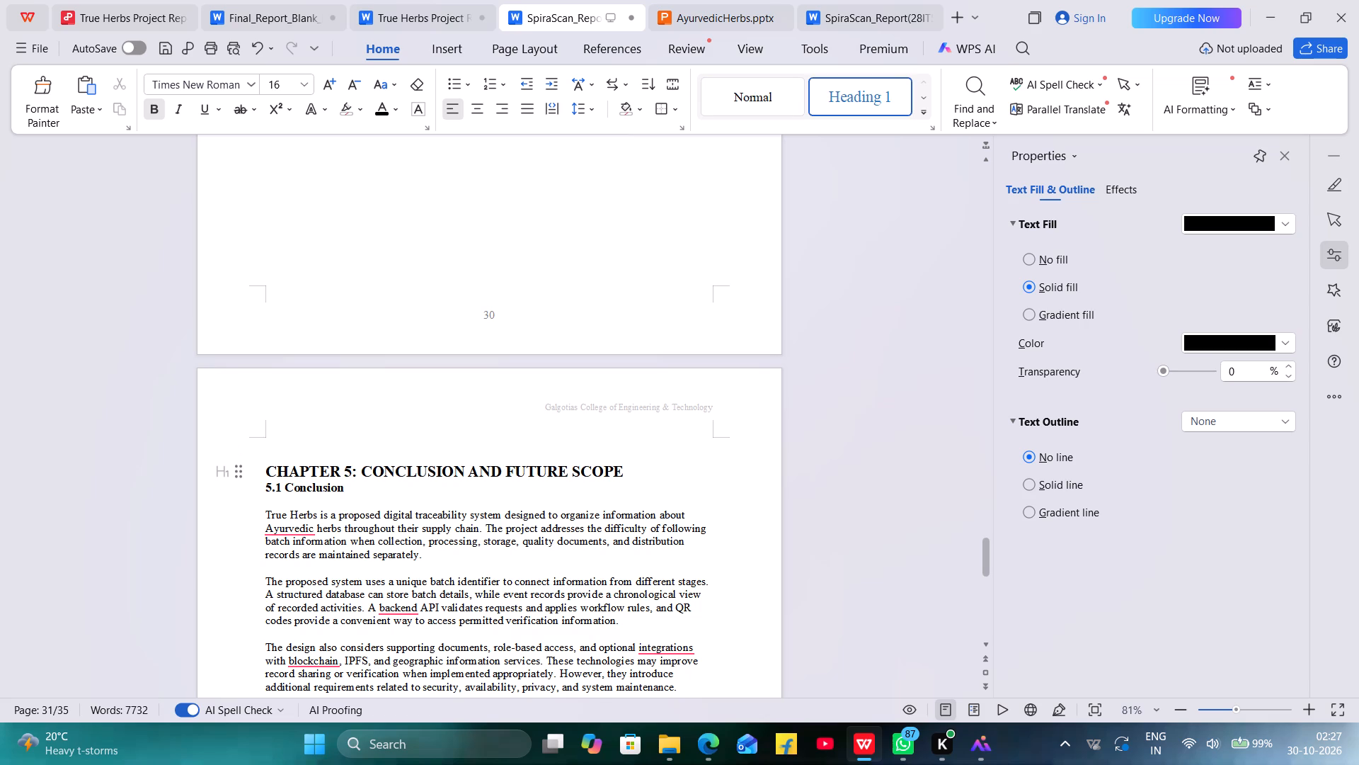
key(Return)
Justify all the body paragraphs under the "5.1 Conclusion" heading.
scroll(614, 466, down, 4)
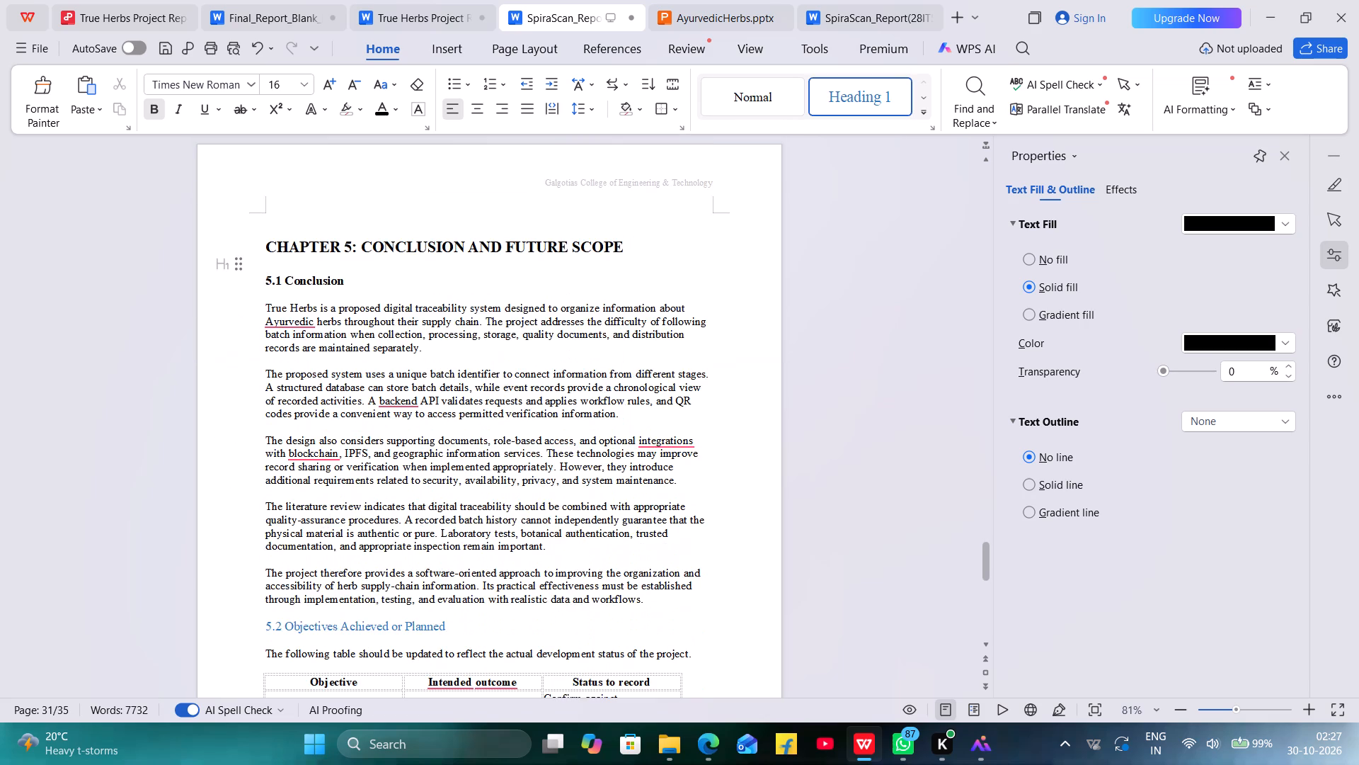
scroll(614, 450, down, 1)
drag(658, 546, 563, 489)
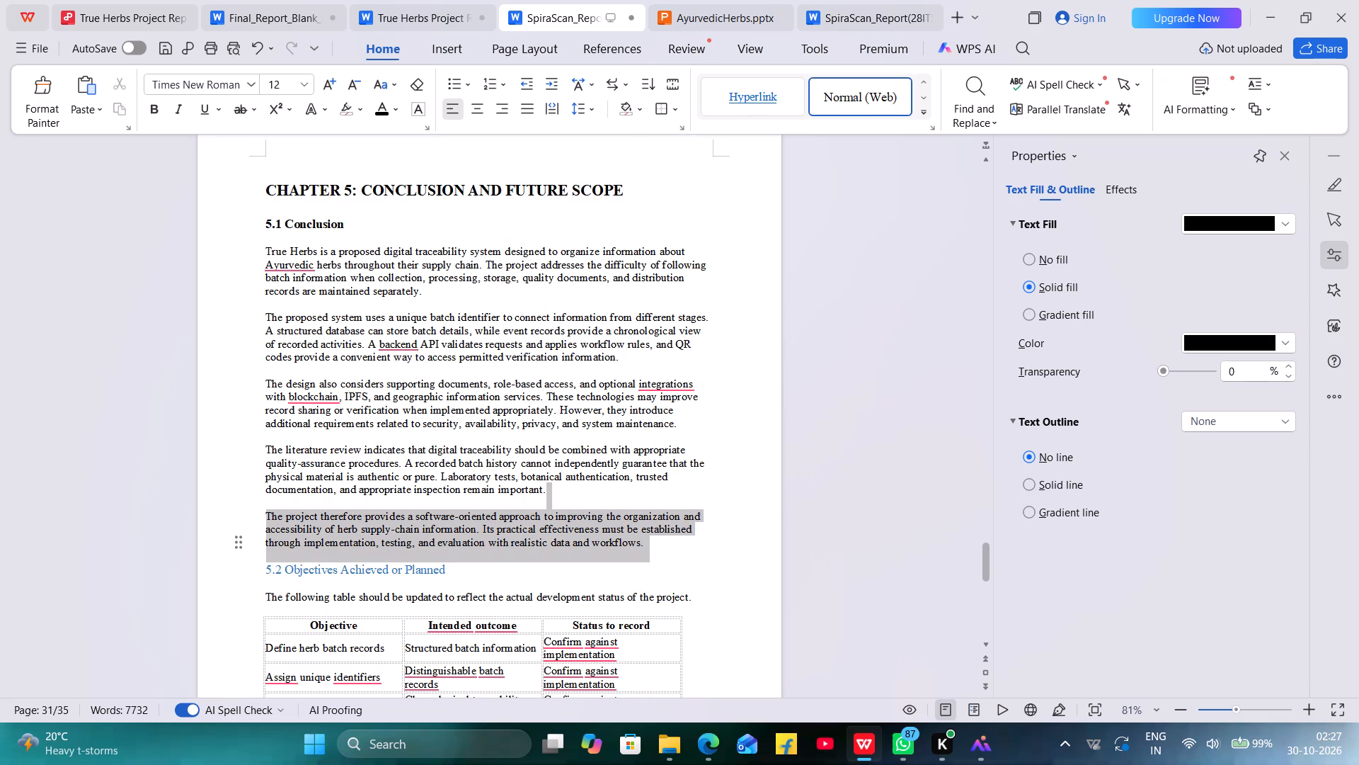
drag(563, 489, 247, 243)
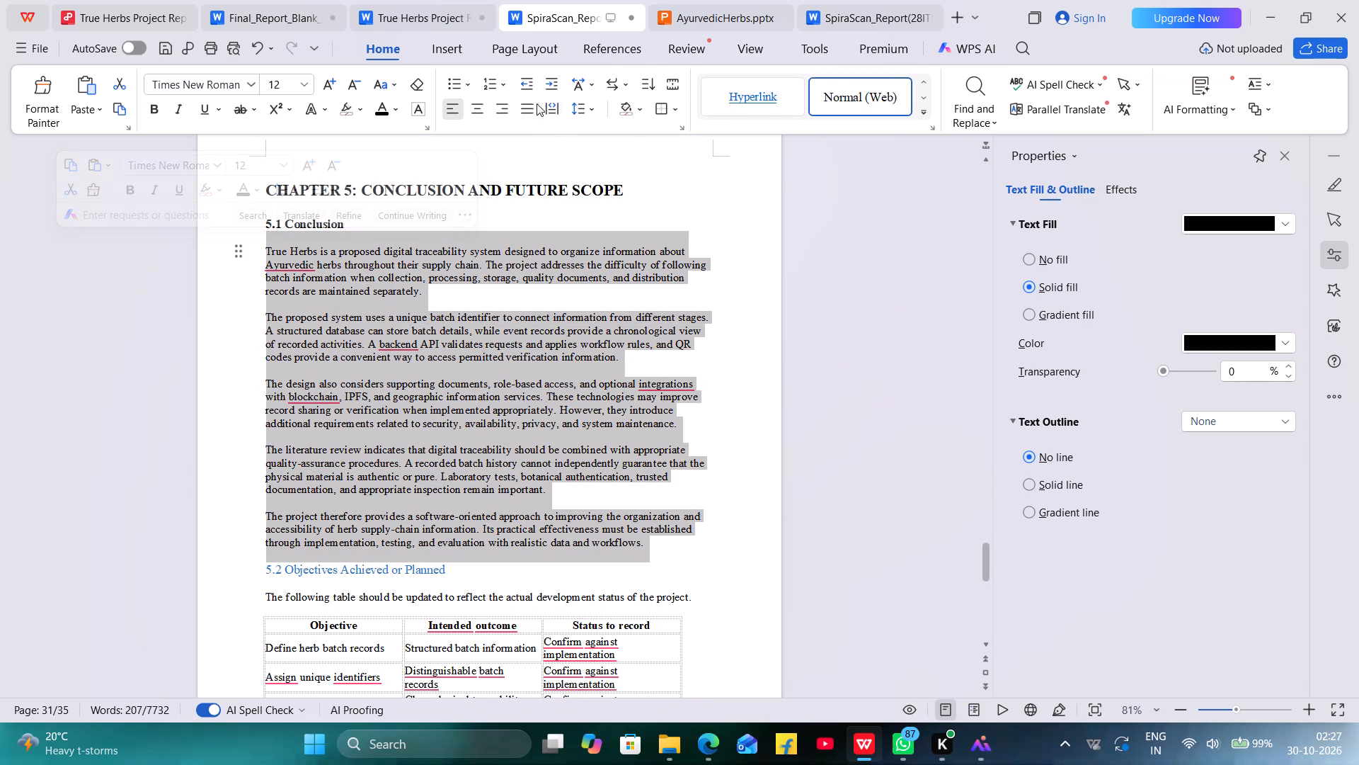
click(530, 103)
Make the "5.2 Objectives Achieved or Planned" heading bold.
scroll(624, 456, down, 1)
scroll(633, 351, down, 2)
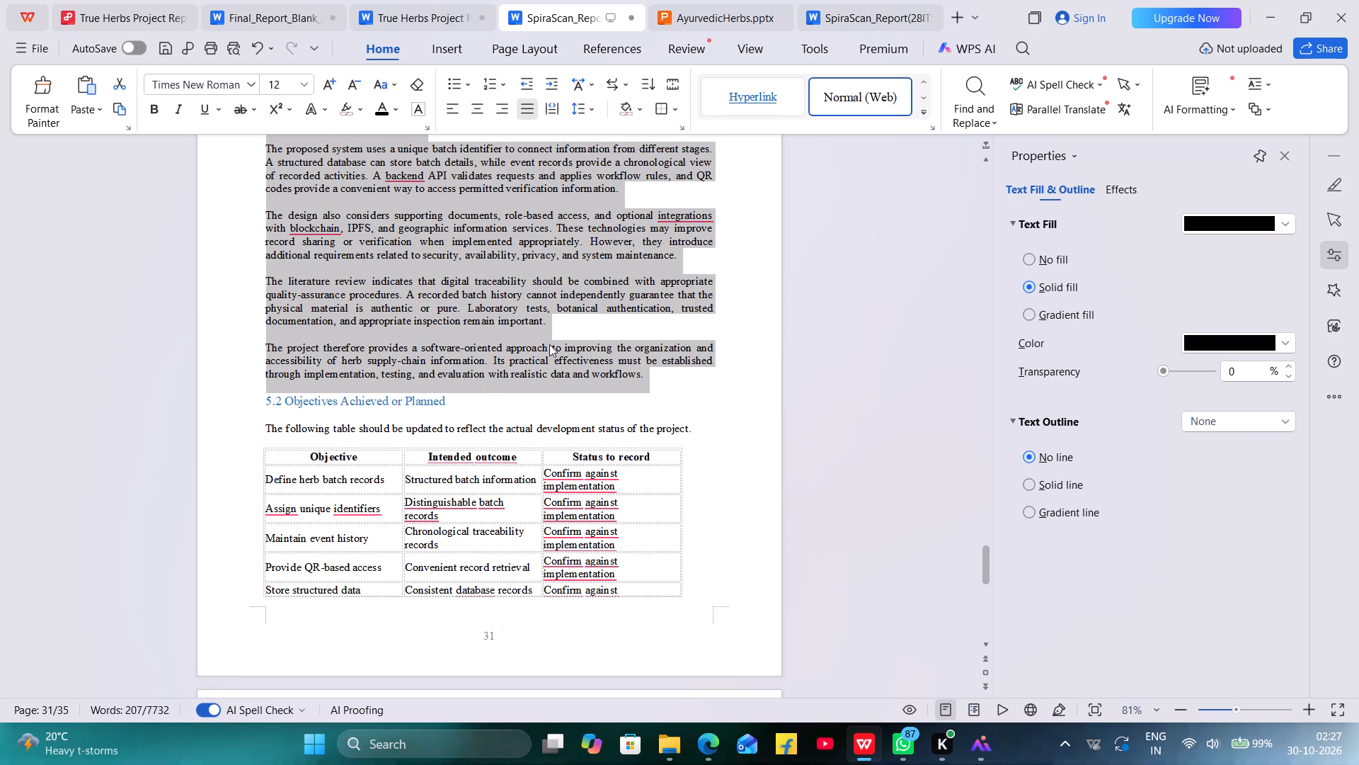
drag(464, 397, 269, 395)
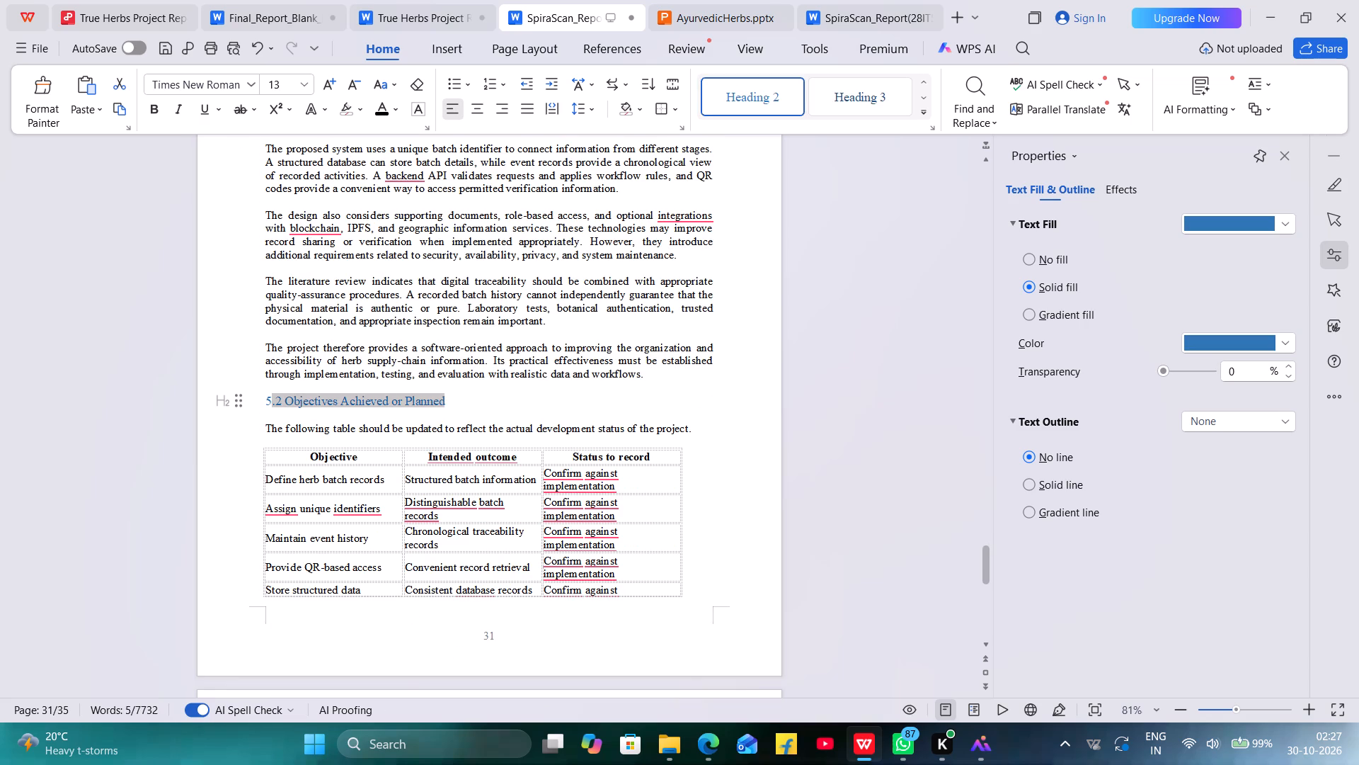
drag(269, 395, 256, 397)
click(159, 110)
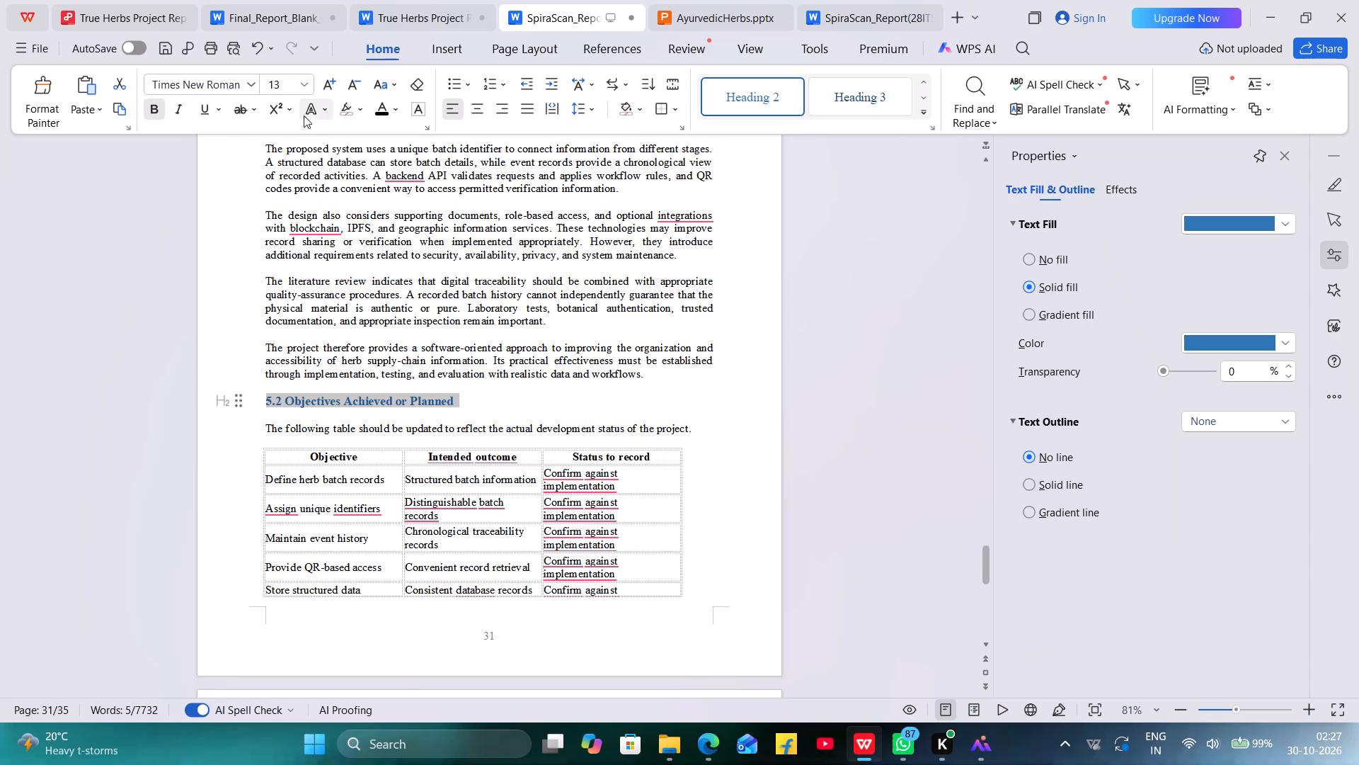
click(393, 108)
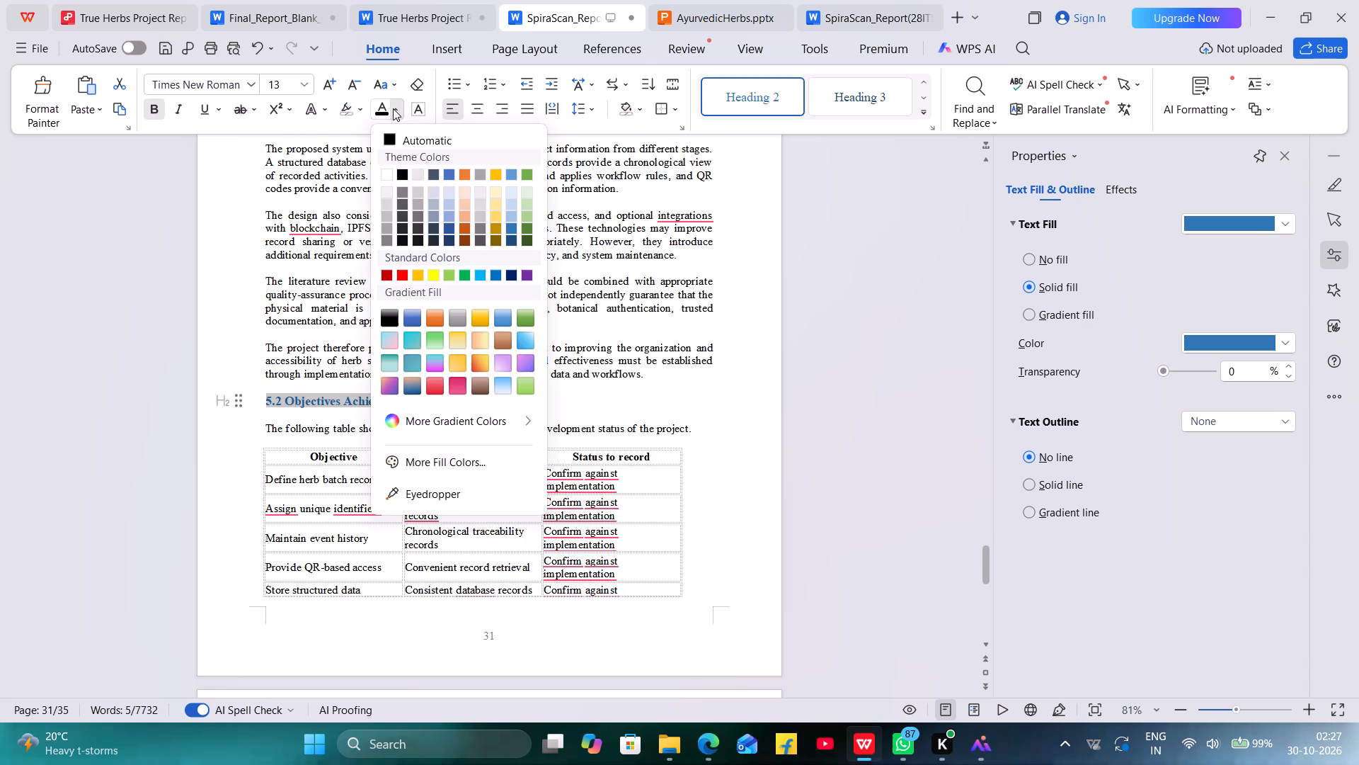
click(384, 108)
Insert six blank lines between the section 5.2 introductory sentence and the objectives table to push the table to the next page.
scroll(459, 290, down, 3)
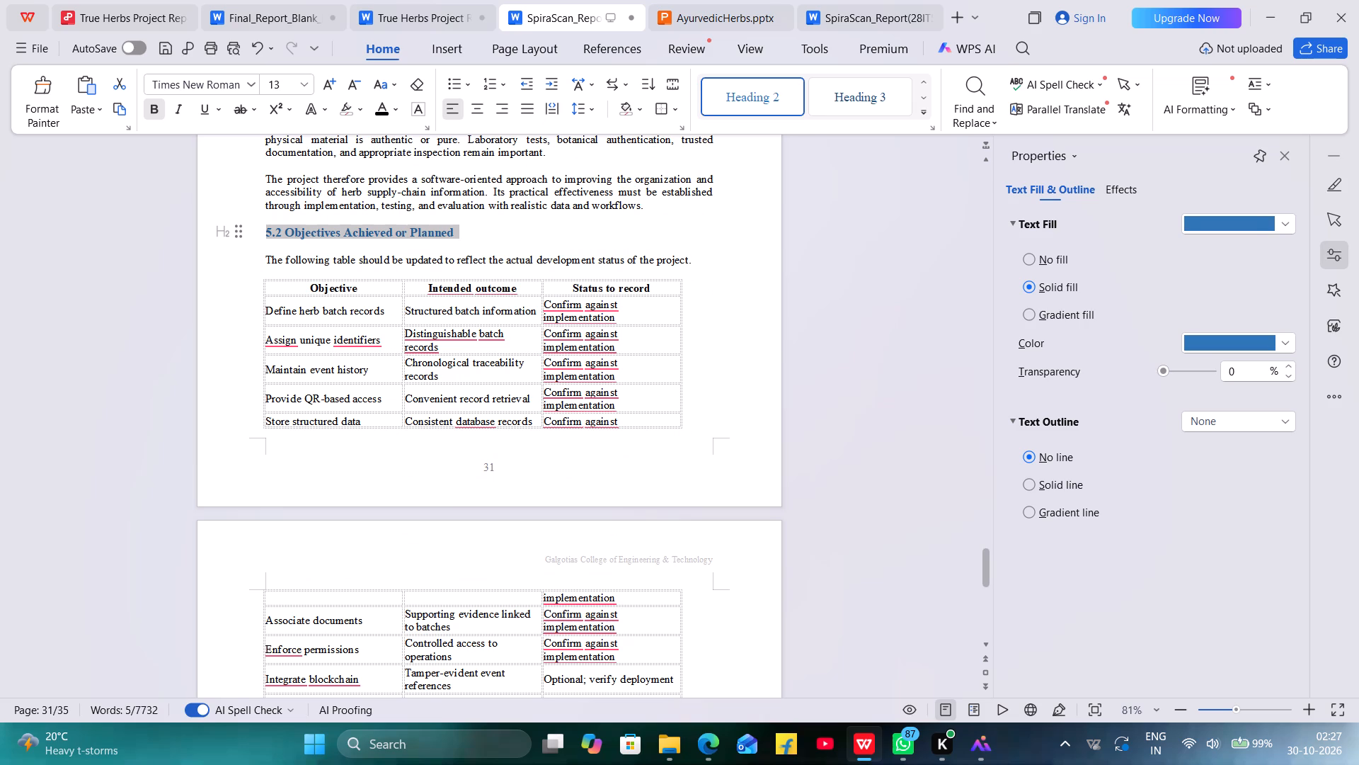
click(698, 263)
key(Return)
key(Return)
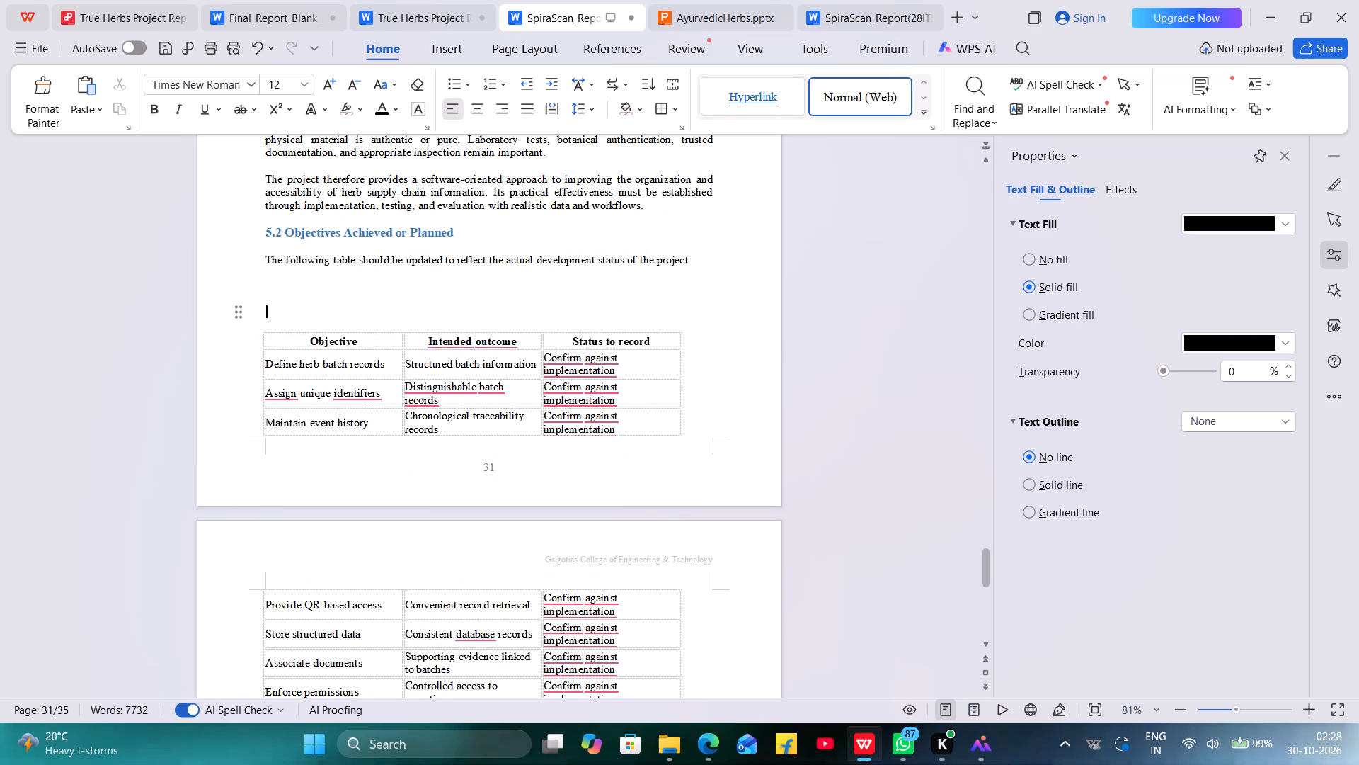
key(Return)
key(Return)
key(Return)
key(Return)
Insert eight blank lines after the last paragraph of section 5.1 so that the 5.2 heading starts on the next page.
click(663, 210)
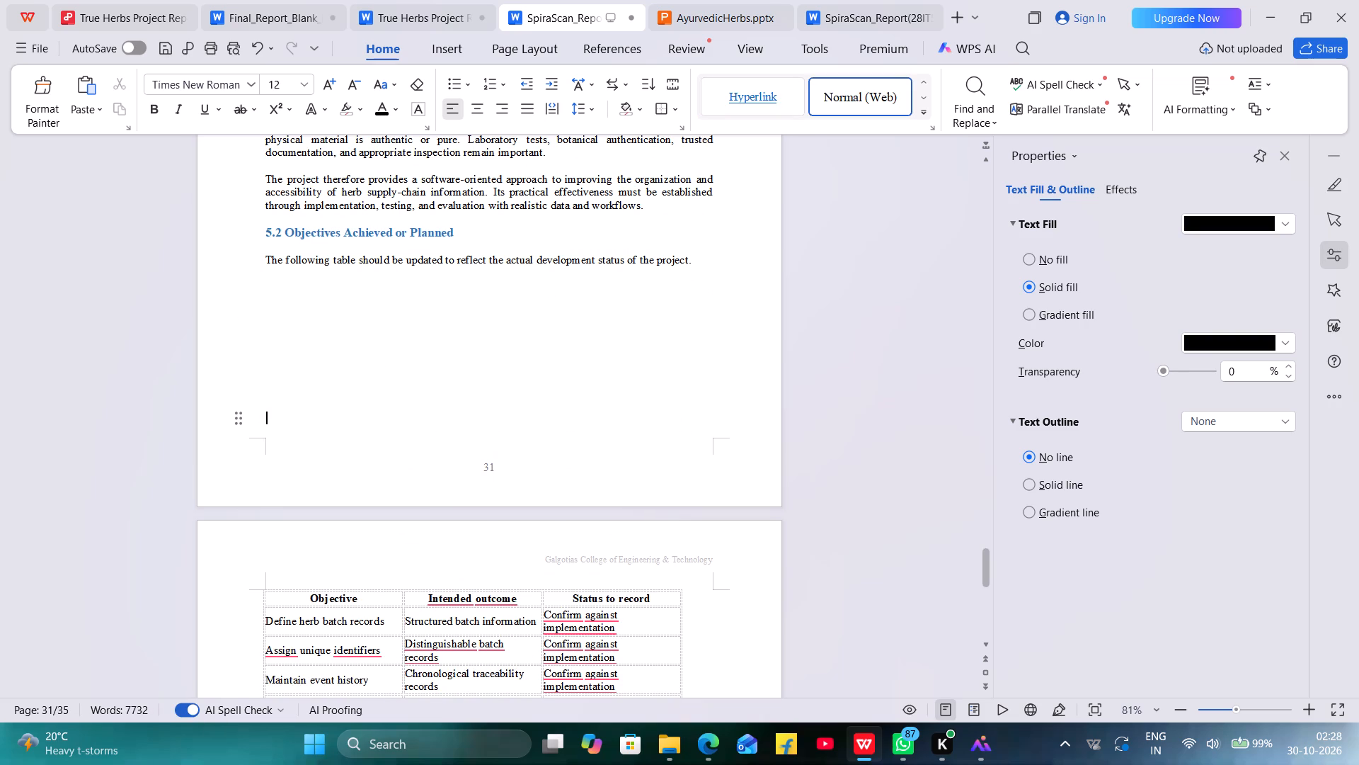
key(Return)
key(Return)
key(Return)
key(Return)
key(Return)
key(Return)
key(Return)
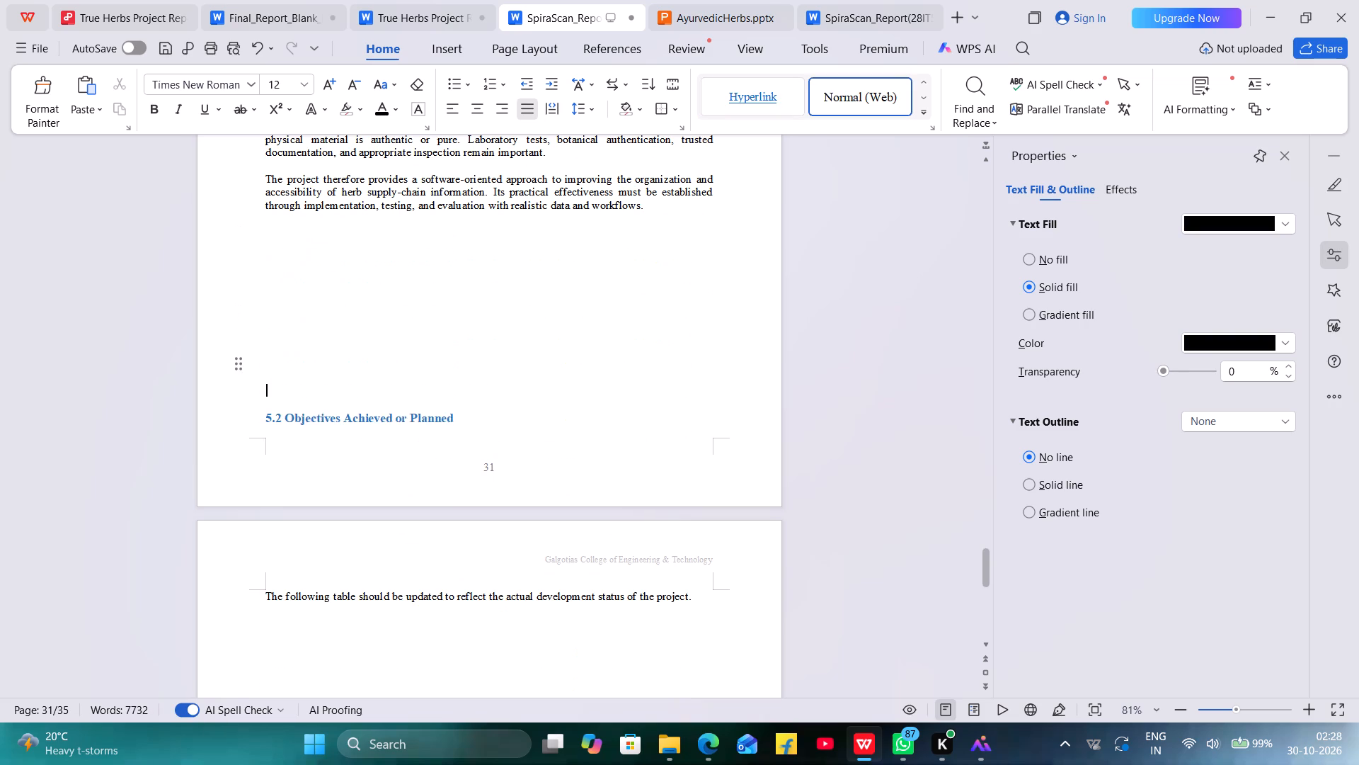
key(Return)
Change the font colour of the "5.2 Objectives Achieved or Planned" heading to black.
drag(482, 603, 329, 590)
click(506, 608)
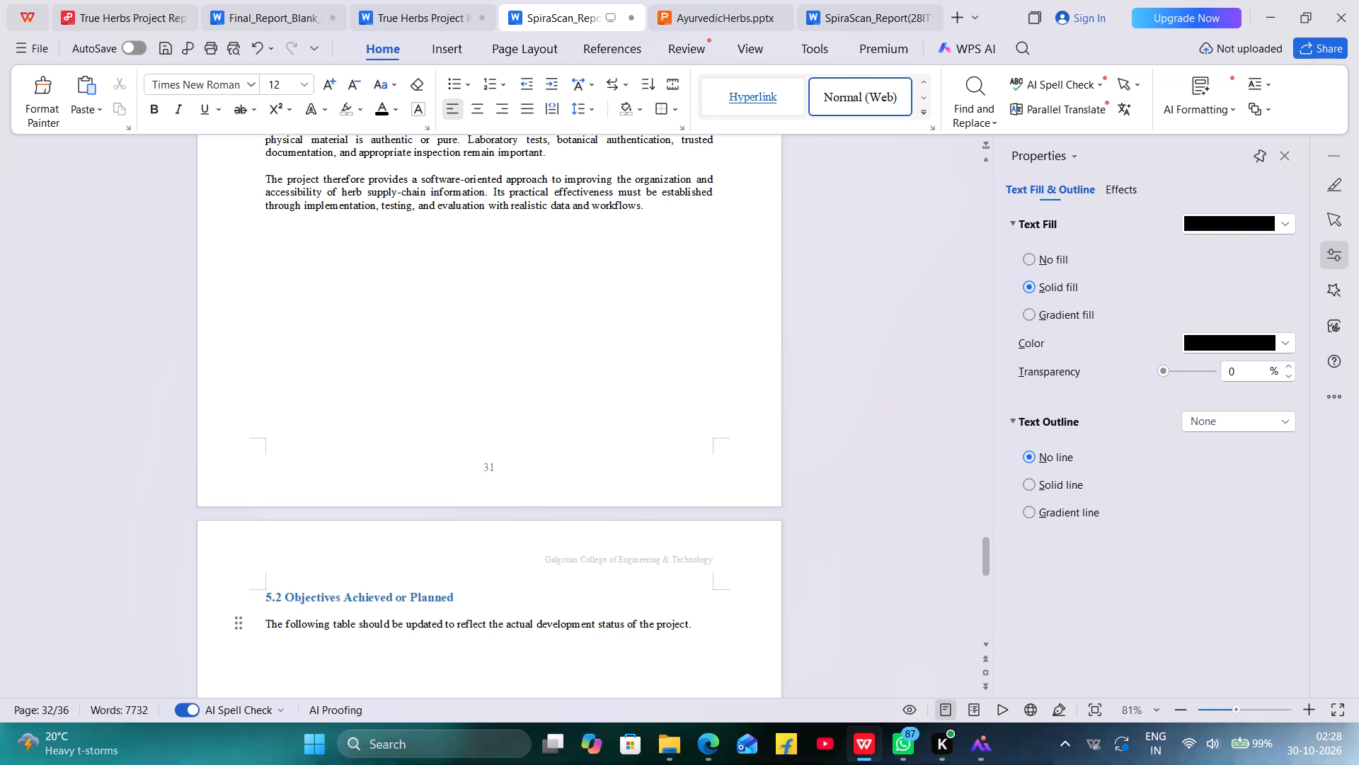
drag(457, 601, 240, 603)
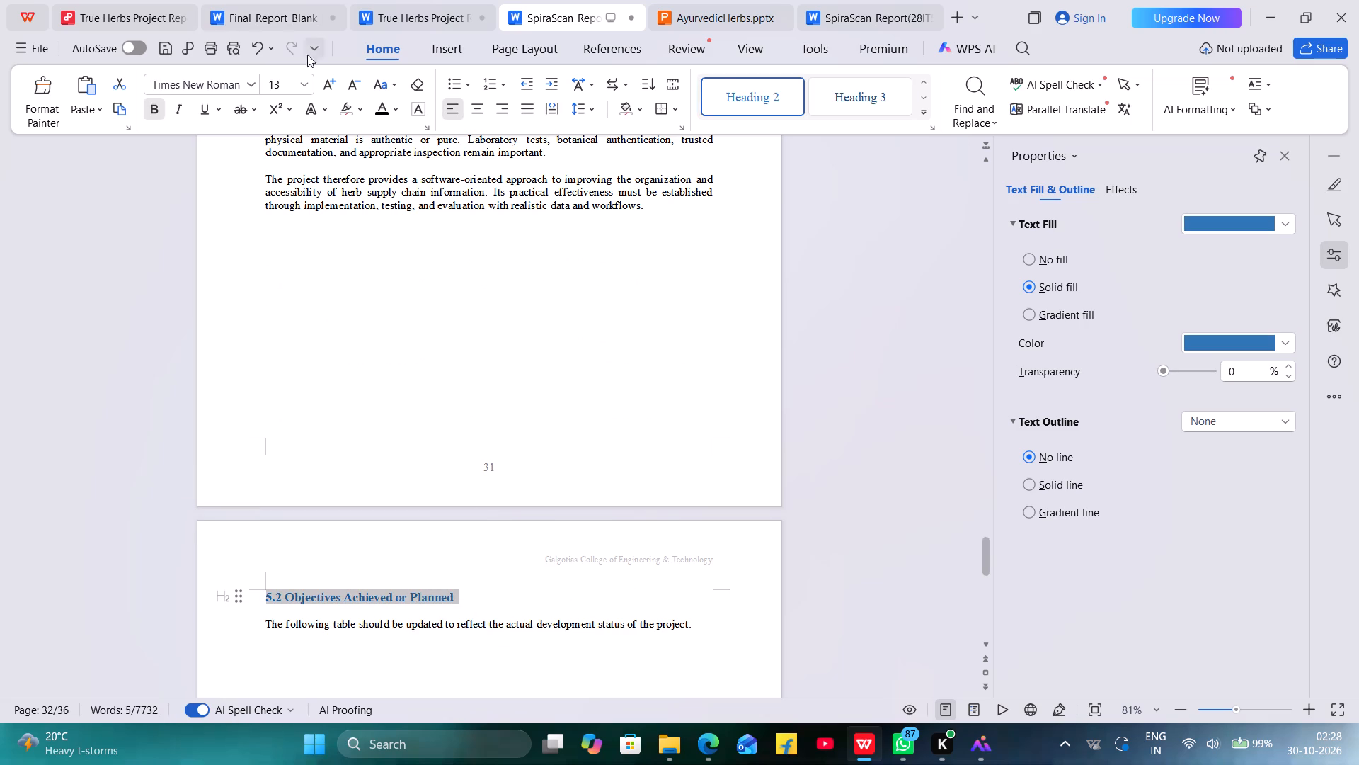
click(382, 108)
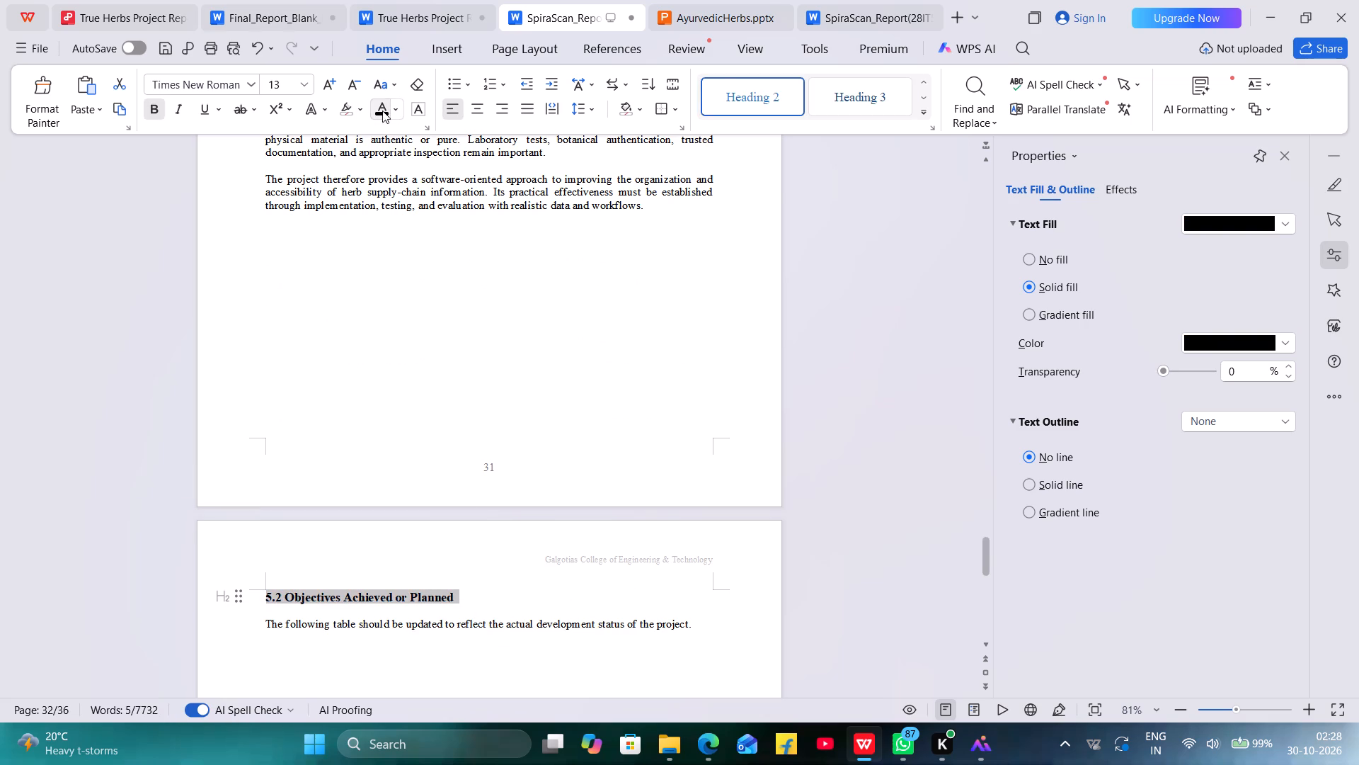
click(455, 582)
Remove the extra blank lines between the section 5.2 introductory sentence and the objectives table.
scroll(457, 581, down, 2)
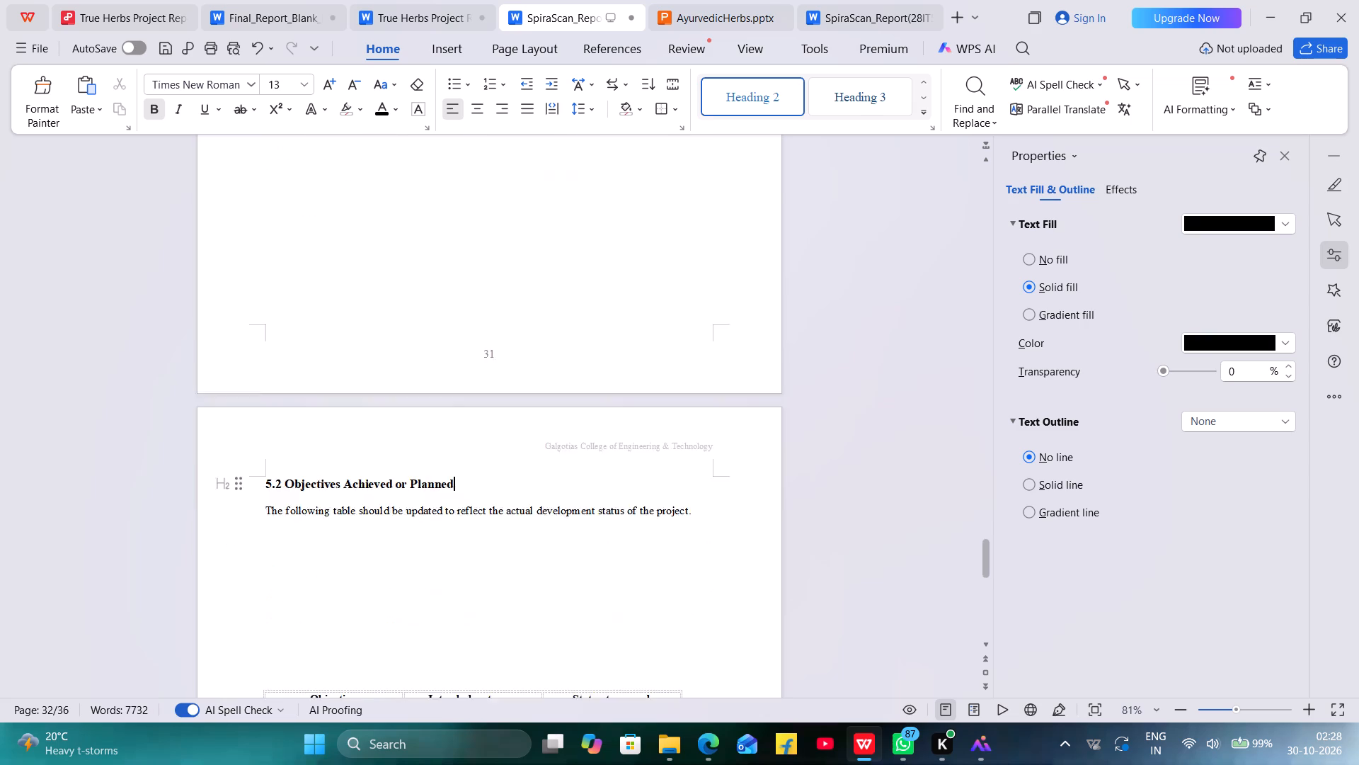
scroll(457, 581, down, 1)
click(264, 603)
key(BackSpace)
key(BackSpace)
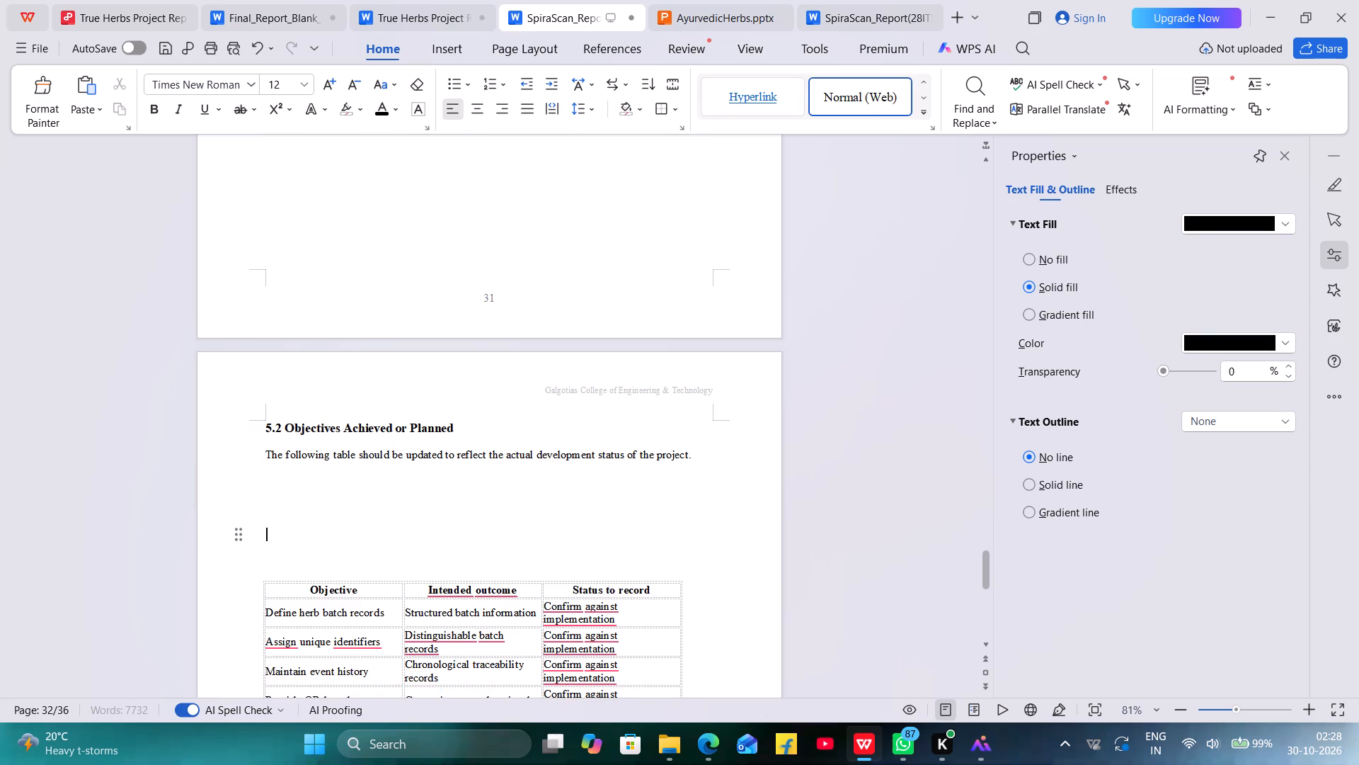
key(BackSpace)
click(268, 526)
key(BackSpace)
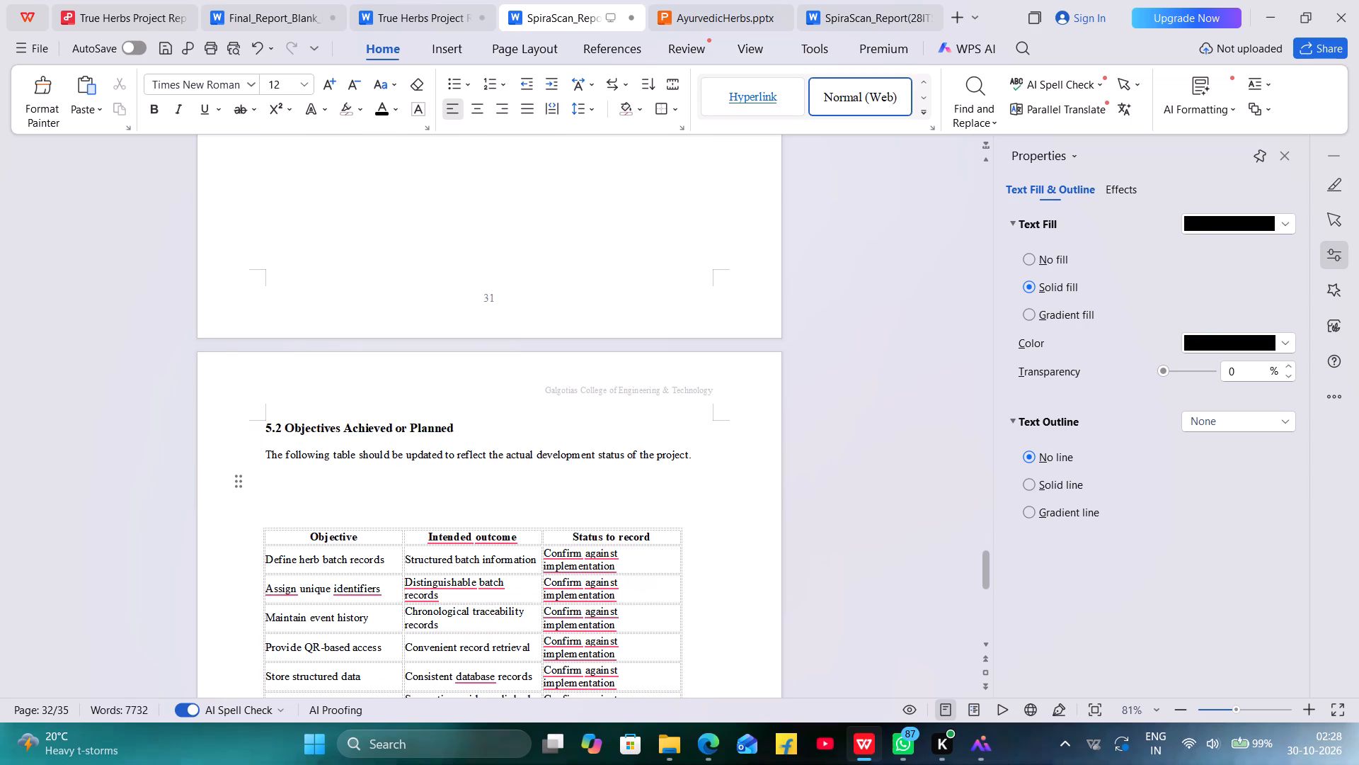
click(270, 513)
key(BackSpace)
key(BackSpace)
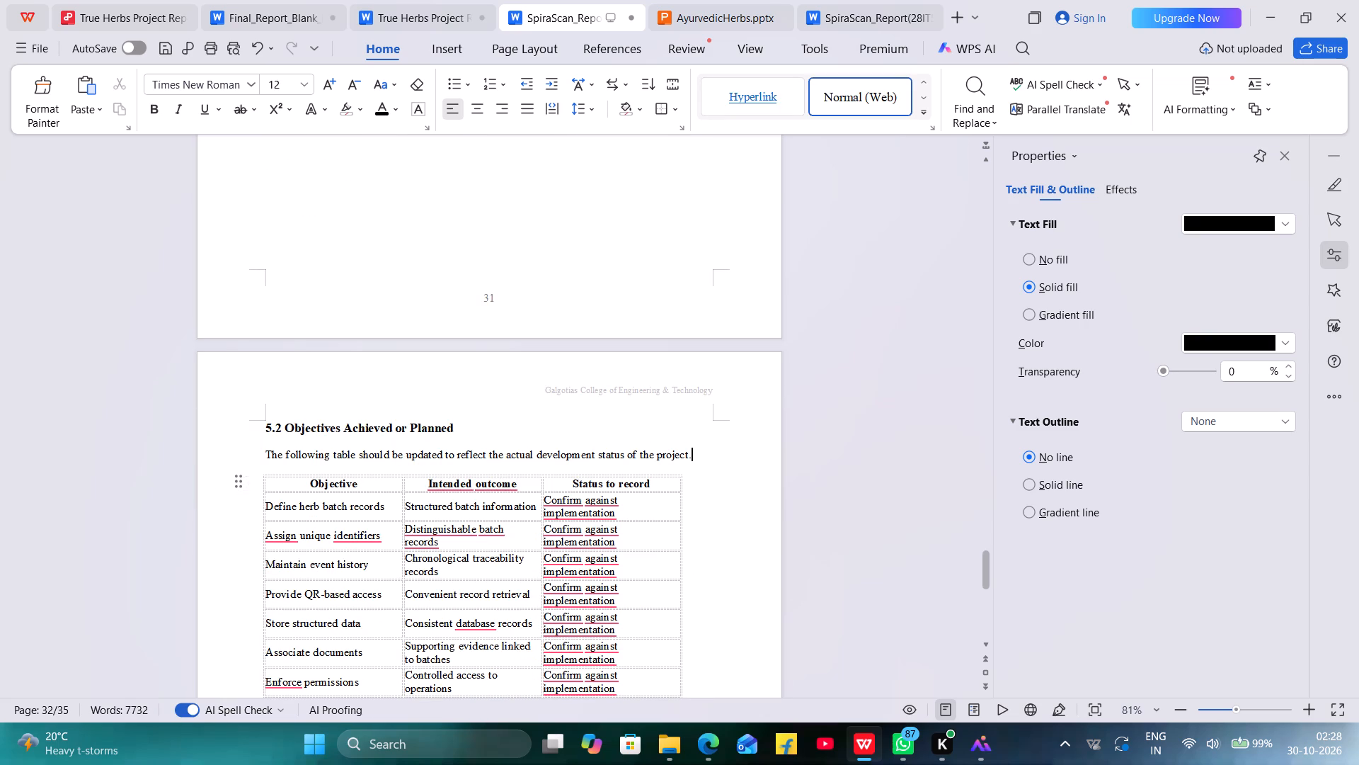
Make the "5.3 Benefits of the Proposed System" and "5.3.1 Improved Information Organization" headings bold and black.
scroll(515, 497, down, 4)
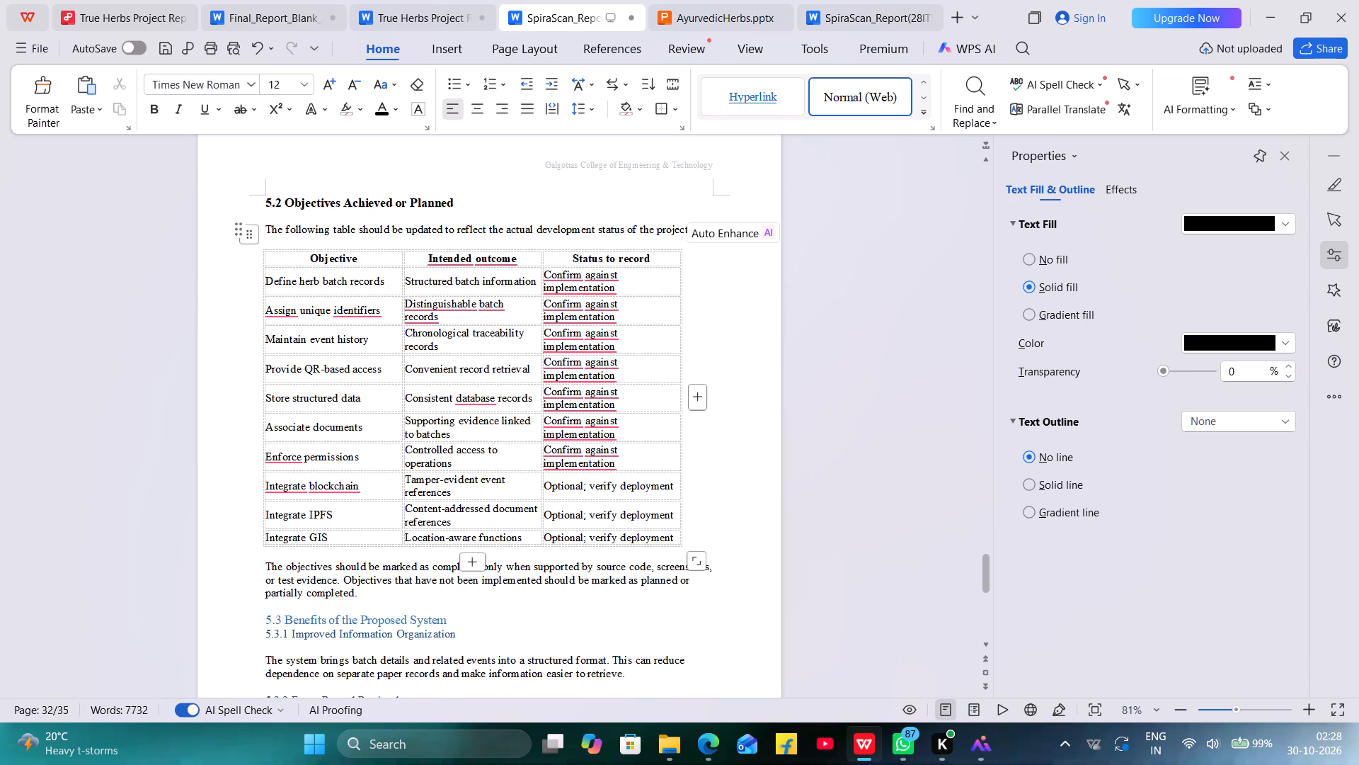
scroll(668, 545, down, 1)
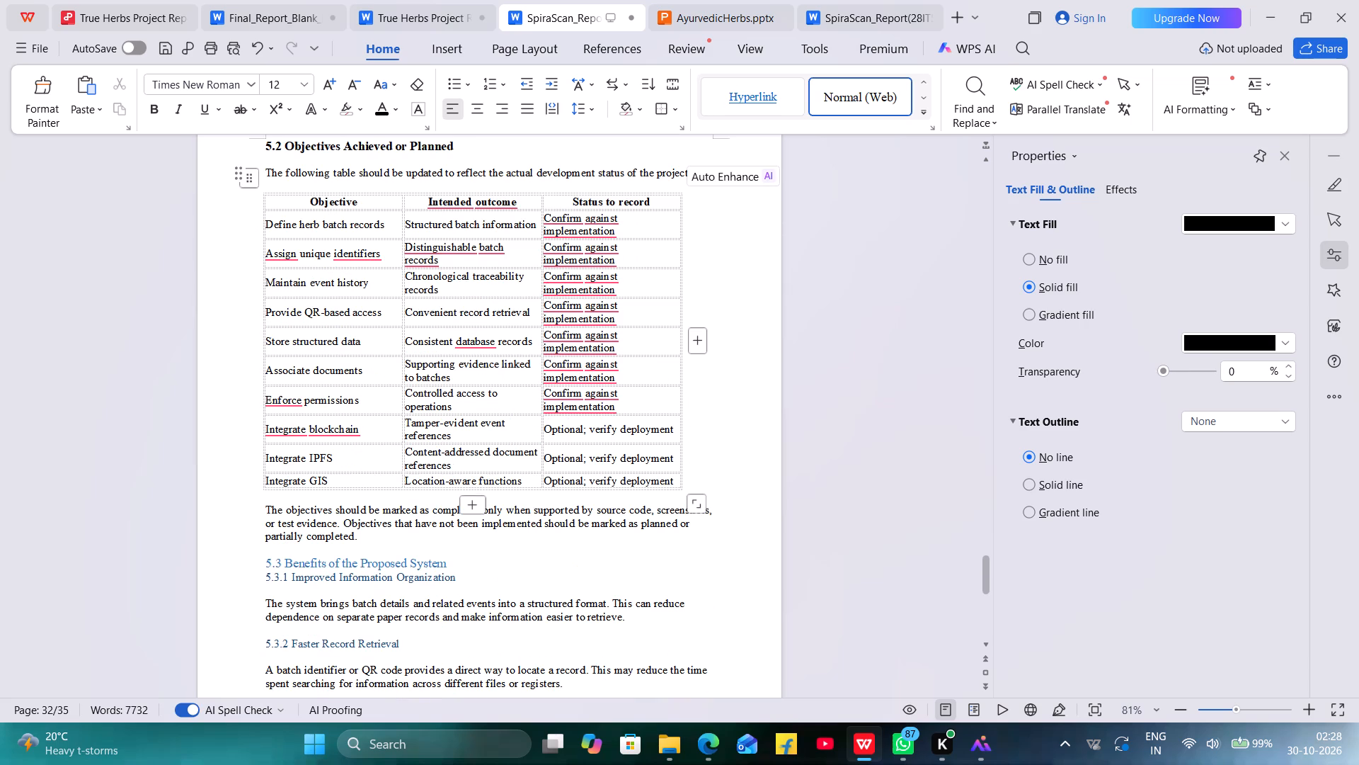
click(479, 569)
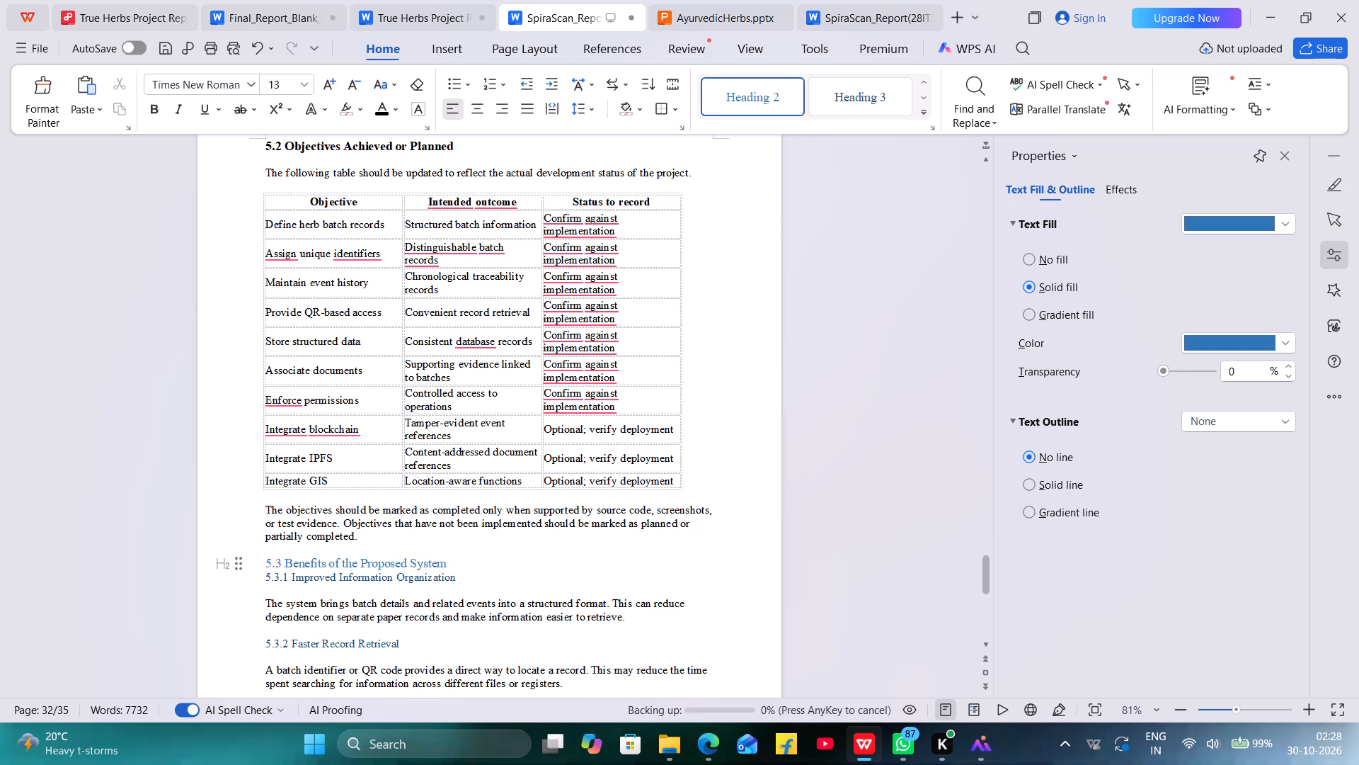
click(467, 575)
drag(467, 575, 264, 568)
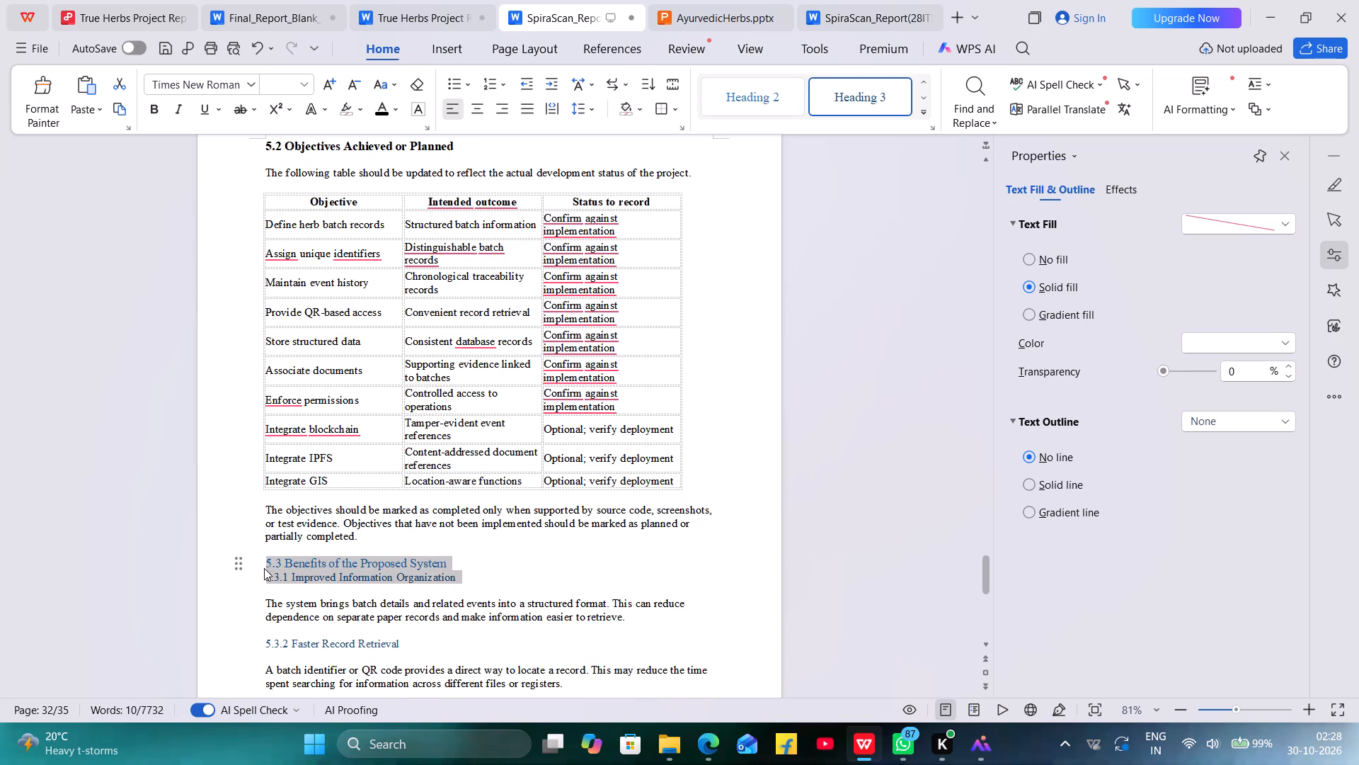
drag(264, 568, 263, 568)
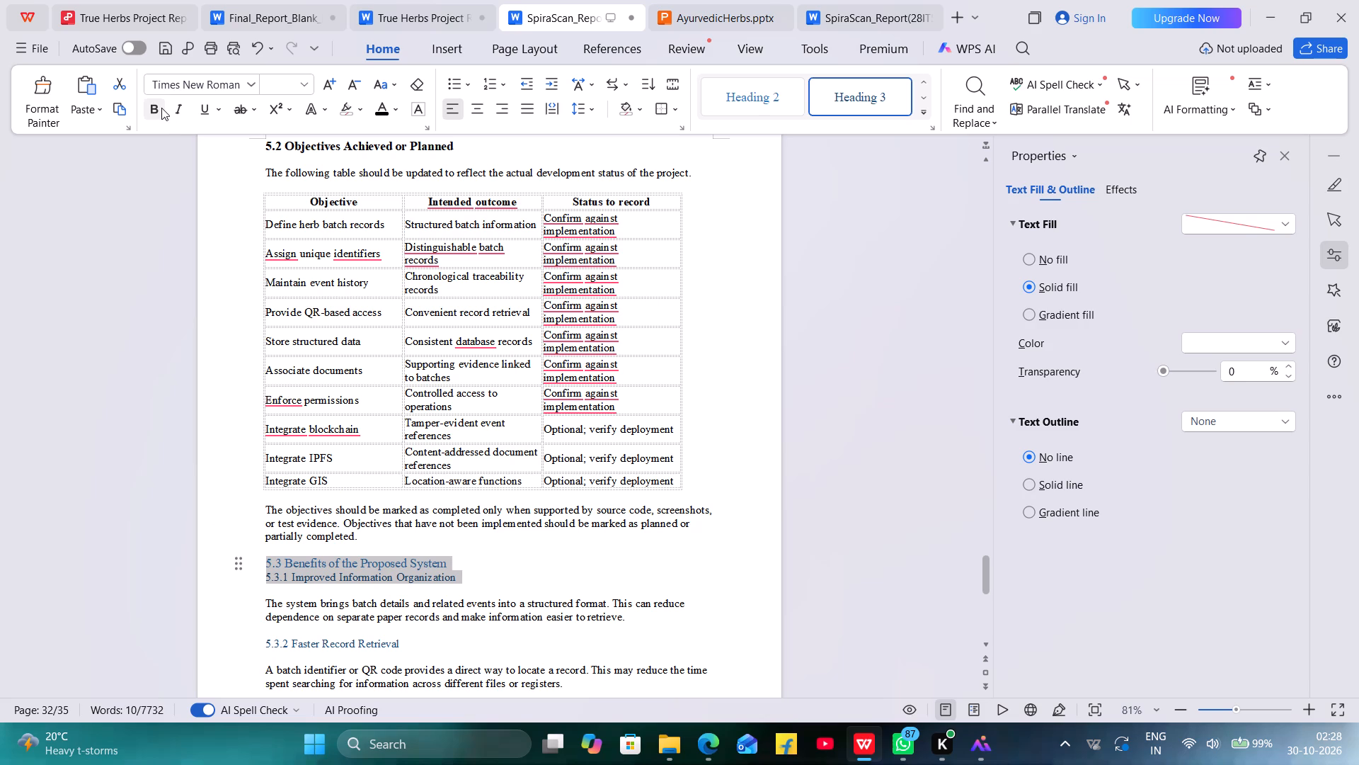
click(161, 108)
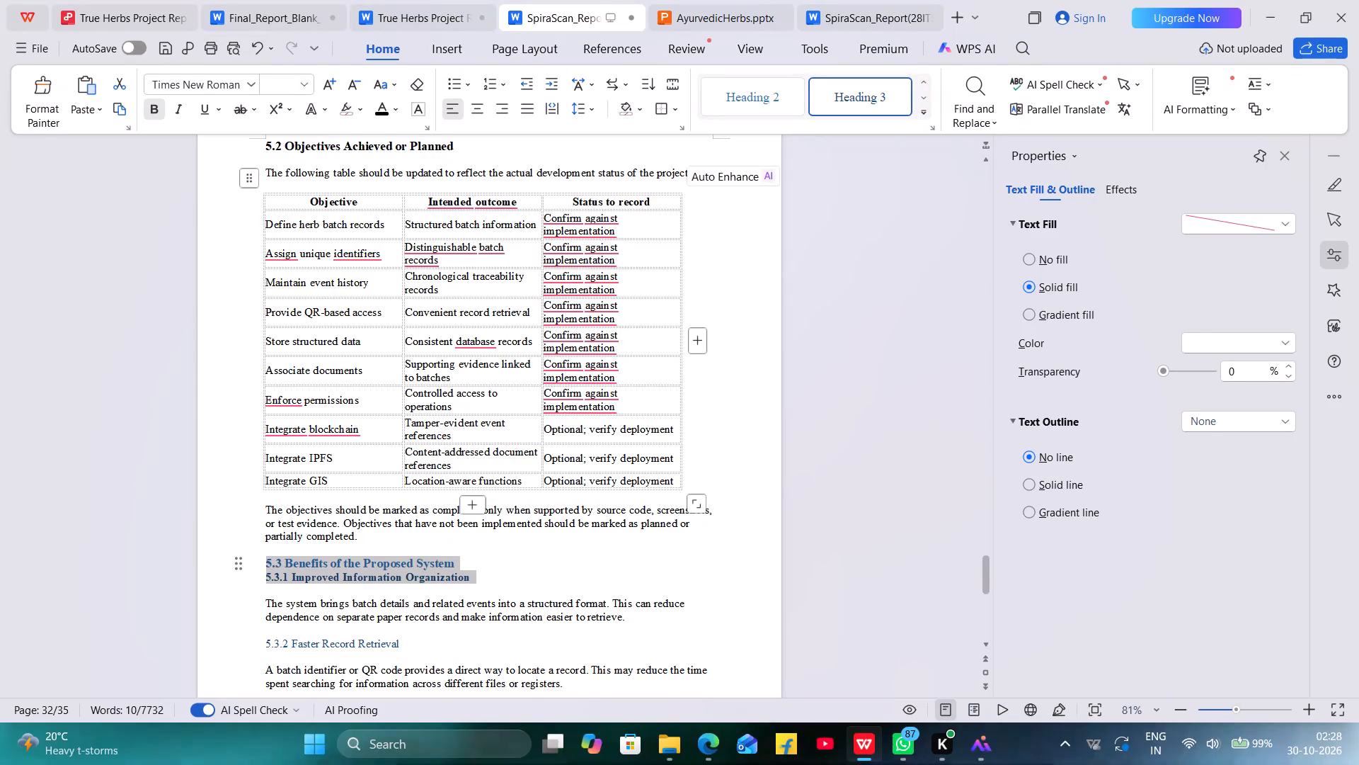
click(384, 111)
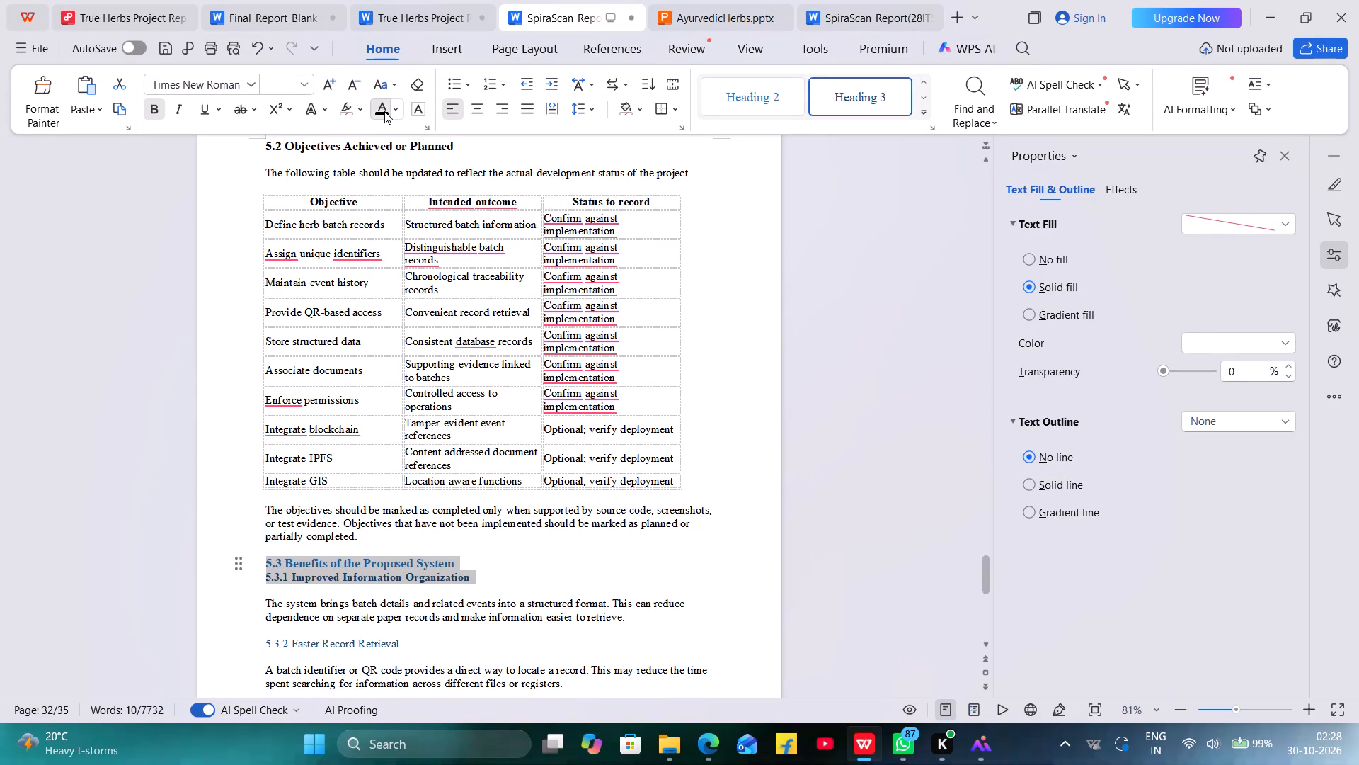
Insert a blank line between the 5.3 heading and the 5.3.1 subheading.
click(481, 562)
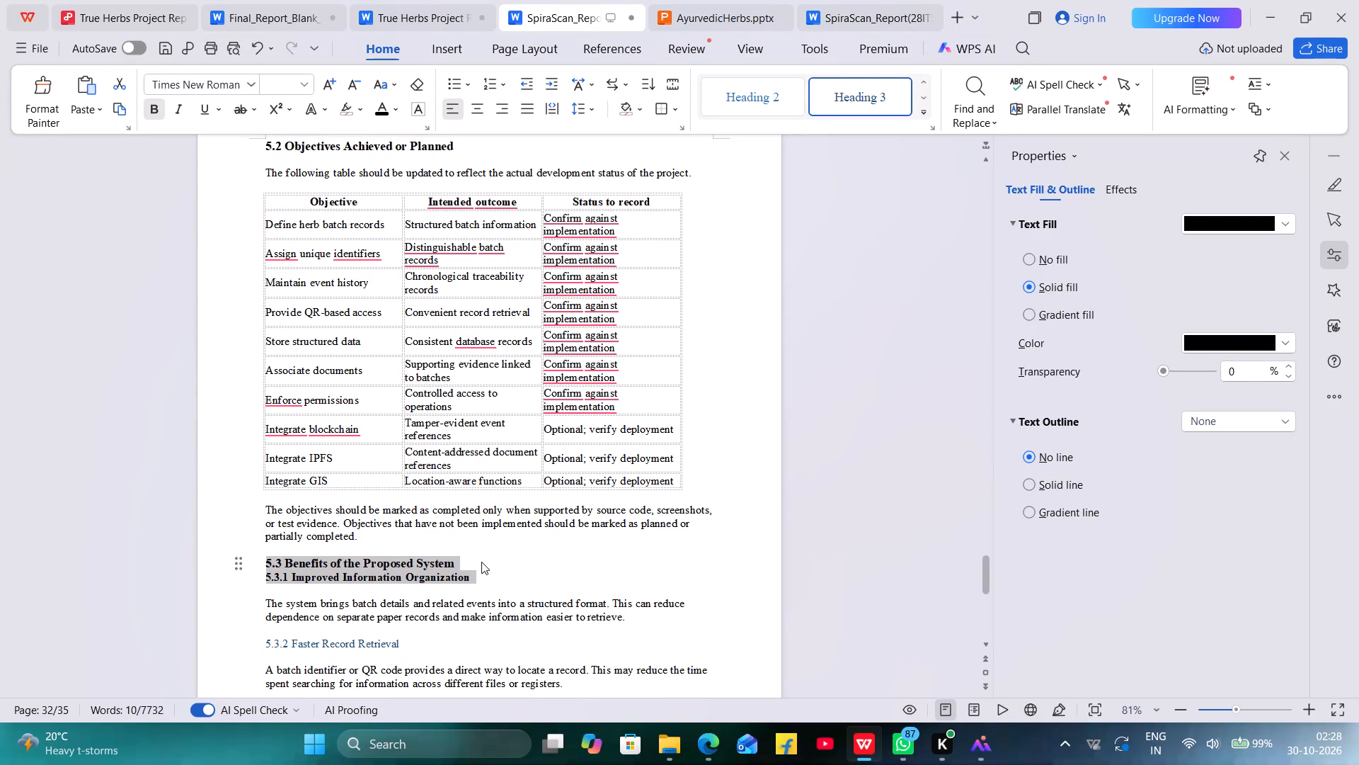
key(Return)
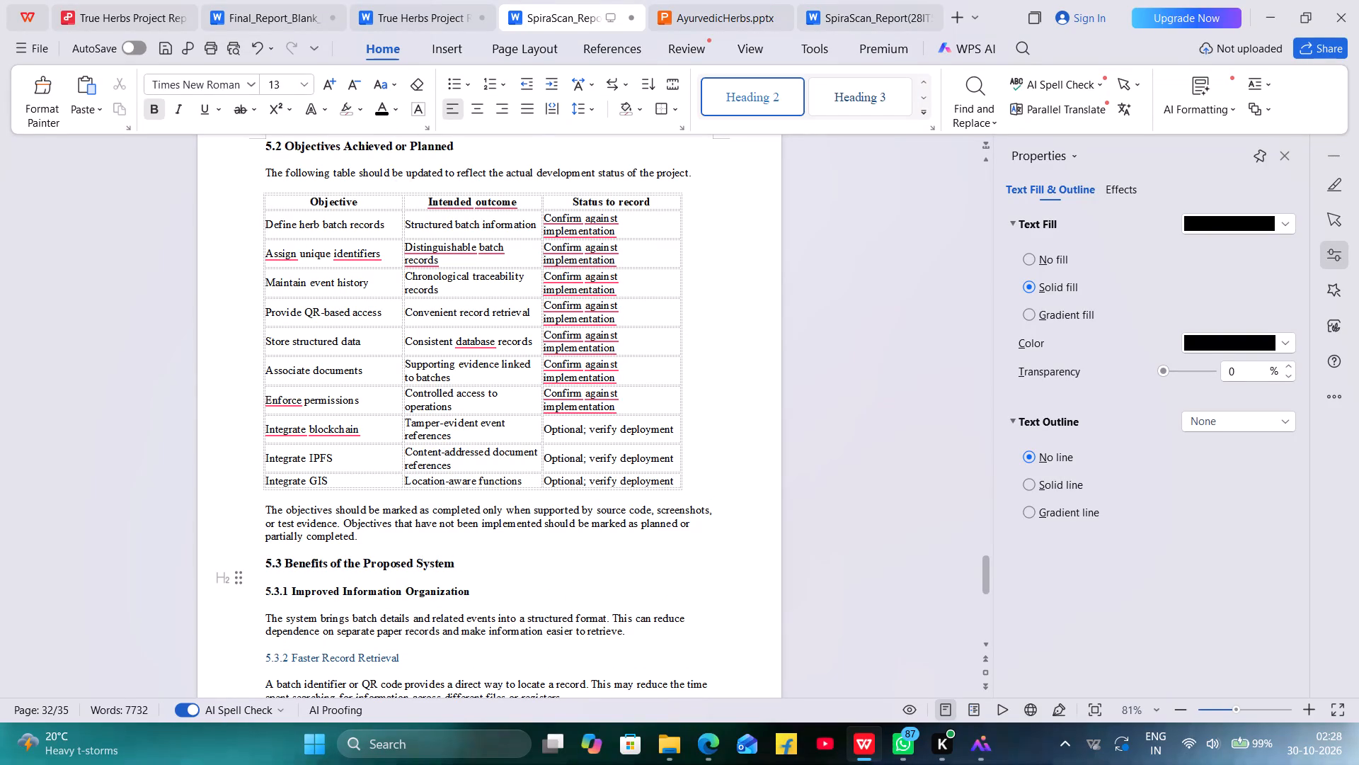
Make the "5.3.2 Faster Record Retrieval" subheading bold and black.
scroll(388, 636, down, 1)
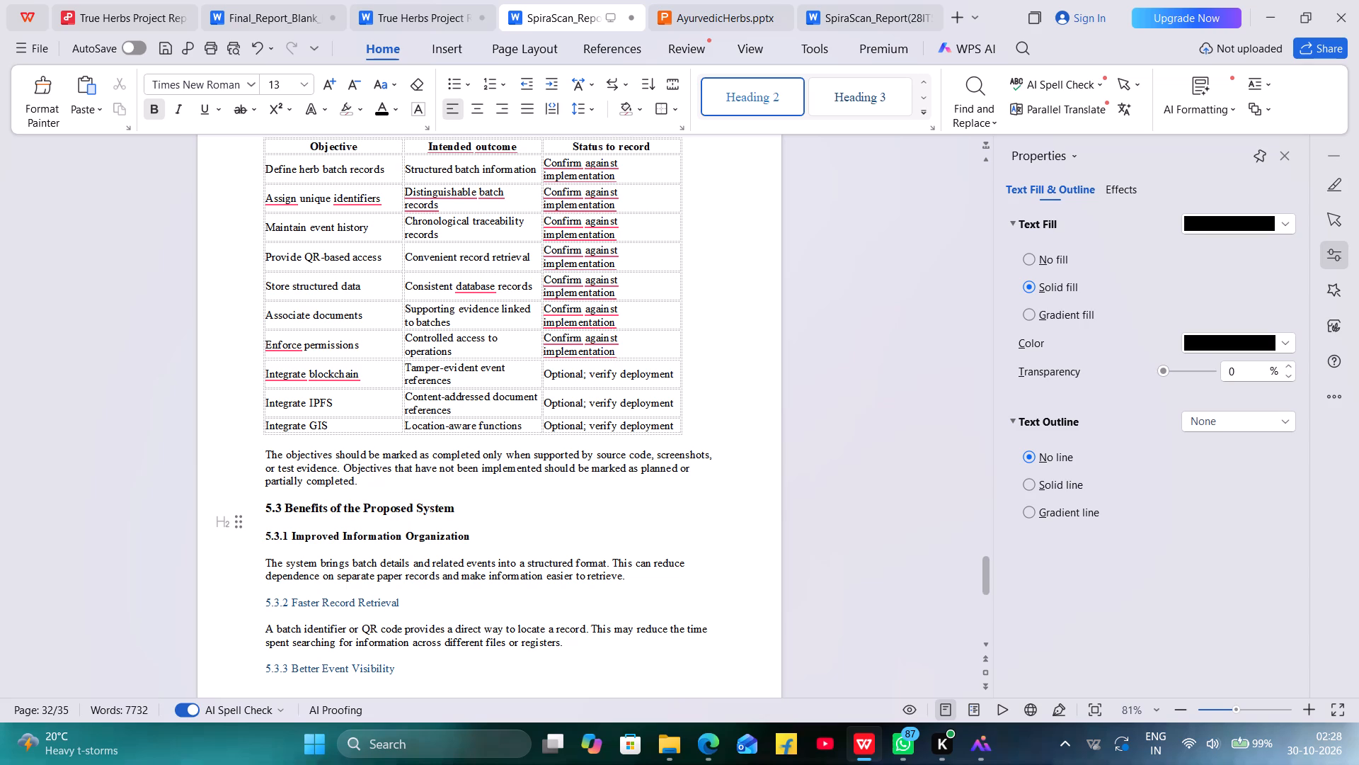
drag(412, 606, 257, 603)
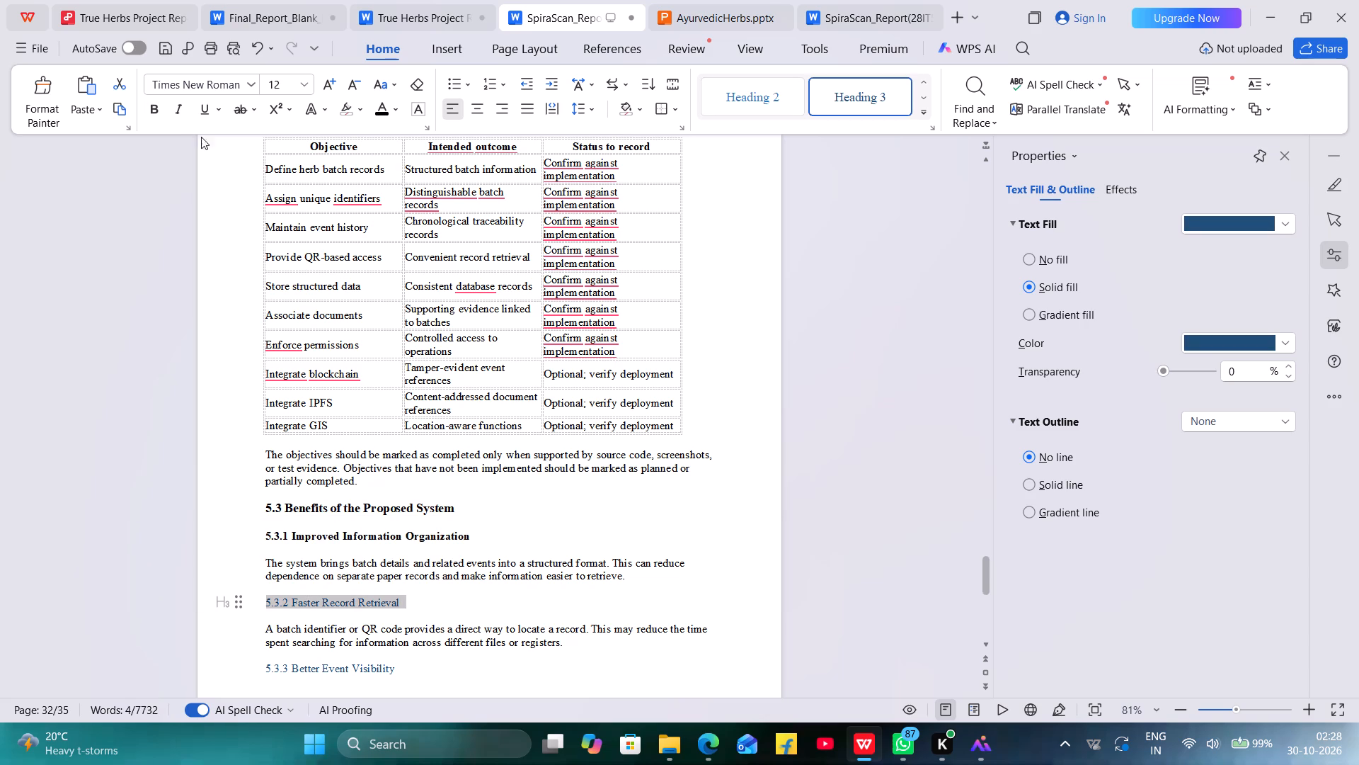
click(161, 114)
scroll(338, 395, down, 2)
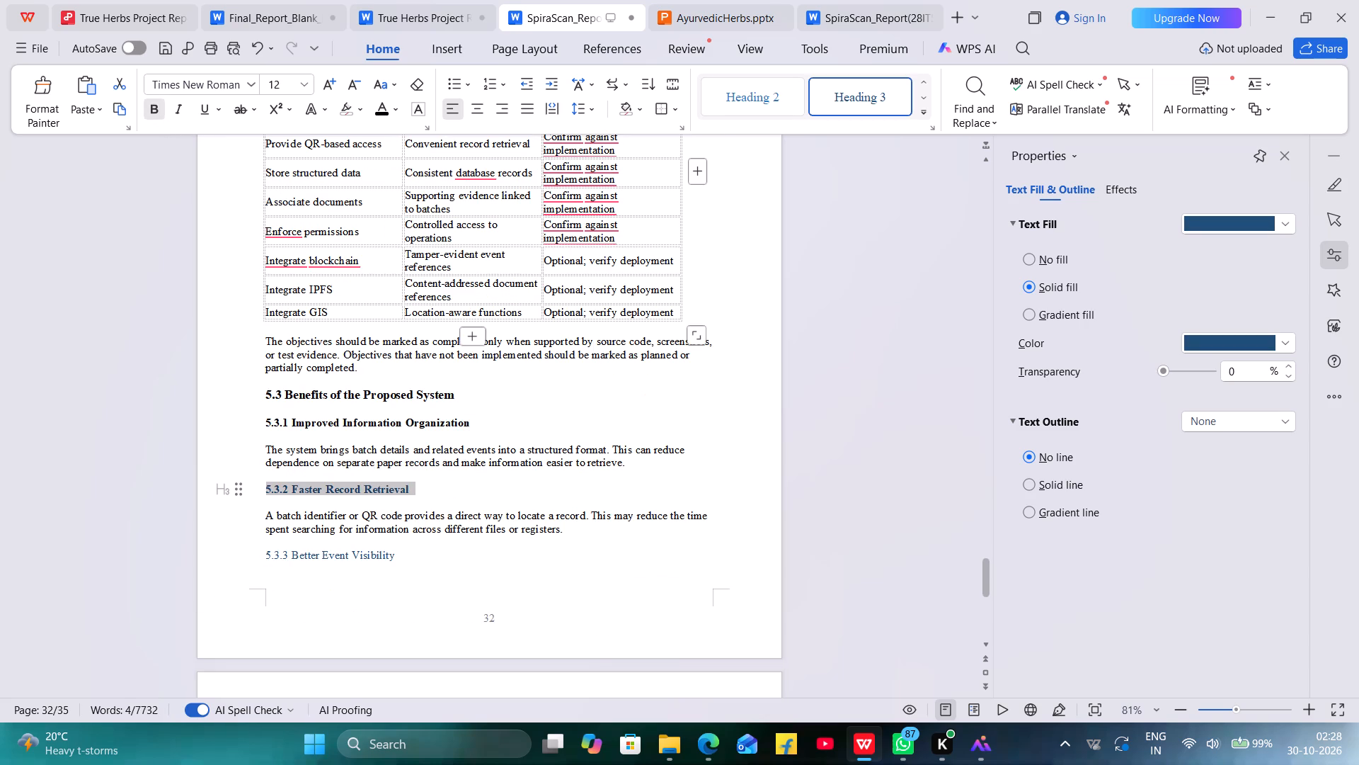
click(377, 103)
Make the "5.3.3 Better Event Visibility" and "5.3.4 Improved Document Association" subheadings bold and black.
drag(406, 552, 255, 561)
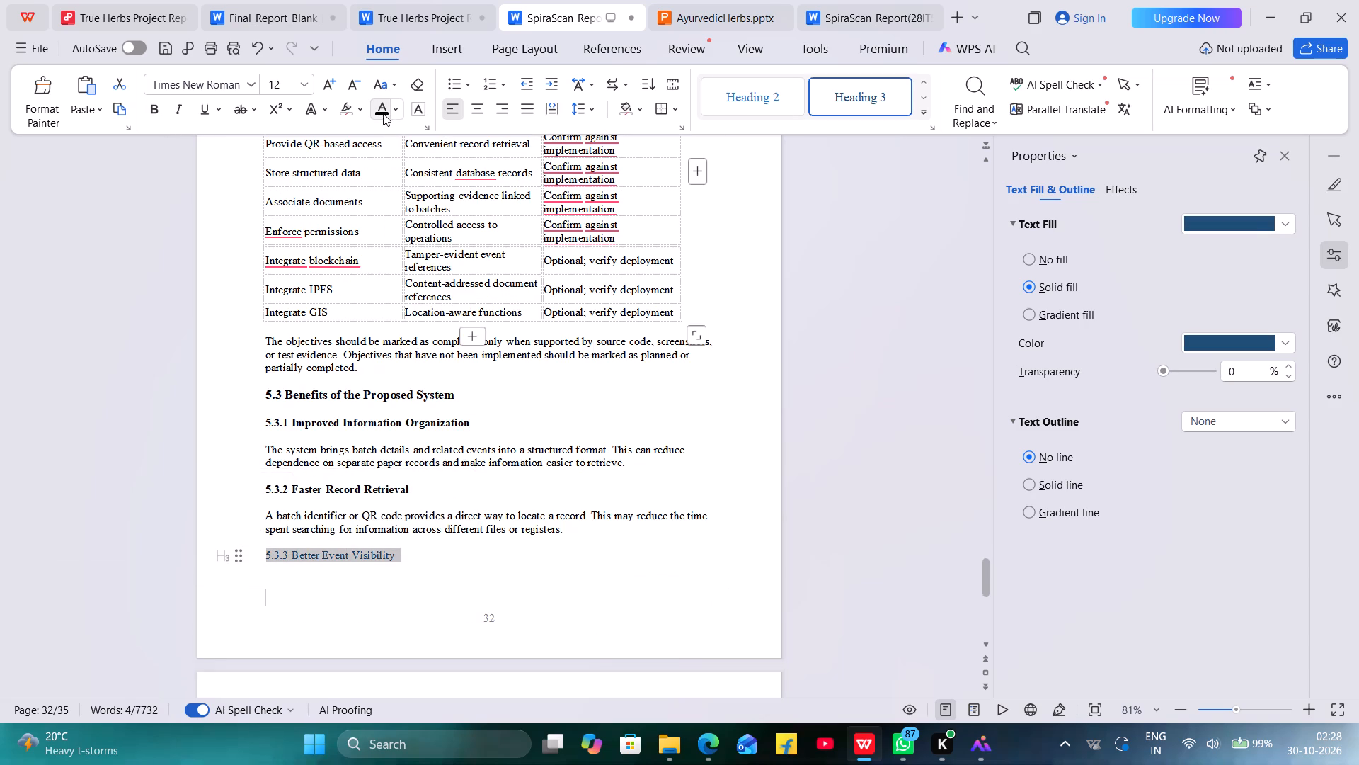
click(383, 113)
scroll(403, 221, down, 2)
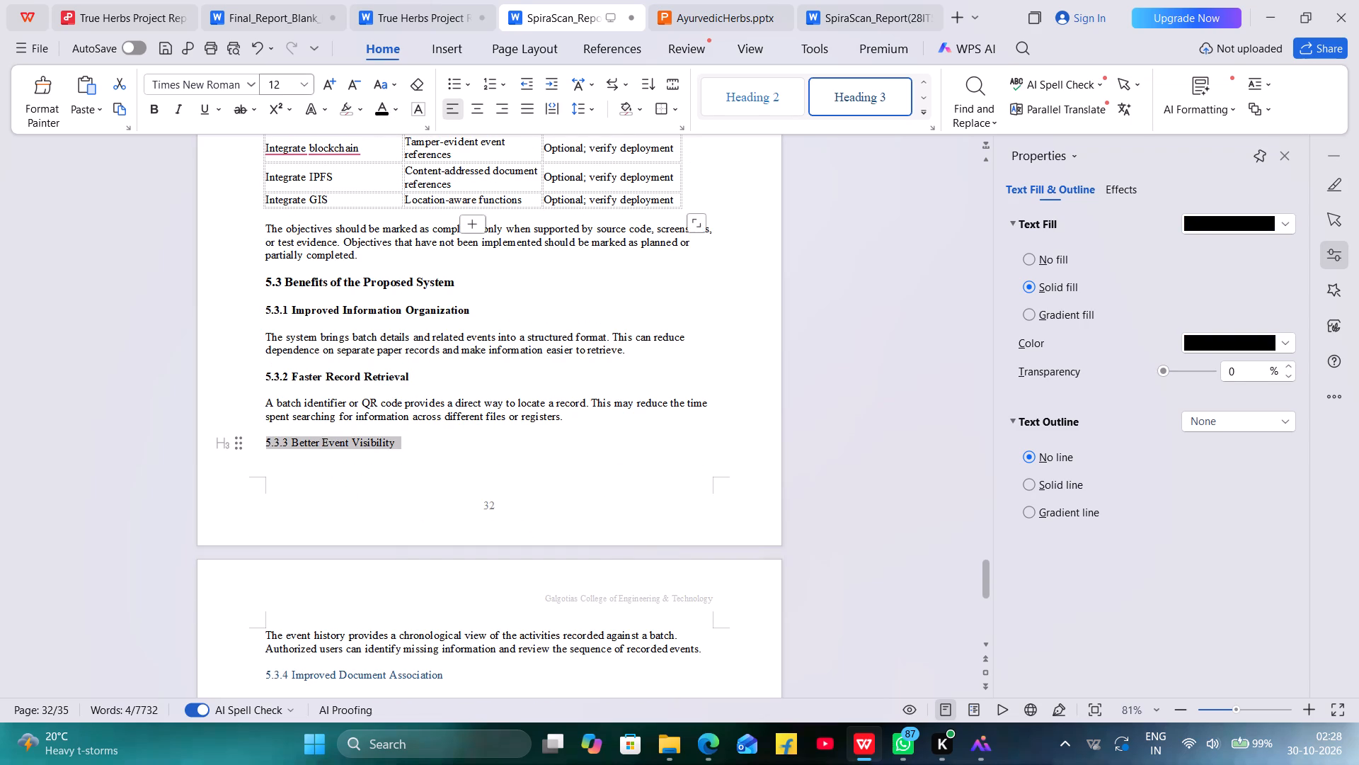
click(147, 103)
scroll(281, 407, down, 2)
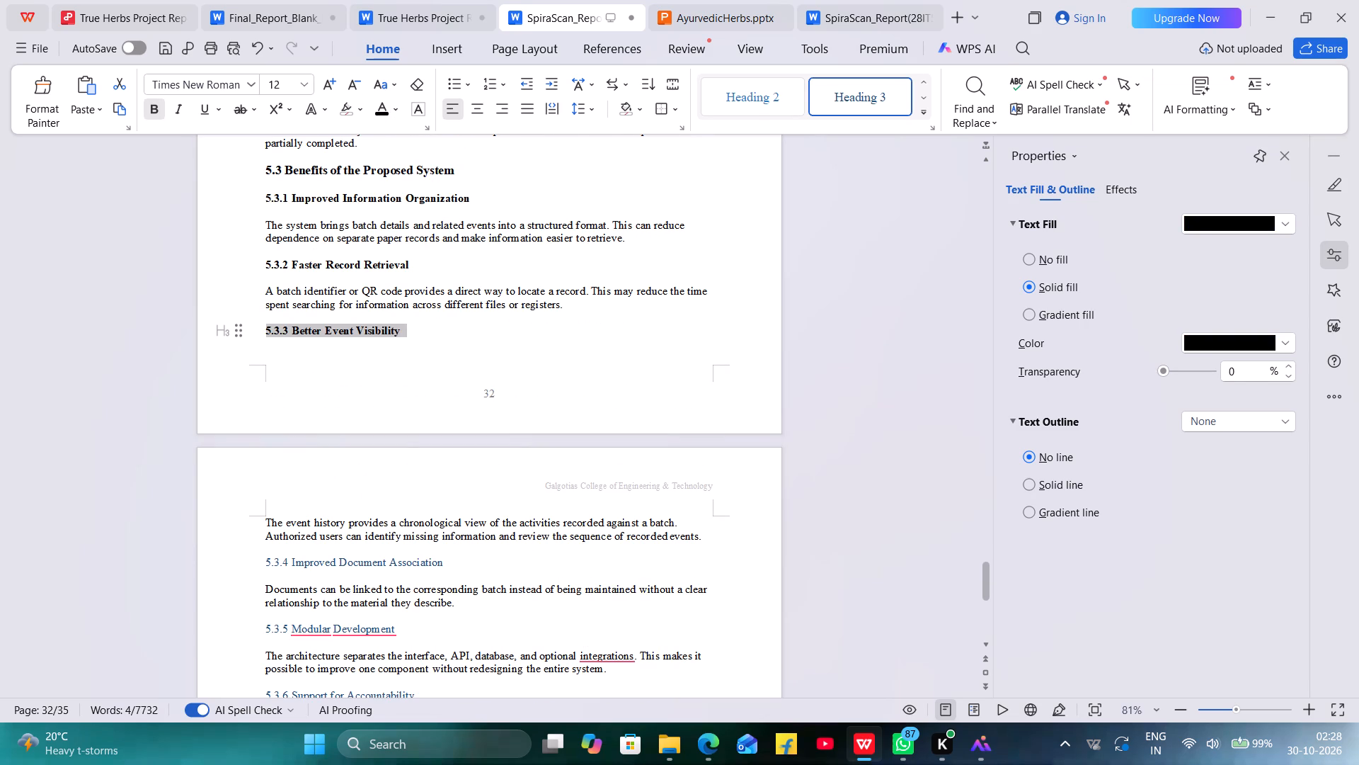
drag(459, 555, 273, 555)
click(520, 580)
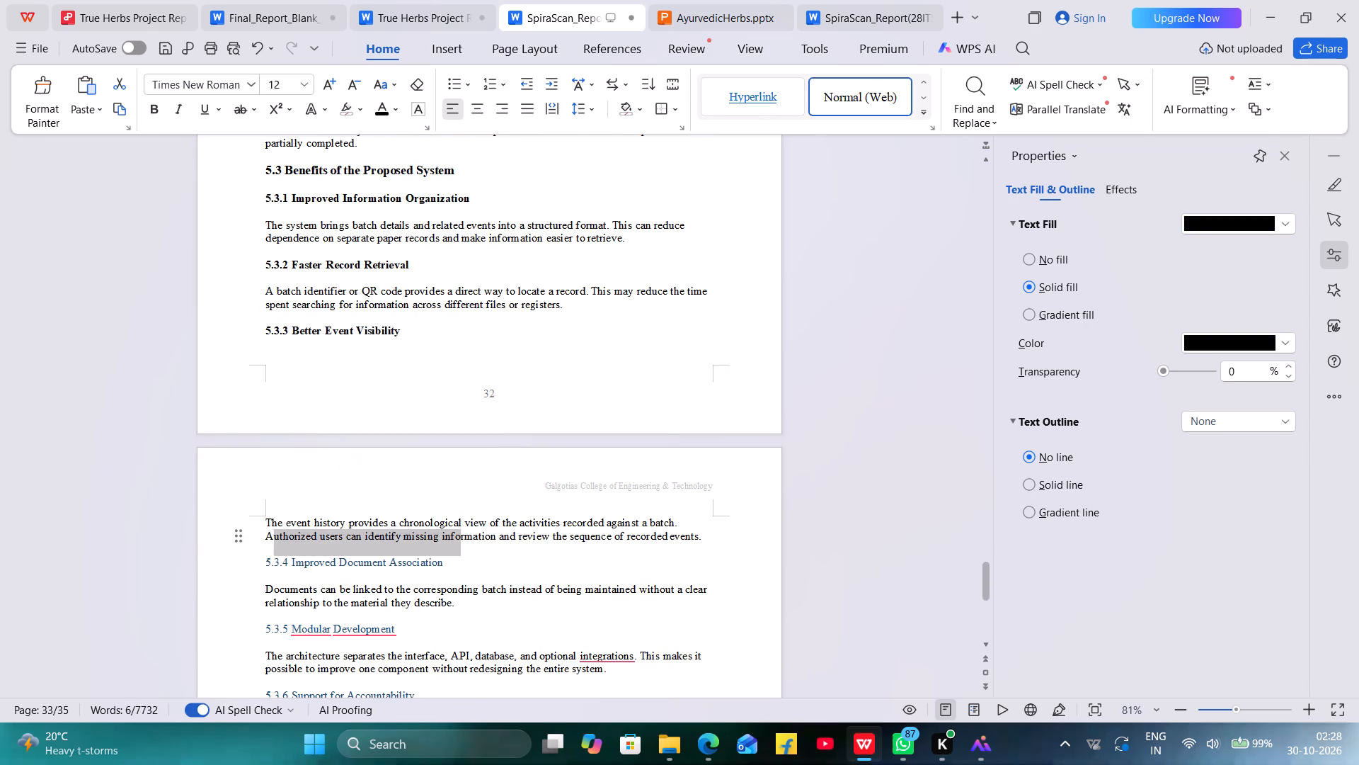
drag(469, 566, 268, 565)
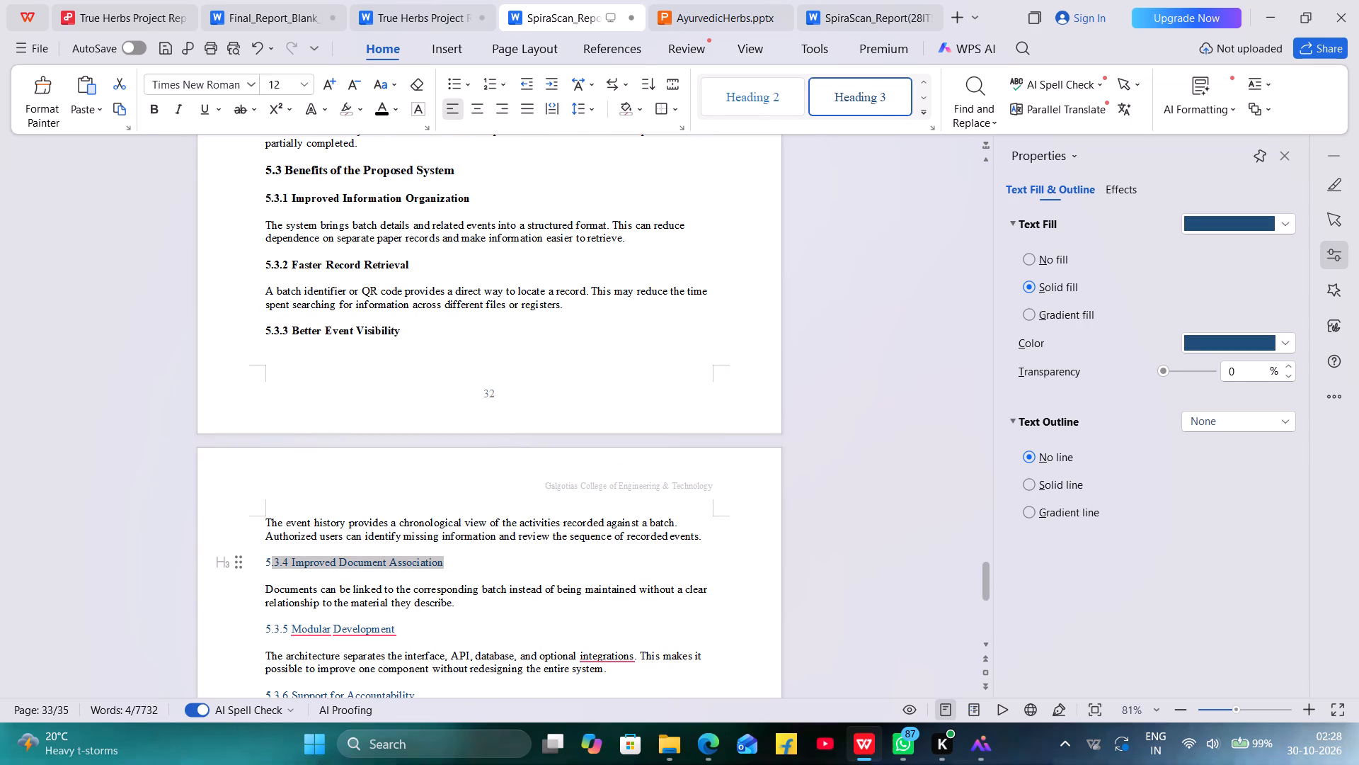
drag(268, 565, 266, 565)
click(159, 106)
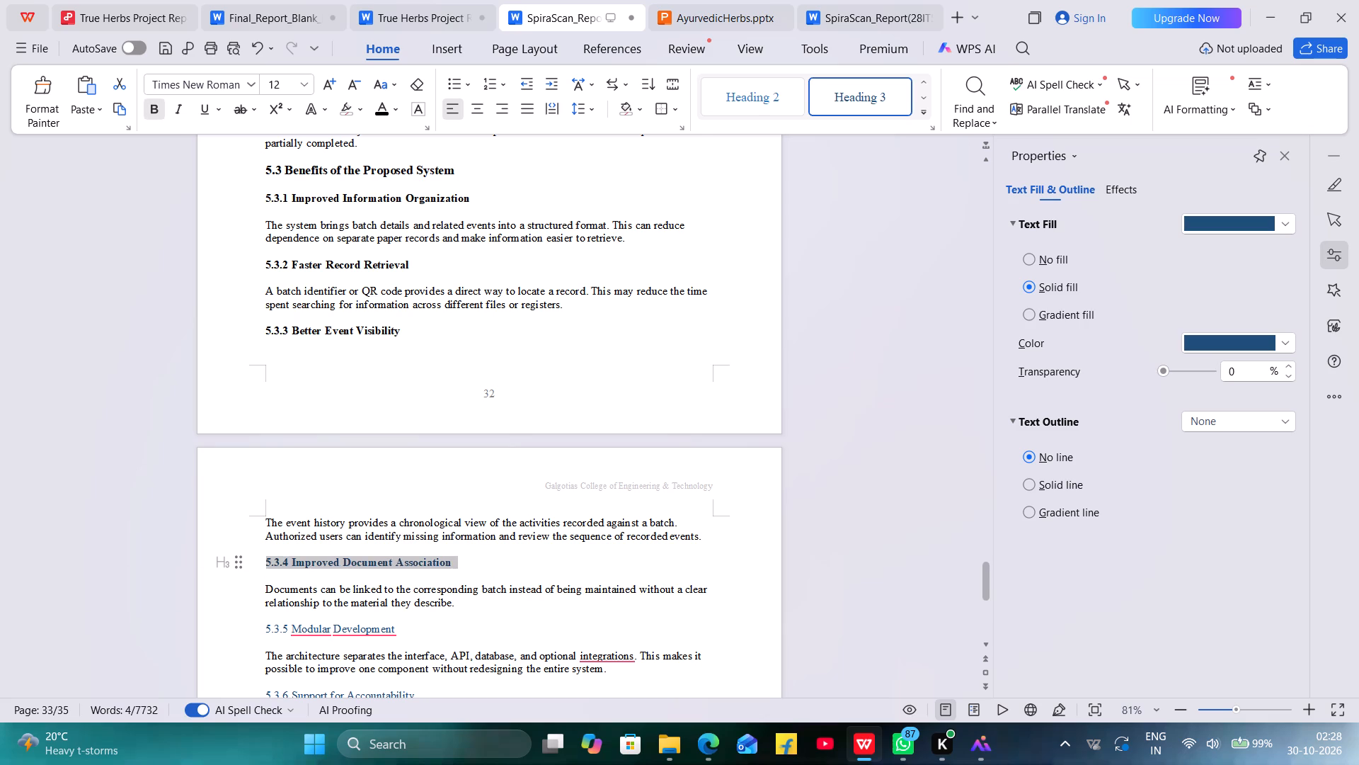
scroll(268, 195, down, 2)
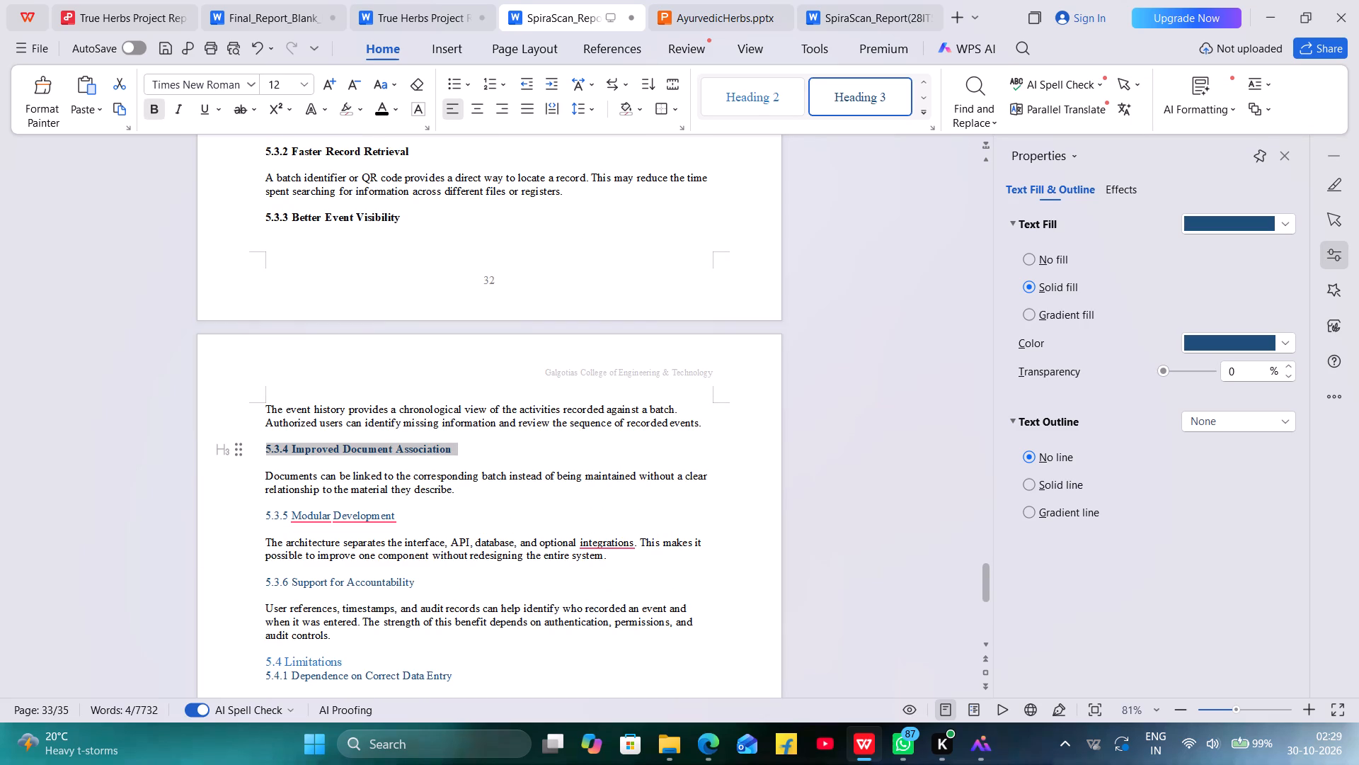
click(387, 100)
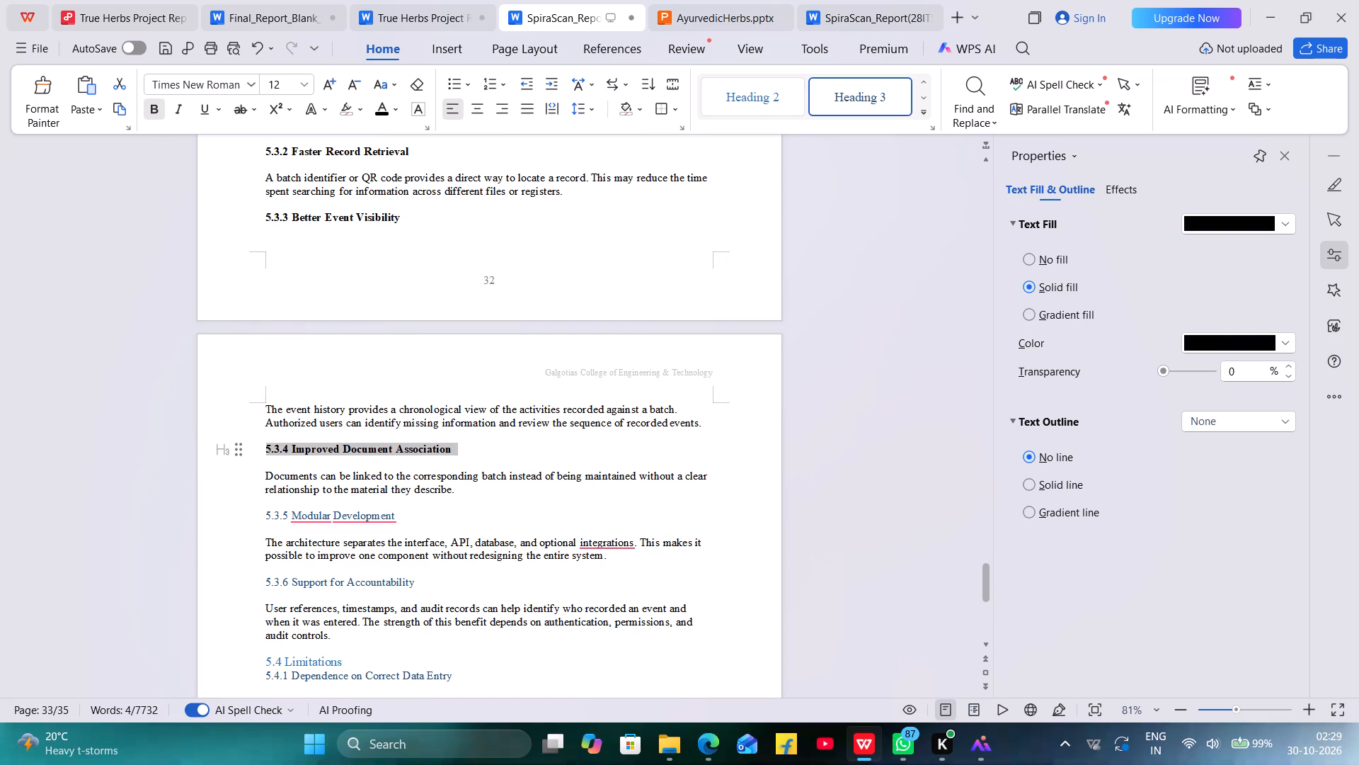
Make the "5.3.5 Modular Development" subheading bold and black.
drag(406, 516, 241, 516)
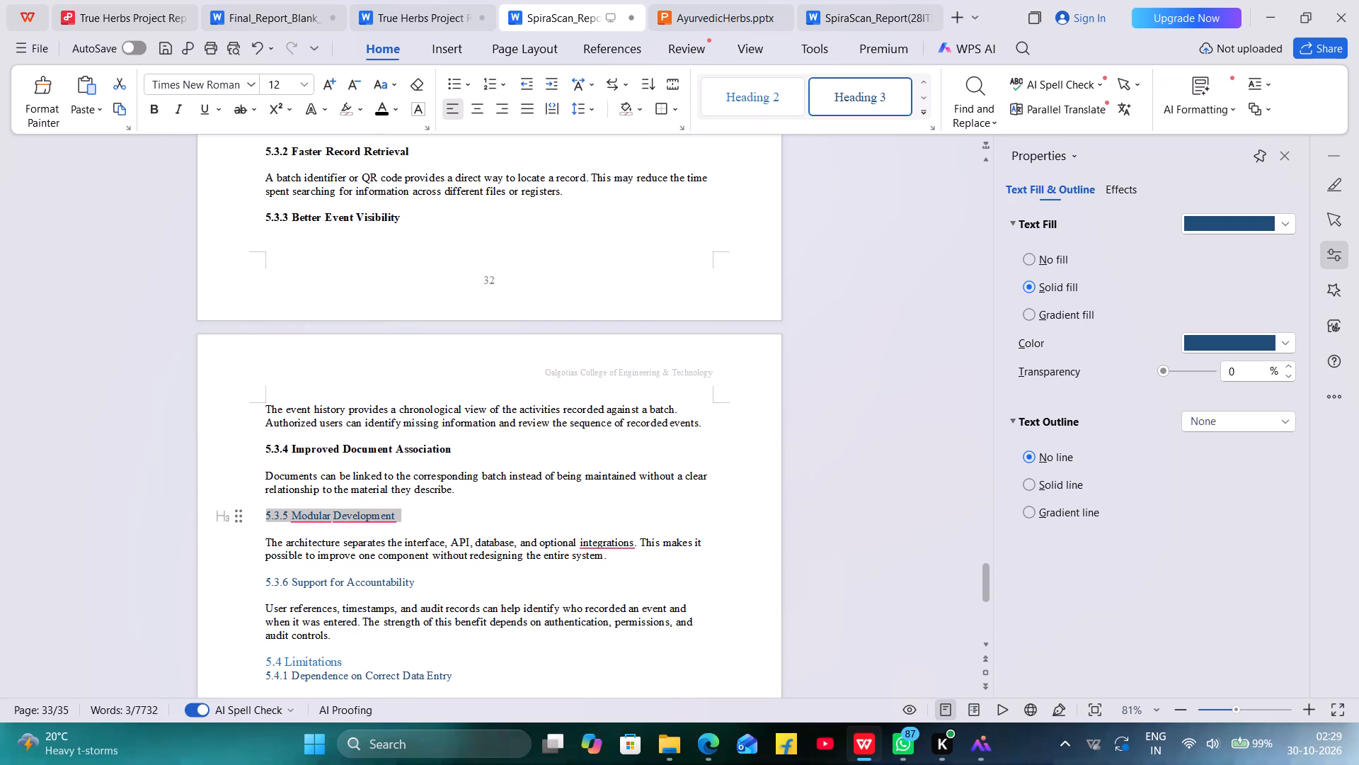
click(384, 109)
click(151, 108)
Make the "5.3.6 Support for Accountability" subheading bold.
scroll(327, 418, down, 2)
drag(434, 463, 274, 482)
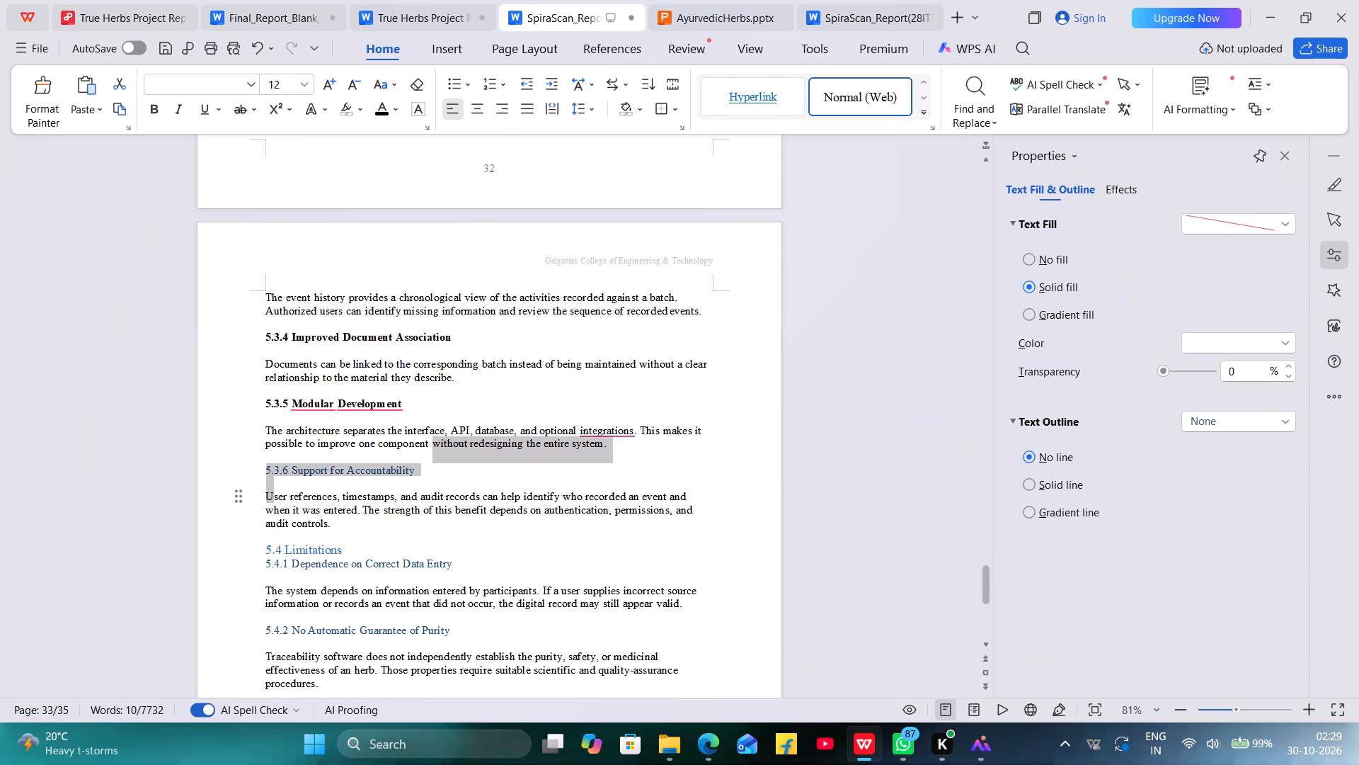
drag(274, 482, 436, 469)
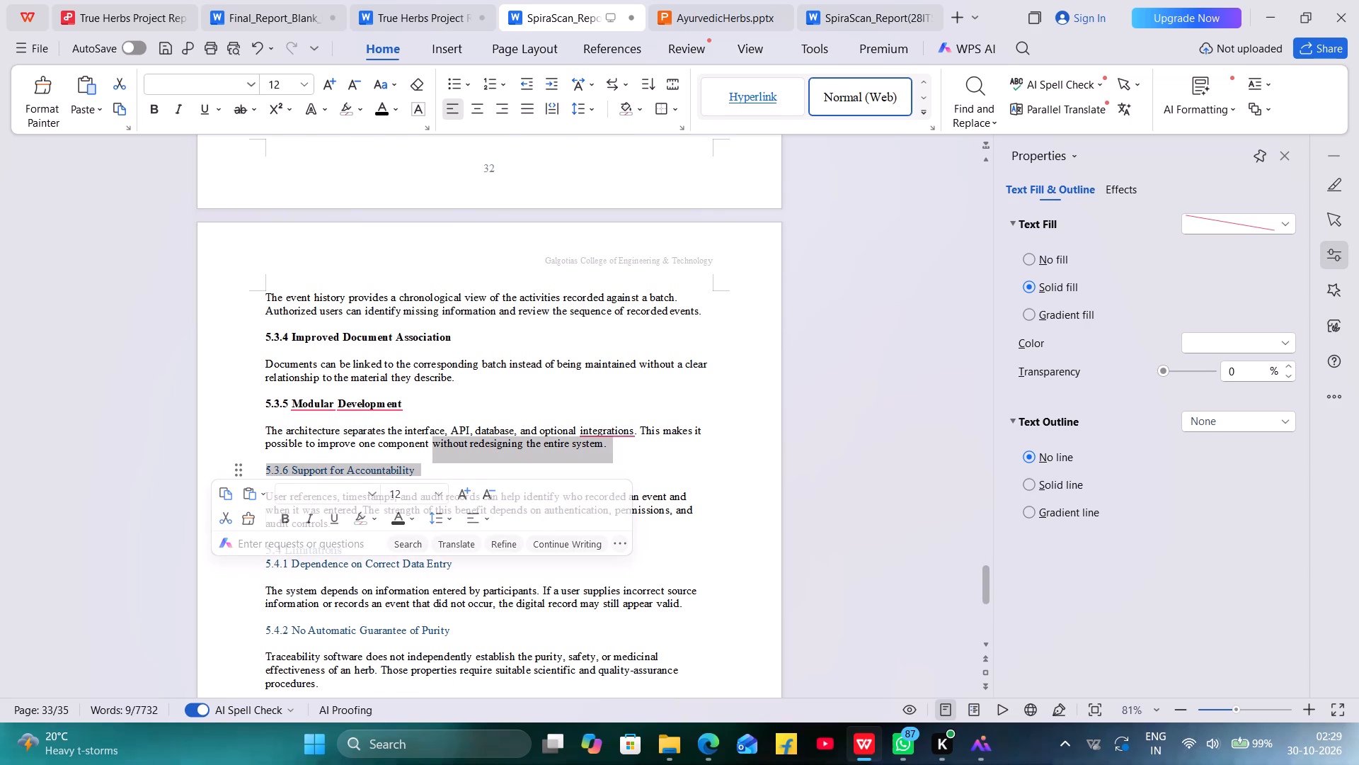
click(424, 470)
drag(423, 470, 274, 475)
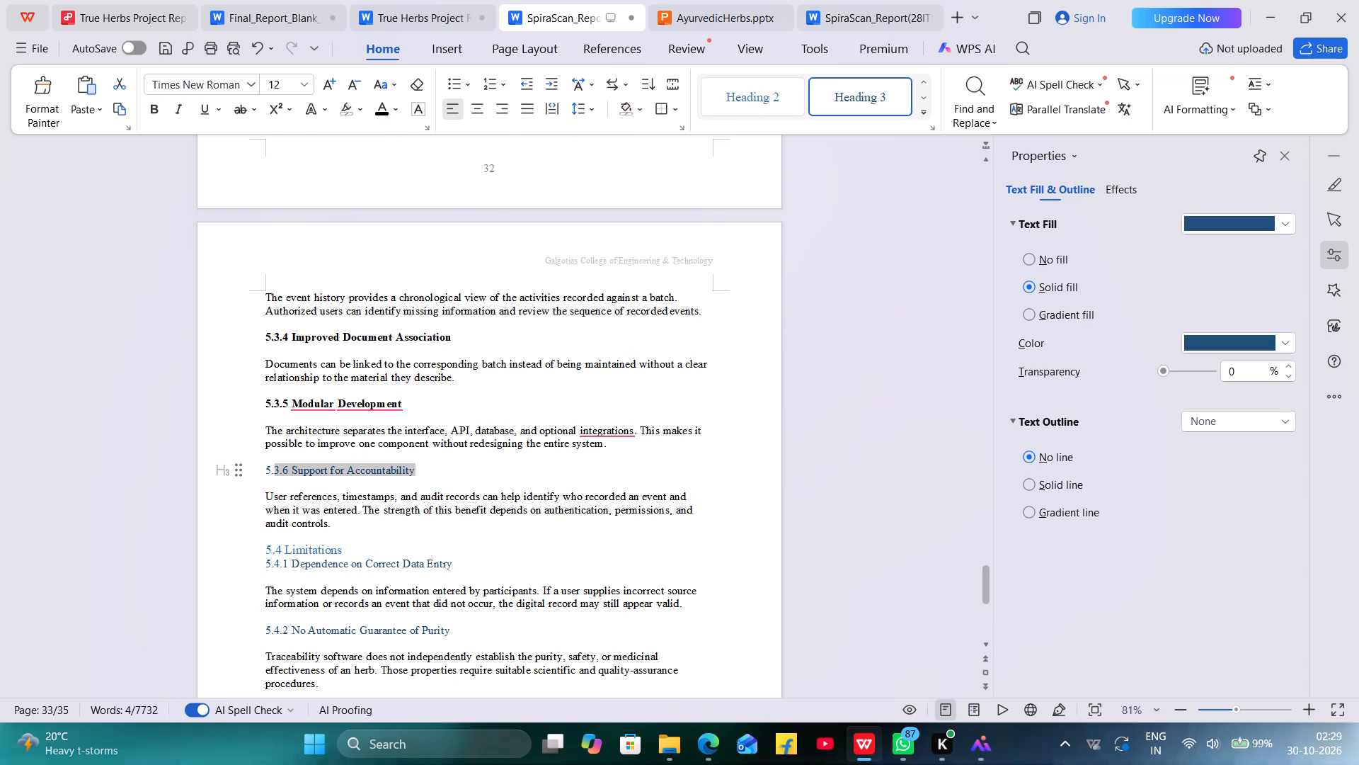
drag(274, 475, 253, 471)
click(153, 108)
scroll(293, 285, down, 1)
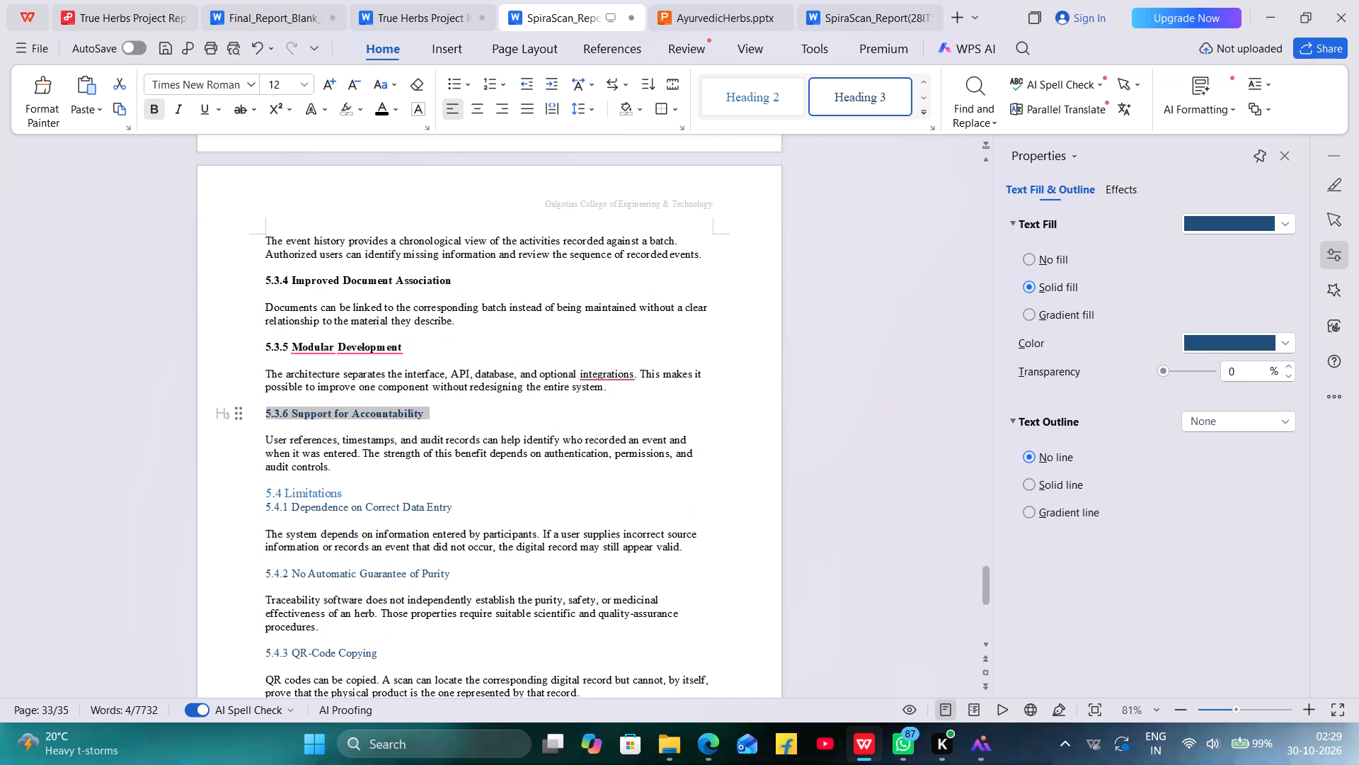
click(391, 103)
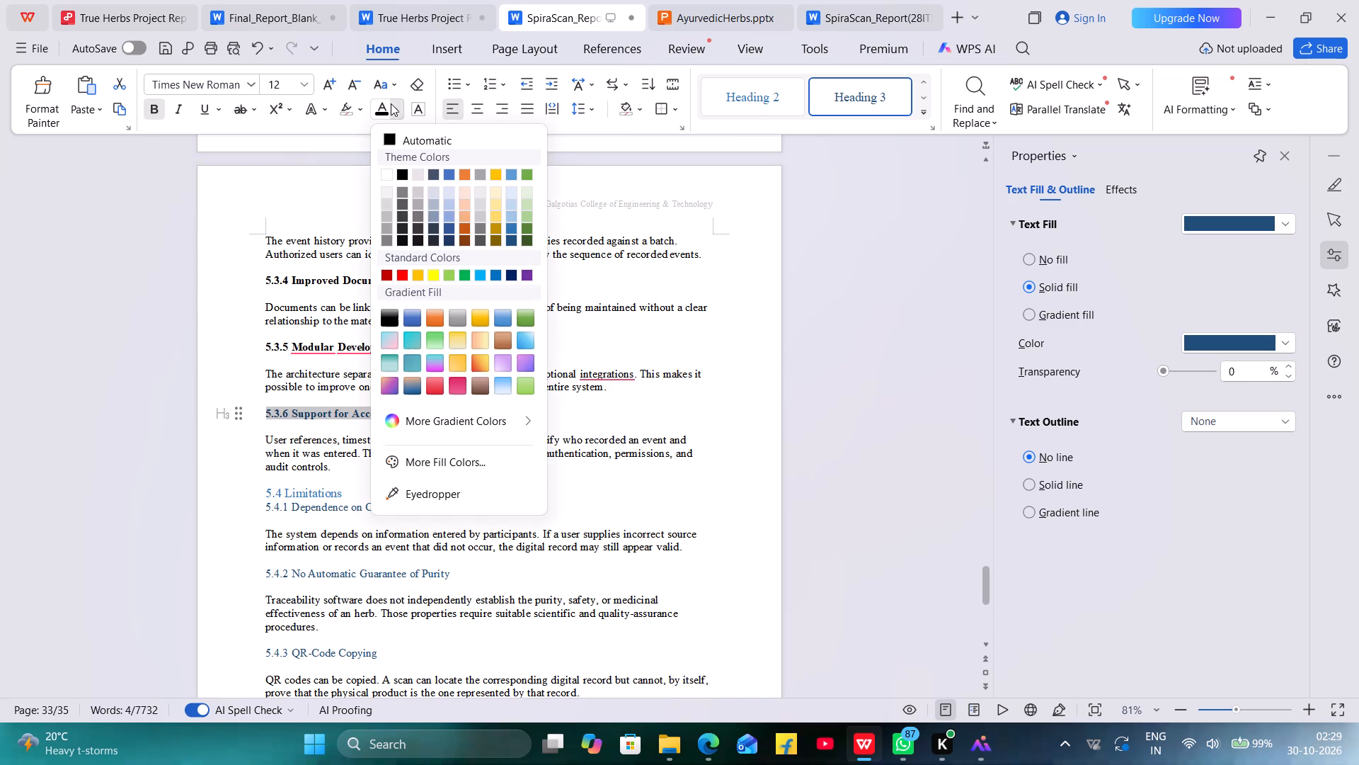
click(384, 106)
Make the "5.4 Limitations" and "5.4.1 Dependence on Correct Data Entry" headings bold and black.
scroll(437, 431, down, 1)
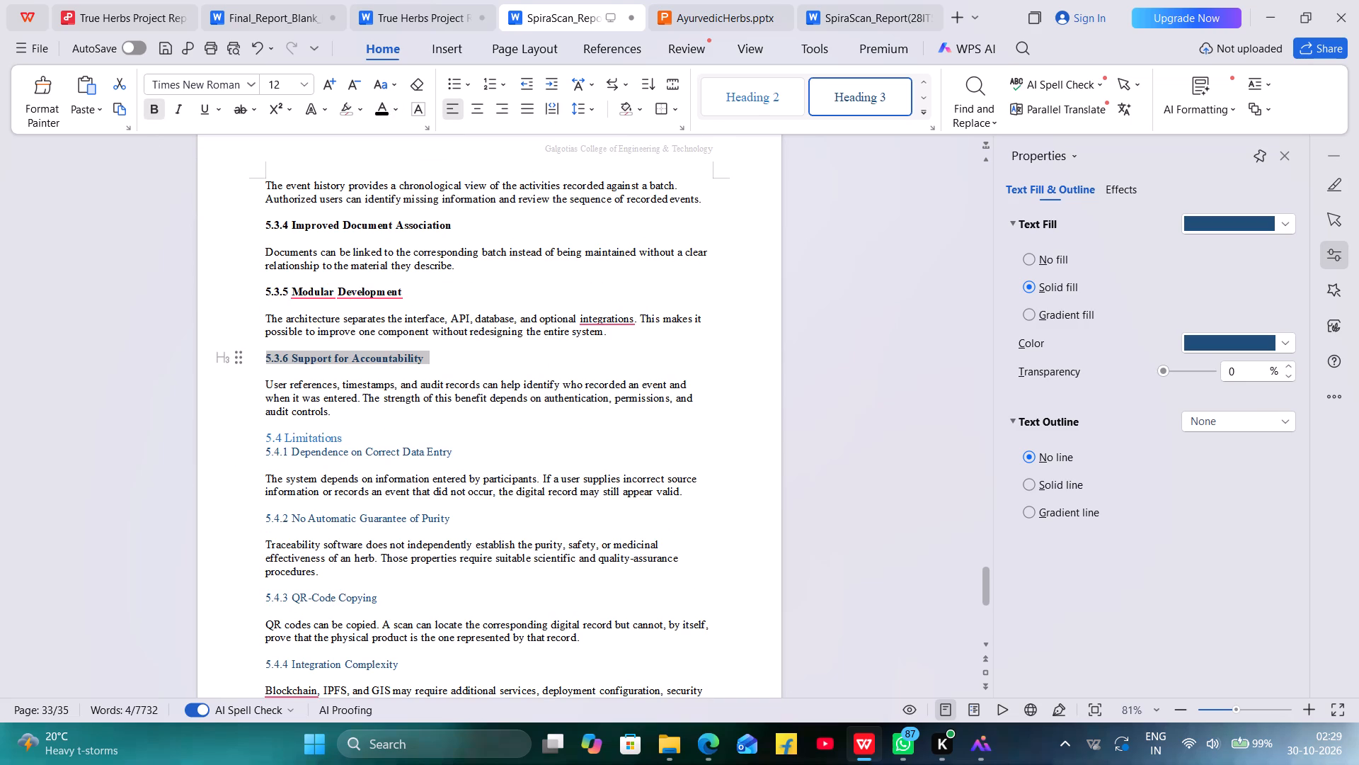
drag(459, 450, 251, 441)
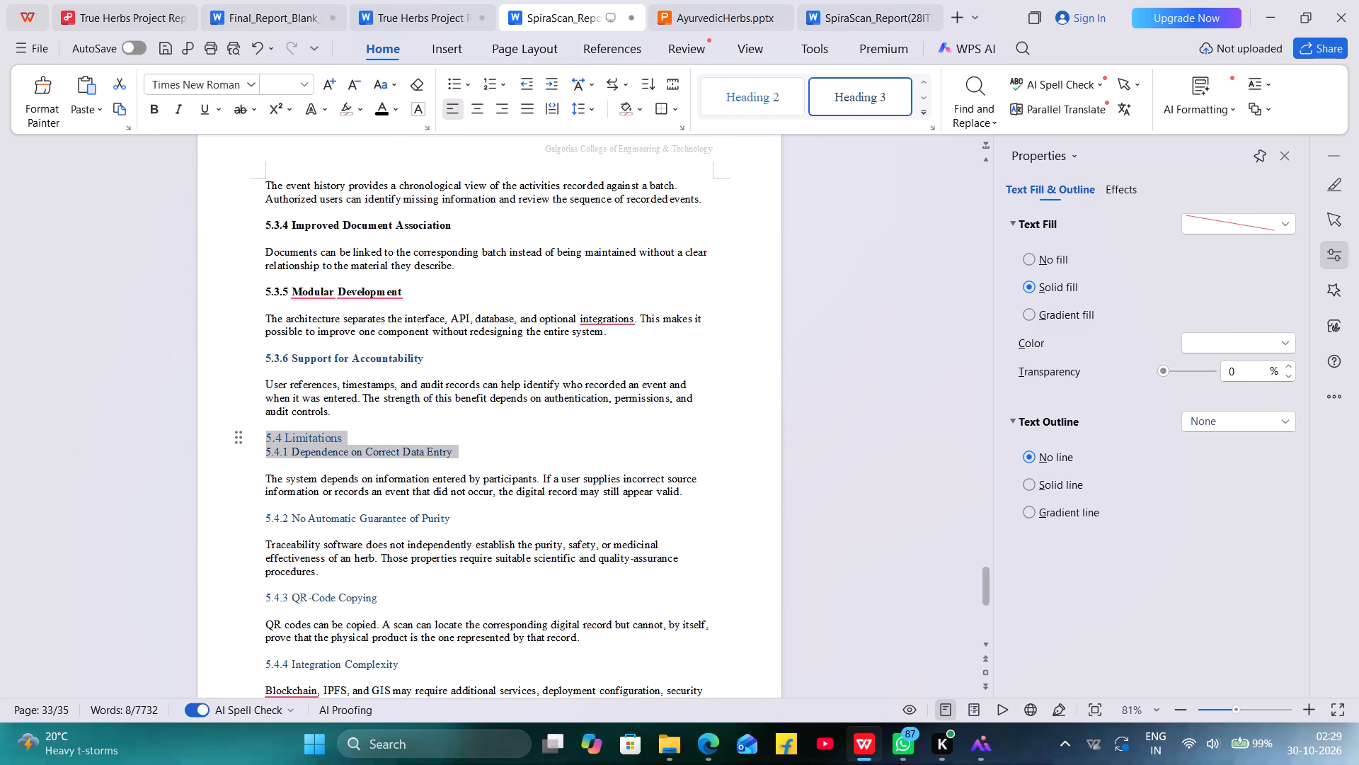
click(156, 106)
click(359, 436)
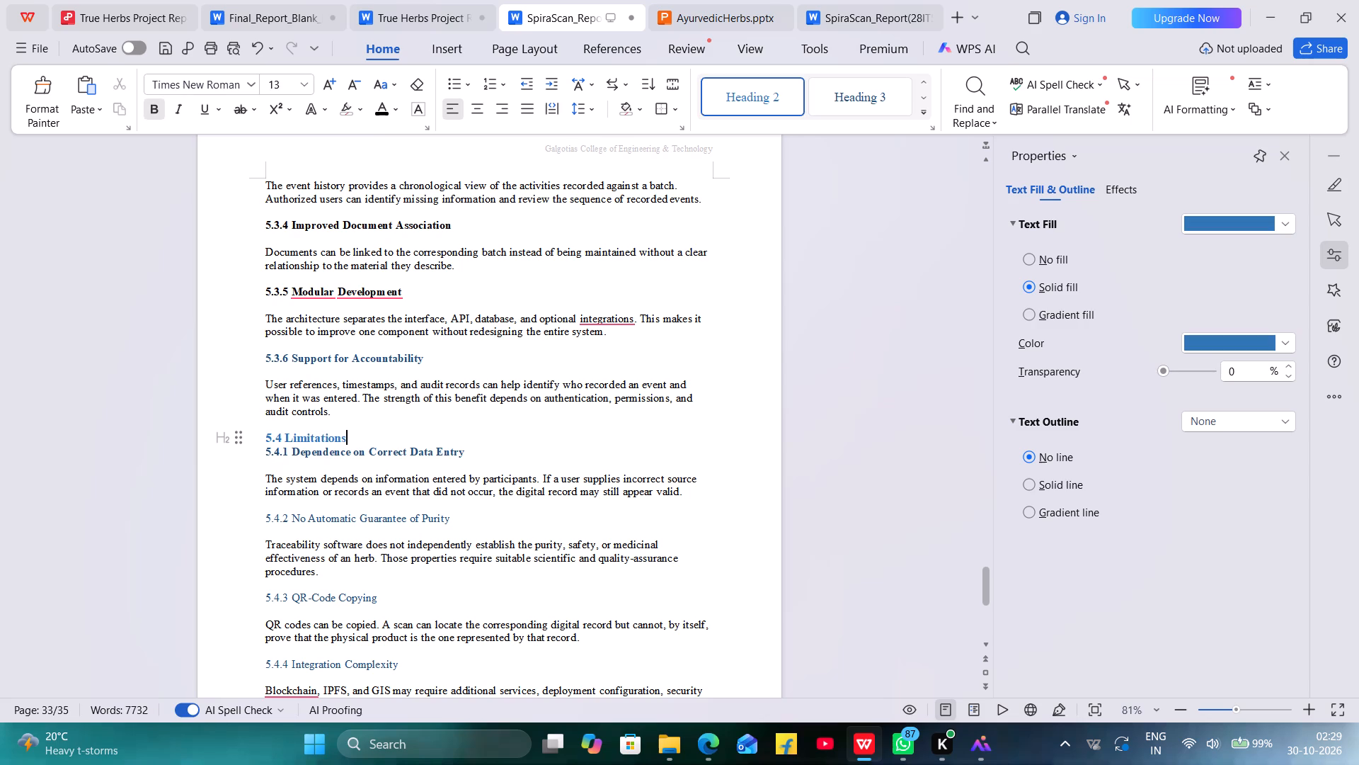
drag(468, 450, 265, 441)
click(398, 111)
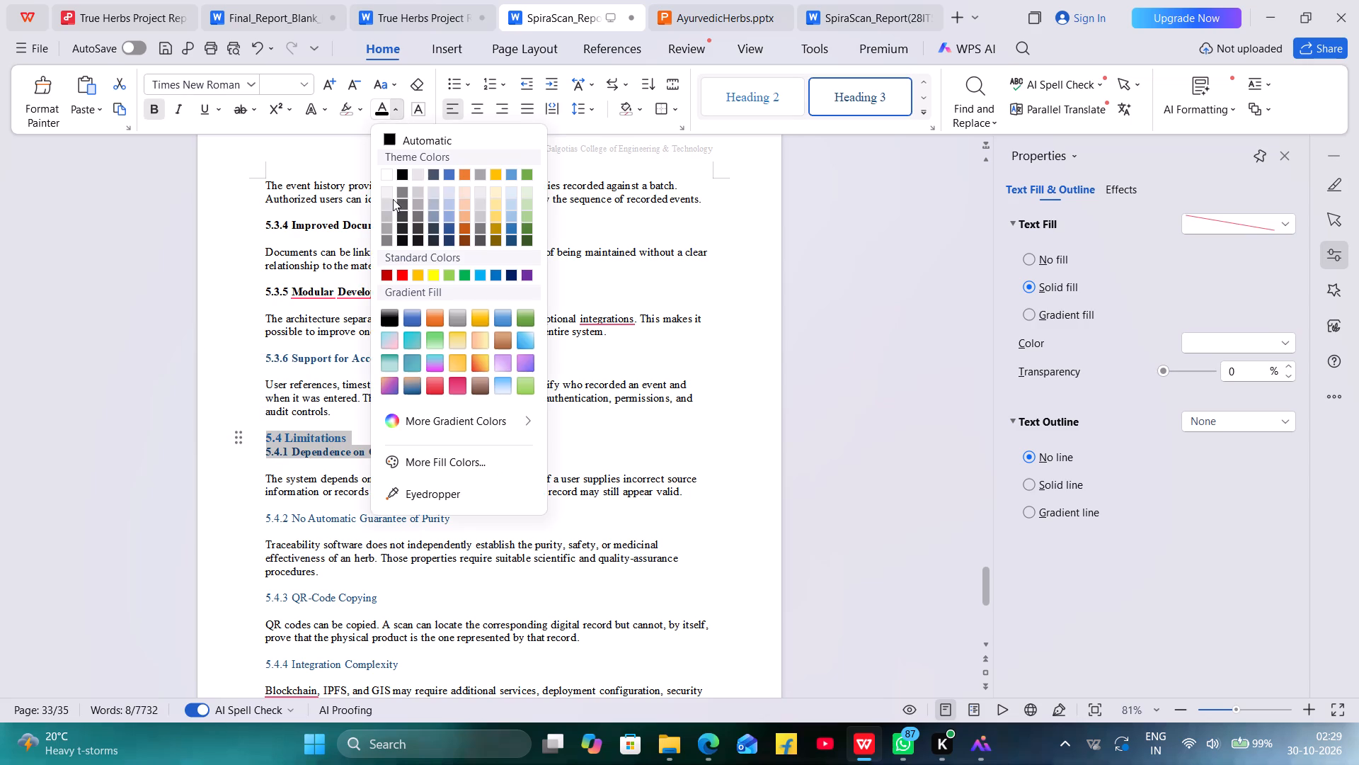
click(407, 178)
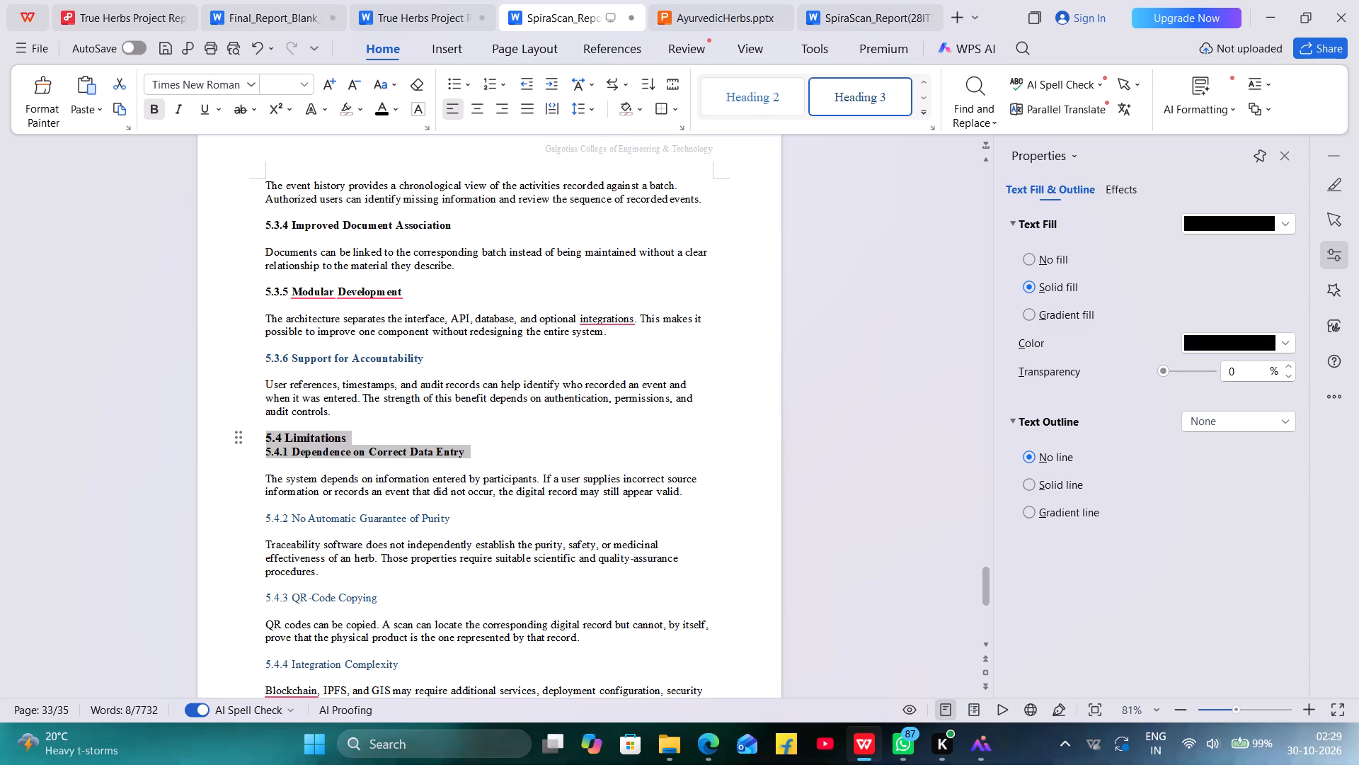
Change the text colour of the "5.3.6 Support for Accountability" subheading to black.
drag(425, 354, 252, 366)
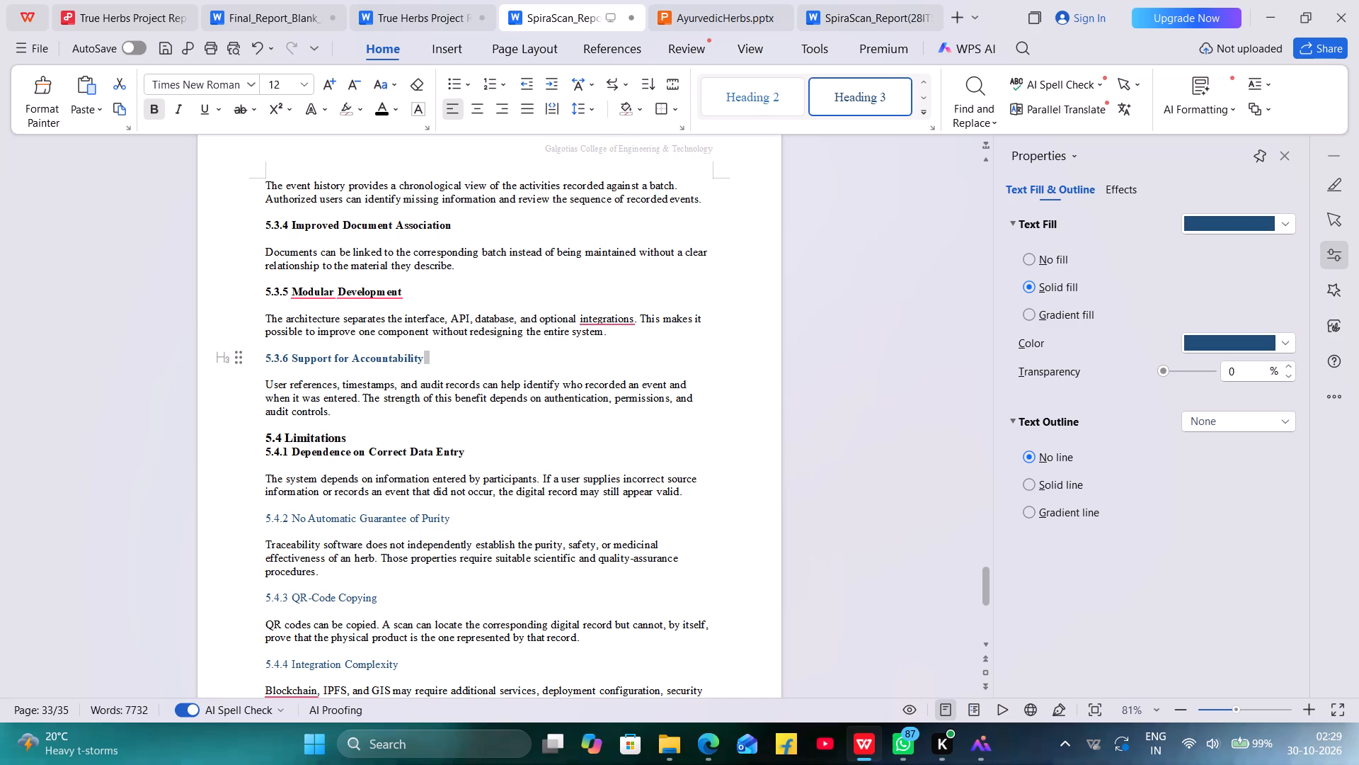
drag(252, 366, 258, 361)
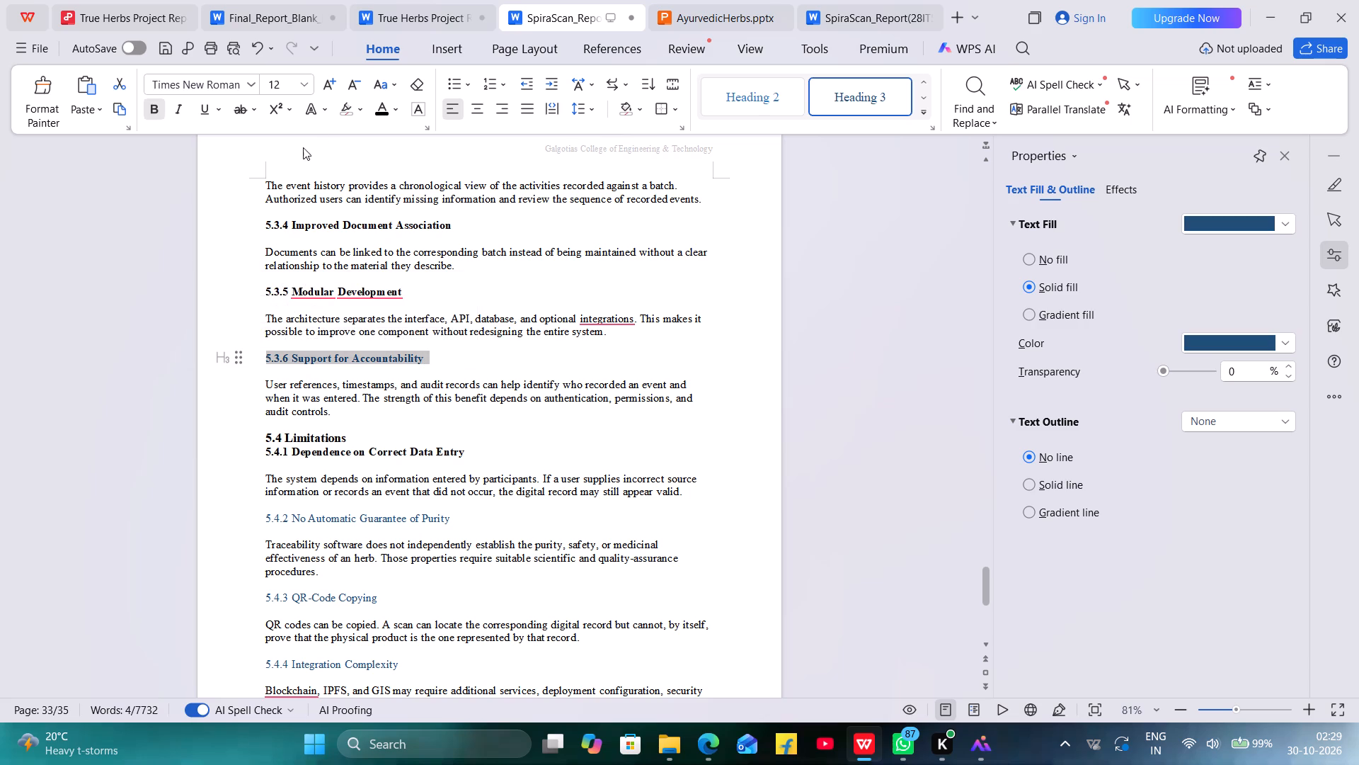
click(389, 108)
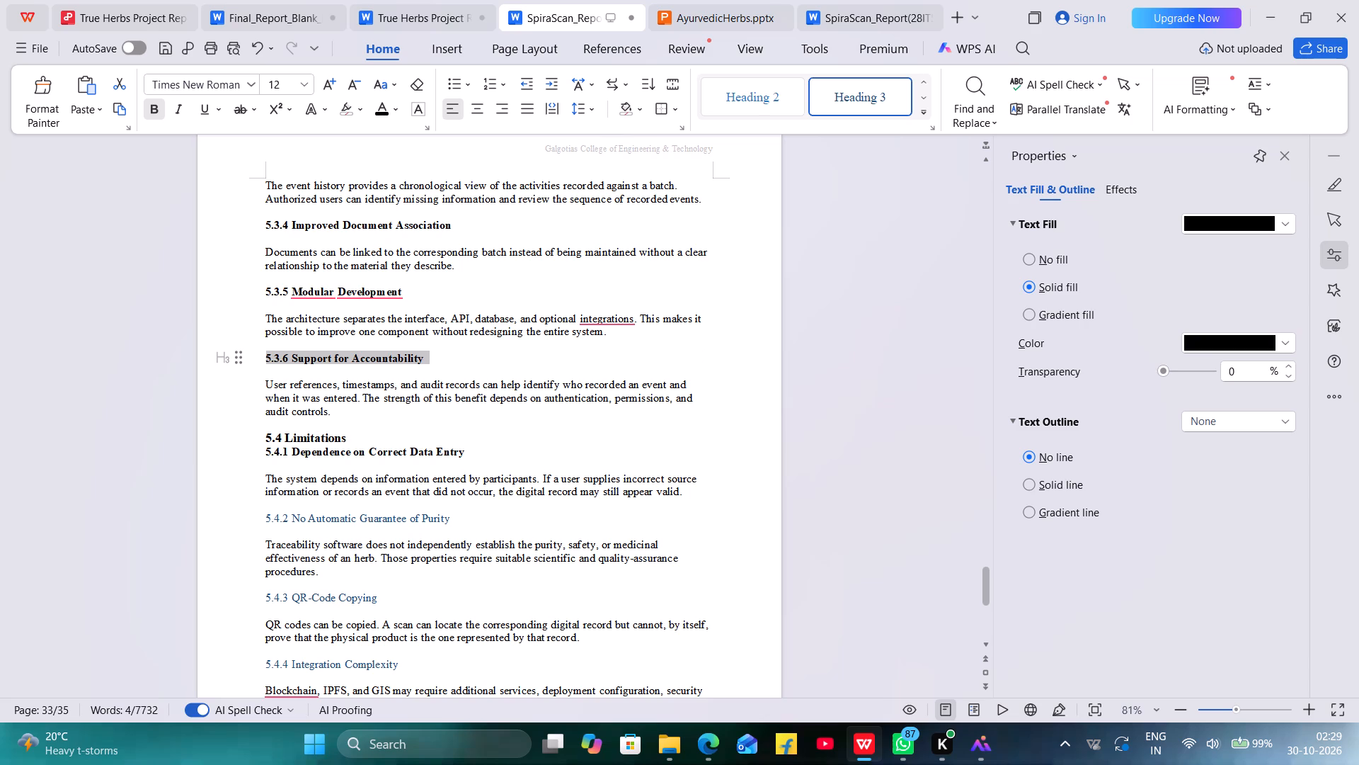
Insert a blank line between the 5.4 Limitations heading and the 5.4.1 subheading.
click(360, 432)
key(Return)
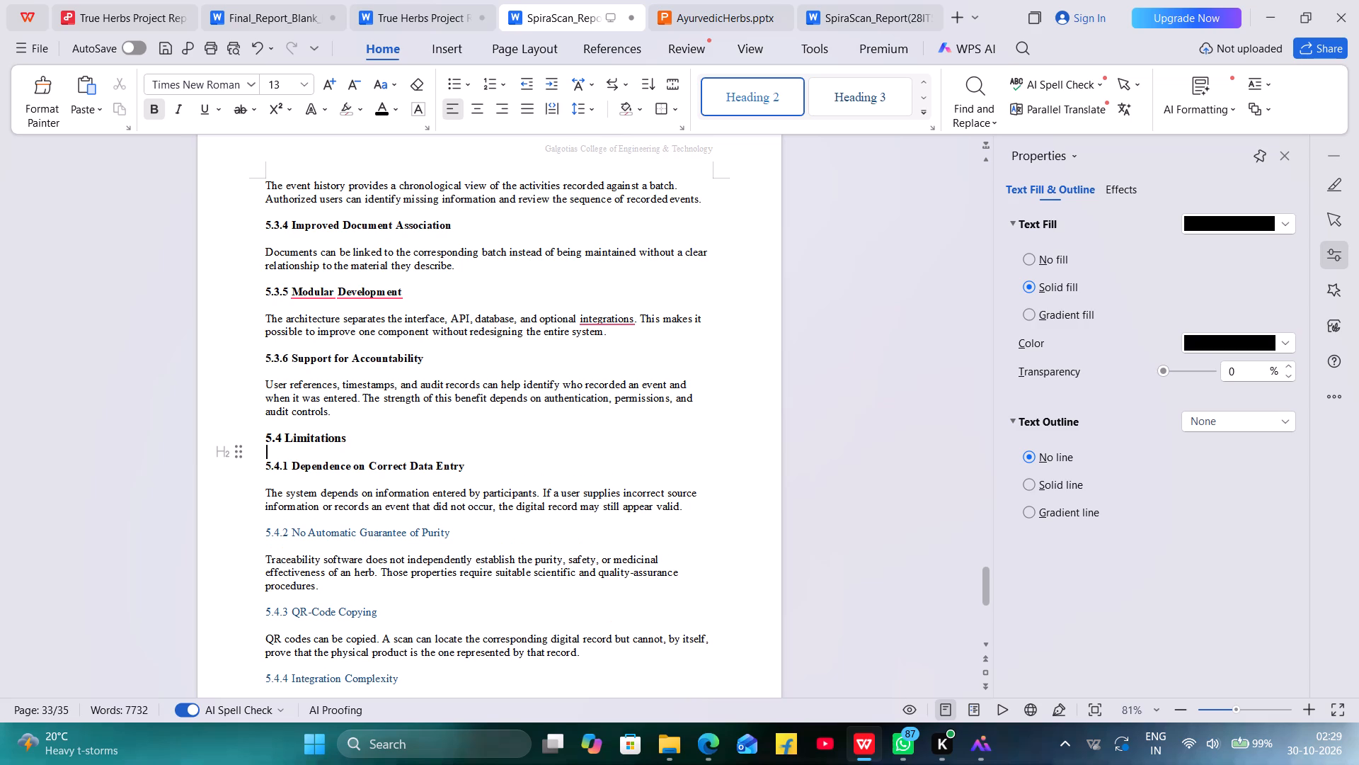
Make the "5.4.2 No Automatic Guarantee of Purity" and "5.4.3 QR-Code Copying" subheadings bold and black.
drag(467, 533, 261, 534)
click(152, 114)
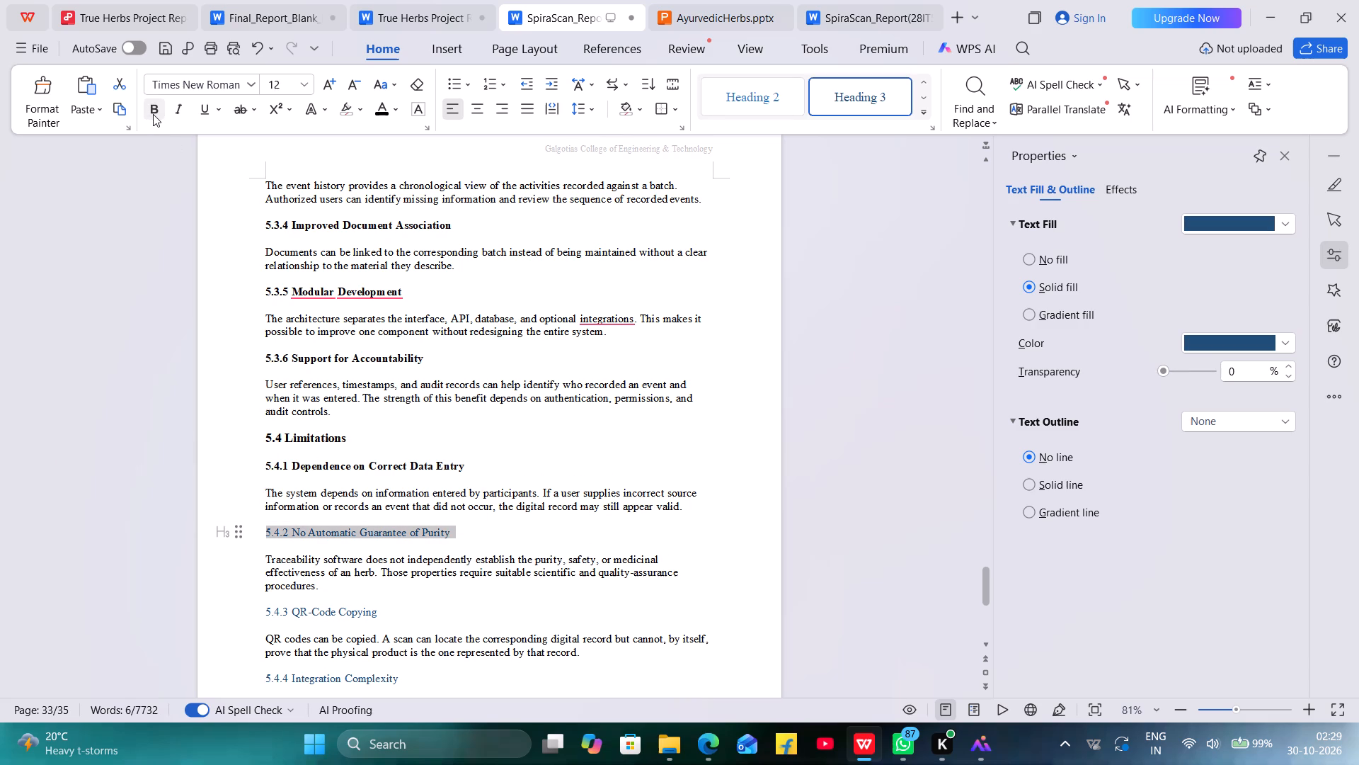
click(394, 116)
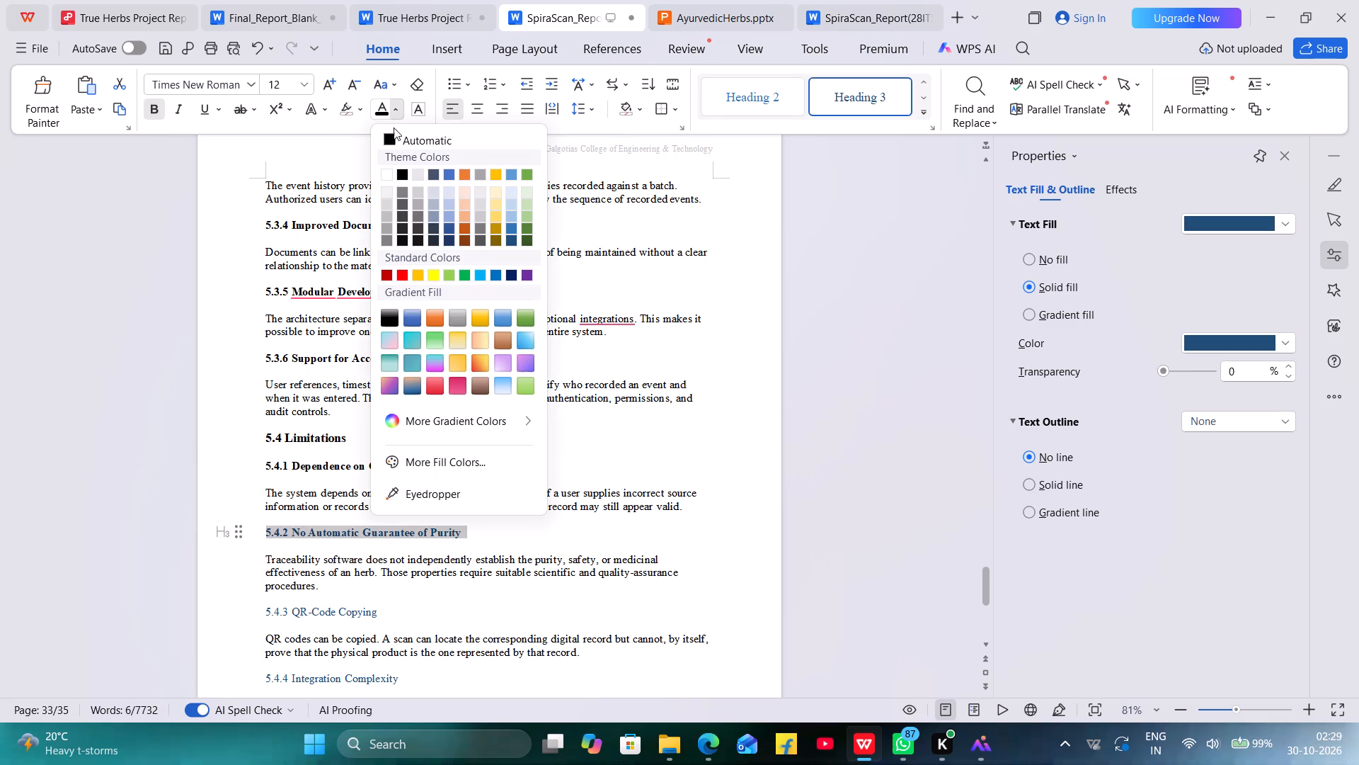
click(403, 176)
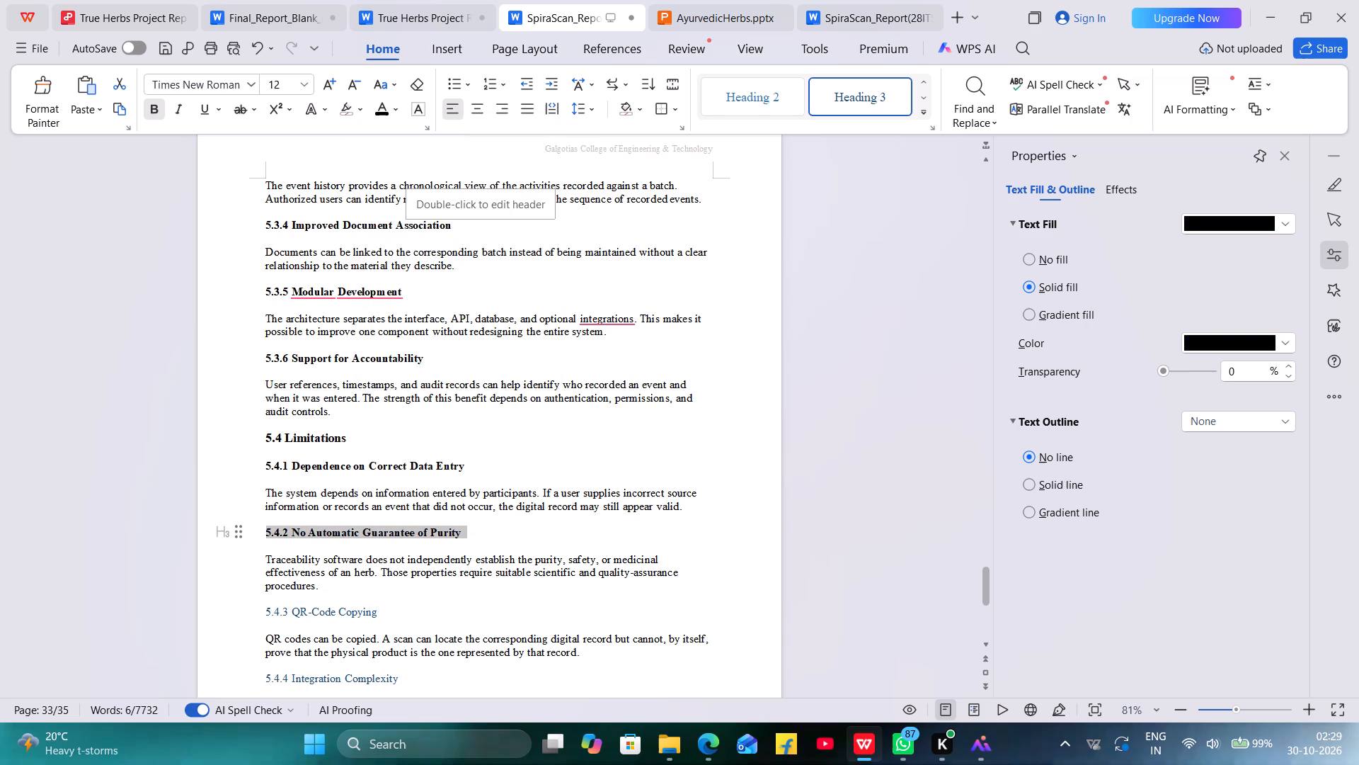
drag(401, 607, 320, 613)
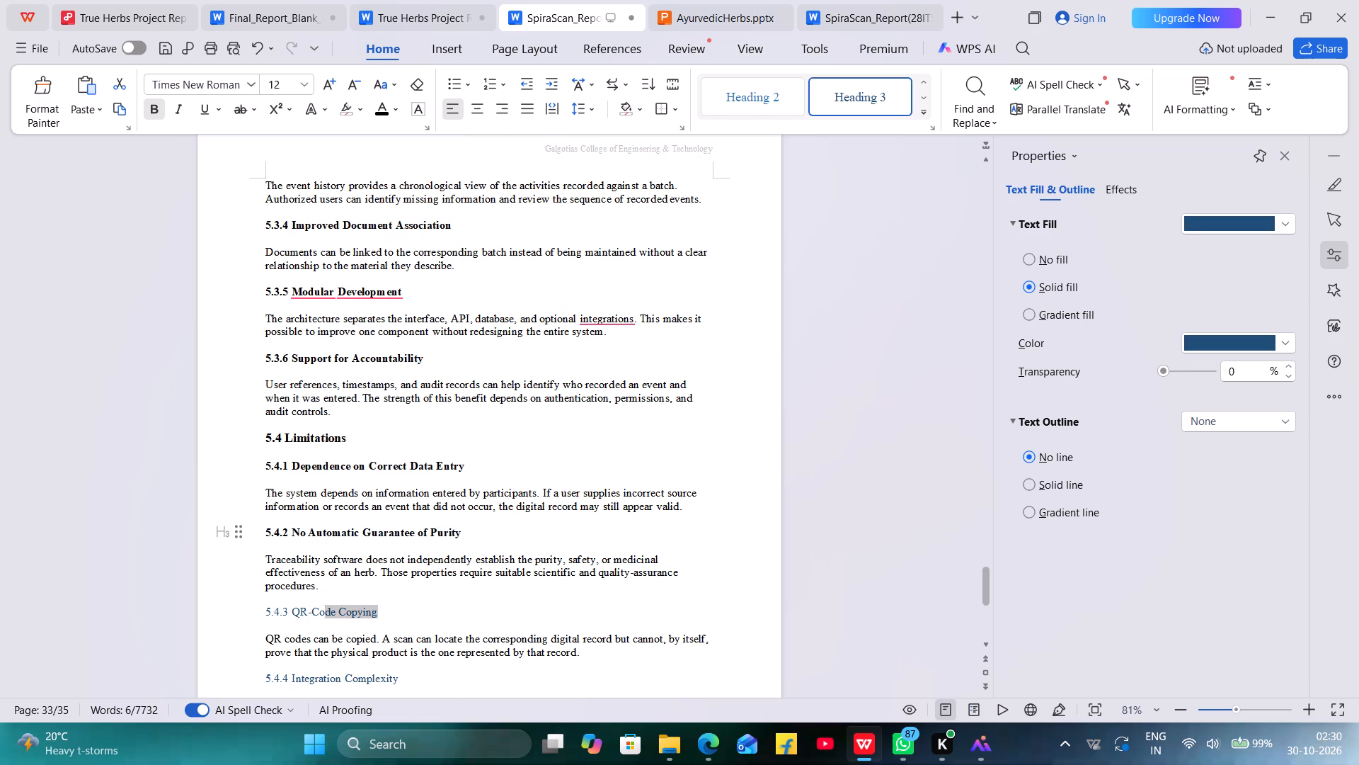
drag(320, 613, 236, 613)
click(153, 103)
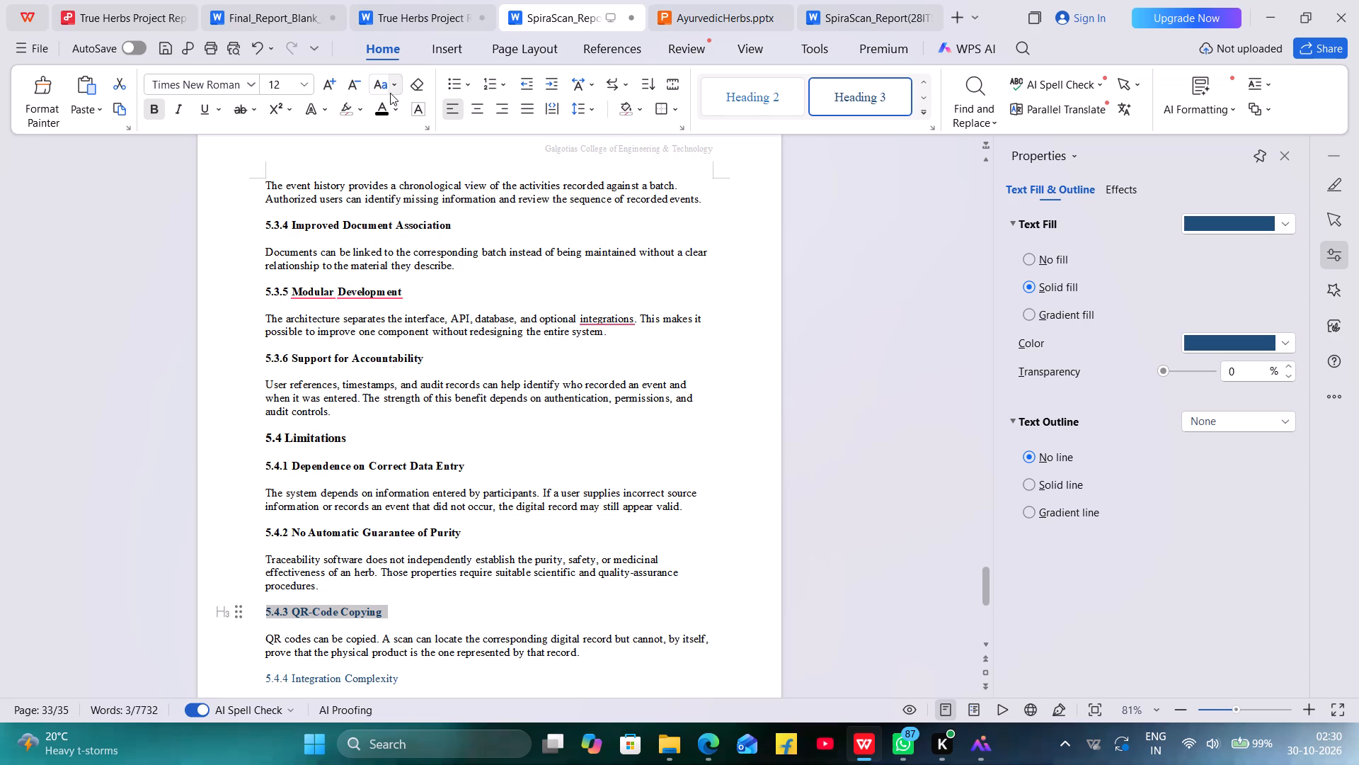
click(388, 110)
Make the "5.4.4 Integration Complexity" subheading bold and black.
scroll(417, 515, down, 2)
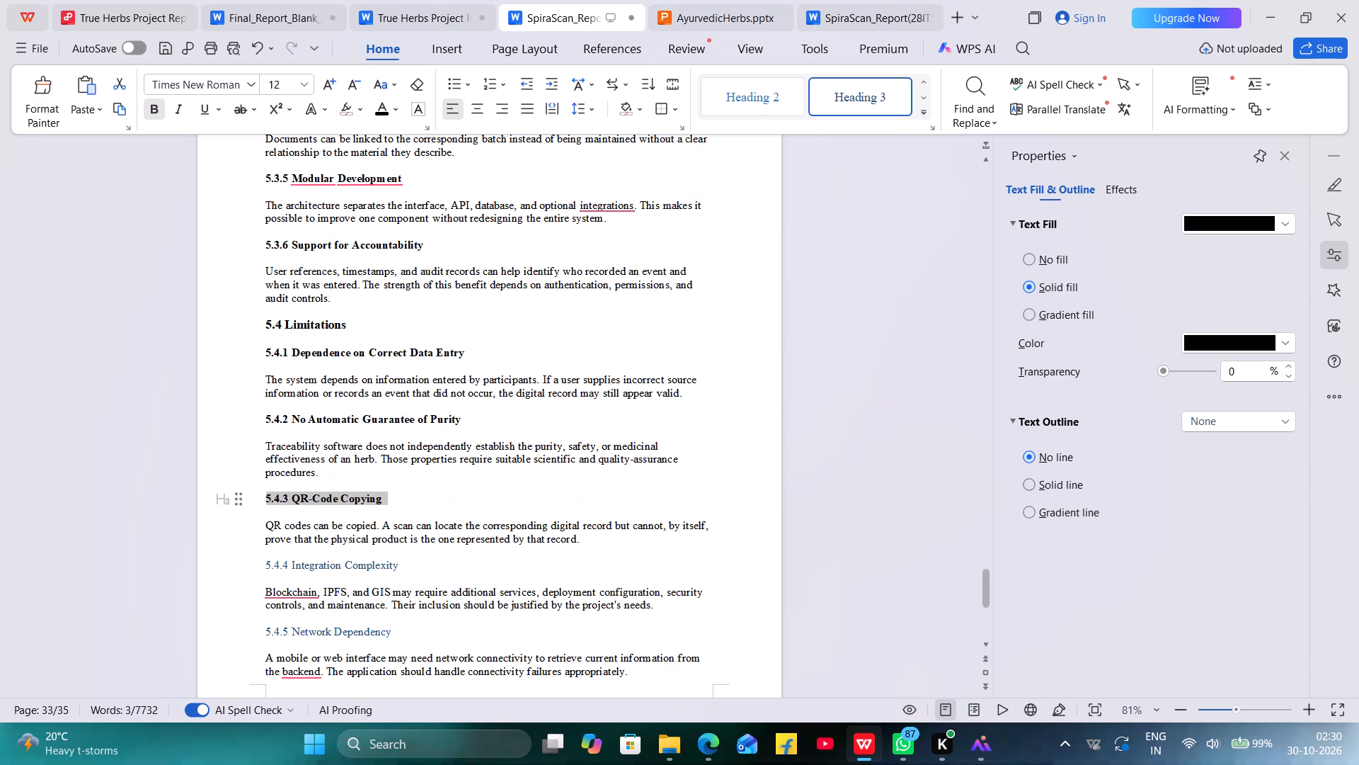
drag(410, 562, 246, 562)
click(385, 102)
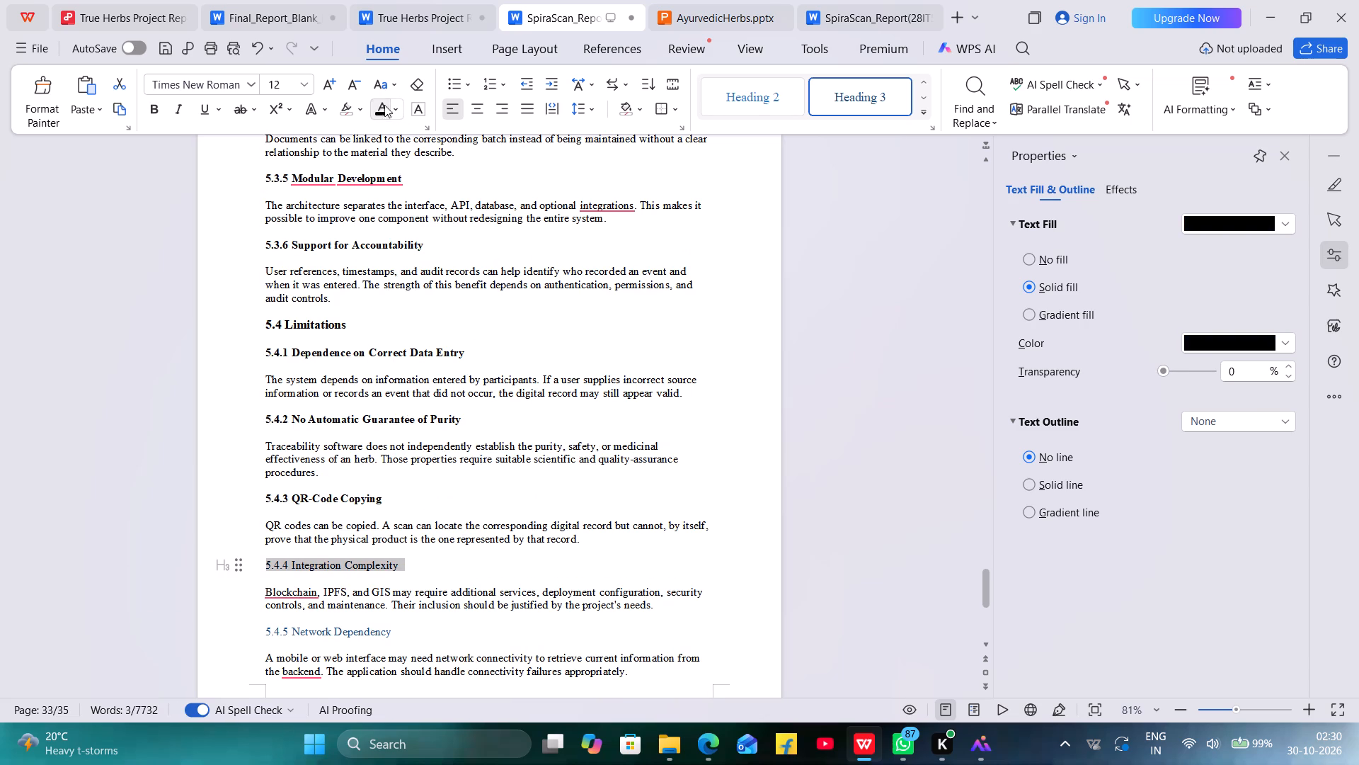
click(161, 106)
Make the "5.4.5 Network Dependency" subheading bold.
scroll(396, 406, down, 1)
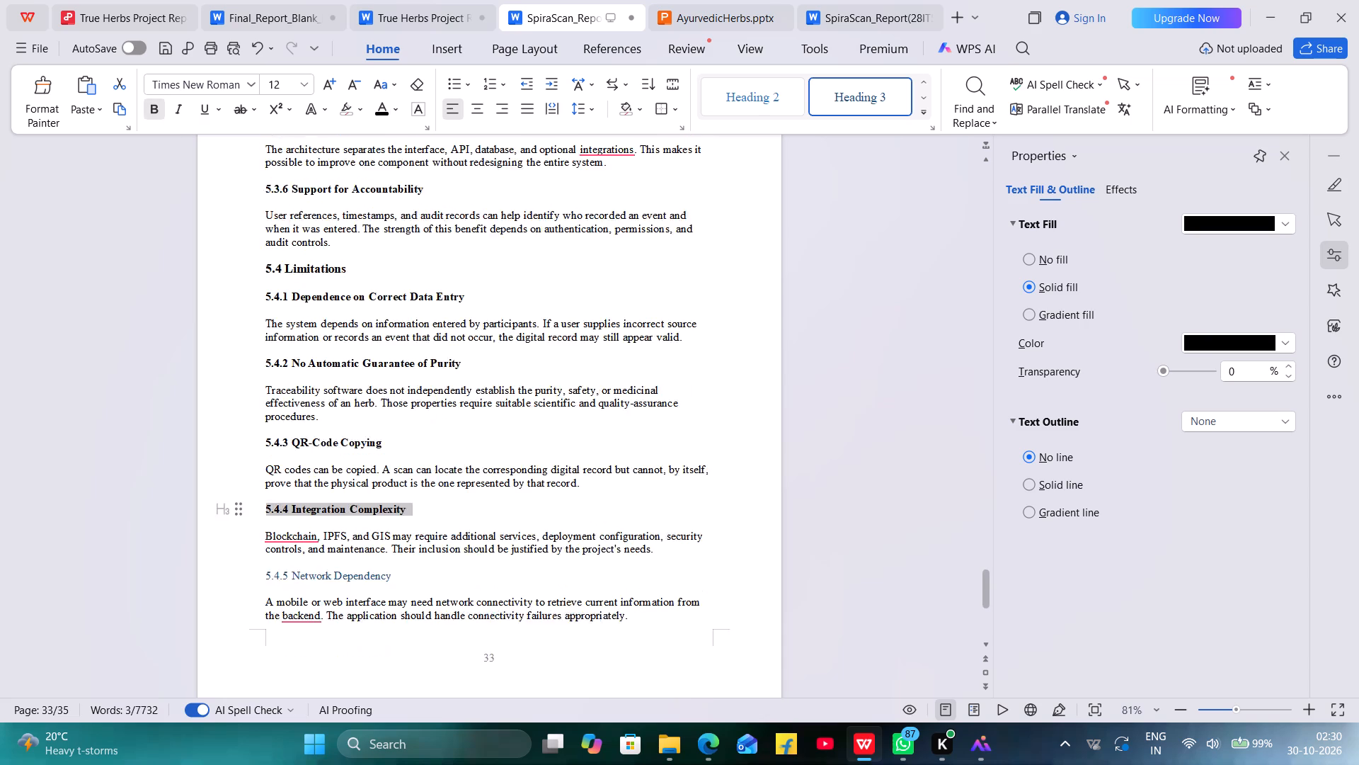
scroll(398, 417, down, 1)
drag(400, 511, 390, 512)
drag(396, 524, 259, 526)
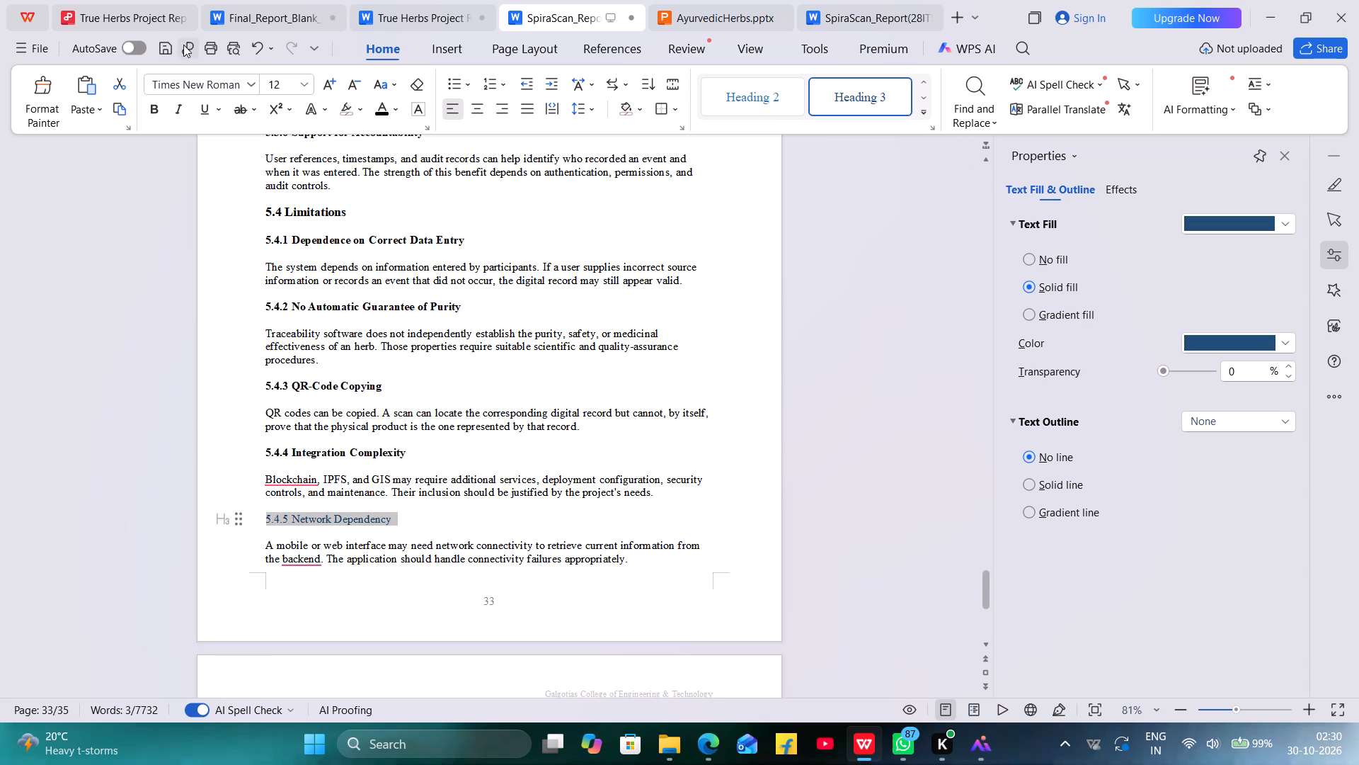
click(159, 115)
Make the "5.4.6 Adoption and Training" and "5.4.7 Limited Evaluation Data" subheadings bold and black.
scroll(433, 512, down, 3)
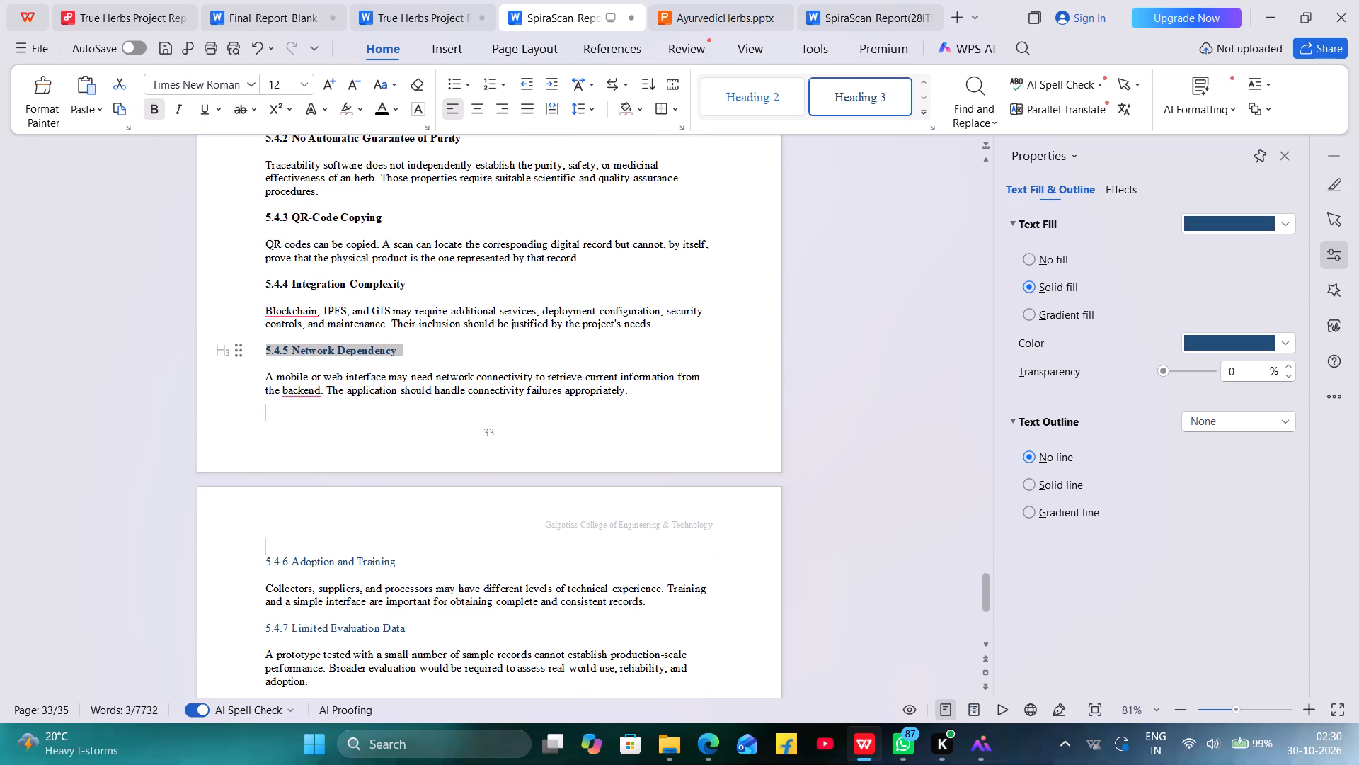
drag(410, 562, 250, 563)
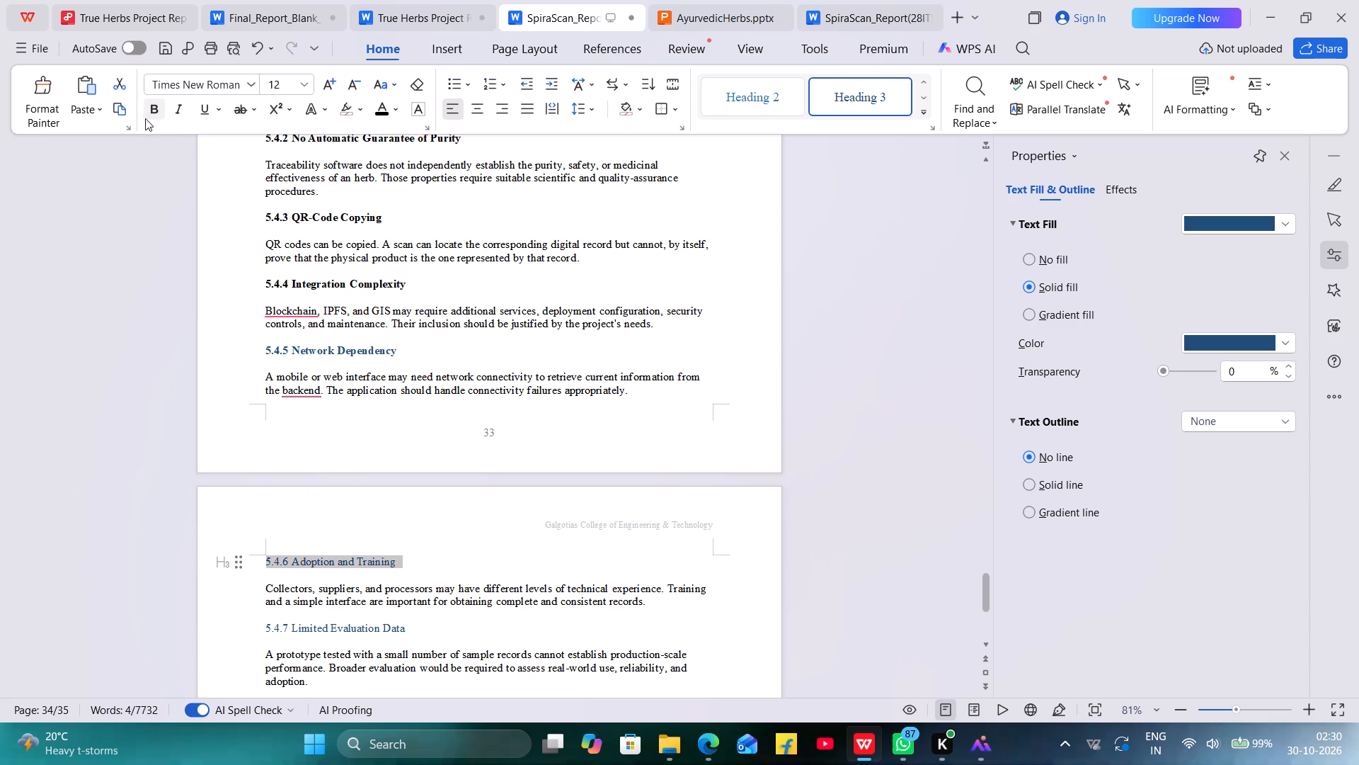
click(148, 119)
scroll(470, 473, down, 1)
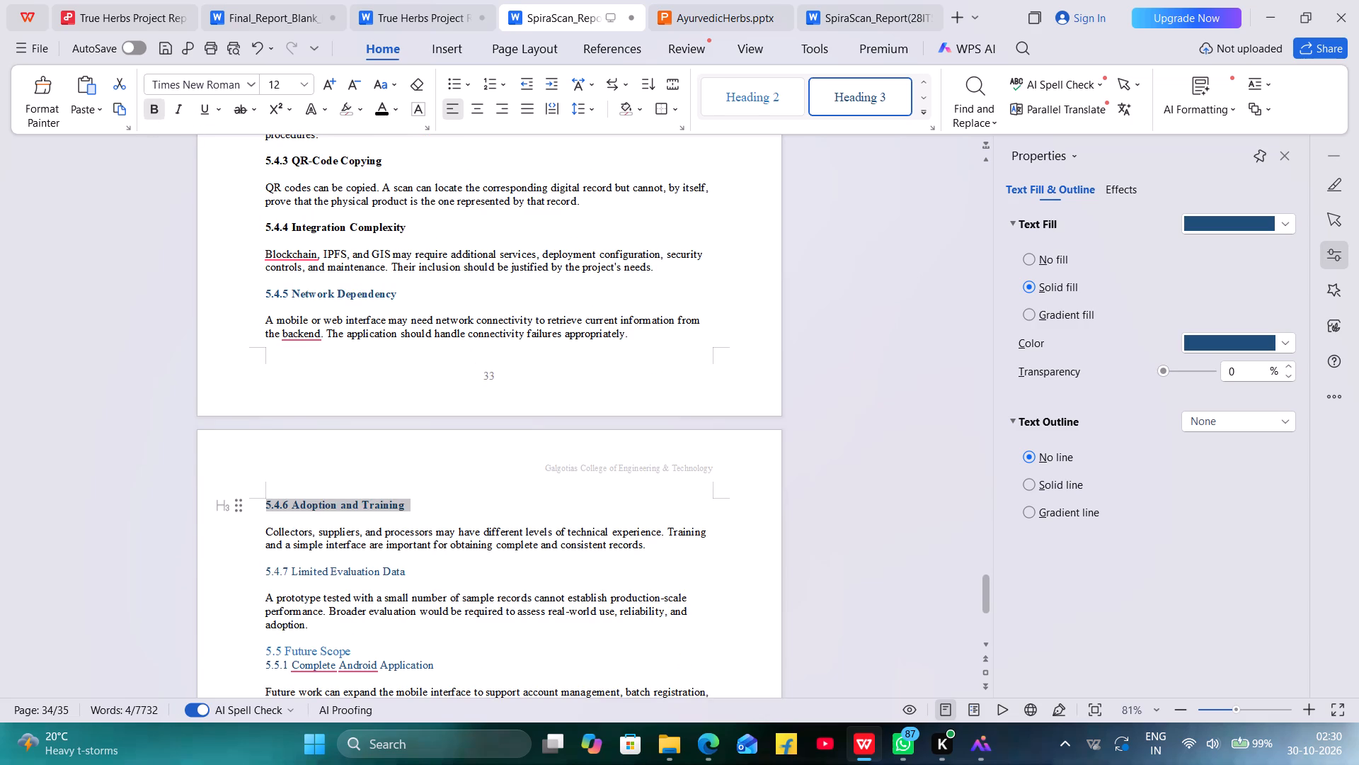
click(375, 108)
drag(414, 574, 256, 582)
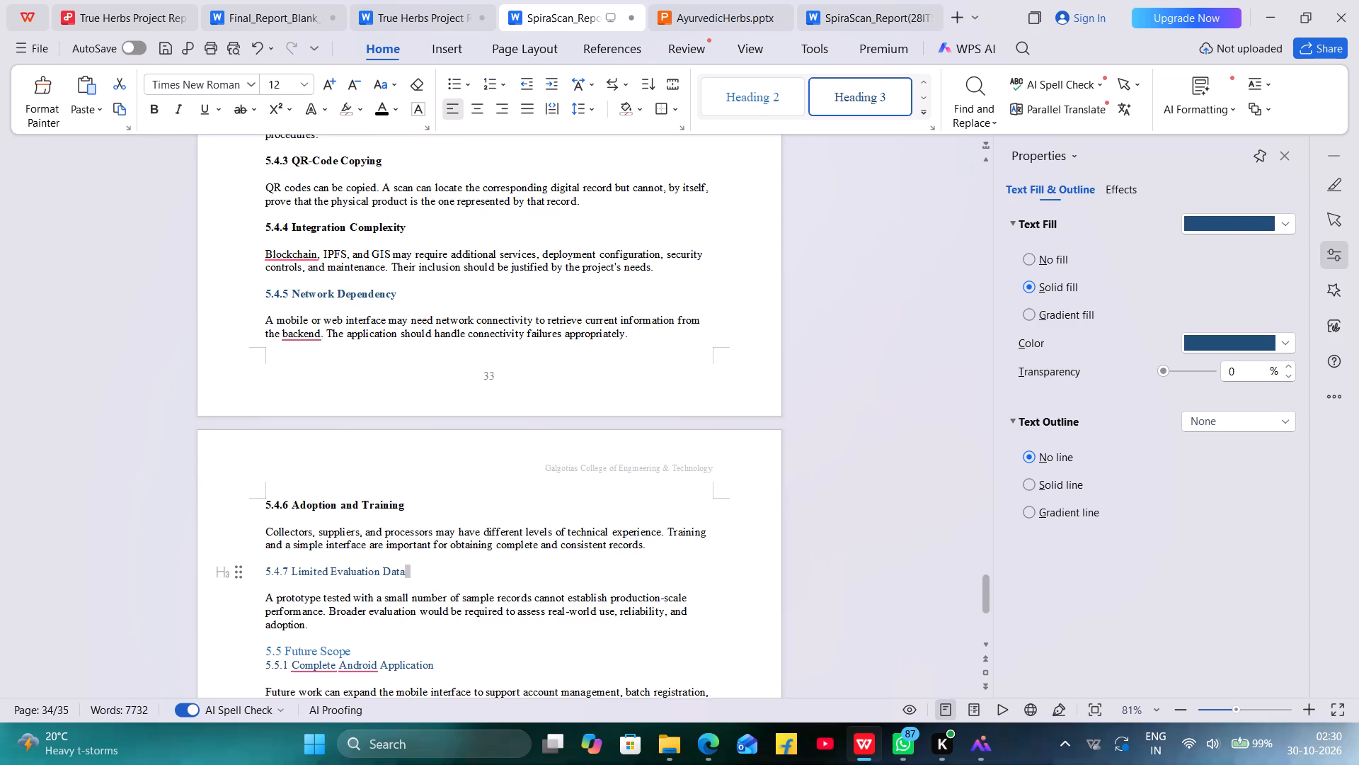
drag(256, 582, 254, 568)
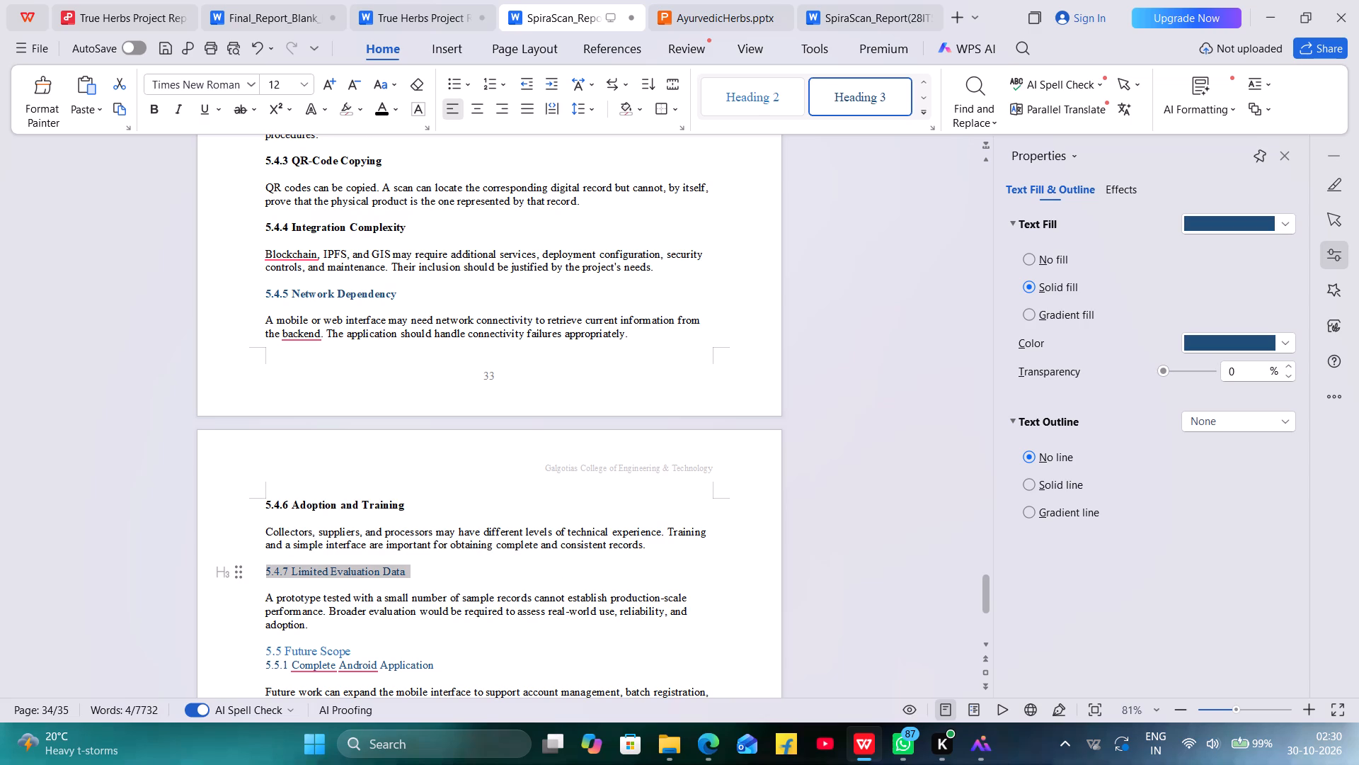
click(380, 110)
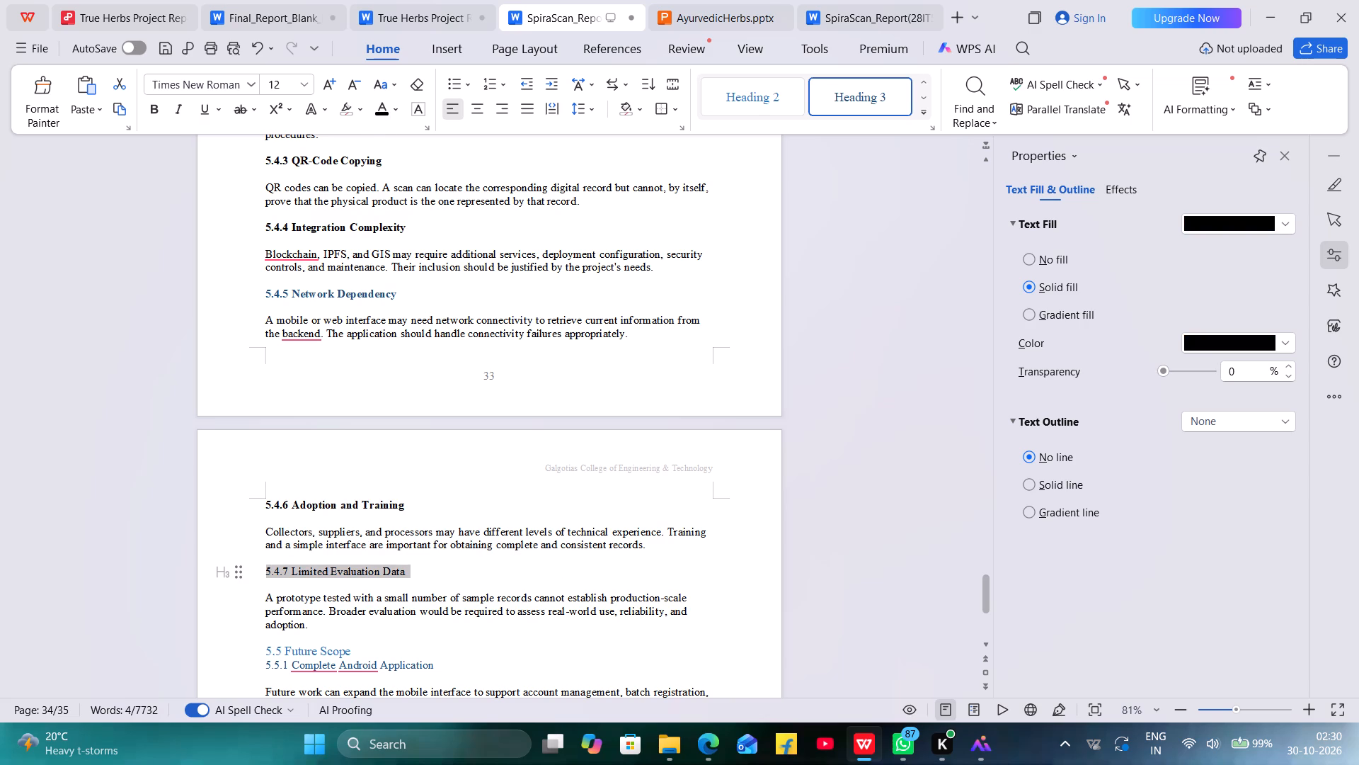
click(155, 112)
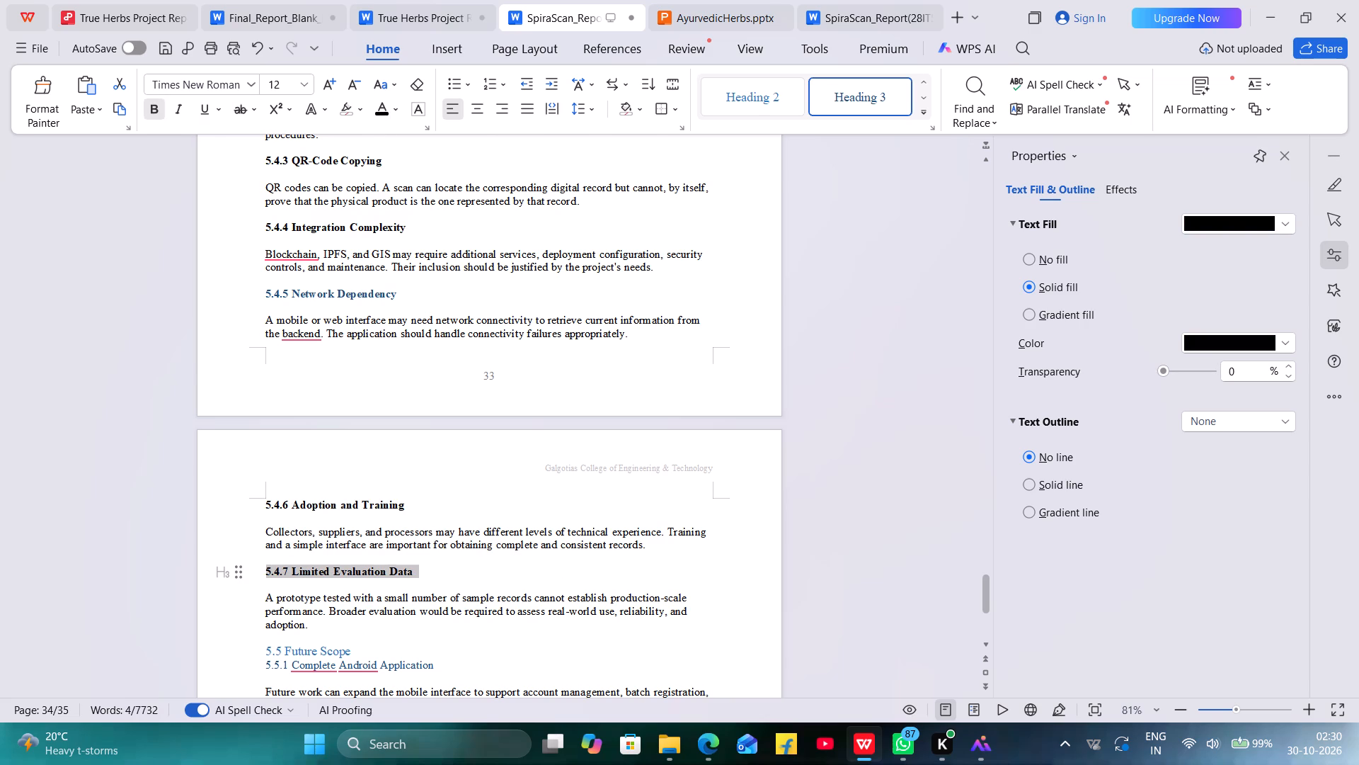
Format the "5.5 Future Scope" heading and "5.5.1 Complete Android Application" subheading as bold, size 12 and black.
scroll(453, 442, down, 1)
drag(447, 614, 360, 609)
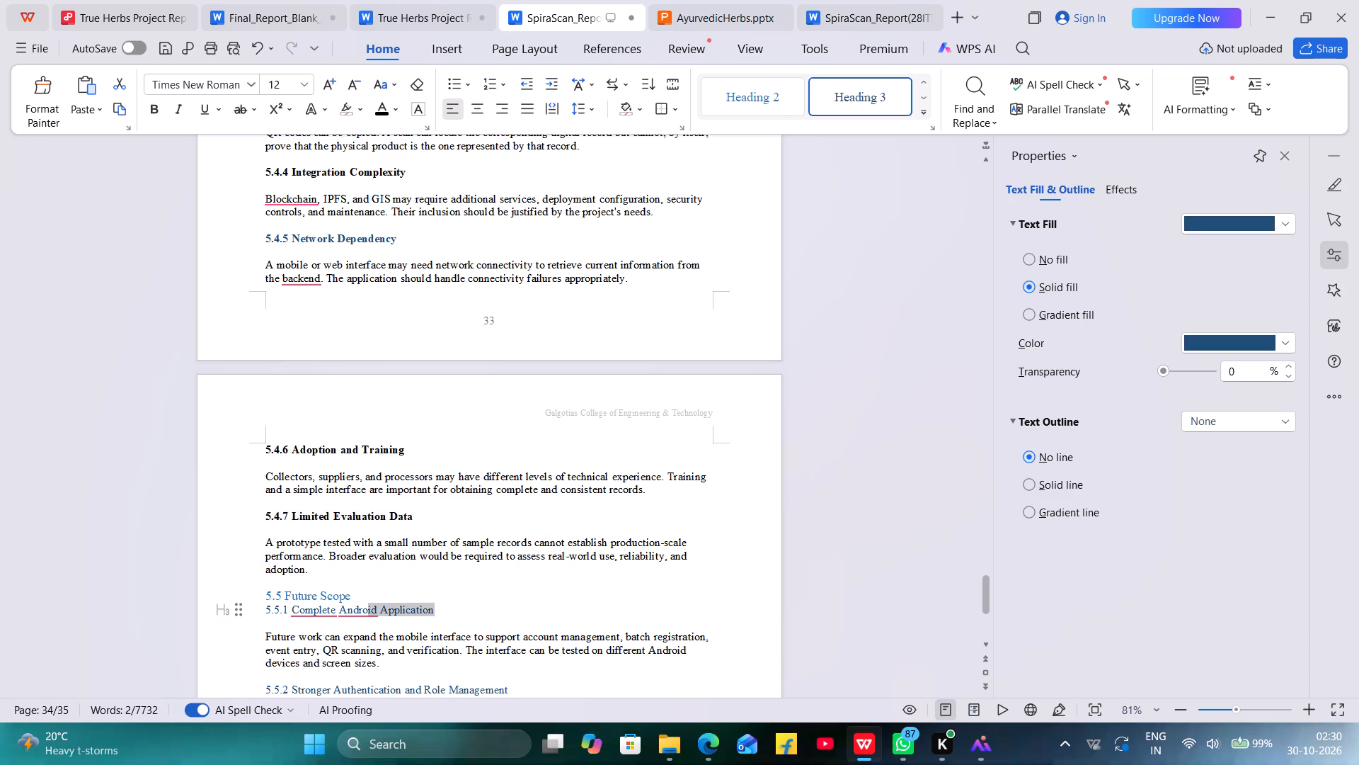
drag(360, 609, 260, 596)
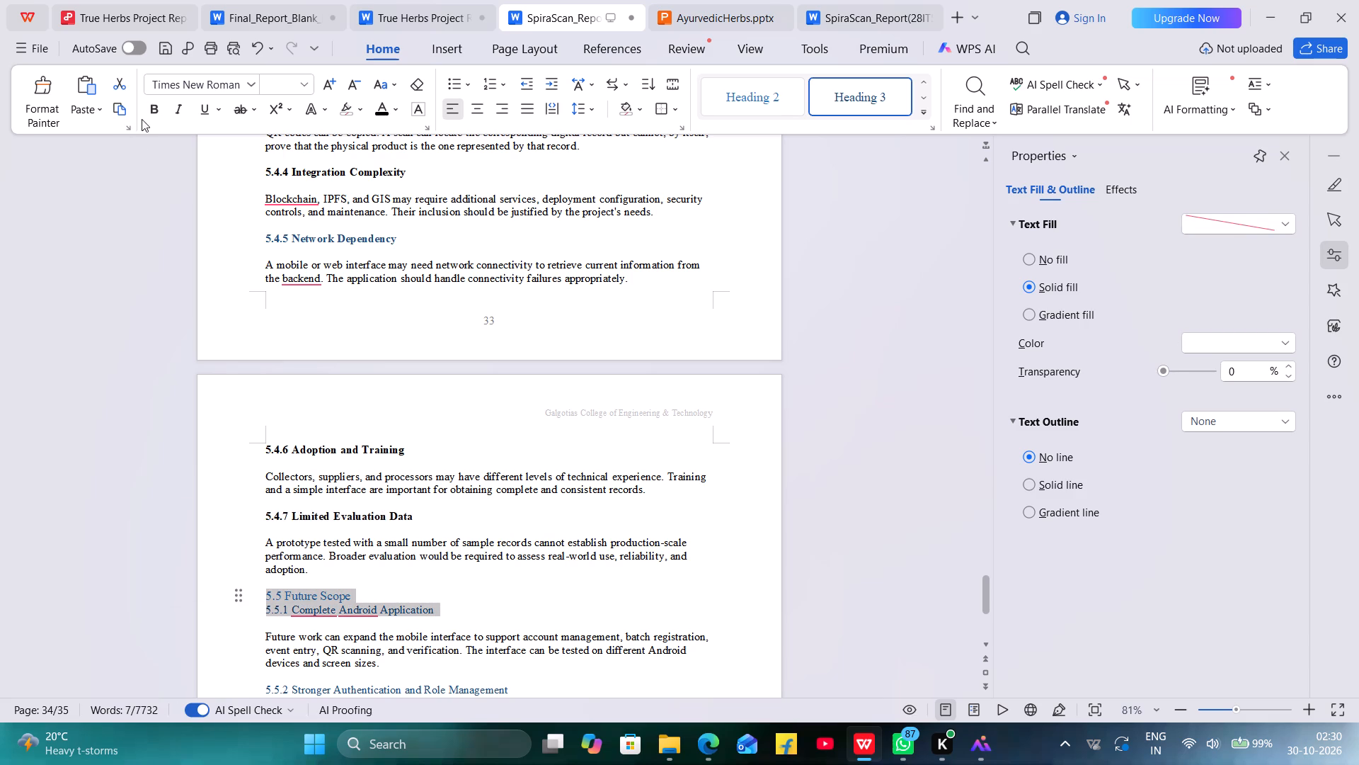
click(162, 110)
click(301, 88)
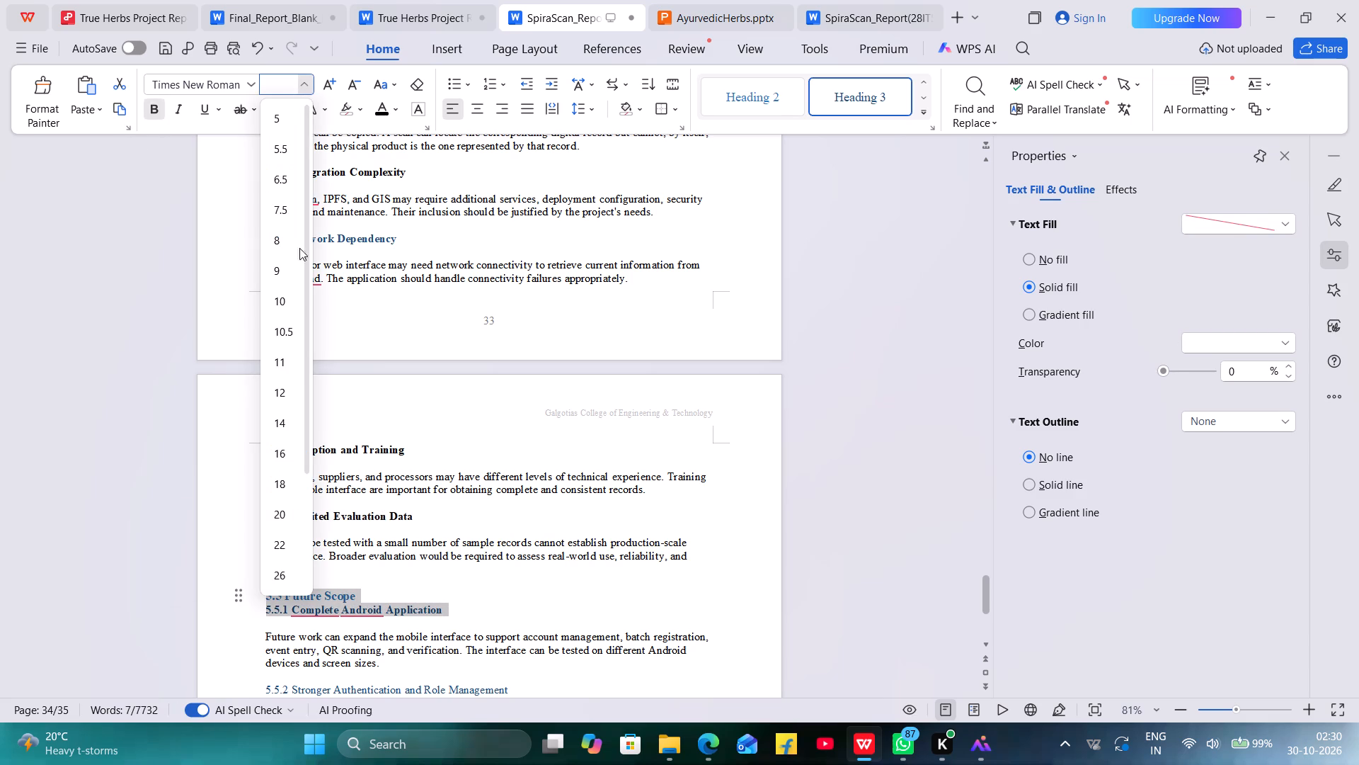
click(293, 380)
click(386, 106)
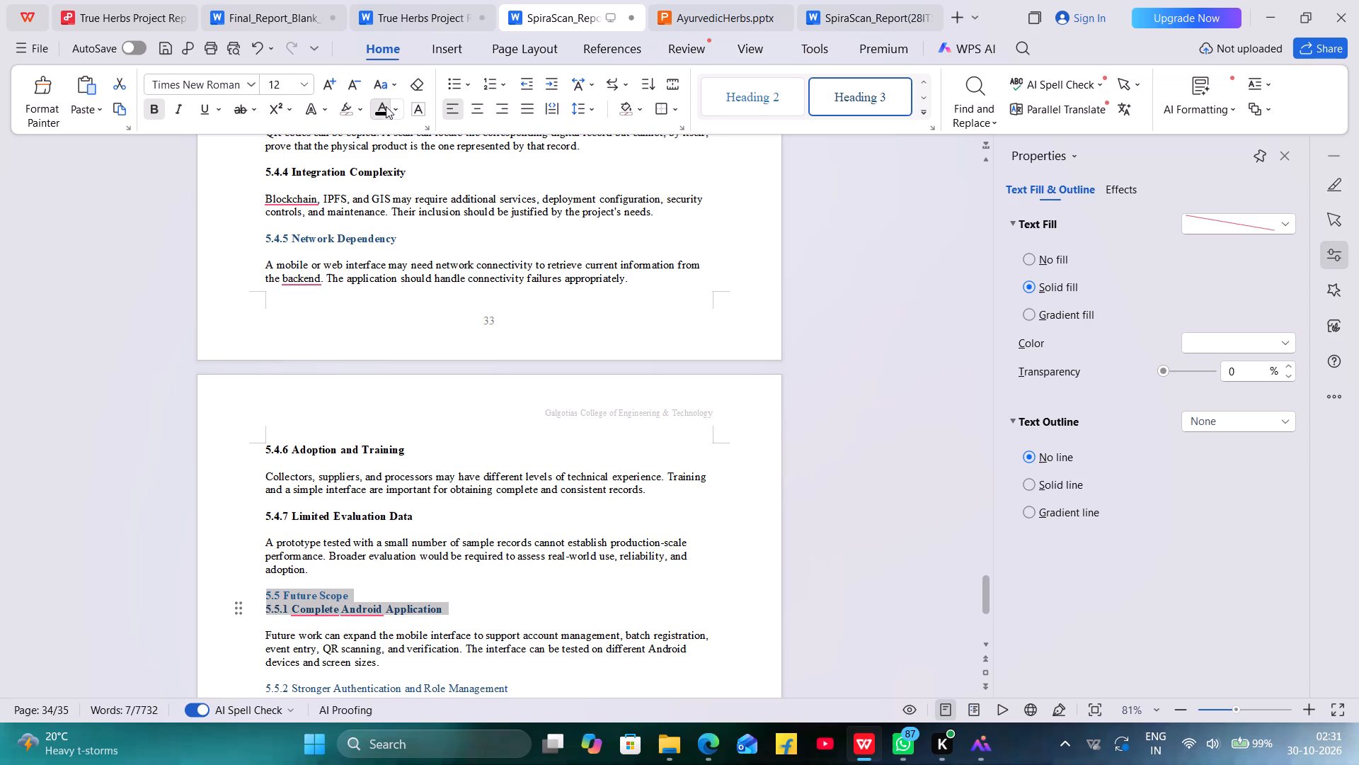
Make the "5.5.2 Stronger Authentication and Role Management" subheading bold and black.
scroll(429, 513, down, 2)
drag(521, 578, 521, 577)
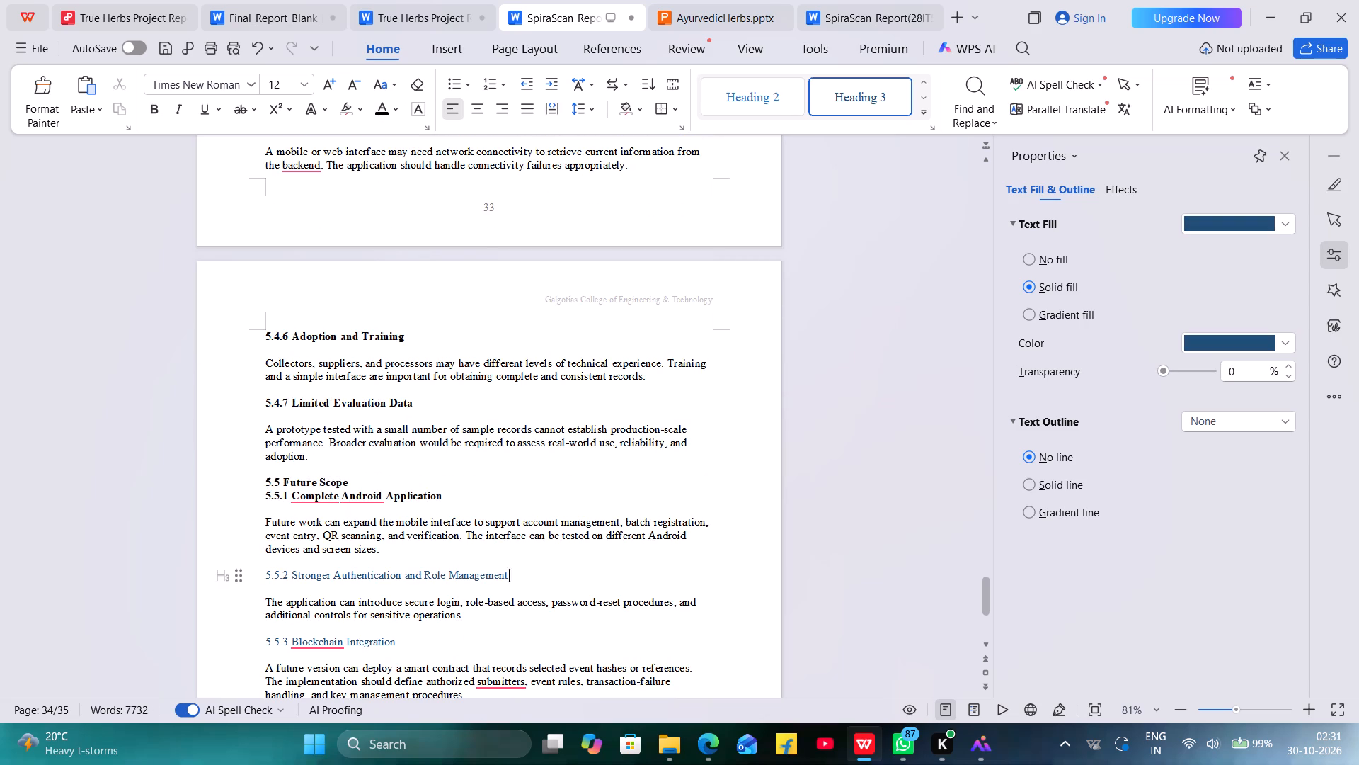
drag(521, 577, 237, 582)
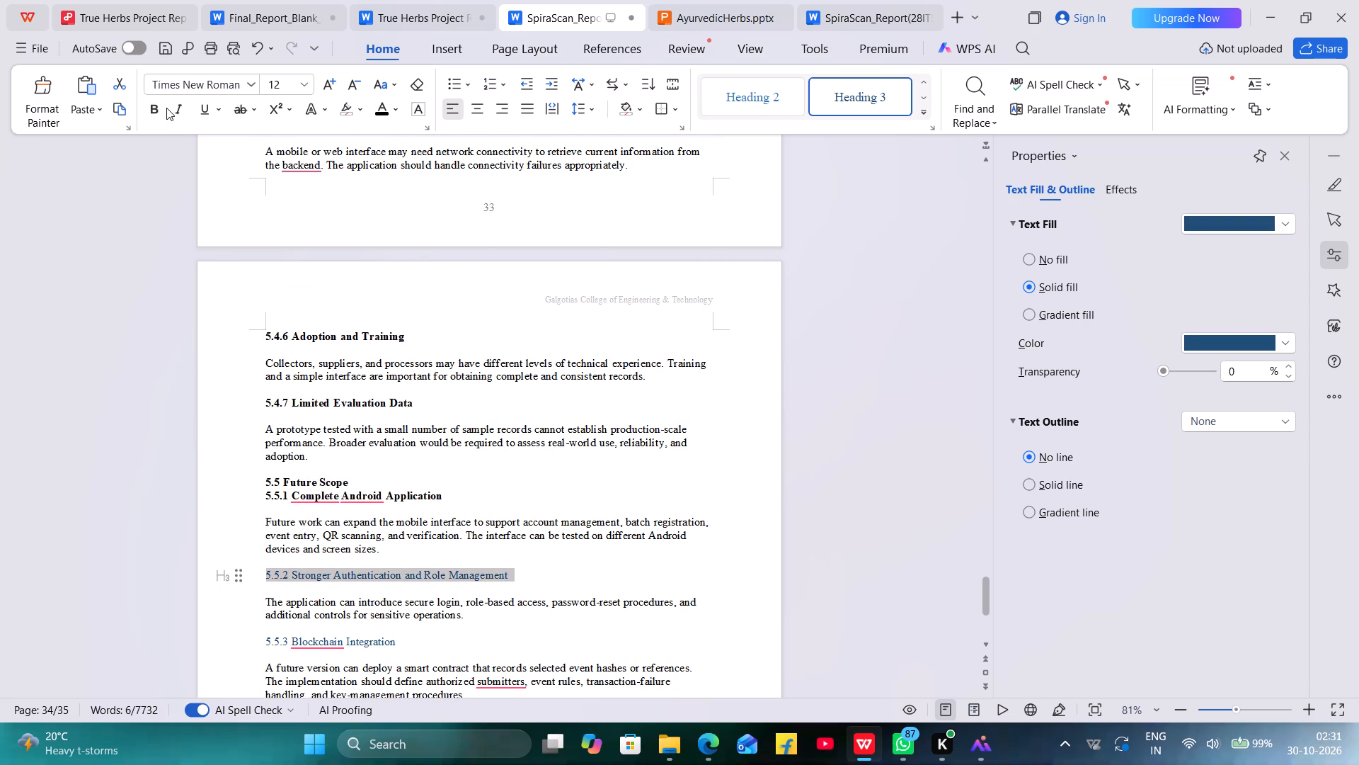
click(148, 109)
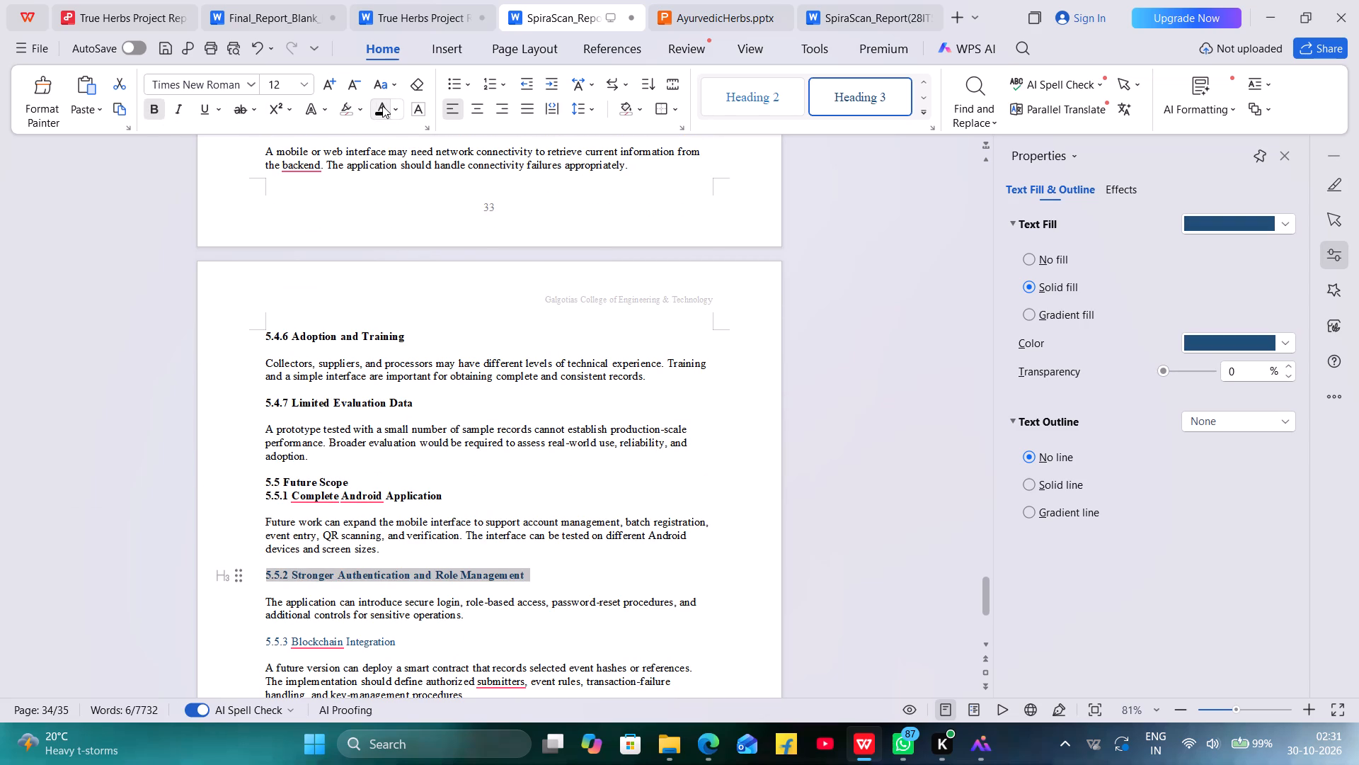
click(386, 106)
click(396, 113)
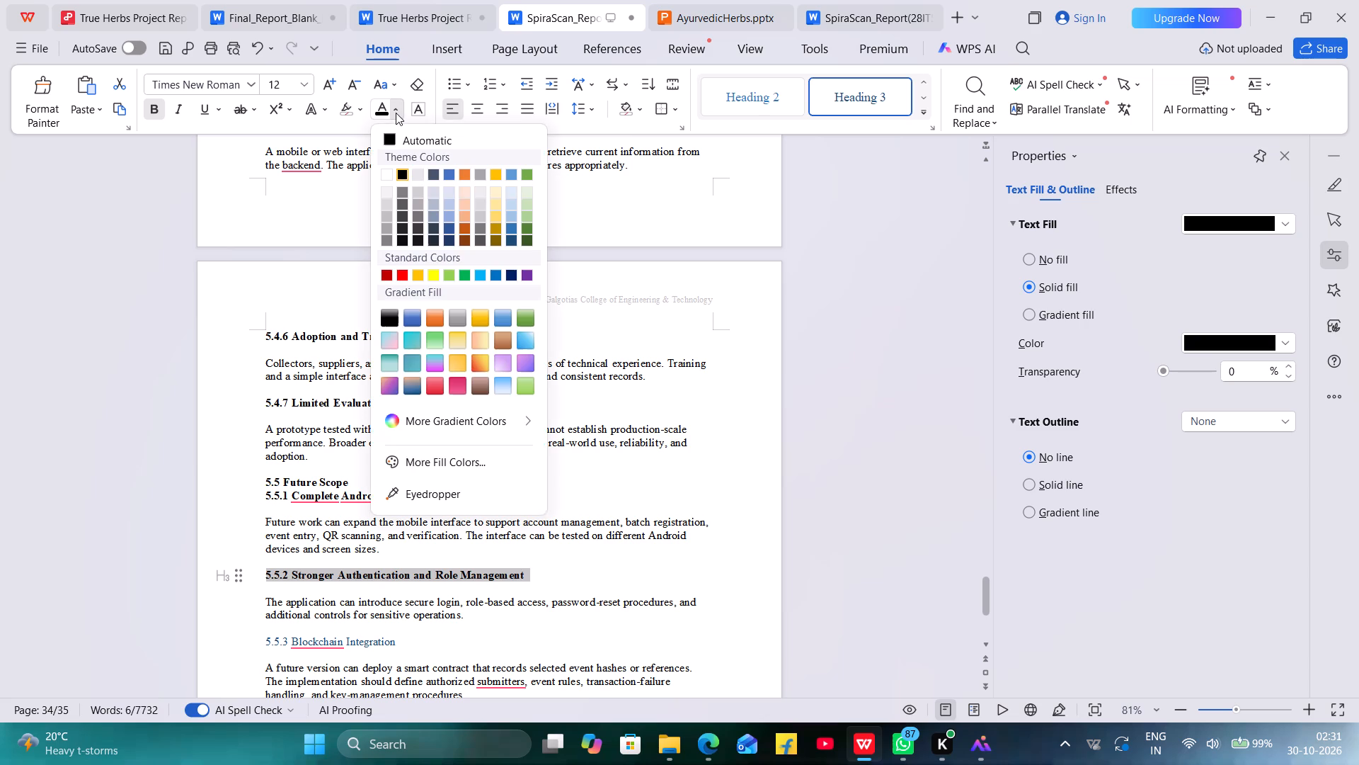
click(403, 170)
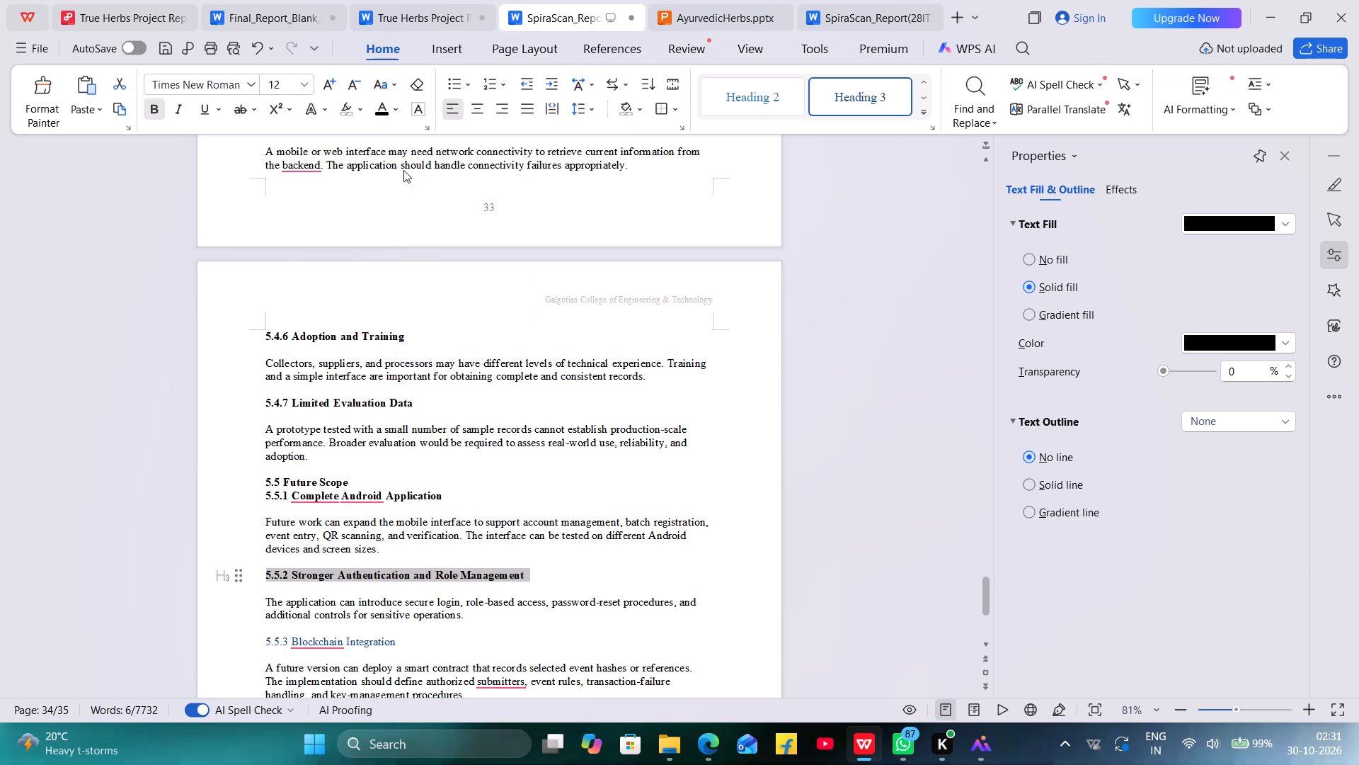
Make the "5.5.3 Blockchain Integration" subheading bold and black.
scroll(403, 164, down, 3)
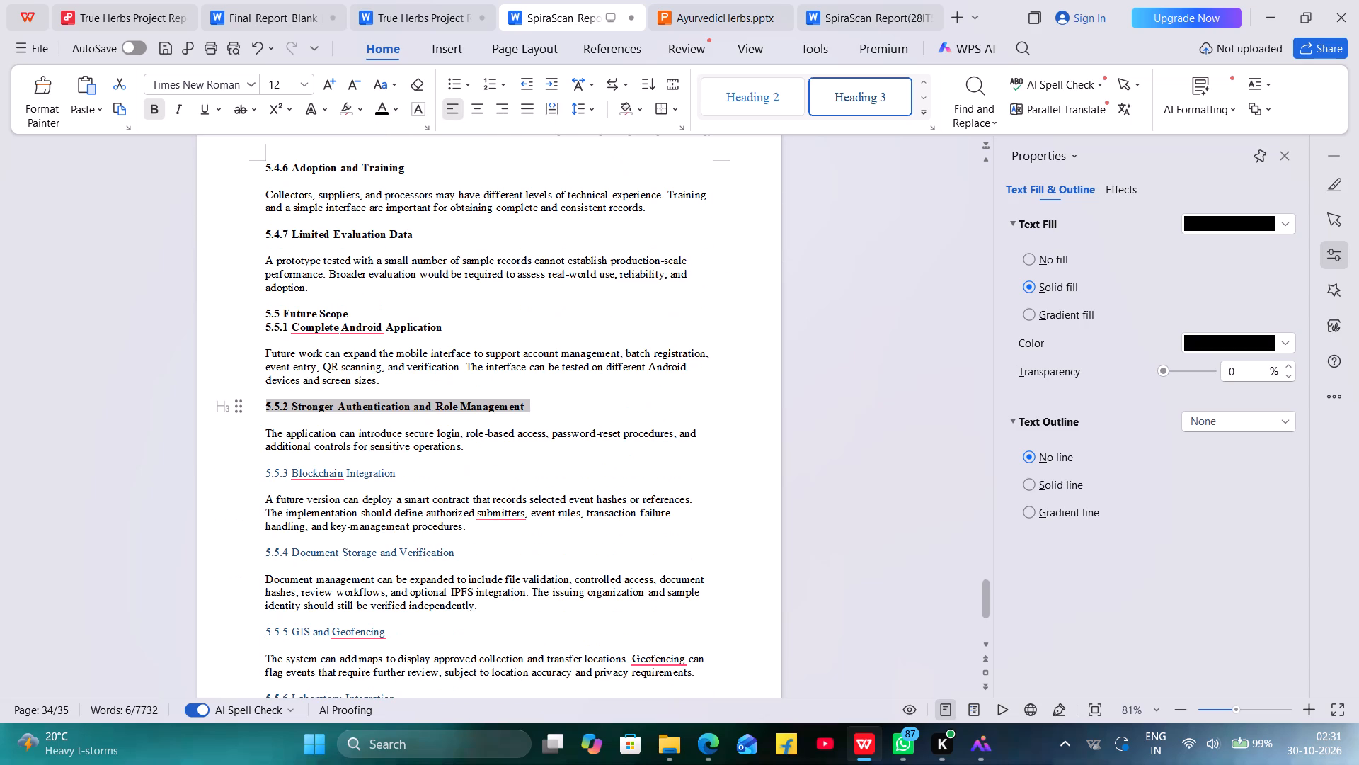
drag(411, 476, 256, 478)
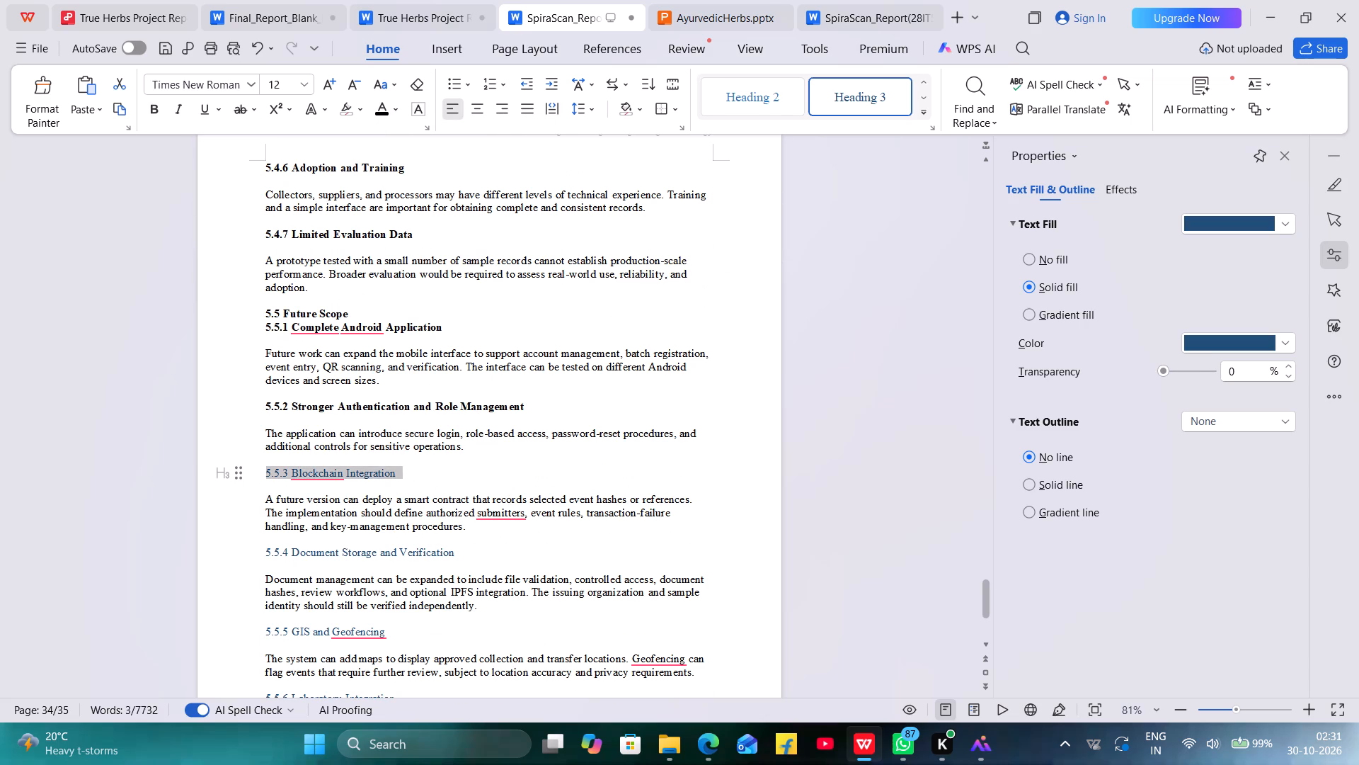
drag(256, 478, 255, 478)
click(154, 109)
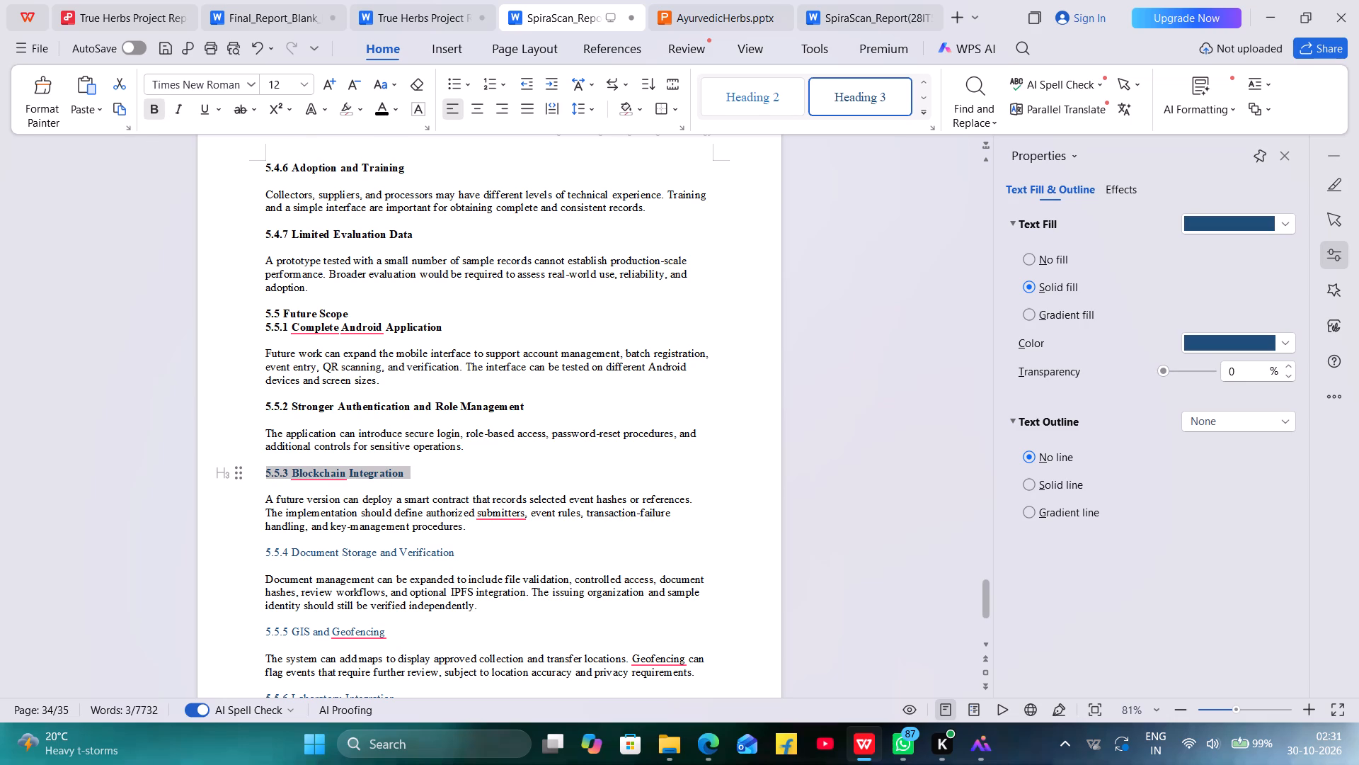
click(383, 107)
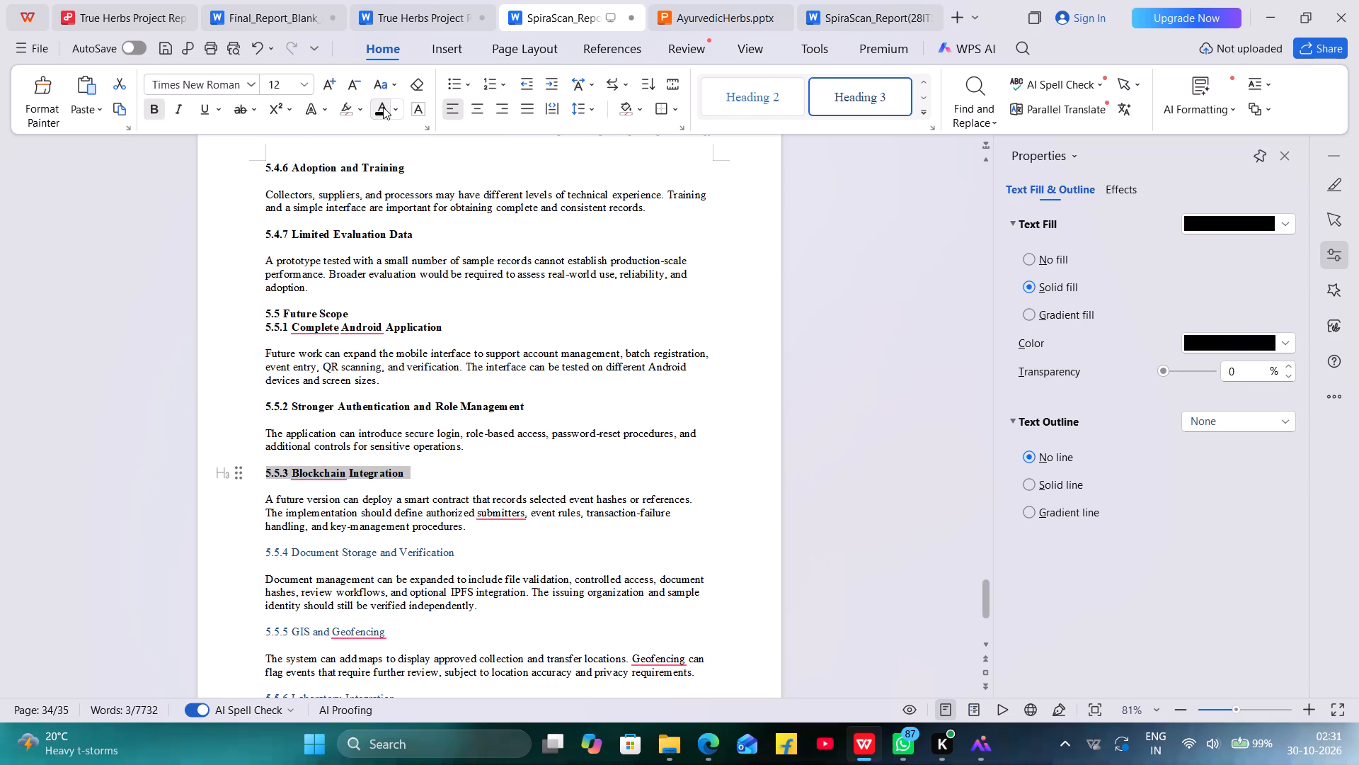
click(396, 107)
click(398, 172)
Make the "5.5.4 Document Storage and Verification" and "5.5.5 GIS and Geofencing" subheadings bold and black.
drag(457, 551, 278, 545)
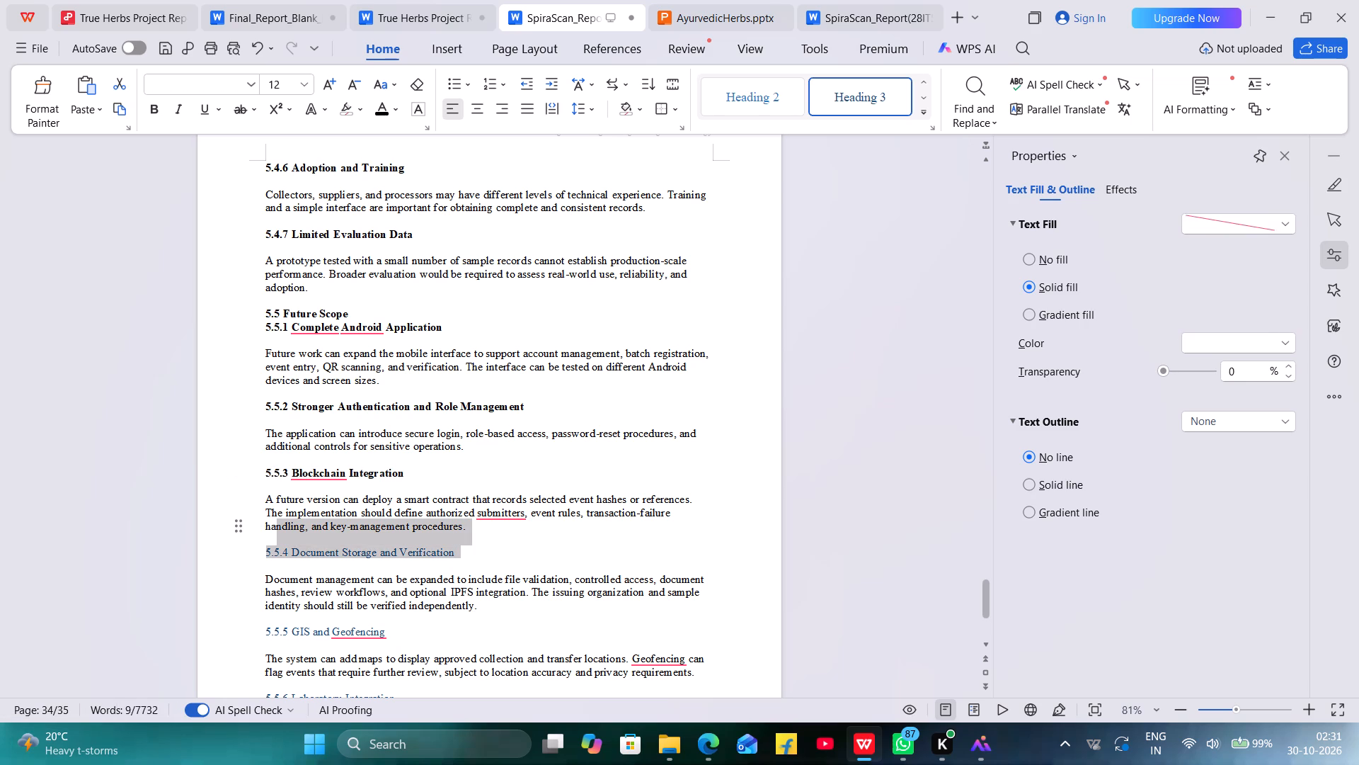
drag(278, 545, 265, 555)
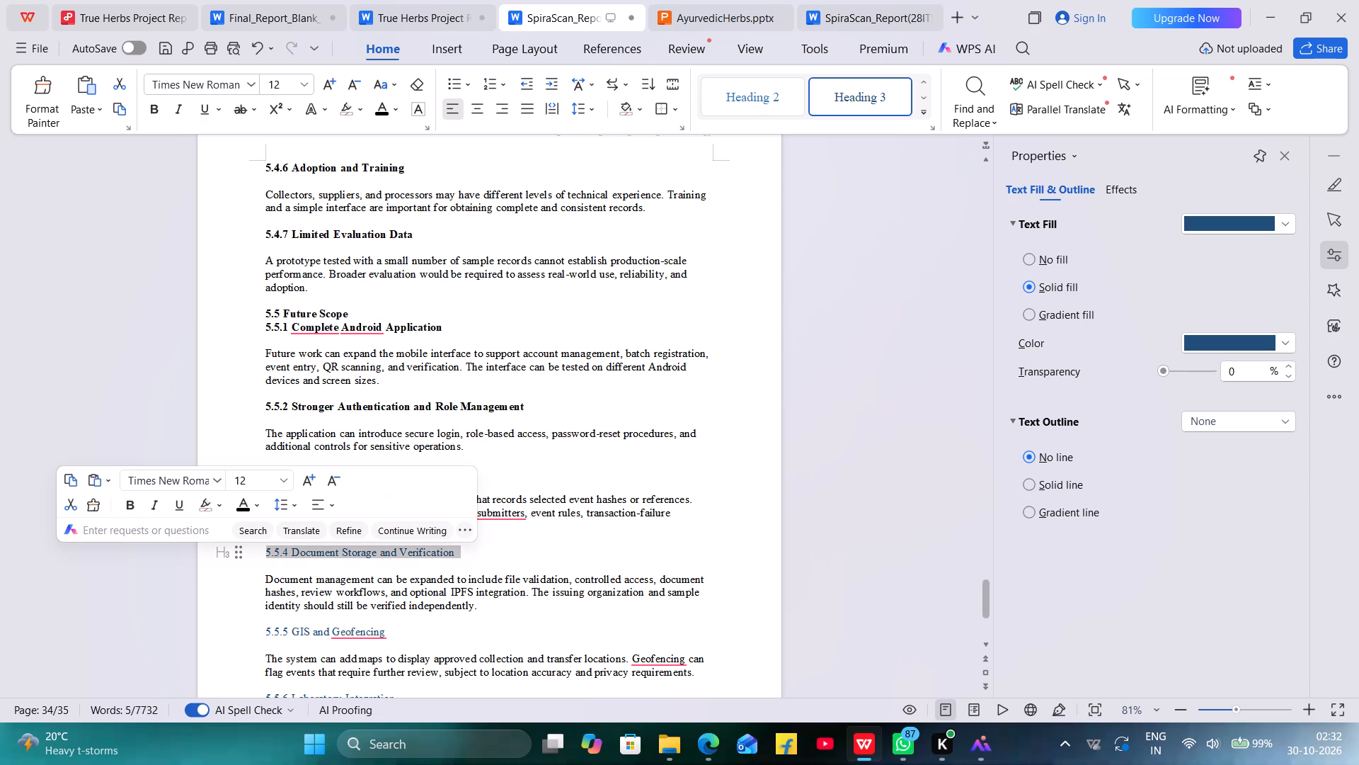
click(382, 107)
scroll(459, 601, down, 1)
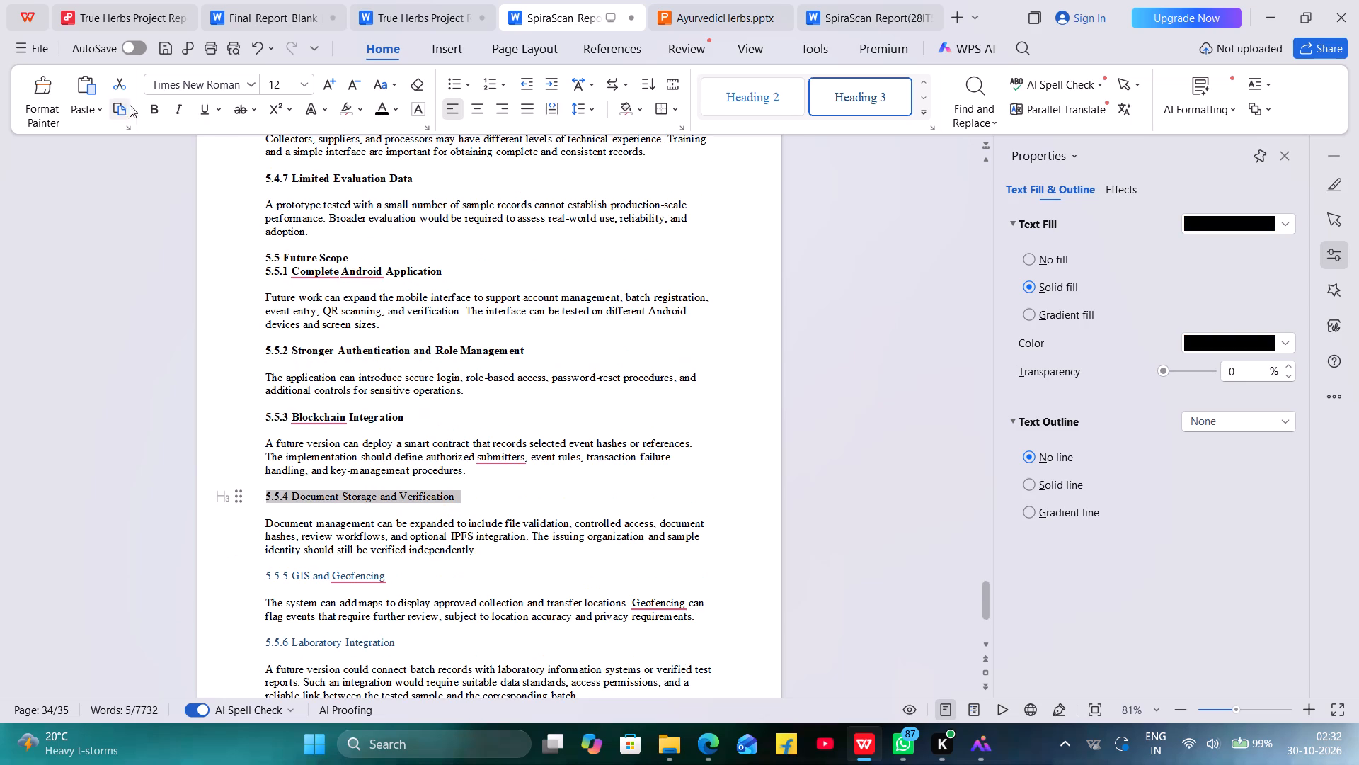
click(159, 114)
scroll(364, 431, down, 1)
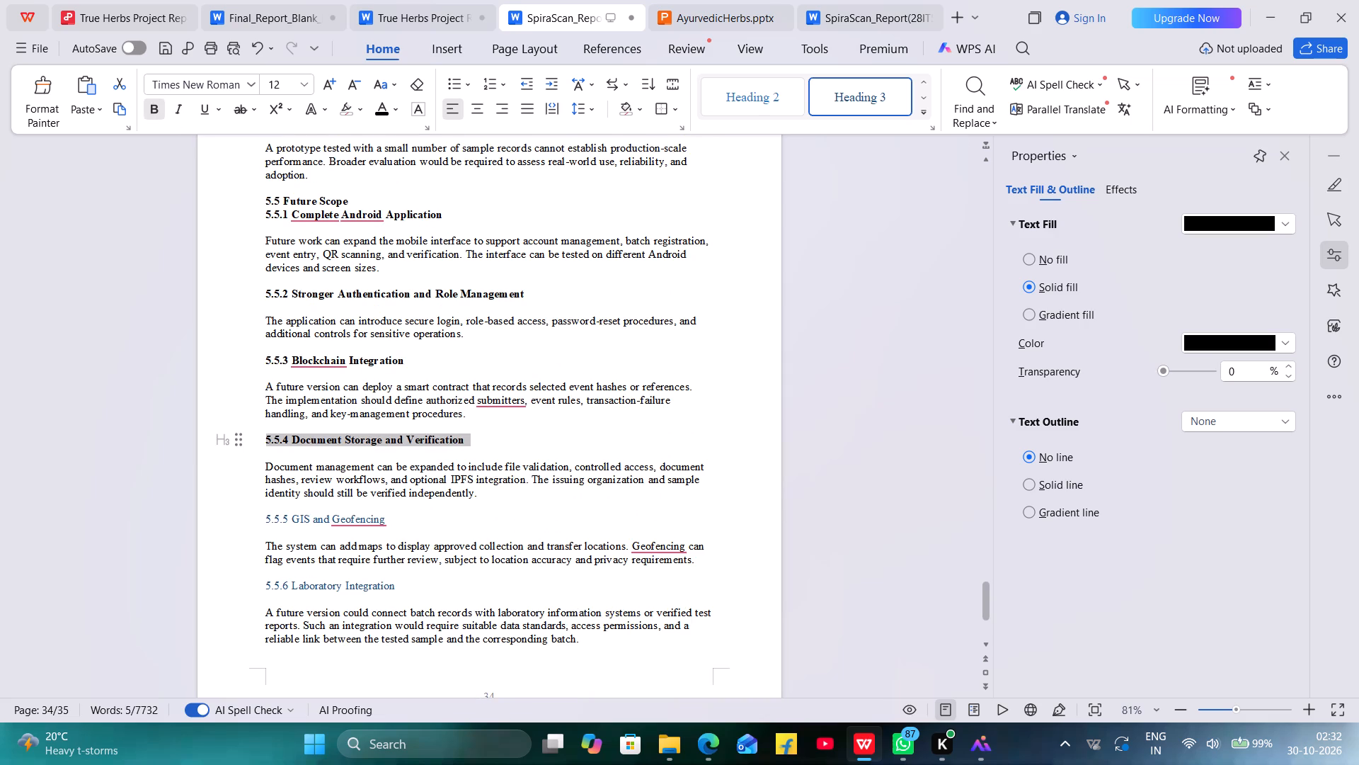
drag(398, 518, 262, 524)
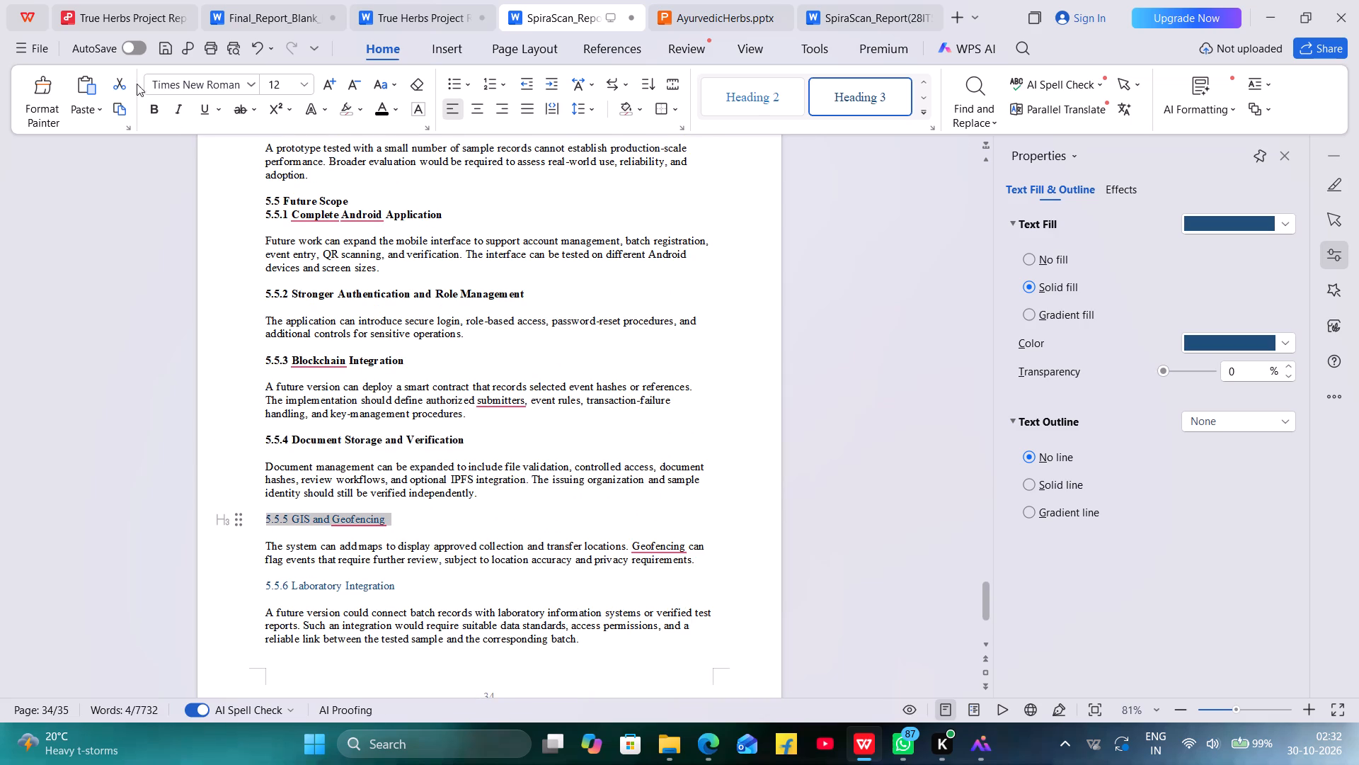
click(157, 113)
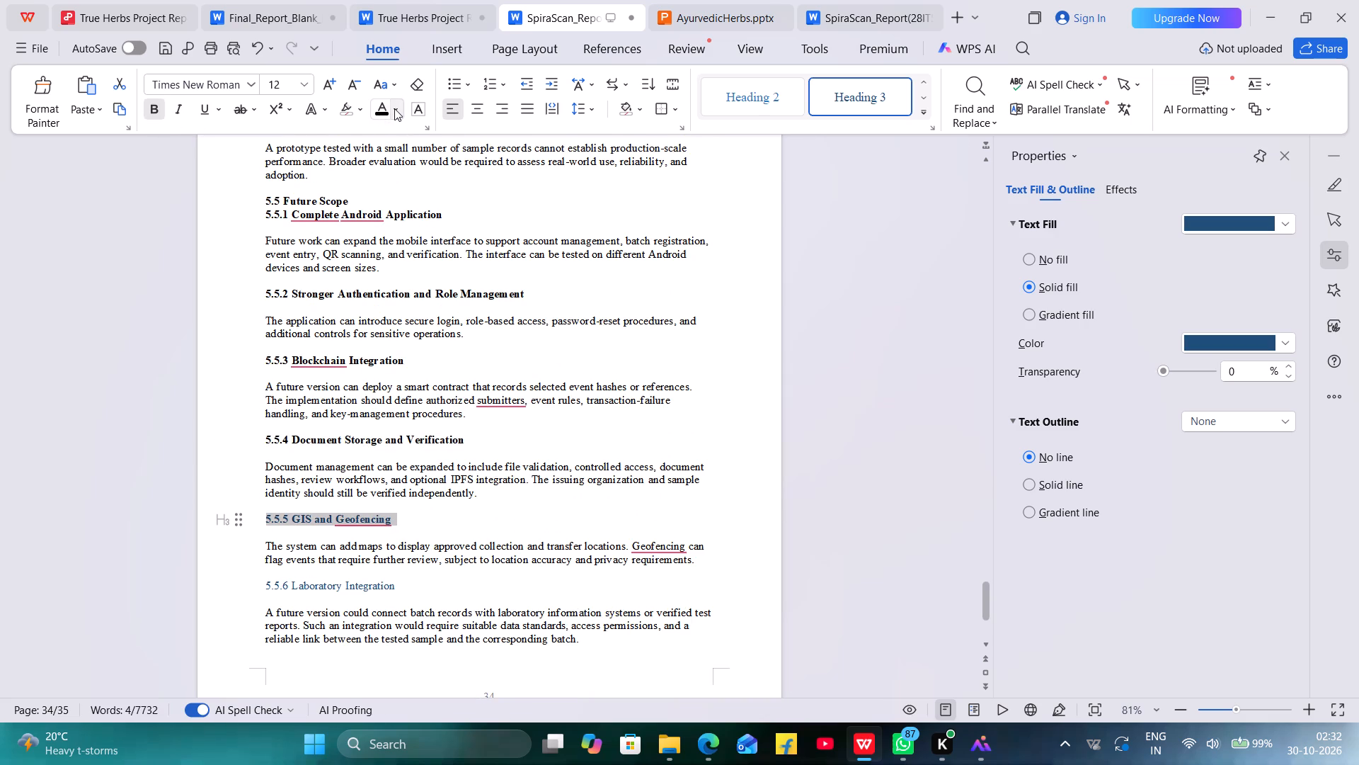
click(383, 108)
Make the "5.5.6 Laboratory Integration" and "5.5.7 Image-Based Plant Identification" subheadings bold and black.
scroll(430, 426, down, 1)
drag(420, 535, 415, 531)
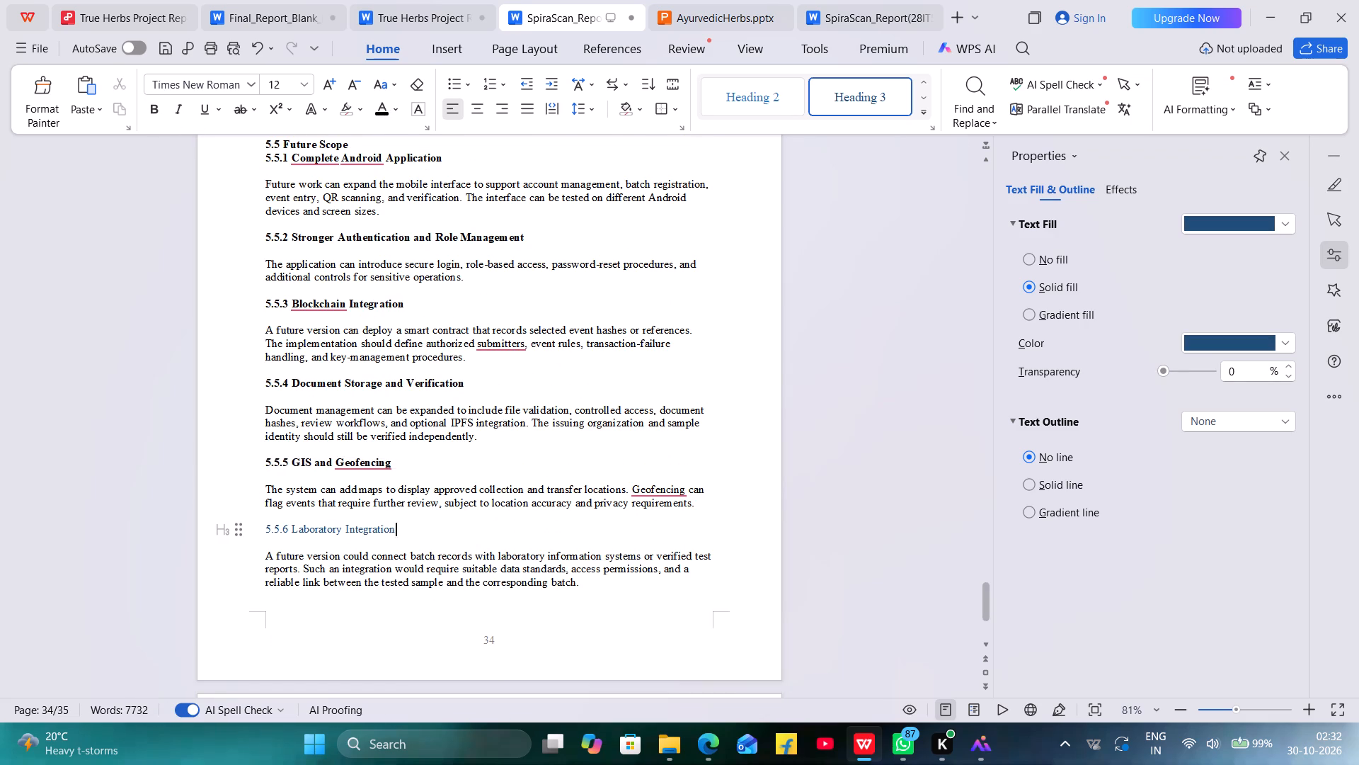
drag(415, 531, 248, 533)
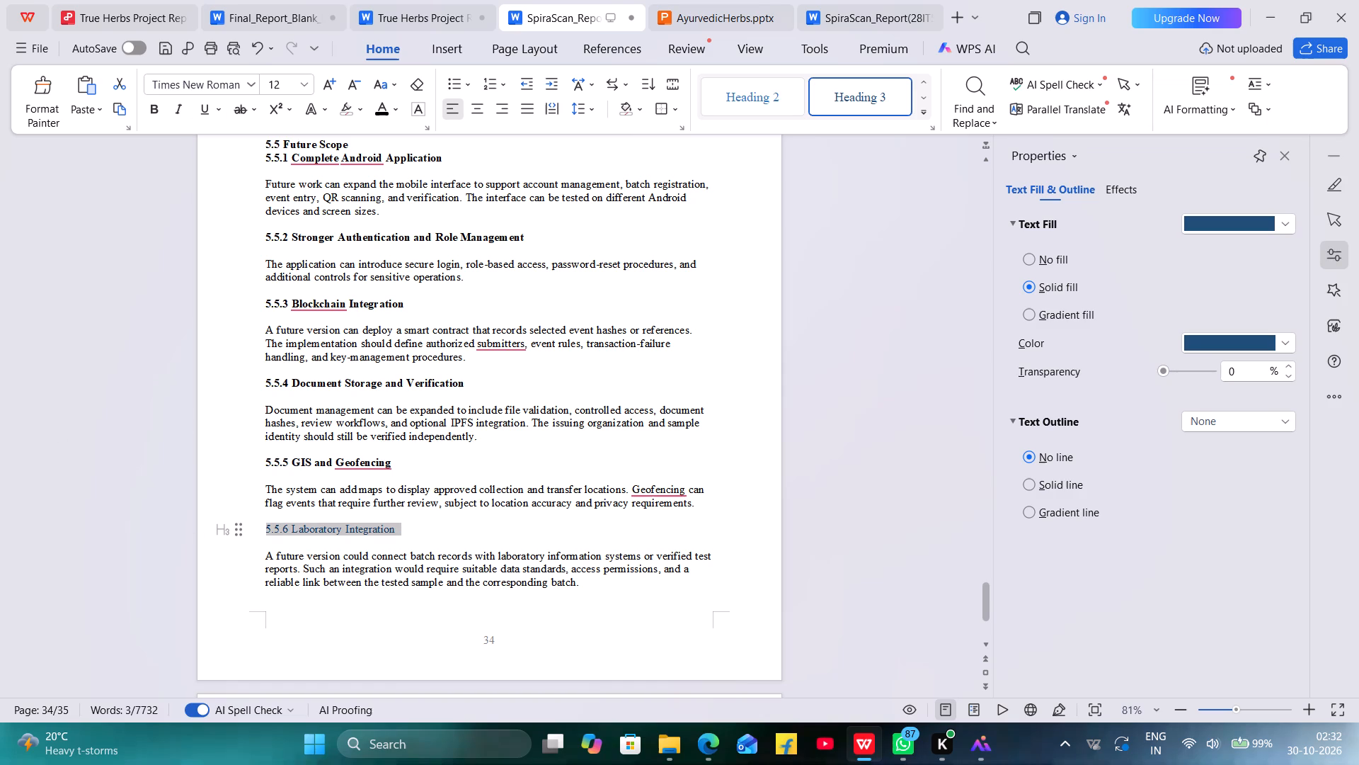
click(151, 115)
click(384, 110)
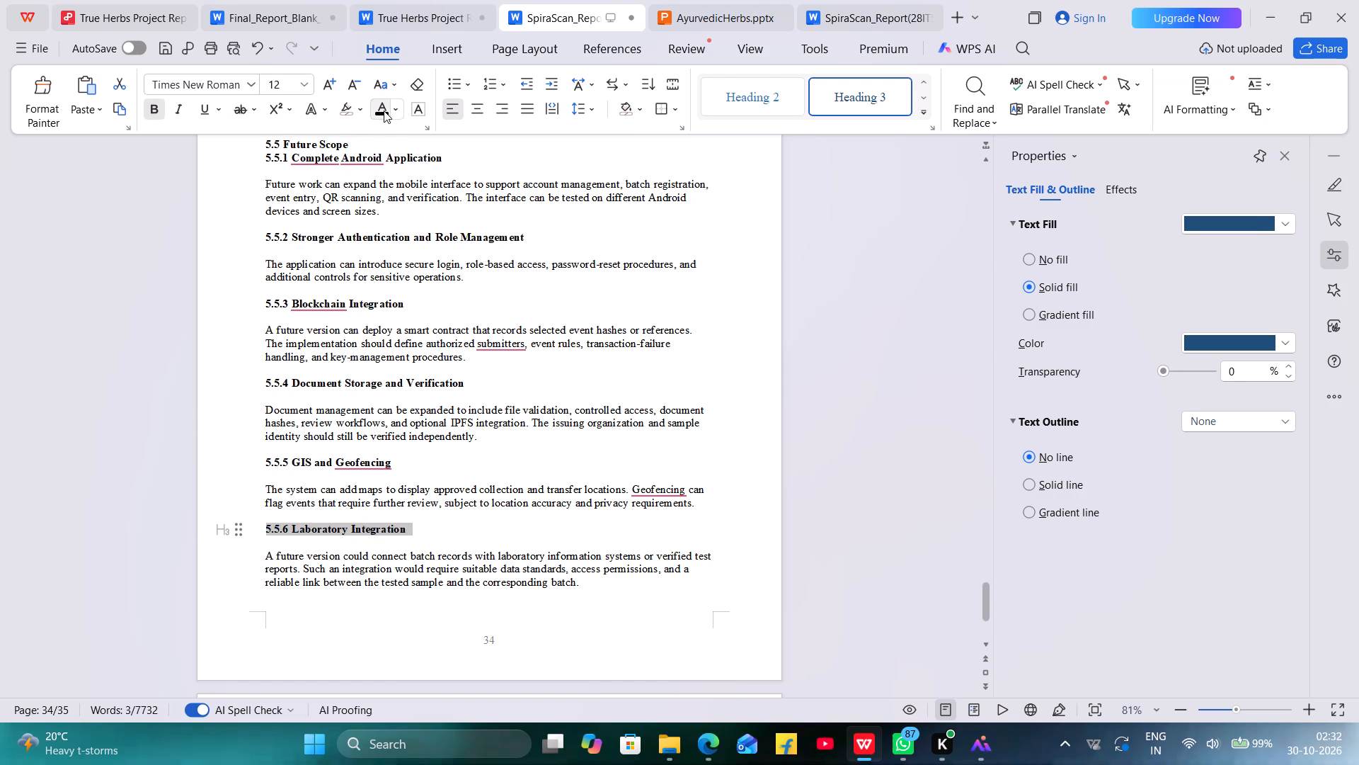
scroll(417, 450, down, 4)
drag(455, 542, 319, 520)
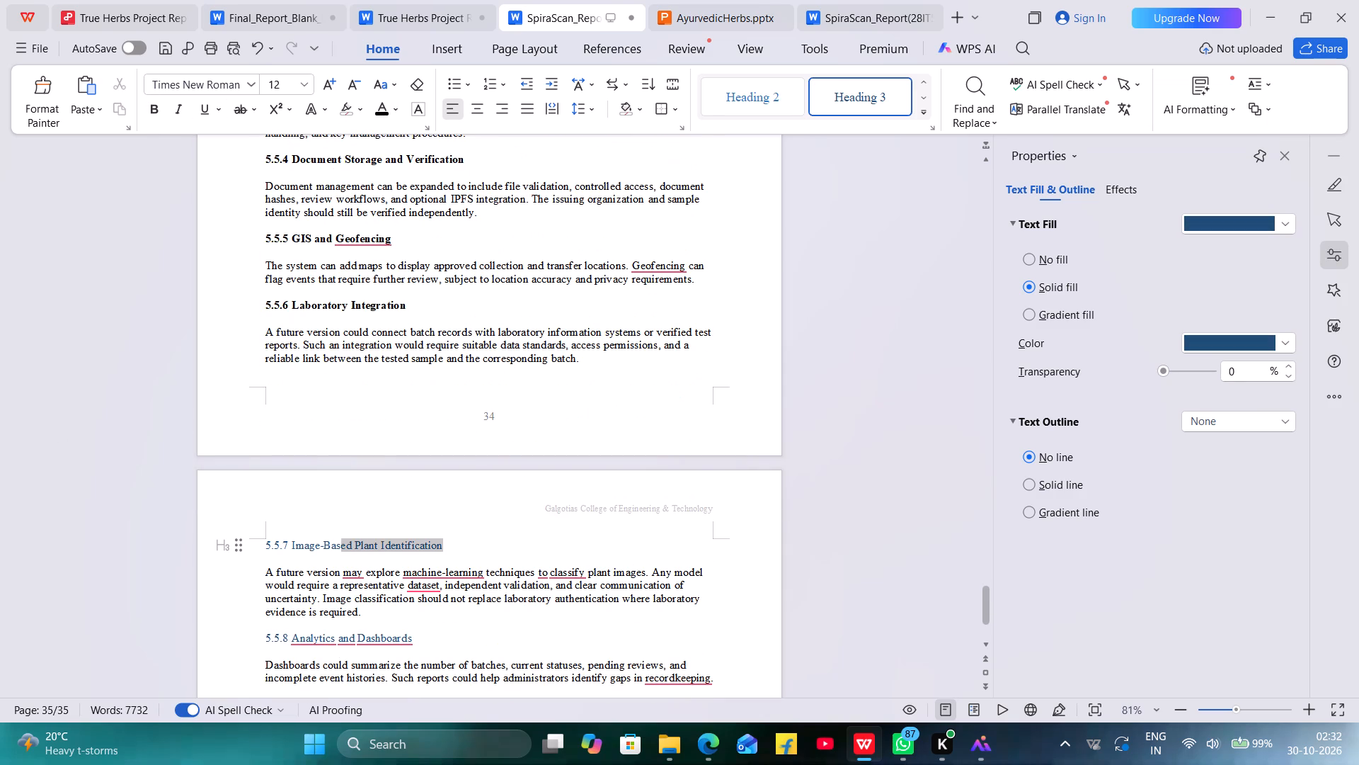
drag(319, 520, 237, 533)
click(159, 103)
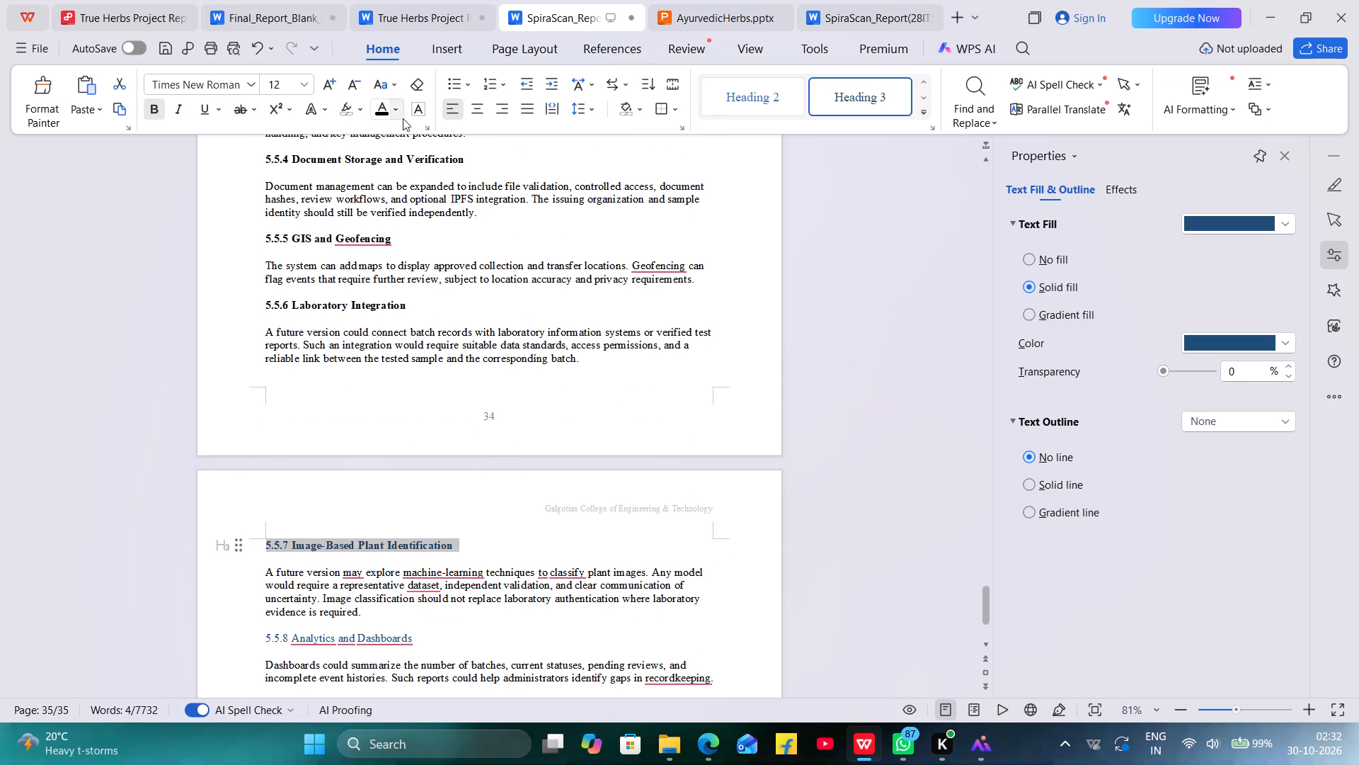
click(383, 109)
Make the "5.5.8 Analytics and Dashboards" subheading bold and black.
scroll(442, 493, down, 1)
drag(428, 586, 247, 583)
click(147, 99)
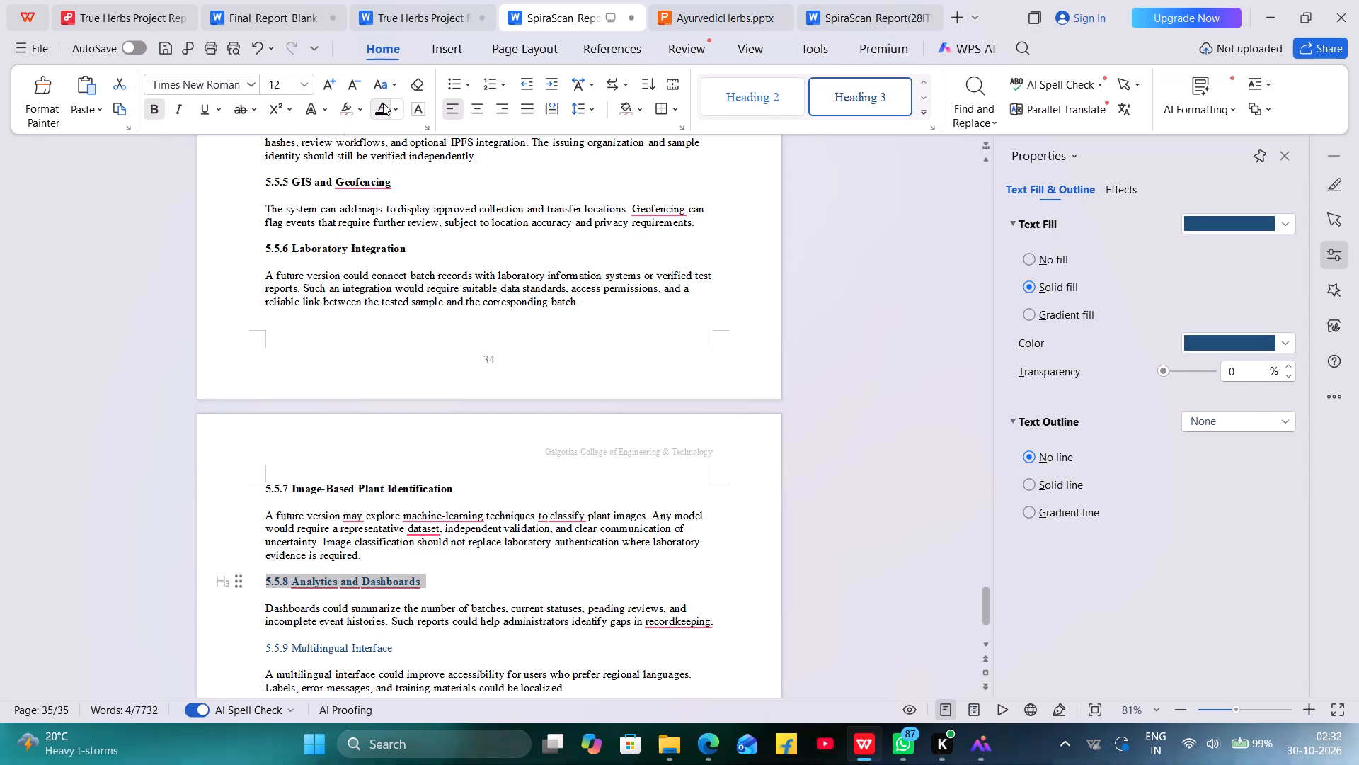
click(383, 103)
Make the "5.5.9 Multilingual Interface" subheading bold and black.
scroll(398, 560, down, 2)
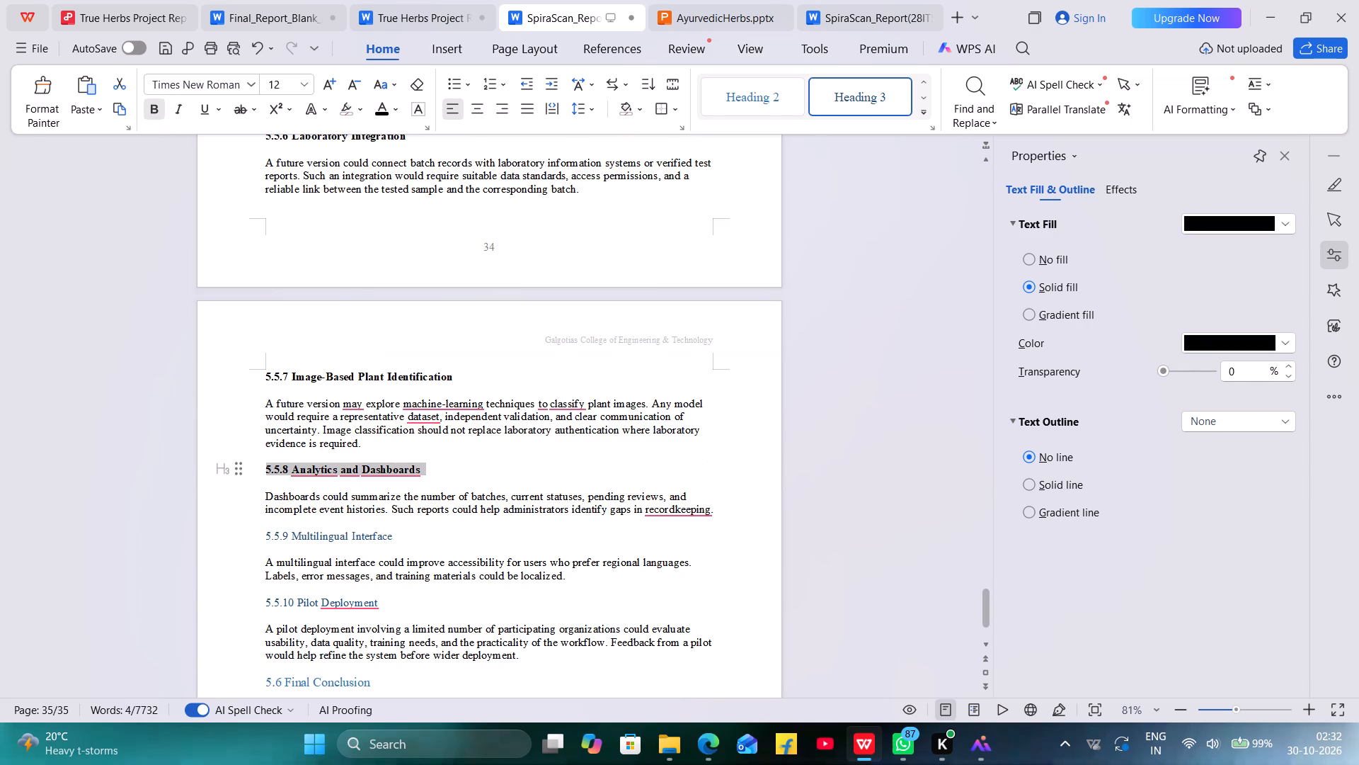
drag(418, 536, 245, 542)
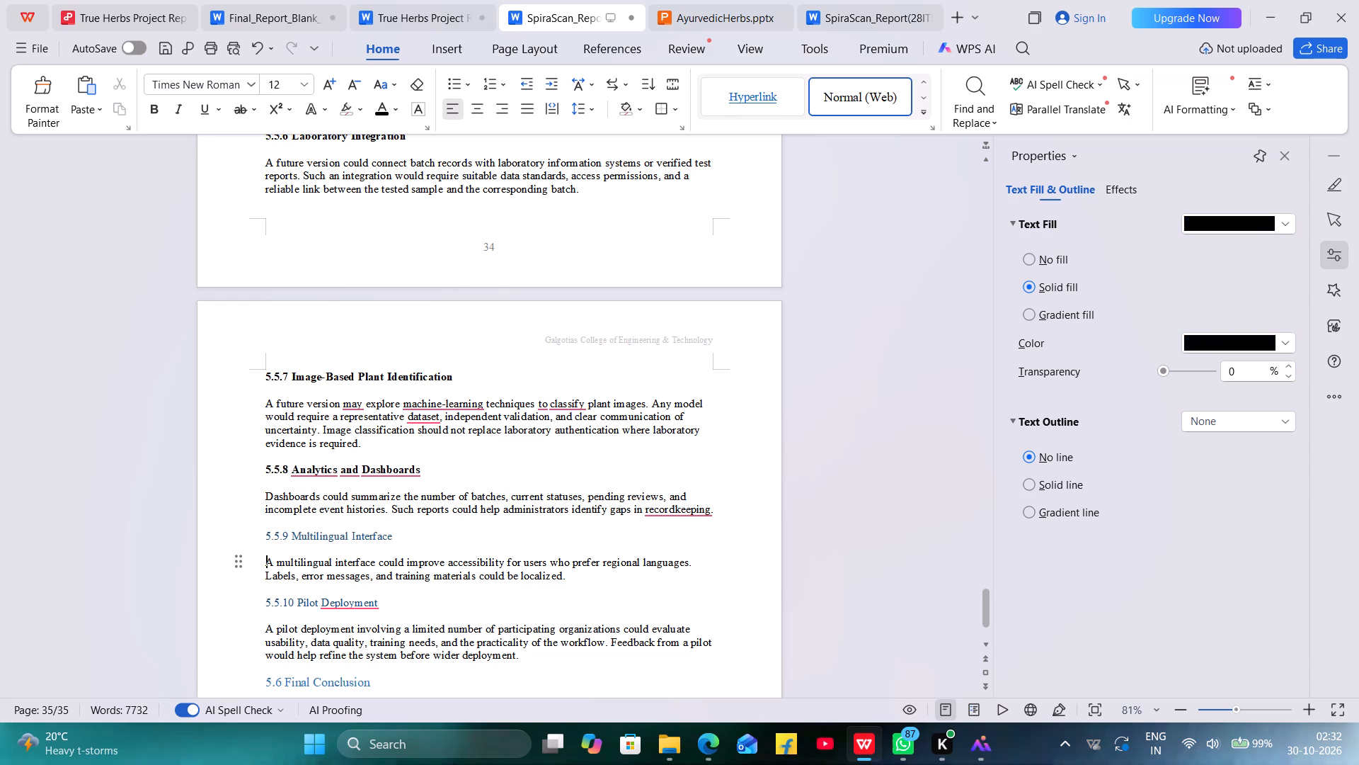
drag(245, 542, 252, 531)
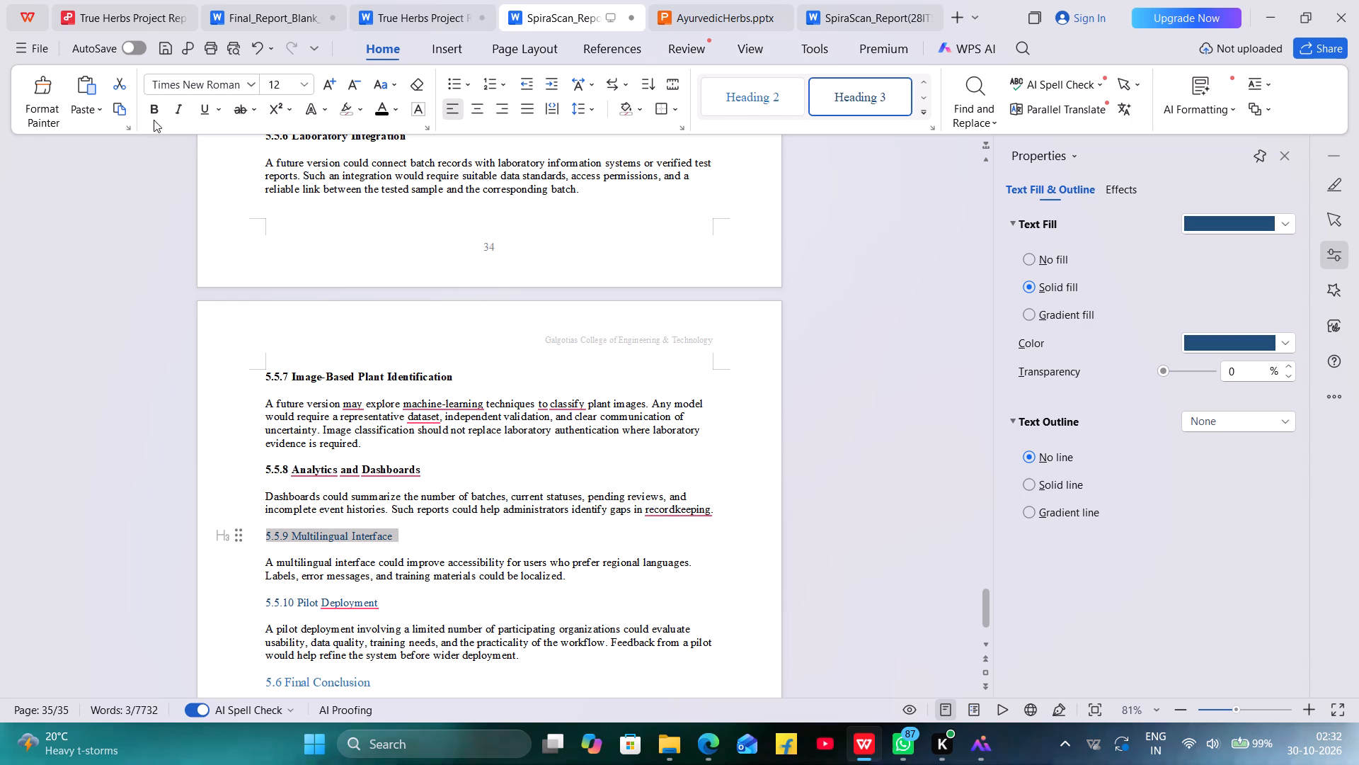
click(154, 111)
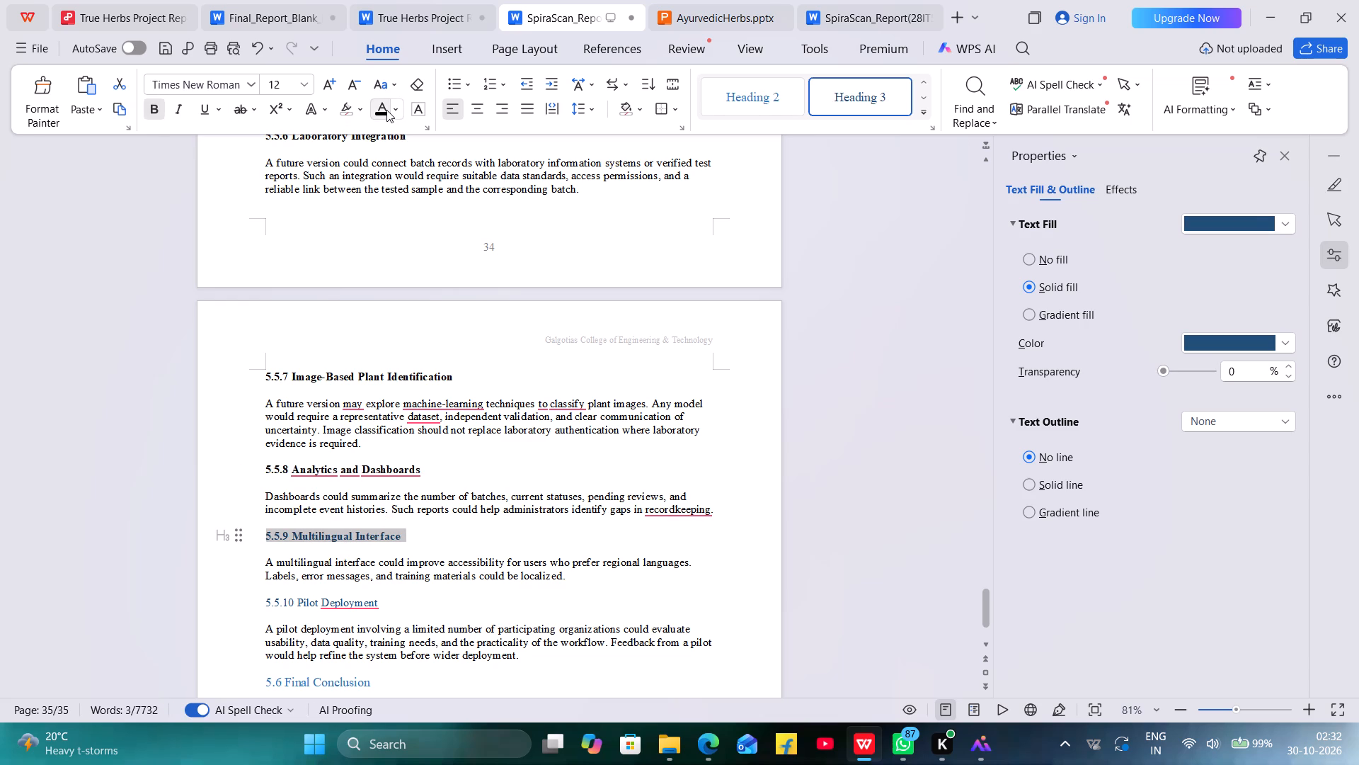
click(386, 110)
click(398, 113)
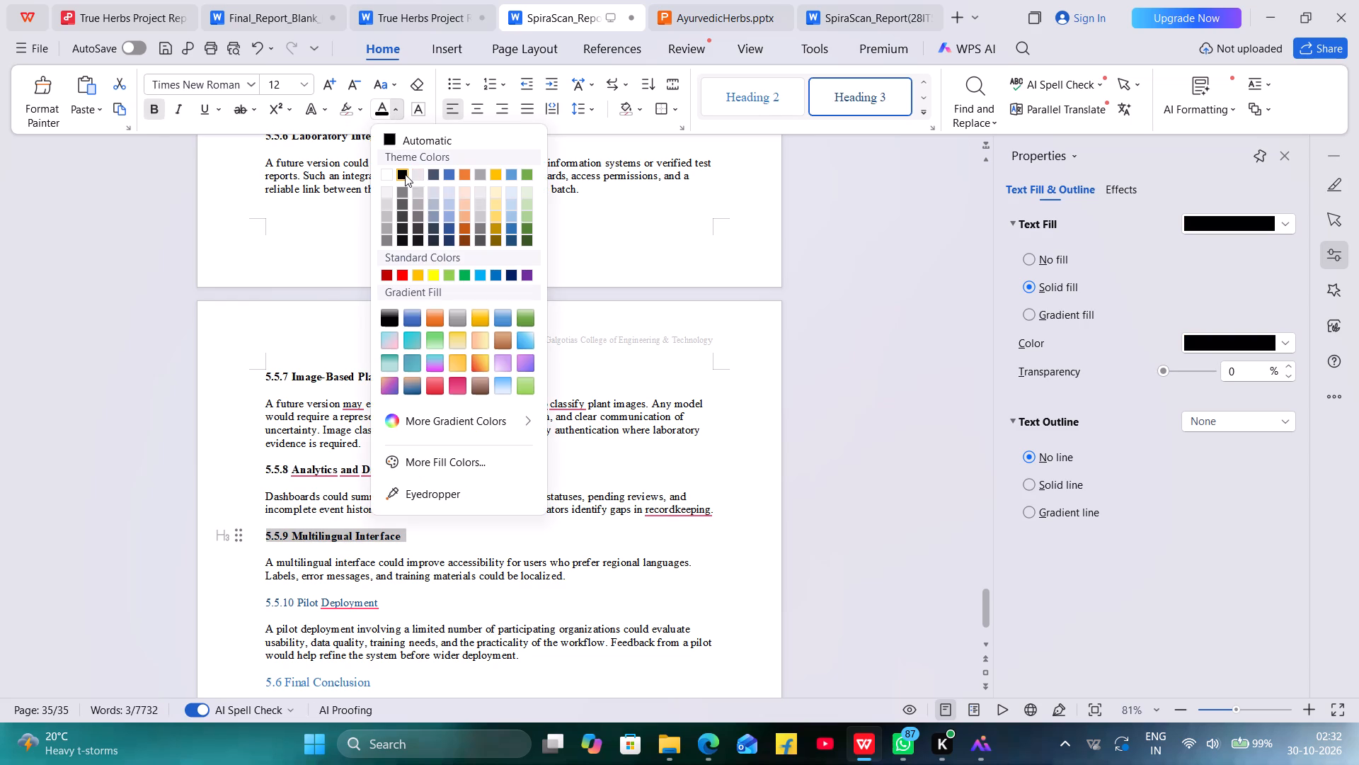
click(405, 174)
Make the "5.5.10 Pilot Deployment" subheading bold and black.
scroll(385, 425, down, 1)
drag(389, 542, 319, 543)
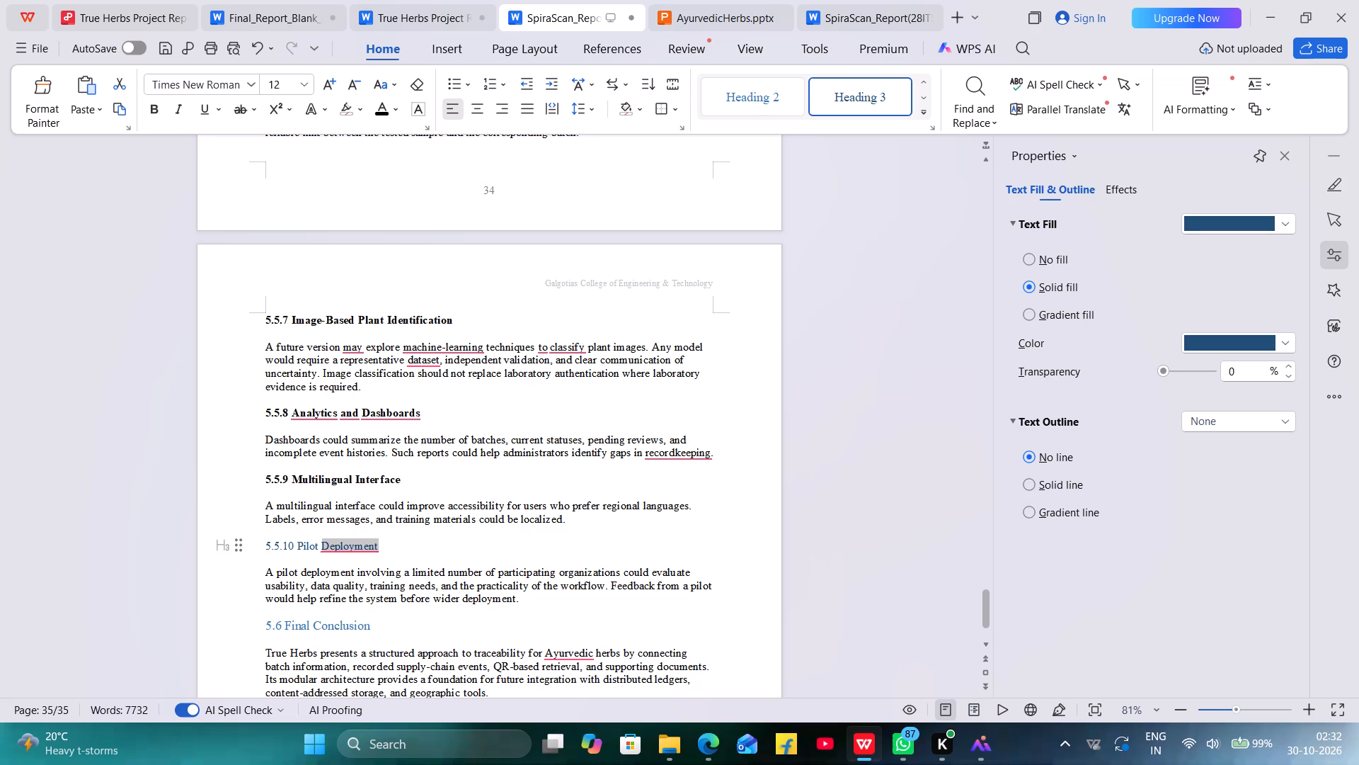
drag(319, 543, 260, 548)
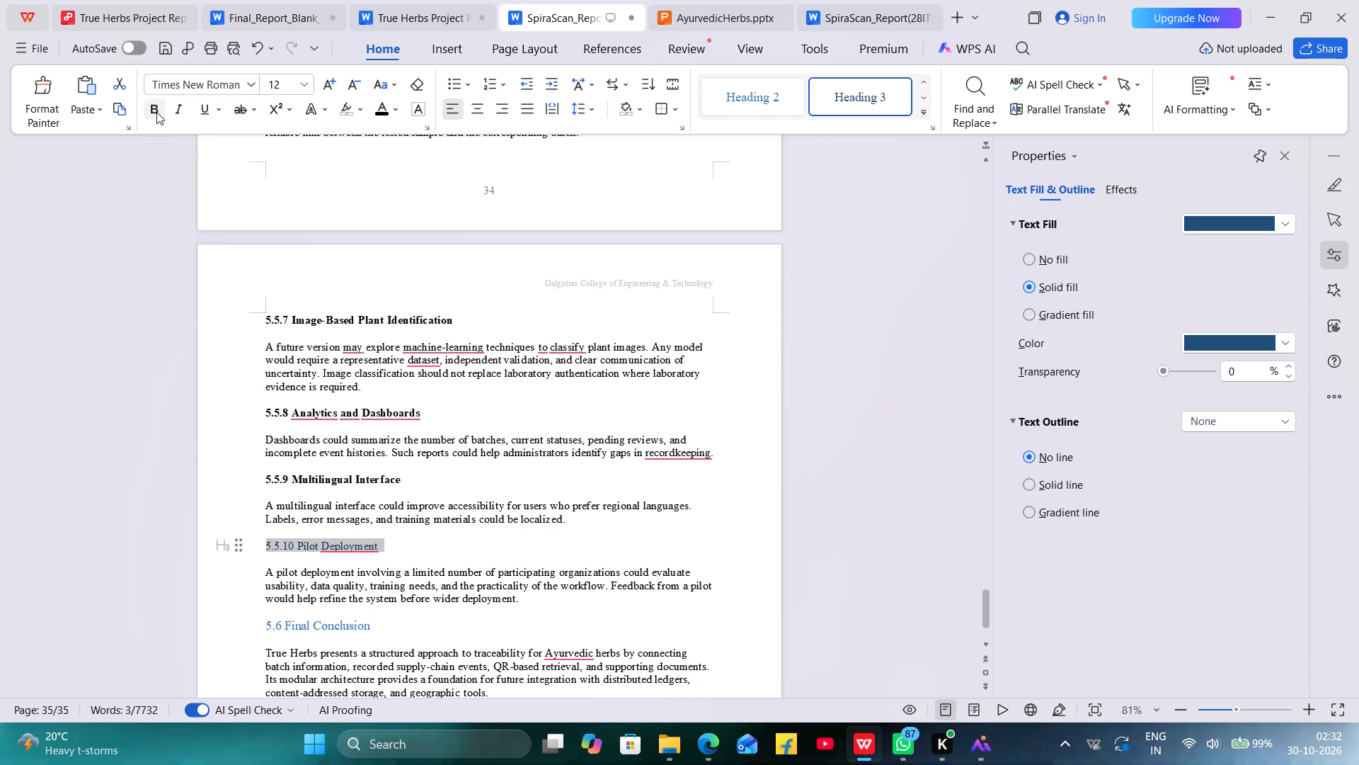
click(156, 105)
click(384, 109)
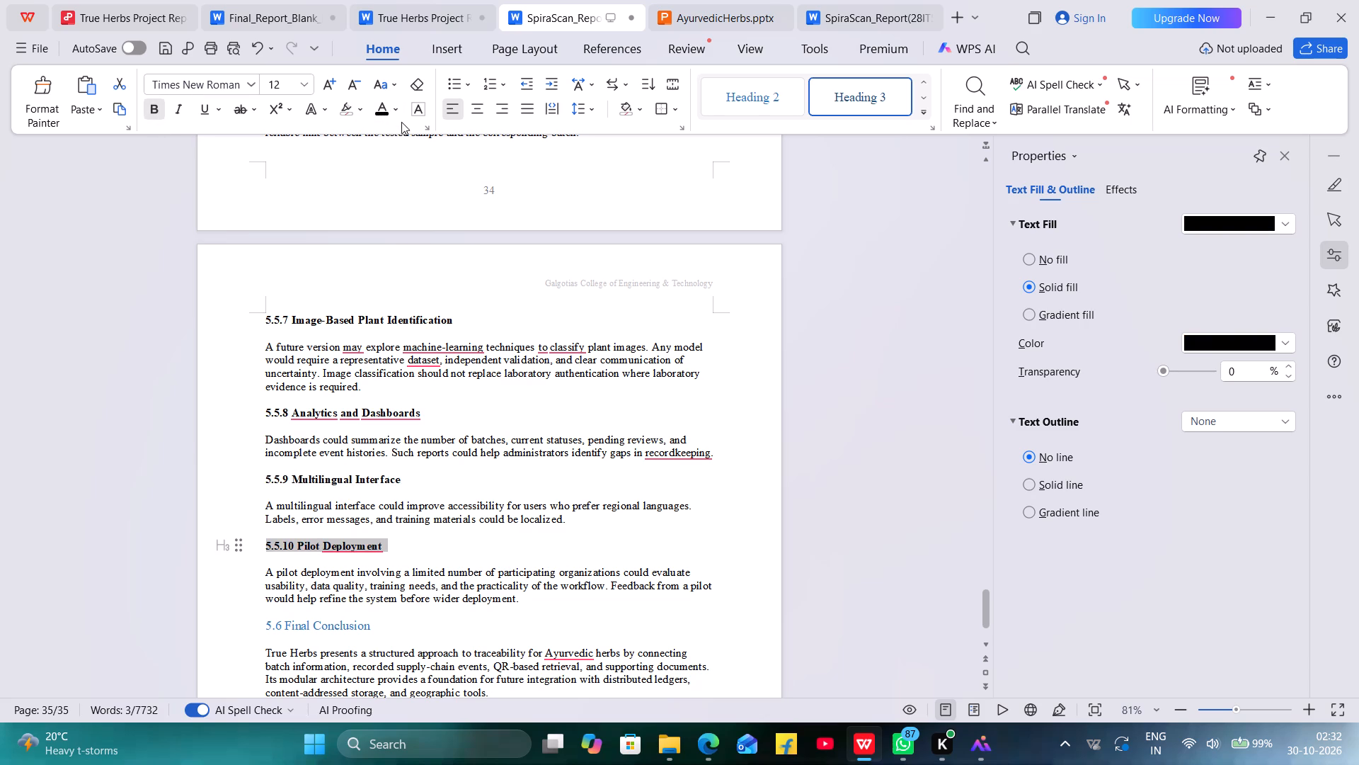
click(396, 113)
click(400, 178)
Make the "5.6 Final Conclusion" heading bold and black.
scroll(349, 404, down, 1)
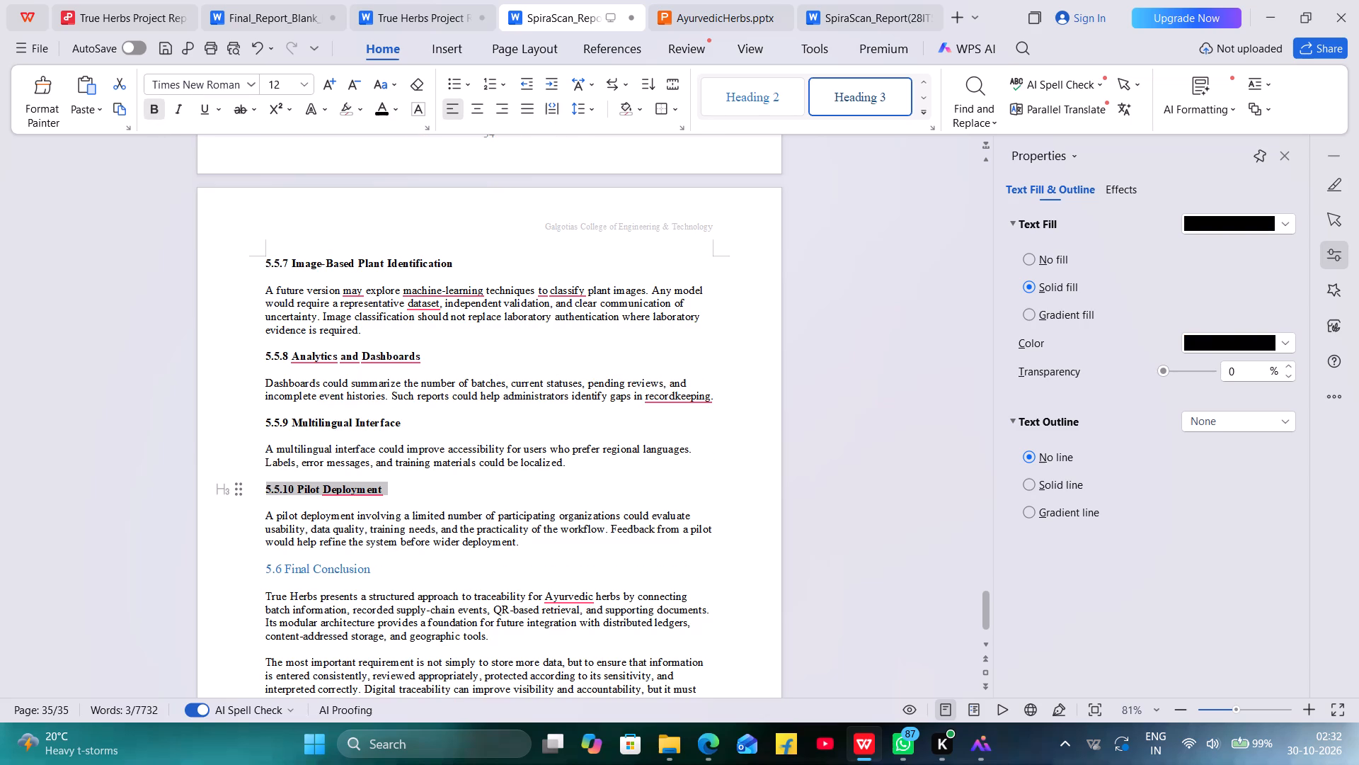
drag(389, 569, 267, 574)
click(151, 108)
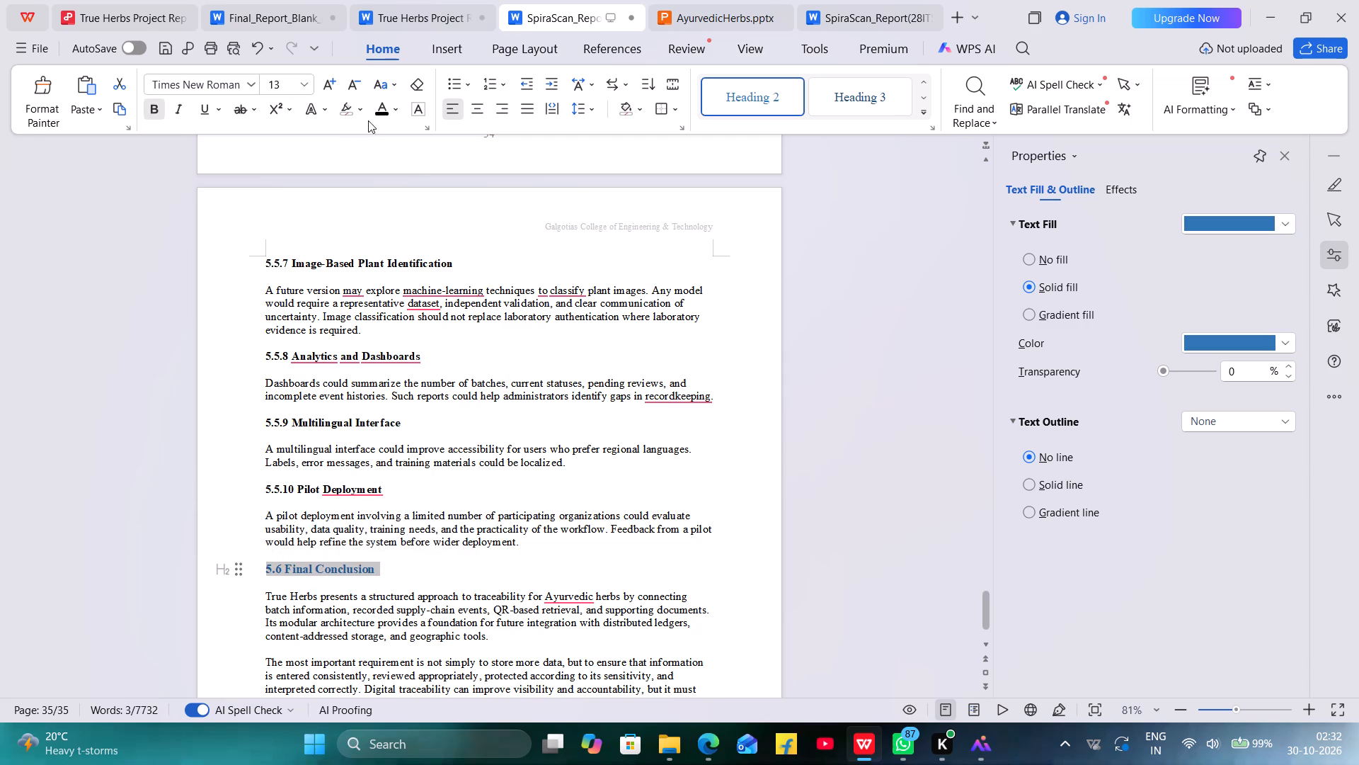
click(389, 111)
Justify the three body paragraphs under "5.6 Final Conclusion".
scroll(430, 358, down, 4)
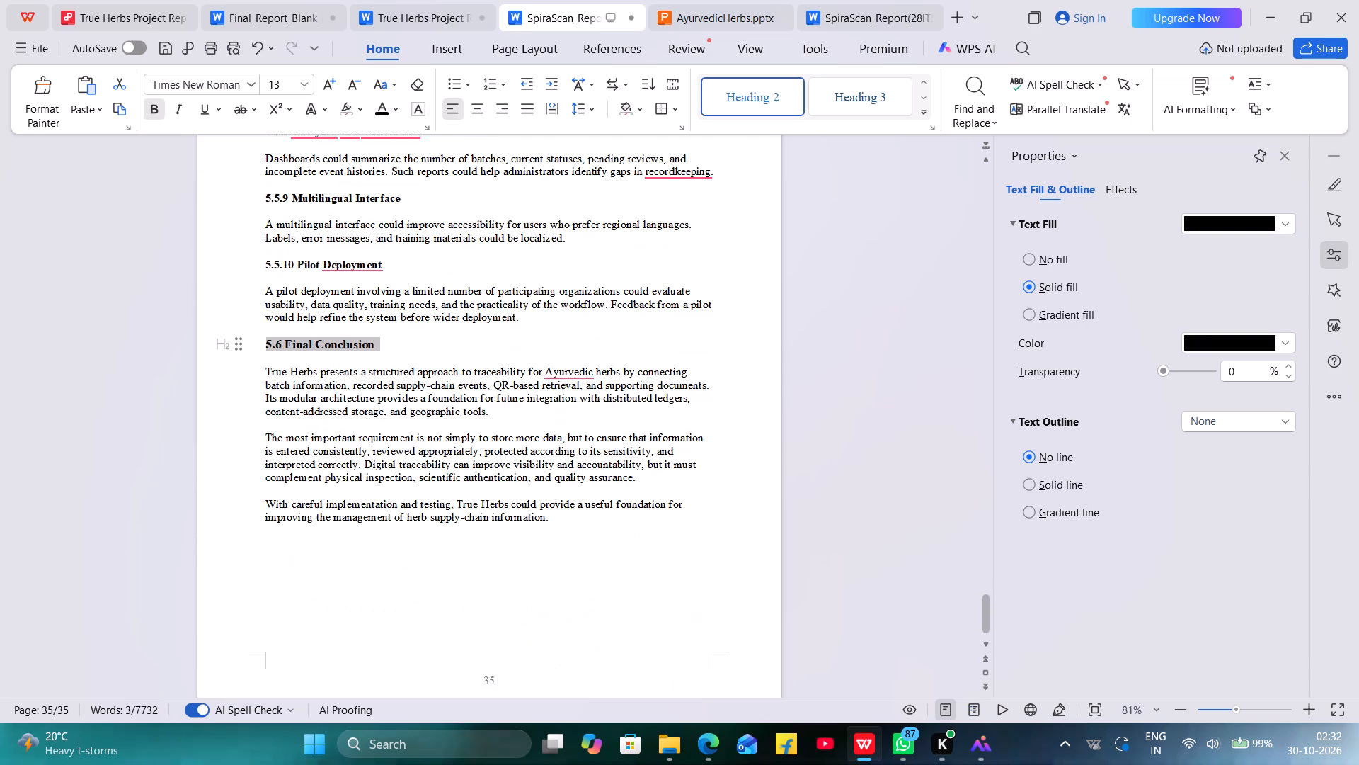
scroll(430, 360, down, 3)
scroll(430, 360, up, 1)
drag(563, 543, 536, 528)
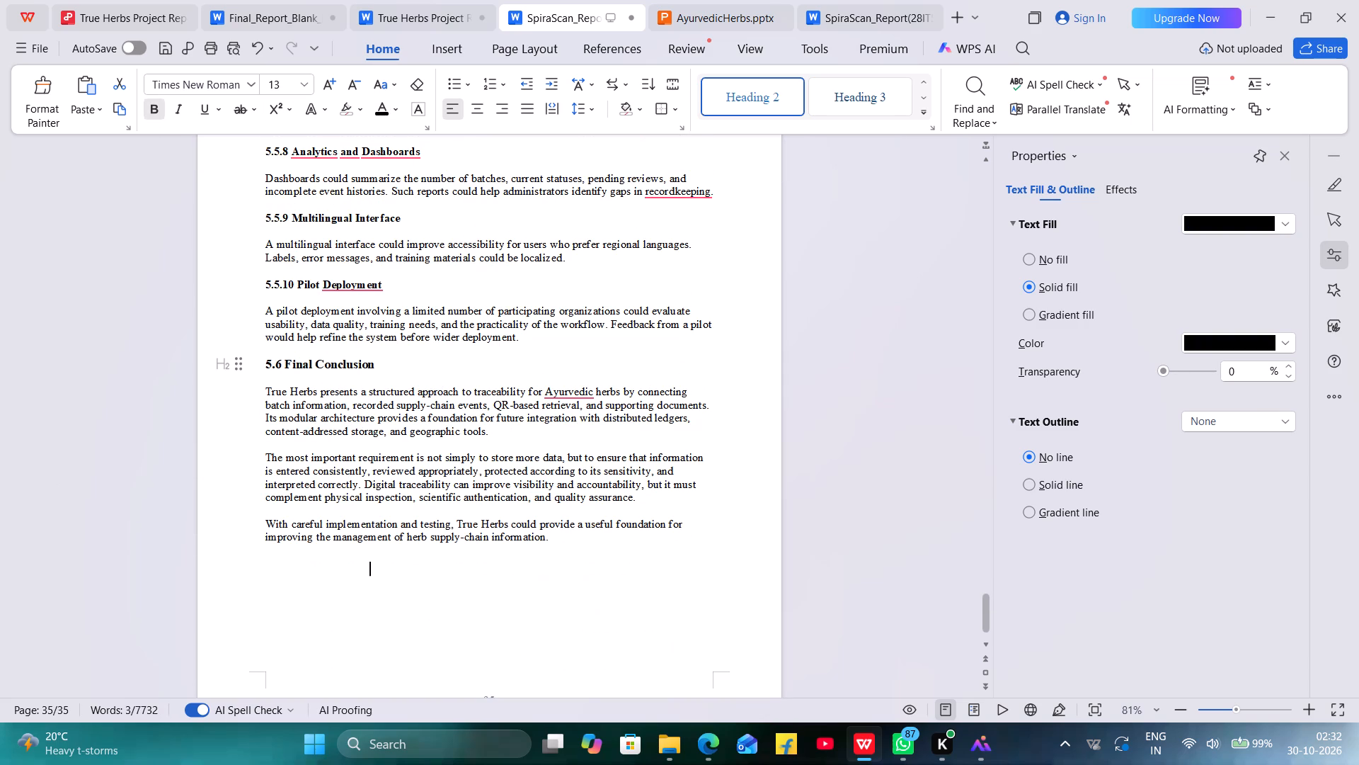
drag(536, 528, 251, 397)
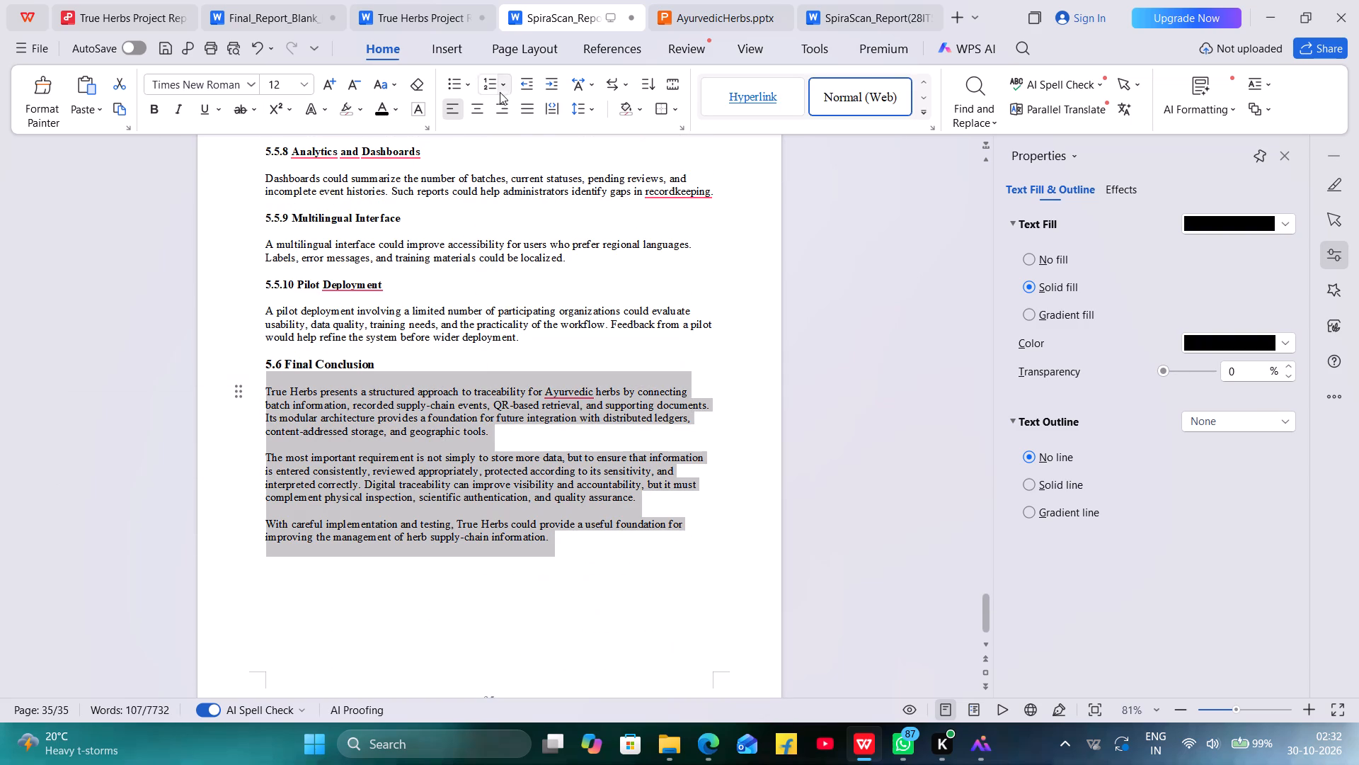
click(532, 118)
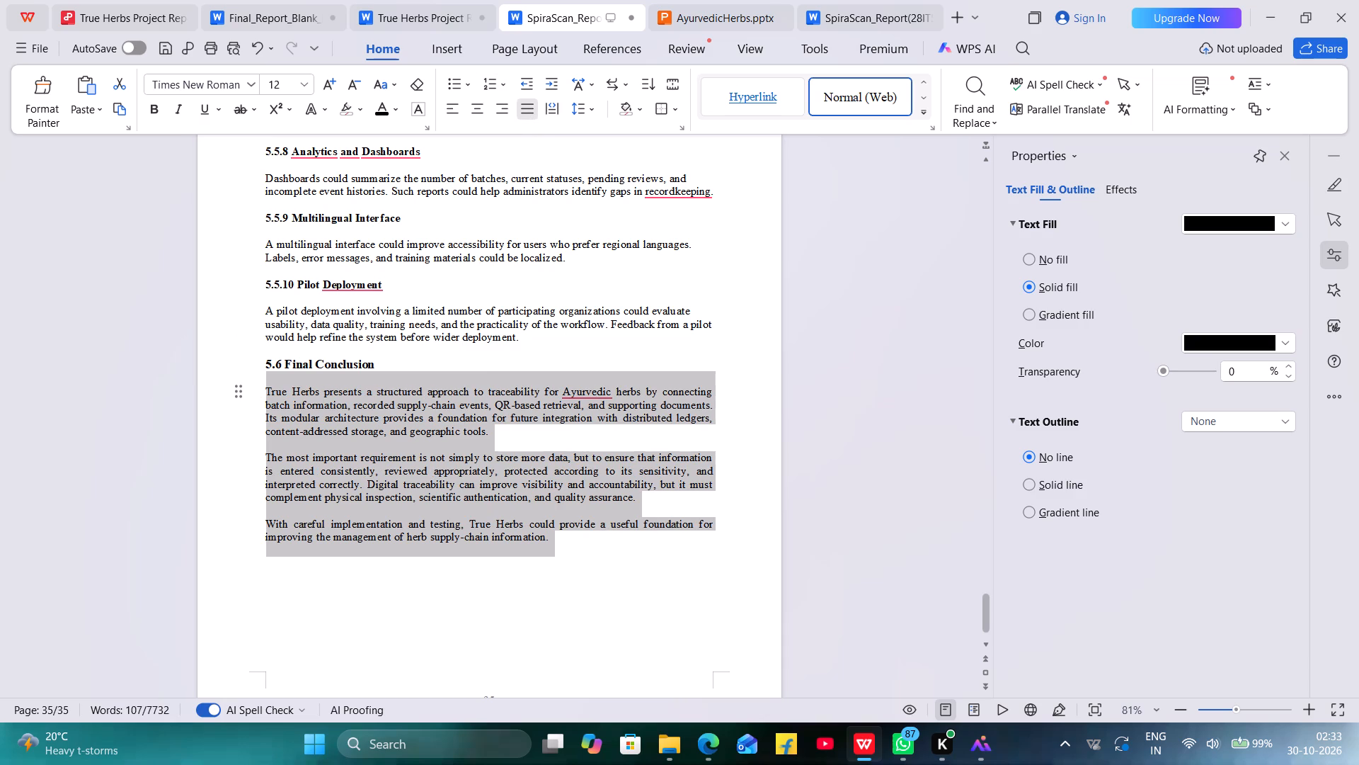
Justify the body paragraphs under subheadings 5.5.10, 5.5.9, 5.5.8 and 5.5.7, working upward.
drag(529, 333, 253, 306)
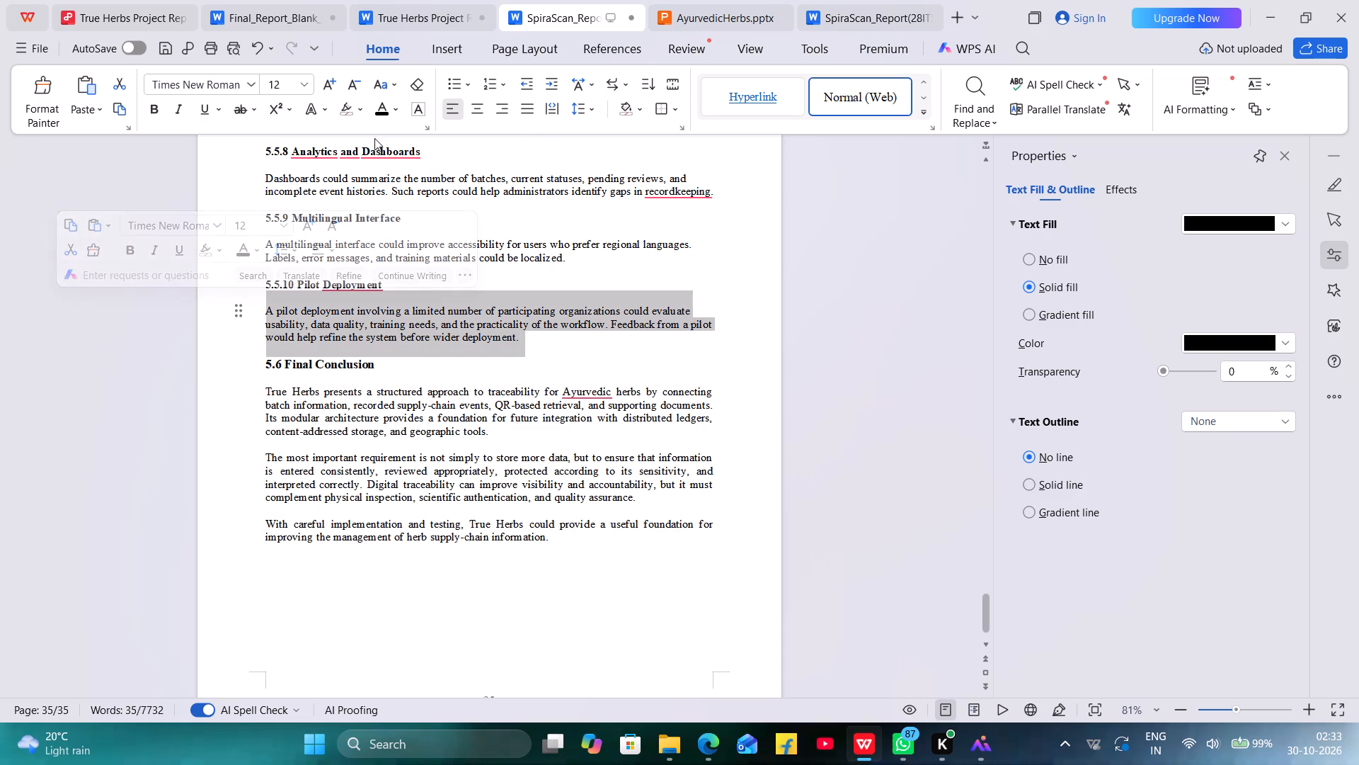
click(535, 108)
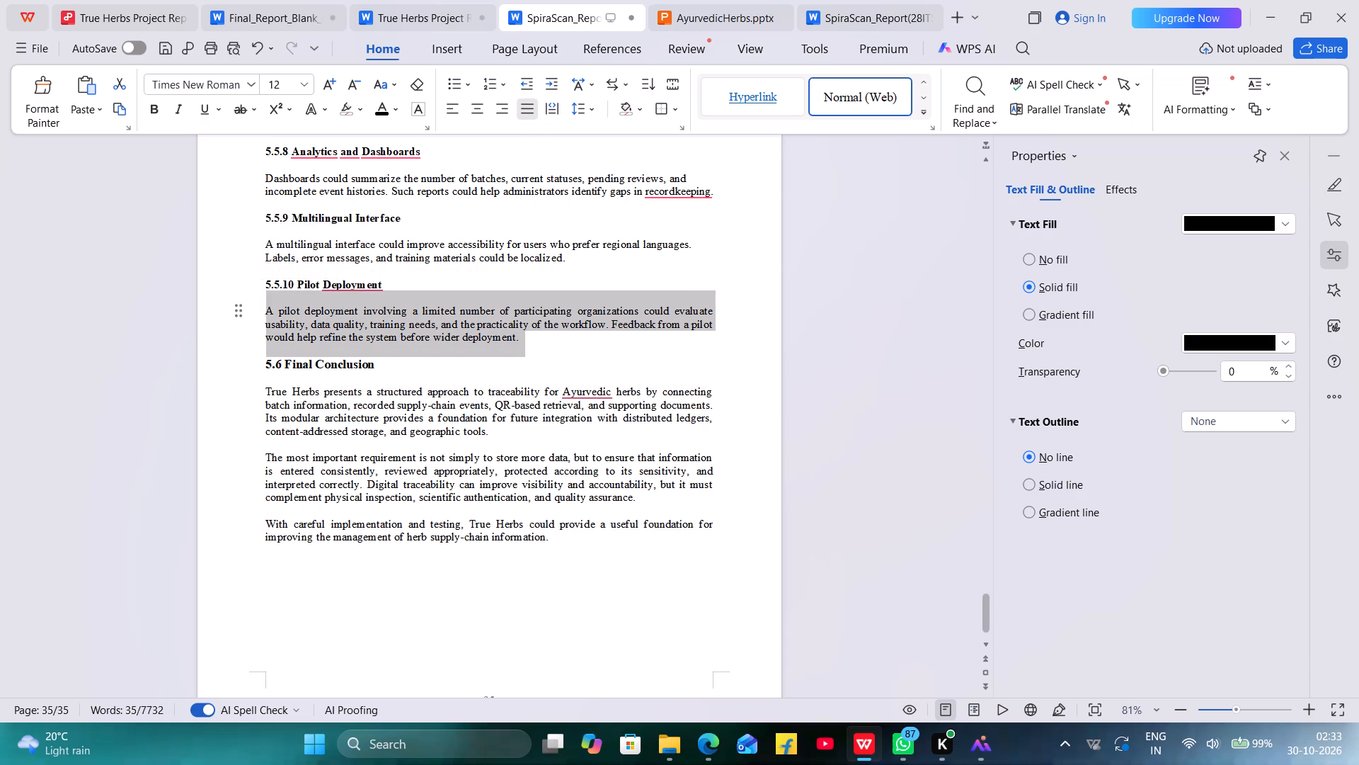
drag(568, 256, 259, 251)
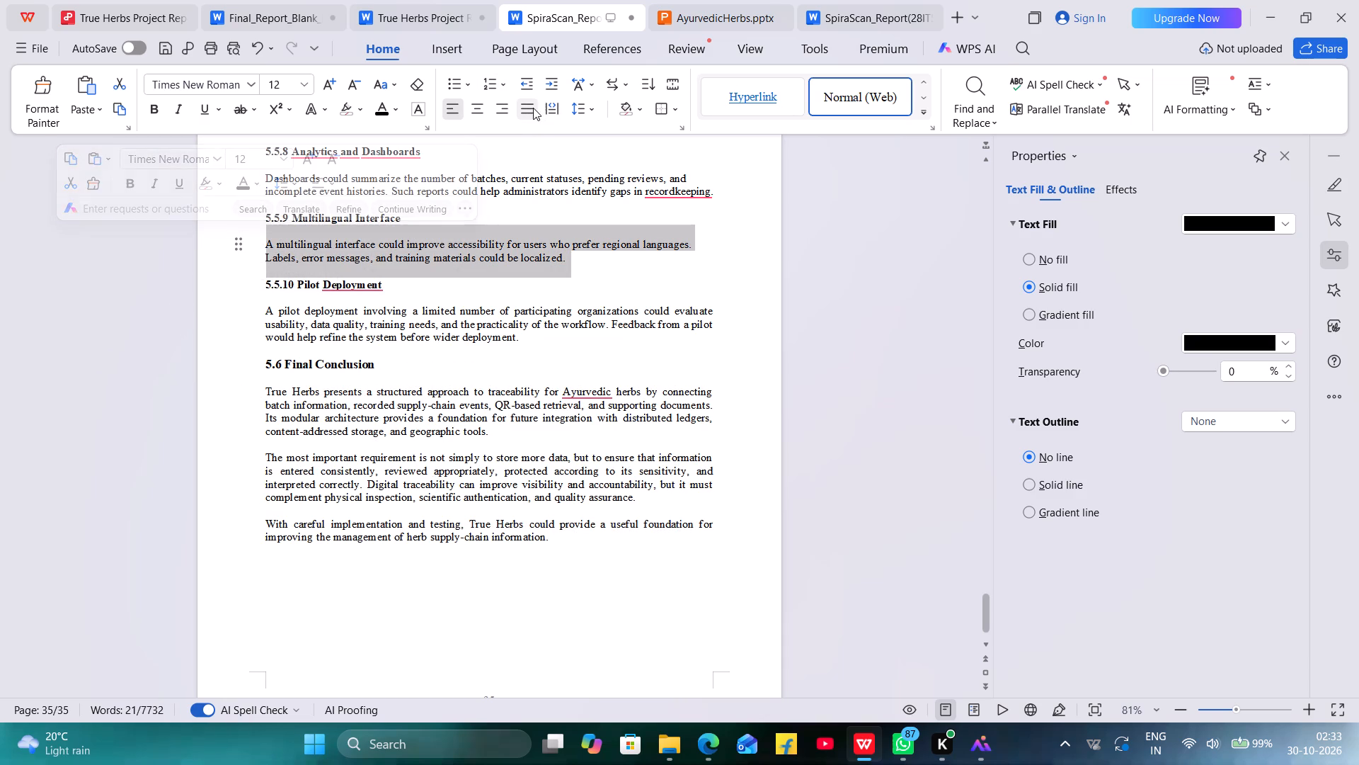
click(533, 108)
drag(711, 194, 221, 178)
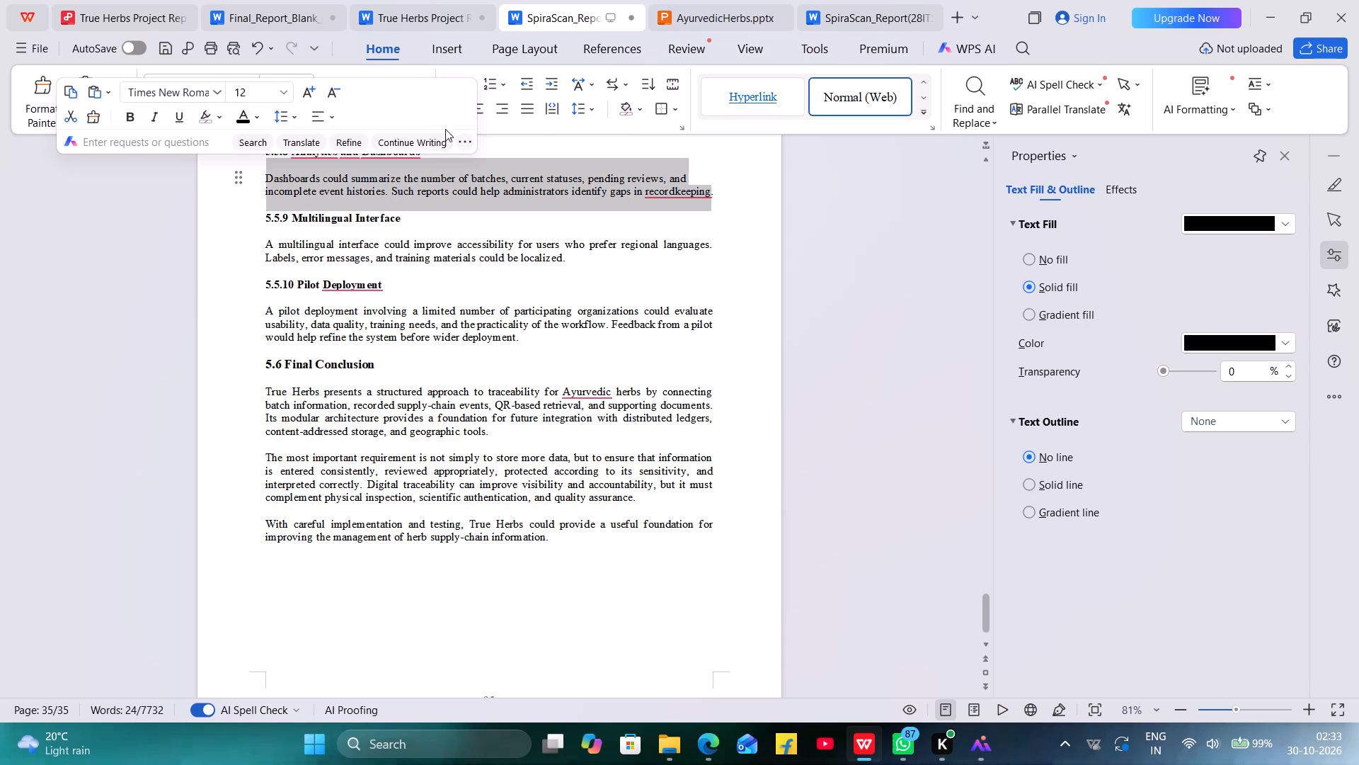
click(525, 110)
scroll(582, 205, up, 3)
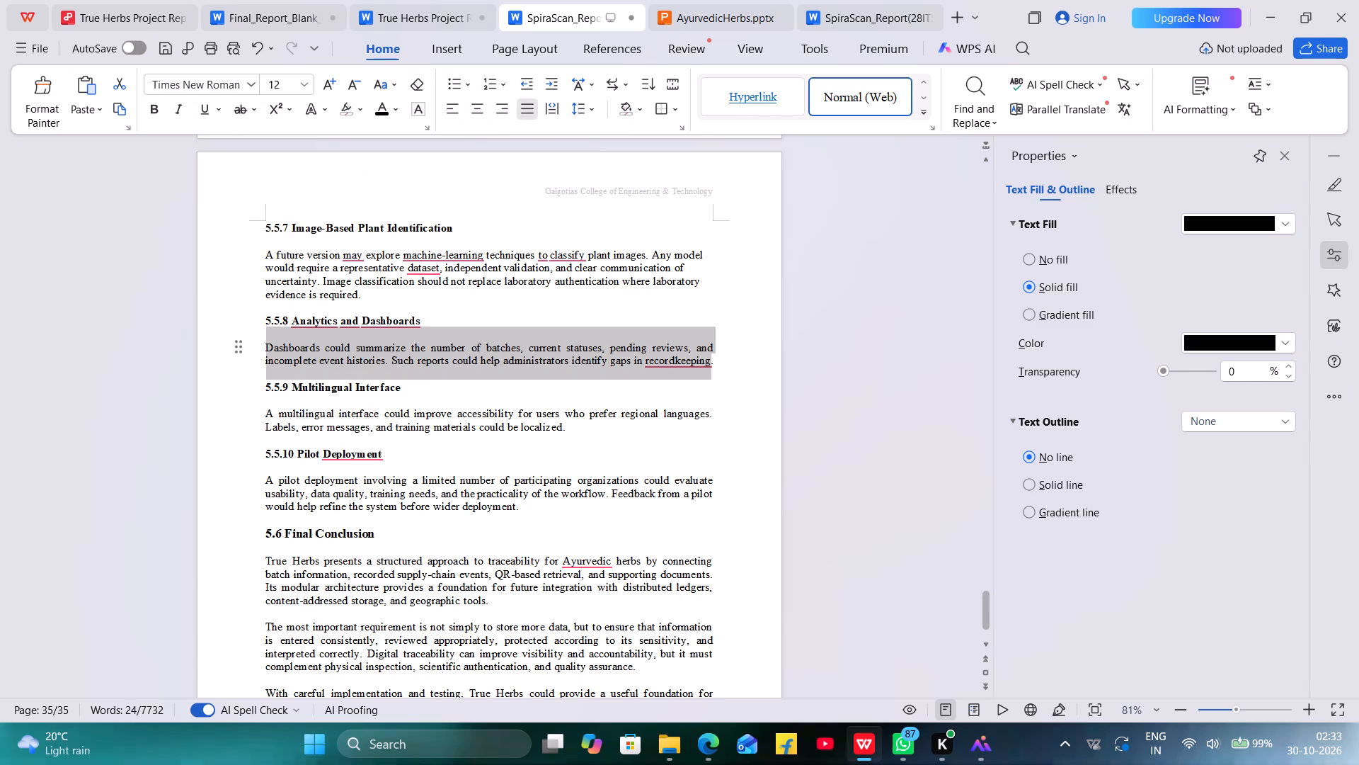
drag(709, 278, 294, 278)
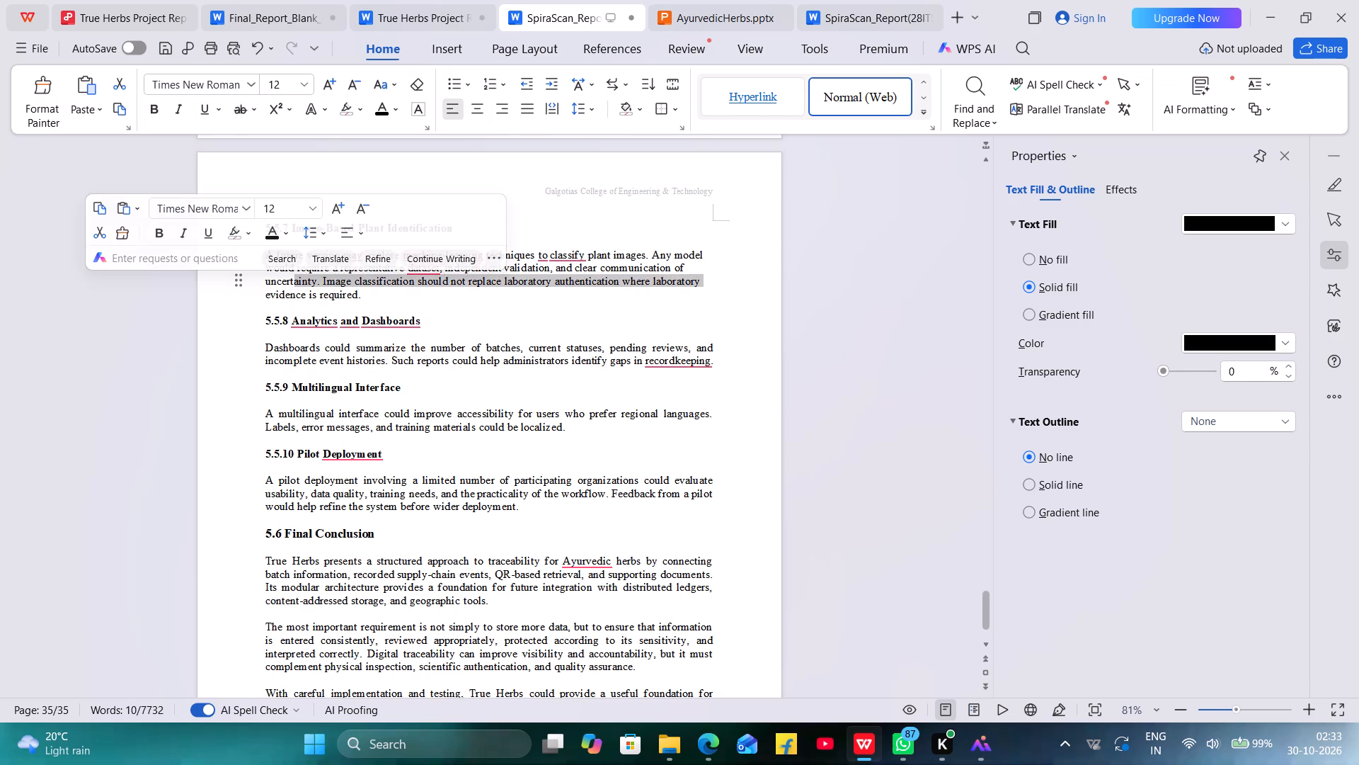
drag(372, 295, 260, 259)
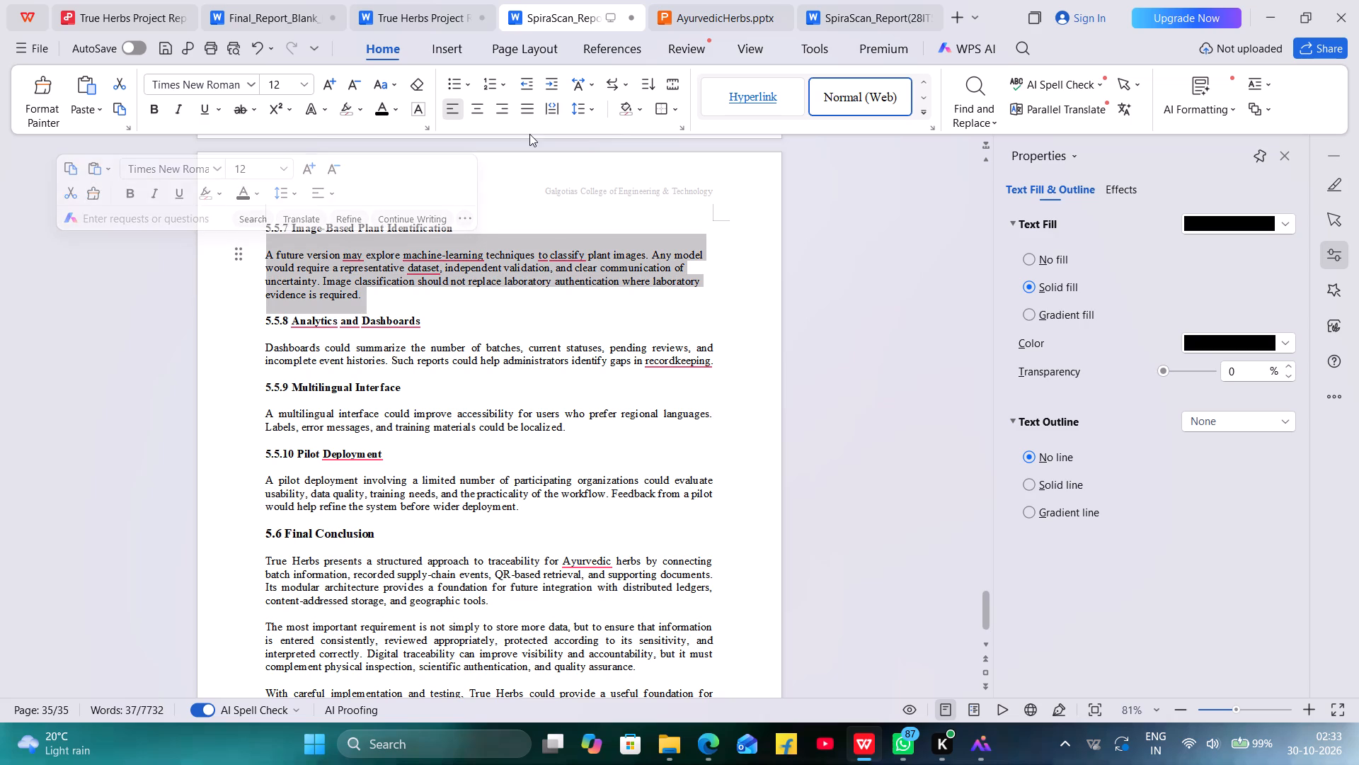
click(528, 106)
Justify all Chapter 5 text from the first paragraph under "5.1 Conclusion" through the paragraph under "5.5.6 Laboratory Integration".
scroll(530, 146, up, 3)
scroll(557, 375, up, 1)
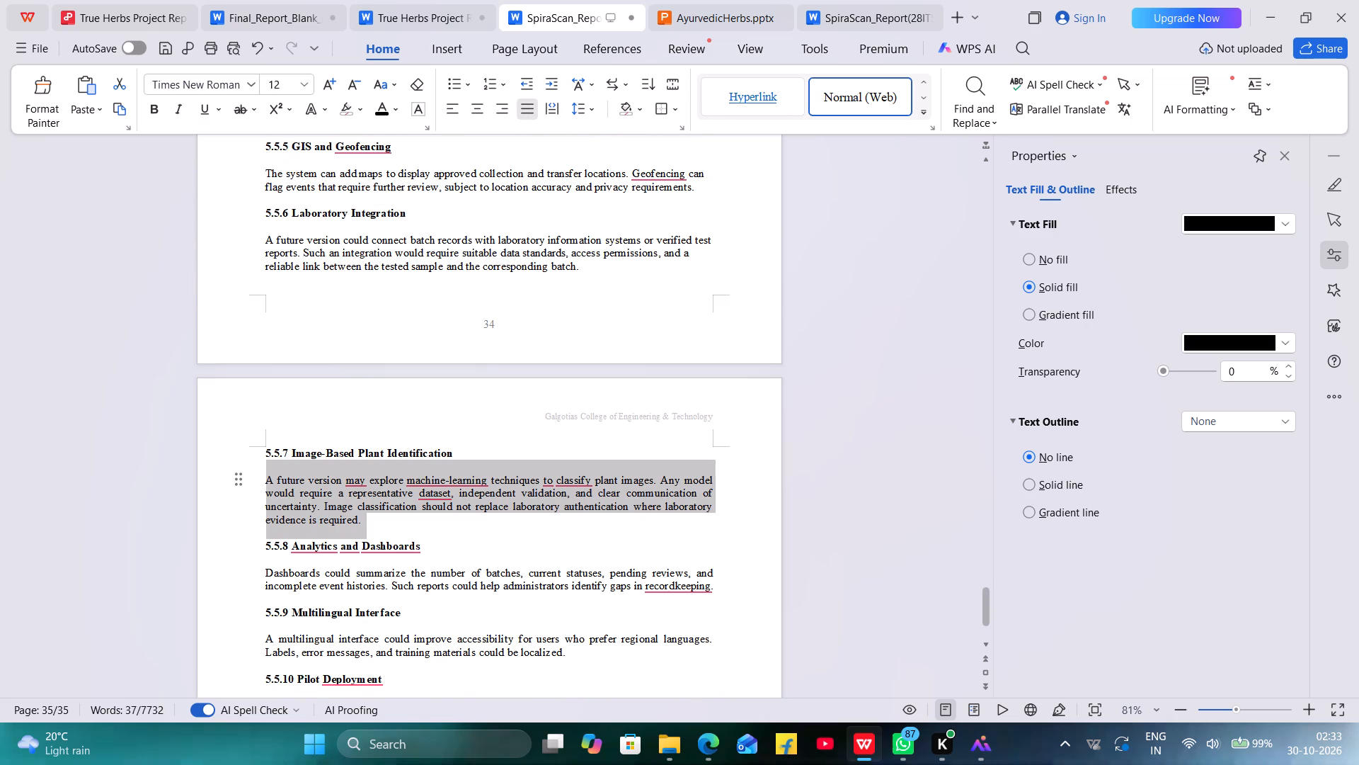
drag(600, 278, 300, 227)
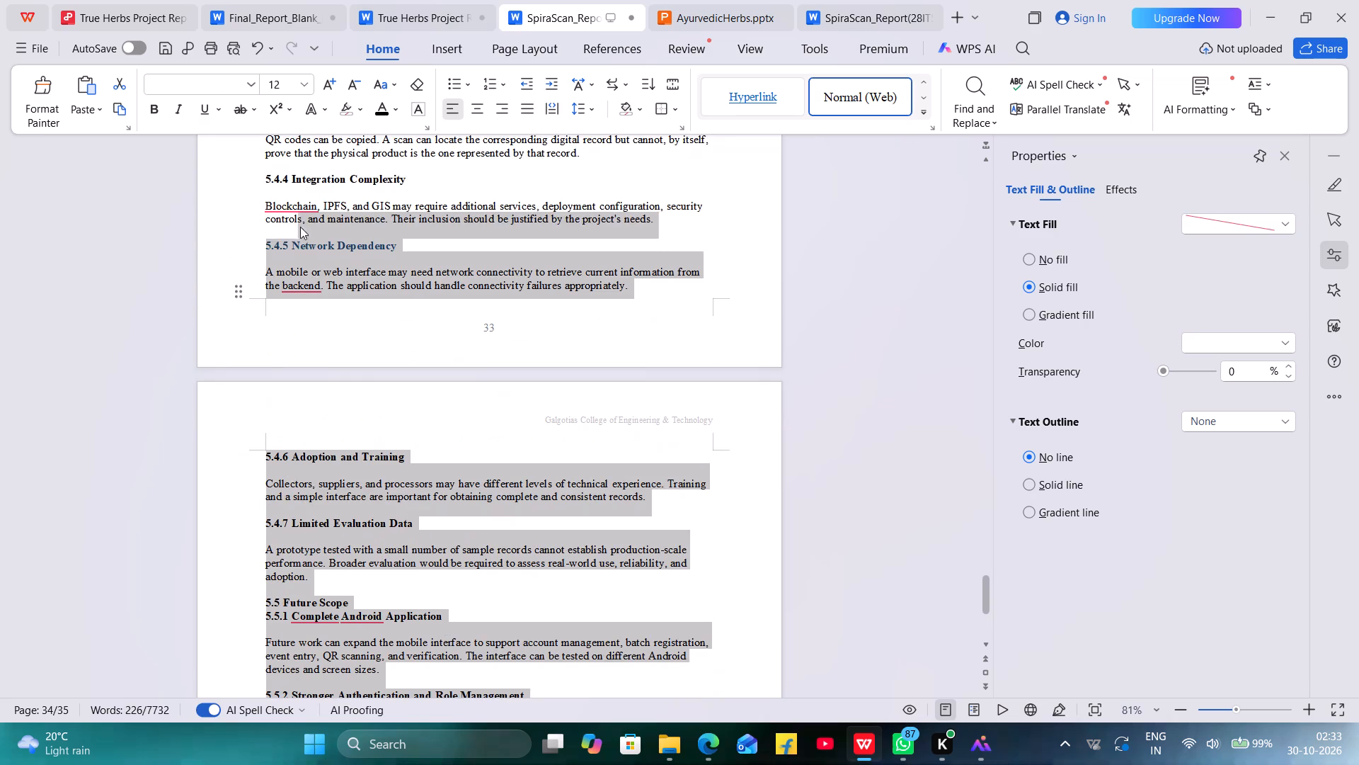
drag(300, 227, 305, 217)
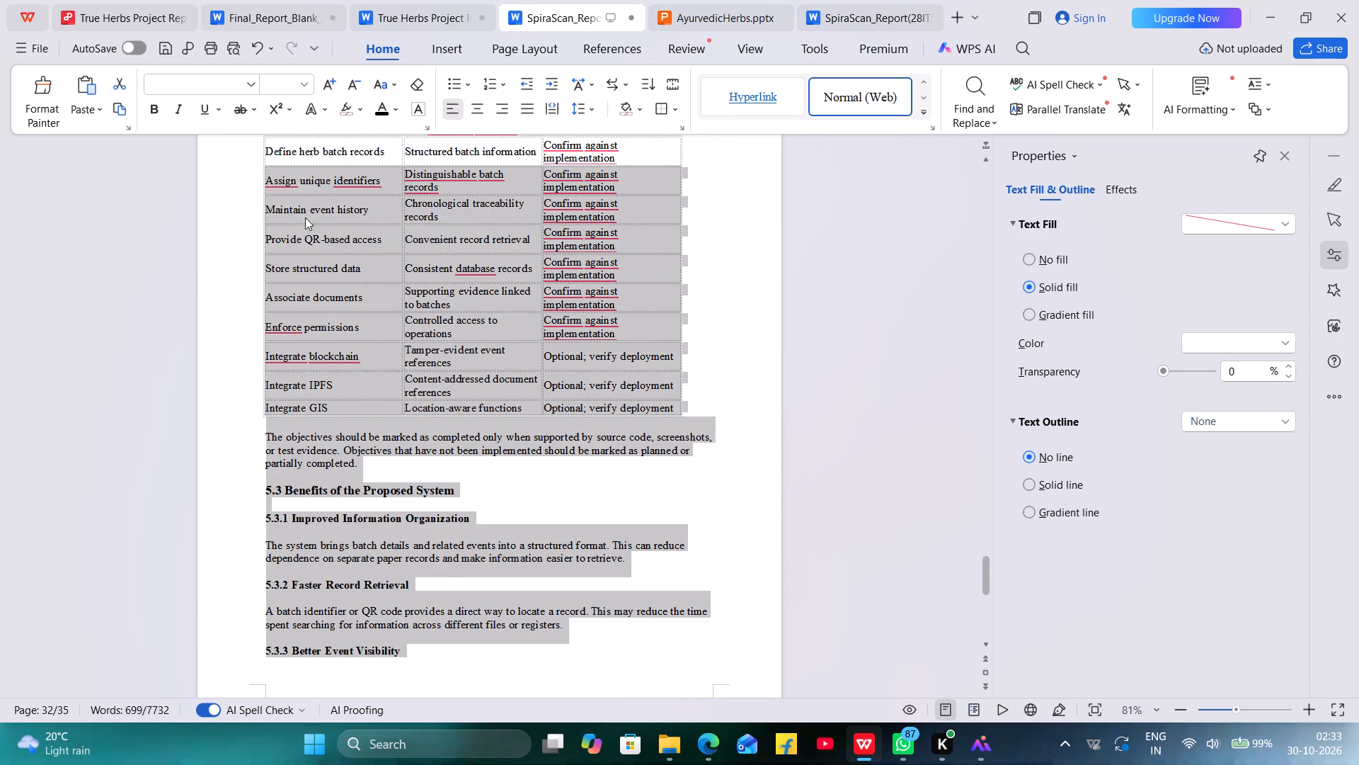
drag(305, 217, 296, 342)
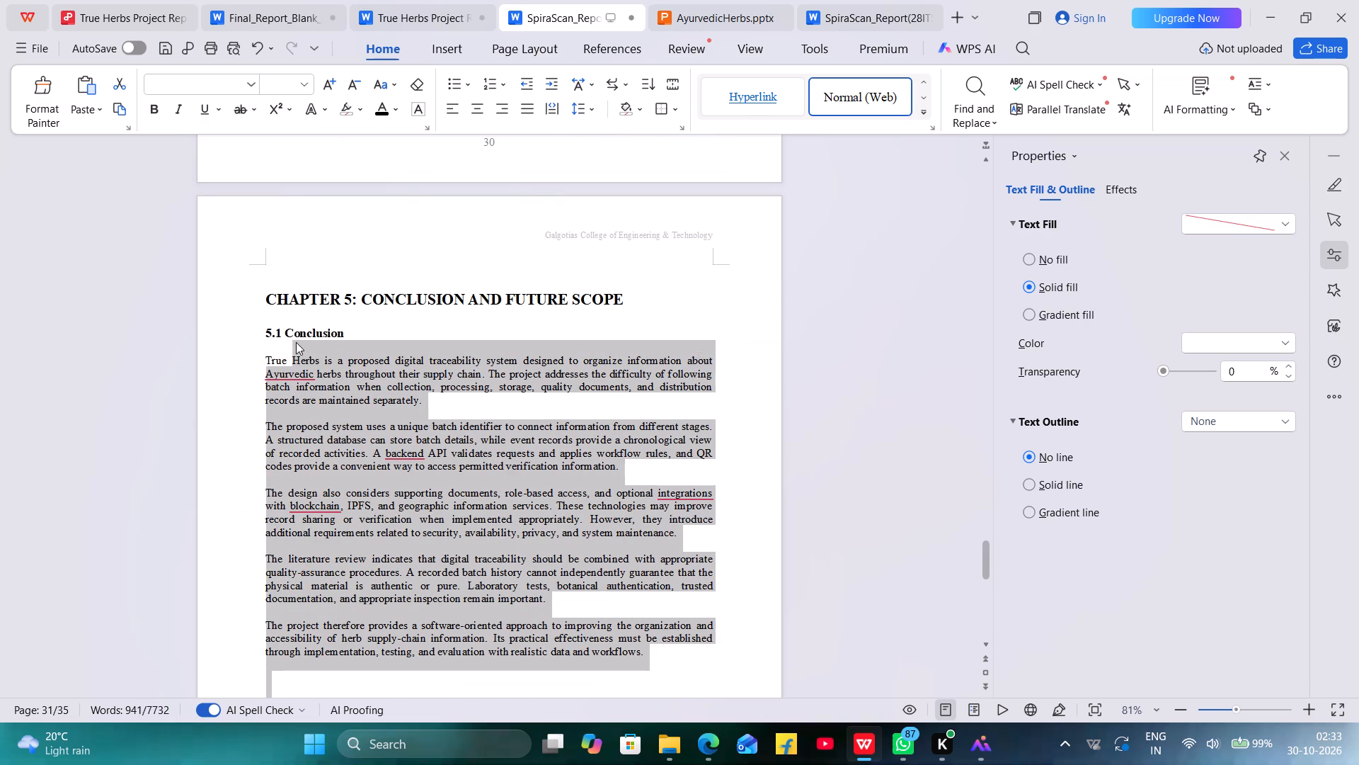
drag(296, 342, 273, 355)
click(526, 105)
click(526, 105)
click(526, 105)
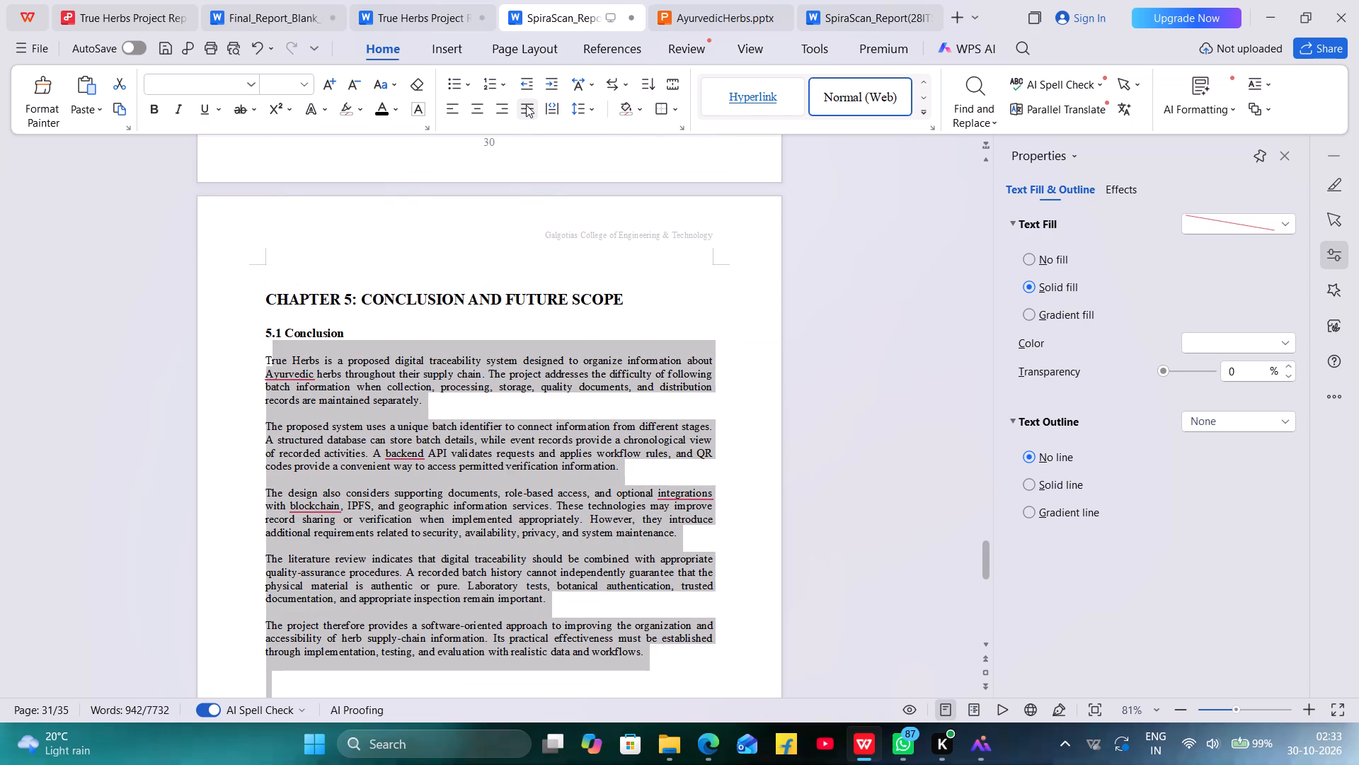
click(526, 105)
click(526, 105)
scroll(533, 333, down, 19)
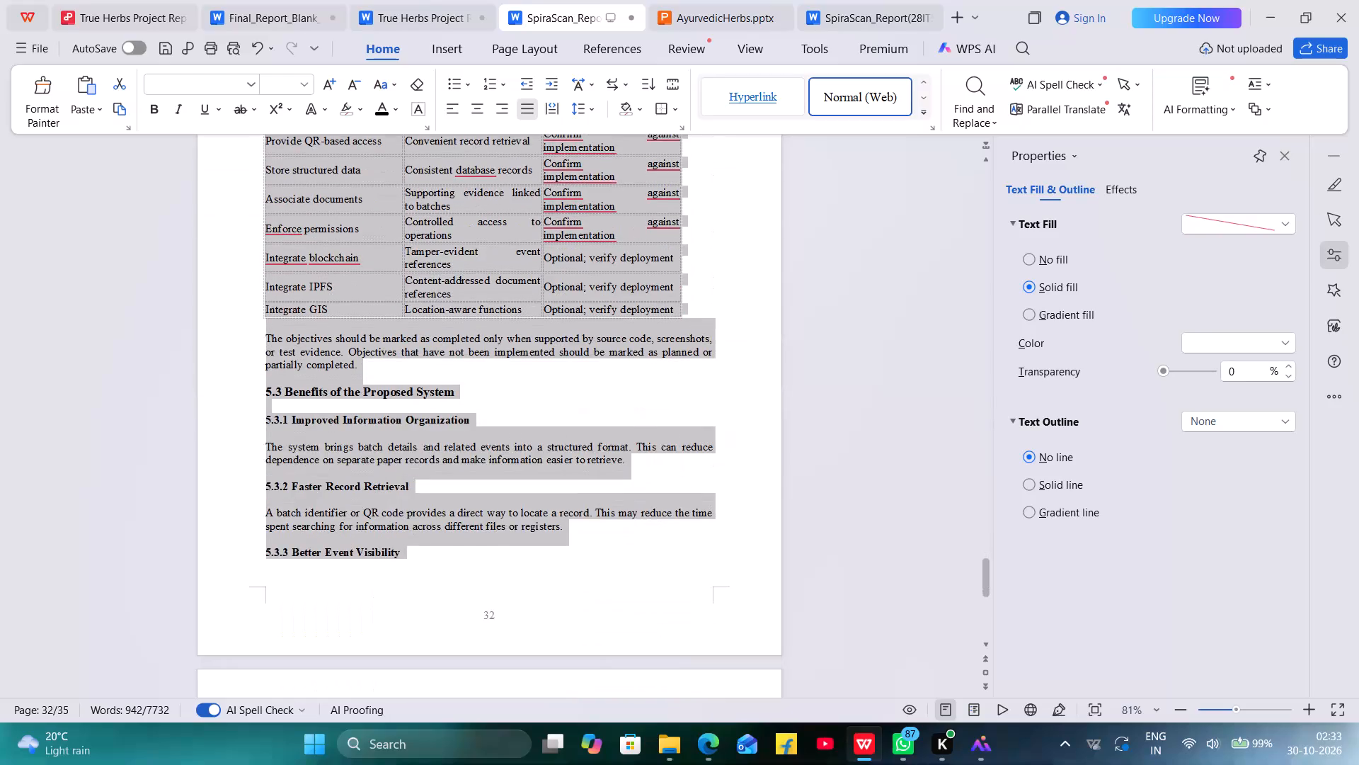
scroll(532, 363, down, 20)
scroll(532, 363, down, 11)
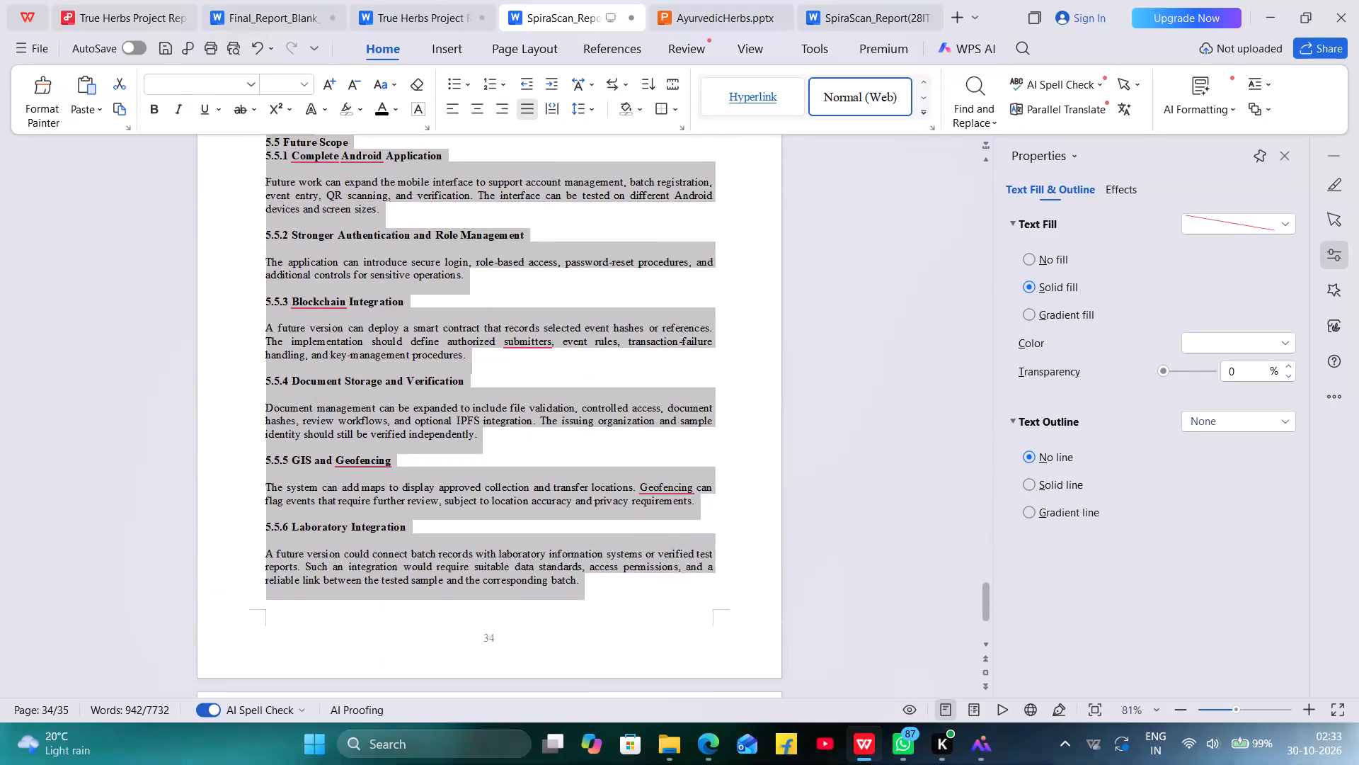
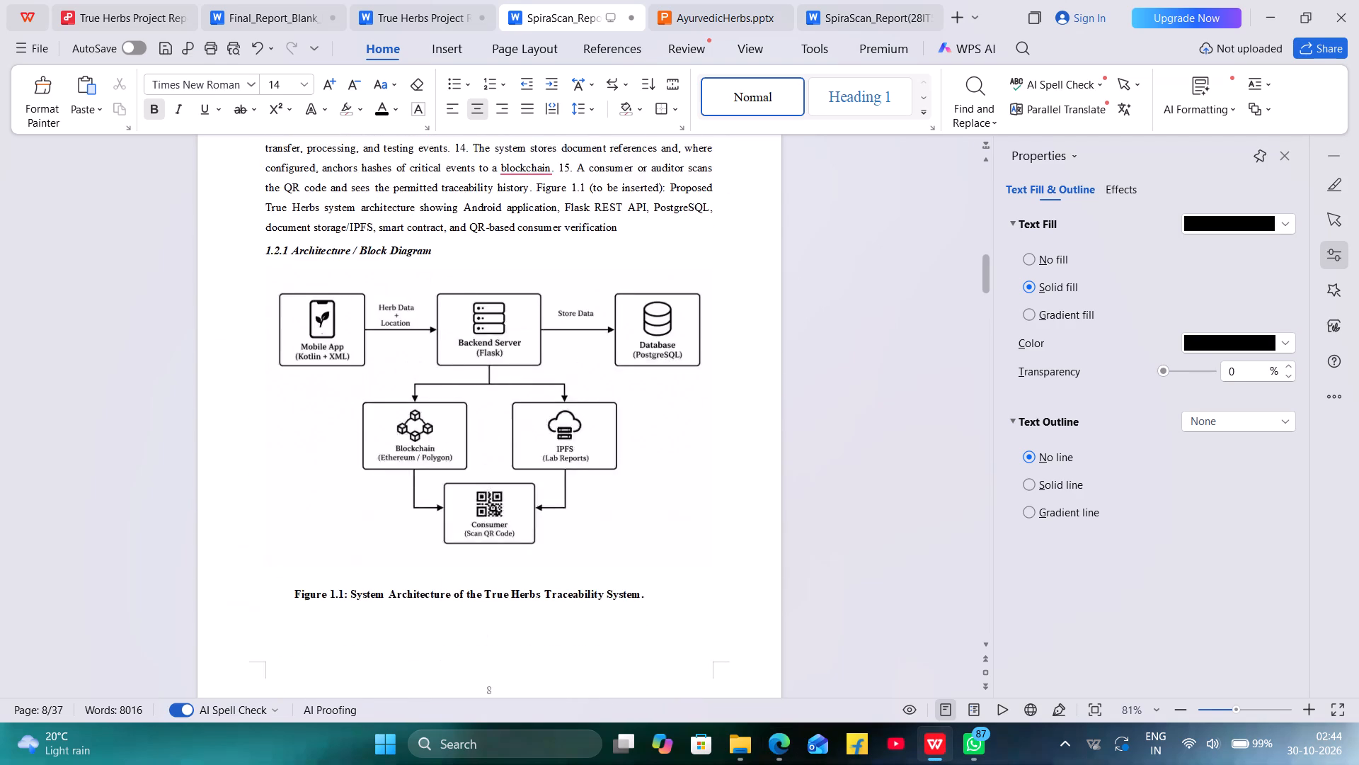
scroll(267, 327, up, 20)
scroll(267, 327, up, 16)
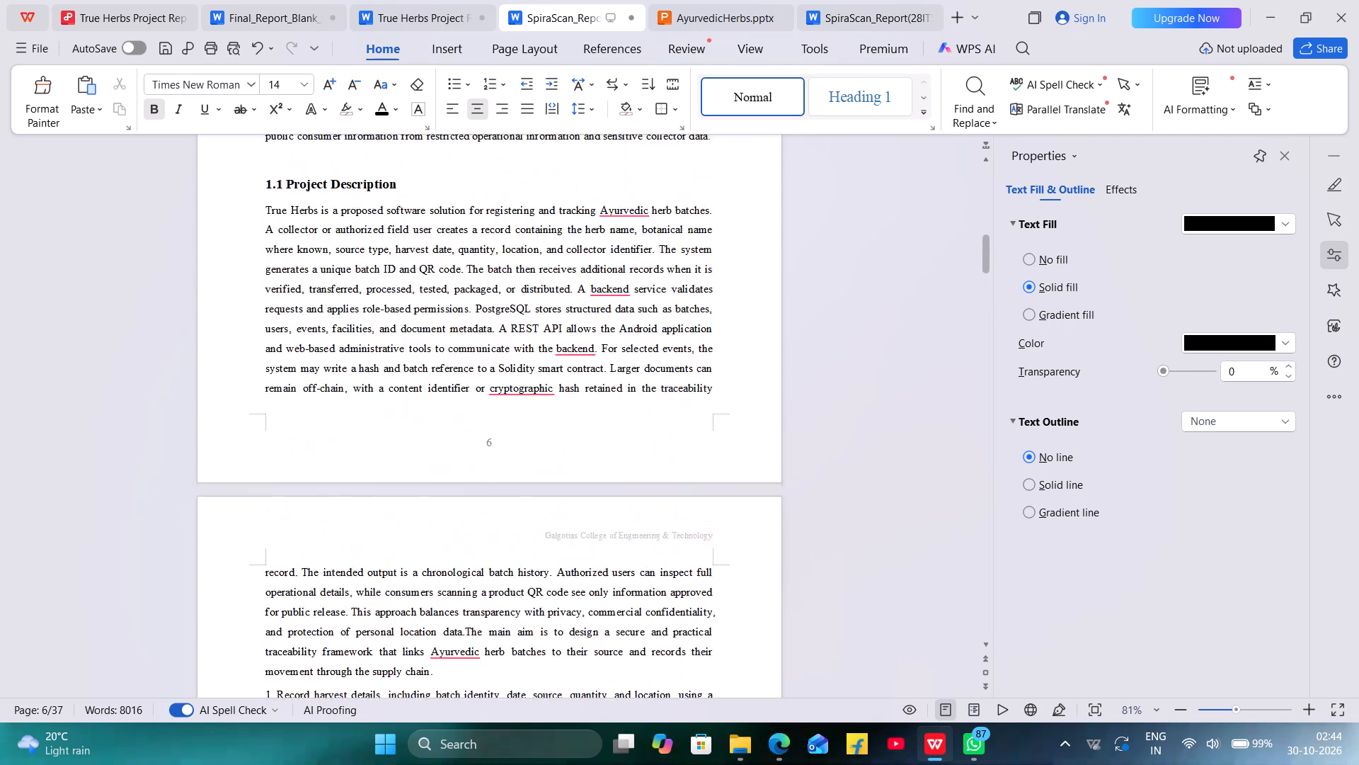
scroll(267, 327, up, 2)
scroll(267, 327, up, 20)
scroll(267, 327, up, 4)
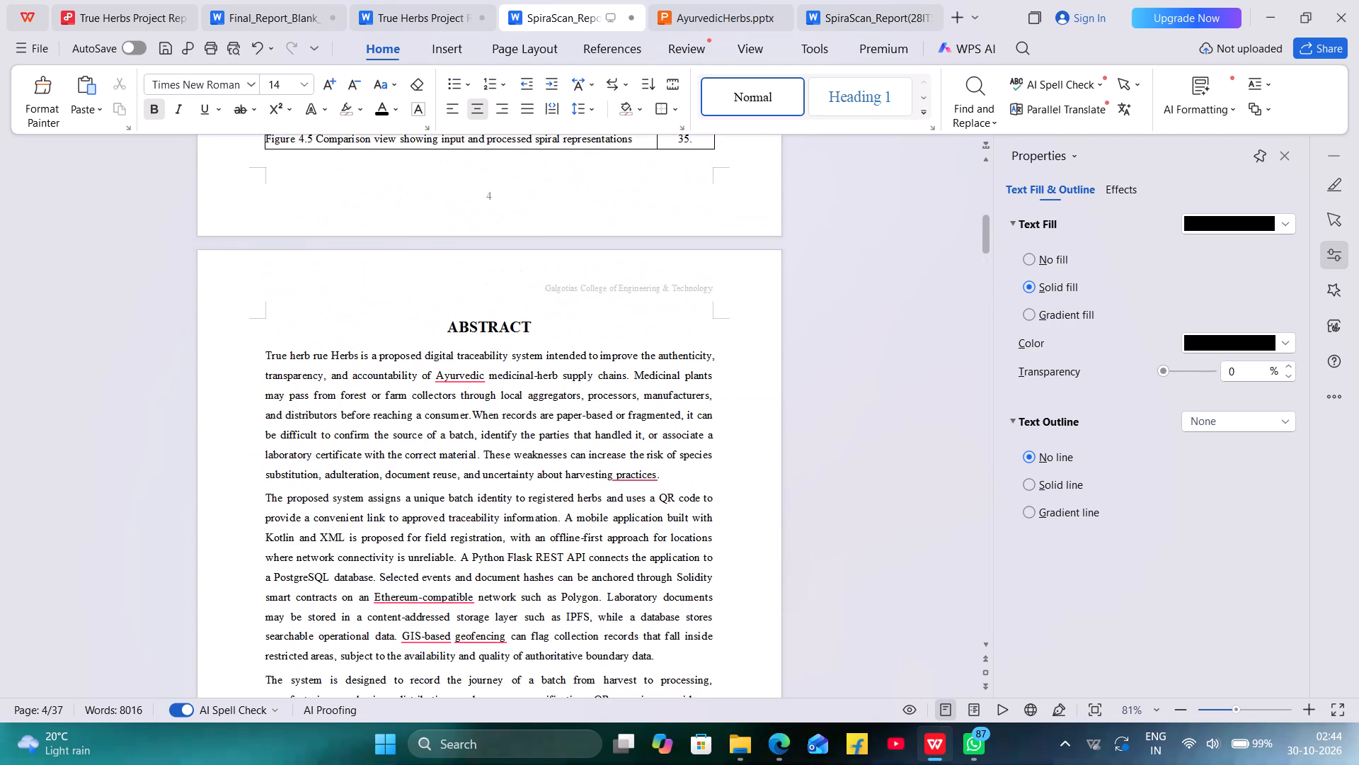
scroll(267, 327, down, 1)
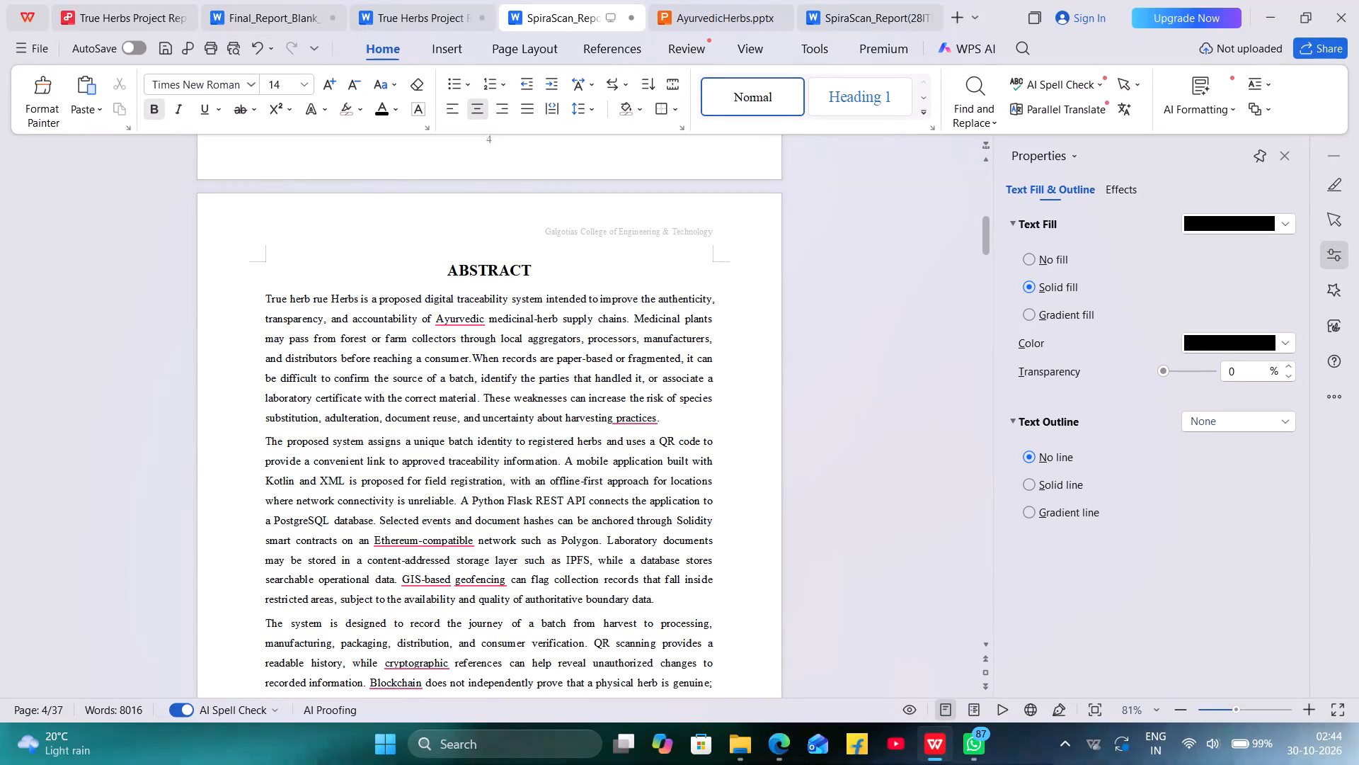
click(791, 747)
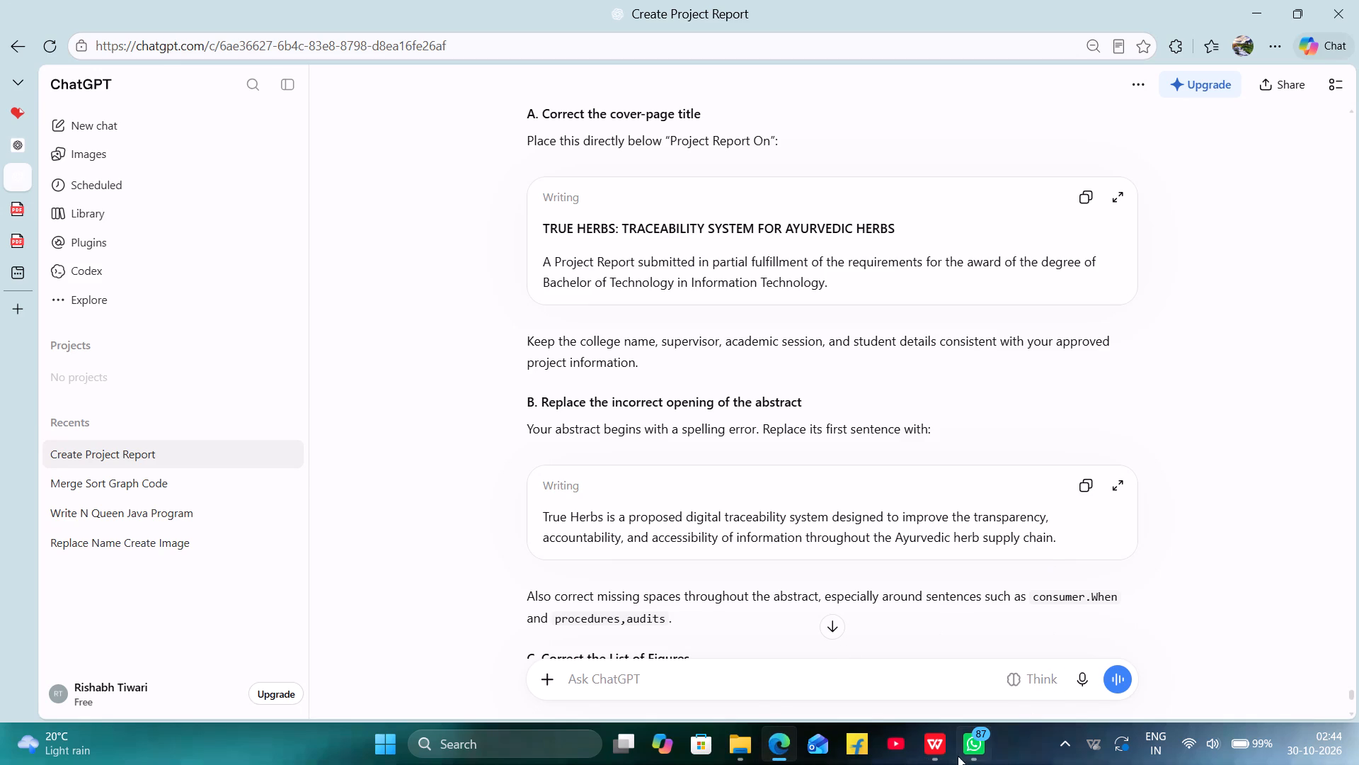
click(934, 748)
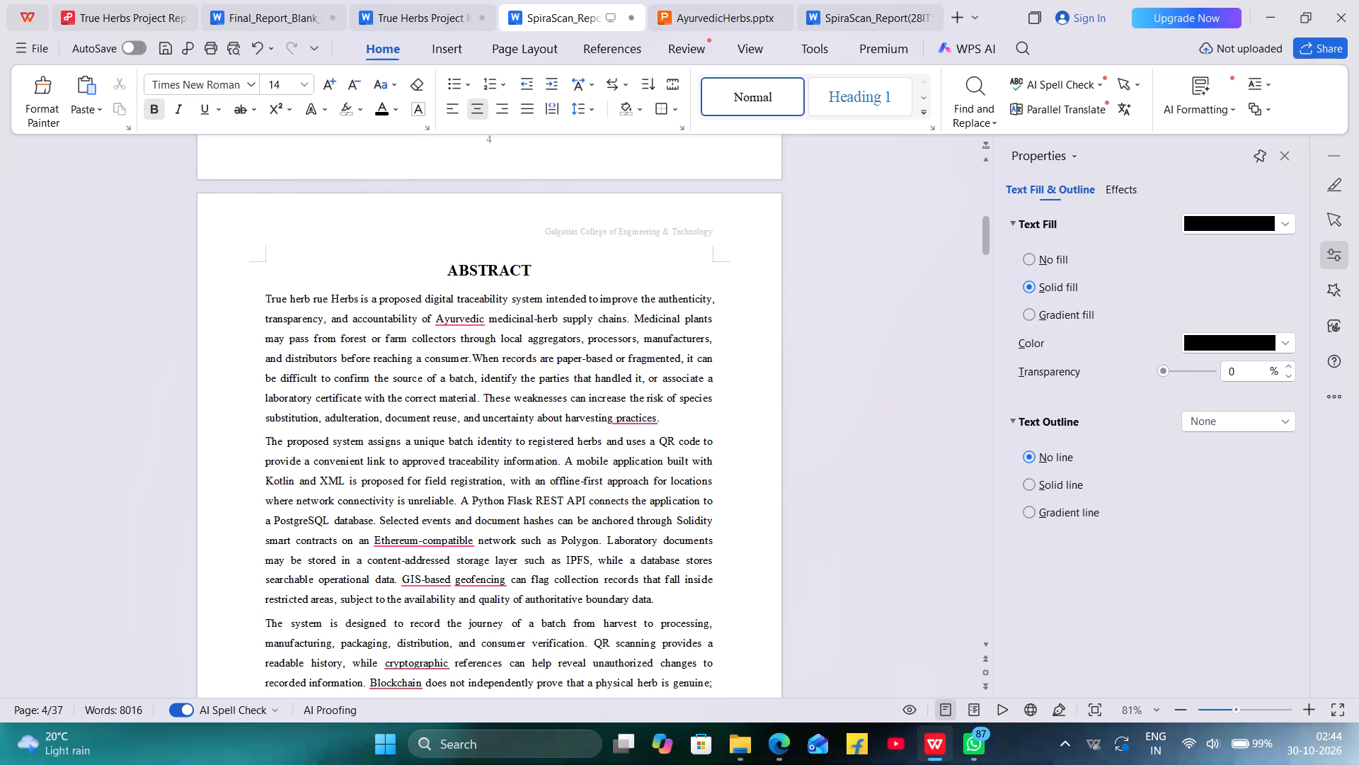
drag(624, 319, 258, 294)
key(BackSpace)
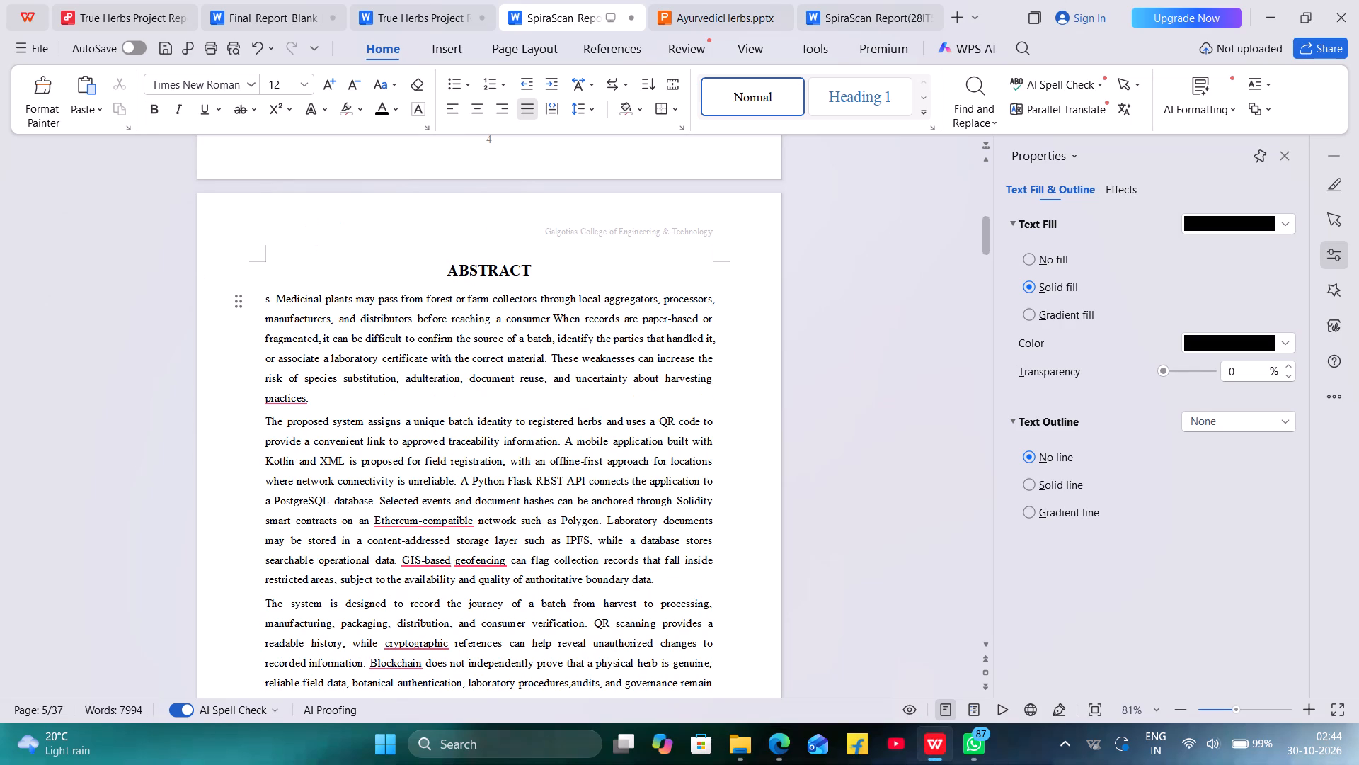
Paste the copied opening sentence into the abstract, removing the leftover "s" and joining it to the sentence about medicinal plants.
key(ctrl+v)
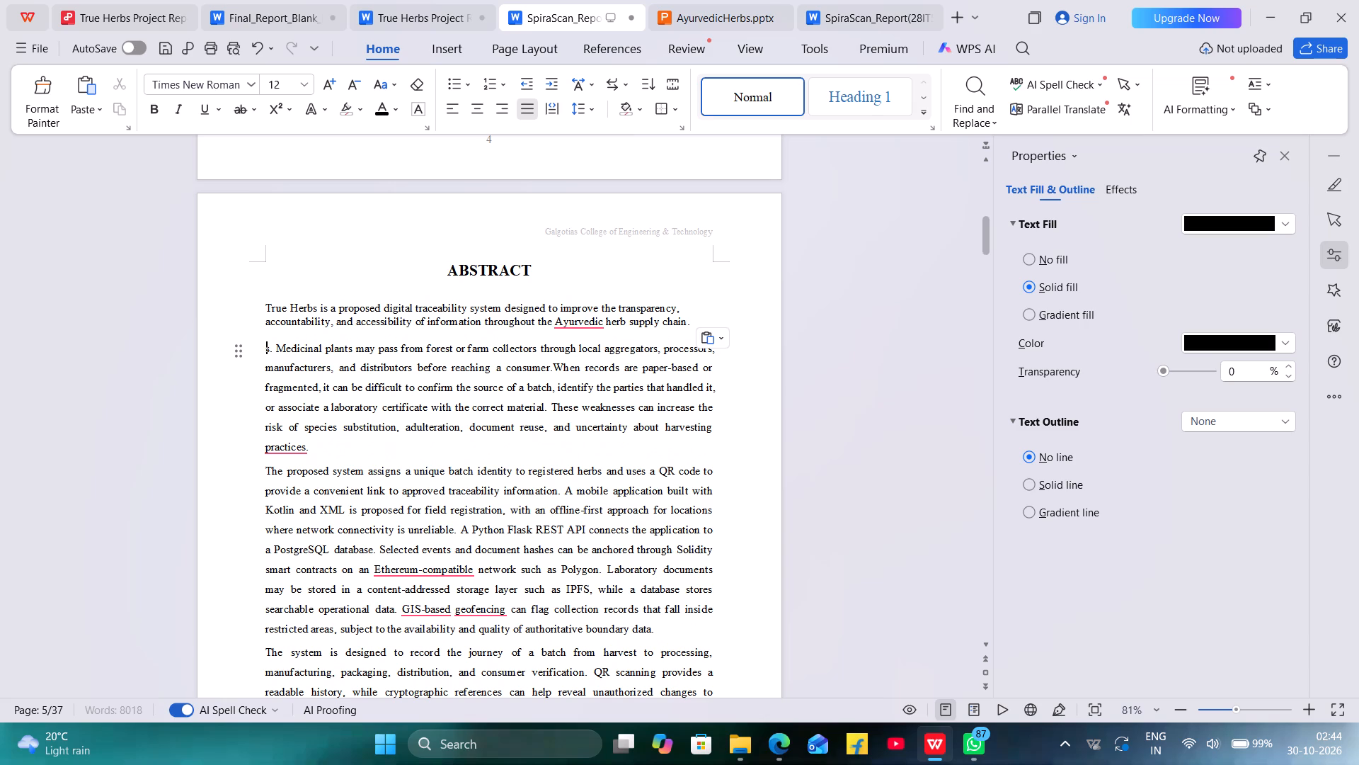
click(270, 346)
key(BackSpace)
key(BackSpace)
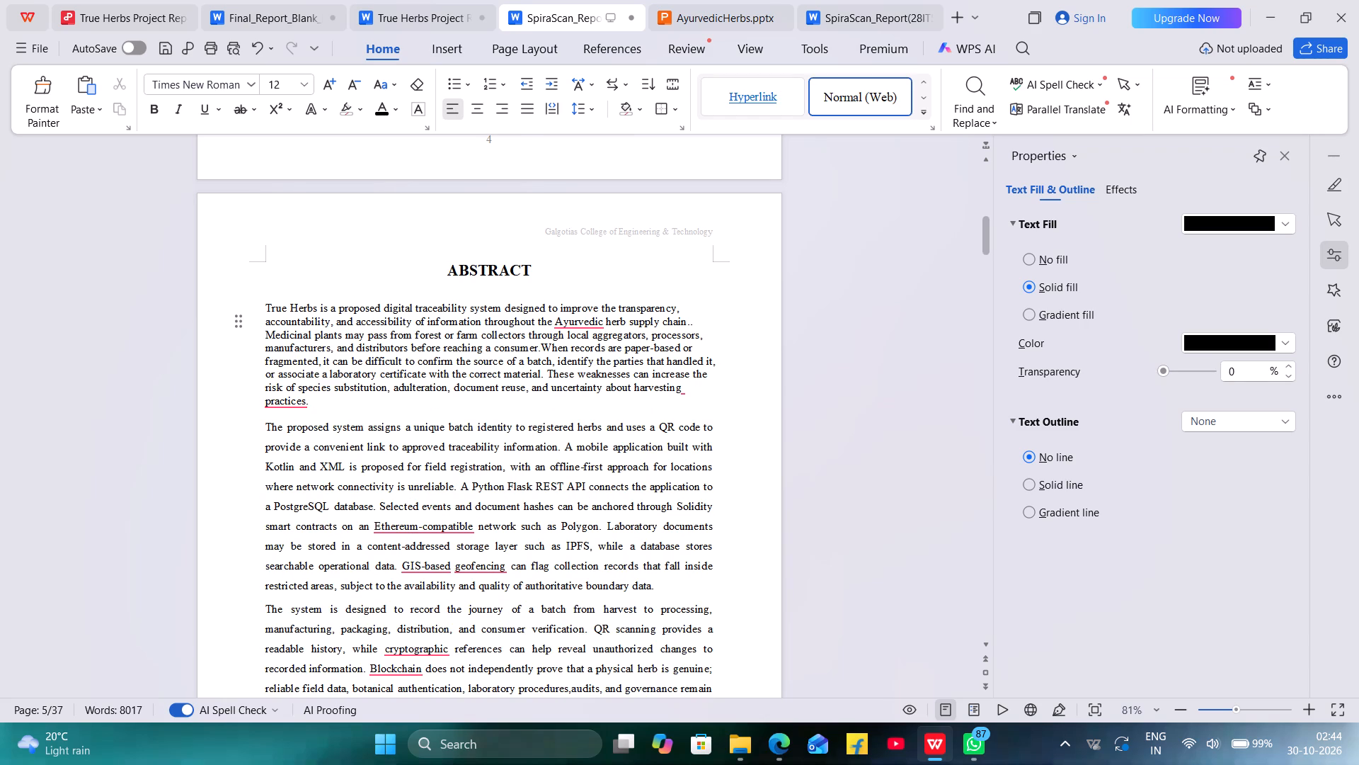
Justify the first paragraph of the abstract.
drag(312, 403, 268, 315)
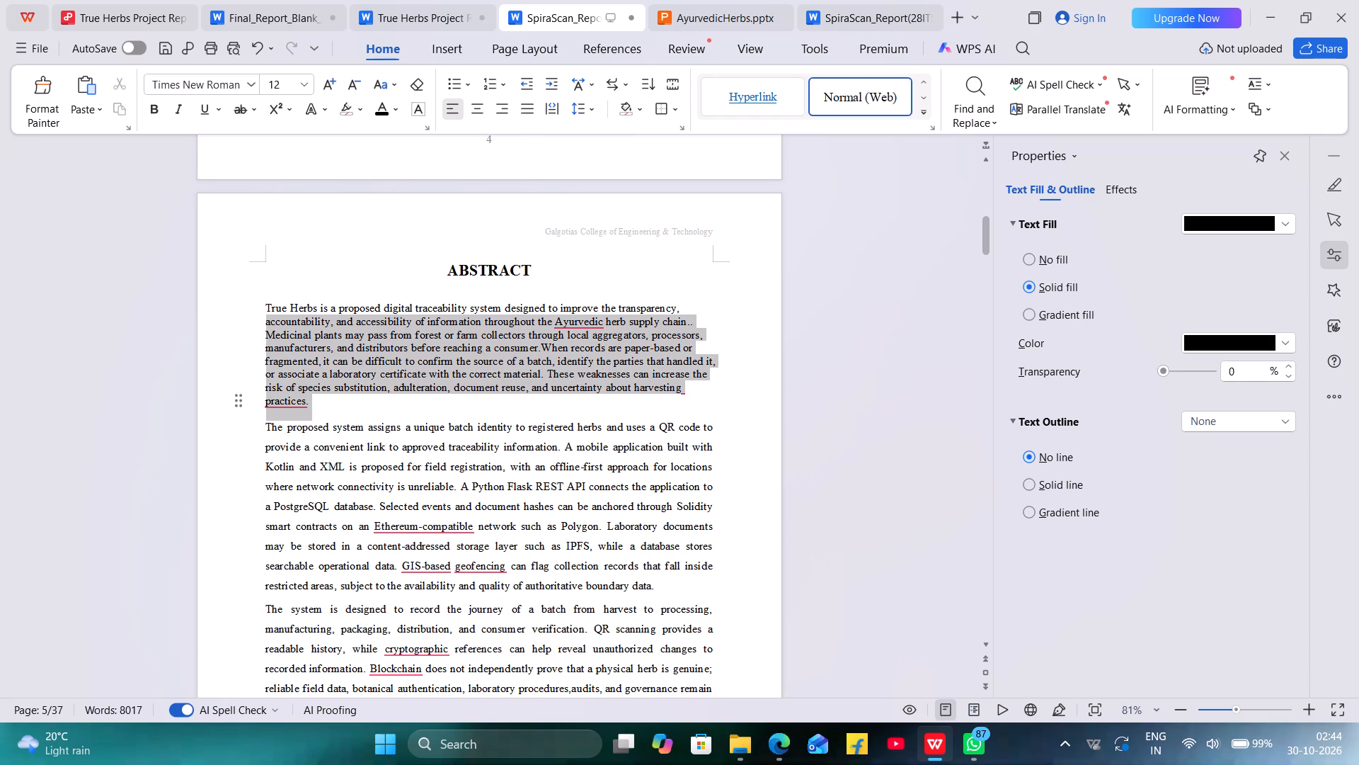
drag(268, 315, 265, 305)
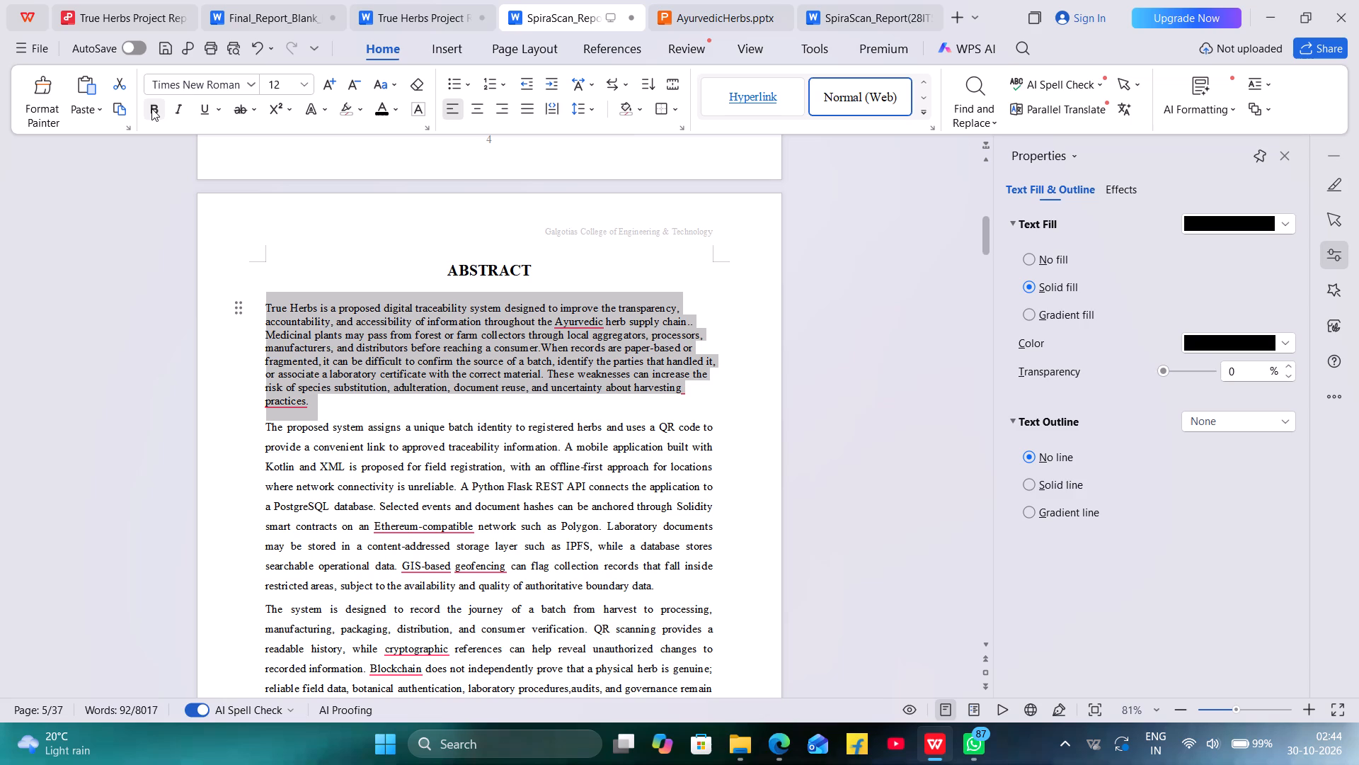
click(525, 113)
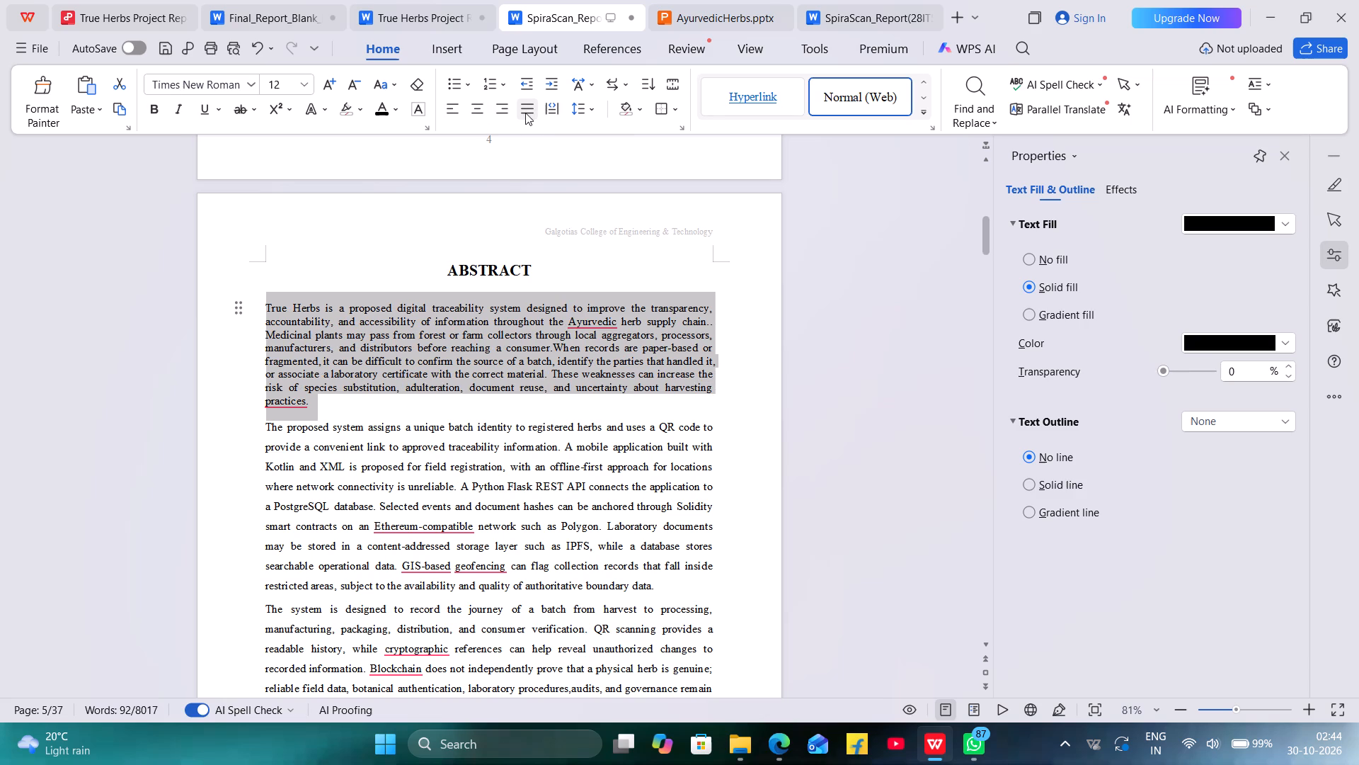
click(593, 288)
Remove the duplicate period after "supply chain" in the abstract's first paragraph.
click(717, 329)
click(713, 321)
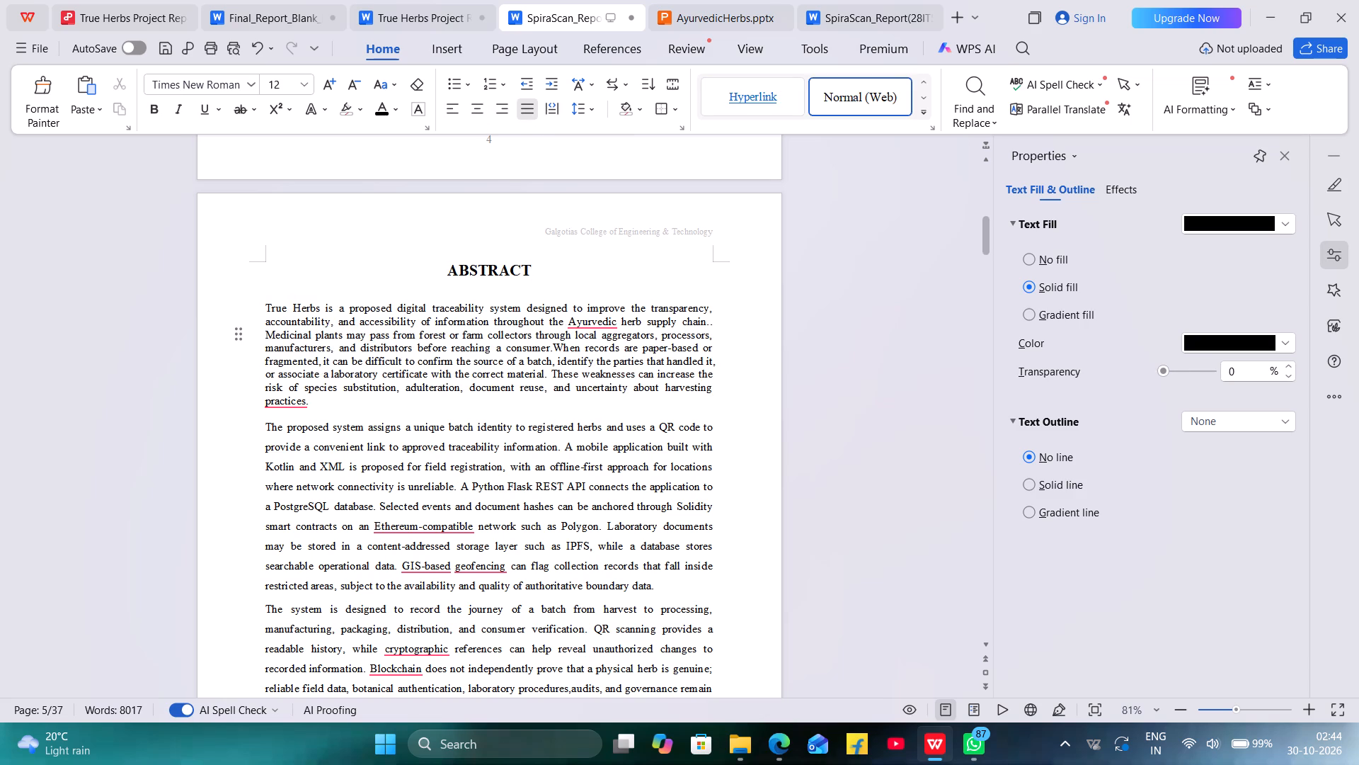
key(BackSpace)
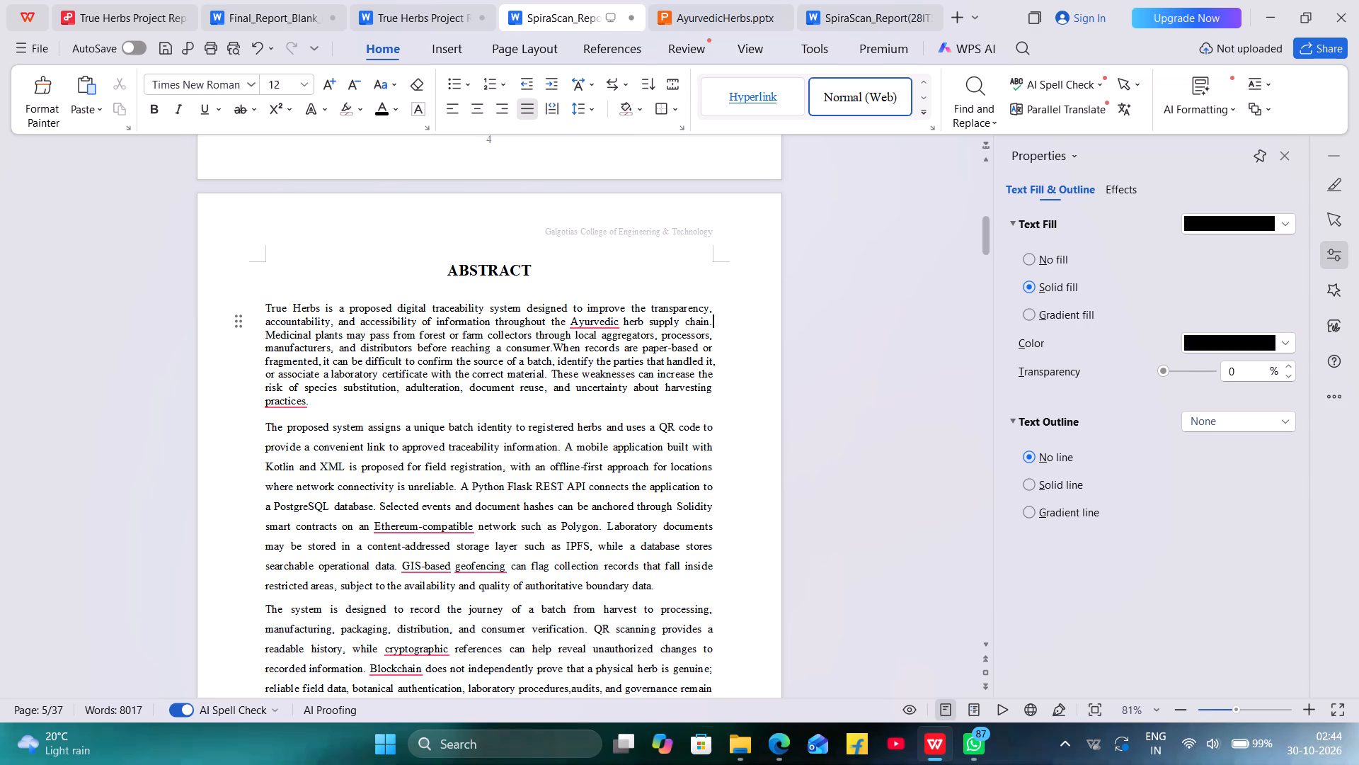
Compare the formatting of the abstract's first paragraph with that of the two paragraphs below it.
scroll(622, 526, down, 2)
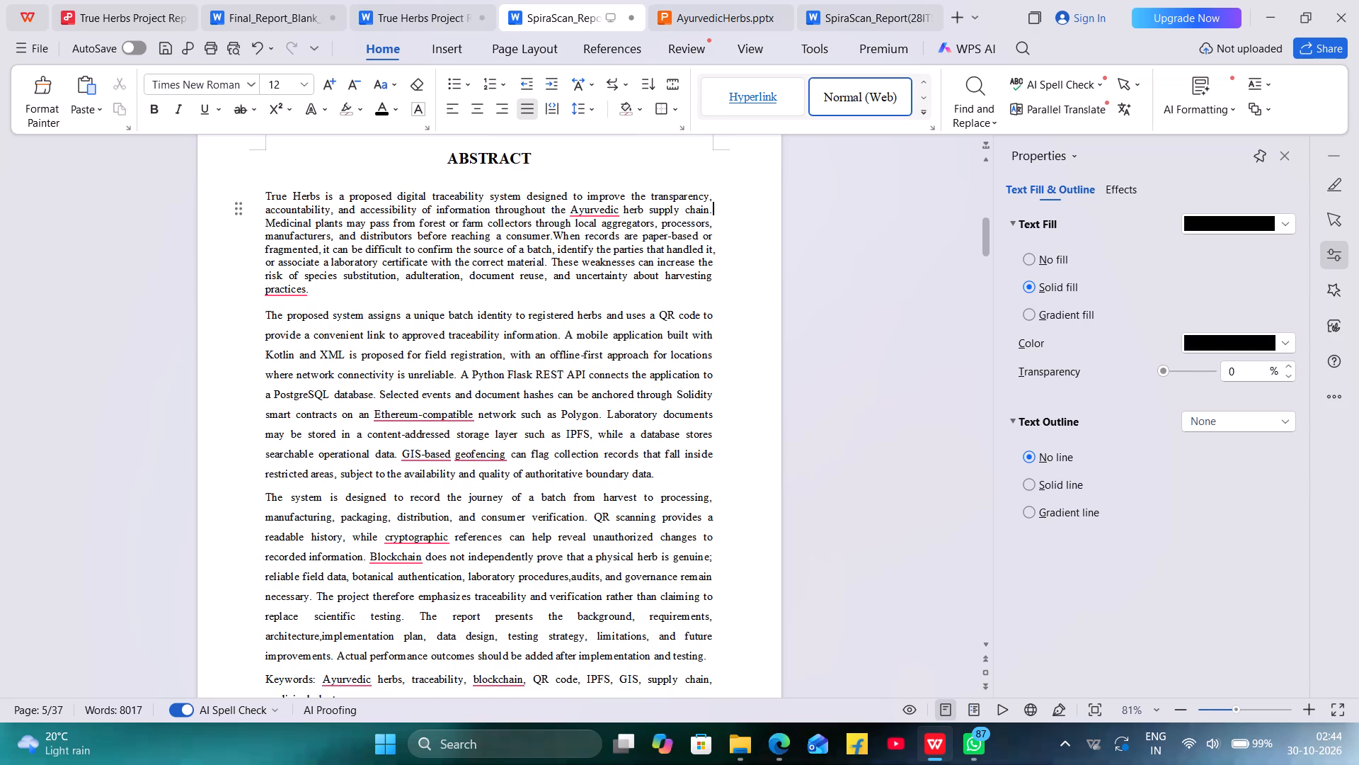
scroll(622, 526, down, 2)
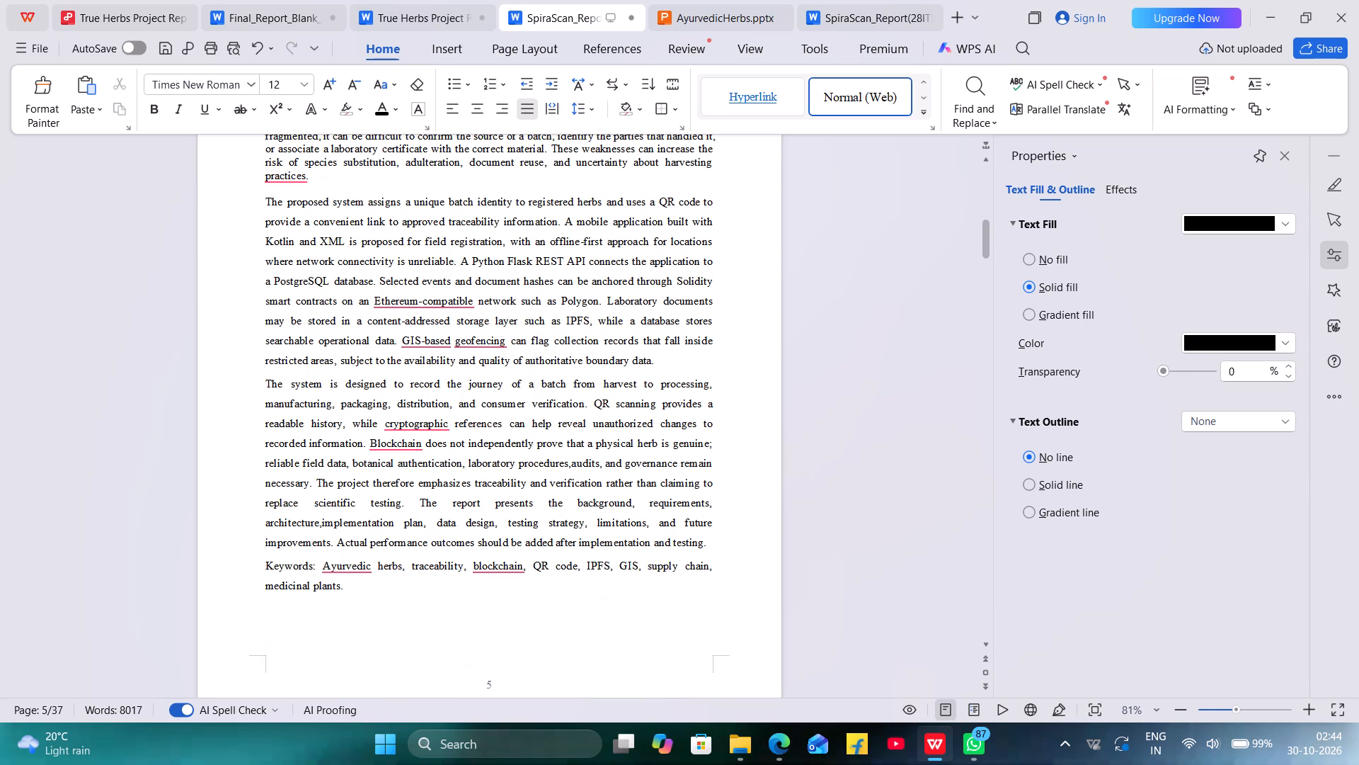
drag(710, 544, 699, 533)
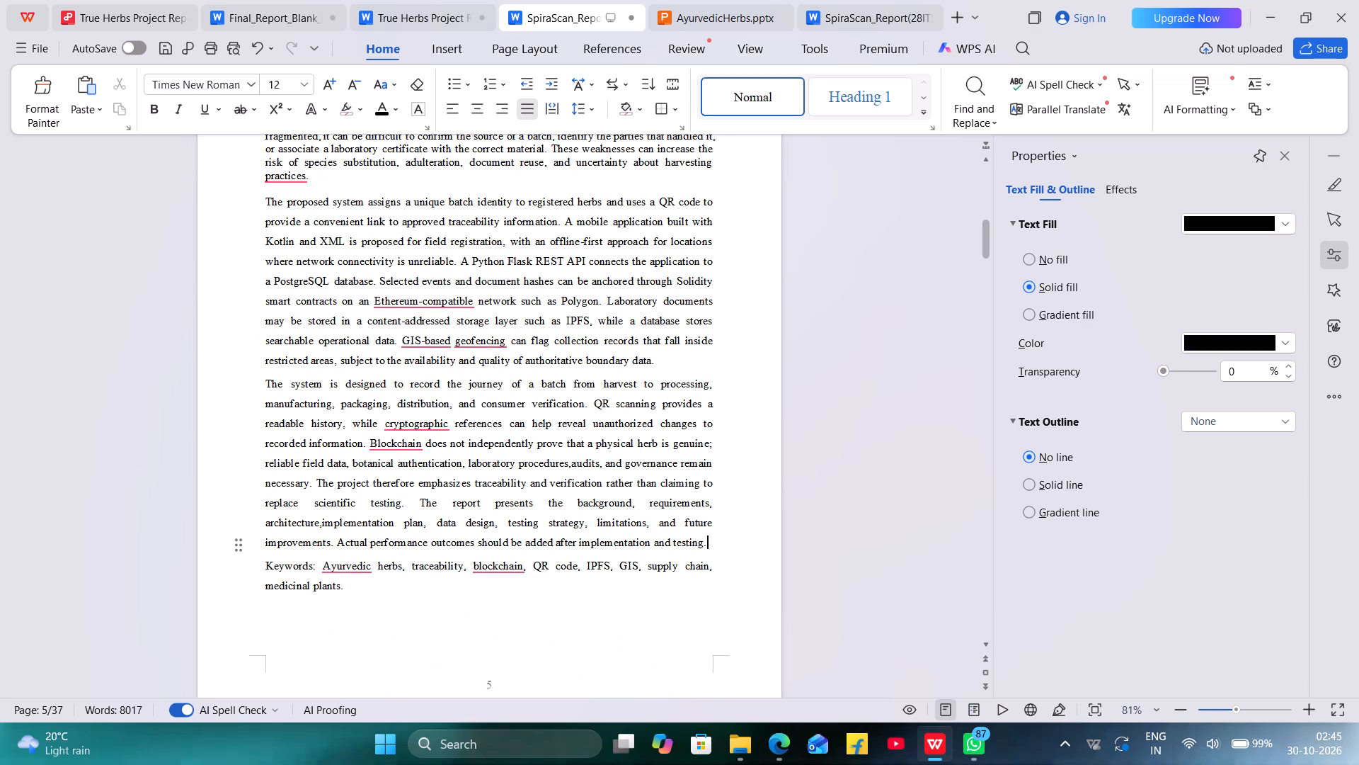
drag(699, 533, 216, 210)
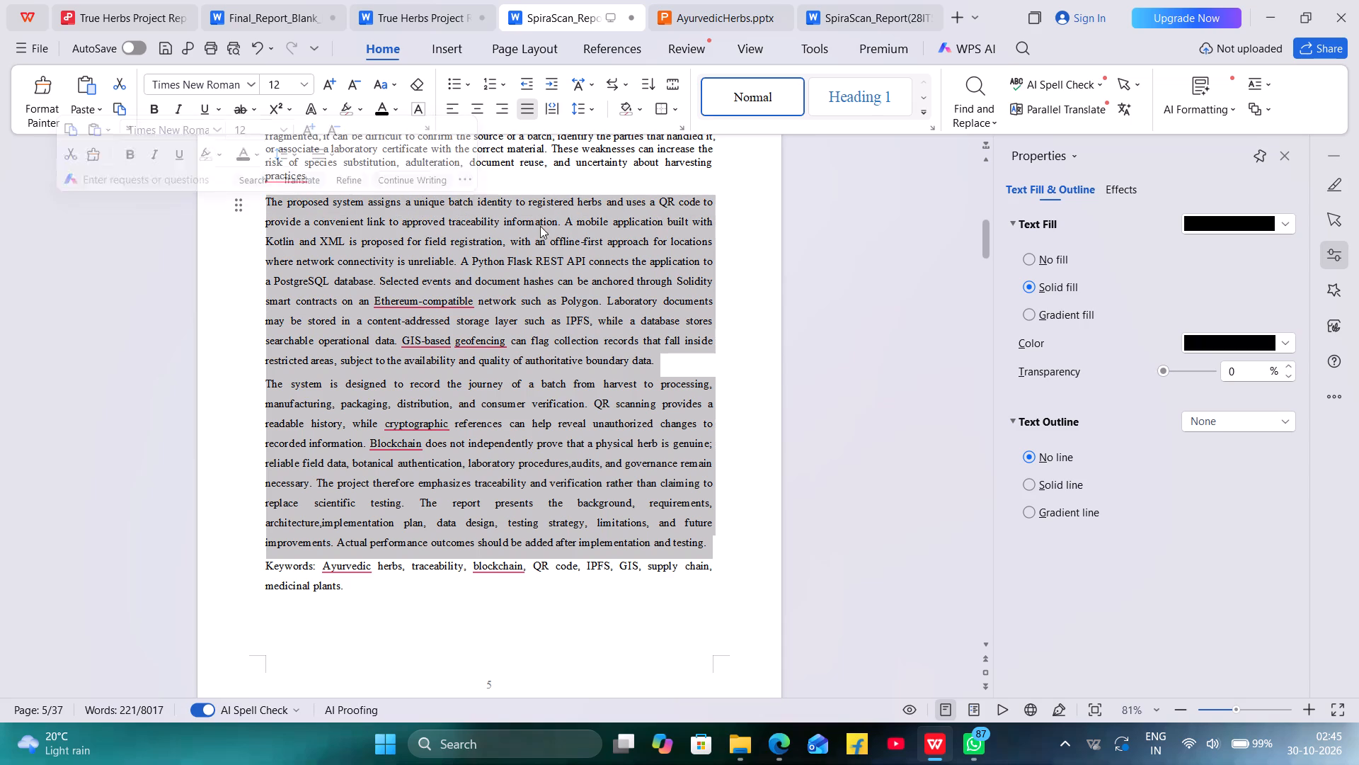
scroll(697, 307, up, 2)
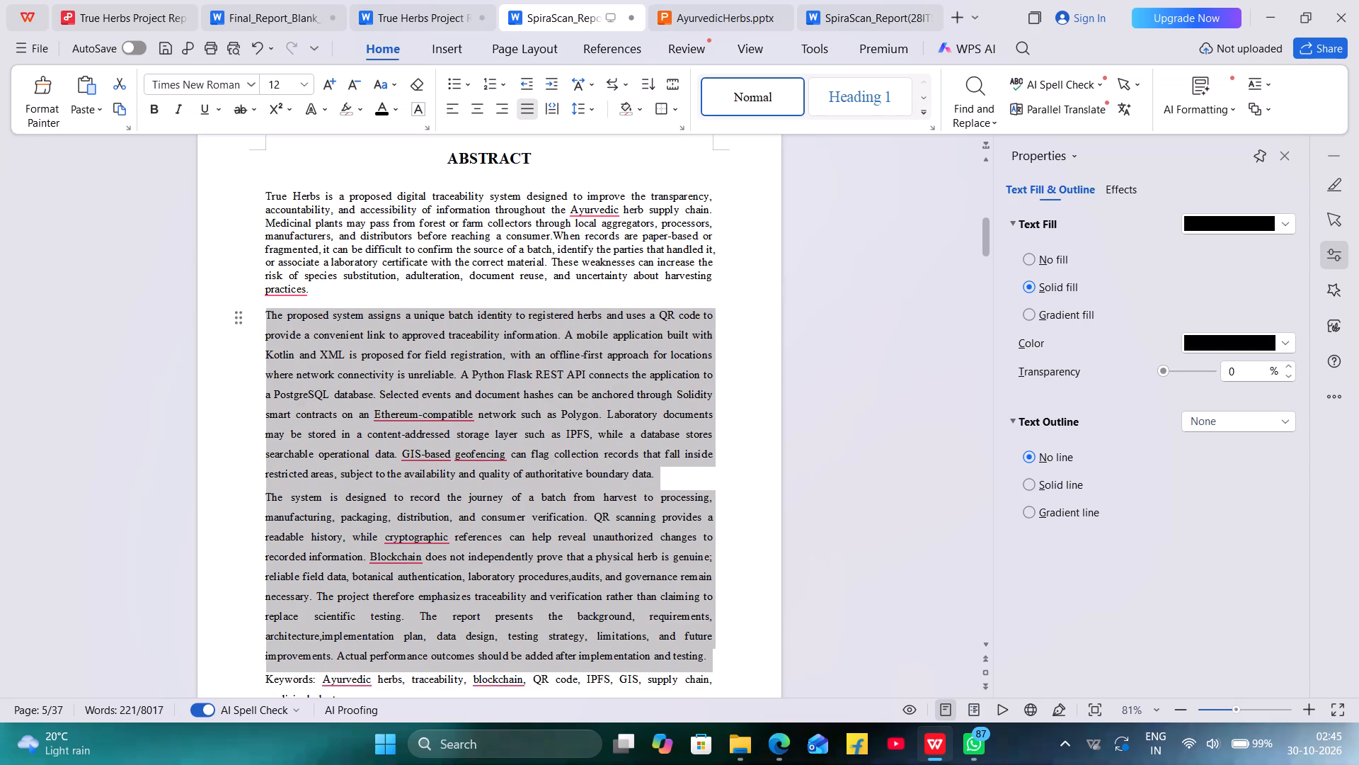
drag(316, 284, 268, 182)
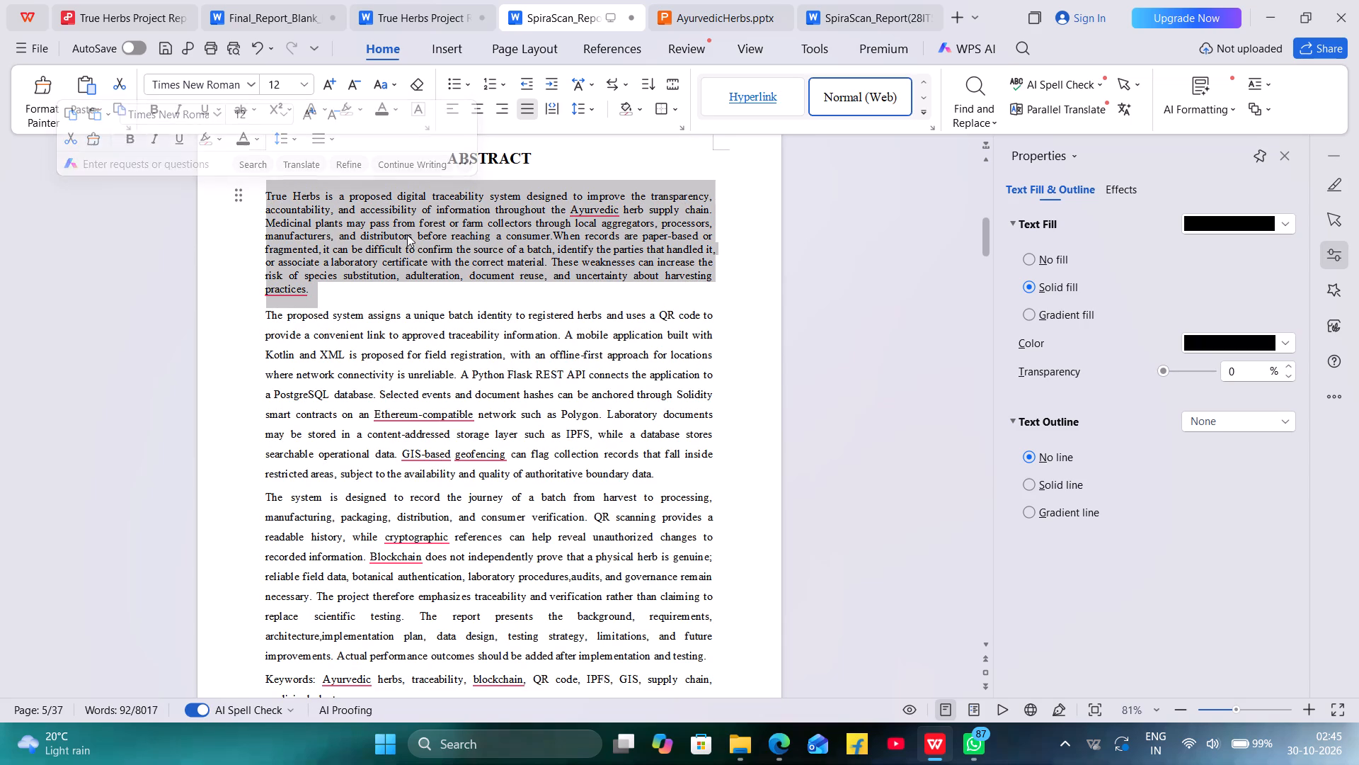
click(408, 281)
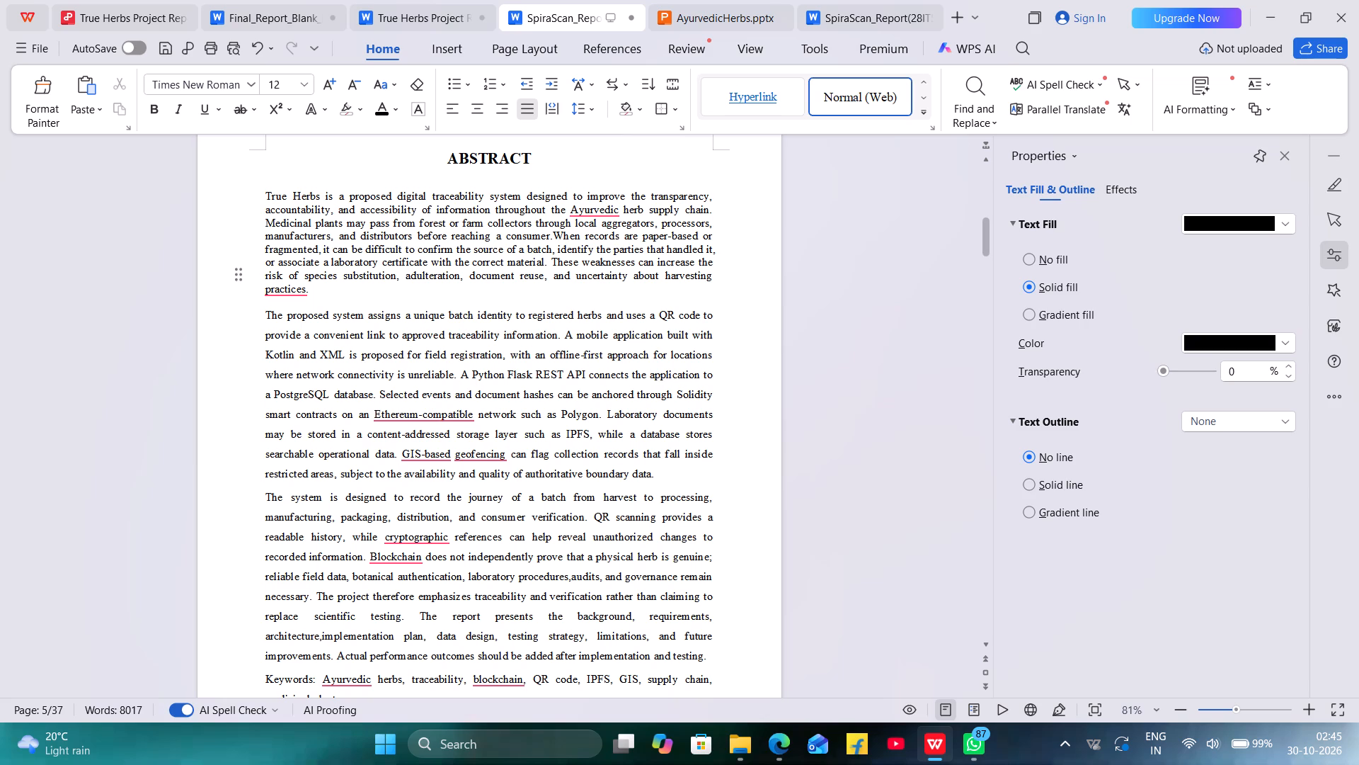
click(723, 200)
click(246, 310)
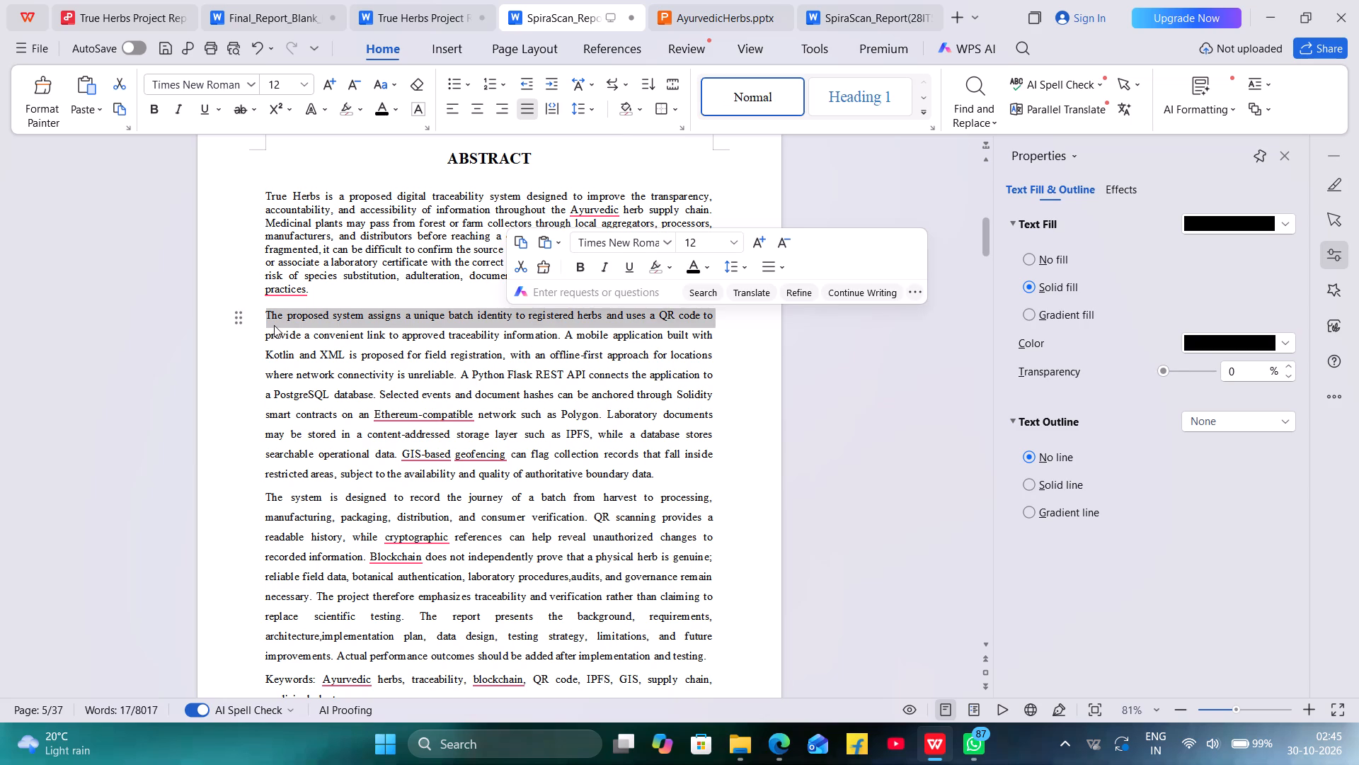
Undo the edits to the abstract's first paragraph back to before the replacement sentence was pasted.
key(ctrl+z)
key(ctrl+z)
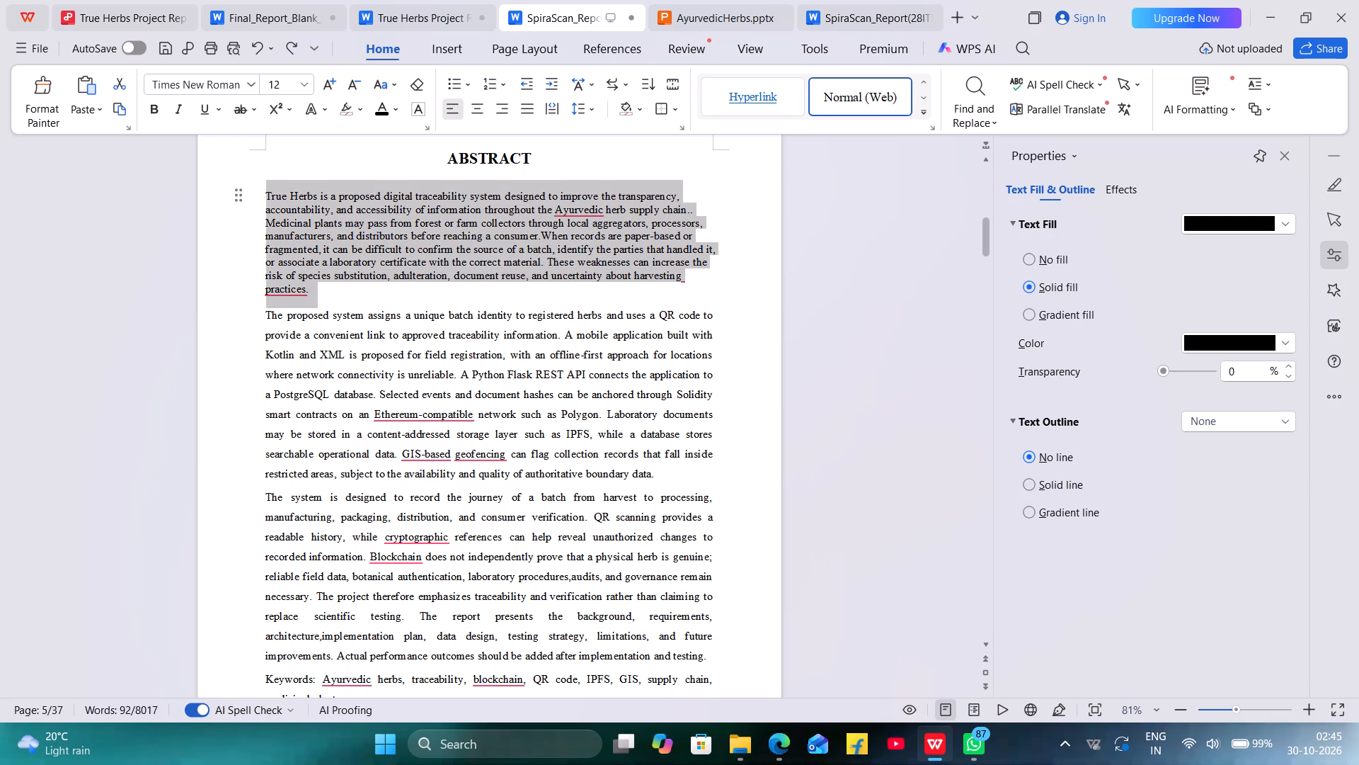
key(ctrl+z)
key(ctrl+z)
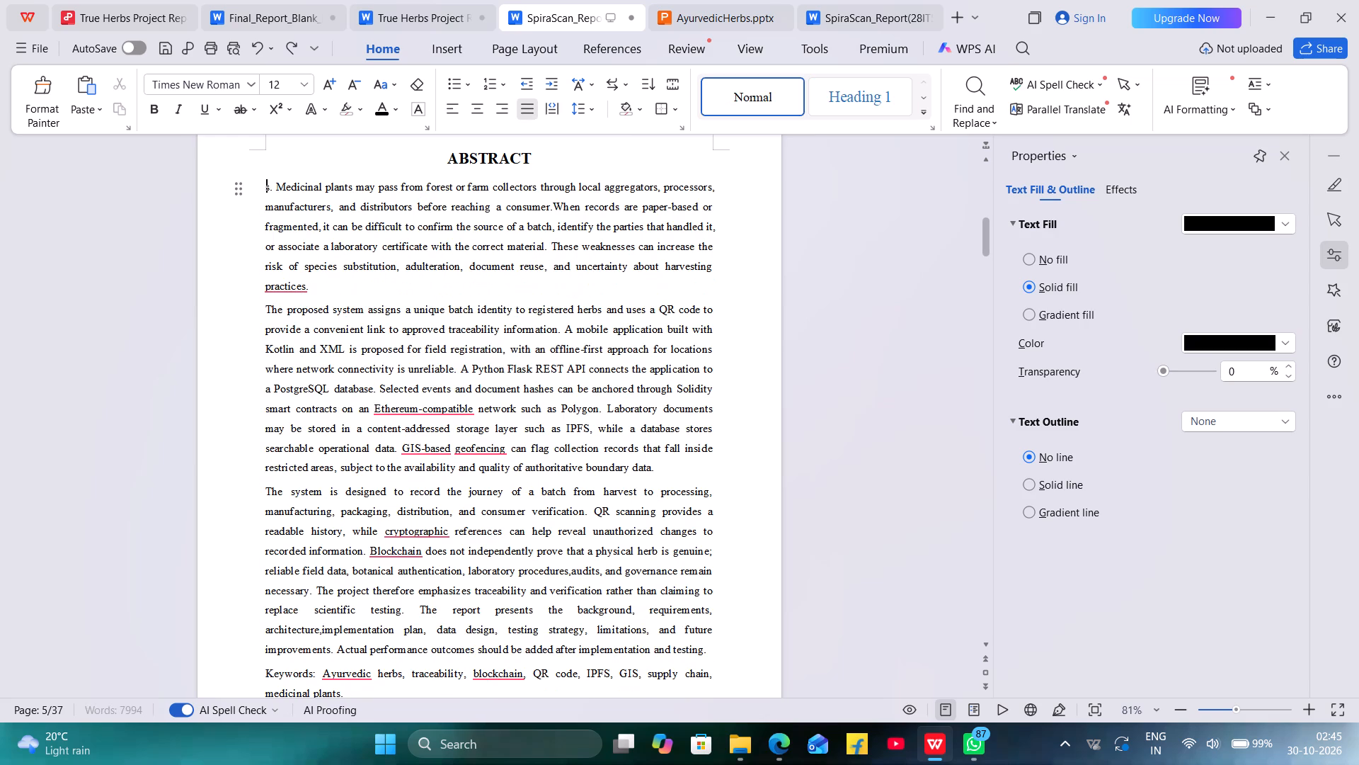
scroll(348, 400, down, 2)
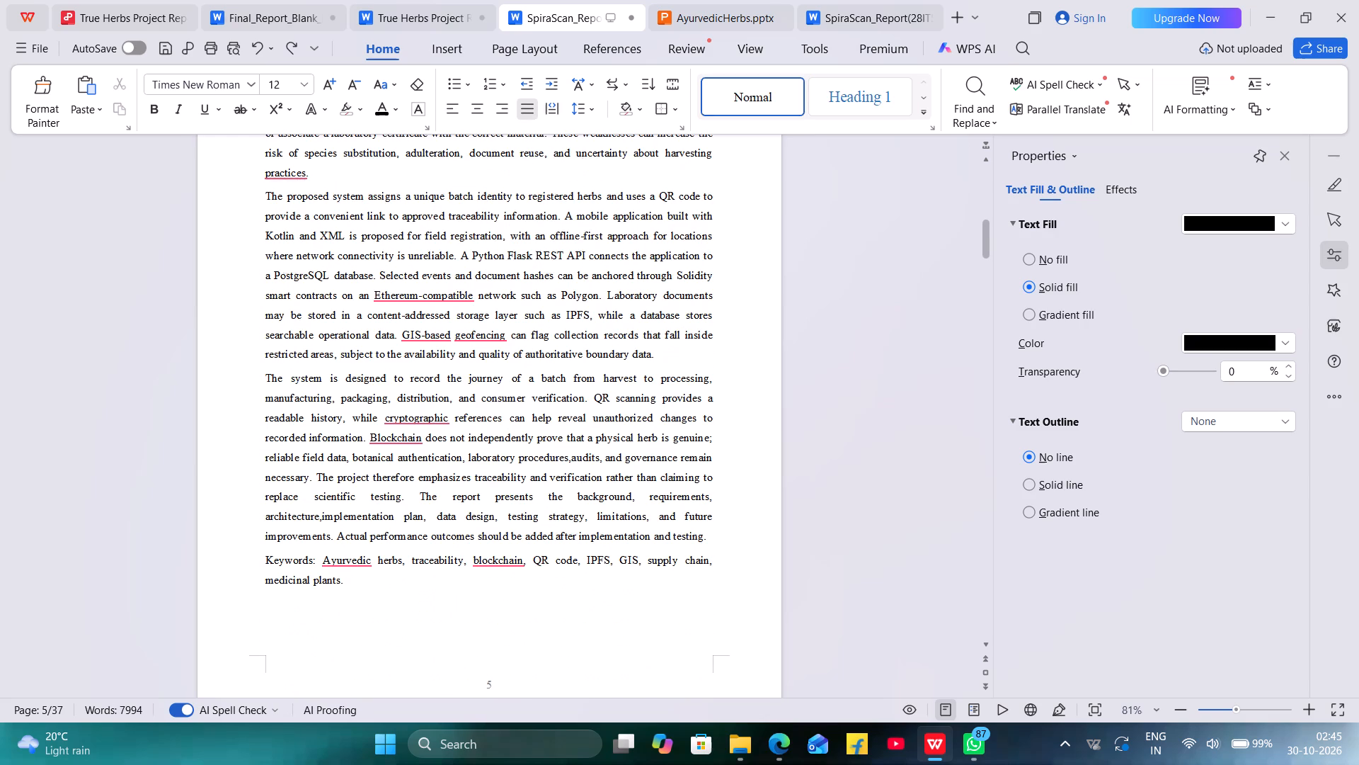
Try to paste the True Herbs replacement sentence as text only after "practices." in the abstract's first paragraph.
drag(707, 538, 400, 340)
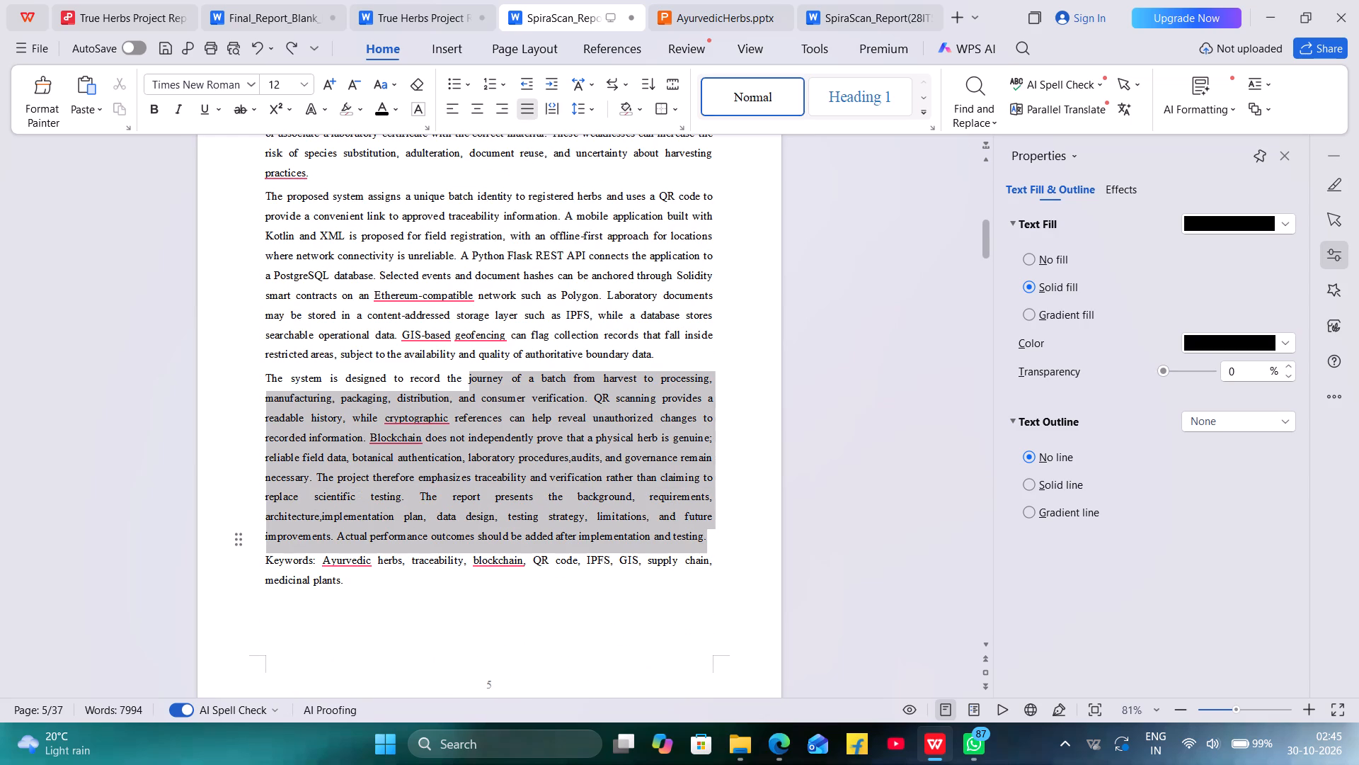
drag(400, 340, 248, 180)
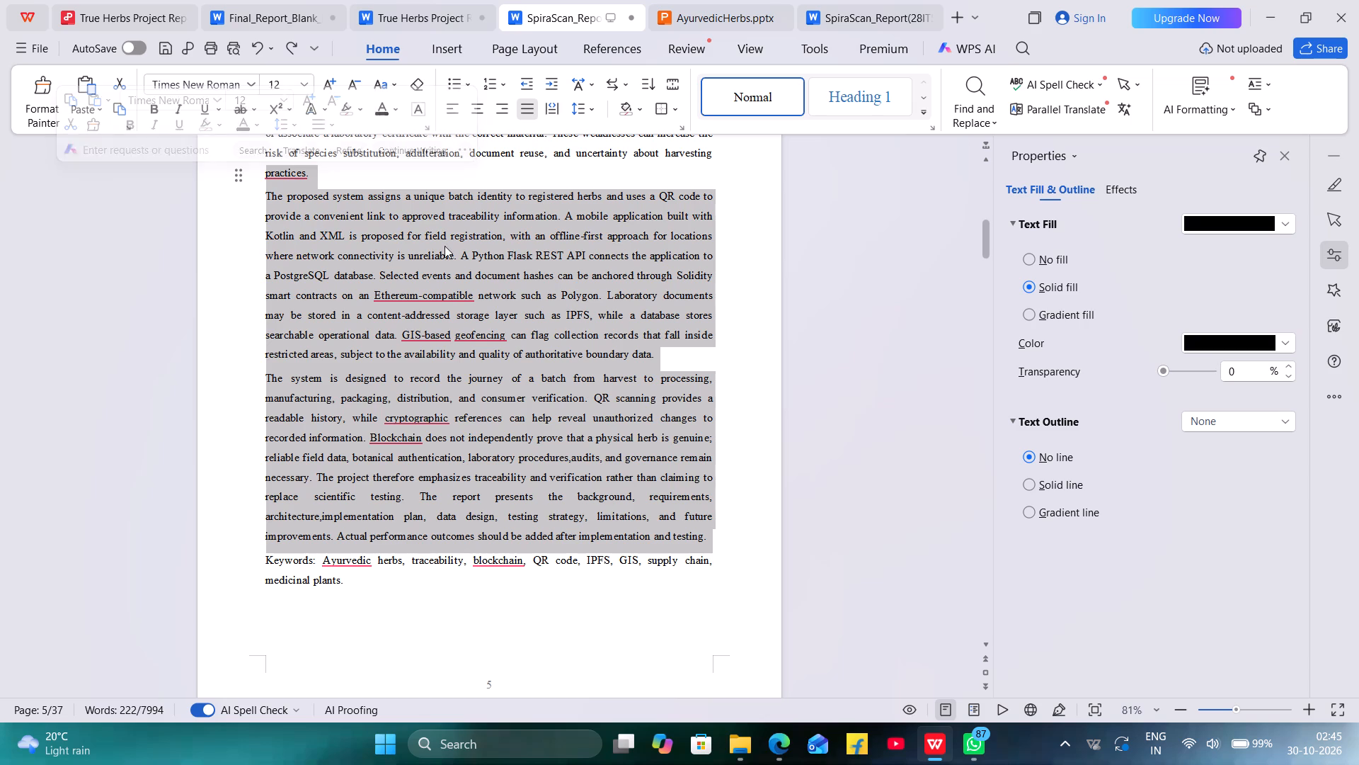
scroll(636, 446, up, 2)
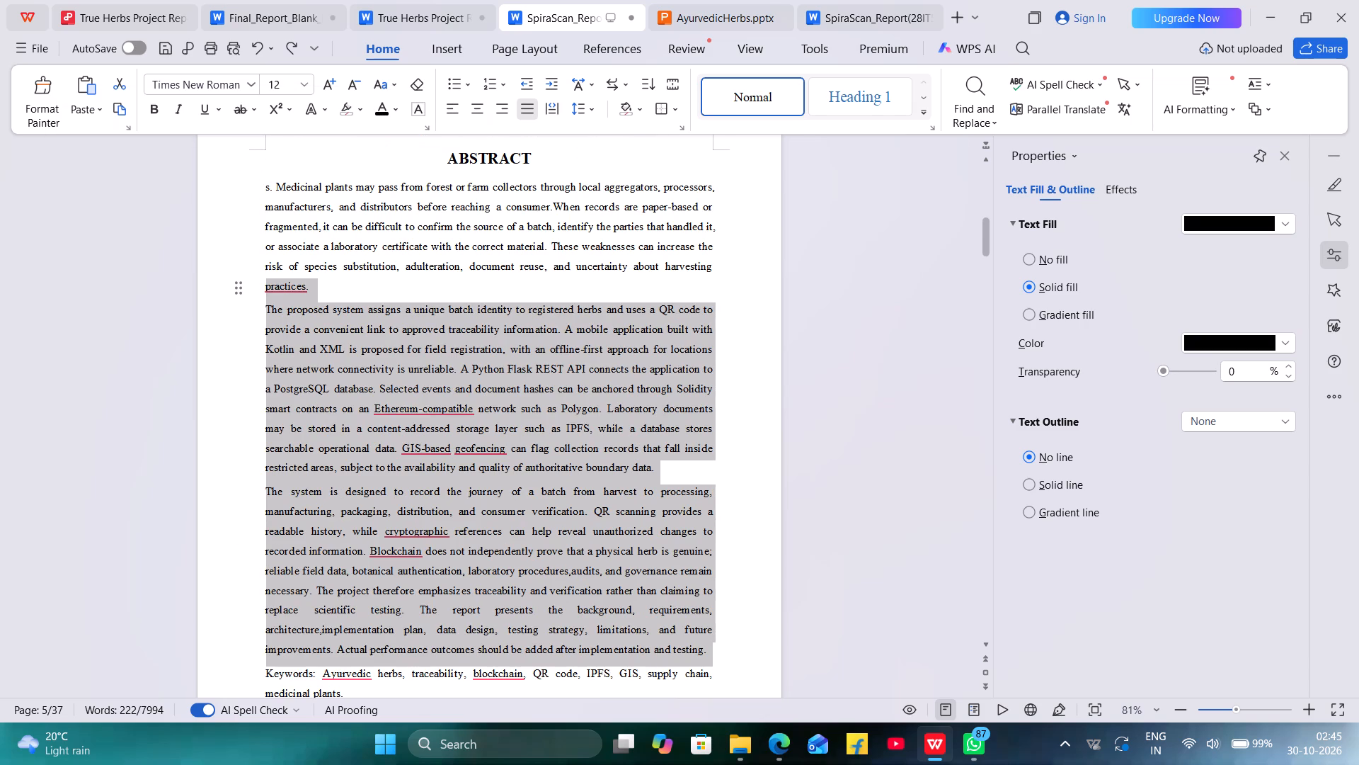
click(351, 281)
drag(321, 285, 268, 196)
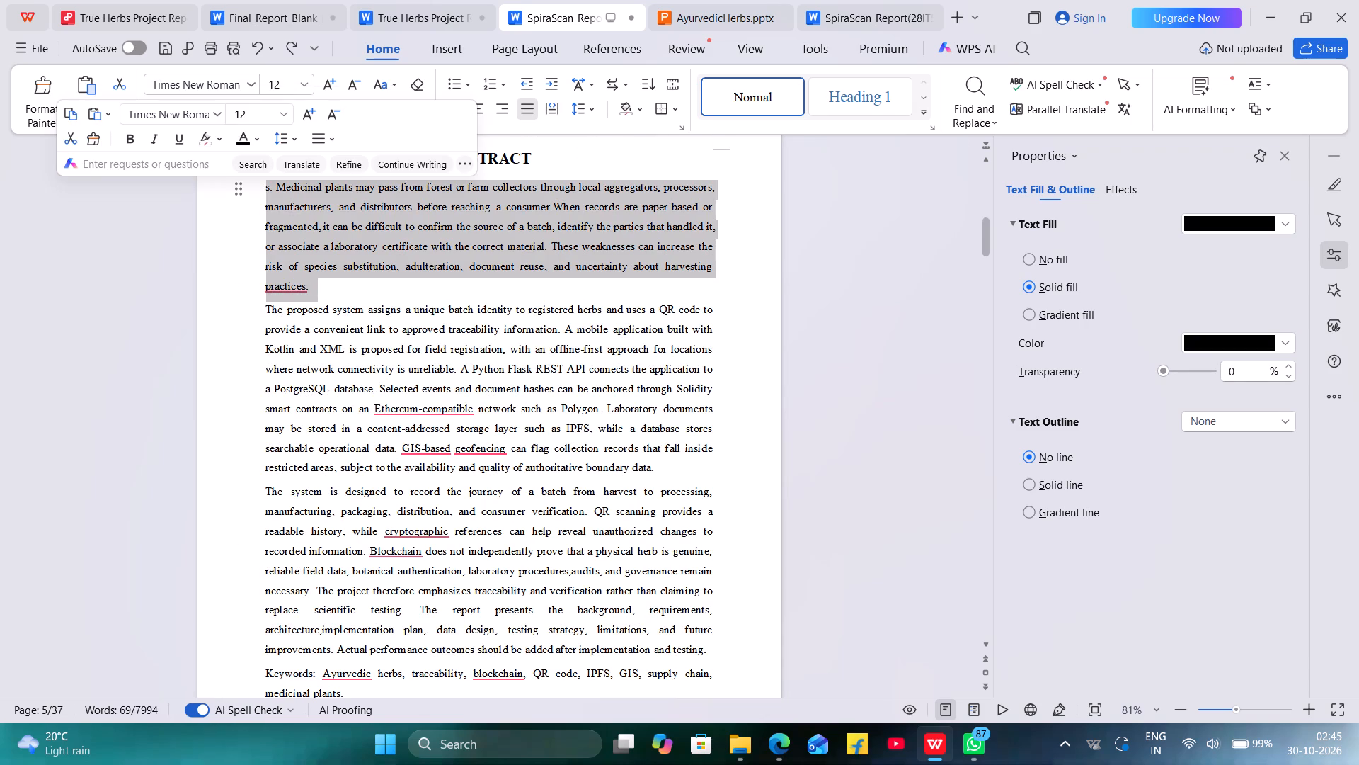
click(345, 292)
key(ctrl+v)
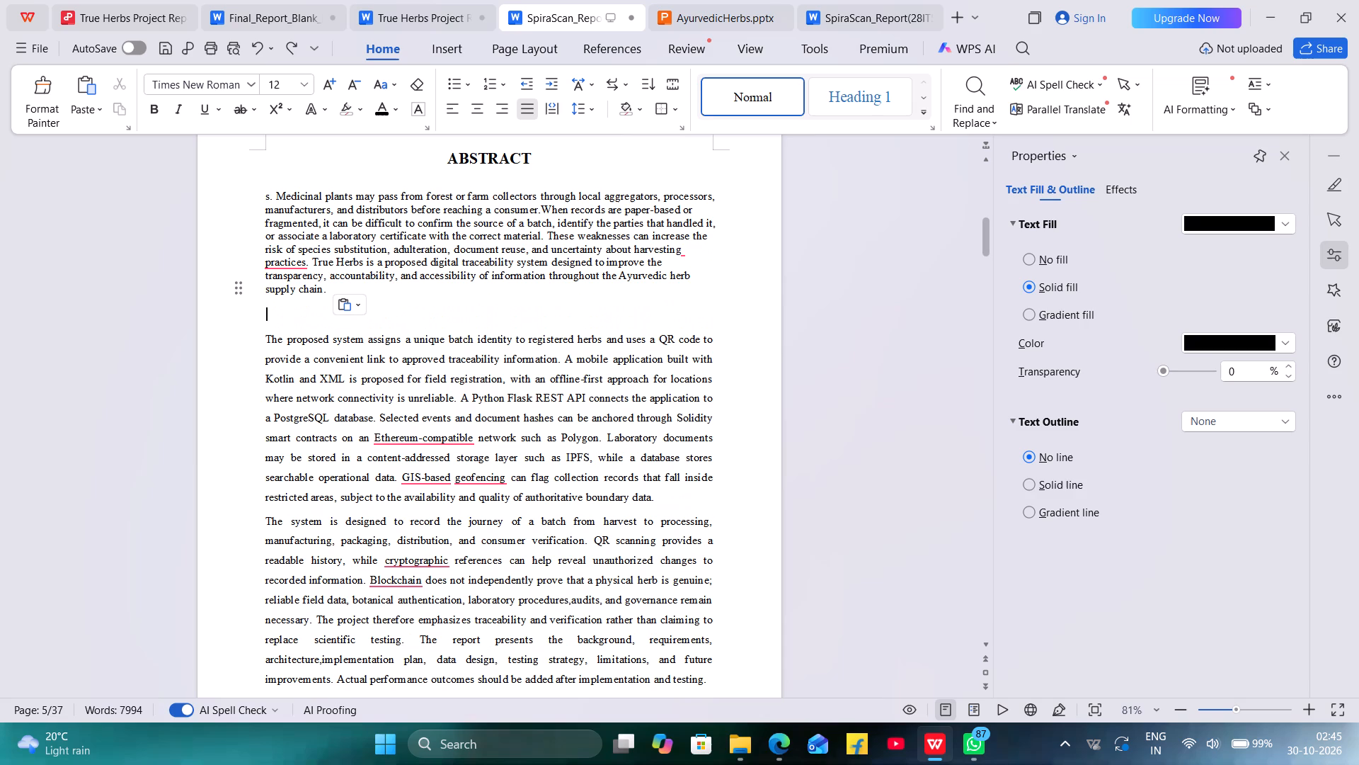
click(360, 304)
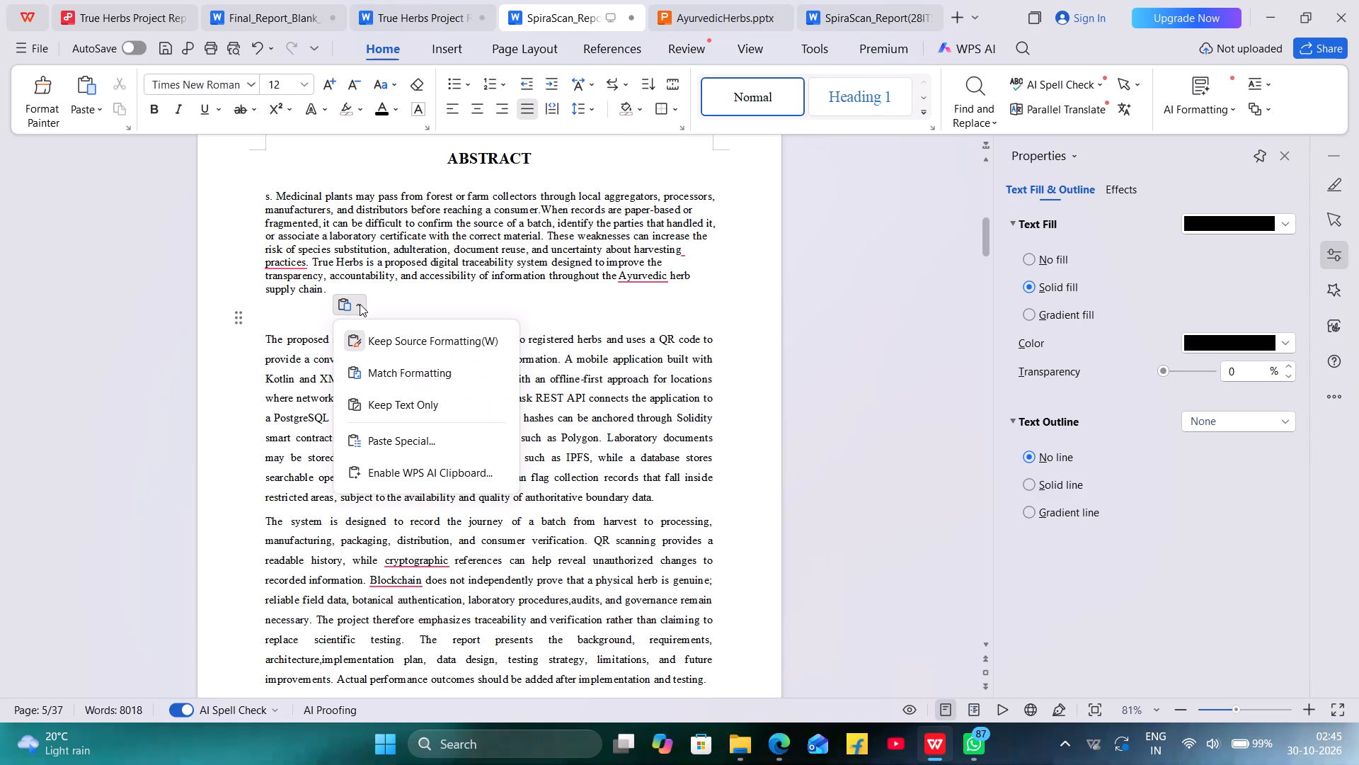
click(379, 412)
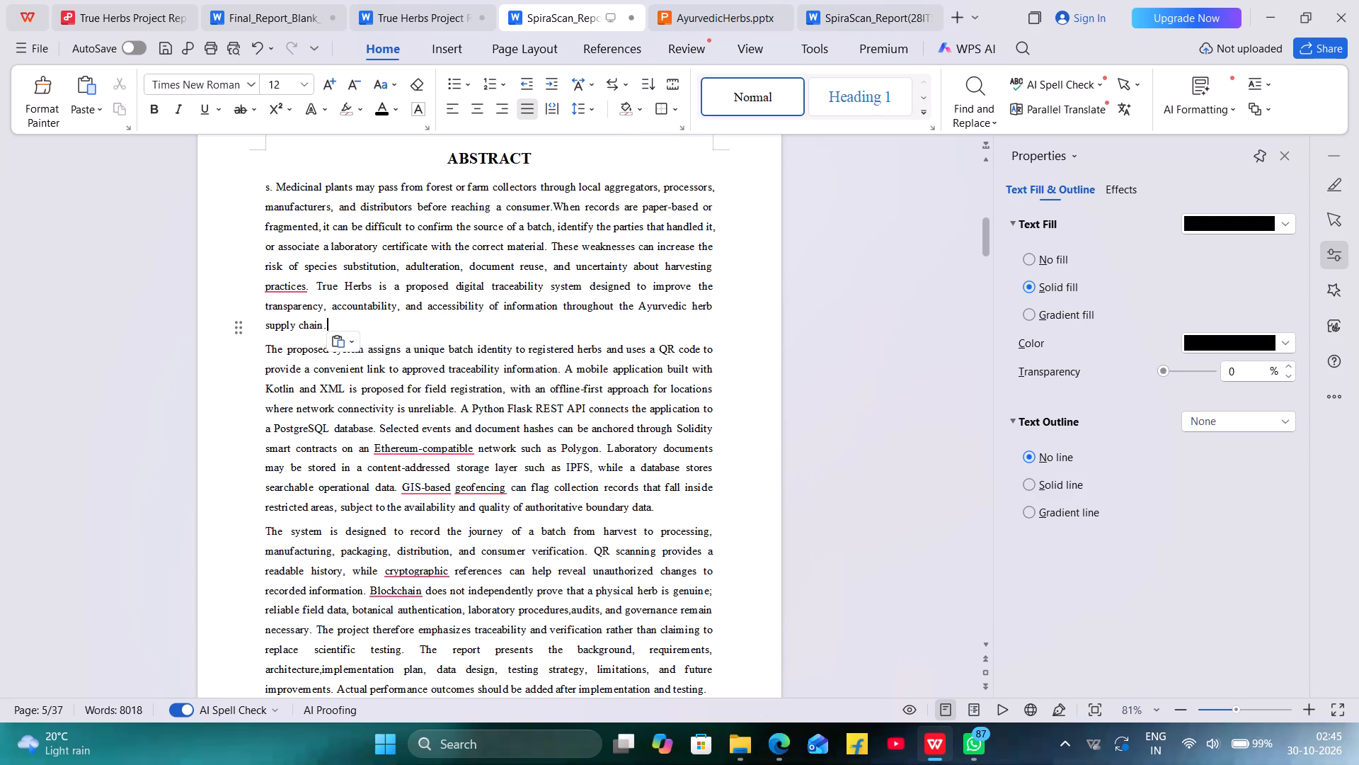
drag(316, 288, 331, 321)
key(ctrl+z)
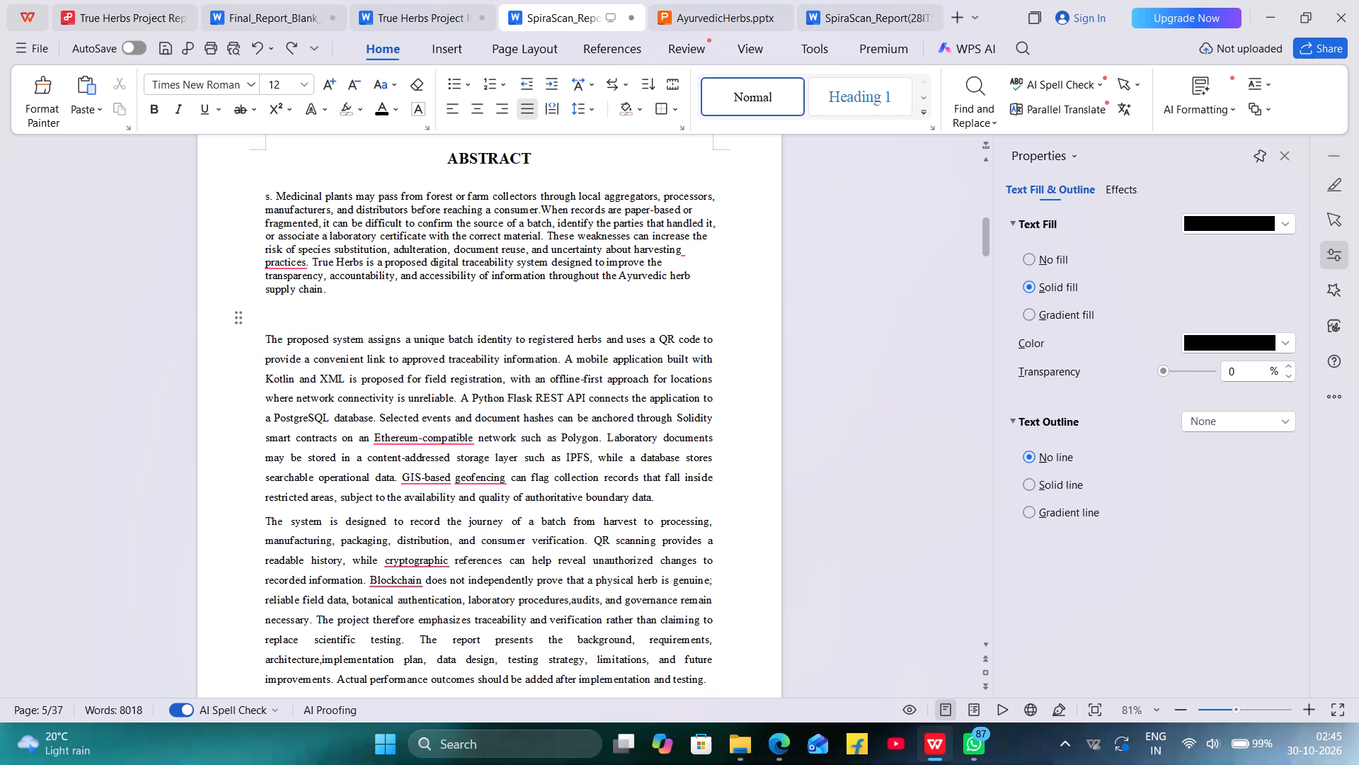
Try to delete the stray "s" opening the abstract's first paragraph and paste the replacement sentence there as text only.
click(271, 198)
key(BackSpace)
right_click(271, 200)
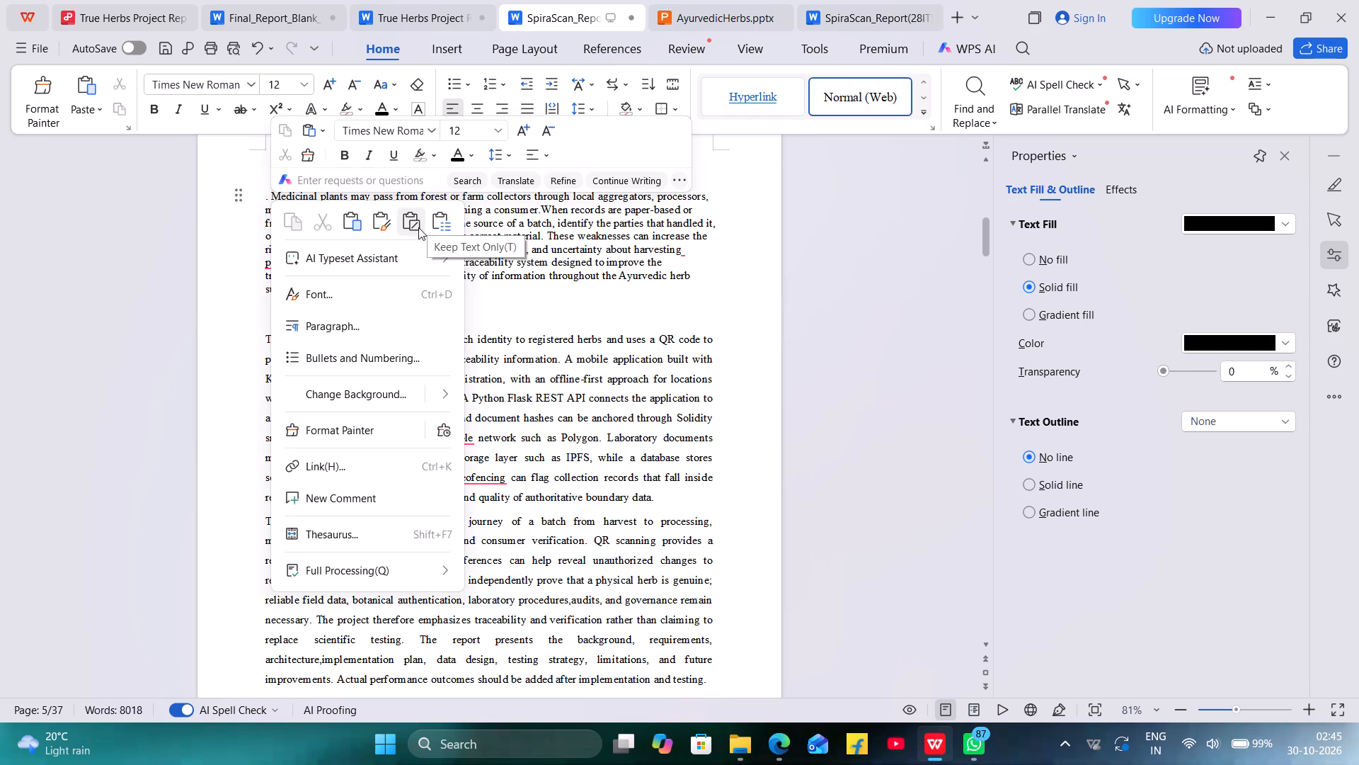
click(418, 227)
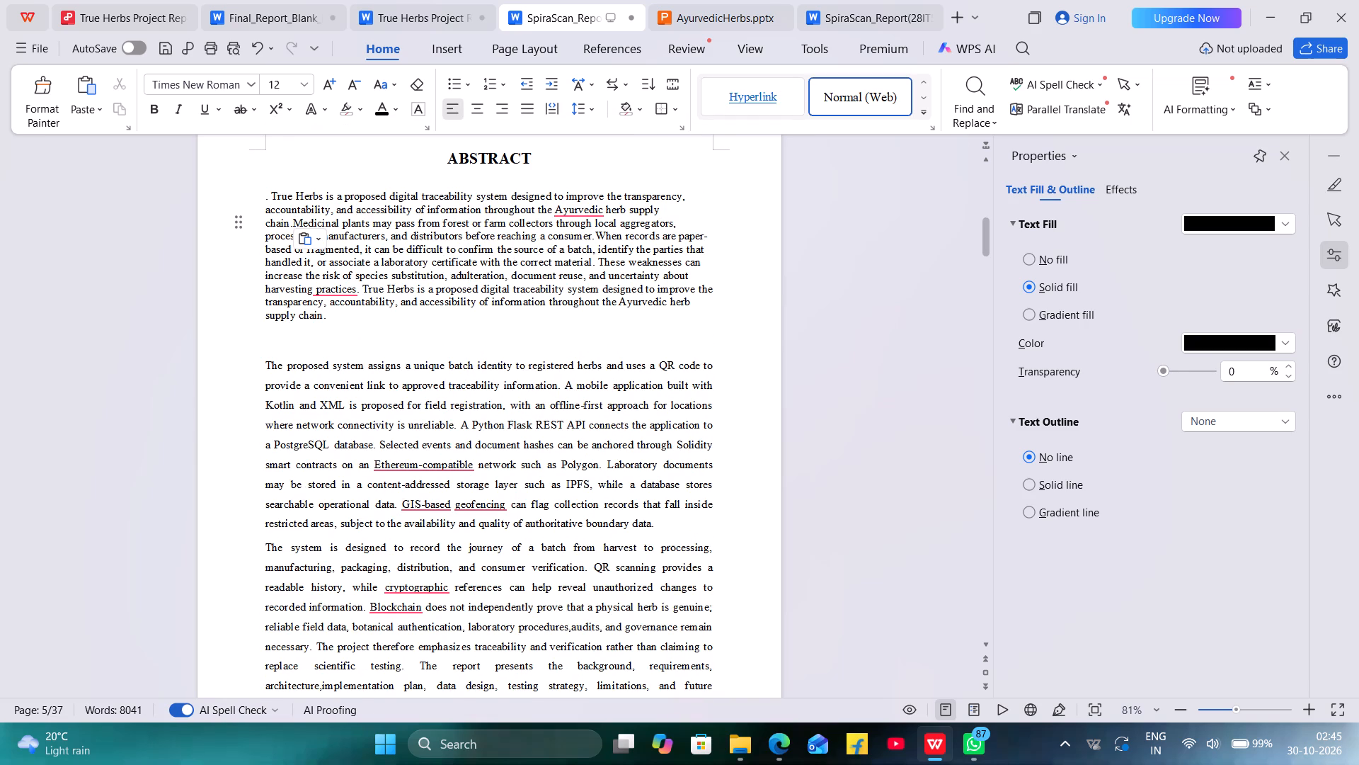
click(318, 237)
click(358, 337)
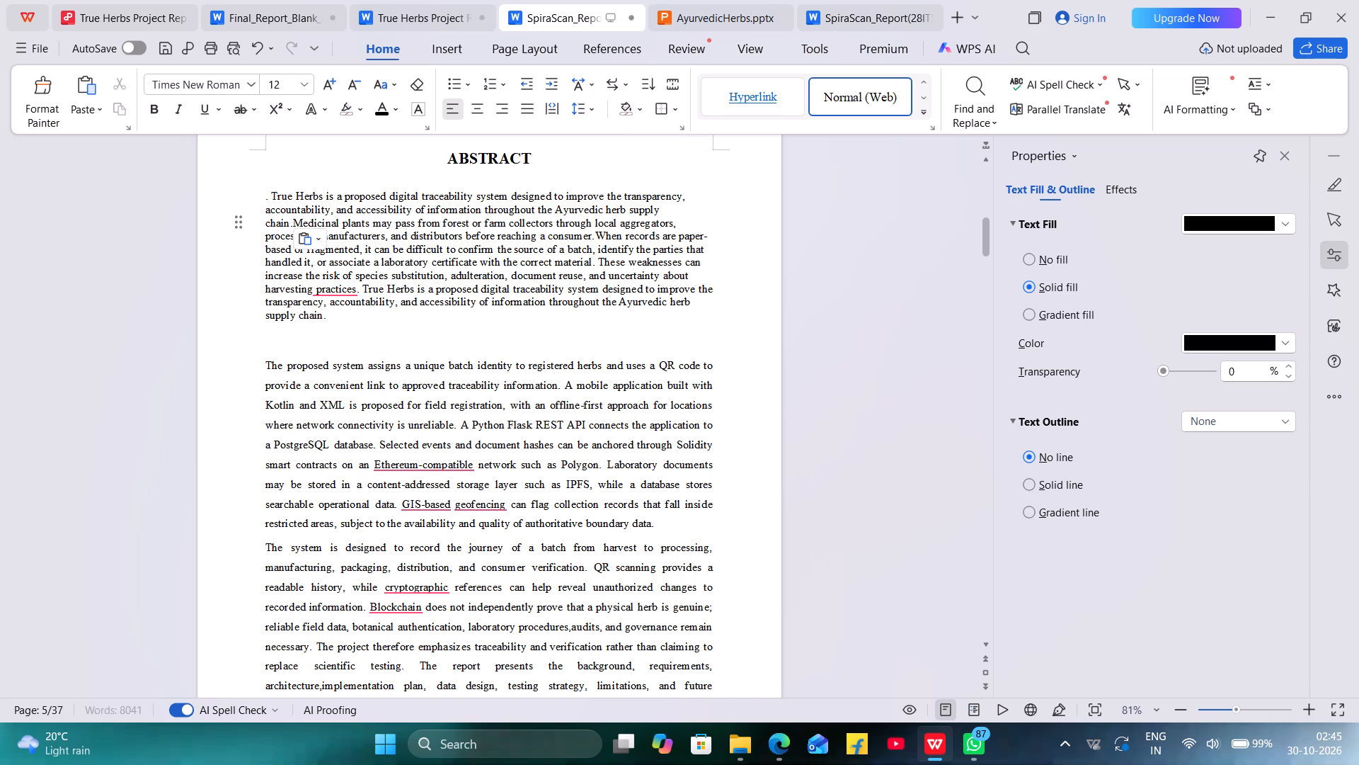
Undo the recent edits until the abstract's original opening sentence is back, including the last formatting change to the cover-page title.
key(ctrl+z)
key(ctrl+z)
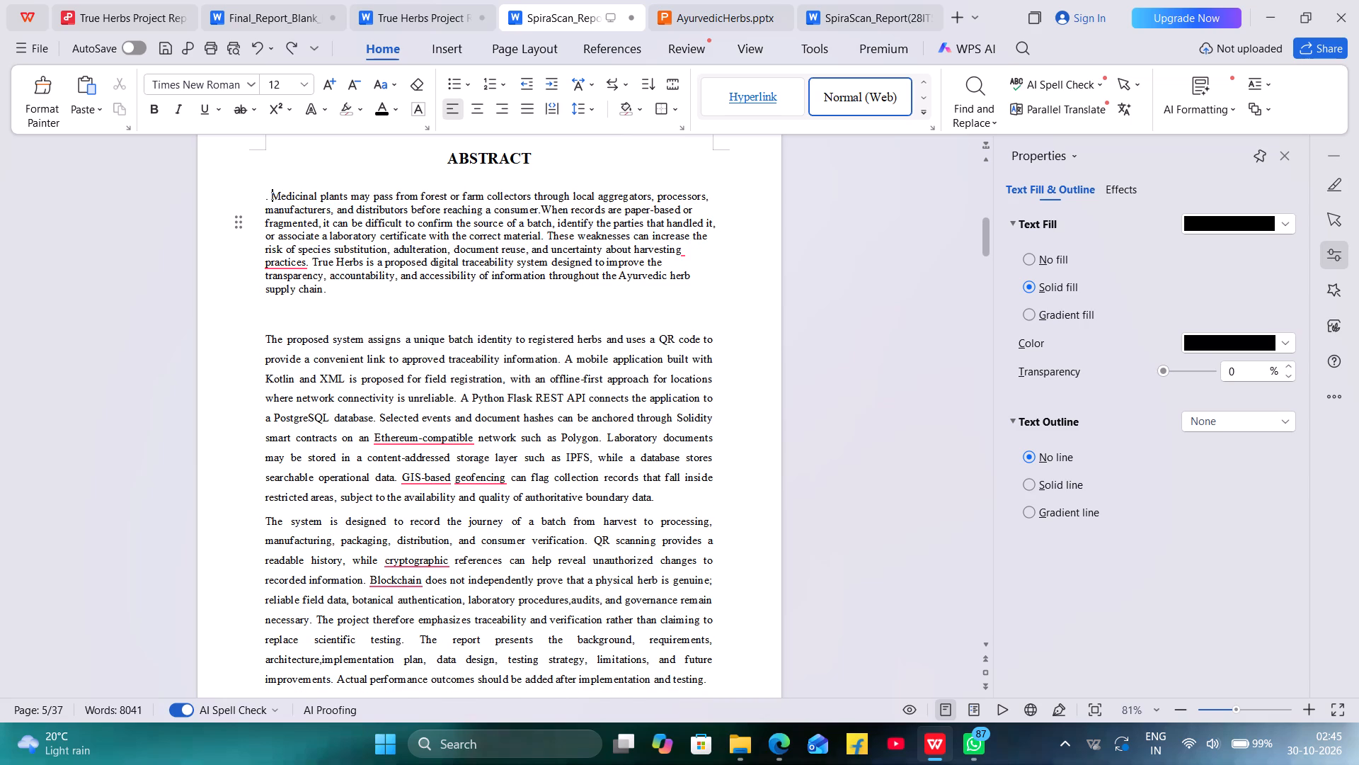
key(ctrl+z)
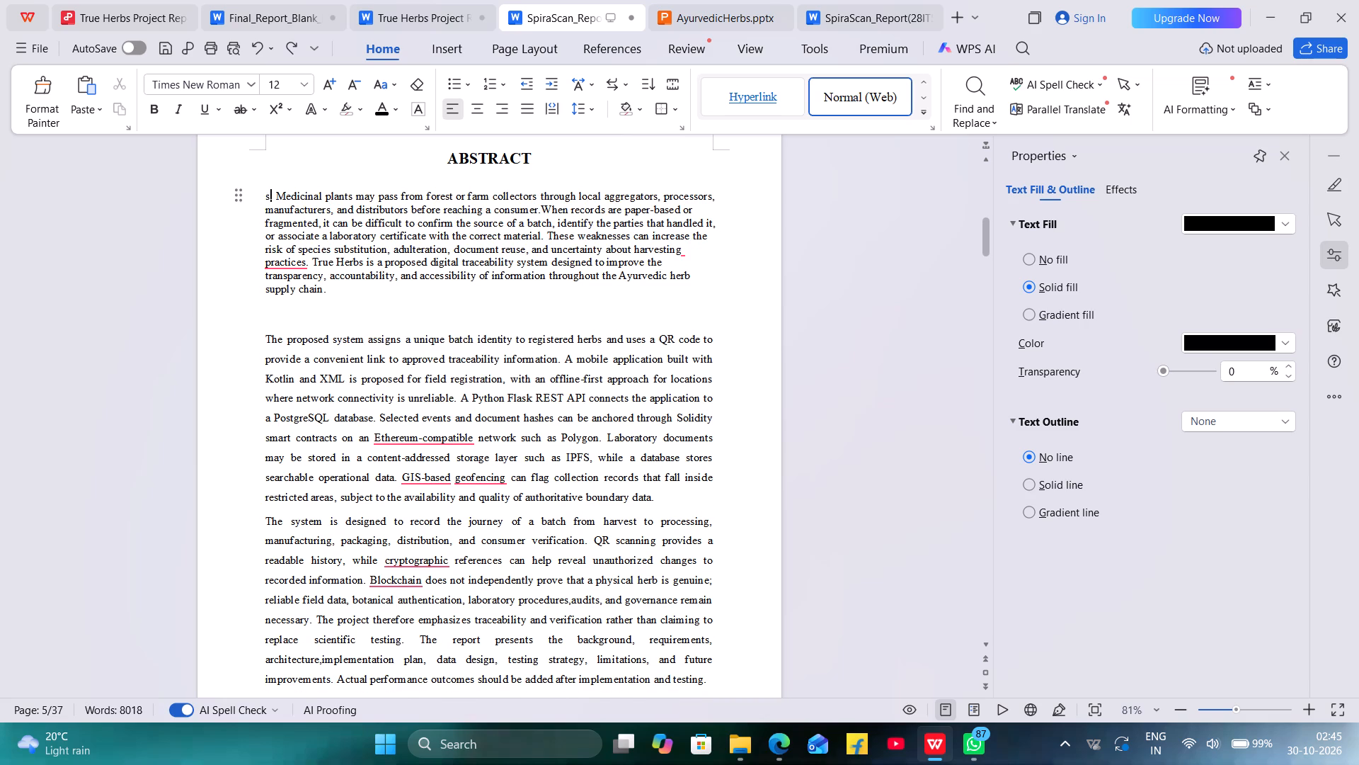
key(ctrl+z)
key(ctrl+z)
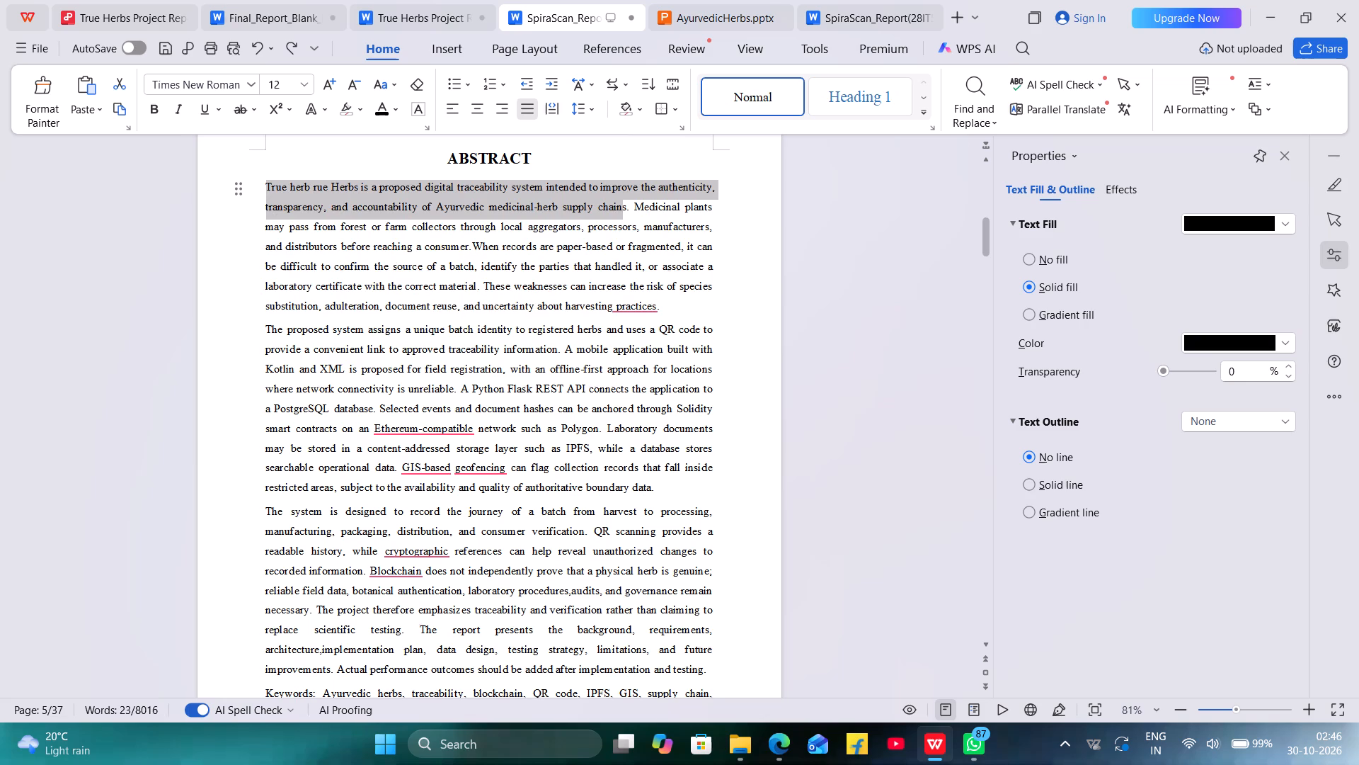
key(ctrl+z)
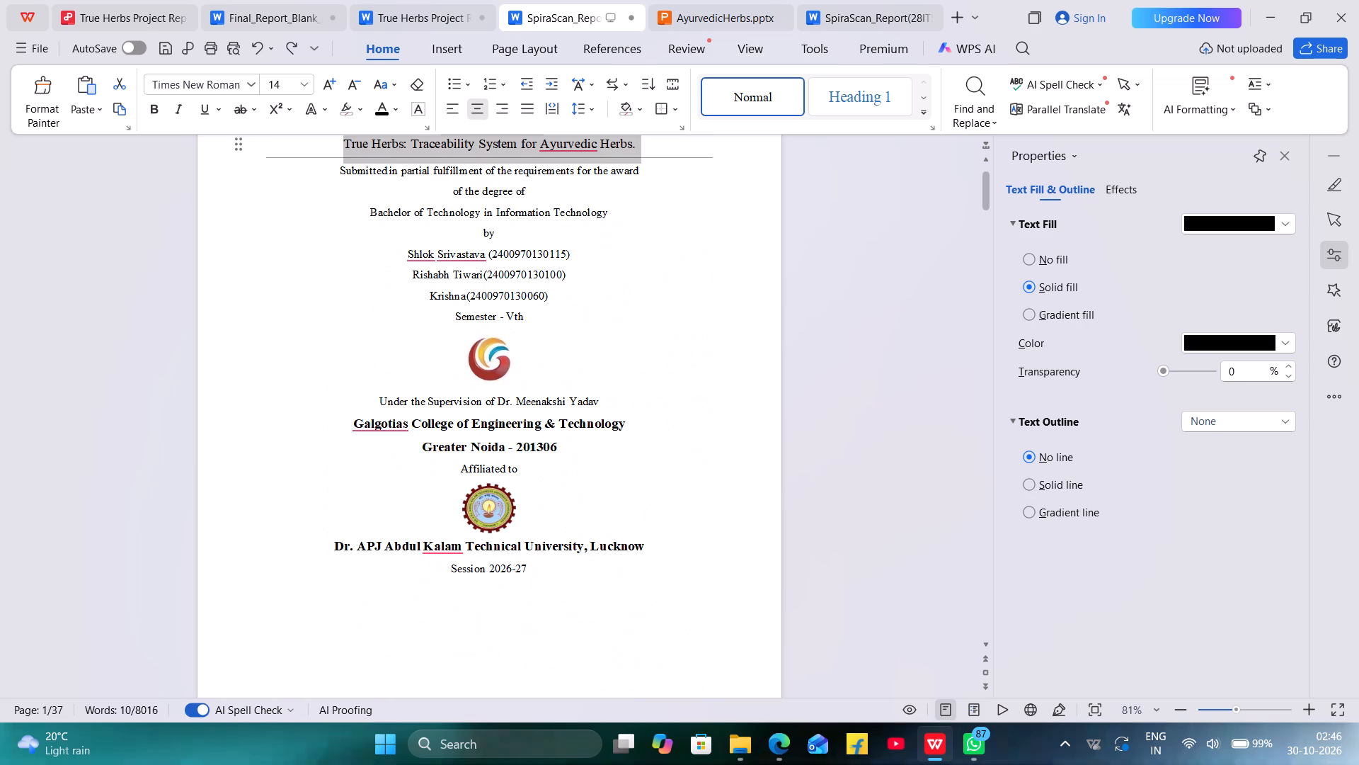
Make the cover-page lines "Project Report On" and "True Herbs: Traceability System for Ayurvedic Herbs." bold.
scroll(336, 313, up, 2)
scroll(336, 313, down, 2)
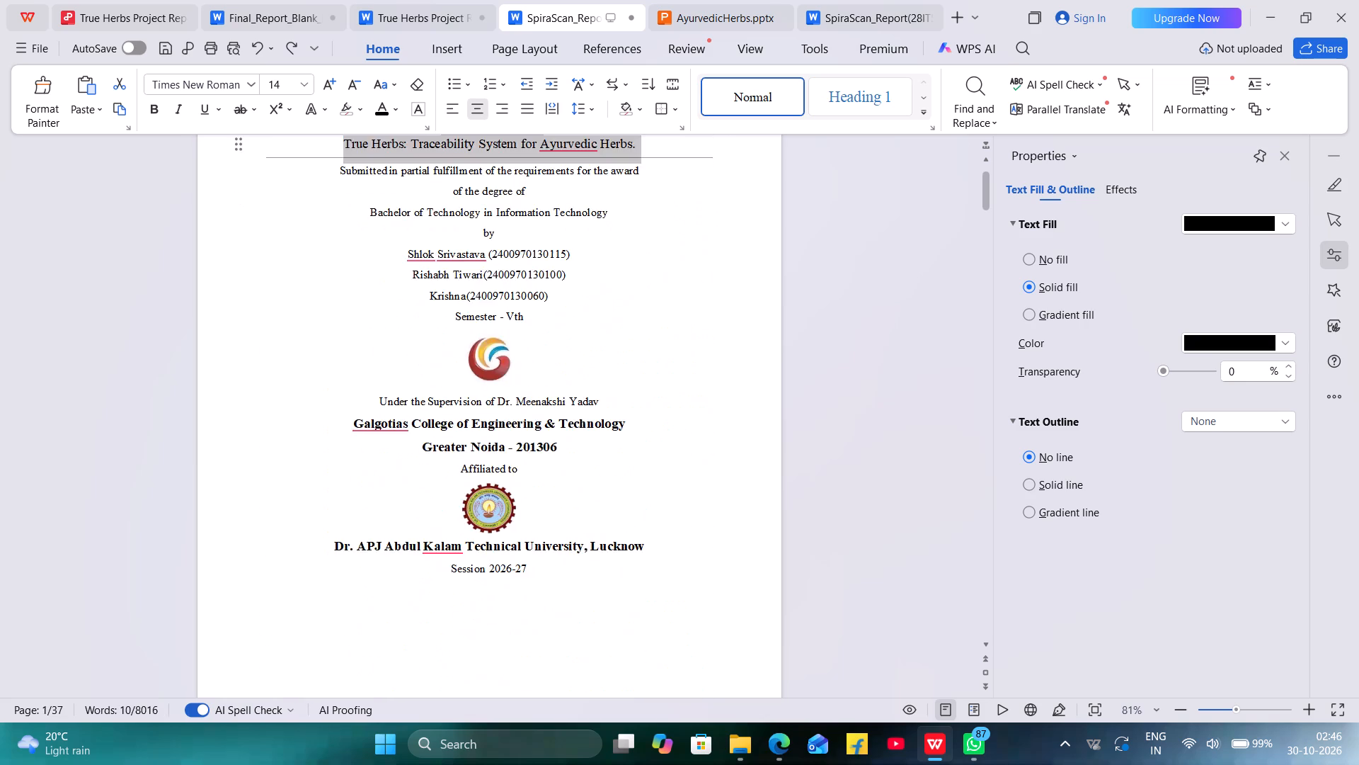
scroll(336, 313, up, 3)
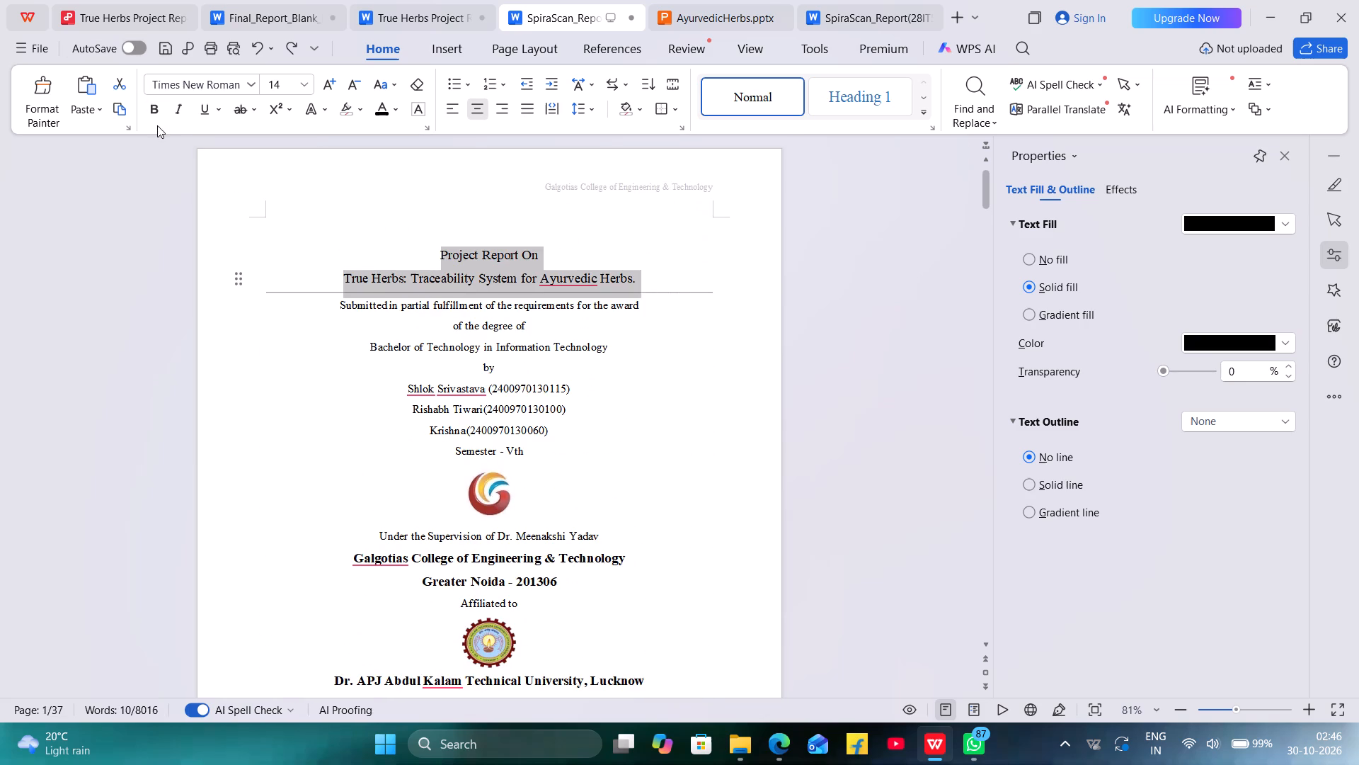
click(157, 112)
scroll(156, 52, down, 5)
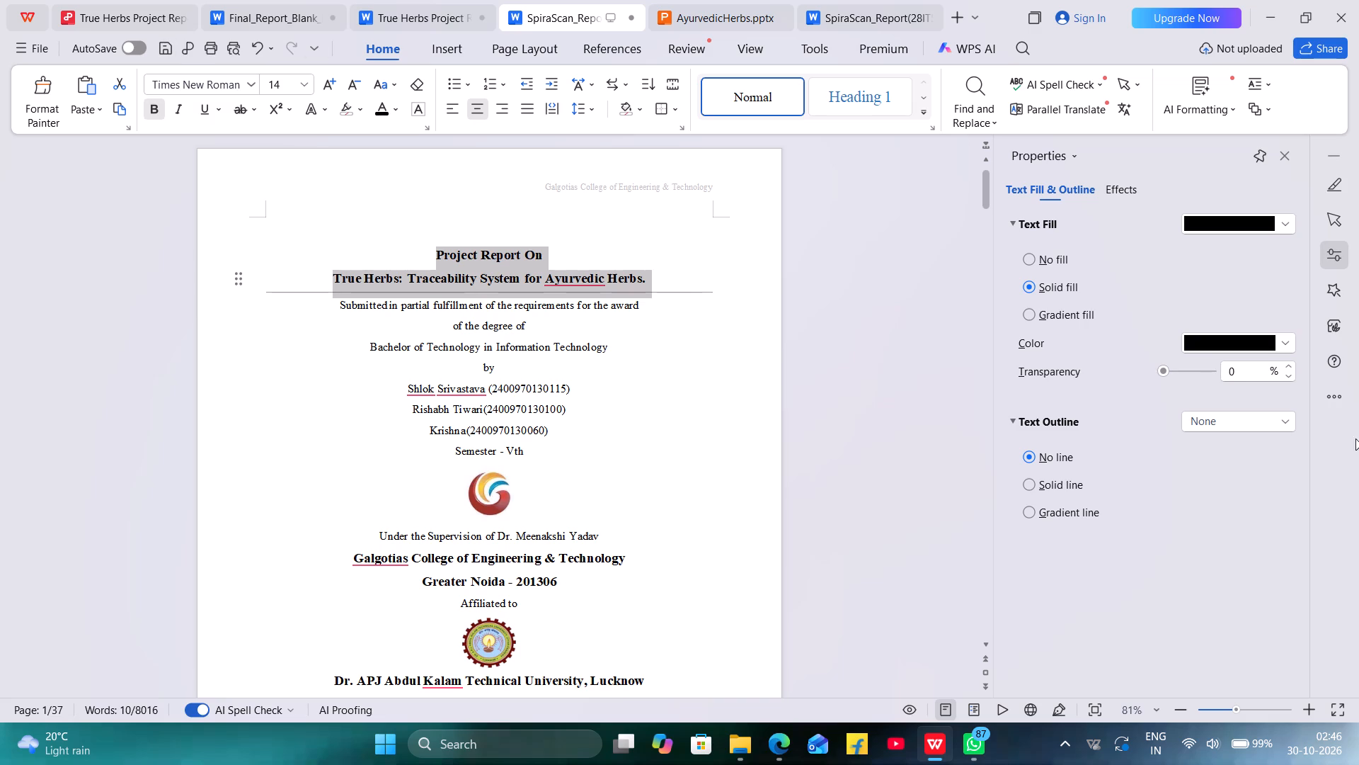
scroll(1301, 446, down, 3)
drag(989, 200, 1028, 548)
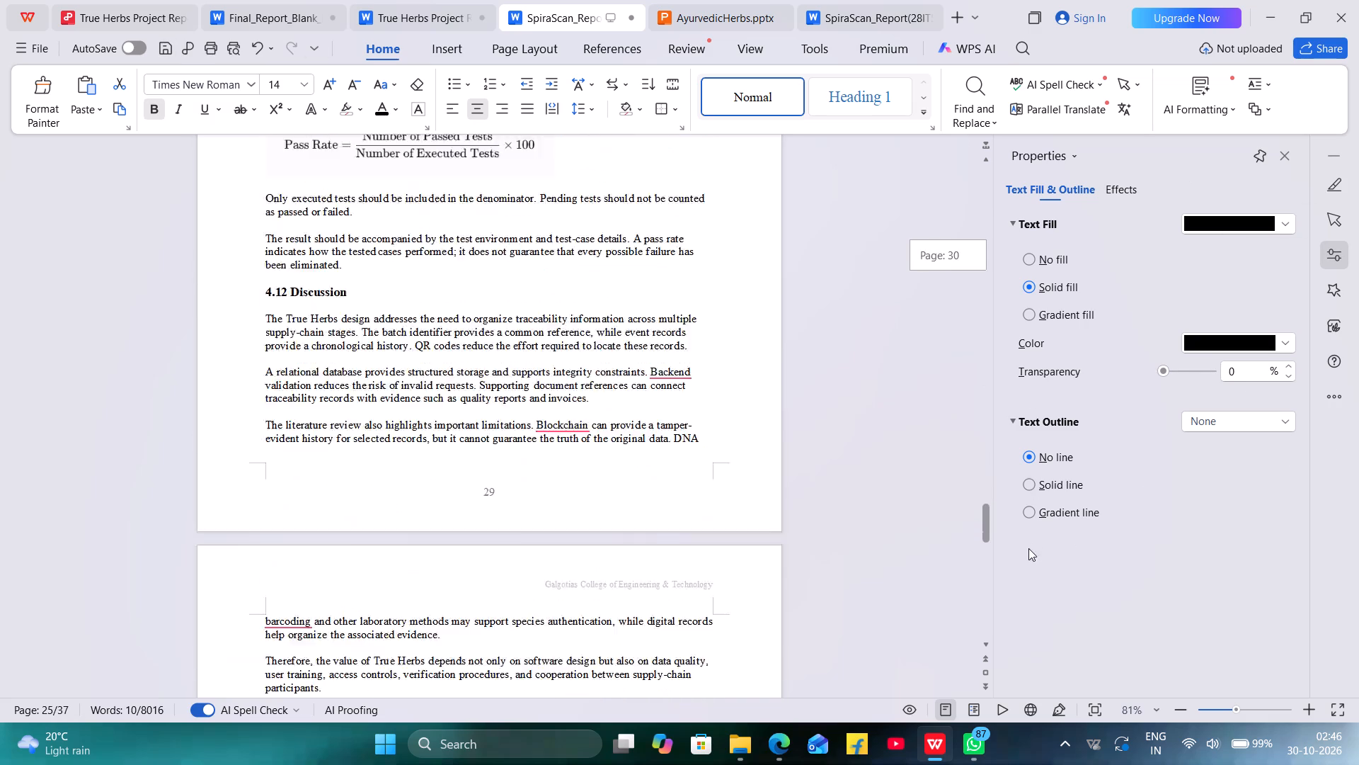
drag(1028, 548, 1014, 395)
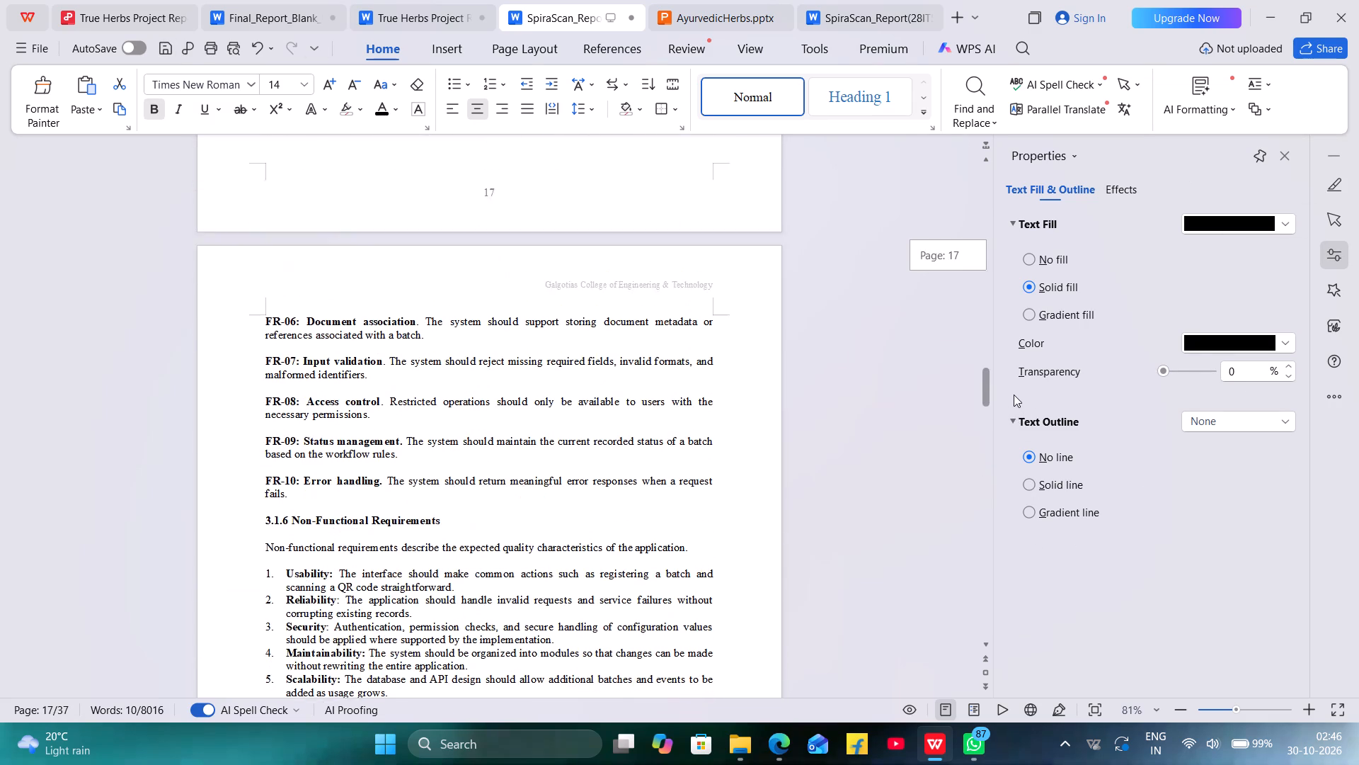
drag(1014, 395, 1009, 296)
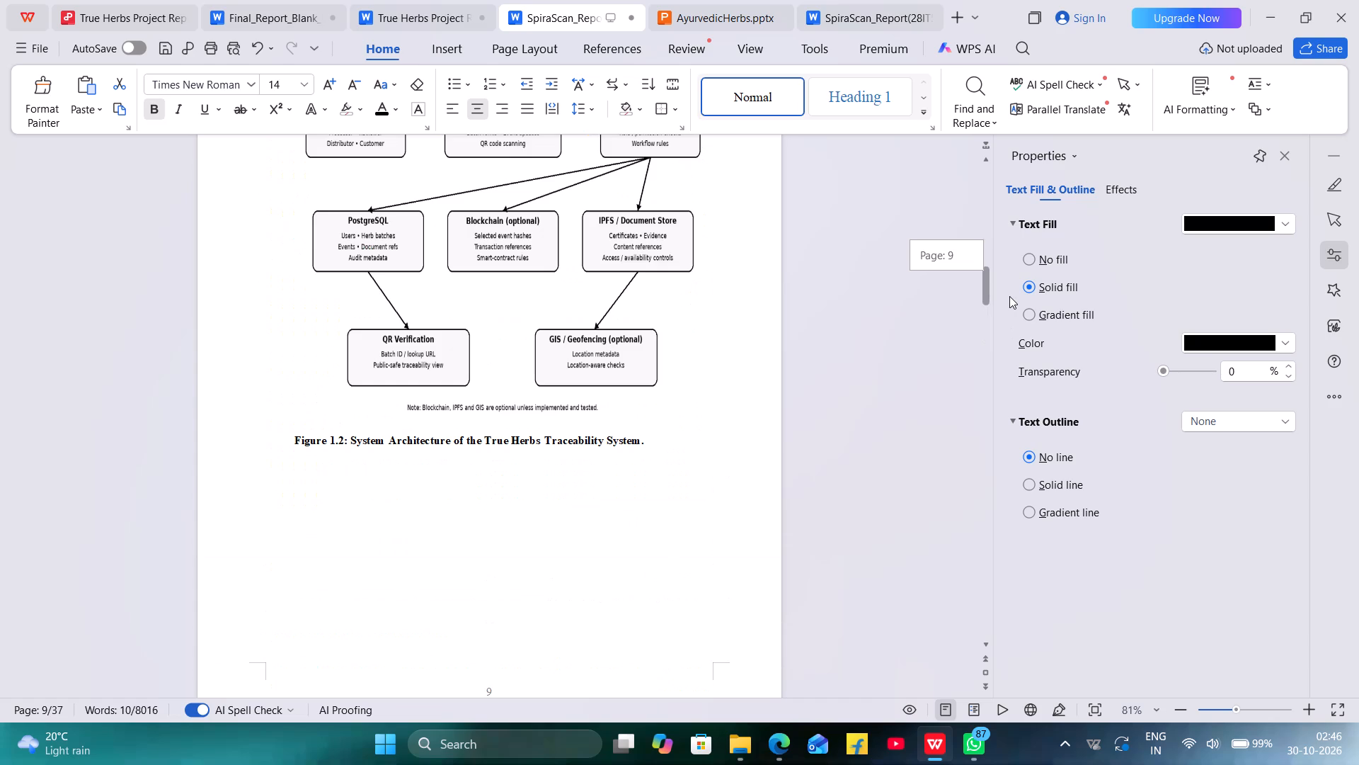
drag(1009, 296, 1009, 241)
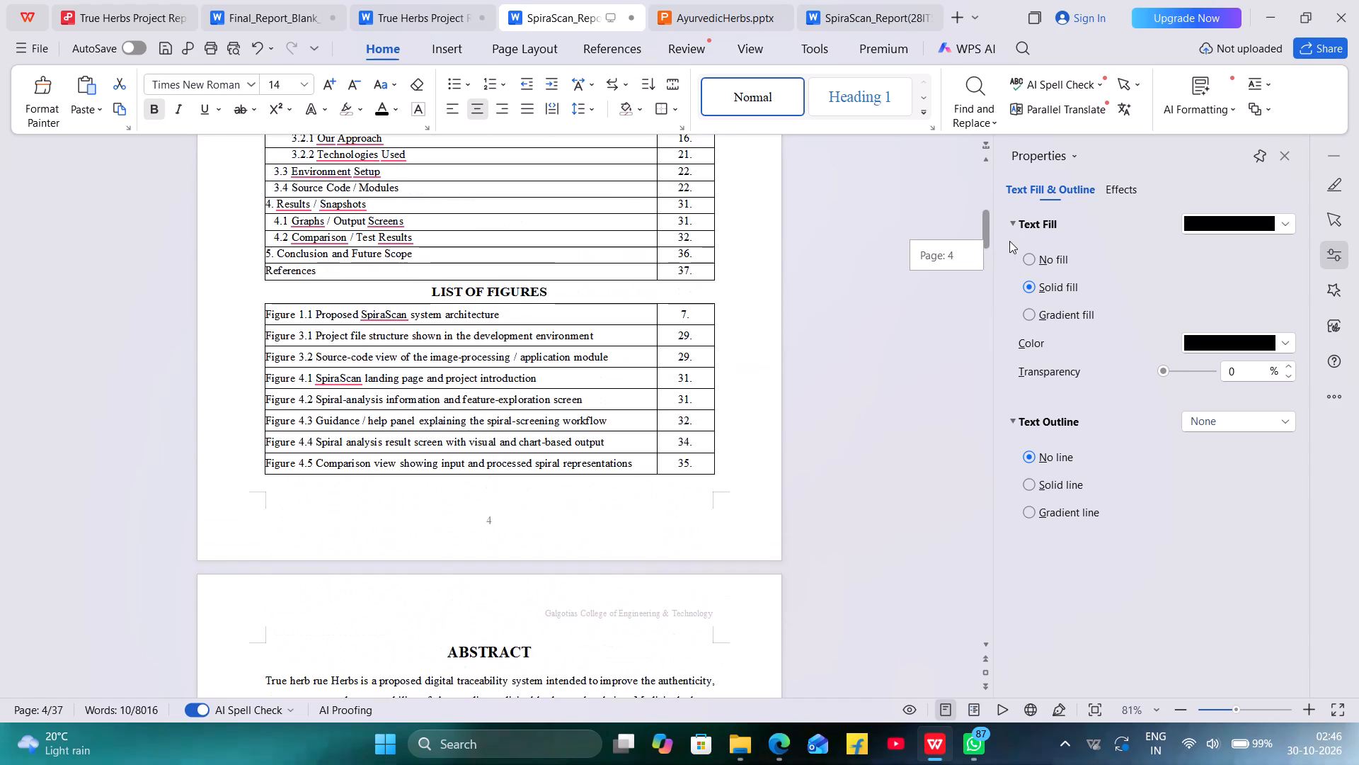
drag(1009, 241, 1009, 253)
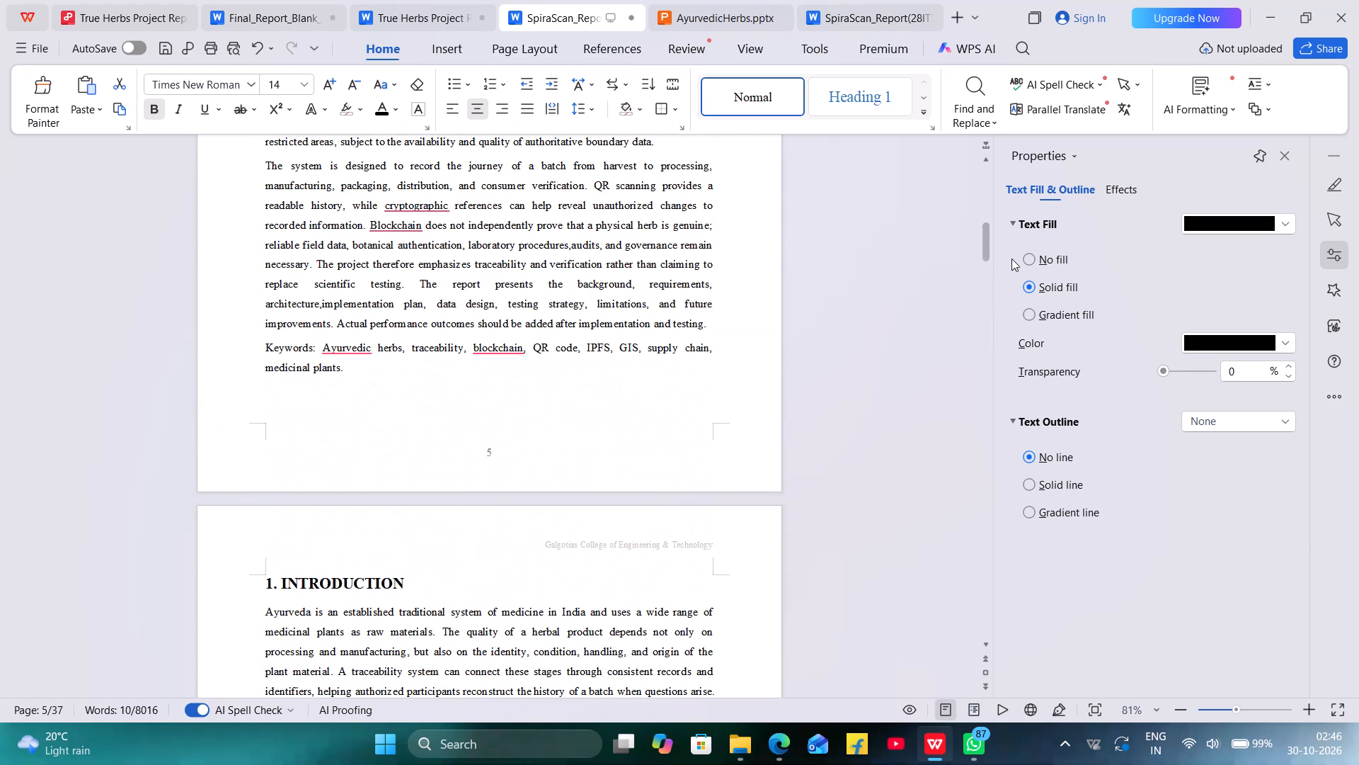
click(987, 244)
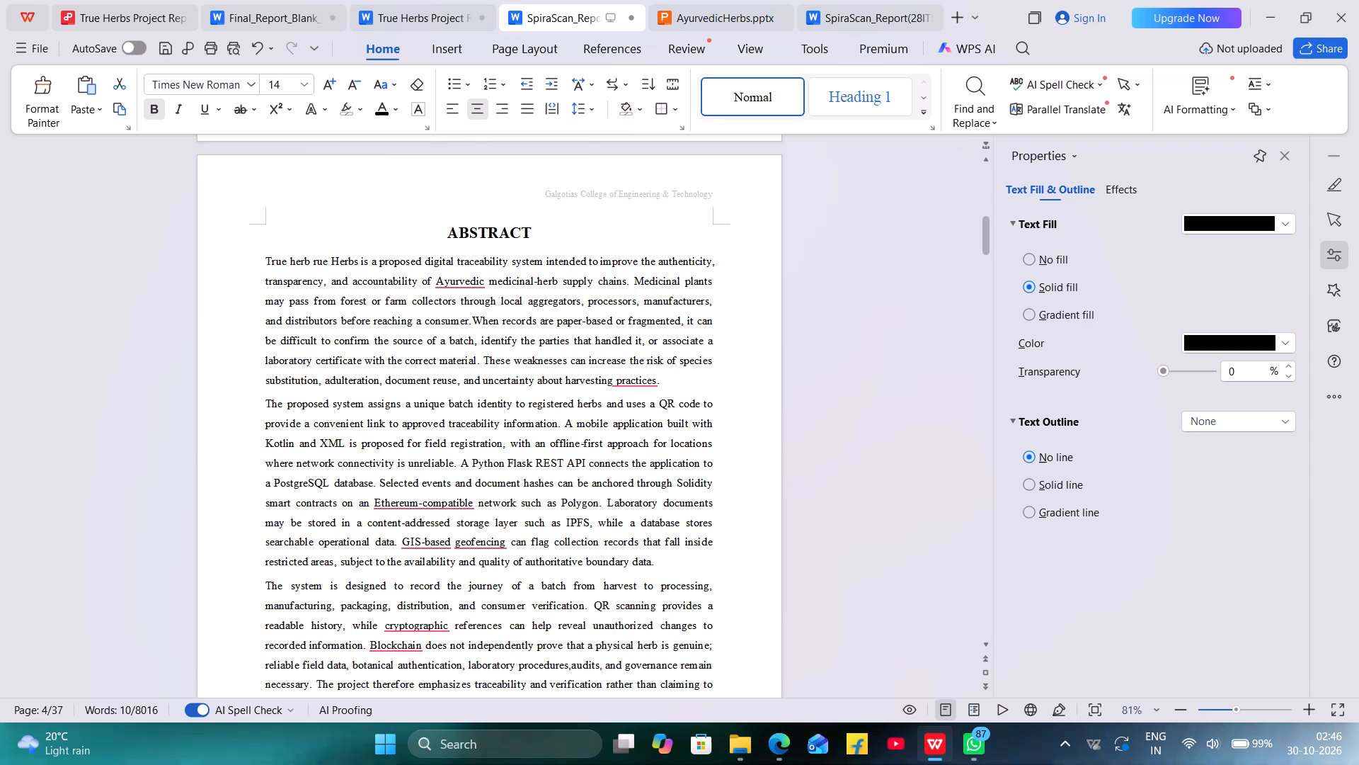
click(328, 261)
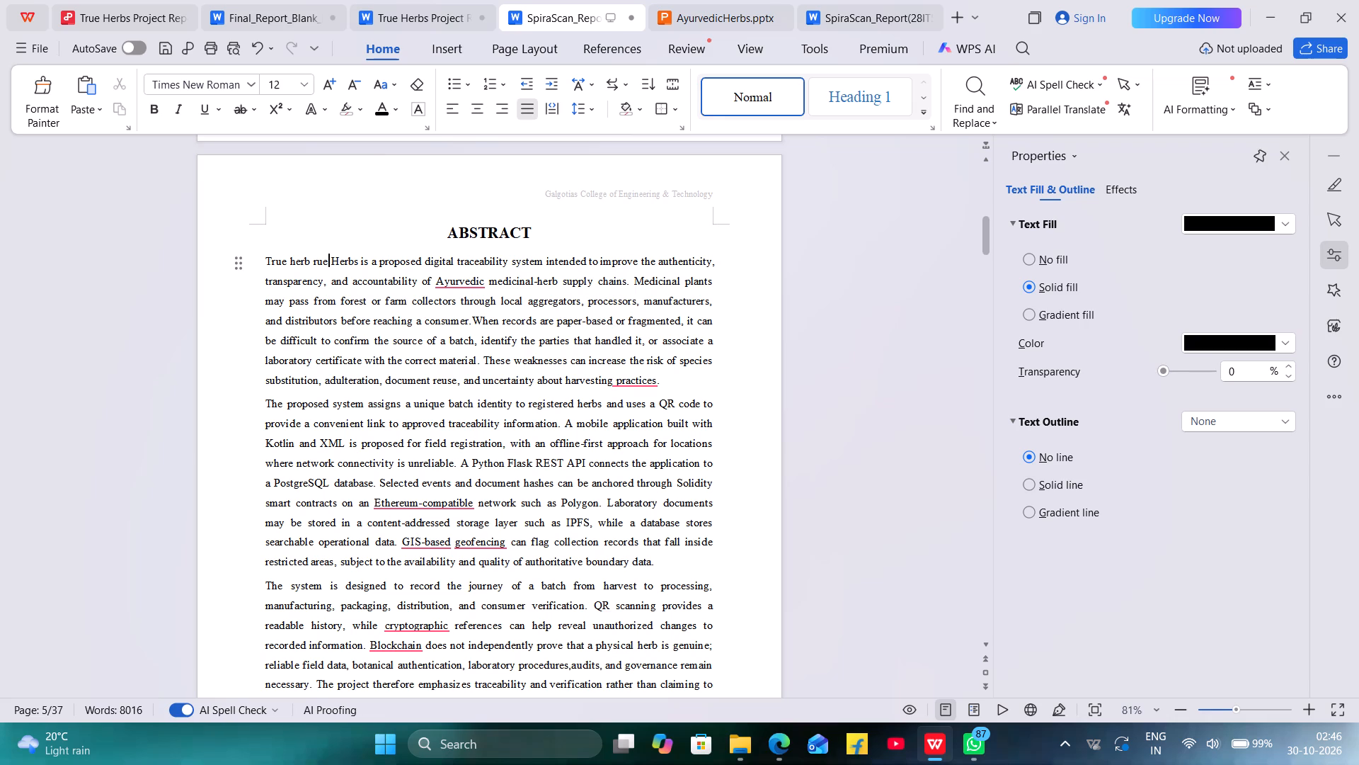
key(BackSpace)
key(BackSpace)
key(BackSpace)
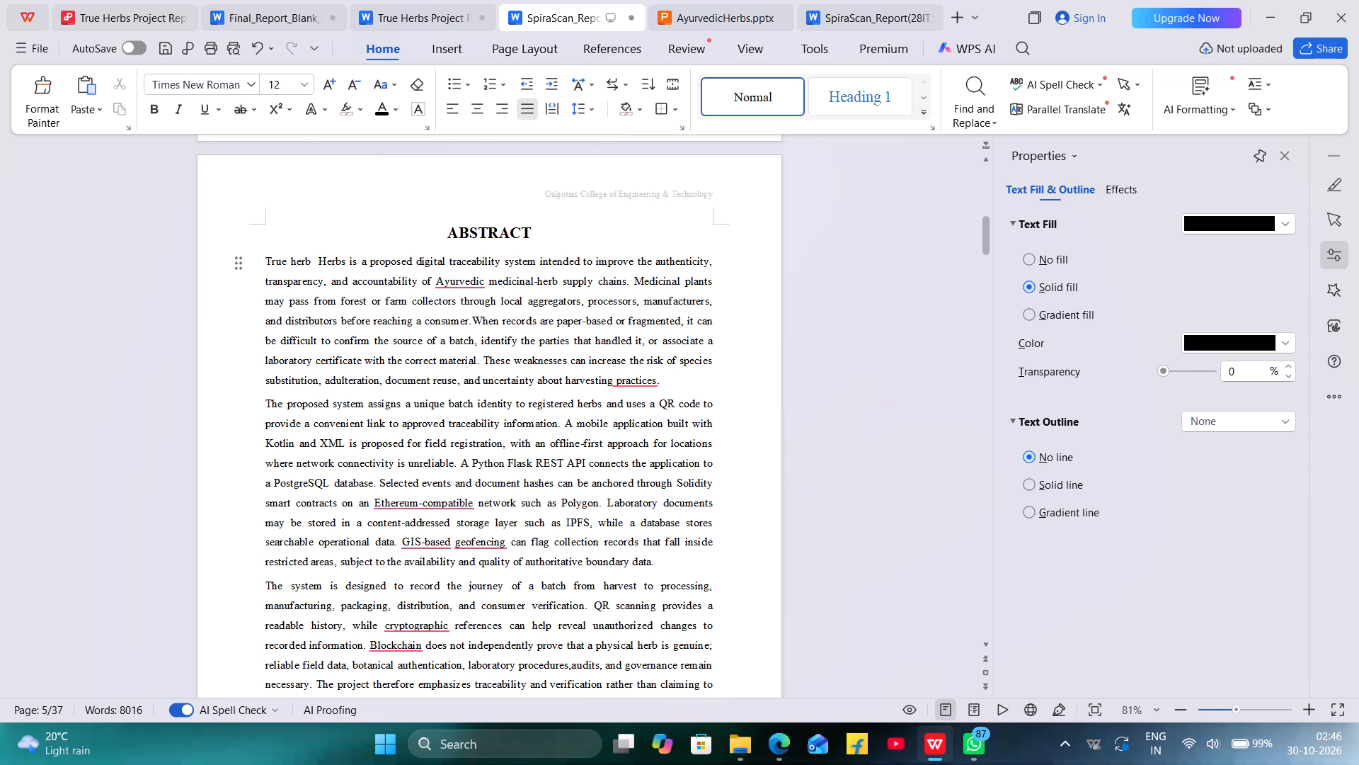
key(BackSpace)
key(BackSpace)
key(BackSpace)
key(BackSpace)
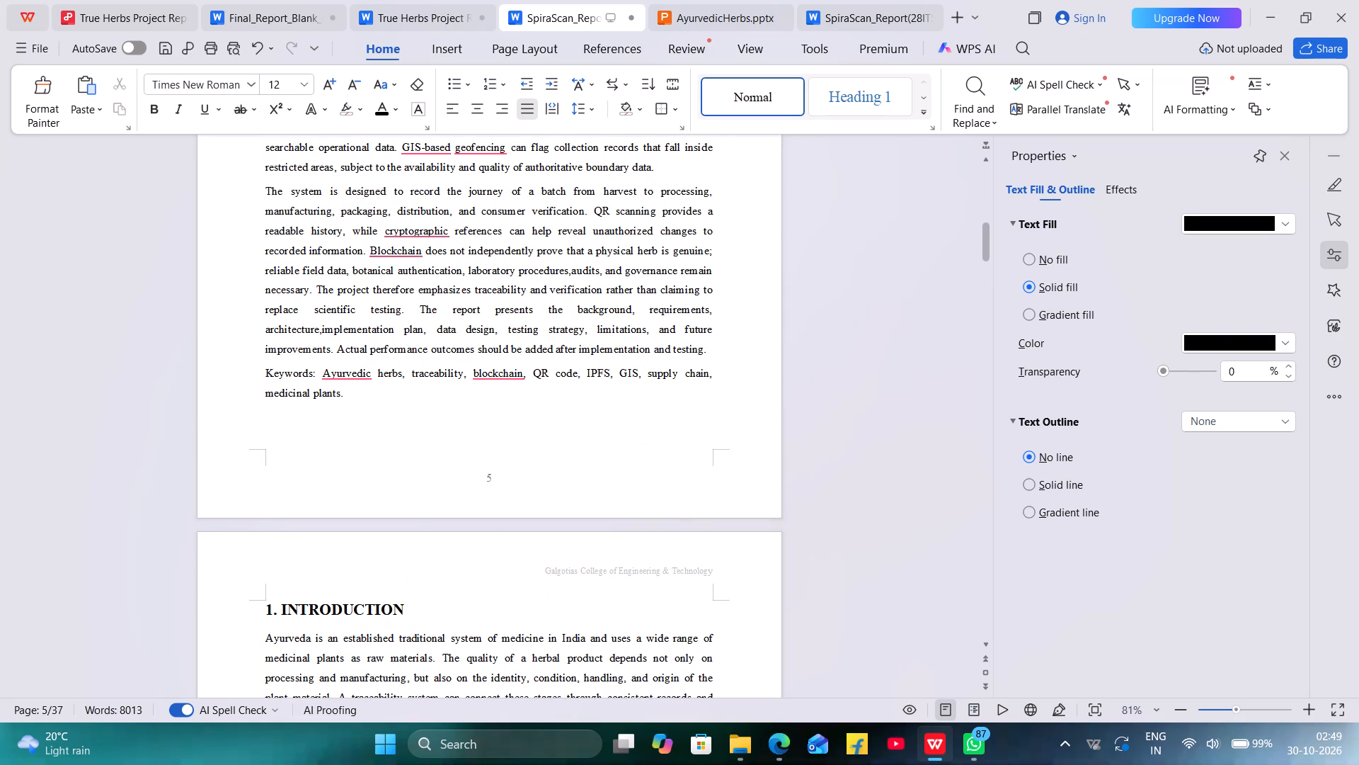
scroll(390, 406, down, 9)
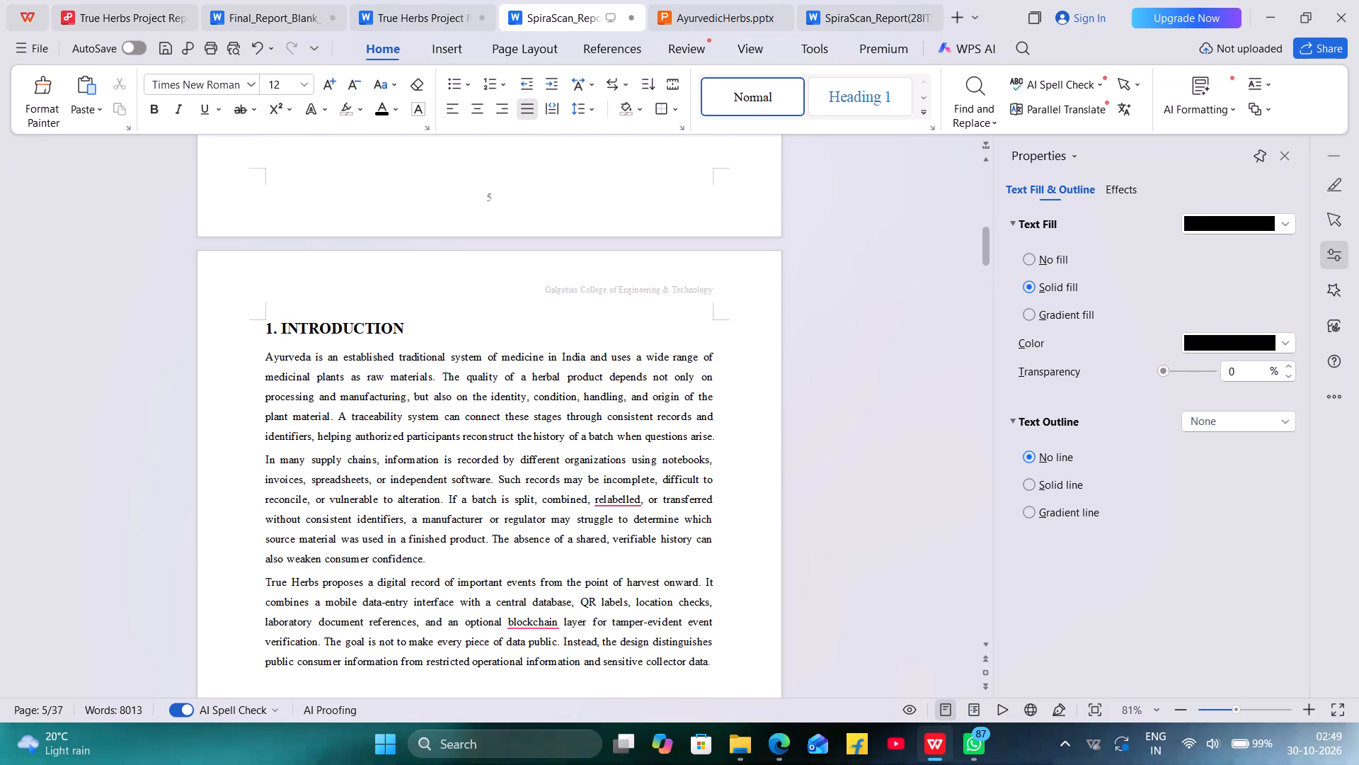
scroll(412, 453, down, 11)
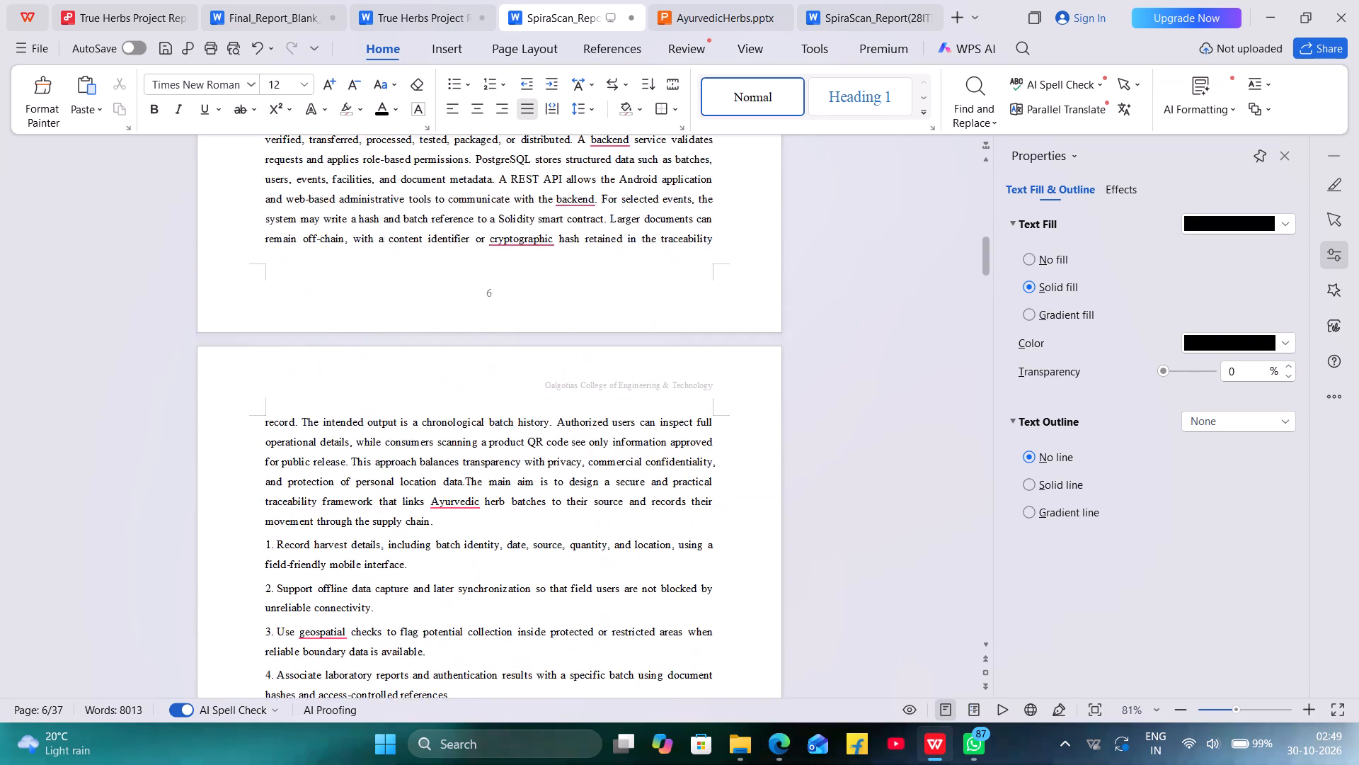
scroll(431, 475, down, 6)
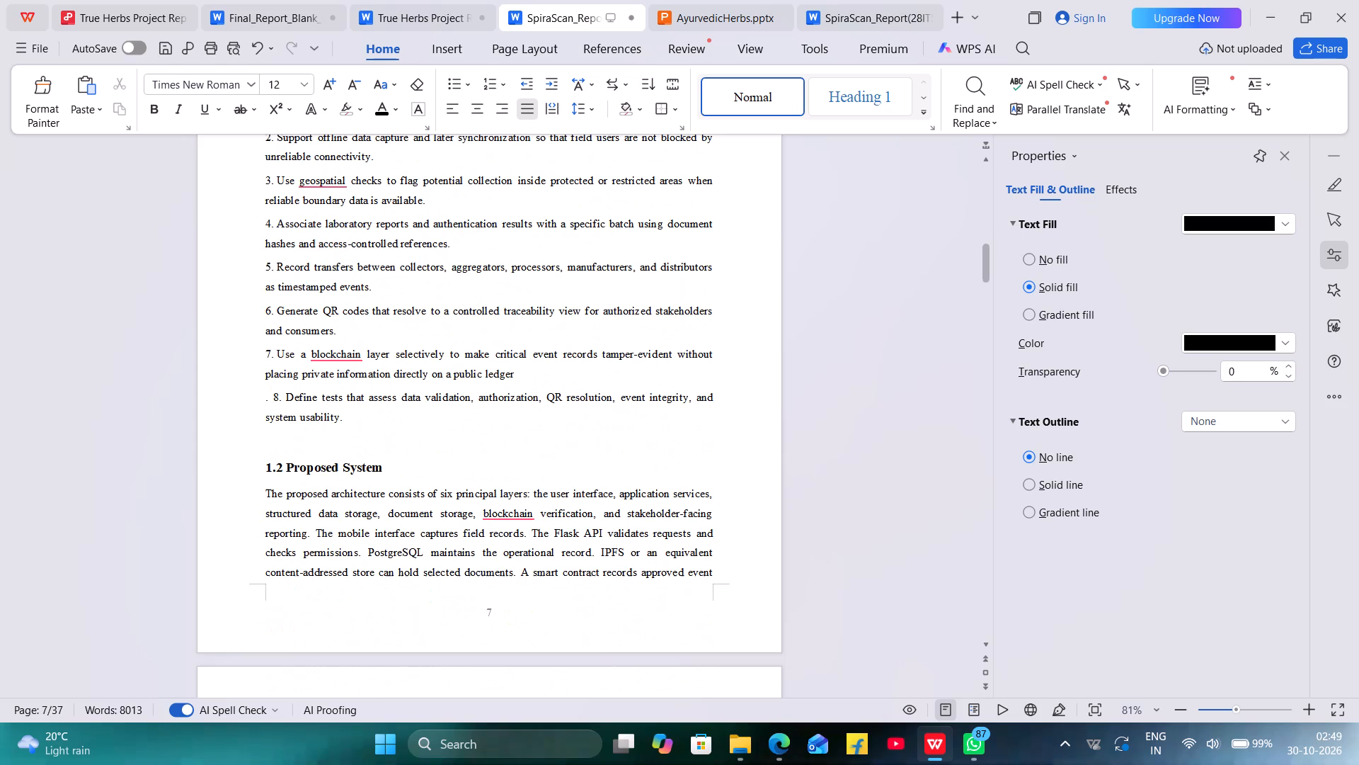
scroll(431, 475, down, 11)
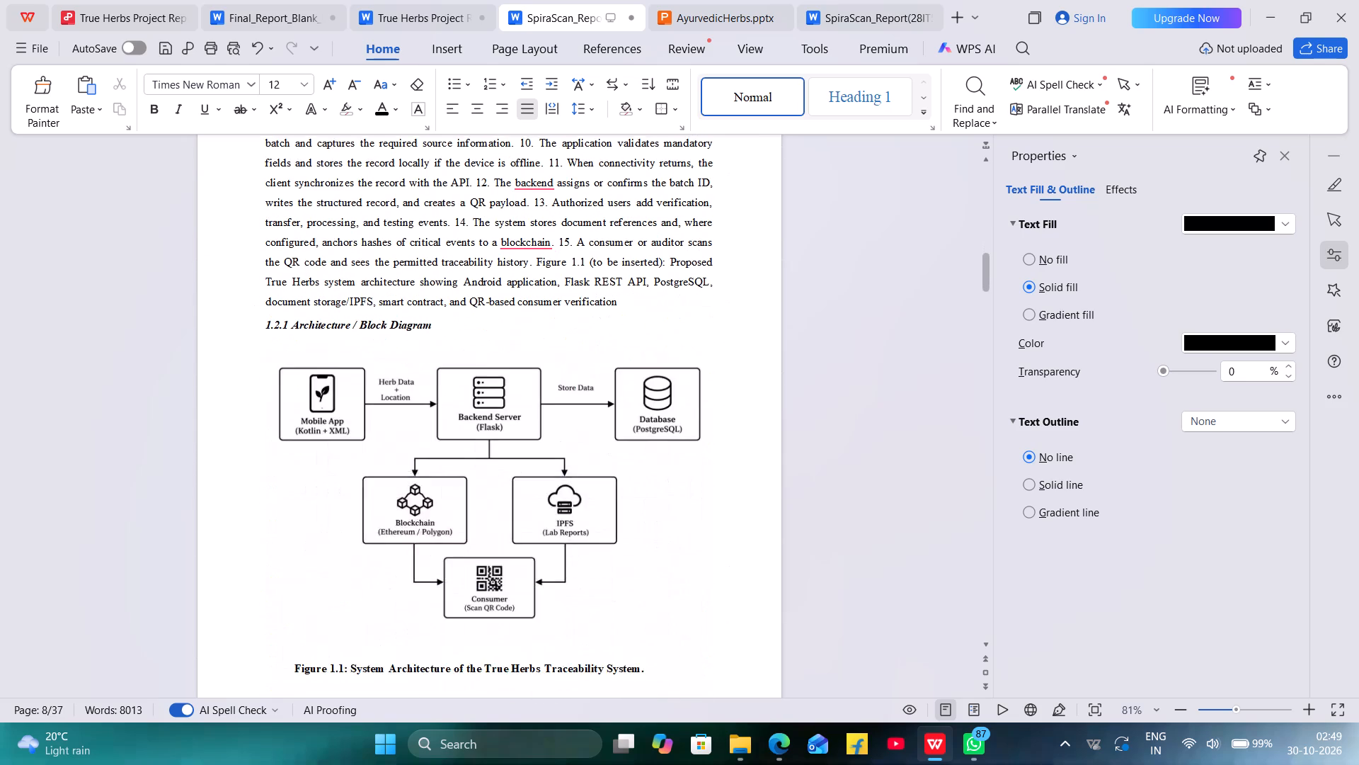
scroll(431, 475, down, 16)
scroll(431, 475, down, 12)
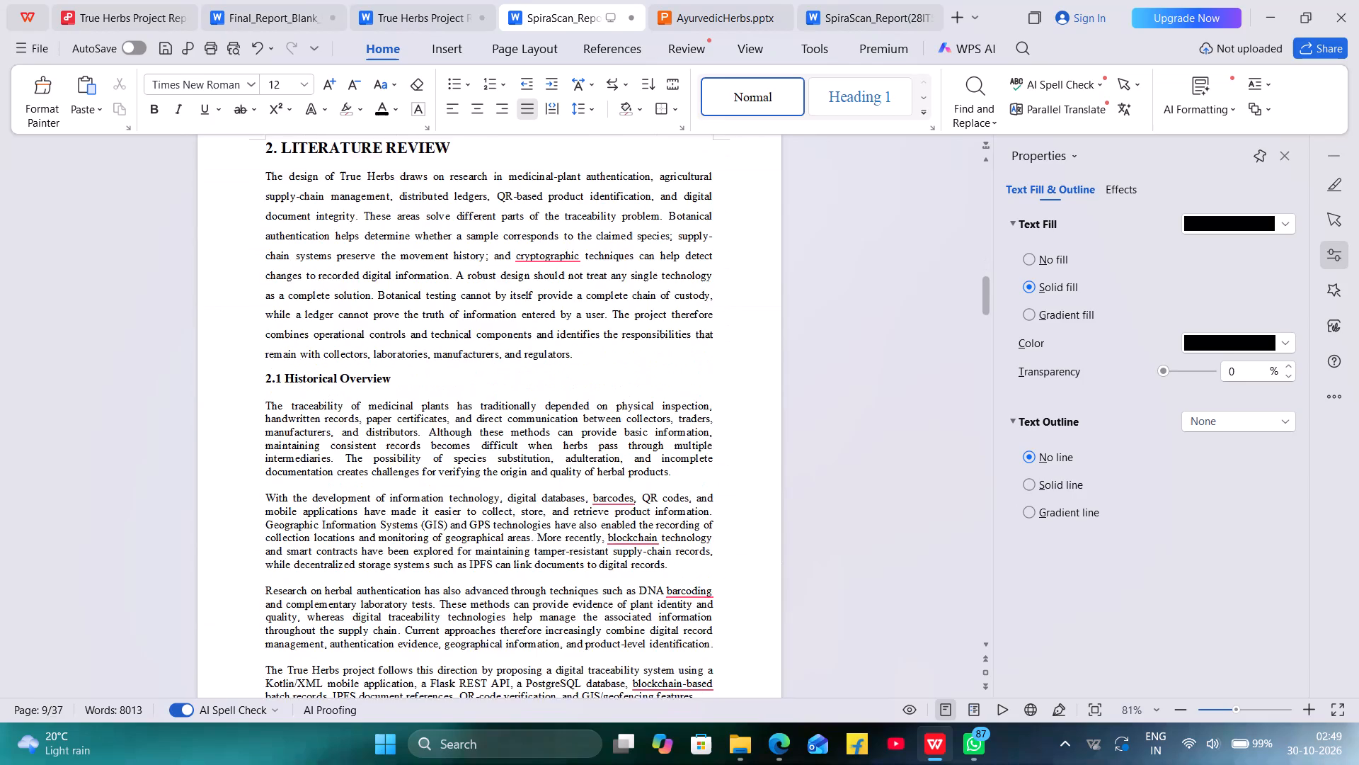
scroll(431, 475, down, 5)
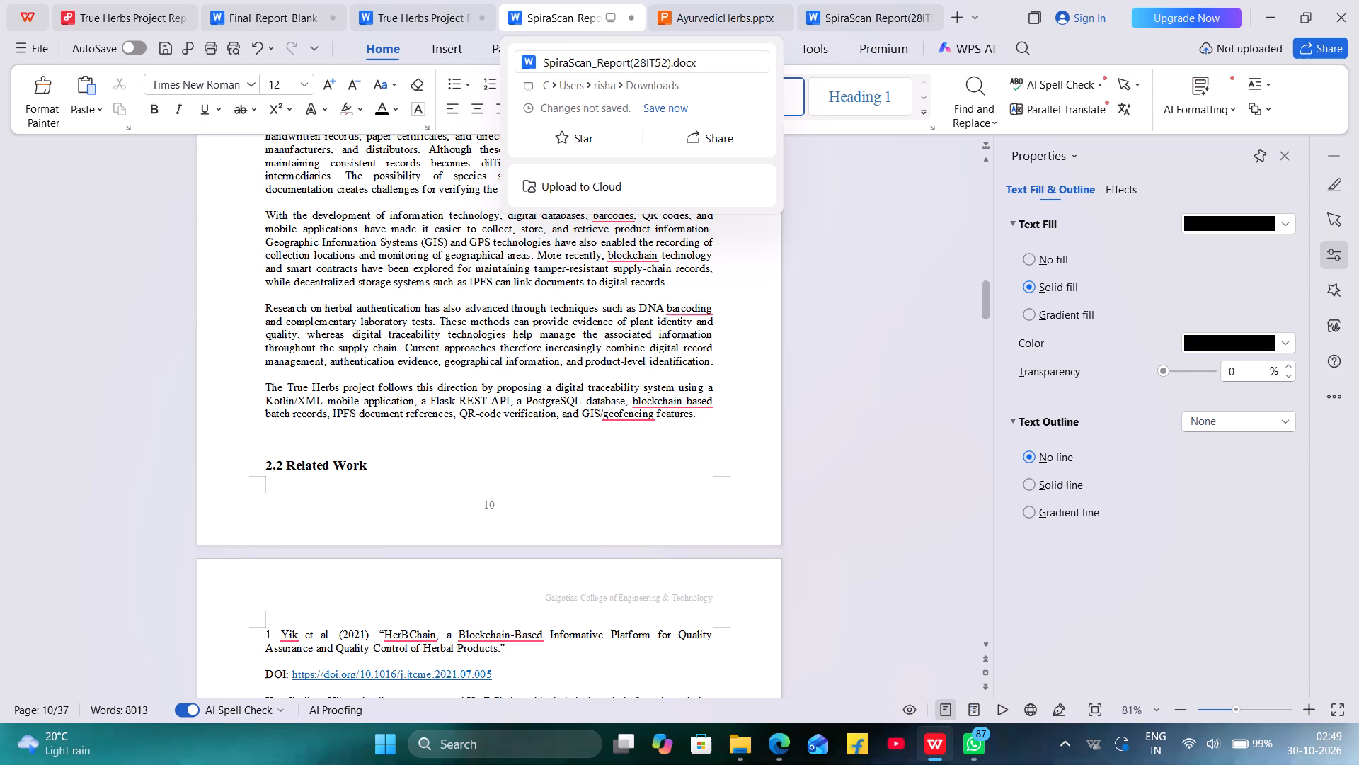
click(596, 70)
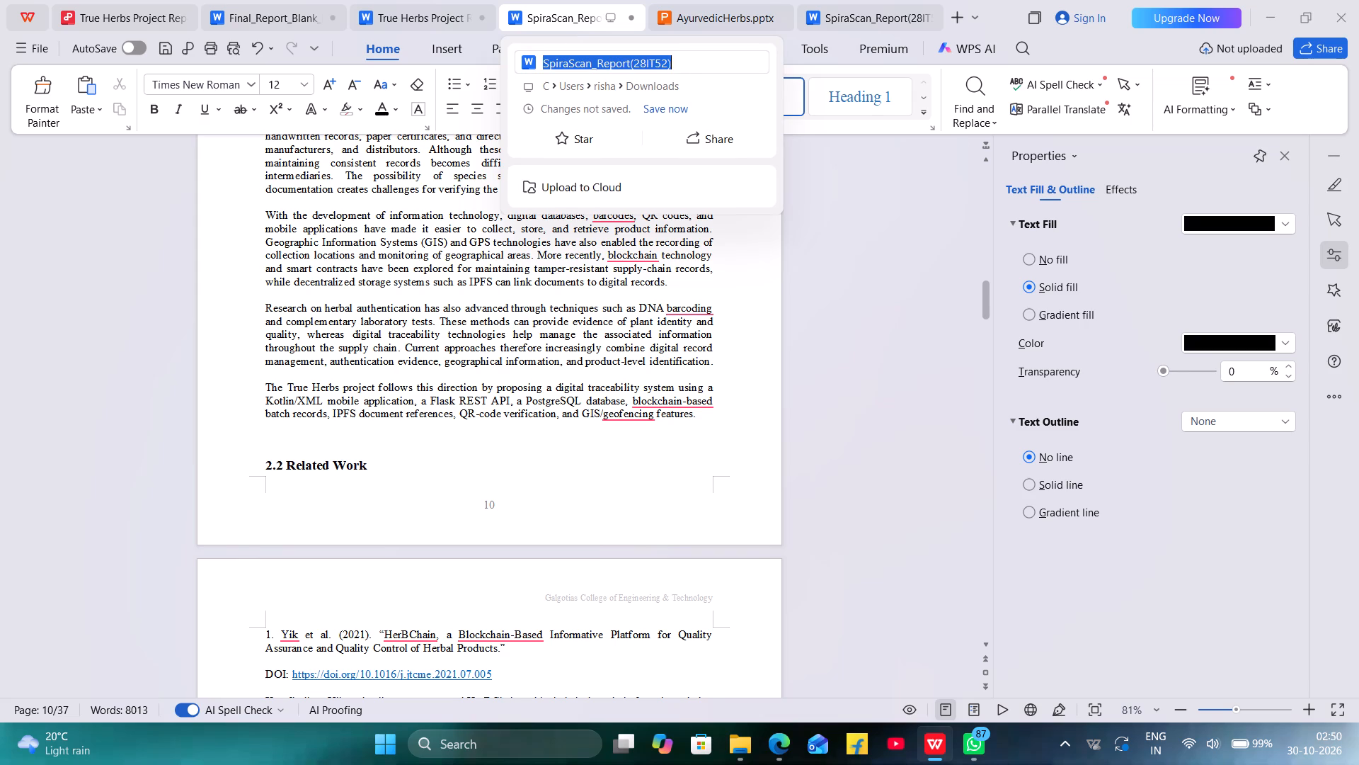
key(BackSpace)
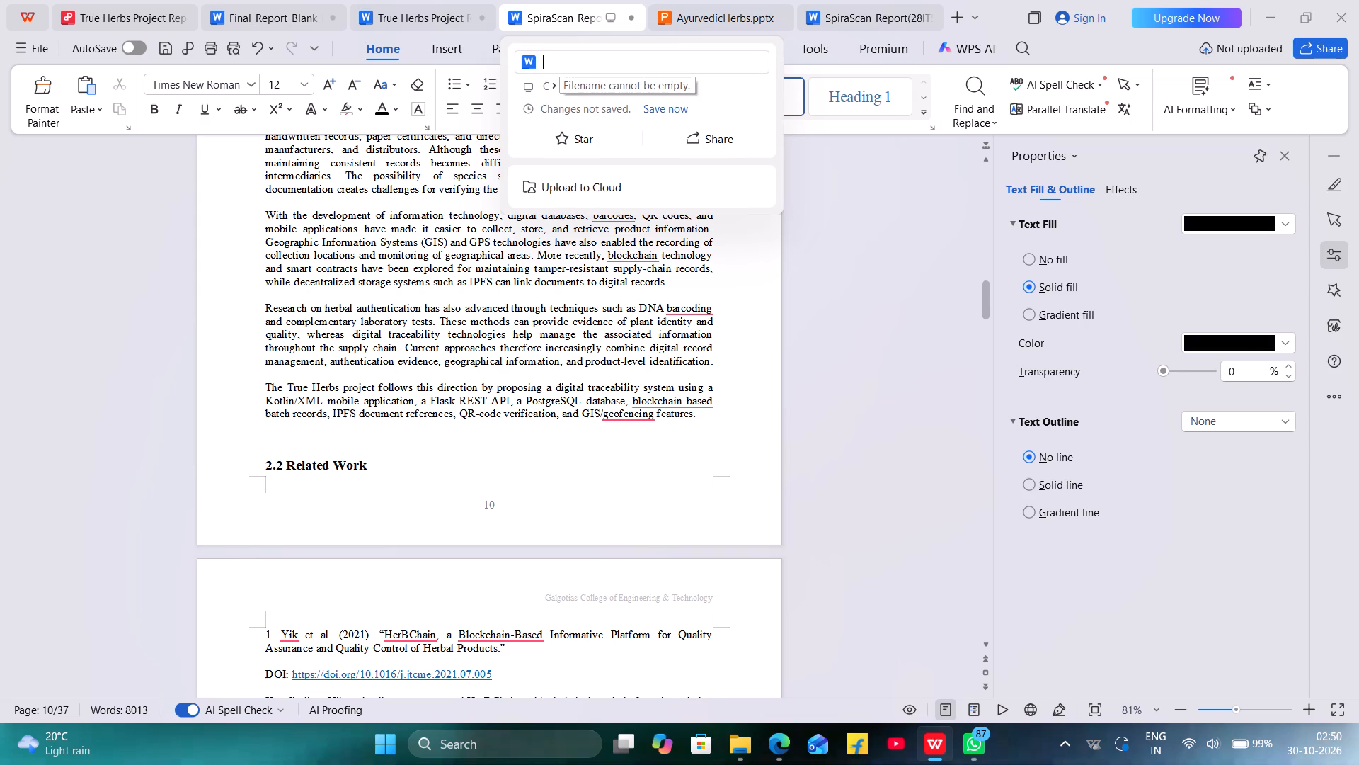
text(MINI)
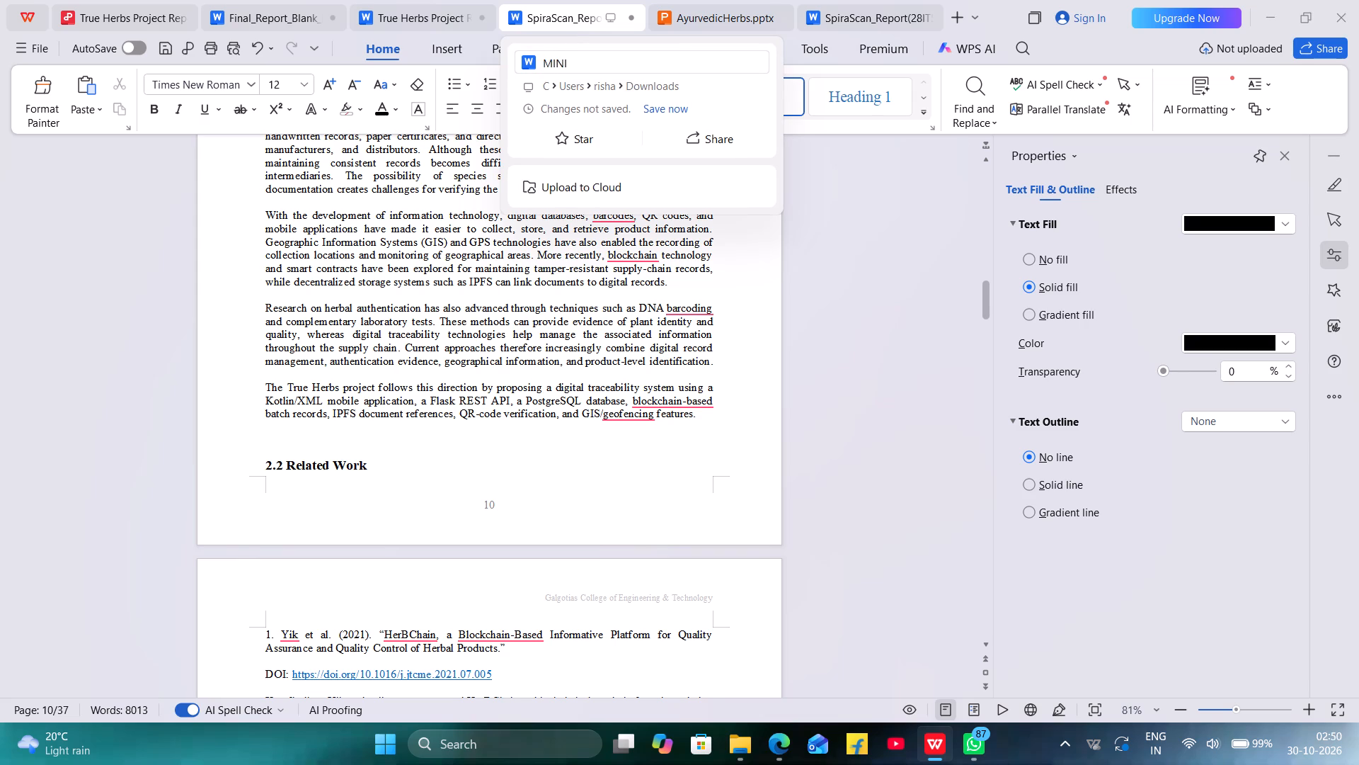
text(PROJECT)
key(space)
text(report)
key(Return)
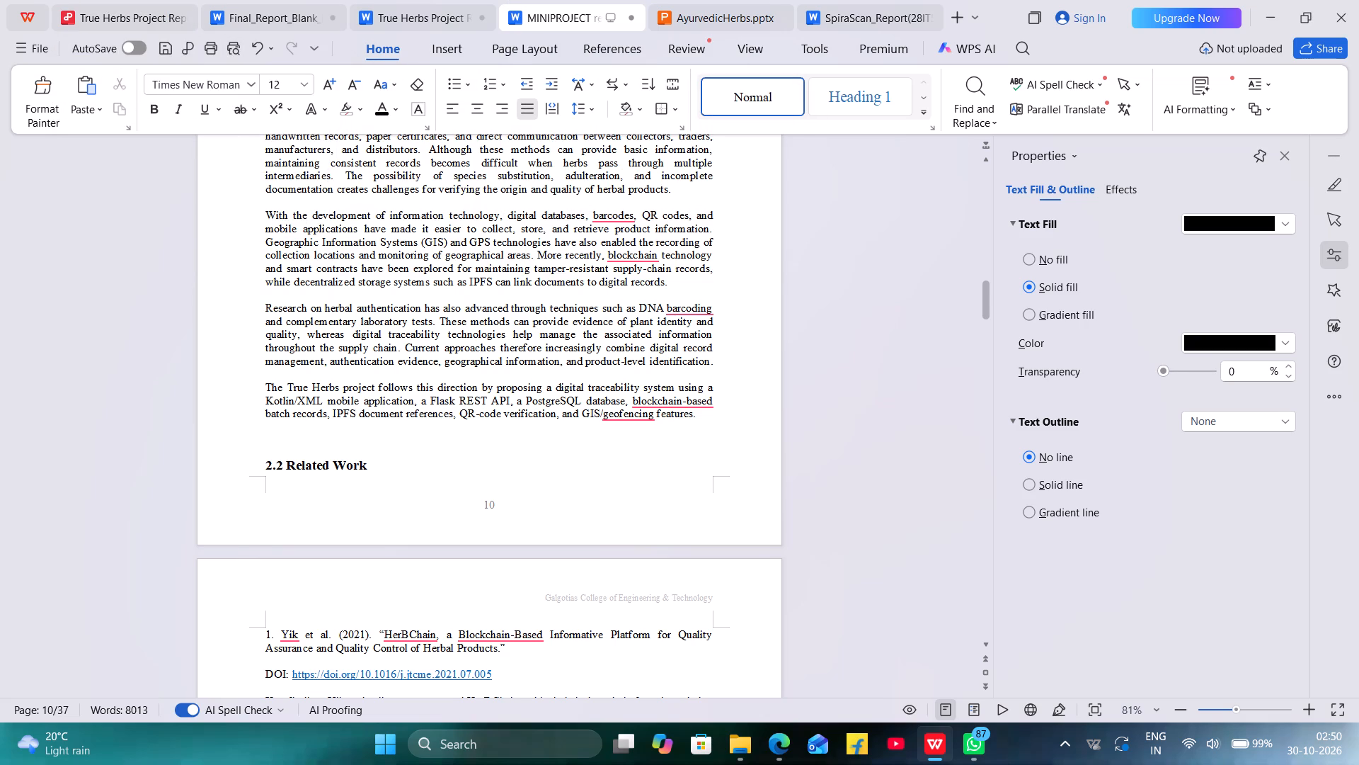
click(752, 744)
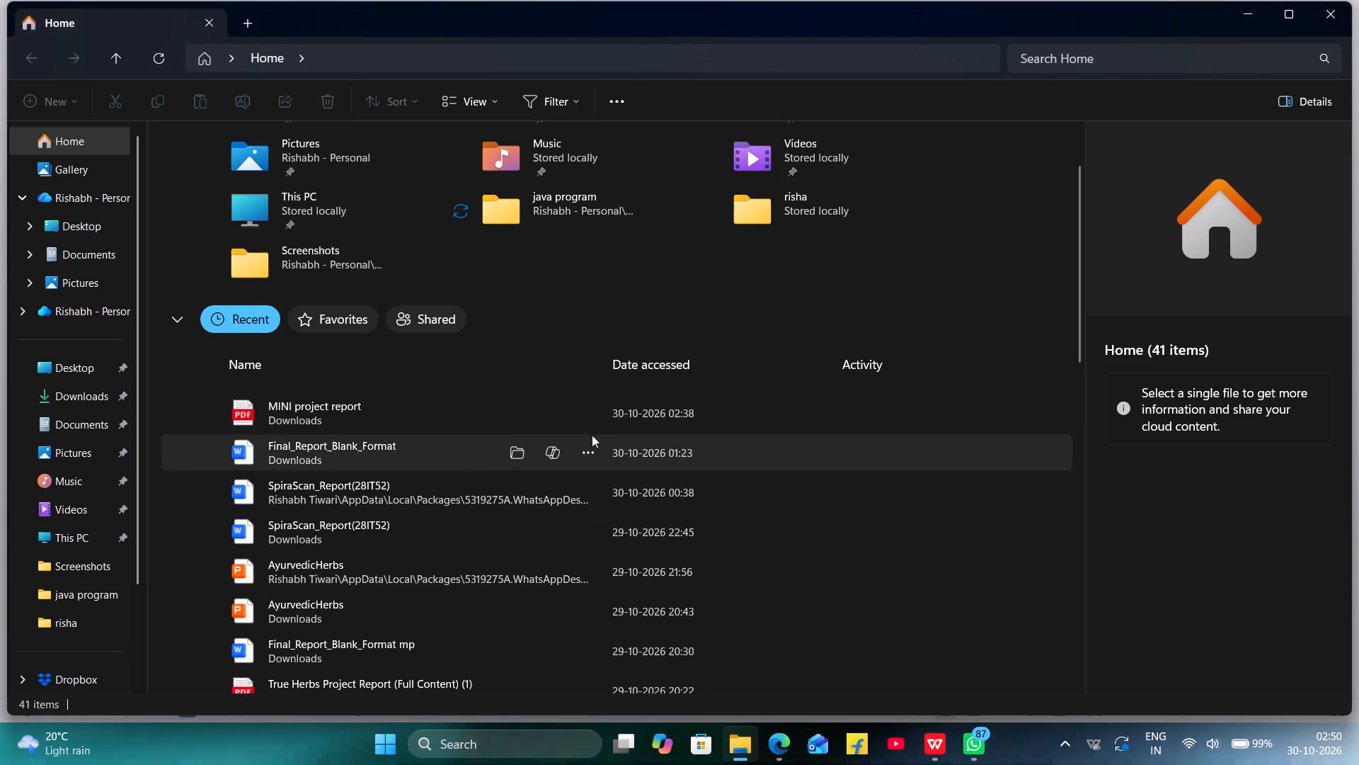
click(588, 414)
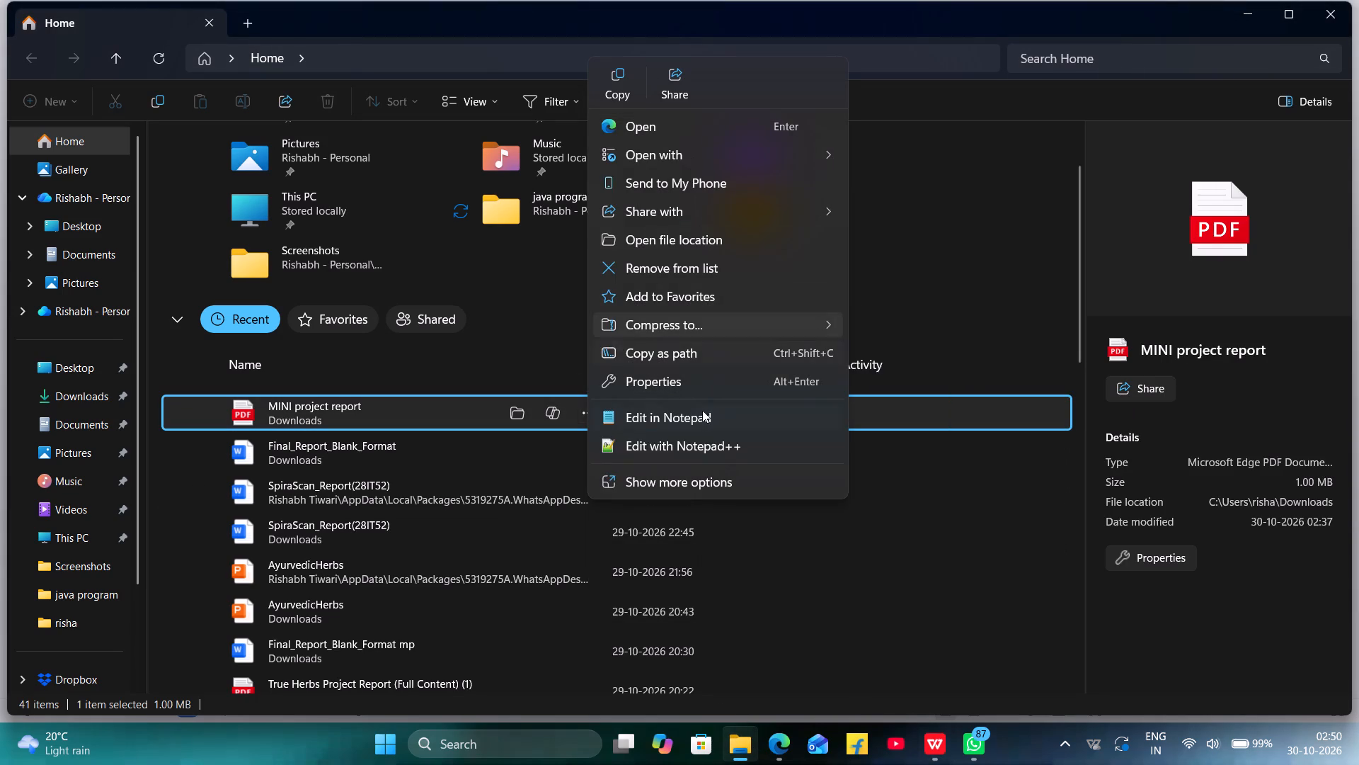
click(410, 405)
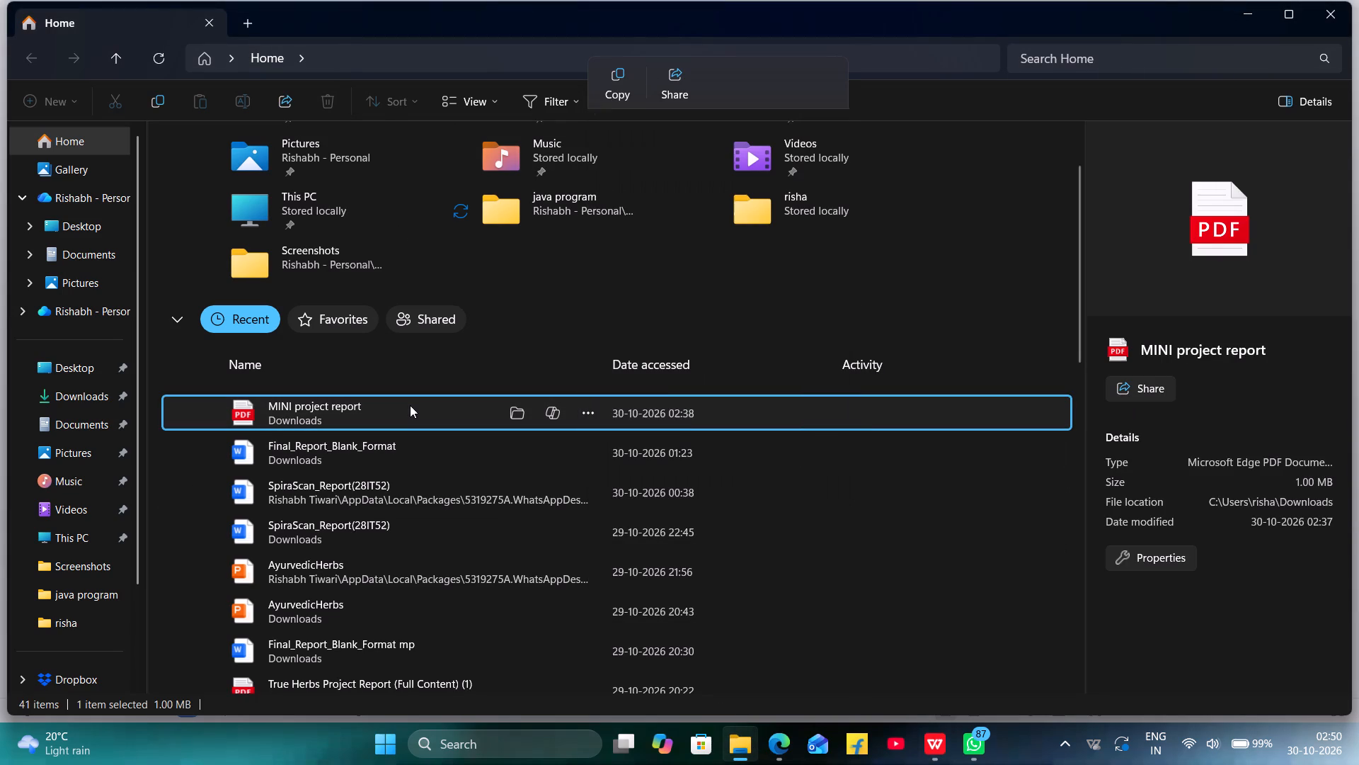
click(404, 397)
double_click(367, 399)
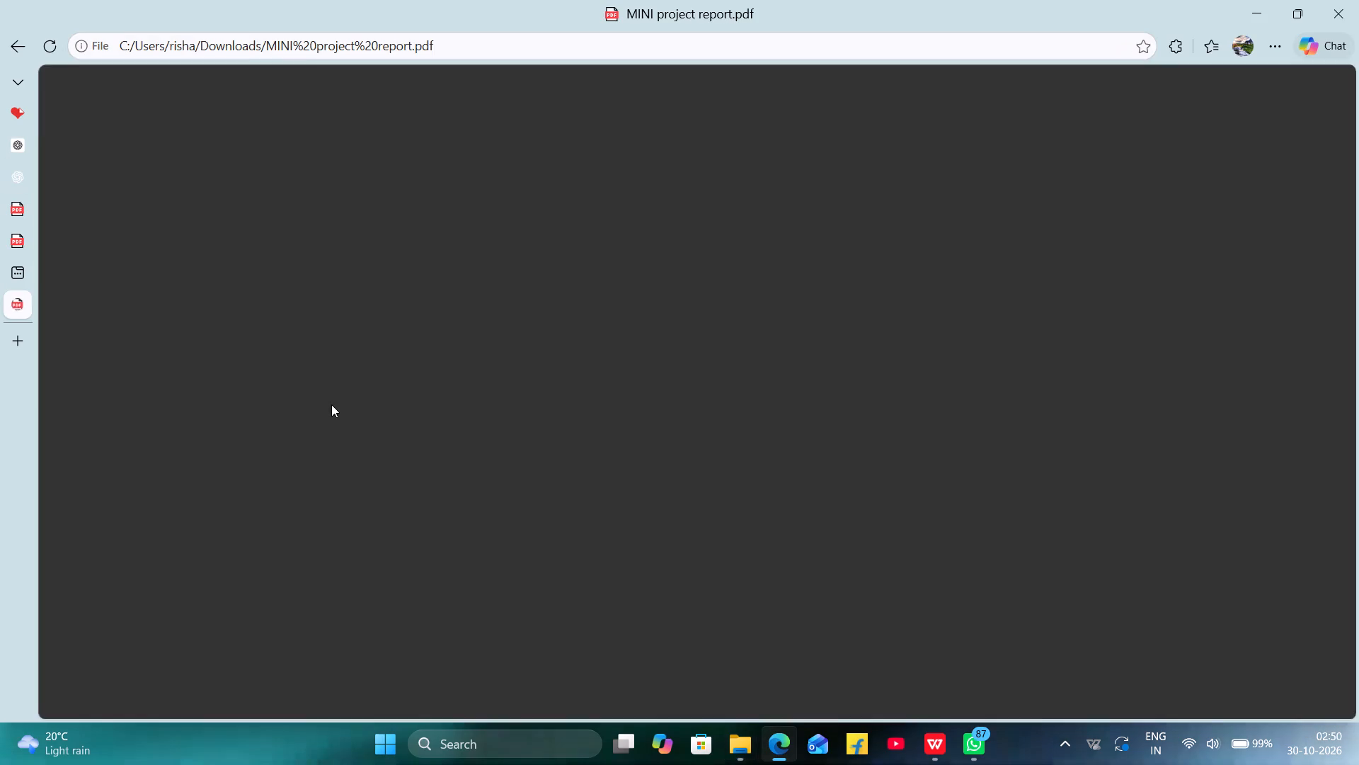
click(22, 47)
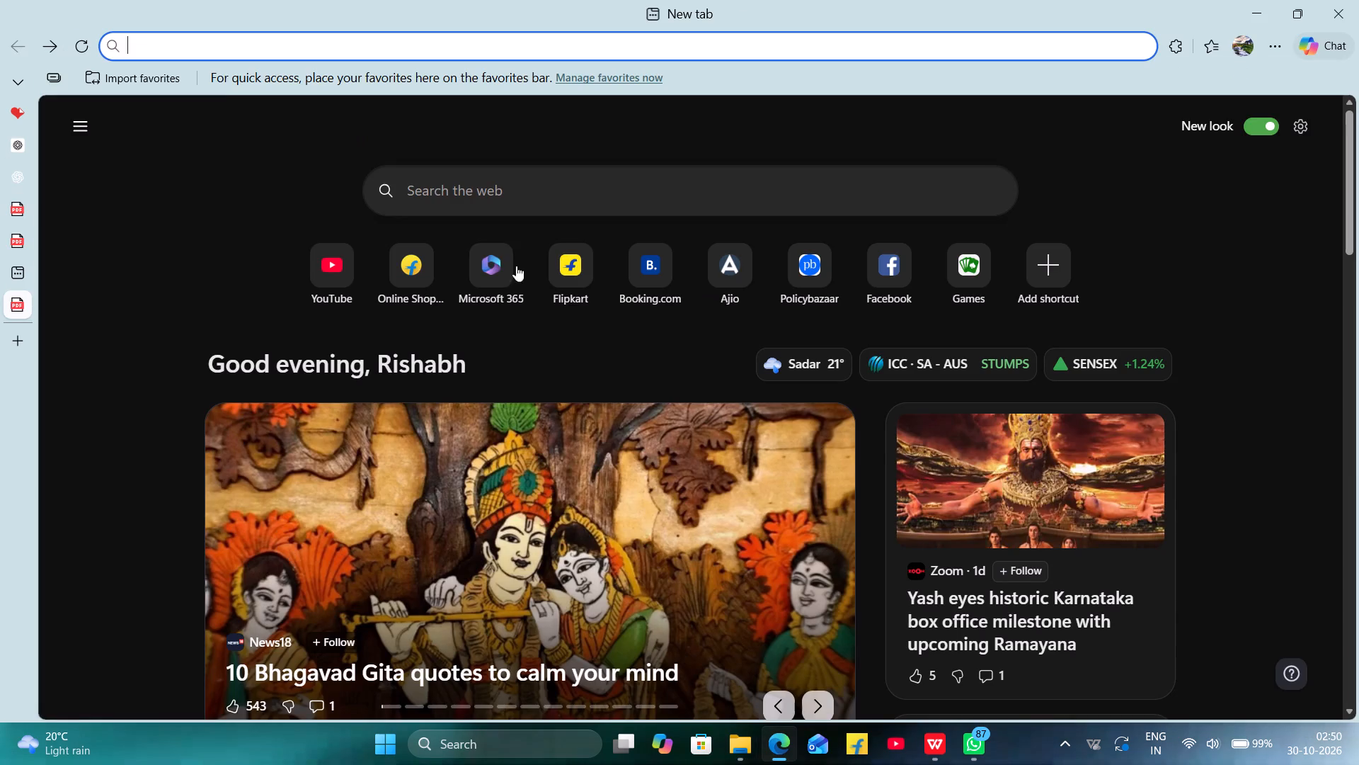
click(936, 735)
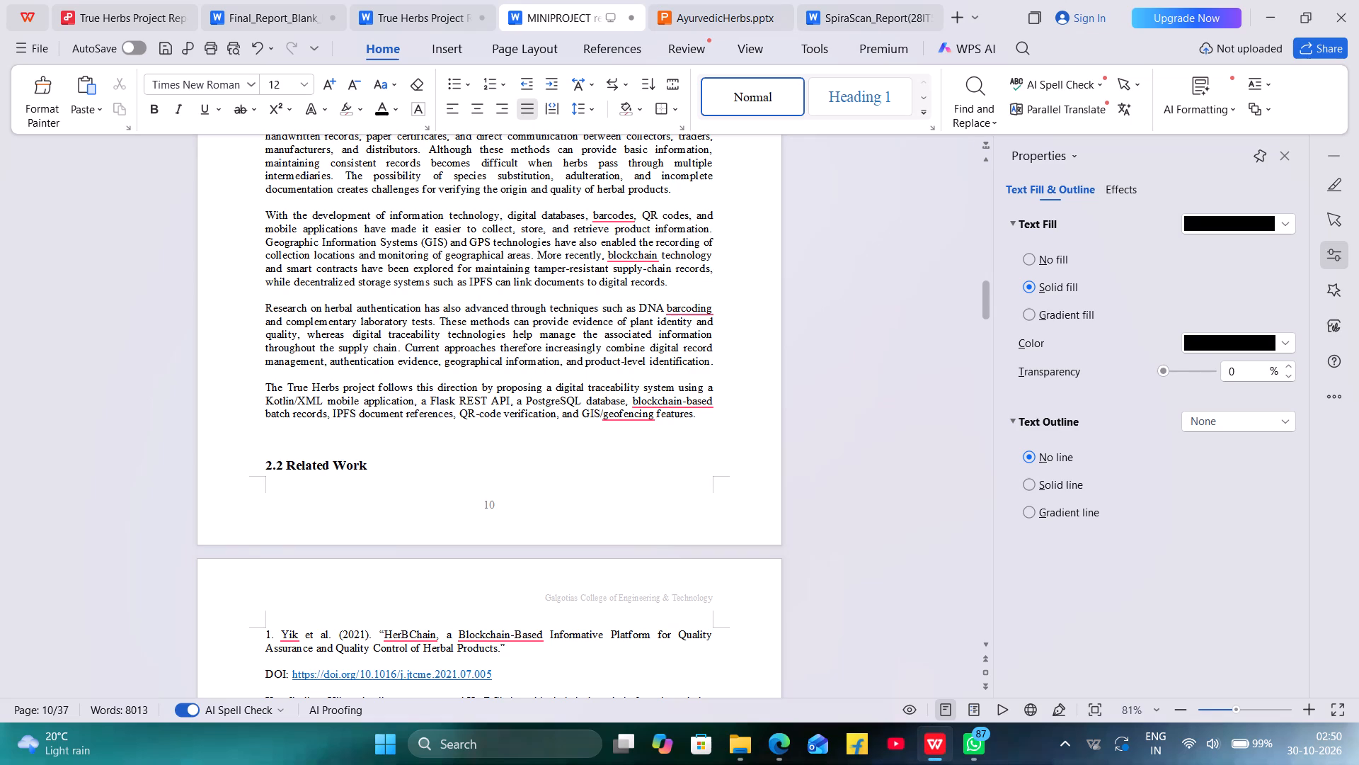
Switch to File Explorer and delete the old "MINI project report" PDF from the Downloads folder.
click(750, 744)
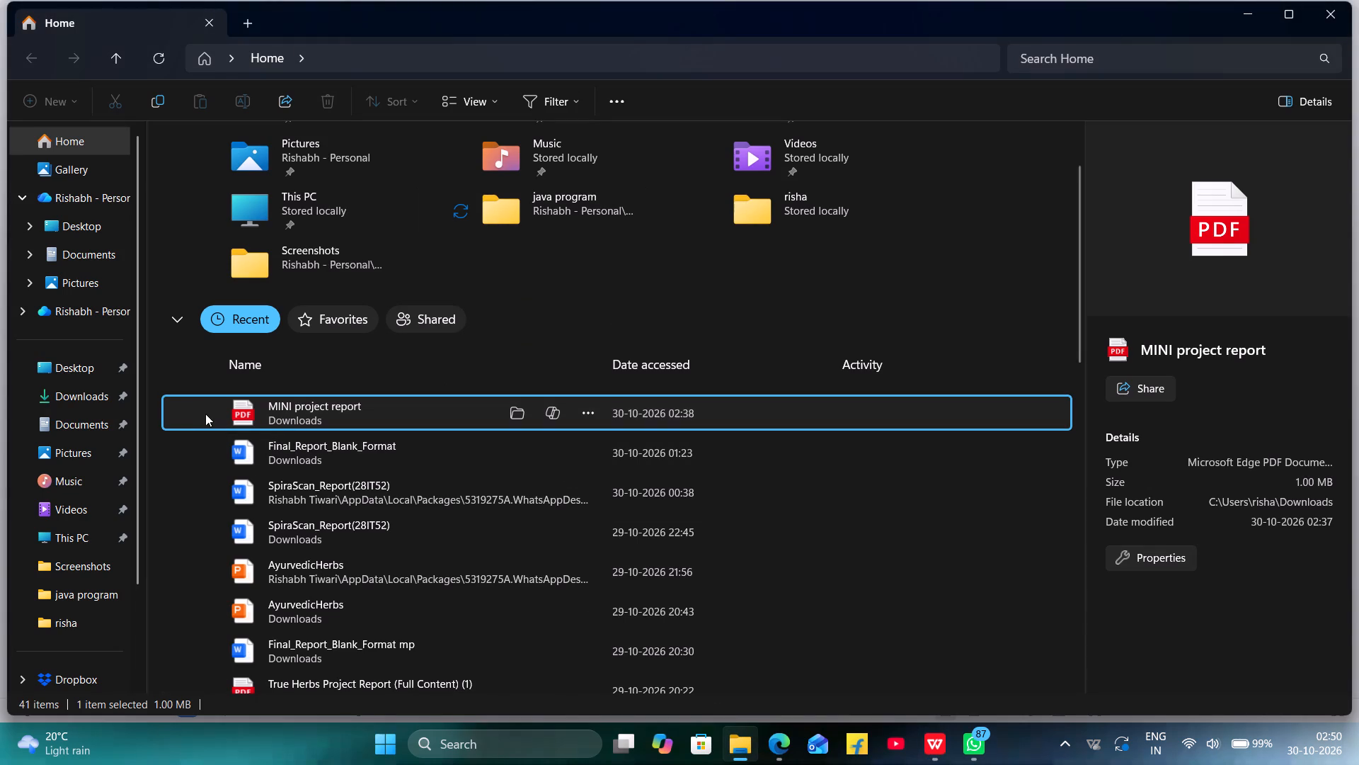
click(200, 406)
click(68, 397)
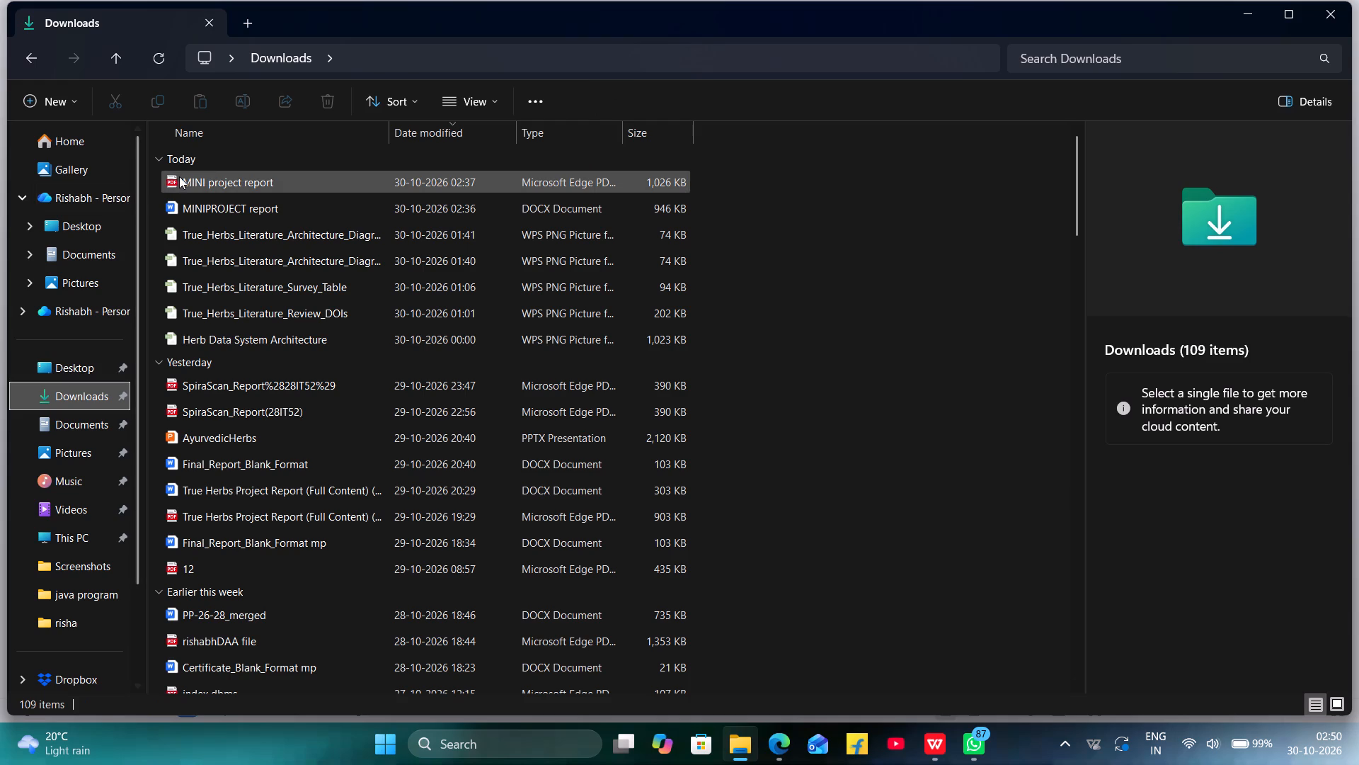
click(213, 176)
click(332, 103)
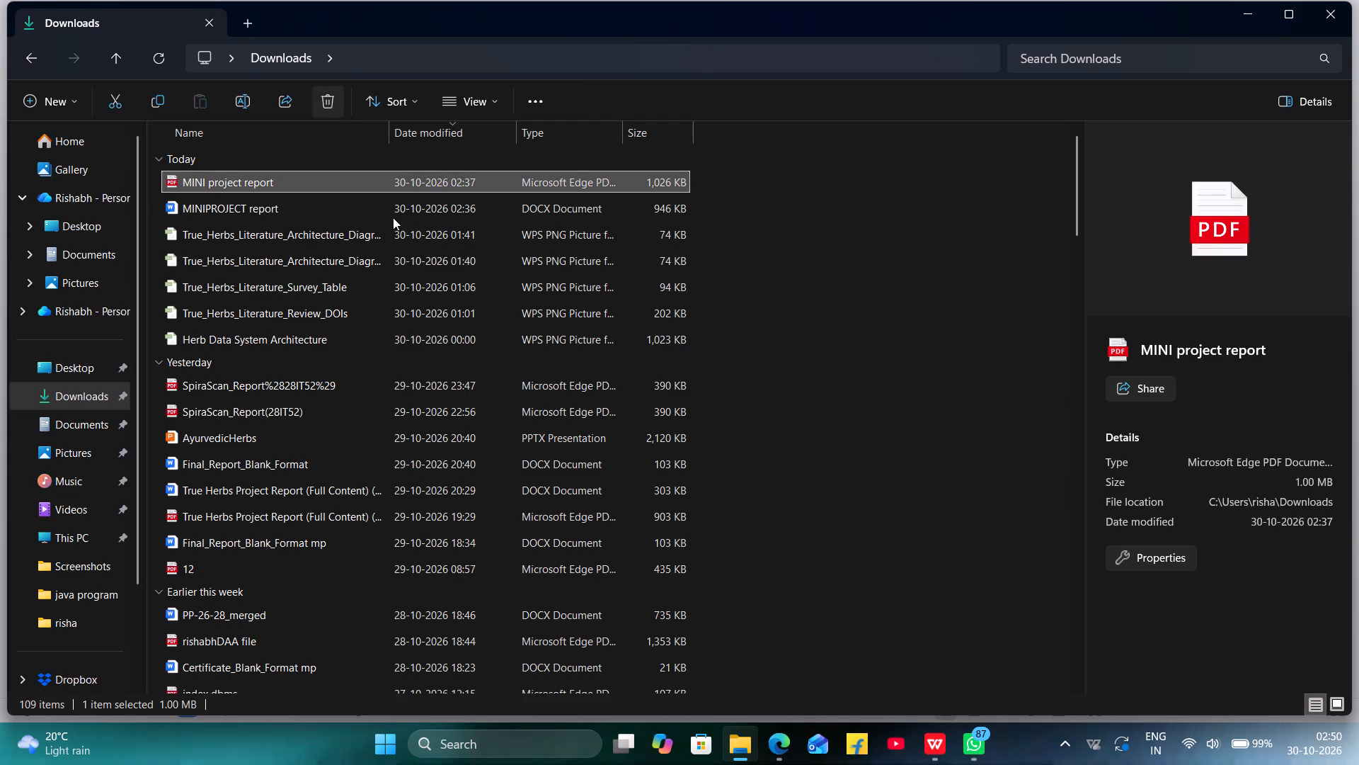
click(785, 749)
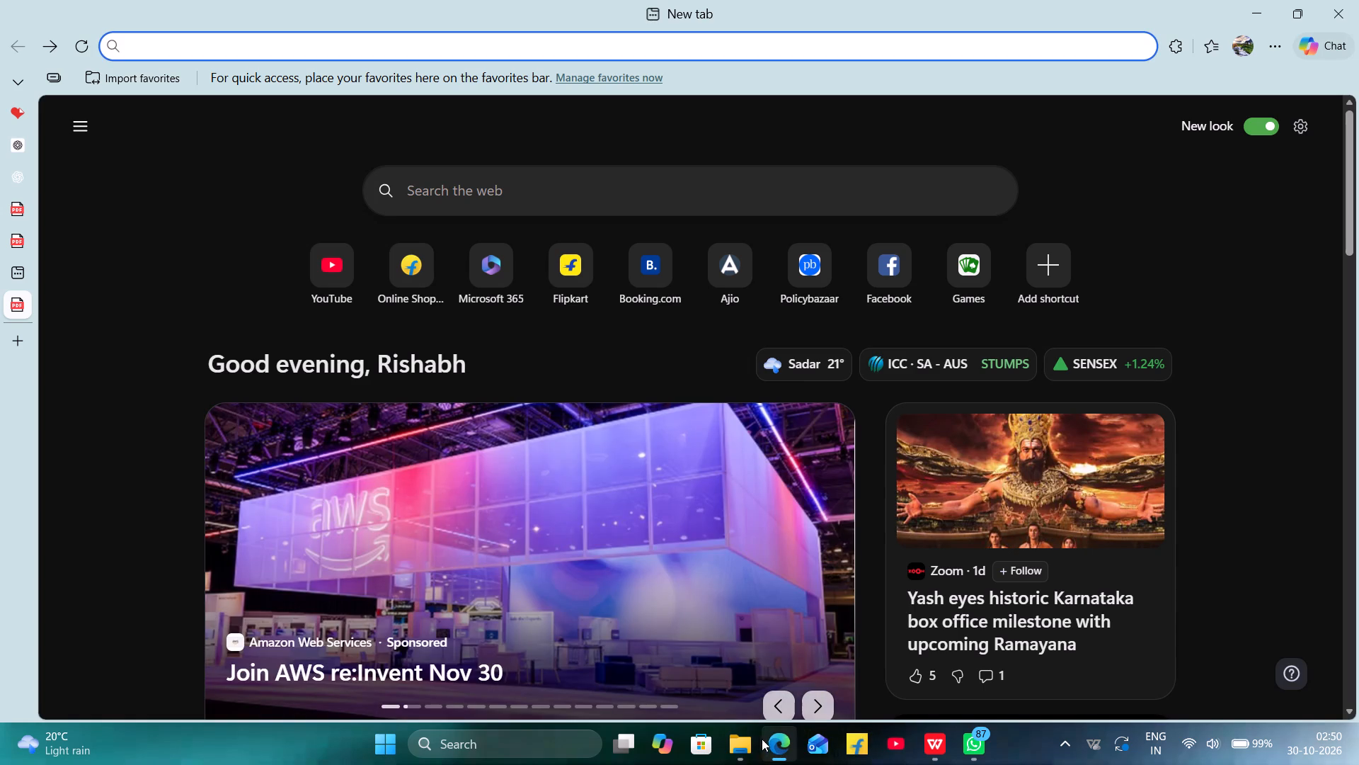
Return to WPS Office and print all pages of the report to a PDF named "mp report" in Downloads.
click(930, 741)
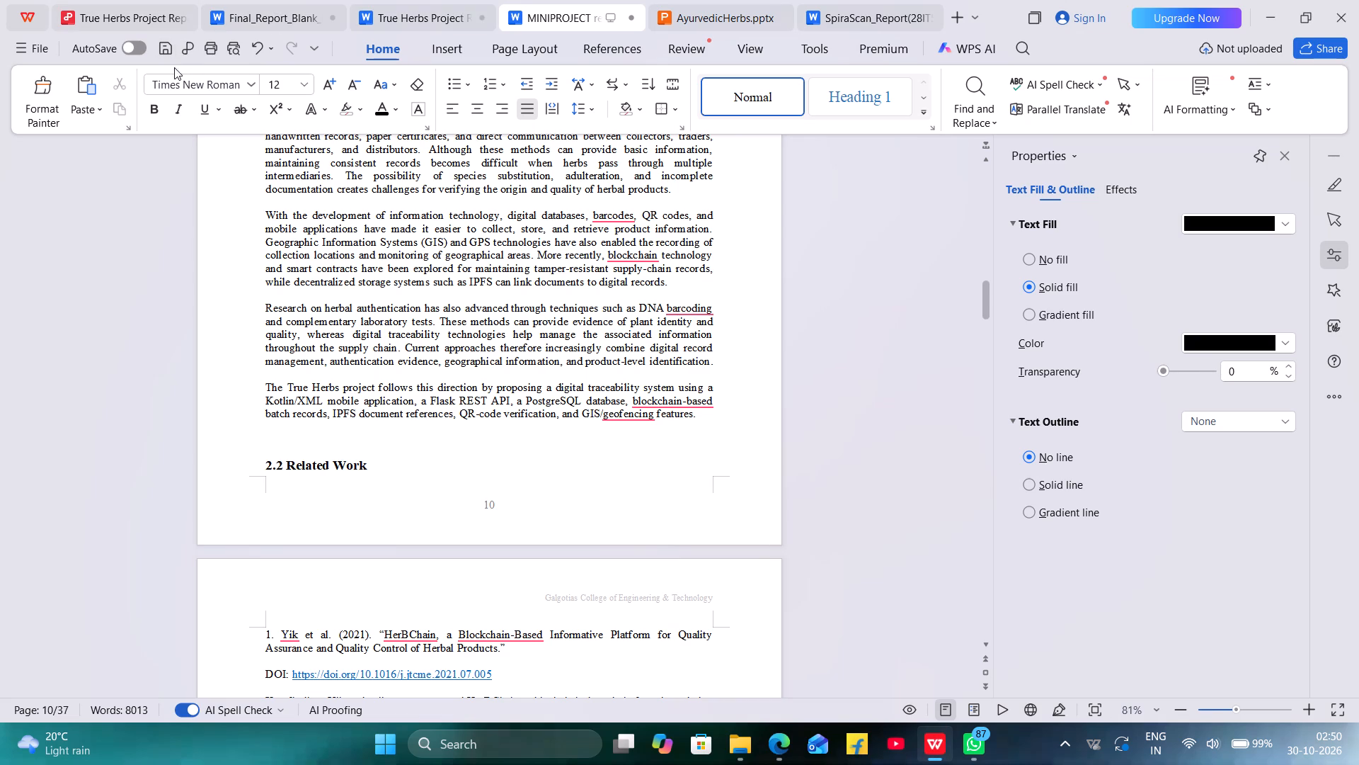
click(207, 49)
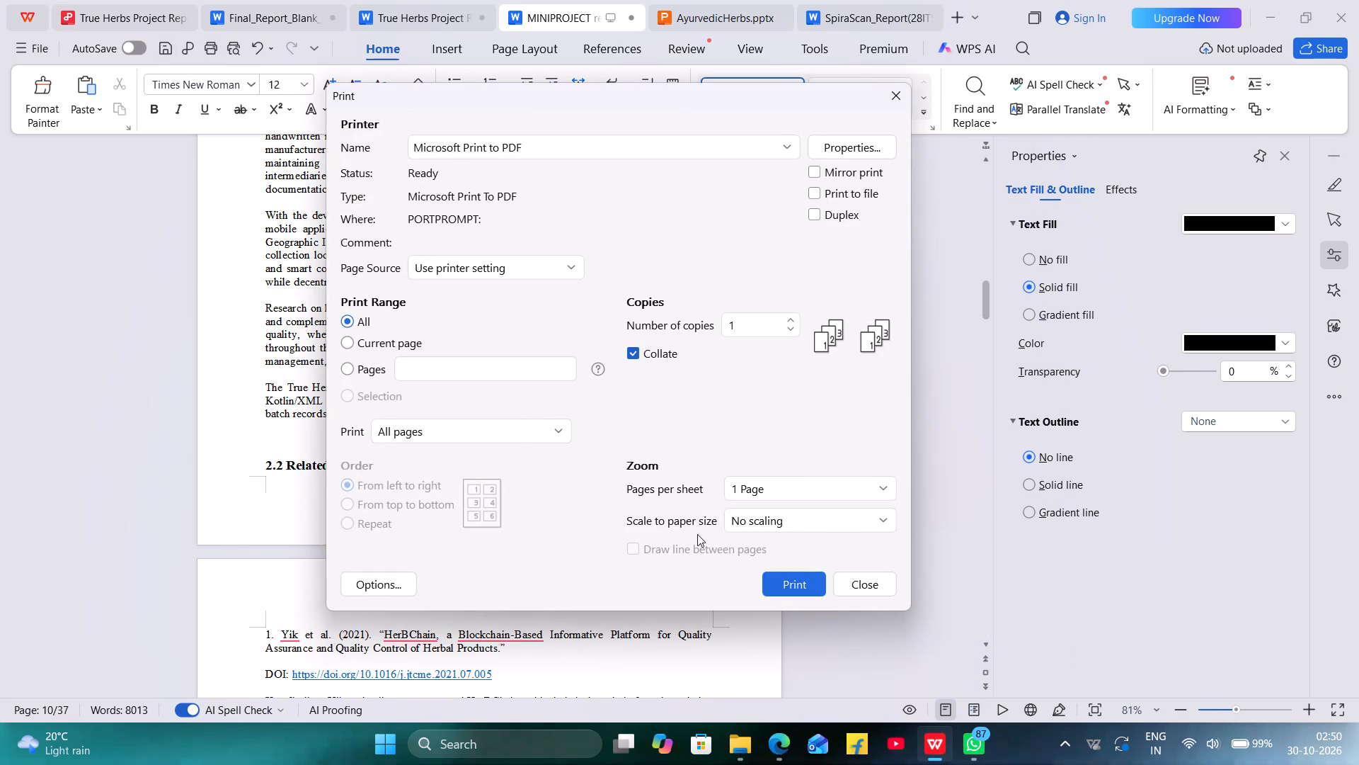
click(779, 584)
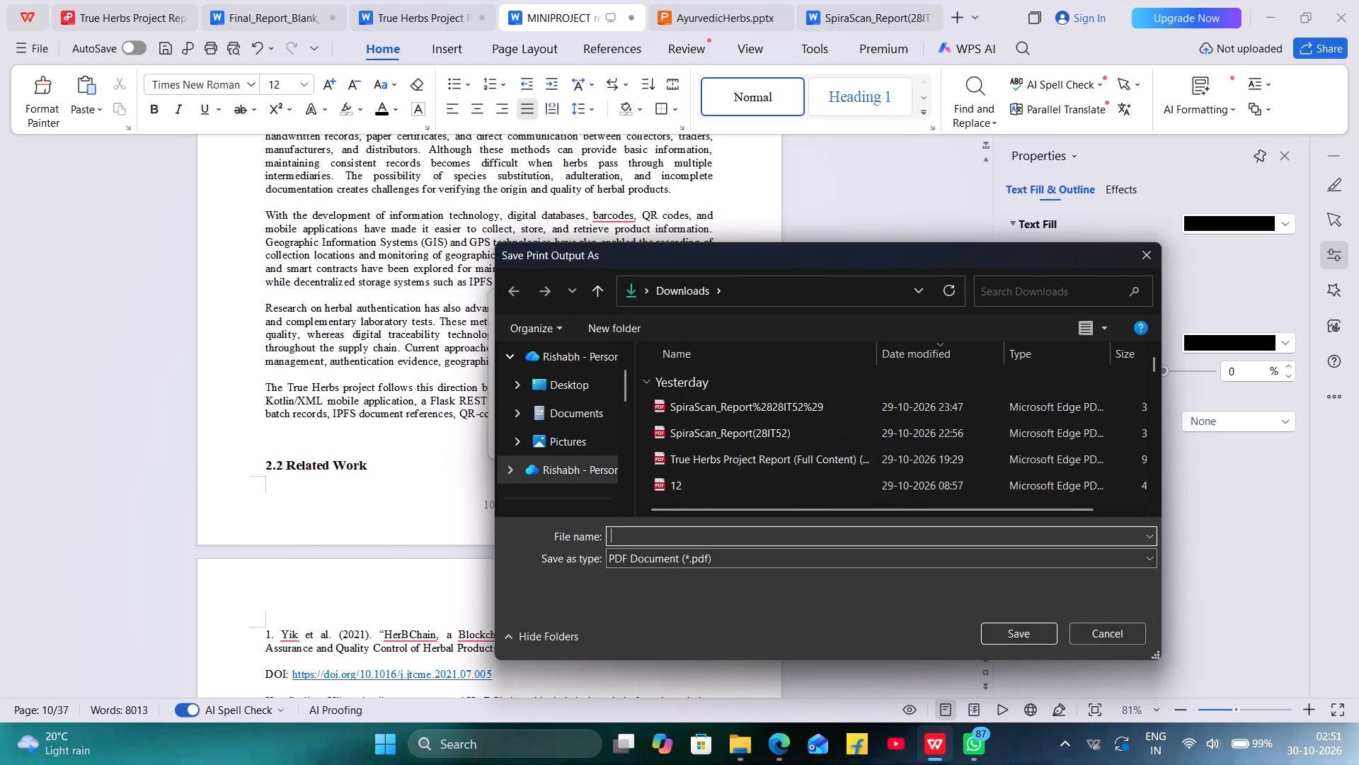
text(mp)
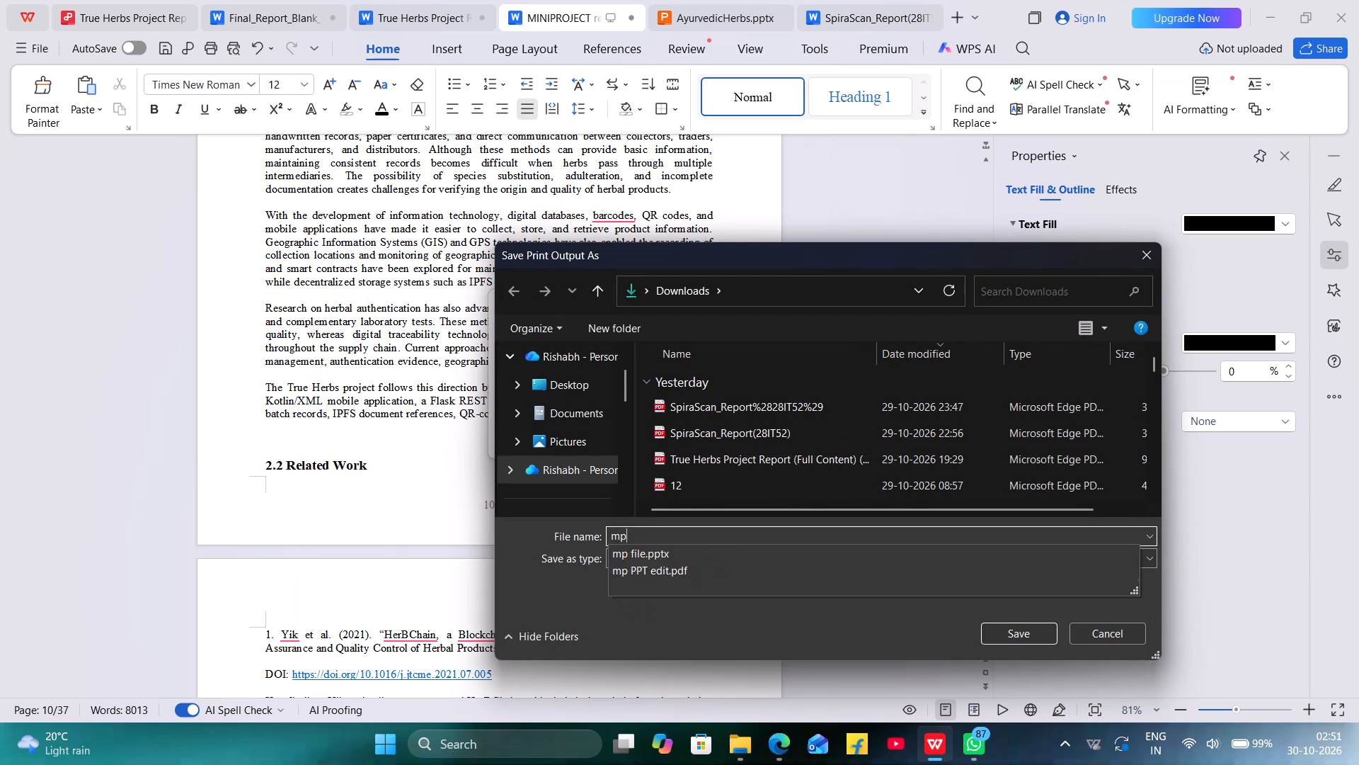
key(space)
text(report)
key(Return)
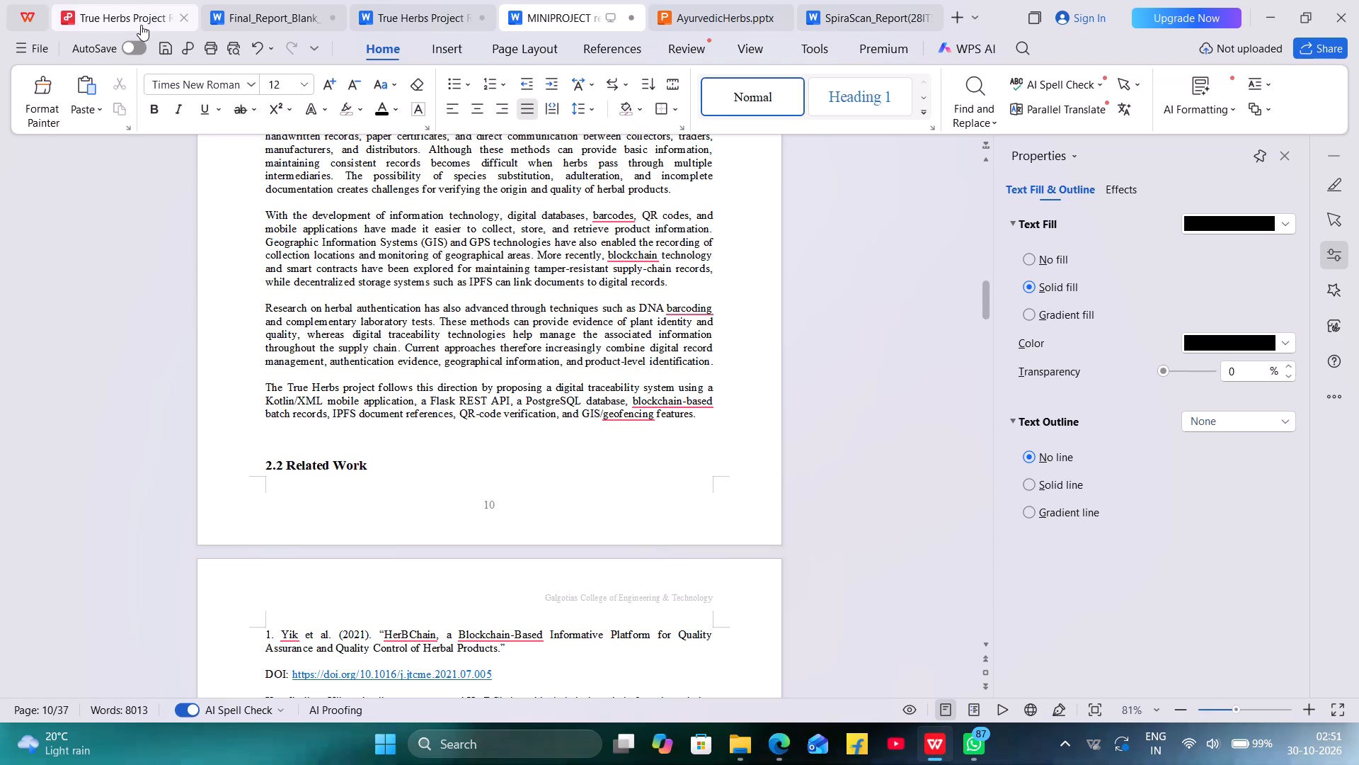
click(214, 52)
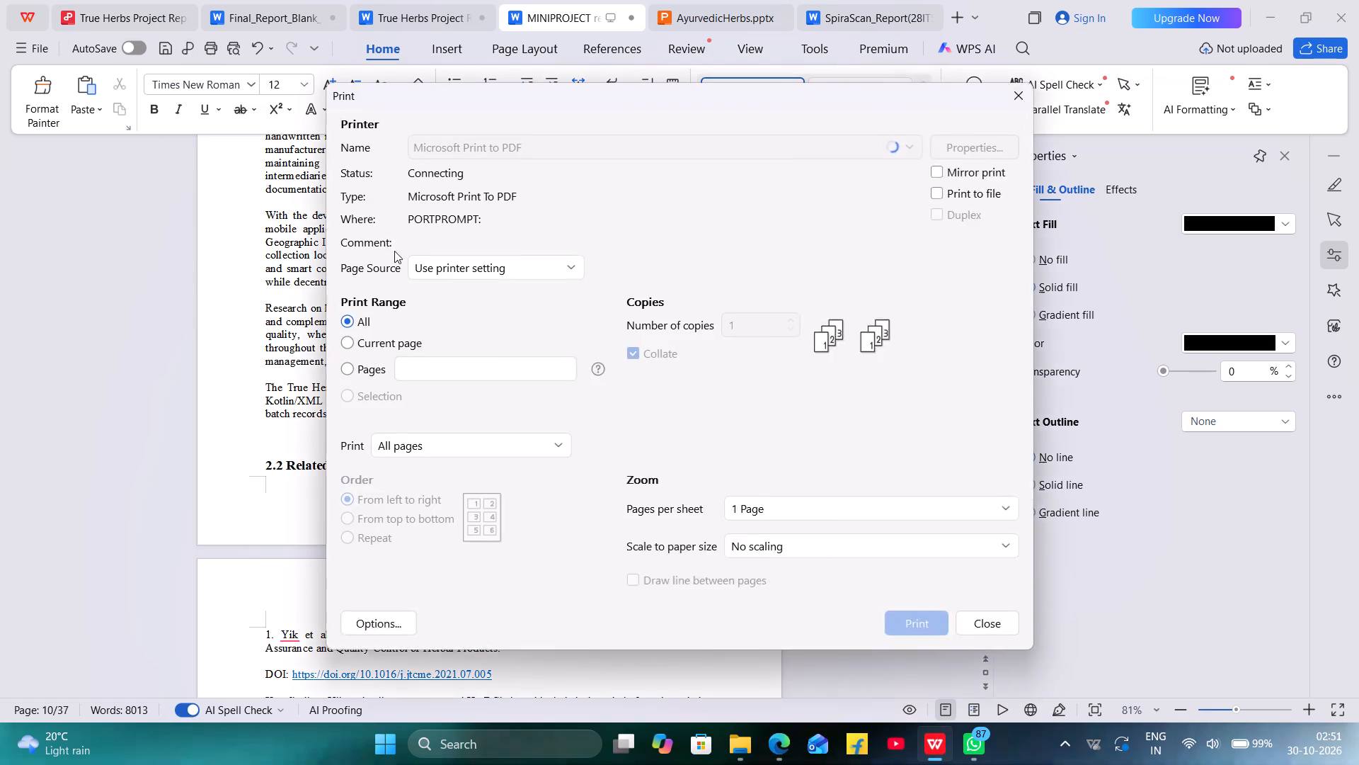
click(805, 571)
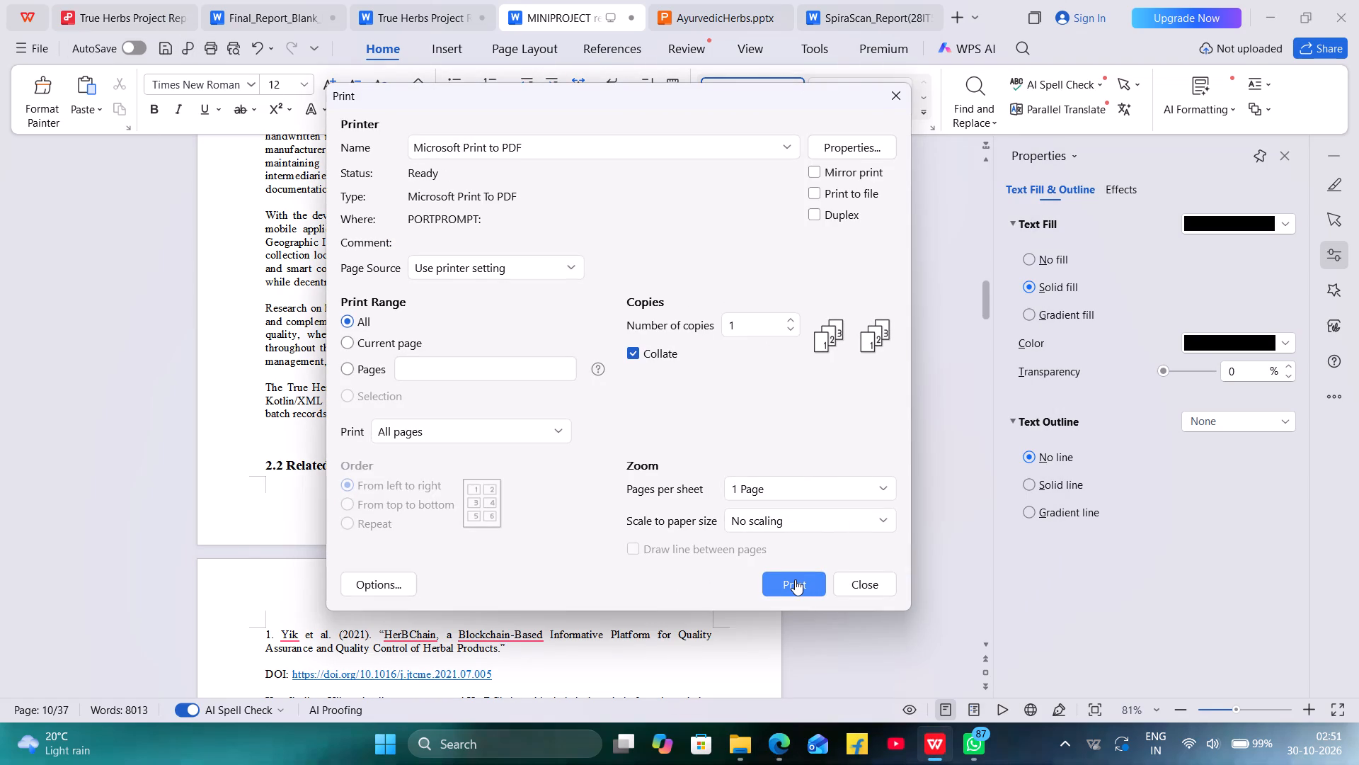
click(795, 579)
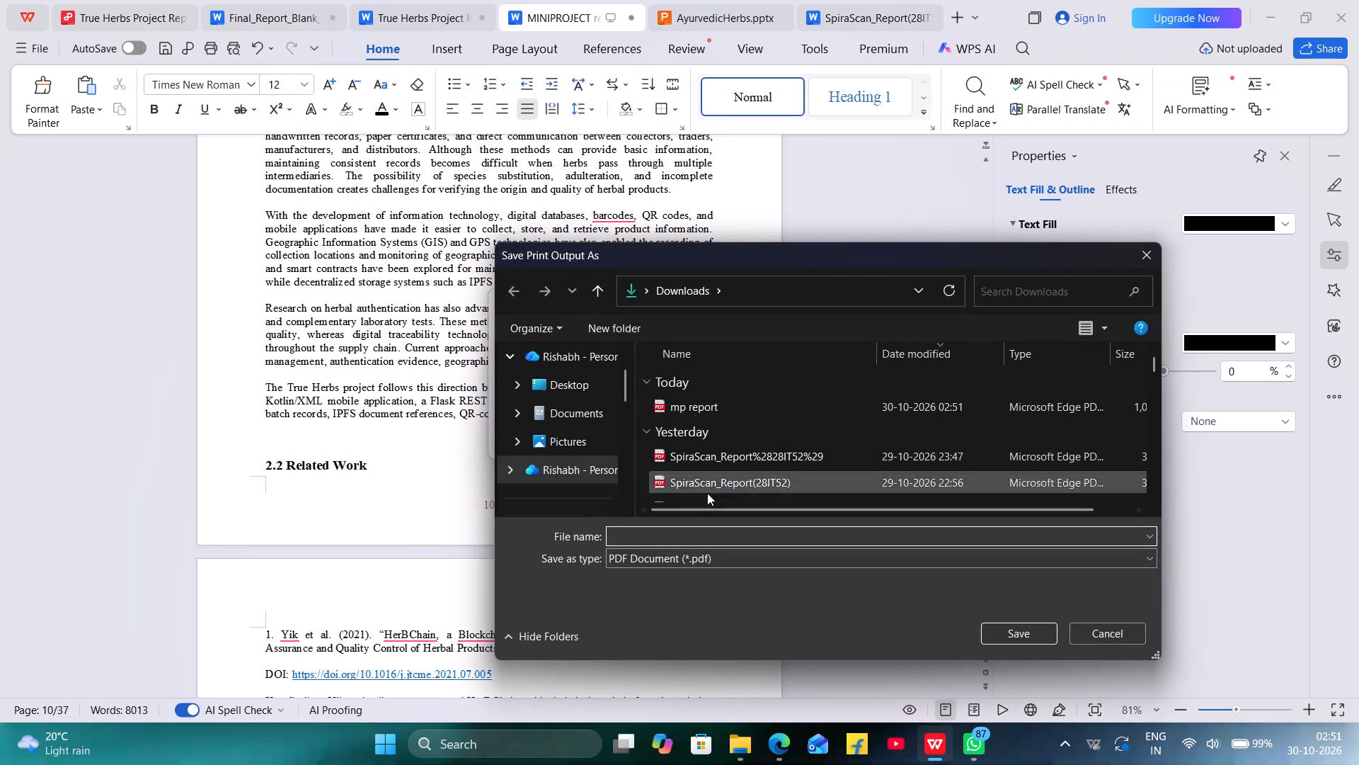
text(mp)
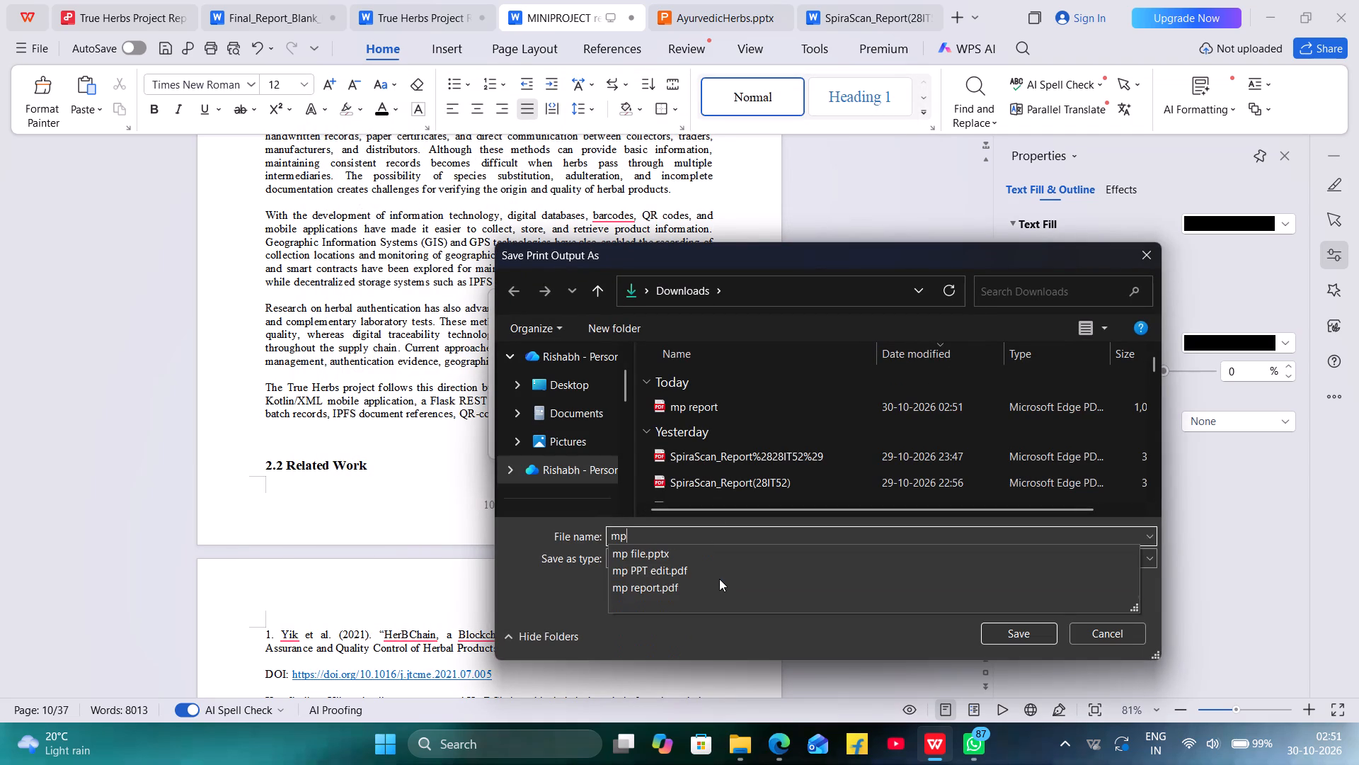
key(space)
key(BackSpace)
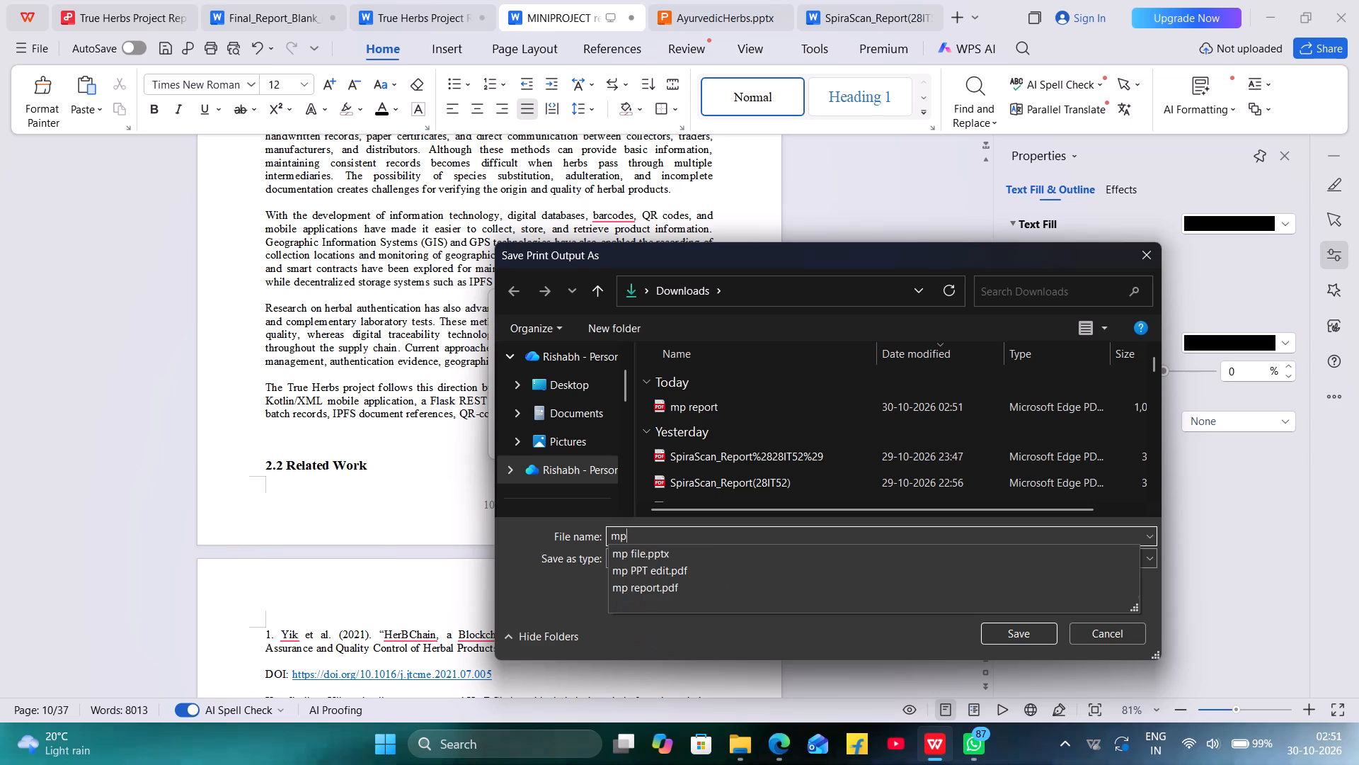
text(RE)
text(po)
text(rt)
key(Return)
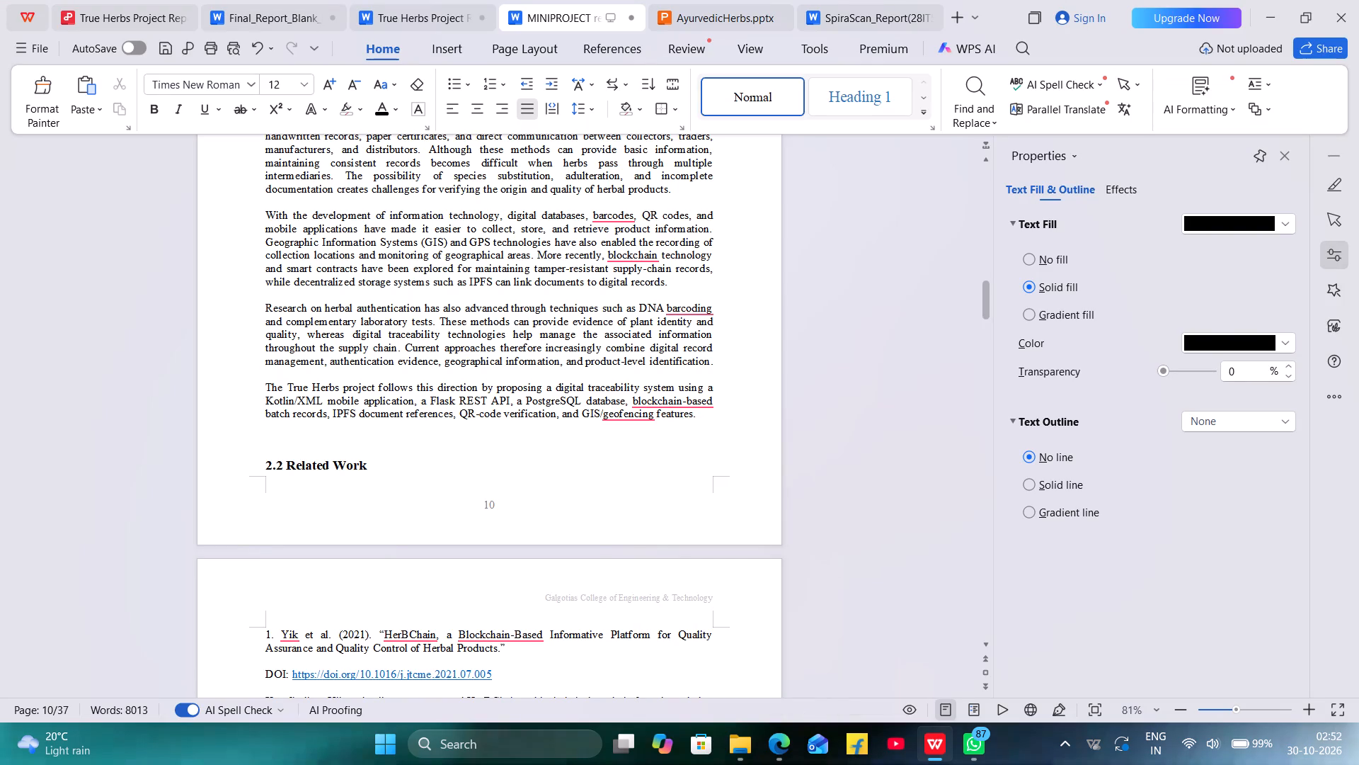
Add an empty paragraph after the last Historical Overview paragraph to push the 2.2 Related Work heading onto the next page.
scroll(372, 586, down, 2)
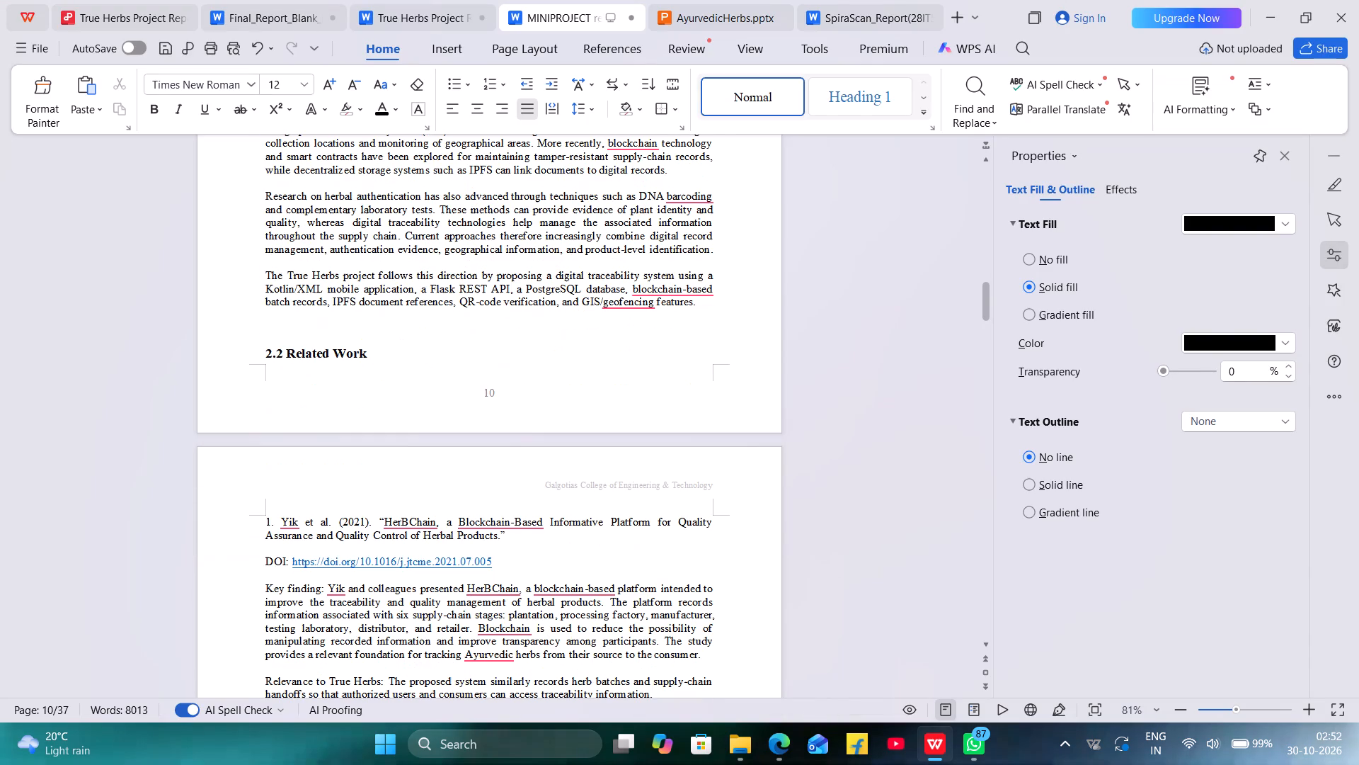
click(723, 310)
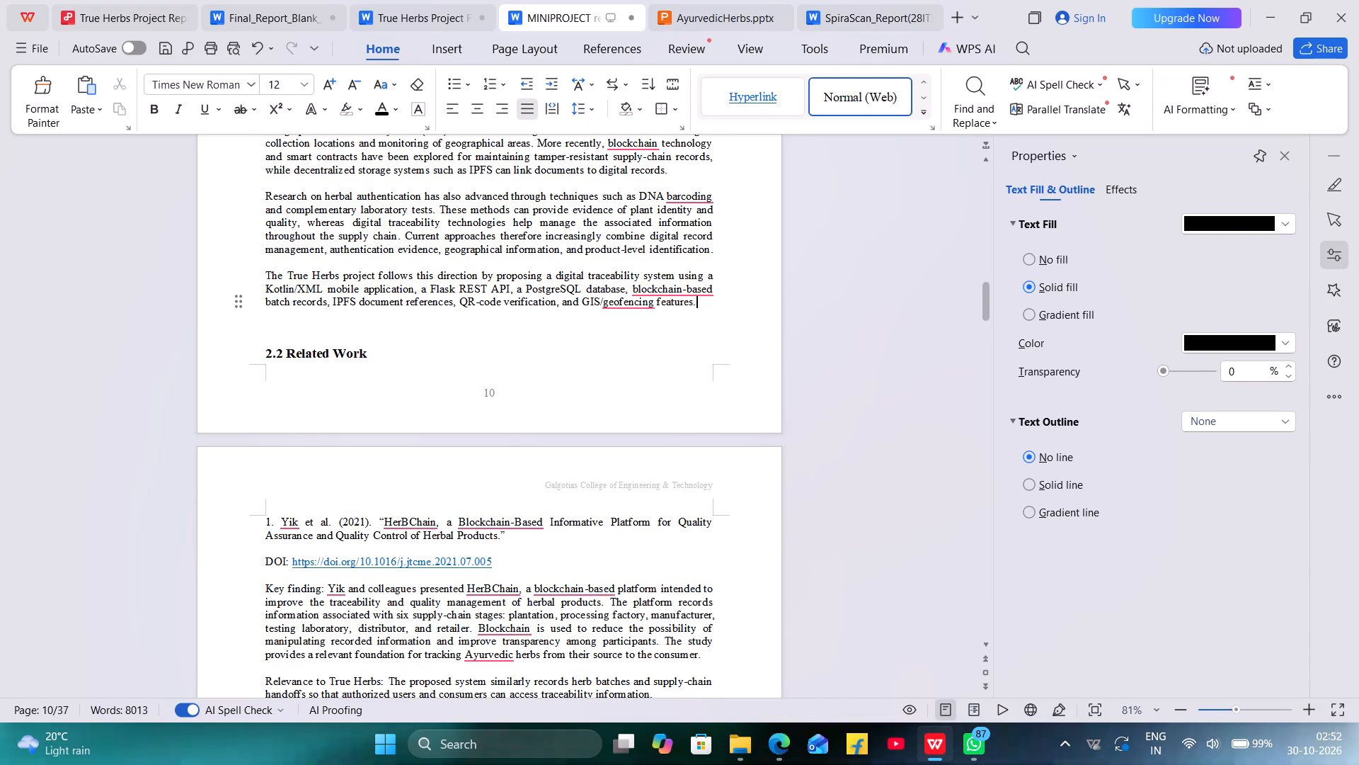
key(Return)
Review the report from the Related Work entries to the Problem Statement and back up to the Literature Review opening.
scroll(708, 348, down, 3)
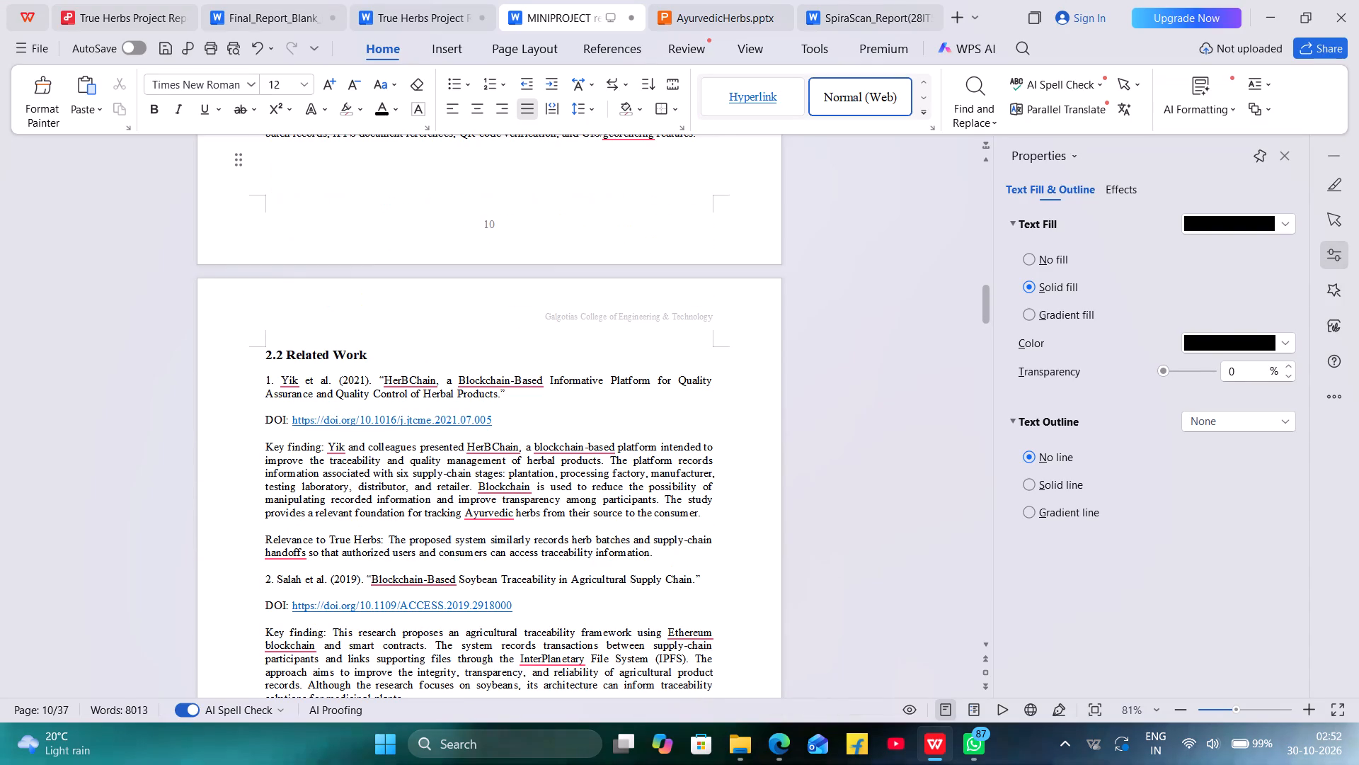
scroll(341, 555, down, 7)
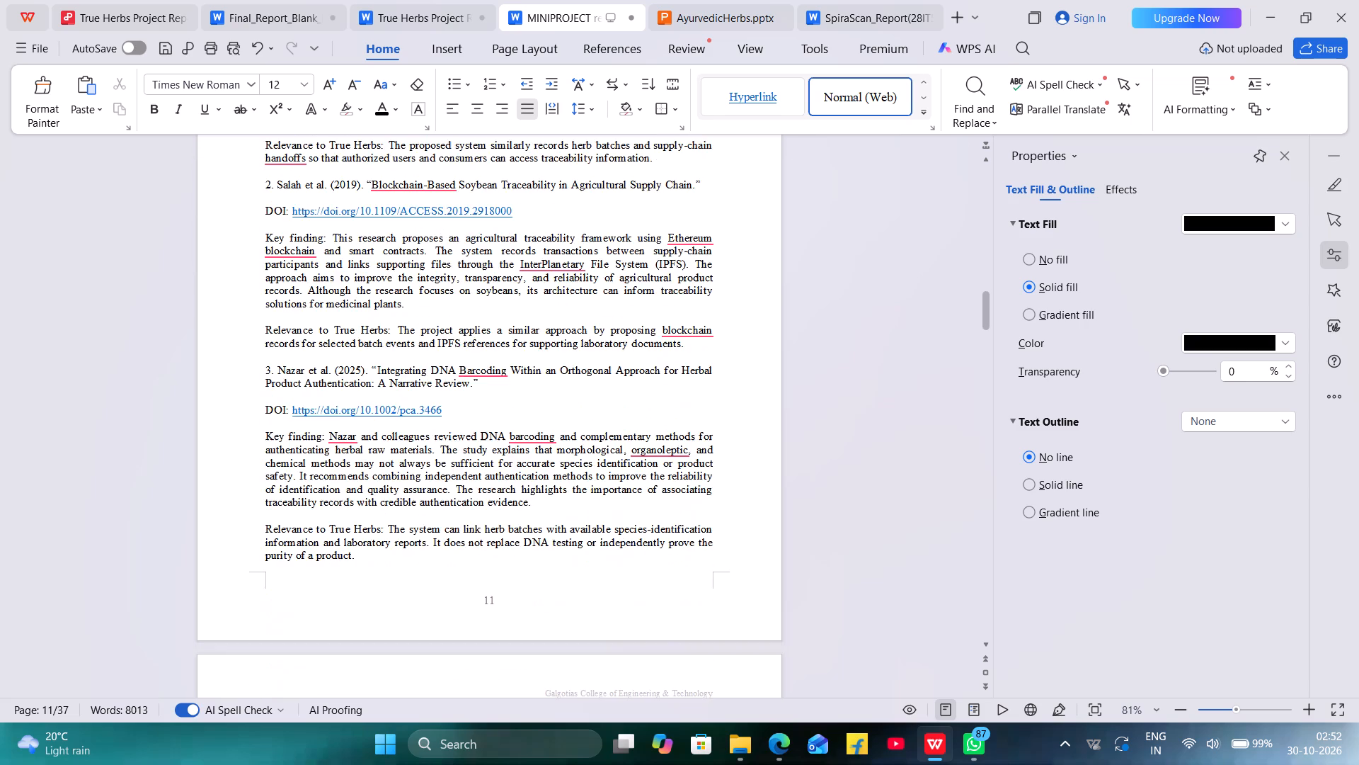
scroll(341, 555, down, 12)
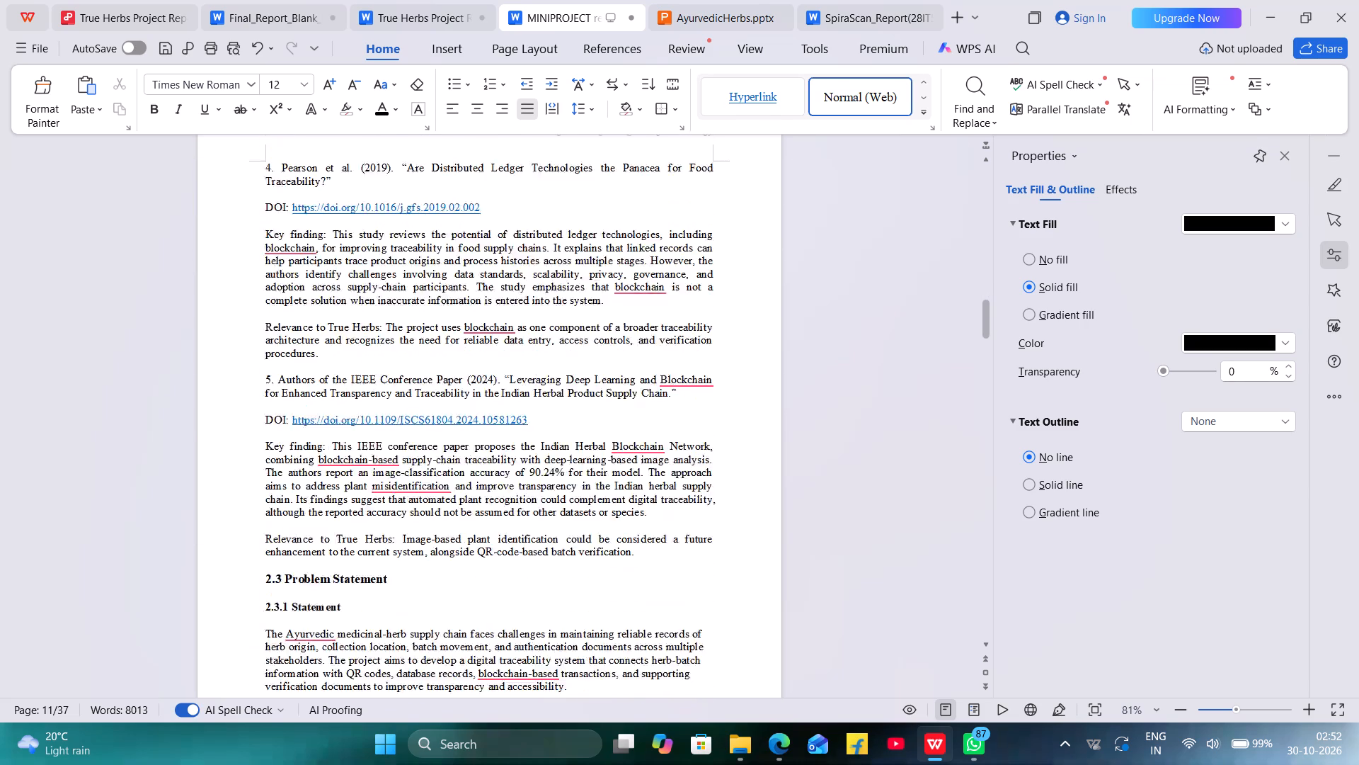
scroll(341, 555, up, 17)
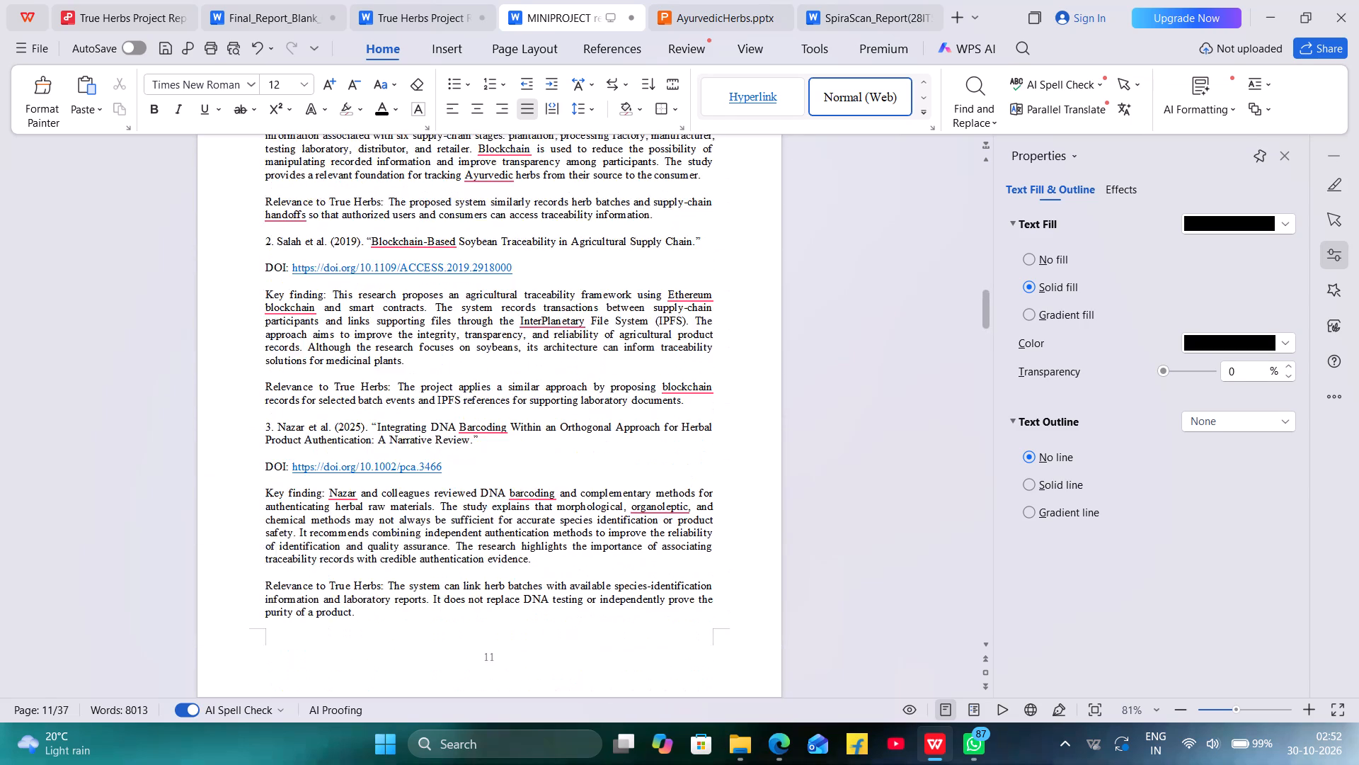
scroll(341, 555, up, 10)
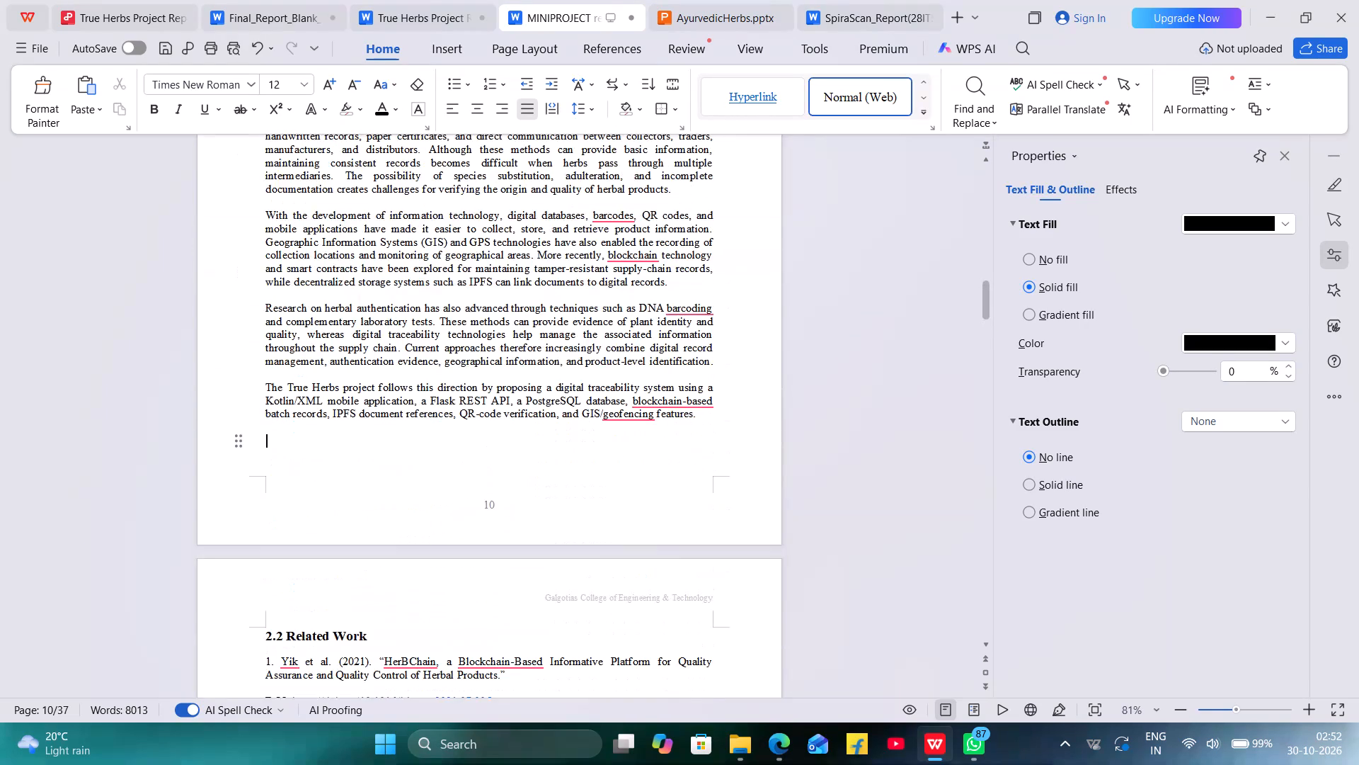
scroll(341, 555, up, 5)
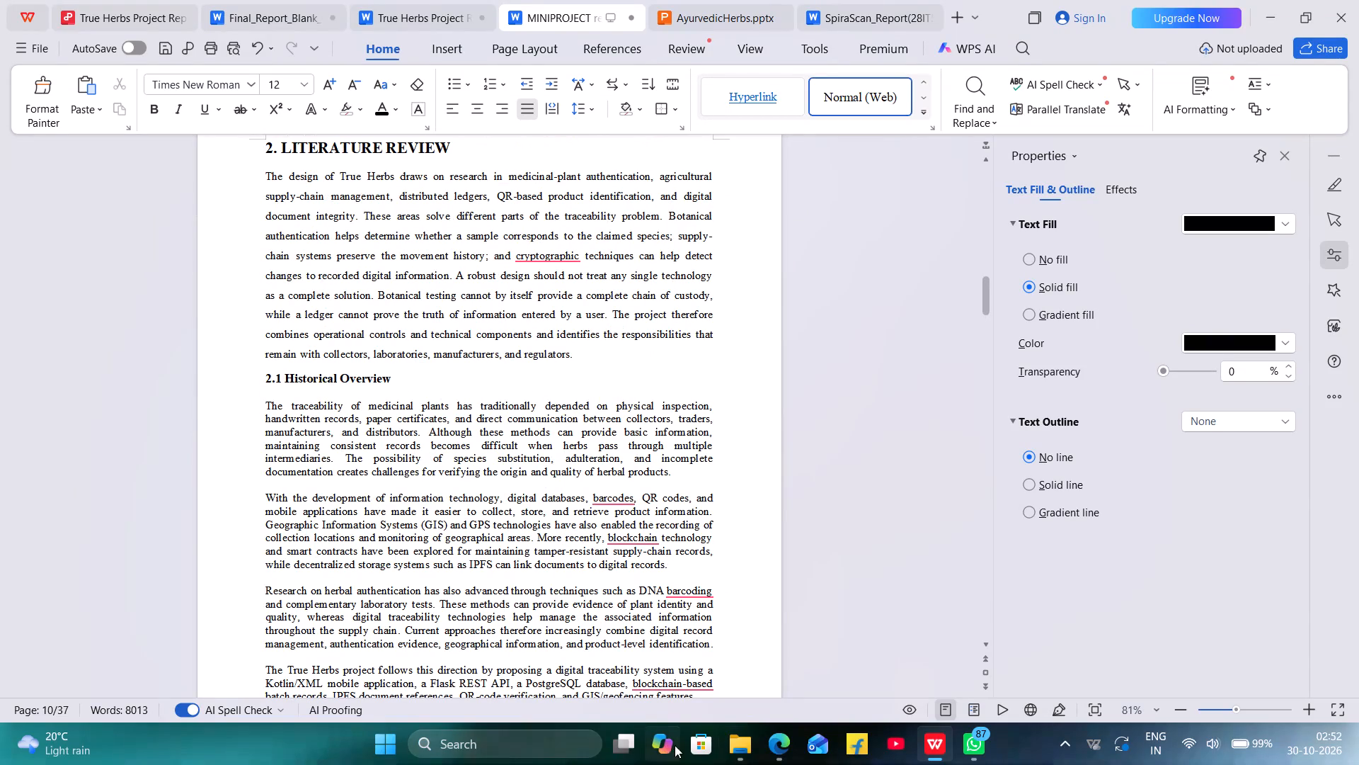
Switch to File Explorer and delete the "mp report" and "mpREport" PDFs from the Downloads folder.
click(744, 747)
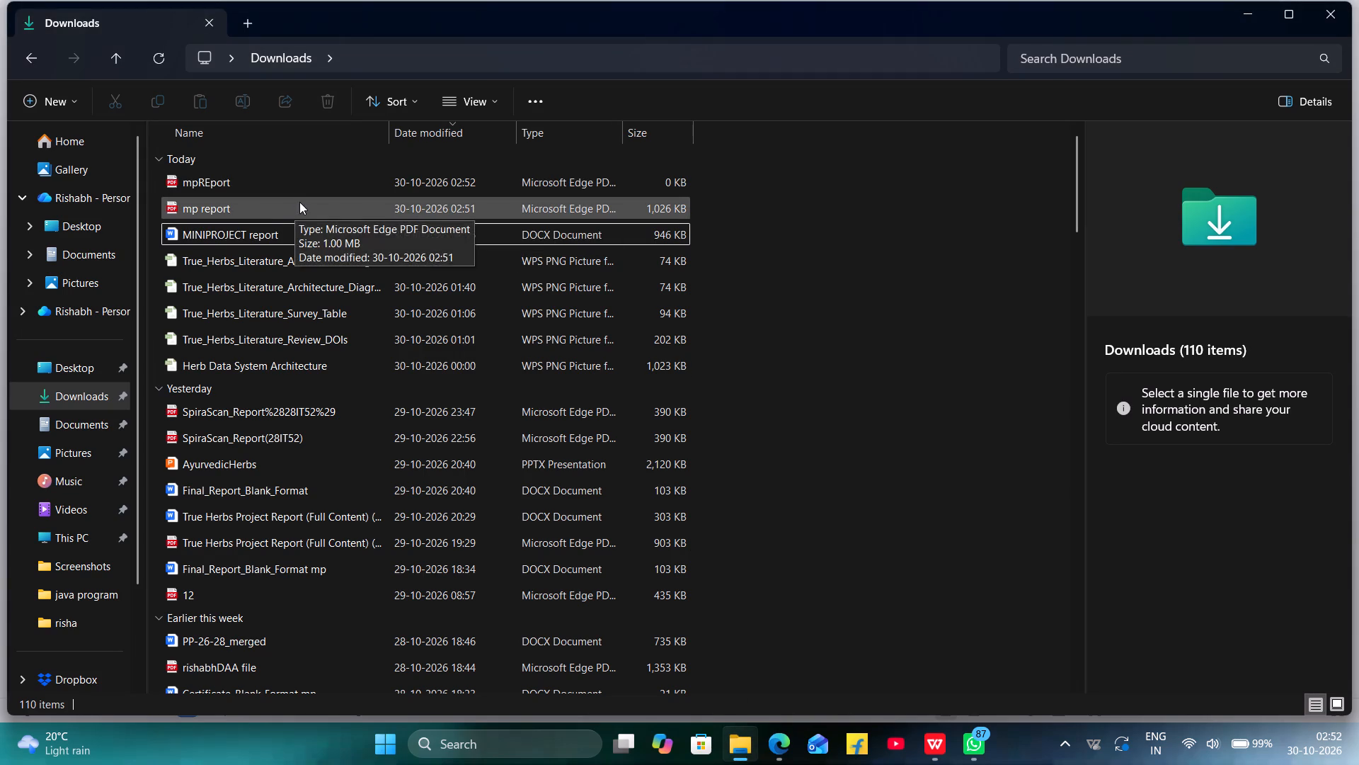
click(299, 202)
click(327, 89)
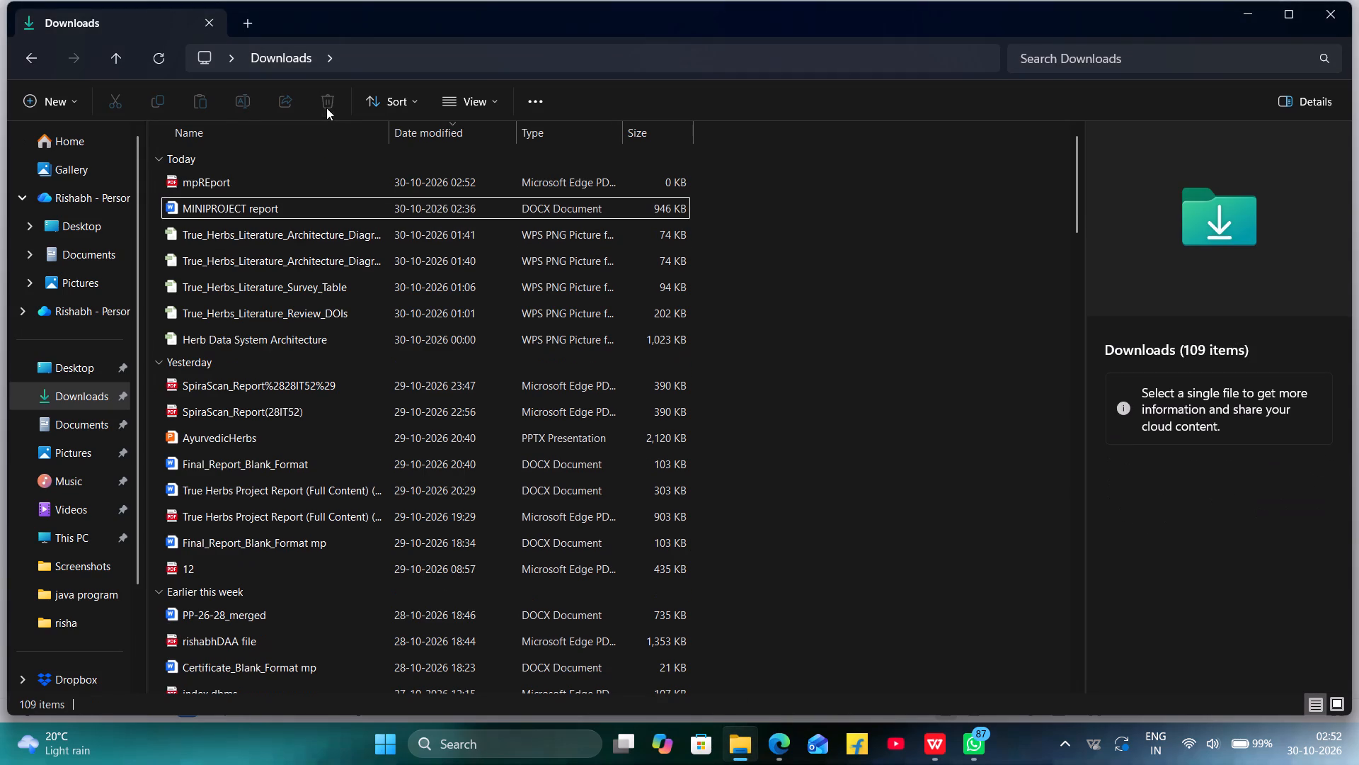
click(287, 174)
click(321, 95)
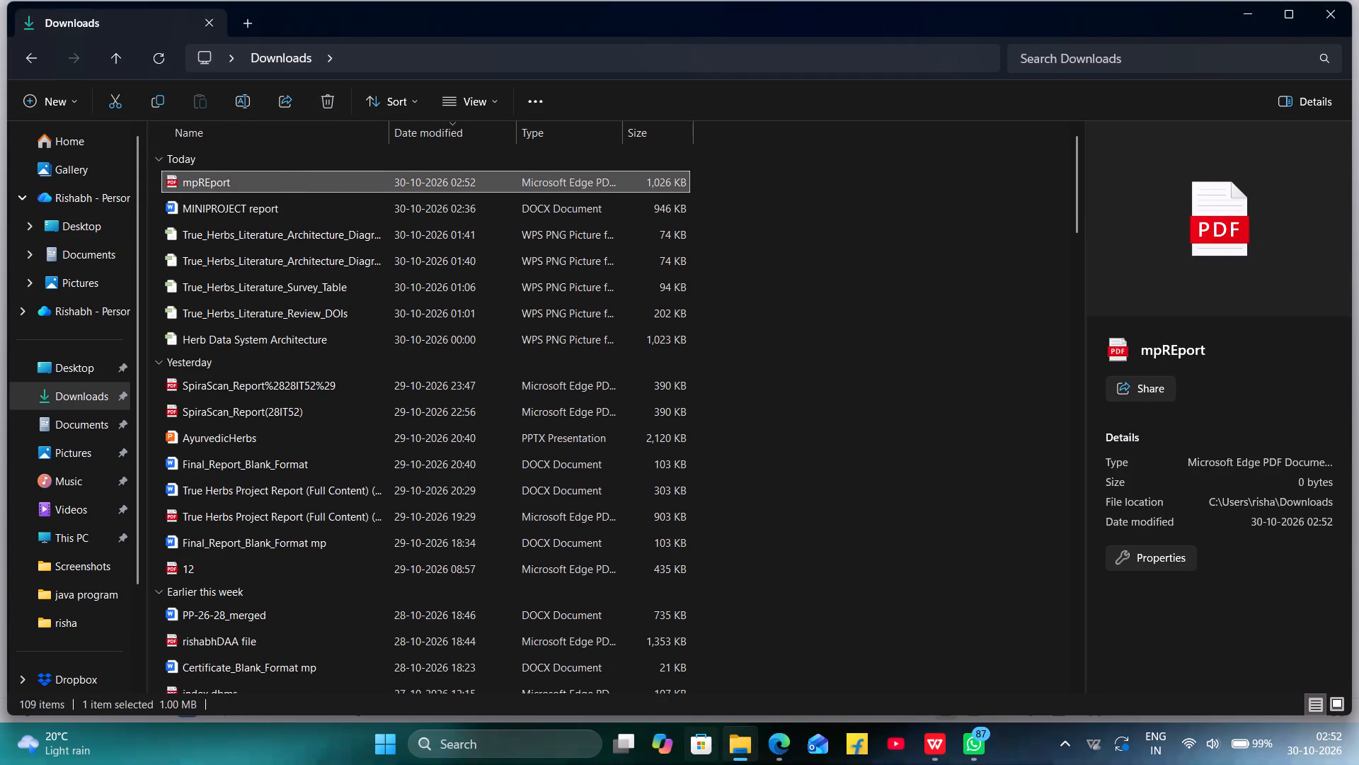
Return to WPS Office and print all pages of the report to a PDF named "mp" in Downloads.
click(933, 750)
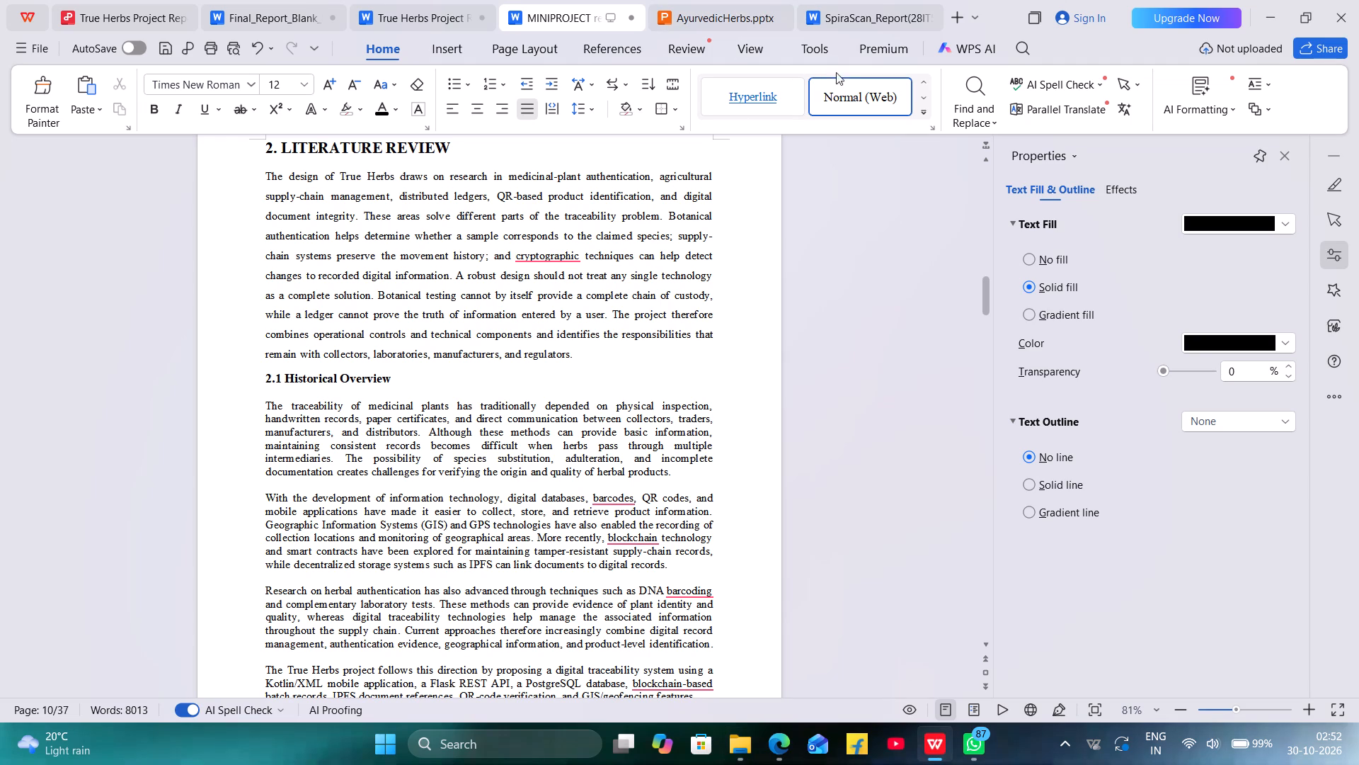
click(216, 51)
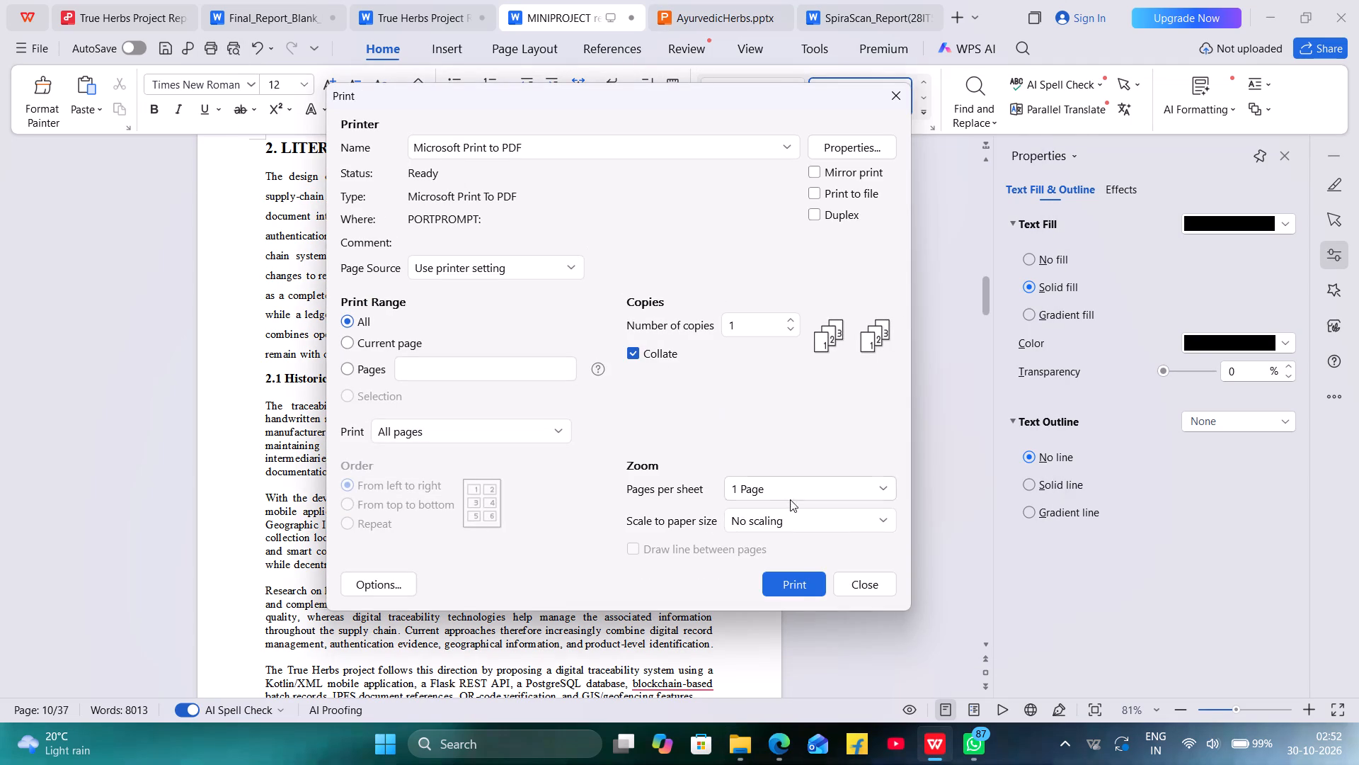
click(796, 586)
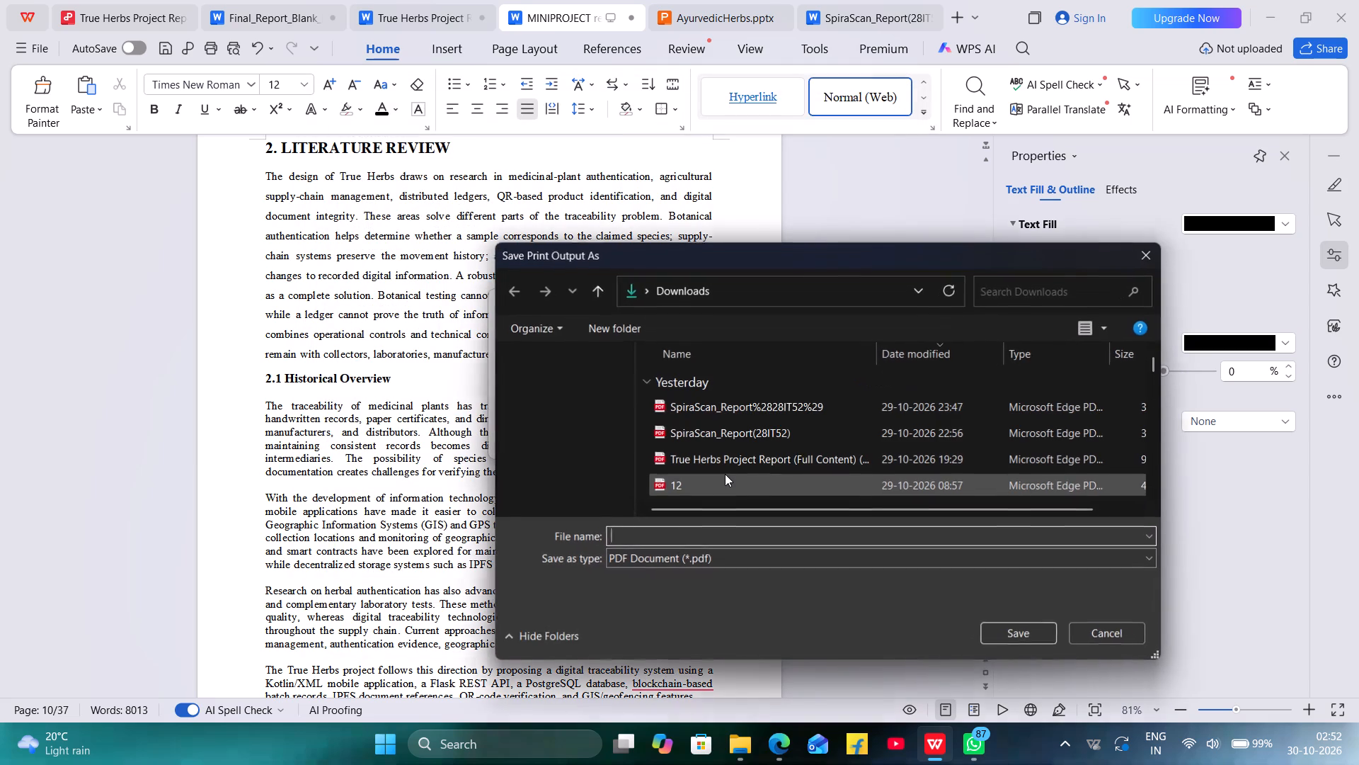
text(mp)
key(Return)
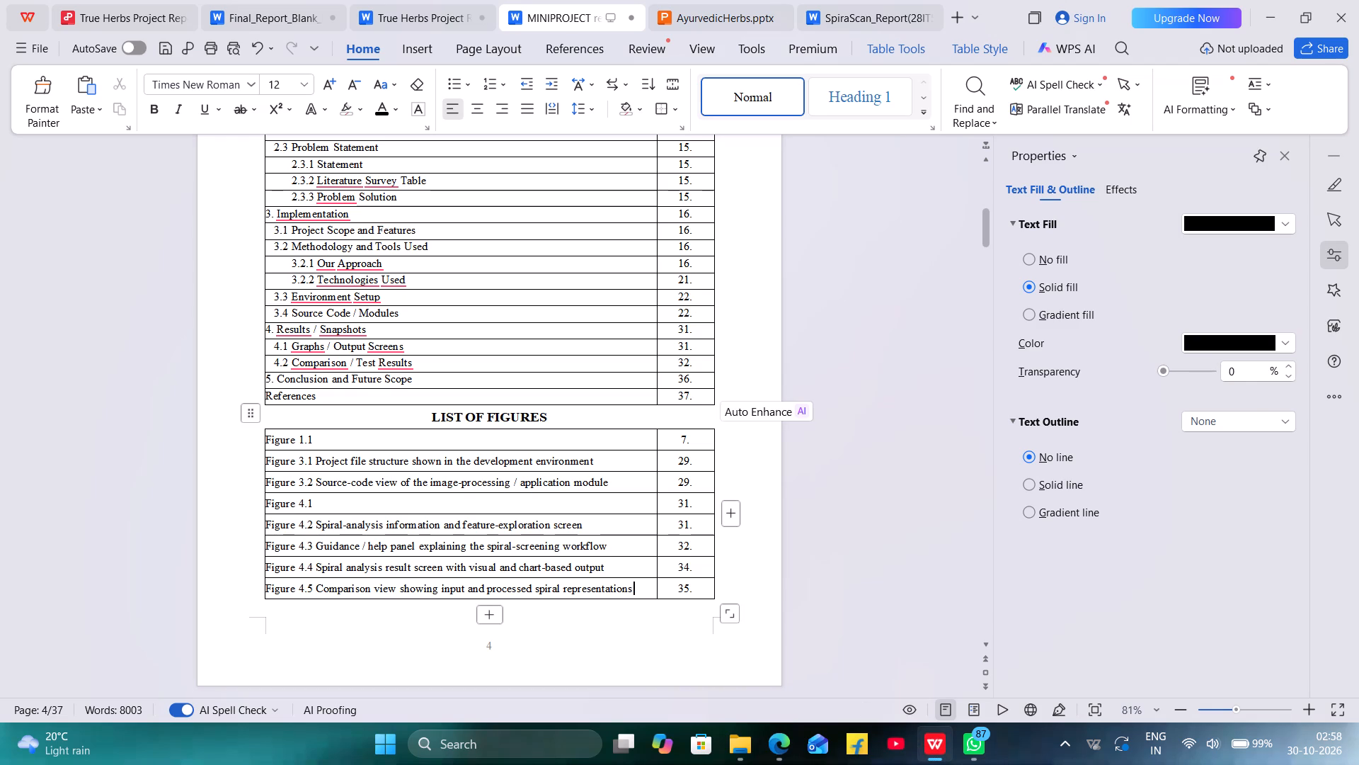
drag(609, 586, 321, 590)
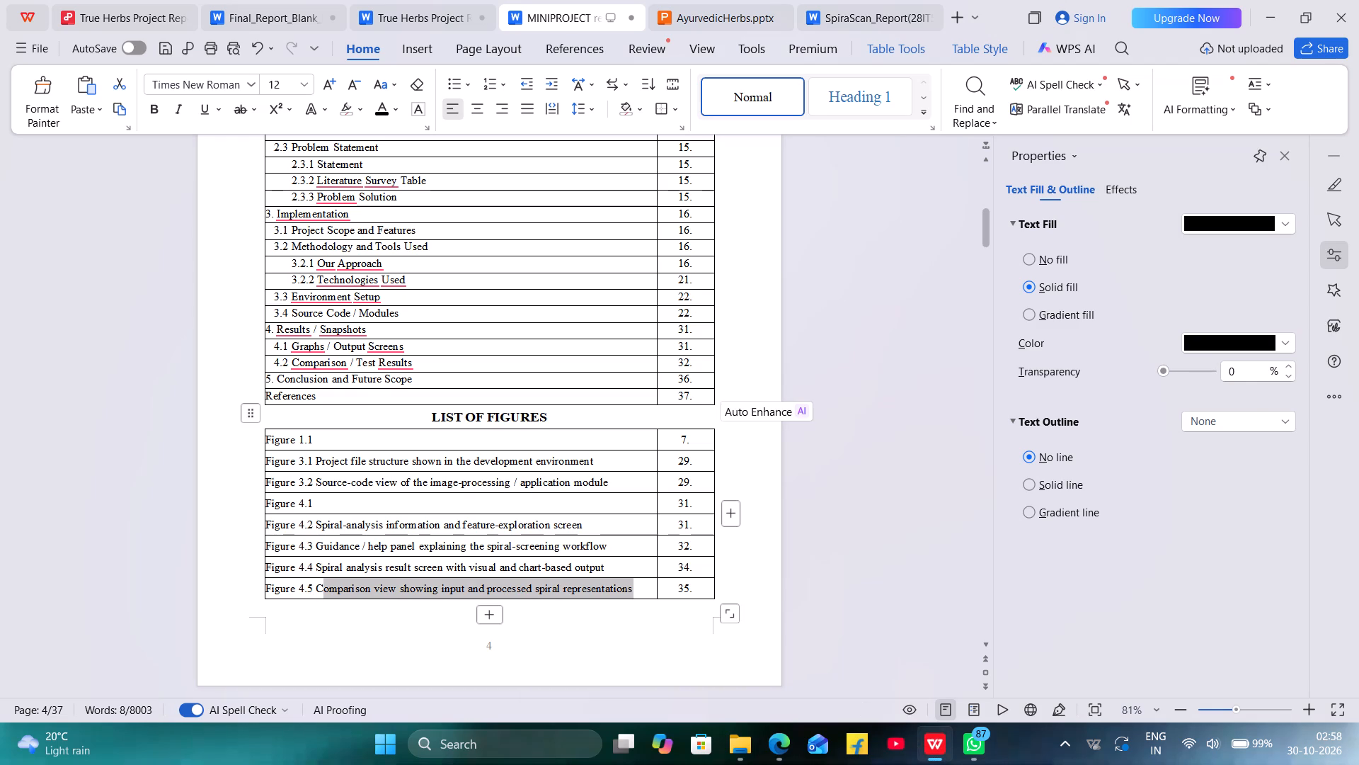
drag(321, 590, 319, 590)
key(BackSpace)
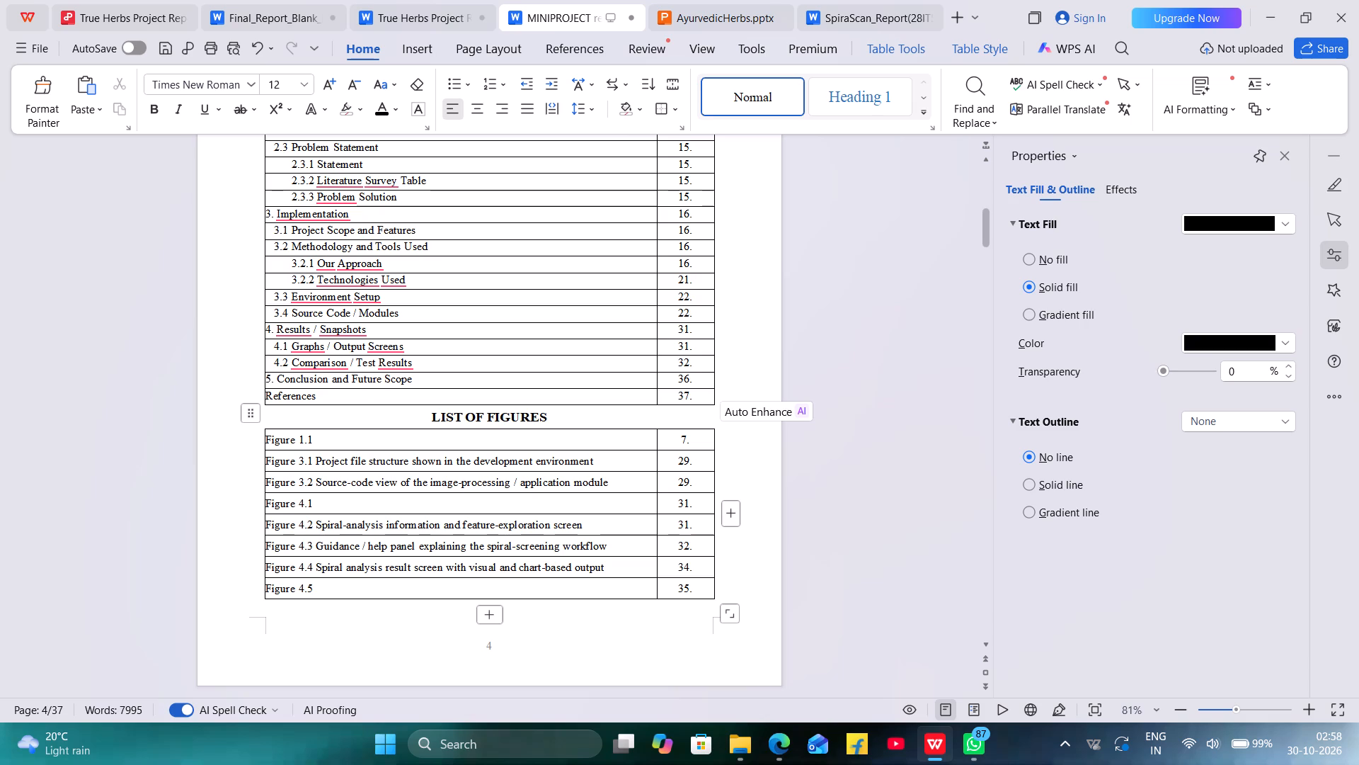
drag(607, 572, 318, 575)
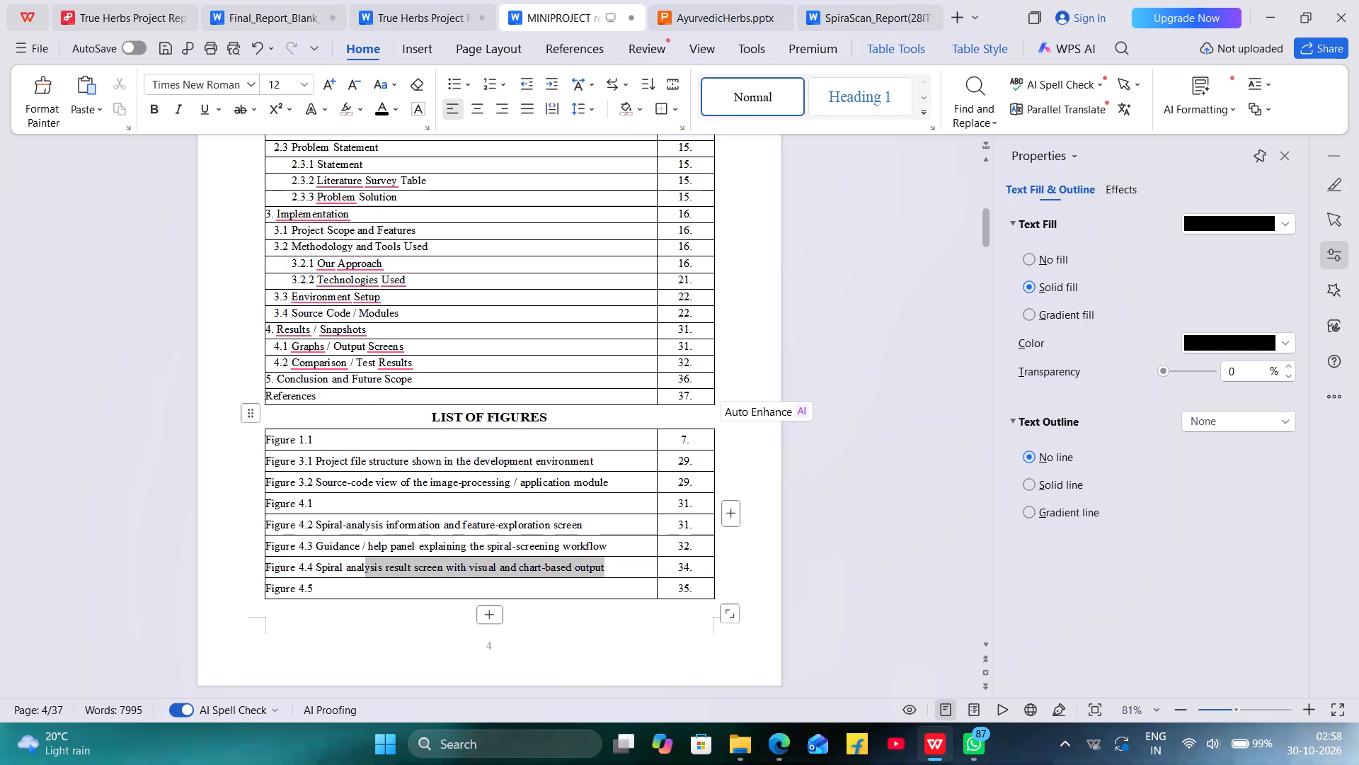
drag(318, 575, 314, 575)
key(BackSpace)
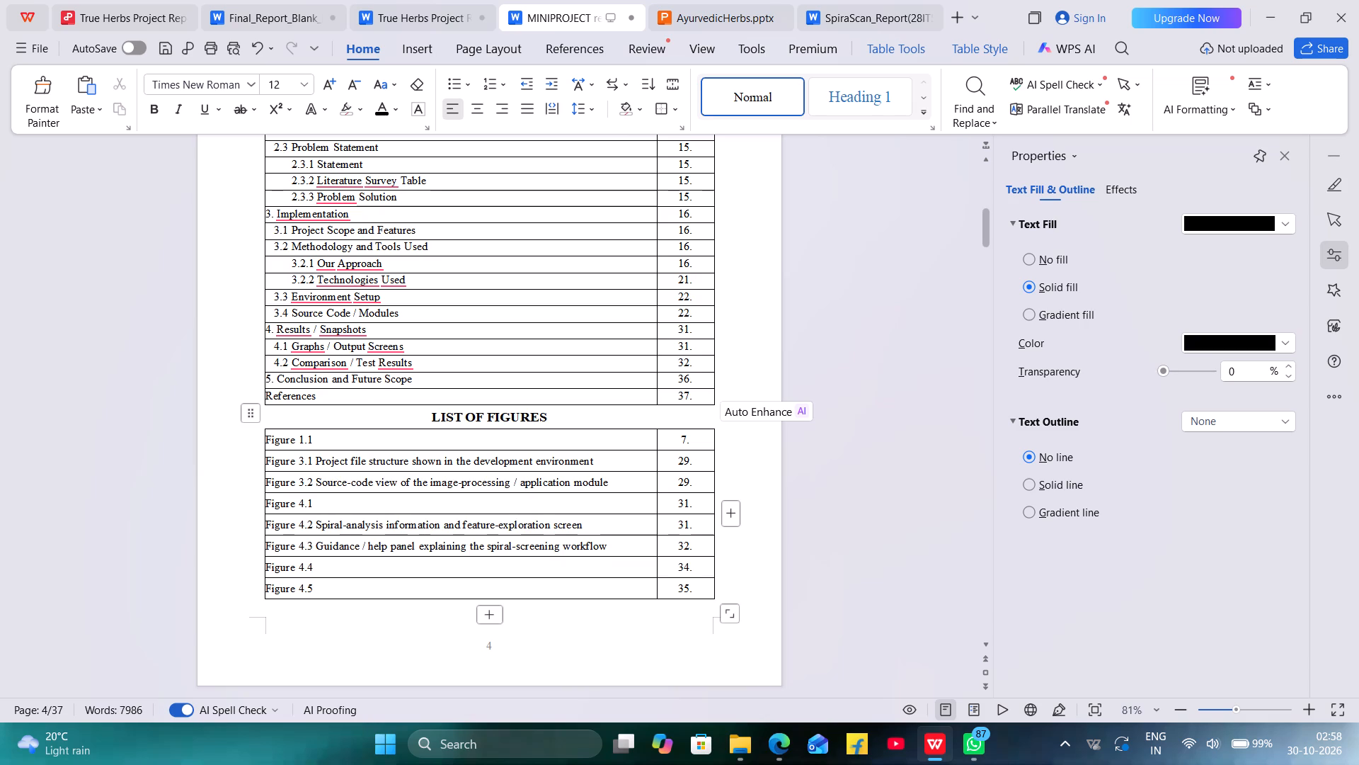
Delete the caption text after Figure 4.3 and Figure 4.2 in the List of Figures, keeping the figure numbers.
drag(593, 545, 316, 550)
key(BackSpace)
drag(600, 523, 384, 532)
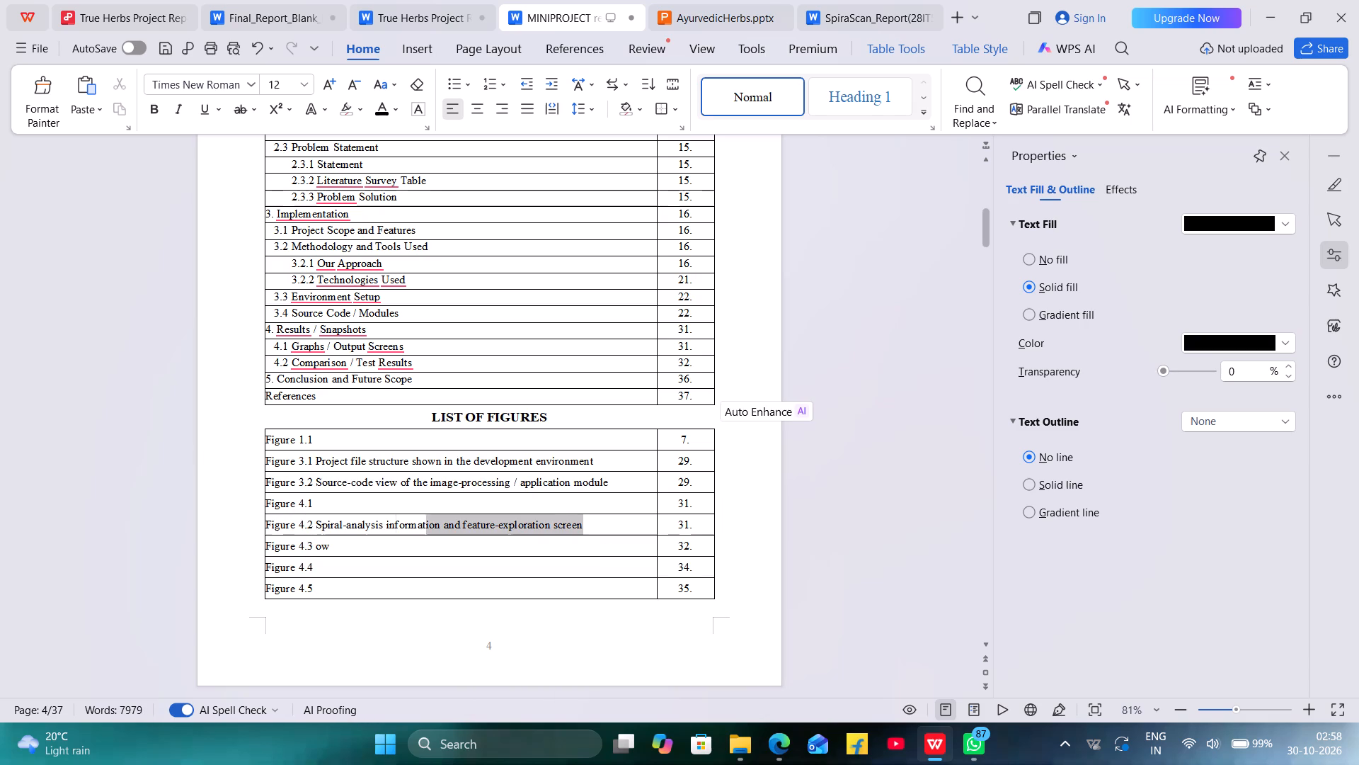
drag(384, 532, 313, 528)
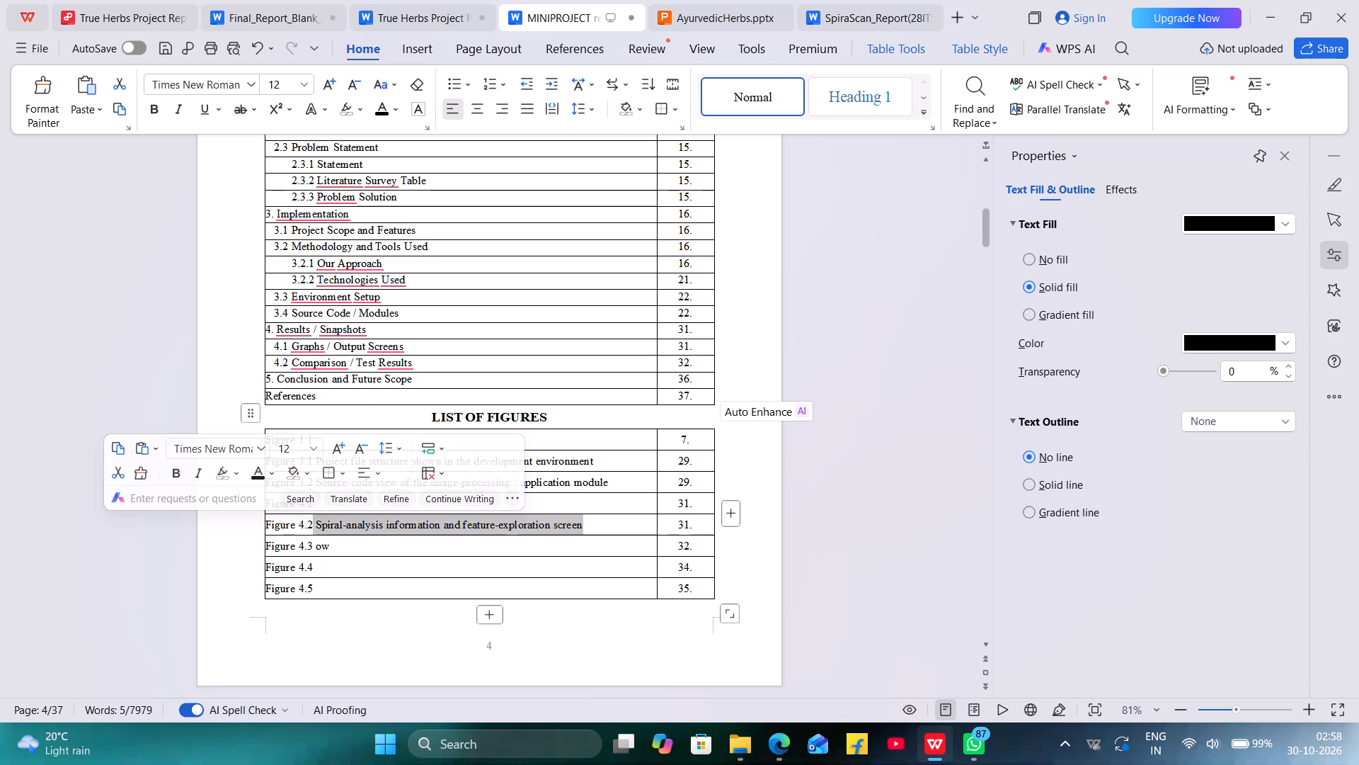
key(BackSpace)
click(336, 550)
key(BackSpace)
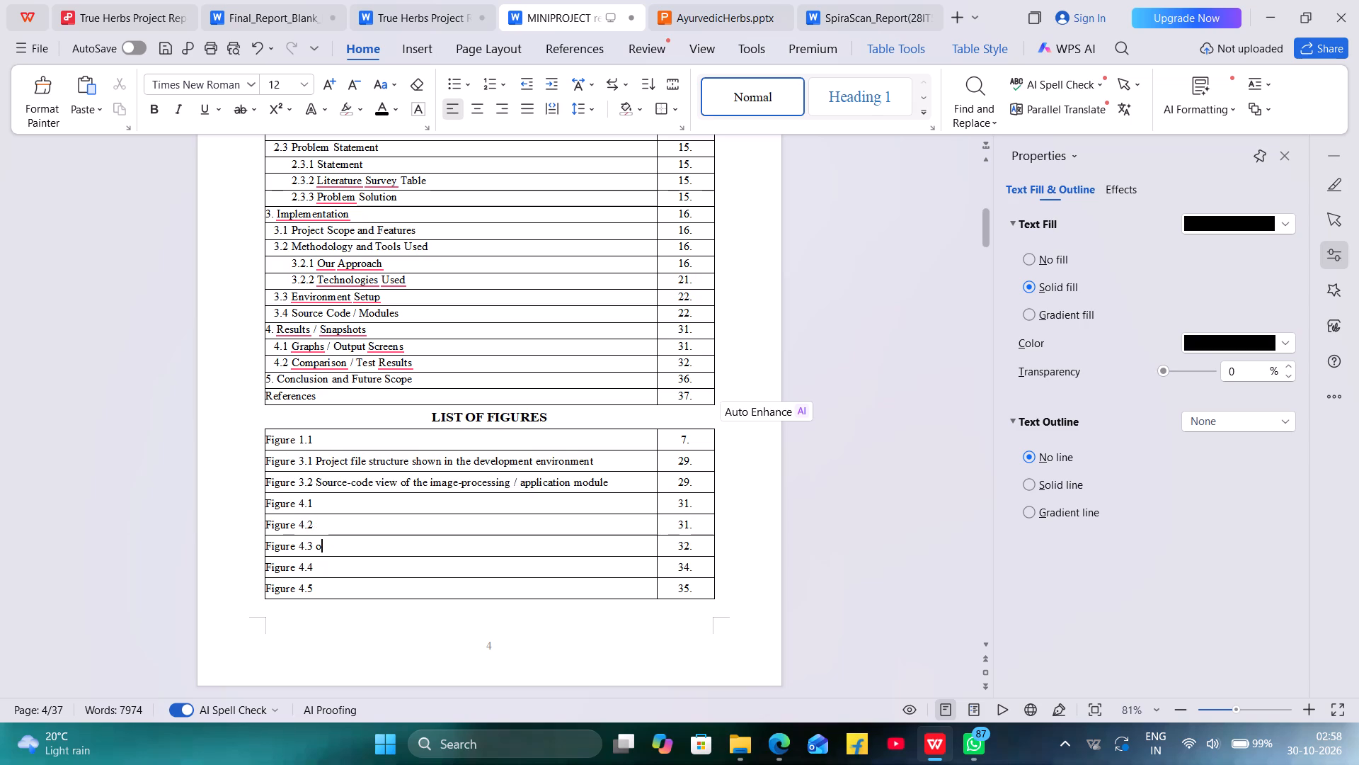
key(BackSpace)
Delete the caption text after Figure 3.2 and Figure 3.1 in the List of Figures, keeping the figure numbers.
drag(512, 482, 398, 480)
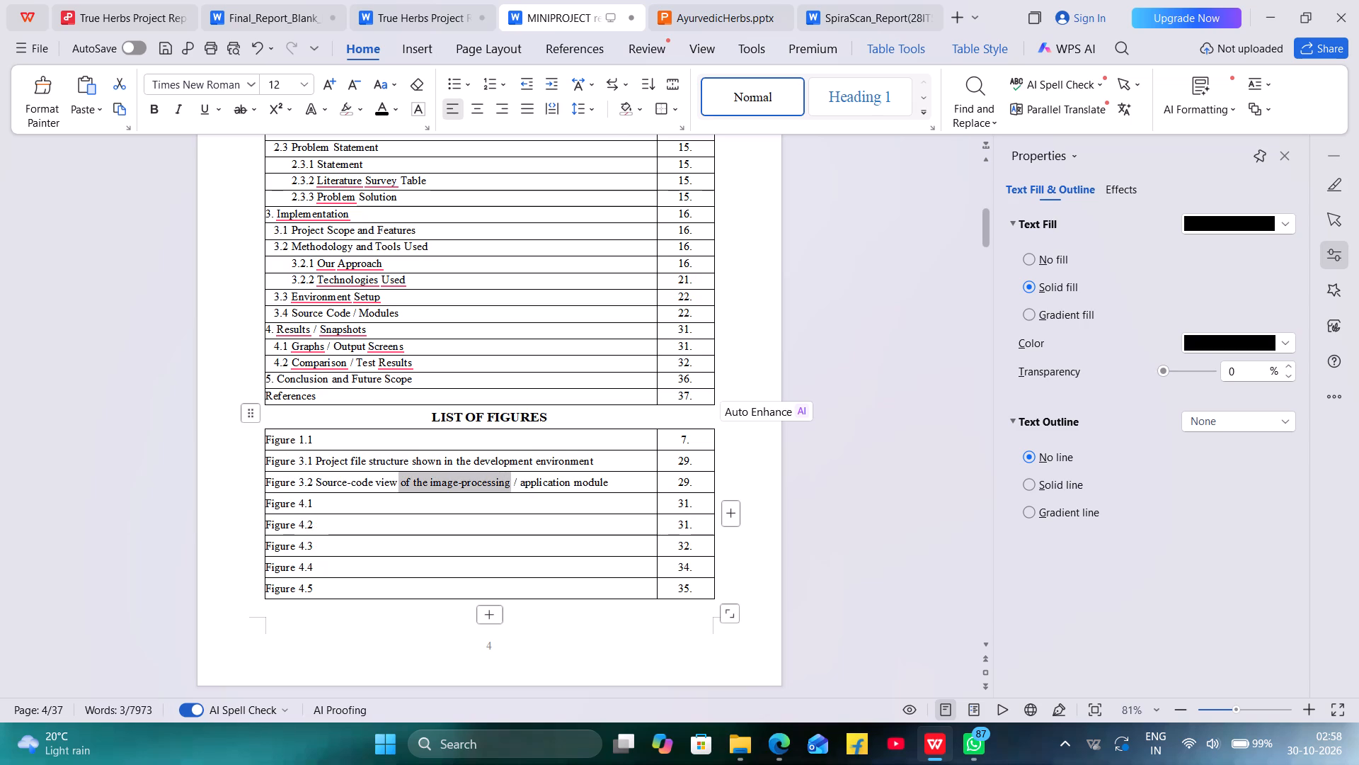
drag(398, 480, 309, 475)
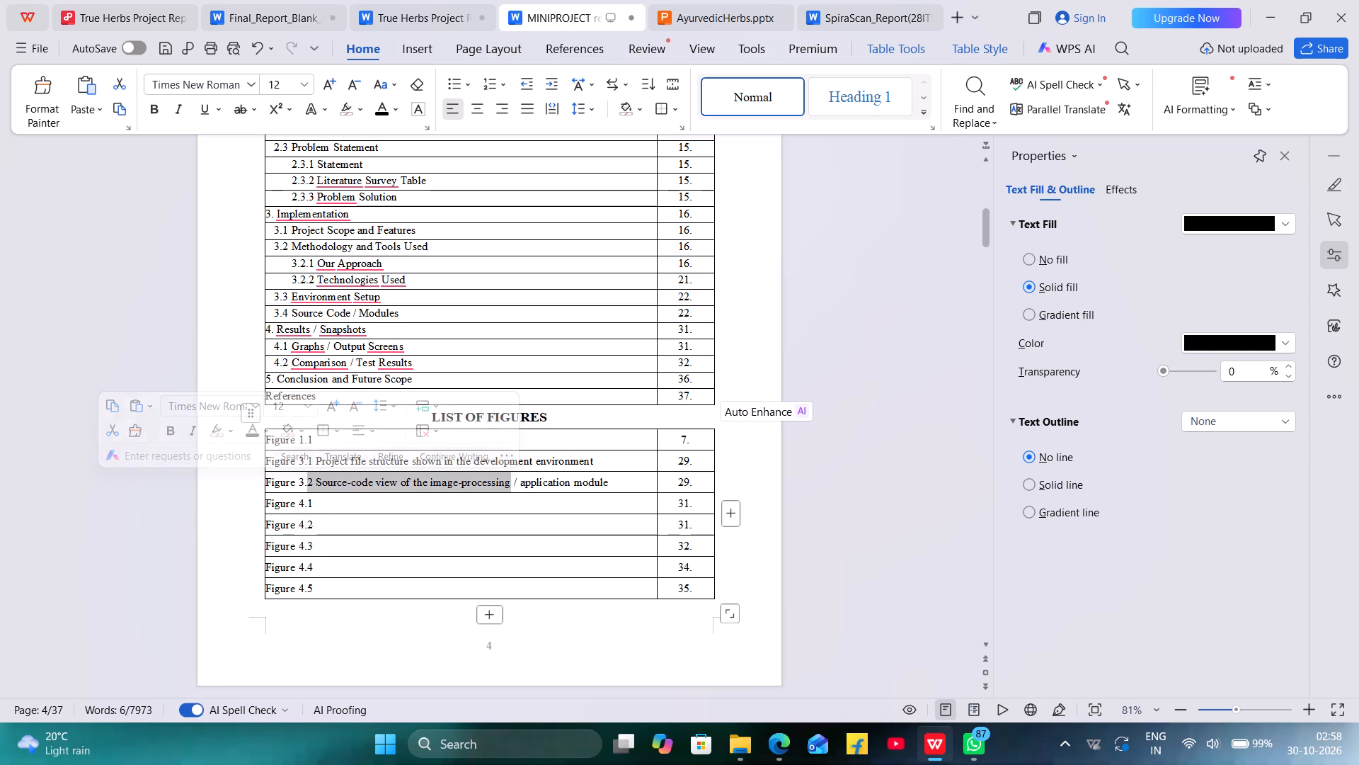
drag(612, 484, 338, 475)
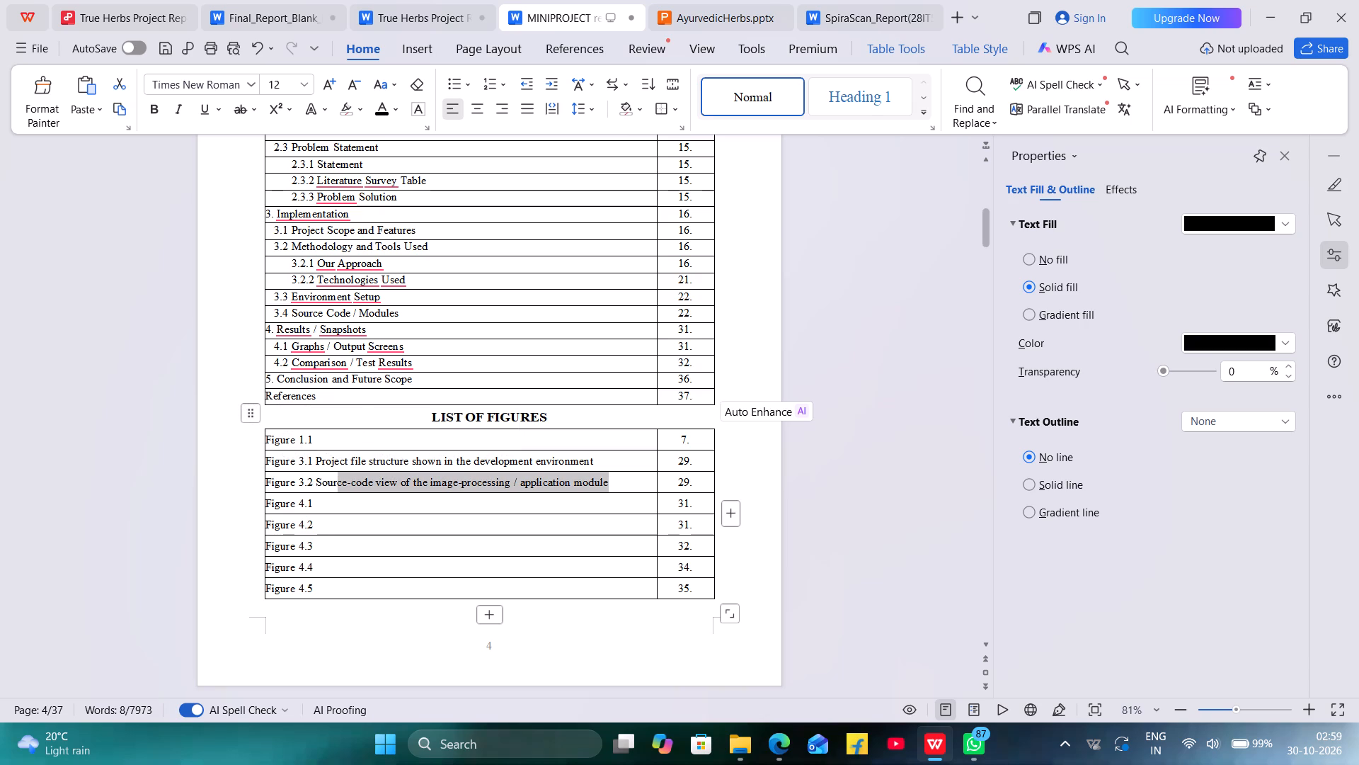
drag(338, 475, 315, 480)
key(BackSpace)
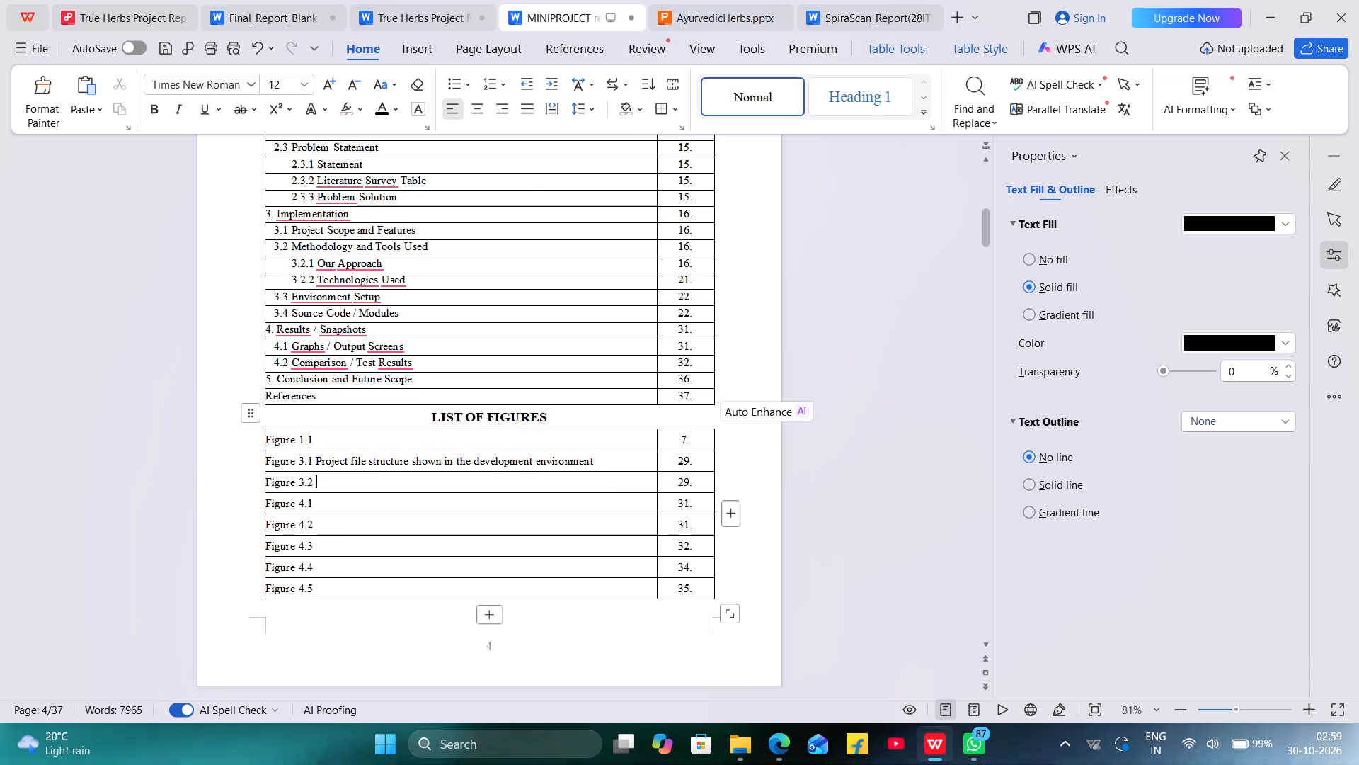
drag(603, 460, 350, 463)
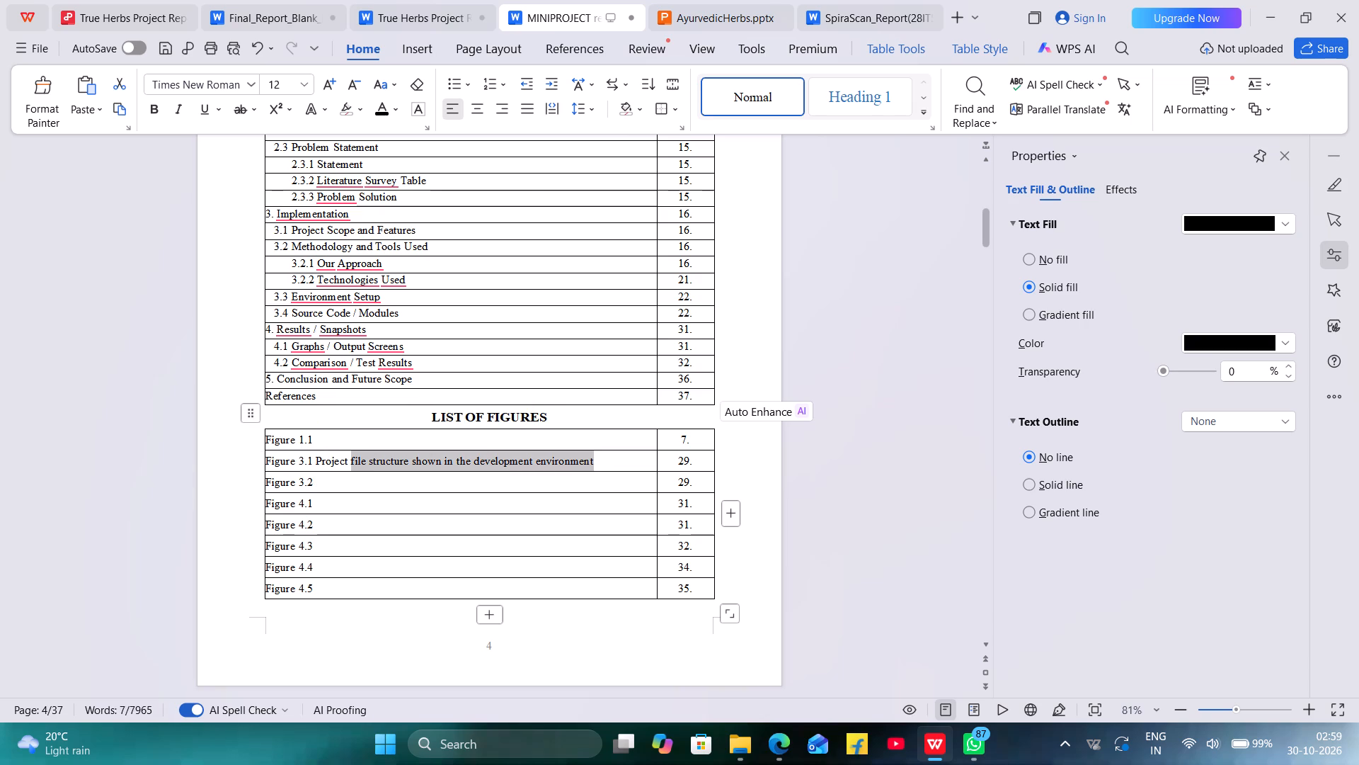
drag(350, 463, 314, 467)
key(BackSpace)
Copy ": System Architecture of the True Herbs Traceability System." from the Figure 1.1 caption below the block diagram in section 1.2.1.
scroll(545, 529, down, 20)
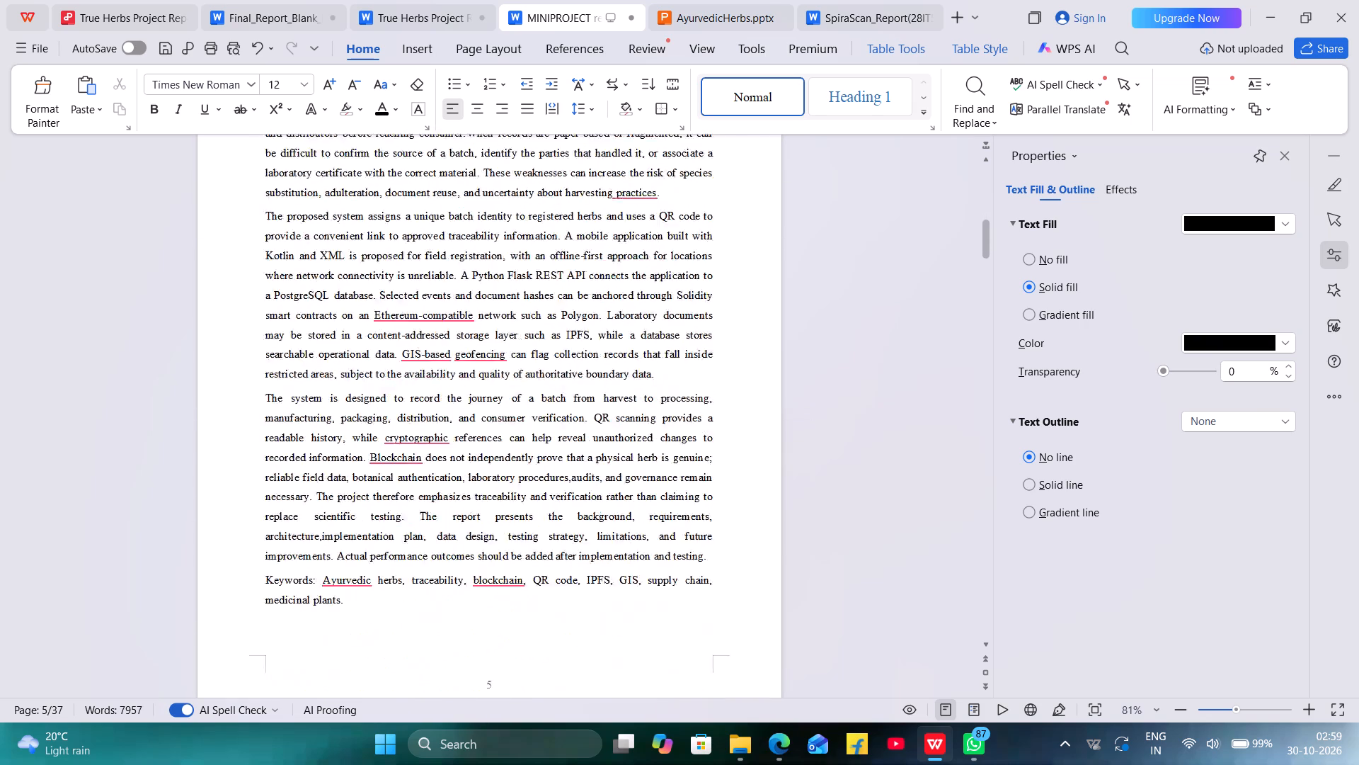
scroll(546, 530, down, 20)
scroll(546, 530, down, 15)
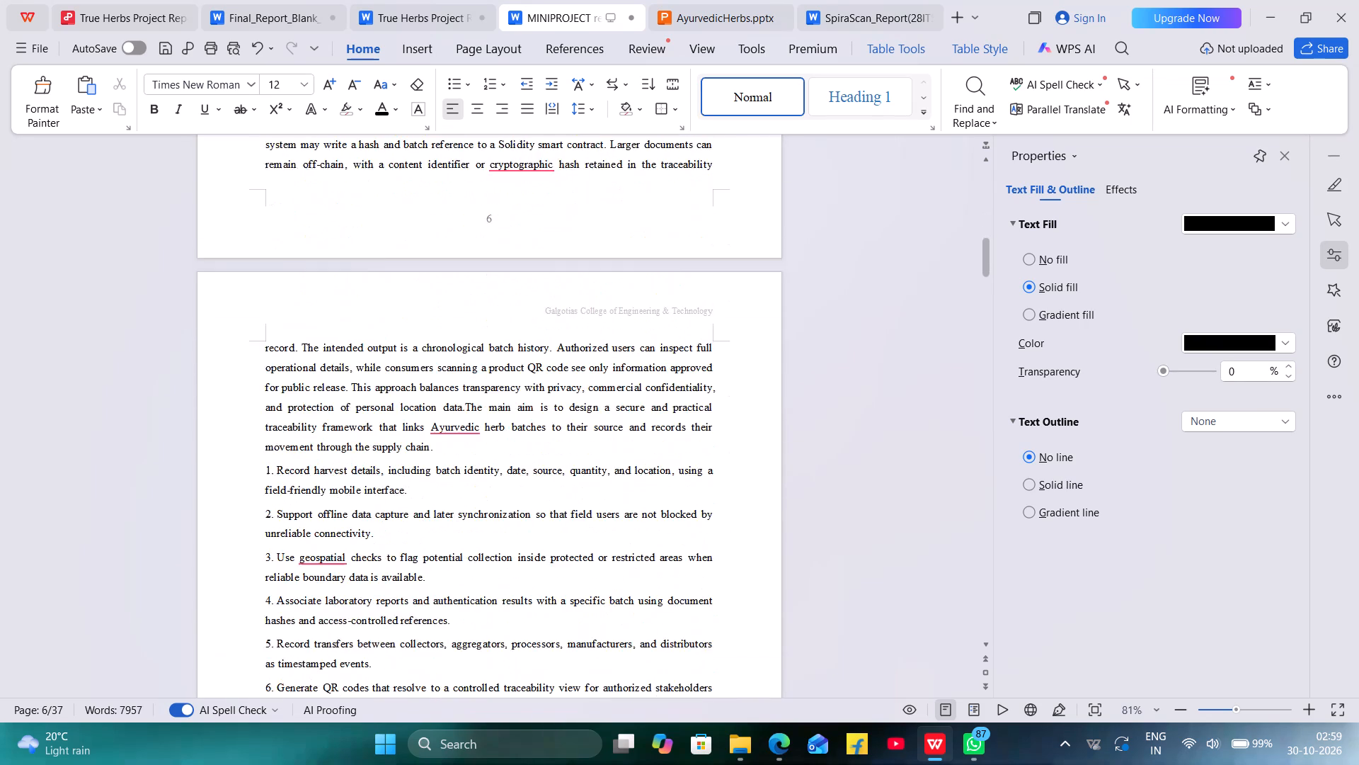
scroll(546, 530, down, 20)
scroll(546, 530, down, 10)
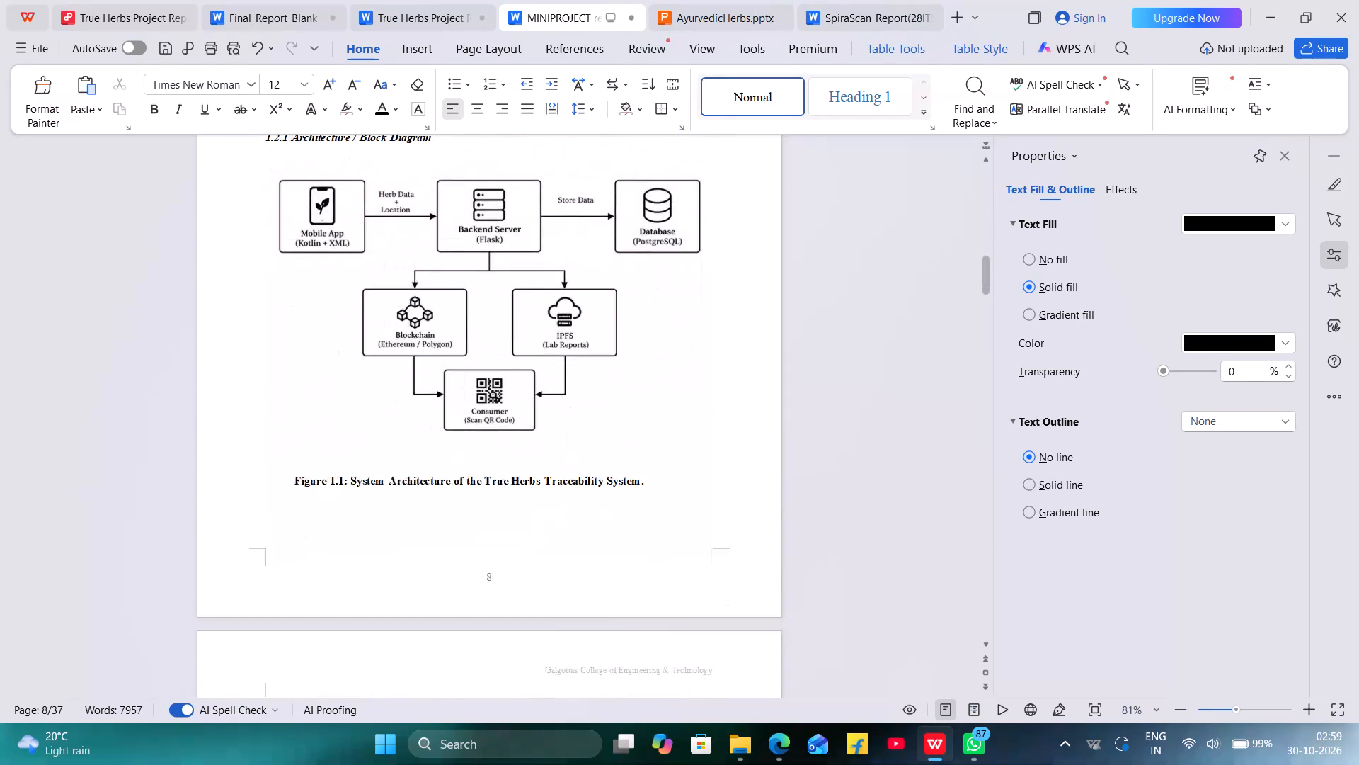
scroll(546, 530, down, 1)
drag(658, 363, 531, 361)
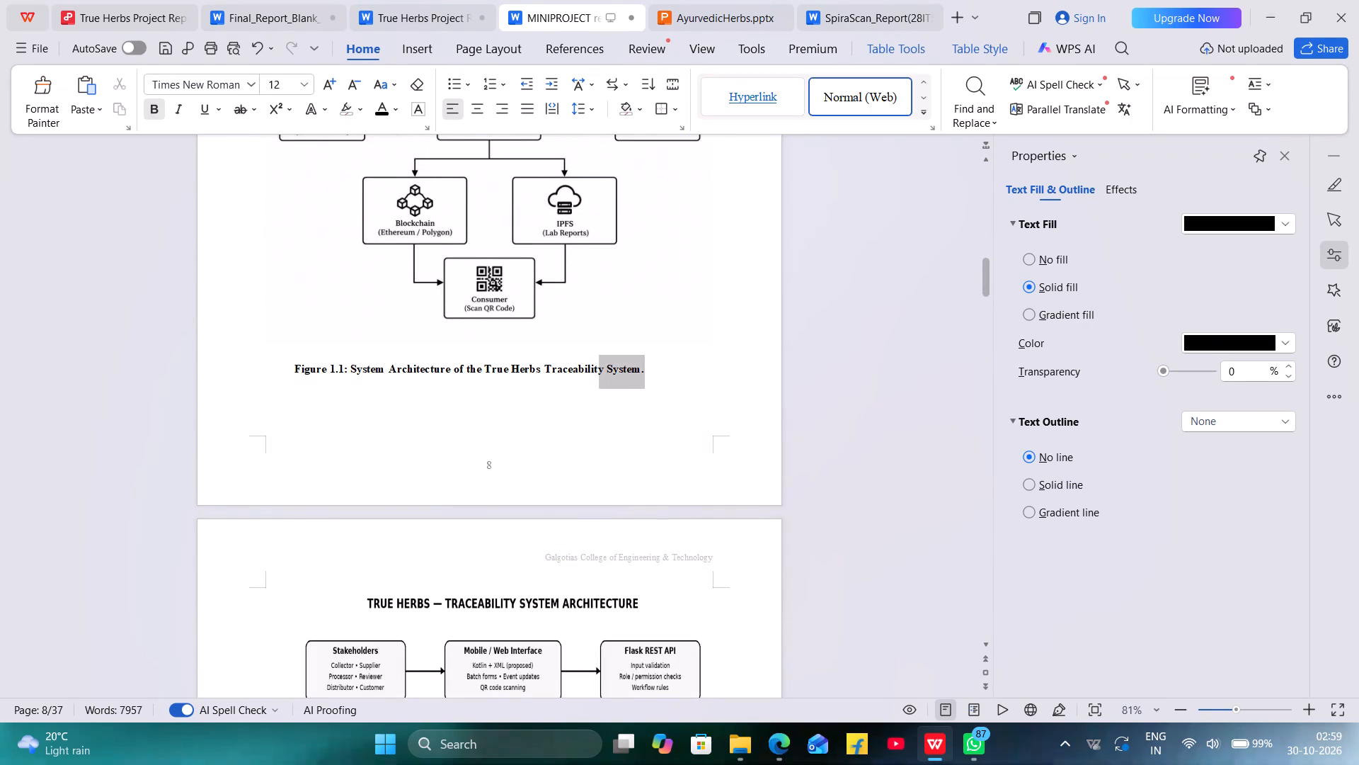
drag(531, 361, 345, 362)
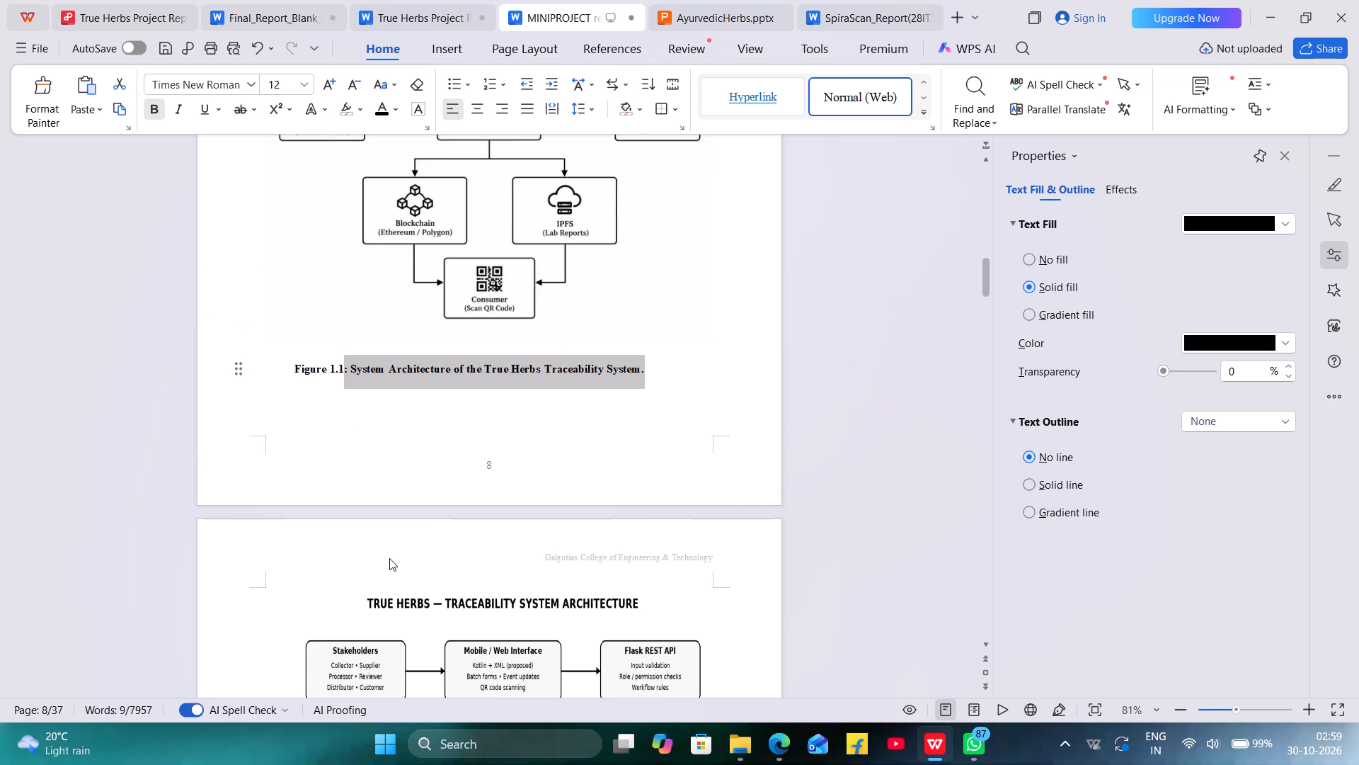
key(ctrl+c)
Paste the copied True Herbs system architecture caption after Figure 1.1 in the List of Figures on page 4.
scroll(391, 557, down, 8)
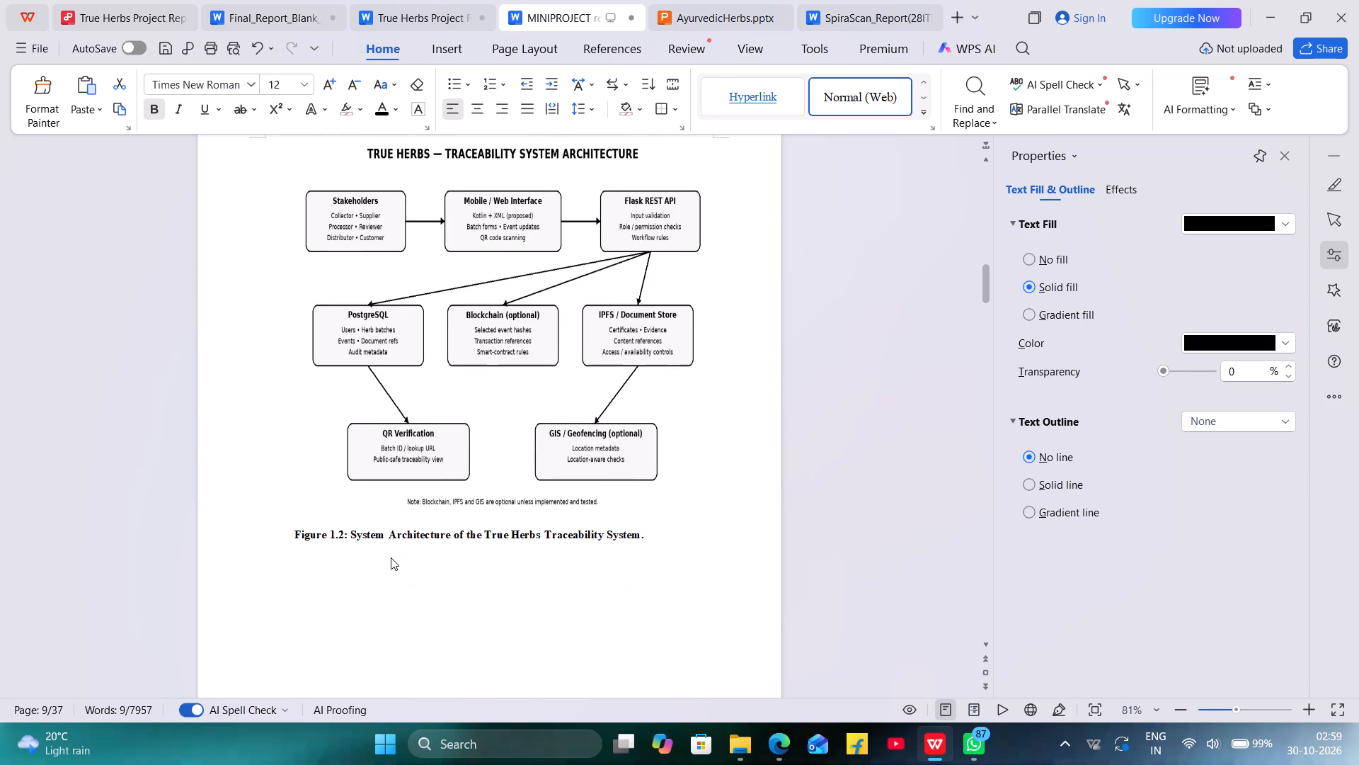
scroll(391, 557, up, 20)
scroll(391, 557, up, 1)
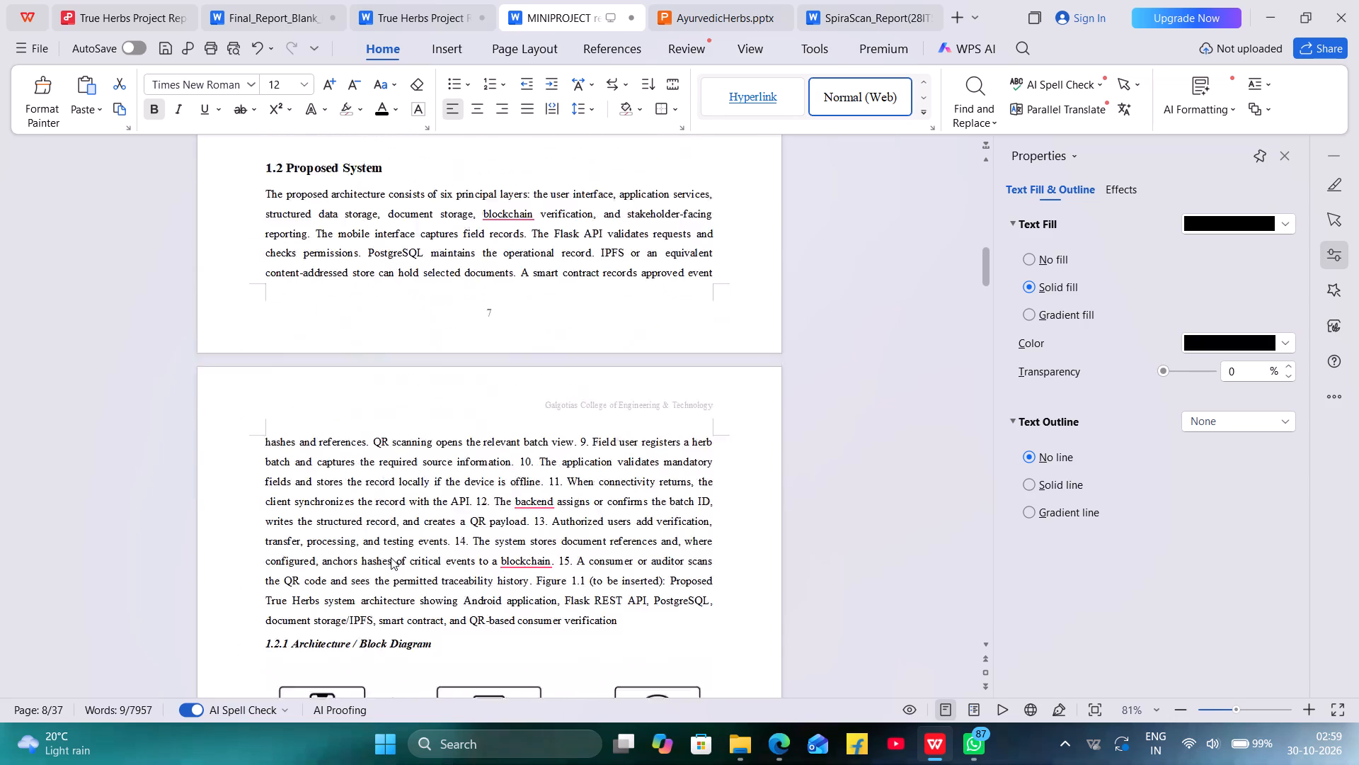
scroll(391, 557, up, 9)
scroll(391, 557, down, 6)
scroll(391, 557, up, 13)
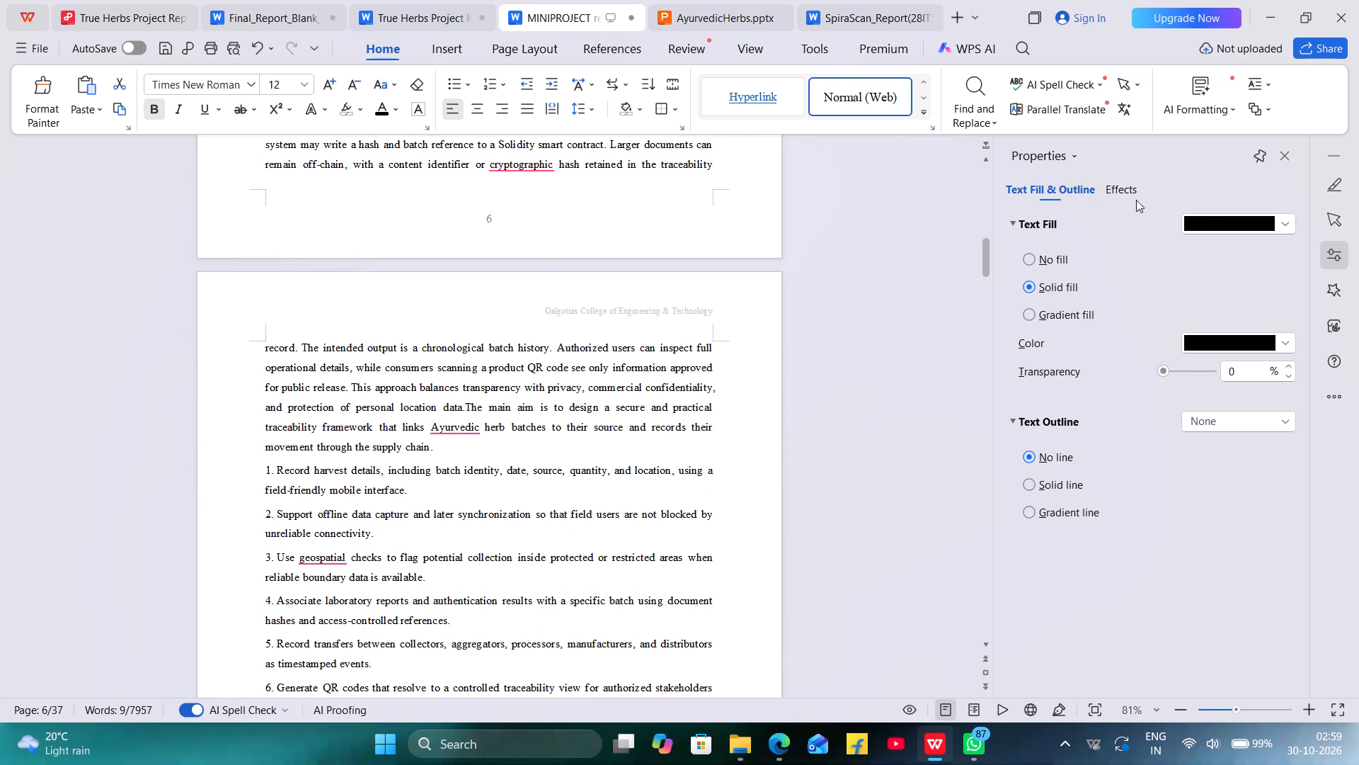
drag(991, 251, 987, 149)
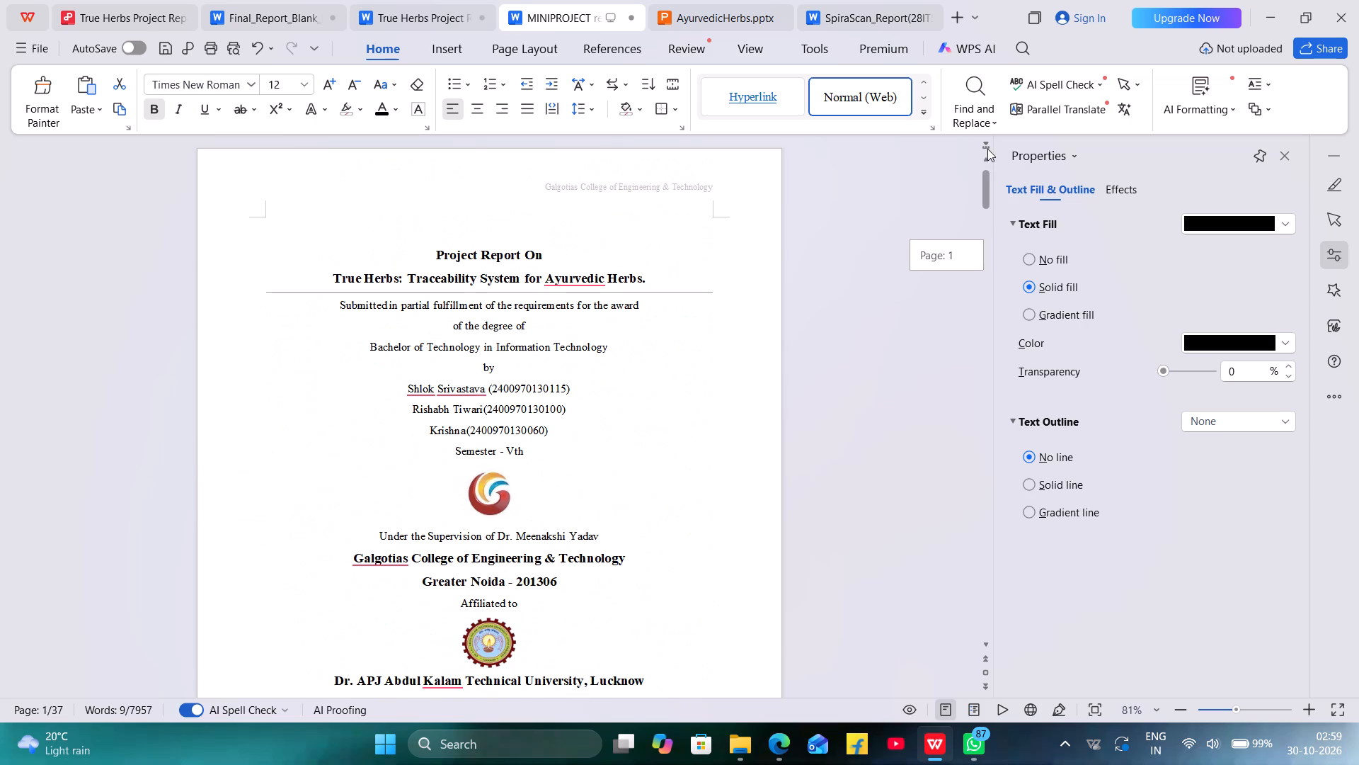
drag(987, 149, 985, 287)
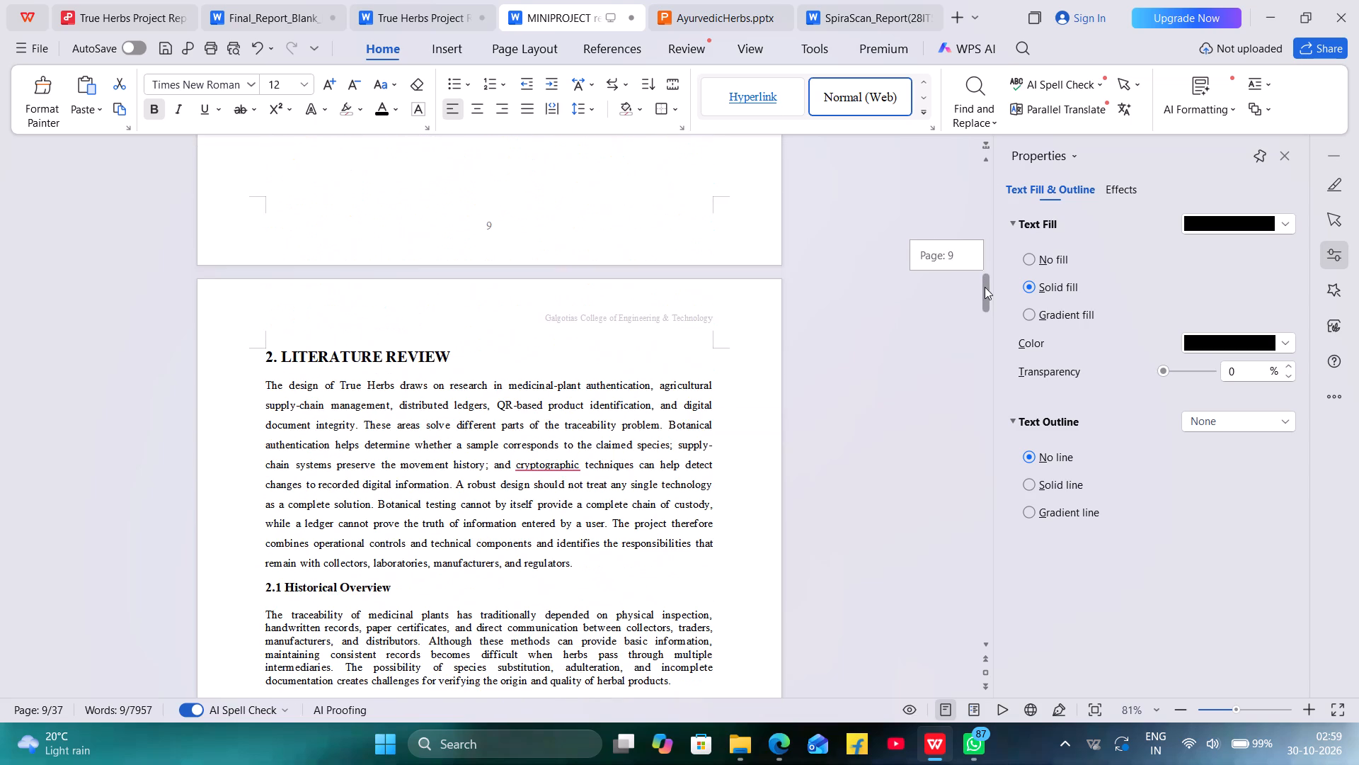
drag(985, 287, 998, 237)
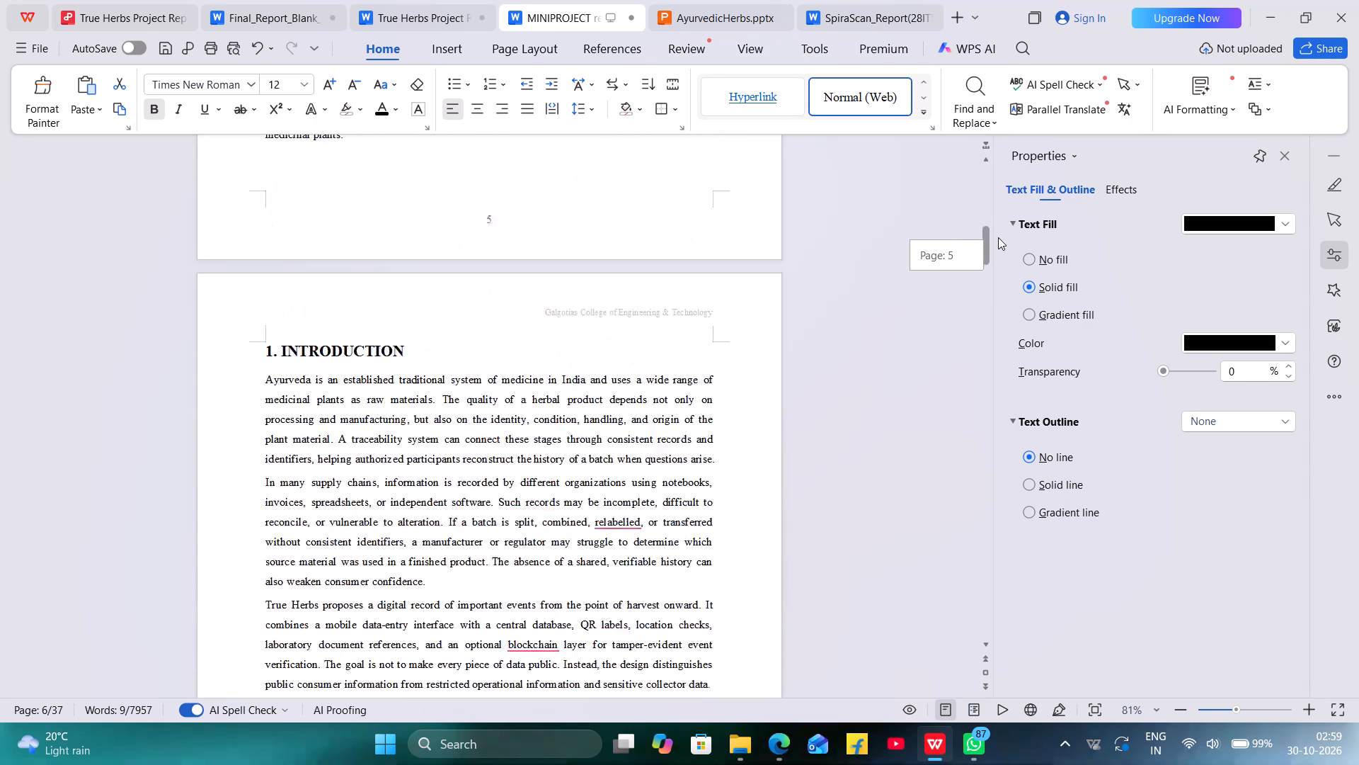
drag(998, 237, 1008, 197)
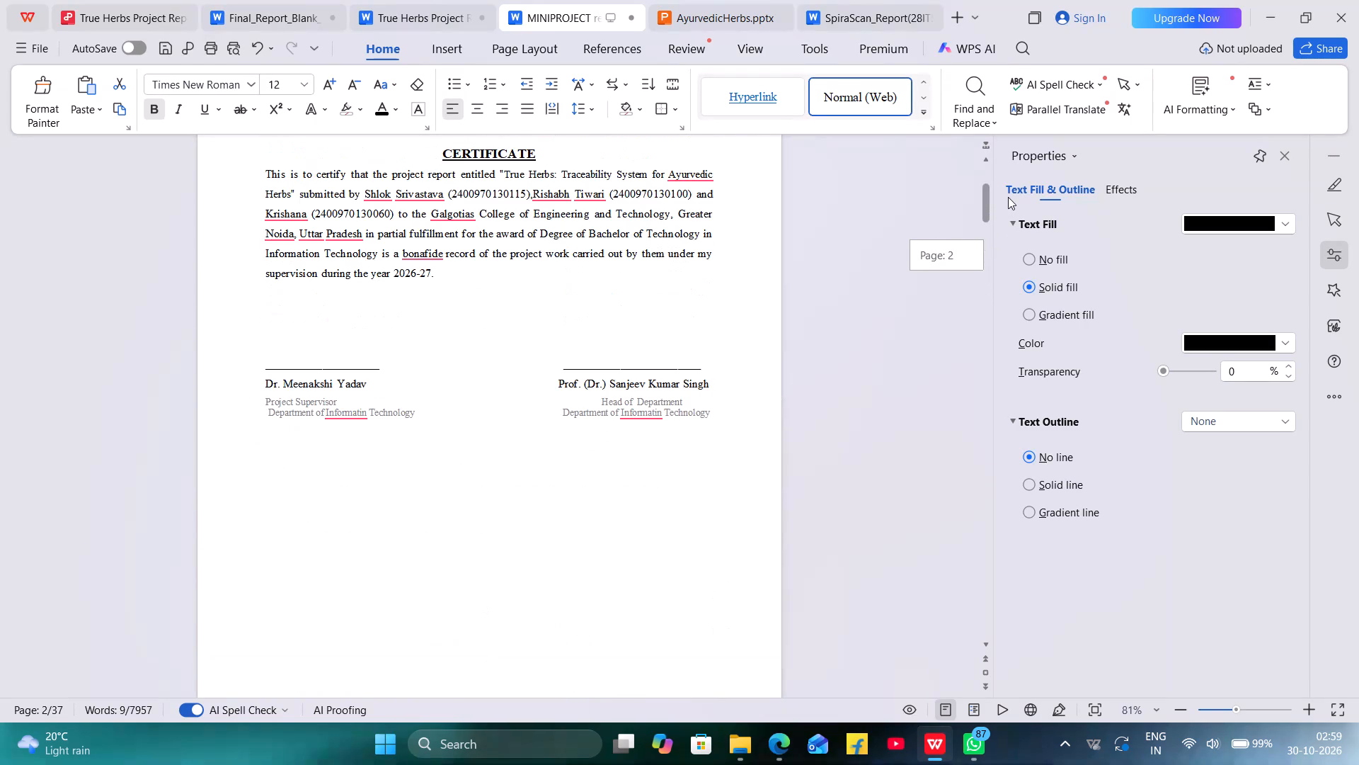
drag(1008, 197, 1011, 247)
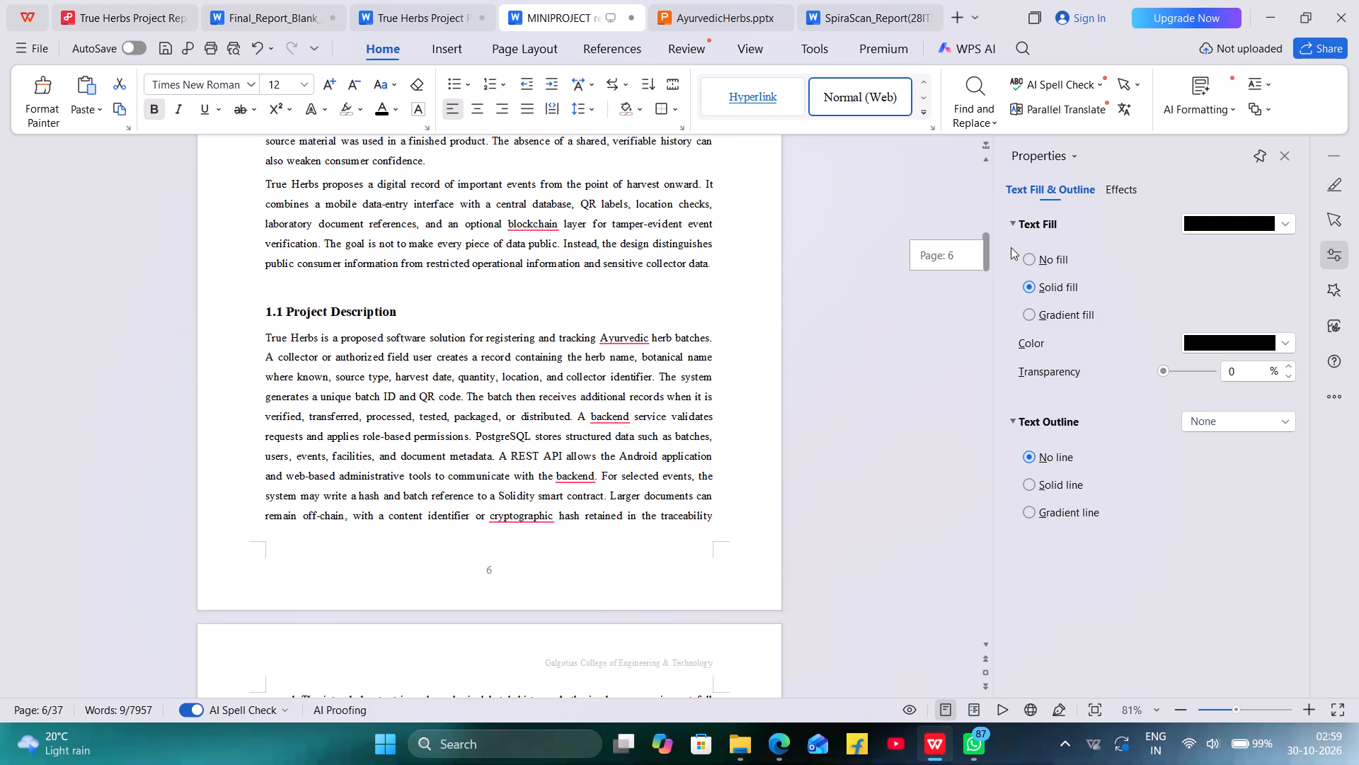
drag(1011, 247, 1015, 239)
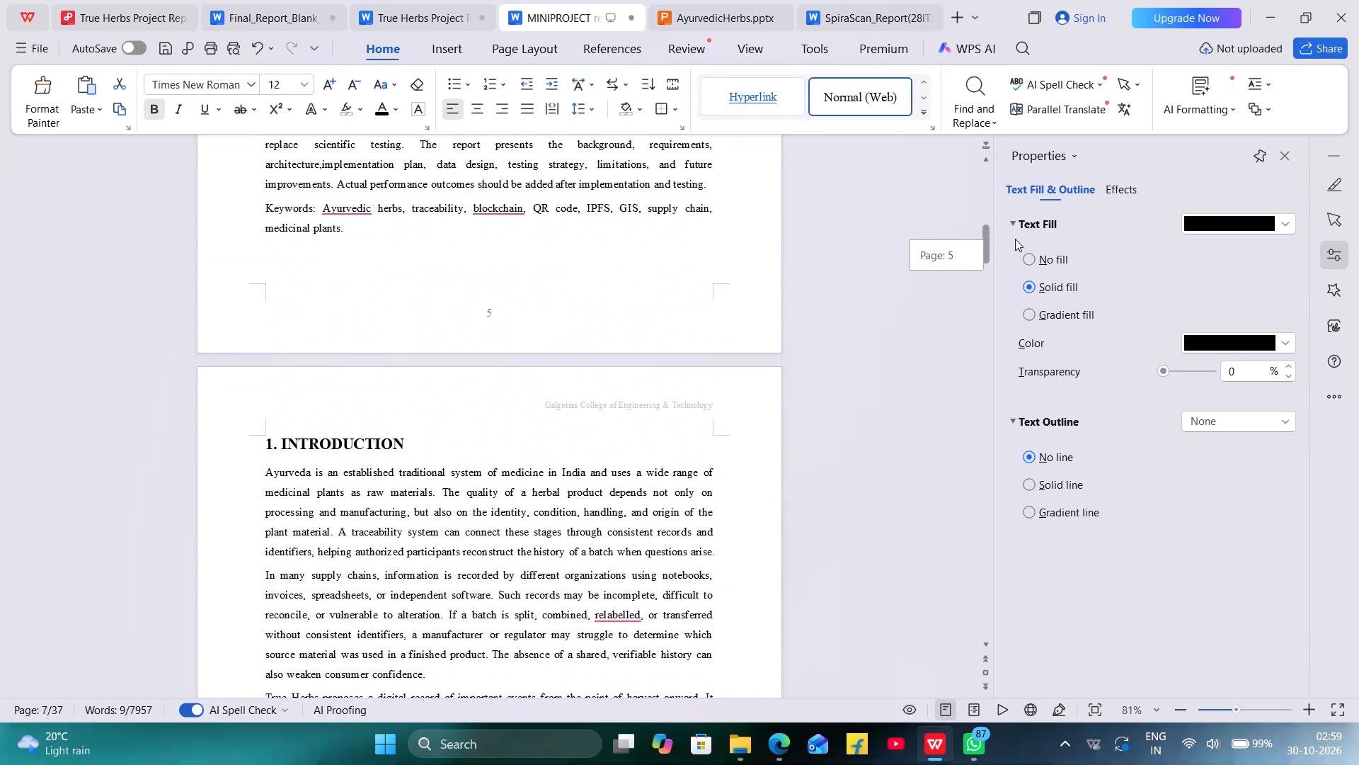
drag(1015, 239, 1017, 221)
click(350, 502)
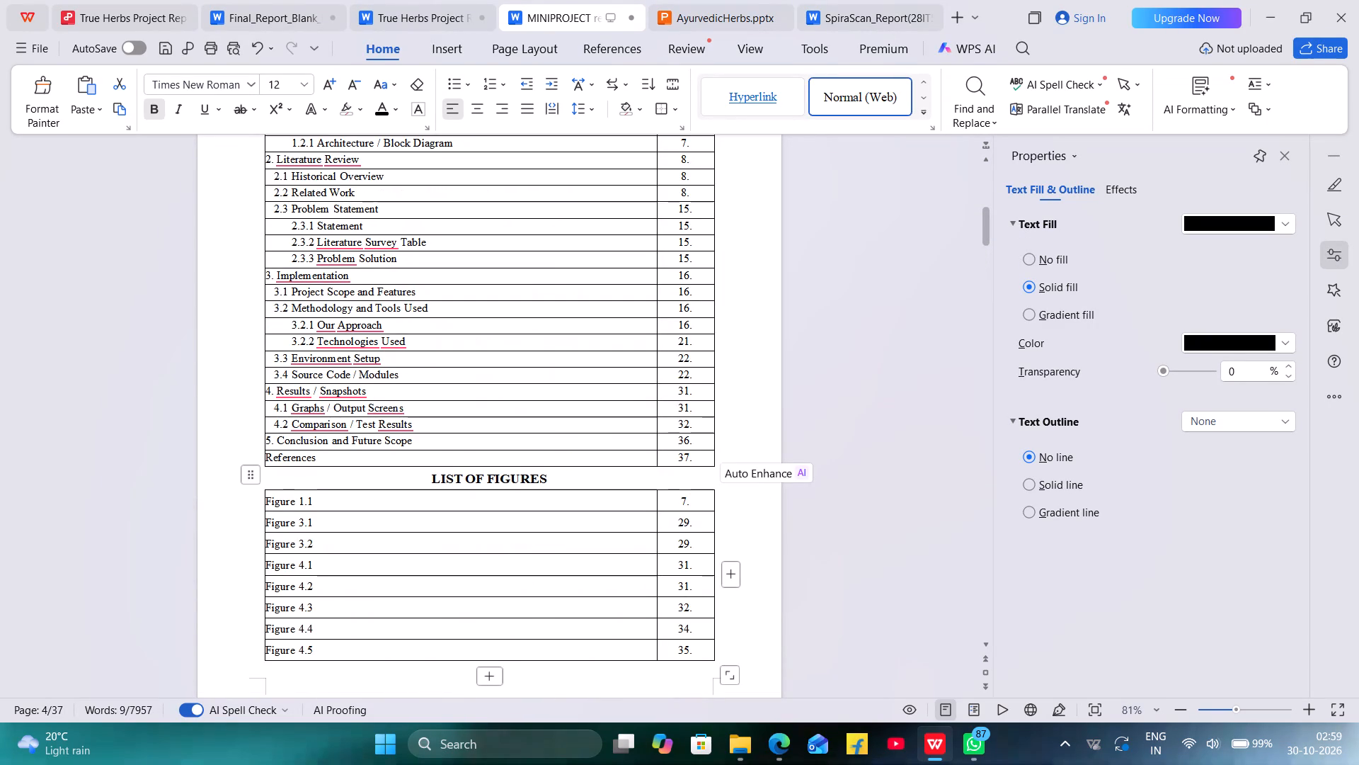
key(ctrl+v)
ctrl+click(351, 498)
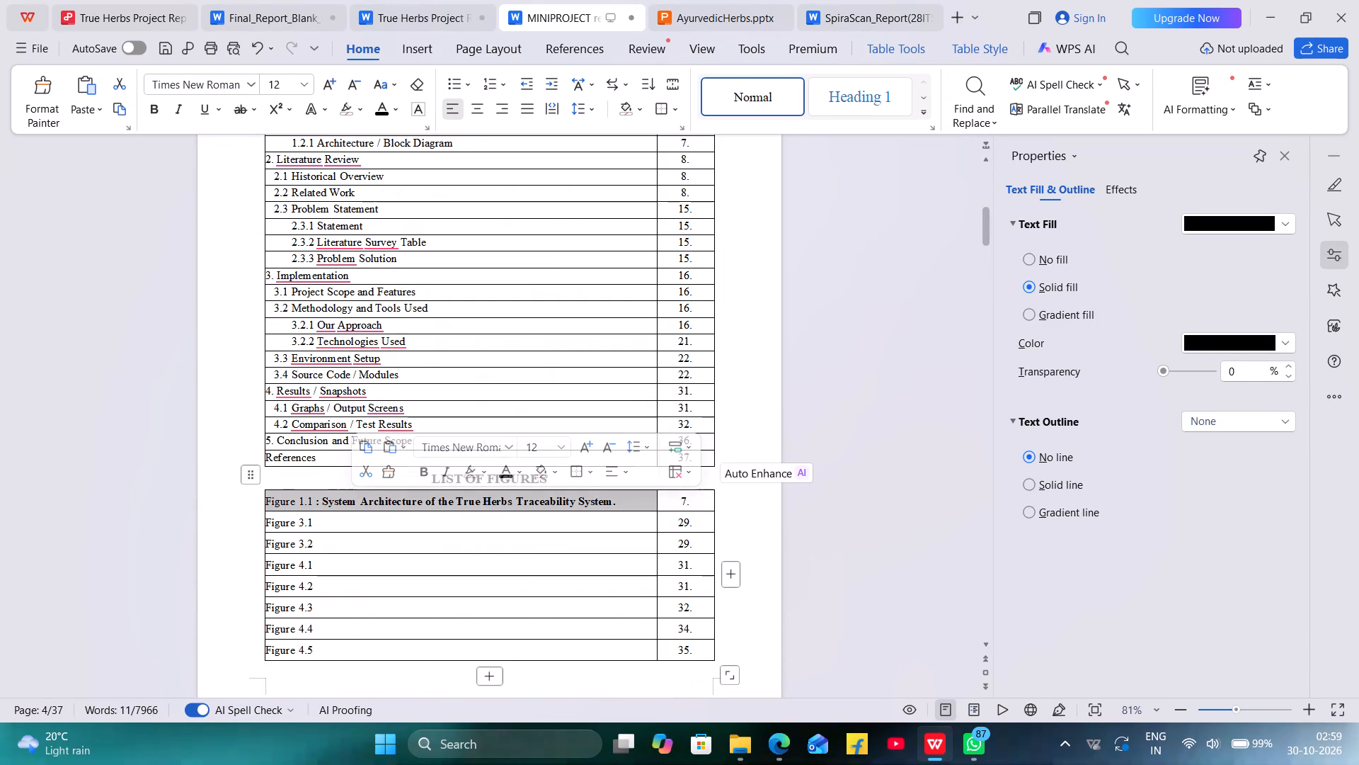
click(345, 514)
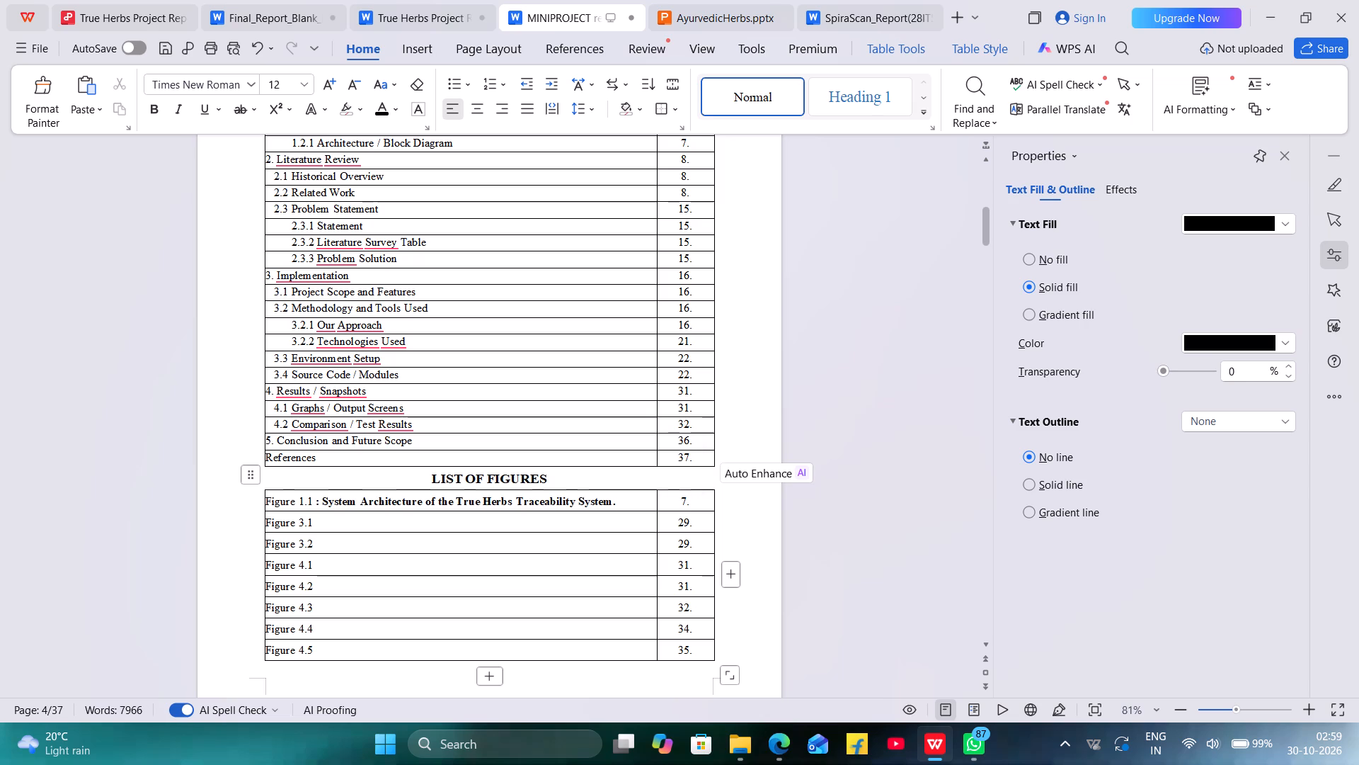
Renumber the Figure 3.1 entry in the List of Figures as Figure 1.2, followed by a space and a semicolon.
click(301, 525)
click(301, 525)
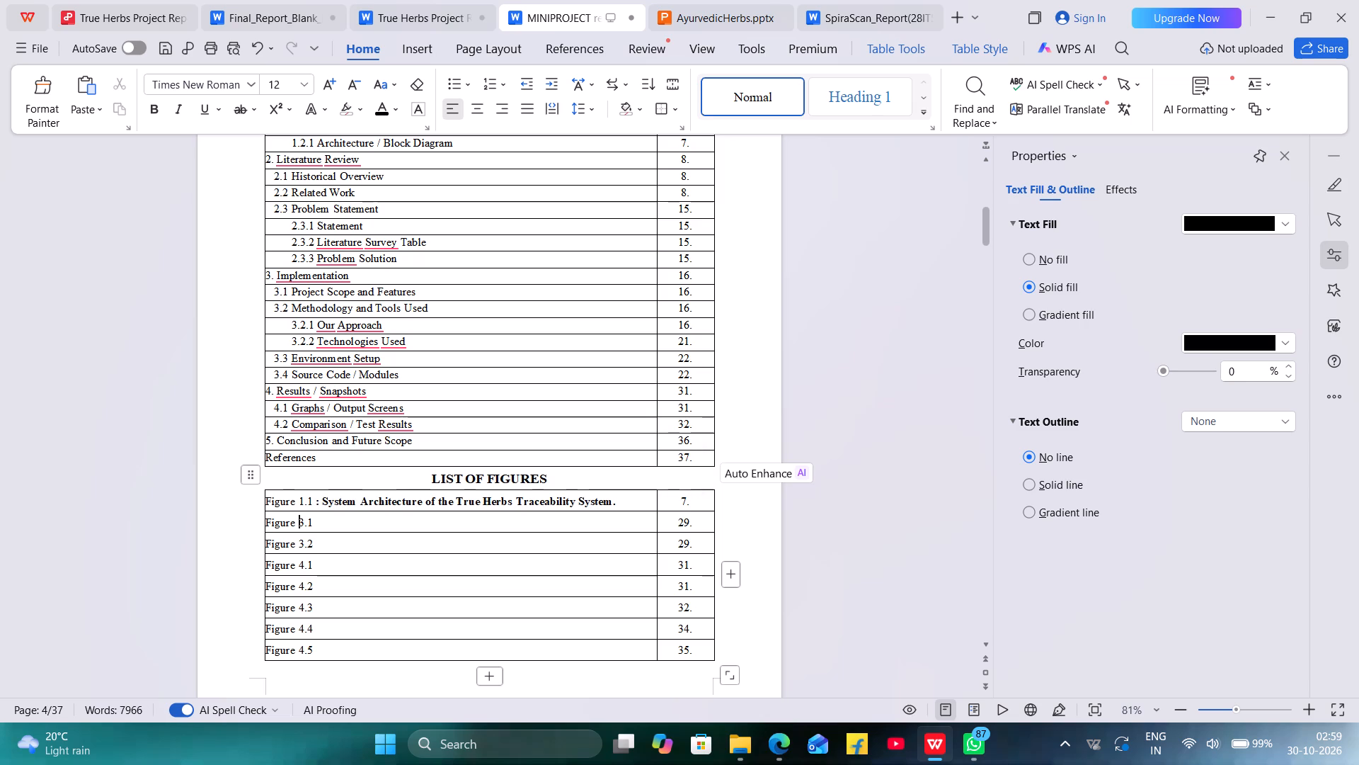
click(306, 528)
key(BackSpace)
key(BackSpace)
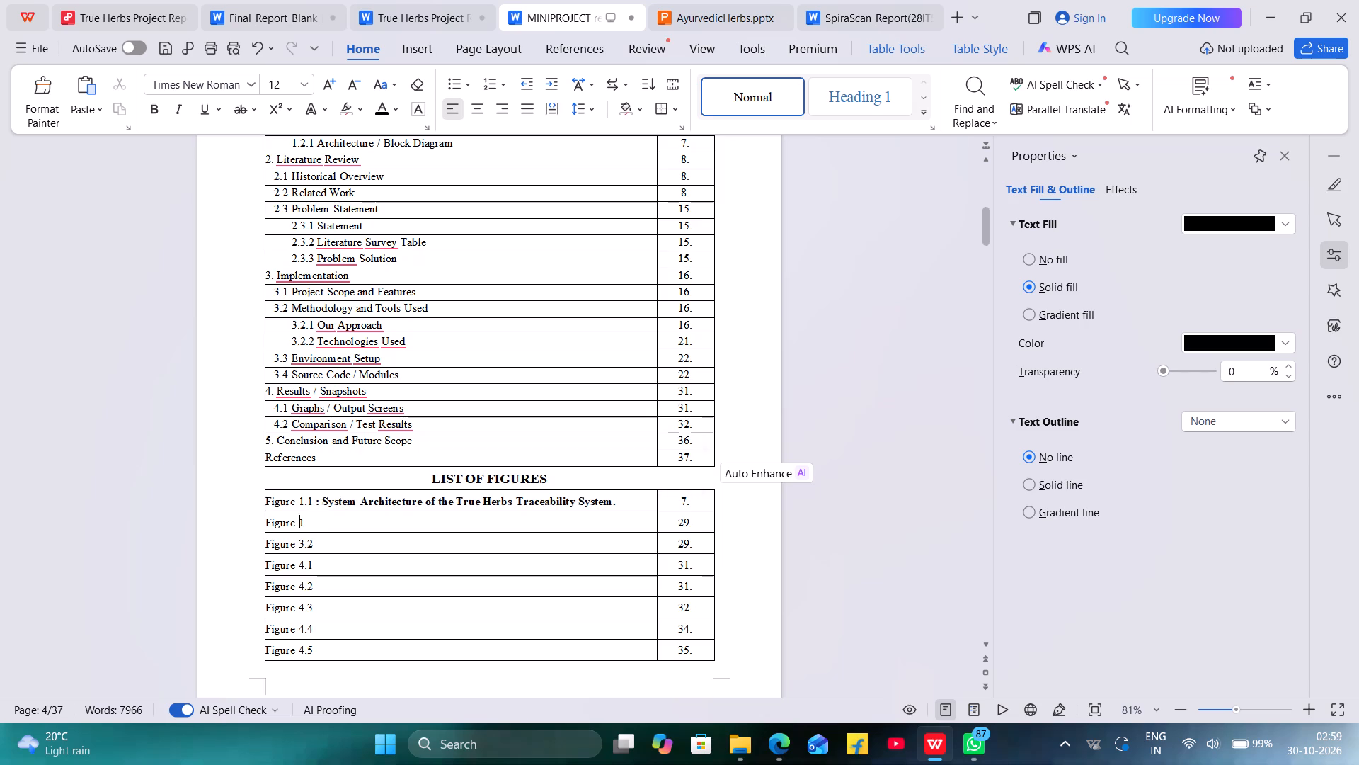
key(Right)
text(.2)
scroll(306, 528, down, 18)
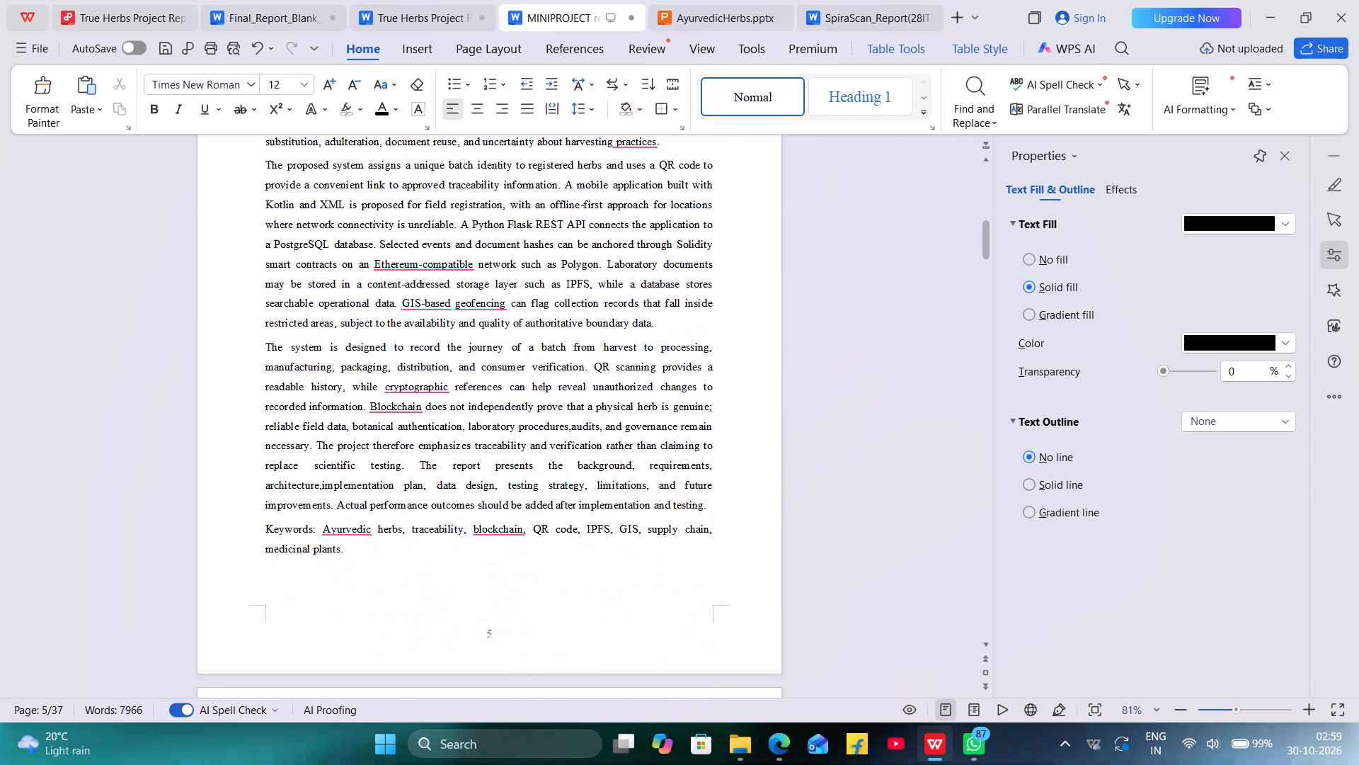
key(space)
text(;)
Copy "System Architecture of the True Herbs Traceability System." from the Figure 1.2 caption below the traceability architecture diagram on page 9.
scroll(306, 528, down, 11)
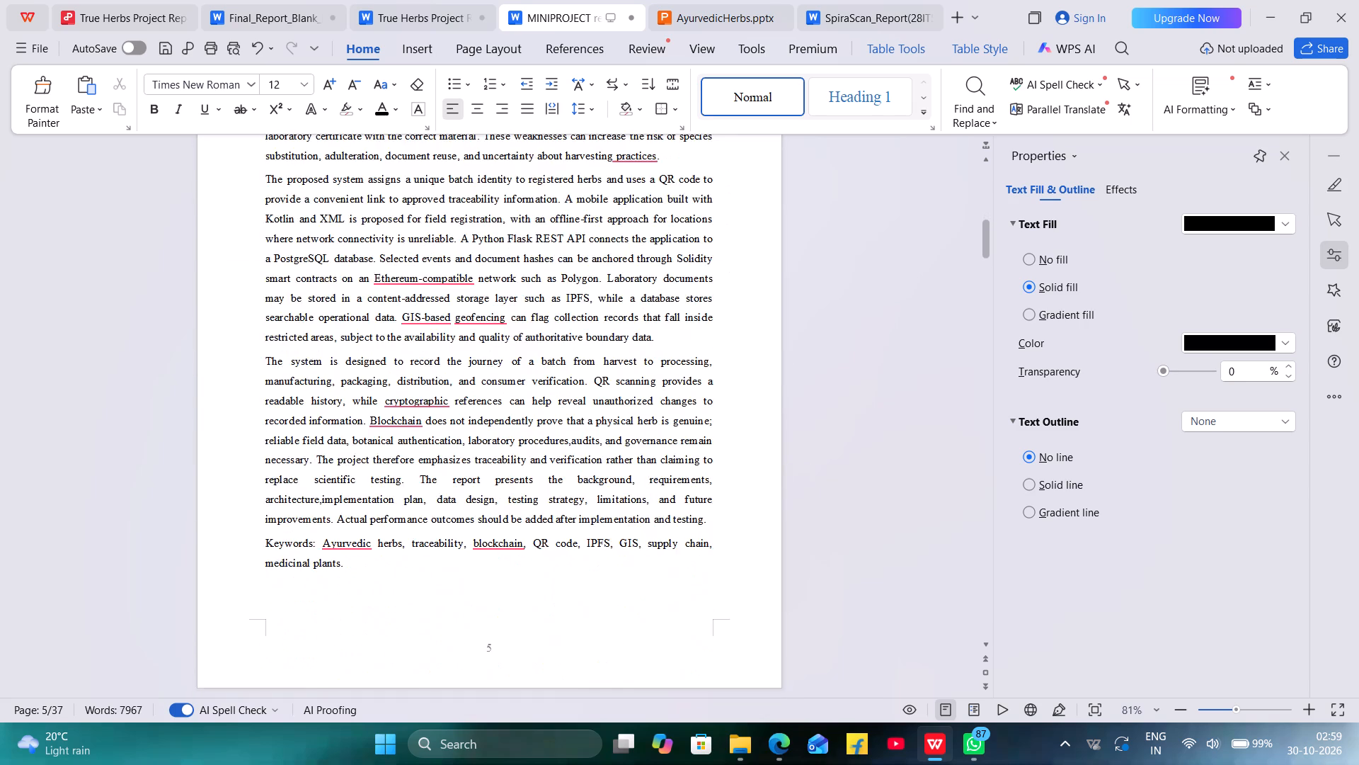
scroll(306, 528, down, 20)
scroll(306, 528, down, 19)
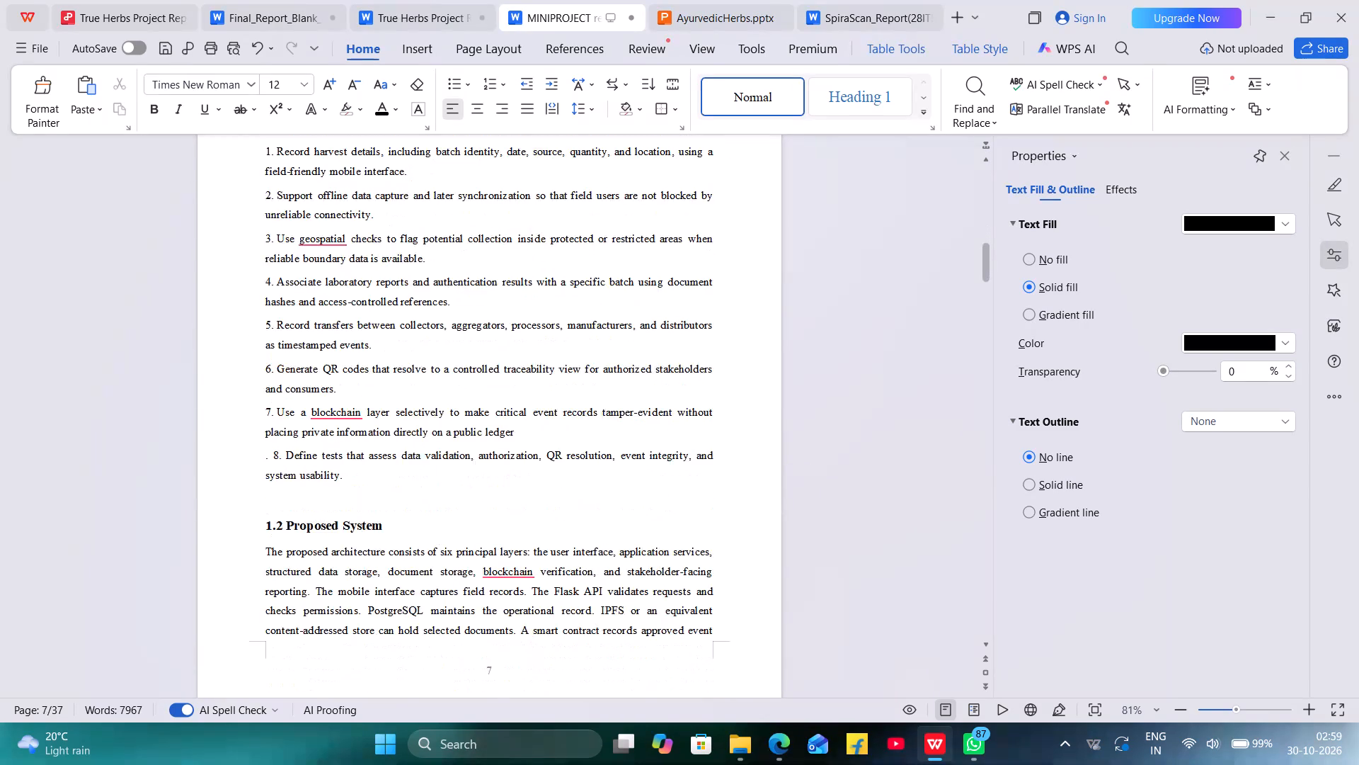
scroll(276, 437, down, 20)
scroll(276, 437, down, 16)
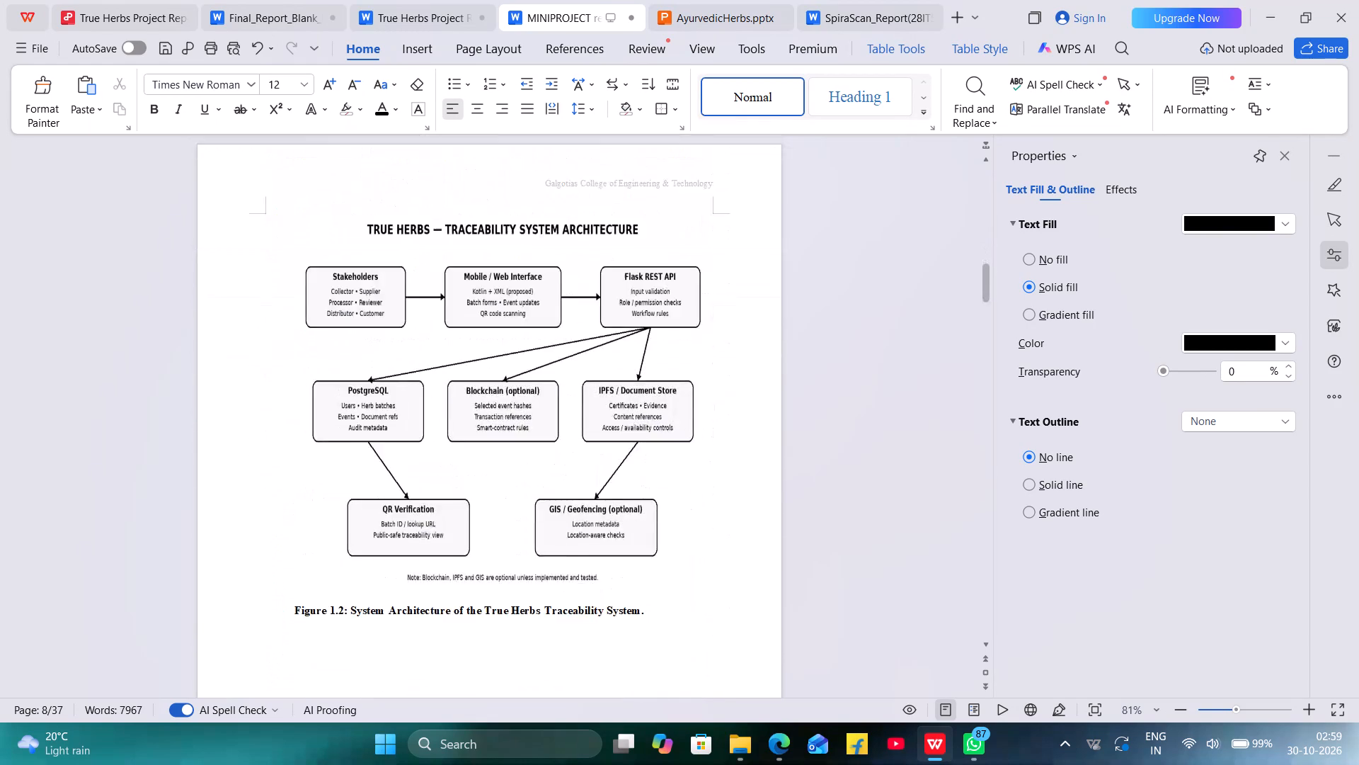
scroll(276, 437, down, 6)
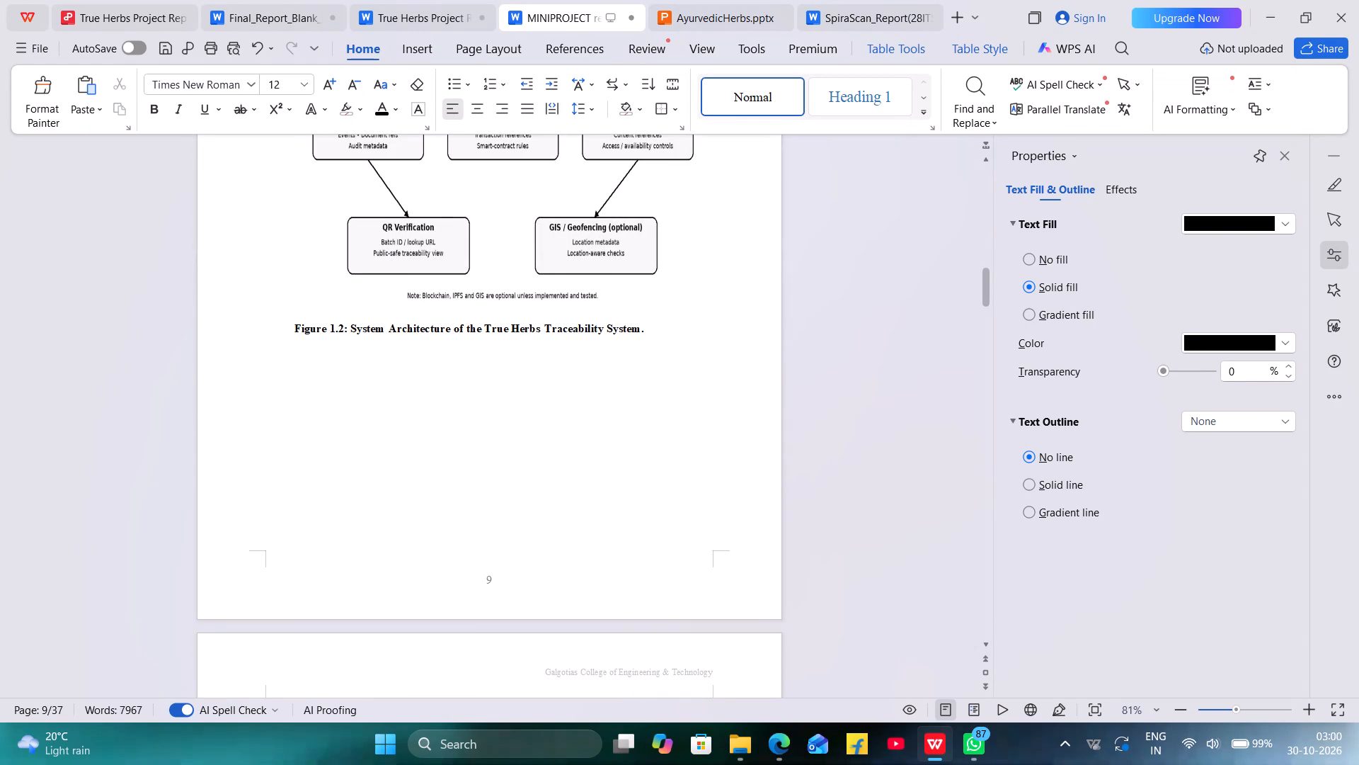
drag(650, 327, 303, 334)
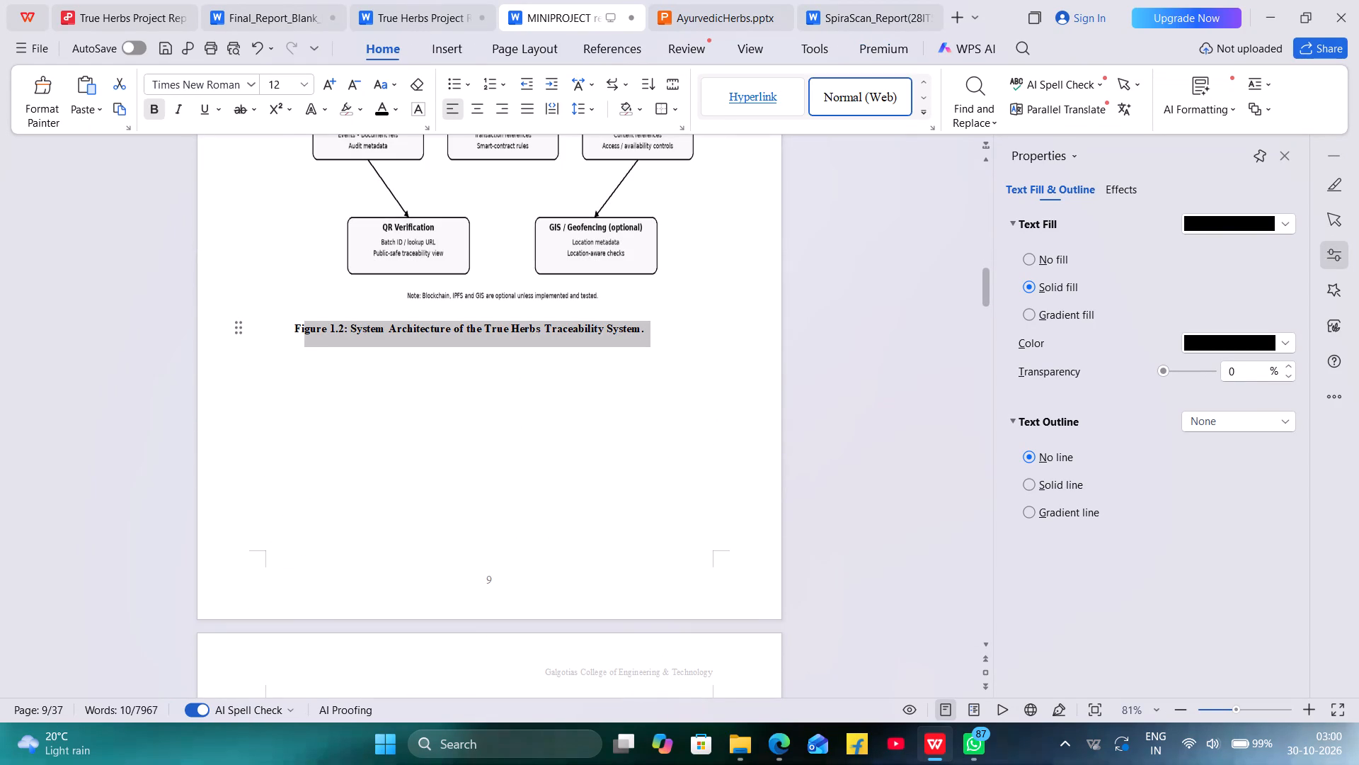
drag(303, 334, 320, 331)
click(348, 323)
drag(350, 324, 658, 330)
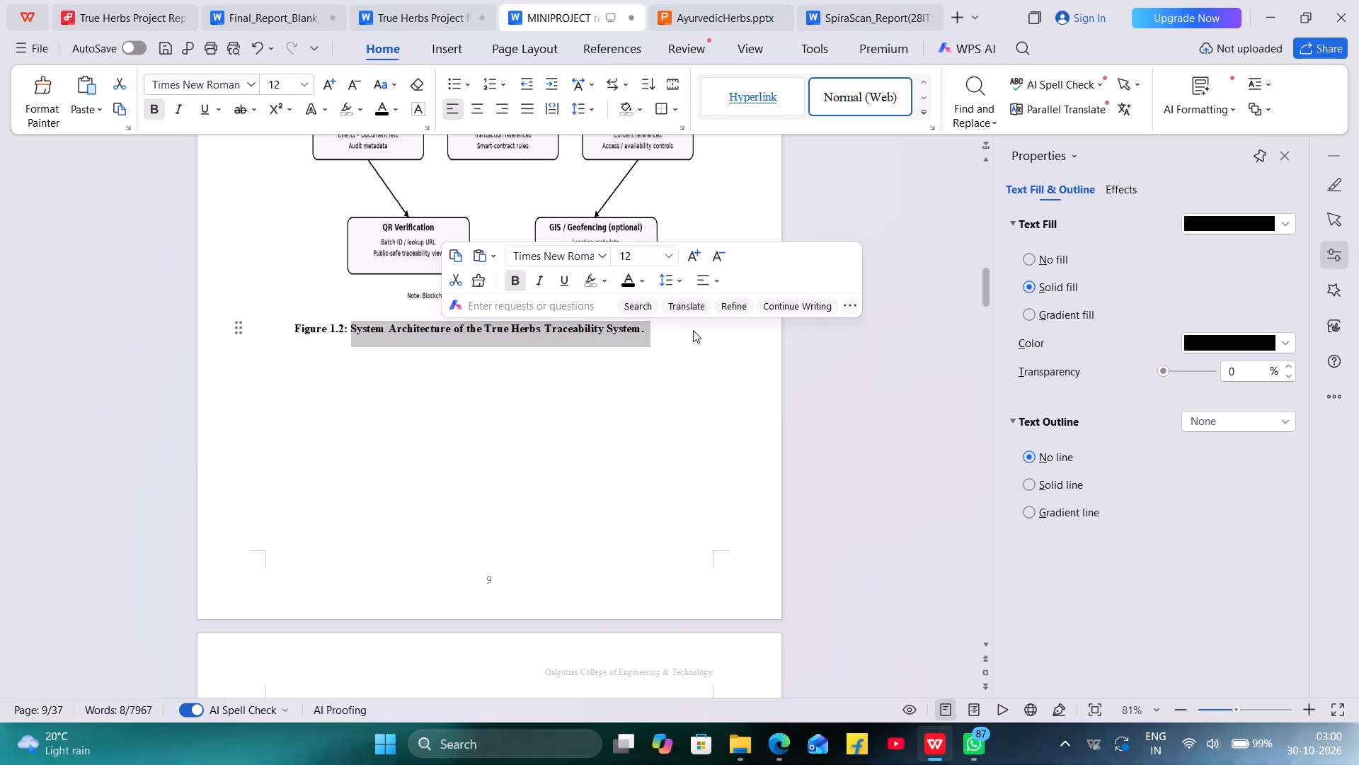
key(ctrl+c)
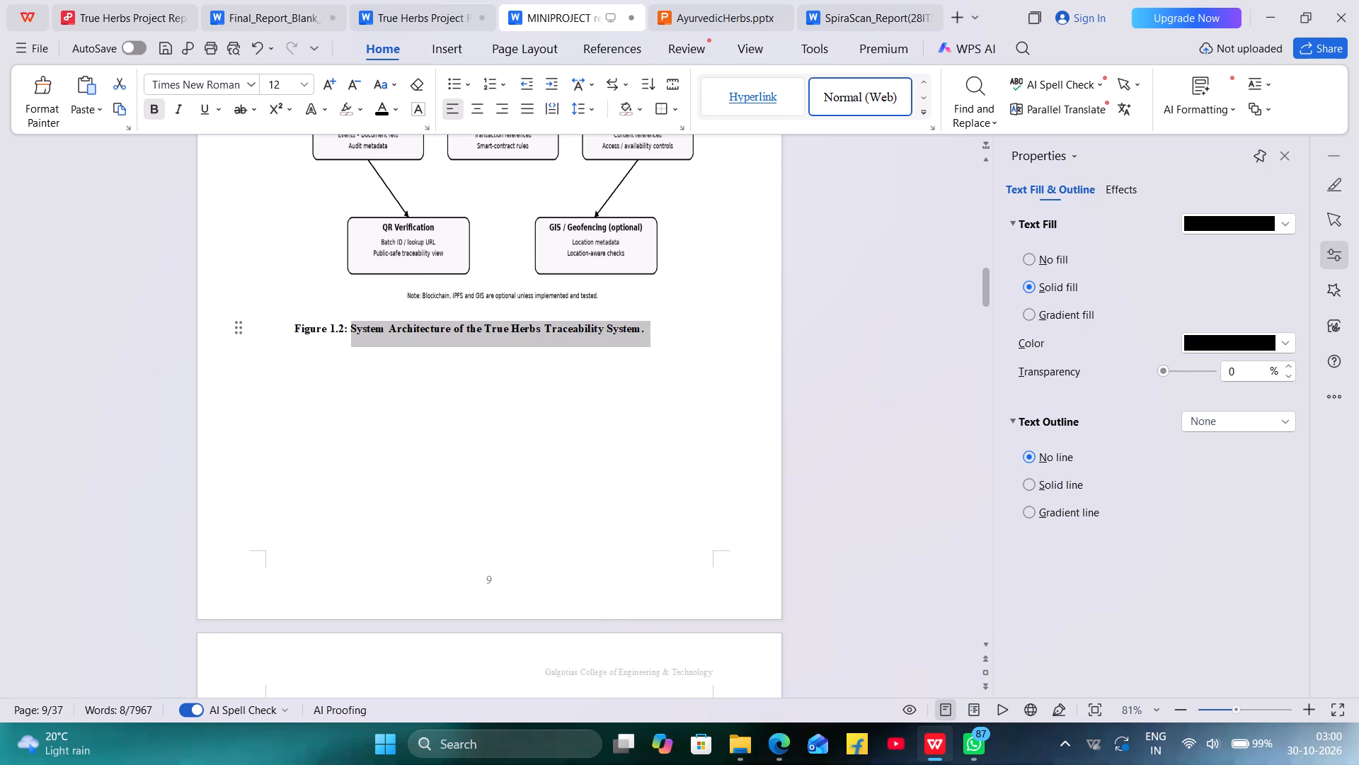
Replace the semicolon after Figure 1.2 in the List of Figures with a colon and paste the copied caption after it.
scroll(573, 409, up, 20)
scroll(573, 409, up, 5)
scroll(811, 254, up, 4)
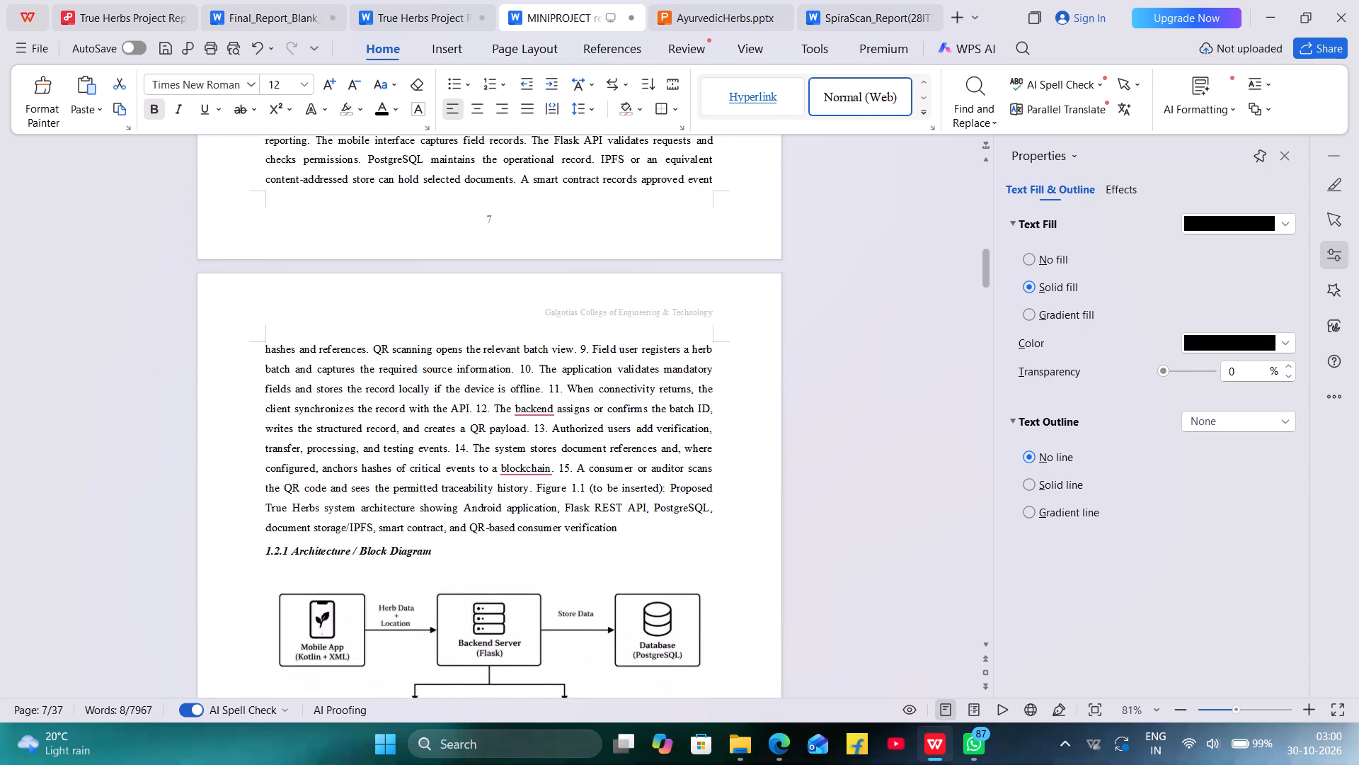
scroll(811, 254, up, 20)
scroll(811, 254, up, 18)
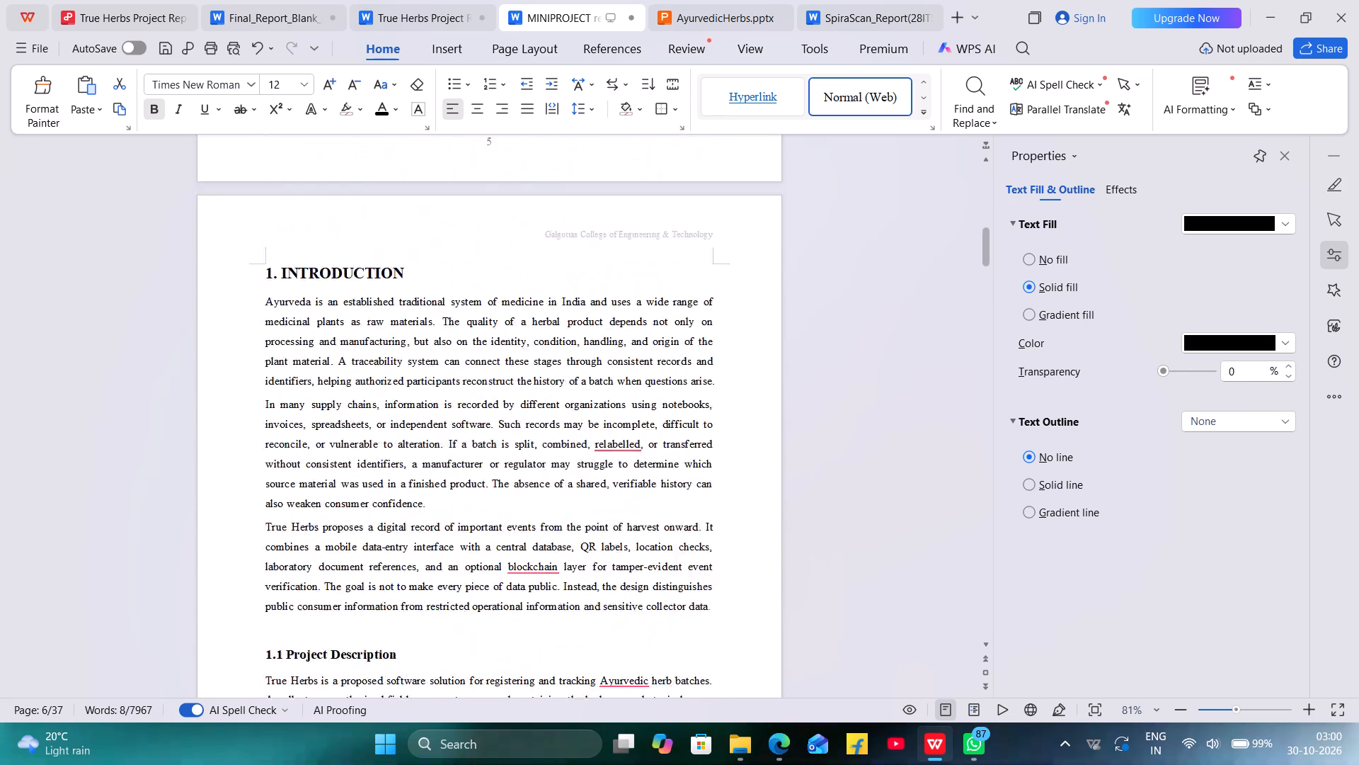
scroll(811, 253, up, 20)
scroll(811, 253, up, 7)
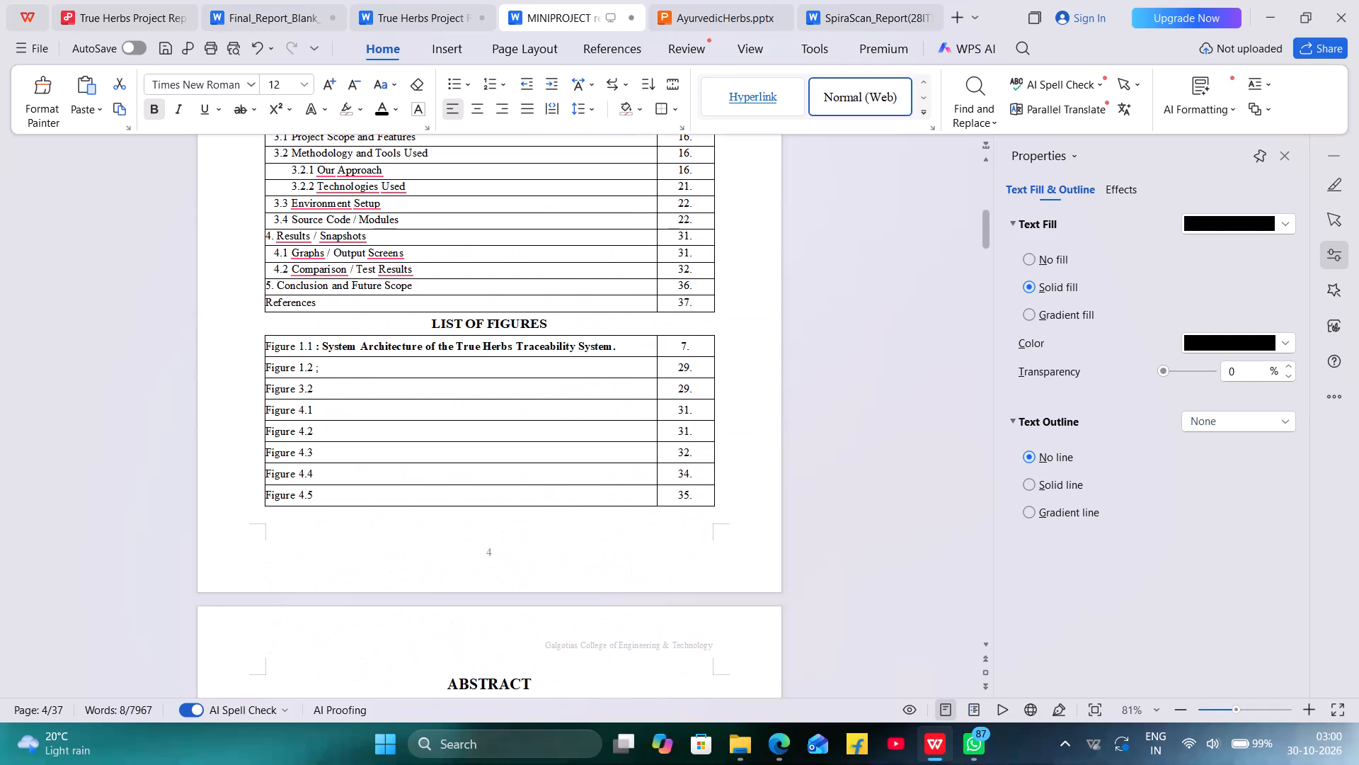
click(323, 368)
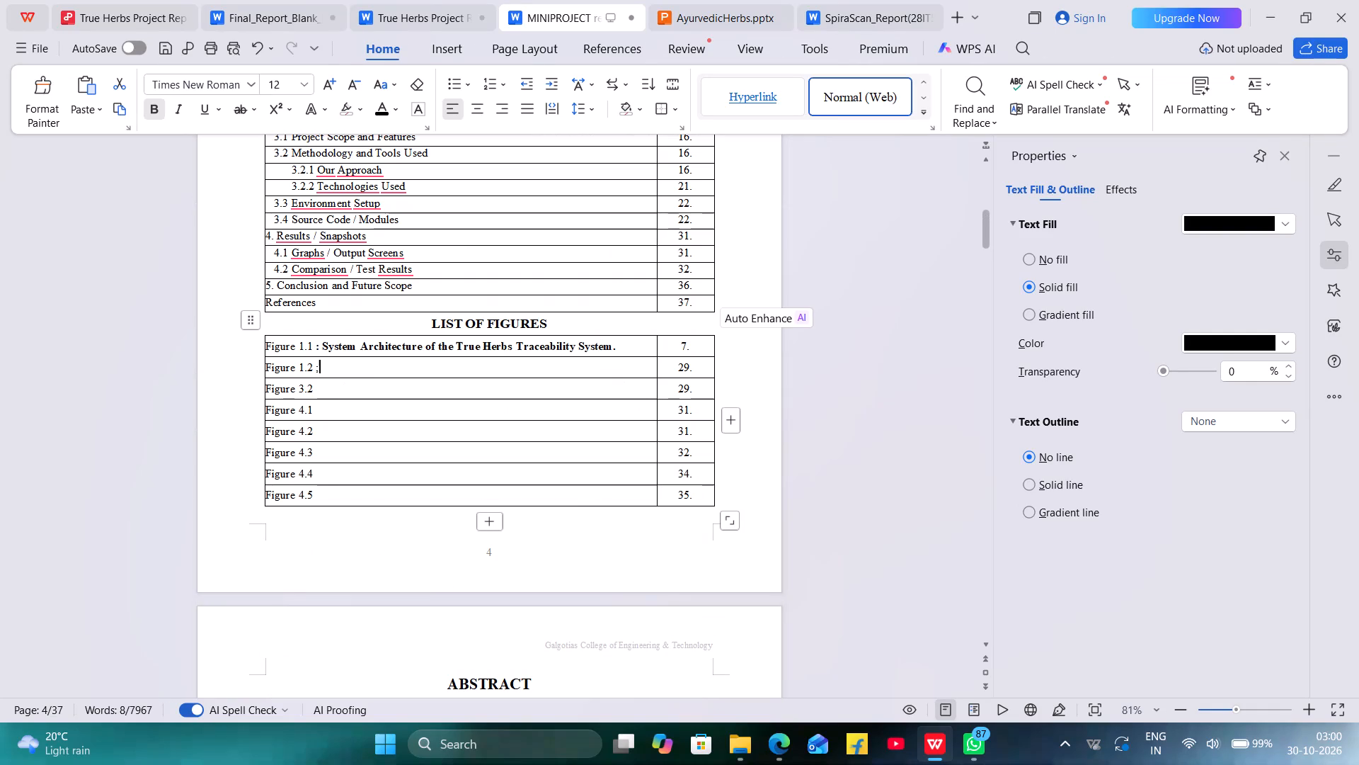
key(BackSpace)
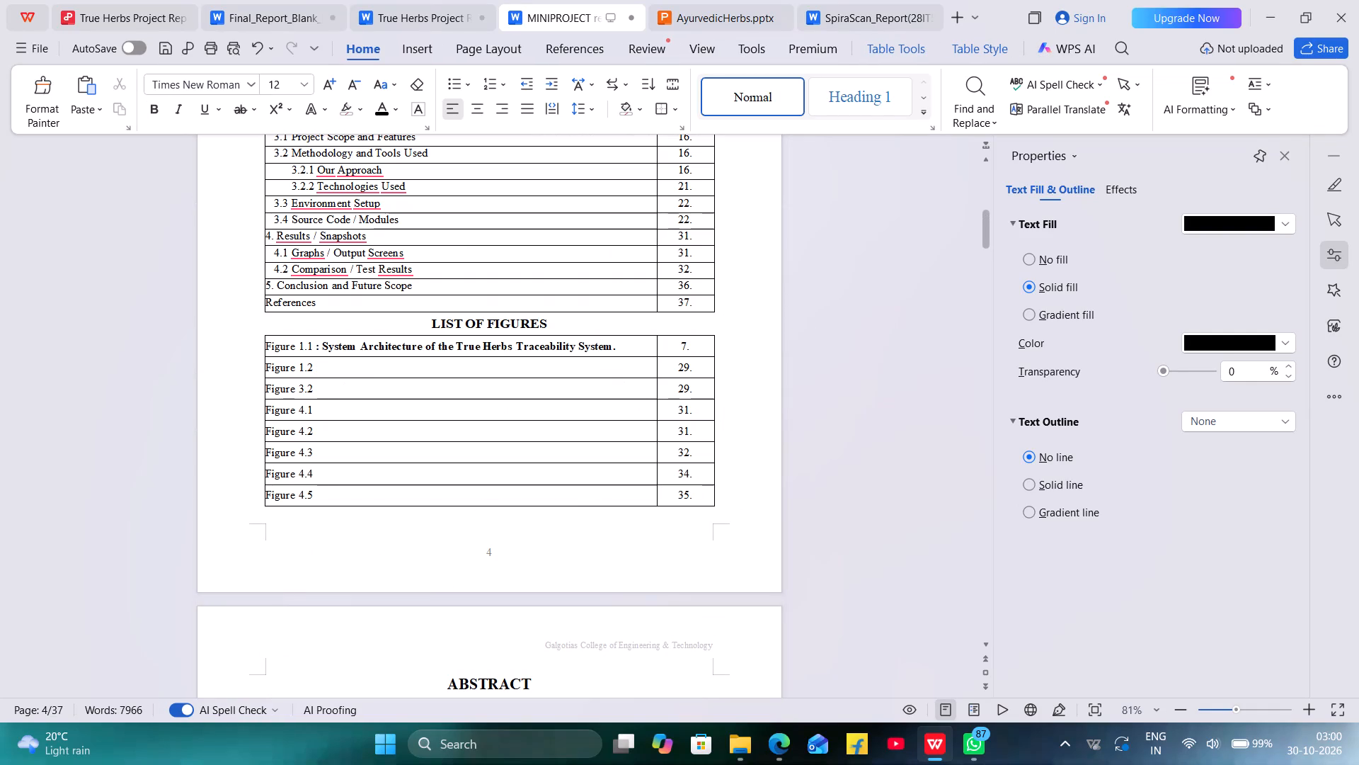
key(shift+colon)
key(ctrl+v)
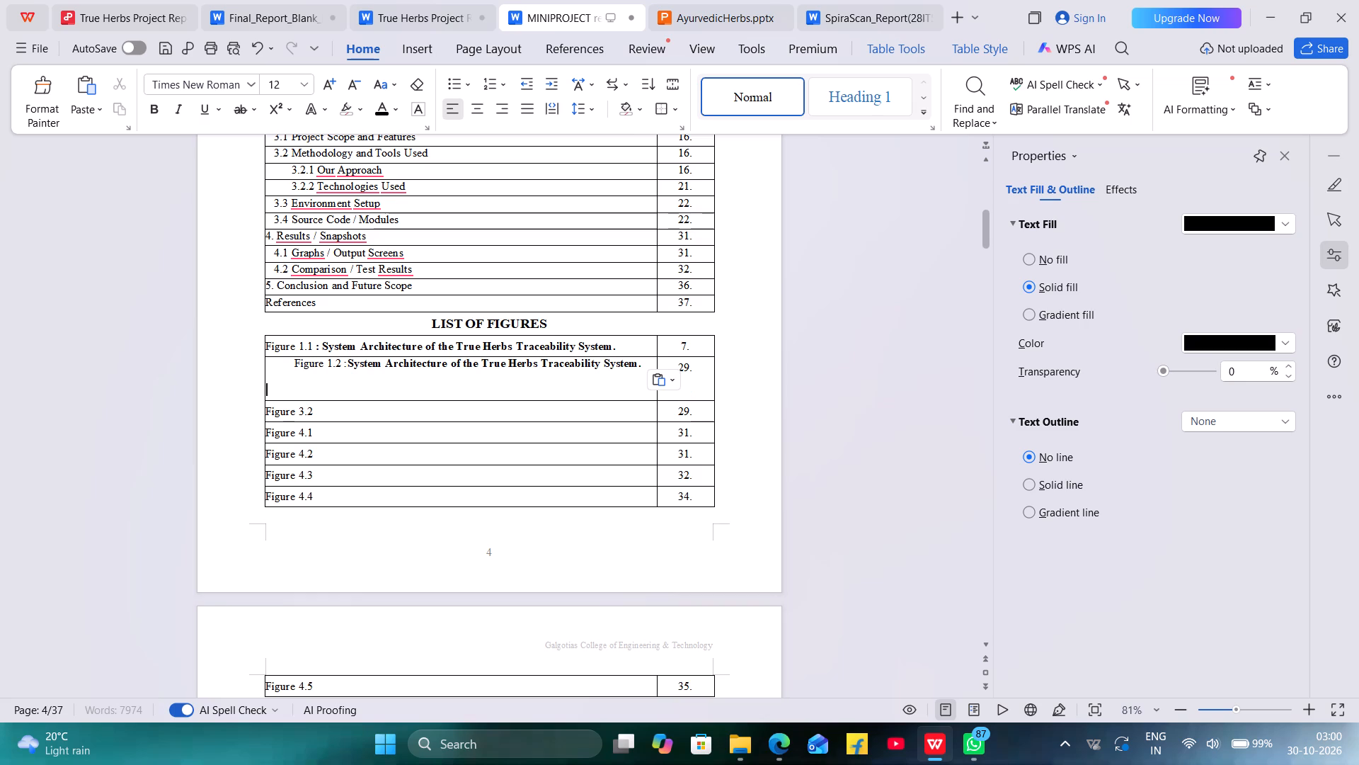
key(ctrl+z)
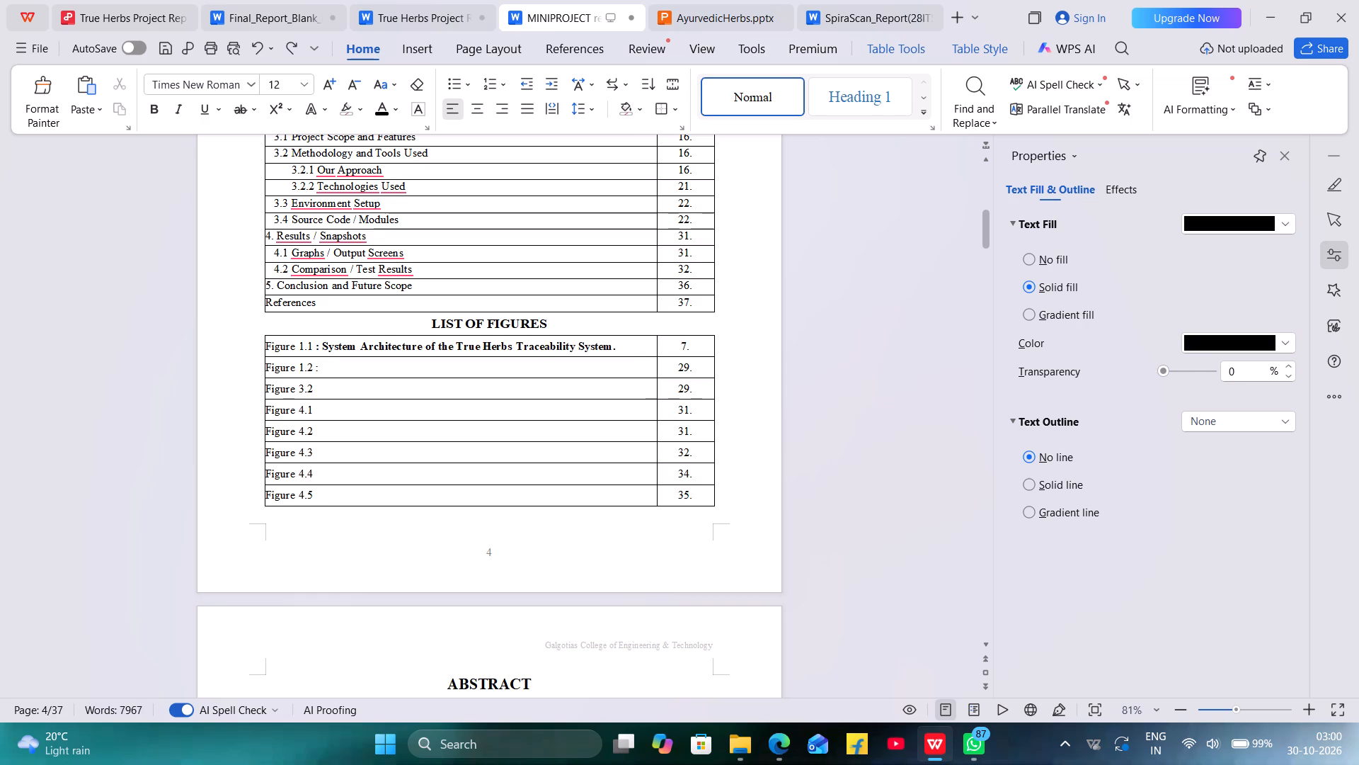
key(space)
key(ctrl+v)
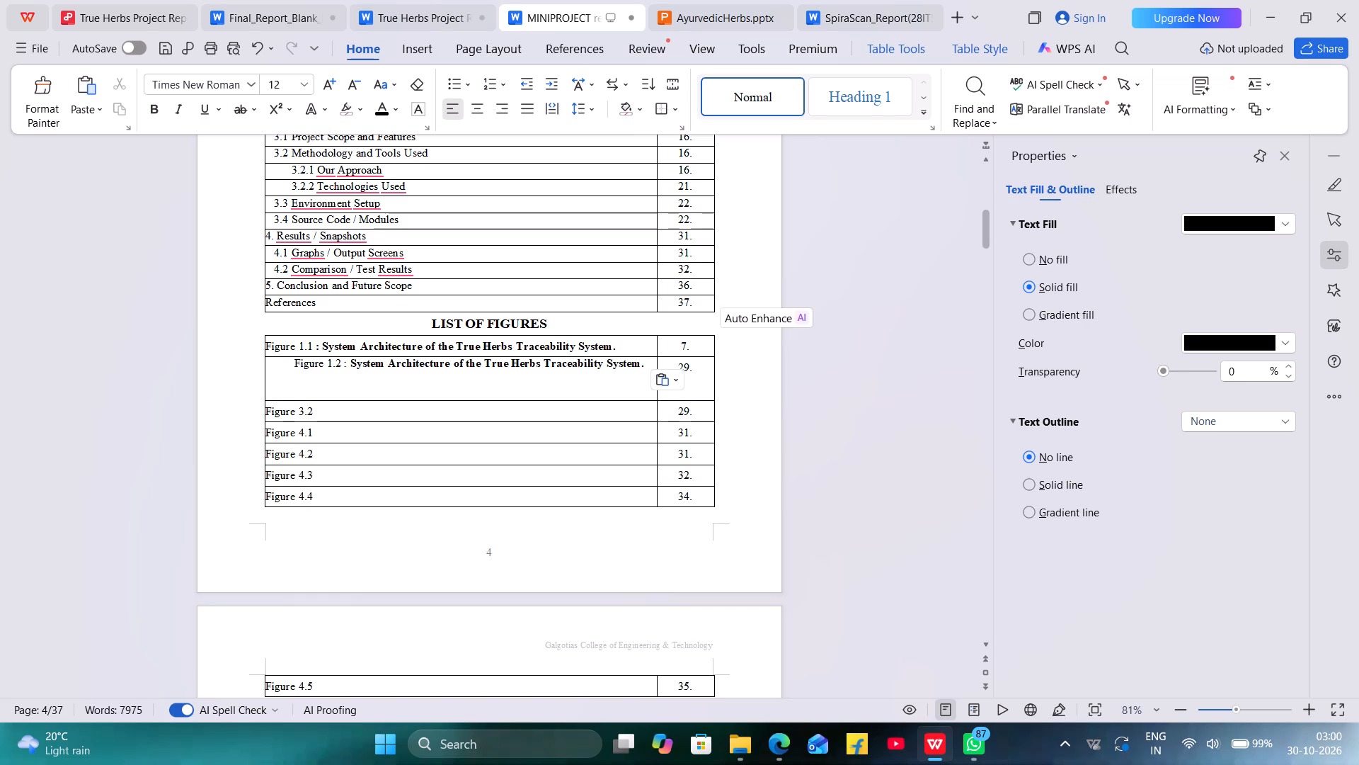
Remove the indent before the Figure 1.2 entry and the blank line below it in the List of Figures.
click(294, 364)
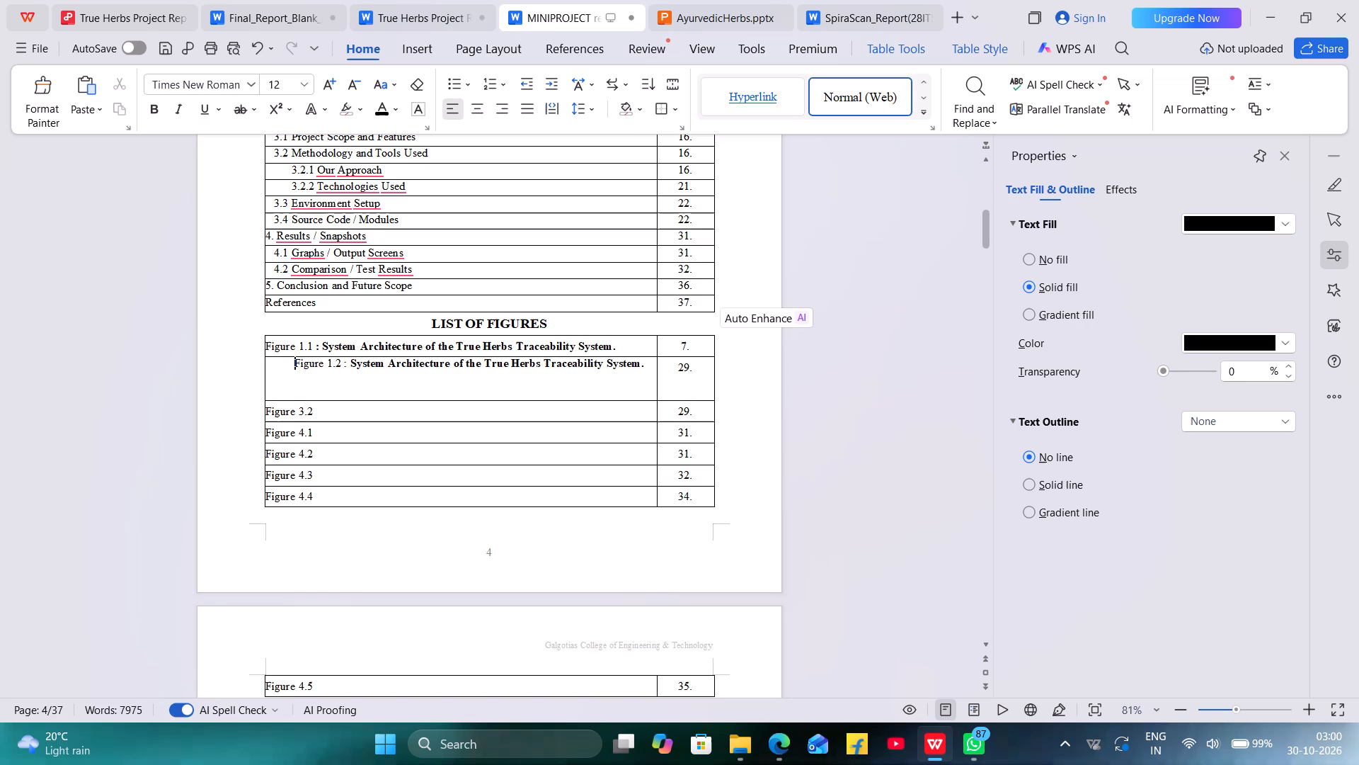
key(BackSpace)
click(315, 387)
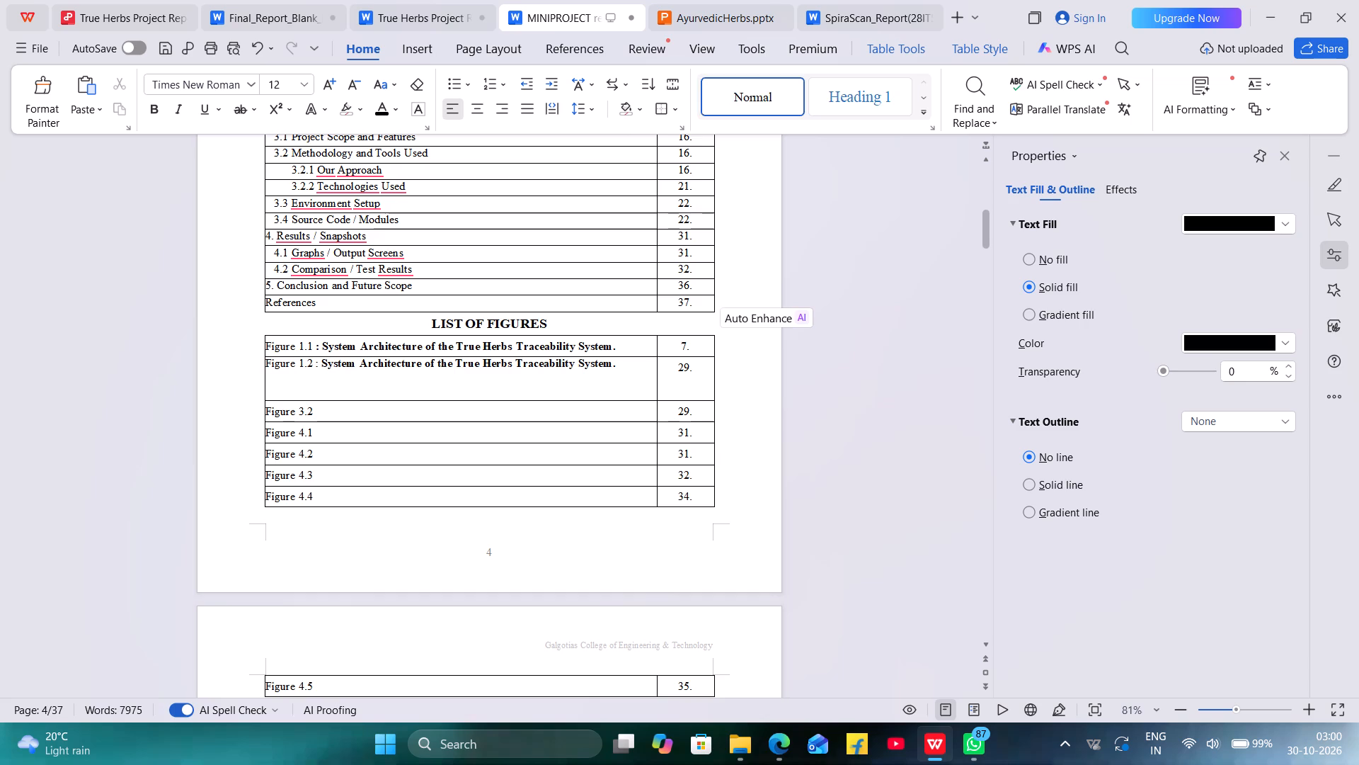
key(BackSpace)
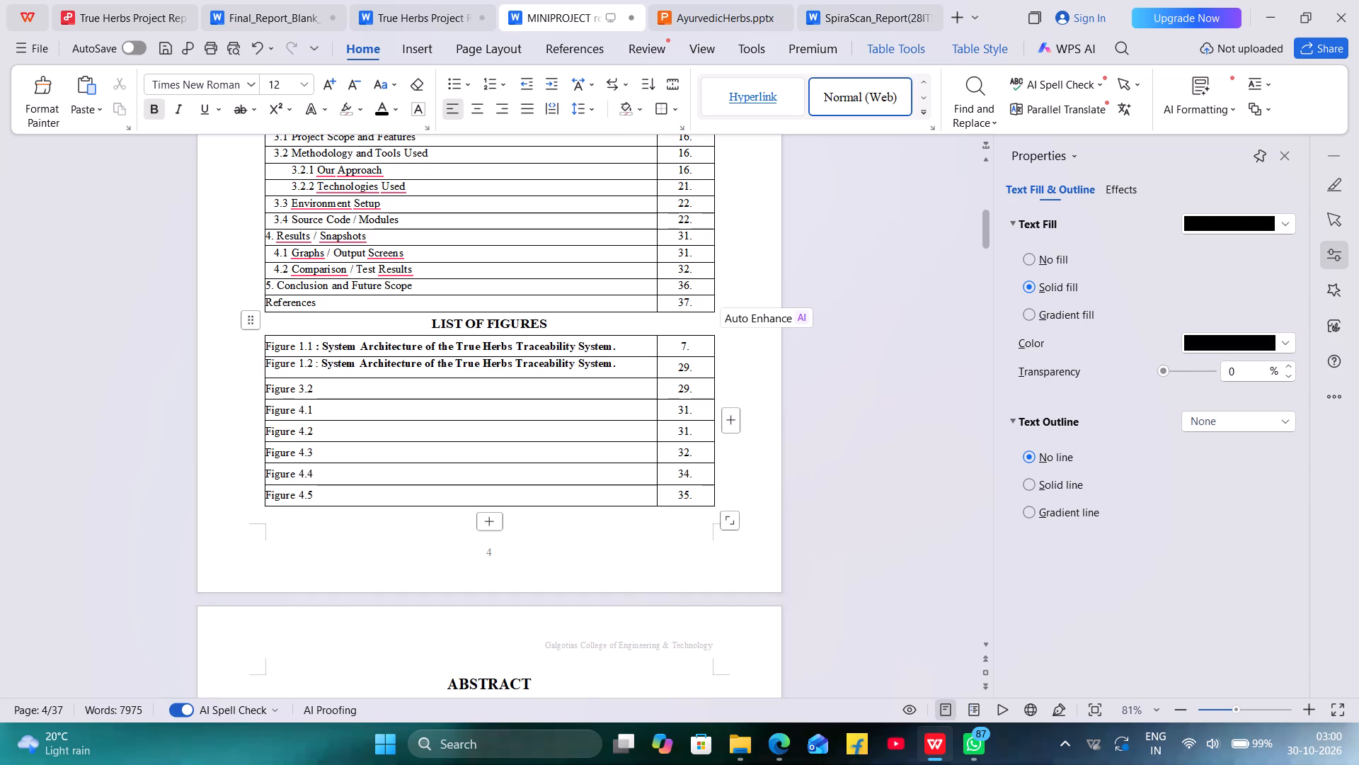
Delete the entire Figure 1.2 text from its row in the List of Figures, keeping the row.
drag(621, 361, 270, 365)
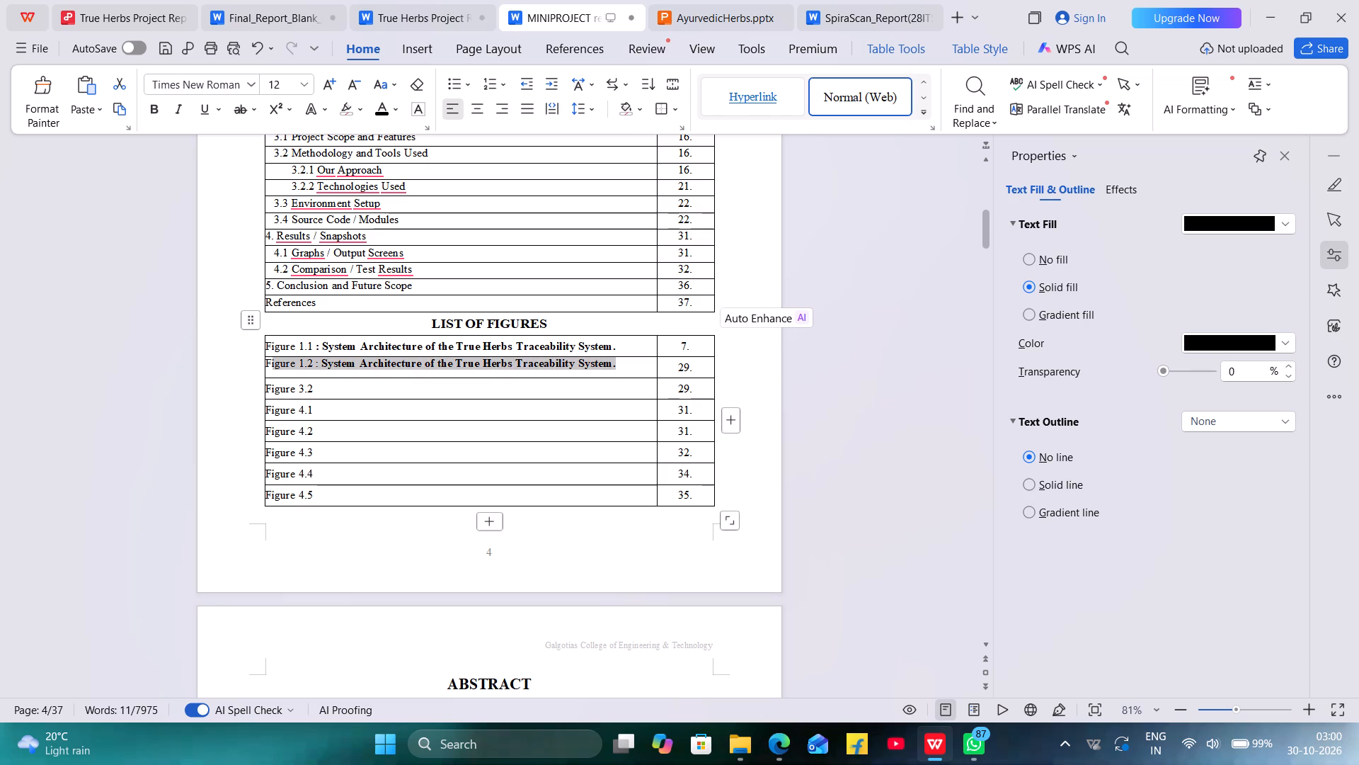
drag(270, 365, 253, 363)
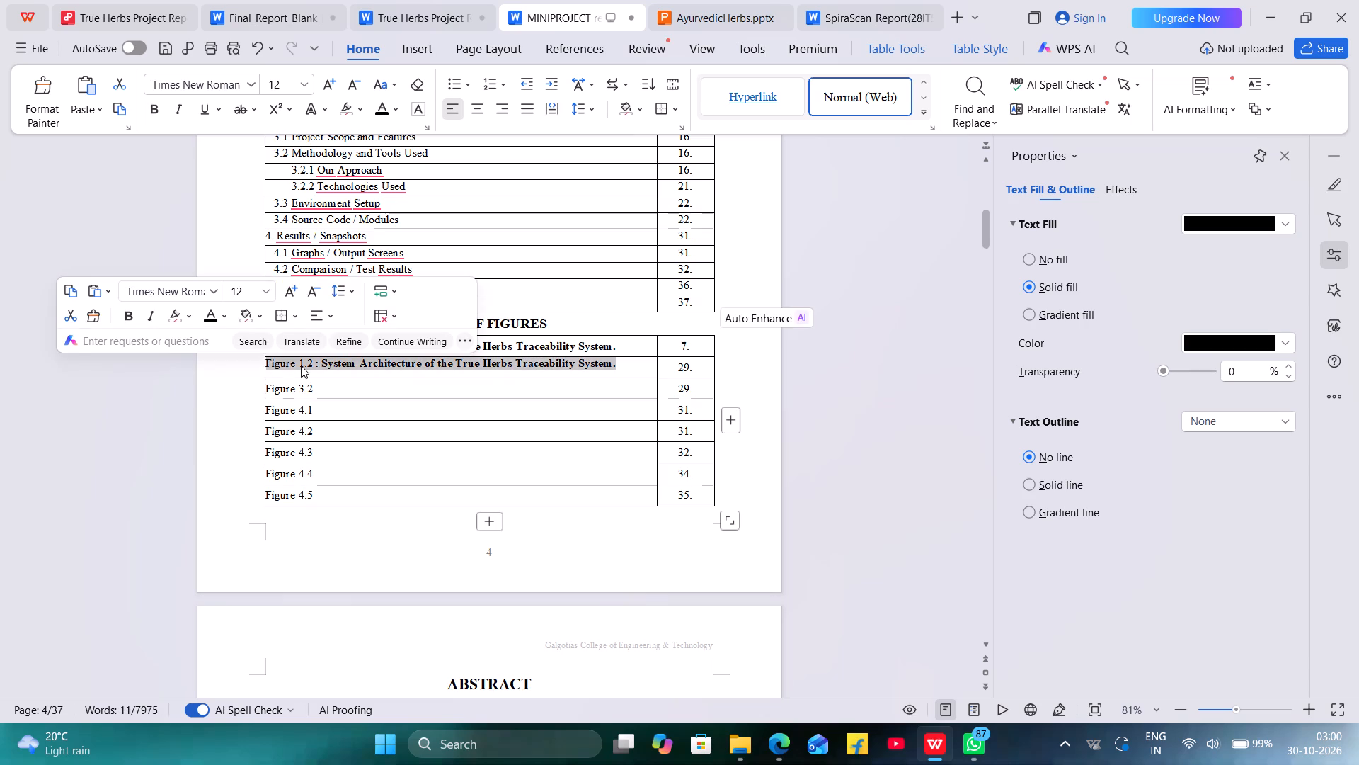
key(BackSpace)
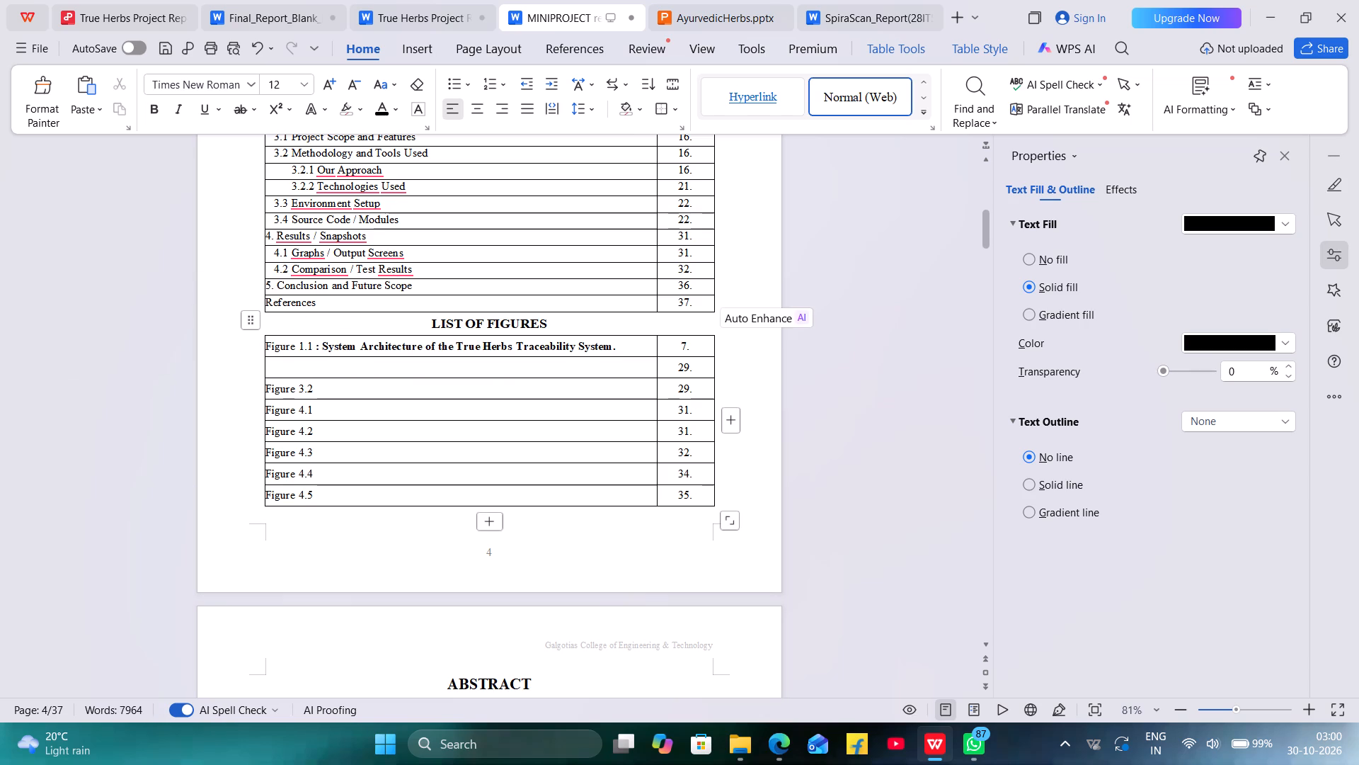
Remove the bold formatting from the system architecture caption after Figure 1.1 in the List of Figures.
scroll(445, 438, up, 2)
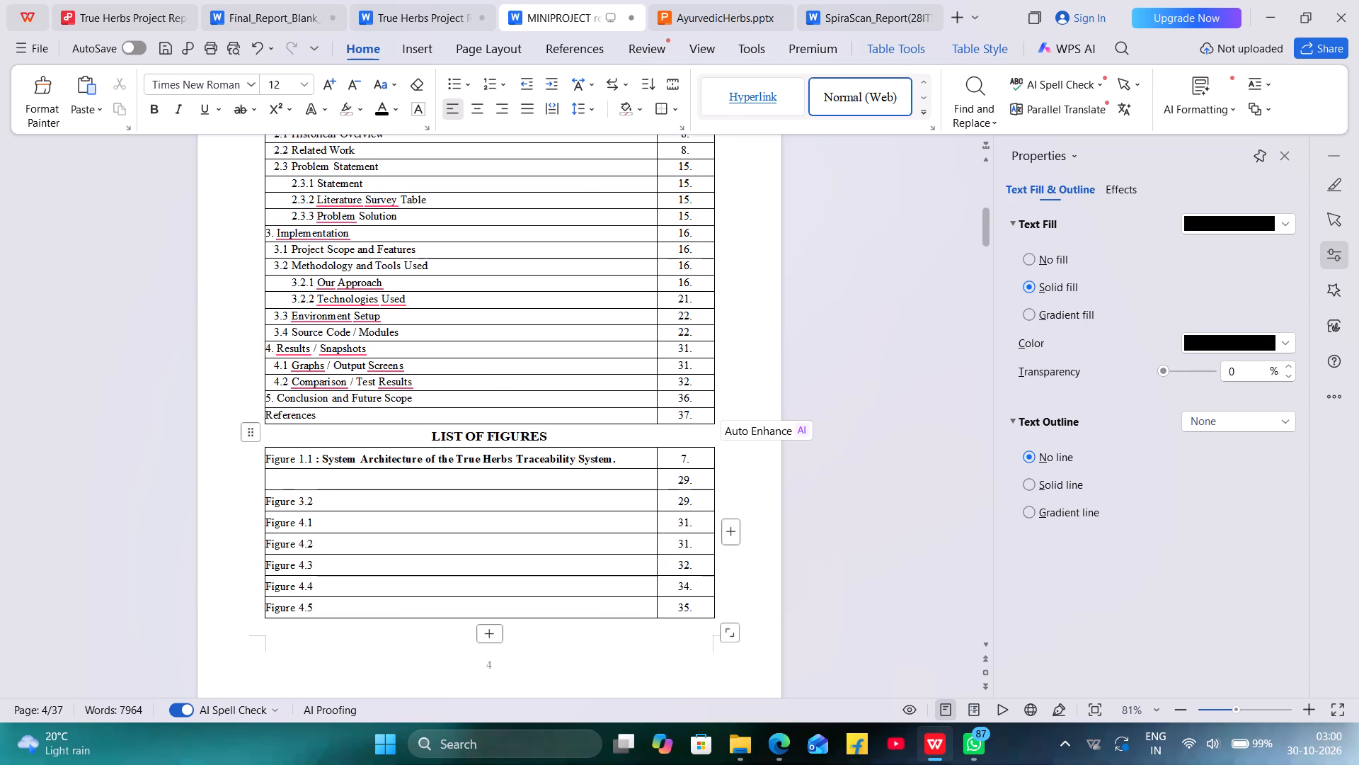
drag(618, 458, 319, 467)
click(159, 105)
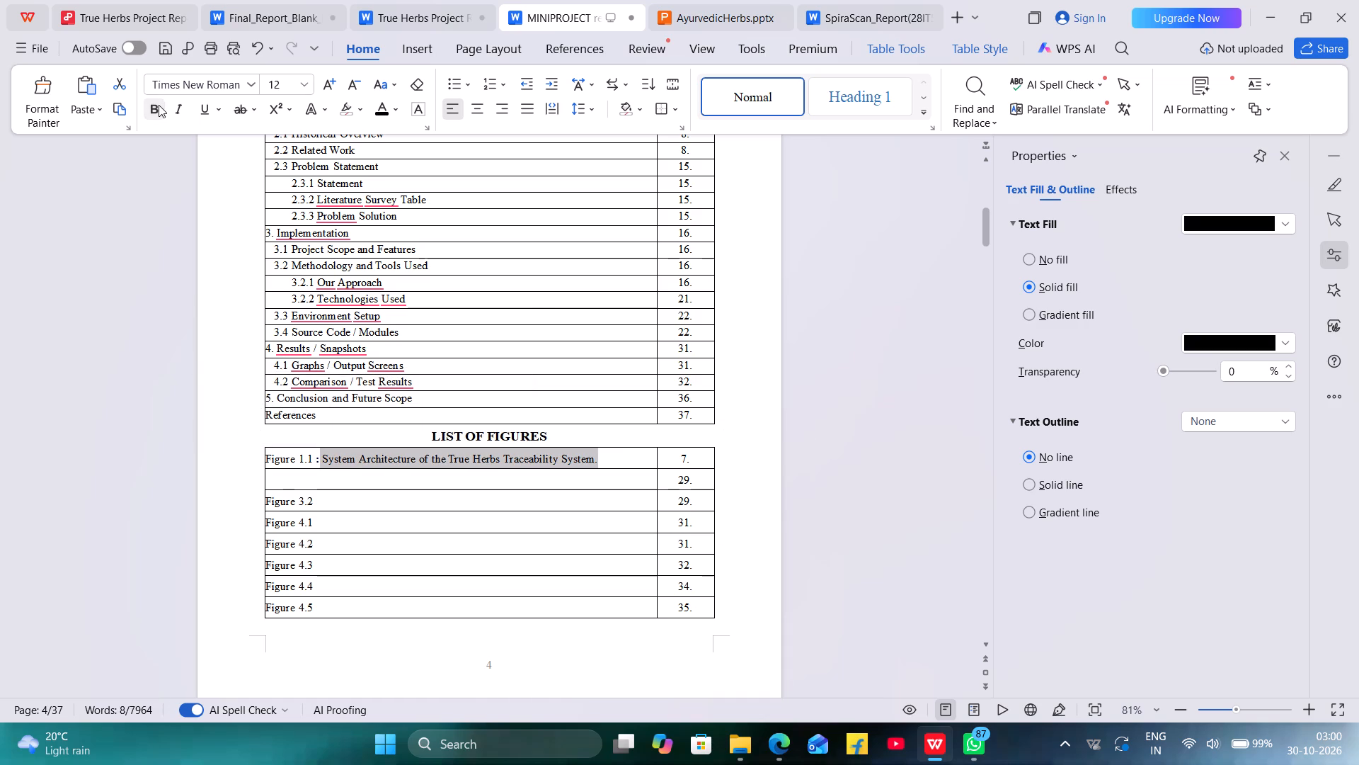
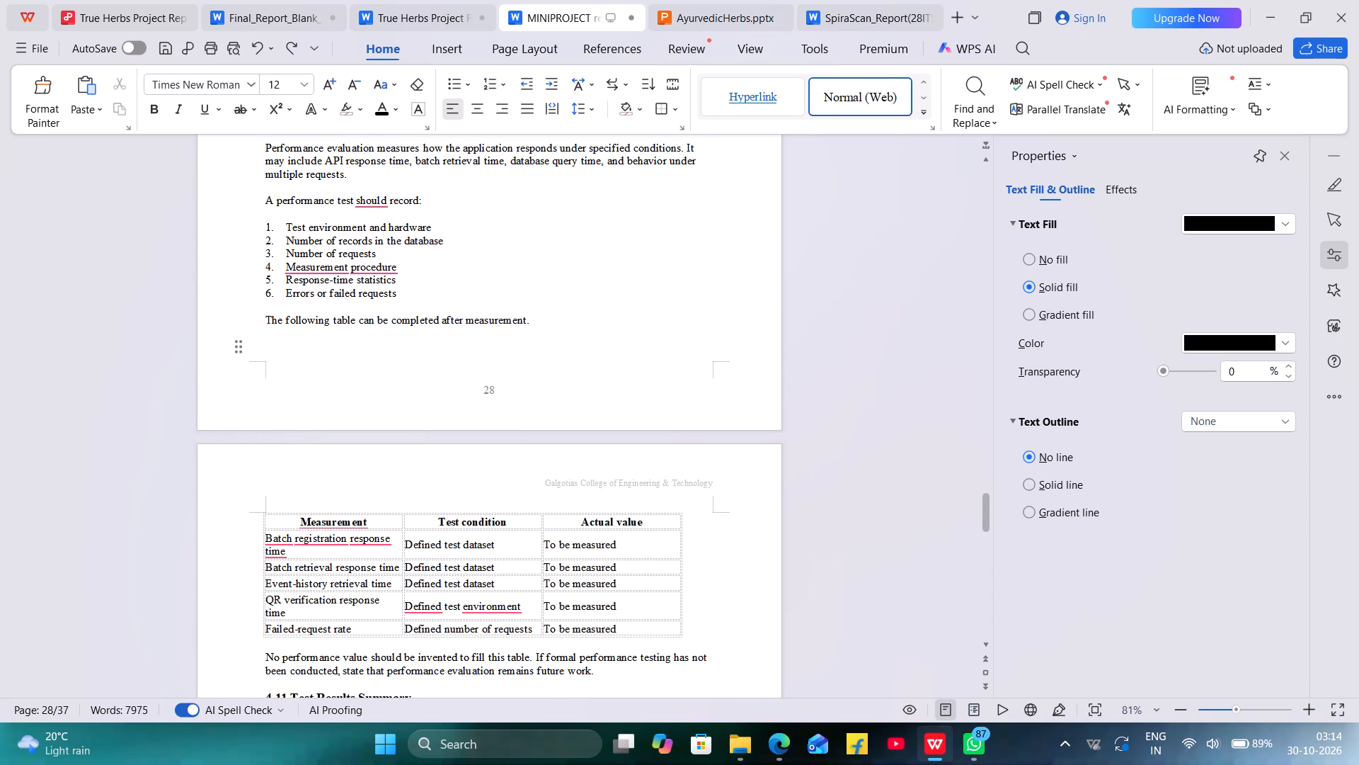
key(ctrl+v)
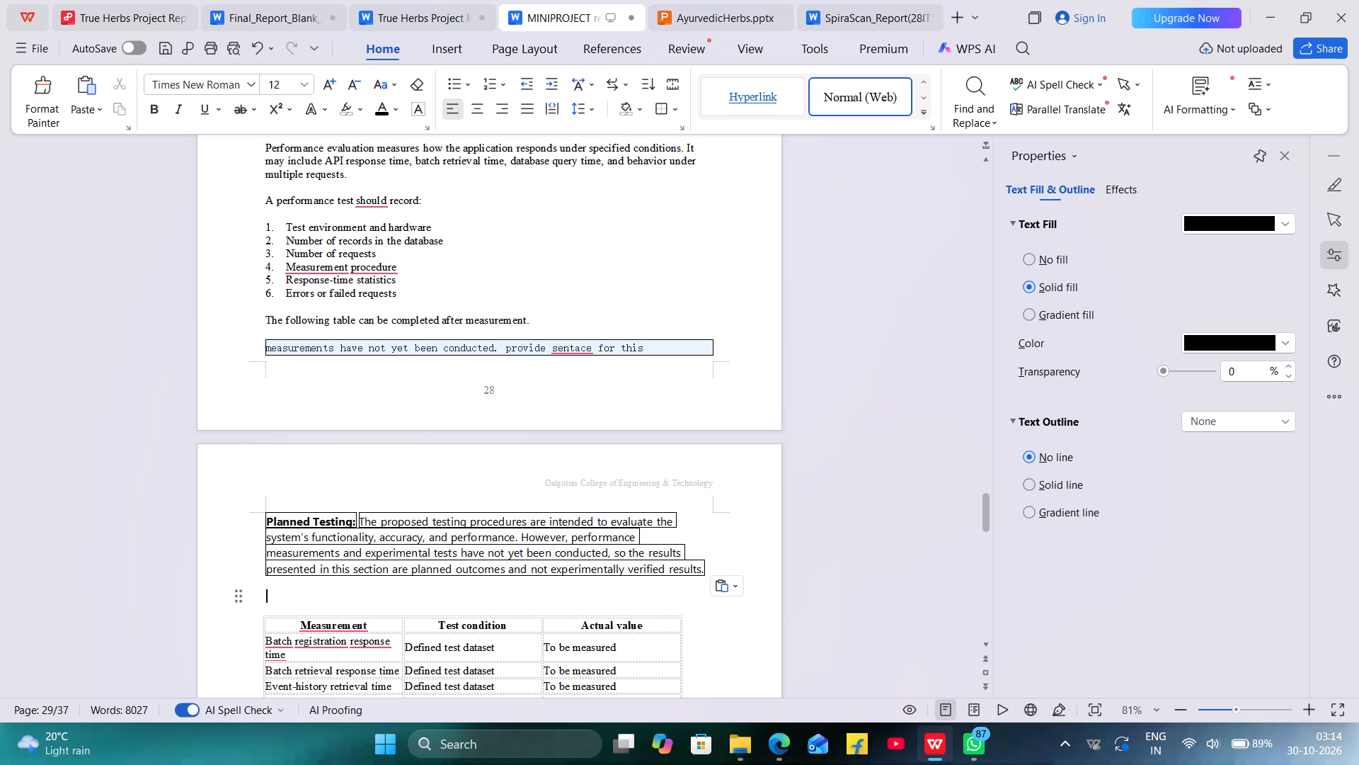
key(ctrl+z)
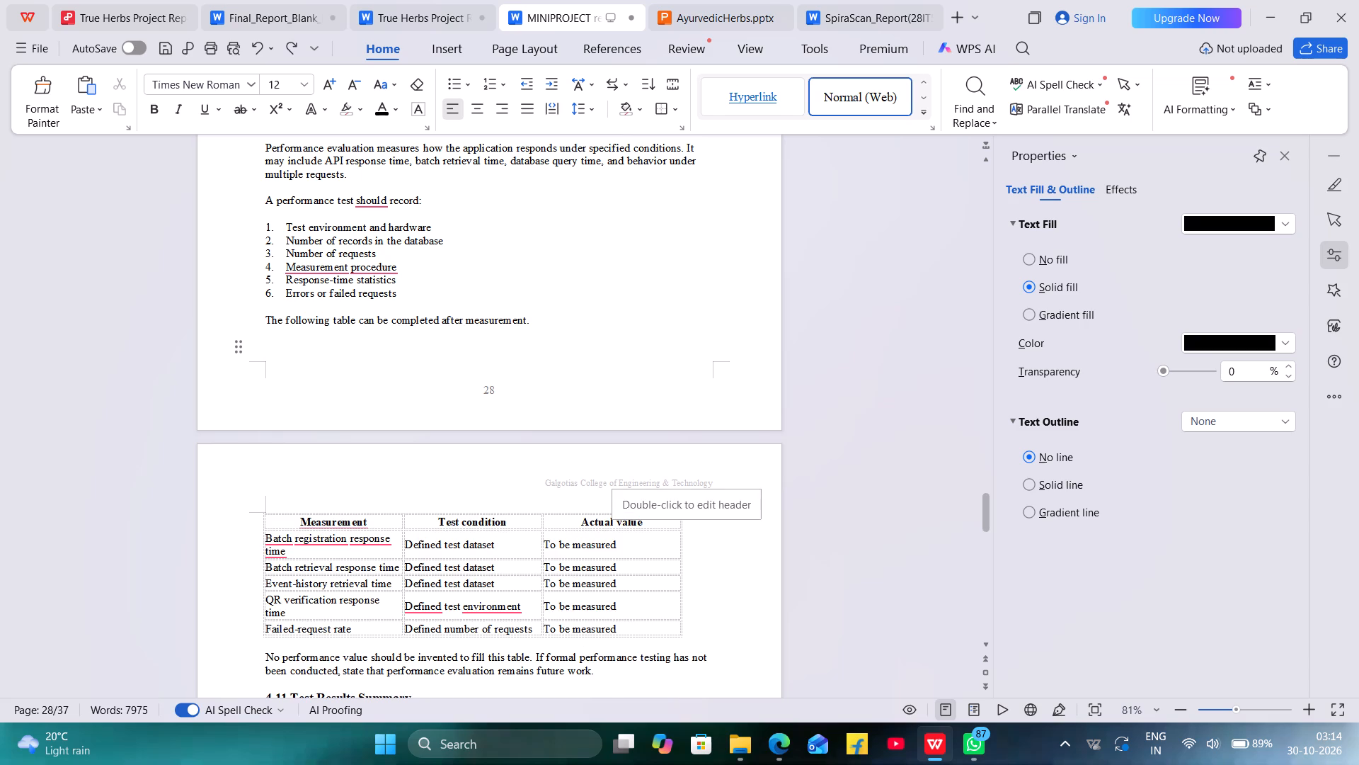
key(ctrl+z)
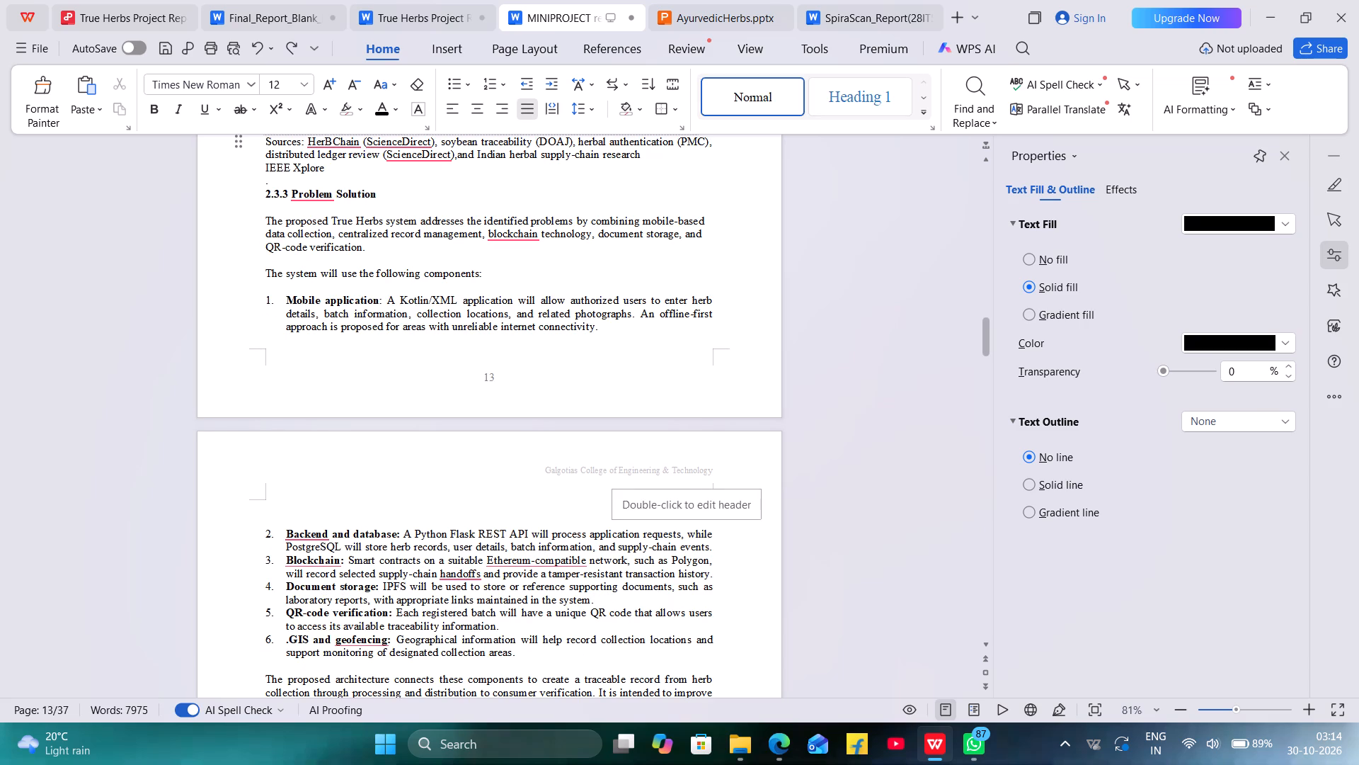
Return to section 4.10 on page 28 and paste the copied text below "The following table can be completed after measurement." as text only.
scroll(567, 461, down, 5)
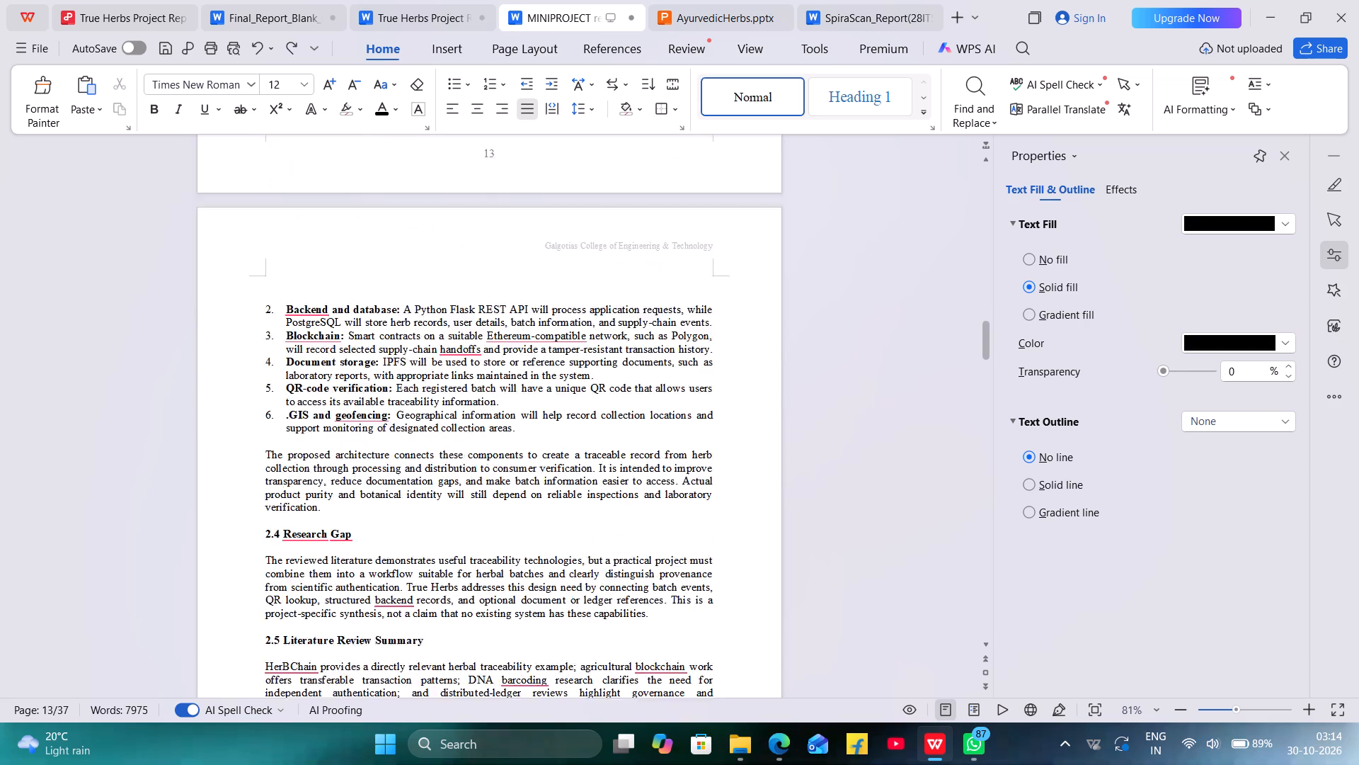
drag(987, 327, 974, 696)
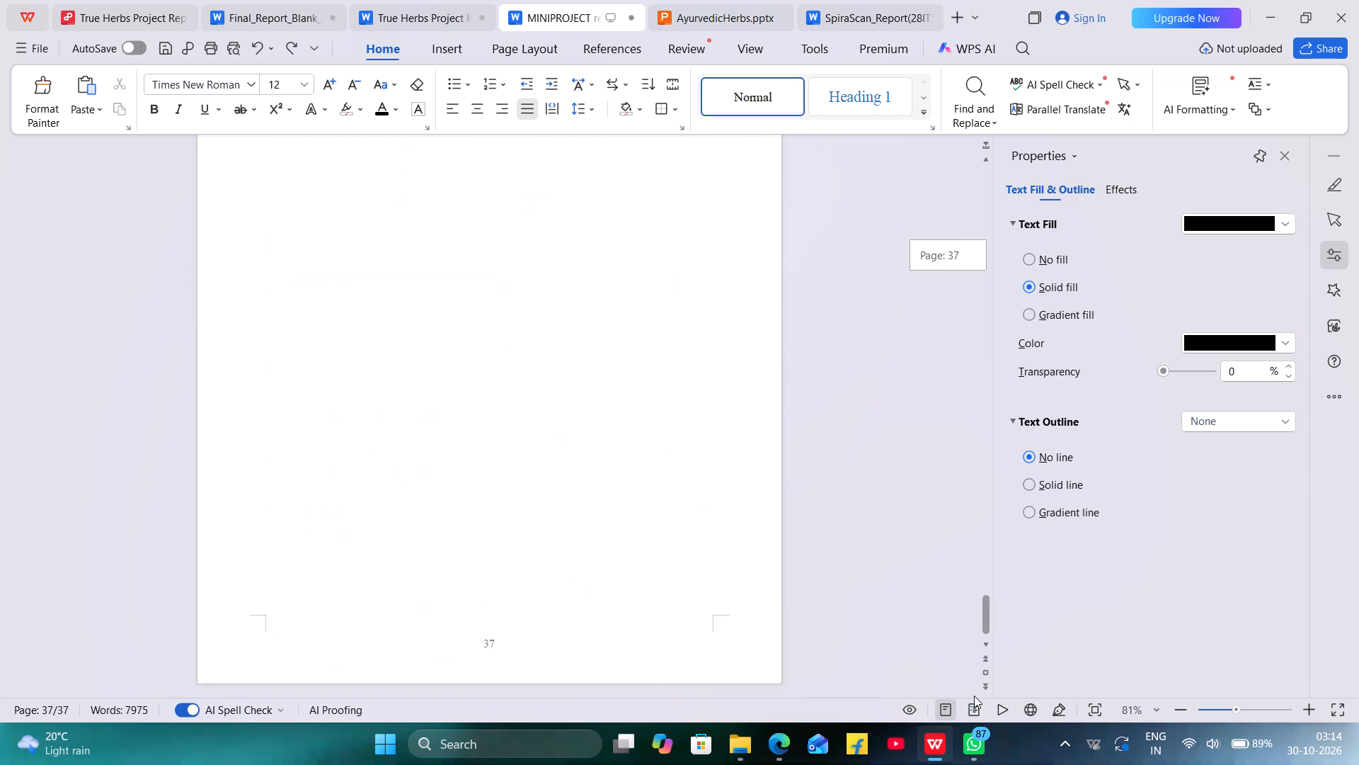
drag(974, 696, 971, 462)
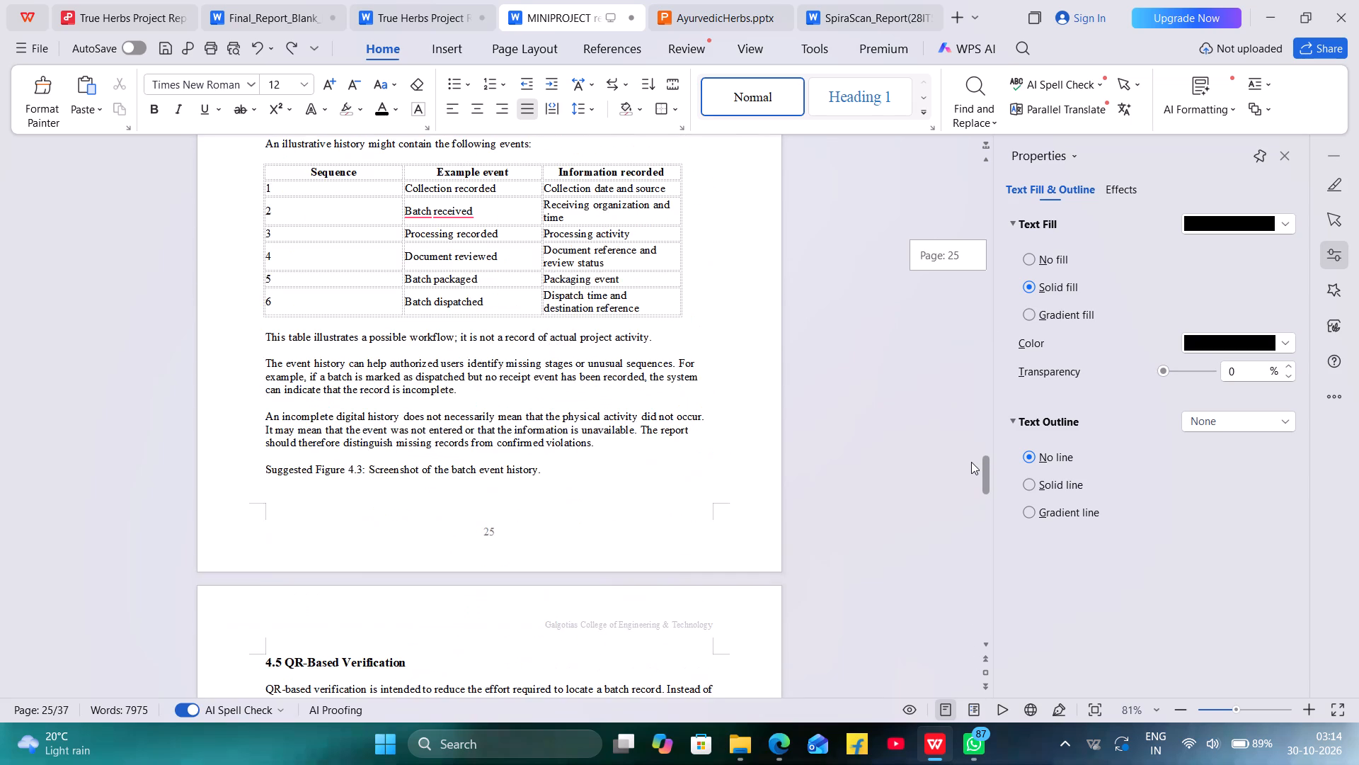
drag(971, 462, 970, 439)
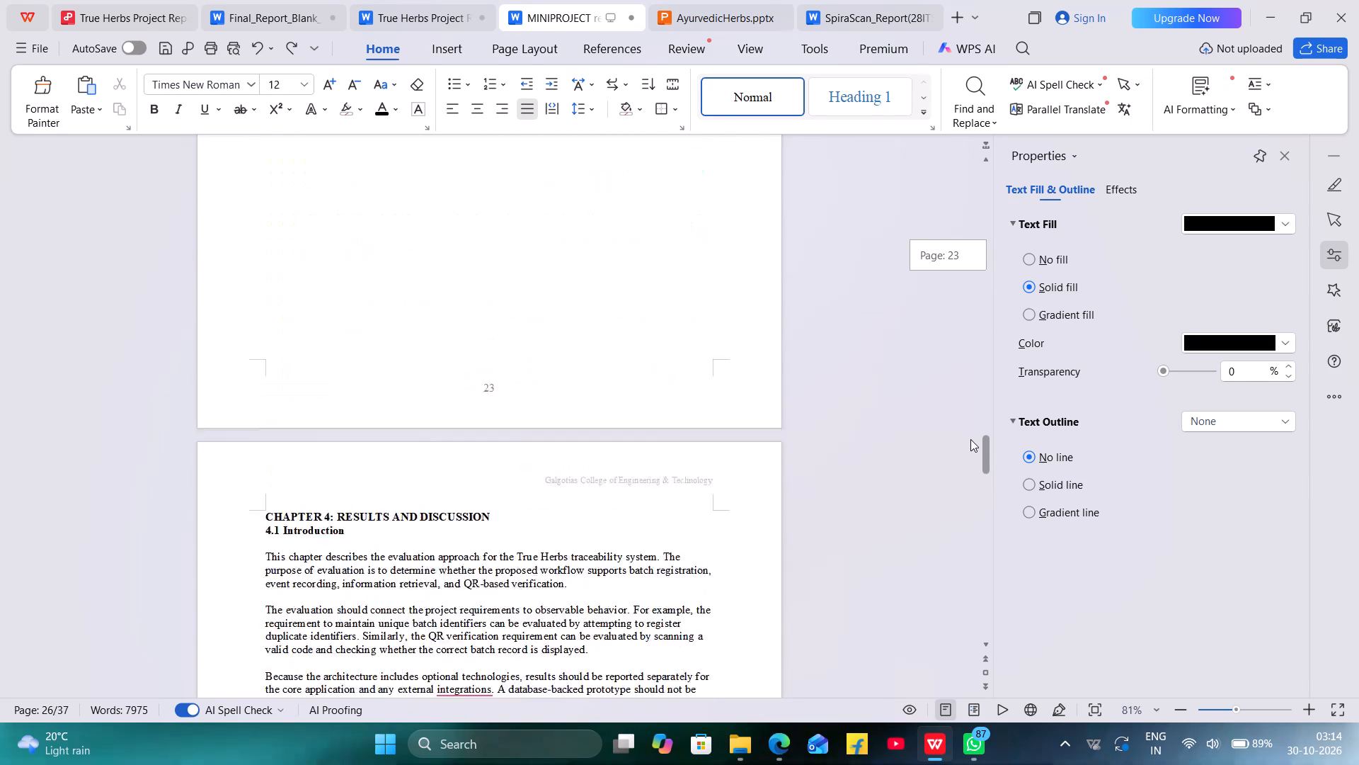
drag(970, 439, 971, 505)
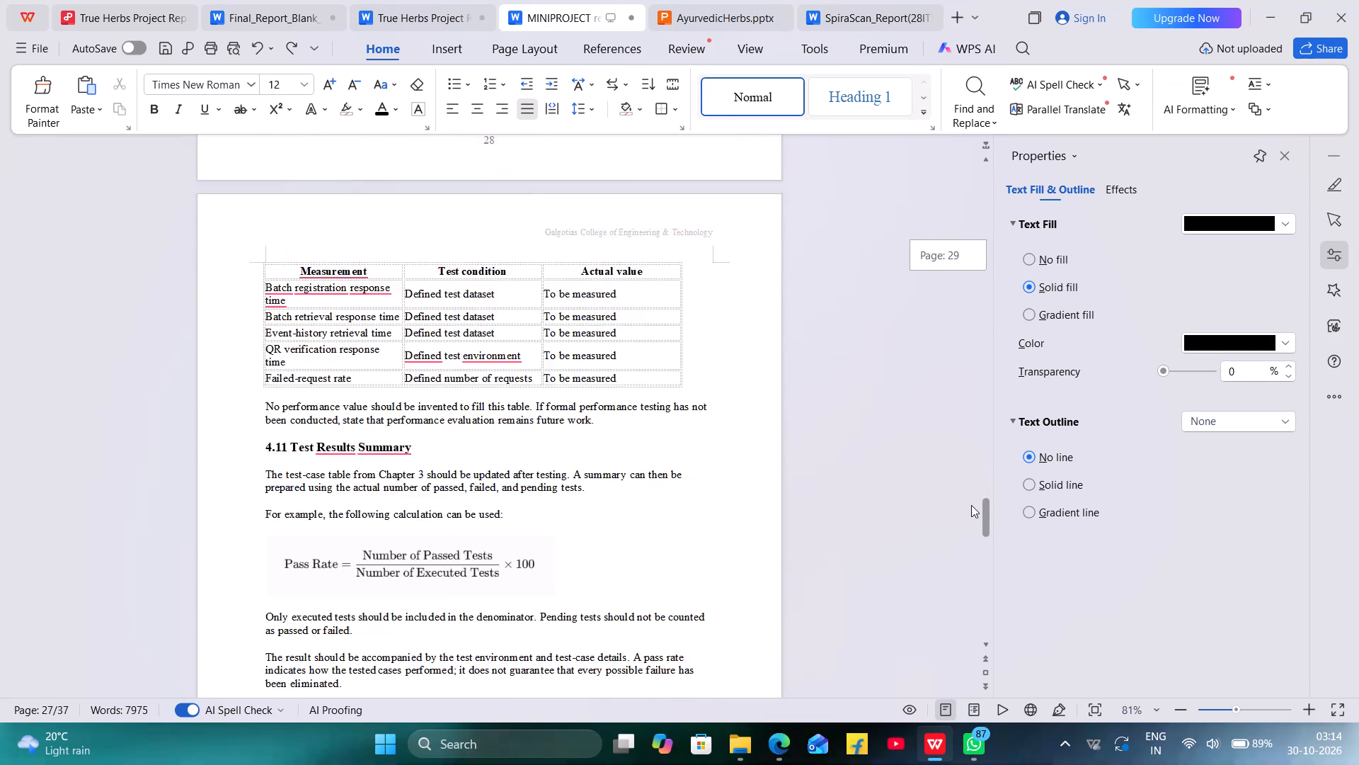
drag(971, 505, 972, 495)
click(323, 616)
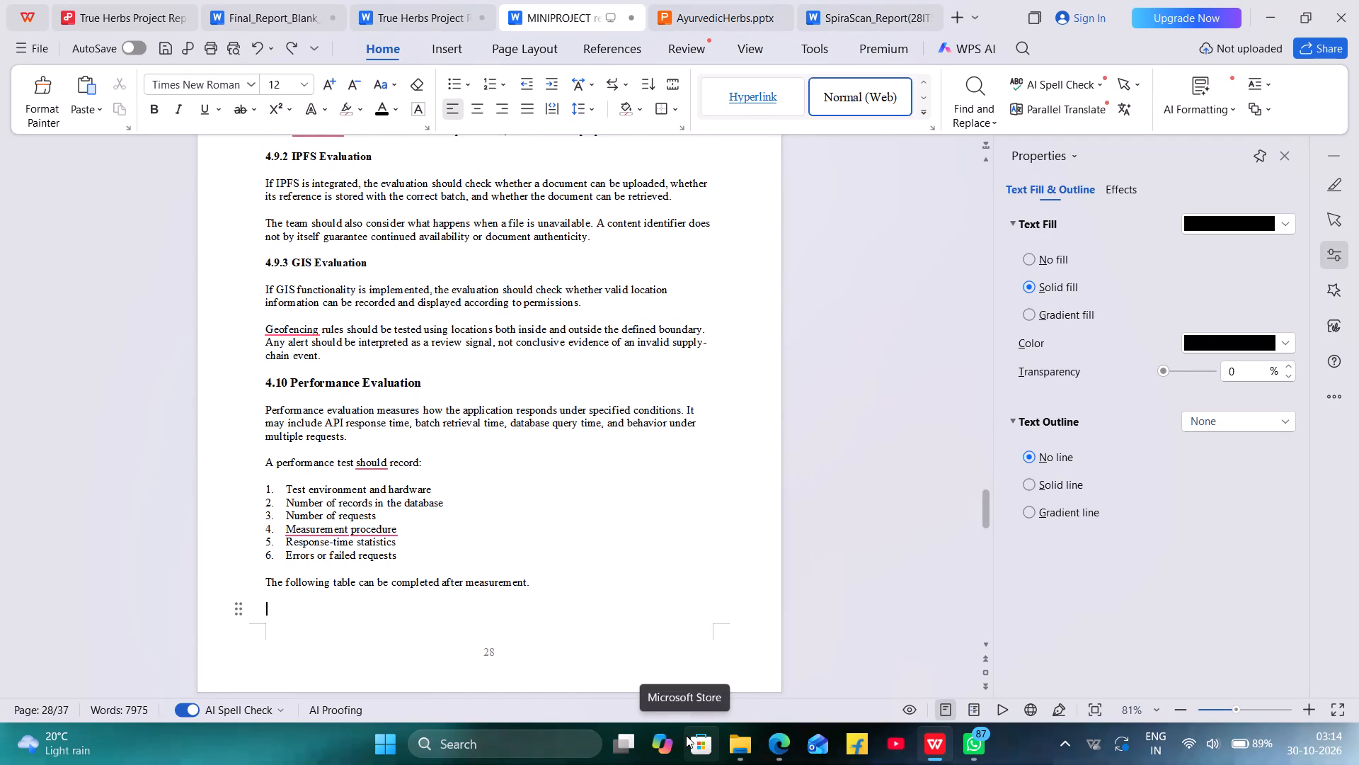
key(ctrl+v)
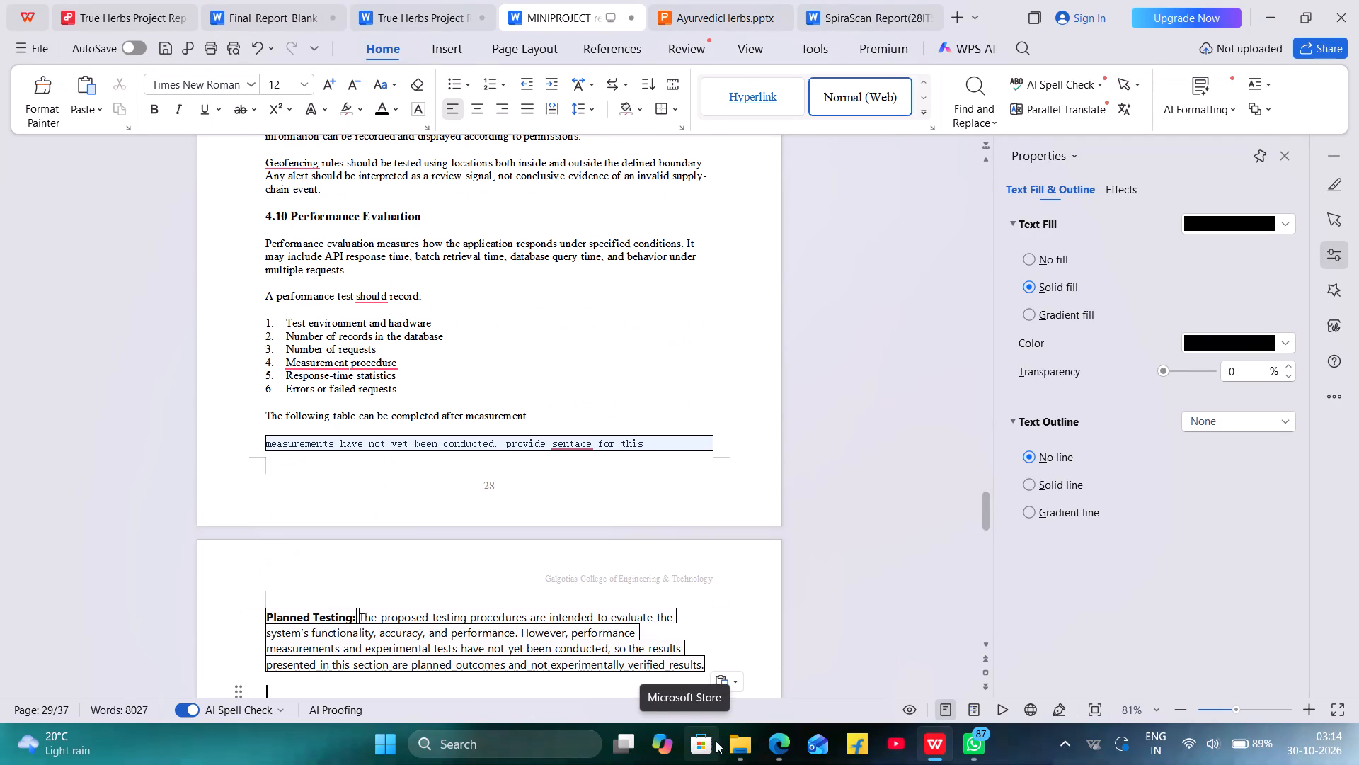
click(729, 693)
click(733, 674)
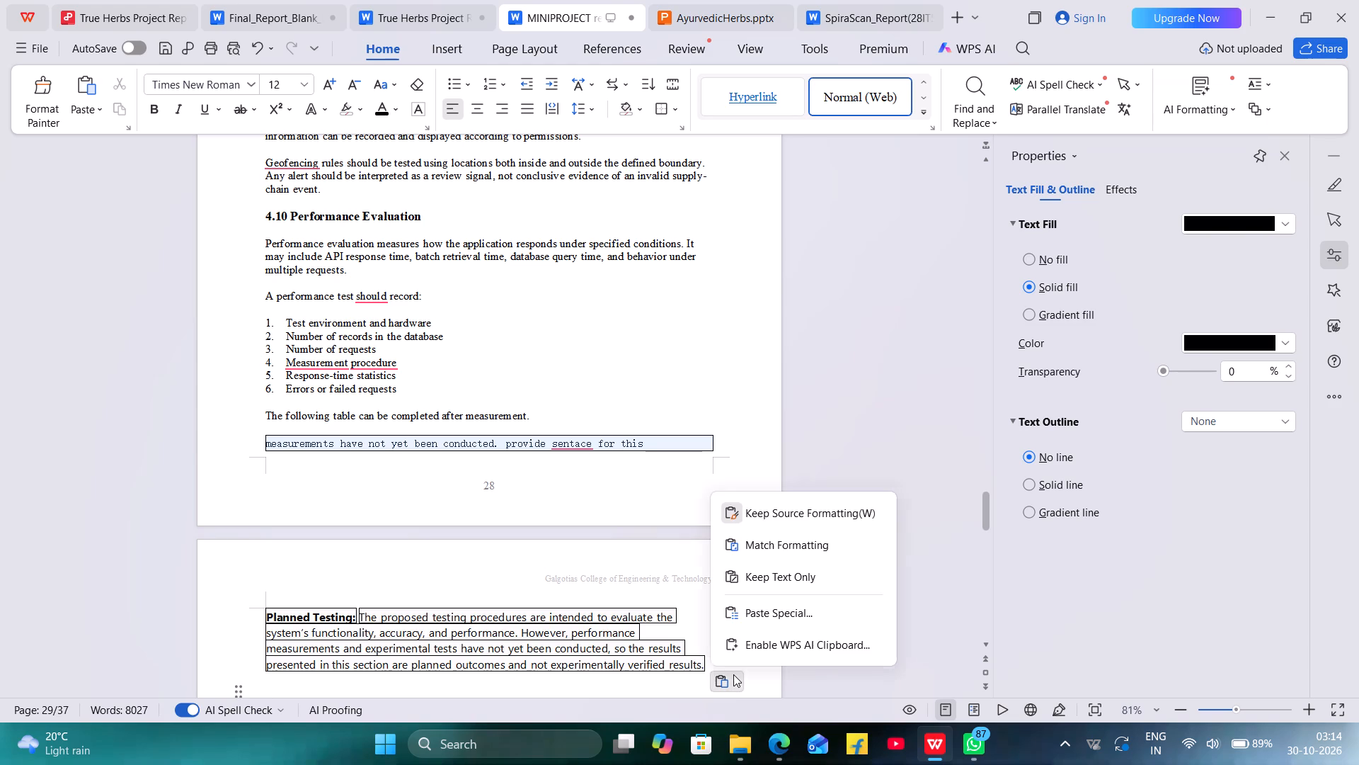
click(760, 578)
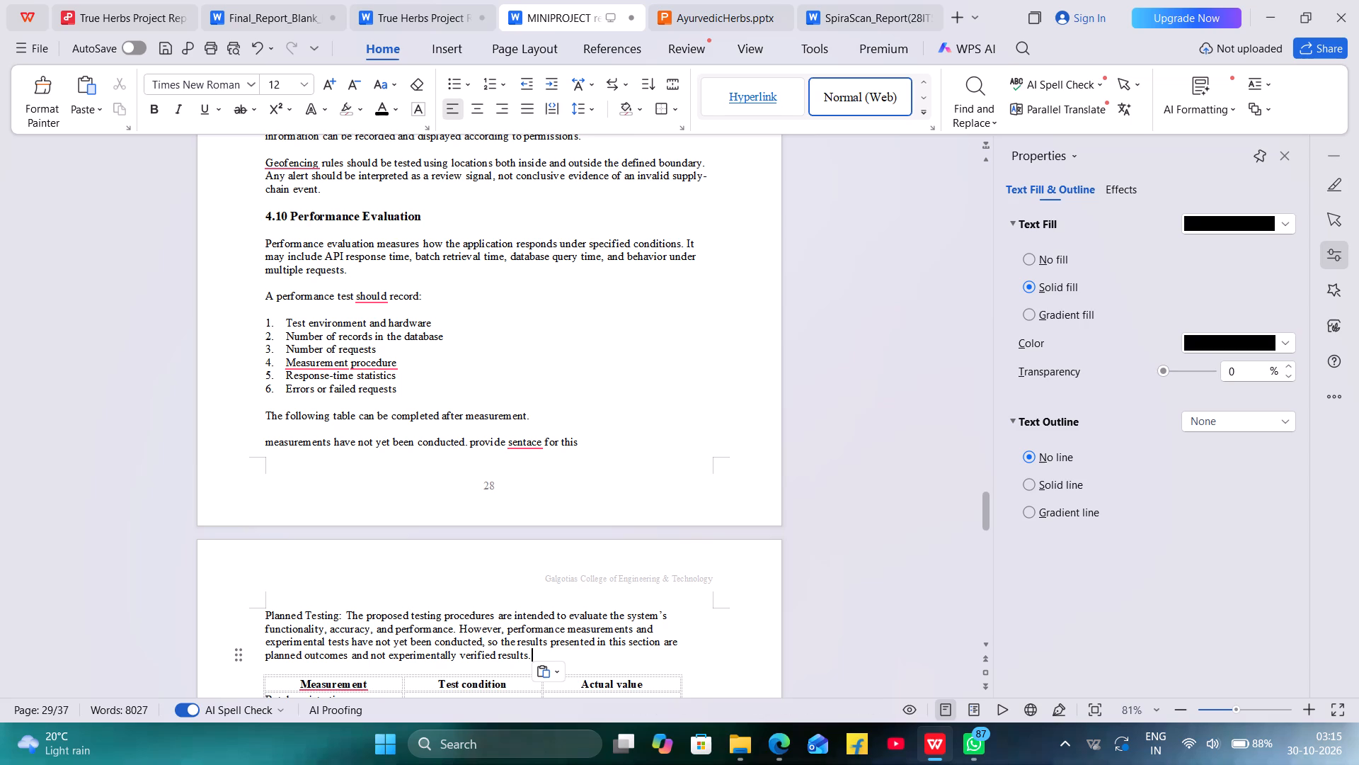
Delete the stray pasted line "measurements have not yet been conducted. provide sentace for this" from section 4.10.
drag(586, 443, 238, 438)
key(BackSpace)
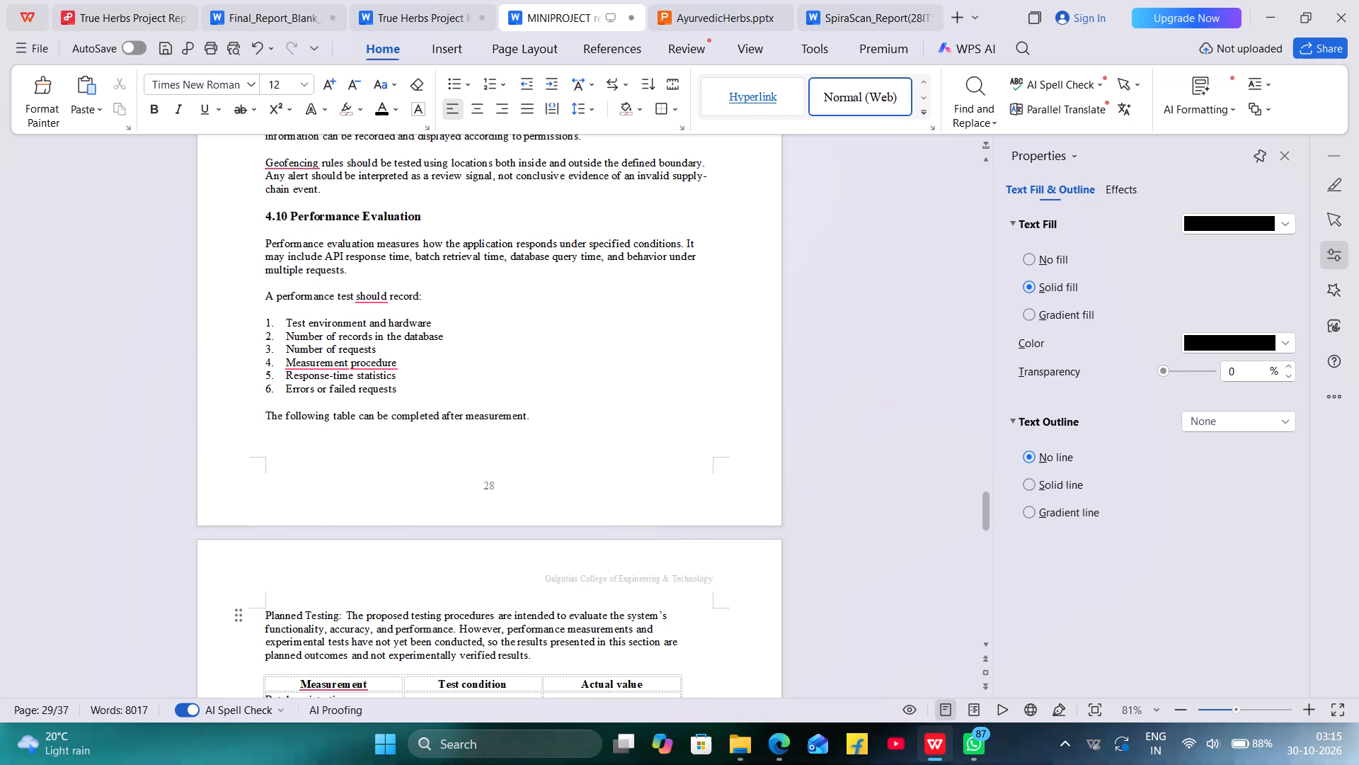
Make the "Planned Testing" label at the start of the new paragraph on page 29 bold.
drag(267, 615, 270, 615)
drag(270, 615, 571, 657)
click(346, 583)
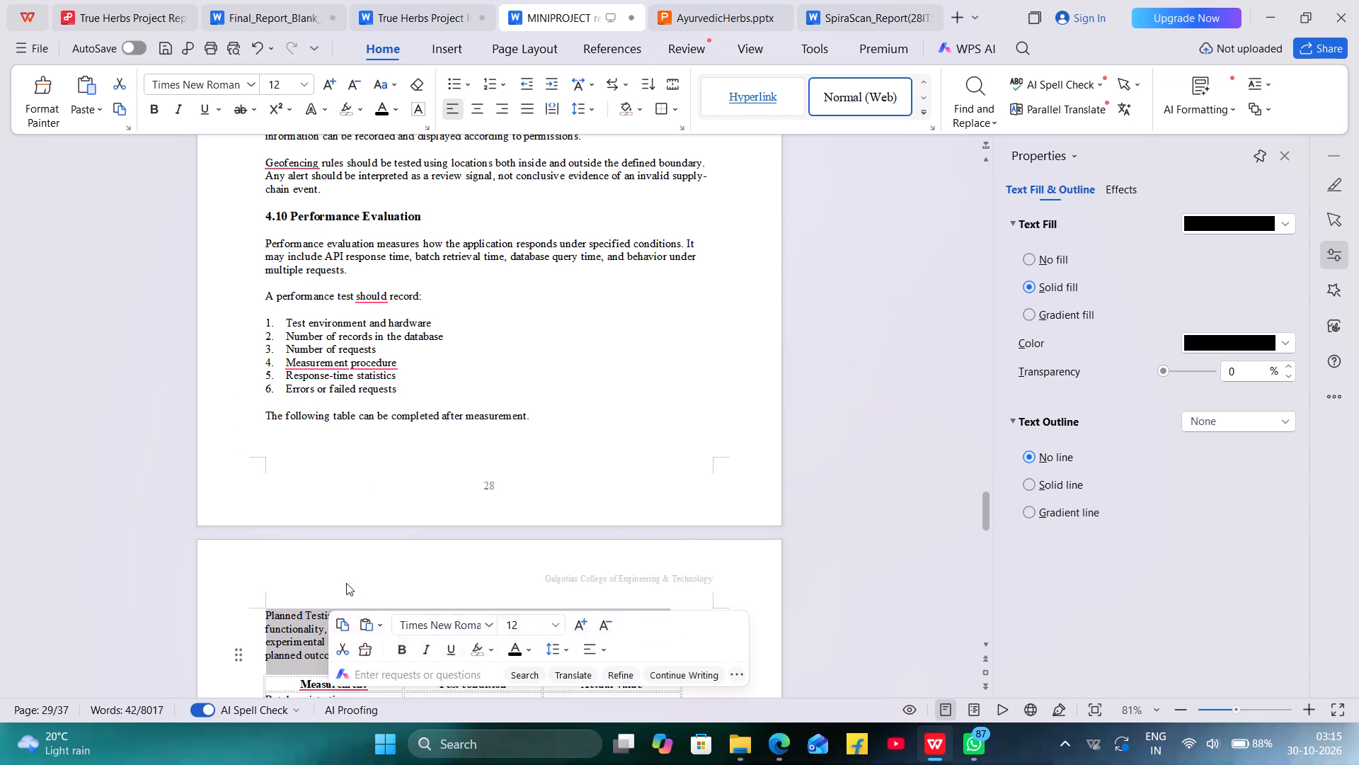
click(350, 591)
drag(339, 618, 292, 618)
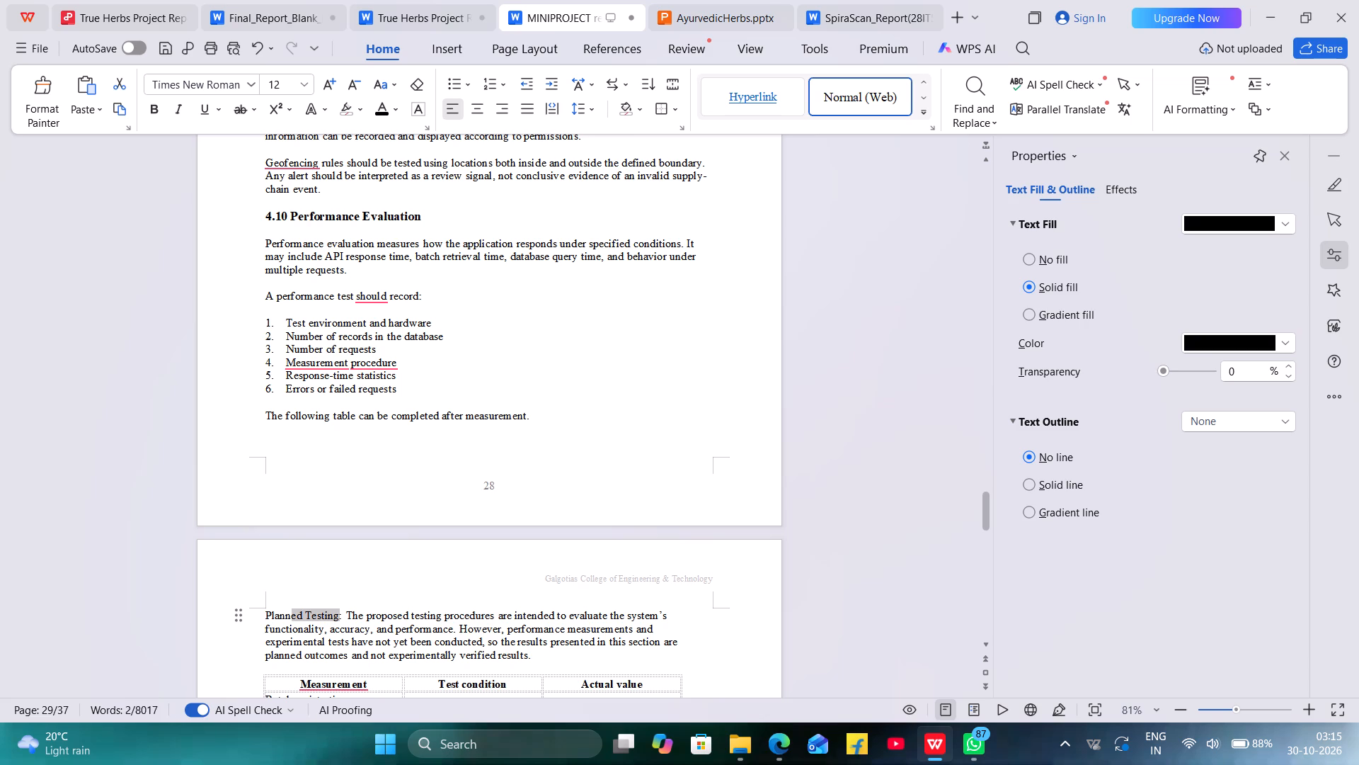
drag(292, 618, 255, 618)
click(160, 106)
Look through the rest of Chapter 4, from the performance table to section 4.13 Chapter Summary.
scroll(400, 229, down, 9)
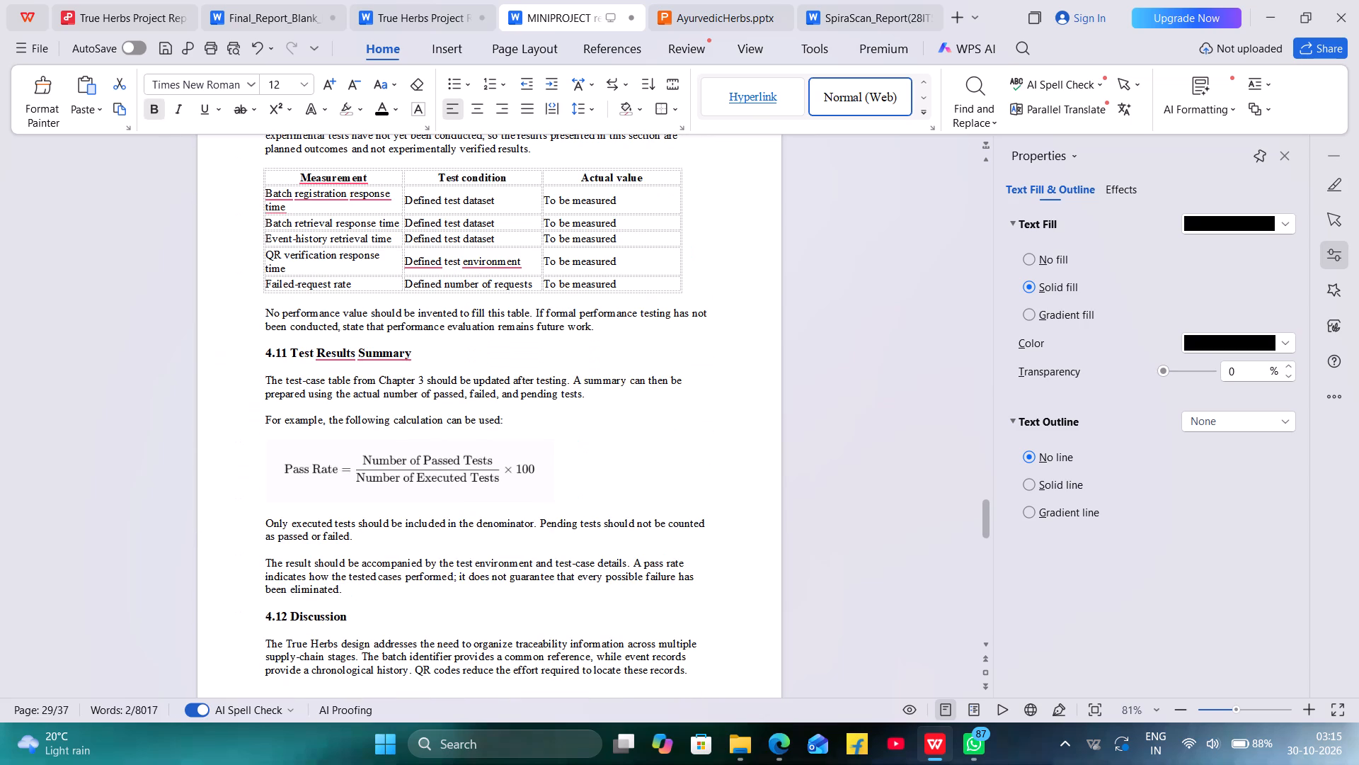
scroll(400, 229, down, 14)
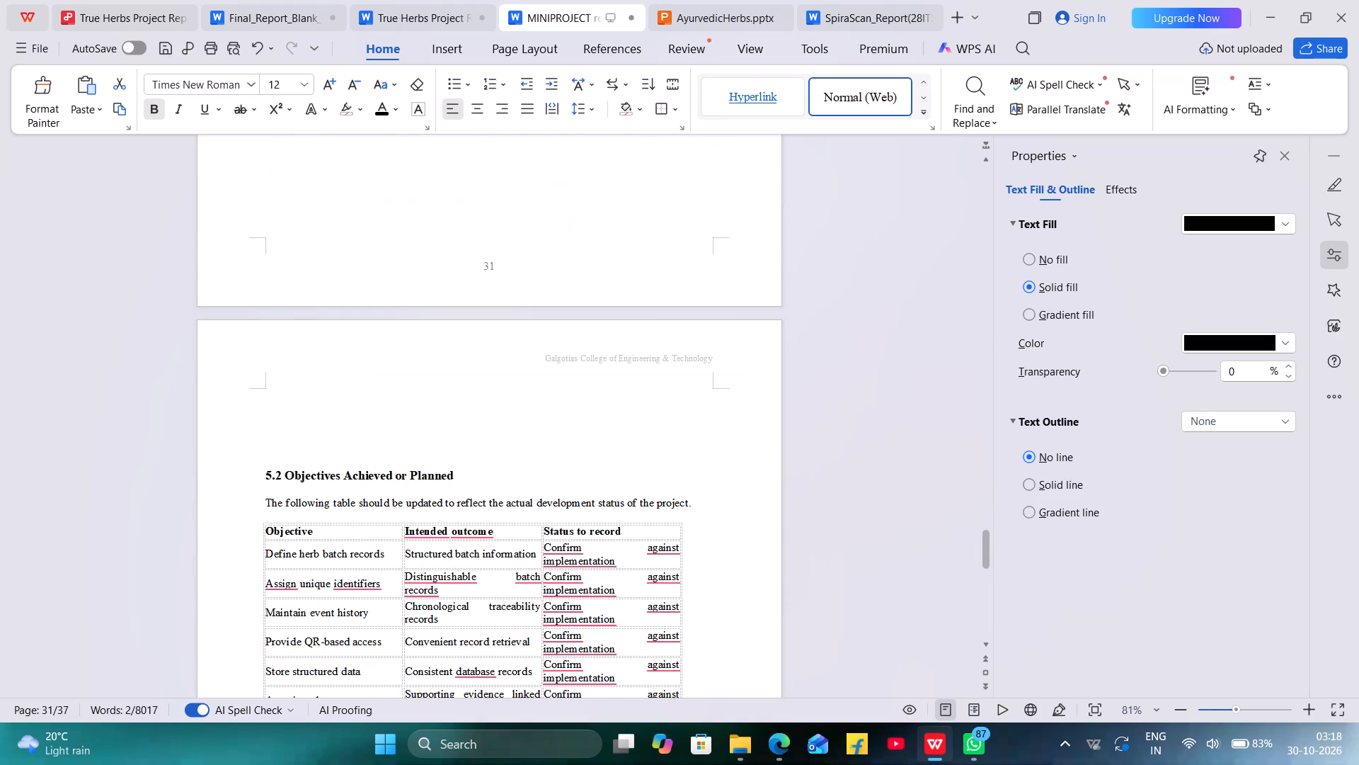
scroll(611, 499, down, 2)
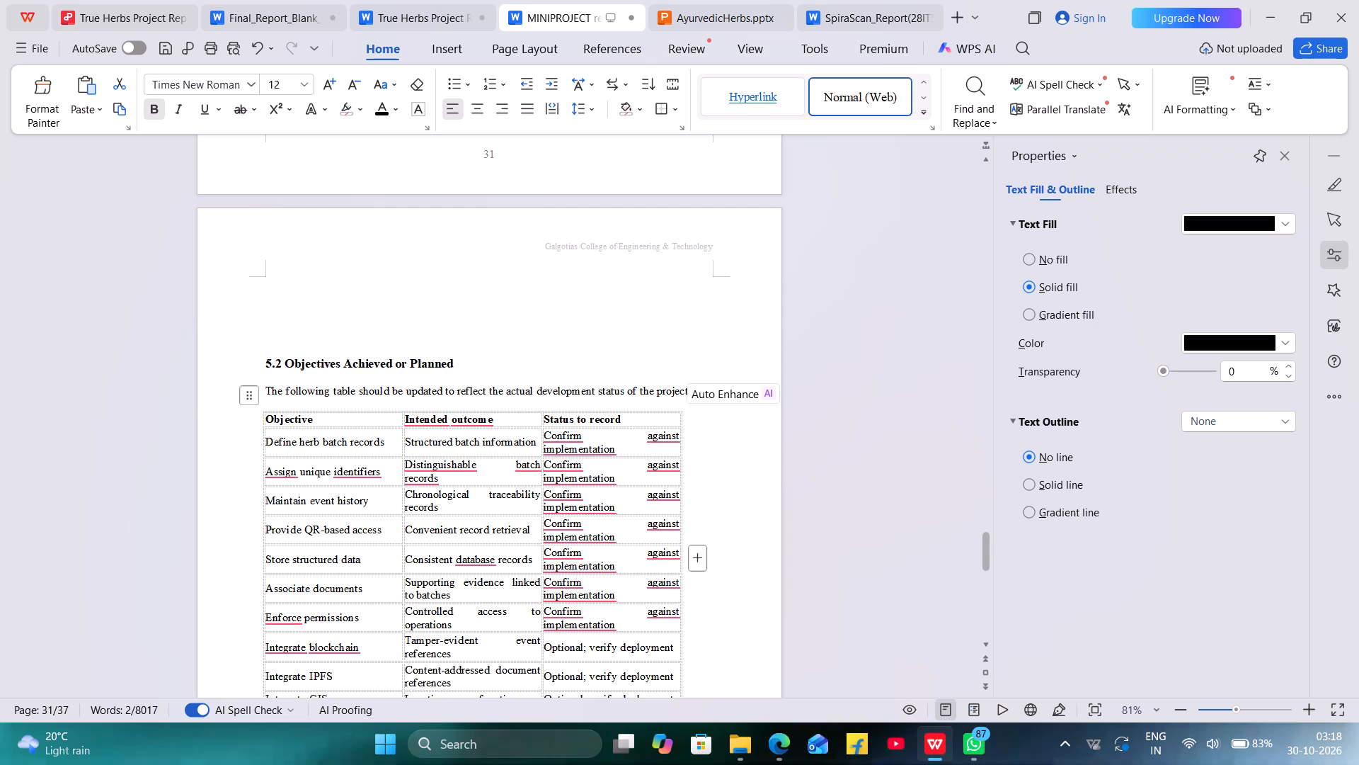
Delete the whole section 5.2 Objectives Achieved or Planned, including its heading, intro sentence, status table and closing paragraph.
scroll(630, 509, down, 2)
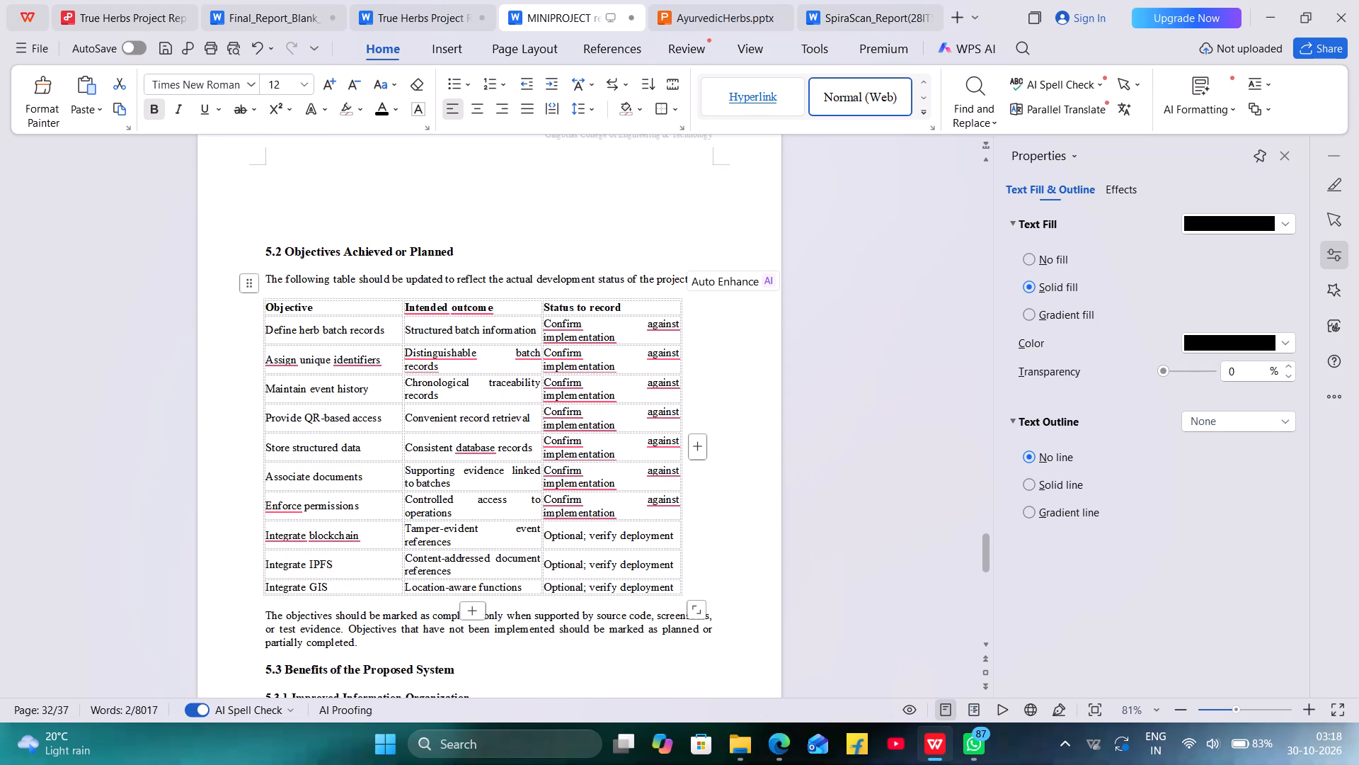
scroll(630, 509, down, 2)
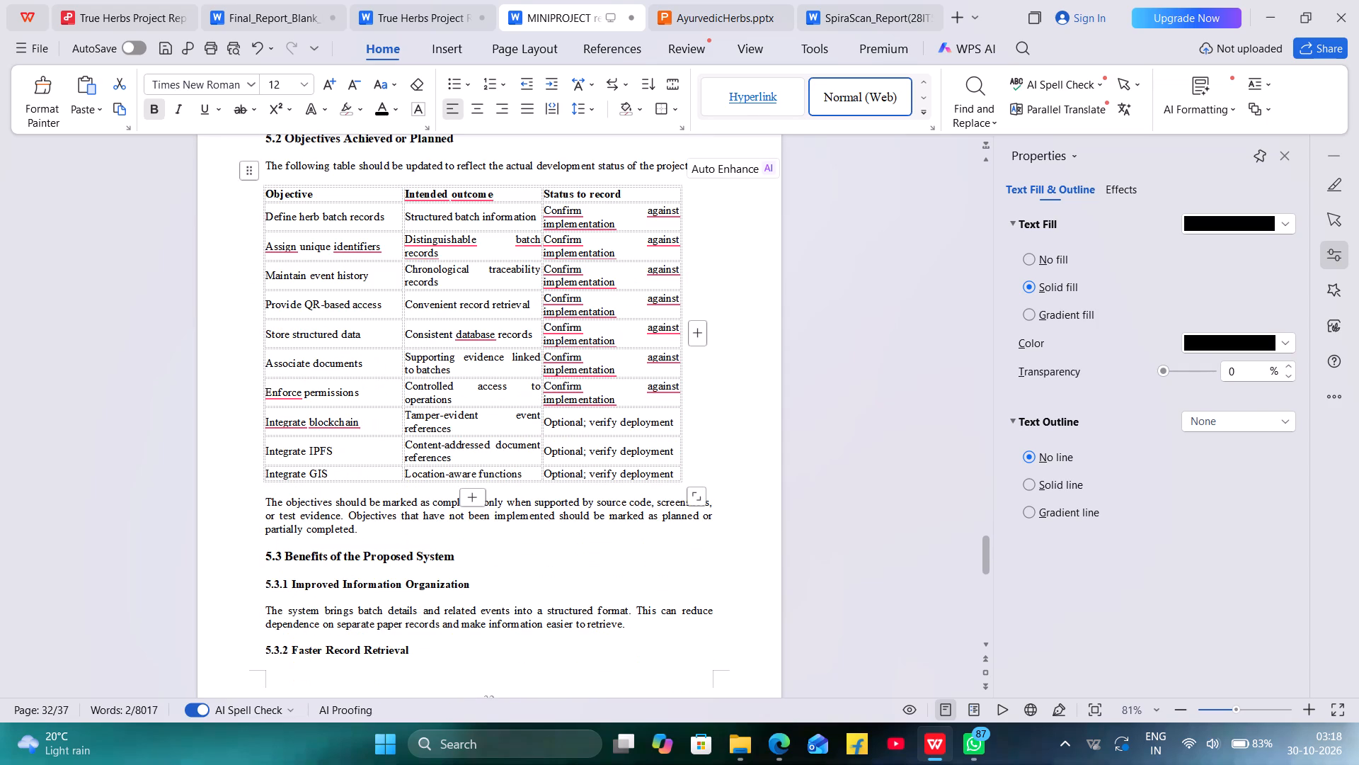
scroll(646, 514, up, 2)
scroll(646, 514, down, 2)
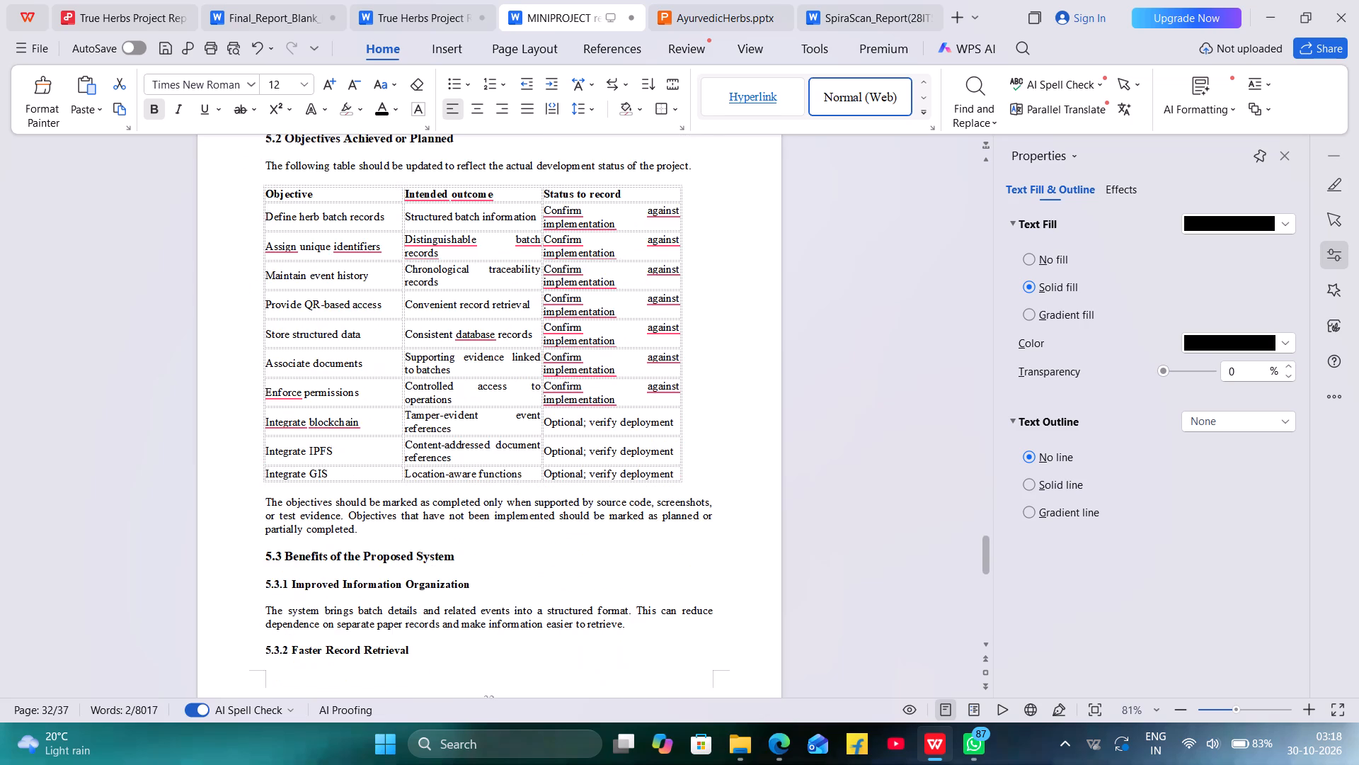
scroll(646, 514, up, 2)
scroll(646, 514, down, 1)
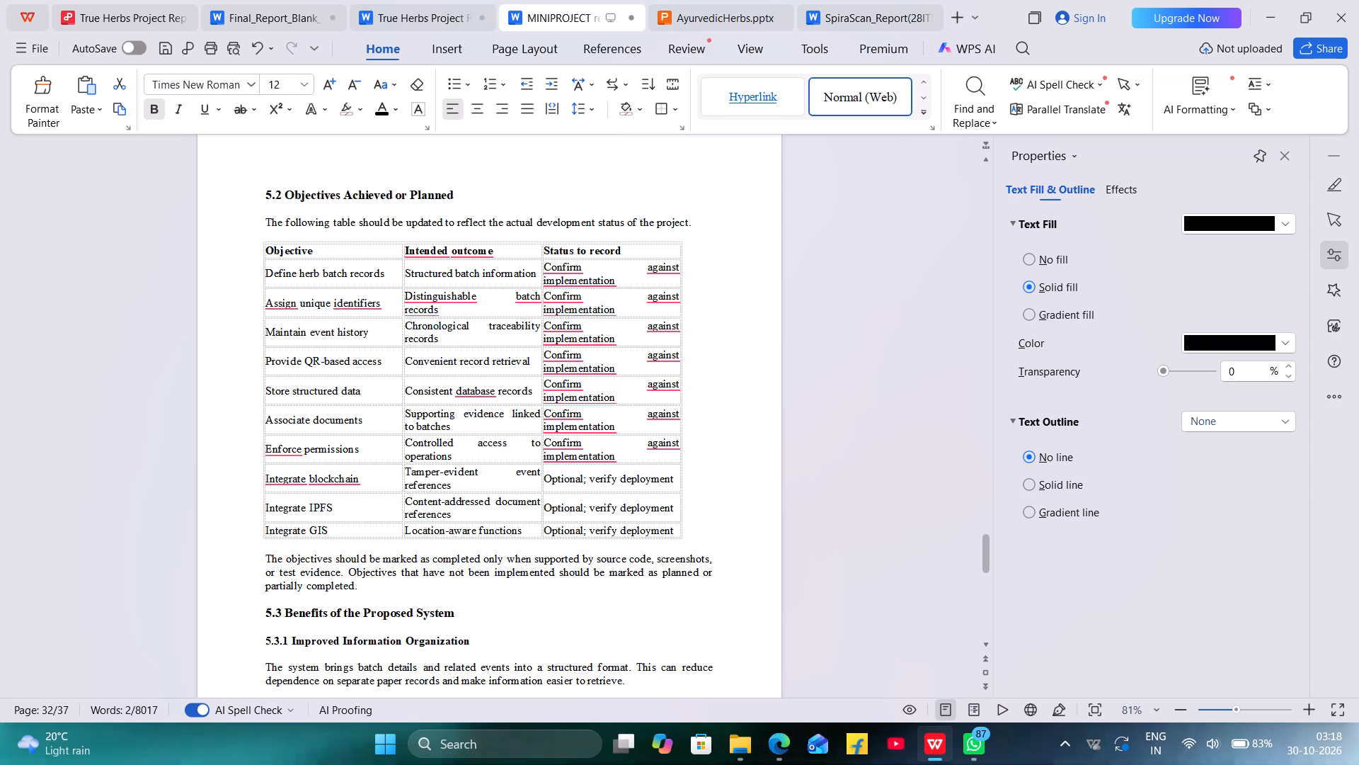
drag(371, 586, 260, 358)
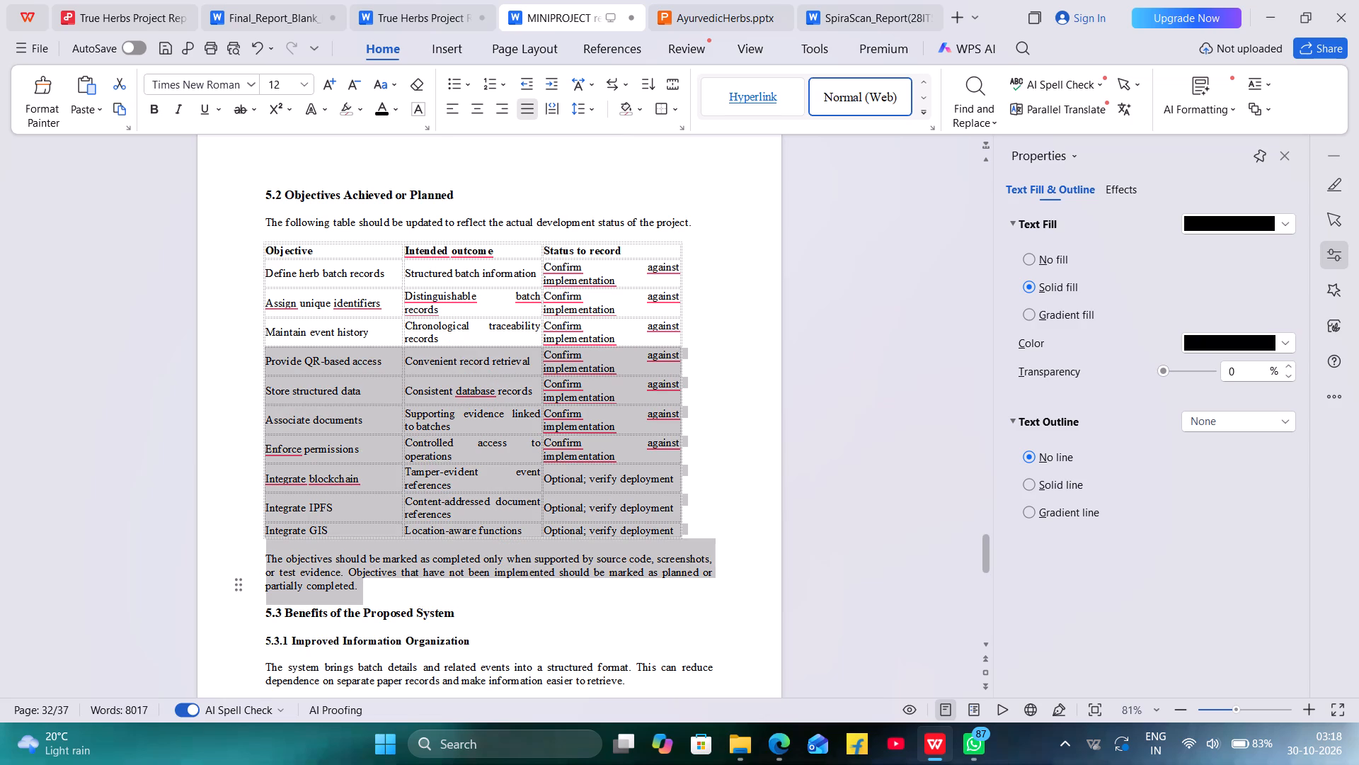
drag(260, 358, 240, 195)
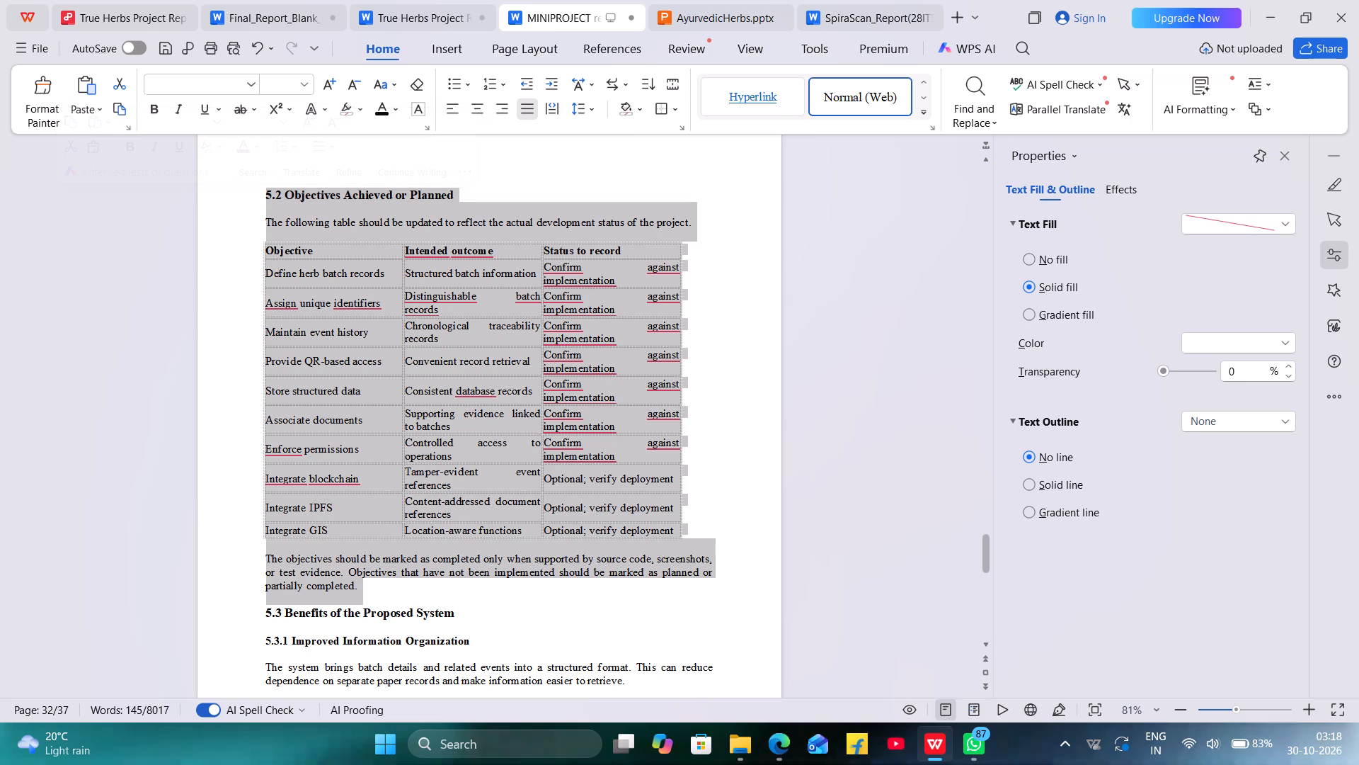
key(BackSpace)
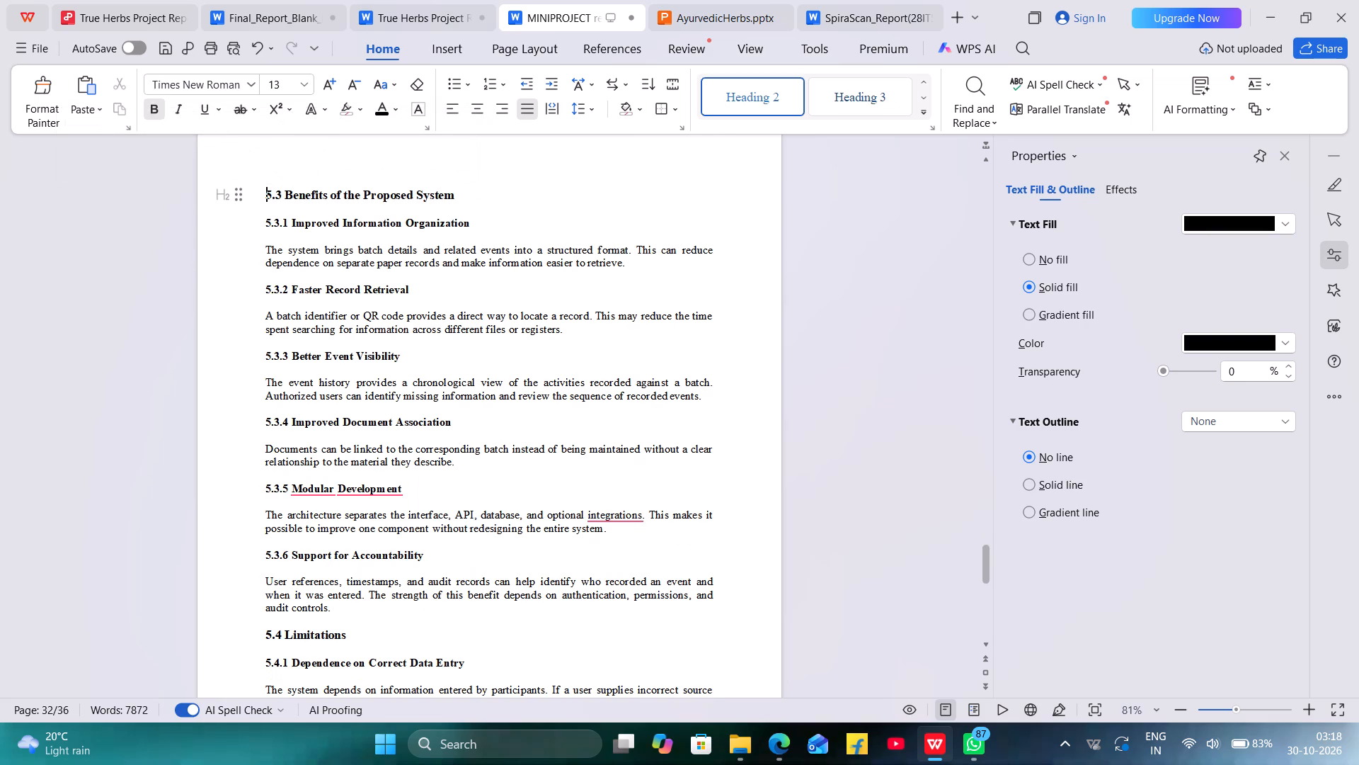
Renumber the Benefits of the Proposed System heading to 5.2, Improved Information Organization to 5.2.1 and Faster Record Retrieval to 5.2.2.
click(280, 192)
key(BackSpace)
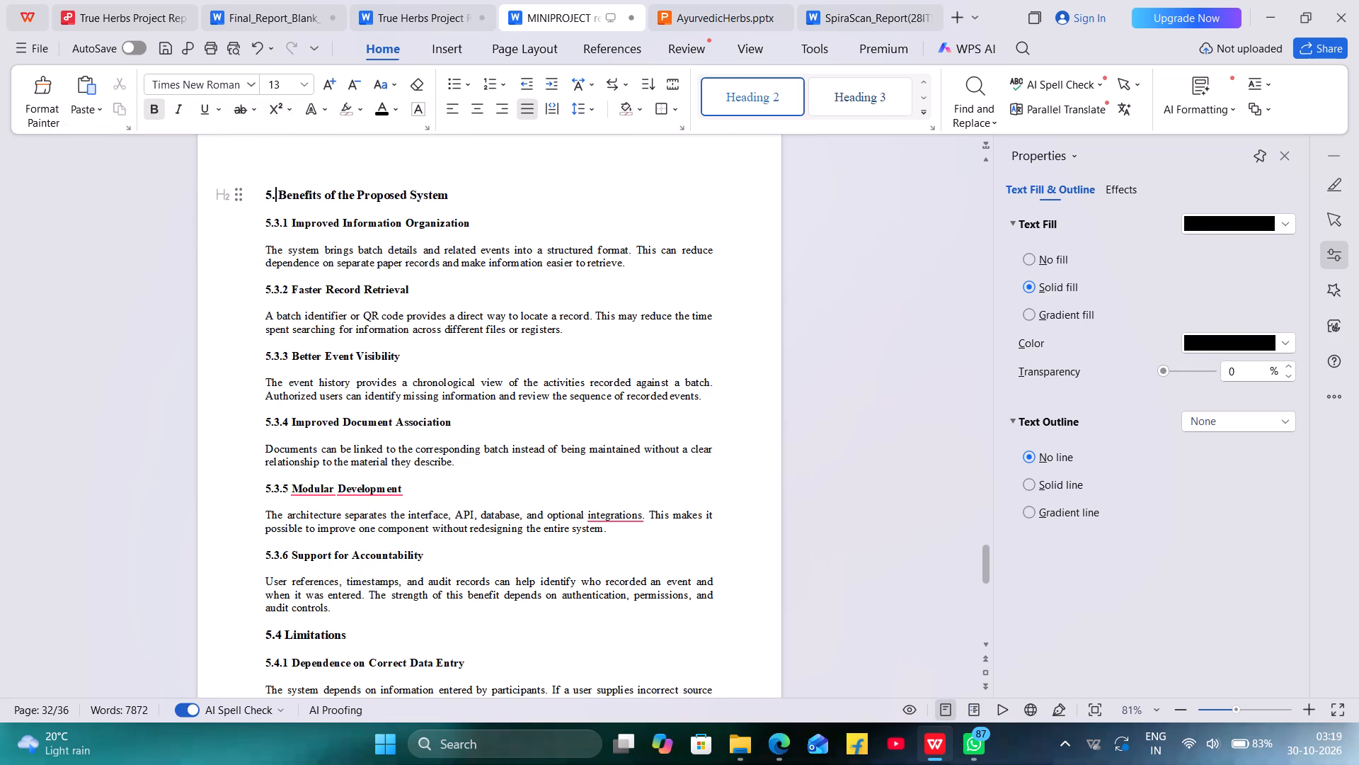
key(2)
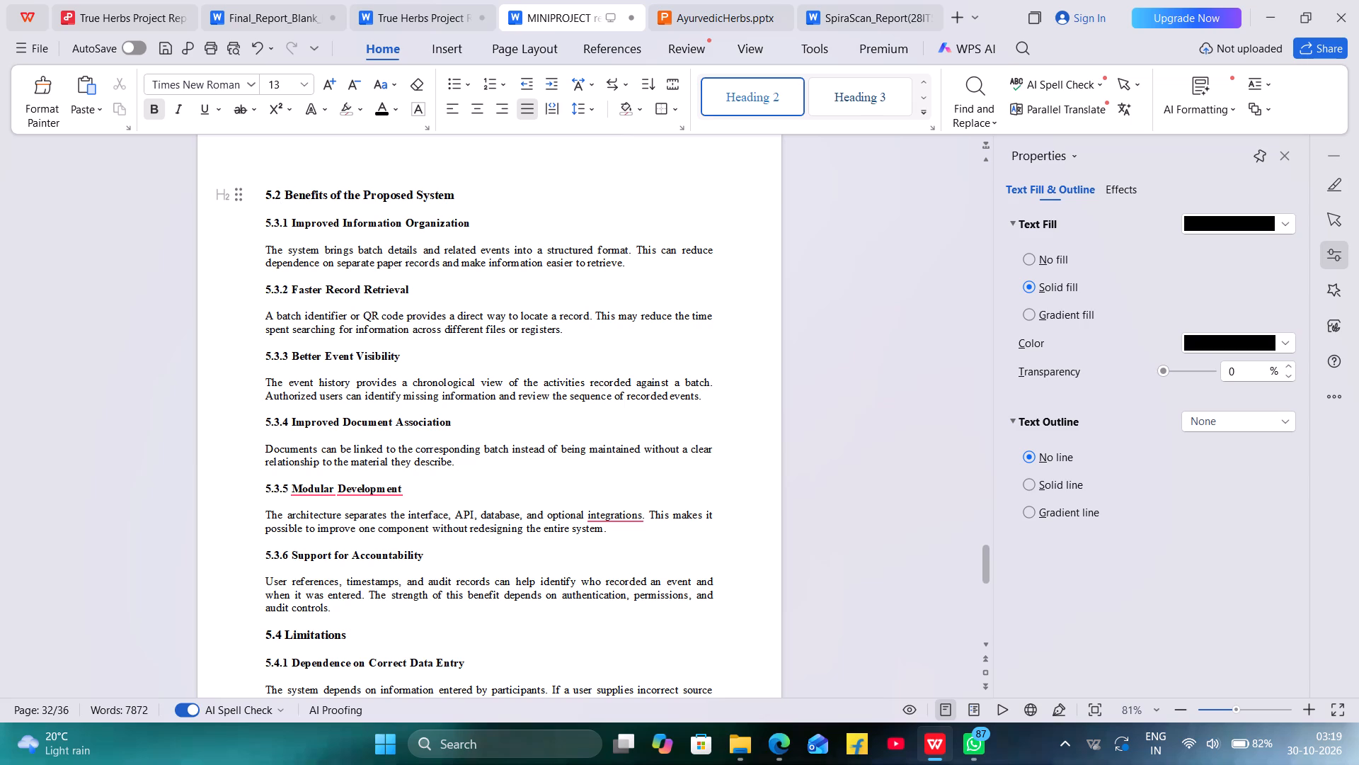
click(280, 226)
key(BackSpace)
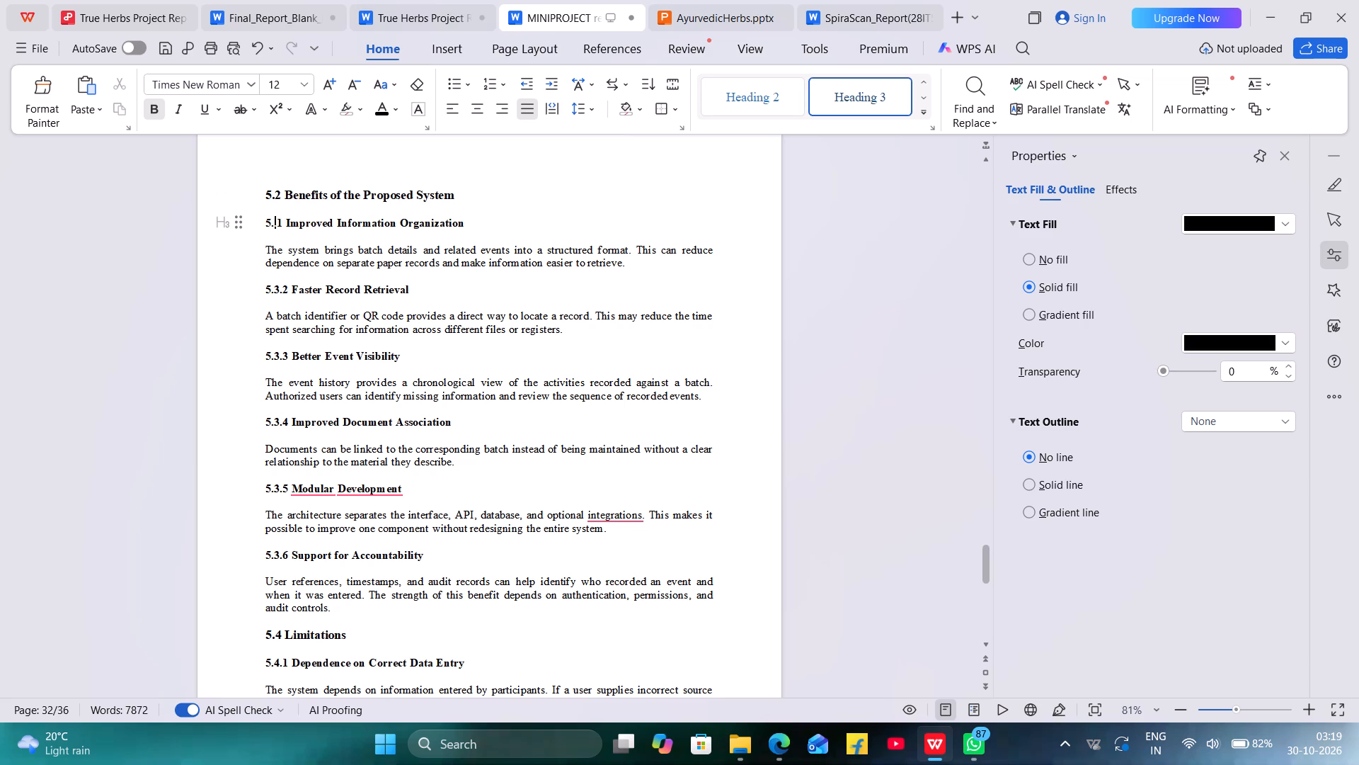
key(2)
scroll(280, 226, down, 1)
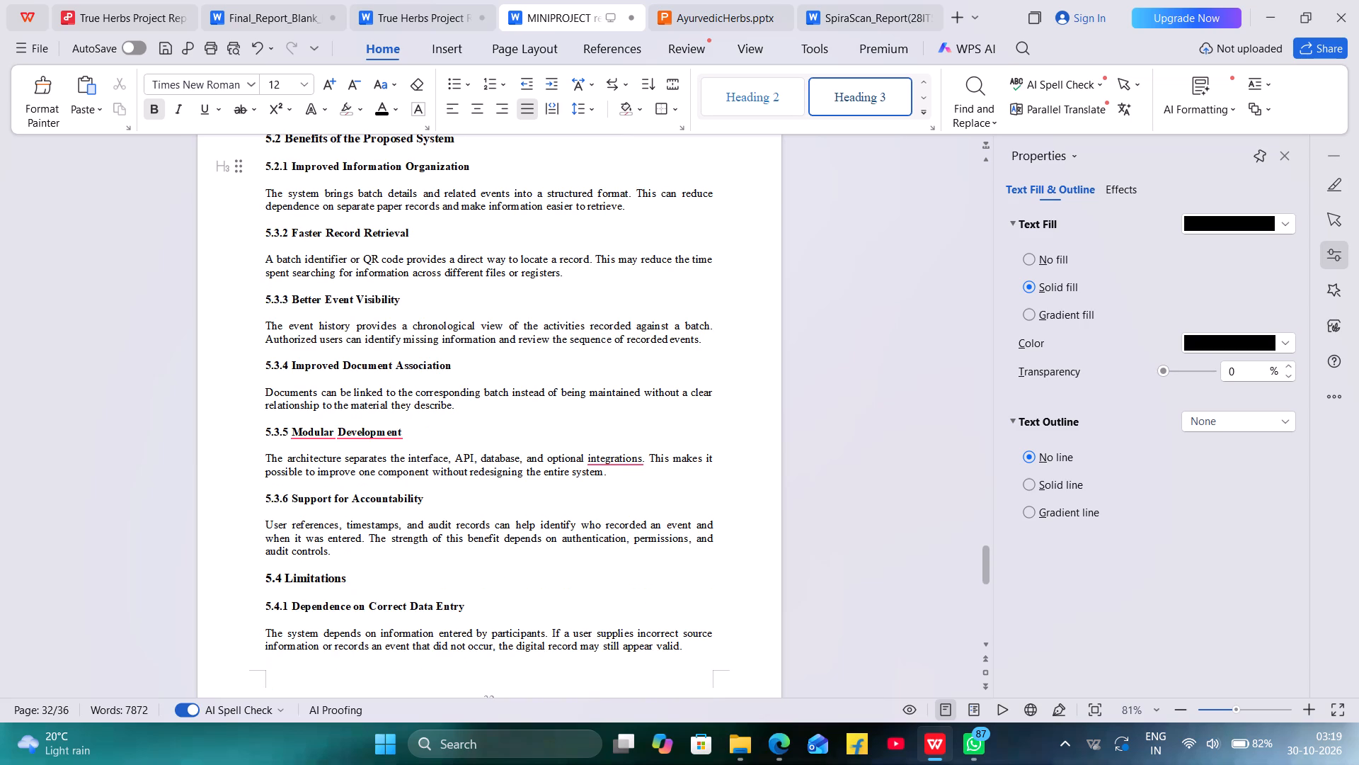
click(278, 228)
key(BackSpace)
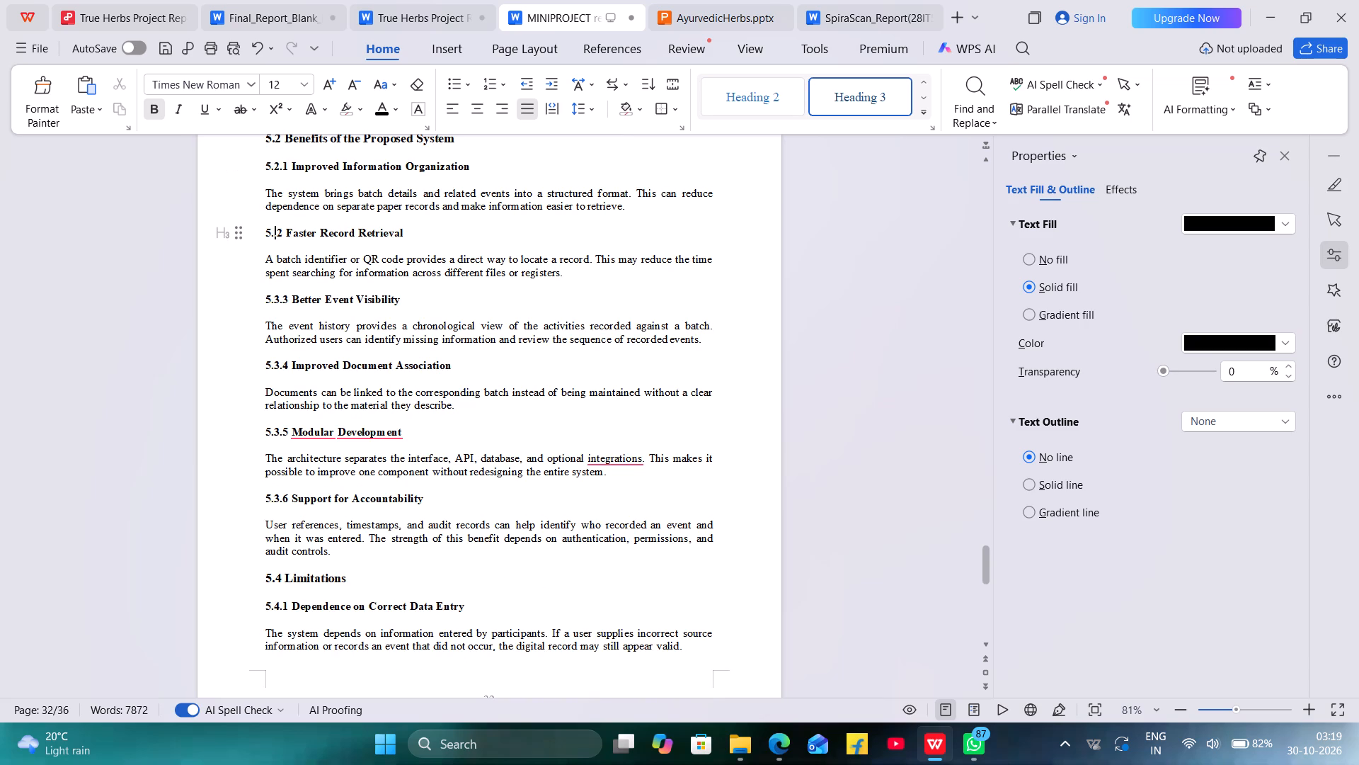
key(2)
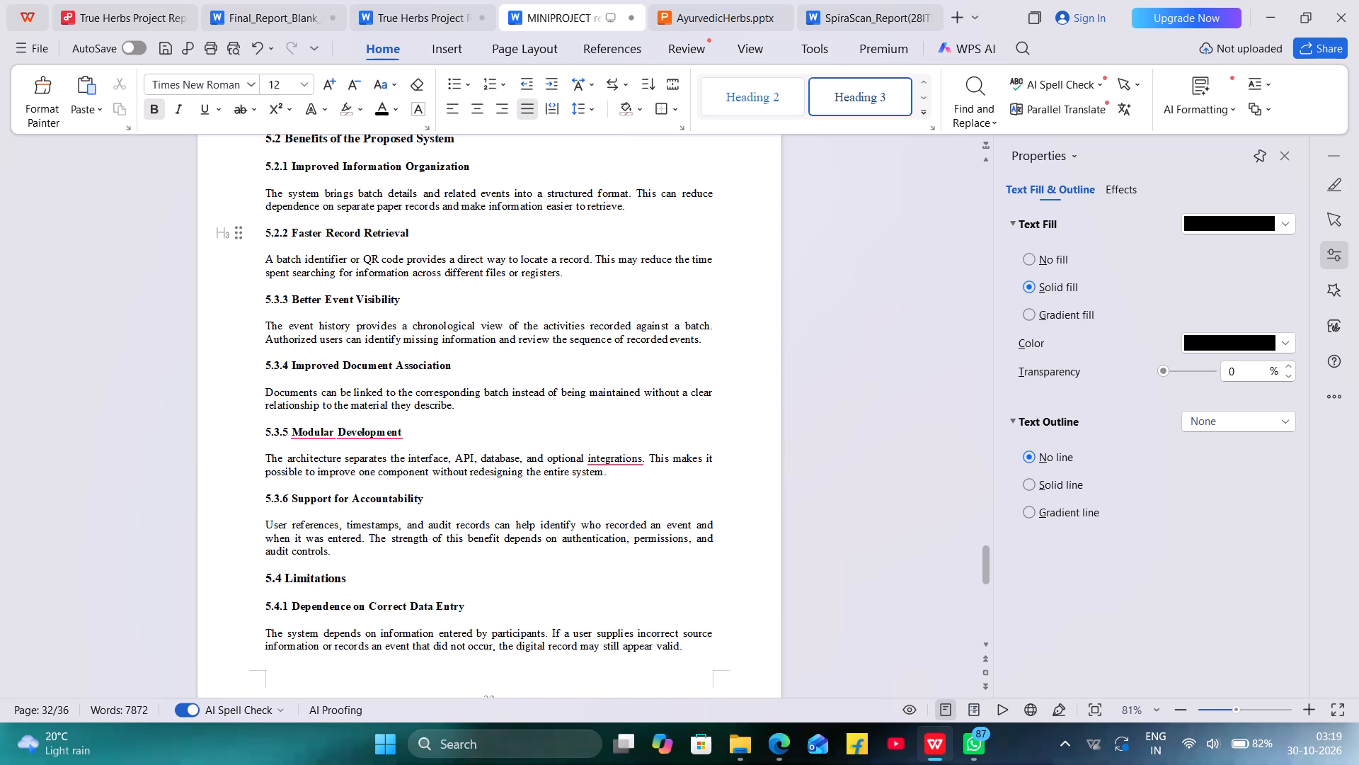
Renumber the Better Event Visibility heading to 5.2.3 and the Improved Document Association heading to 5.2.4.
click(275, 297)
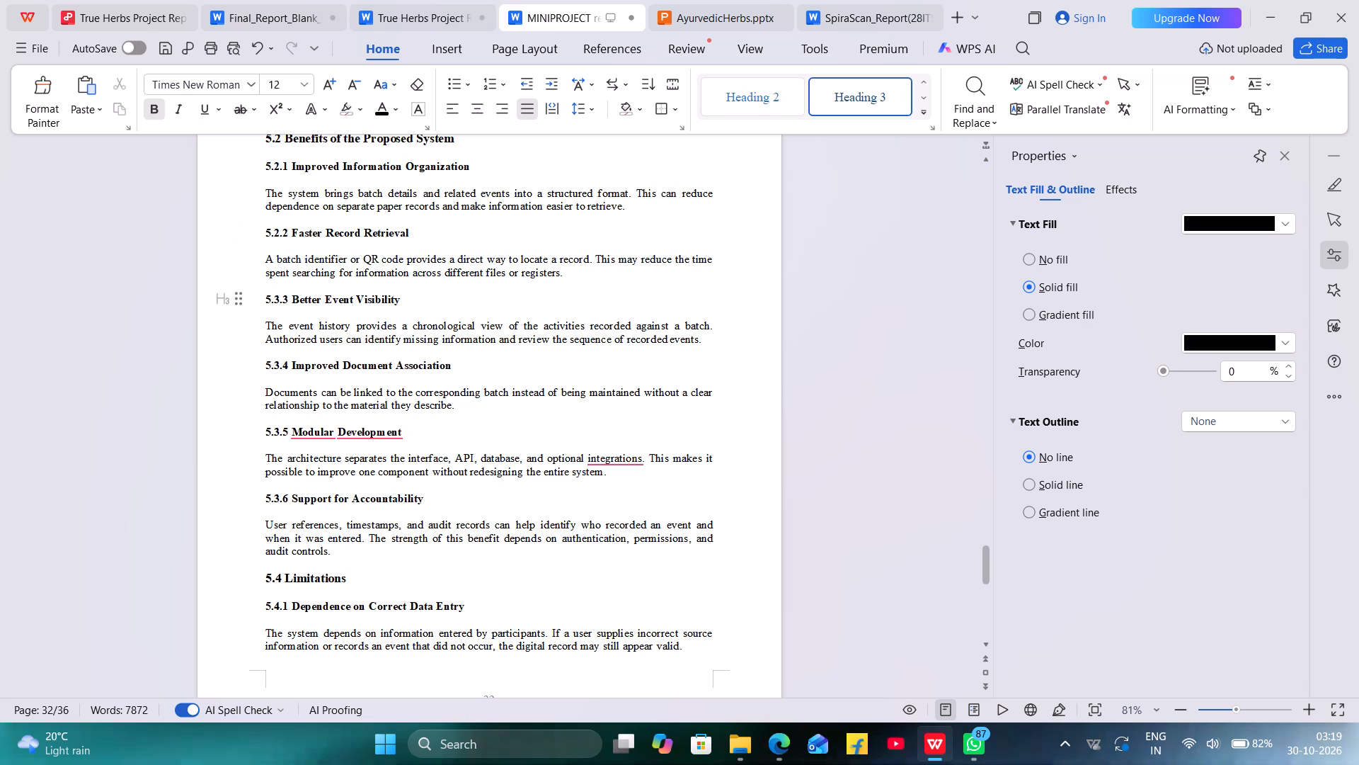
click(282, 306)
click(277, 295)
key(BackSpace)
key(2)
click(277, 368)
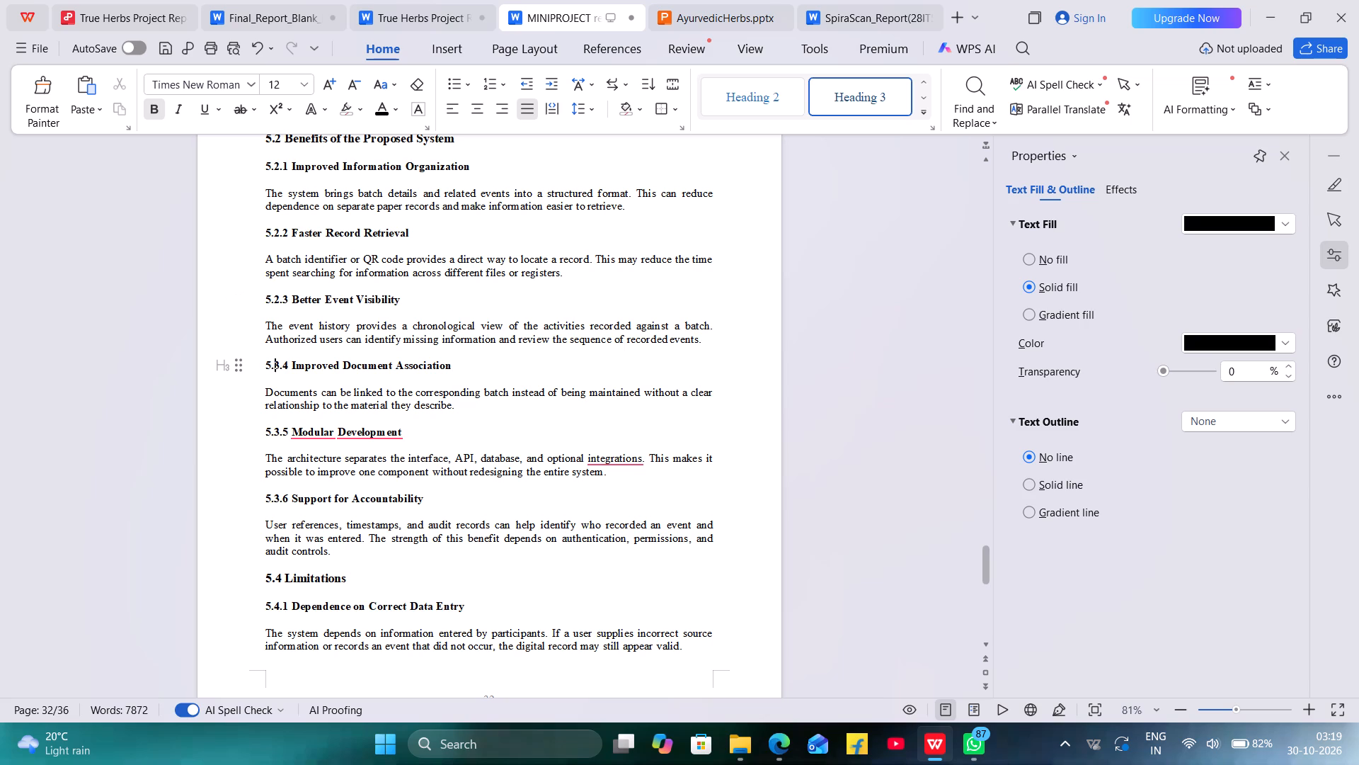
click(276, 365)
click(278, 367)
key(BackSpace)
key(2)
Renumber the Modular Development heading to 5.2.5 and the Support for Accountability heading to 5.2.6.
click(278, 429)
key(BackSpace)
key(2)
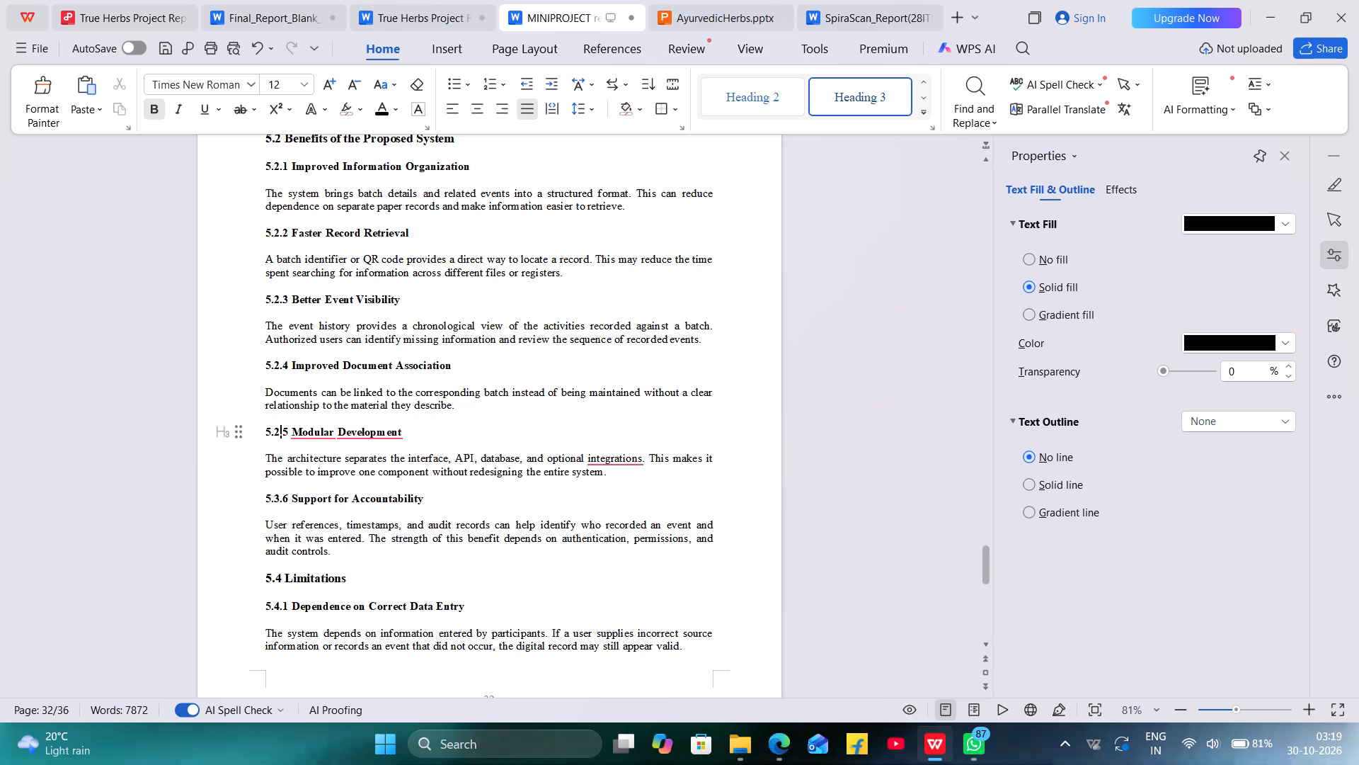
click(277, 497)
key(BackSpace)
key(2)
Renumber the Limitations heading to 5.3 and its Dependence on Correct Data Entry subheading to 5.3.1.
click(278, 582)
click(282, 582)
key(BackSpace)
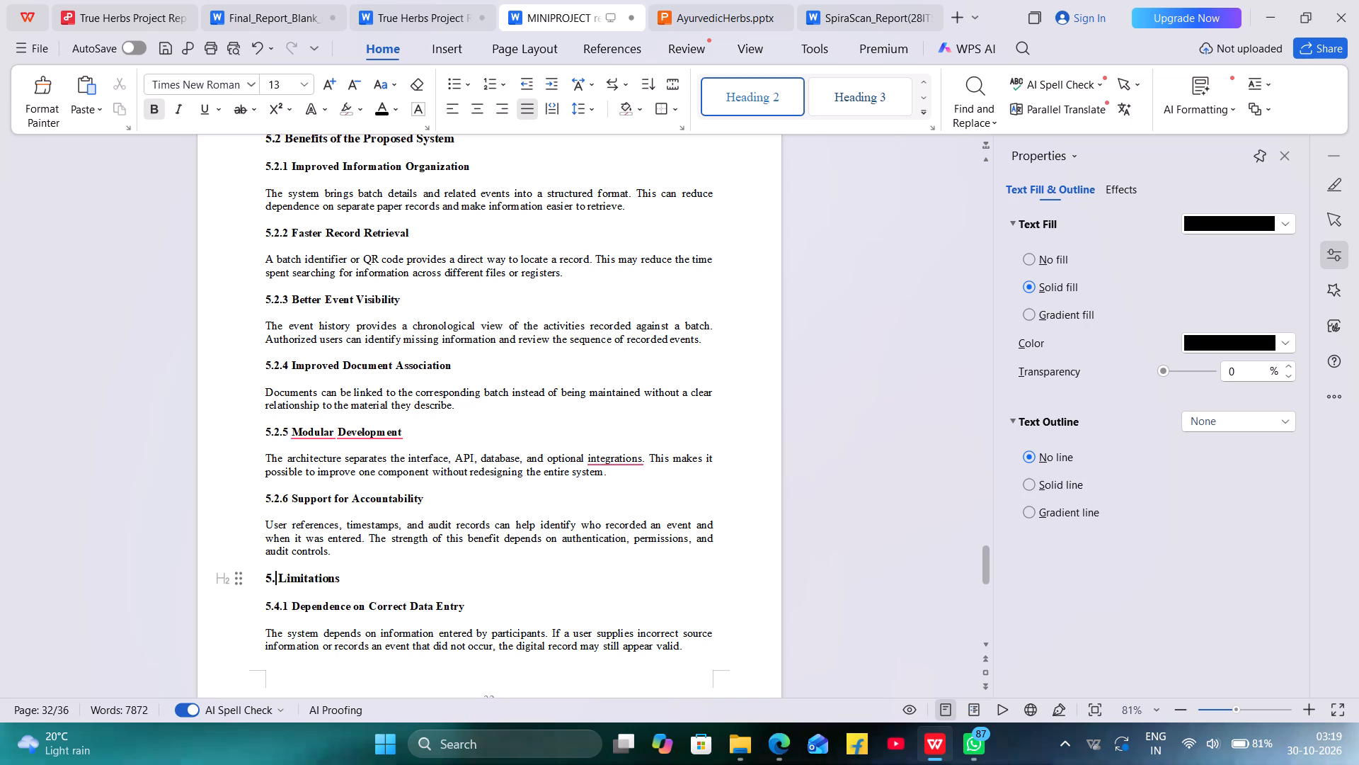
key(3)
click(280, 609)
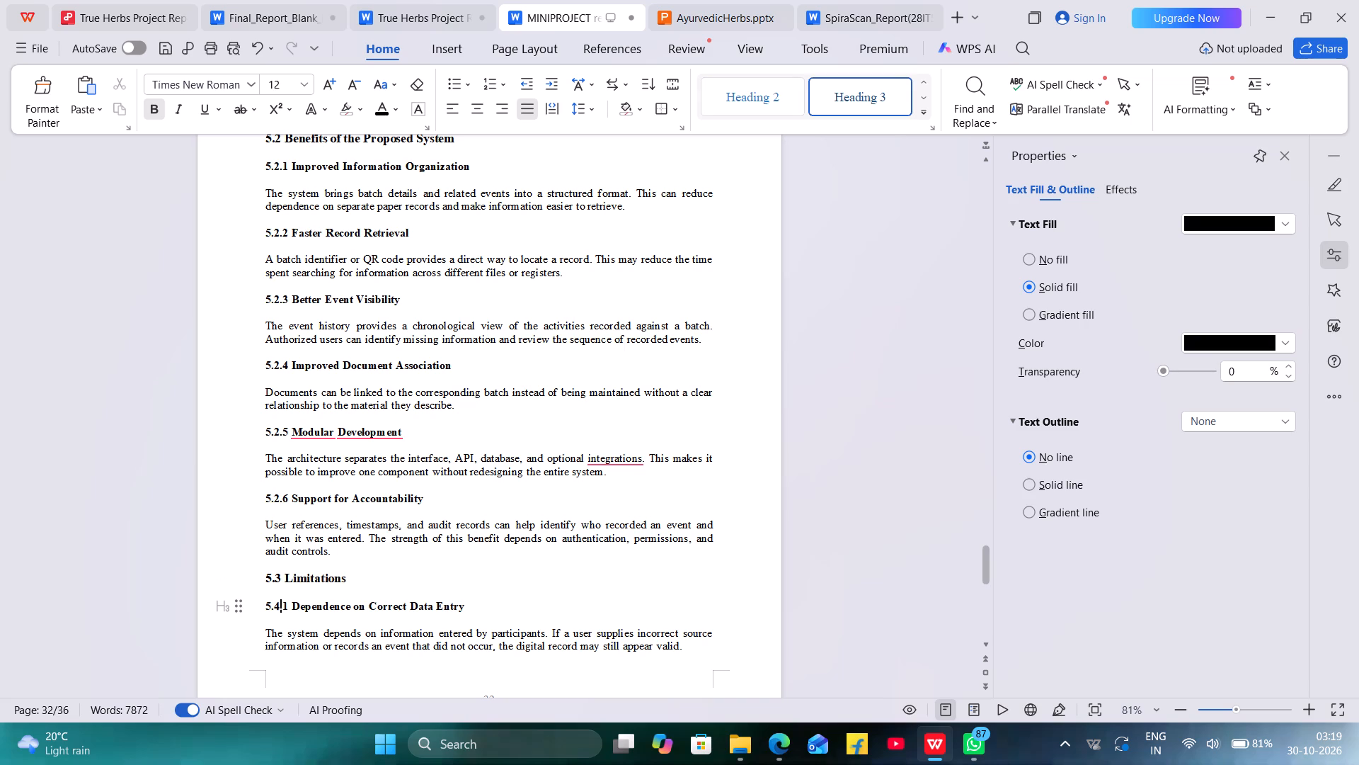
key(BackSpace)
key(3)
Renumber the No Automatic Guarantee of Purity, QR-Code Copying and Integration Complexity headings to 5.3.2, 5.3.3 and 5.3.4.
scroll(280, 609, down, 2)
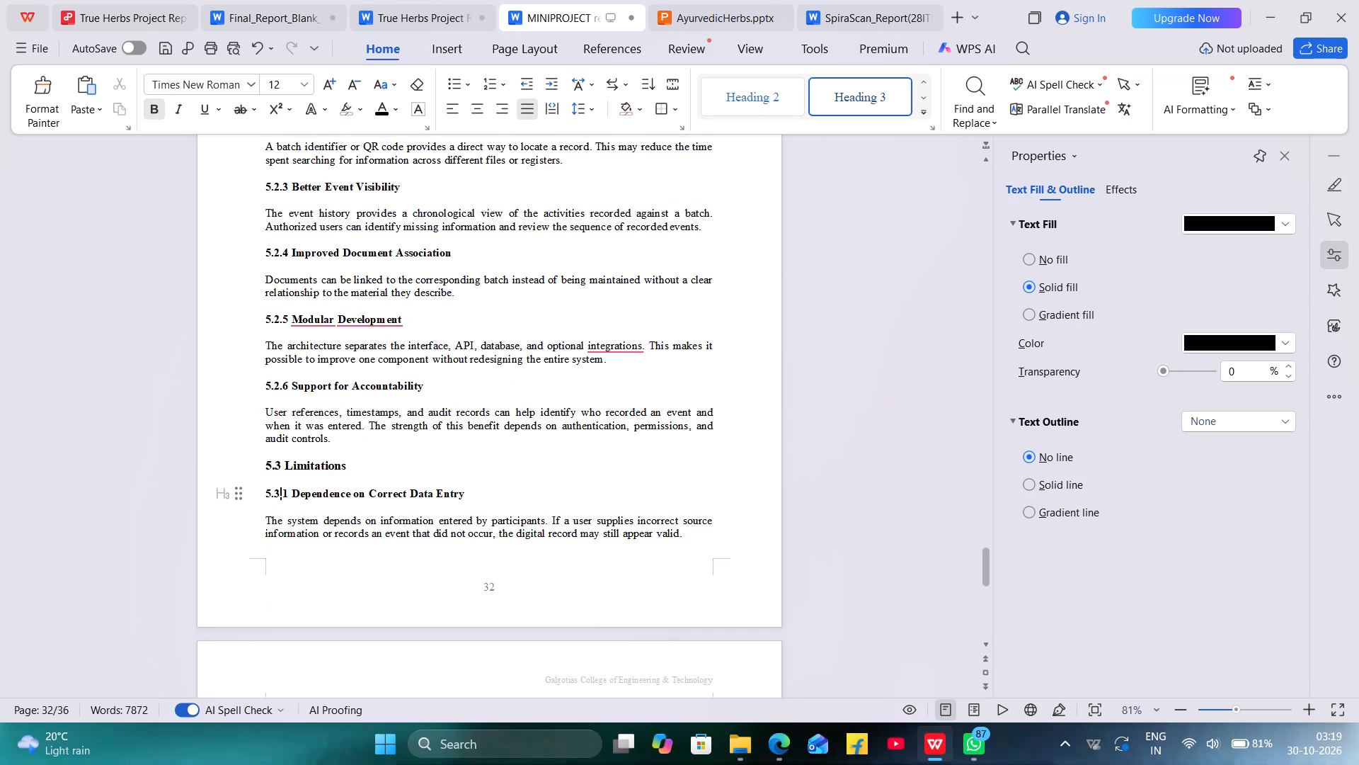
scroll(280, 609, down, 2)
click(280, 607)
key(BackSpace)
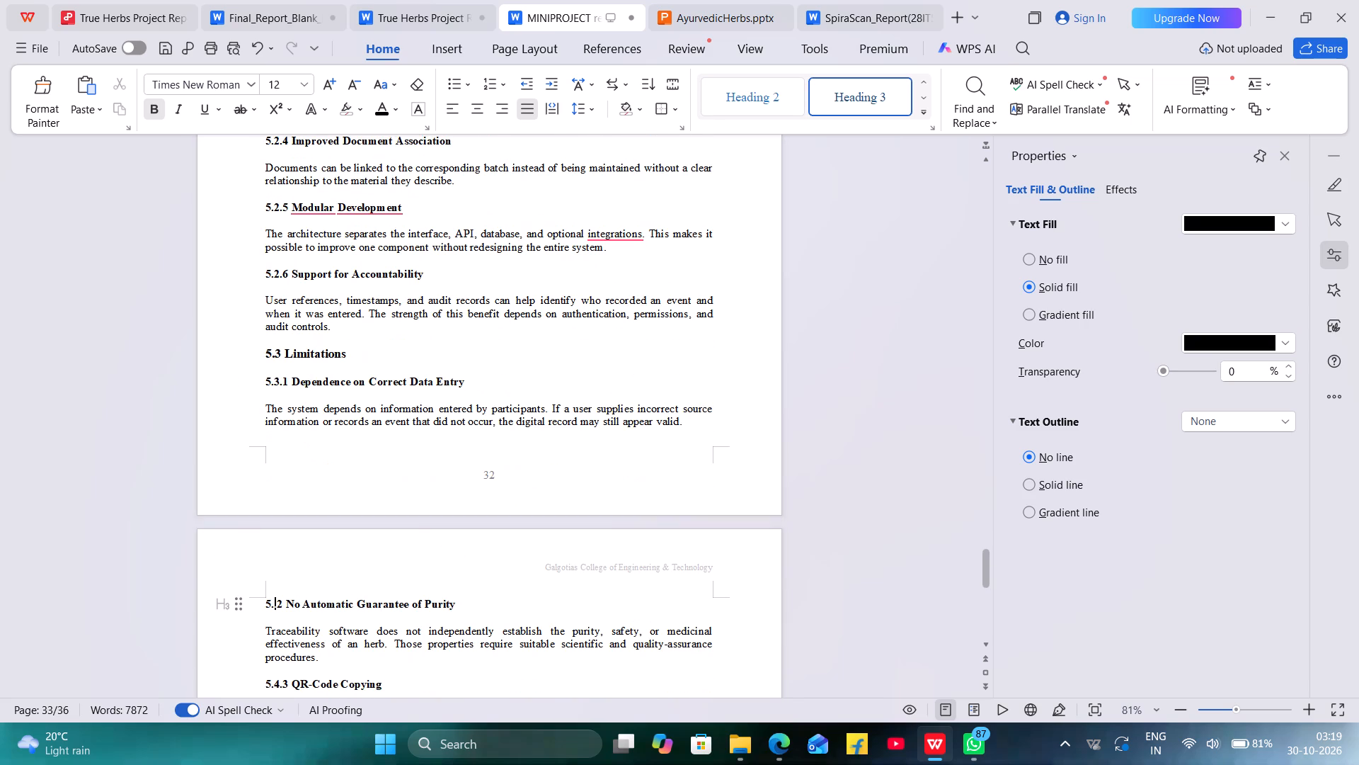
key(3)
scroll(280, 607, down, 2)
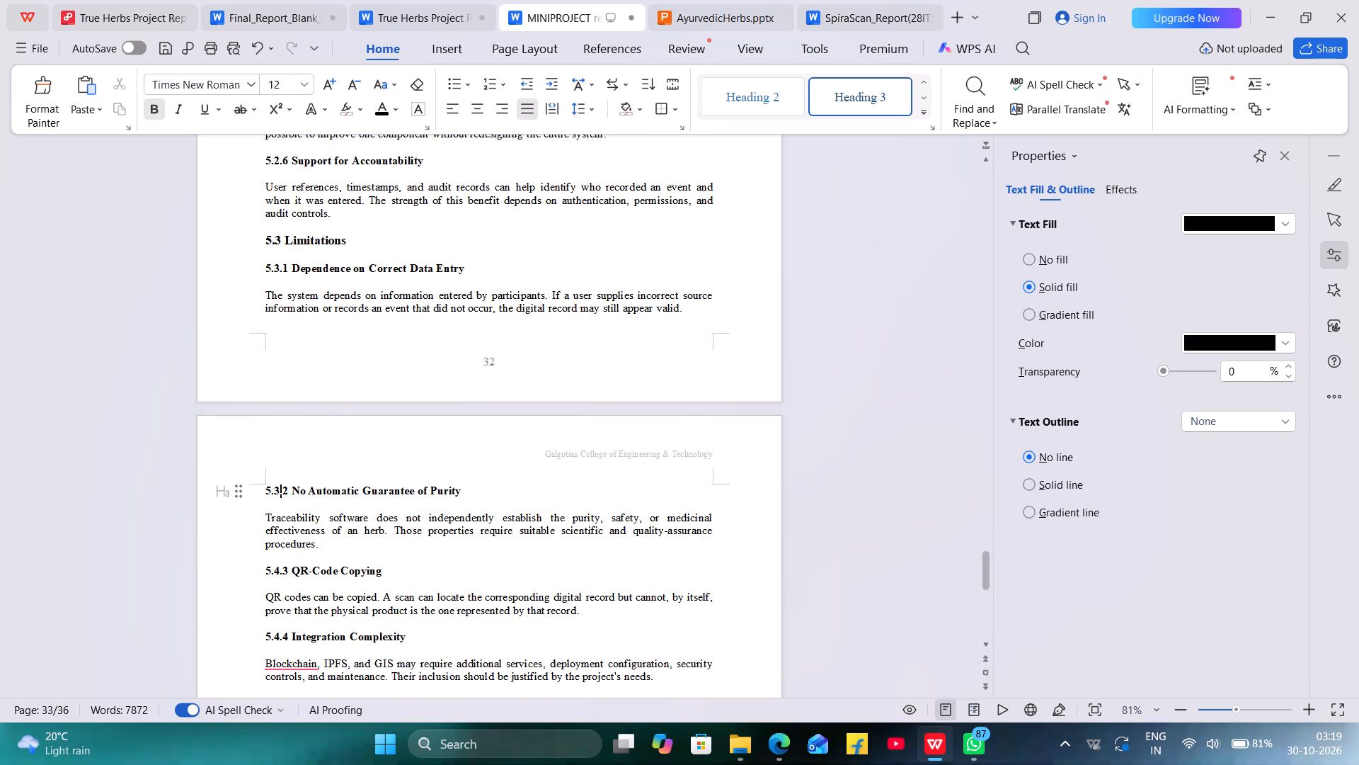
click(278, 575)
key(BackSpace)
key(3)
click(279, 637)
key(BackSpace)
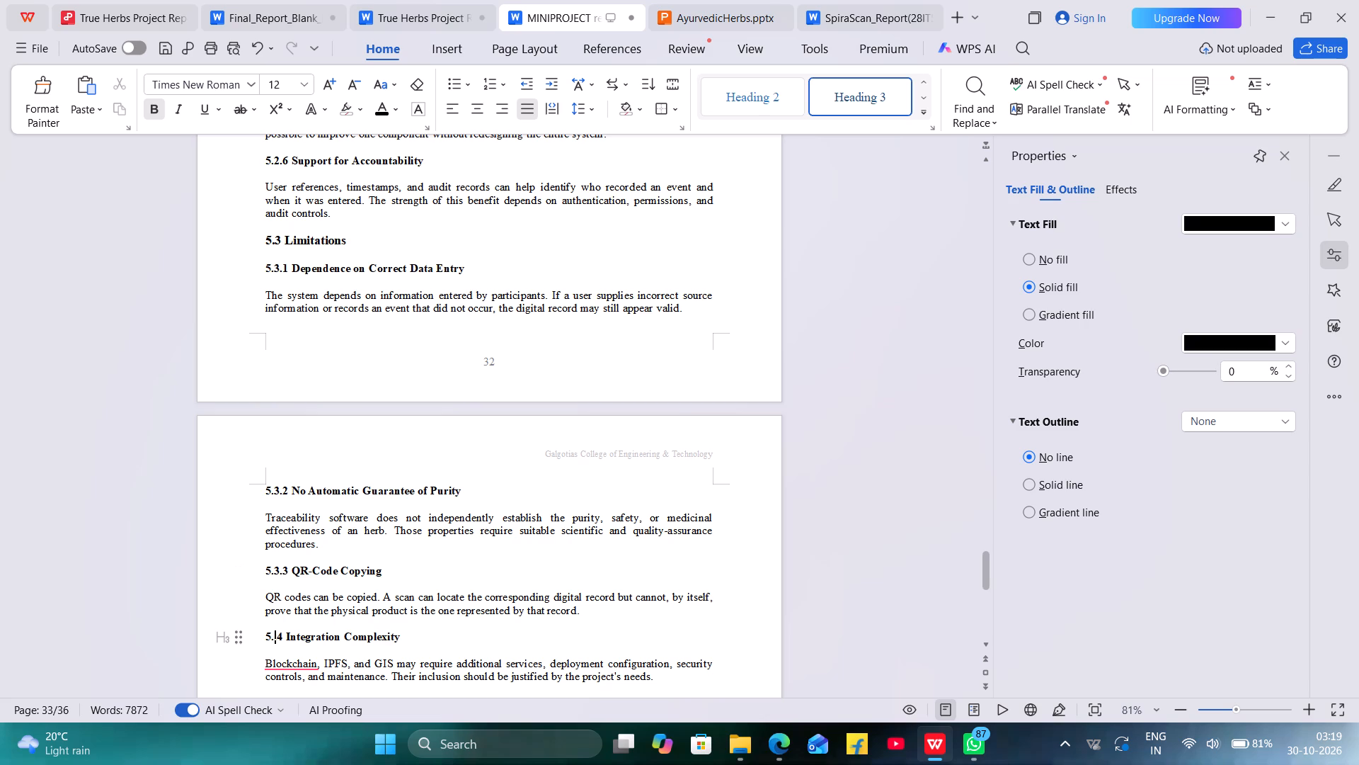
key(3)
Recolour the blue Network Dependency heading black and renumber it to 5.3.5.
scroll(282, 640, down, 2)
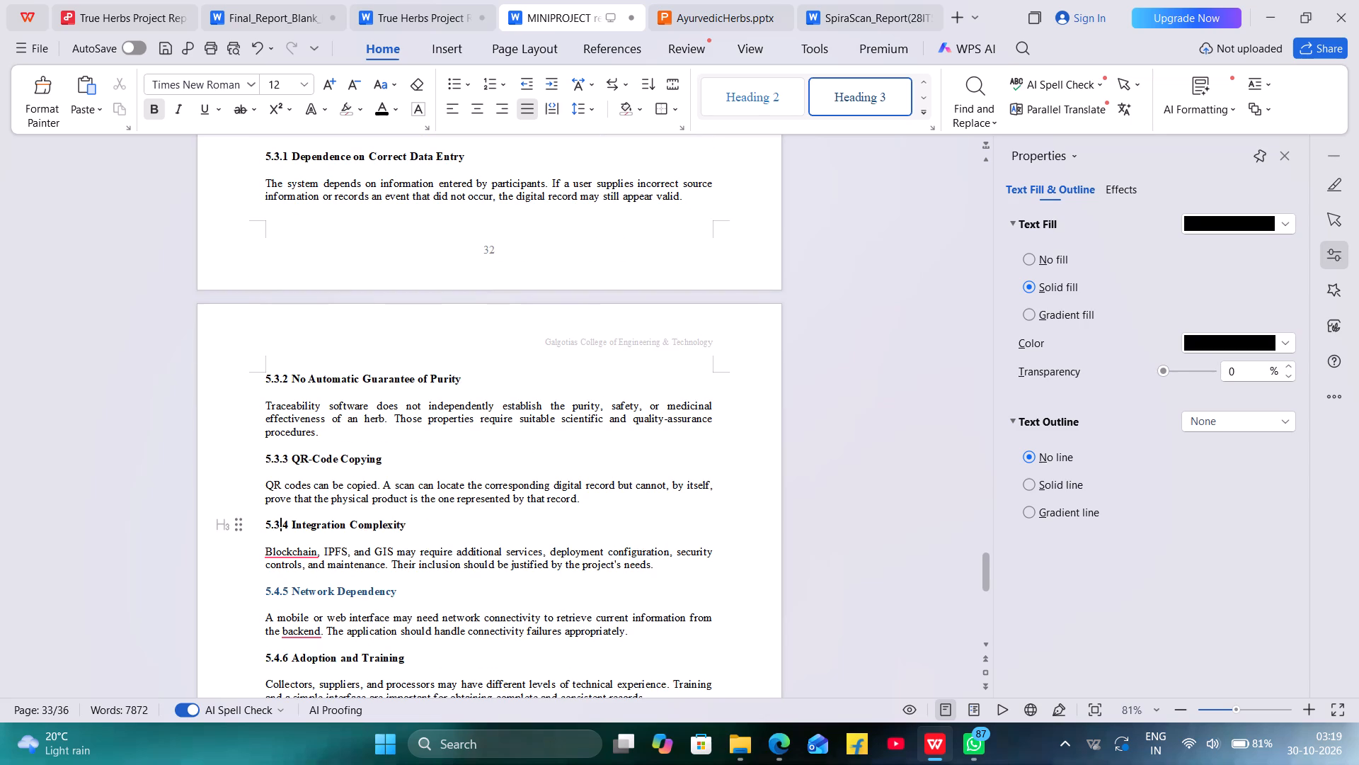
drag(405, 594, 245, 589)
click(376, 104)
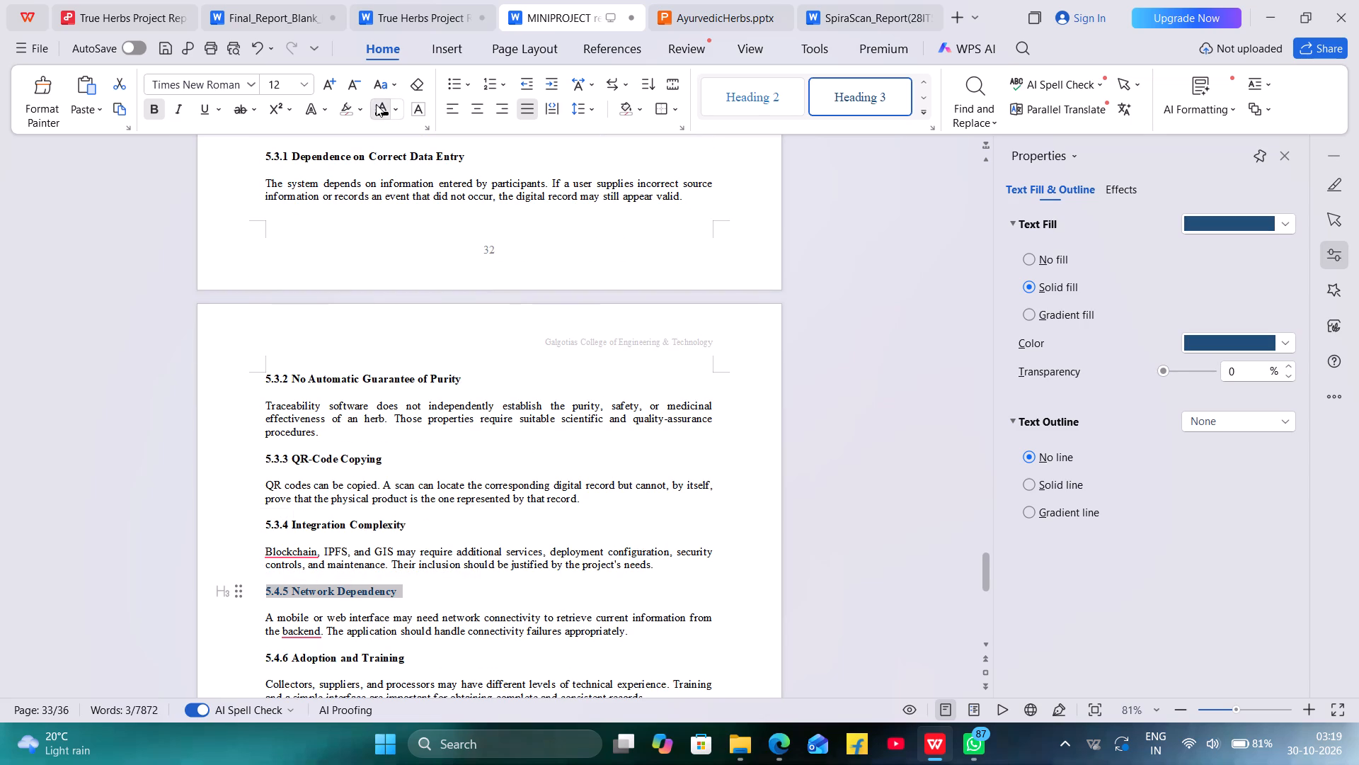
click(280, 591)
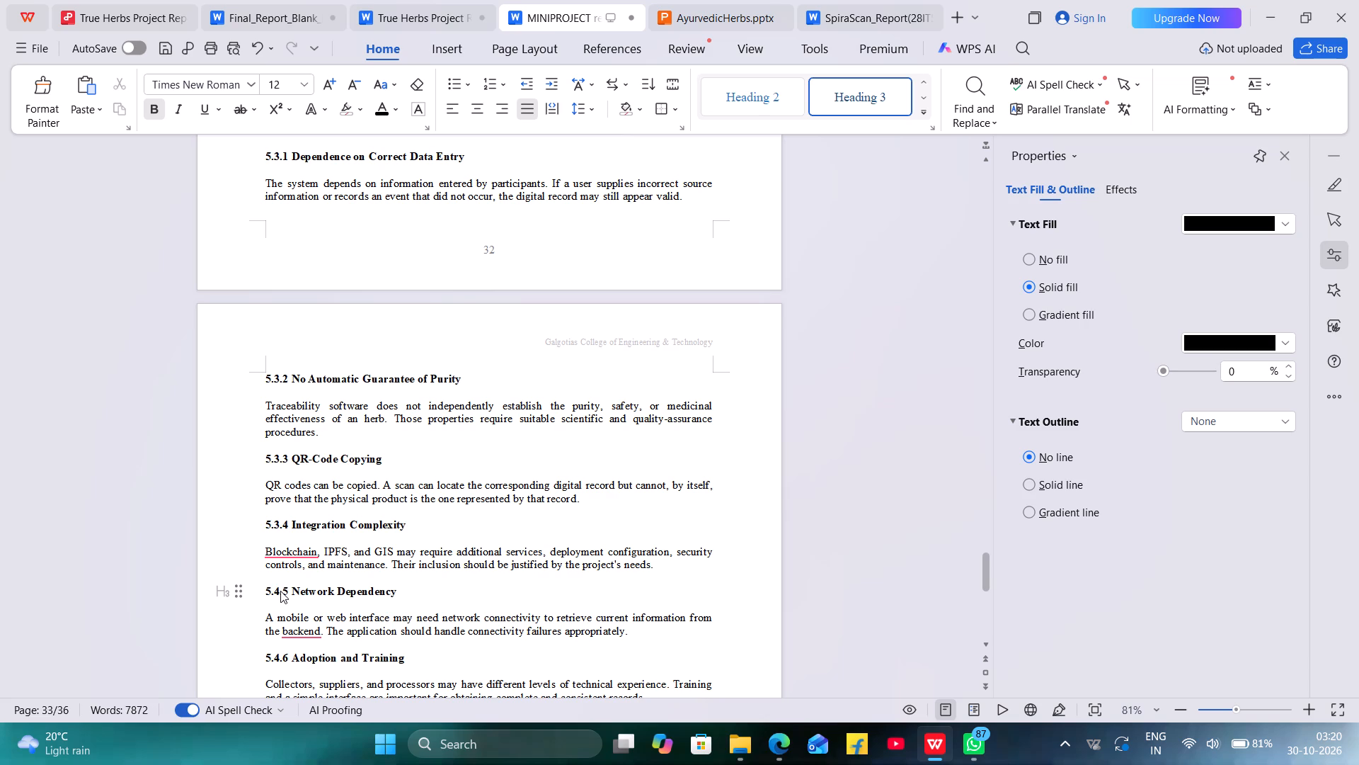
key(BackSpace)
key(3)
Renumber the Adoption and Training heading to 5.3.6 and the Limited Evaluation Data heading to 5.3.7.
scroll(296, 612, down, 1)
click(279, 604)
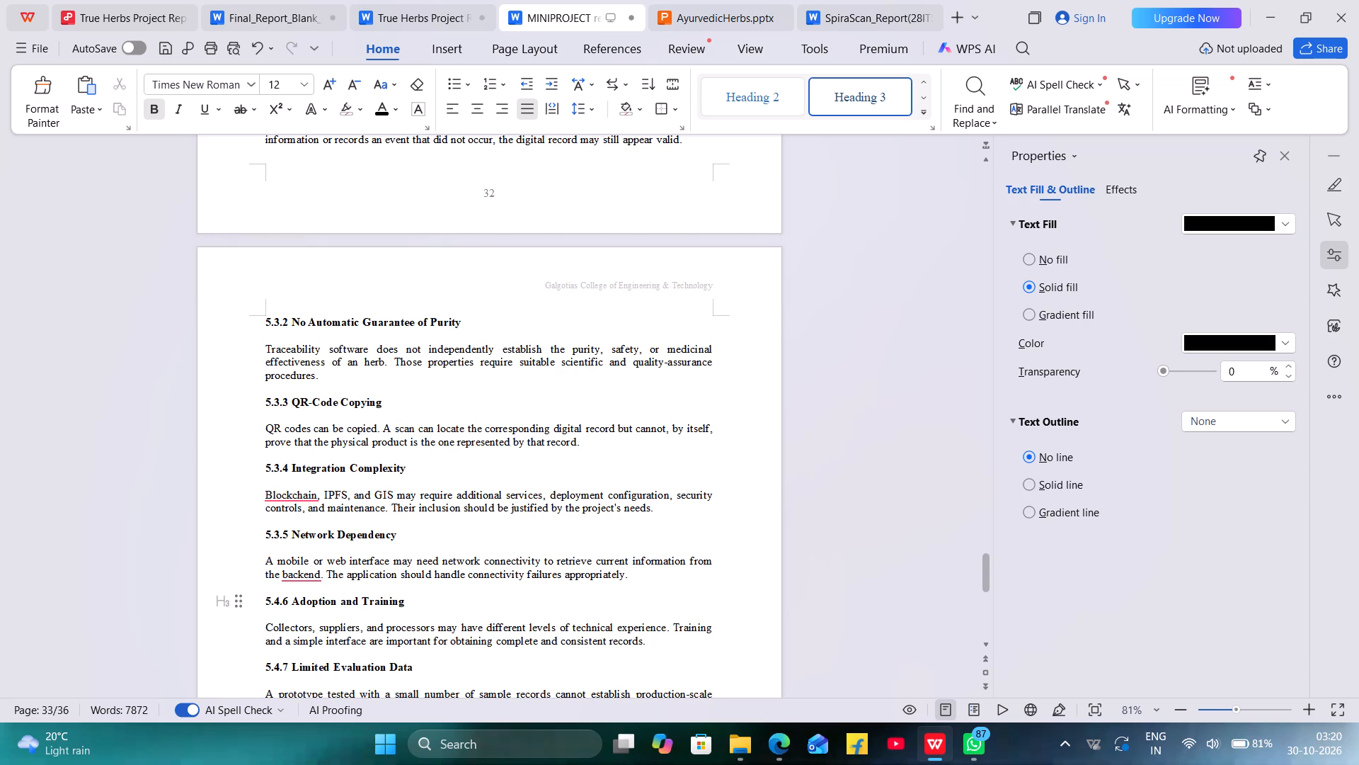
key(BackSpace)
key(3)
scroll(280, 606, down, 1)
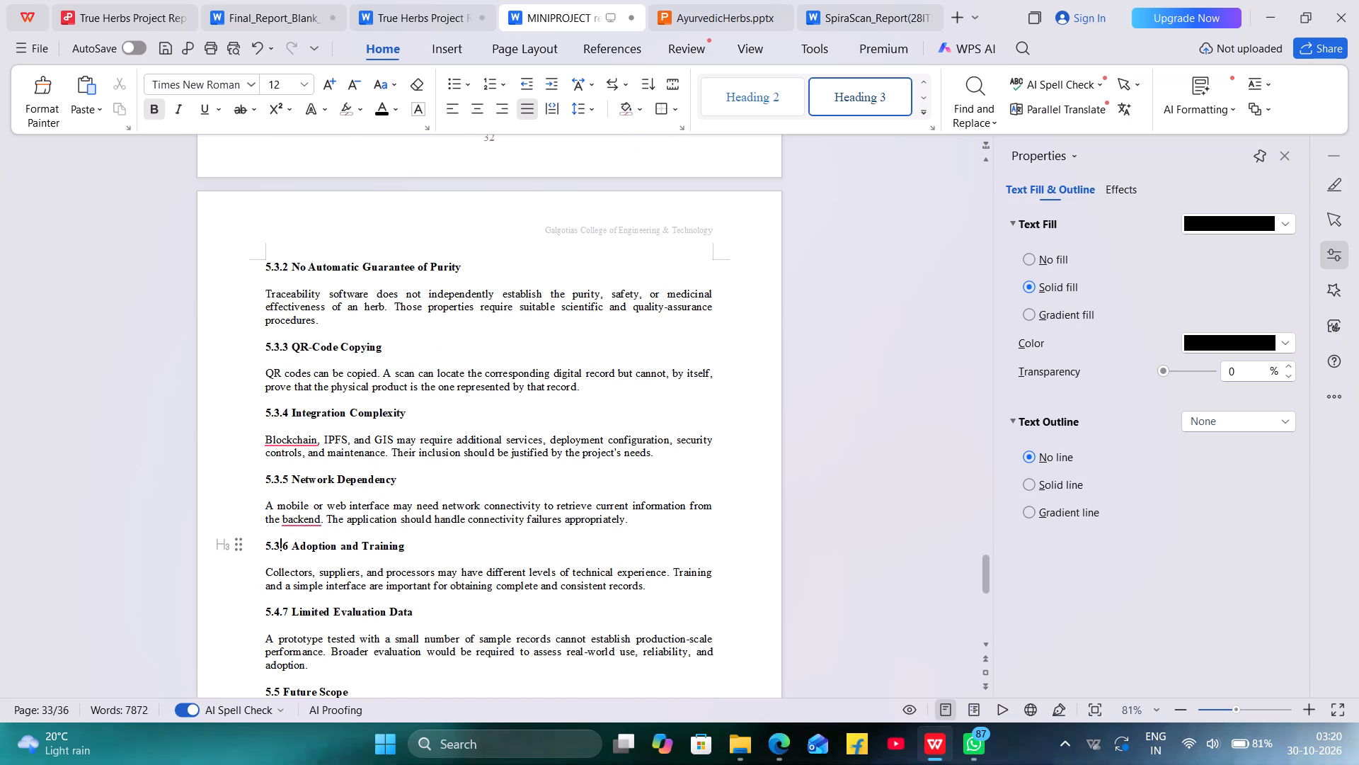
click(280, 612)
key(BackSpace)
key(3)
Renumber the Future Scope heading to 5.4 and its Complete Android Application subheading to 5.4.1.
scroll(291, 620, down, 1)
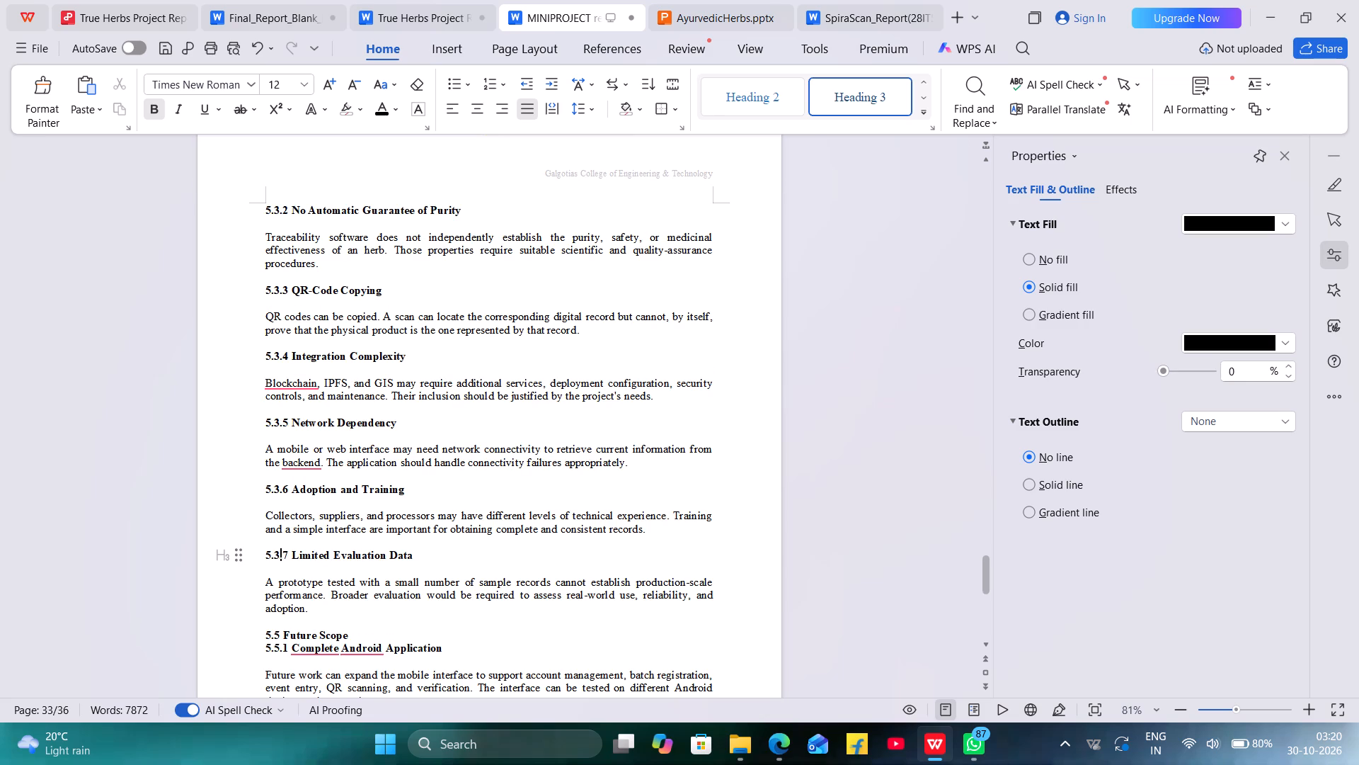
click(280, 629)
key(BackSpace)
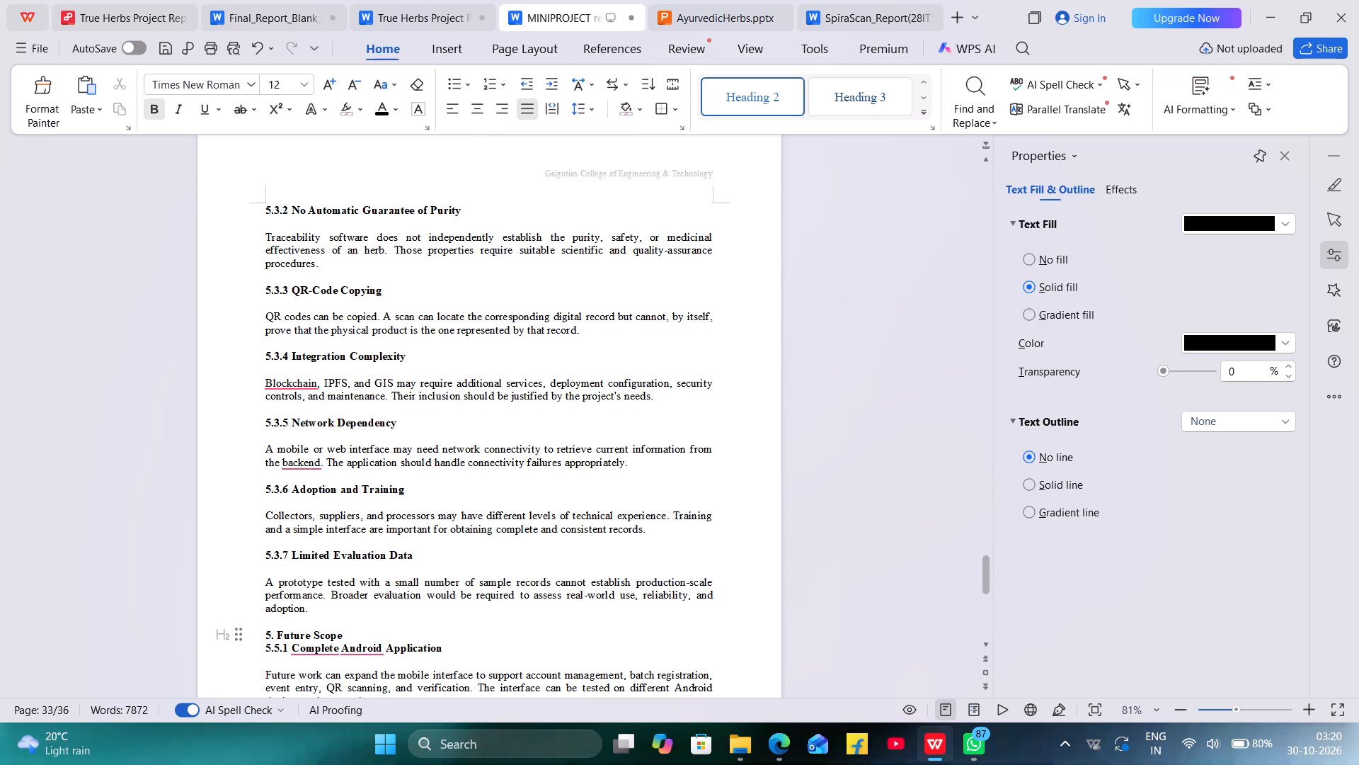
key(4)
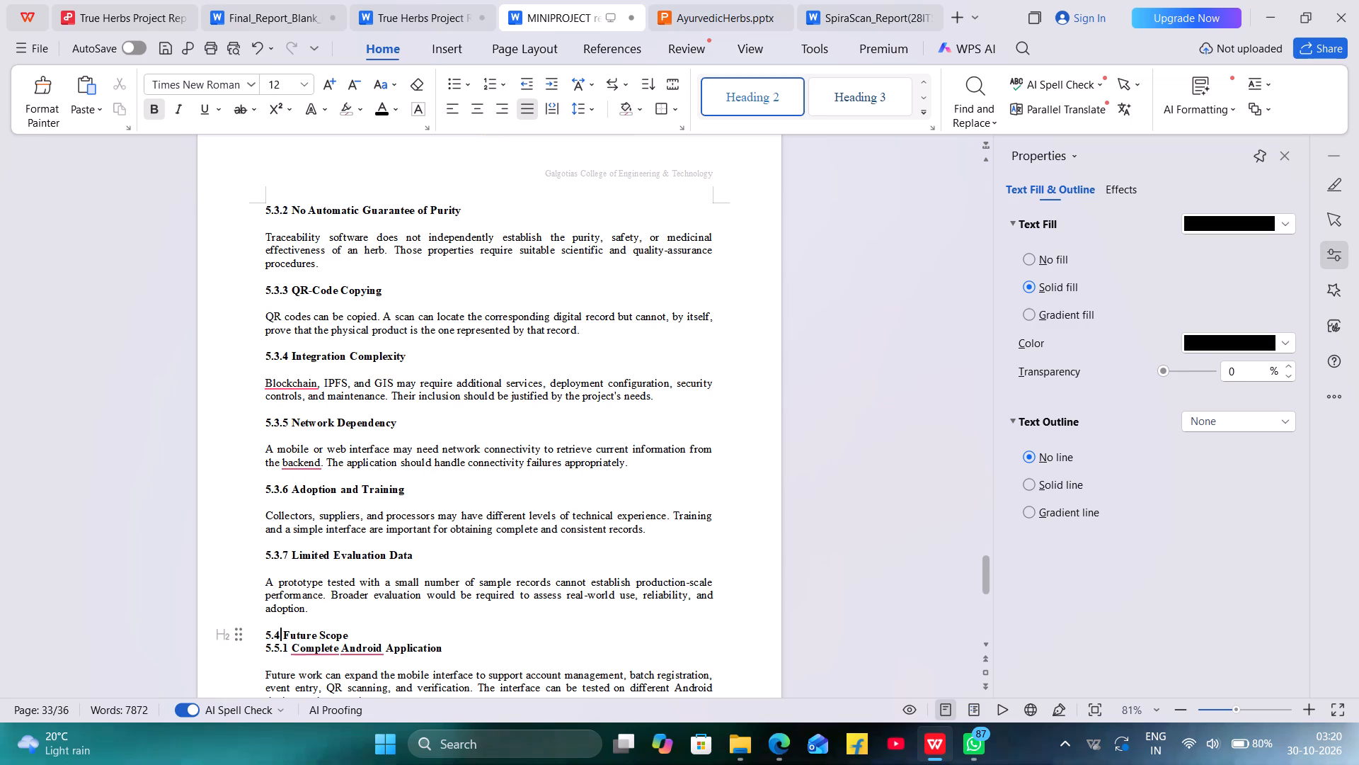
click(275, 649)
click(277, 648)
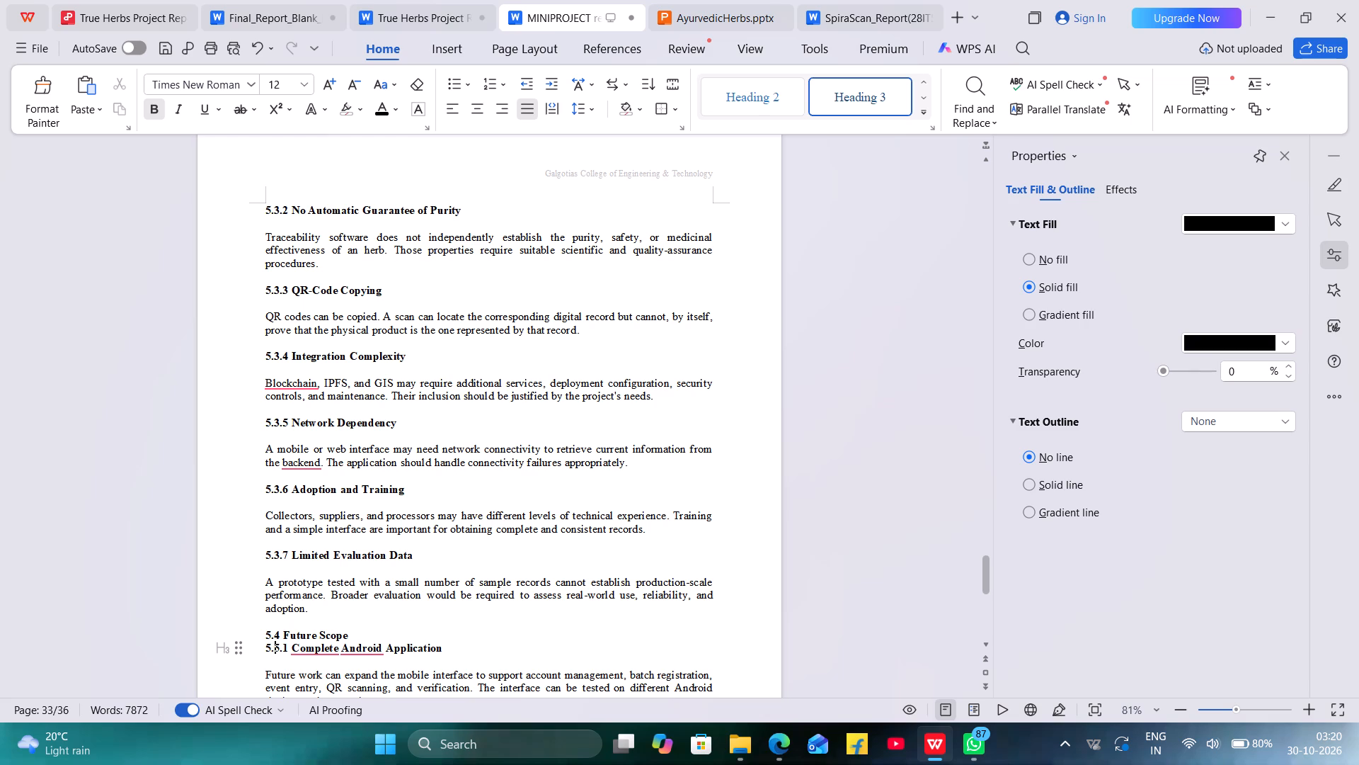
click(282, 645)
click(277, 649)
key(BackSpace)
key(4)
Renumber the Stronger Authentication and Role Management heading to 5.4.2 and the Blockchain Integration heading to 5.4.3.
scroll(285, 657, down, 2)
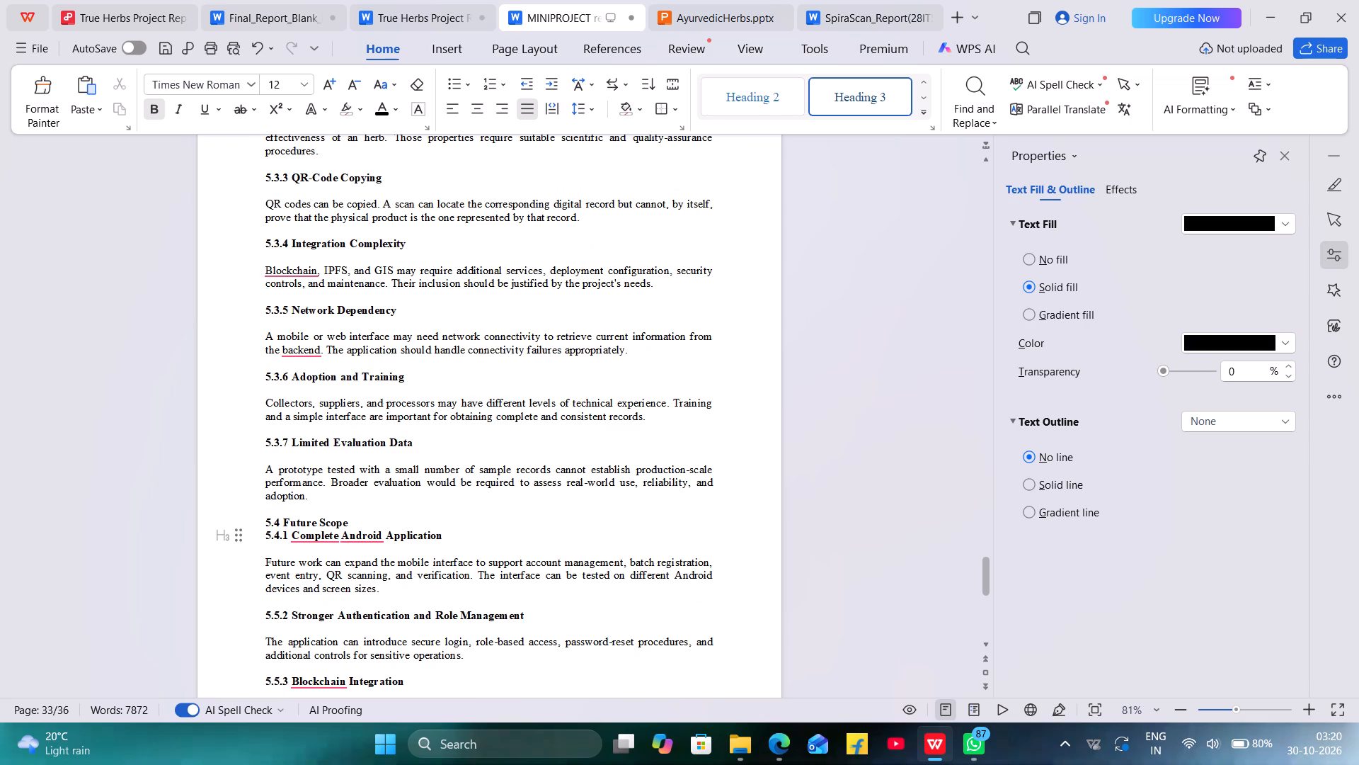
click(280, 618)
key(BackSpace)
key(4)
scroll(282, 620, down, 1)
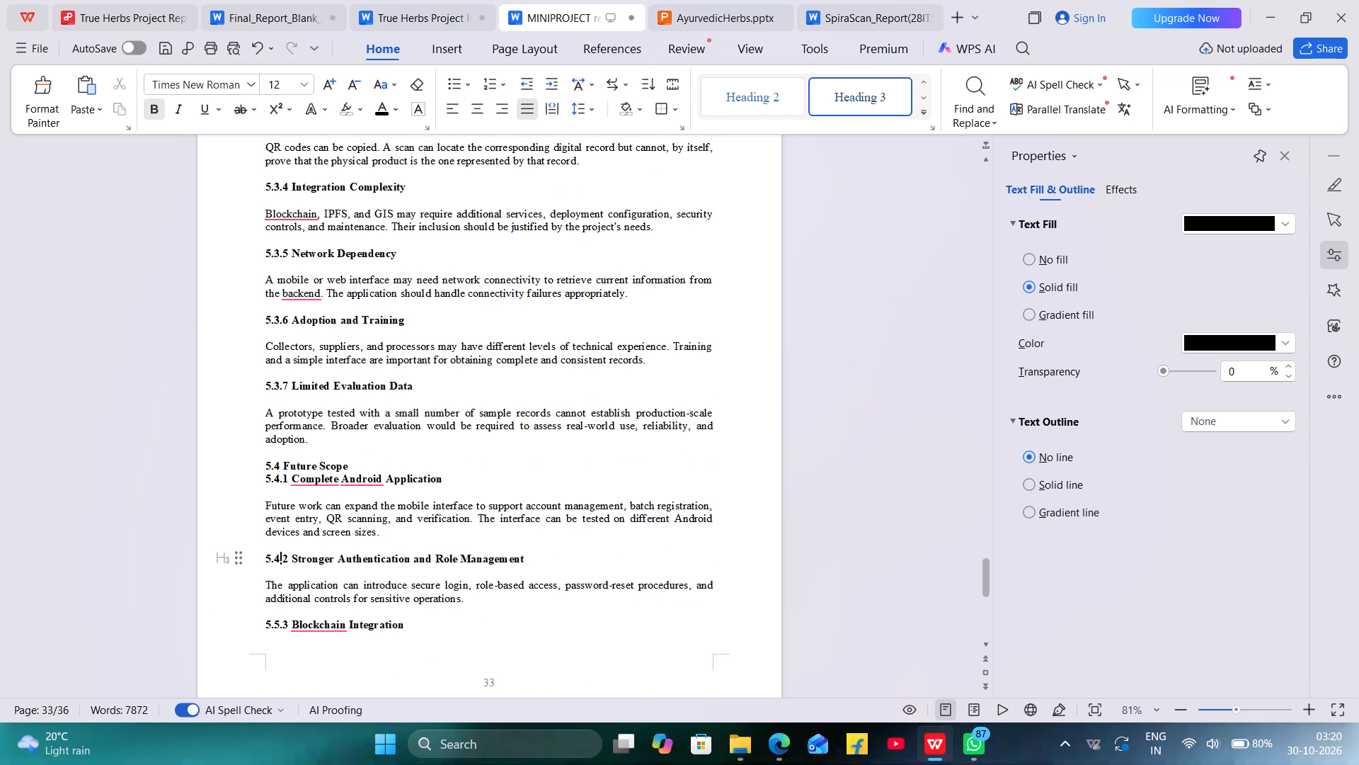
click(281, 627)
key(BackSpace)
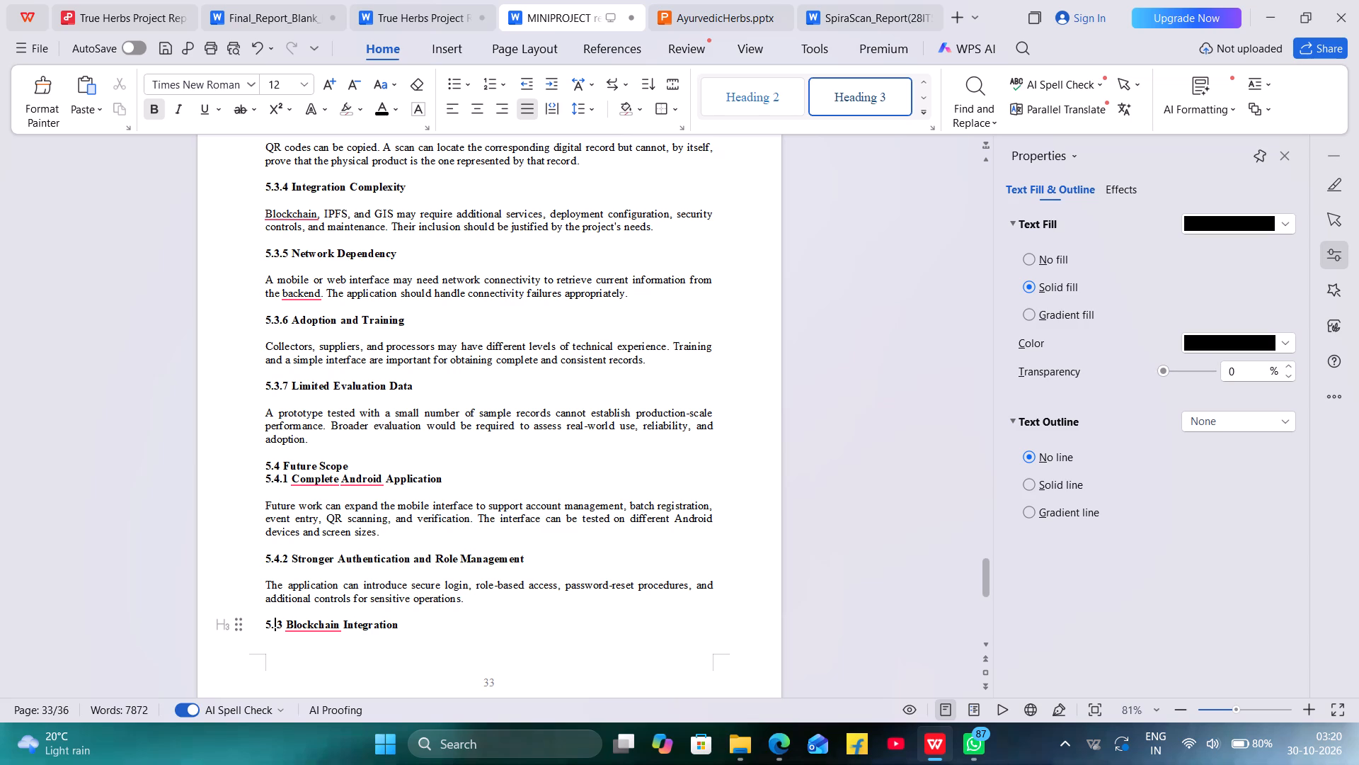
key(4)
Insert a blank line after the Stronger Authentication paragraph to push the Blockchain Integration heading onto the next page.
click(481, 597)
key(Return)
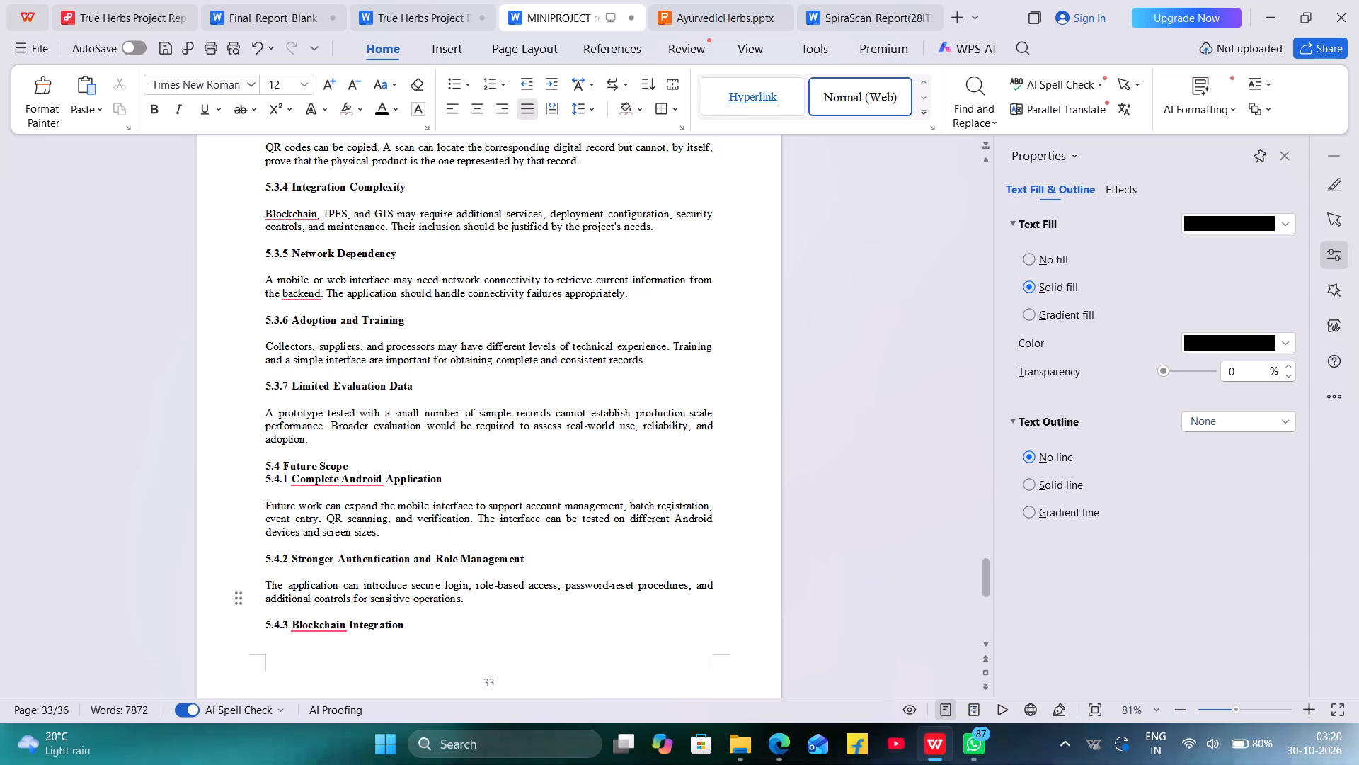
Renumber the Document Storage and Verification heading to 5.4.4 and the GIS and Geofencing heading to 5.4.5.
scroll(486, 612, down, 3)
scroll(428, 646, down, 2)
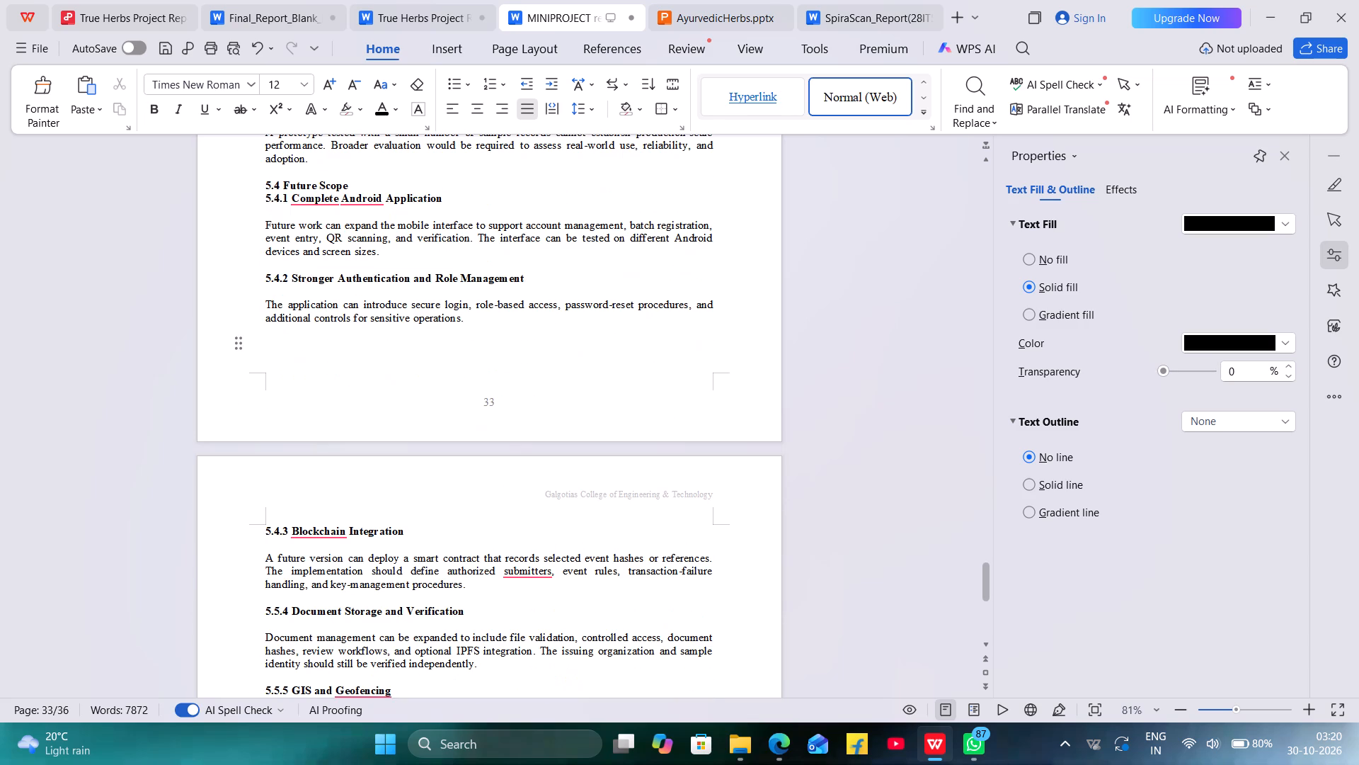
click(277, 610)
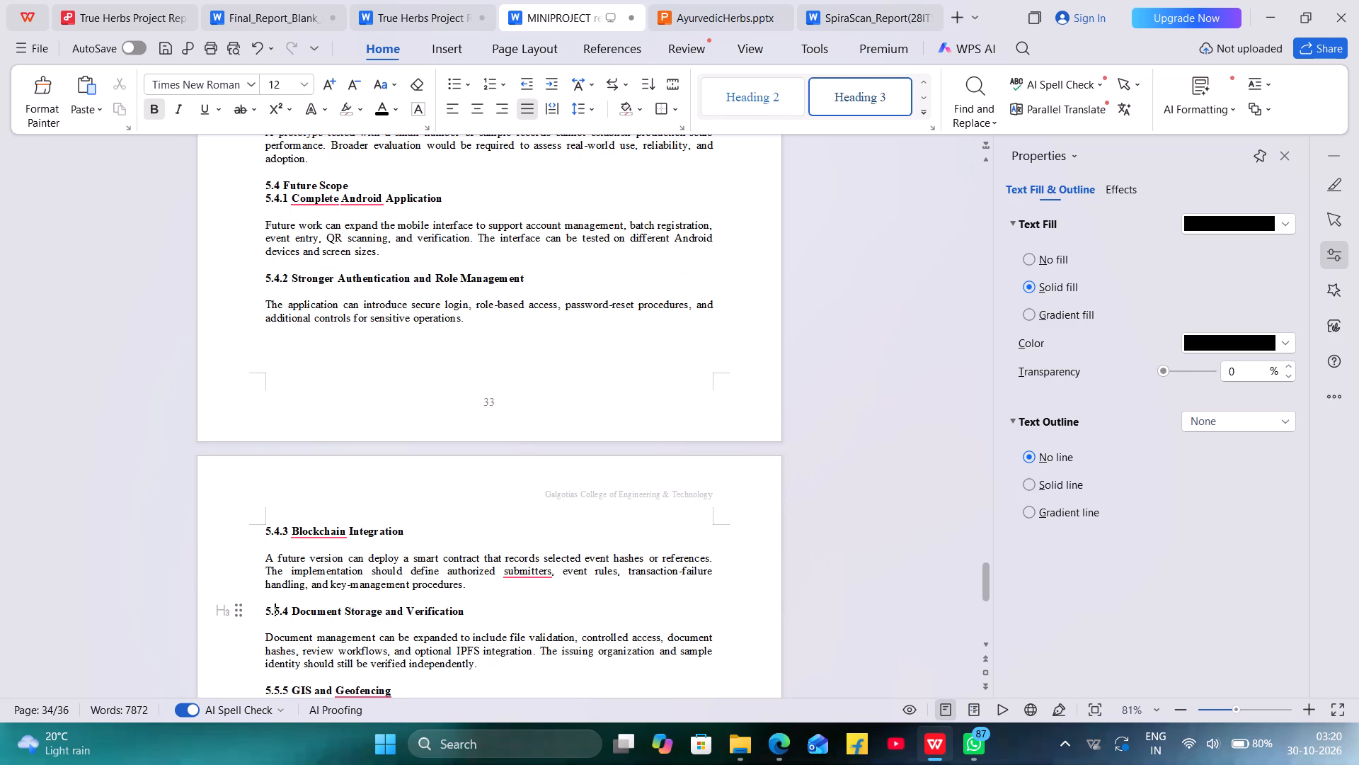
click(277, 610)
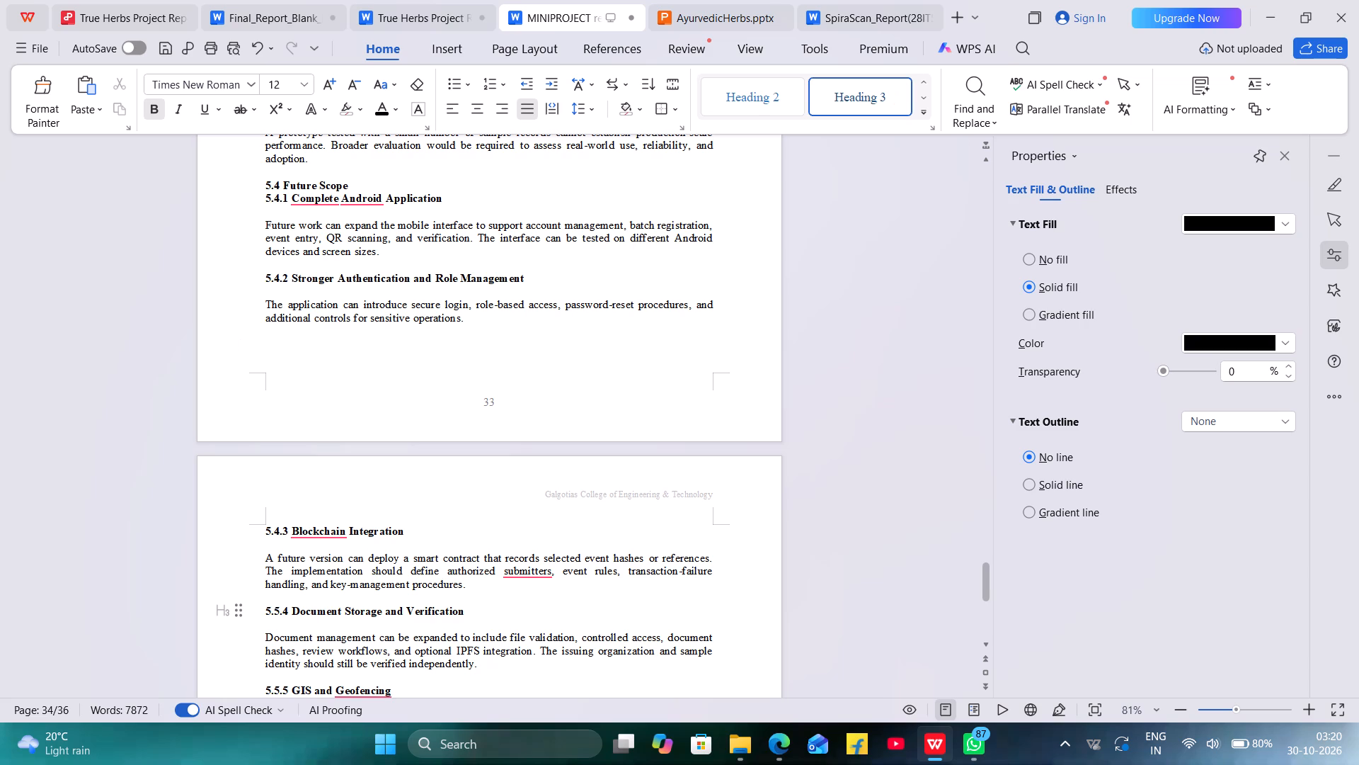
click(280, 614)
key(BackSpace)
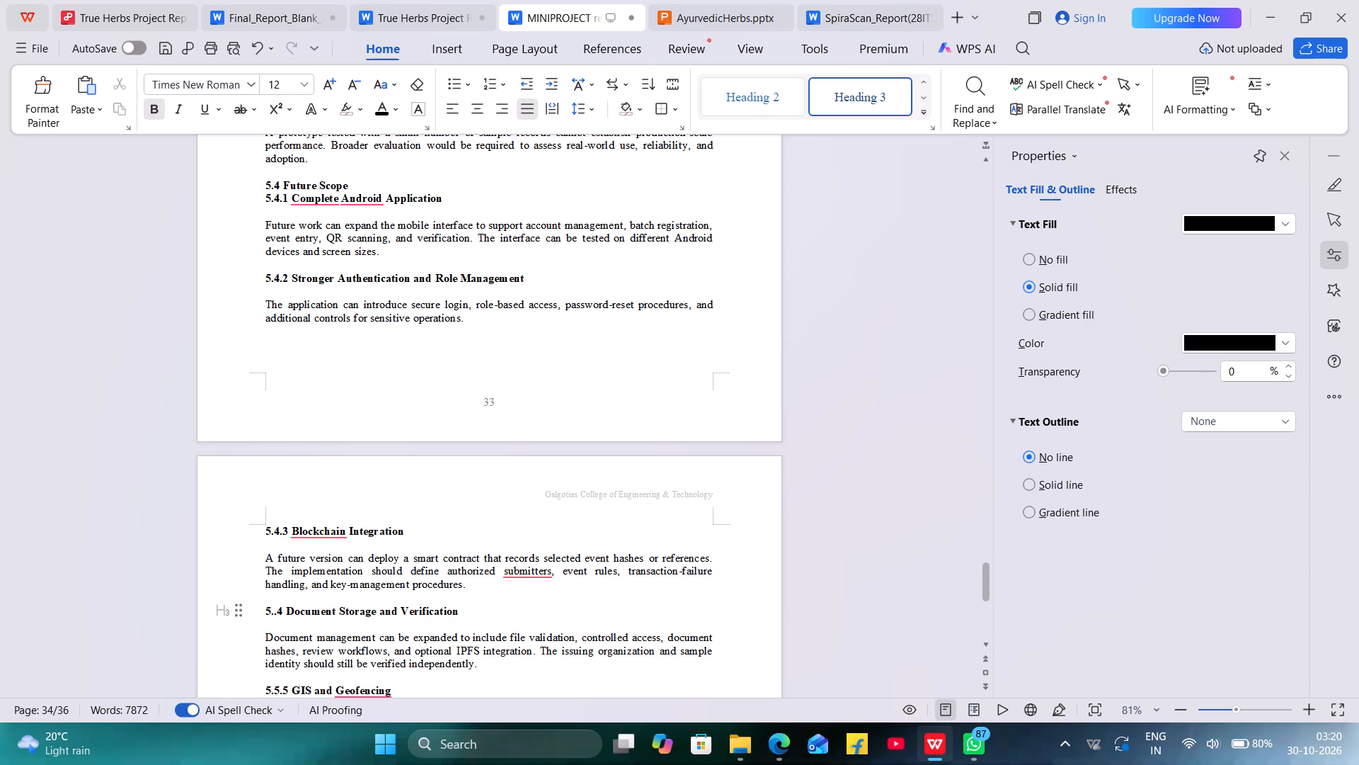
key(4)
scroll(286, 625, down, 1)
click(280, 640)
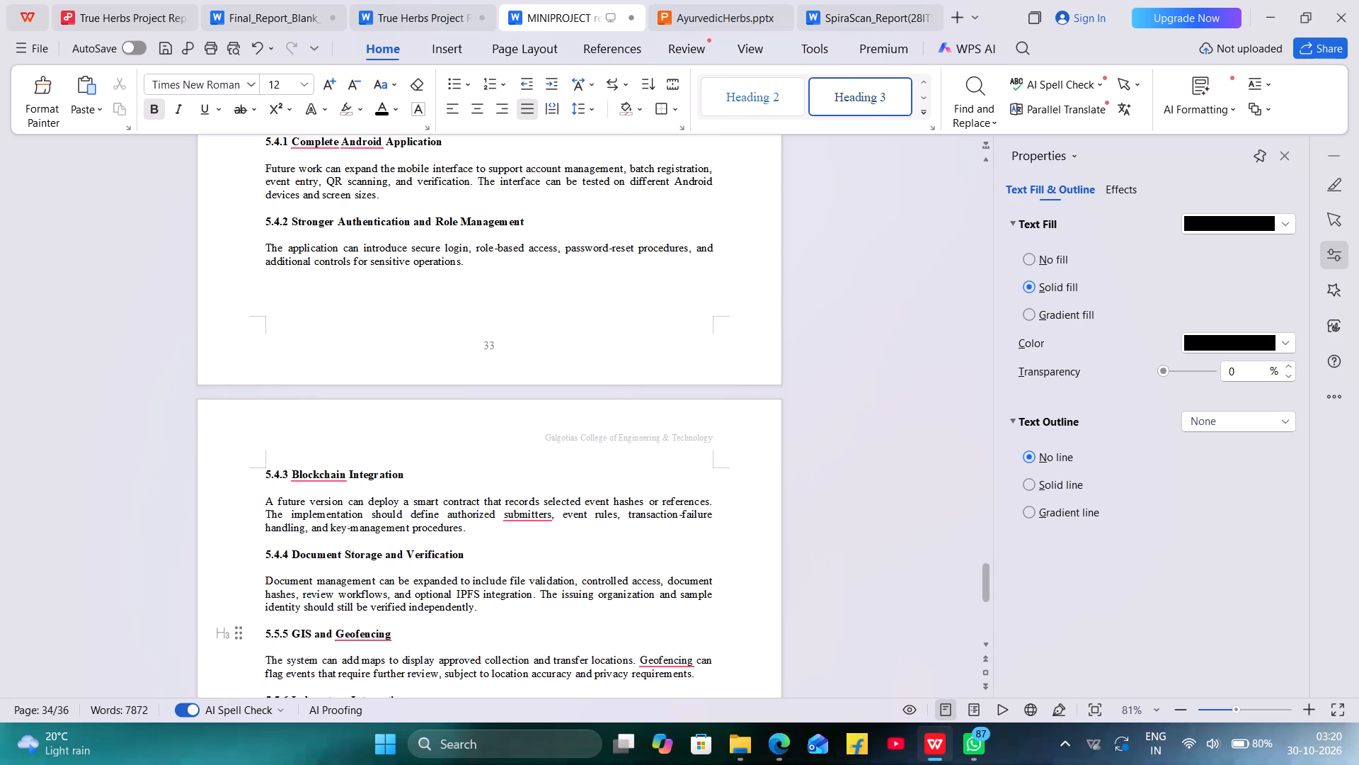
key(BackSpace)
key(4)
Renumber the Laboratory Integration heading to 5.4.6 and the Image-Based Plant Identification heading to 5.4.7.
scroll(283, 640, down, 1)
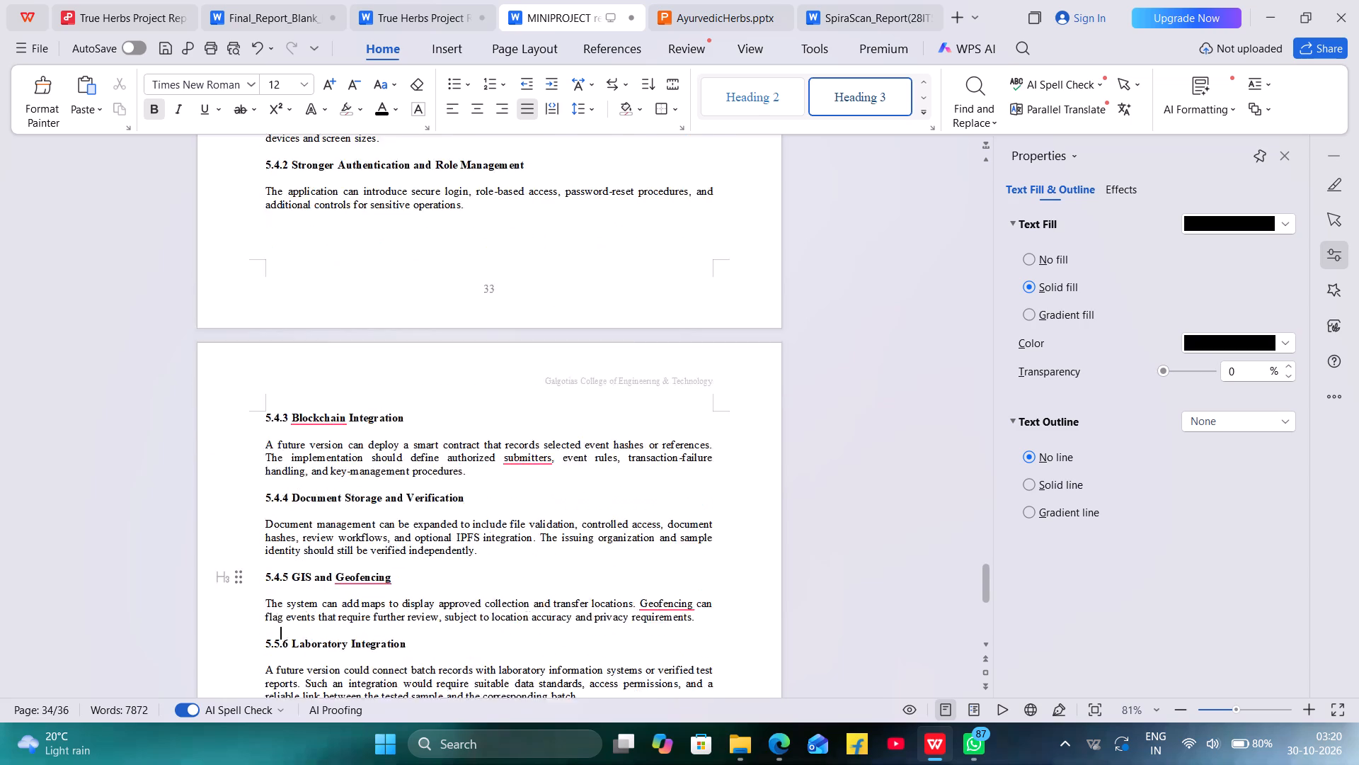
scroll(283, 640, down, 1)
click(278, 587)
key(BackSpace)
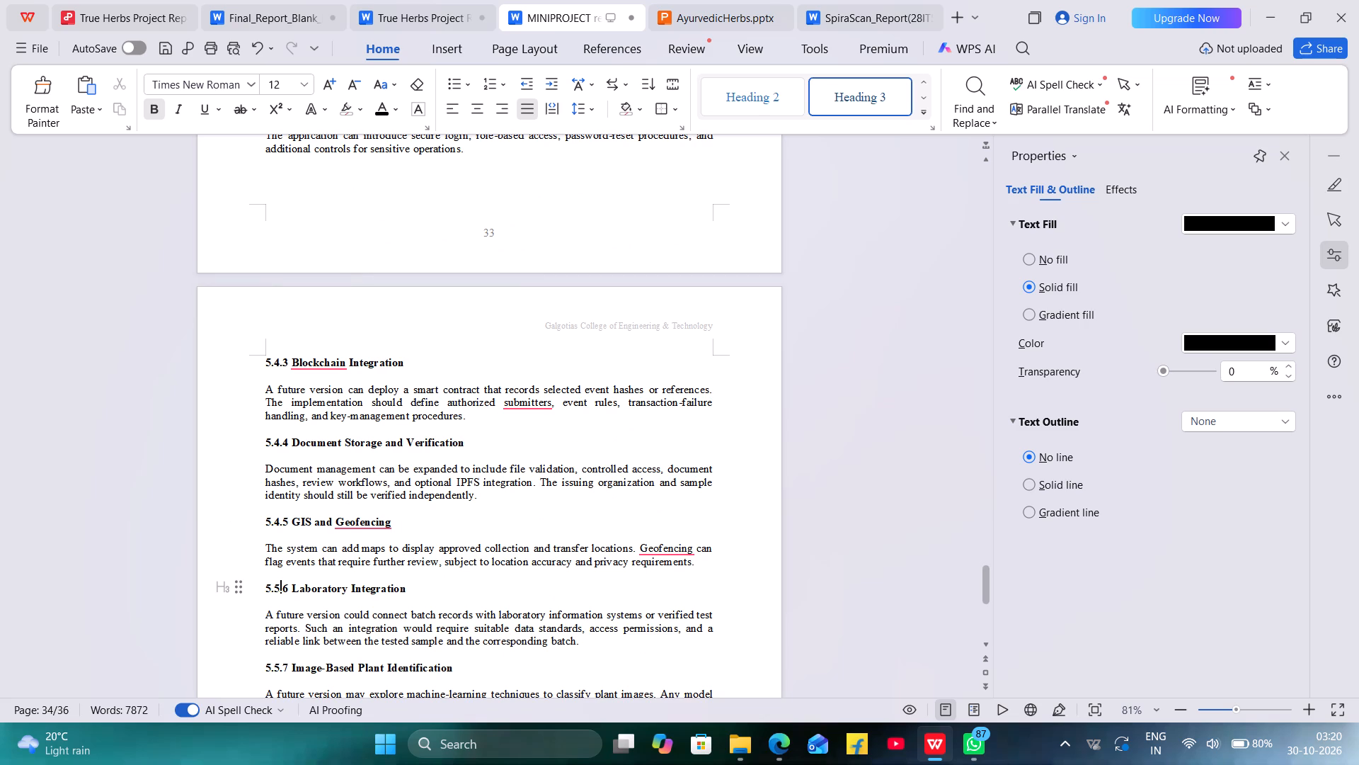
key(4)
scroll(285, 591, down, 1)
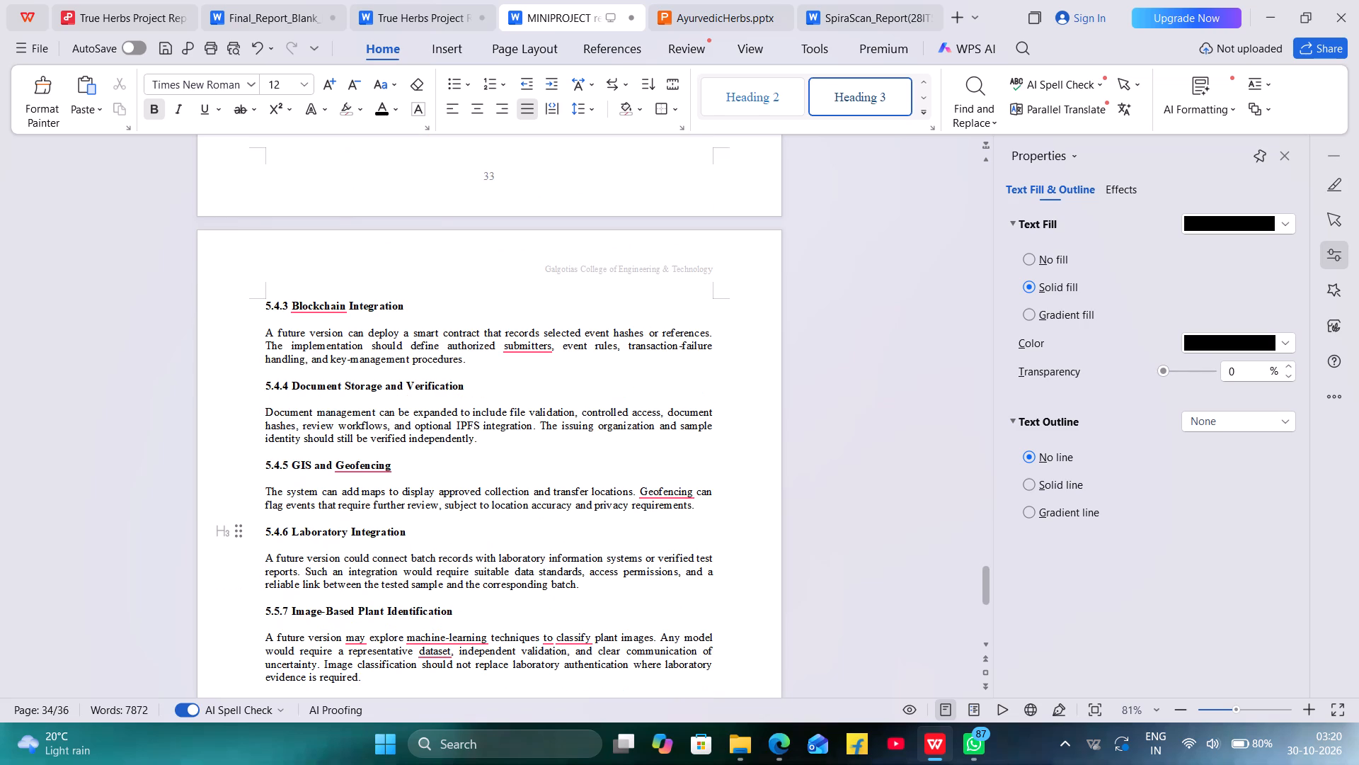
click(280, 613)
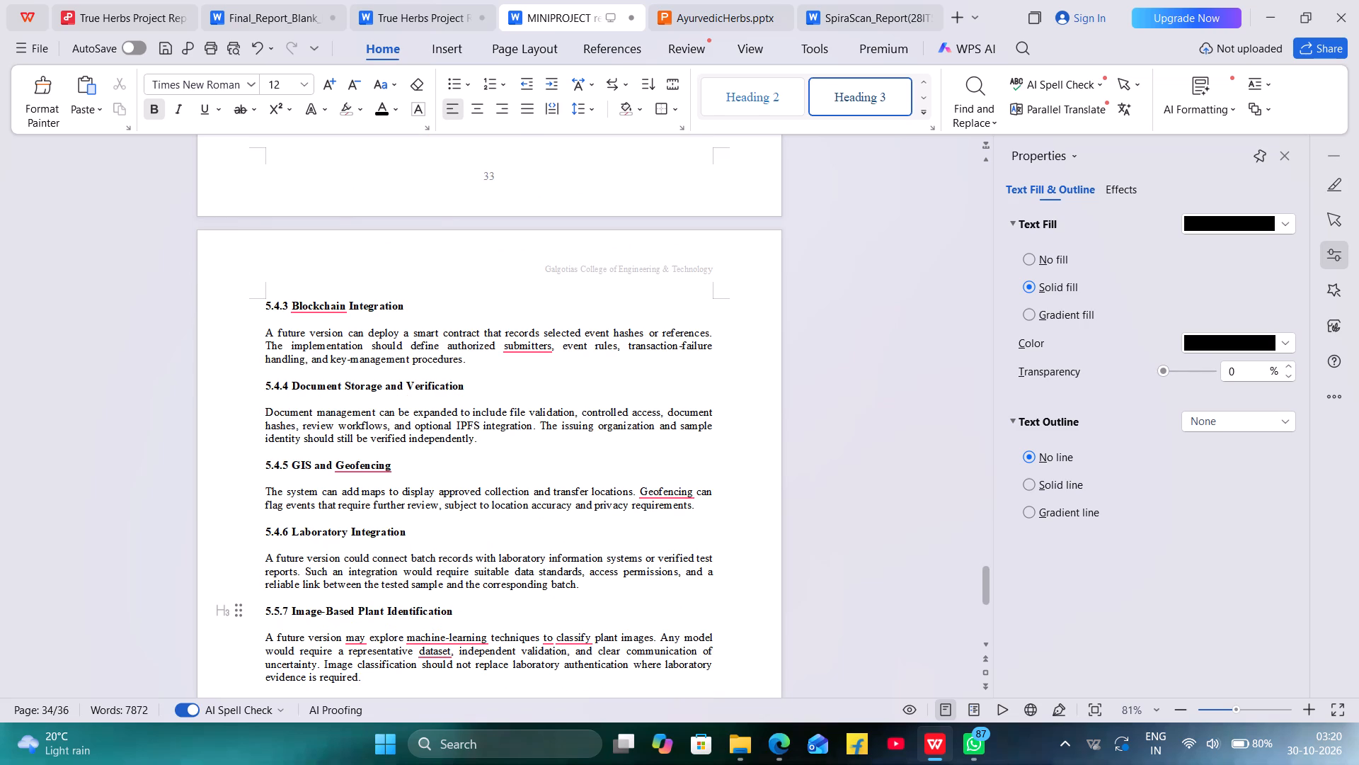
key(BackSpace)
key(4)
Renumber the Analytics and Dashboards heading to 5.4.8 and the Multilingual Interface heading to 5.4.9.
scroll(287, 620, down, 2)
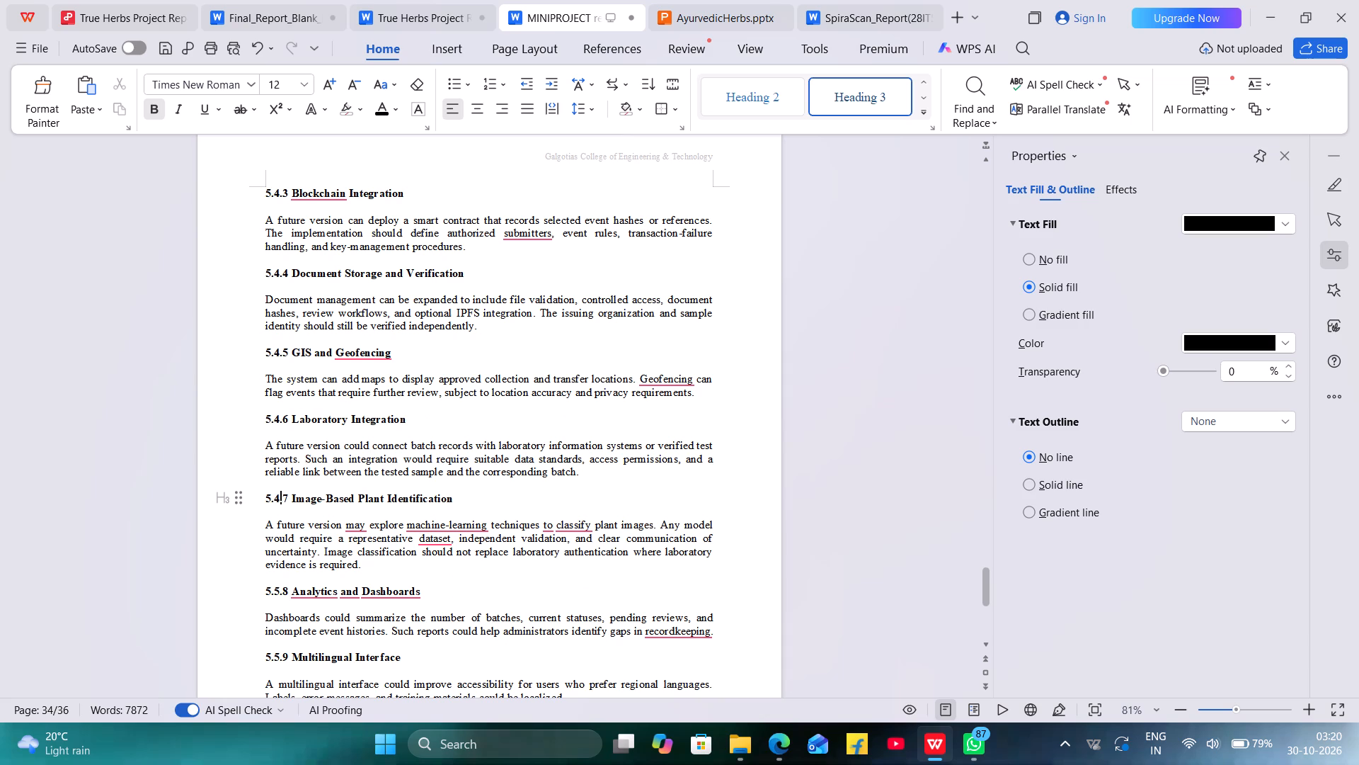
click(280, 593)
key(BackSpace)
key(4)
scroll(13, 484, down, 1)
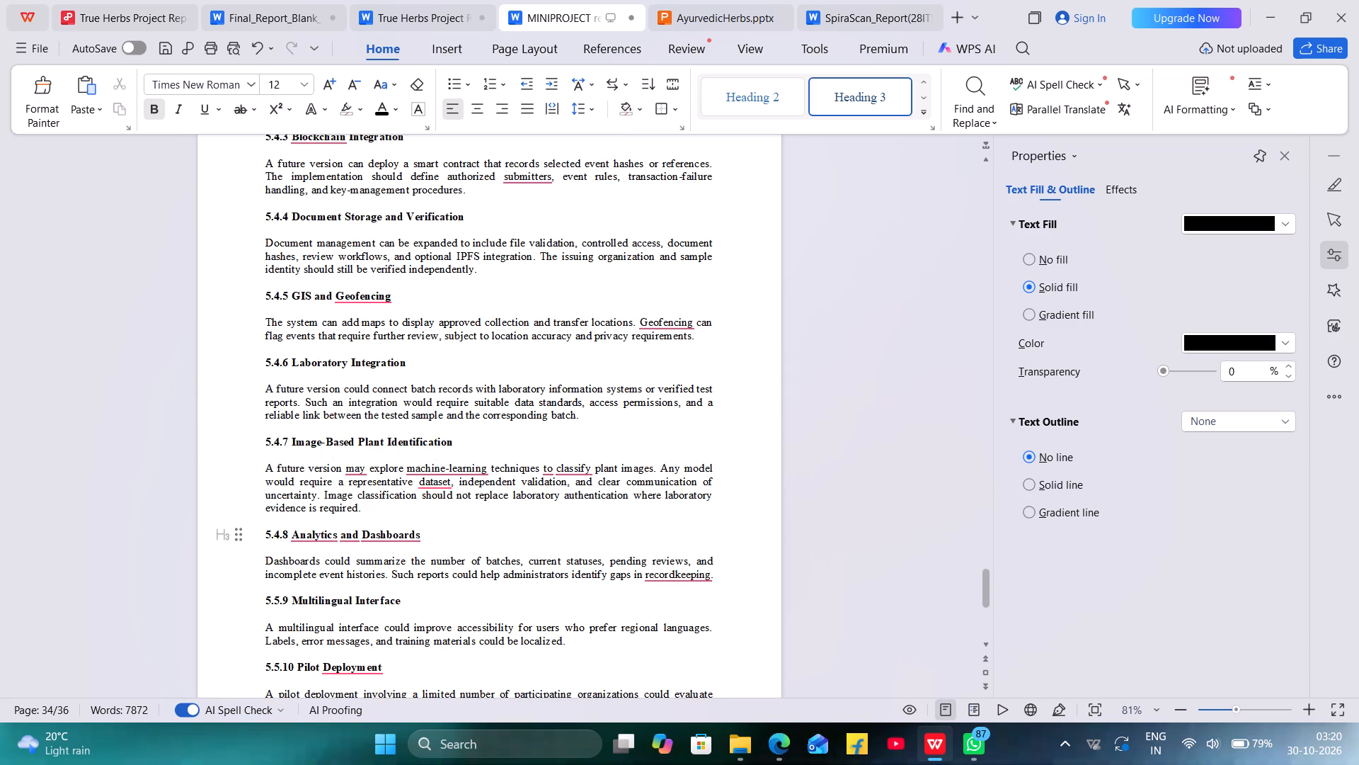
click(281, 603)
key(BackSpace)
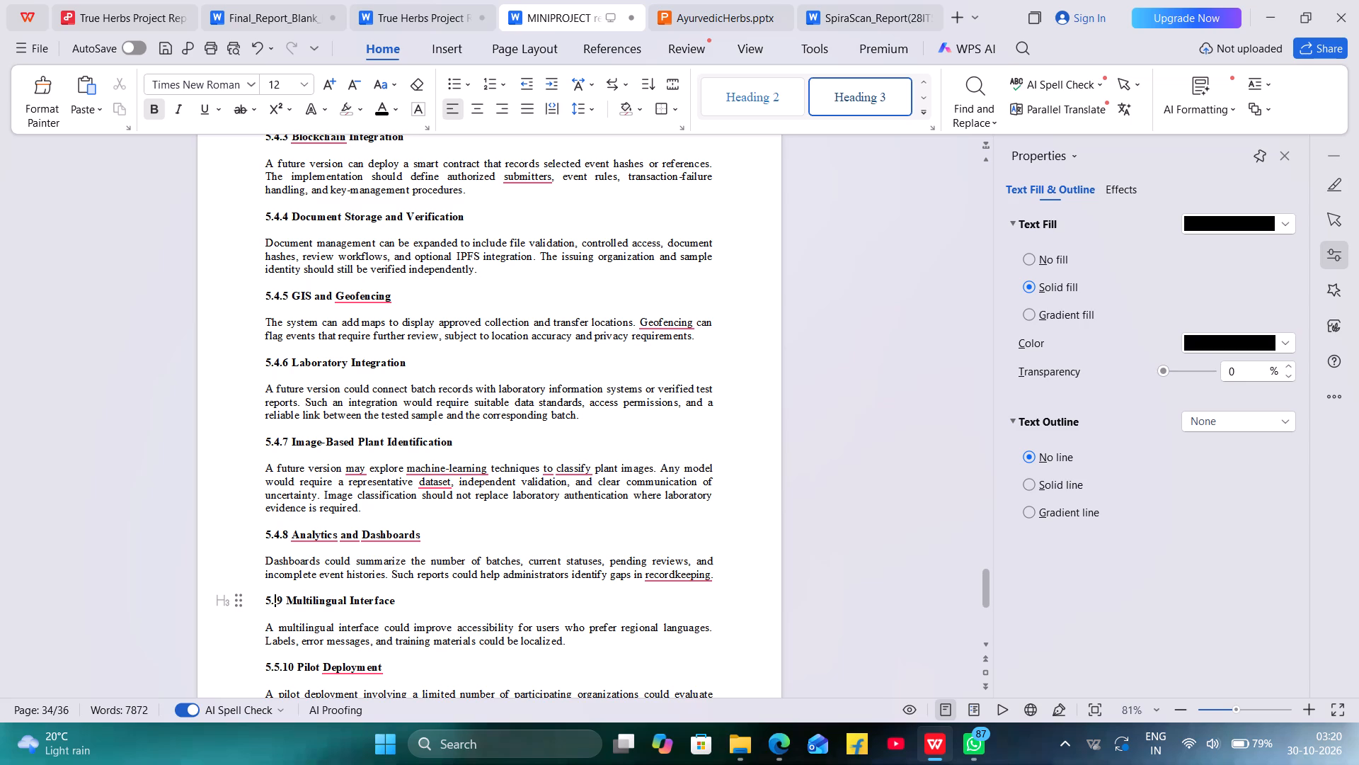
key(4)
Renumber the Pilot Deployment heading to 5.4.10 and the Final Conclusion heading to 5.5.
scroll(273, 618, down, 1)
click(282, 611)
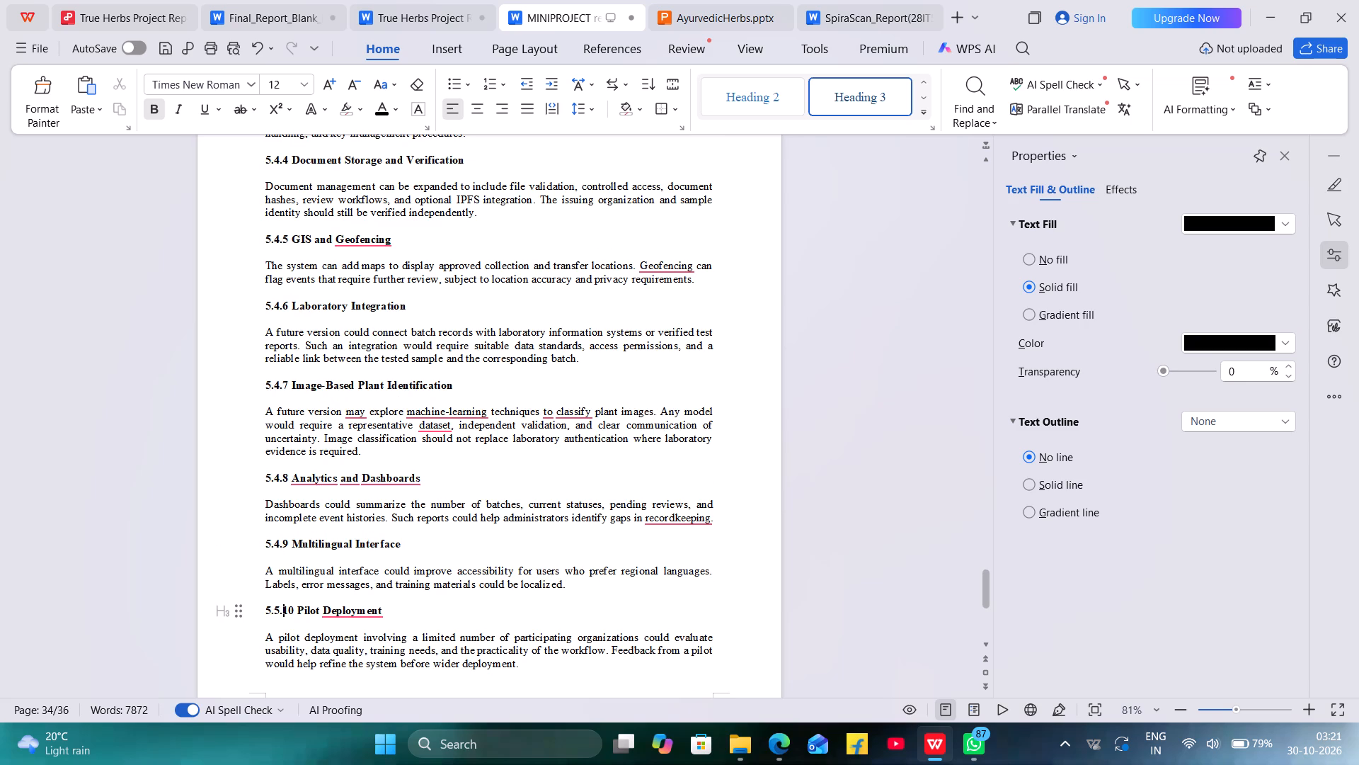
key(Left)
key(BackSpace)
key(4)
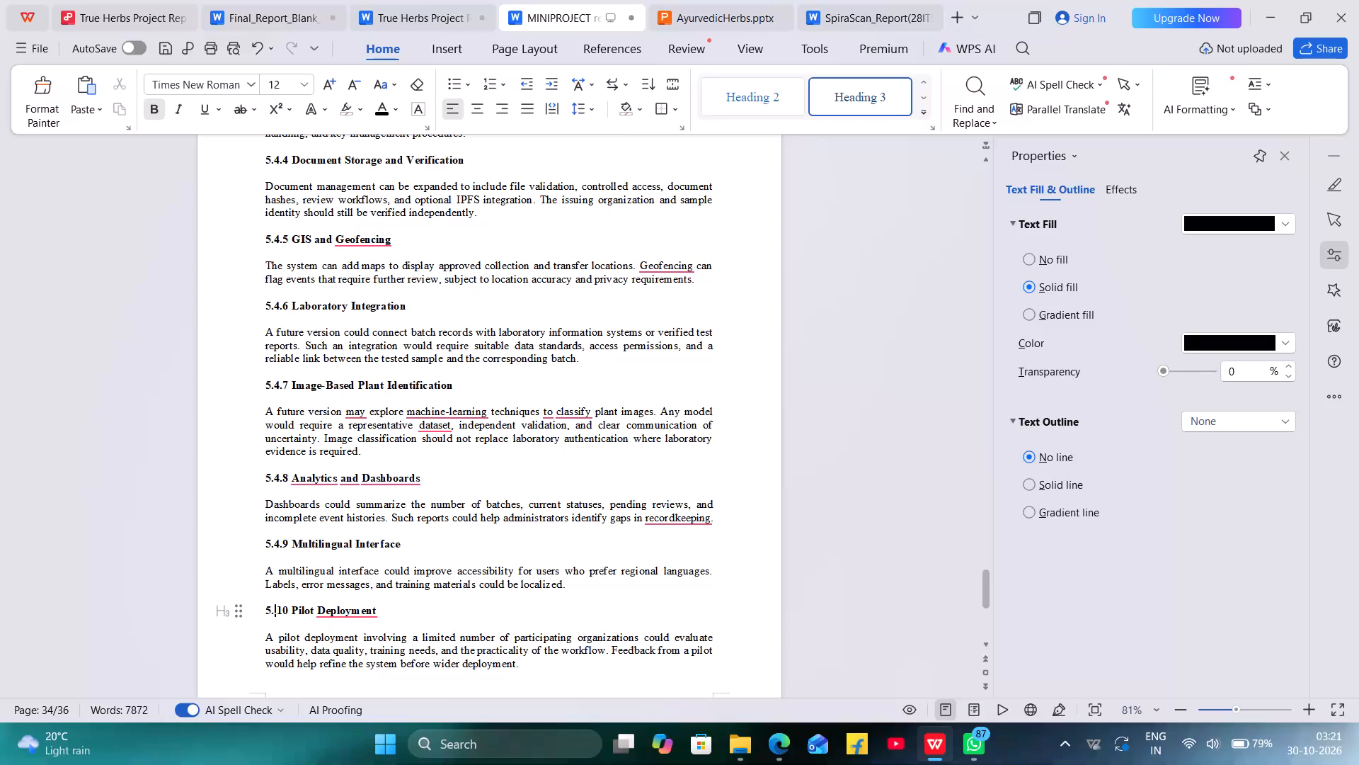
scroll(279, 647, down, 4)
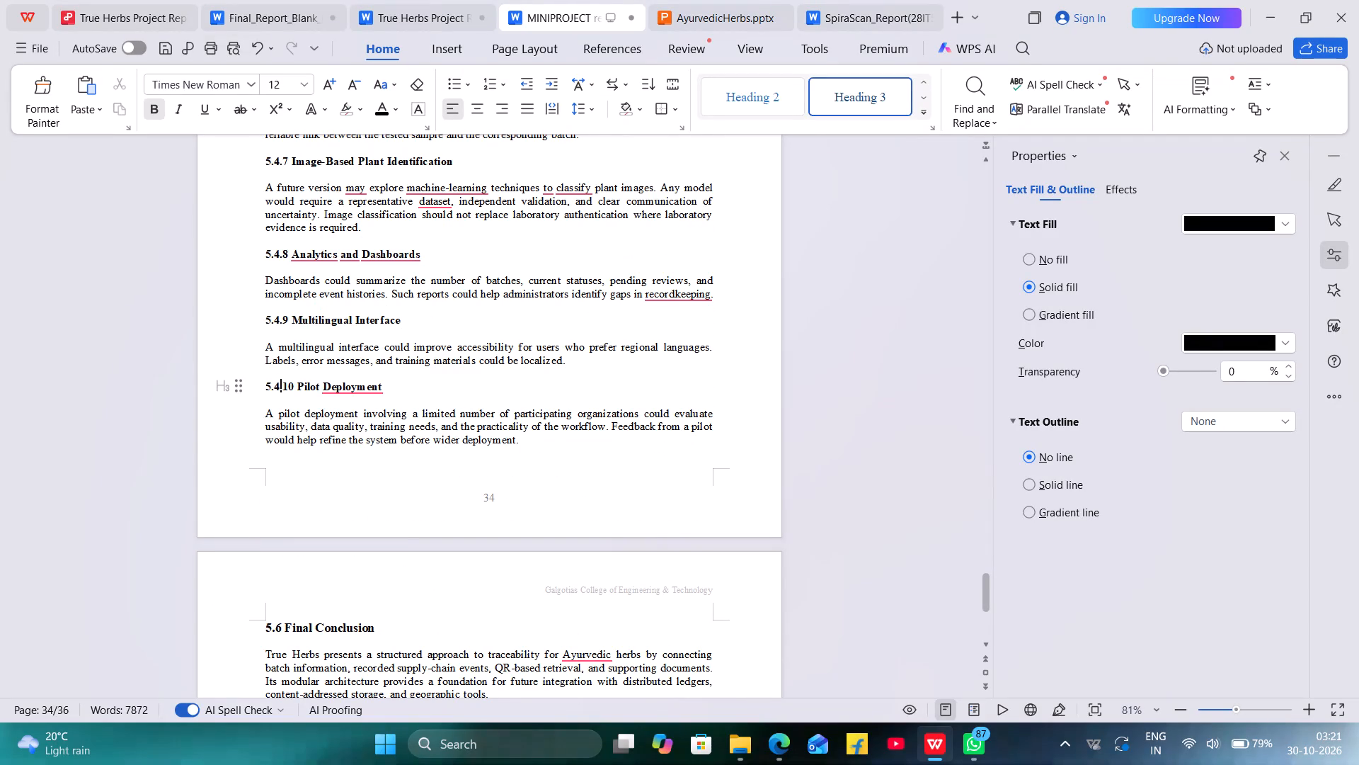
click(280, 631)
key(BackSpace)
key(5)
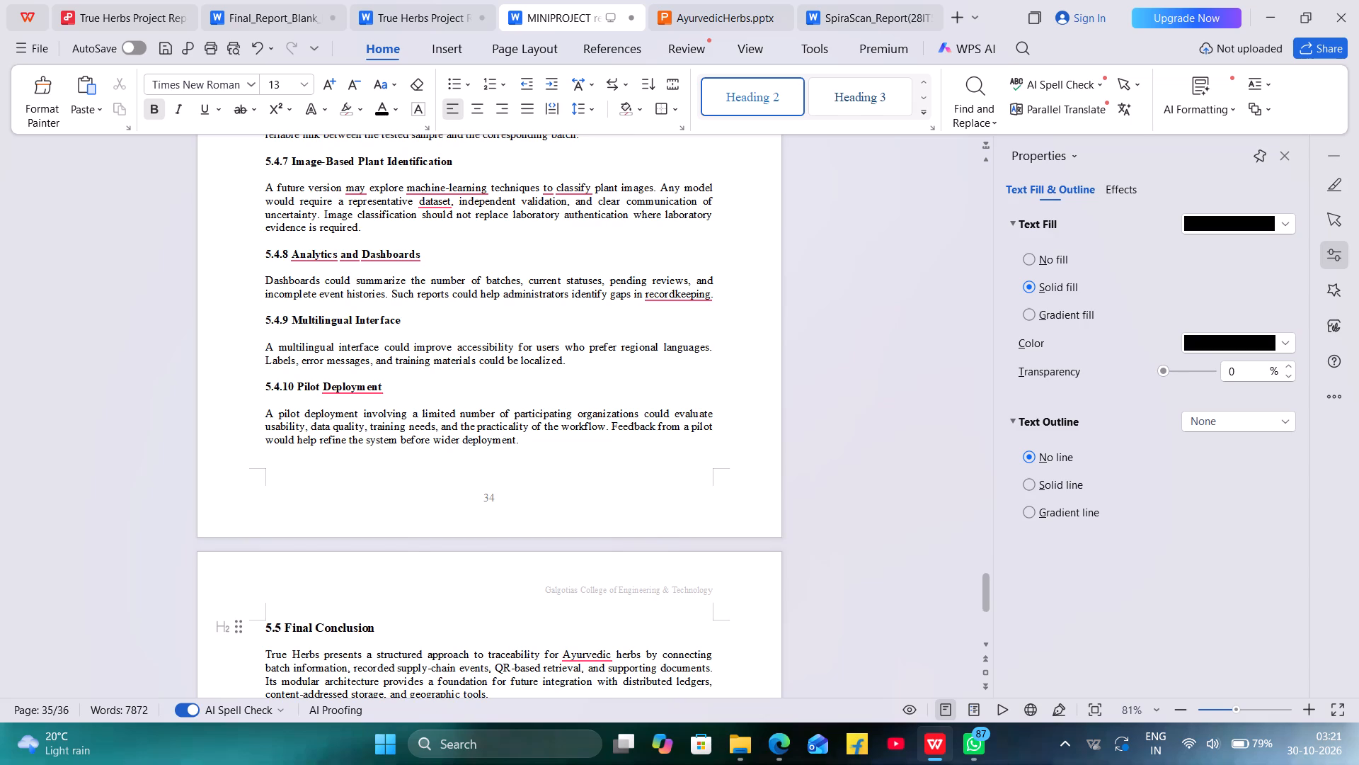
Insert blank lines between the final conclusion and the REFERENCES heading so the references start on a new page.
scroll(261, 669, down, 9)
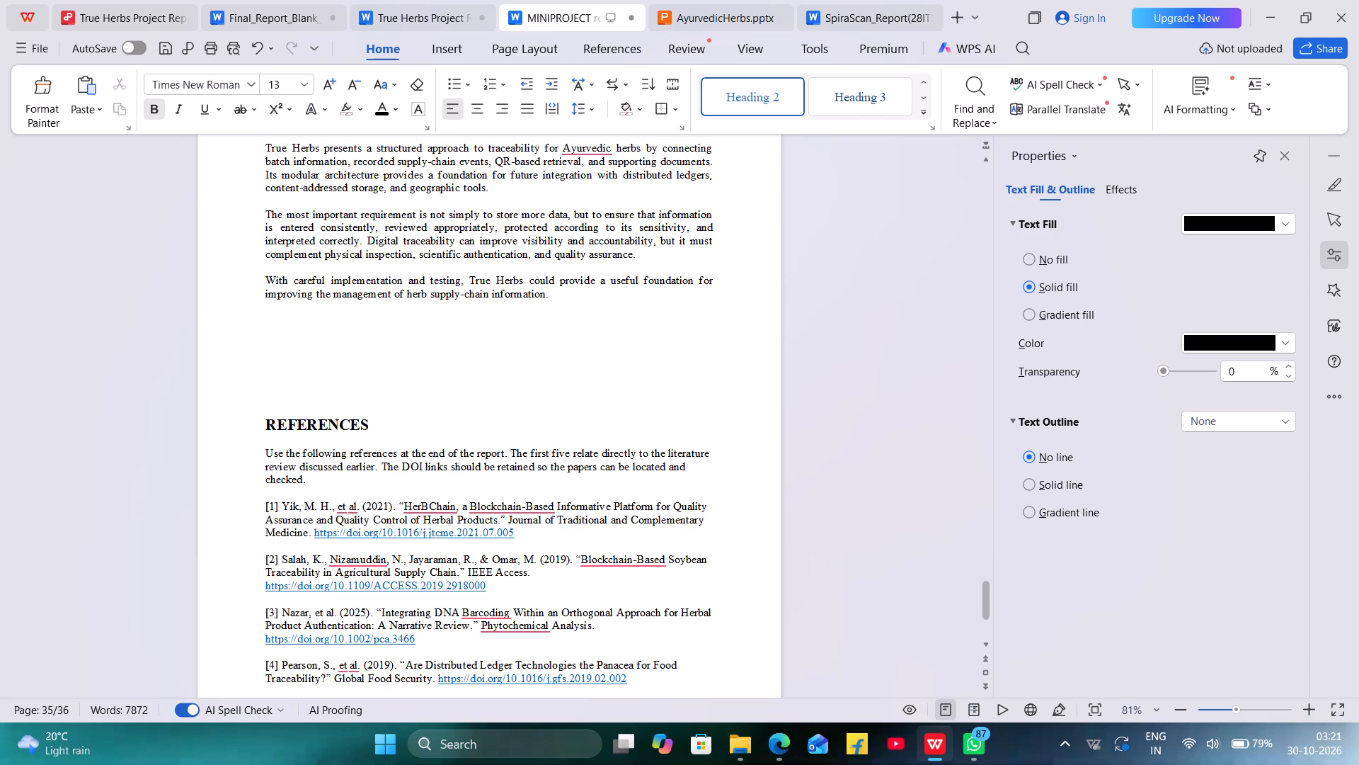
click(298, 391)
key(Return)
key(Return)
key(Return)
key(Return)
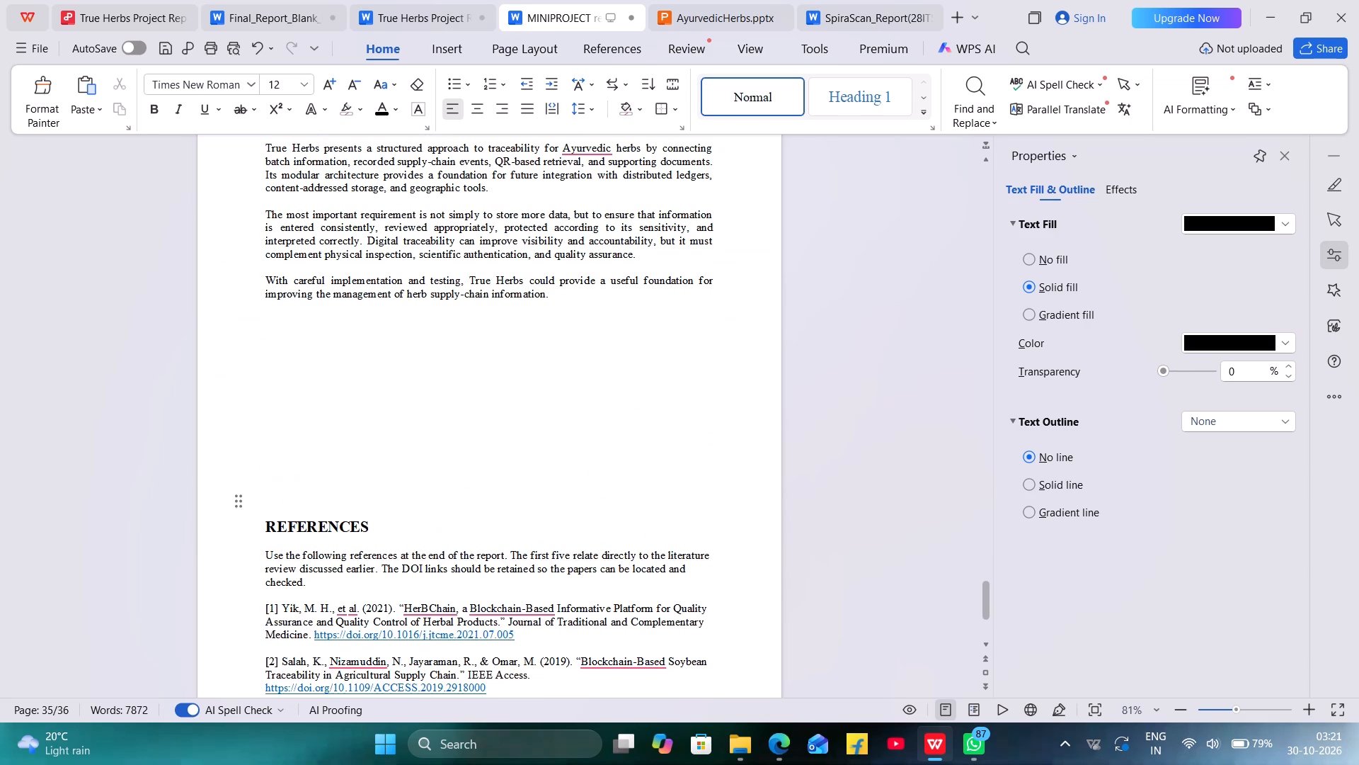
key(Return)
key(Return)
key(Return)
key(Return)
key(Return)
key(Return)
key(Return)
key(Return)
scroll(299, 427, down, 3)
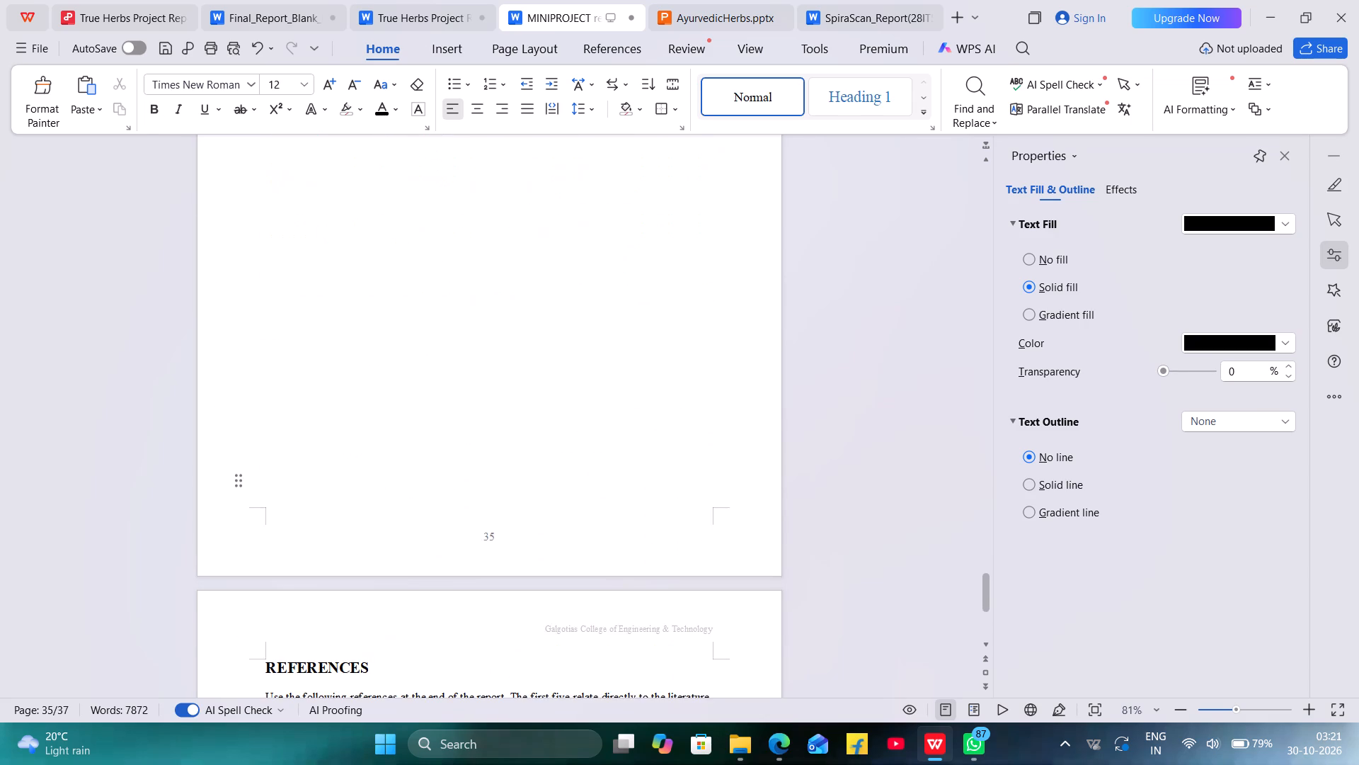
scroll(299, 431, down, 7)
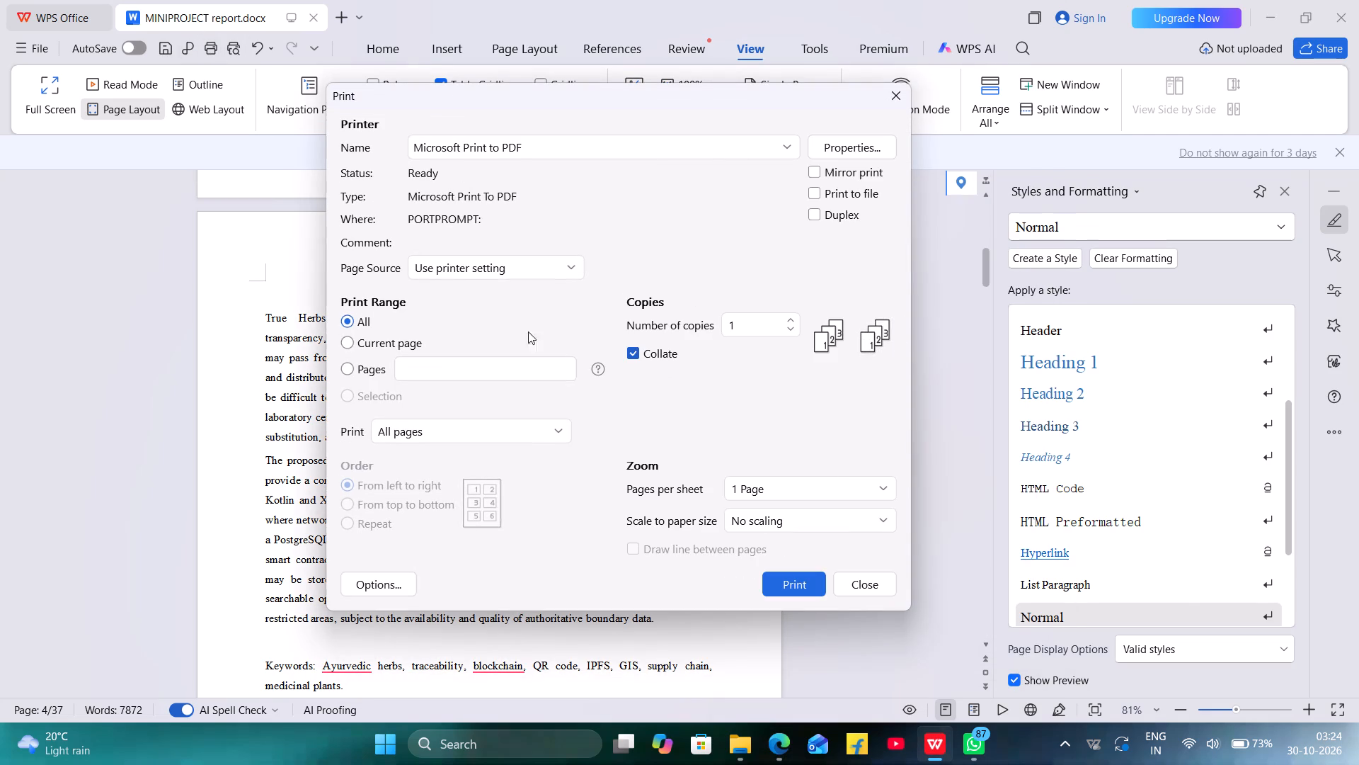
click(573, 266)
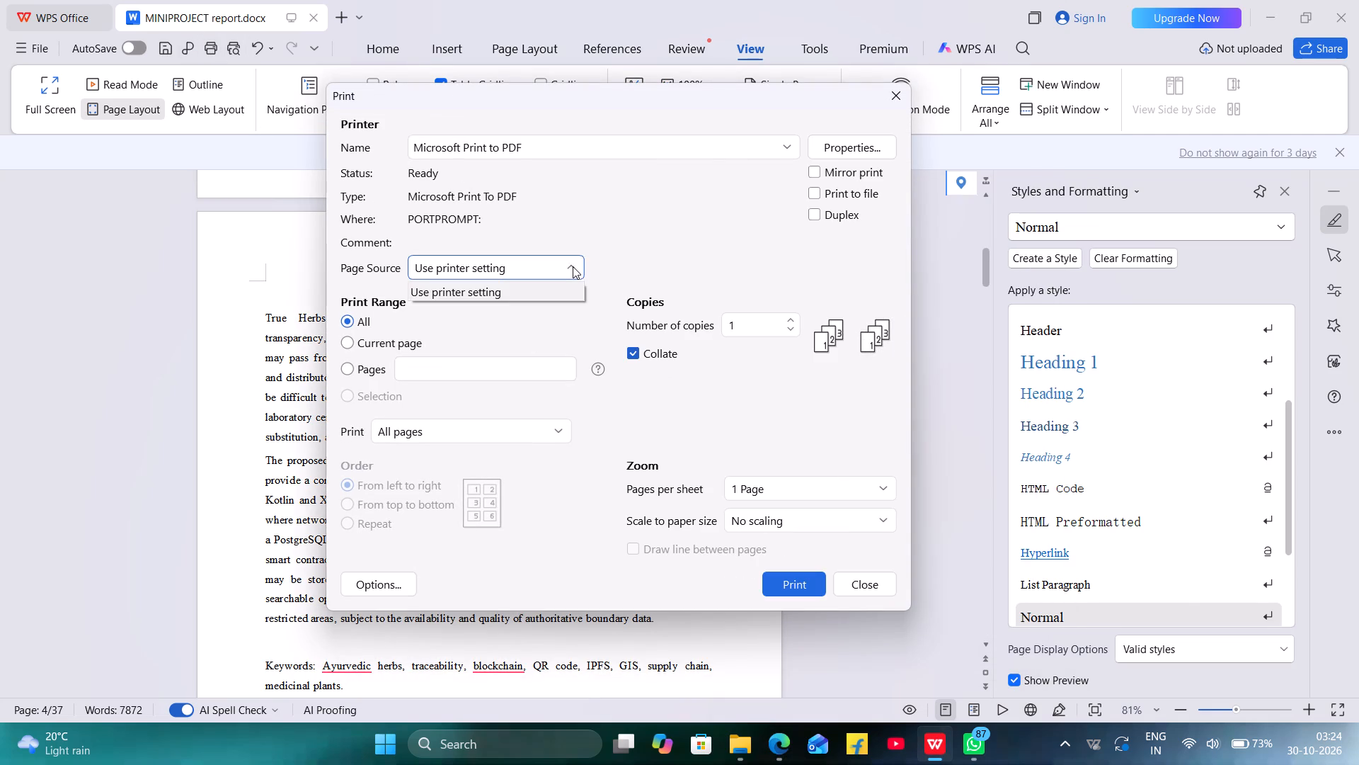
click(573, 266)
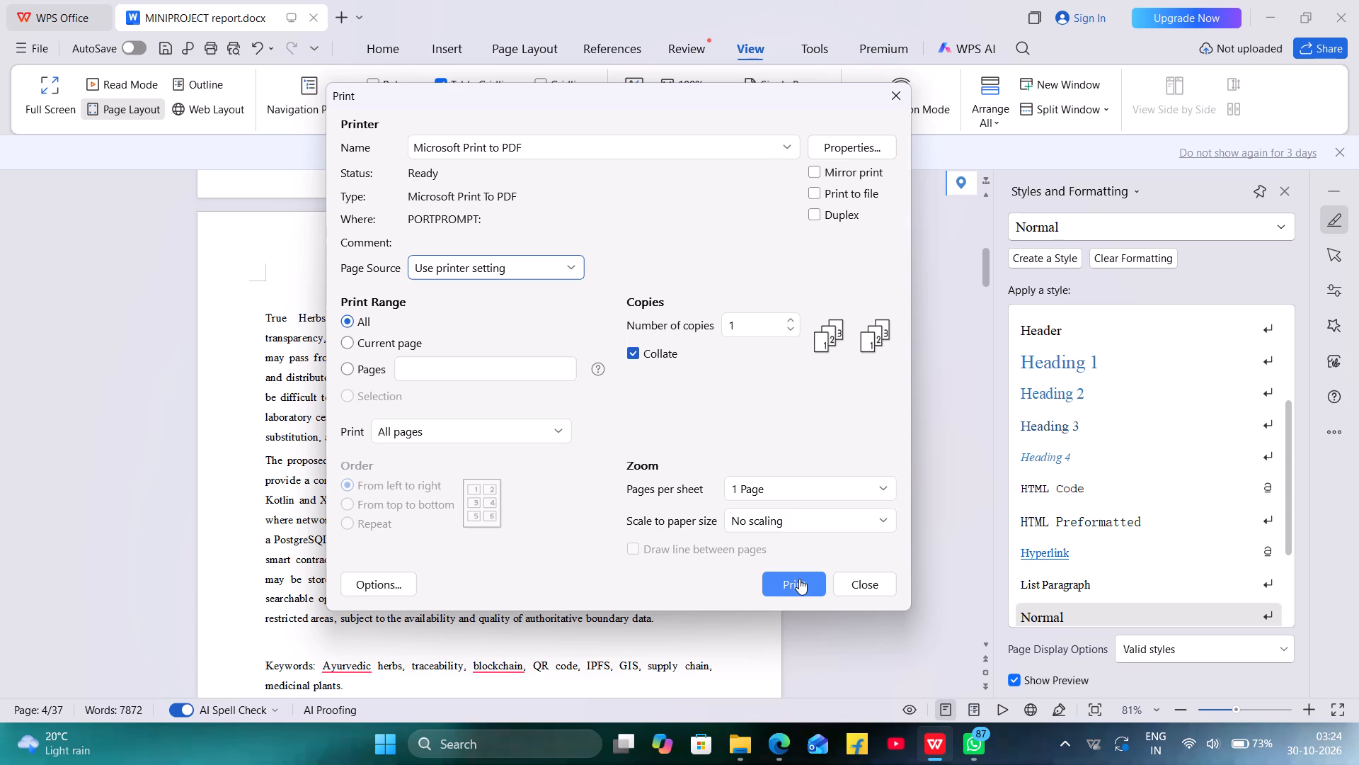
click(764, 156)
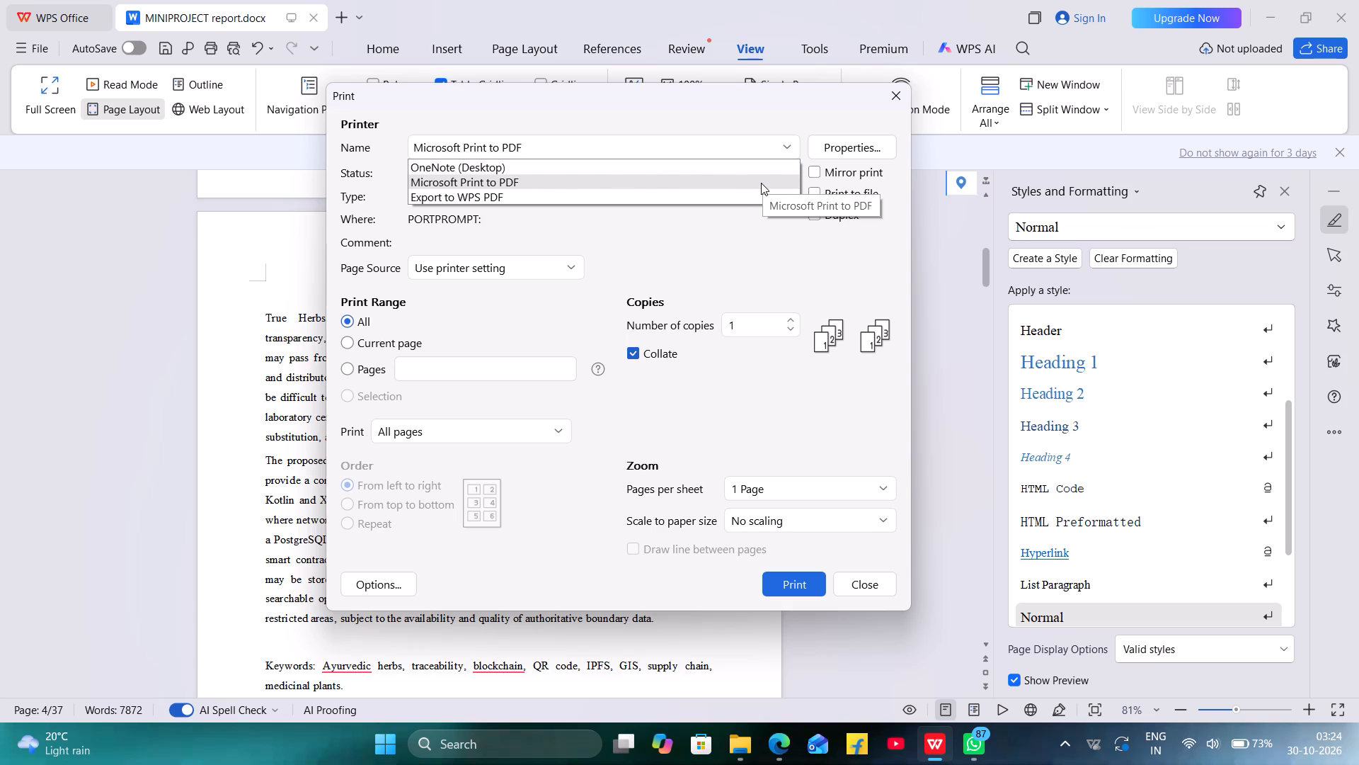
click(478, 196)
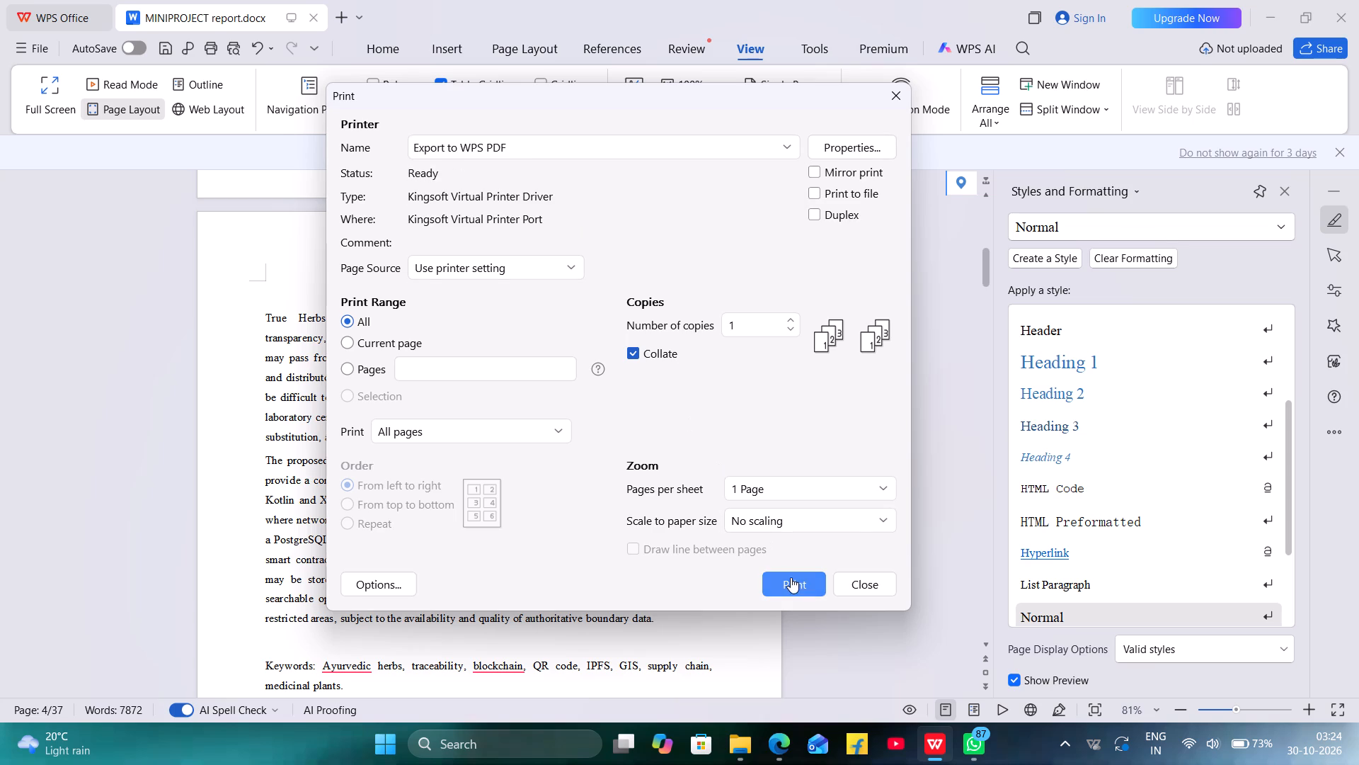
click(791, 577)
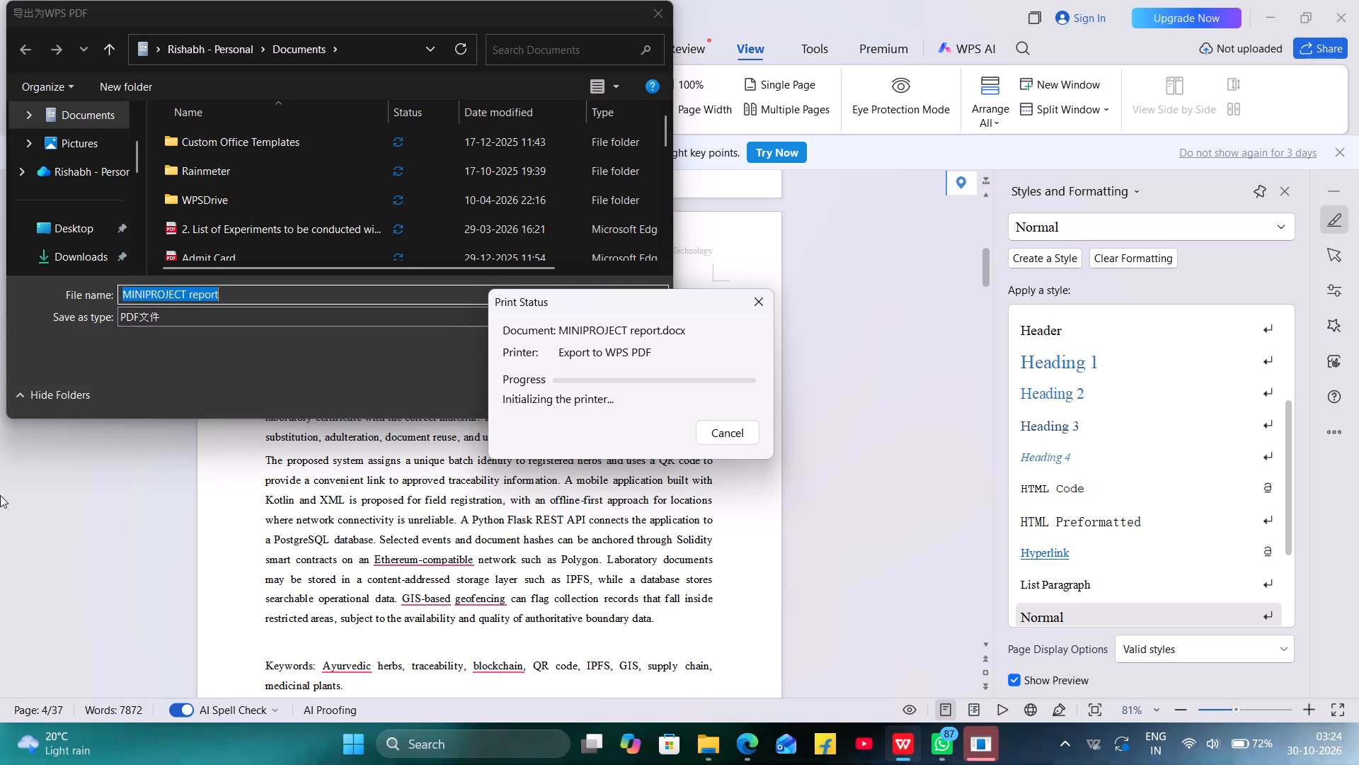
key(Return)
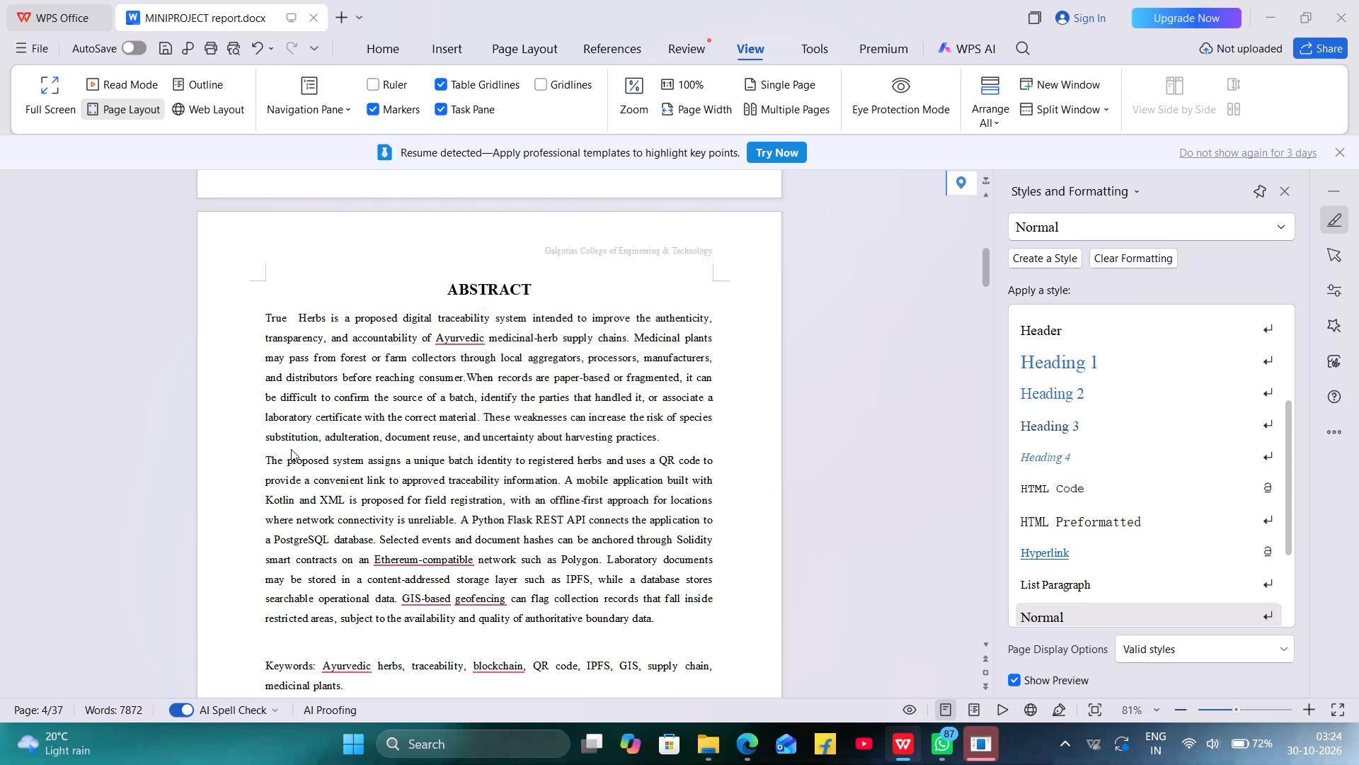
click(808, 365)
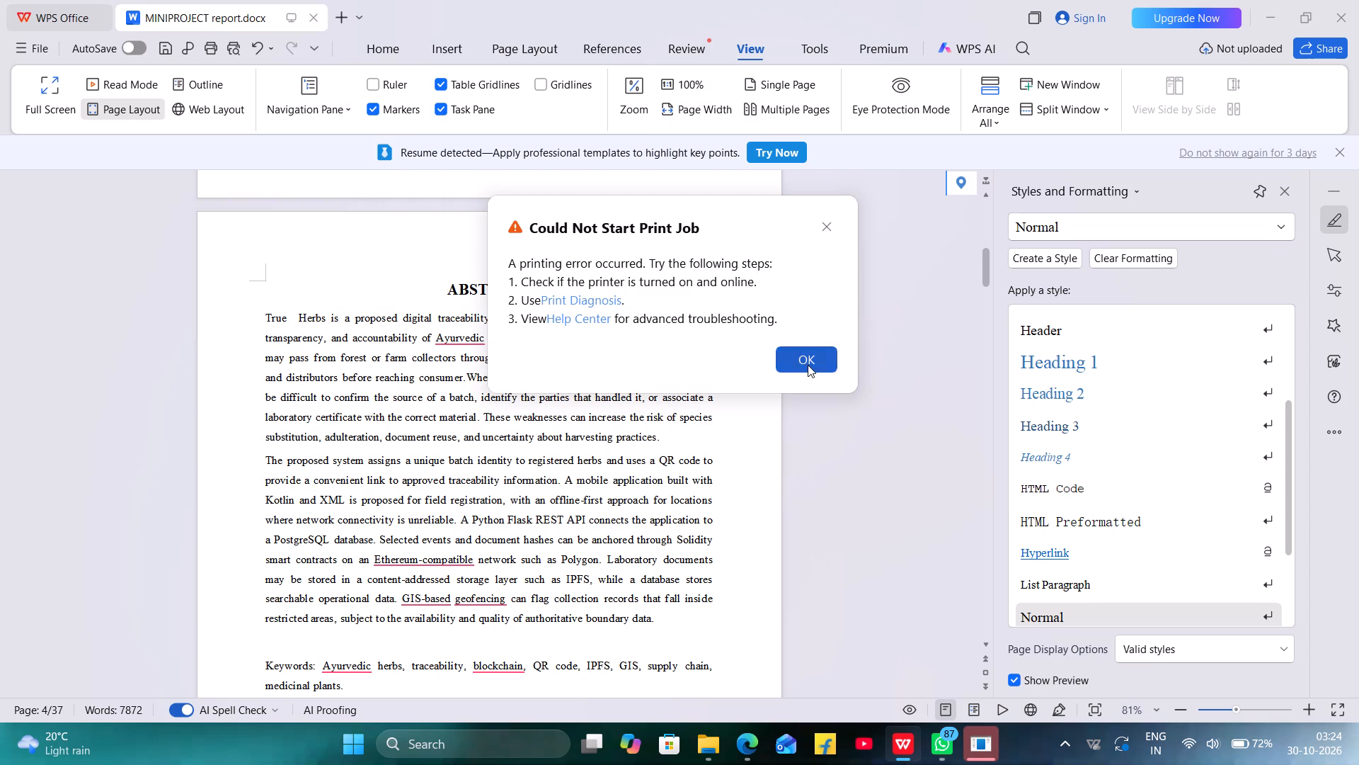
Reopen the report's print settings and choose Microsoft Print to PDF as the printer.
click(205, 39)
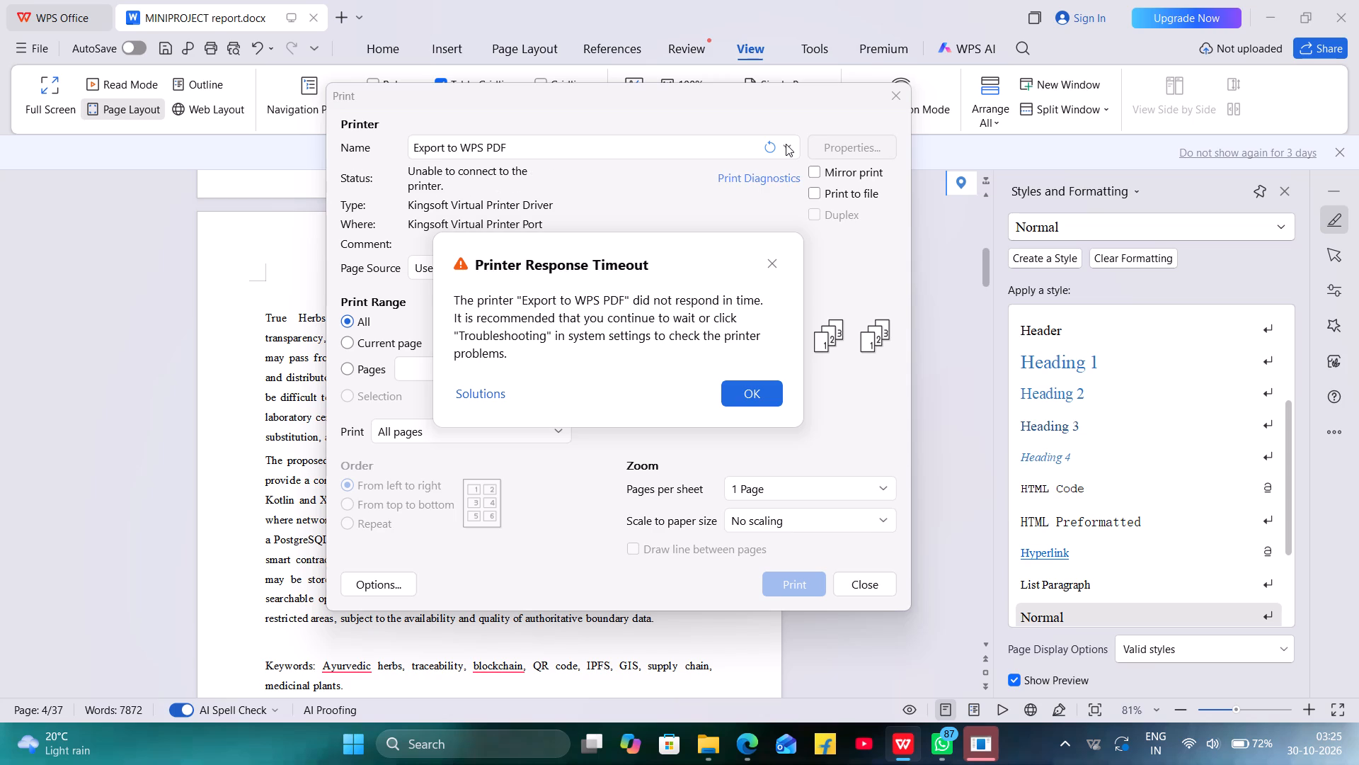
click(773, 424)
click(761, 378)
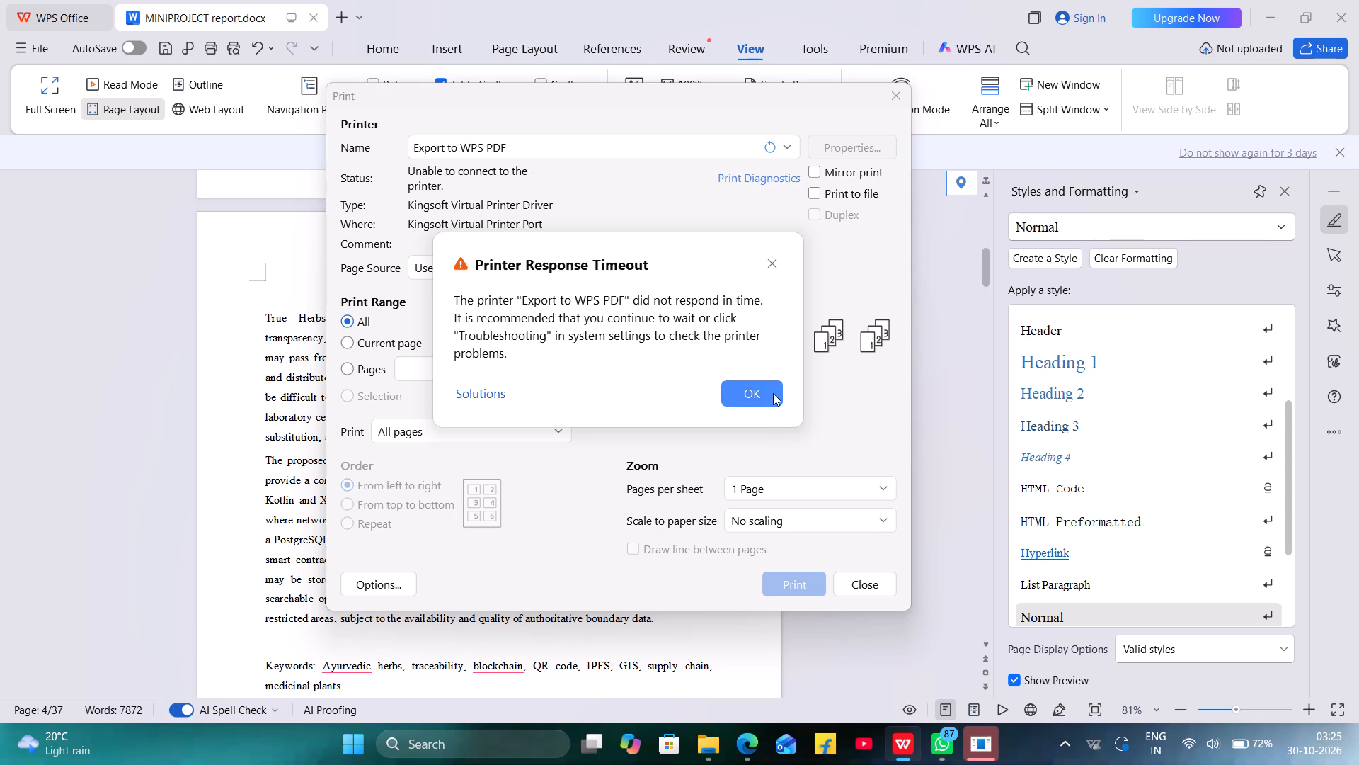
click(773, 393)
click(785, 147)
click(650, 187)
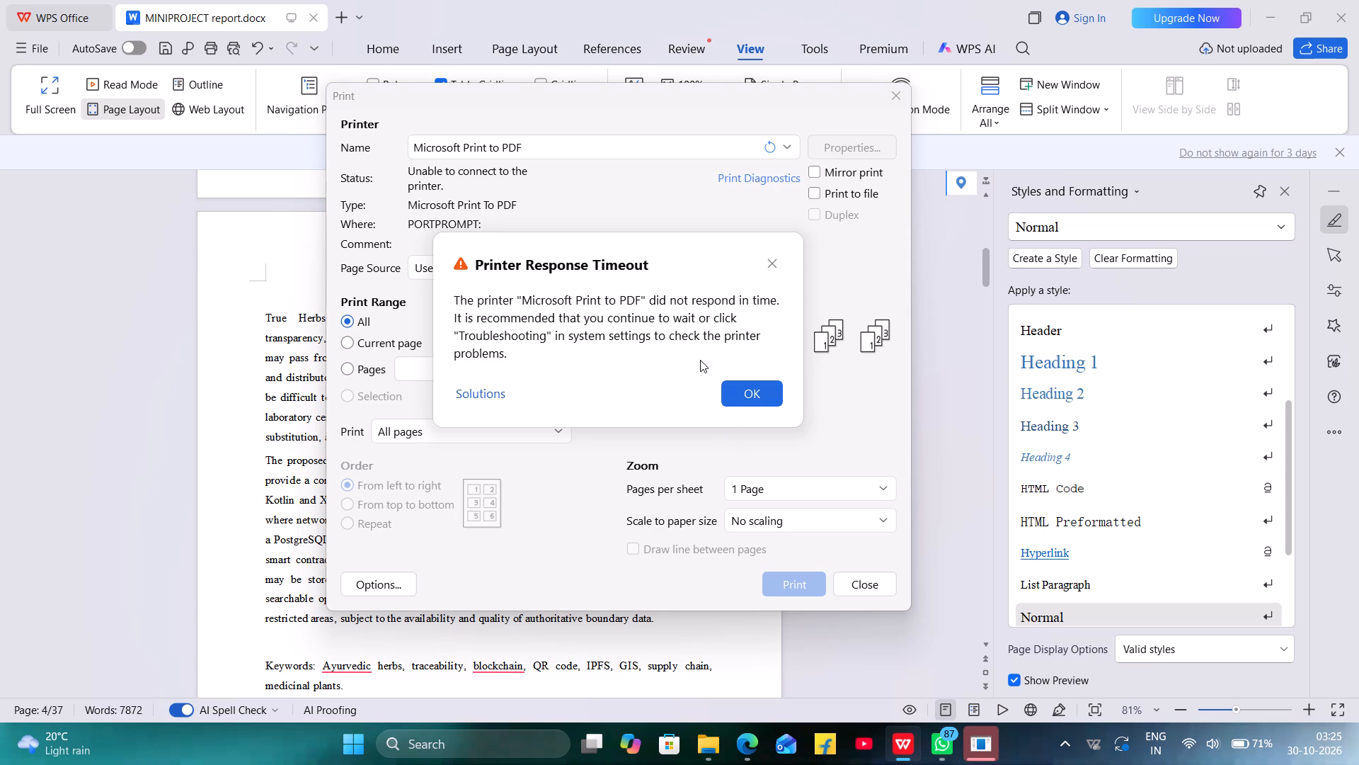
Look through the WPS Help Center page for solutions to the printer timeout, and return to the report's print settings.
click(478, 386)
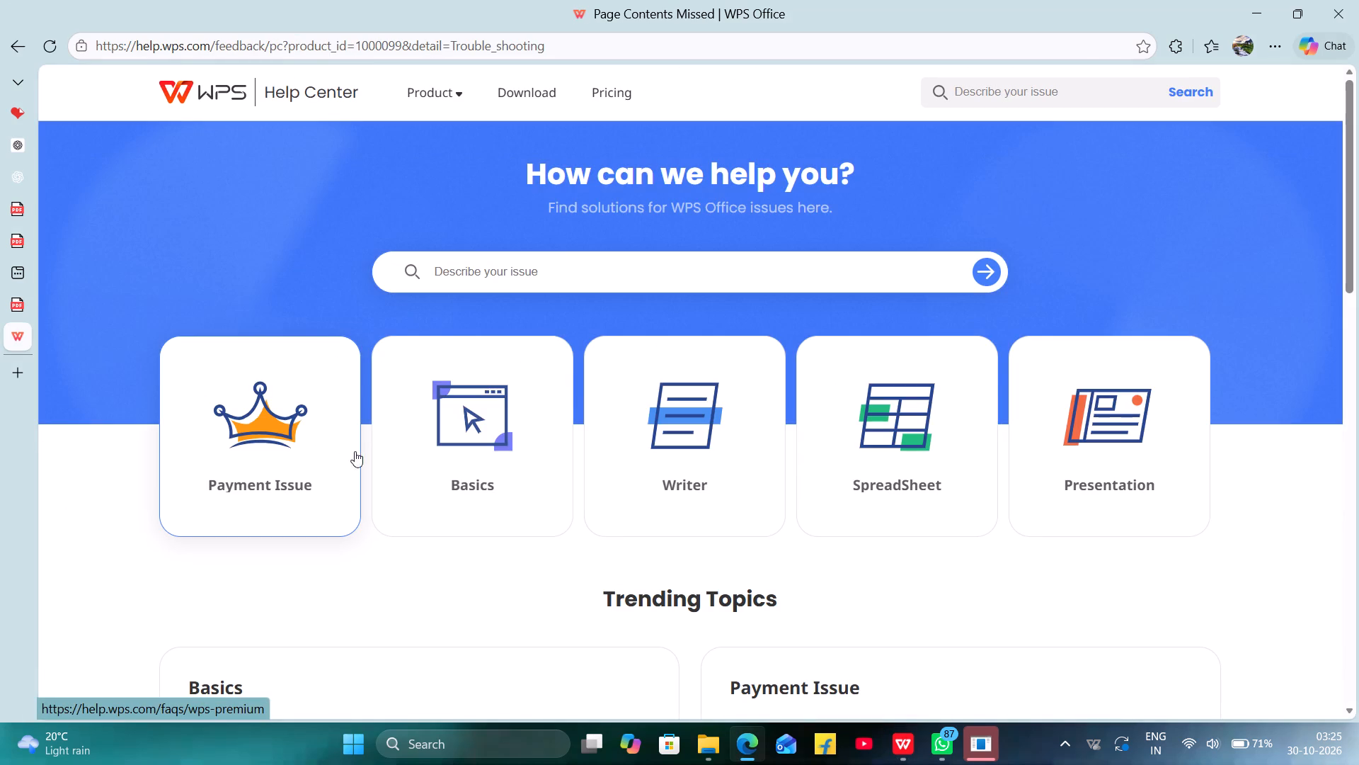
scroll(345, 497, down, 1)
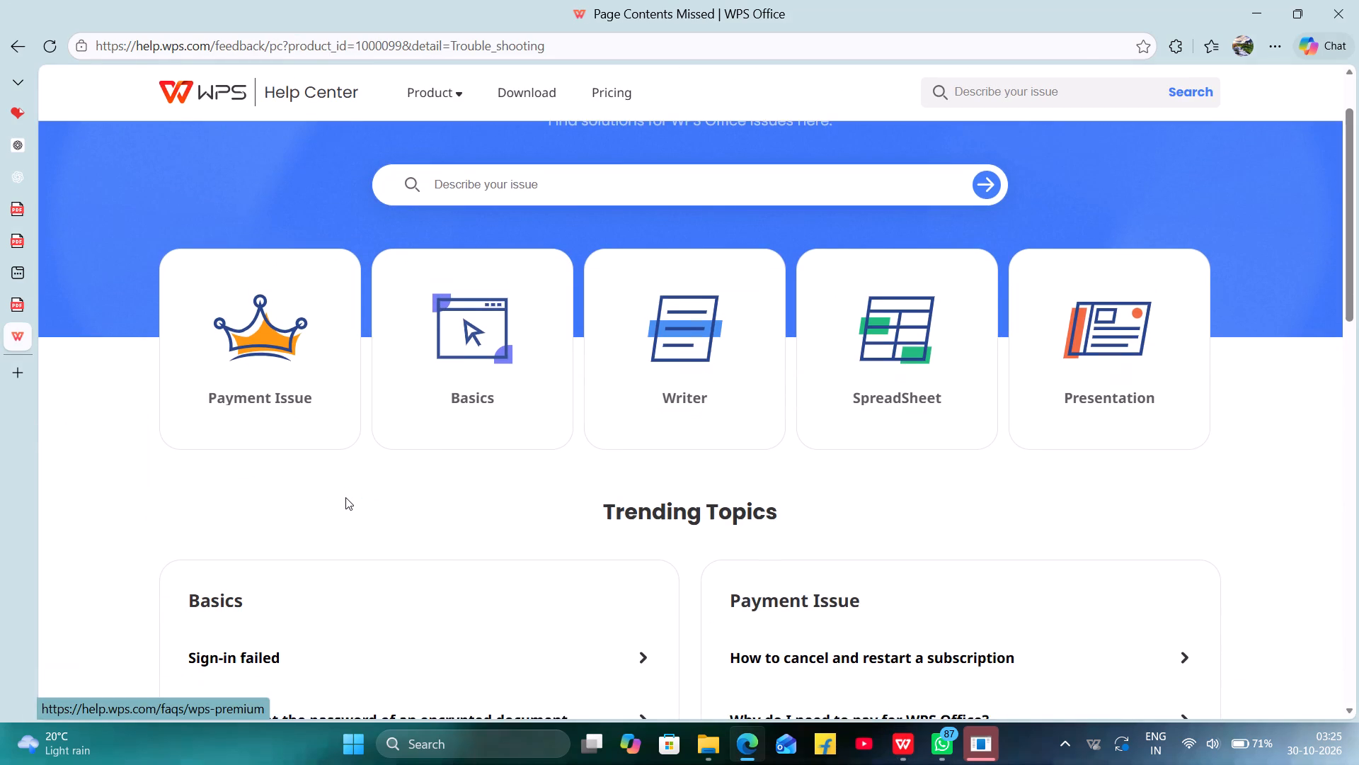
scroll(501, 450, down, 2)
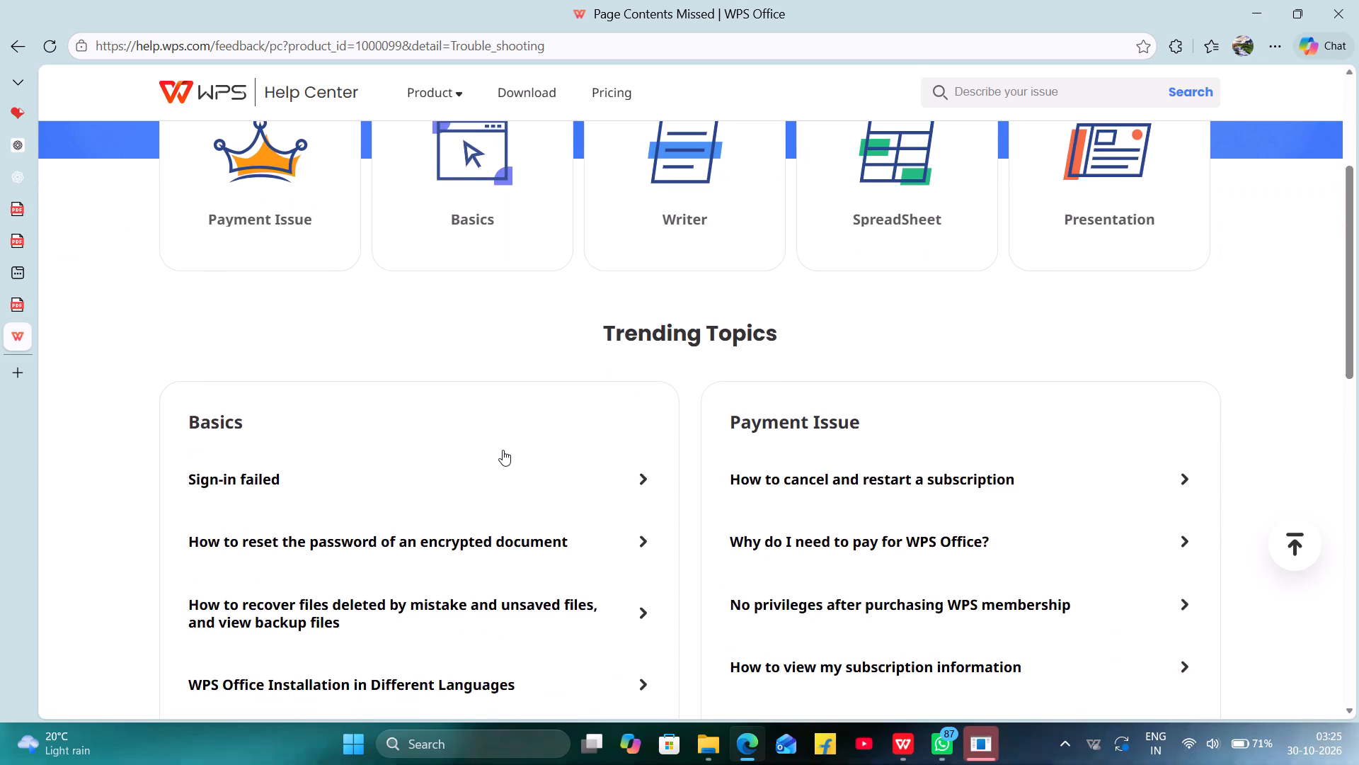
click(905, 753)
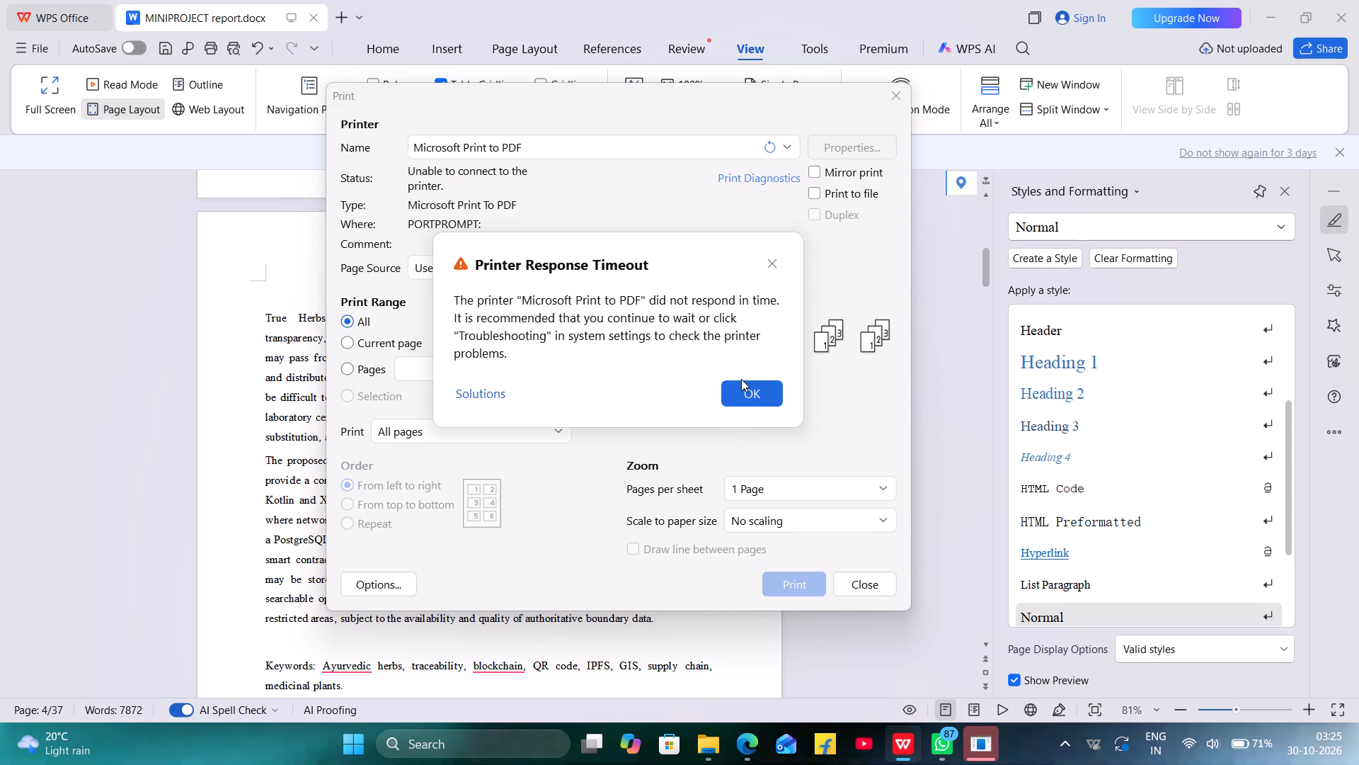
click(749, 395)
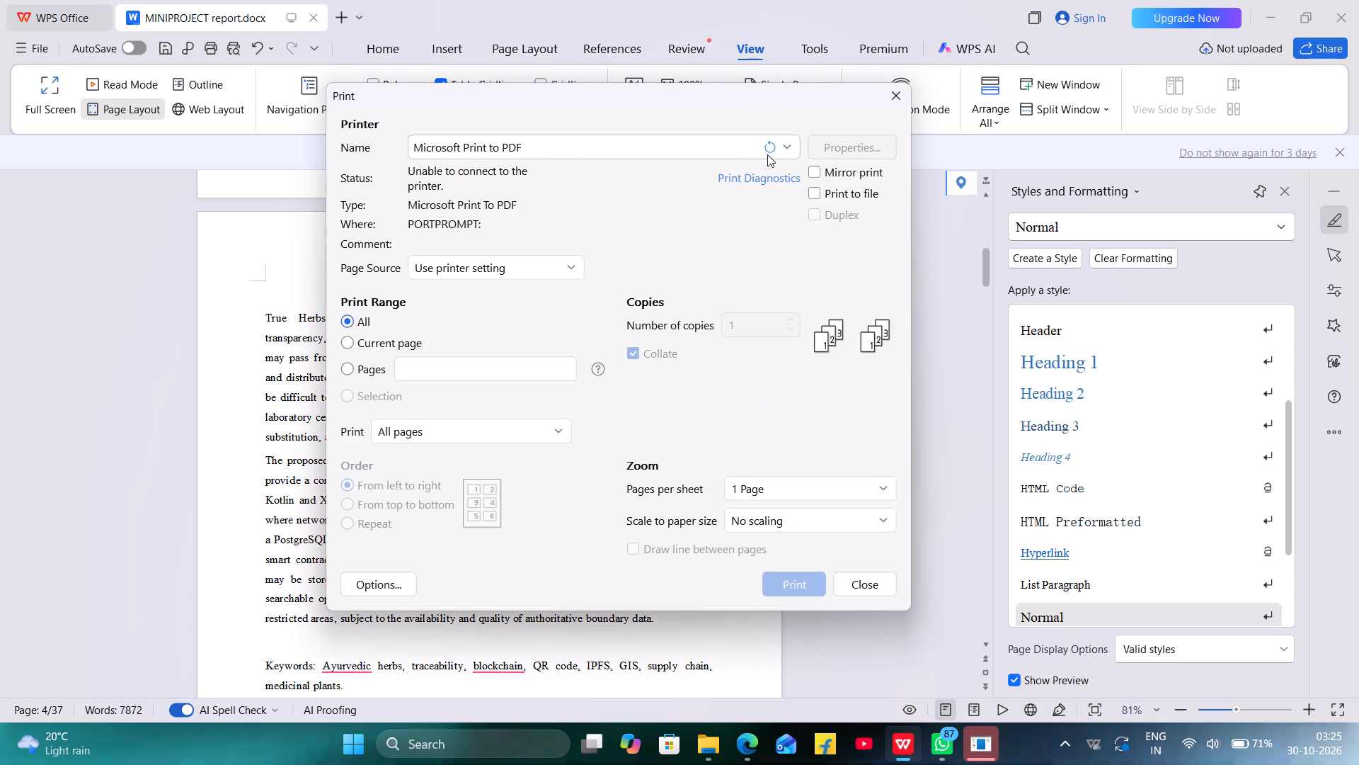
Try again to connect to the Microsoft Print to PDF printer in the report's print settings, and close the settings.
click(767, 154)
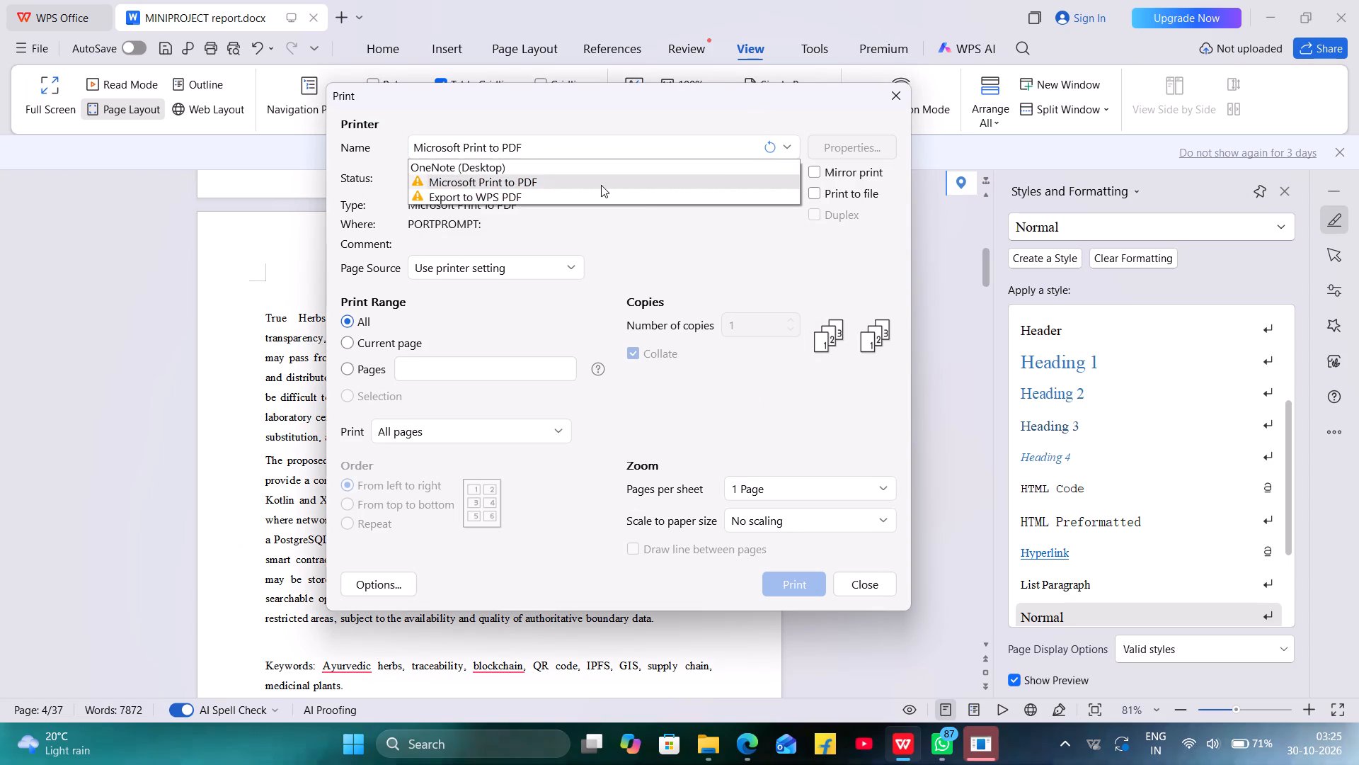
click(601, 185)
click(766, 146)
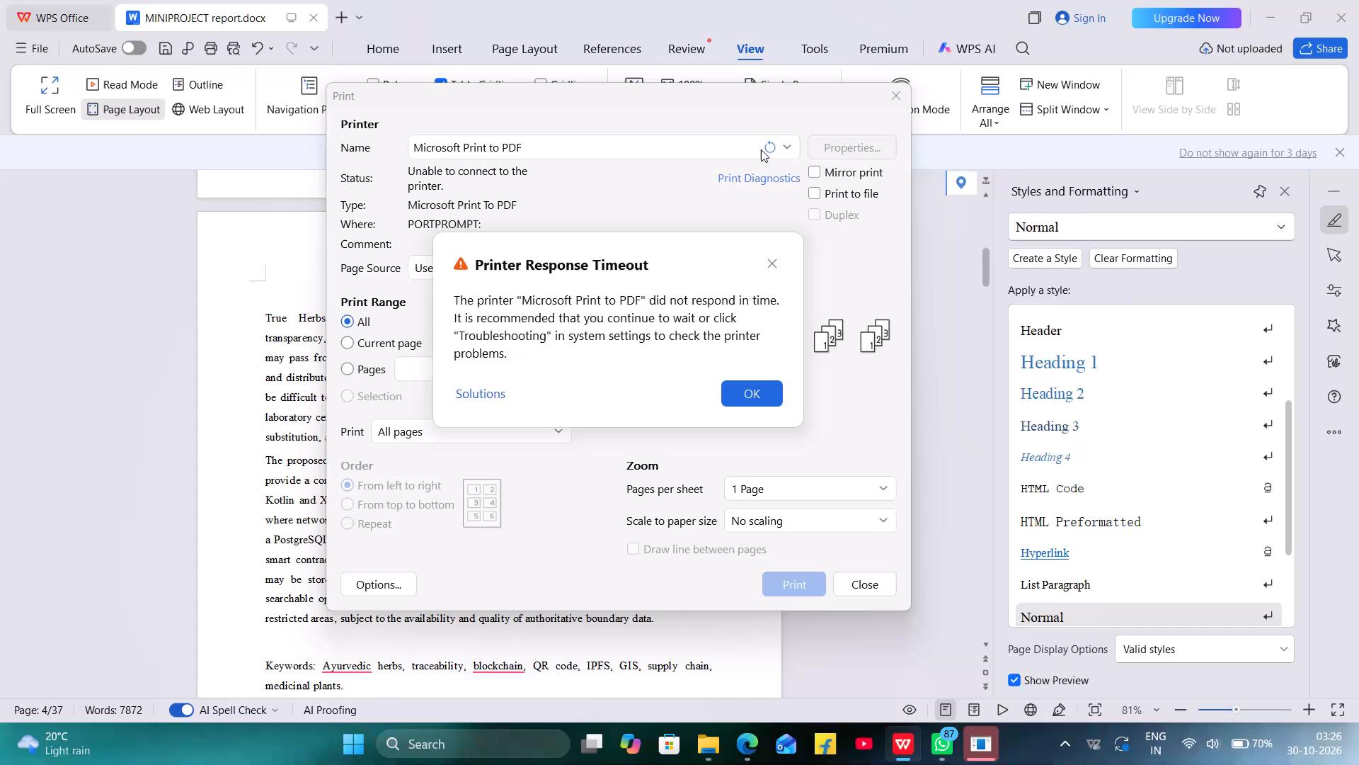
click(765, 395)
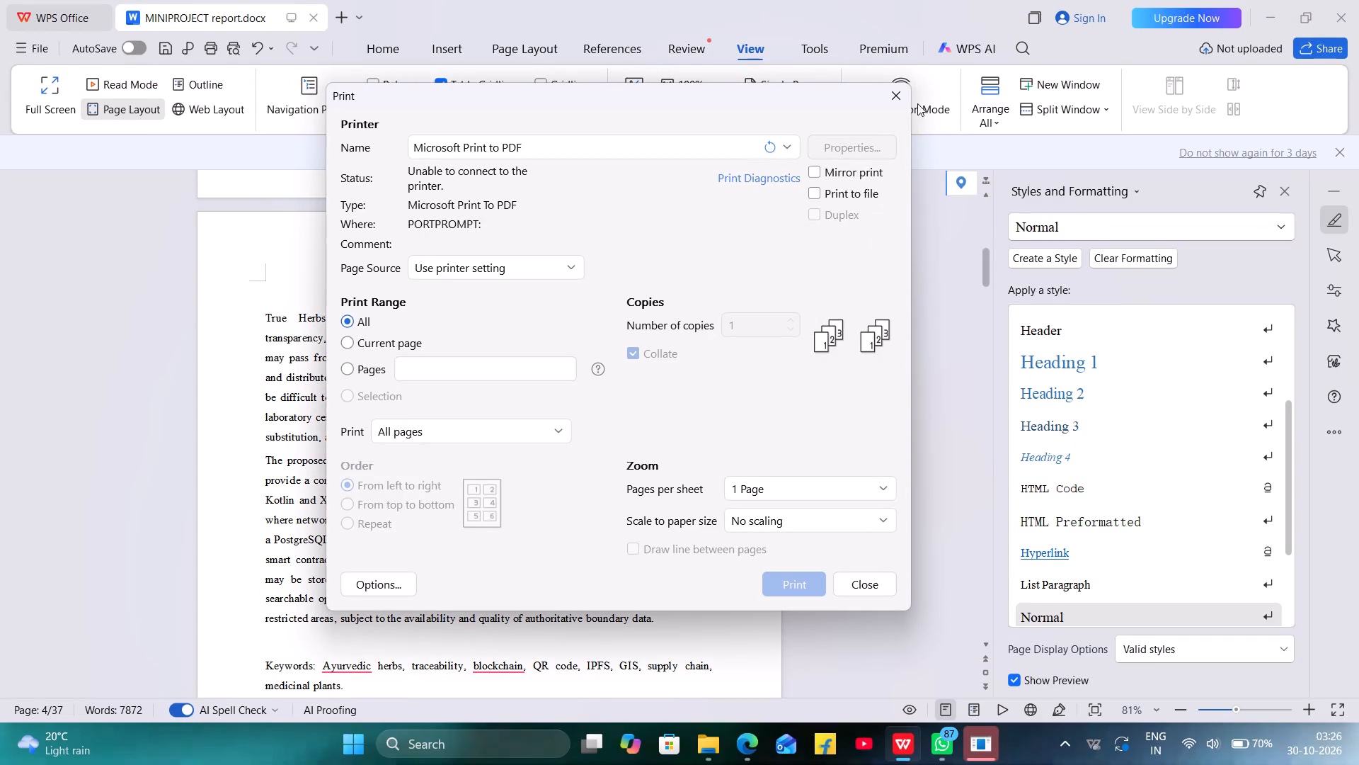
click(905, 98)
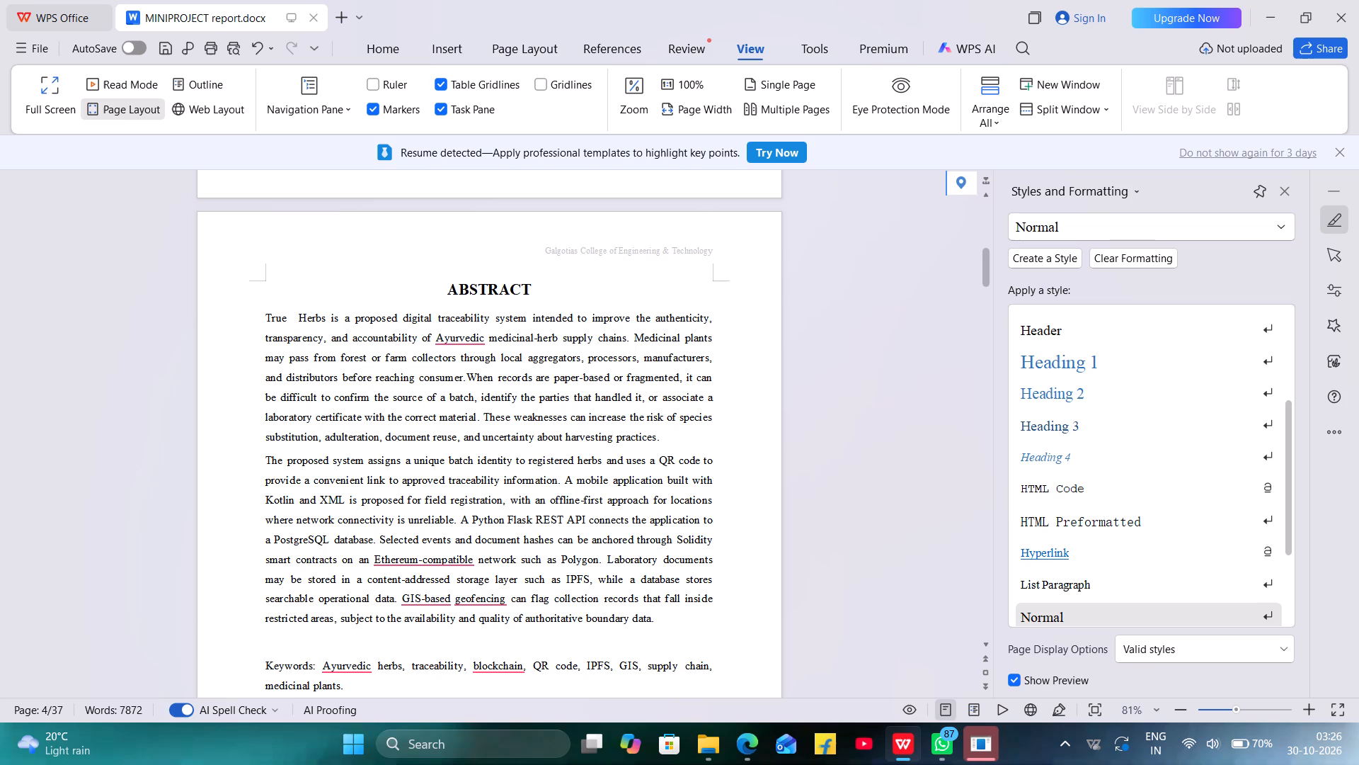
Save the mini project report.
key(ctrl+s)
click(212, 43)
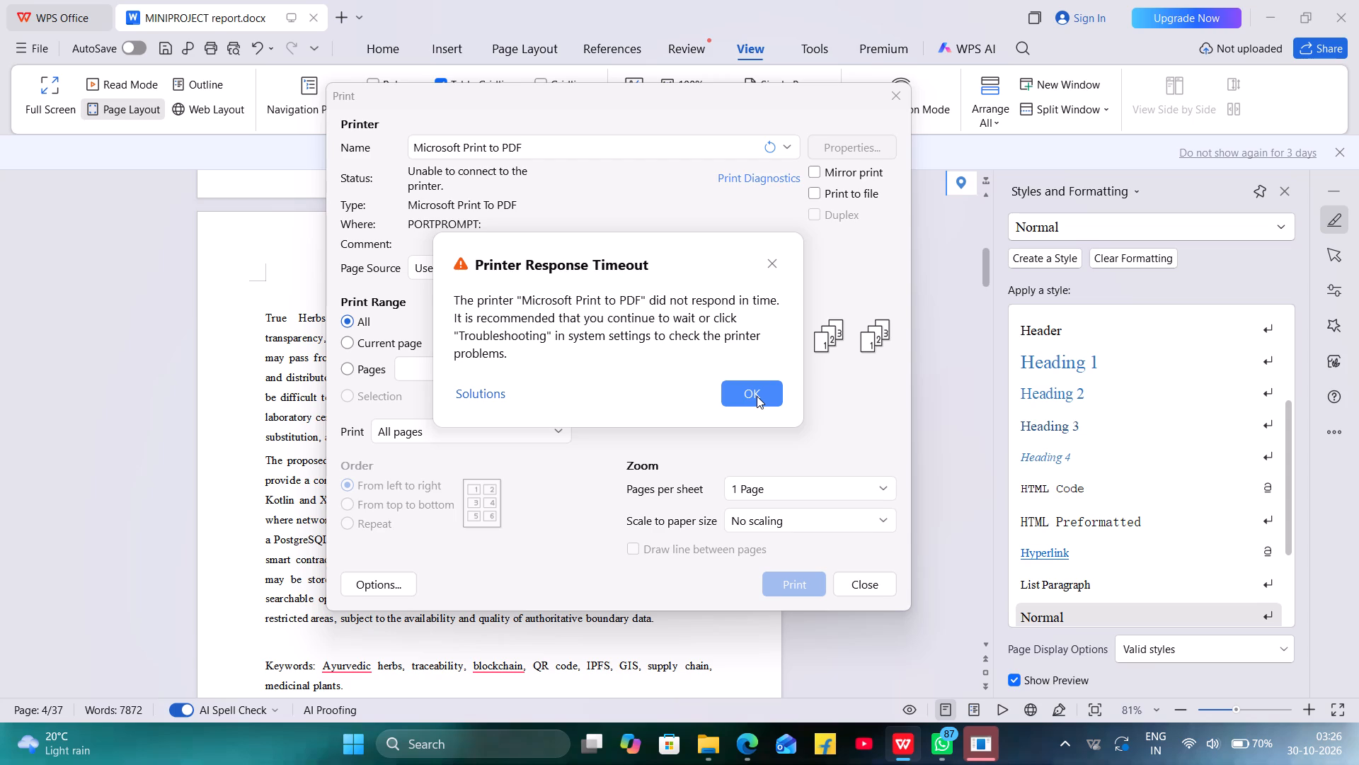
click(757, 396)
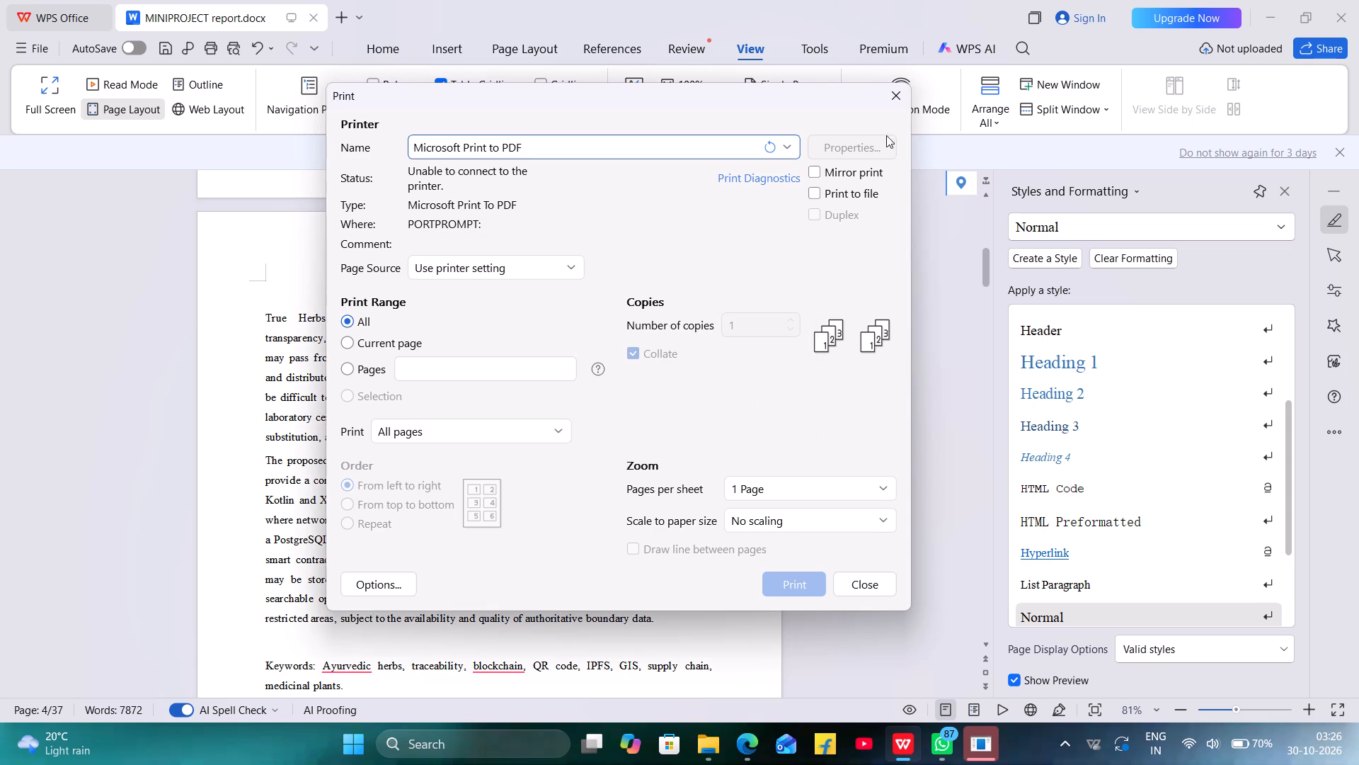
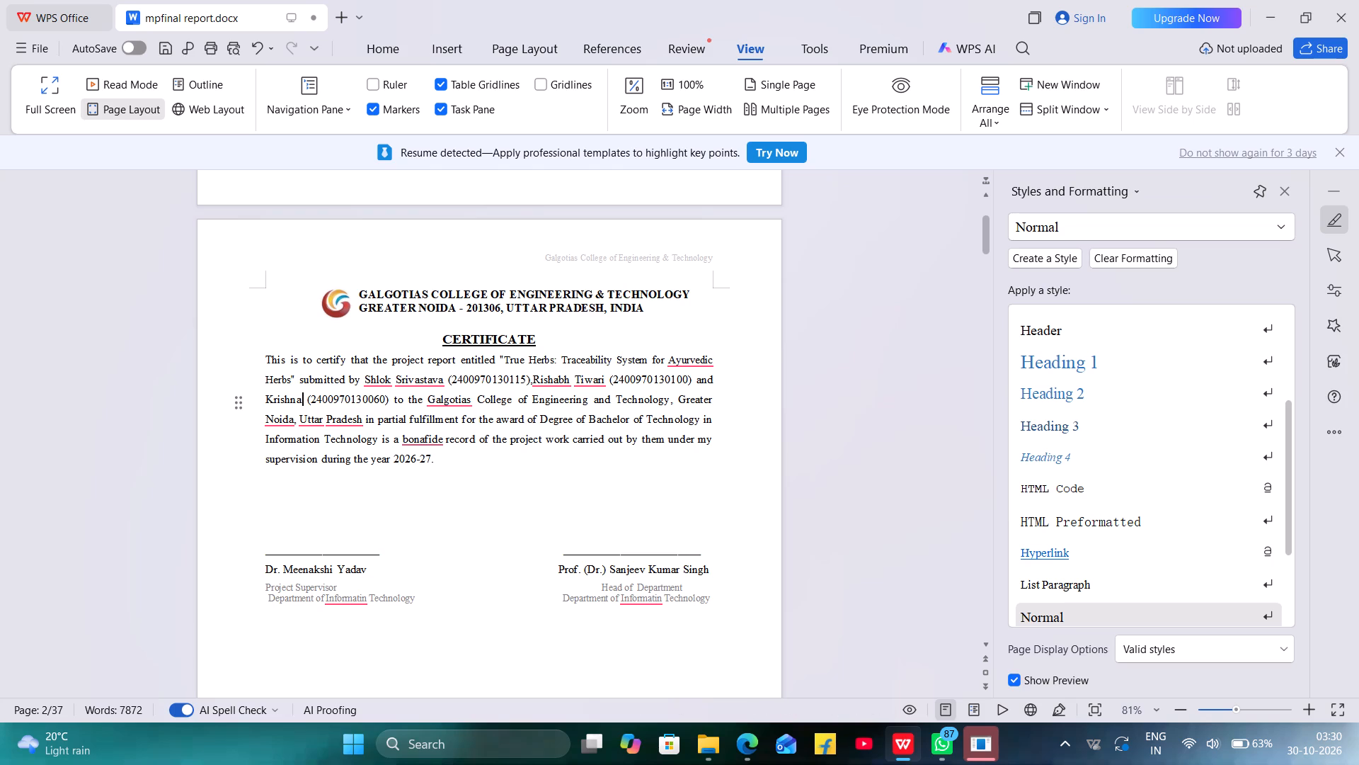
click(642, 605)
double_click(652, 599)
click(687, 447)
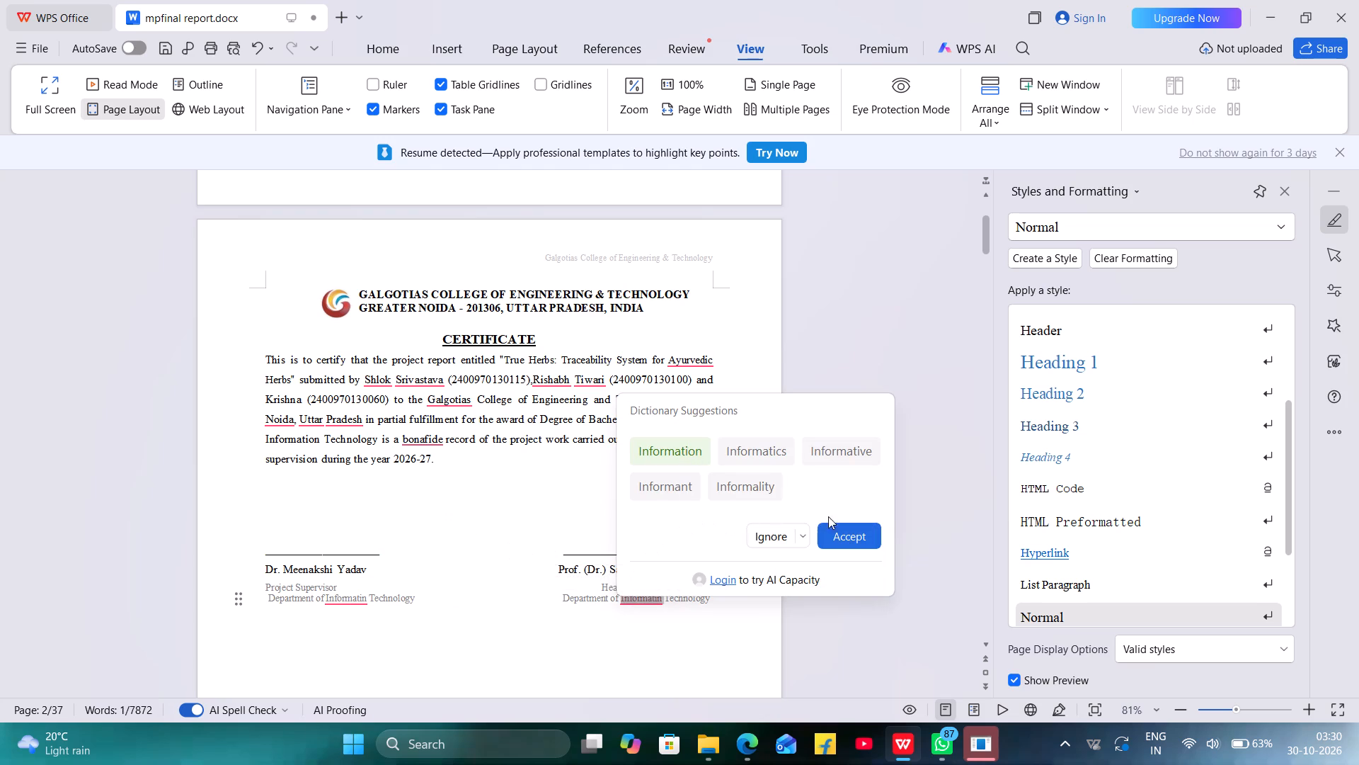
click(842, 536)
click(352, 606)
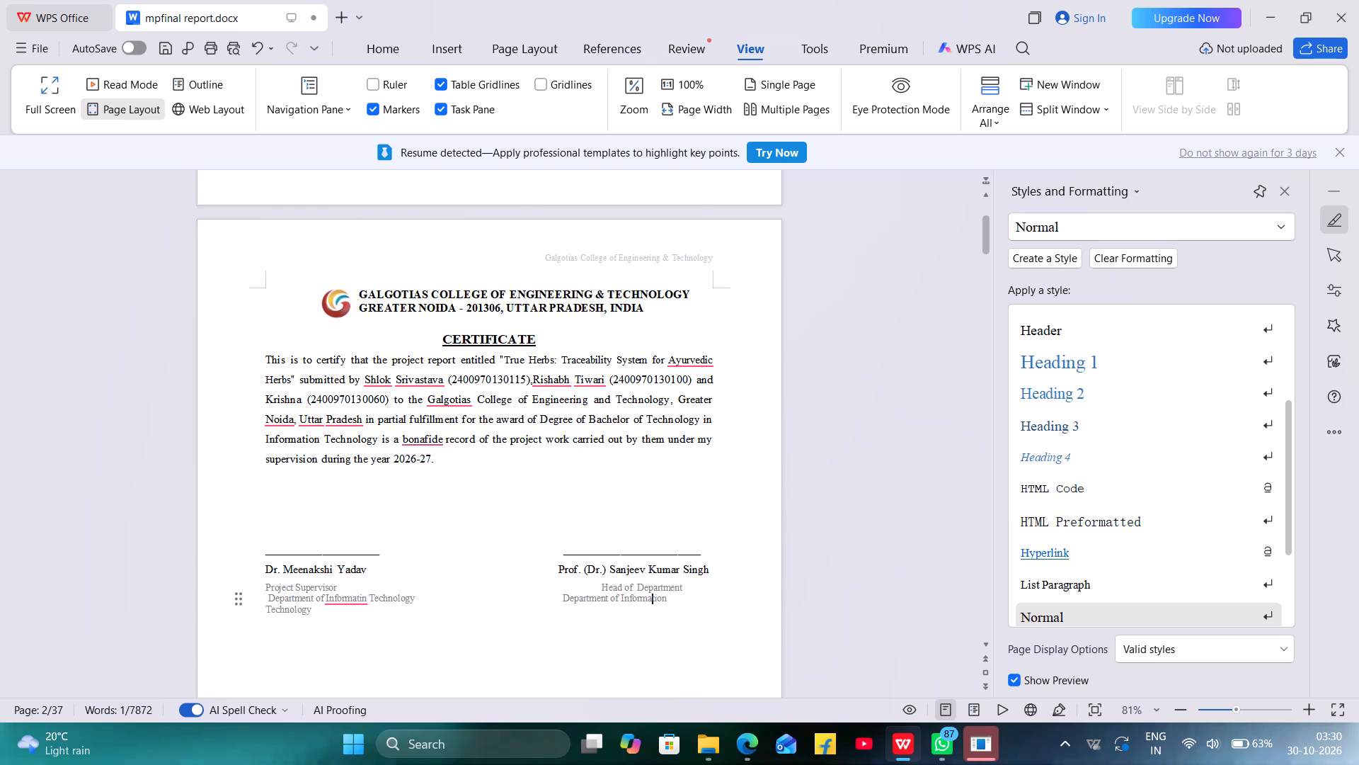
double_click(342, 596)
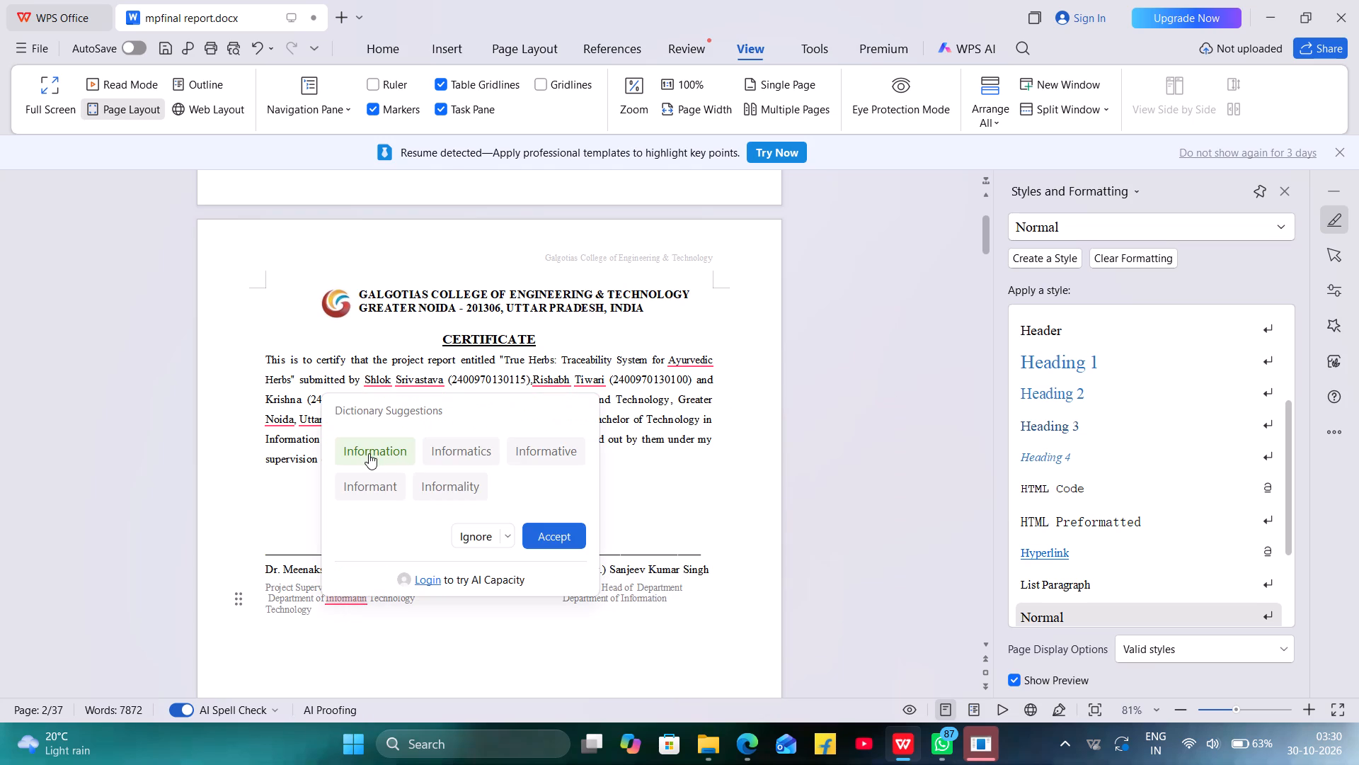
click(369, 453)
click(554, 538)
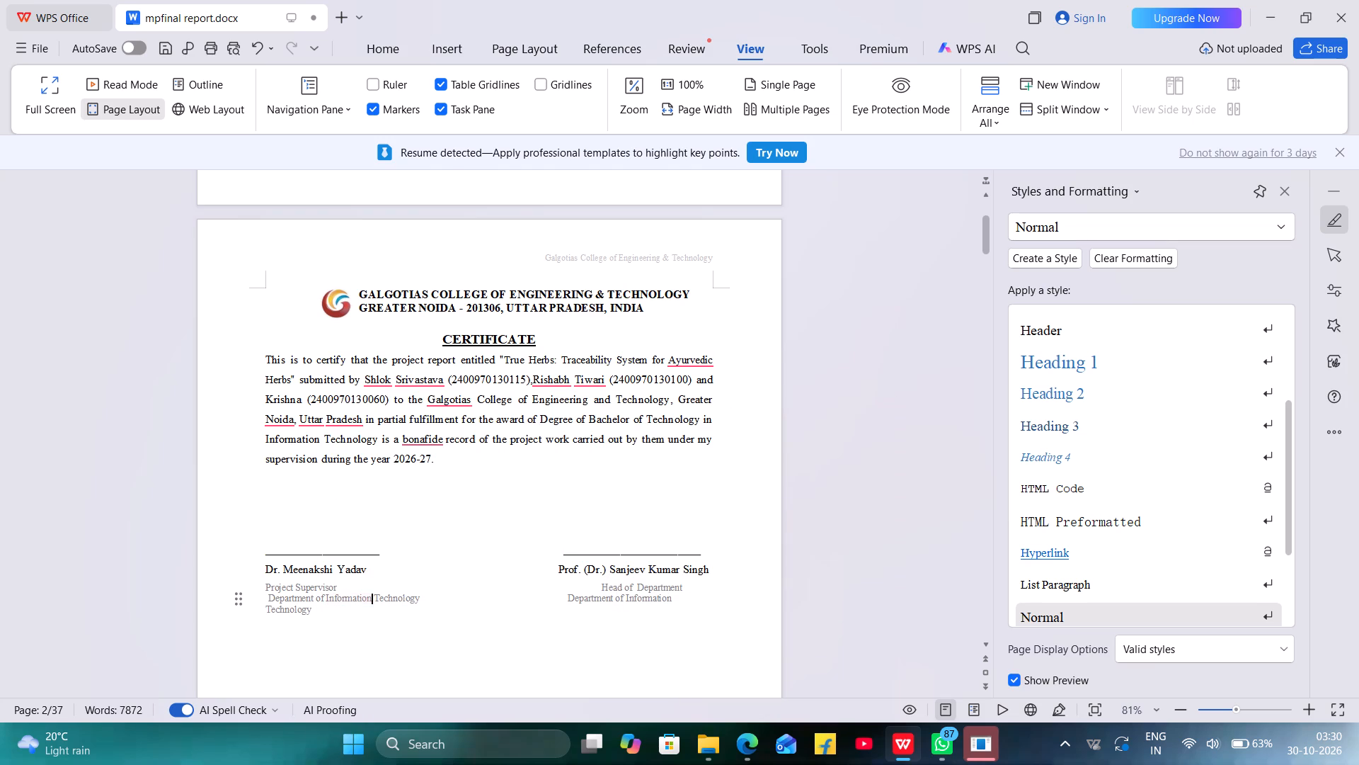
Tidy the spacing of both certificate department lines, removing extra leading spaces and separating "of" from "Information".
click(551, 596)
key(BackSpace)
key(BackSpace)
key(BackSpace)
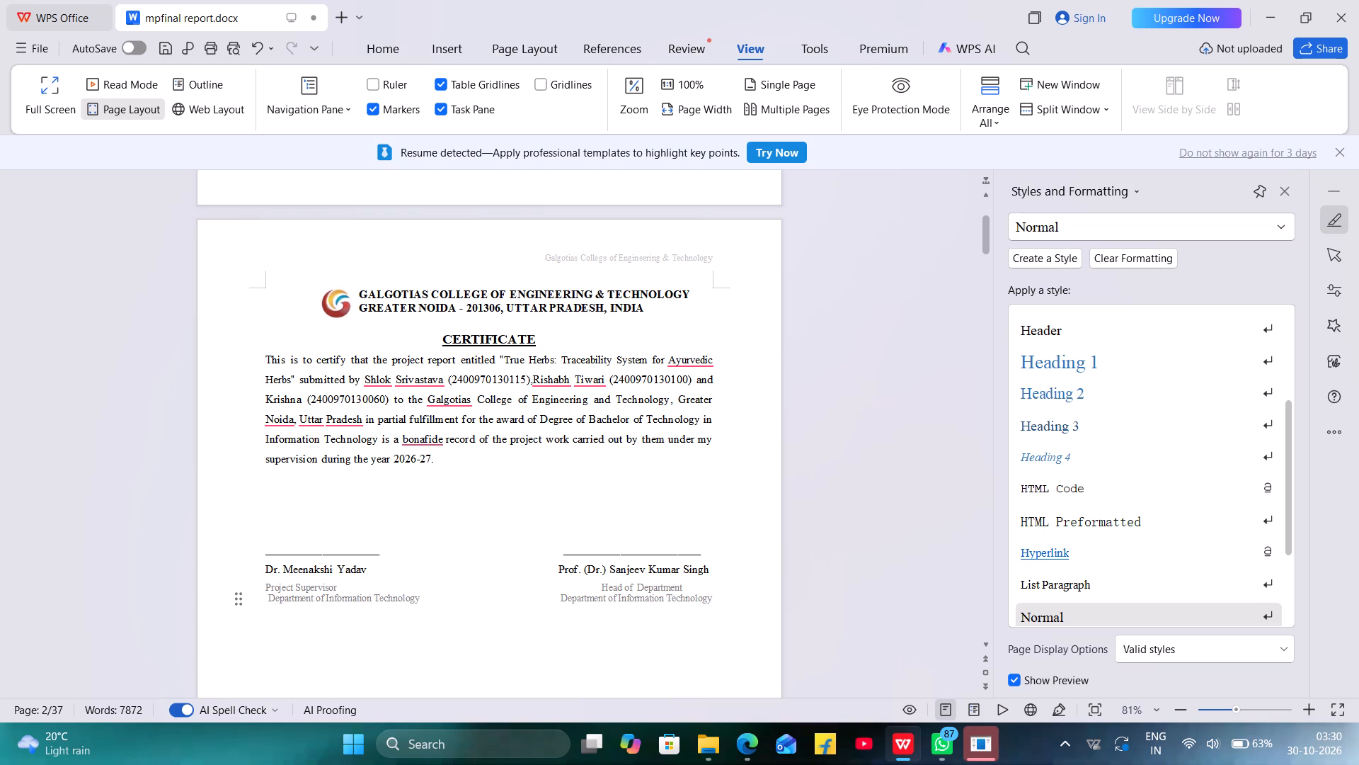
key(BackSpace)
click(615, 599)
key(space)
click(326, 603)
key(space)
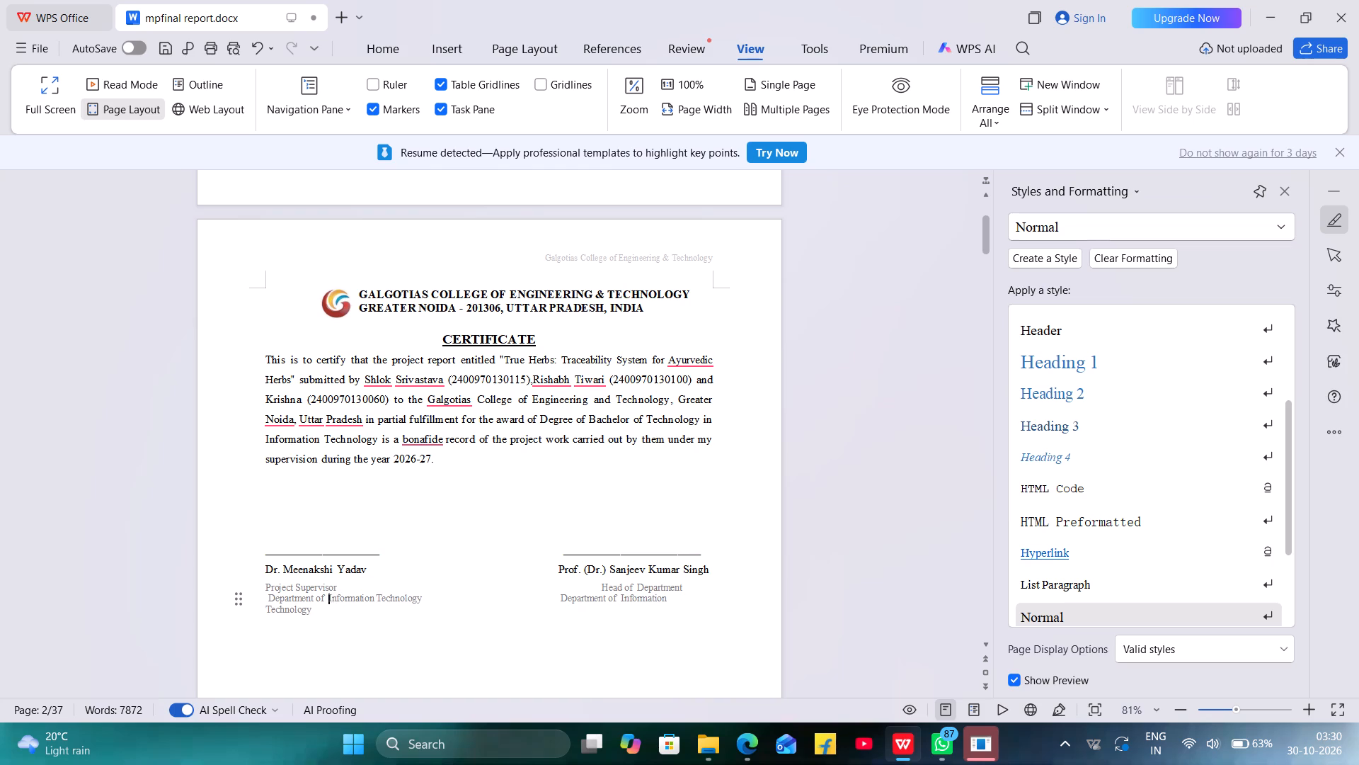
click(268, 601)
key(BackSpace)
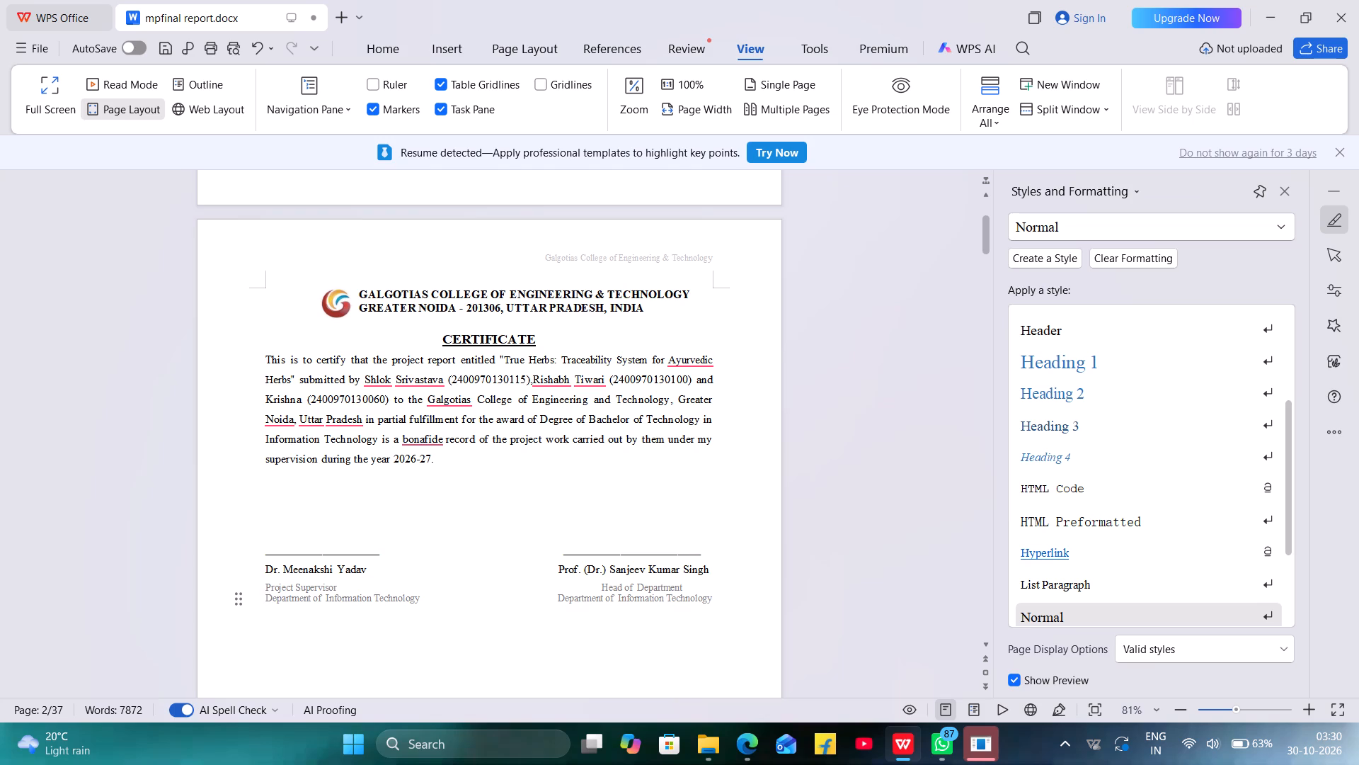
Shift "Head of Department" on the certificate page further along its line with seven extra spaces.
click(597, 587)
key(space)
key(space)
key(space)
key(space)
key(space)
key(space)
key(space)
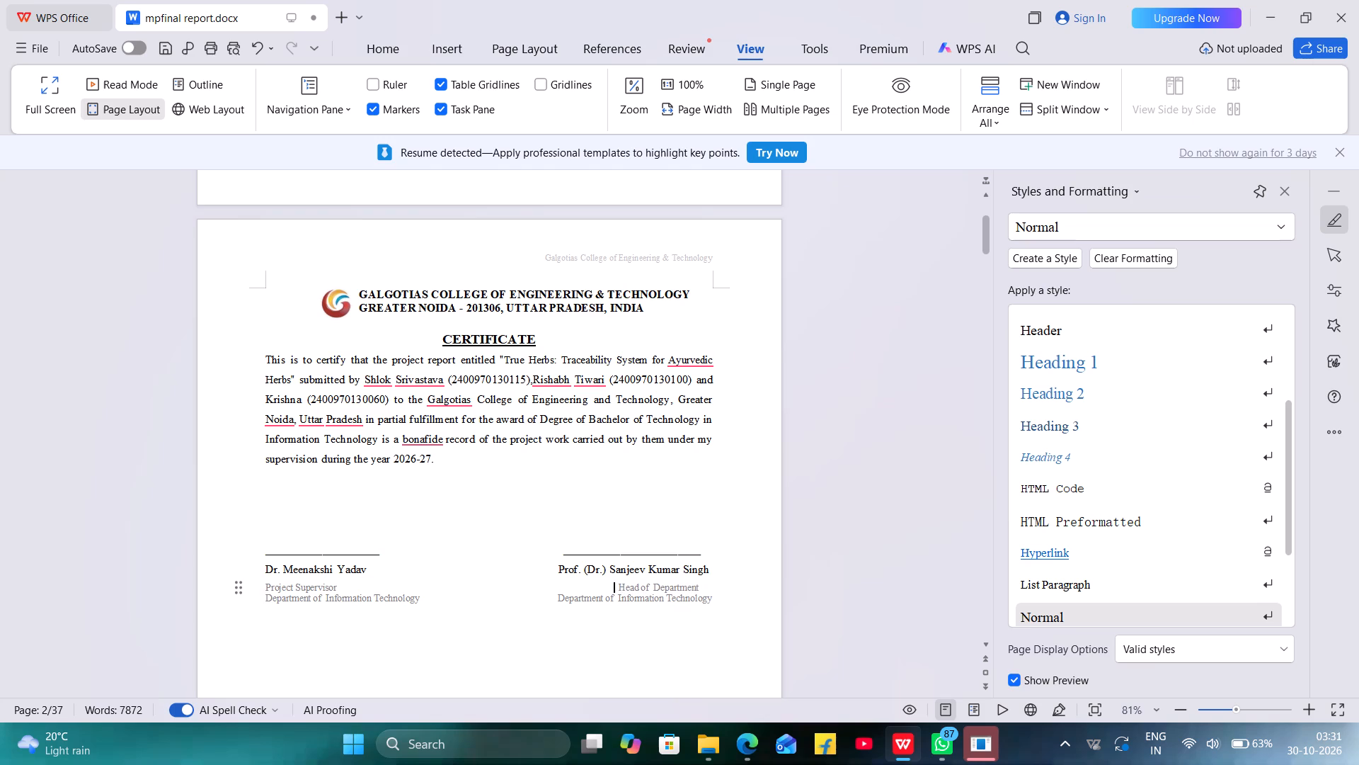
scroll(626, 602, down, 4)
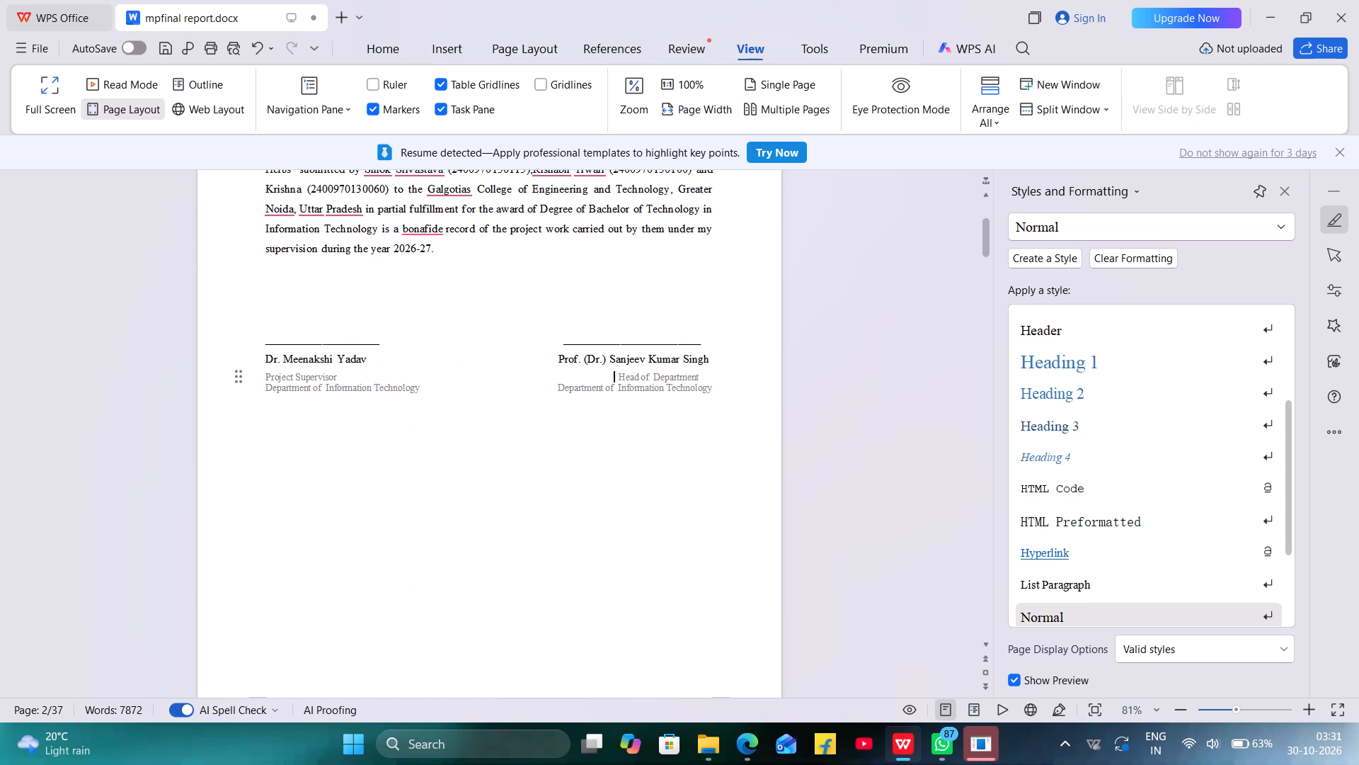
scroll(611, 621, down, 10)
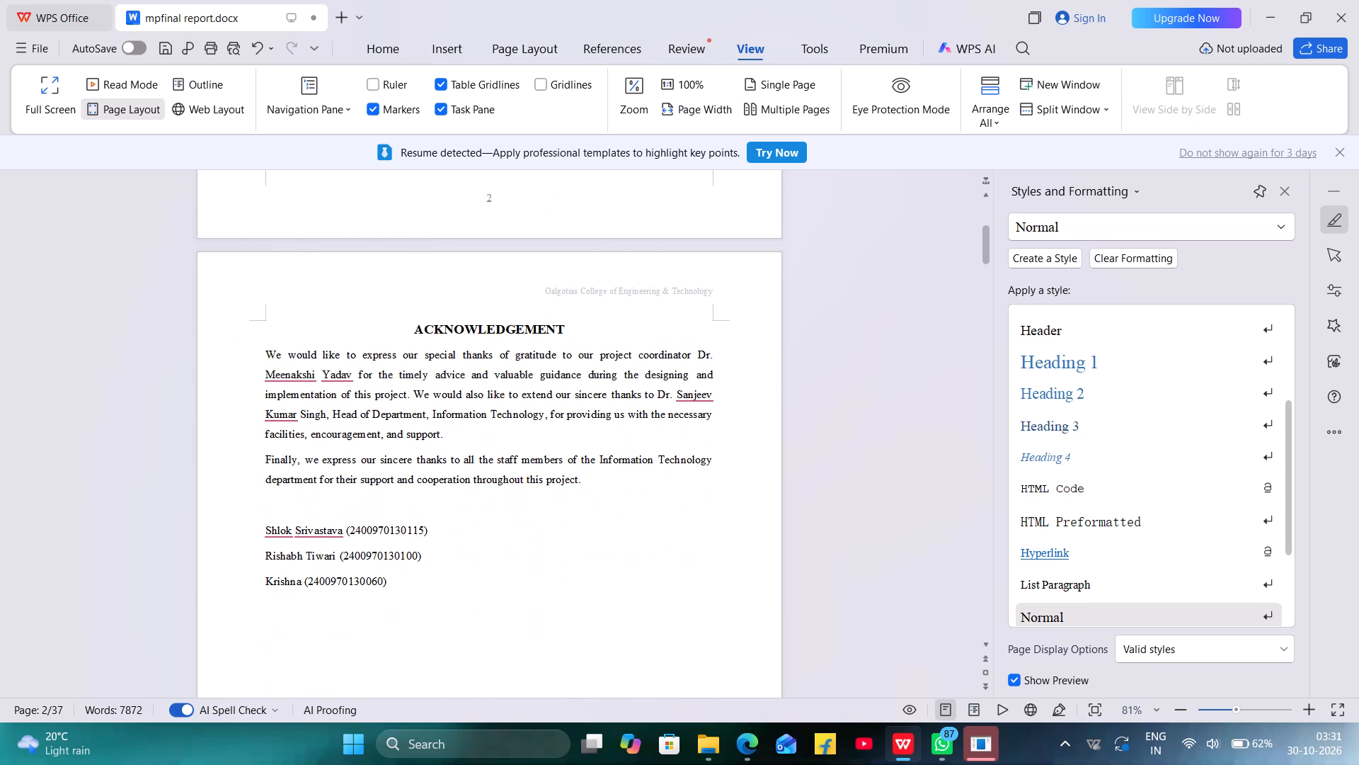
scroll(611, 621, down, 6)
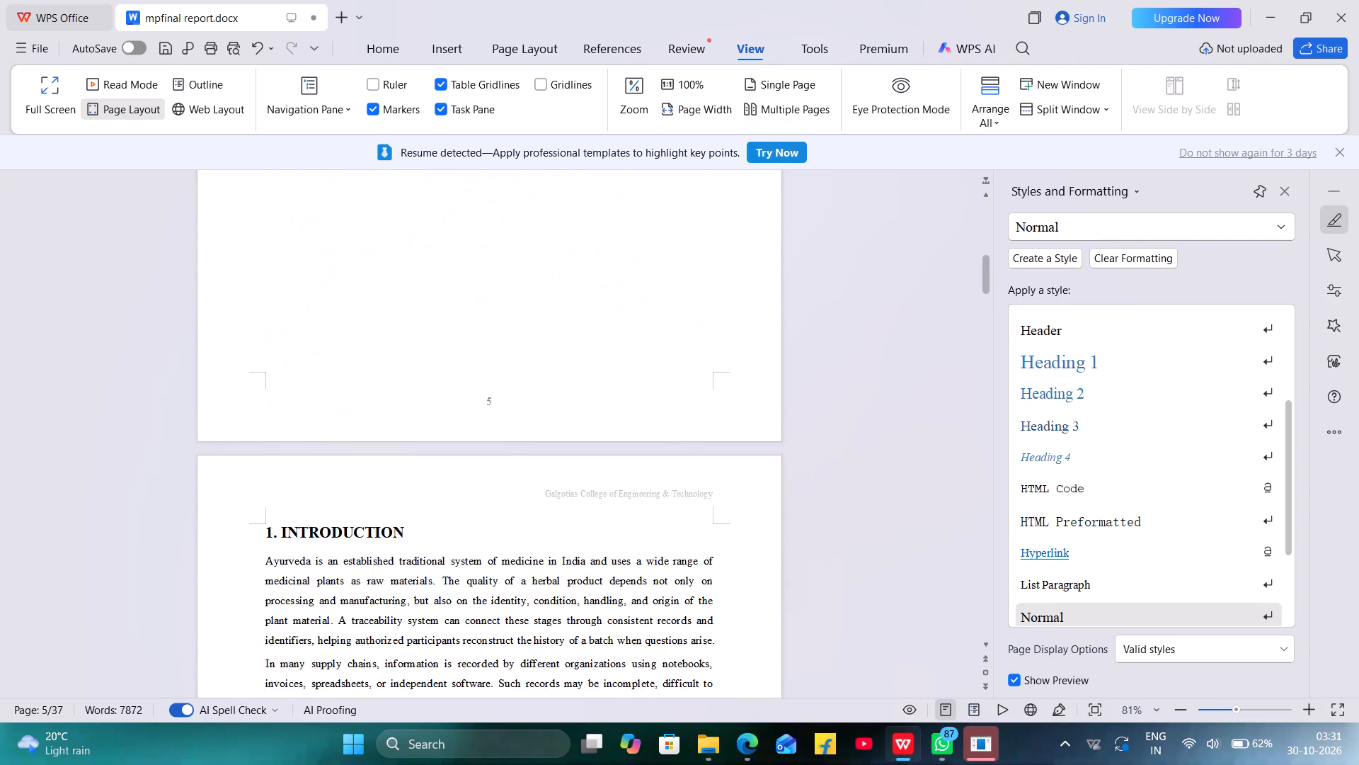
scroll(572, 455, down, 16)
scroll(572, 455, down, 5)
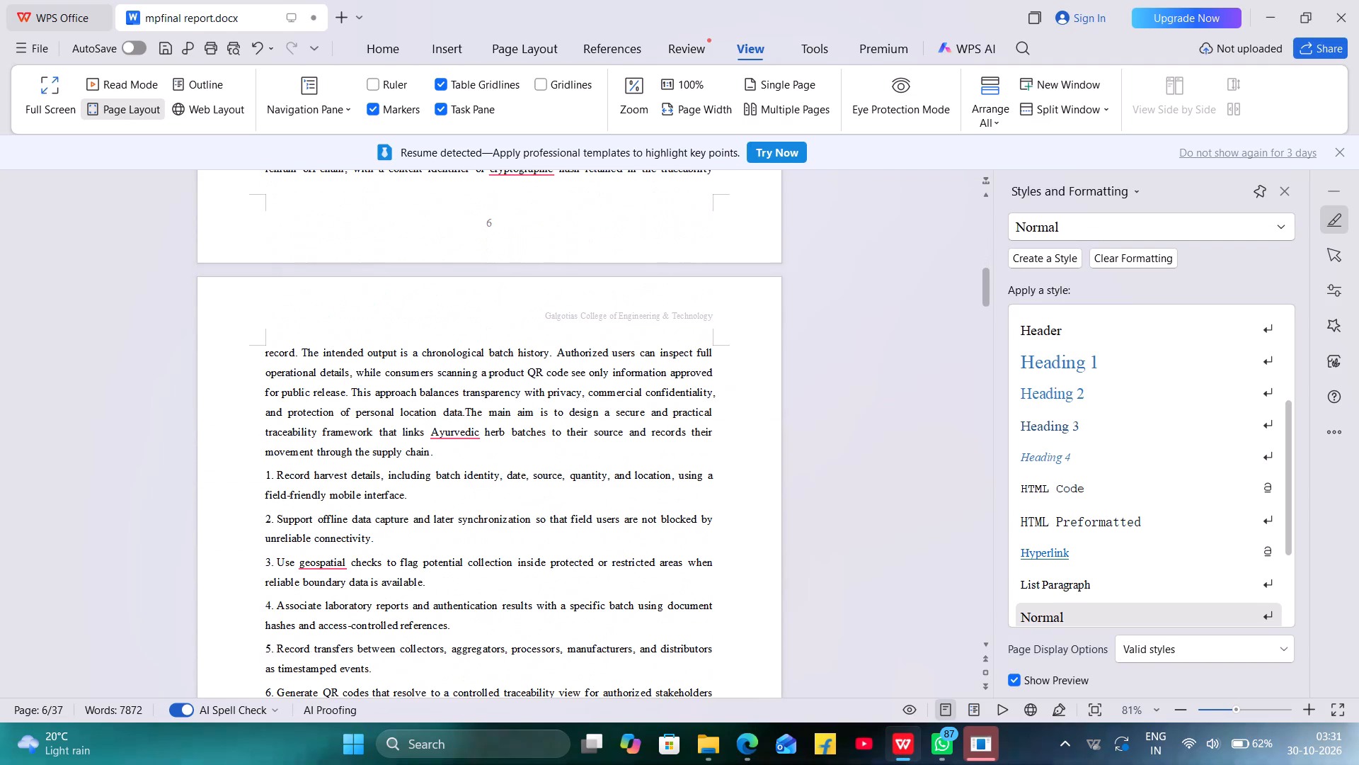
scroll(572, 455, down, 11)
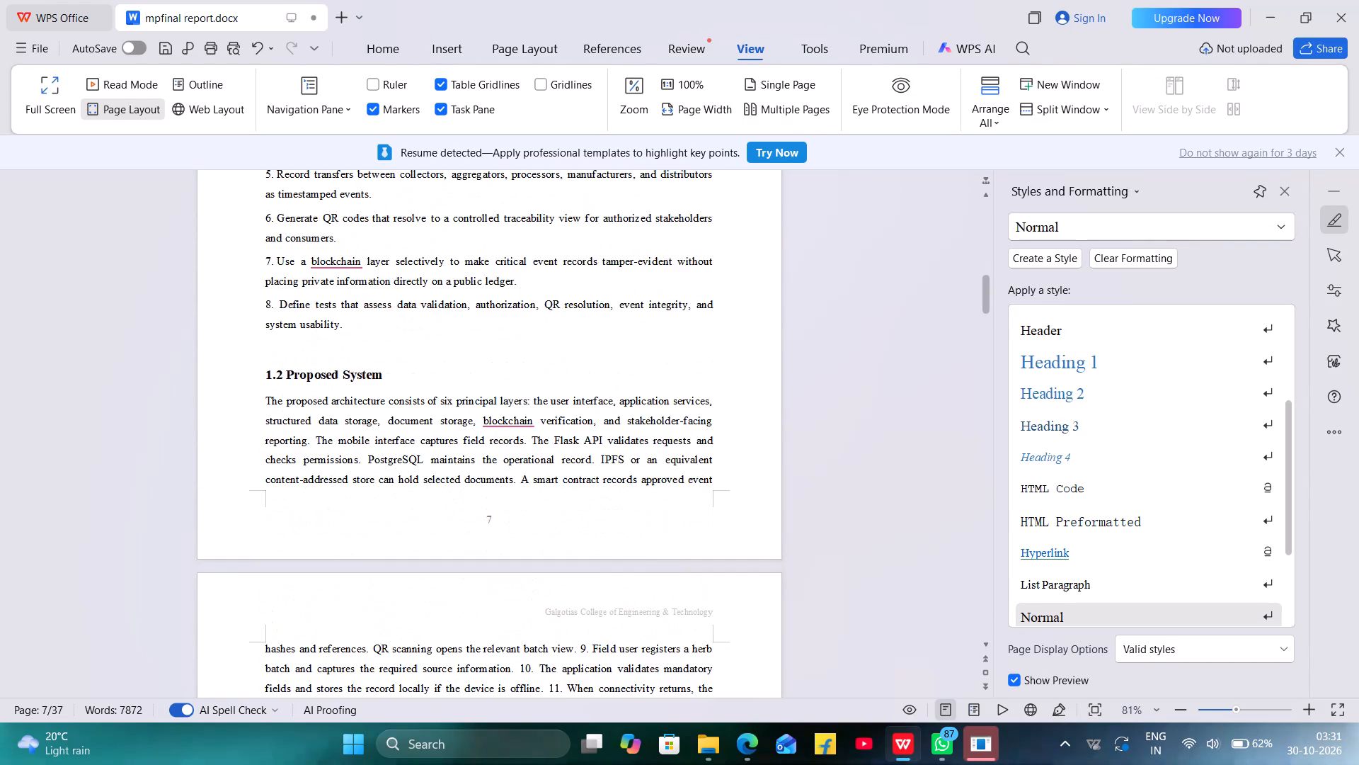
scroll(572, 455, down, 12)
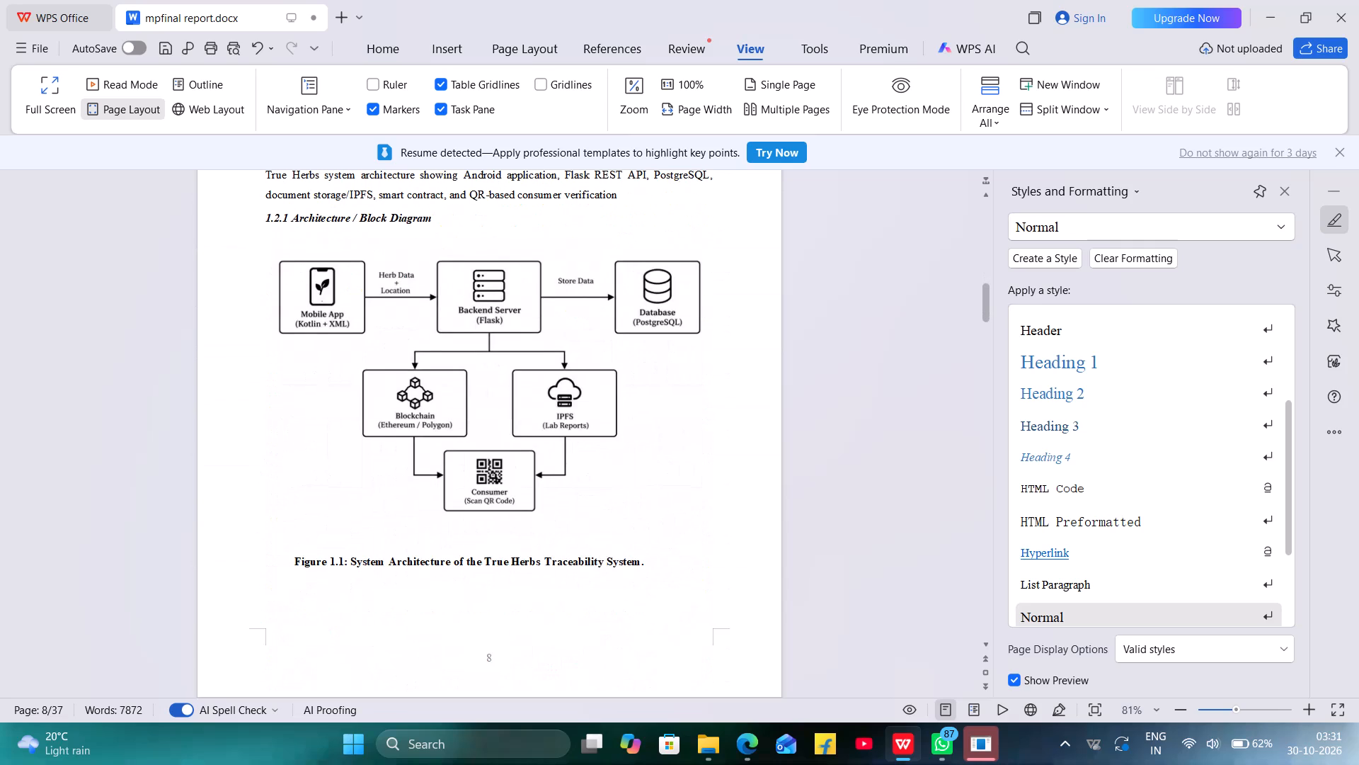
scroll(572, 455, up, 2)
scroll(572, 455, down, 3)
scroll(572, 455, up, 5)
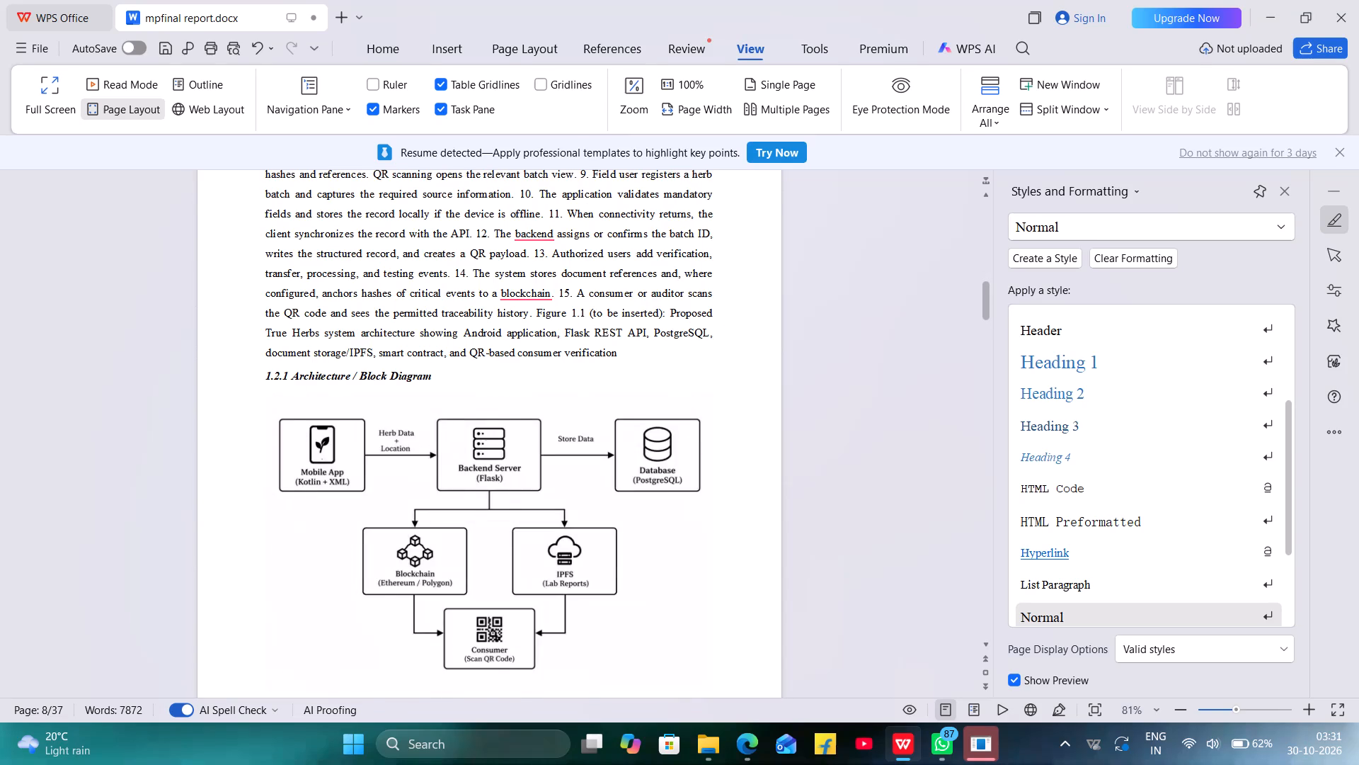
scroll(572, 455, up, 1)
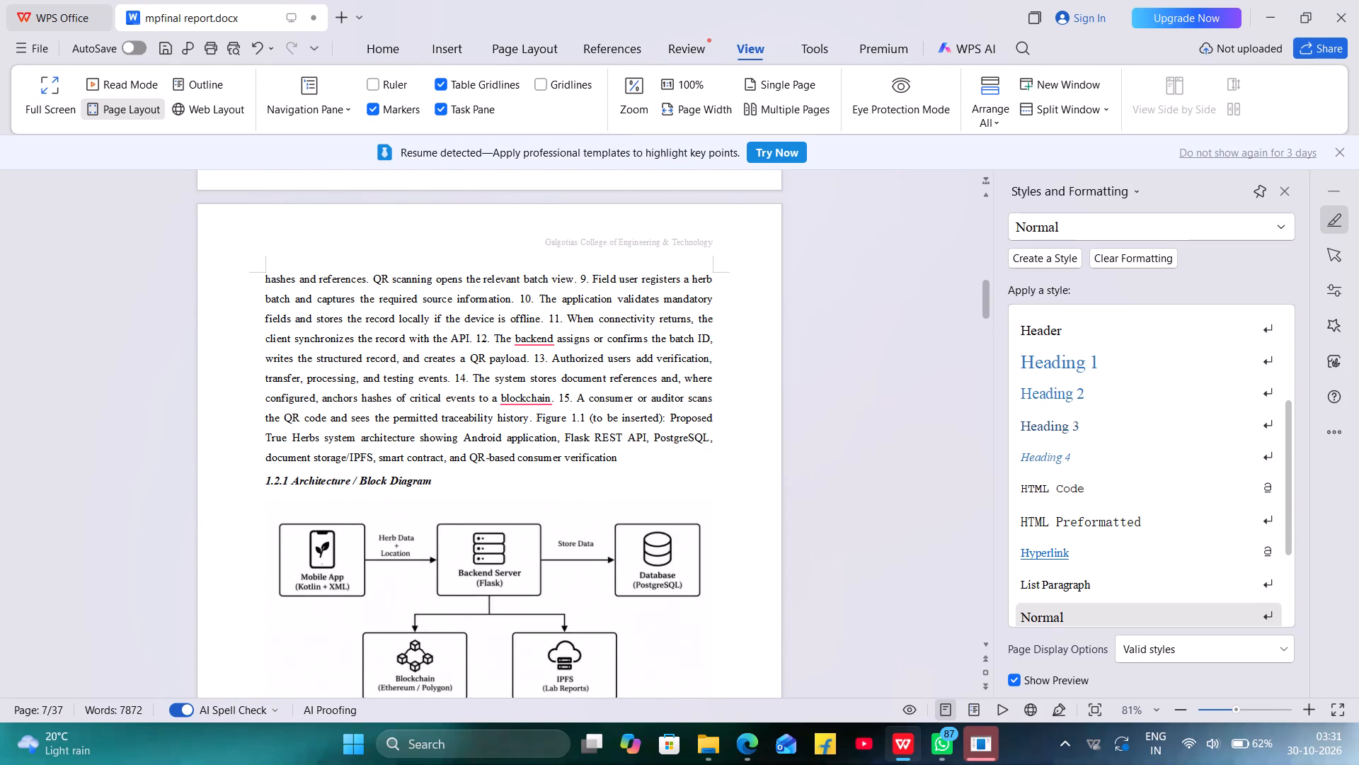
scroll(433, 337, up, 4)
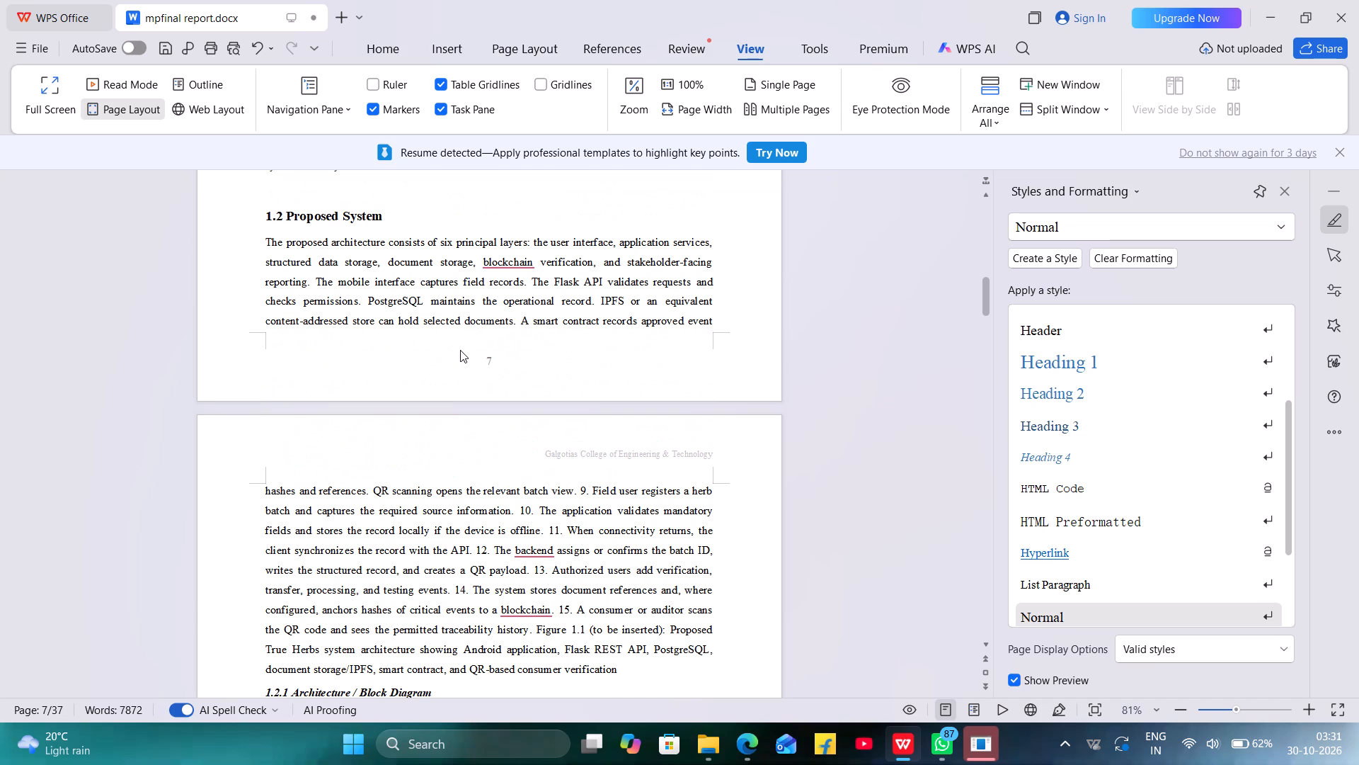
click(576, 486)
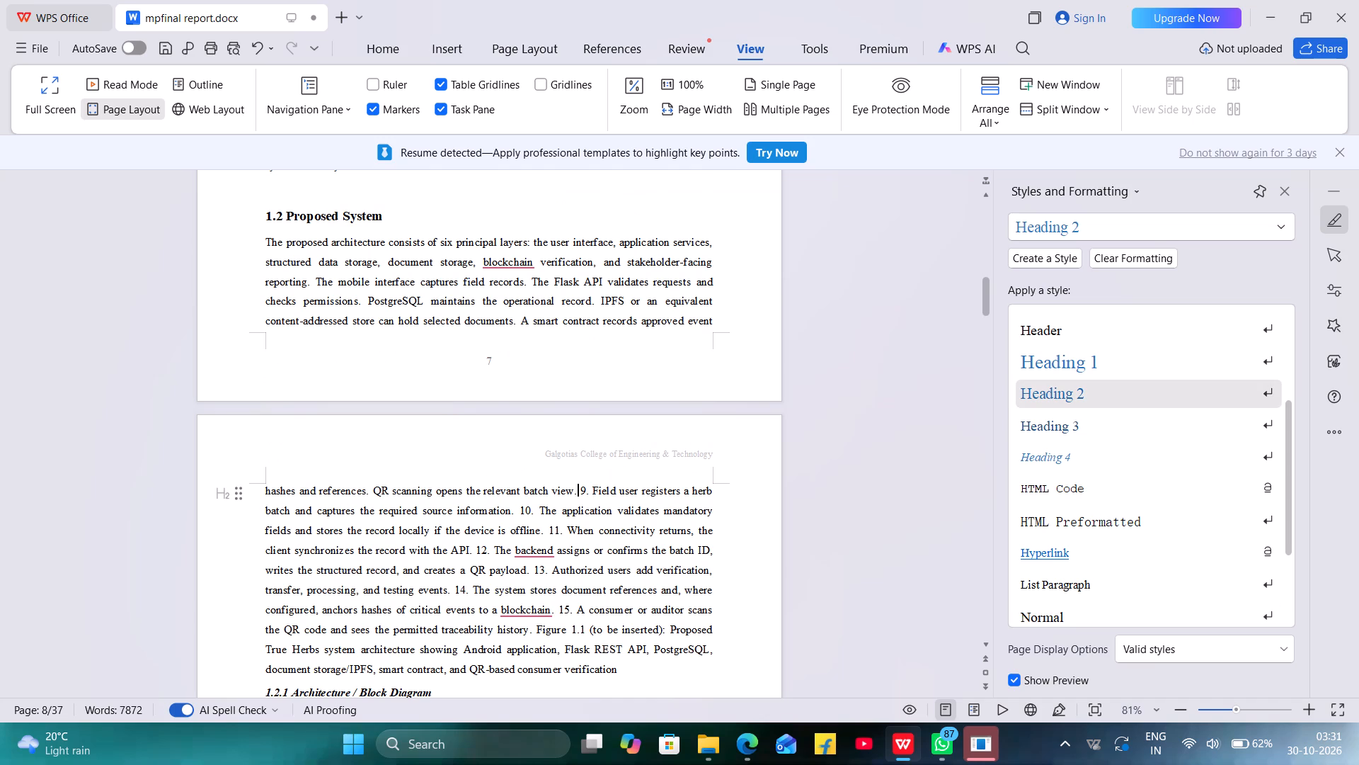
key(Return)
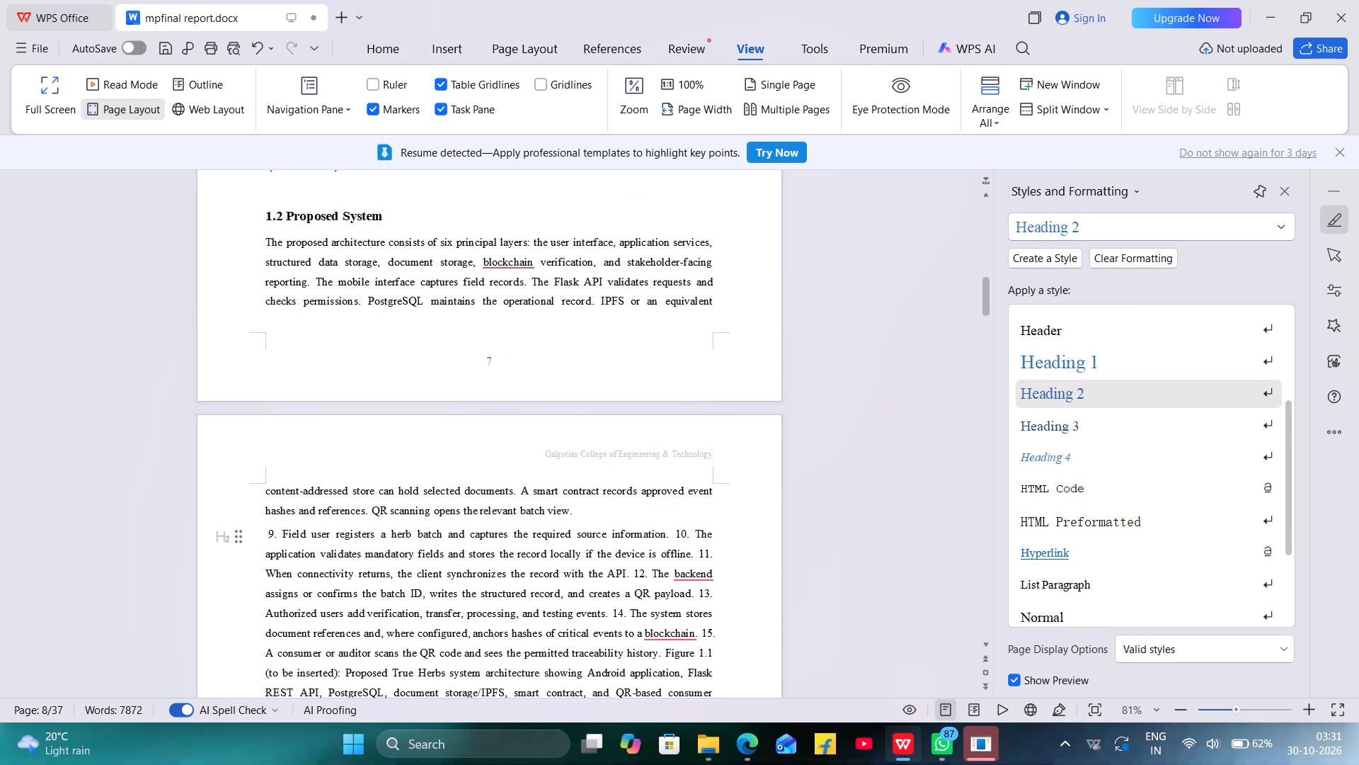
click(674, 536)
key(Return)
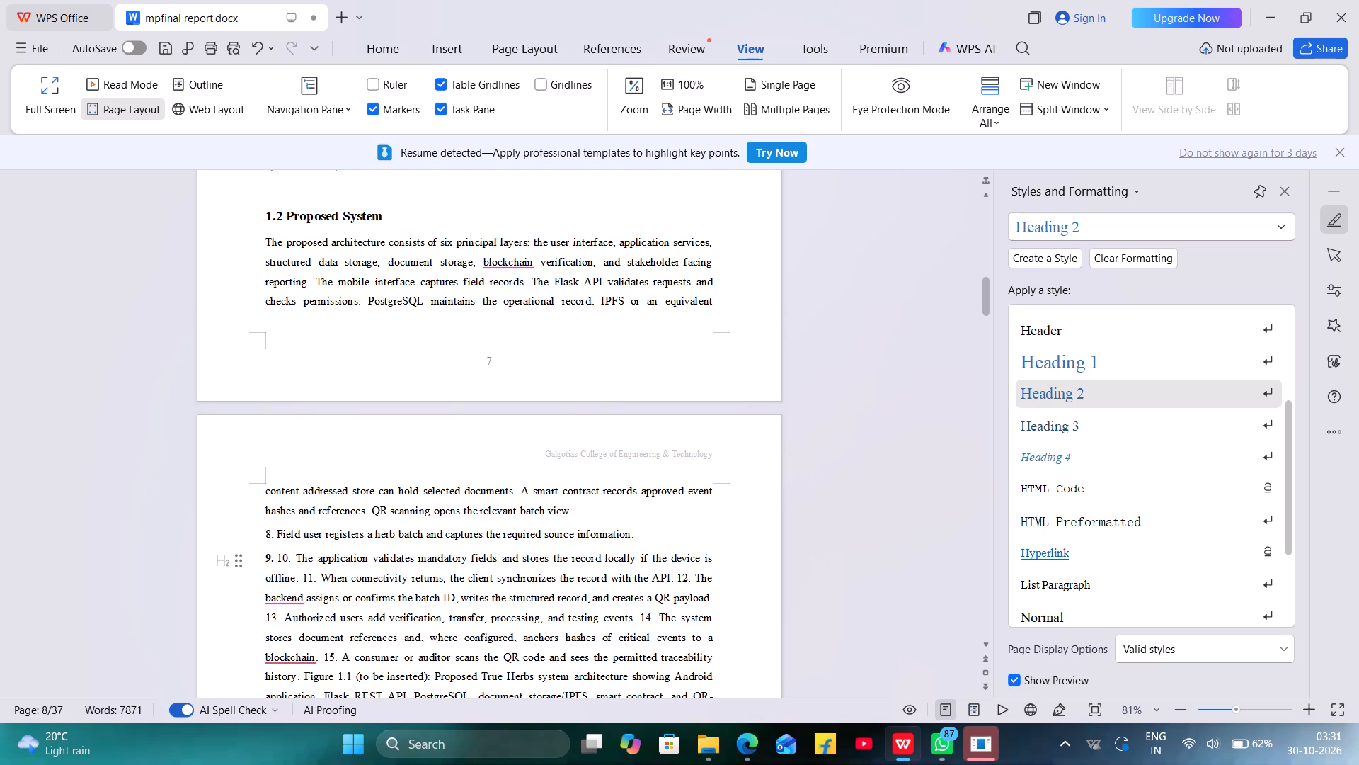
key(BackSpace)
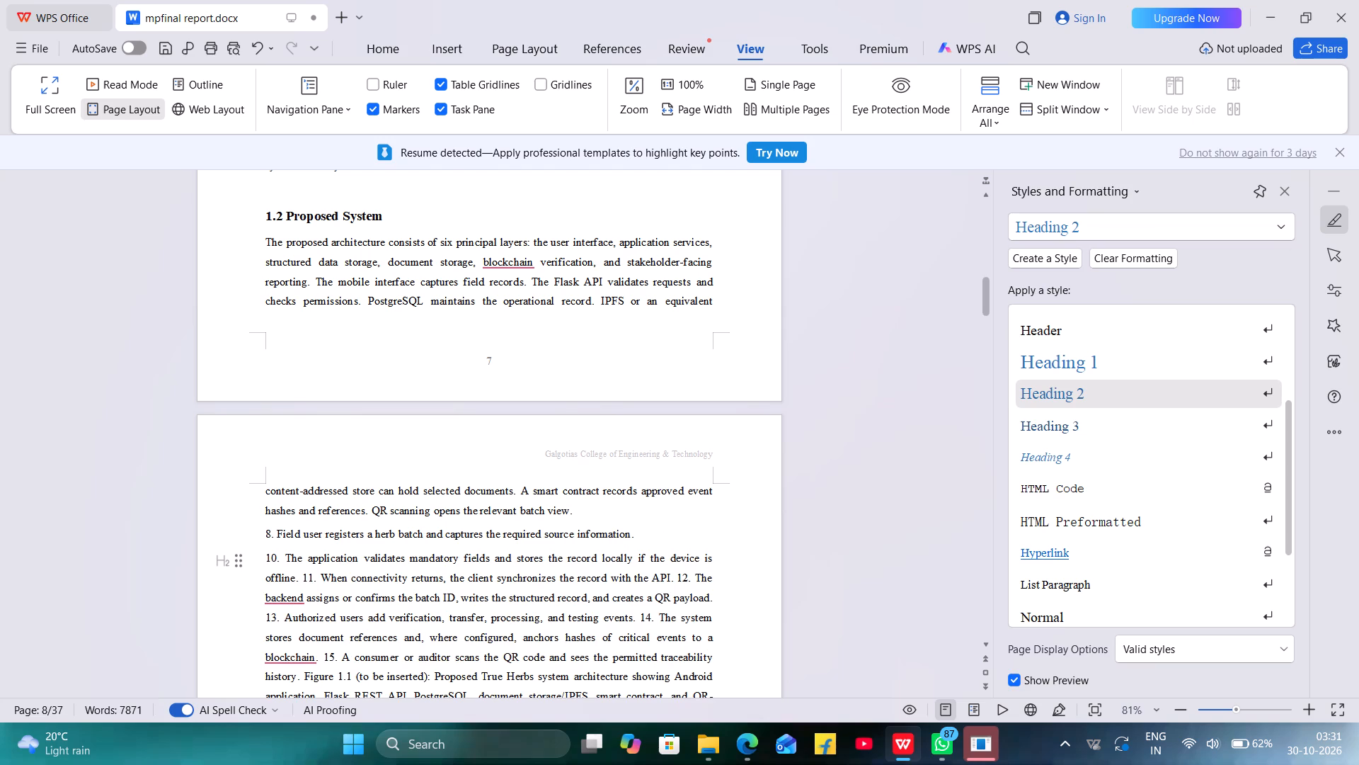
click(300, 578)
key(Return)
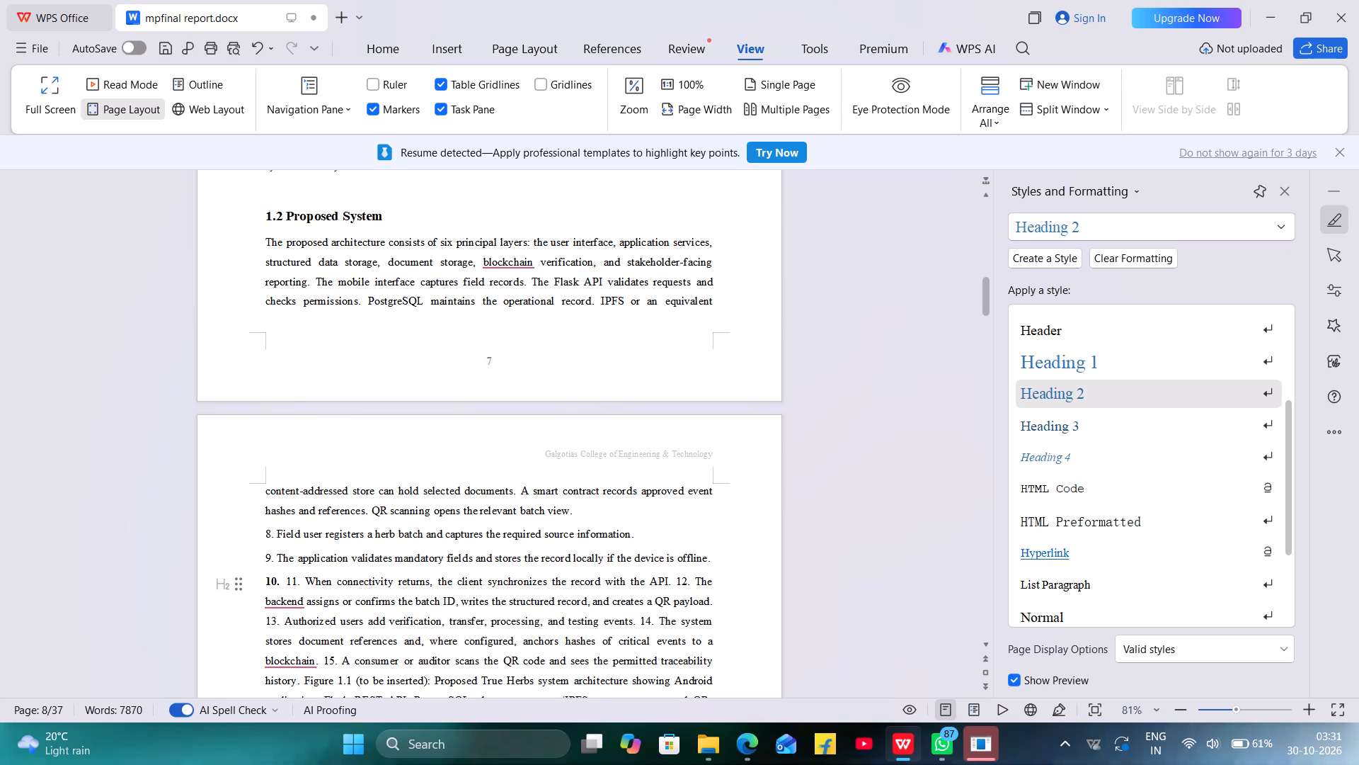
key(BackSpace)
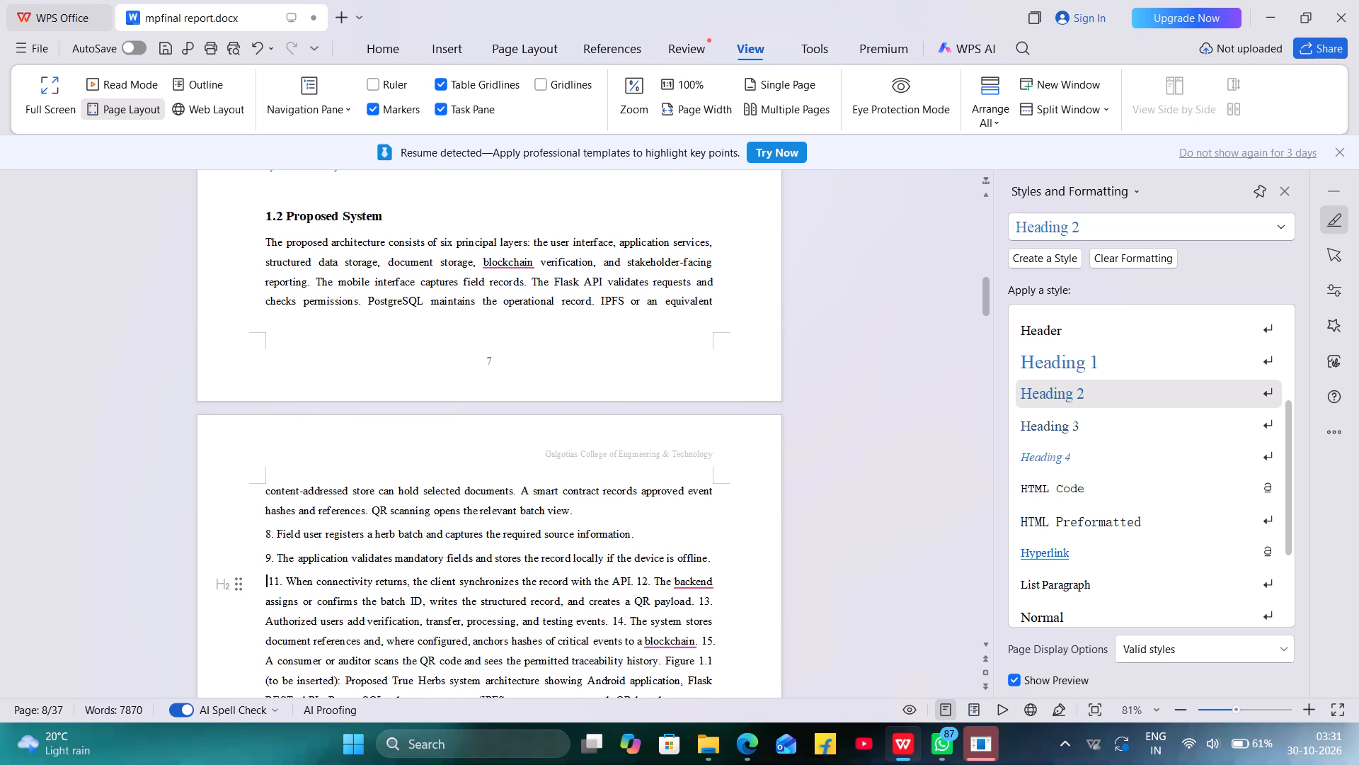
click(636, 580)
key(Return)
key(BackSpace)
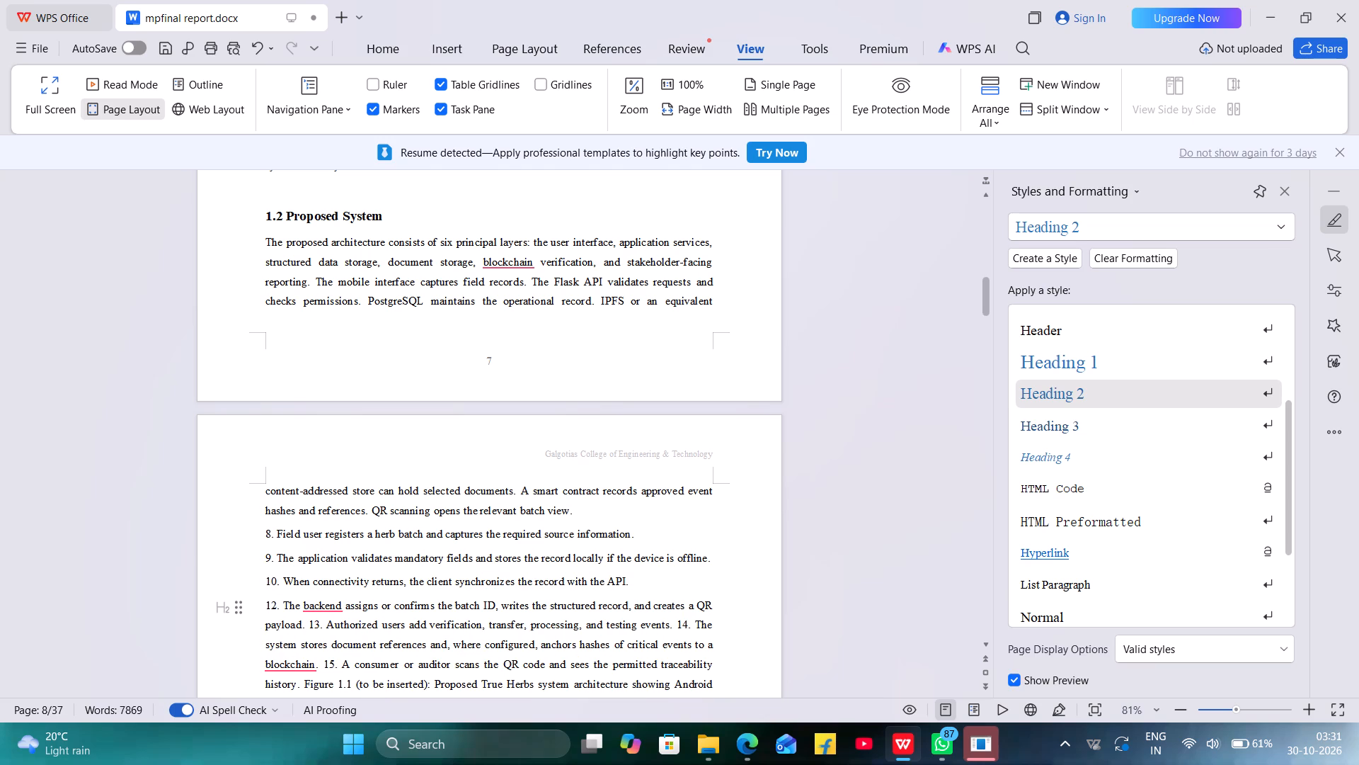
Split the backend, authorized users and document storage workflow steps into separate paragraphs numbered 11 to 13, removing surplus automatic numbers.
click(310, 627)
key(Return)
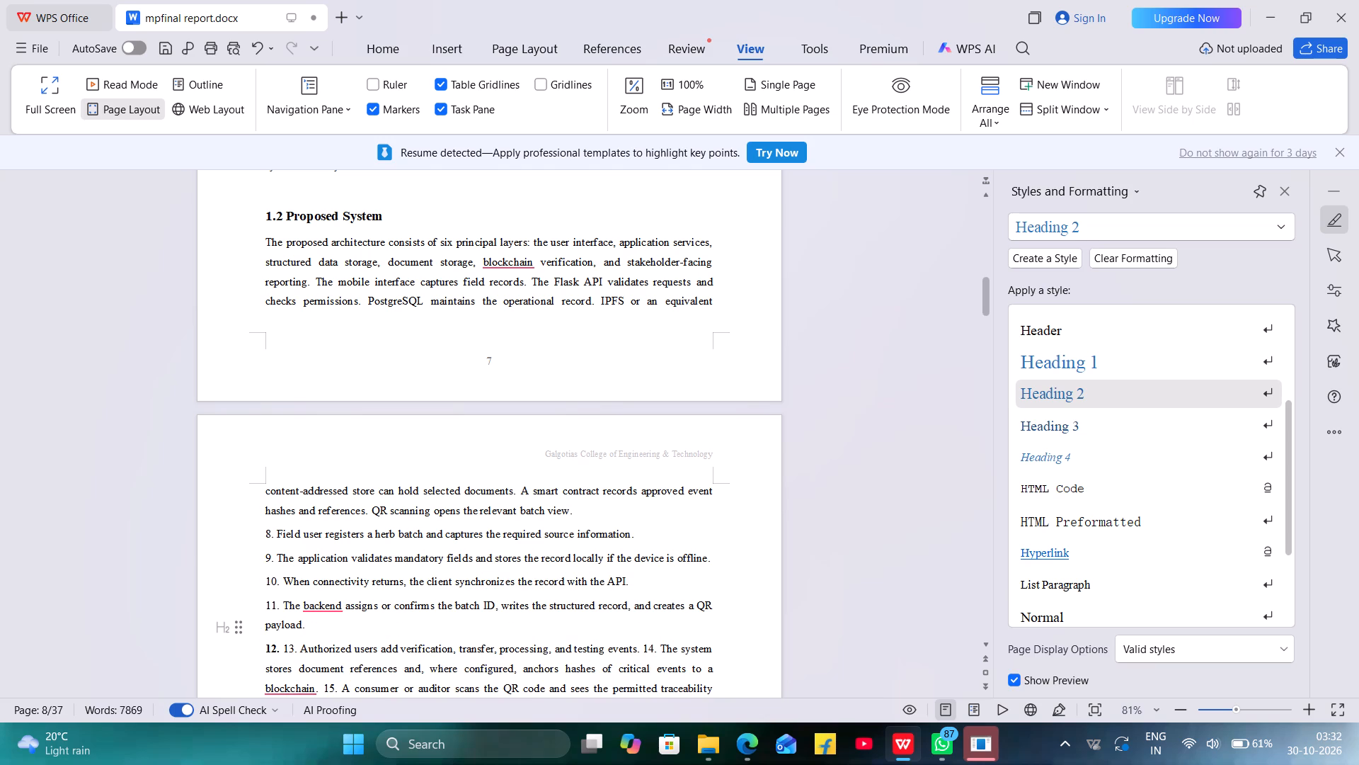
key(BackSpace)
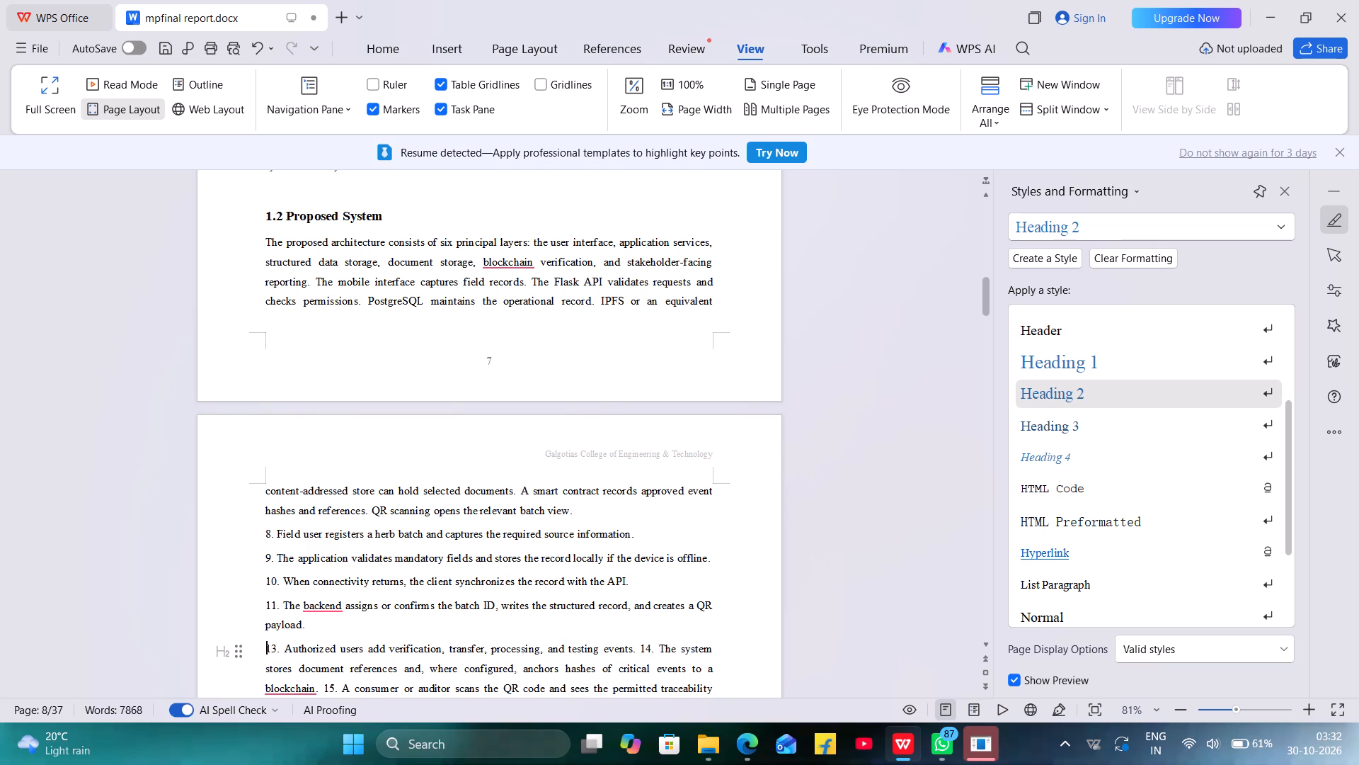
click(636, 651)
key(Return)
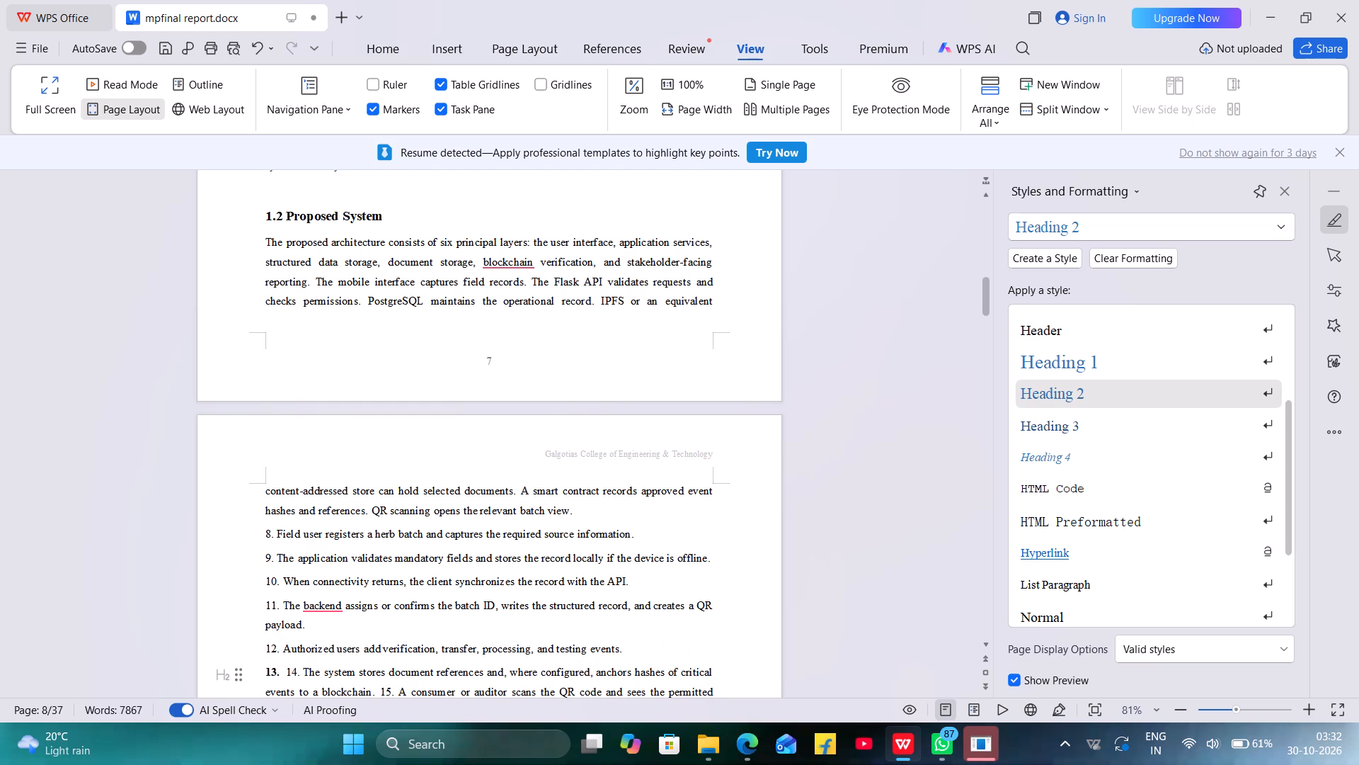
key(BackSpace)
scroll(384, 706, down, 3)
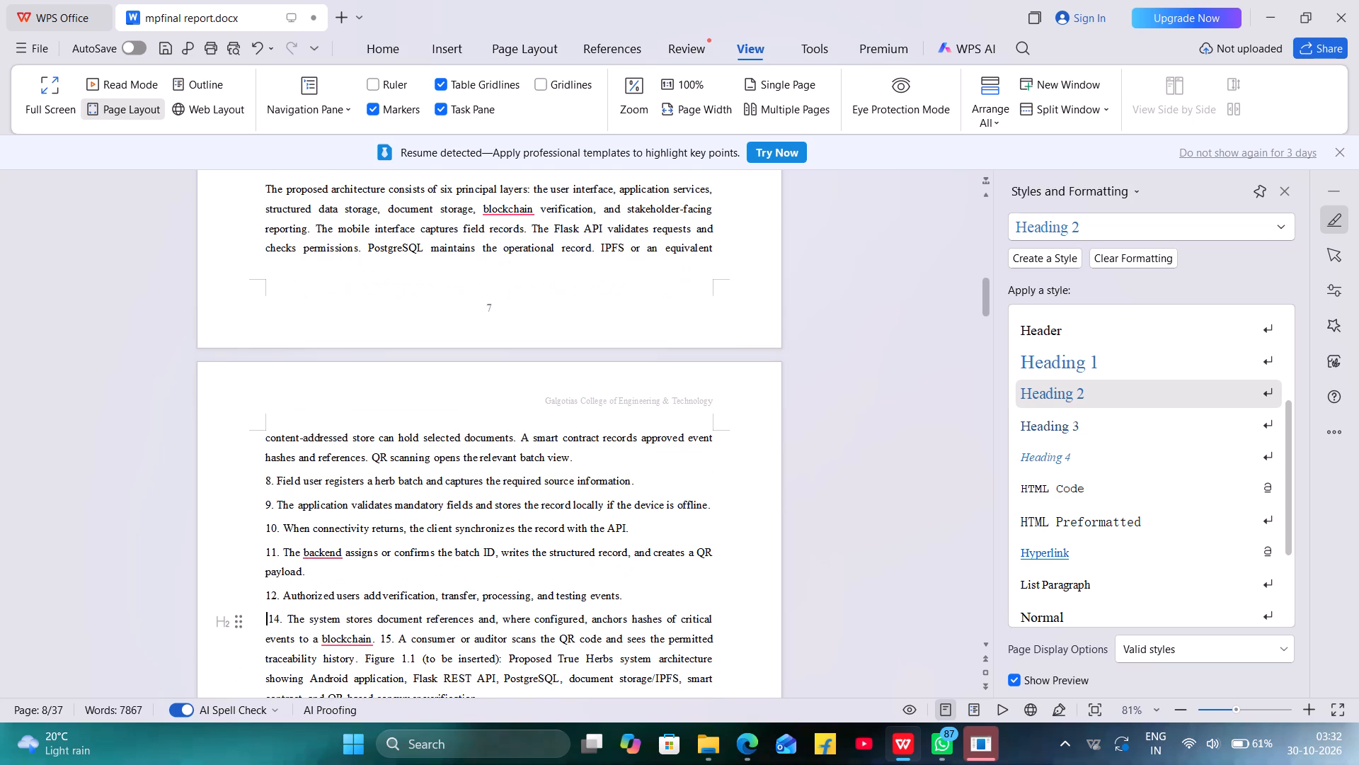
click(380, 643)
key(Return)
key(BackSpace)
Put the consumer or auditor step in its own paragraph as item 14, with the Figure 1.1 text as a separate unnumbered paragraph.
scroll(377, 644, down, 1)
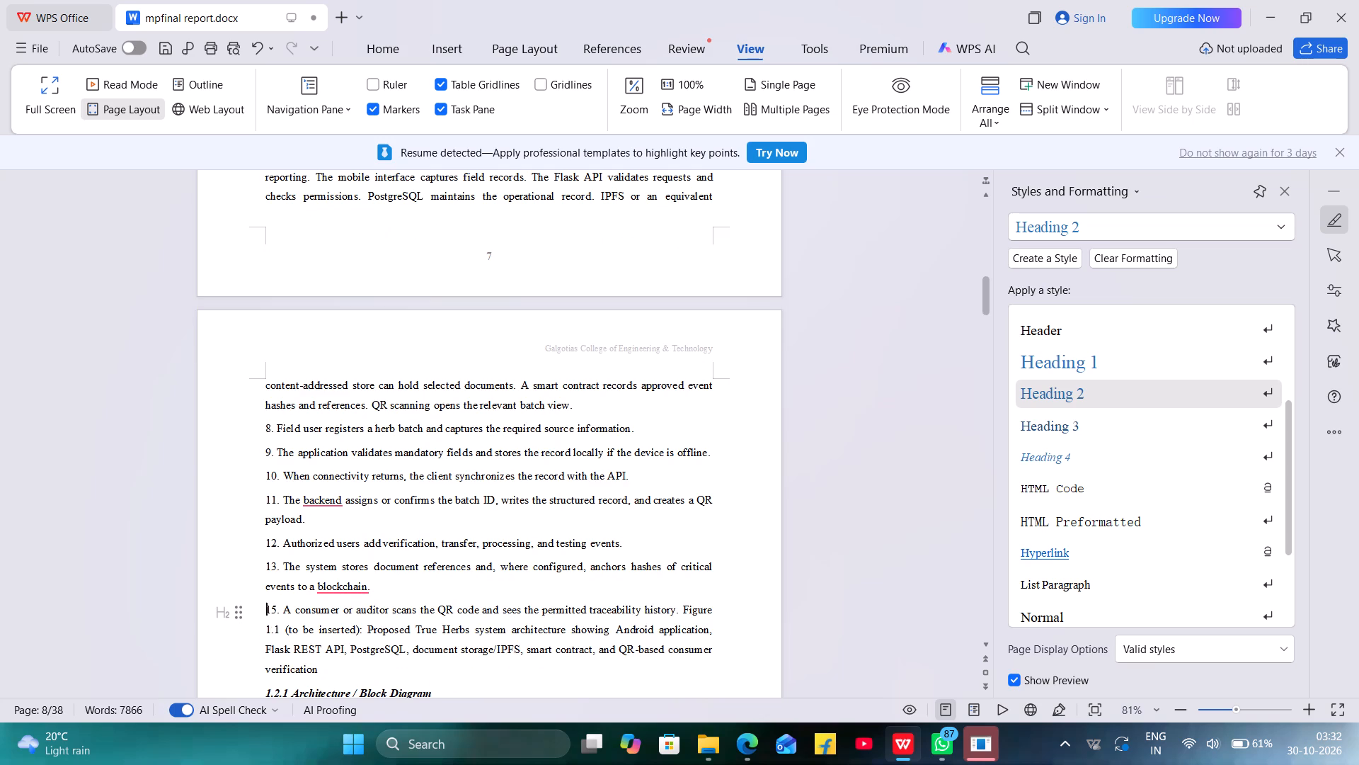
click(680, 611)
key(Return)
click(680, 611)
key(BackSpace)
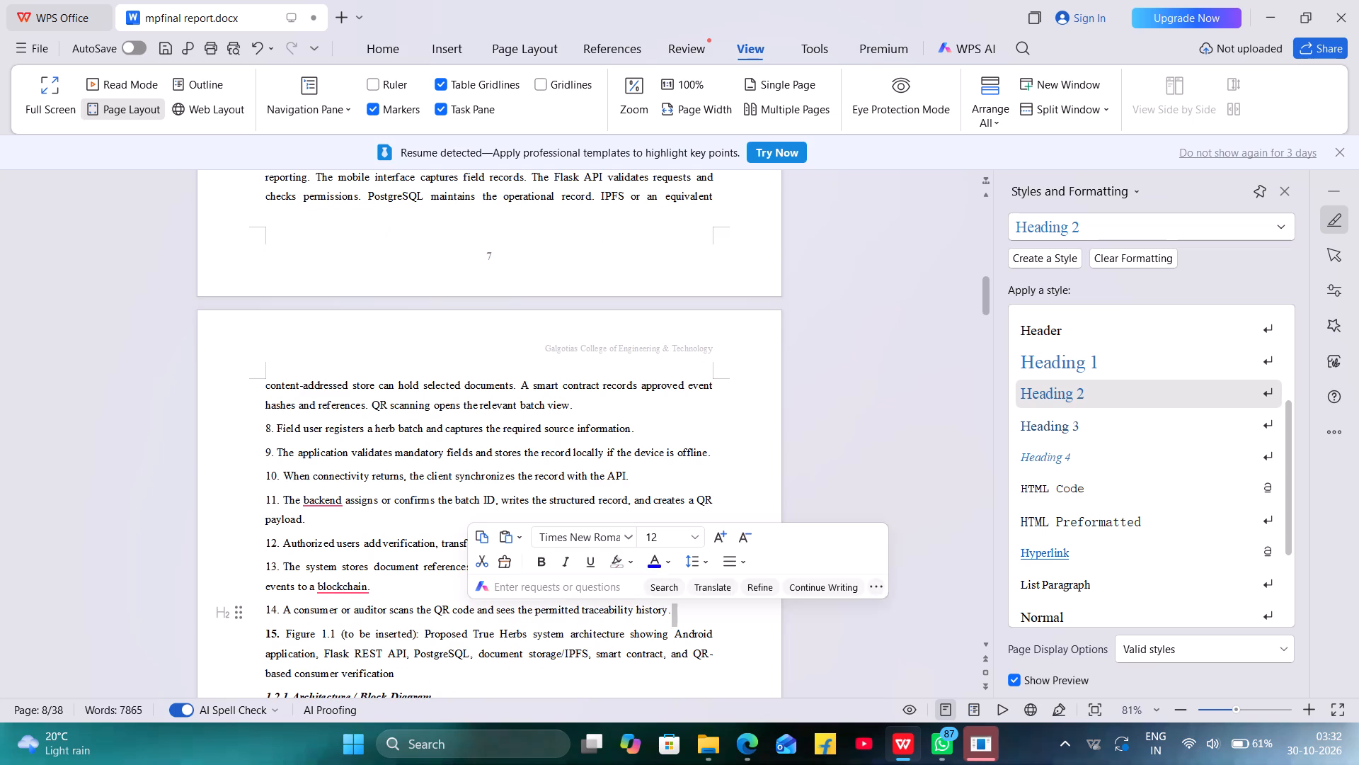
click(287, 630)
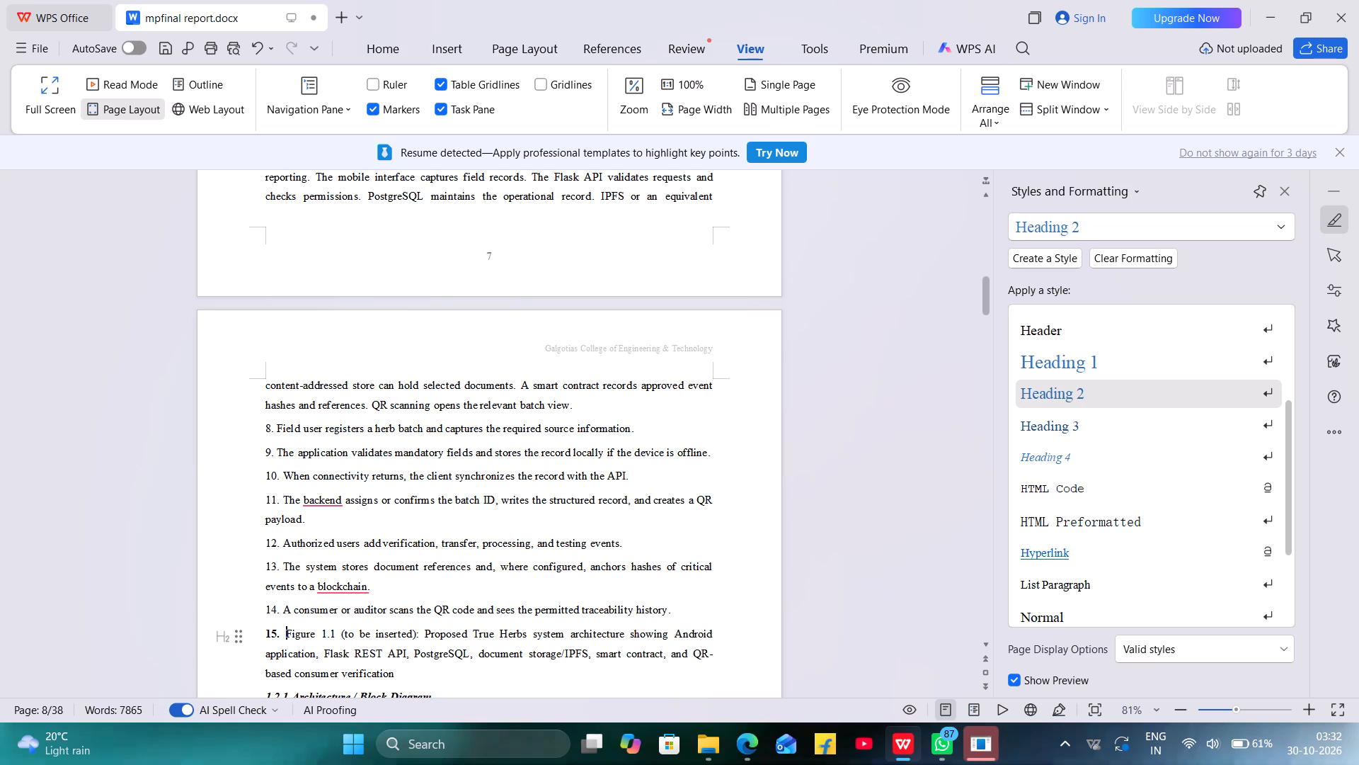
key(BackSpace)
key(BackSpace)
key(BackSpace)
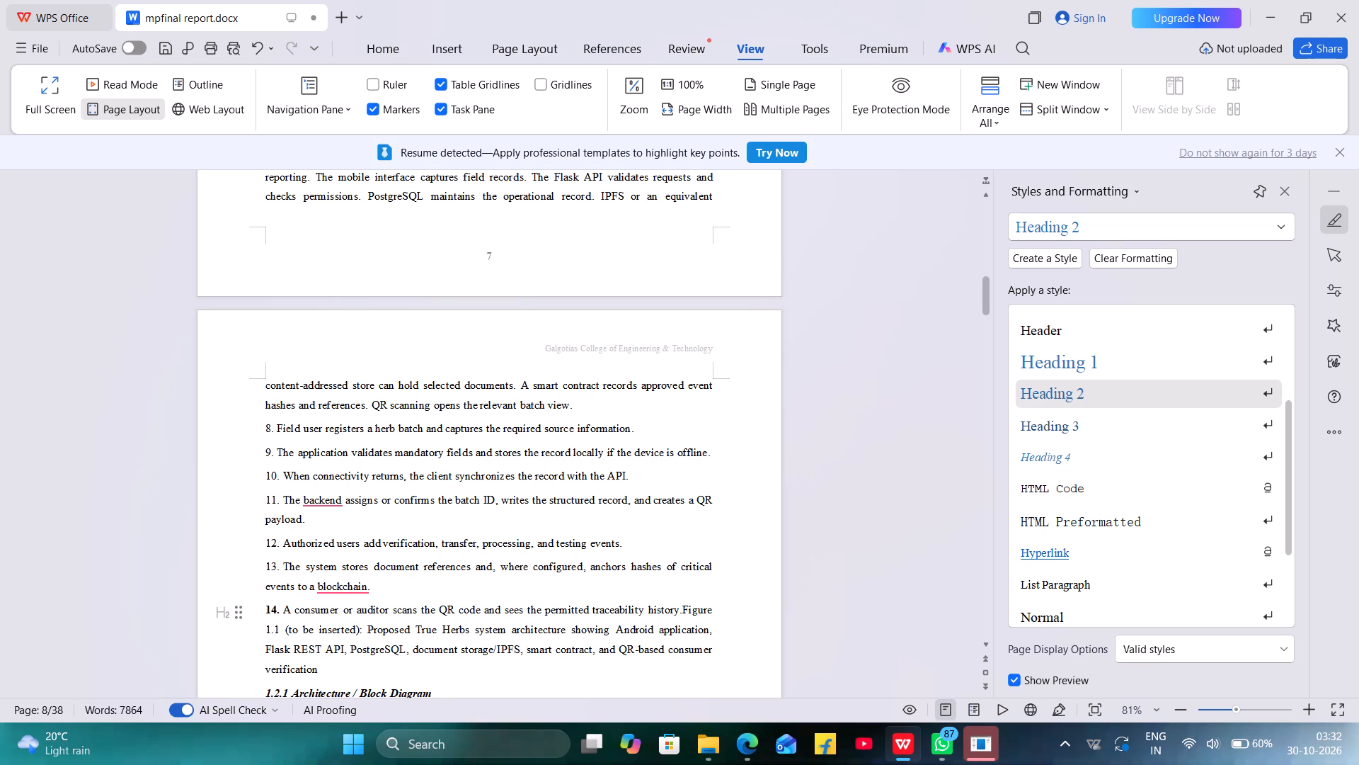
click(357, 629)
key(ctrl+z)
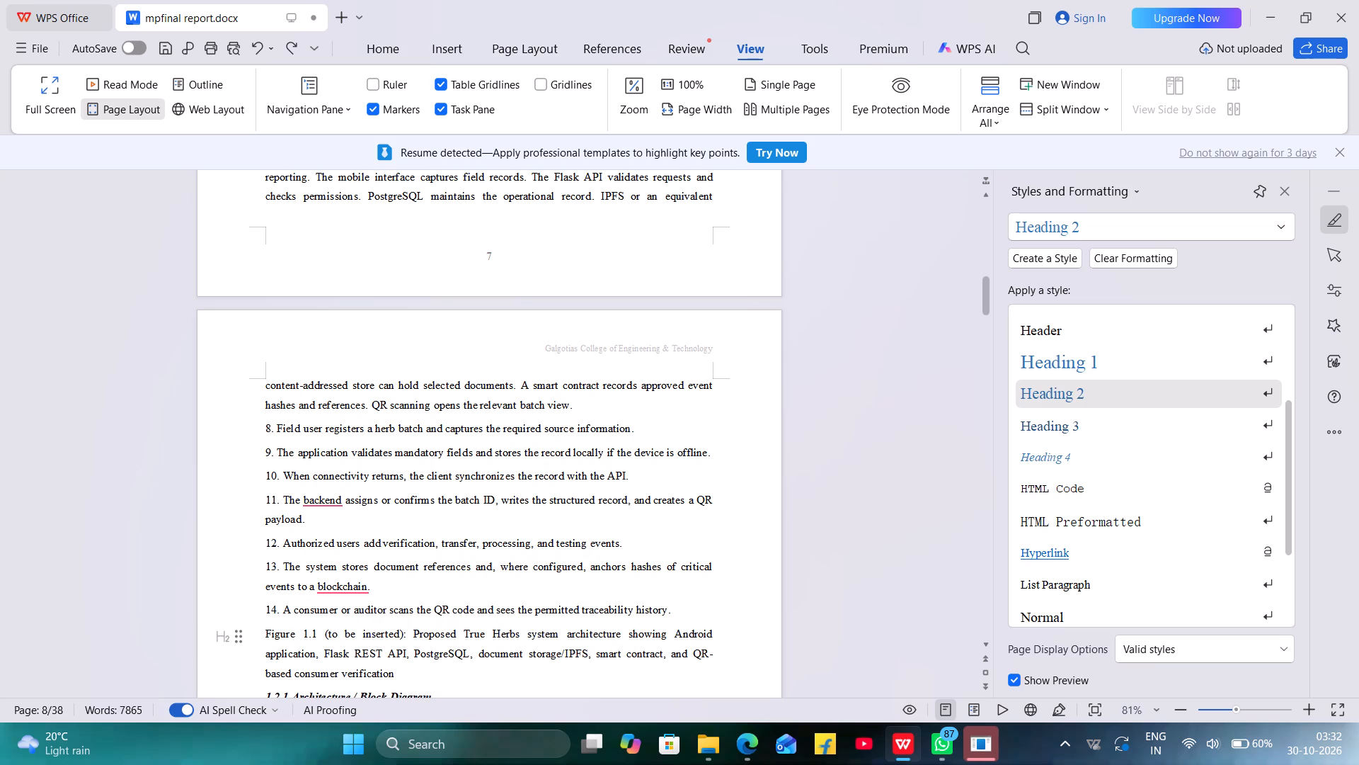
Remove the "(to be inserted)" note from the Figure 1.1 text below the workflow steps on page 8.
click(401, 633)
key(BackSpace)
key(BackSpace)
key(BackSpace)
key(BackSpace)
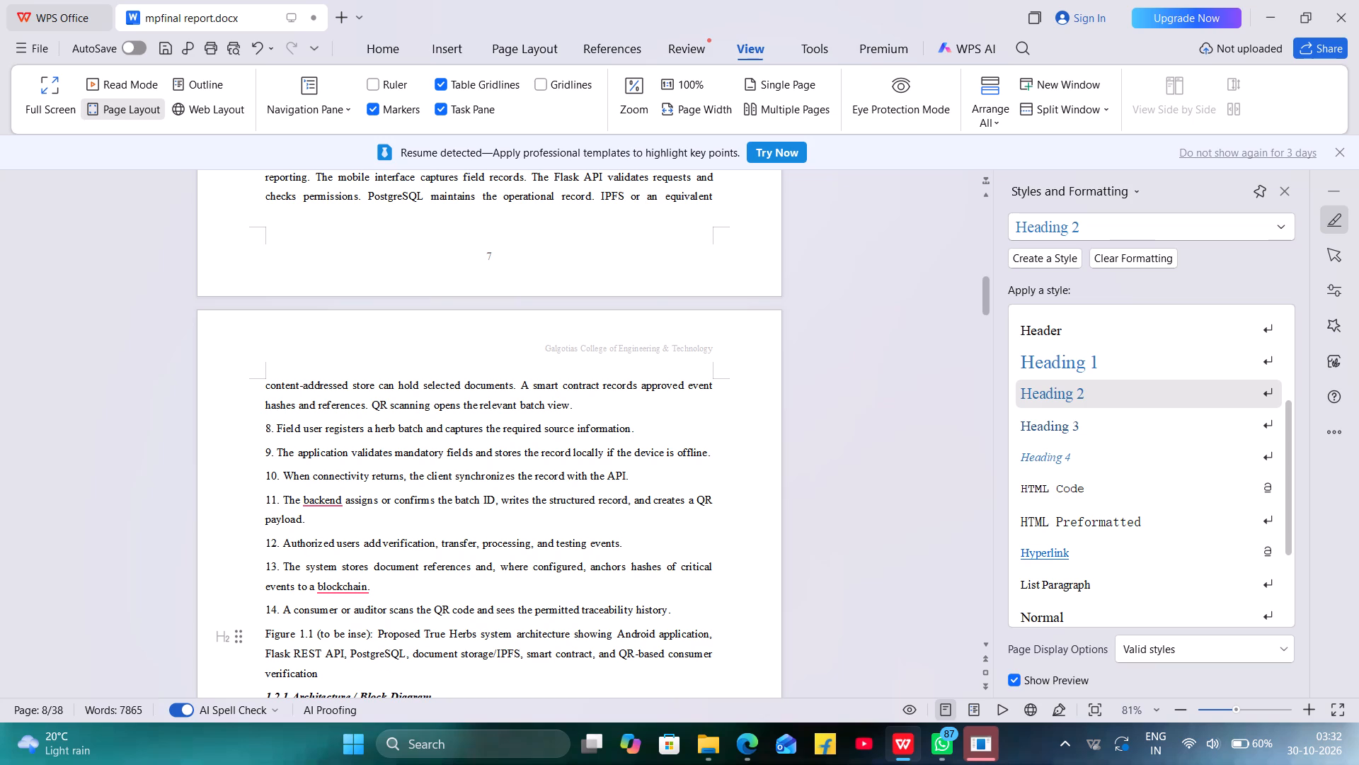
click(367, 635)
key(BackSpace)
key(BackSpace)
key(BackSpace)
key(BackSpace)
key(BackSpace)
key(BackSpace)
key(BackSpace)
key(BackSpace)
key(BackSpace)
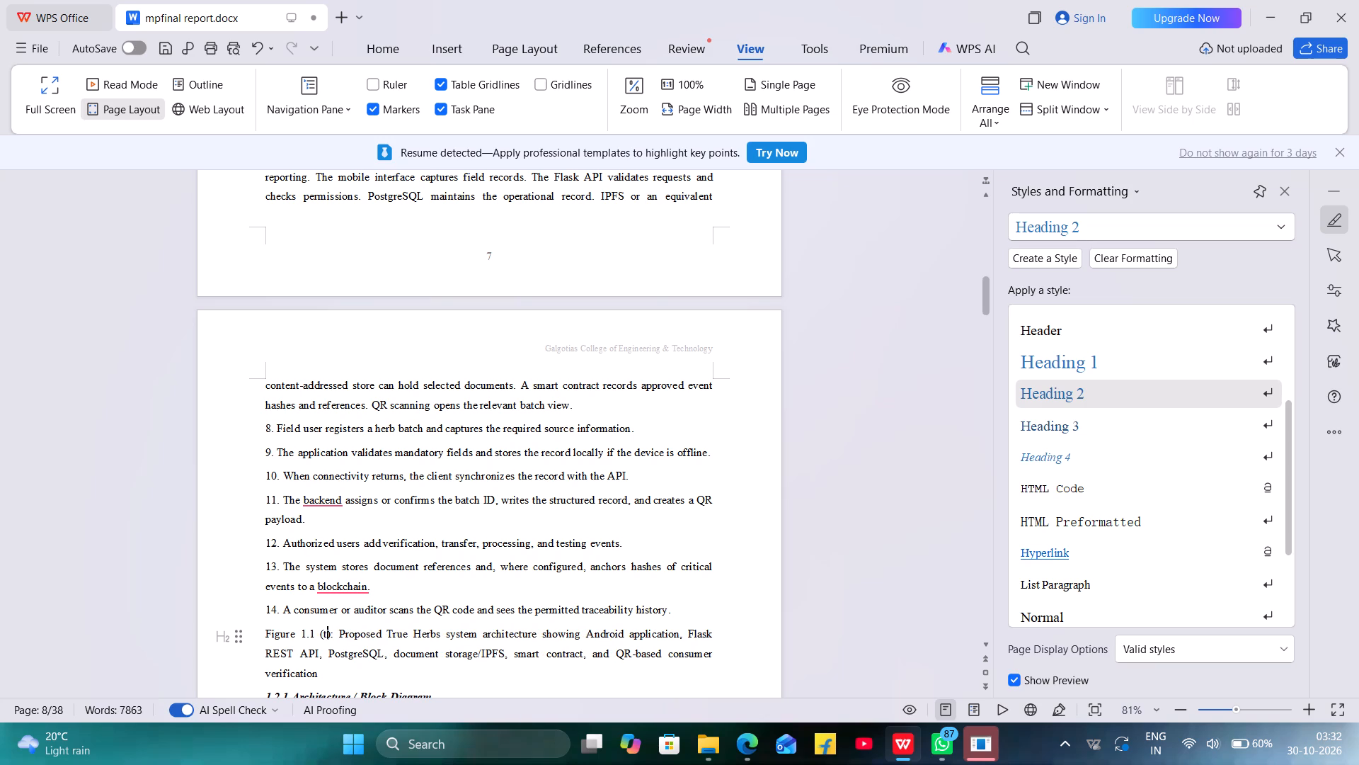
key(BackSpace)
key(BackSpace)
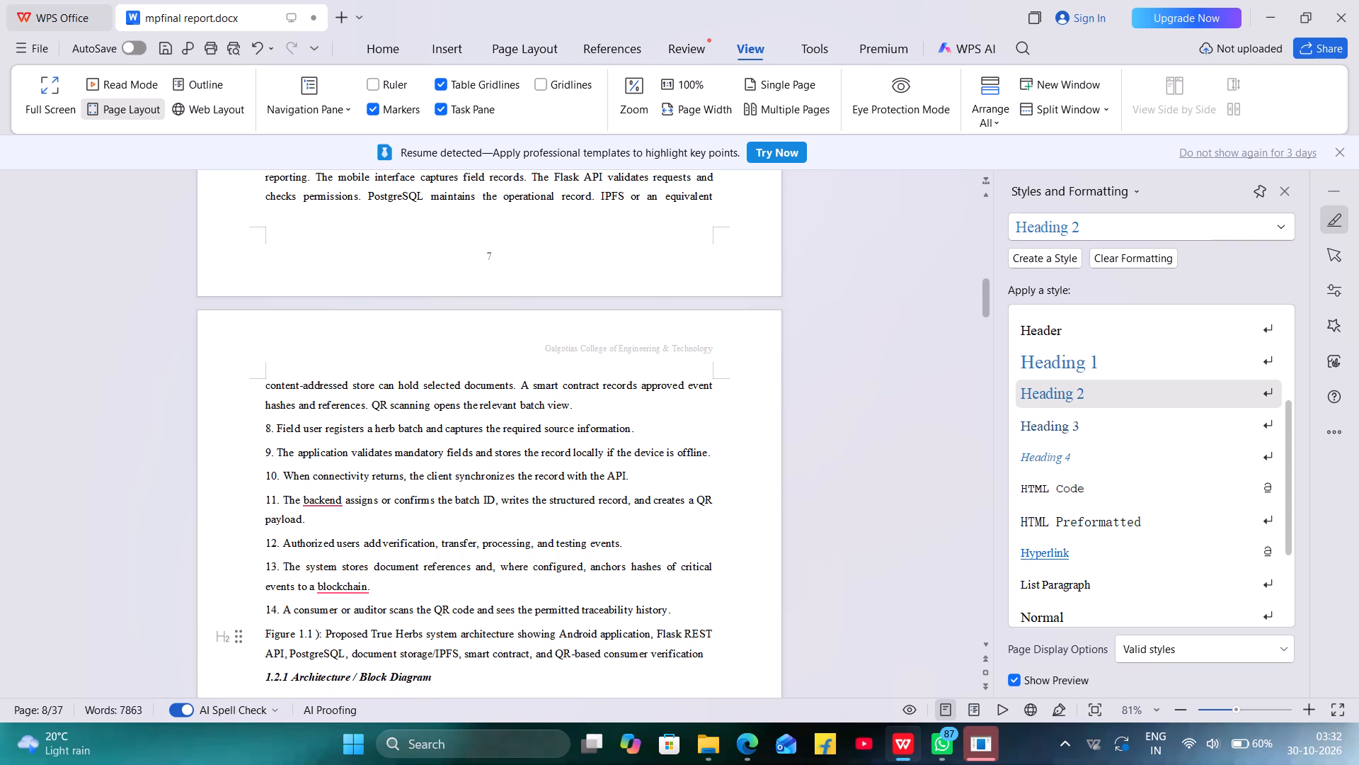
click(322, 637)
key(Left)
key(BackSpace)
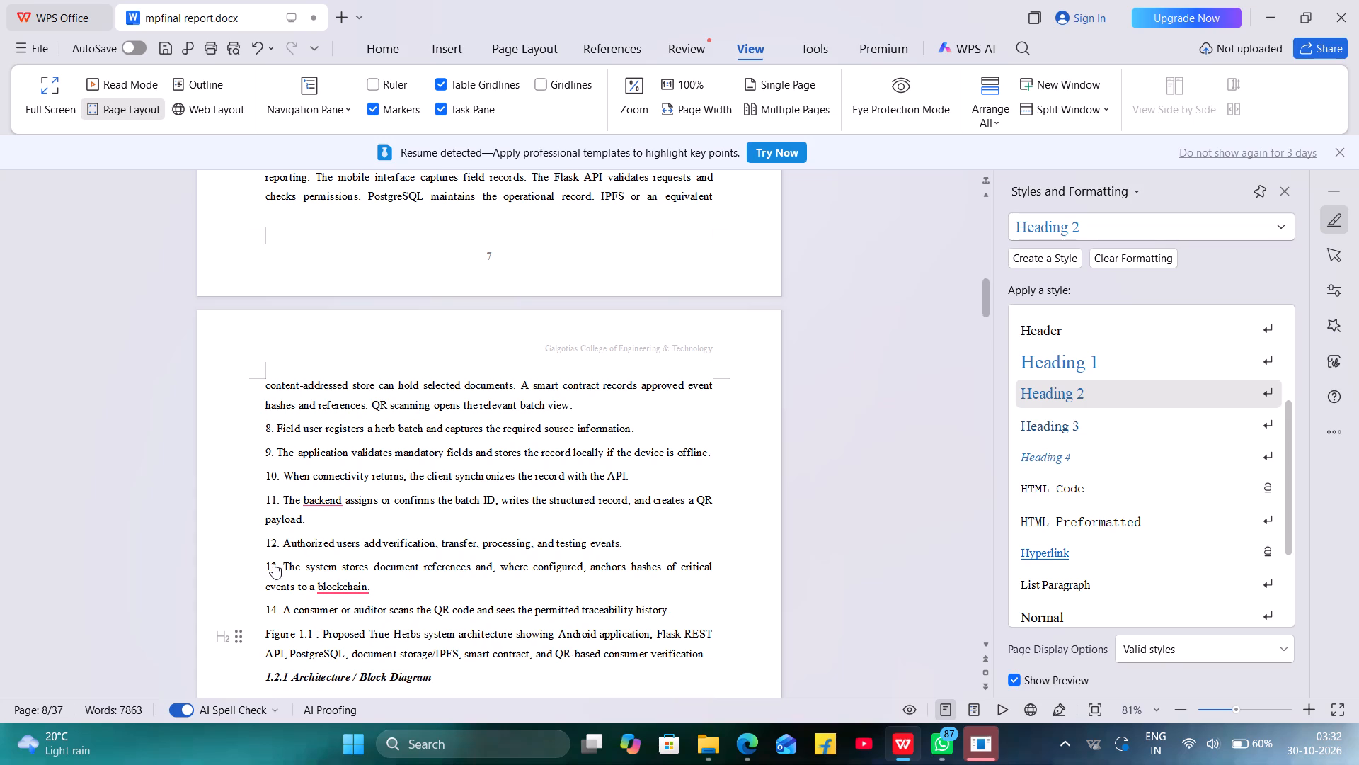
Restart the automatic numbering of the page 8 workflow list at 1, beginning with the field user step.
drag(273, 563, 270, 442)
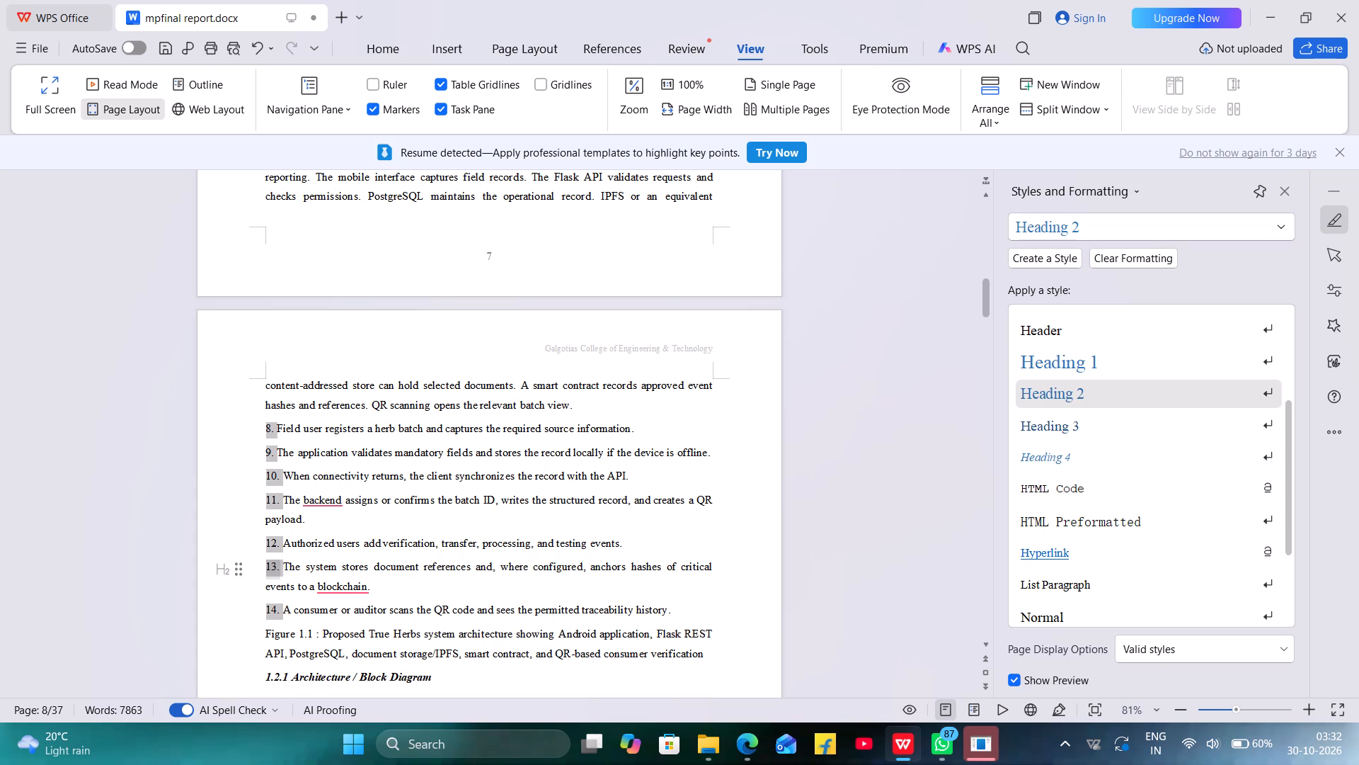
click(277, 605)
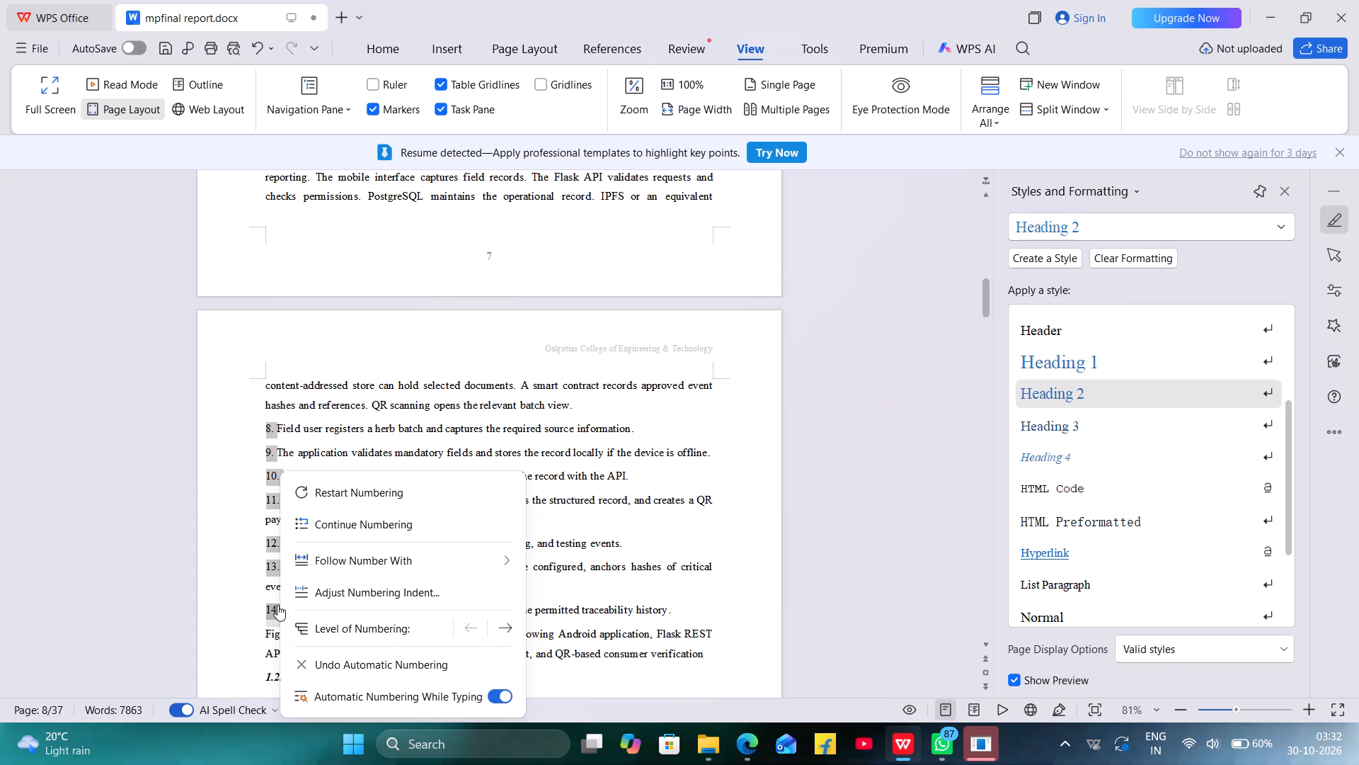
click(274, 428)
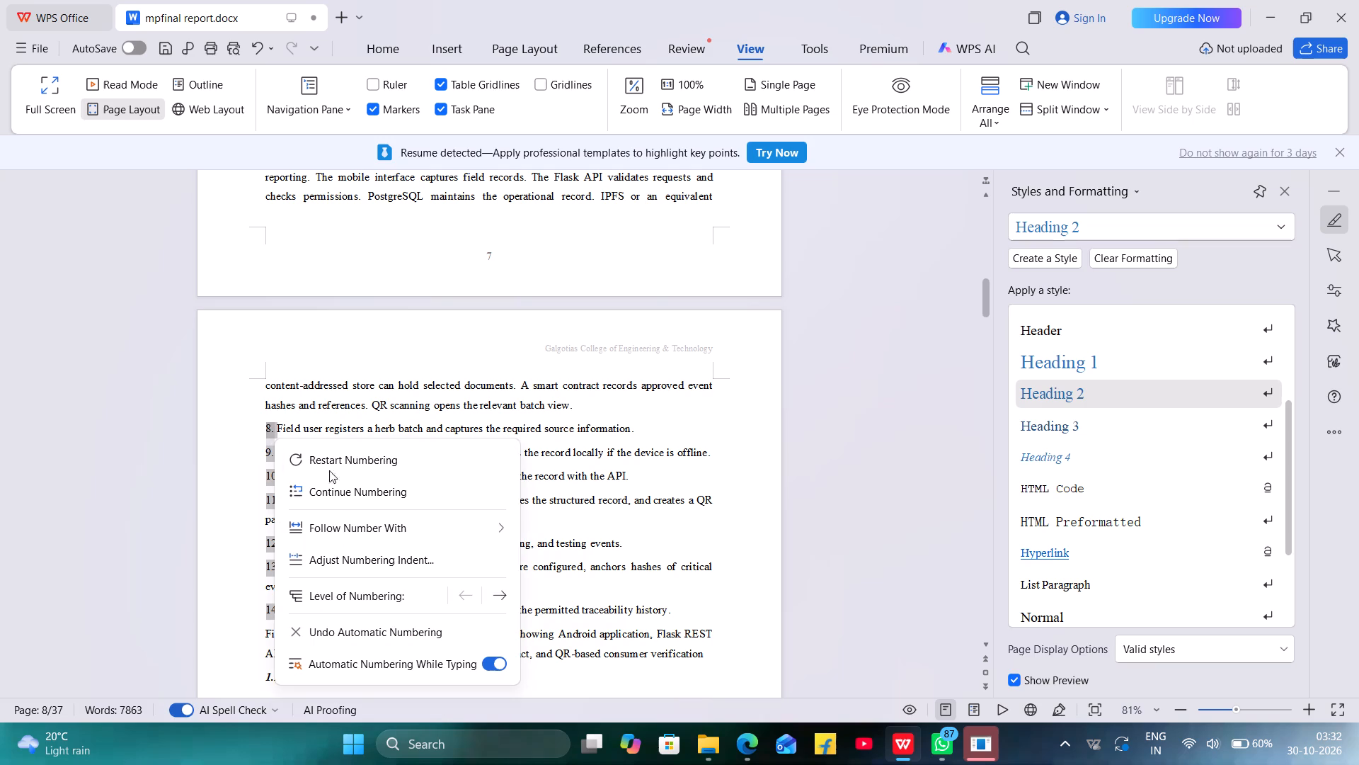
click(329, 458)
click(379, 528)
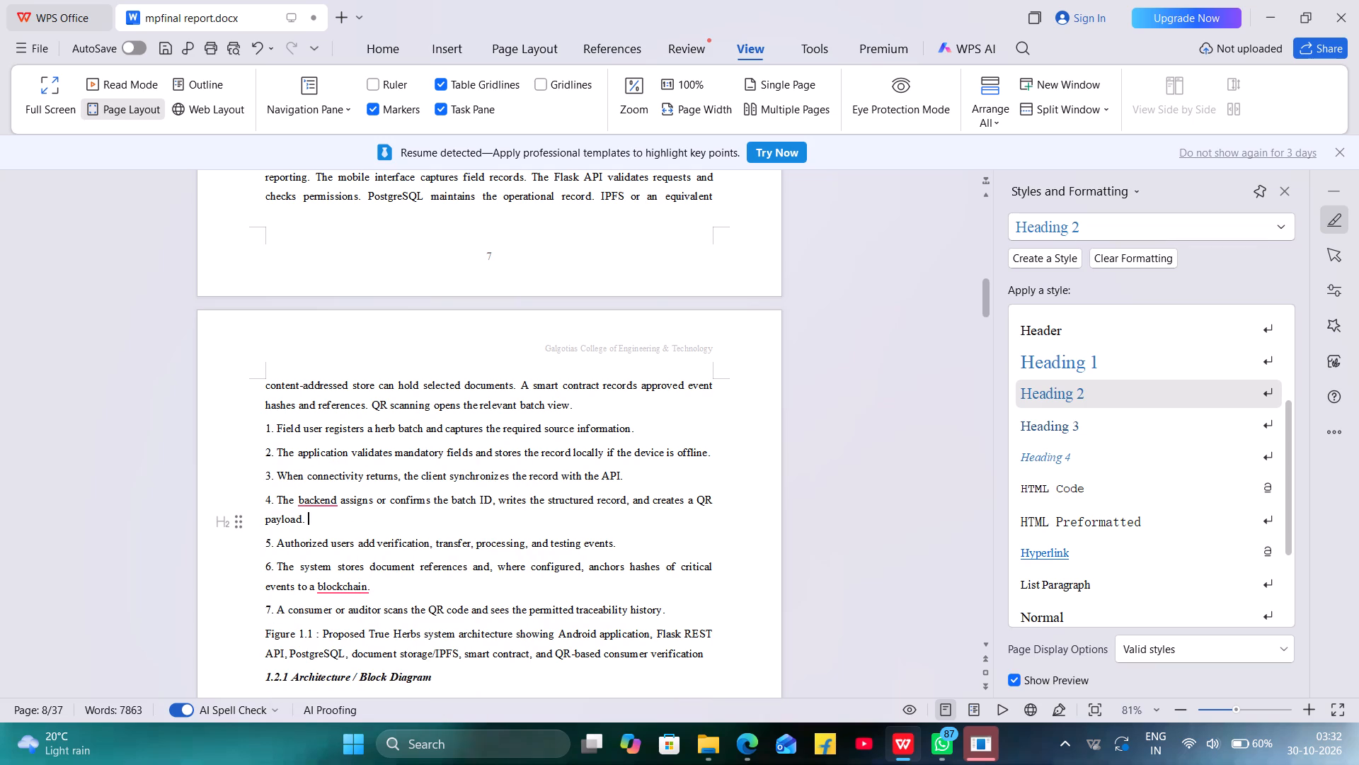
scroll(363, 536, down, 3)
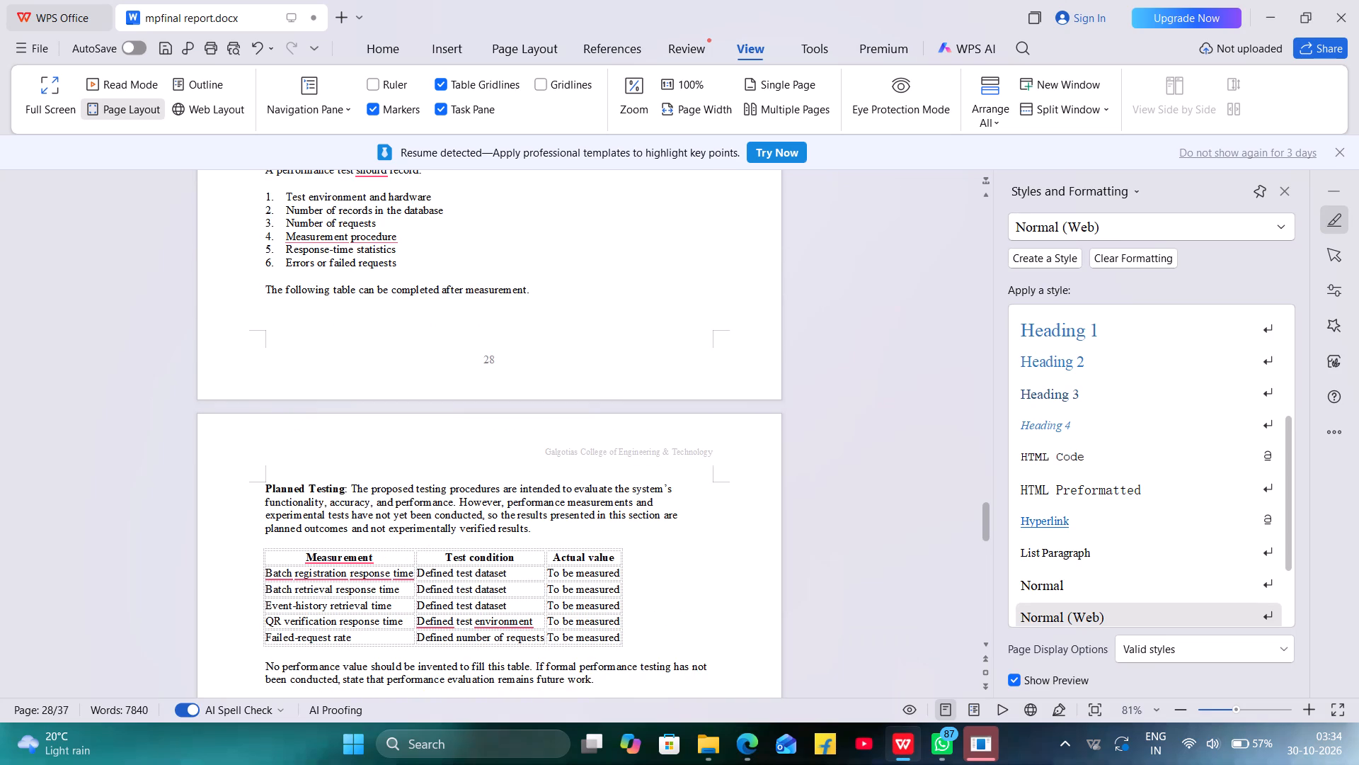
scroll(404, 514, down, 1)
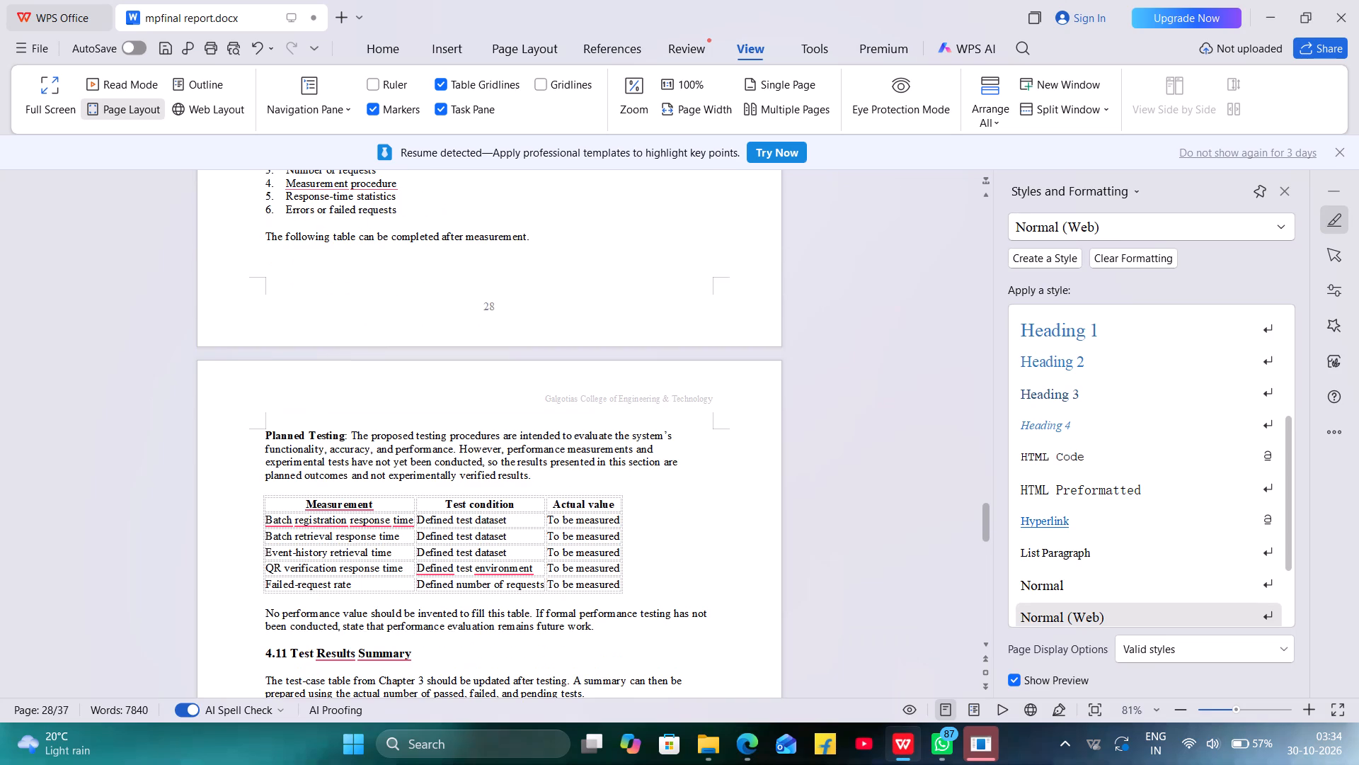
scroll(404, 514, up, 12)
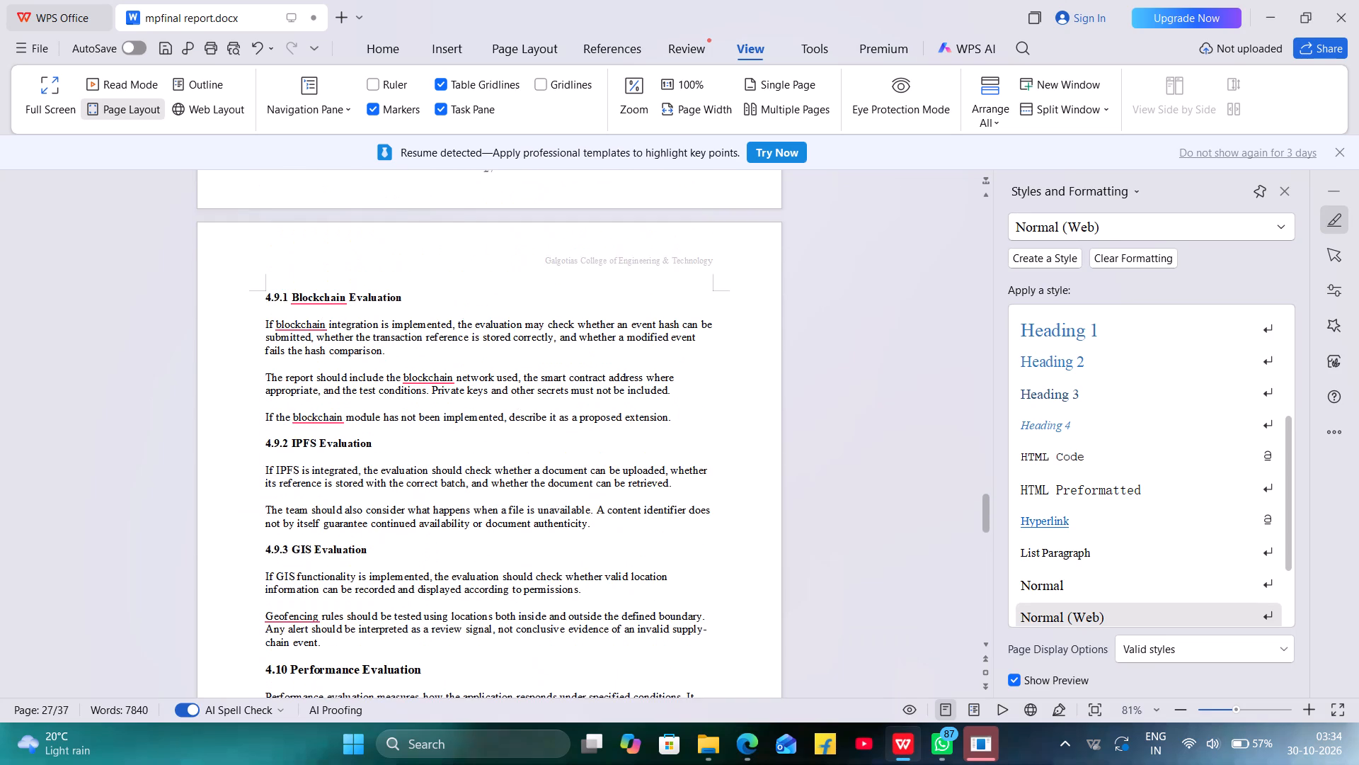
scroll(411, 507, up, 4)
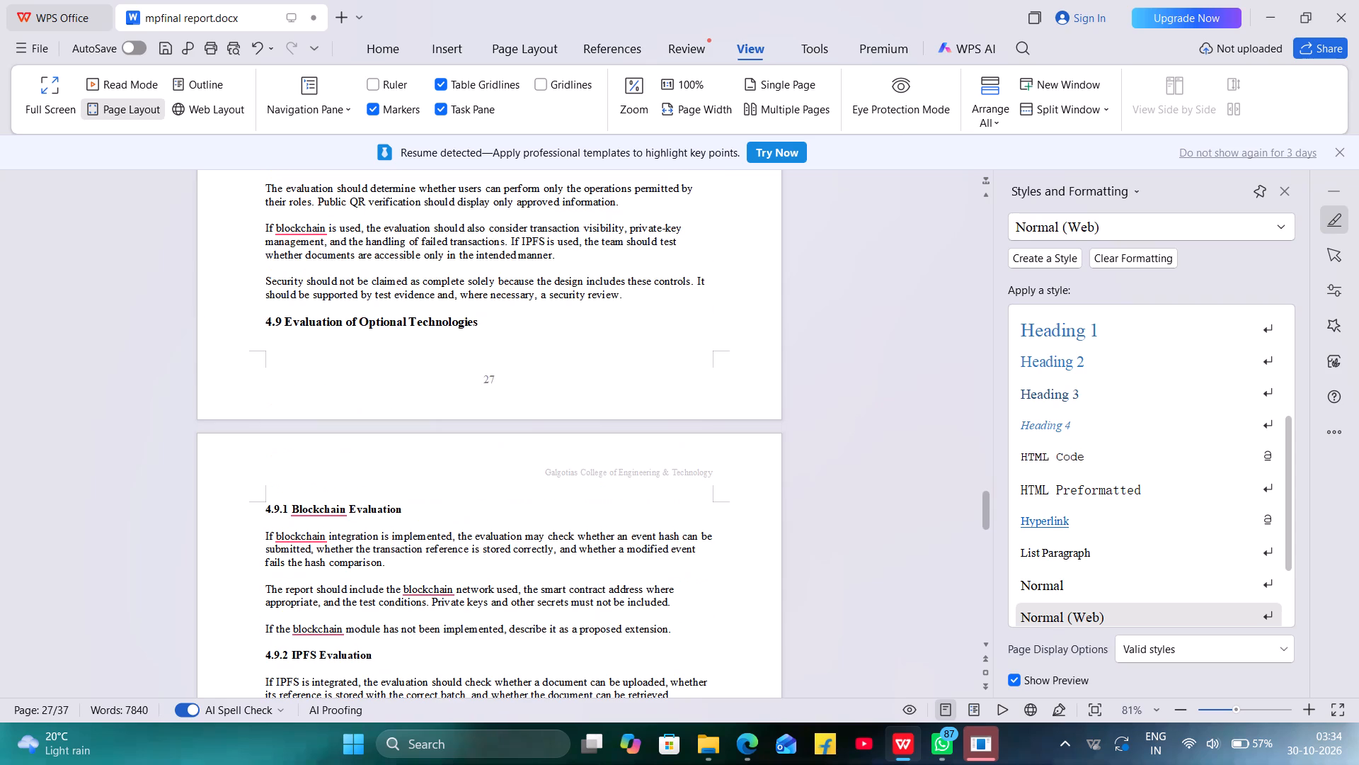
scroll(411, 507, down, 3)
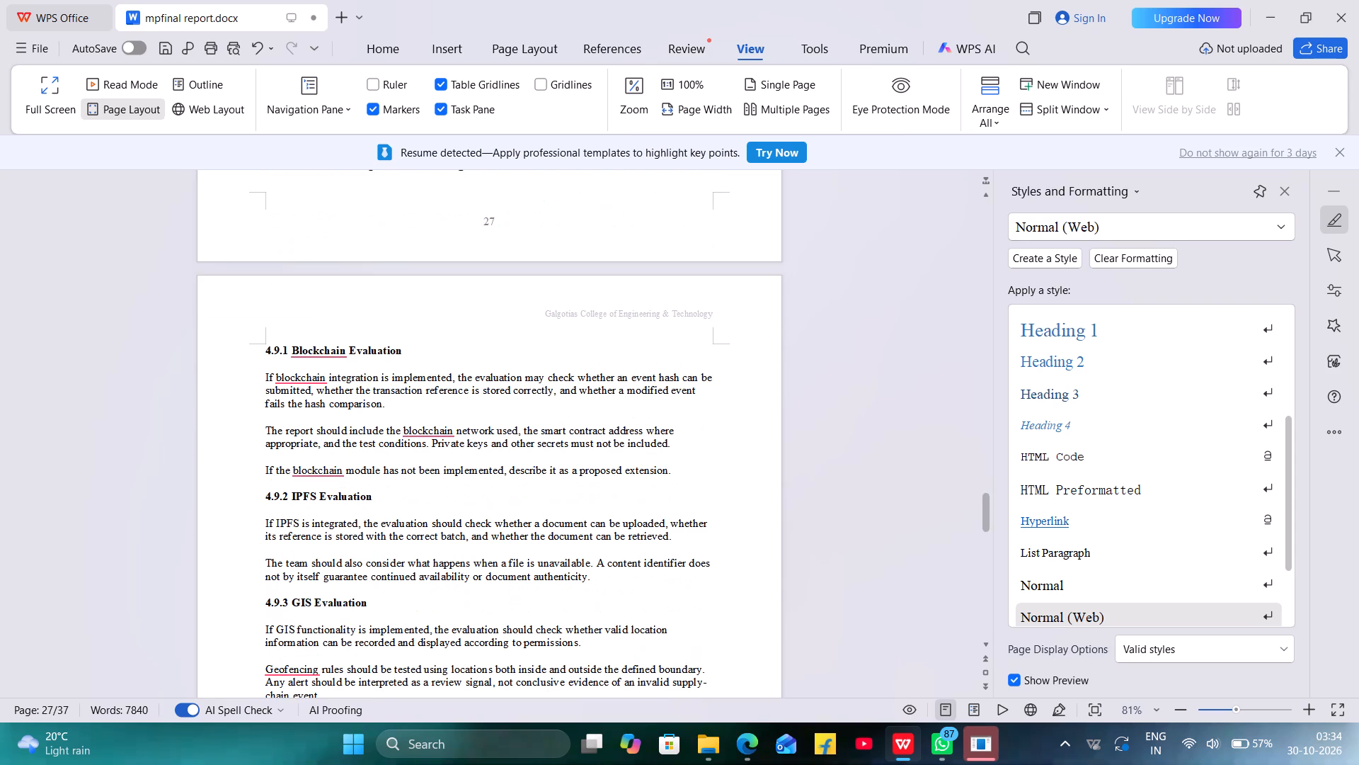
scroll(411, 507, down, 1)
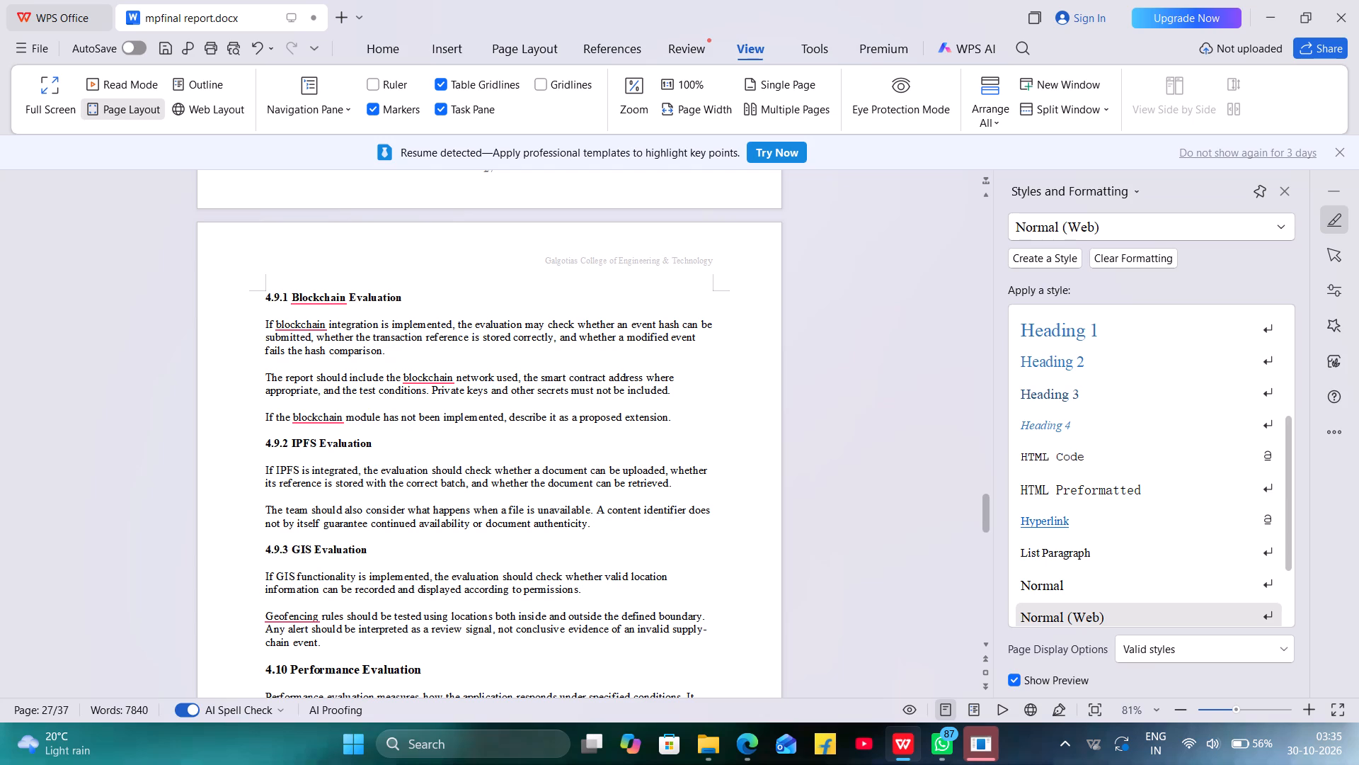
drag(686, 417, 316, 424)
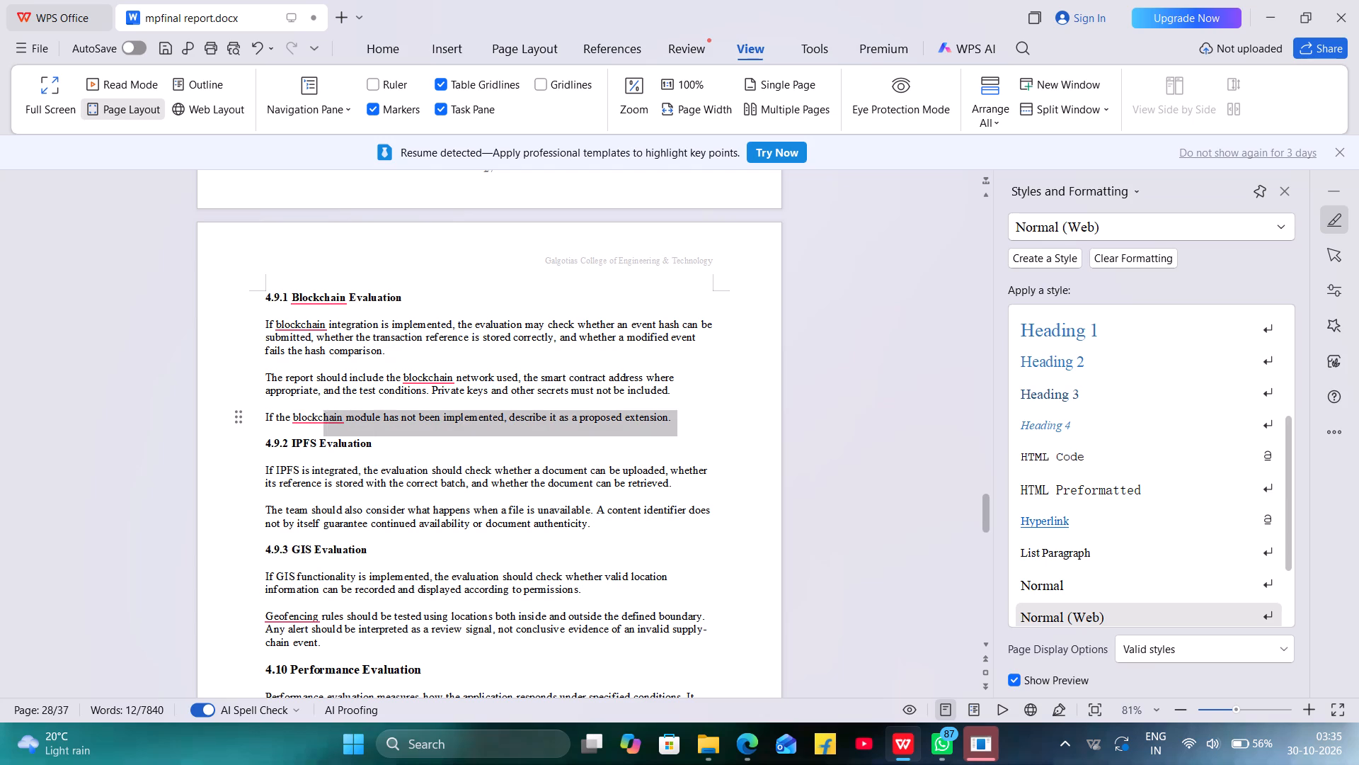
drag(316, 424, 240, 414)
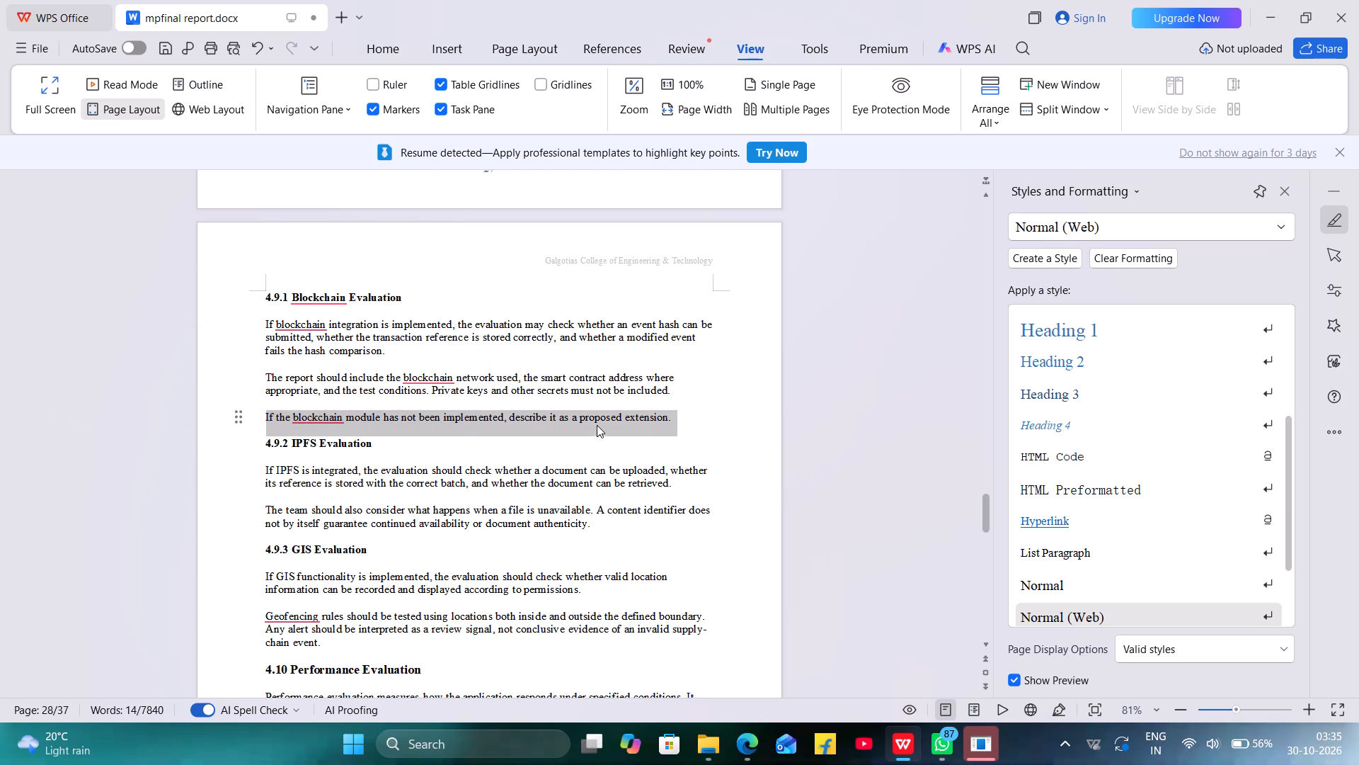
click(520, 462)
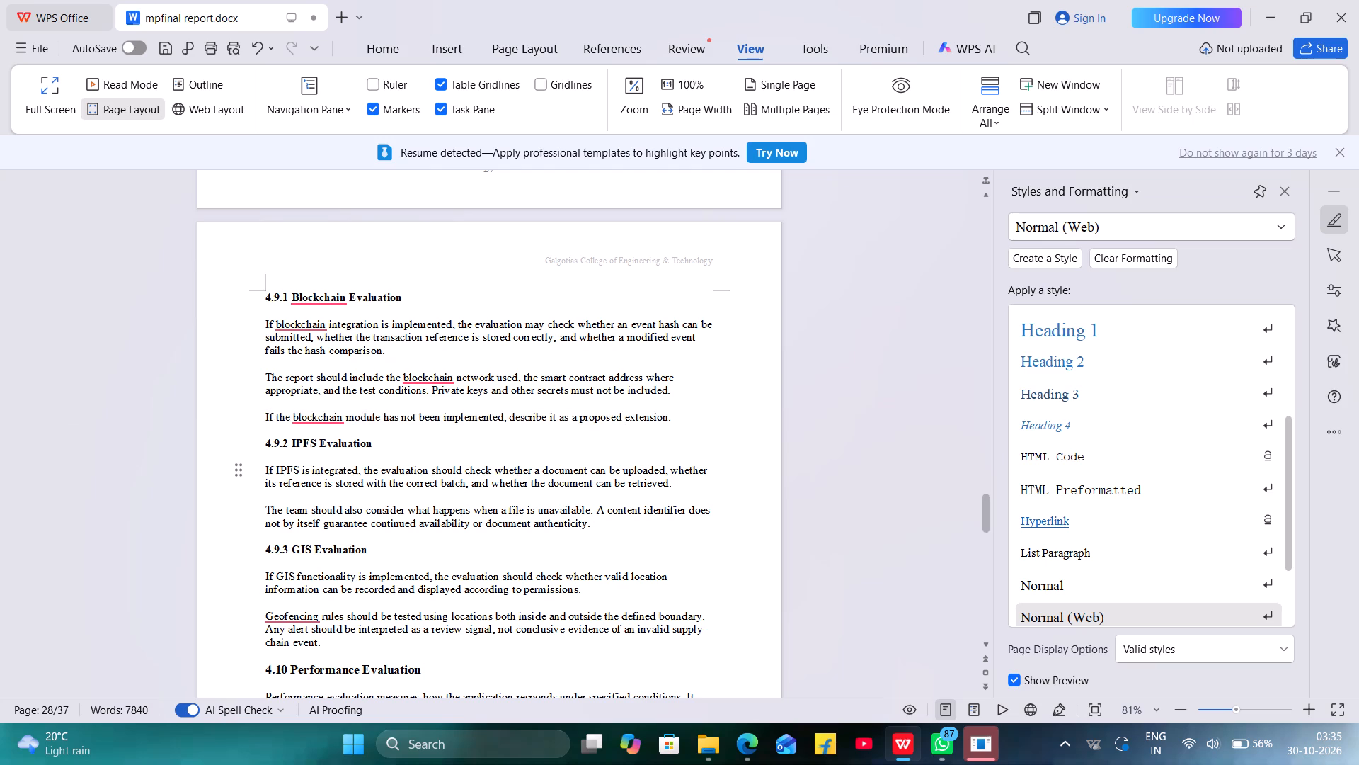
drag(668, 418, 579, 416)
key(ctrl+c)
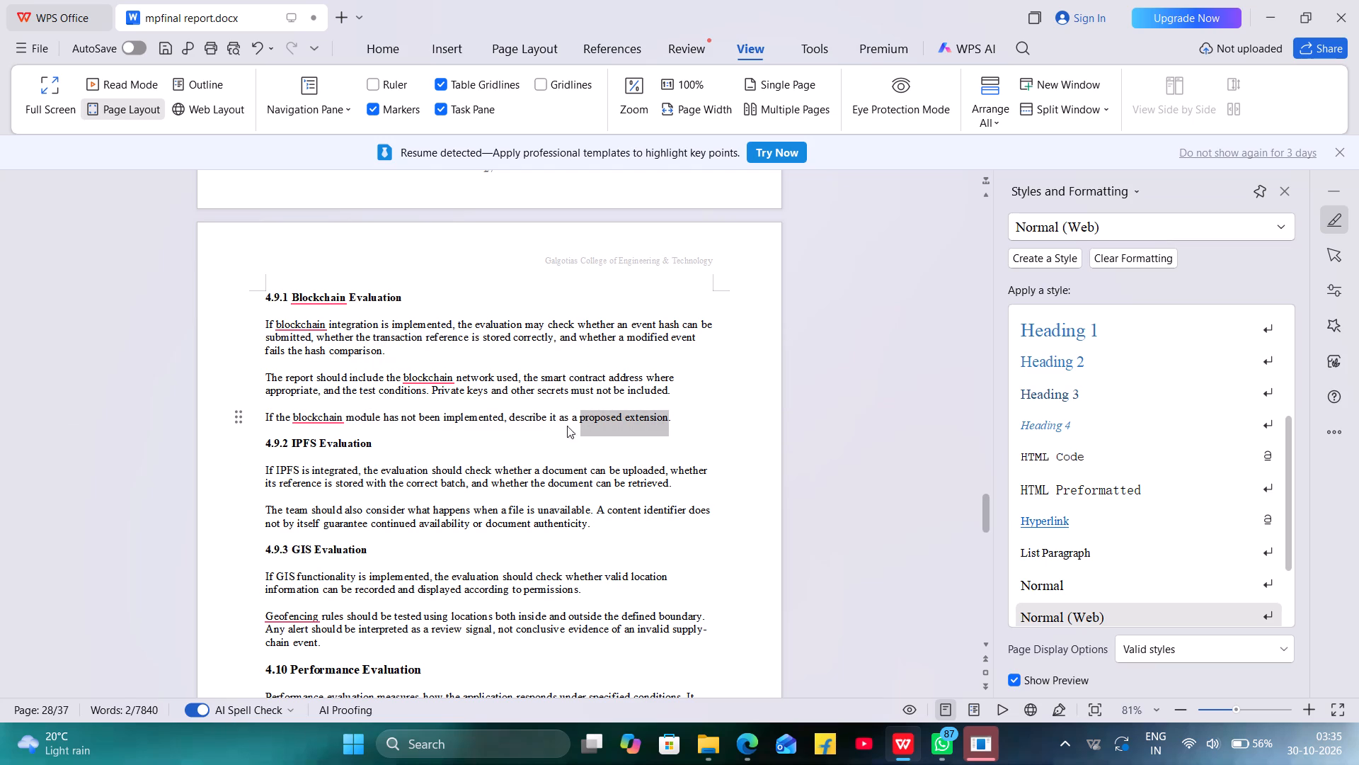
click(677, 422)
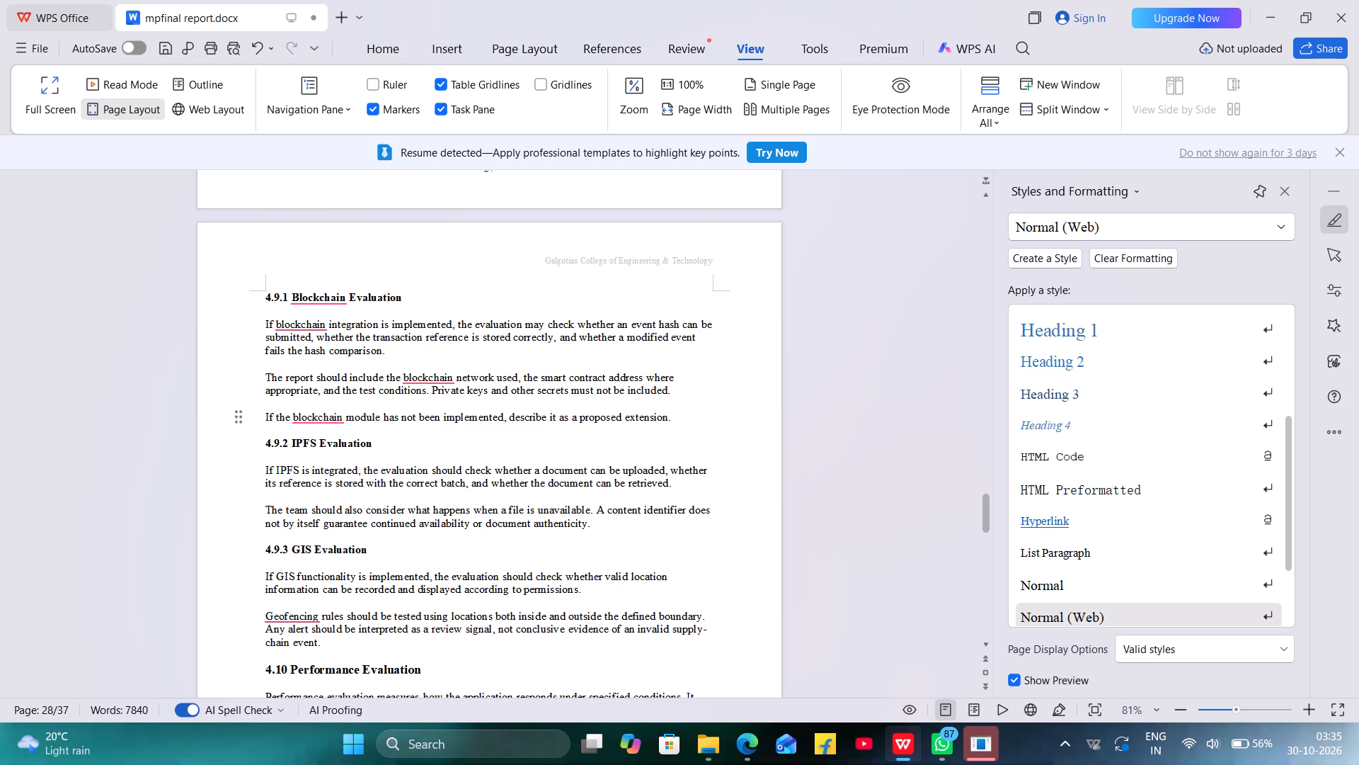
drag(668, 419, 580, 418)
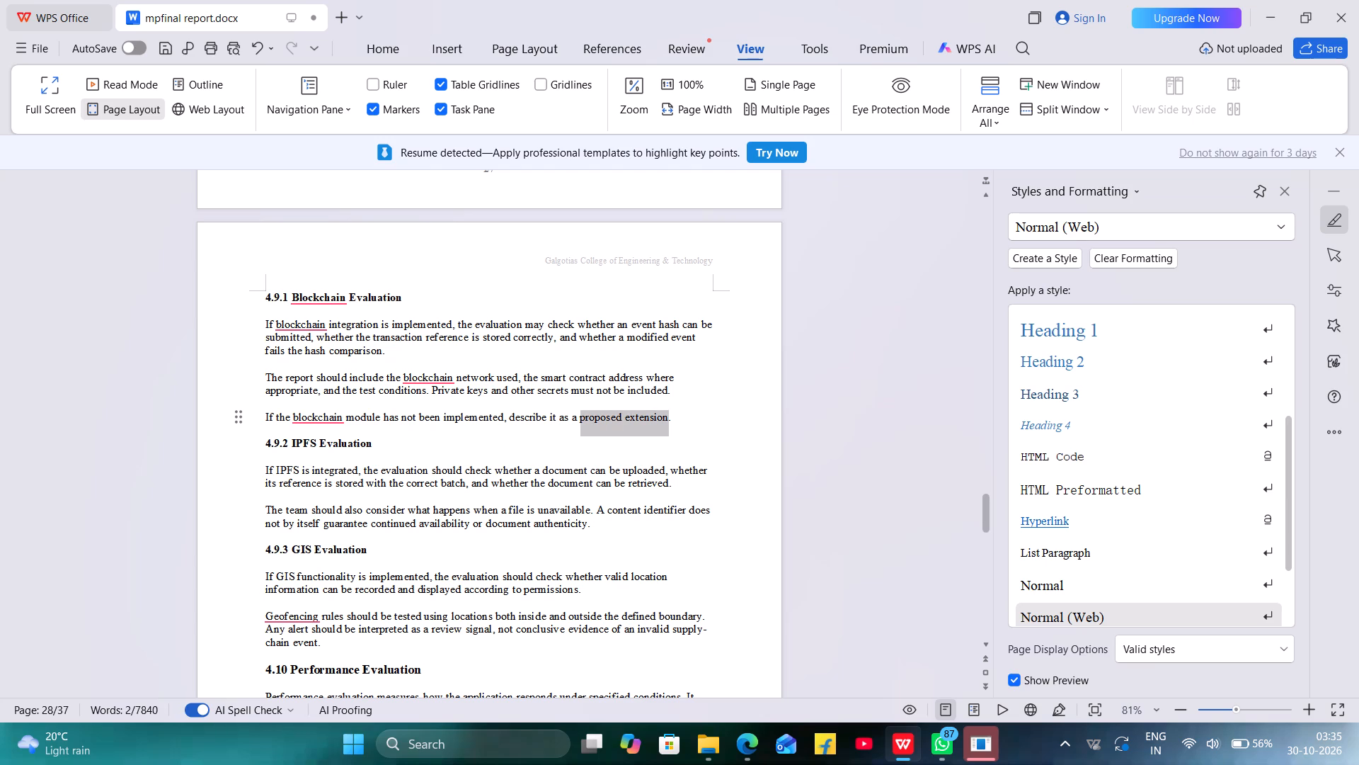
drag(580, 418, 248, 419)
key(BackSpace)
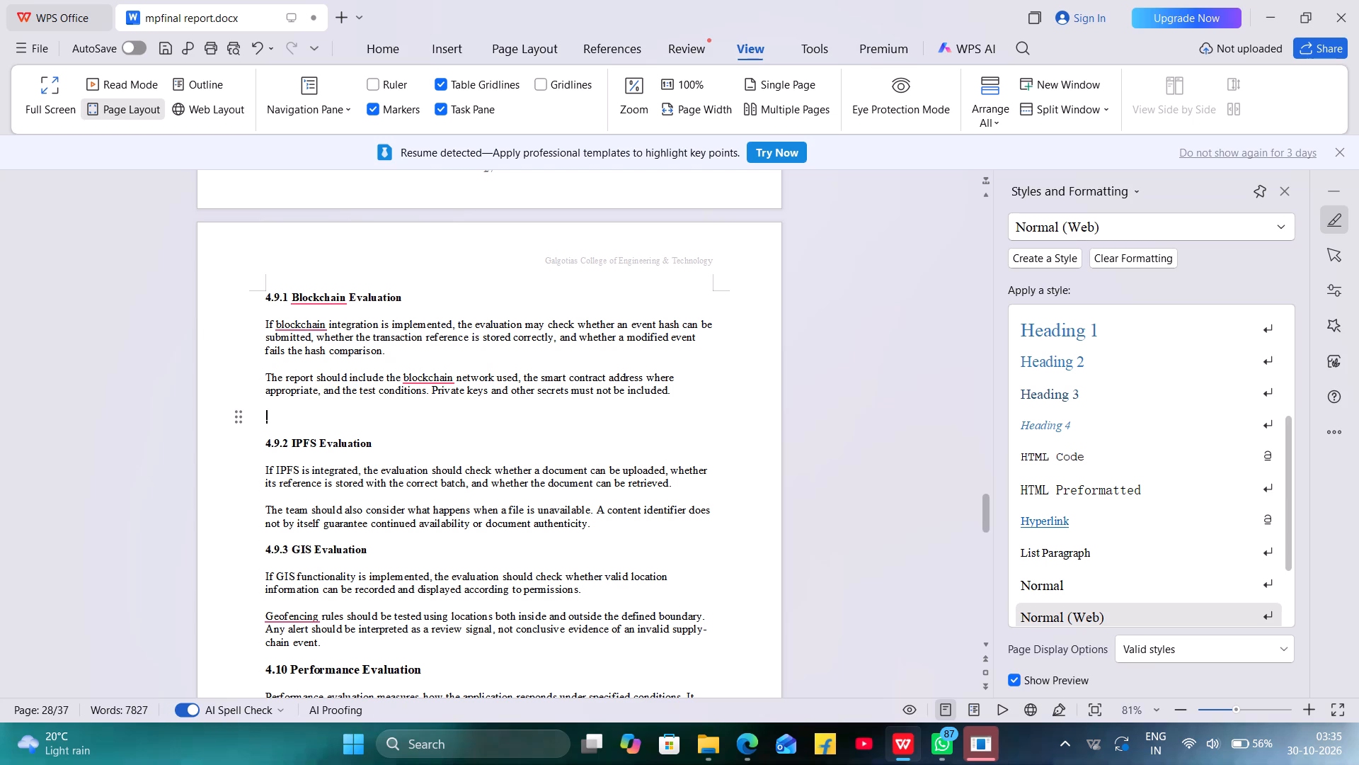
Paste "proposed extension" followed by a space before "implemented" in the first sentence of 4.9.1 Blockchain Evaluation.
click(391, 327)
key(ctrl+v)
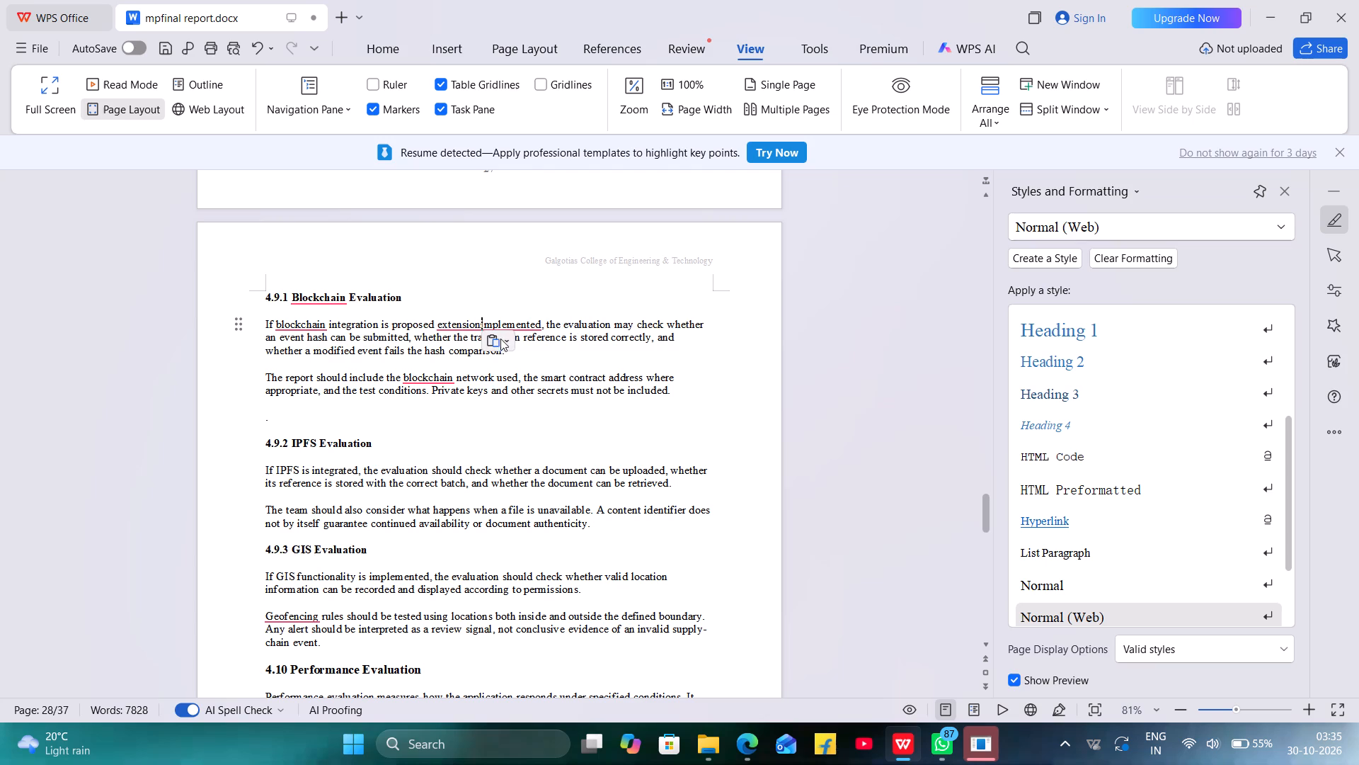
key(space)
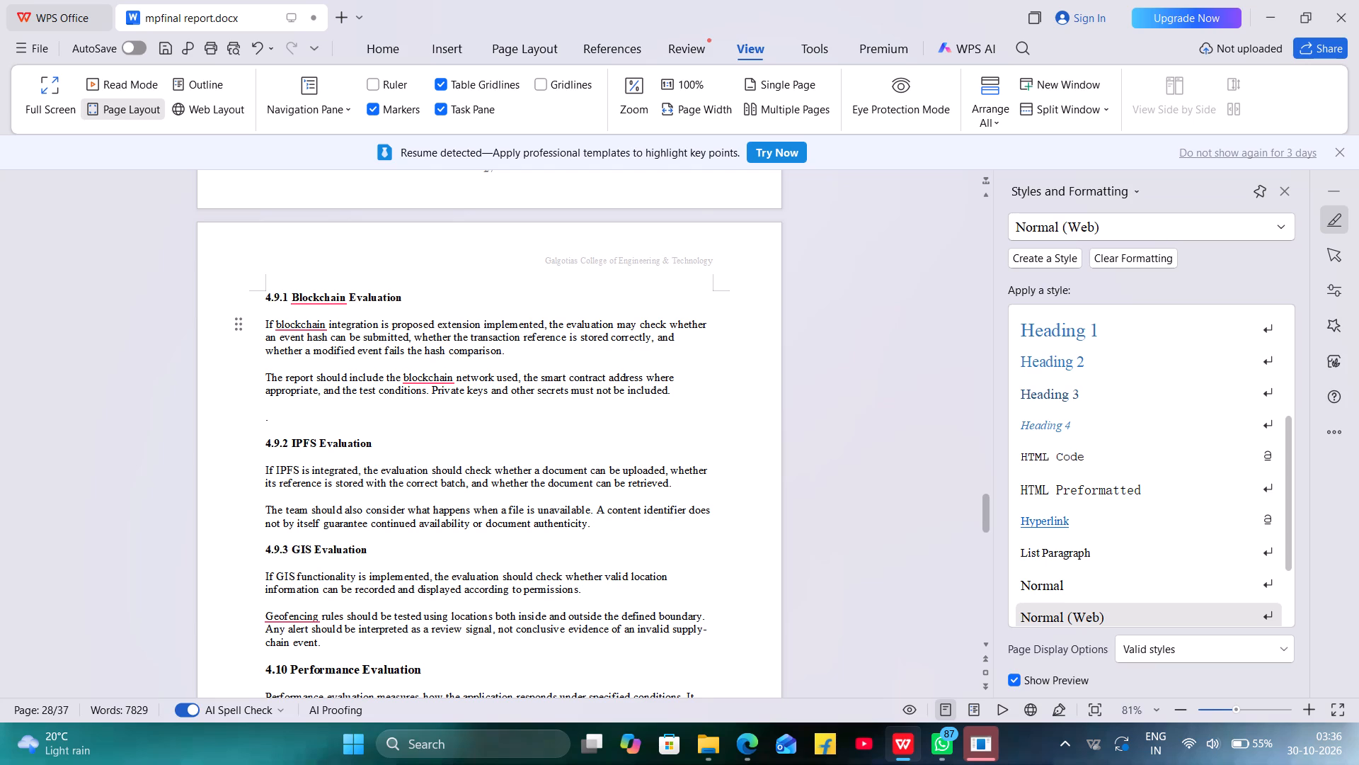
scroll(516, 429, down, 10)
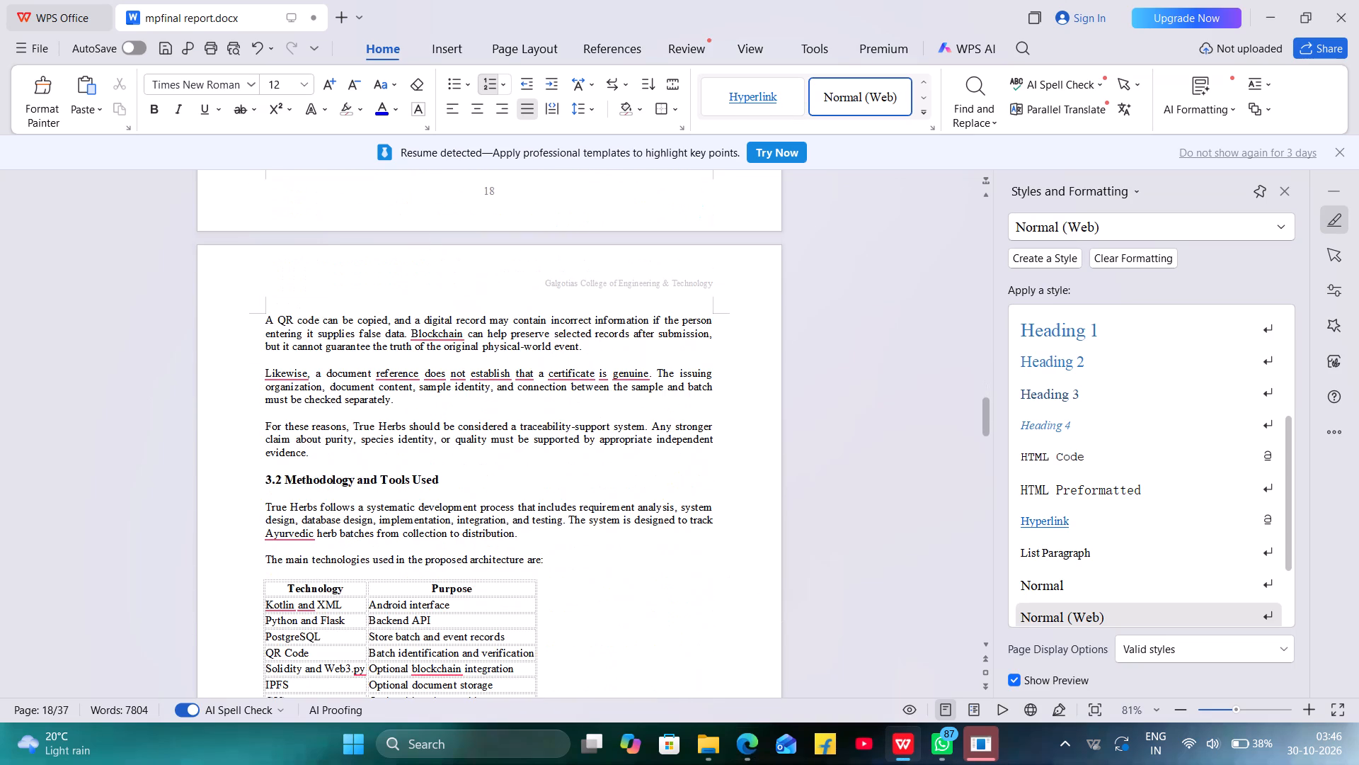
scroll(601, 558, down, 13)
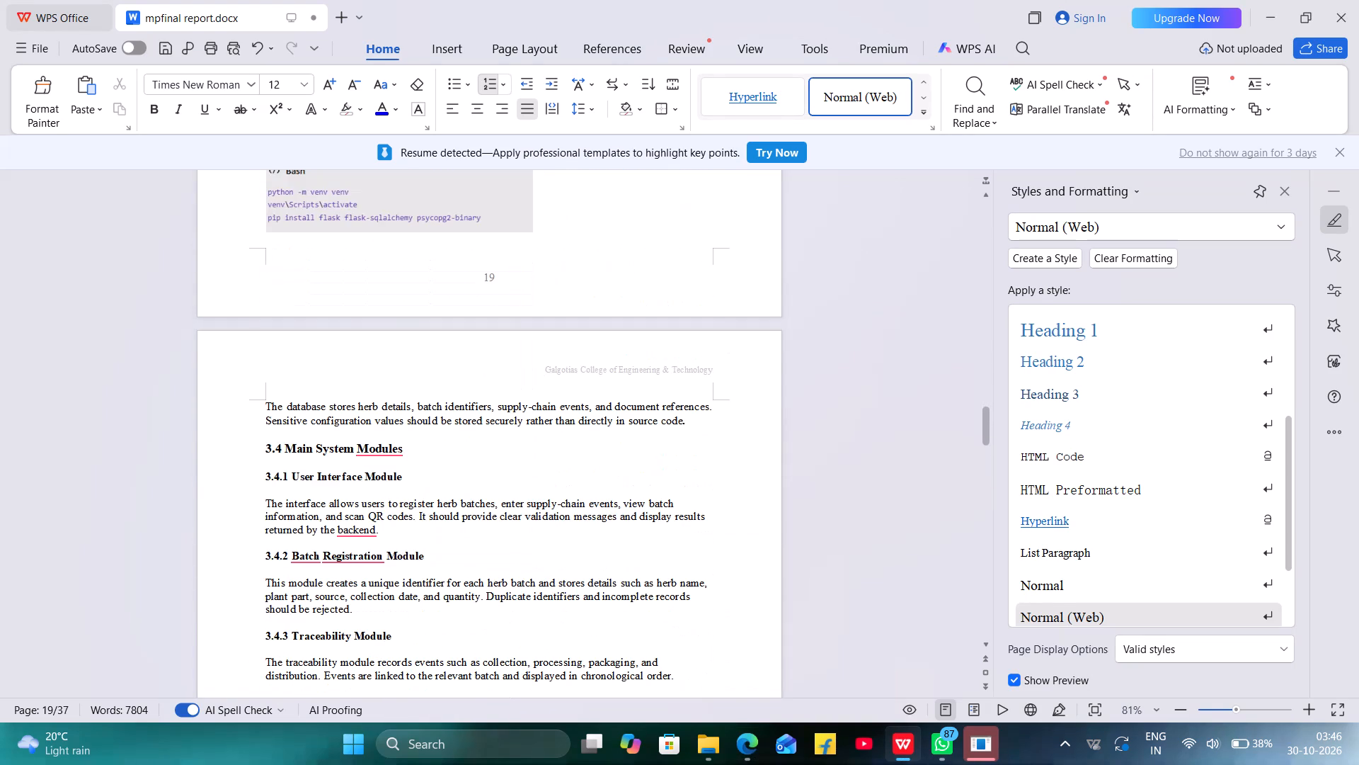
scroll(601, 558, down, 6)
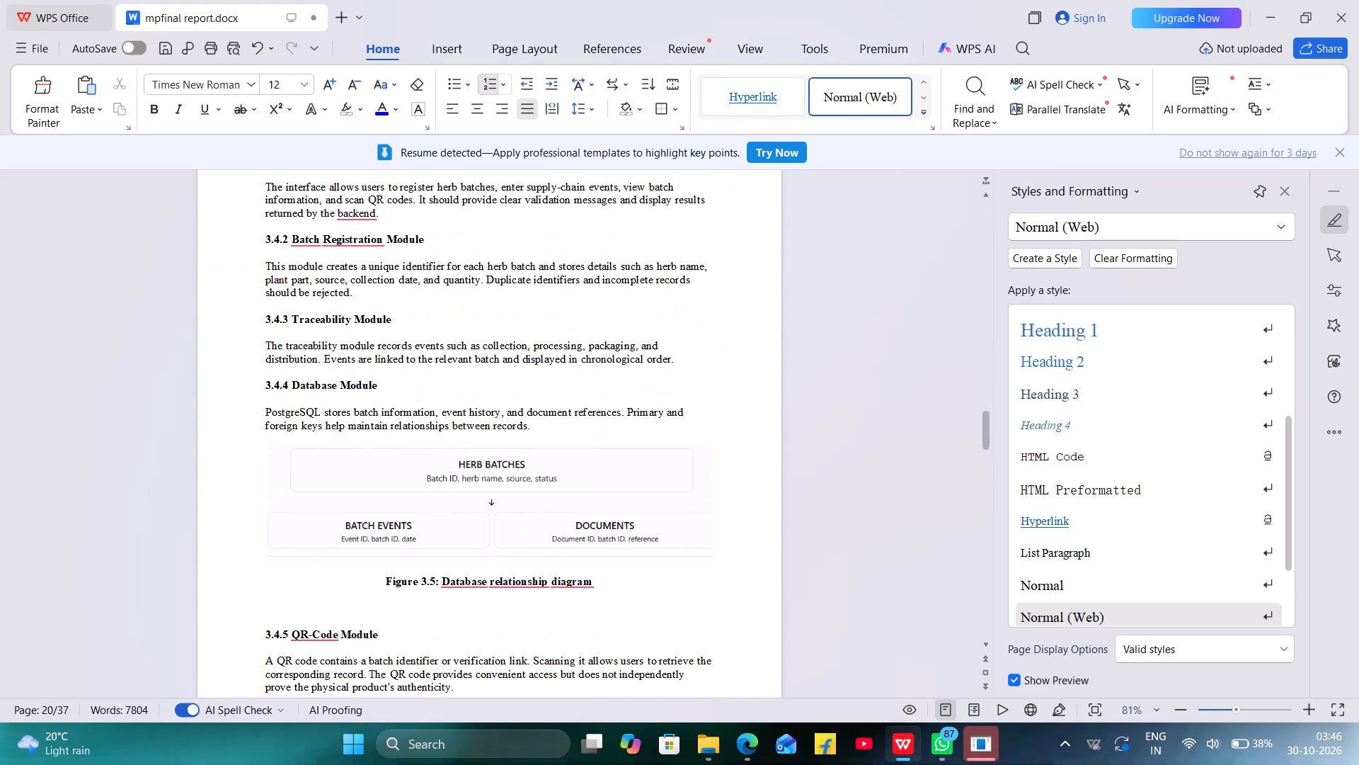
scroll(601, 558, up, 3)
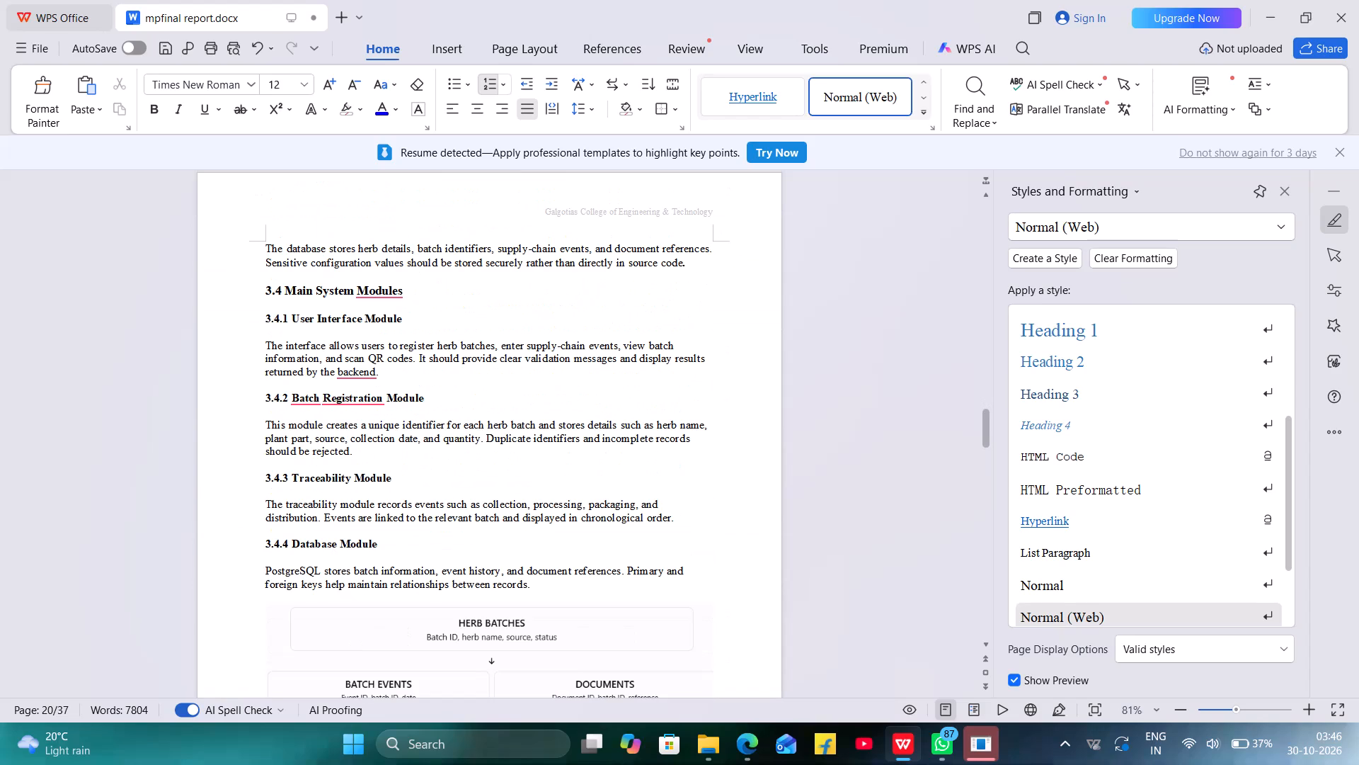
scroll(601, 558, down, 3)
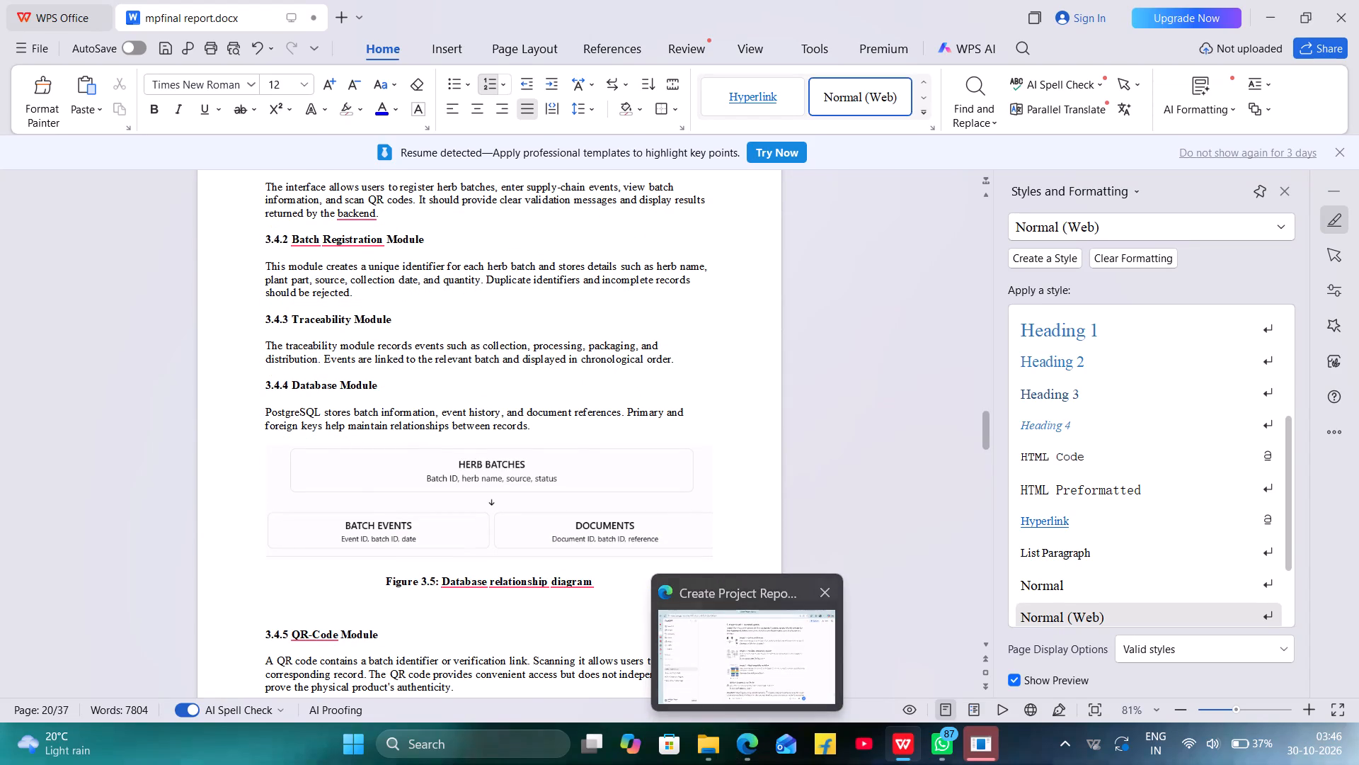
Insert the picture true_herbs_database_er_diagram (1).png on a new line below the 3.4.4 Database Module paragraph.
click(716, 532)
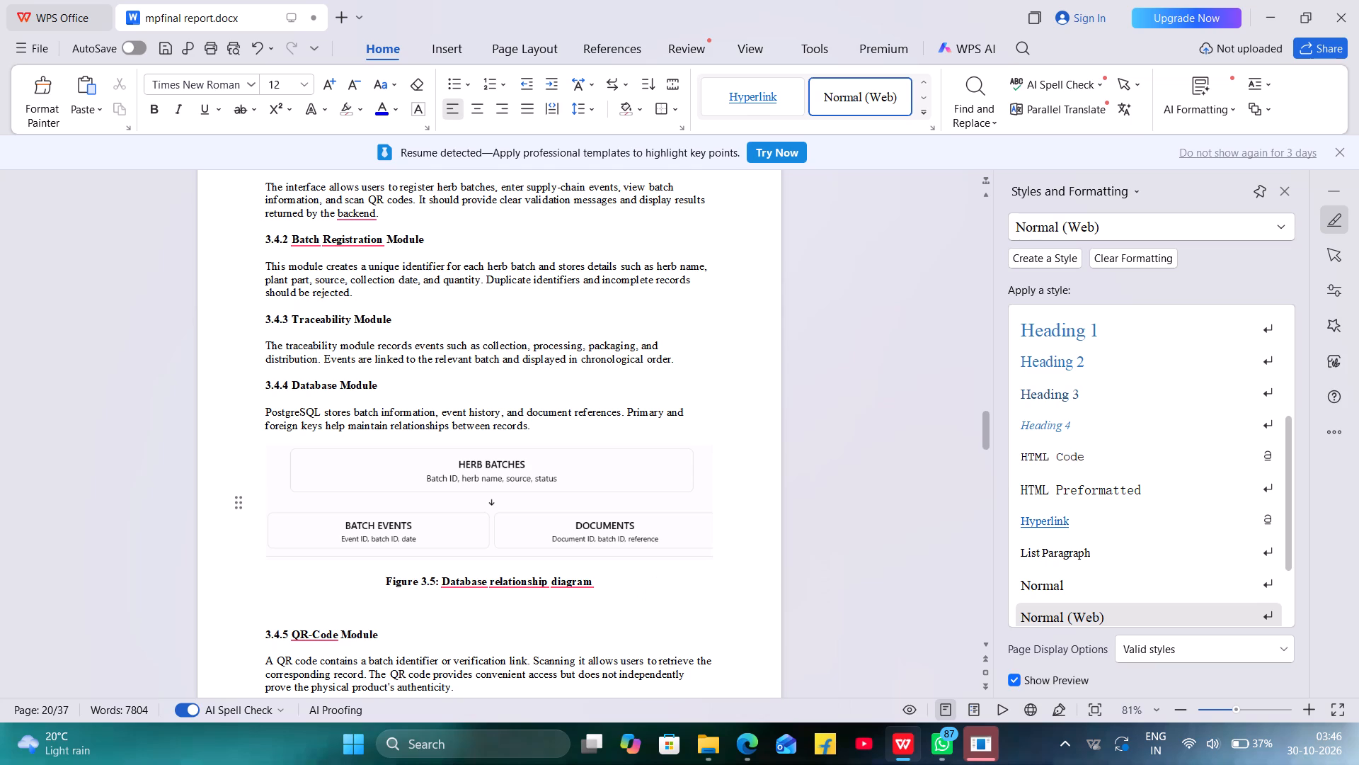
click(583, 437)
key(Return)
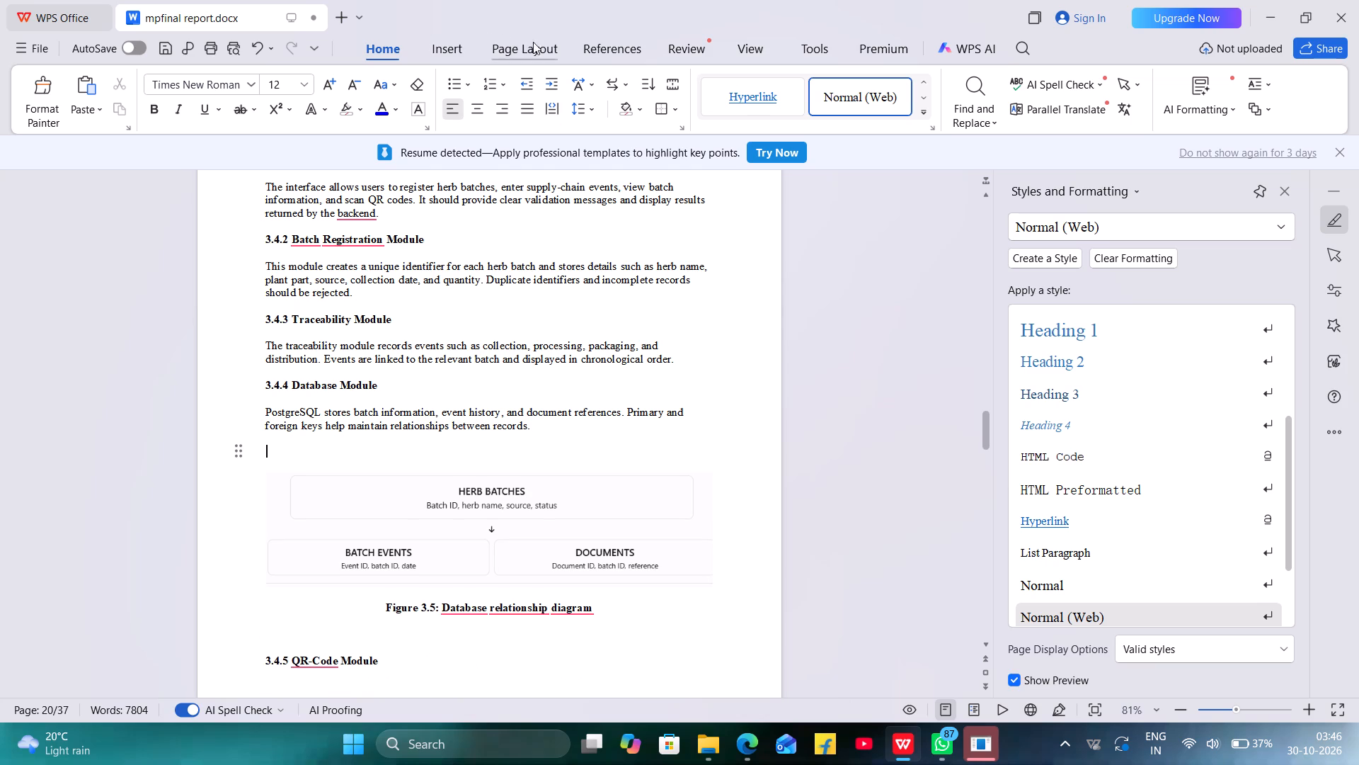
click(457, 50)
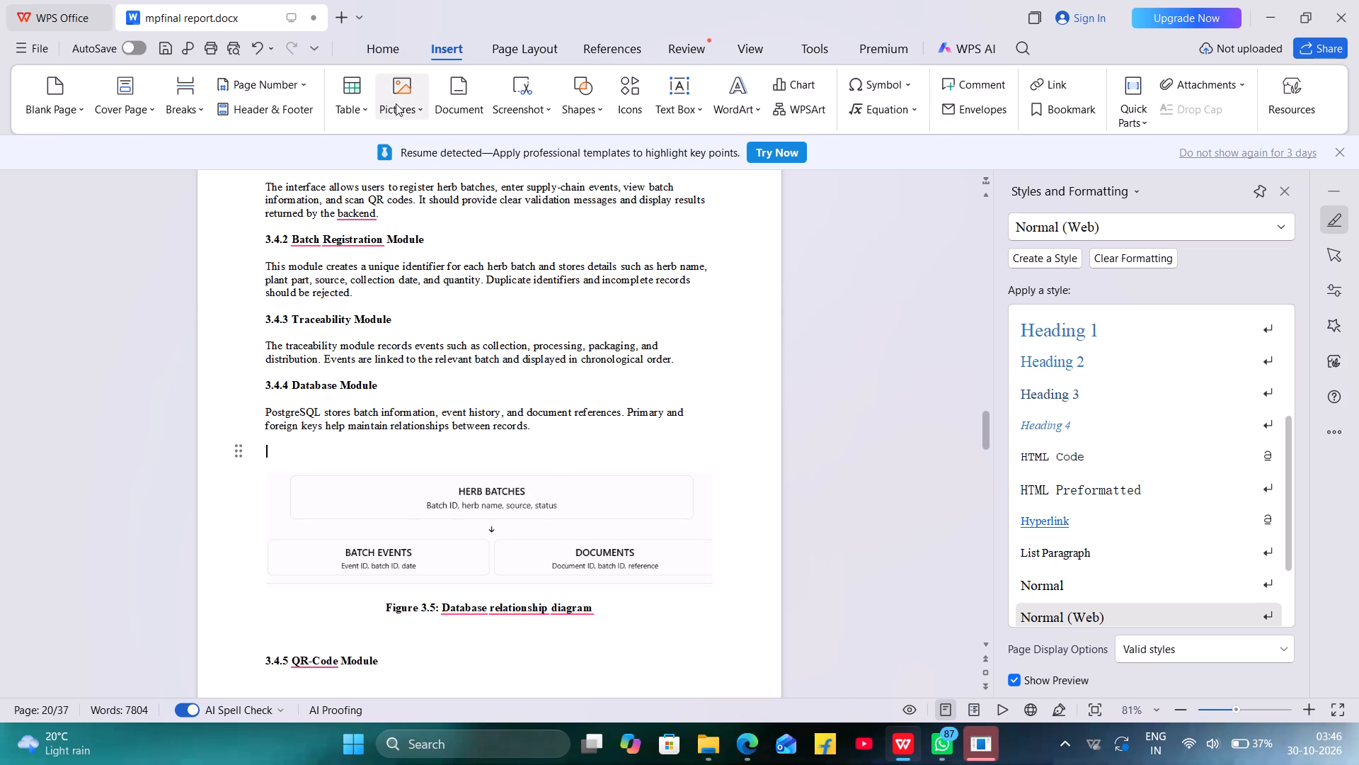
click(396, 103)
click(465, 141)
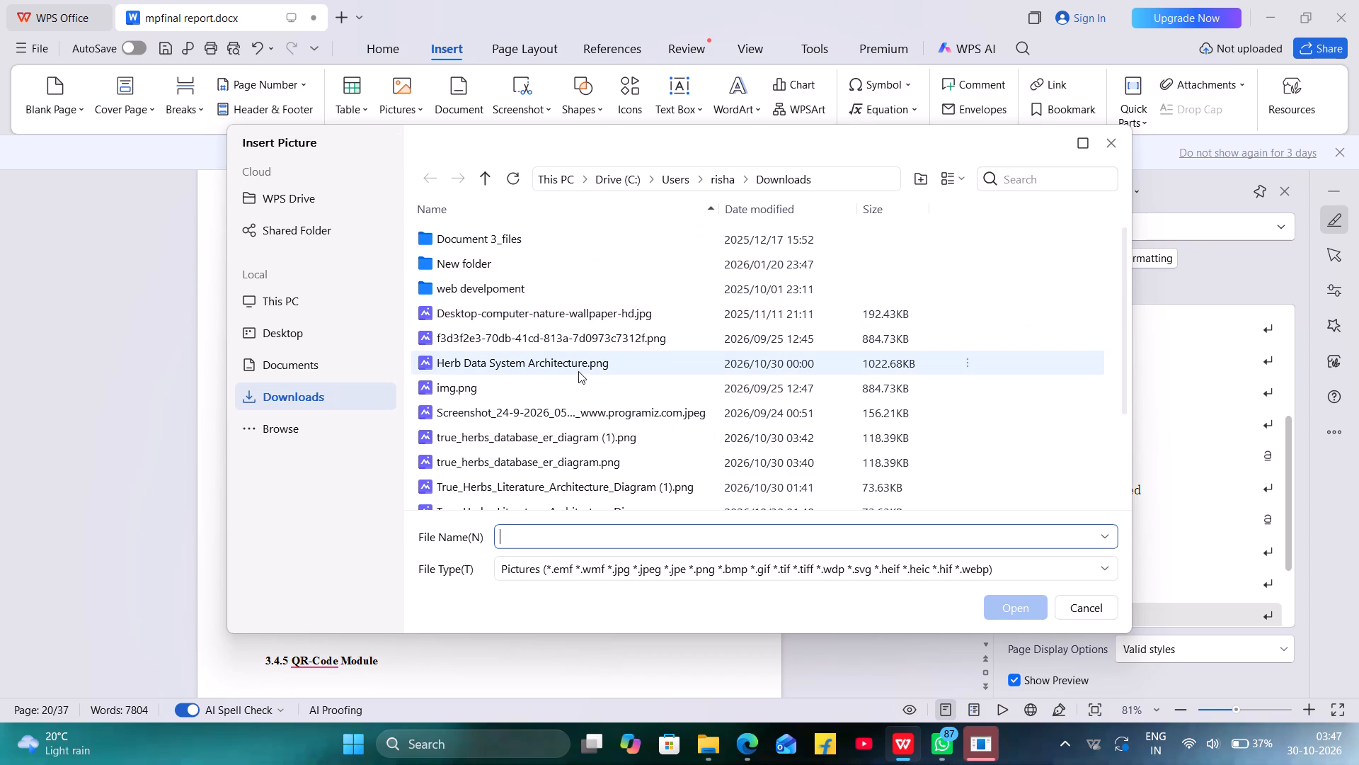
scroll(587, 481, down, 2)
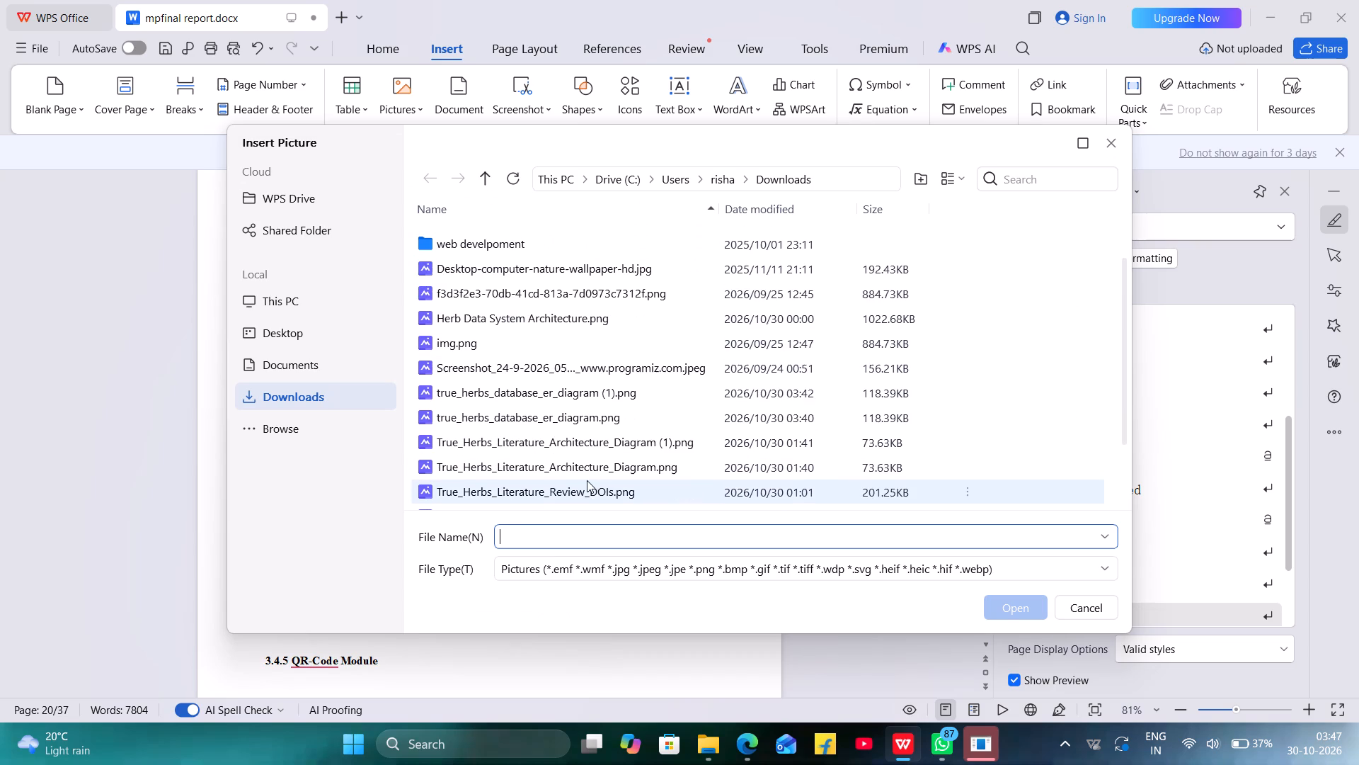
click(585, 395)
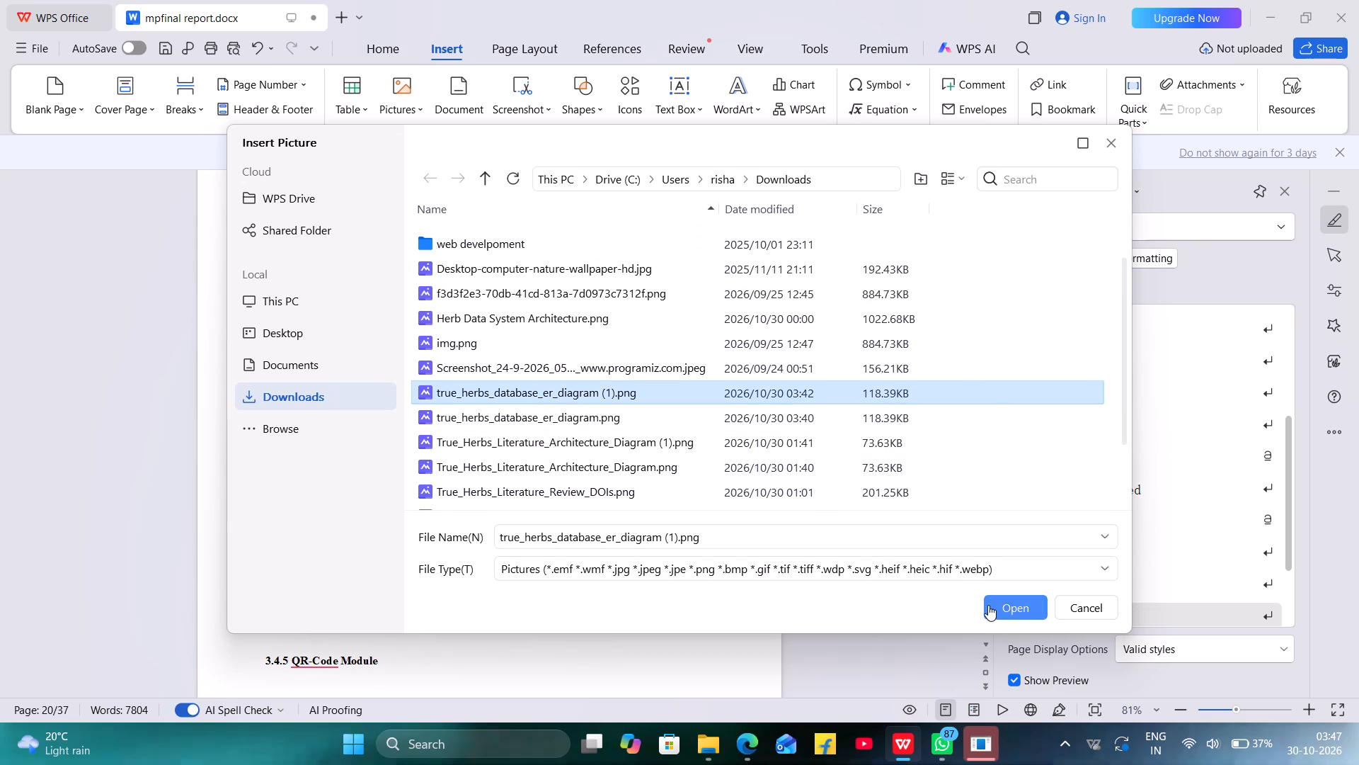
click(992, 607)
scroll(709, 529, down, 4)
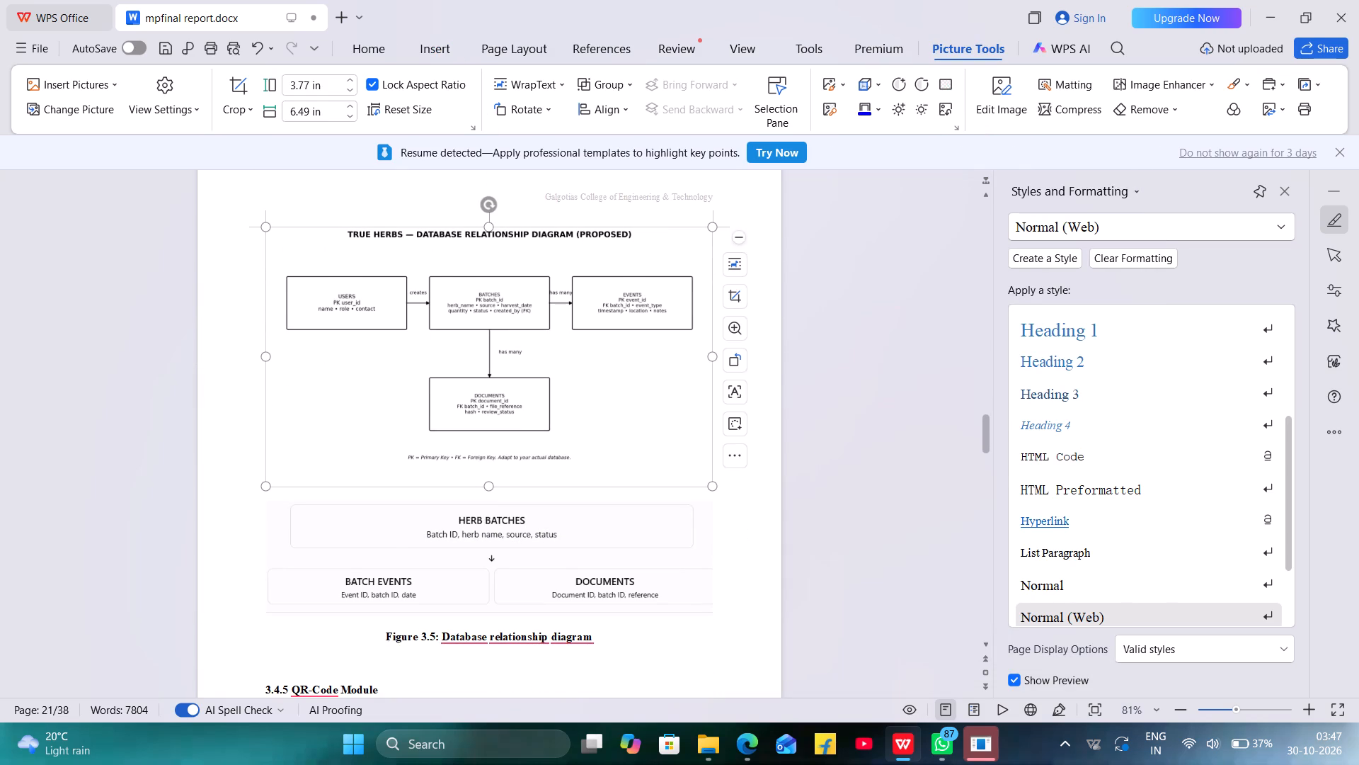
Delete the old Herb Batches, Batch Events and Documents diagram above the Figure 3.5 caption.
click(679, 592)
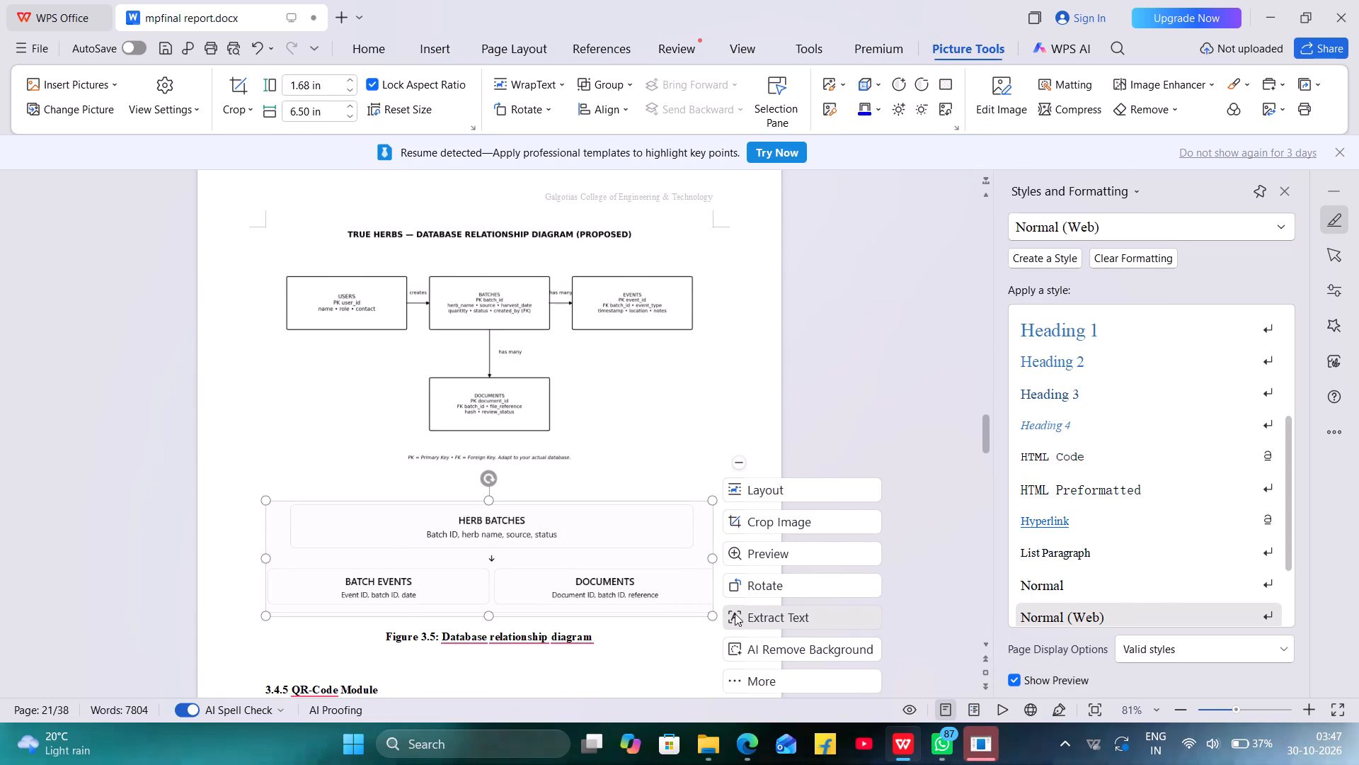
key(BackSpace)
Push the 3.4.4 Database Module heading and text onto page 21, with its diagram, using blank lines above the heading.
scroll(730, 600, up, 13)
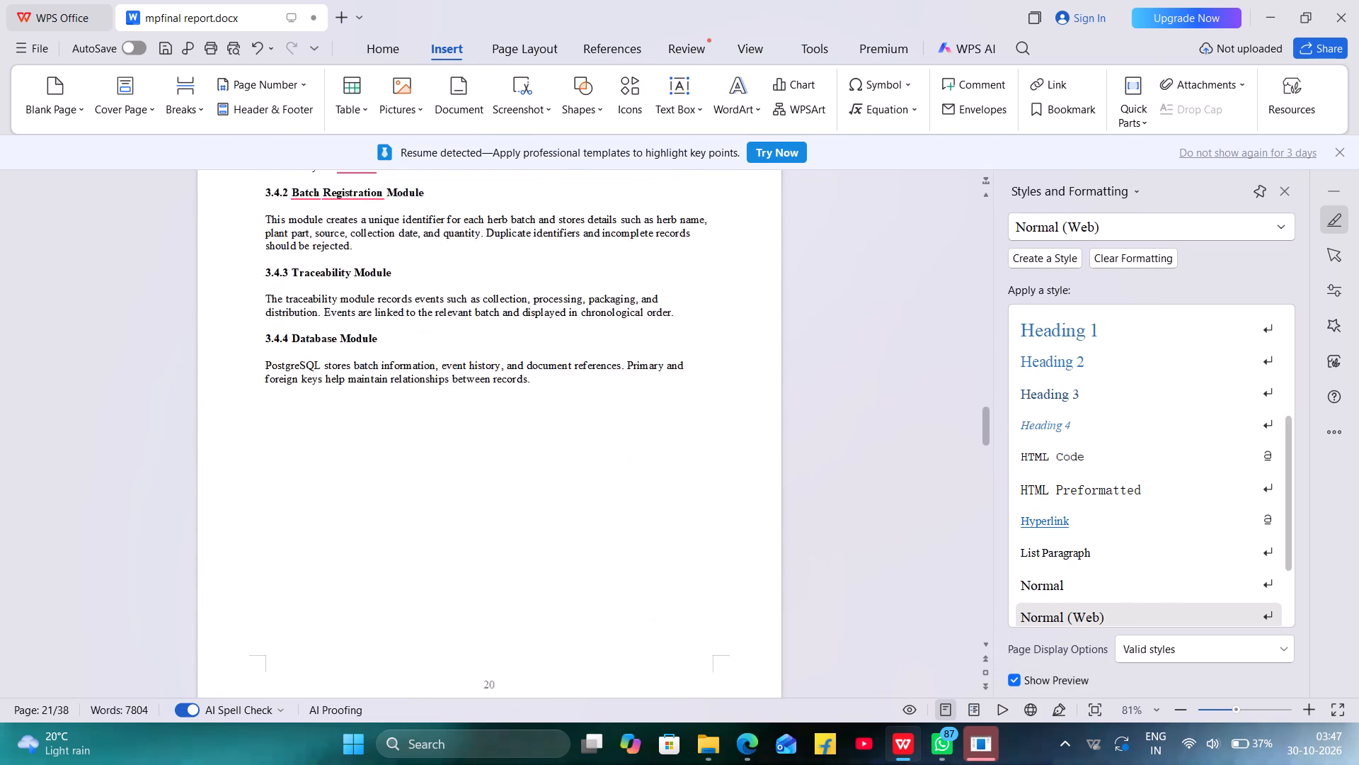
scroll(730, 598, down, 8)
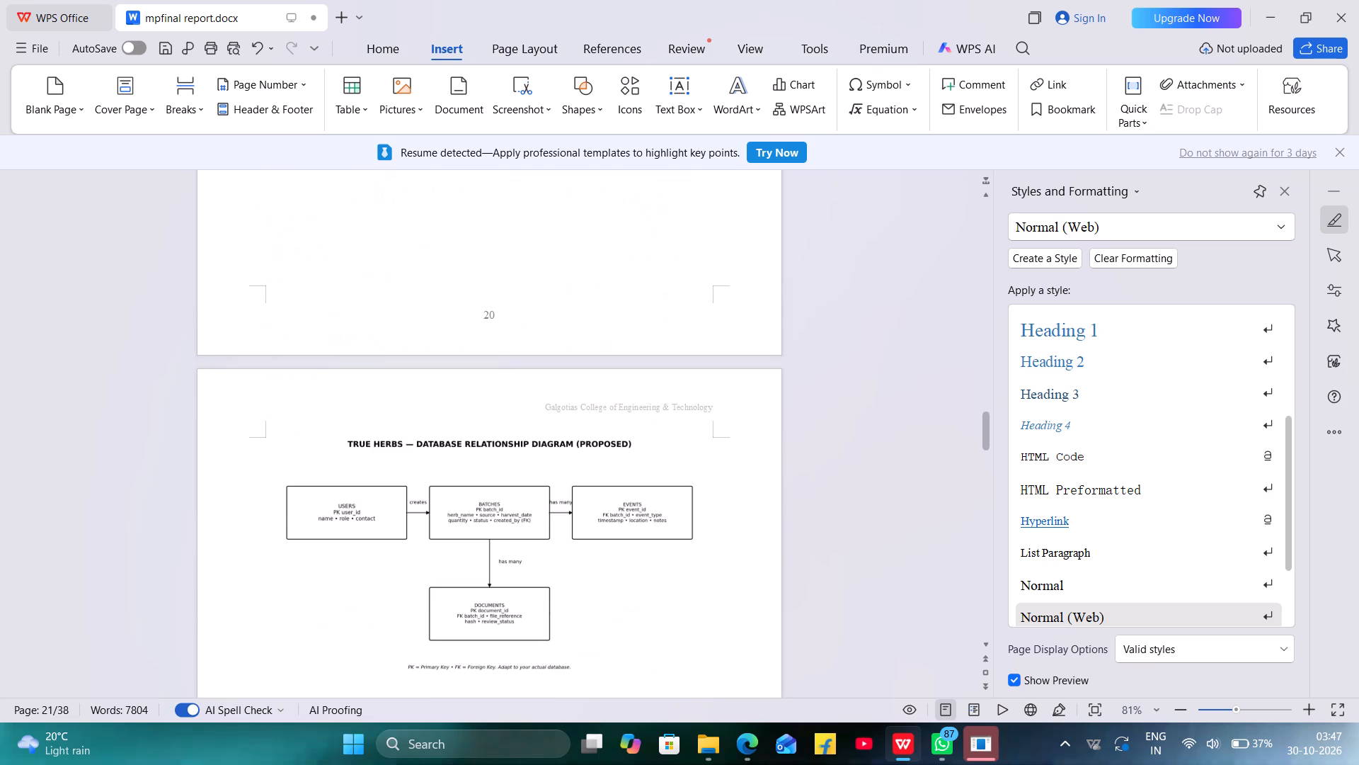
scroll(730, 598, down, 3)
scroll(730, 598, up, 1)
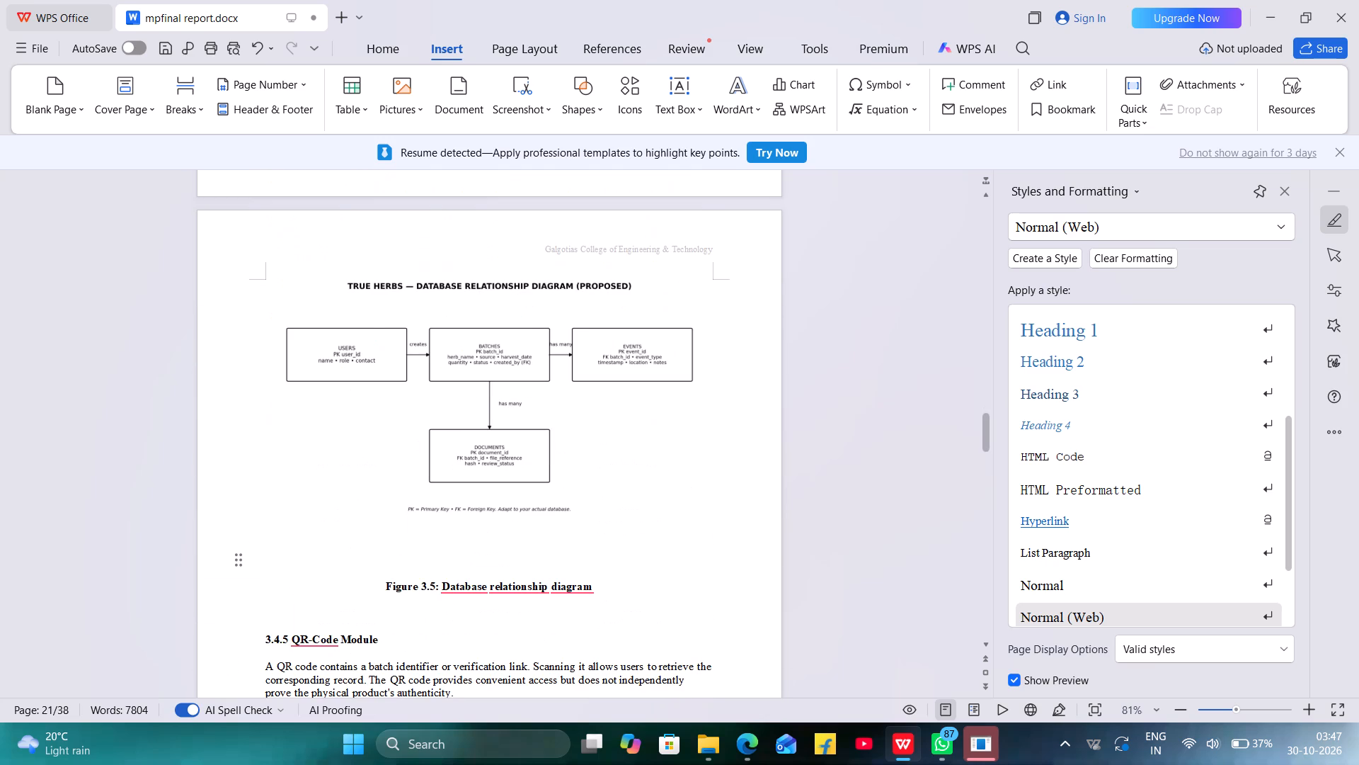
scroll(730, 598, up, 7)
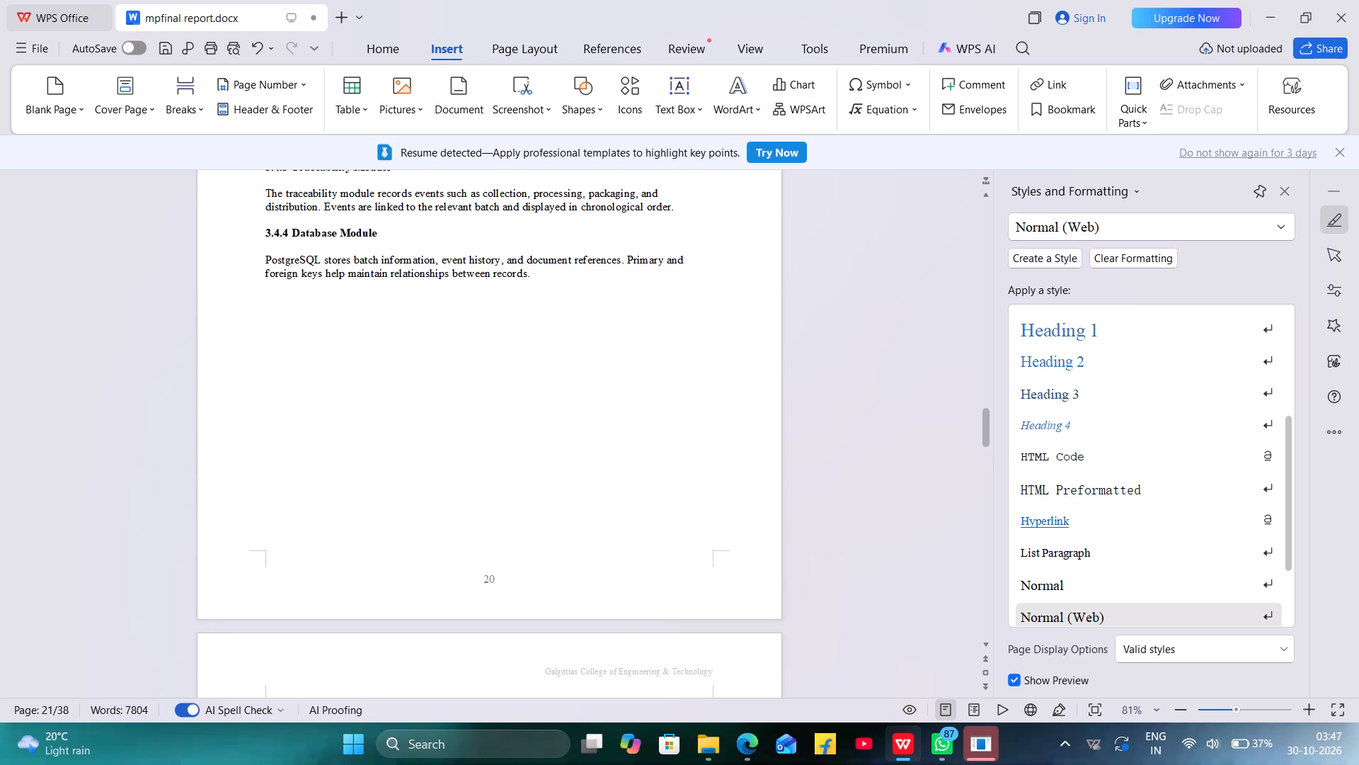
scroll(380, 240, up, 2)
click(701, 314)
key(Return)
key(Return)
key(Return)
key(Return)
key(Return)
key(Return)
key(Return)
key(Return)
key(Return)
key(Return)
key(Return)
key(Return)
key(Return)
key(Return)
key(Return)
key(Return)
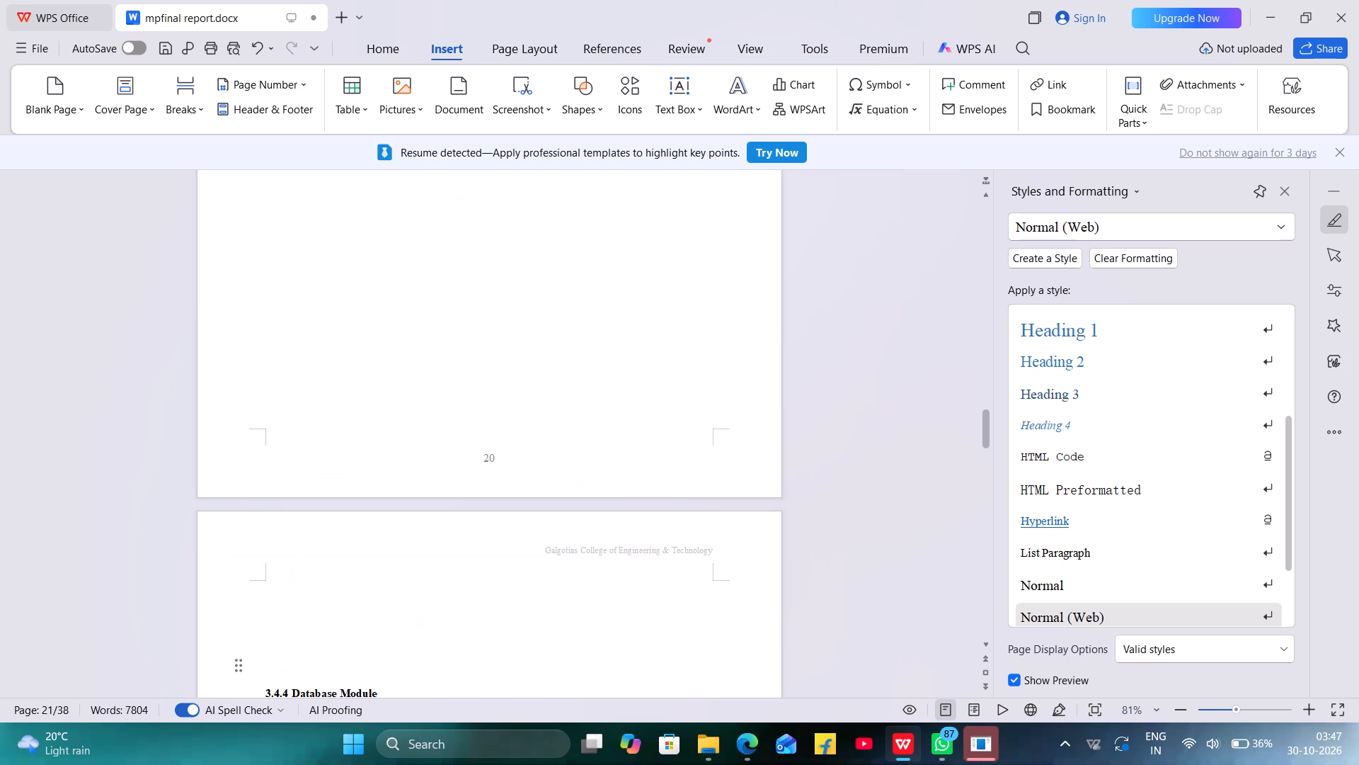
key(BackSpace)
key(BackSpace)
key(BackSpace)
key(BackSpace)
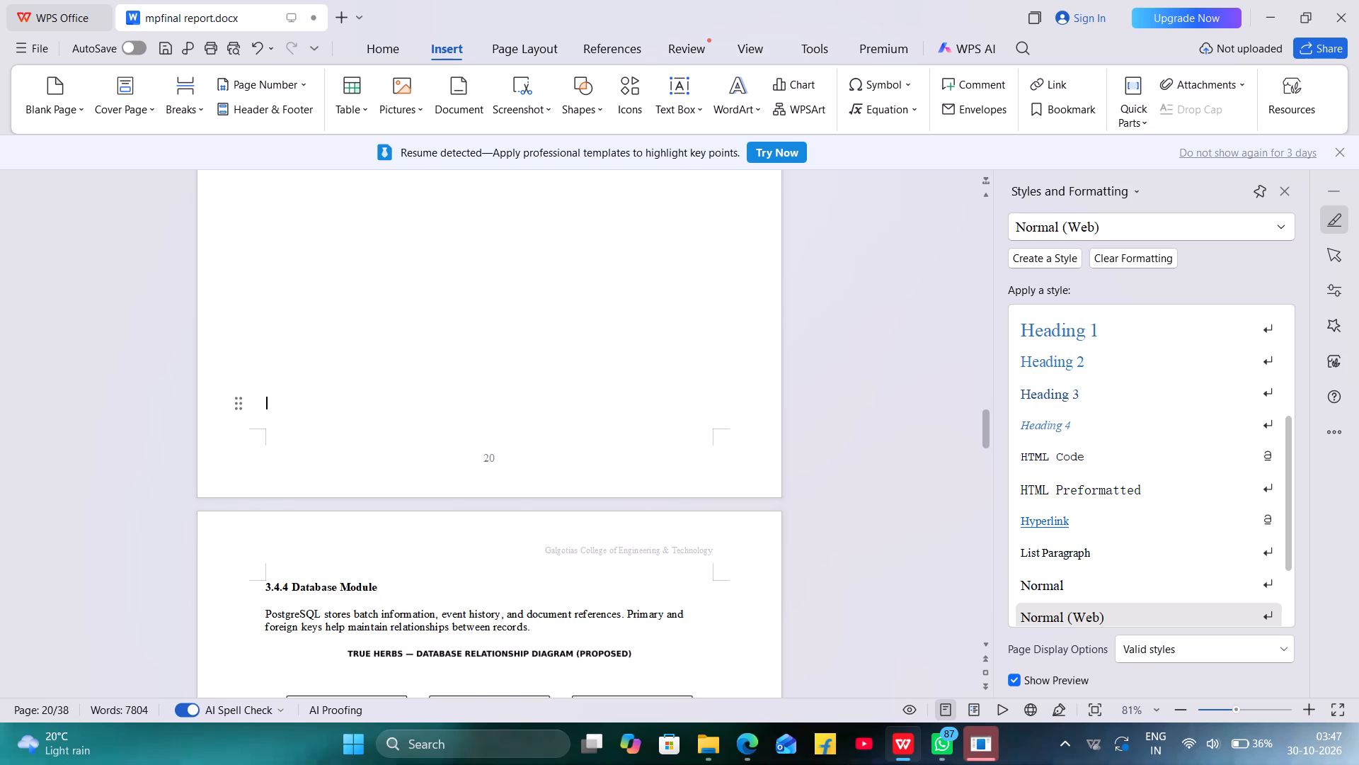
Add a blank line between the 3.4.4 Database Module paragraph and the database relationship diagram.
scroll(701, 314, down, 5)
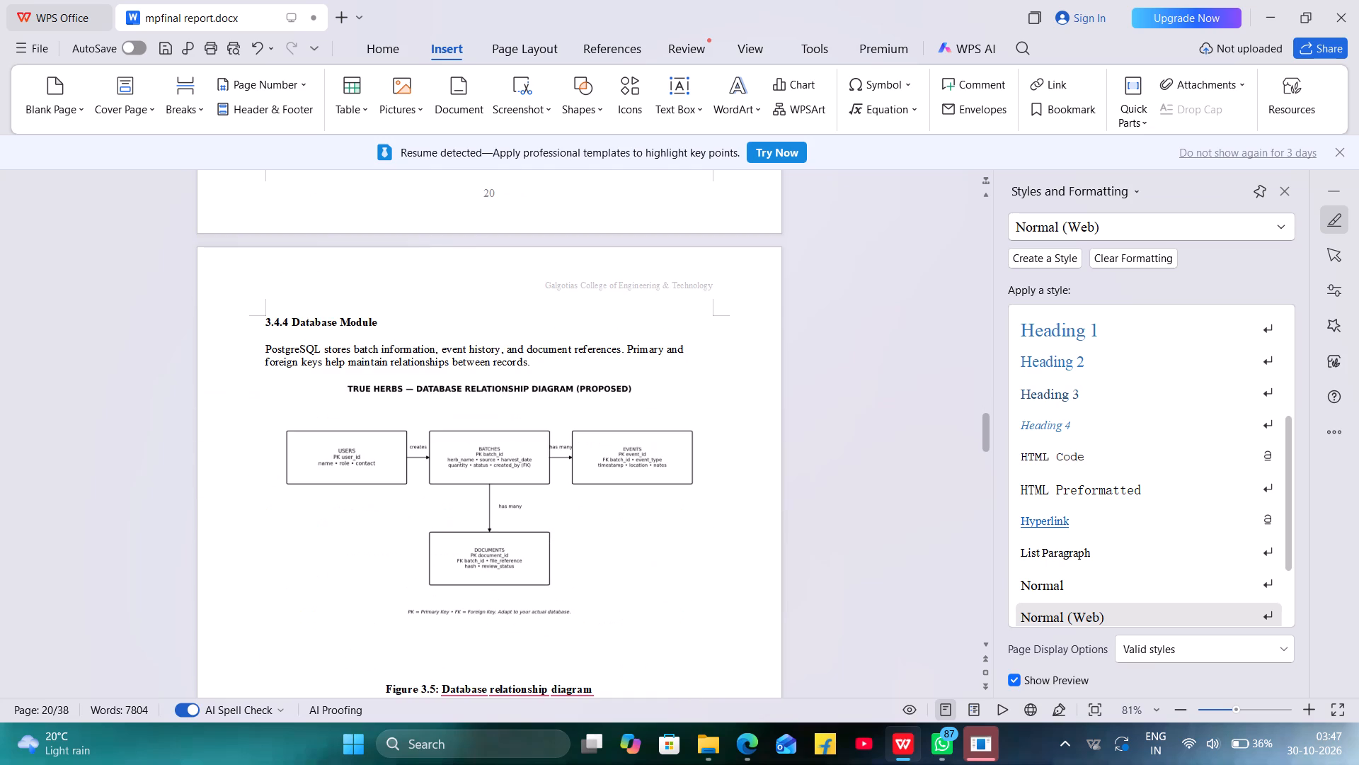
click(350, 398)
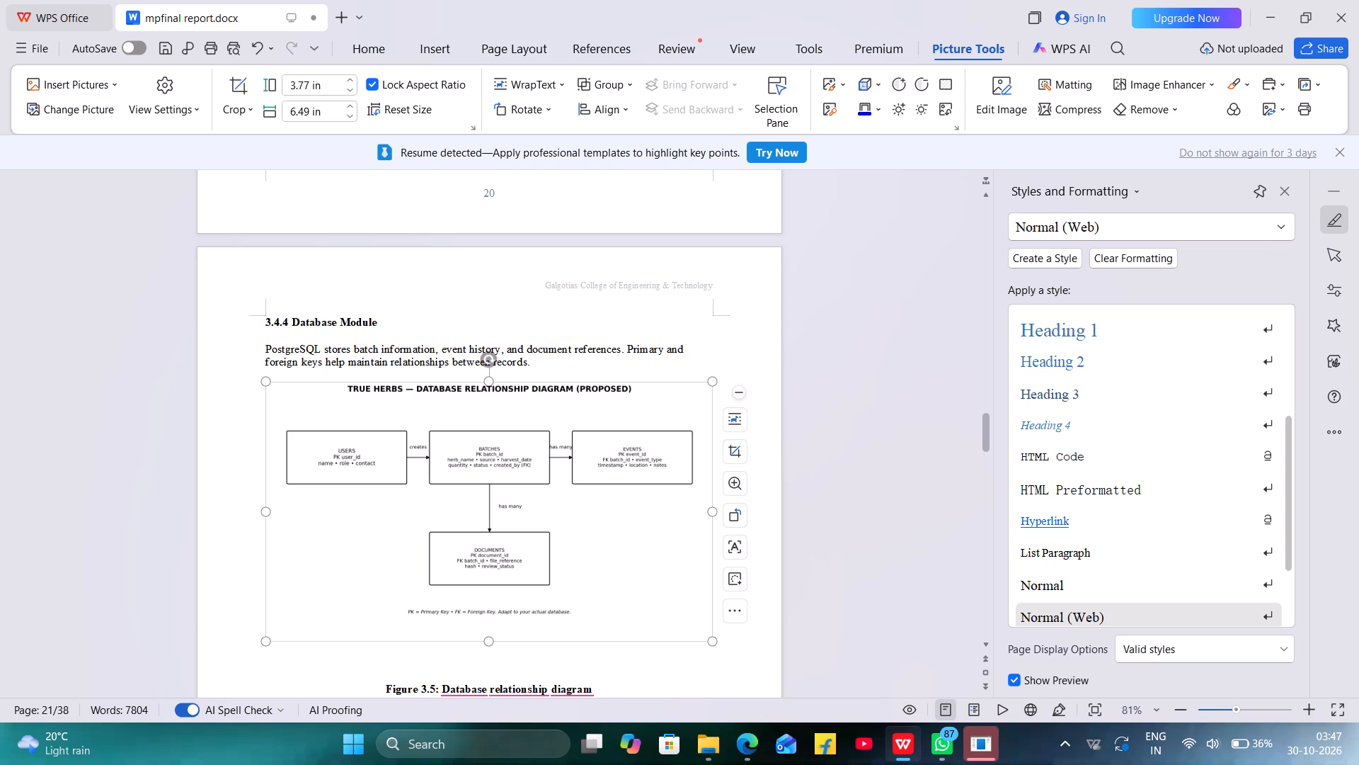
click(580, 369)
key(Return)
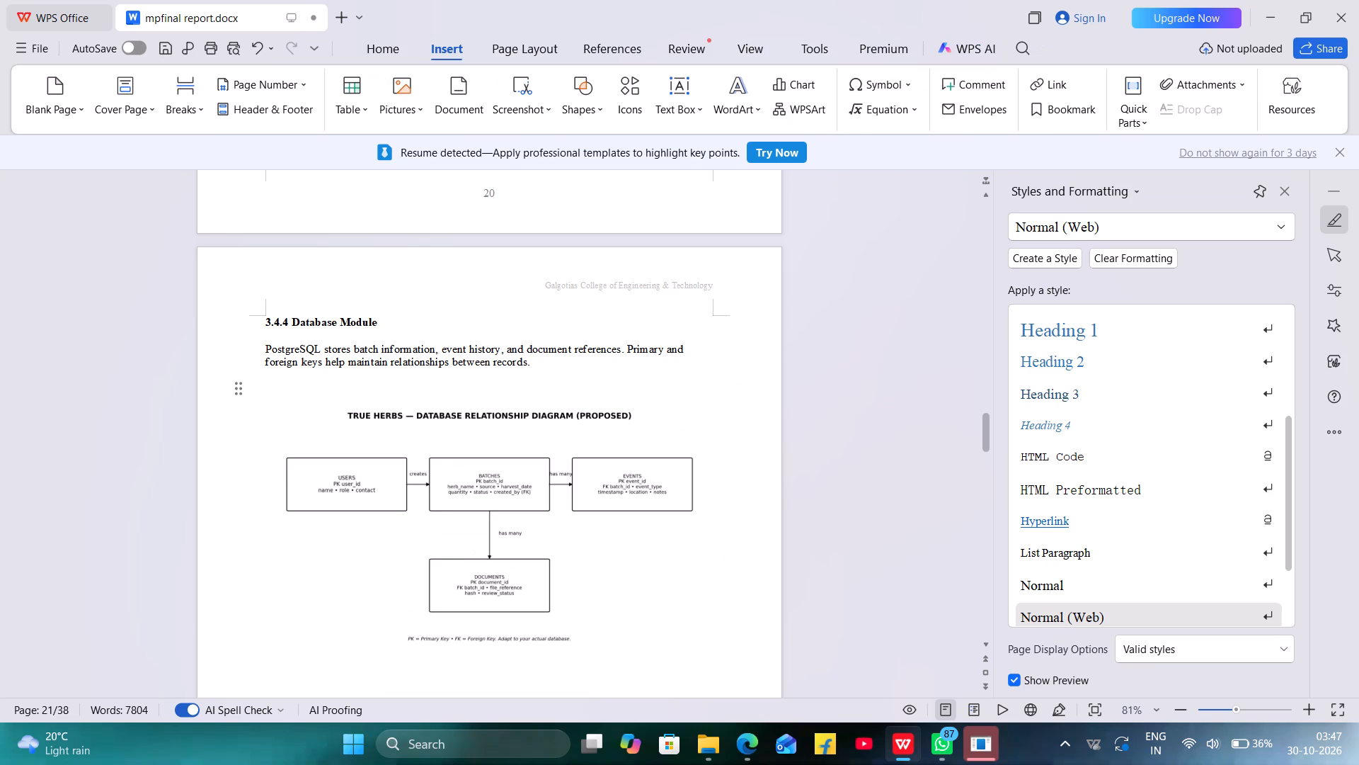
Push the 3.3 Environment Setup section off page 19 by adding seven blank lines after the technology table.
scroll(561, 399, down, 4)
scroll(561, 400, up, 3)
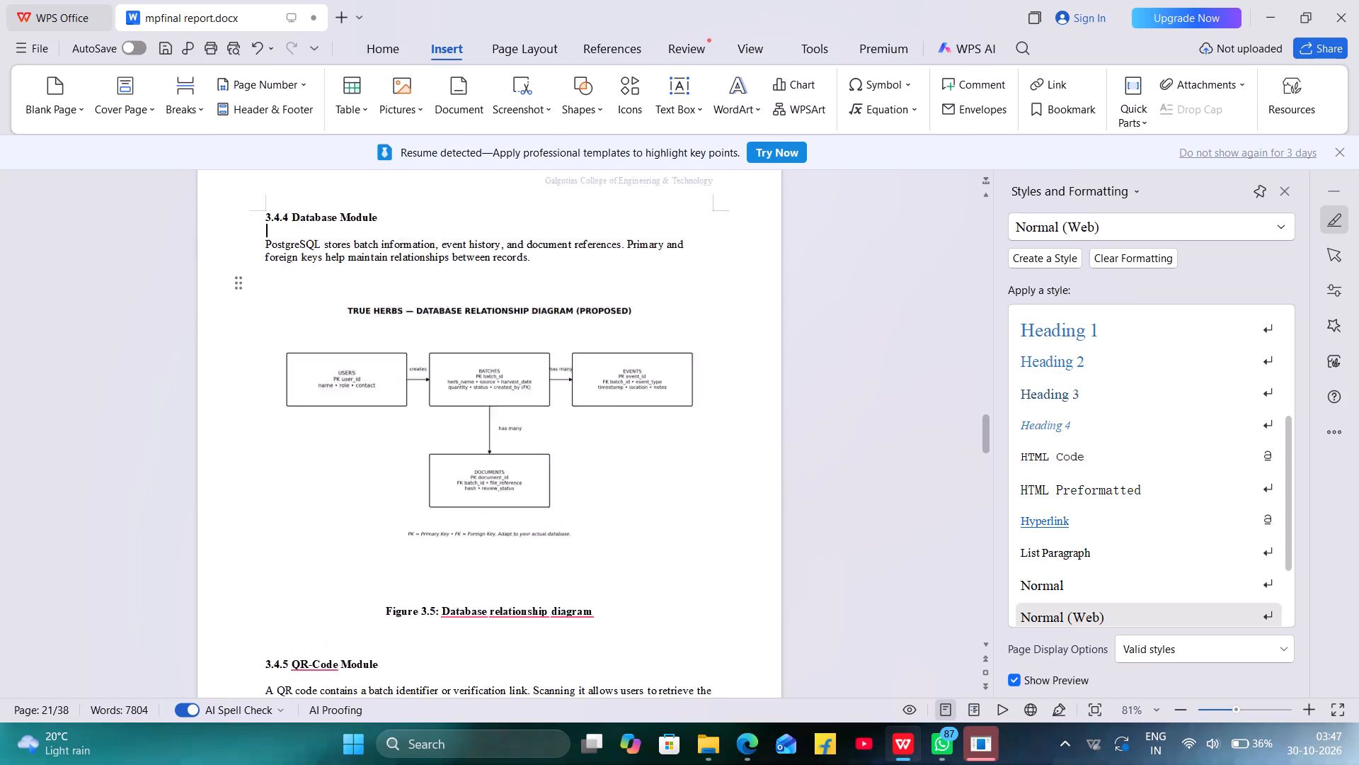
scroll(561, 400, up, 18)
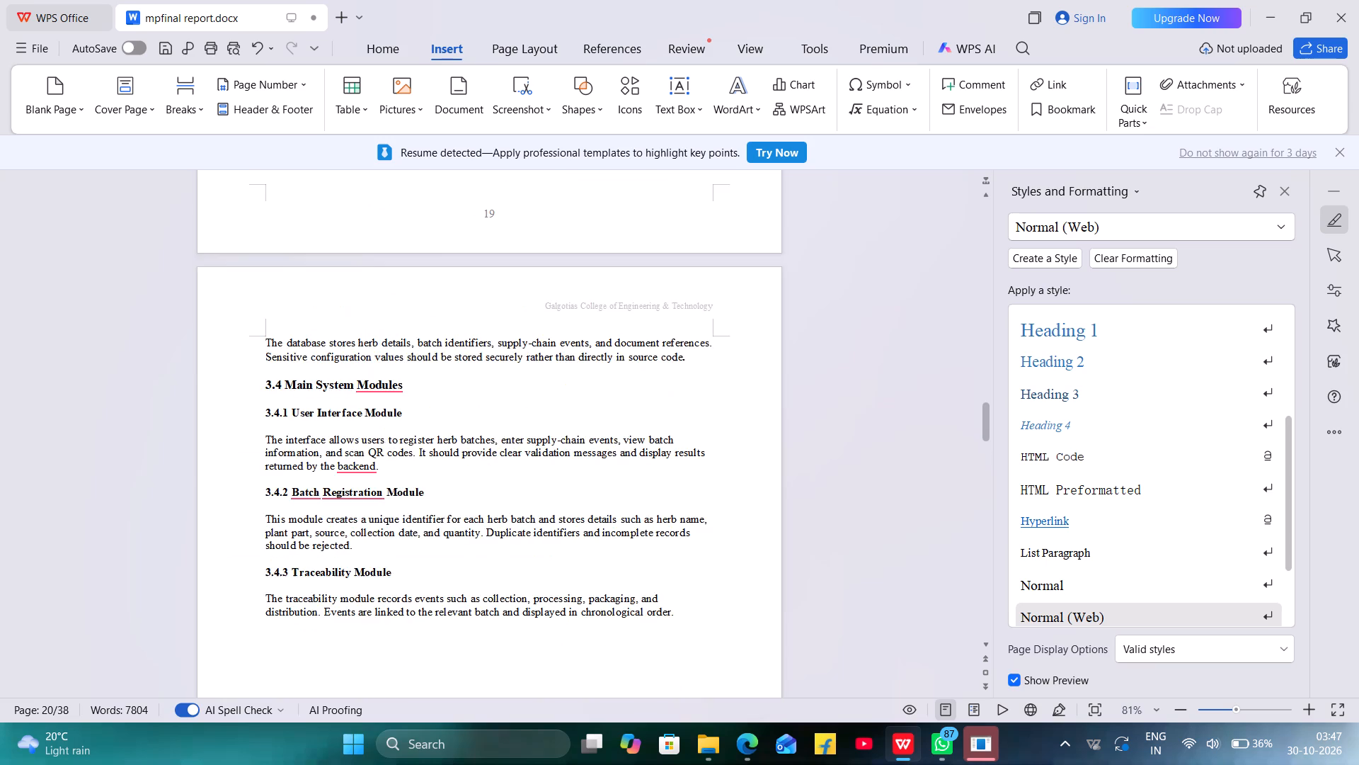
scroll(561, 400, up, 8)
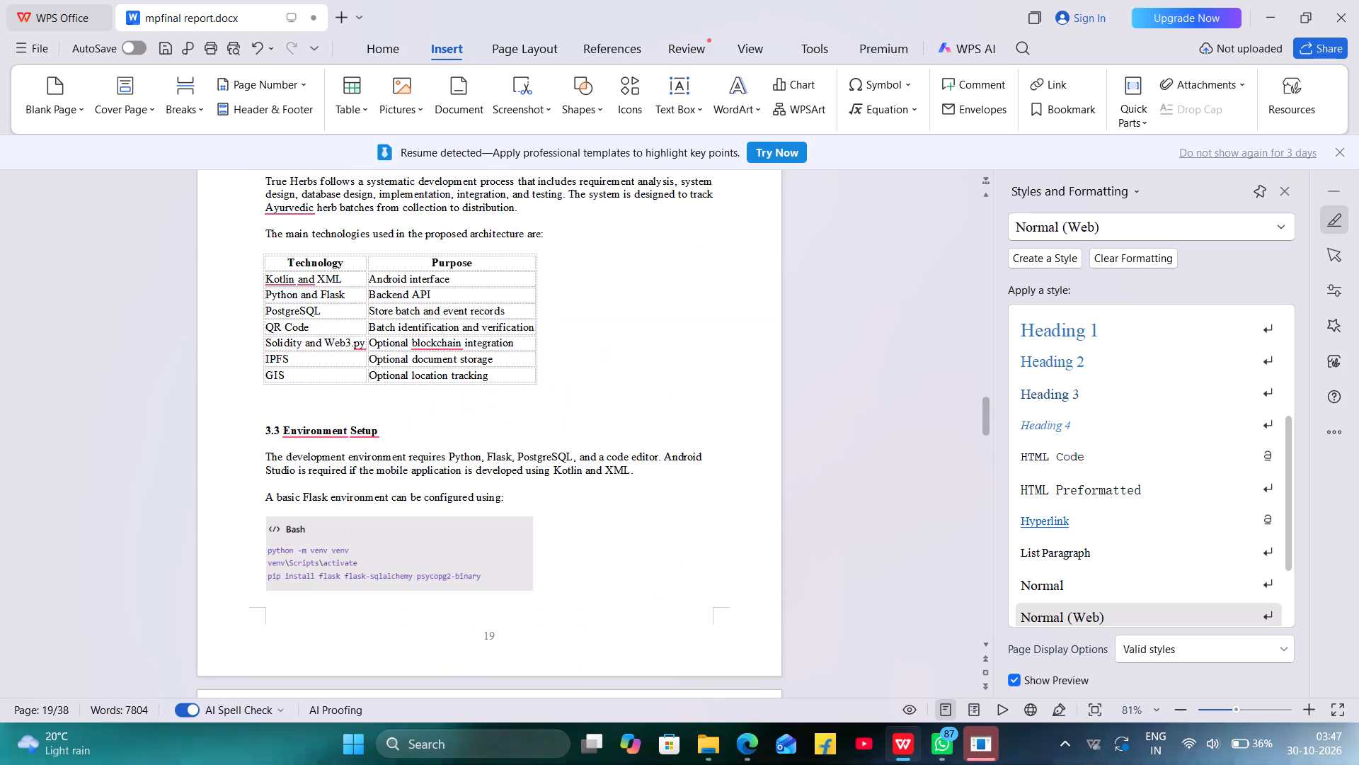
click(277, 404)
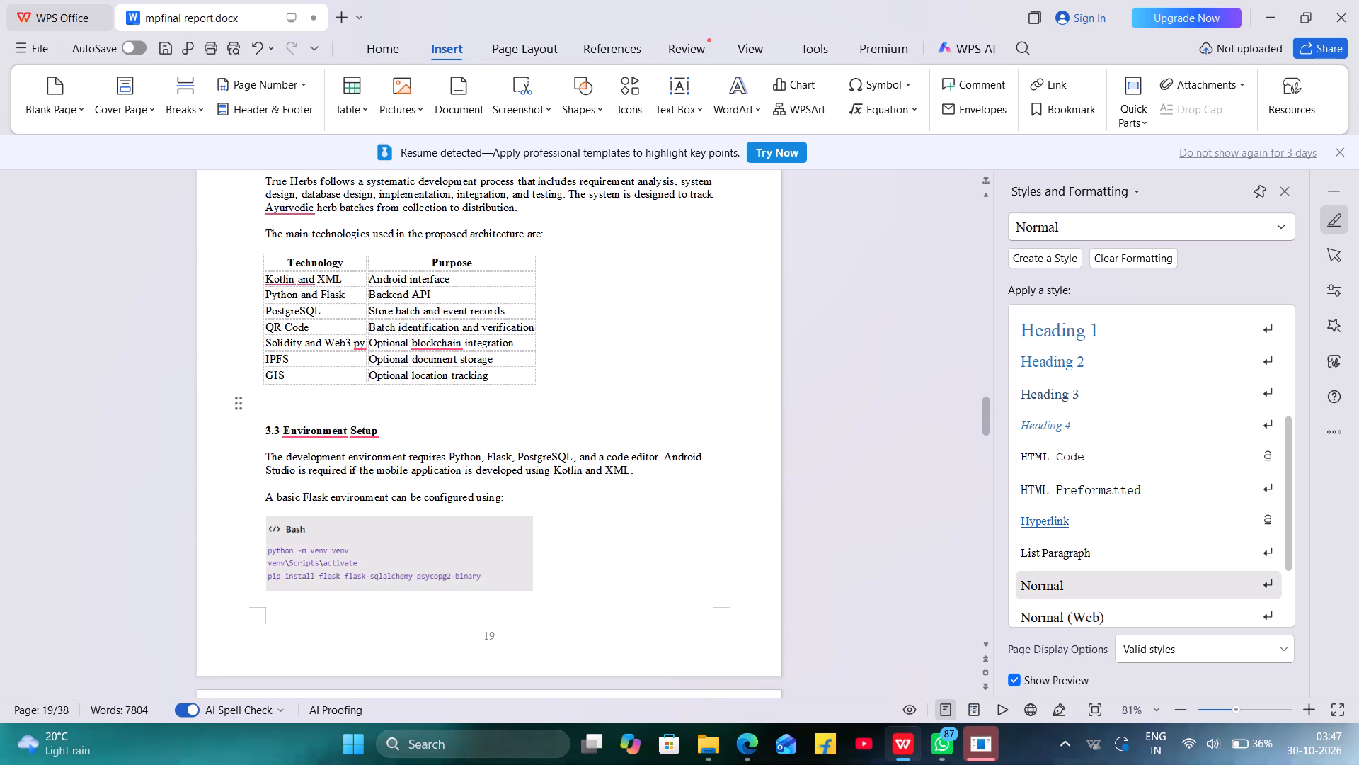
key(Return)
key(Return)
key(Return)
key(Return)
key(Return)
key(Return)
key(Return)
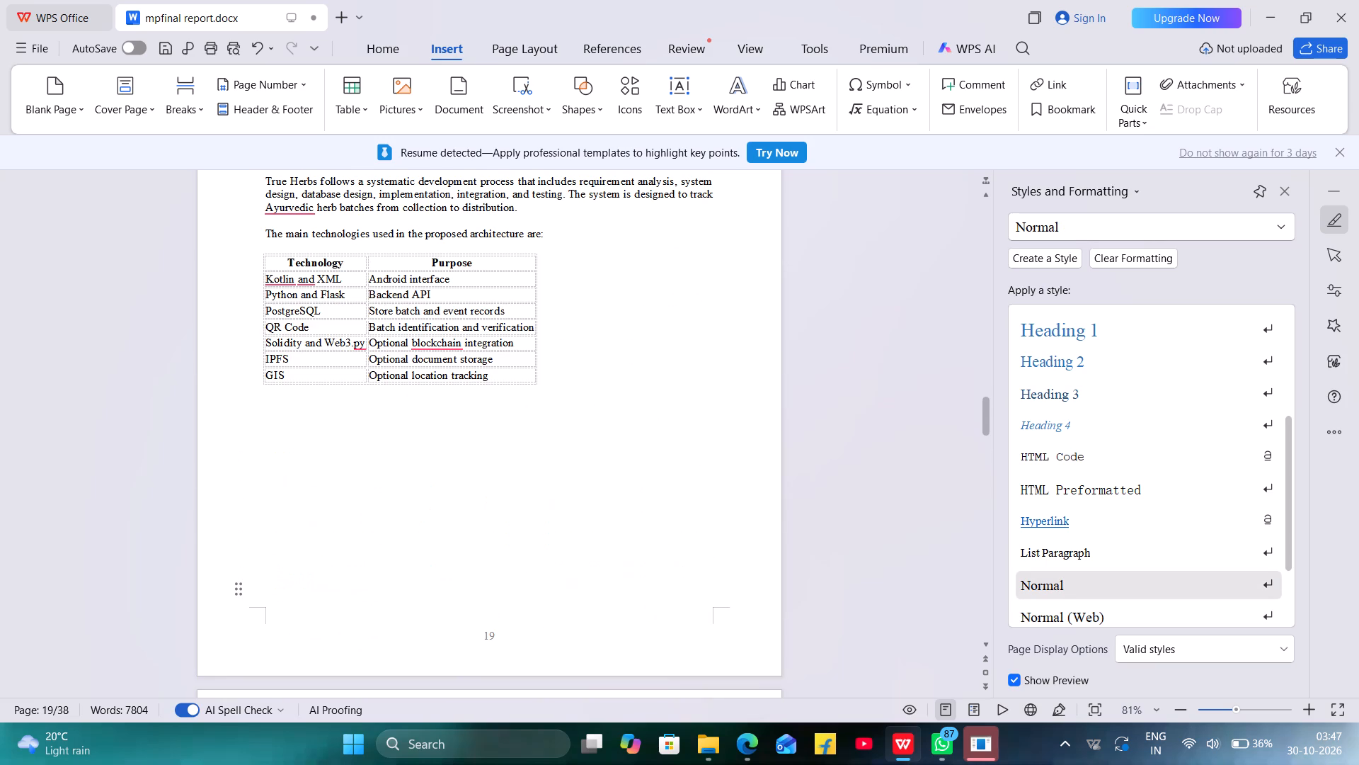
Push the 3.1.7 Limitations and Boundaries section onto page 19 by adding four blank lines above its heading.
scroll(277, 405, up, 10)
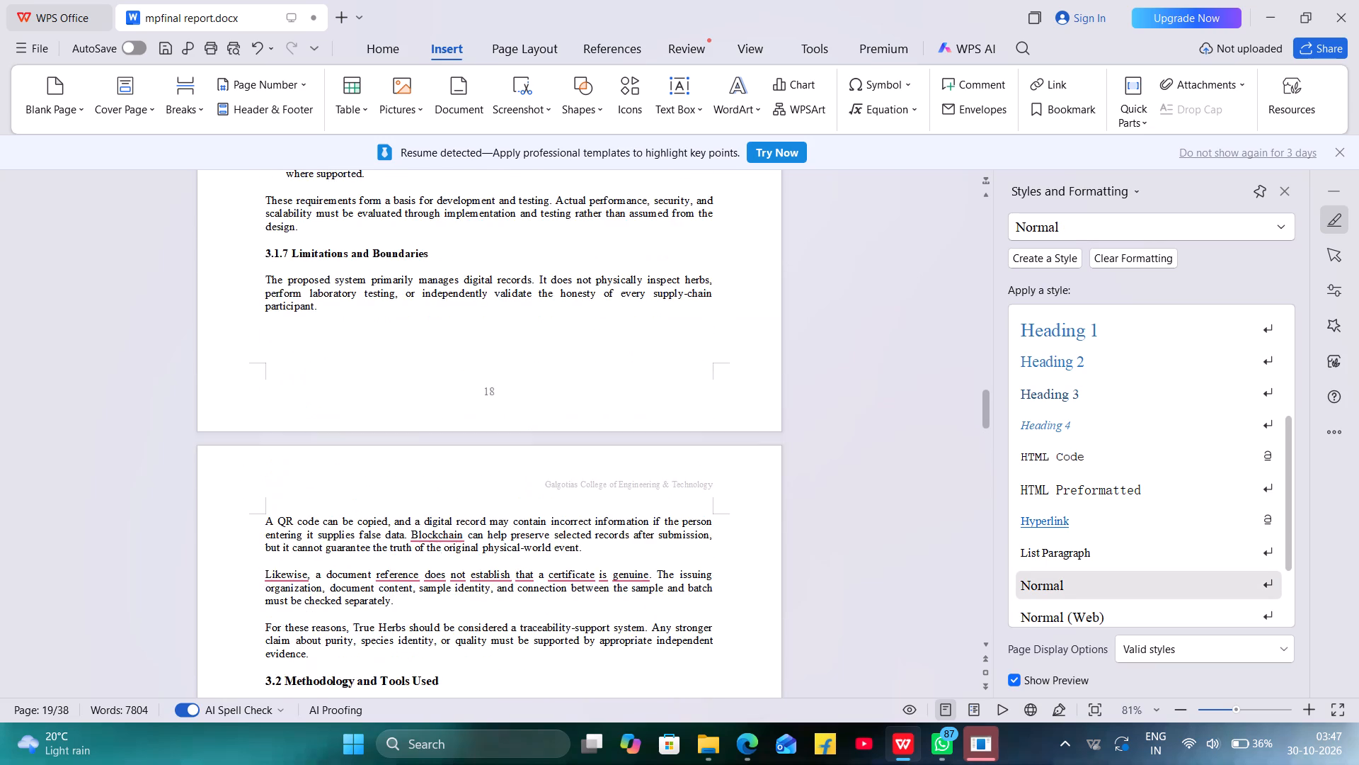
scroll(277, 405, up, 1)
click(309, 293)
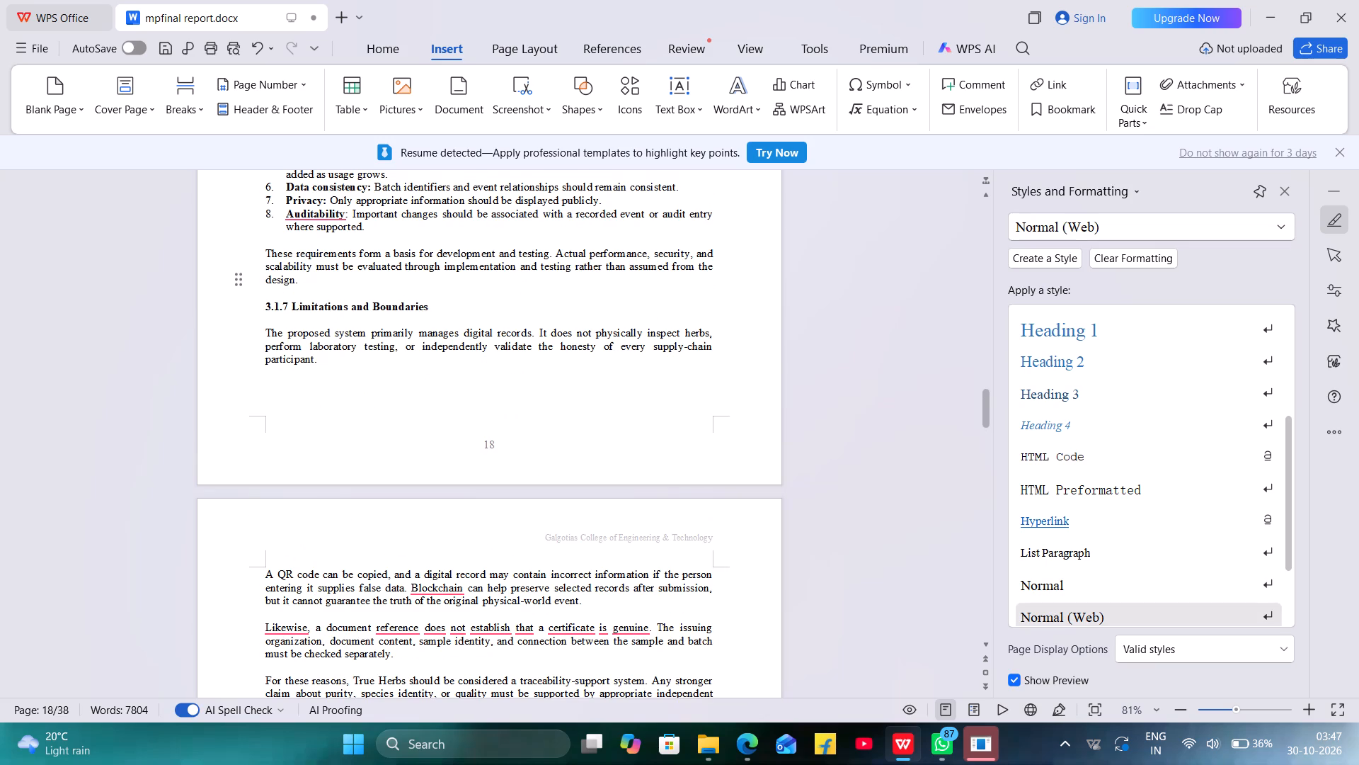
key(Return)
key(Return)
key(Return)
key(Return)
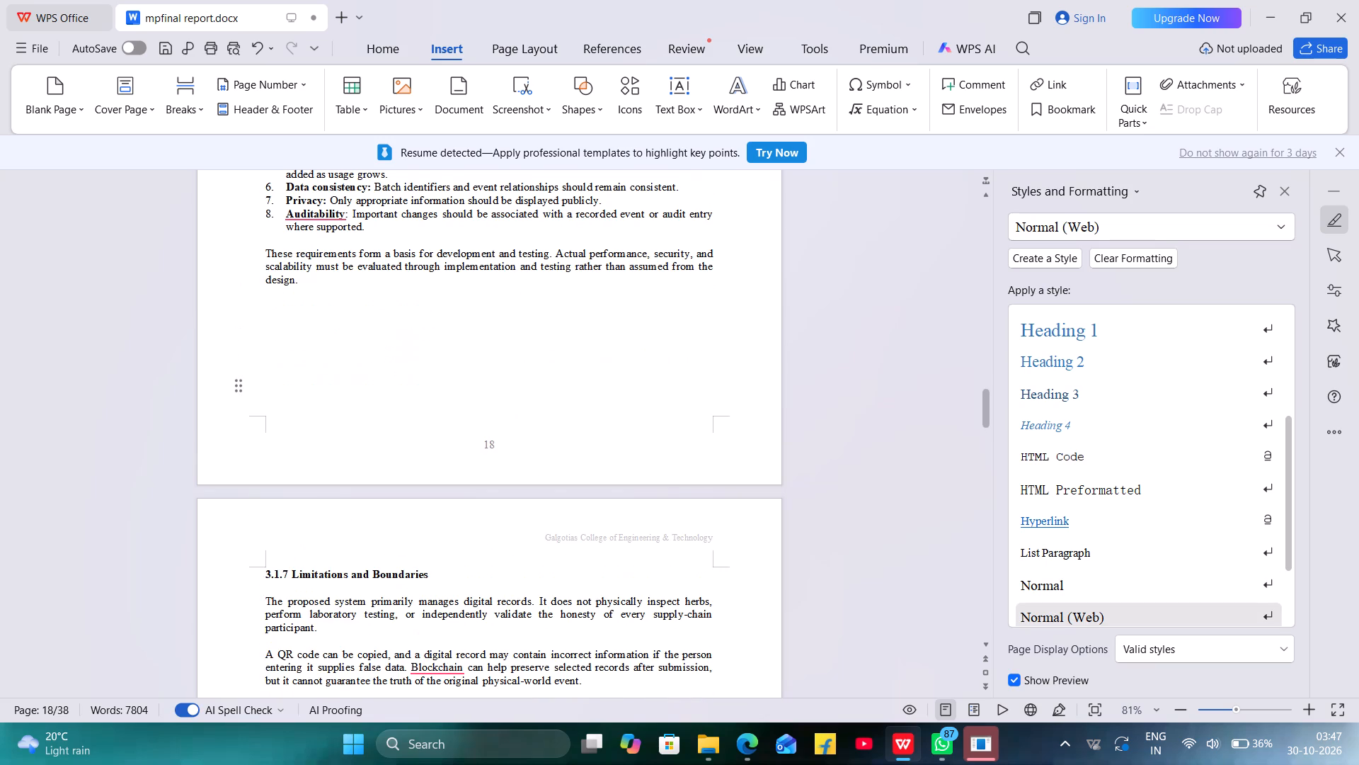
scroll(309, 292, down, 20)
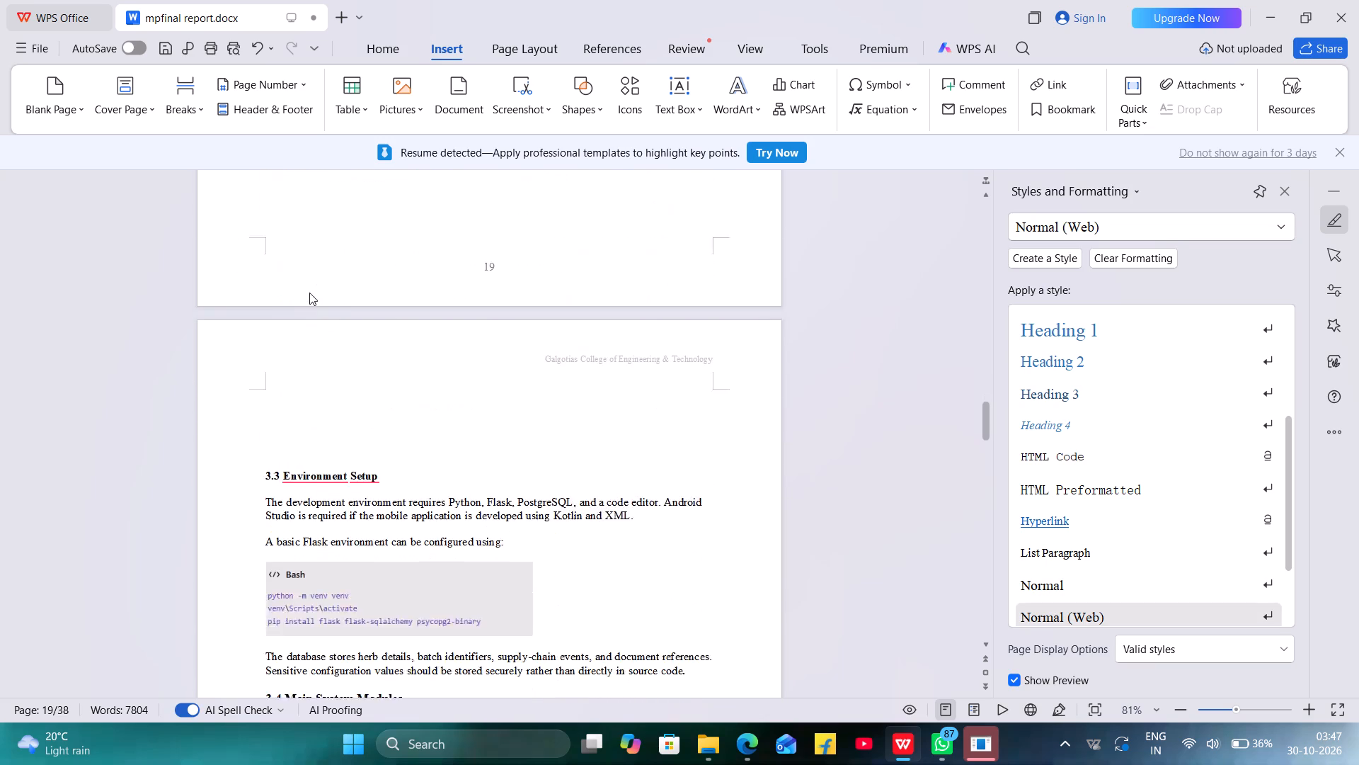
scroll(309, 293, down, 9)
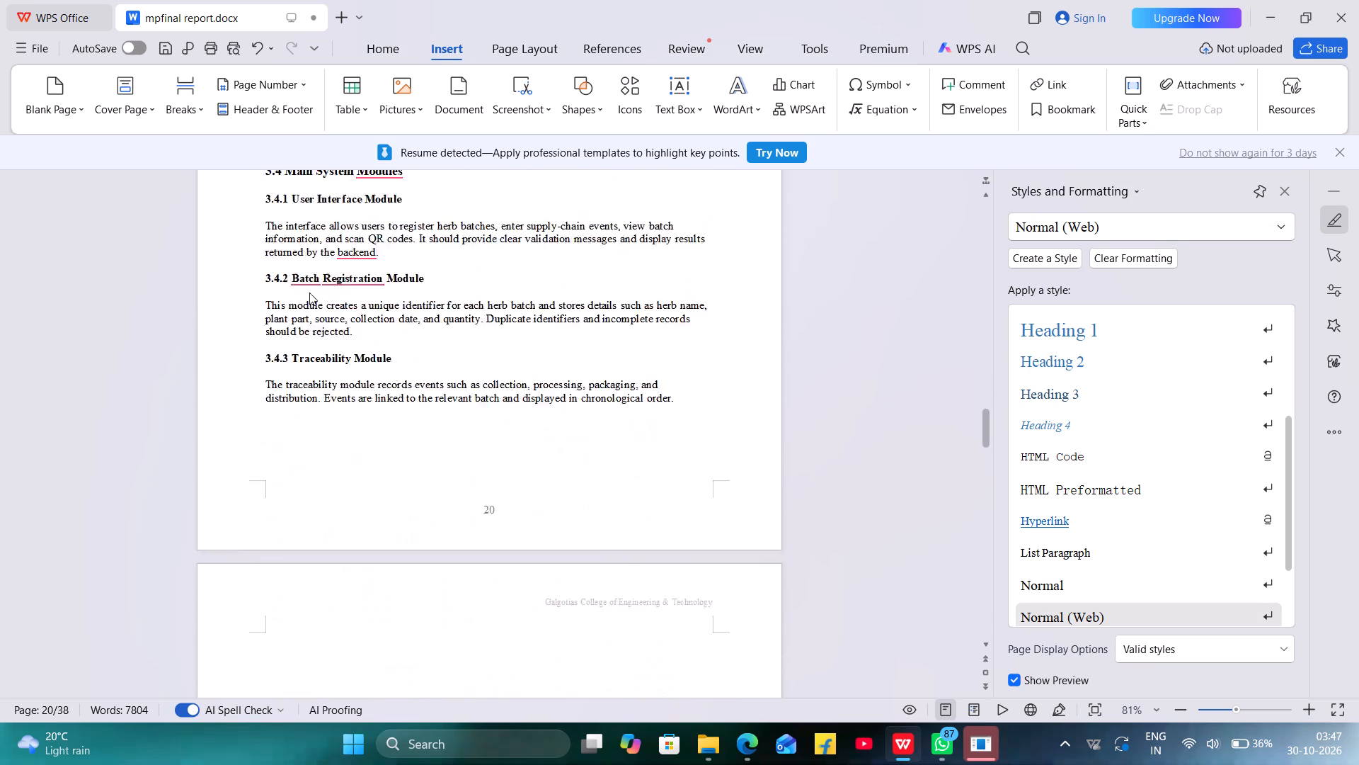
scroll(309, 293, down, 6)
click(287, 508)
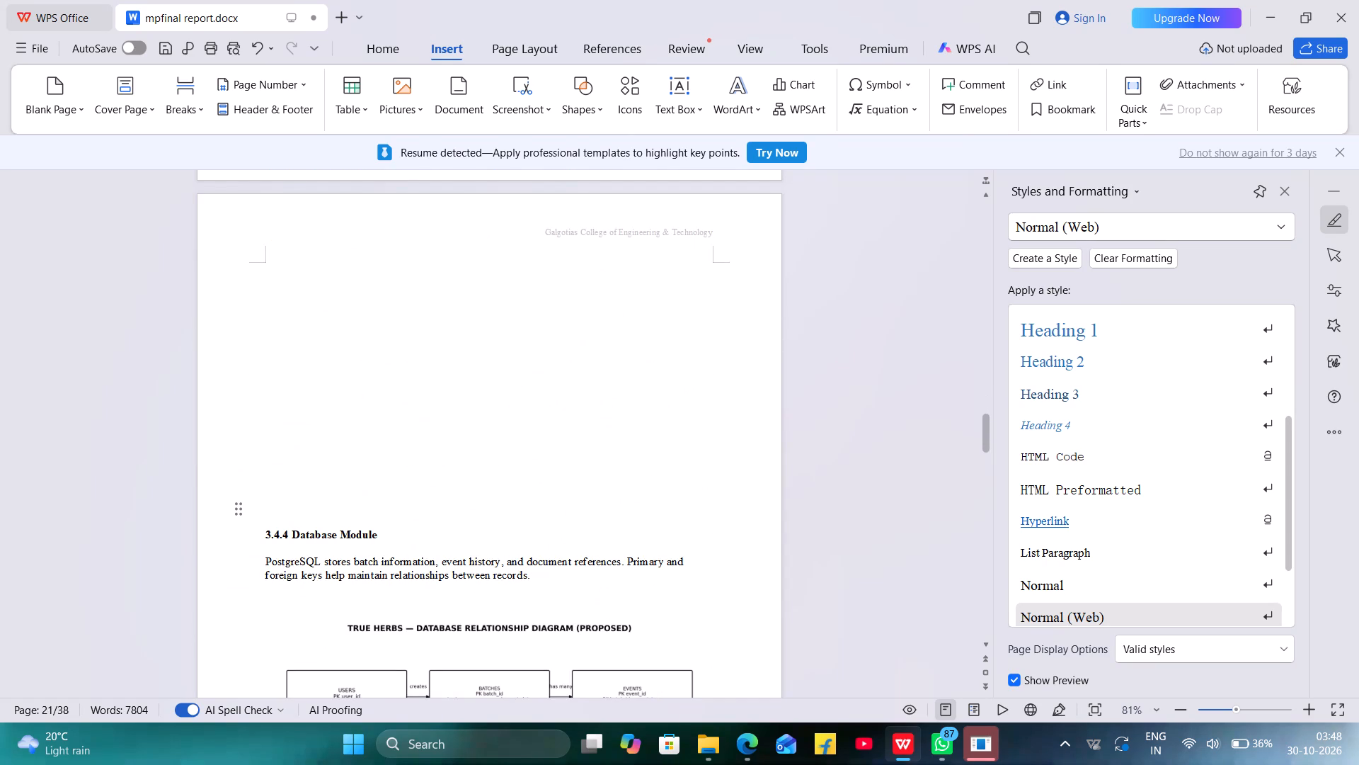
key(BackSpace)
key(BackSpace)
key(BackSpace)
key(BackSpace)
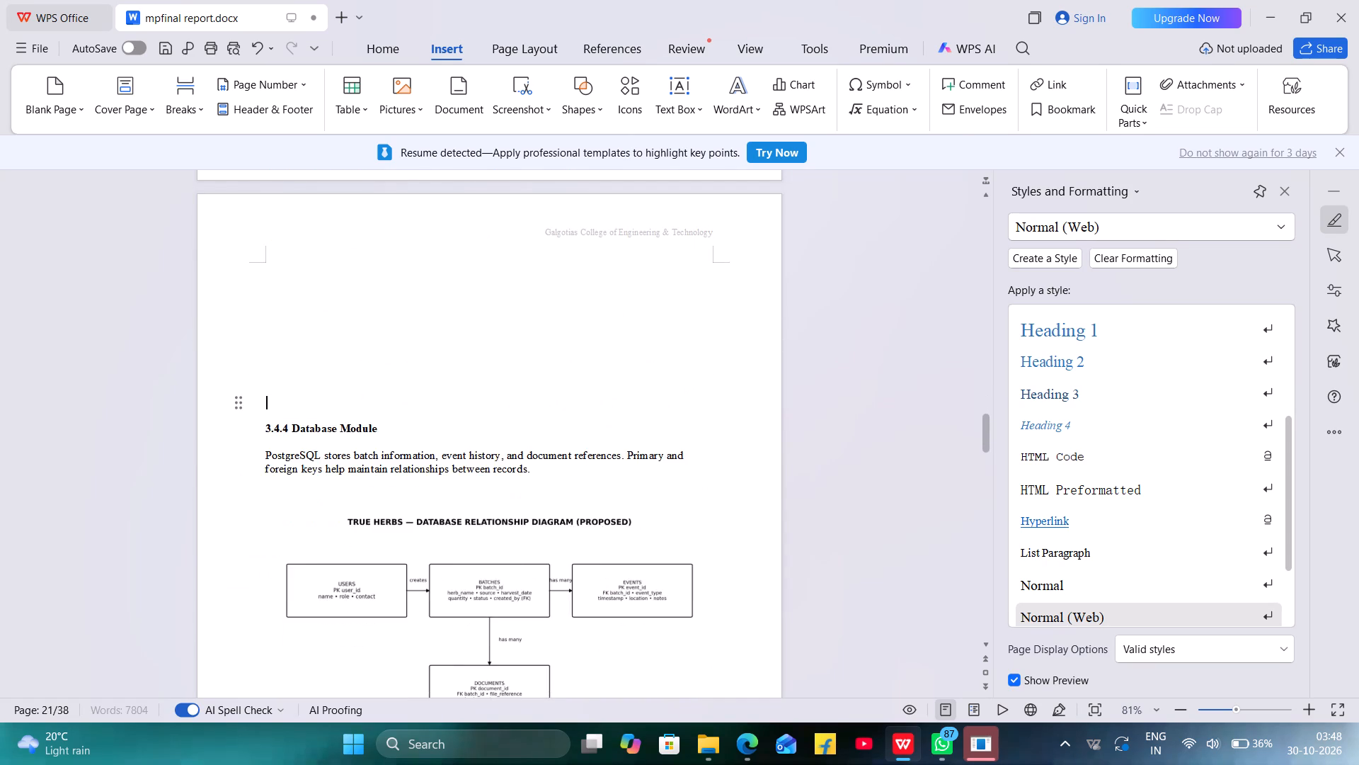
key(BackSpace)
key(BackSpace)
key(BackSpace)
key(BackSpace)
key(BackSpace)
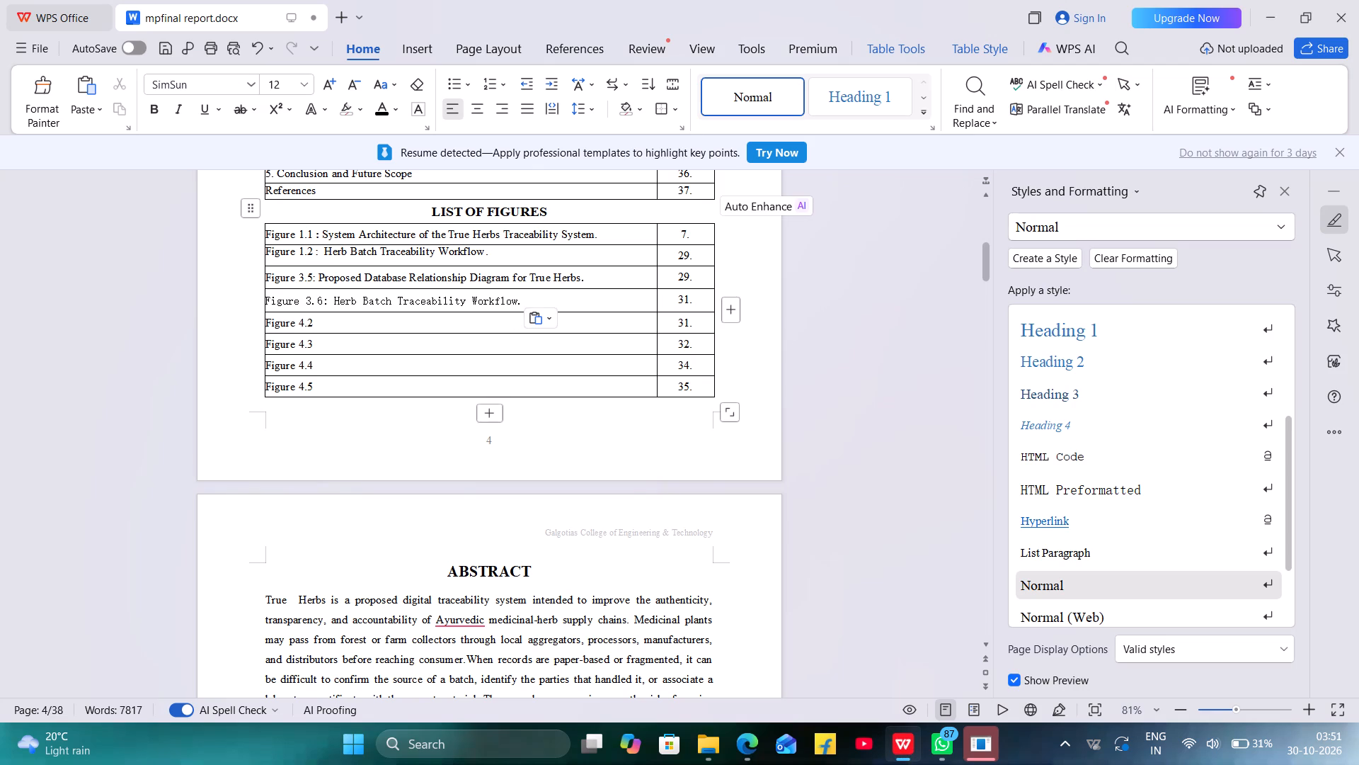
Set the Figure 3.6 entry in the List of Figures to Times New Roman.
drag(521, 303, 234, 303)
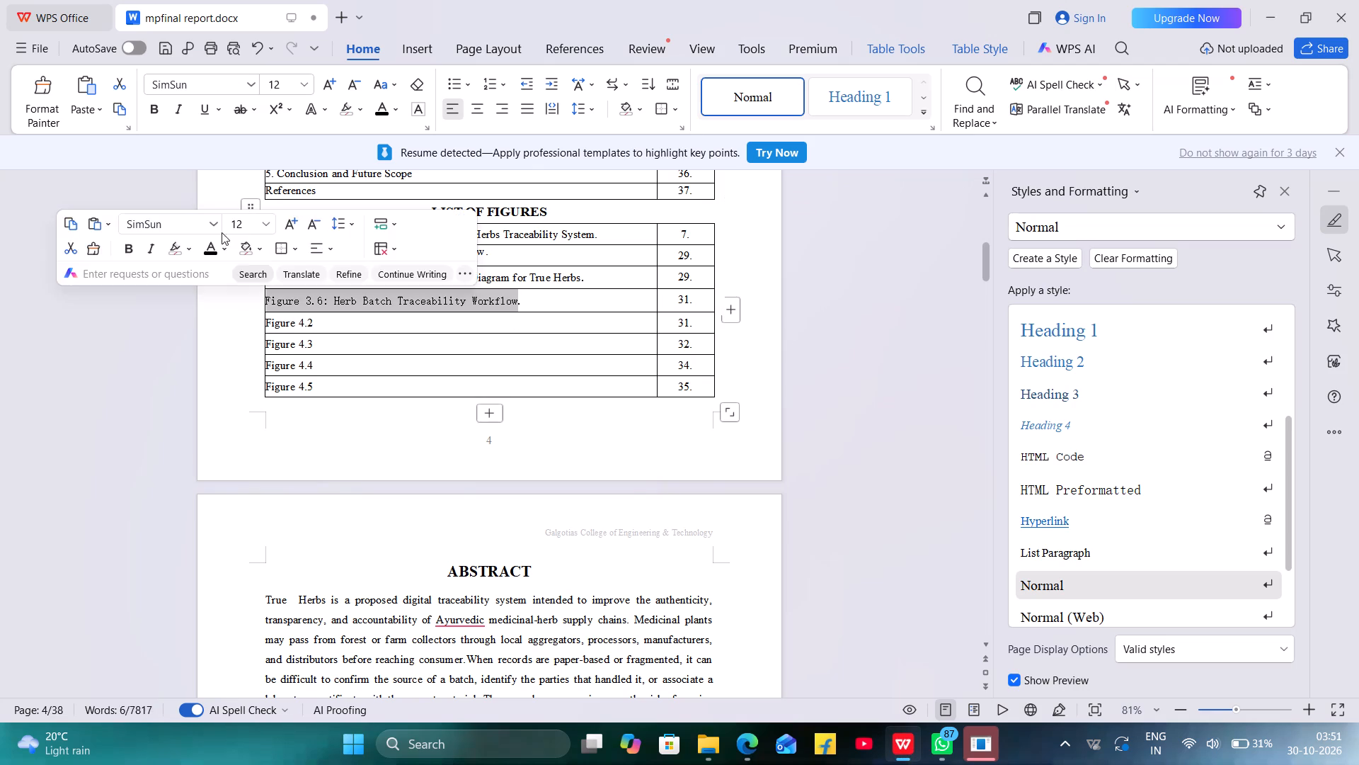
click(254, 81)
click(274, 247)
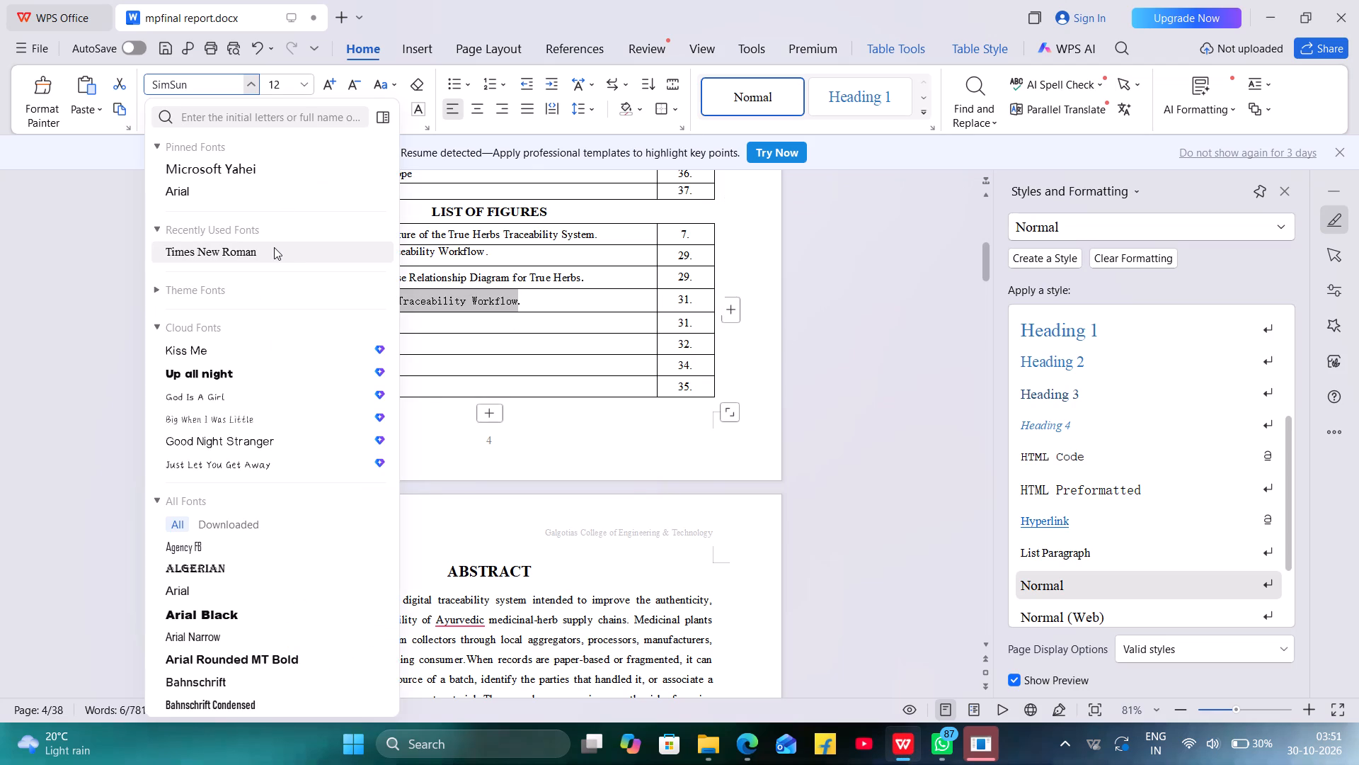
click(500, 307)
Review the table of contents, the List of Figures and the following pages down to section 1.1 on page 6.
scroll(521, 310, up, 6)
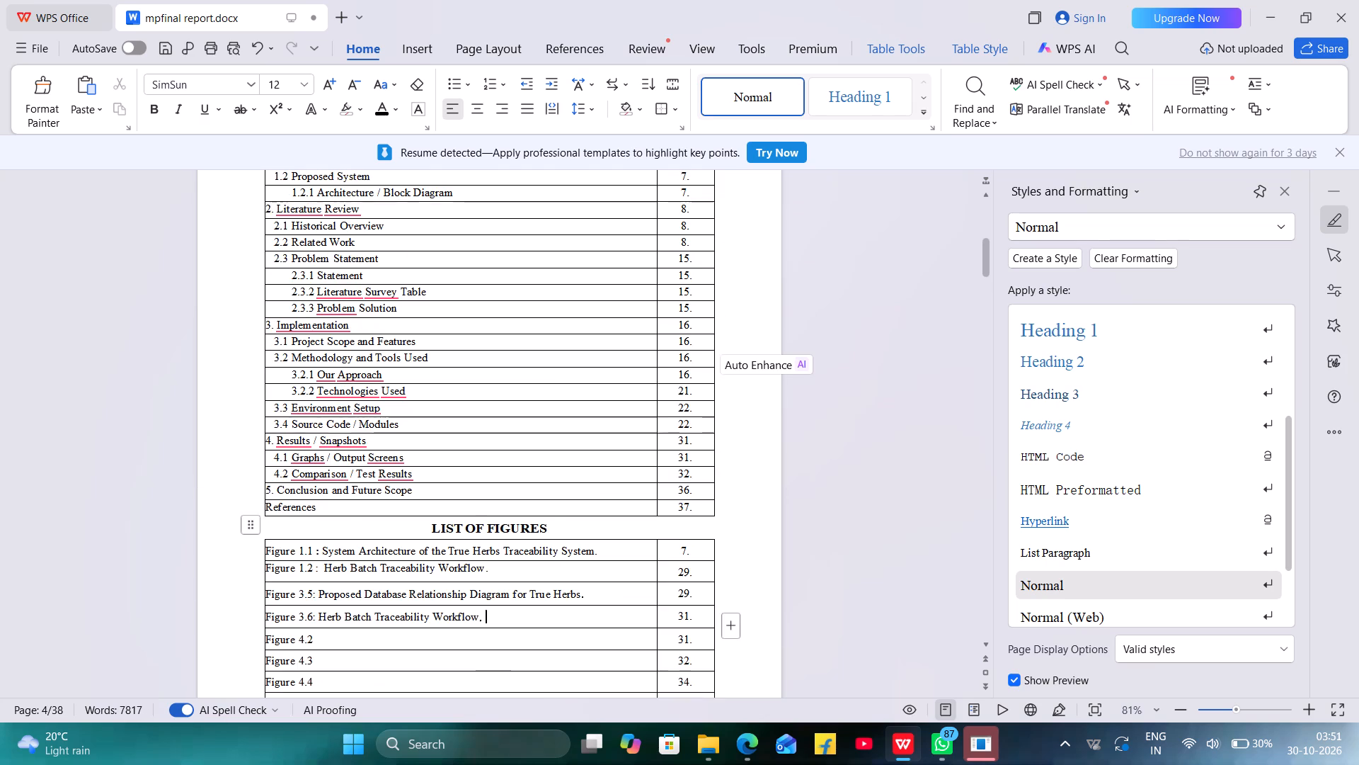
scroll(521, 310, down, 18)
scroll(521, 310, down, 13)
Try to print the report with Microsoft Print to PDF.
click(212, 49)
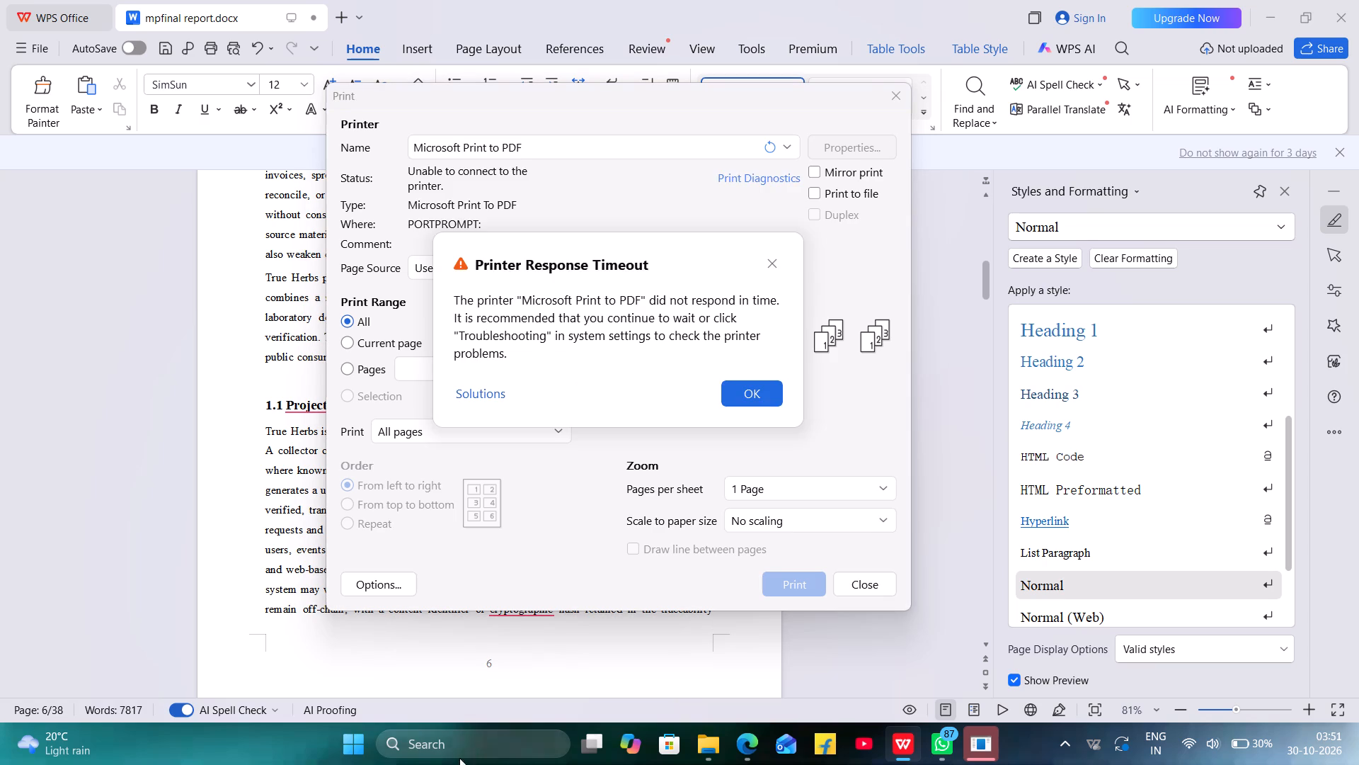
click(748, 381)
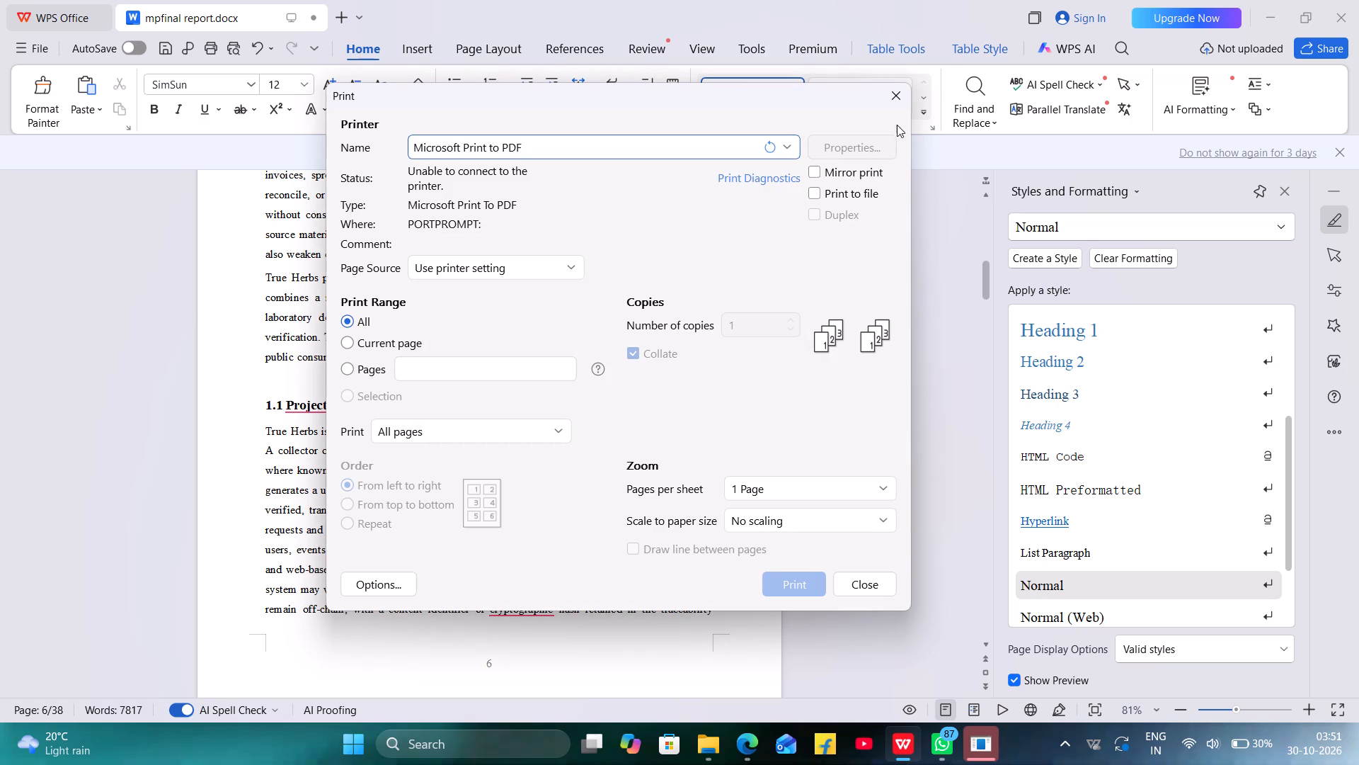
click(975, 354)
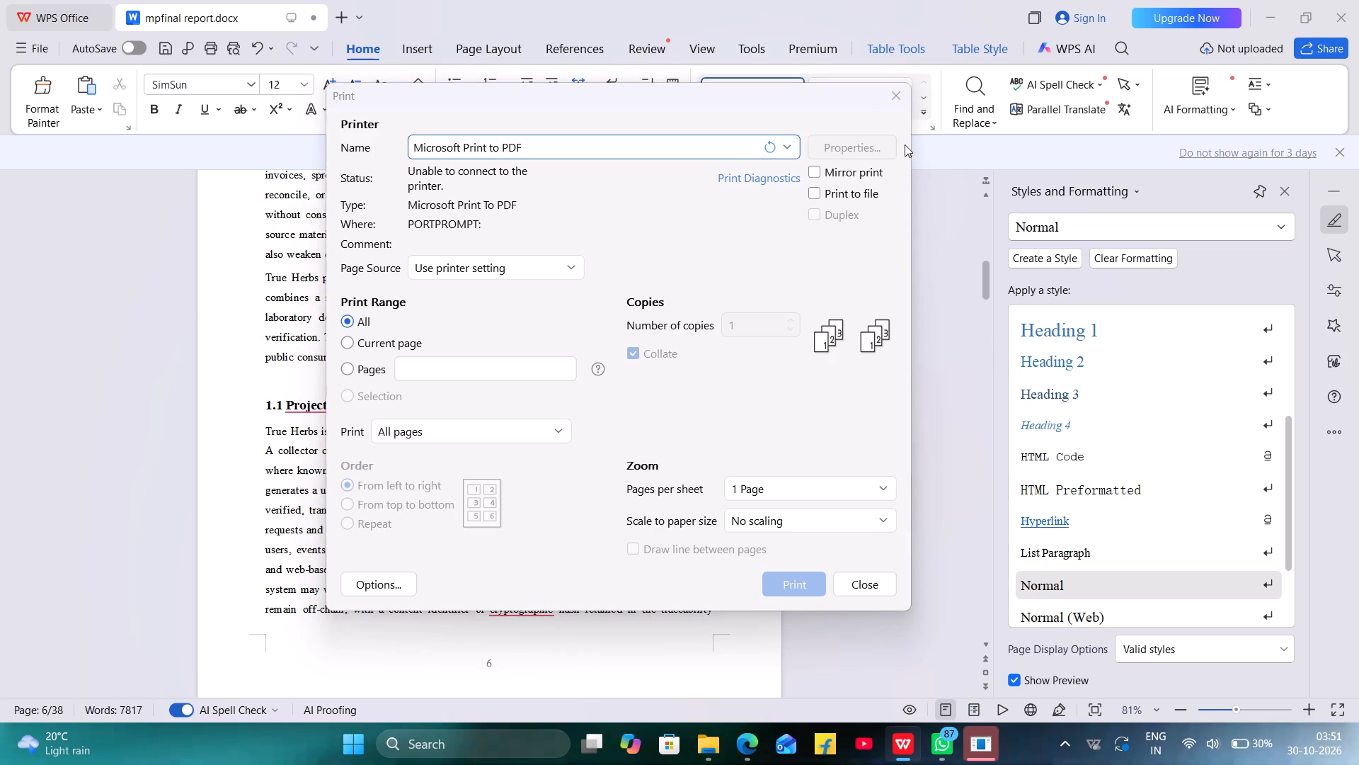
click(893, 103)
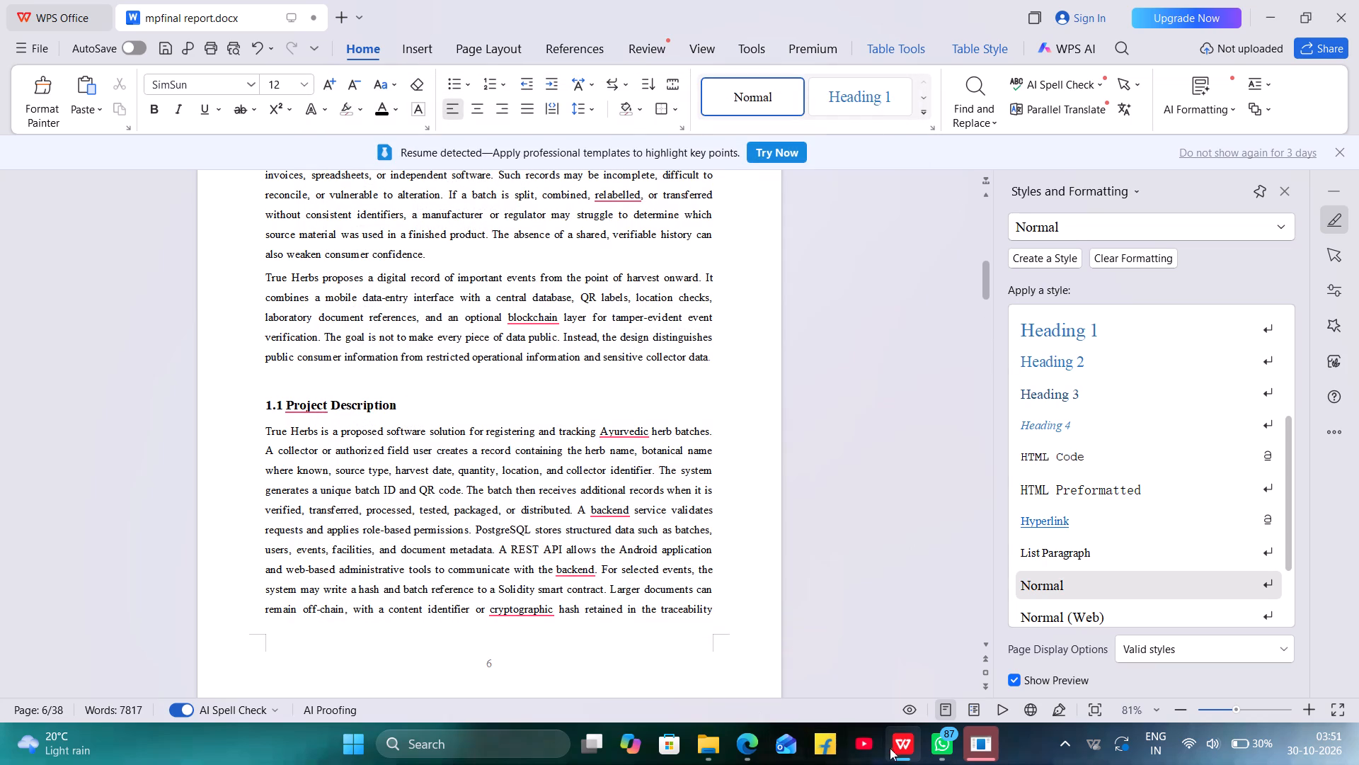
Open mppdf from the Downloads folder, choosing Microsoft Edge as the app to always use for PDF files.
click(711, 744)
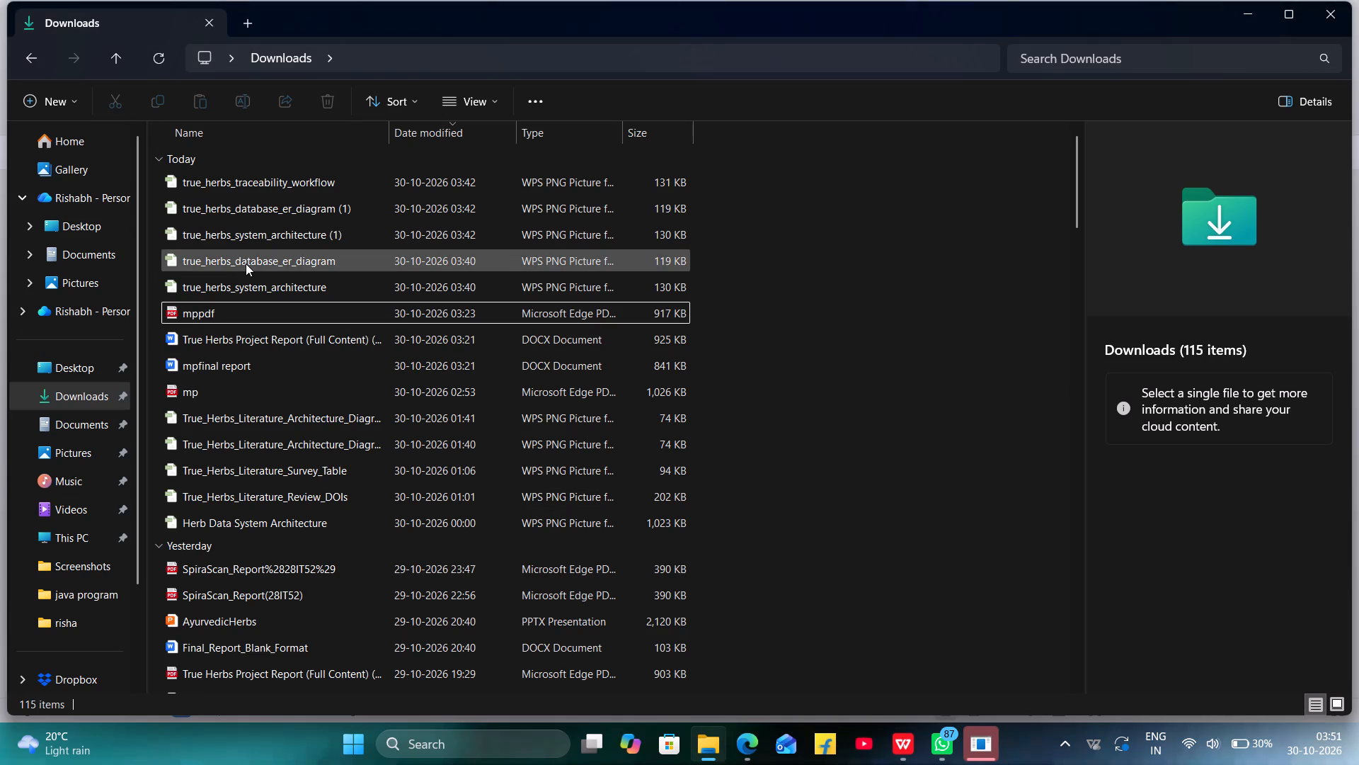
double_click(251, 314)
click(253, 314)
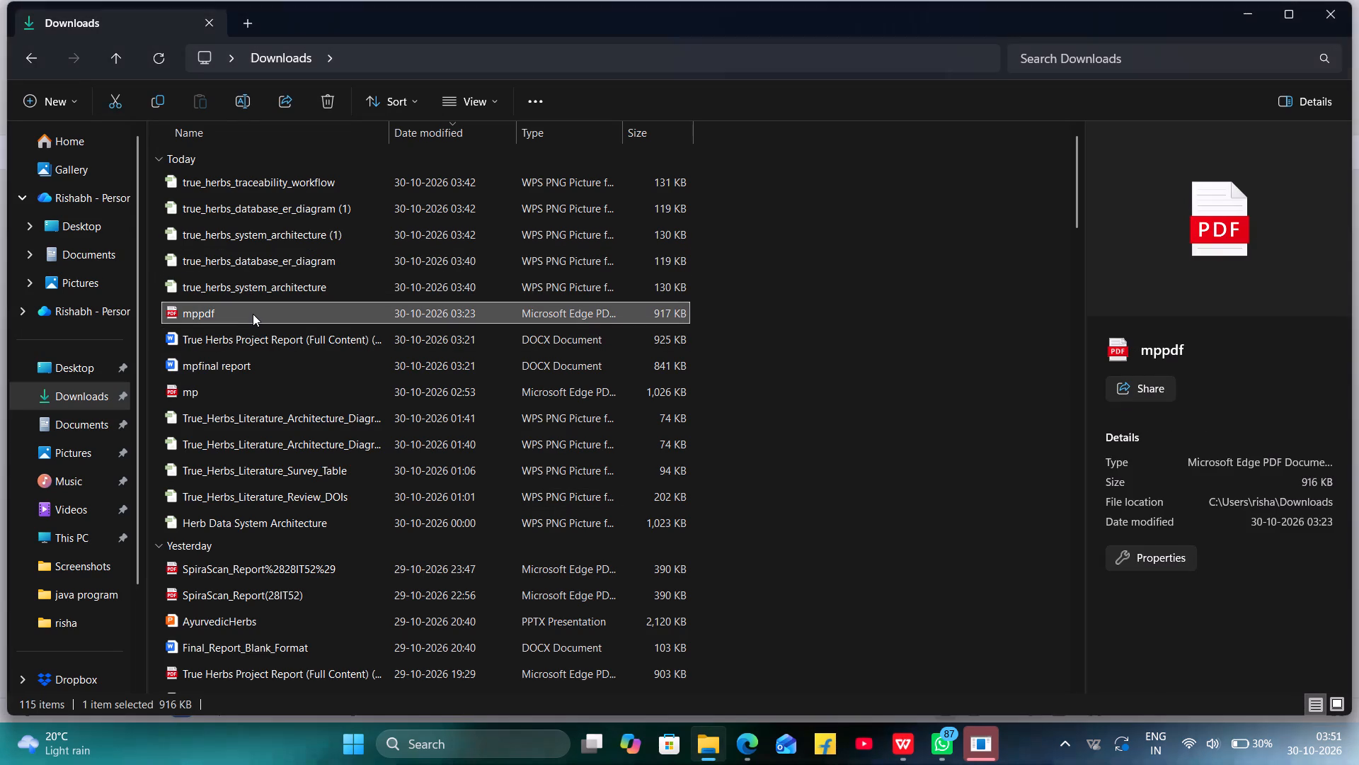
double_click(253, 314)
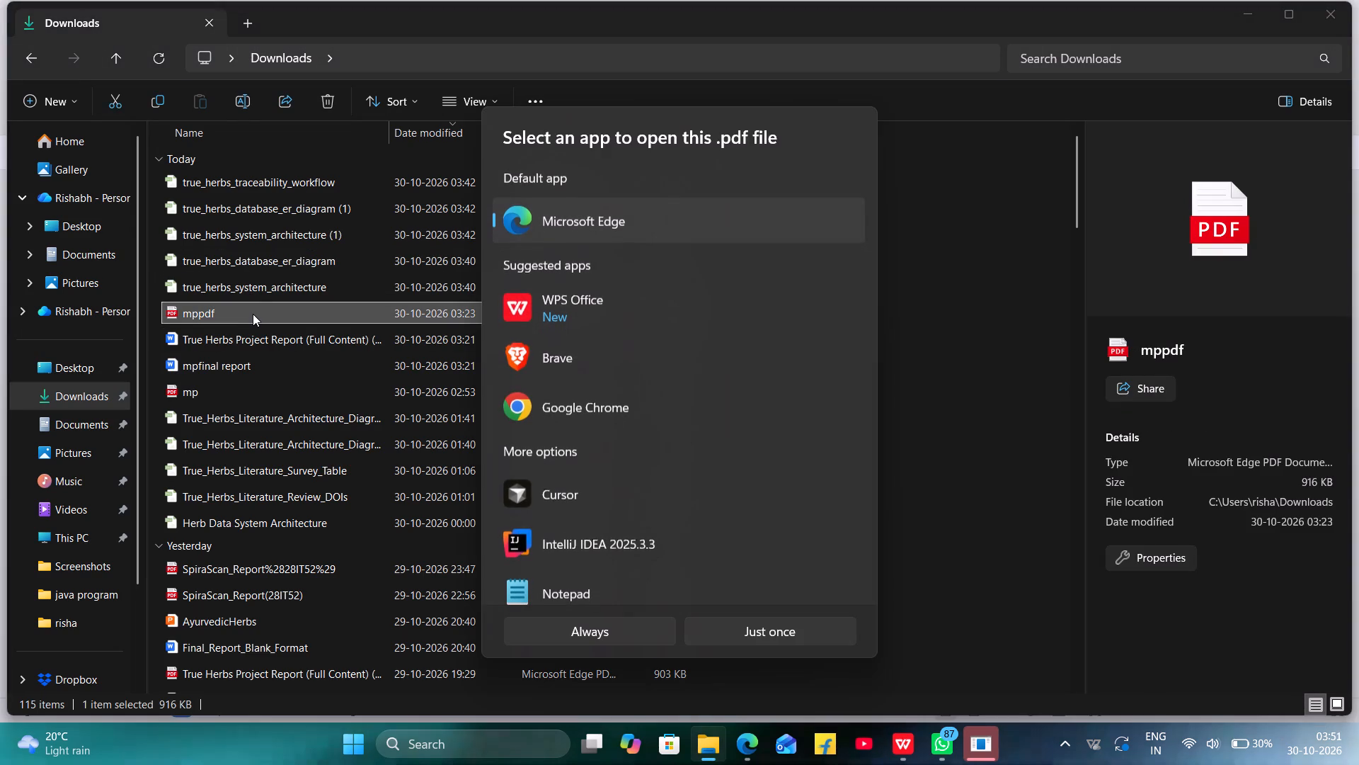
click(619, 627)
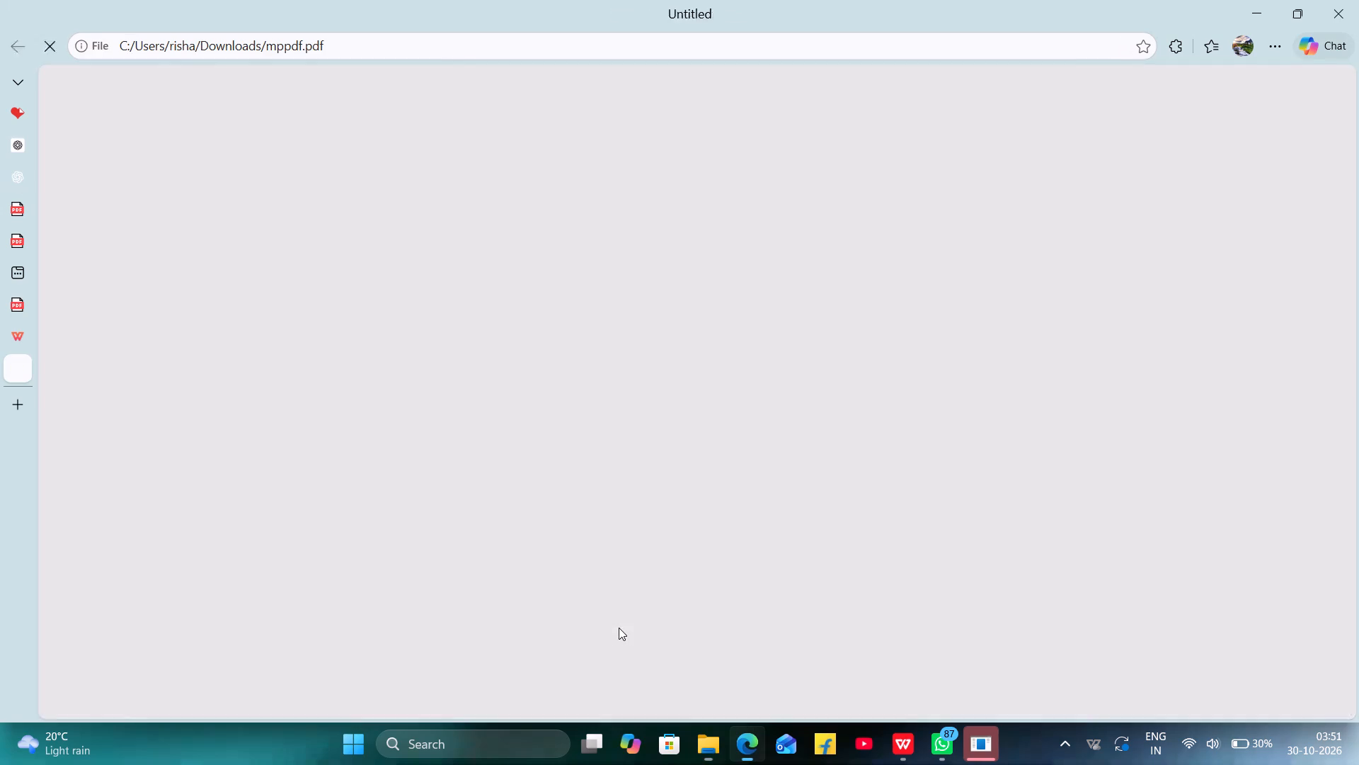
Review the mppdf report in Edge from the cover page through the non-functional requirements on page 18.
scroll(640, 545, down, 5)
scroll(640, 545, up, 5)
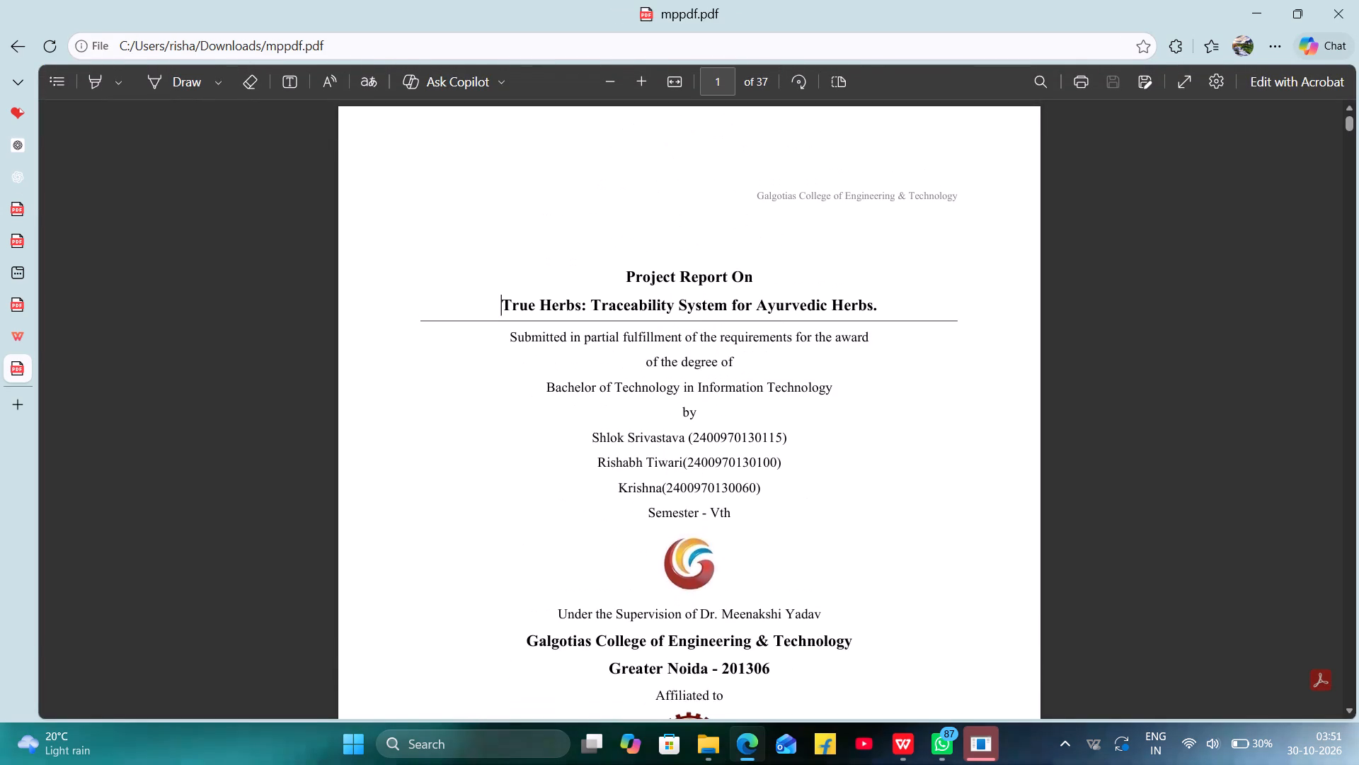
scroll(641, 520, down, 18)
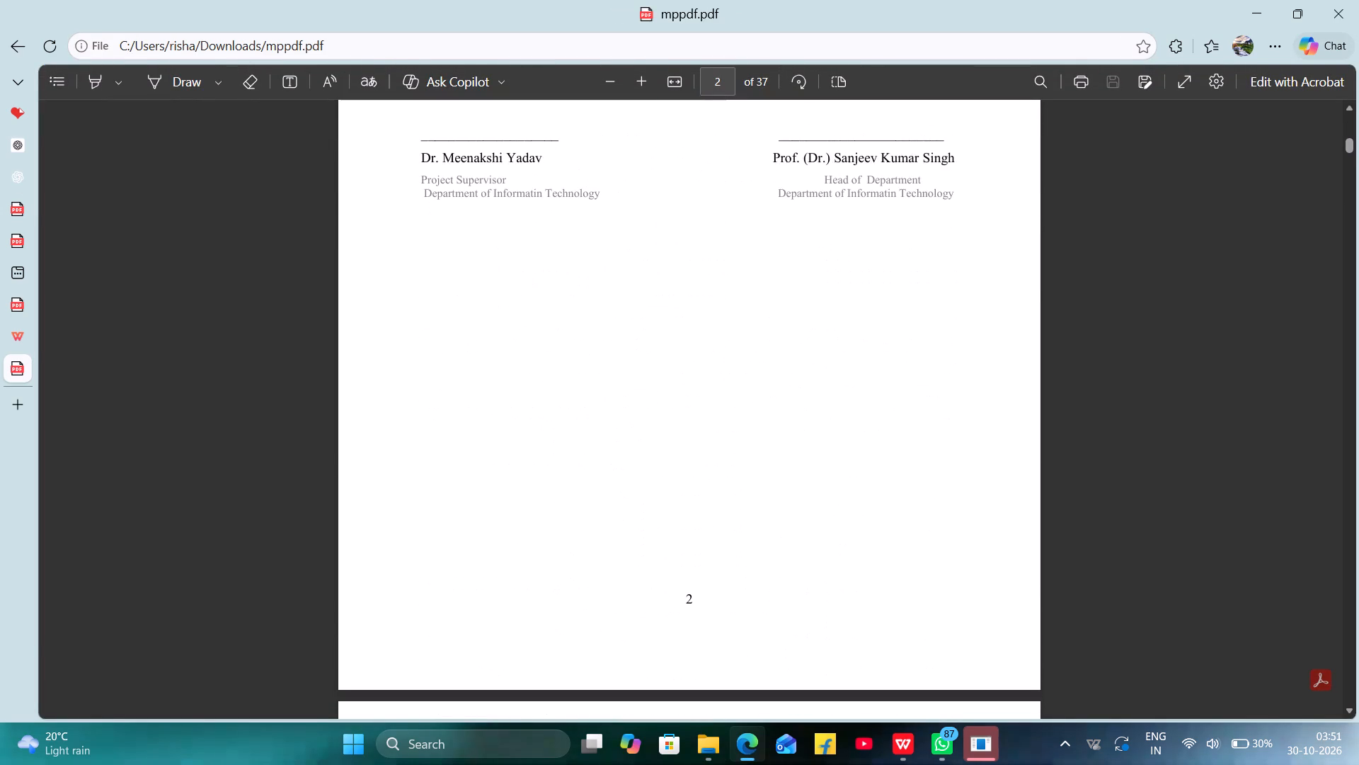
scroll(641, 520, down, 17)
scroll(641, 520, down, 12)
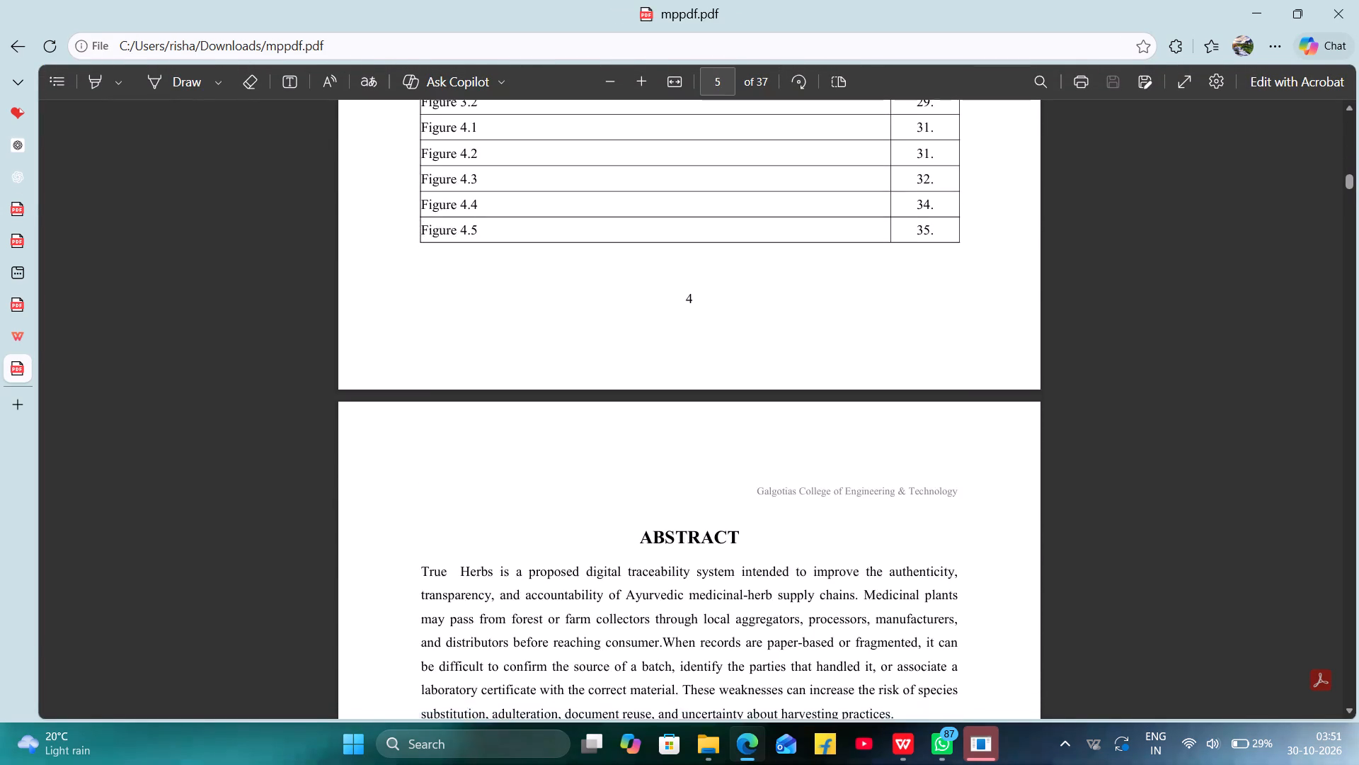
scroll(641, 520, down, 7)
scroll(641, 520, down, 20)
scroll(641, 520, down, 2)
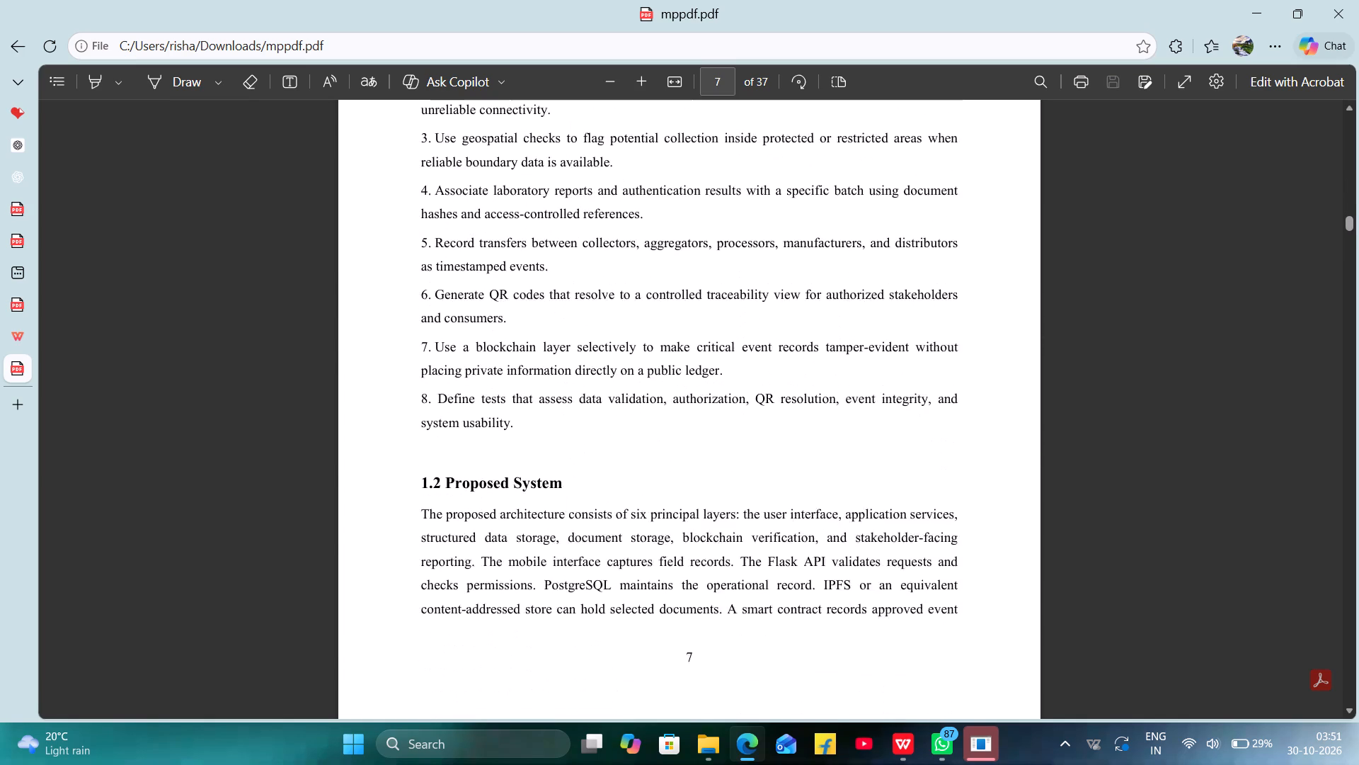
scroll(644, 518, down, 7)
scroll(648, 446, down, 6)
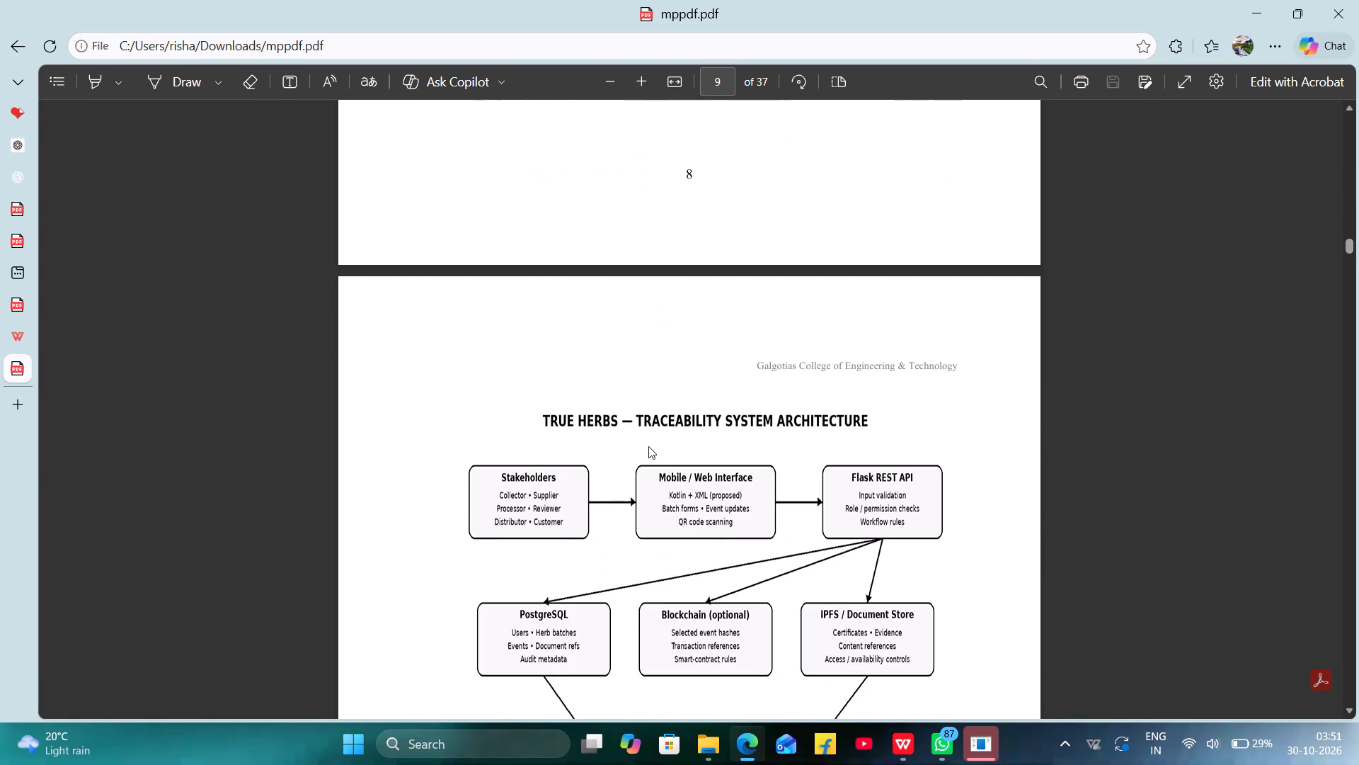
scroll(648, 446, down, 17)
scroll(648, 448, down, 5)
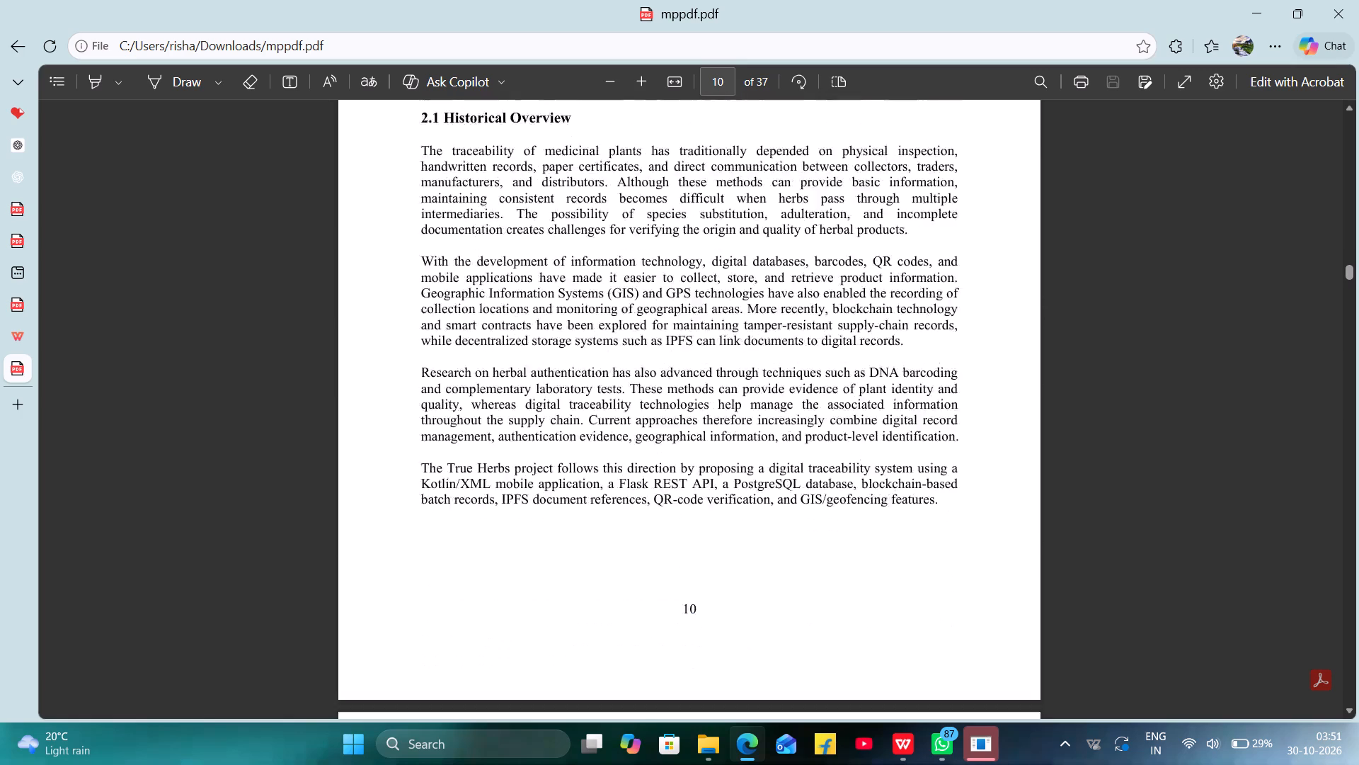
scroll(648, 448, down, 16)
scroll(648, 448, down, 5)
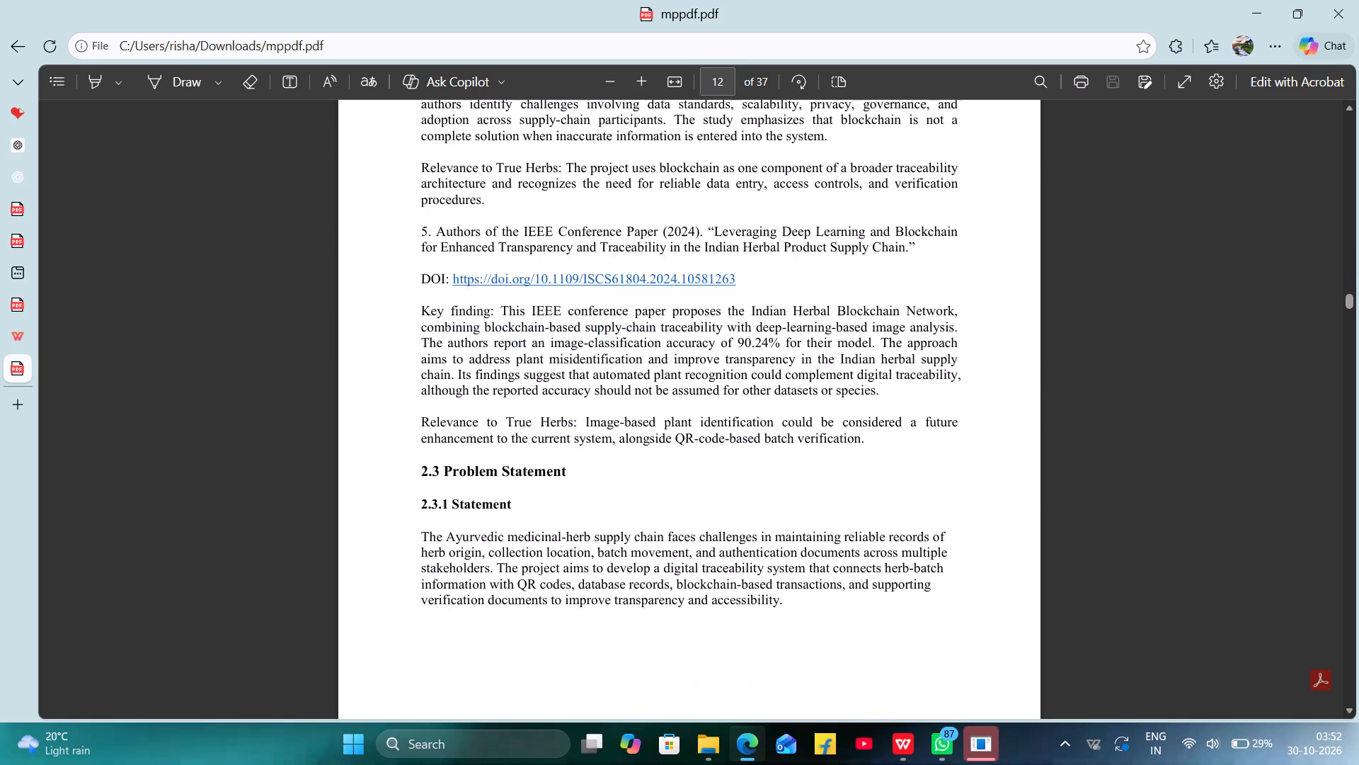
scroll(648, 448, down, 18)
scroll(648, 446, down, 10)
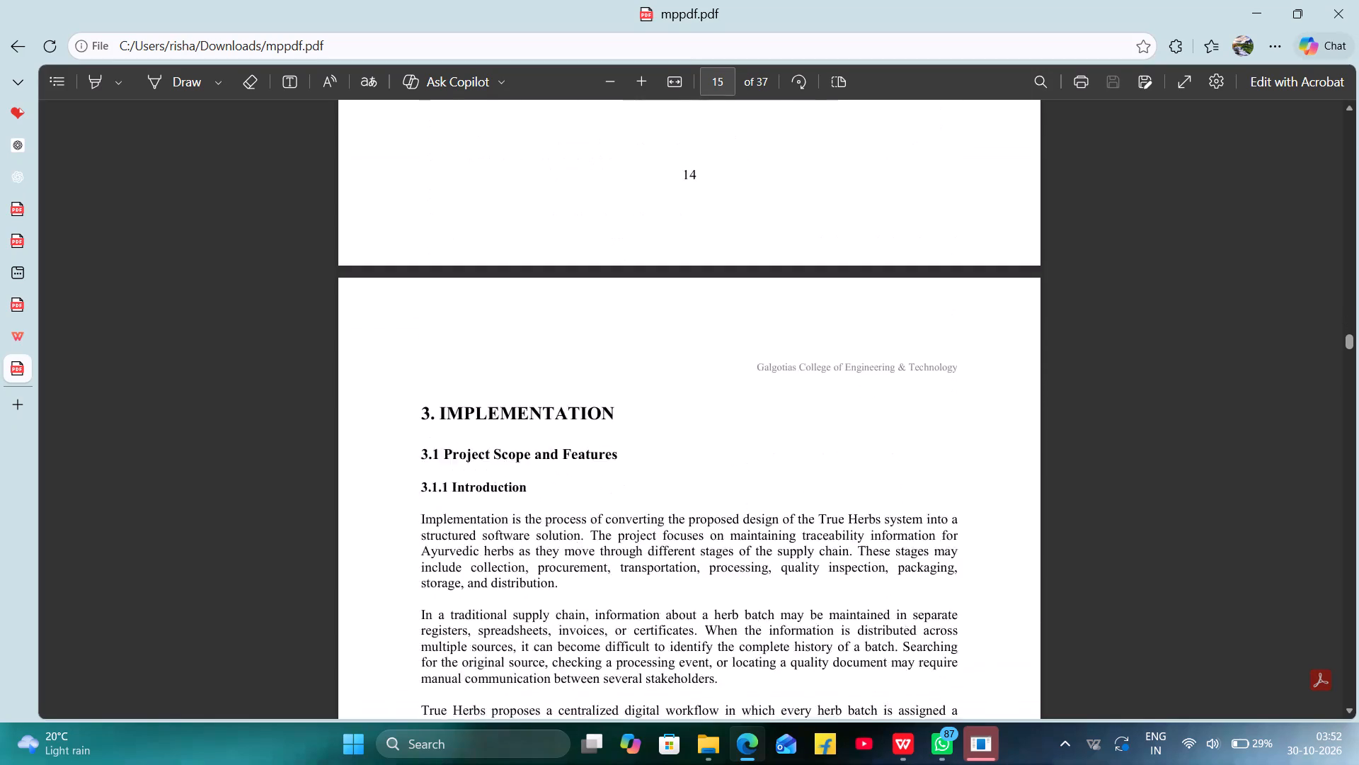
scroll(648, 446, down, 20)
scroll(648, 446, down, 11)
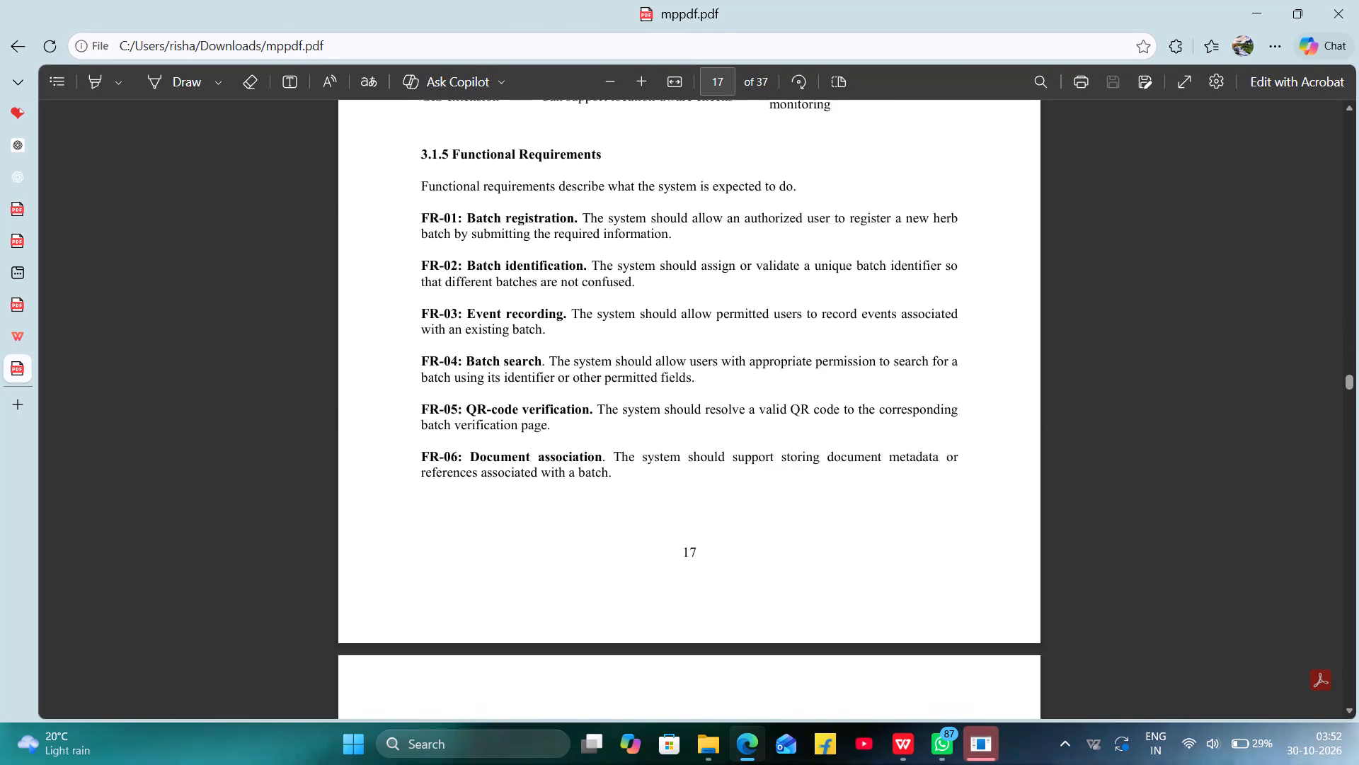
scroll(648, 446, down, 6)
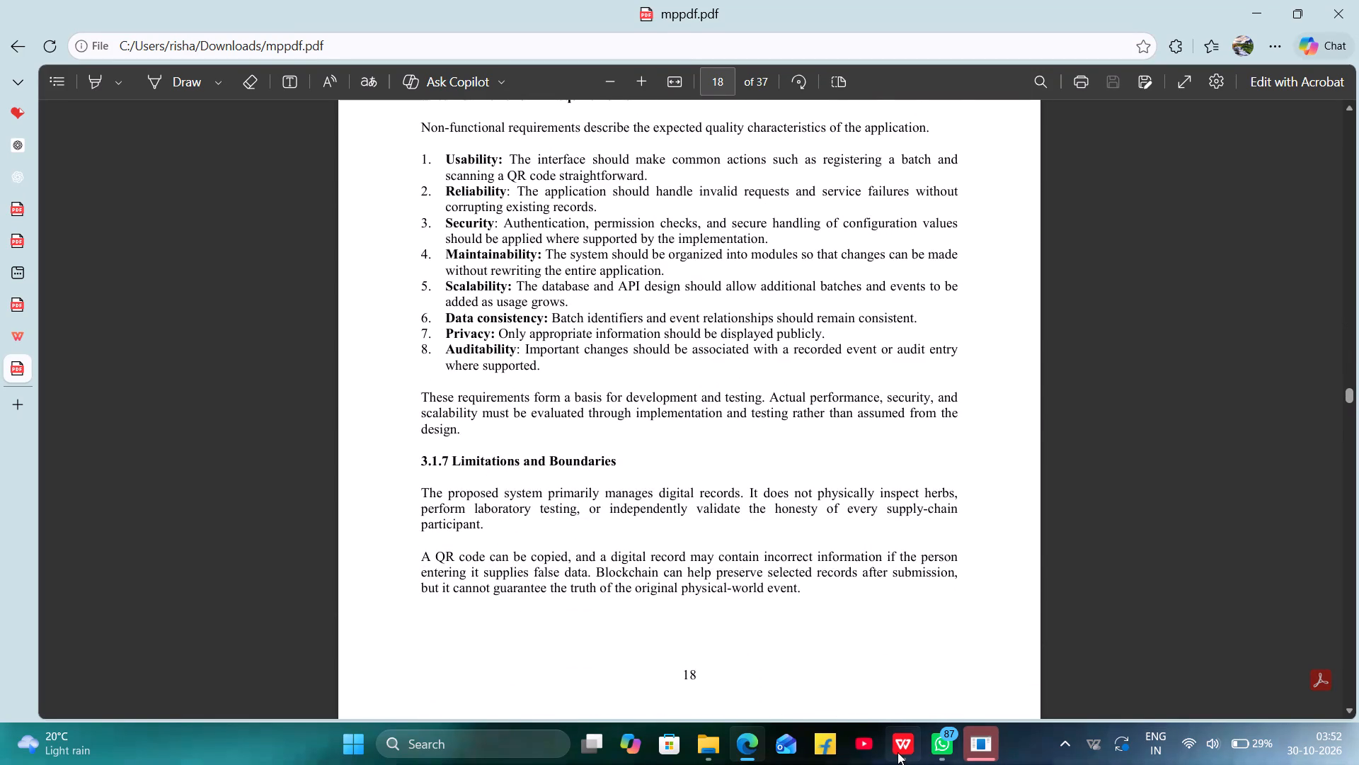
Back in WPS Office, set the font at the end of the Figure 3.6 entry in the List of Figures to Times New Roman.
click(897, 752)
scroll(574, 501, up, 9)
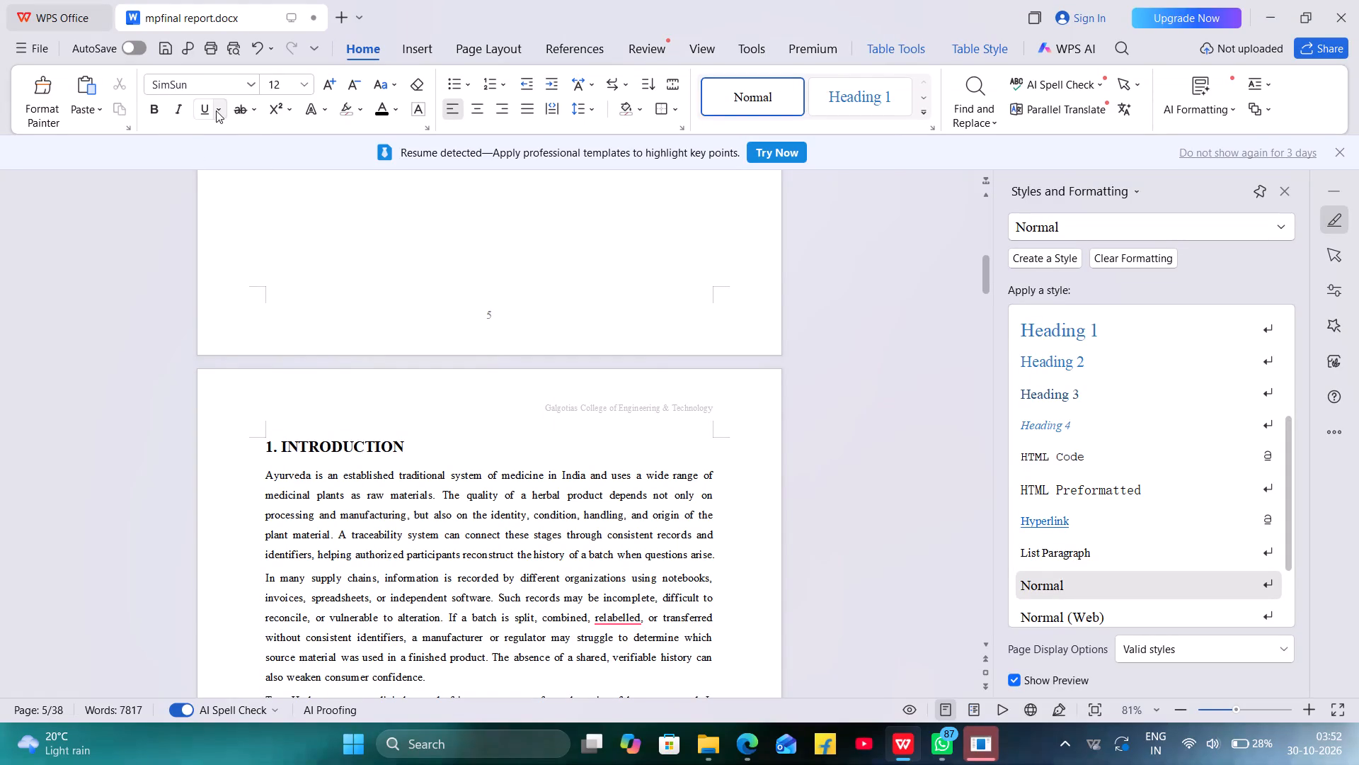
scroll(294, 215, up, 5)
scroll(363, 306, up, 4)
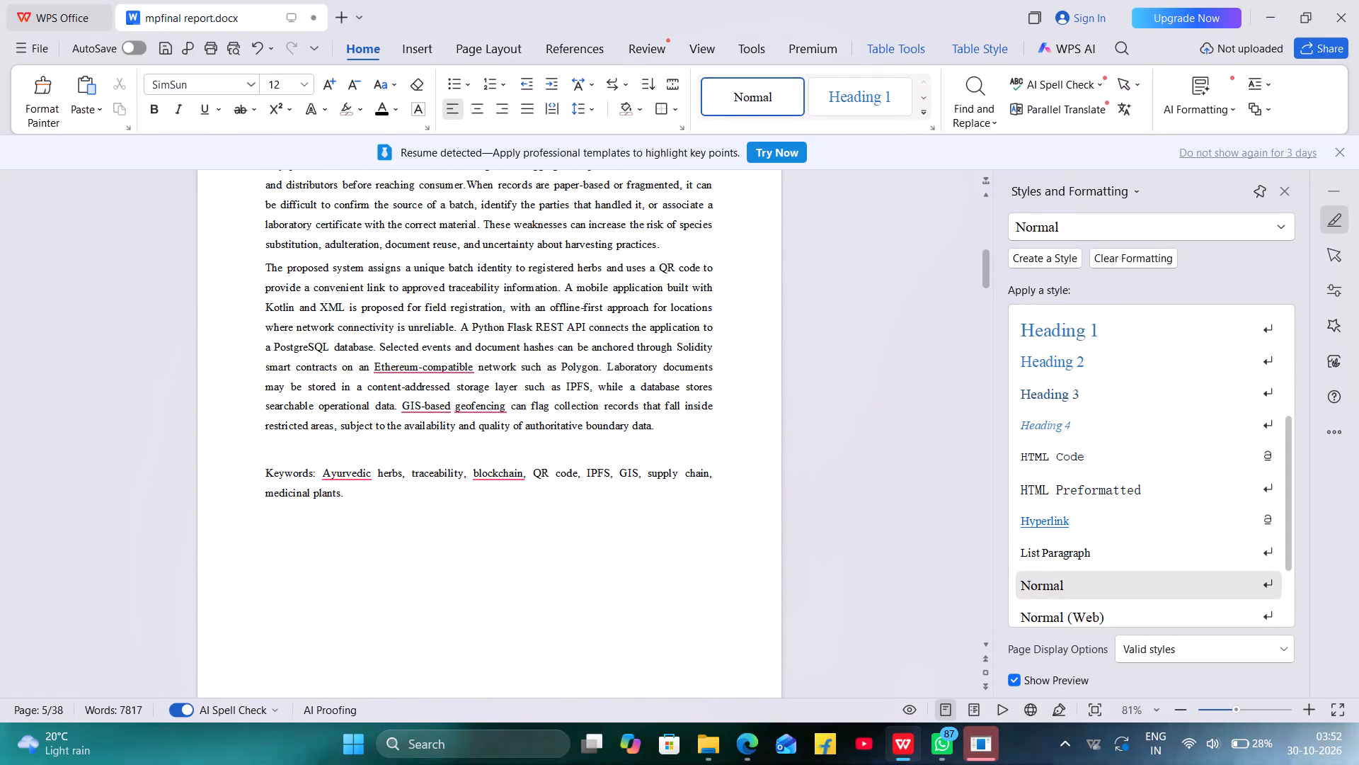
scroll(435, 185, up, 5)
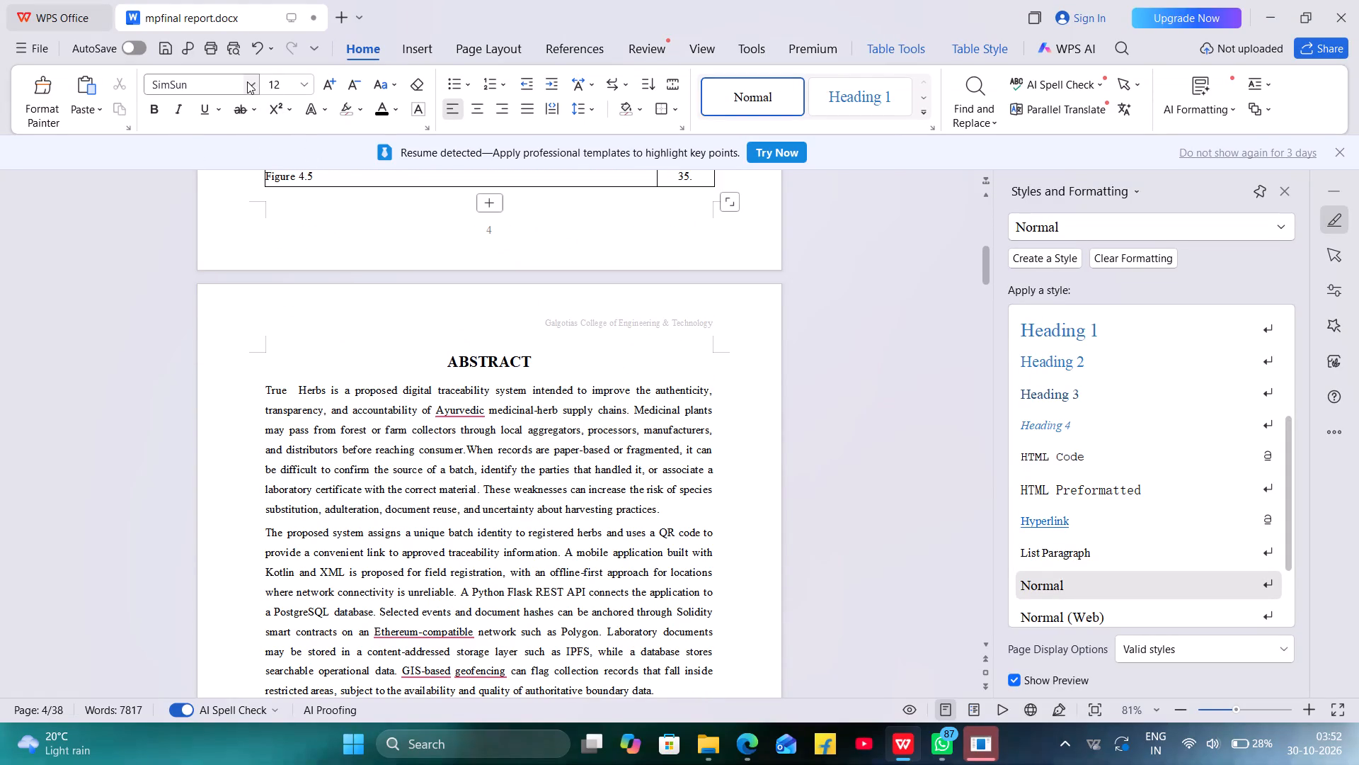
click(247, 81)
click(250, 242)
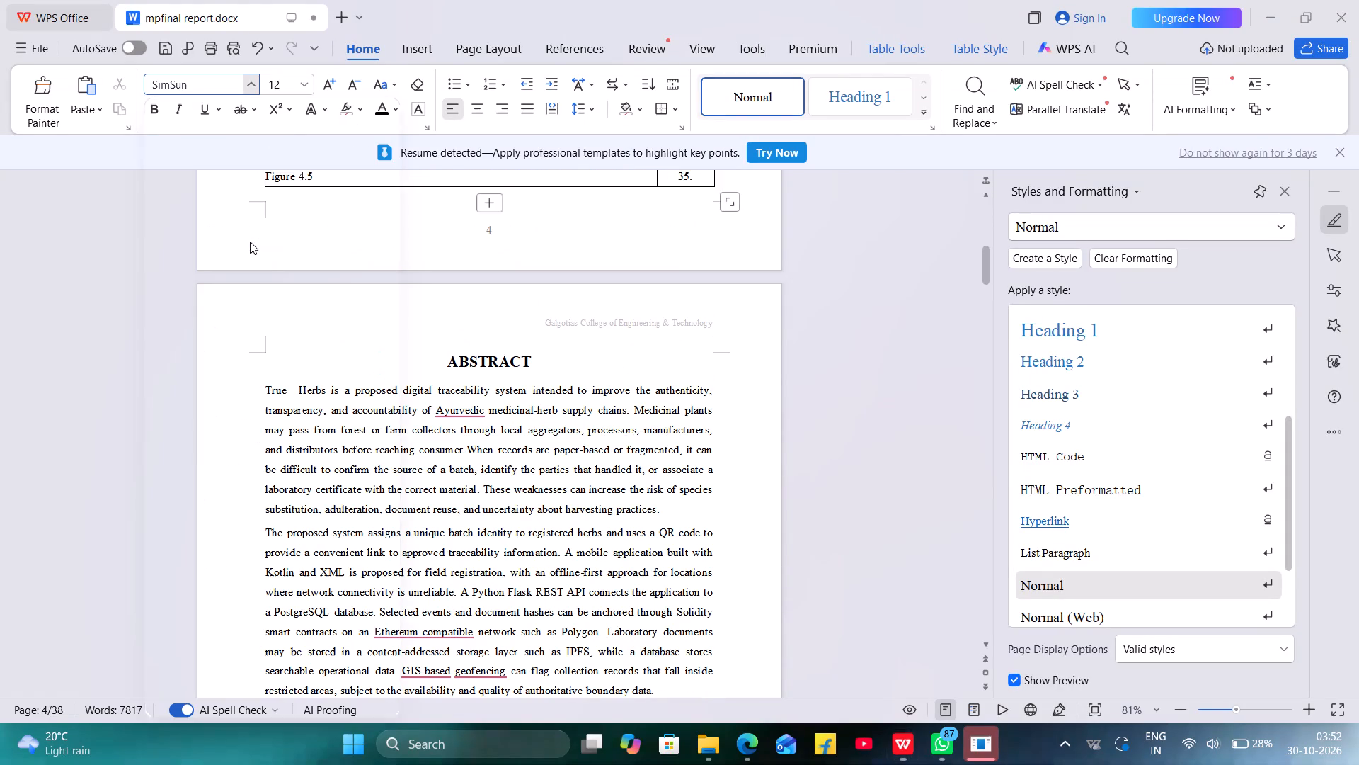
scroll(315, 137, up, 3)
scroll(319, 225, up, 4)
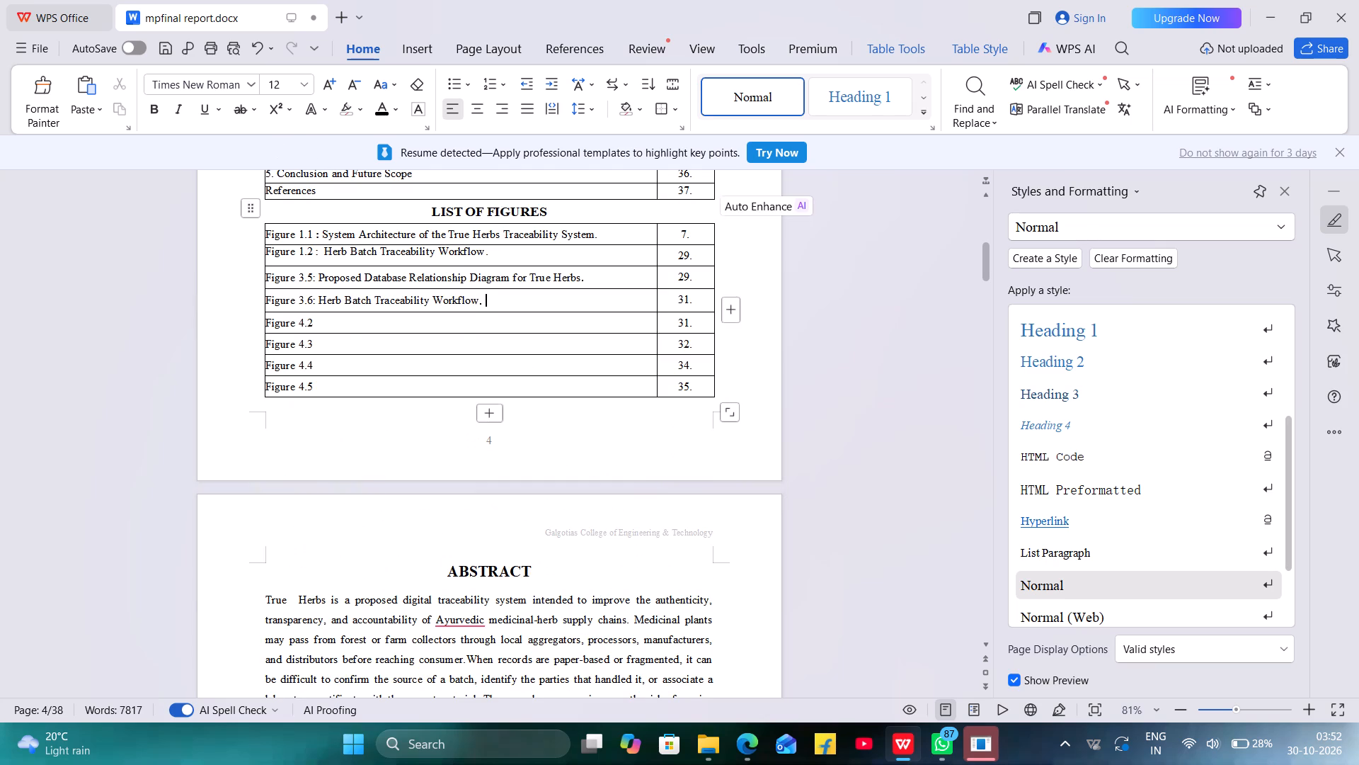
scroll(428, 285, up, 2)
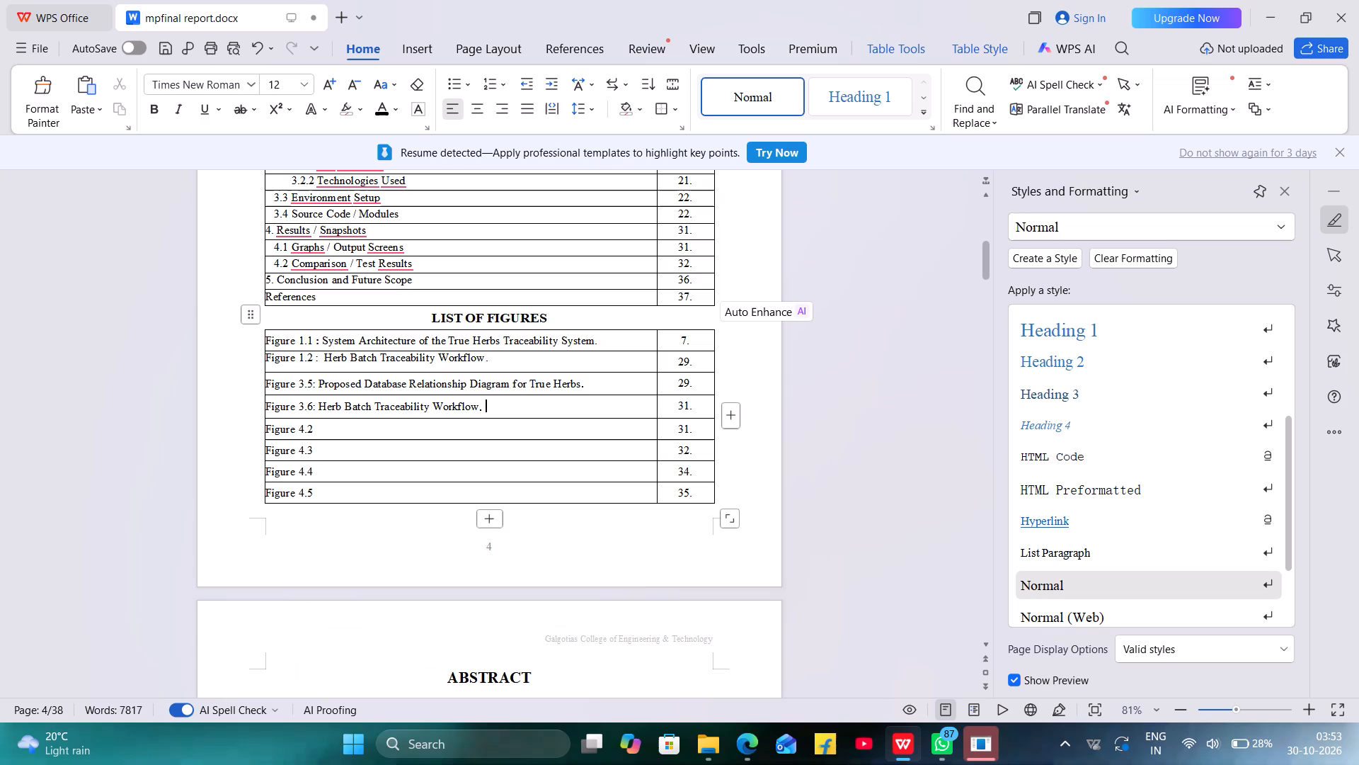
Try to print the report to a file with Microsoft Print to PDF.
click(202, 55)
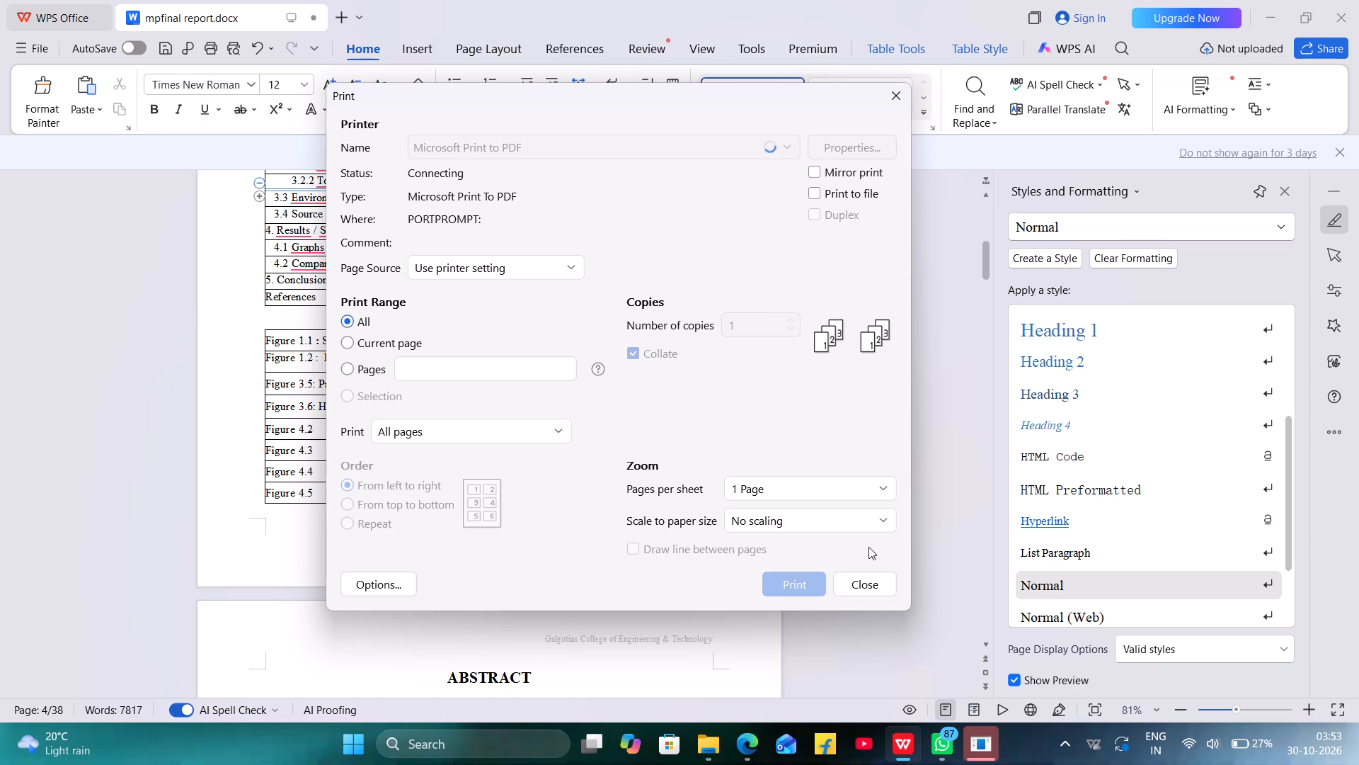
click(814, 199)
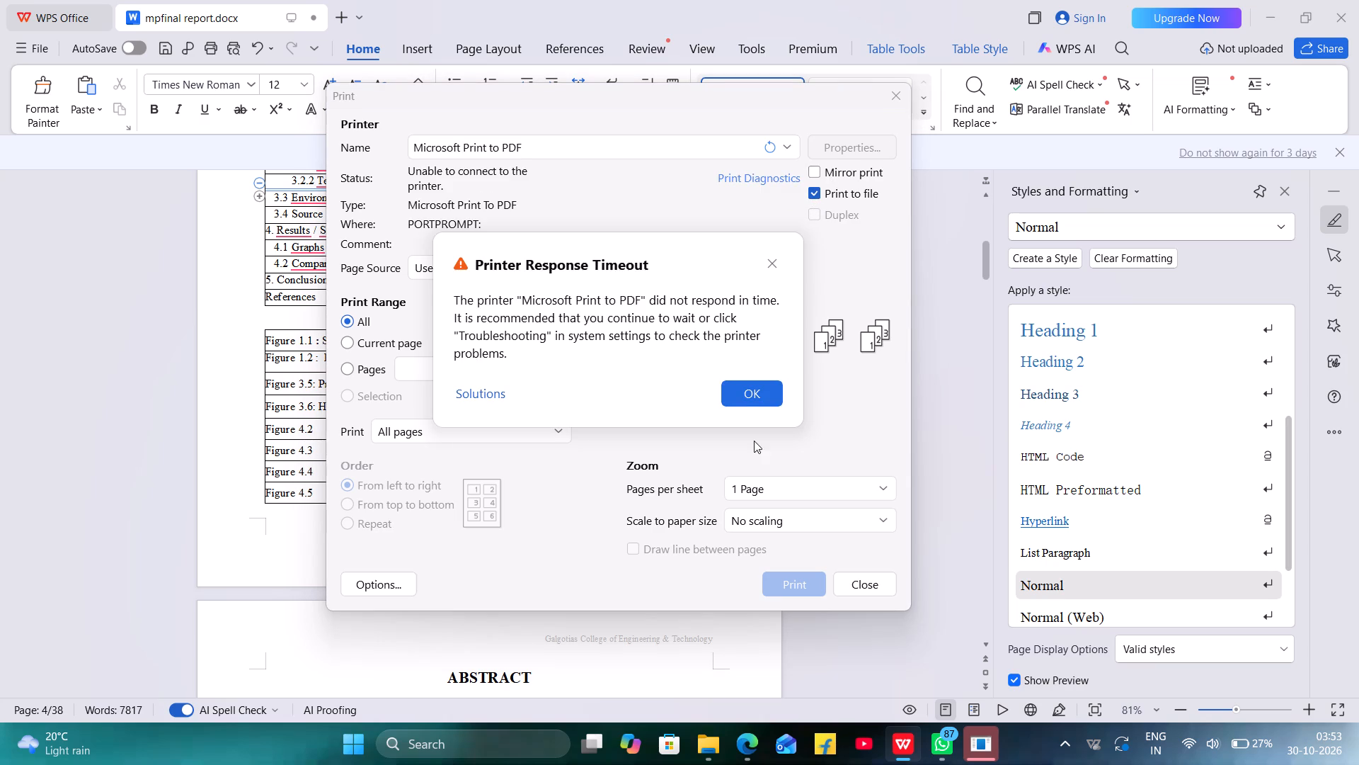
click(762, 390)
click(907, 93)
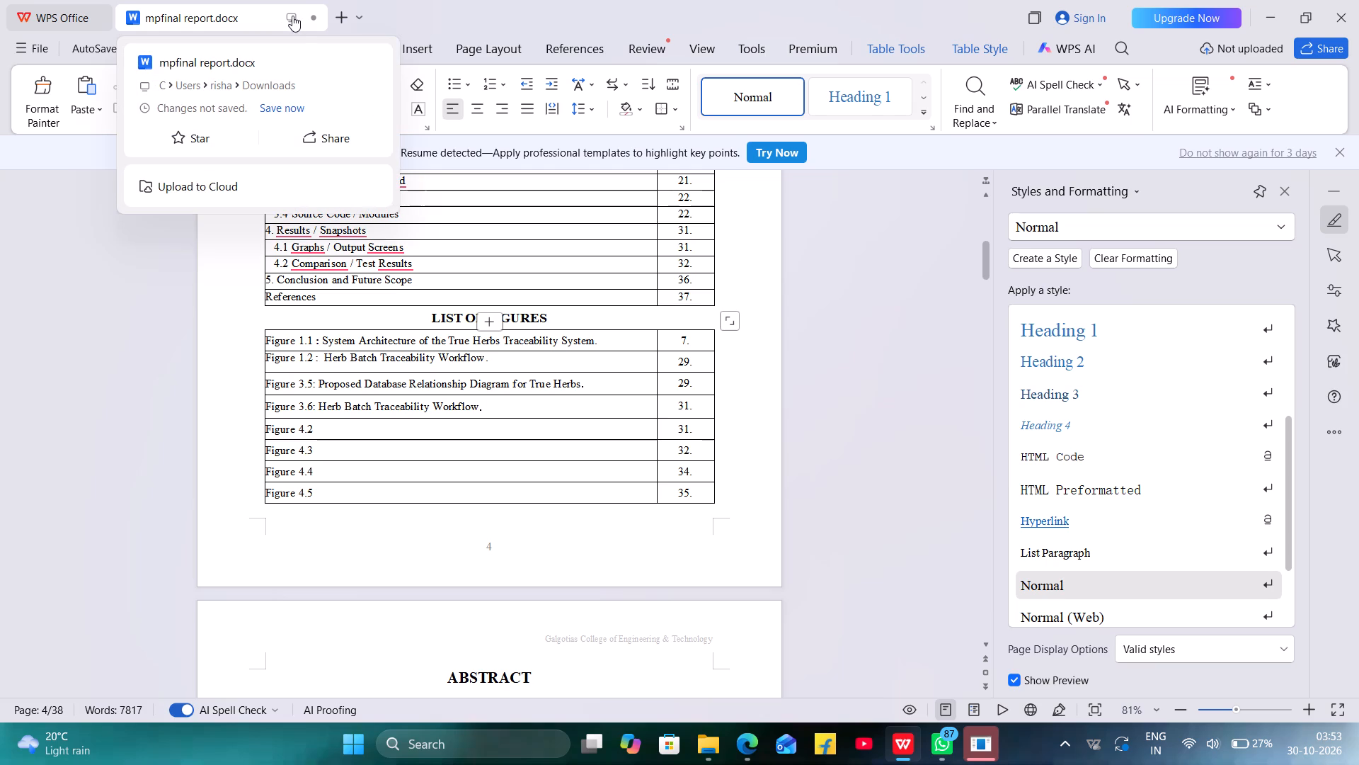
Save the changes to mpfinal report.docx.
click(286, 108)
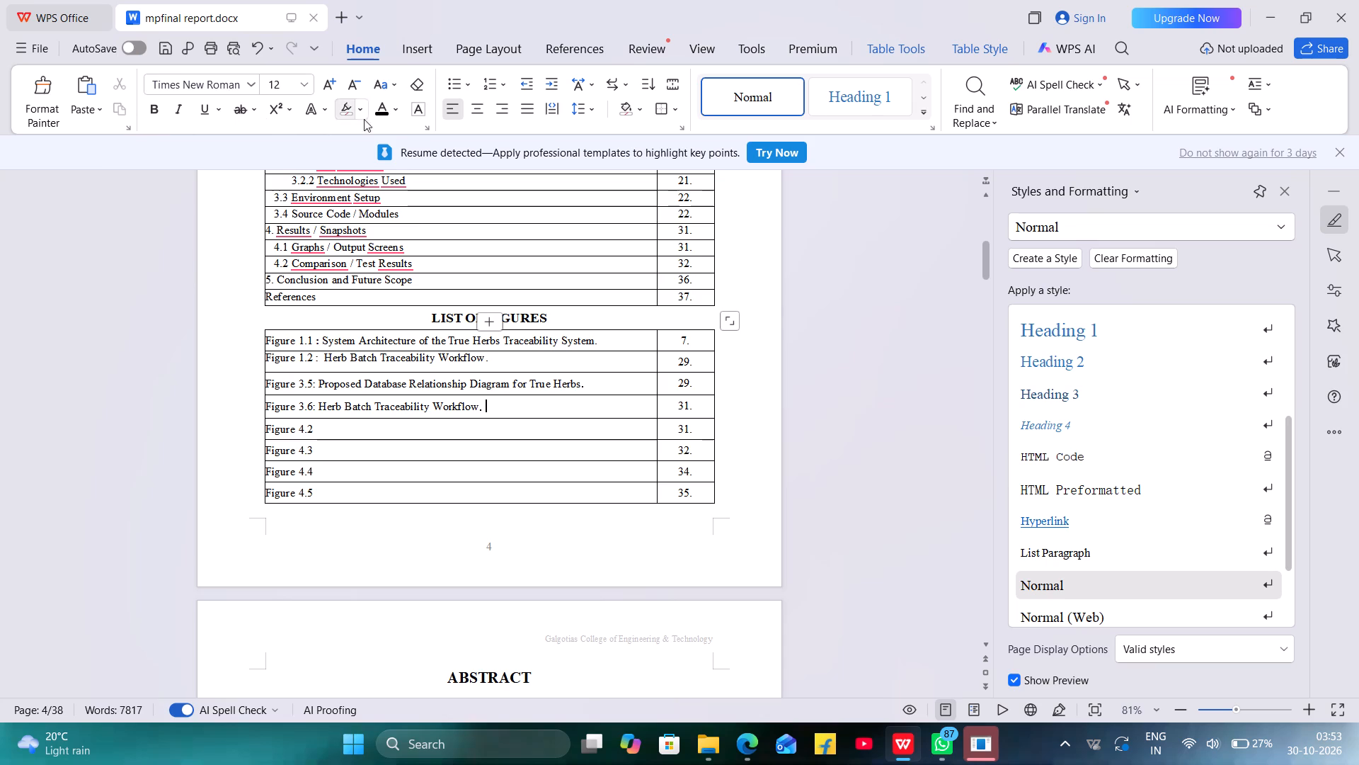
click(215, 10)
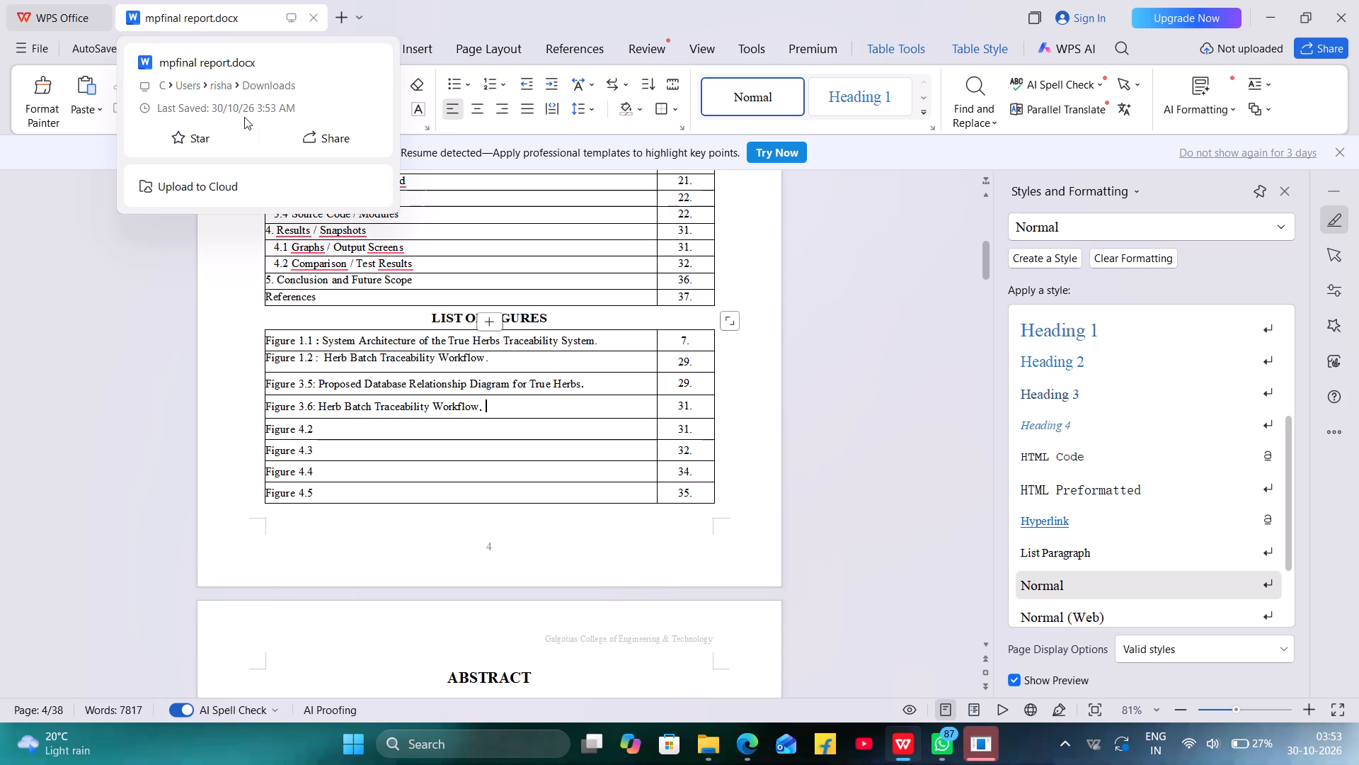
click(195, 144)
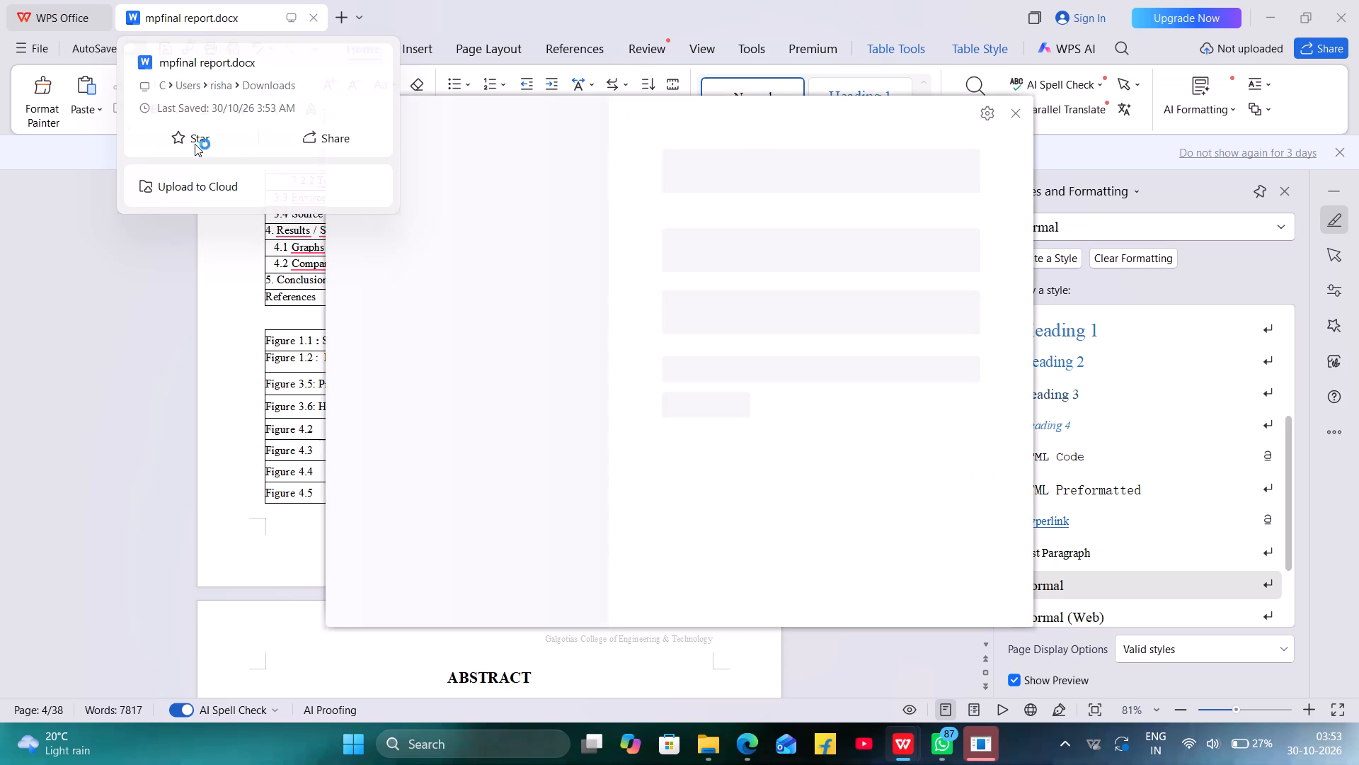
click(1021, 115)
Export the whole report as a standard-quality PDF to the source folder through the document's sharing options.
click(241, 13)
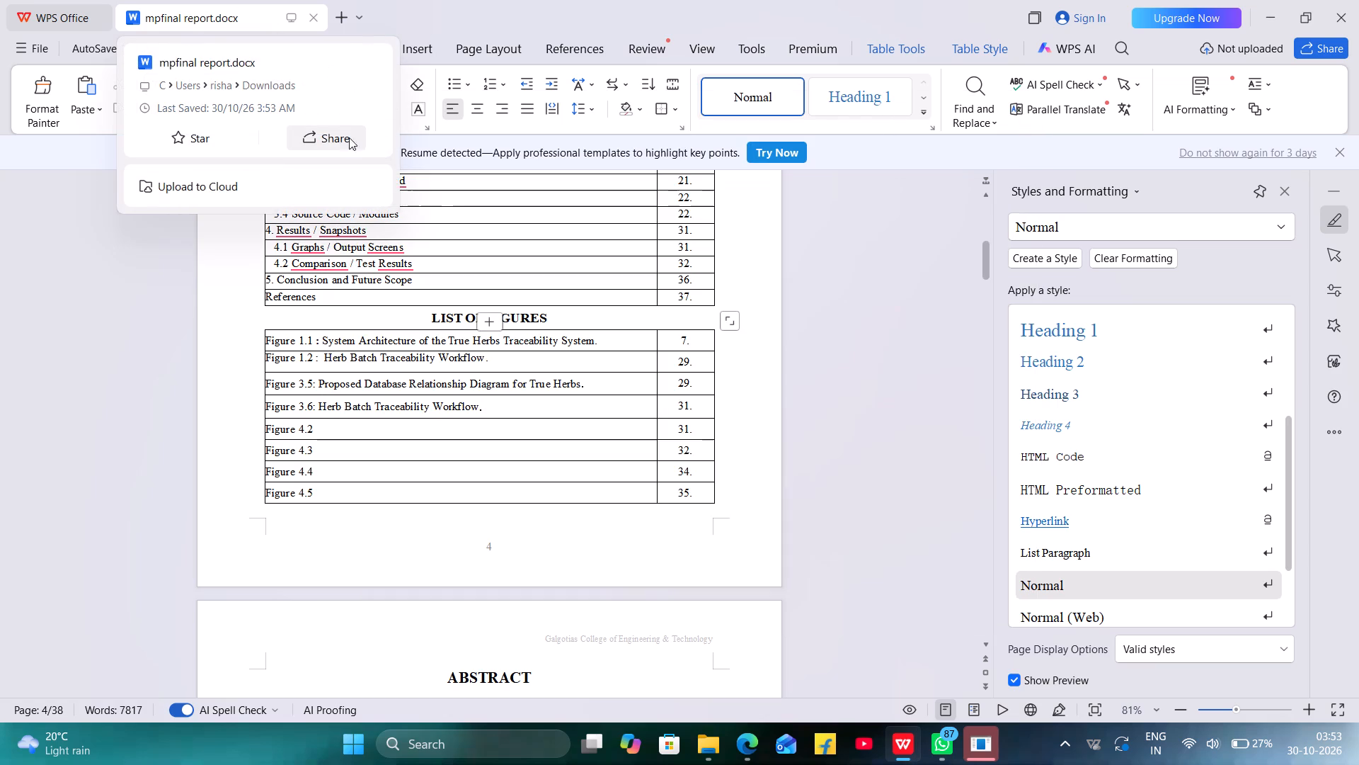
click(340, 146)
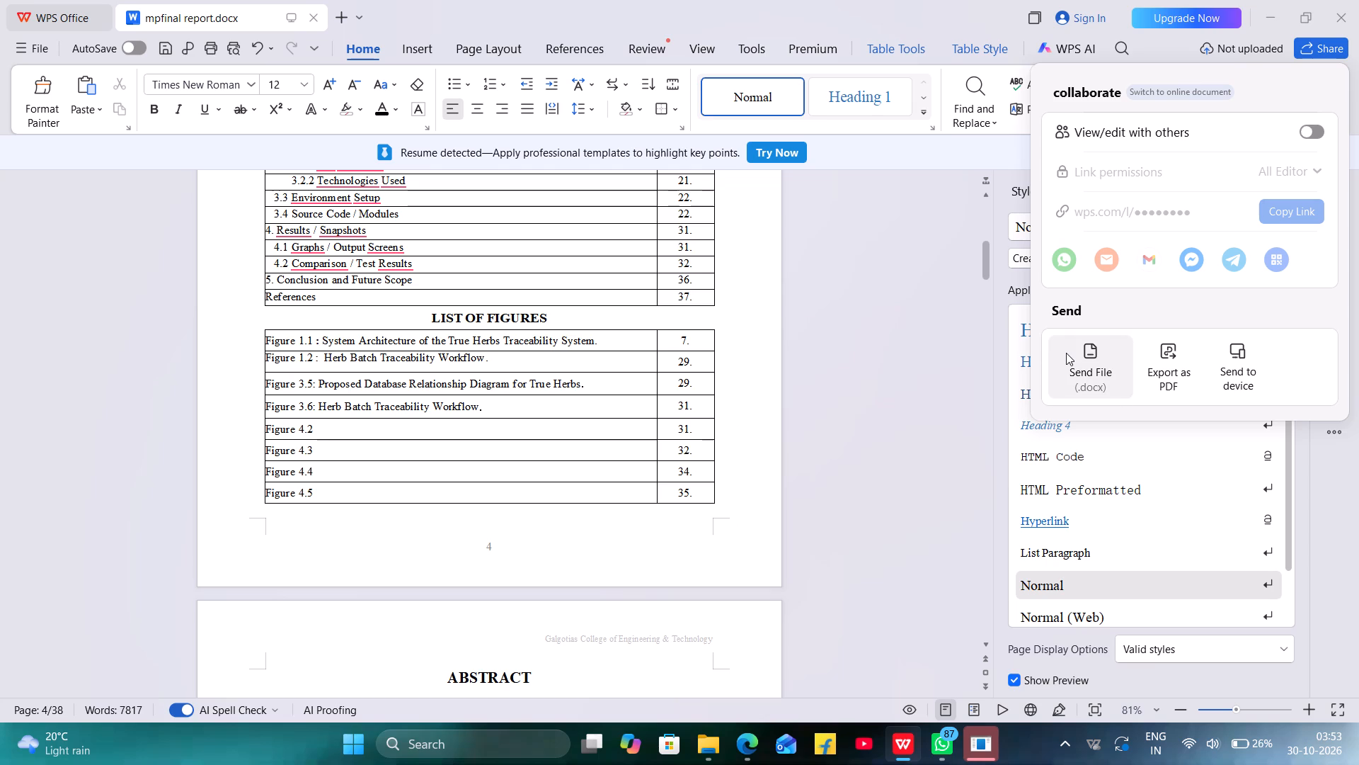
click(1162, 373)
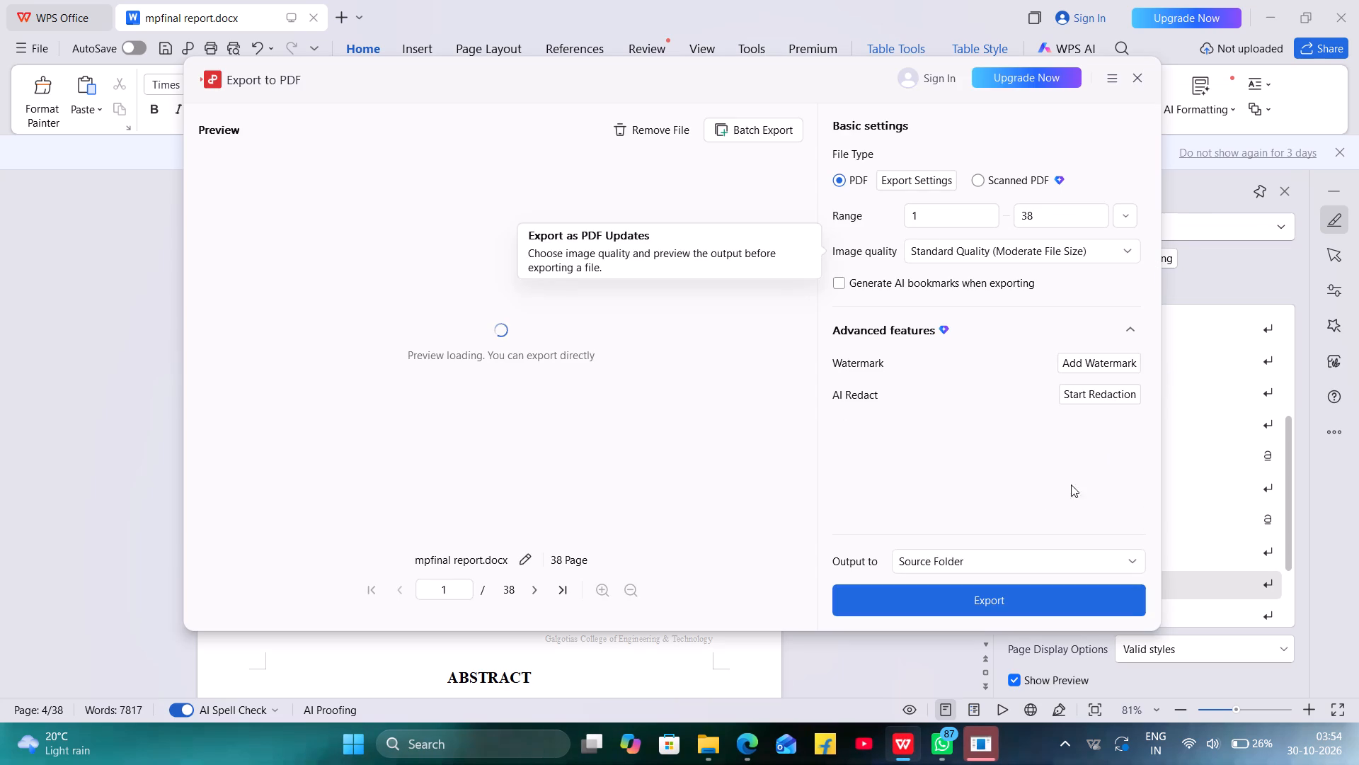
click(997, 587)
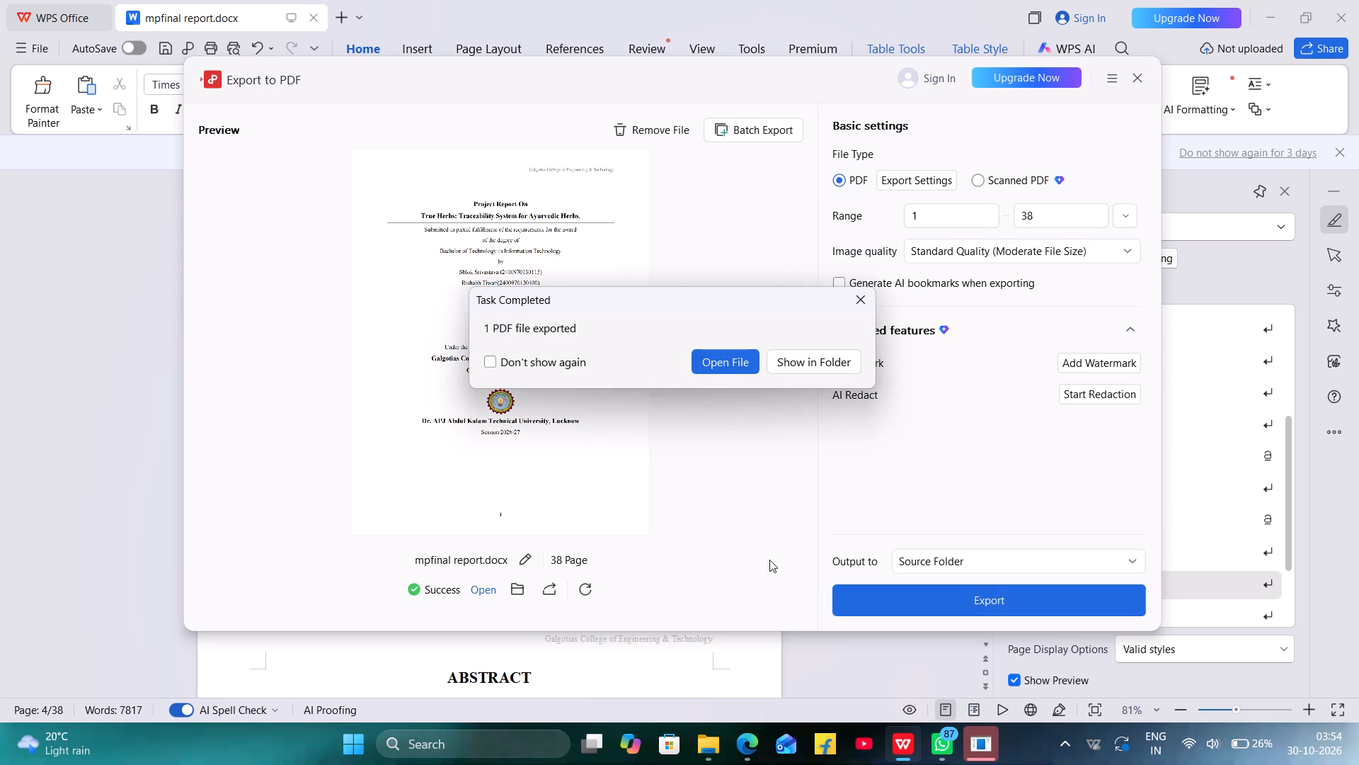
Open the exported PDF to check its cover page, and close both it and the export window.
click(728, 367)
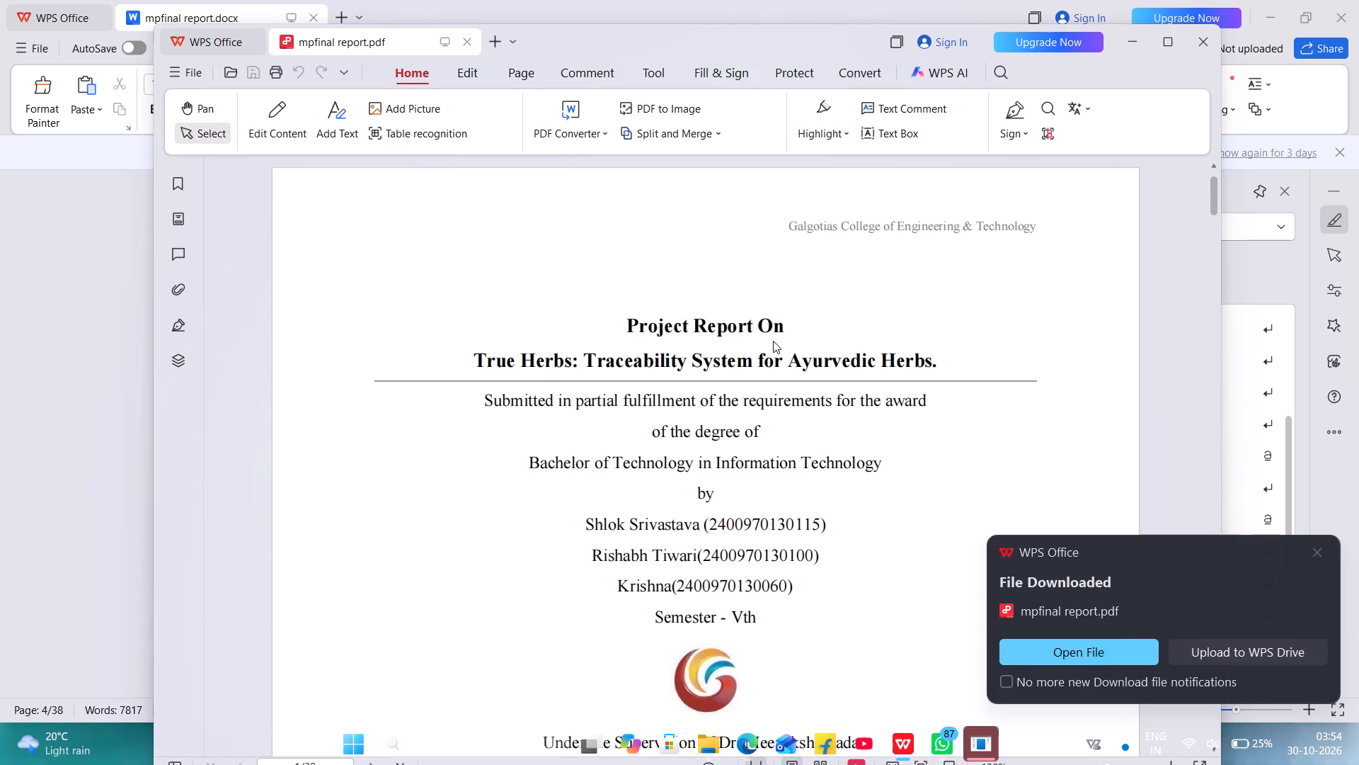
click(1213, 38)
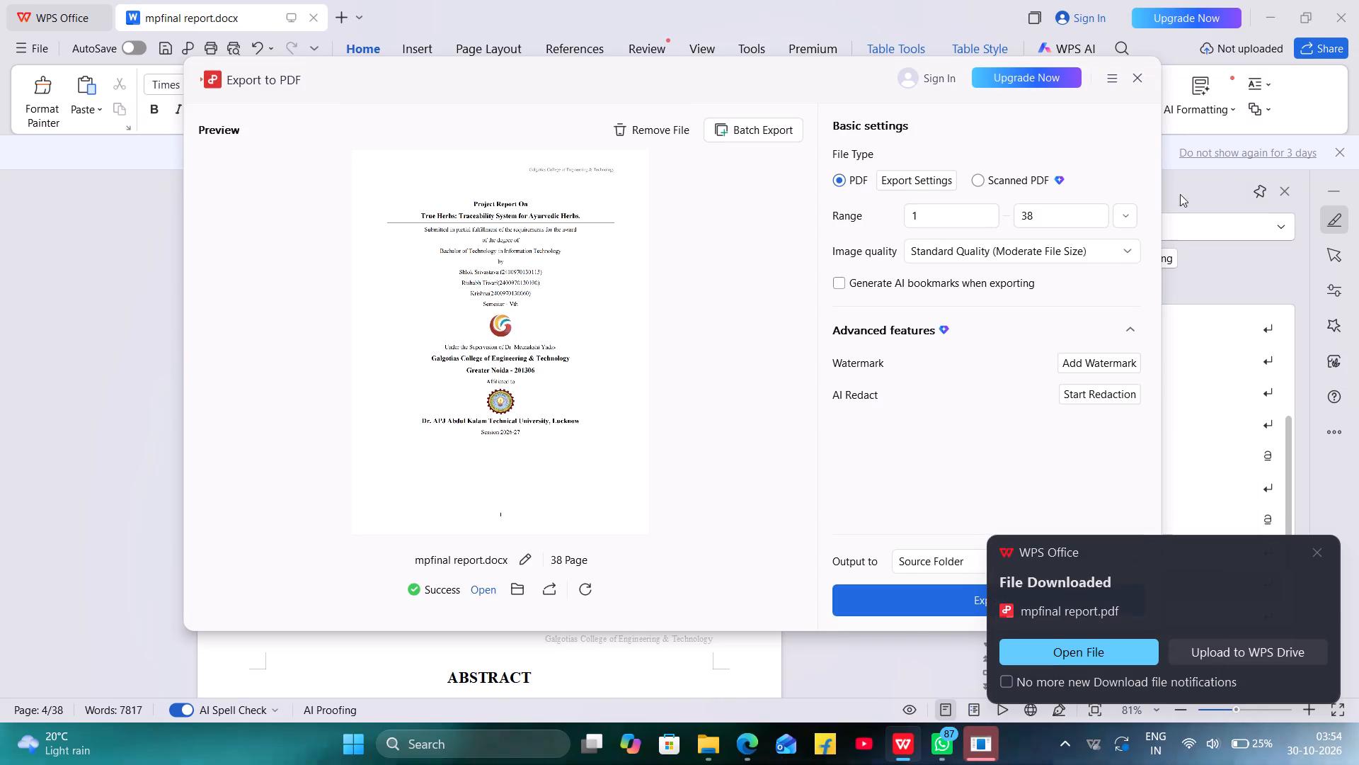
click(1140, 75)
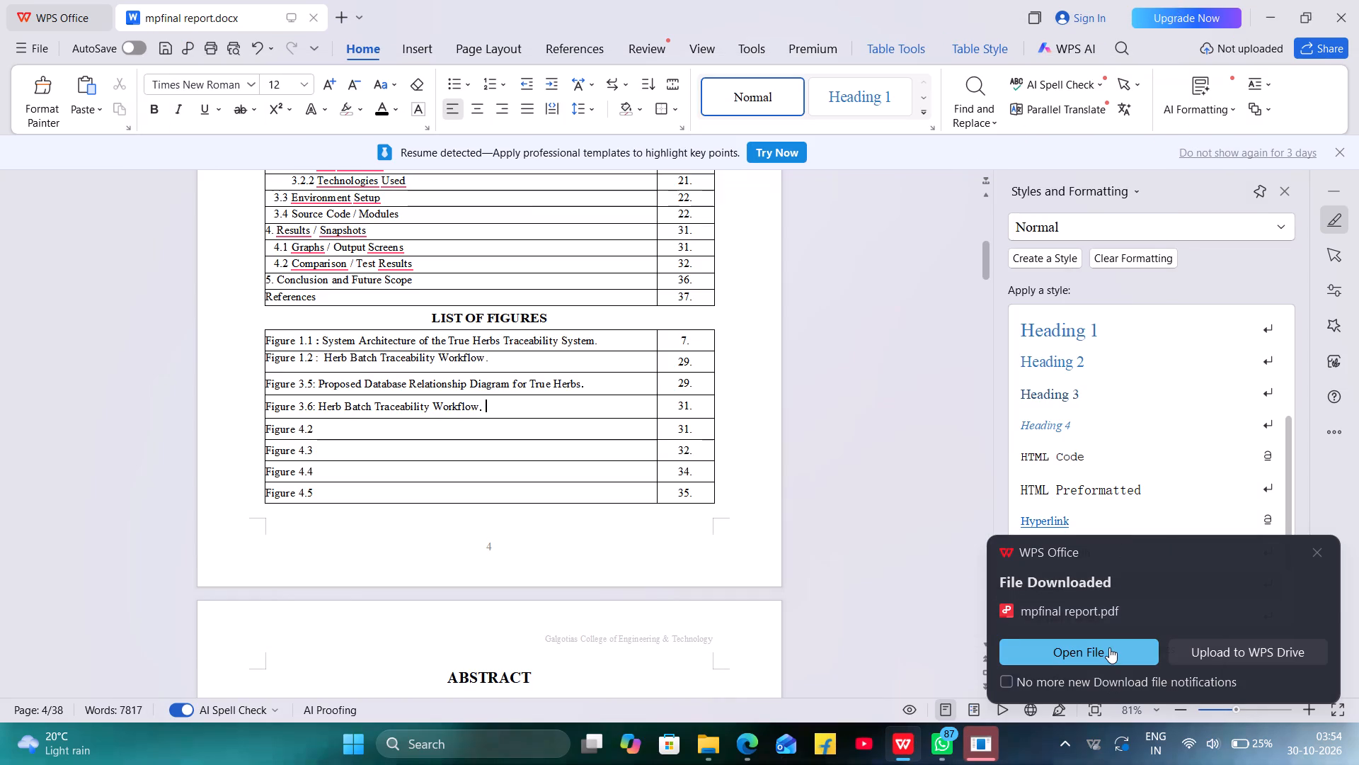
Open the exported mpfinal report.pdf and check its front matter from the cover page through the Abstract.
click(1109, 647)
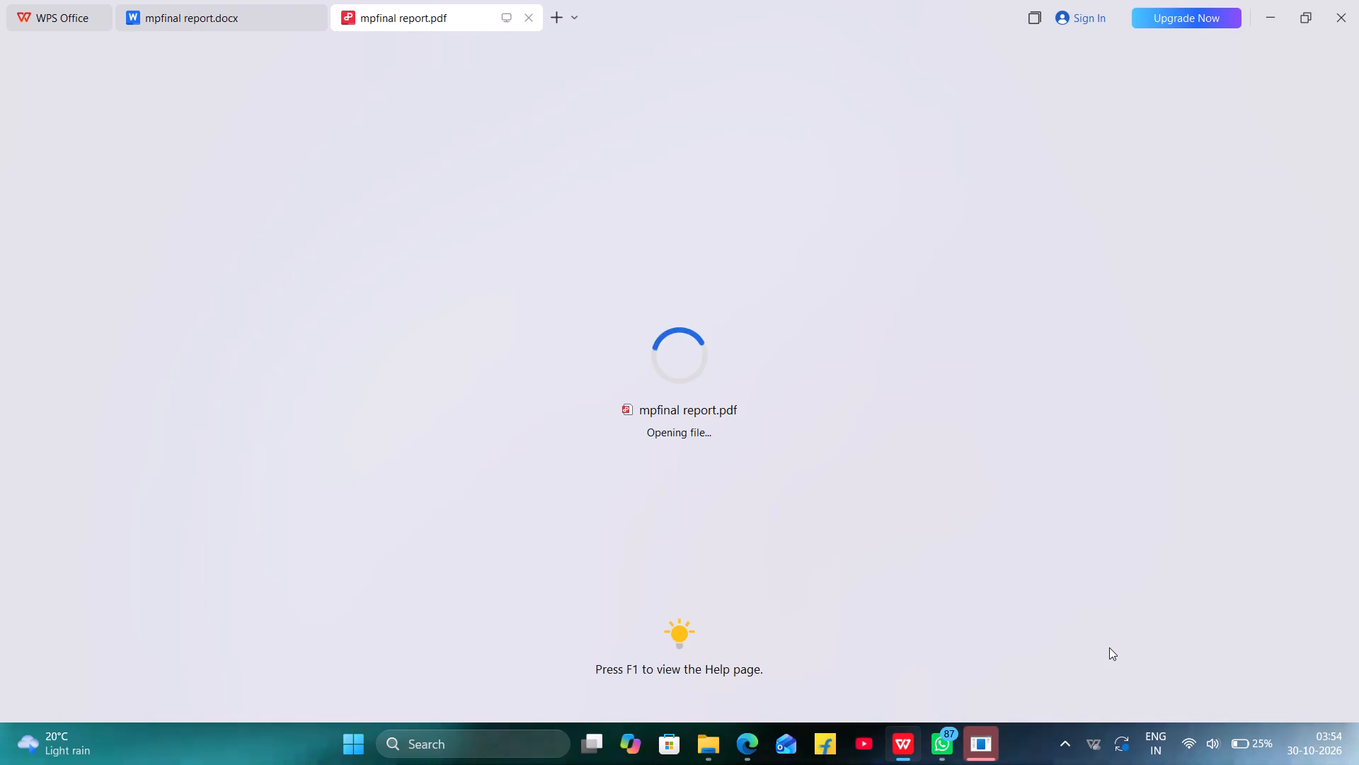
scroll(1109, 647, down, 2)
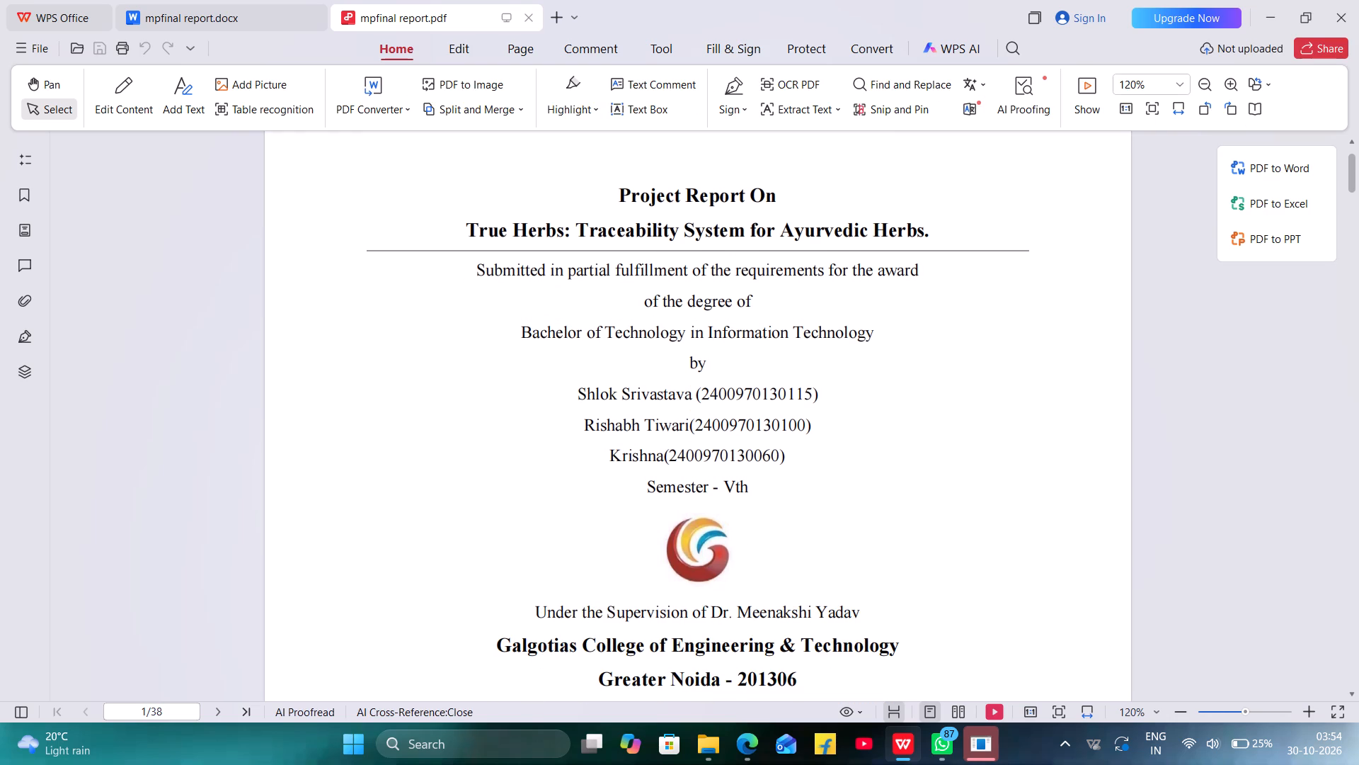
scroll(554, 628, down, 19)
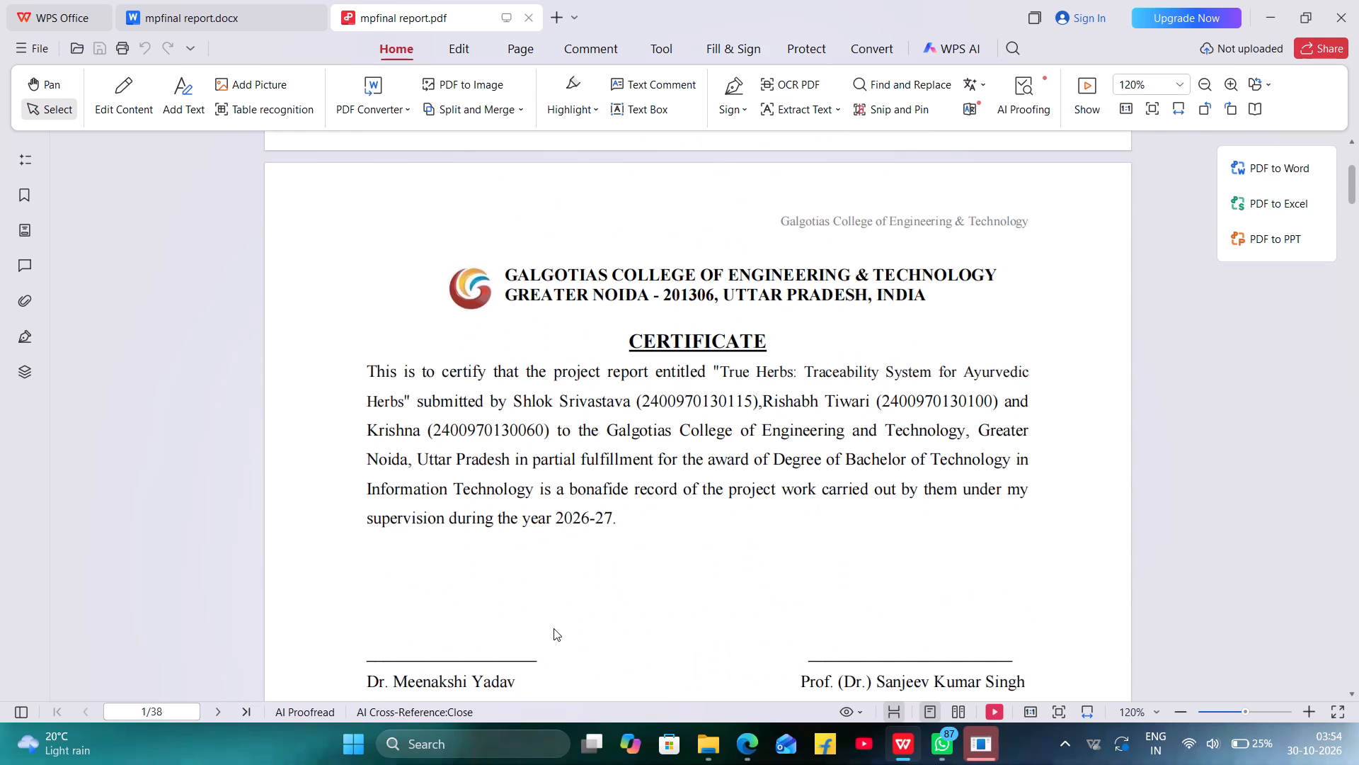
scroll(554, 628, down, 20)
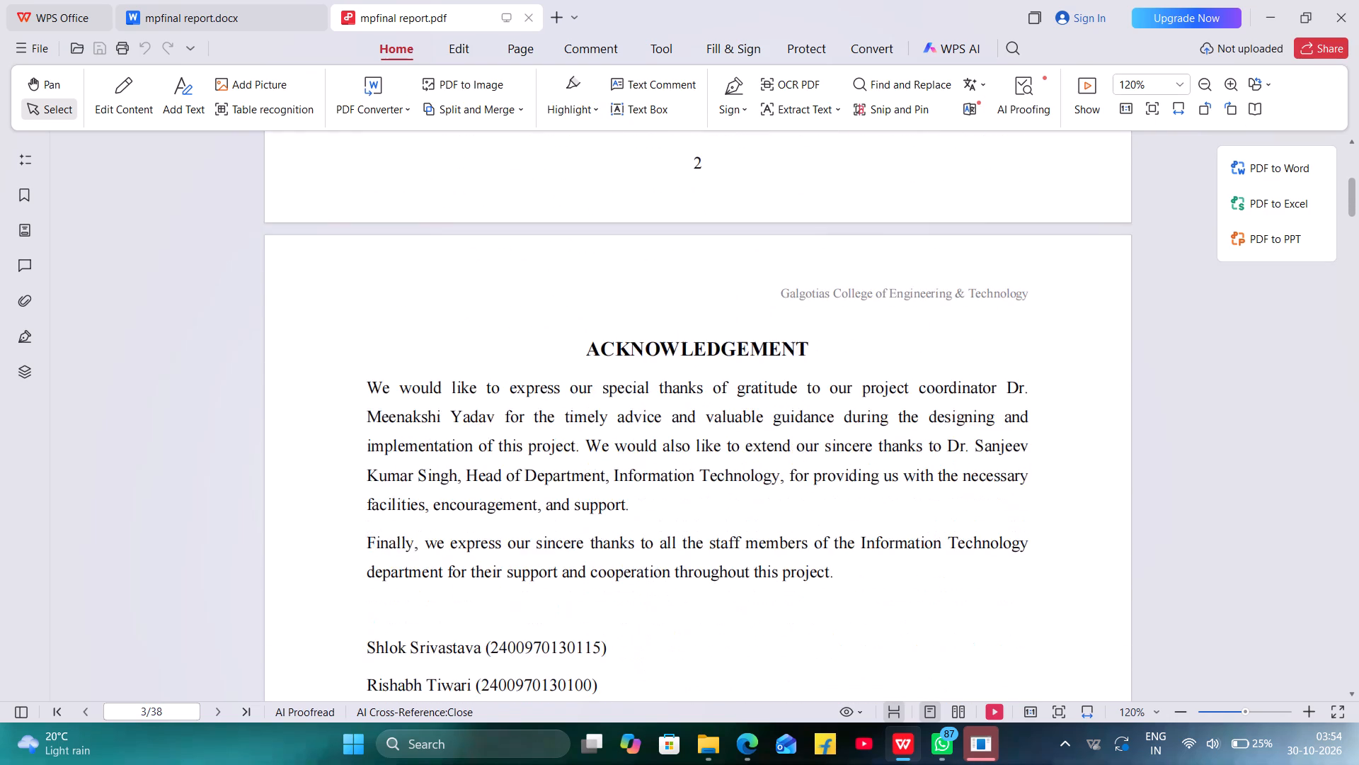
scroll(554, 628, down, 19)
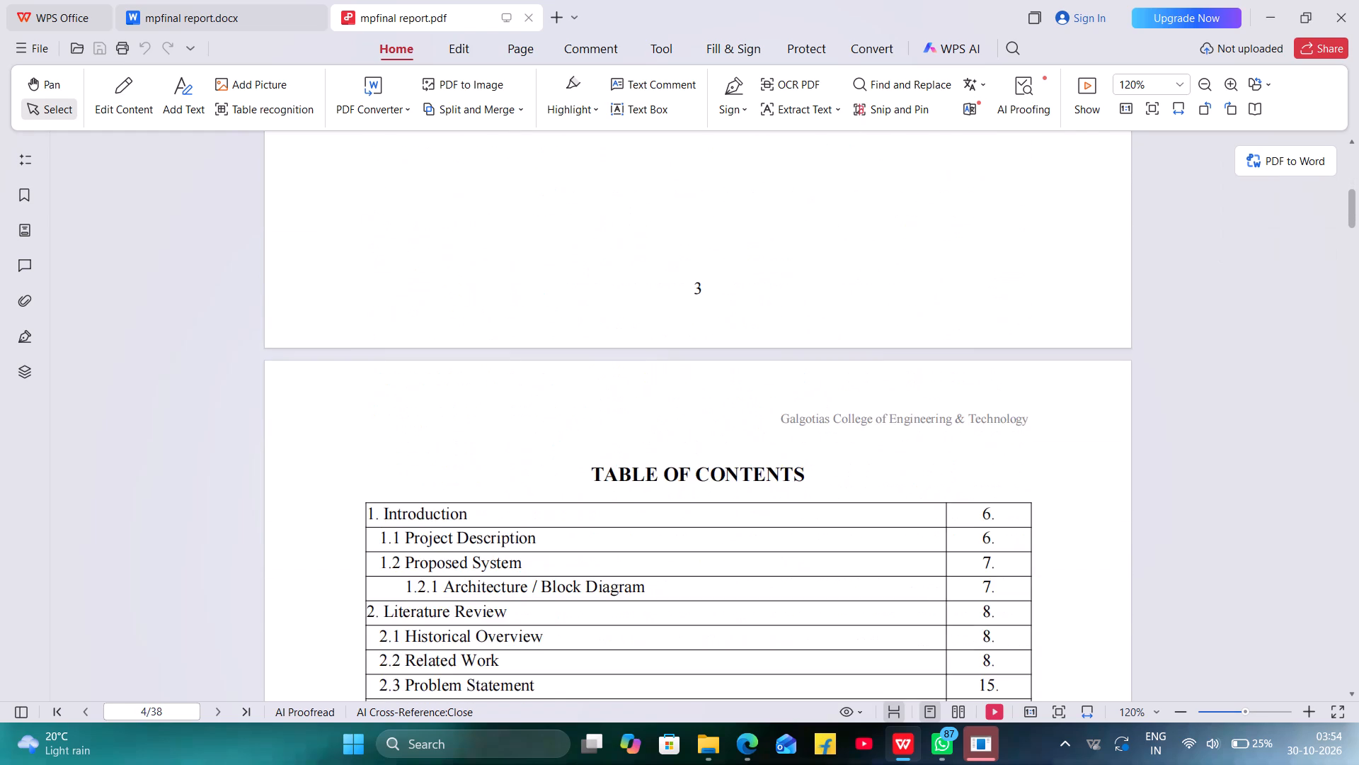
scroll(554, 628, down, 17)
scroll(554, 628, down, 7)
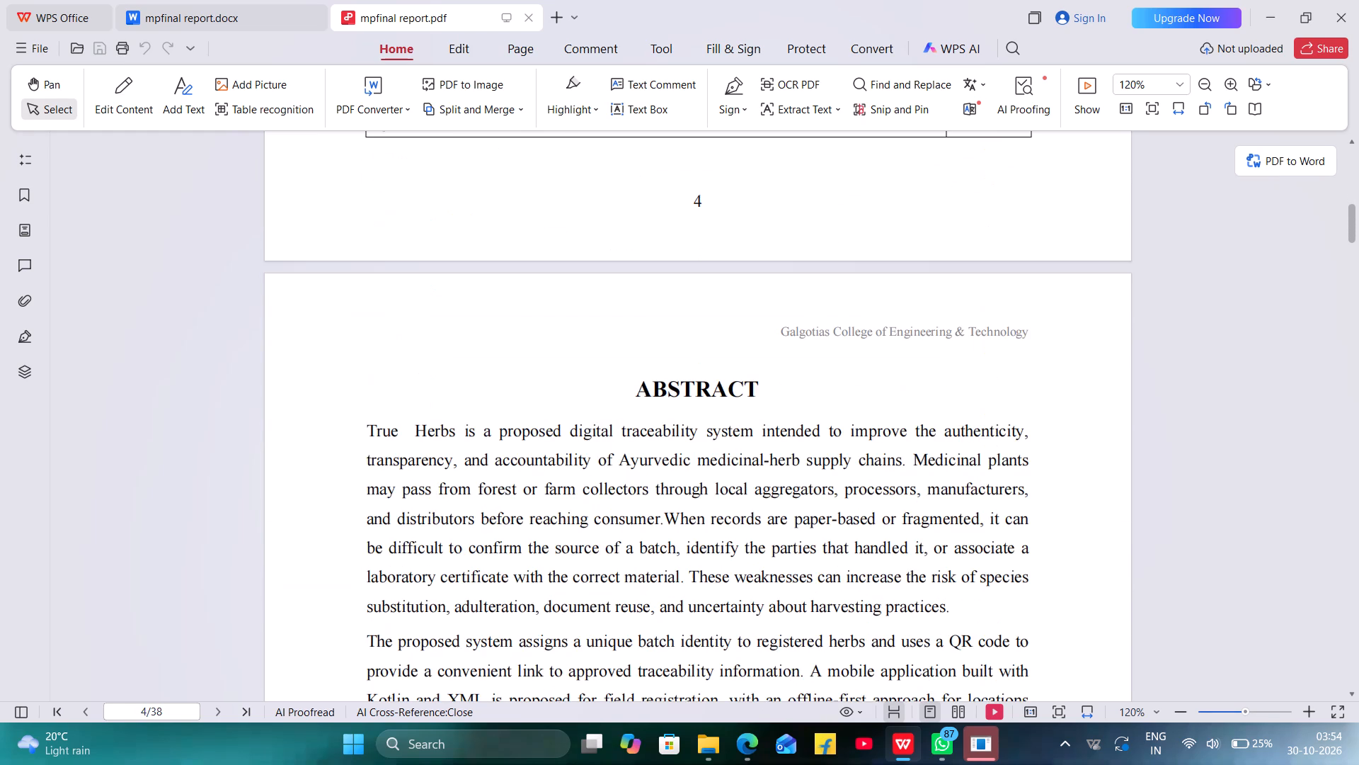
scroll(554, 628, up, 6)
scroll(554, 628, down, 5)
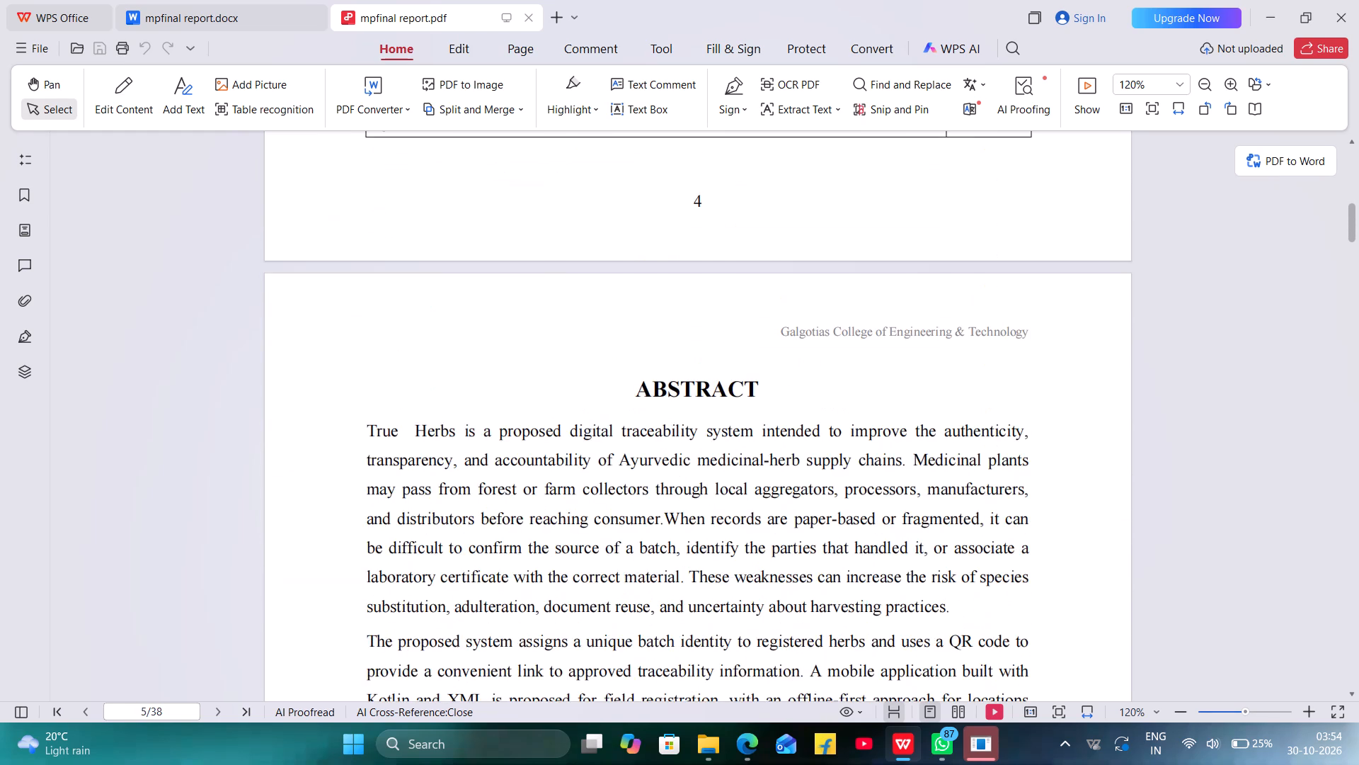
Review the page layout of the PDF's Introduction chapter, including the architecture diagram and the page following it.
scroll(554, 628, down, 18)
scroll(554, 628, down, 7)
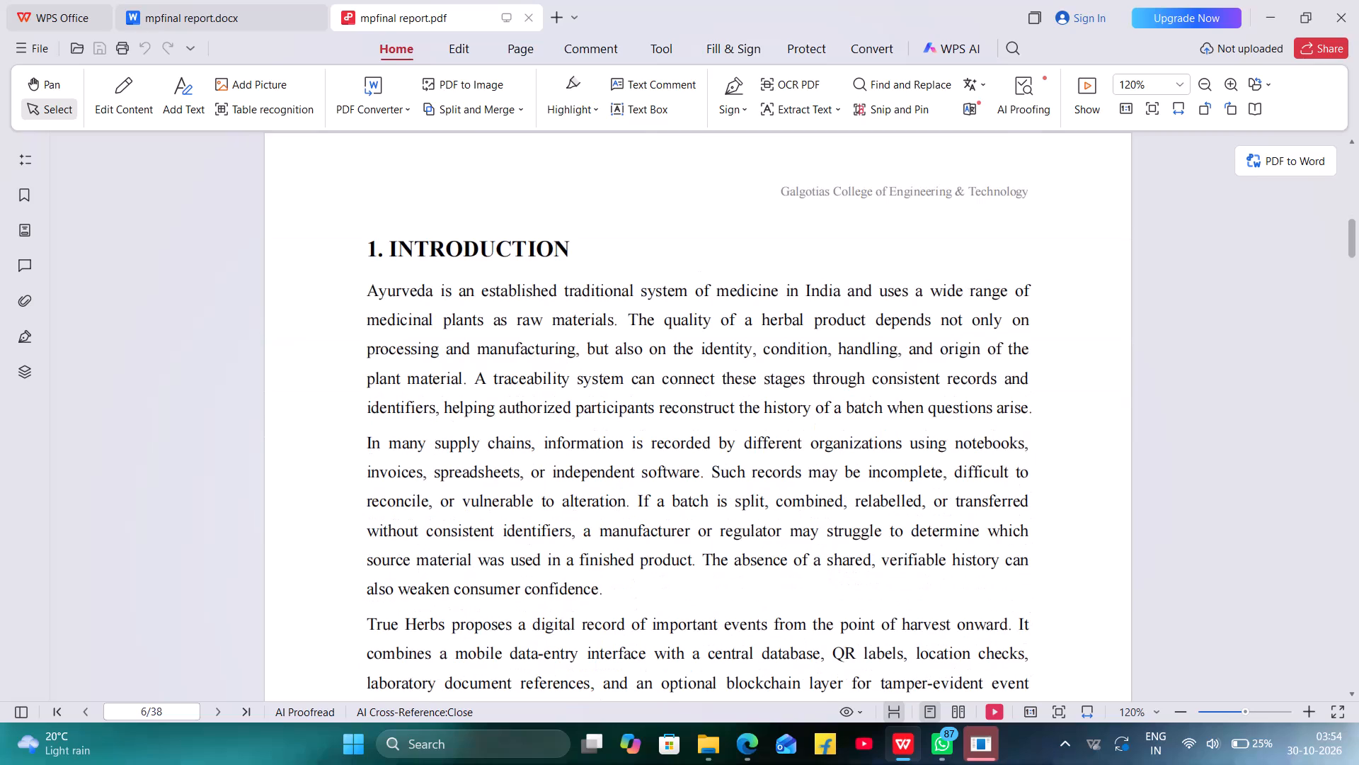
scroll(554, 628, down, 18)
scroll(554, 628, down, 12)
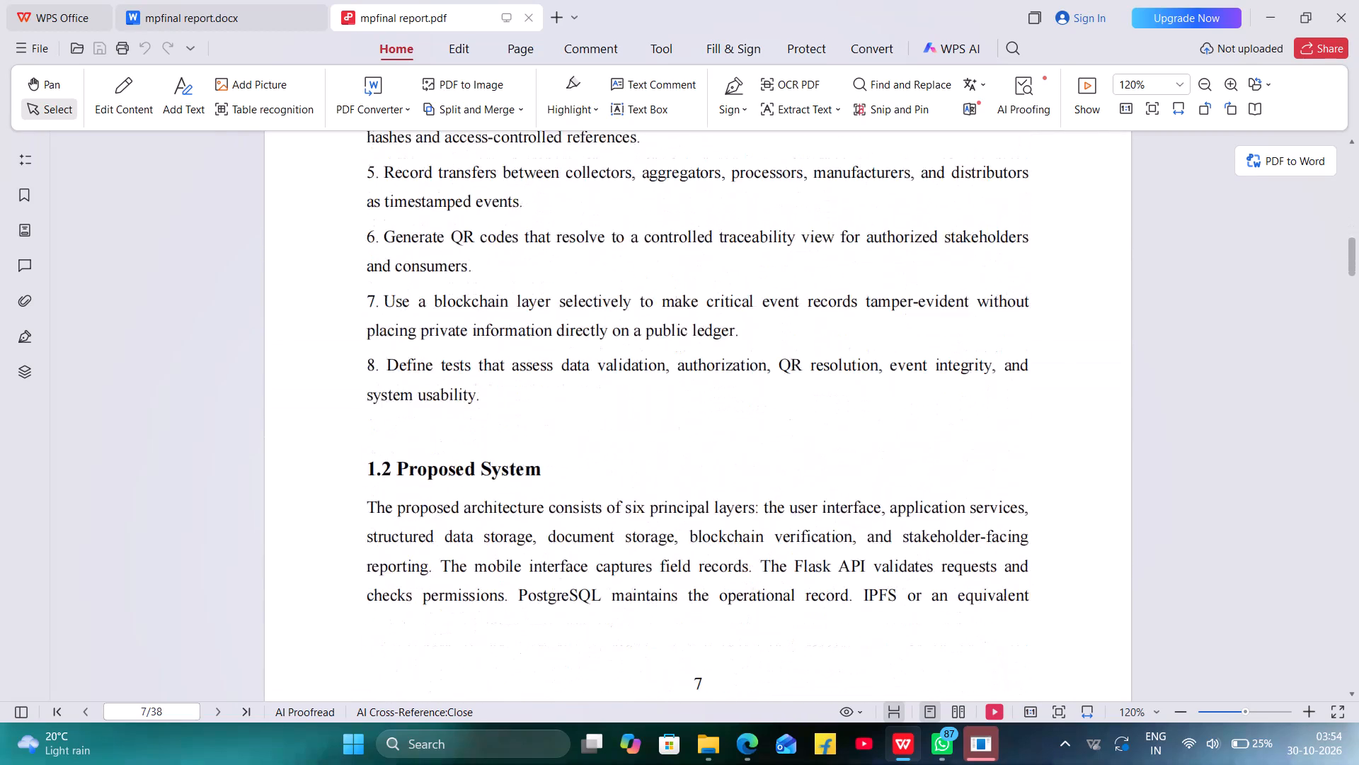
scroll(554, 628, down, 18)
scroll(554, 628, down, 6)
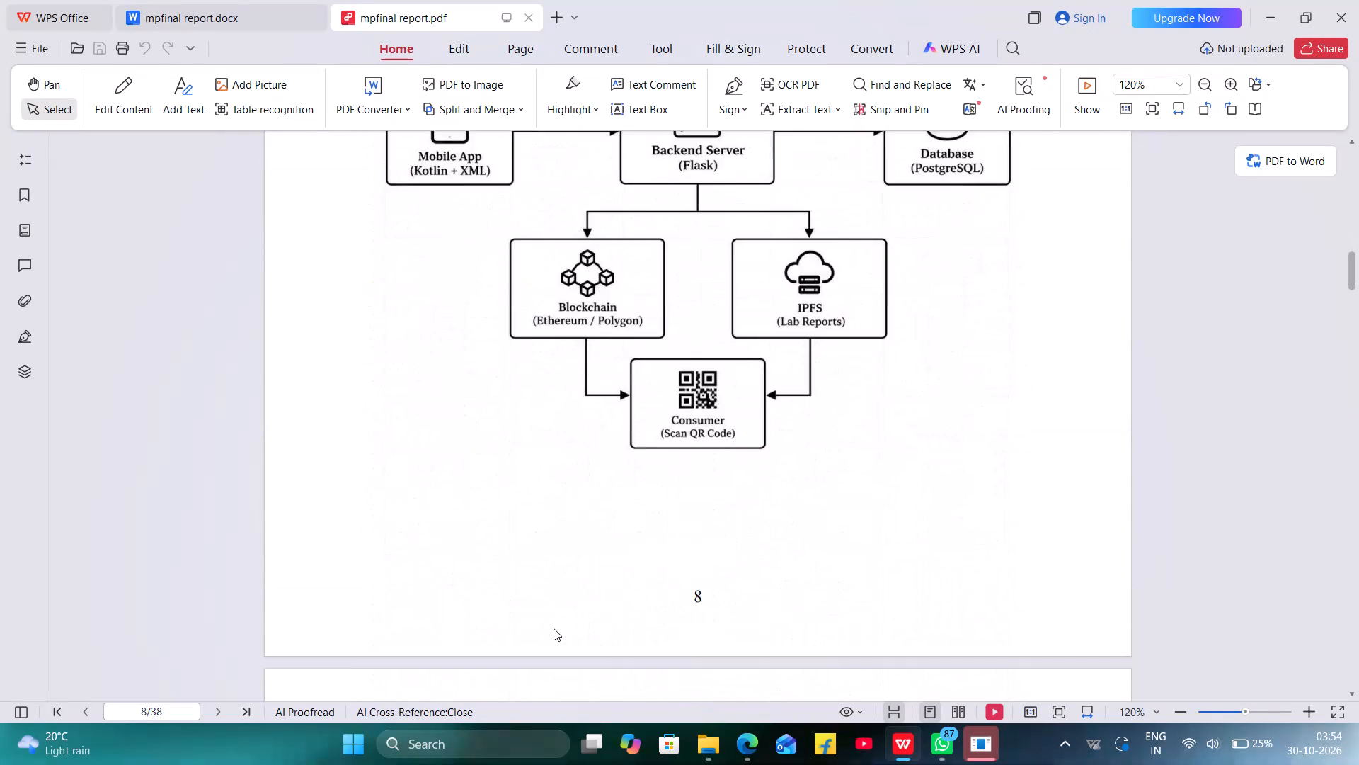
scroll(554, 628, down, 16)
scroll(554, 628, down, 6)
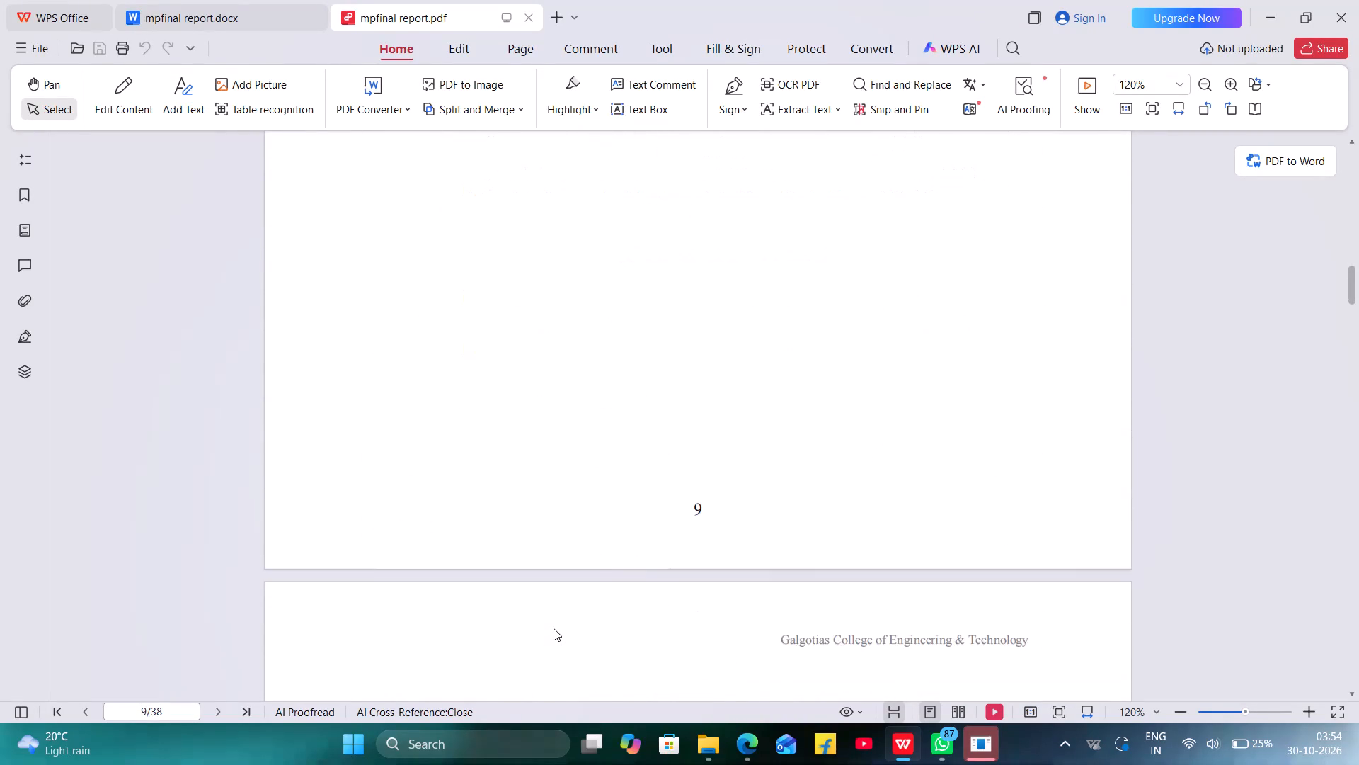
Review the PDF's Literature Review chapter, checking the spacing, the related work entries and the Literature Survey Table.
scroll(554, 628, down, 18)
scroll(554, 628, down, 11)
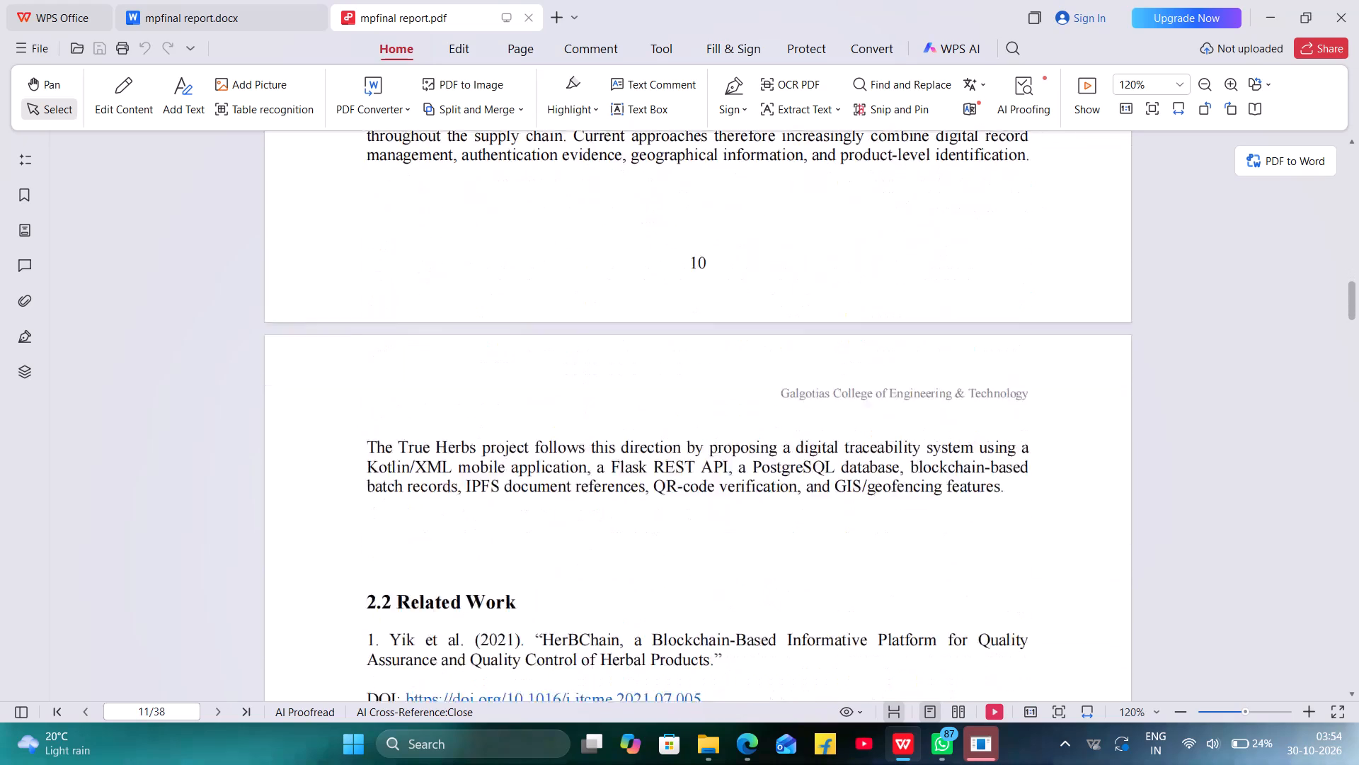
scroll(554, 628, down, 14)
scroll(554, 628, up, 11)
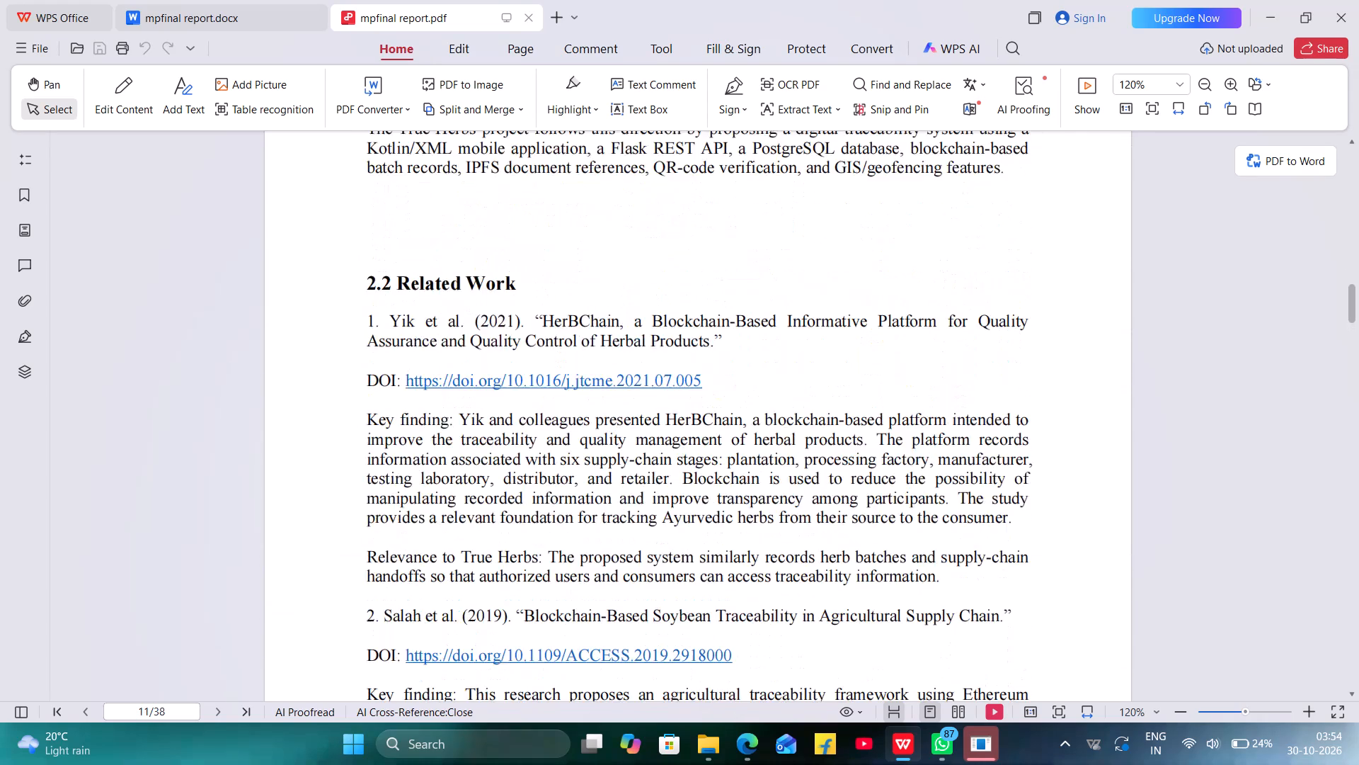
scroll(554, 628, up, 3)
scroll(554, 628, down, 6)
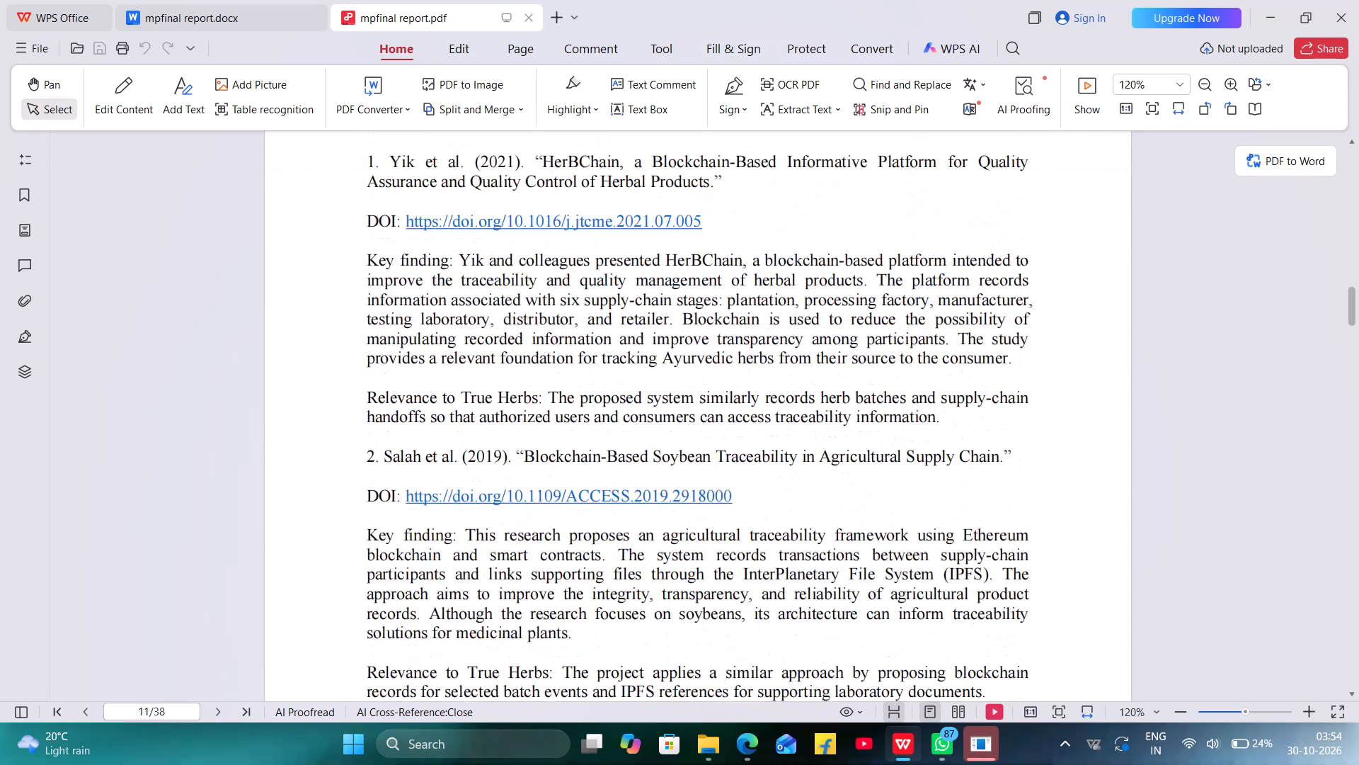
scroll(554, 628, down, 5)
scroll(554, 628, down, 20)
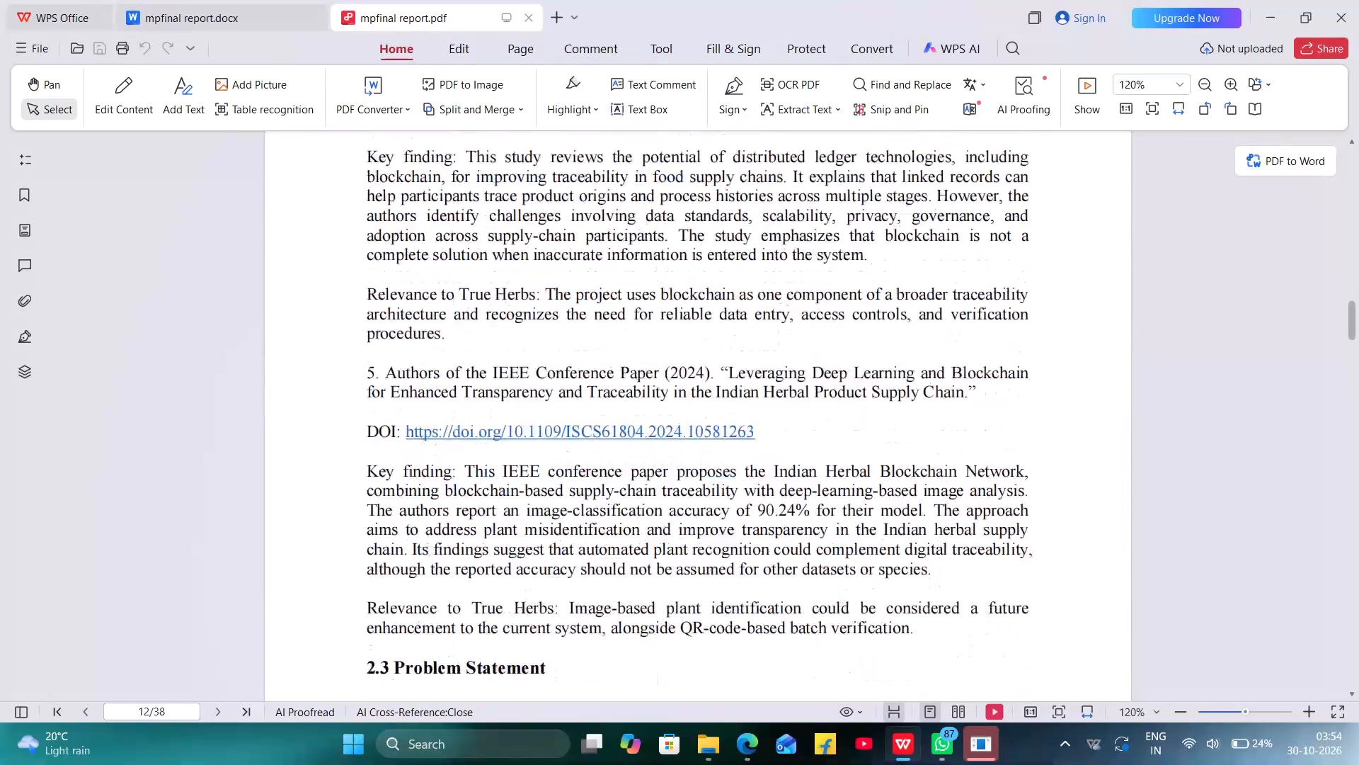
scroll(554, 628, down, 17)
scroll(544, 635, up, 3)
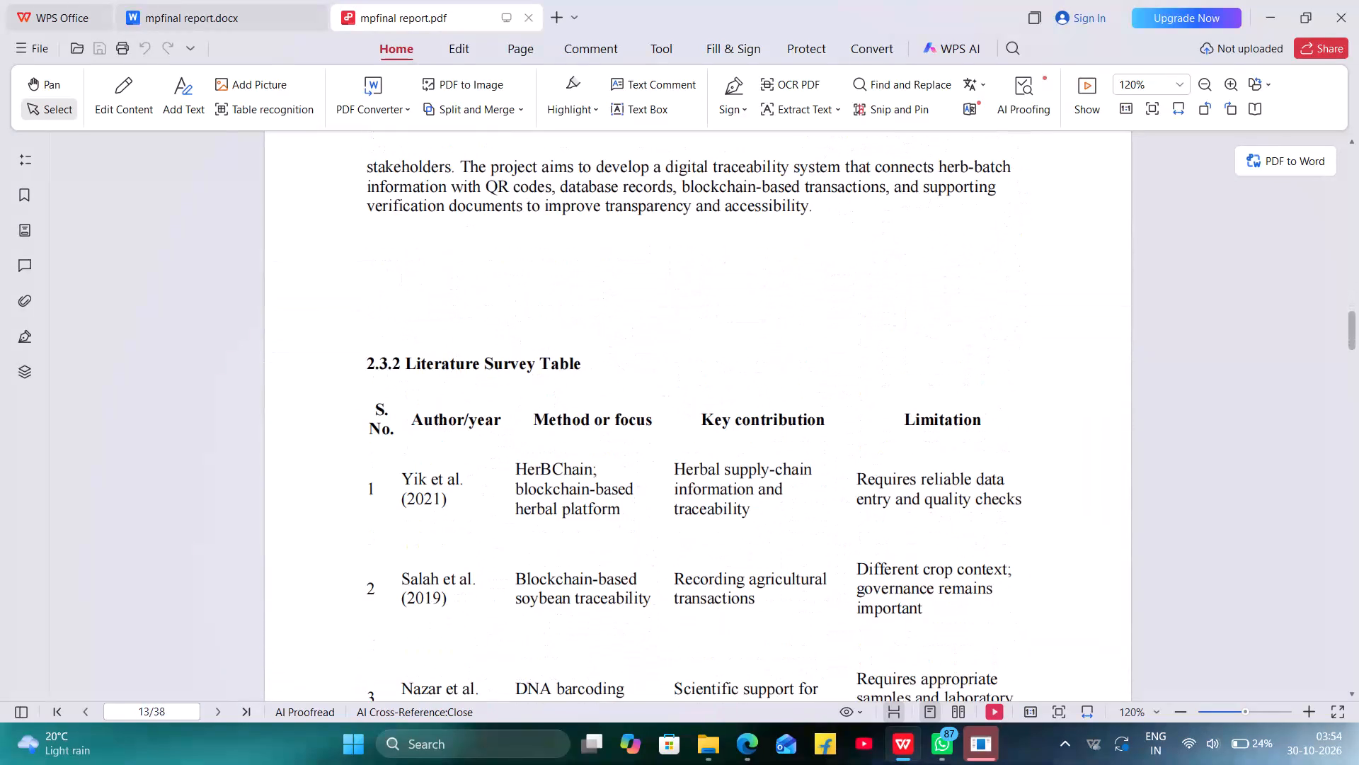
scroll(544, 635, down, 5)
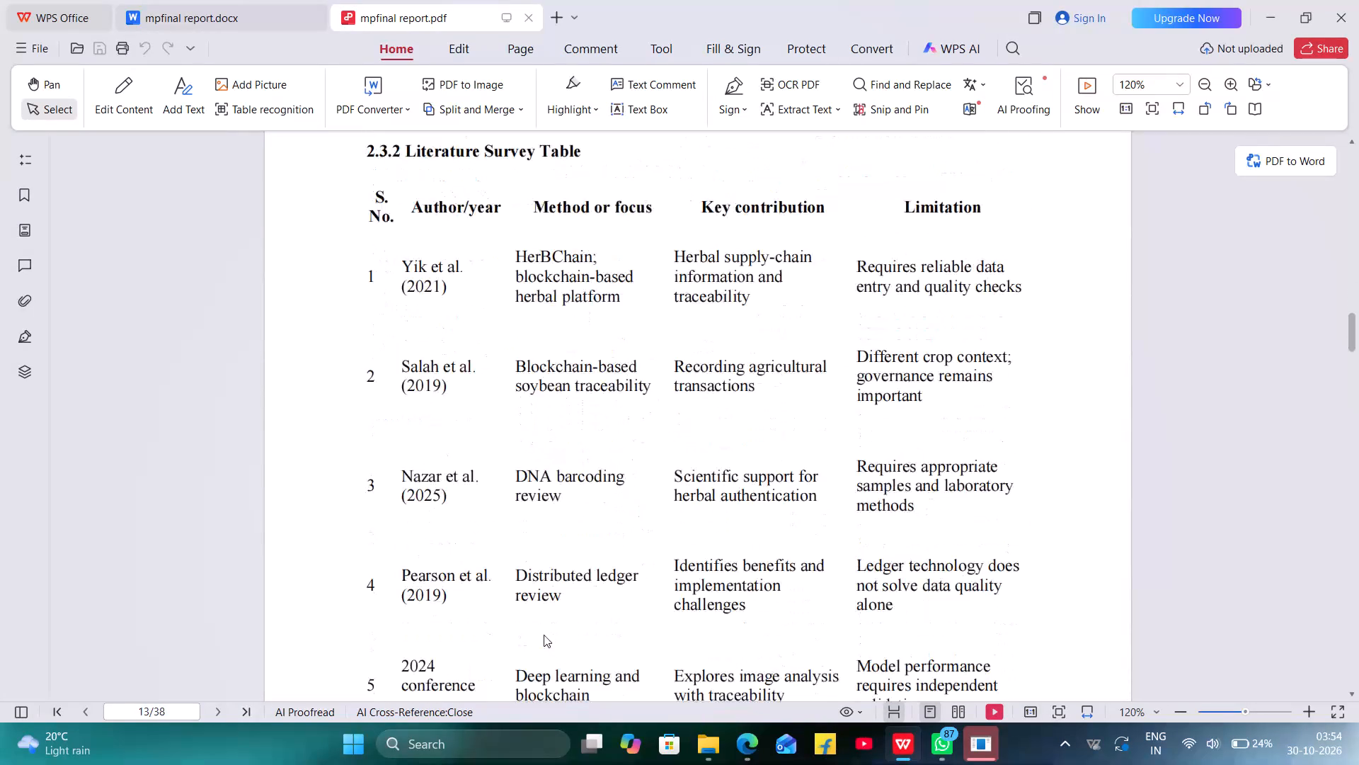
scroll(544, 635, up, 4)
scroll(544, 635, down, 5)
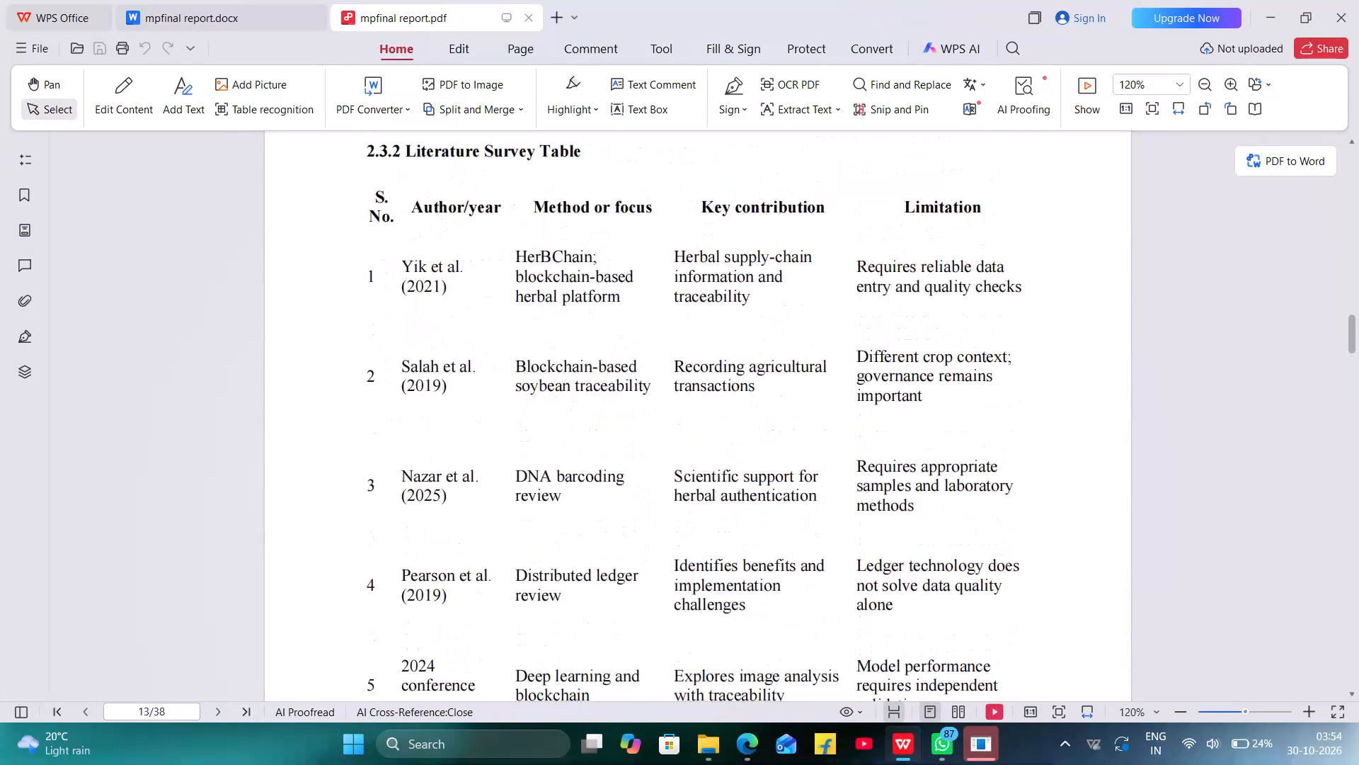
scroll(544, 635, up, 2)
scroll(544, 635, down, 1)
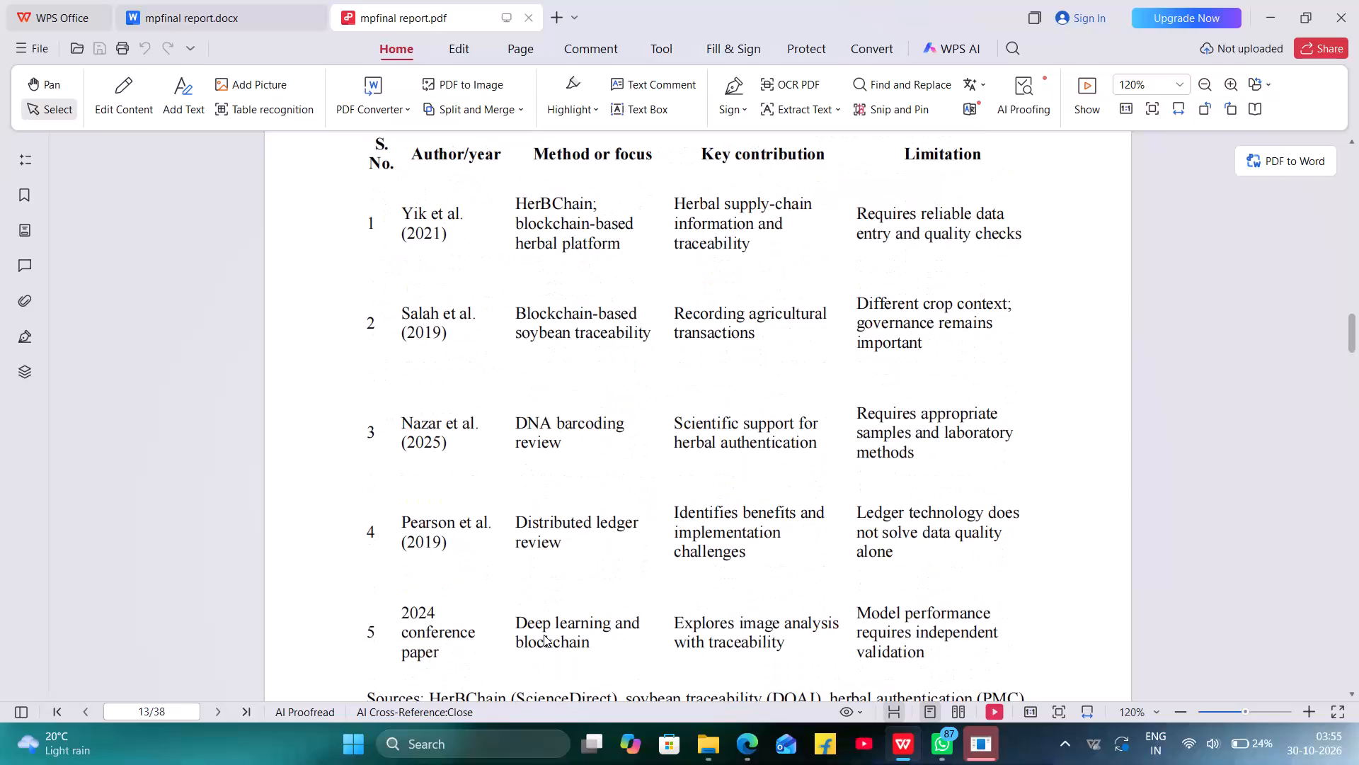
scroll(544, 635, up, 2)
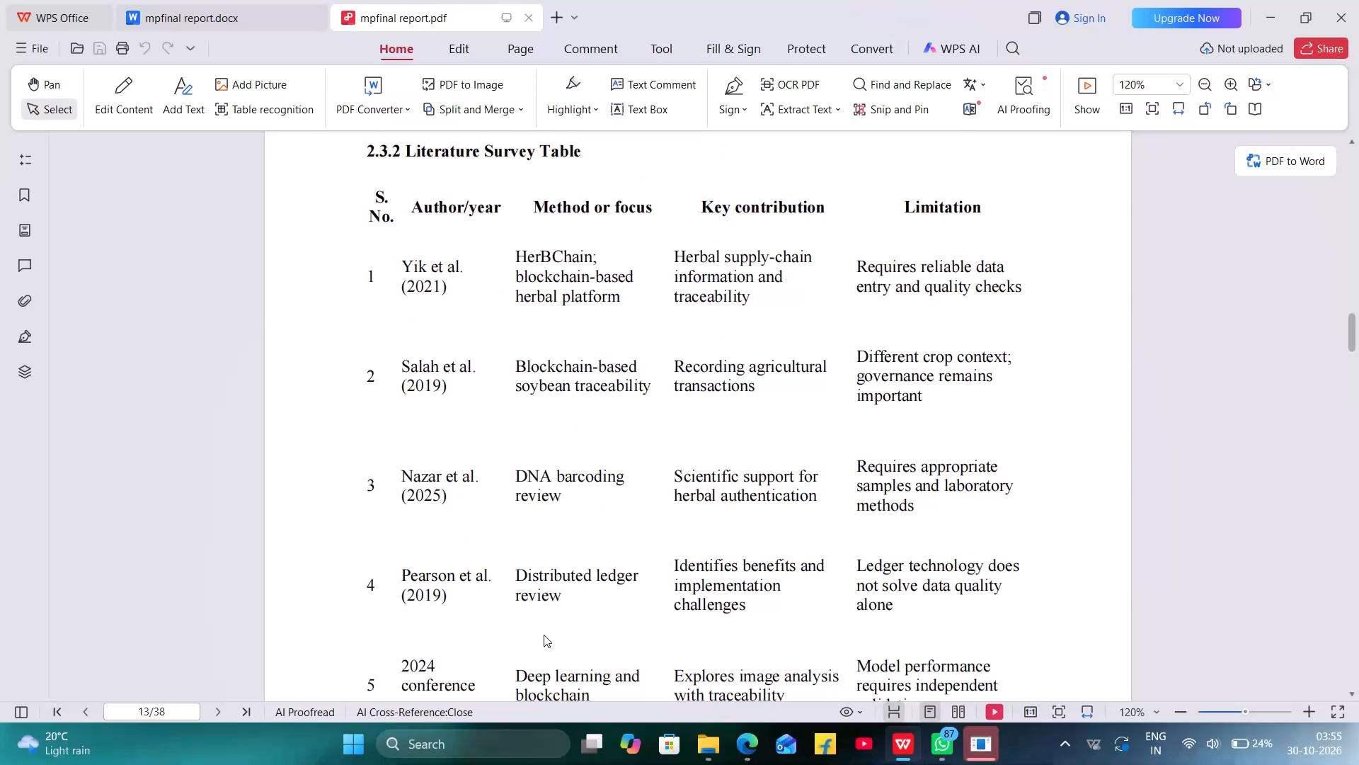
scroll(544, 635, down, 4)
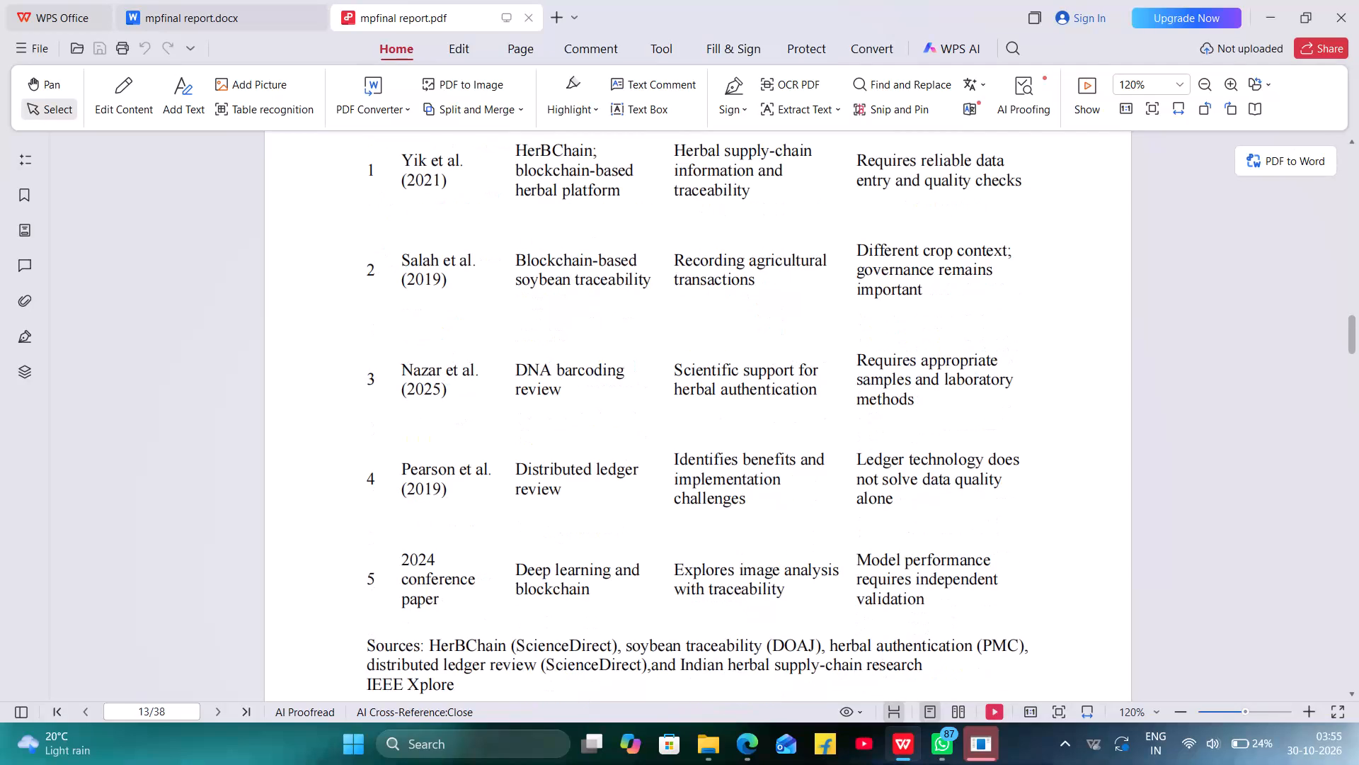
scroll(544, 635, down, 16)
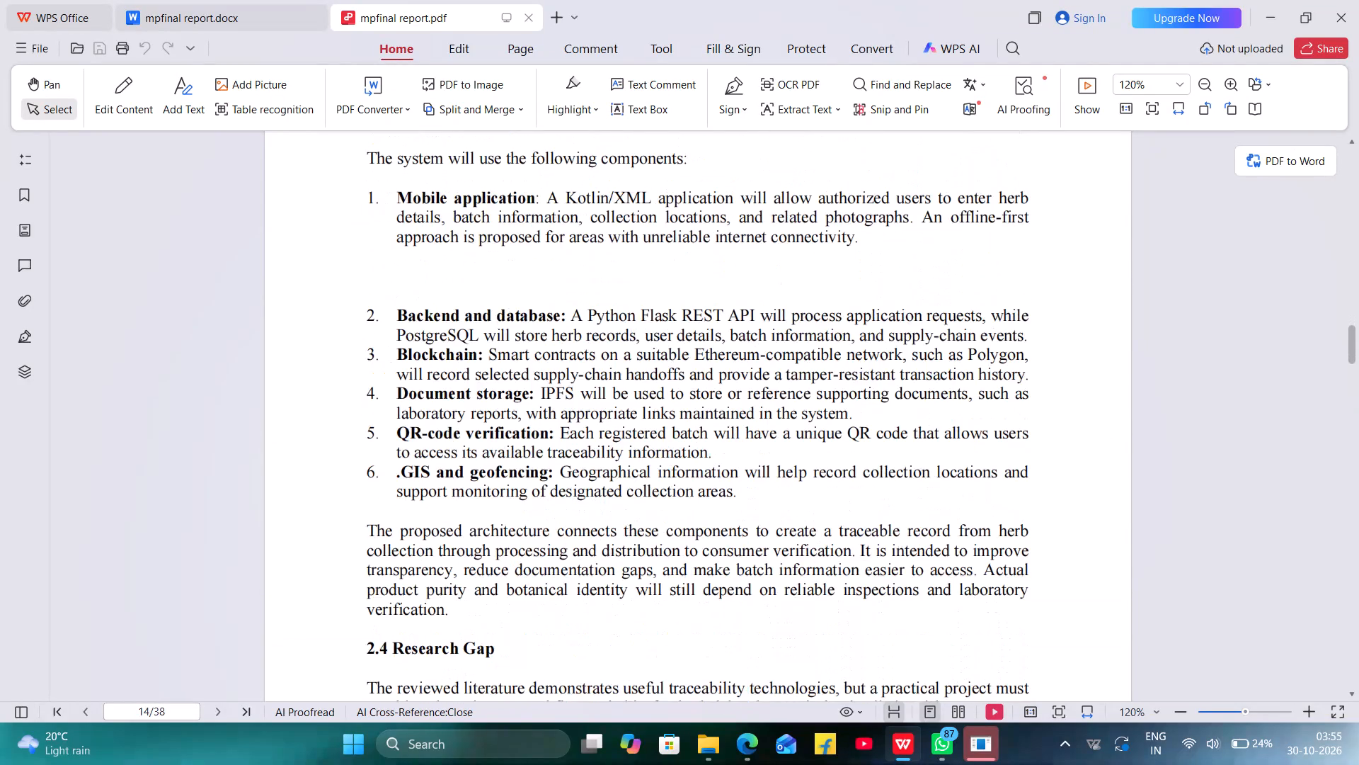
scroll(544, 635, up, 2)
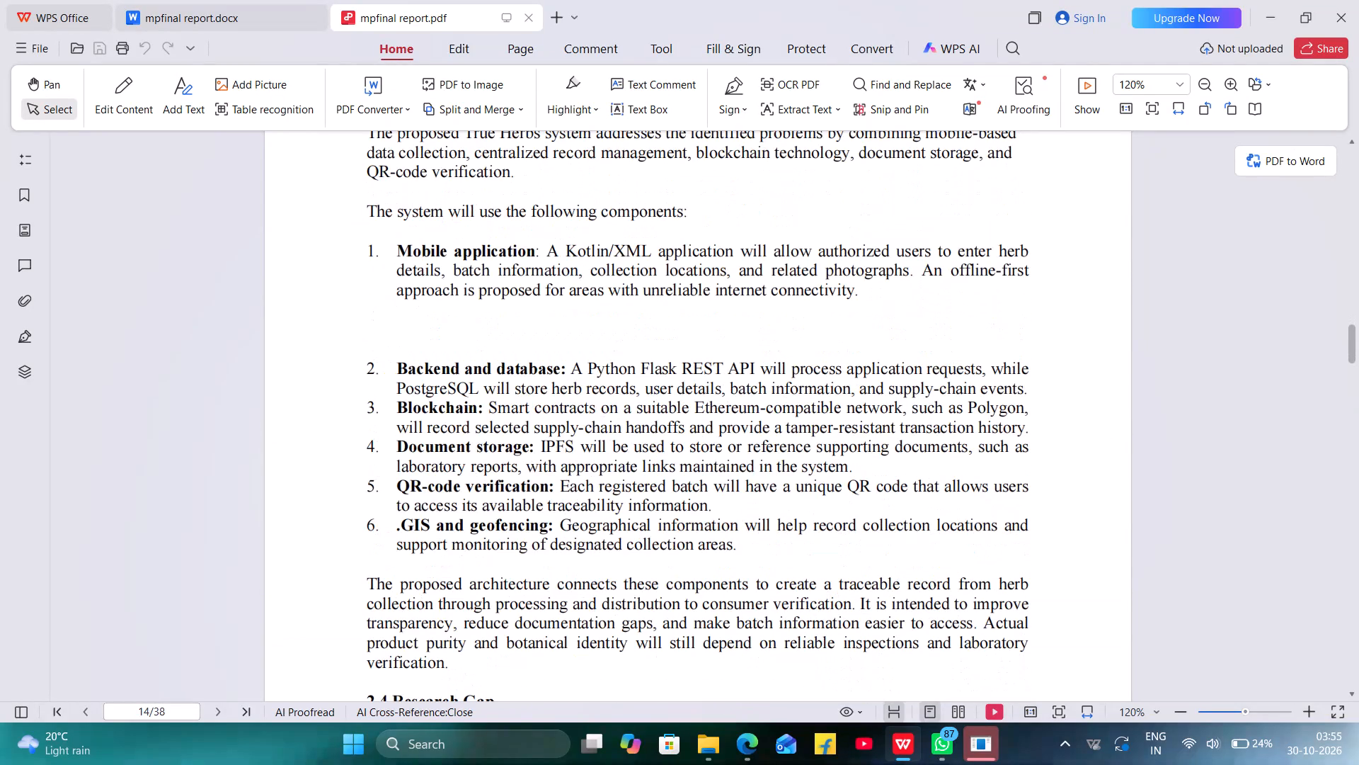
scroll(544, 635, down, 13)
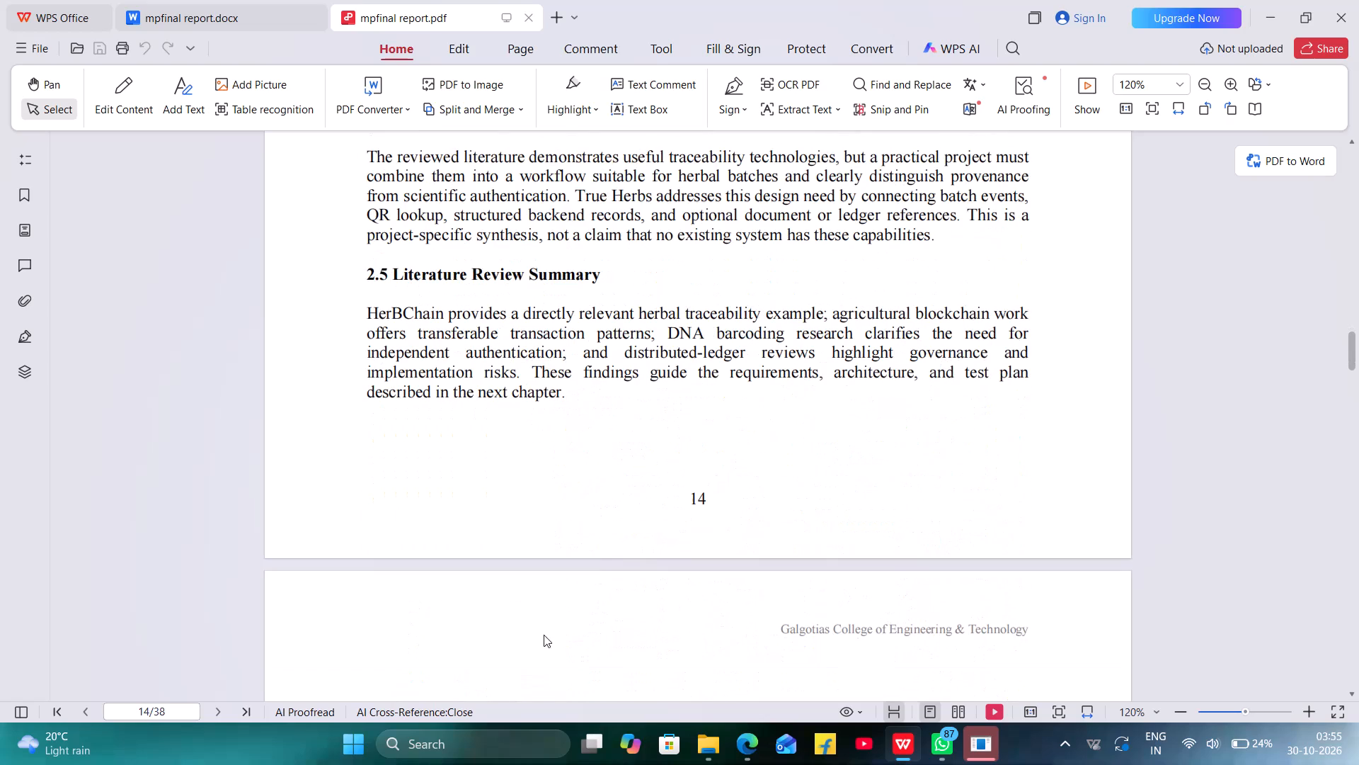
Check the layout and spacing of the opening pages of the PDF's Implementation chapter.
scroll(544, 635, down, 5)
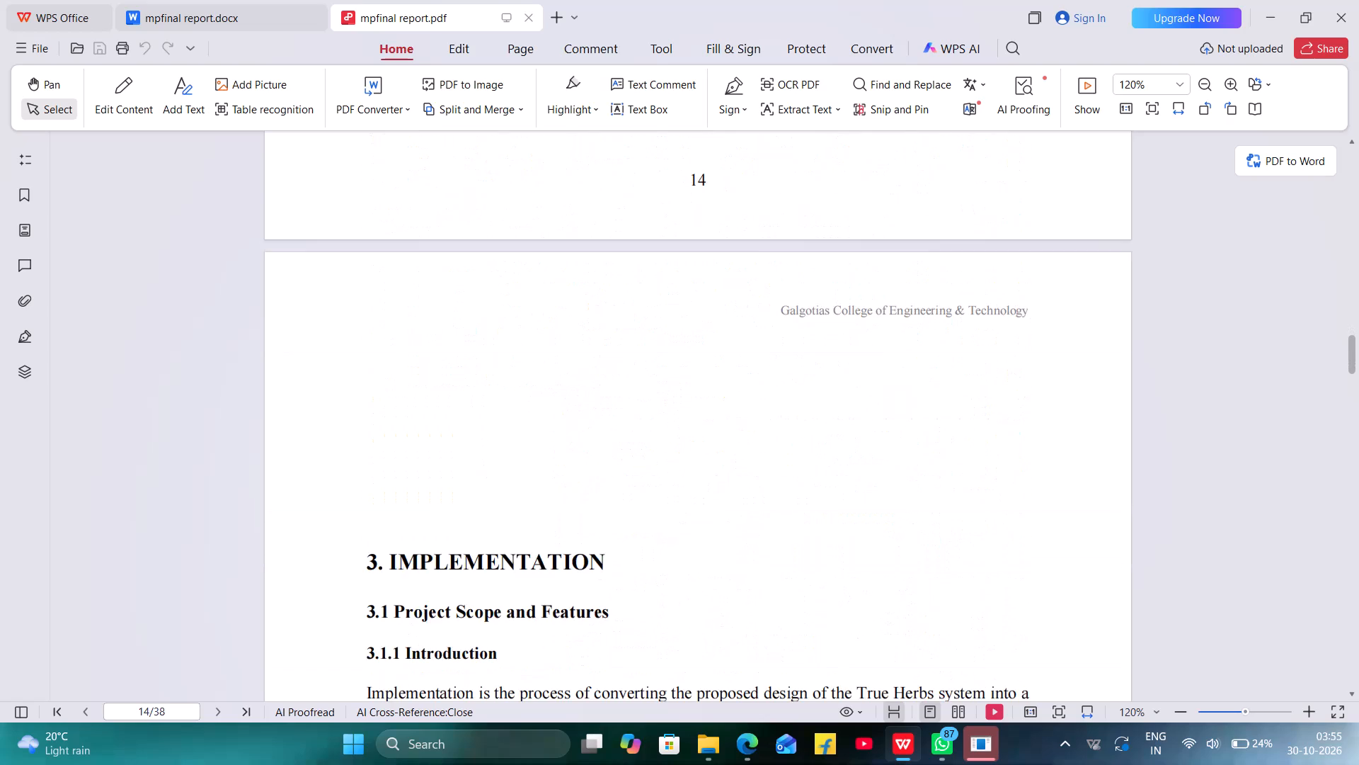
scroll(544, 635, down, 17)
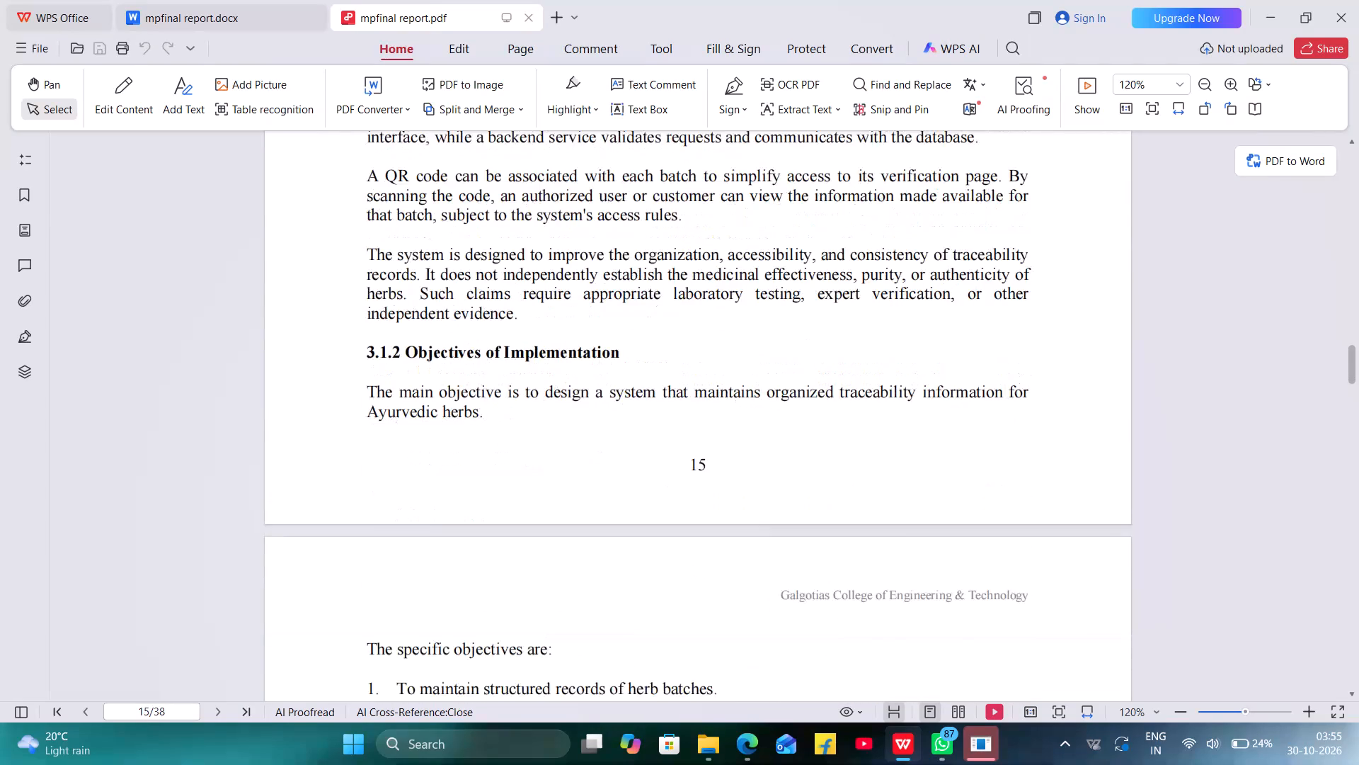
scroll(544, 635, down, 20)
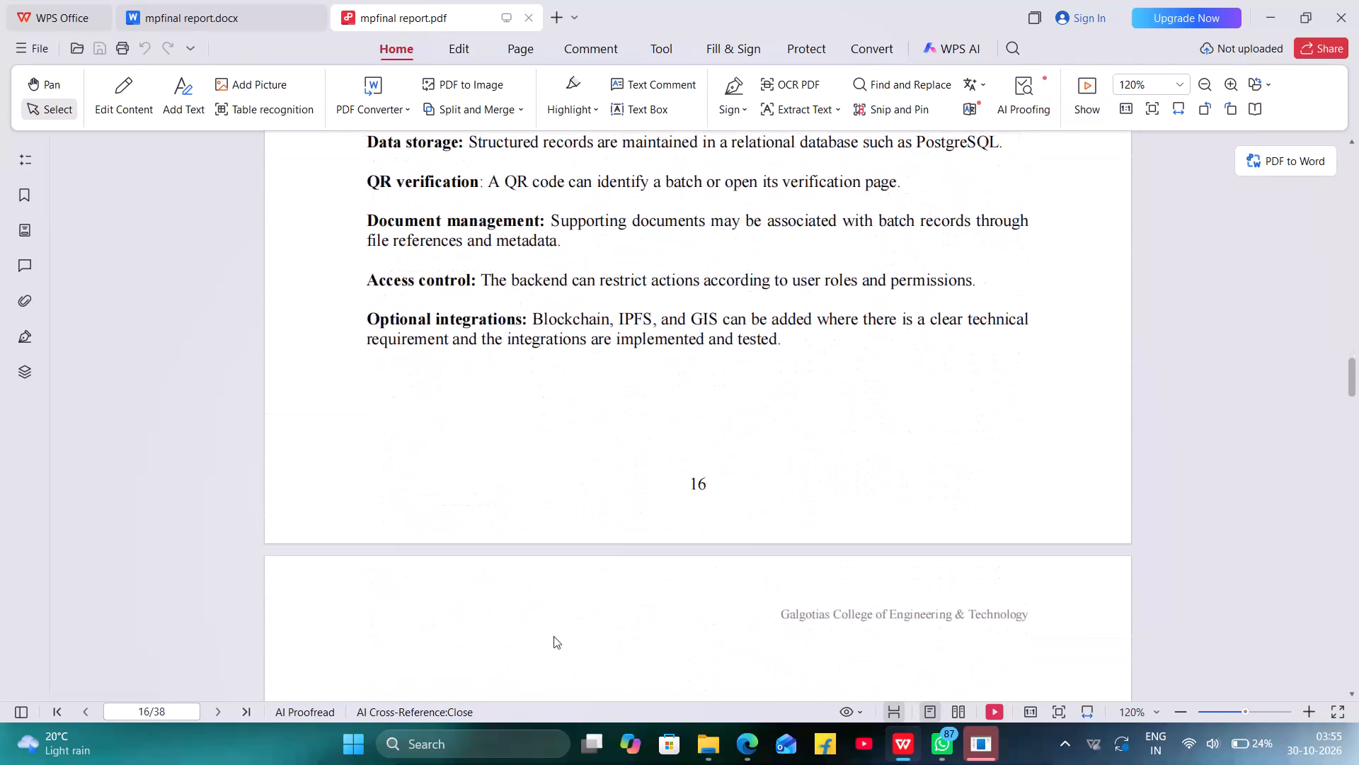
Return to mpfinal report.docx and delete two empty lines above the "2. LITERATURE REVIEW" heading.
click(178, 0)
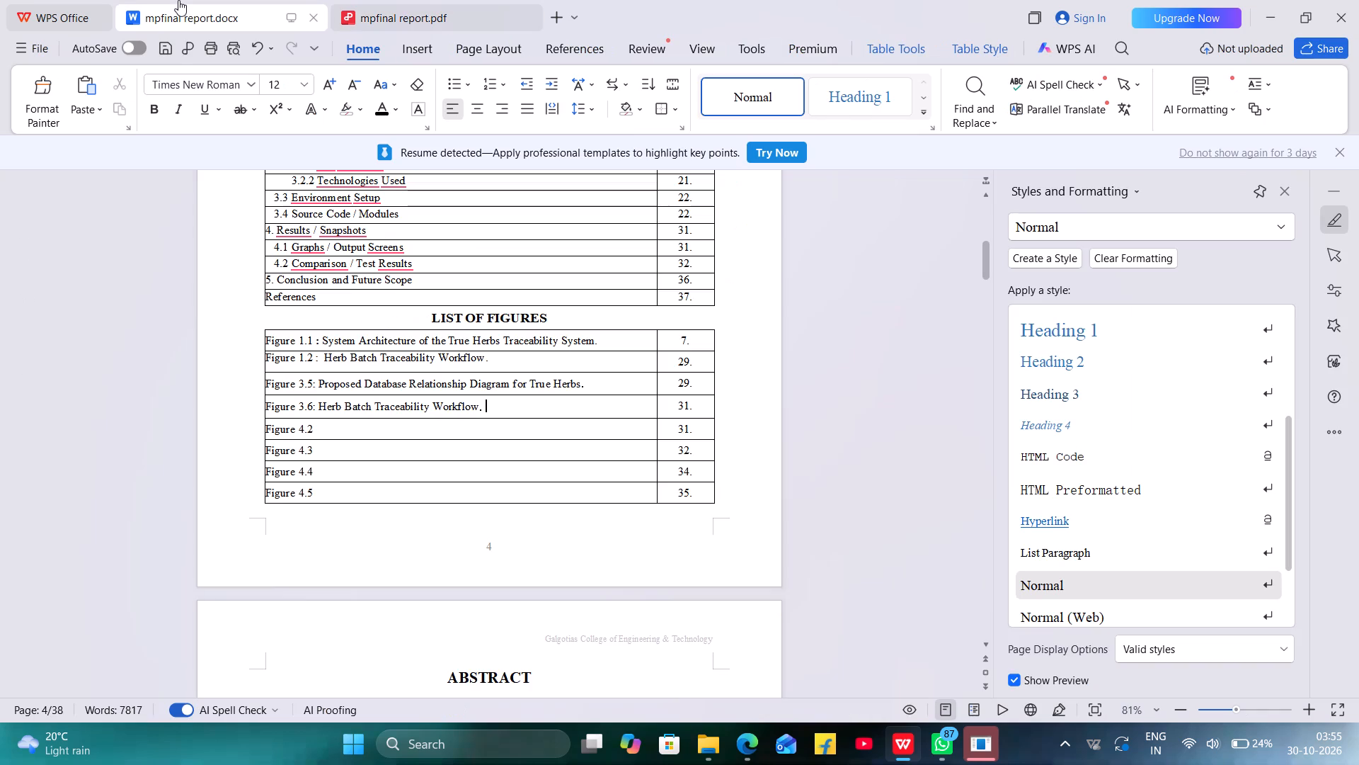
scroll(366, 227, down, 15)
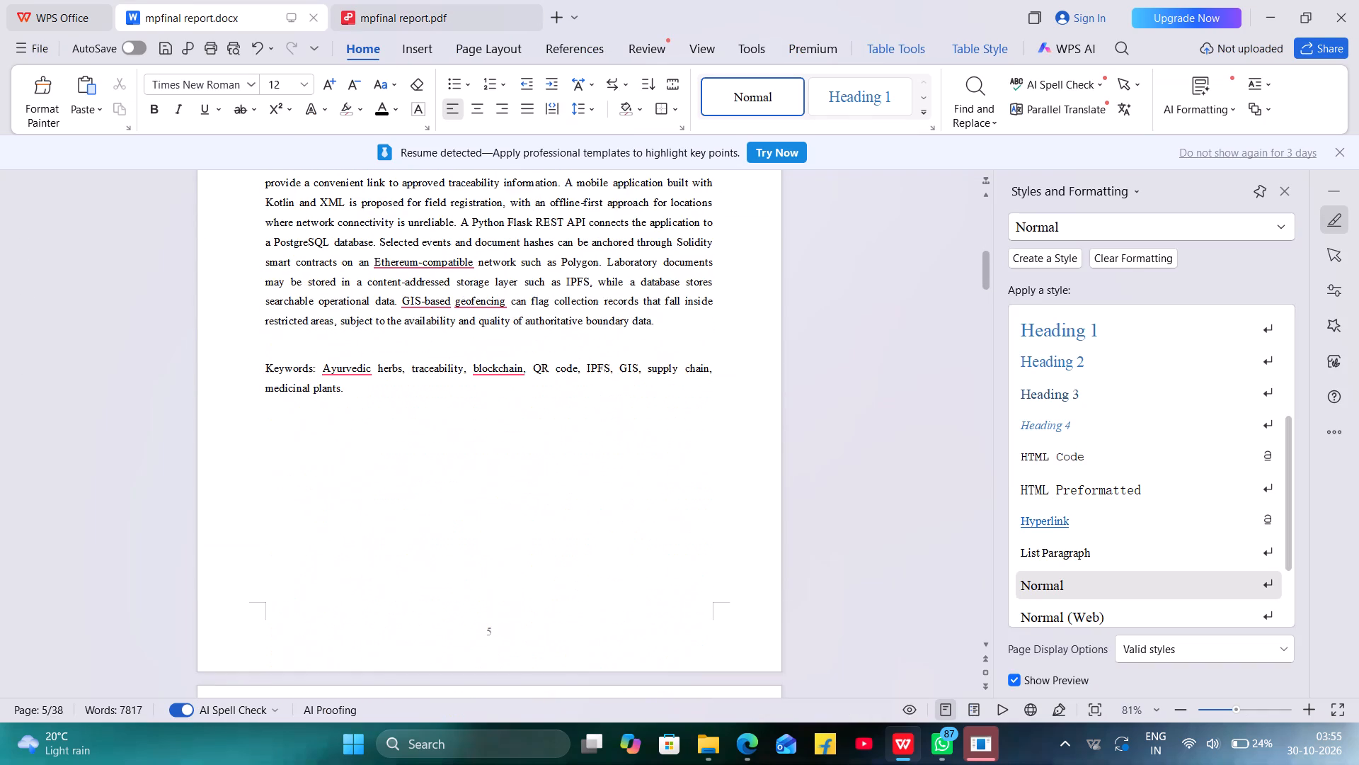
scroll(366, 229, down, 17)
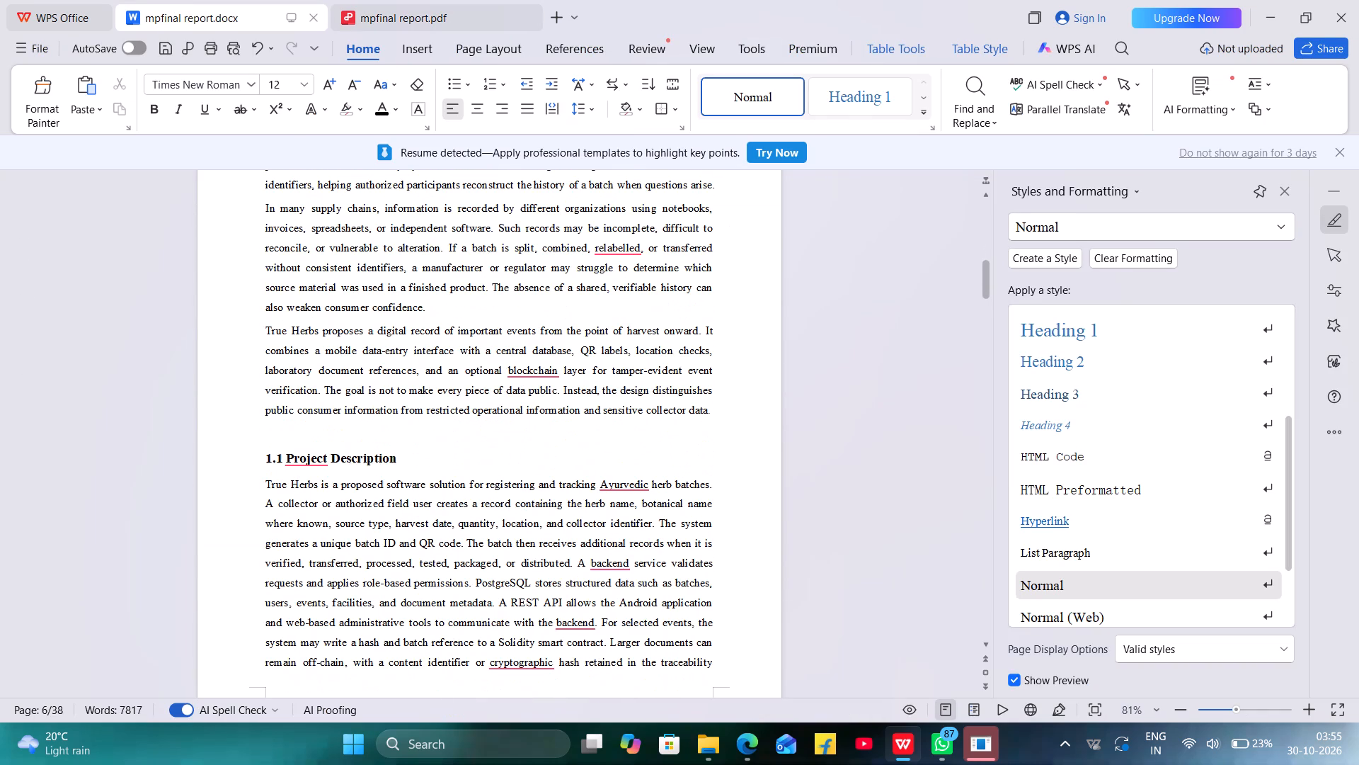
scroll(366, 229, down, 18)
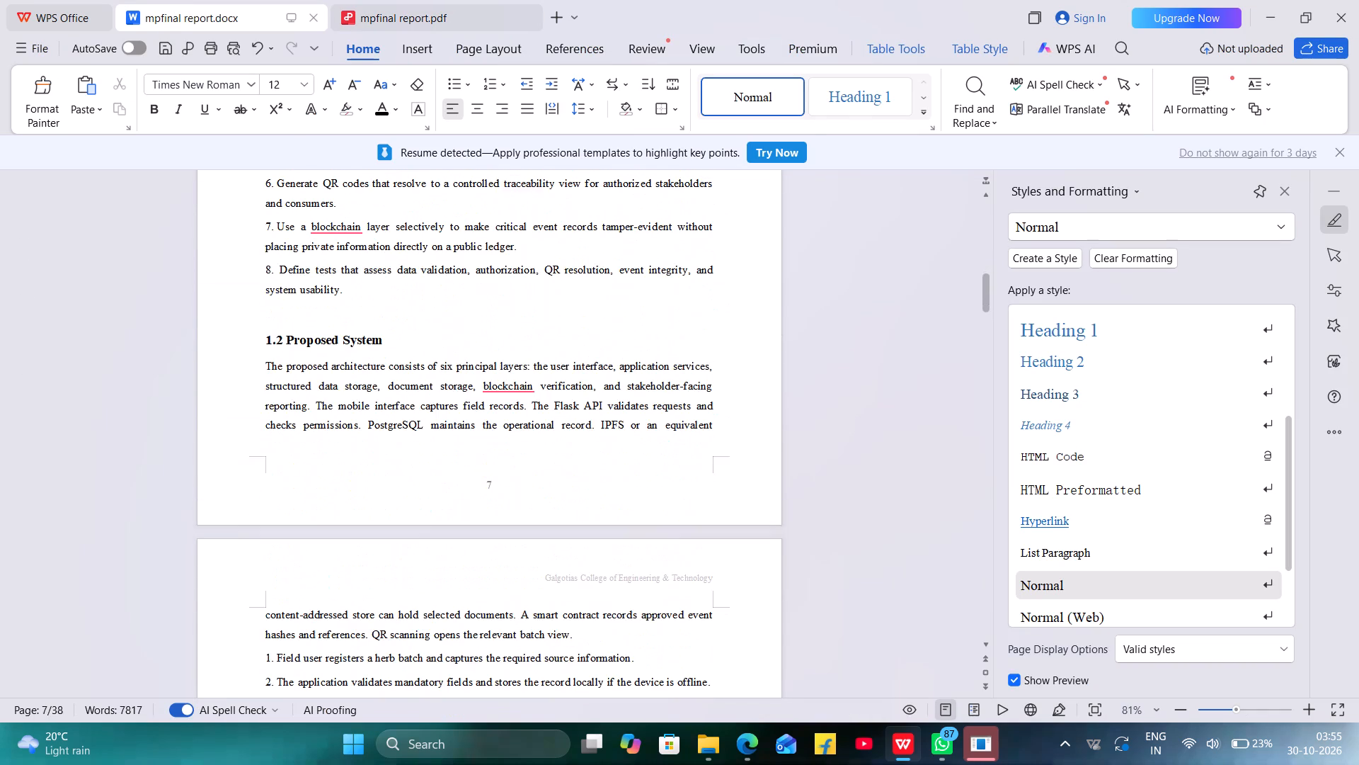
scroll(366, 229, down, 14)
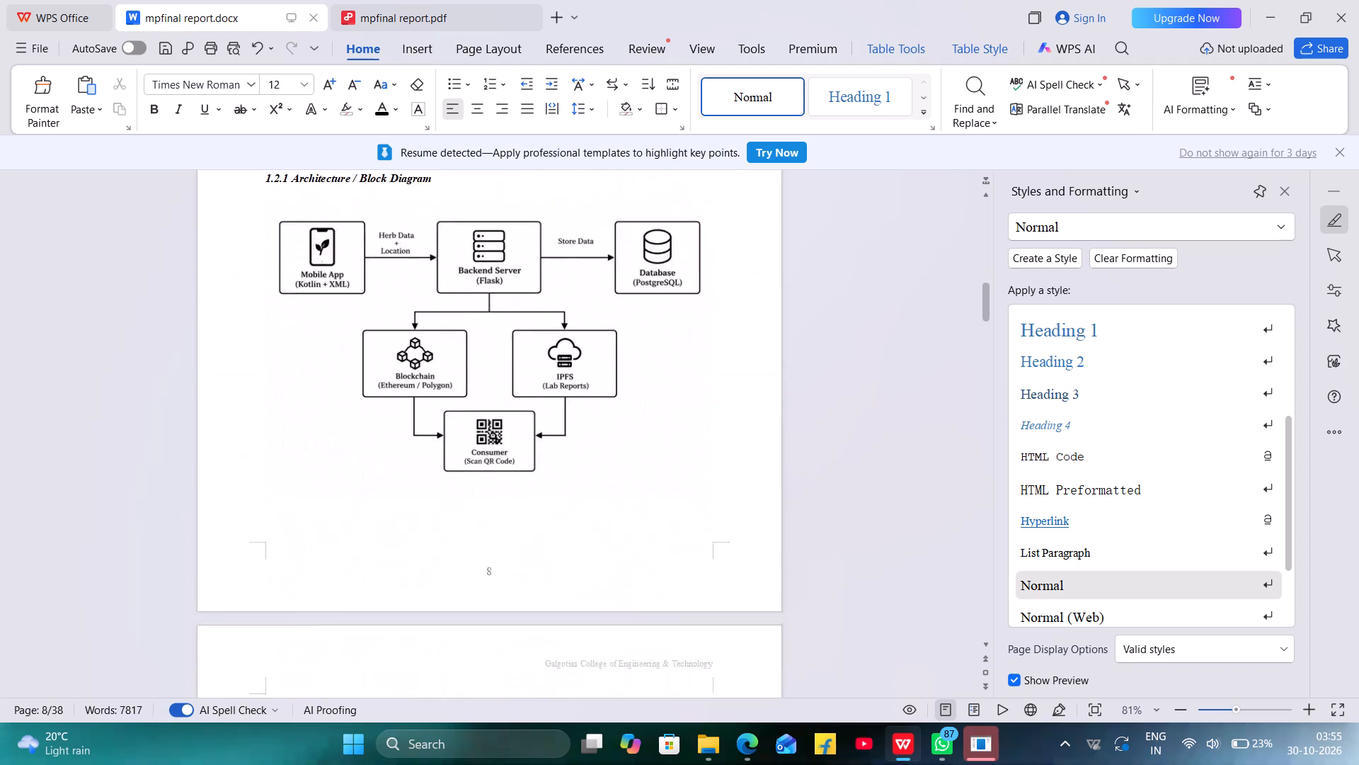
scroll(366, 229, down, 18)
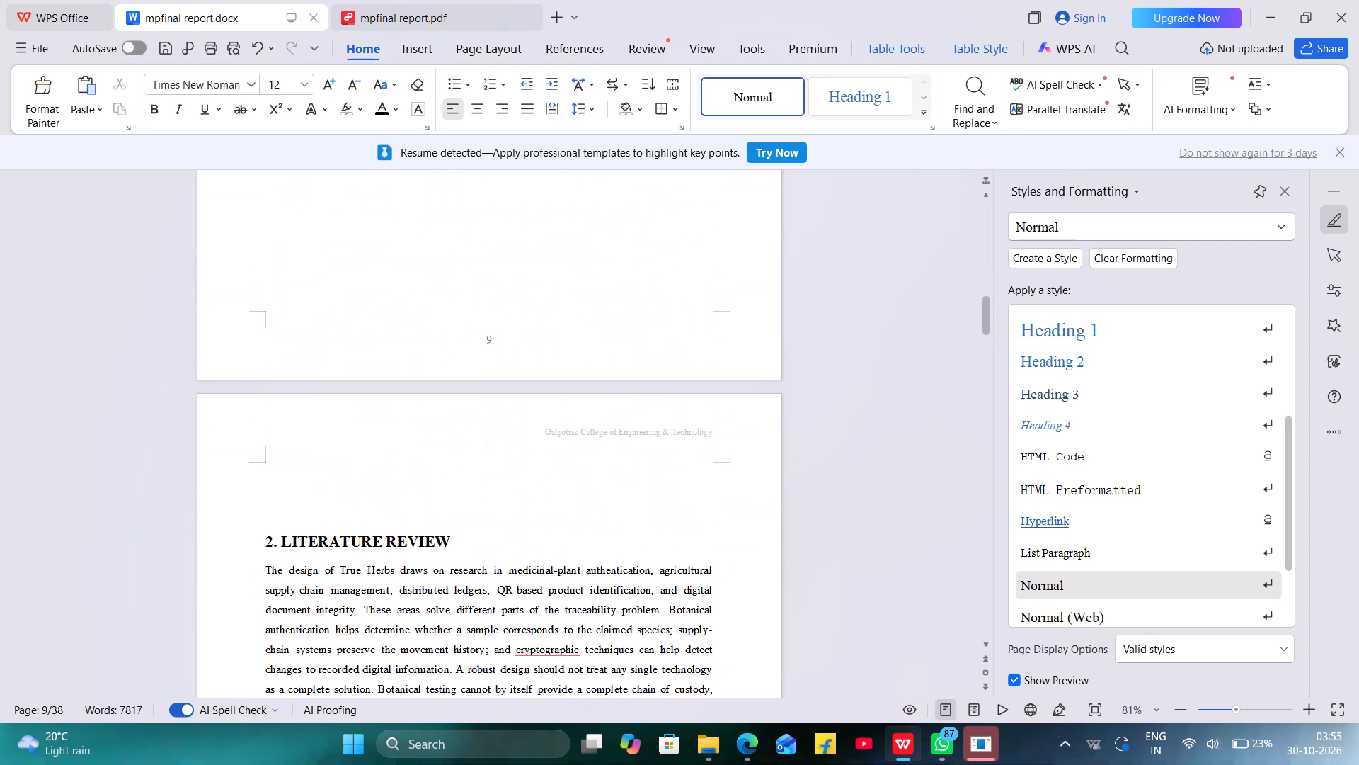
click(351, 504)
key(BackSpace)
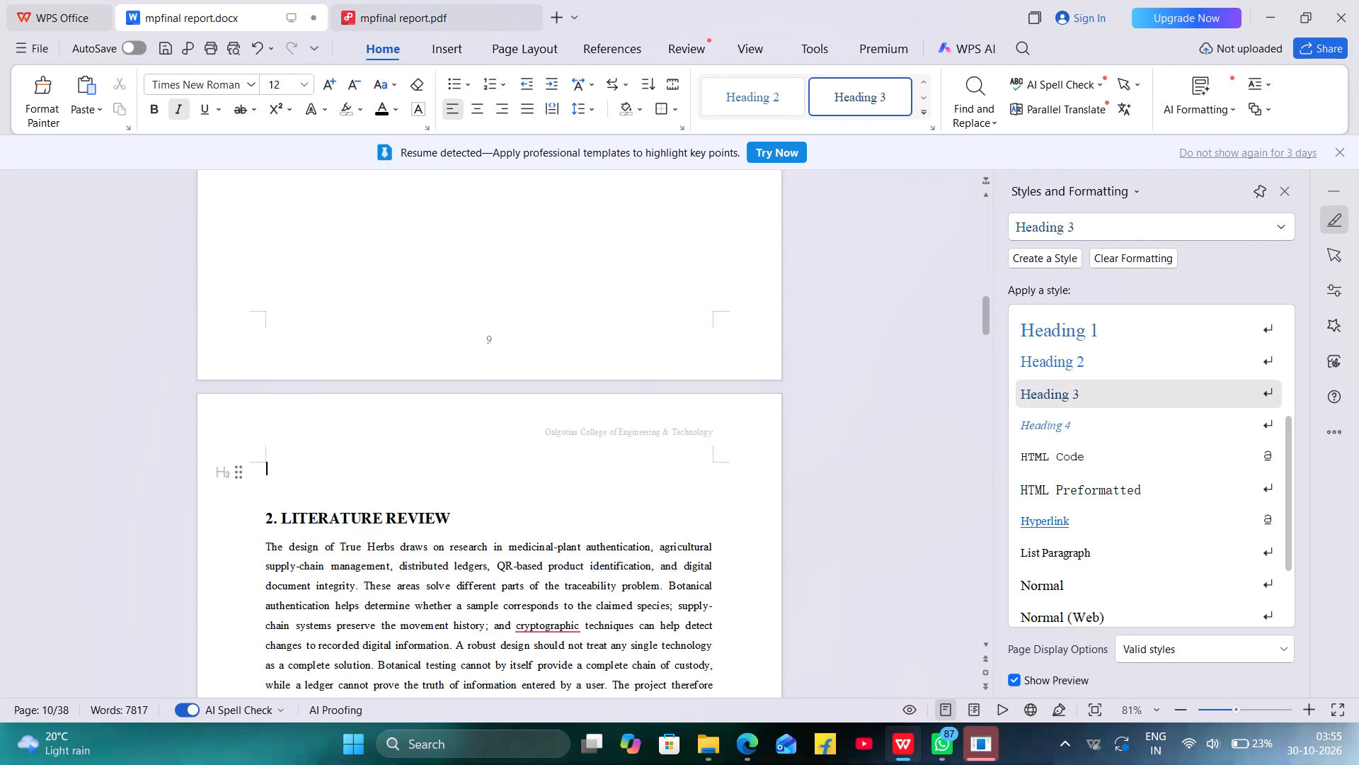
click(279, 494)
key(BackSpace)
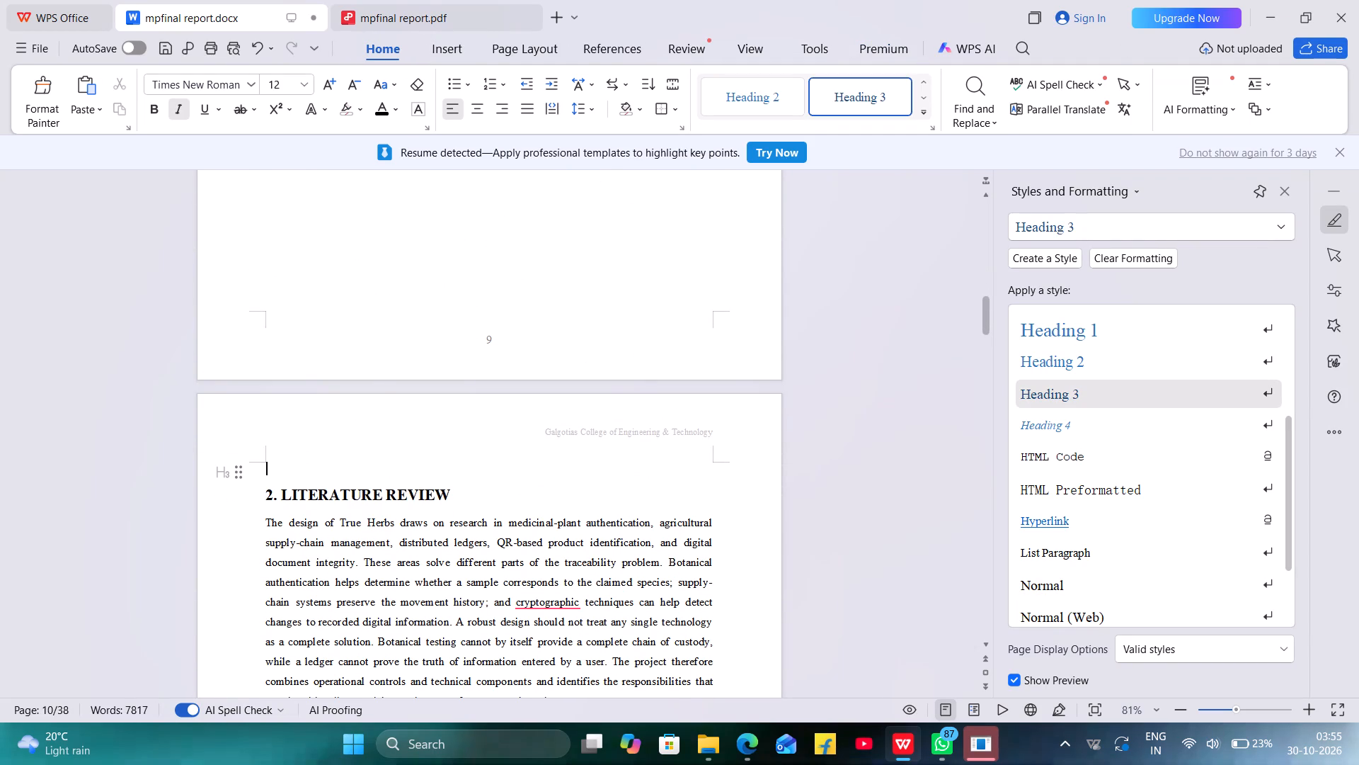
Delete the remaining empty line above the "2. LITERATURE REVIEW" heading so it starts at the top of its page.
key(BackSpace)
scroll(338, 503, down, 4)
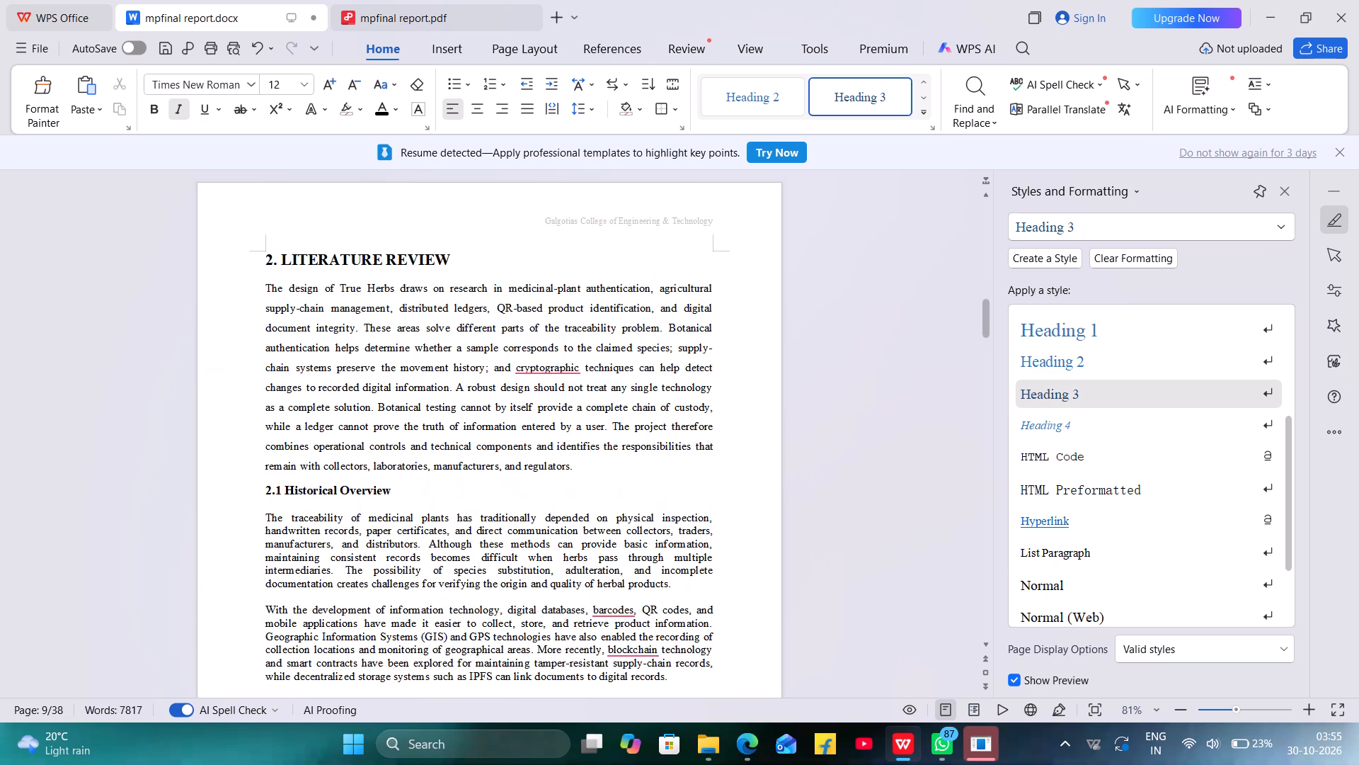
scroll(338, 503, down, 3)
scroll(339, 503, up, 2)
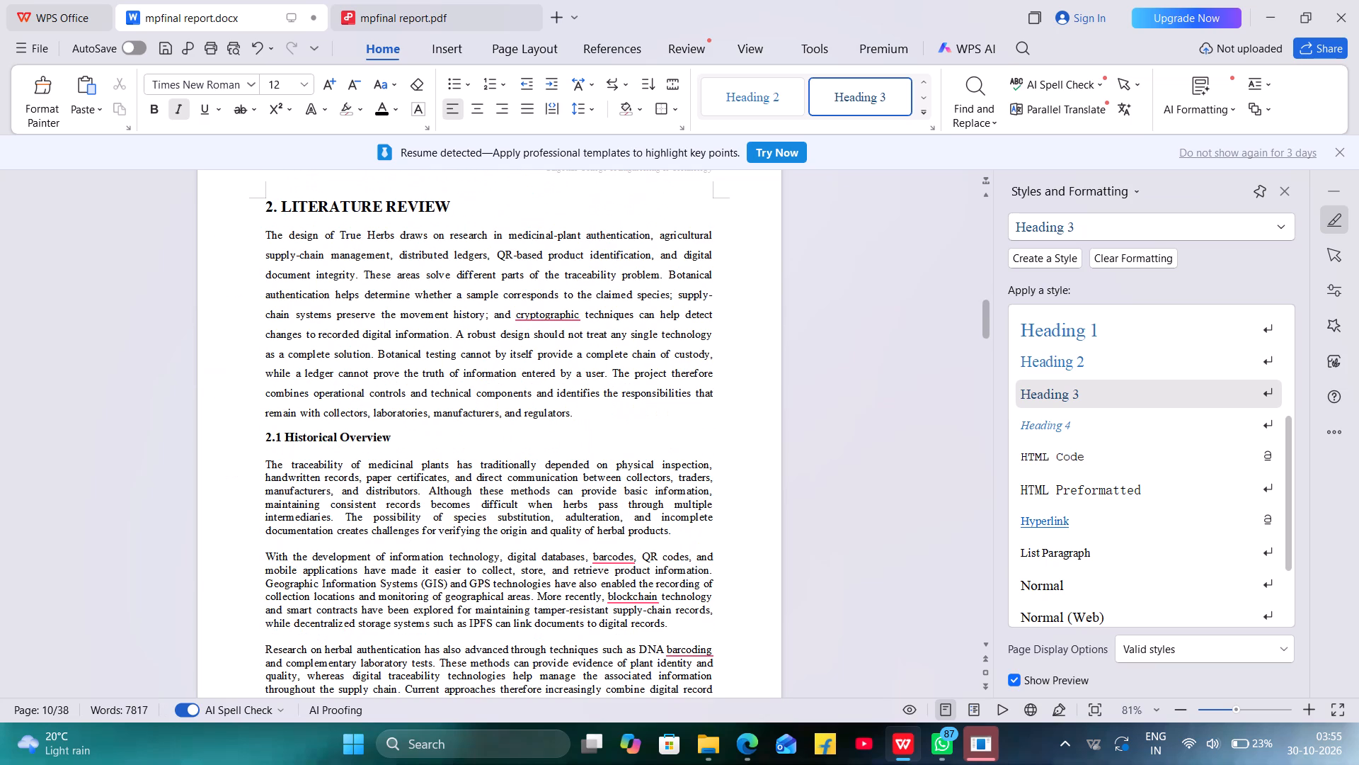
Review the Literature Review chapter's layout from the Historical Overview through the related work entries to the Literature Survey Table.
scroll(339, 503, down, 19)
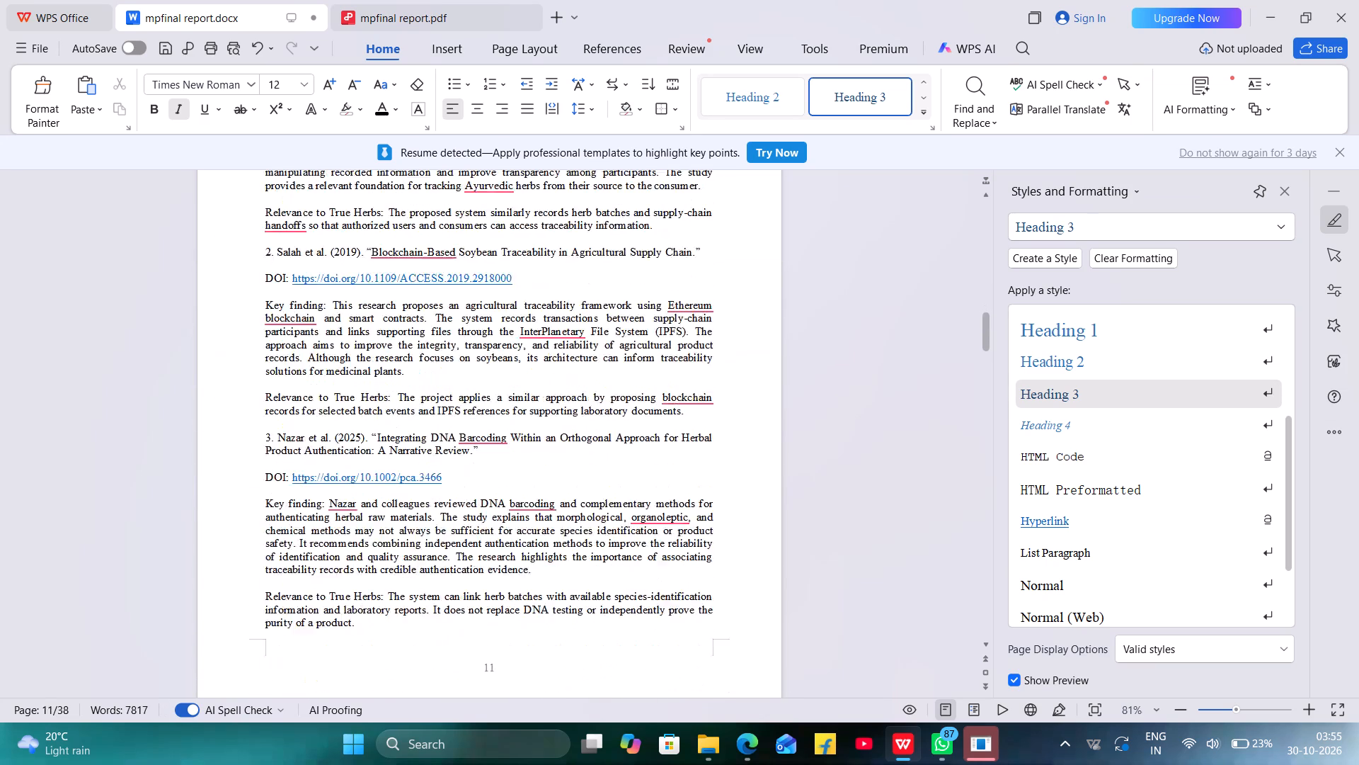
scroll(339, 503, down, 18)
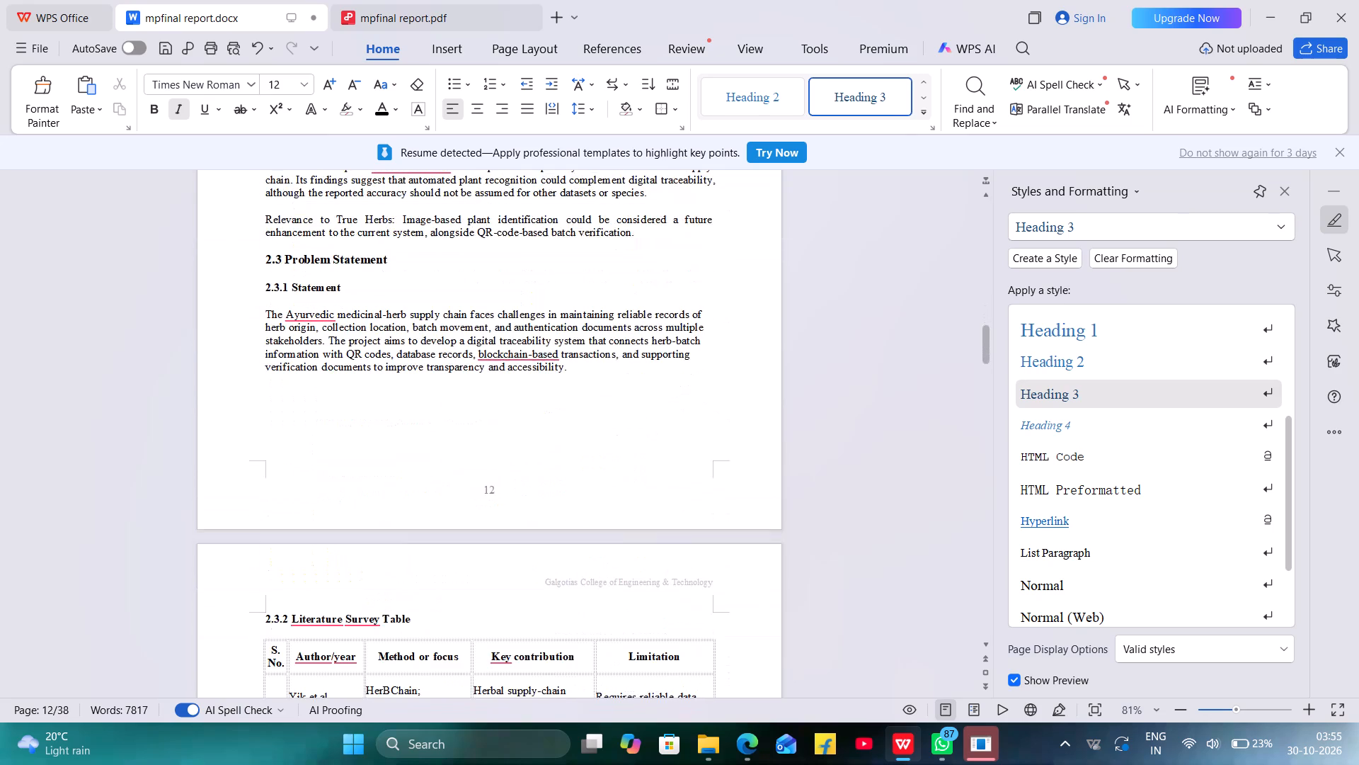
scroll(339, 503, down, 2)
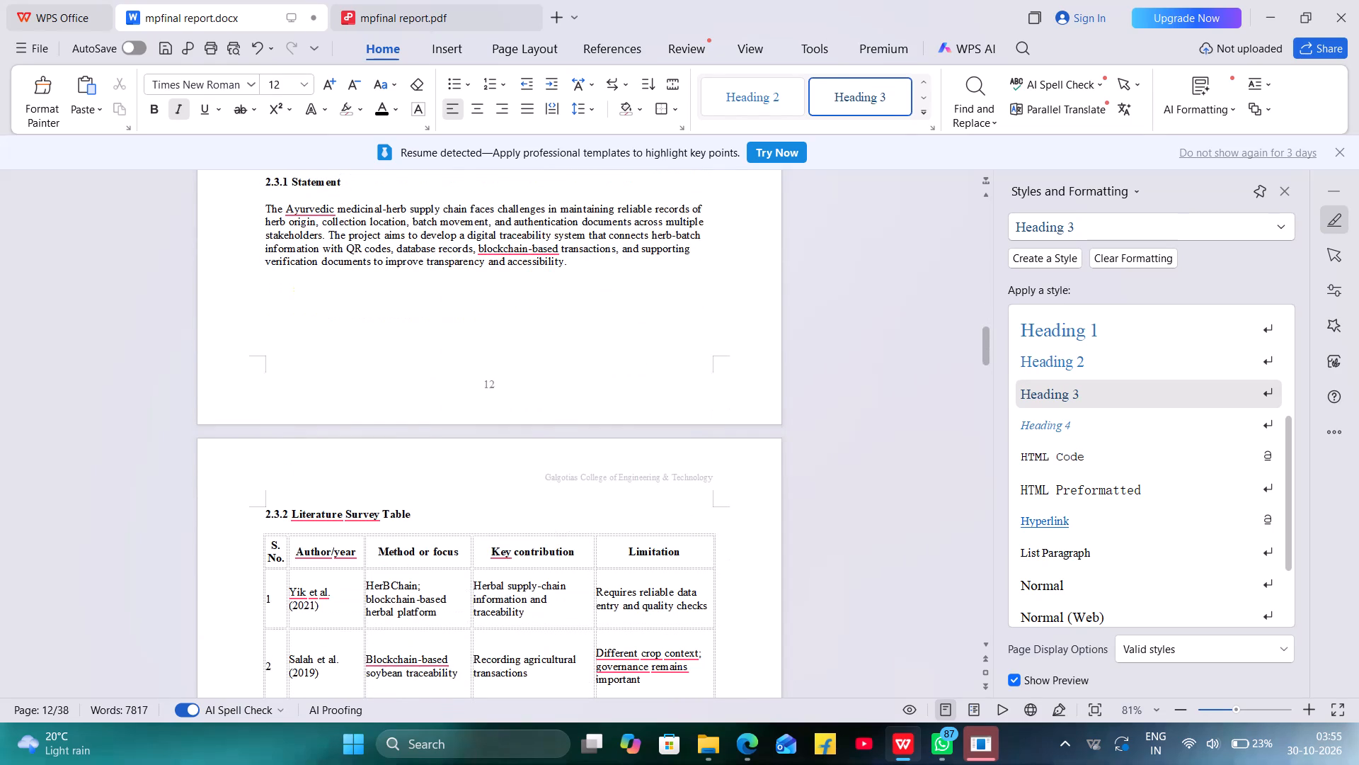
scroll(339, 503, down, 3)
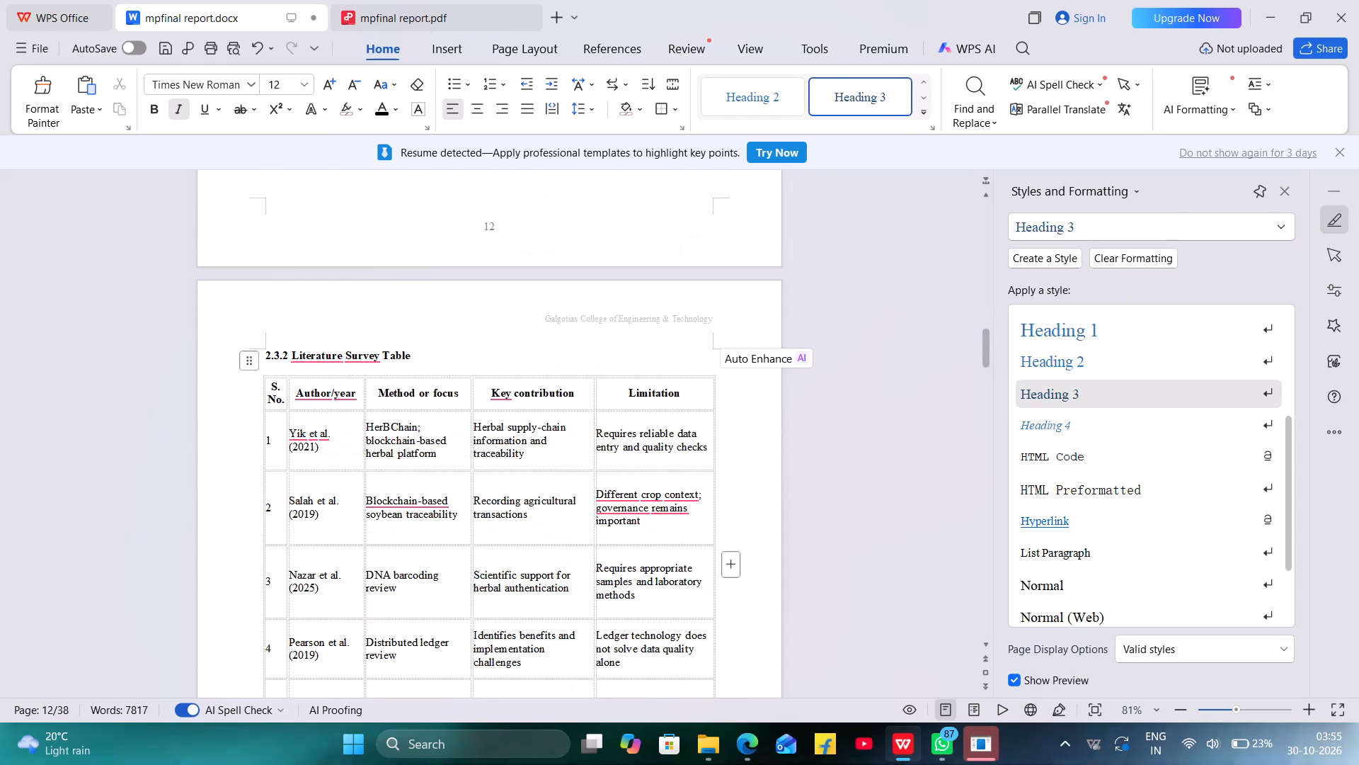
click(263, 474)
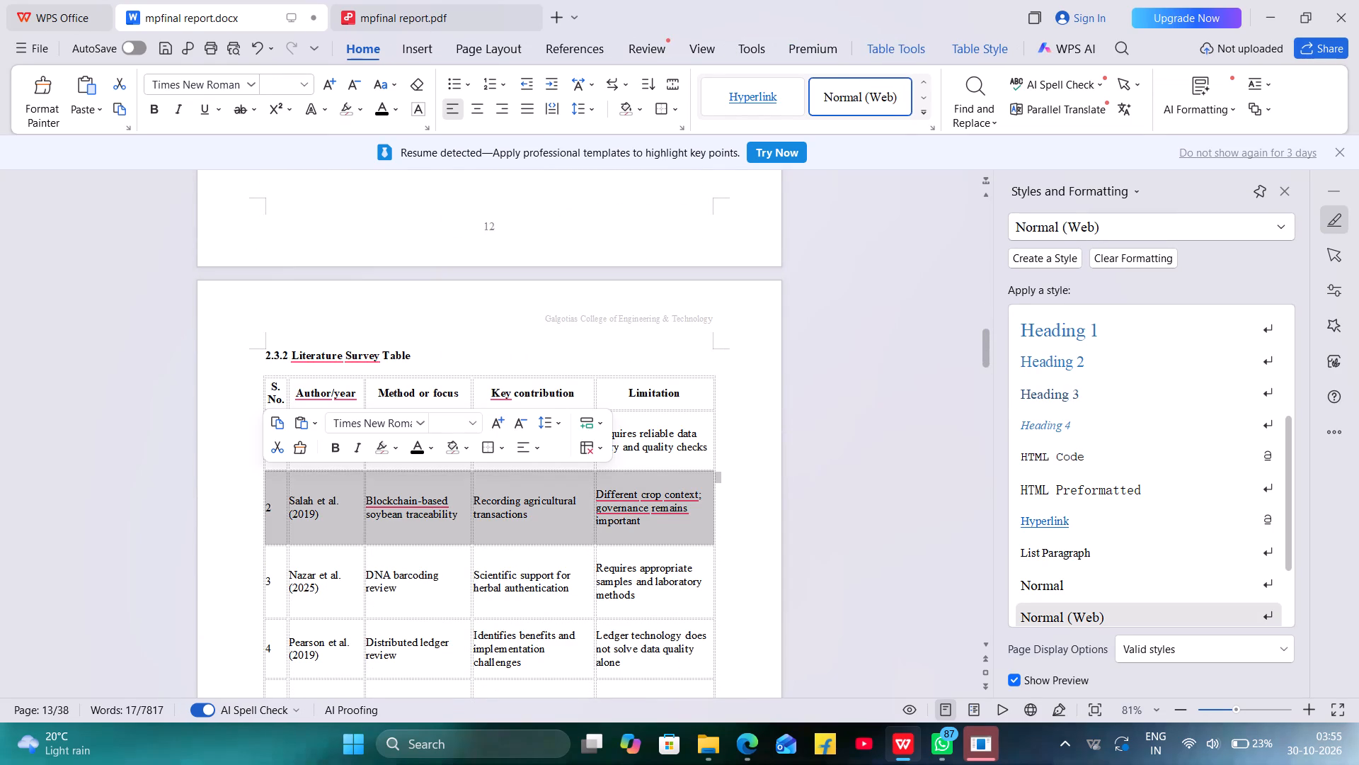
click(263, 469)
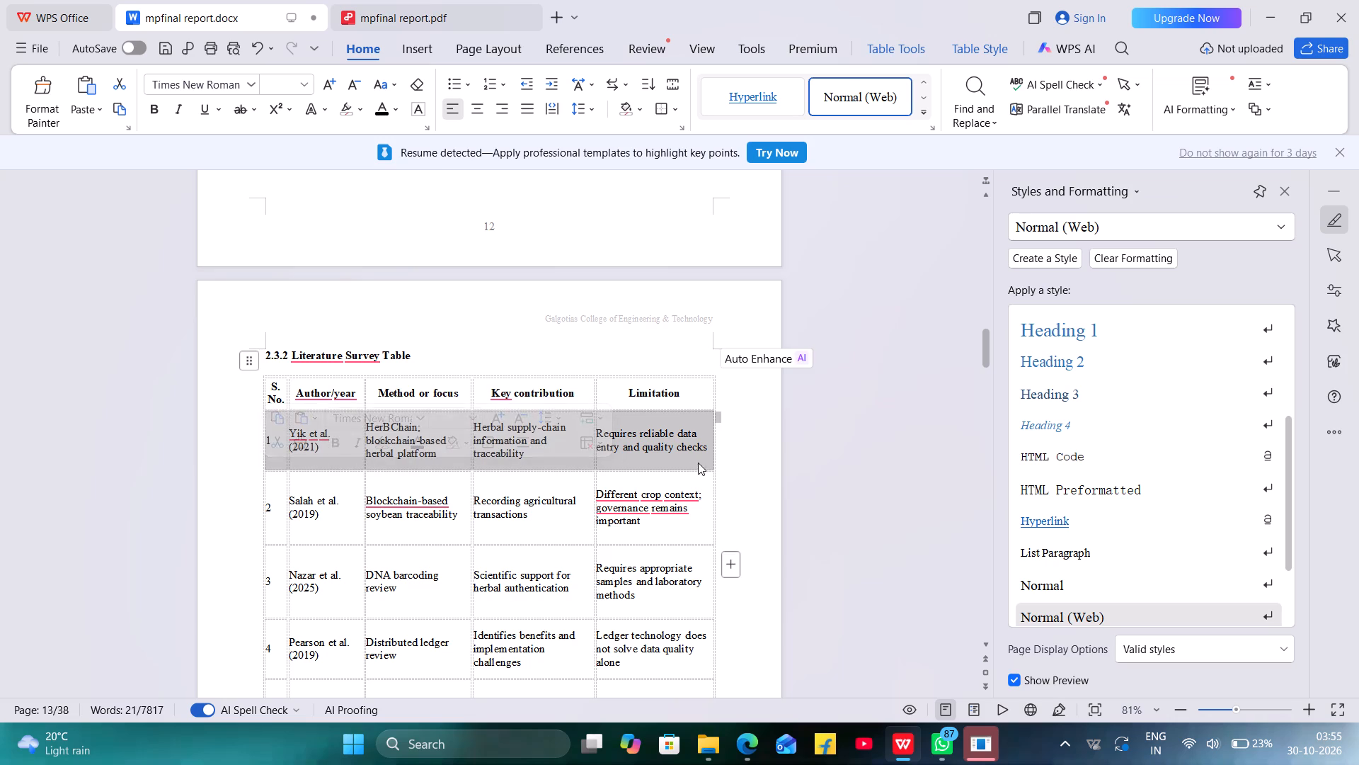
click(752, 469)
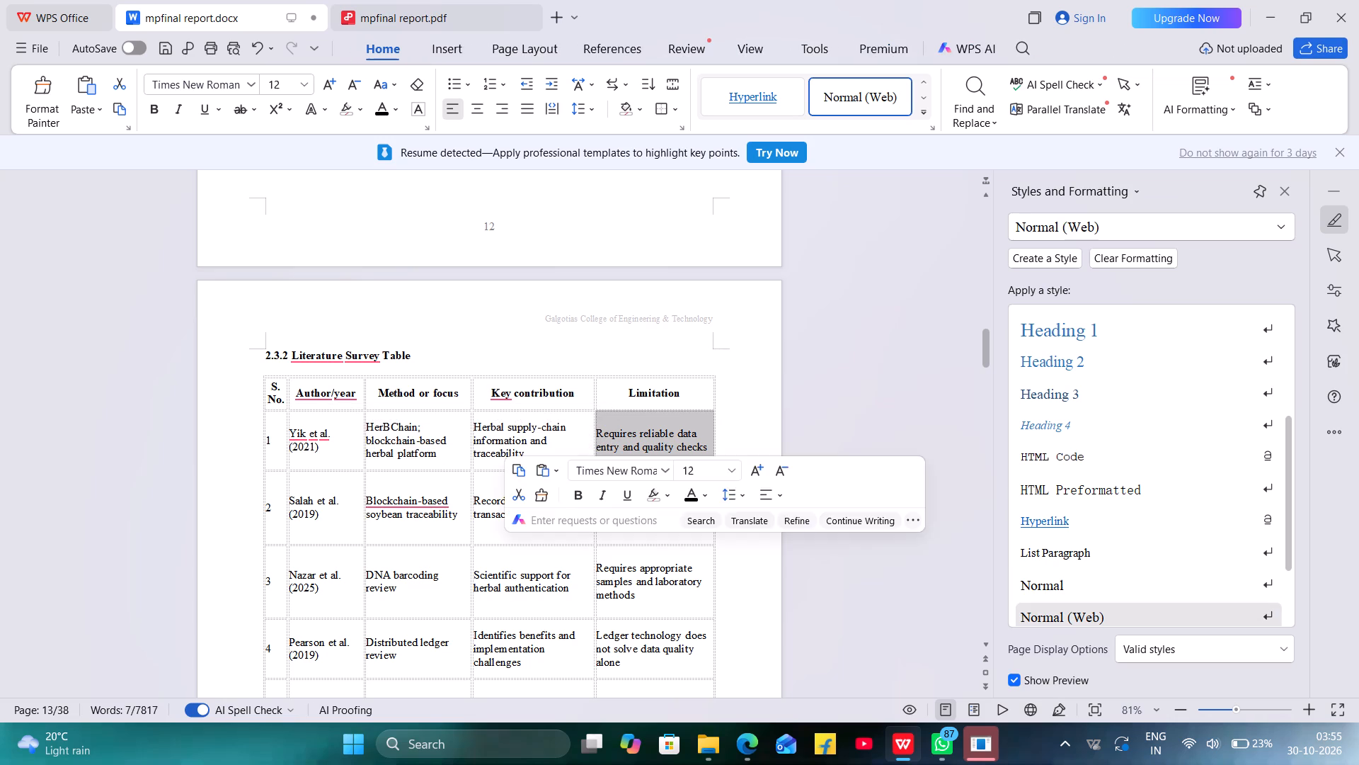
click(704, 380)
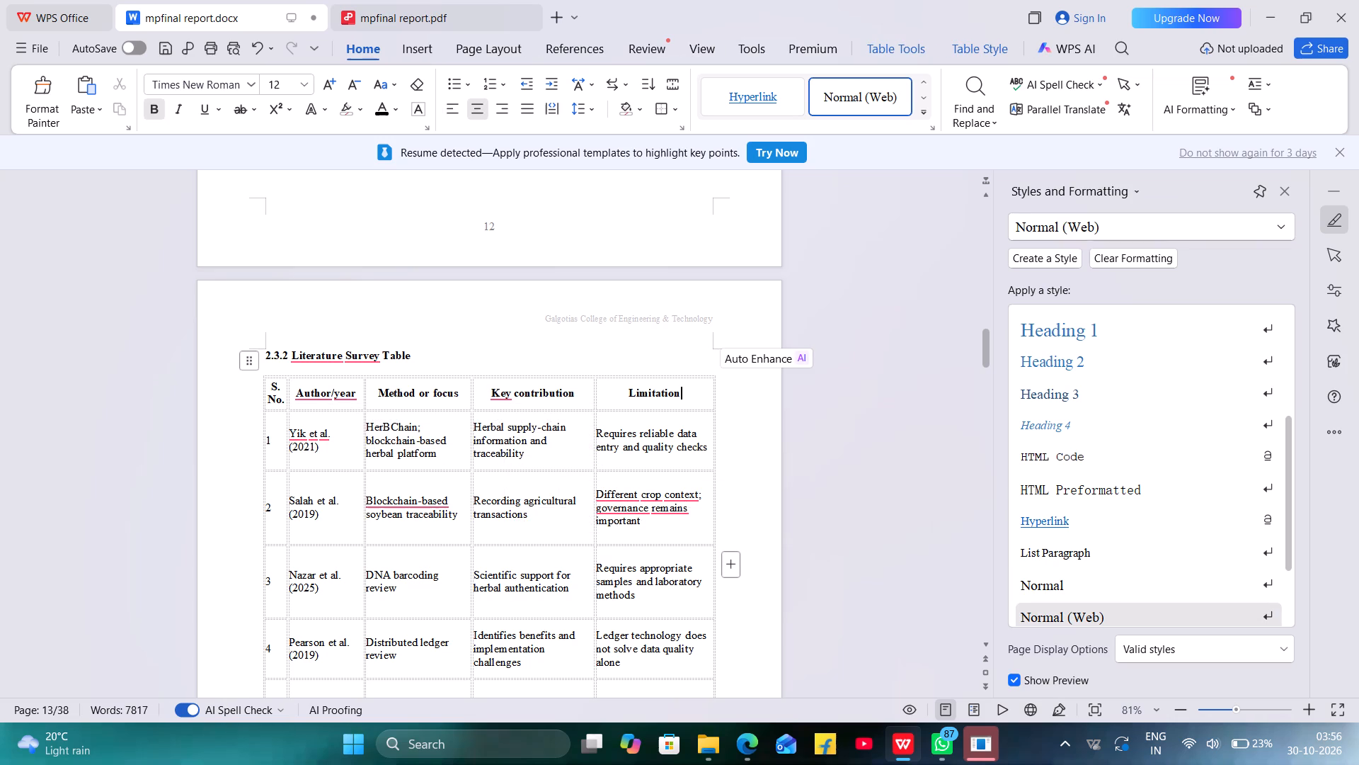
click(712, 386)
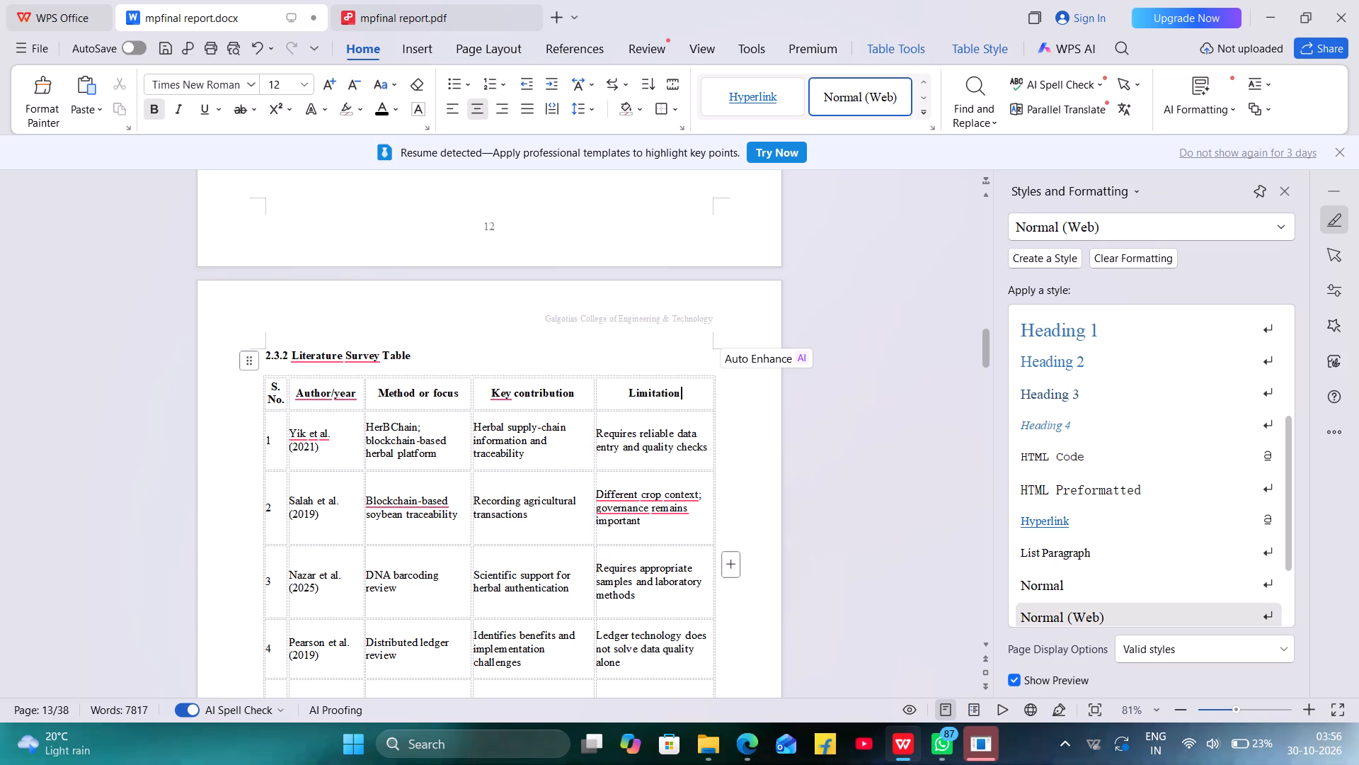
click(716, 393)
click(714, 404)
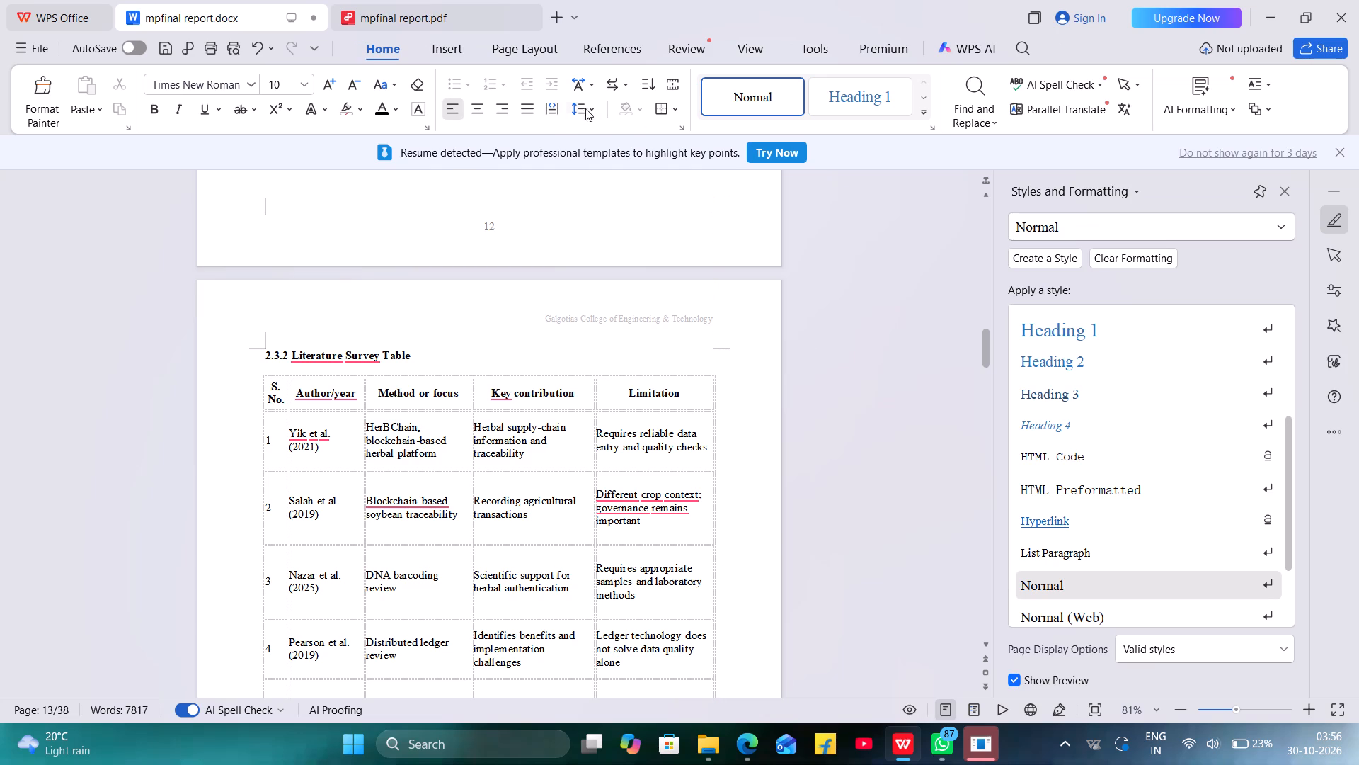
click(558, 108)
Check the layout of the rest of the Literature Review chapter, from the Literature Survey Table to the Implementation heading.
scroll(656, 203, down, 6)
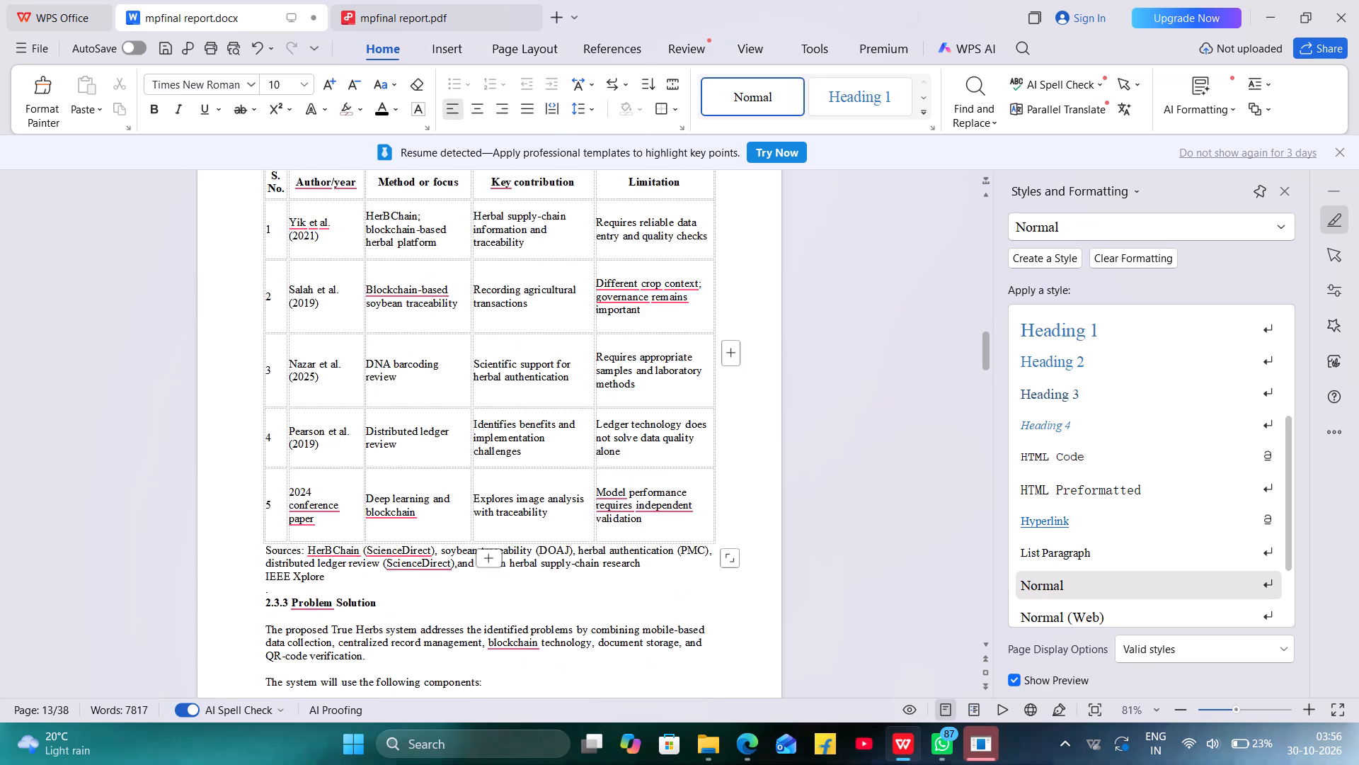
scroll(650, 223, down, 8)
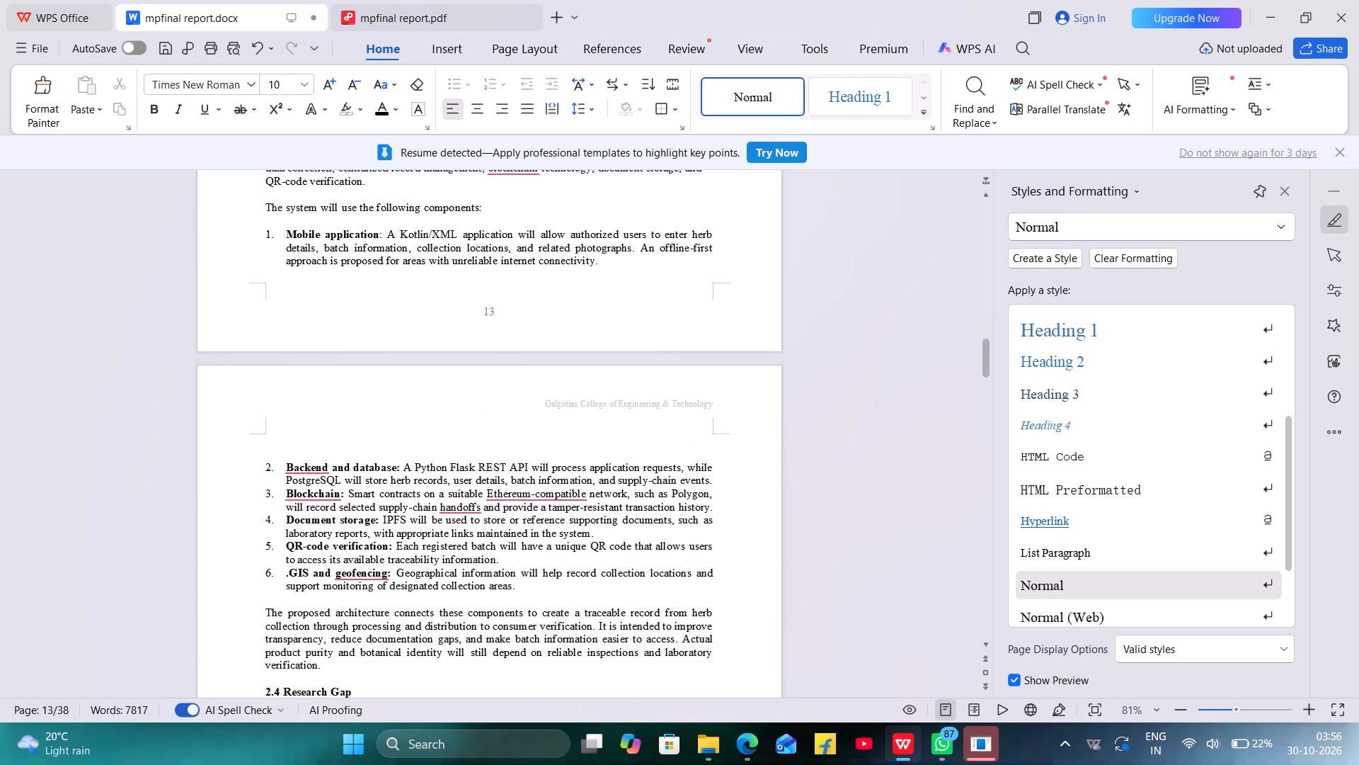
scroll(650, 224, down, 14)
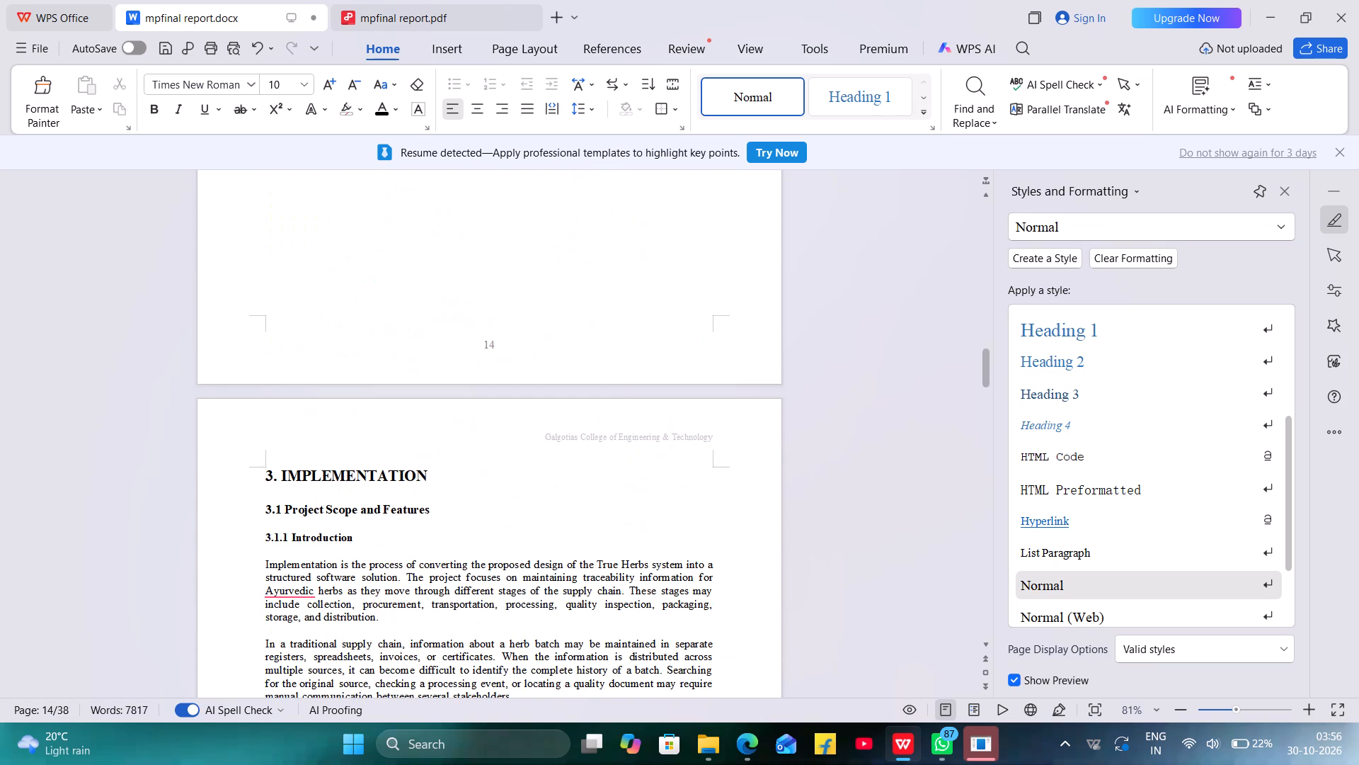
Insert two empty lines above the "3.1.4 Features of True Herbs" heading to push it onto the page with its table.
scroll(650, 224, down, 12)
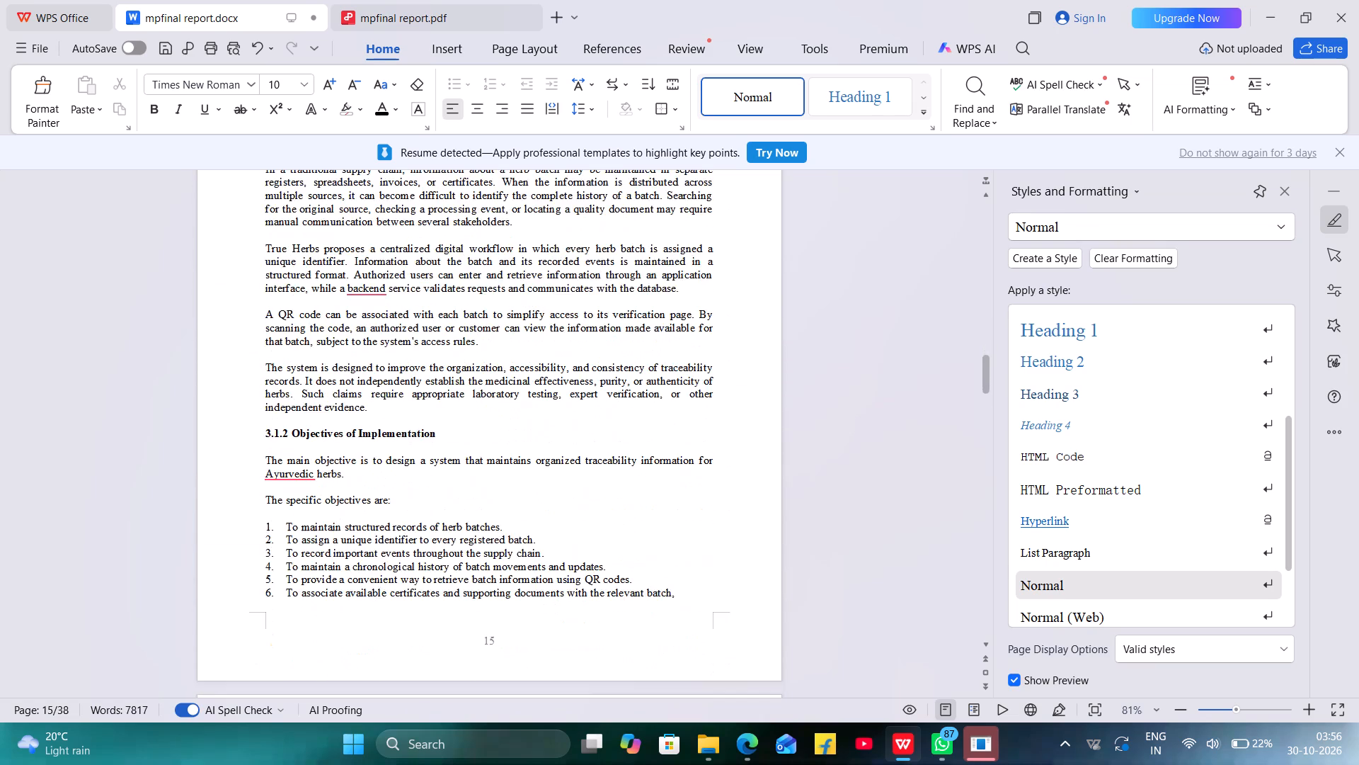
scroll(650, 224, down, 19)
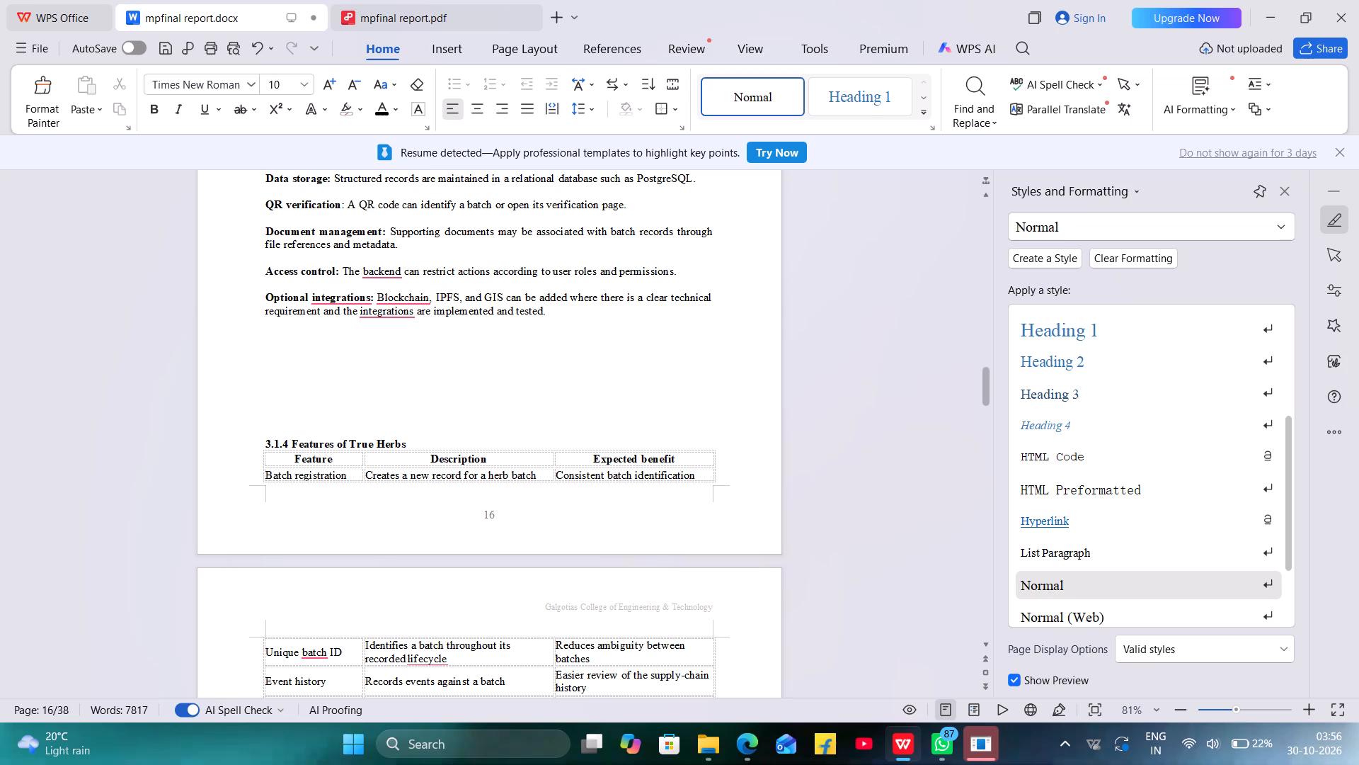
click(287, 423)
key(Return)
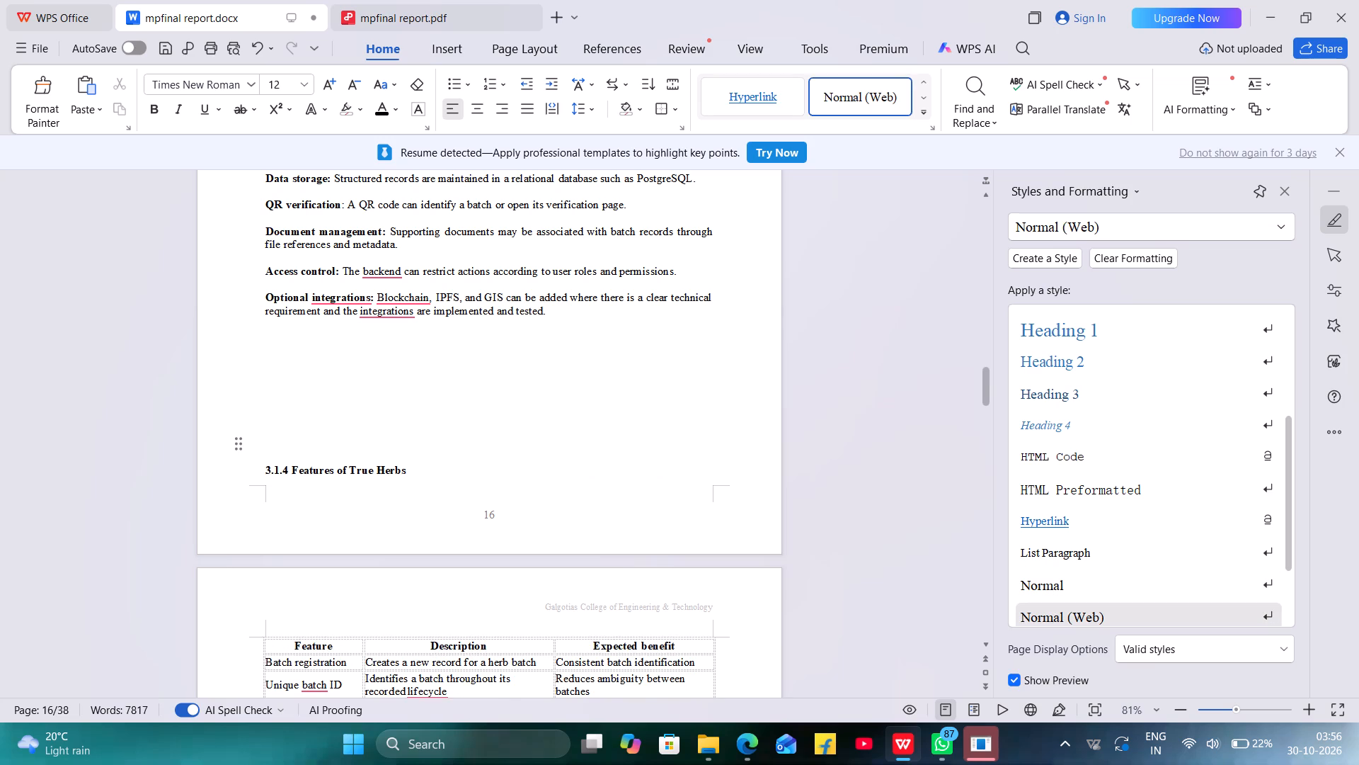
key(Return)
Insert two empty lines above the "3.1.7 Limitations and Boundaries" heading to push it onto the page with its text.
scroll(287, 423, down, 11)
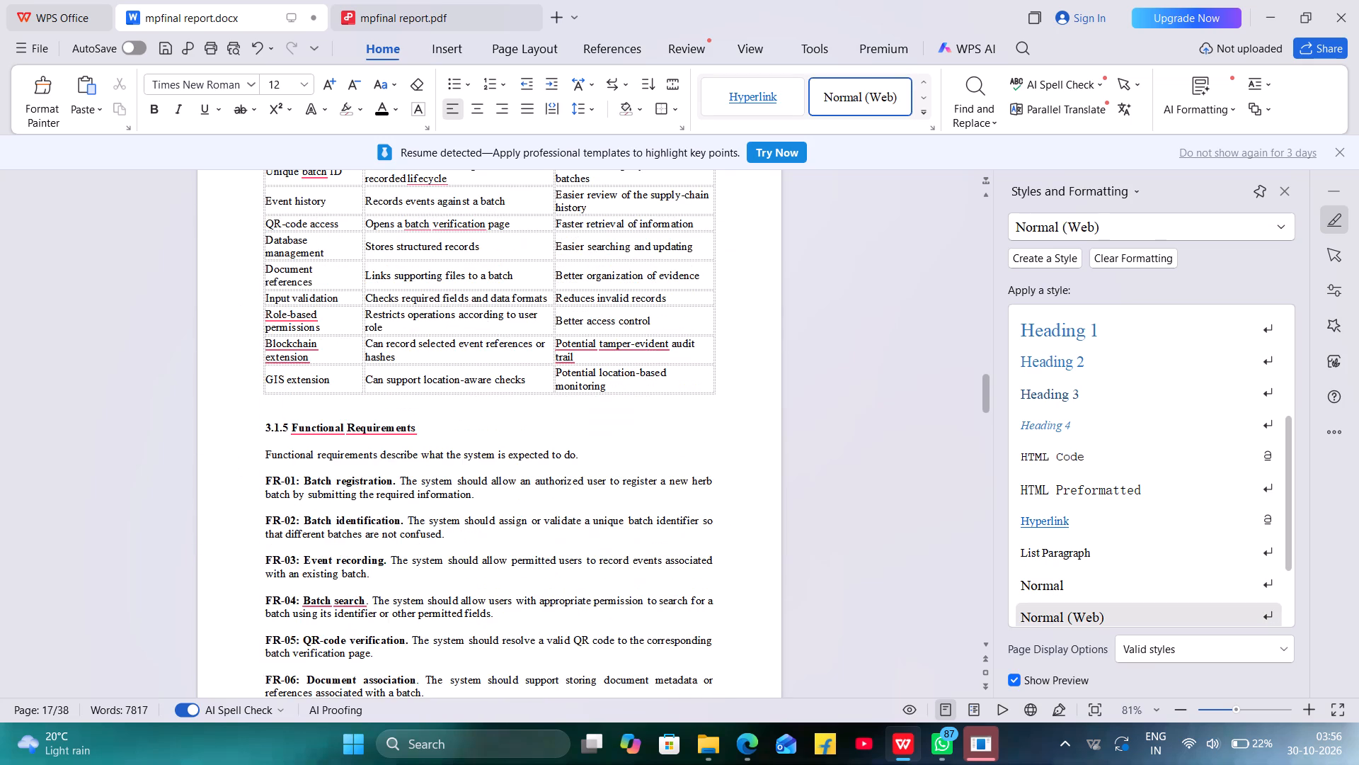
scroll(278, 429, down, 15)
scroll(278, 429, down, 6)
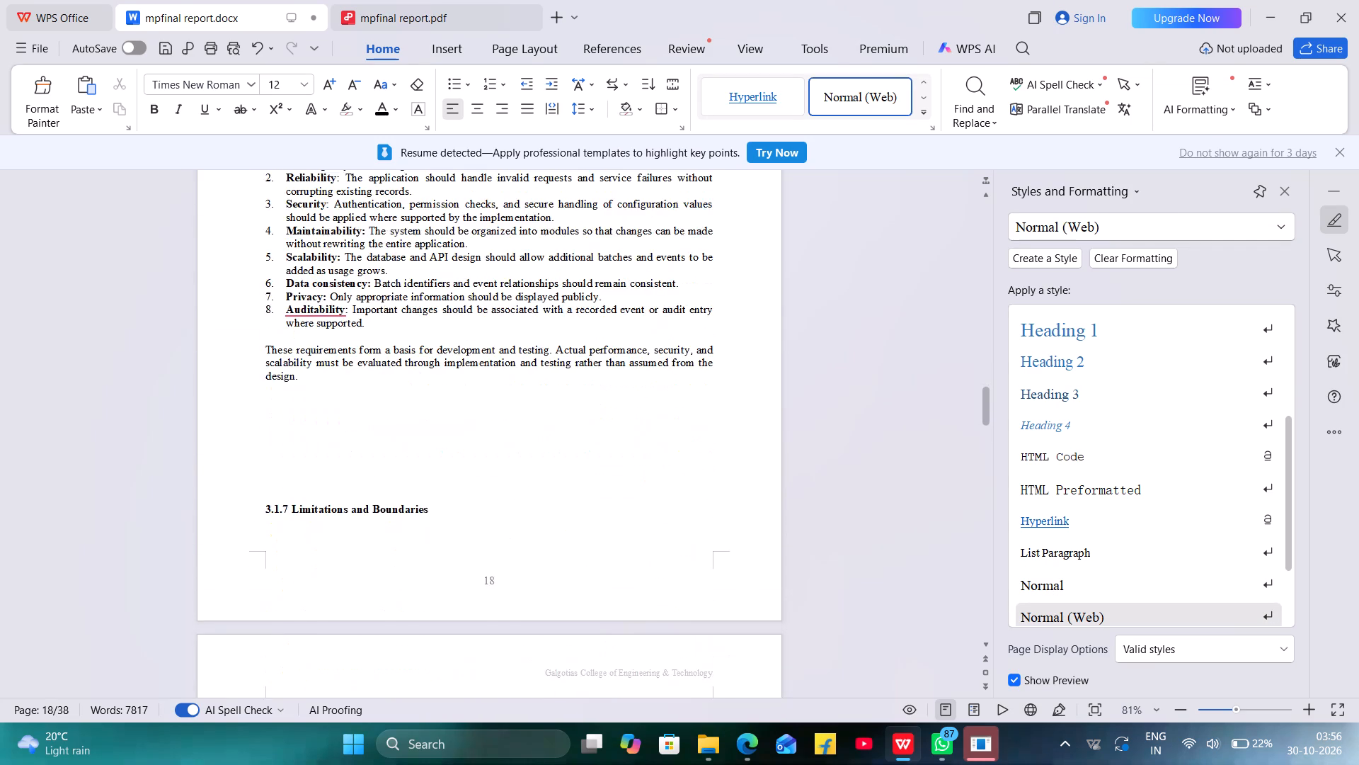
scroll(278, 429, down, 3)
click(280, 319)
key(Return)
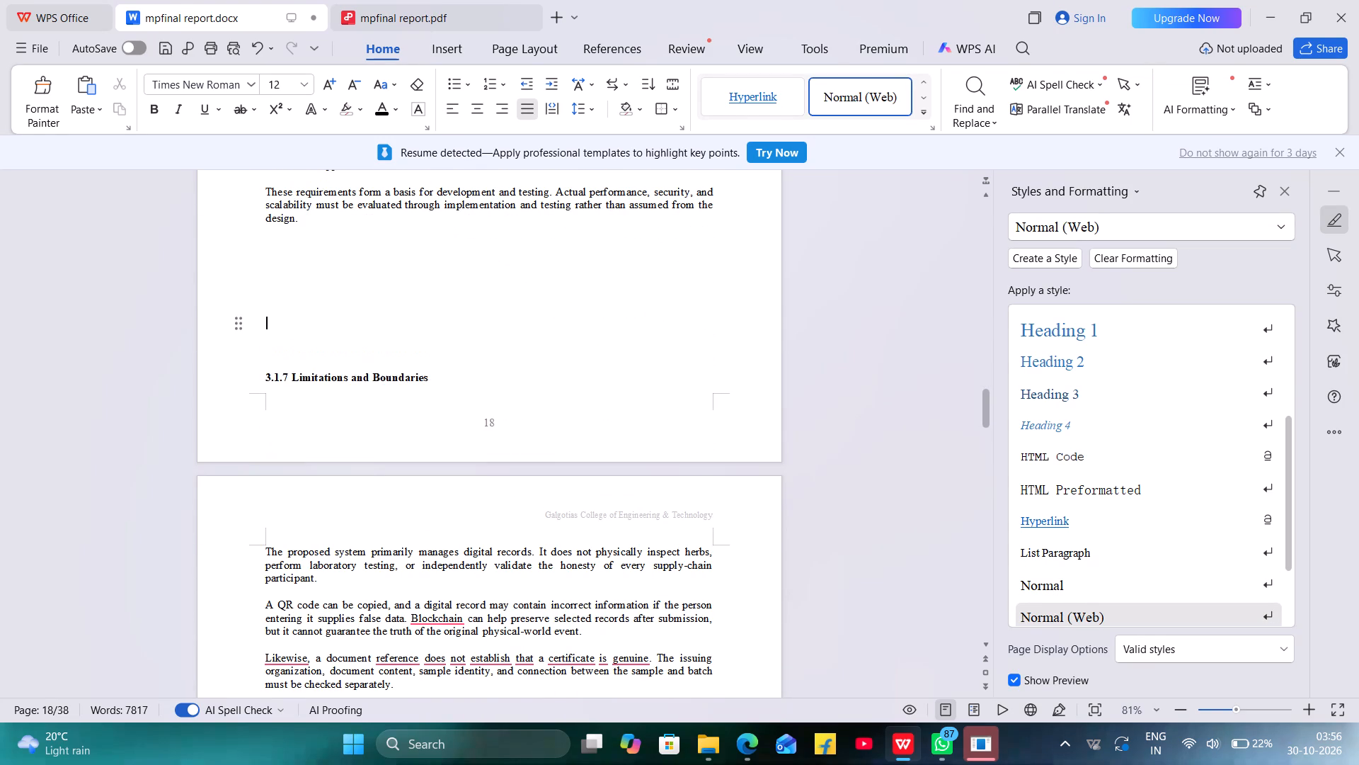
key(Return)
Delete the three empty lines above the "3.3 Environment Setup" heading, keeping its section number as 3.3.
scroll(280, 319, down, 10)
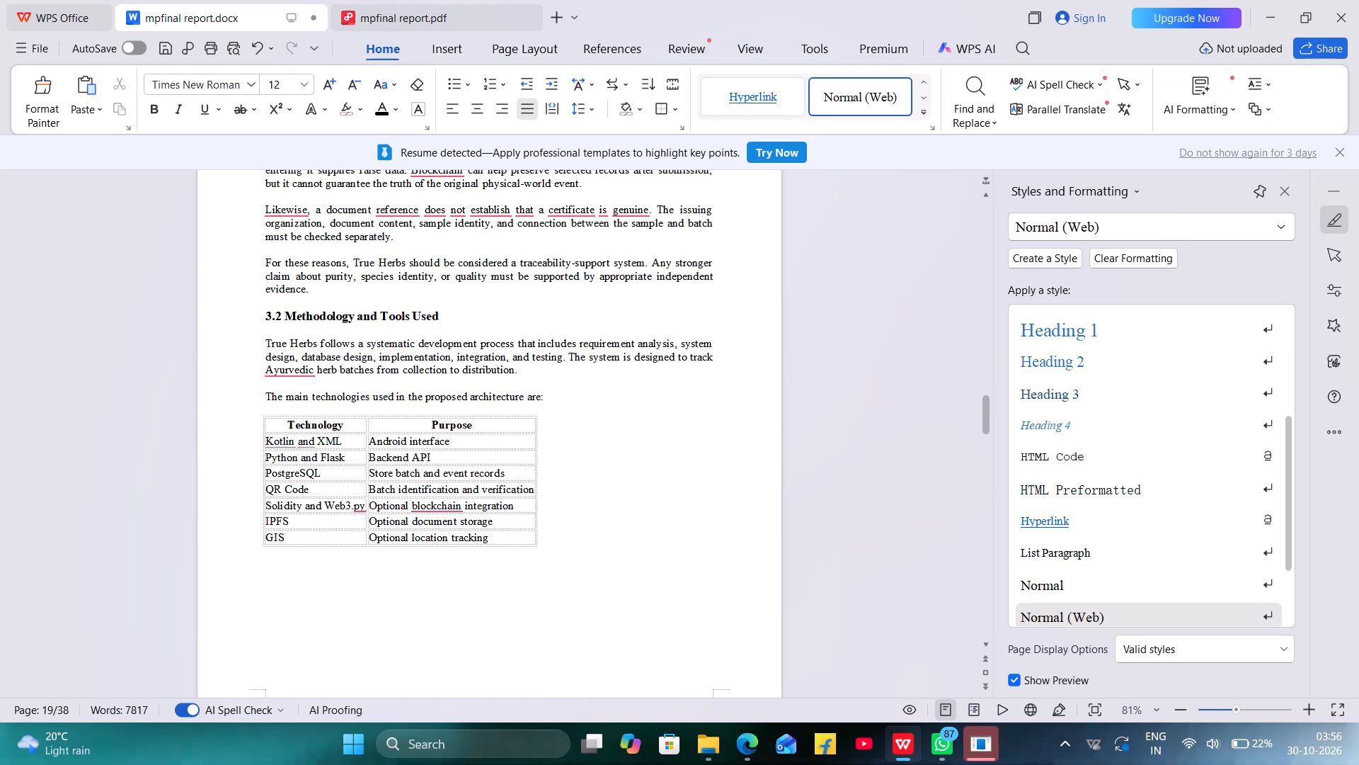
scroll(280, 319, down, 9)
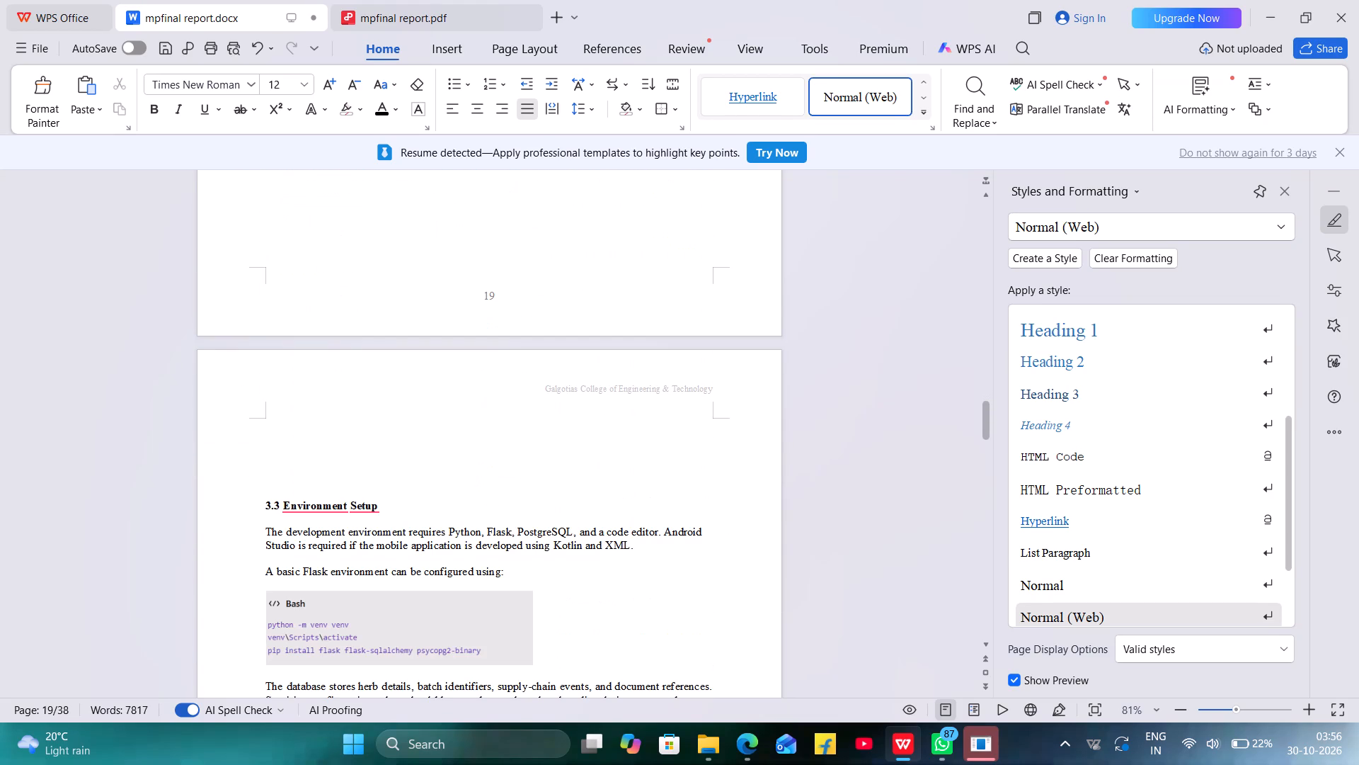
click(261, 476)
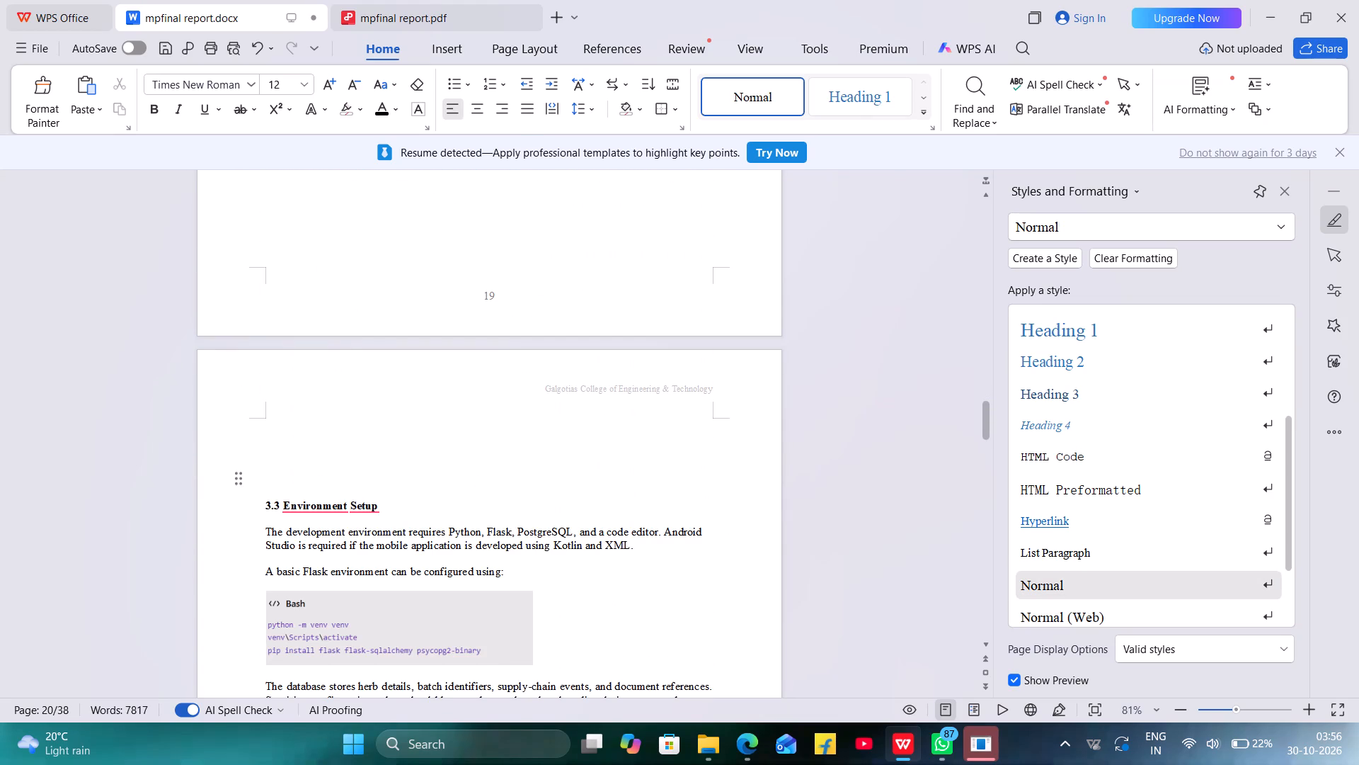
key(BackSpace)
key(BackSpace)
click(268, 438)
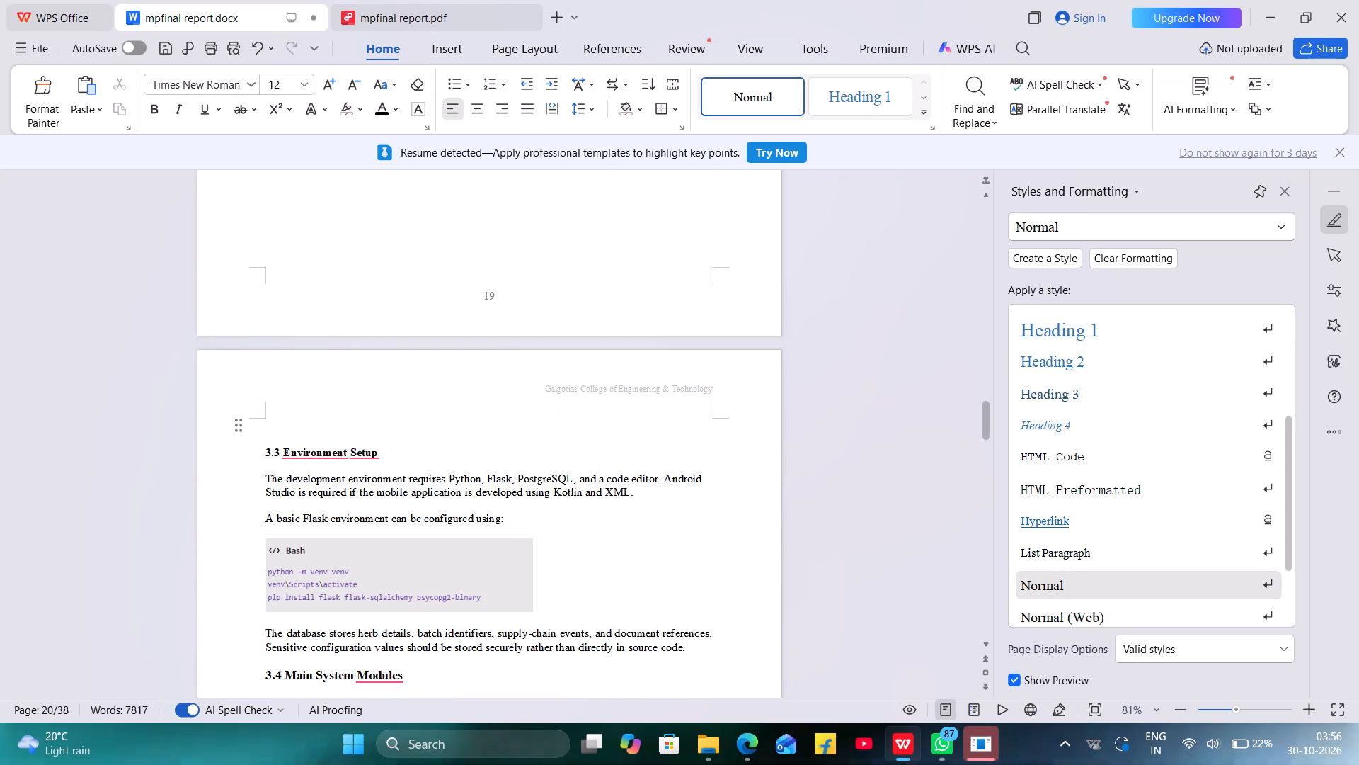
click(275, 446)
key(BackSpace)
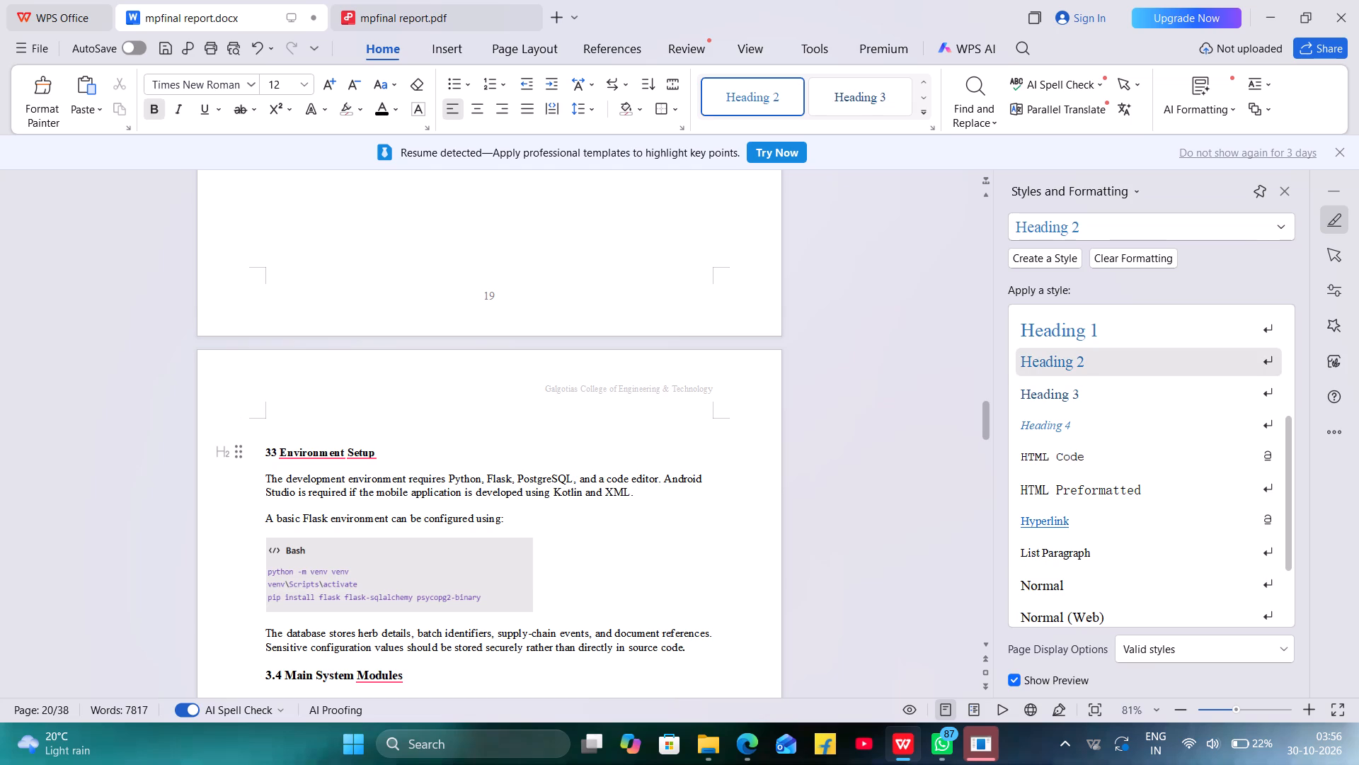
key(period)
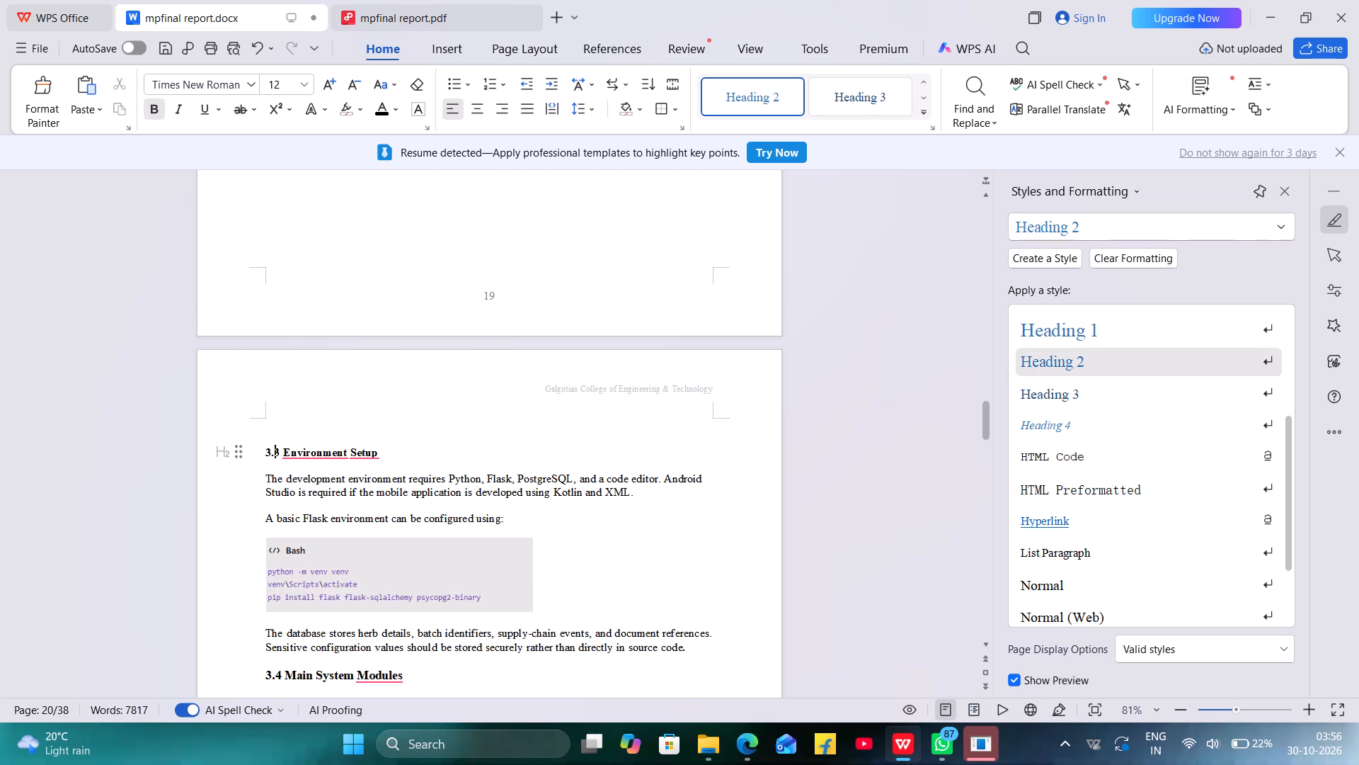
click(270, 436)
key(BackSpace)
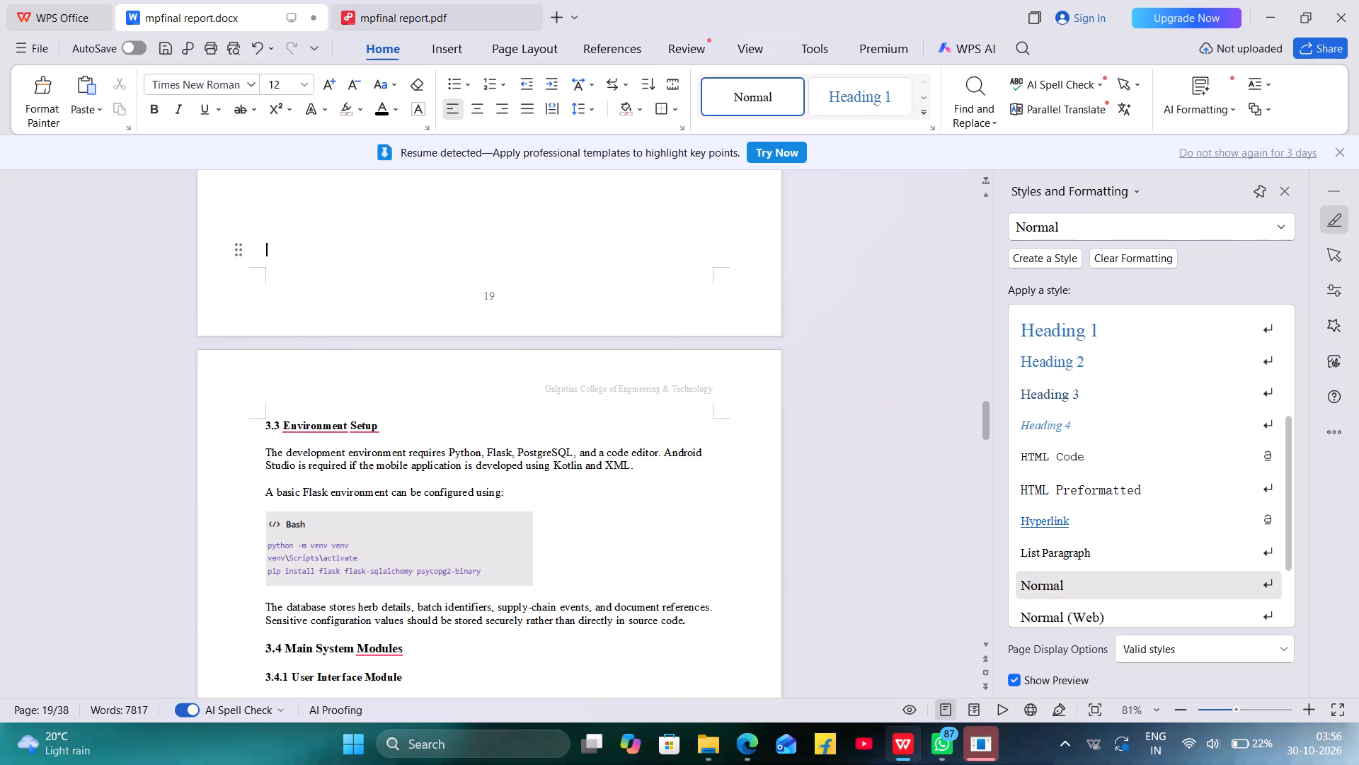
Insert three empty lines above the "3.4.4 Database Module" heading to move it onto the page with the database relationship diagram.
scroll(318, 493, down, 14)
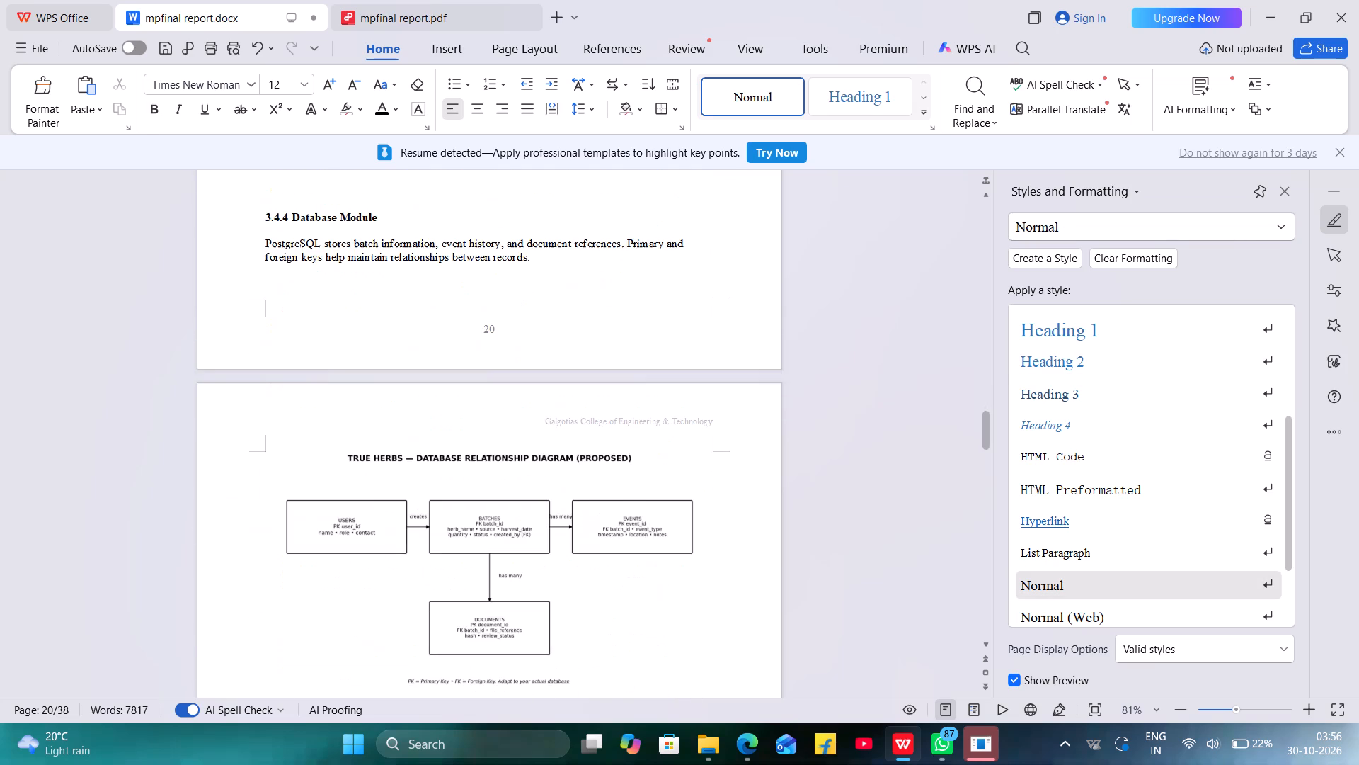
scroll(313, 497, up, 5)
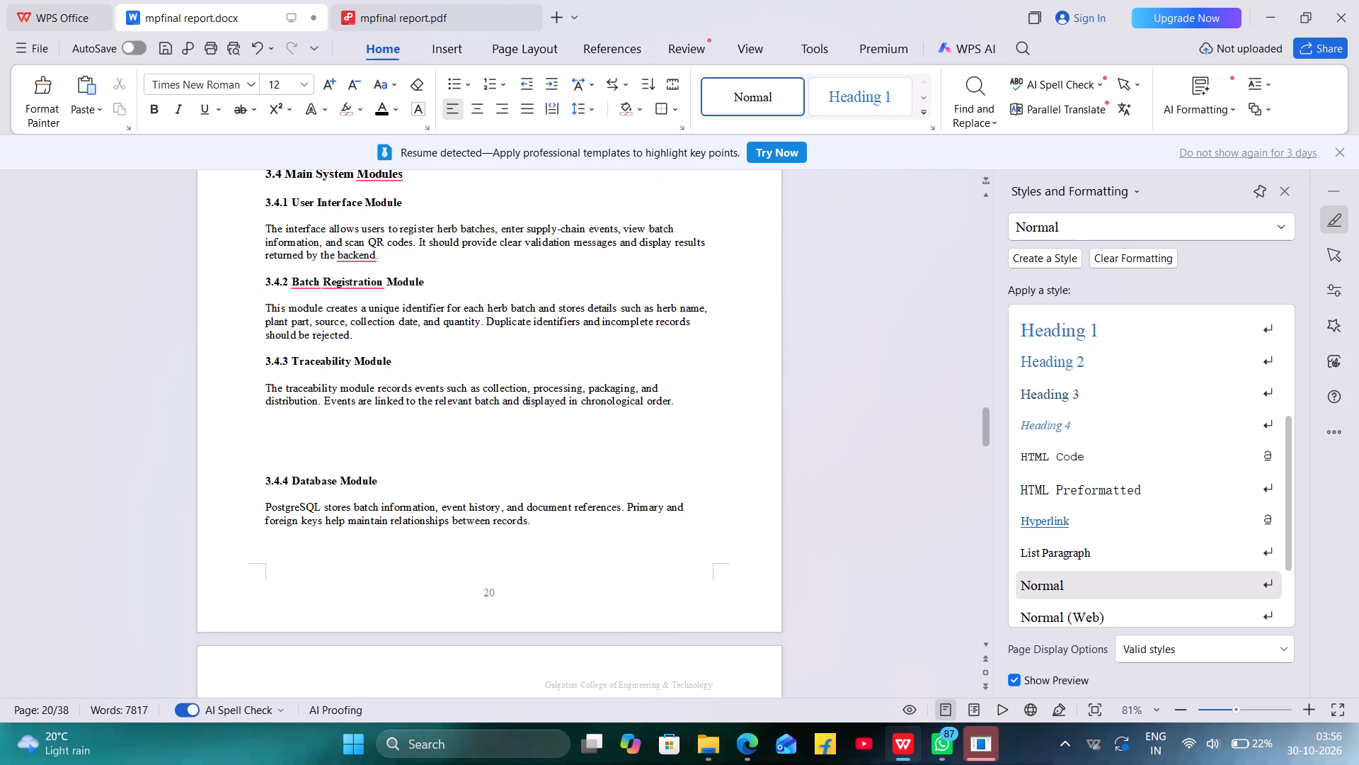
click(271, 453)
key(Return)
key(Return)
key(Return)
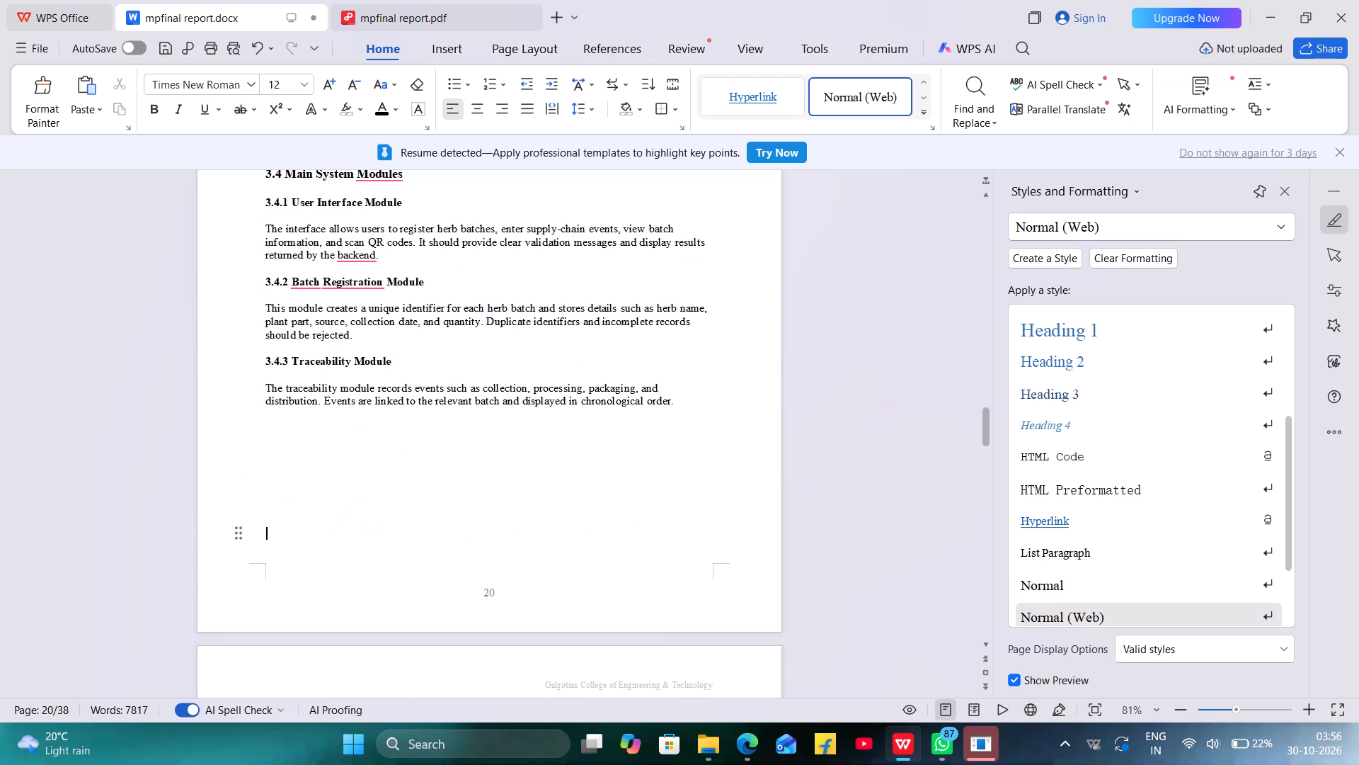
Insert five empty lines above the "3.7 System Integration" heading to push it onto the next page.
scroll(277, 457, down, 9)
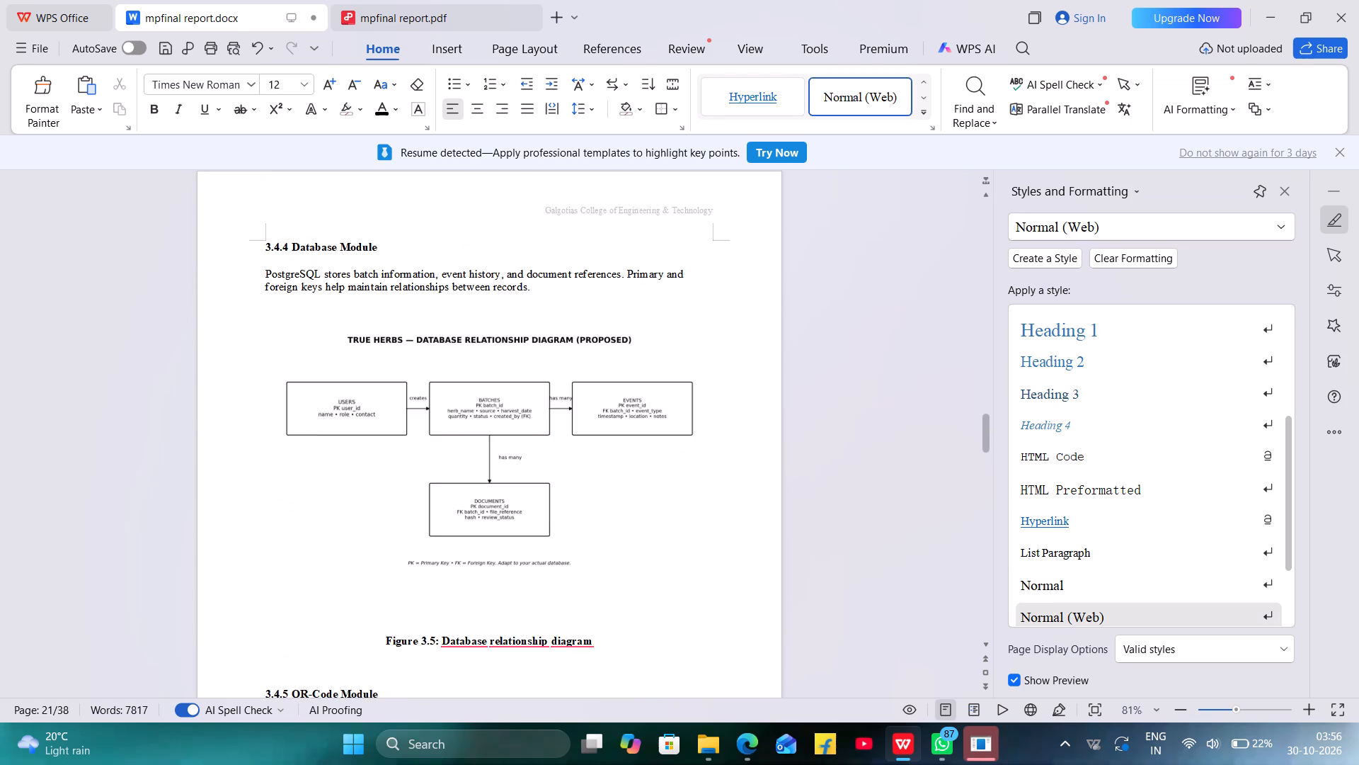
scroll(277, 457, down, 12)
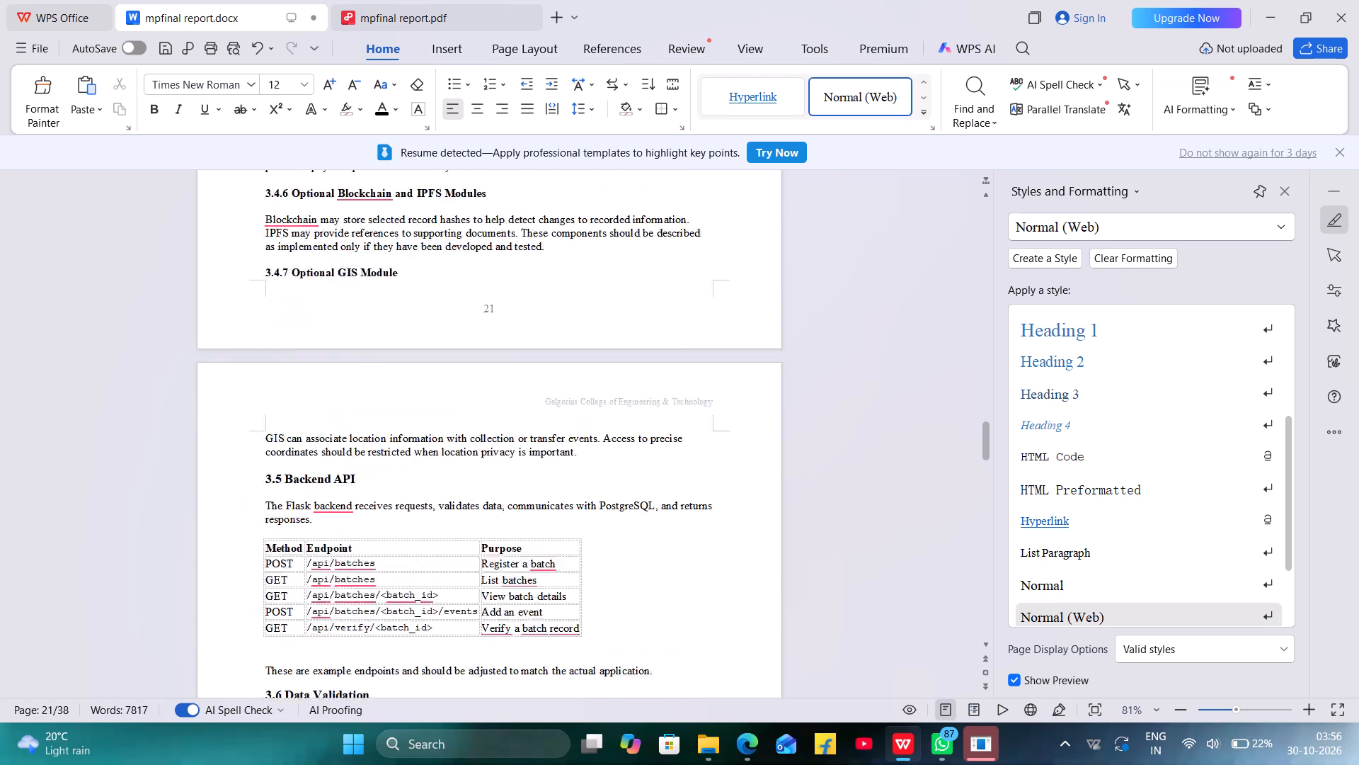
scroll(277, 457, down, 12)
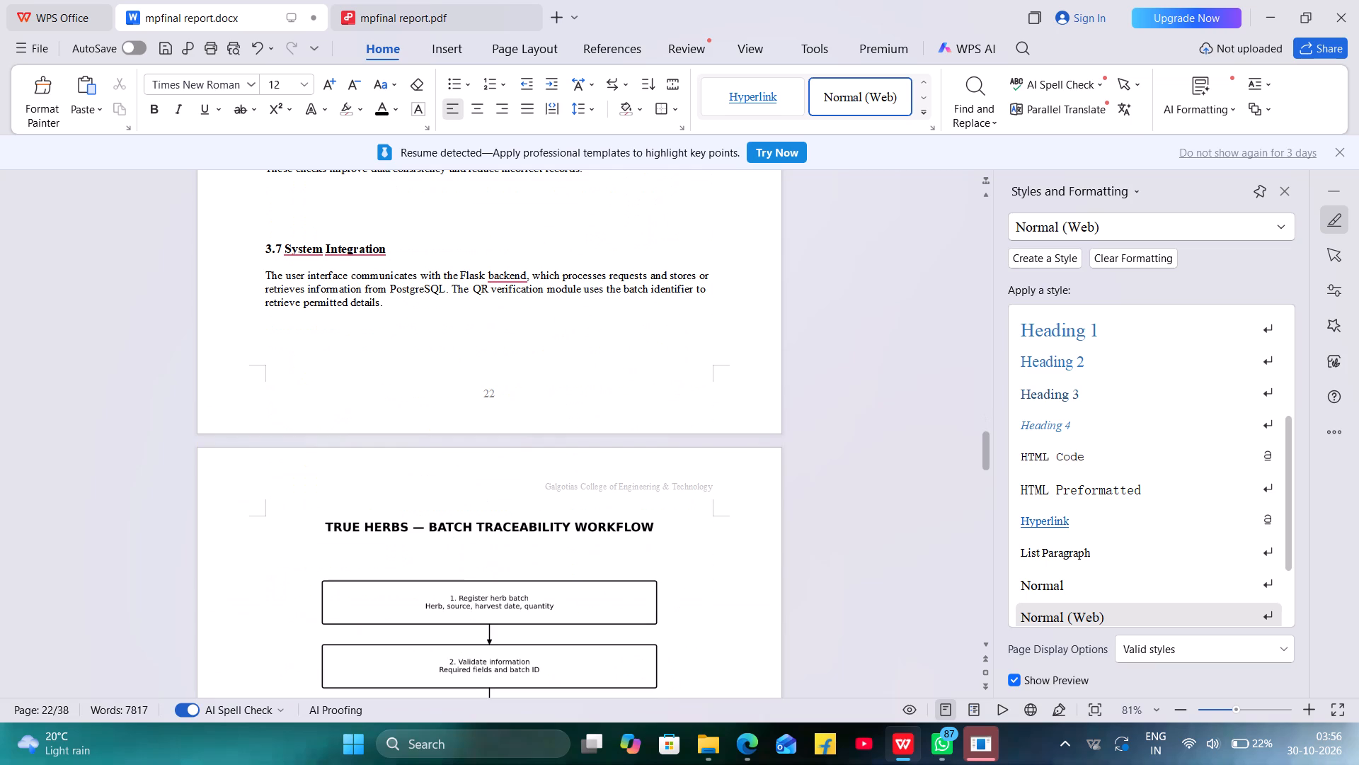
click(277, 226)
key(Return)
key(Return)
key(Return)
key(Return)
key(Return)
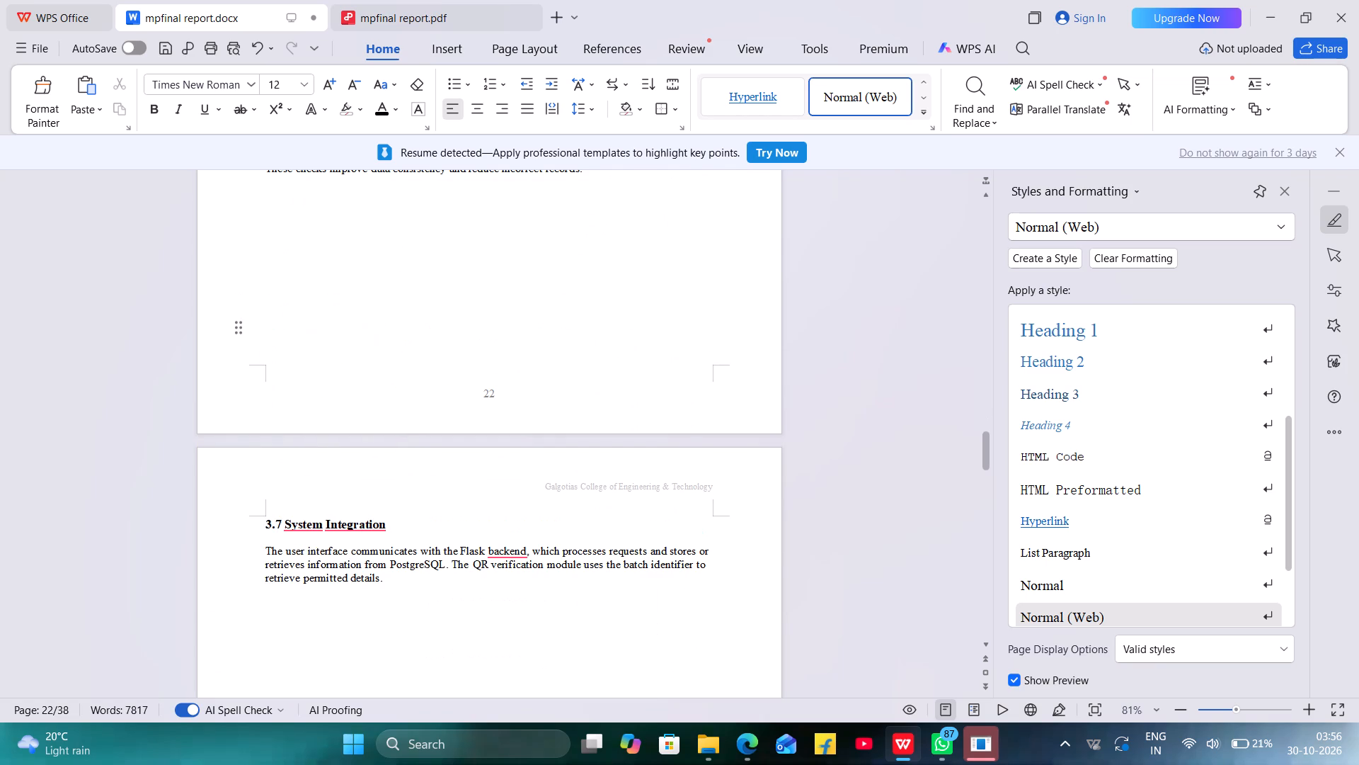
Examine the space between the "3.7 System Integration" text and the batch traceability workflow diagram.
scroll(277, 225, down, 3)
scroll(385, 591, down, 8)
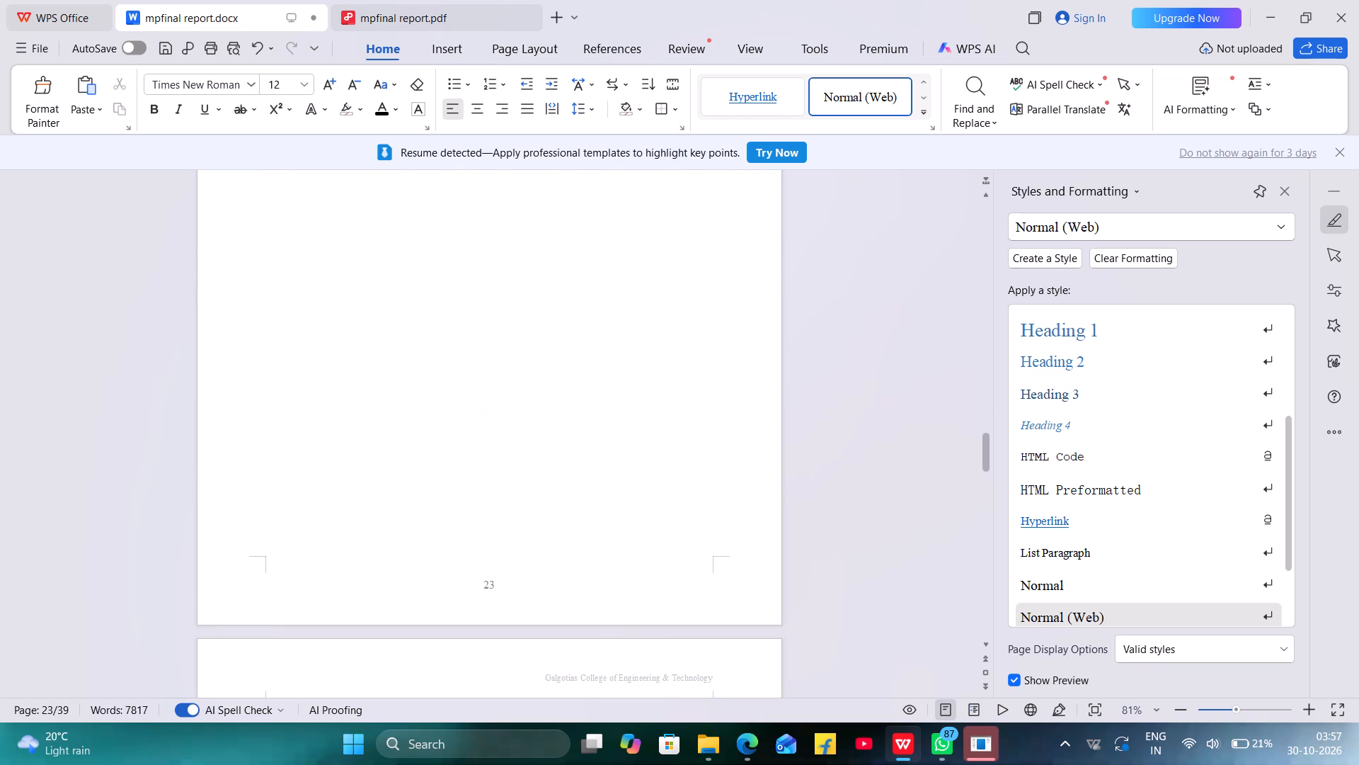
click(349, 527)
click(340, 482)
scroll(340, 482, up, 9)
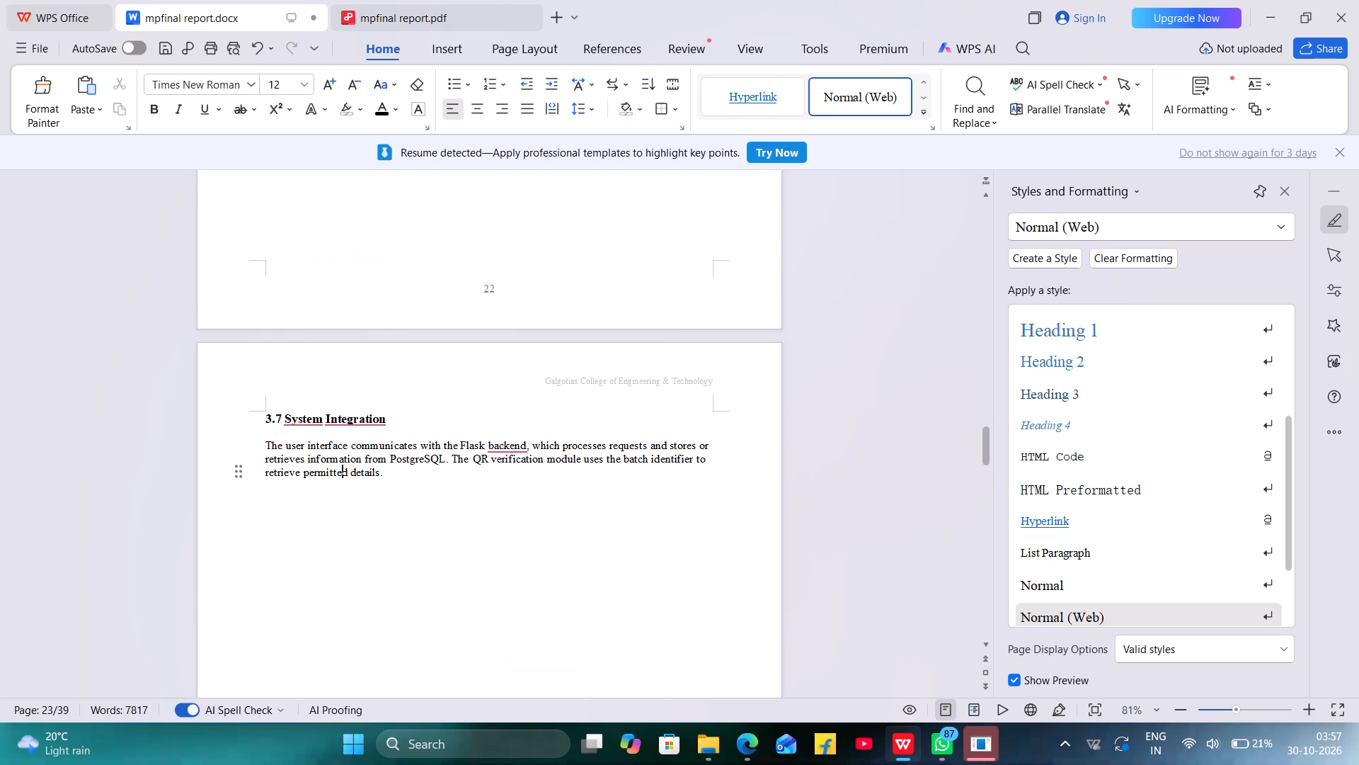
click(290, 390)
scroll(290, 390, down, 17)
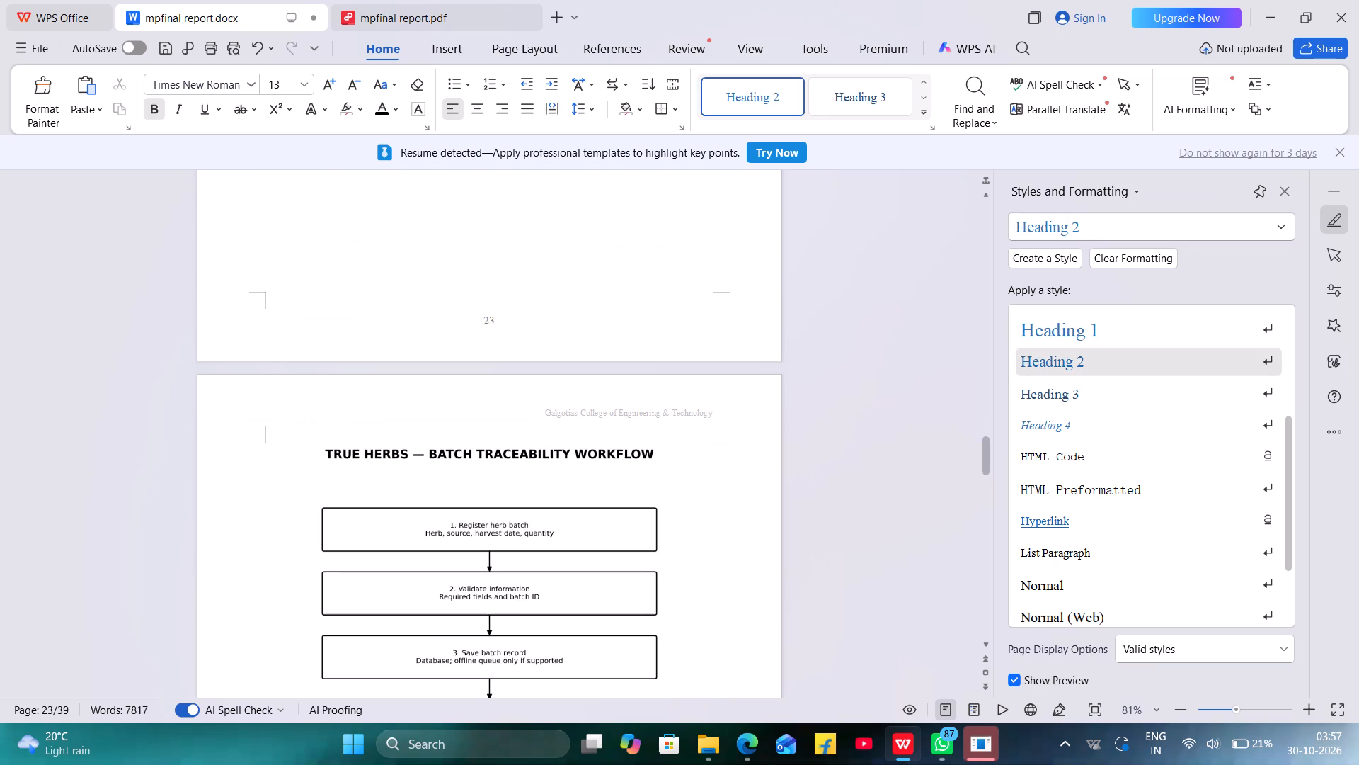
click(316, 423)
scroll(316, 423, up, 5)
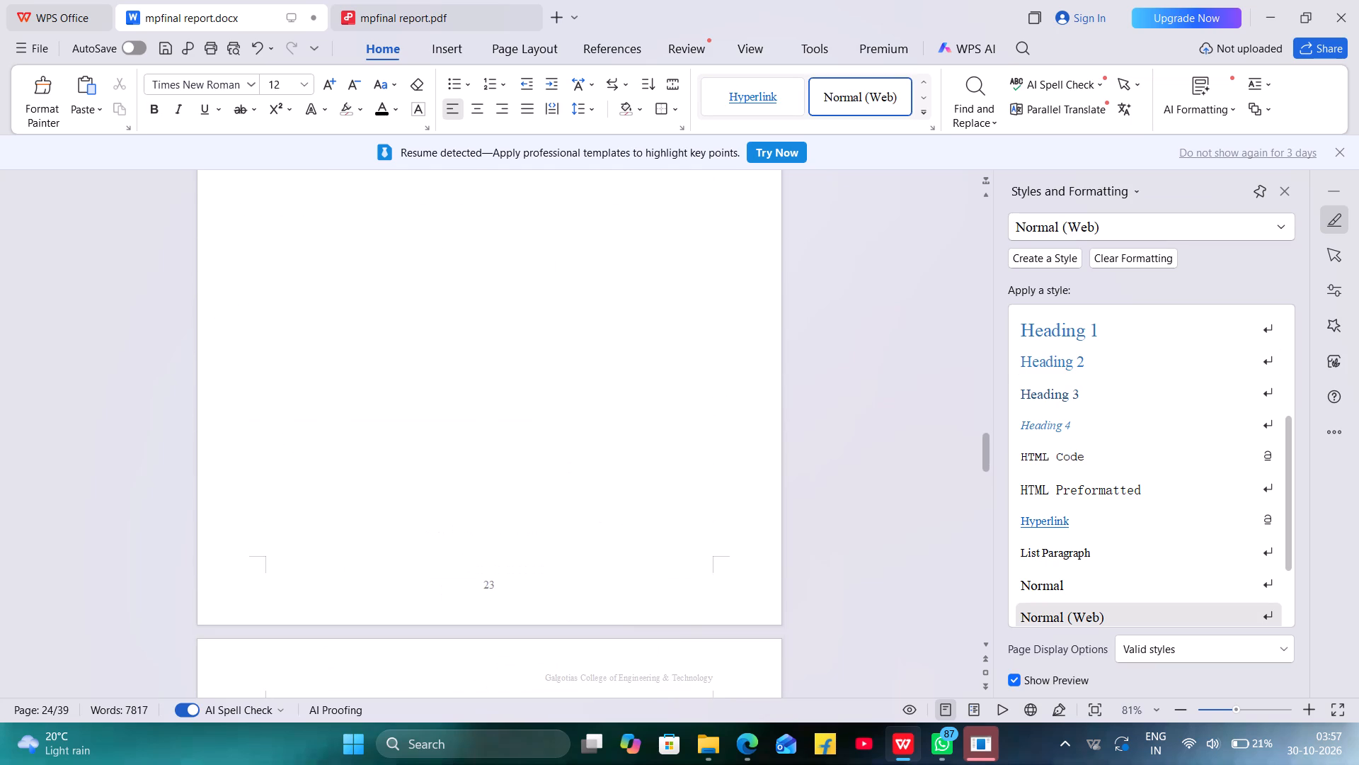
click(316, 420)
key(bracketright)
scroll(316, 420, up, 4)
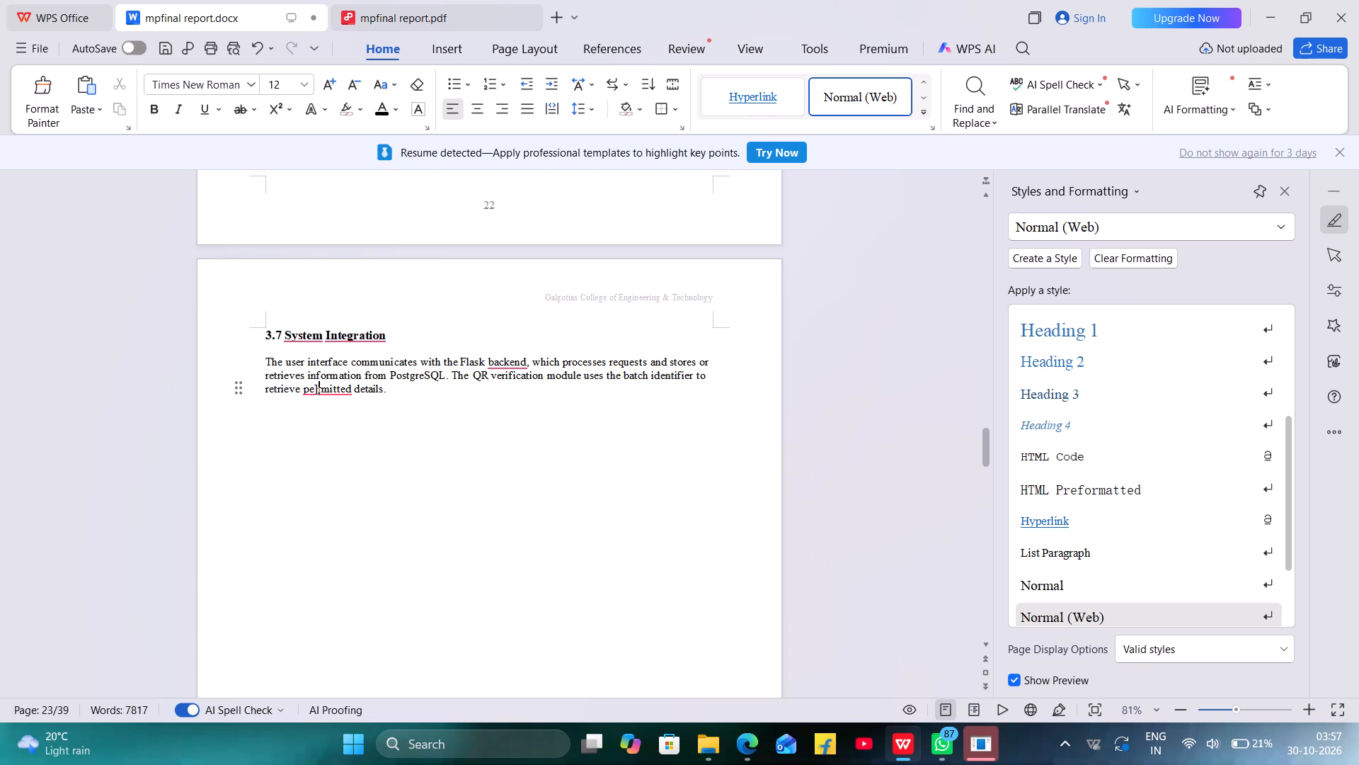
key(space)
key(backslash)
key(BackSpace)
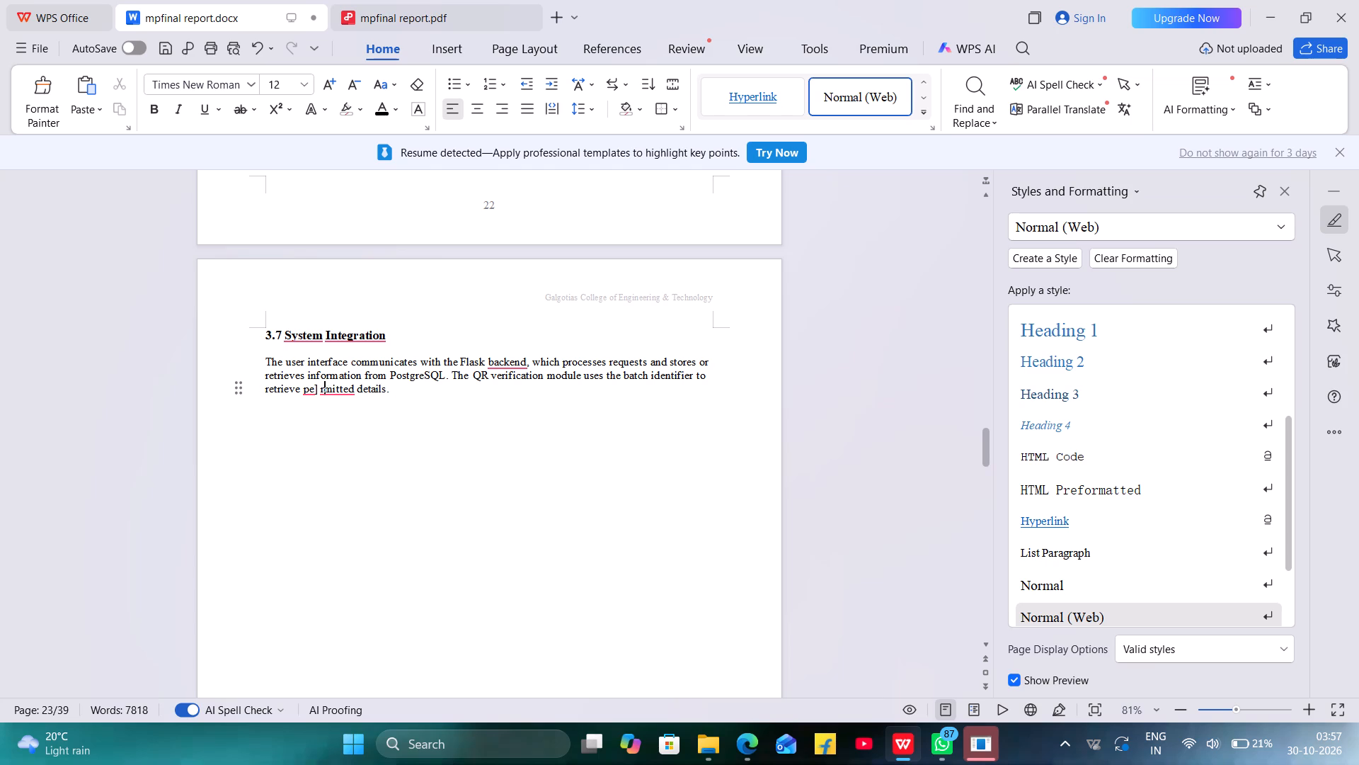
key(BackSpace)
Restore the word "permitted" in the 3.7 System Integration paragraph with the spelling suggestion and delete the leftover letters and stray bracket.
click(353, 386)
click(326, 392)
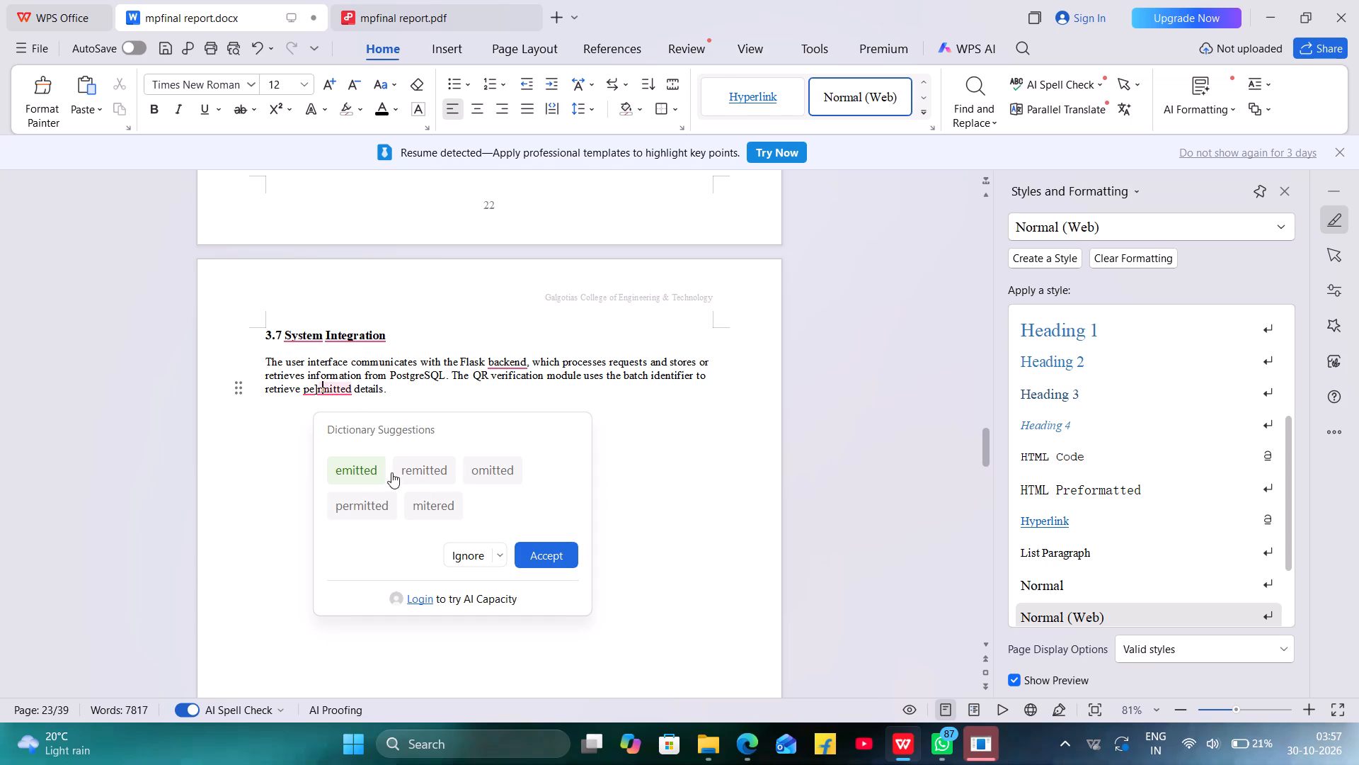
click(376, 497)
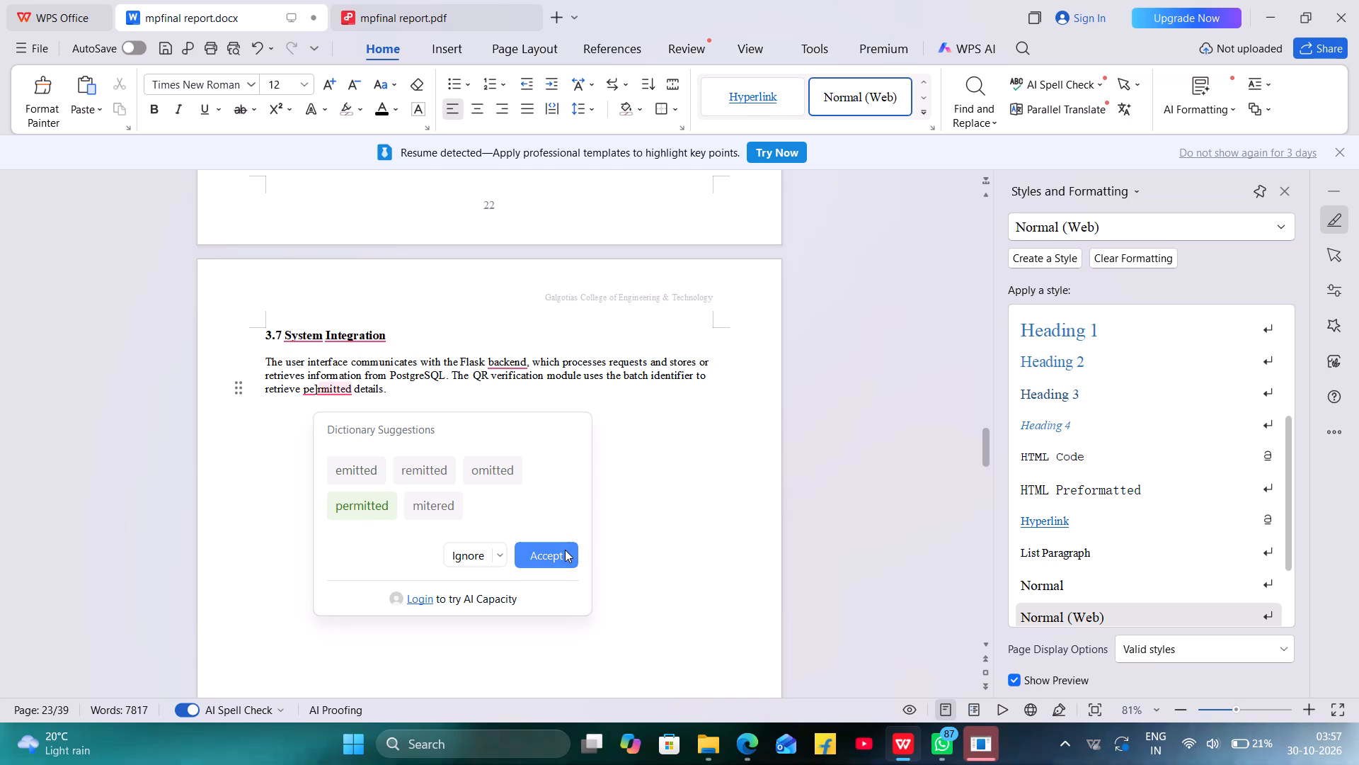
click(565, 550)
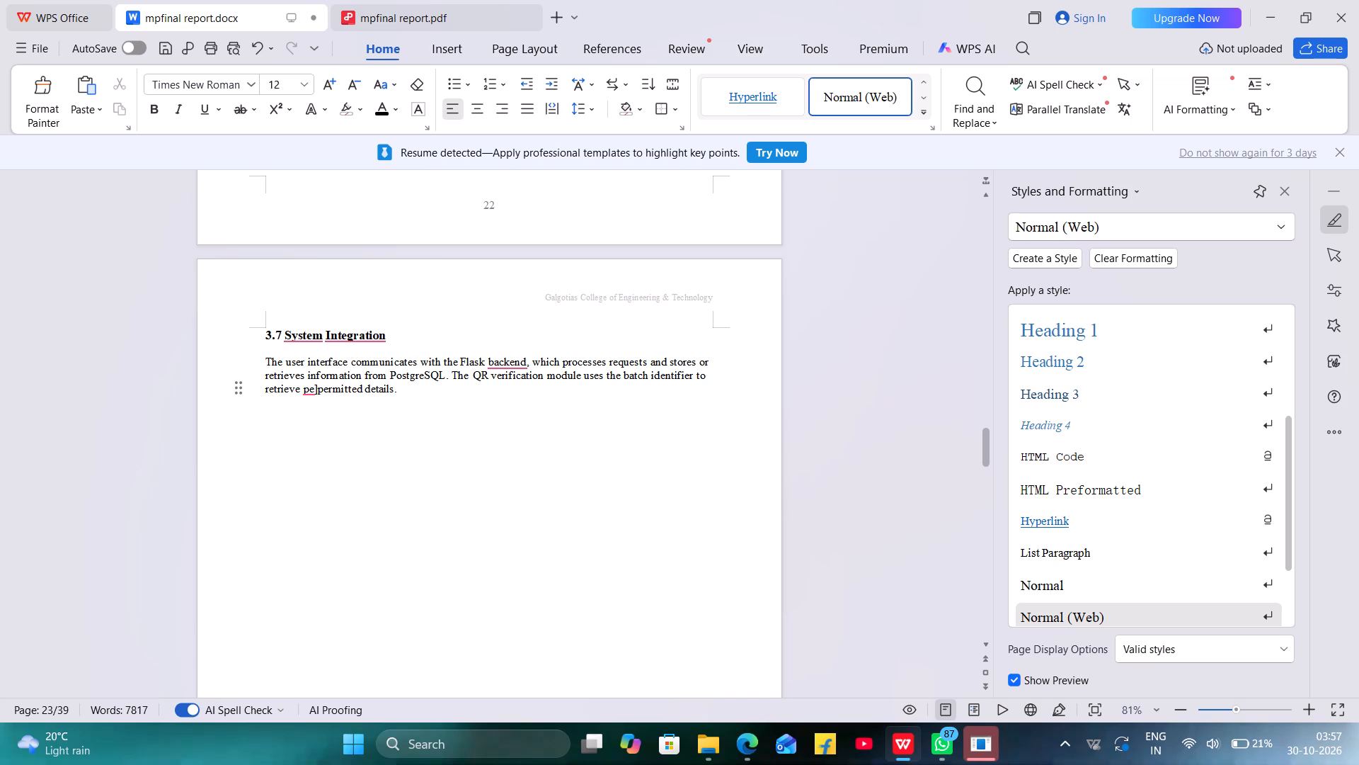
click(314, 396)
key(BackSpace)
key(BackSpace)
click(350, 425)
click(308, 391)
key(BackSpace)
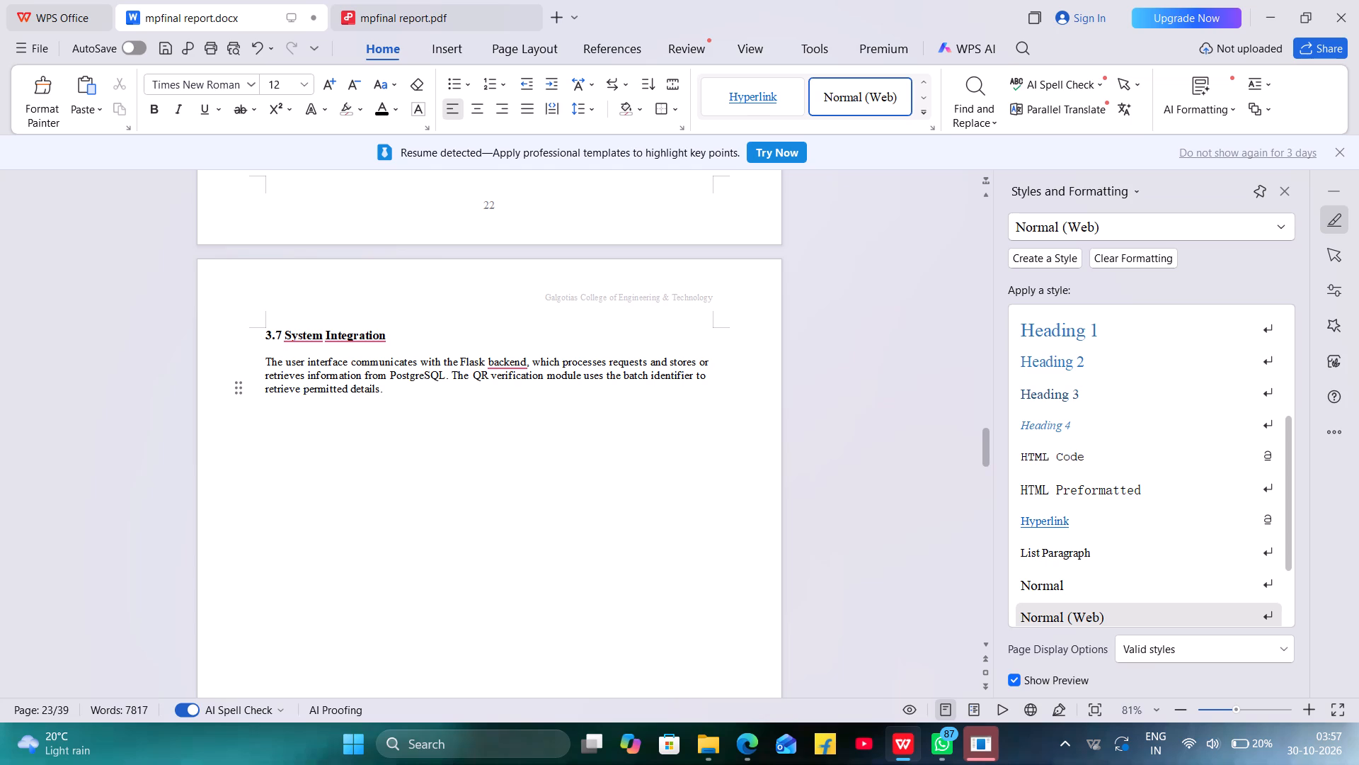
Delete all the empty lines between the data validation text and the "3.7 System Integration" heading.
scroll(338, 412, up, 4)
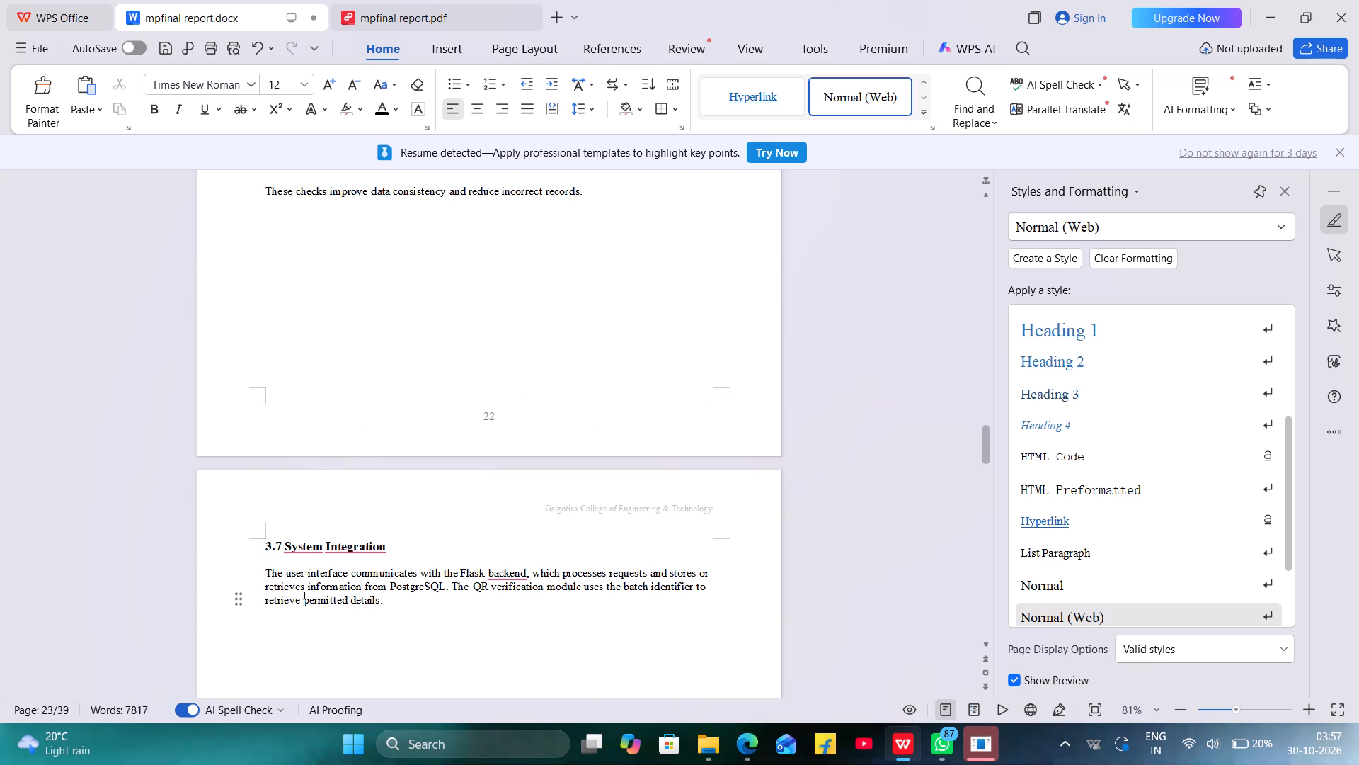
click(294, 361)
key(BackSpace)
key(BackSpace)
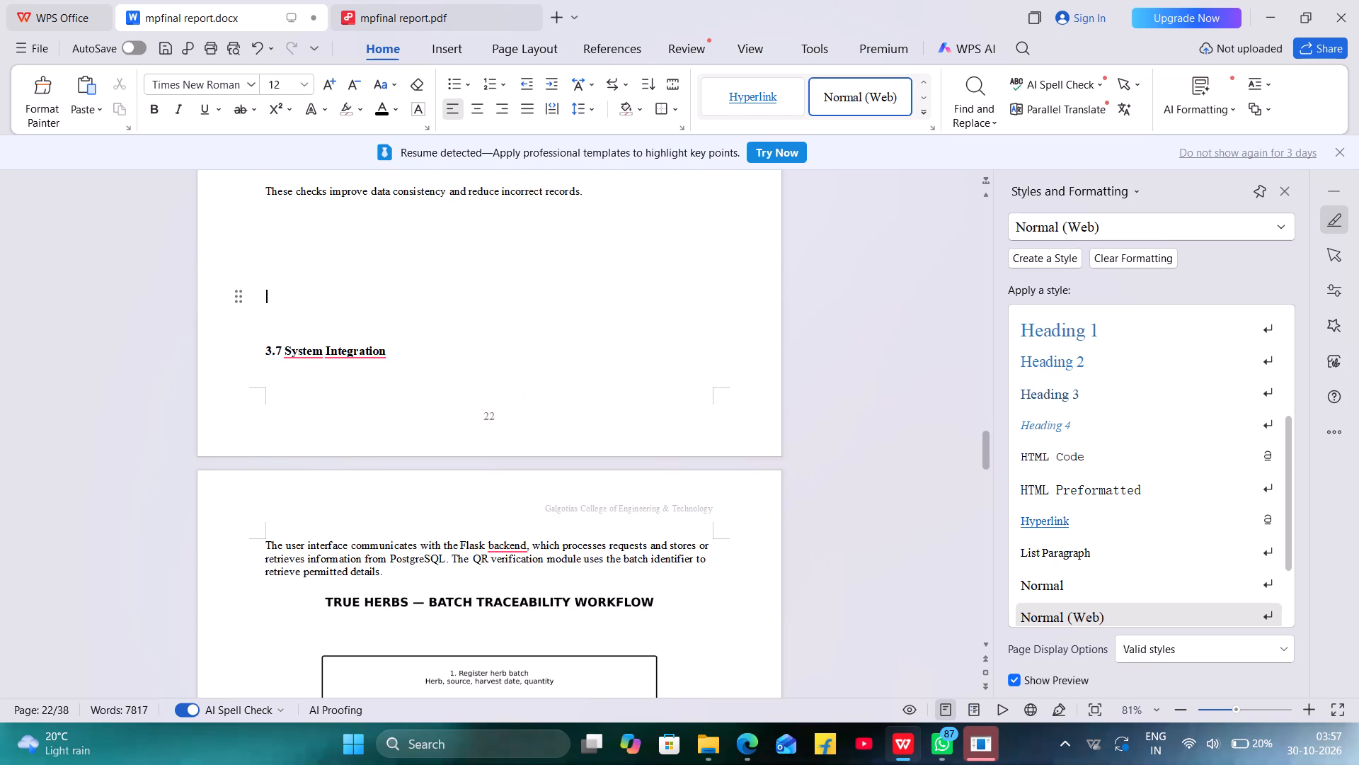
key(BackSpace)
key(BackSpace)
key(BackSpace)
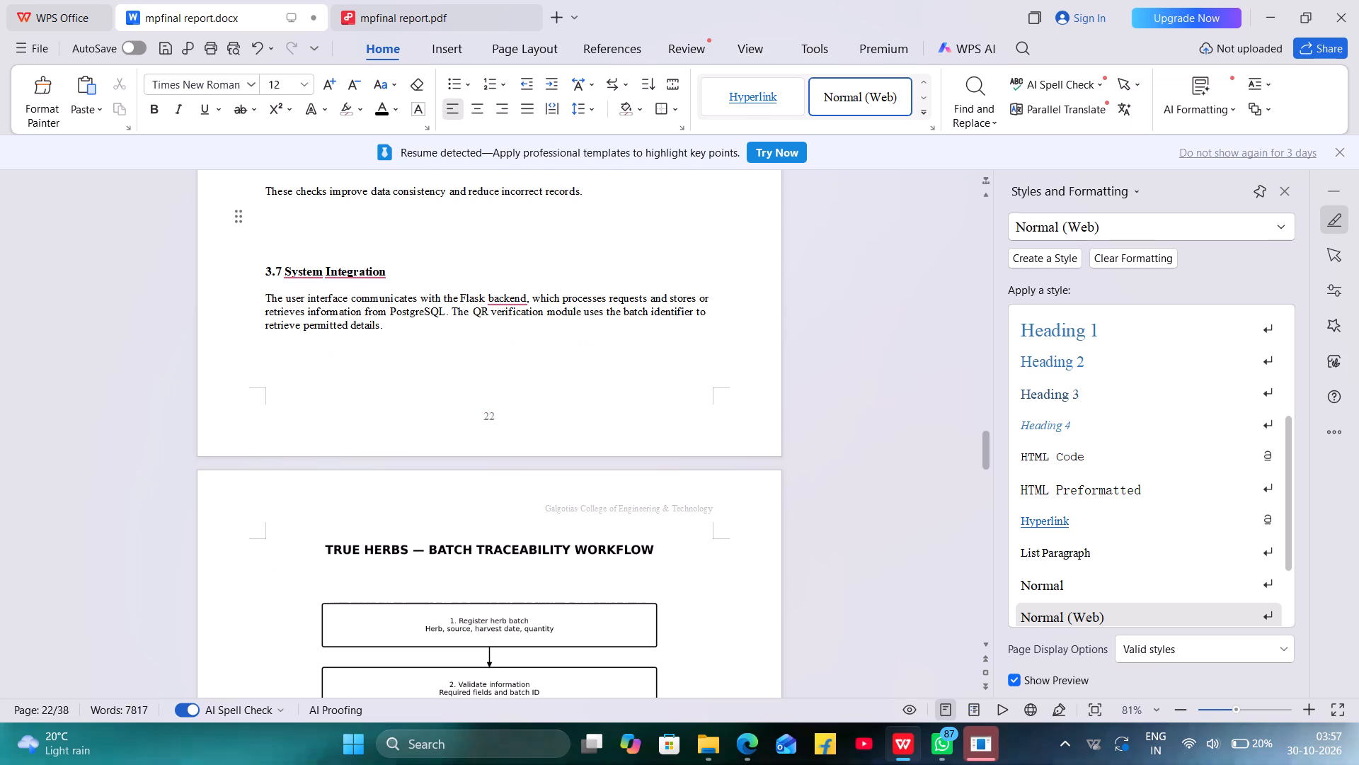
key(BackSpace)
click(289, 225)
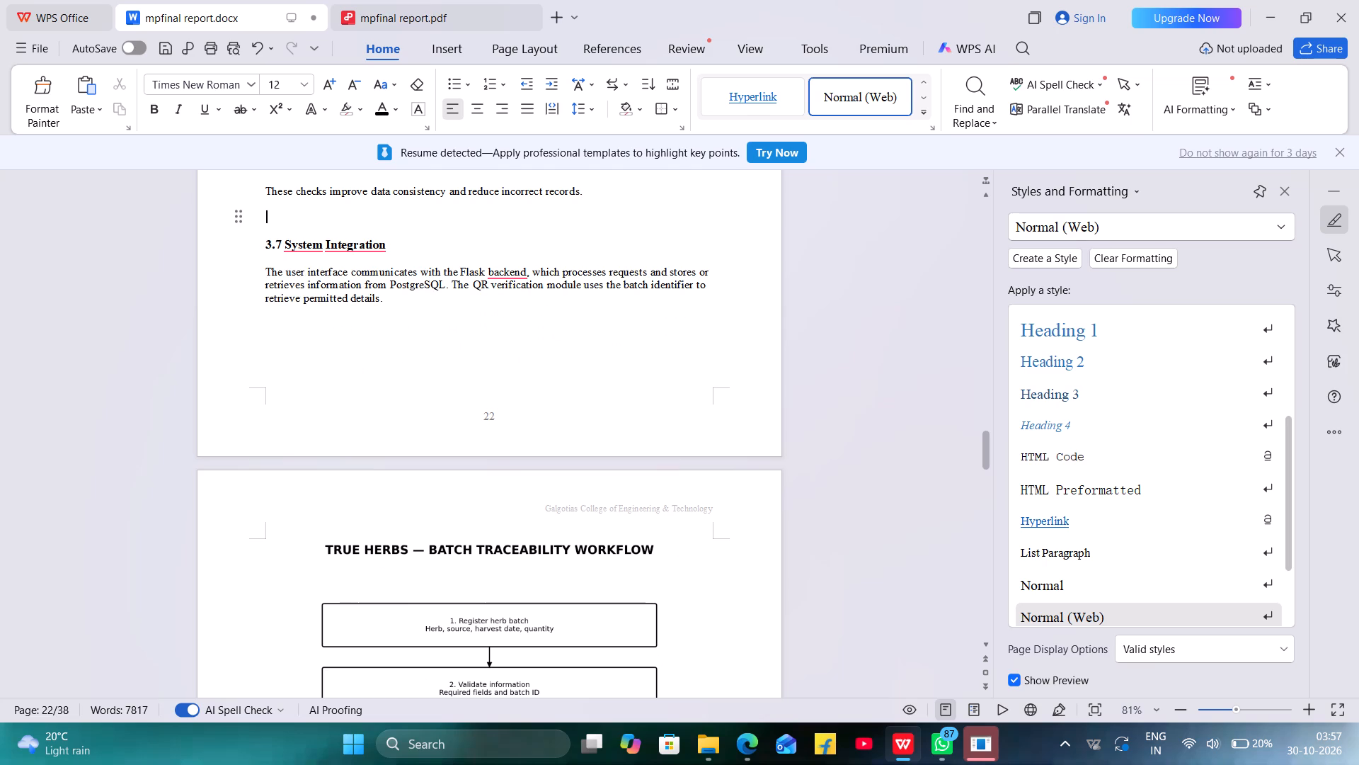
key(BackSpace)
Review the spacing and page breaks from section 3.7 back to the 3.4 Main System Modules sections.
scroll(289, 225, up, 2)
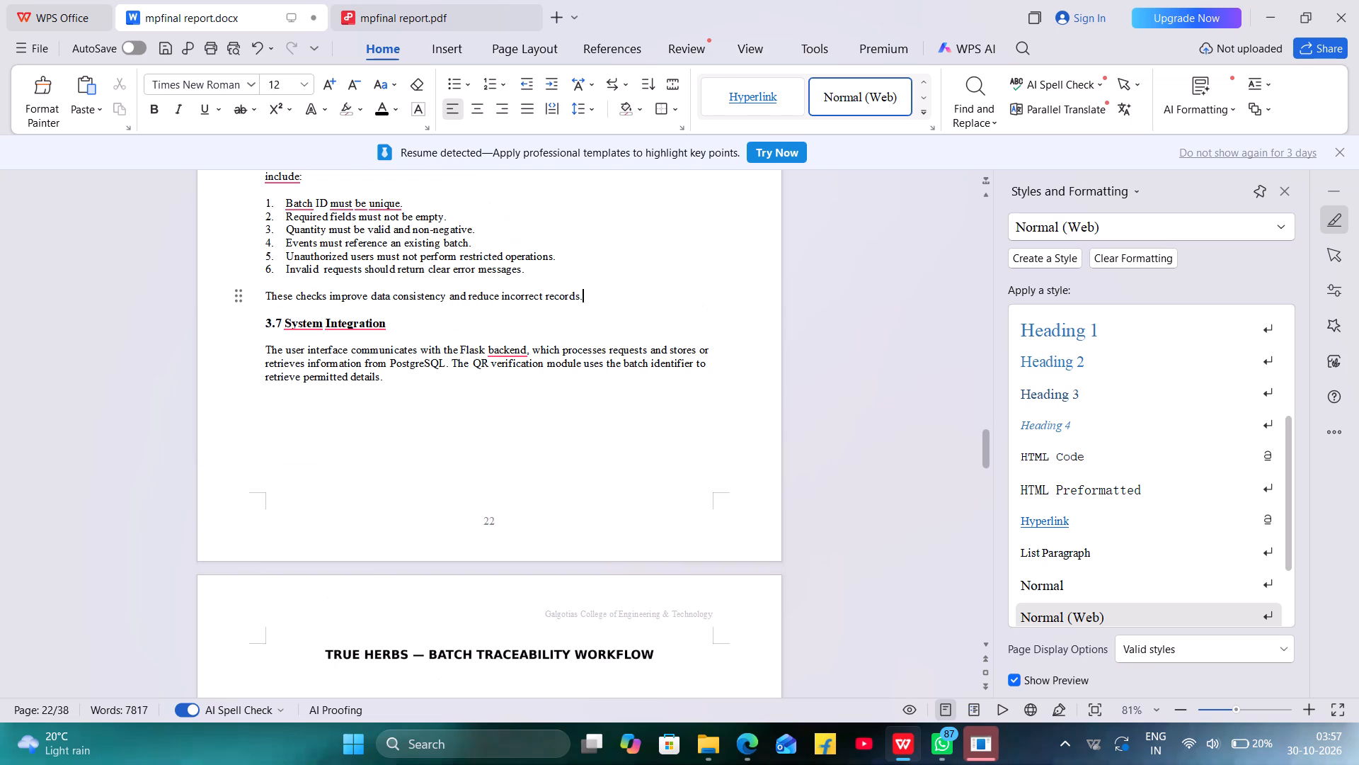
scroll(289, 225, up, 11)
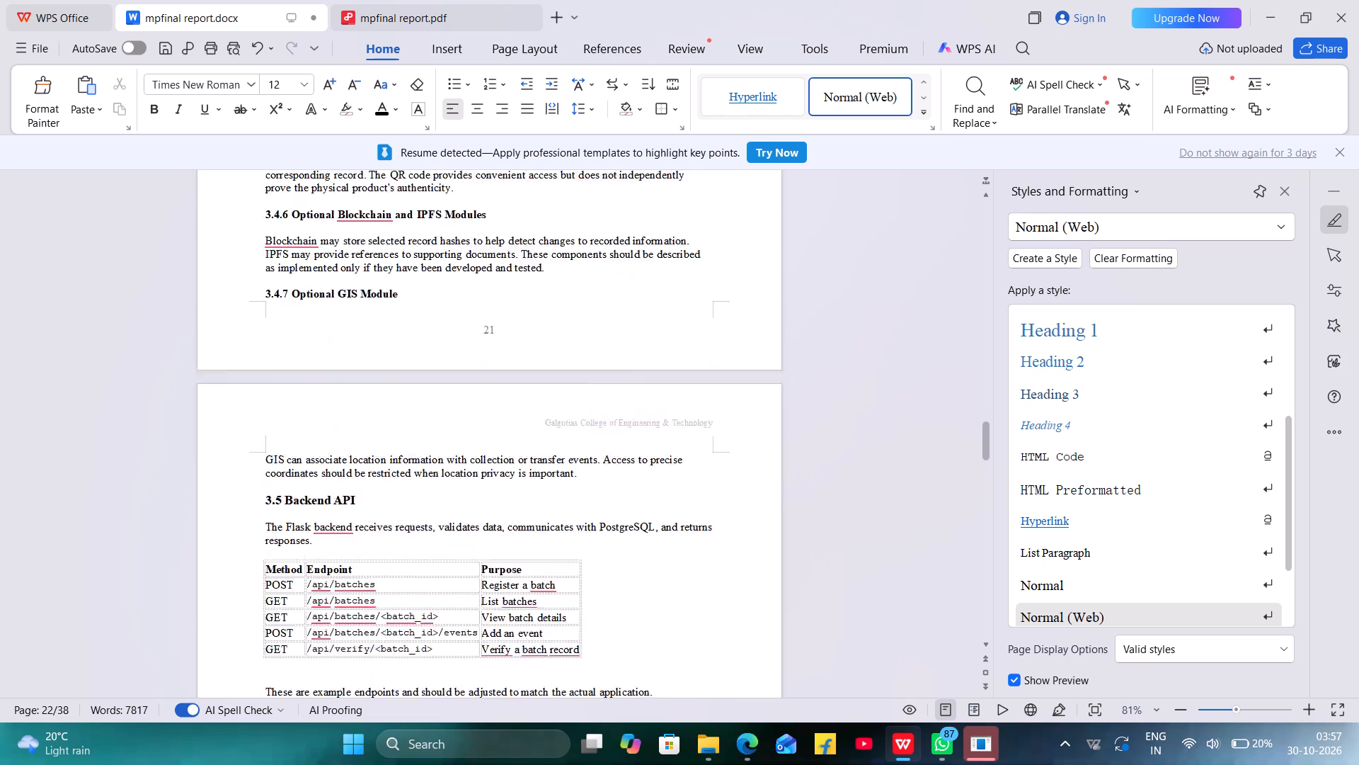
scroll(289, 225, up, 18)
scroll(289, 225, up, 6)
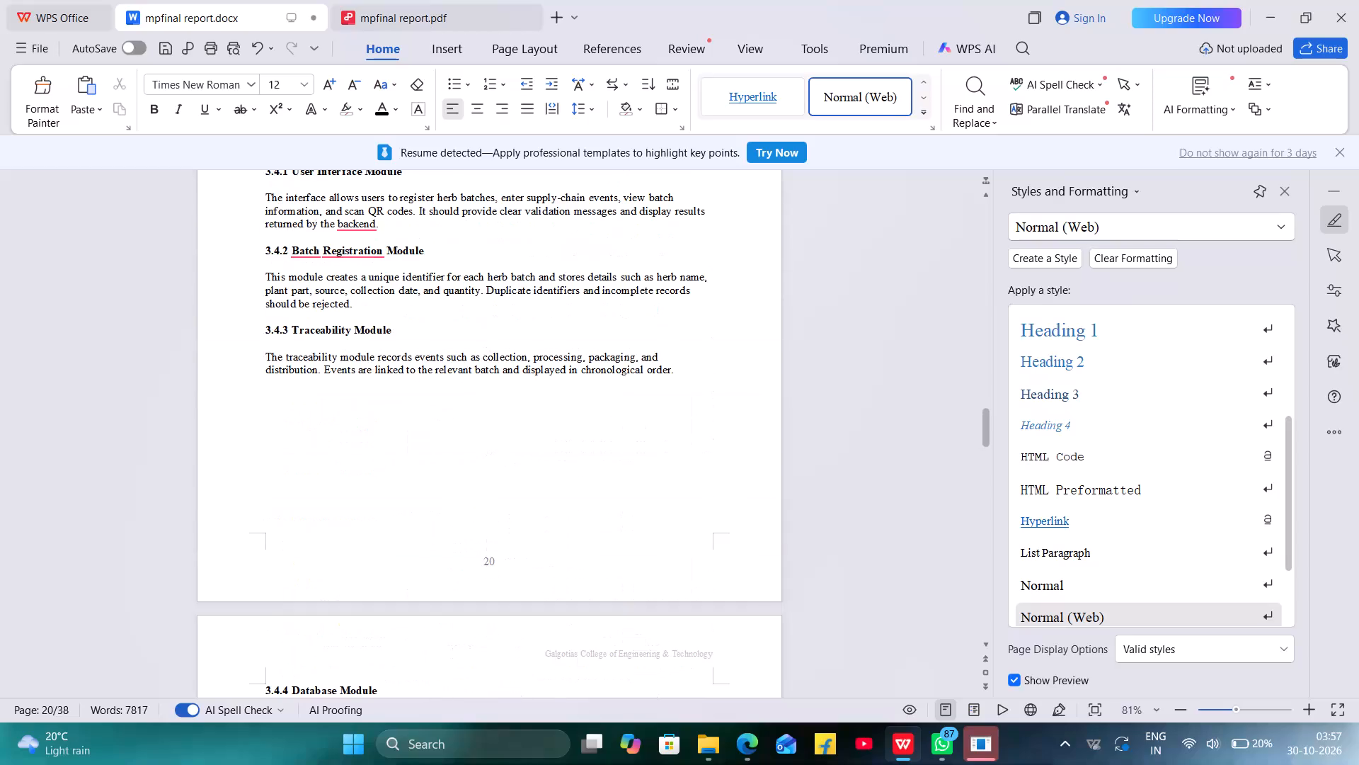
Delete the empty lines above the "CHAPTER 4: RESULTS AND DISCUSSION" heading so that it starts at the top of page 25.
scroll(289, 225, down, 20)
scroll(289, 225, down, 13)
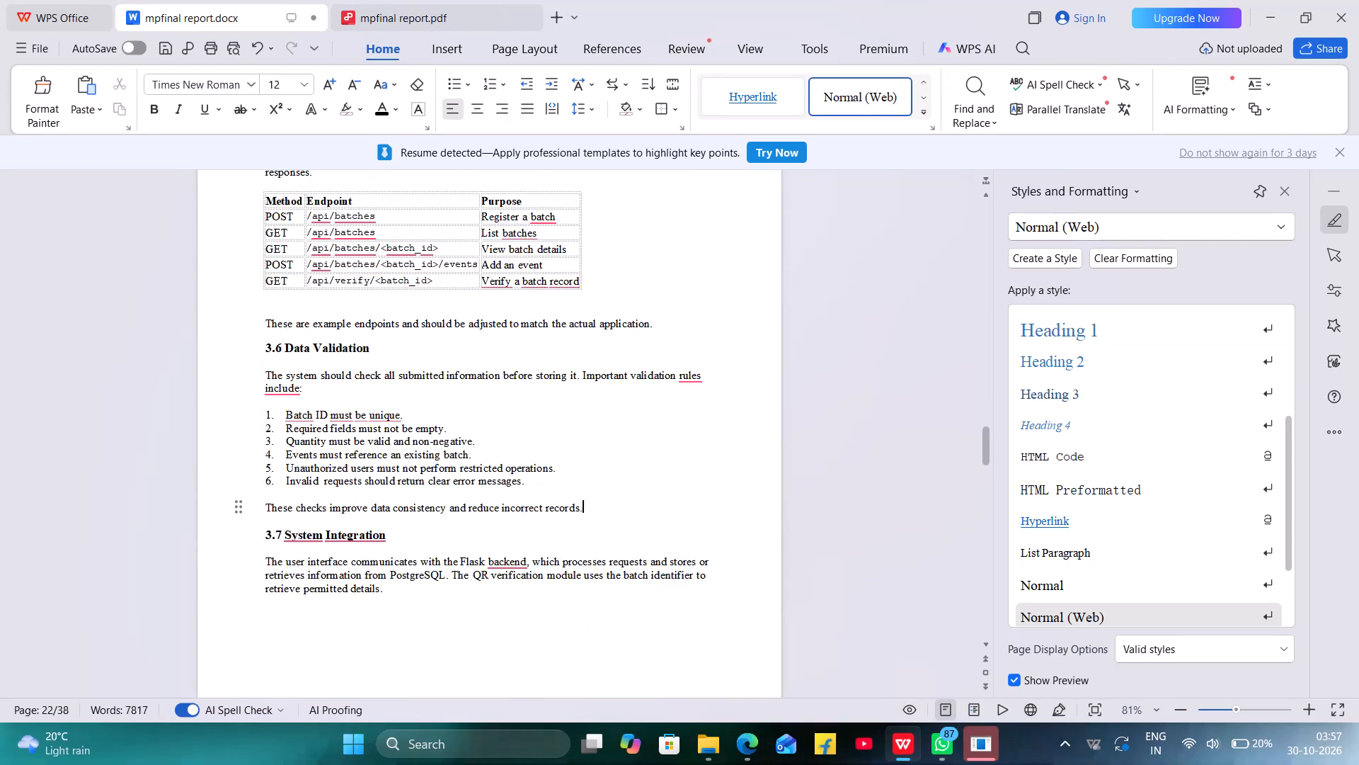
scroll(289, 225, down, 20)
scroll(289, 225, down, 17)
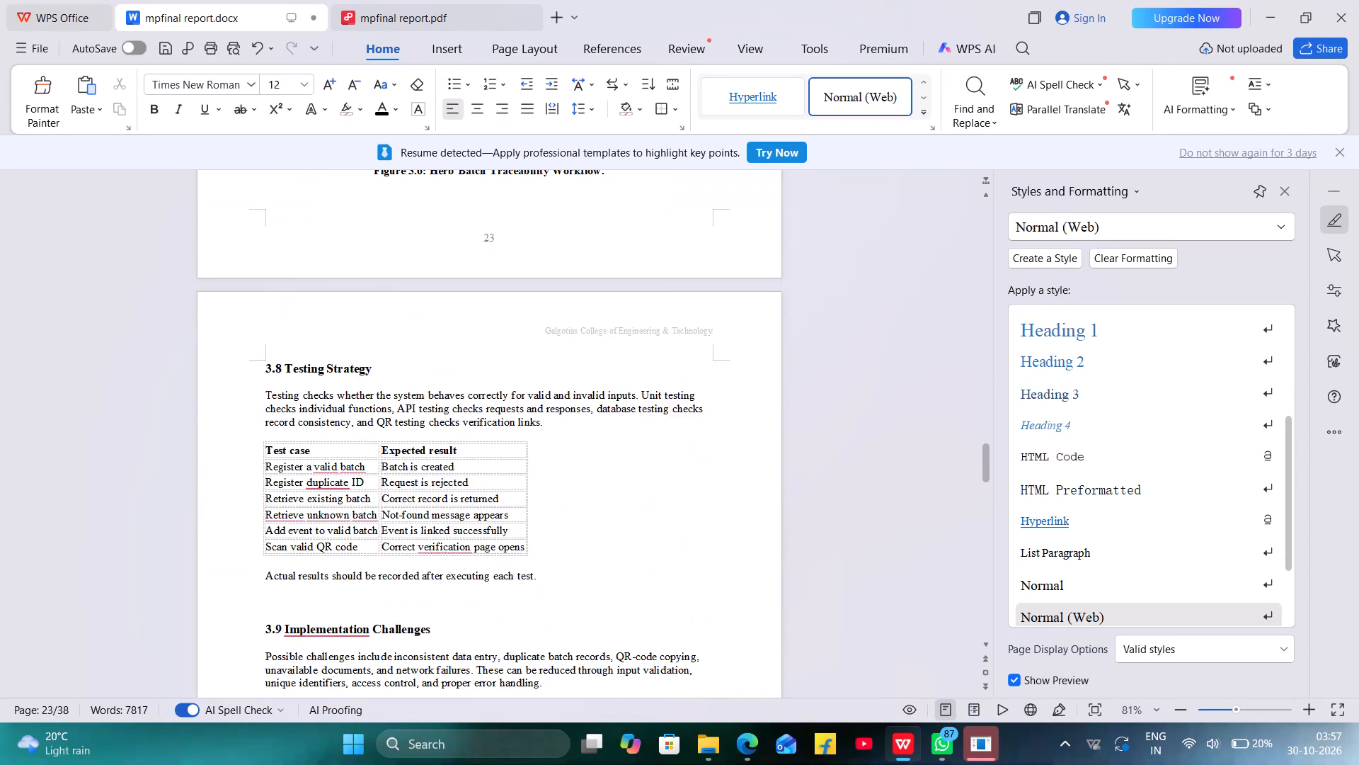
scroll(289, 225, down, 15)
scroll(289, 225, down, 6)
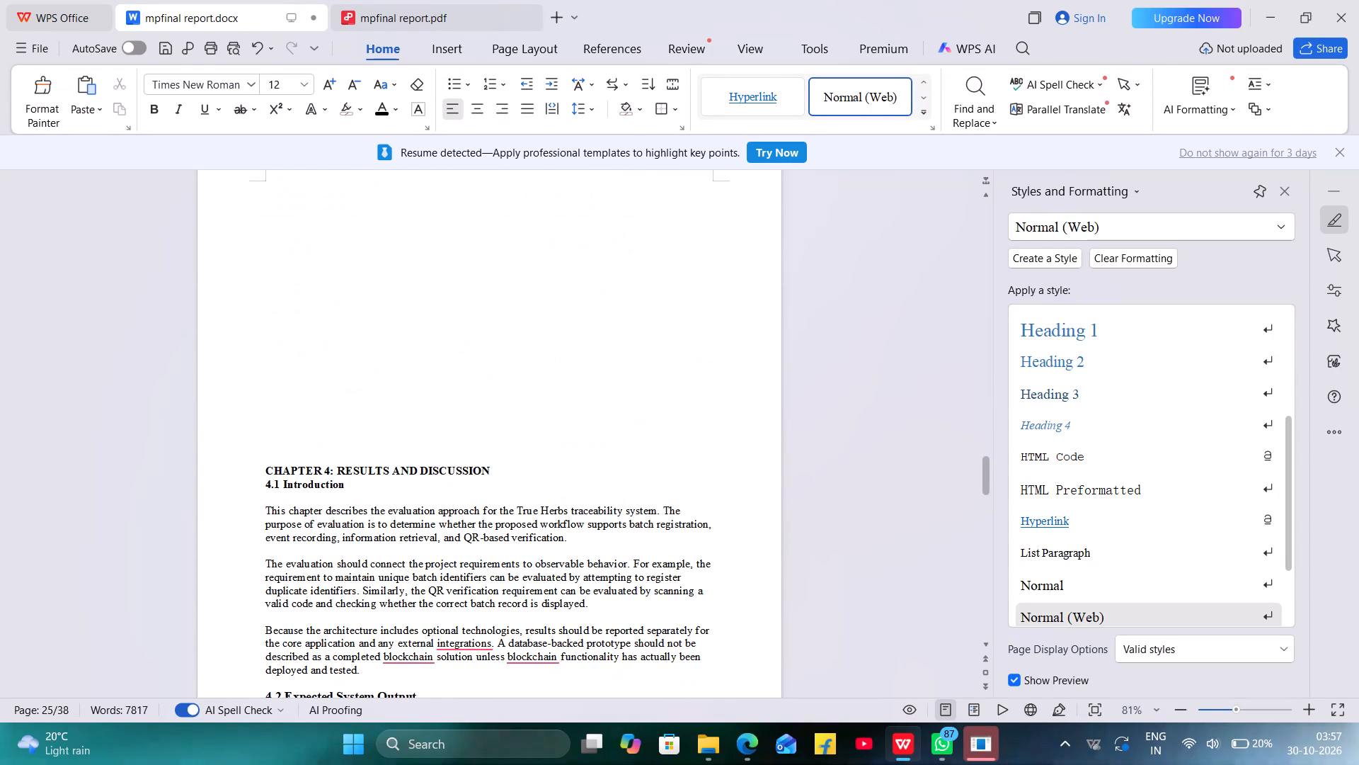
click(311, 437)
key(BackSpace)
key(BackSpace)
key(BackSpace)
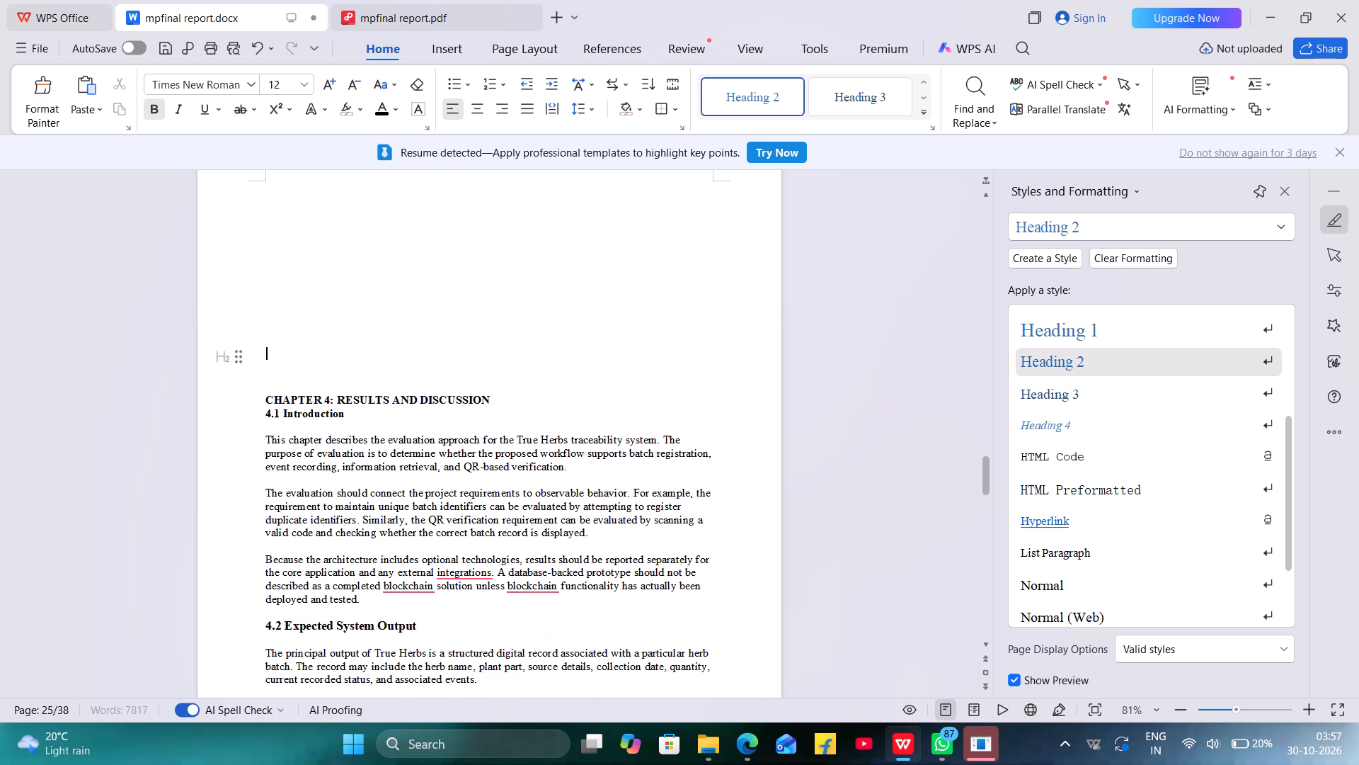
key(BackSpace)
key(BackSpace)
key(BackSpace)
key(BackSpace)
key(BackSpace)
key(BackSpace)
key(BackSpace)
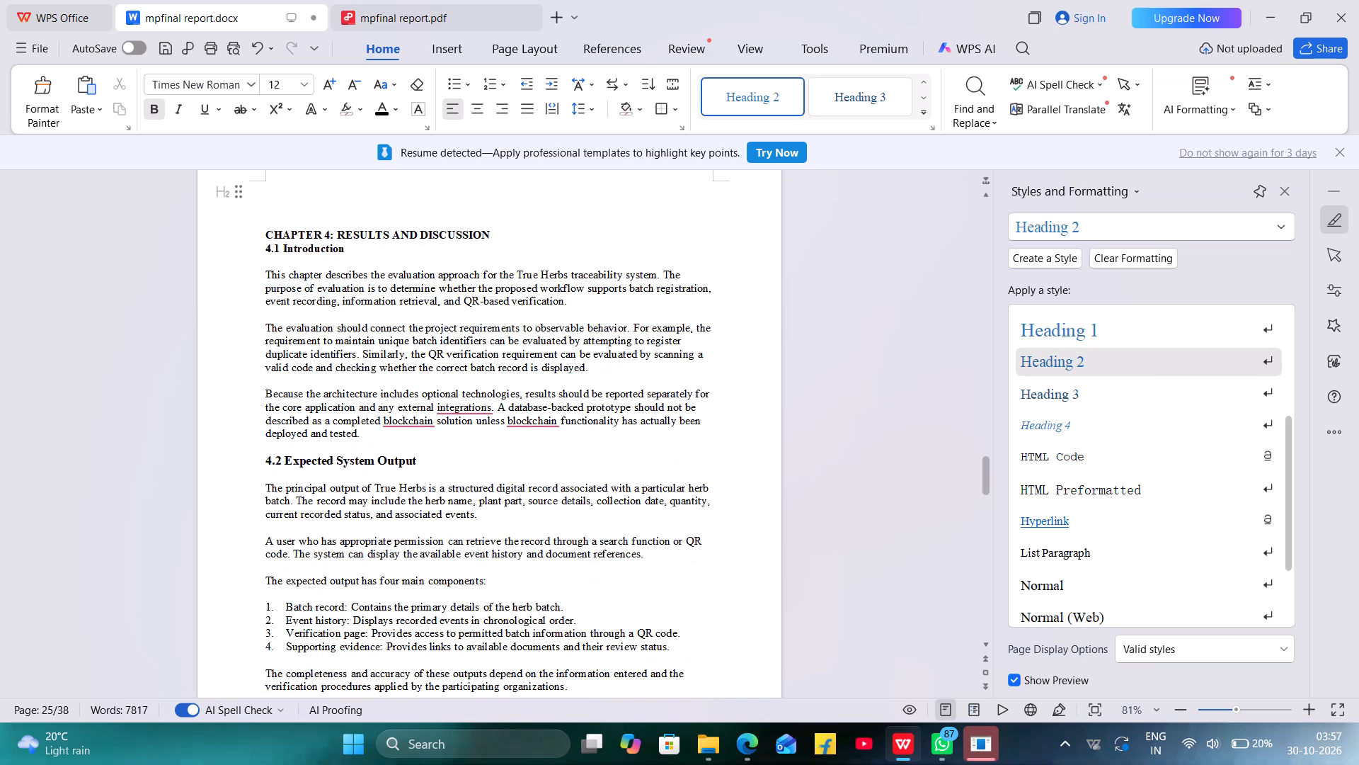
click(270, 218)
key(BackSpace)
key(BackSpace)
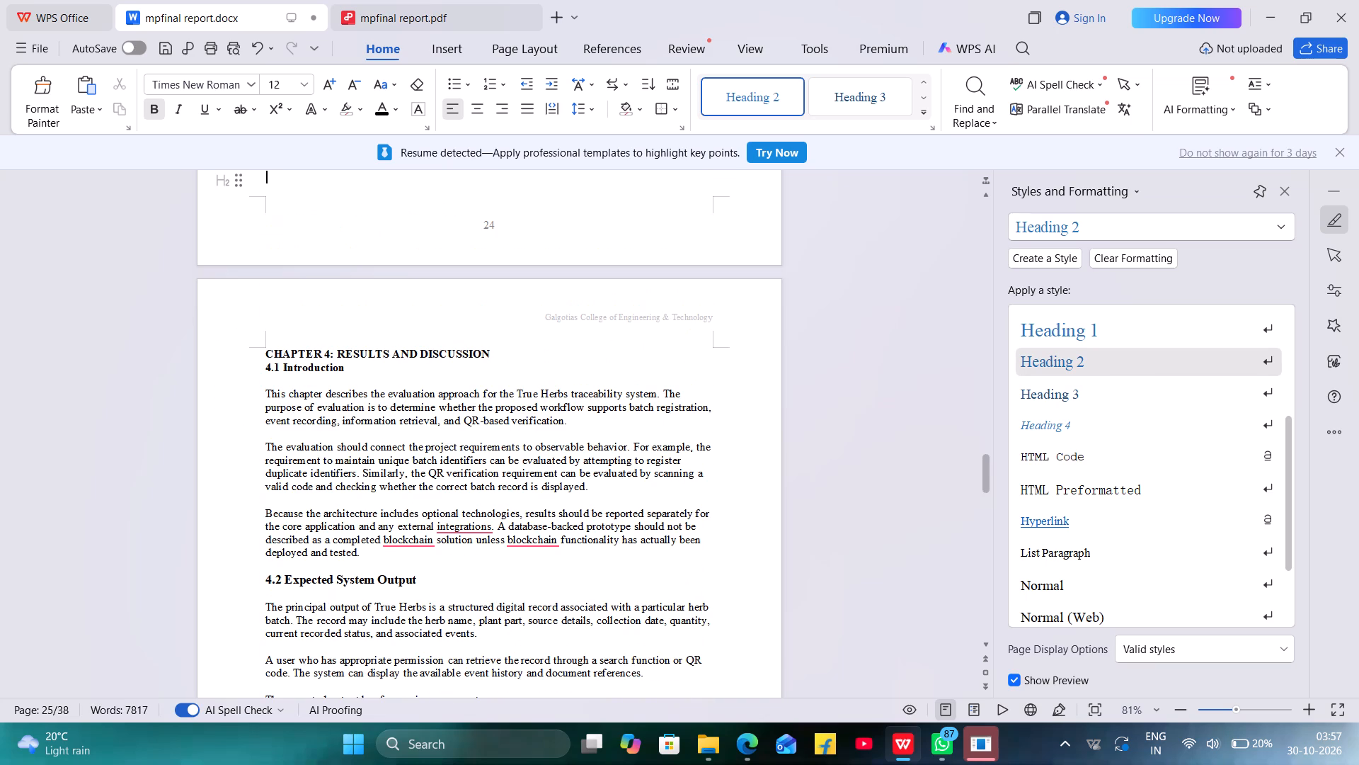
Set the font size of the "CHAPTER 4: RESULTS AND DISCUSSION" heading to 16.
scroll(304, 340, up, 3)
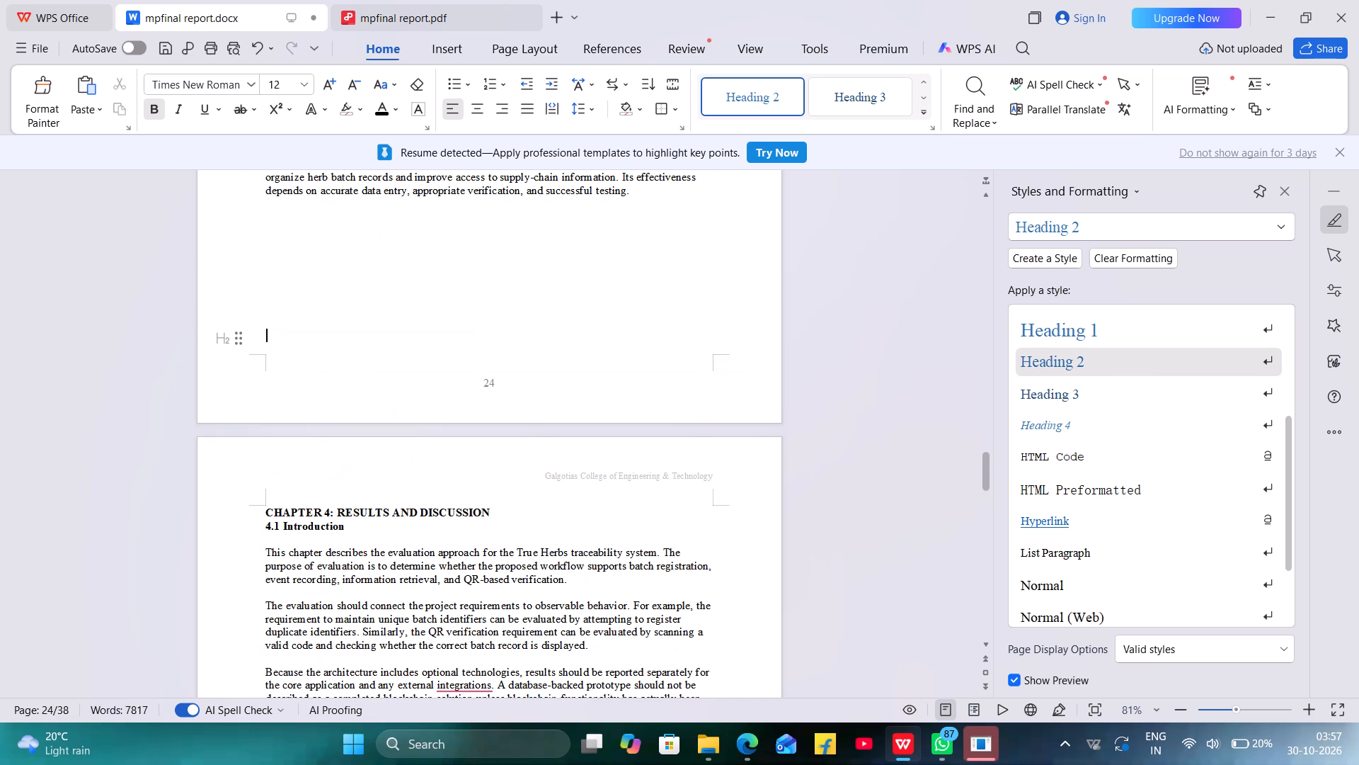
drag(504, 508, 241, 517)
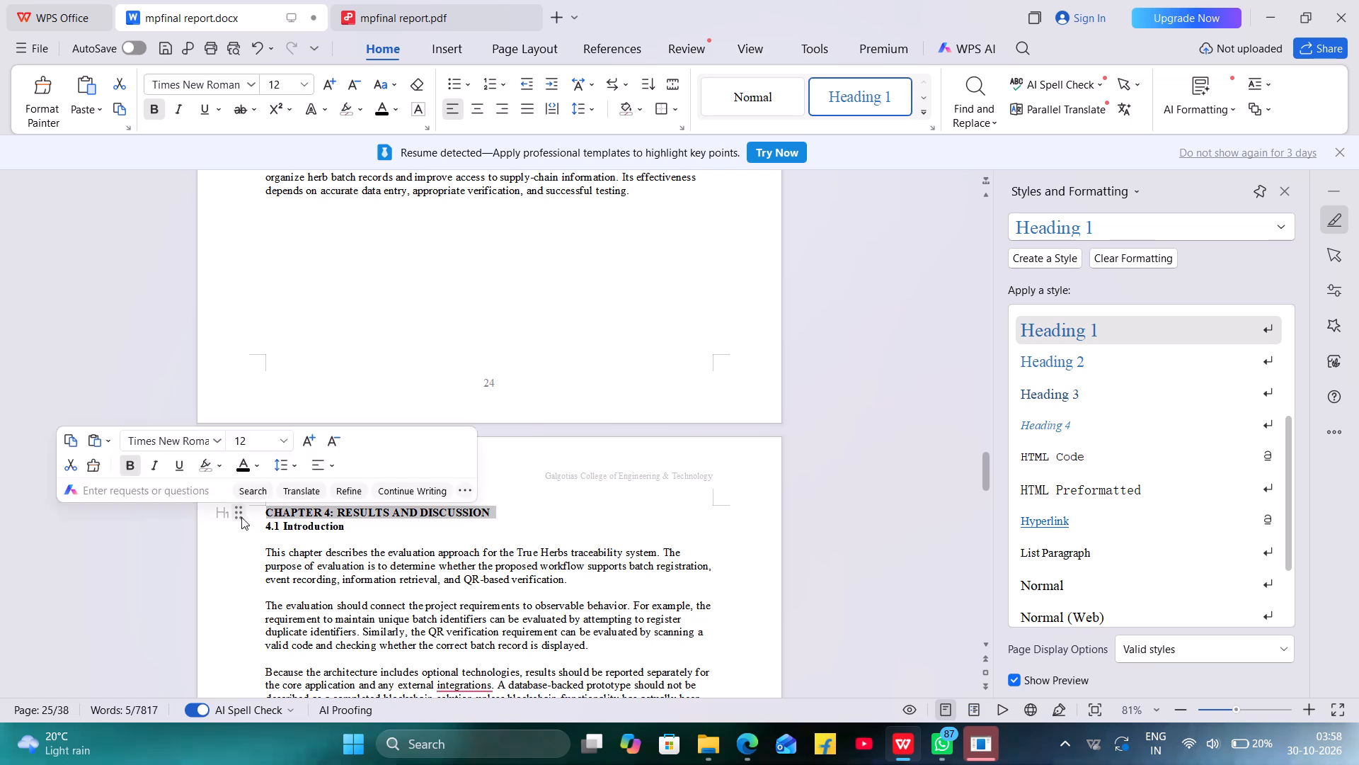
click(305, 89)
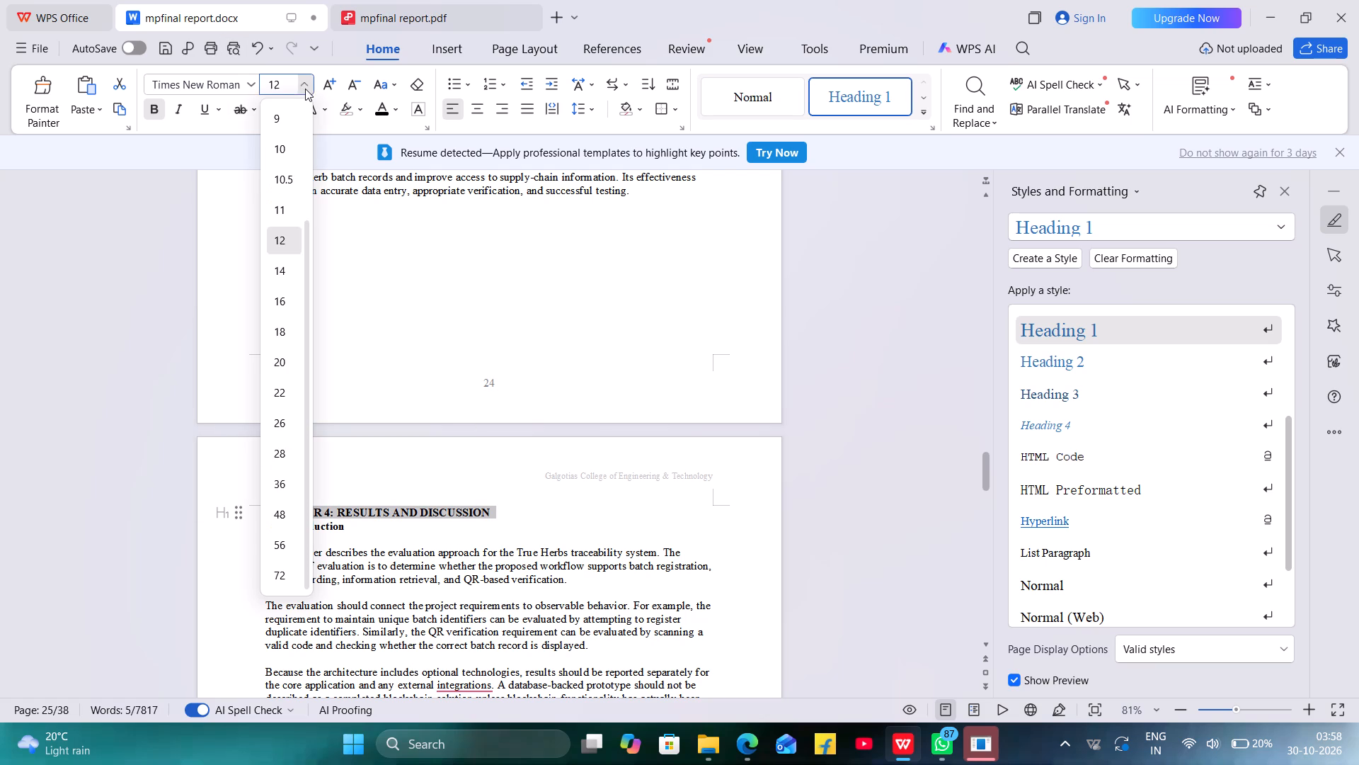
click(289, 286)
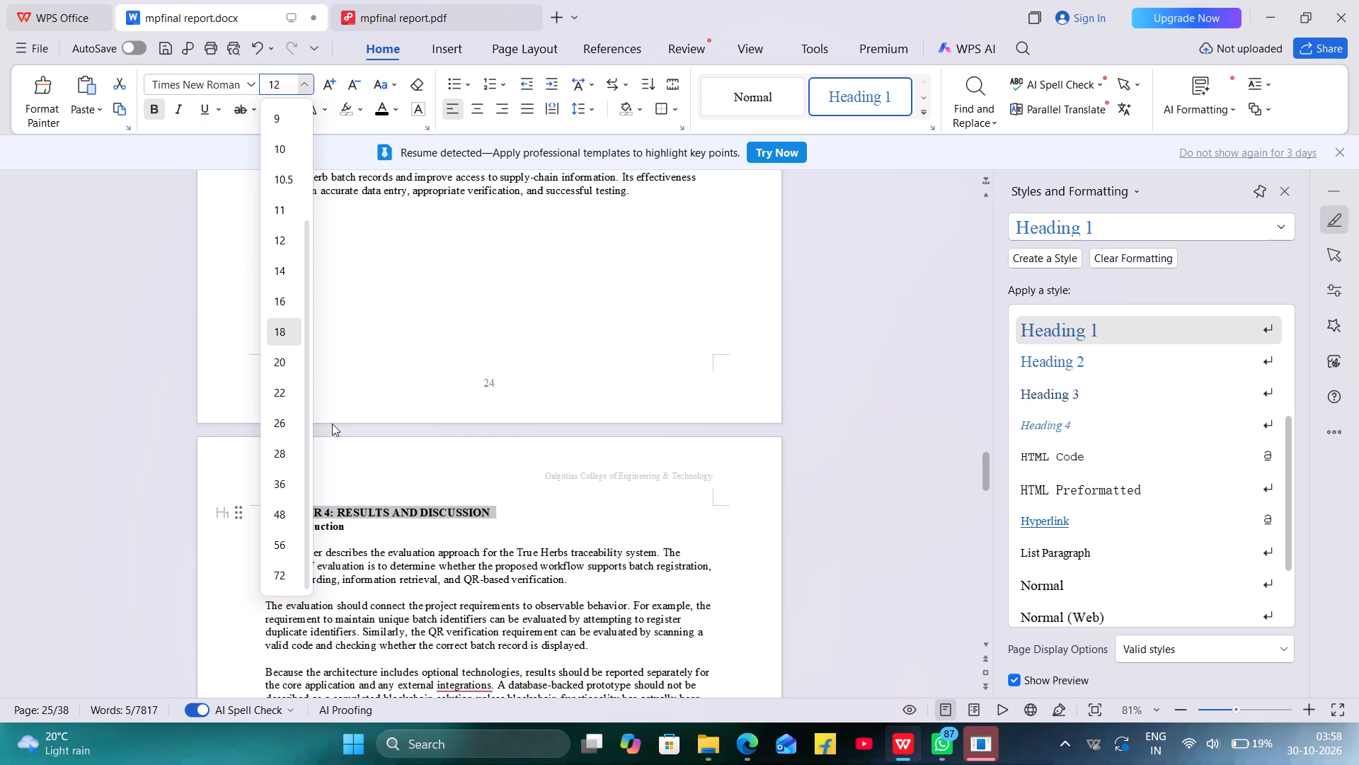
click(286, 295)
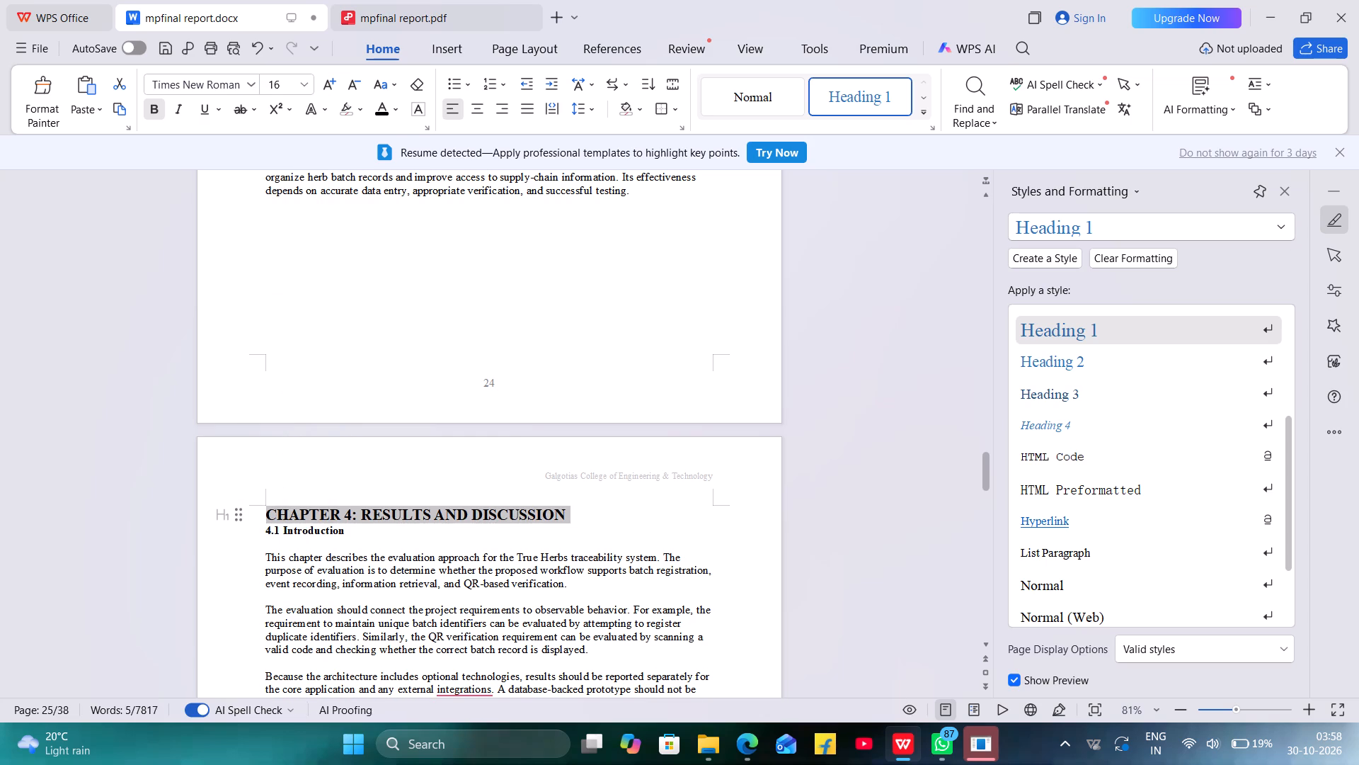
click(331, 383)
click(351, 330)
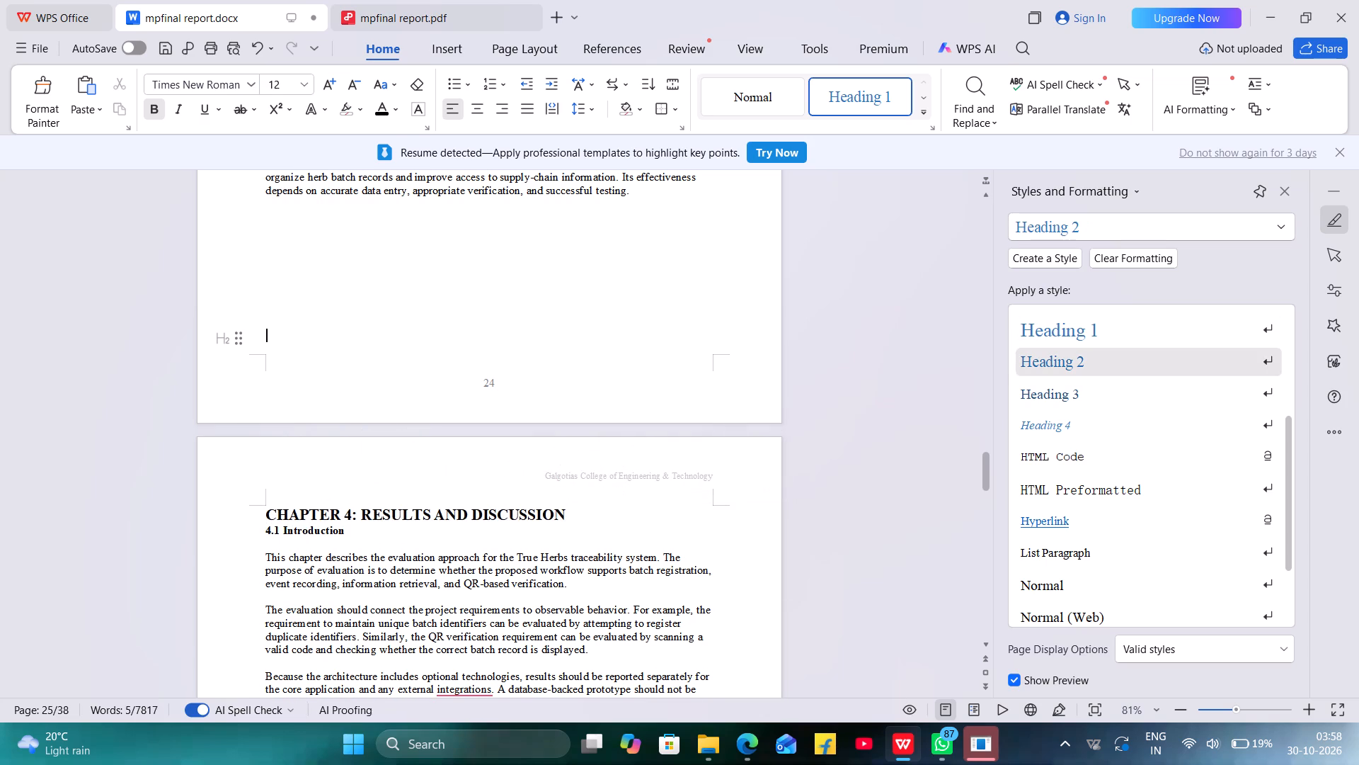
Insert an empty line between the "CHAPTER 4: RESULTS AND DISCUSSION" heading and the "4.1 Introduction" heading.
click(592, 514)
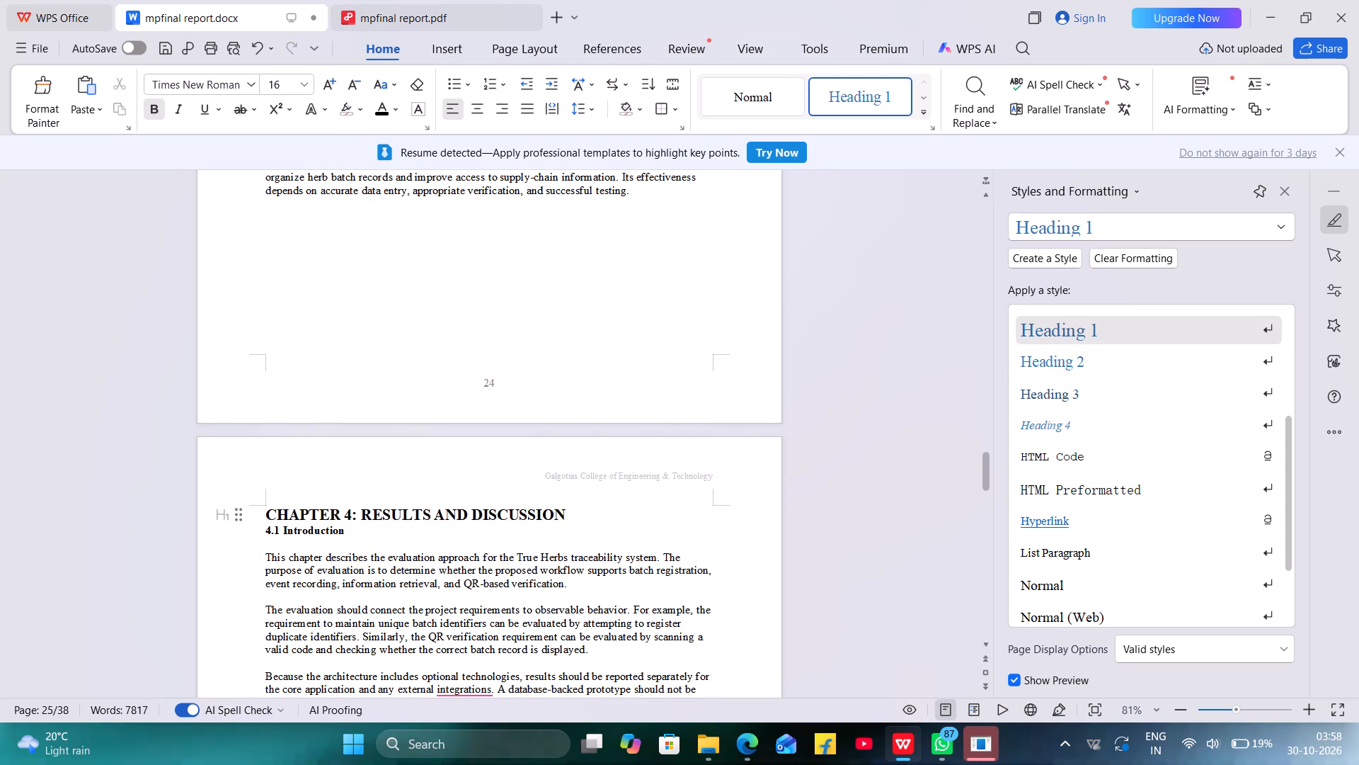
key(Return)
Review the spacing, tables and page breaks of all Chapter 4 sections through to the start of Chapter 5.
scroll(592, 513, down, 8)
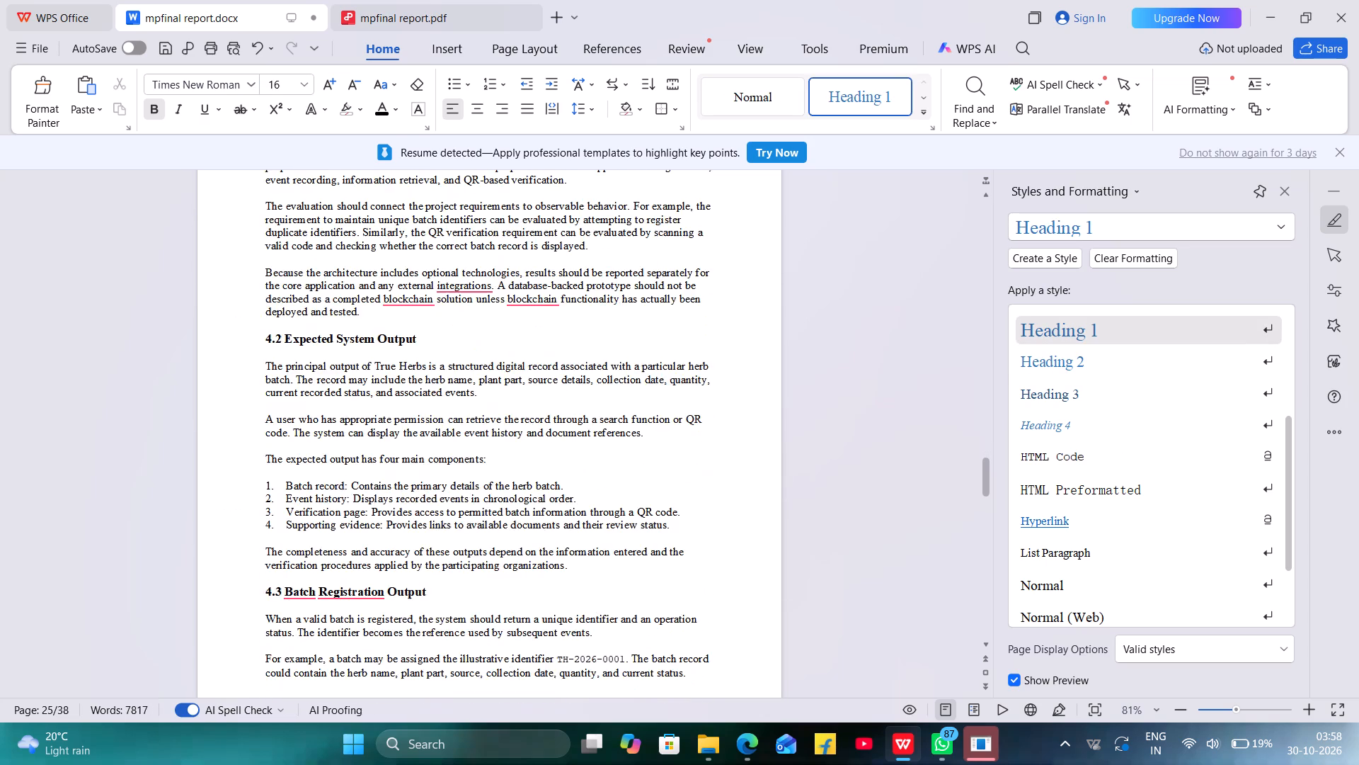
scroll(592, 513, down, 13)
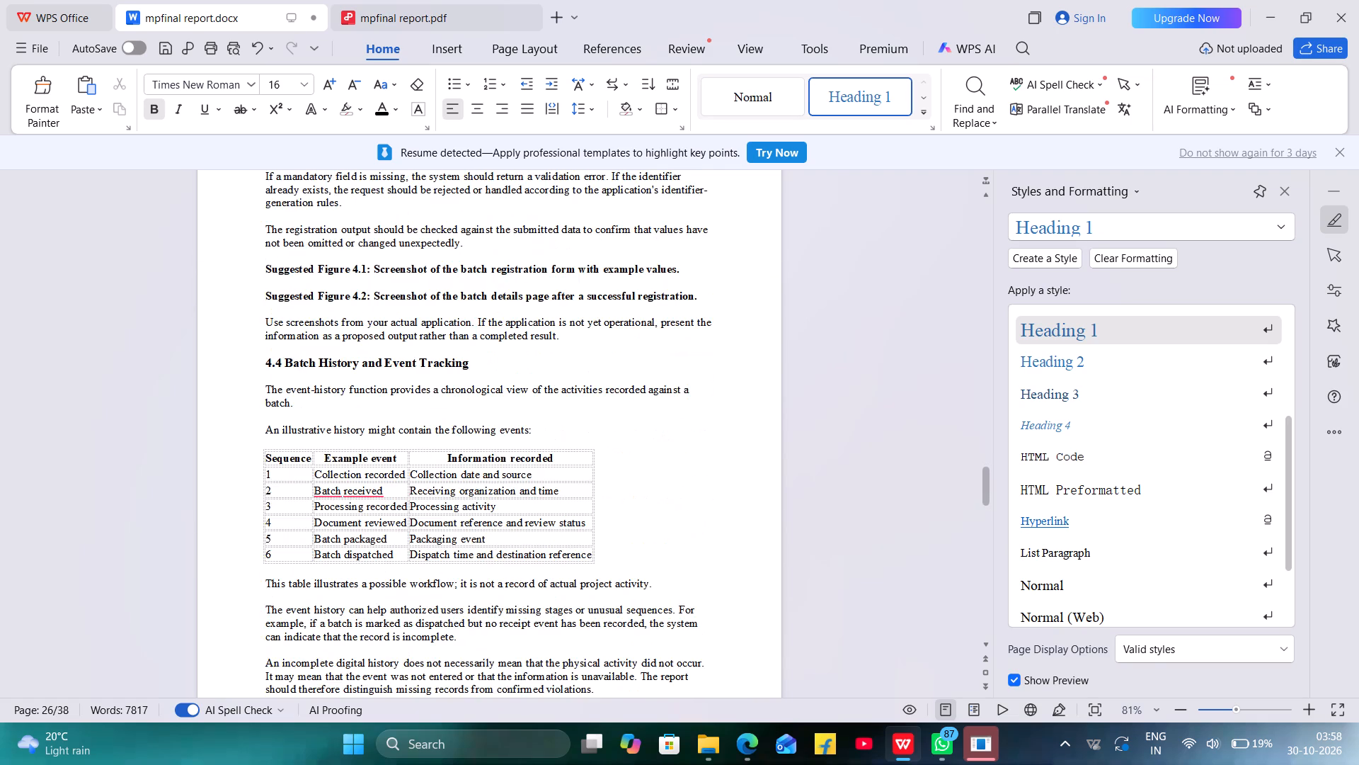
scroll(592, 513, down, 13)
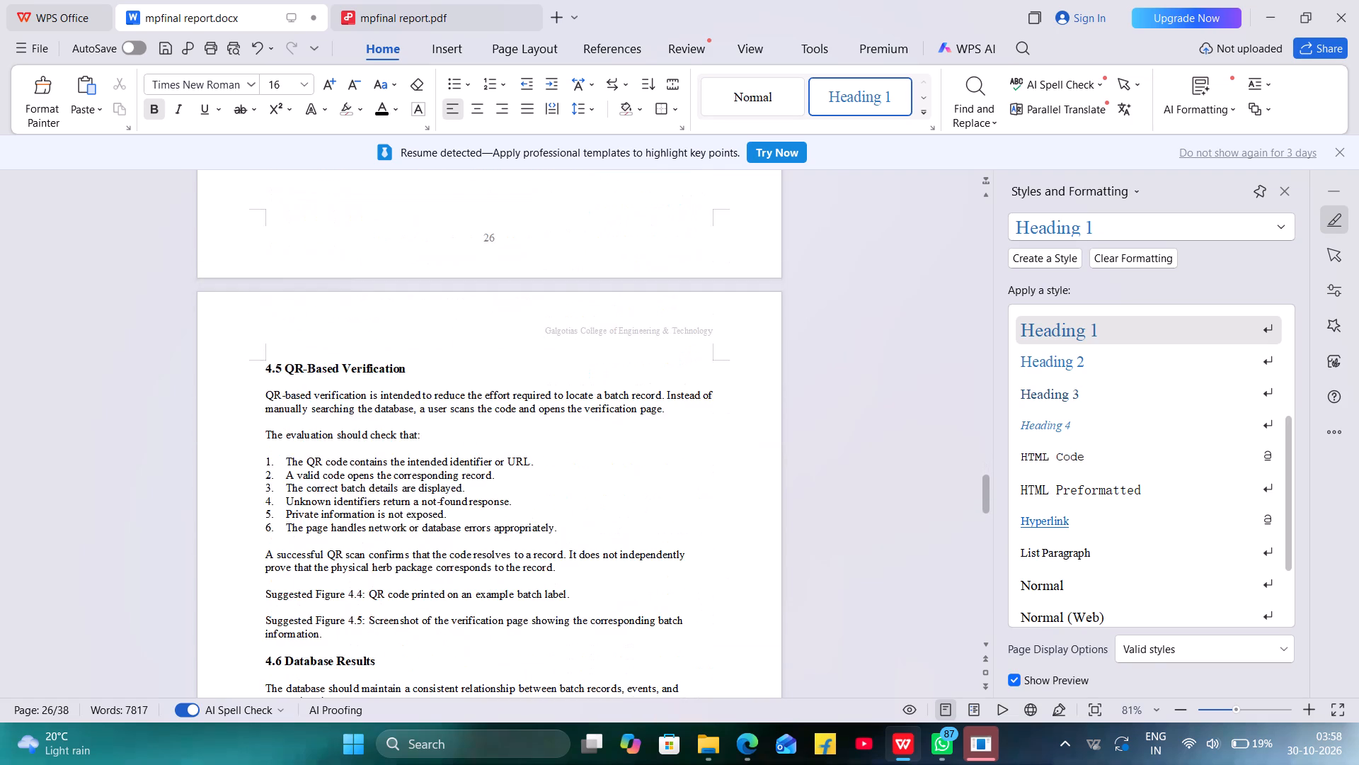
scroll(592, 513, down, 16)
scroll(592, 513, down, 5)
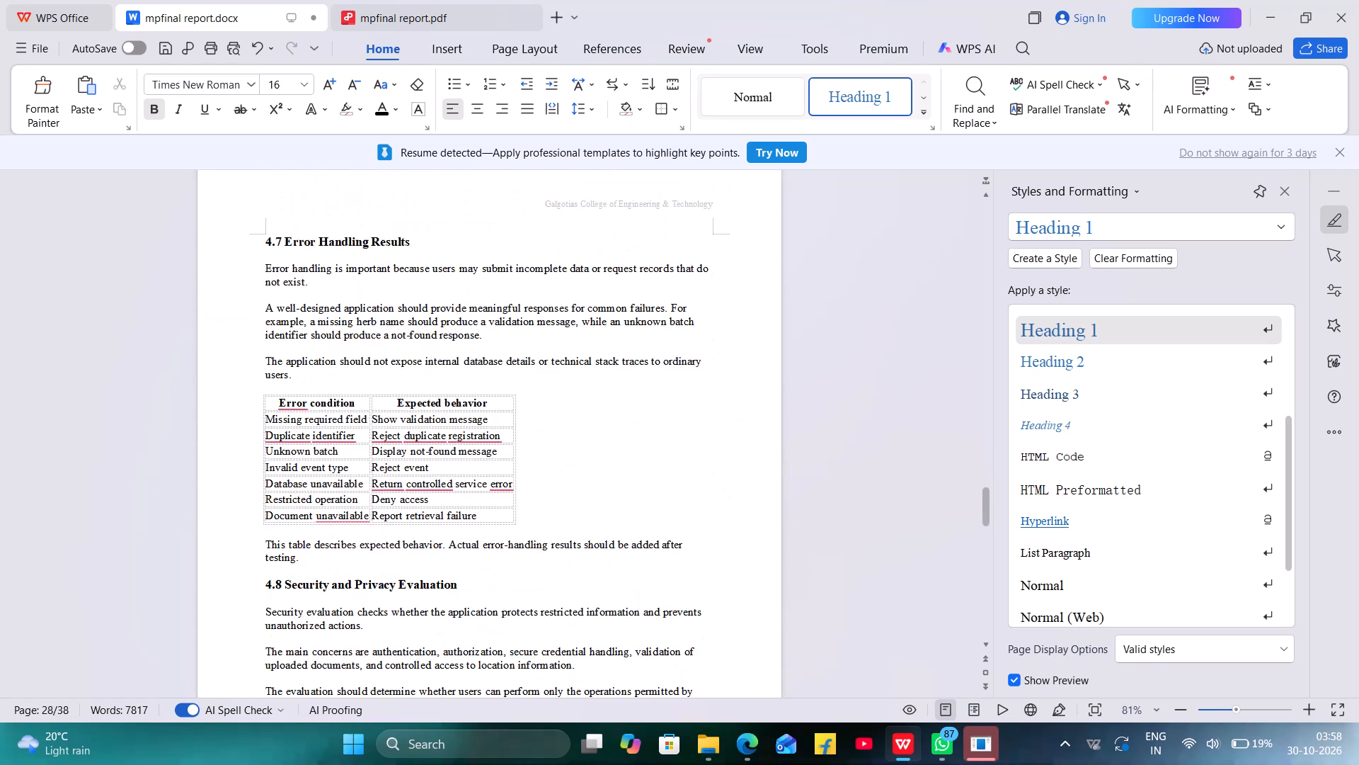
scroll(592, 513, down, 20)
scroll(592, 513, down, 6)
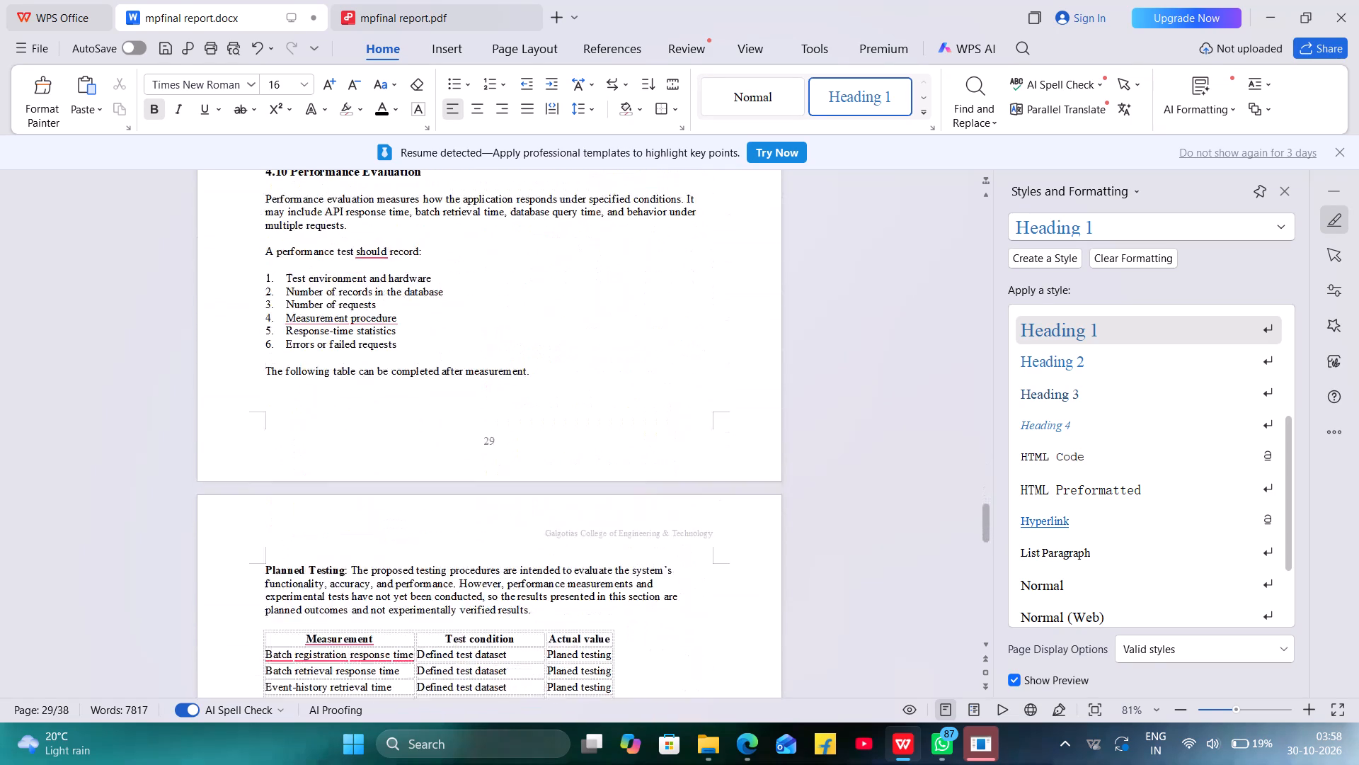
scroll(592, 513, down, 17)
scroll(592, 513, down, 10)
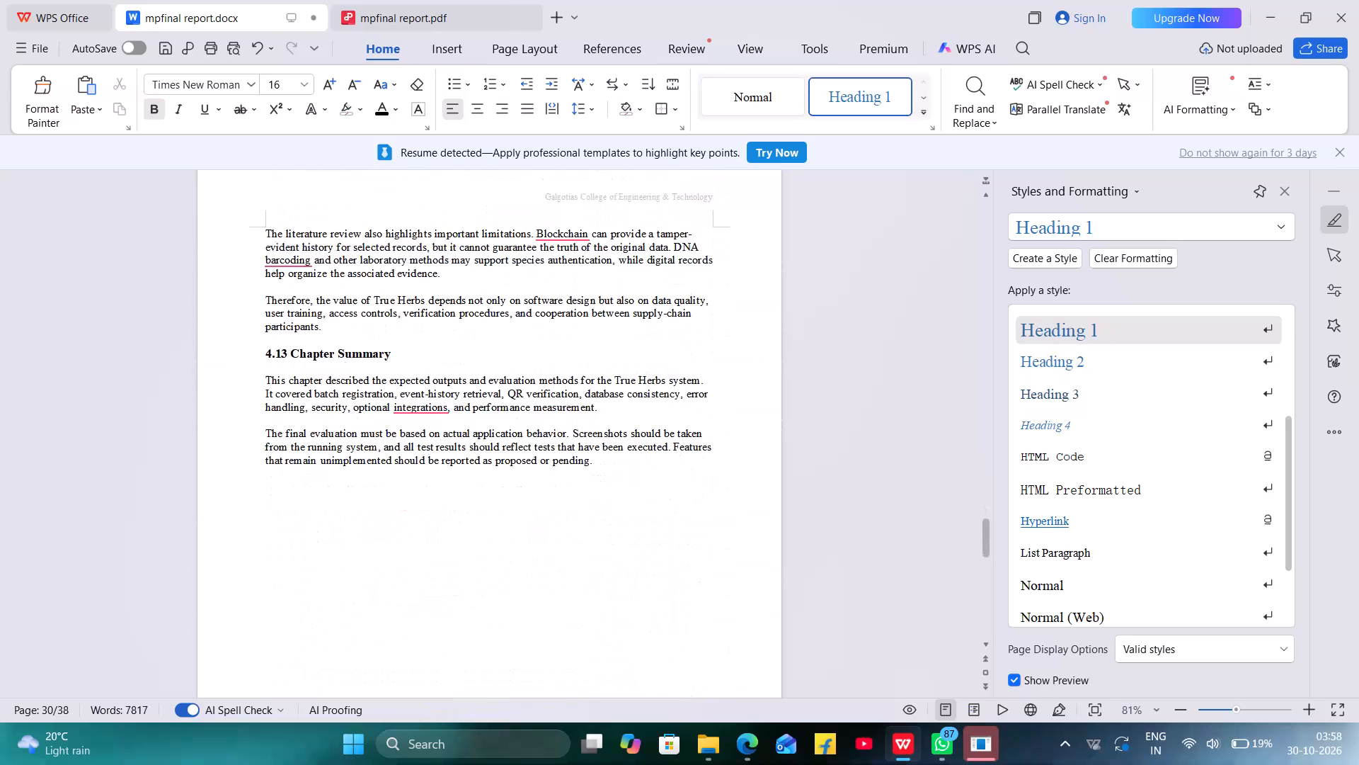
scroll(592, 513, down, 18)
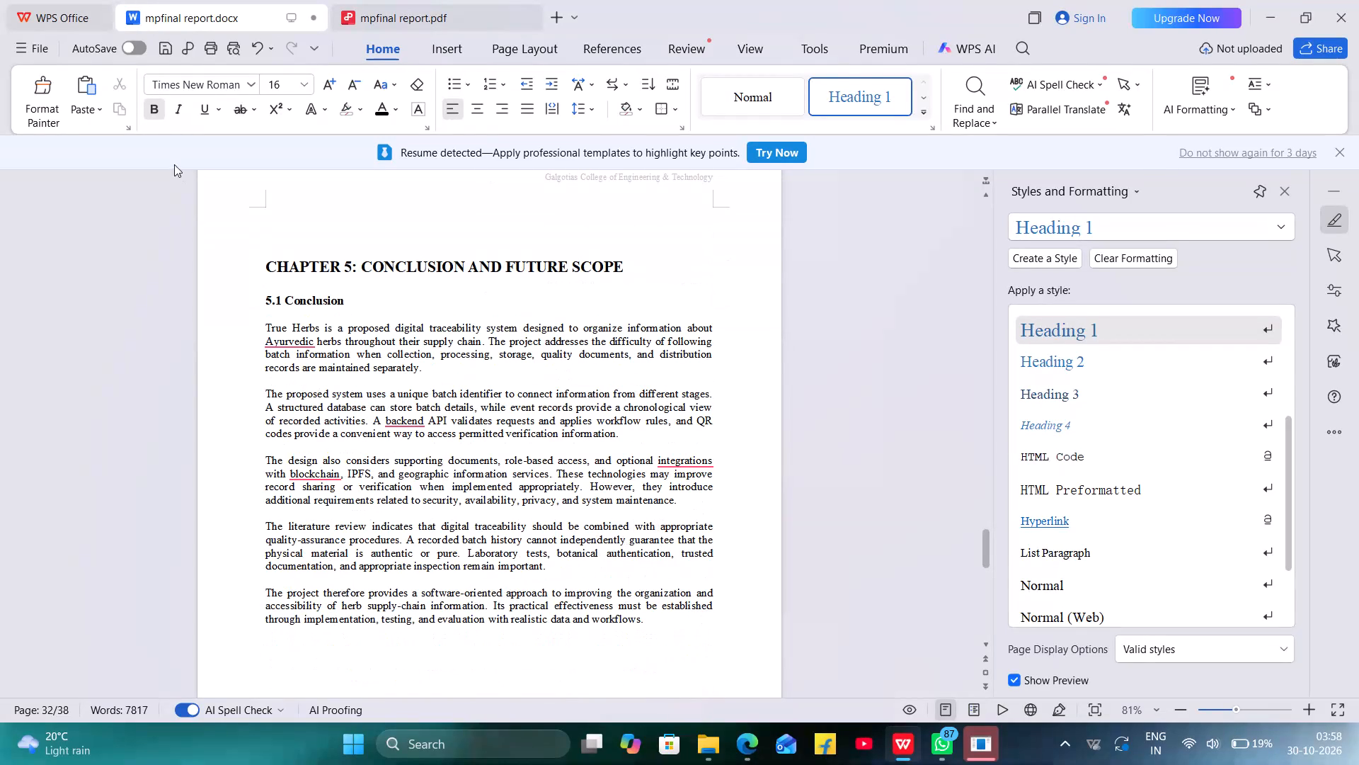
Delete the empty lines above the "CHAPTER 5: CONCLUSION AND FUTURE SCOPE" heading so that it starts at the top of page 32.
click(293, 243)
key(BackSpace)
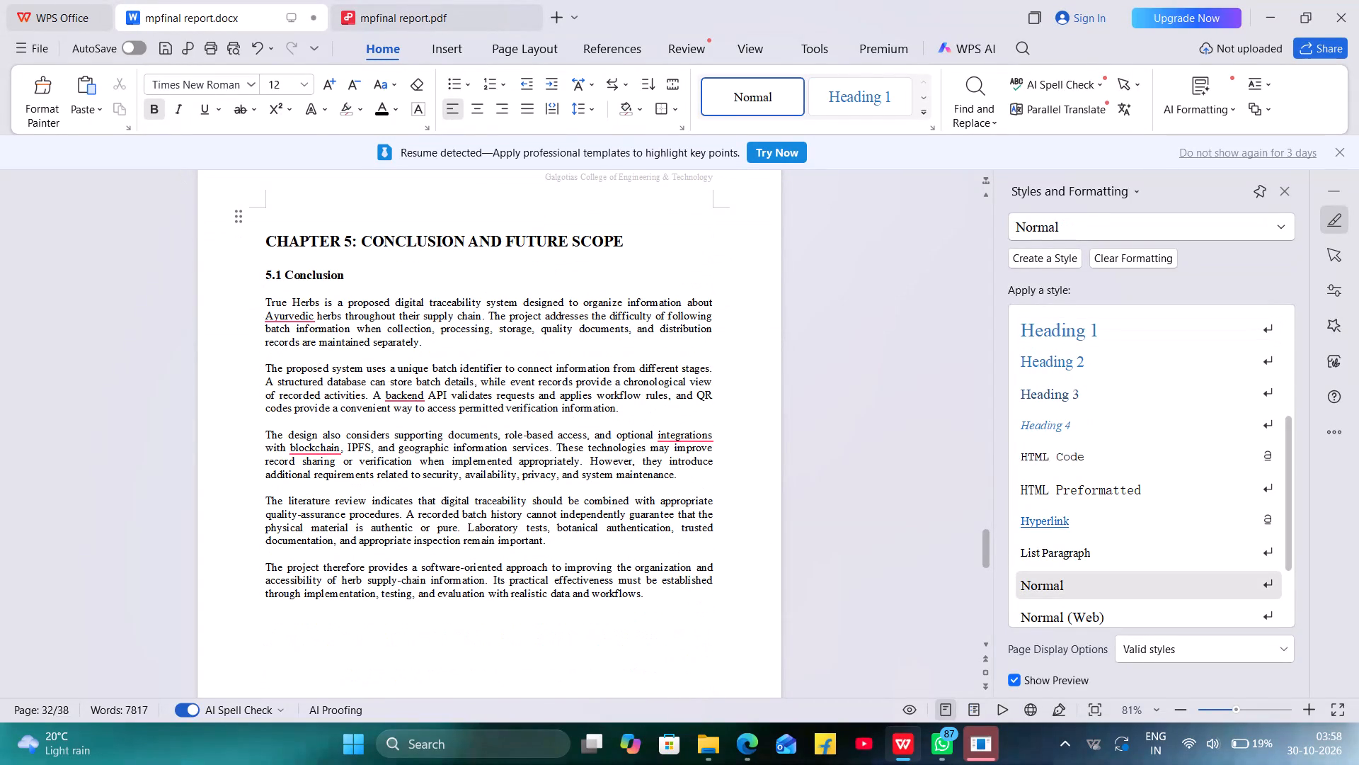
click(267, 217)
key(BackSpace)
click(298, 363)
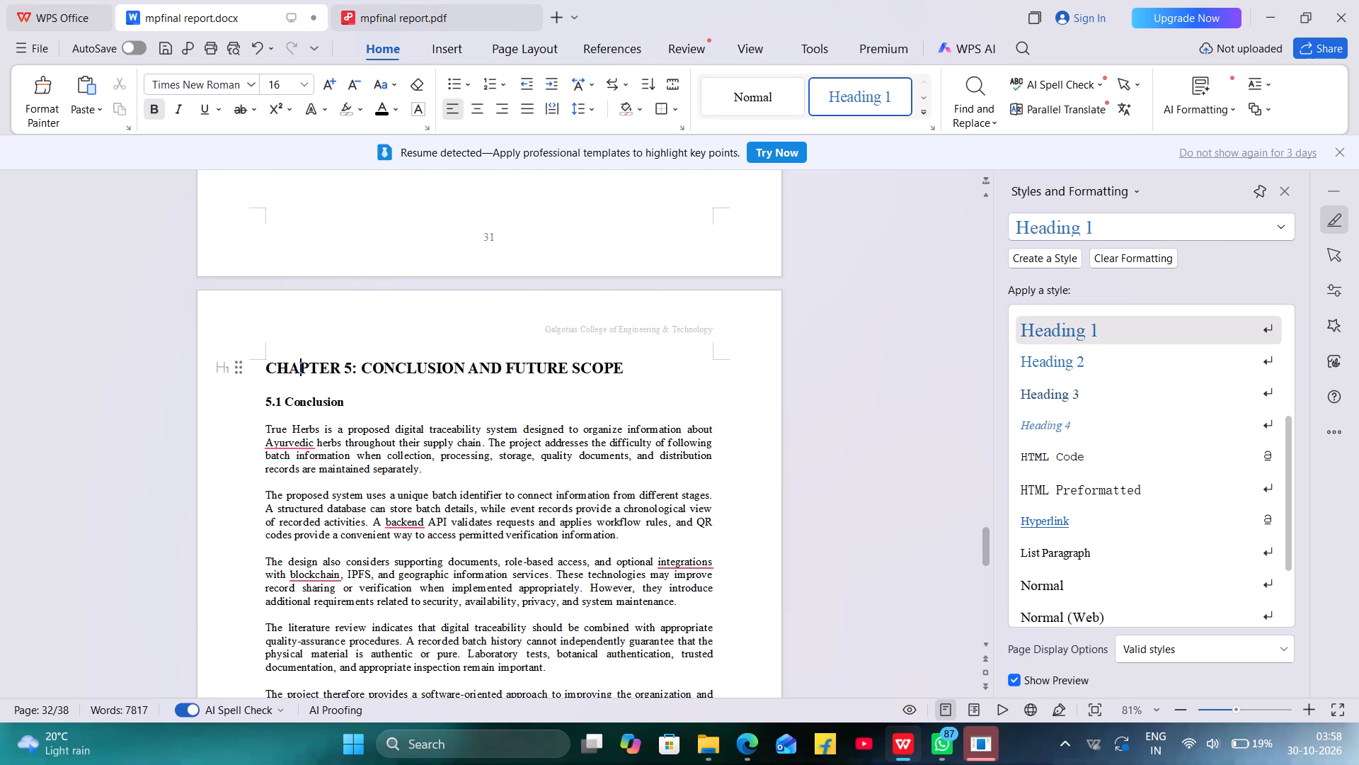
Add an empty line above the "5.2 Benefits of the Proposed System" heading to move it onto page 33 with its content.
scroll(336, 403, down, 10)
click(319, 489)
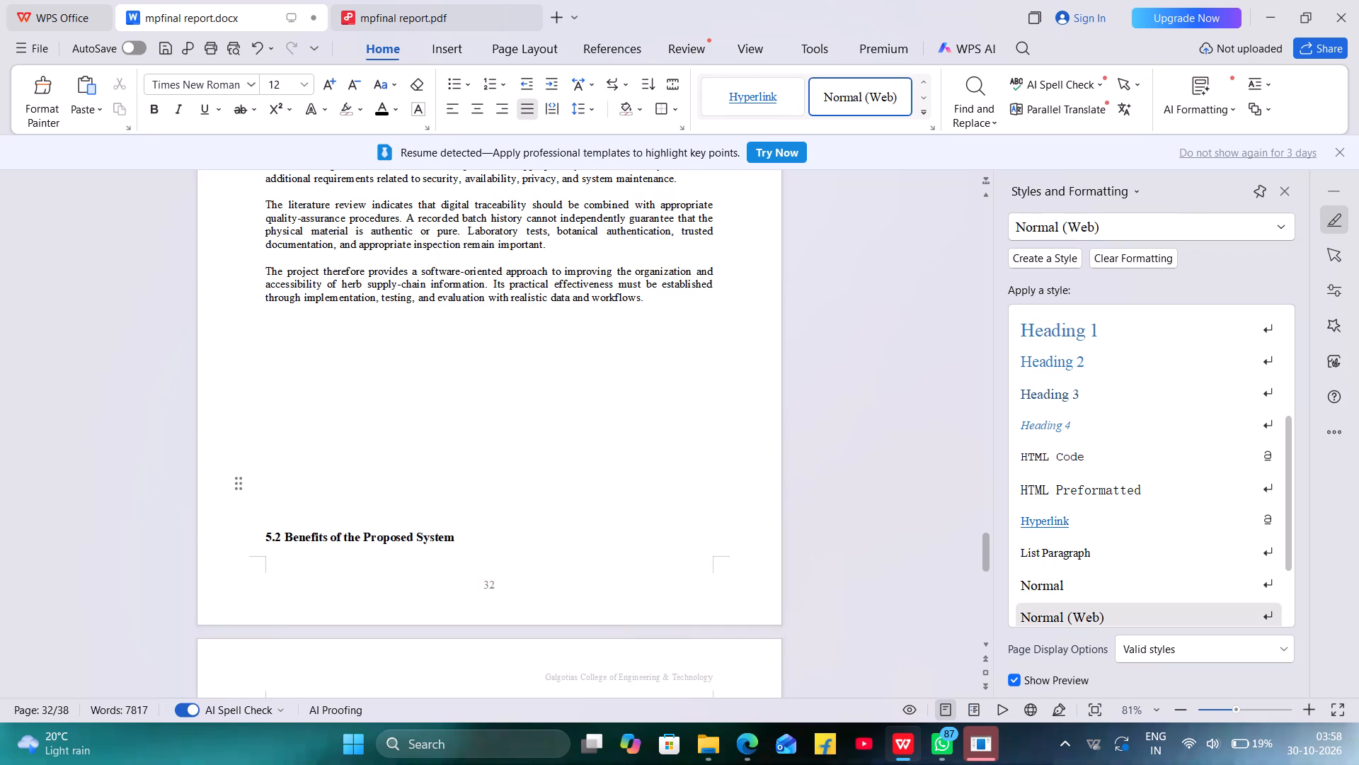
key(Return)
Review the spacing and page breaks of the Chapter 5 sections through to the "REFERENCES" heading.
scroll(328, 472, down, 6)
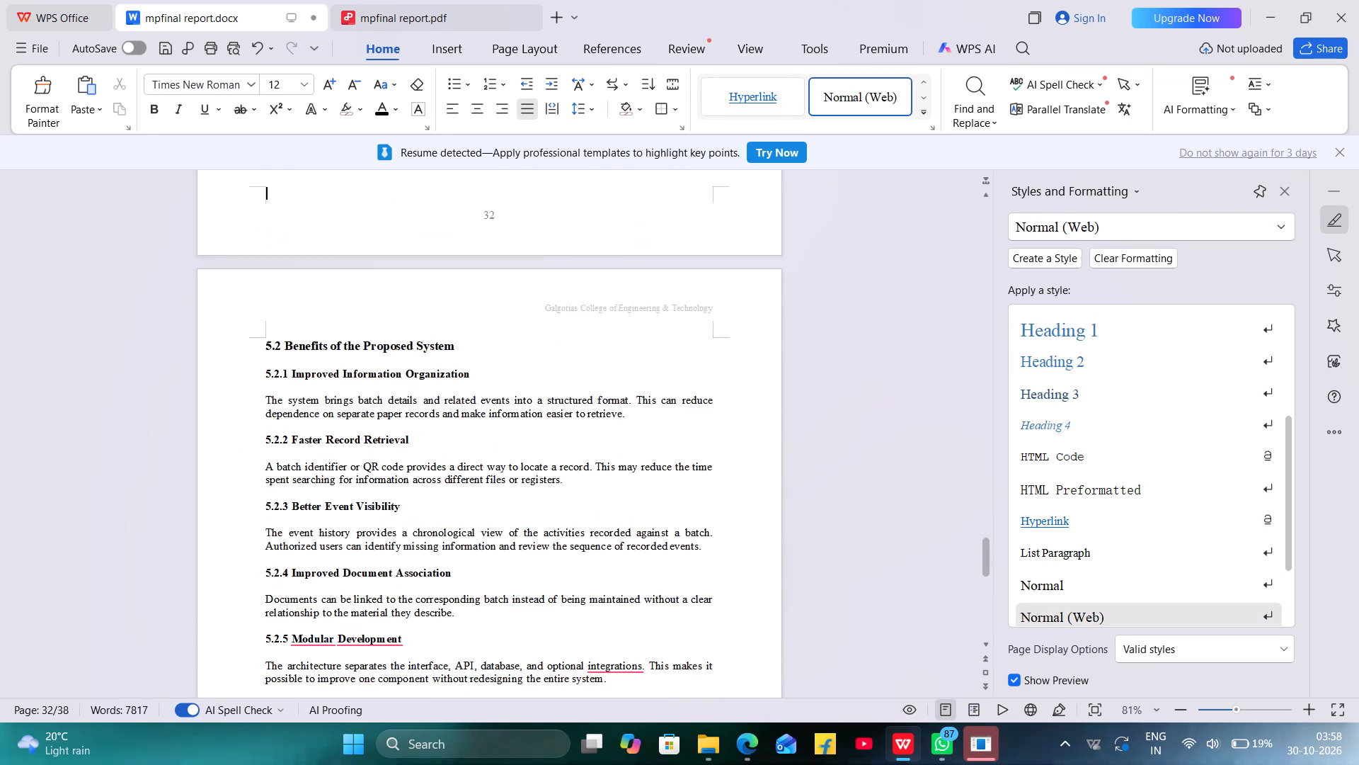
scroll(328, 472, down, 3)
scroll(328, 472, up, 13)
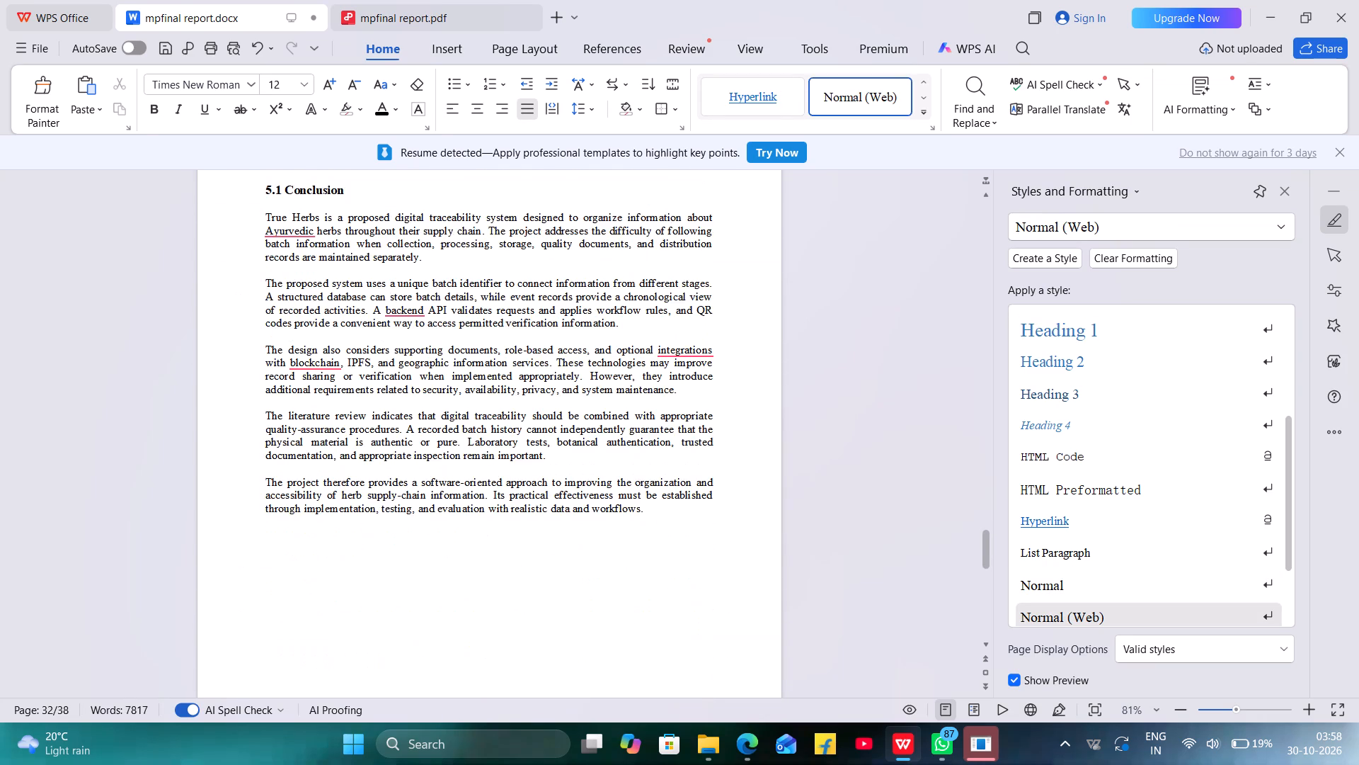
scroll(328, 472, up, 1)
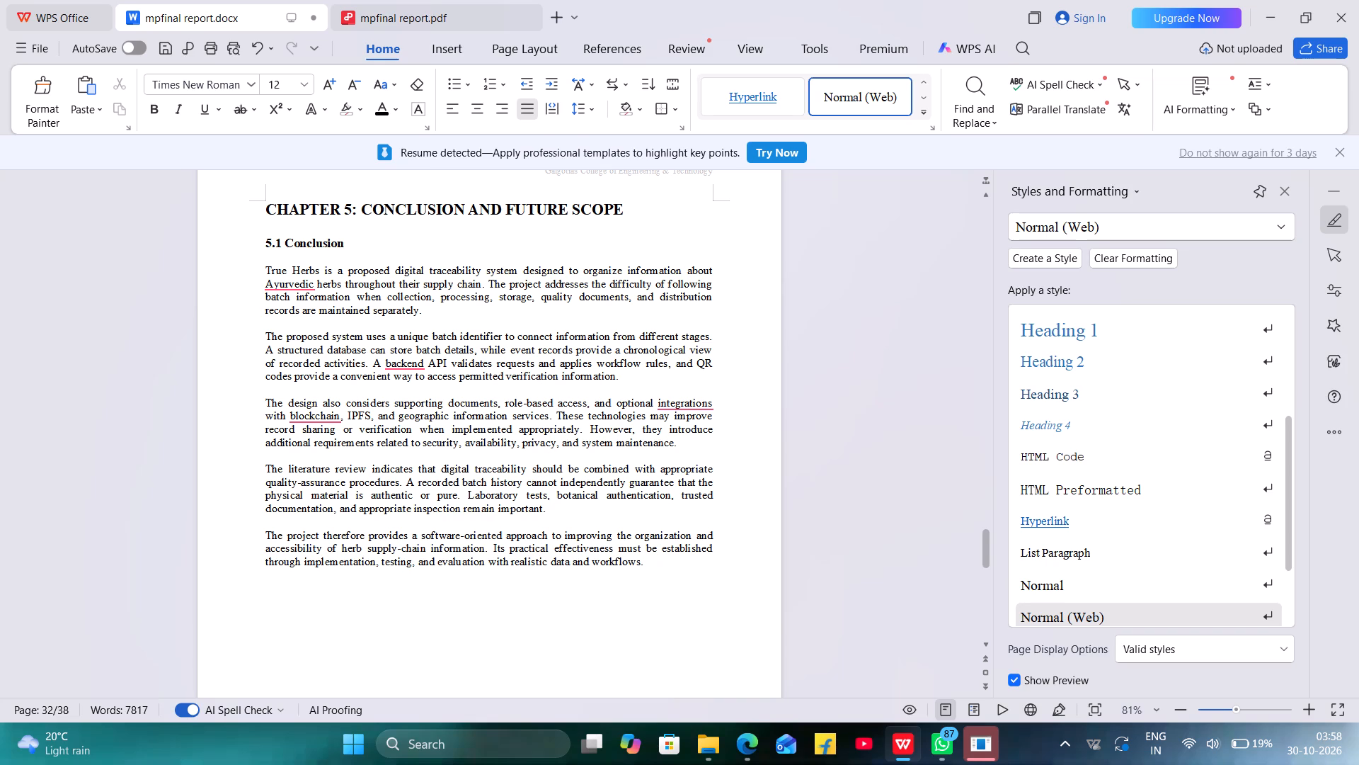
scroll(328, 472, down, 18)
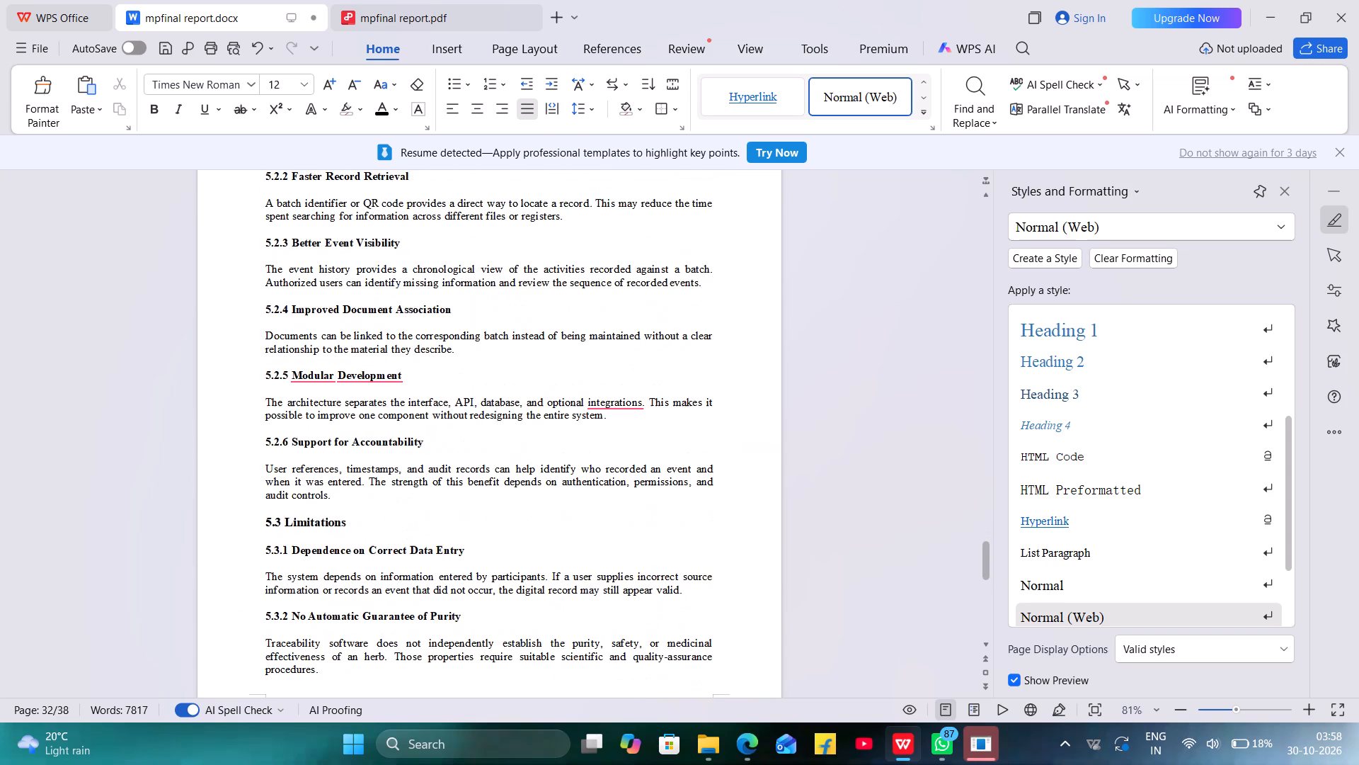
scroll(328, 472, down, 10)
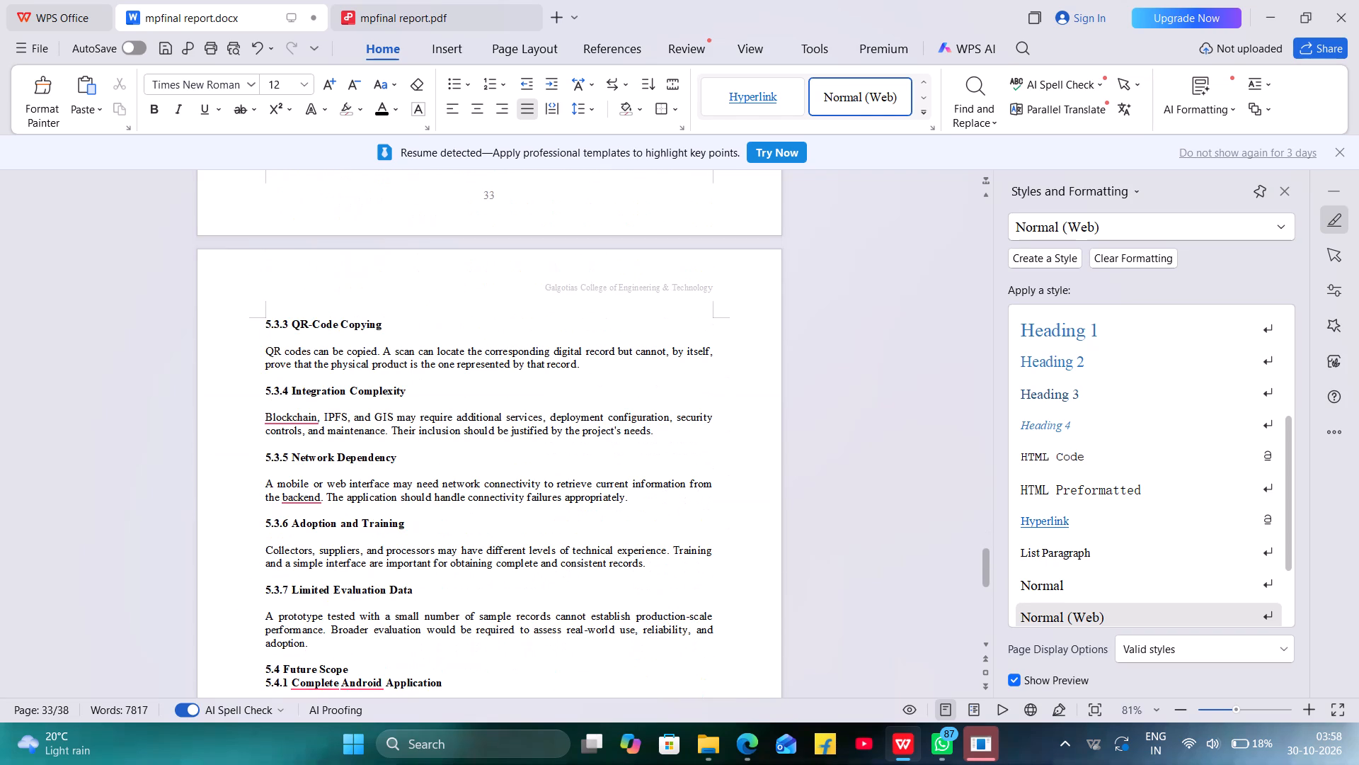
scroll(328, 472, down, 4)
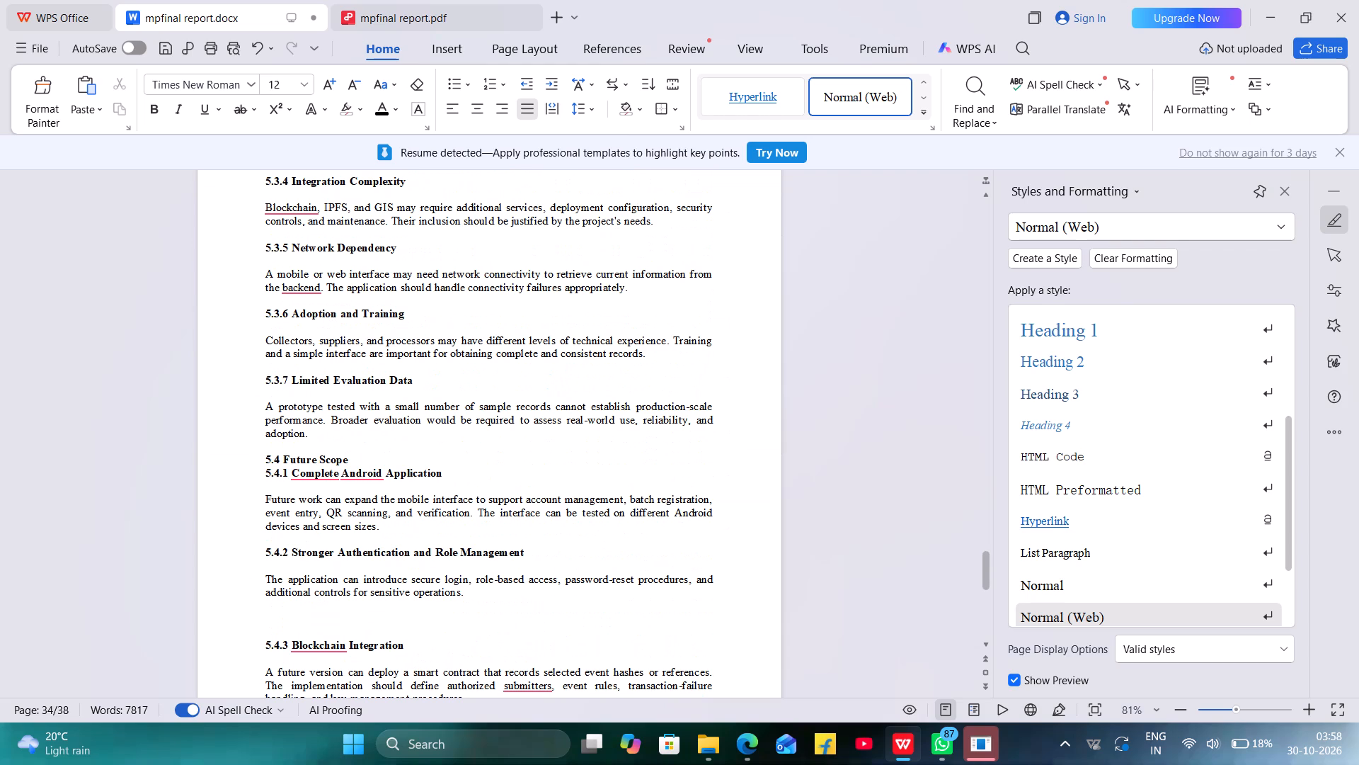
scroll(328, 472, down, 19)
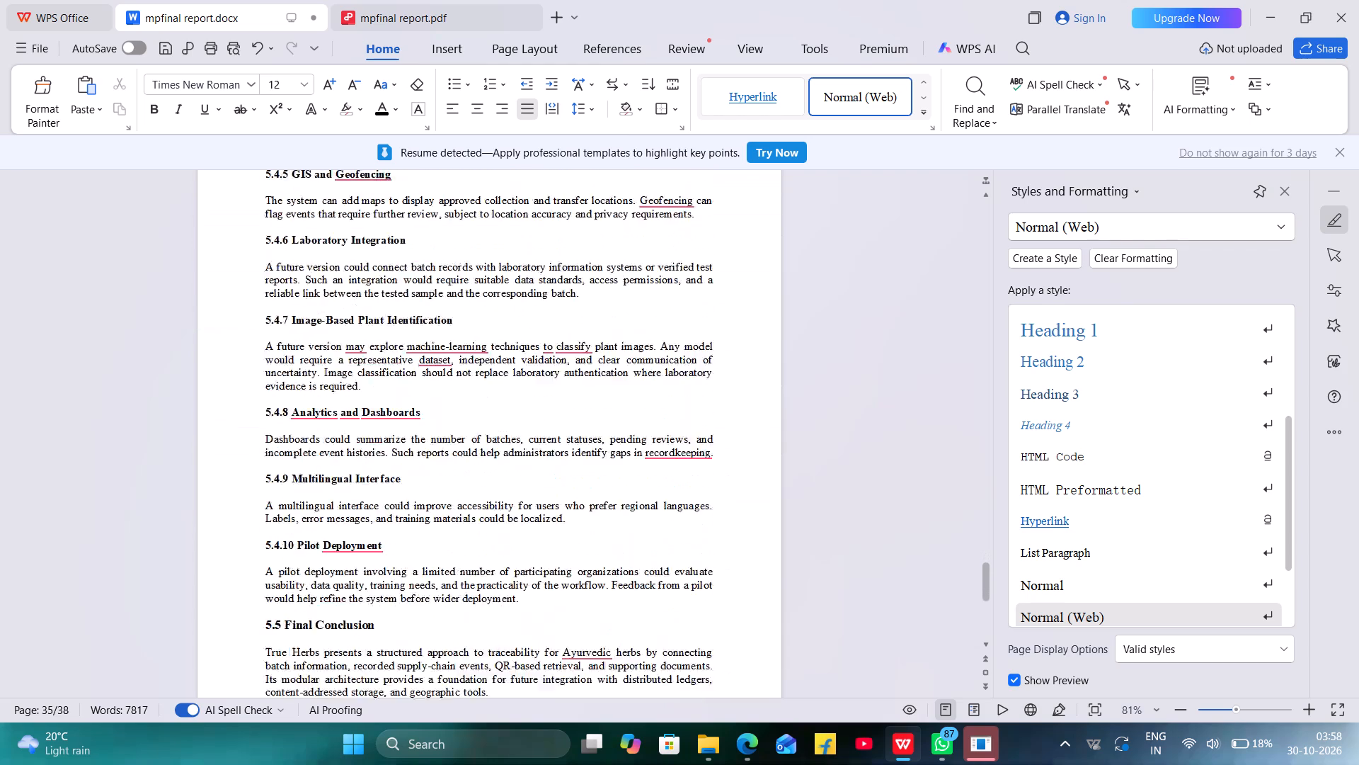
scroll(328, 472, down, 17)
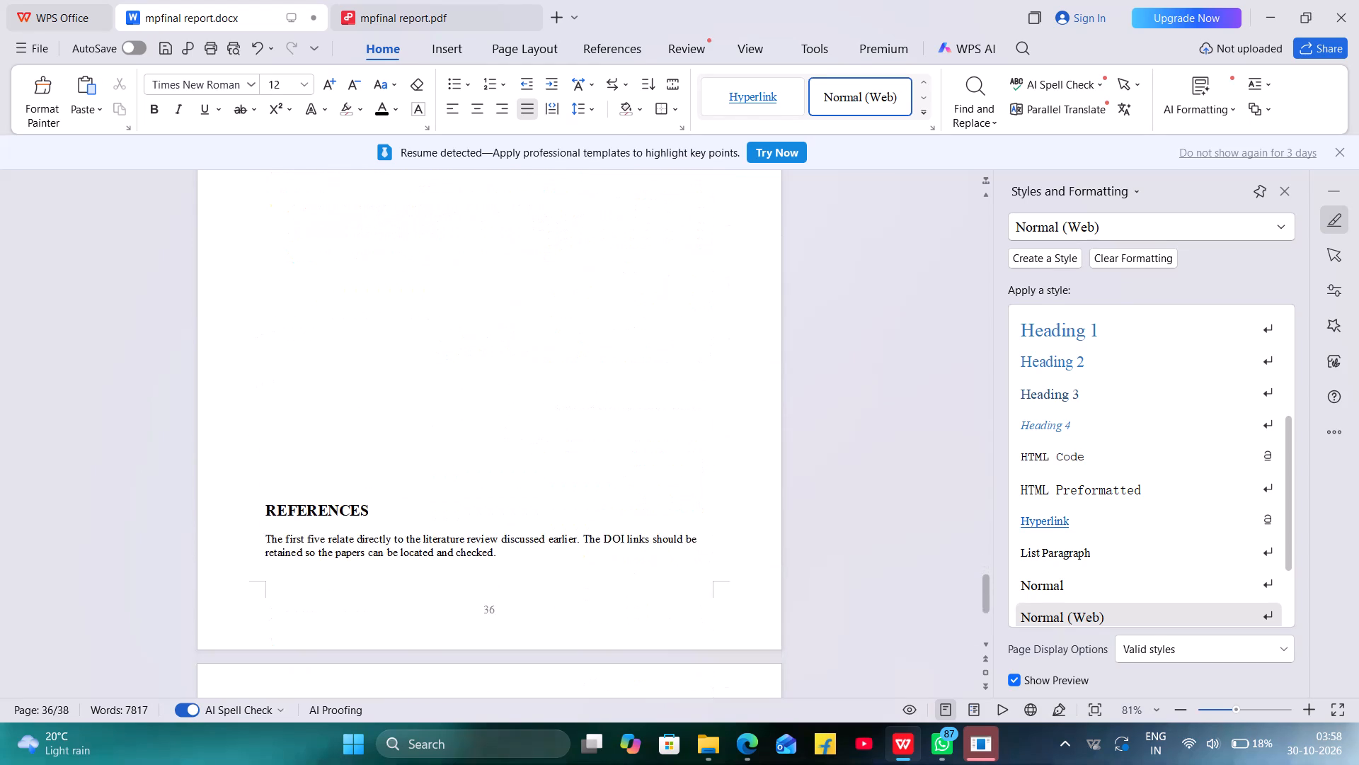
Insert three empty lines above the "REFERENCES" heading to push it from the bottom of page 36 onto page 37.
click(277, 472)
key(Return)
key(Return)
key(Return)
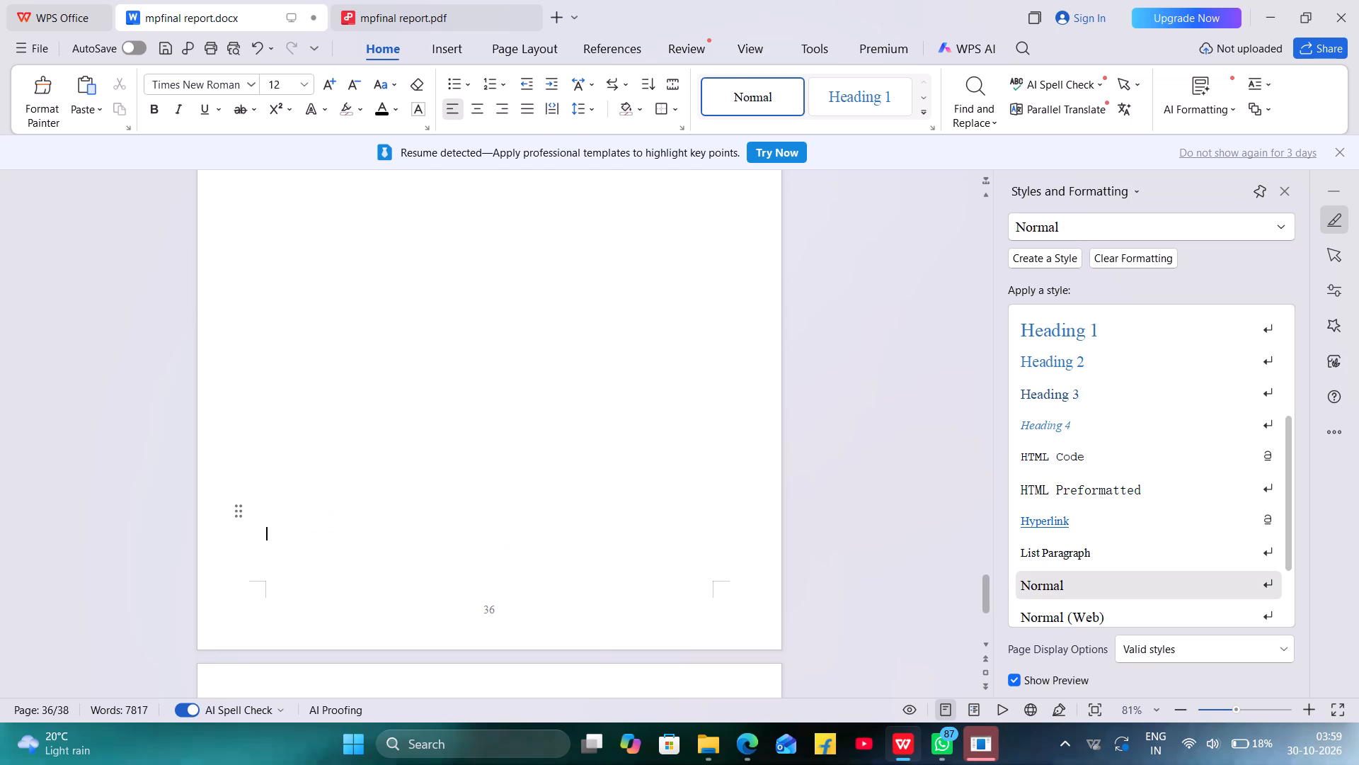
Review the layout of the reference list and the remaining pages up to the end of the document.
scroll(294, 460, down, 15)
scroll(294, 460, down, 6)
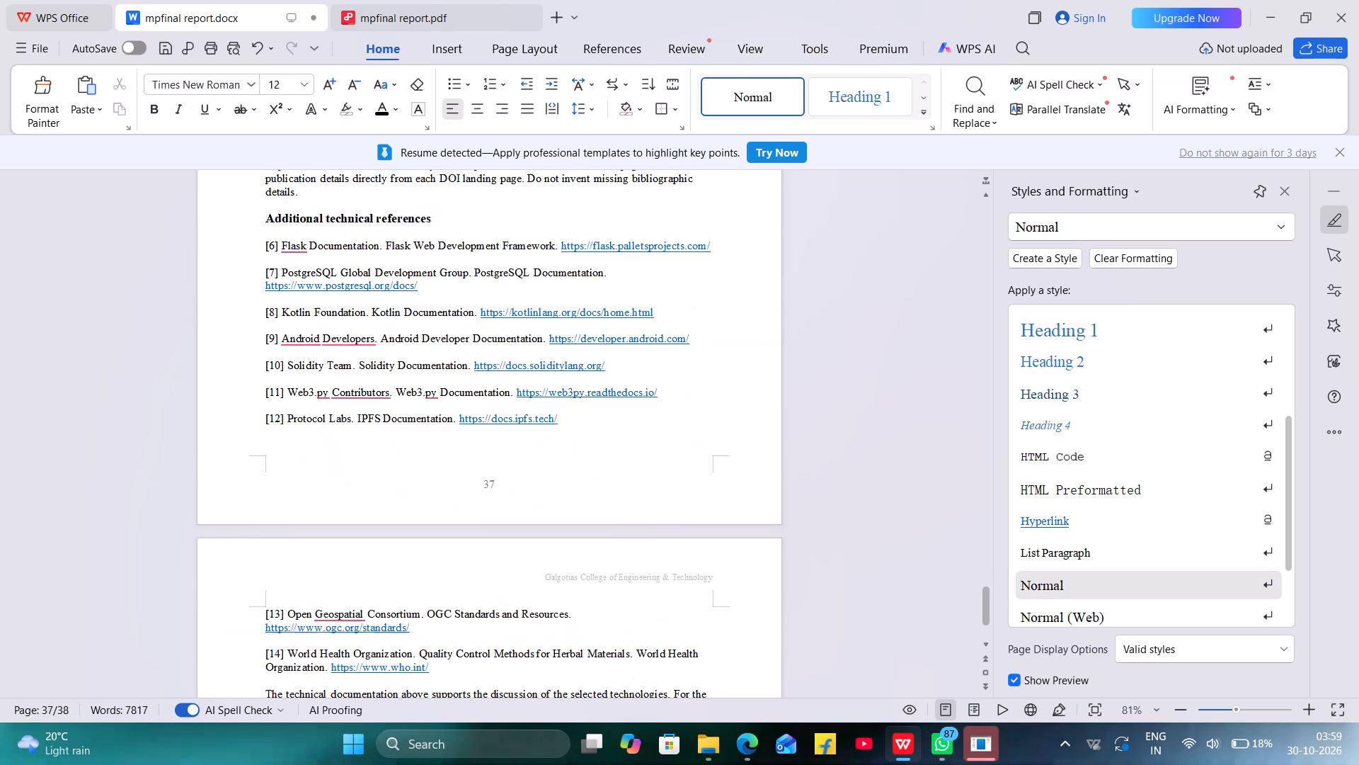
scroll(294, 460, down, 16)
scroll(294, 460, down, 5)
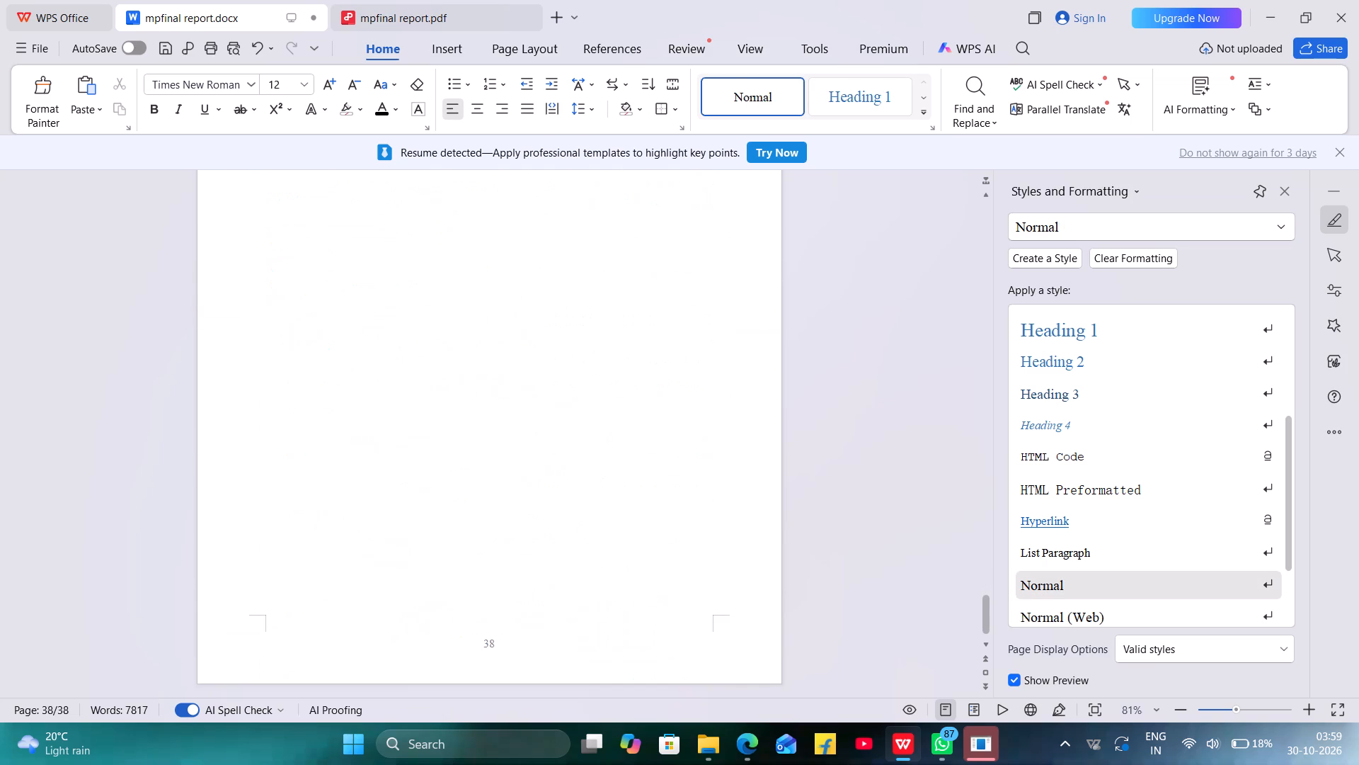
scroll(294, 460, up, 14)
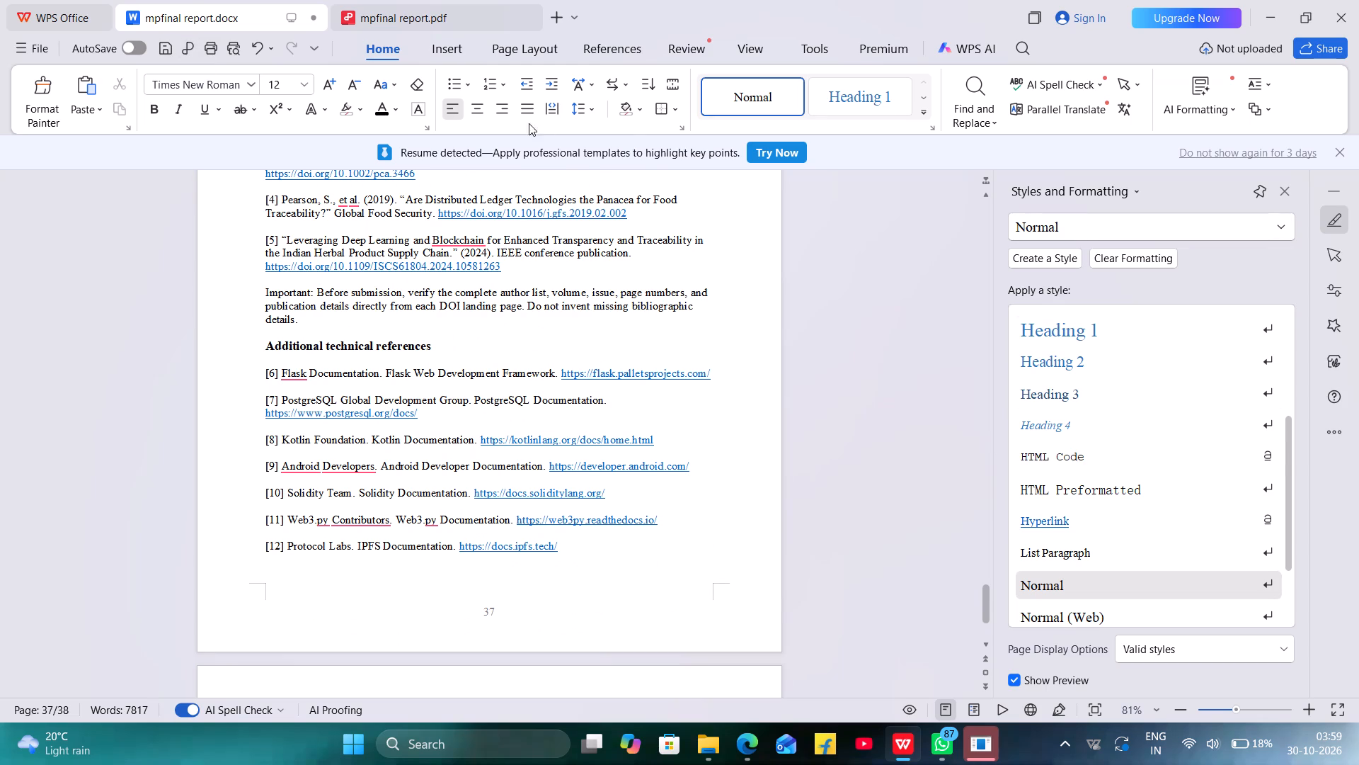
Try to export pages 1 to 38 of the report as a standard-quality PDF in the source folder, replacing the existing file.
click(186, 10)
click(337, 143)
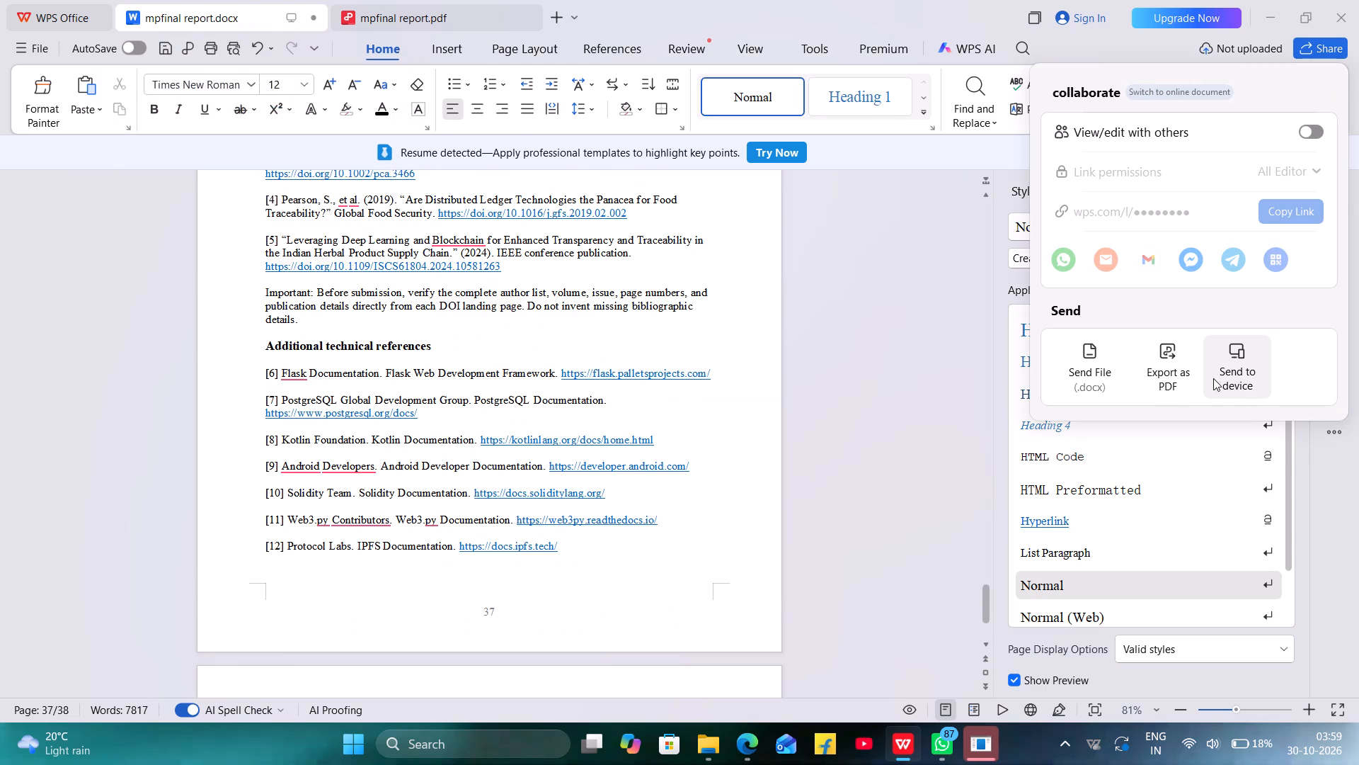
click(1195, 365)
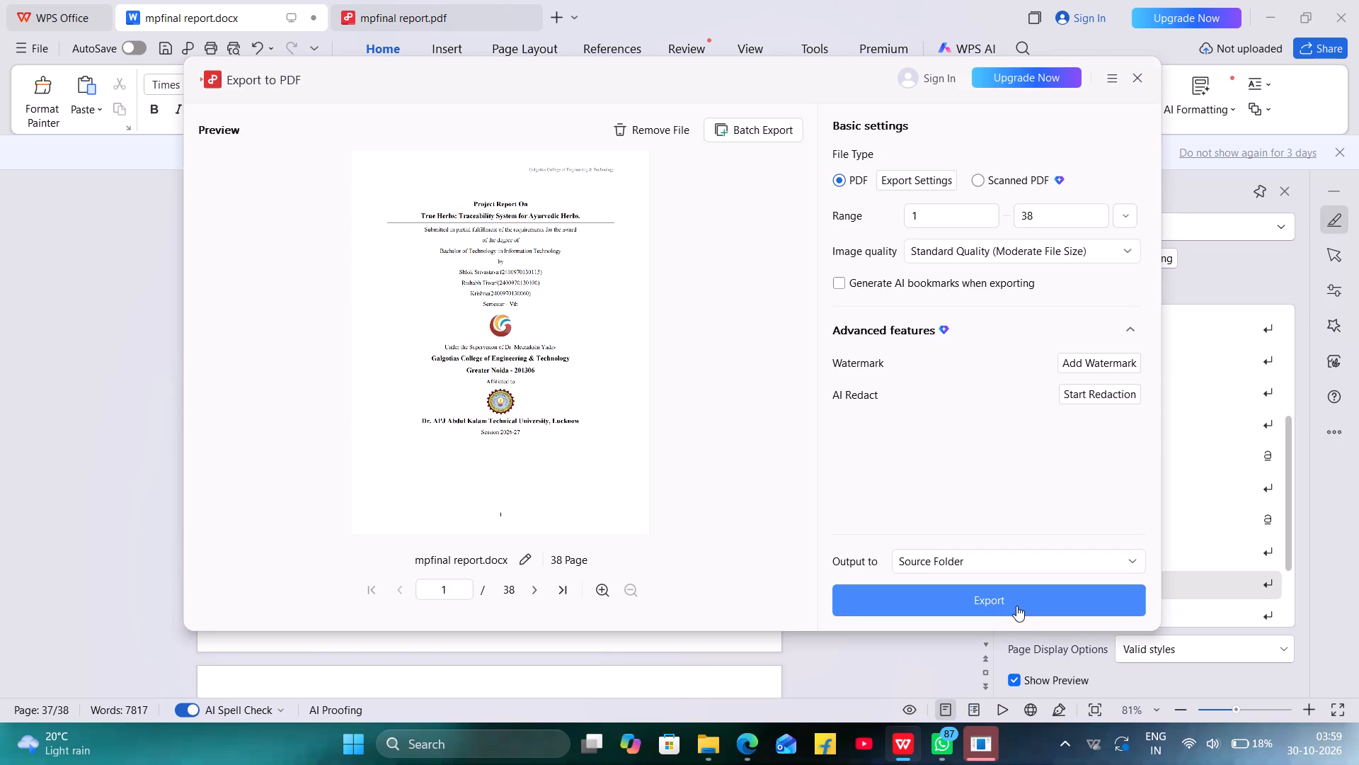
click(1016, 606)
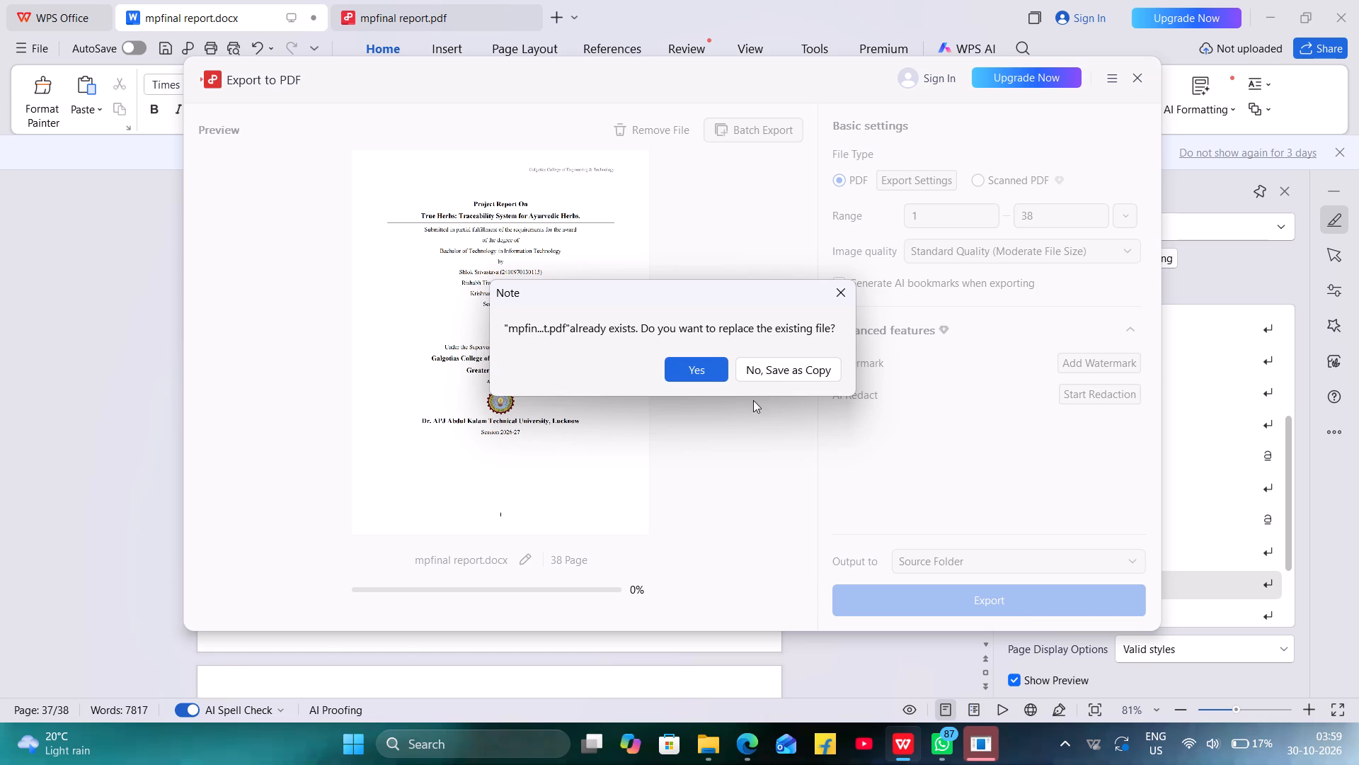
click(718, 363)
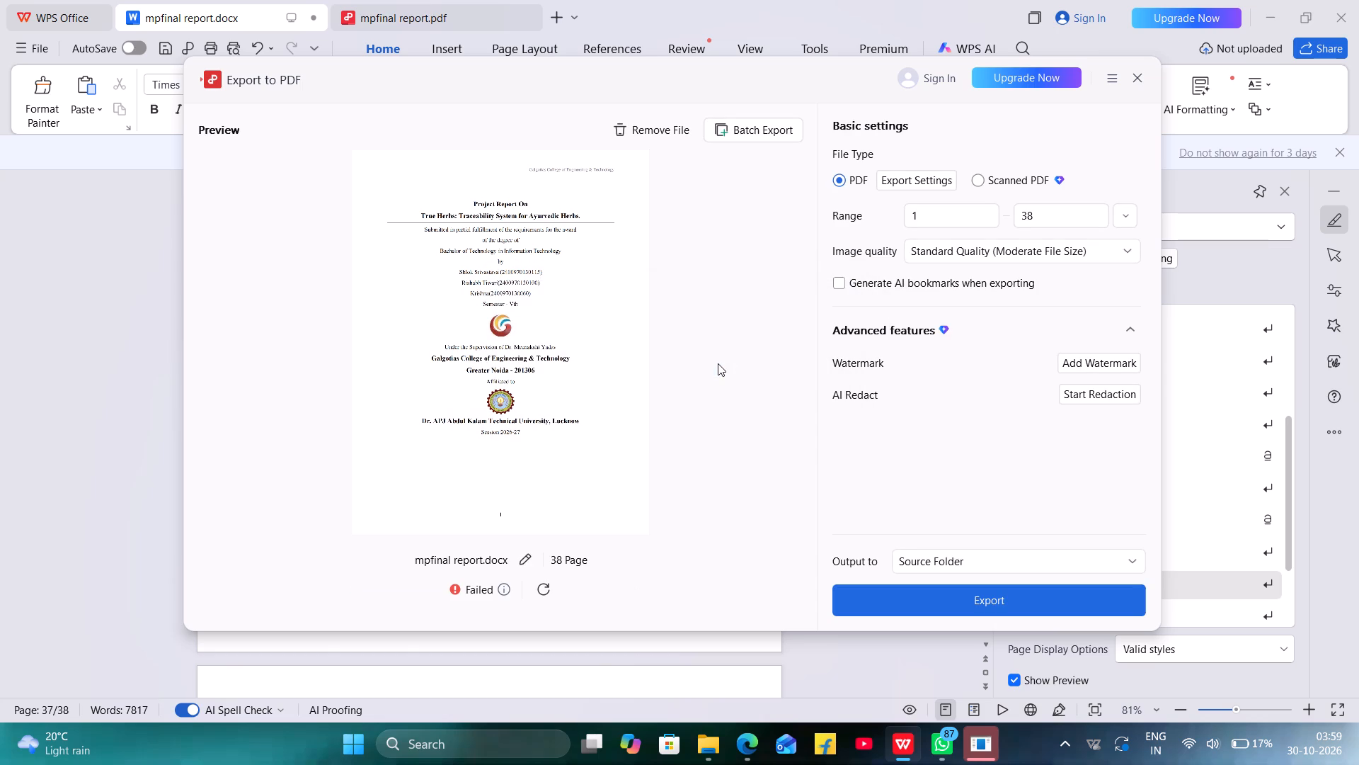
Export pages 1 to 38 of the report again as a standard-quality PDF in the source folder, as a separate copy beside the existing file.
scroll(718, 363, up, 1)
click(907, 608)
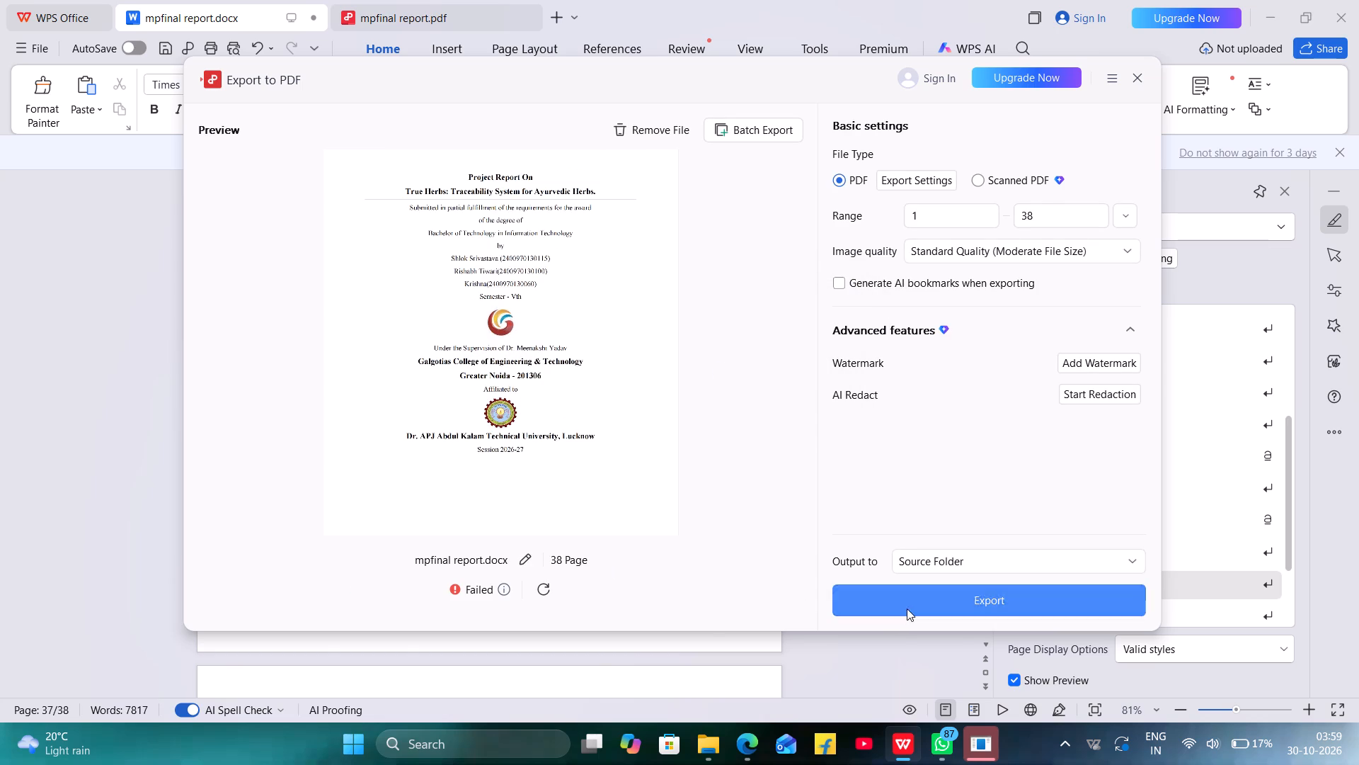
click(832, 370)
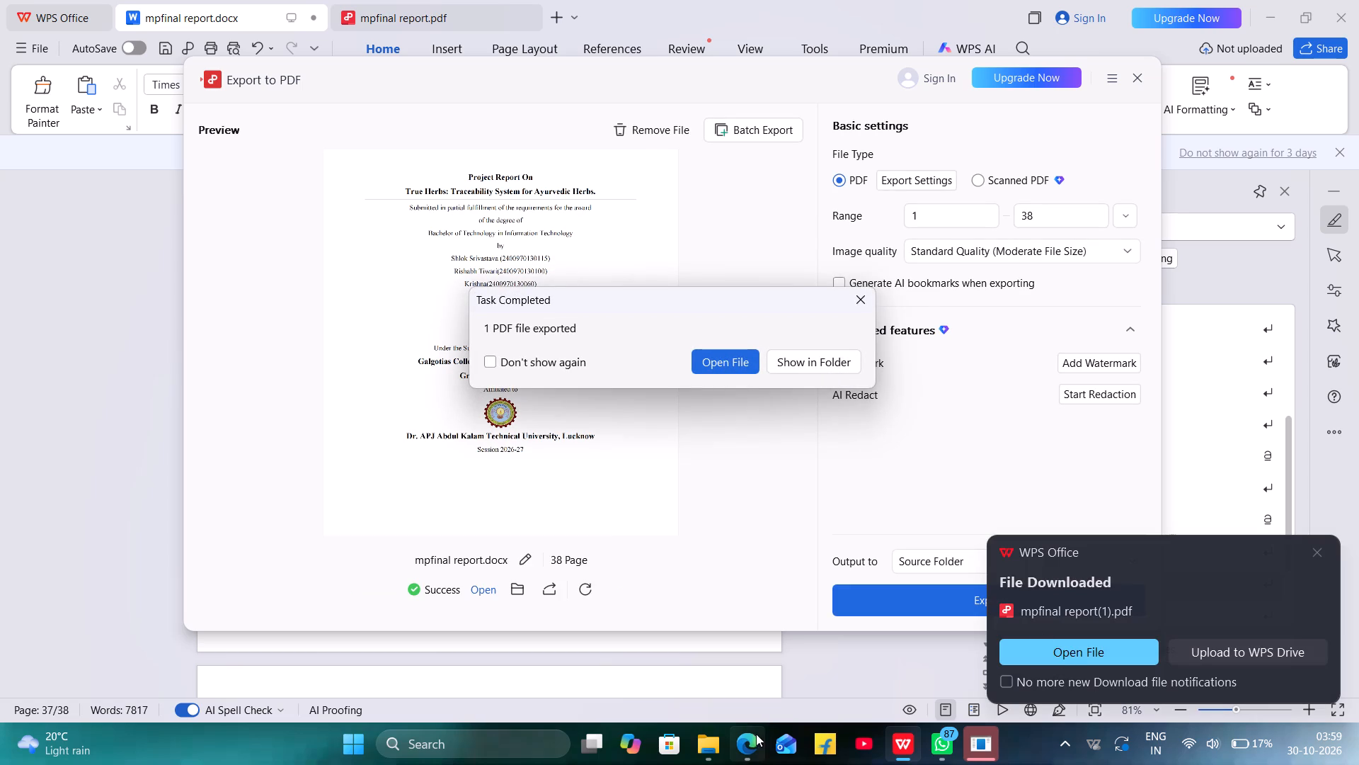
Switch to File Explorer and share the "mpfinal report(1)" PDF from the Downloads folder through WhatsApp.
click(704, 754)
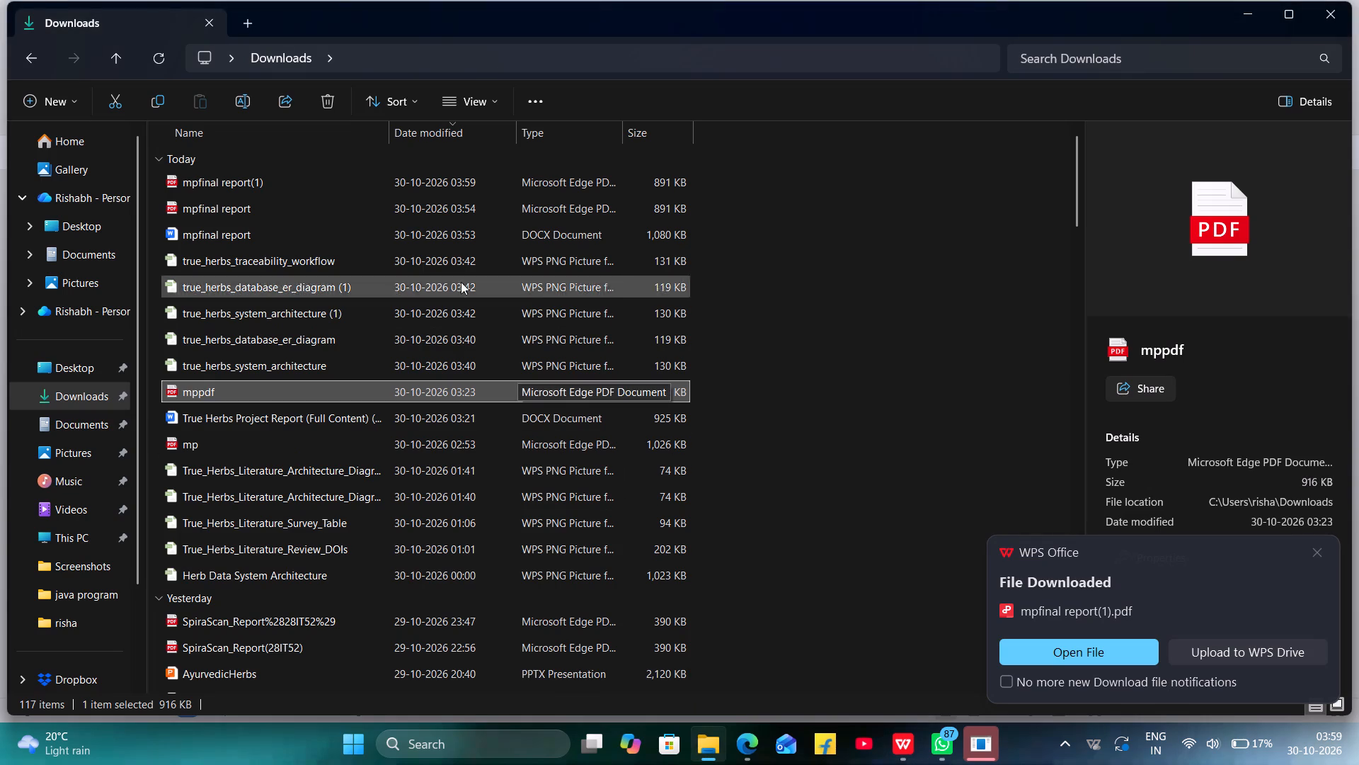
click(308, 179)
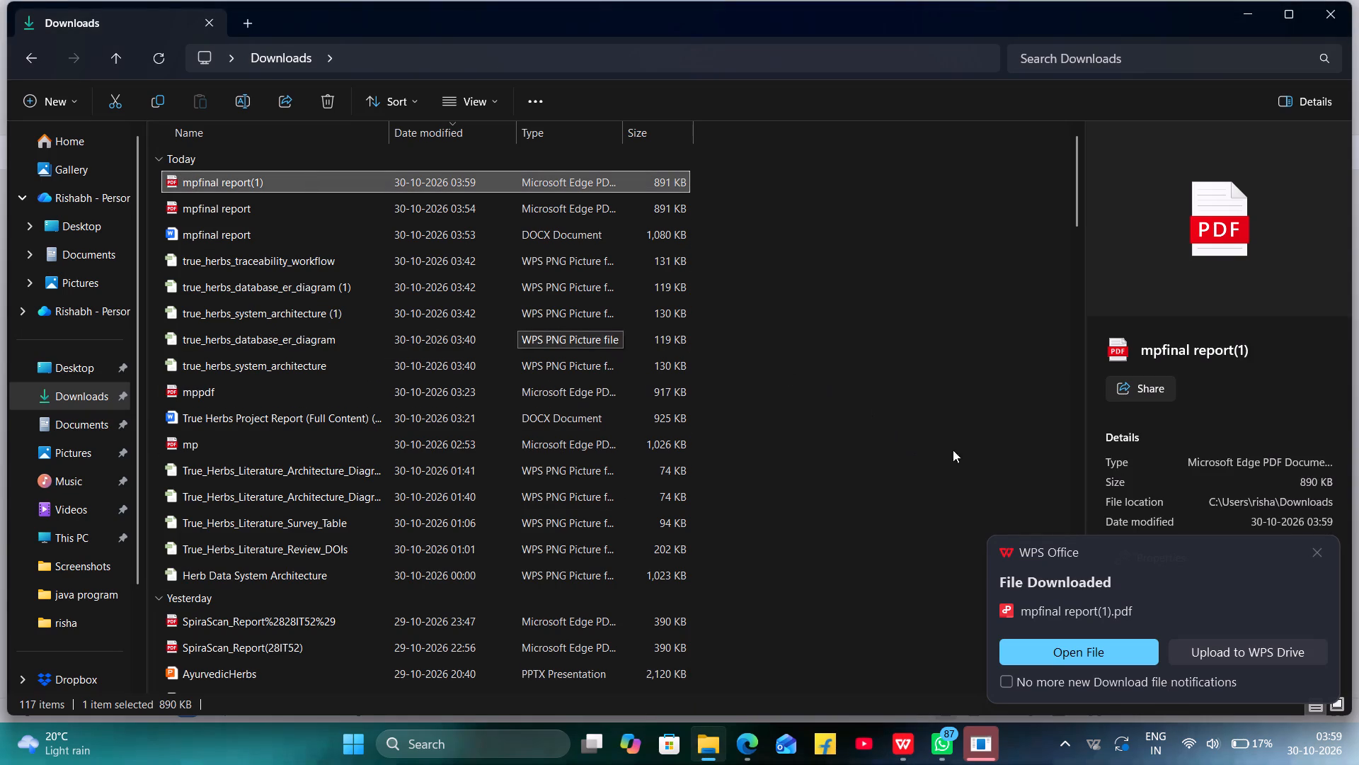
click(1130, 393)
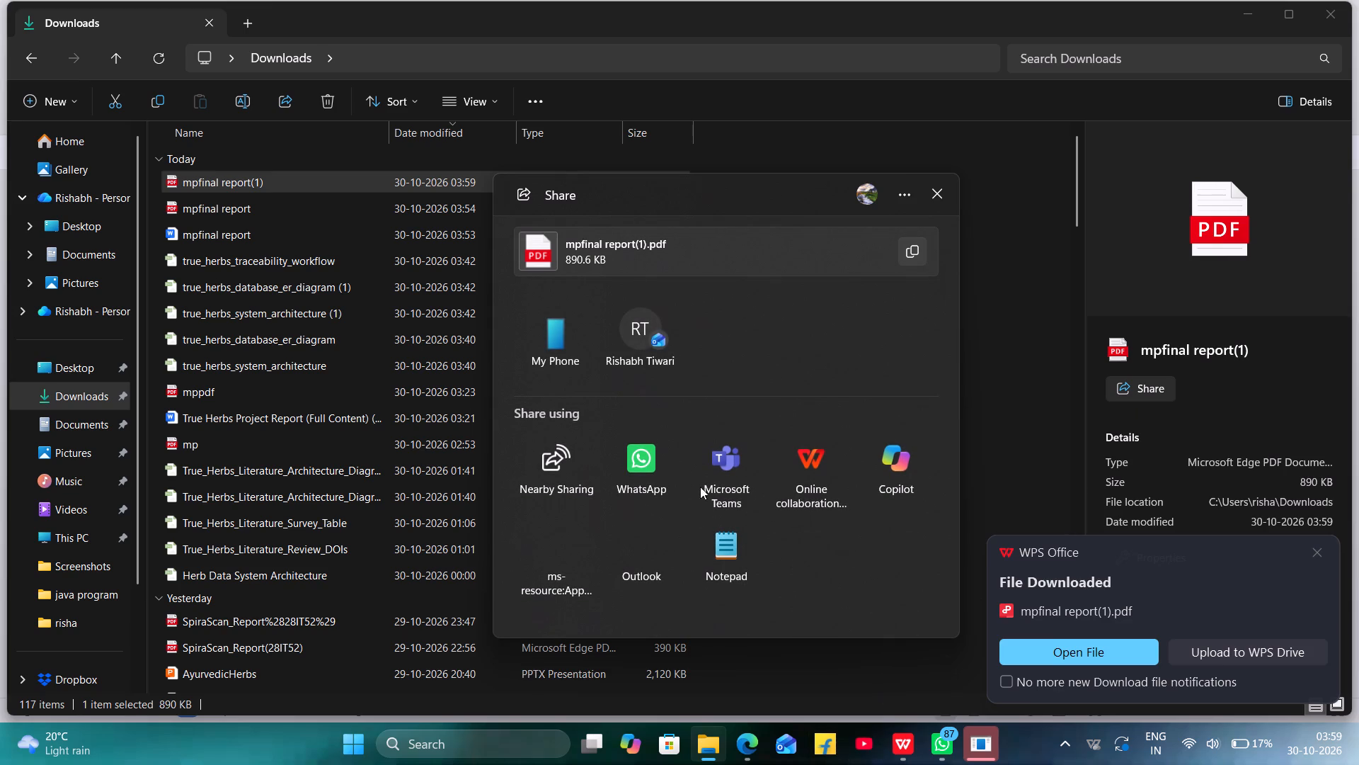
click(658, 467)
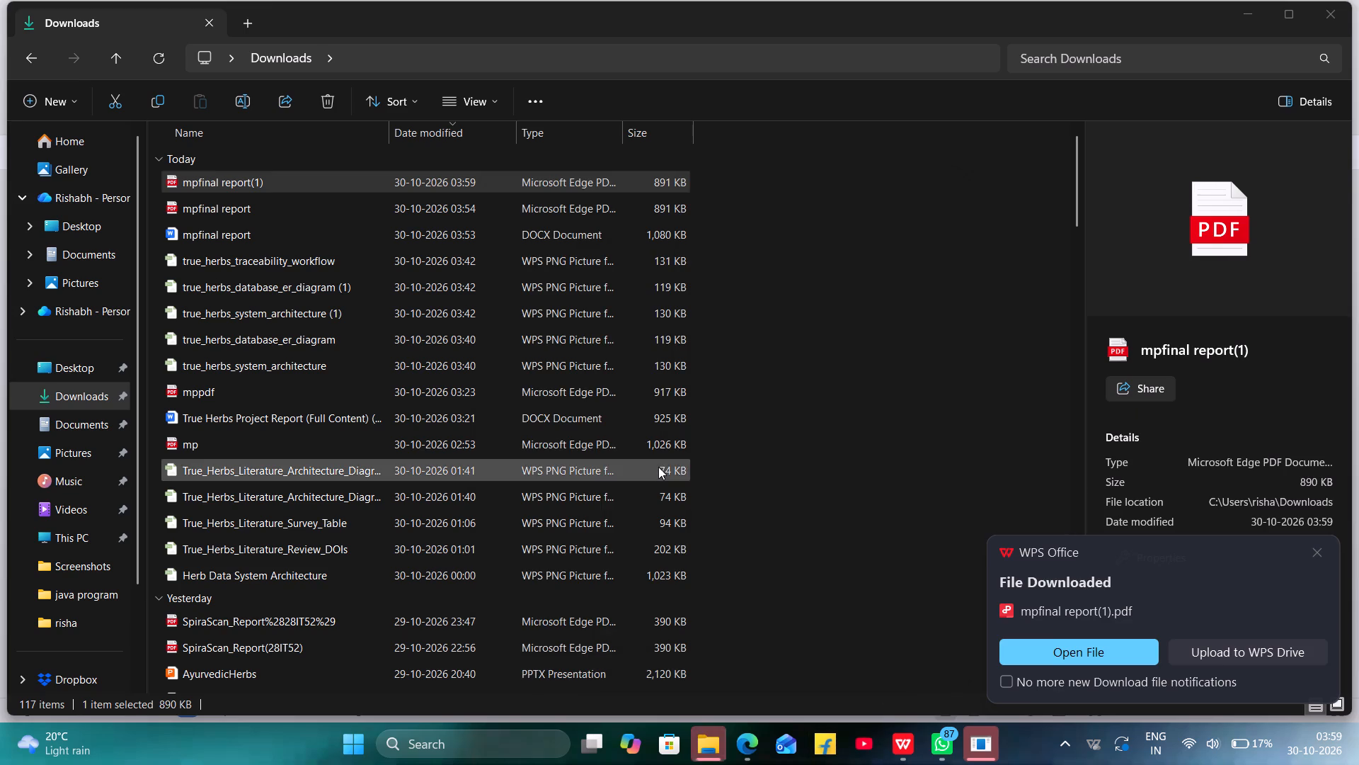
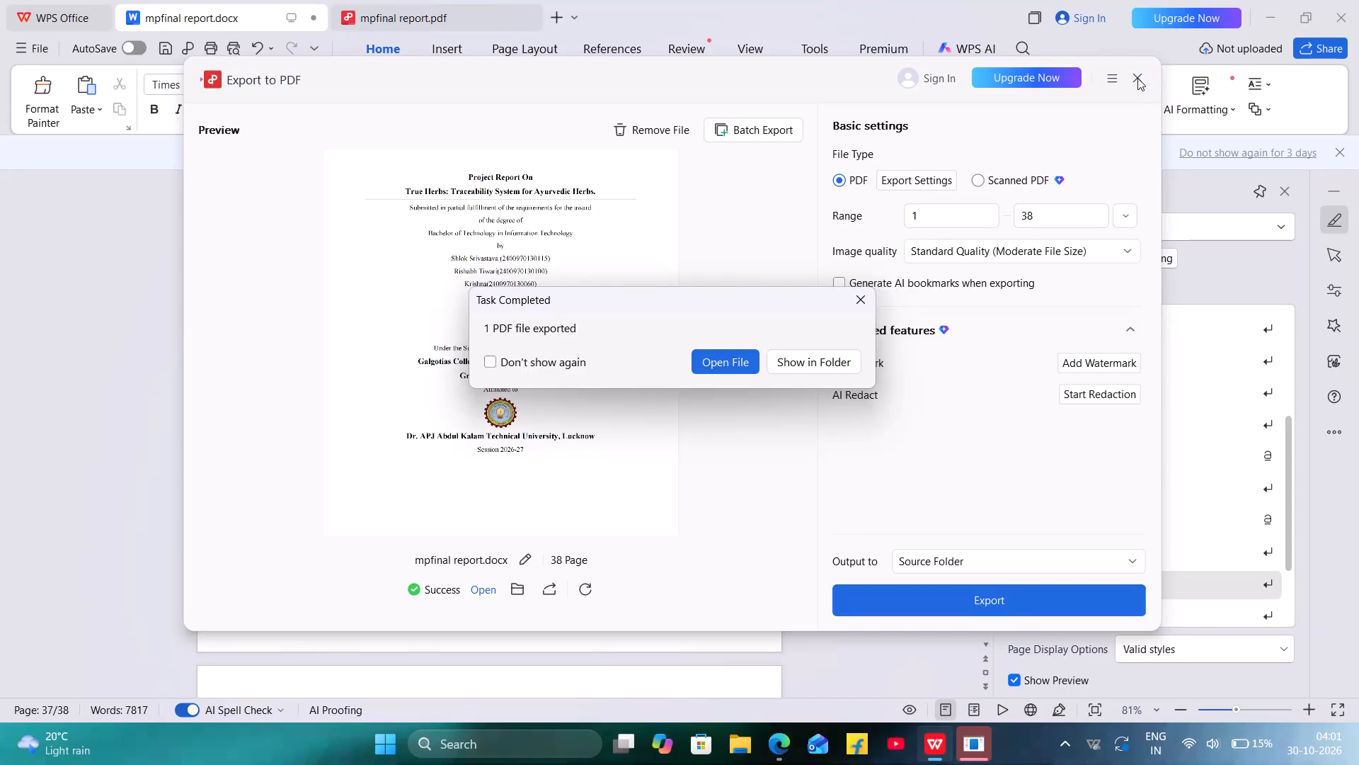
Dismiss the export completion notice and close the PDF export window.
click(1139, 78)
click(859, 295)
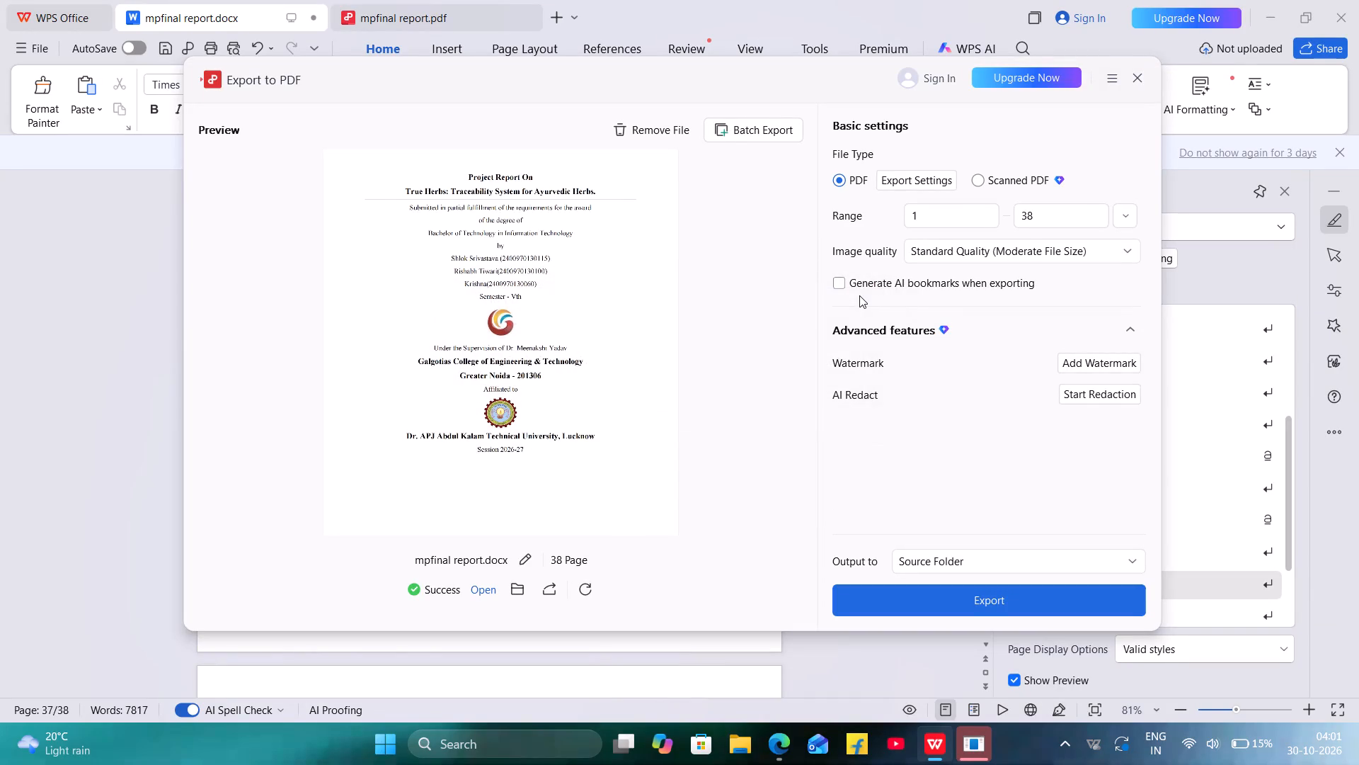
click(1132, 76)
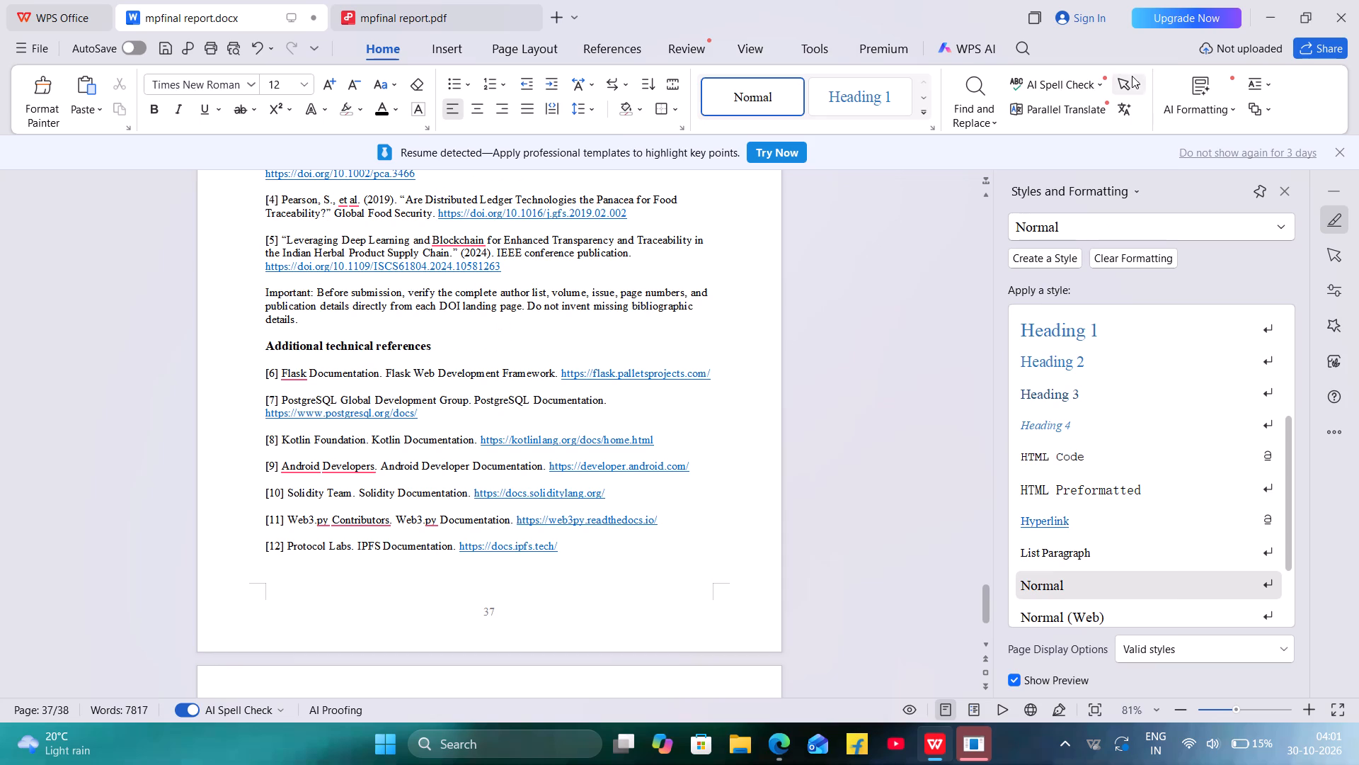
Close WPS Office, saving the changes made to mpfinal report.docx.
click(1341, 11)
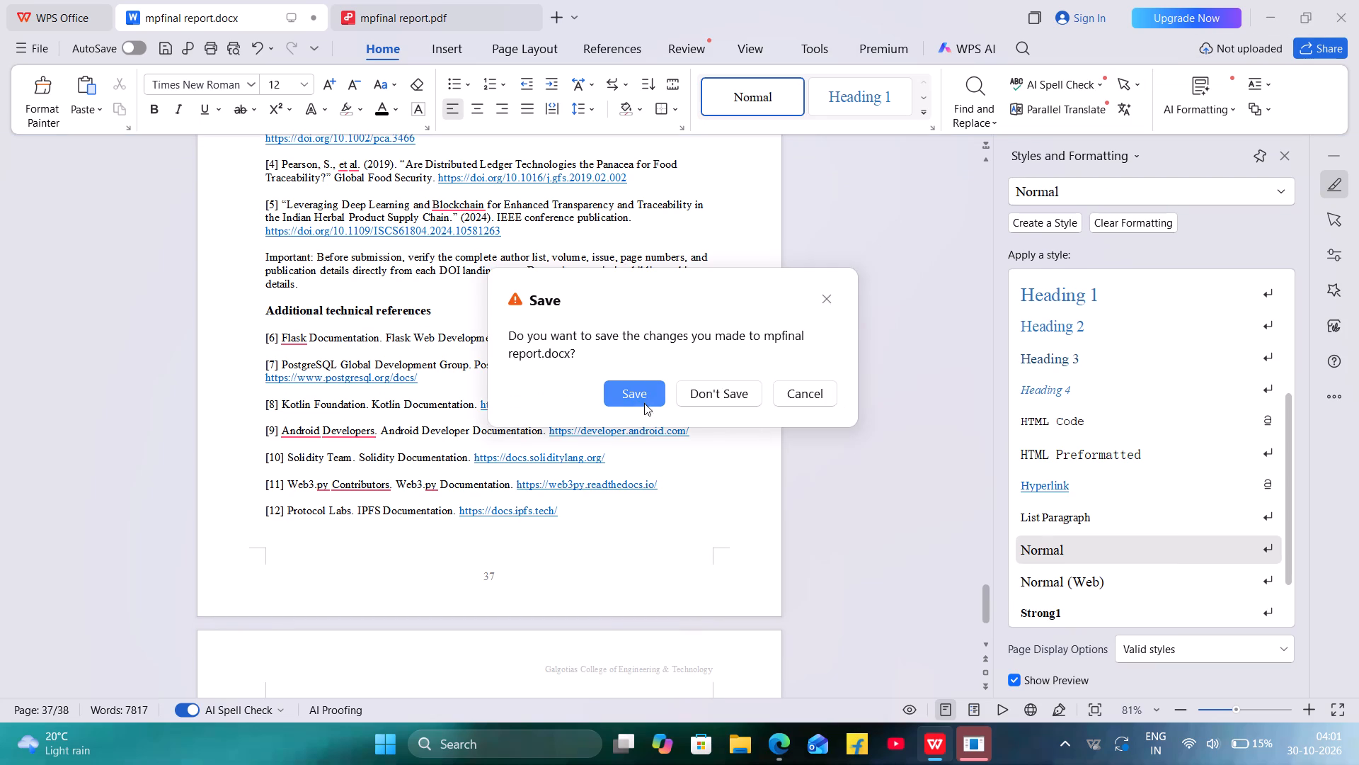
click(642, 398)
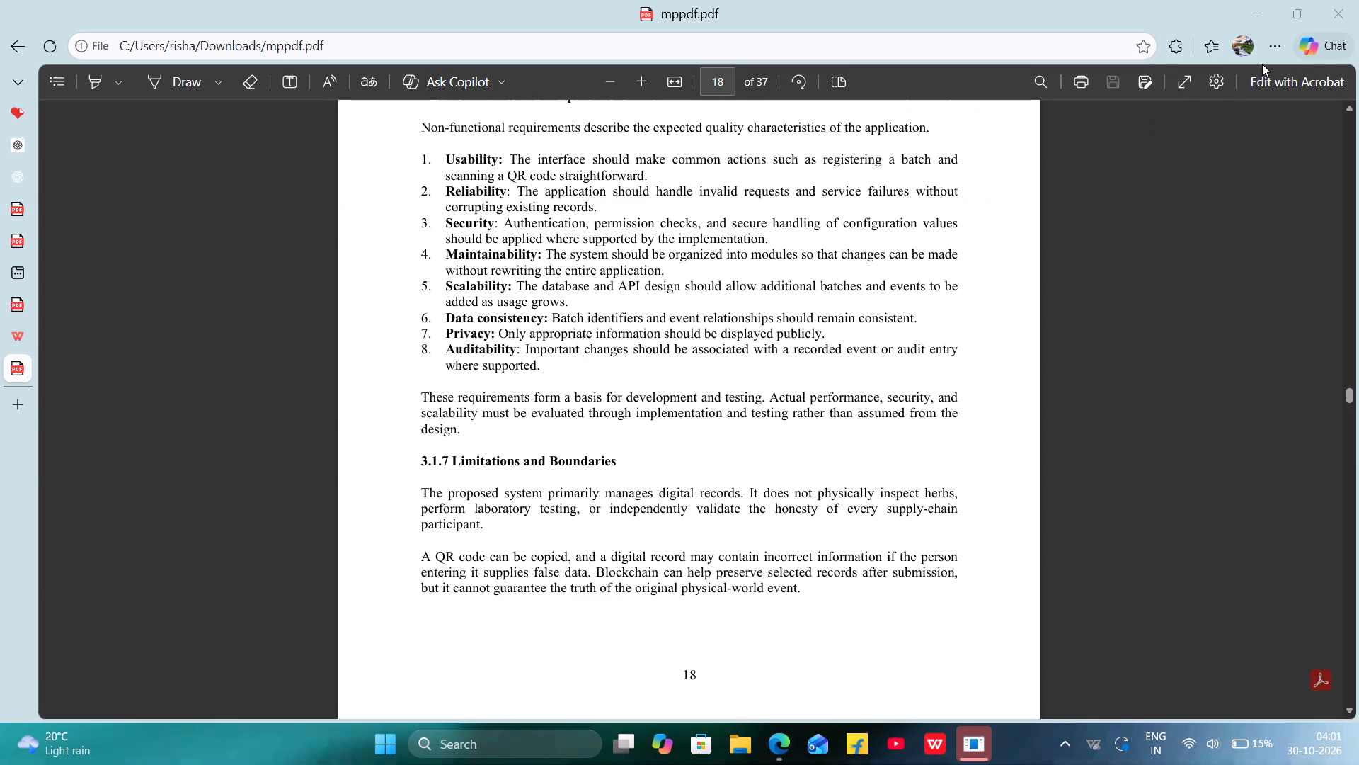
Close the browser window with all its tabs, agreeing to leave the AI Chatbot site.
click(1354, 4)
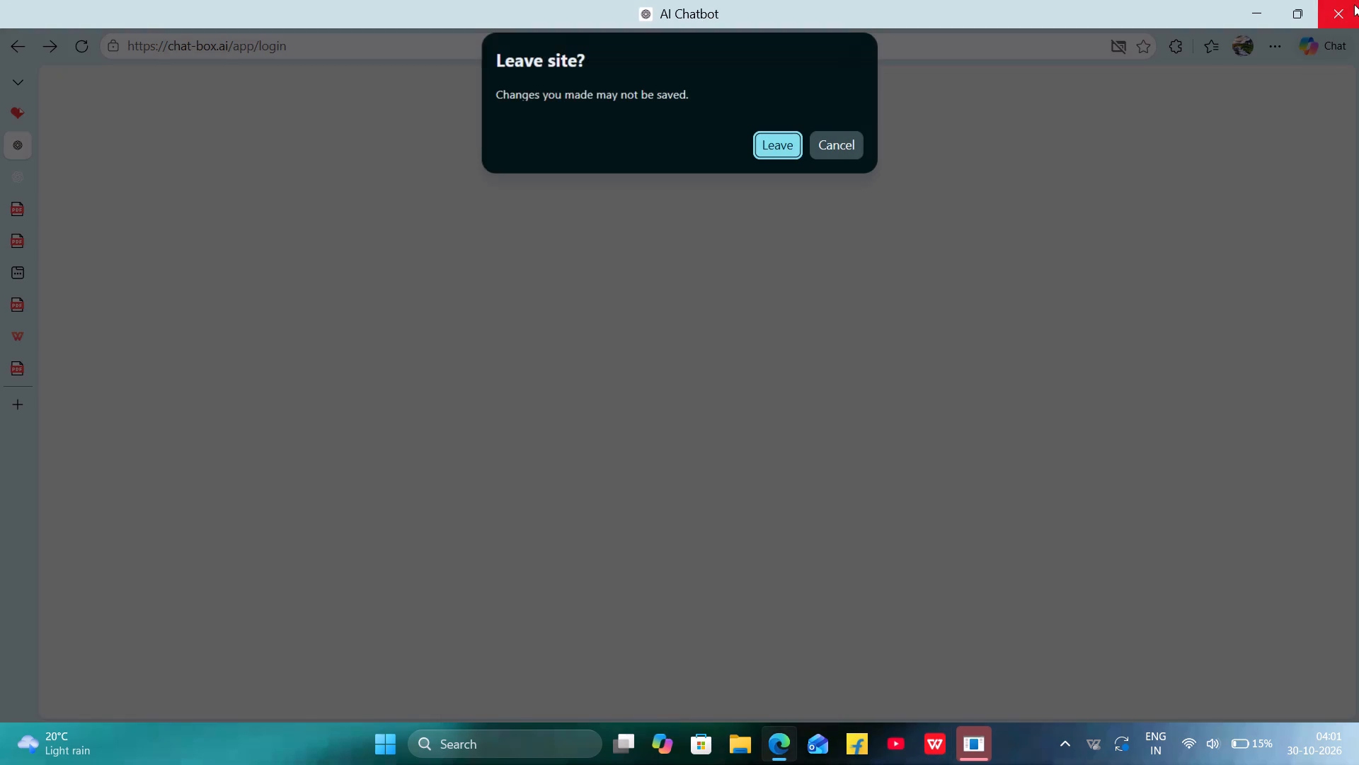
click(769, 148)
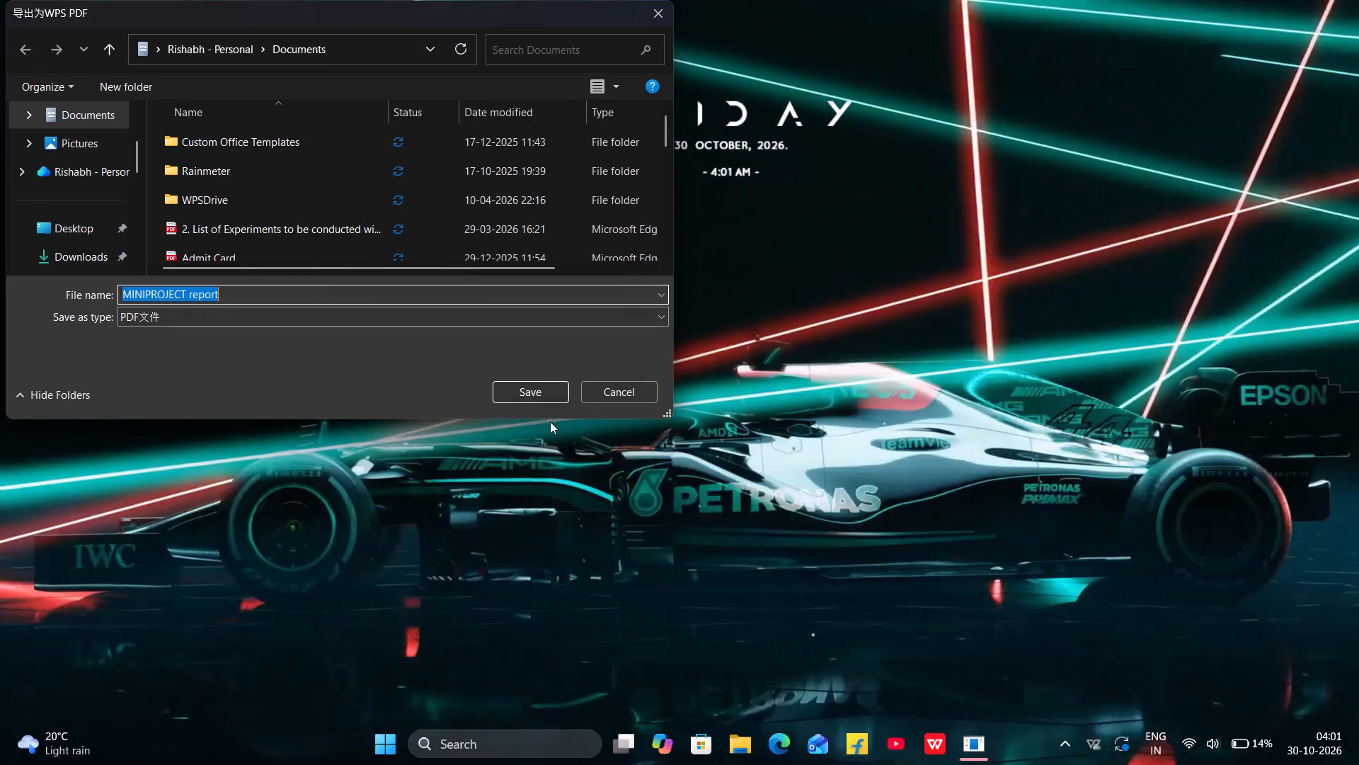
Cancel the leftover PDF save of MINIPROJECT report.
click(607, 390)
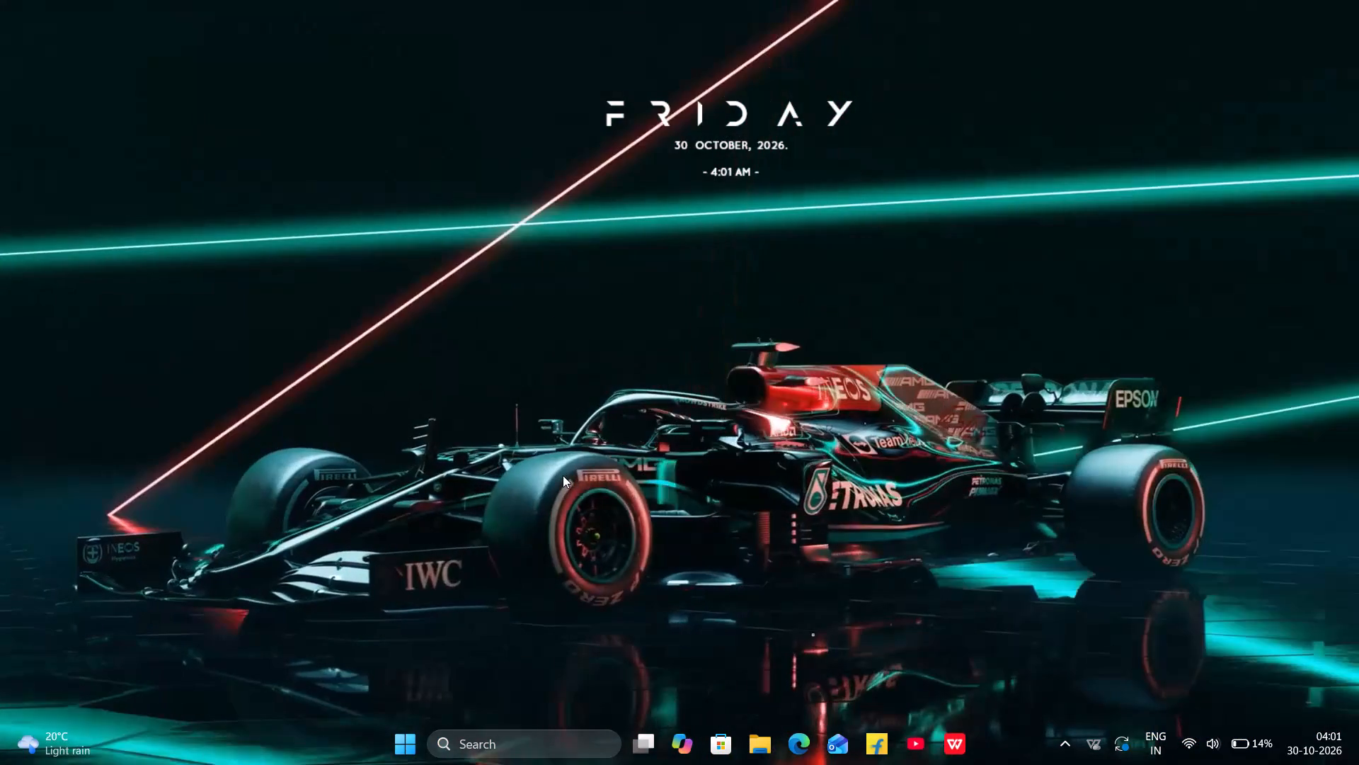
Bring up the computer's power options from the desktop.
key(alt+F4)
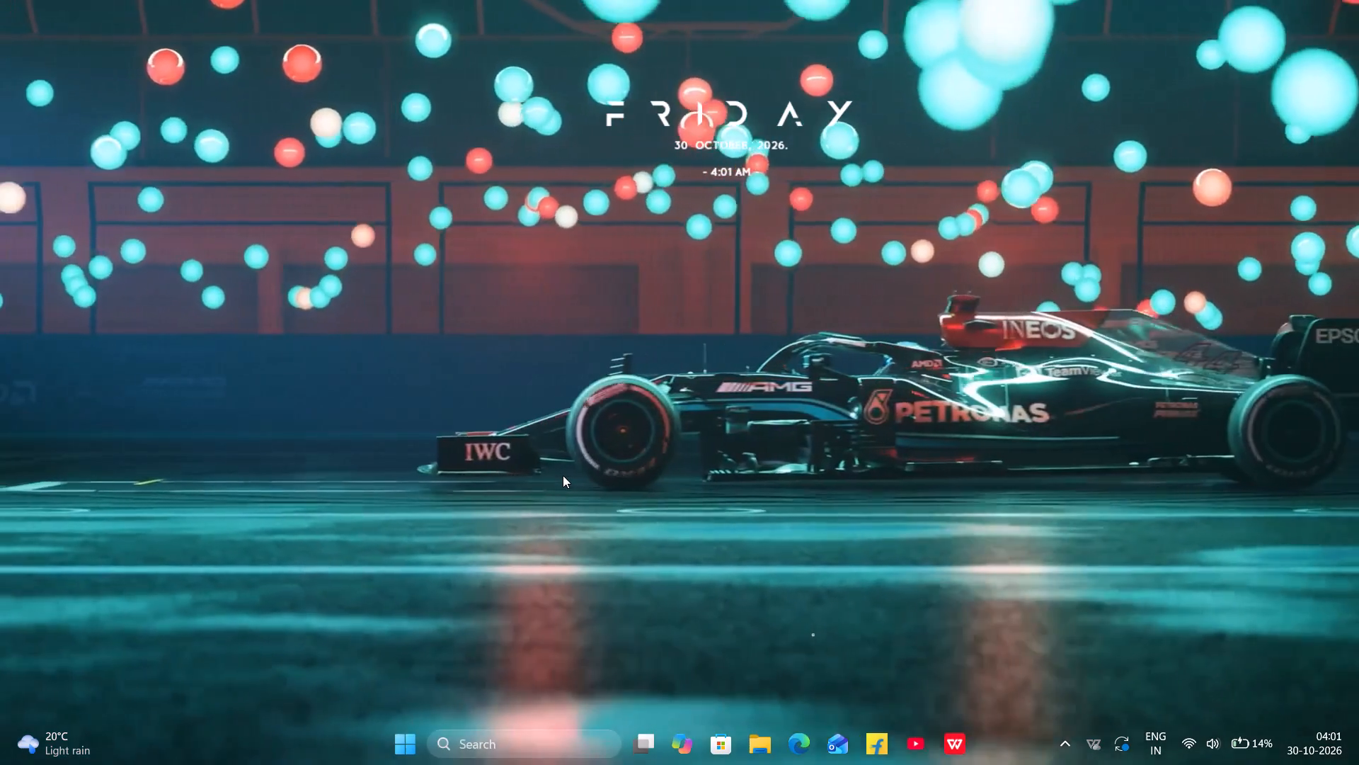
key(alt+F4)
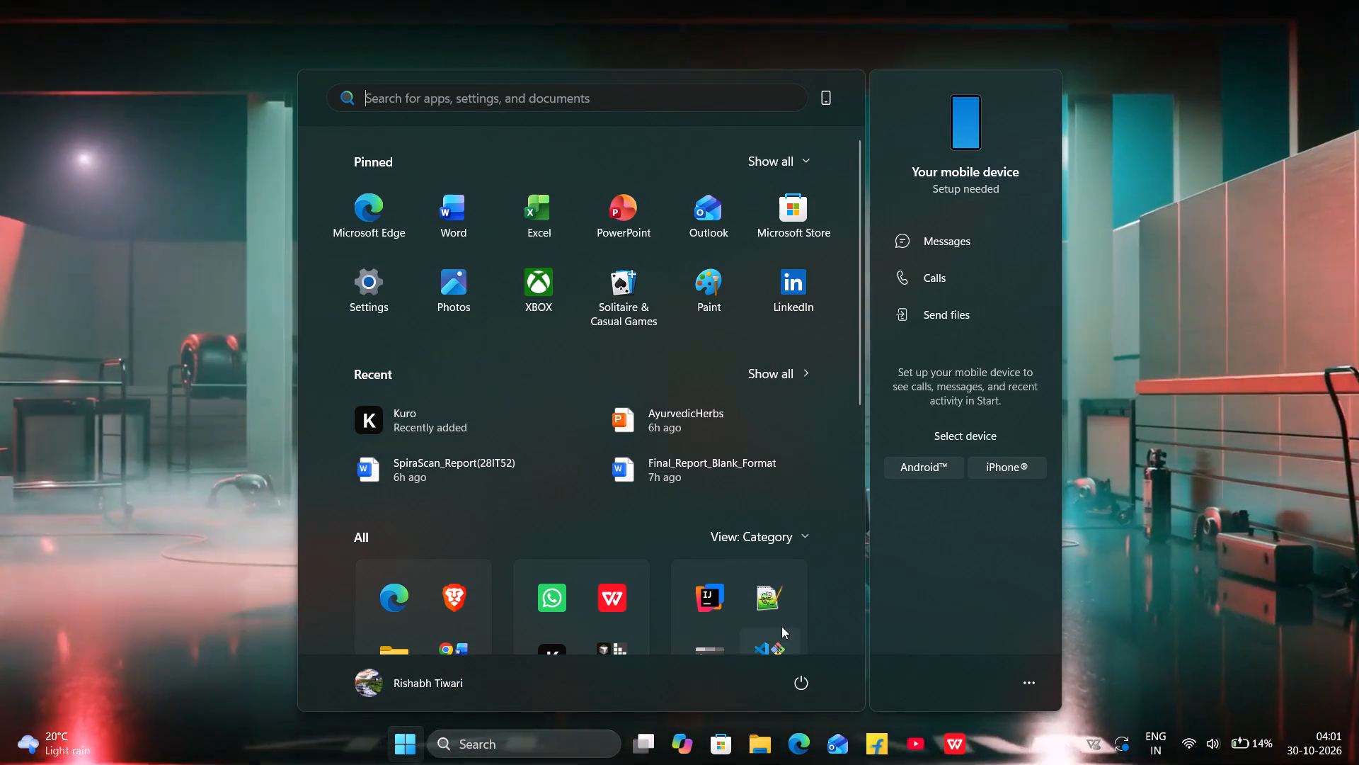
click(807, 672)
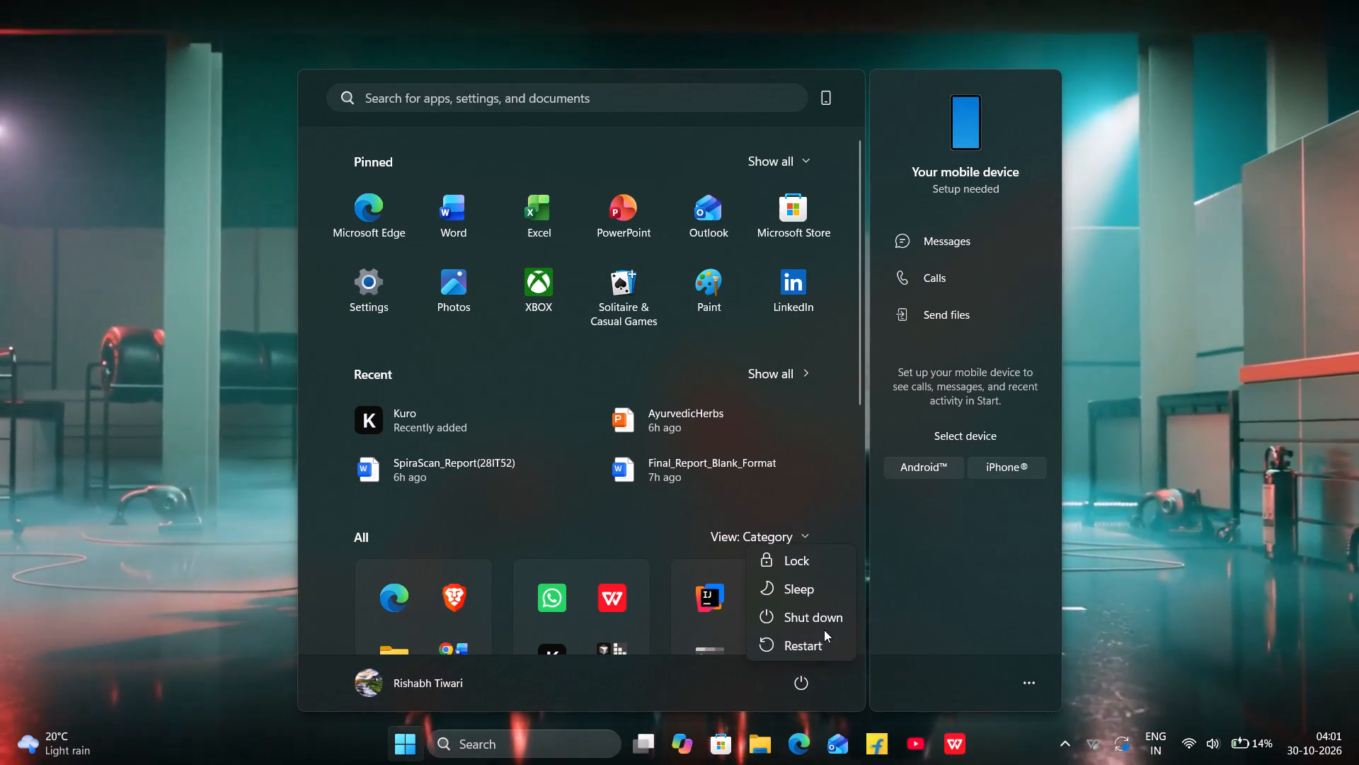